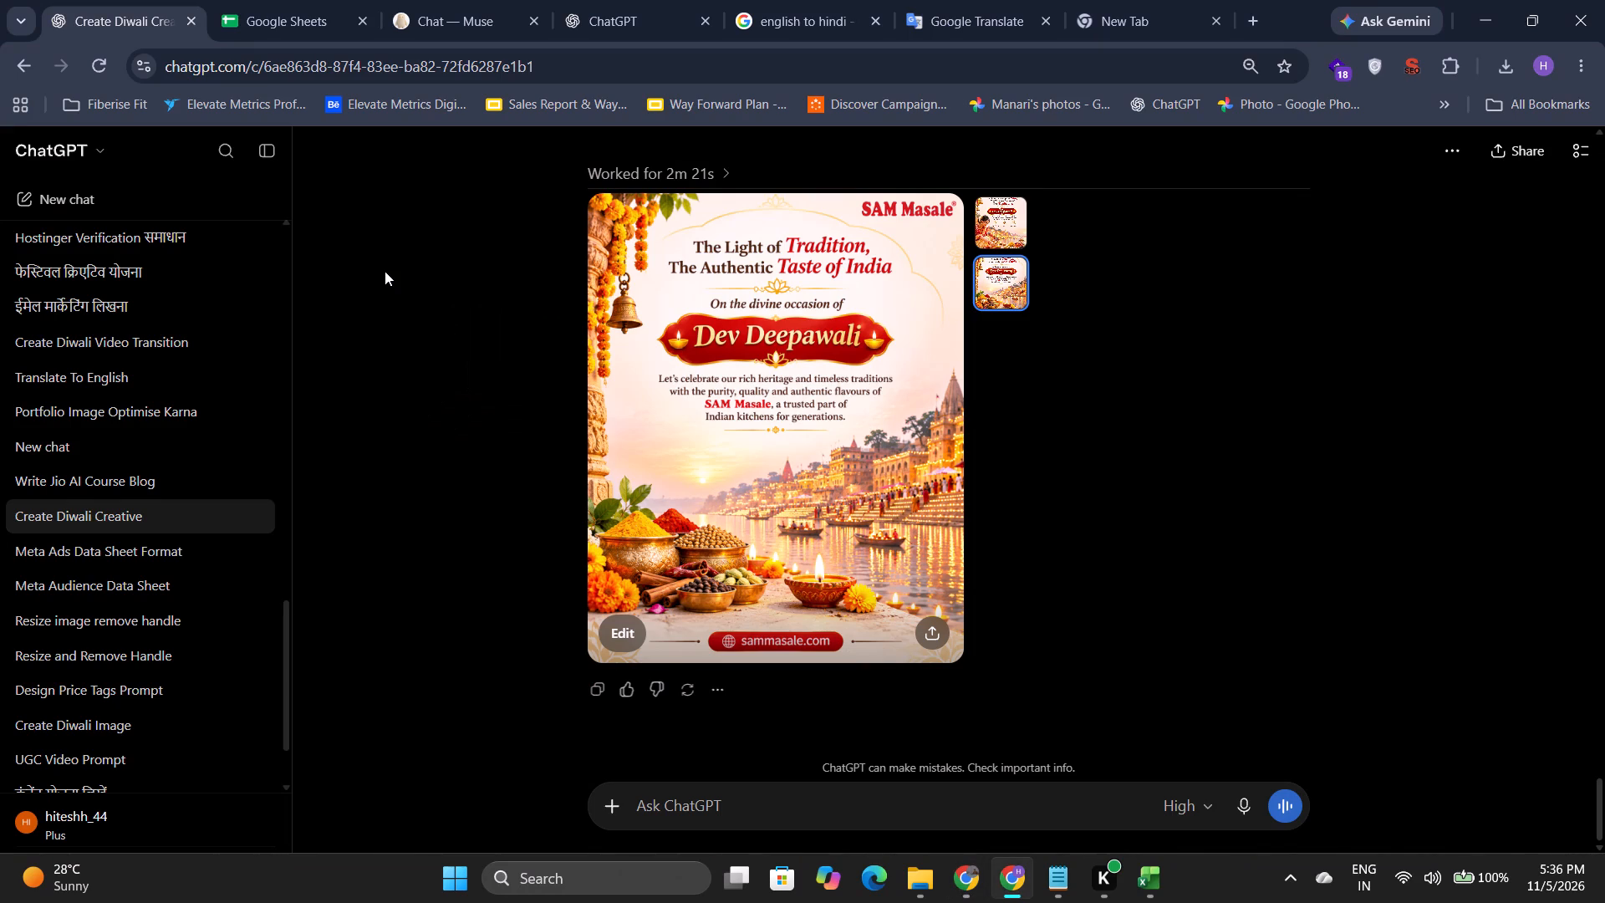
pyautogui.hotkey('alt', 'Tab')
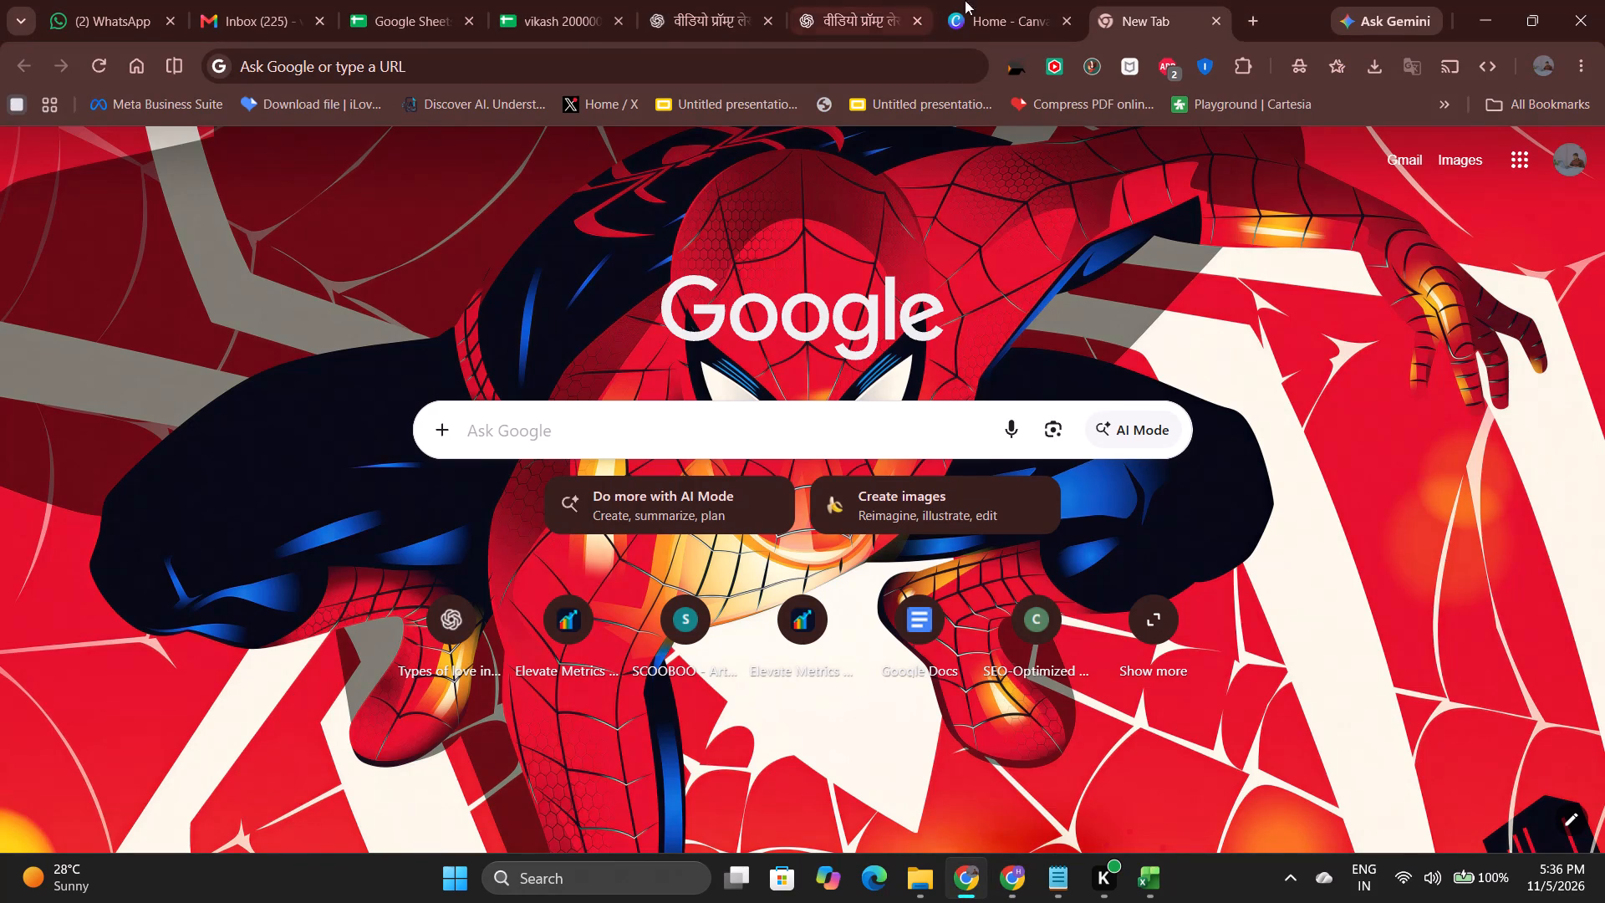
pyautogui.click(998, 0)
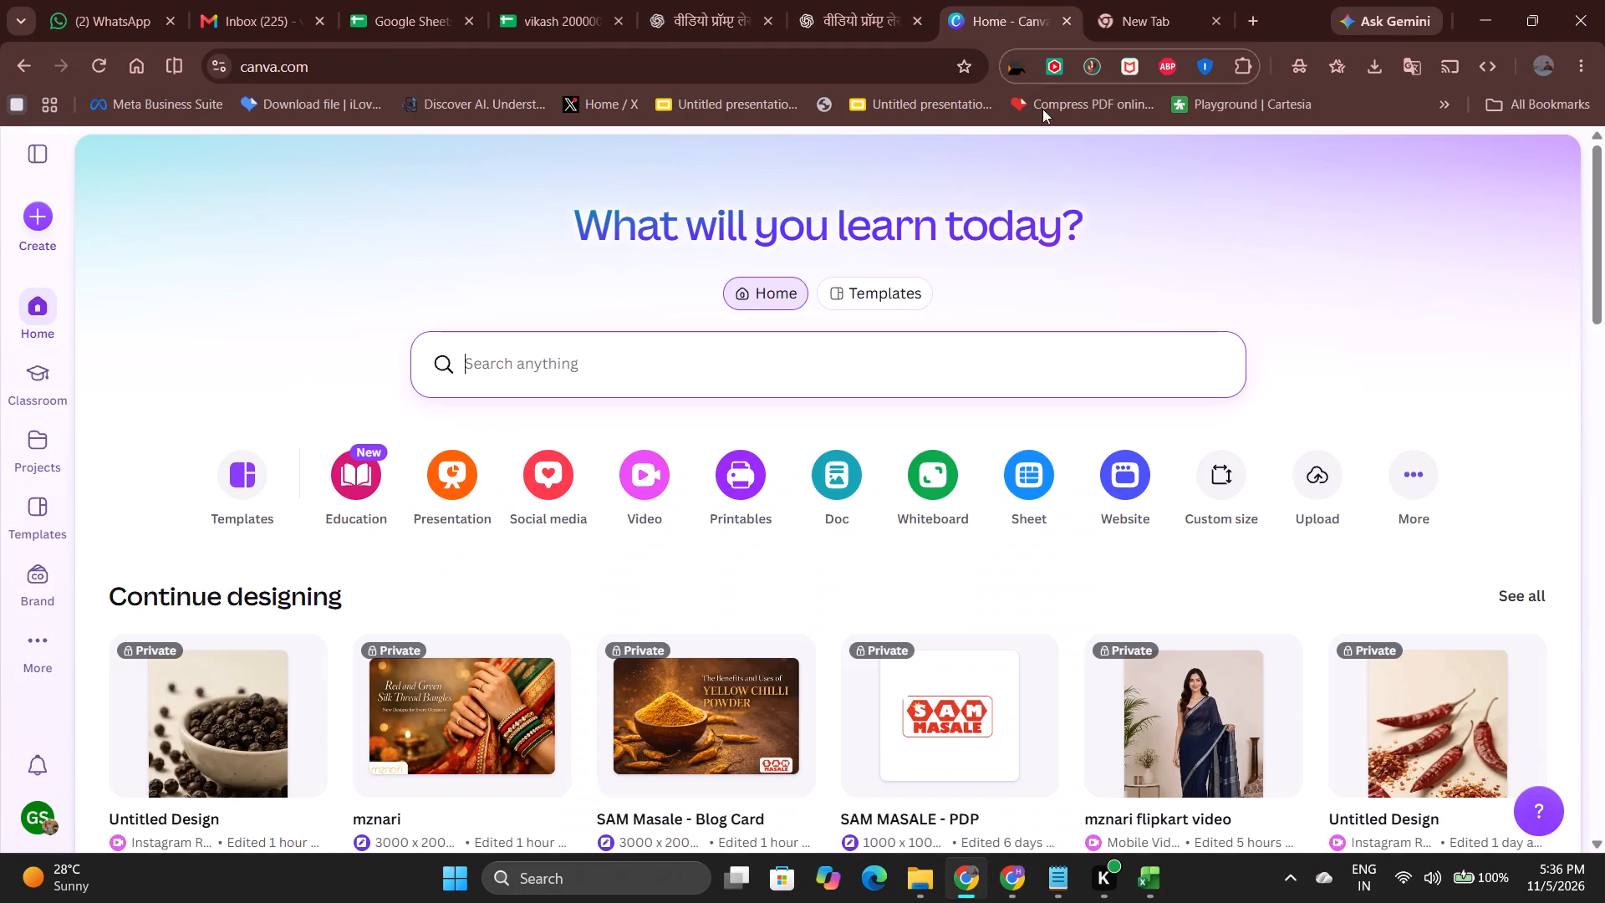
# Look through the recent designs and suggested templates on the Canva home page.
pyautogui.scroll(-2, 1134, 229)
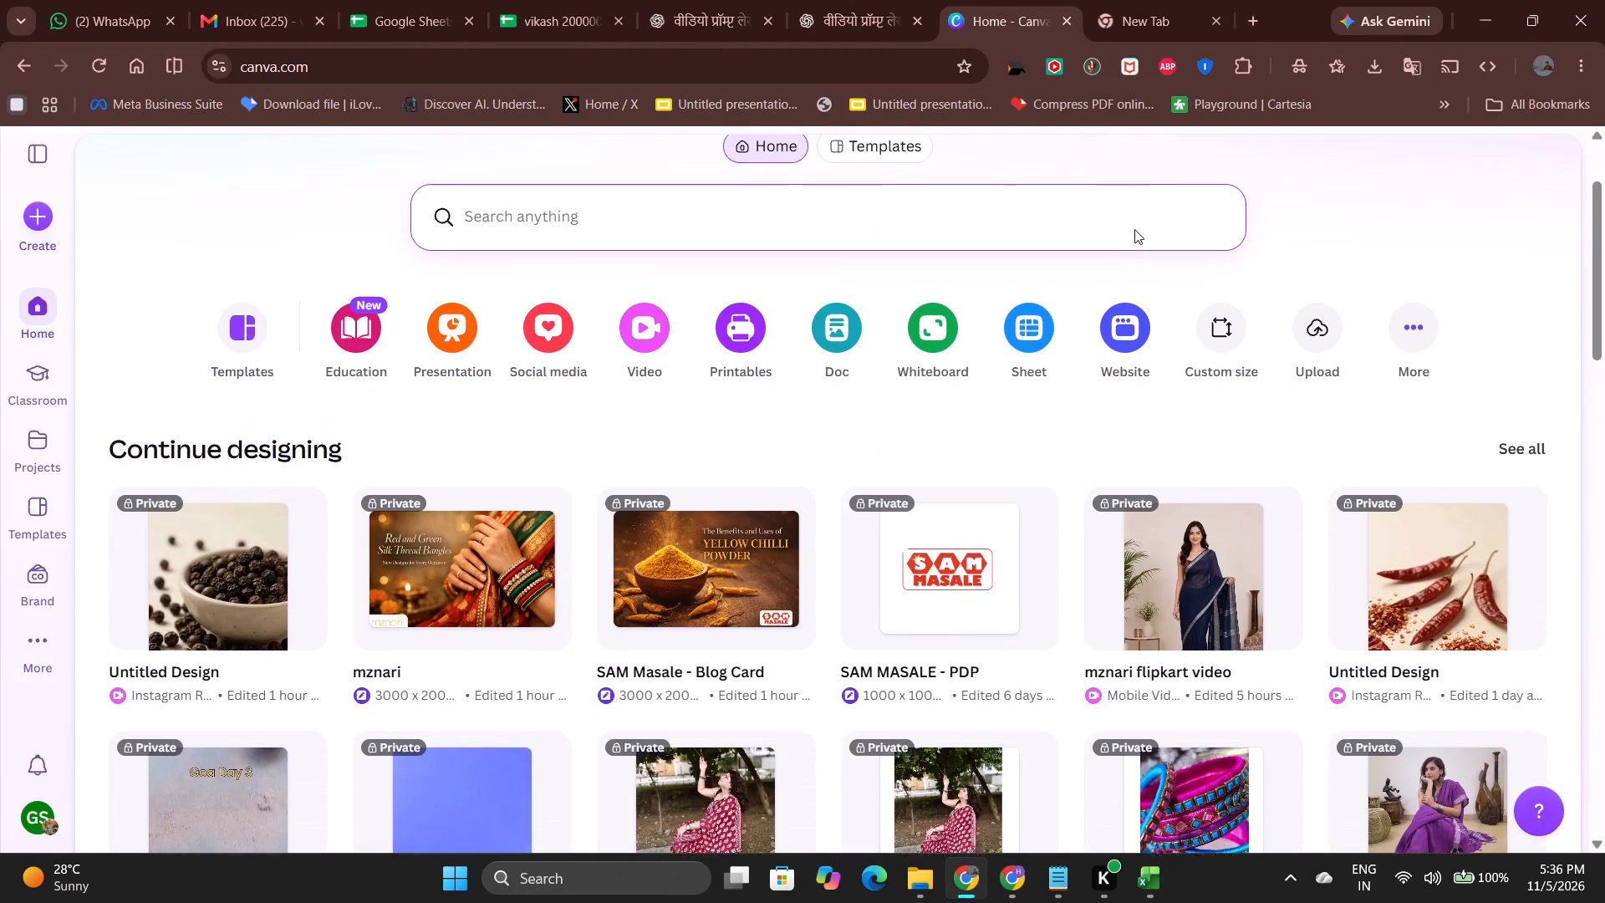
pyautogui.scroll(-1, 1134, 229)
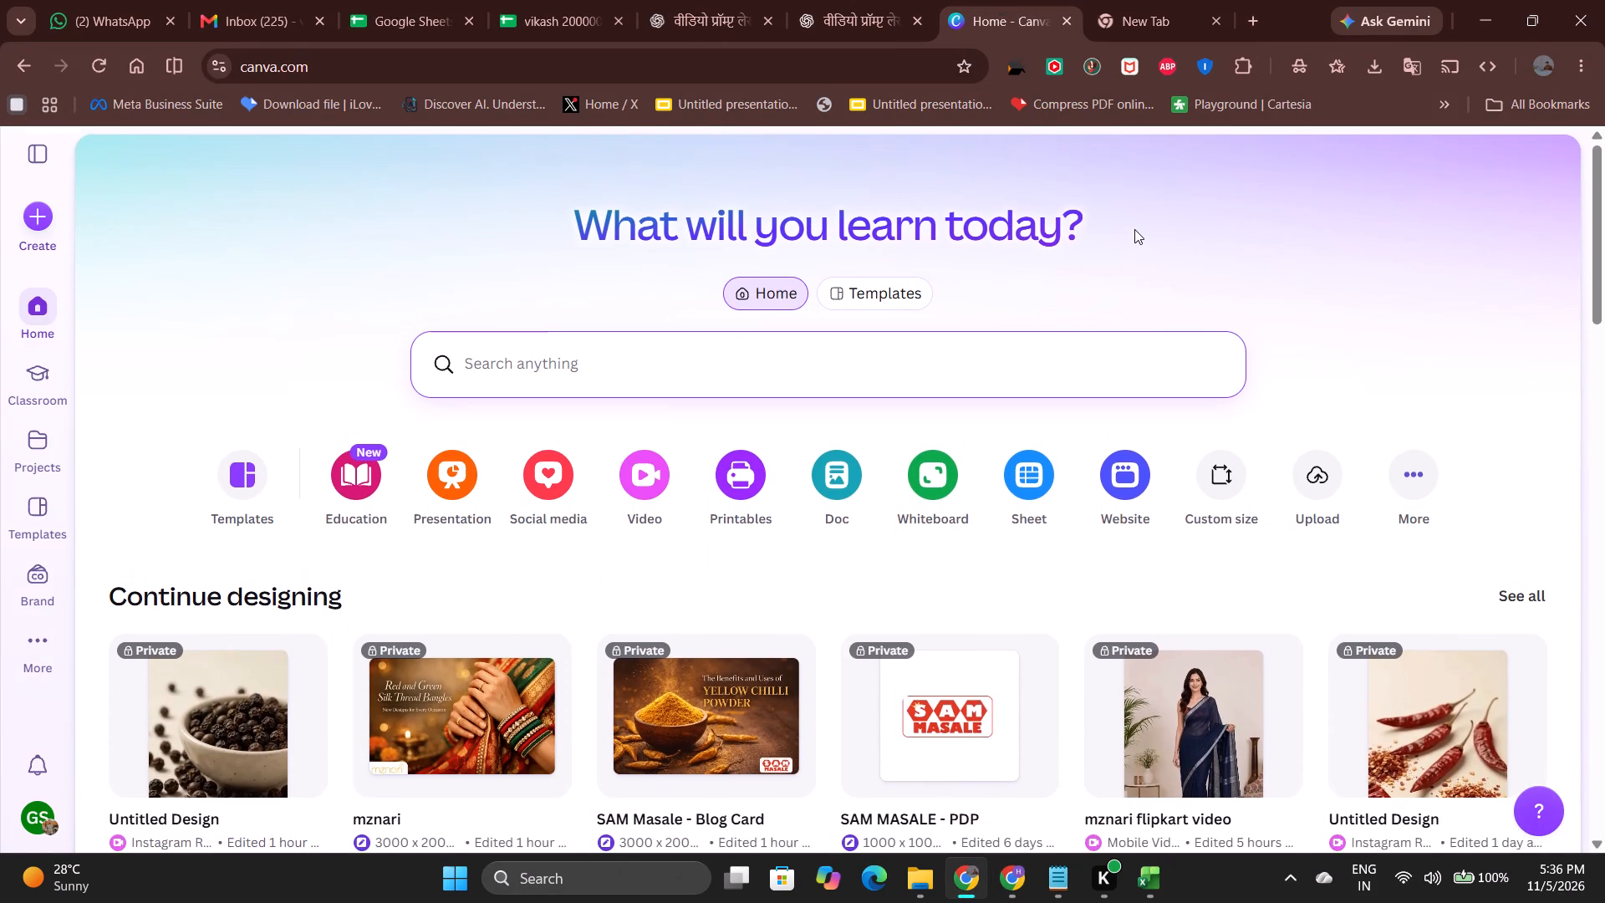
pyautogui.scroll(-1, 1134, 229)
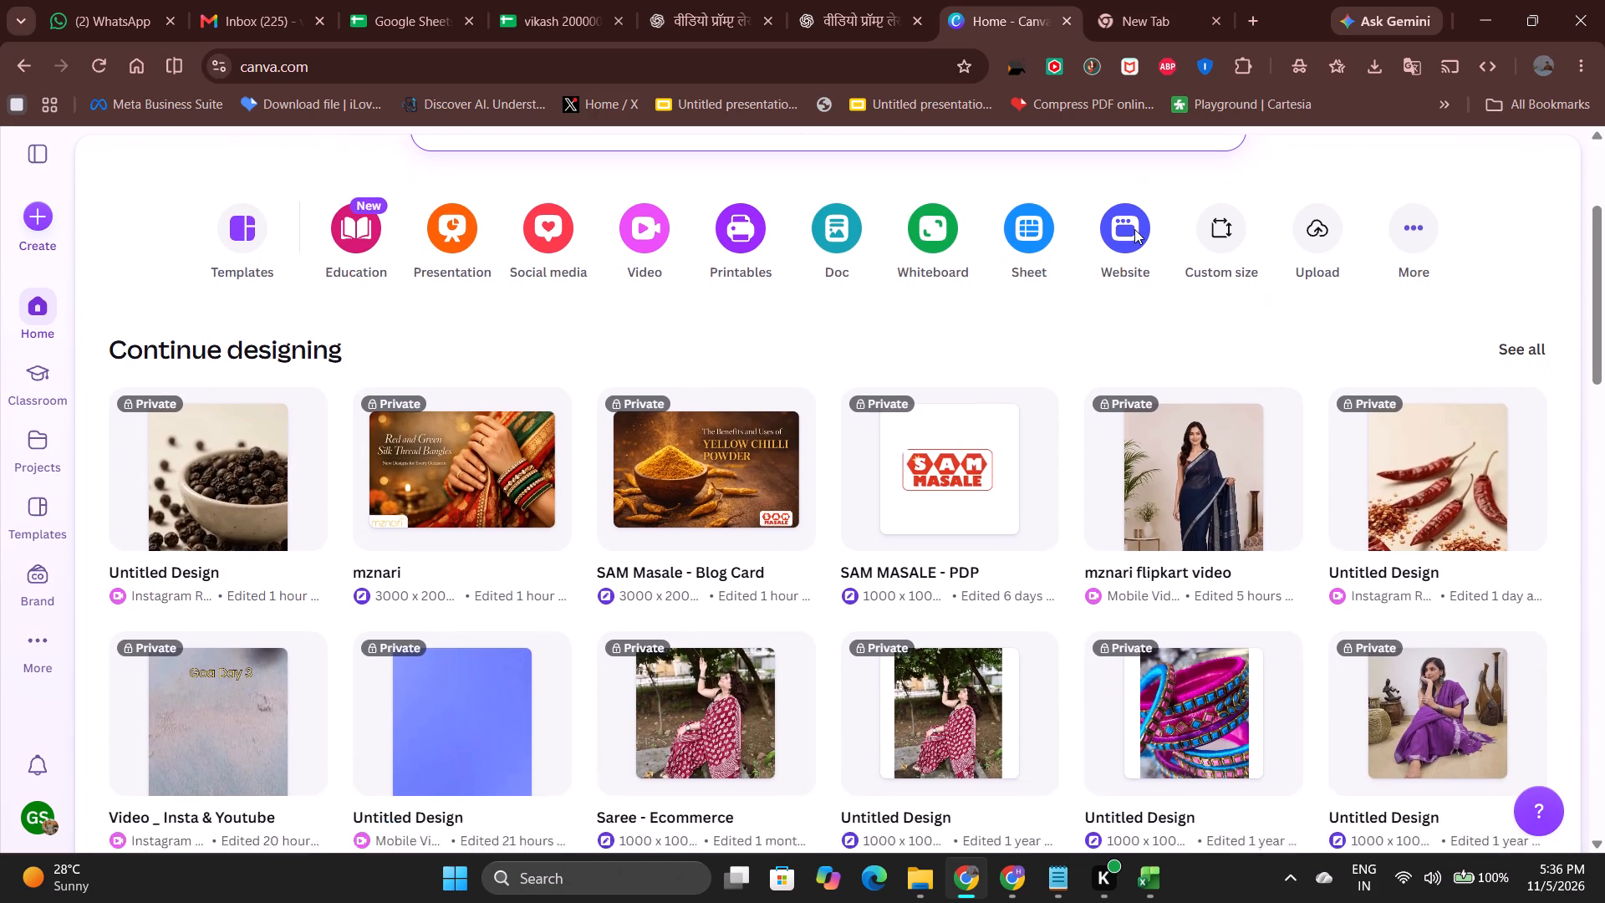
pyautogui.scroll(-1, 1134, 229)
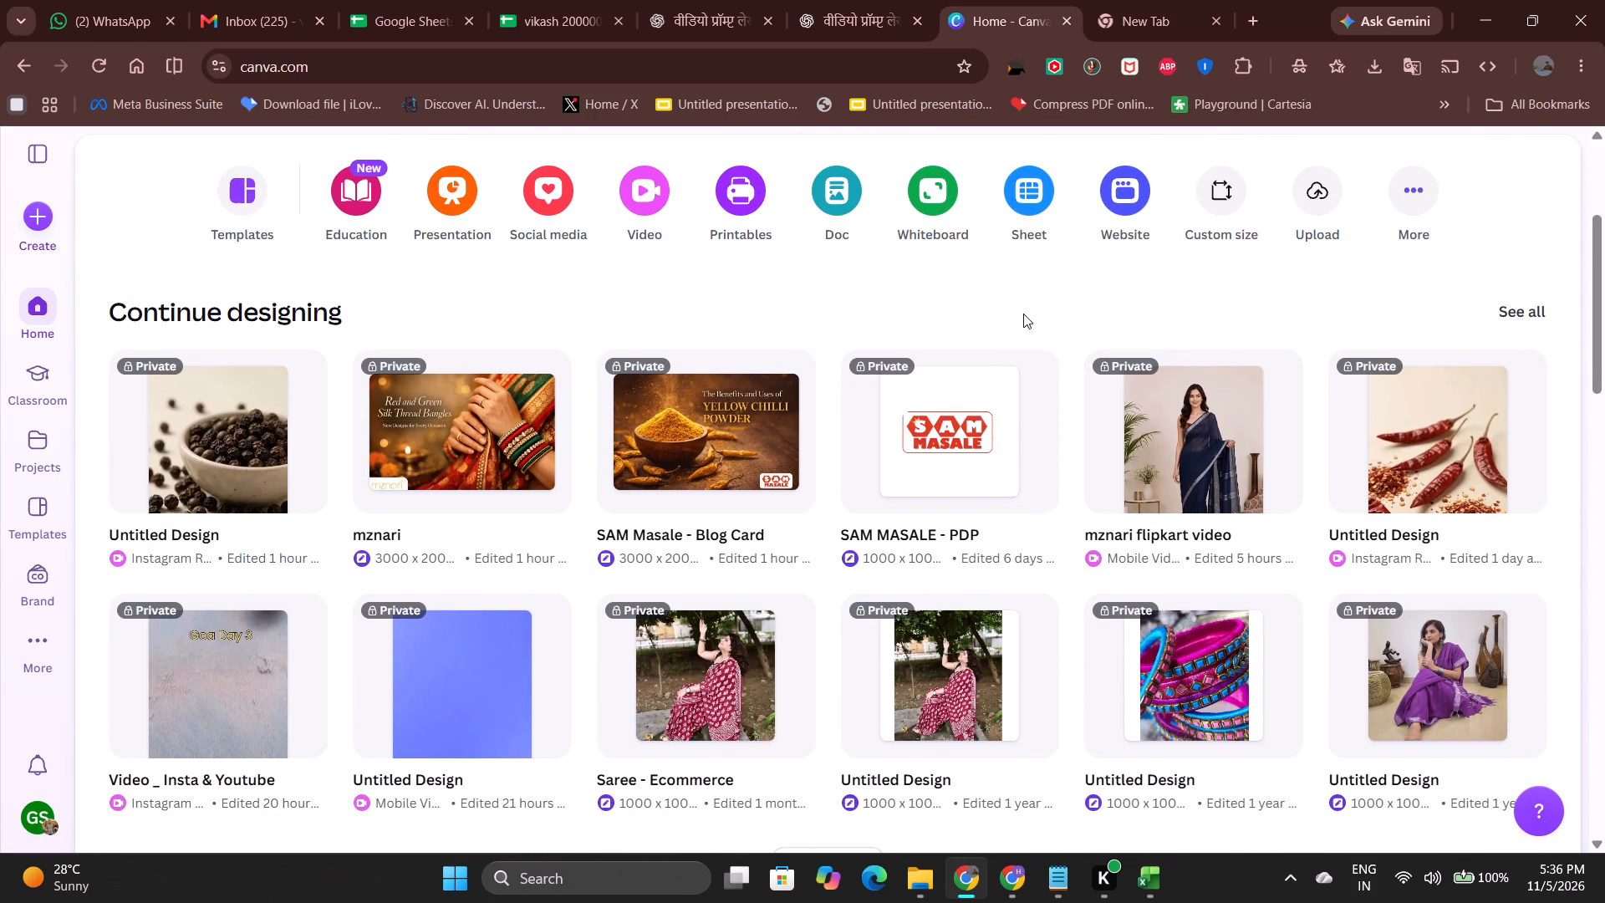
pyautogui.scroll(-8, 1023, 314)
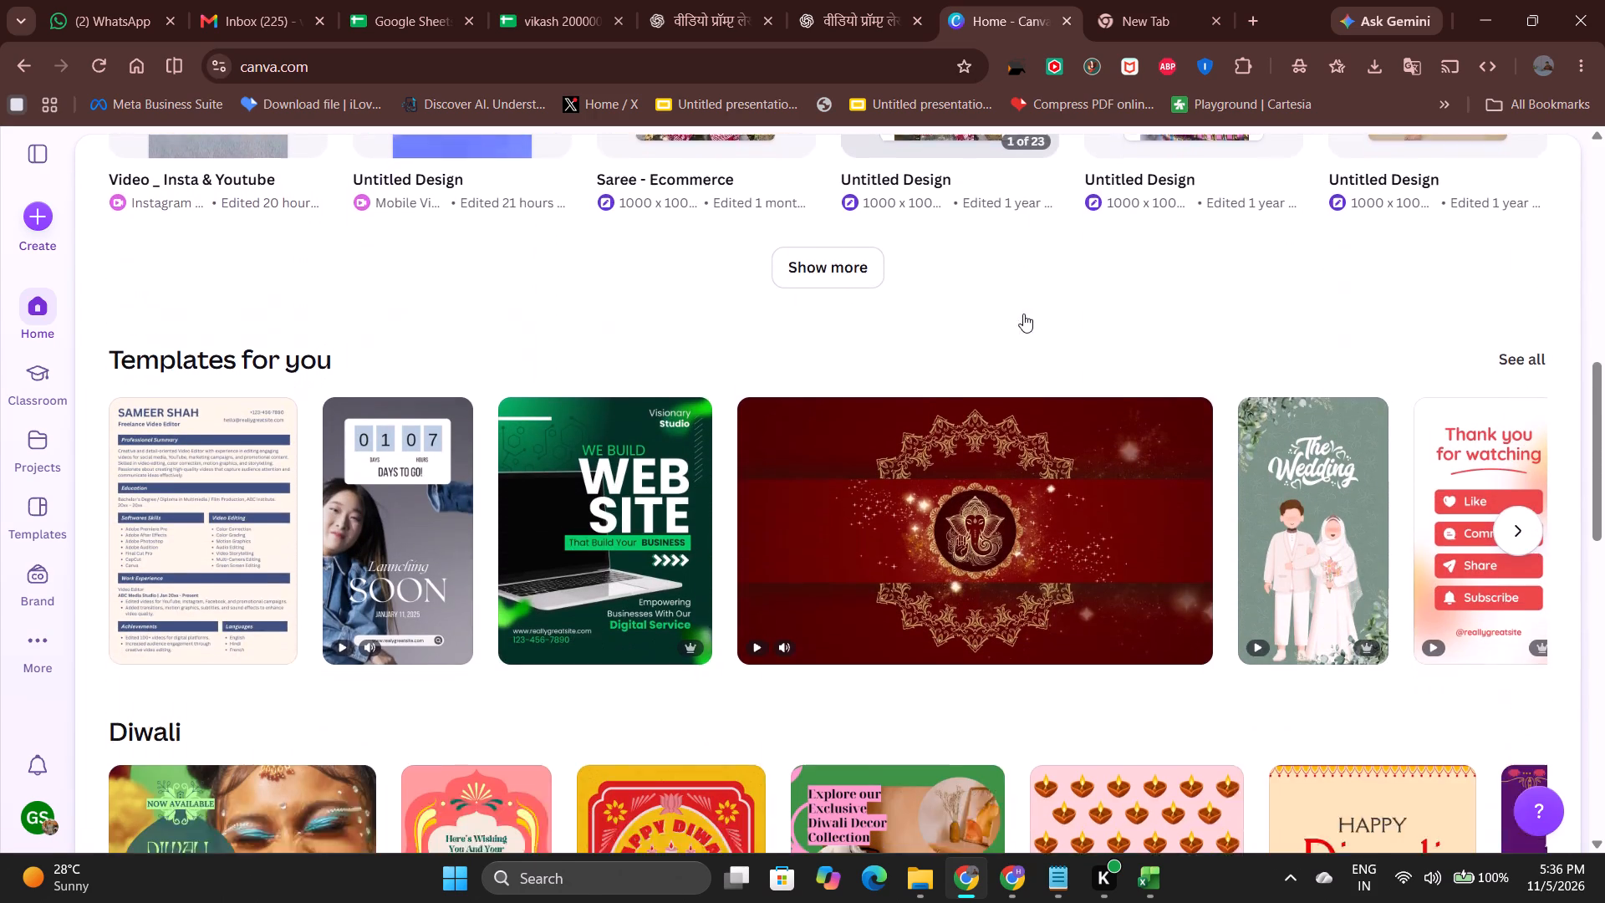
pyautogui.scroll(-1, 1023, 314)
pyautogui.scroll(1, 1023, 314)
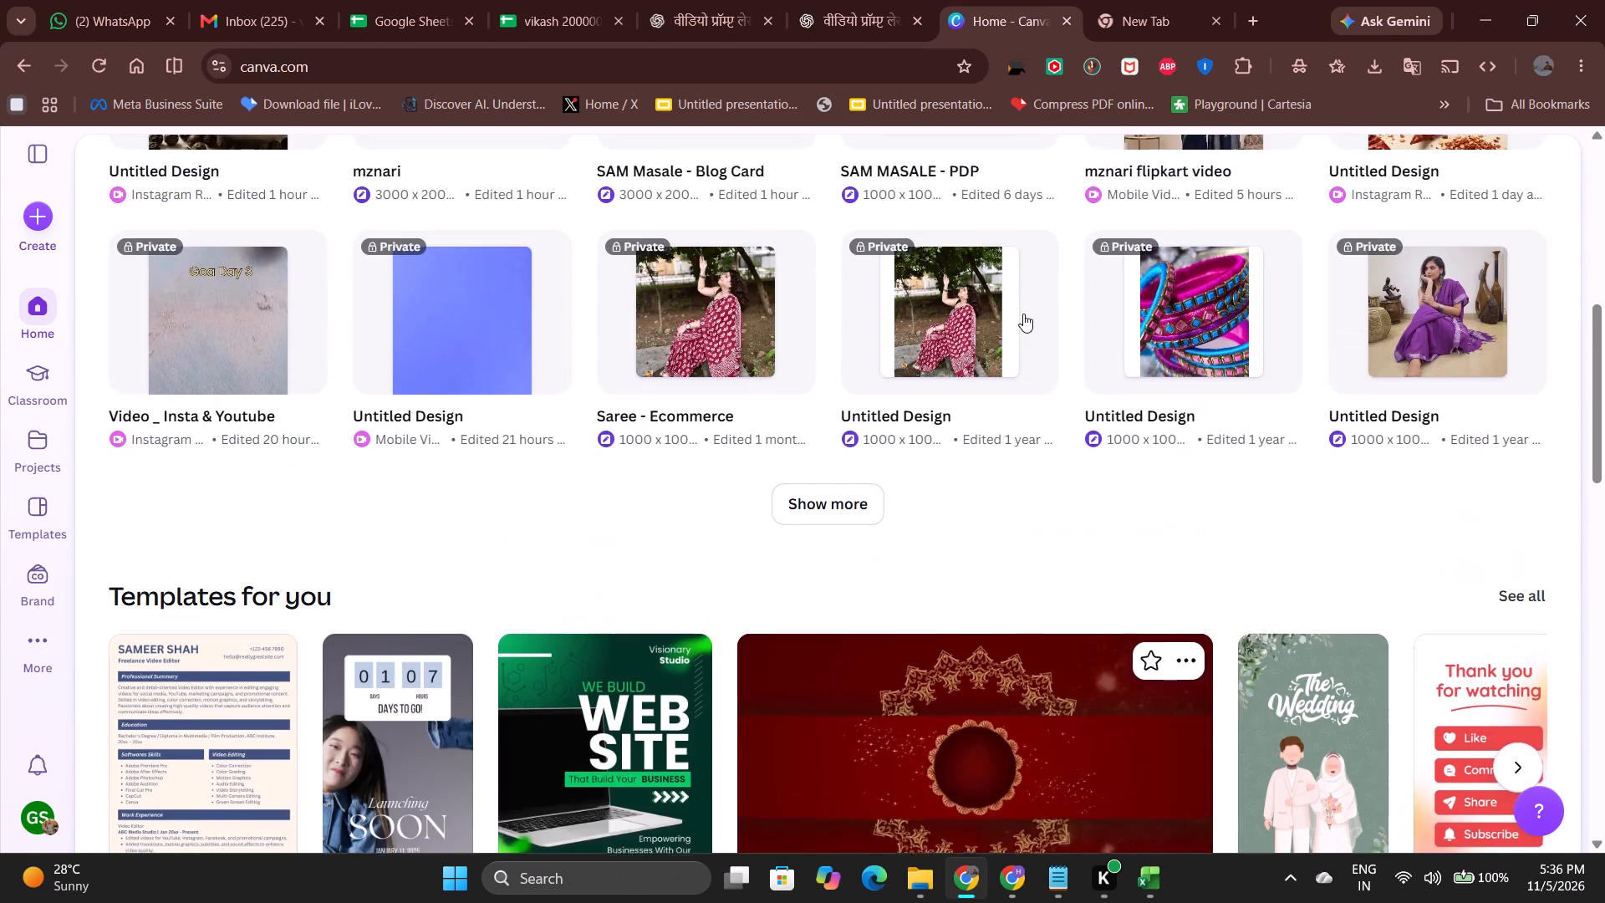
pyautogui.scroll(1, 1023, 314)
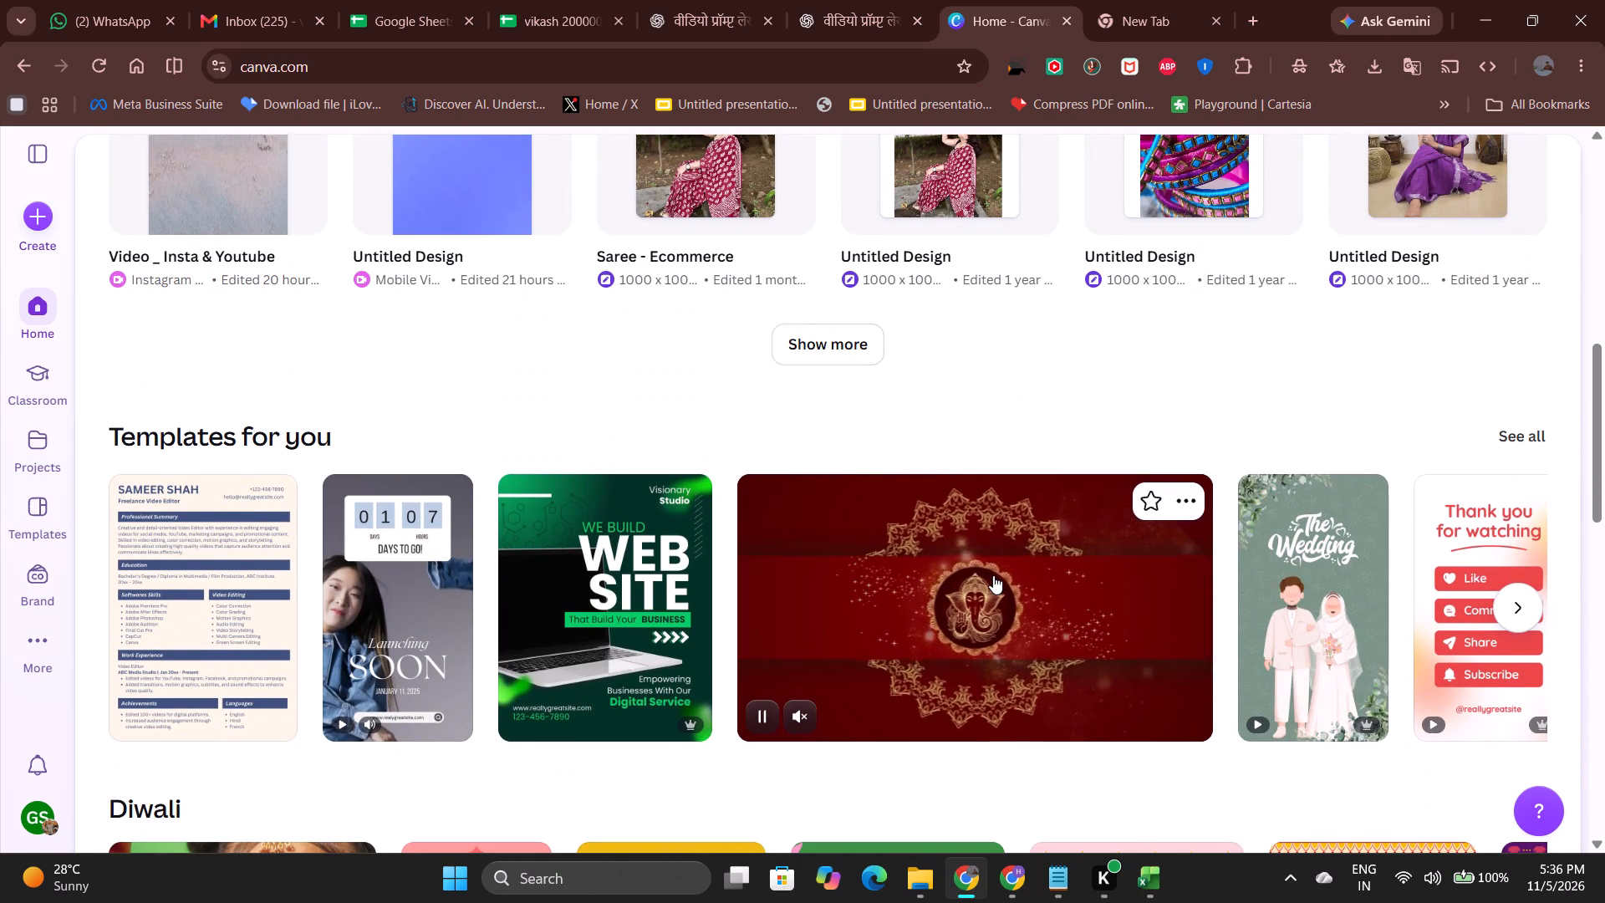
# Preview the Red and Gold Traditional Wedding Invitation Video template with its similar templates, and close the preview.
pyautogui.click(993, 575)
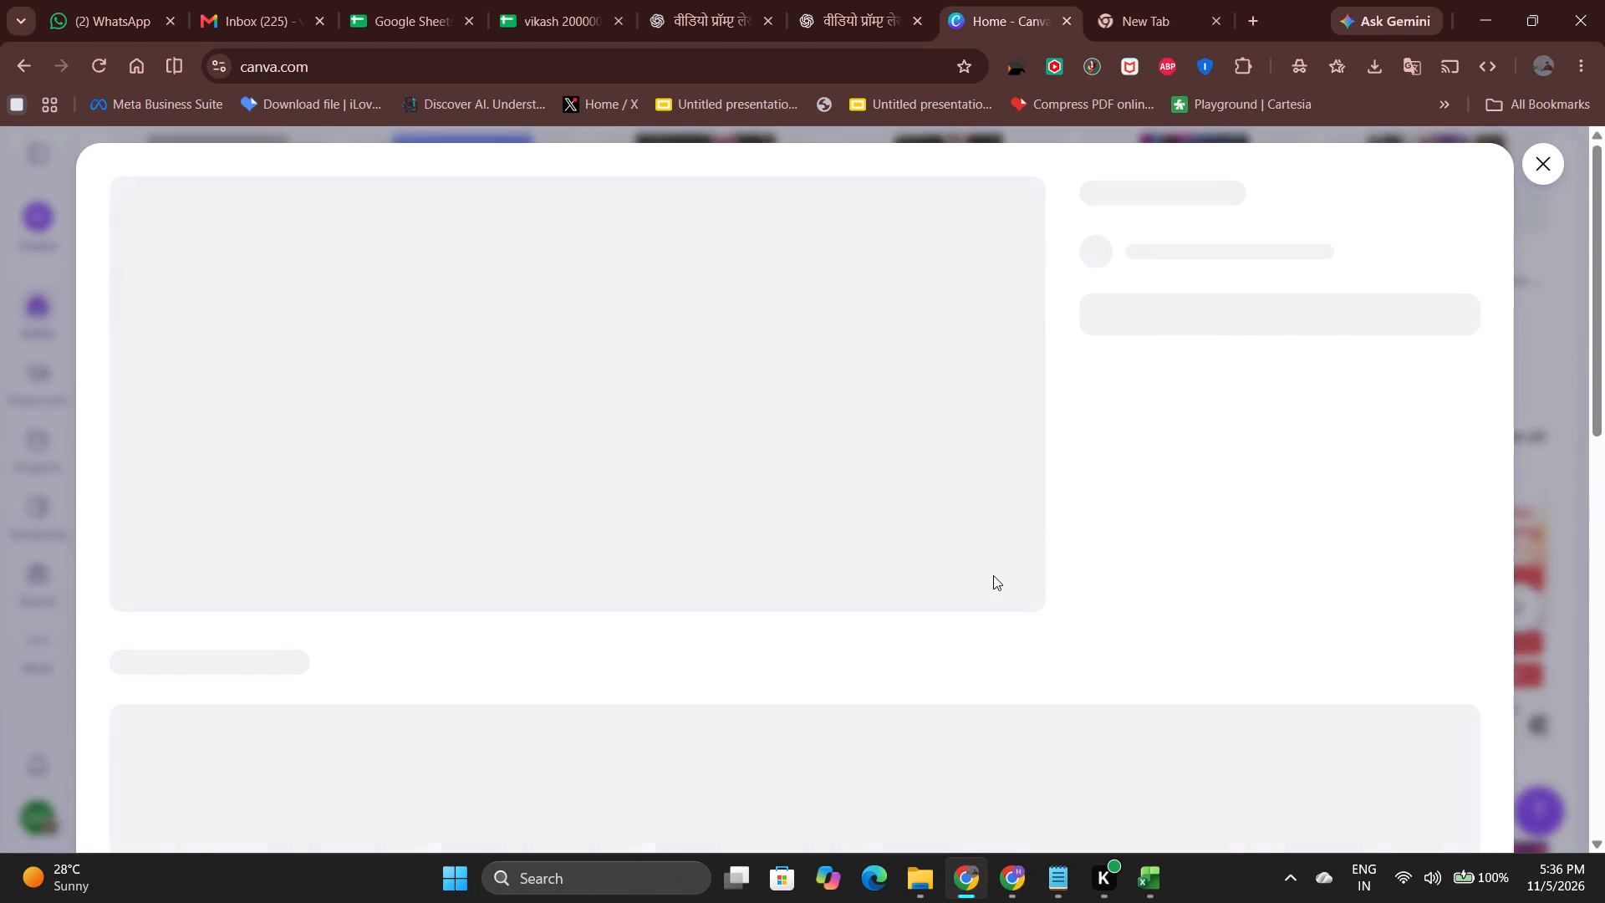
pyautogui.scroll(-2, 1186, 594)
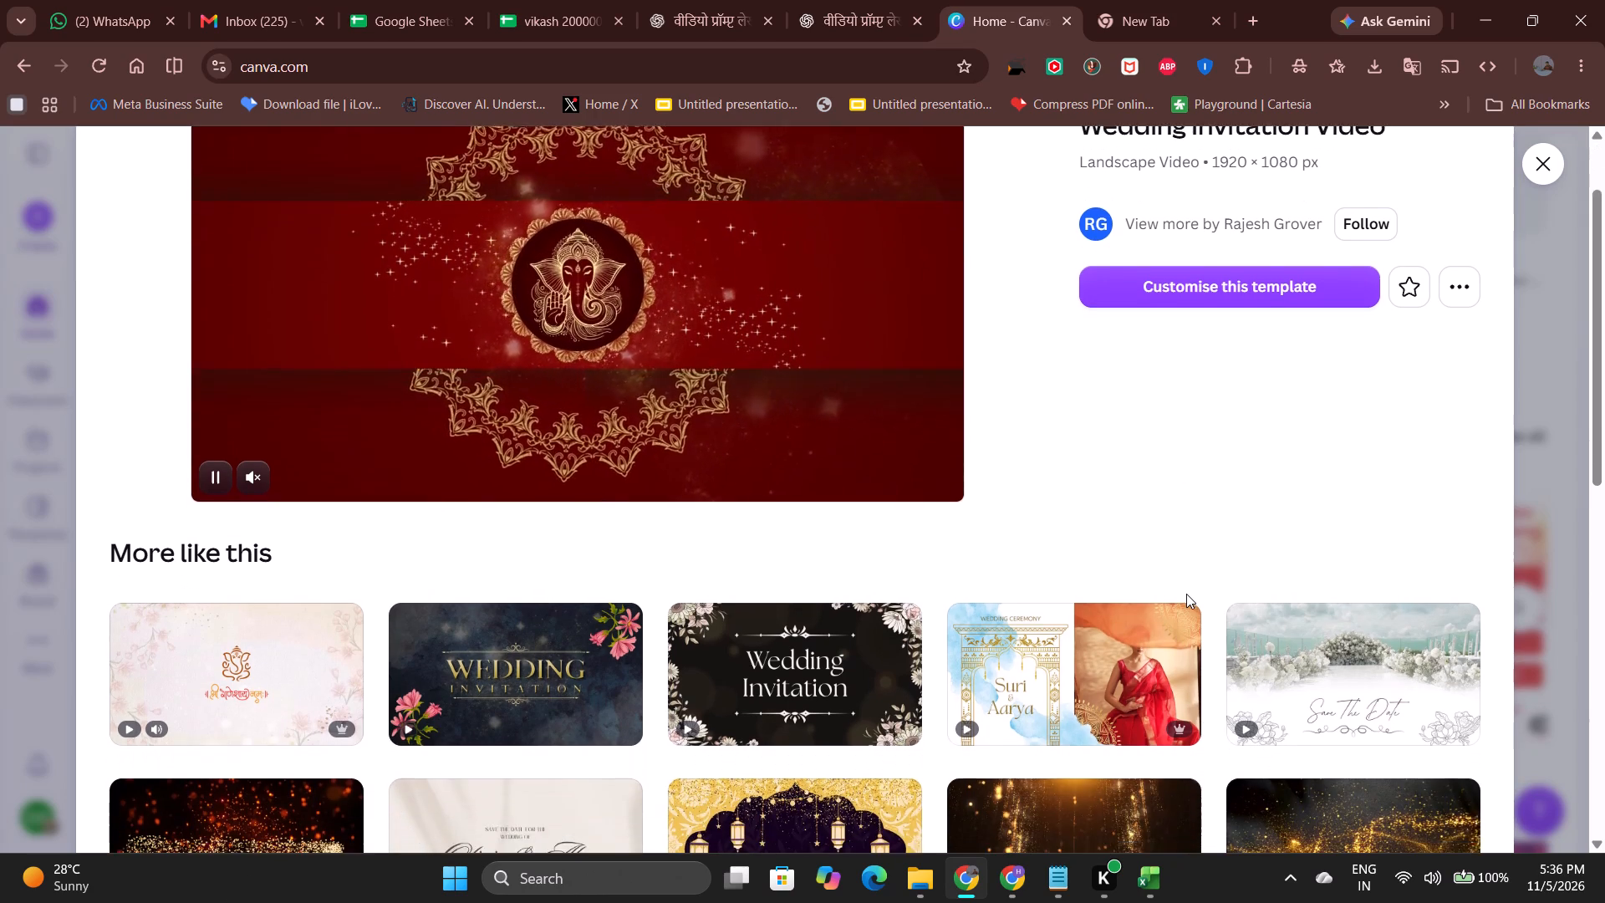
pyautogui.scroll(-1, 1186, 594)
pyautogui.scroll(1, 1186, 594)
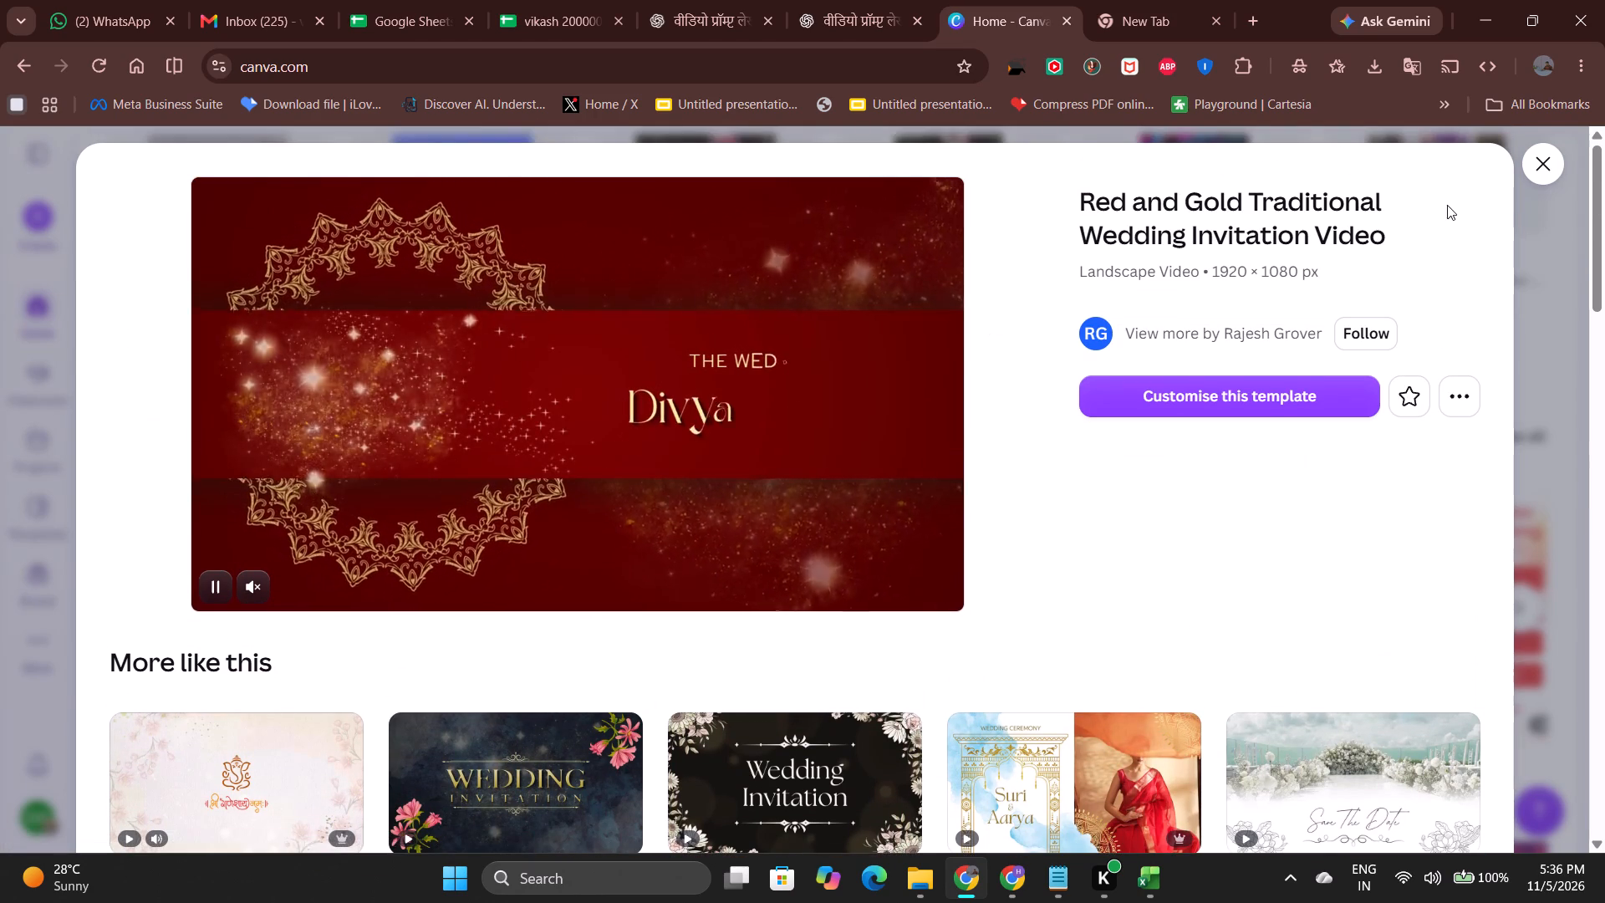
pyautogui.click(1536, 171)
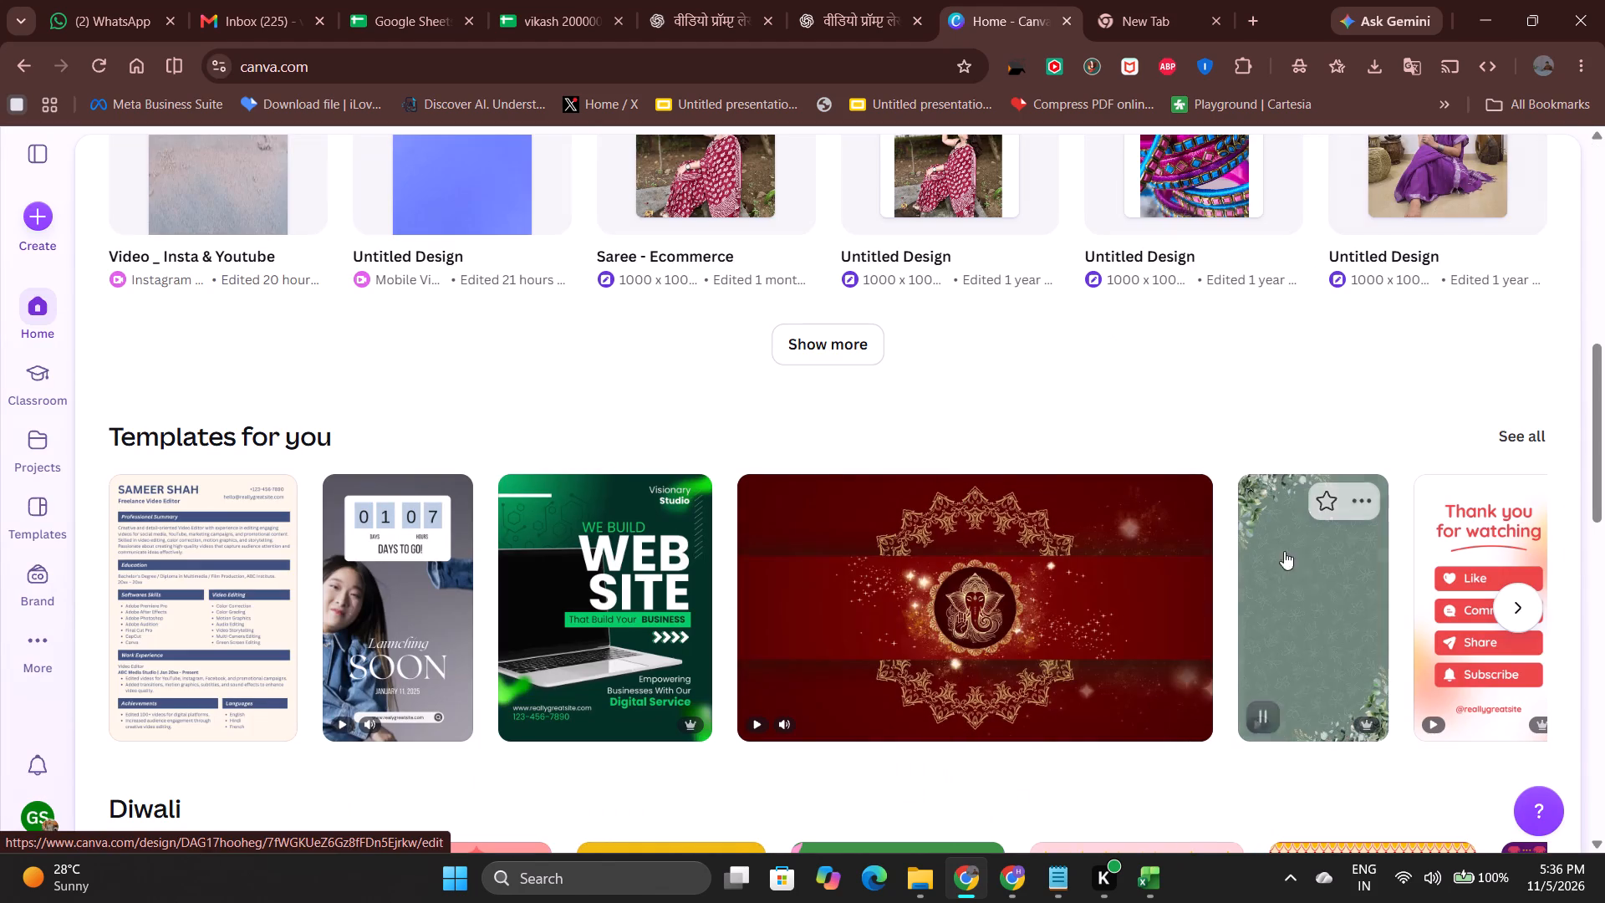
# Browse the suggested templates, Diwali templates, template categories and popular design types on the Canva home page.
pyautogui.hscroll(-6, 1315, 634)
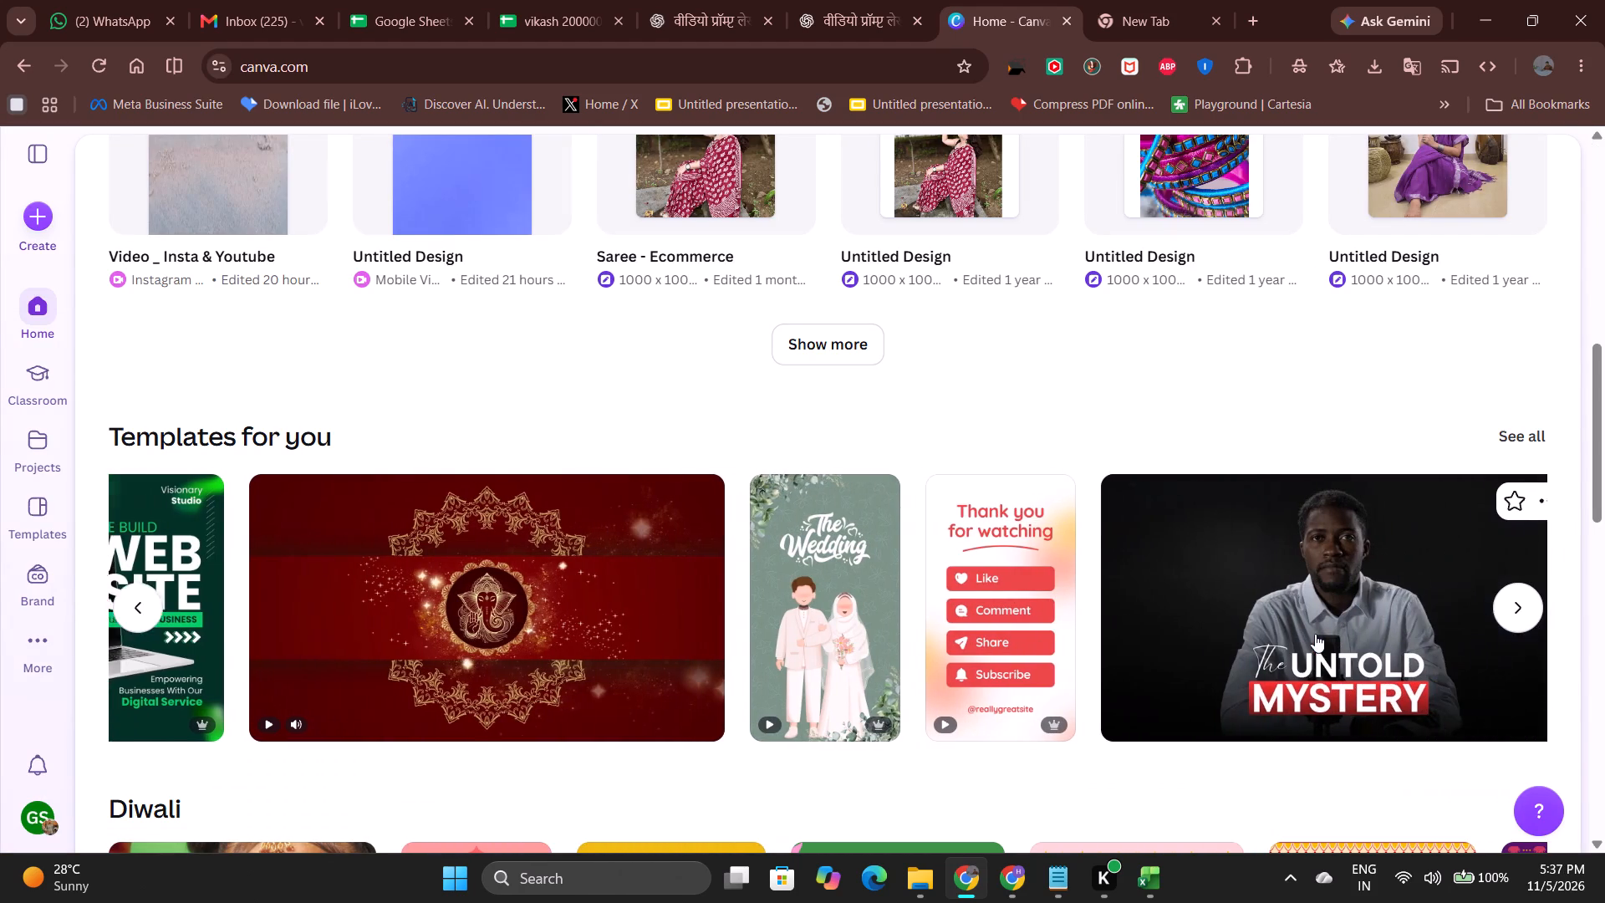
pyautogui.hscroll(-1, 1315, 634)
pyautogui.scroll(-3, 1223, 652)
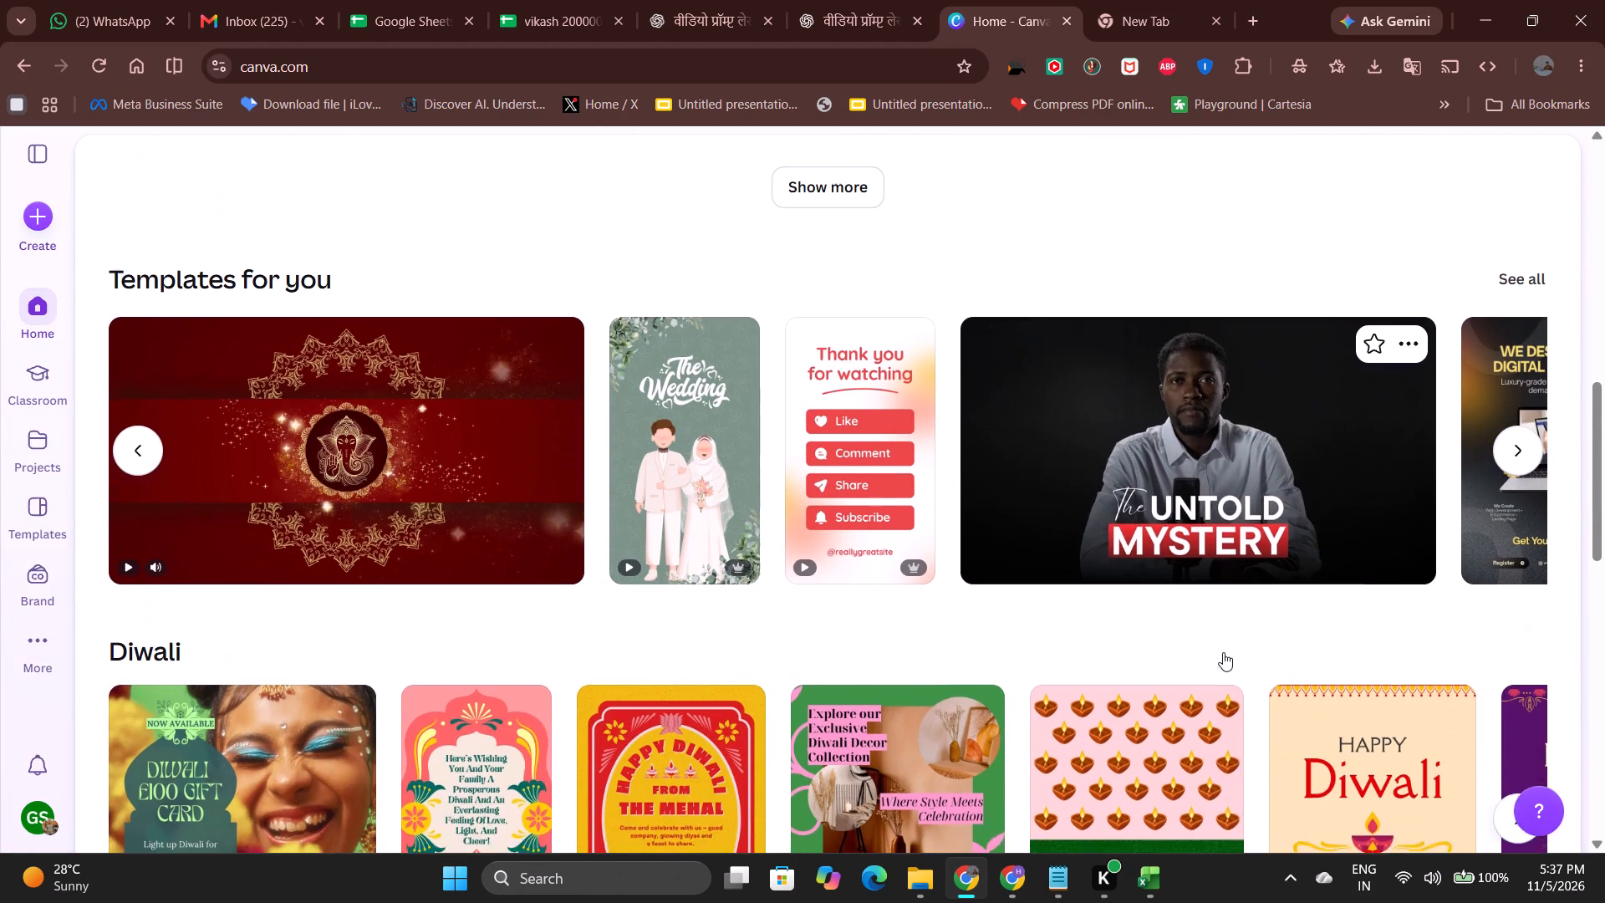
pyautogui.scroll(-10, 1223, 652)
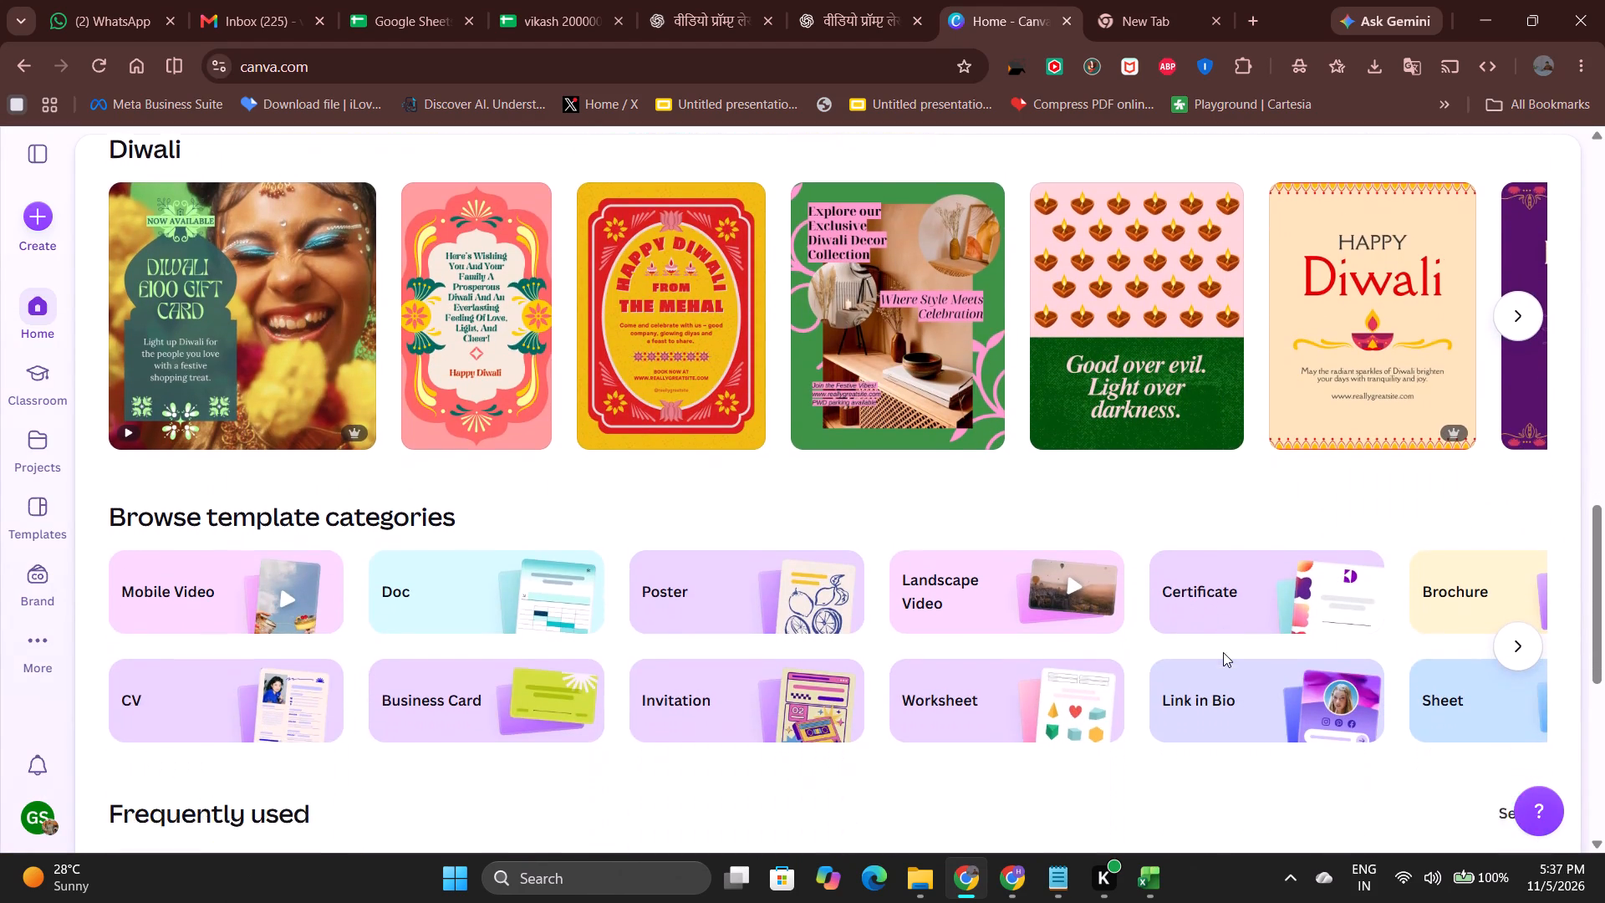
pyautogui.scroll(-9, 1223, 652)
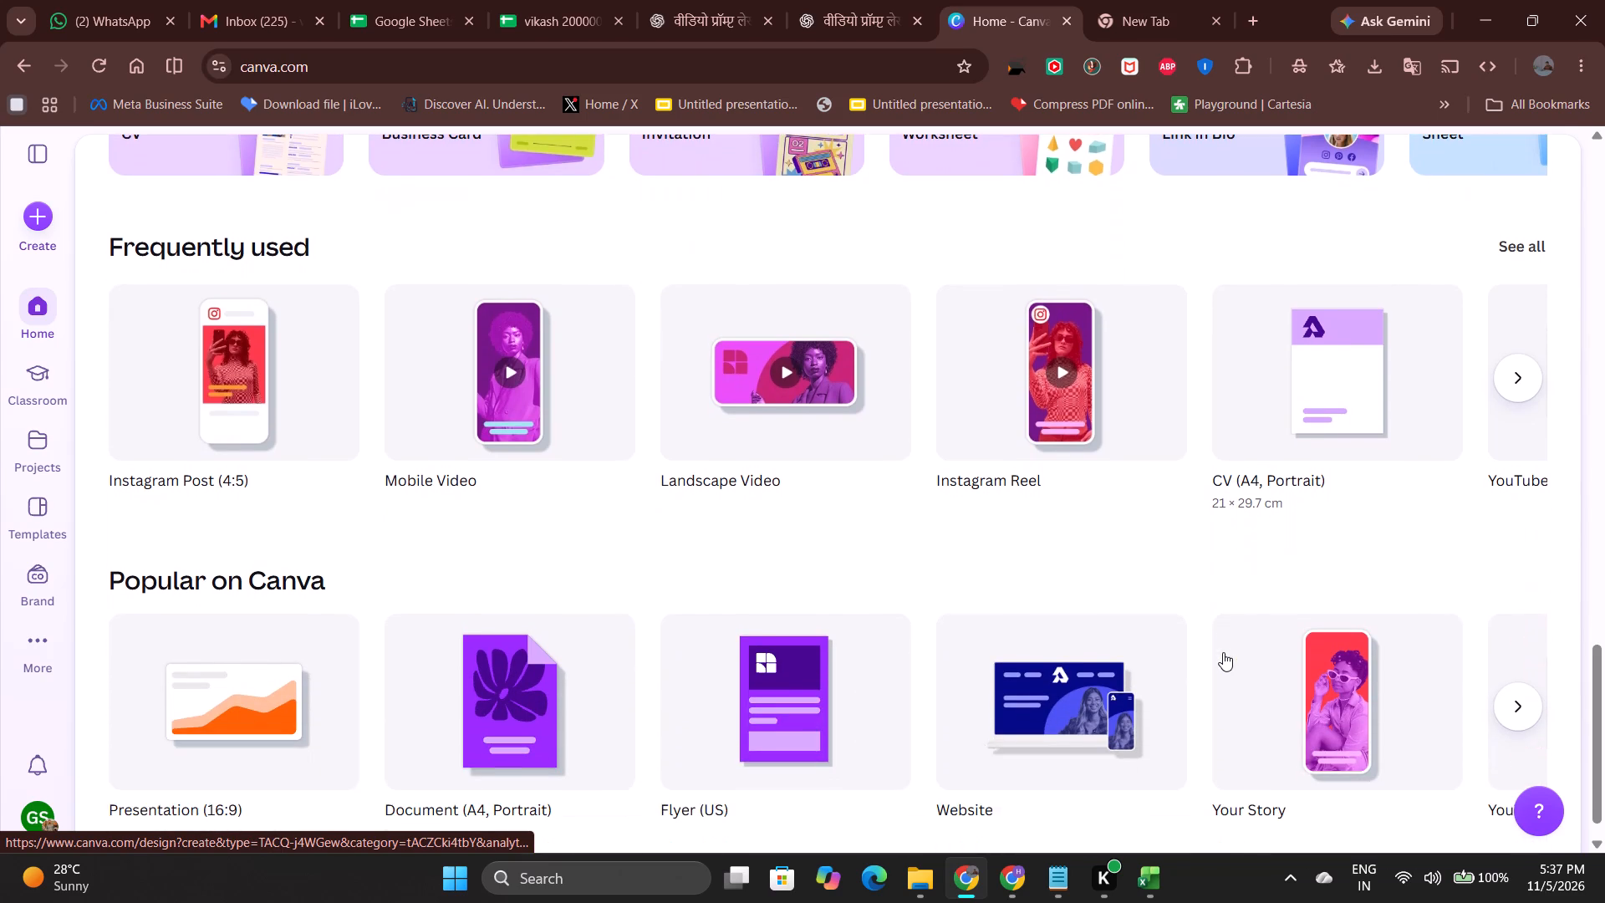
pyautogui.scroll(-2, 1223, 652)
pyautogui.scroll(6, 1223, 652)
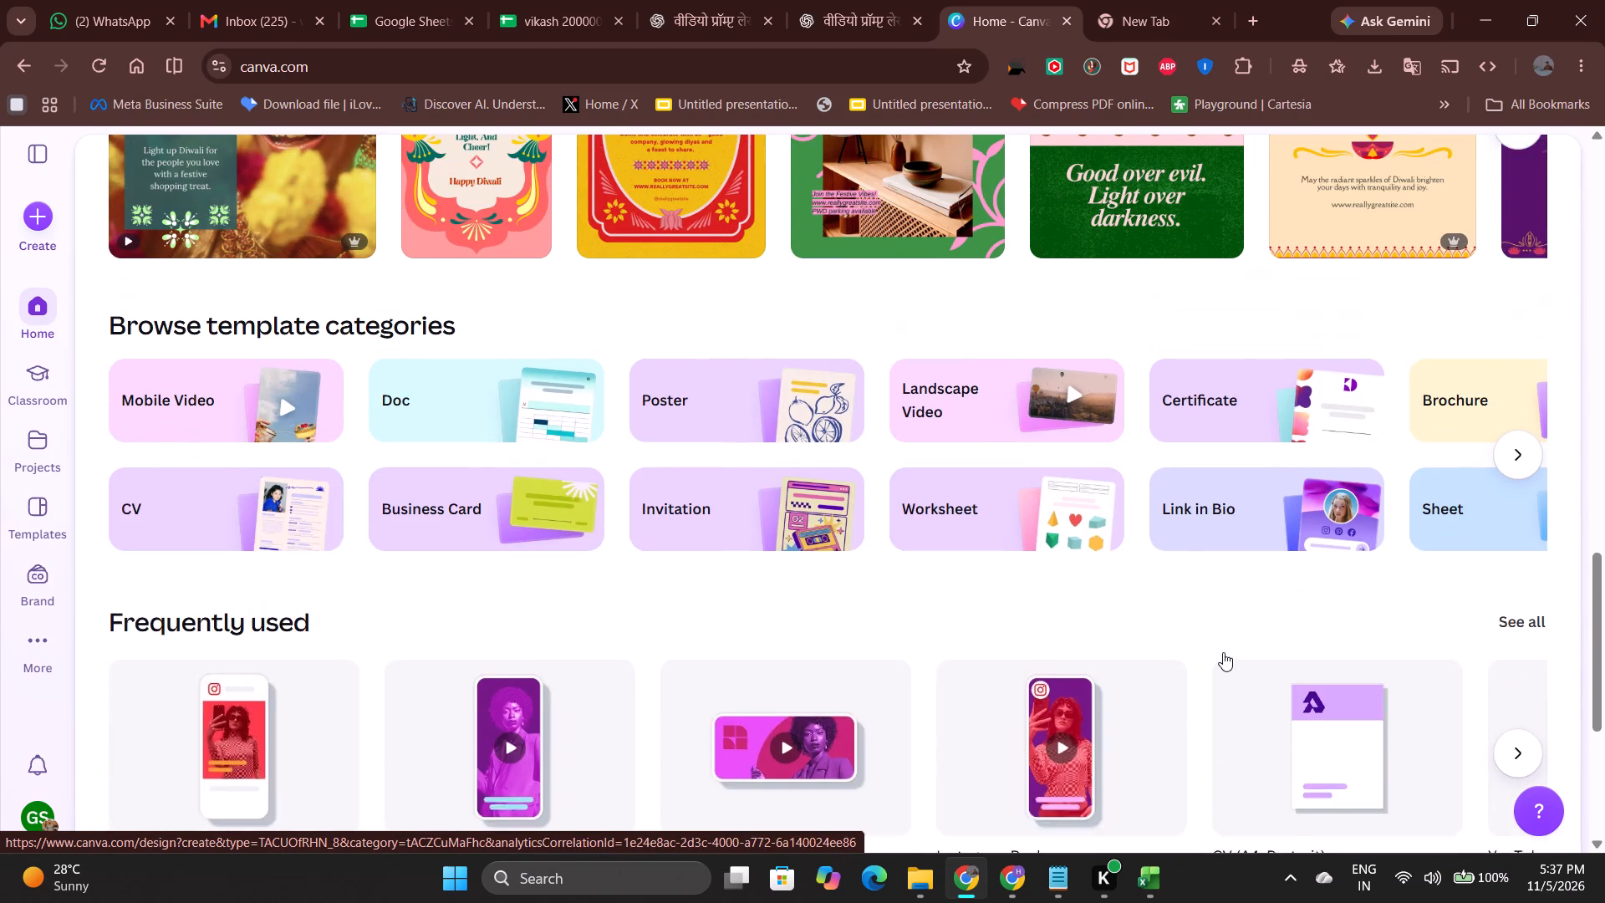
pyautogui.scroll(7, 1223, 652)
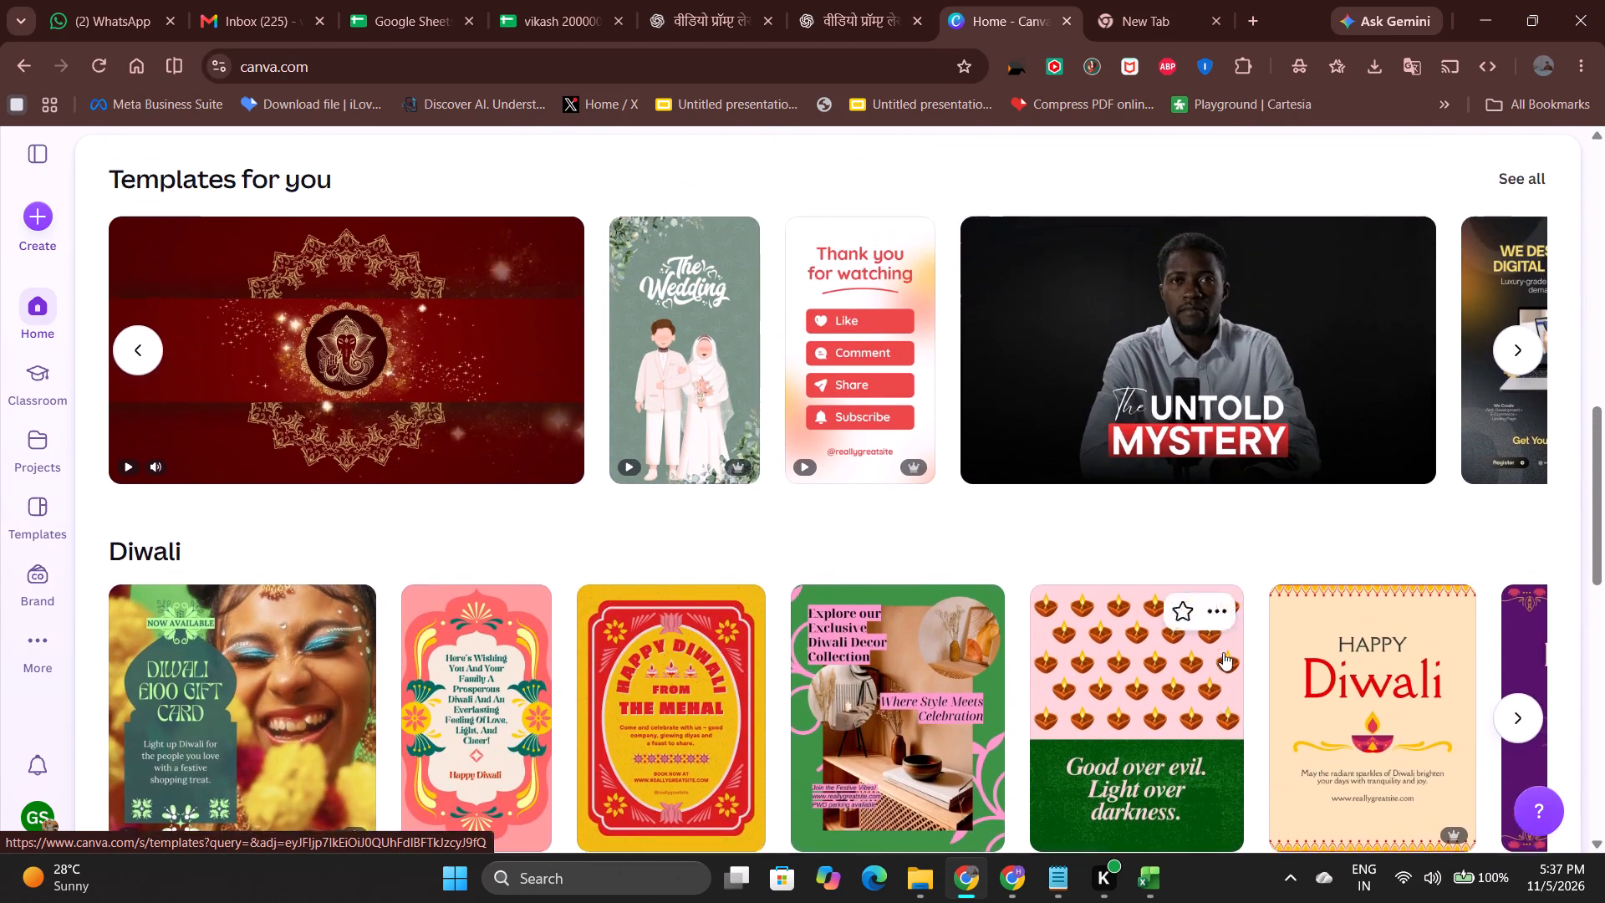
pyautogui.scroll(8, 1223, 652)
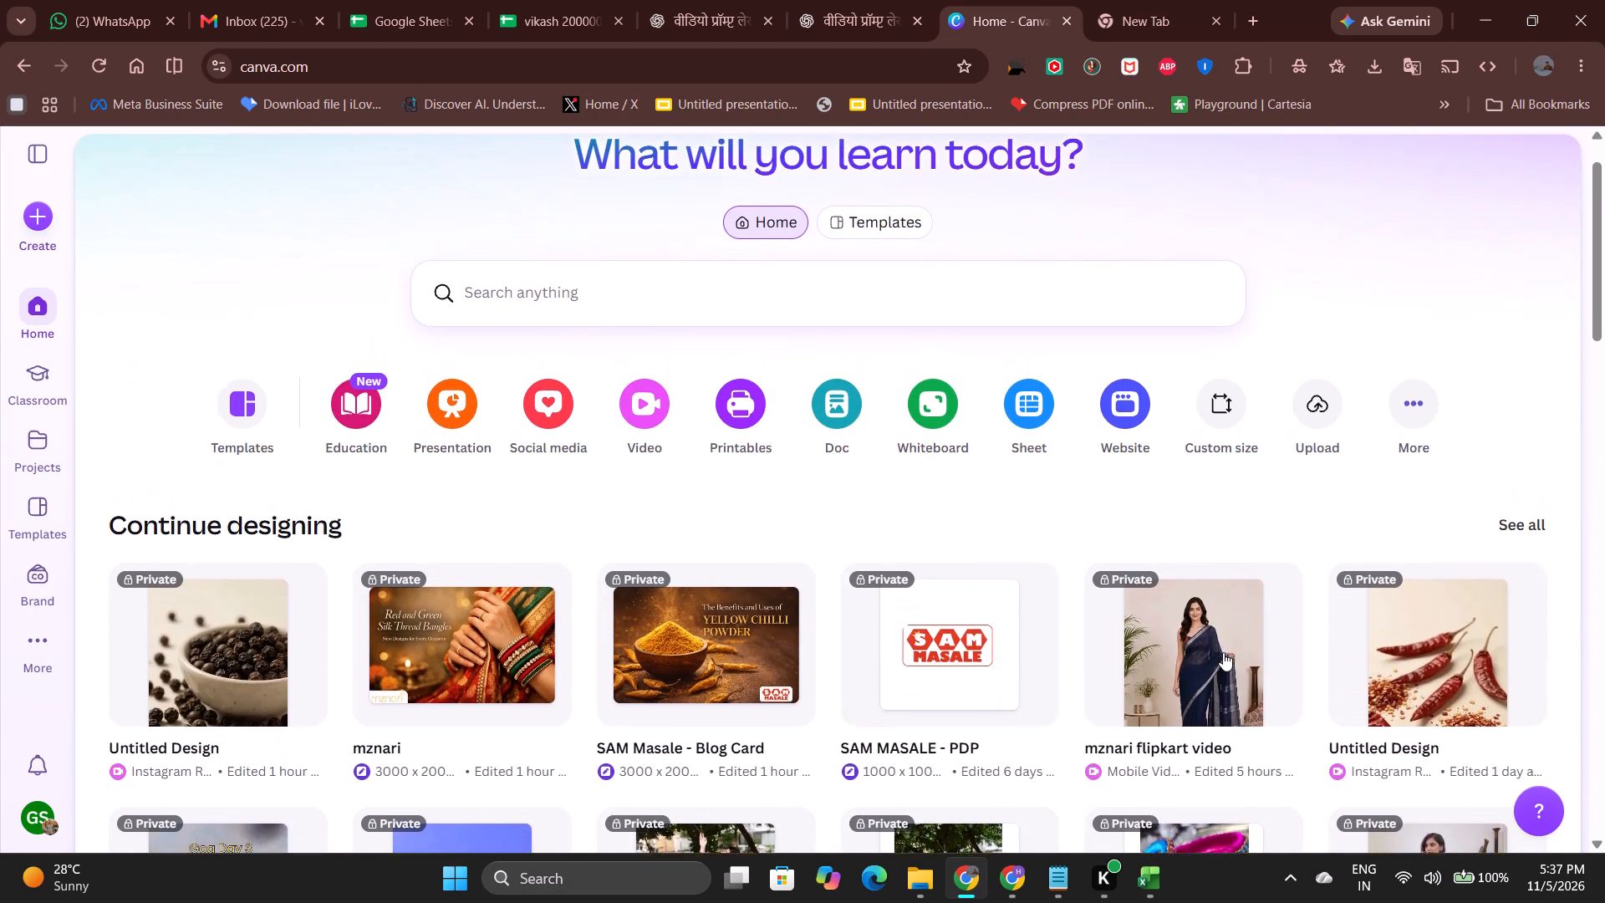
# Look through the recent designs on the Canva home page, expanding the list to show more of them.
pyautogui.scroll(-1, 1223, 652)
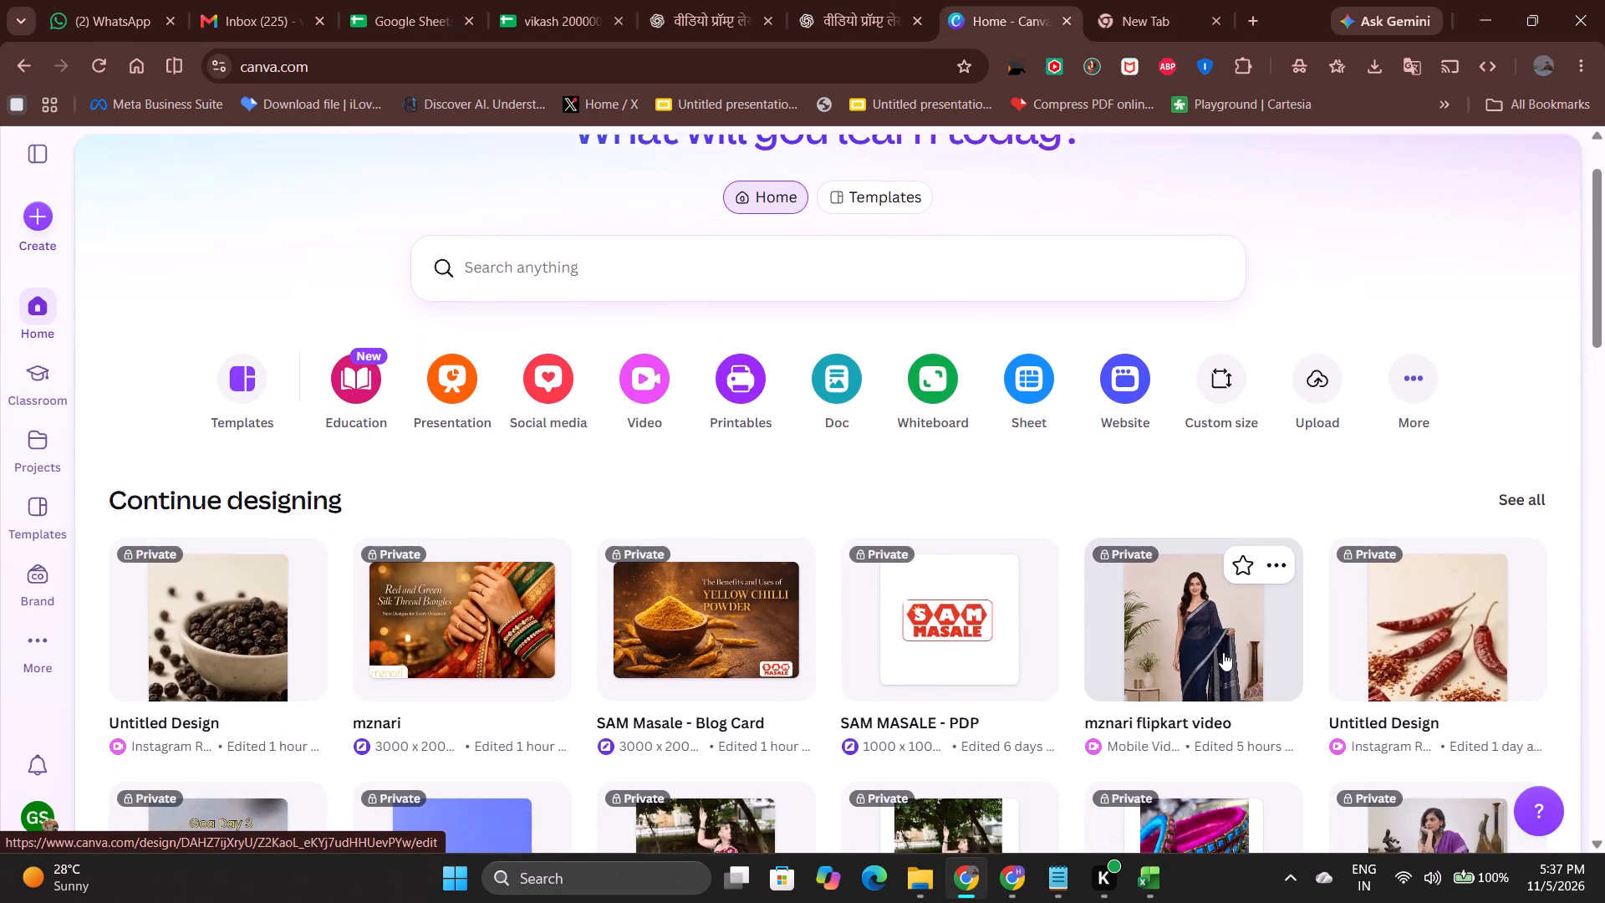
pyautogui.scroll(-4, 1223, 652)
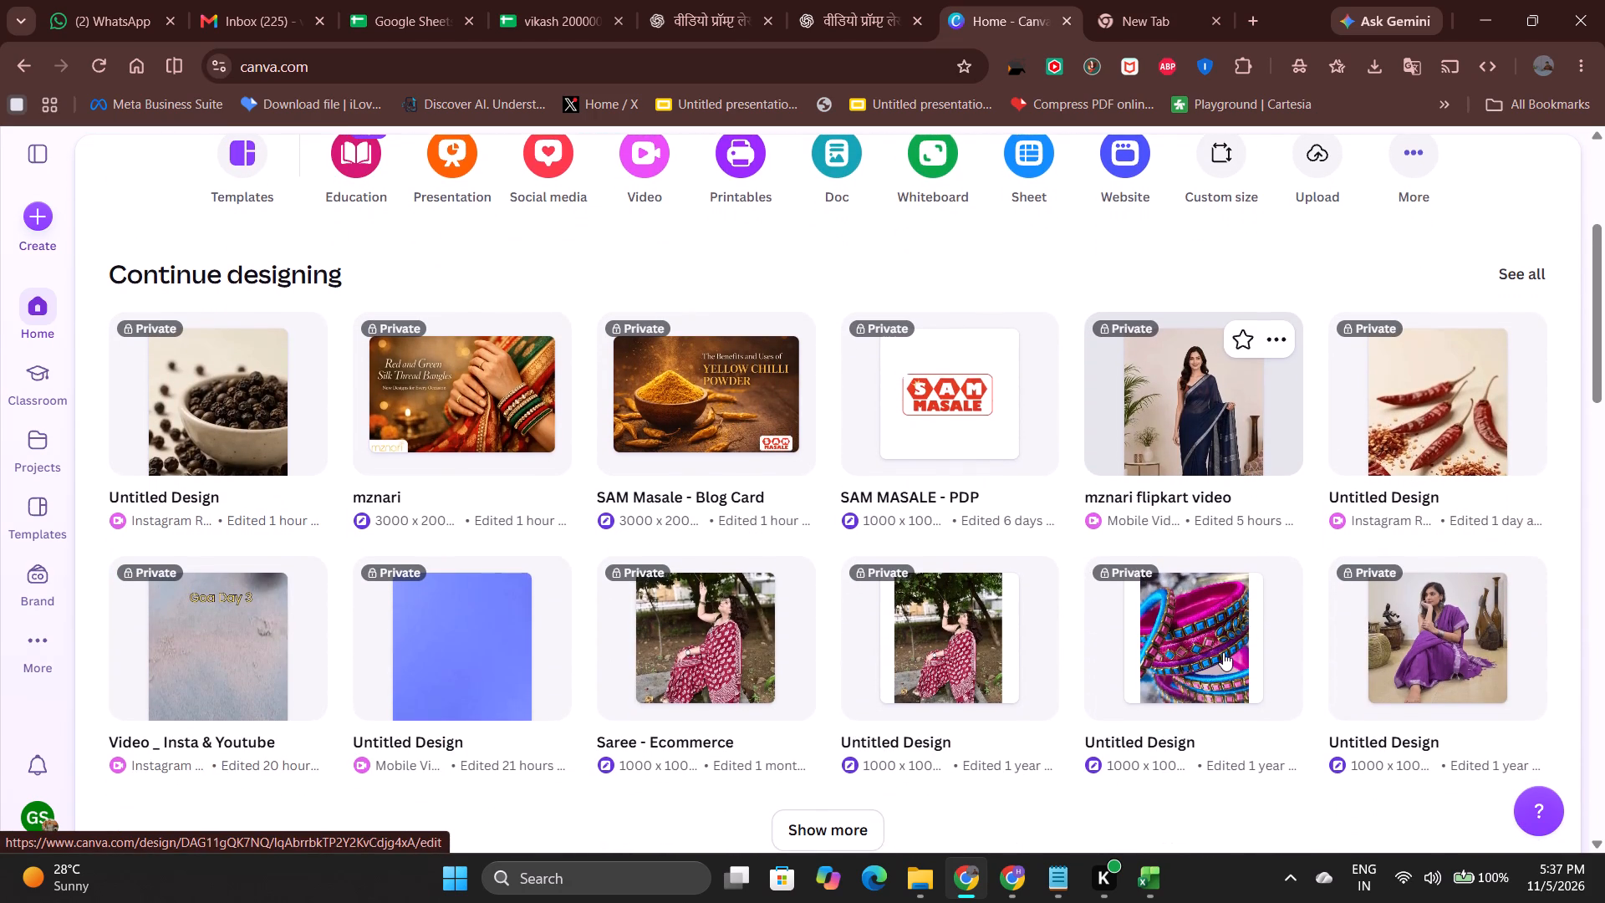
pyautogui.scroll(-2, 1223, 652)
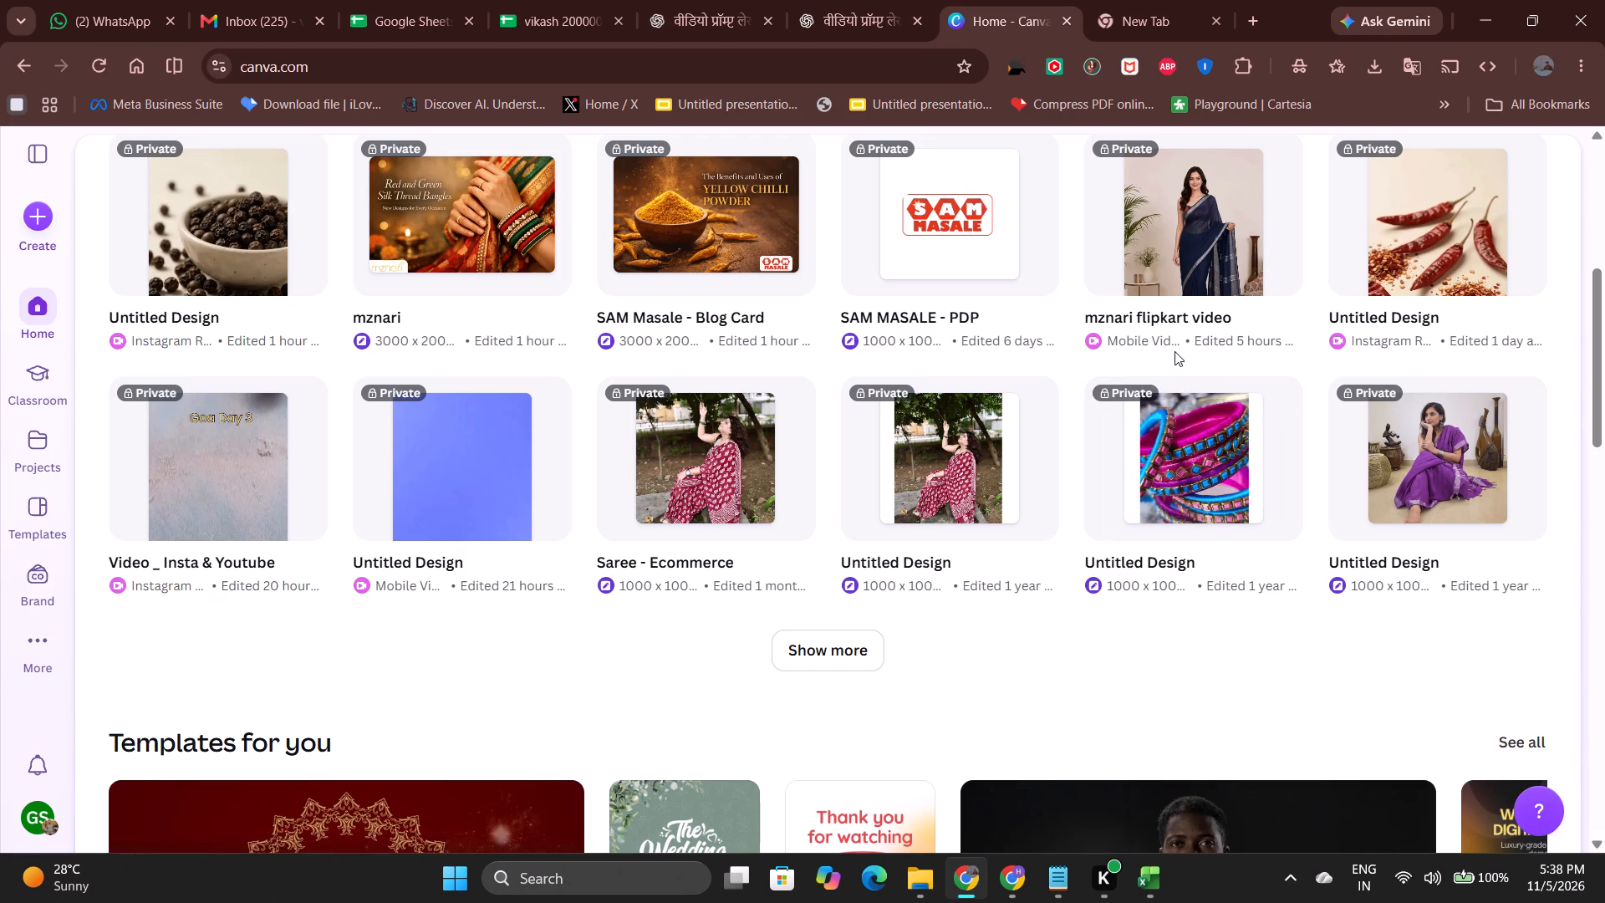
pyautogui.scroll(6, 1023, 451)
pyautogui.scroll(-5, 1031, 395)
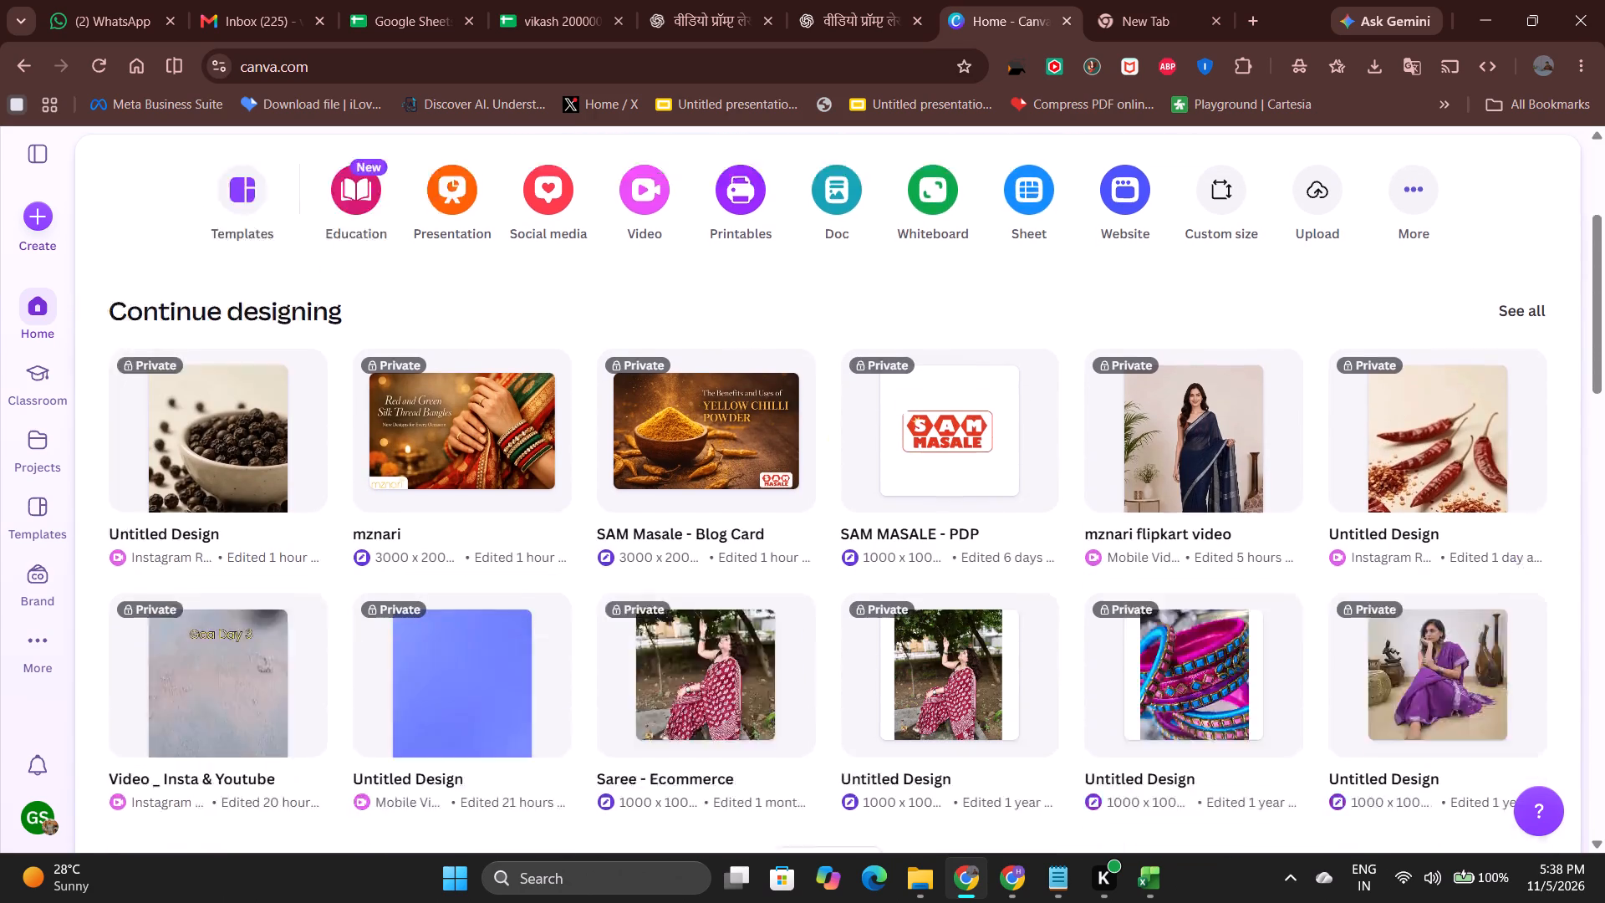
pyautogui.scroll(1, 1144, 385)
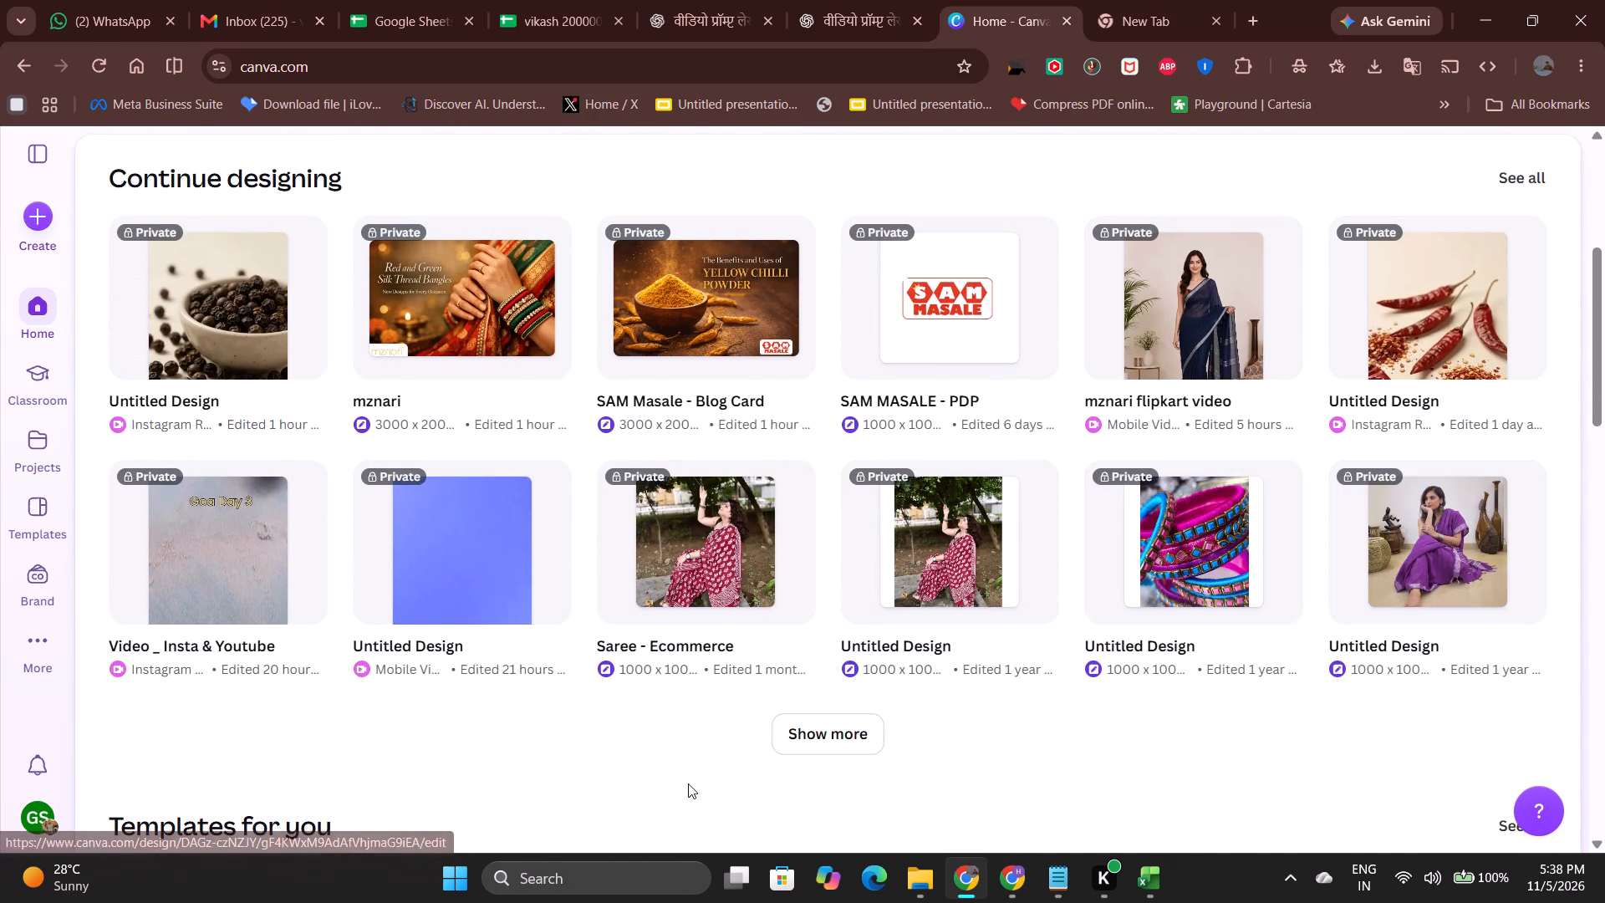
pyautogui.click(812, 742)
pyautogui.scroll(-2, 1048, 553)
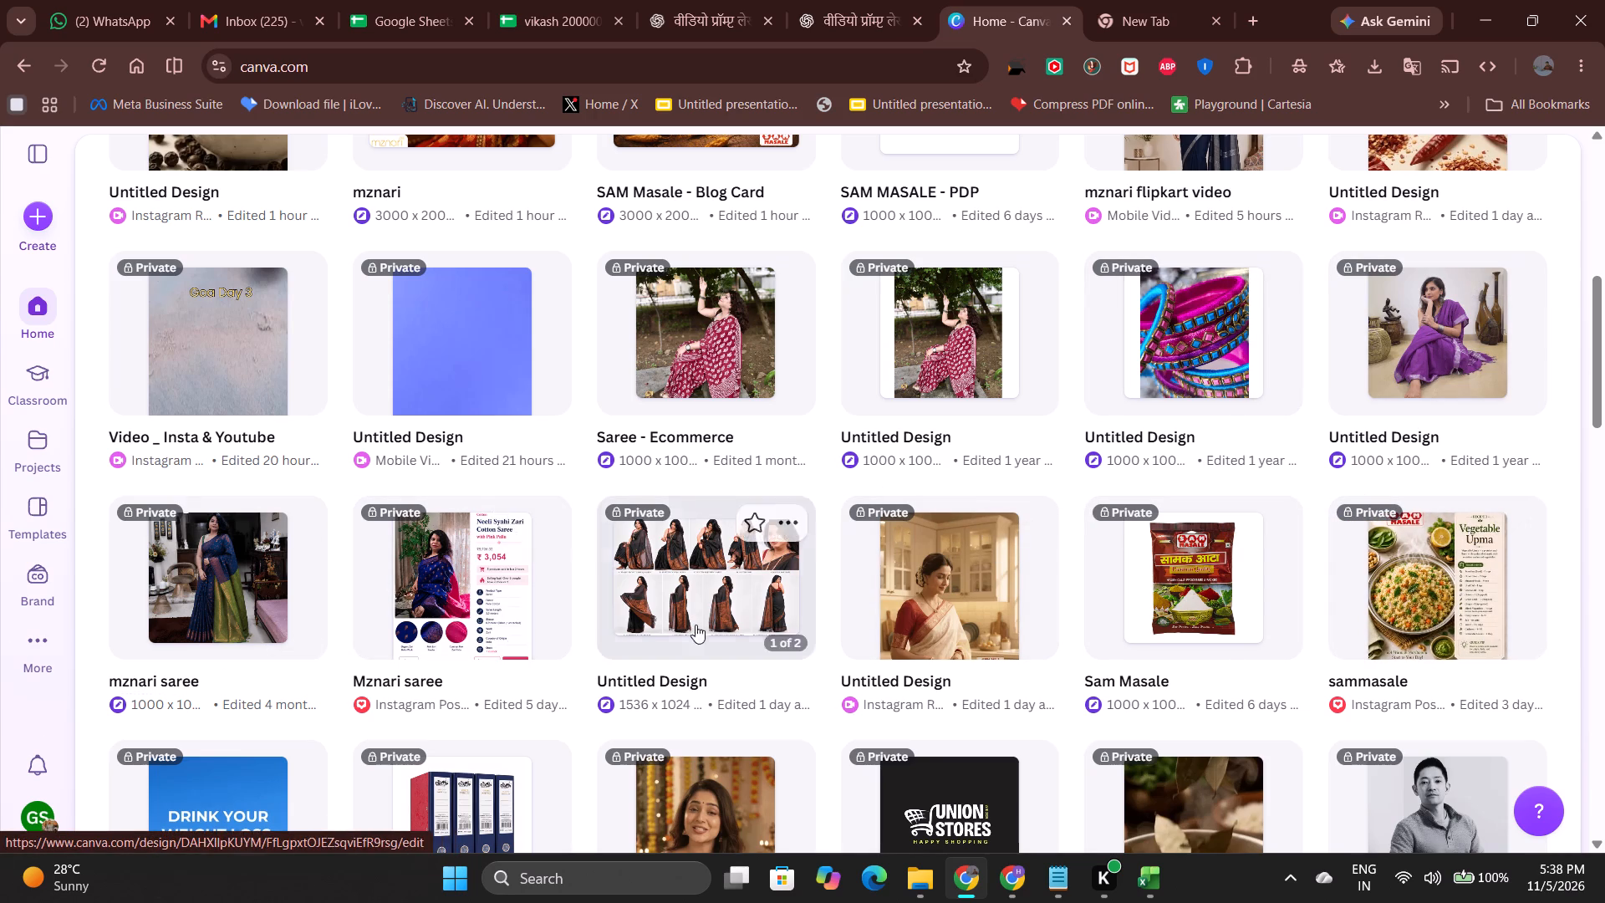
# Go to Google Slides from the new tab and open the Sam Masale presentation.
pyautogui.click(1129, 0)
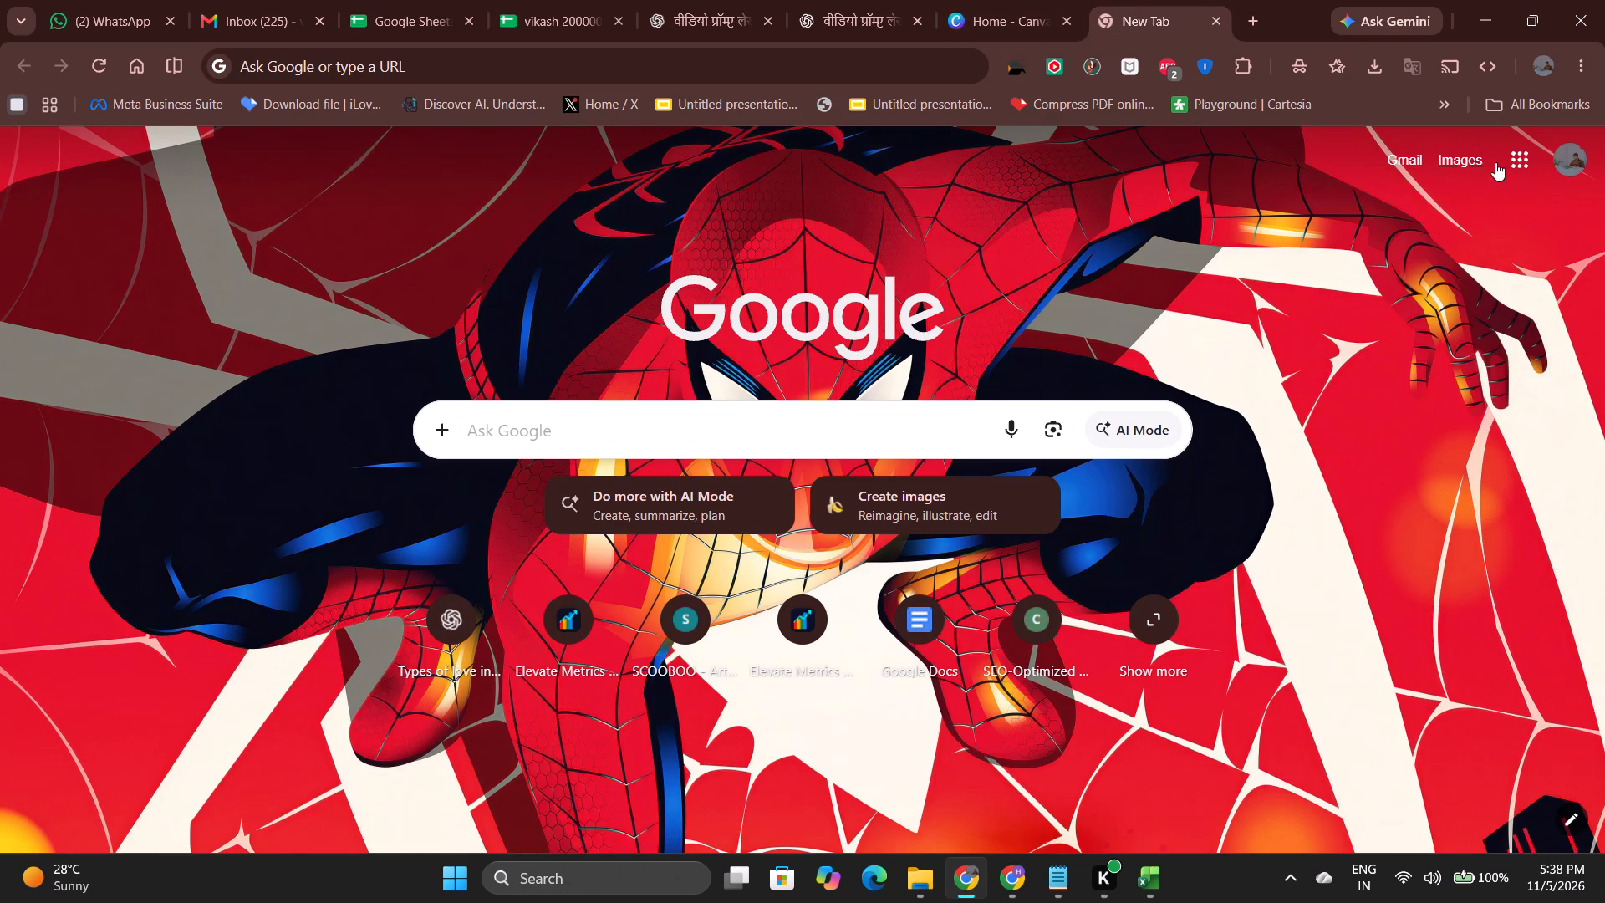
pyautogui.click(1536, 159)
pyautogui.scroll(-5, 1455, 528)
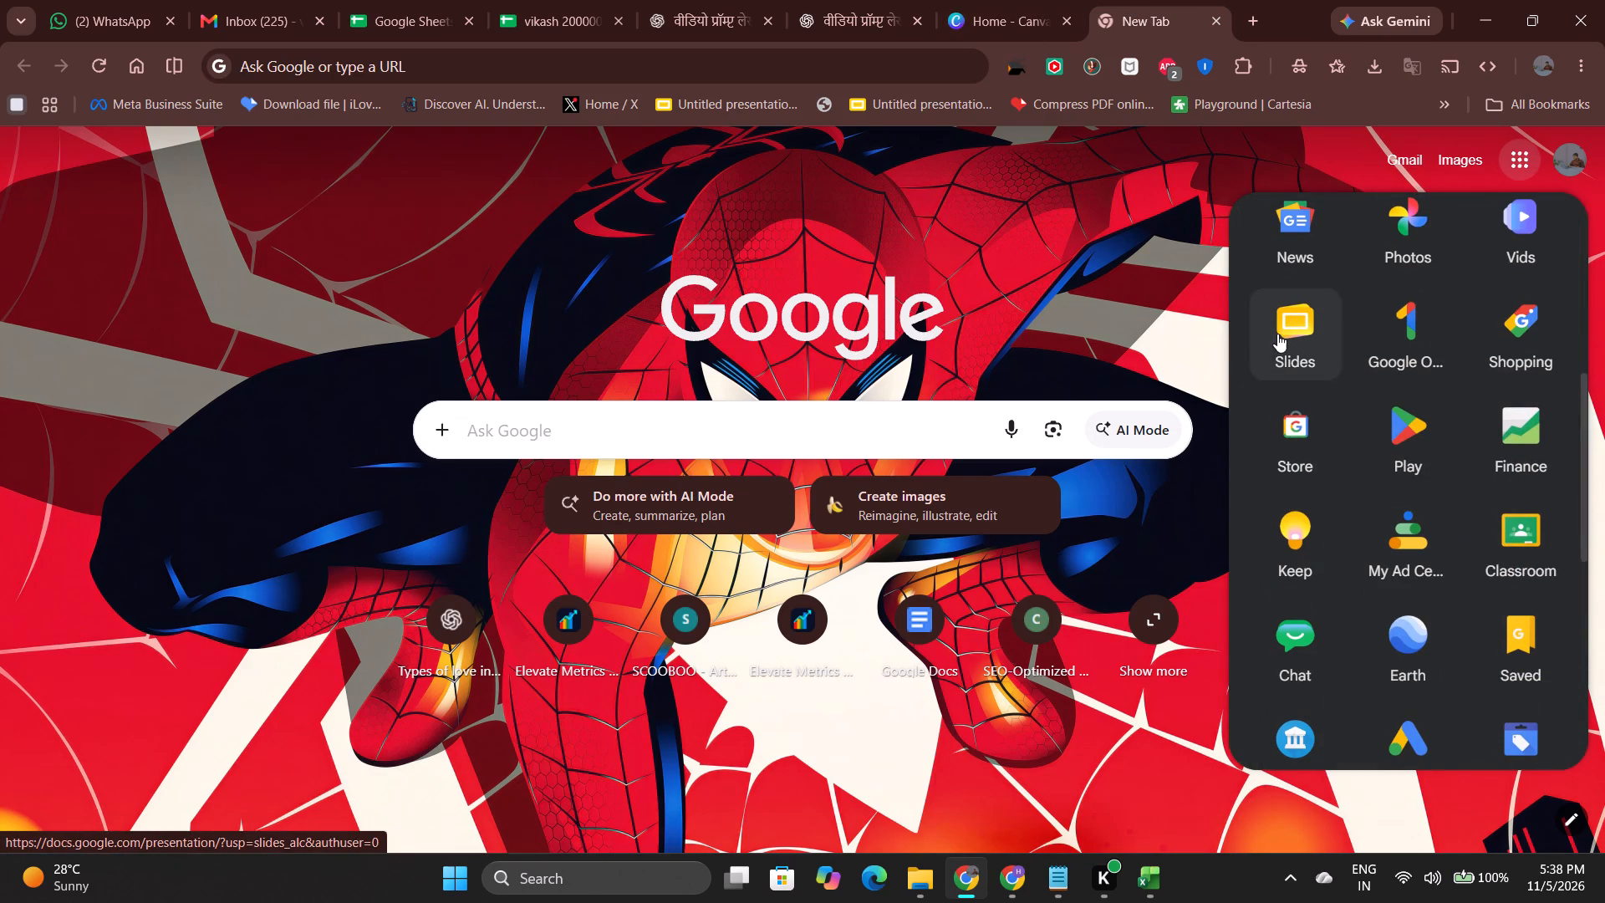
pyautogui.click(1277, 334)
pyautogui.click(257, 330)
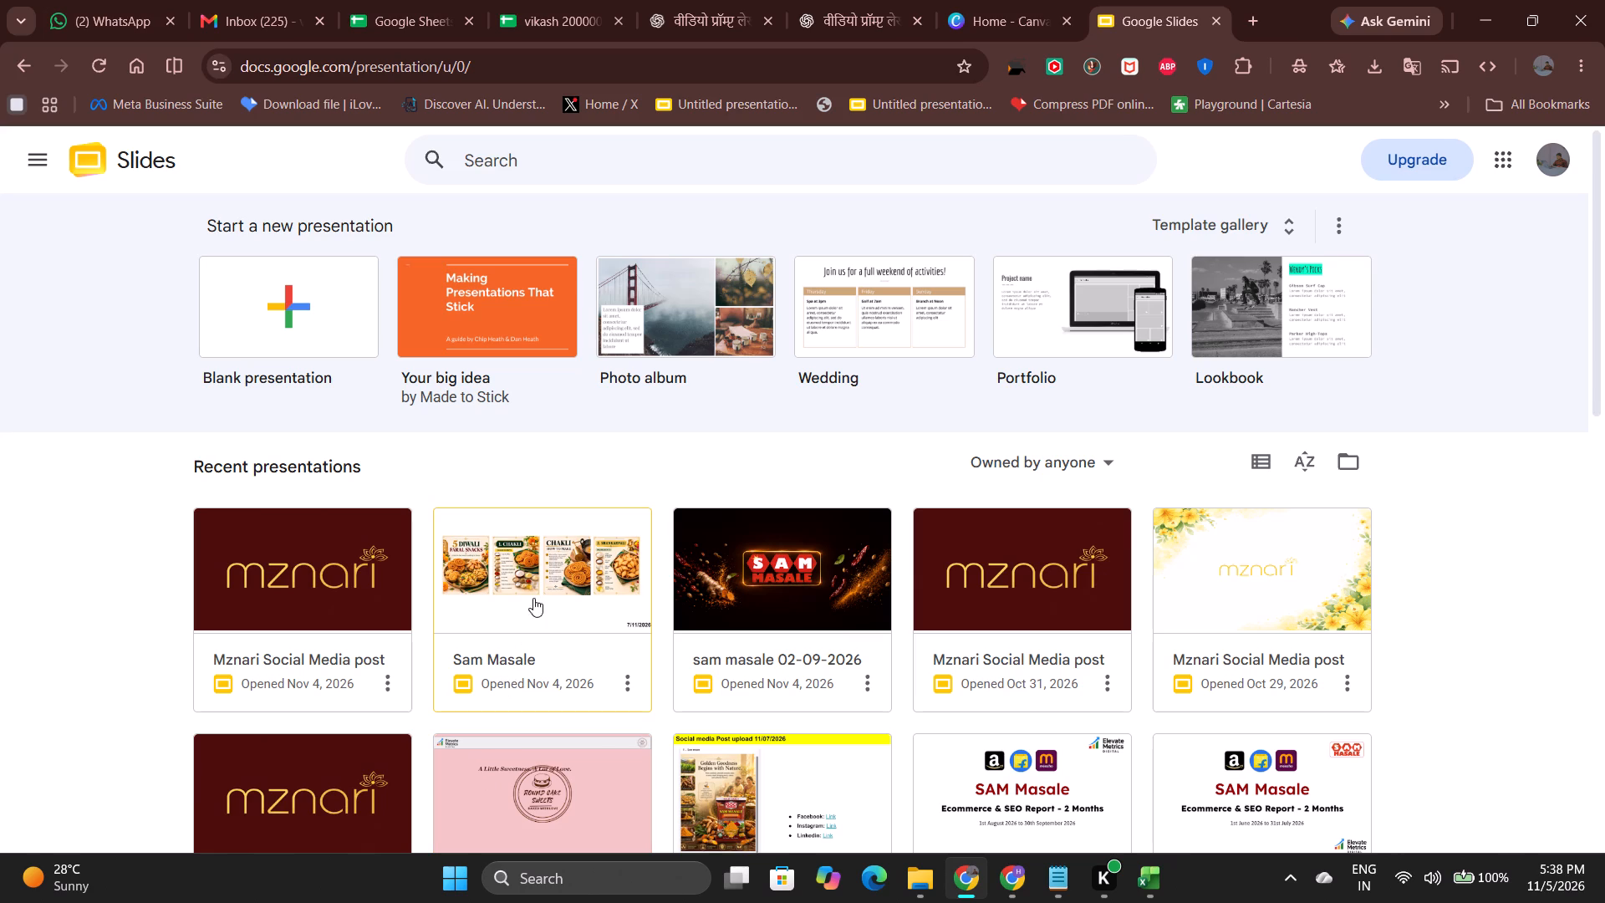
pyautogui.click(533, 598)
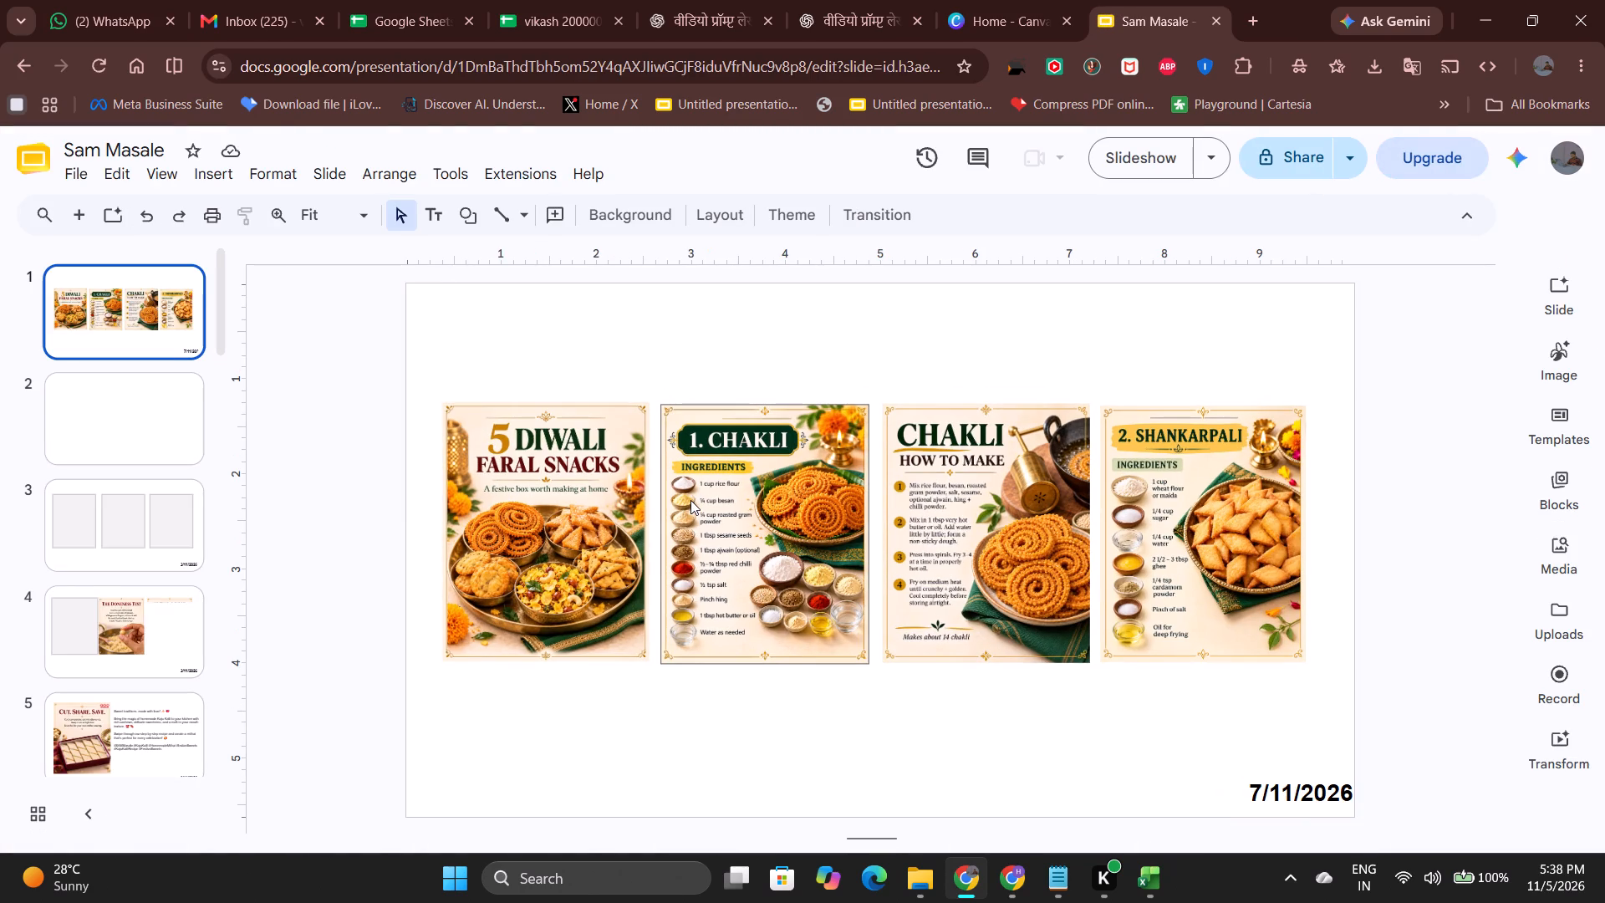
# Check the opening slides and delete slide 1 with the 5 Diwali Faral Snacks and Chakli images.
pyautogui.click(120, 440)
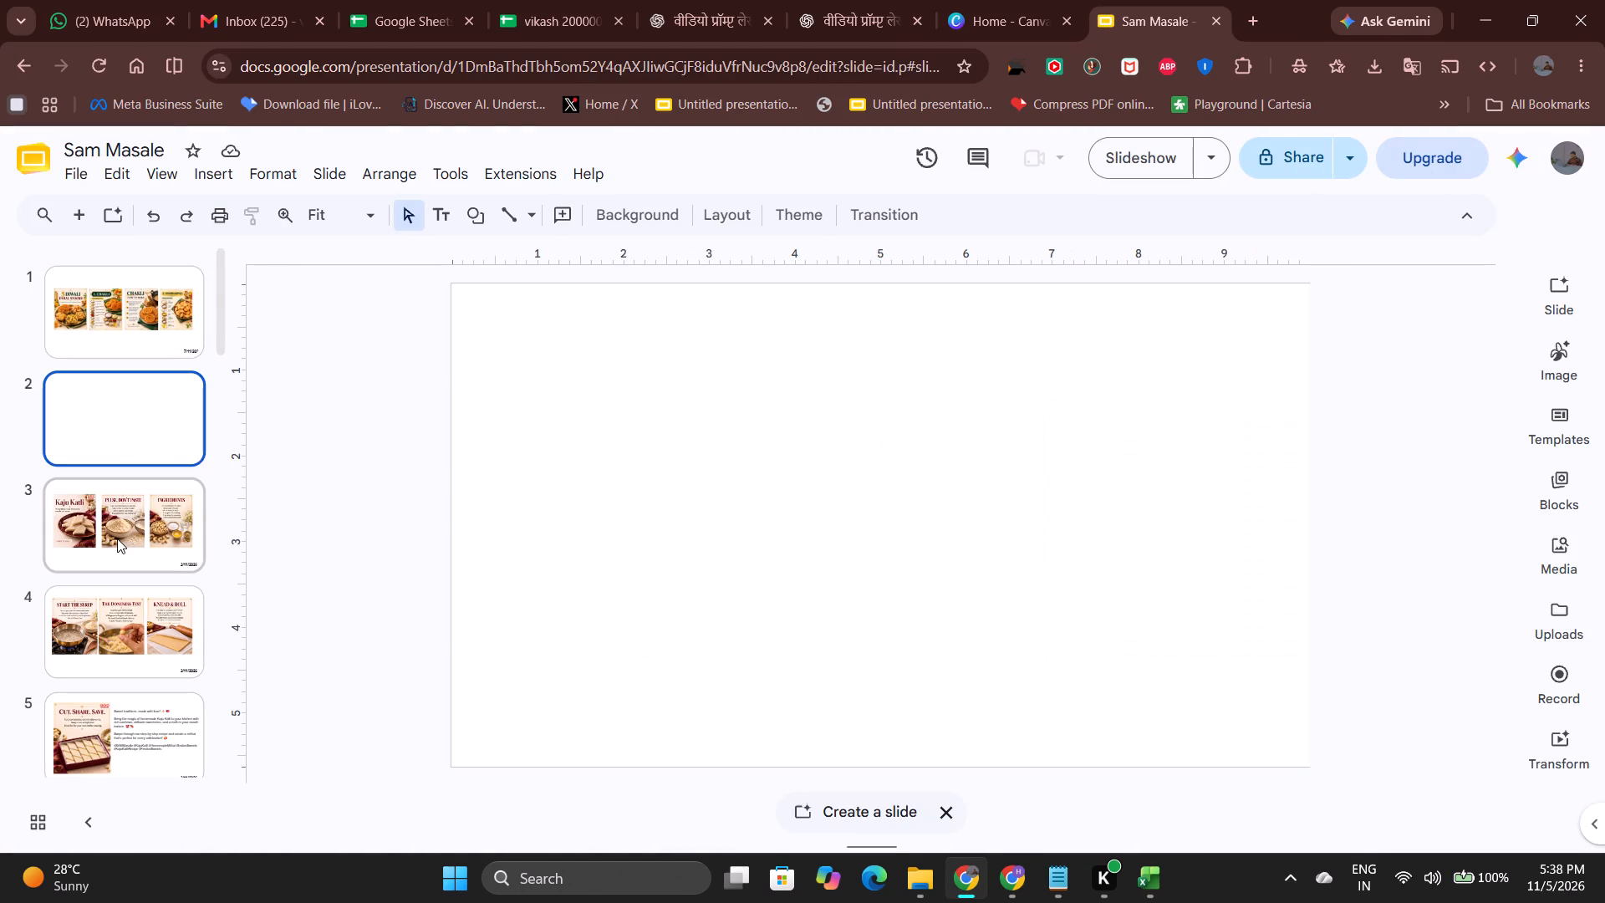
pyautogui.click(117, 538)
pyautogui.click(159, 283)
pyautogui.press('Delete')
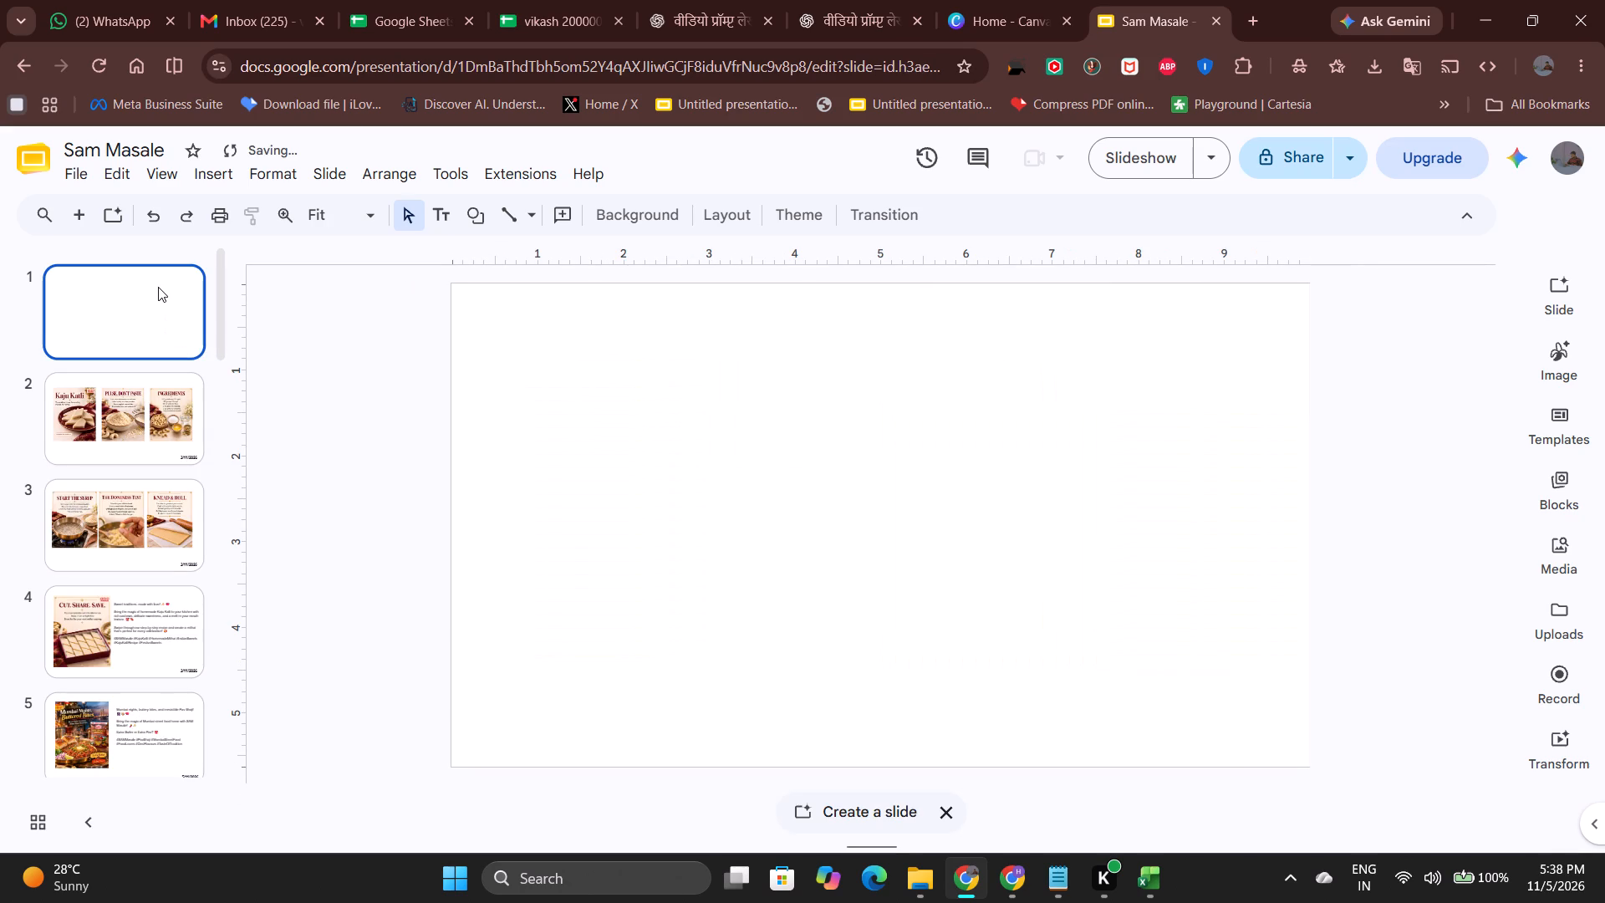
# Change the date on the "Mumbai Nights. Buttered Bites." Pav Bhaji slide to 6/11/2026.
pyautogui.click(125, 741)
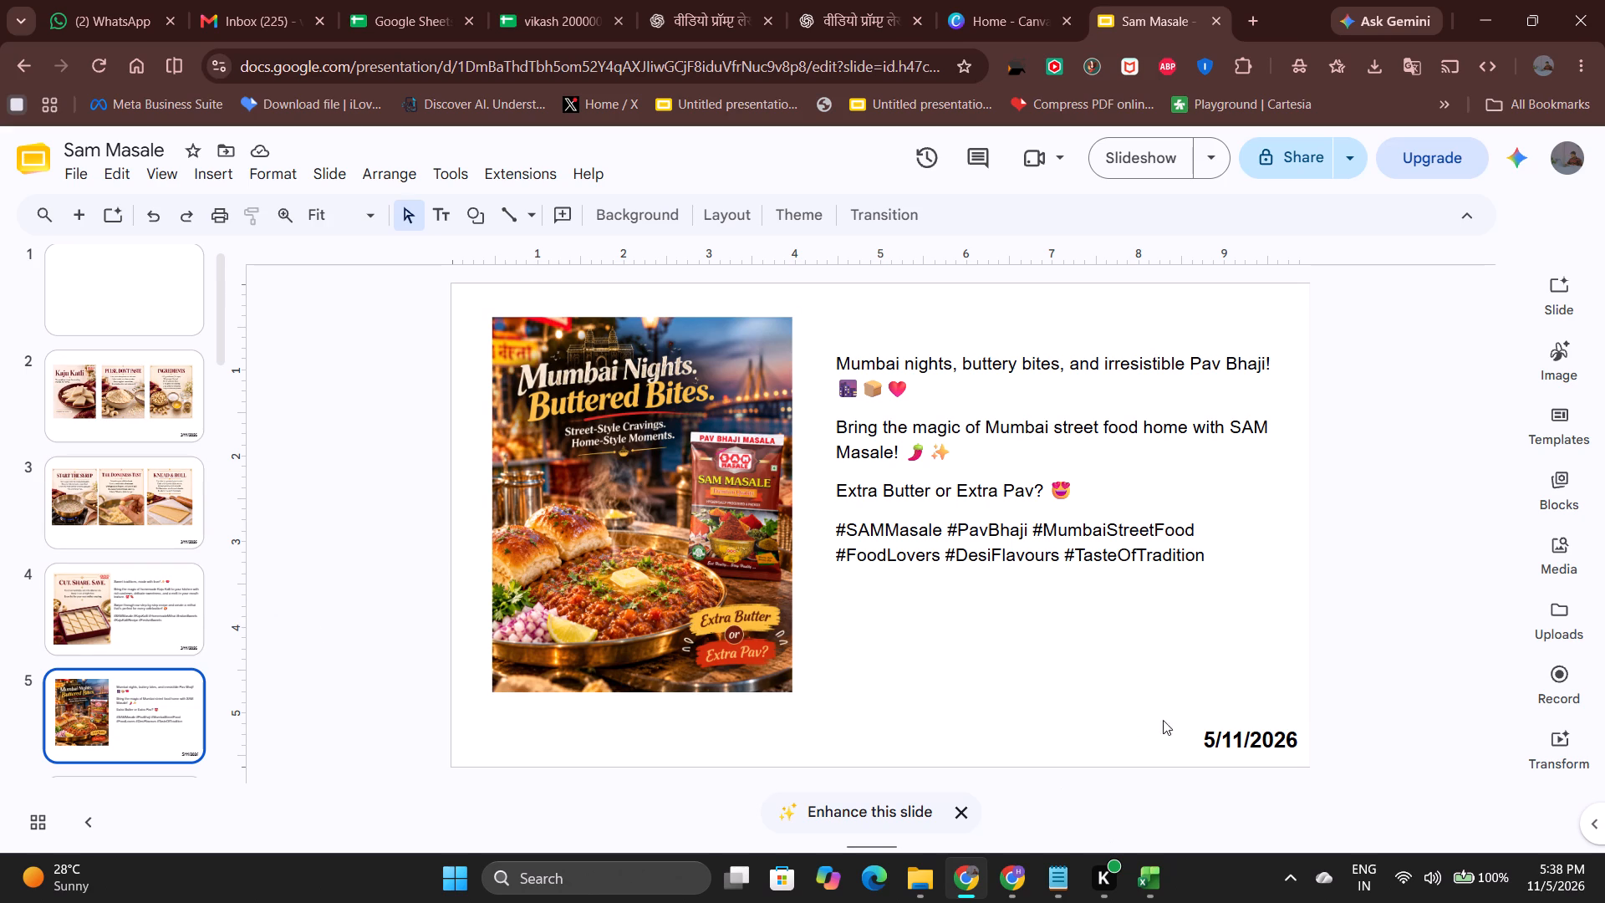
pyautogui.click(1214, 740)
pyautogui.press('BackSpace')
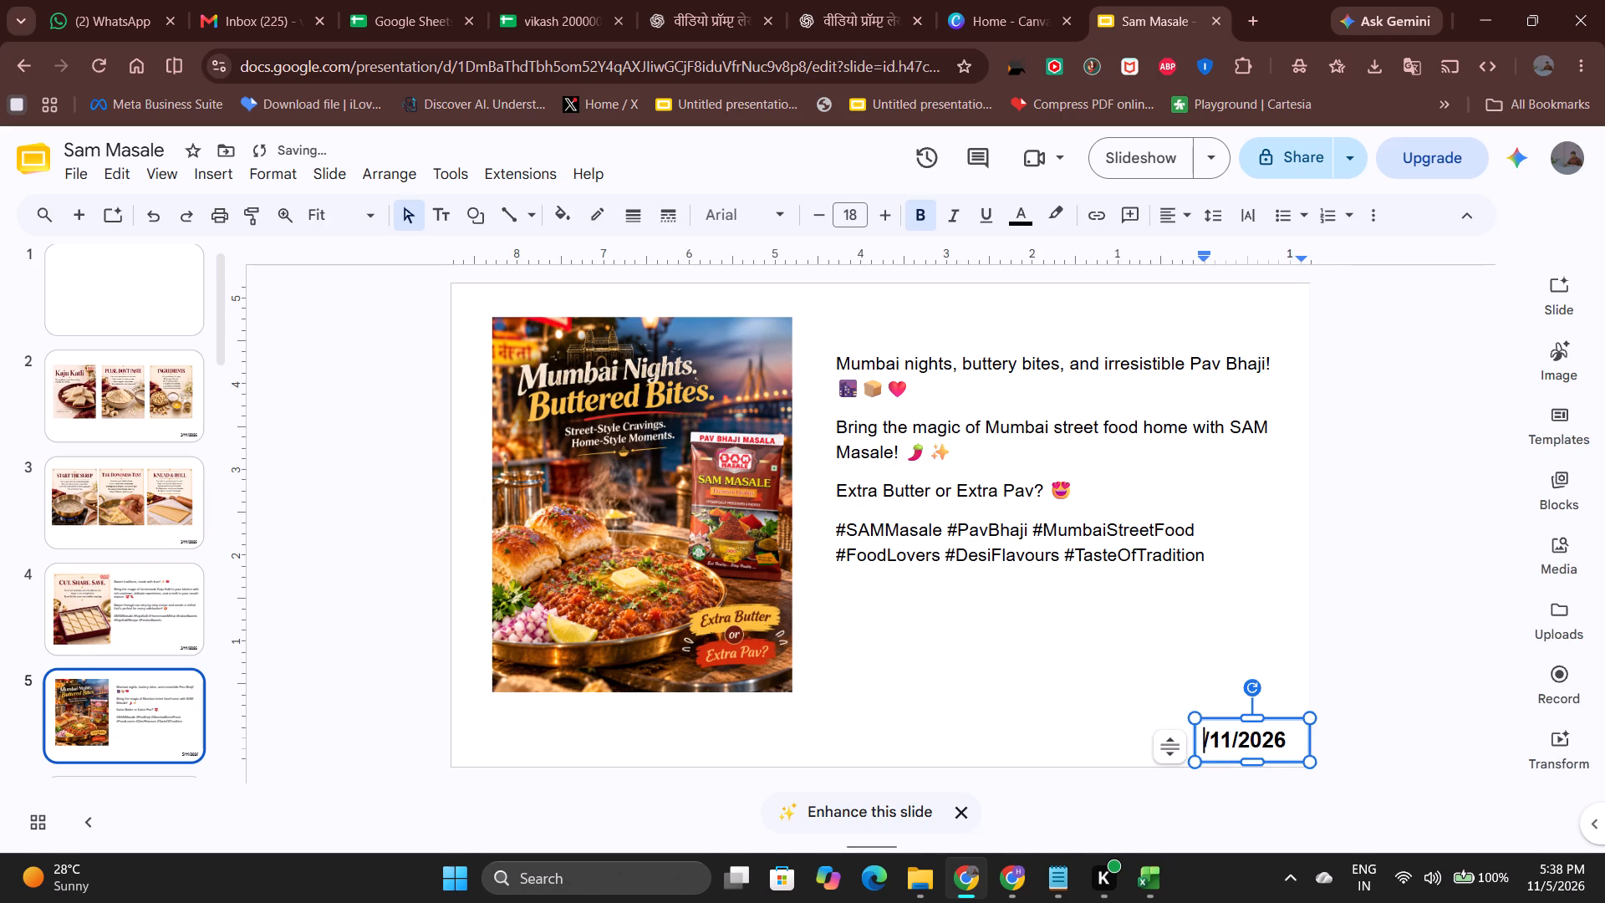
pyautogui.press('6')
pyautogui.click(465, 459)
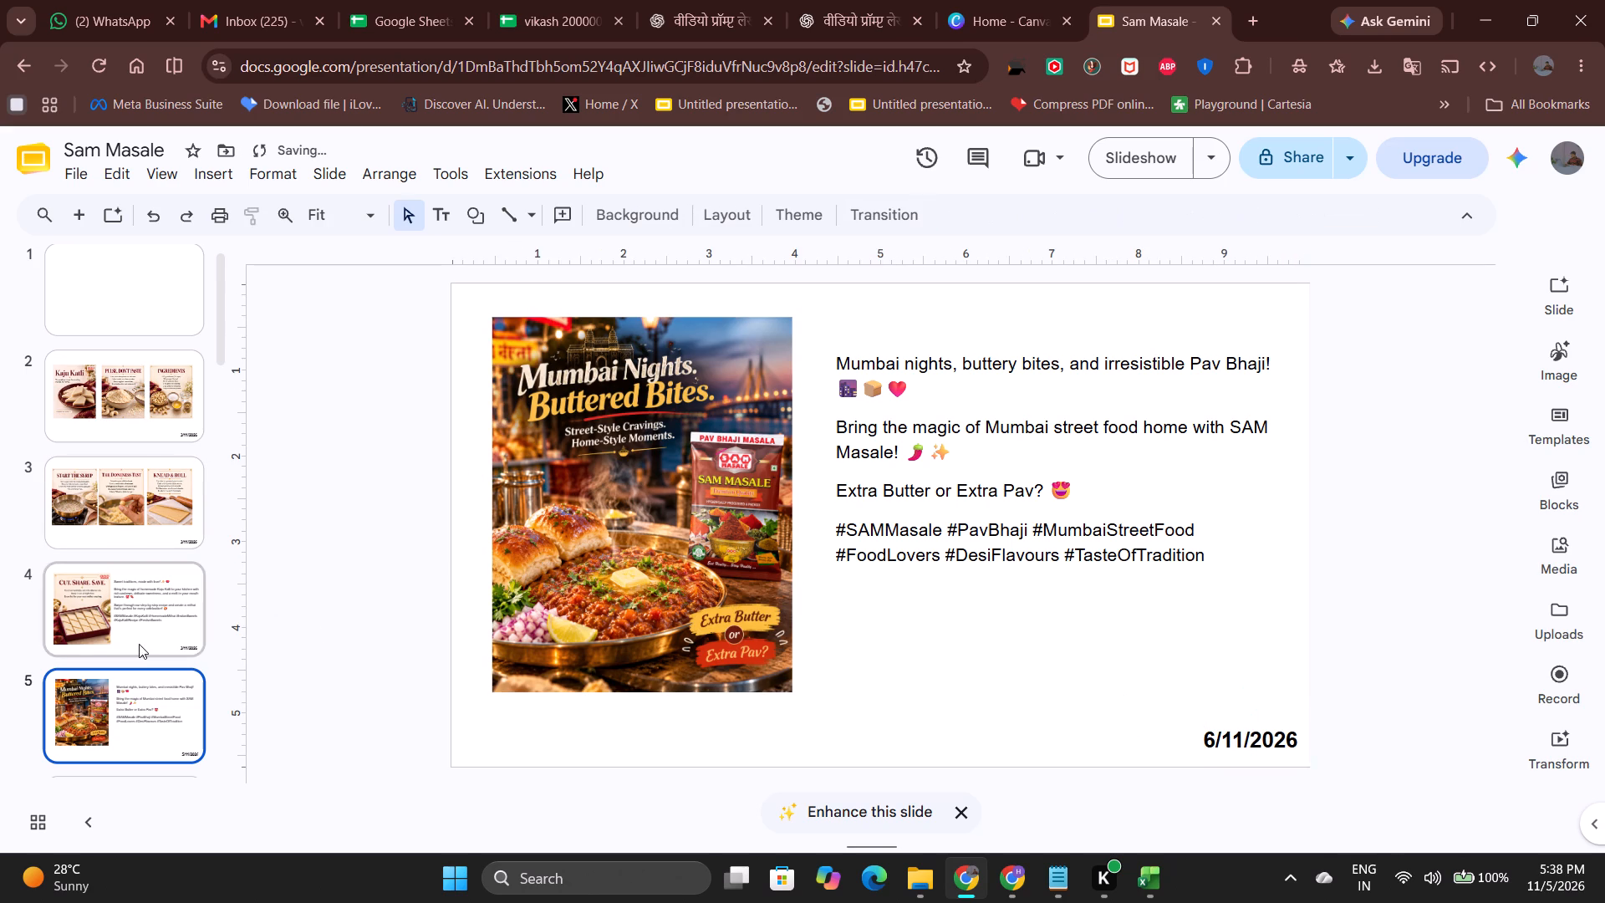
# Review the posts and their dates from the Happy Dhanteras slide through the Happy Bhai Dooj slide.
pyautogui.scroll(-2, 138, 644)
pyautogui.click(131, 624)
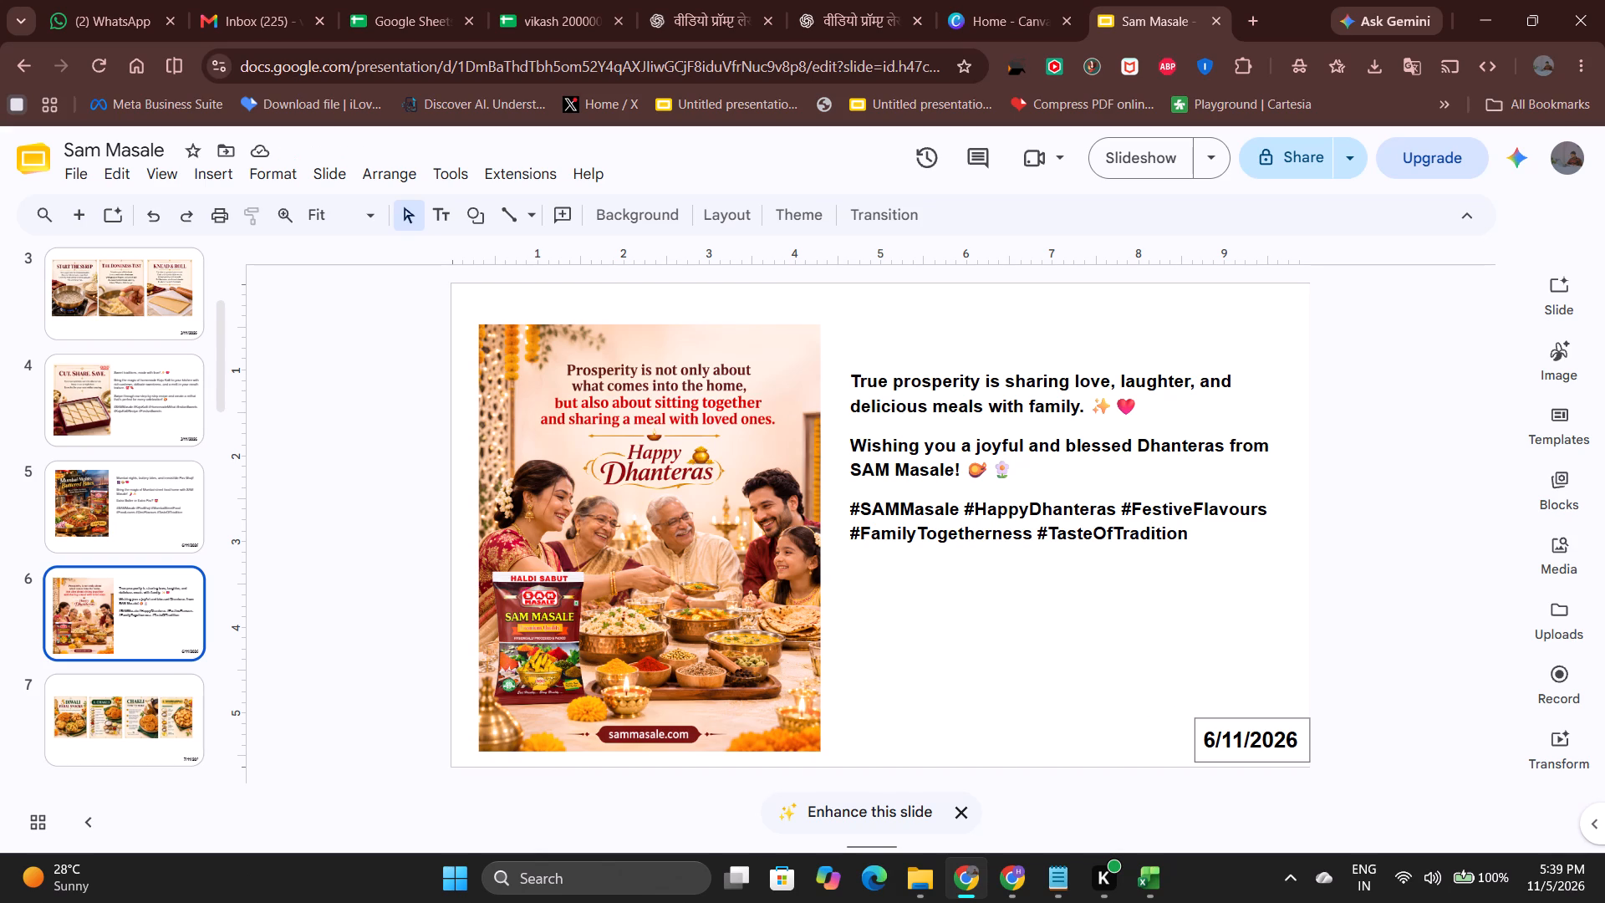
pyautogui.click(1216, 732)
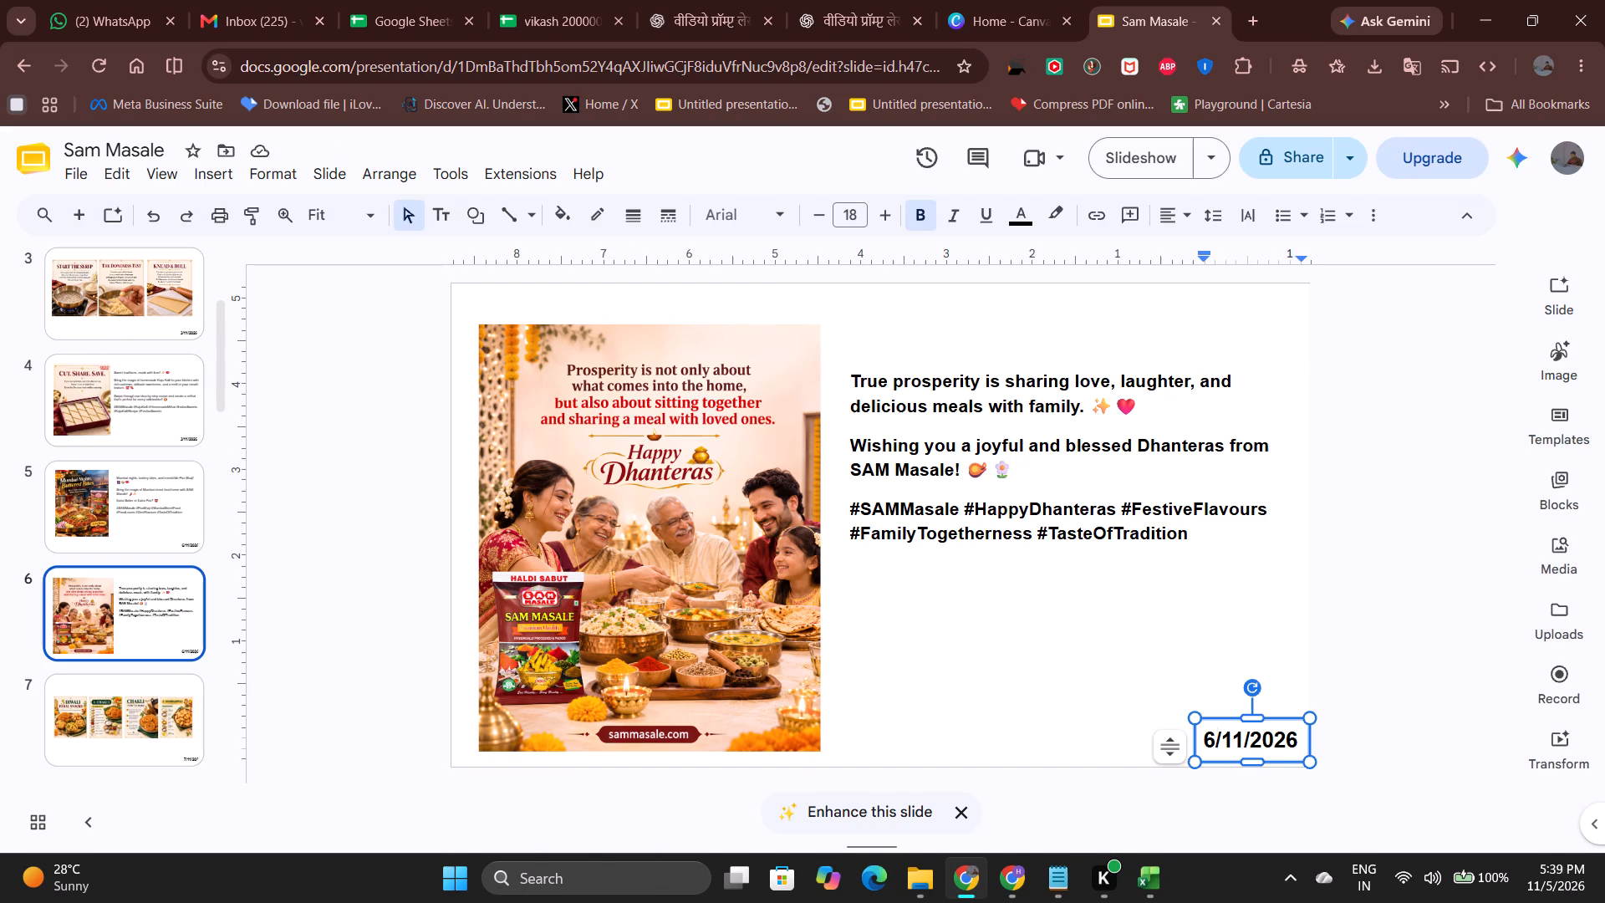
pyautogui.click(976, 667)
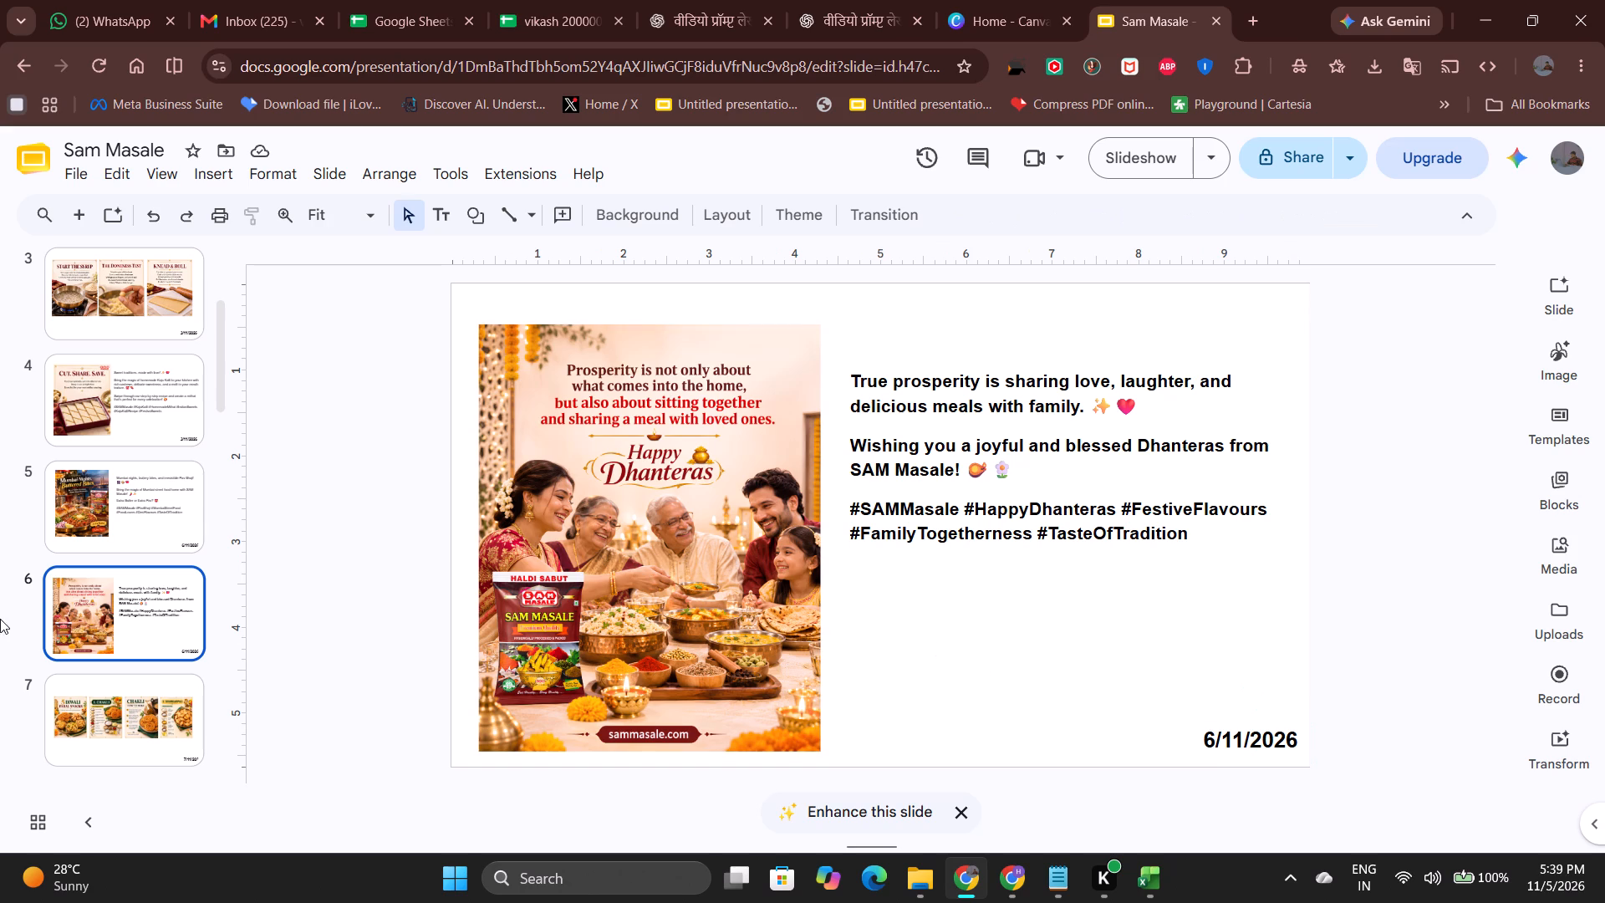
pyautogui.scroll(-3, 26, 605)
pyautogui.click(123, 390)
pyautogui.click(124, 482)
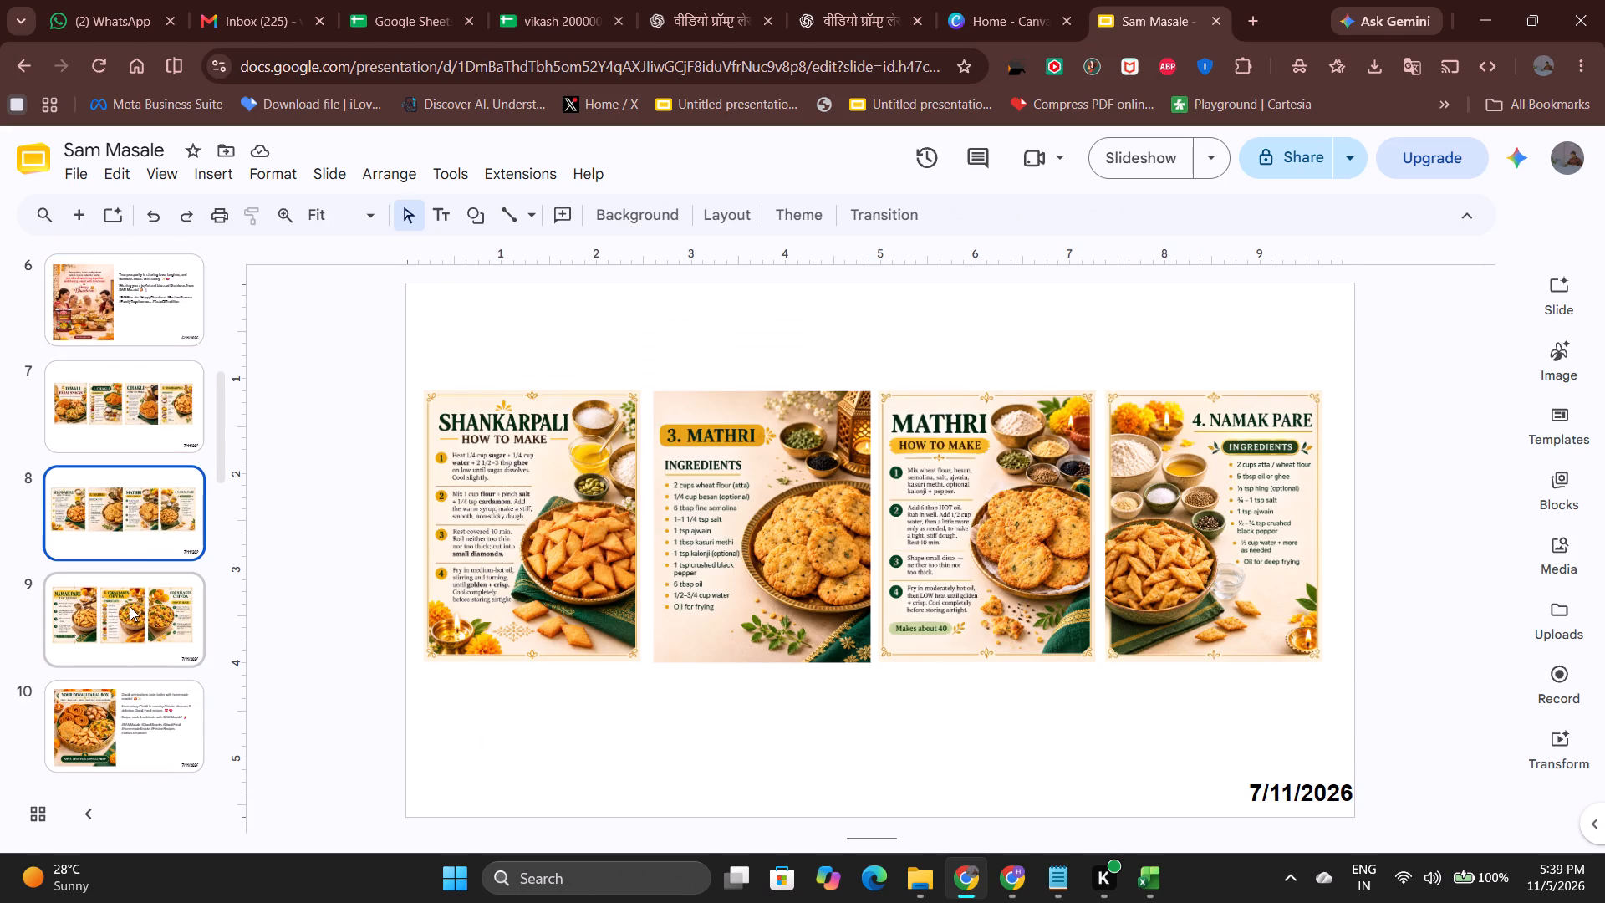
pyautogui.click(141, 654)
pyautogui.scroll(-3, 144, 466)
pyautogui.click(131, 436)
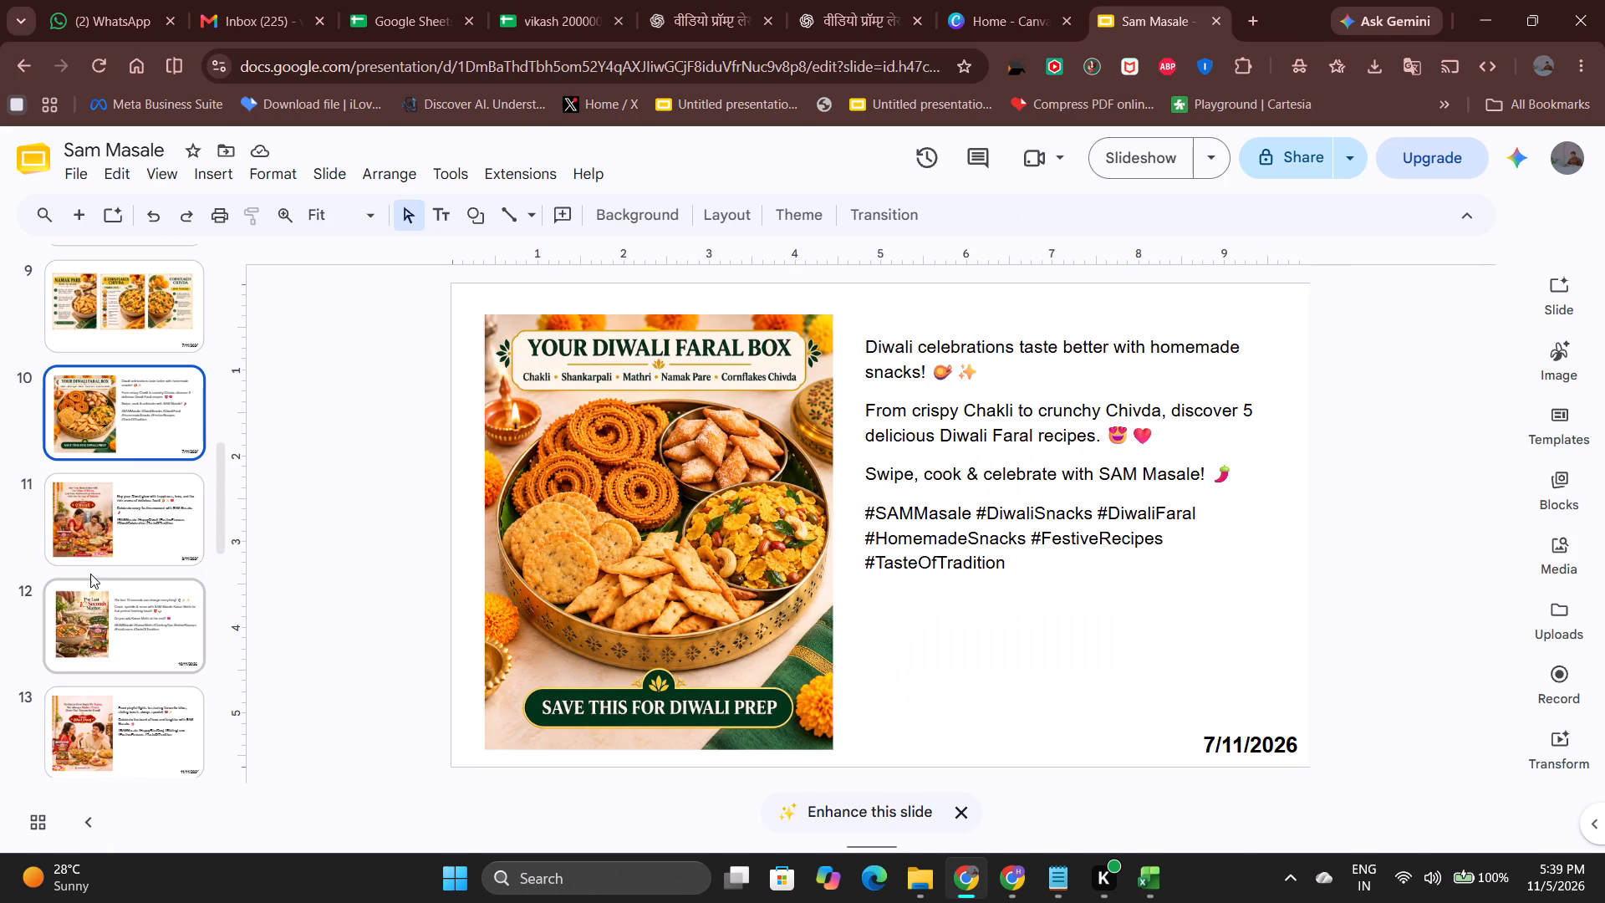
pyautogui.click(146, 580)
pyautogui.scroll(-1, 101, 684)
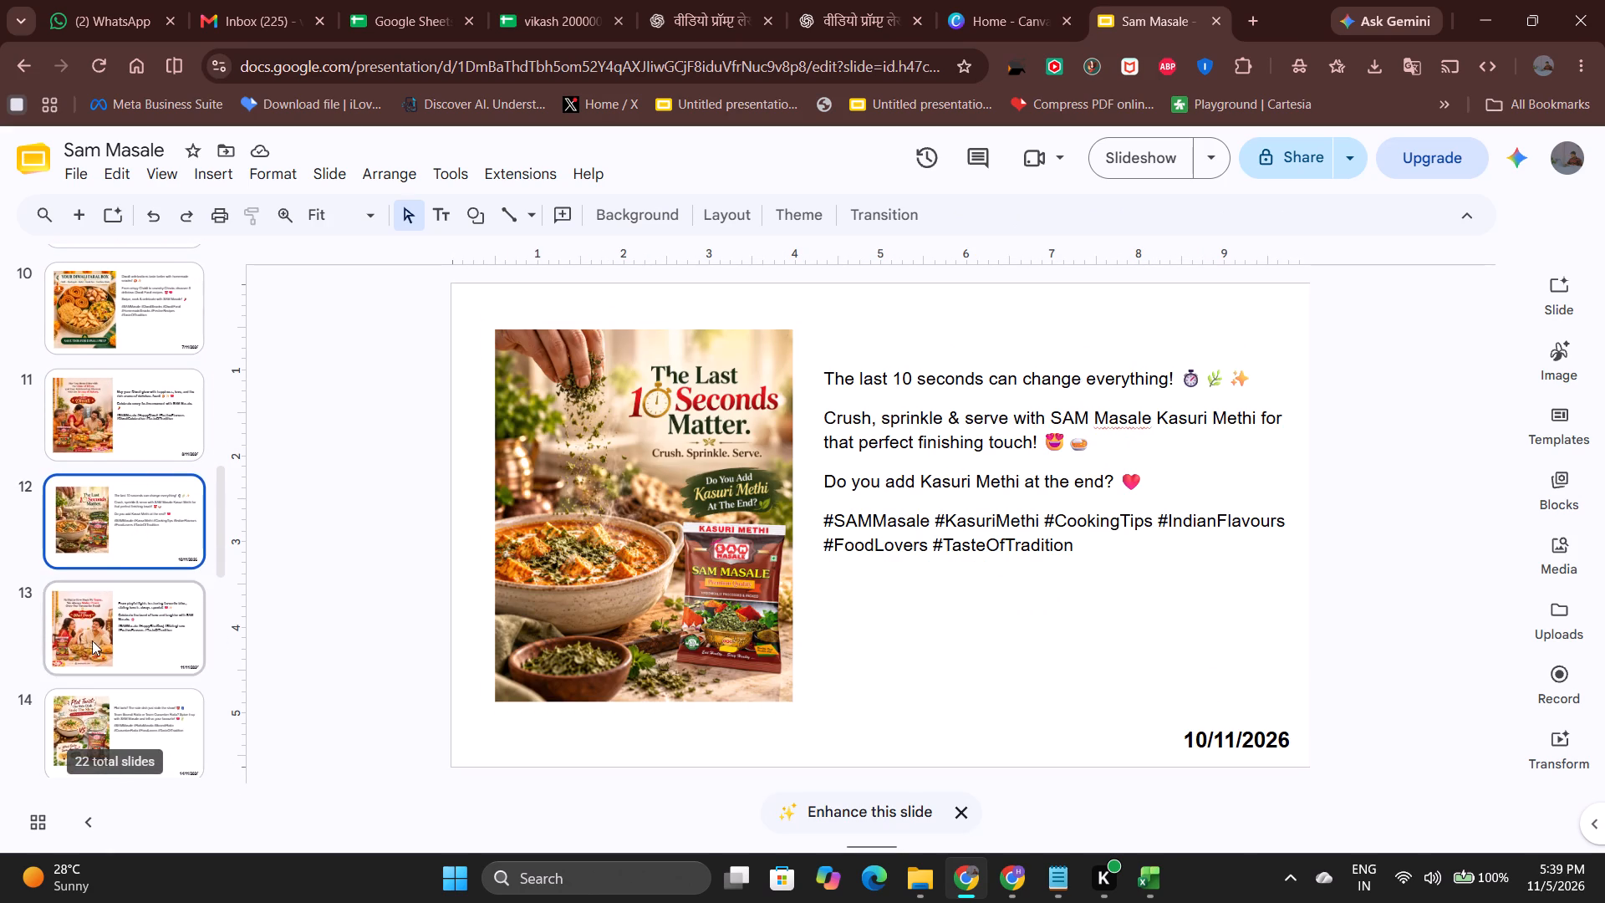
pyautogui.click(86, 644)
pyautogui.scroll(-3, 128, 473)
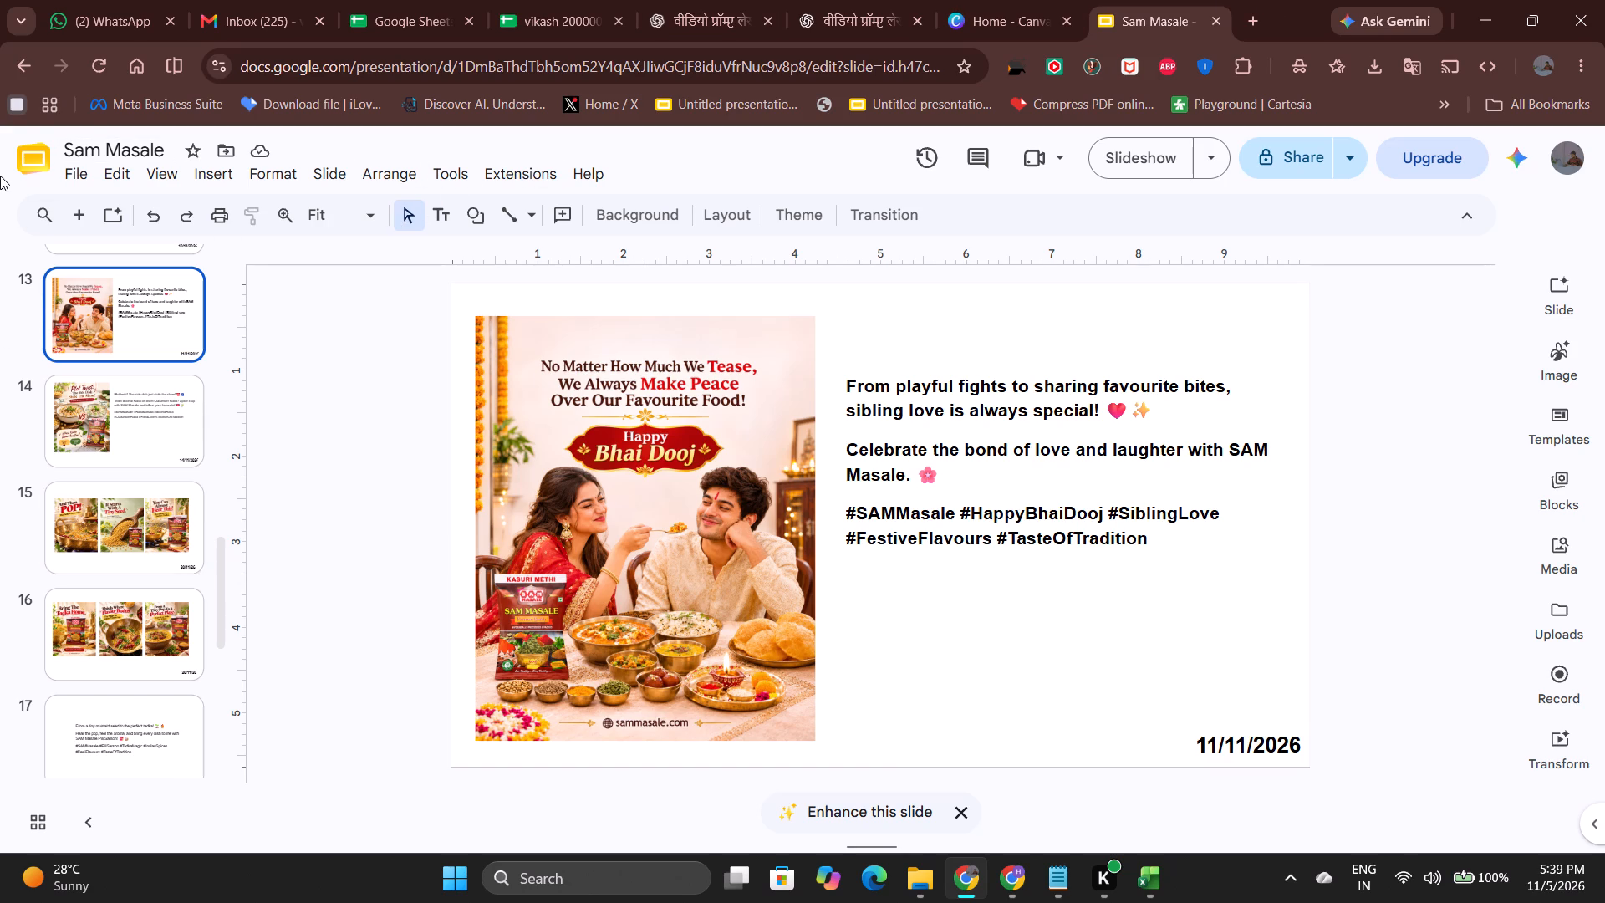
# Bring up the Slides home in a separate tab and open the Mznari Social Media post presentation last opened Nov 4, 2026.
pyautogui.keyDown('ctrl'); pyautogui.click(24, 157); pyautogui.keyUp('ctrl')
pyautogui.click(1237, 0)
pyautogui.click(1165, 0)
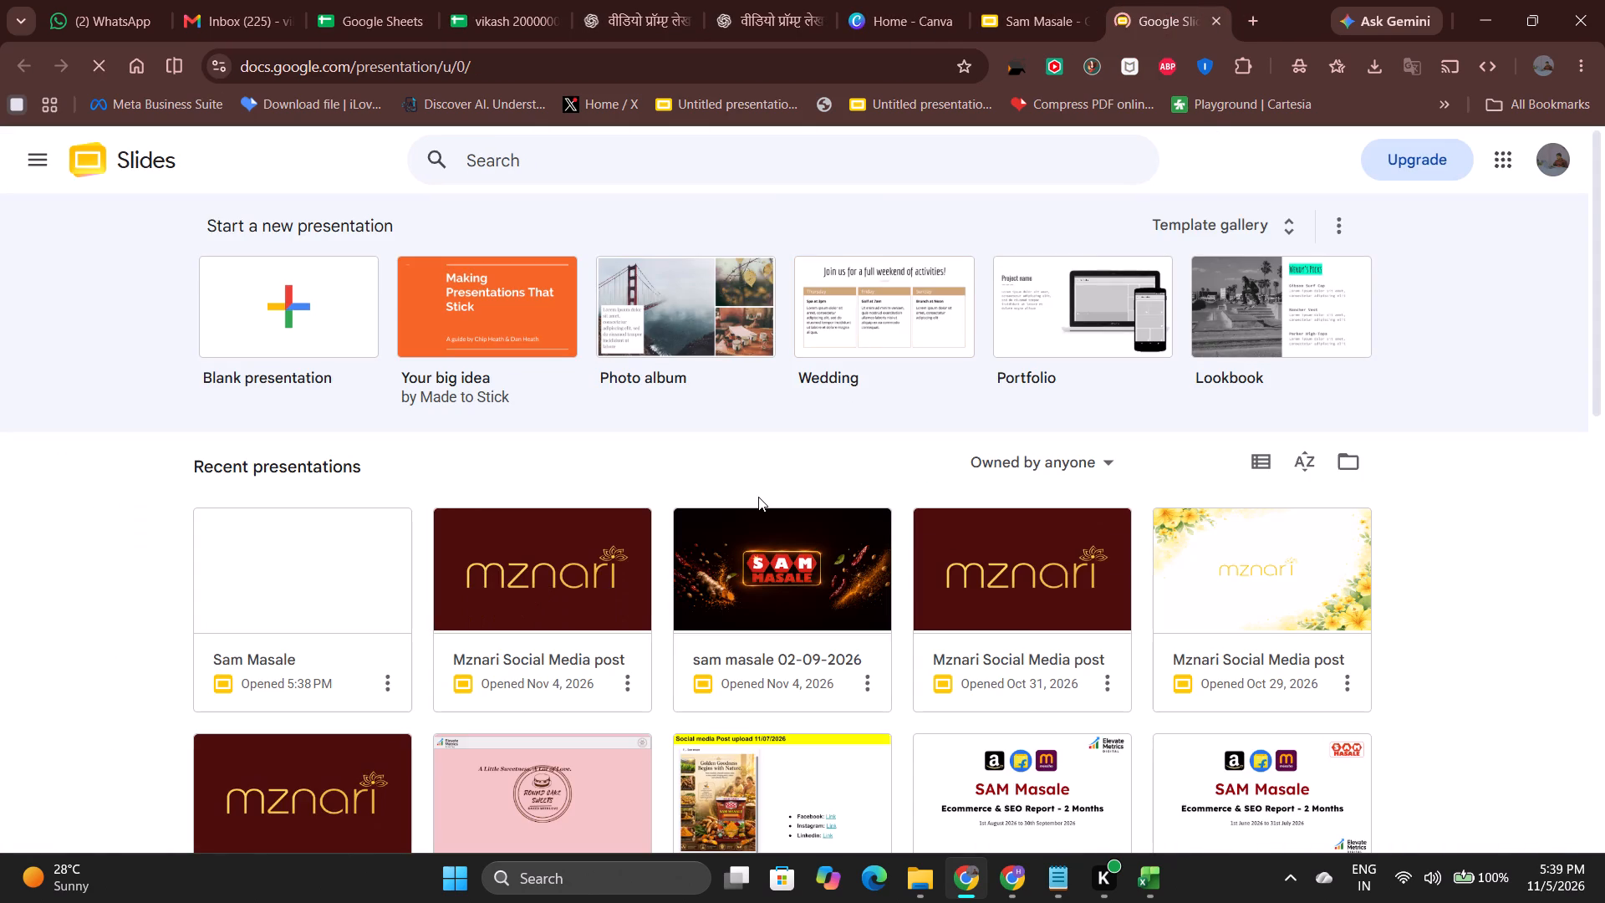
pyautogui.scroll(-2, 758, 497)
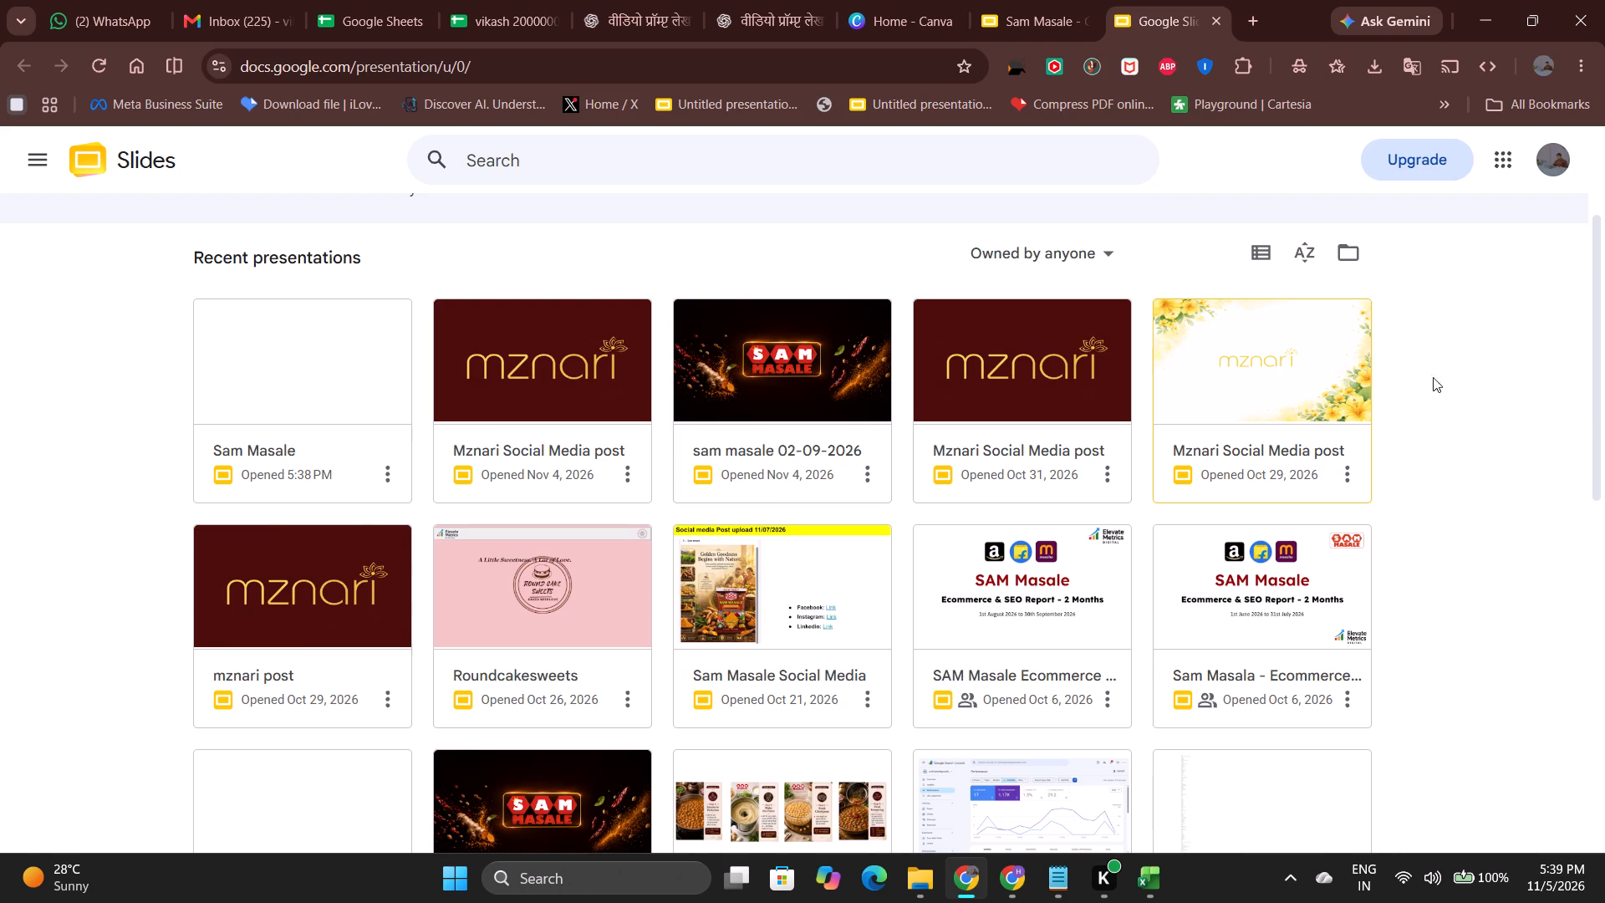
pyautogui.tripleClick(1439, 392)
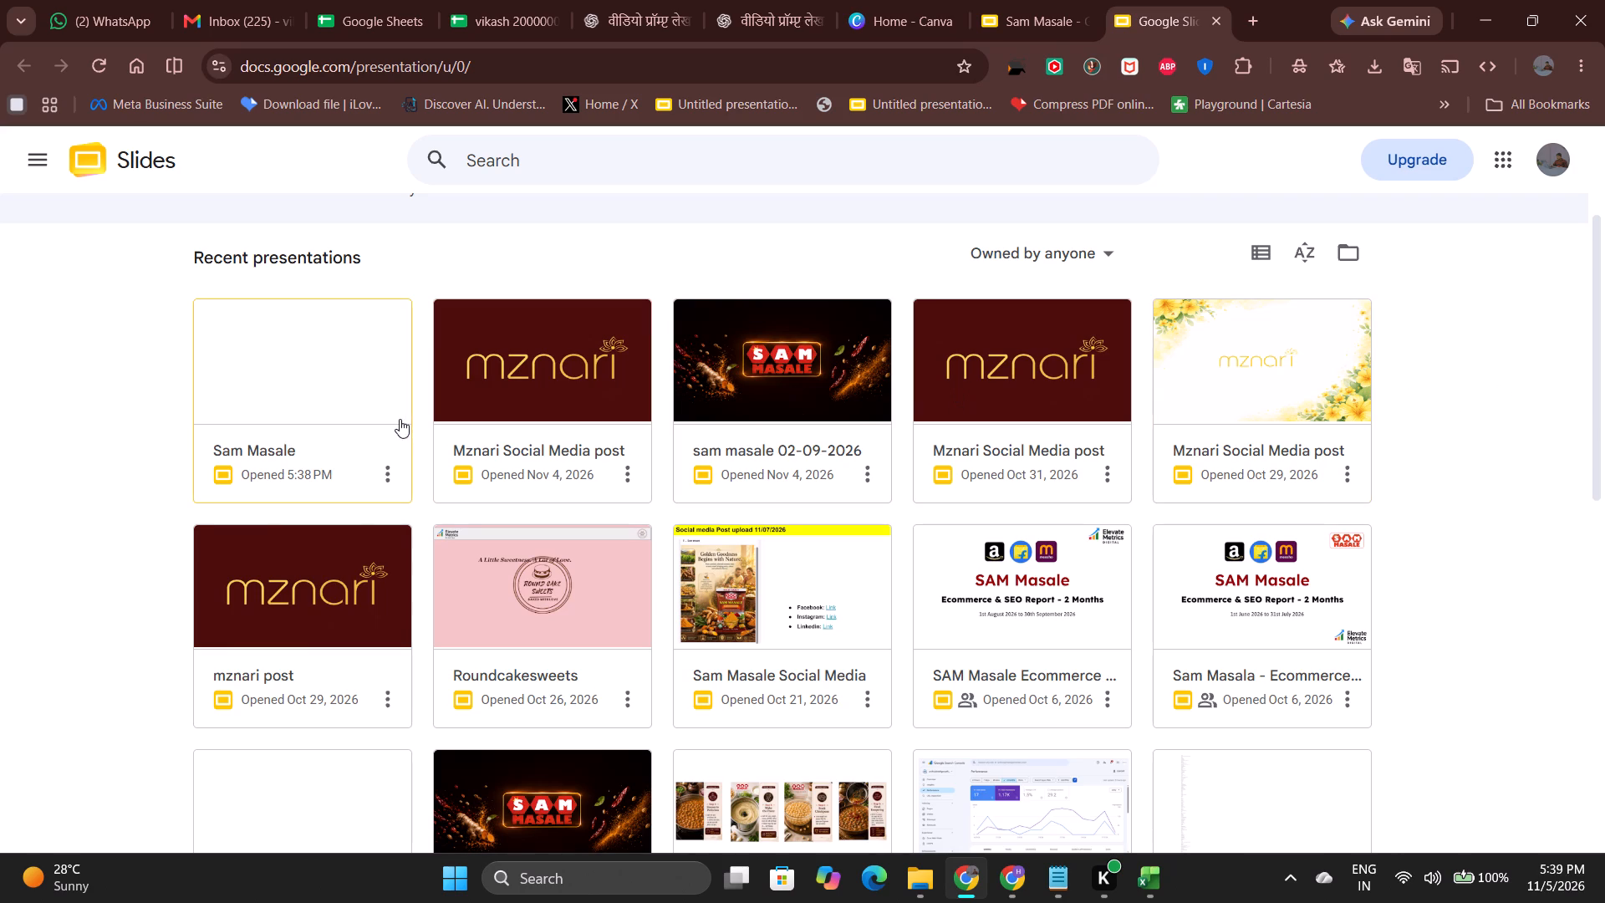
pyautogui.keyDown('ctrl'); pyautogui.click(497, 383); pyautogui.keyUp('ctrl')
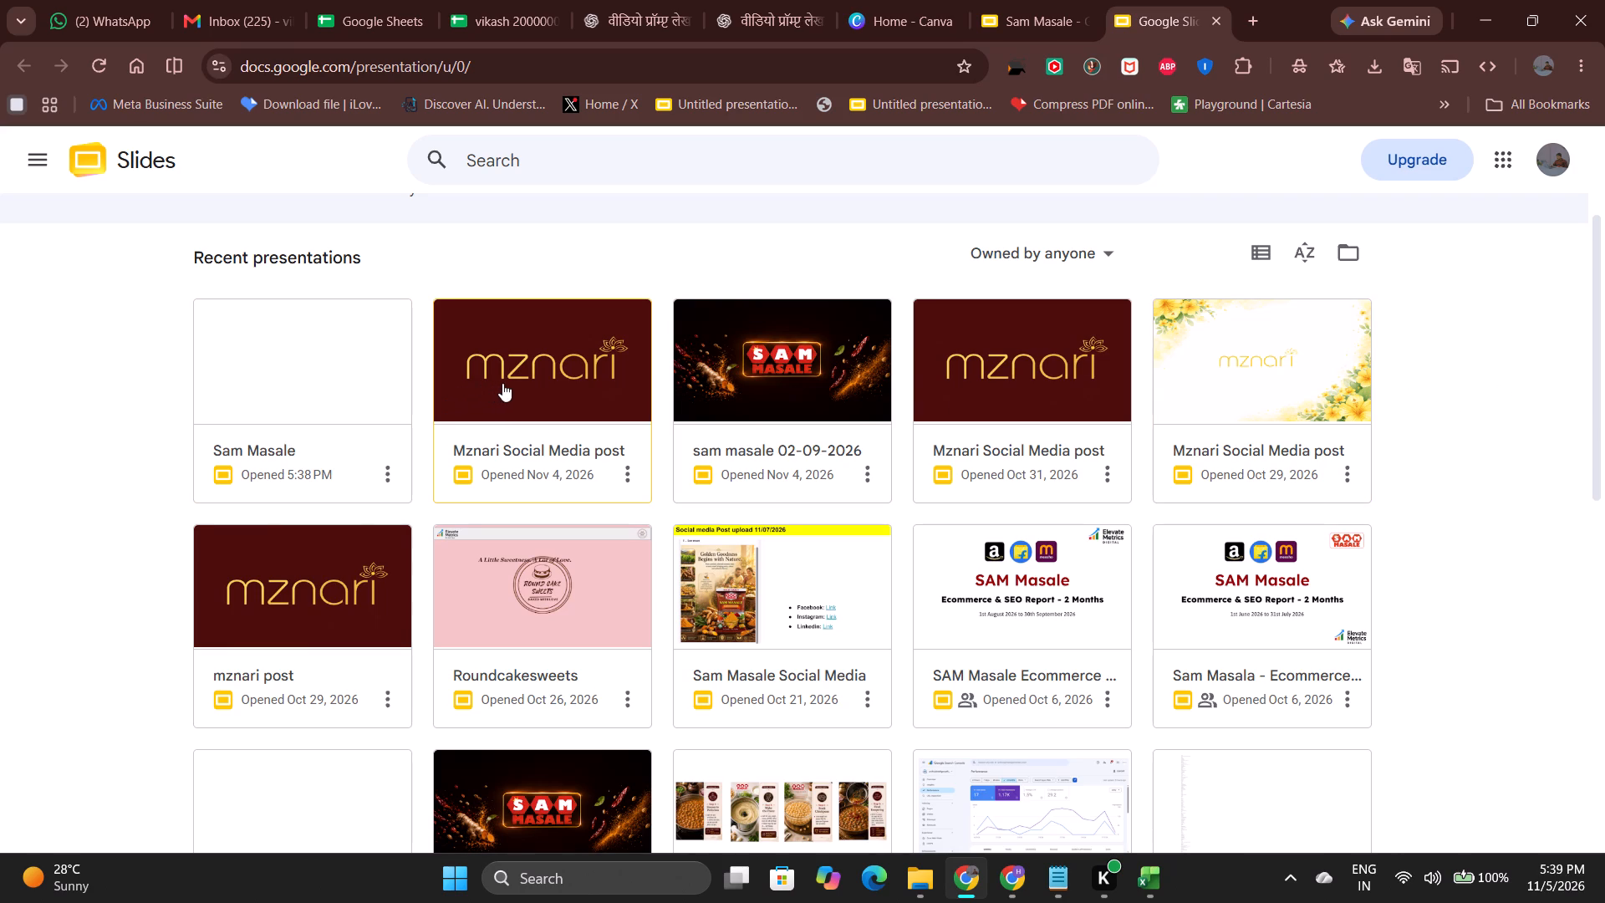
pyautogui.click(1193, 0)
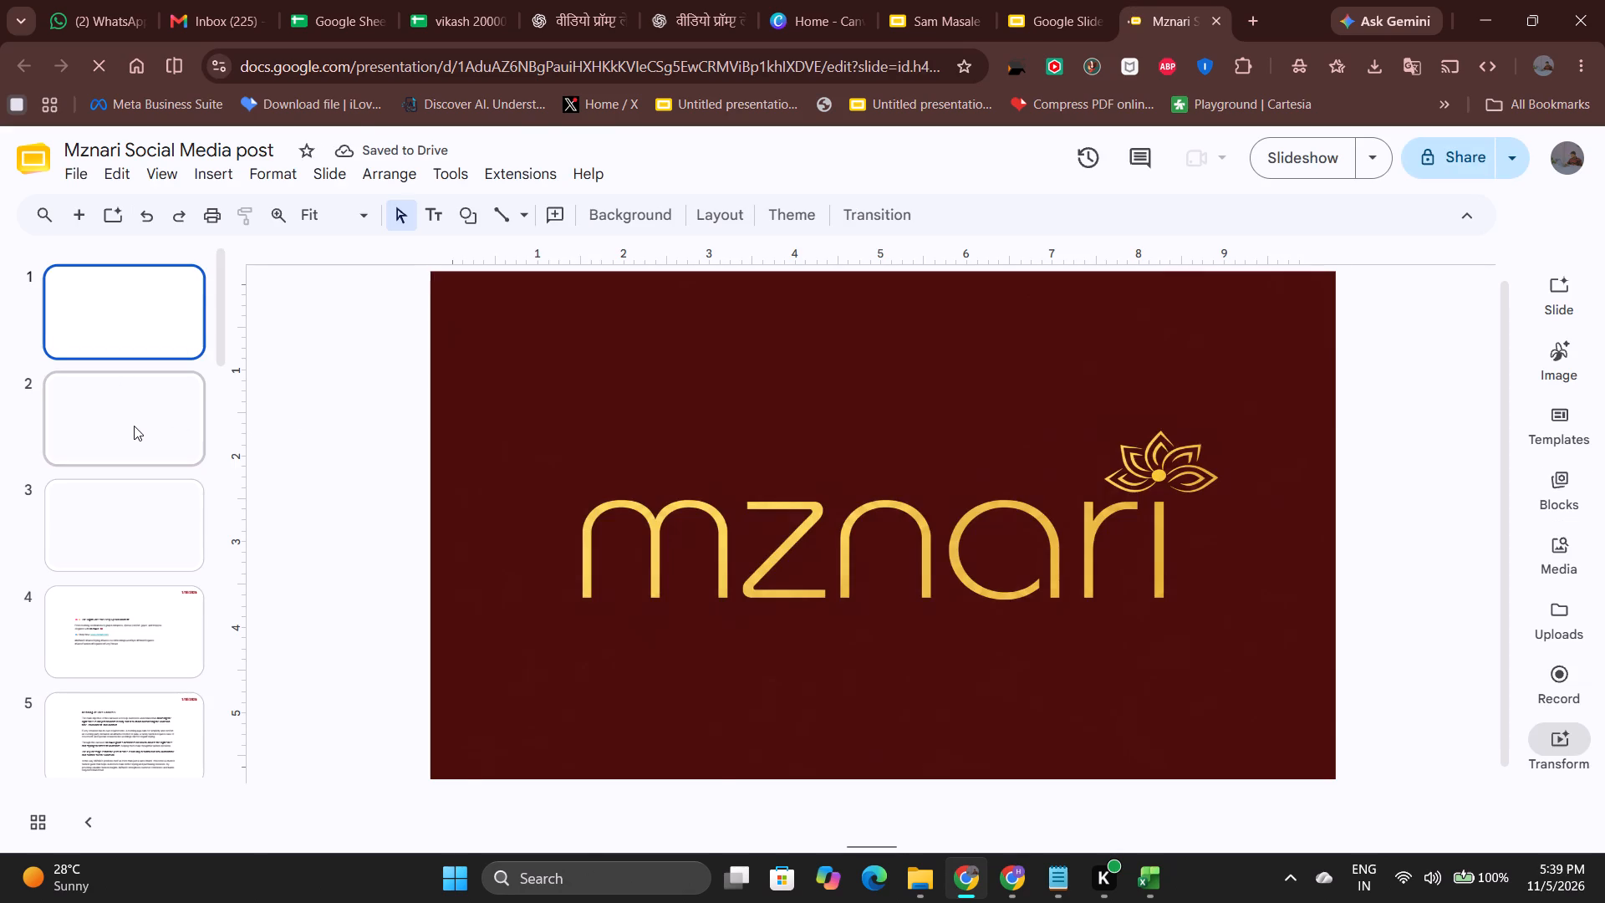
# Review the Mznari post slides and their dates, from the opening carousel slides through the Dhanteras and Diwali posts.
pyautogui.click(134, 426)
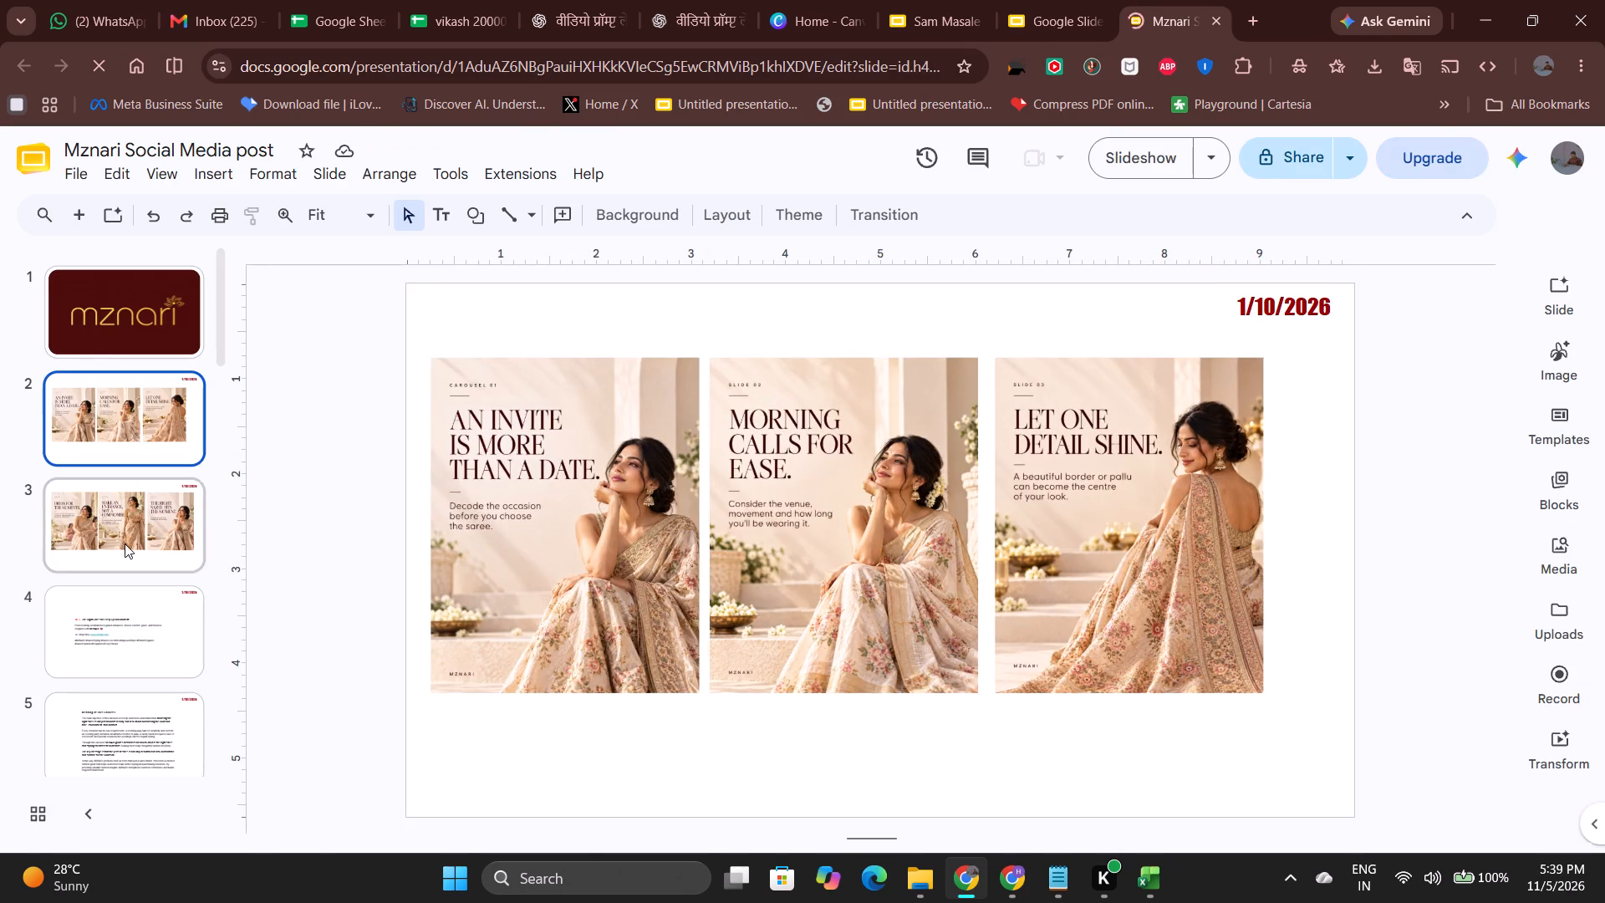
pyautogui.click(125, 543)
pyautogui.scroll(-6, 125, 578)
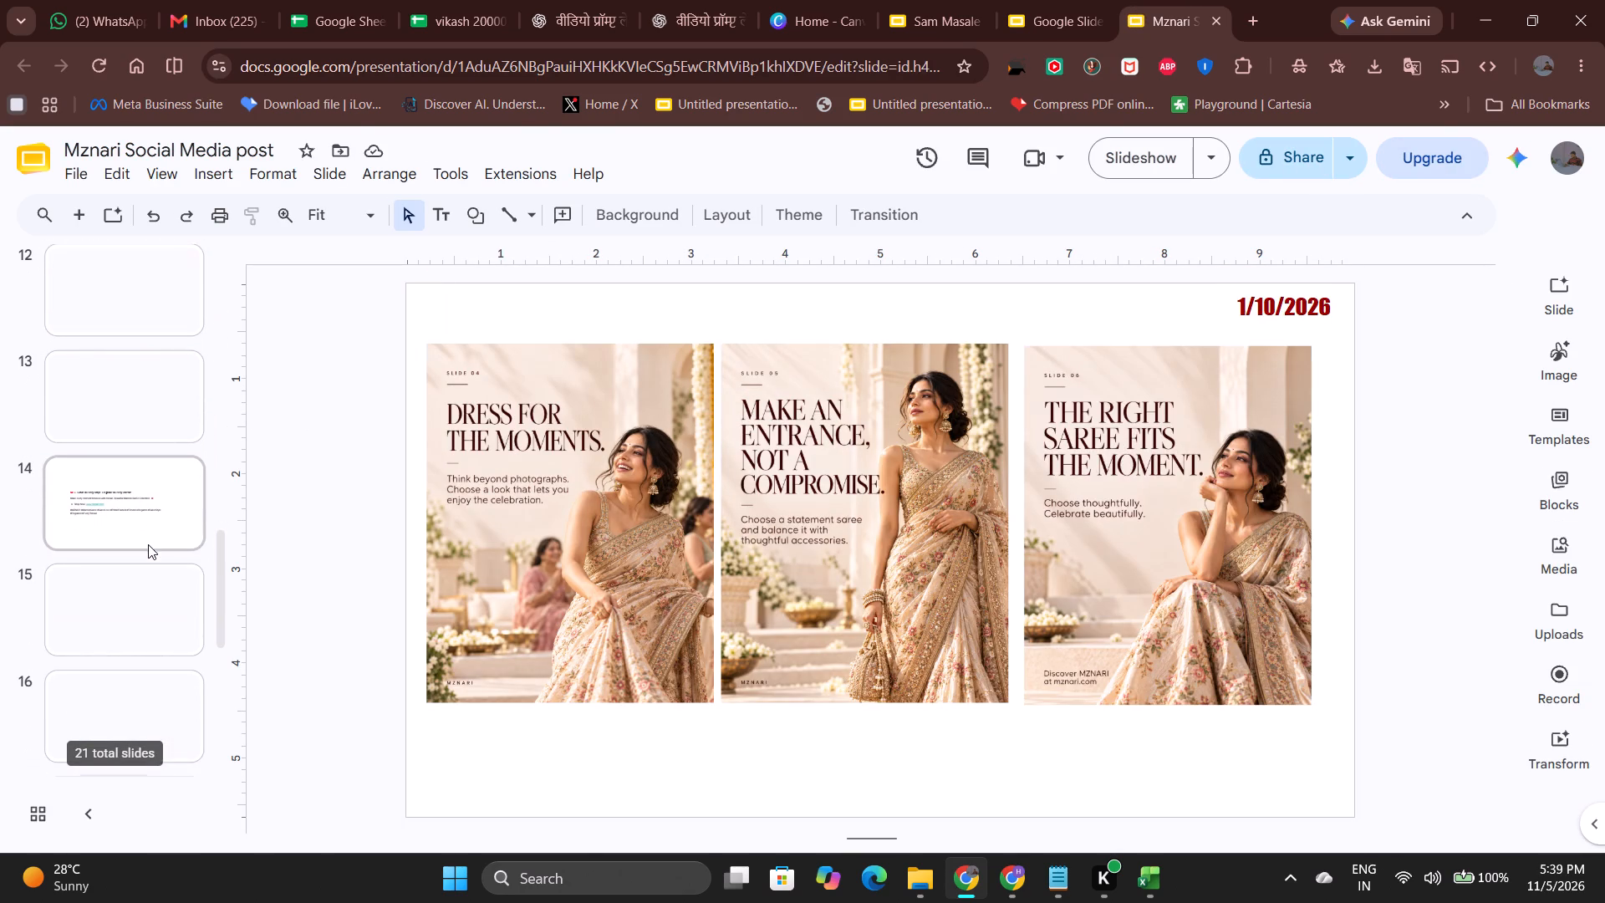
pyautogui.click(140, 506)
pyautogui.scroll(3, 134, 387)
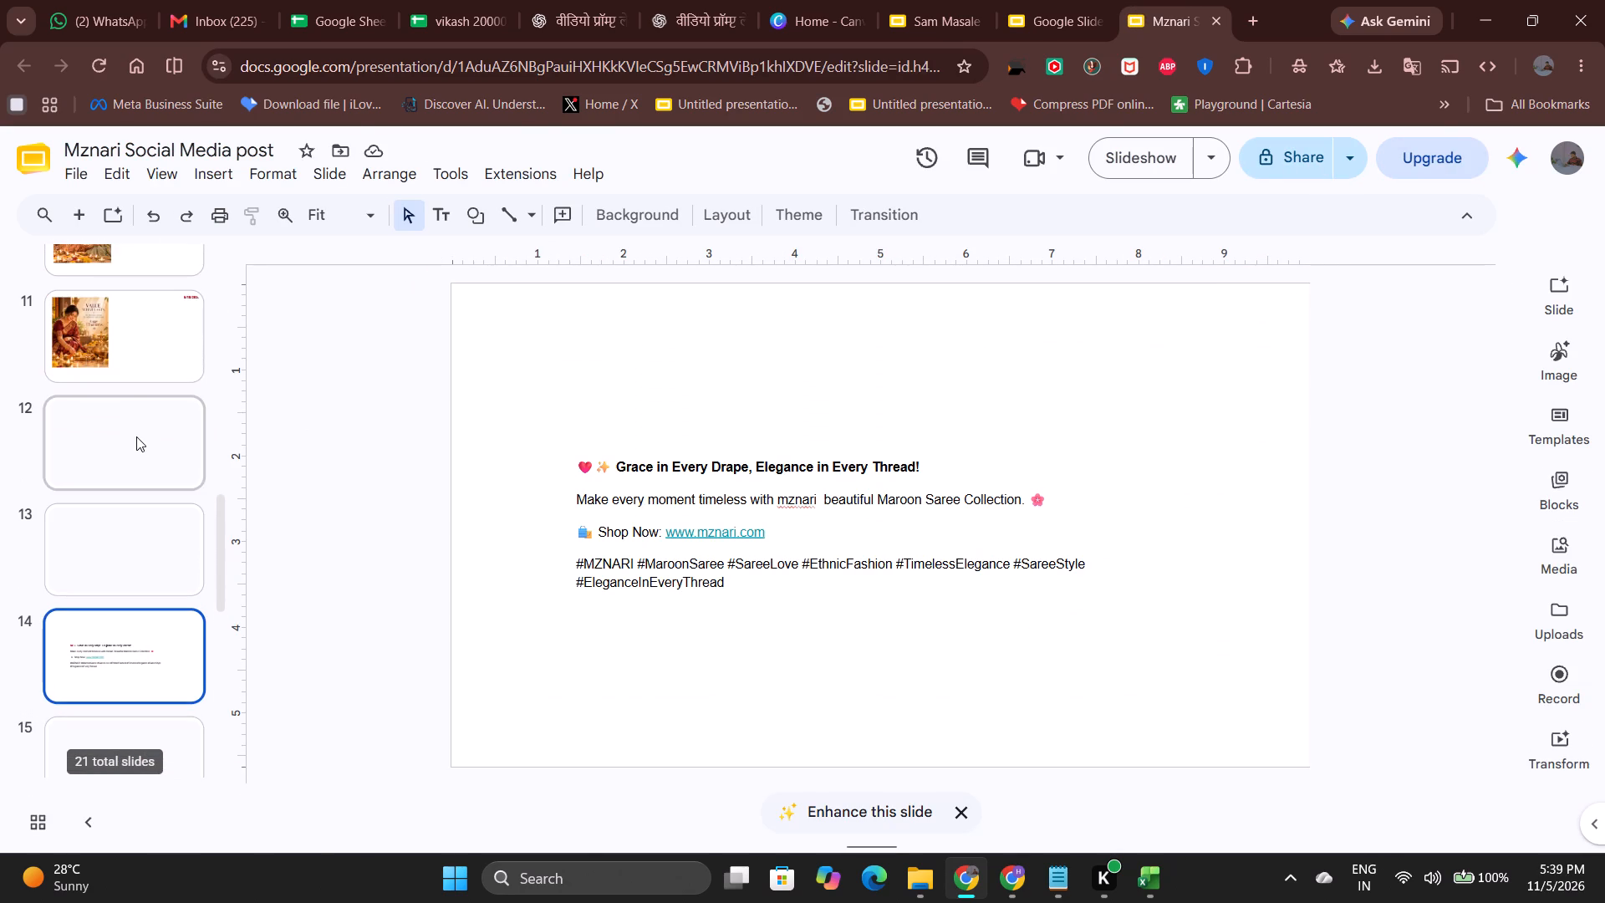
pyautogui.click(123, 337)
pyautogui.scroll(1, 123, 337)
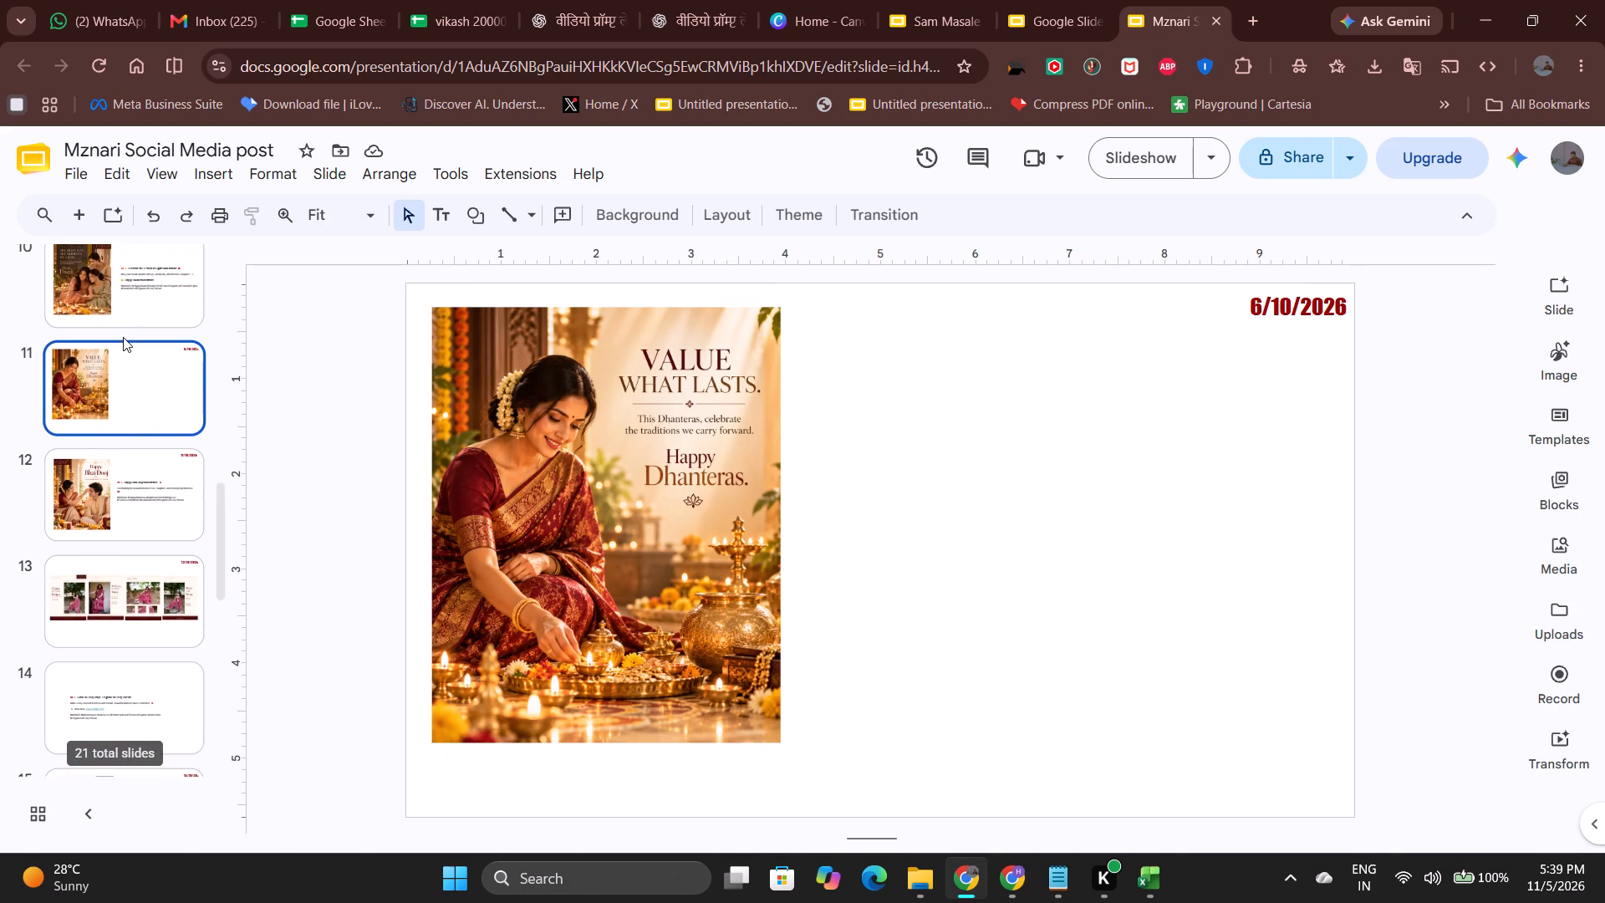
pyautogui.scroll(1, 123, 337)
pyautogui.scroll(1, 98, 415)
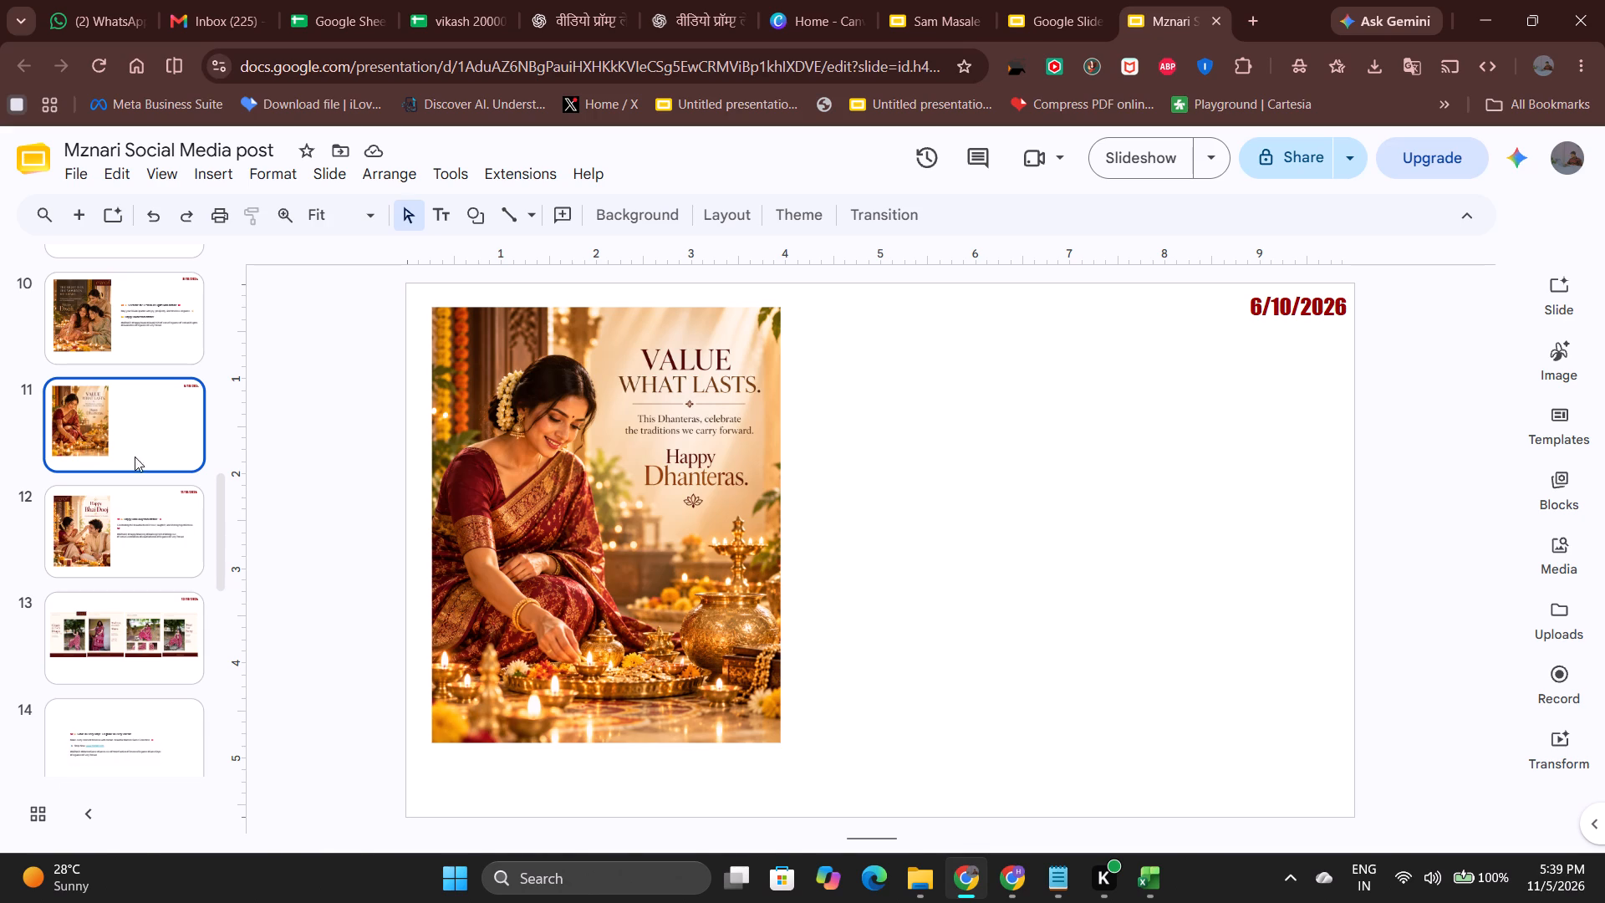
pyautogui.click(136, 319)
pyautogui.scroll(1, 73, 577)
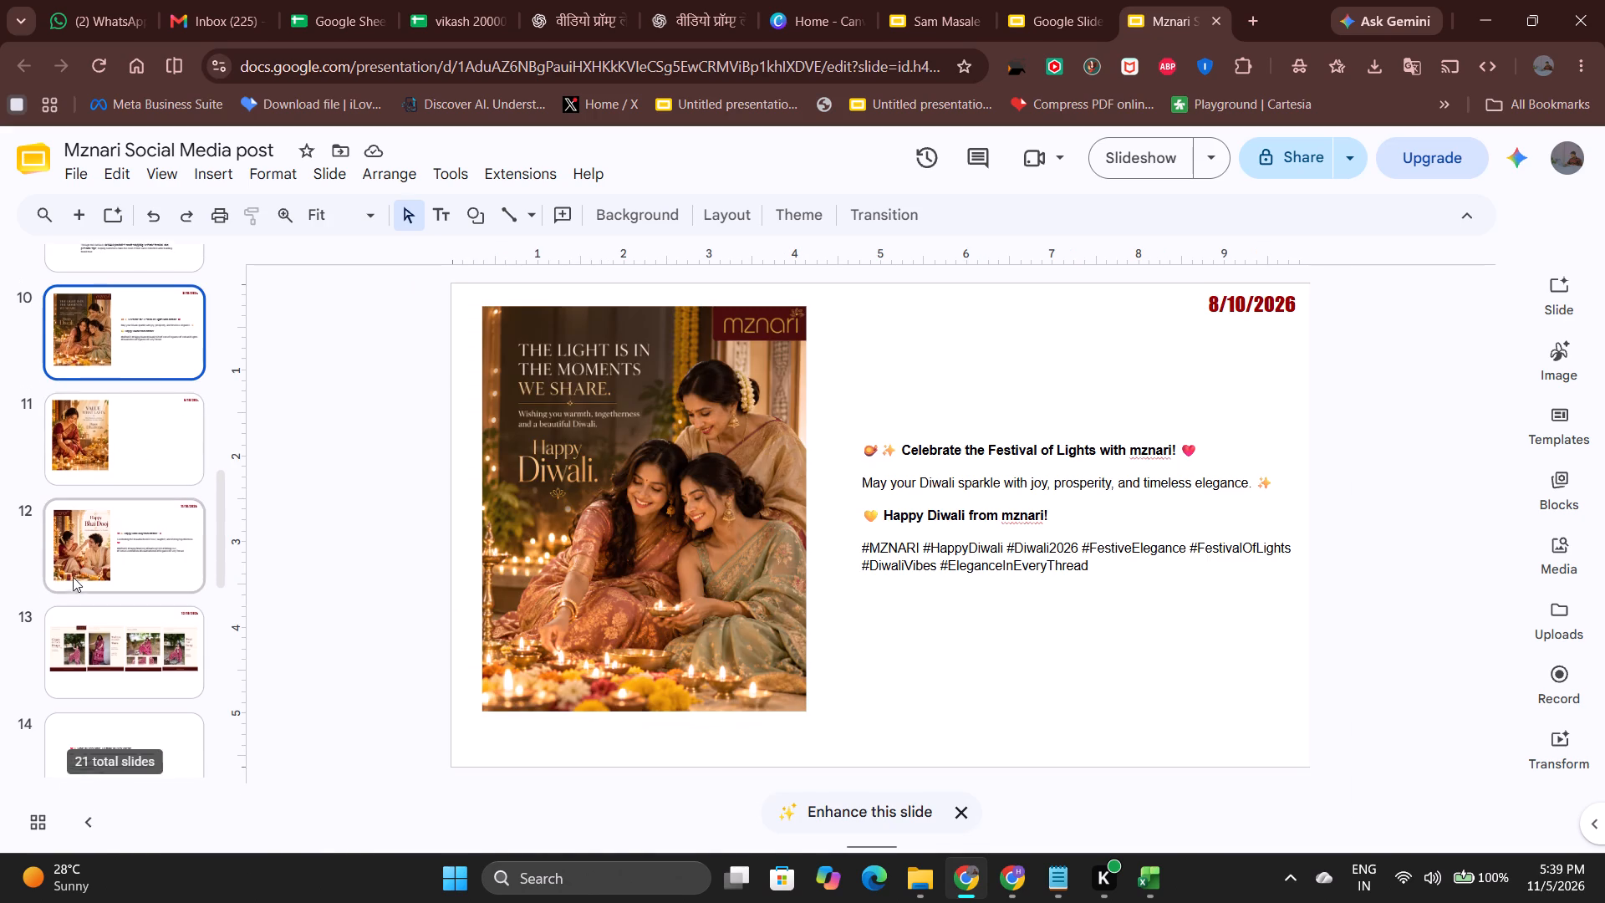
pyautogui.scroll(3, 73, 577)
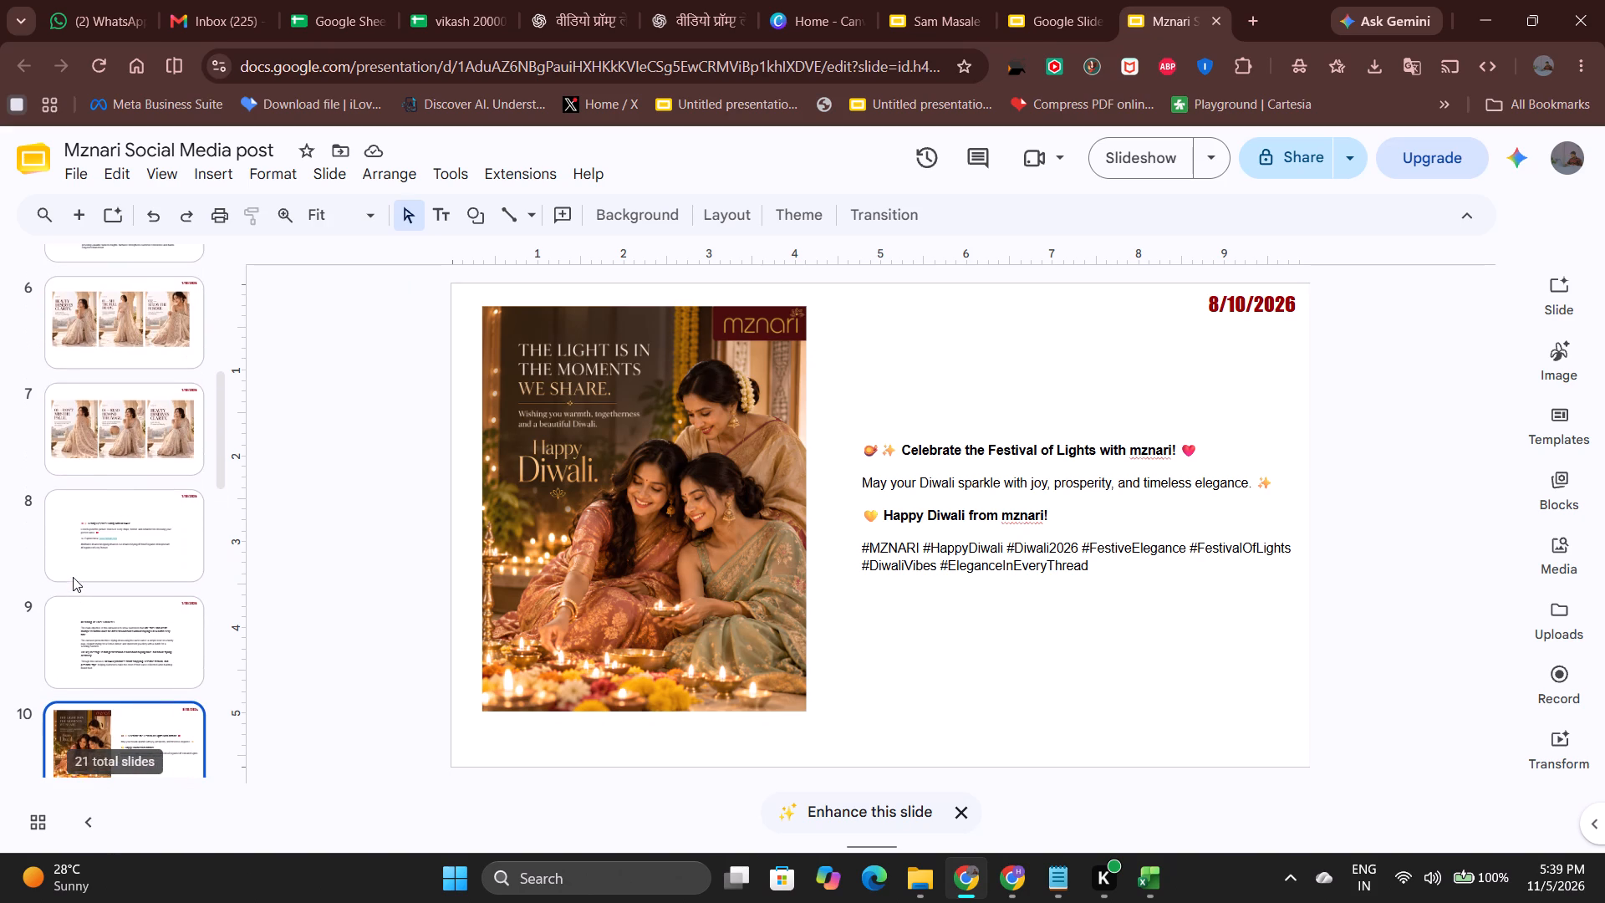
# Switch to the Canva home page and look over the recent designs.
pyautogui.click(833, 0)
pyautogui.scroll(4, 859, 329)
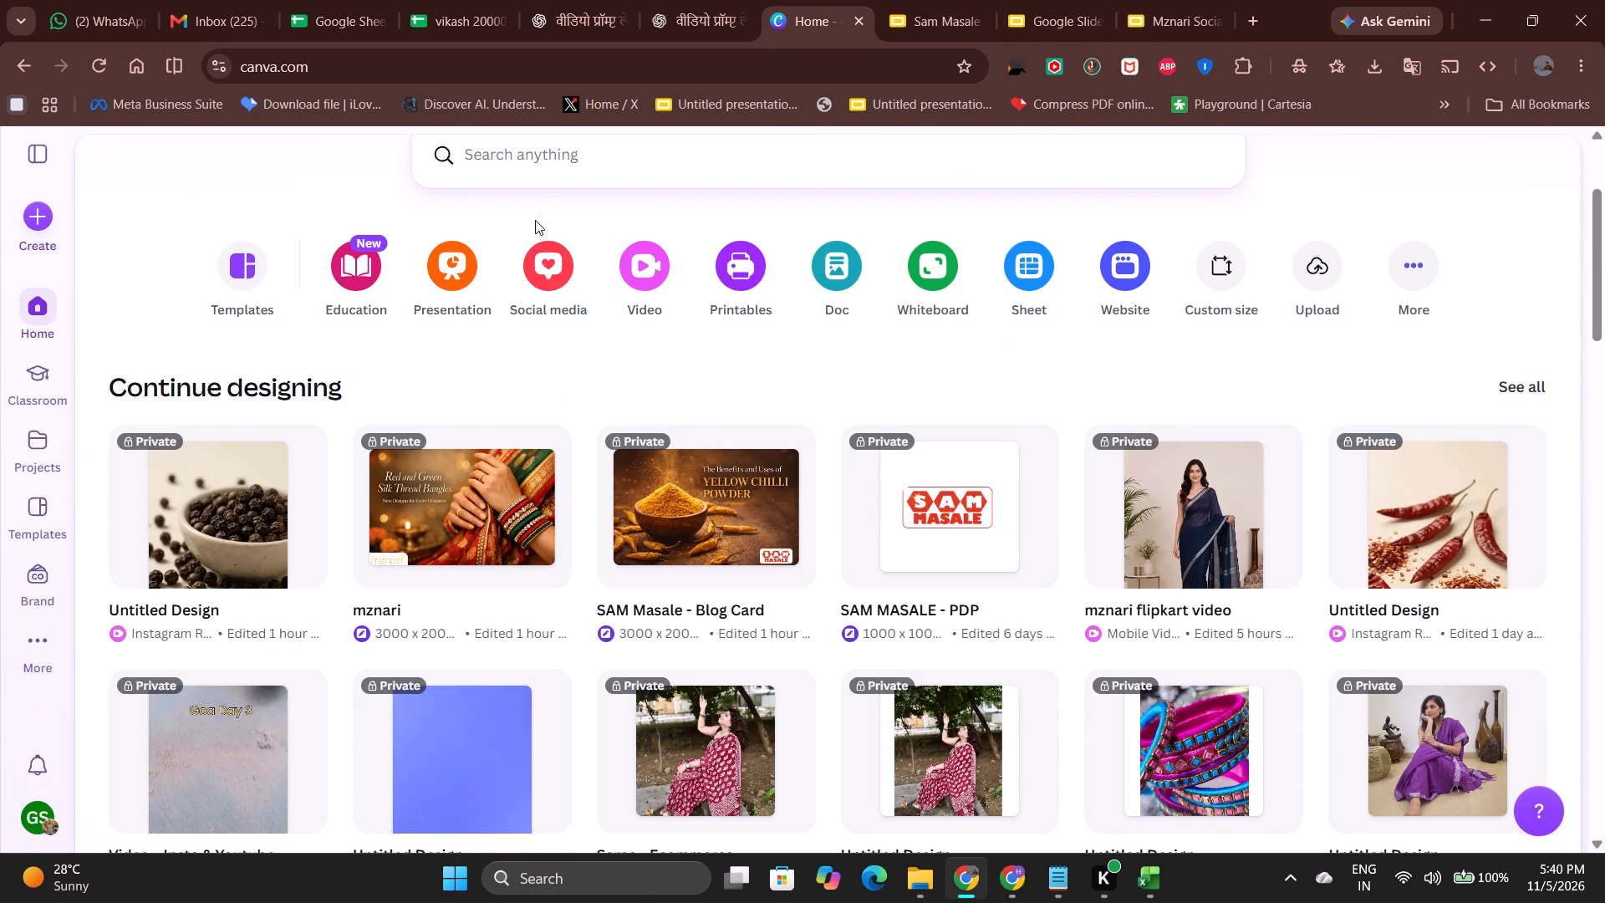
pyautogui.scroll(-5, 688, 419)
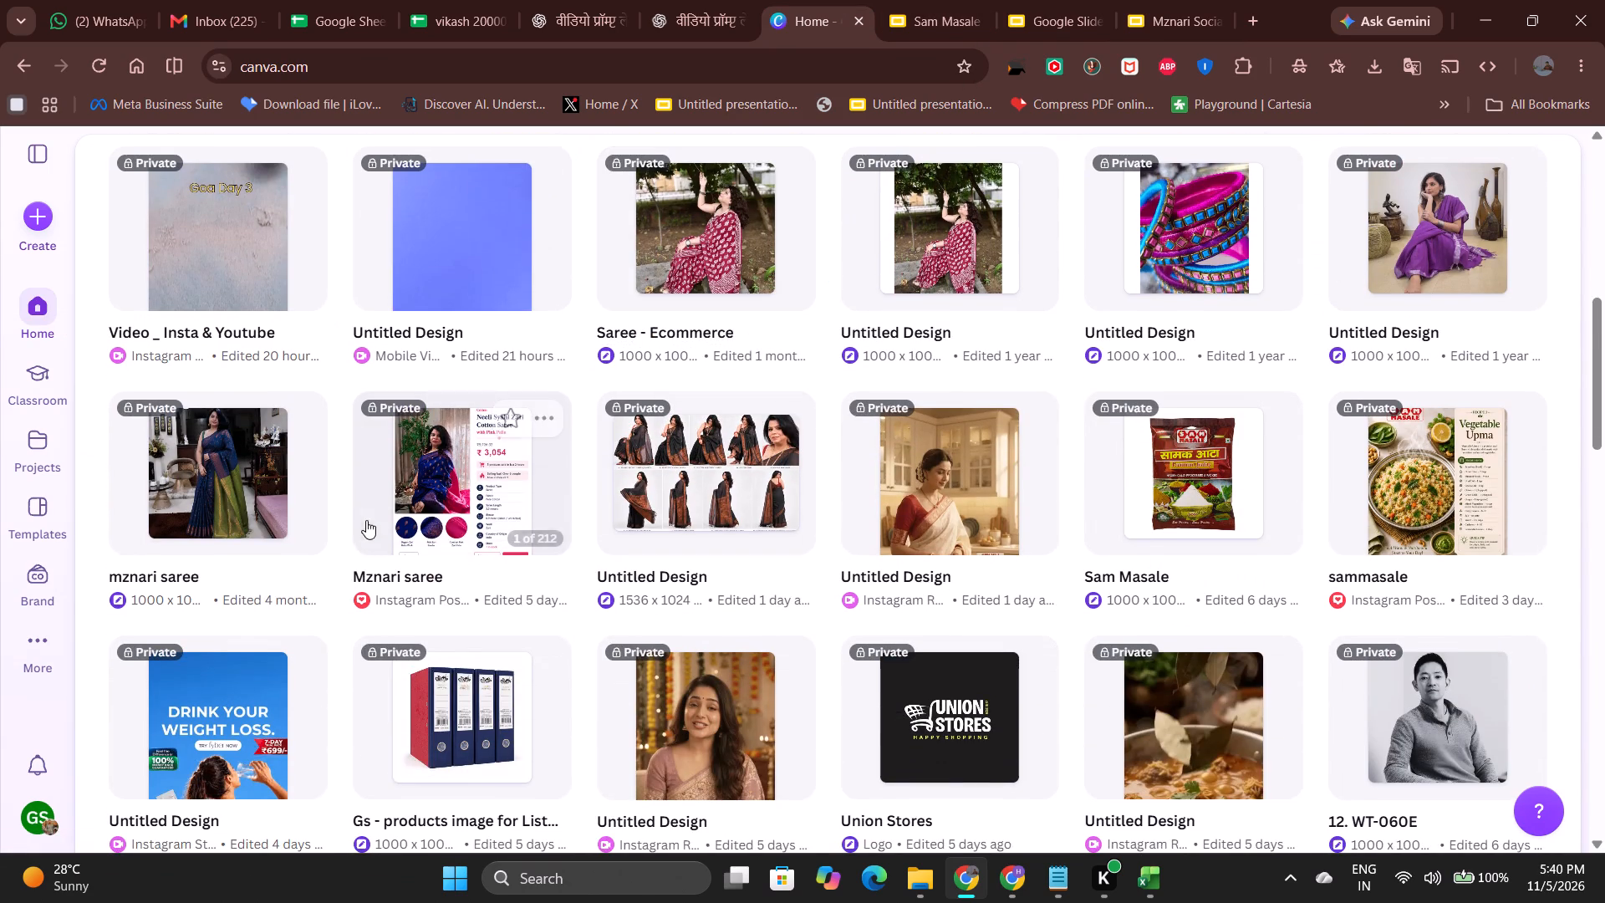
# Open the Mznari saree Instagram post design from the recent designs and bring it into view.
pyautogui.keyDown('ctrl'); pyautogui.click(422, 475); pyautogui.keyUp('ctrl')
pyautogui.click(865, 0)
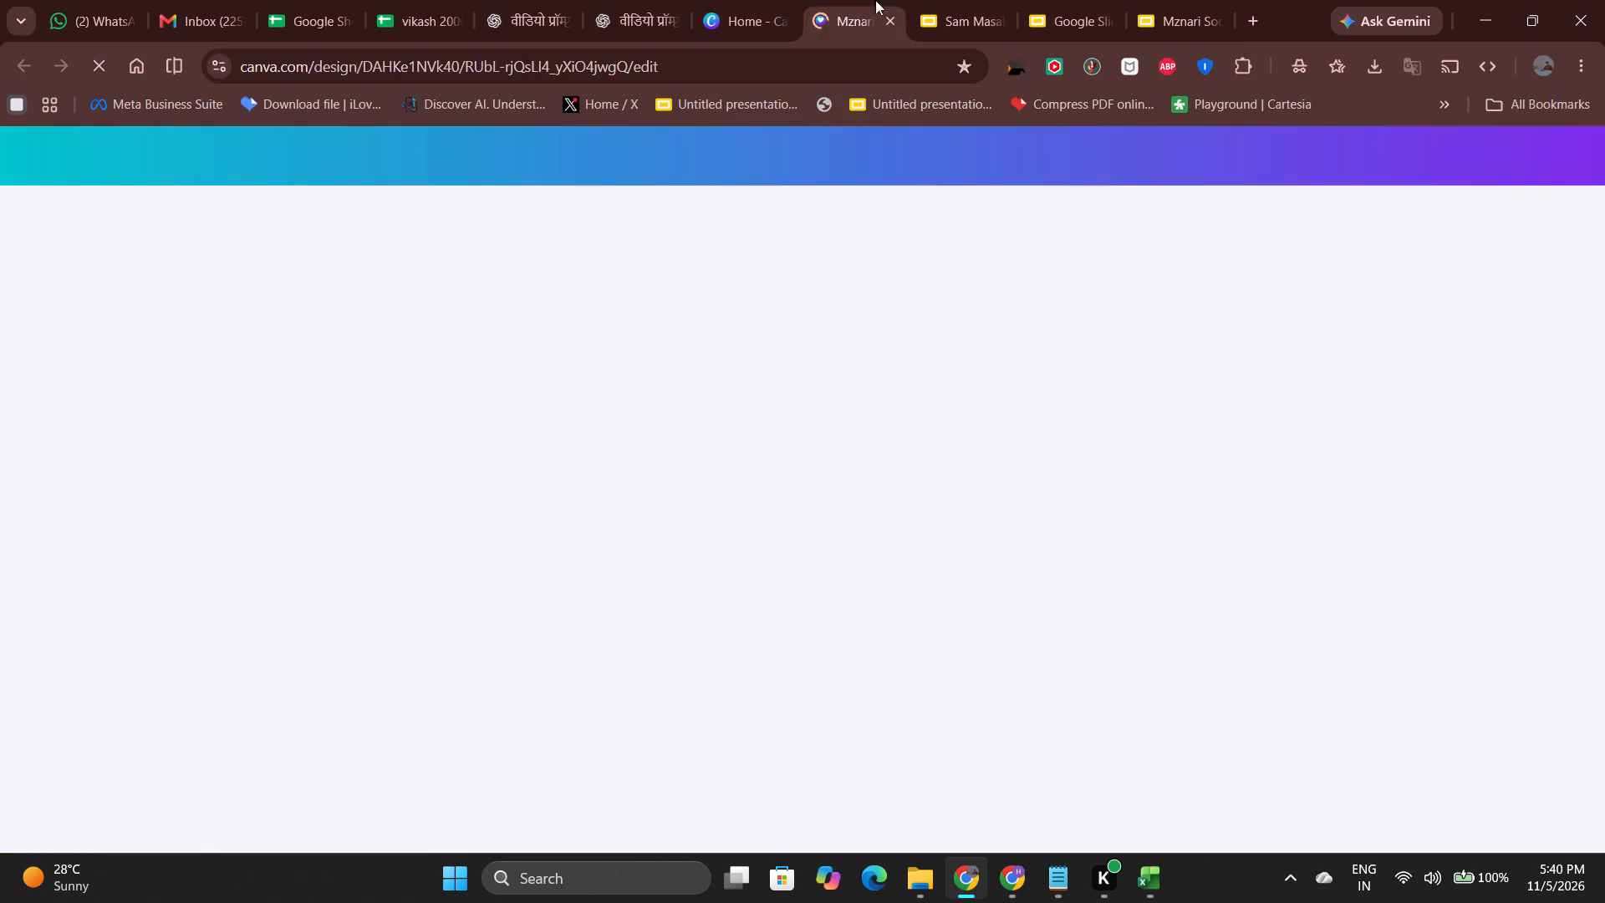
# Open Meta Business Suite in a new browser tab and place that tab next to the Mznari saree design.
pyautogui.click(1251, 0)
pyautogui.click(116, 107)
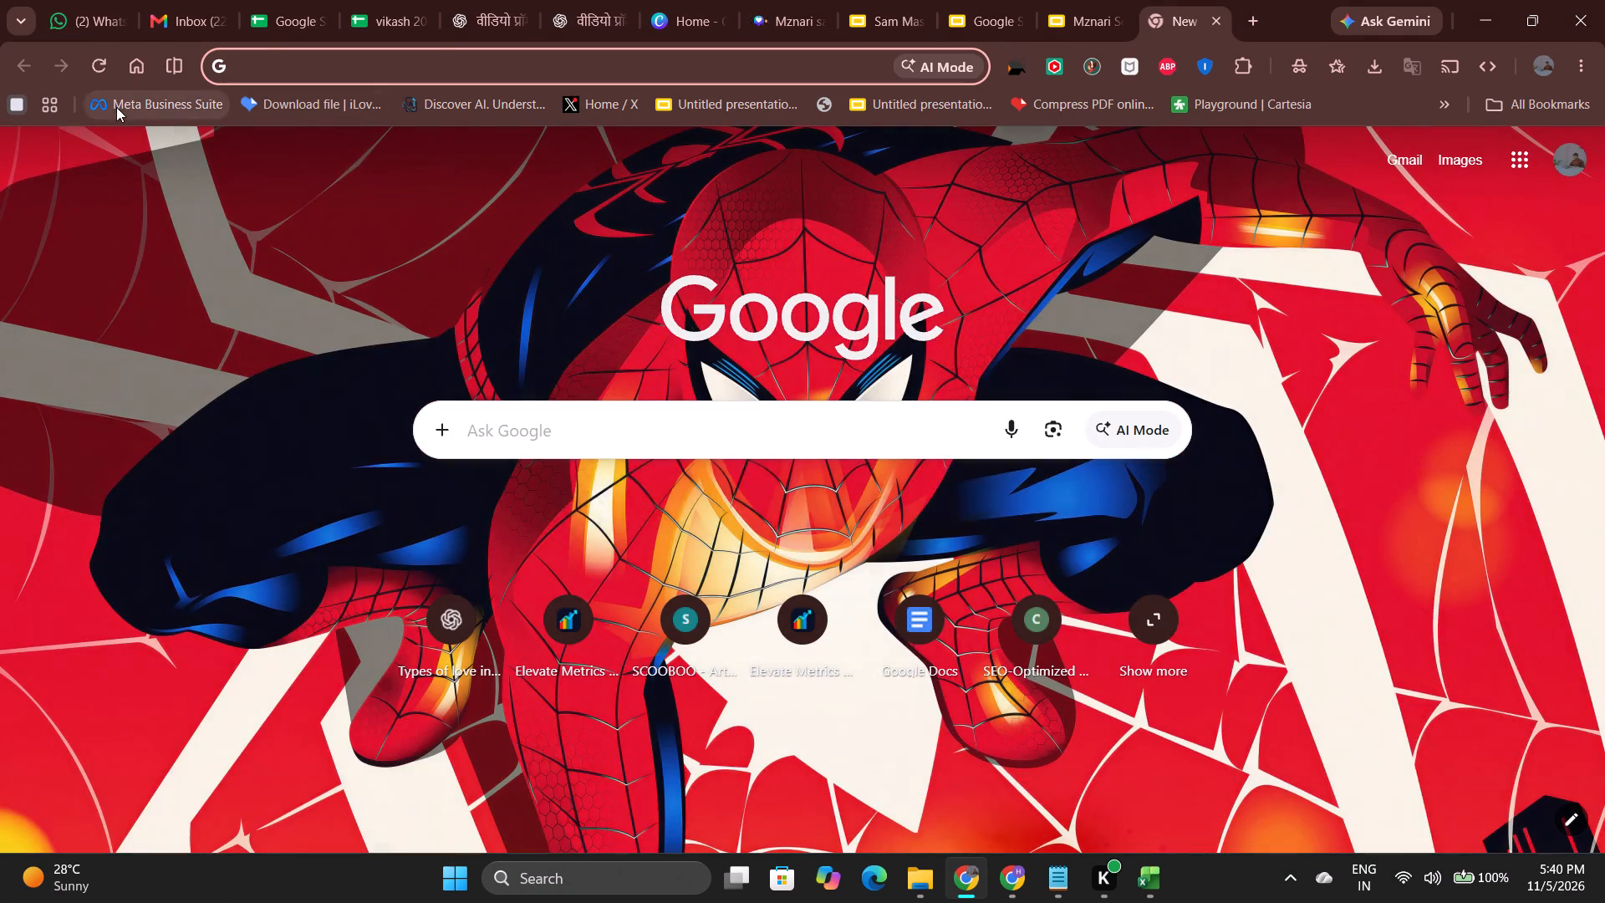
pyautogui.moveTo(1162, 13); pyautogui.dragTo(899, 0)
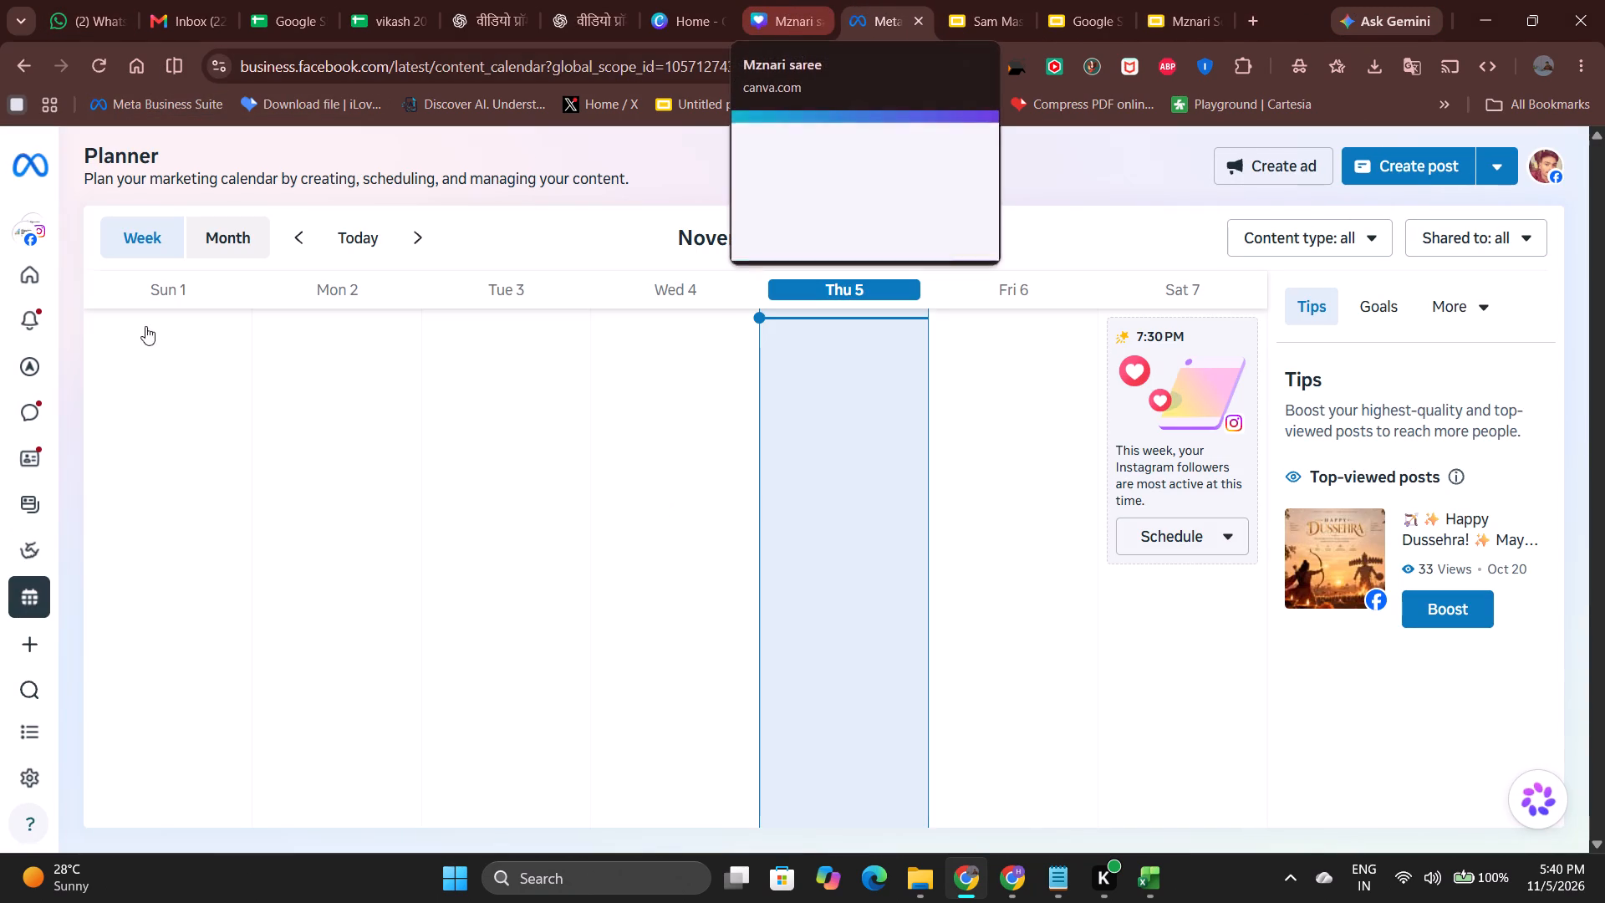
# Change the business asset to Mznari, mznari.handloom under the Manari's portfolio and dismiss the event creation introduction.
pyautogui.click(48, 227)
pyautogui.click(118, 224)
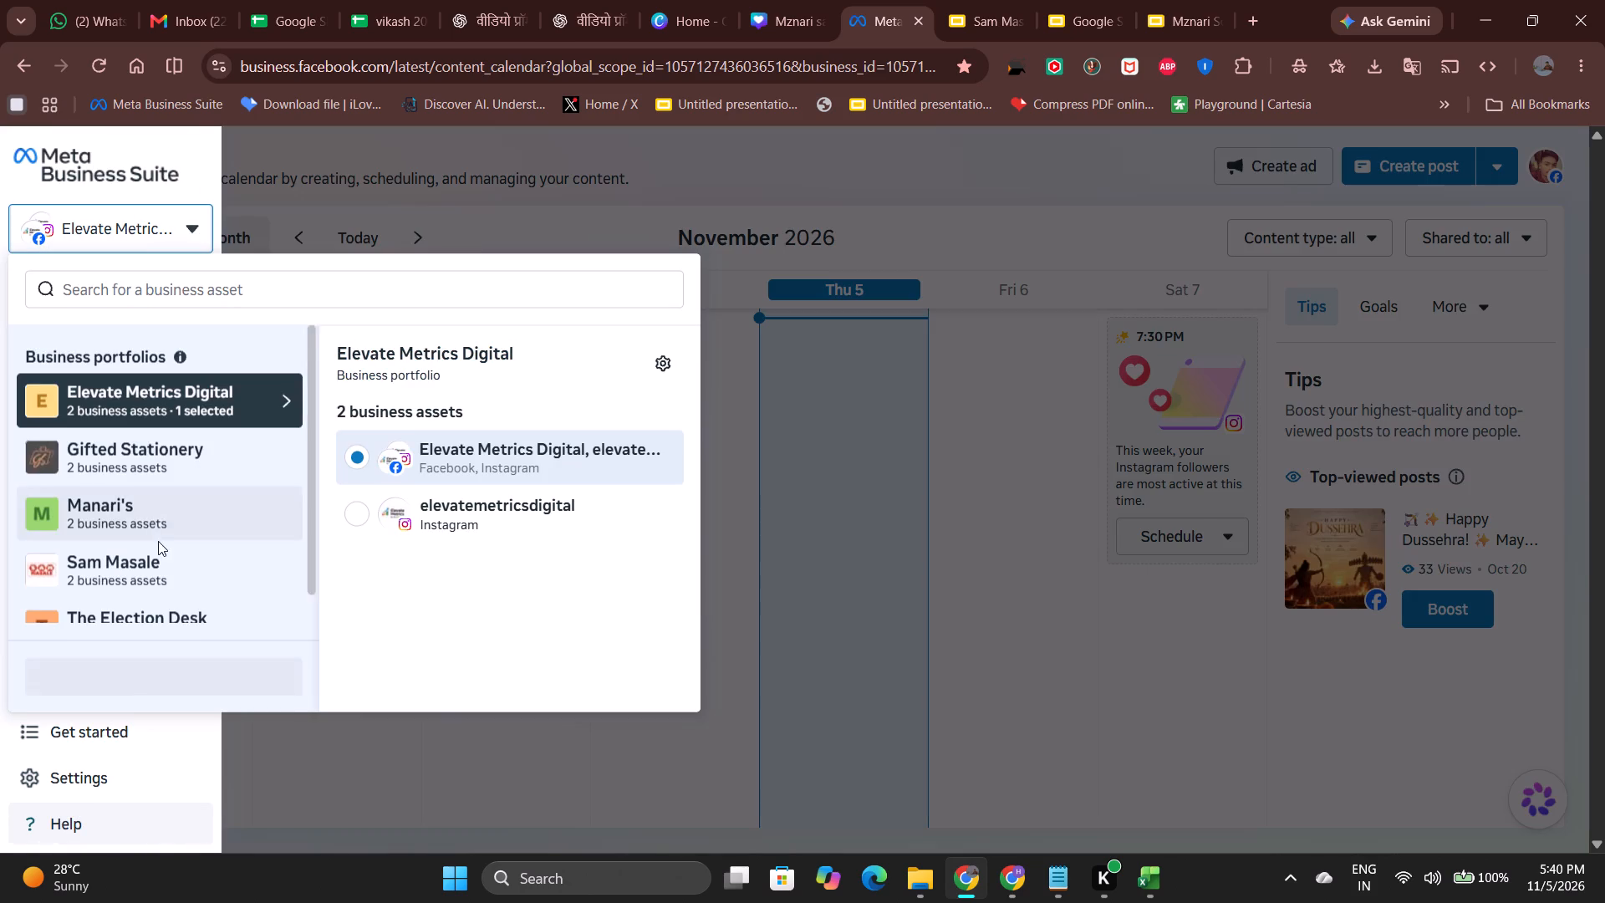
pyautogui.scroll(-2, 158, 541)
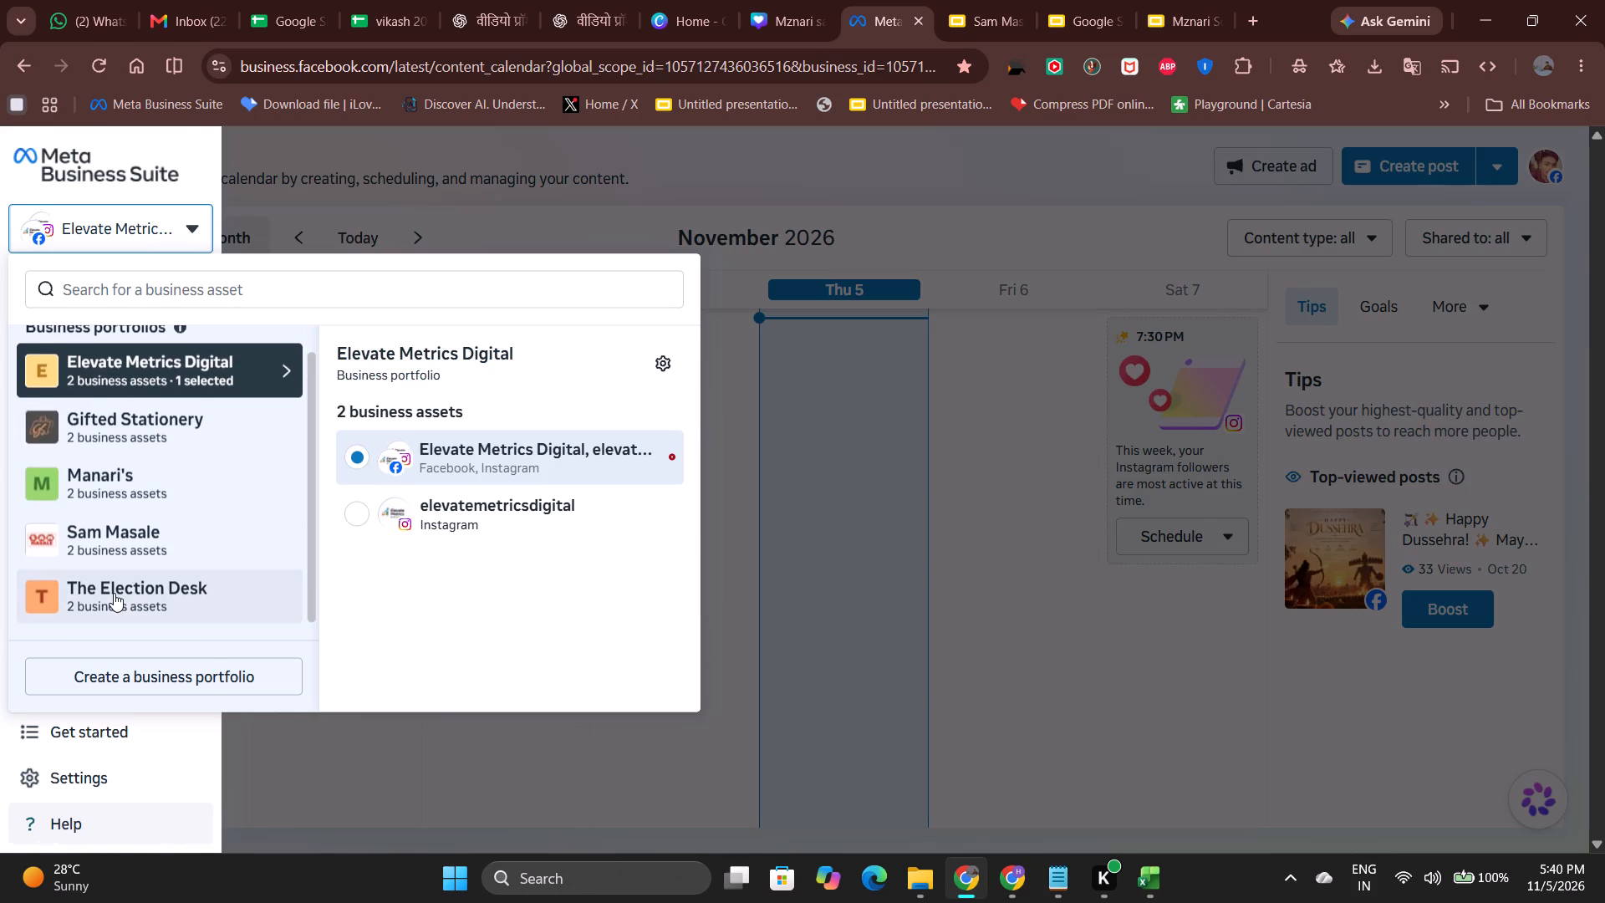
pyautogui.click(106, 478)
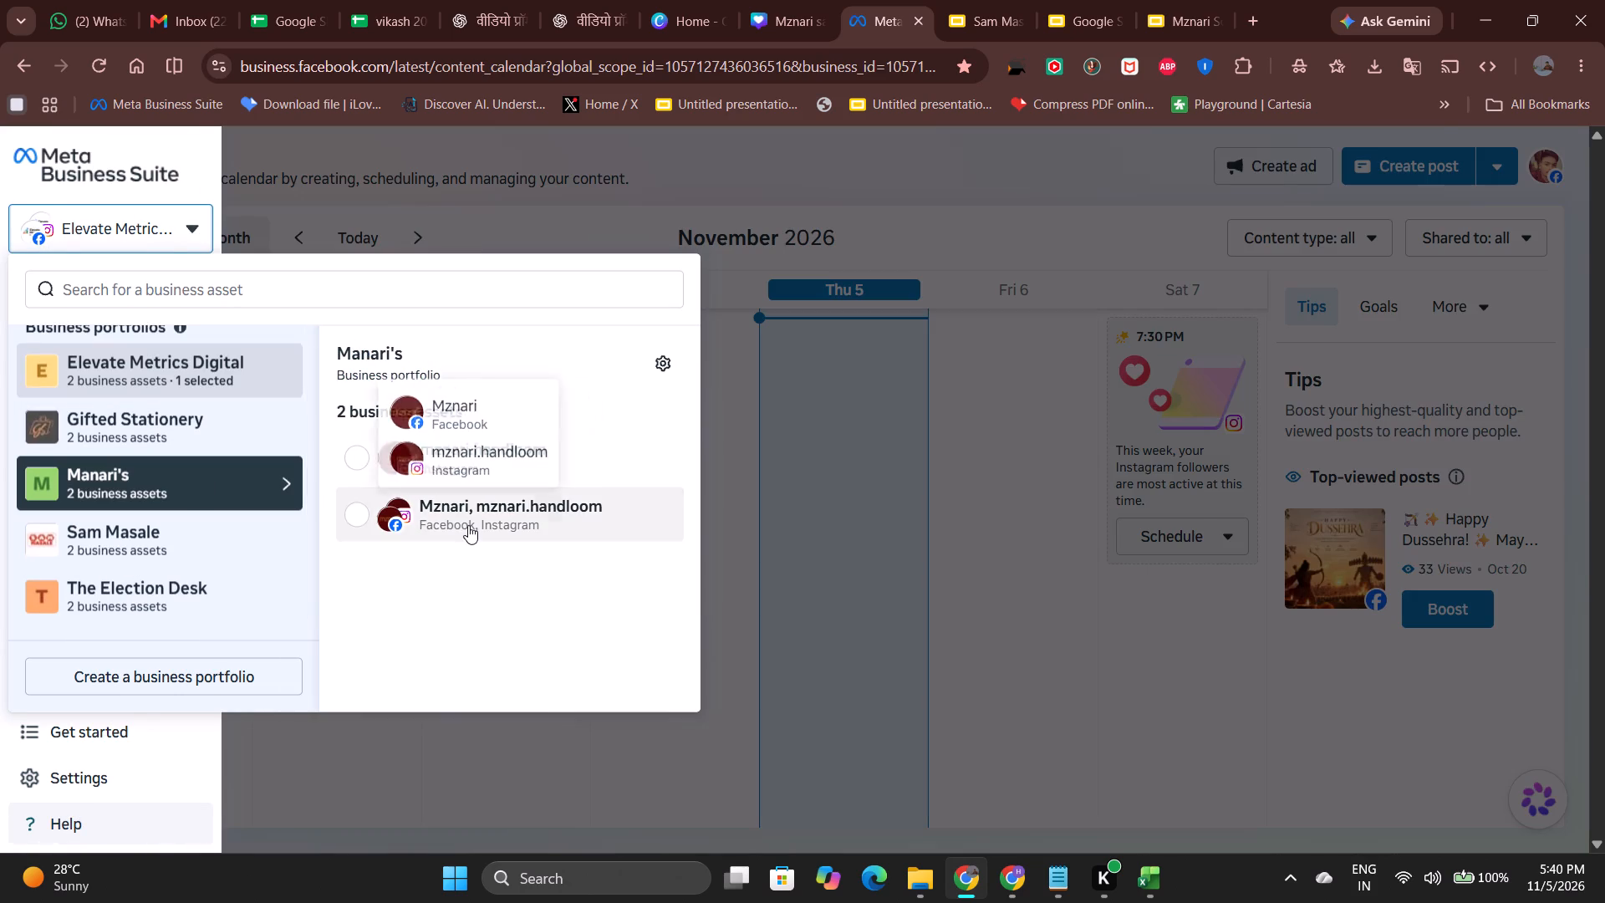
pyautogui.click(468, 525)
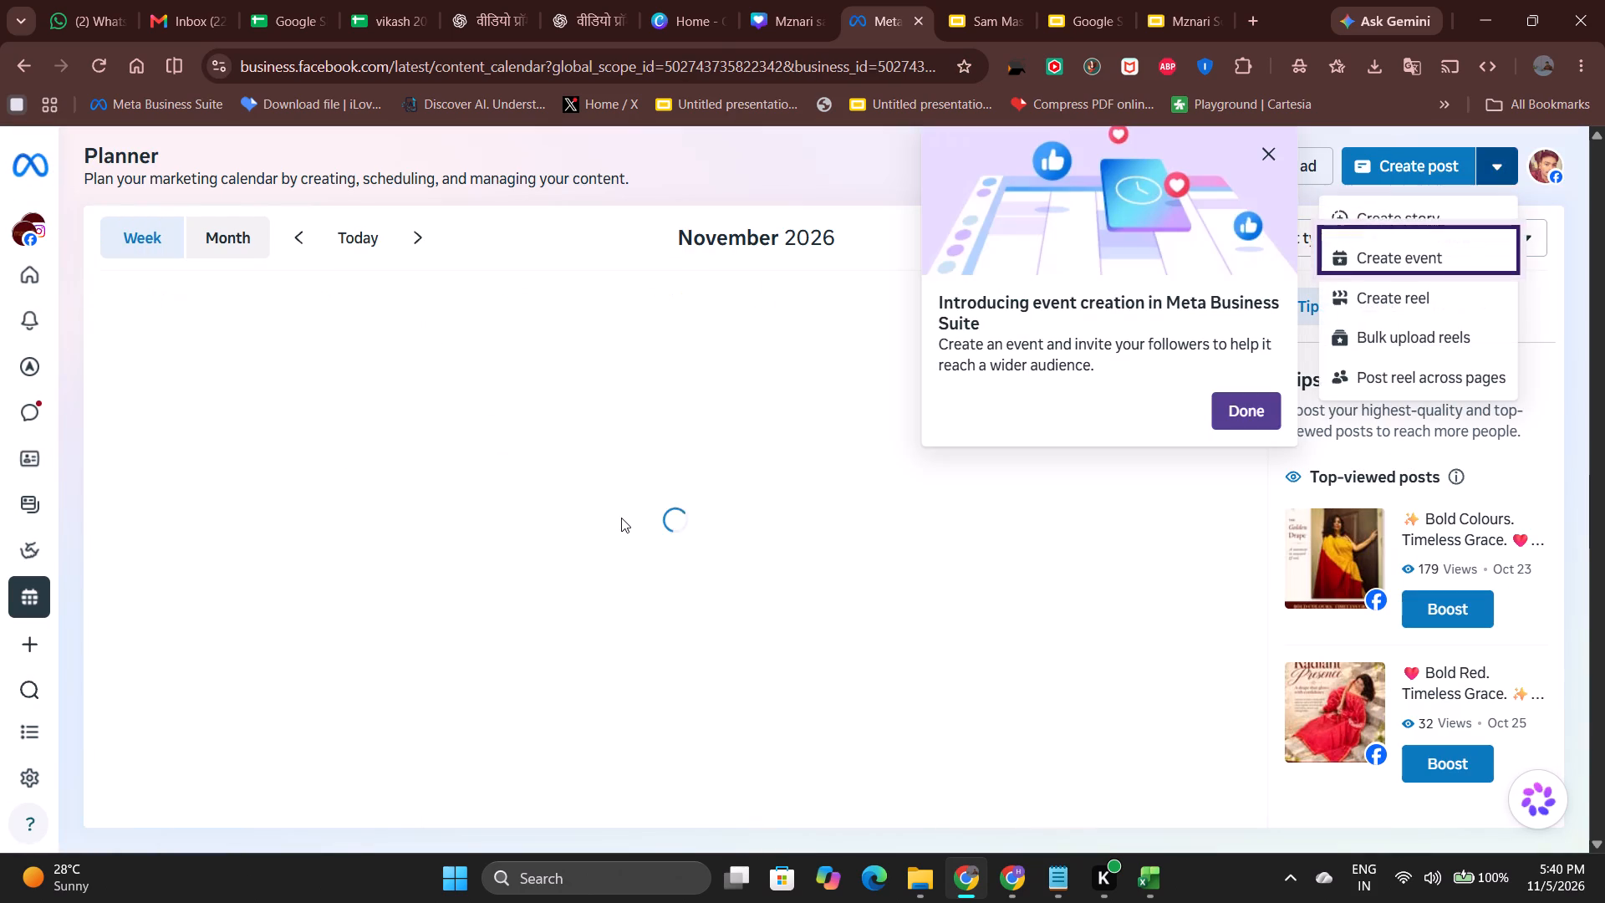
pyautogui.click(1264, 410)
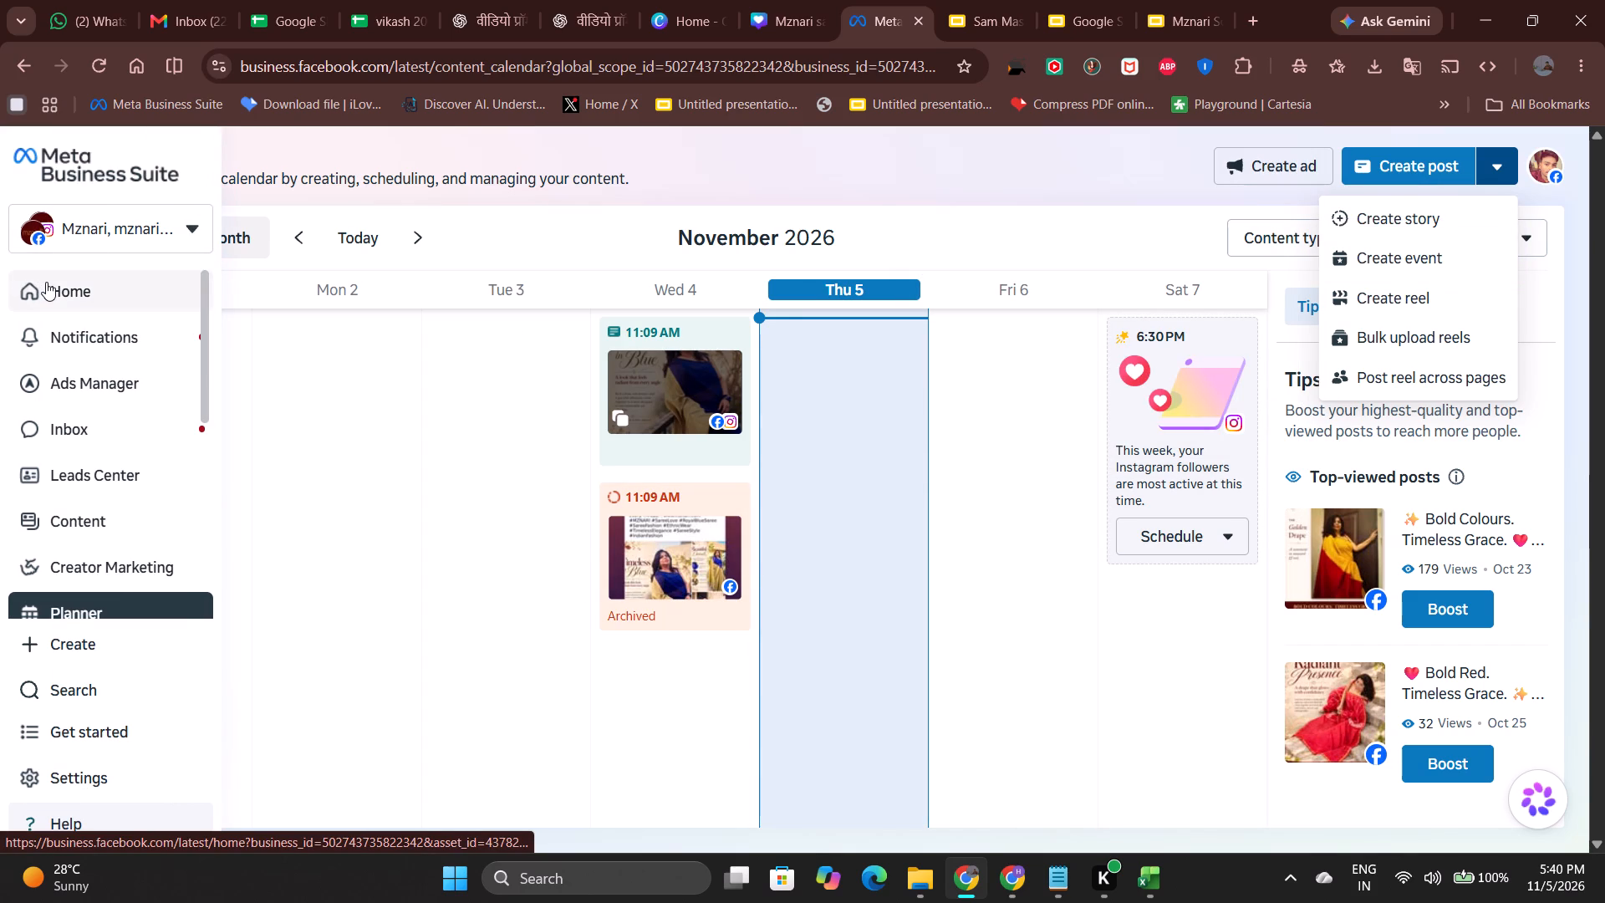
# Start a new post for Mznari and mznari.handloom from the Planner.
pyautogui.scroll(-6, 3, 543)
pyautogui.scroll(-4, 1, 448)
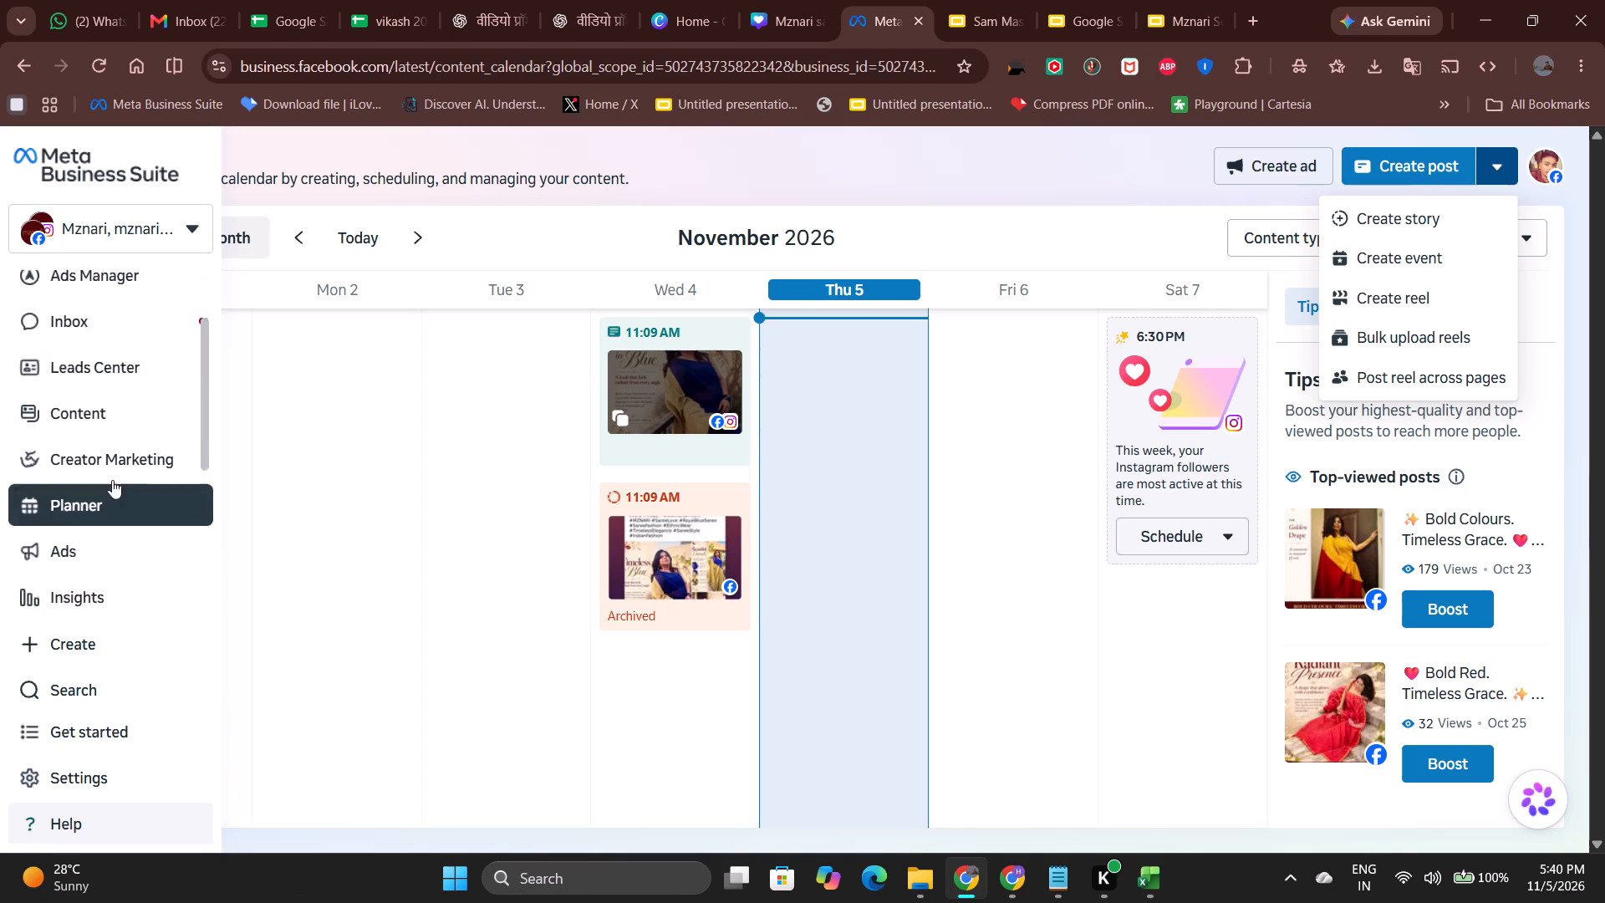
pyautogui.scroll(-2, 112, 480)
pyautogui.scroll(3, 86, 480)
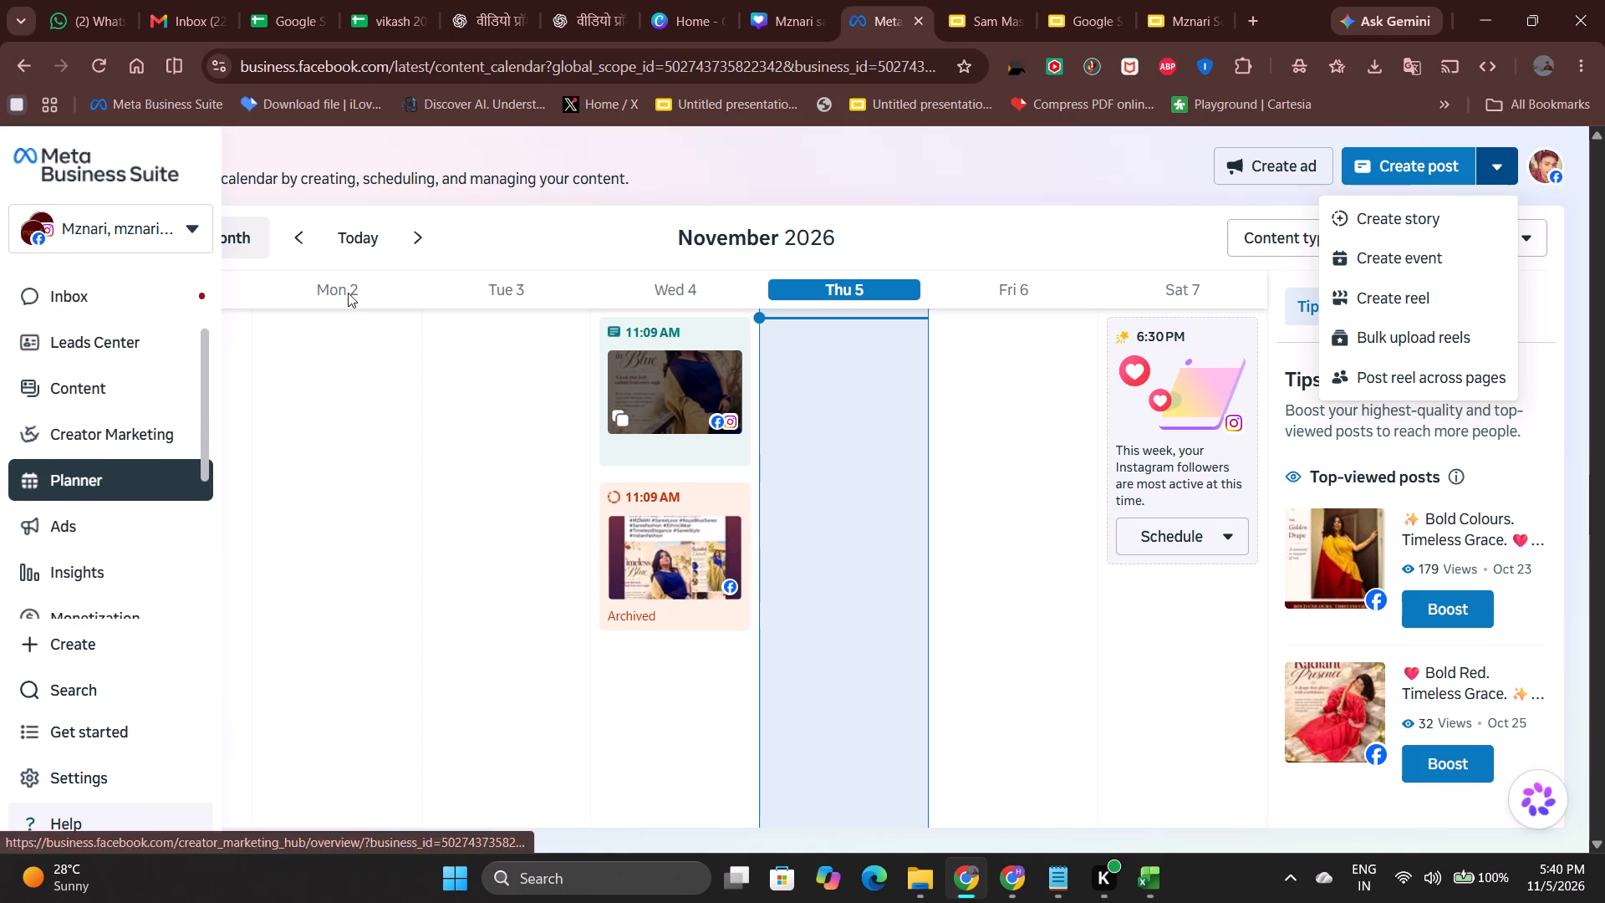
pyautogui.click(1377, 162)
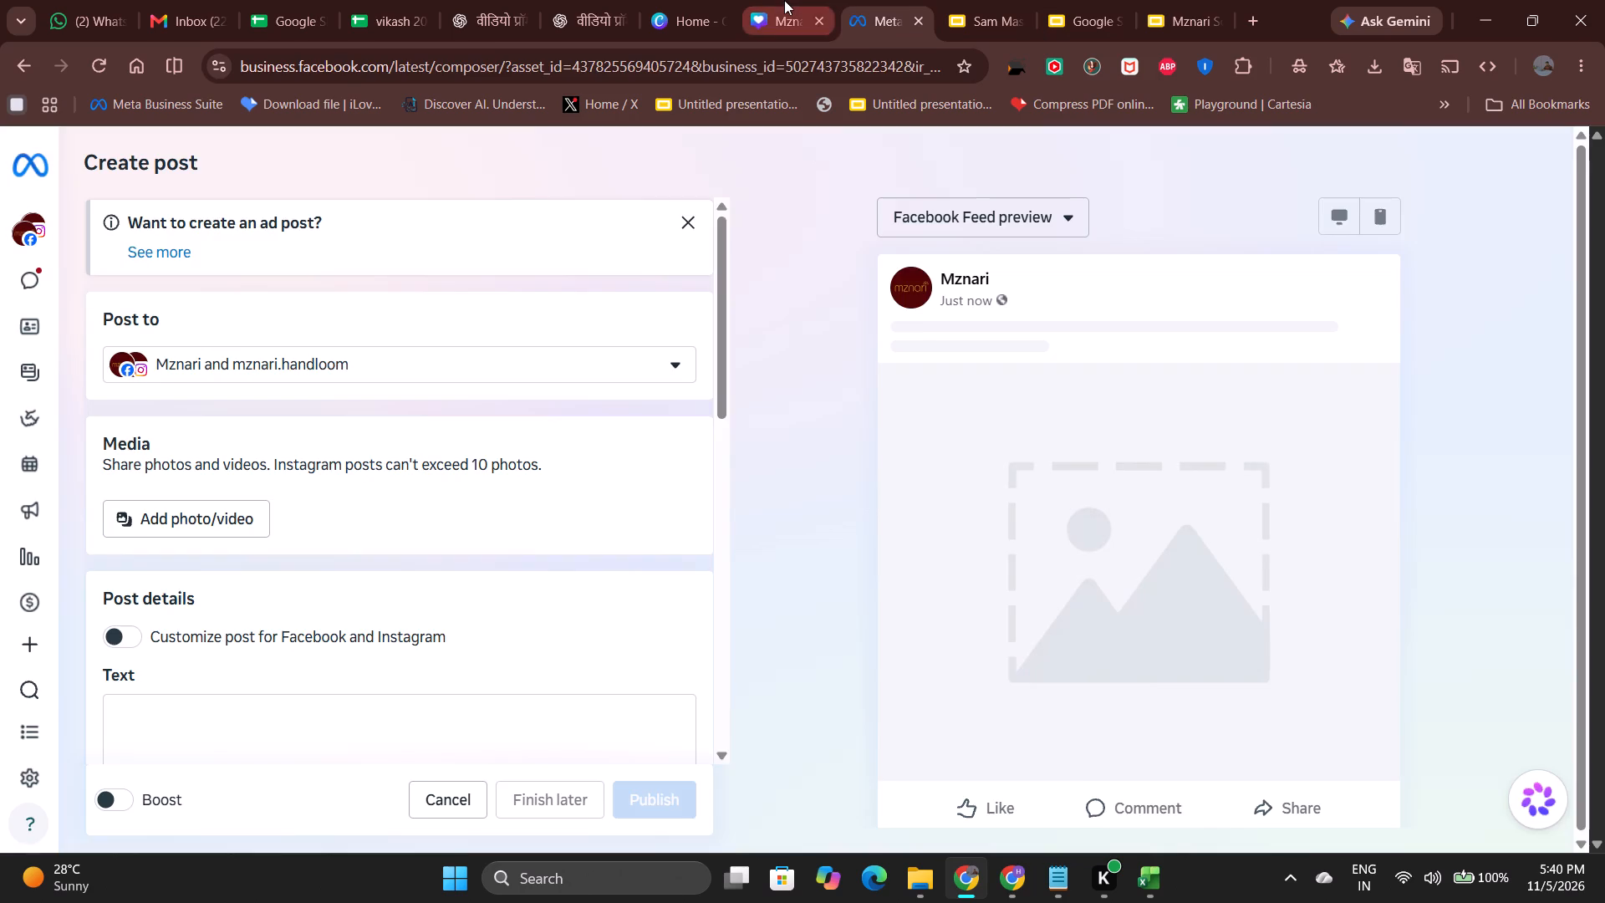
# Look through the Mznari saree design in Canva, from the first pages to the pages near 191.
pyautogui.click(784, 0)
pyautogui.scroll(-6, 819, 590)
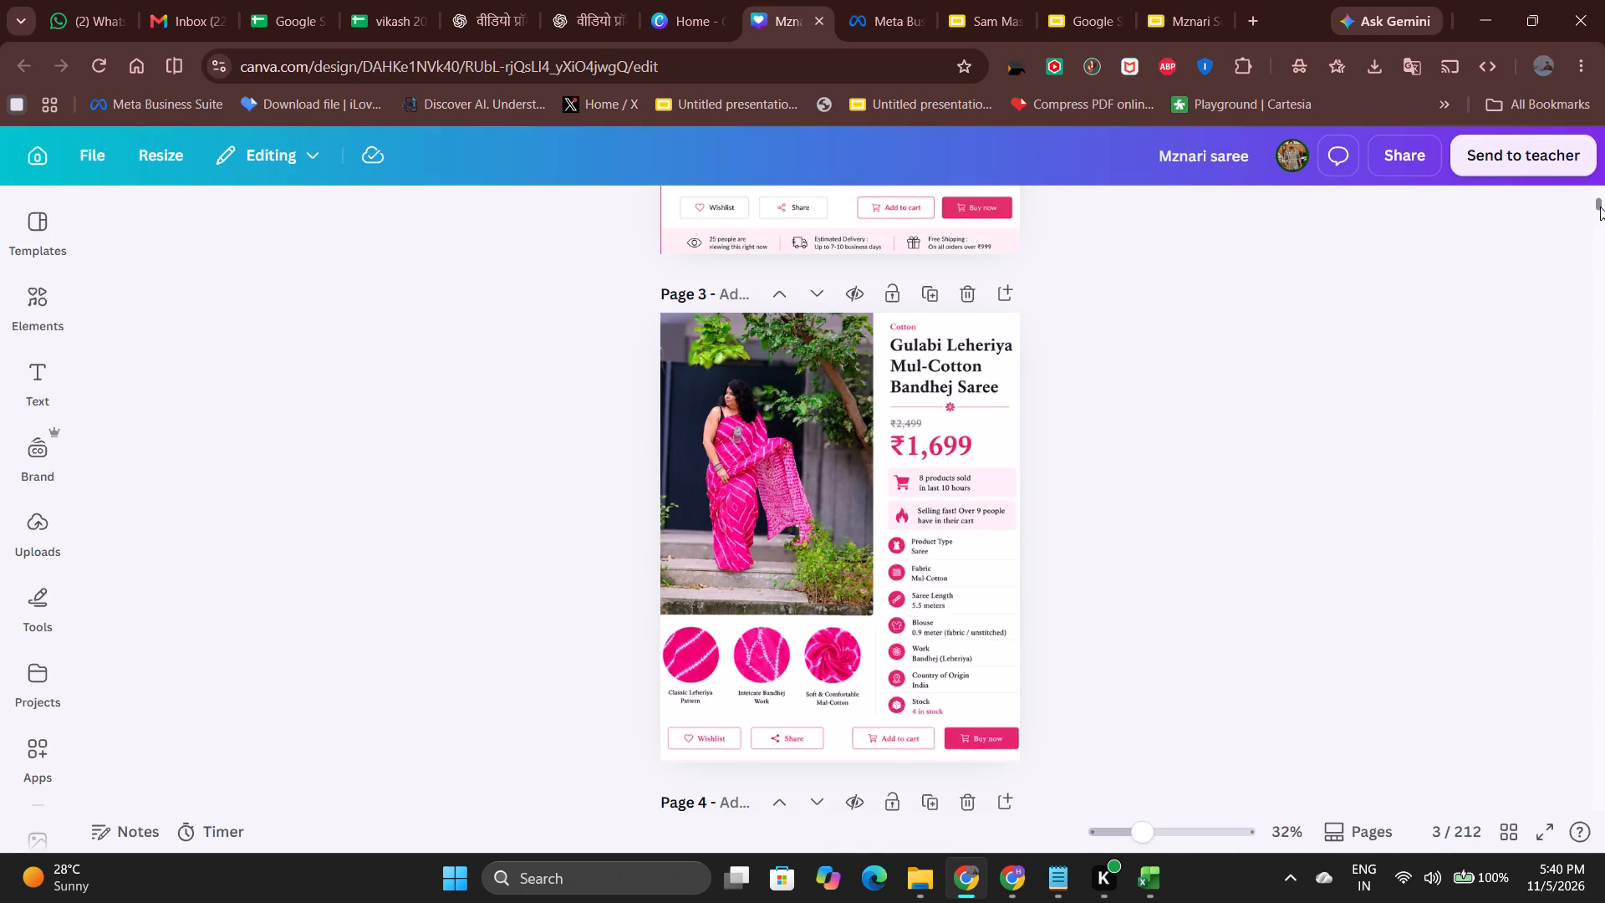
pyautogui.moveTo(1600, 207); pyautogui.dragTo(1604, 680)
pyautogui.scroll(11, 955, 531)
pyautogui.scroll(-5, 911, 513)
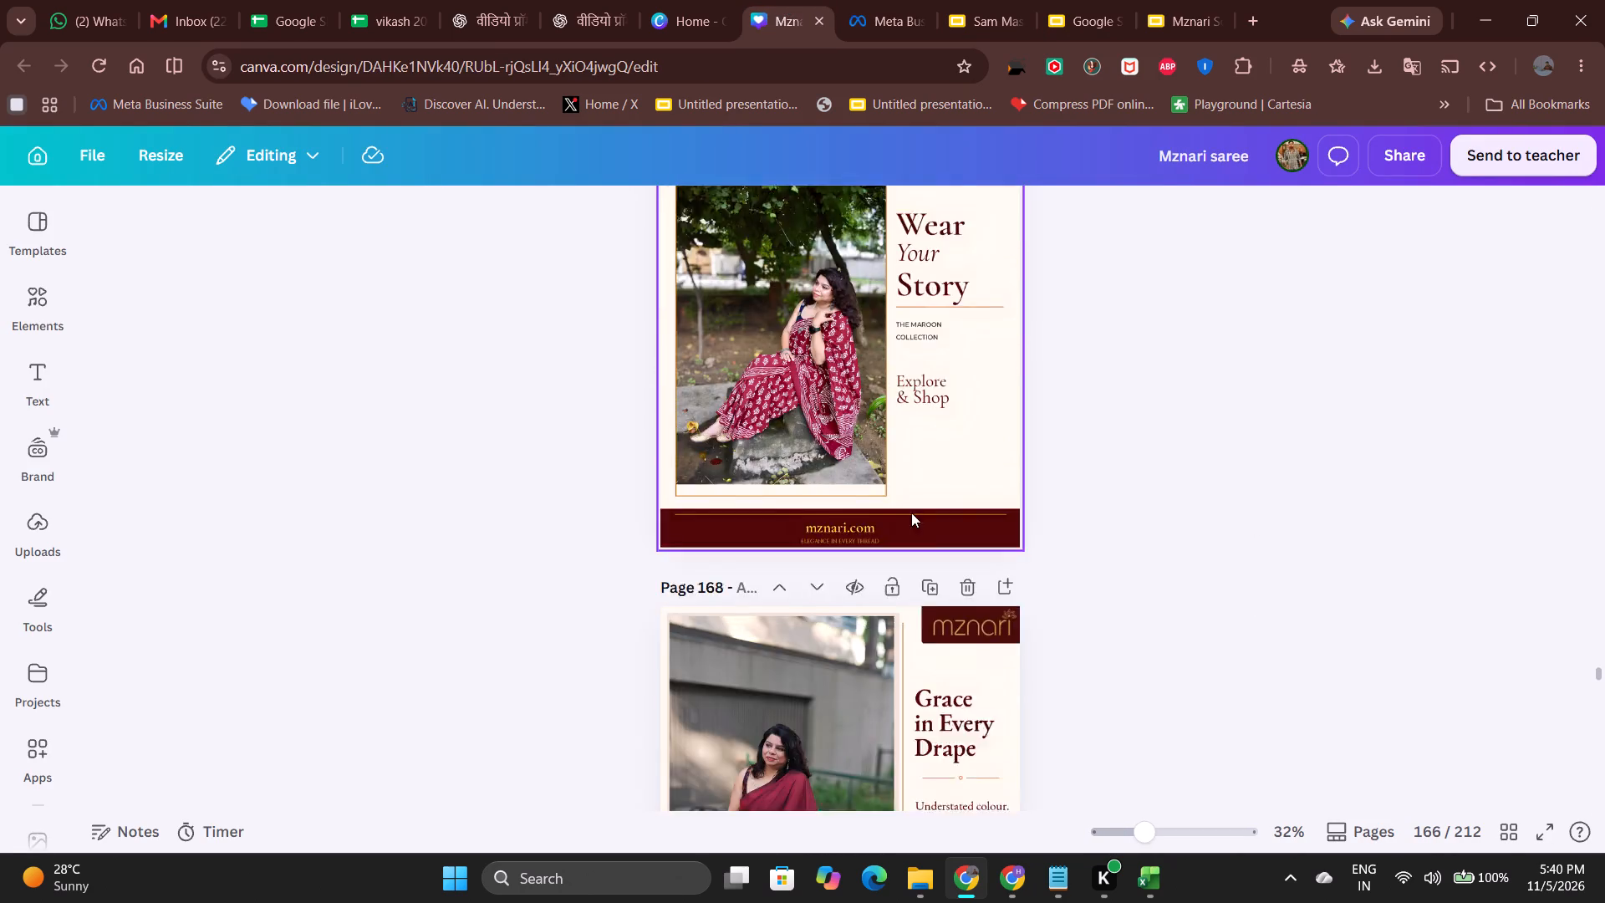
pyautogui.scroll(-6, 911, 513)
pyautogui.scroll(-20, 911, 513)
pyautogui.scroll(-12, 911, 513)
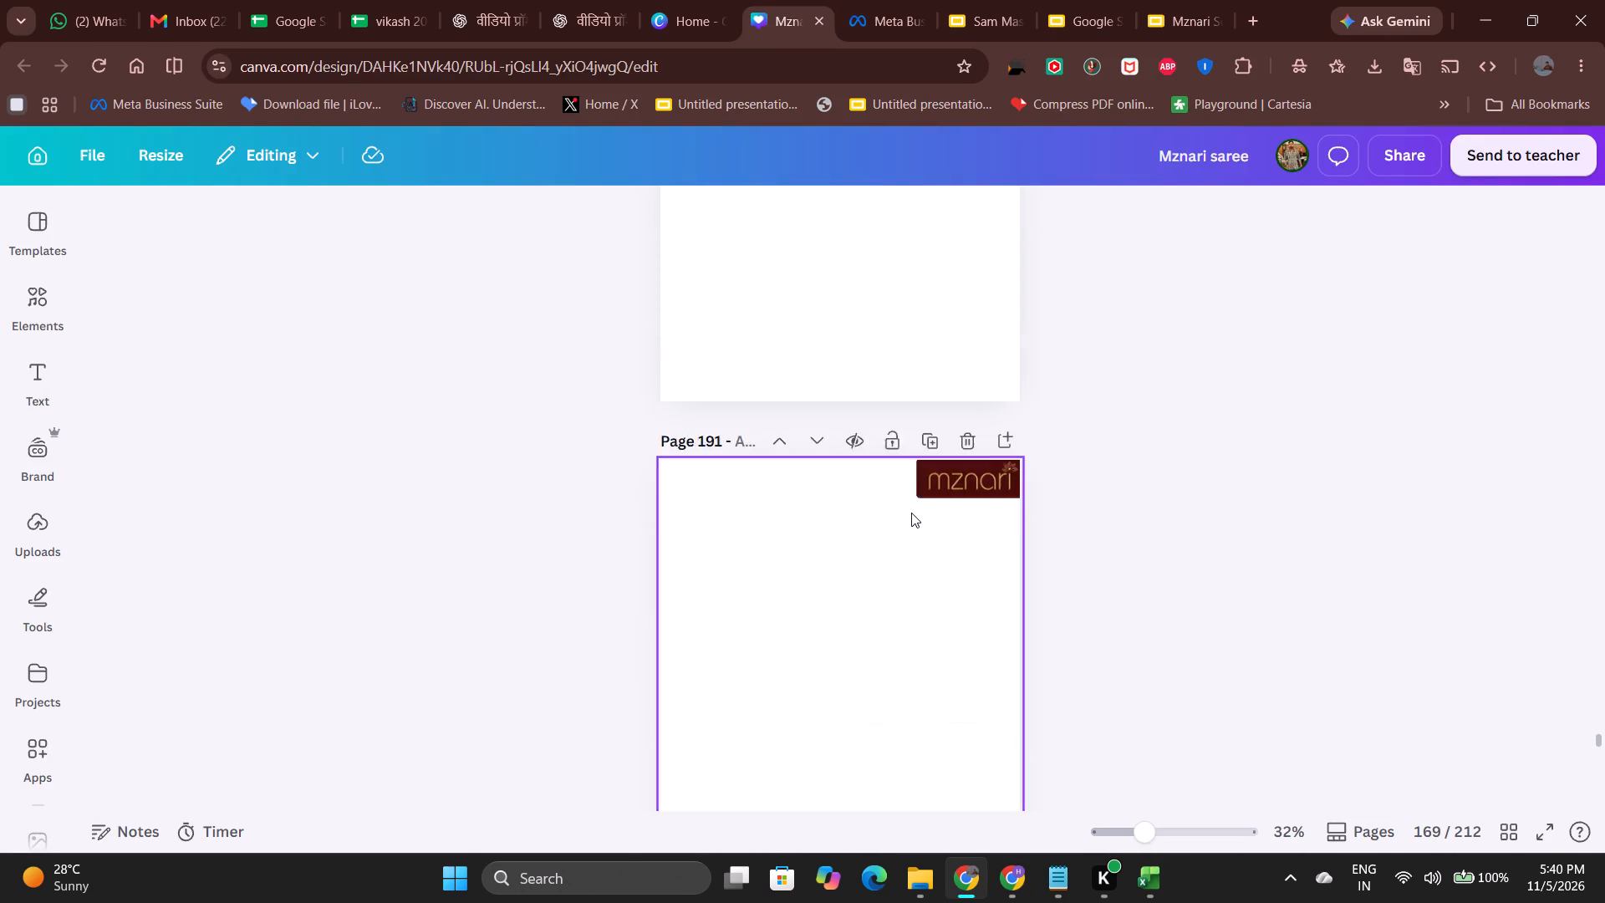
# Open Instagram in a new tab and bring up the mznari.handloom profile from the recent searches.
pyautogui.click(1252, 7)
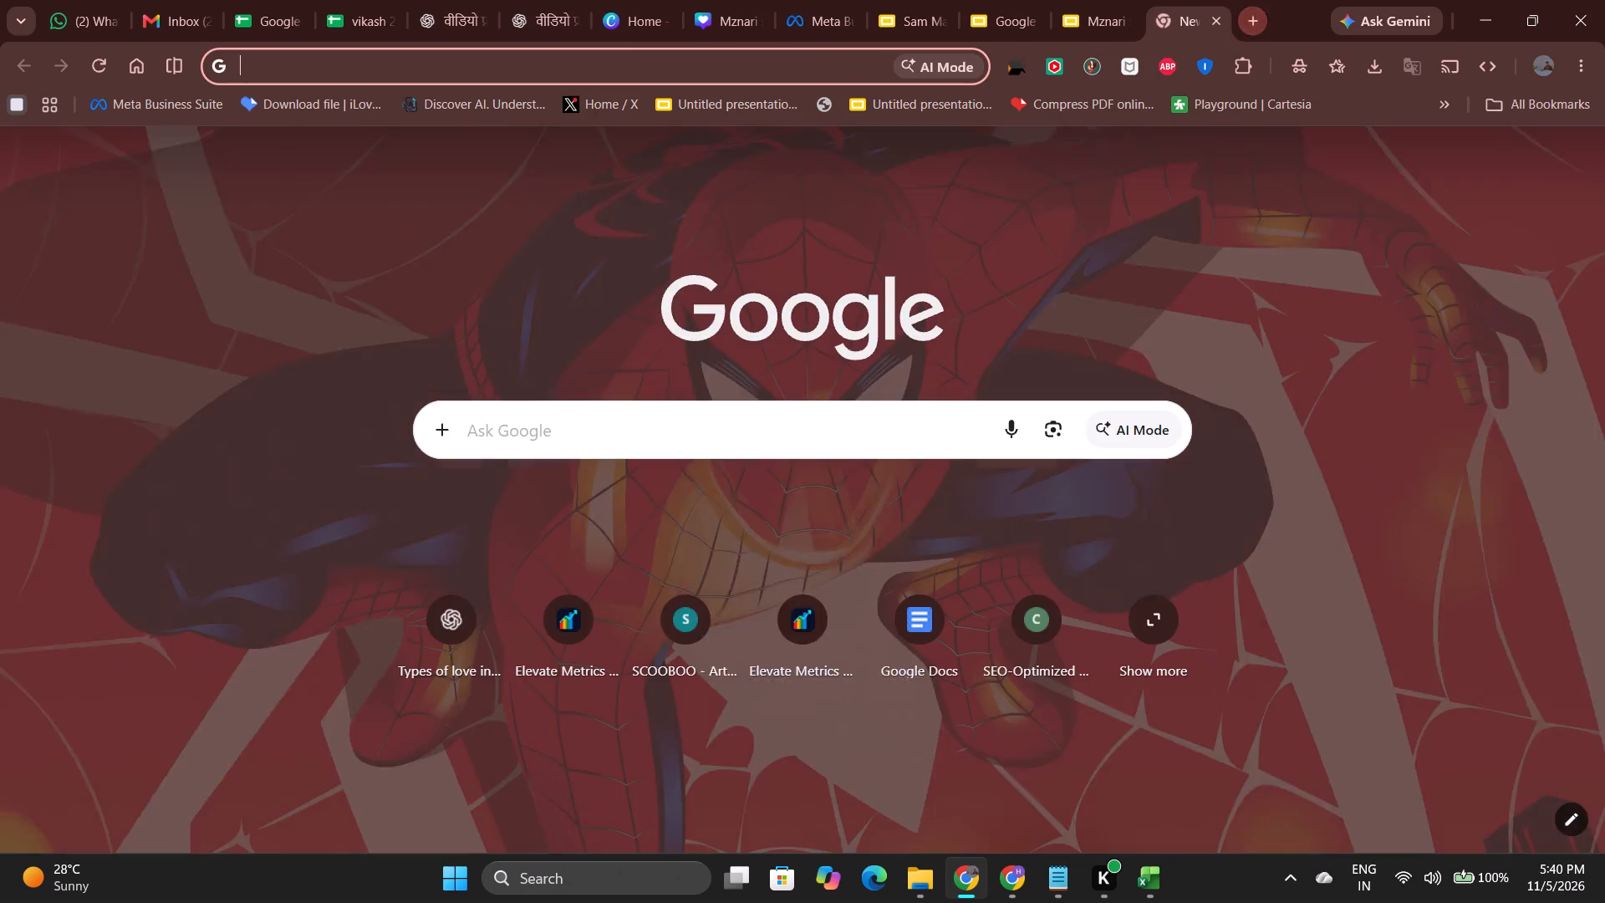
pyautogui.click(830, 66)
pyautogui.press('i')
pyautogui.press('Return')
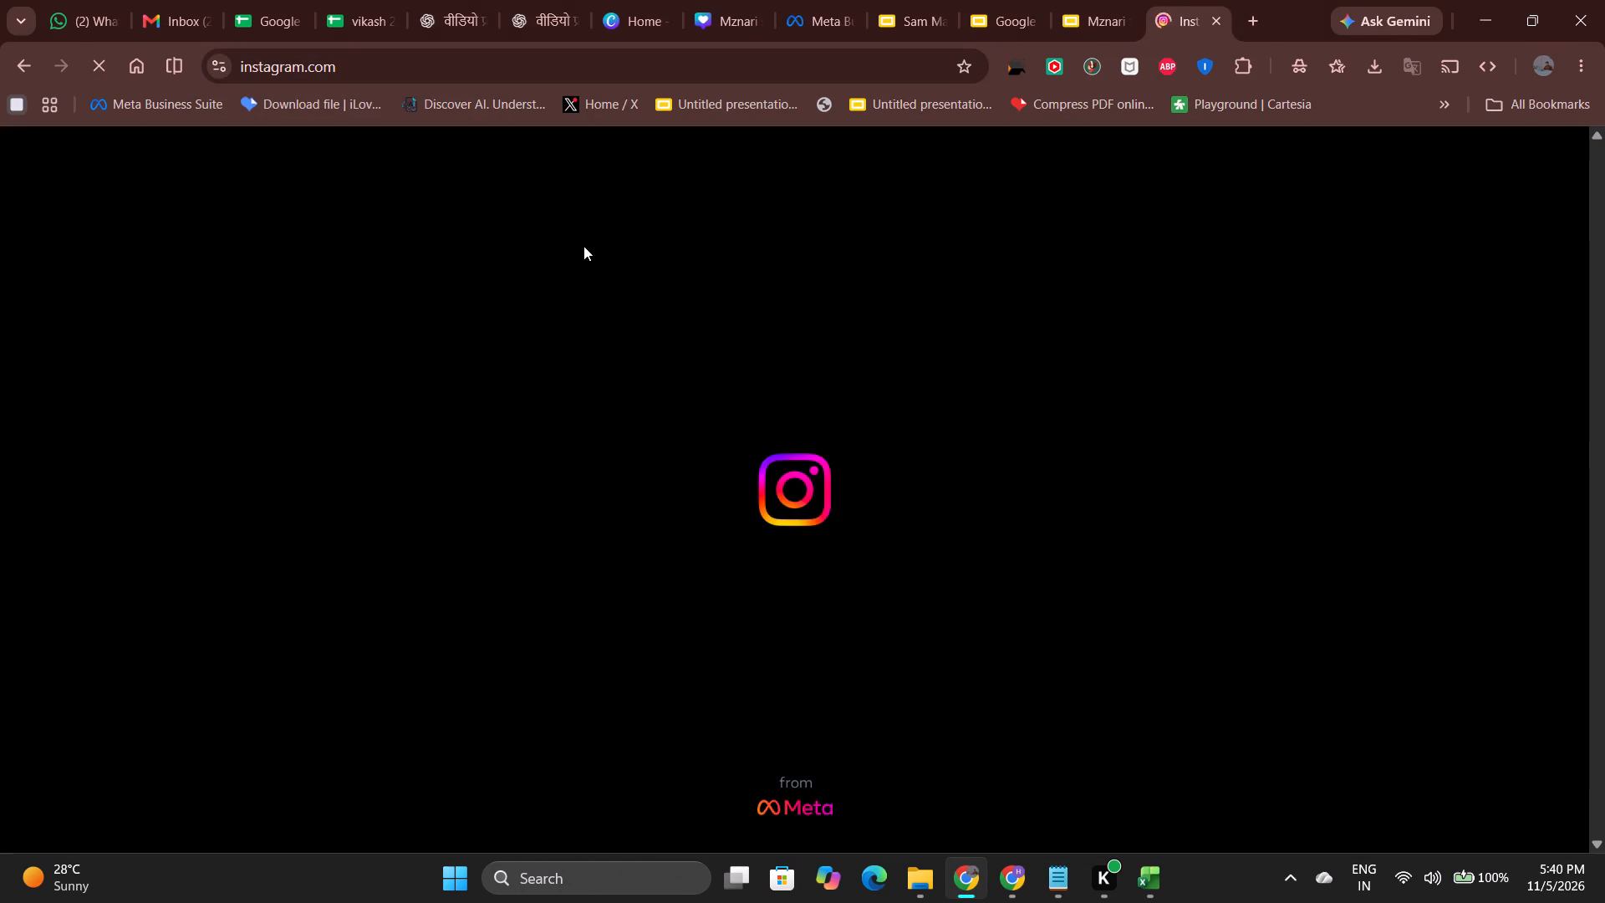
pyautogui.click(99, 430)
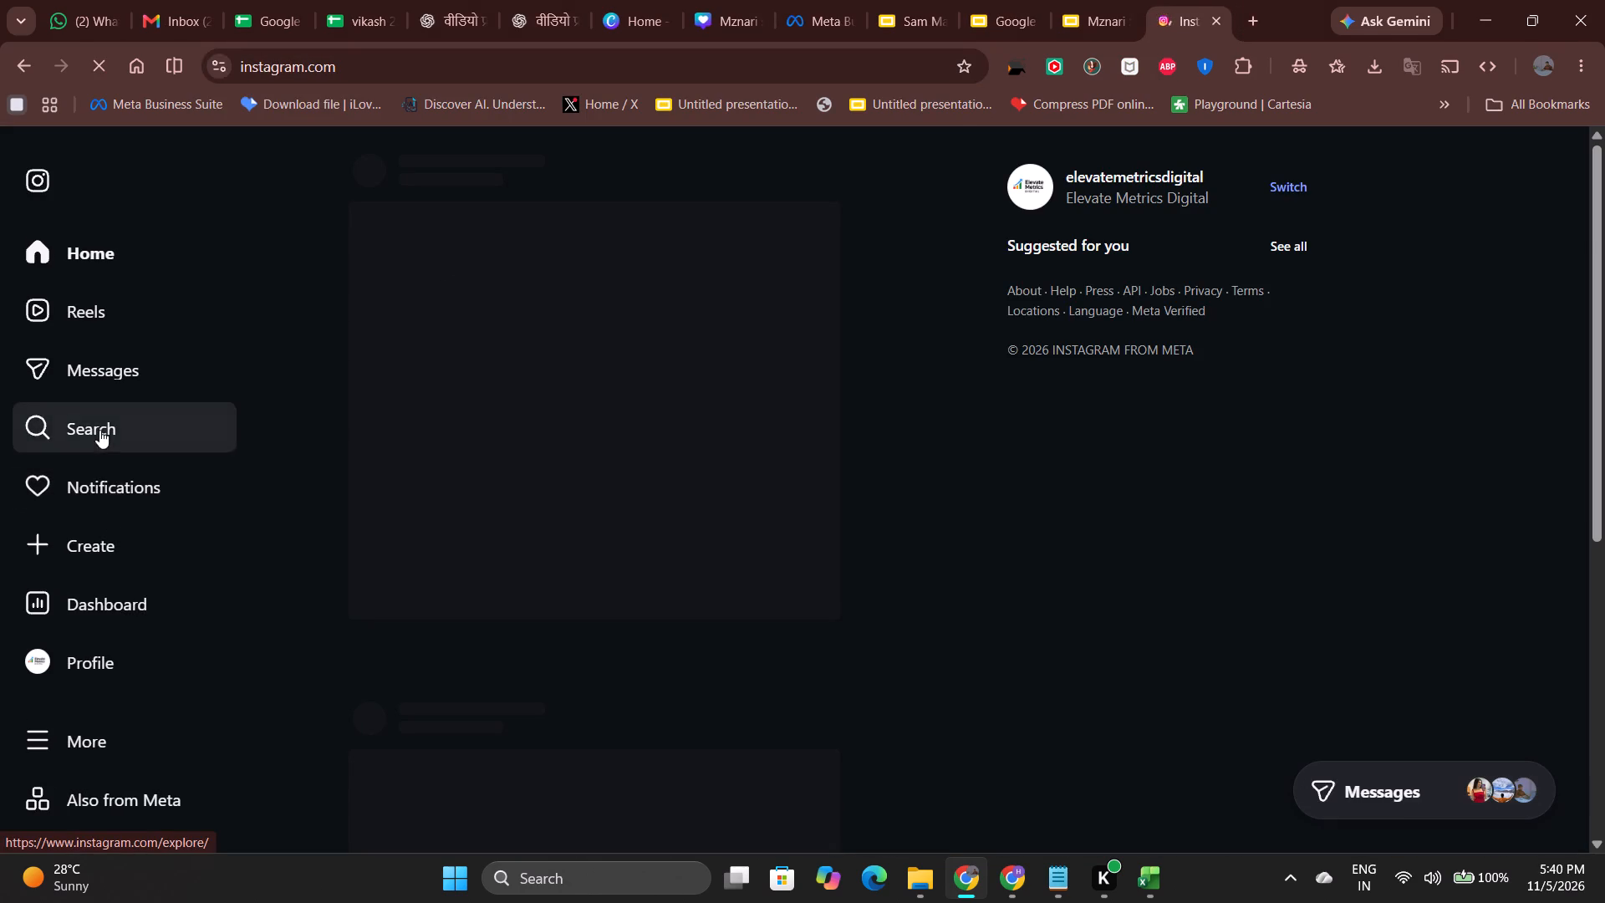
pyautogui.click(631, 161)
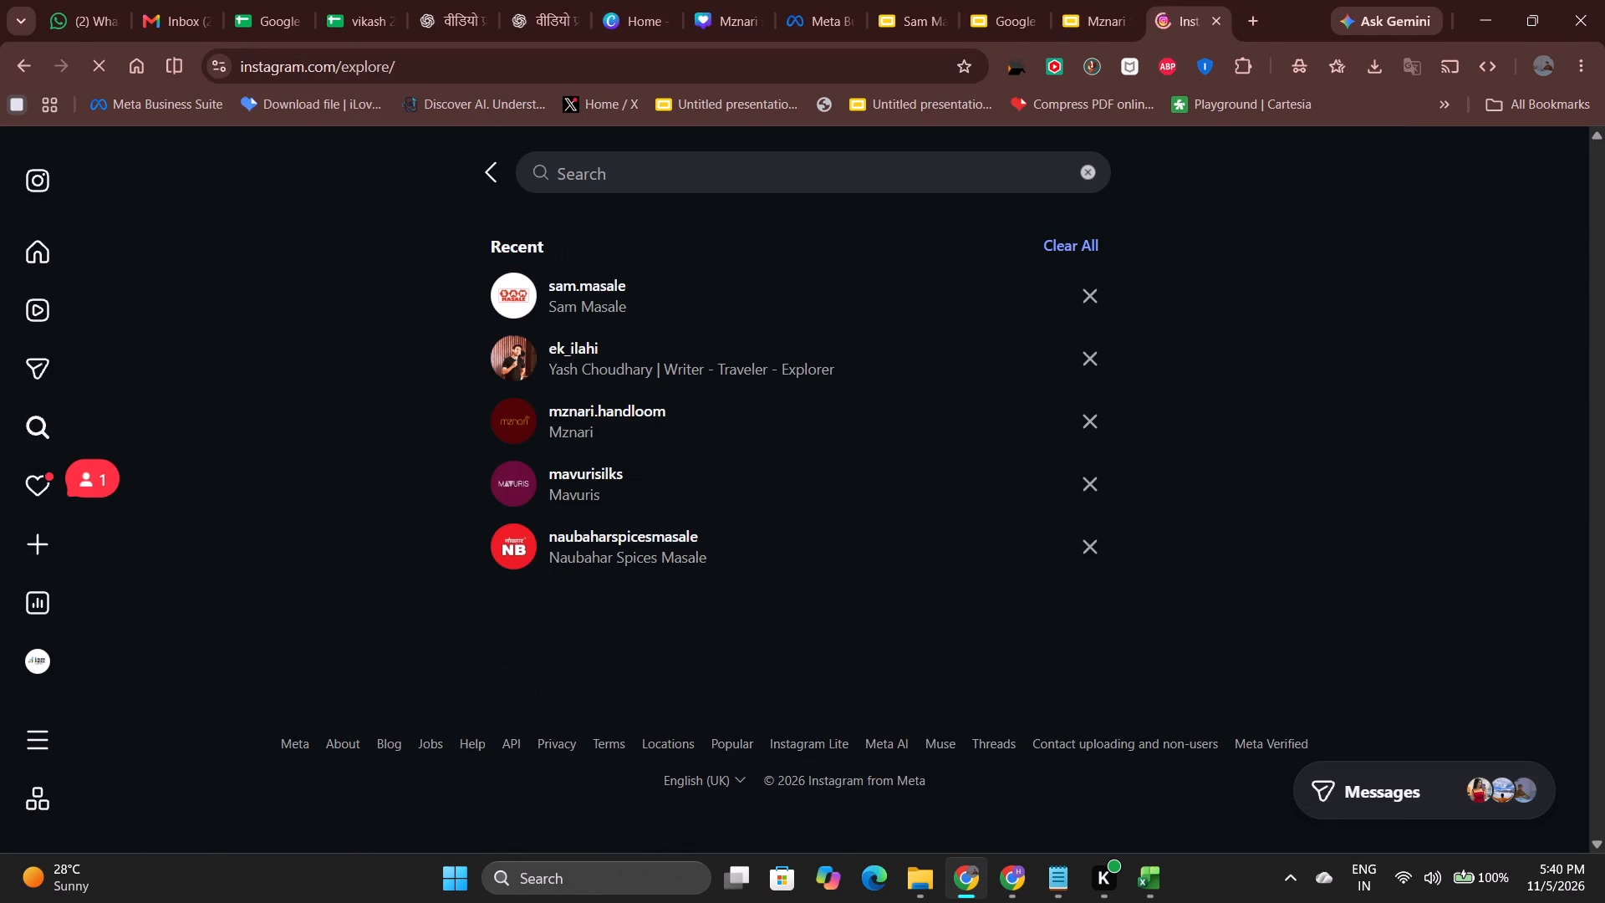
pyautogui.click(613, 413)
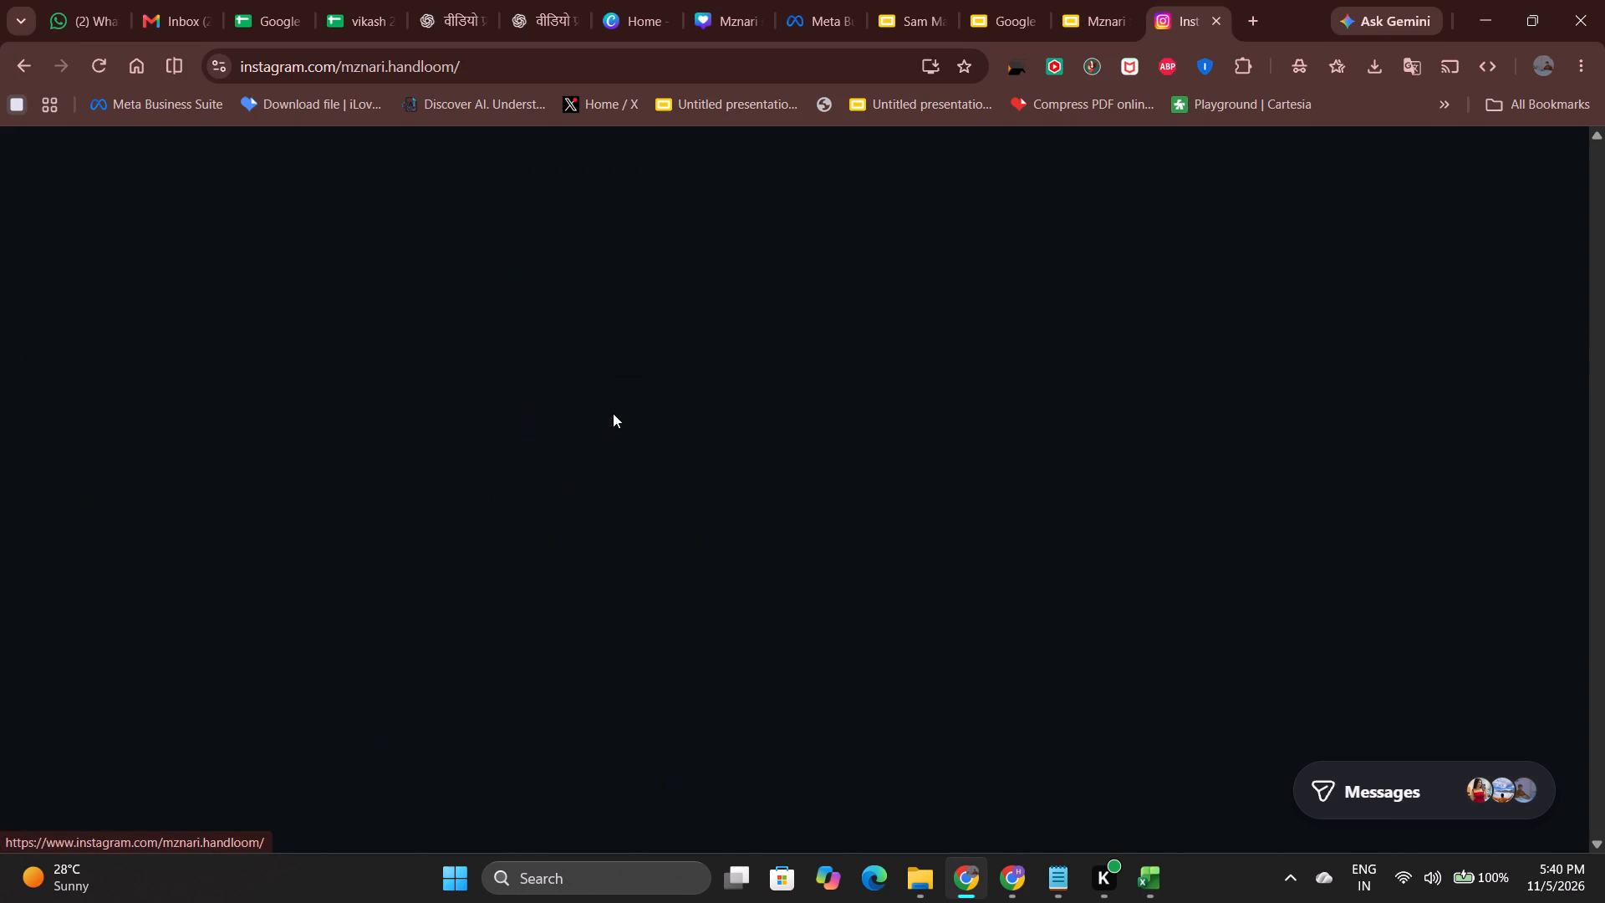
# Review the published posts in the mznari.handloom profile grid.
pyautogui.scroll(-5, 1038, 285)
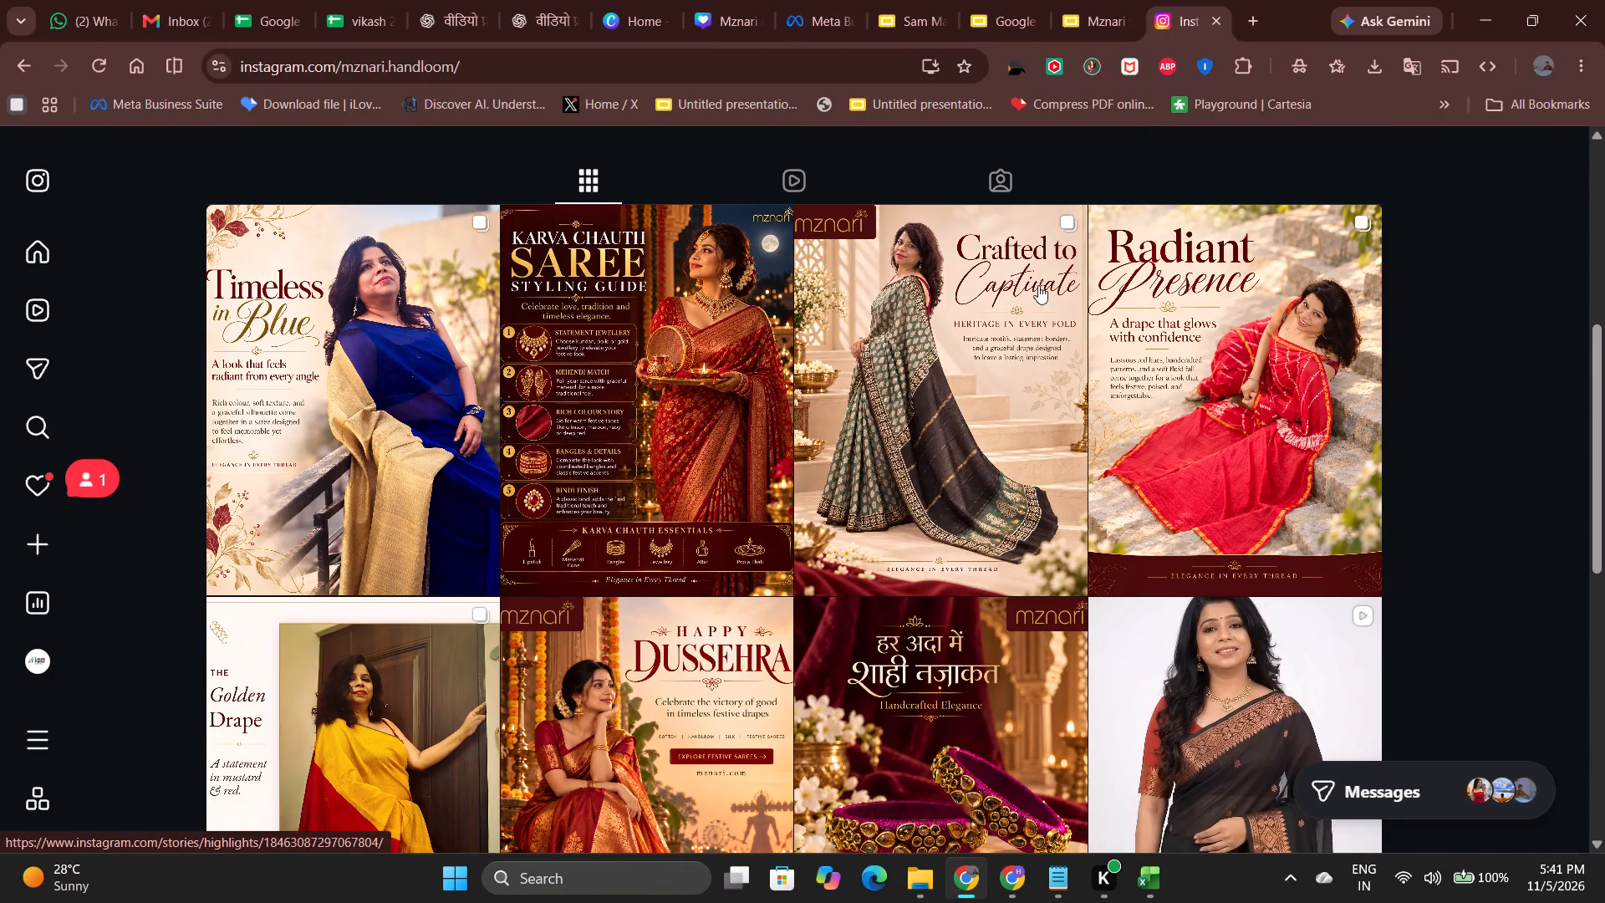
pyautogui.scroll(1, 1038, 285)
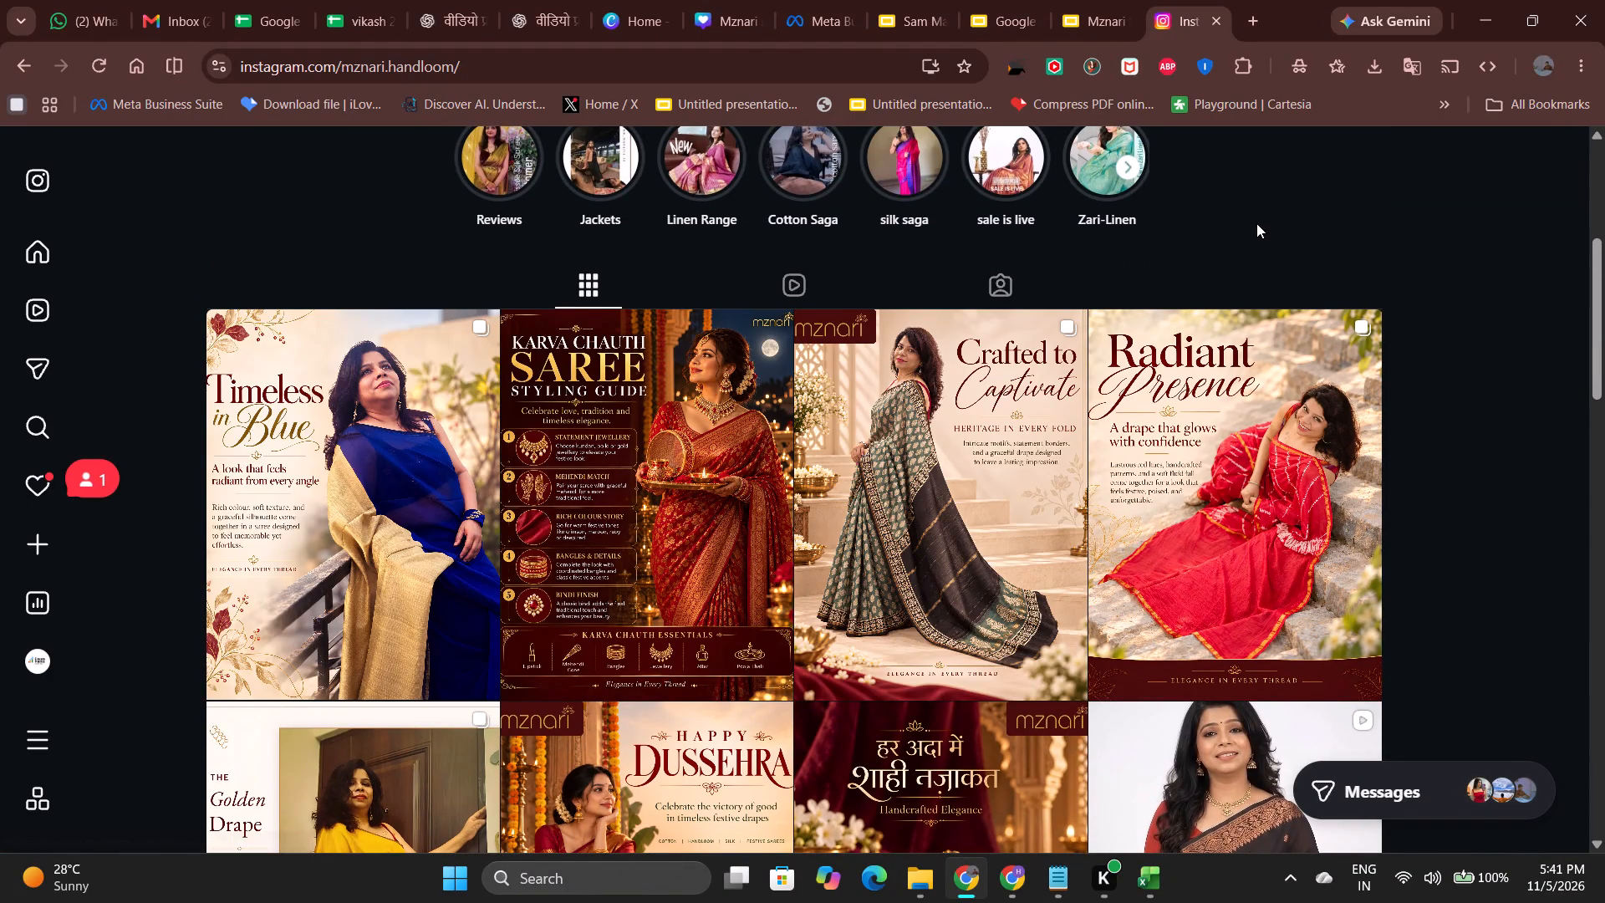
pyautogui.scroll(-1, 1256, 223)
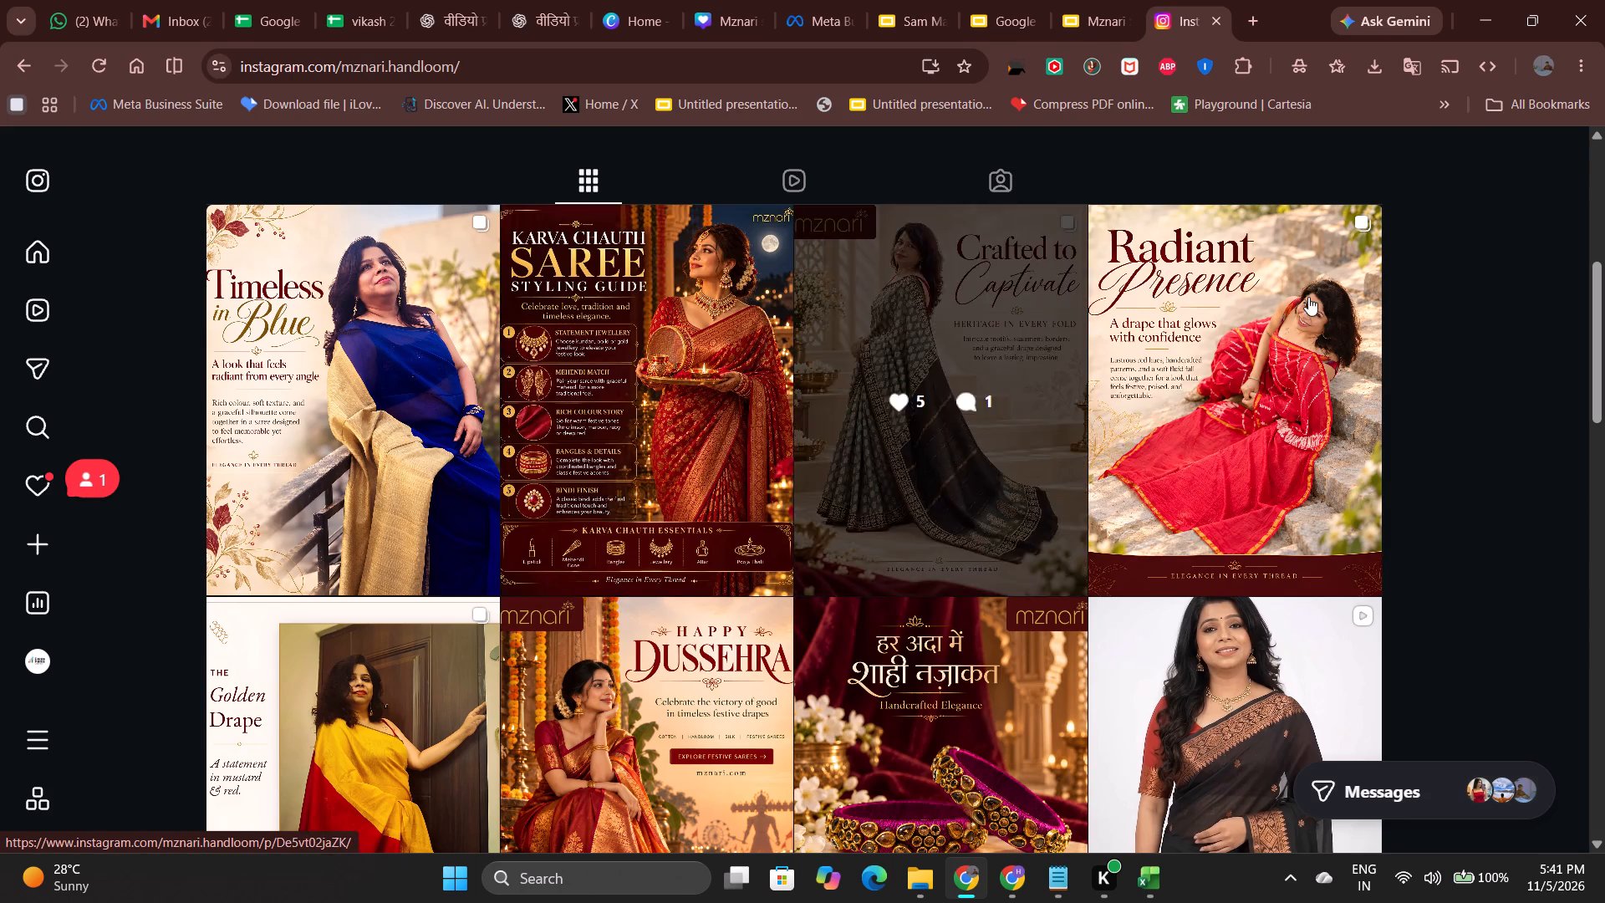
pyautogui.scroll(1, 705, 319)
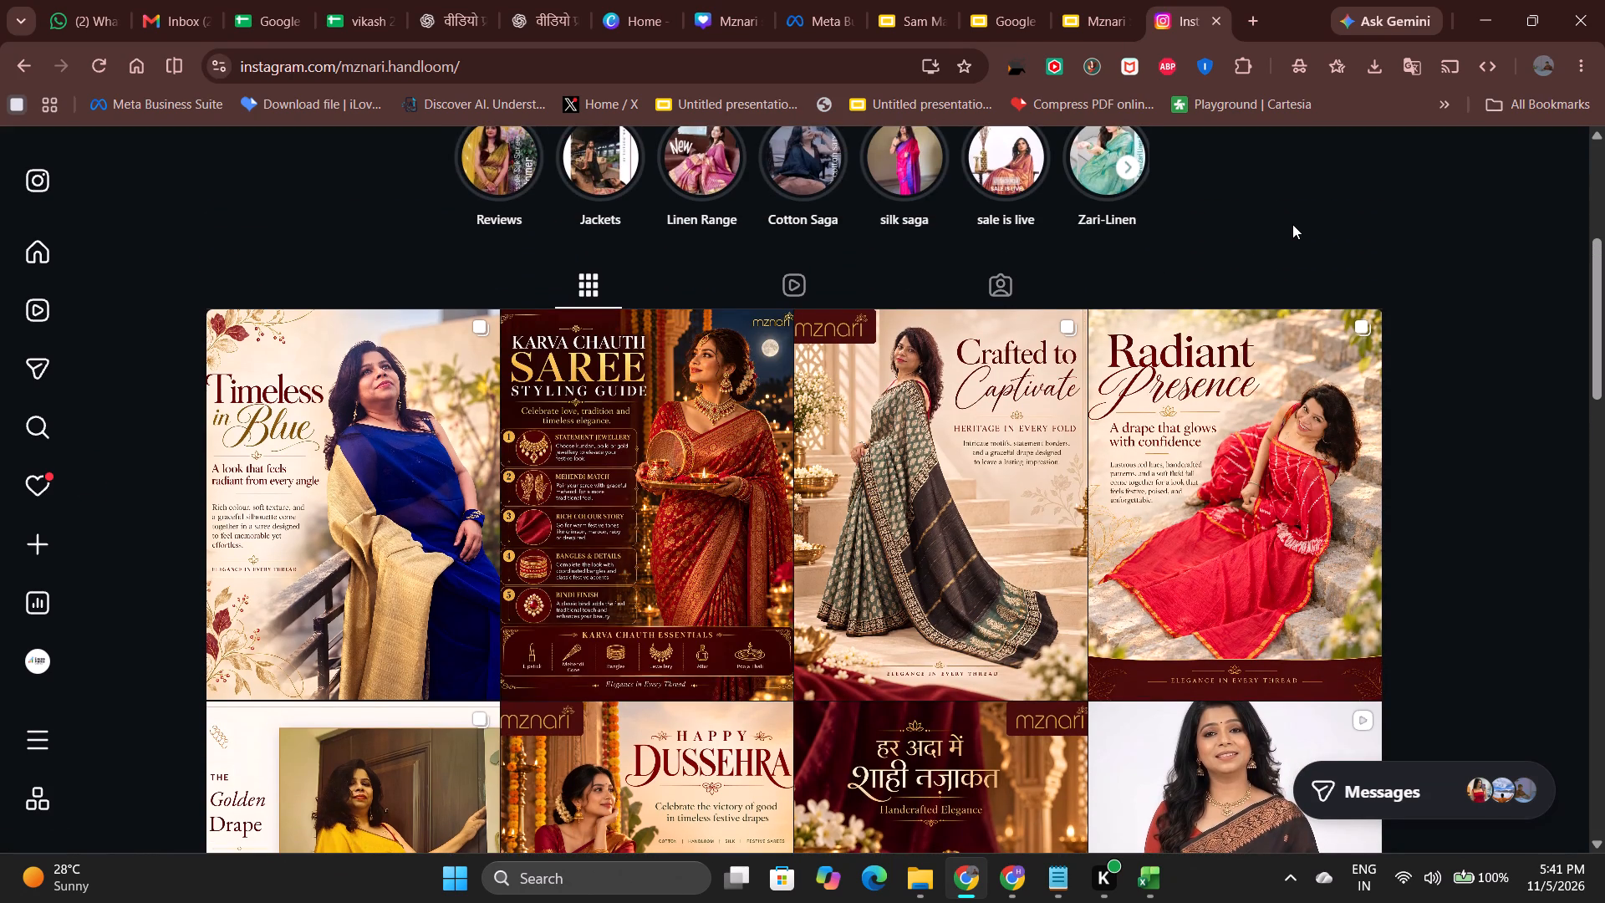
pyautogui.scroll(-5, 1376, 181)
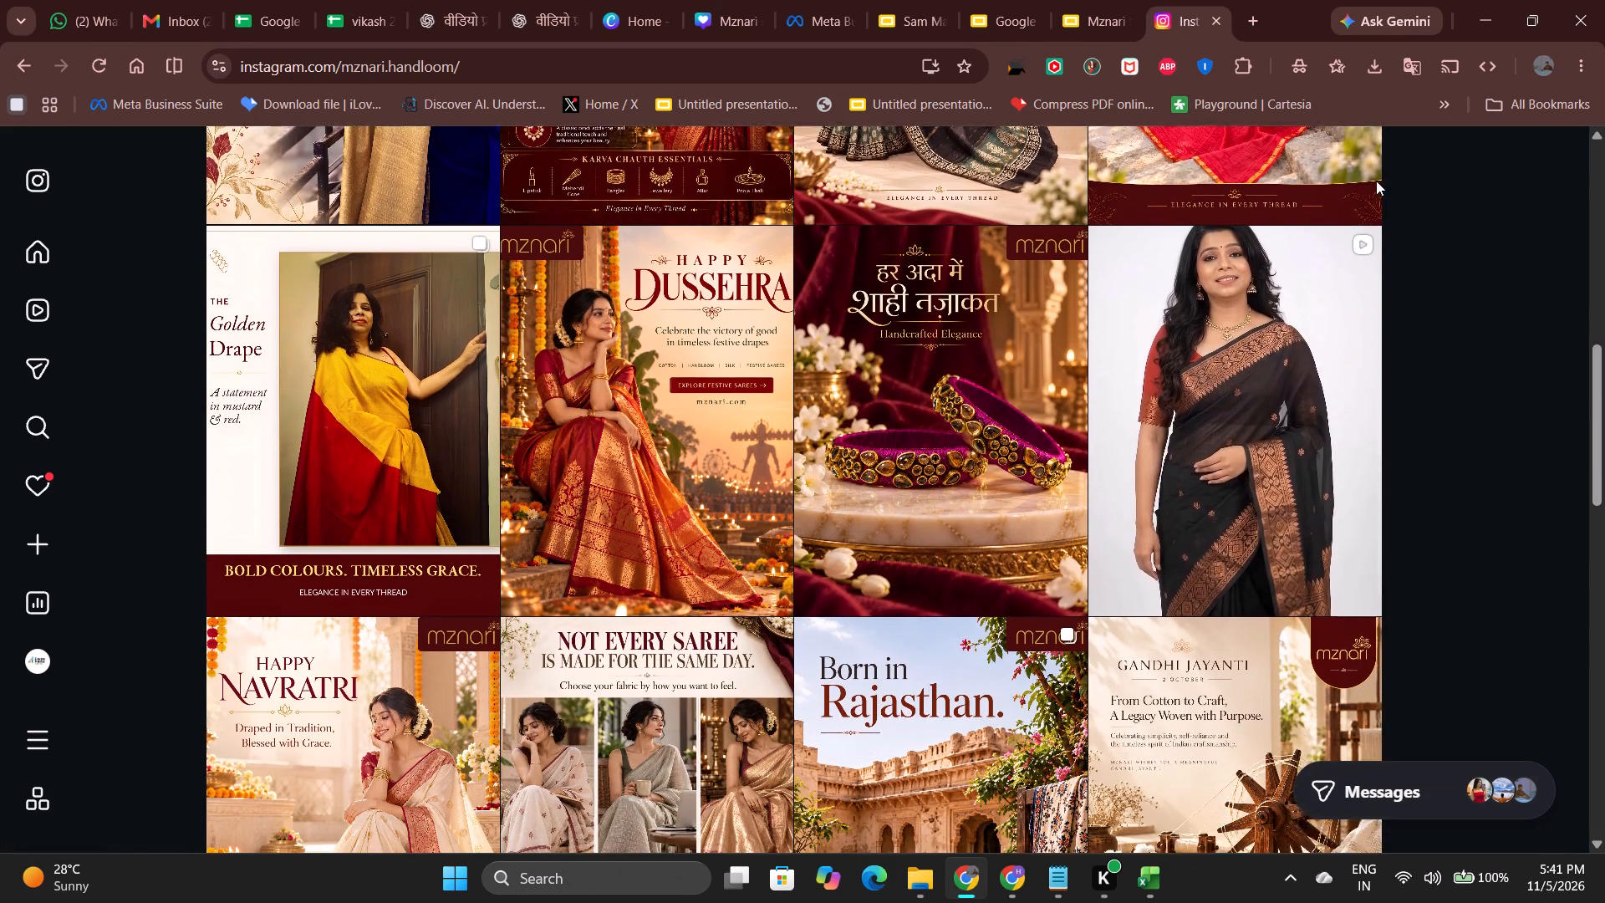
pyautogui.scroll(-6, 1376, 181)
pyautogui.scroll(10, 1376, 181)
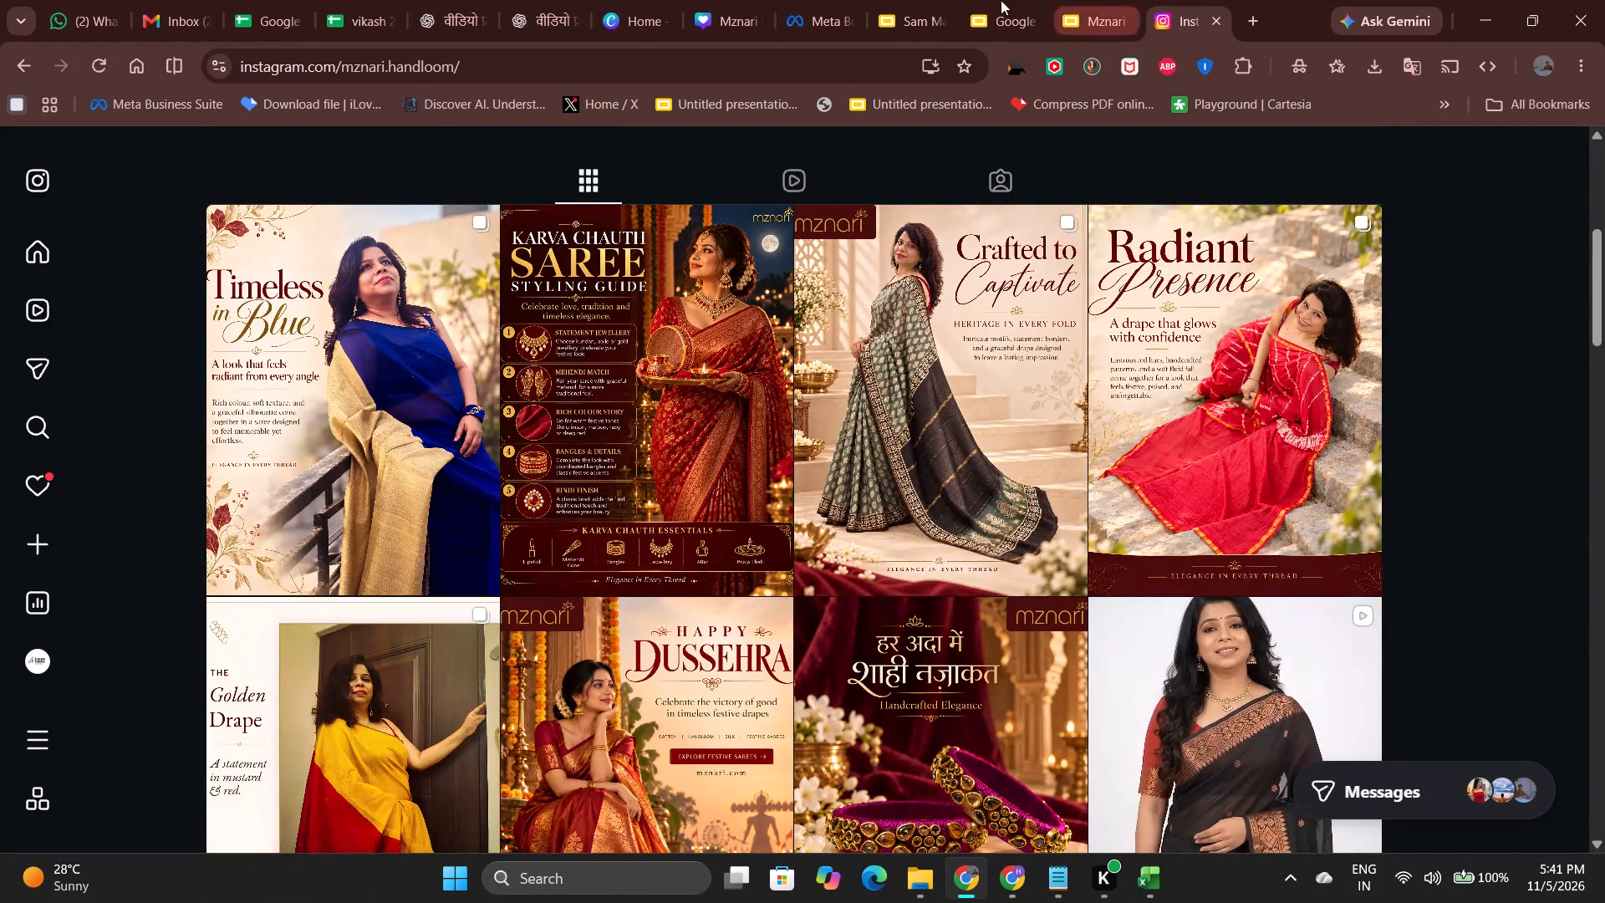
# Return to the Mznari saree design and examine its last pages, including the Dev Uthani Ekadashi, Diwali and carousel designs.
pyautogui.click(801, 0)
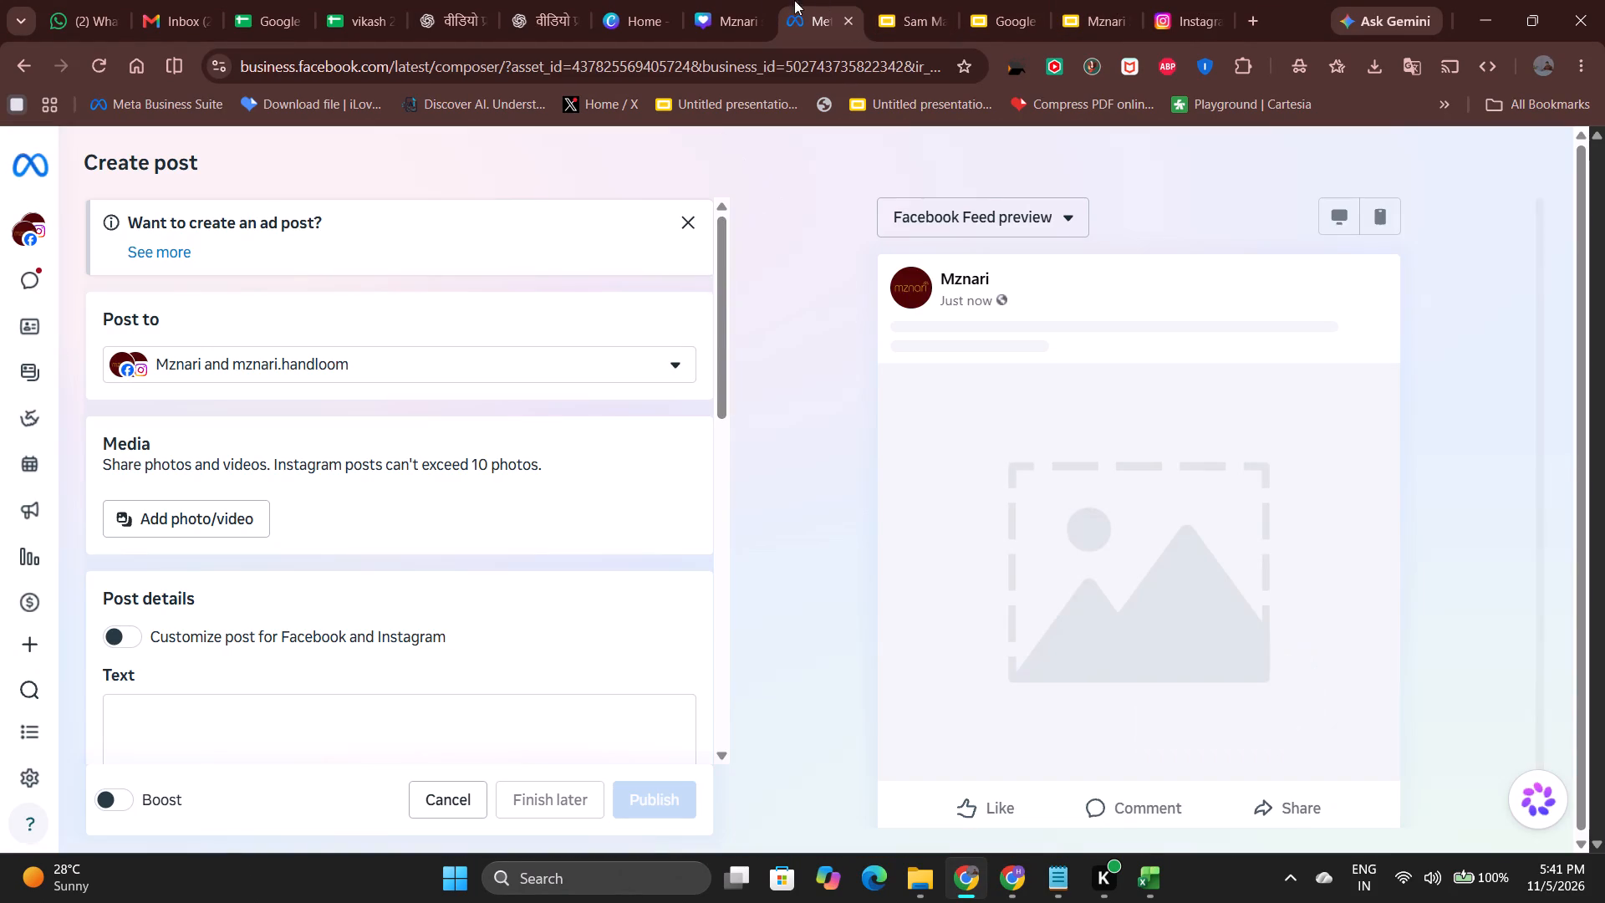
pyautogui.click(723, 0)
pyautogui.scroll(-6, 1009, 670)
pyautogui.scroll(10, 785, 572)
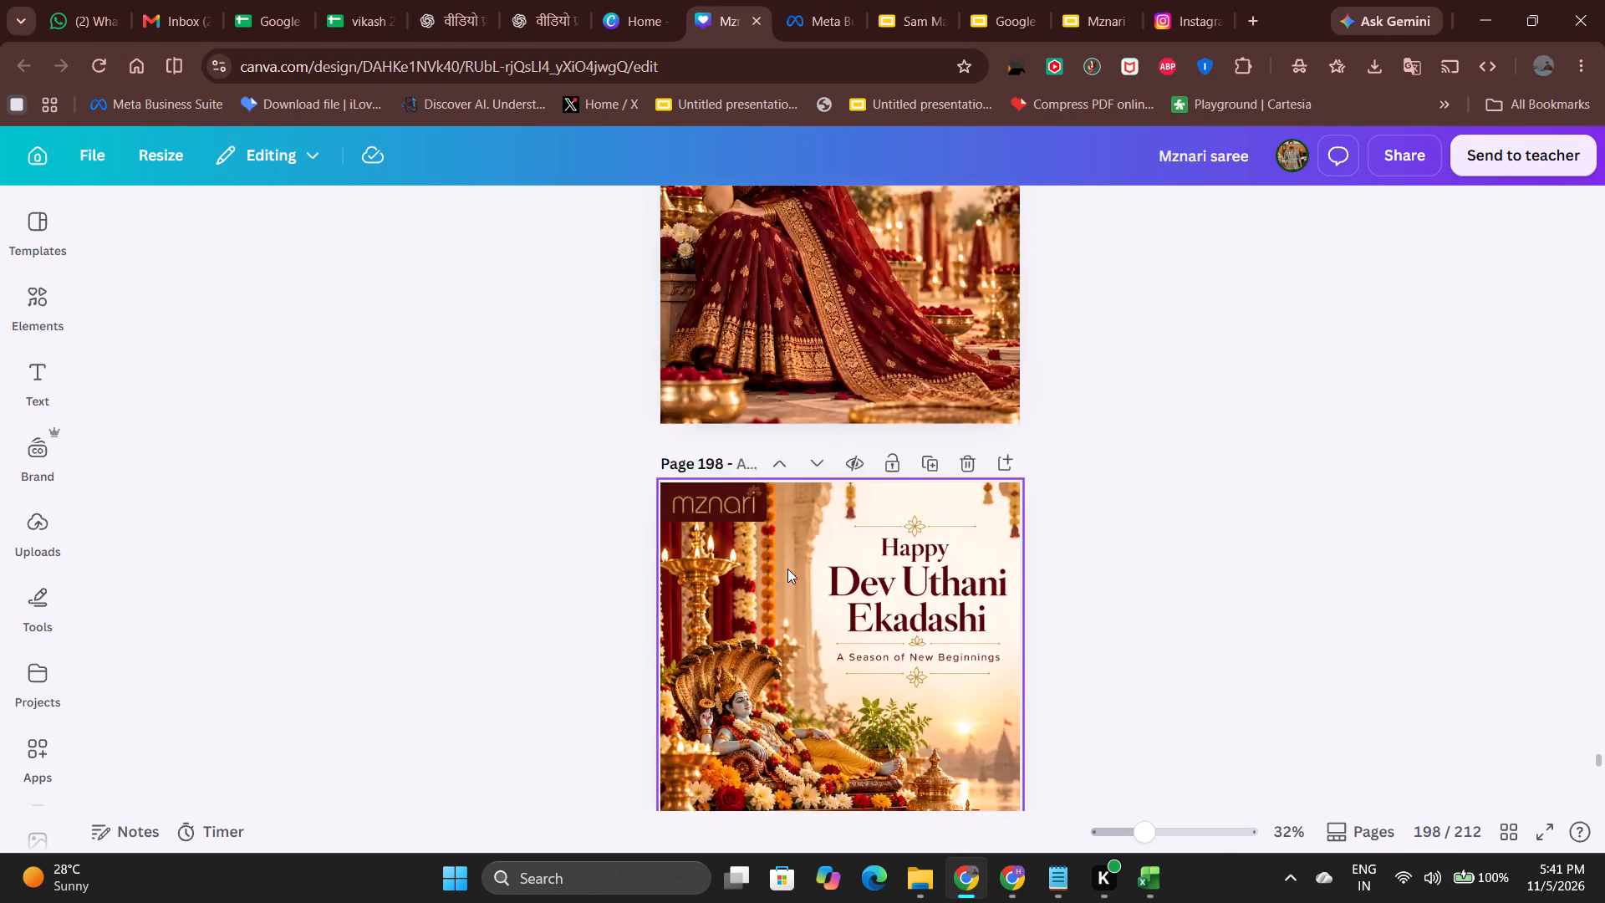
pyautogui.scroll(6, 787, 569)
pyautogui.hscroll(1, 827, 458)
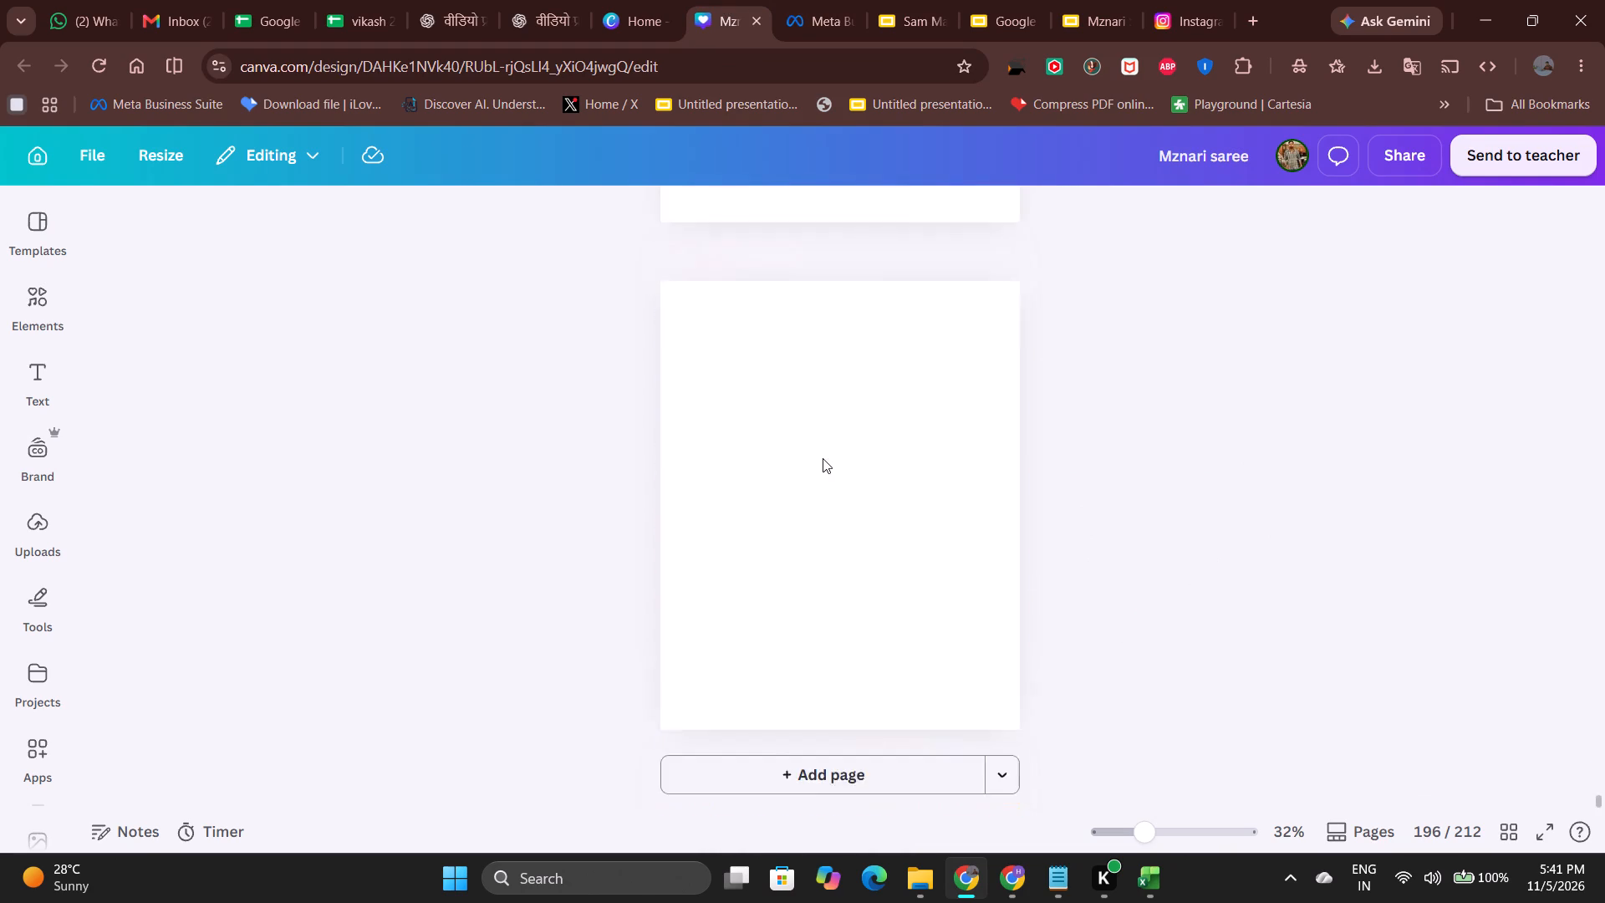
pyautogui.hscroll(1, 823, 458)
pyautogui.scroll(5, 819, 460)
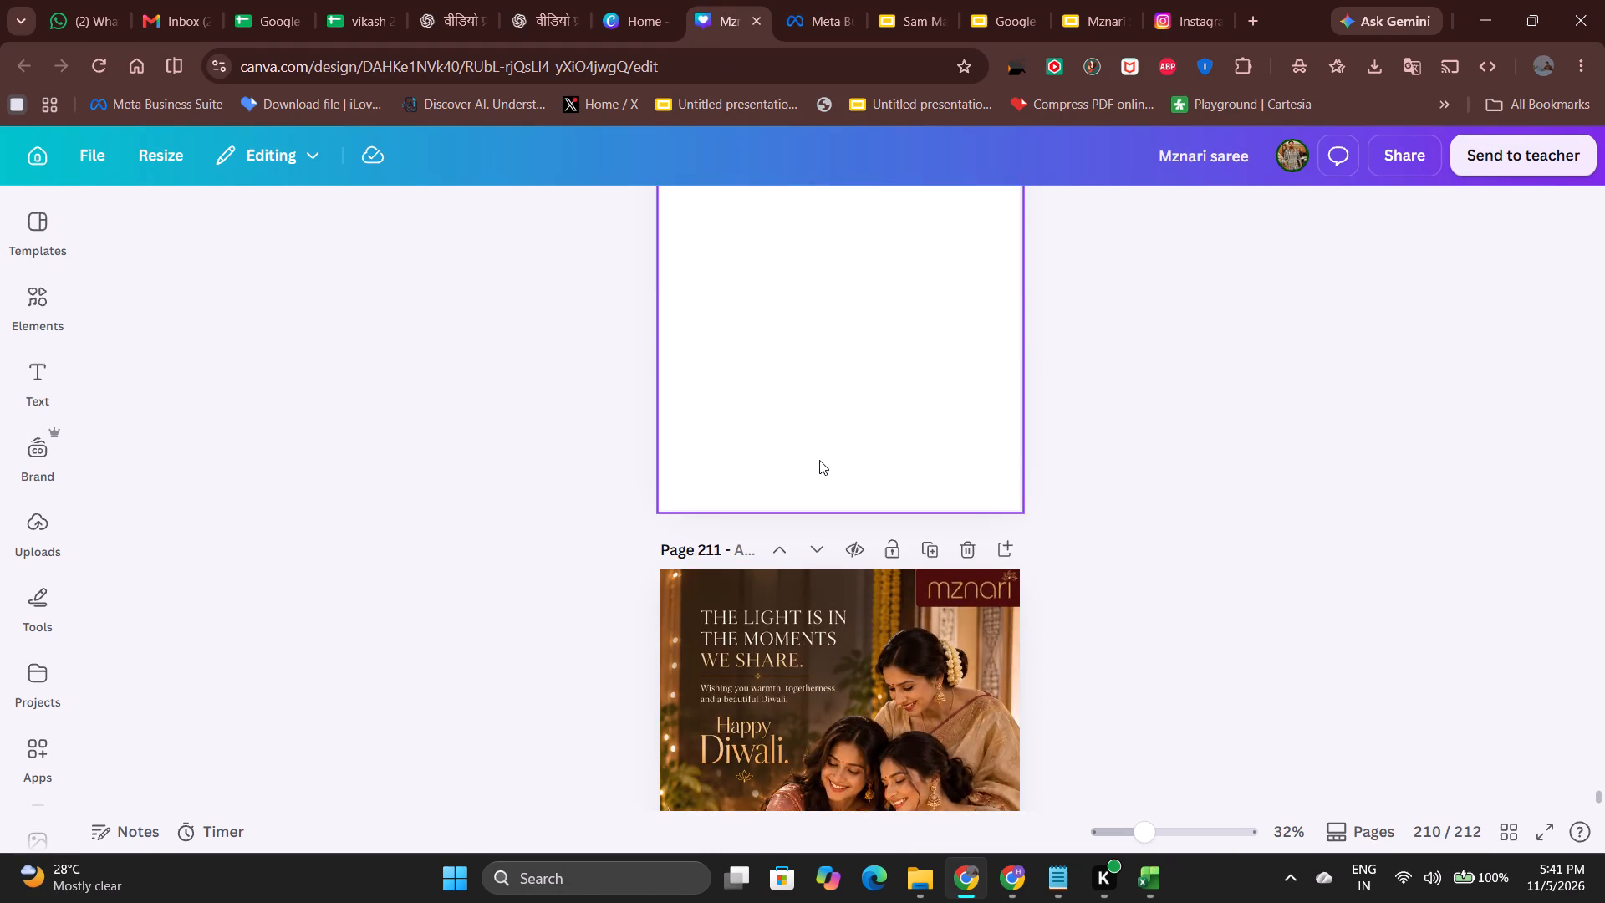
pyautogui.scroll(-1, 819, 460)
pyautogui.scroll(9, 819, 460)
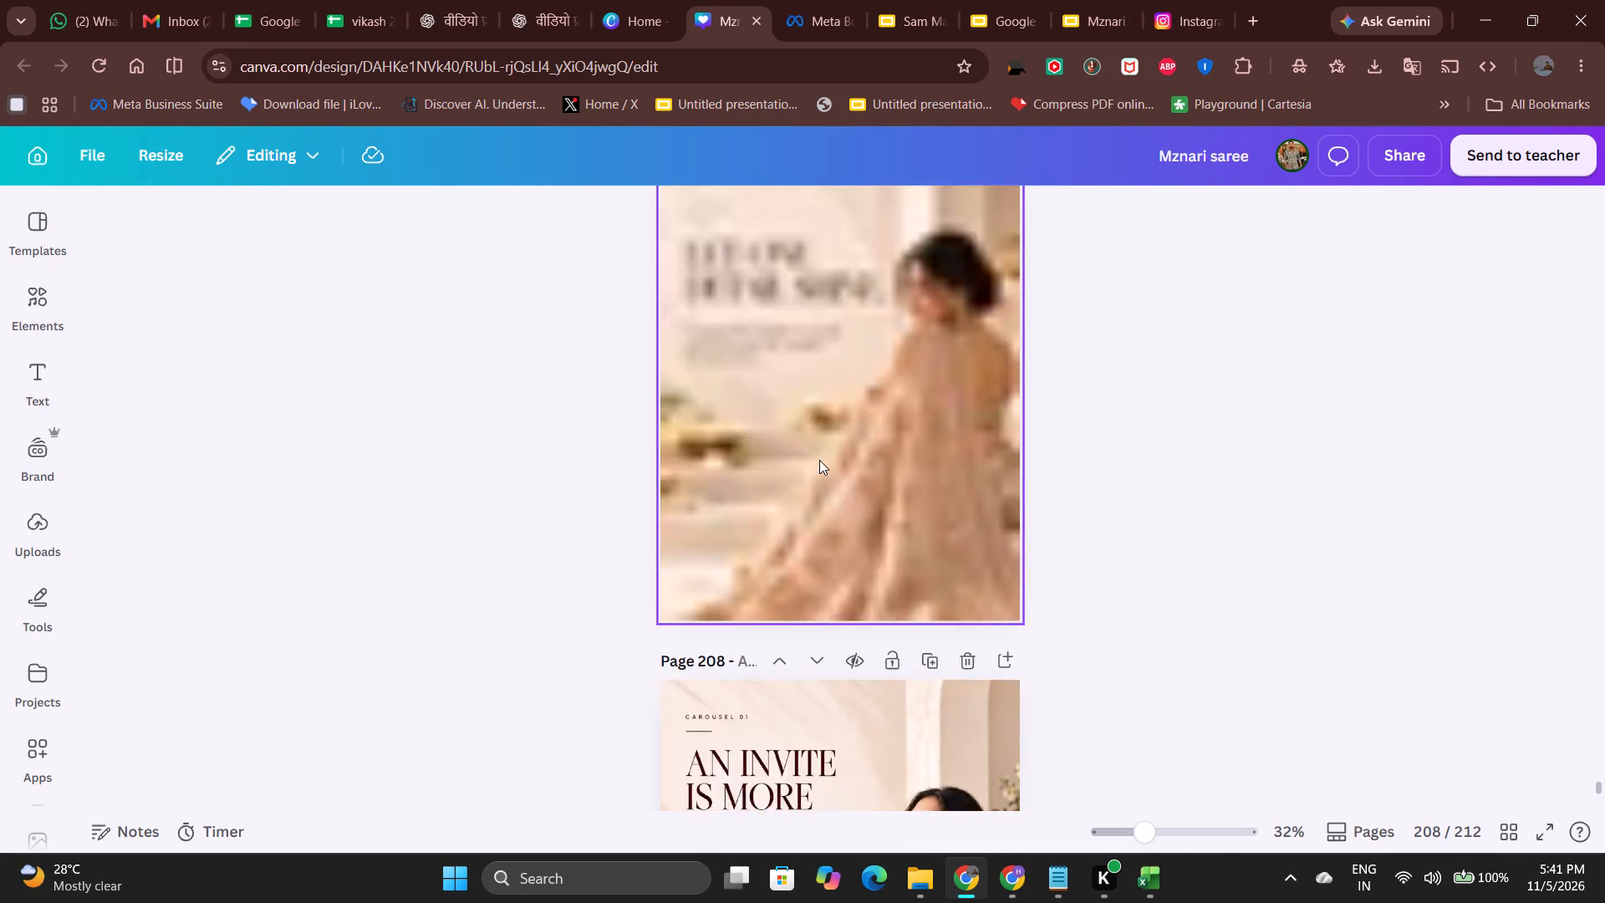
pyautogui.scroll(5, 819, 460)
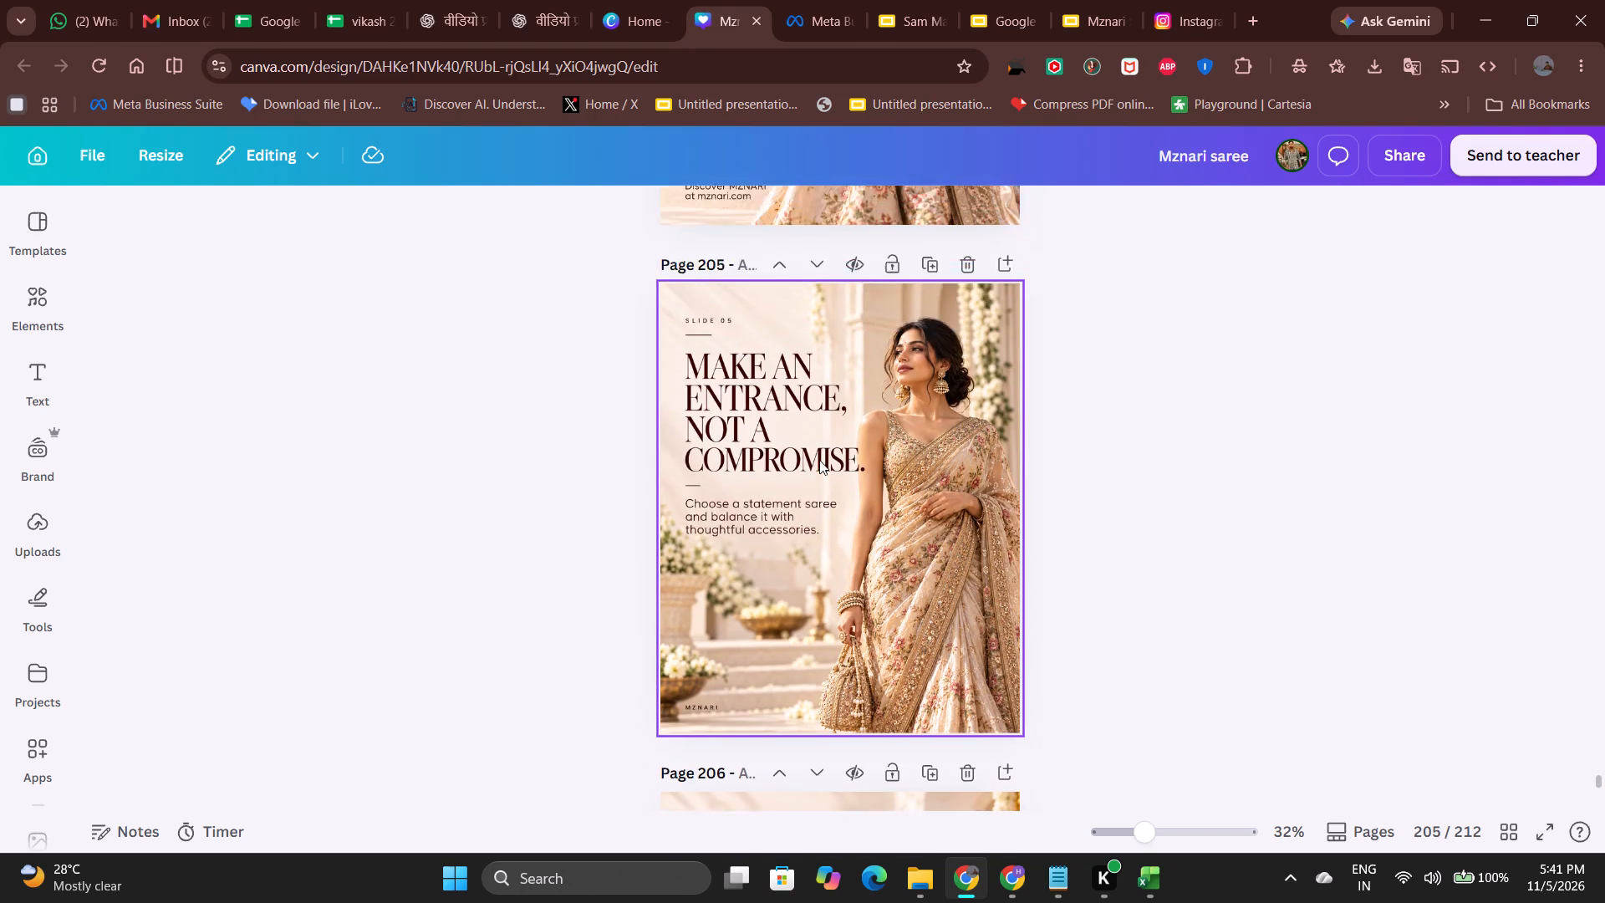
pyautogui.scroll(11, 819, 460)
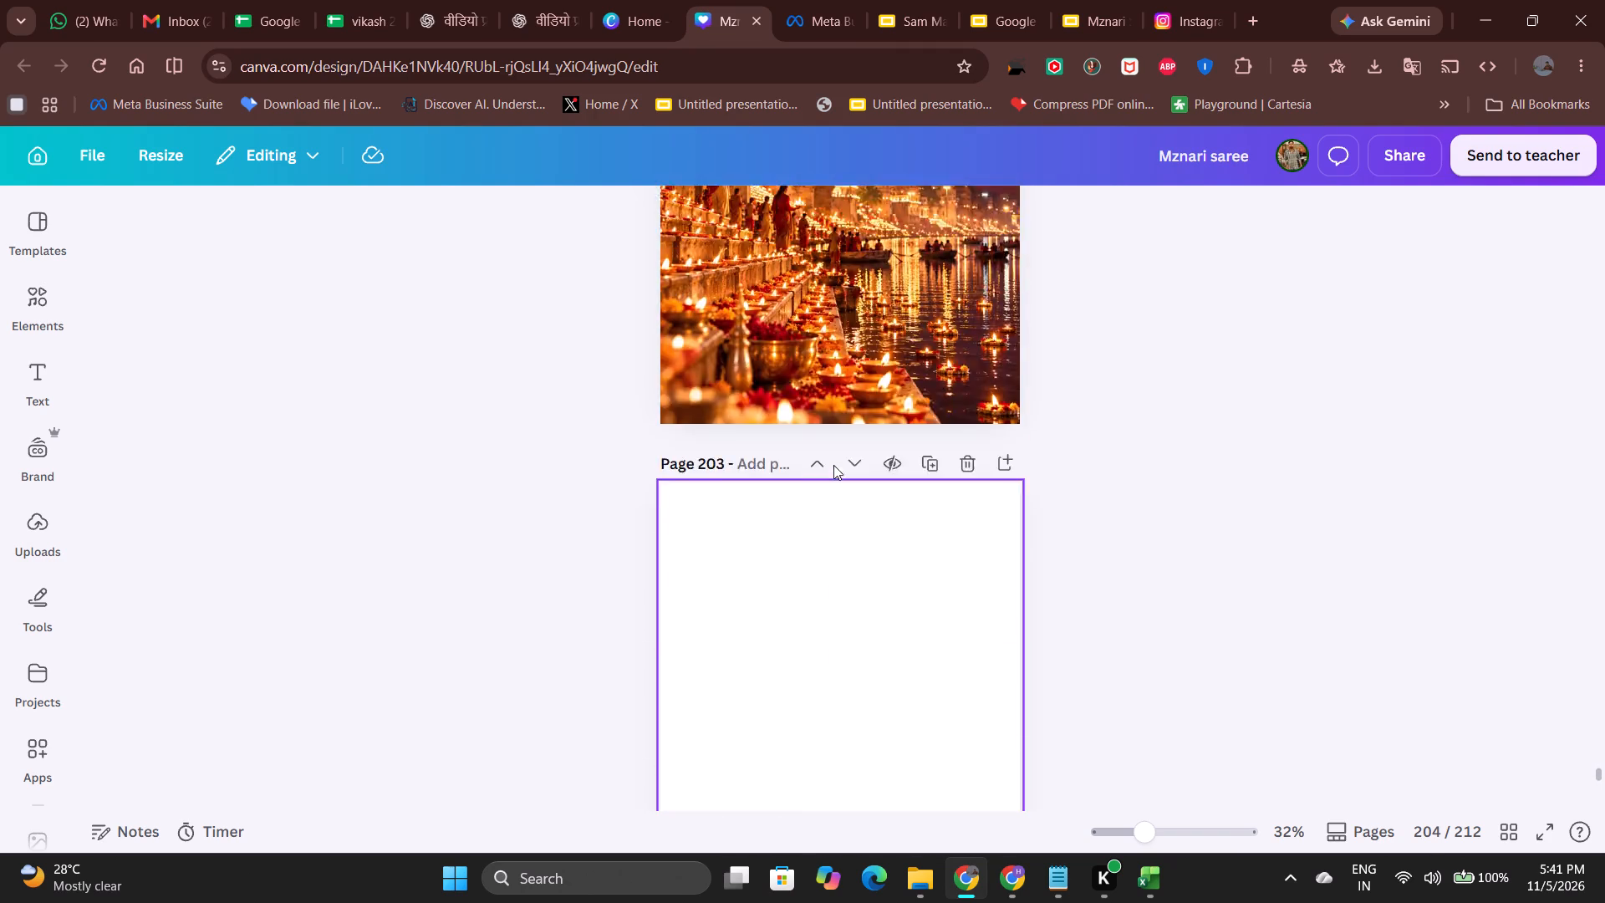
pyautogui.scroll(6, 833, 465)
# Delete the six carousel pages, 204 to 209, that include the "Make an entrance, not a compromise" slide.
pyautogui.scroll(-5, 833, 465)
pyautogui.scroll(-1, 905, 620)
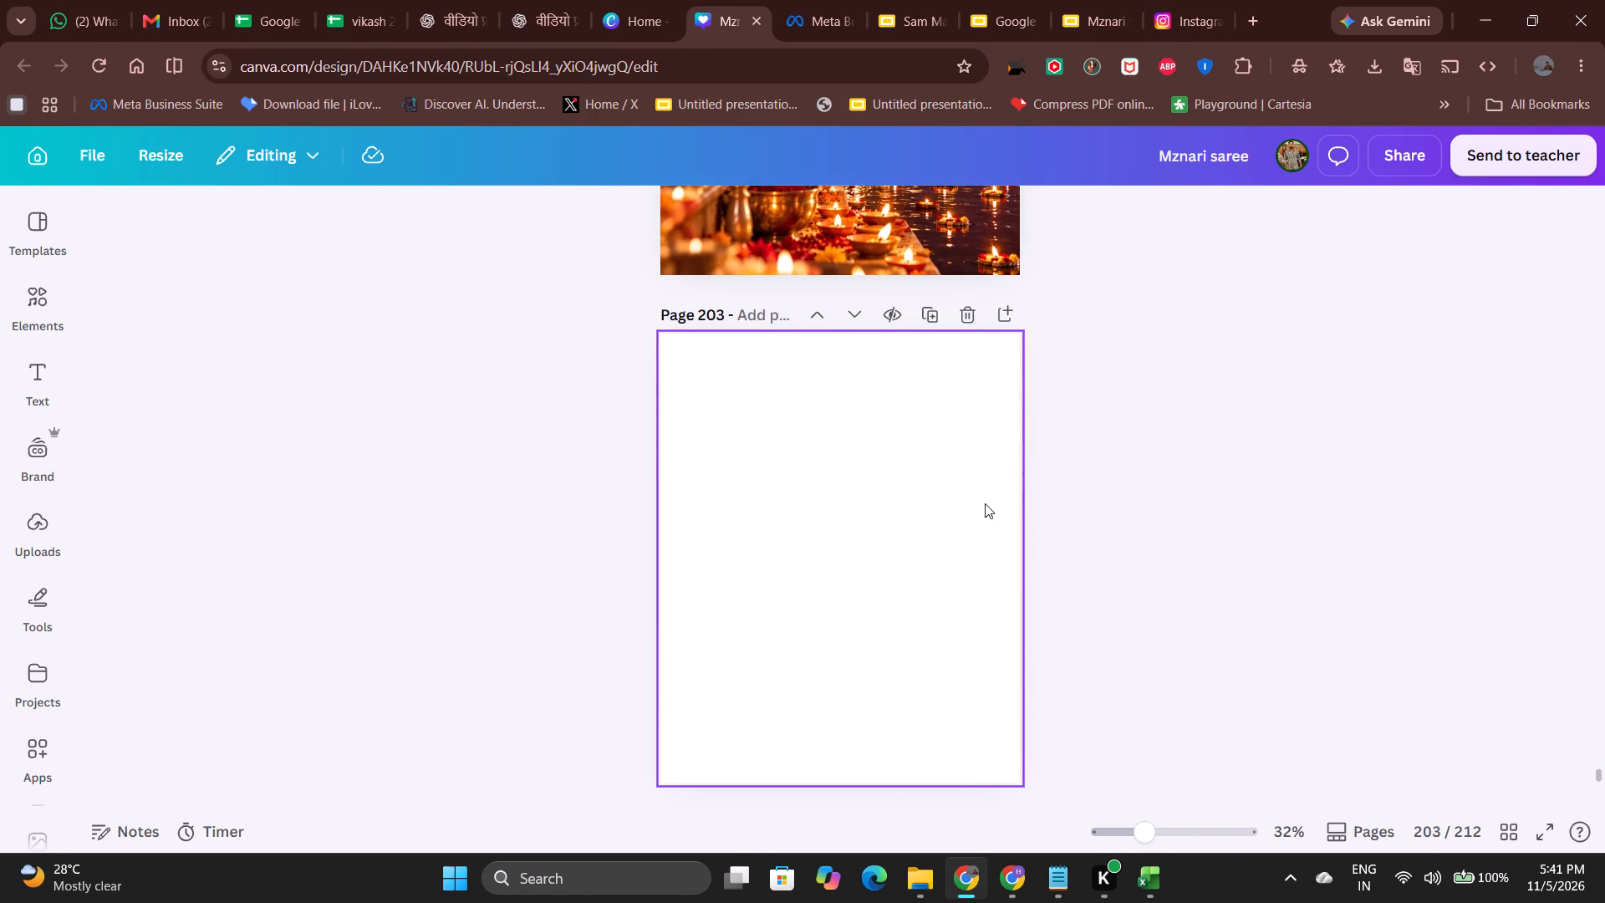
pyautogui.scroll(-3, 950, 472)
pyautogui.click(961, 594)
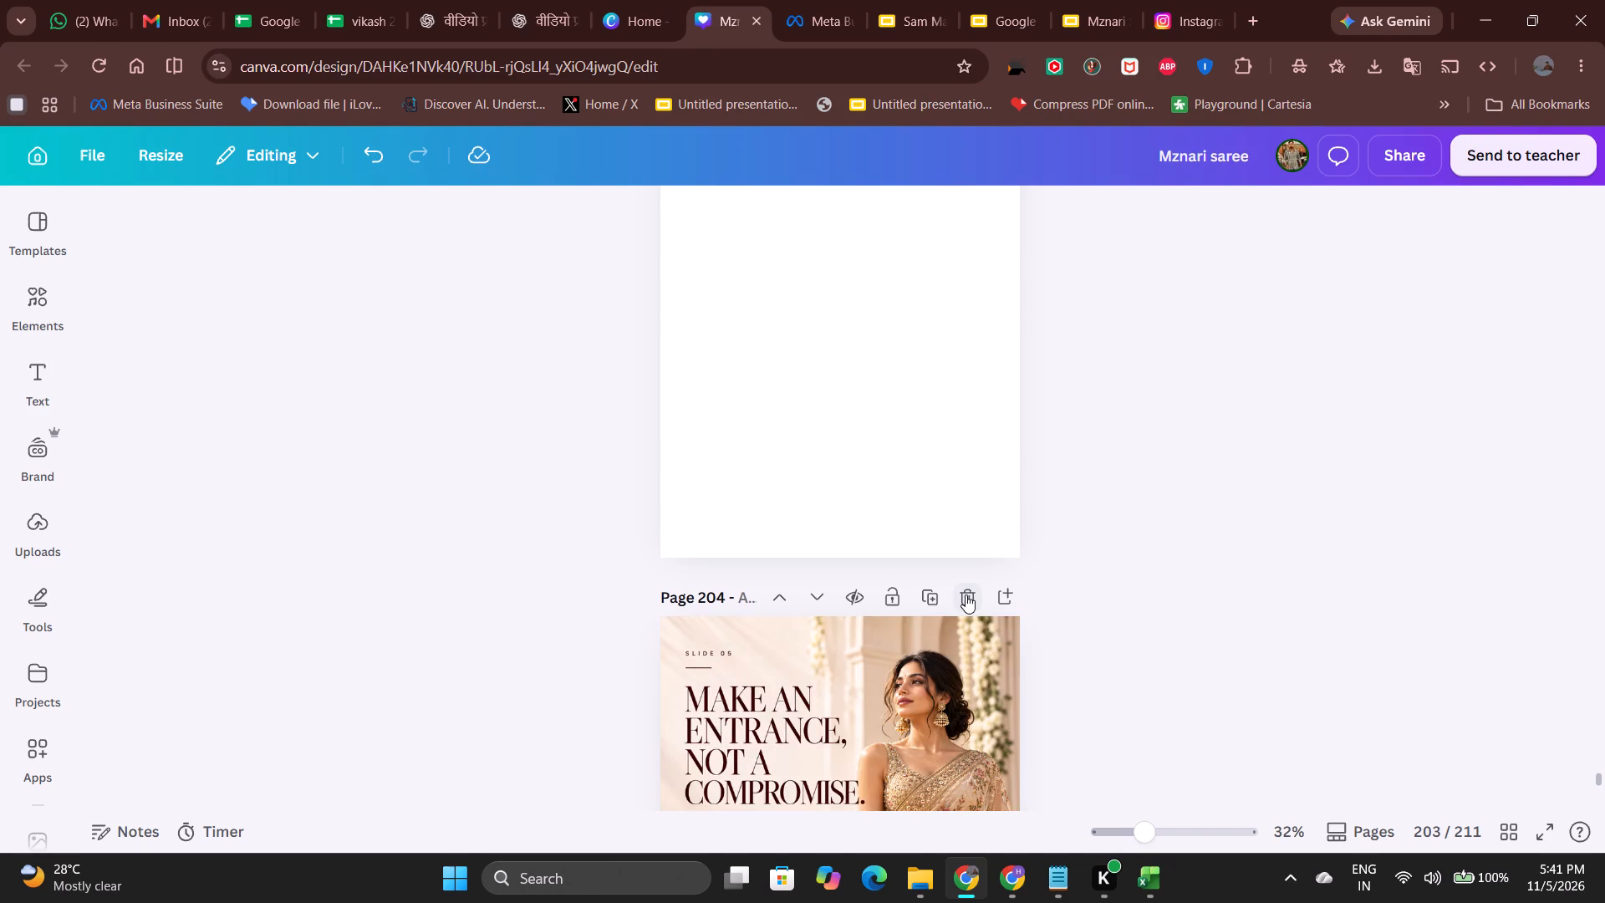
pyautogui.tripleClick(966, 594)
pyautogui.click(966, 594)
pyautogui.click(966, 594)
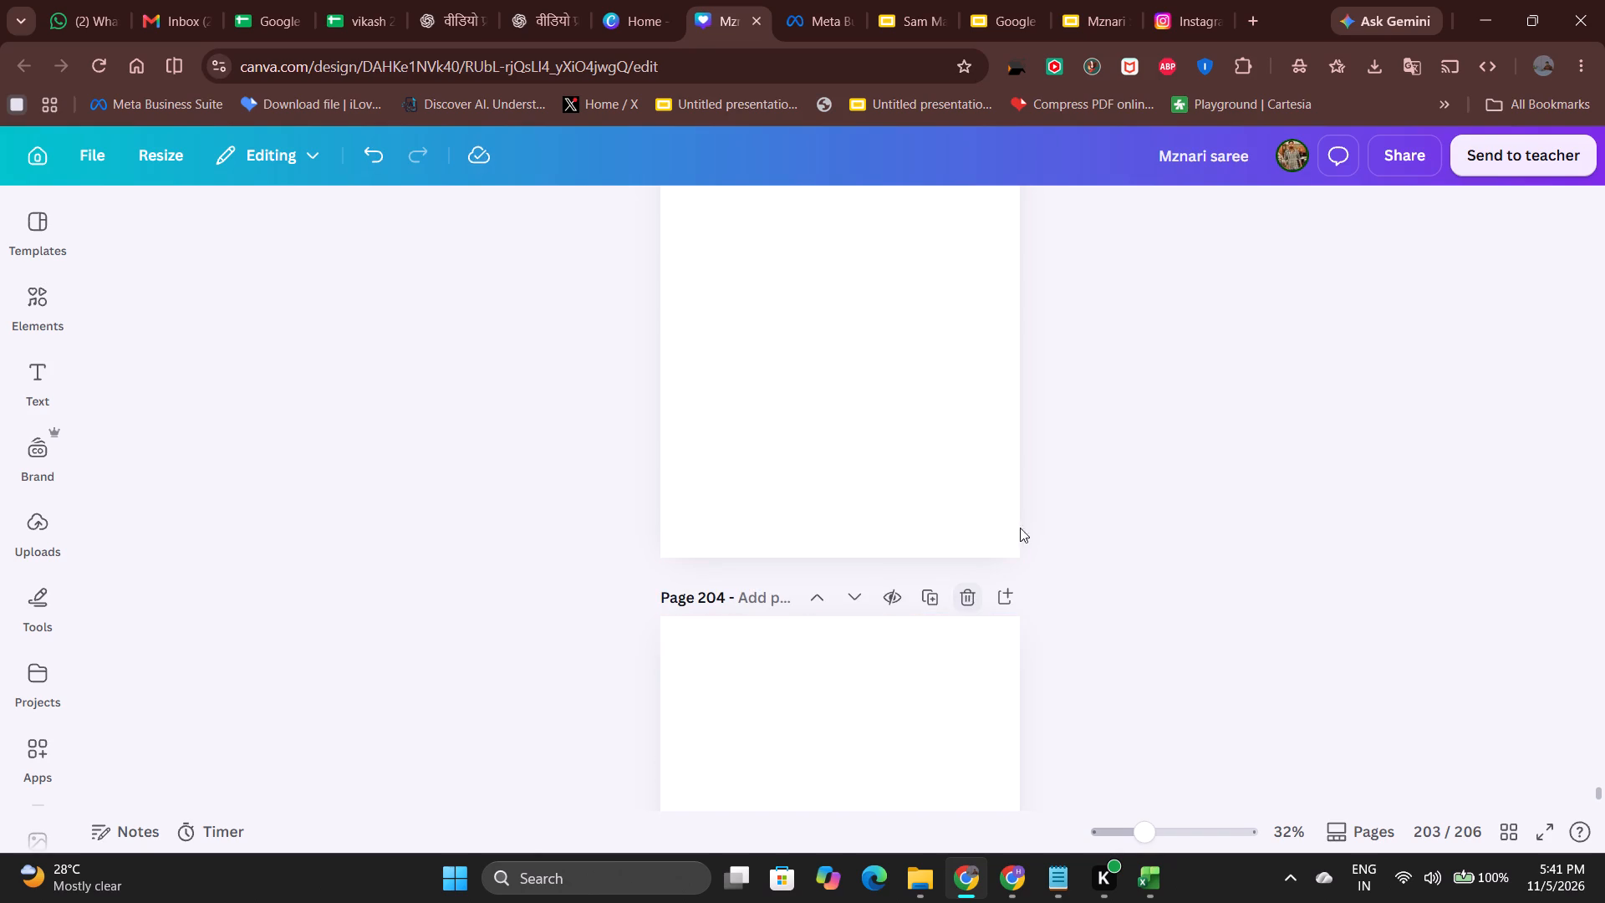
# Delete the two blank pages, 203 and 204, that sit between the Dev Deepawali and Diwali designs.
pyautogui.scroll(5, 1027, 473)
pyautogui.scroll(-8, 1027, 473)
pyautogui.scroll(5, 1027, 473)
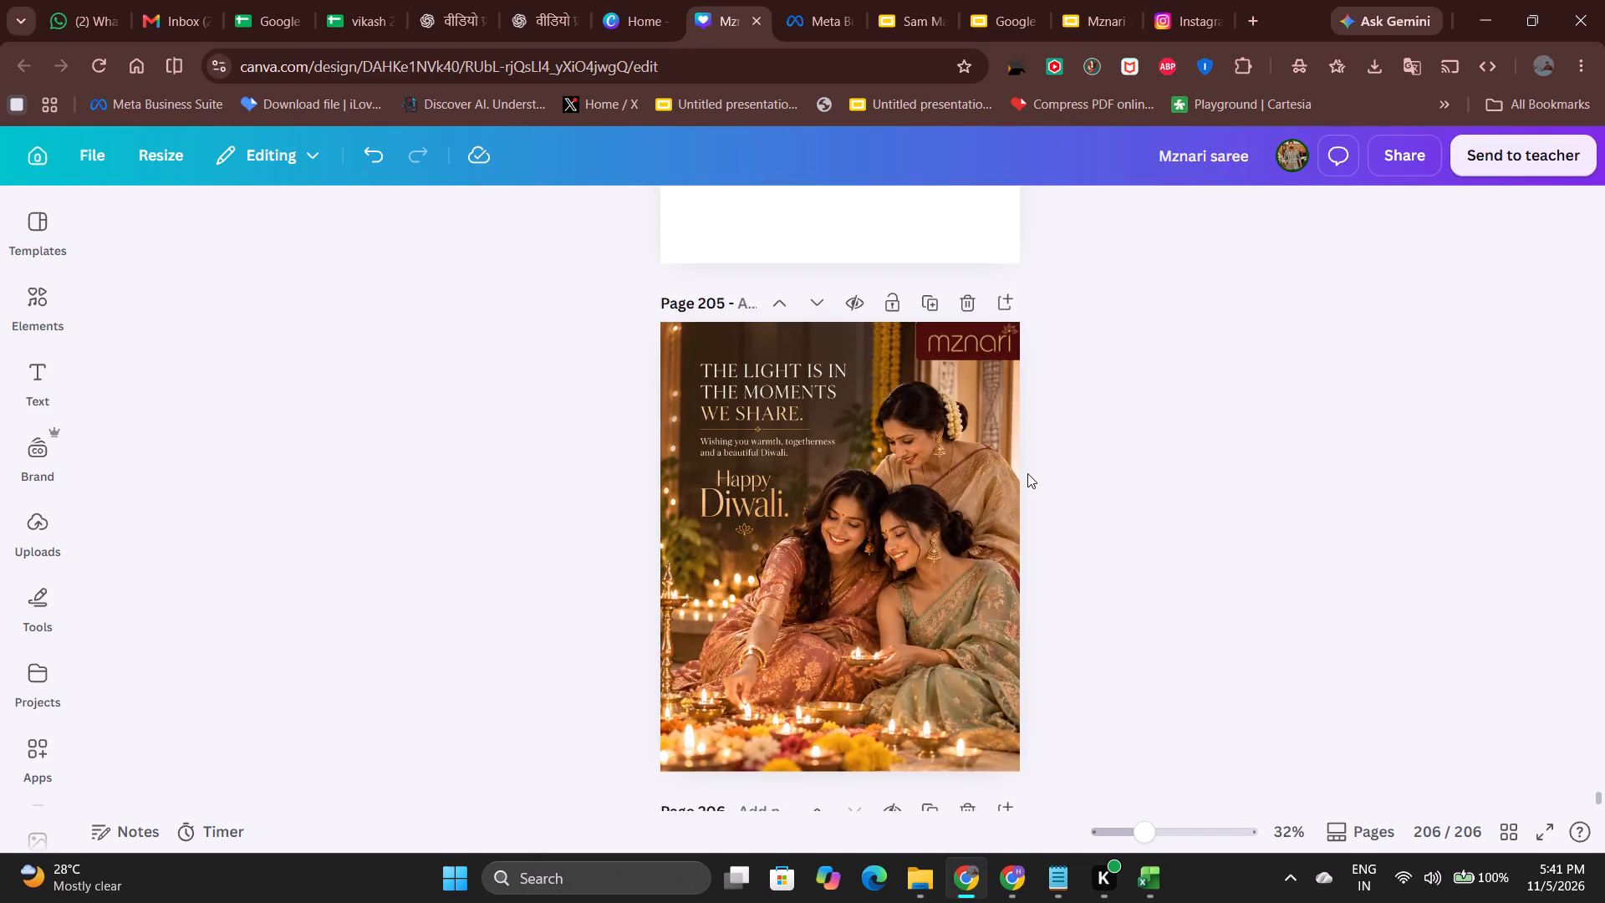
pyautogui.scroll(2, 1027, 473)
pyautogui.click(966, 537)
pyautogui.scroll(2, 966, 537)
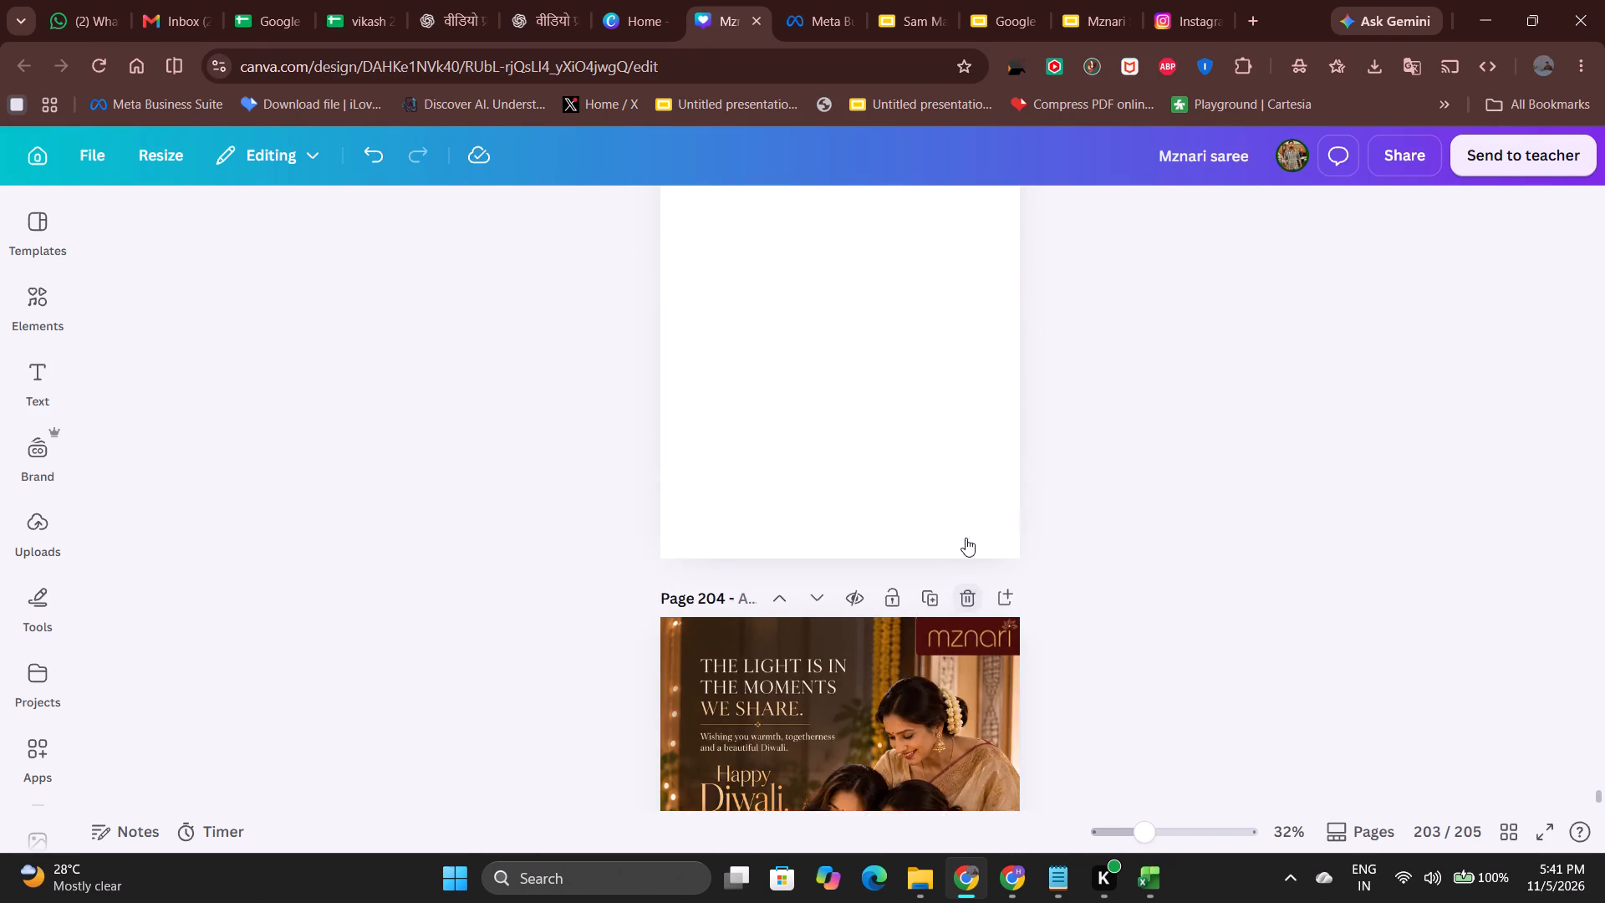
pyautogui.scroll(3, 966, 538)
pyautogui.click(970, 463)
# Examine the earlier Mznari saree pages, going back from the Dev Deepawali design on page 202 to "Timeless in Blue" on page 180.
pyautogui.scroll(5, 970, 463)
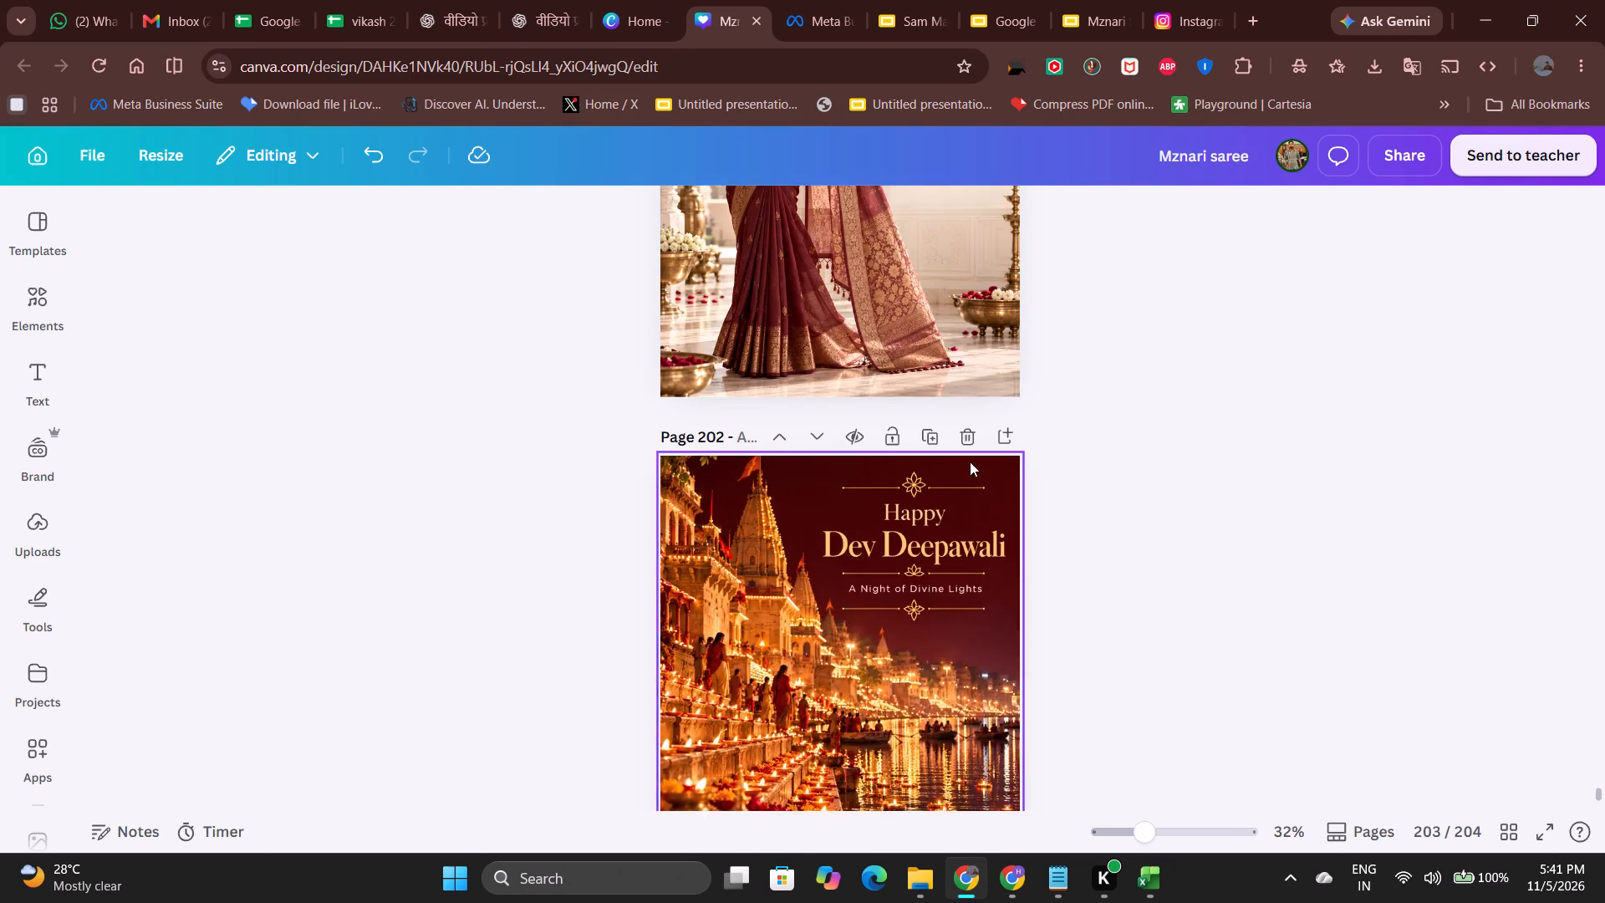
pyautogui.scroll(14, 970, 462)
pyautogui.scroll(14, 970, 462)
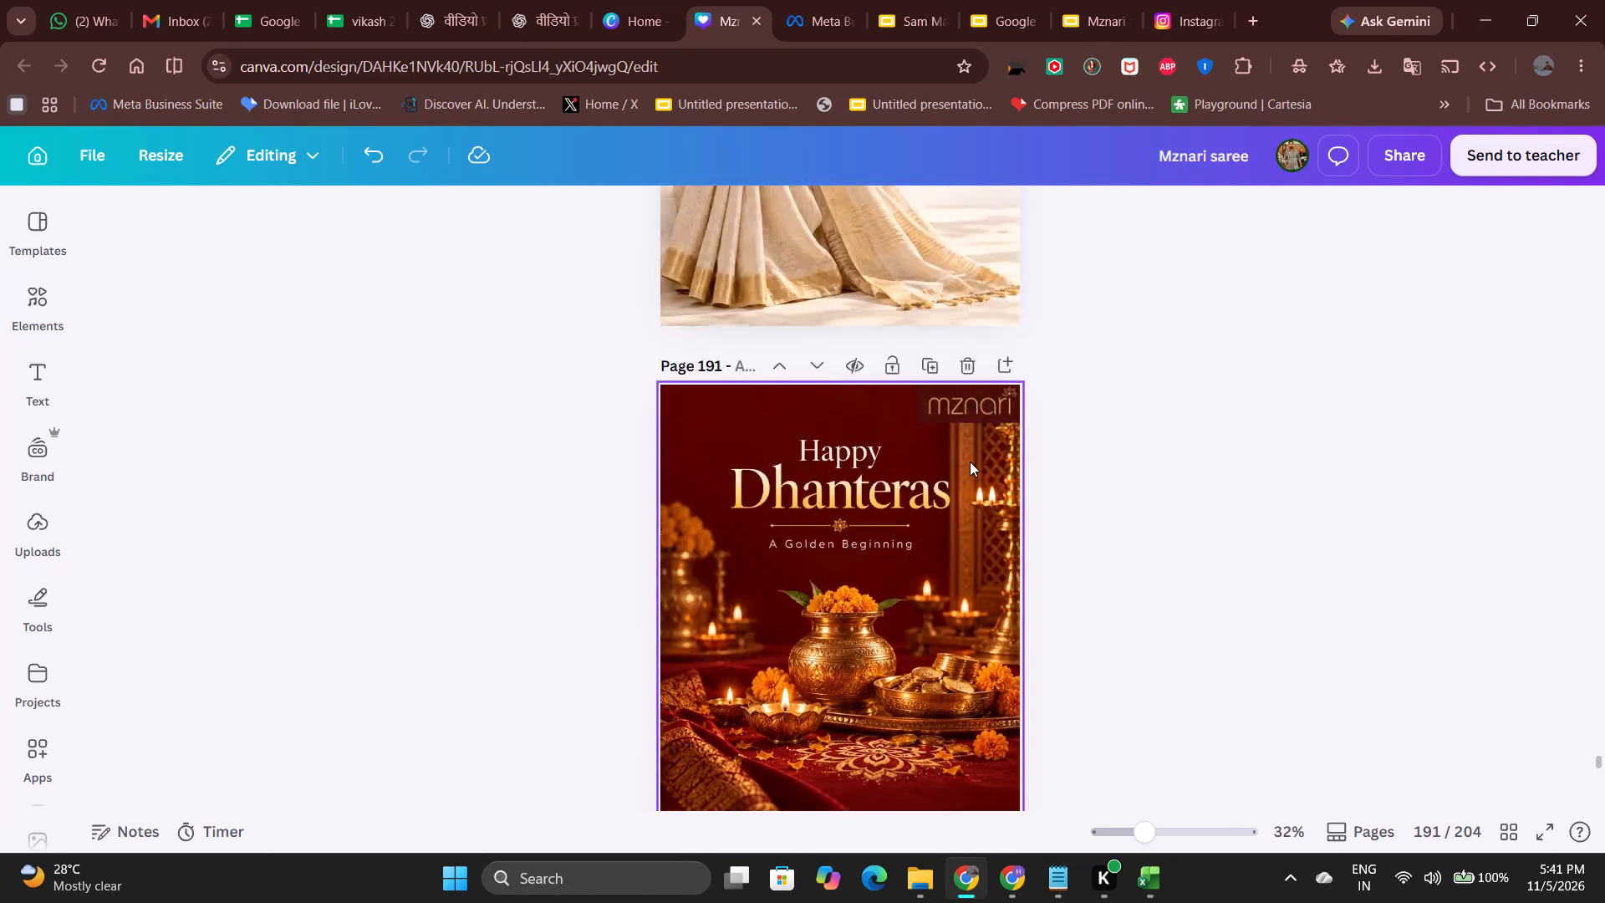
pyautogui.scroll(10, 970, 462)
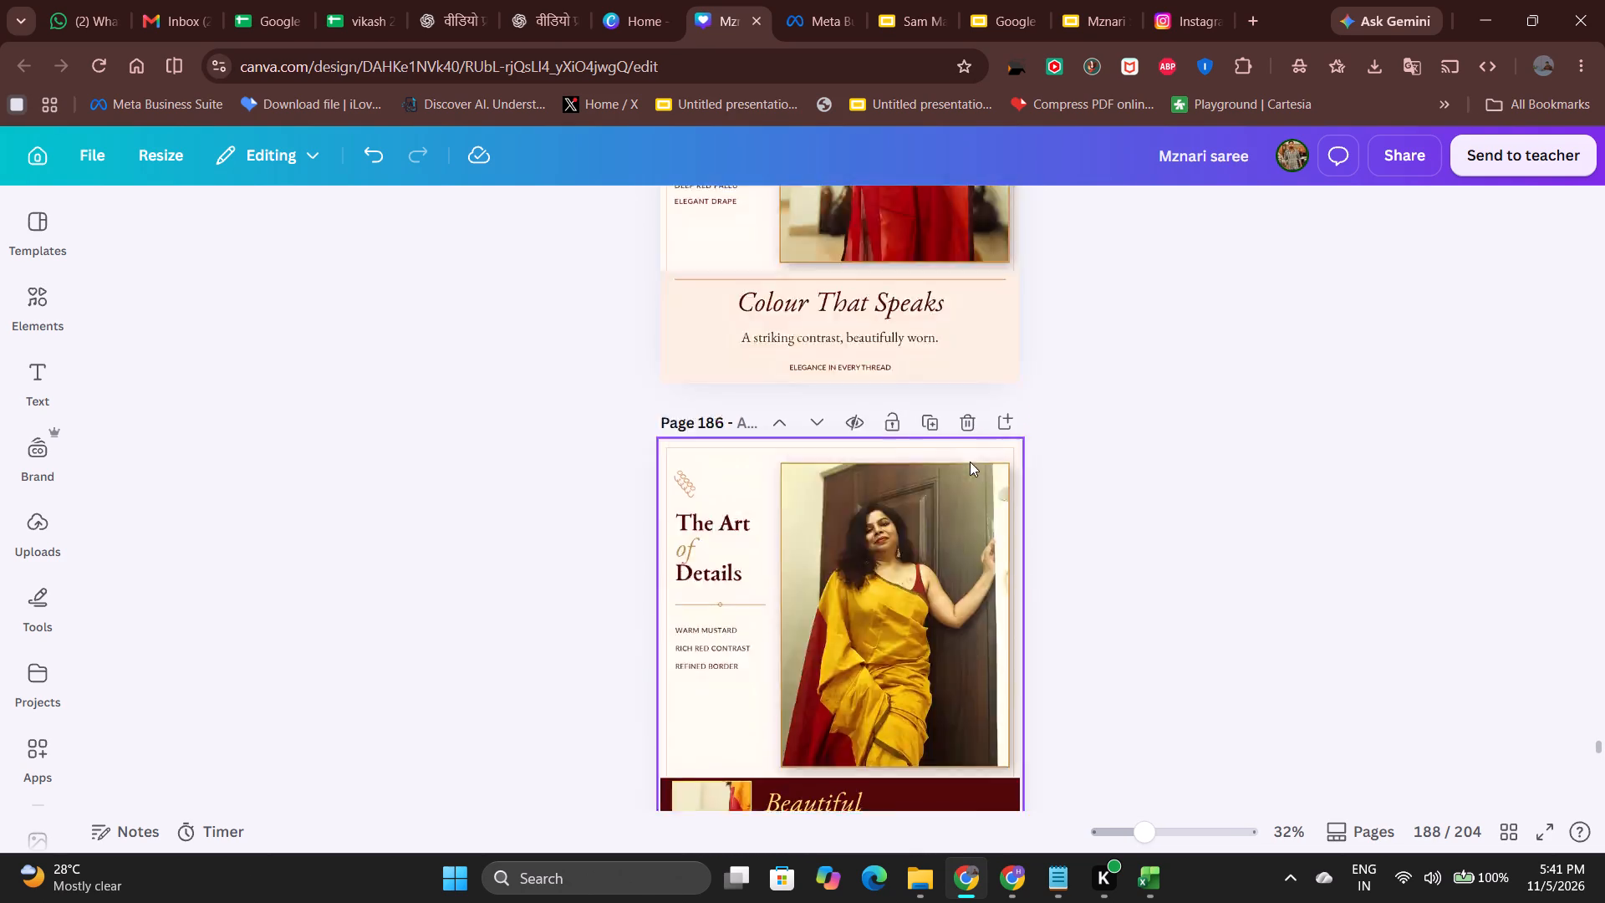
pyautogui.scroll(6, 970, 462)
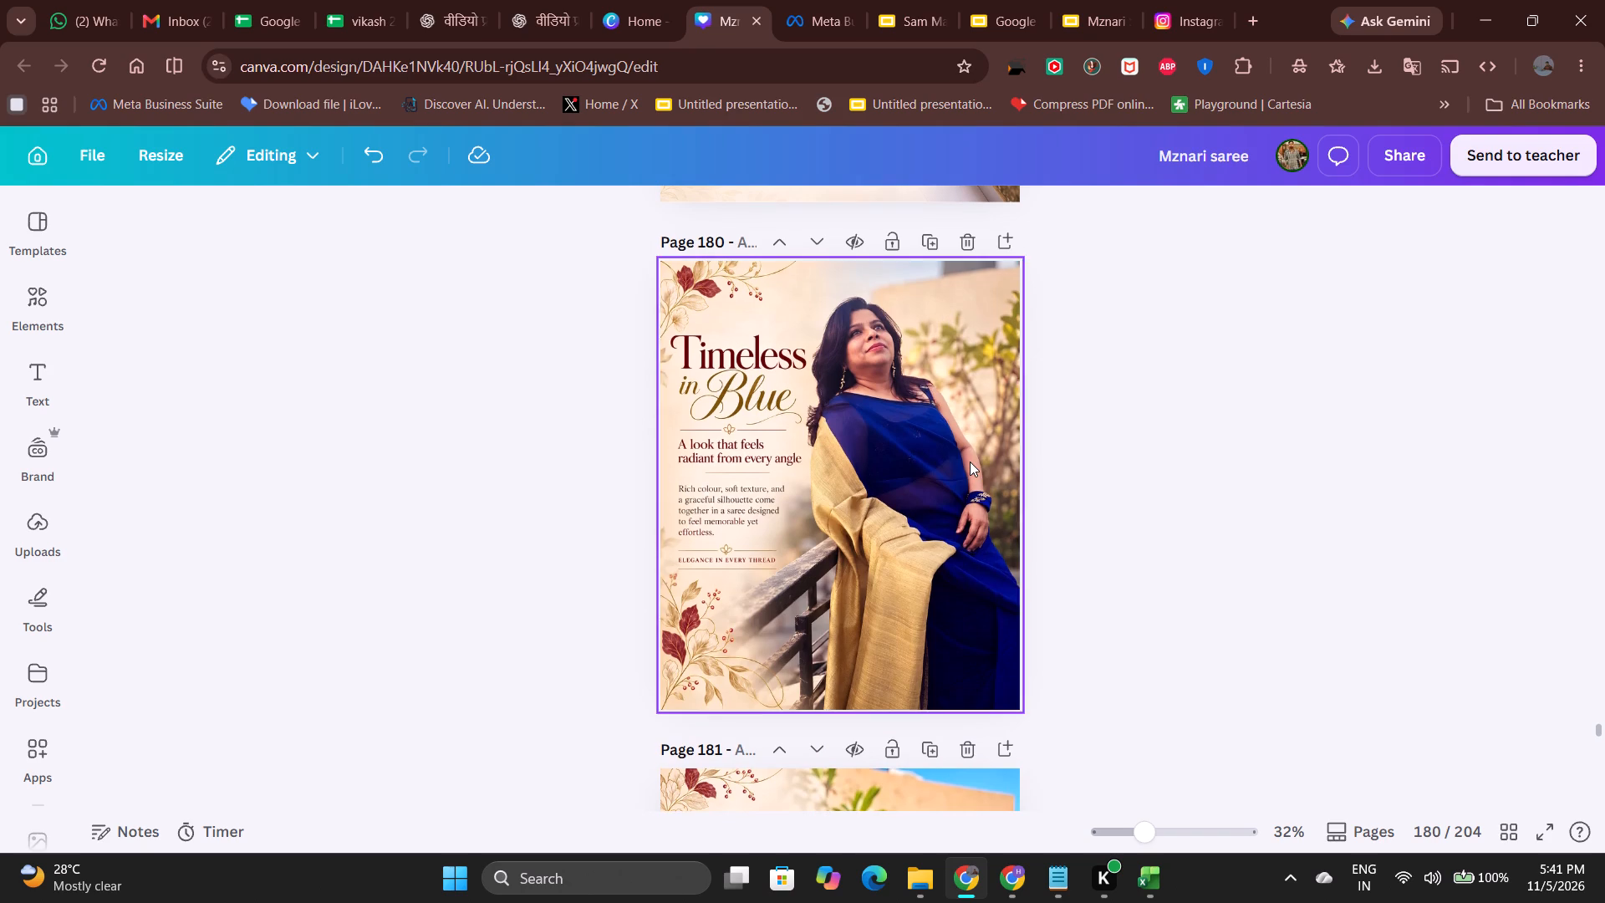
pyautogui.scroll(1, 1148, 386)
# Compare the latest posts on the mznari.handloom Instagram profile with the Mznari saree designs on pages 175 to 180.
pyautogui.click(1181, 0)
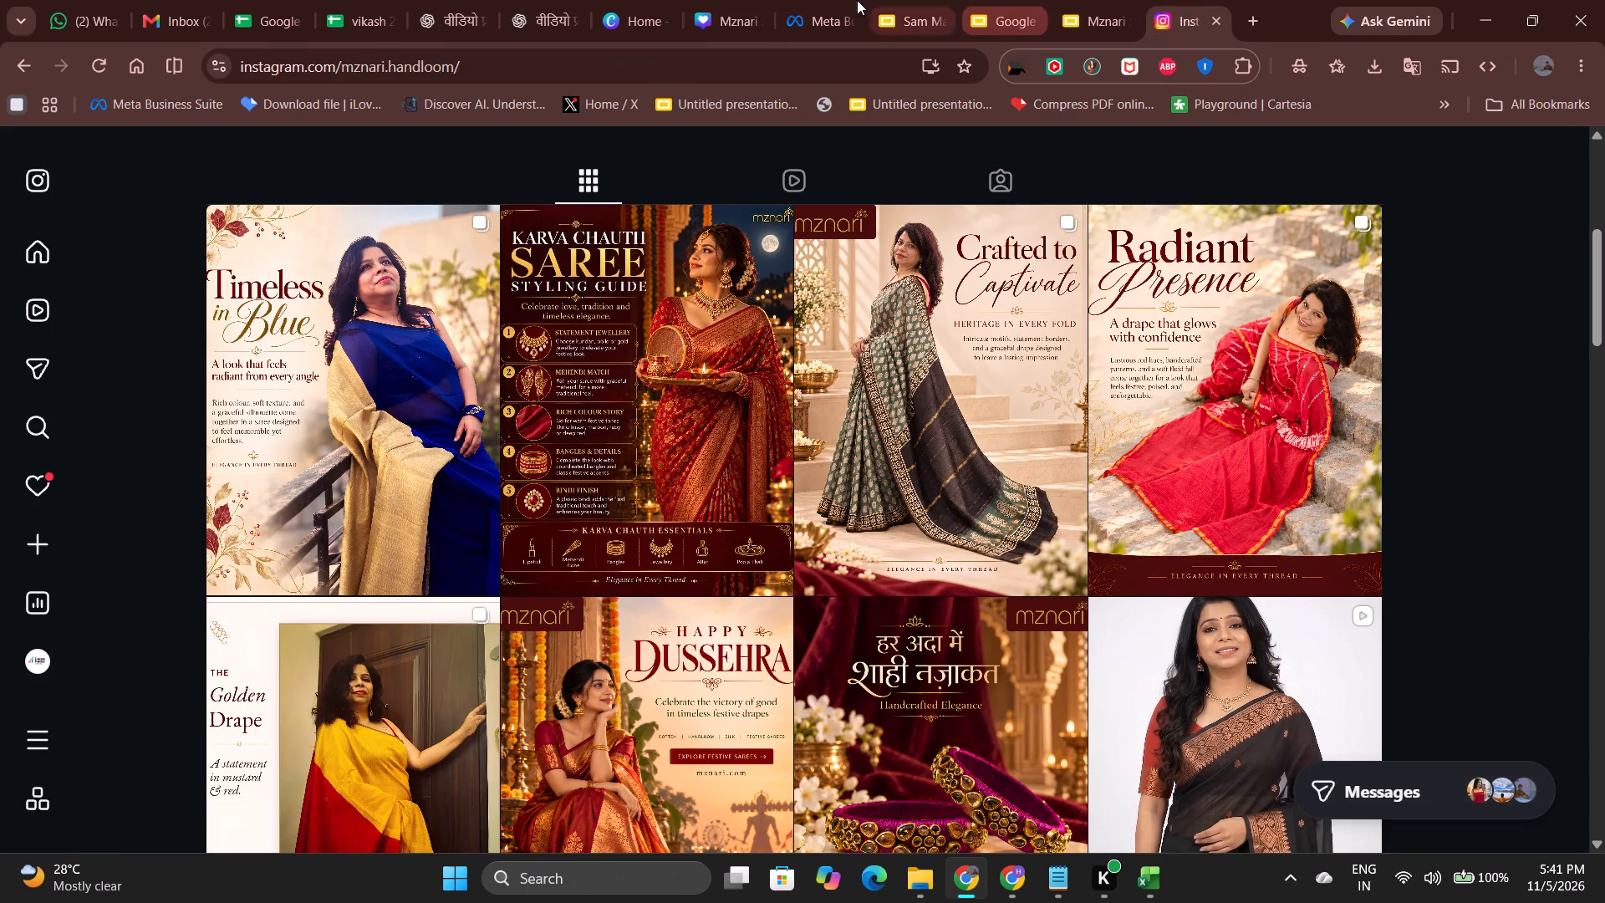
pyautogui.click(803, 0)
pyautogui.click(726, 0)
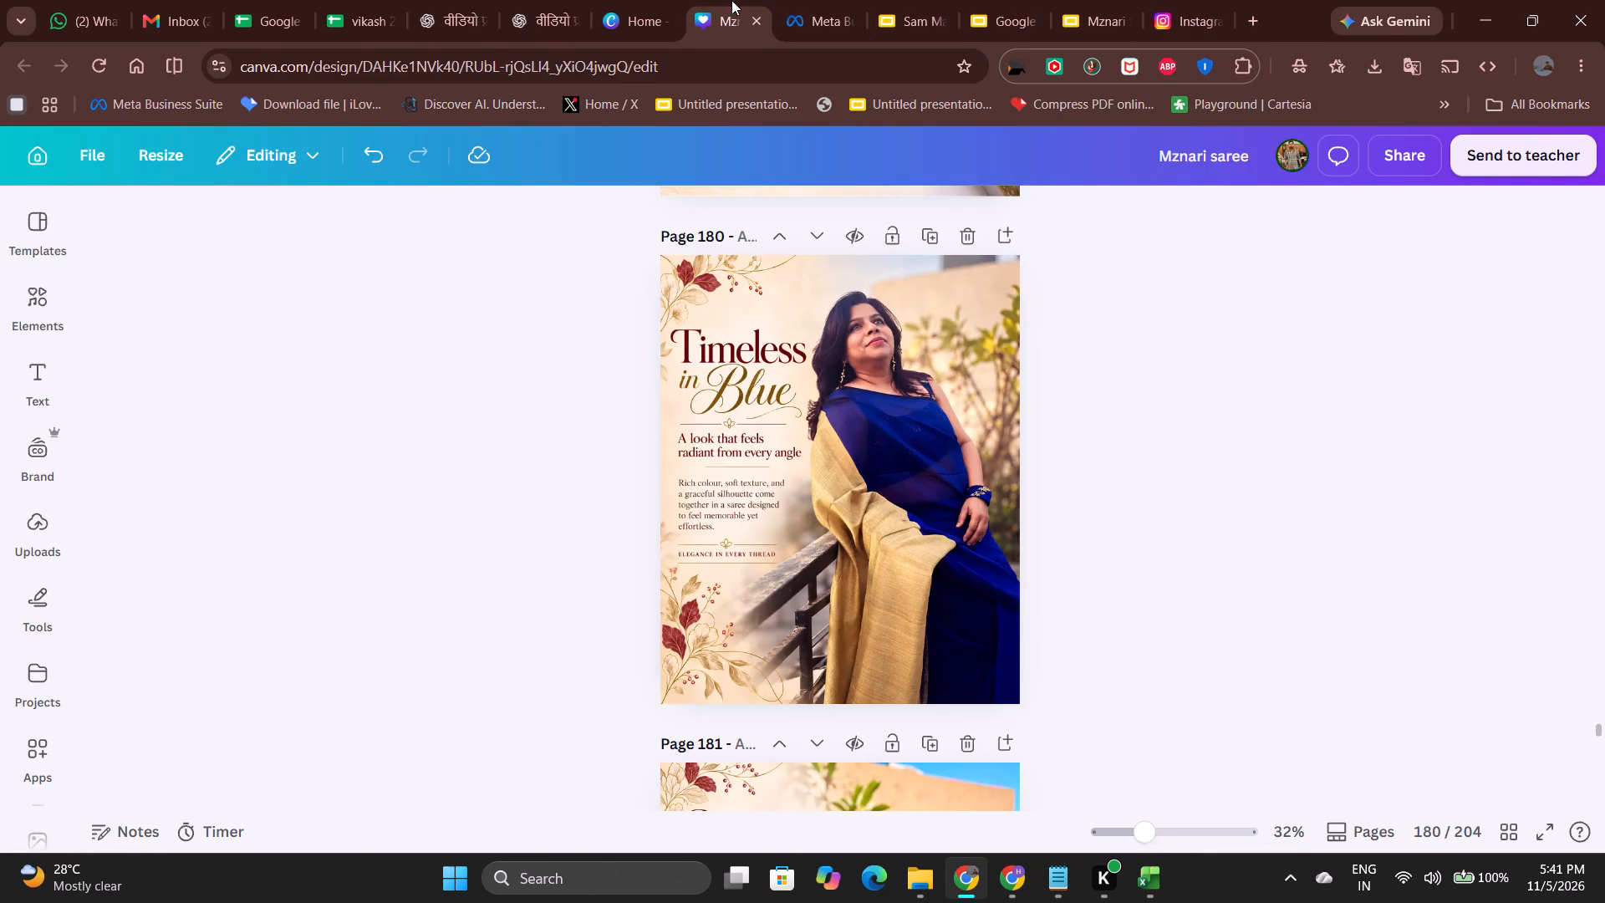
pyautogui.scroll(20, 808, 467)
pyautogui.scroll(1, 808, 467)
pyautogui.click(1187, 0)
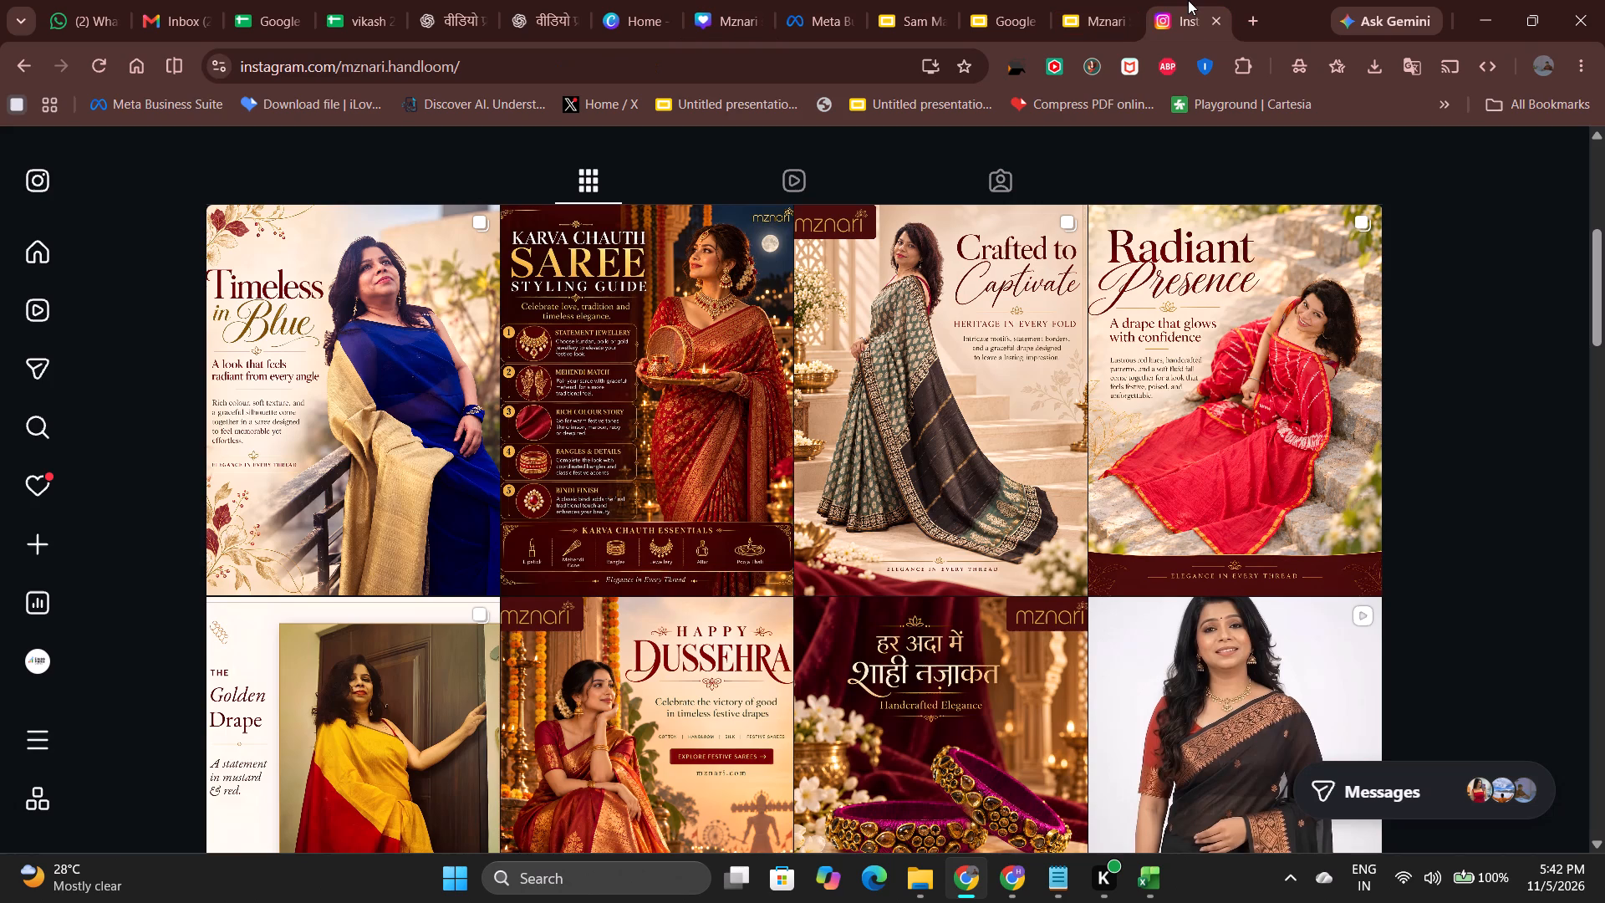
pyautogui.click(605, 0)
pyautogui.click(736, 0)
pyautogui.scroll(4, 811, 427)
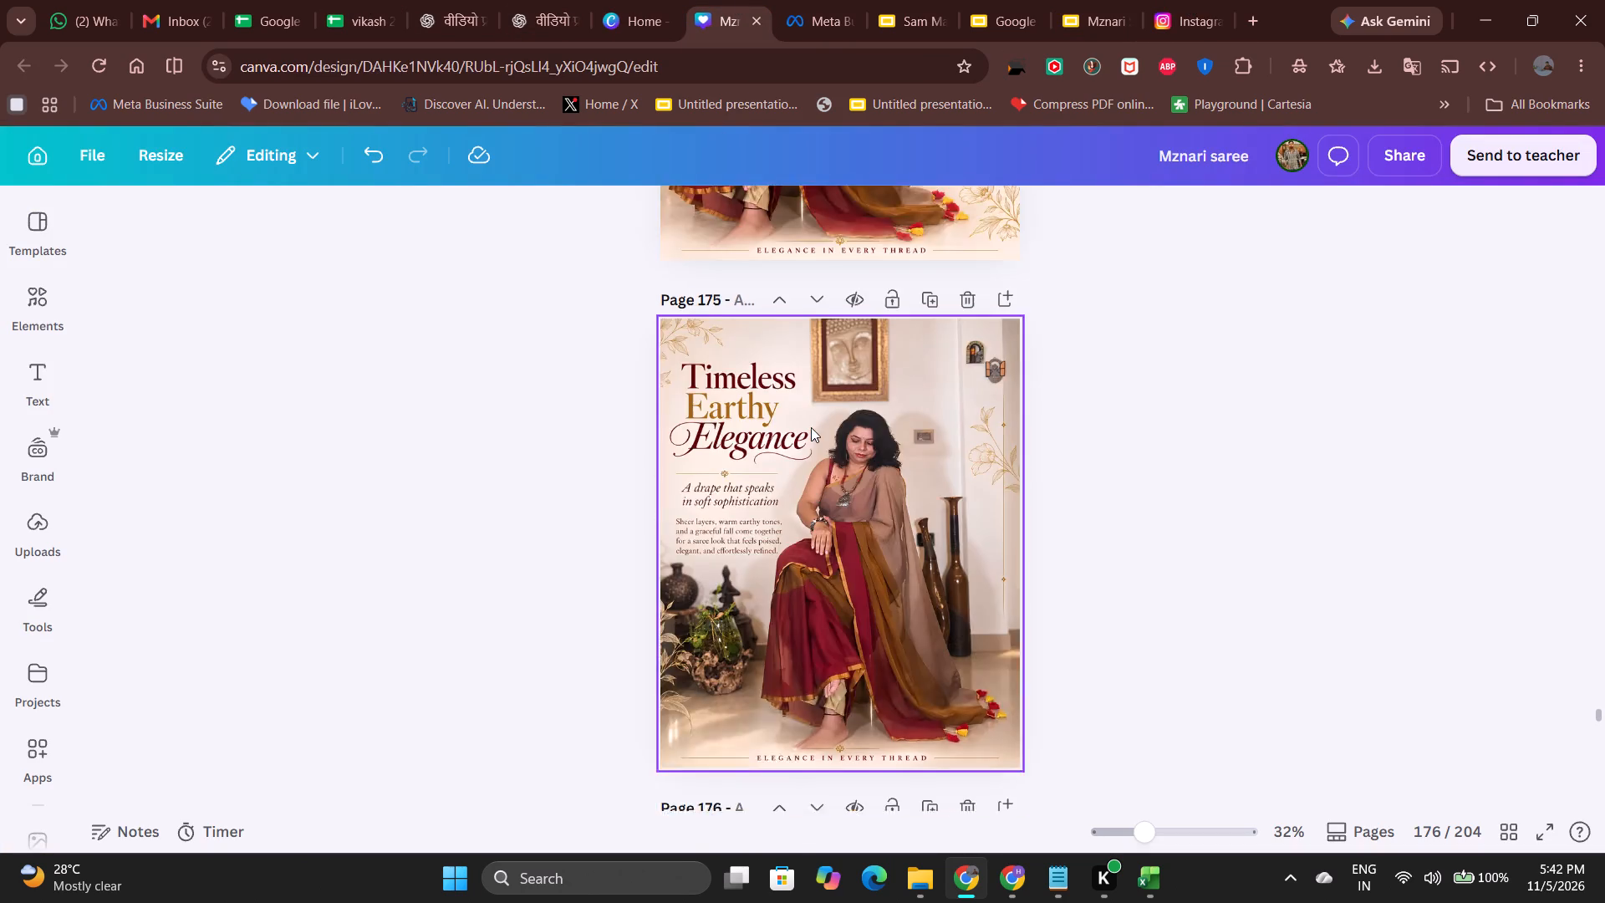
pyautogui.scroll(3, 811, 427)
pyautogui.scroll(-9, 811, 427)
pyautogui.click(858, 337)
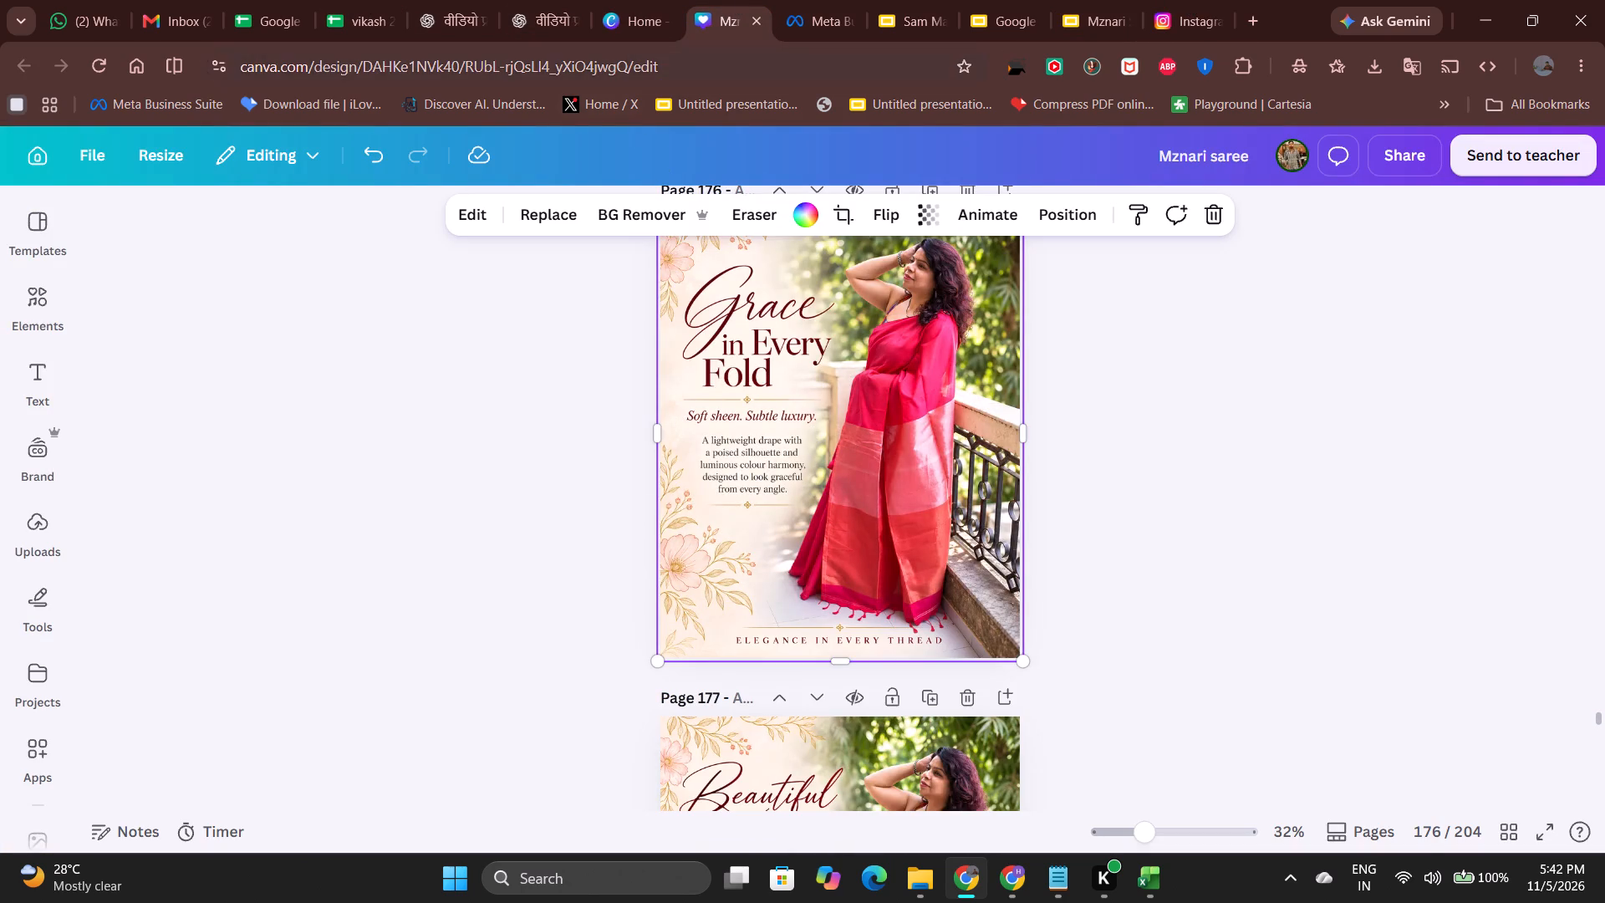
# Switch to the Mznari Social Media post presentation and move its browser tab directly after the Mznari saree design tab.
pyautogui.click(910, 0)
pyautogui.click(1073, 0)
pyautogui.moveTo(1073, 0); pyautogui.dragTo(997, 0)
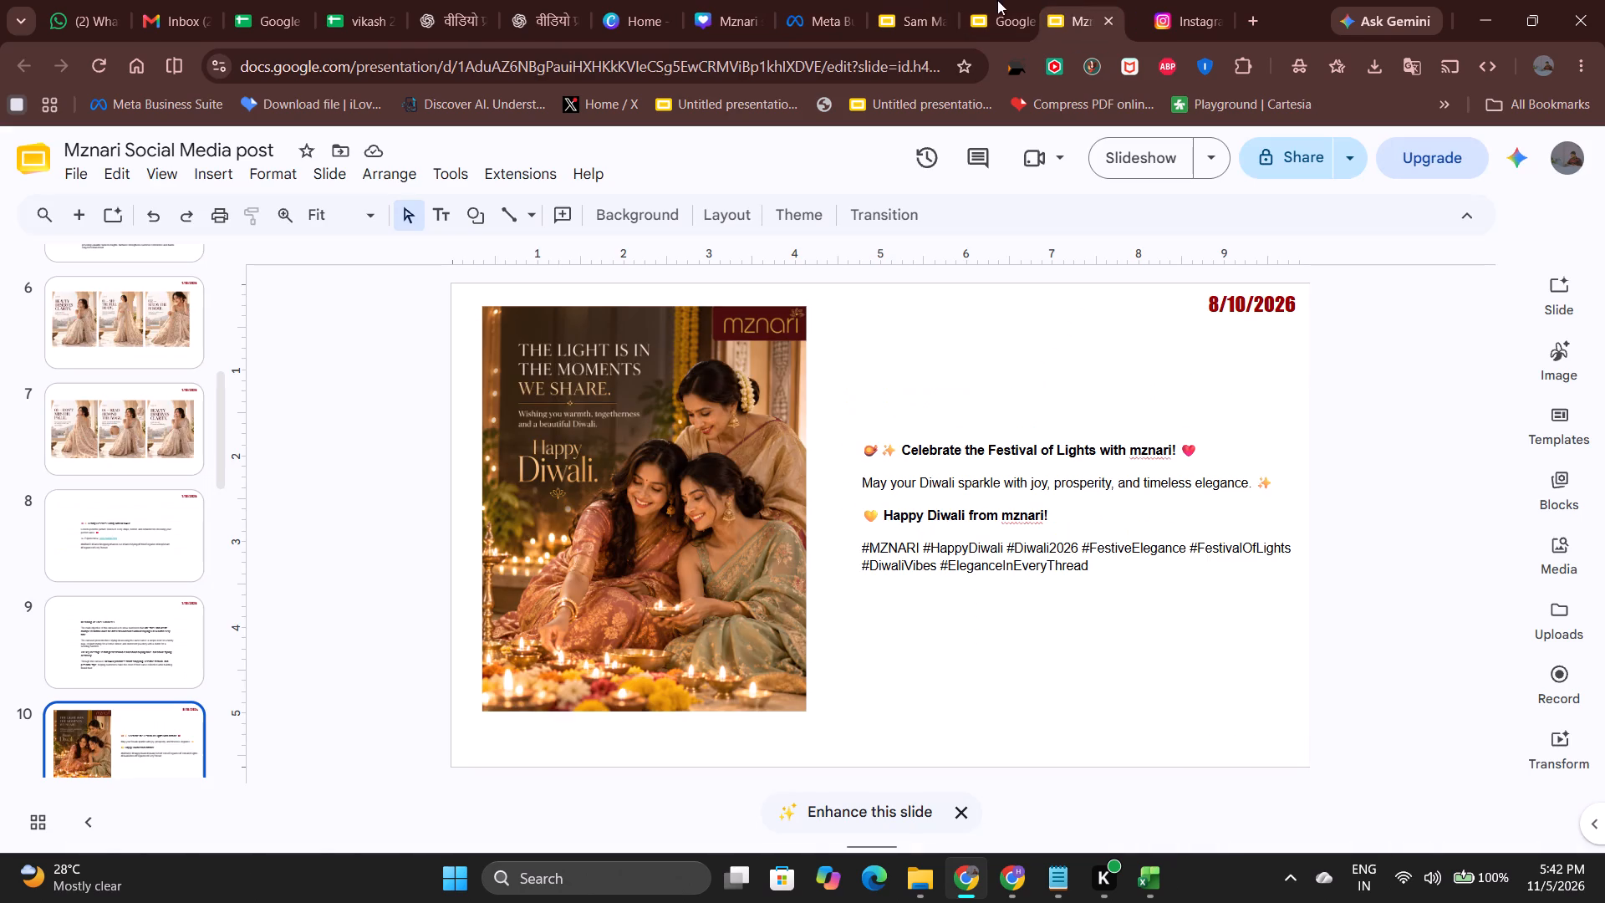
pyautogui.moveTo(997, 0); pyautogui.dragTo(823, 2)
# Look through the slide thumbnails of the Mznari Social Media post presentation to review the planned posts.
pyautogui.scroll(5, 106, 589)
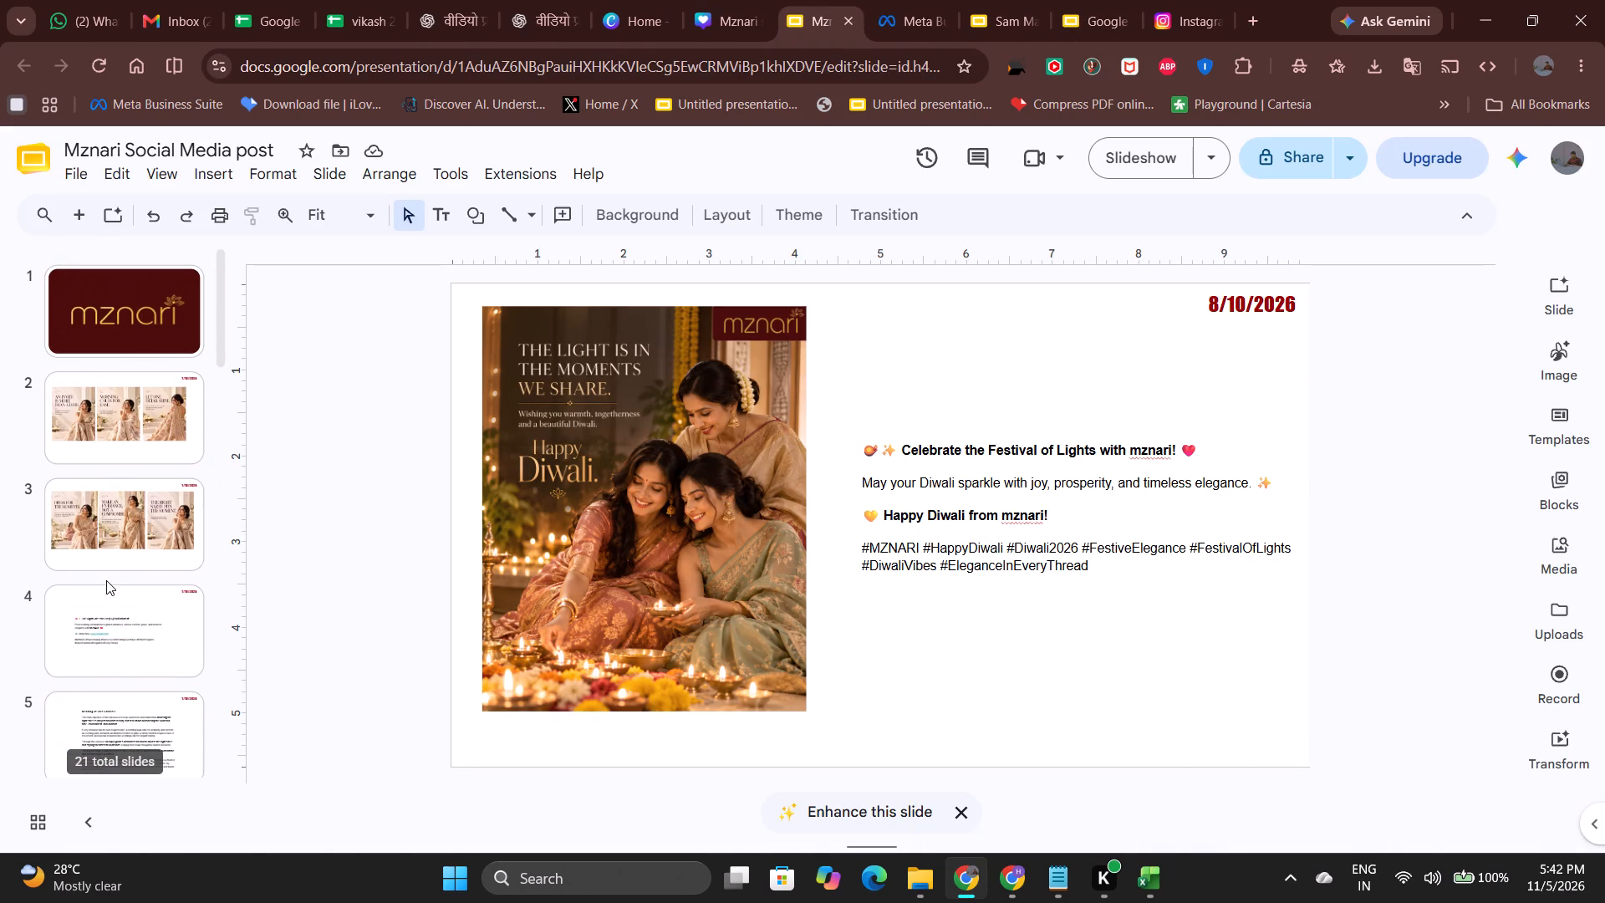
pyautogui.scroll(8, 105, 580)
pyautogui.scroll(-13, 127, 515)
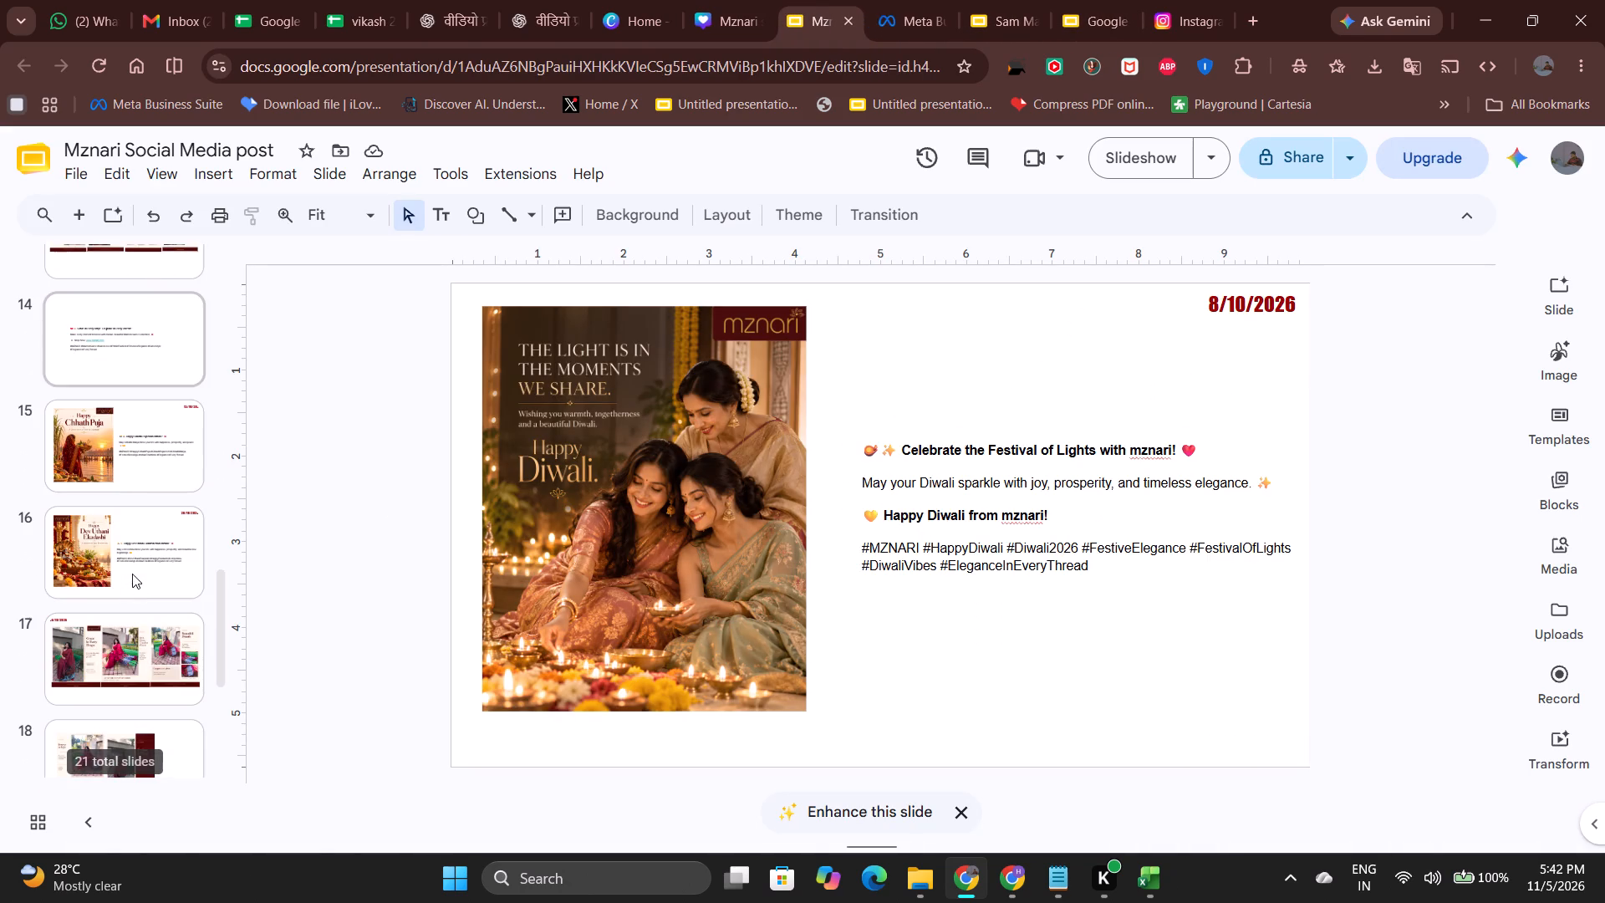
pyautogui.scroll(-13, 129, 565)
pyautogui.scroll(5, 129, 583)
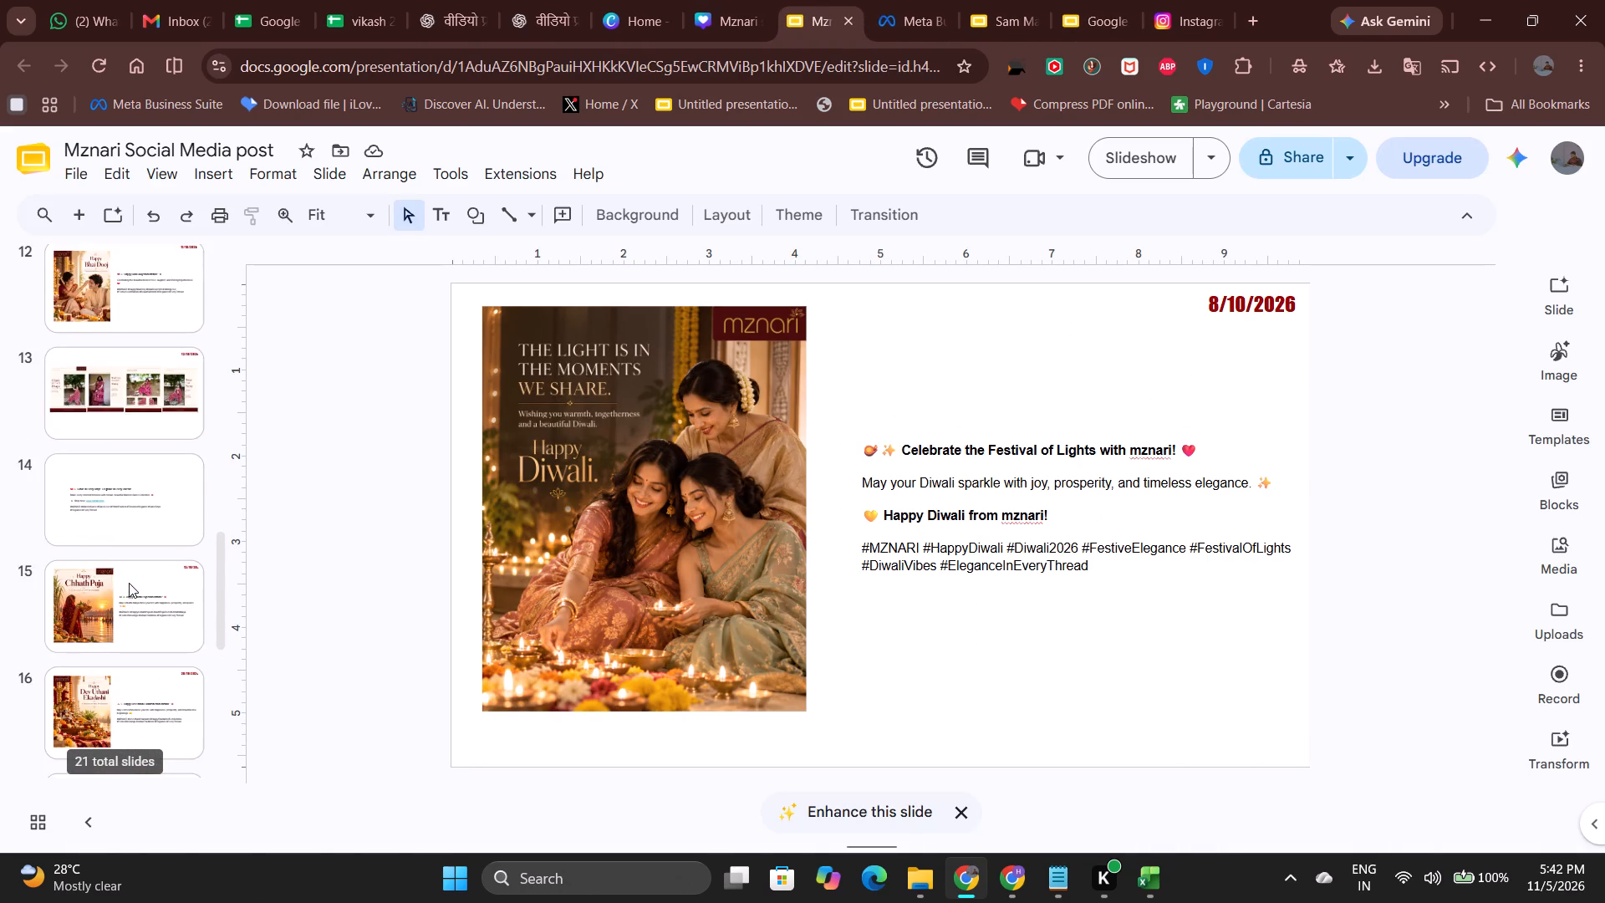
pyautogui.scroll(6, 129, 583)
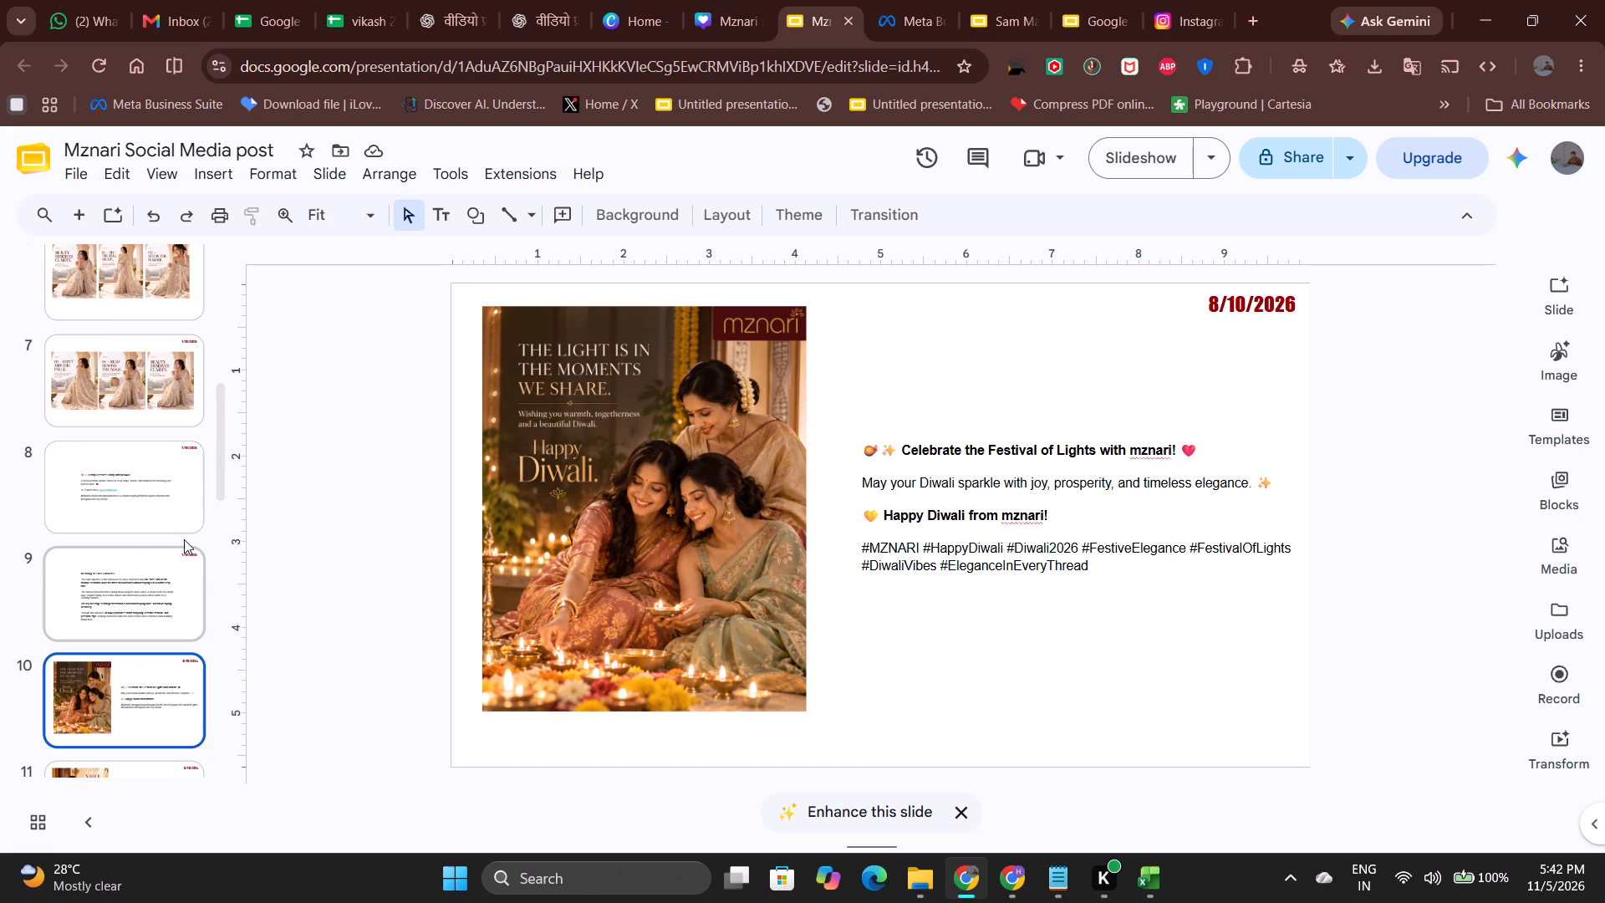
# Delete slides 6 to 9 of the Mznari presentation, the "Beauty Deserves Clarity" carousel images with their caption and meaning text.
pyautogui.click(120, 569)
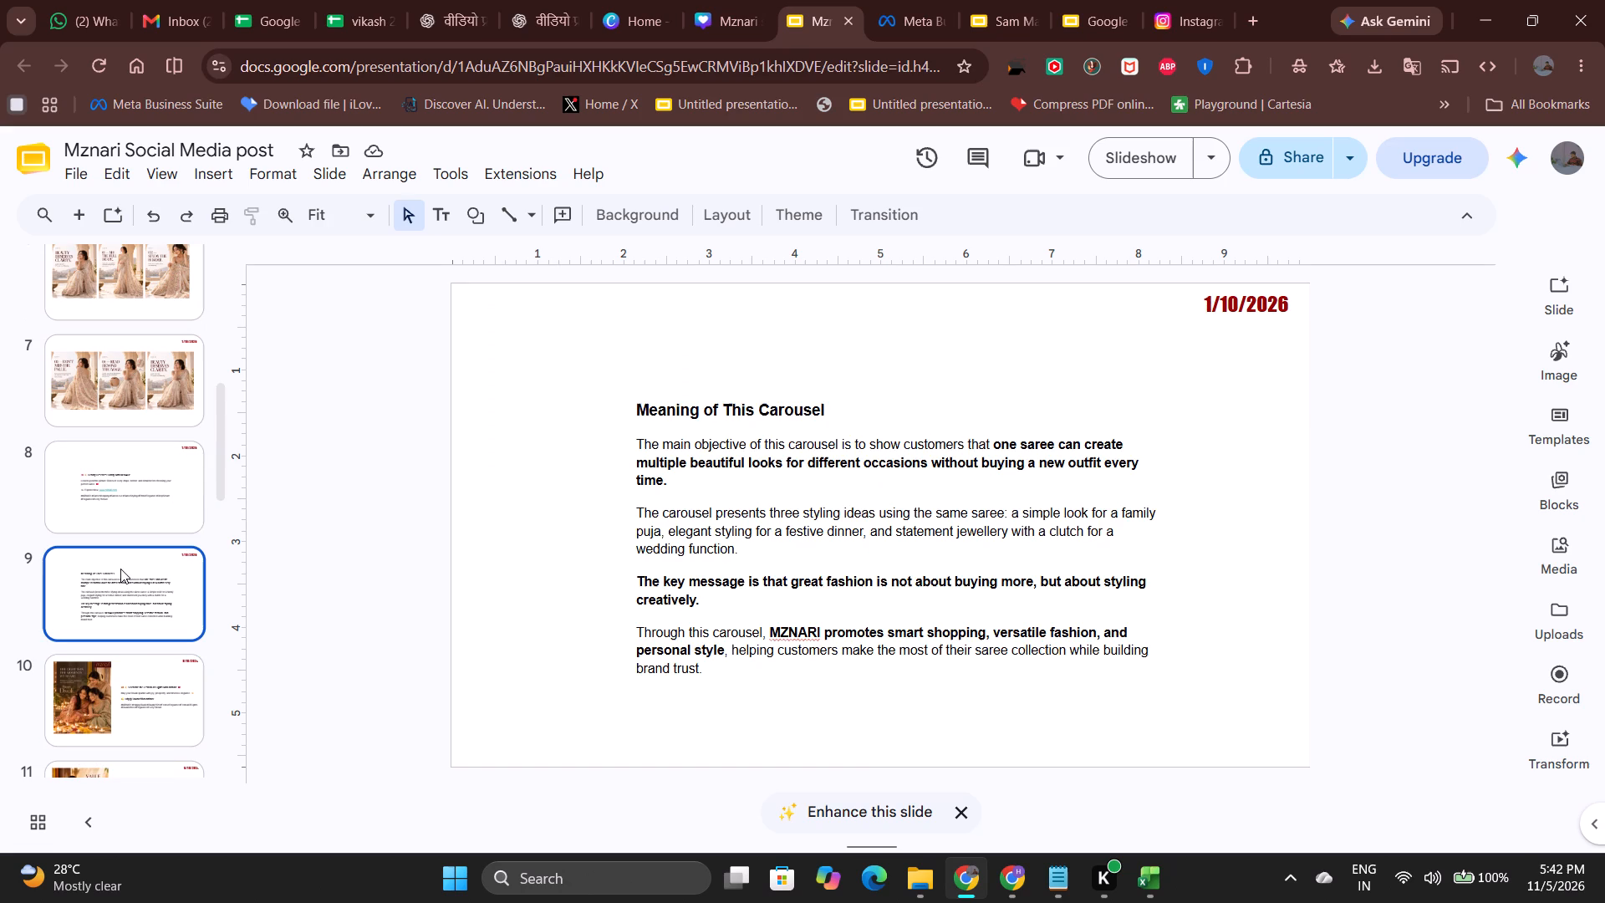
pyautogui.press('Delete')
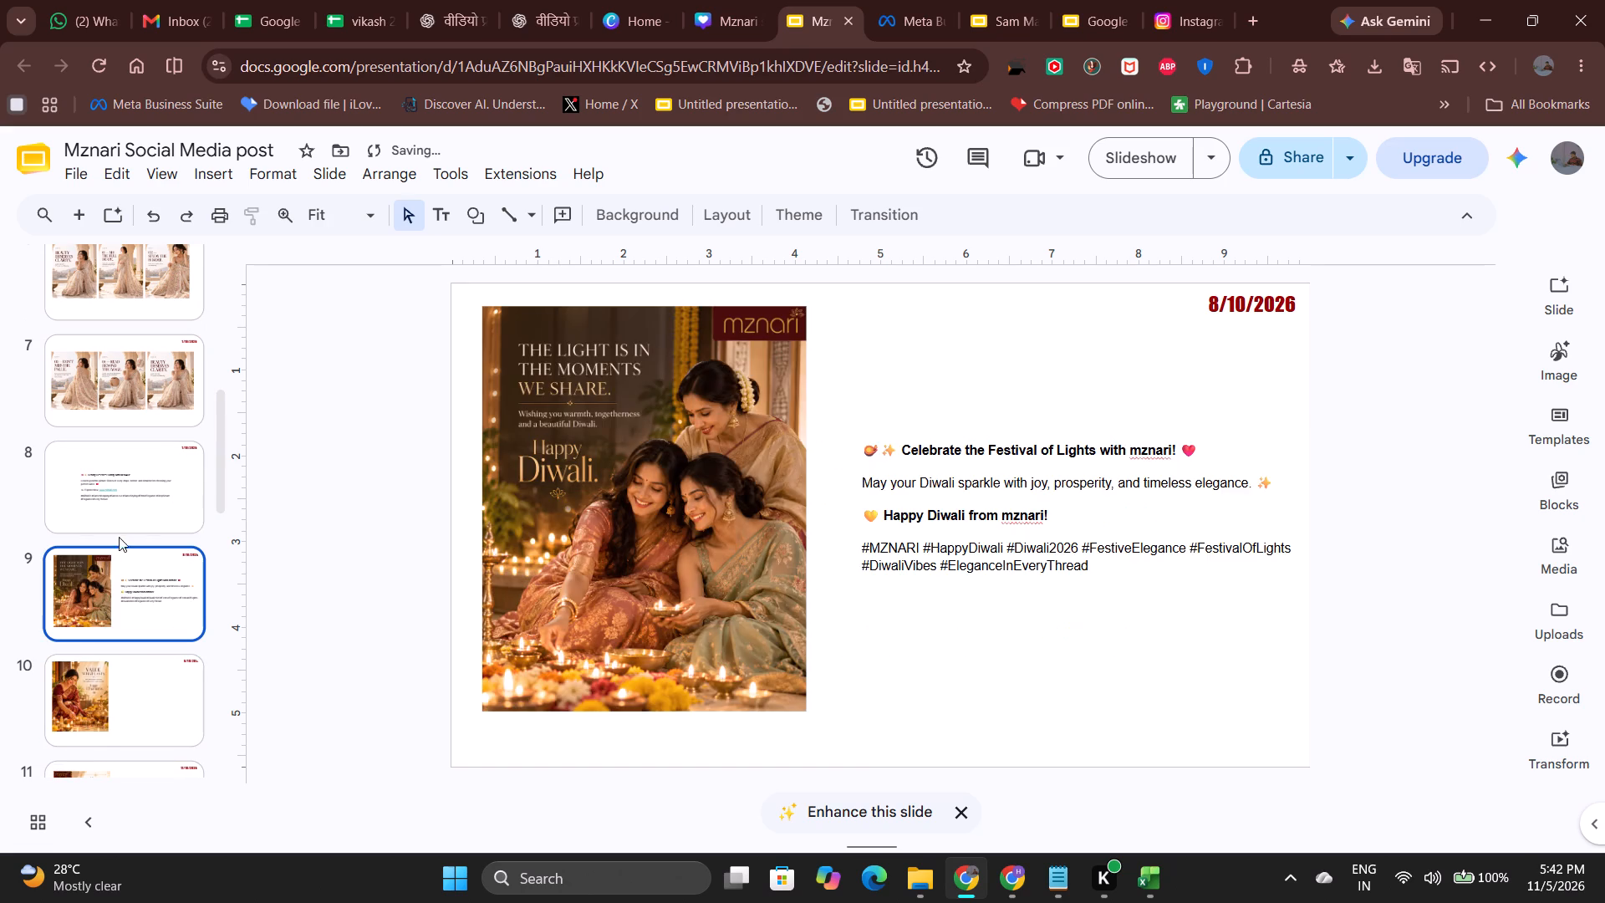
pyautogui.click(111, 513)
pyautogui.press('Delete')
pyautogui.click(121, 384)
pyautogui.press('Delete')
pyautogui.scroll(1, 110, 399)
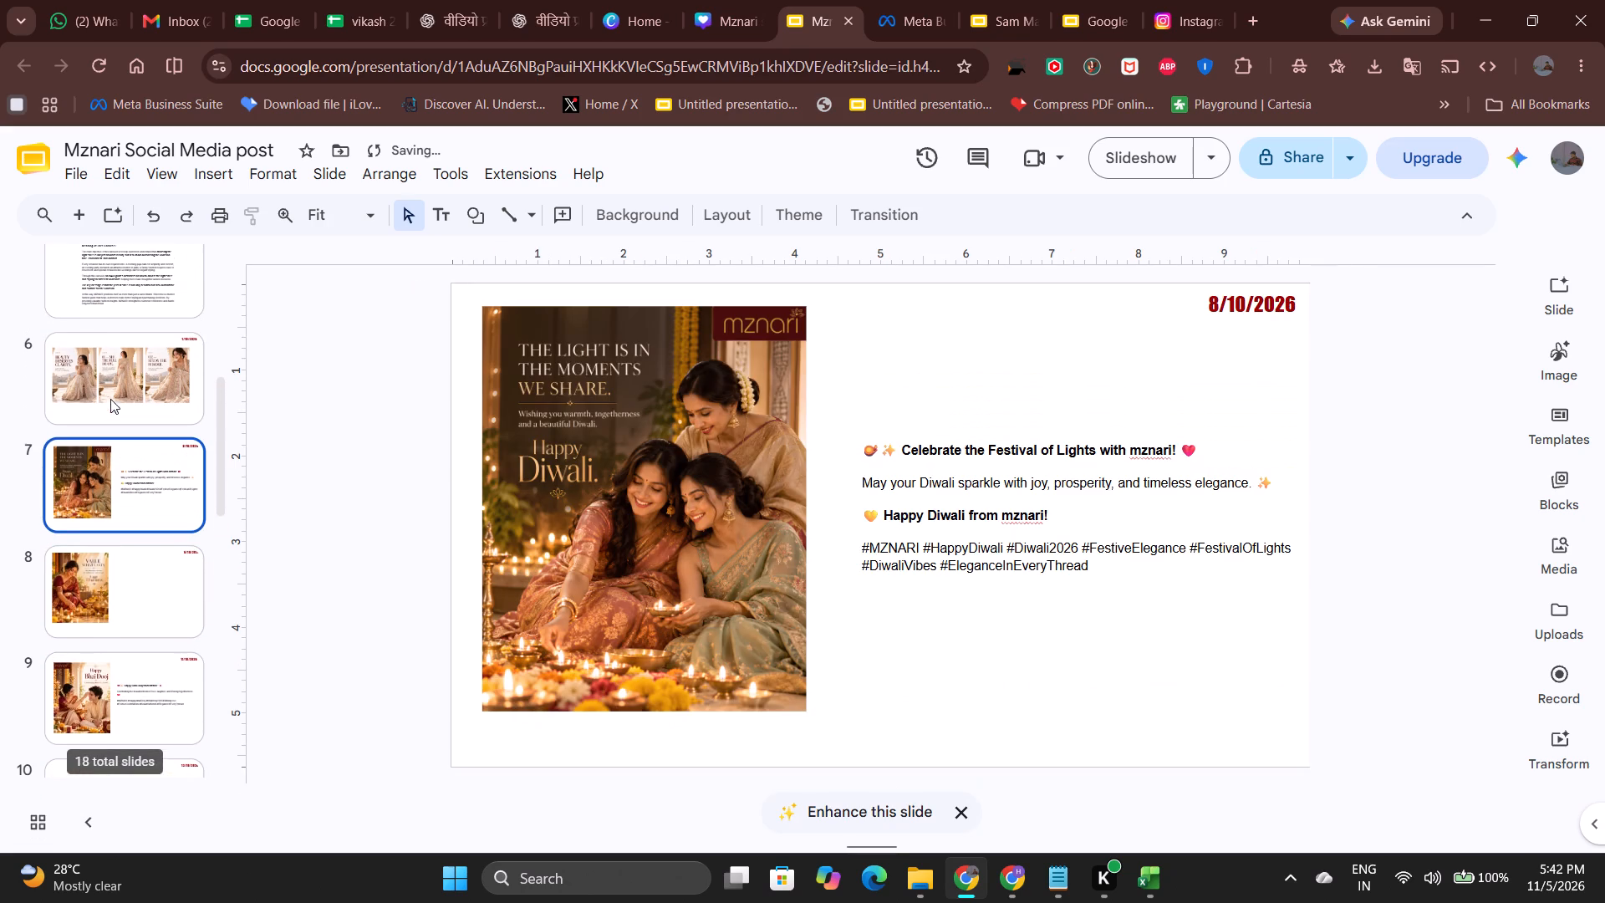
pyautogui.click(112, 381)
pyautogui.press('Delete')
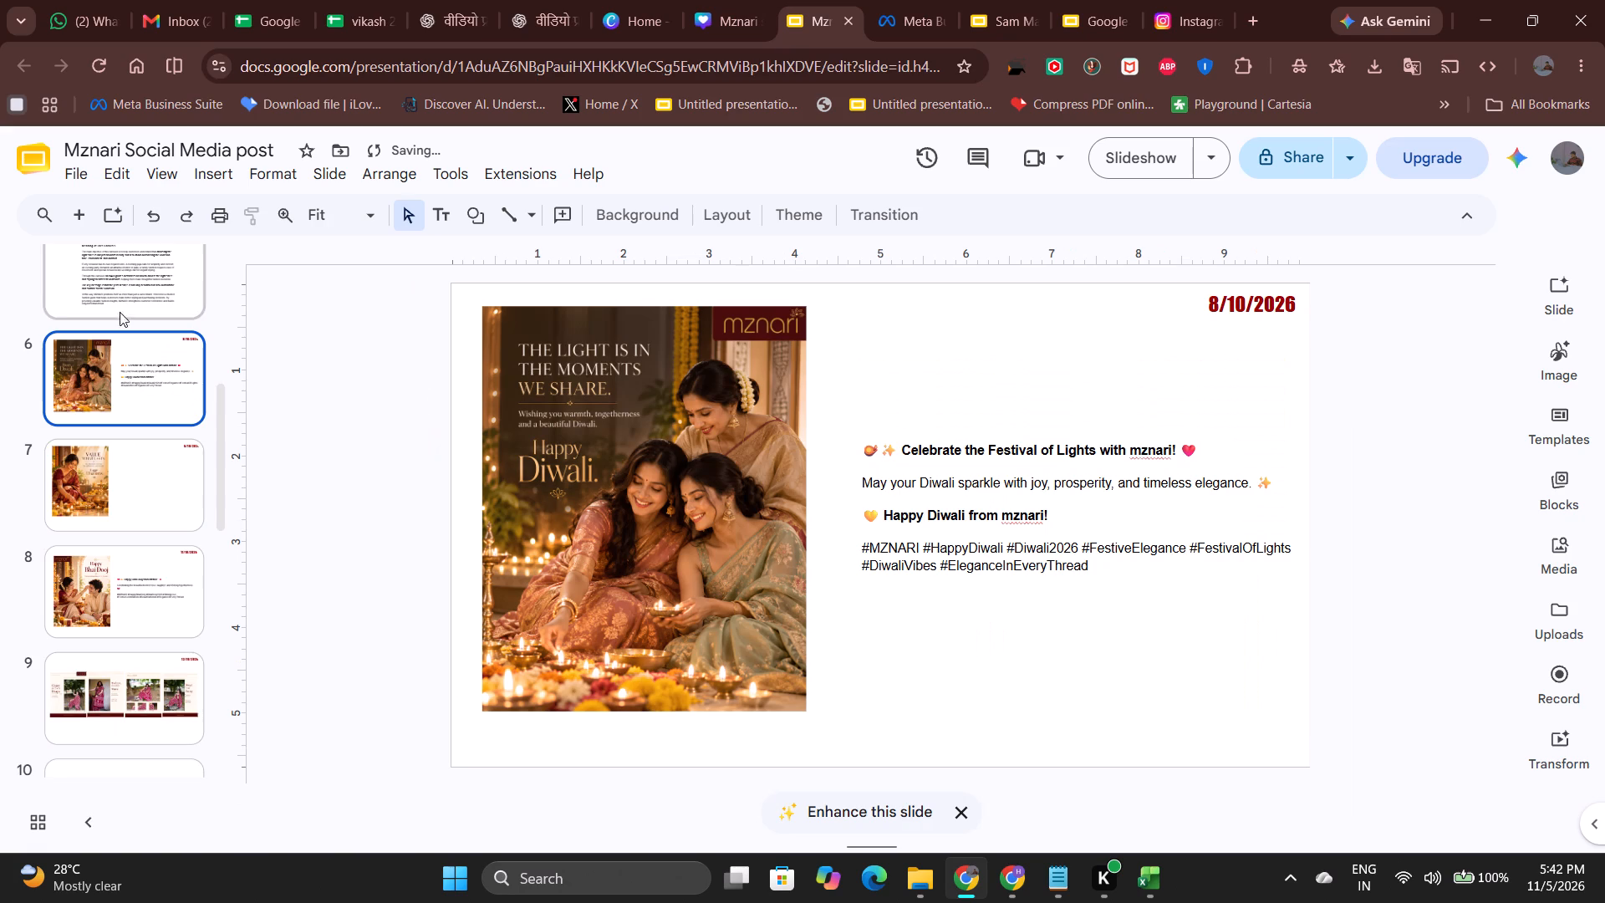
pyautogui.scroll(4, 165, 490)
pyautogui.hotkey('ctrl', 'z')
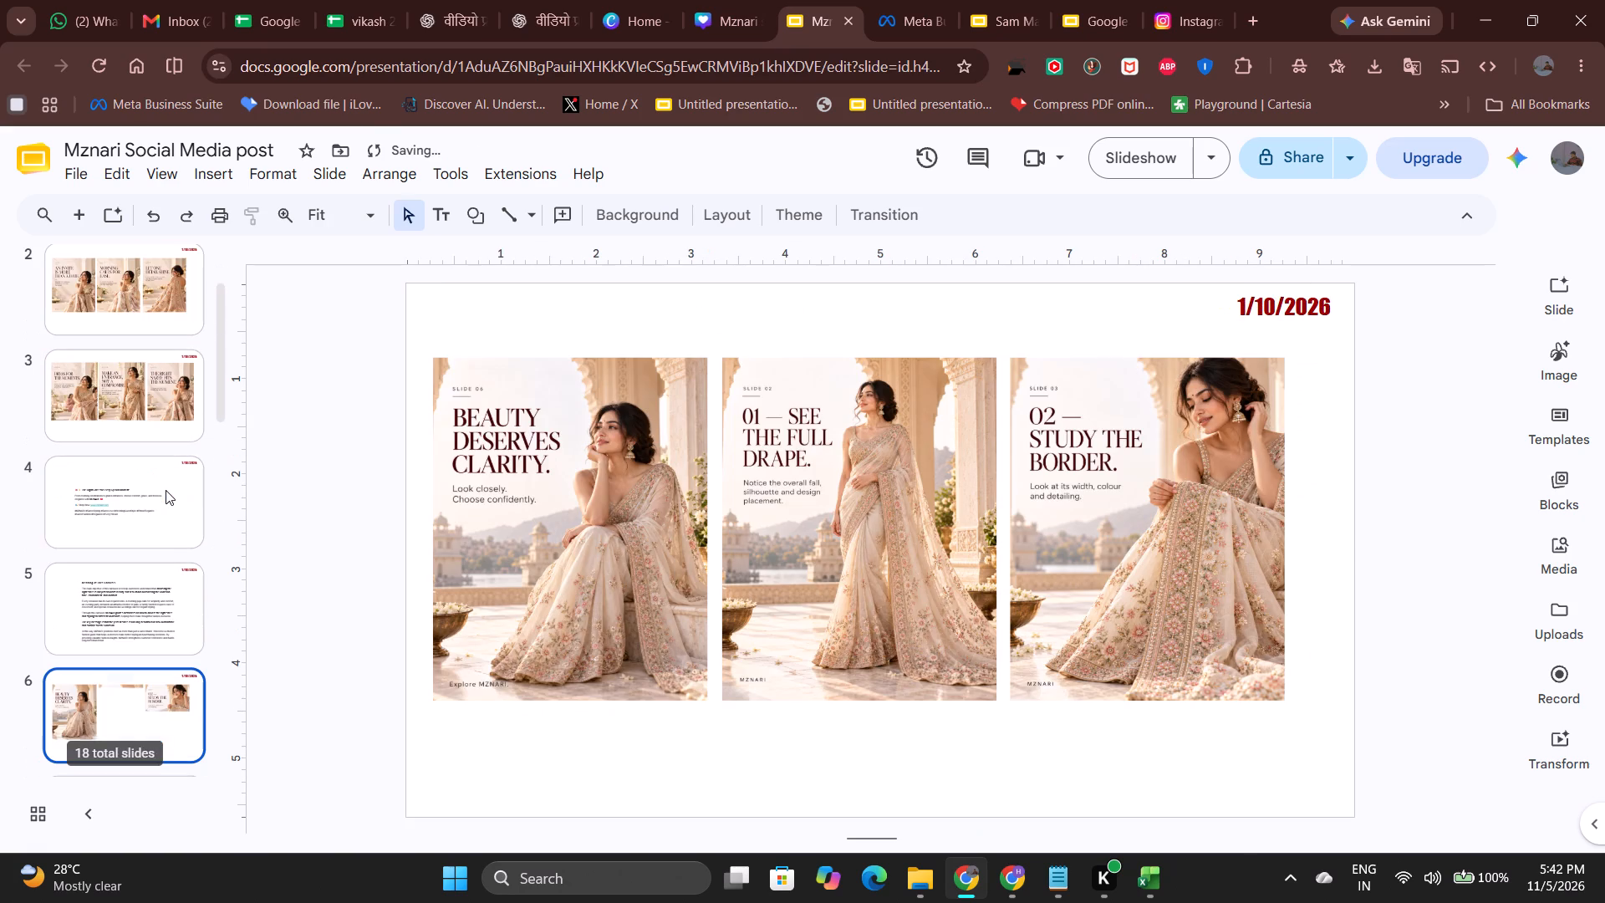
pyautogui.press('Delete')
# Delete slides 2 to 5, the "An Invite Is More Than a Date" carousel images with their caption and meaning text.
pyautogui.click(161, 633)
pyautogui.press('Delete')
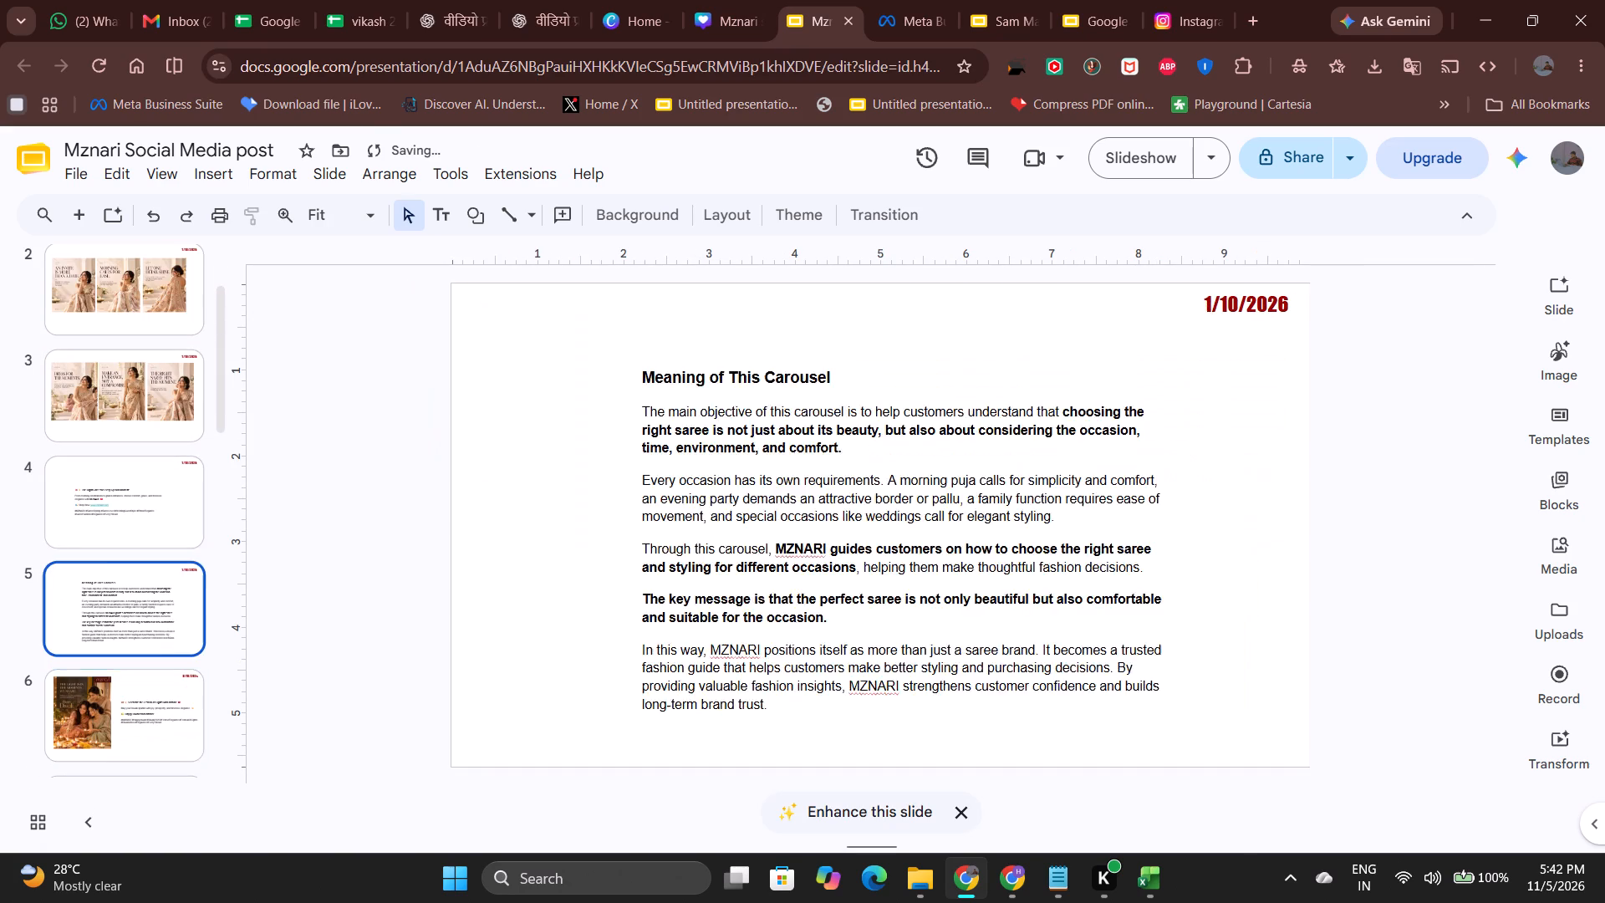
pyautogui.click(130, 491)
pyautogui.press('Delete')
pyautogui.scroll(6, 69, 362)
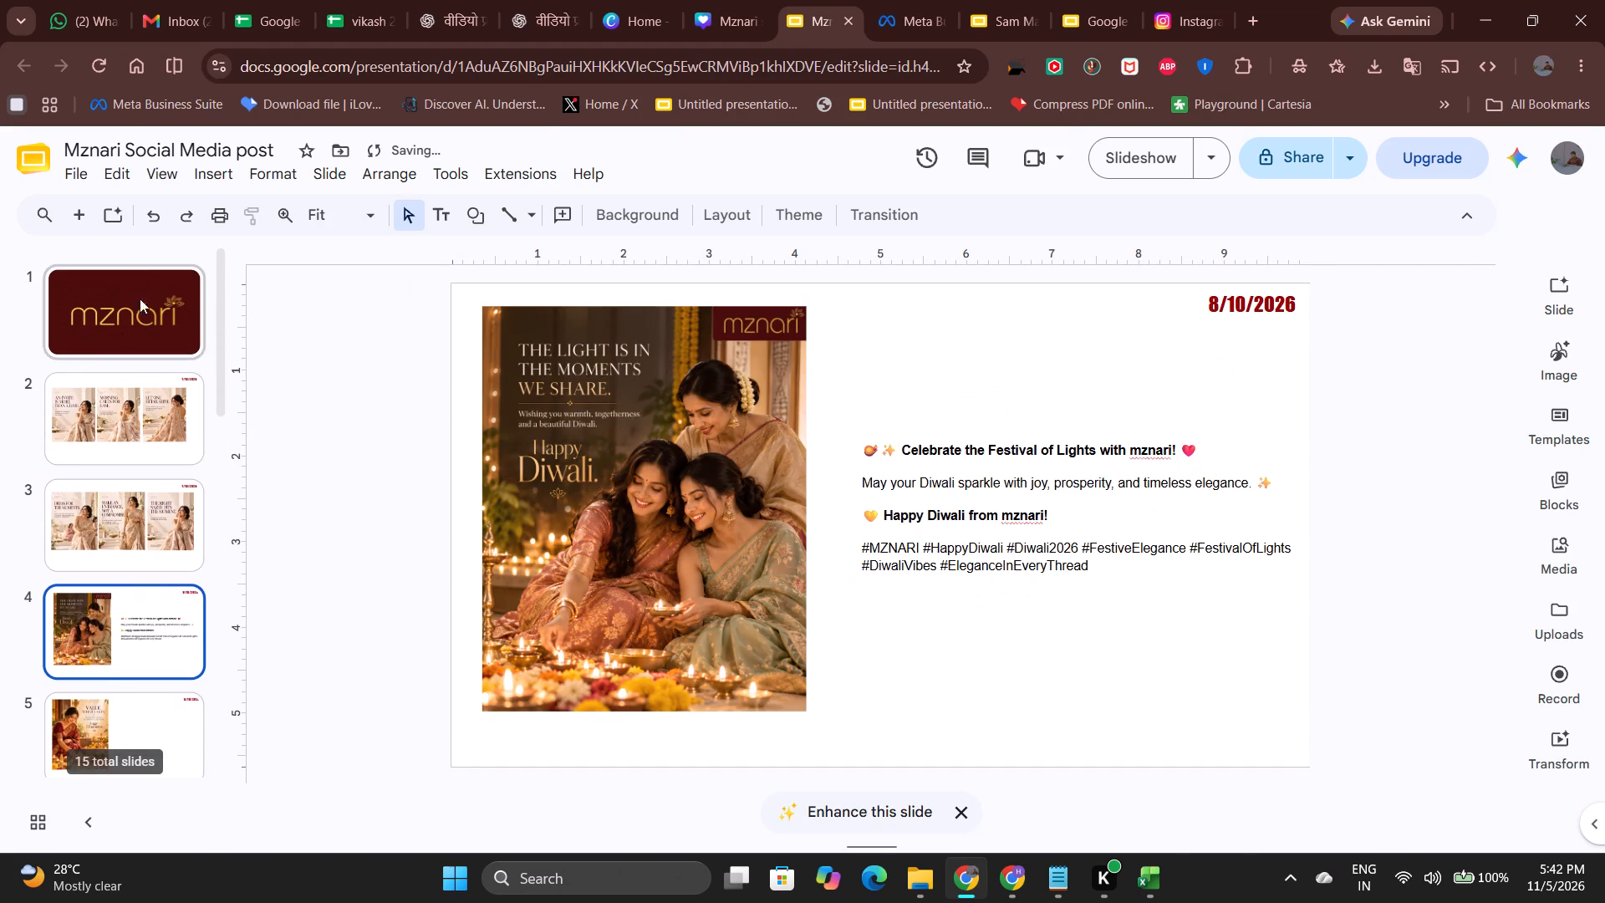
pyautogui.click(96, 406)
pyautogui.press('Delete')
pyautogui.press('Delete')
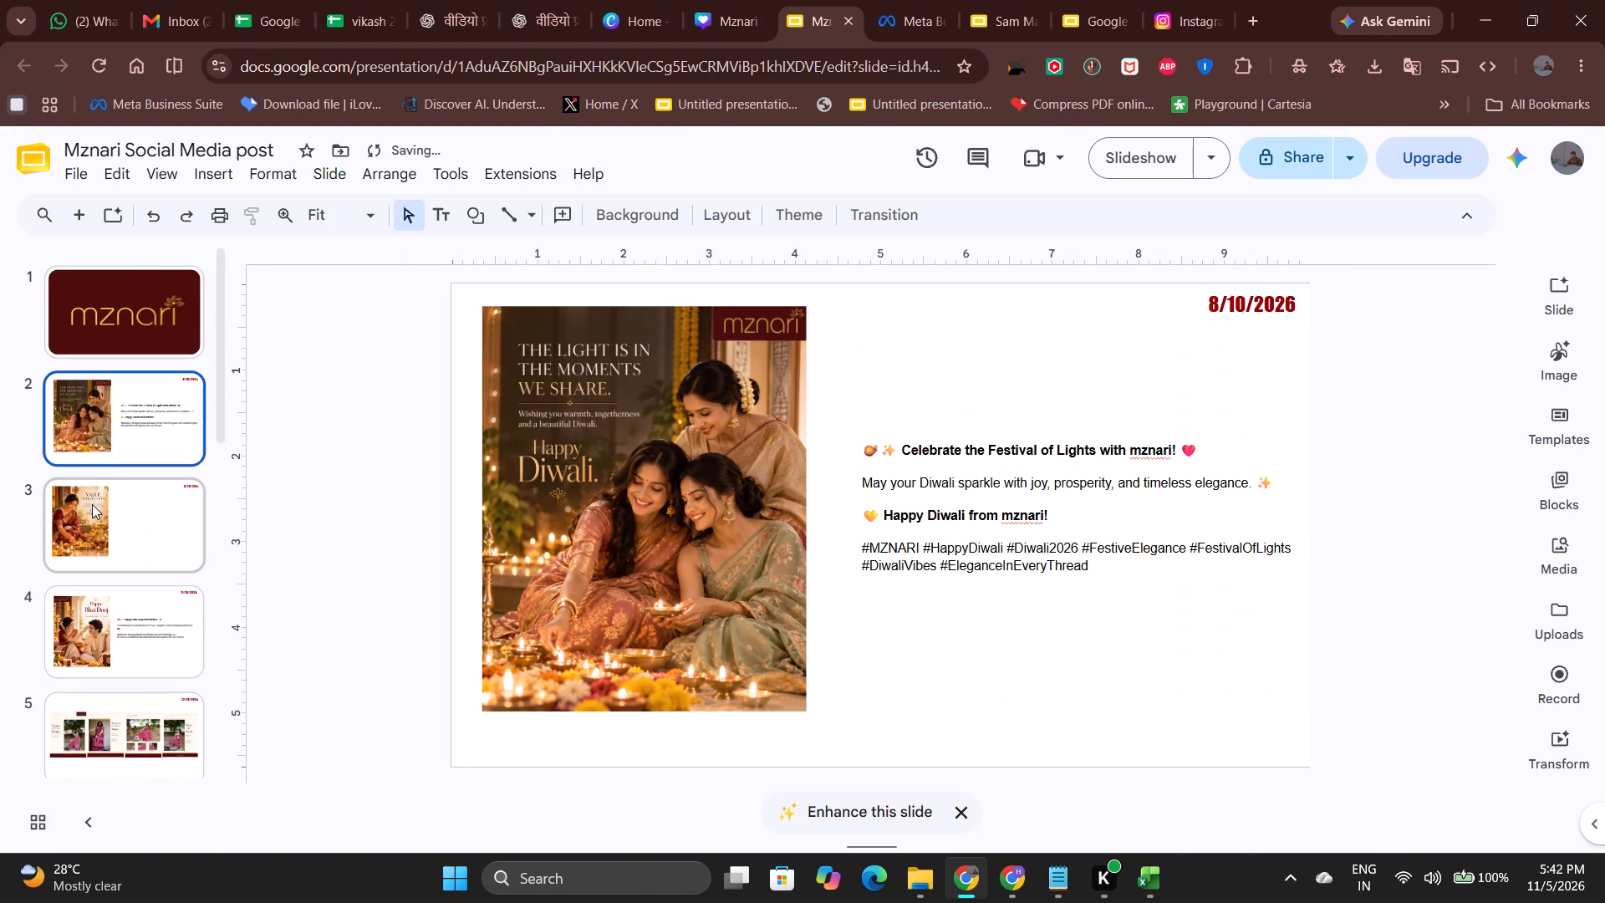
# Nudge the Happy Dhanteras image on slide 3 slightly right and down, away from the slide's top-left corner.
pyautogui.click(125, 516)
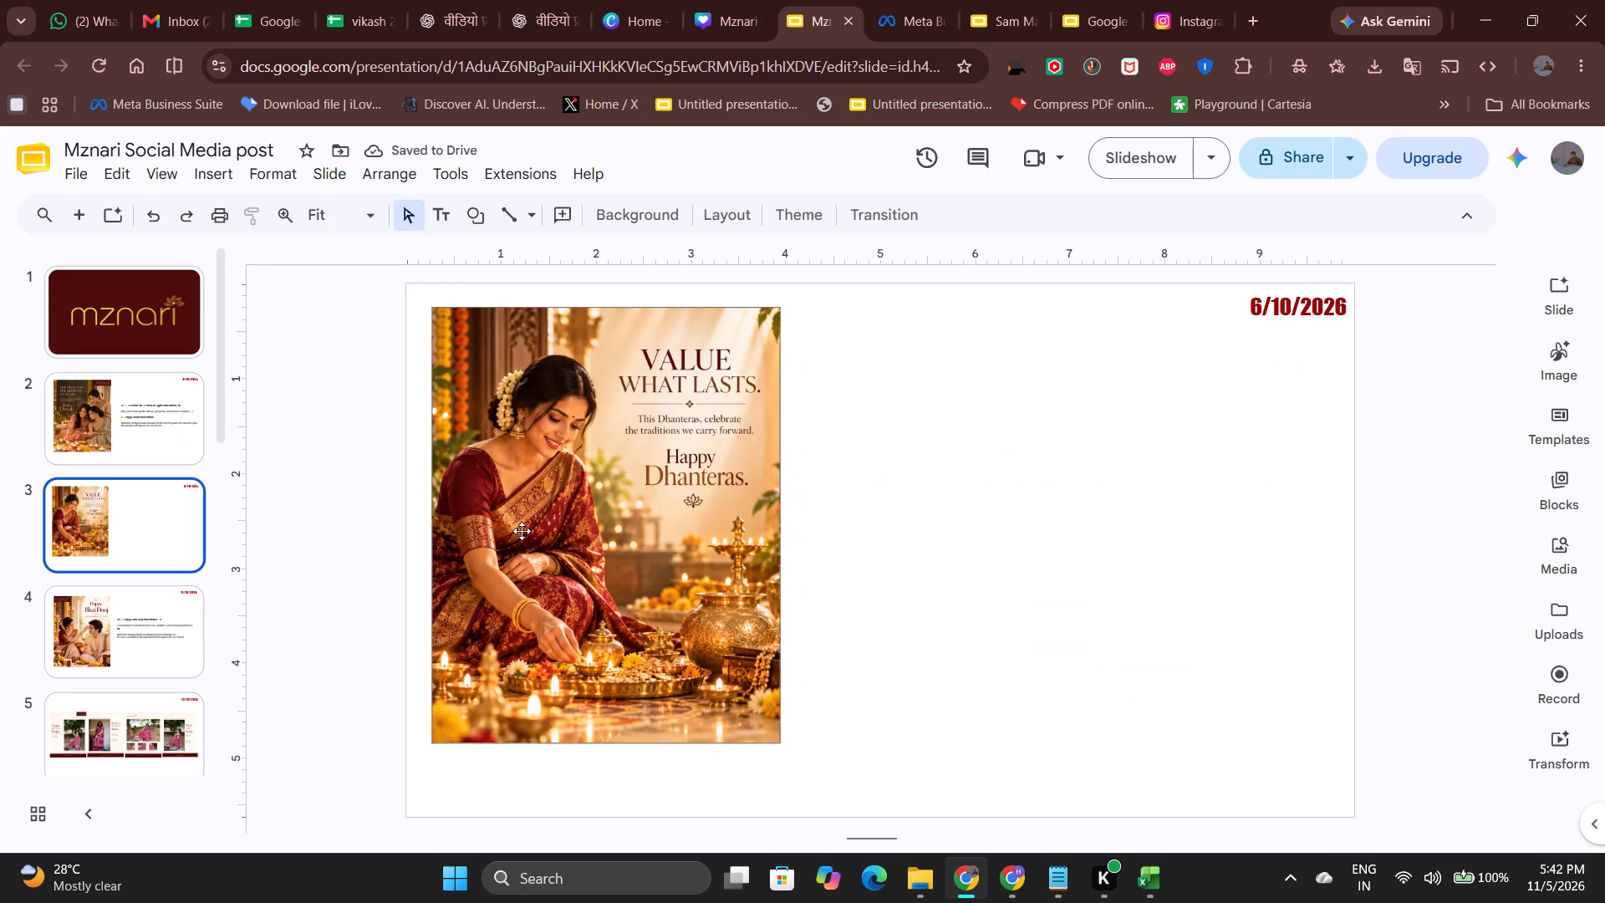
pyautogui.click(522, 531)
pyautogui.press('Down')
pyautogui.press('Down')
pyautogui.press('Down')
pyautogui.press('Right')
pyautogui.press('Right')
pyautogui.press('Right')
pyautogui.press('Right')
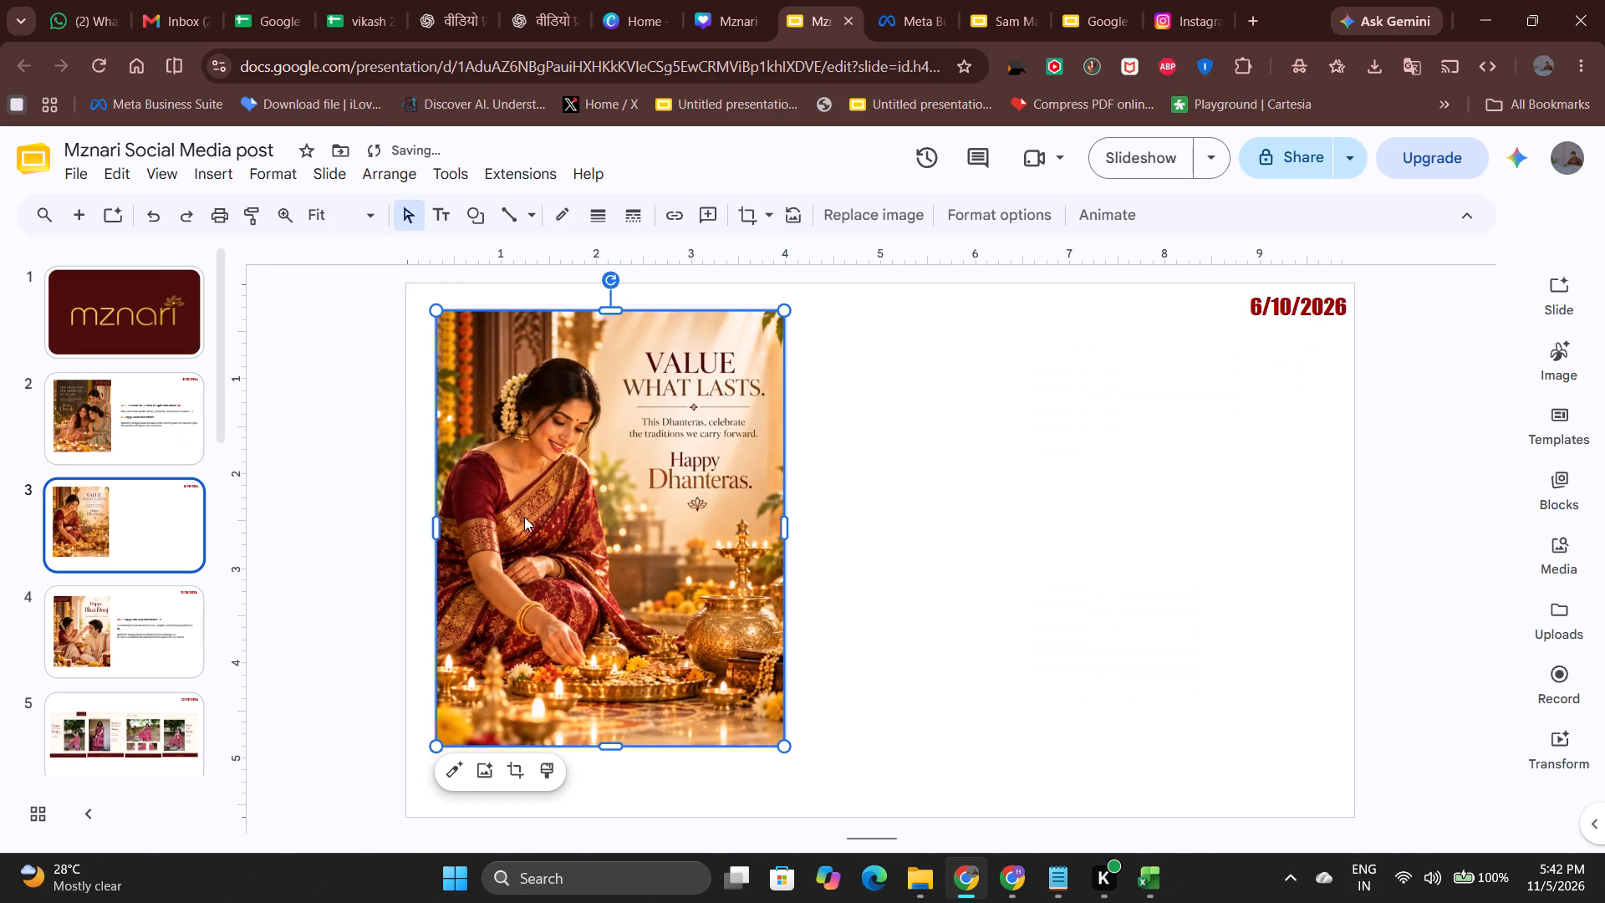
pyautogui.press('Down')
pyautogui.press('Down')
pyautogui.press('Left')
pyautogui.press('Down')
pyautogui.press('Down')
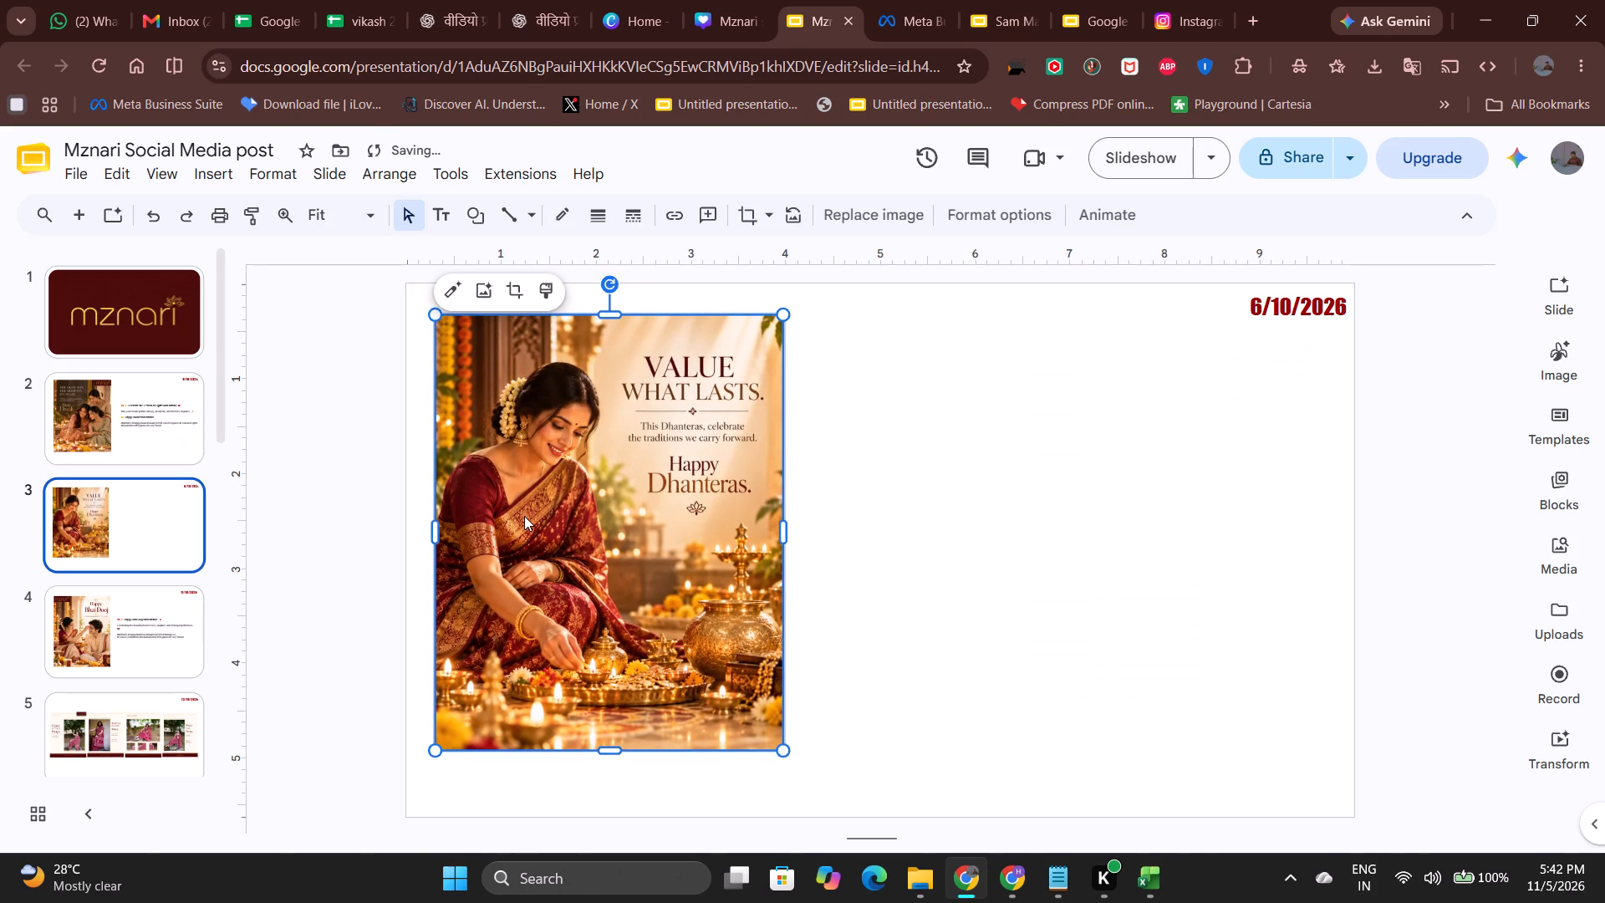
pyautogui.press('Right')
pyautogui.press('Right')
pyautogui.press('Right')
pyautogui.press('Right')
pyautogui.press('Right')
pyautogui.press('Down')
pyautogui.press('Down')
pyautogui.write('00')
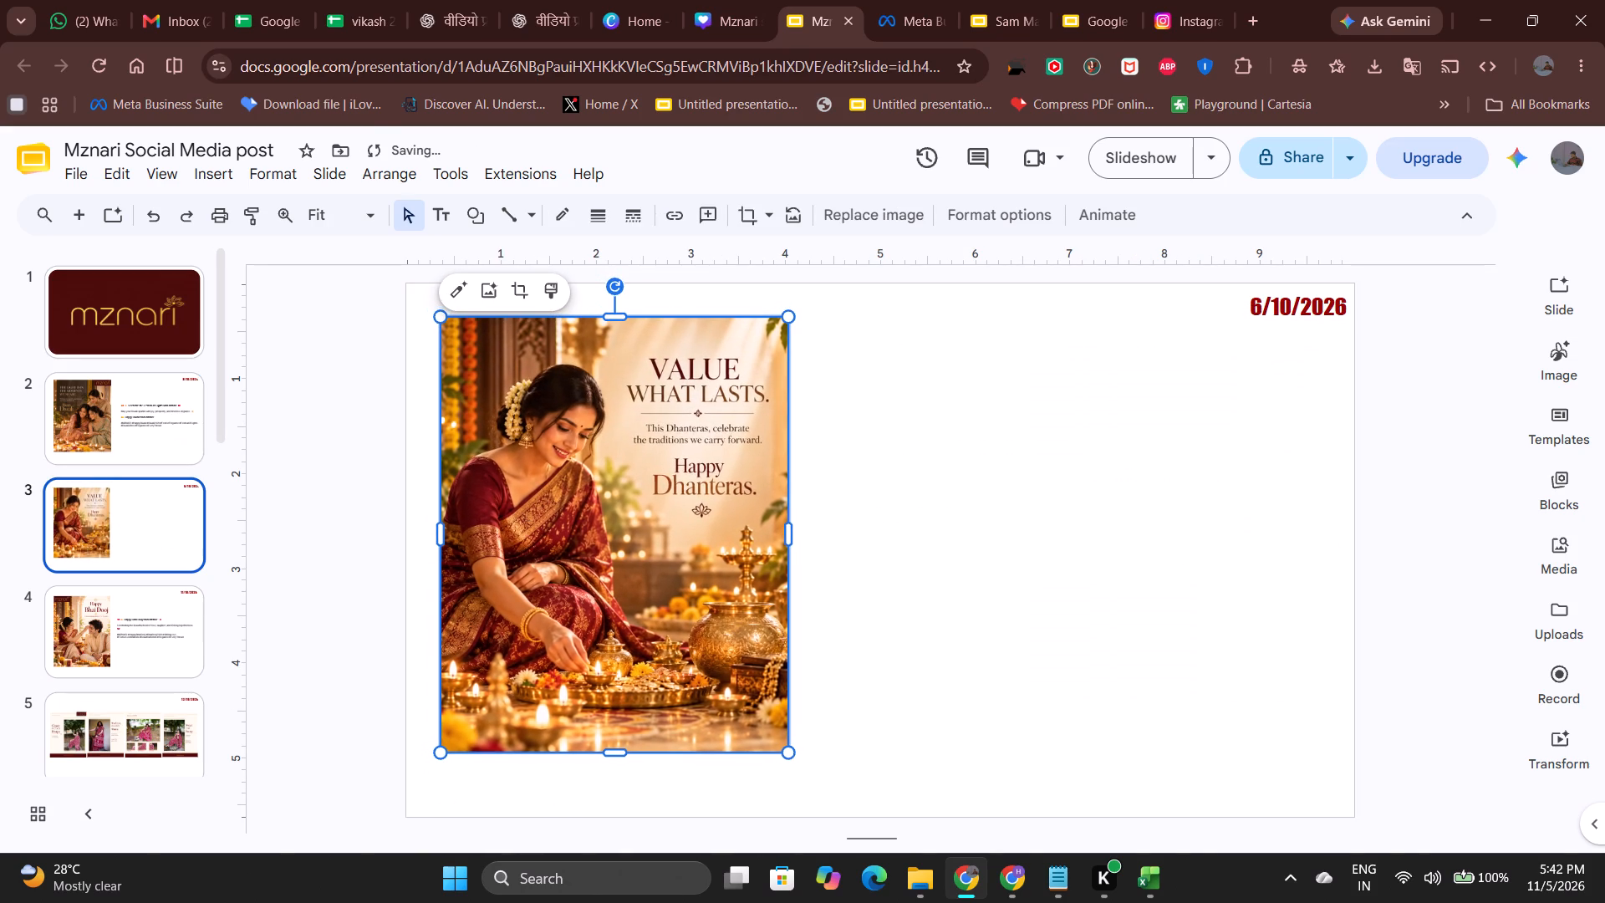
pyautogui.press('Right')
pyautogui.press('Right')
pyautogui.press('Right')
pyautogui.press('Right')
pyautogui.press('Right')
pyautogui.press('Right')
pyautogui.press('Right')
pyautogui.press('Right')
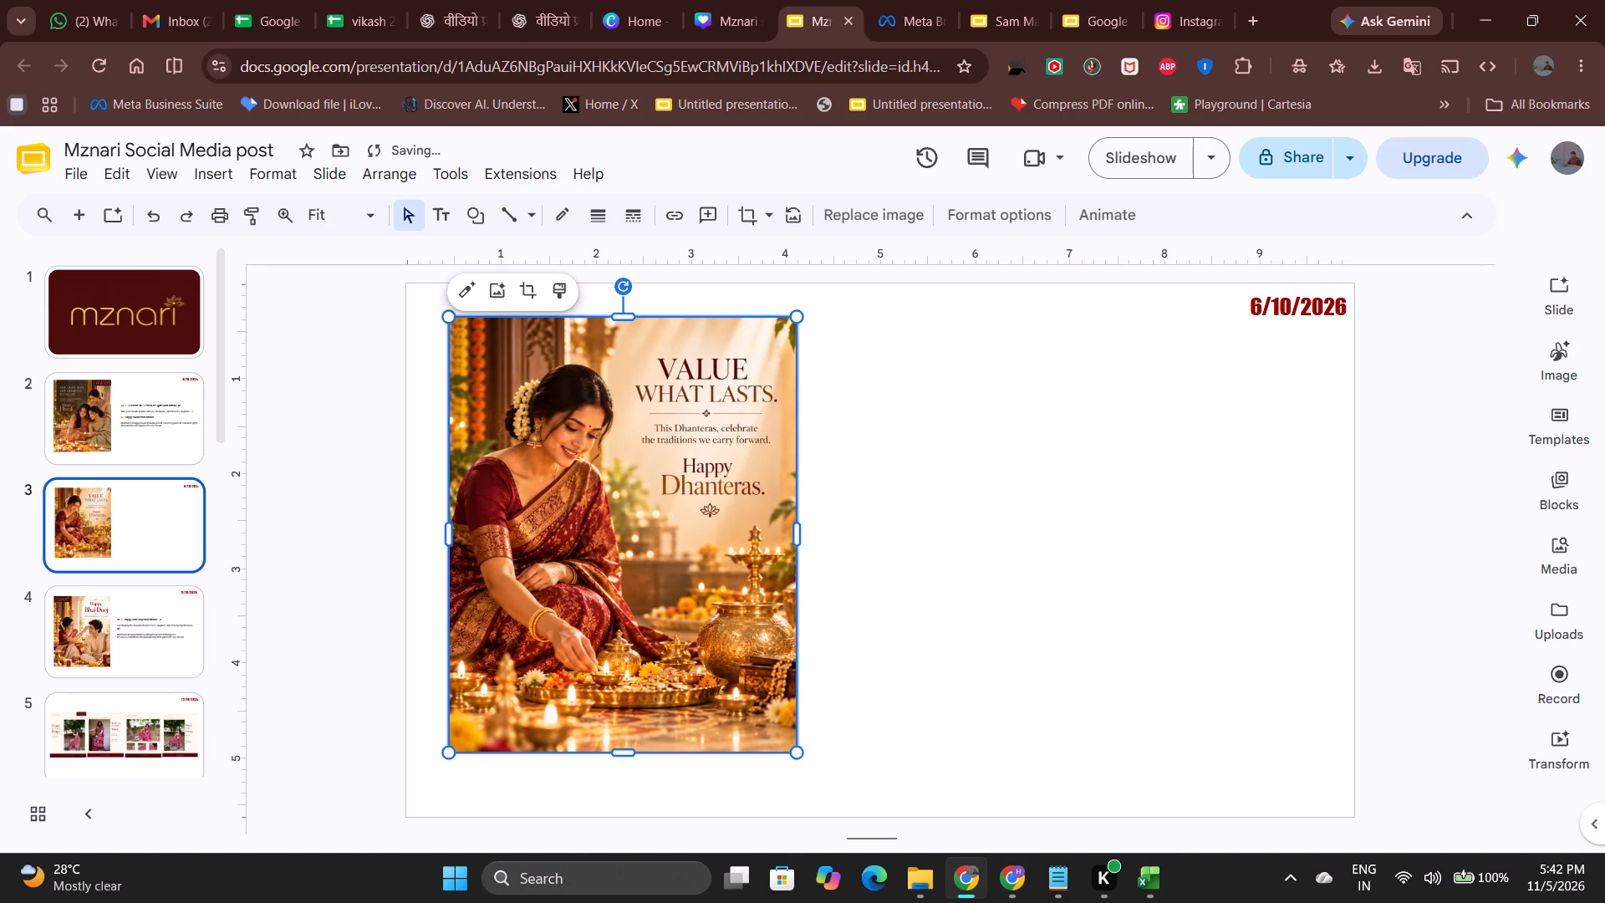
pyautogui.press('Down')
pyautogui.press('Down')
pyautogui.press('Down')
pyautogui.press('Down')
pyautogui.press('Down')
pyautogui.press('Down')
pyautogui.press('Down')
pyautogui.press('Down')
pyautogui.press('Up')
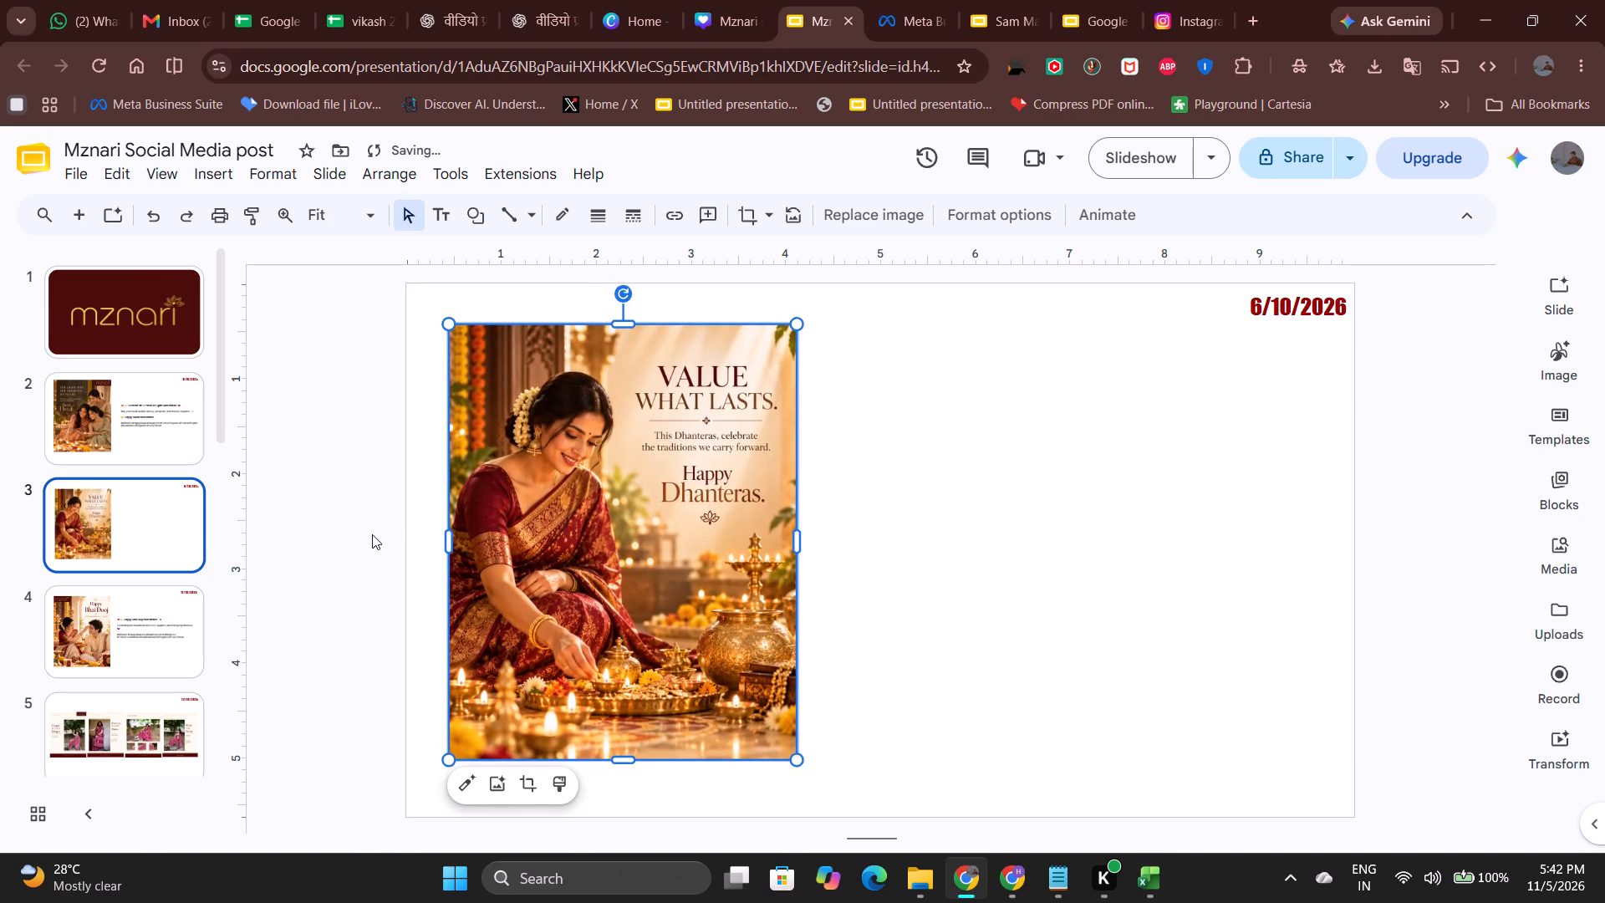
pyautogui.press('Up')
pyautogui.press('Up')
pyautogui.click(355, 528)
# Enlarge the Happy Bhai Dooj image on slide 4 slightly from its lower-right corner.
pyautogui.click(114, 624)
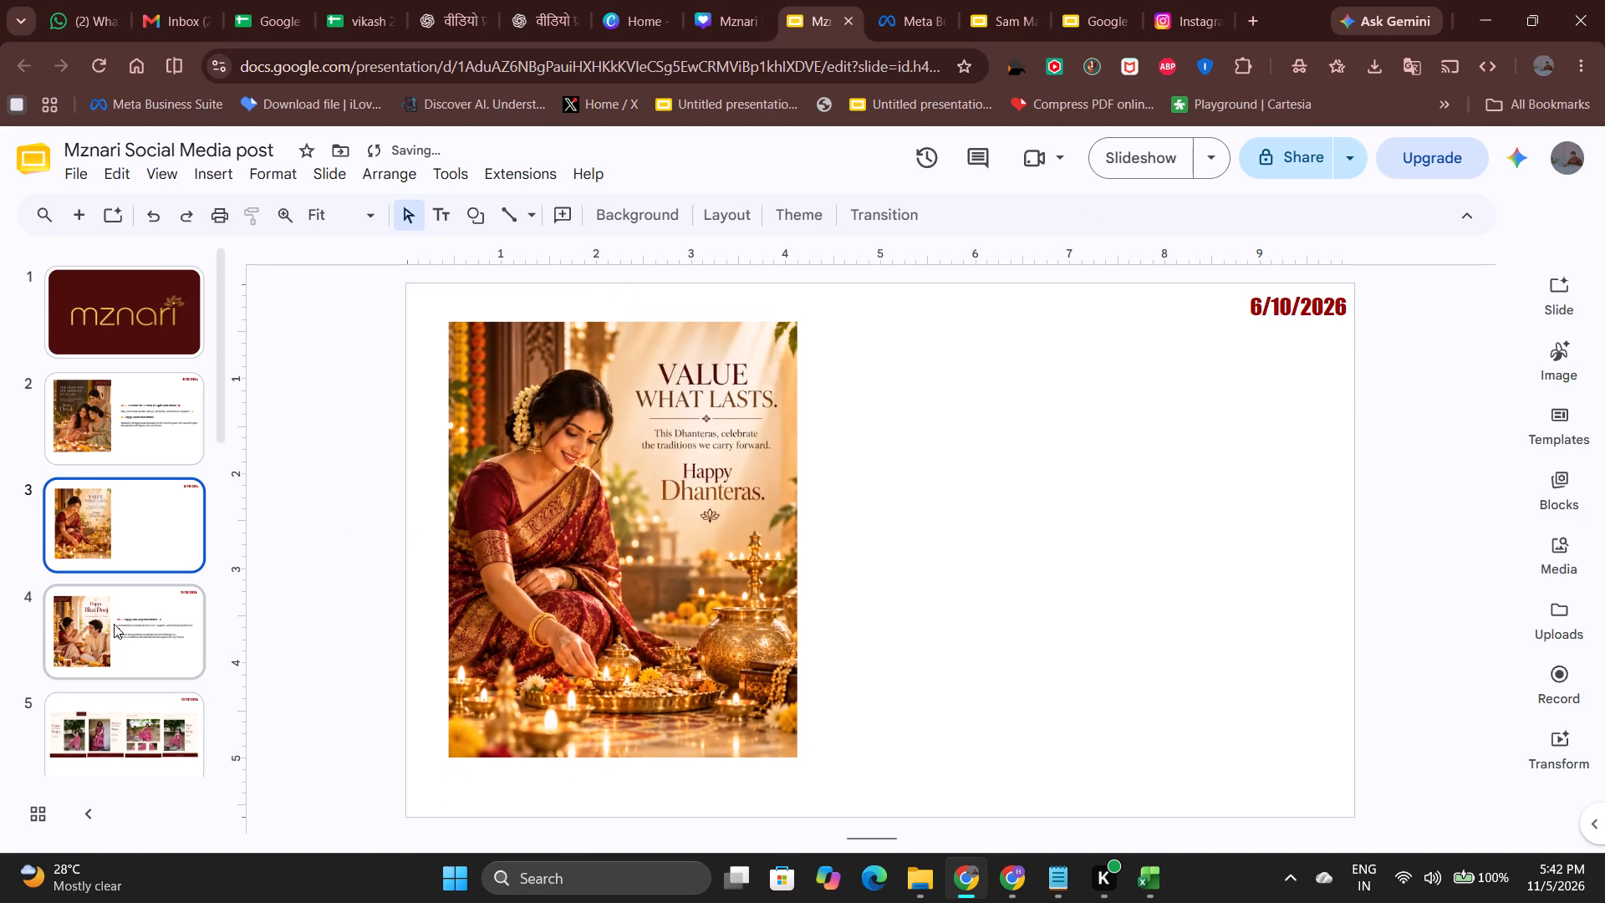
pyautogui.click(711, 575)
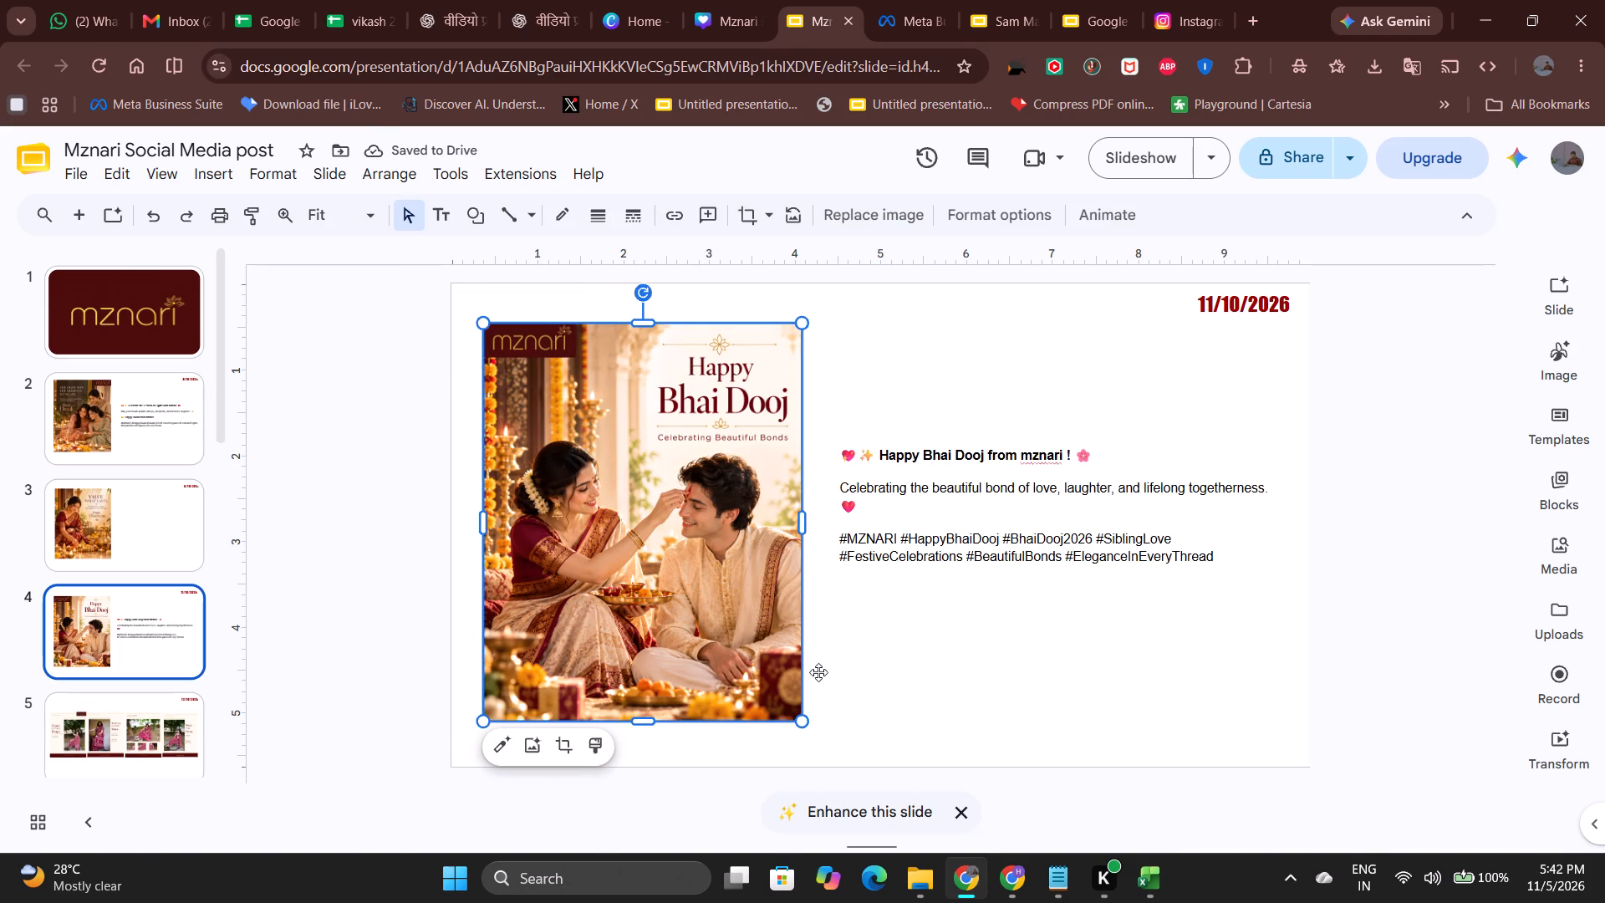
pyautogui.moveTo(800, 720); pyautogui.dragTo(802, 732)
pyautogui.click(953, 722)
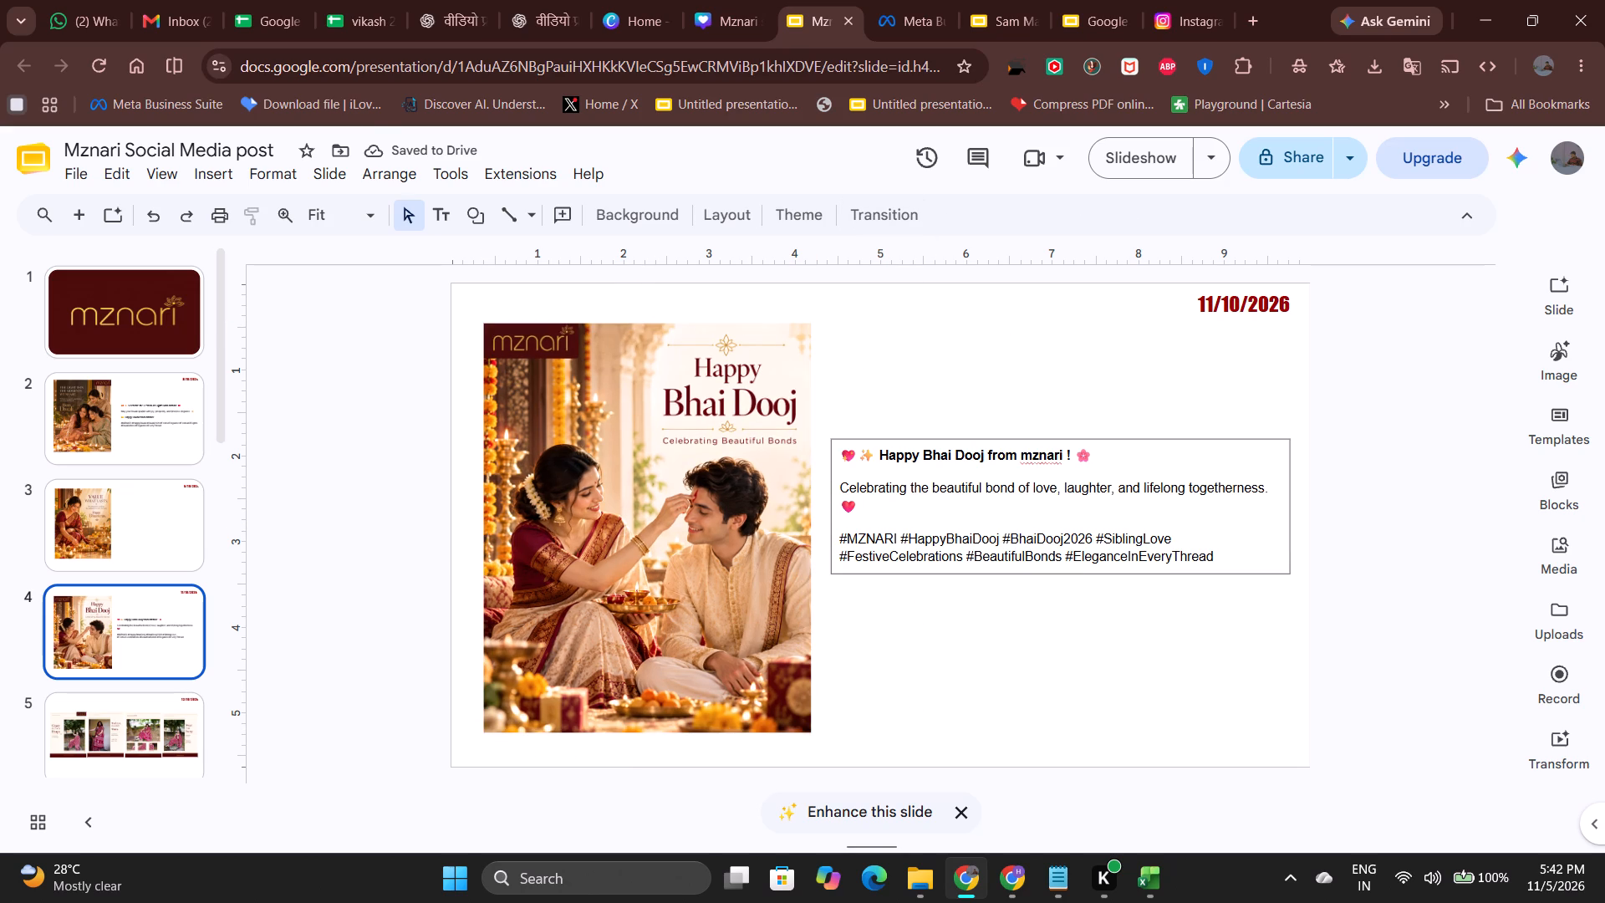
# Copy "Happy Bhai" from the slide 4 caption and search Google for "Happy Bhai ?" in a new tab beside the presentation.
pyautogui.moveTo(952, 451); pyautogui.dragTo(859, 451)
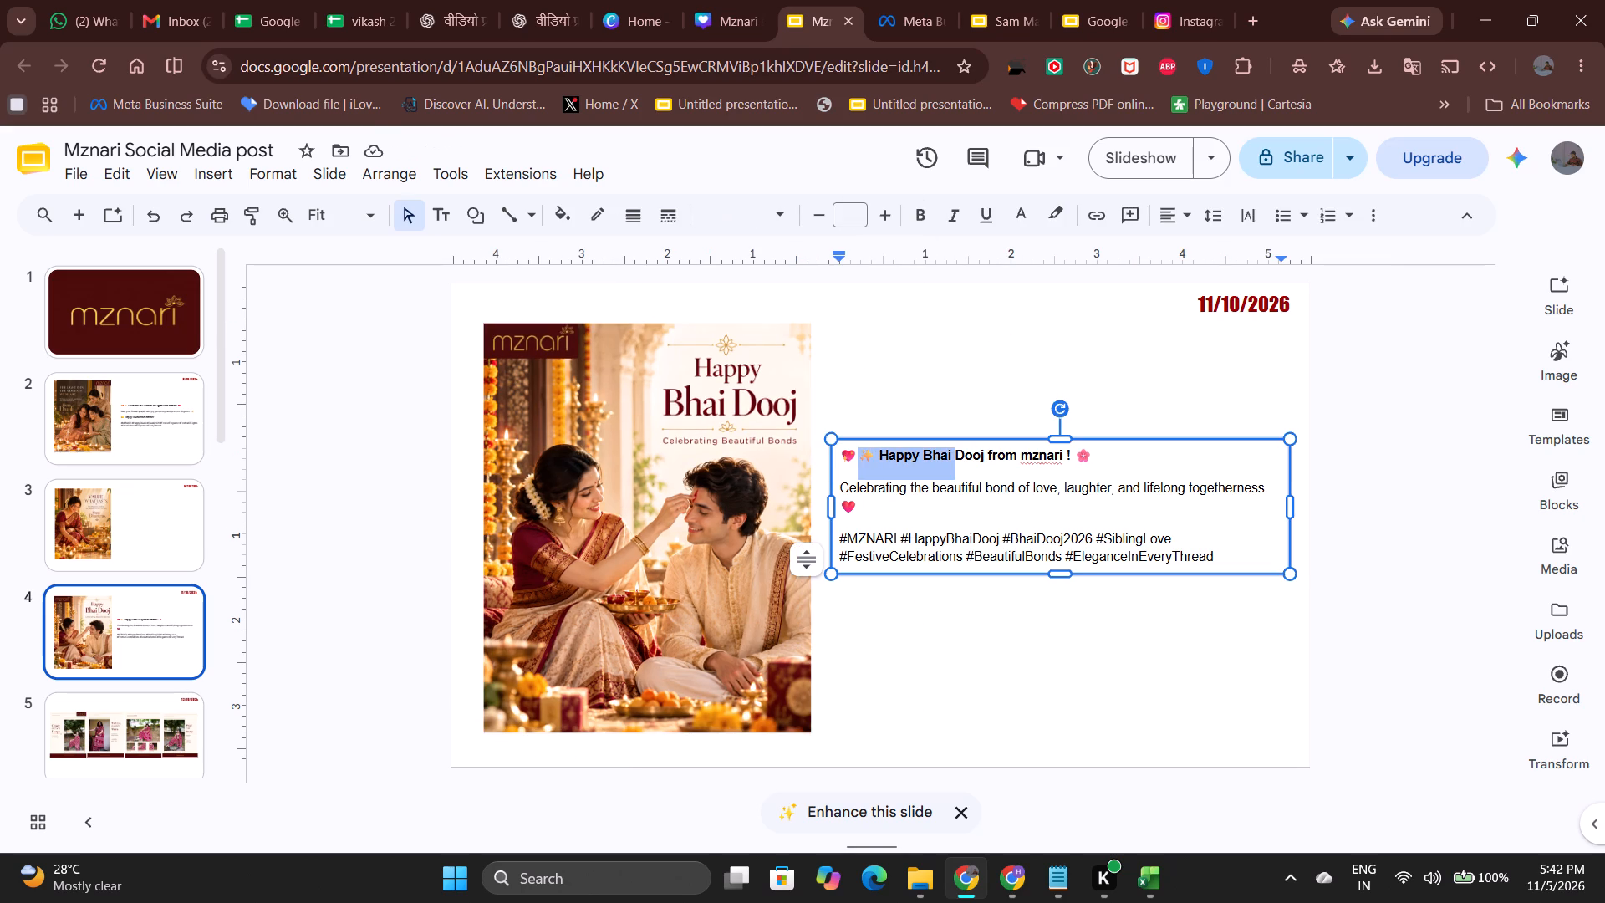
pyautogui.moveTo(859, 451); pyautogui.dragTo(875, 451)
pyautogui.hotkey('ctrl', 'c')
pyautogui.click(1252, 18)
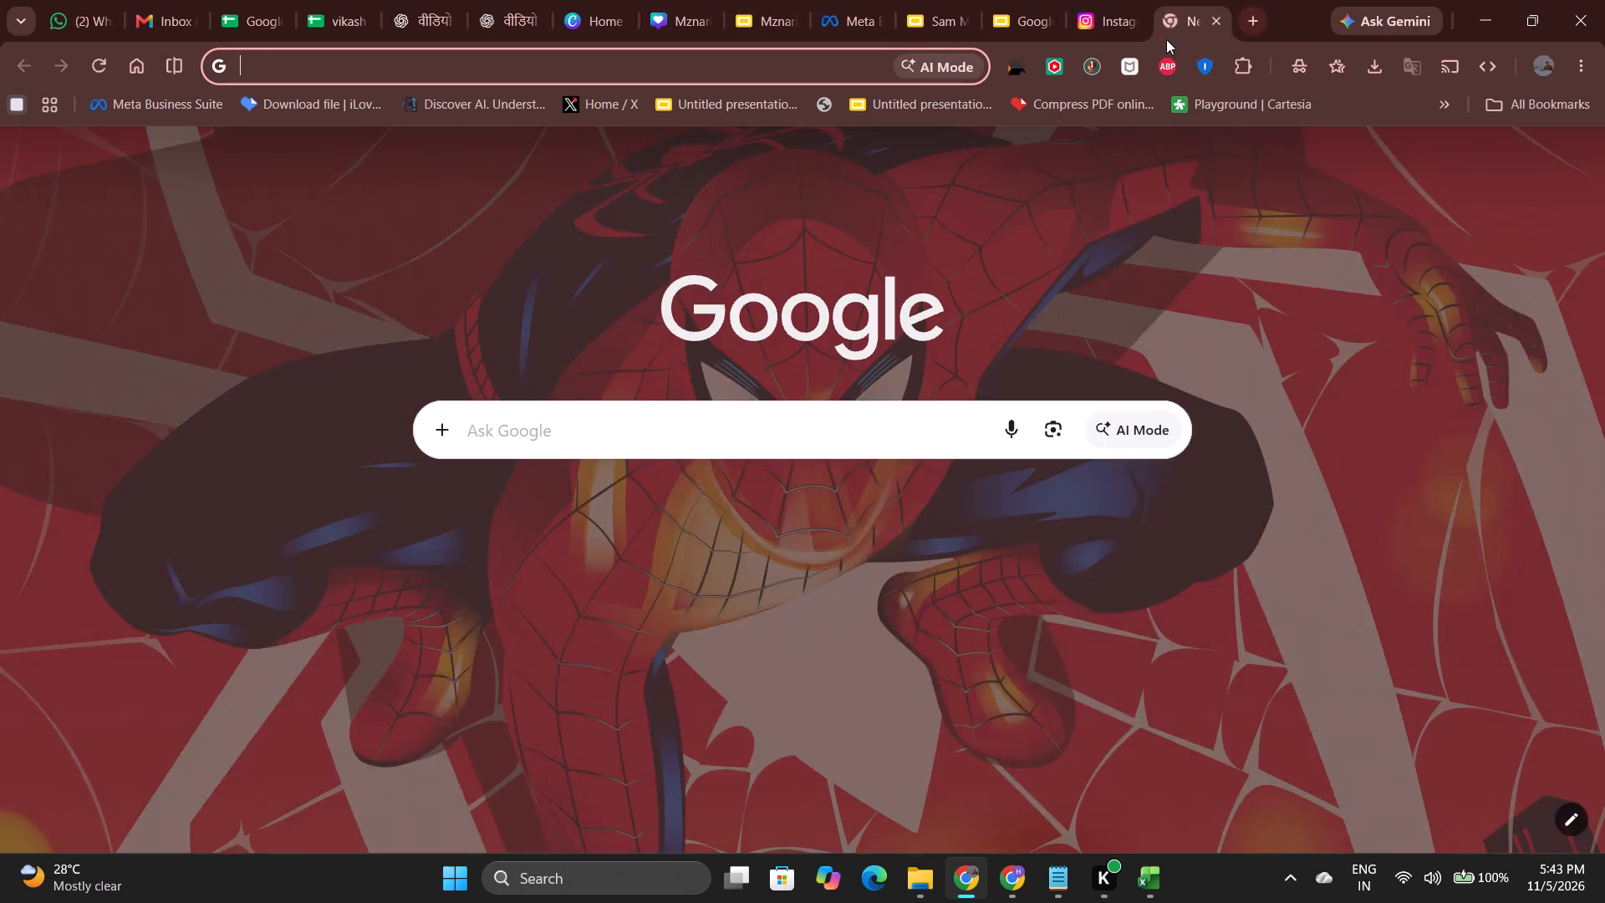
pyautogui.moveTo(1178, 28); pyautogui.dragTo(854, 10)
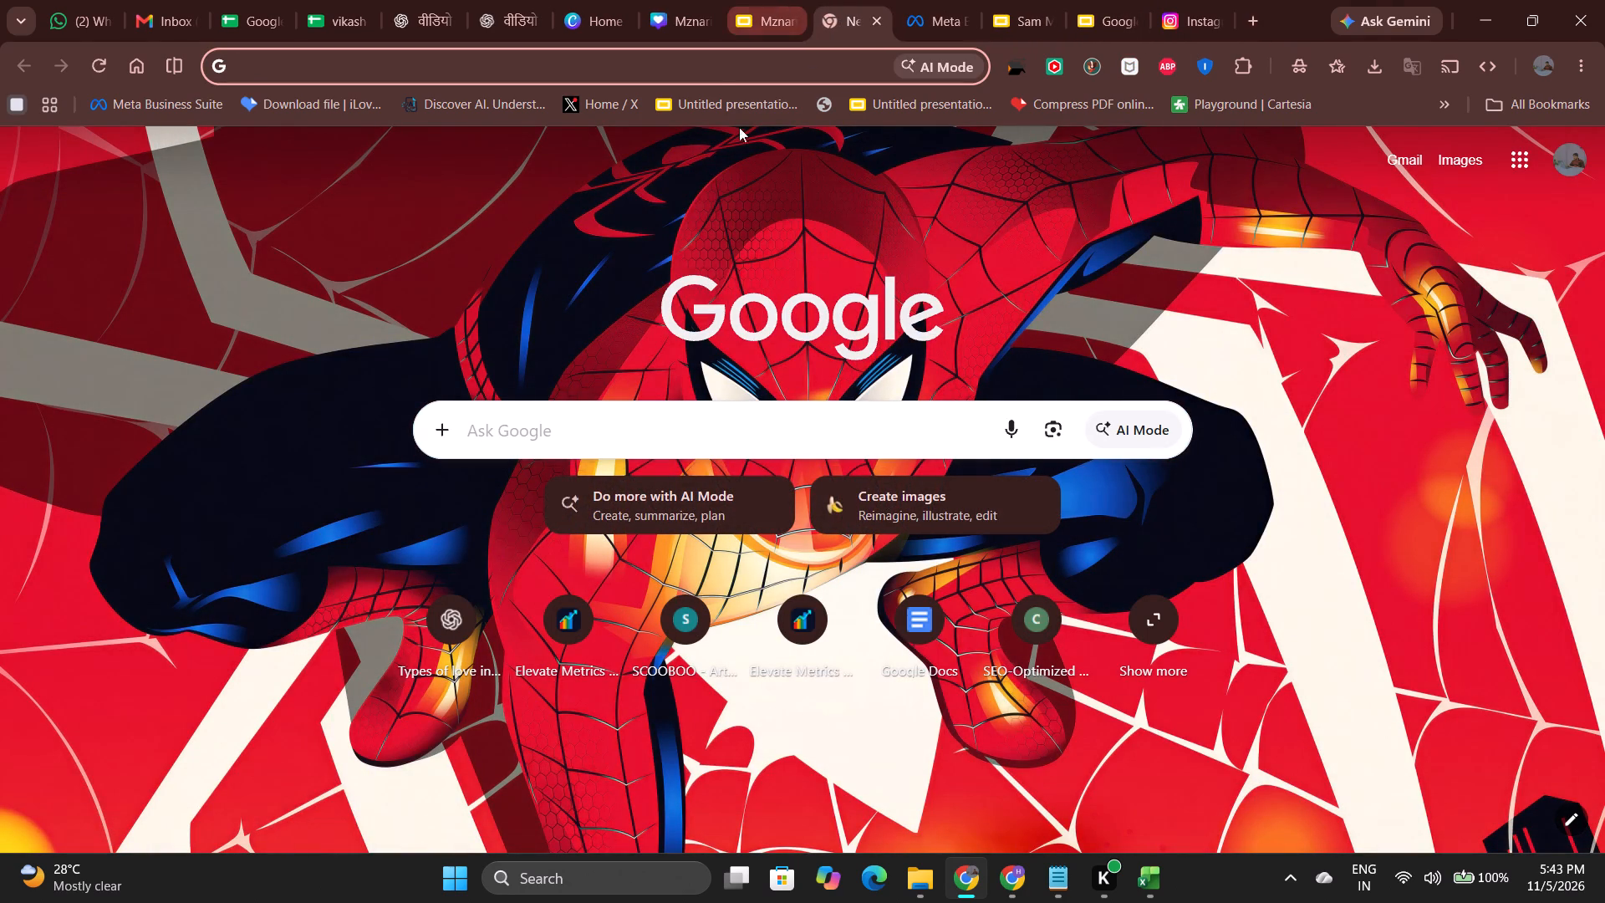
pyautogui.click(696, 71)
pyautogui.hotkey('ctrl', 'v')
pyautogui.press('space')
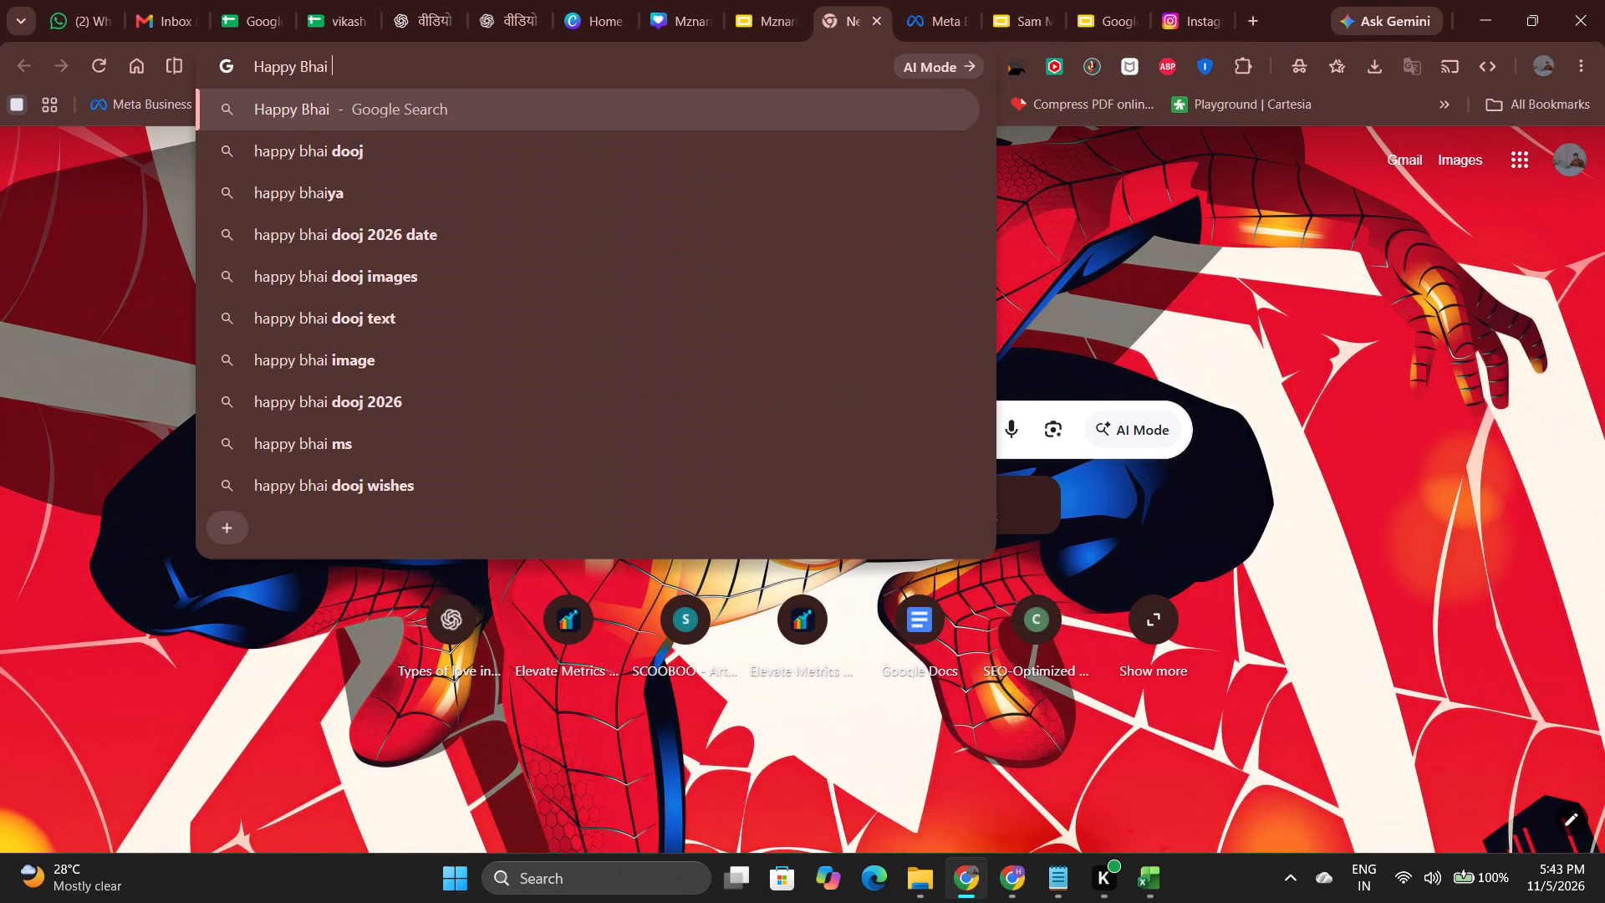
pyautogui.hotkey('shift', '?')
pyautogui.press('Return')
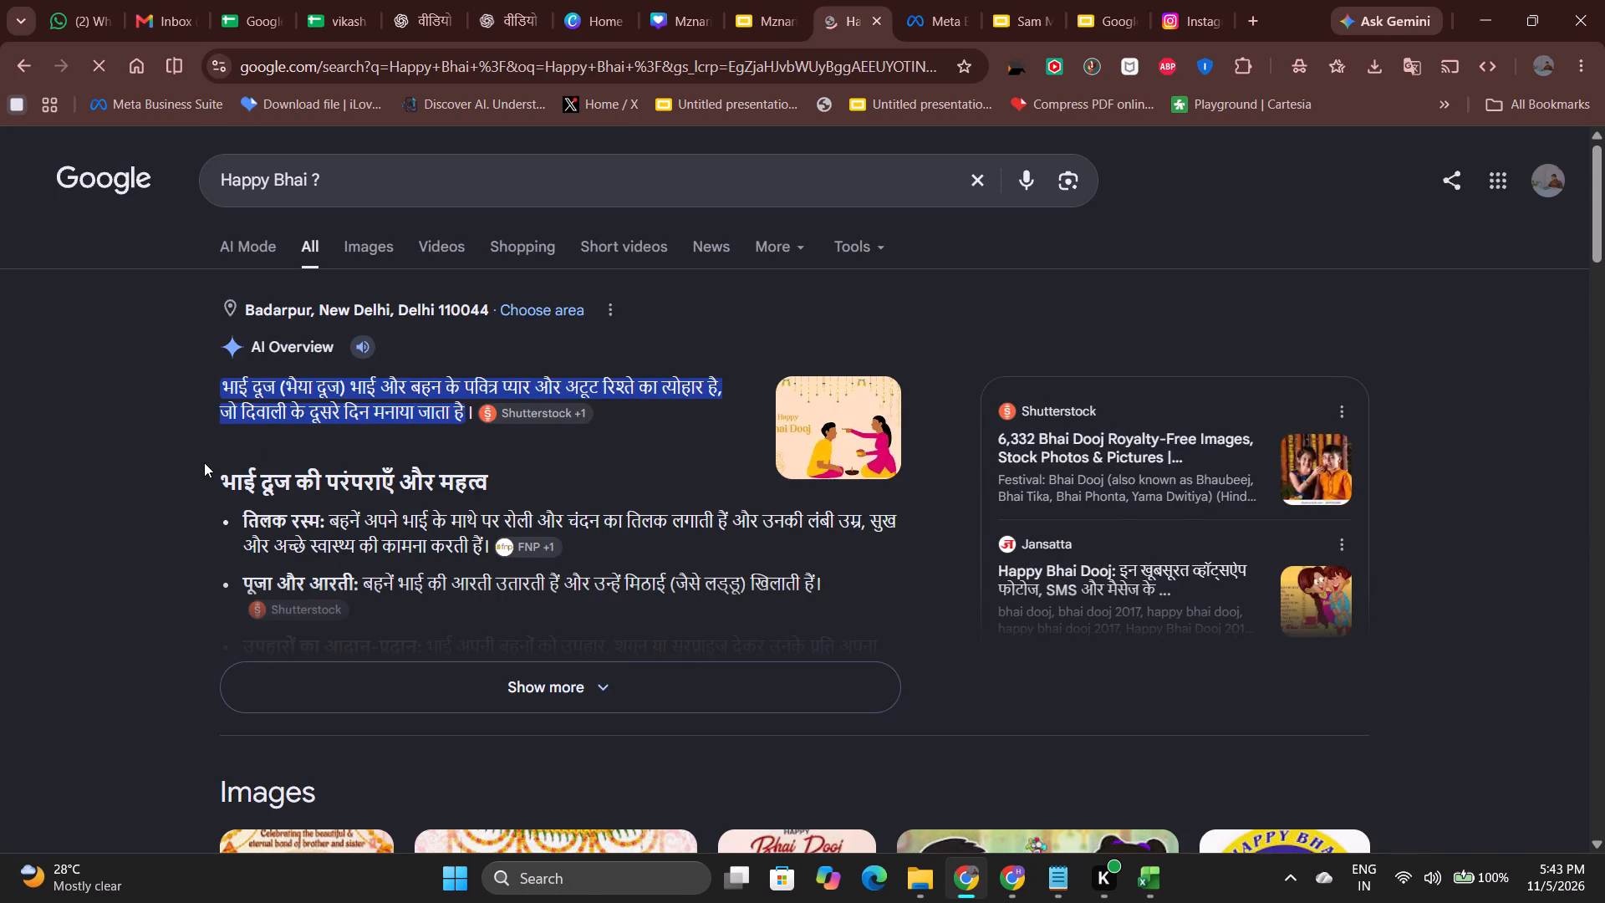
# Search Google for "happy bhai dooj 2026 date" and compare the festival date with the date on slide 4 of the Mznari presentation.
pyautogui.click(370, 161)
pyautogui.press('space')
pyautogui.press('d')
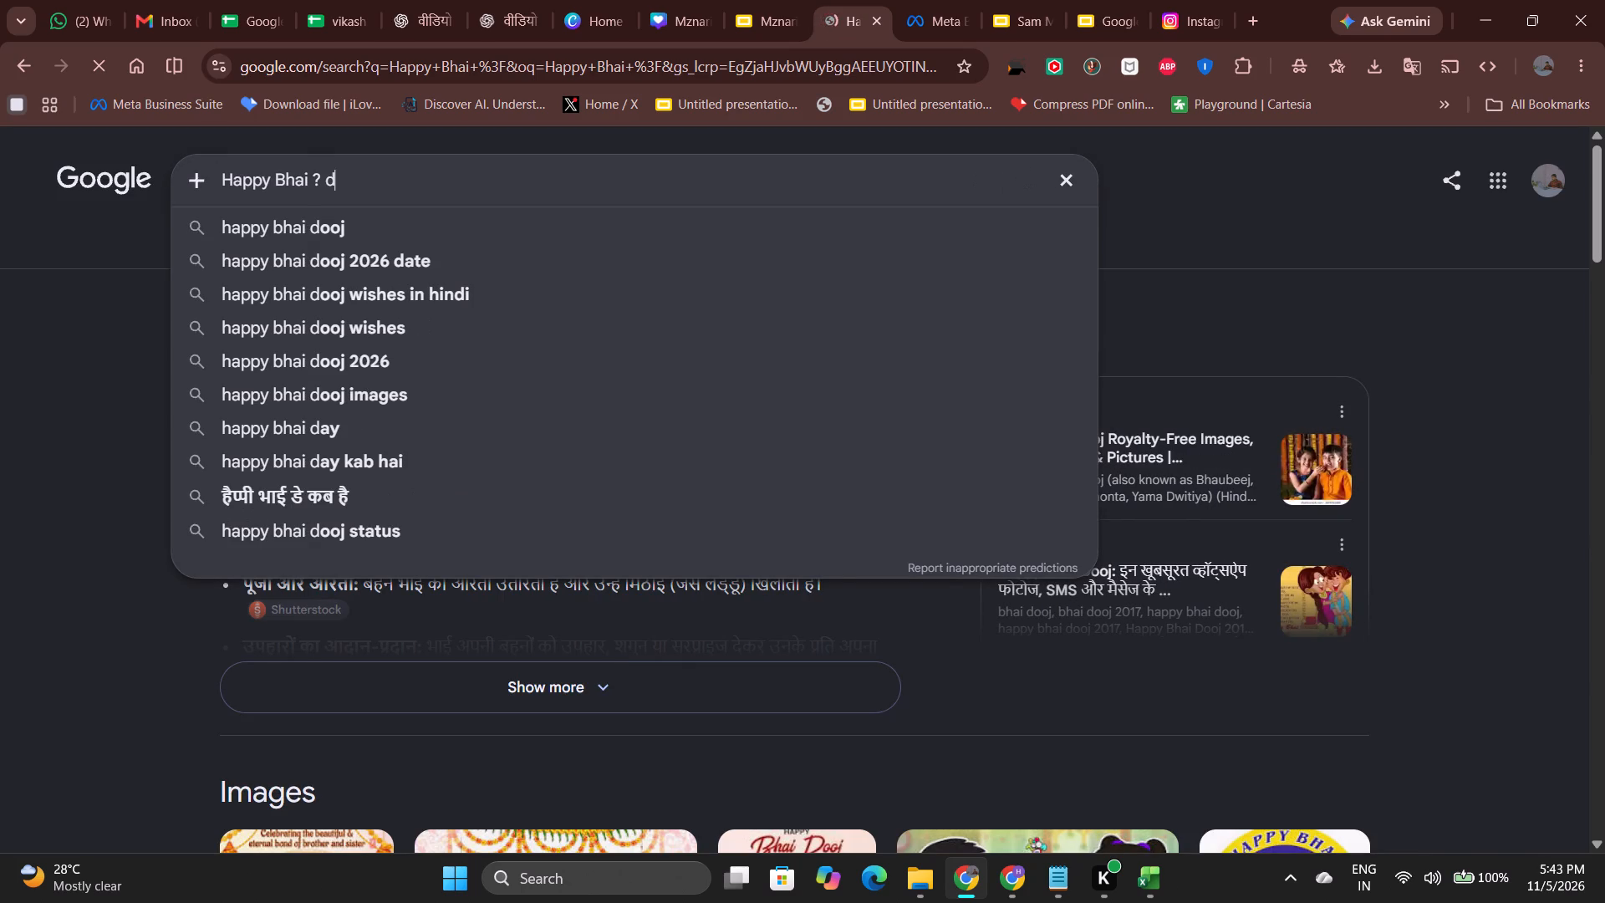
pyautogui.press('Down')
pyautogui.press('Down')
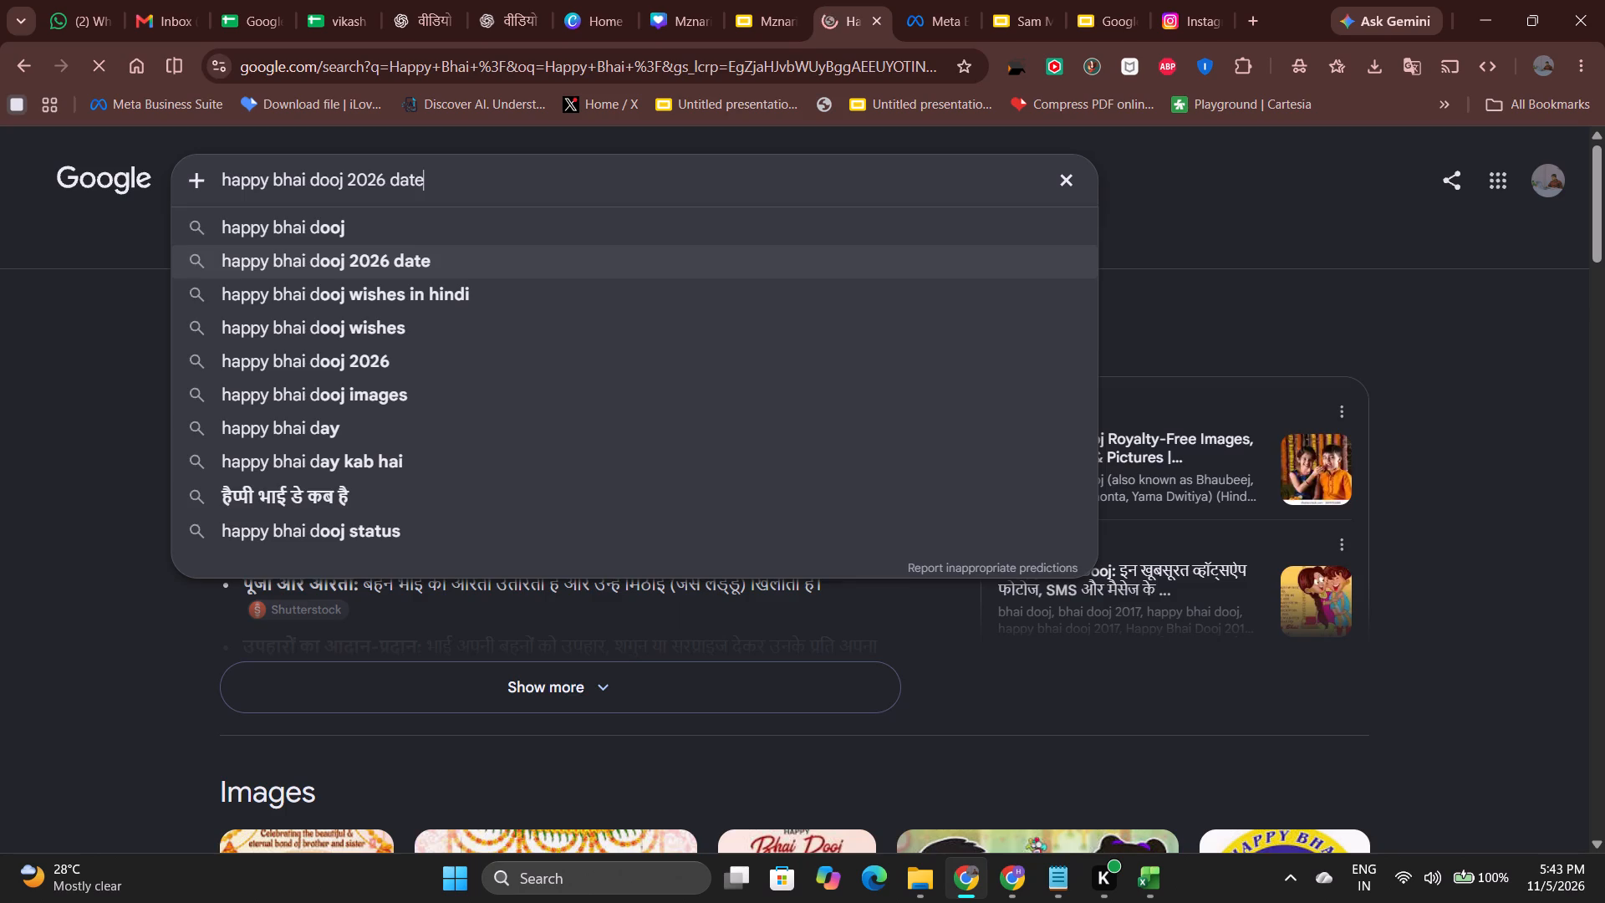
pyautogui.press('Return')
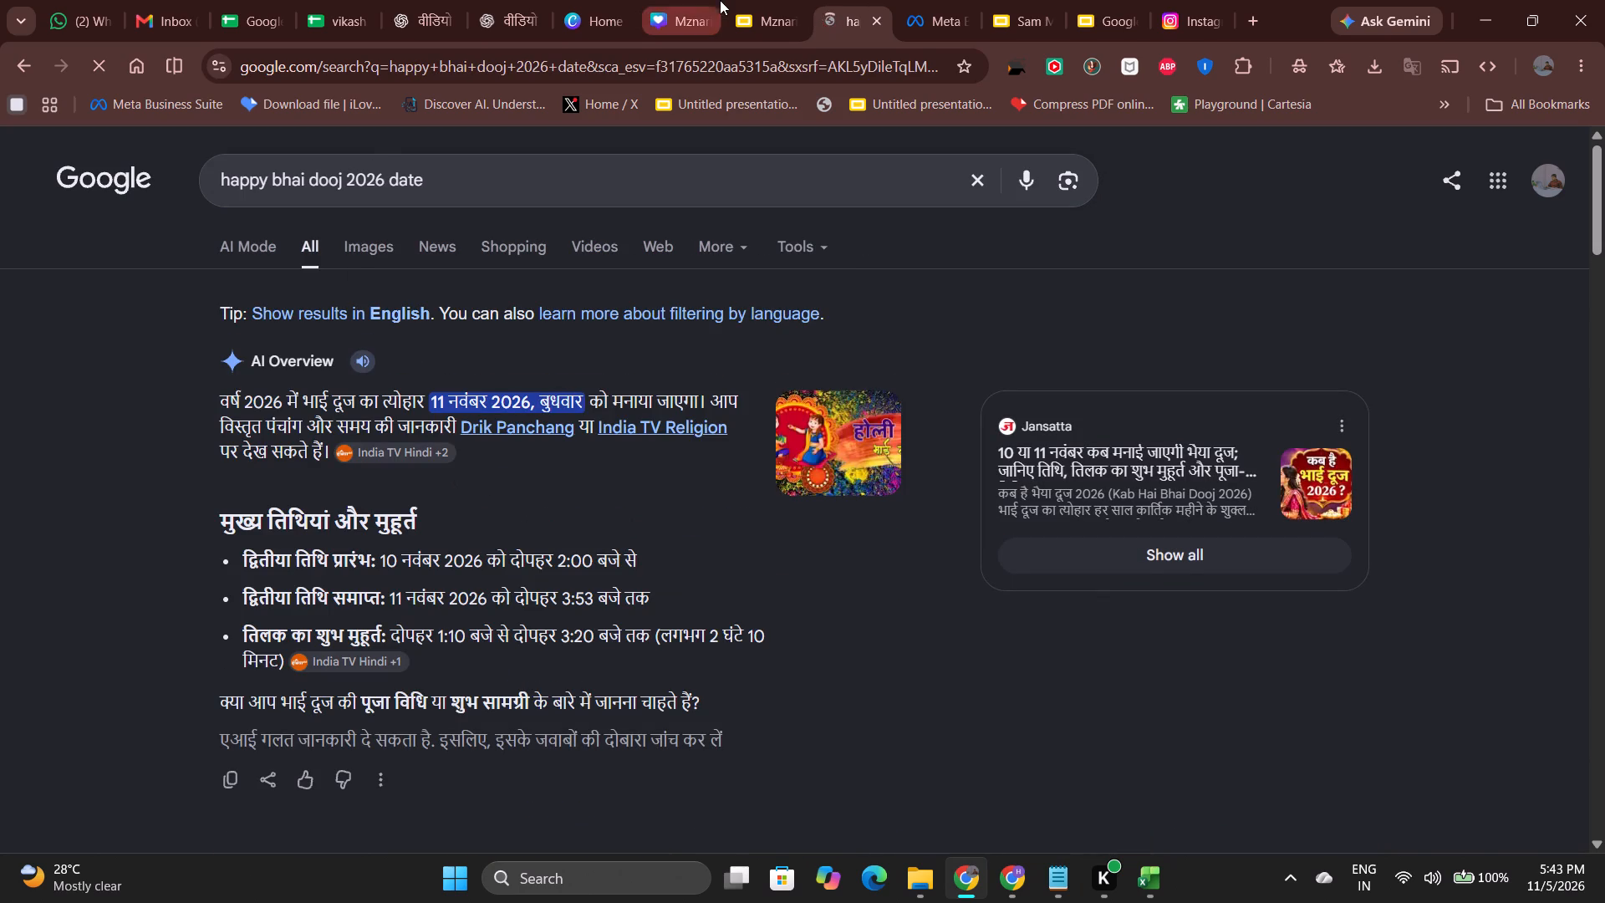
pyautogui.click(765, 0)
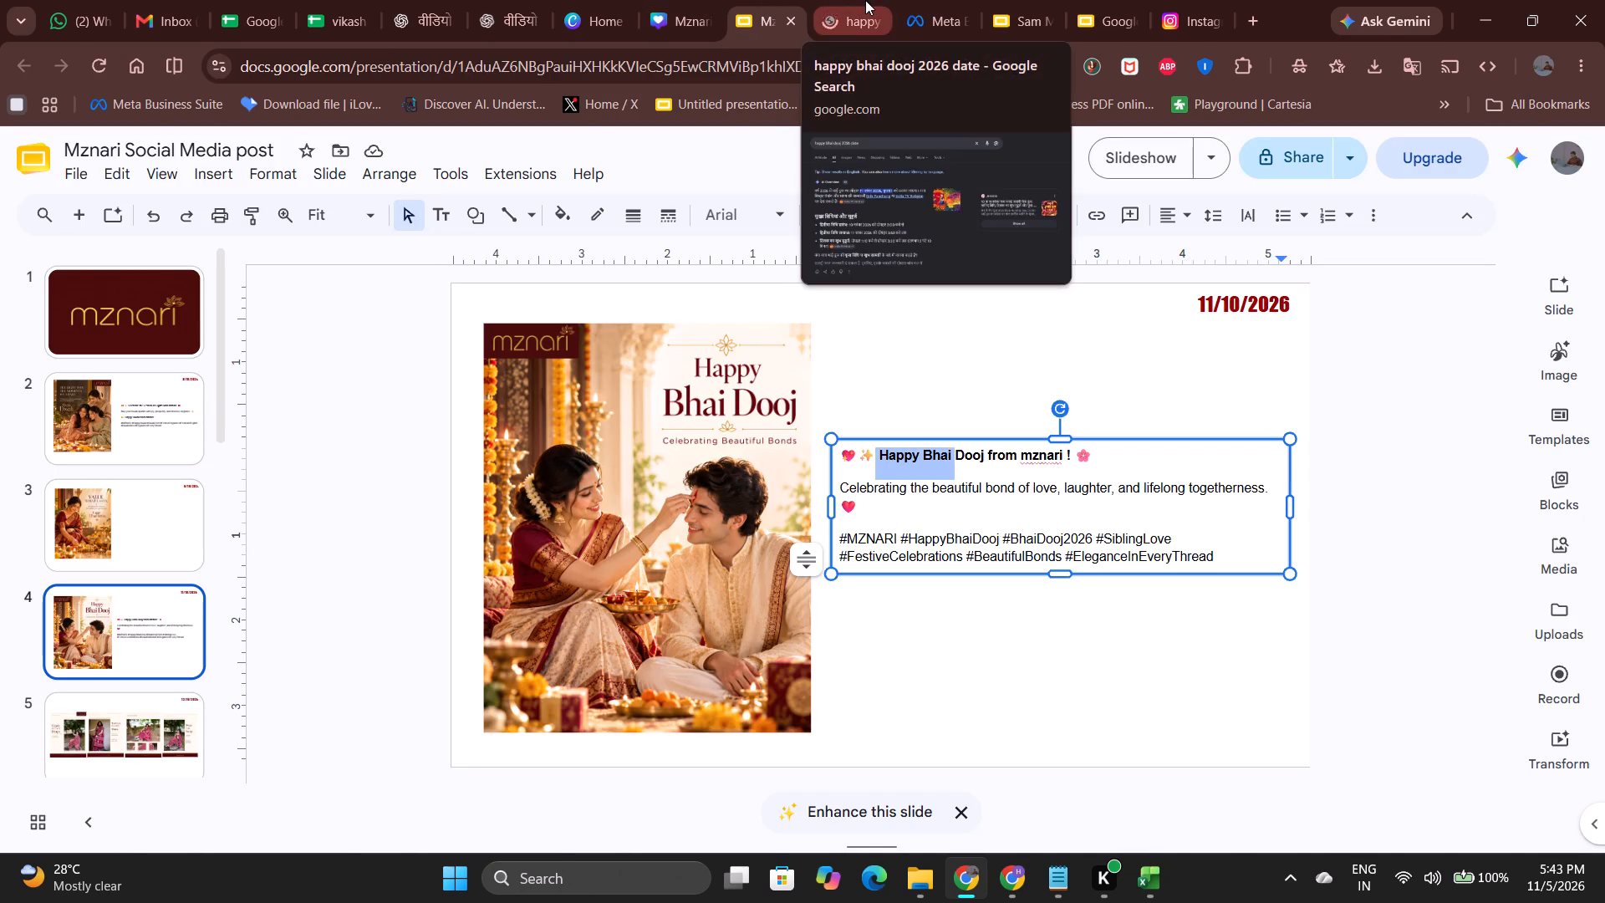
pyautogui.click(865, 0)
# In the Mznari saree Canva design, download only the Happy Bhai Dooj page (194) as a high-quality PNG at size 2.25.
pyautogui.click(666, 5)
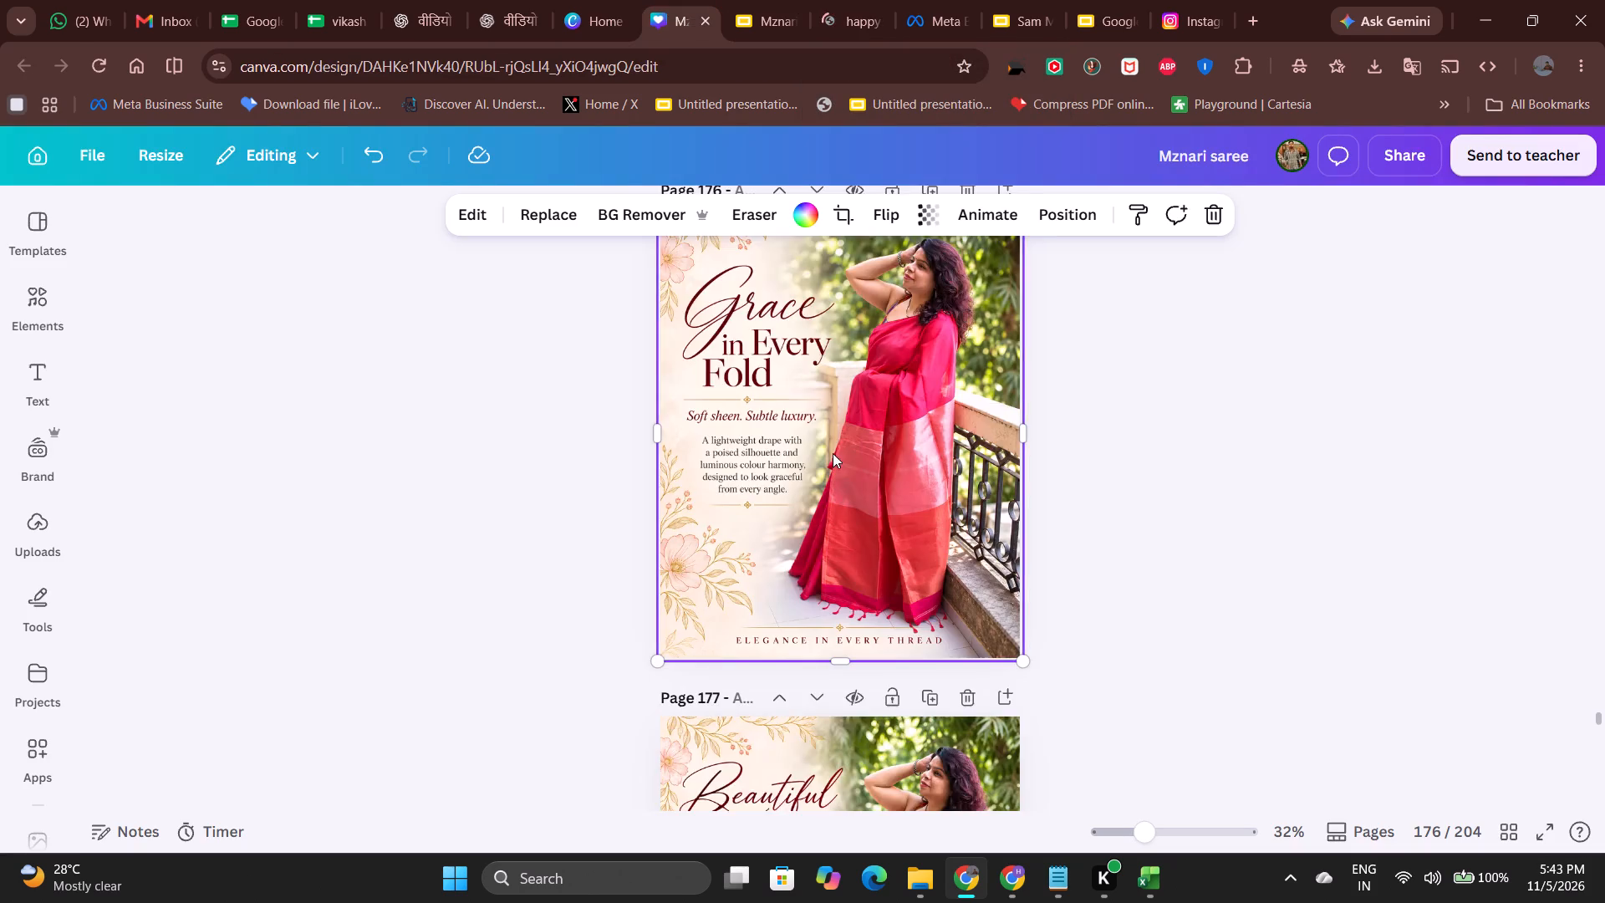
pyautogui.scroll(-20, 833, 454)
pyautogui.scroll(-15, 833, 454)
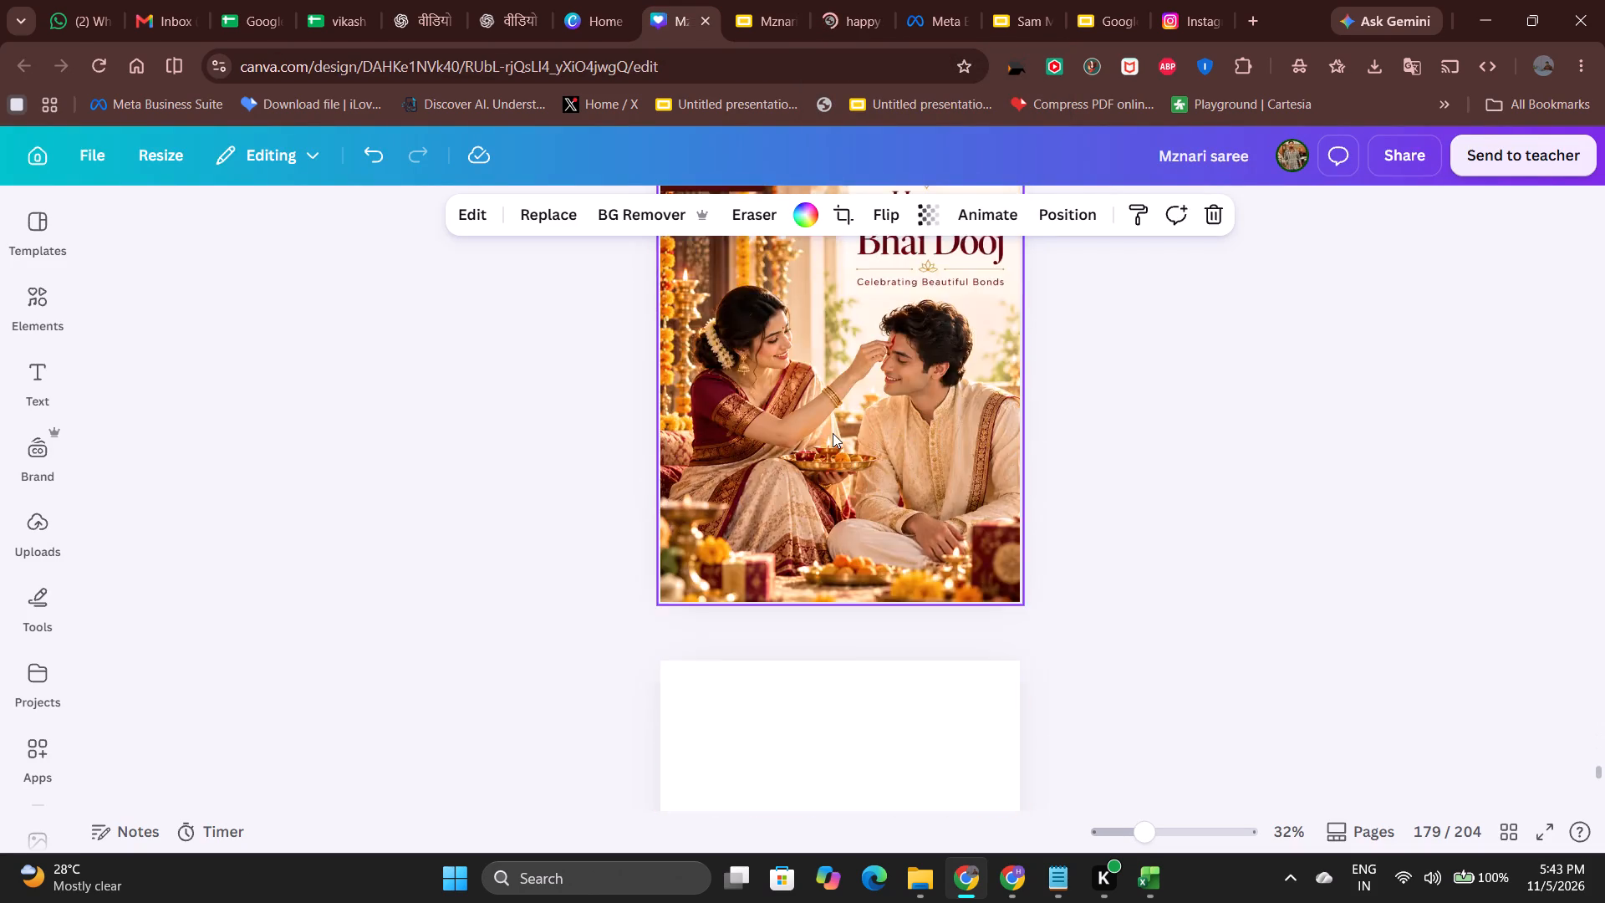
pyautogui.scroll(6, 833, 433)
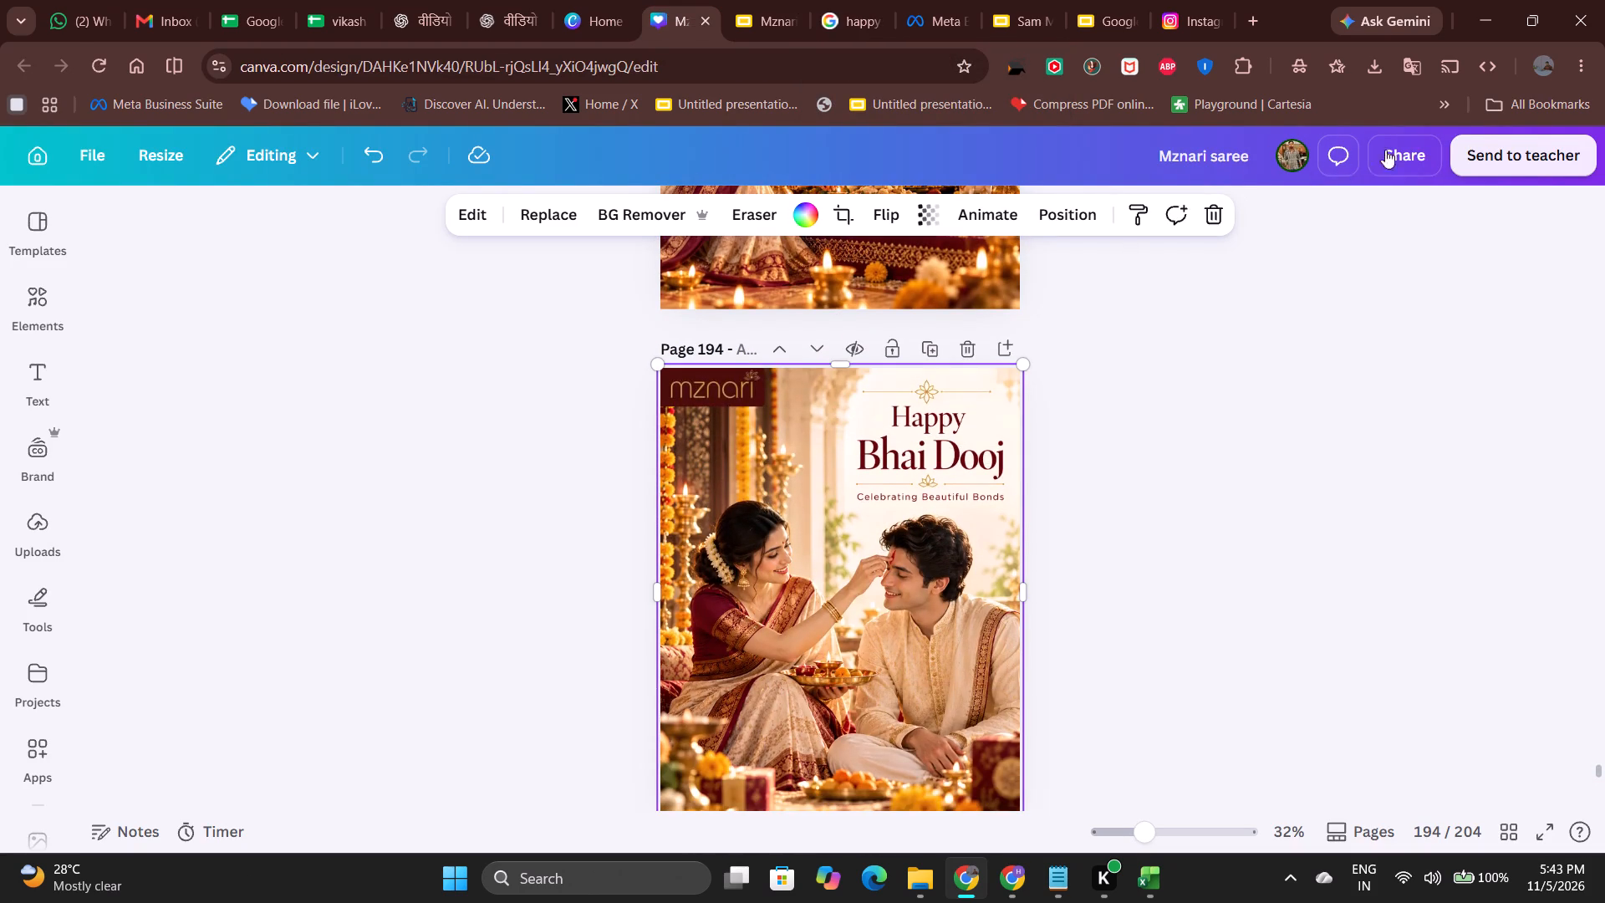
pyautogui.click(1430, 144)
pyautogui.click(1252, 606)
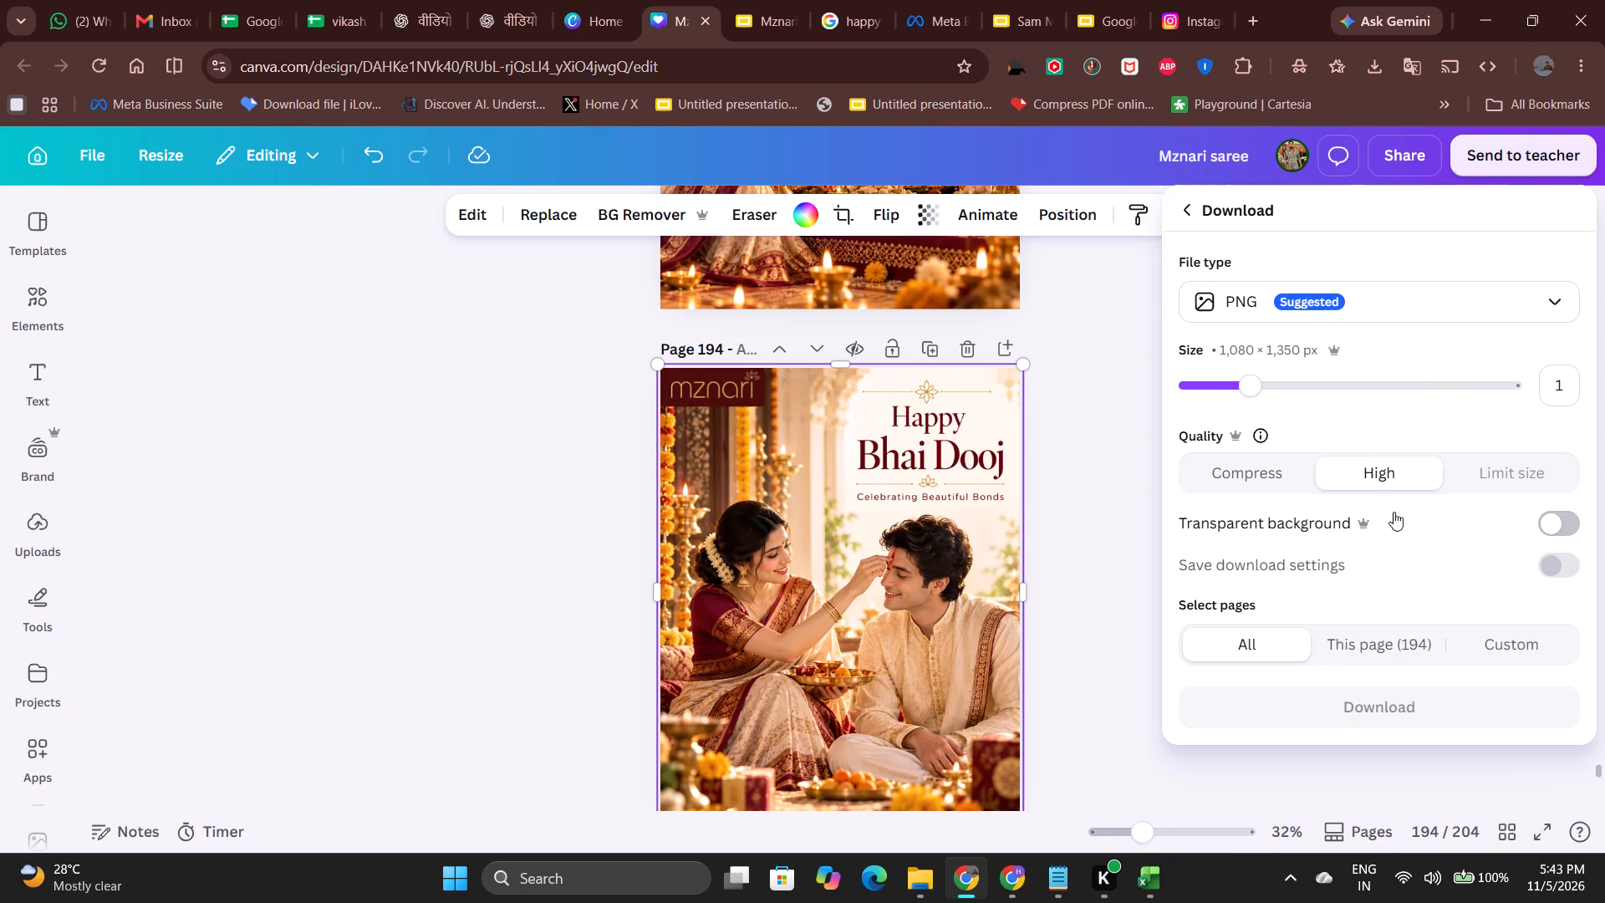
pyautogui.click(1385, 641)
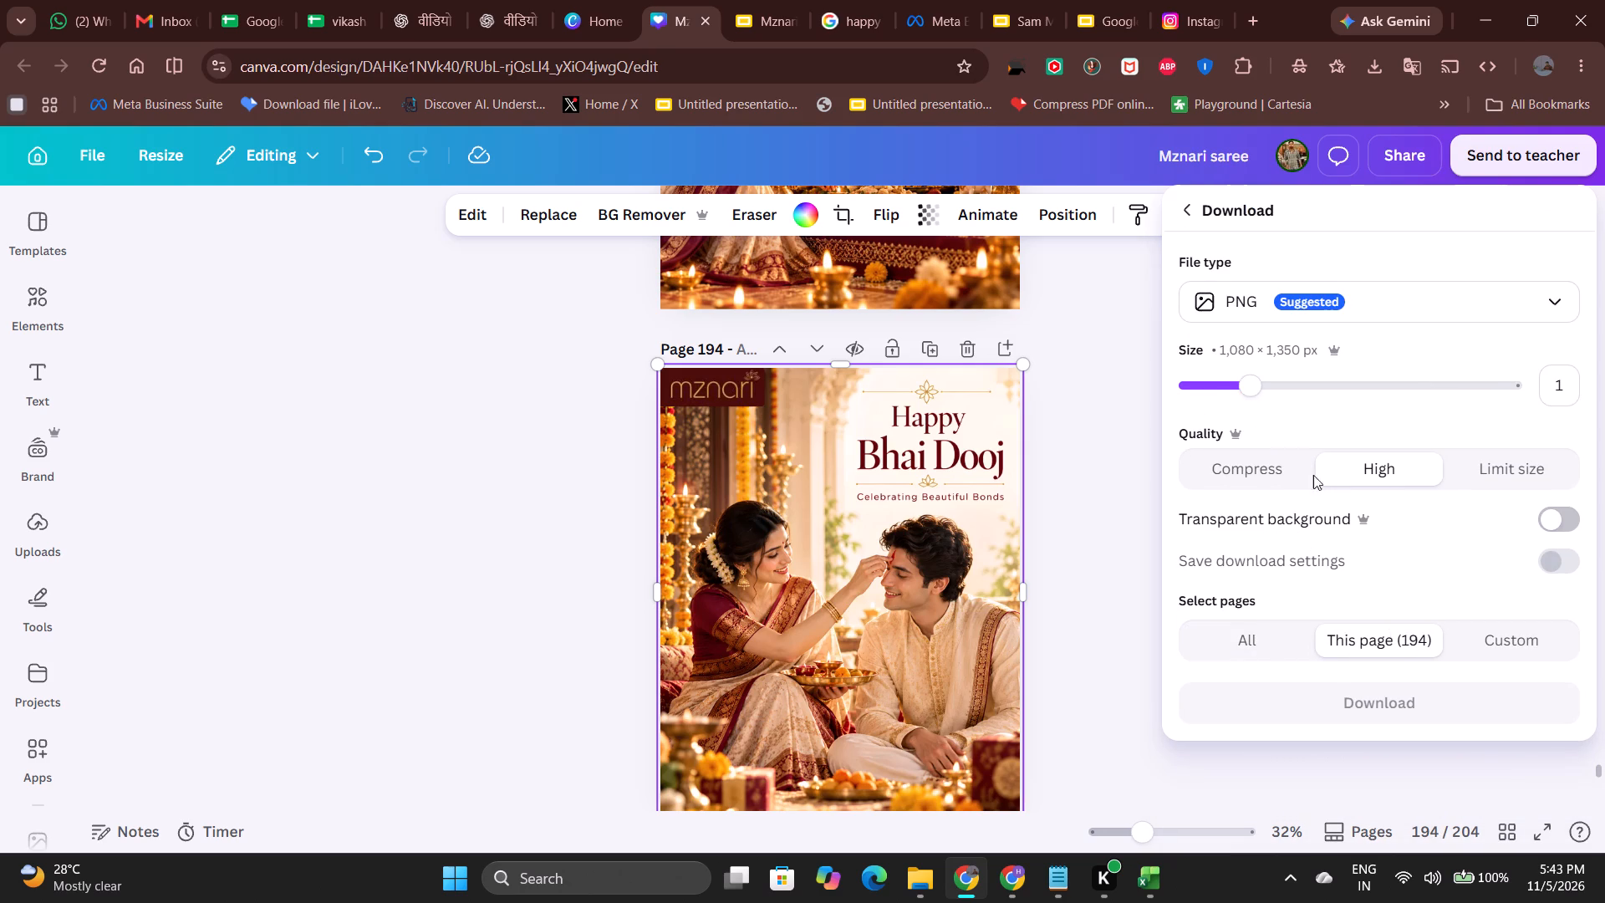
pyautogui.click(1408, 385)
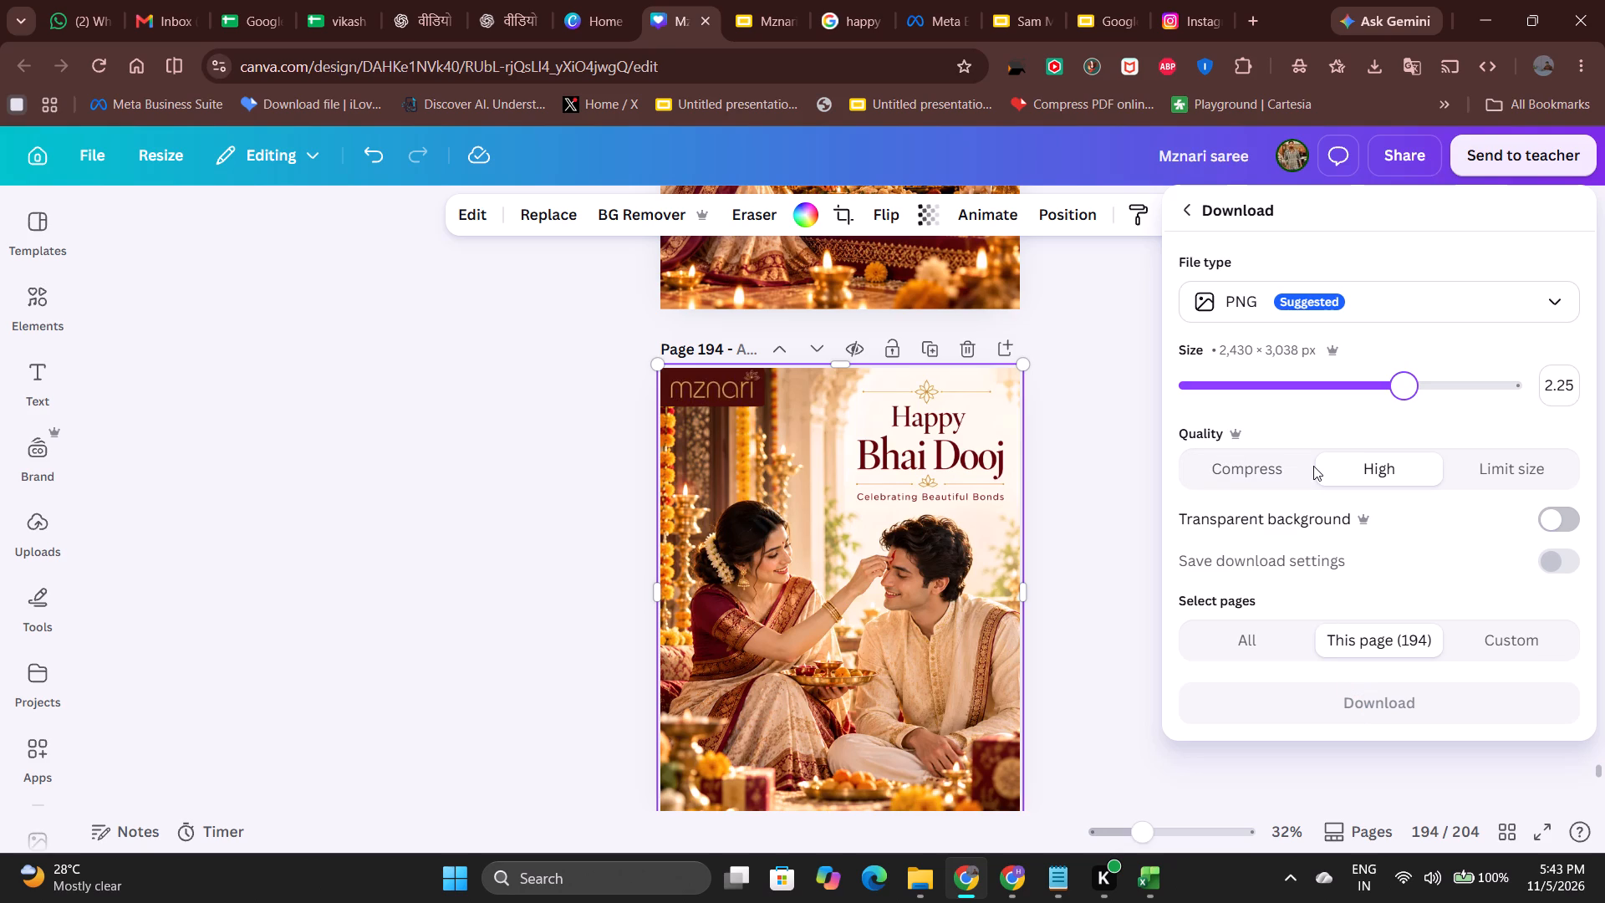
pyautogui.scroll(-5, 1313, 466)
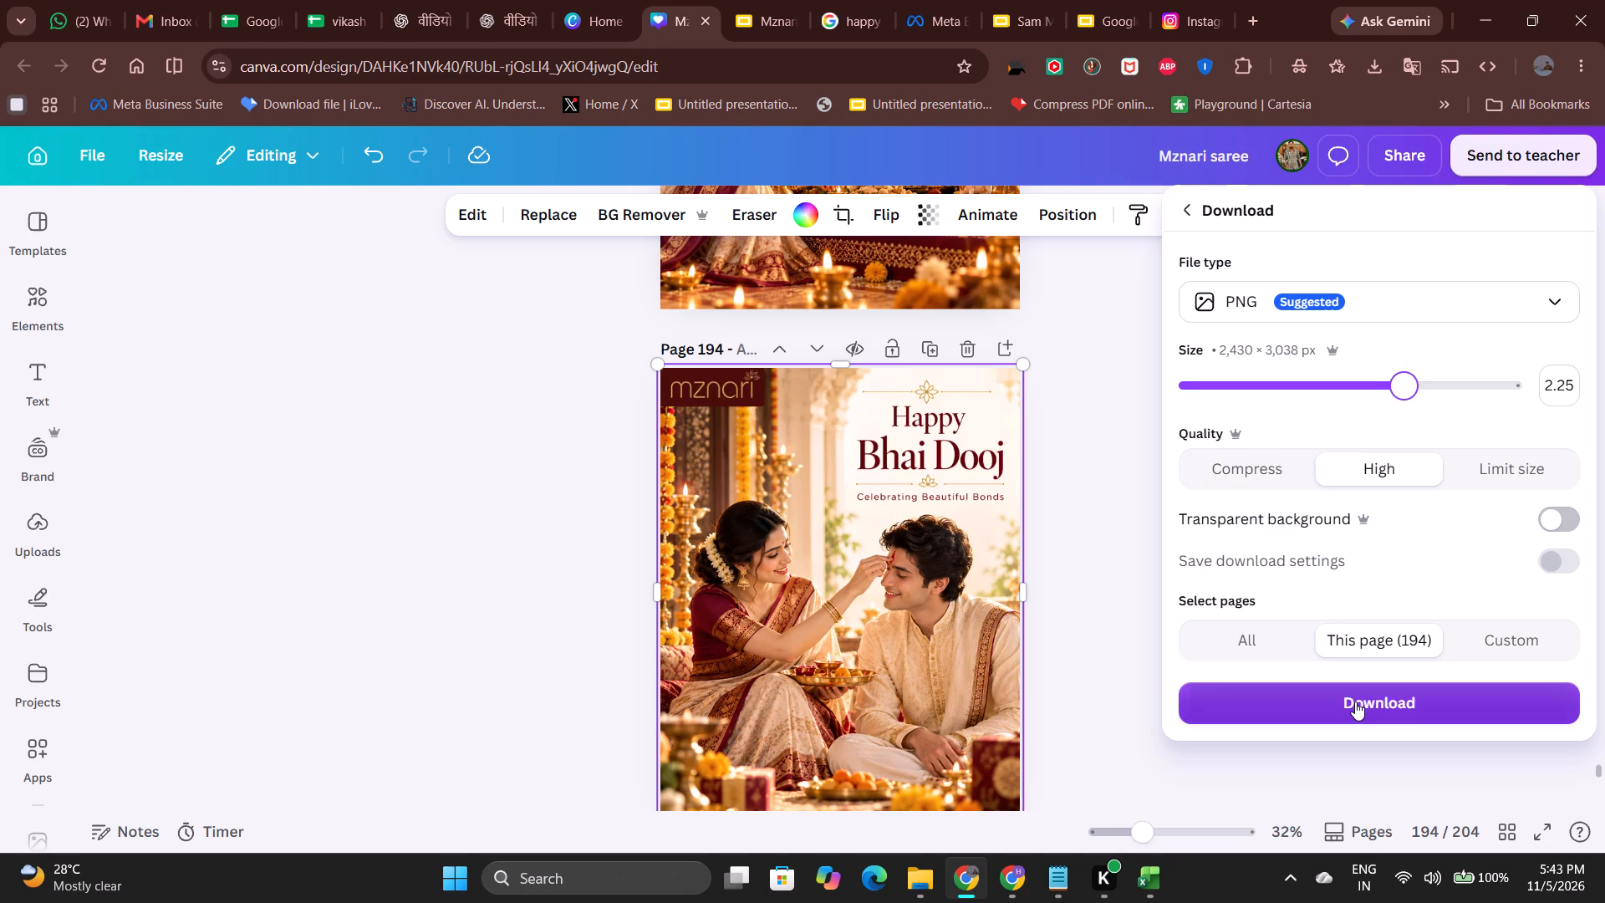
pyautogui.click(1355, 701)
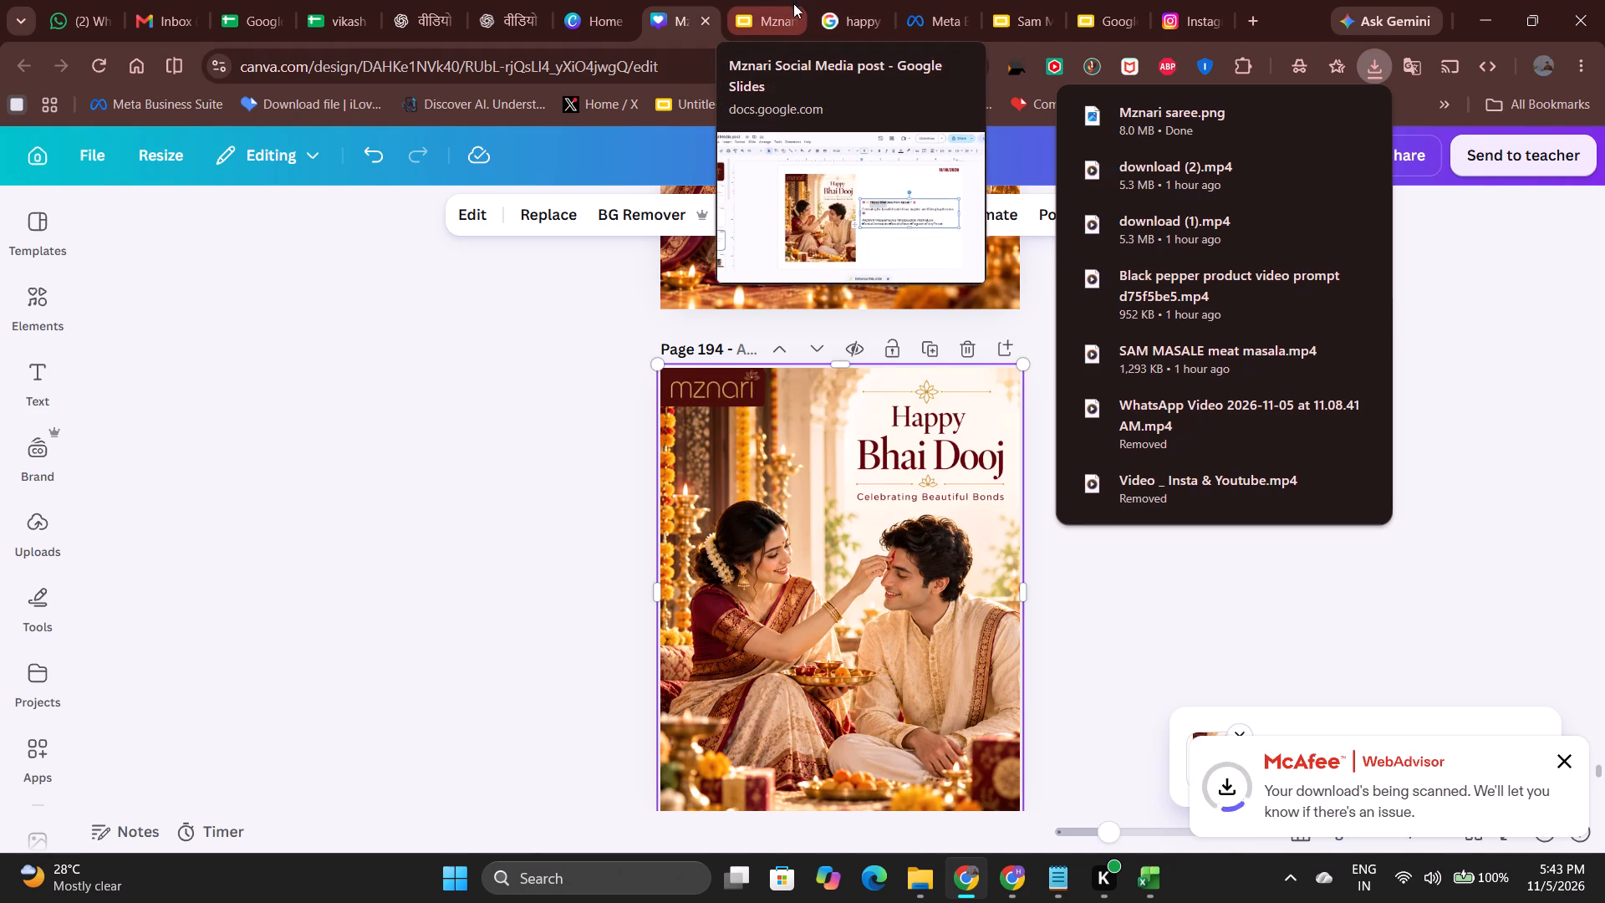
# Switch to the Create post page for Mznari in Meta Business Suite.
pyautogui.click(922, 4)
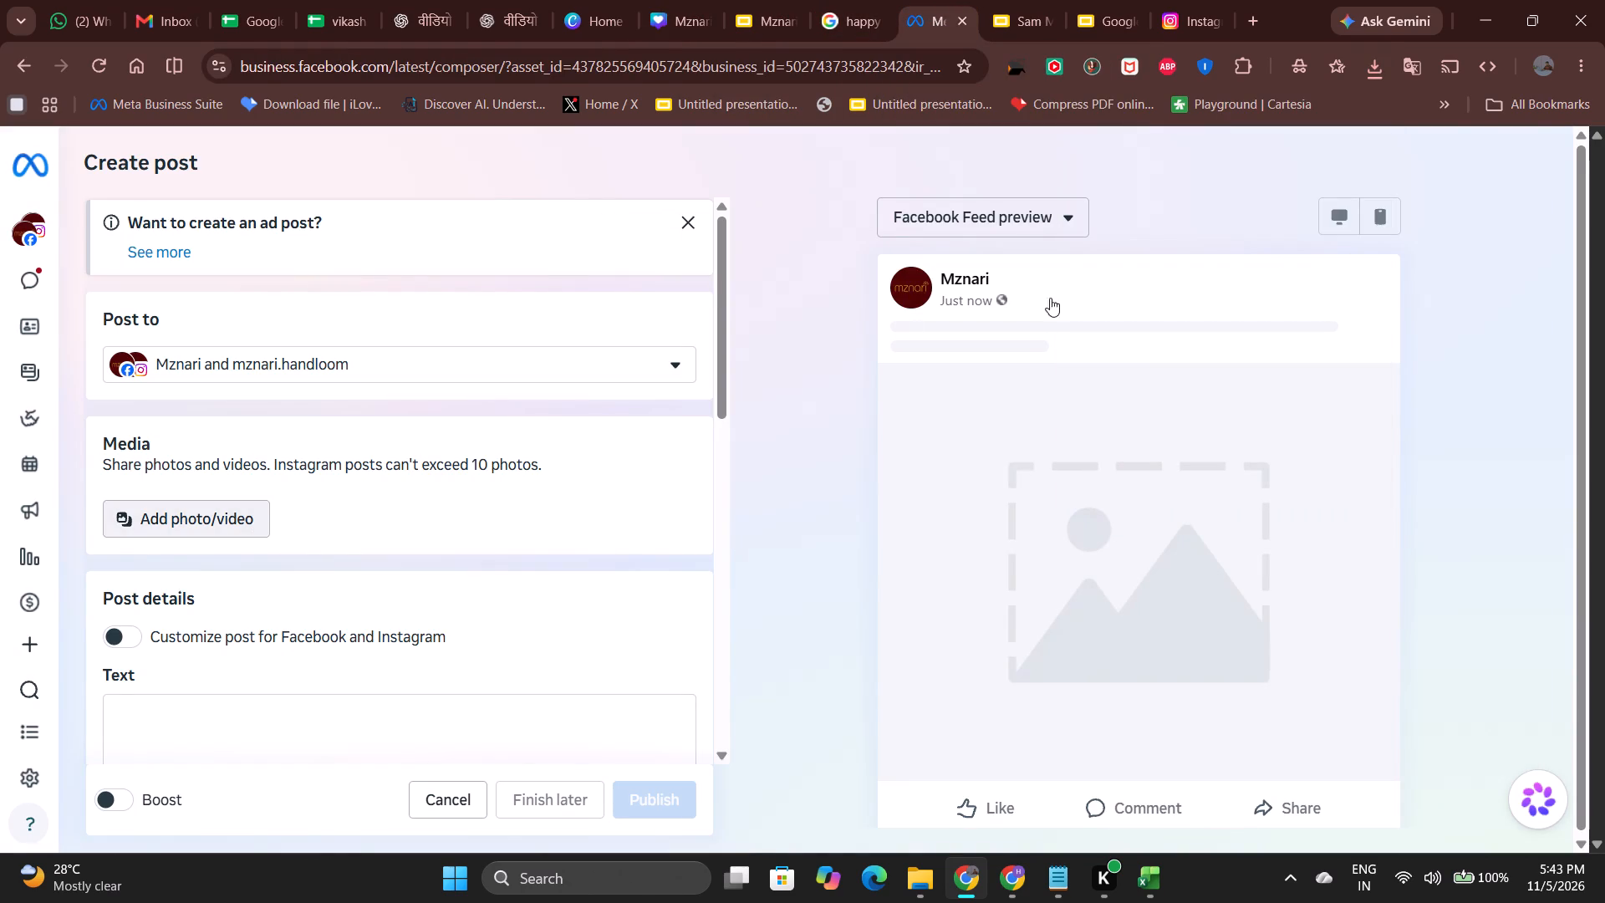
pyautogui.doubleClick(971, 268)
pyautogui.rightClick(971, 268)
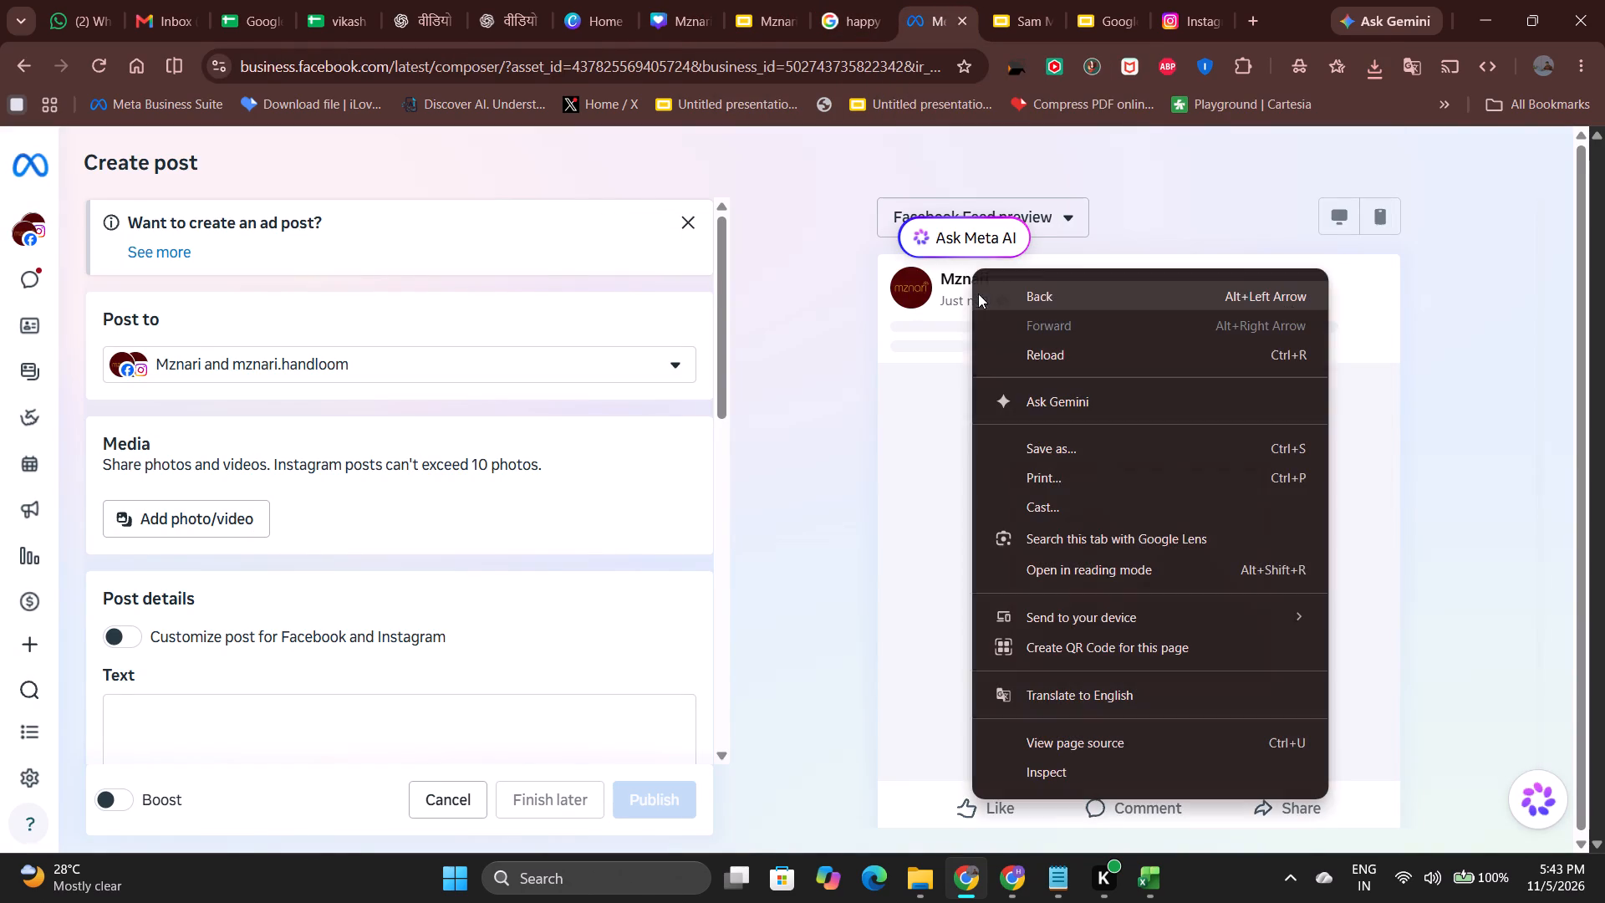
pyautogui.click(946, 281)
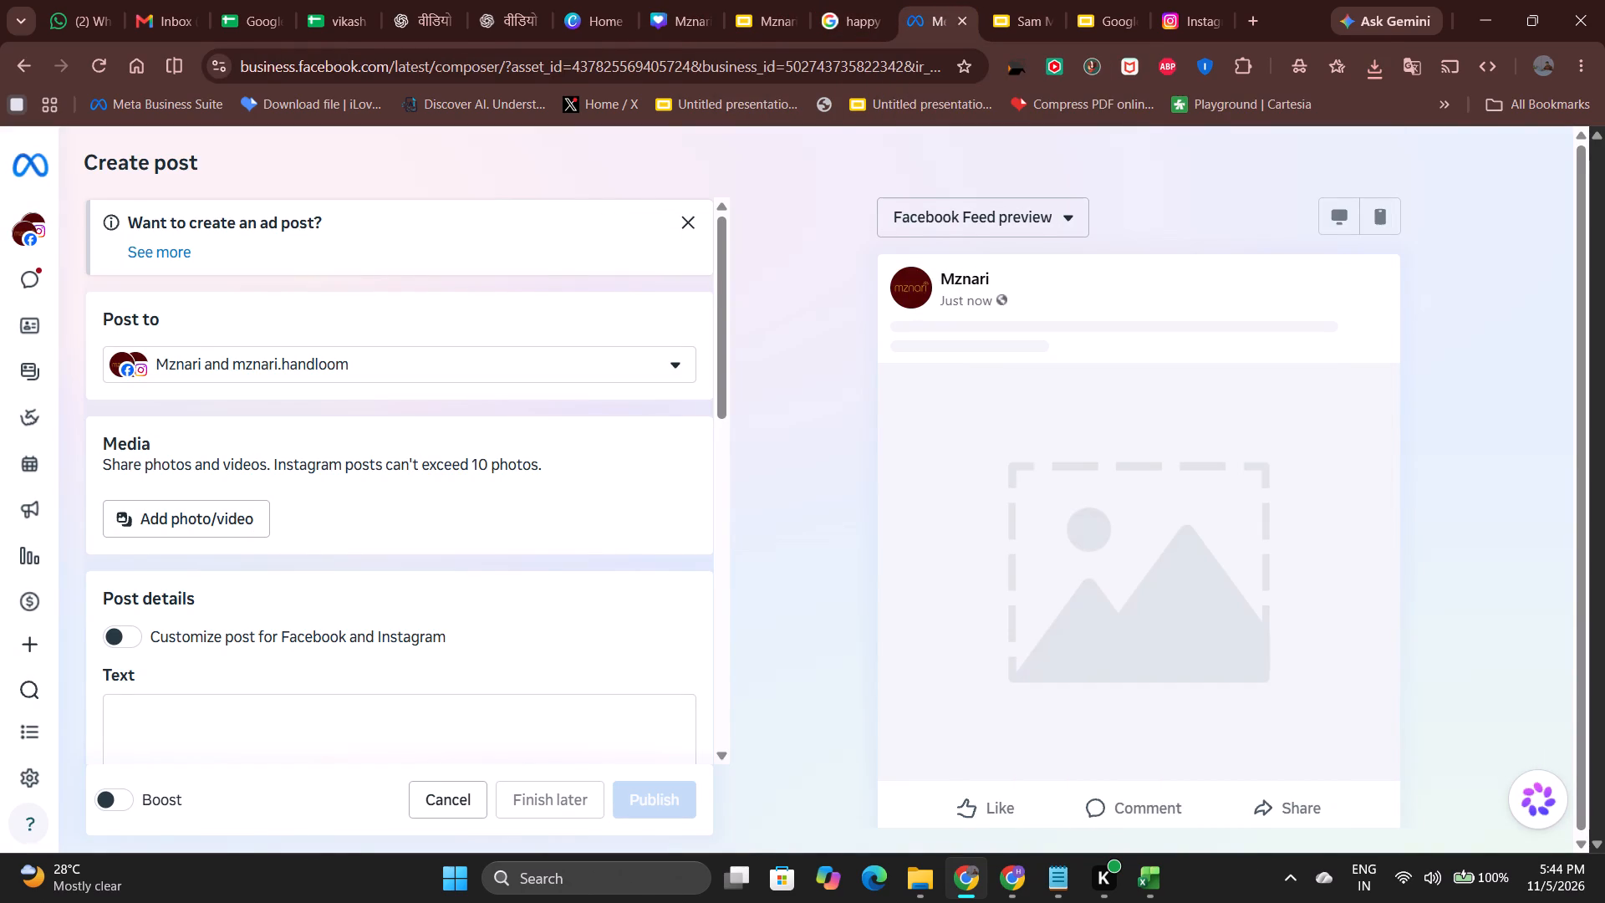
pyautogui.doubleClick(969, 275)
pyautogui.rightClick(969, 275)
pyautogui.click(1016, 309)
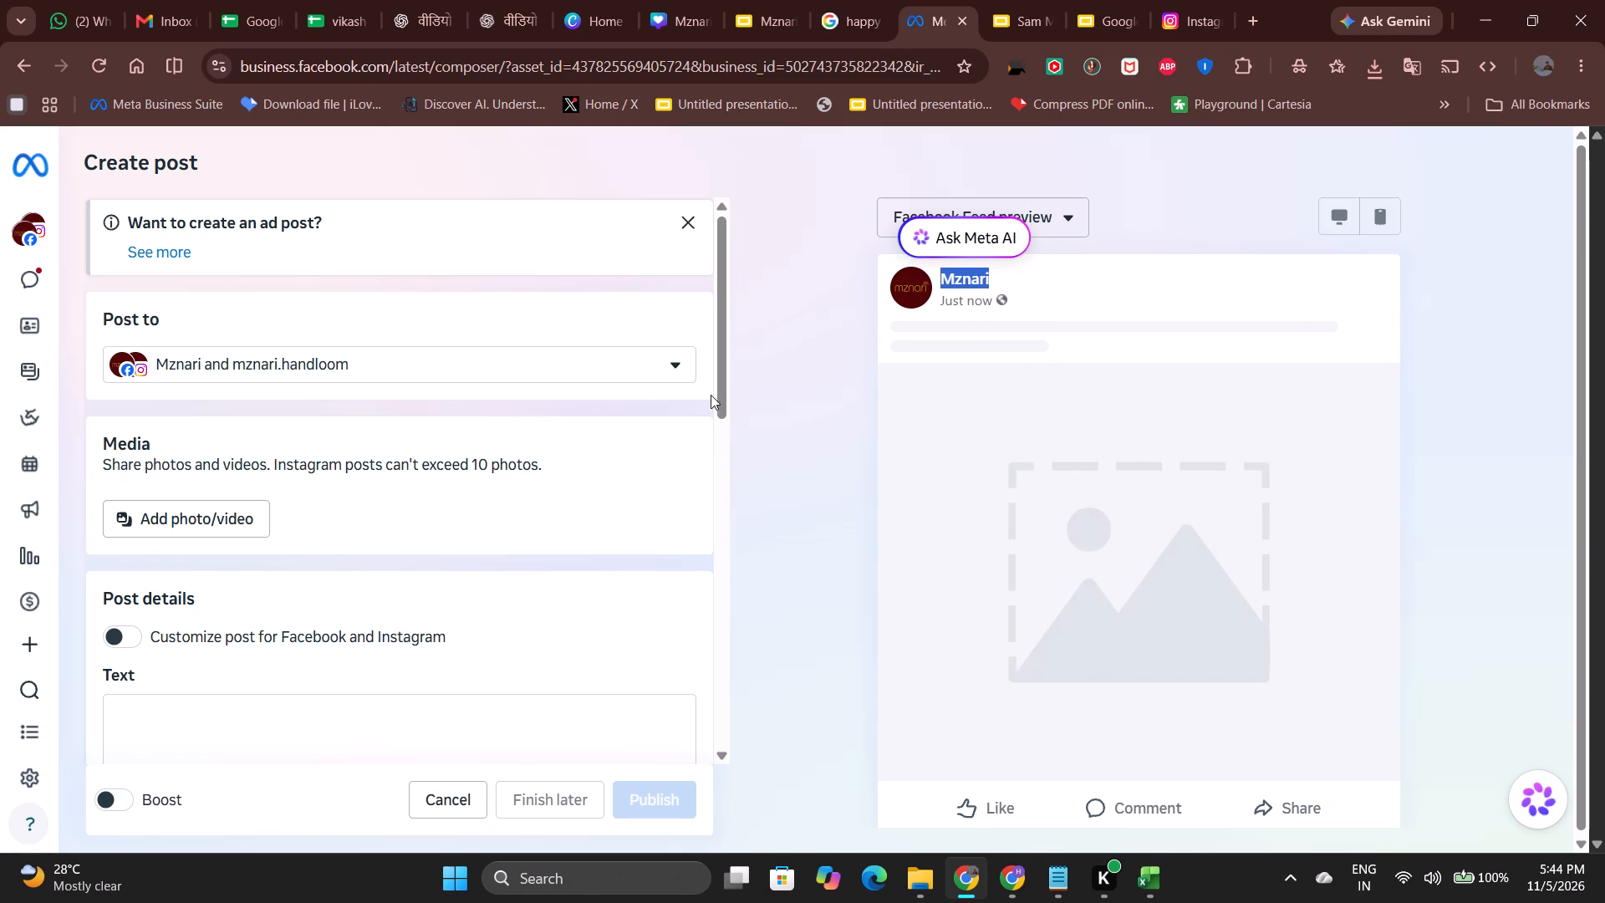
# Add the downloaded "Mznari saree" Bhai Dooj image from Downloads as the new post's media.
pyautogui.click(192, 519)
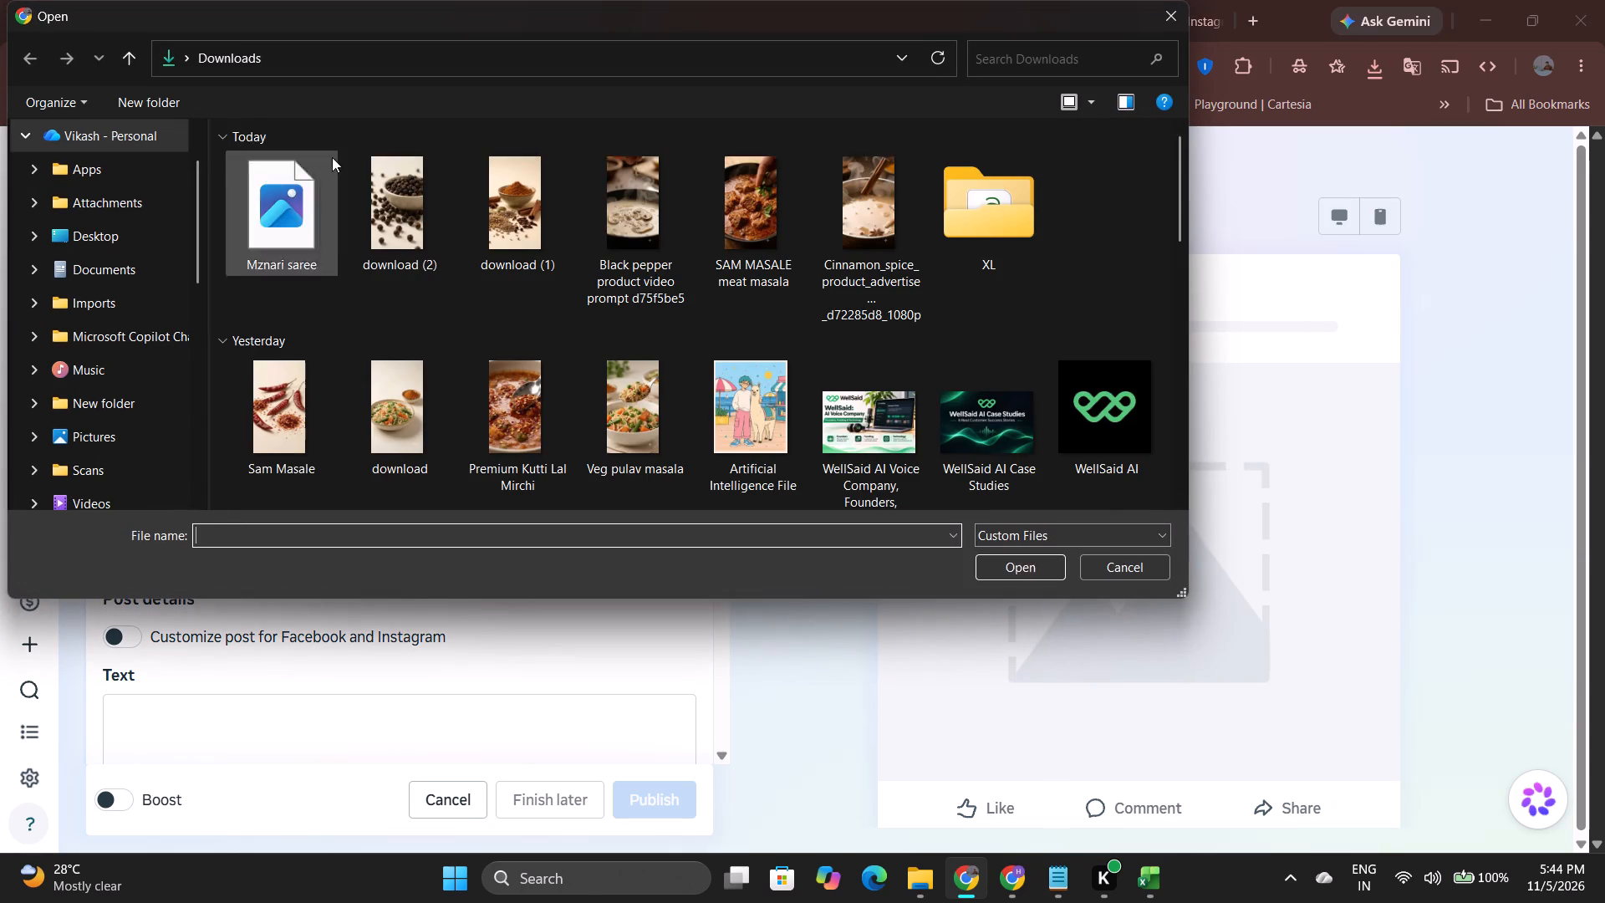
pyautogui.click(291, 206)
pyautogui.click(991, 558)
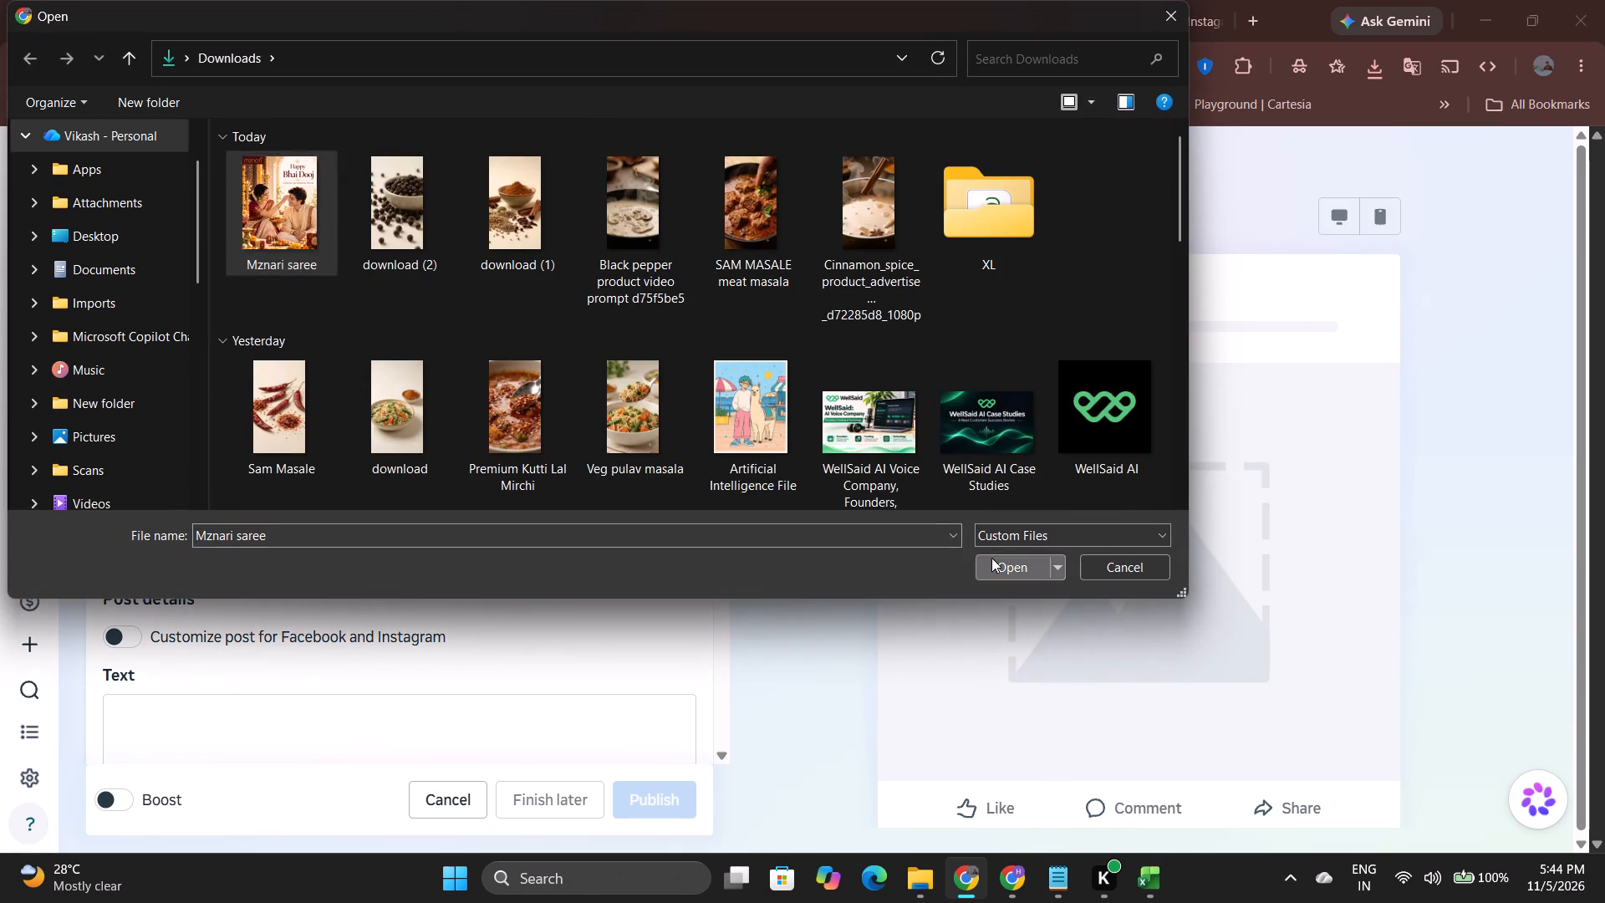
# Ready the post's text field, copy the full Happy Bhai Dooj caption with hashtags from slide 4, and return to the post composer.
pyautogui.scroll(-3, 347, 518)
pyautogui.click(330, 462)
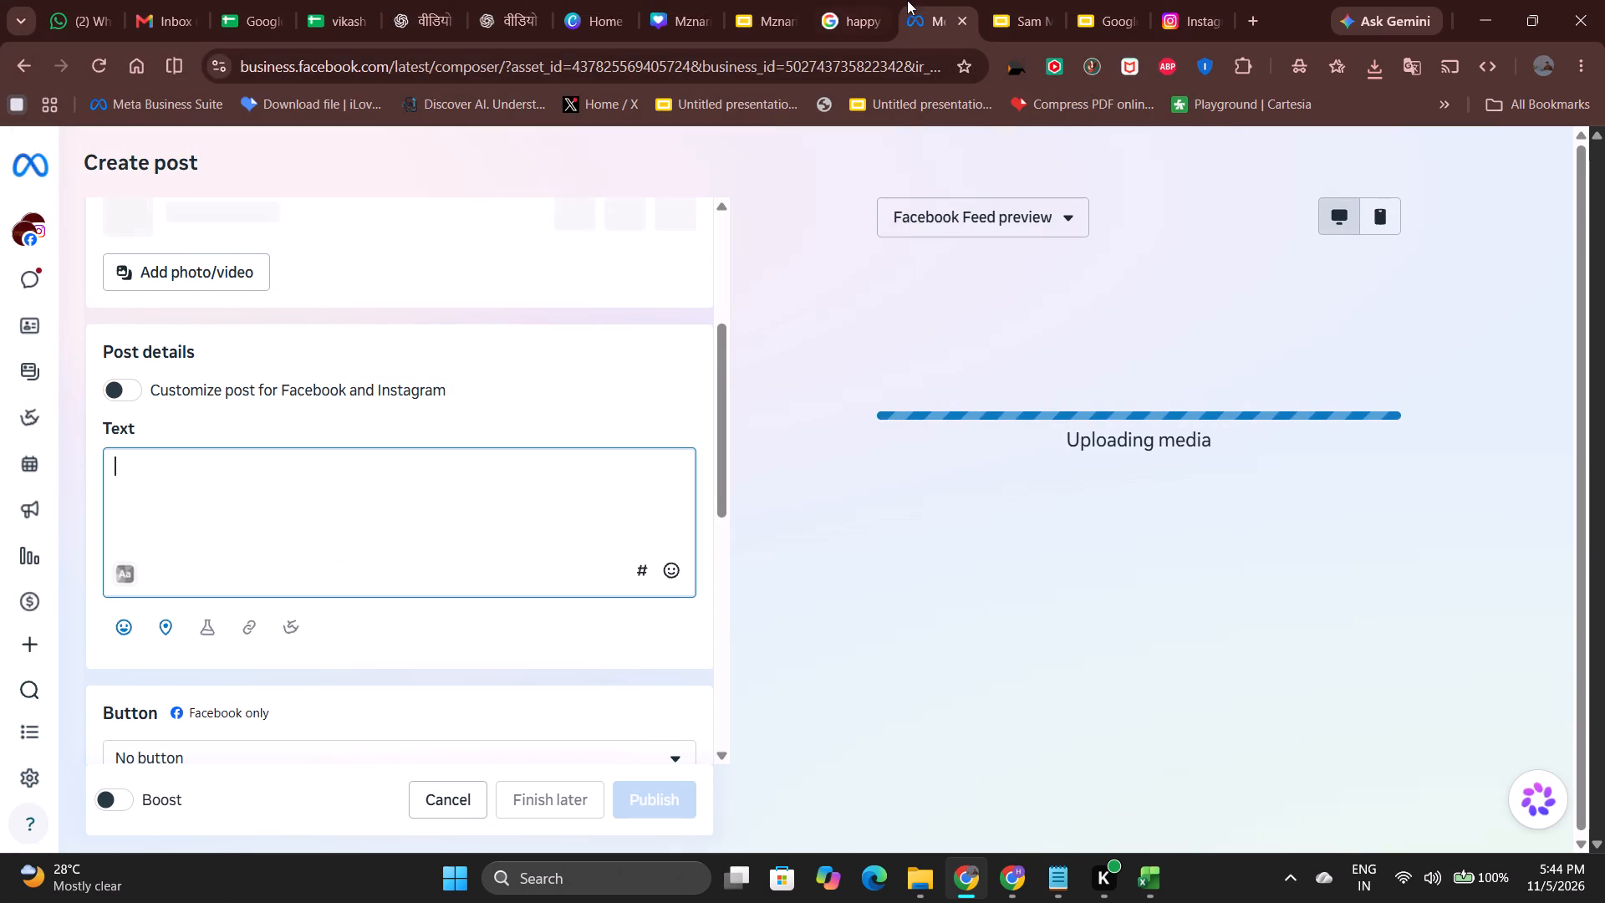
pyautogui.click(776, 0)
pyautogui.click(952, 503)
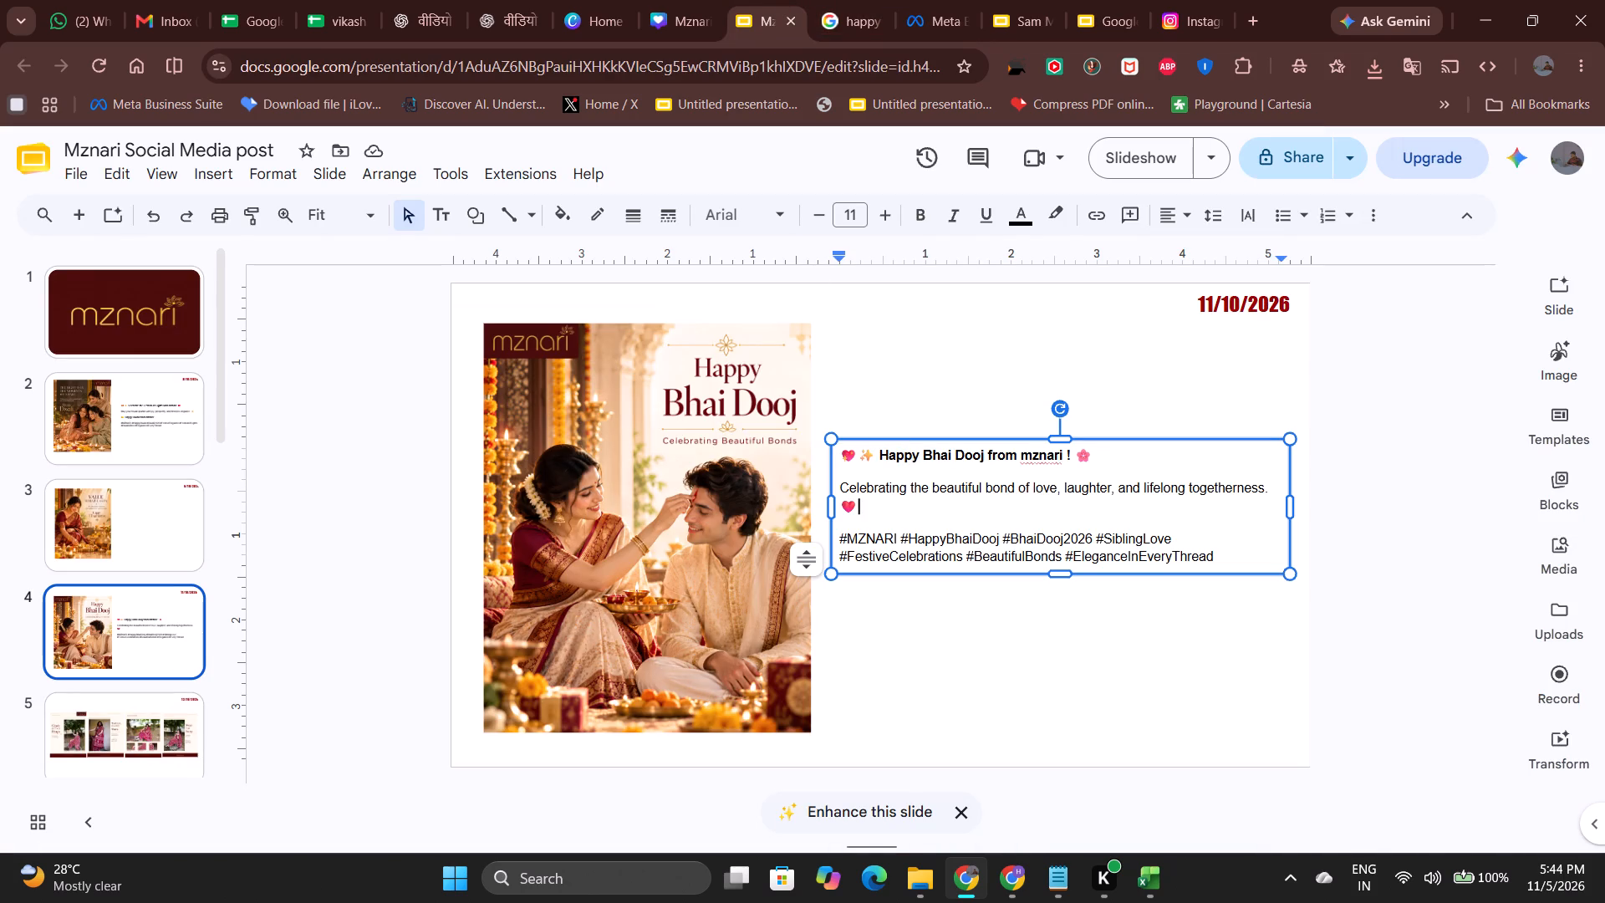
pyautogui.hotkey('ctrl', 'a')
pyautogui.hotkey('ctrl', 'c')
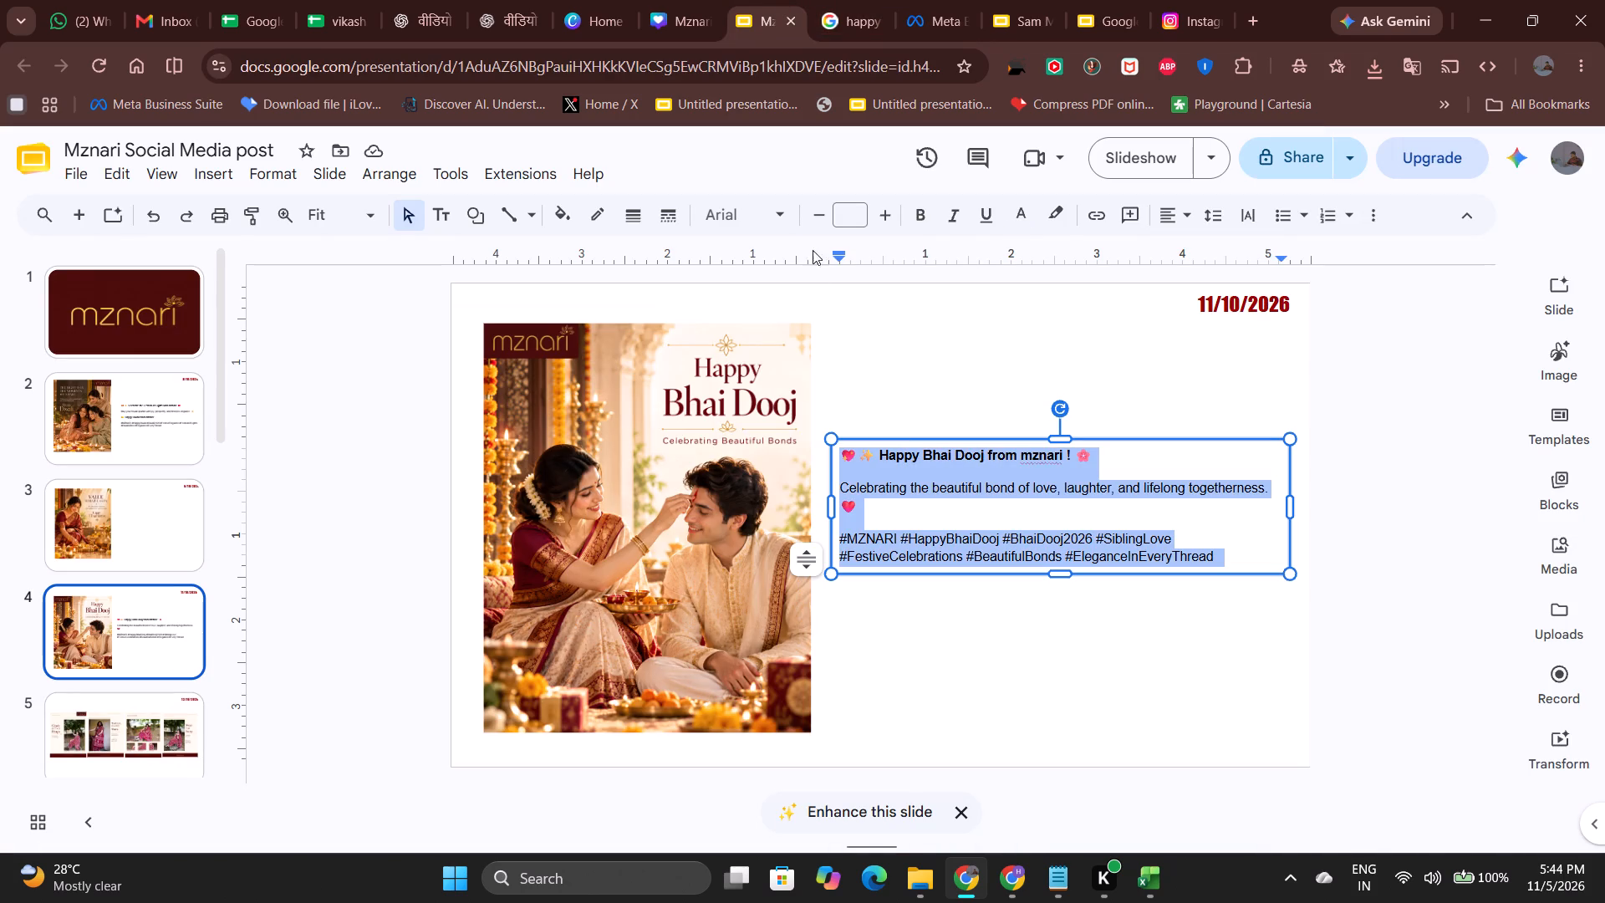
pyautogui.click(932, 0)
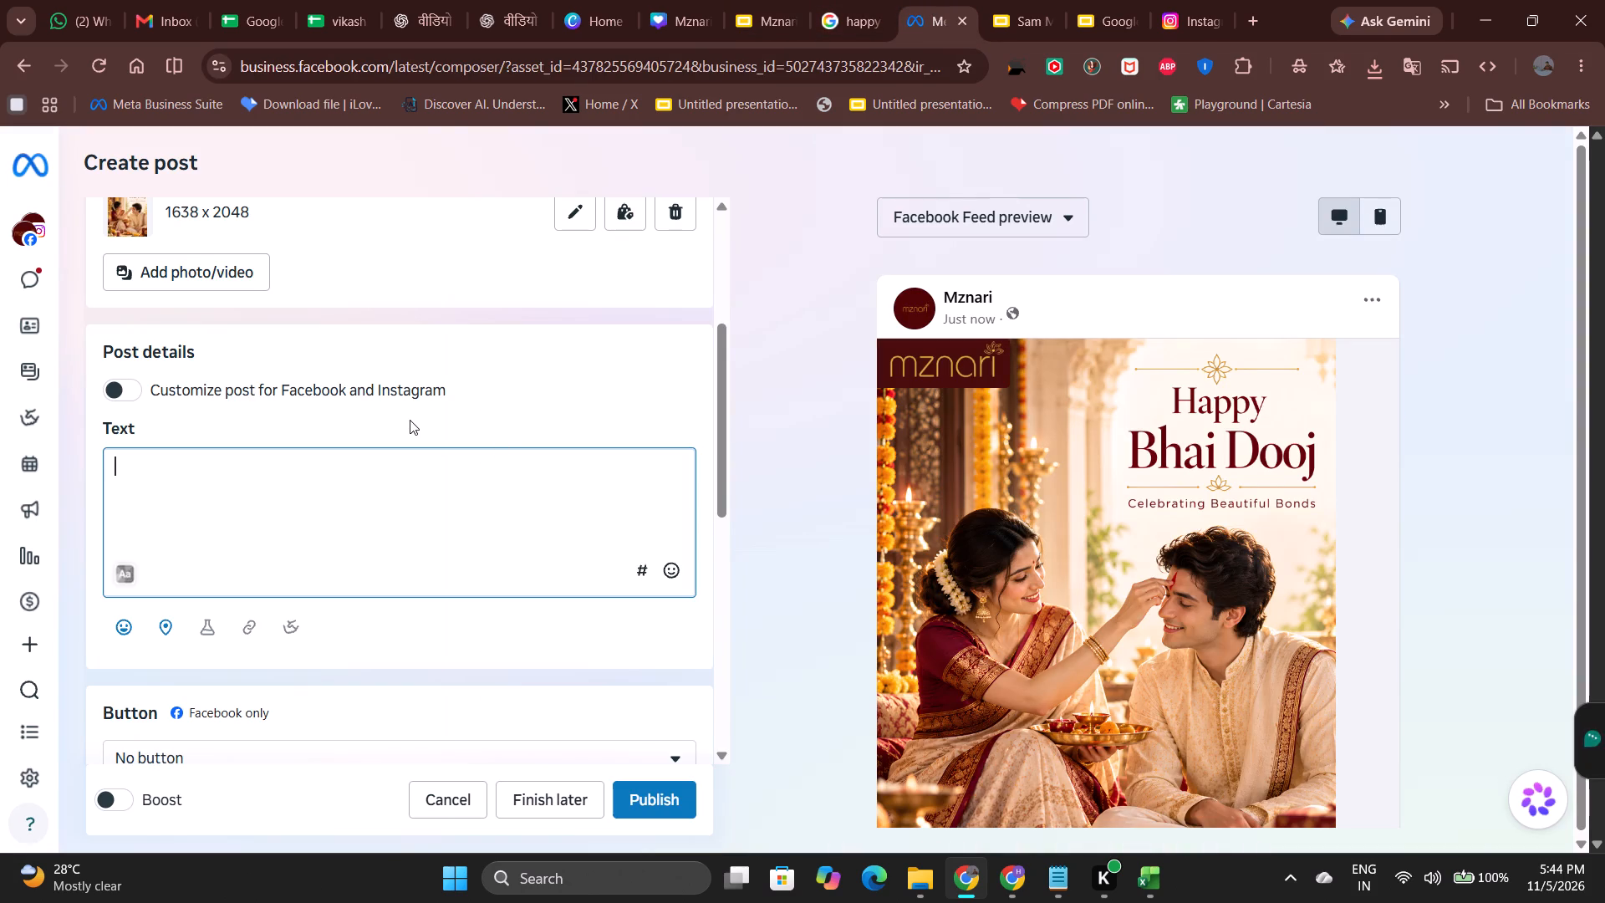
# Paste the copied Happy Bhai Dooj caption with hashtags into the post text and remove the trailing blank line.
pyautogui.hotkey('ctrl', 'v')
pyautogui.scroll(-1, 594, 361)
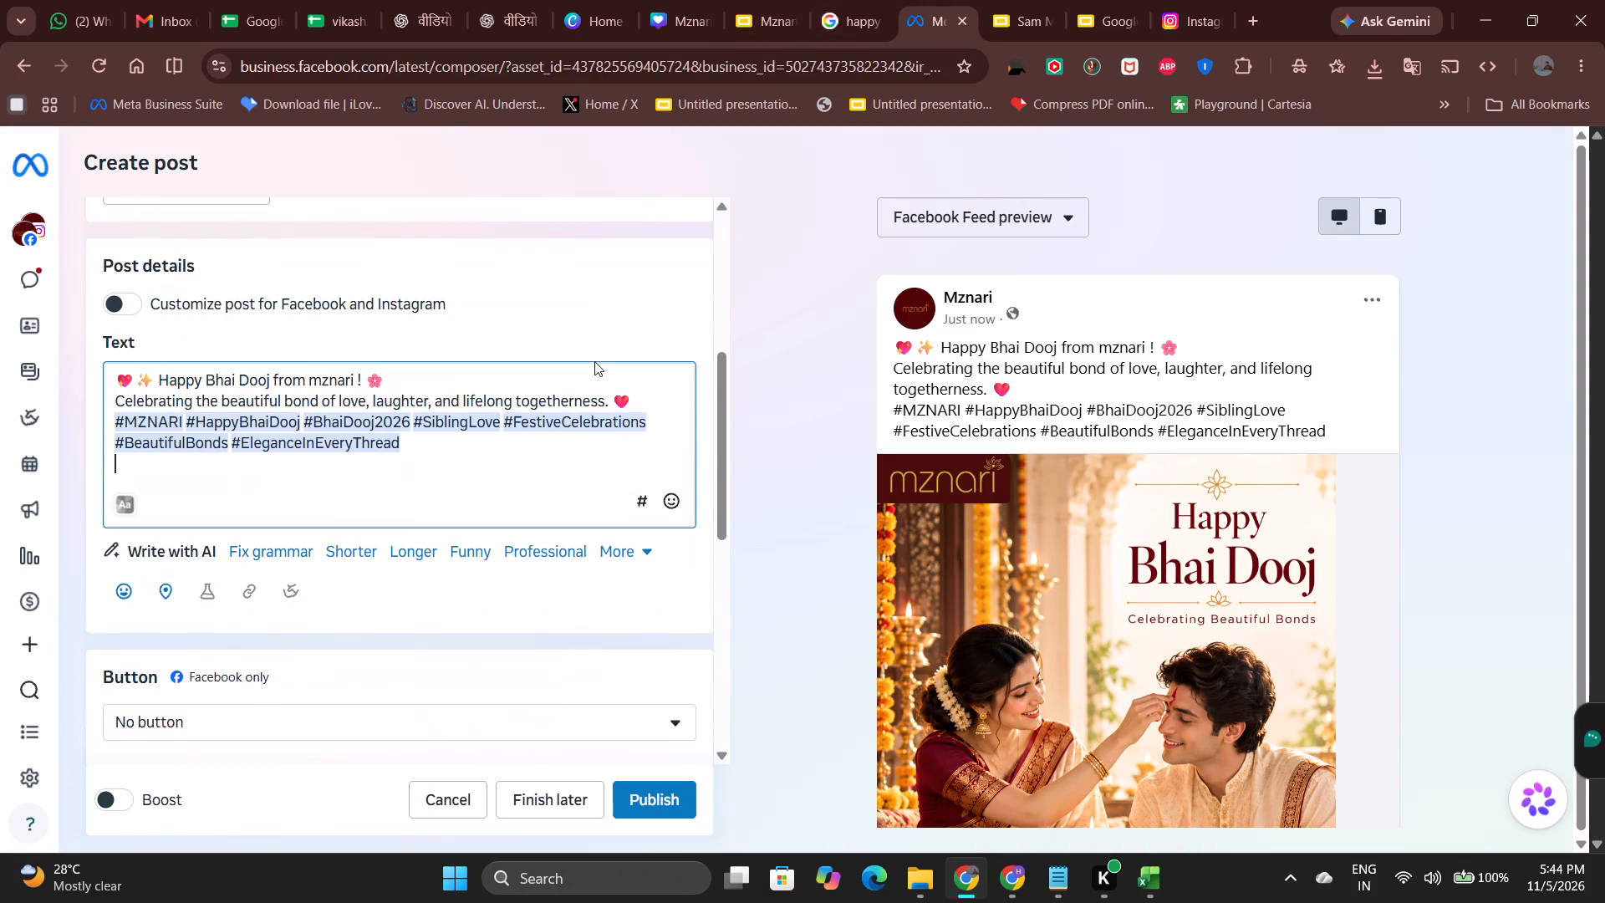
pyautogui.scroll(-1, 595, 360)
pyautogui.scroll(2, 595, 360)
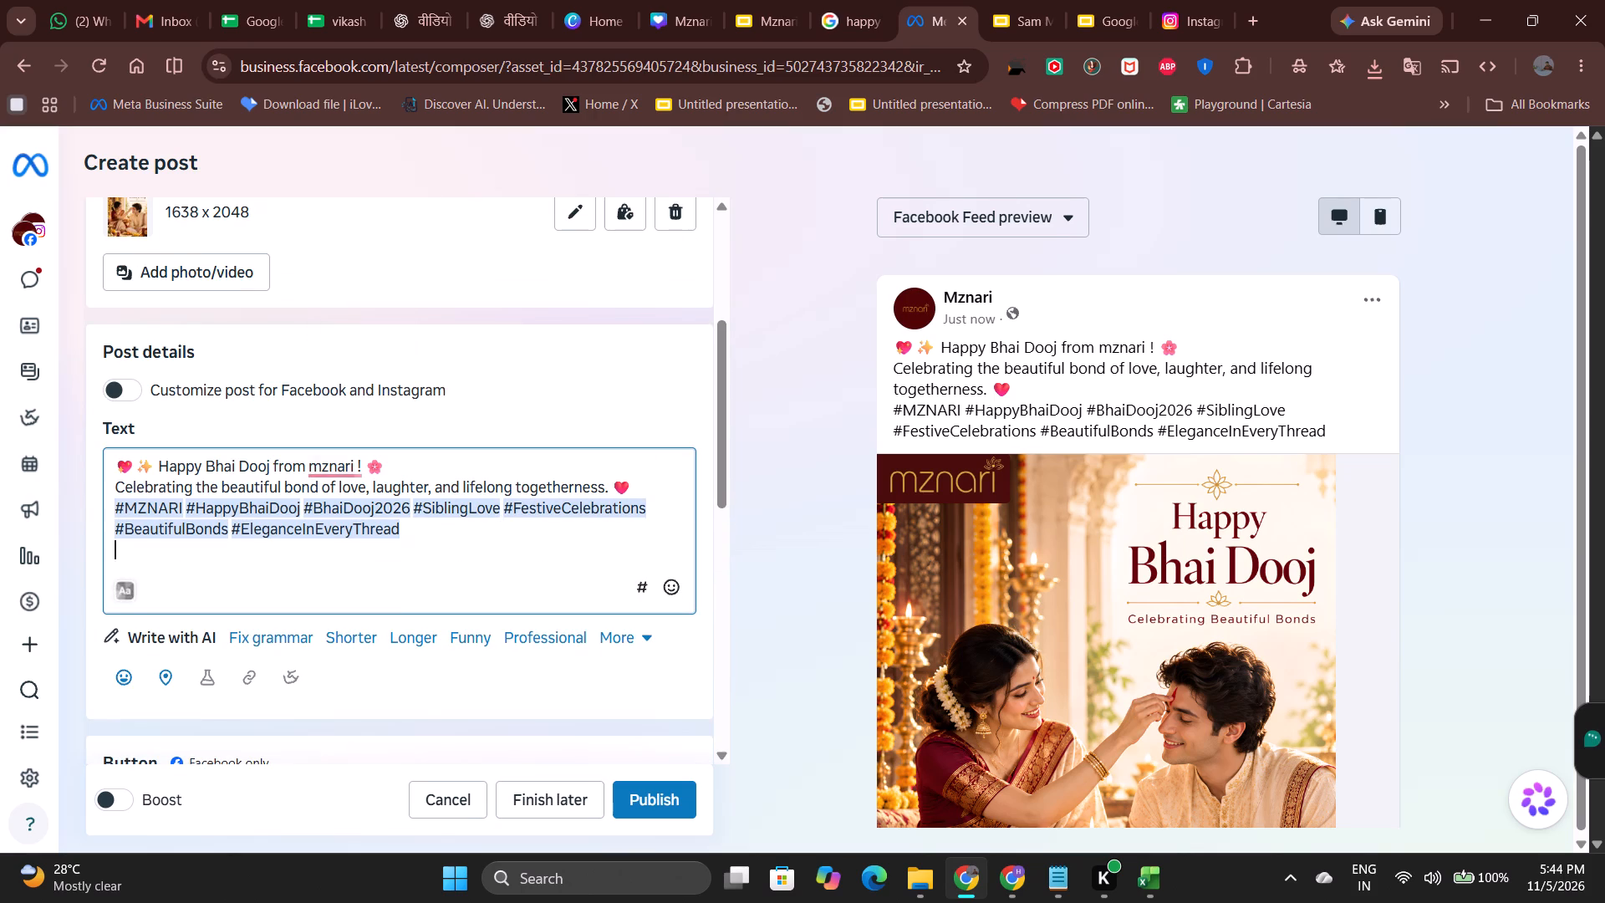
pyautogui.scroll(1, 400, 470)
pyautogui.press('BackSpace')
# Turn on scheduling with Nov 11, 2026 for both Facebook and Instagram, checking the date against the Bhai Dooj Google results.
pyautogui.scroll(-1, 384, 357)
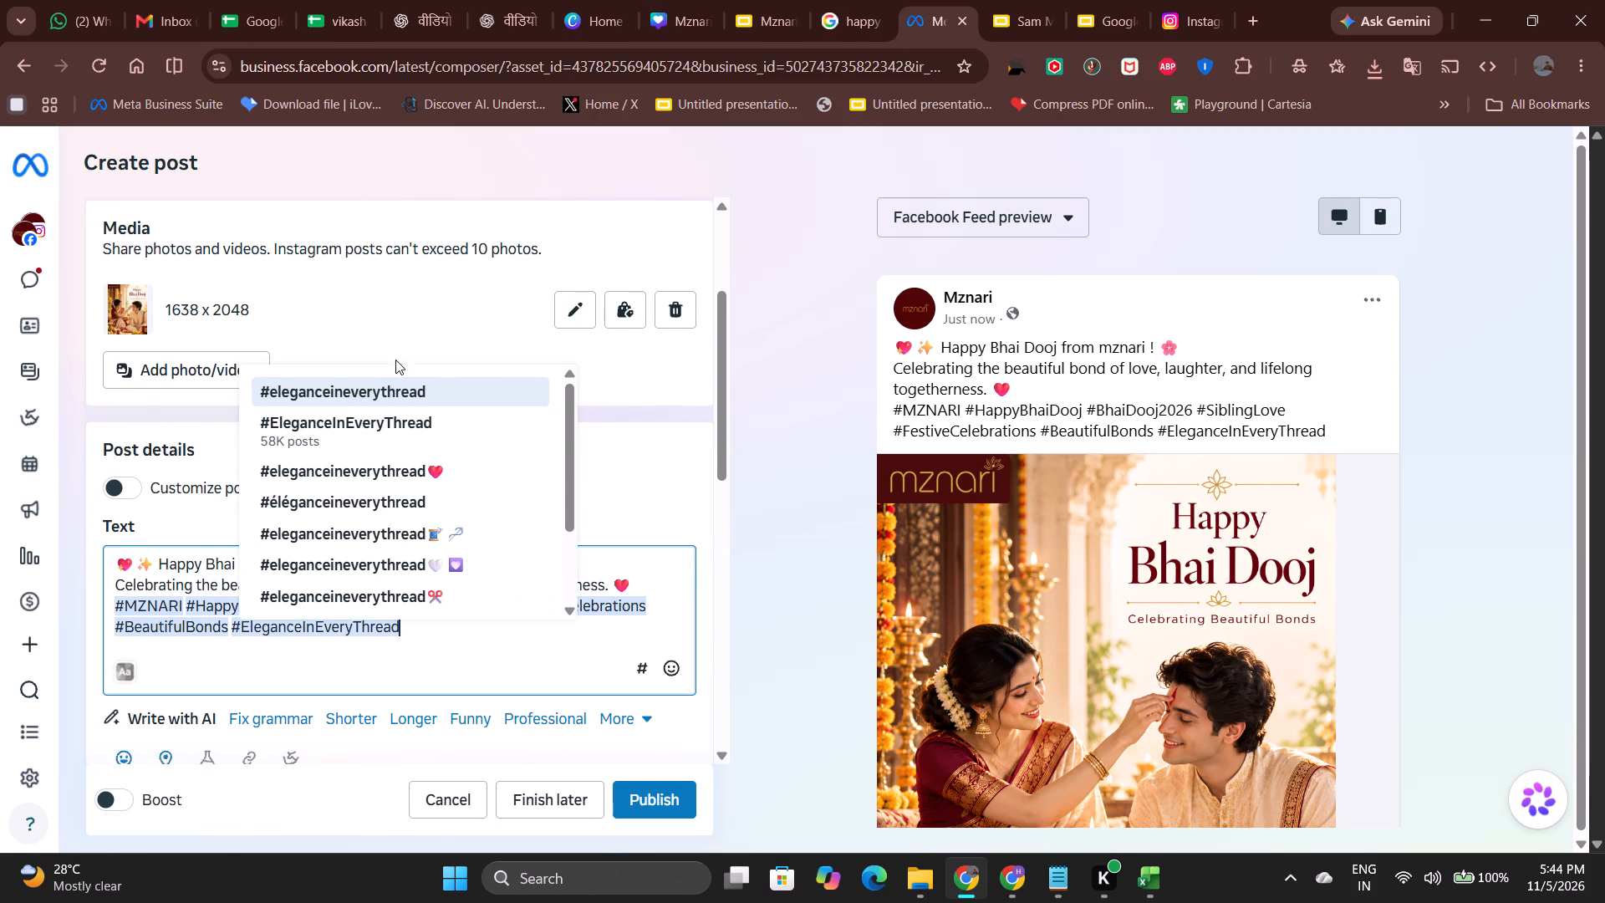
pyautogui.scroll(-1, 395, 360)
pyautogui.scroll(-2, 707, 562)
pyautogui.scroll(-3, 583, 768)
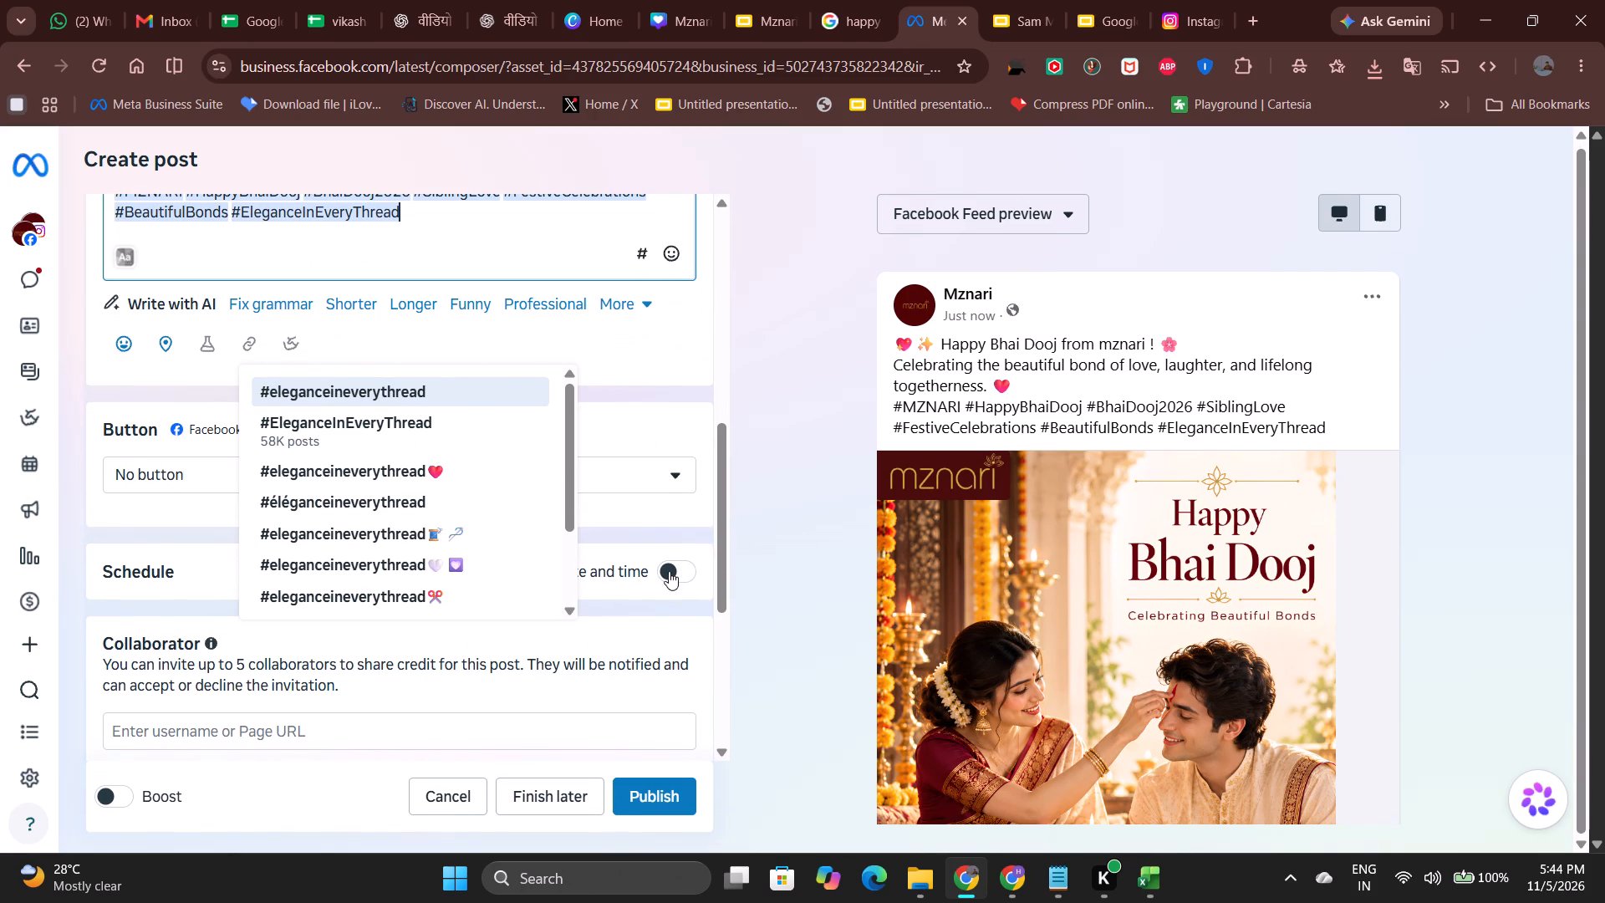
pyautogui.click(675, 566)
pyautogui.scroll(-2, 203, 675)
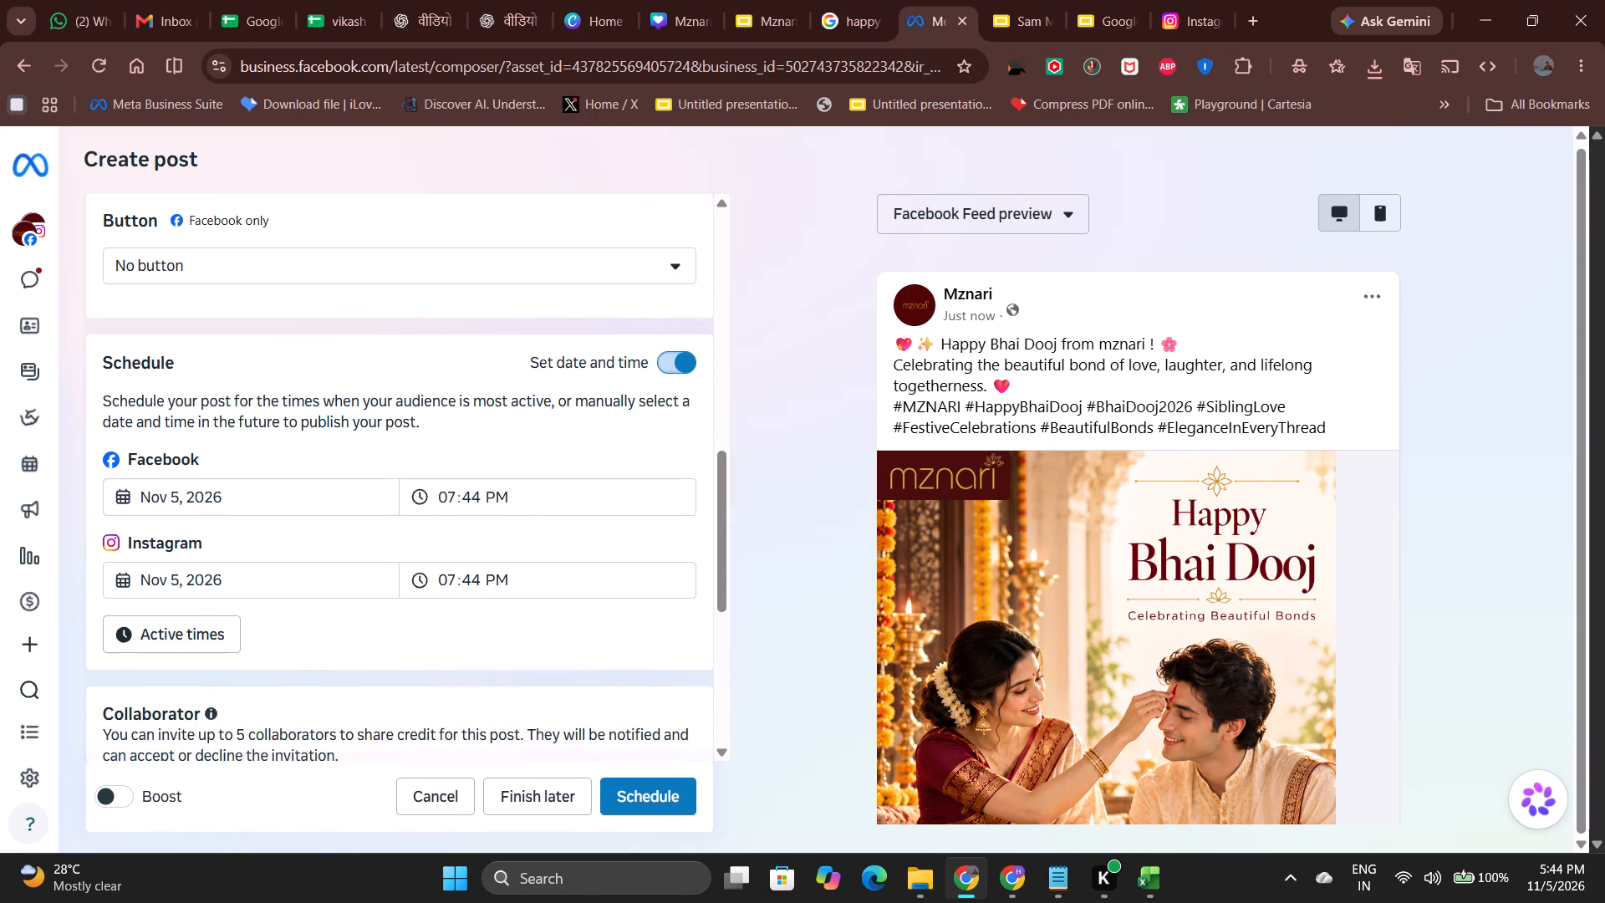
pyautogui.click(212, 505)
pyautogui.click(241, 634)
pyautogui.click(166, 584)
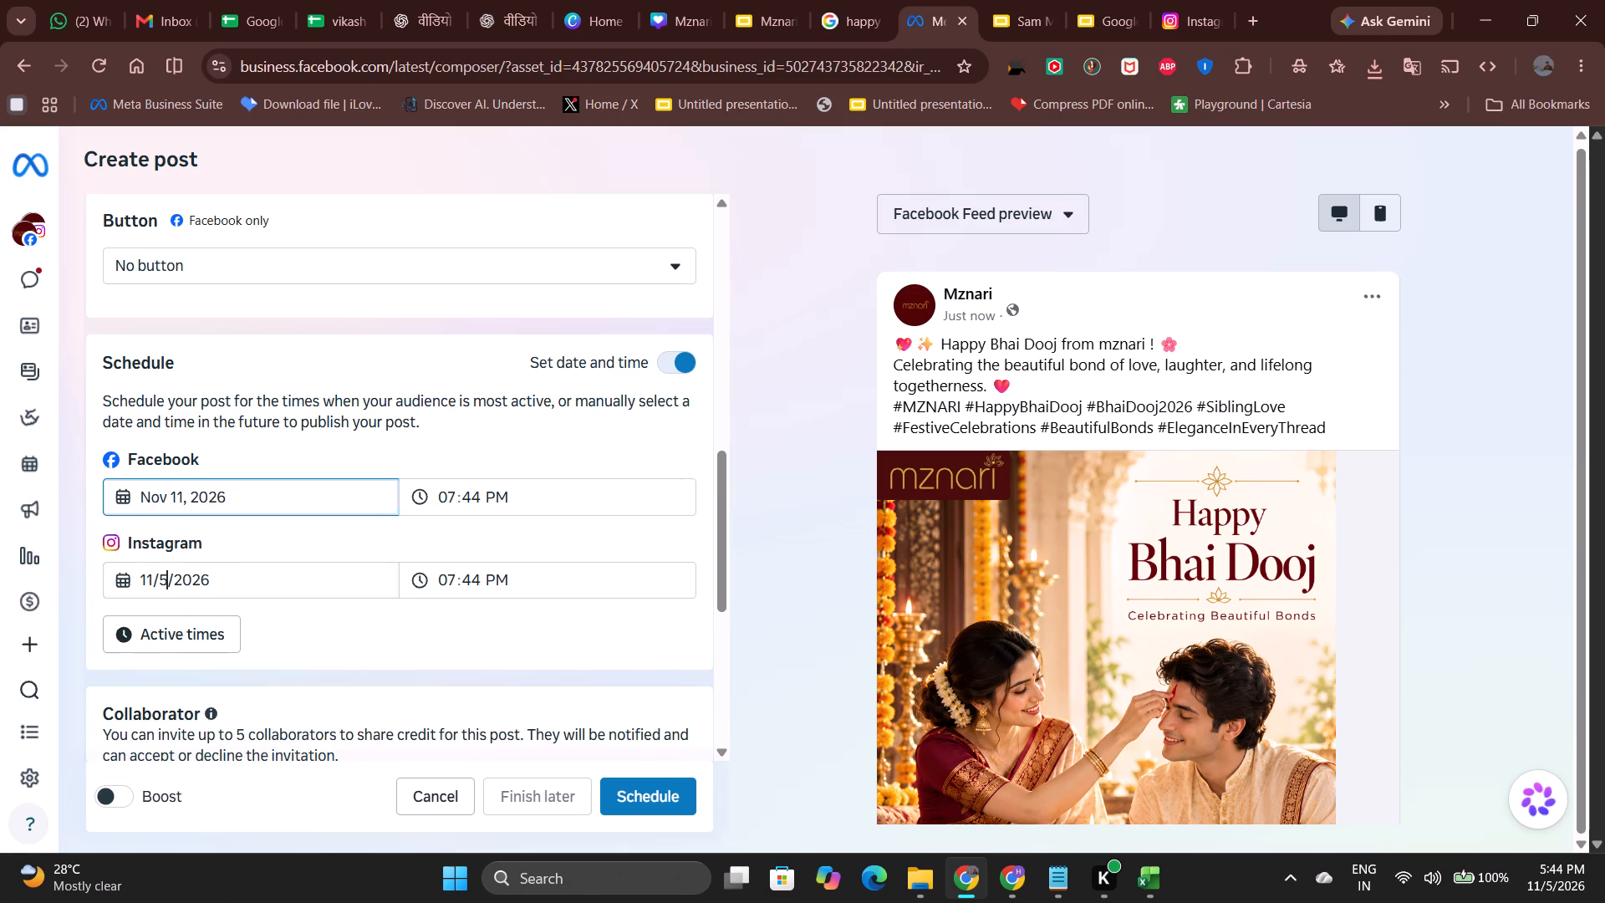
pyautogui.click(239, 431)
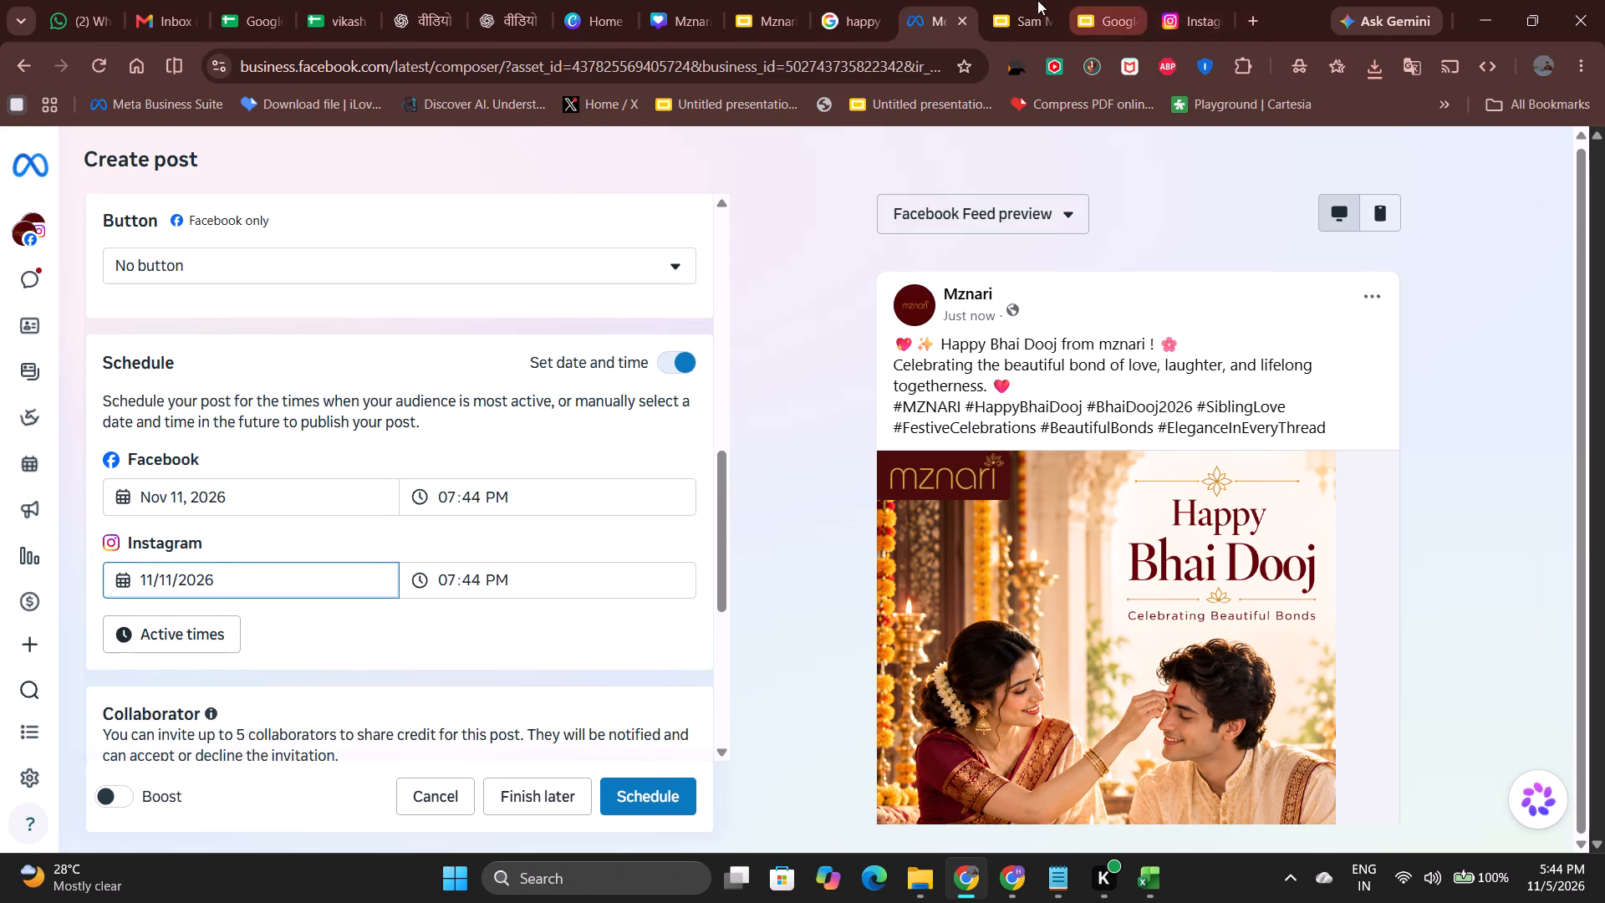
pyautogui.click(869, 0)
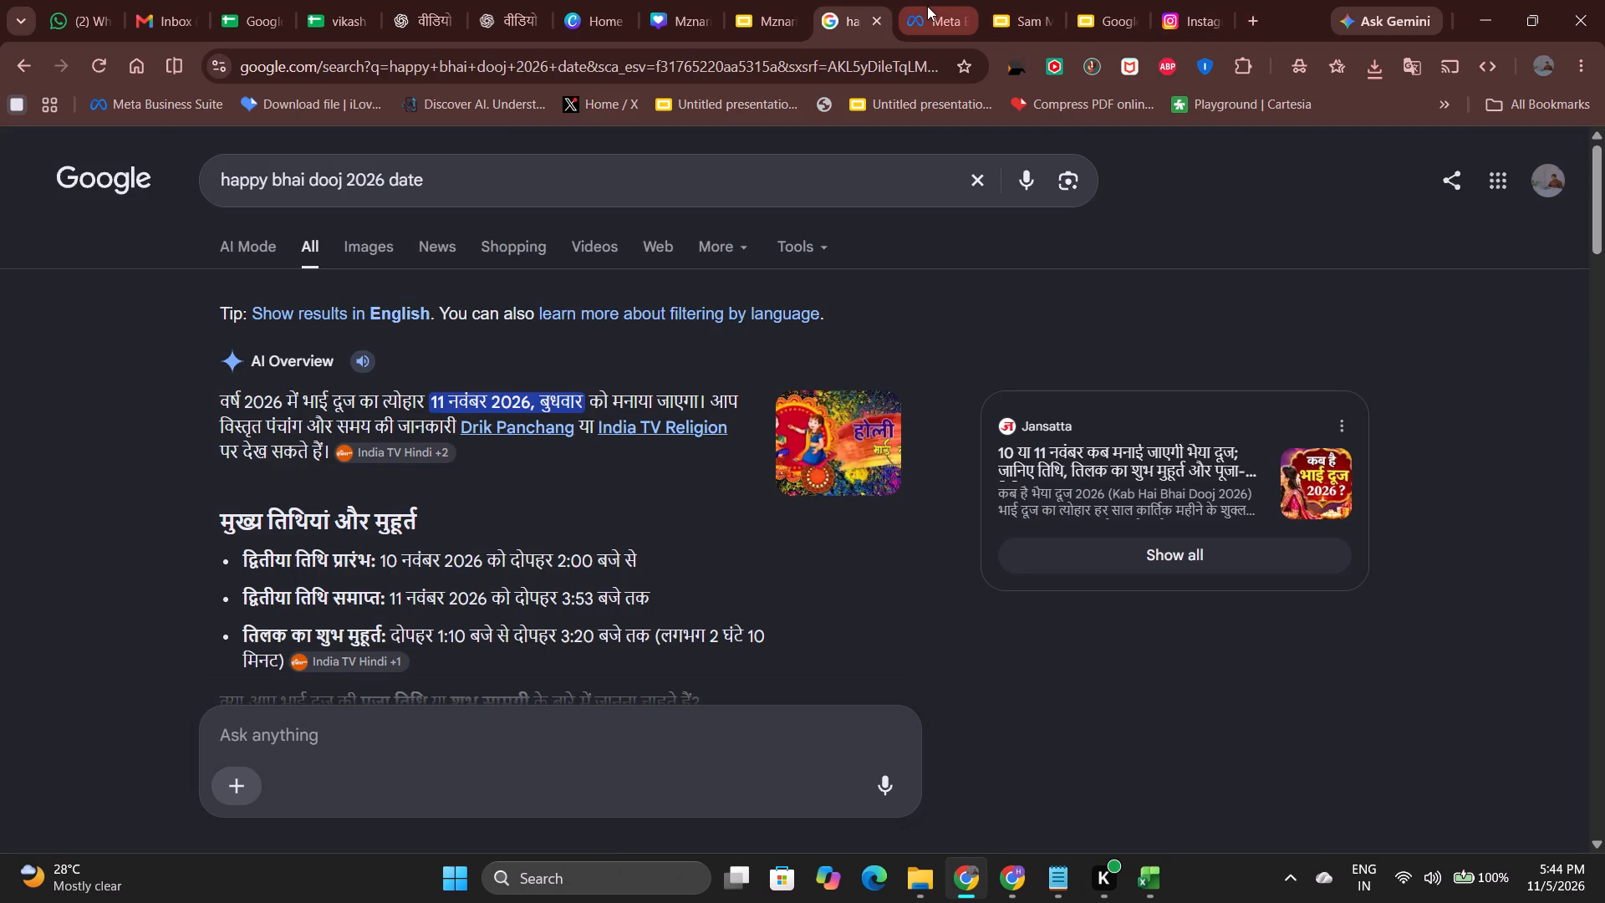
pyautogui.click(928, 6)
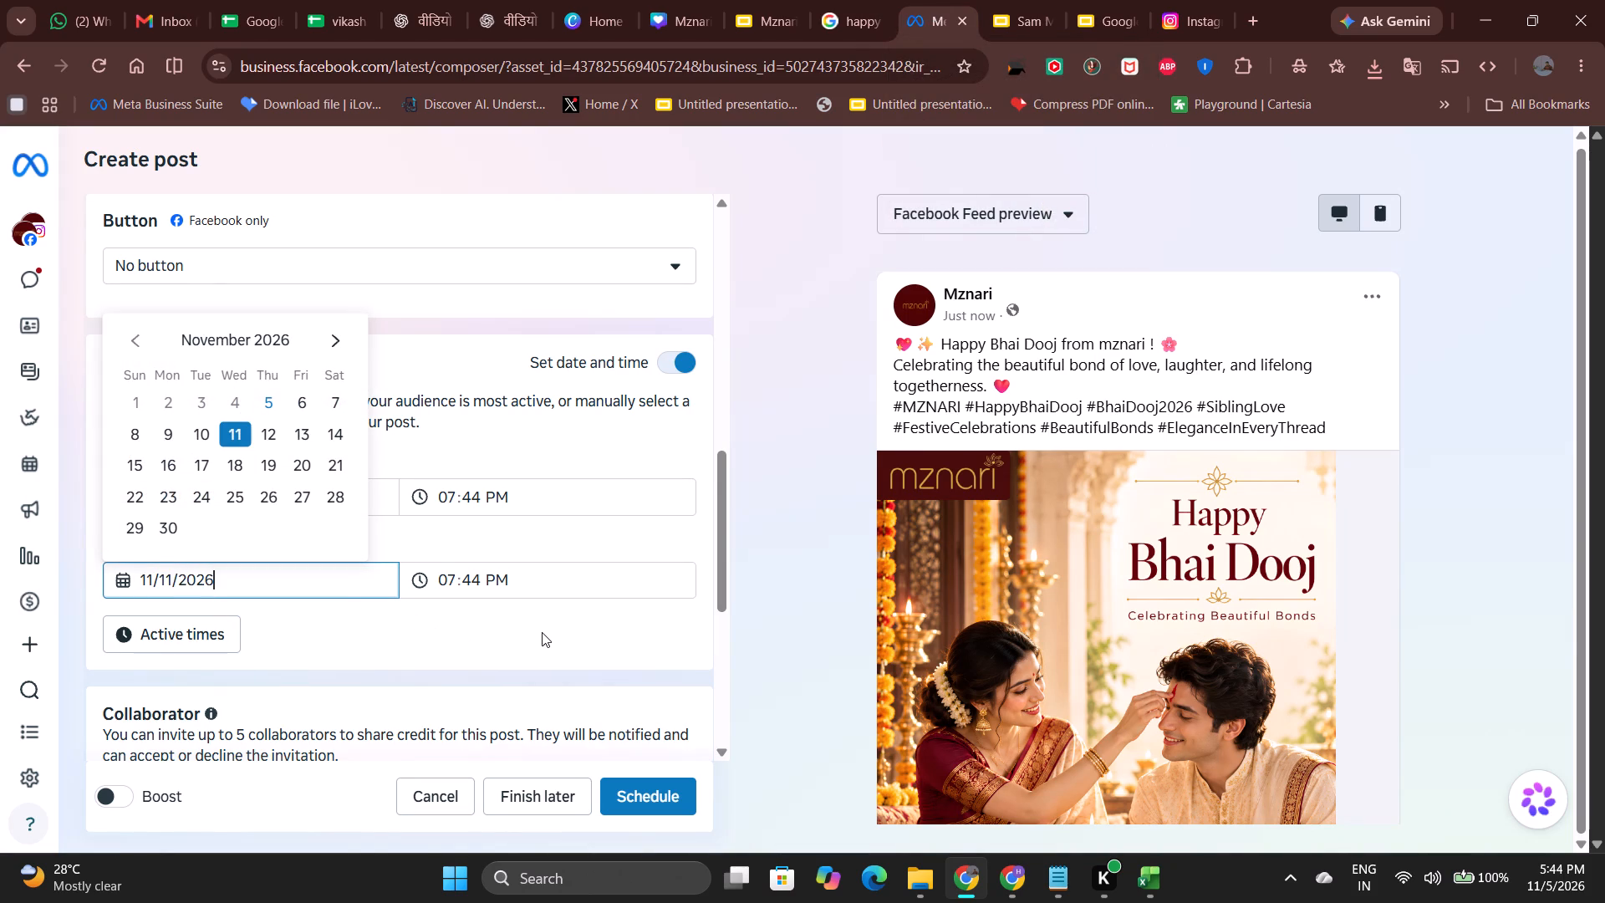
pyautogui.click(544, 629)
# Set the scheduled time to 07:00 PM for both Facebook and Instagram.
pyautogui.click(455, 491)
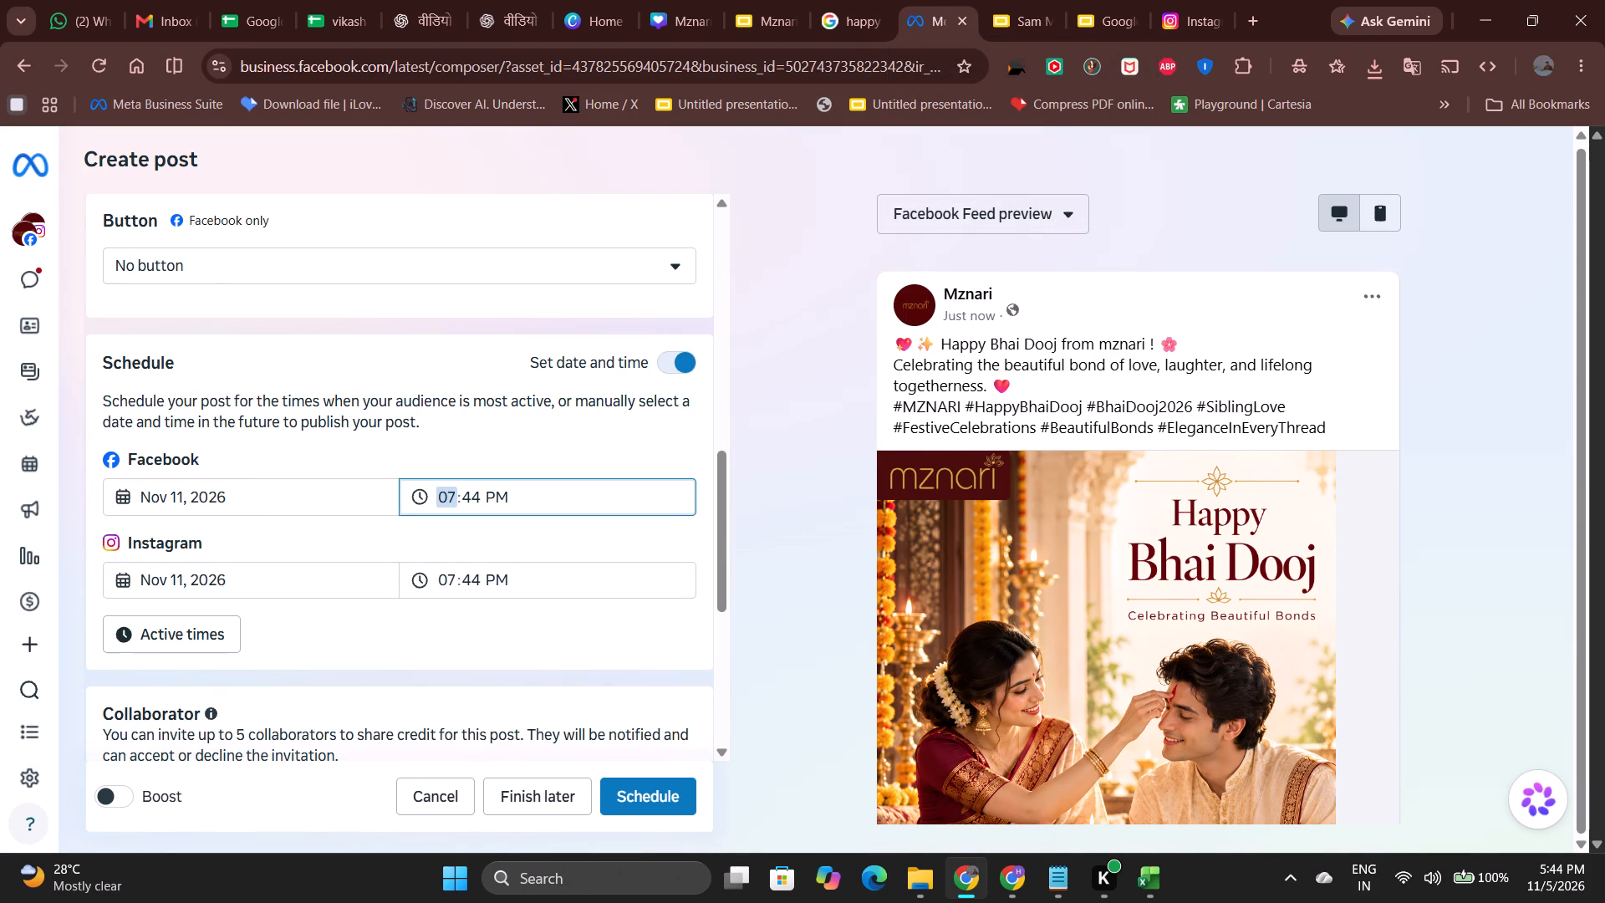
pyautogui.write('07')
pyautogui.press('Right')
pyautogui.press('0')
pyautogui.click(451, 576)
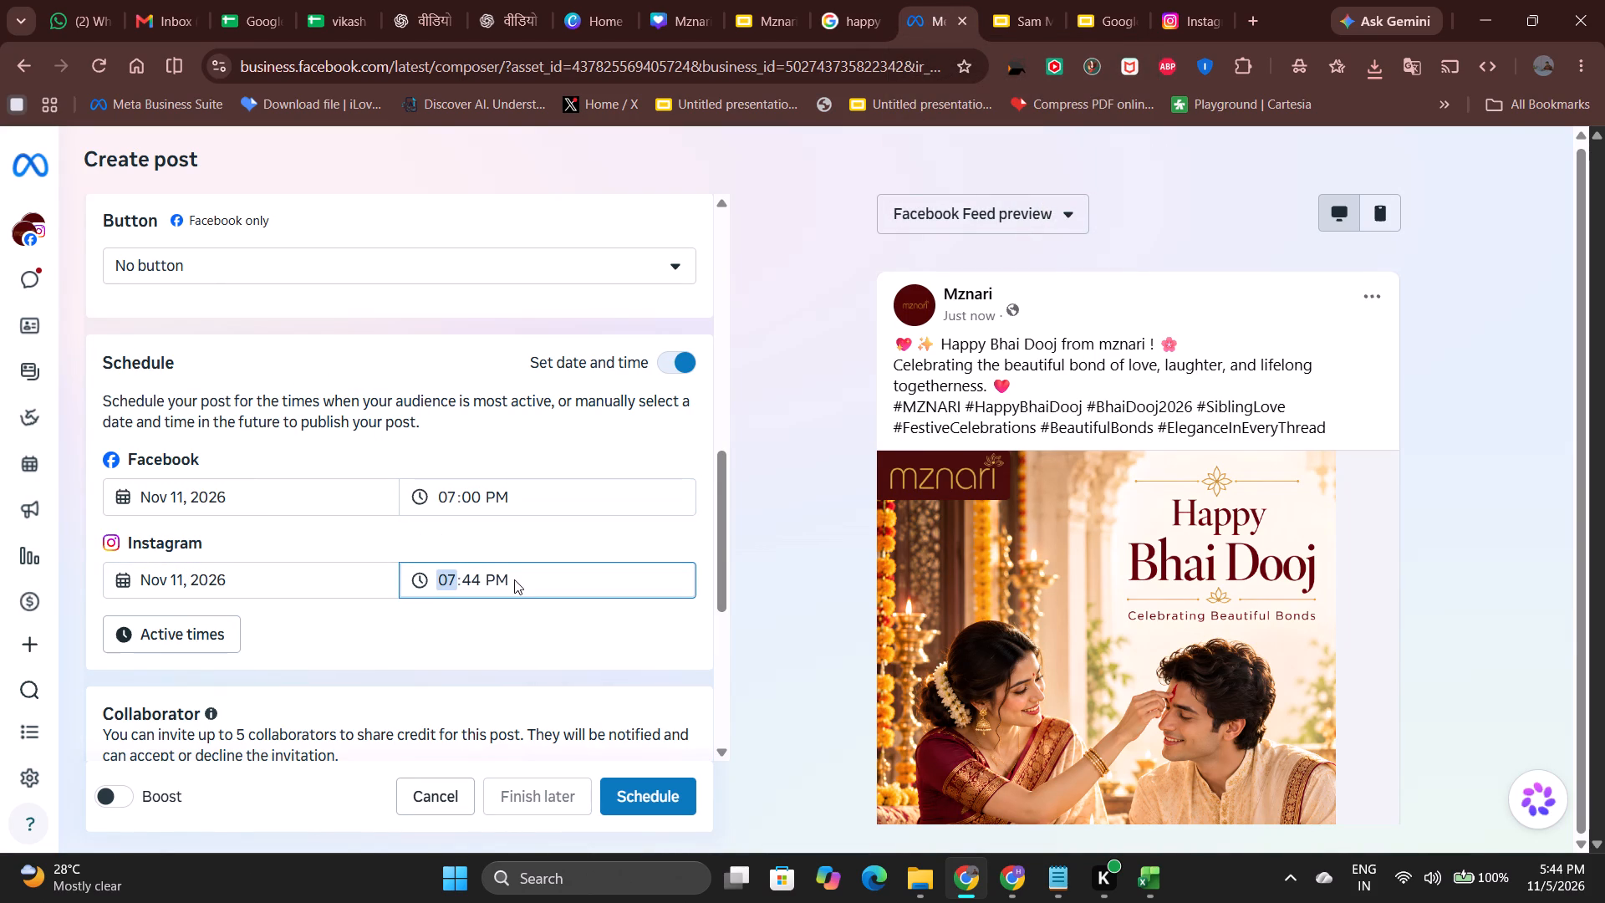
pyautogui.click(469, 585)
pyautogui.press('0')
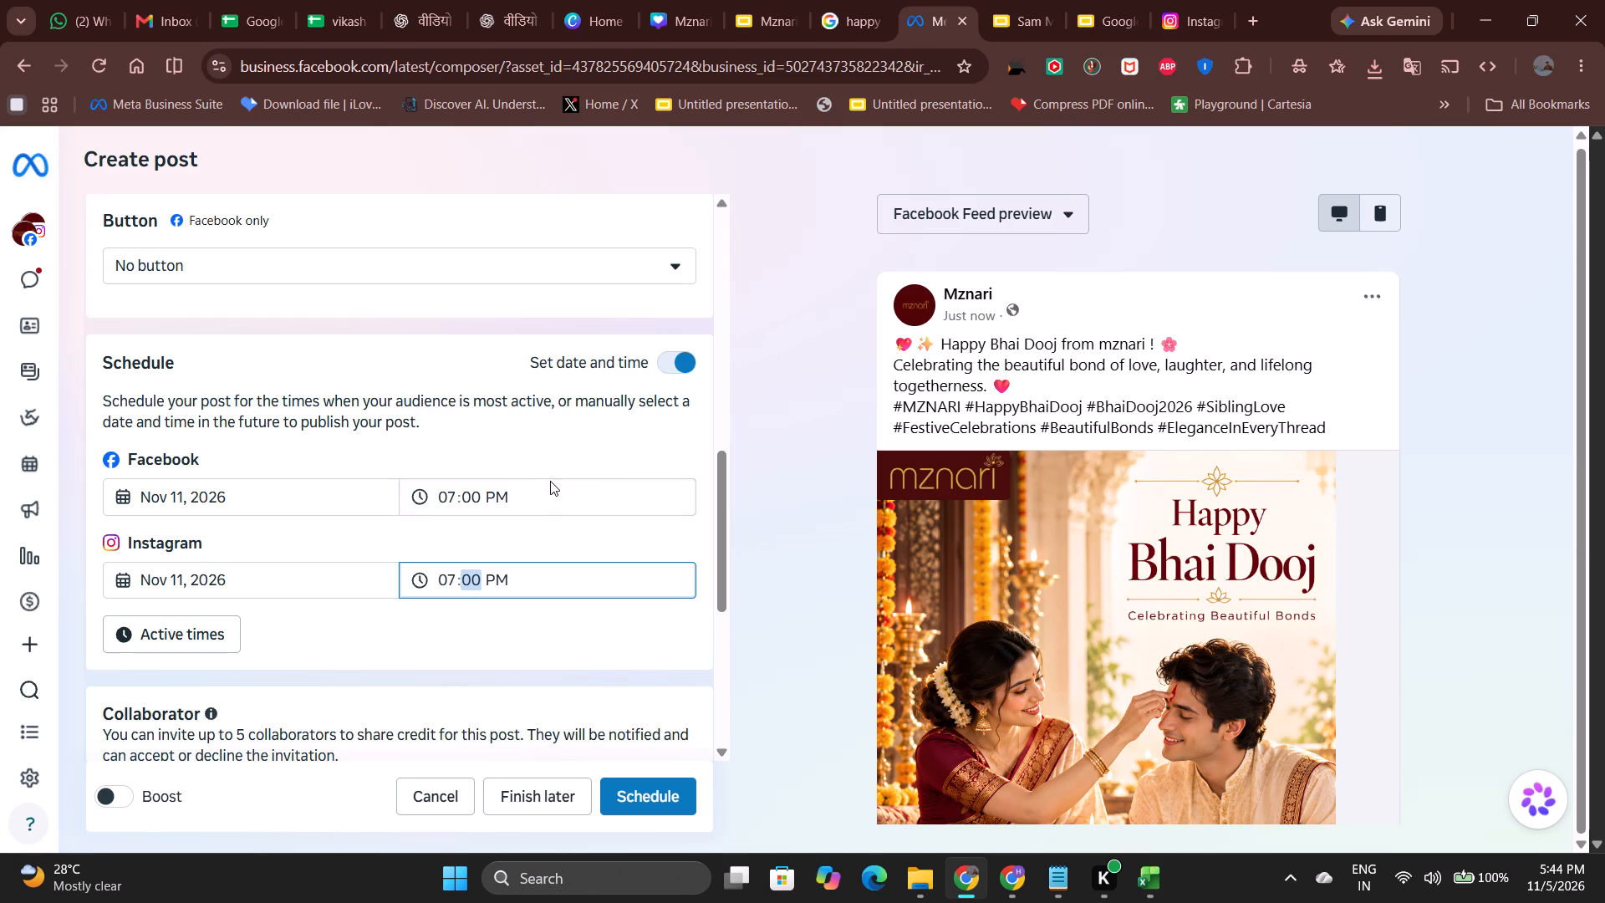
pyautogui.click(487, 641)
pyautogui.click(531, 497)
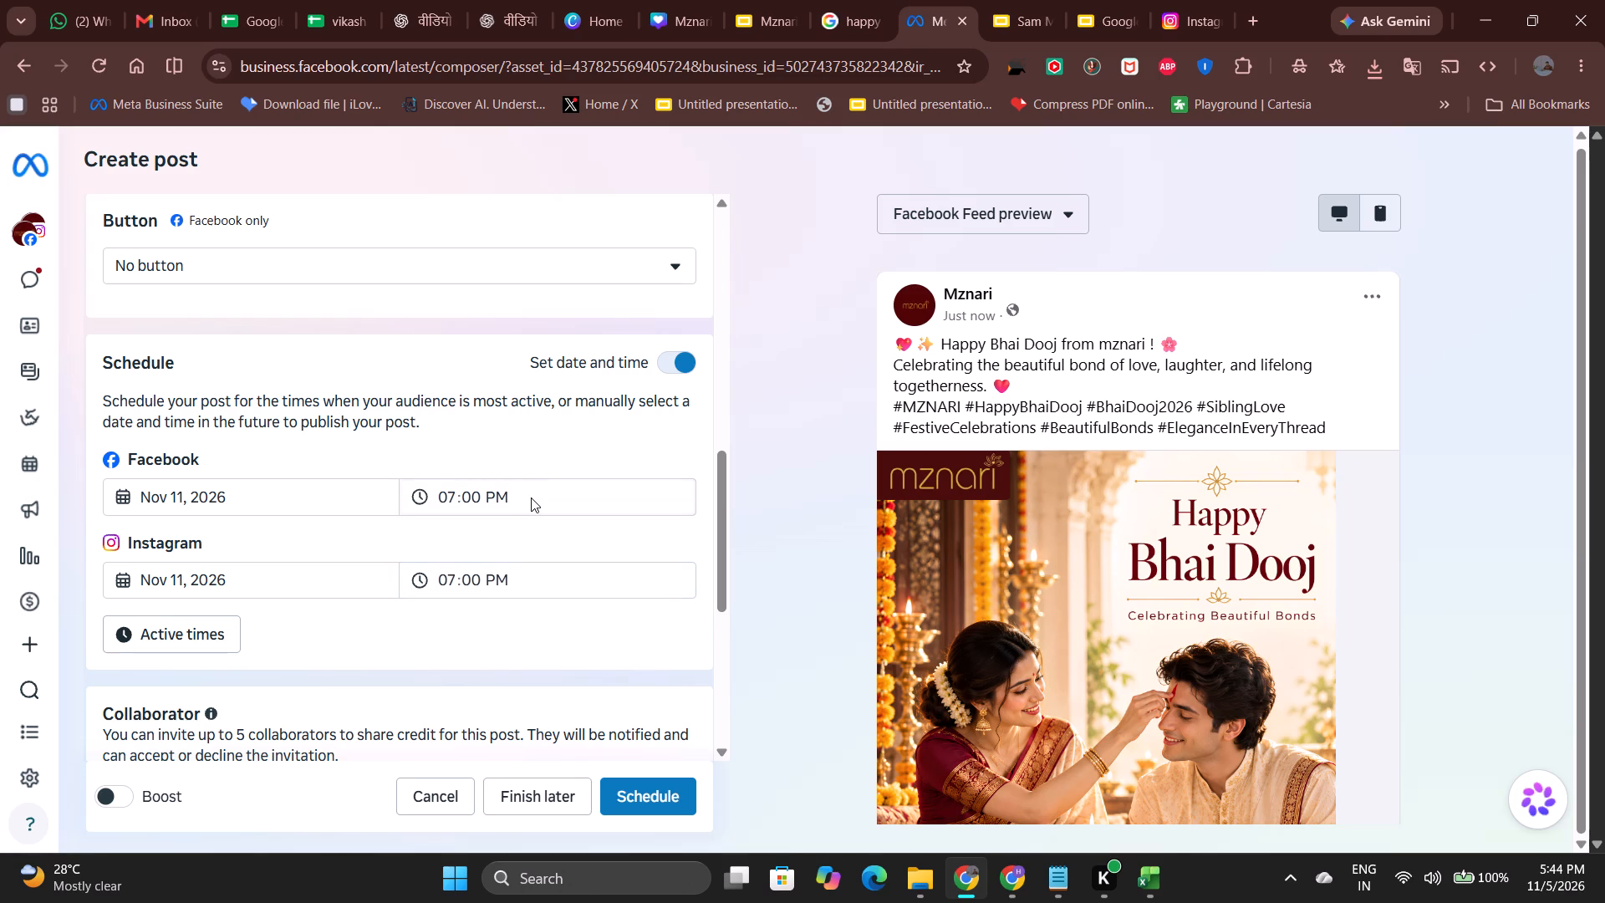
# Review the post's media, caption, schedule and privacy settings, and schedule the Bhai Dooj post.
pyautogui.scroll(7, 476, 524)
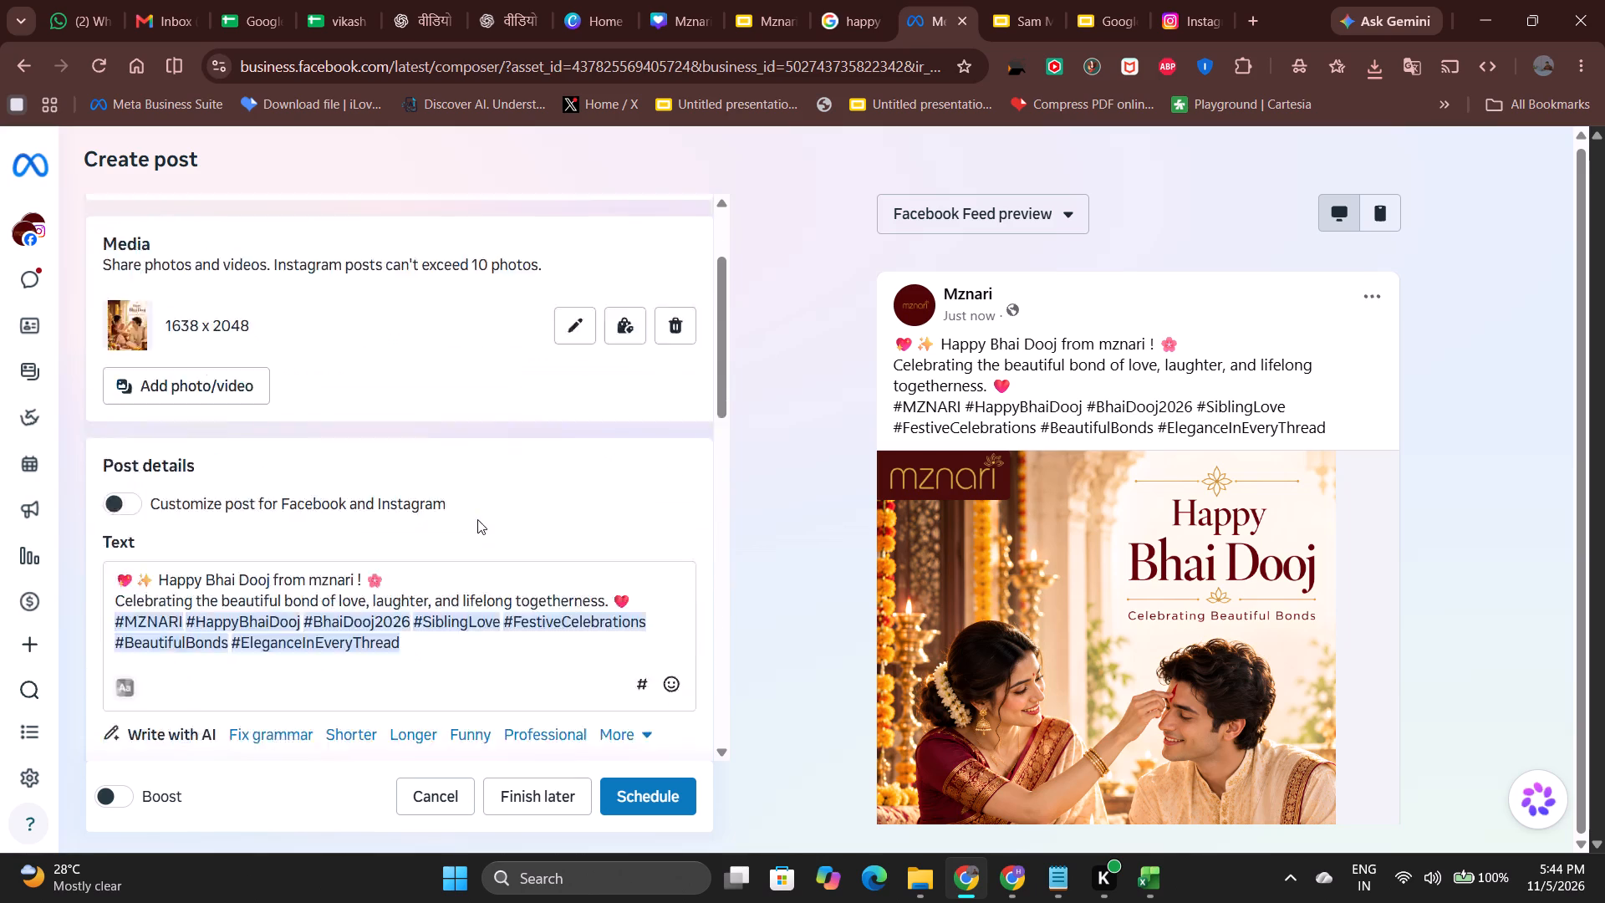
pyautogui.scroll(3, 477, 518)
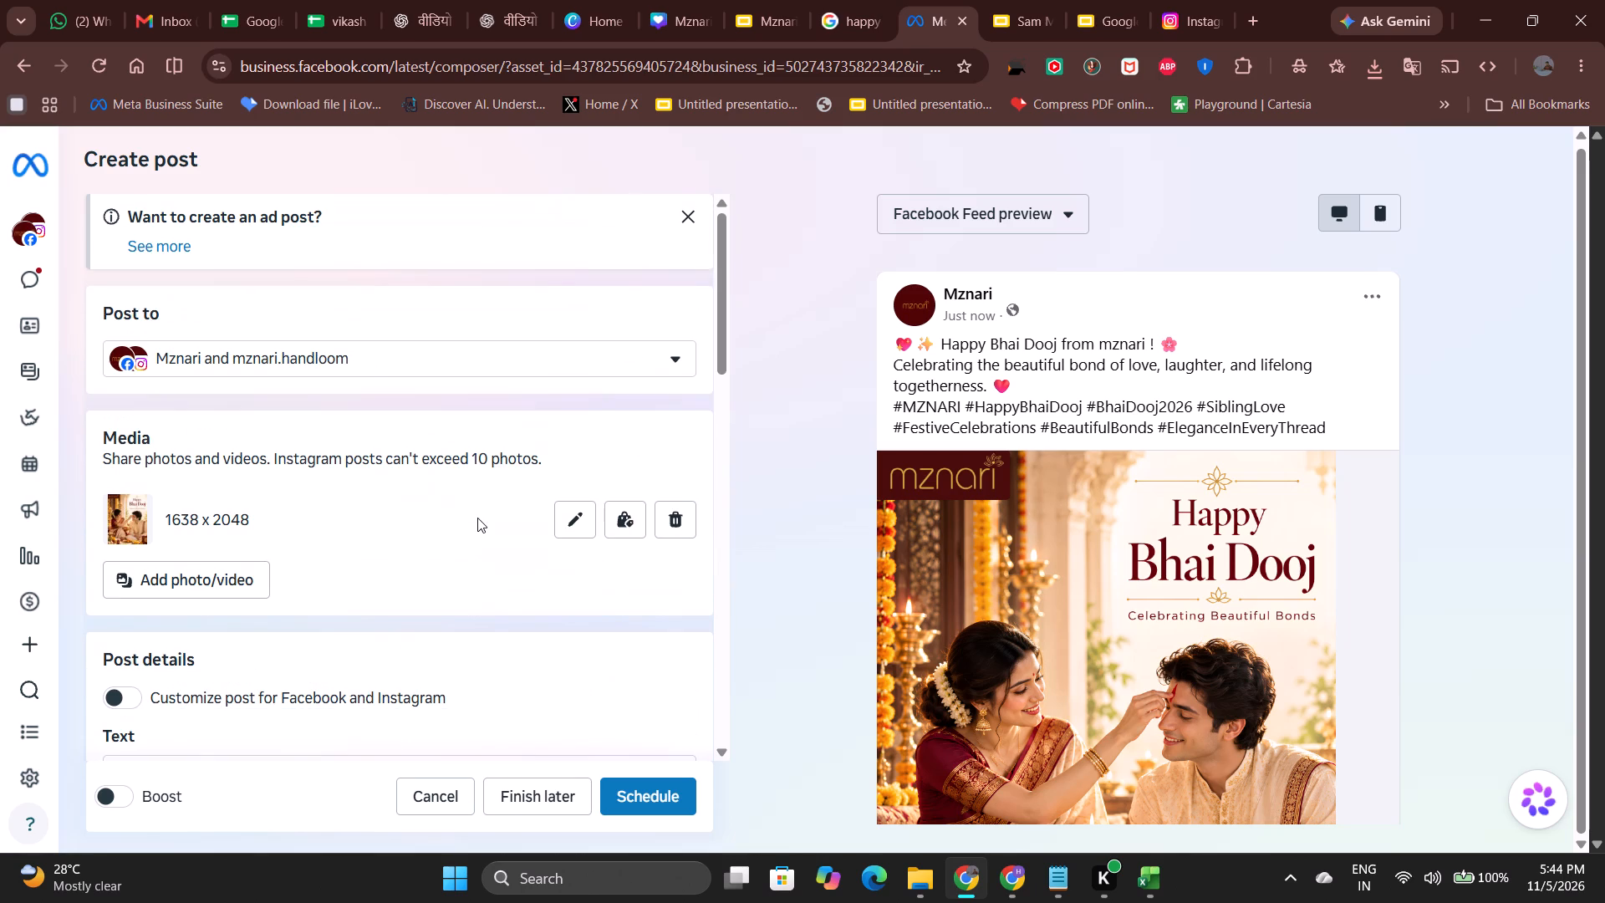
pyautogui.scroll(-11, 477, 518)
pyautogui.scroll(-5, 460, 707)
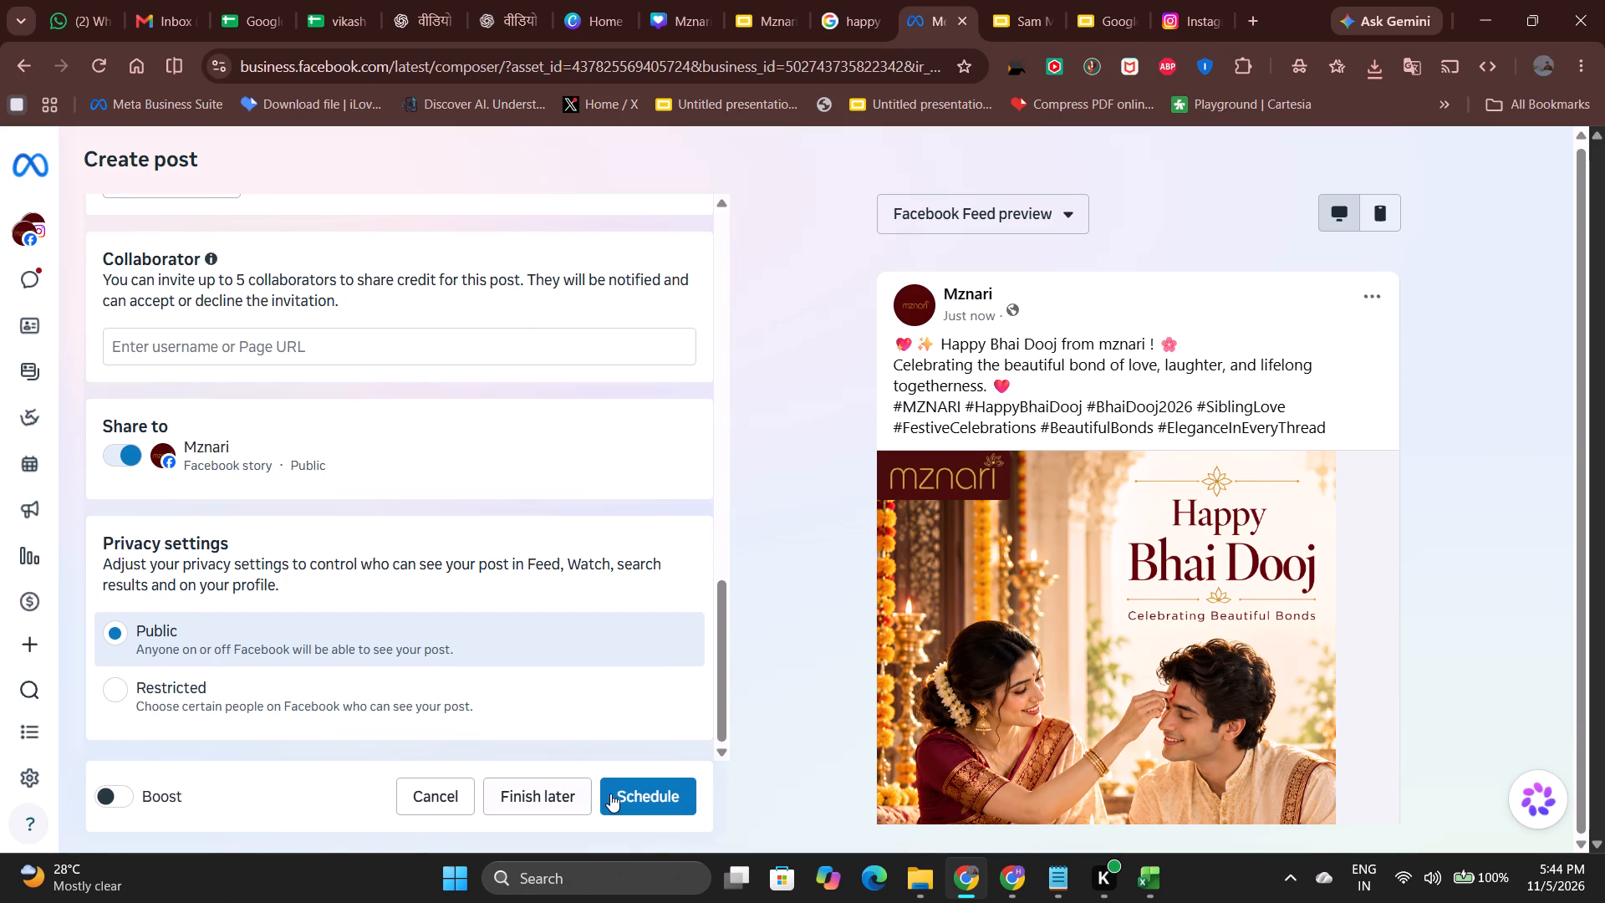
pyautogui.scroll(4, 483, 605)
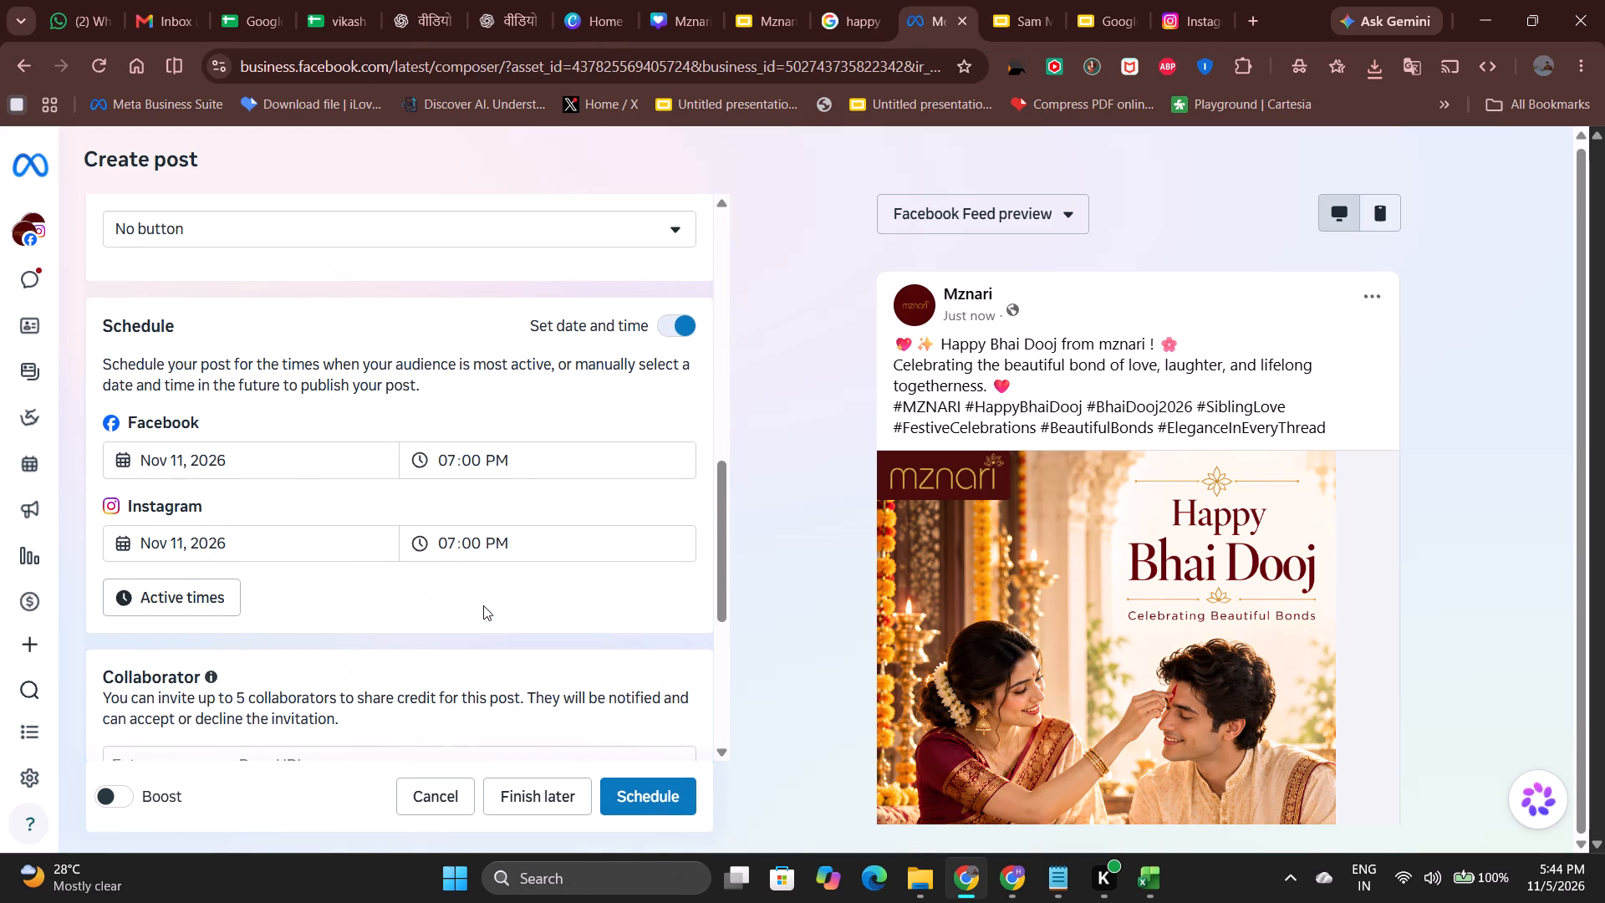
pyautogui.scroll(2, 483, 605)
pyautogui.scroll(-5, 483, 605)
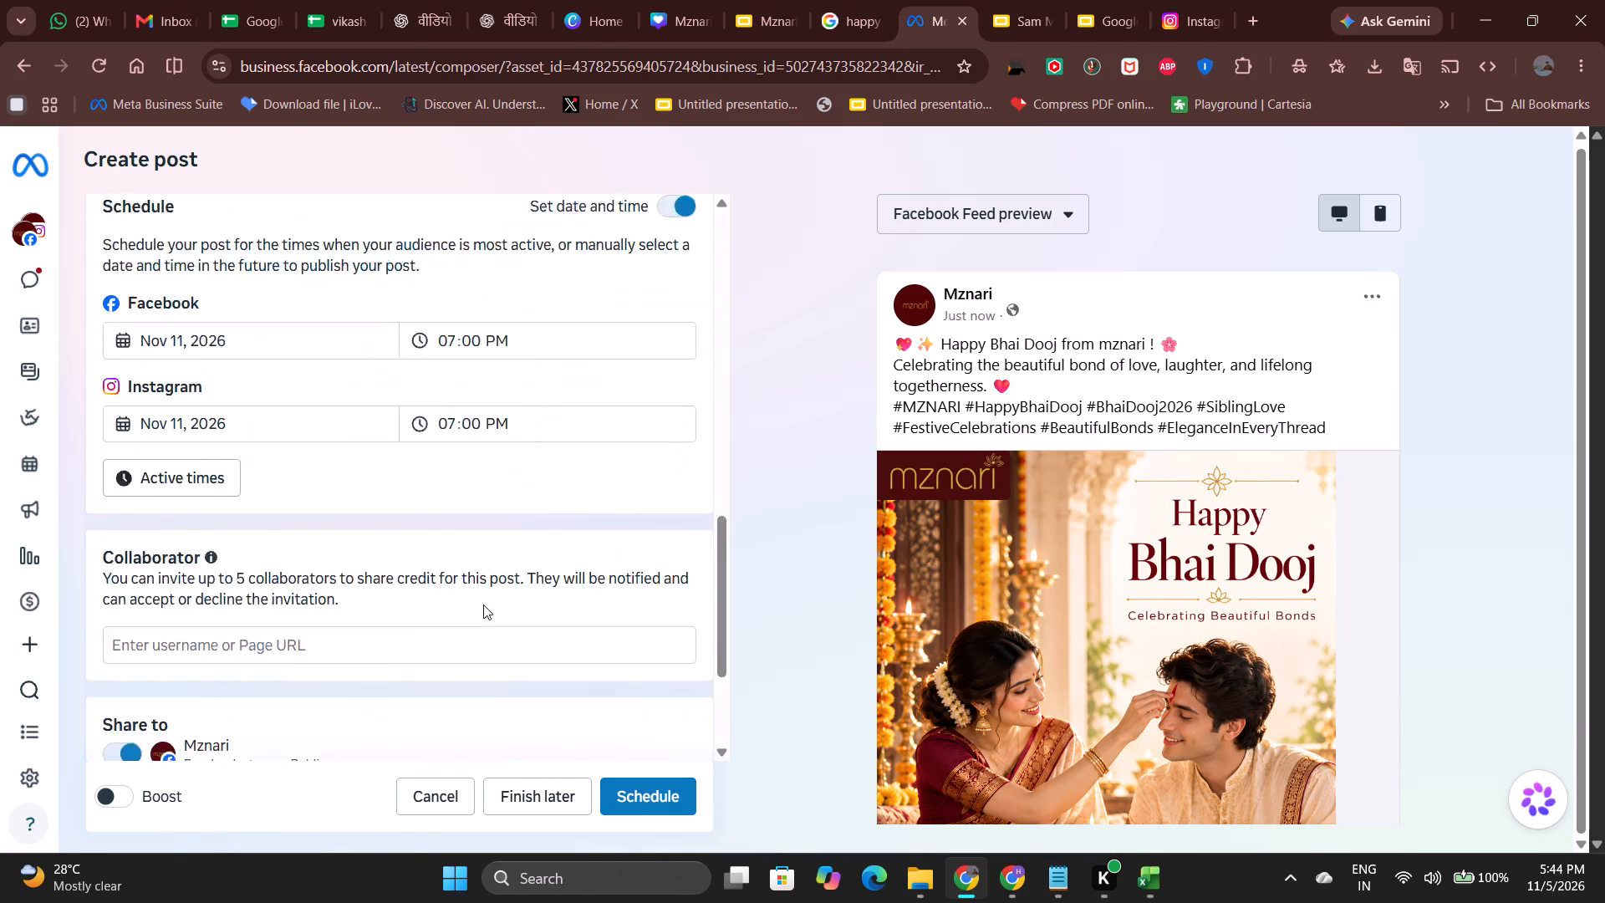
pyautogui.click(660, 807)
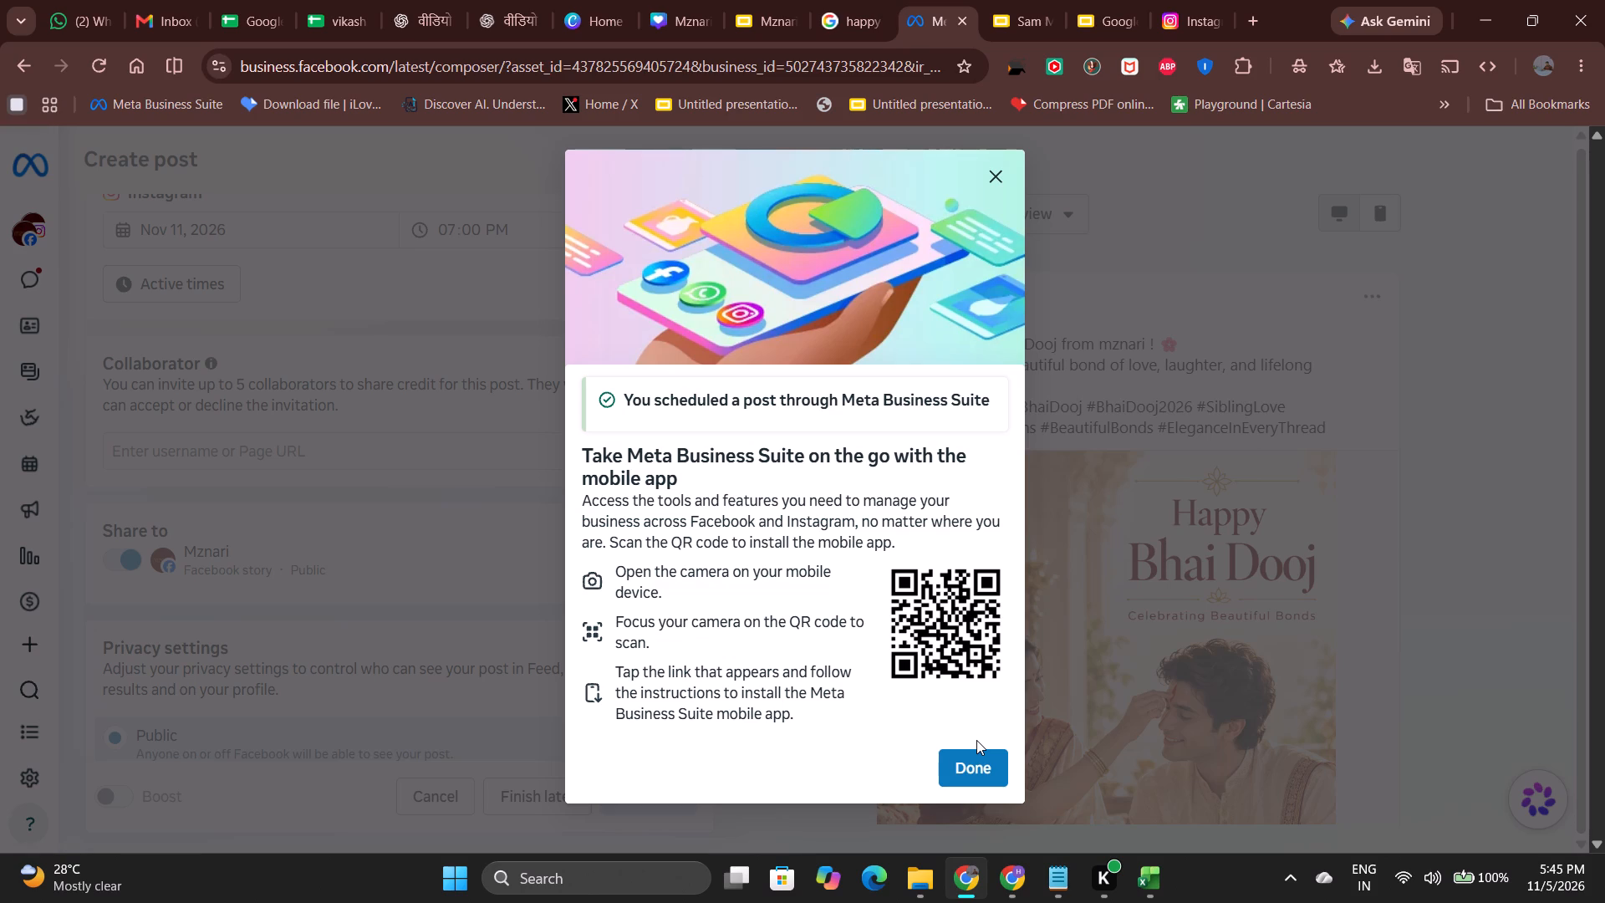
# Dismiss the scheduled-post dialog for the Bhai Dooj post and return to the Planner.
pyautogui.click(983, 773)
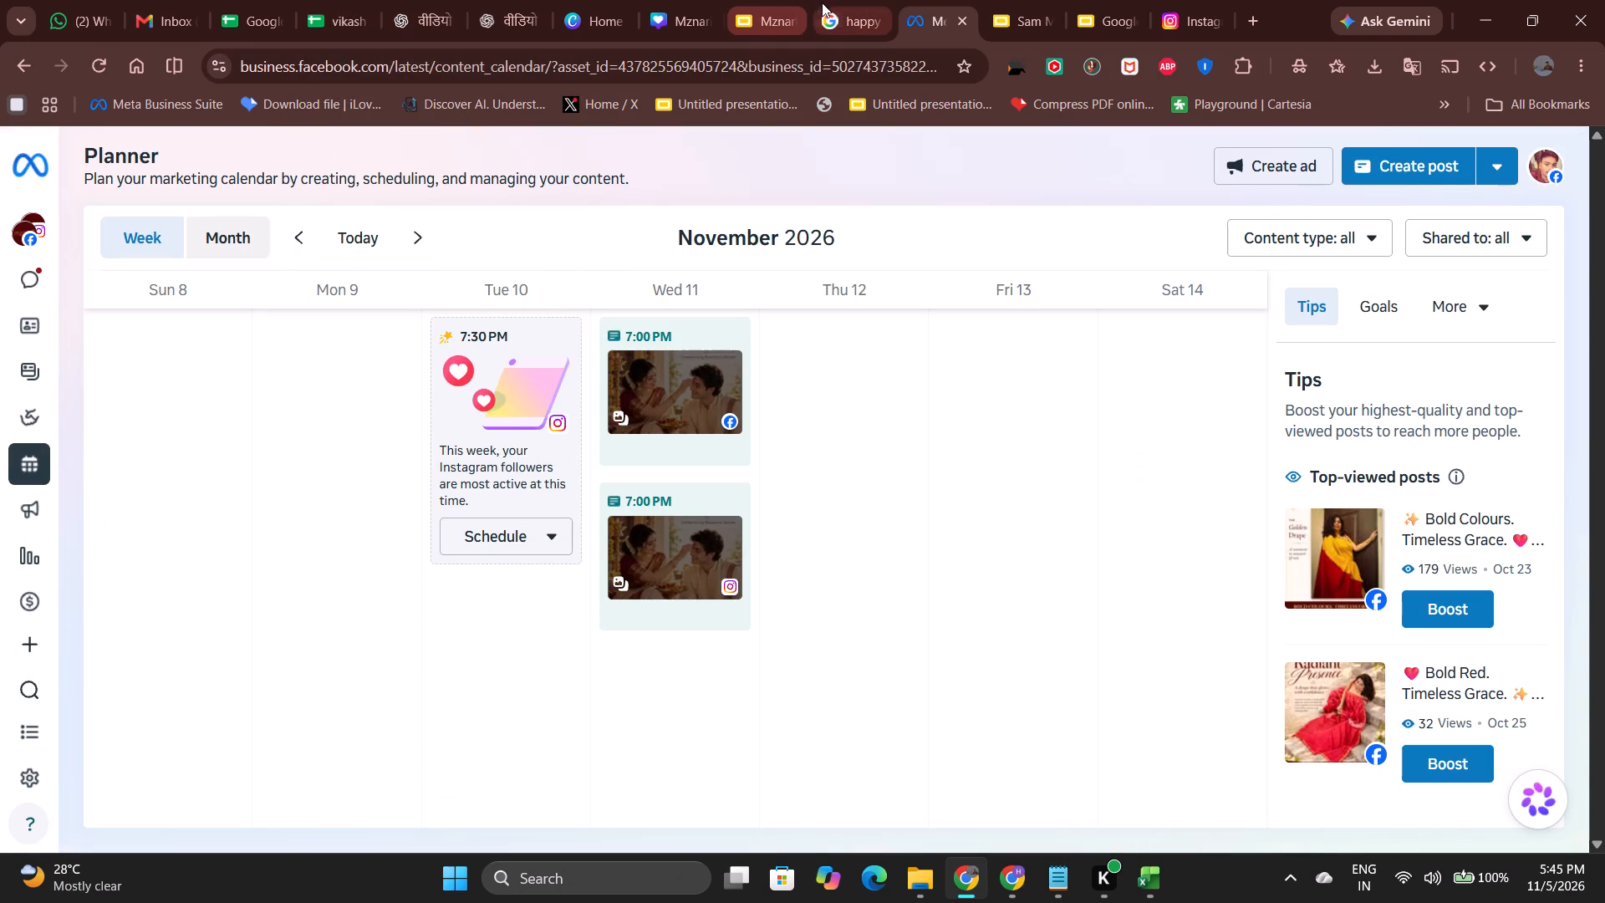
# Look through the Mznari saree design pages in Canva for the Diwali post image.
pyautogui.click(680, 0)
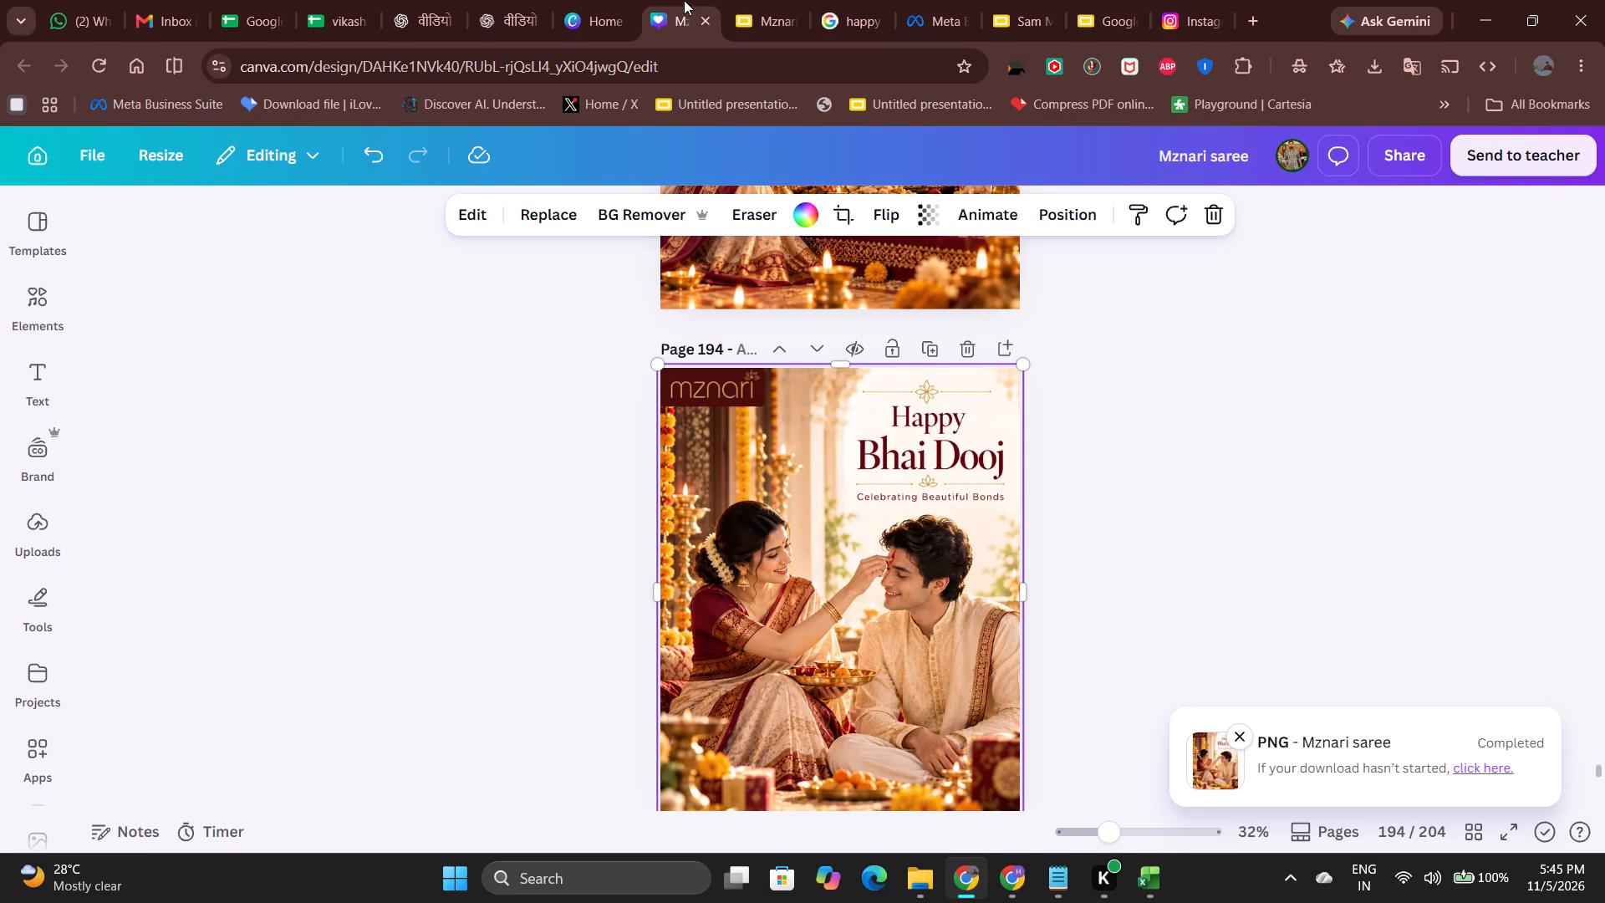
pyautogui.scroll(9, 796, 547)
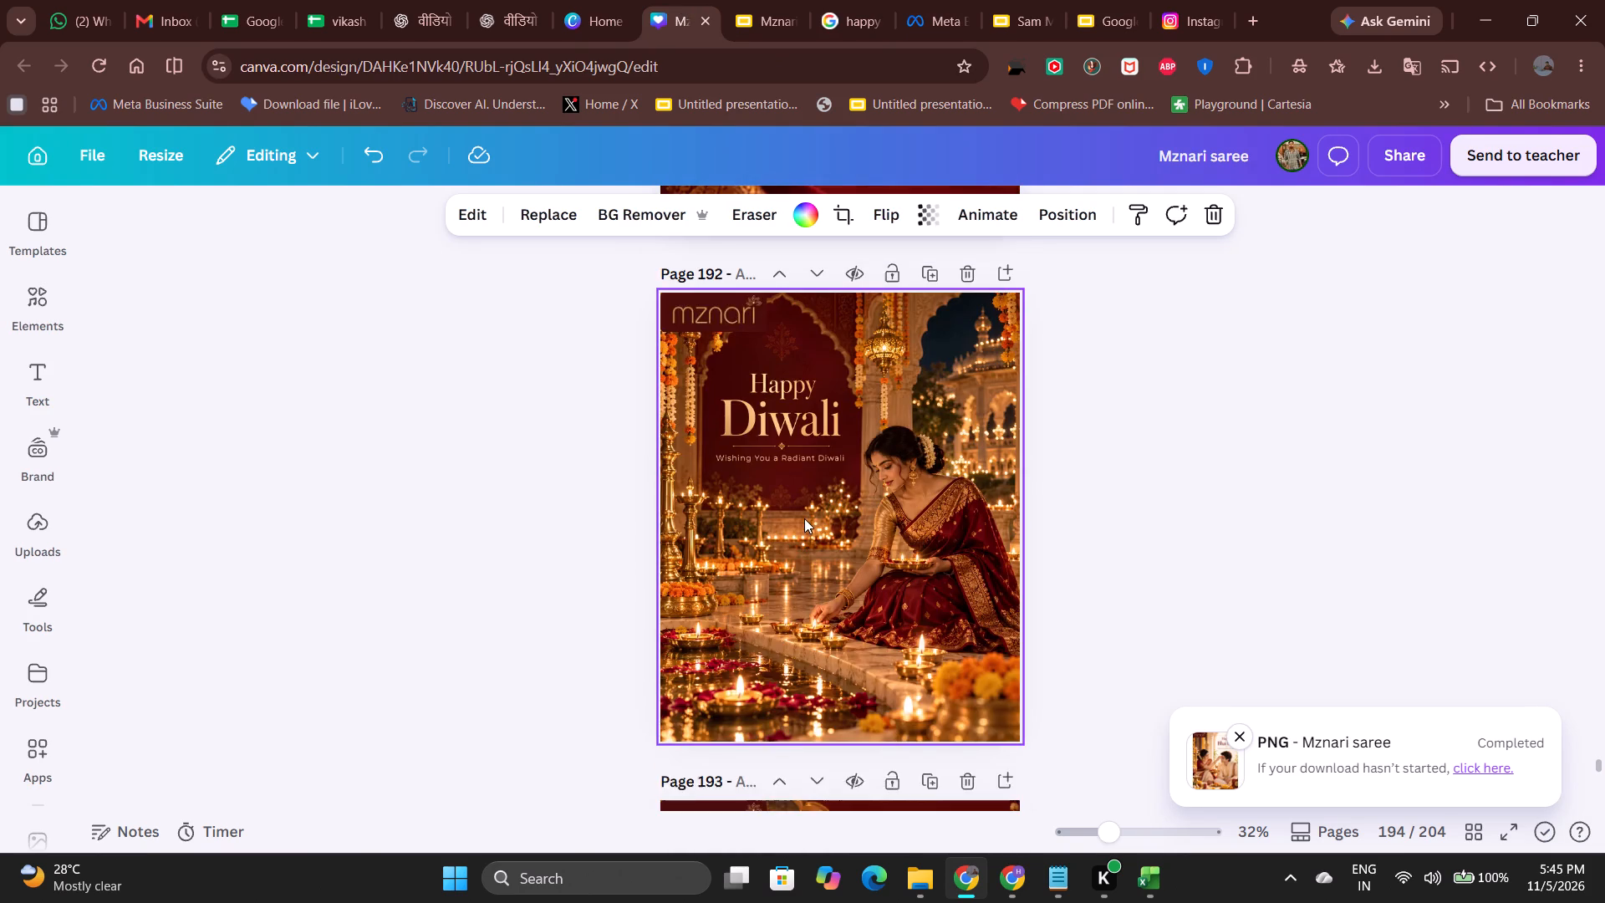
pyautogui.scroll(13, 804, 518)
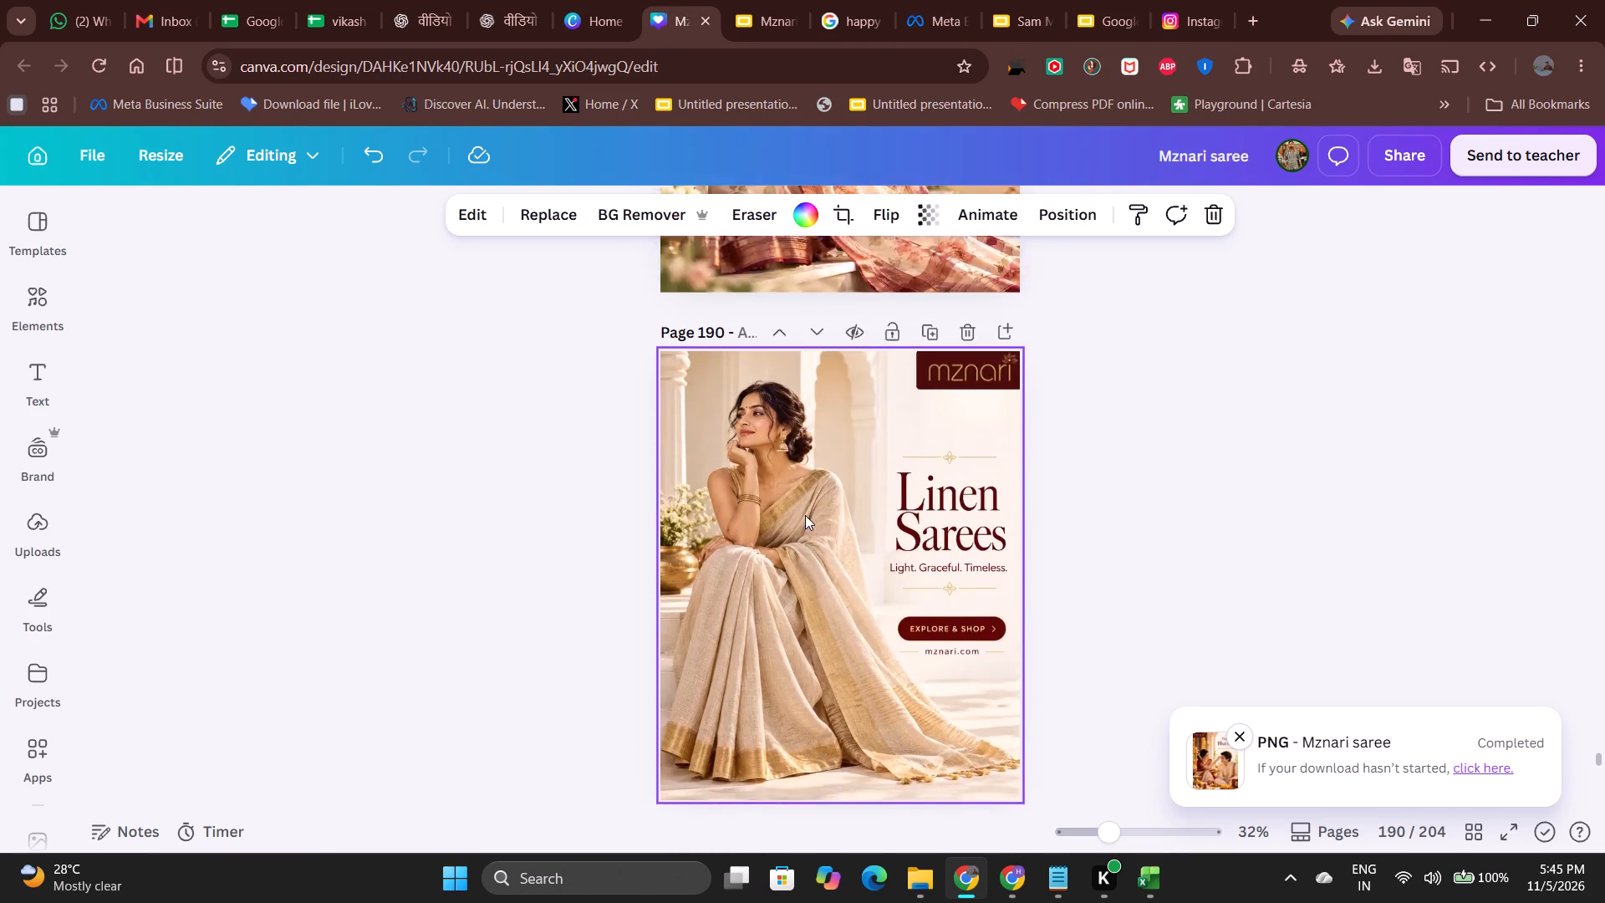
pyautogui.scroll(6, 805, 515)
pyautogui.scroll(-5, 806, 513)
pyautogui.scroll(9, 806, 513)
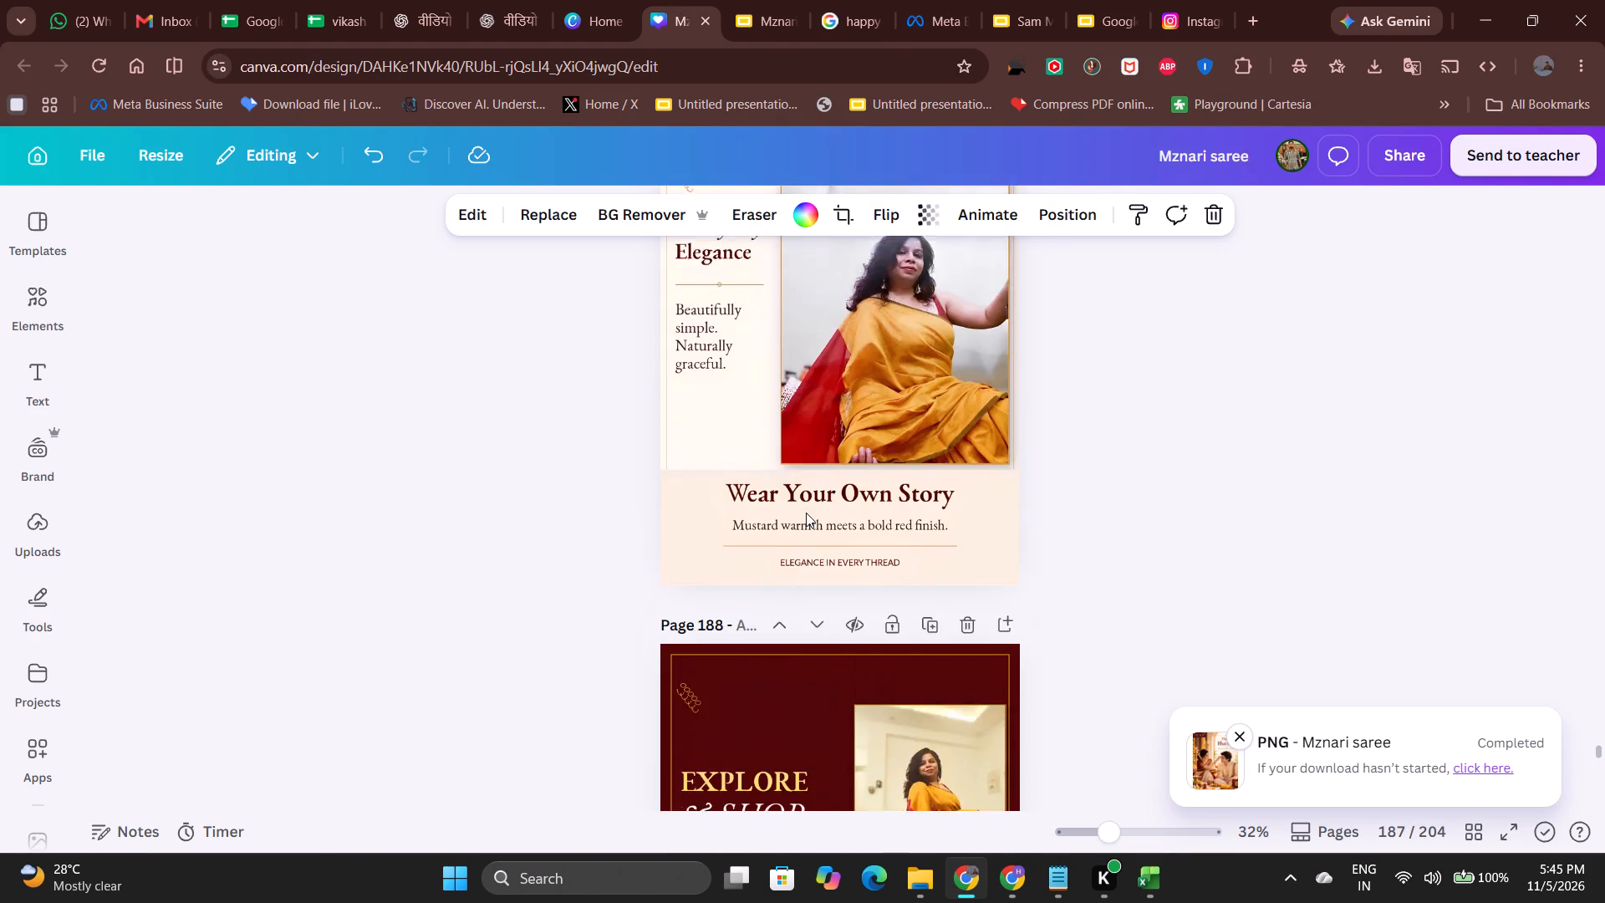
pyautogui.scroll(-12, 806, 513)
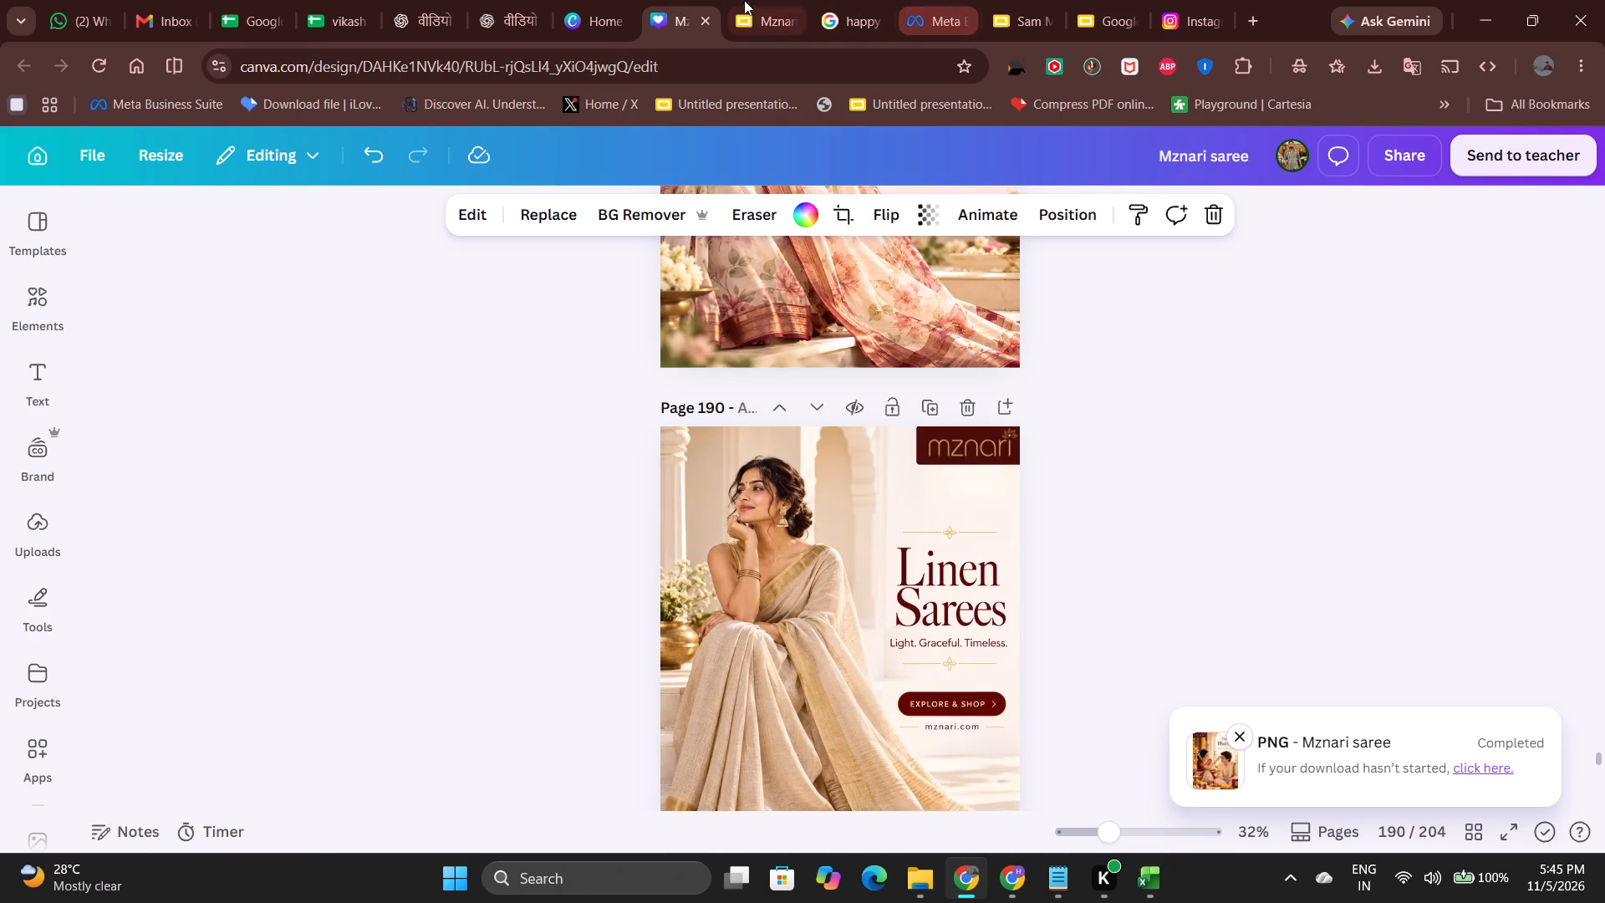
# Copy the full "Celebrate the Festival of Lights with mznari!" Diwali caption with hashtags from slide 2 of the Mznari Social Media post presentation.
pyautogui.click(767, 9)
pyautogui.click(131, 513)
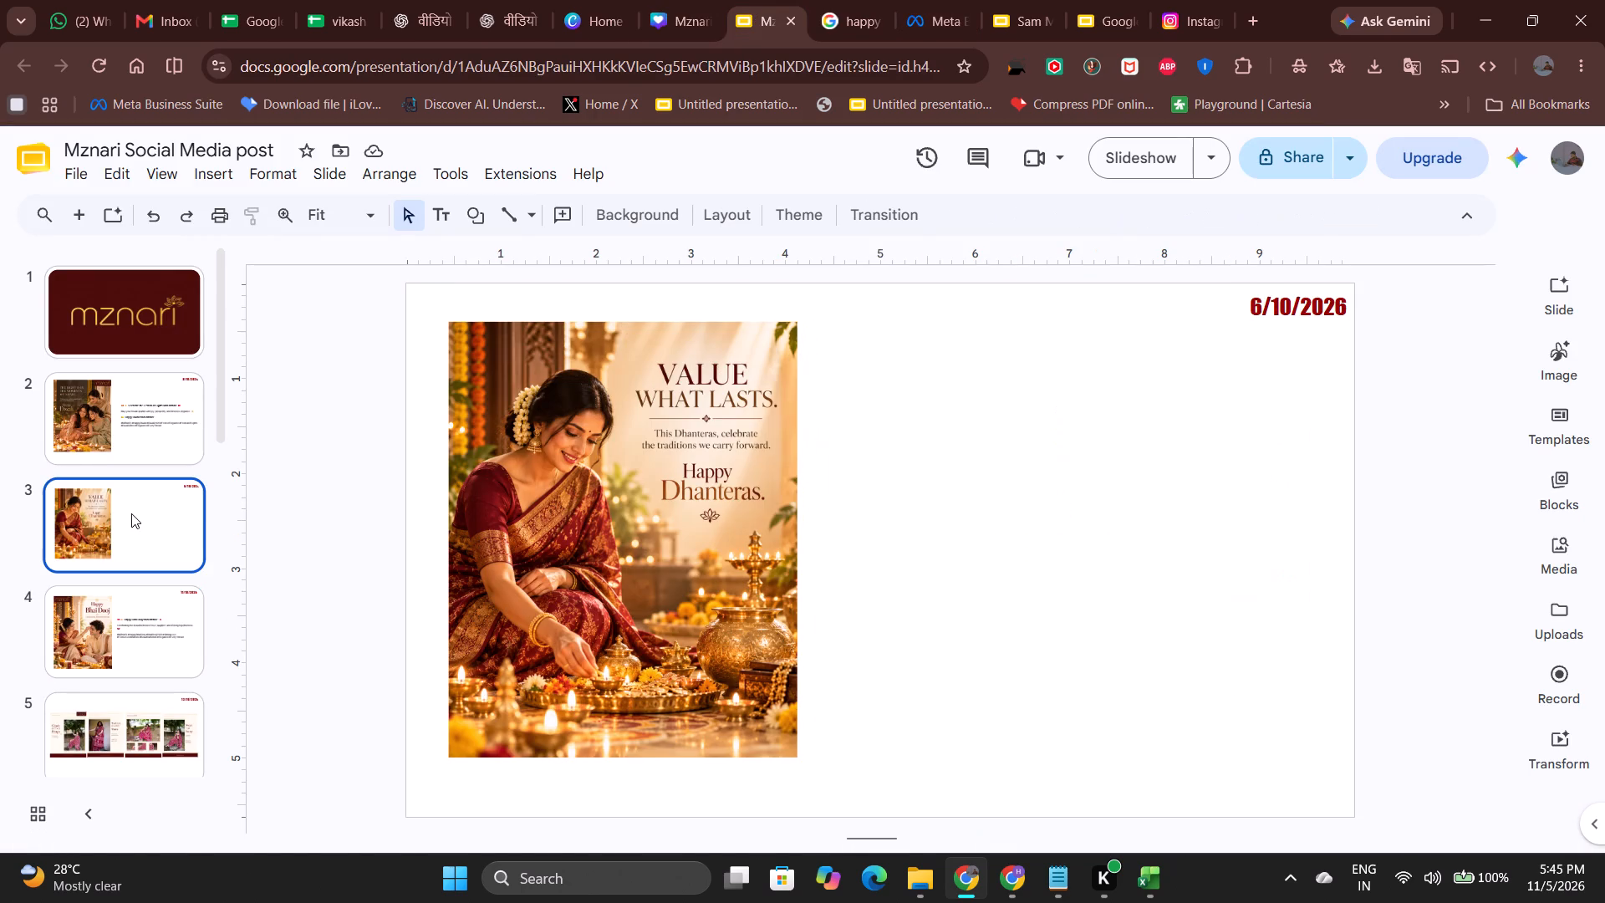
pyautogui.click(99, 436)
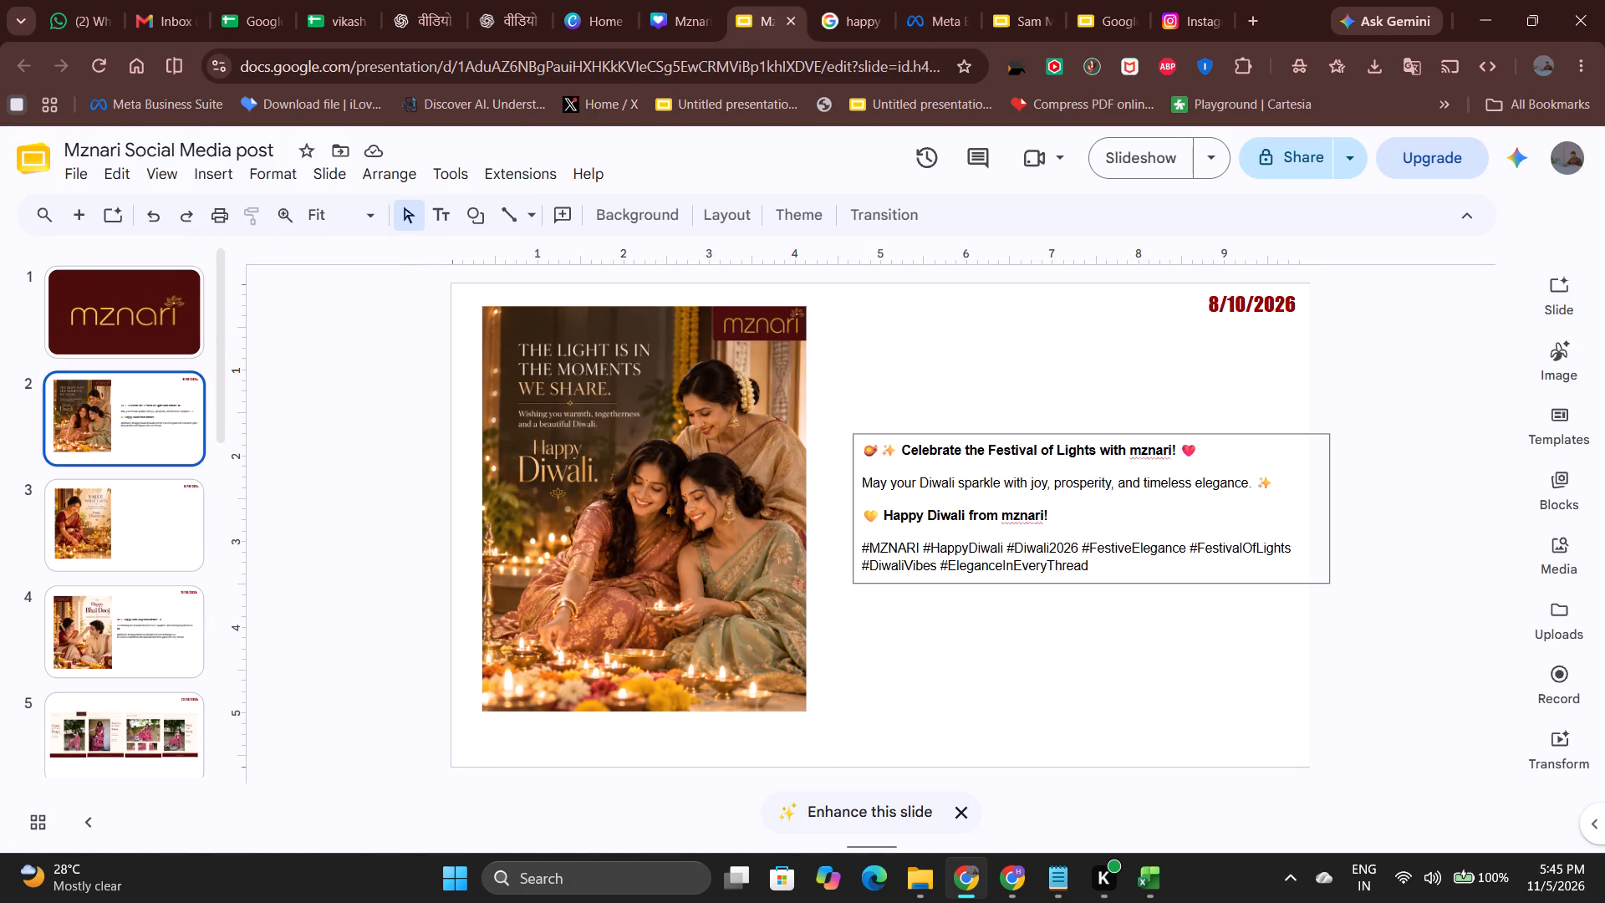
pyautogui.click(988, 482)
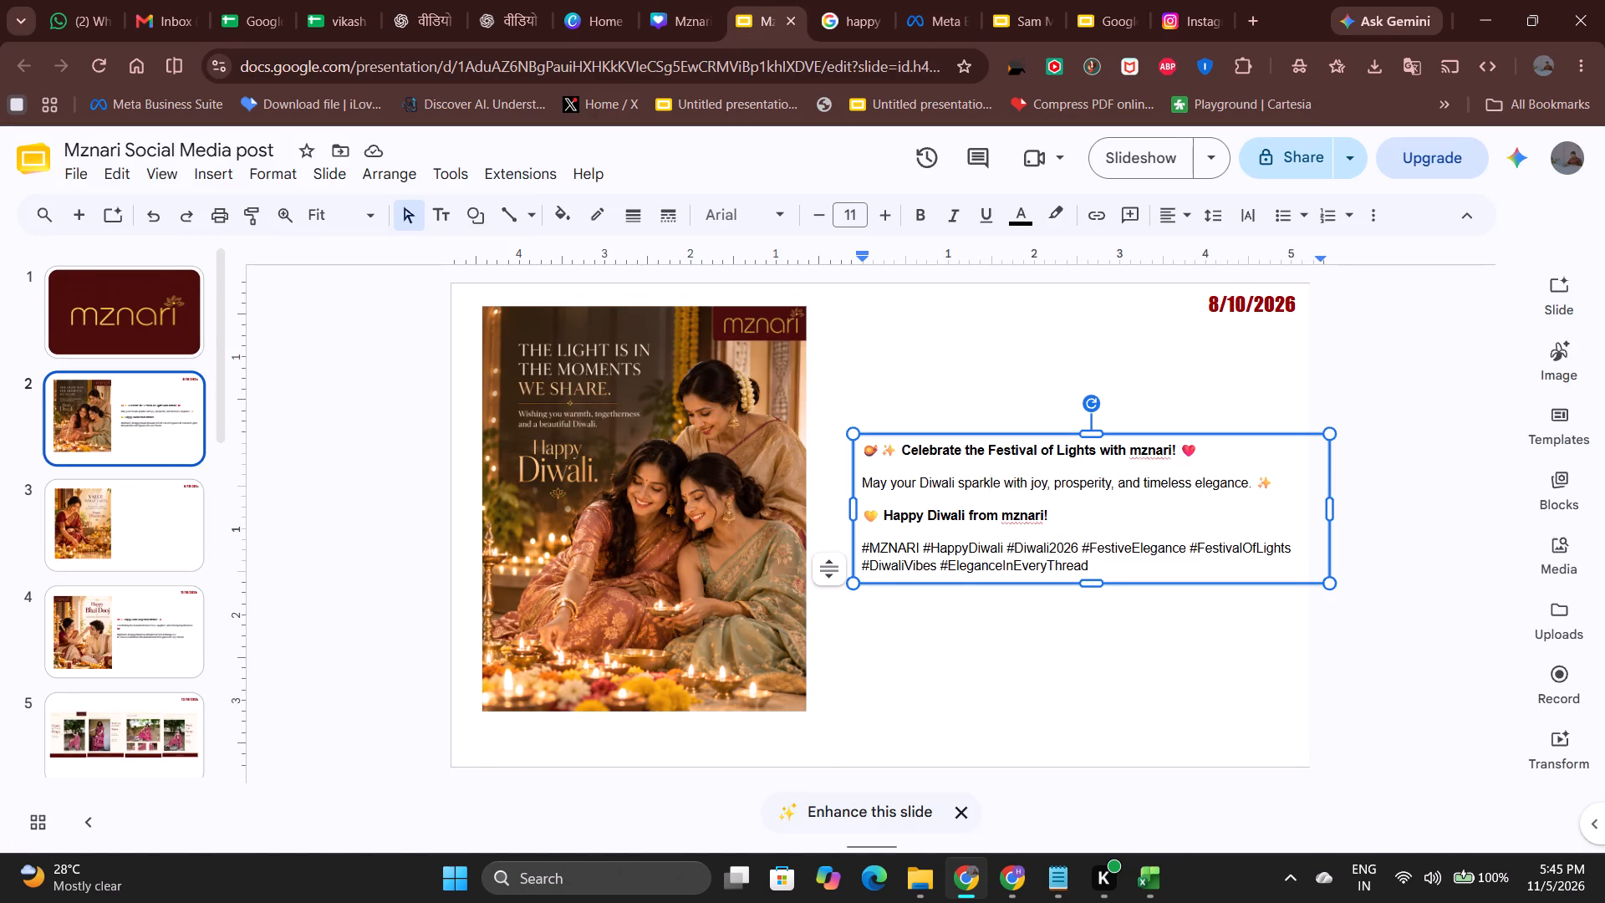
pyautogui.doubleClick(1224, 605)
pyautogui.click(1033, 537)
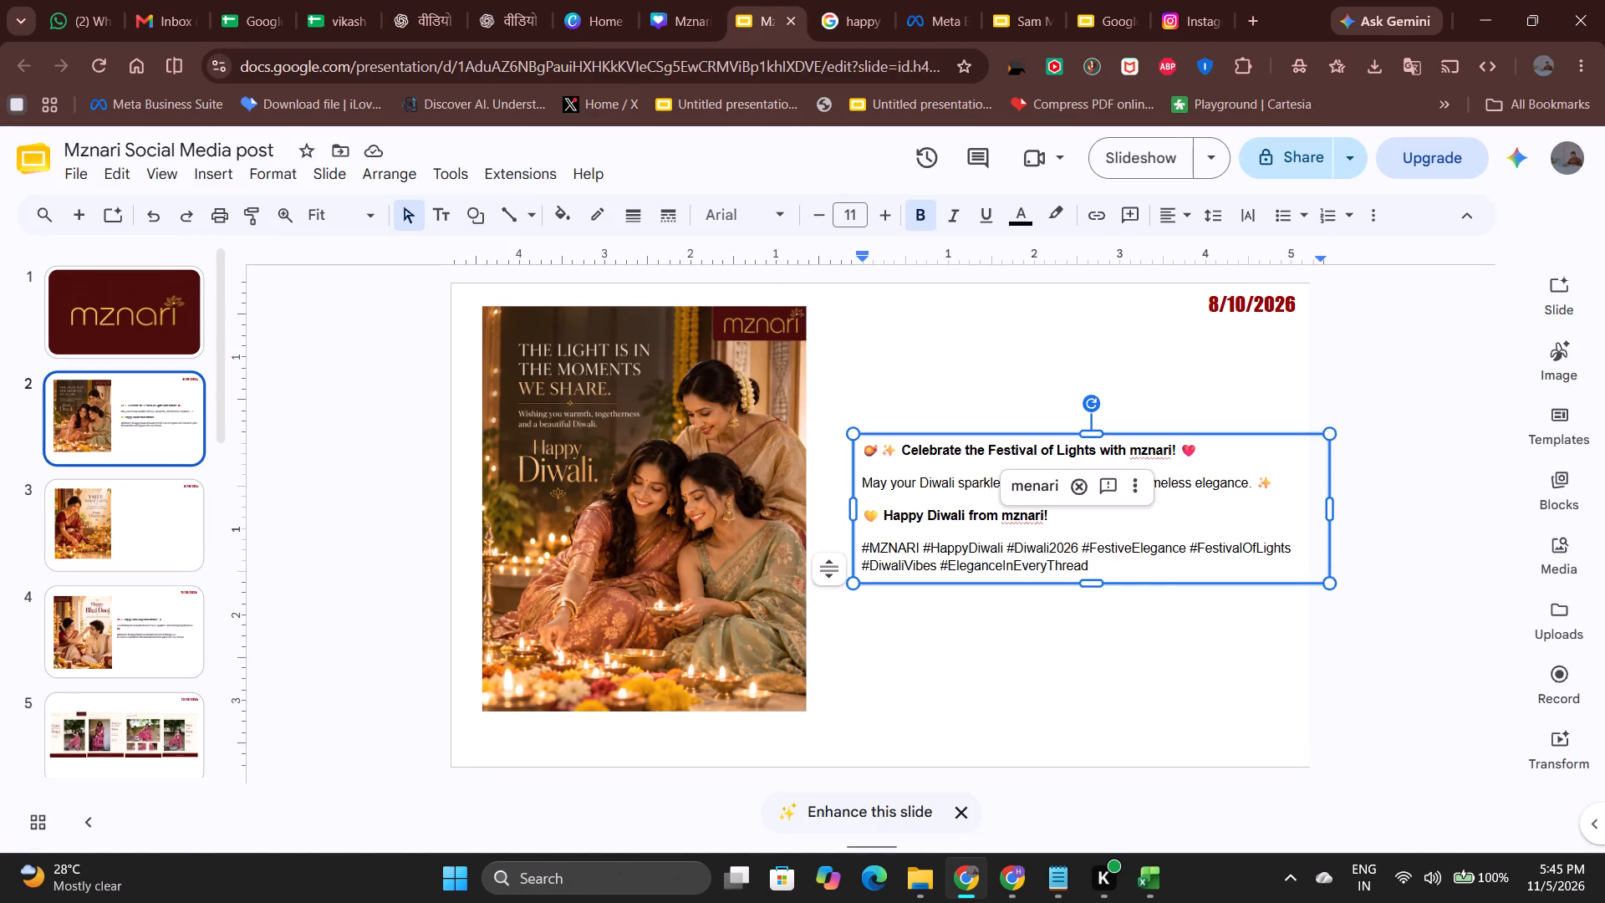
pyautogui.hotkey('ctrl', 'a')
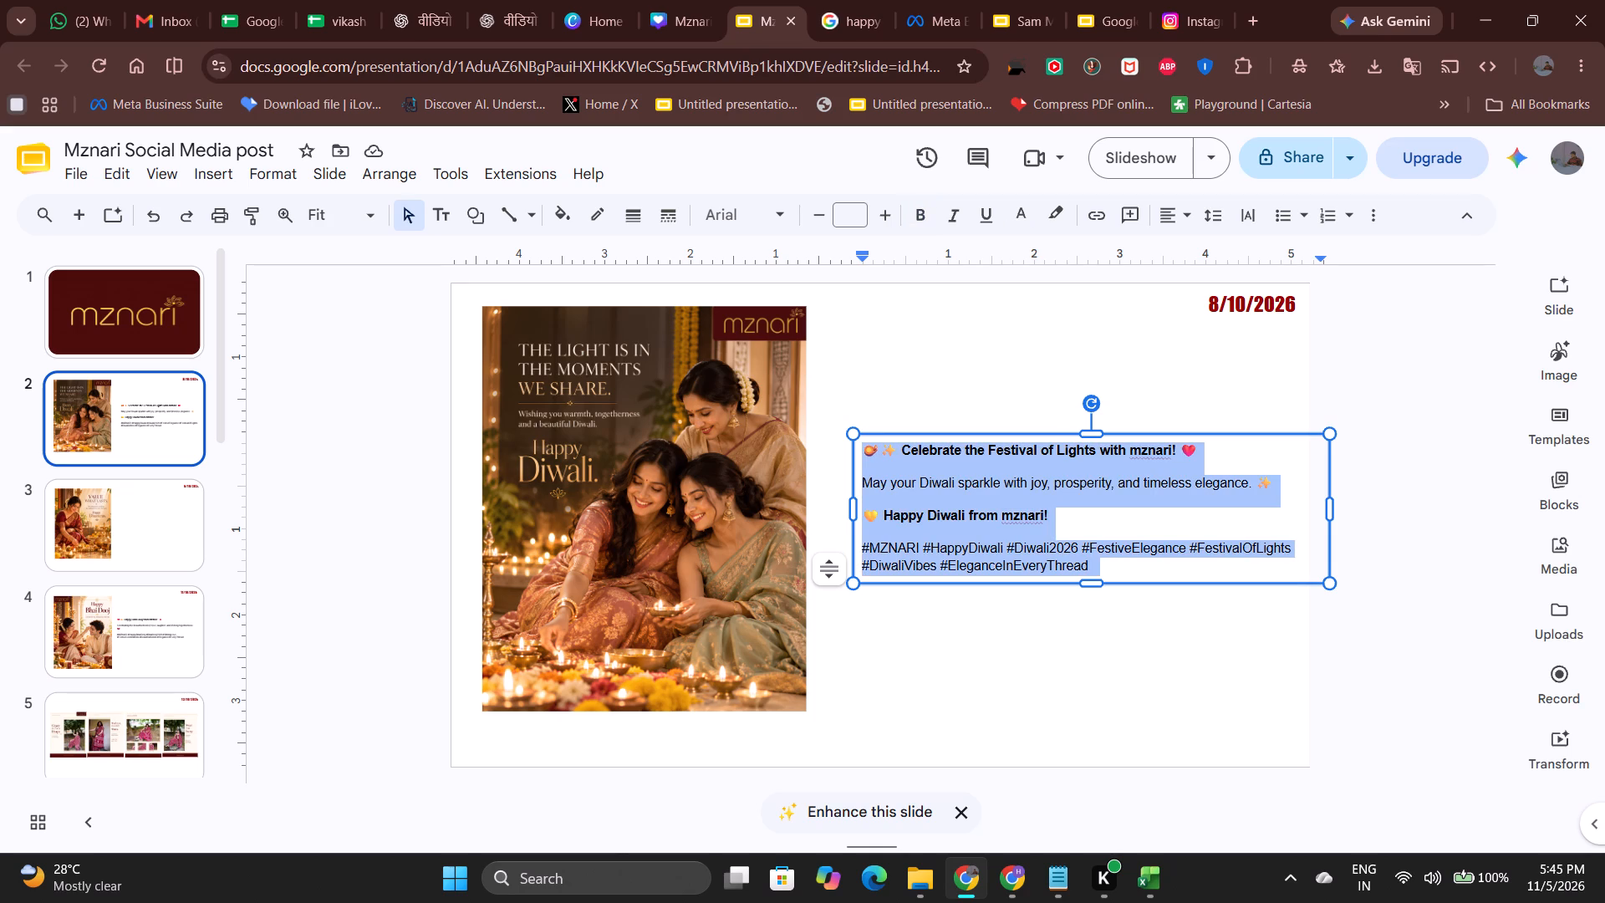
pyautogui.hotkey('ctrl', 'c')
pyautogui.hotkey('ctrl', 'a')
pyautogui.hotkey('ctrl', 'c')
pyautogui.click(940, 649)
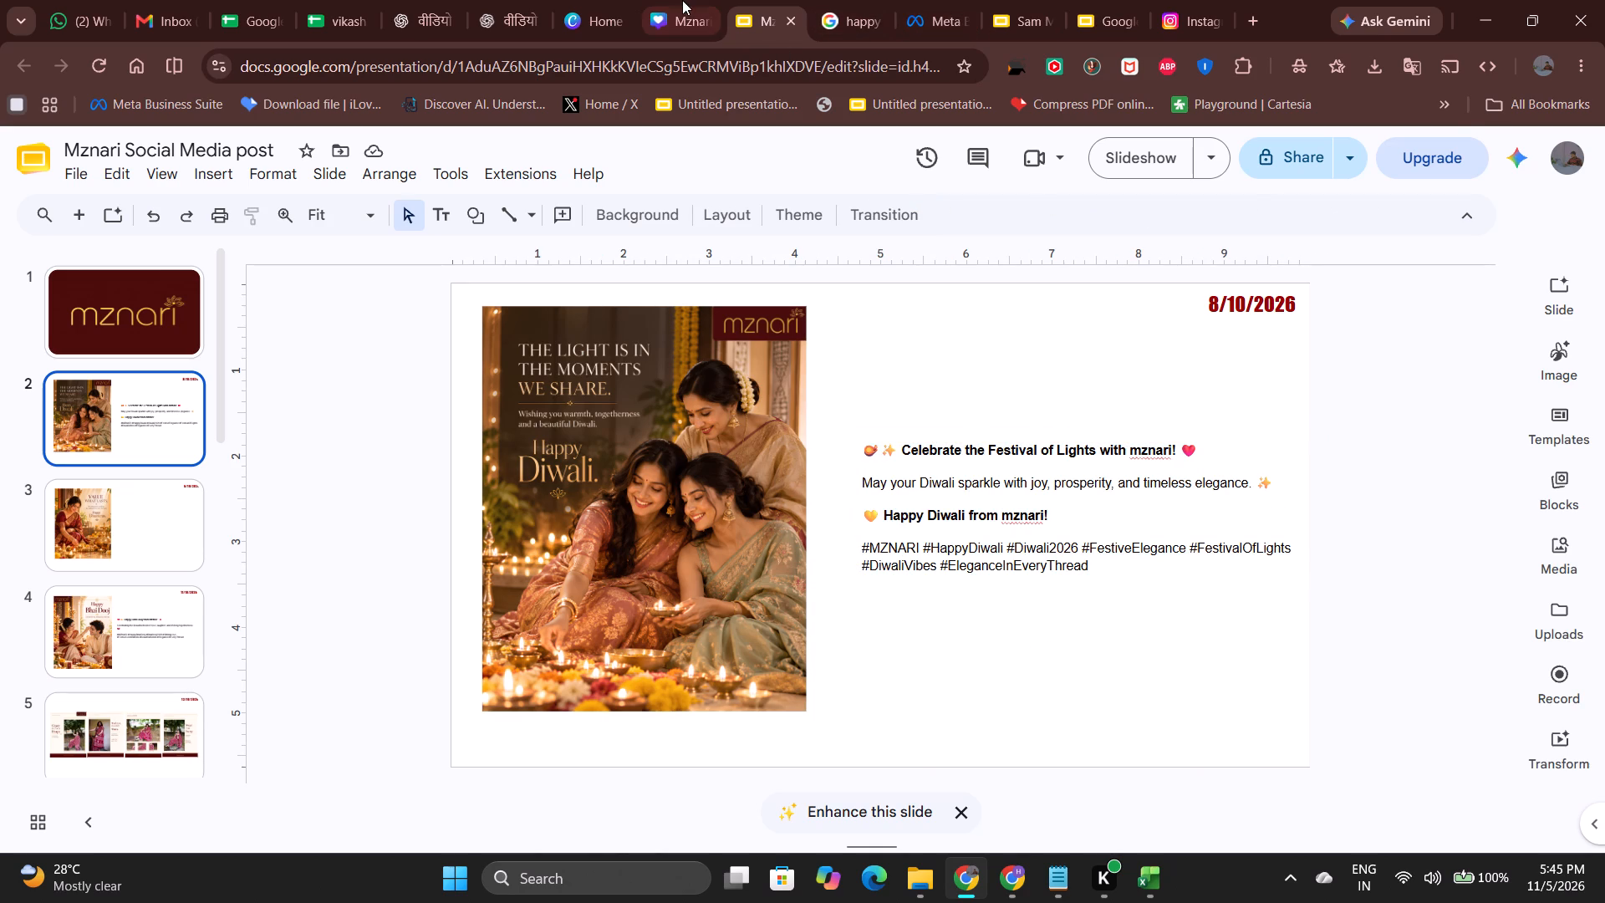
# Switch to the Meta Business Suite Planner and start a new post for Mznari.
pyautogui.click(681, 0)
pyautogui.click(890, 0)
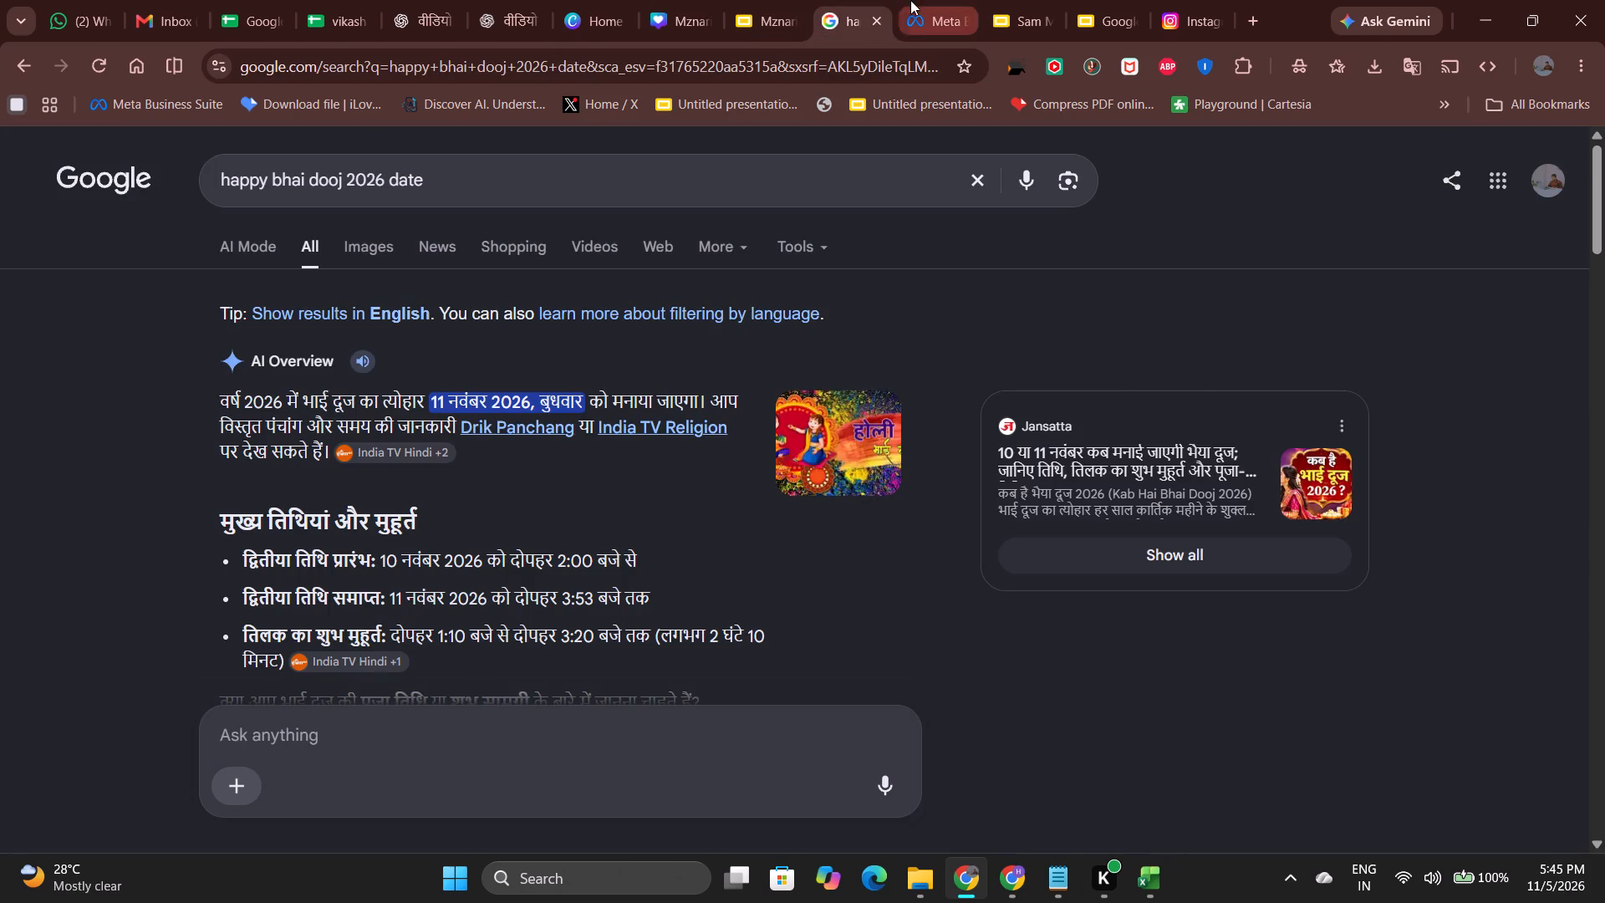
pyautogui.click(926, 0)
pyautogui.click(1428, 172)
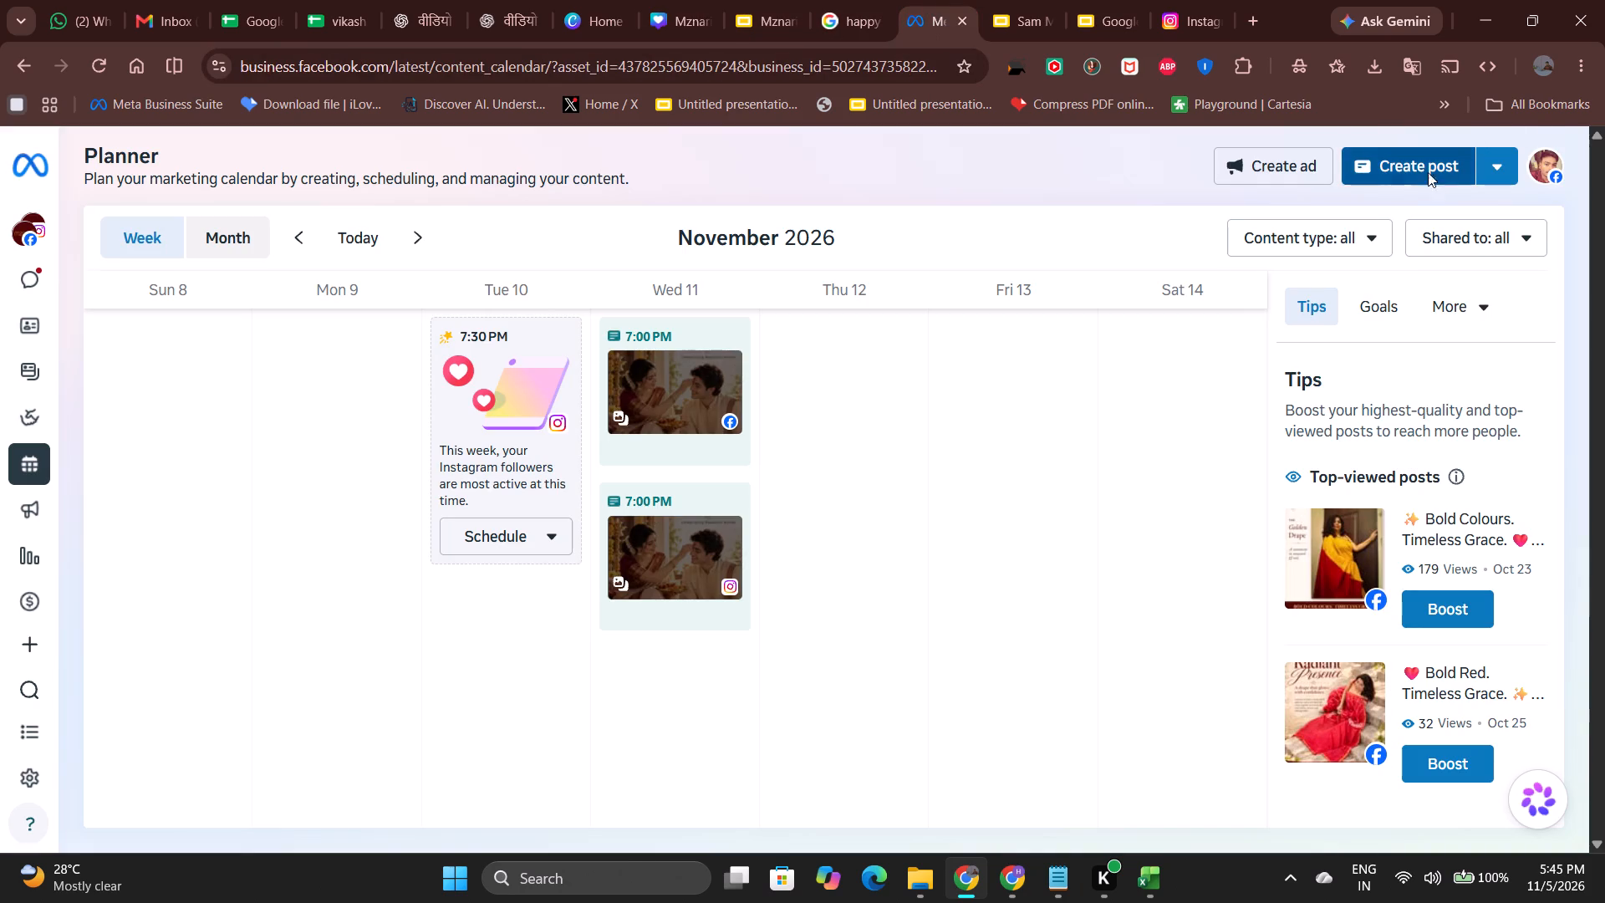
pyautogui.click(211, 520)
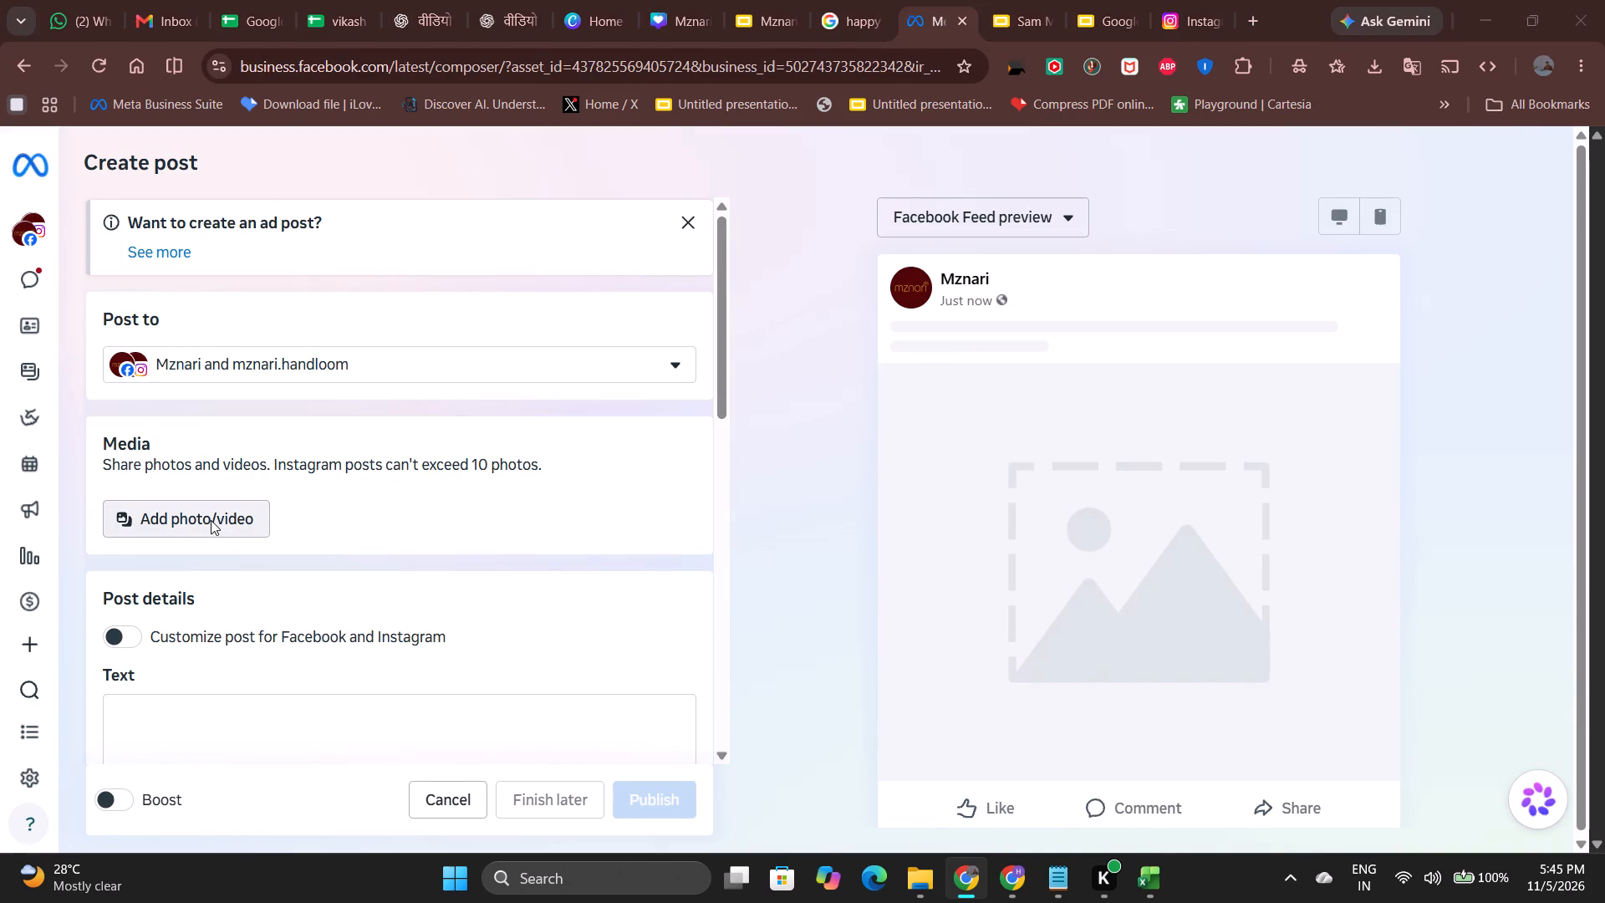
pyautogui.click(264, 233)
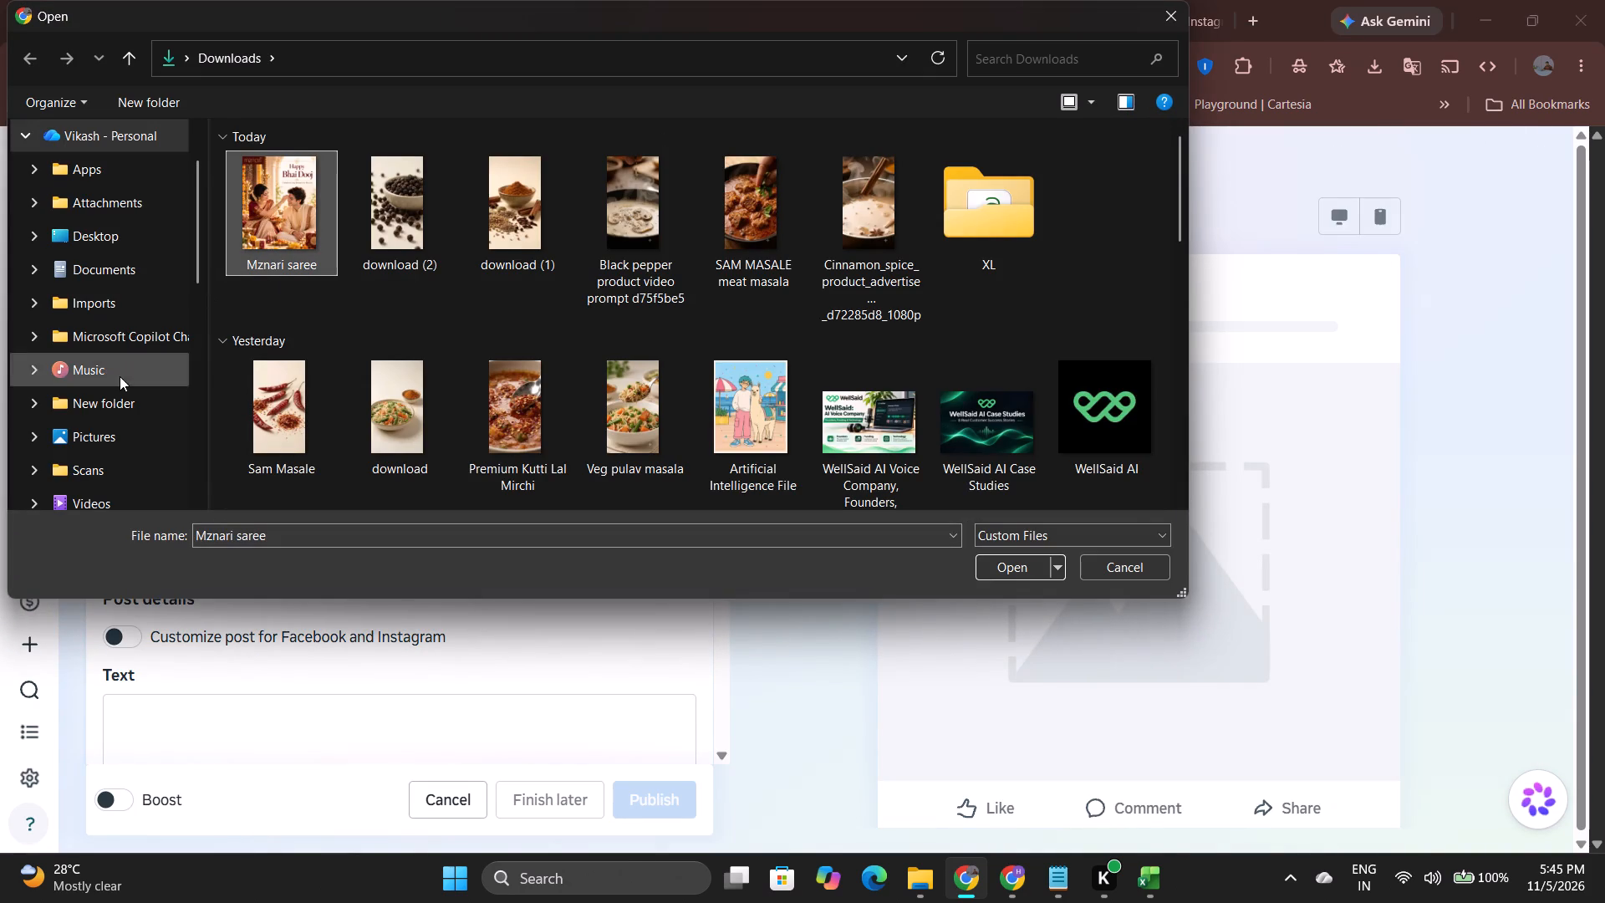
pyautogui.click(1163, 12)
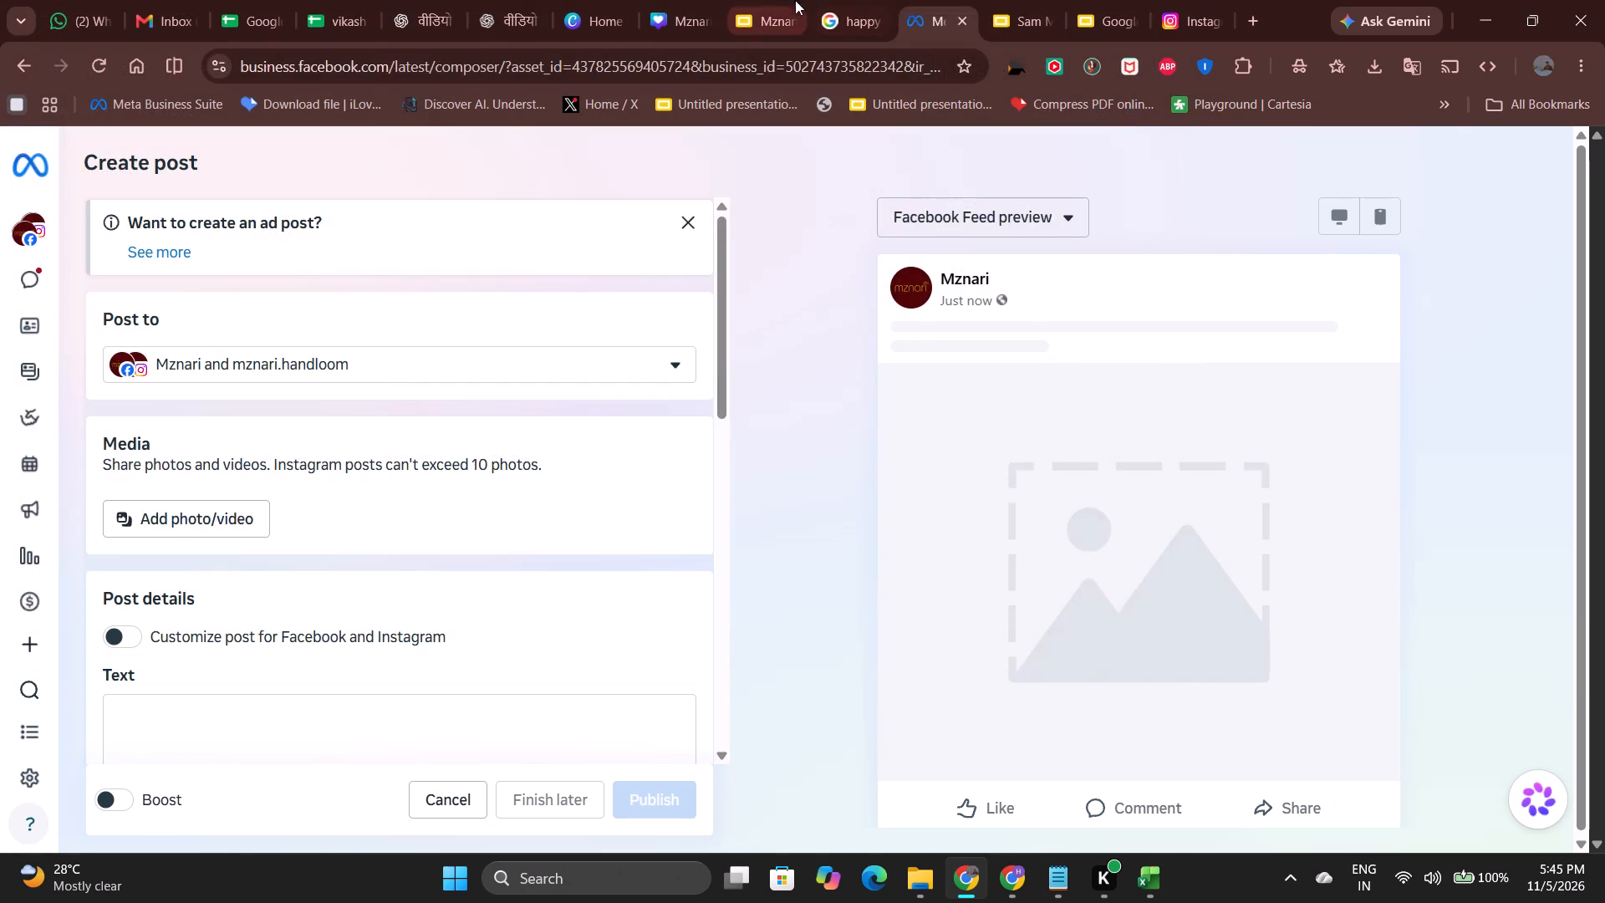
# Find the "The light is in the moments we share" Happy Diwali design in Canva and download only that page (203) as a PNG.
pyautogui.click(695, 0)
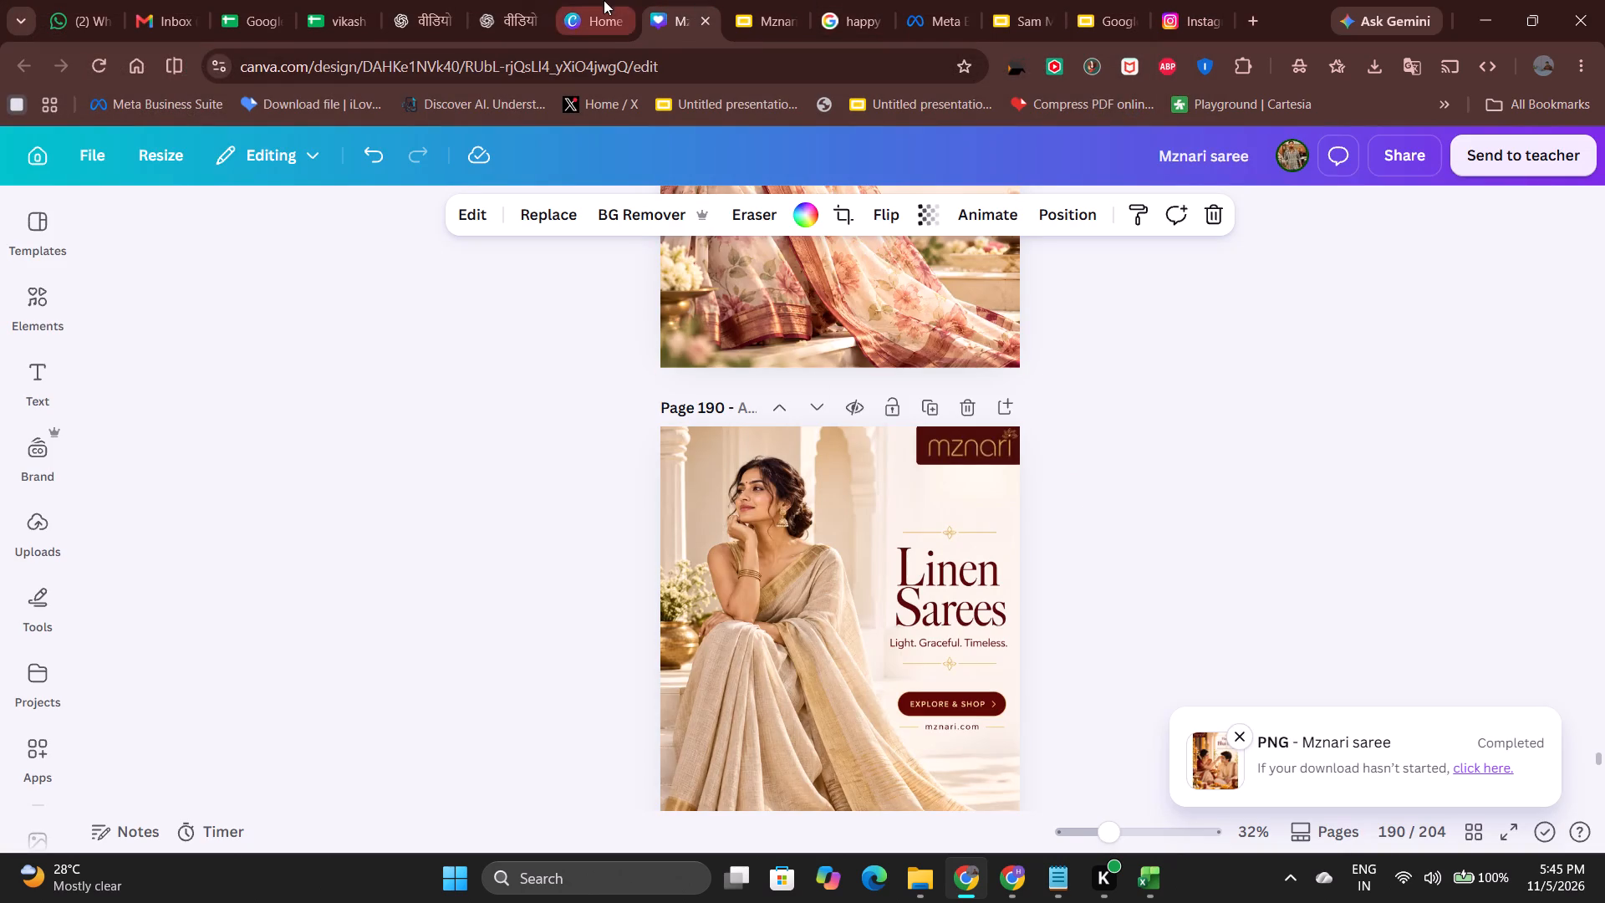
pyautogui.scroll(-7, 812, 466)
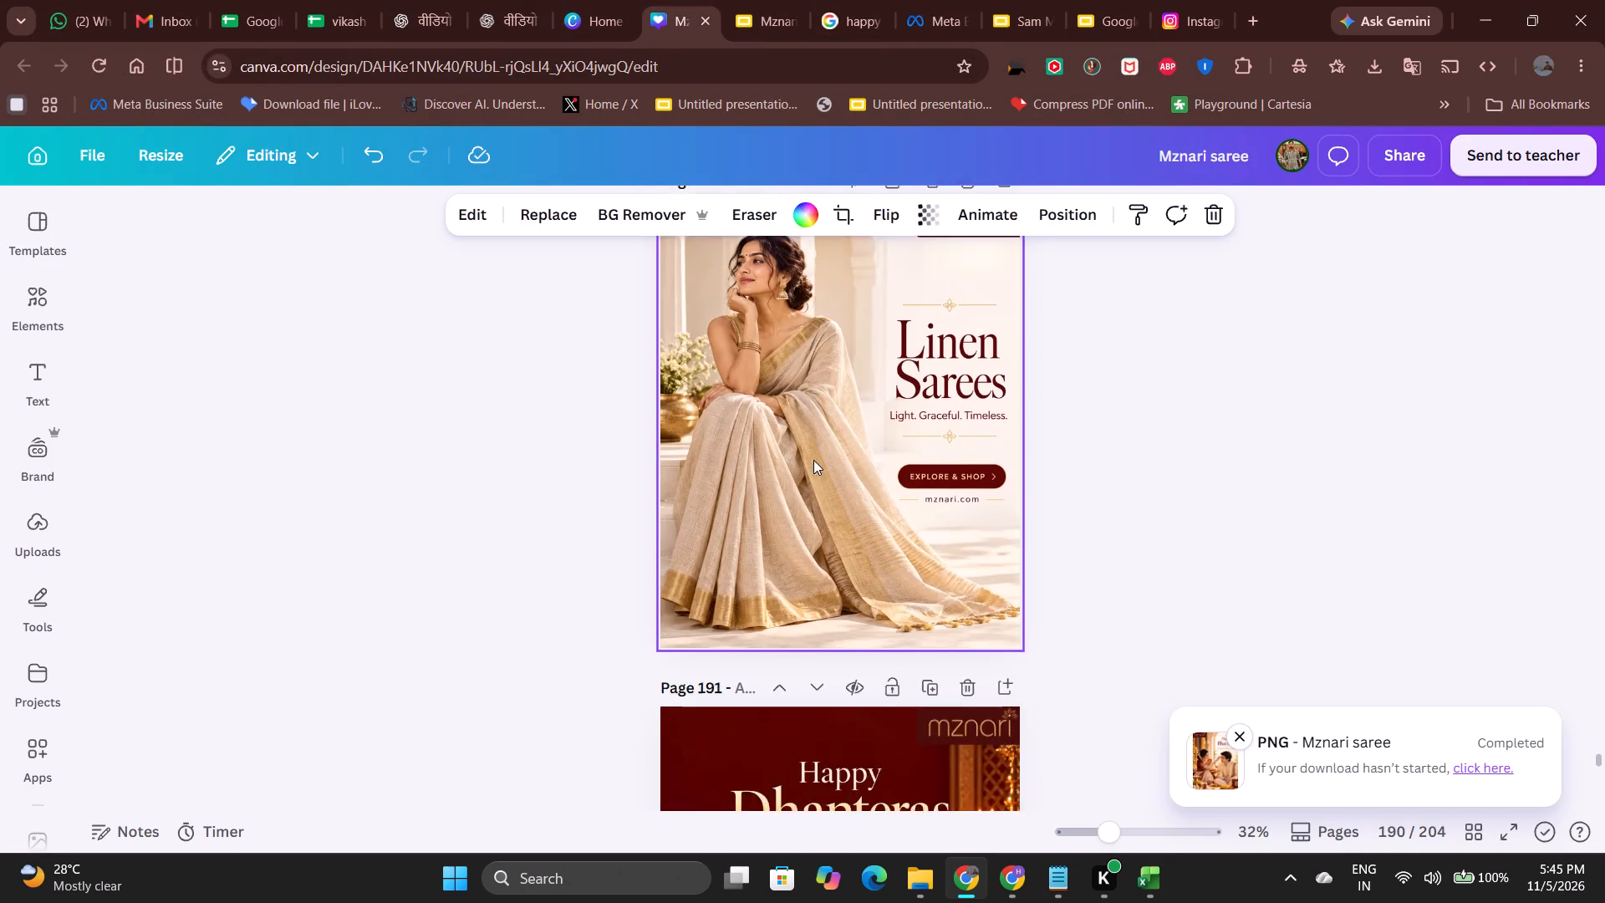
pyautogui.scroll(-15, 813, 454)
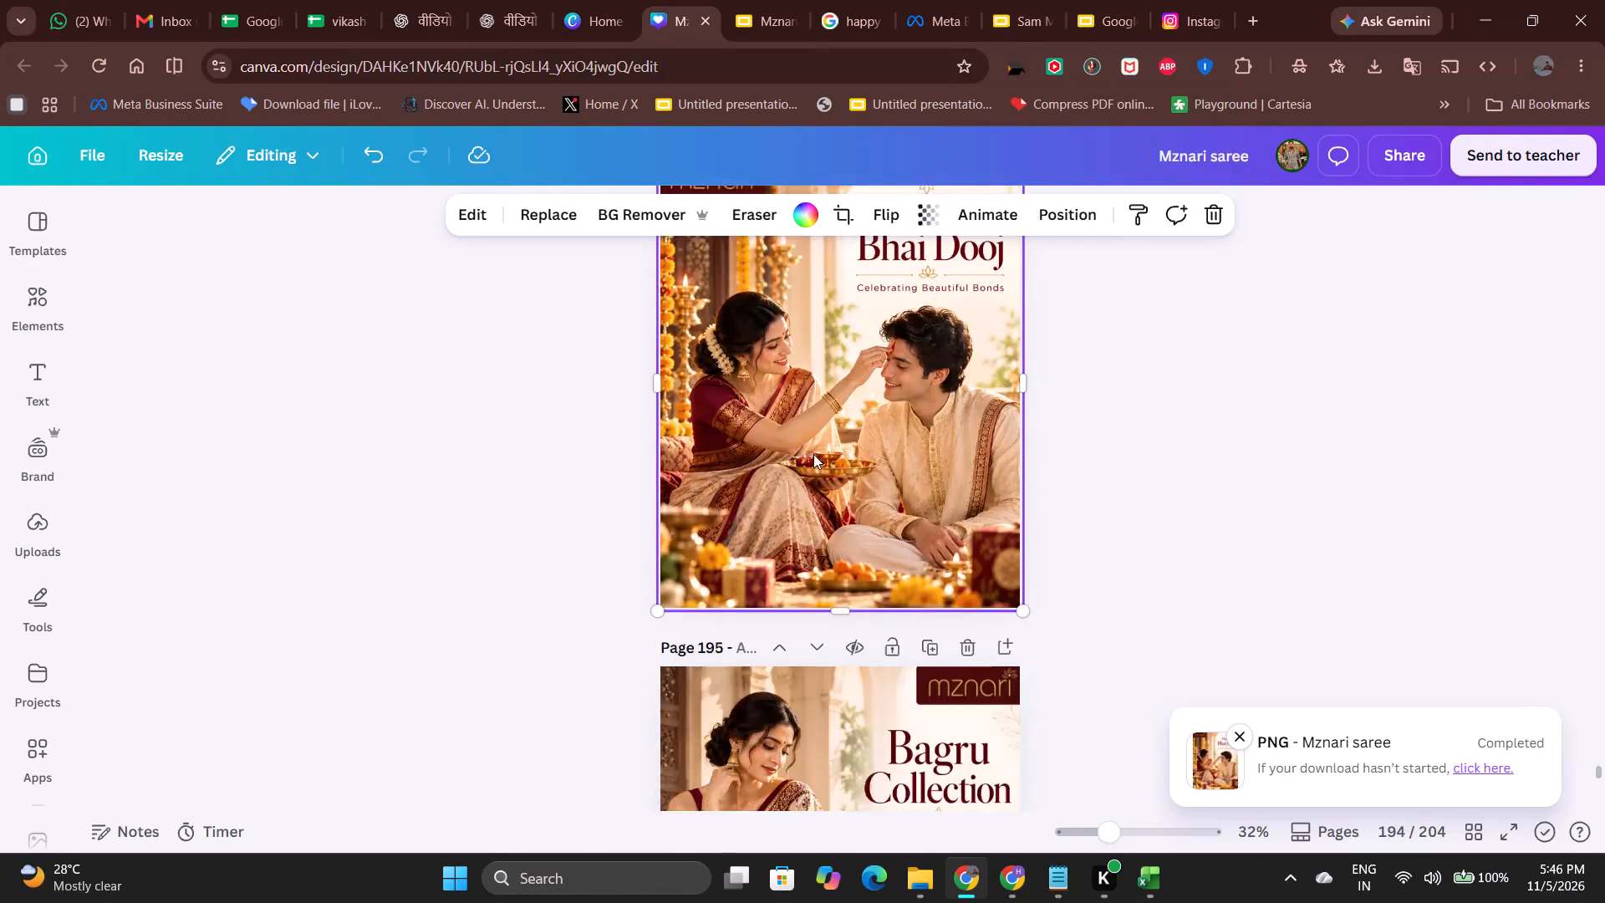
pyautogui.scroll(6, 813, 454)
pyautogui.scroll(20, 813, 449)
pyautogui.scroll(5, 813, 449)
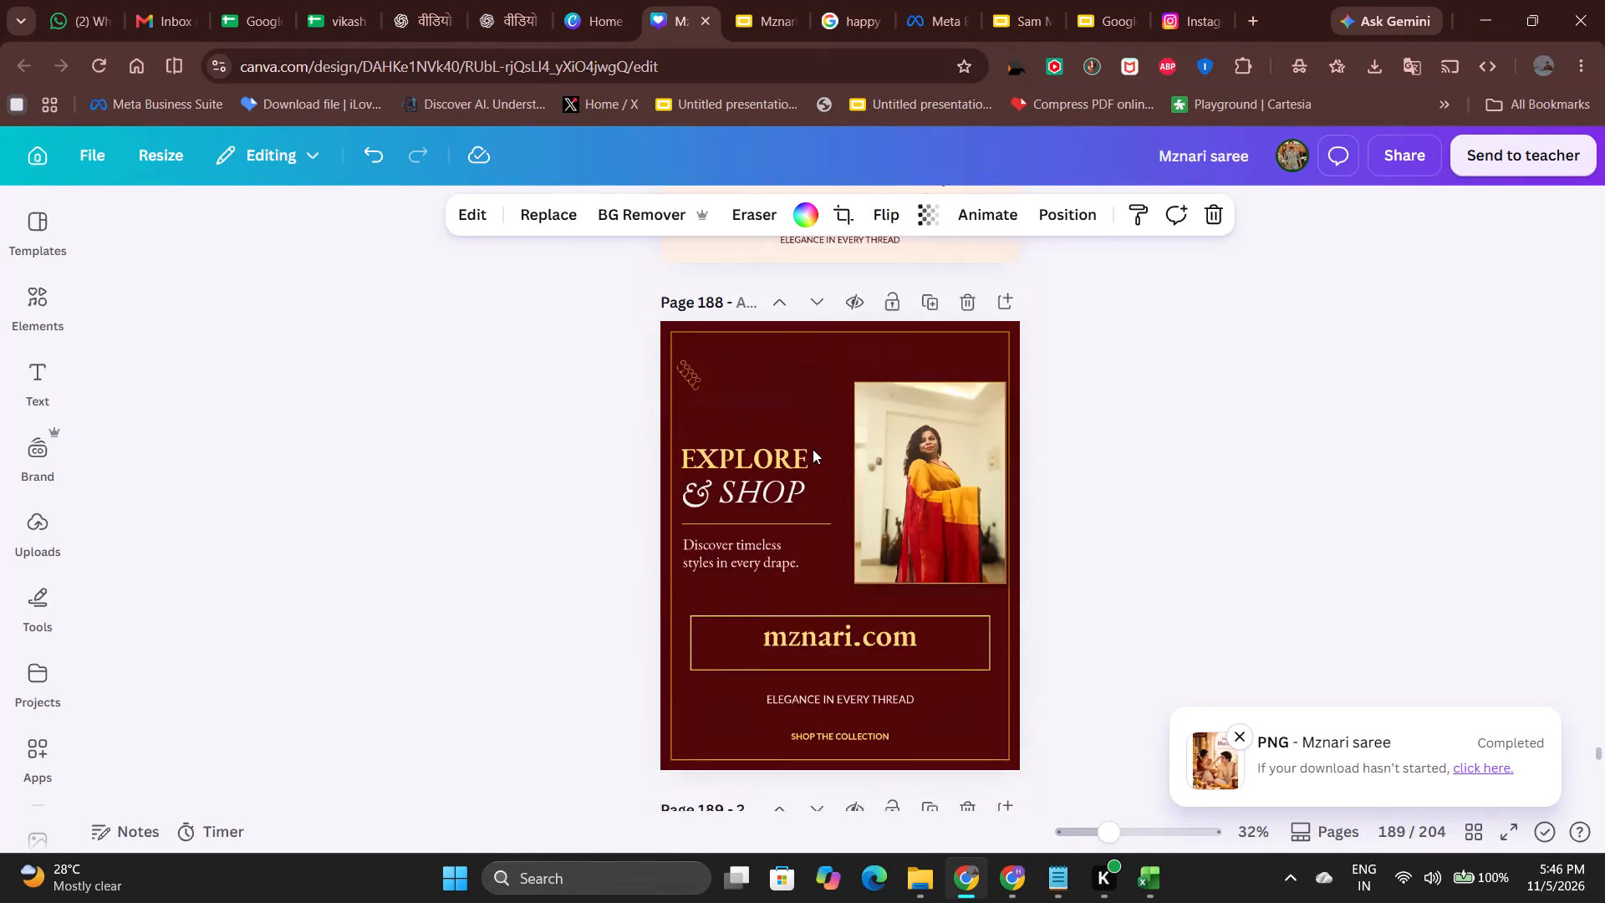
pyautogui.scroll(16, 813, 449)
pyautogui.scroll(-13, 813, 448)
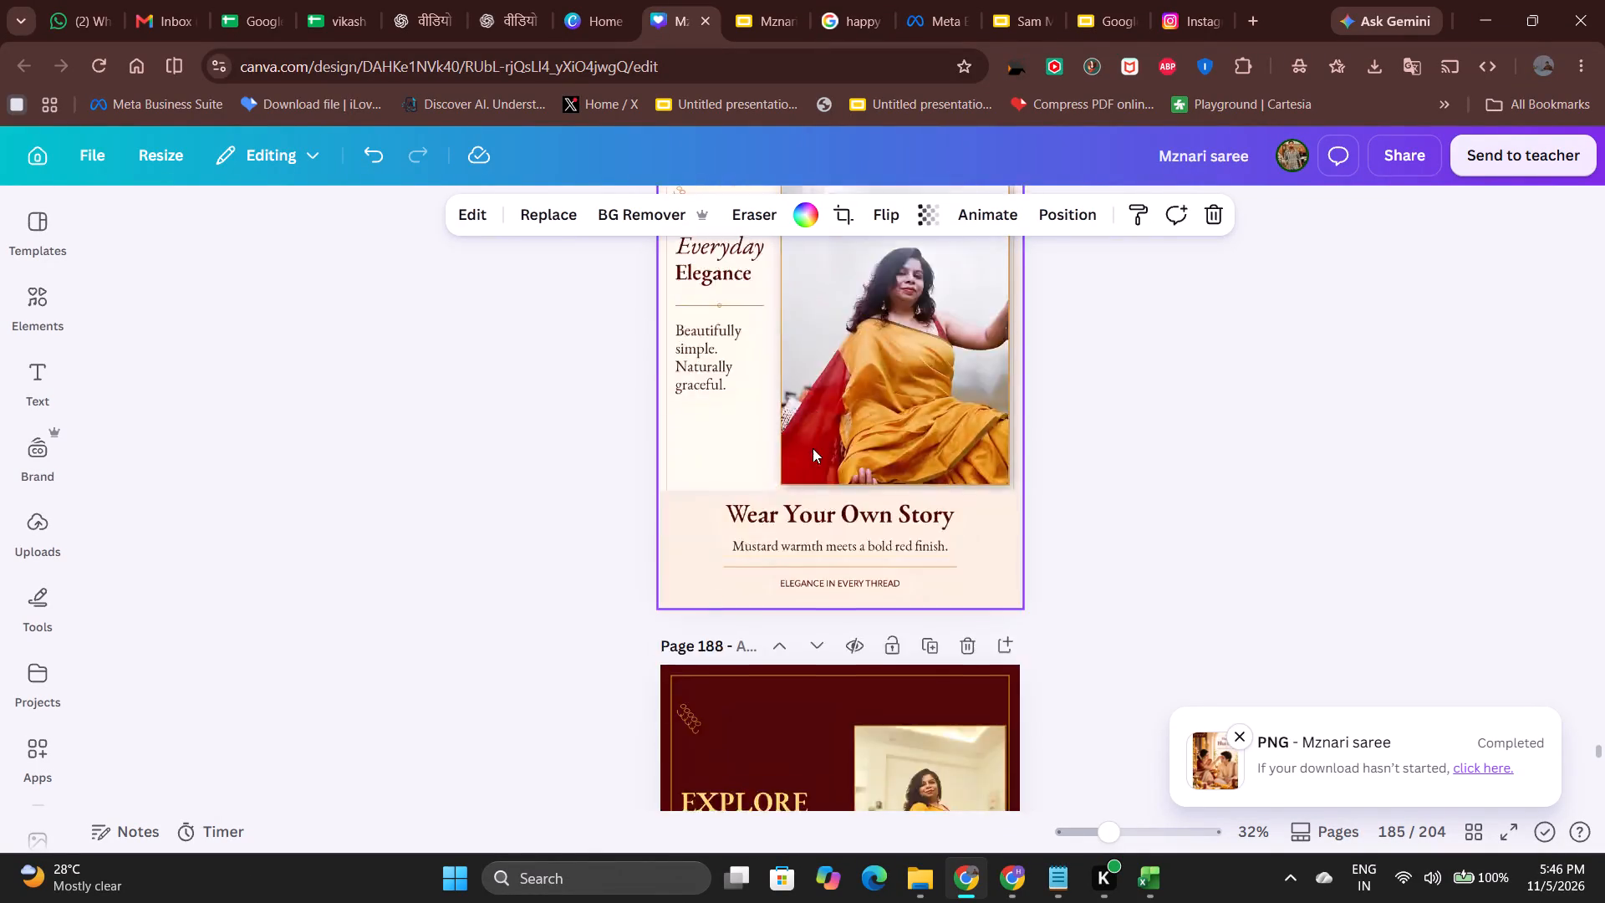
pyautogui.scroll(-20, 813, 448)
pyautogui.scroll(-14, 813, 448)
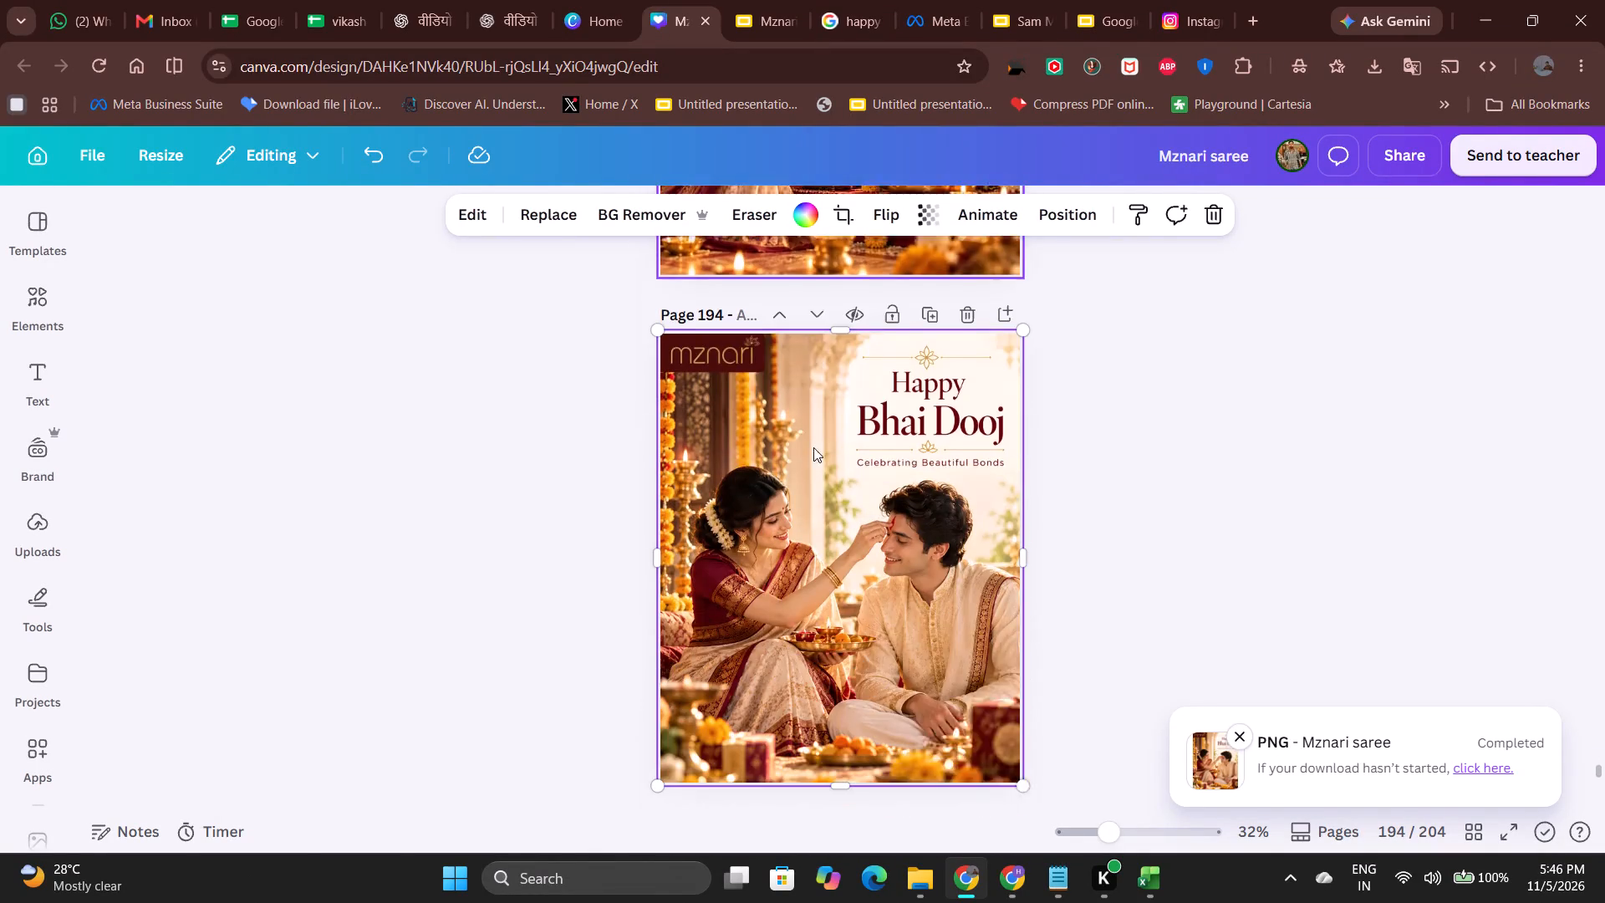
pyautogui.scroll(-20, 813, 447)
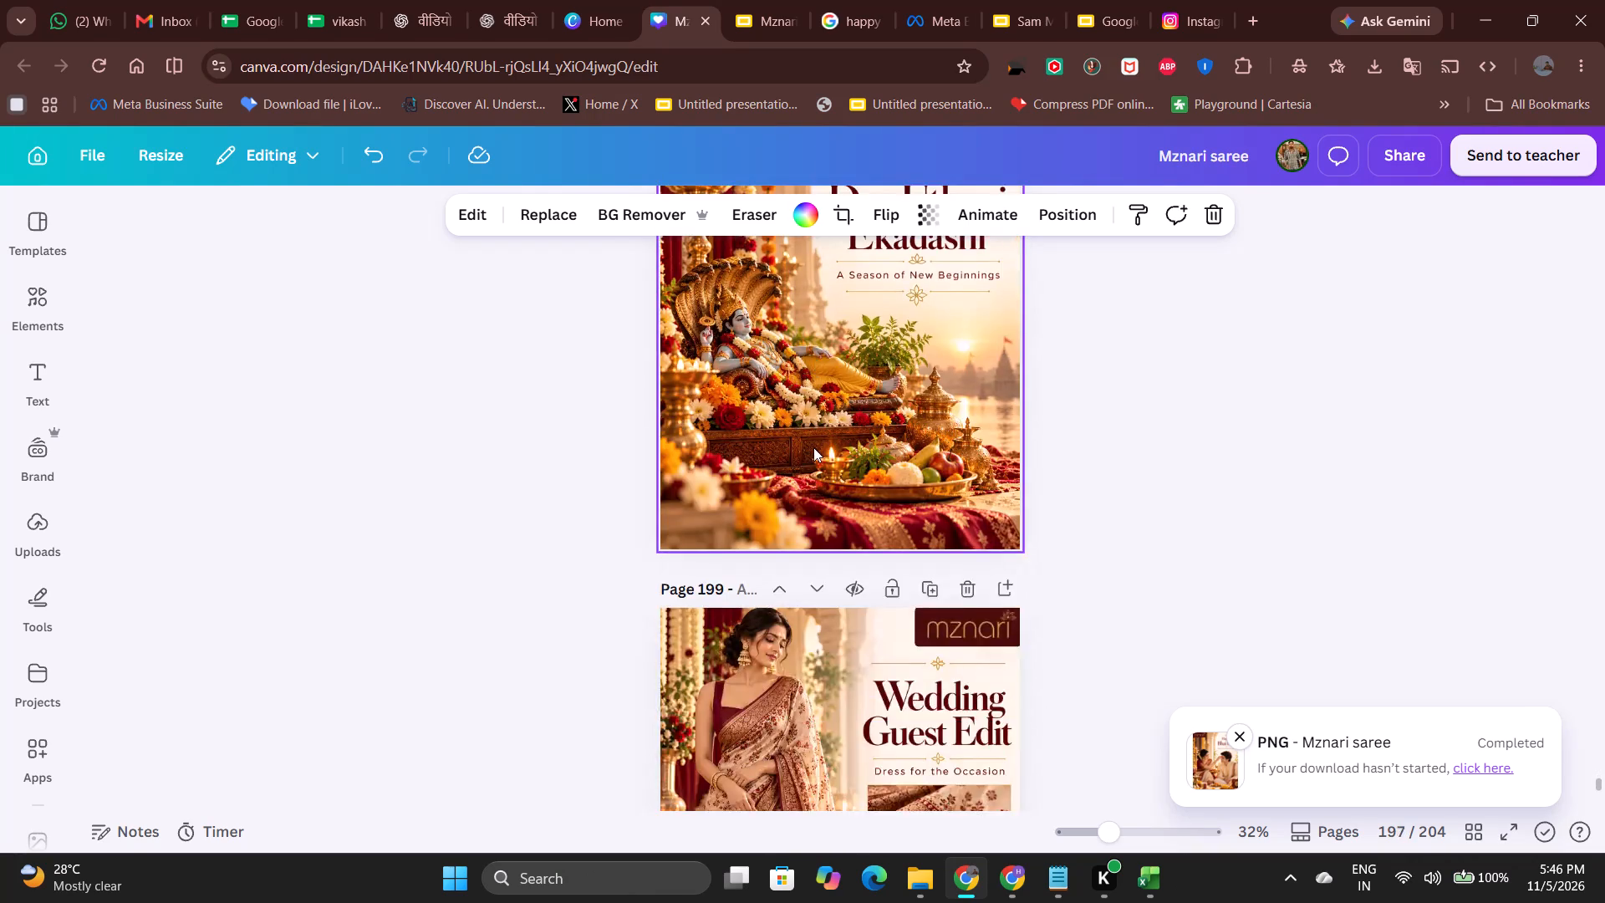
pyautogui.scroll(-17, 815, 449)
pyautogui.scroll(-4, 817, 449)
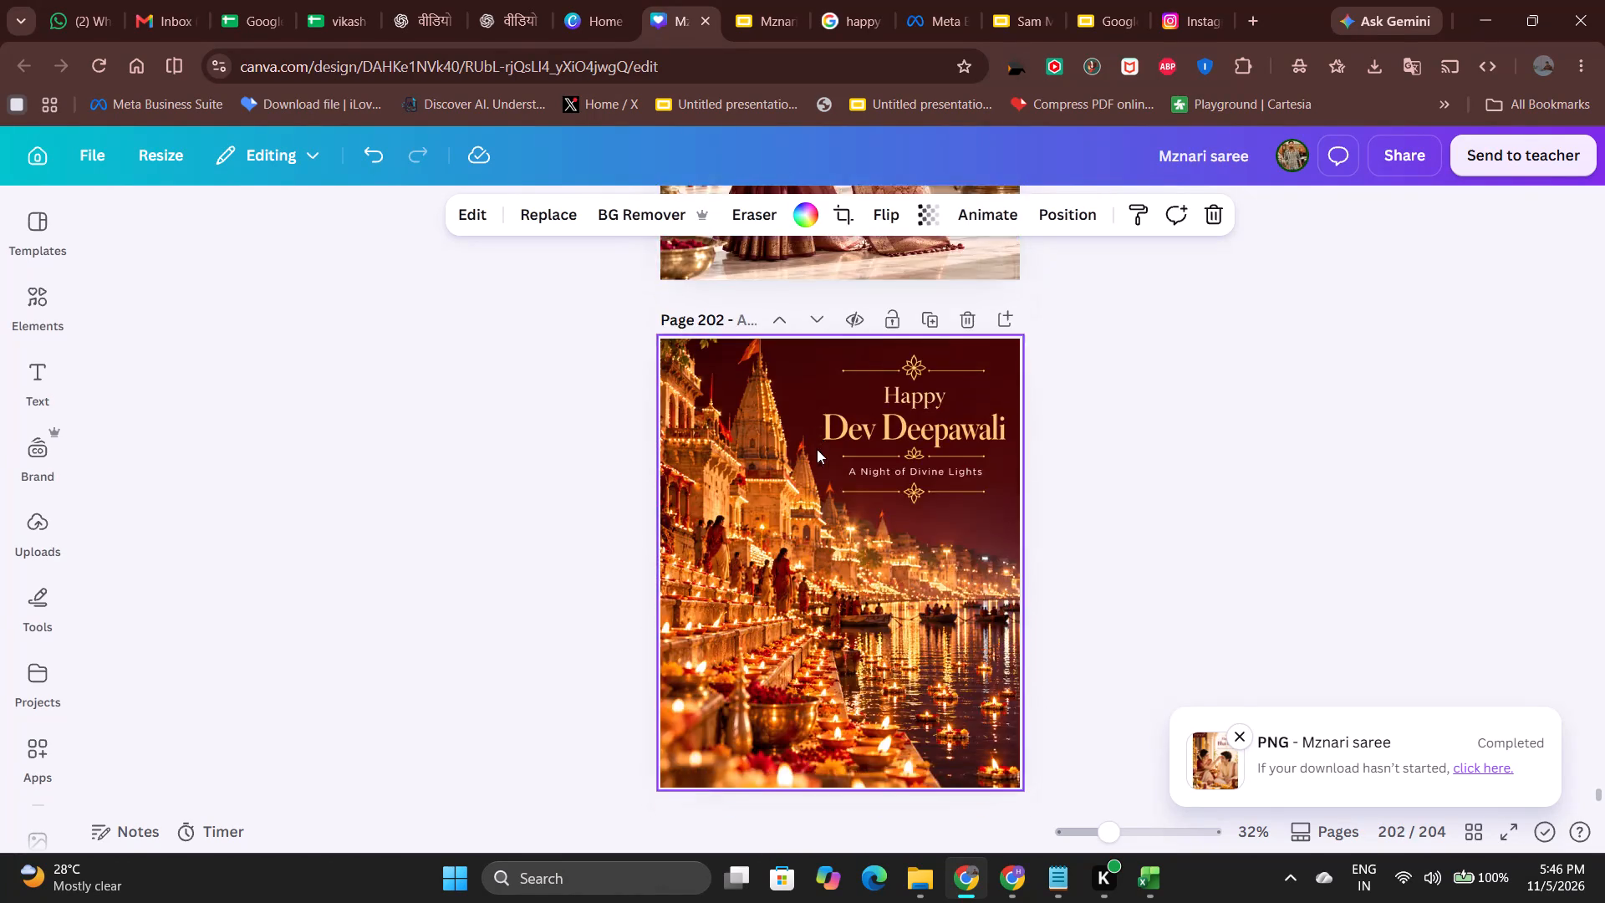
pyautogui.scroll(-6, 817, 449)
pyautogui.scroll(5, 818, 451)
pyautogui.click(818, 451)
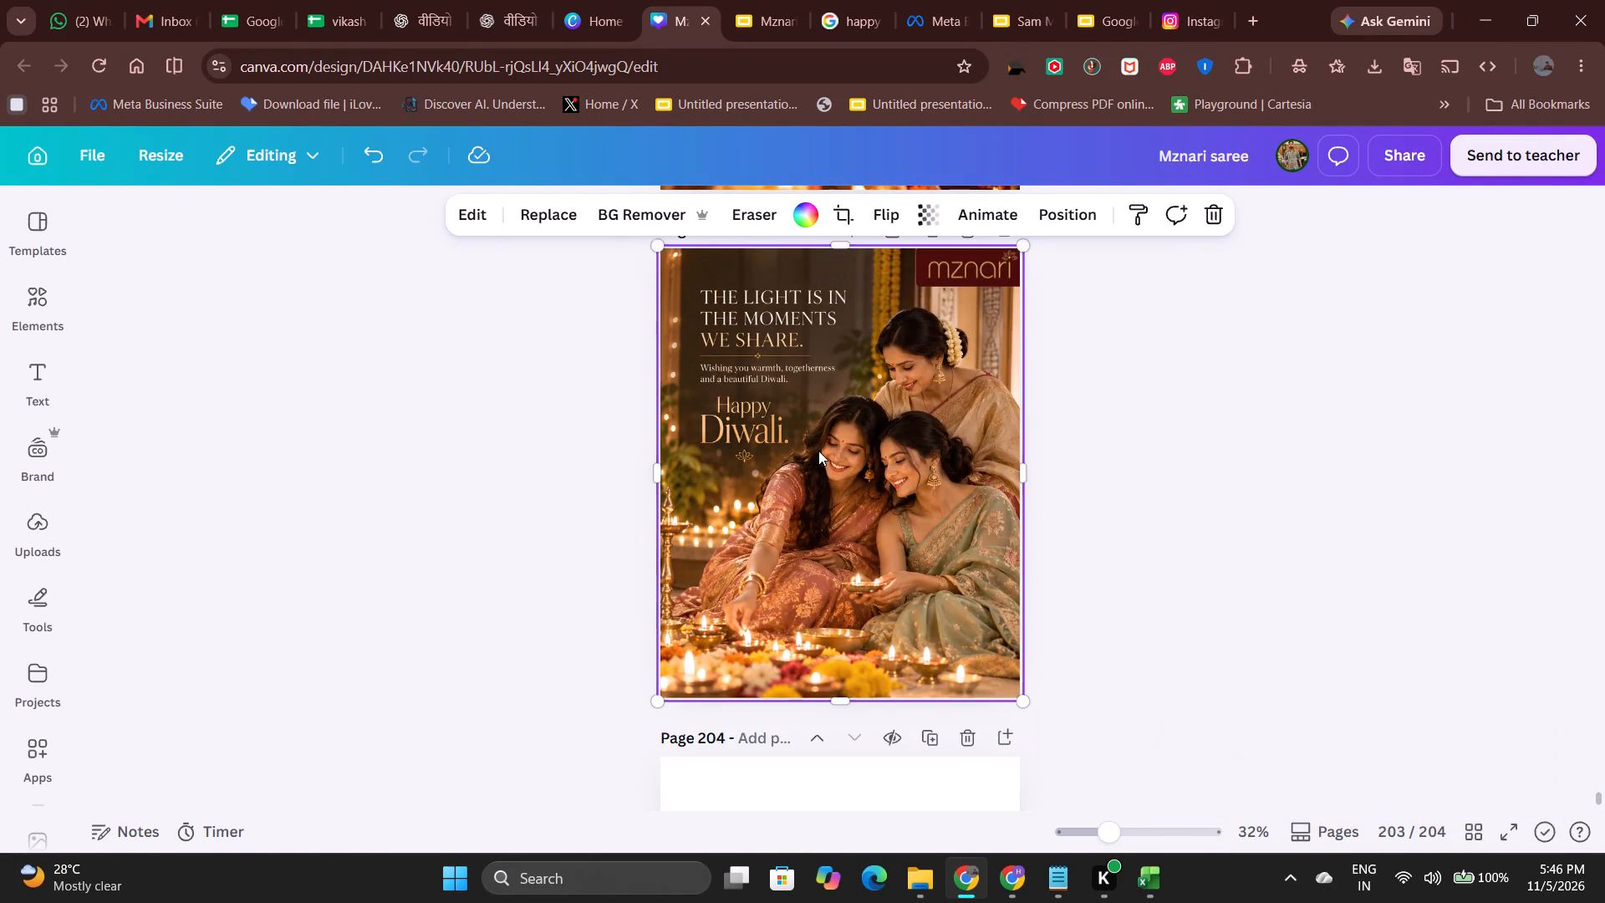
pyautogui.click(1424, 137)
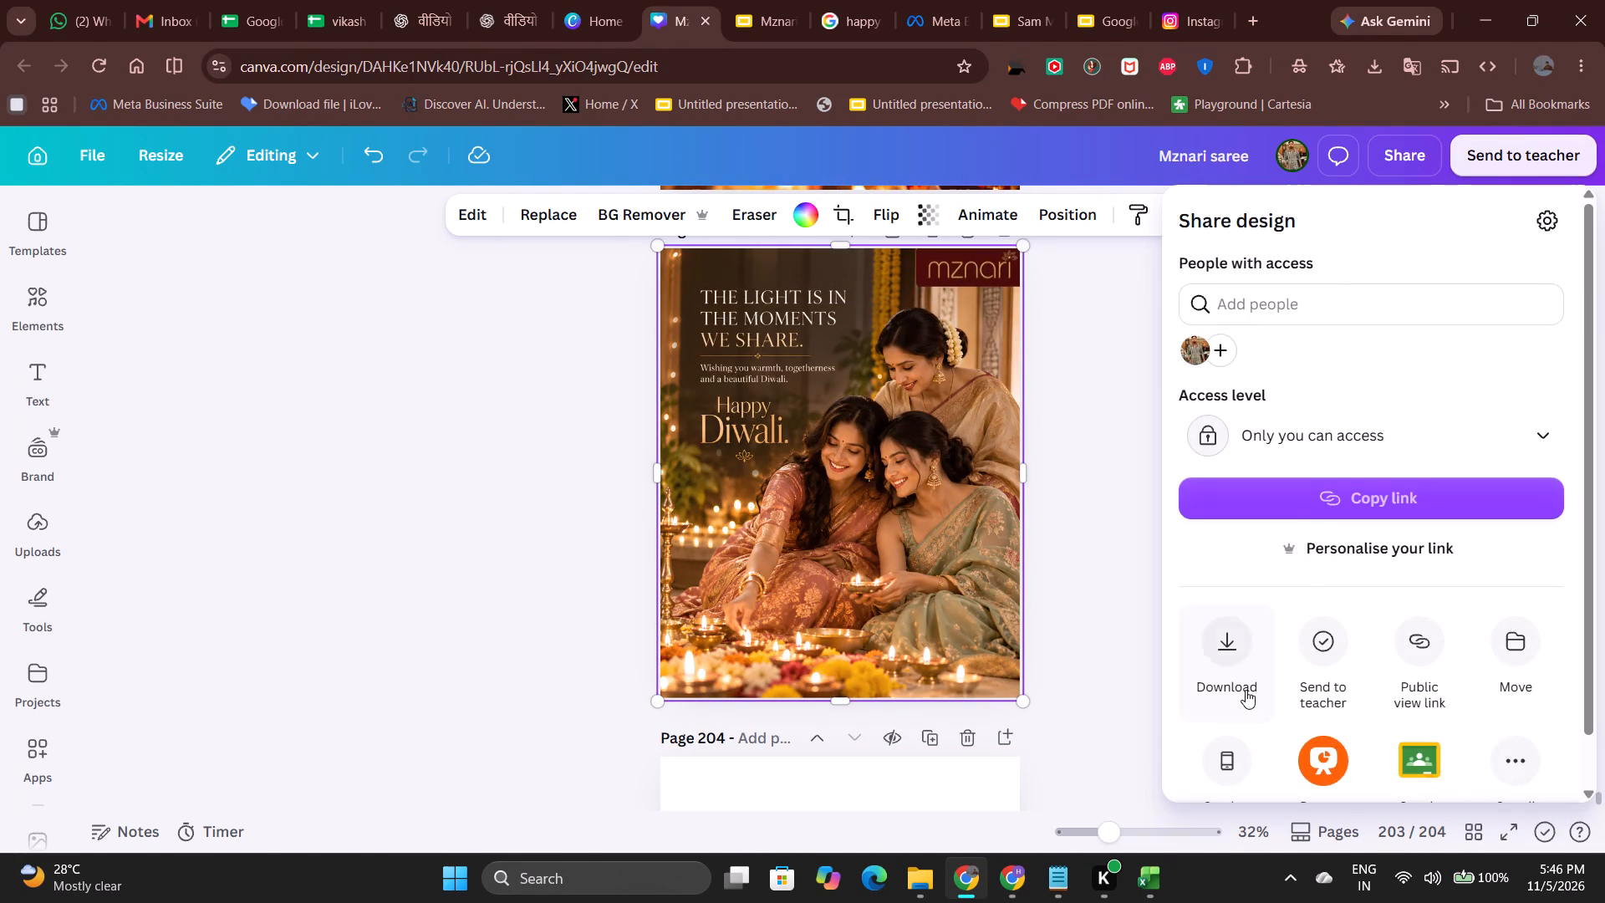
pyautogui.click(1246, 690)
pyautogui.click(1401, 640)
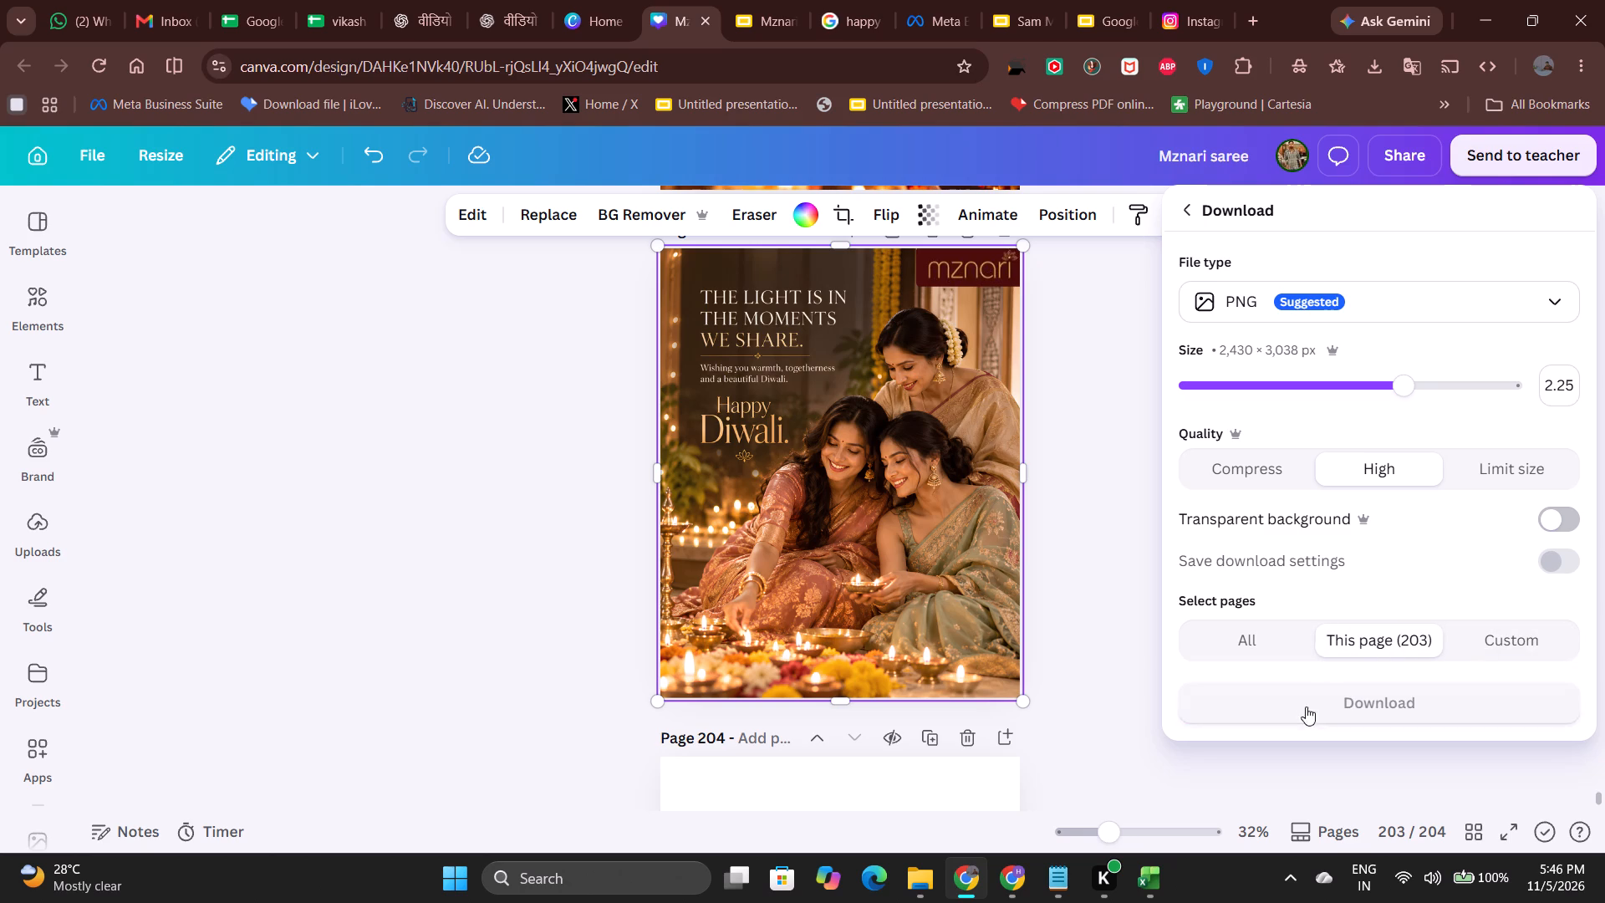
pyautogui.click(1308, 708)
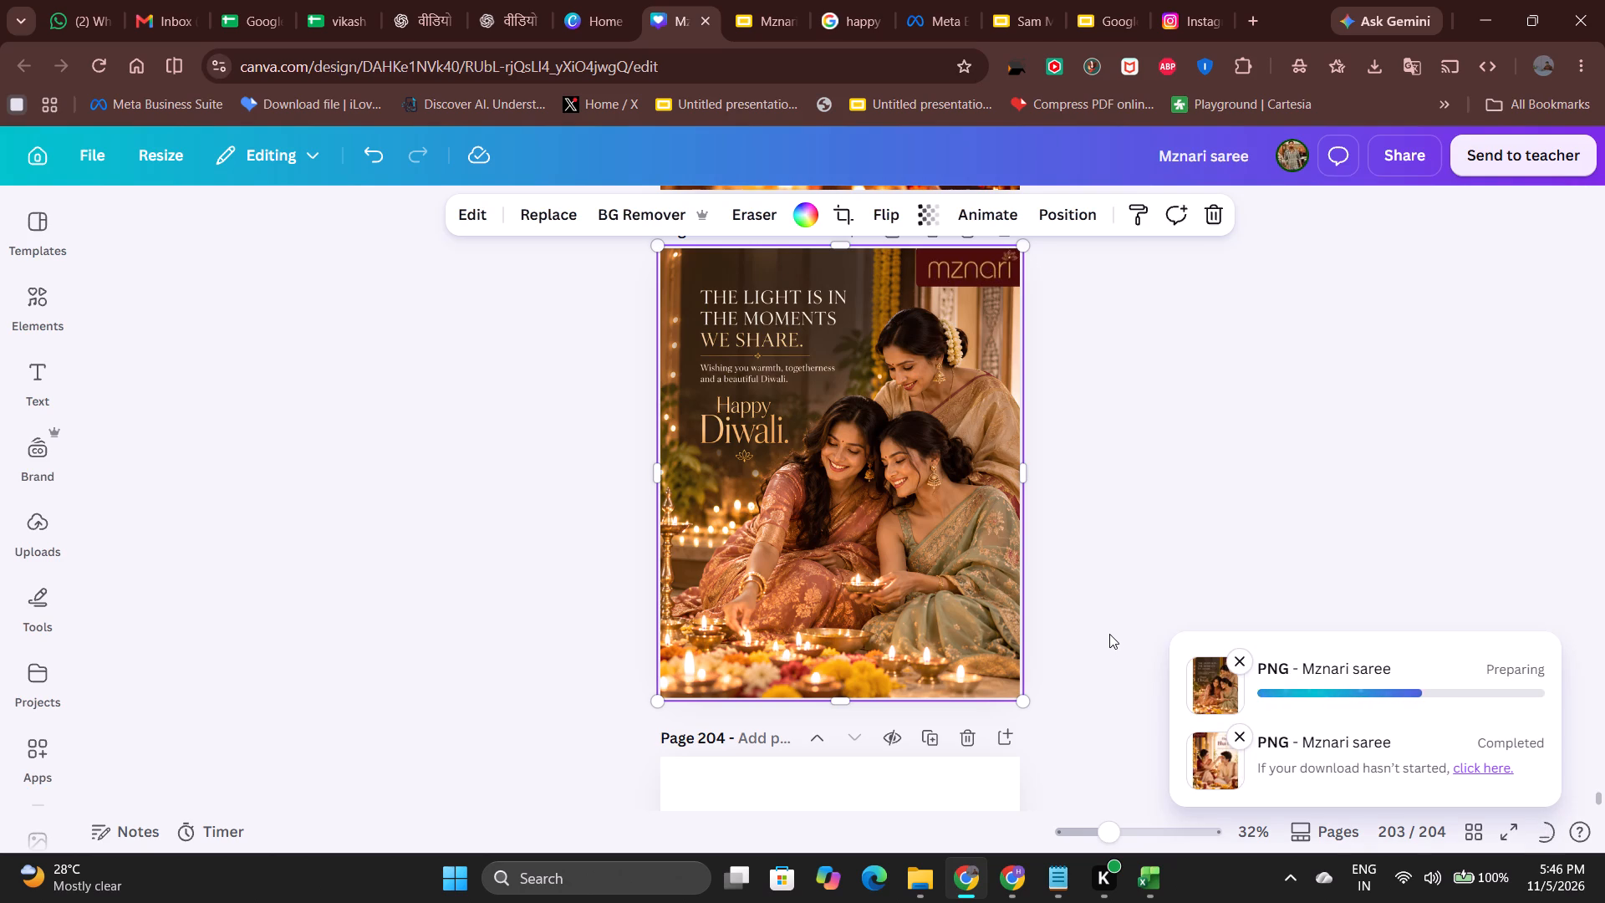
# Search Google for mznari in a new tab and look through the image and web results.
pyautogui.click(1255, 3)
pyautogui.click(818, 64)
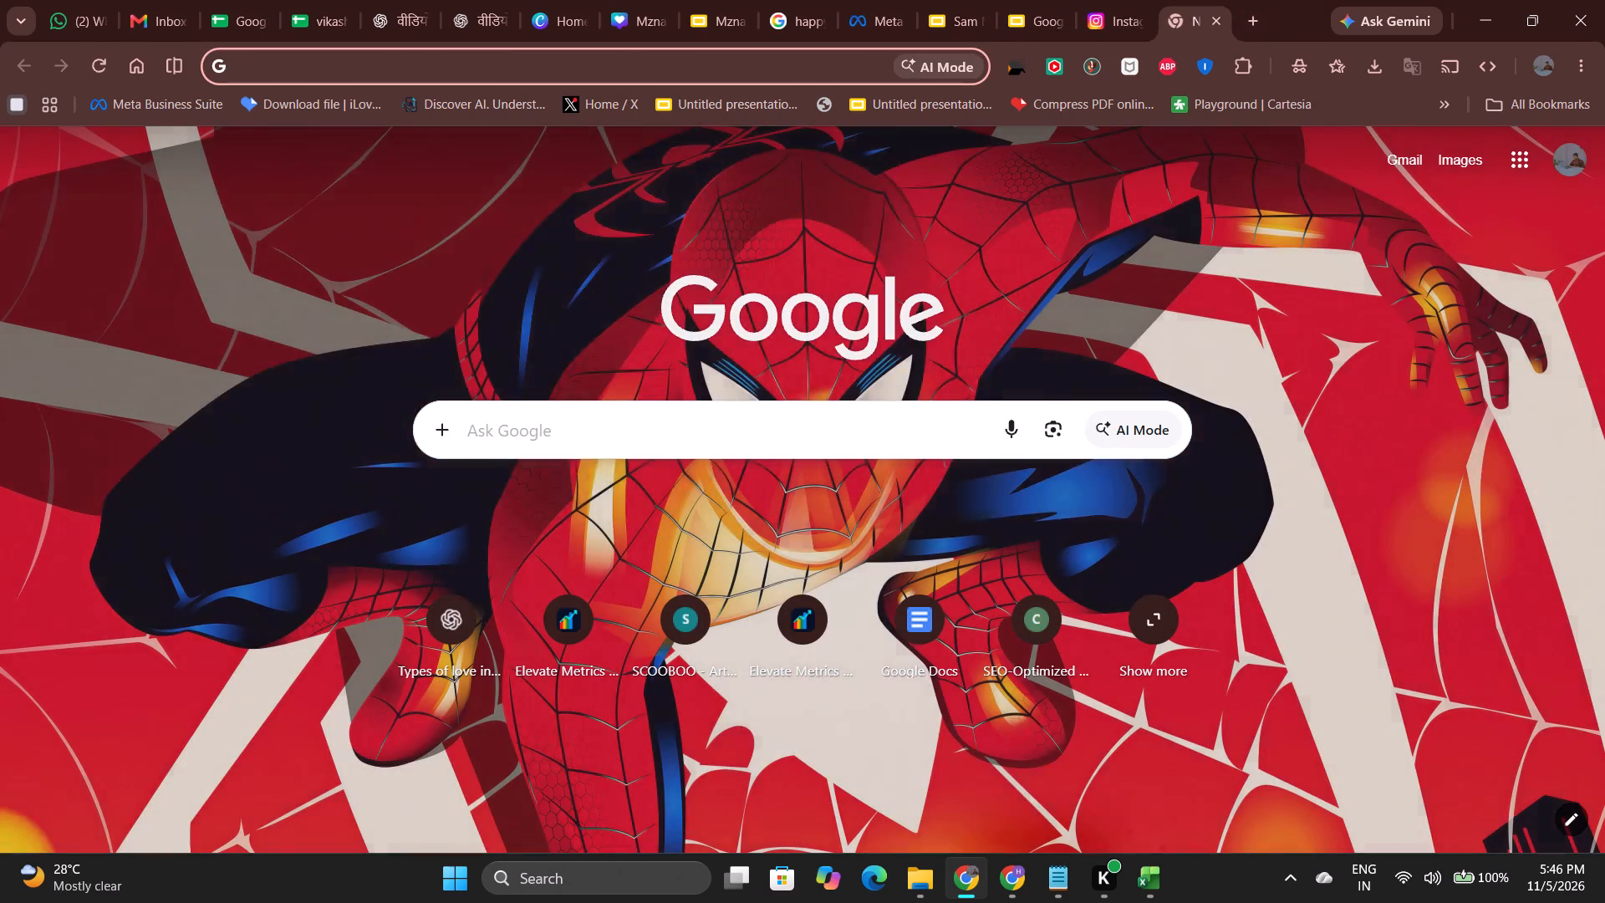
pyautogui.write('mznari')
pyautogui.press('space')
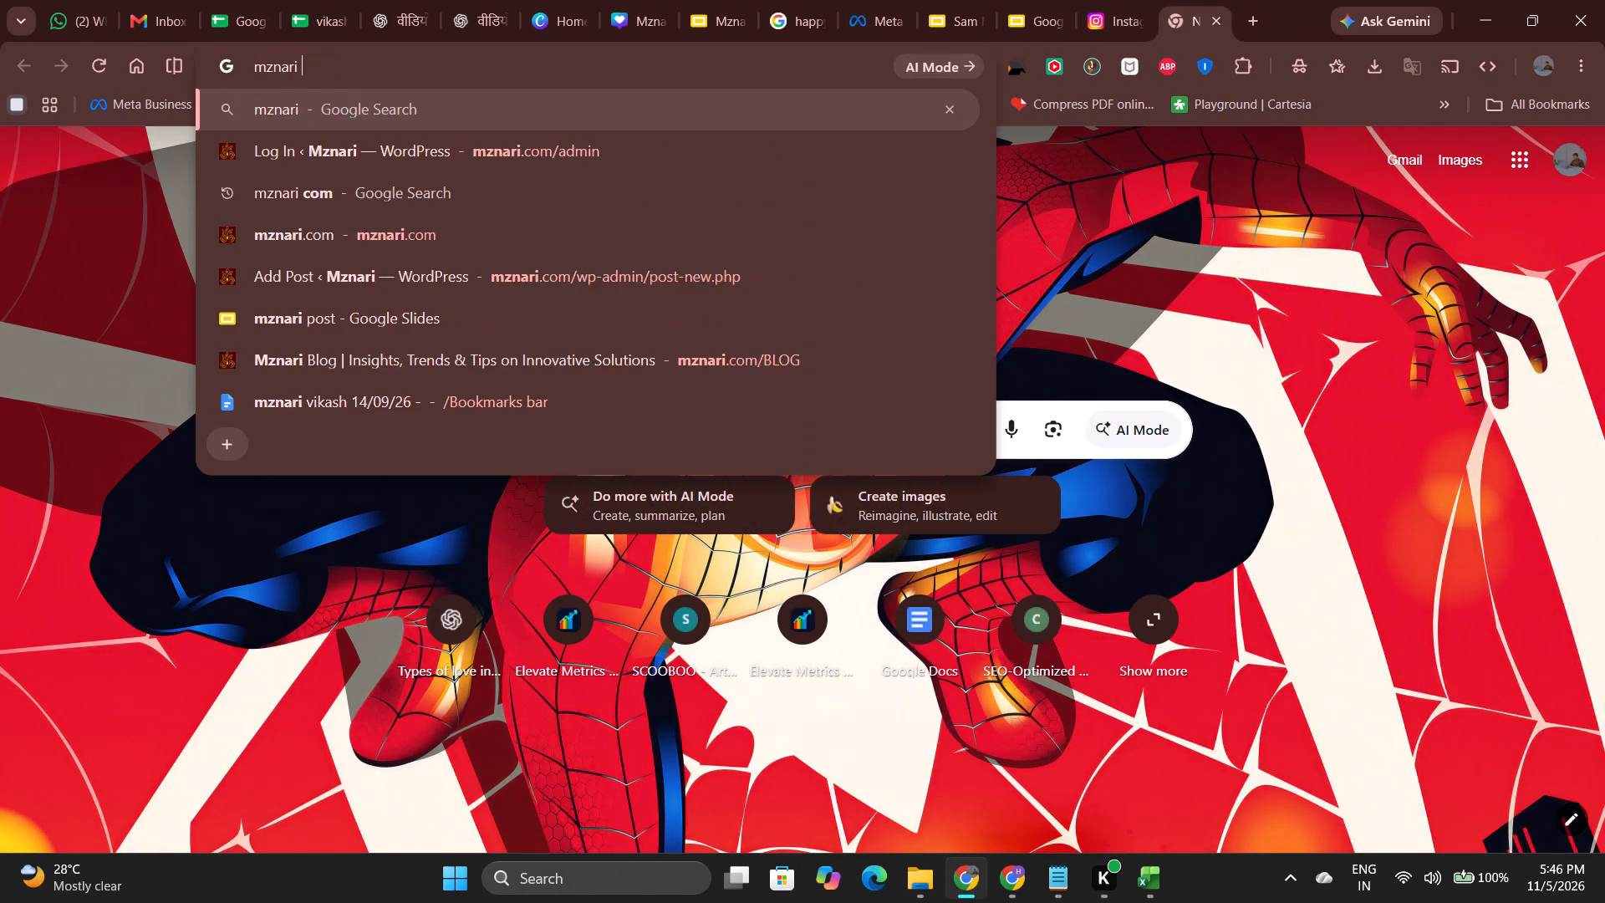
pyautogui.press('Return')
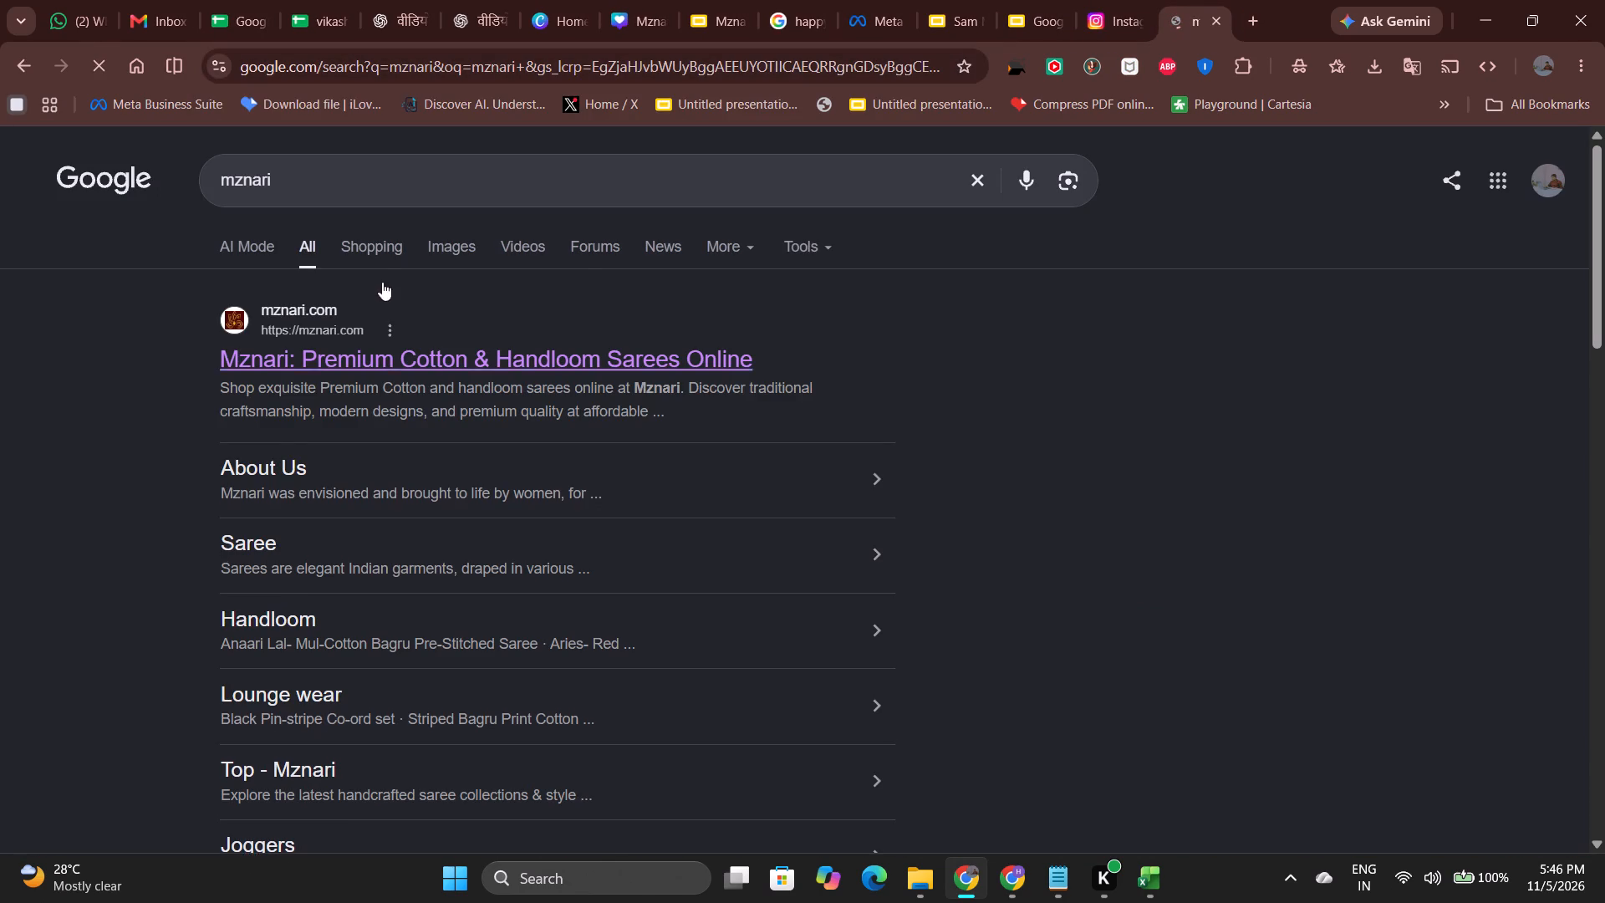
pyautogui.click(440, 247)
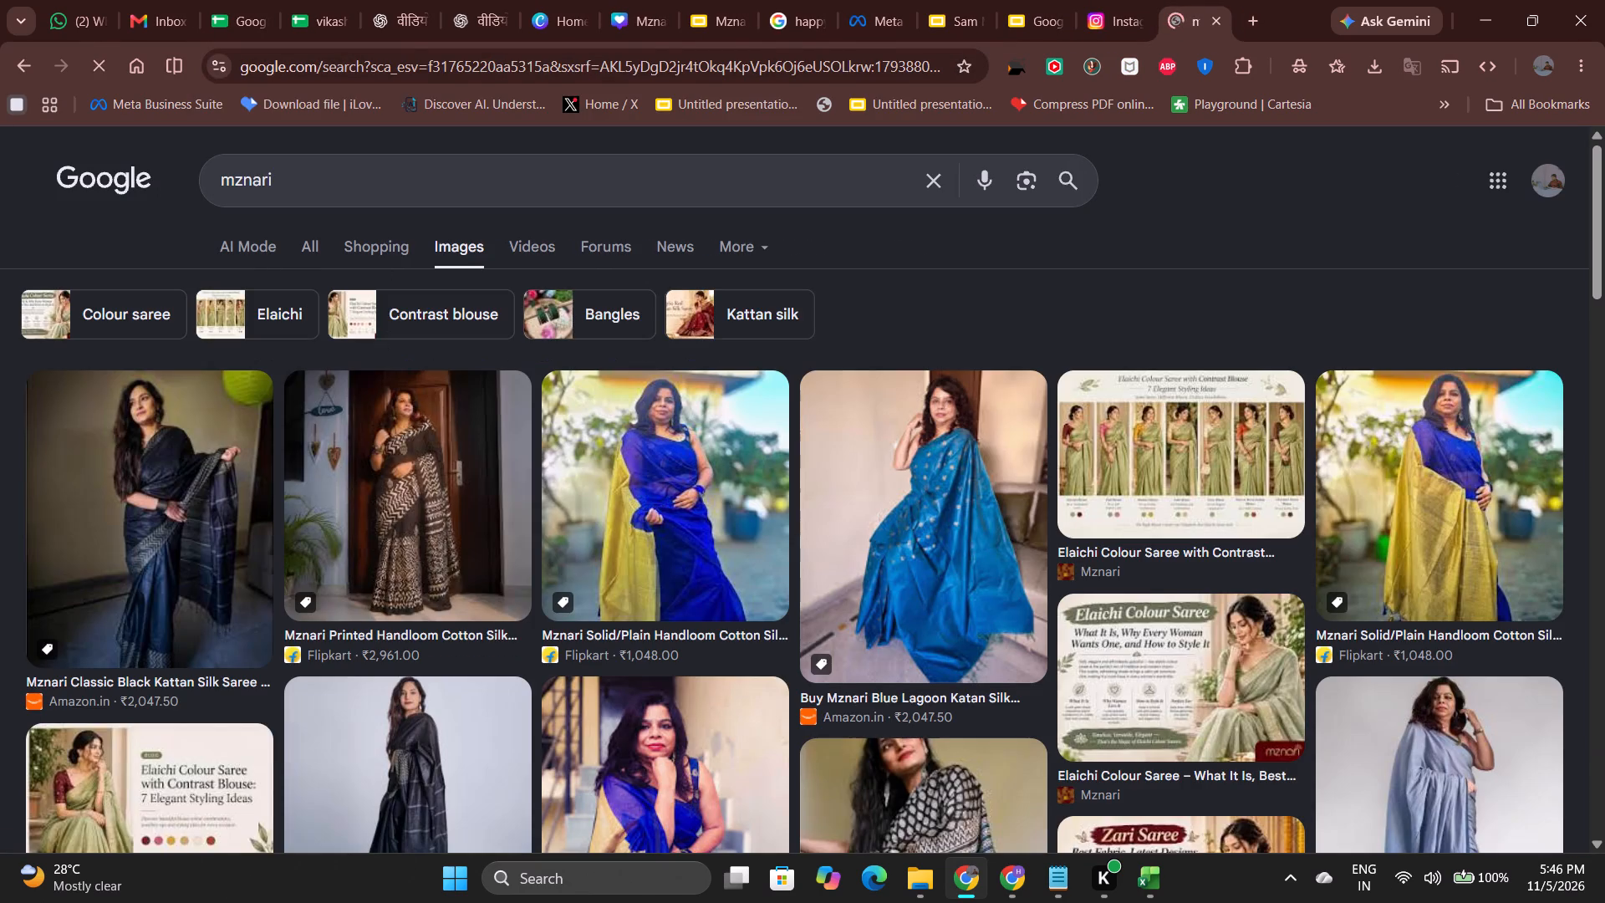
pyautogui.scroll(-12, 639, 444)
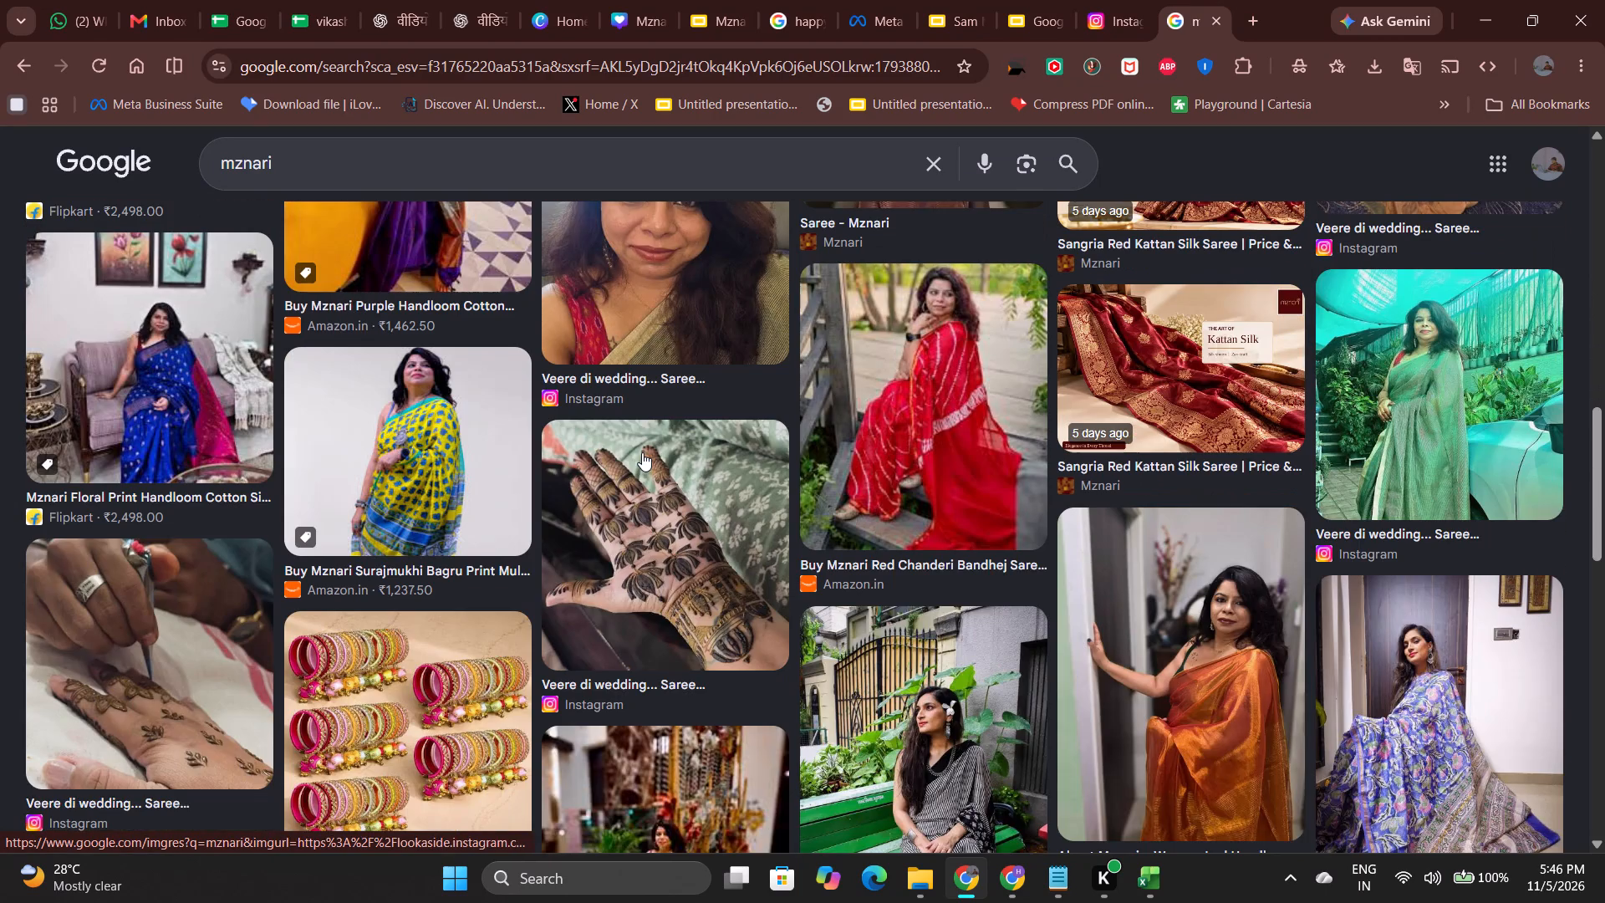
pyautogui.scroll(1, 642, 452)
pyautogui.scroll(-10, 640, 452)
pyautogui.scroll(4, 637, 444)
pyautogui.scroll(17, 634, 441)
pyautogui.scroll(5, 553, 416)
pyautogui.click(305, 243)
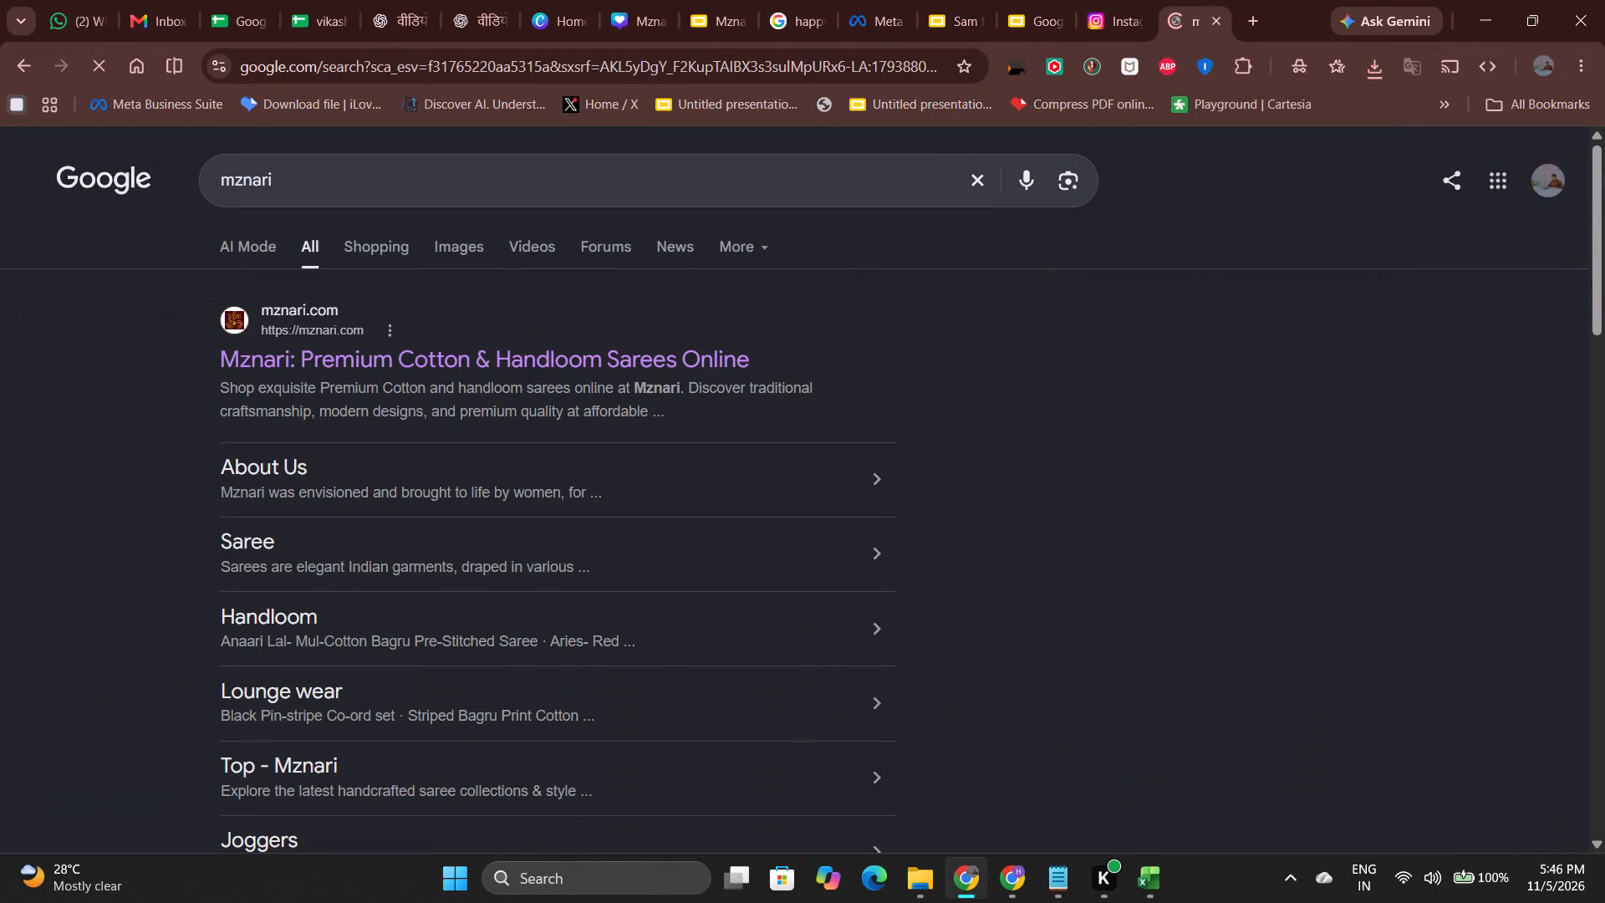
pyautogui.scroll(-8, 405, 253)
pyautogui.scroll(-10, 308, 482)
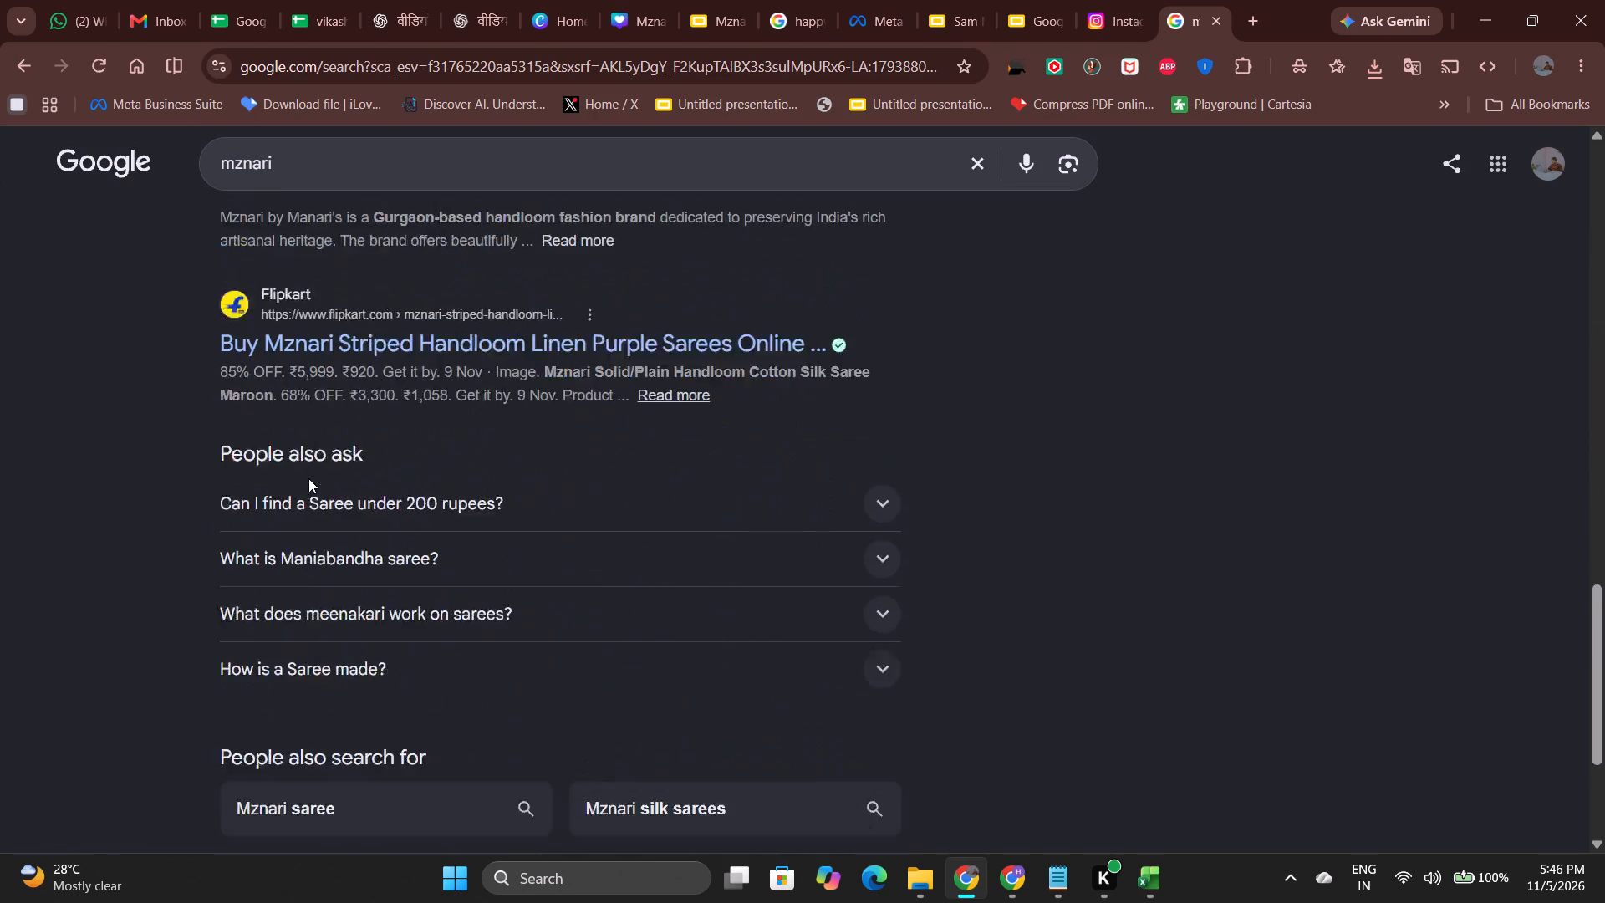
pyautogui.scroll(11, 308, 478)
# Return to the Meta post composer and add the downloaded Happy Diwali image from Downloads as the new post's media.
pyautogui.click(872, 0)
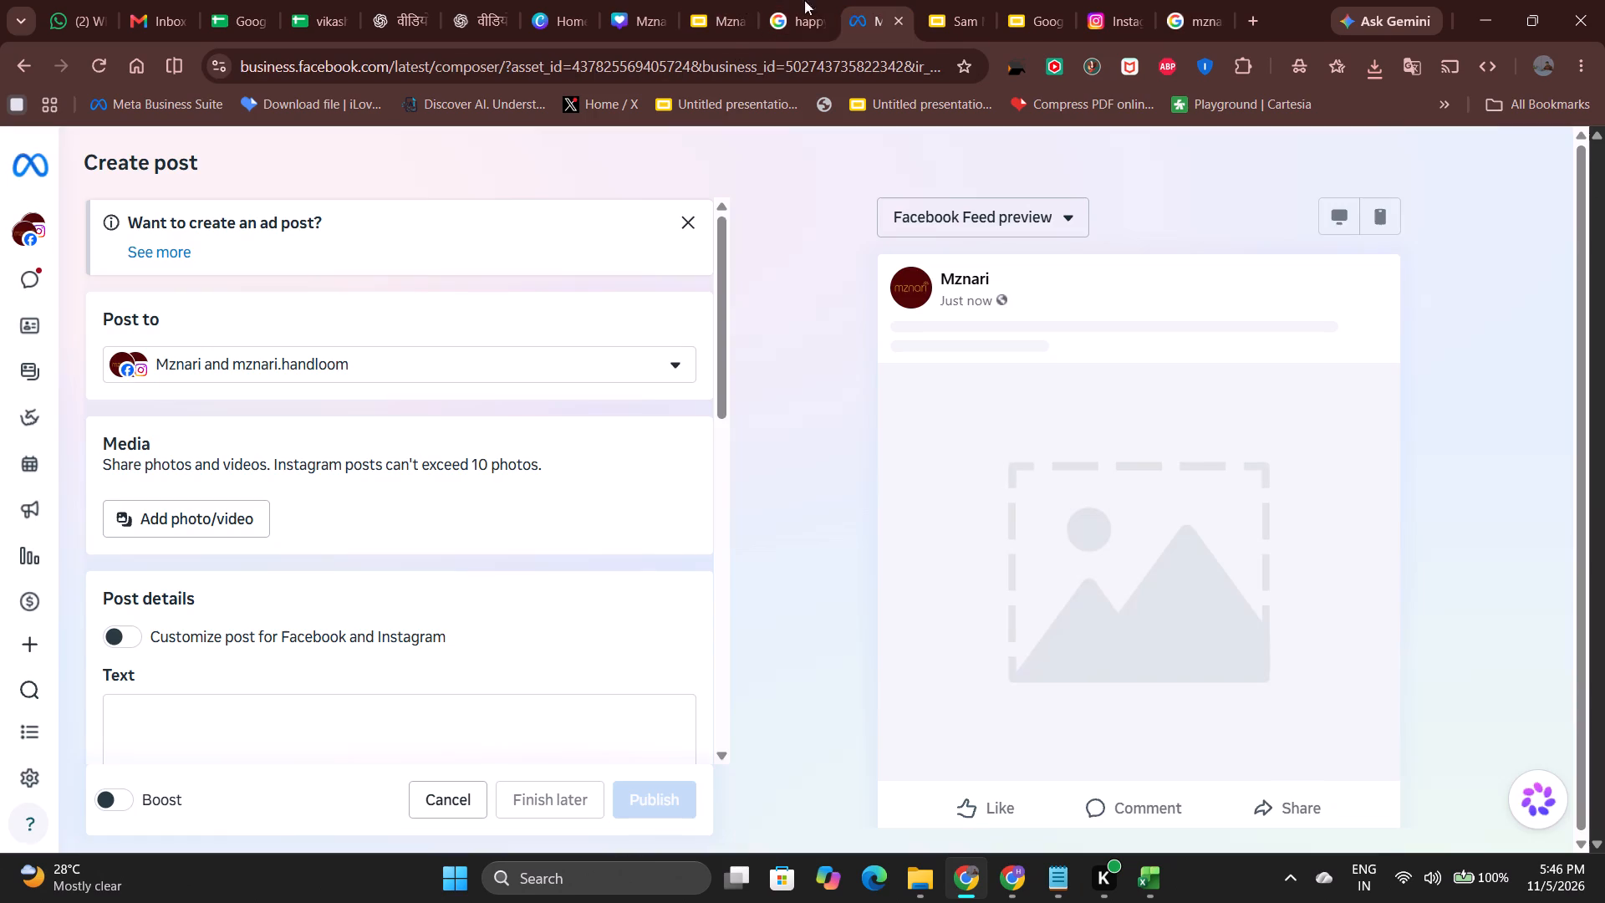
pyautogui.click(197, 528)
pyautogui.click(271, 224)
pyautogui.press('Return')
# Paste the copied "Celebrate the Festival of Lights with mznari!" Diwali caption with hashtags as the post text and remove the trailing blank line.
pyautogui.scroll(-3, 222, 519)
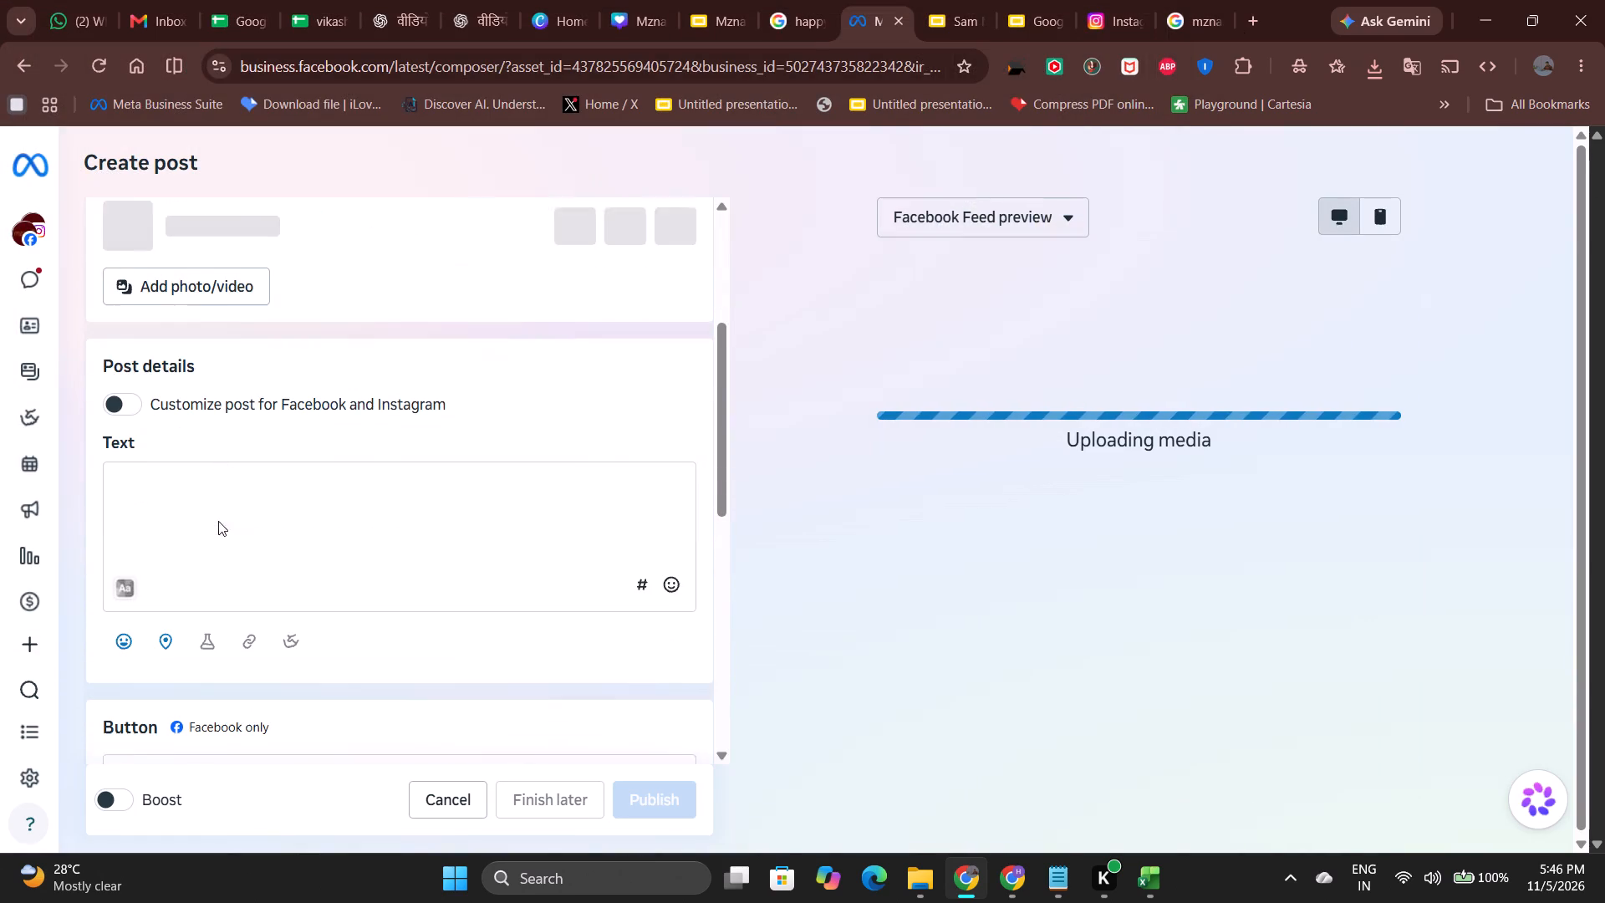
pyautogui.click(201, 459)
pyautogui.hotkey('ctrl', 'v')
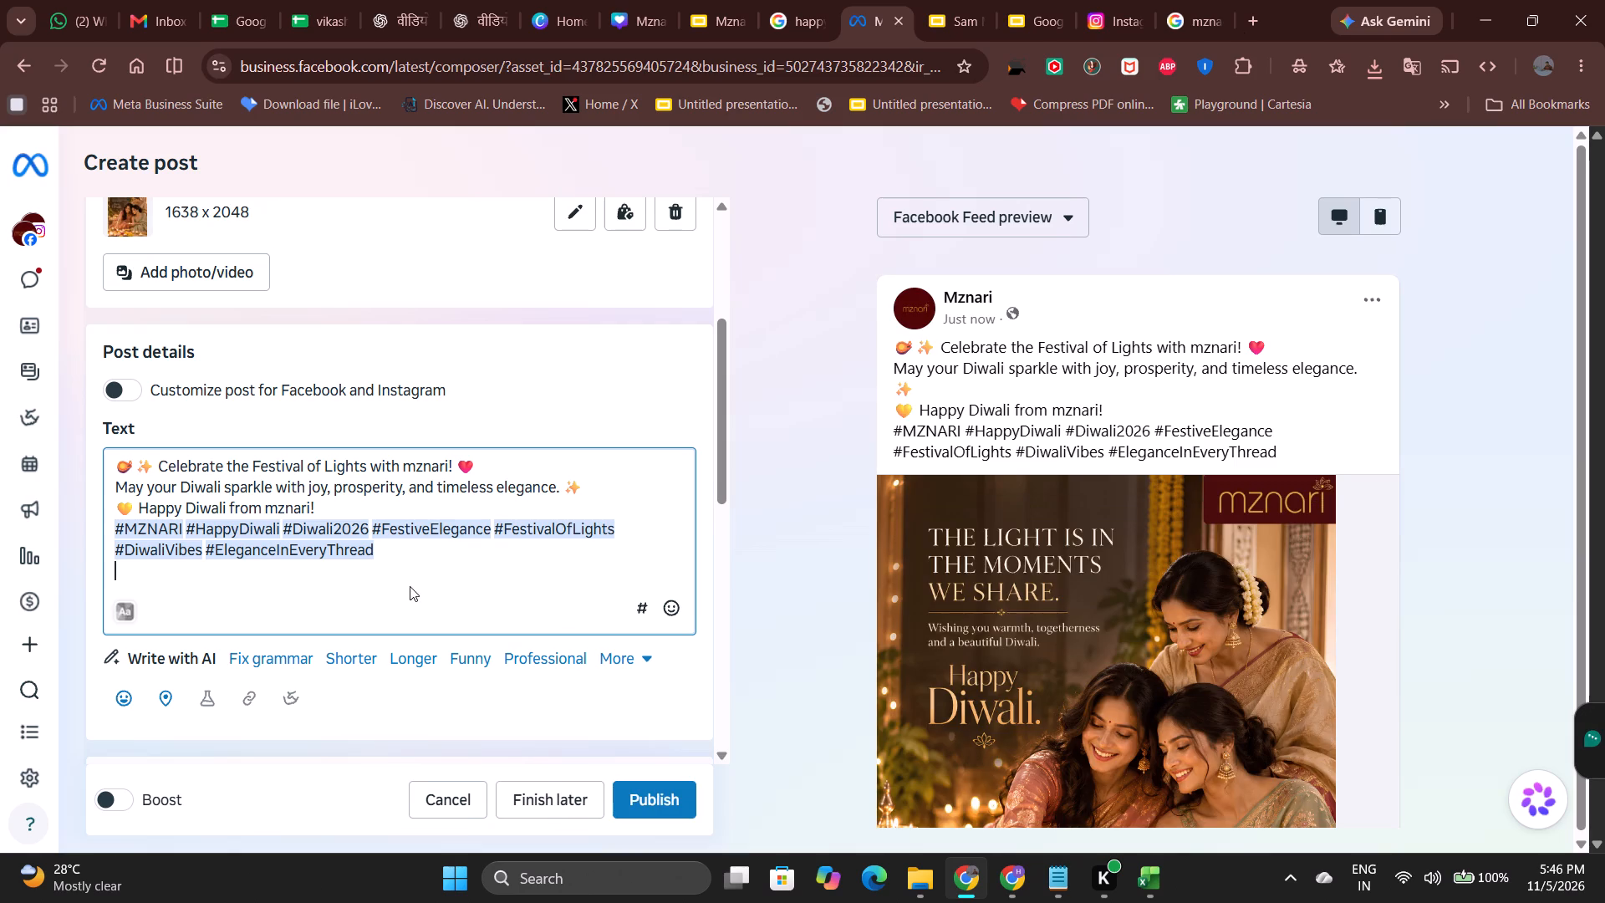
pyautogui.press('BackSpace')
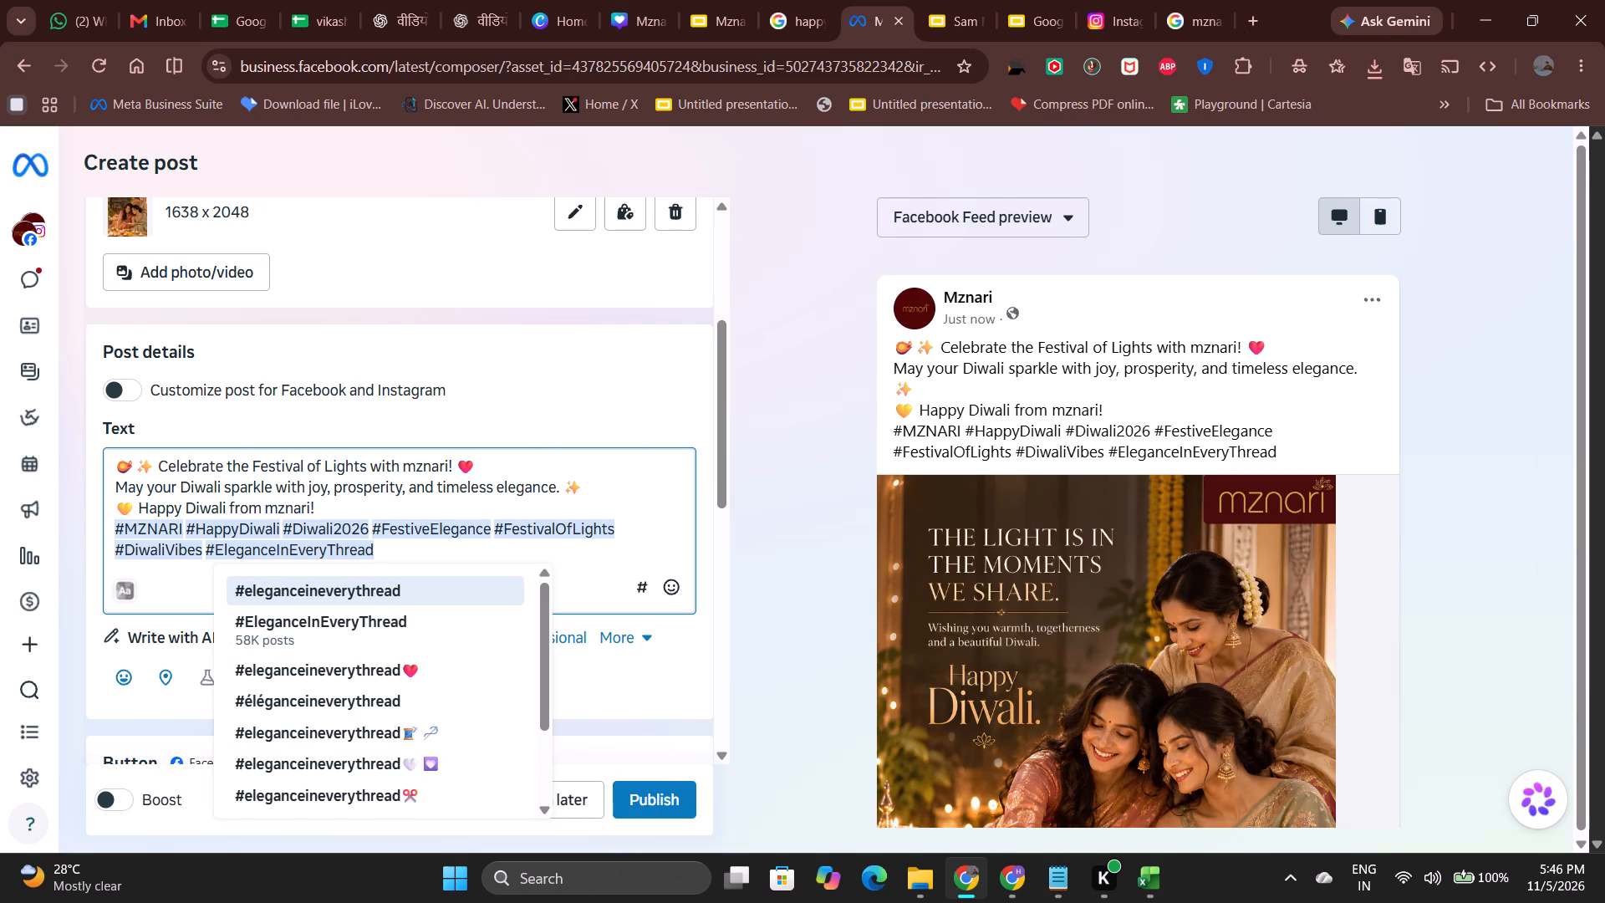
pyautogui.moveTo(387, 549); pyautogui.dragTo(115, 551)
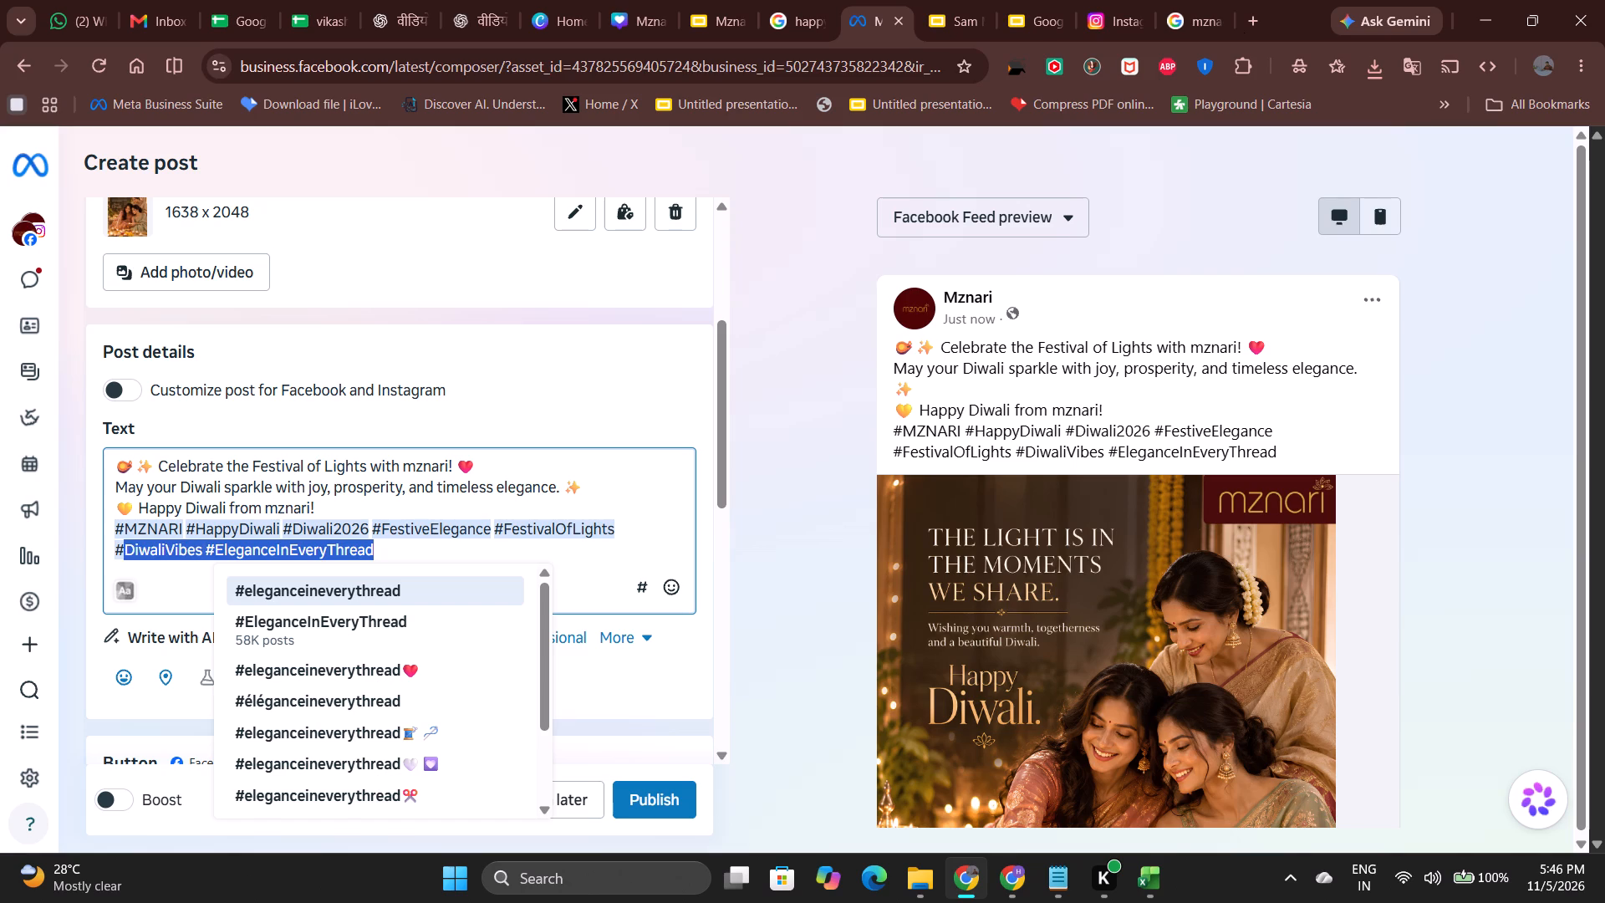
# Remove the hashtags #FestivalOfLights, #DiwaliVibes and #EleganceInEveryThread from the end of the Diwali post text.
pyautogui.moveTo(115, 551); pyautogui.dragTo(116, 550)
pyautogui.press('BackSpace')
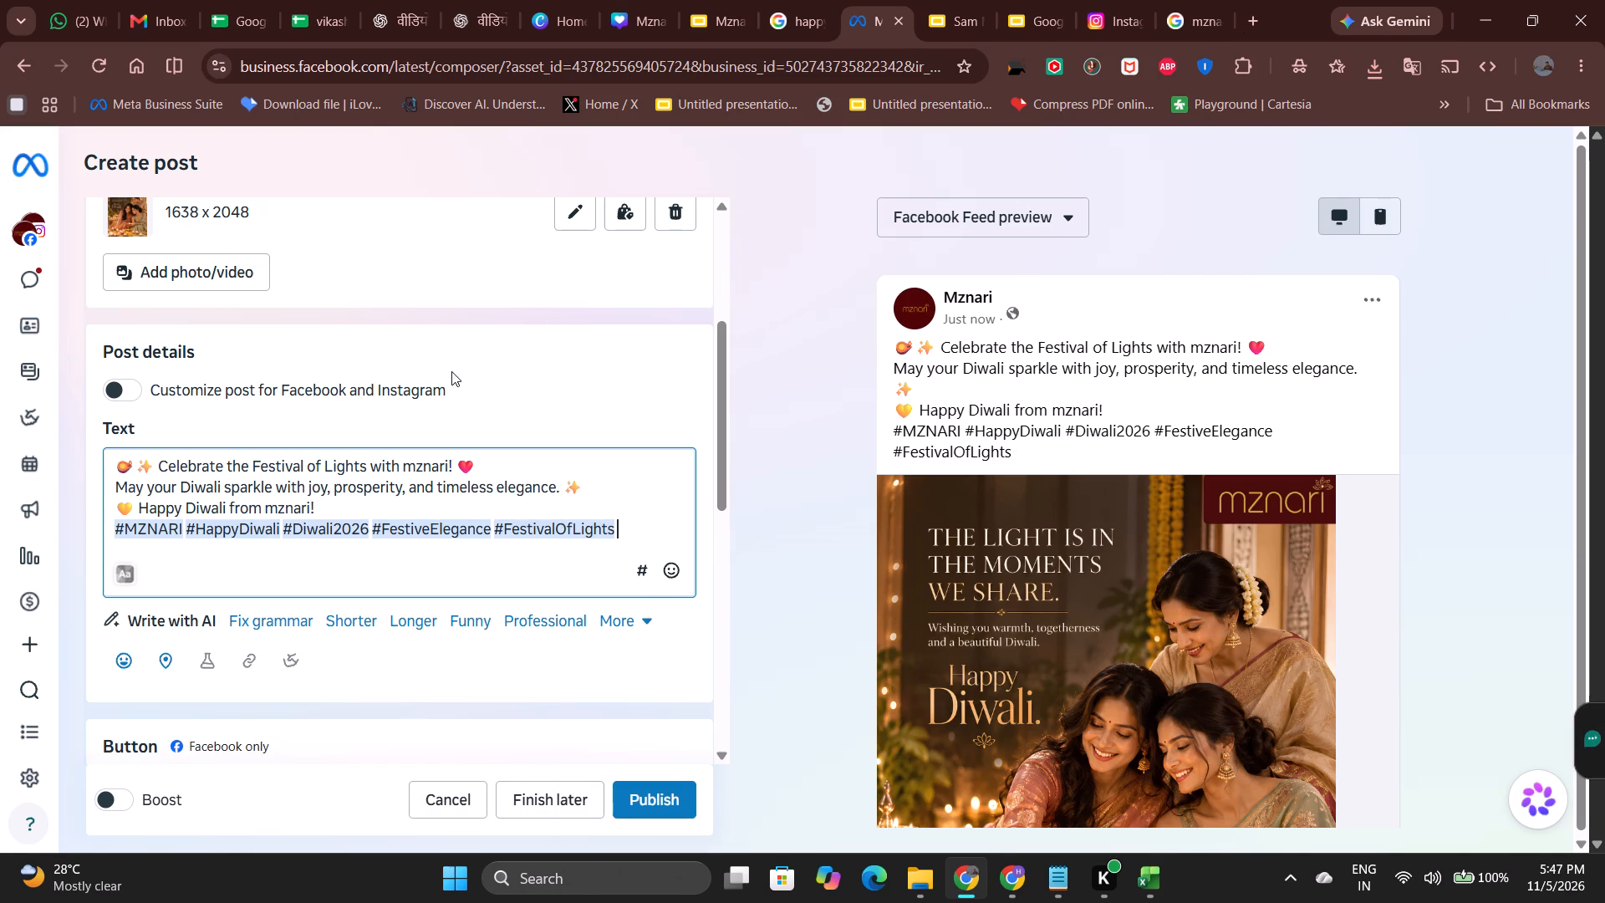
pyautogui.moveTo(497, 526); pyautogui.dragTo(729, 537)
pyautogui.press('BackSpace')
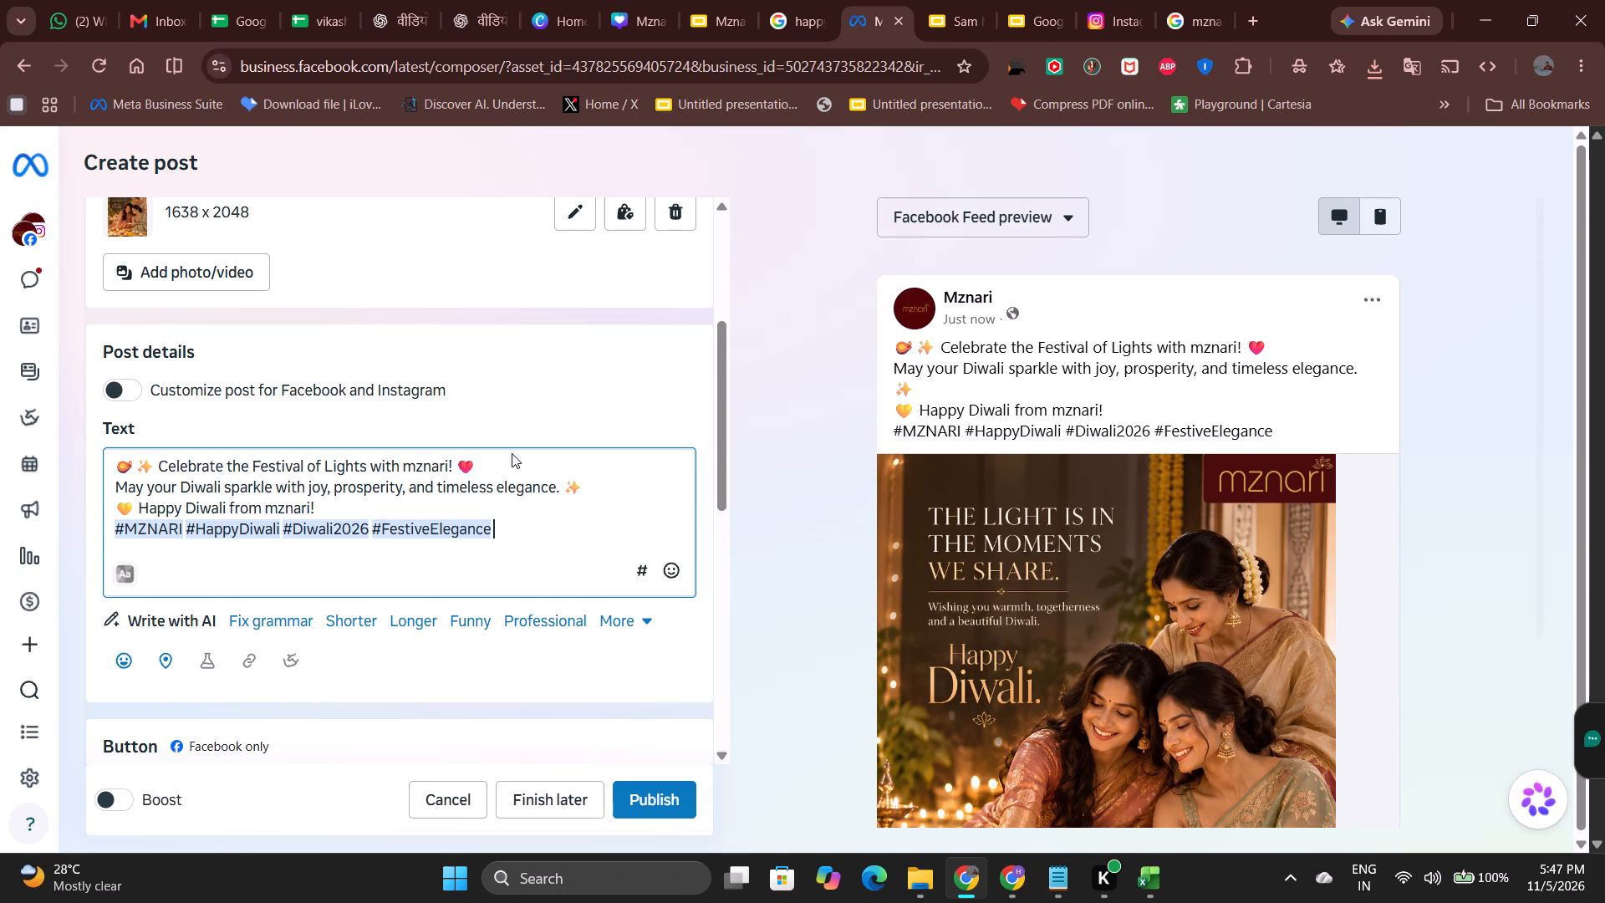
# Delete the sparkle emoji after "timeless elegance." and the one before "Celebrate the Festival of Lights" in the post text.
pyautogui.scroll(-4, 485, 383)
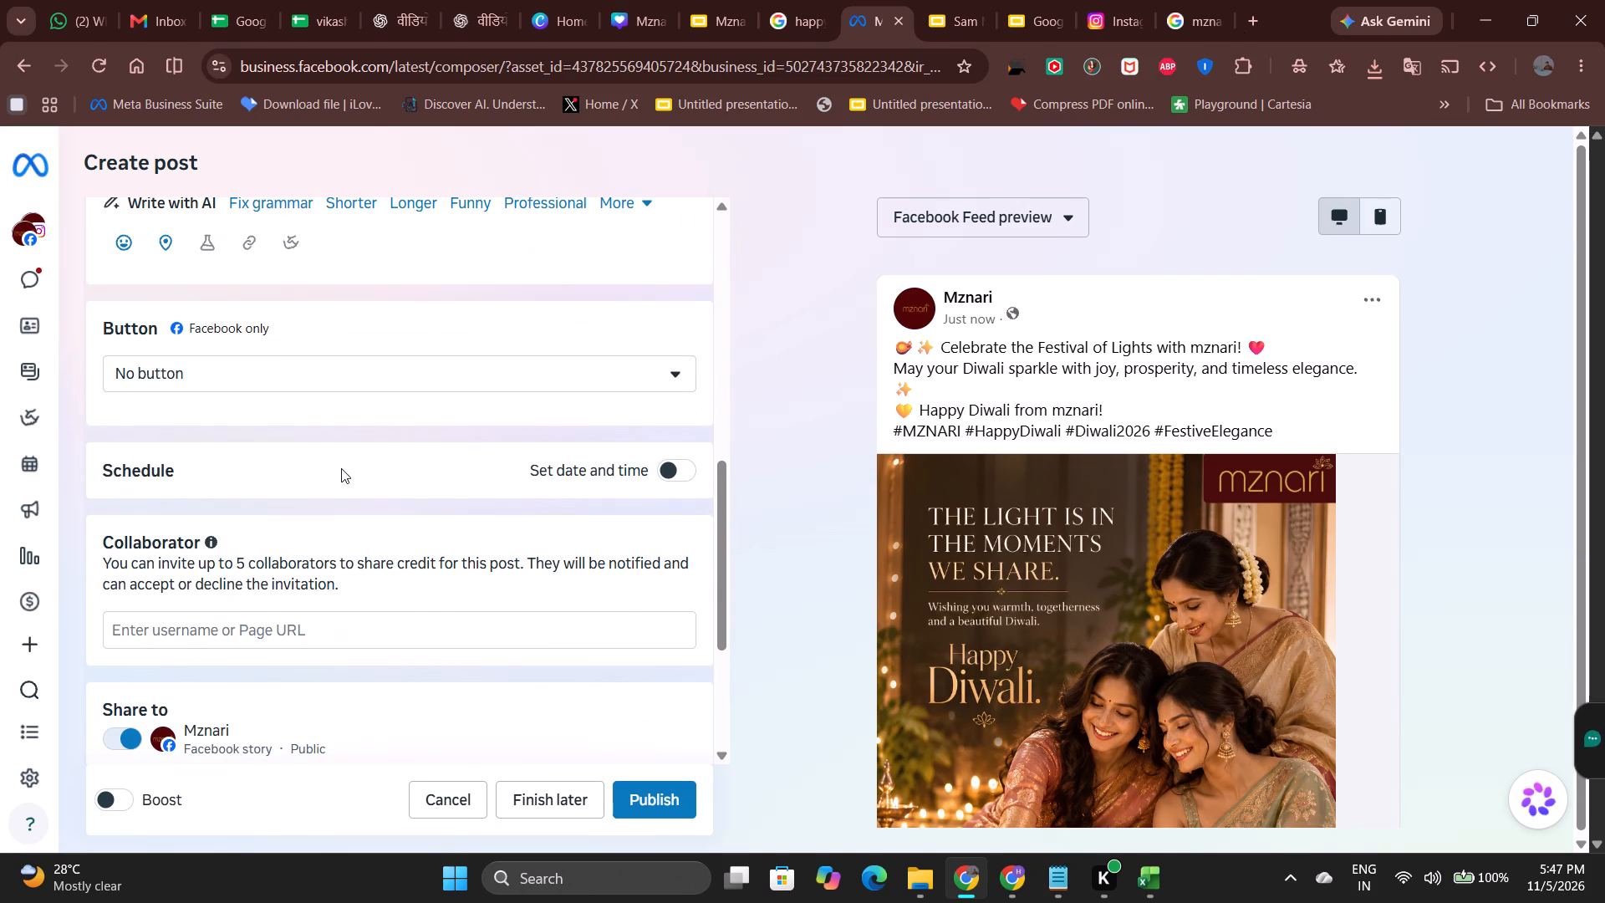
pyautogui.scroll(3, 344, 411)
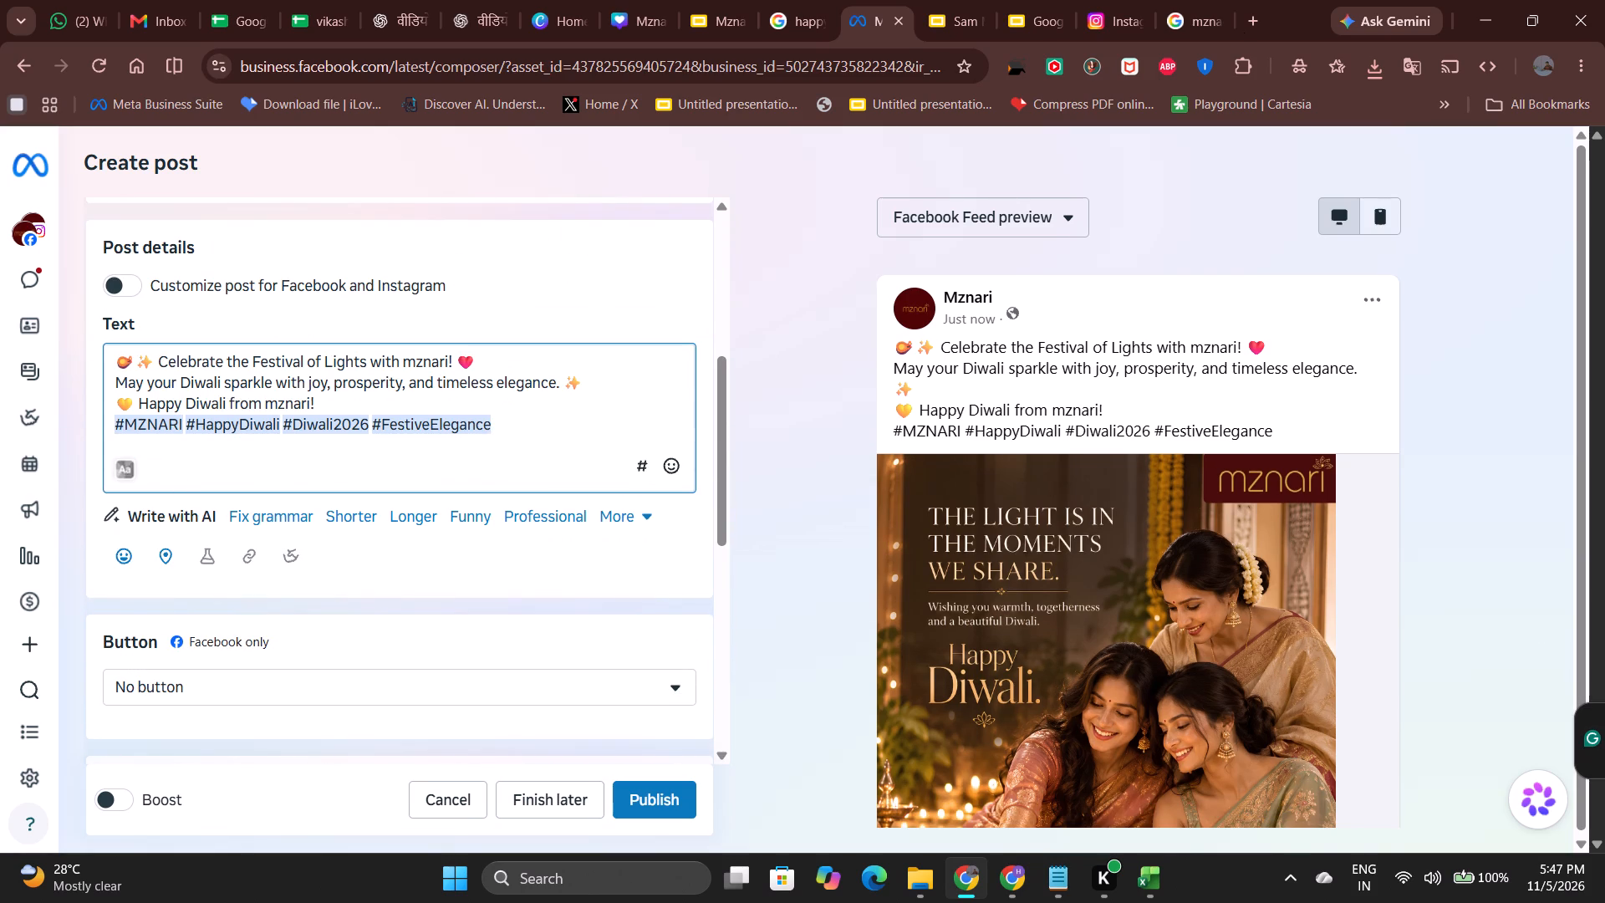
pyautogui.click(155, 362)
pyautogui.click(625, 376)
pyautogui.press('BackSpace')
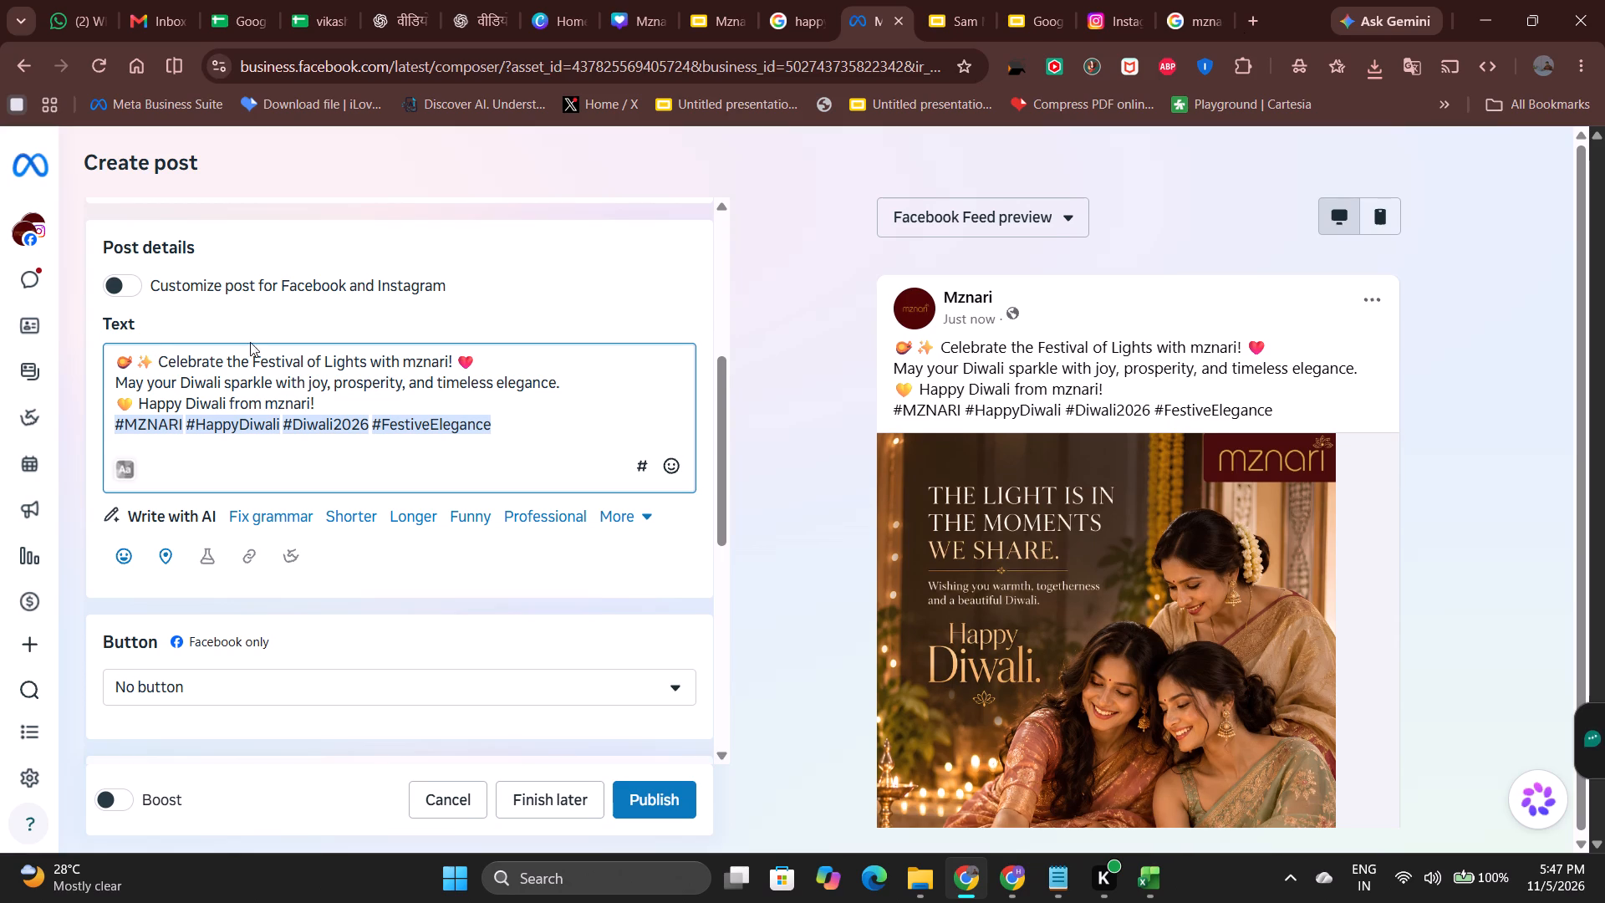
pyautogui.click(136, 365)
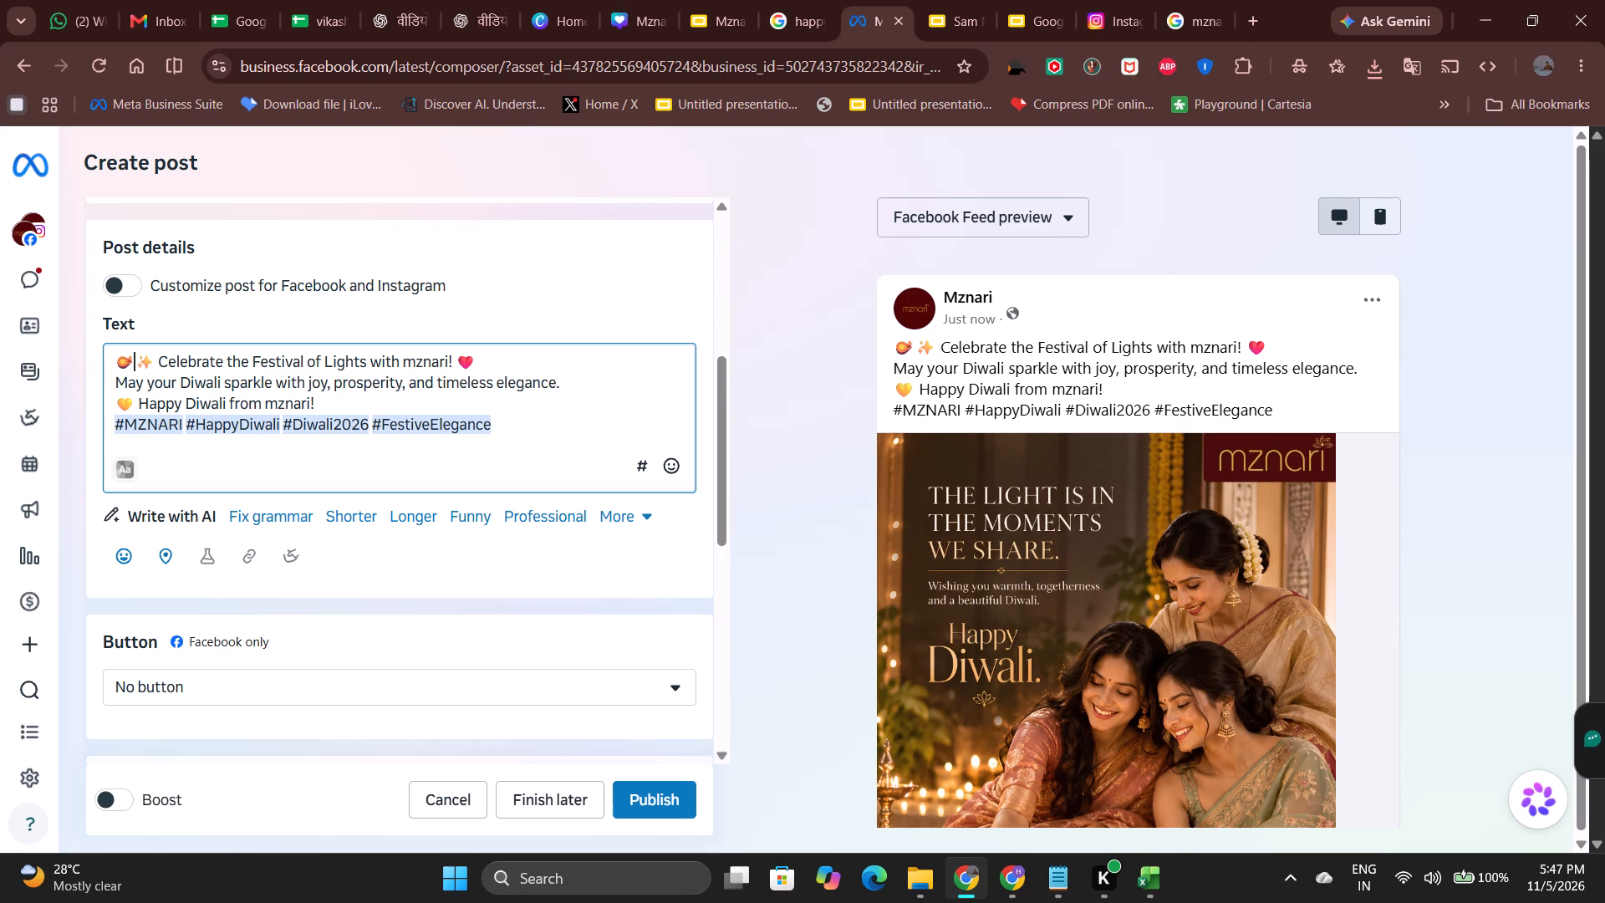
pyautogui.click(153, 357)
pyautogui.press('BackSpace')
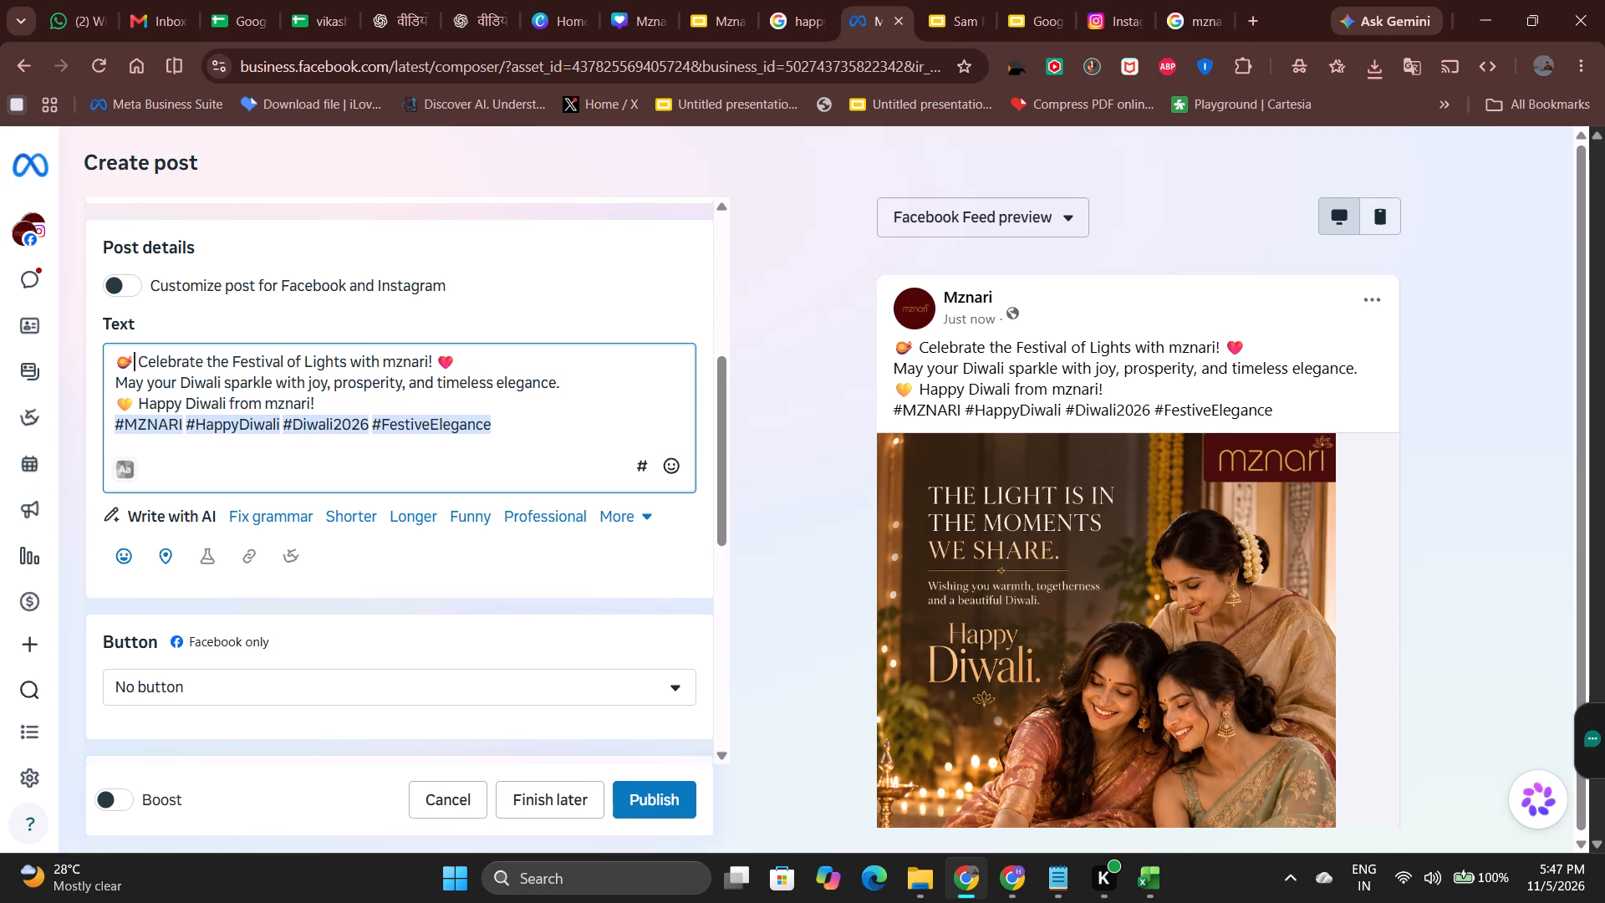
# Turn on scheduling and set both Facebook and Instagram to Nov 8, 2026 at 07:00 PM.
pyautogui.scroll(1, 419, 556)
pyautogui.scroll(-4, 614, 400)
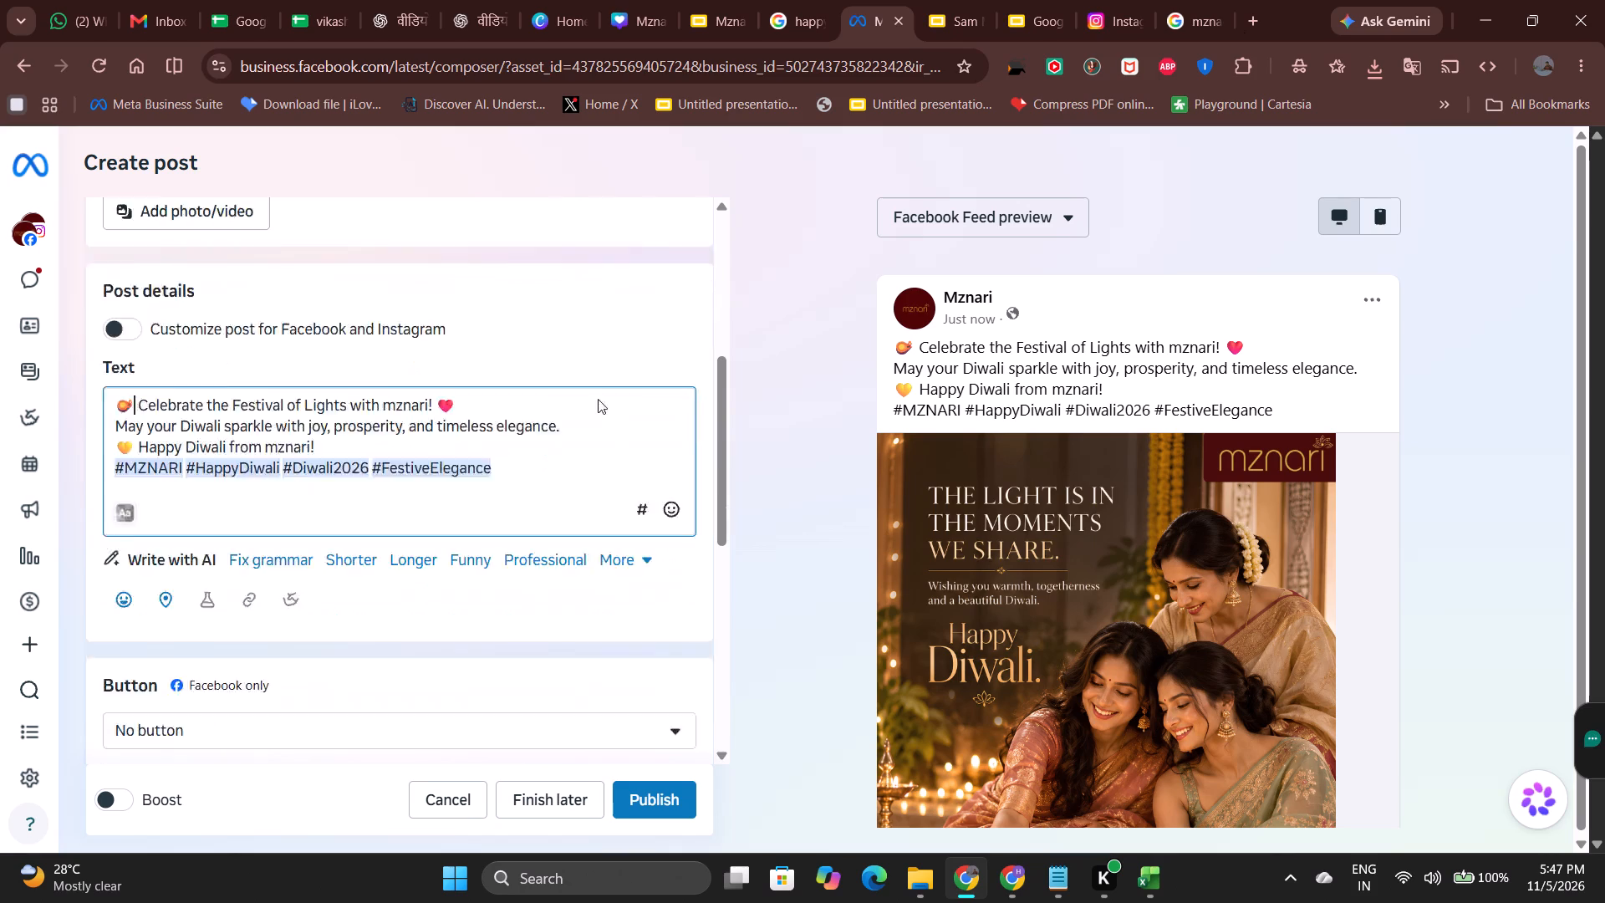
pyautogui.click(691, 472)
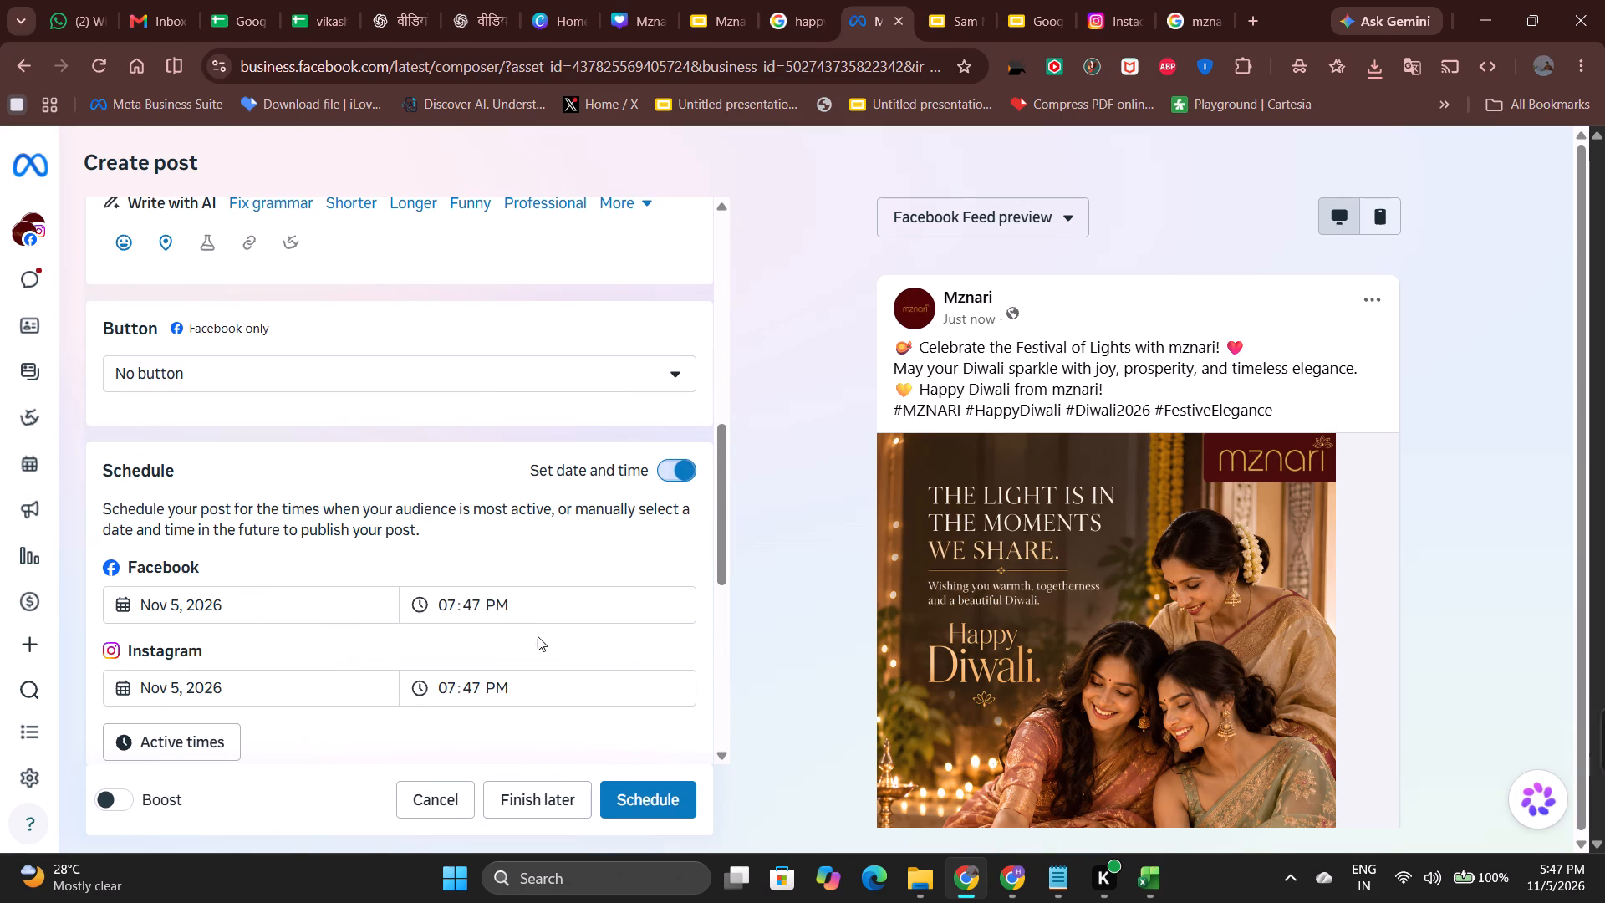
pyautogui.click(255, 606)
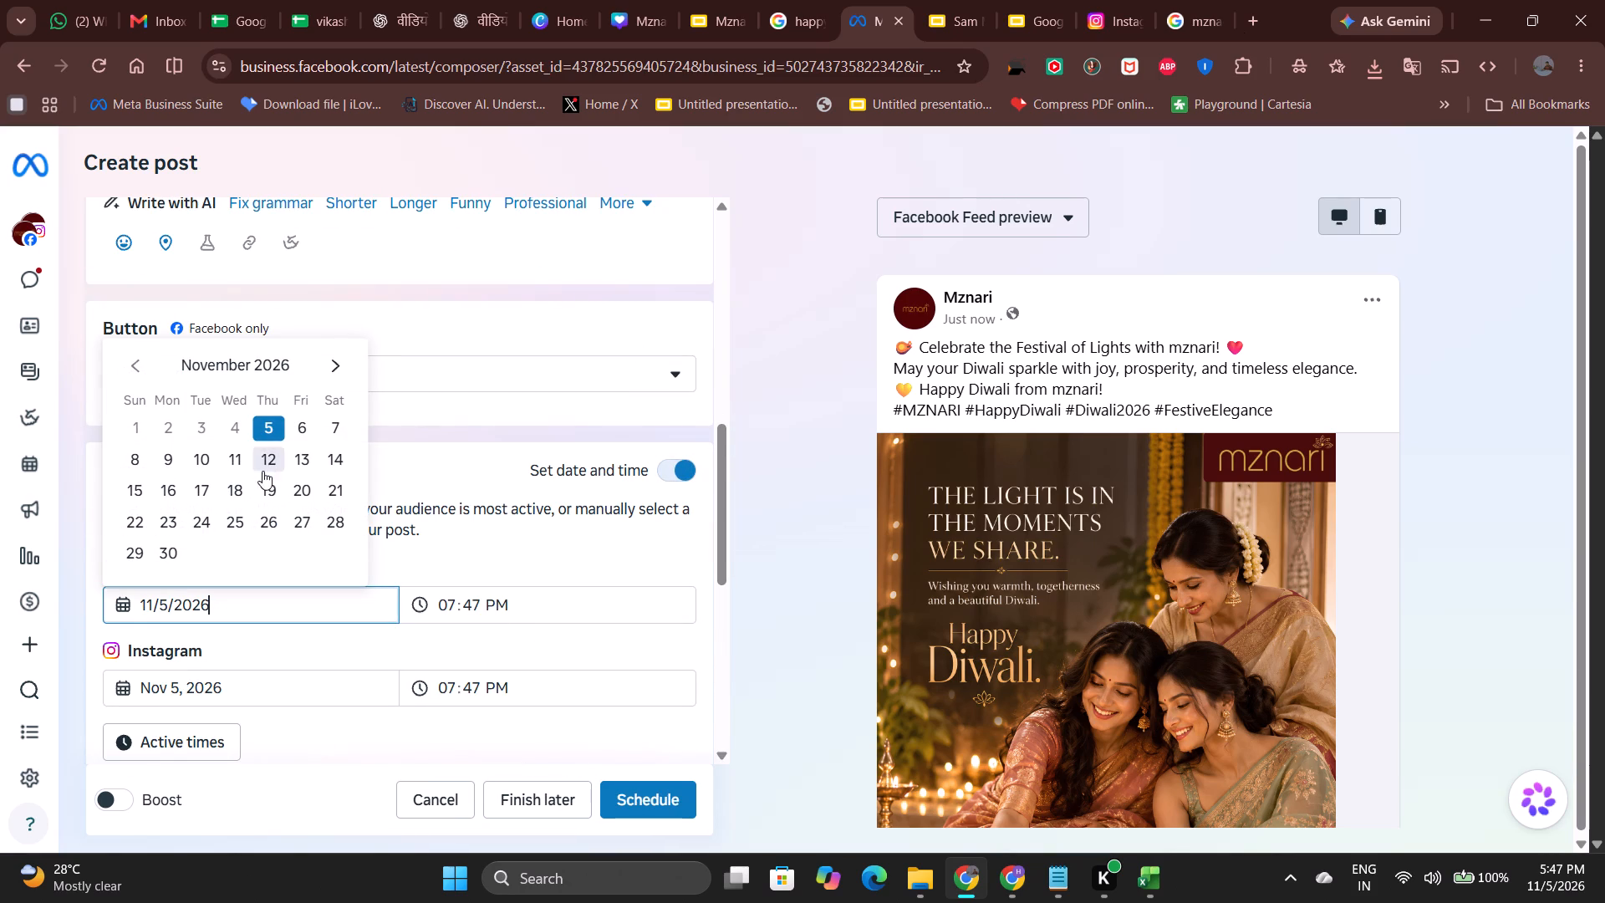
pyautogui.click(137, 459)
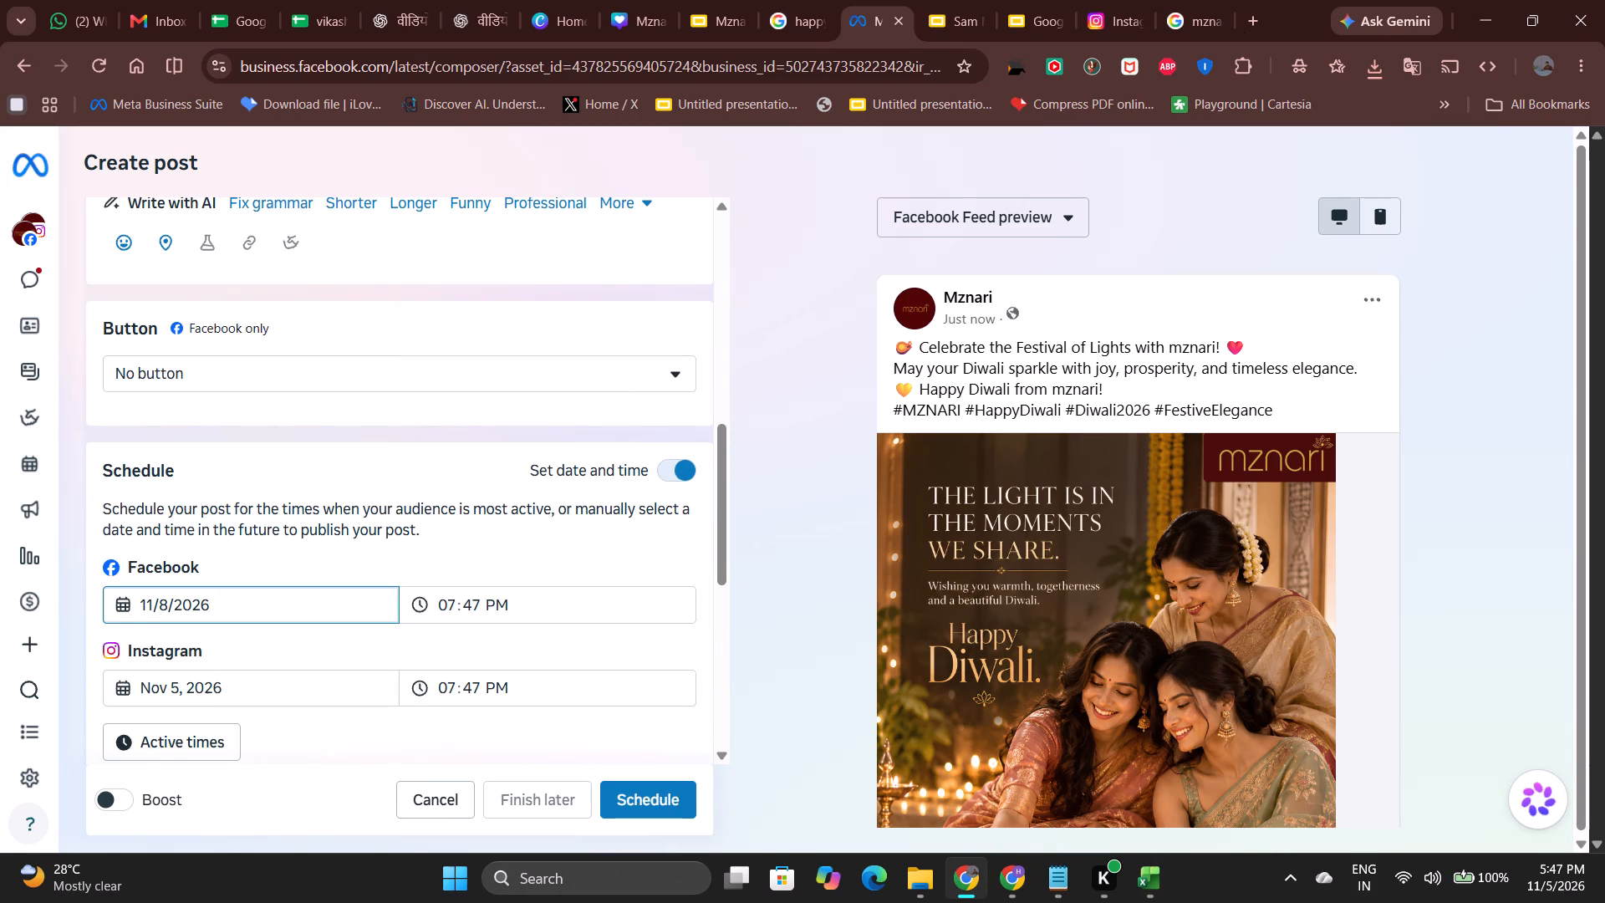
pyautogui.click(180, 677)
pyautogui.click(177, 694)
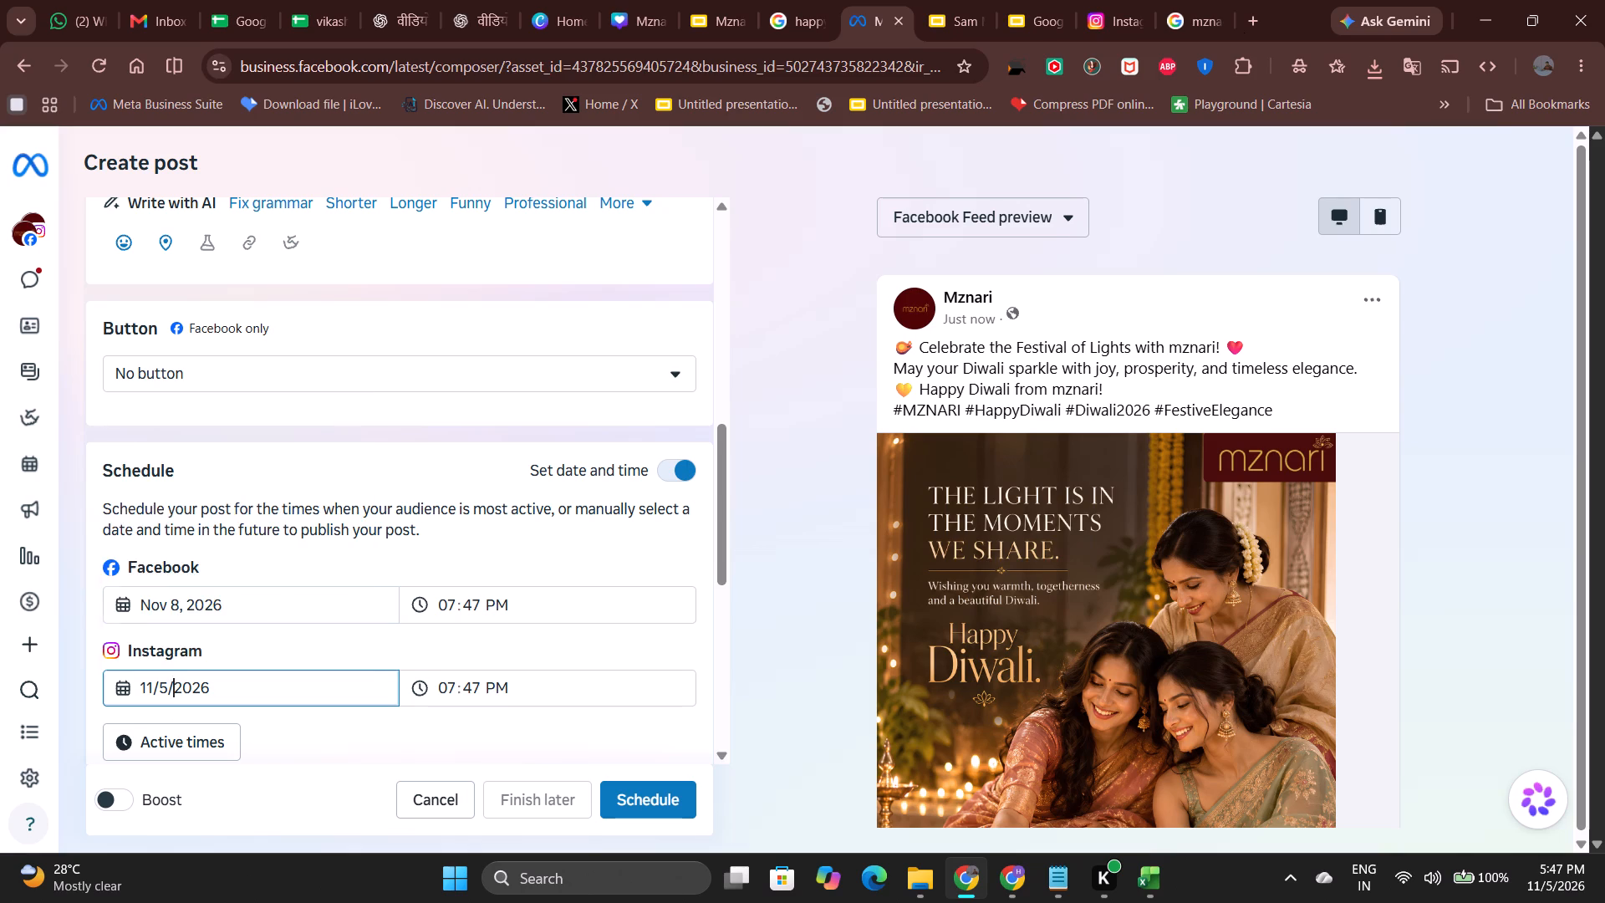
pyautogui.click(136, 551)
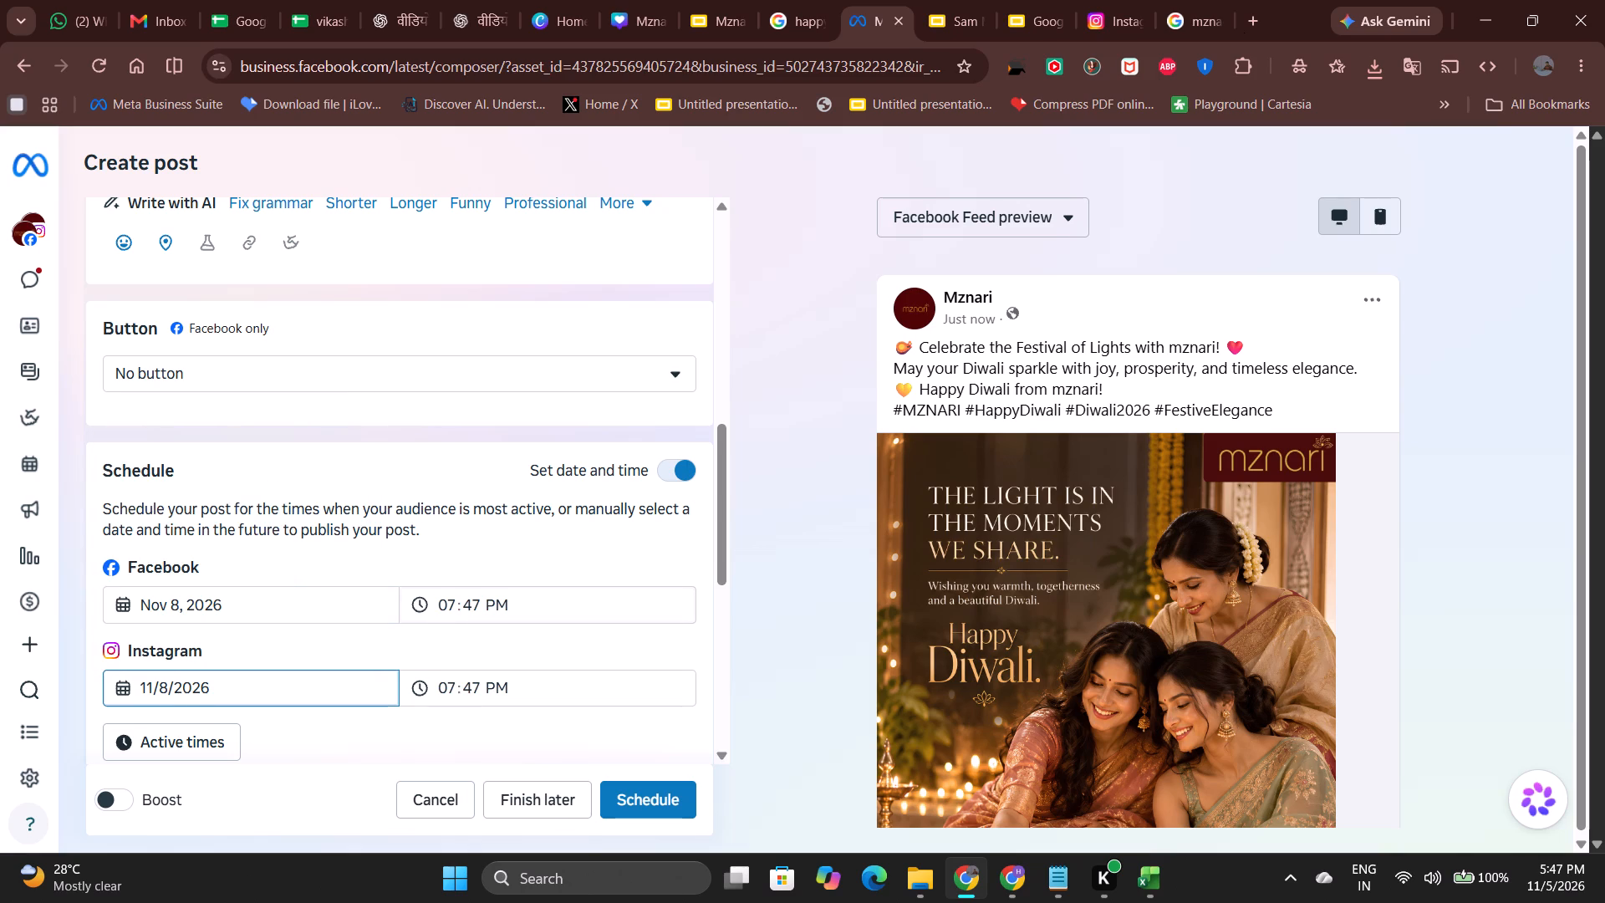
pyautogui.click(471, 605)
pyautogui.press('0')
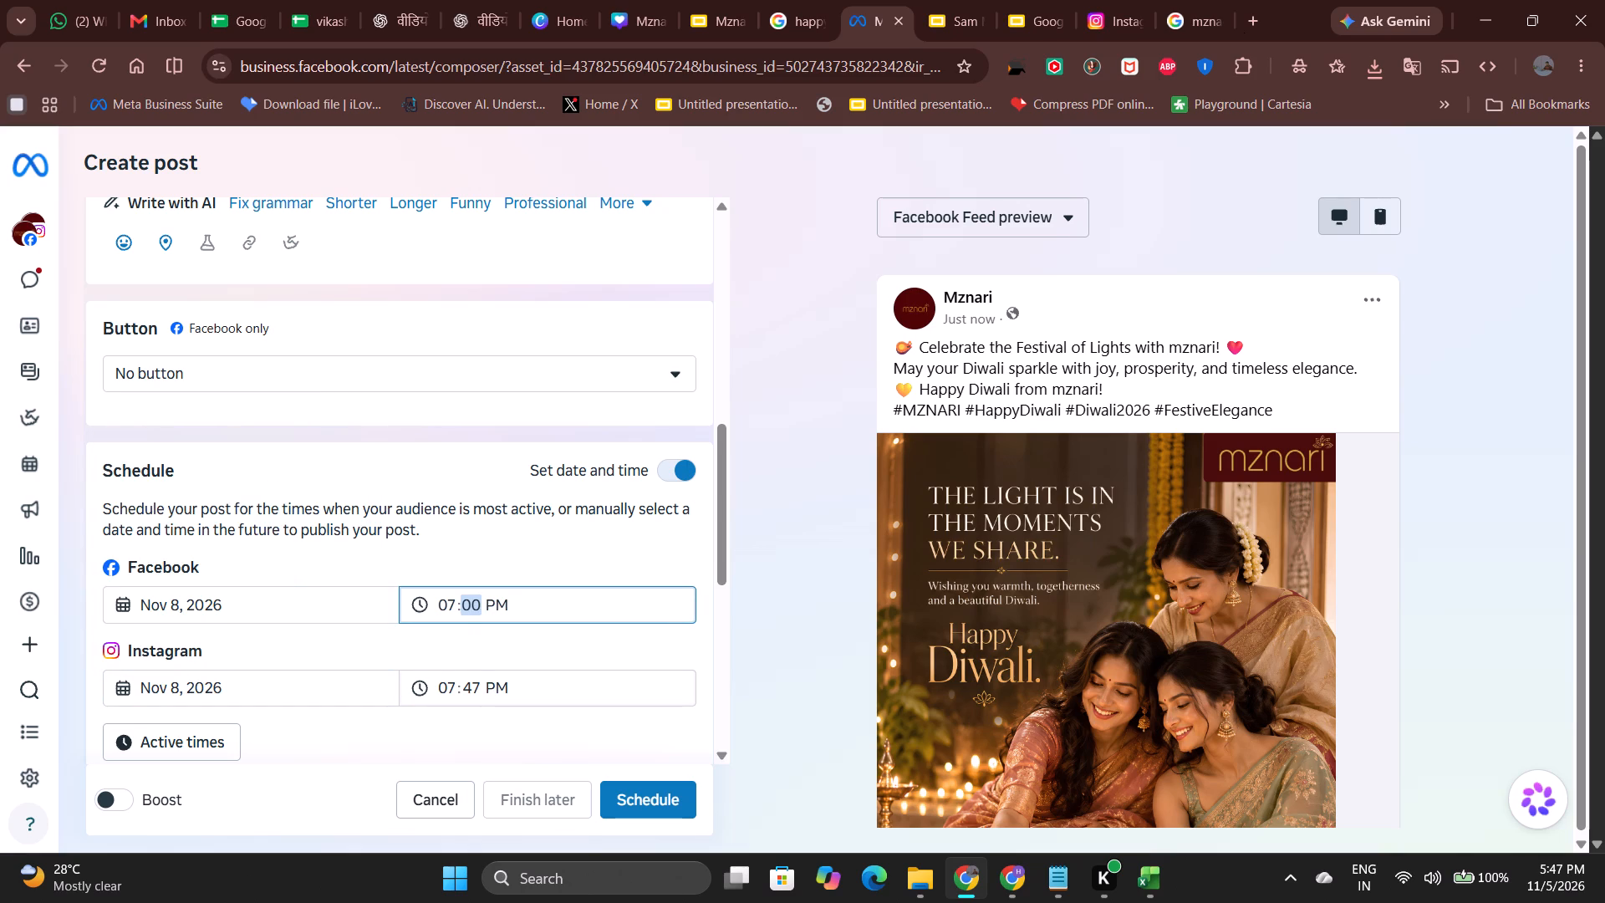
pyautogui.click(476, 681)
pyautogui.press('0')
pyautogui.click(503, 515)
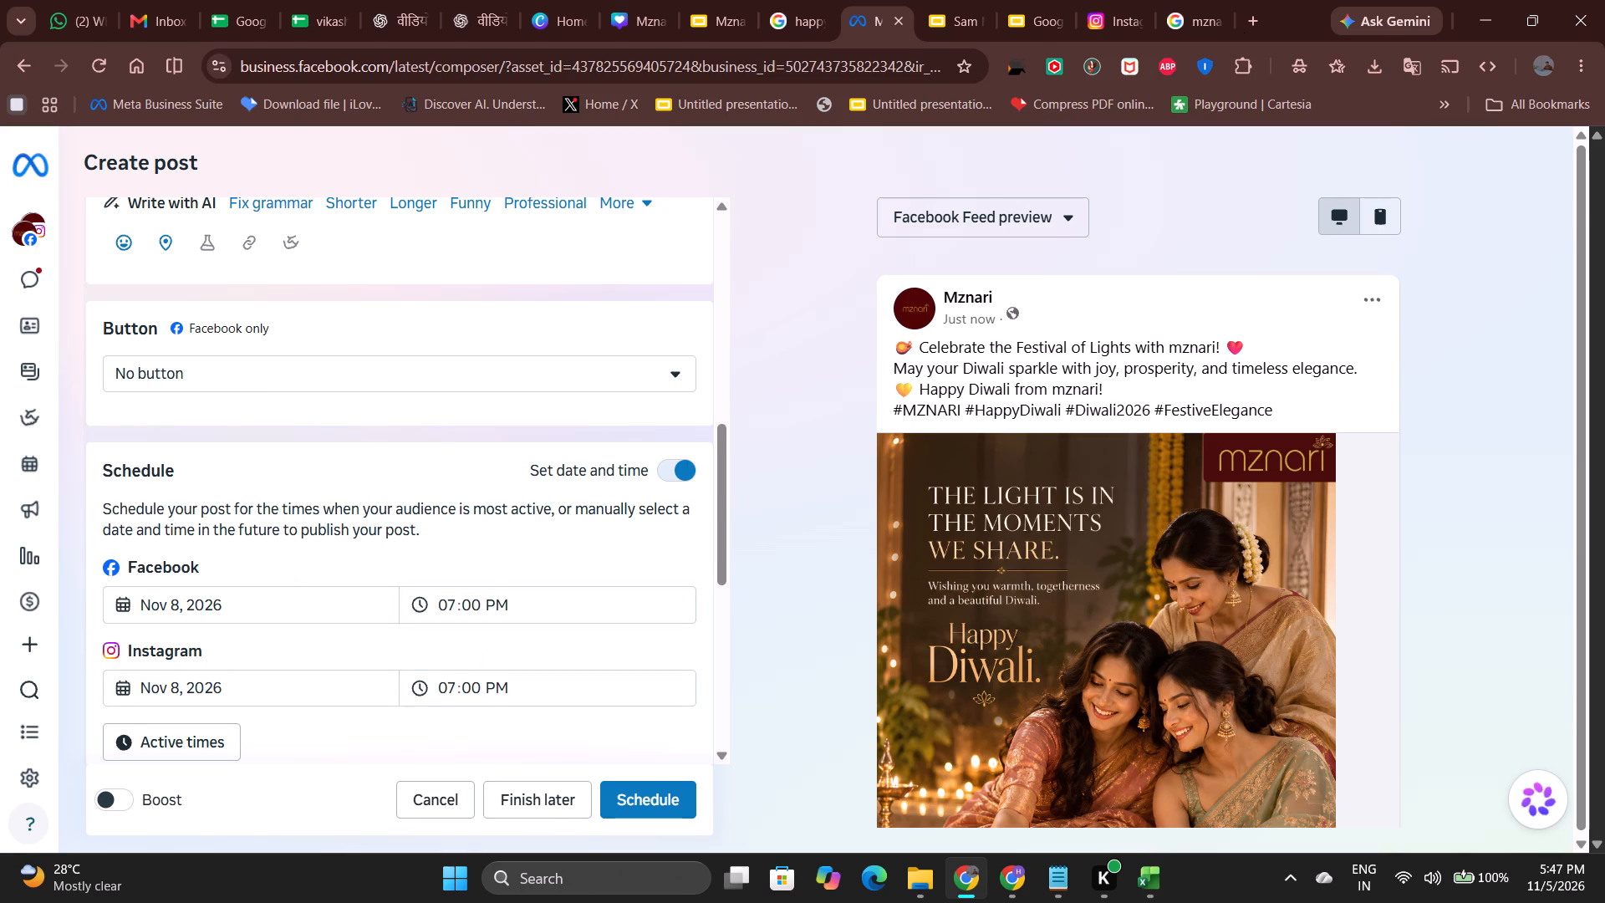
# Check the Diwali post's settings and Facebook Feed preview, and submit the post for scheduling.
pyautogui.scroll(-2, 415, 538)
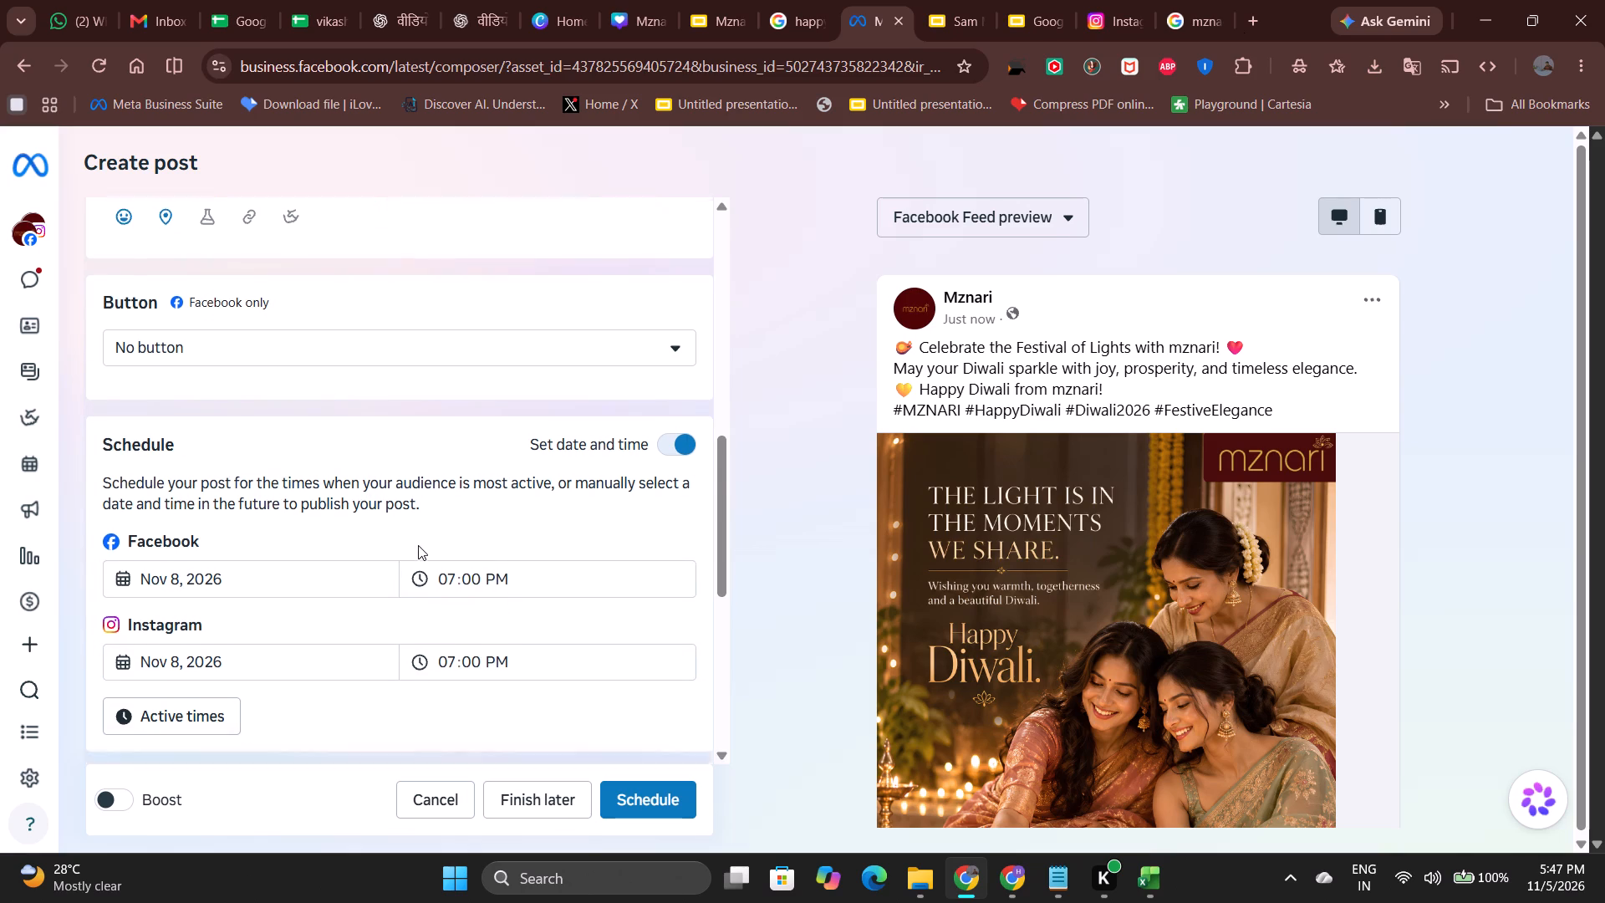
pyautogui.scroll(-1, 459, 696)
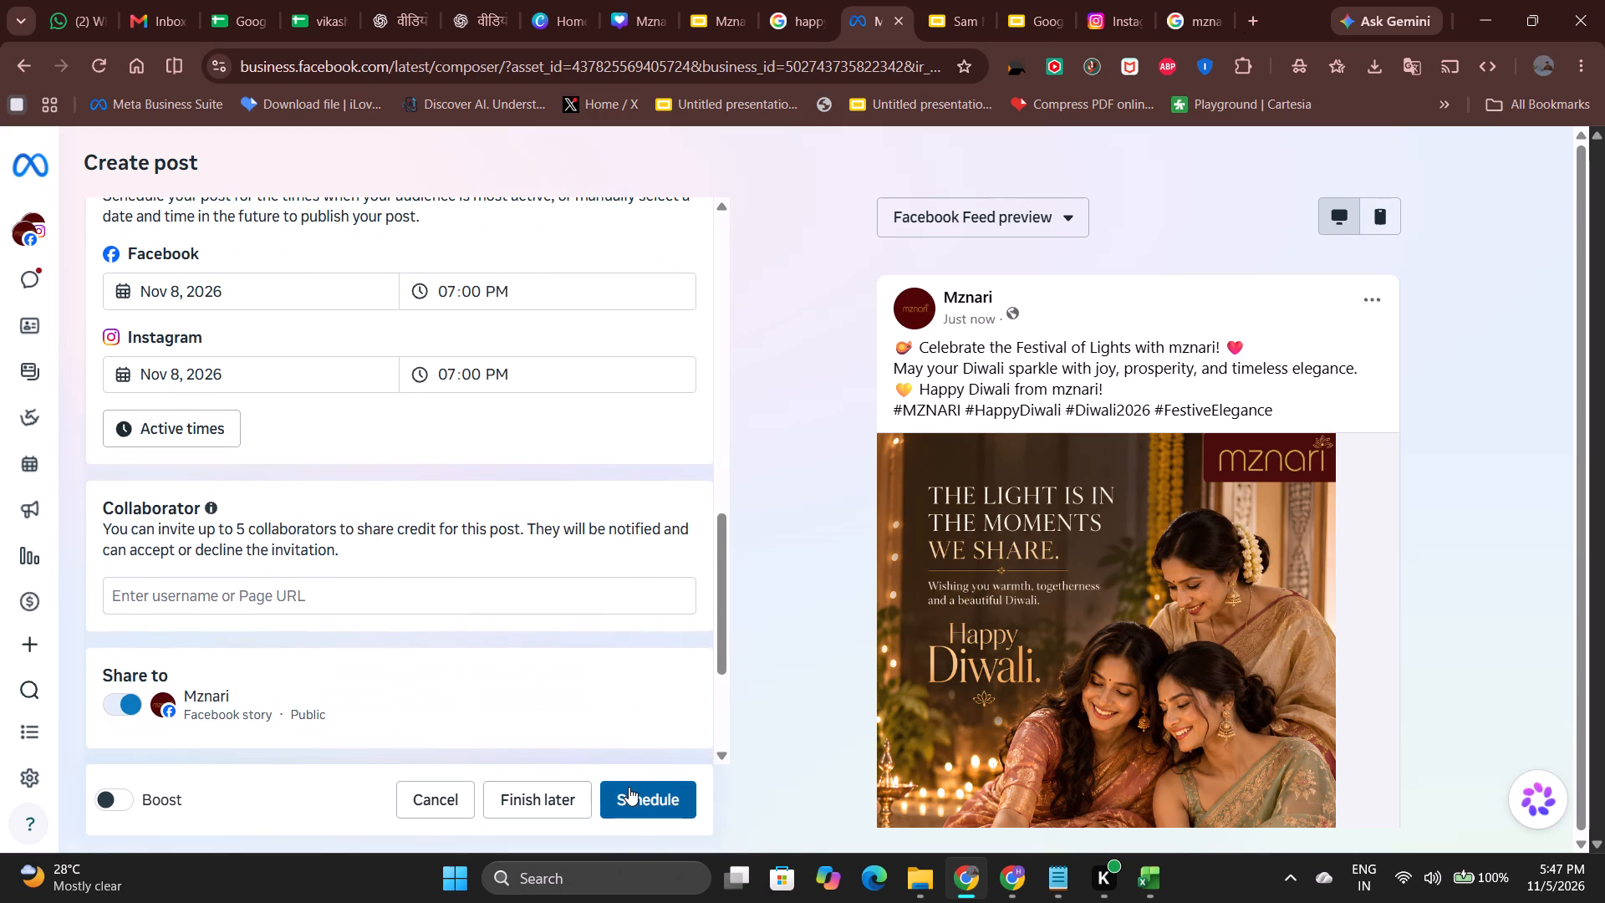
pyautogui.scroll(1, 629, 762)
pyautogui.scroll(-5, 1166, 626)
pyautogui.scroll(5, 956, 626)
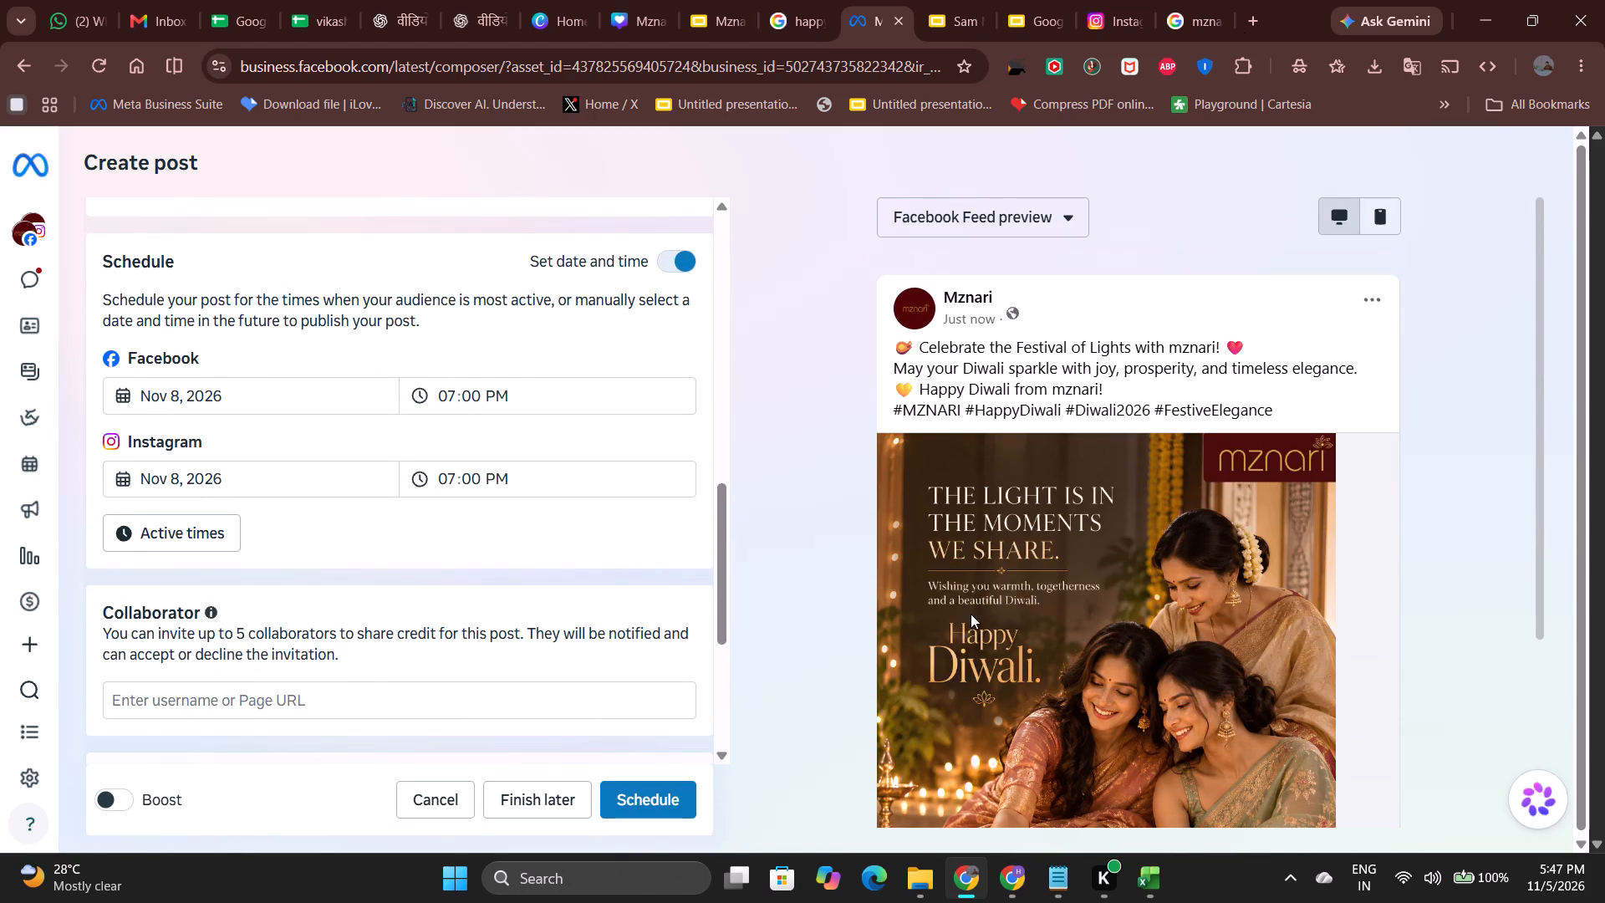
pyautogui.scroll(-7, 876, 497)
pyautogui.scroll(7, 876, 503)
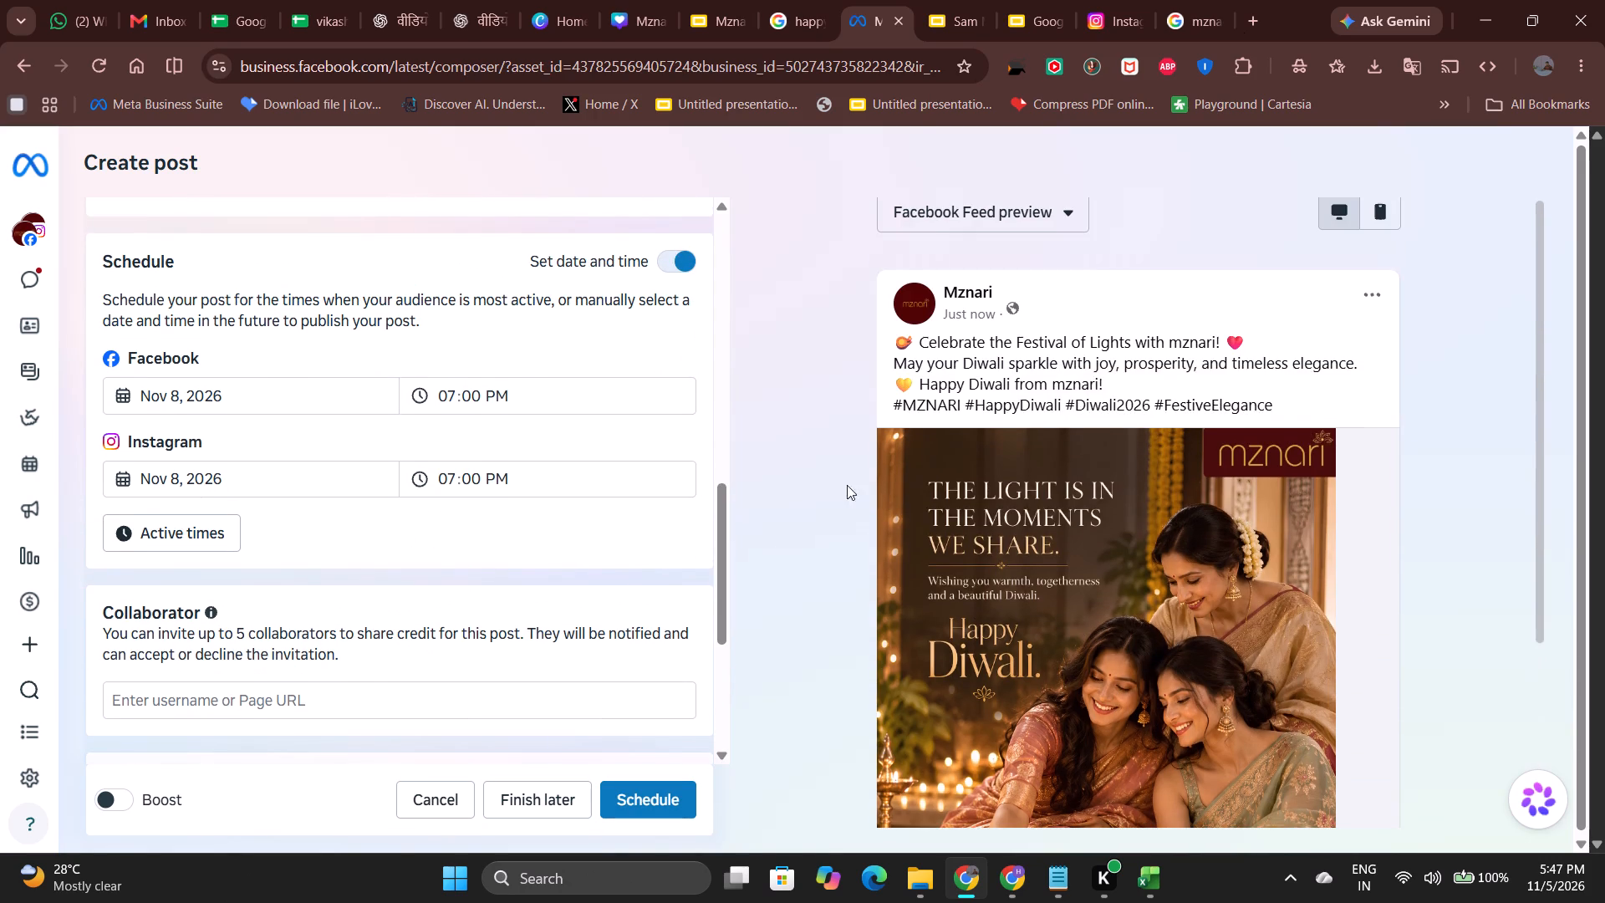
pyautogui.scroll(-1, 1147, 575)
pyautogui.scroll(2, 542, 540)
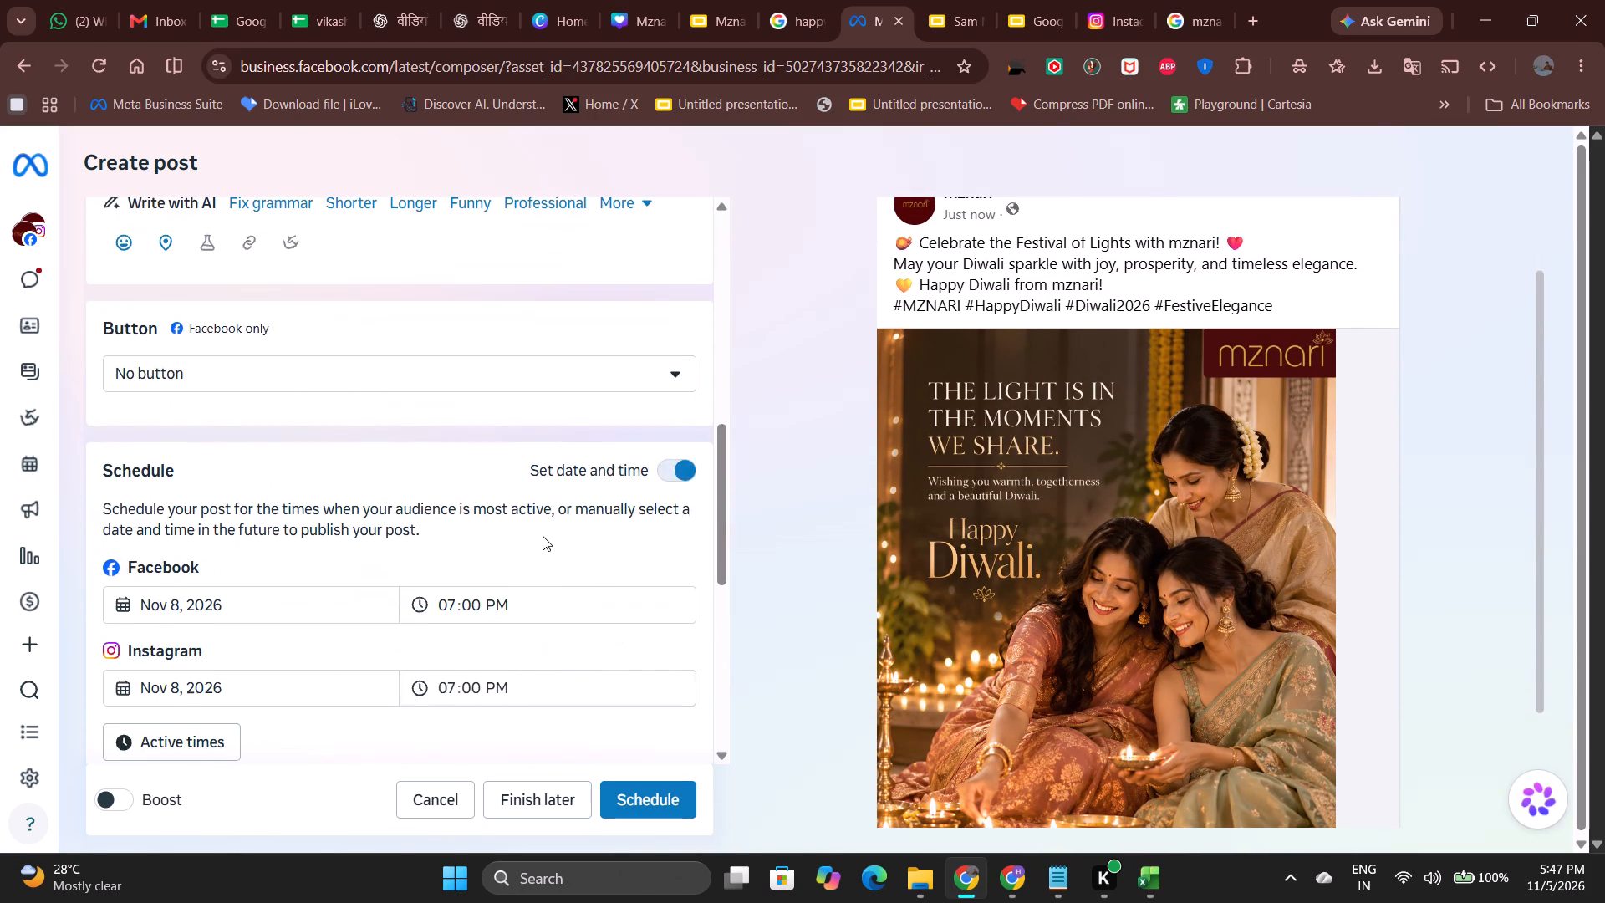
pyautogui.scroll(5, 546, 535)
pyautogui.scroll(-7, 551, 534)
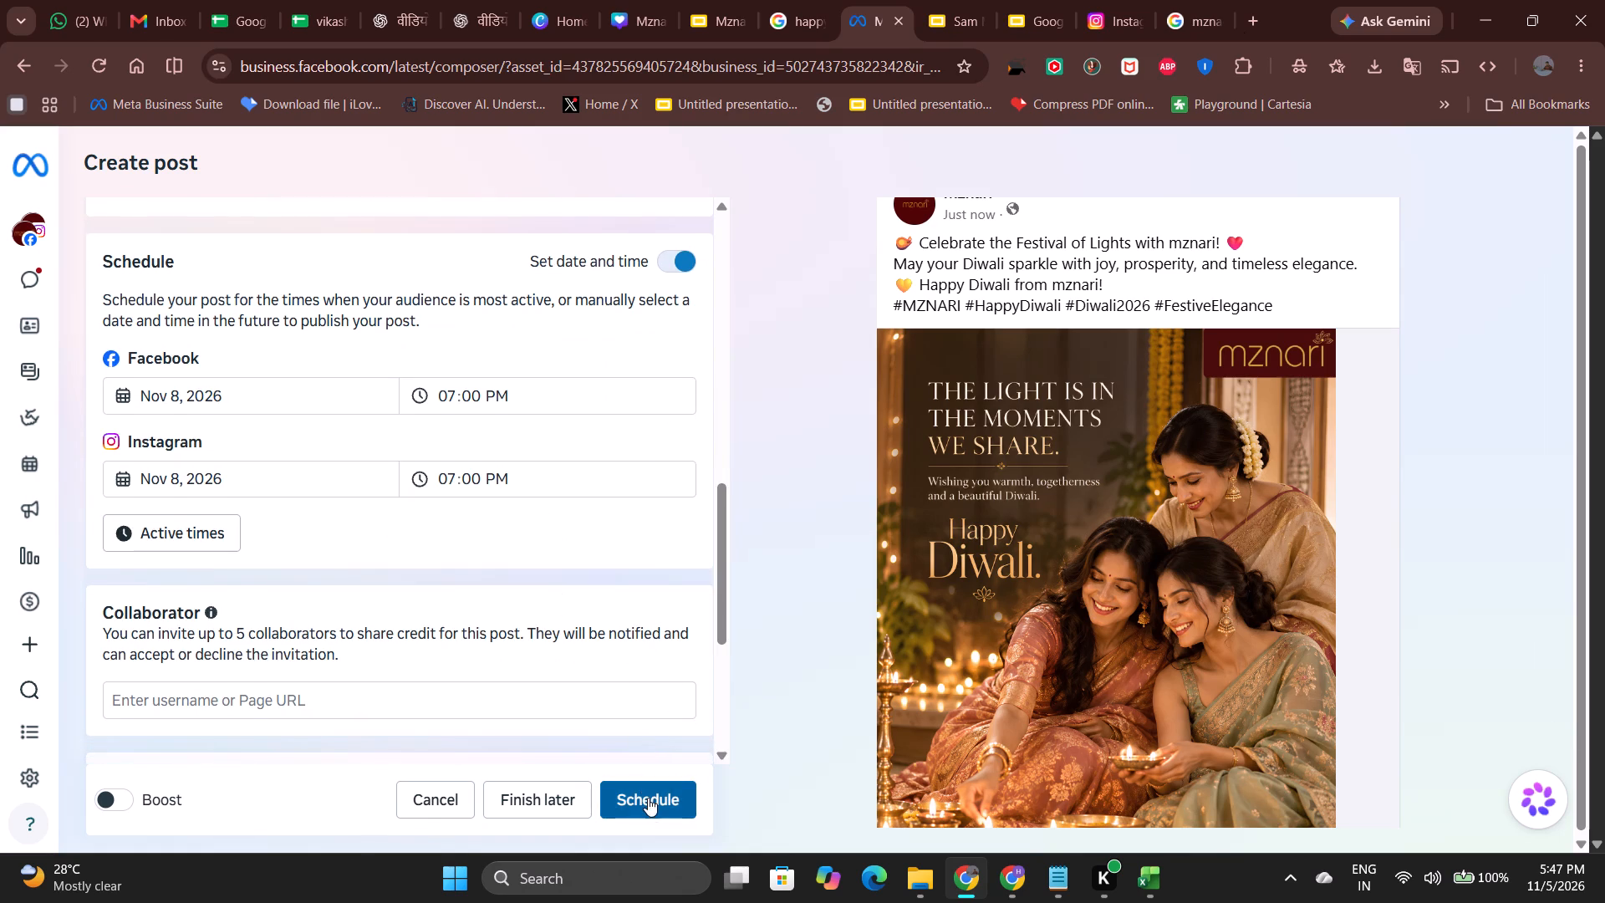
pyautogui.click(648, 798)
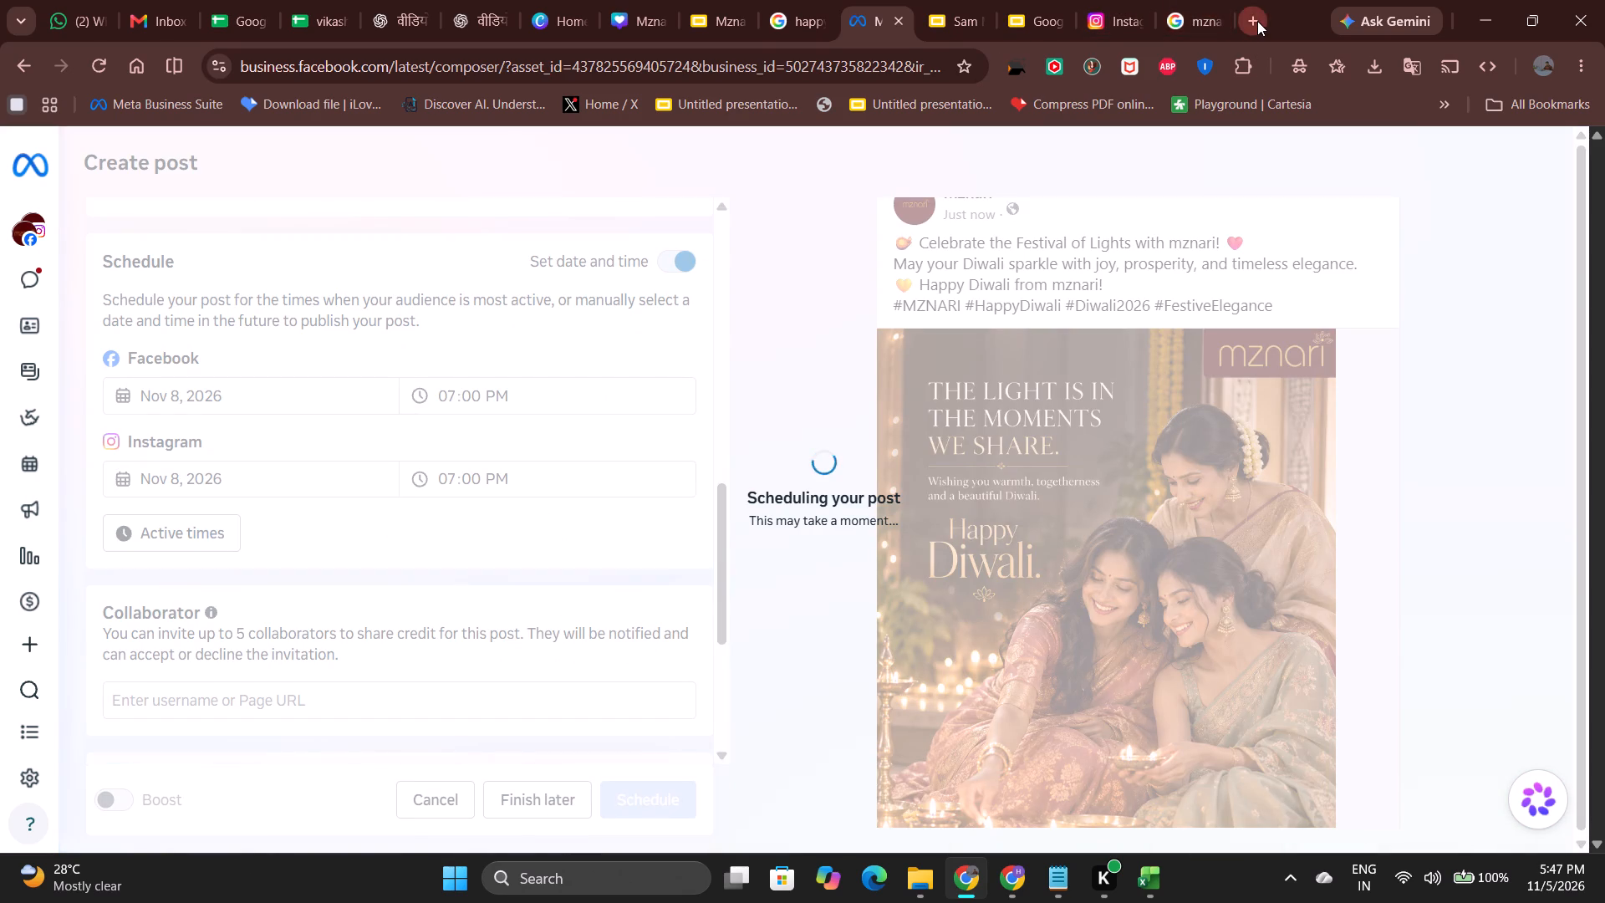
# Open LinkedIn in a new tab and bring up the account's managed companies to reach the Mznari page.
pyautogui.click(1257, 21)
pyautogui.click(646, 70)
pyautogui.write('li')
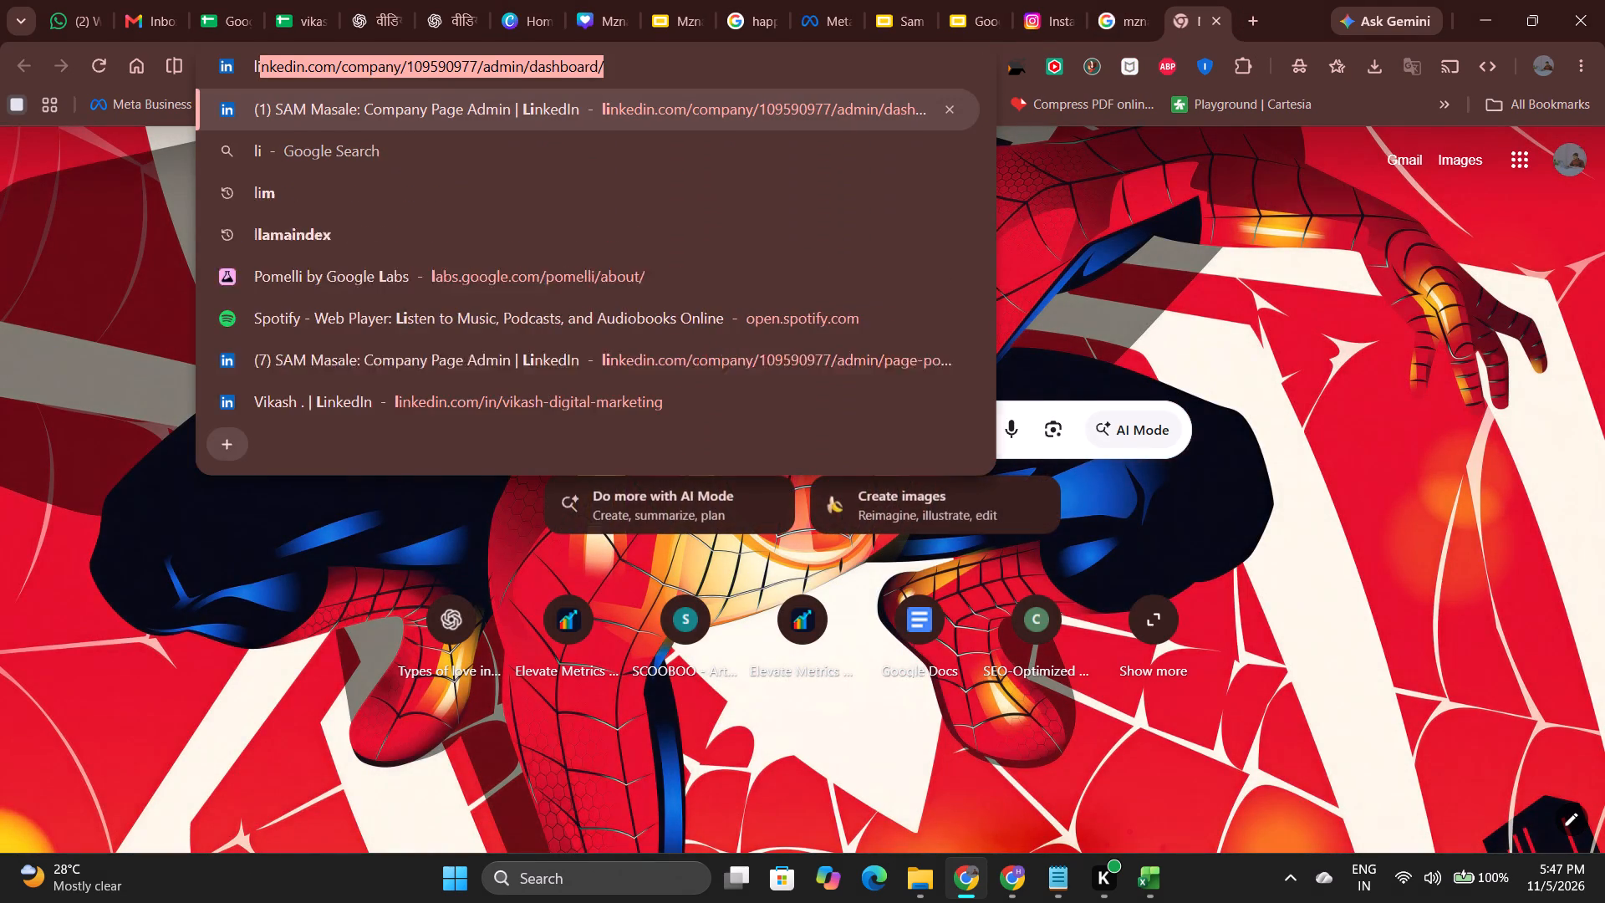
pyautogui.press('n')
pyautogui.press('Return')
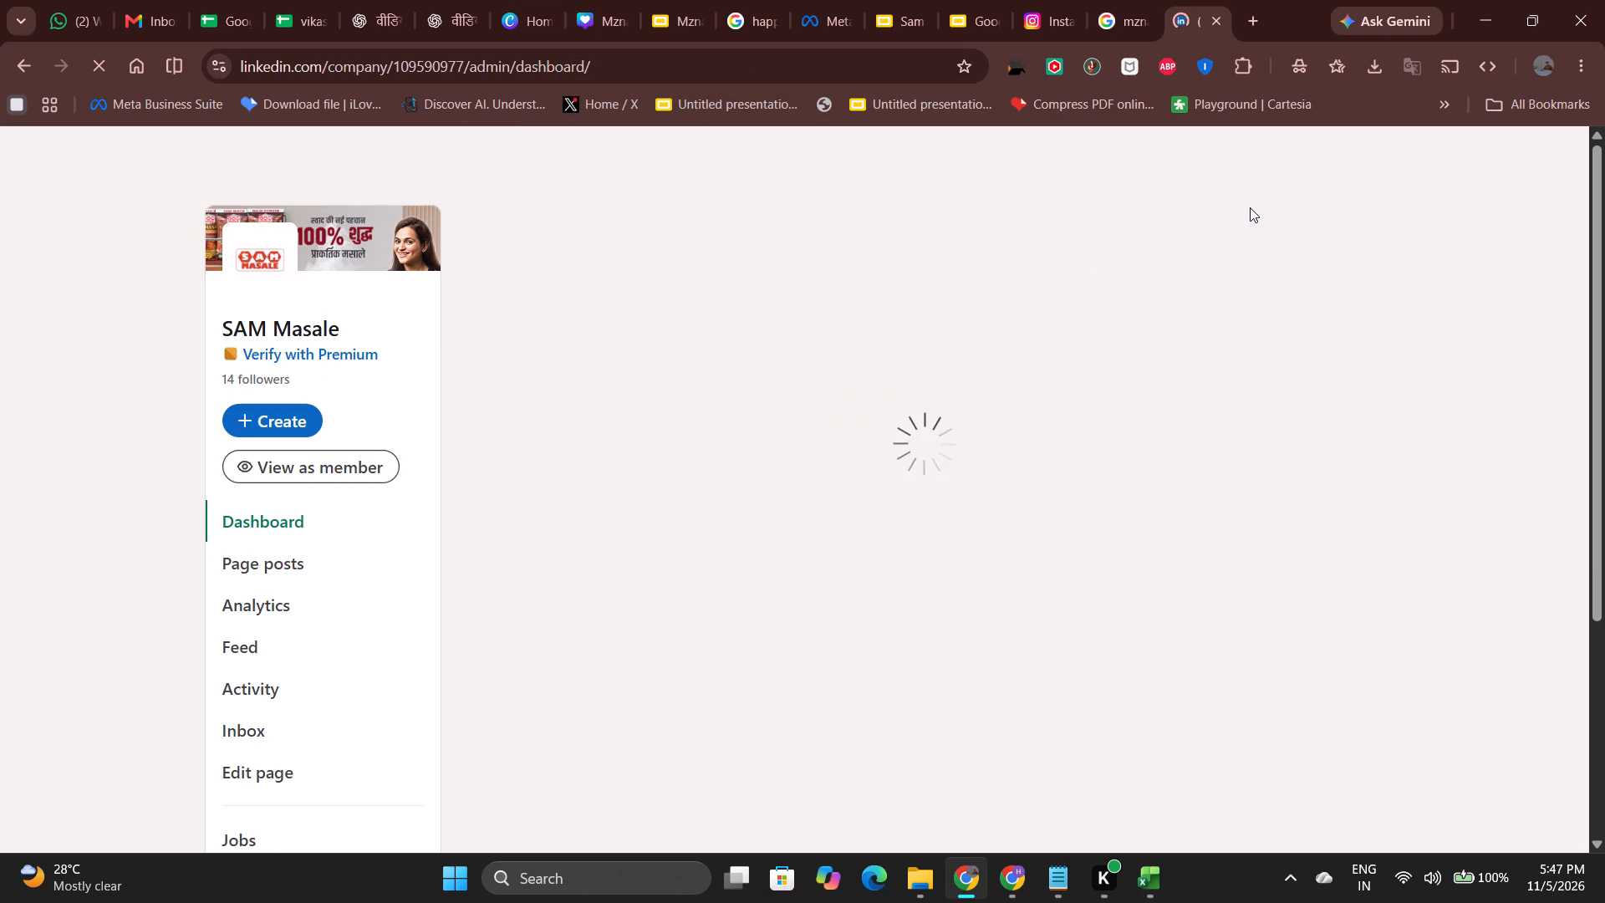
pyautogui.click(1164, 171)
pyautogui.click(1103, 160)
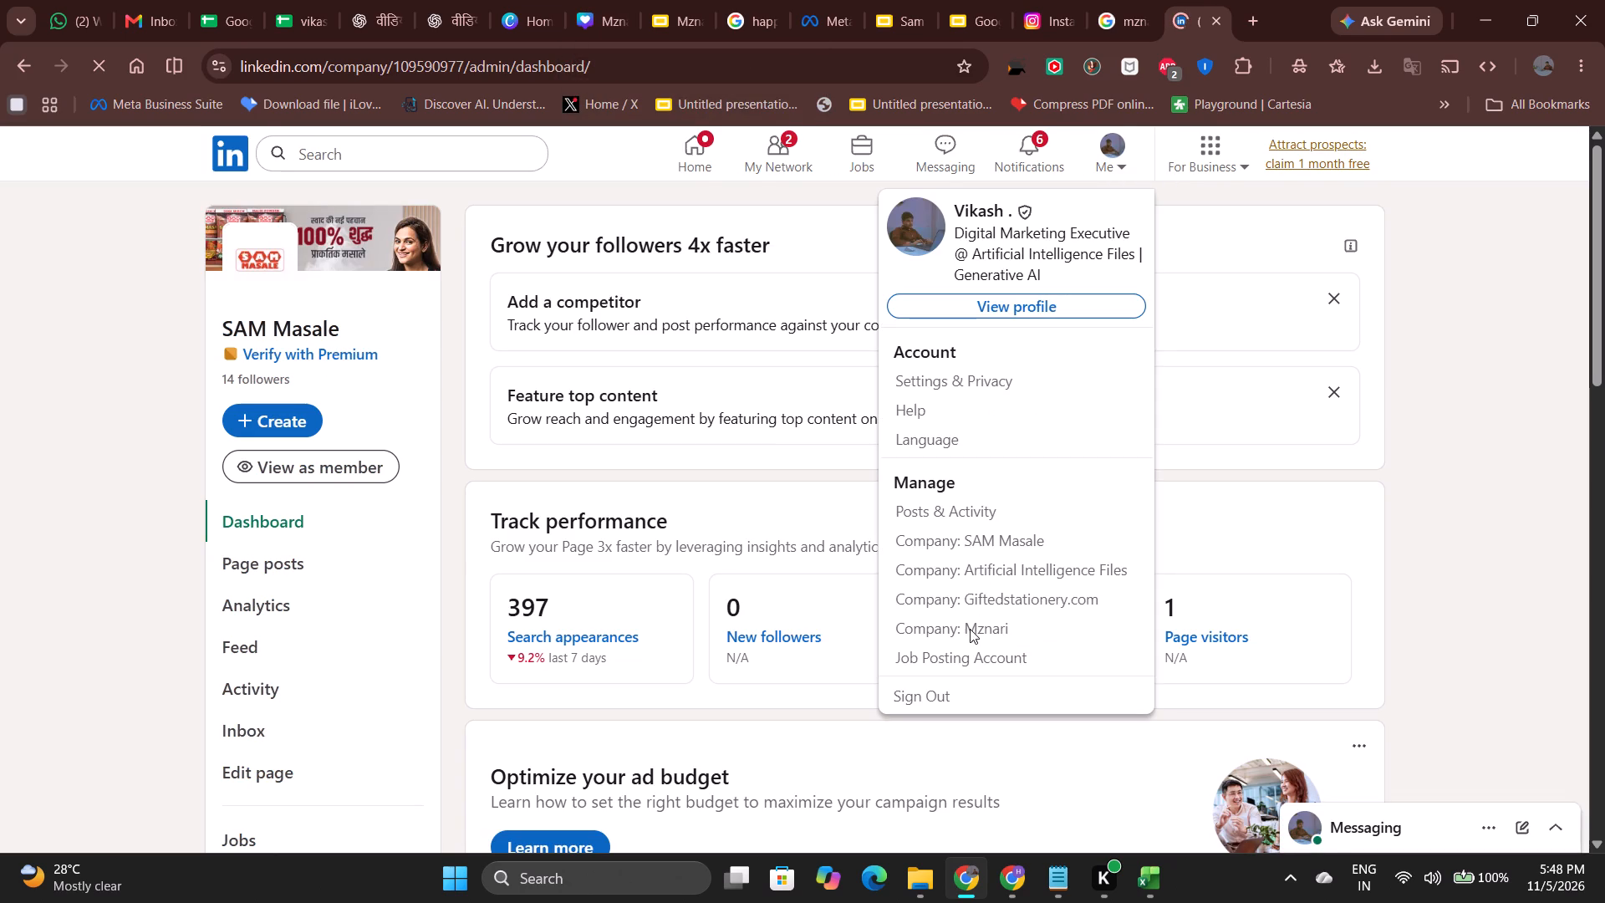
# Switch LinkedIn from the SAM Masale company page to the Mznari company page and start a new post there.
pyautogui.tripleClick(976, 629)
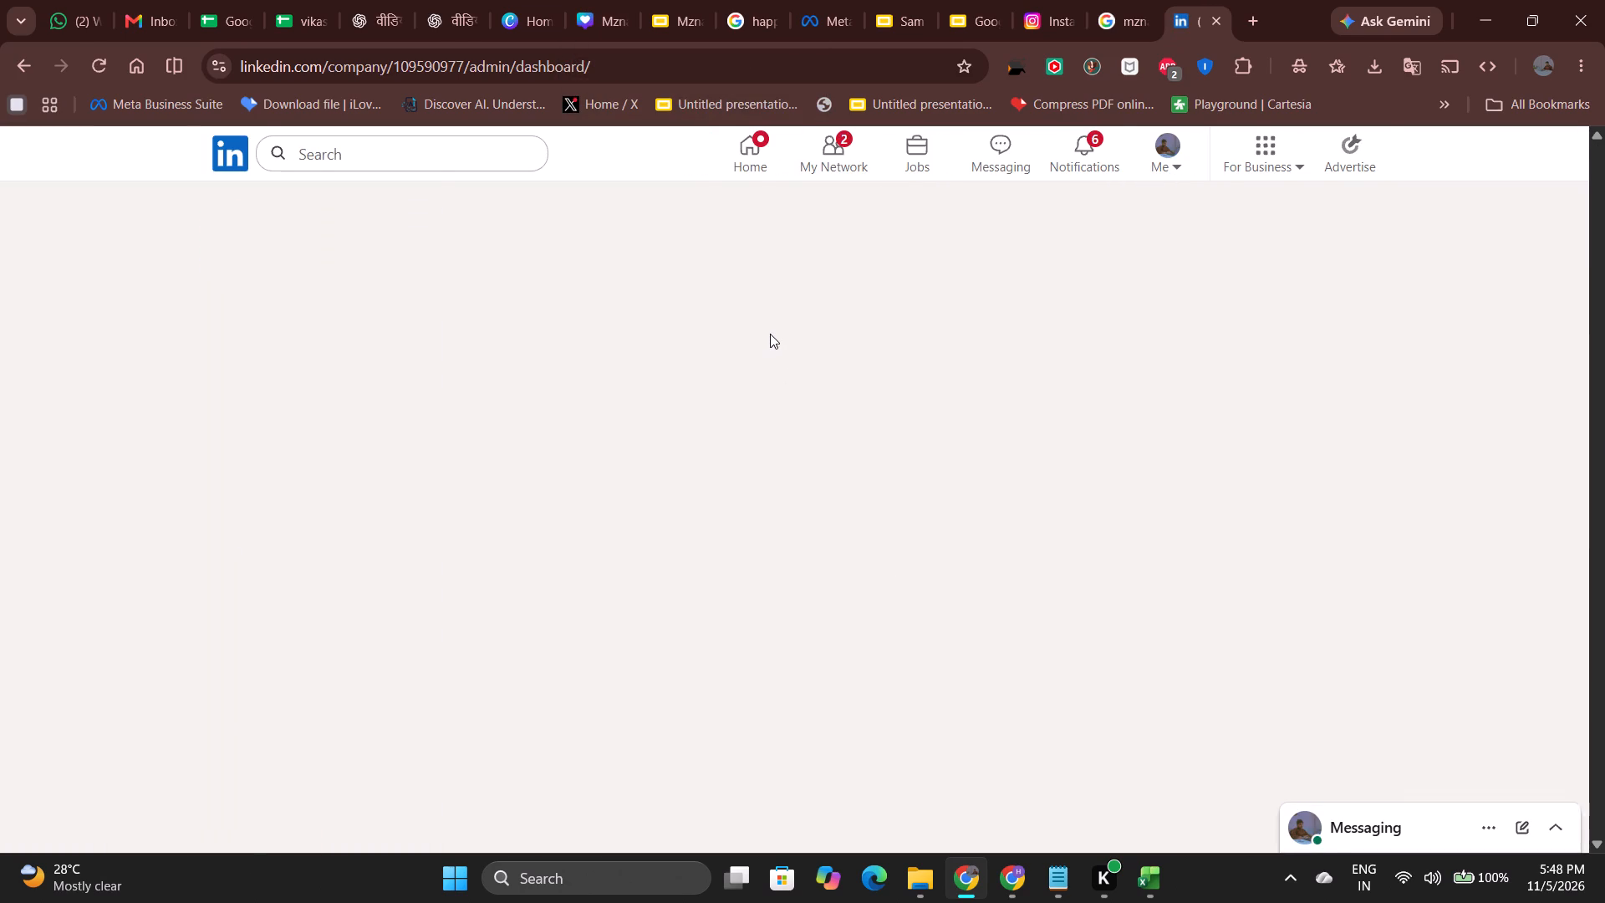
pyautogui.click(272, 428)
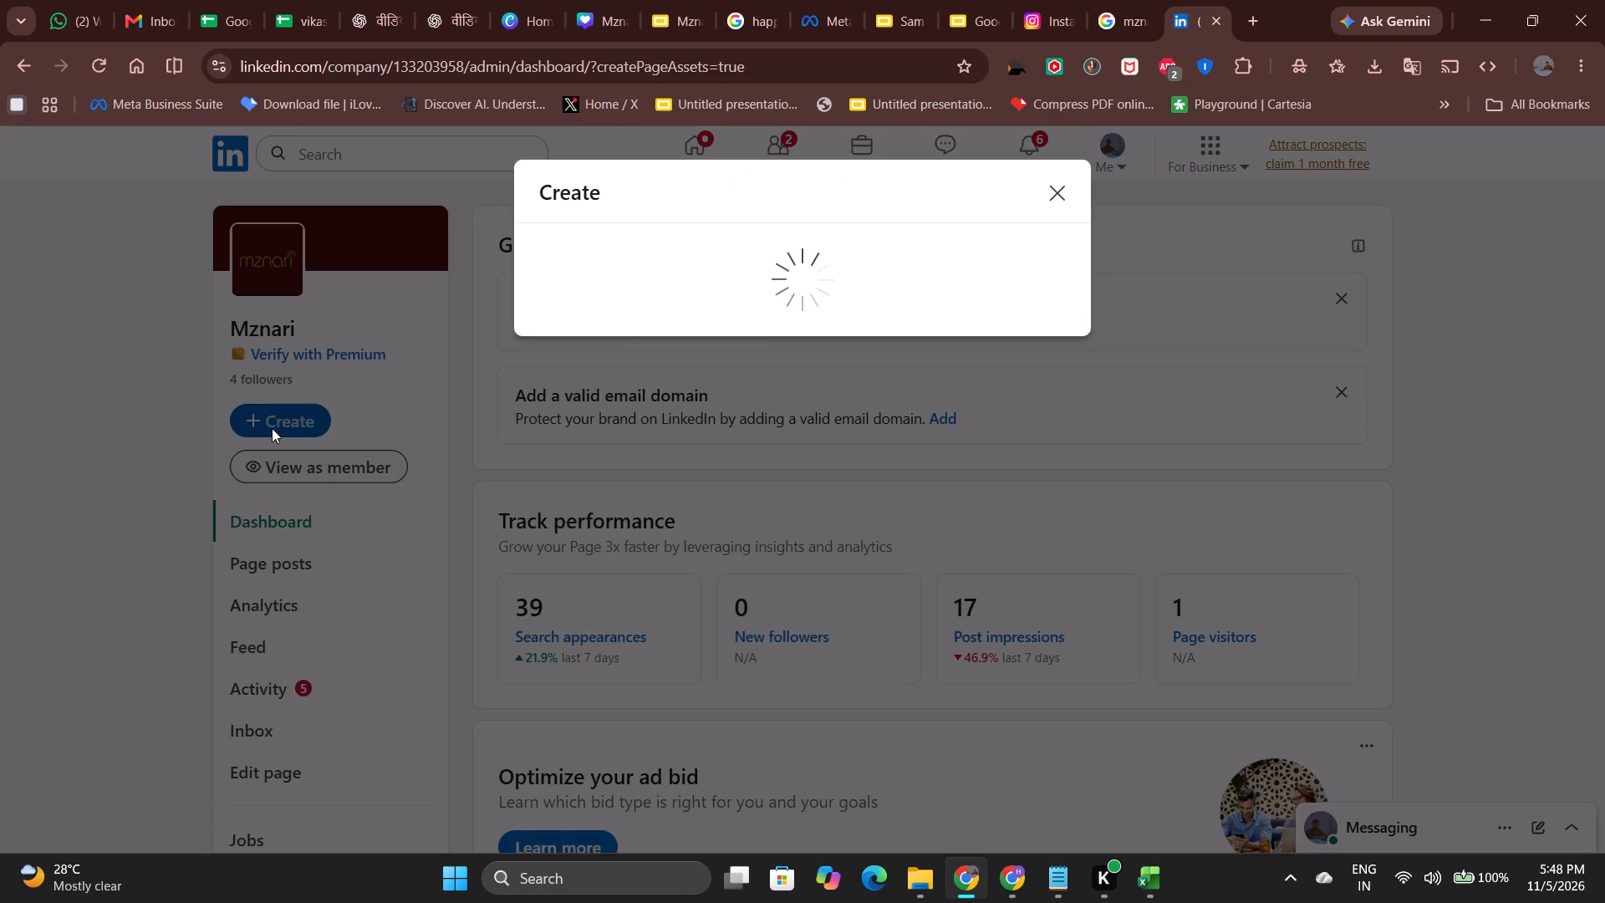
pyautogui.click(727, 275)
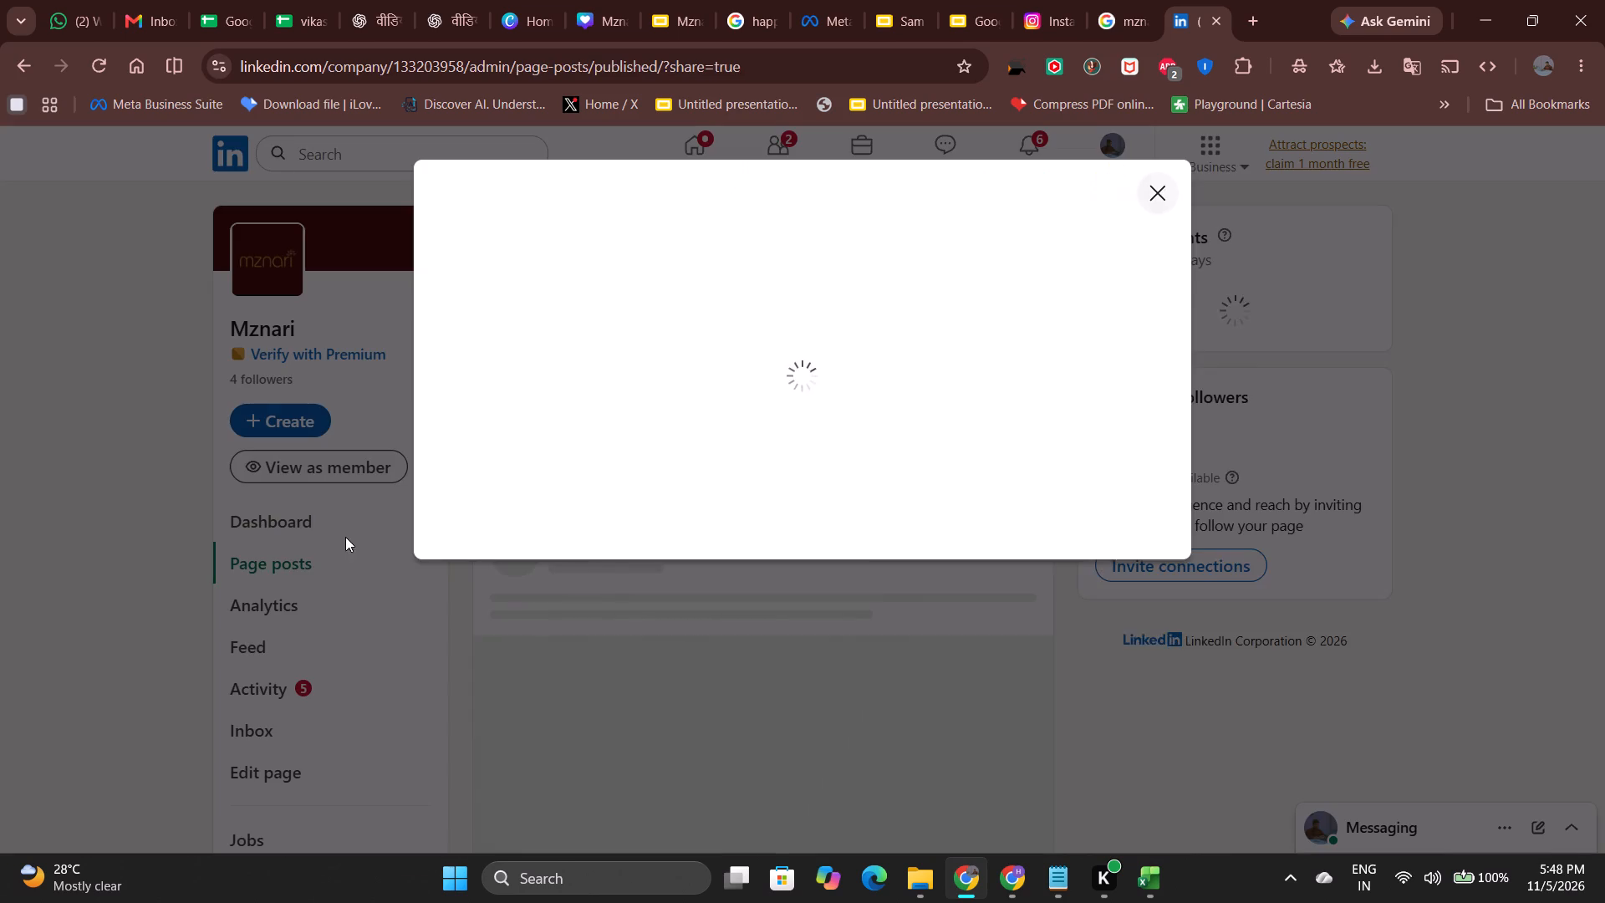
# Attach the Diwali image "Mznari saree (1)" from Downloads to the LinkedIn post and continue to its text.
pyautogui.click(458, 671)
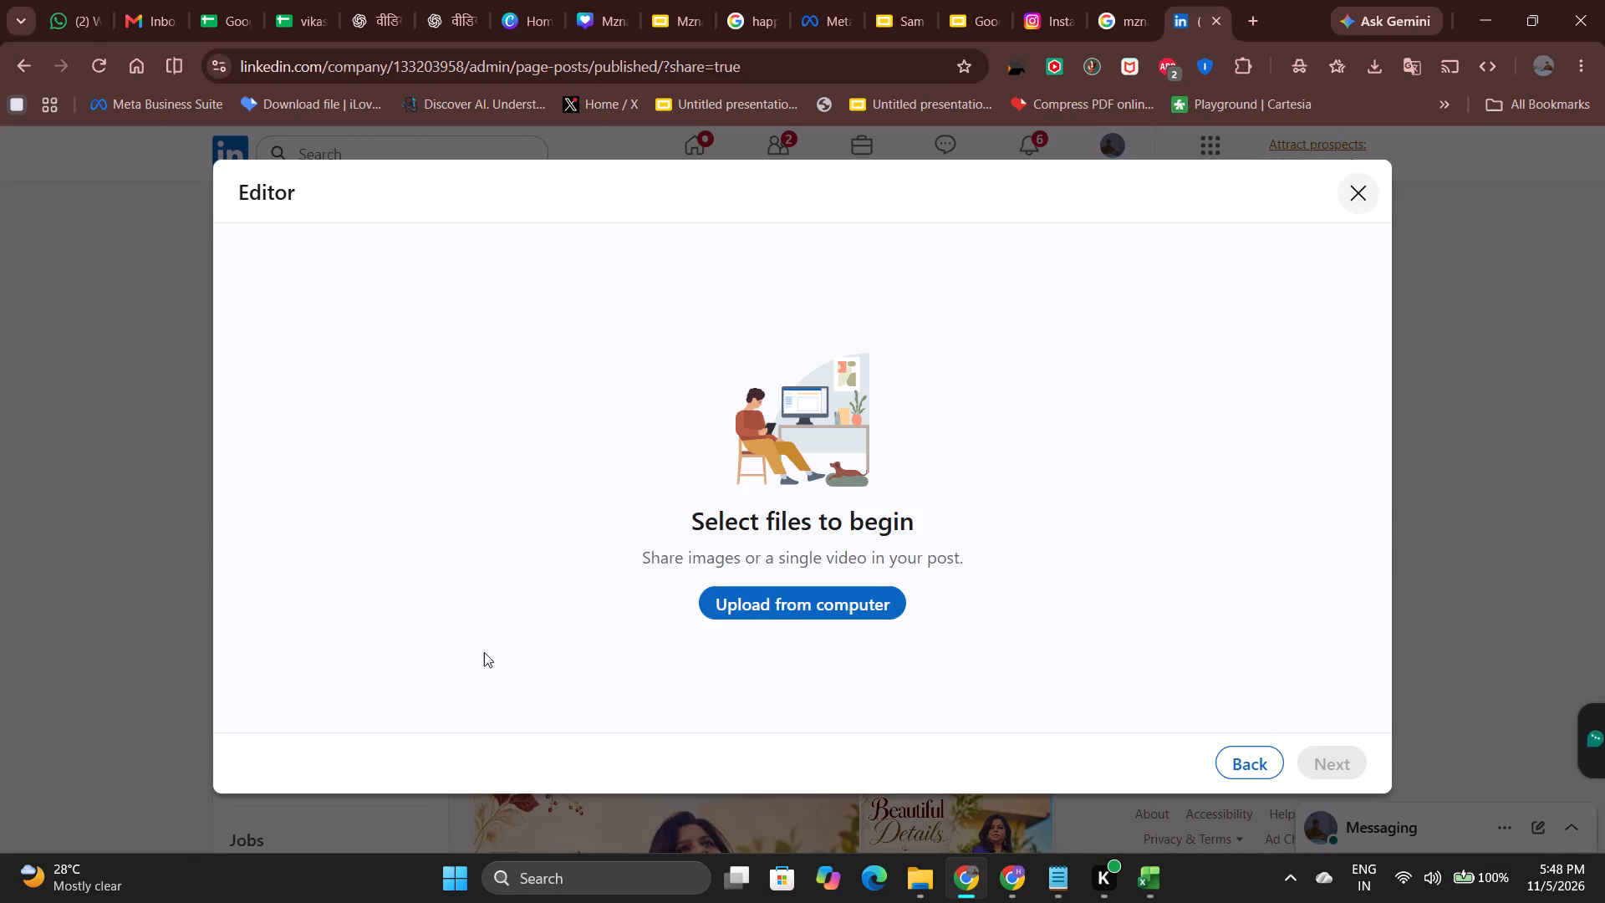
pyautogui.click(768, 610)
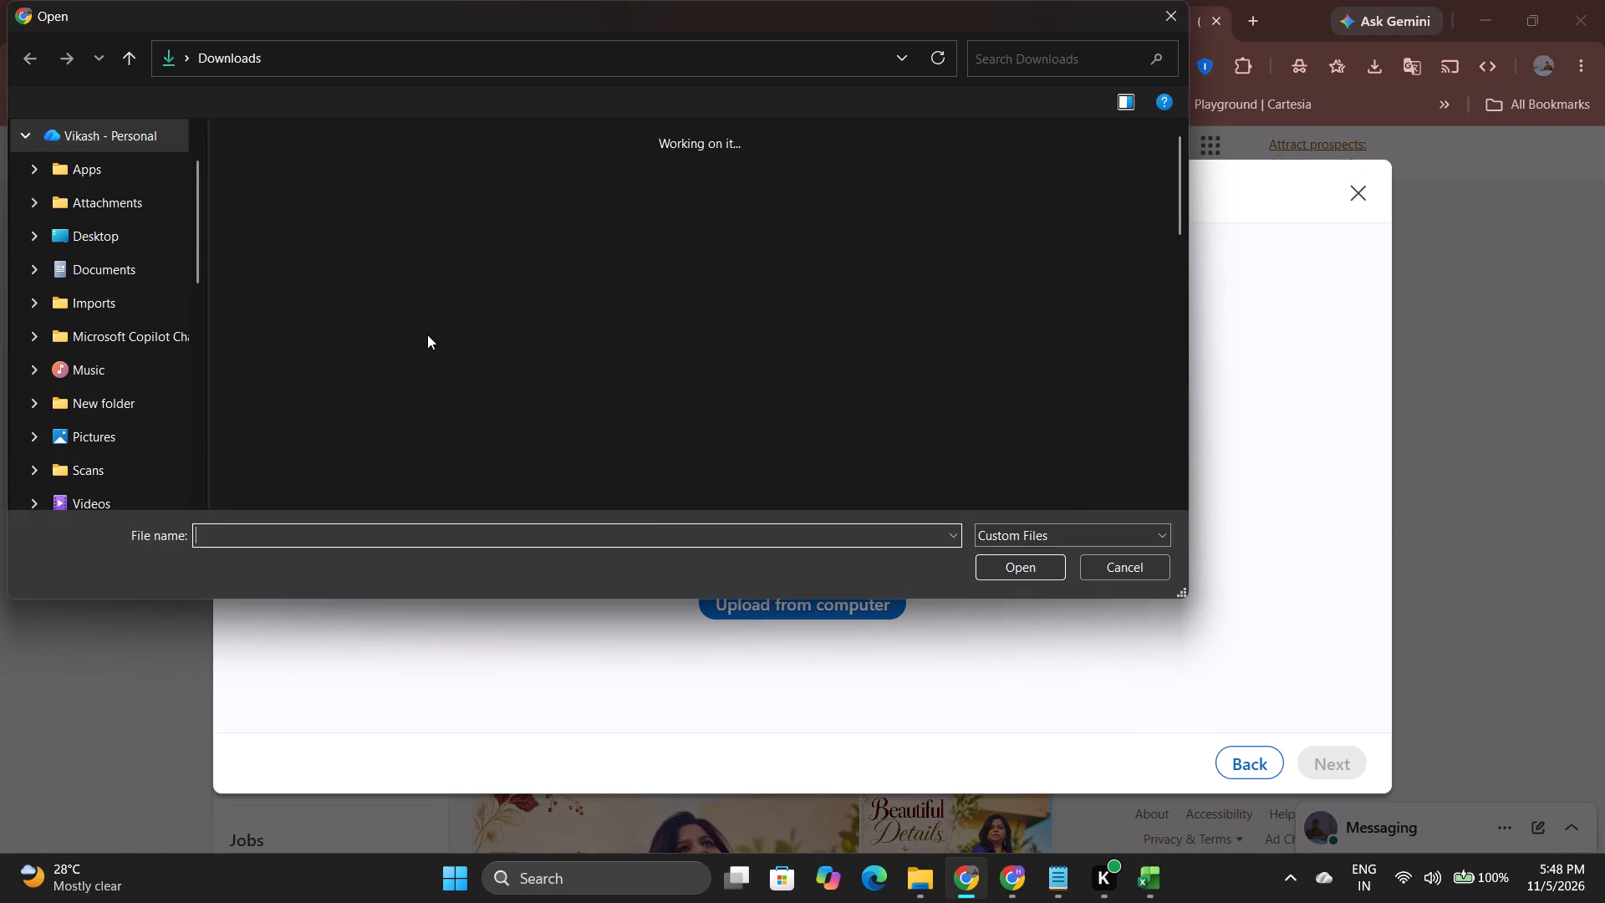
pyautogui.click(303, 205)
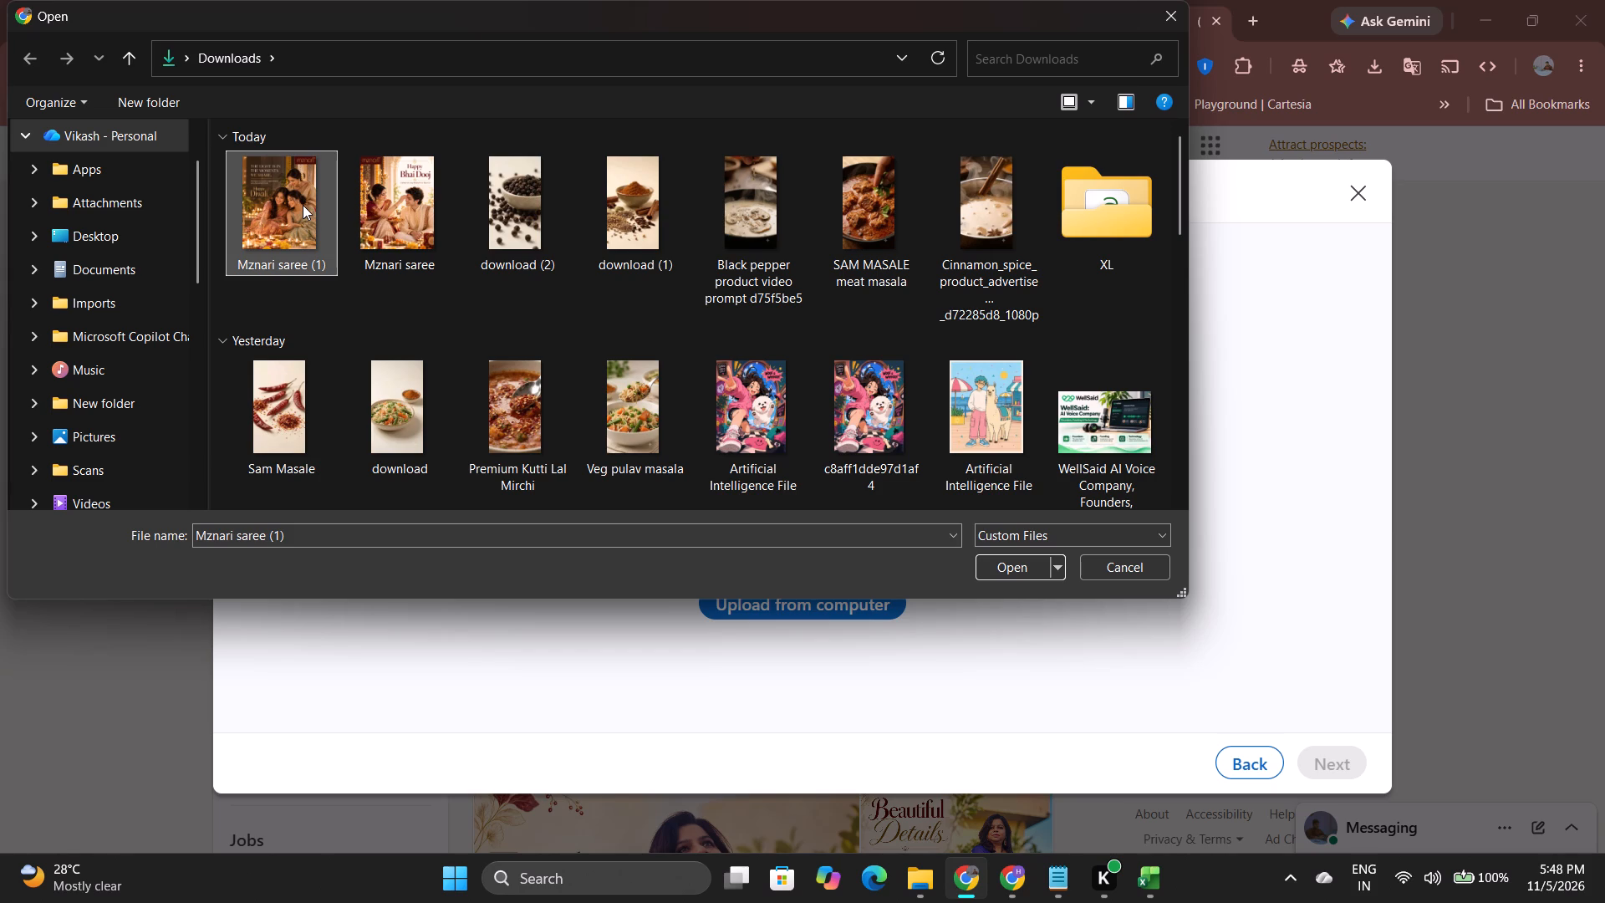
pyautogui.press('Return')
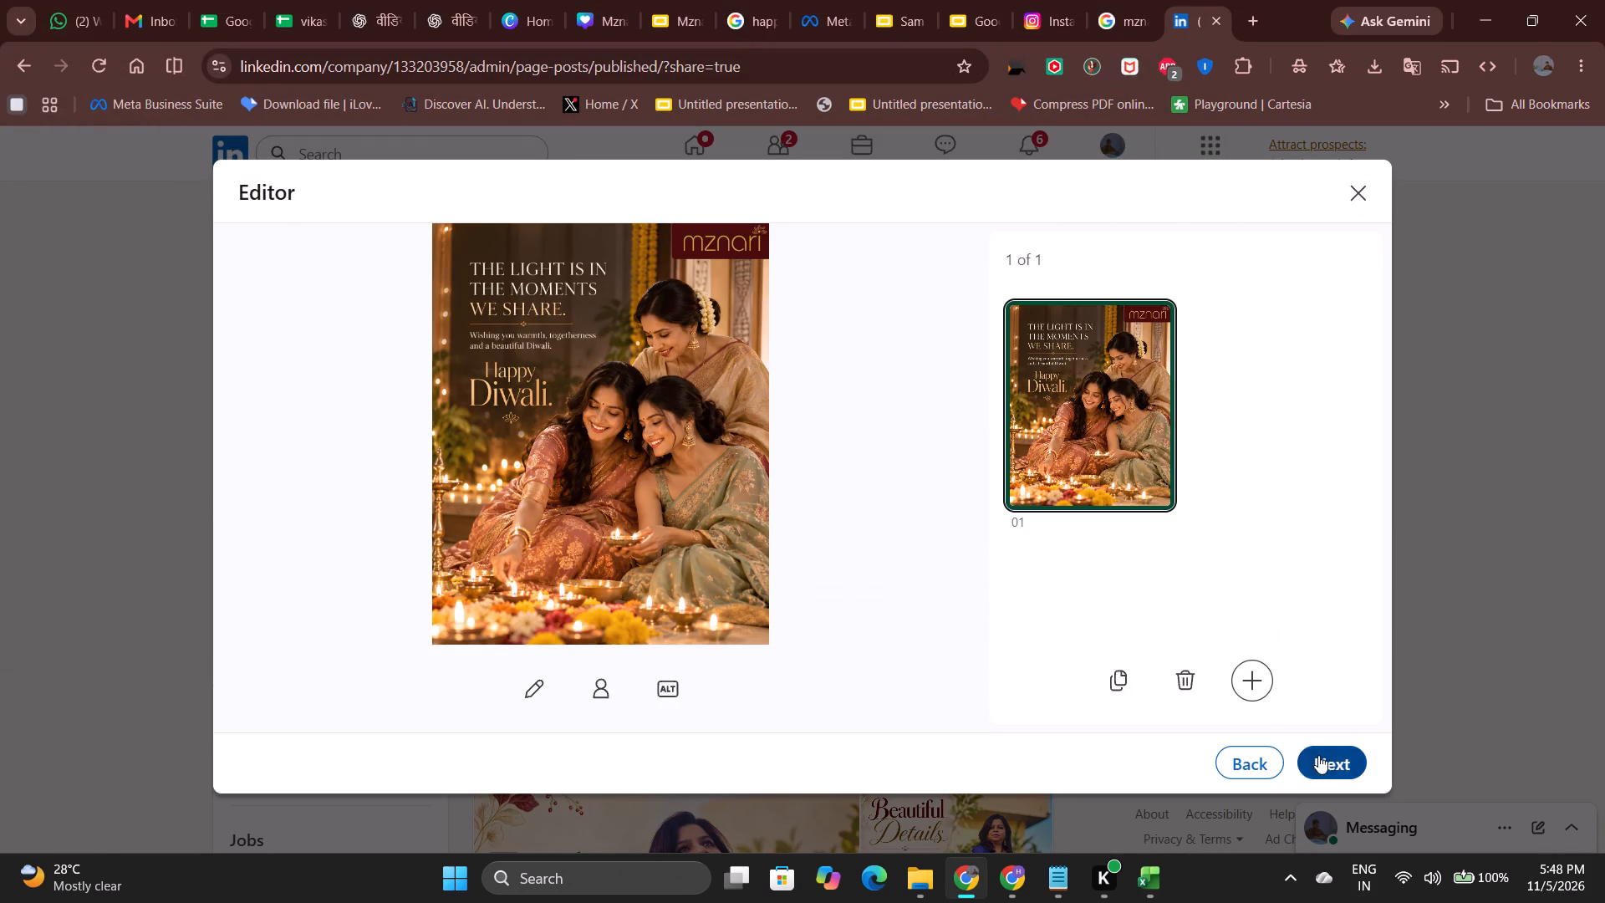
pyautogui.click(1319, 756)
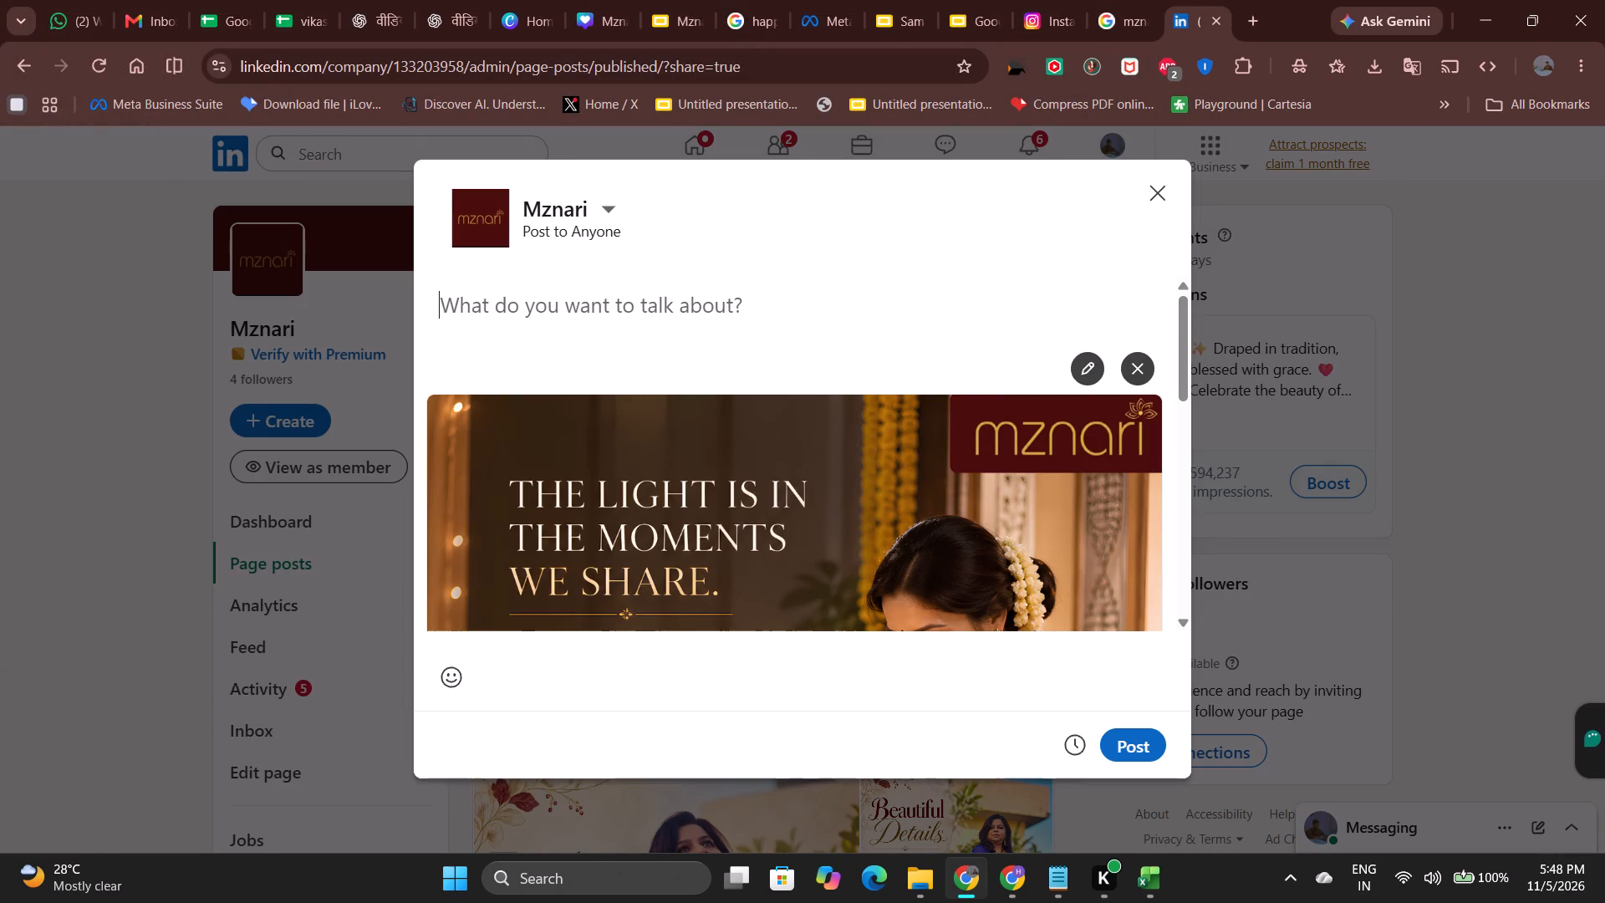
# Paste the Diwali caption with hashtags as the LinkedIn post's text and trim its end.
pyautogui.hotkey('ctrl', 'v')
pyautogui.press('BackSpace')
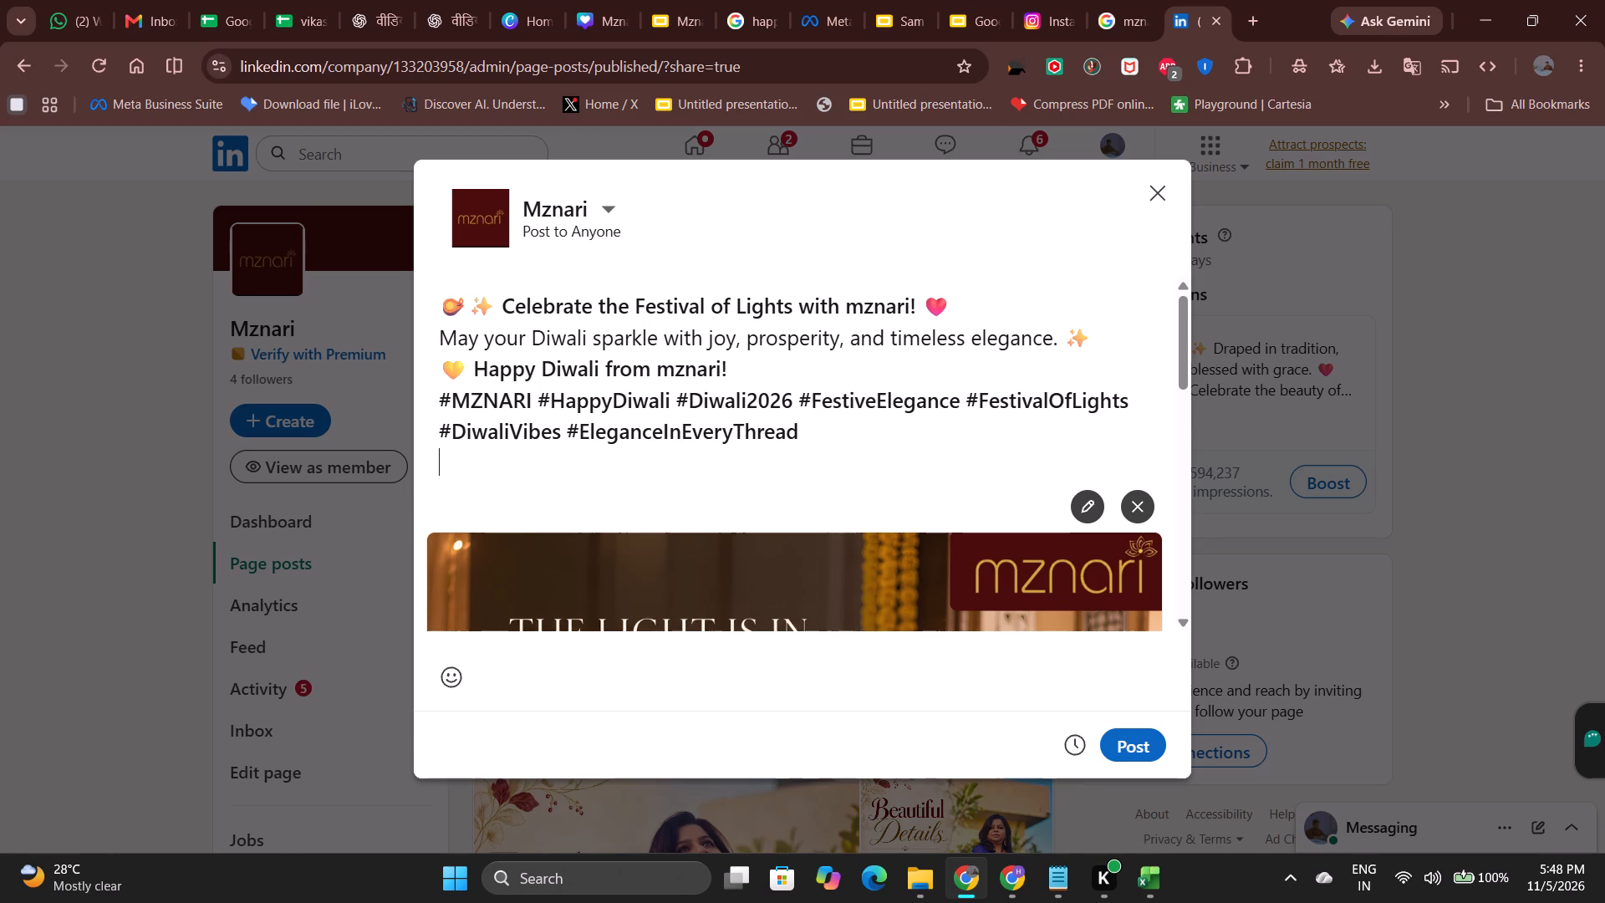
# Tidy the LinkedIn caption by removing the extra space before "Happy Diwali" and the sparkle emoji before "Celebrate".
pyautogui.click(476, 365)
pyautogui.press('BackSpace')
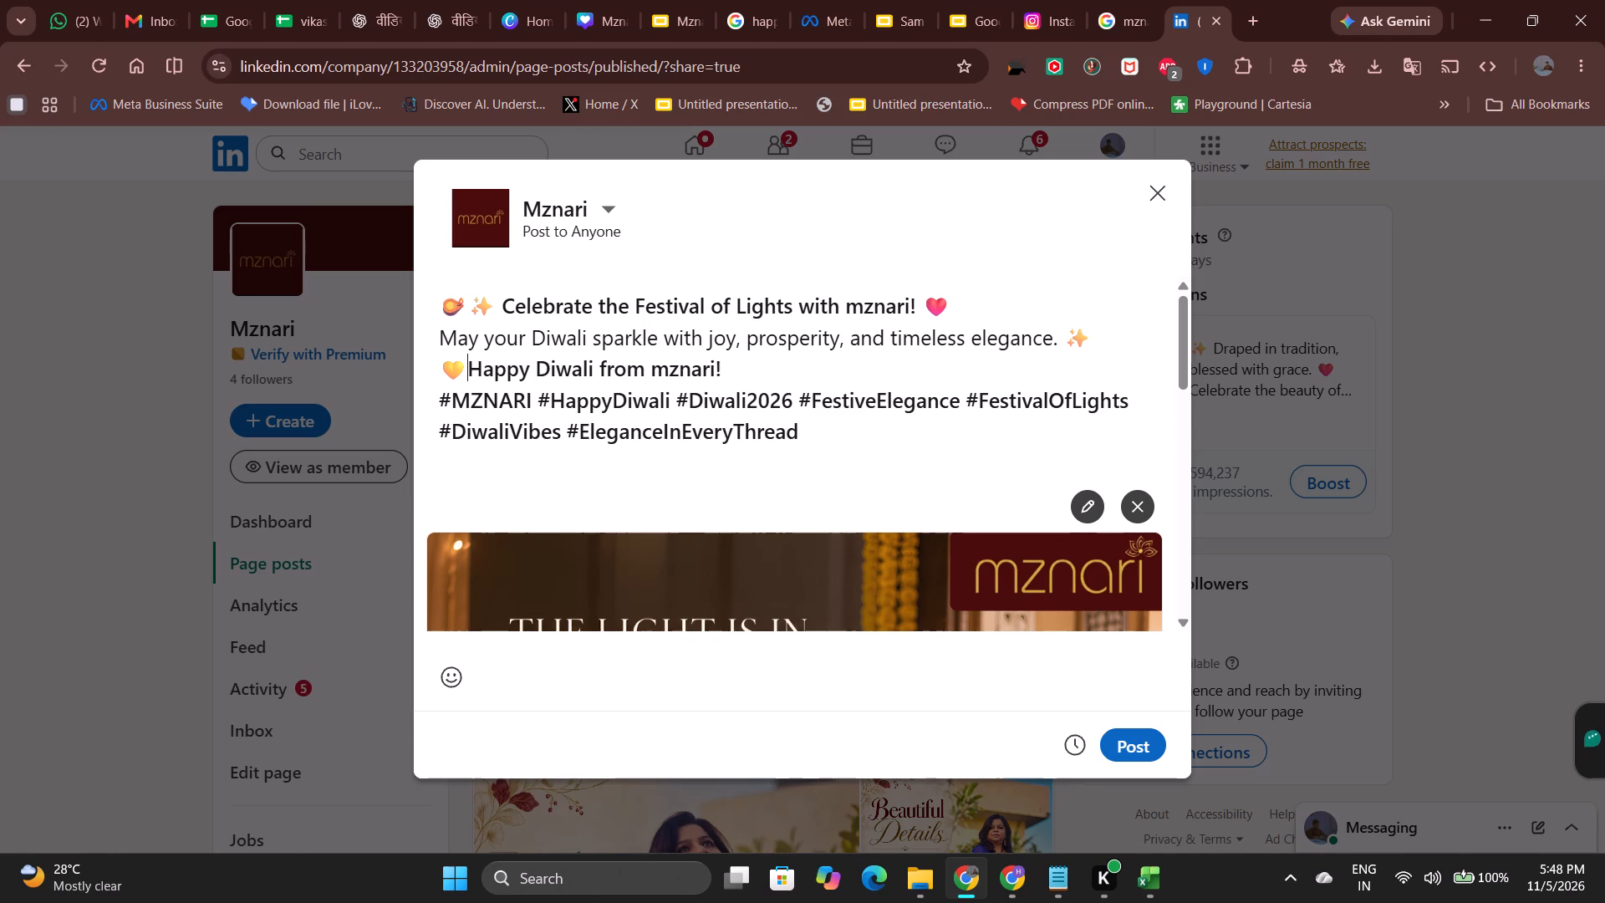
pyautogui.click(1092, 339)
pyautogui.hotkey('shift', 'Return')
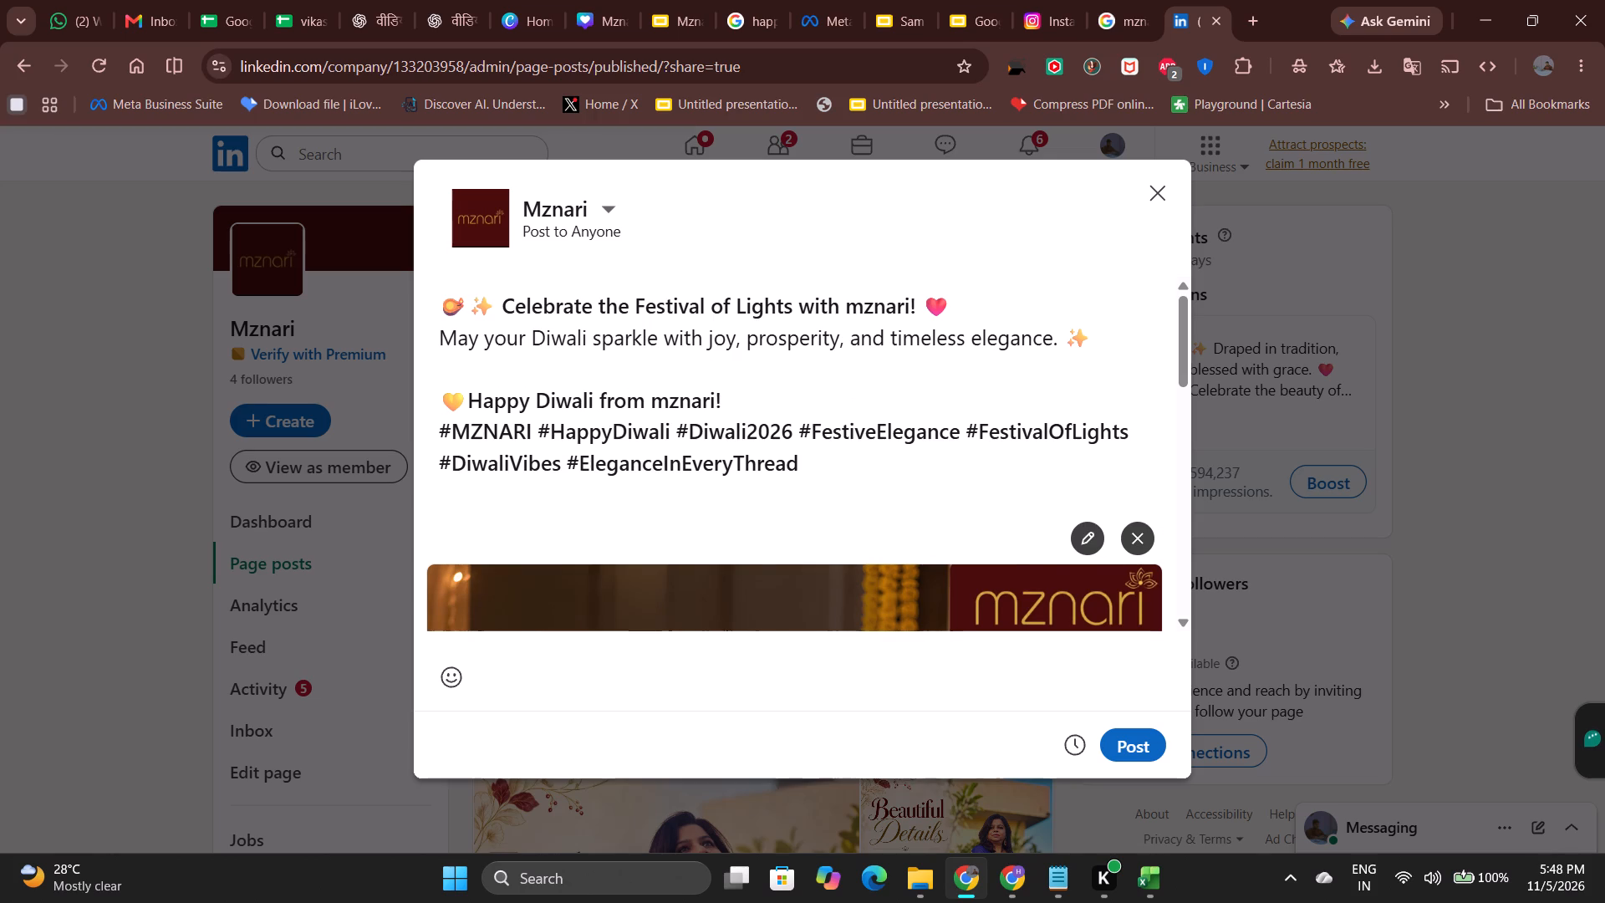
pyautogui.hotkey('ctrl', 'z')
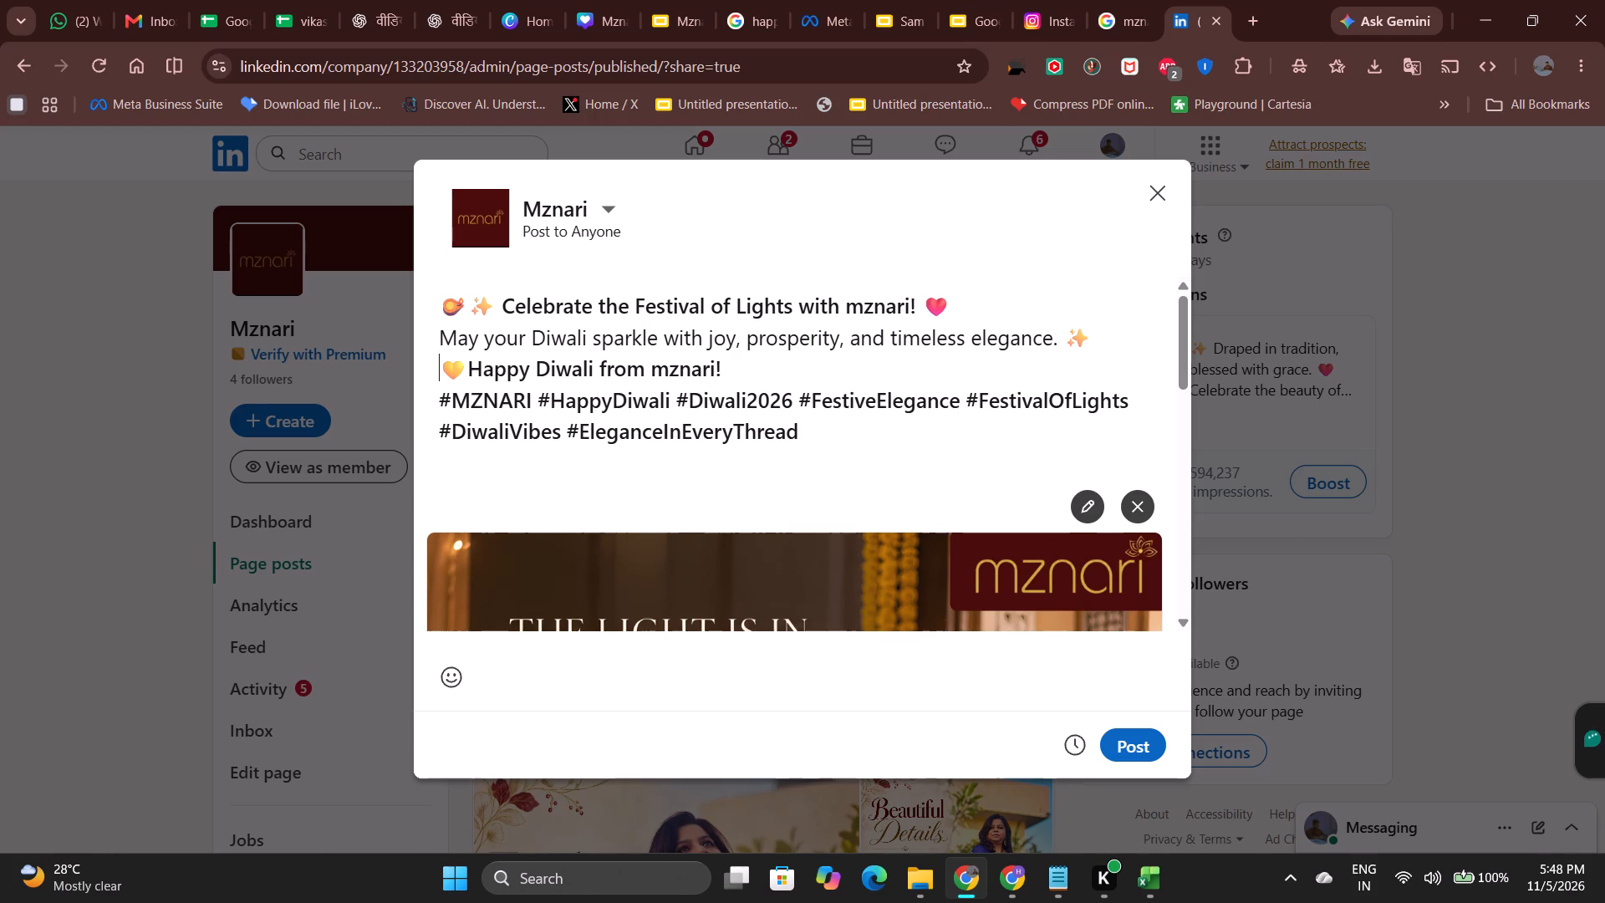
pyautogui.click(489, 306)
pyautogui.click(503, 305)
pyautogui.press('BackSpace')
pyautogui.press('BackSpace')
pyautogui.click(908, 478)
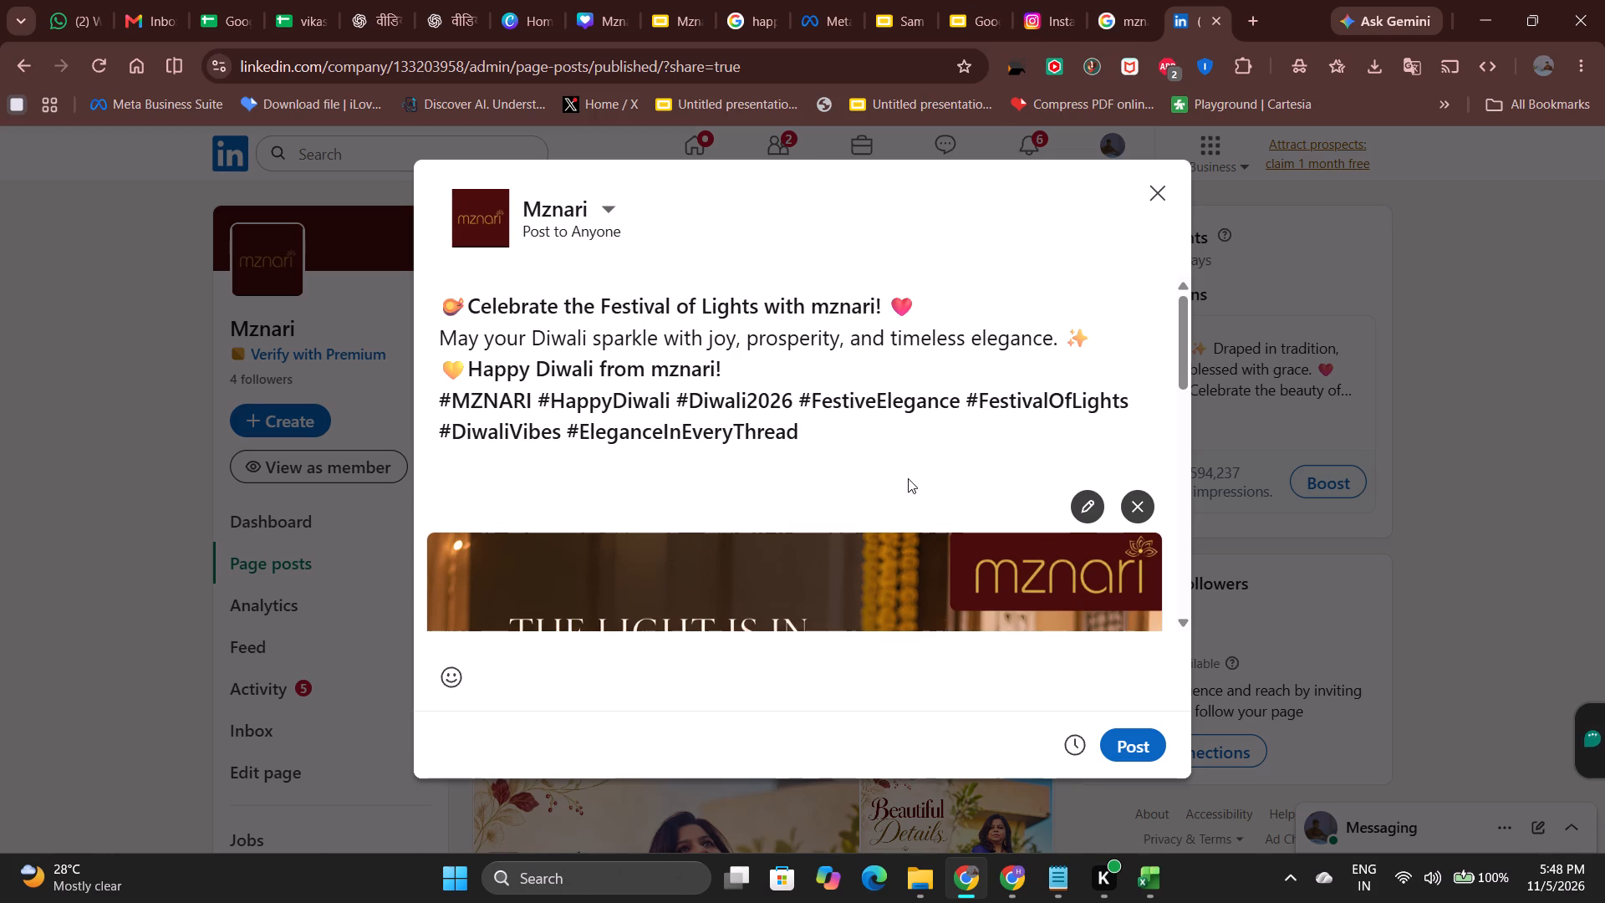
# Open scheduling for the LinkedIn Diwali post and set the date to 11/8/2026.
pyautogui.click(1081, 742)
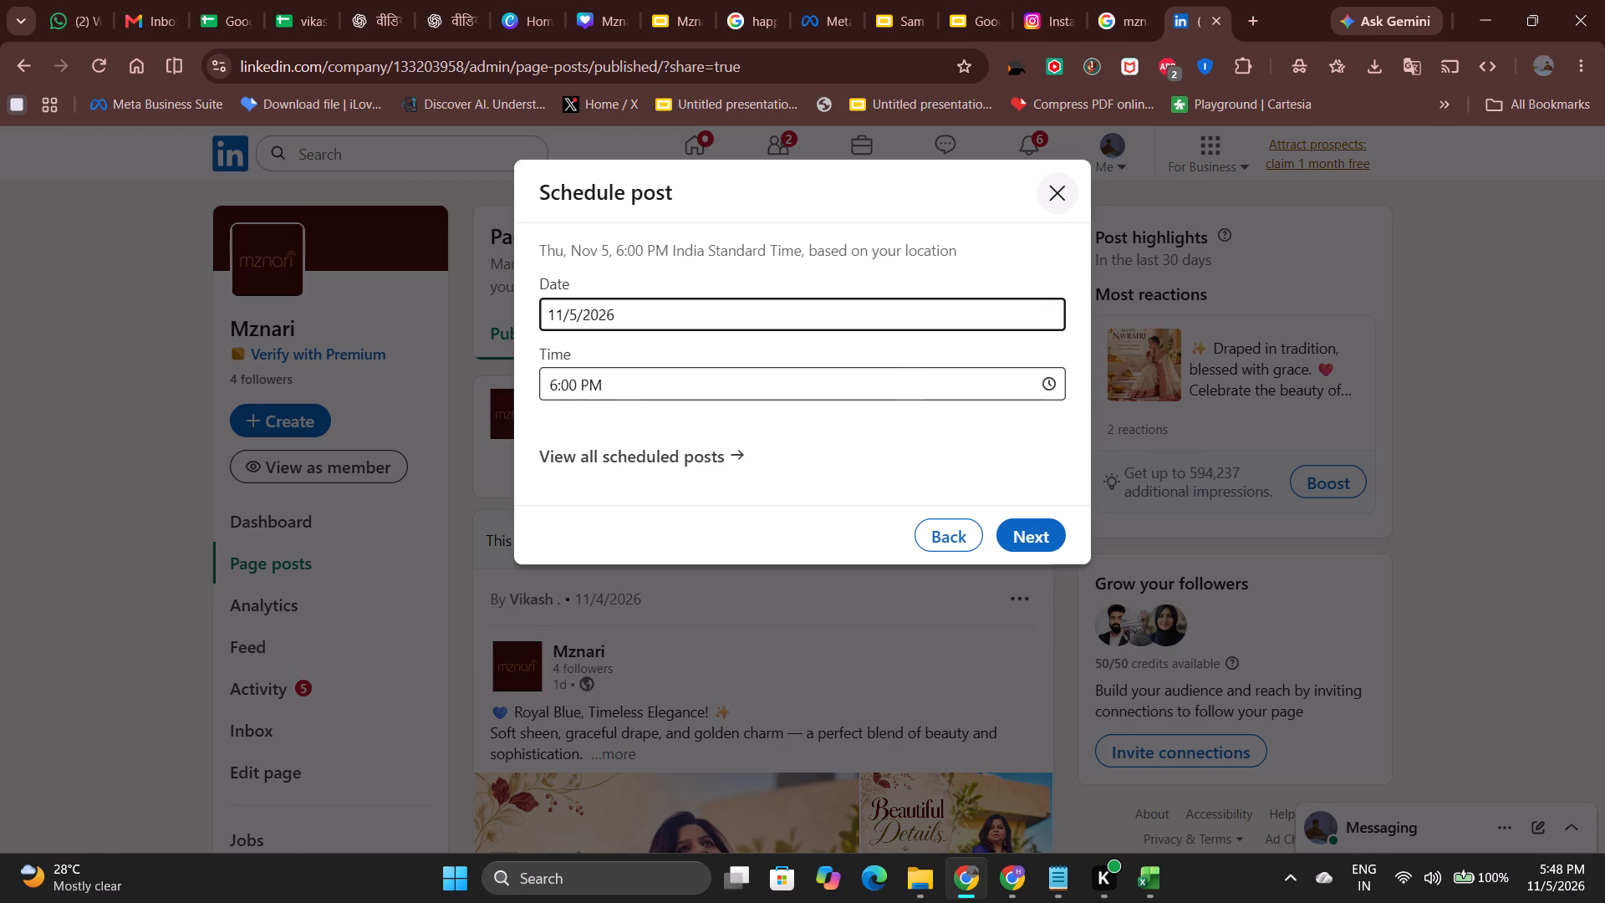
pyautogui.click(582, 329)
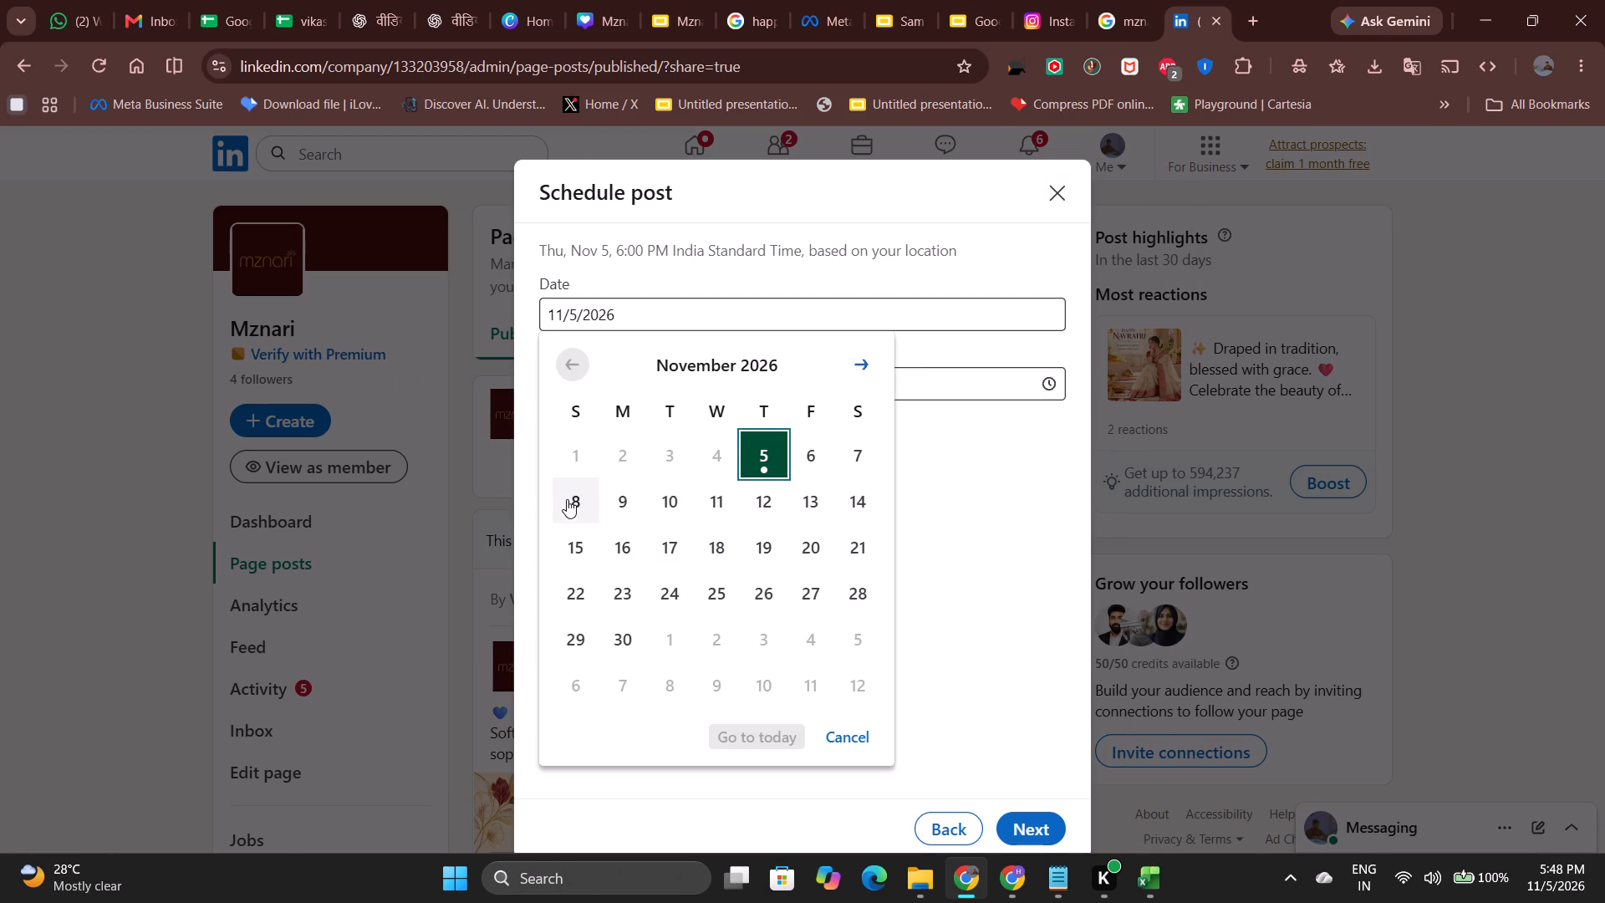
pyautogui.click(573, 503)
# Set the LinkedIn Diwali post's scheduled time to 7:00 AM and schedule the post.
pyautogui.click(604, 384)
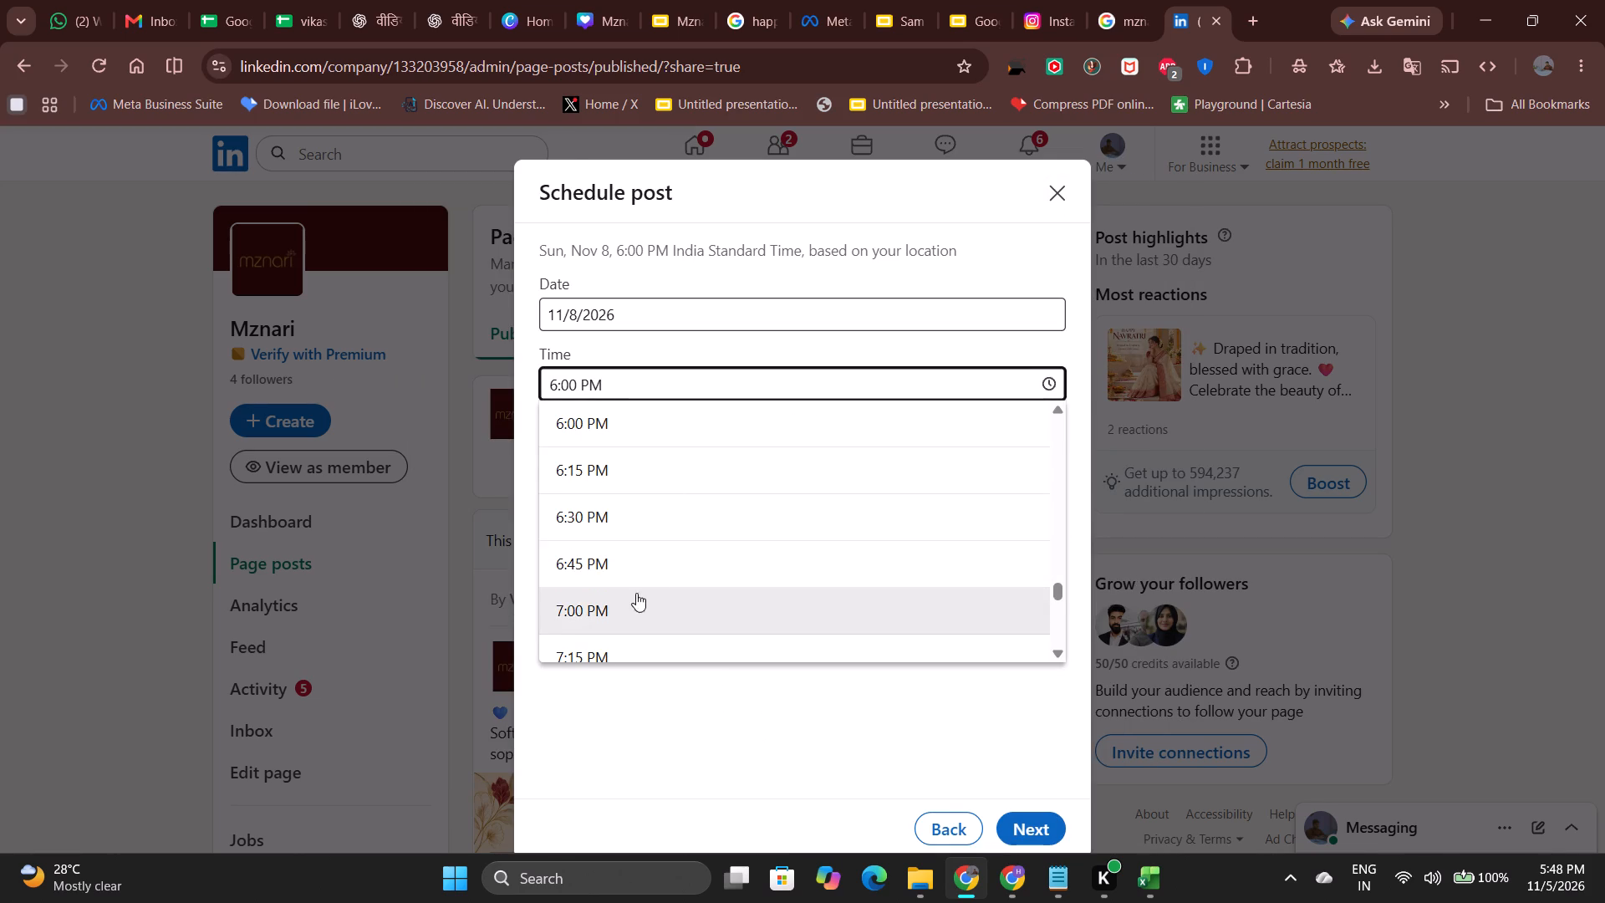
pyautogui.scroll(16, 891, 524)
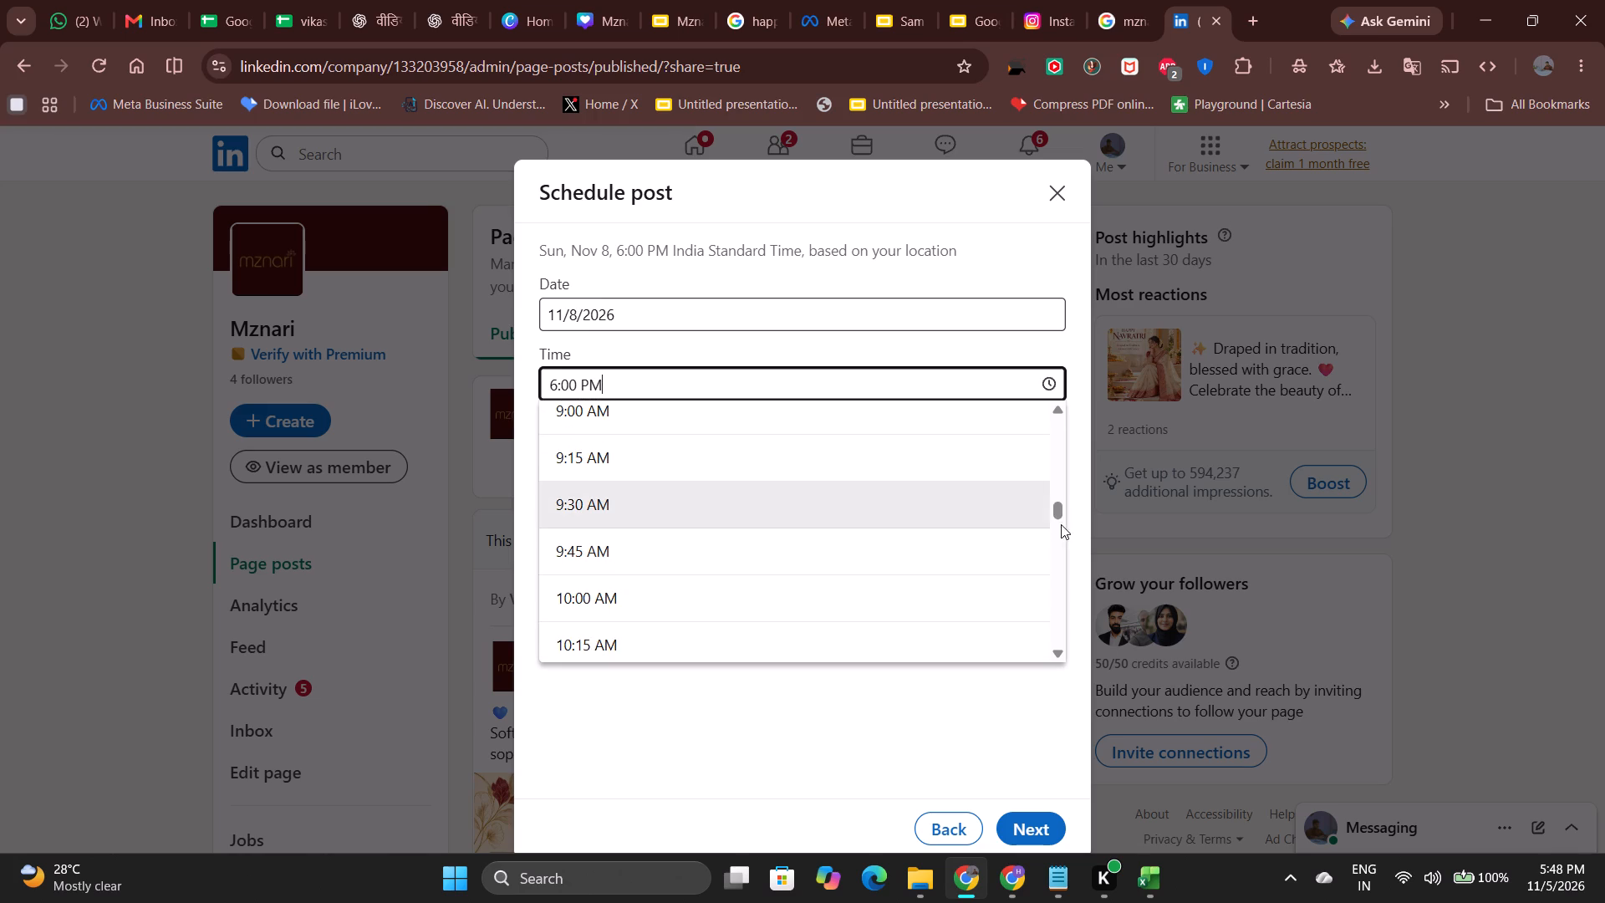
pyautogui.scroll(9, 730, 529)
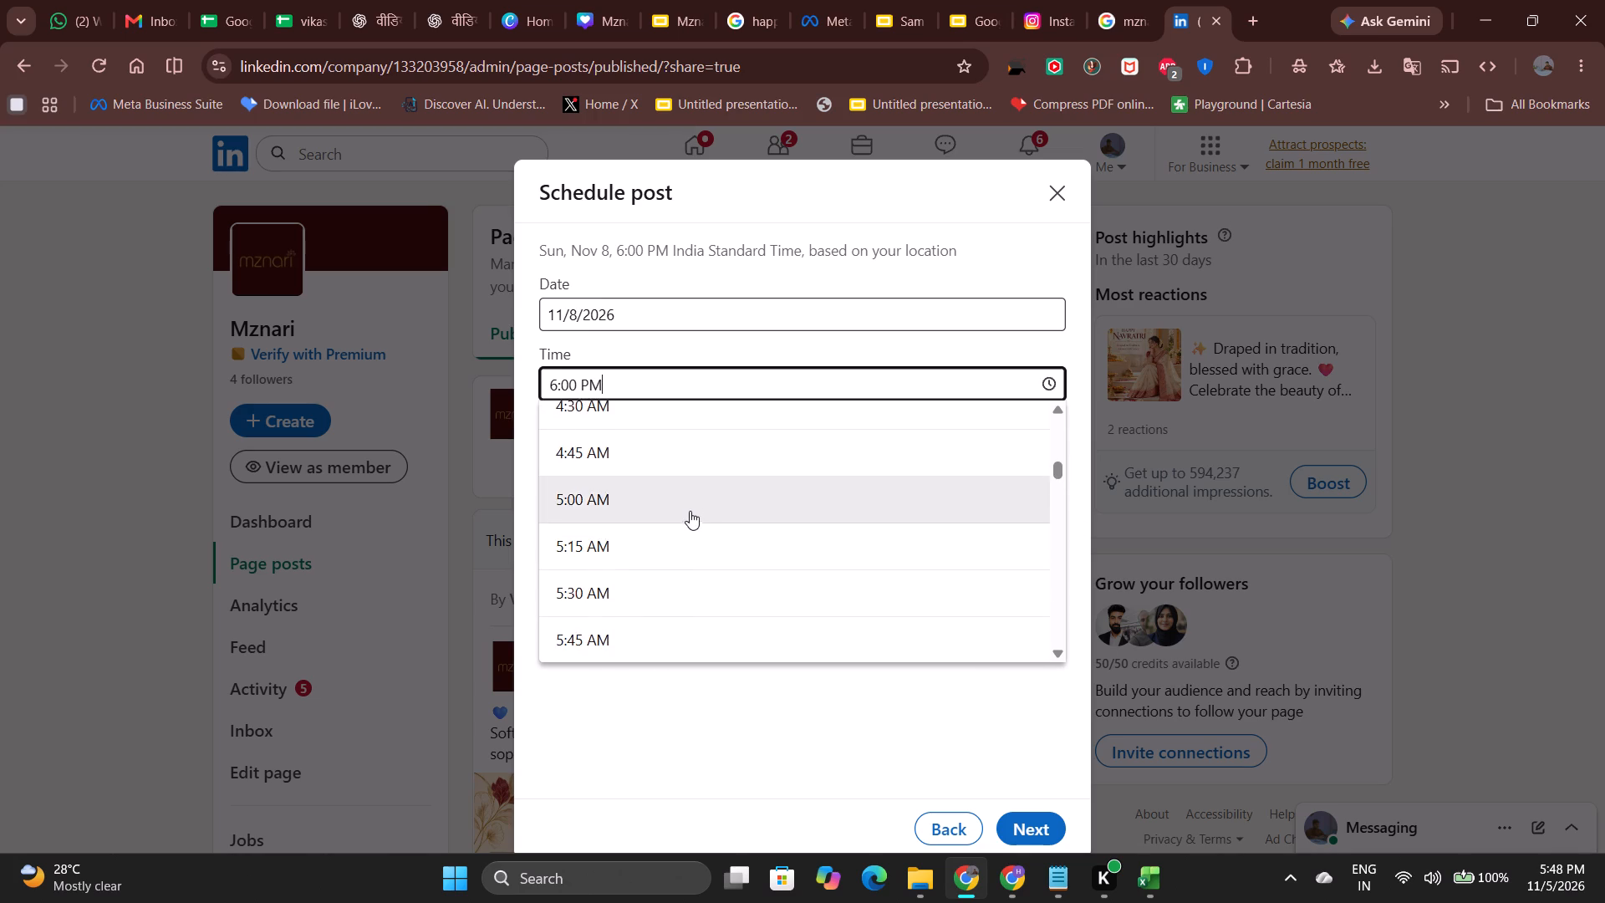
pyautogui.scroll(4, 690, 511)
pyautogui.scroll(2, 592, 420)
pyautogui.scroll(-4, 616, 481)
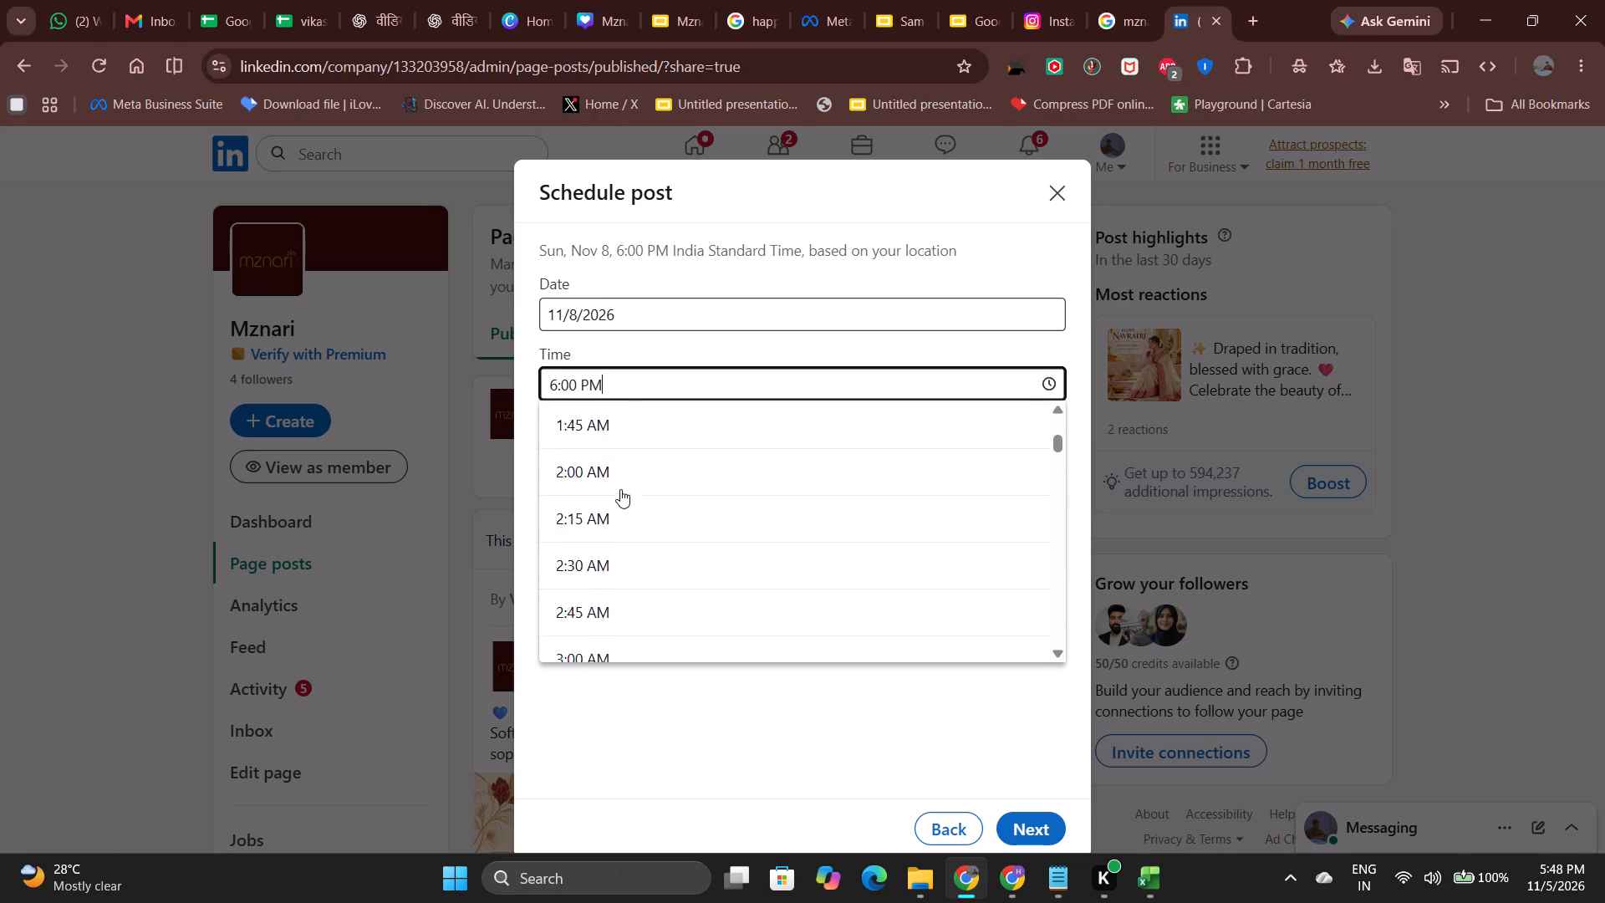
pyautogui.scroll(-10, 620, 489)
pyautogui.scroll(4, 621, 492)
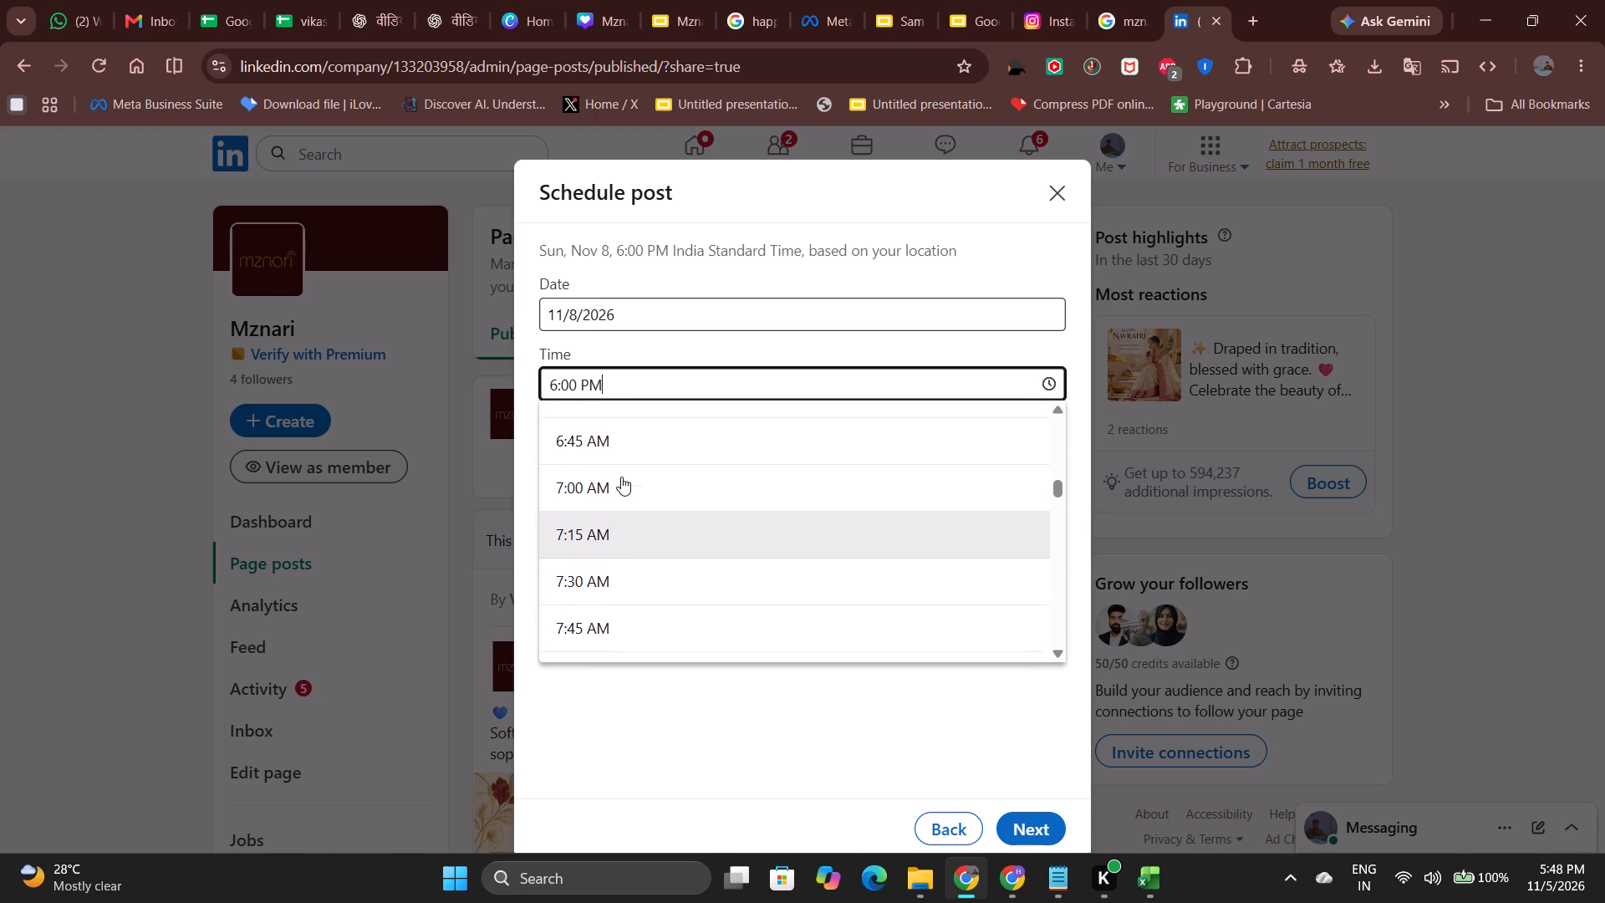
pyautogui.click(612, 565)
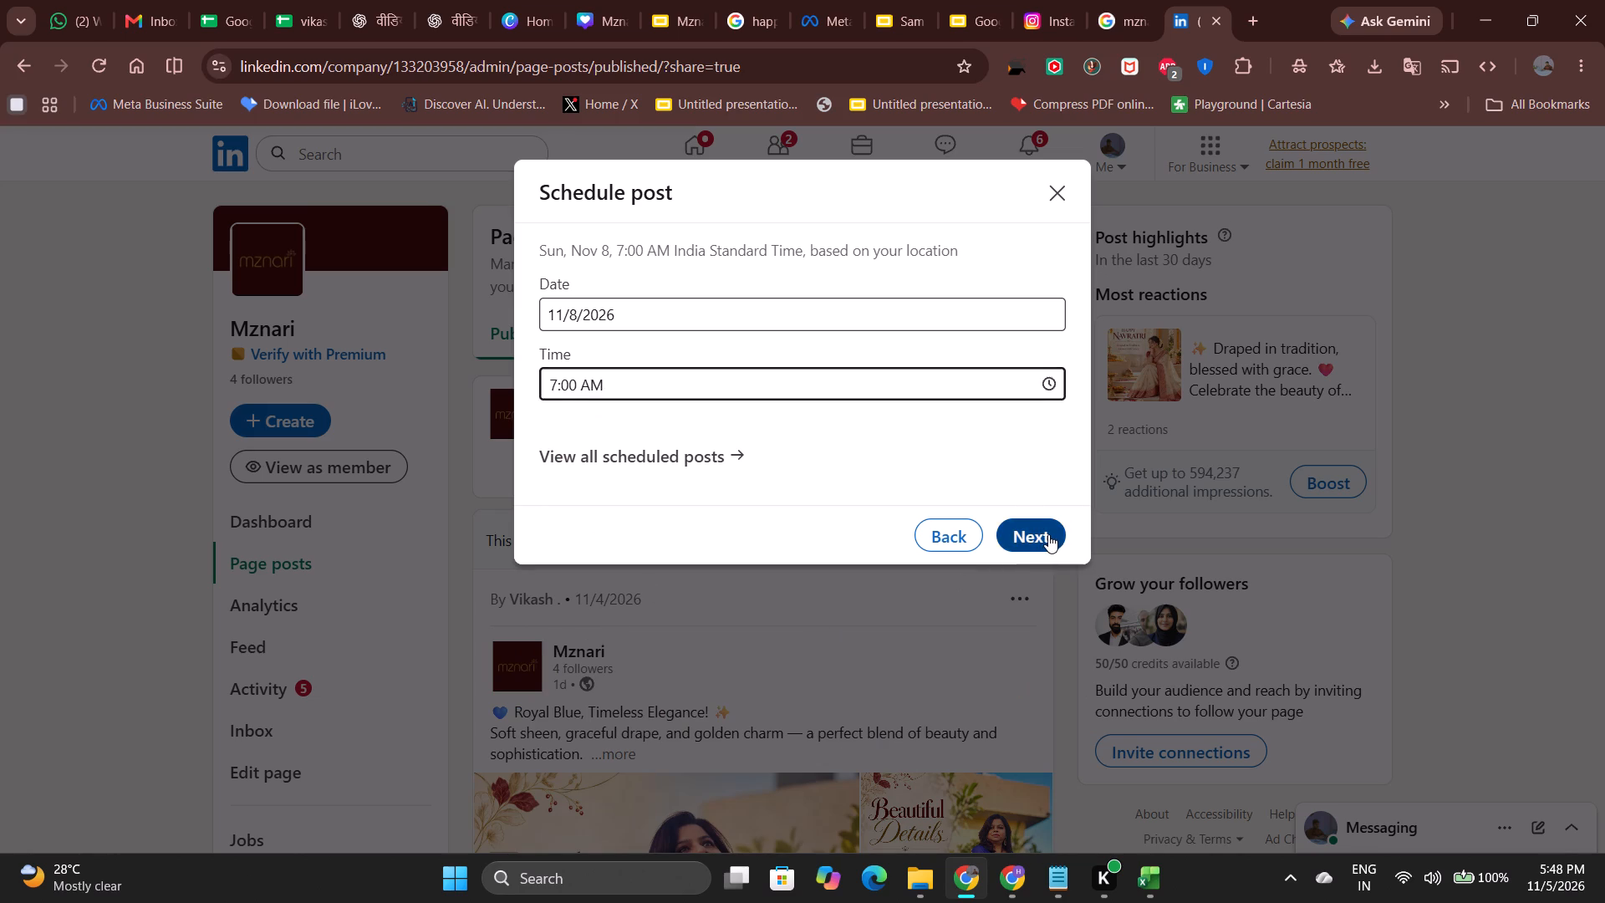
pyautogui.click(1048, 534)
pyautogui.click(1116, 728)
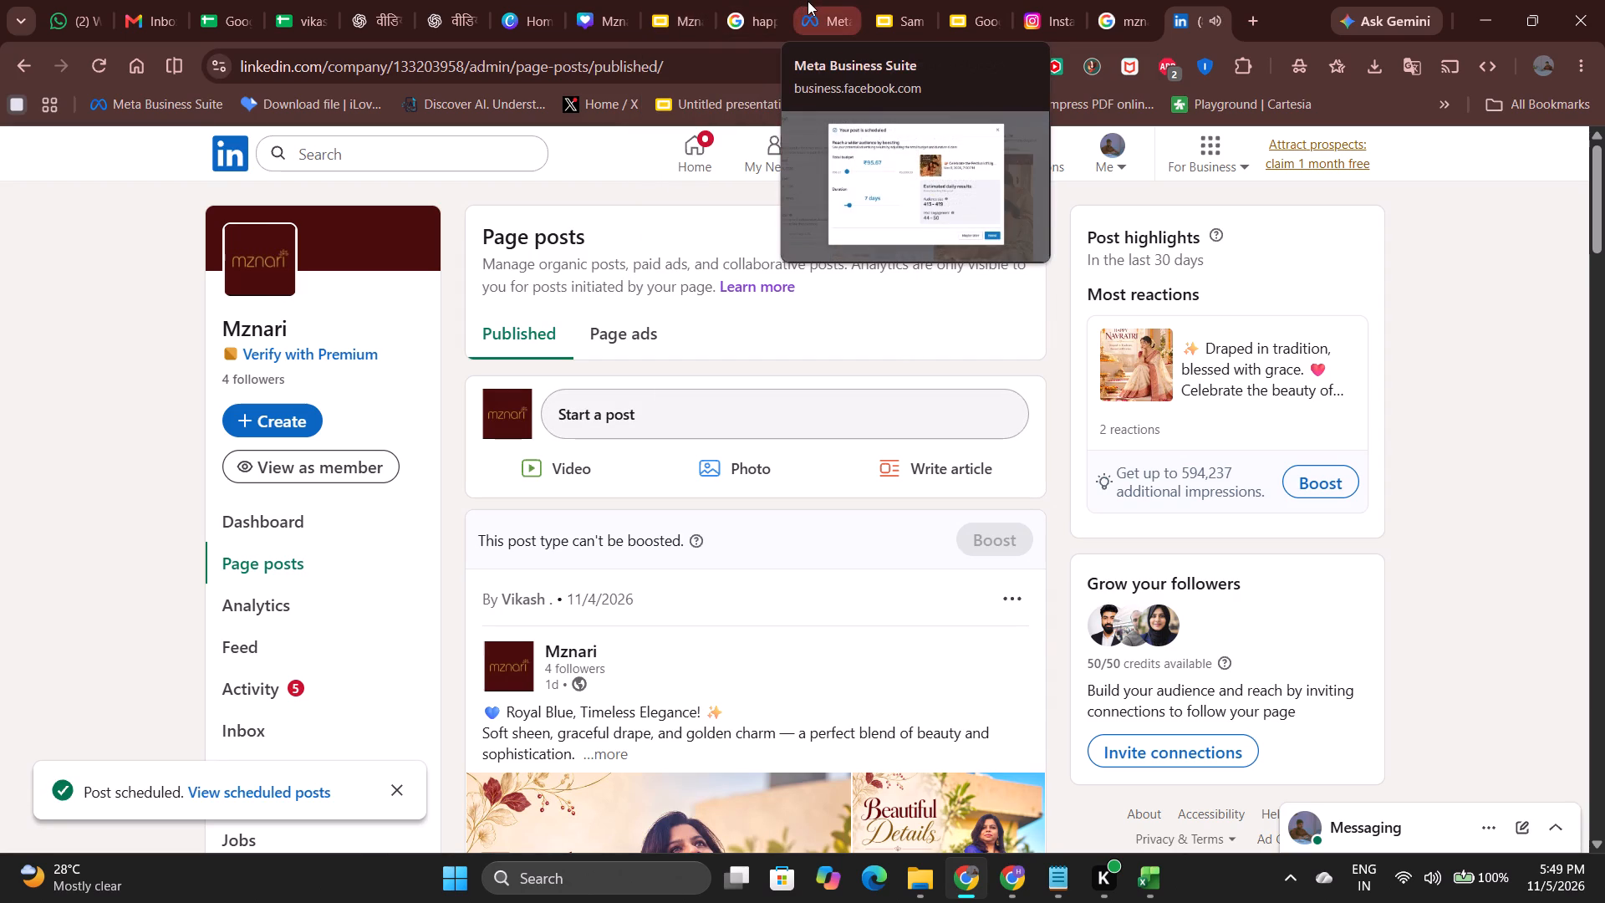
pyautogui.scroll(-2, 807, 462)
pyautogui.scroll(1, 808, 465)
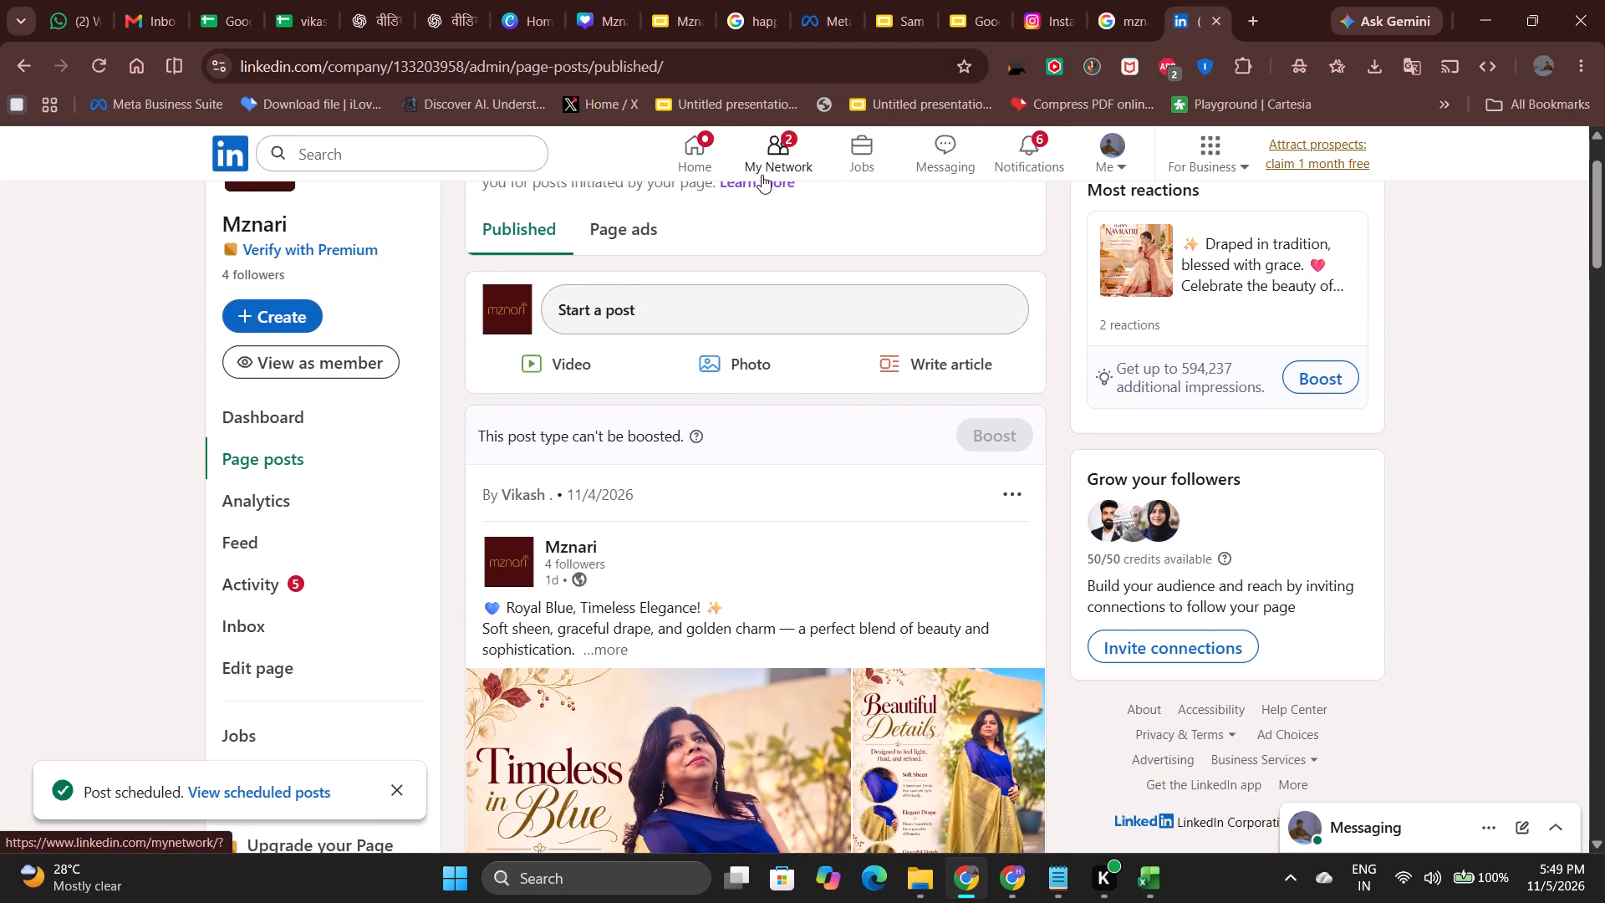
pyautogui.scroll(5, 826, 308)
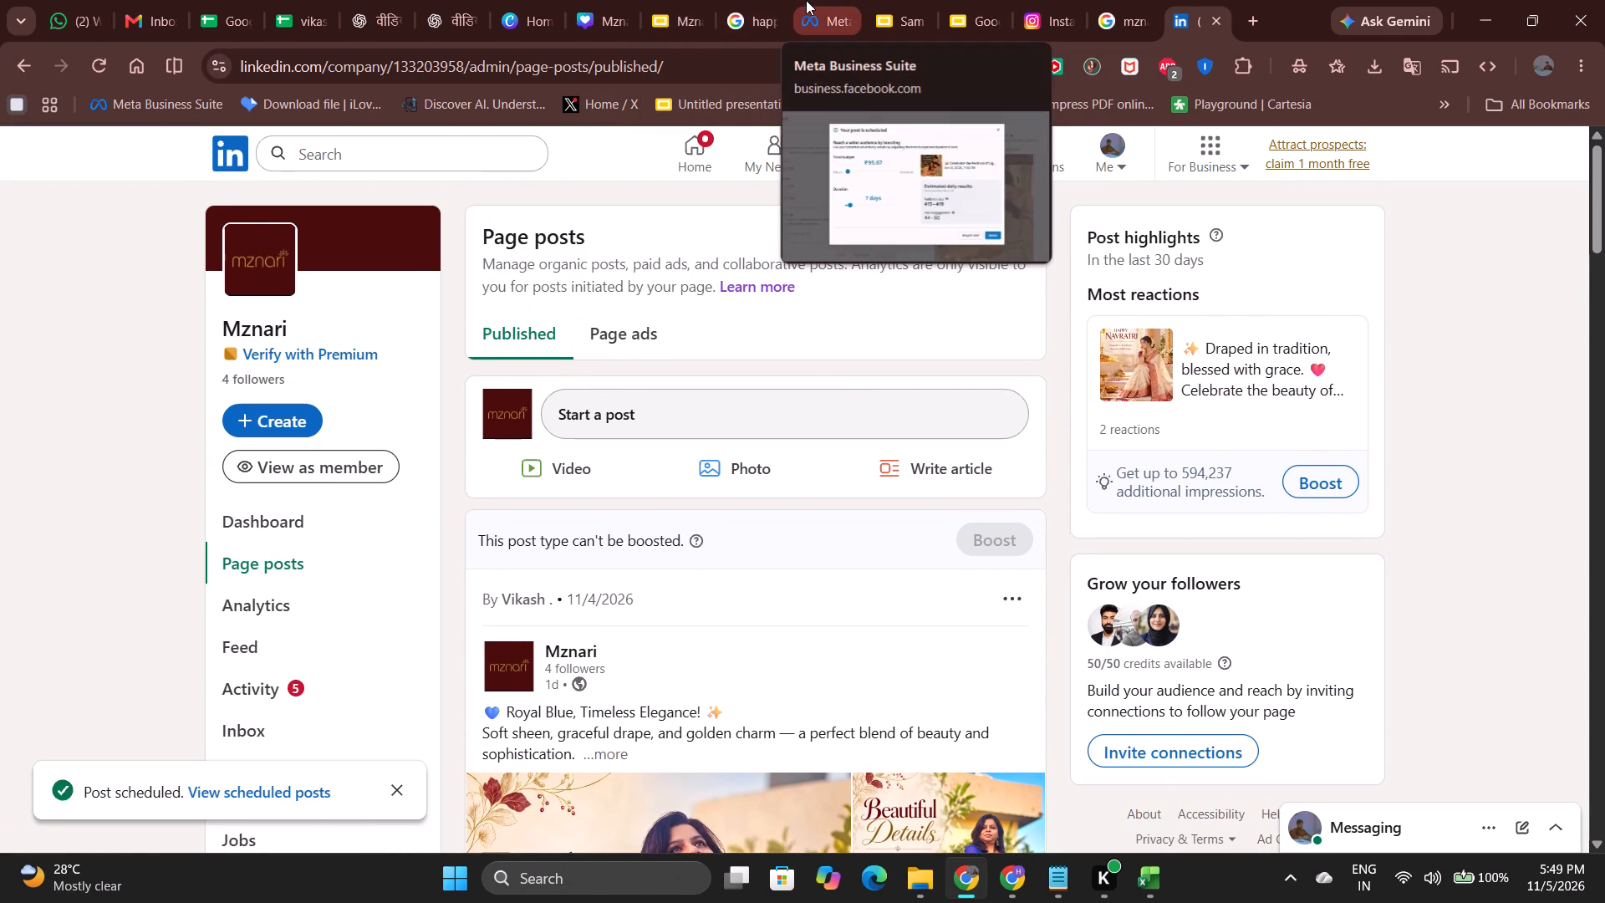
# Check the Dhanteras image on slide 3 of the Mznari Social Media post presentation and look for it in Canva's Mznari saree design.
pyautogui.click(668, 0)
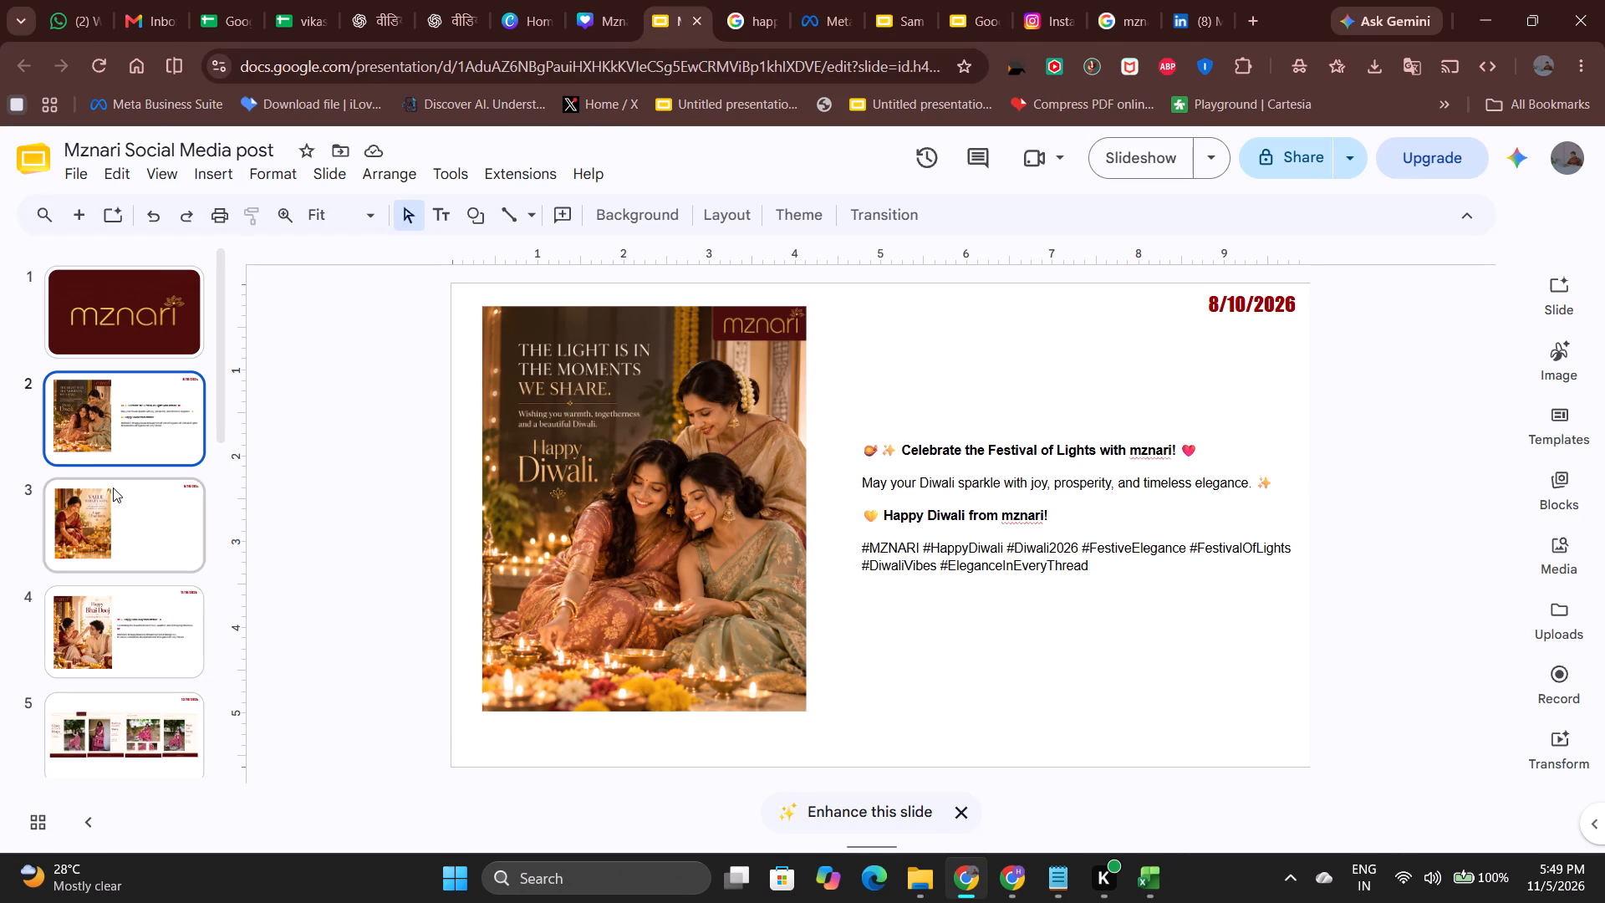
pyautogui.click(150, 530)
pyautogui.click(675, 488)
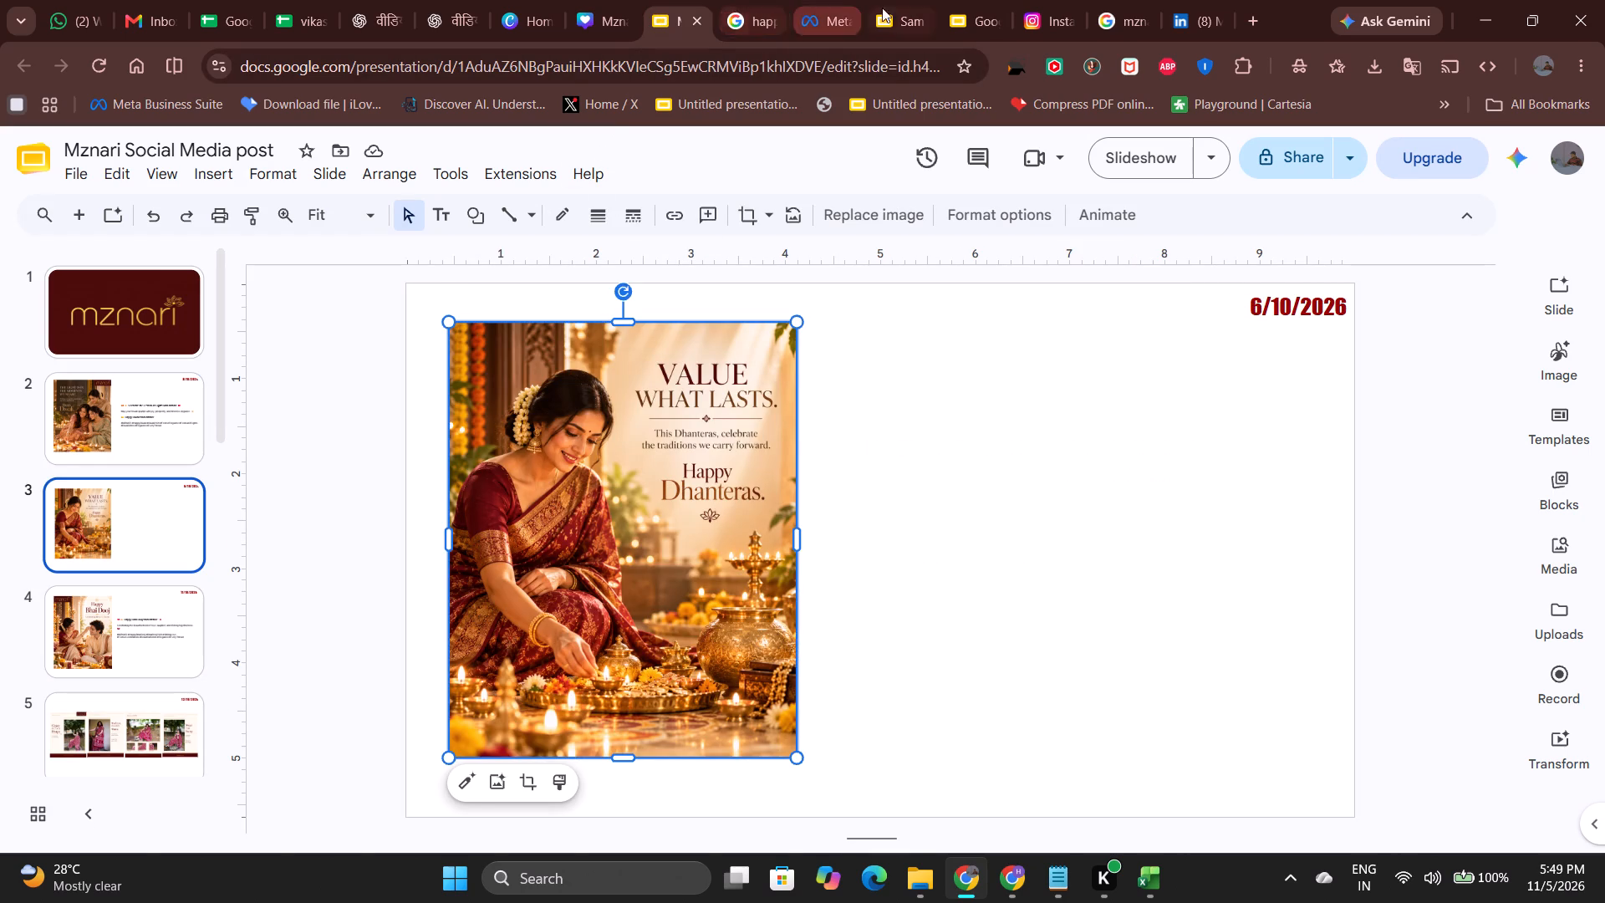
pyautogui.click(590, 0)
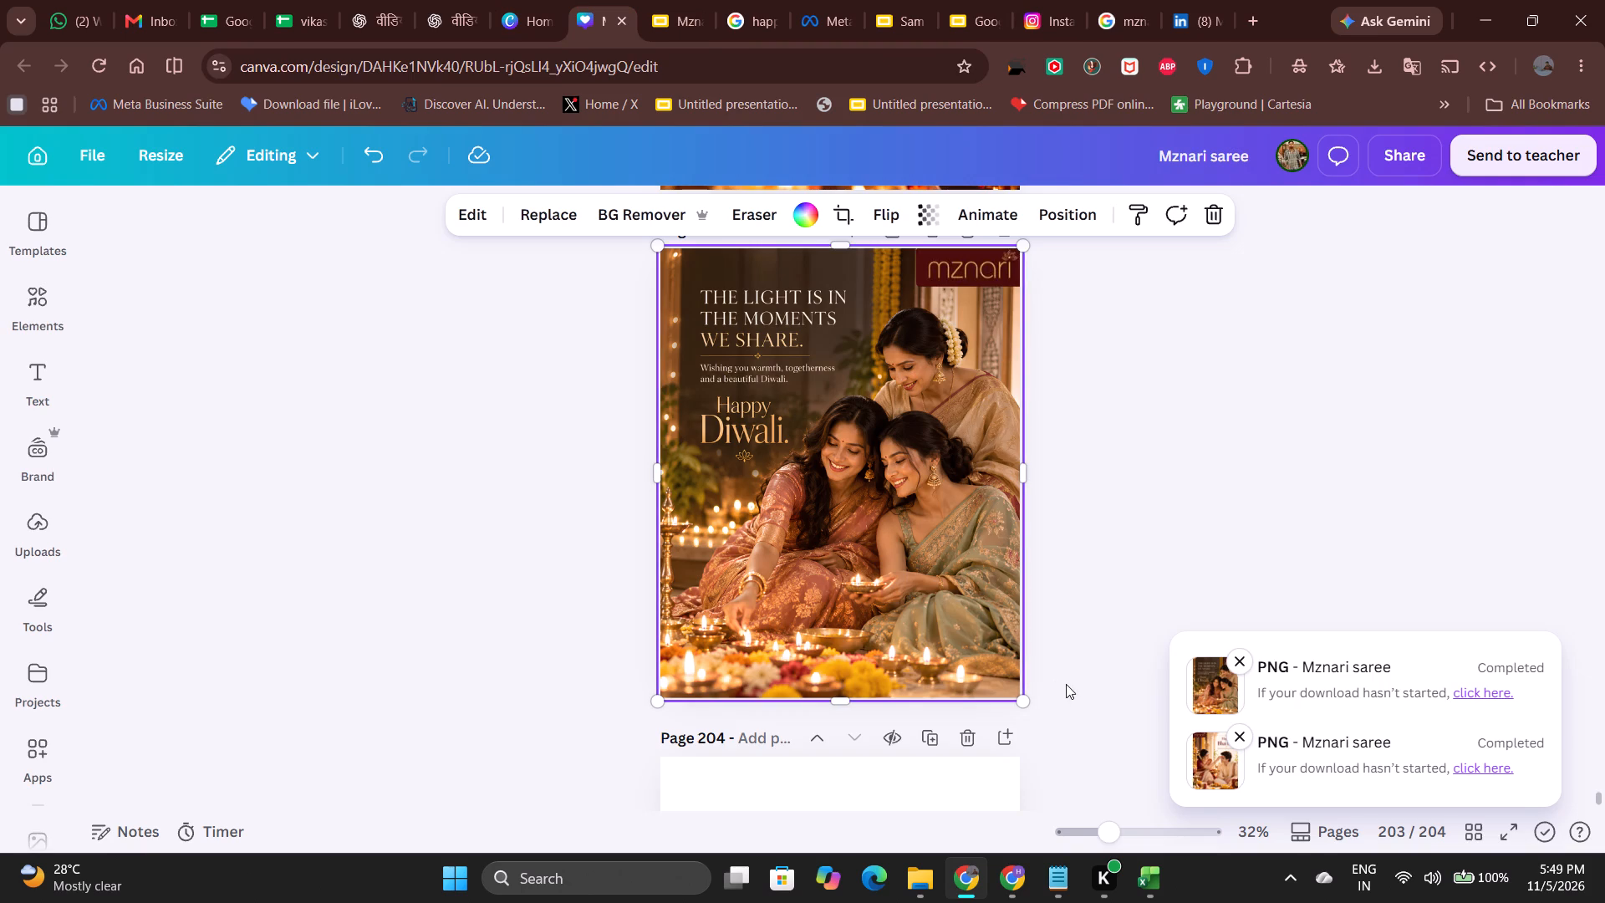
pyautogui.scroll(20, 741, 463)
pyautogui.scroll(6, 741, 463)
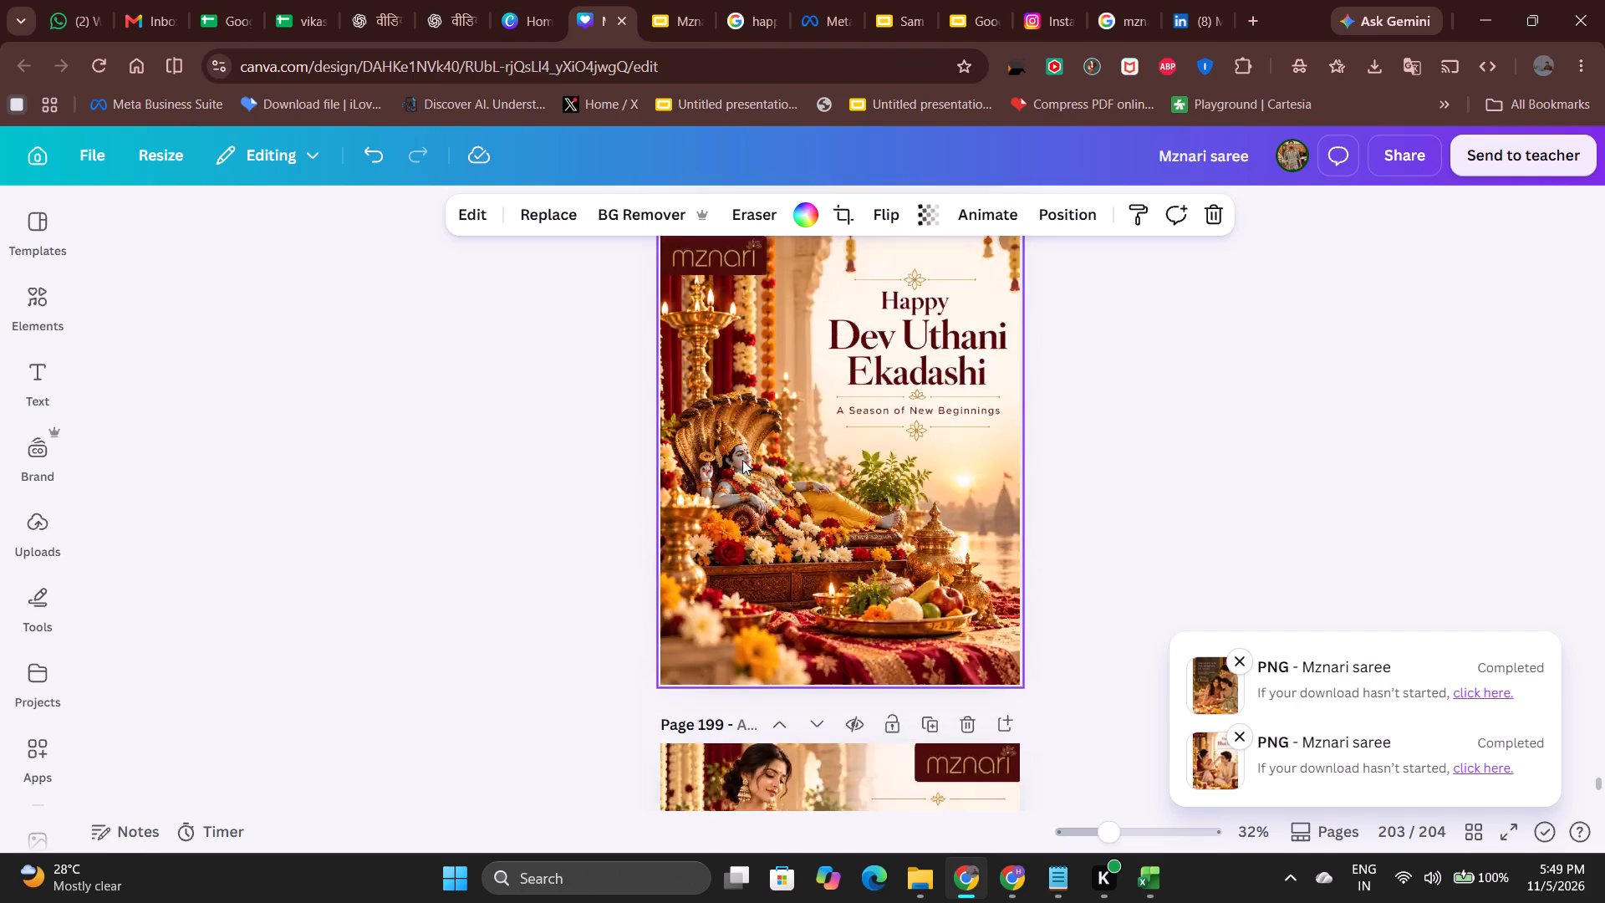
pyautogui.scroll(8, 742, 460)
pyautogui.scroll(-10, 742, 460)
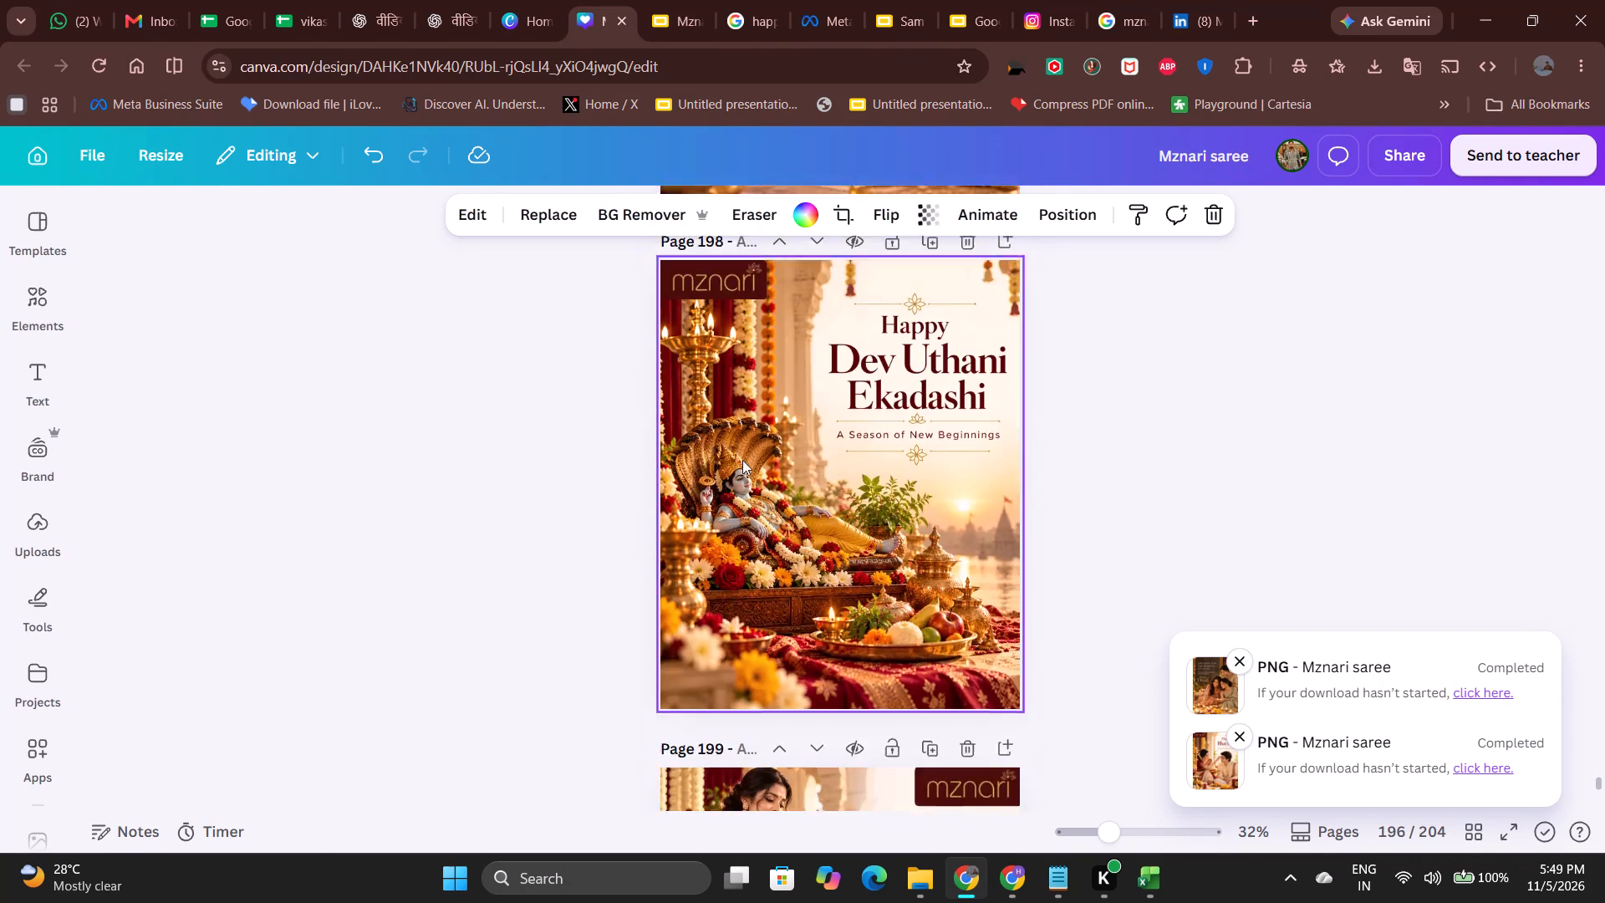
pyautogui.scroll(17, 742, 460)
pyautogui.scroll(8, 744, 457)
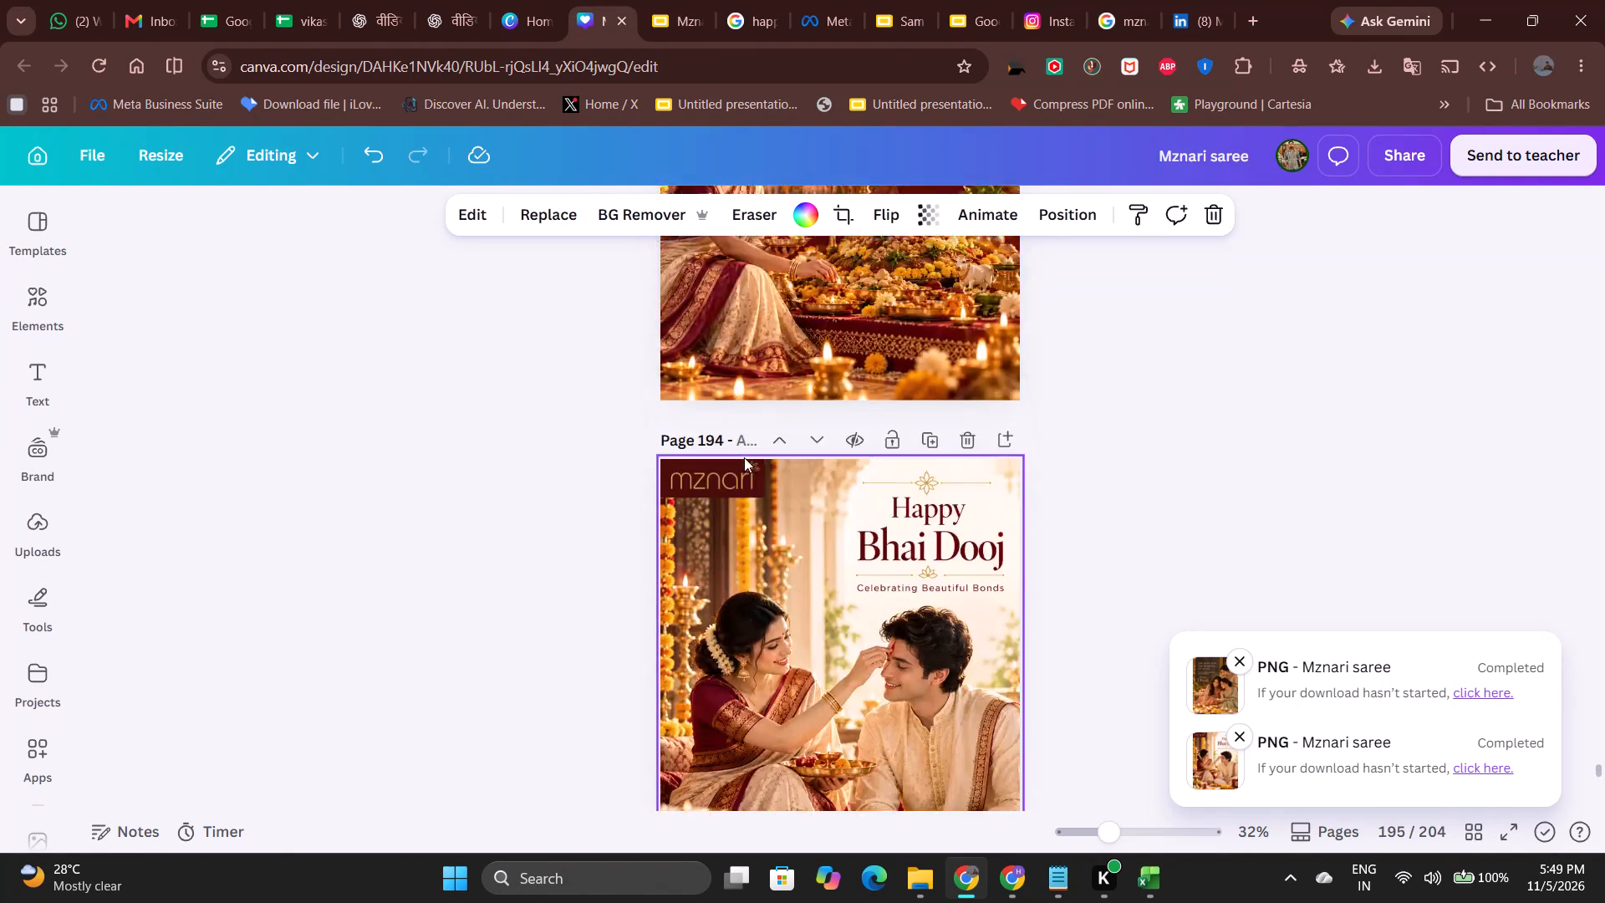
pyautogui.scroll(11, 744, 457)
pyautogui.scroll(11, 745, 456)
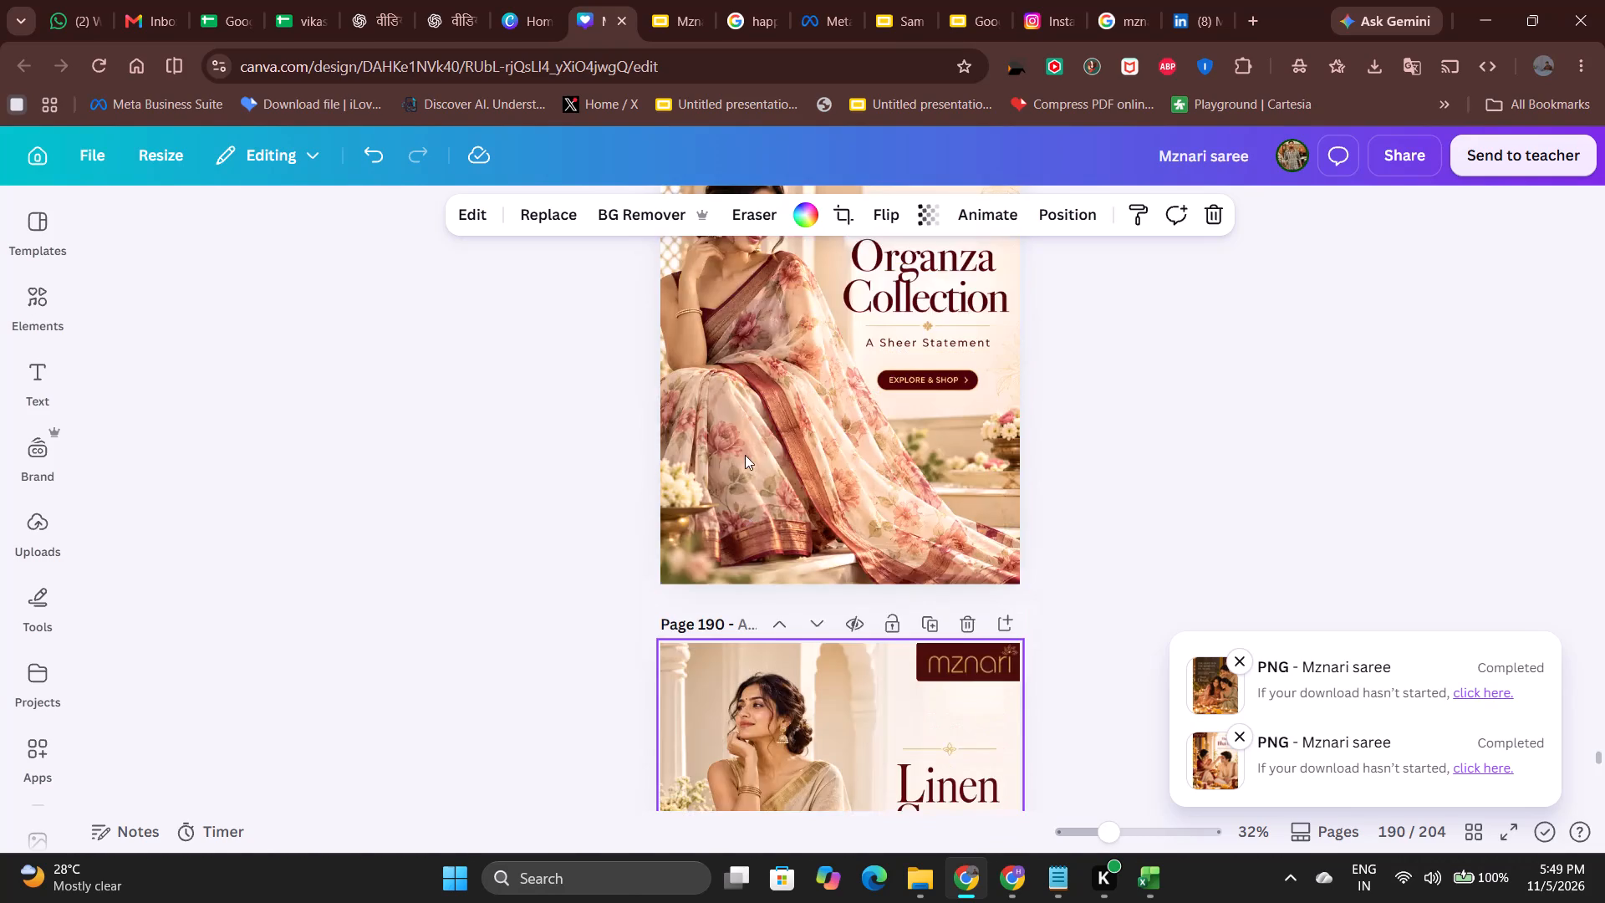
pyautogui.scroll(20, 745, 455)
pyautogui.scroll(9, 745, 455)
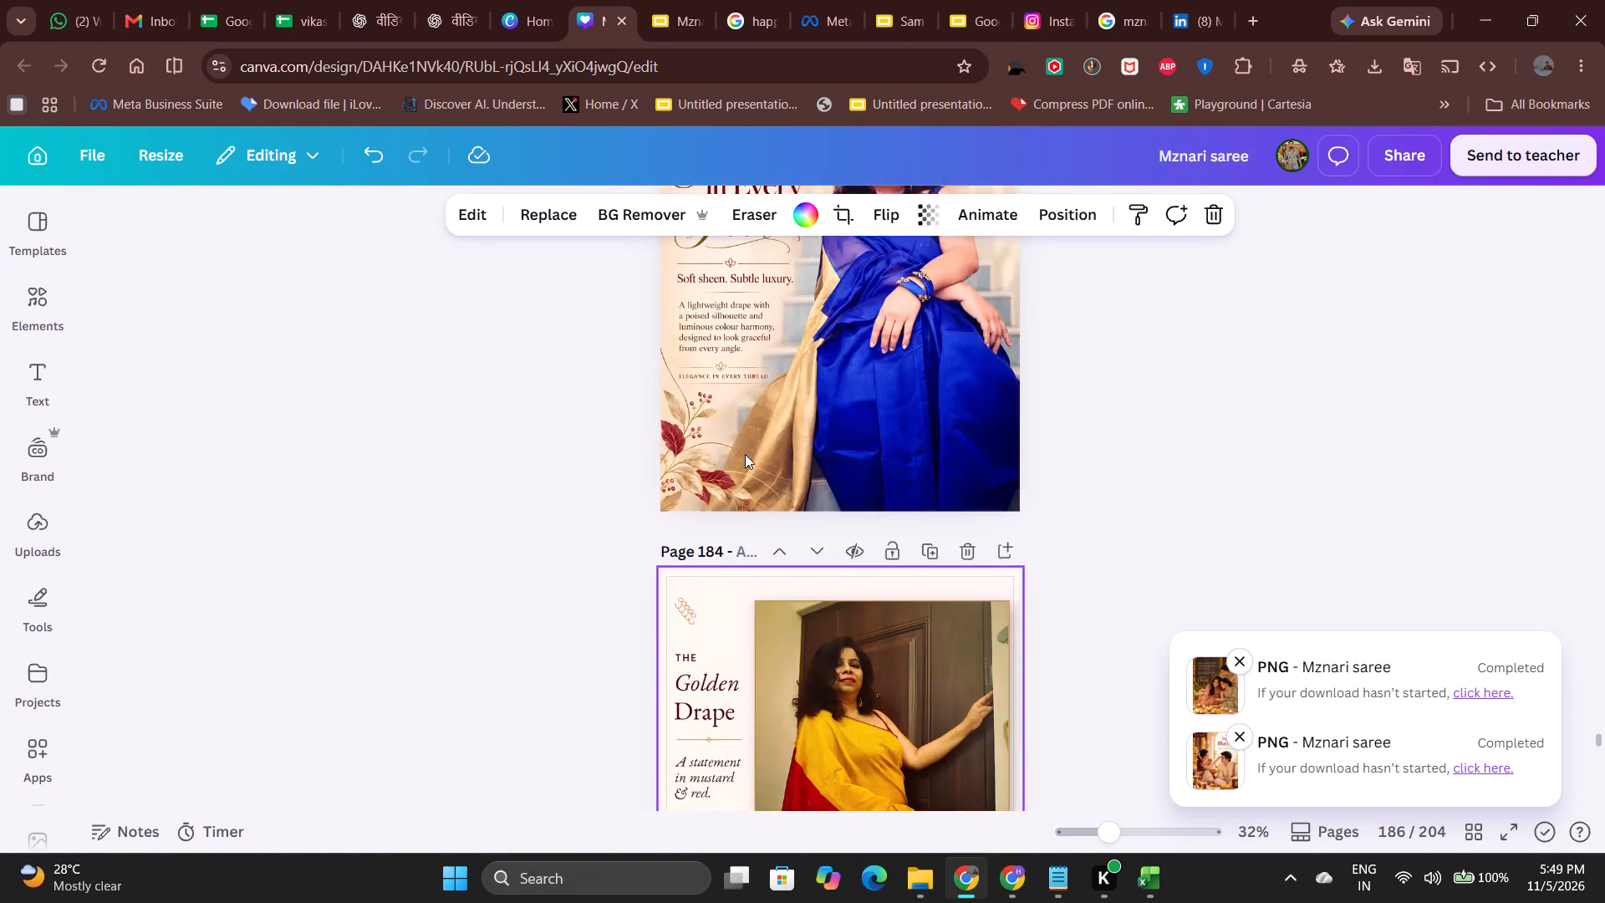
pyautogui.scroll(9, 745, 454)
pyautogui.scroll(-1, 745, 454)
pyautogui.scroll(5, 745, 454)
pyautogui.scroll(-4, 745, 454)
pyautogui.scroll(4, 745, 454)
pyautogui.scroll(-7, 745, 454)
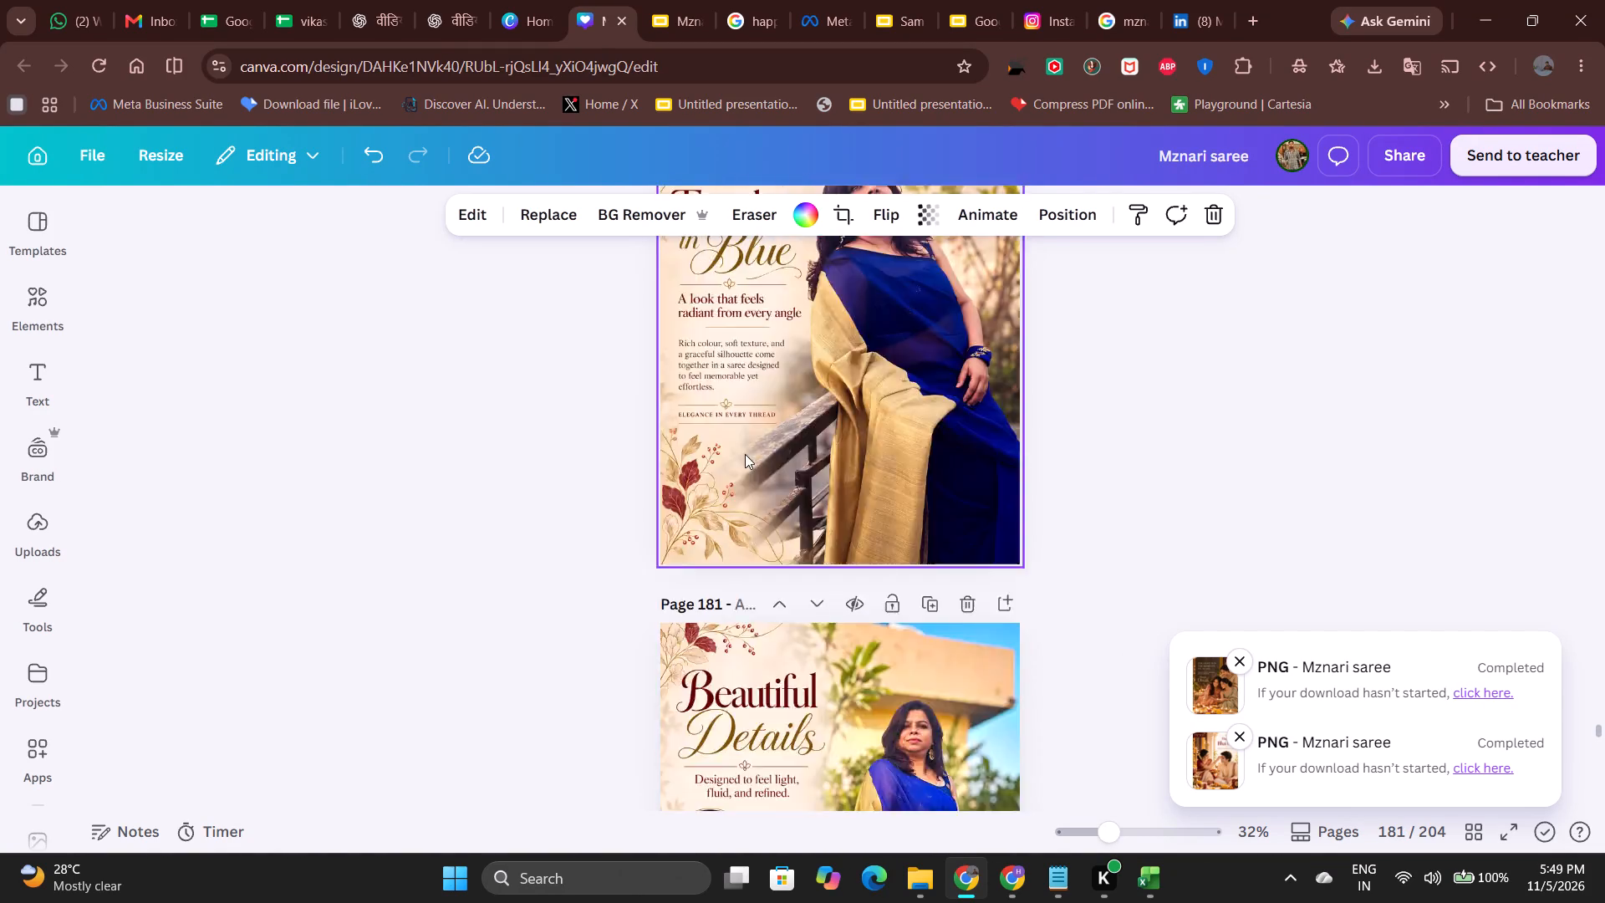
pyautogui.scroll(-20, 745, 454)
pyautogui.scroll(-16, 745, 454)
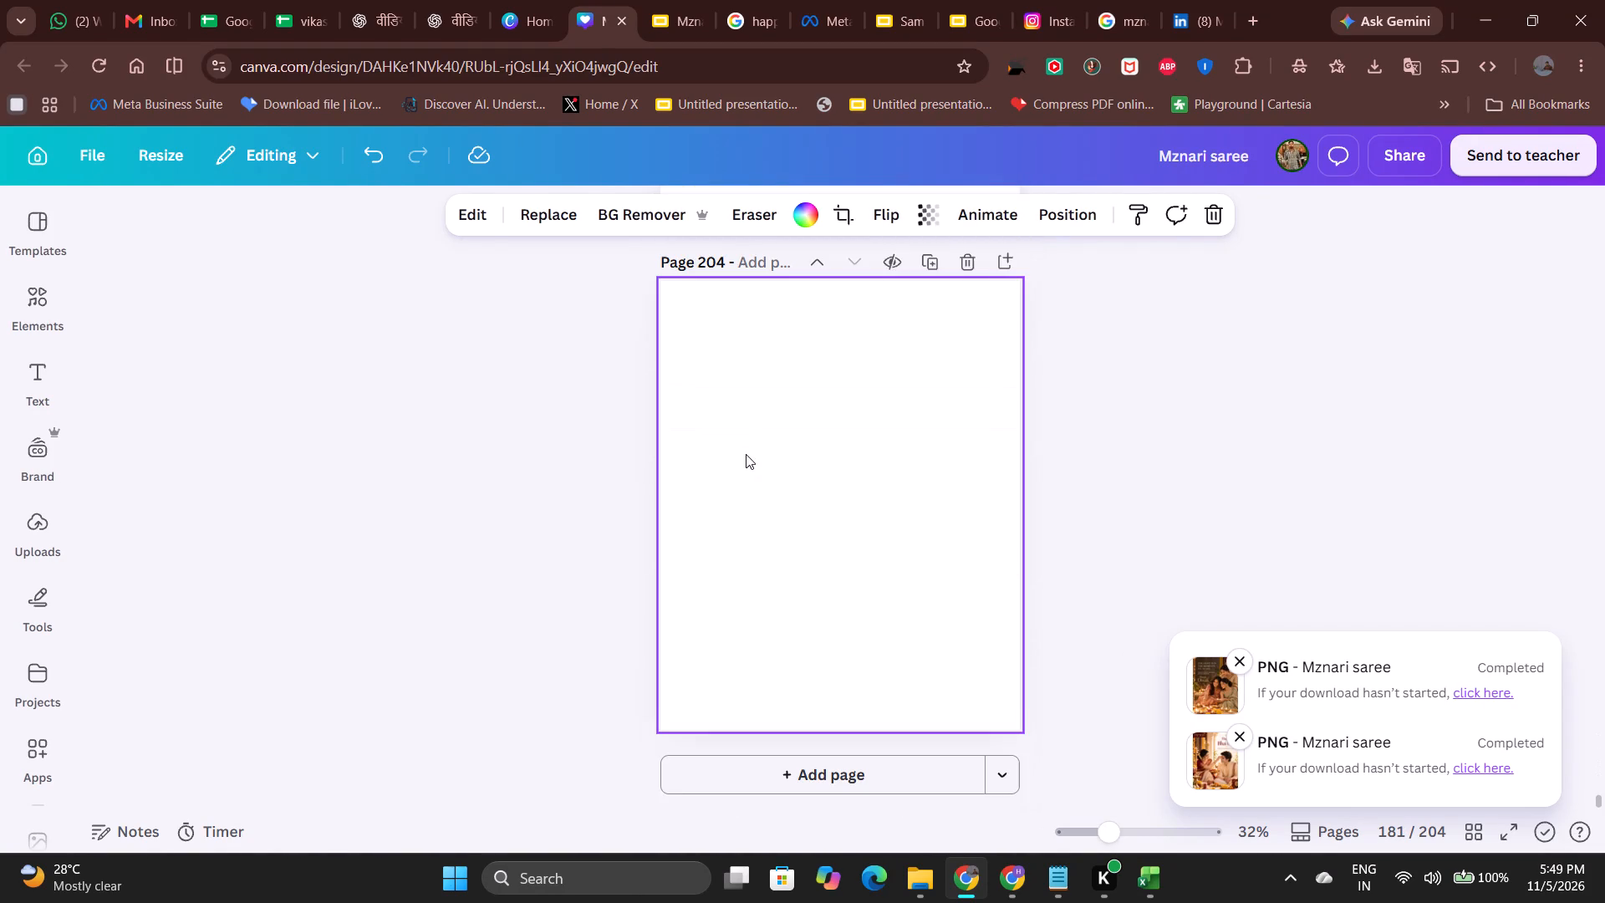
pyautogui.scroll(-2, 746, 454)
# Copy the Dhanteras image from slide 3 of the Mznari Social Media post presentation and place it on blank page 204 of Canva's Mznari saree design.
pyautogui.click(746, 472)
pyautogui.click(528, 0)
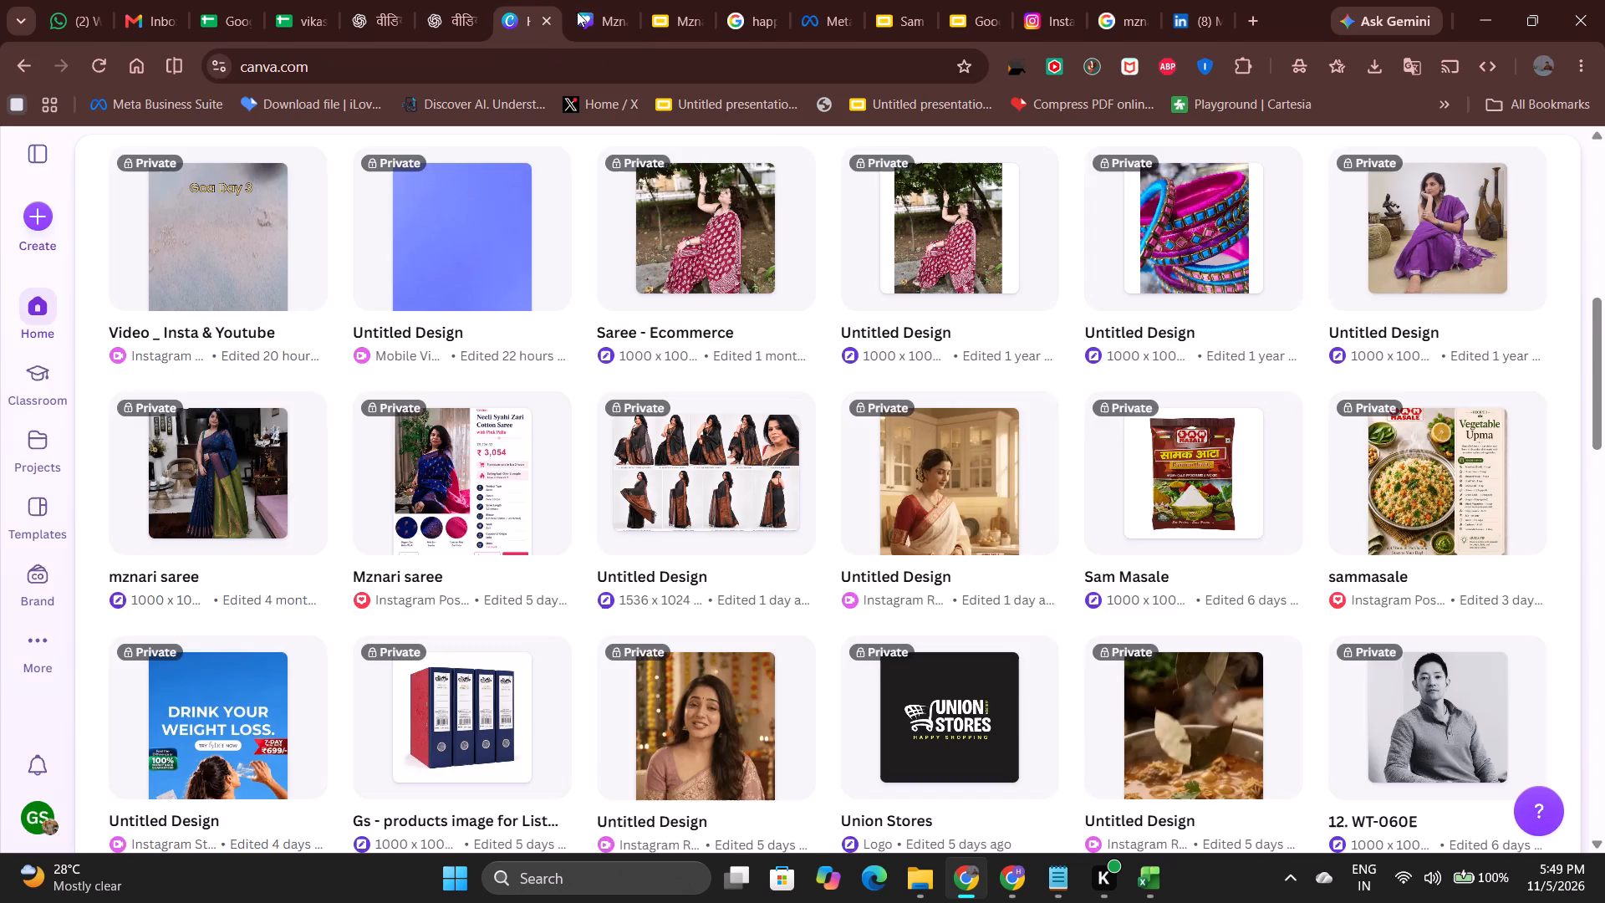
pyautogui.click(577, 12)
pyautogui.click(668, 0)
pyautogui.click(515, 468)
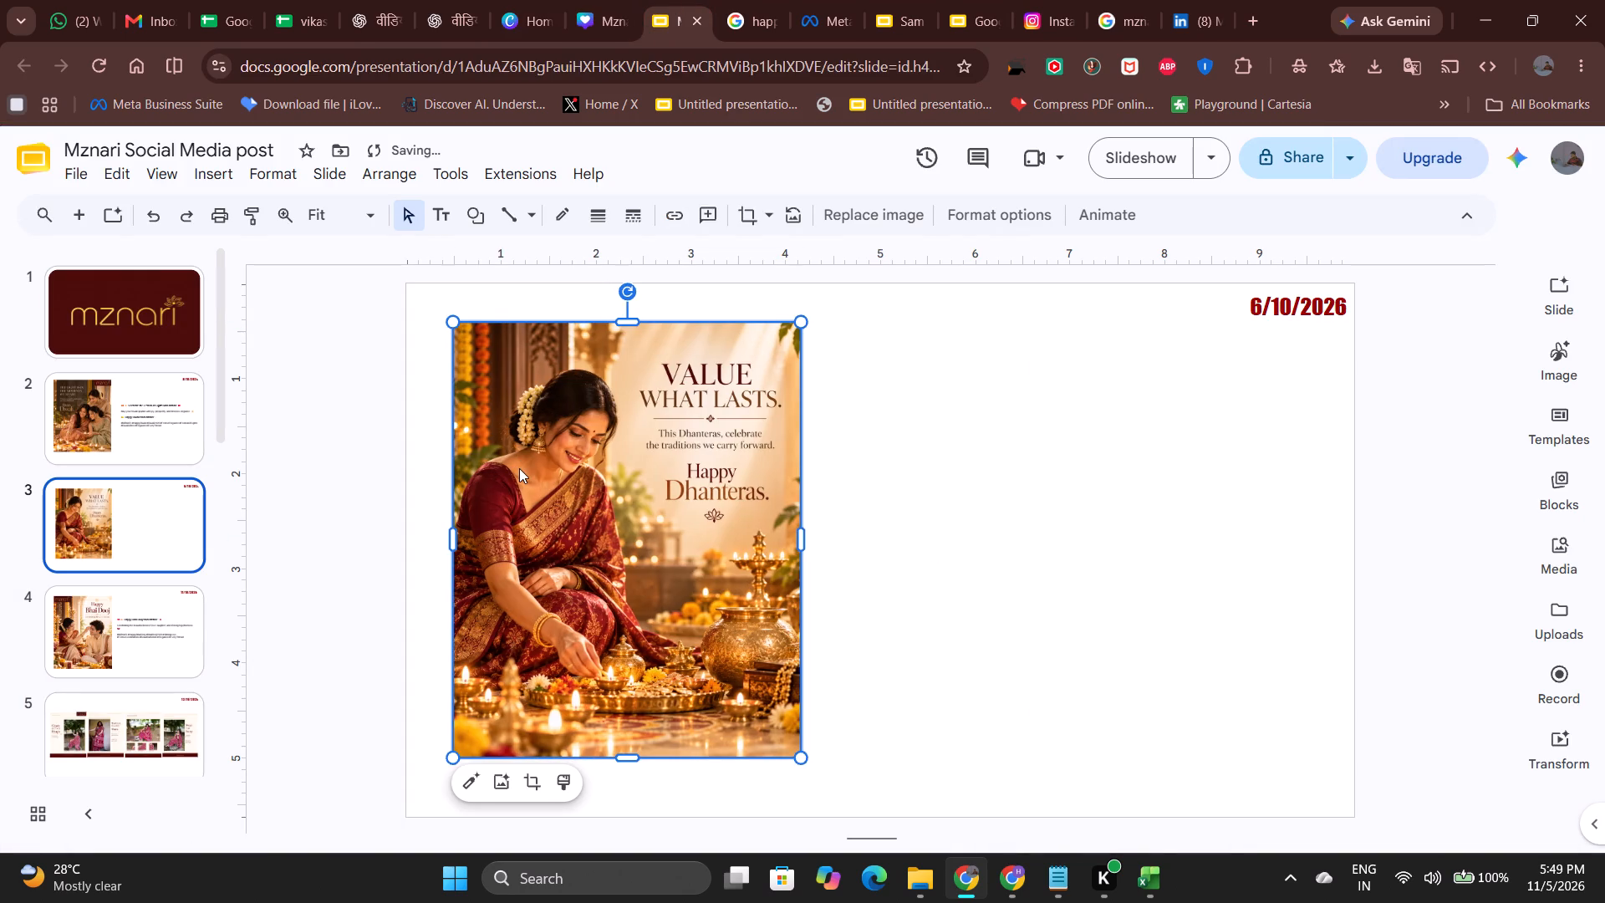
pyautogui.hotkey('ctrl', 'c')
pyautogui.click(738, 0)
pyautogui.click(662, 0)
pyautogui.click(584, 0)
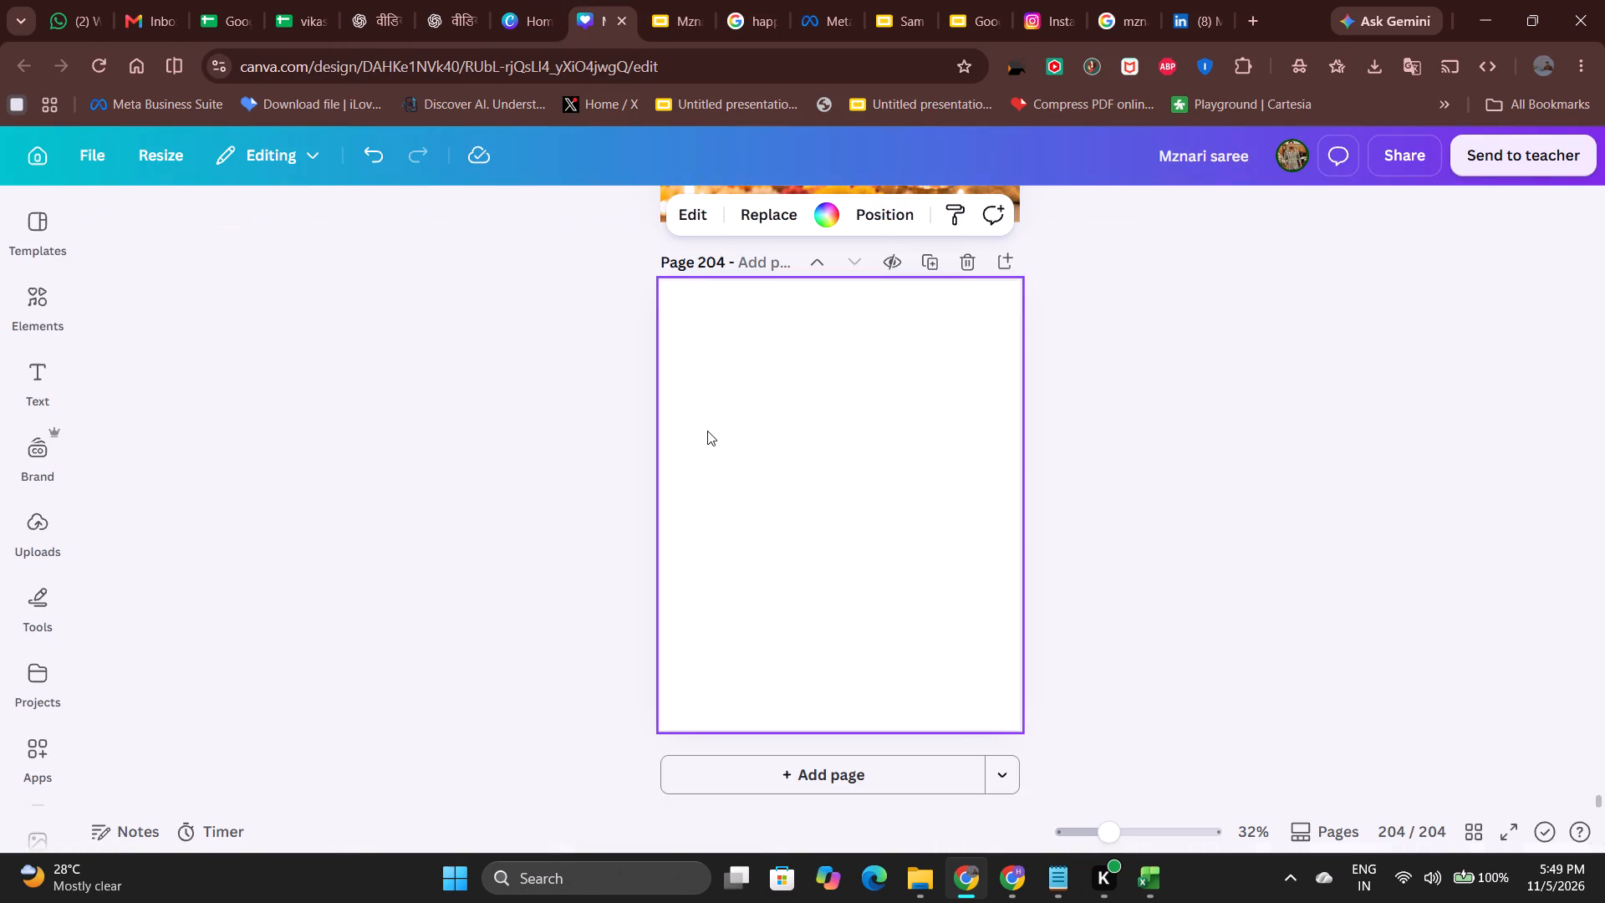
pyautogui.click(707, 431)
pyautogui.hotkey('ctrl', 'v')
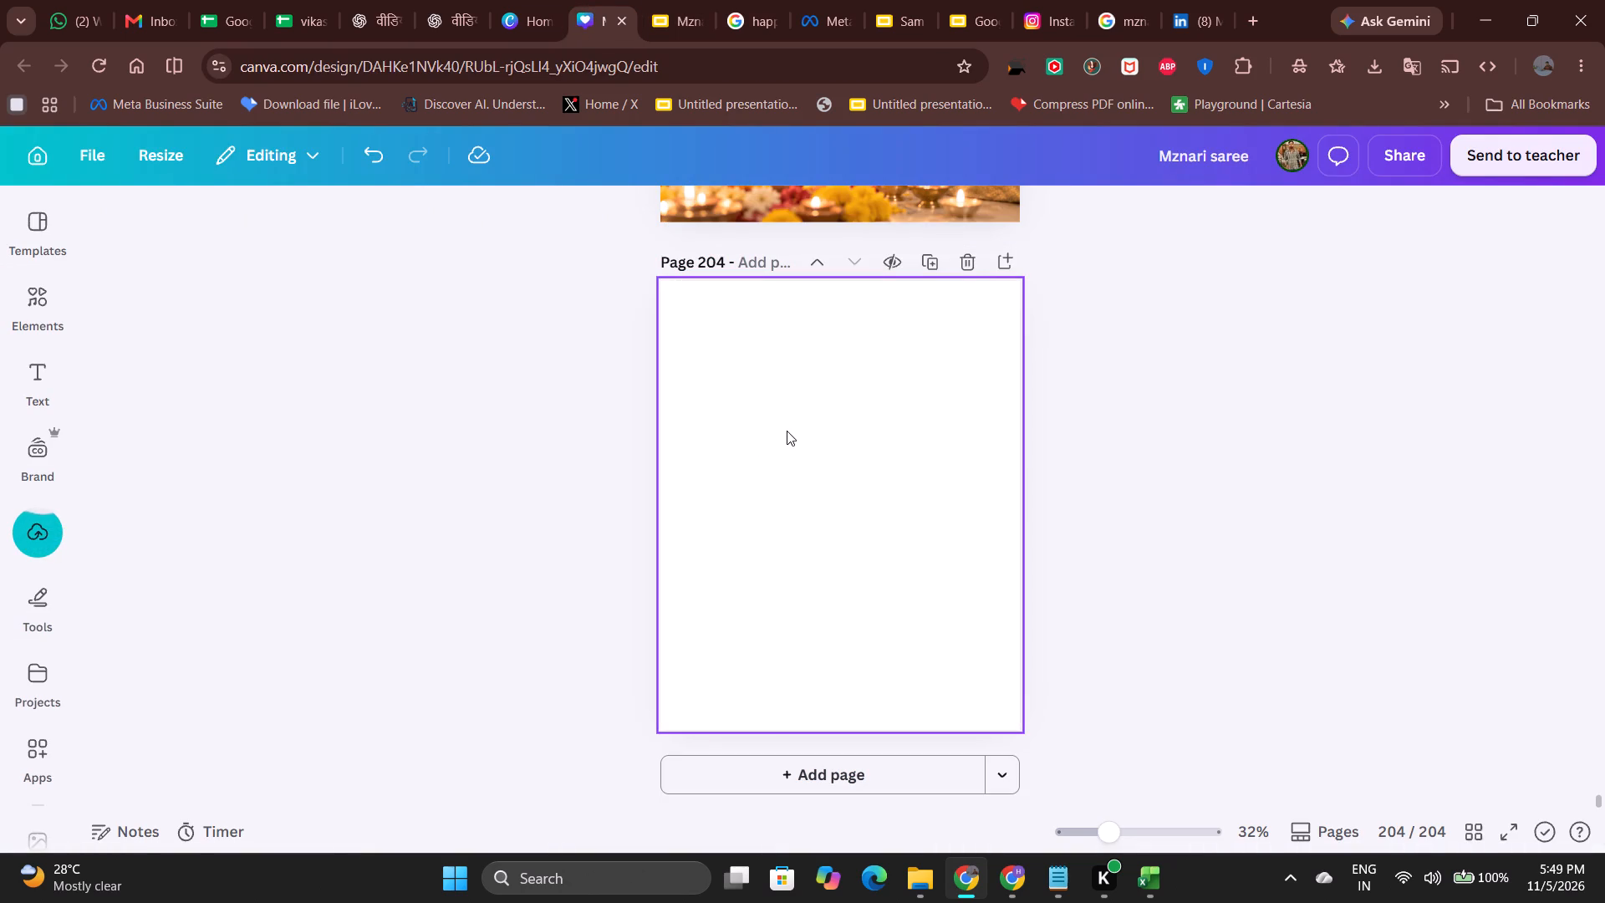
pyautogui.click(41, 522)
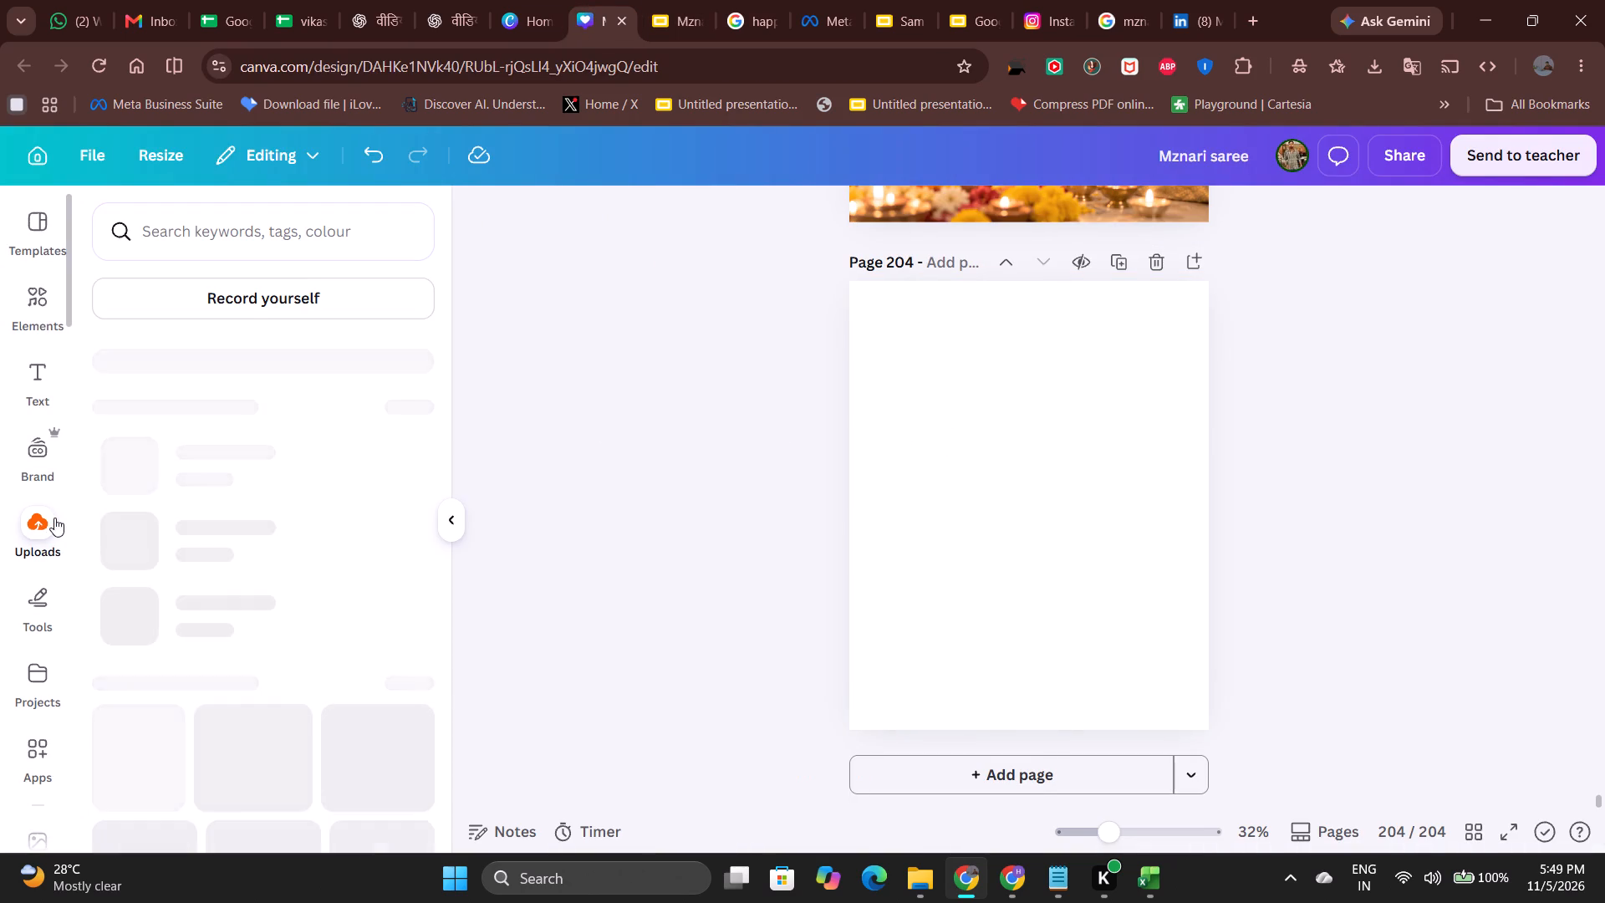
pyautogui.click(142, 496)
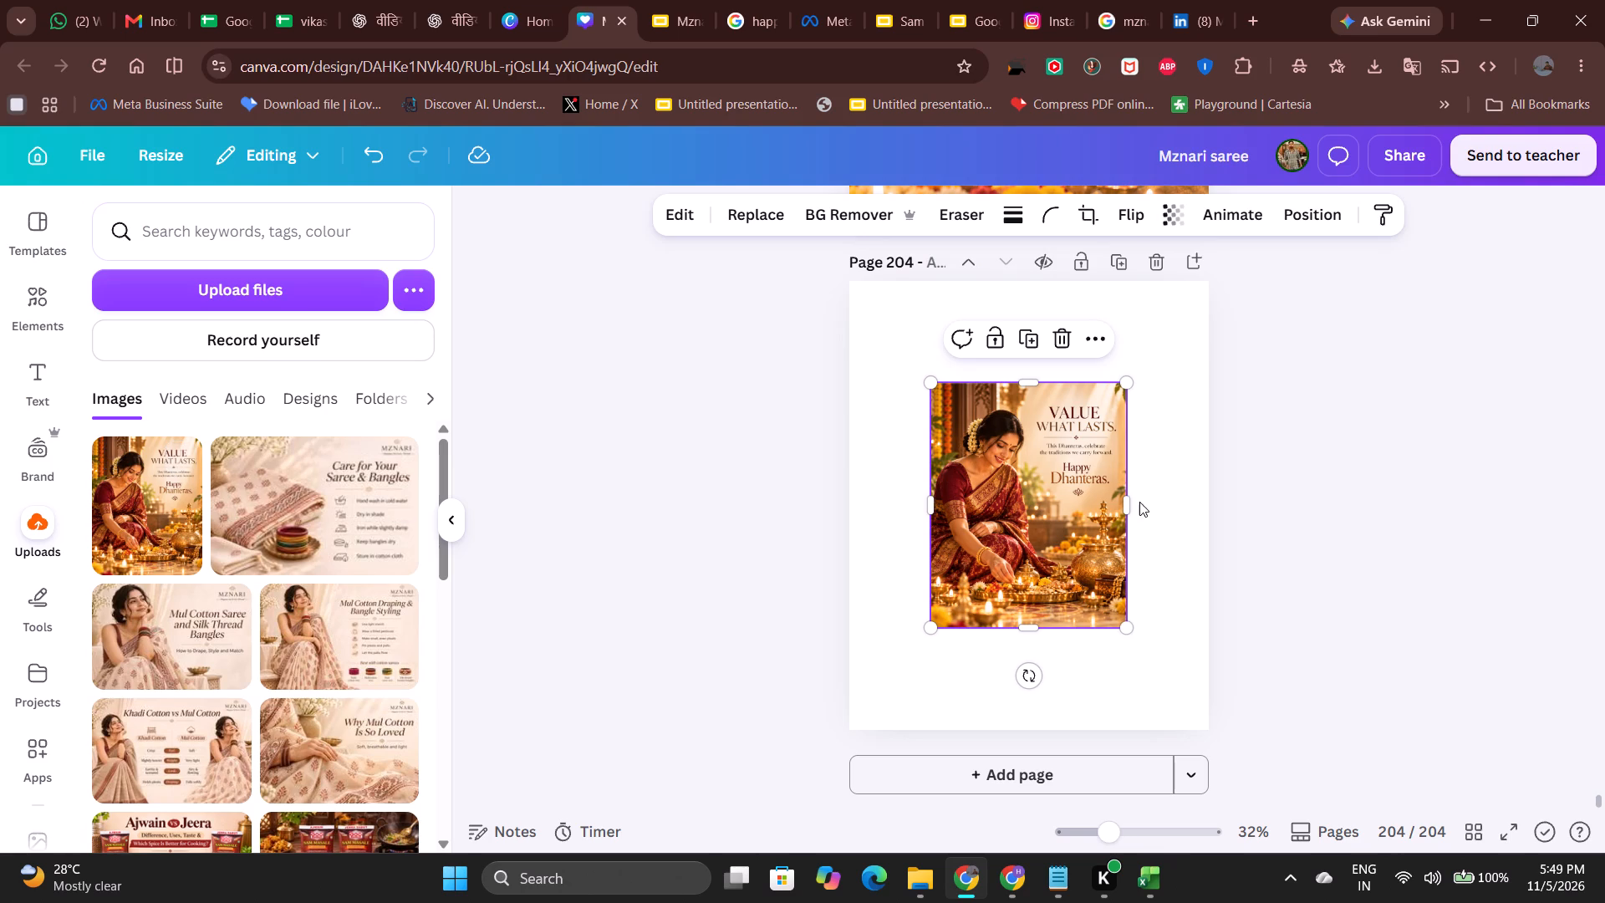
# Upscale the Dhanteras image on page 204.
pyautogui.click(621, 207)
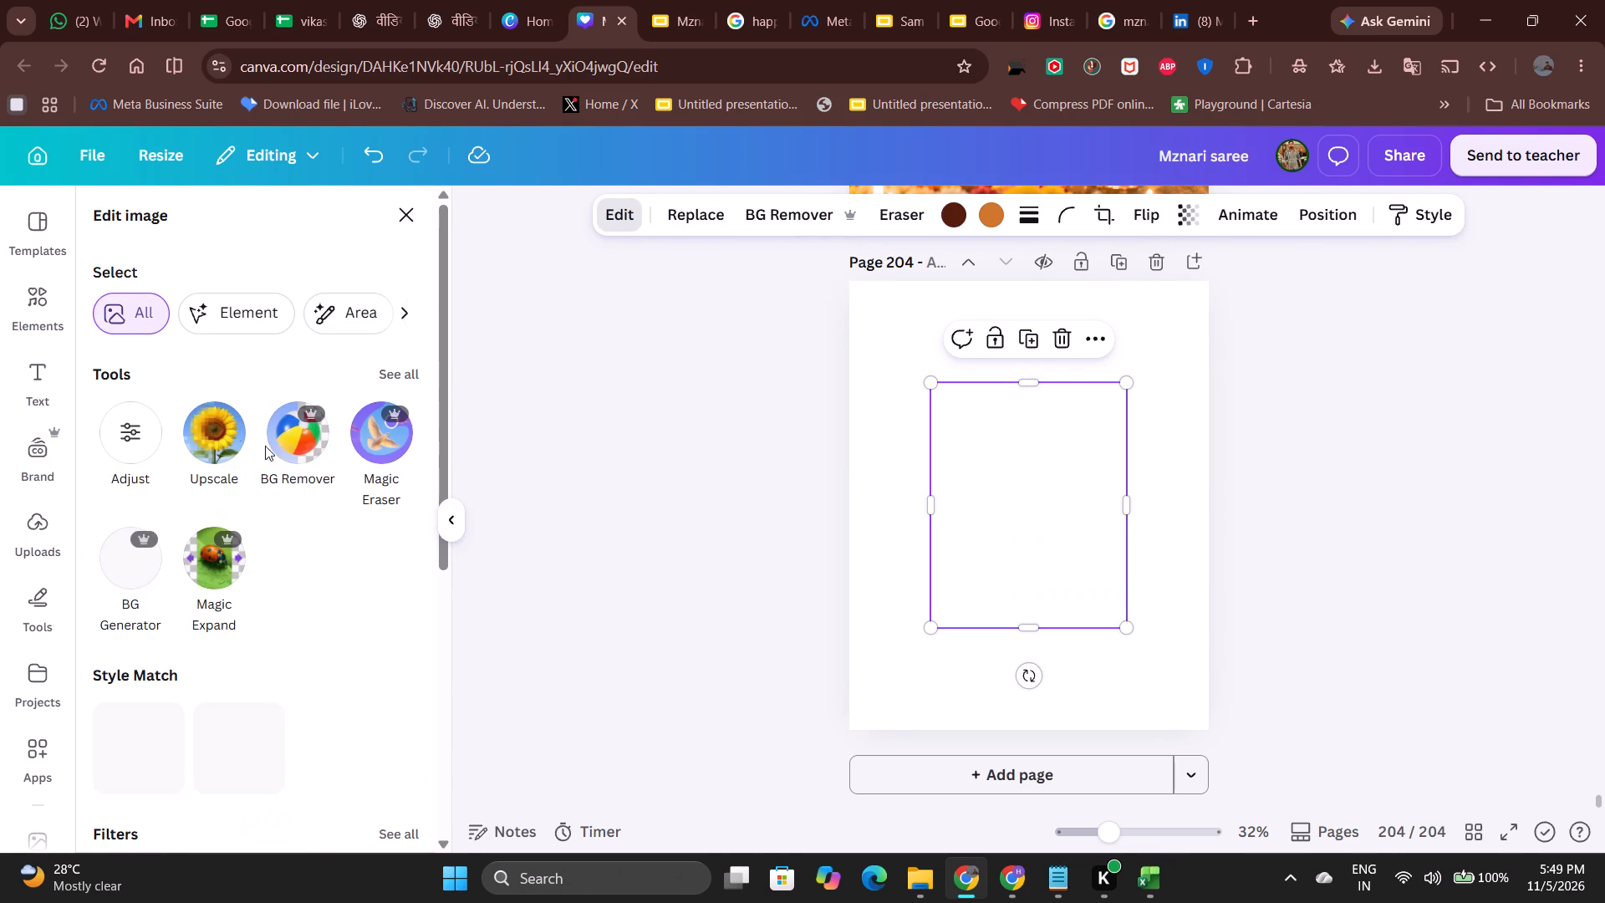
pyautogui.click(201, 435)
pyautogui.scroll(6, 898, 456)
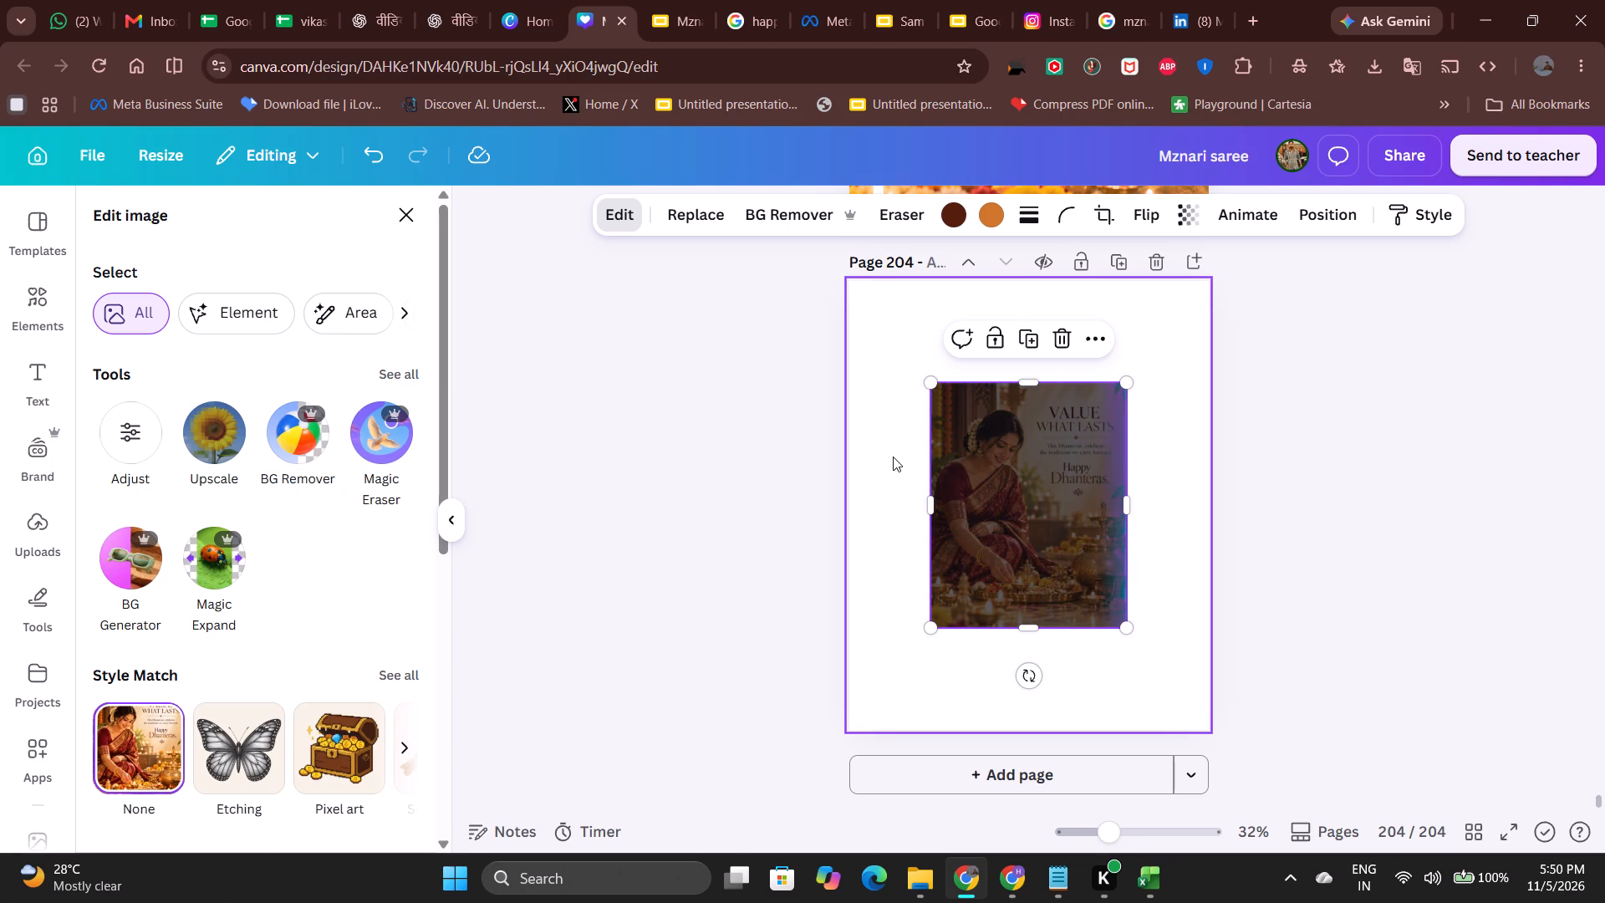
# Set the upscaled Dhanteras image as the background of page 204.
pyautogui.rightClick(1042, 468)
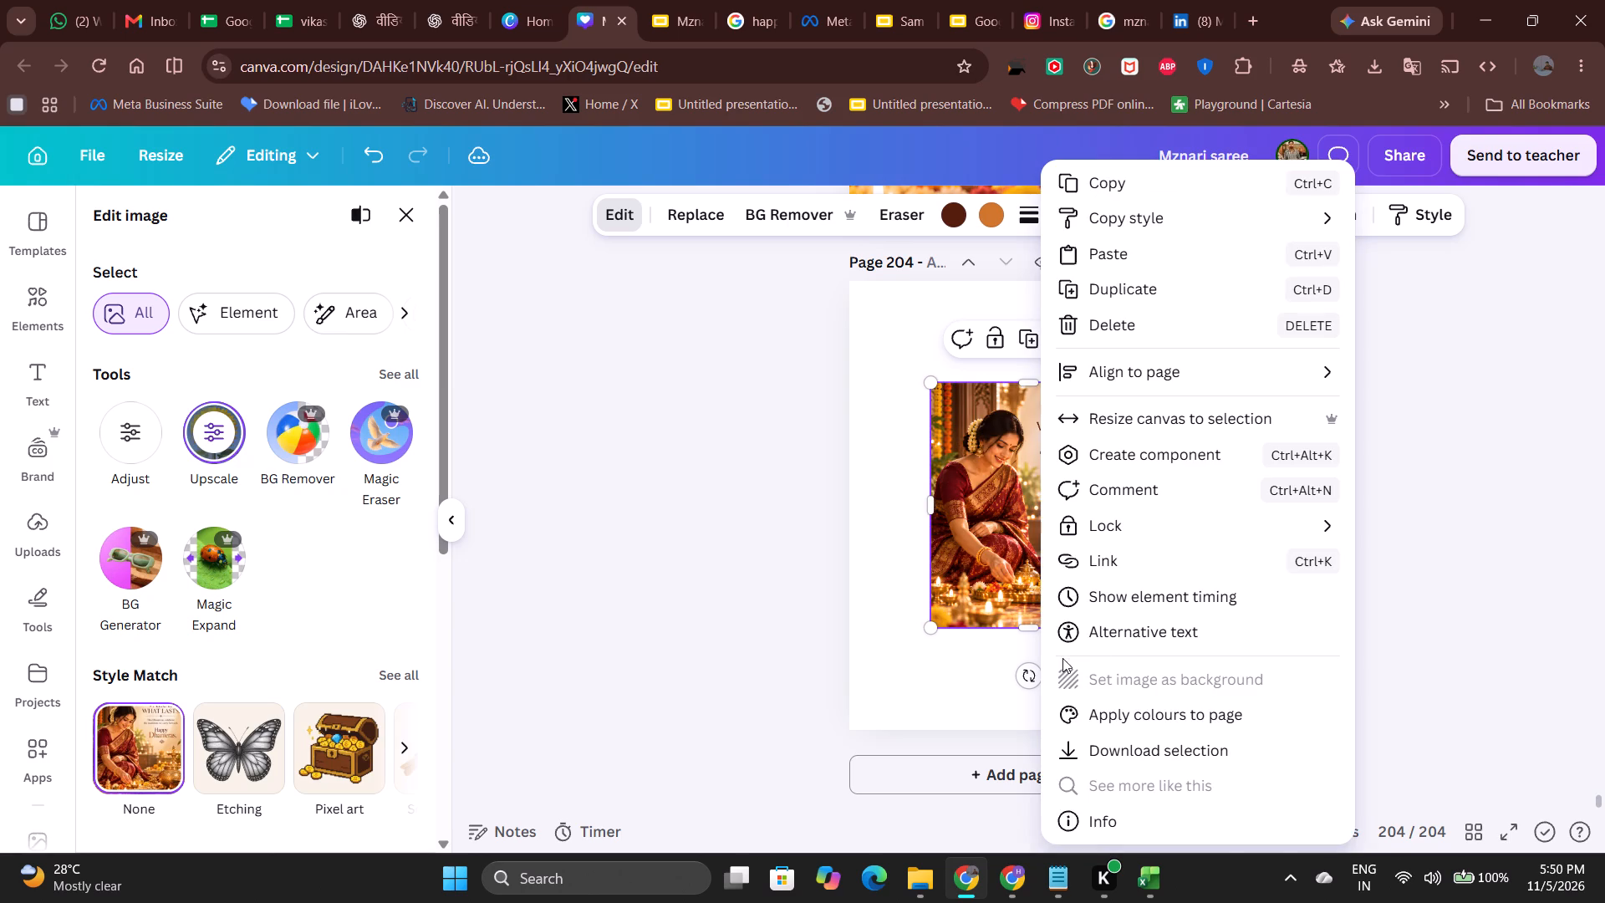
pyautogui.click(1016, 528)
pyautogui.click(1016, 528)
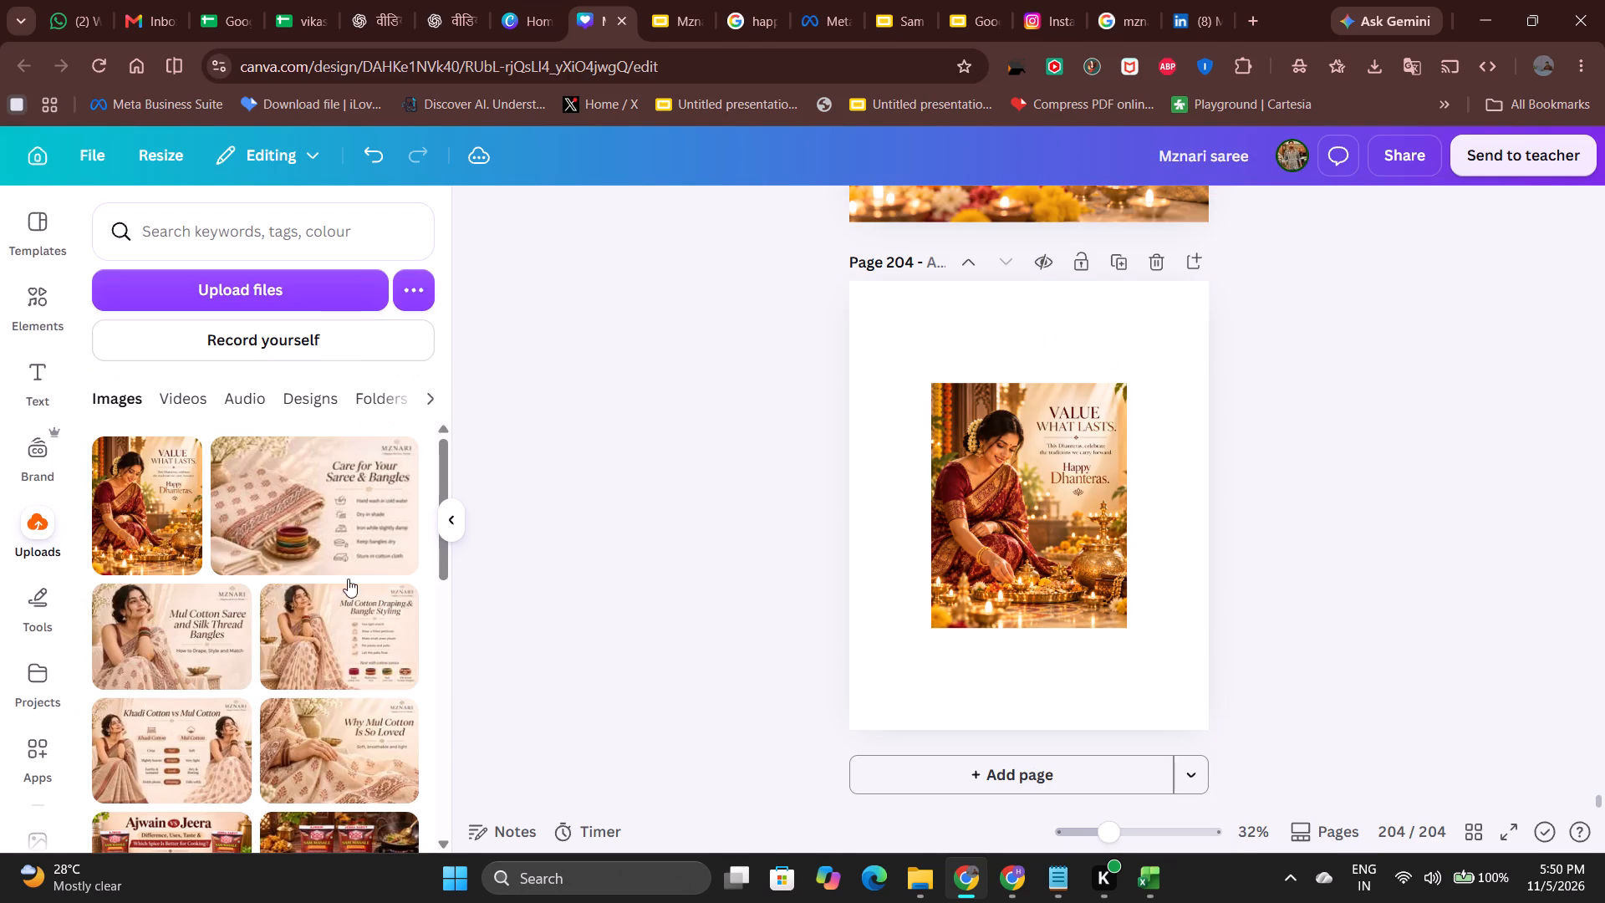
pyautogui.rightClick(1027, 501)
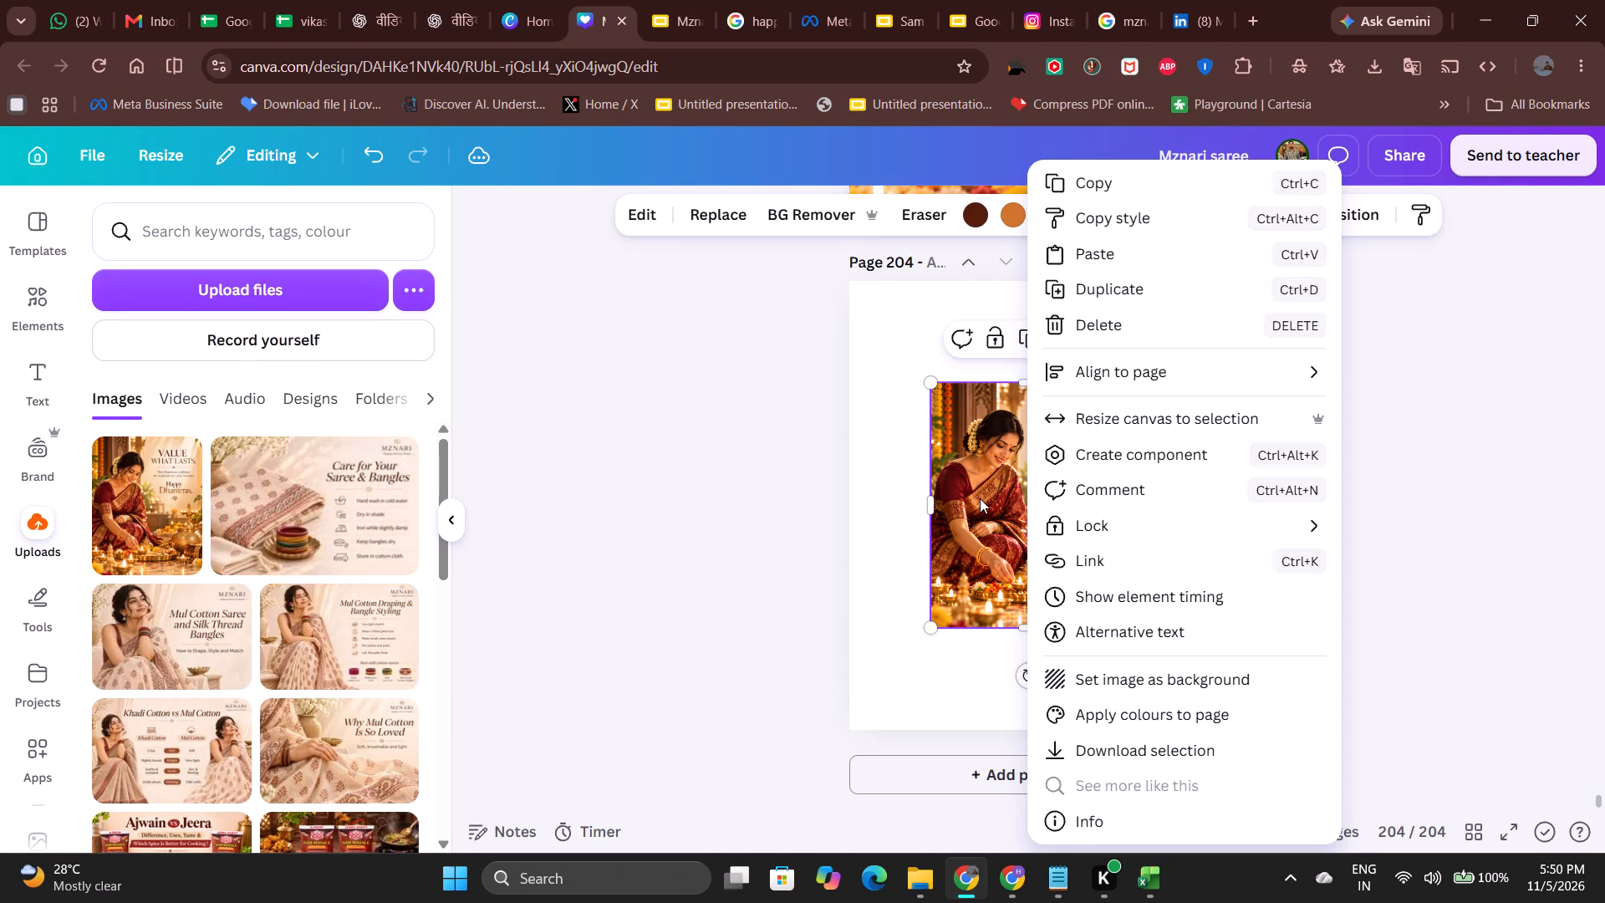
pyautogui.click(1119, 687)
# Copy the Mznari logo from the Diwali image on page 203 and paste it onto page 204.
pyautogui.scroll(7, 966, 567)
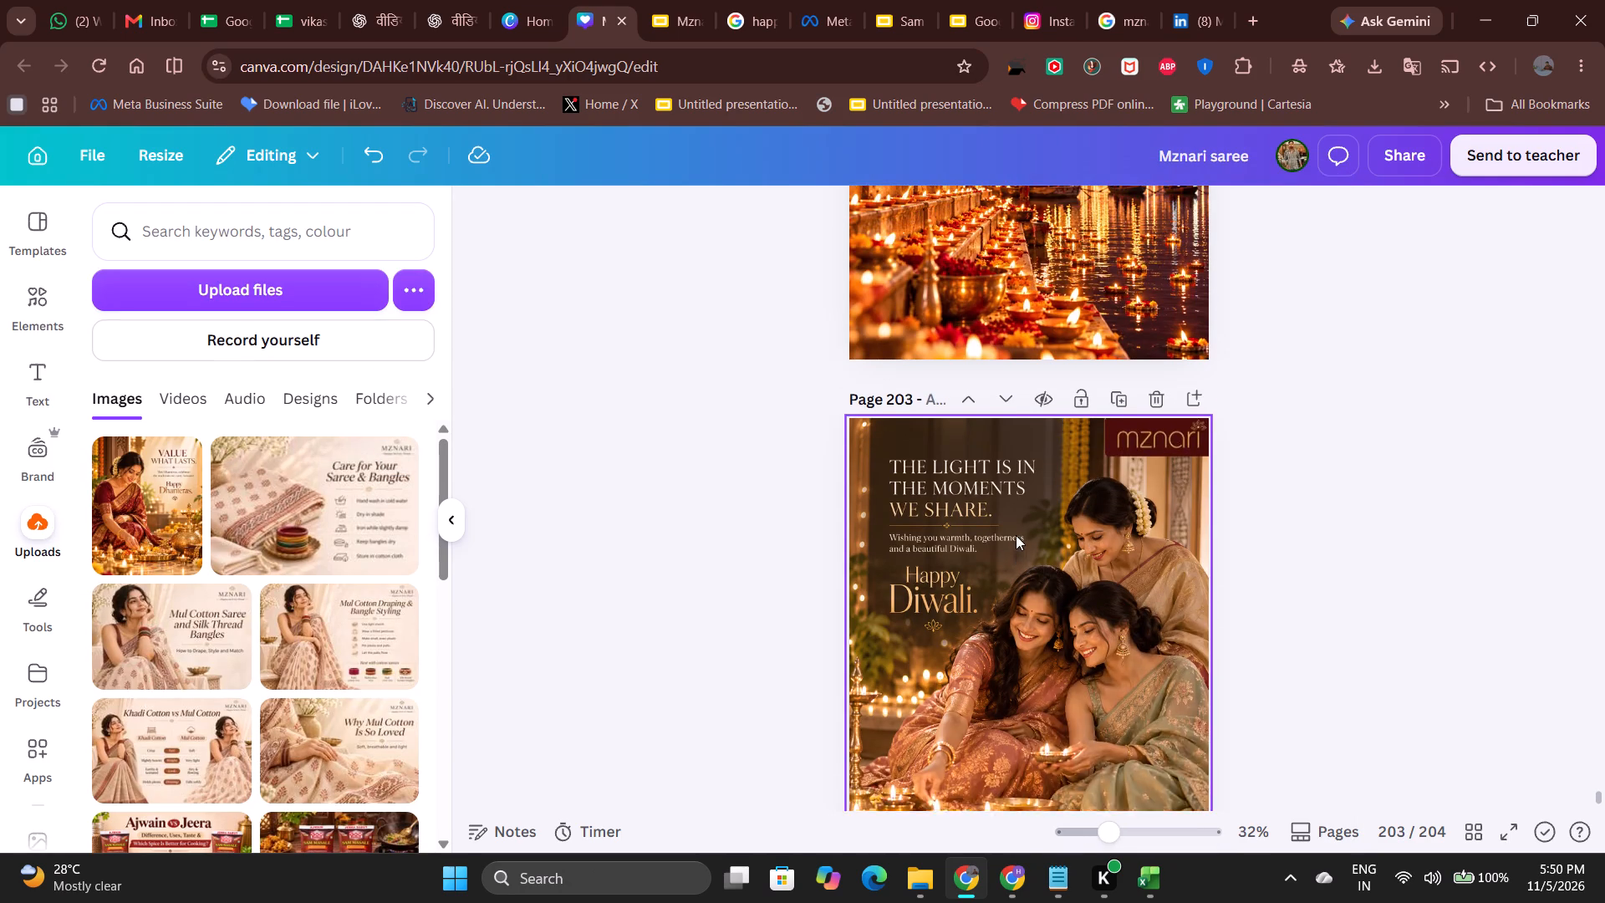
pyautogui.click(1141, 534)
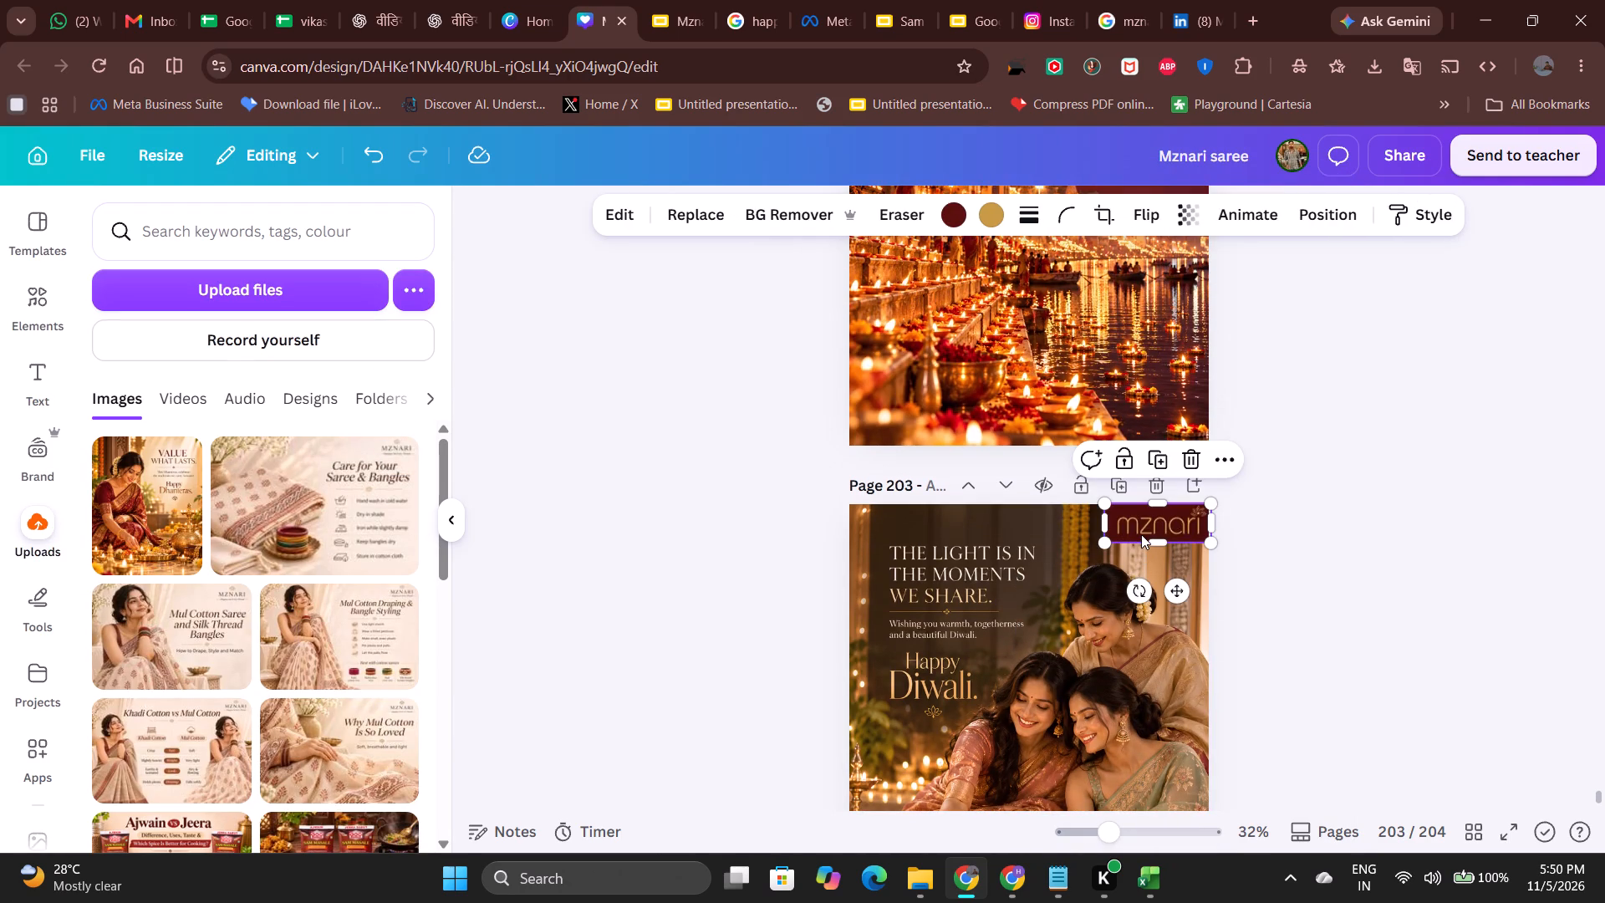
pyautogui.hotkey('ctrl', 'c')
pyautogui.click(1415, 567)
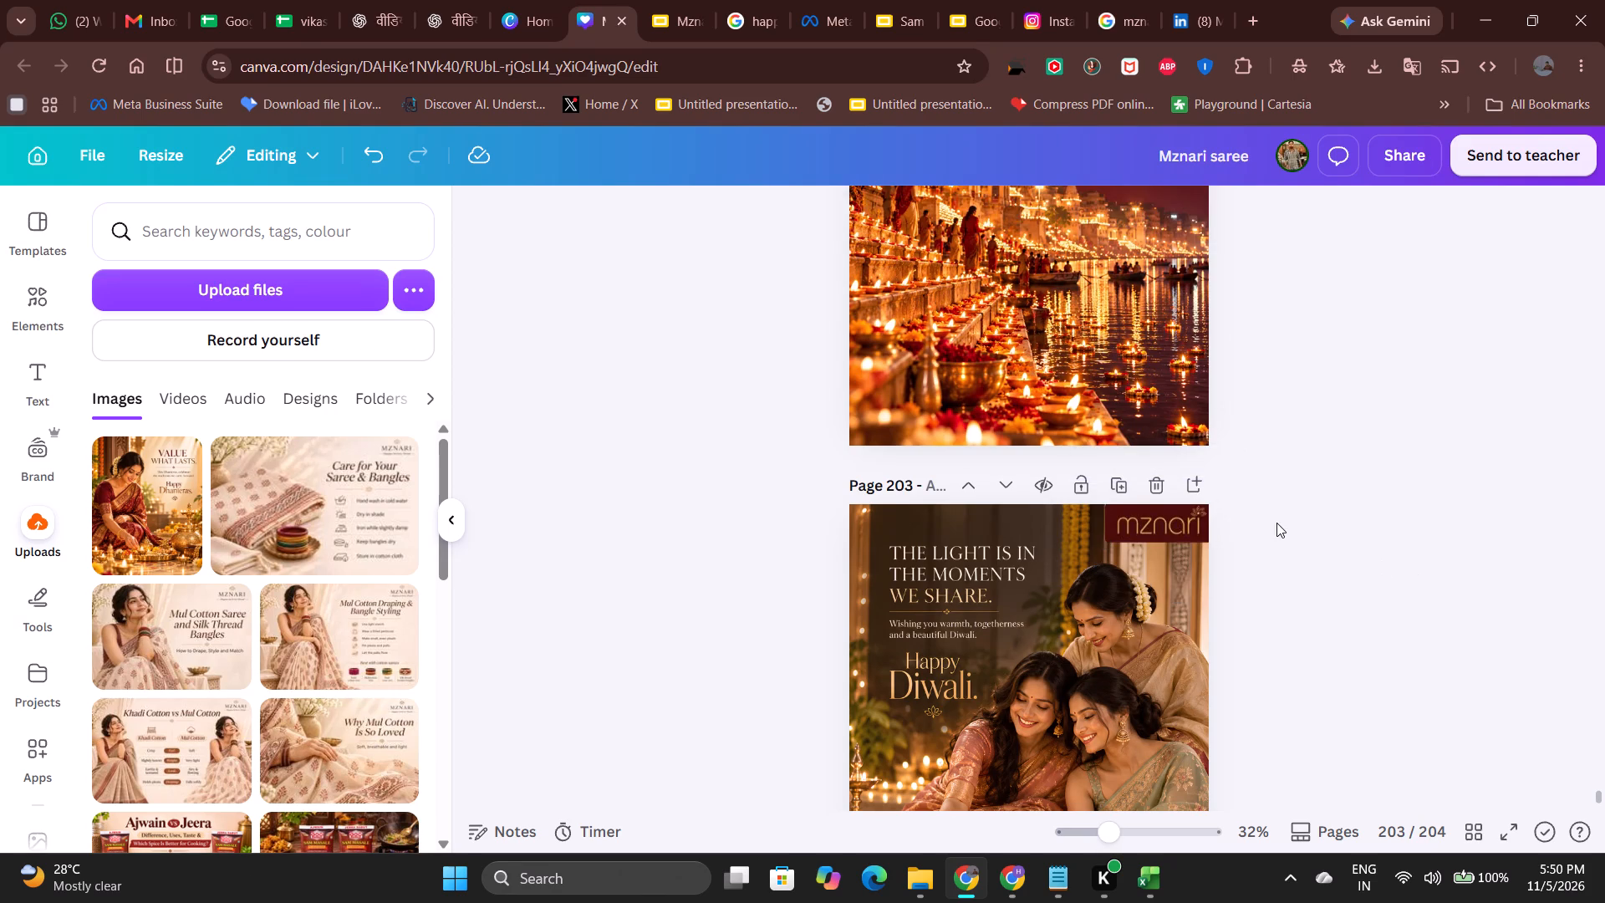
pyautogui.scroll(-7, 1276, 523)
pyautogui.click(1163, 313)
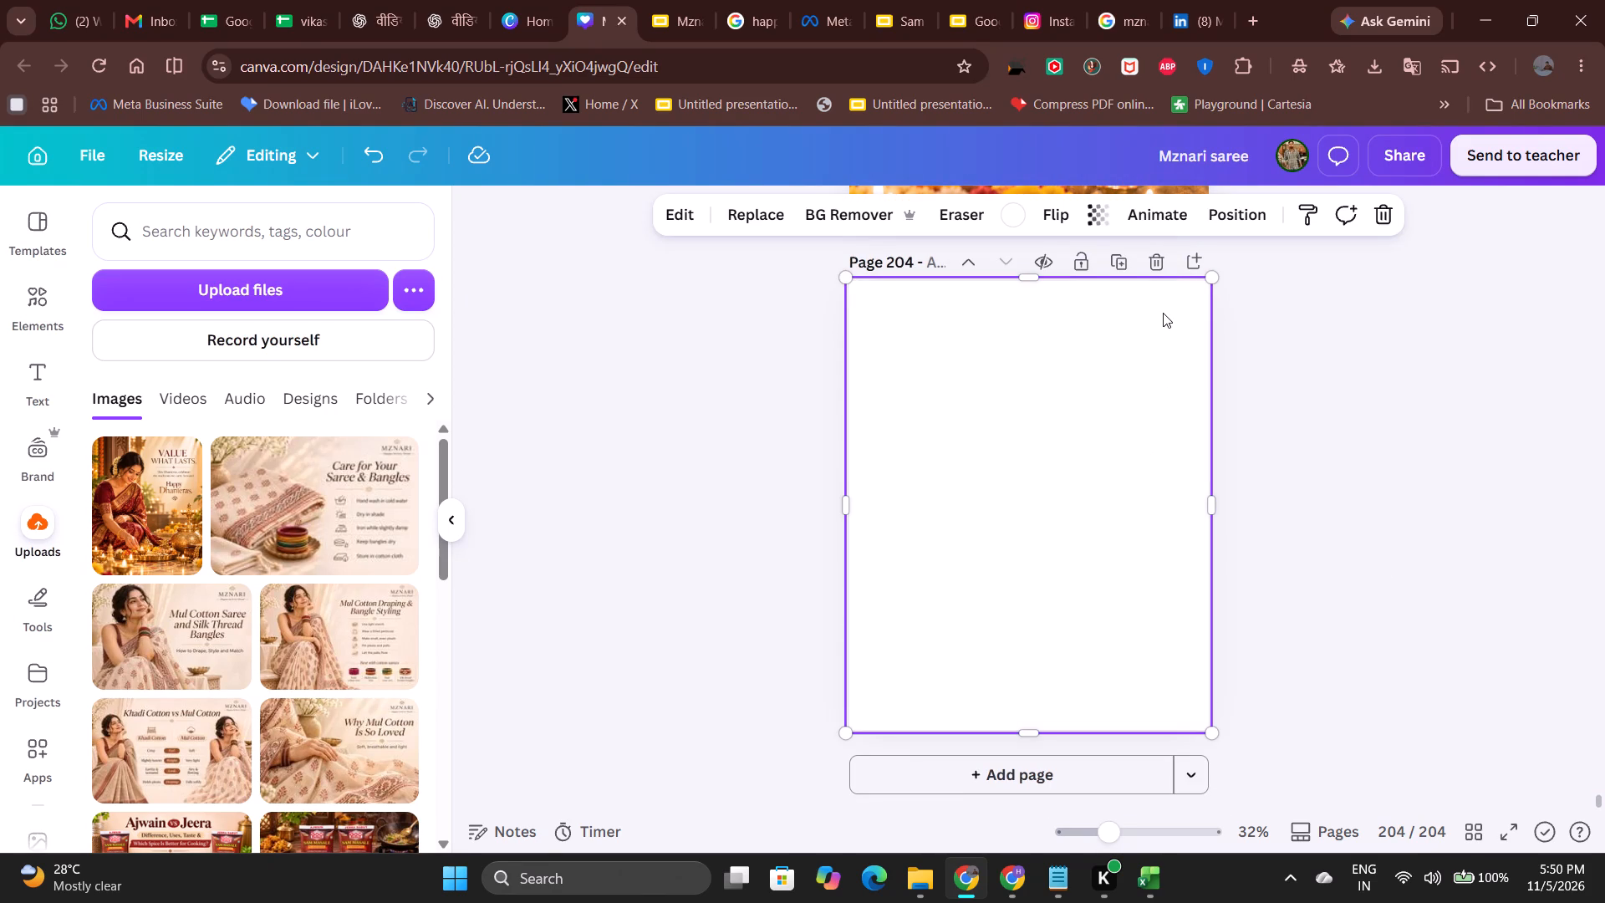
pyautogui.hotkey('ctrl', 'v')
pyautogui.click(697, 503)
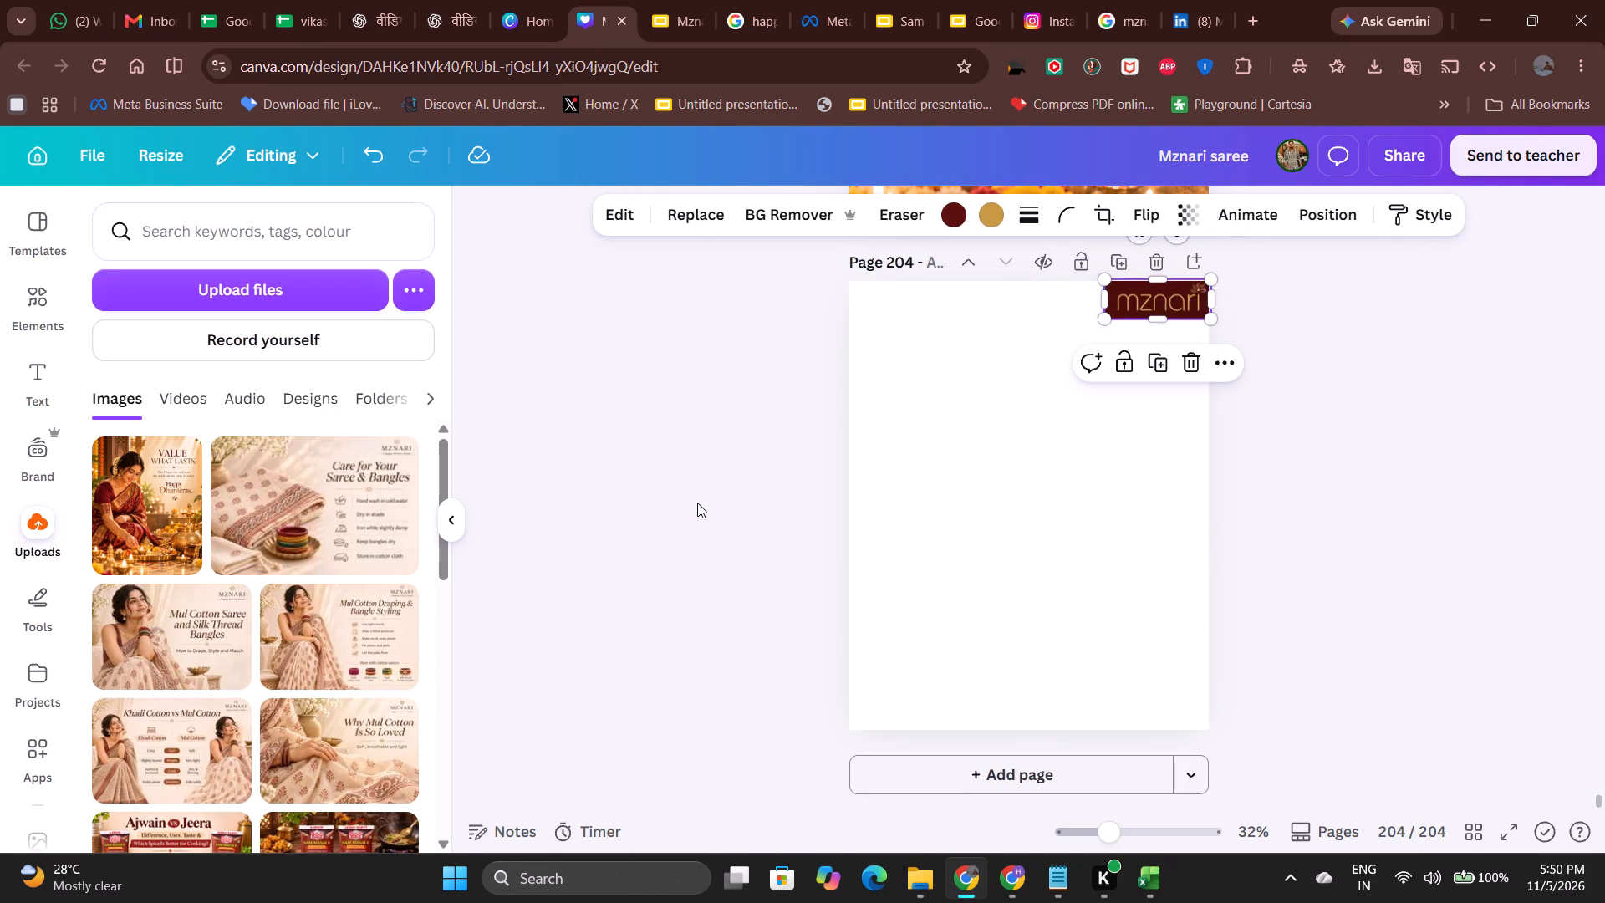
# Nudge the Mznari logo vertically to fine-tune its placement in the top-right corner of page 204.
pyautogui.click(1115, 307)
pyautogui.press('Up')
pyautogui.press('Up')
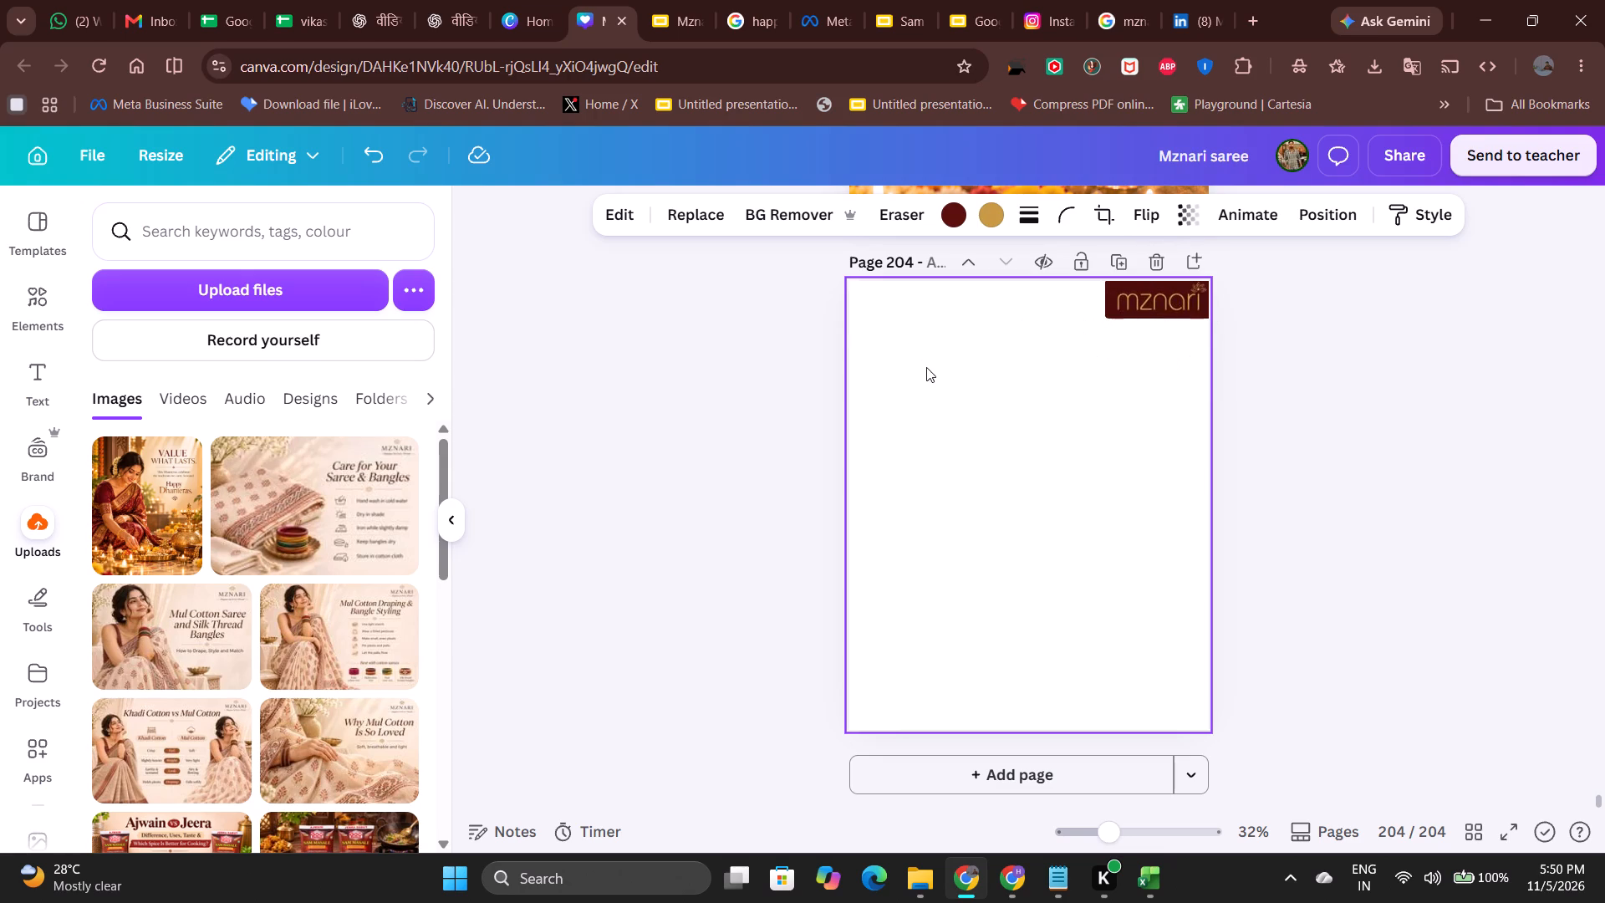
pyautogui.press('Up')
pyautogui.press('Up')
pyautogui.press('Up')
pyautogui.press('Down')
pyautogui.press('Down')
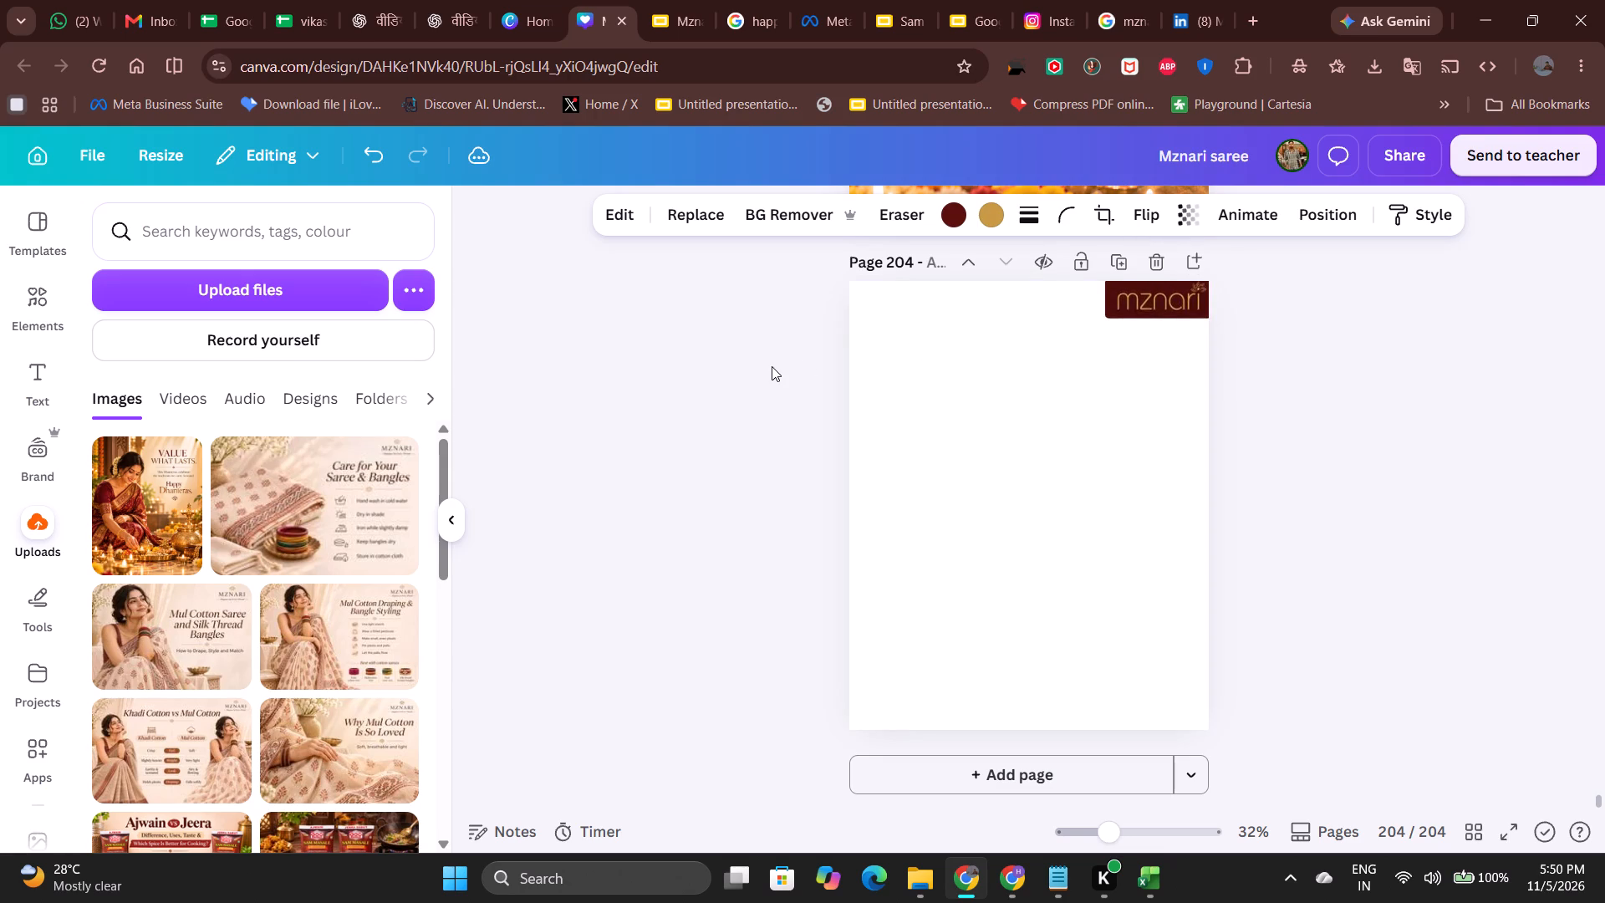
pyautogui.press('Down')
pyautogui.press('Down')
pyautogui.press('Down')
pyautogui.press('Down')
pyautogui.press('Down')
pyautogui.press('Down')
pyautogui.press('Down')
pyautogui.press('Down')
pyautogui.press('Up')
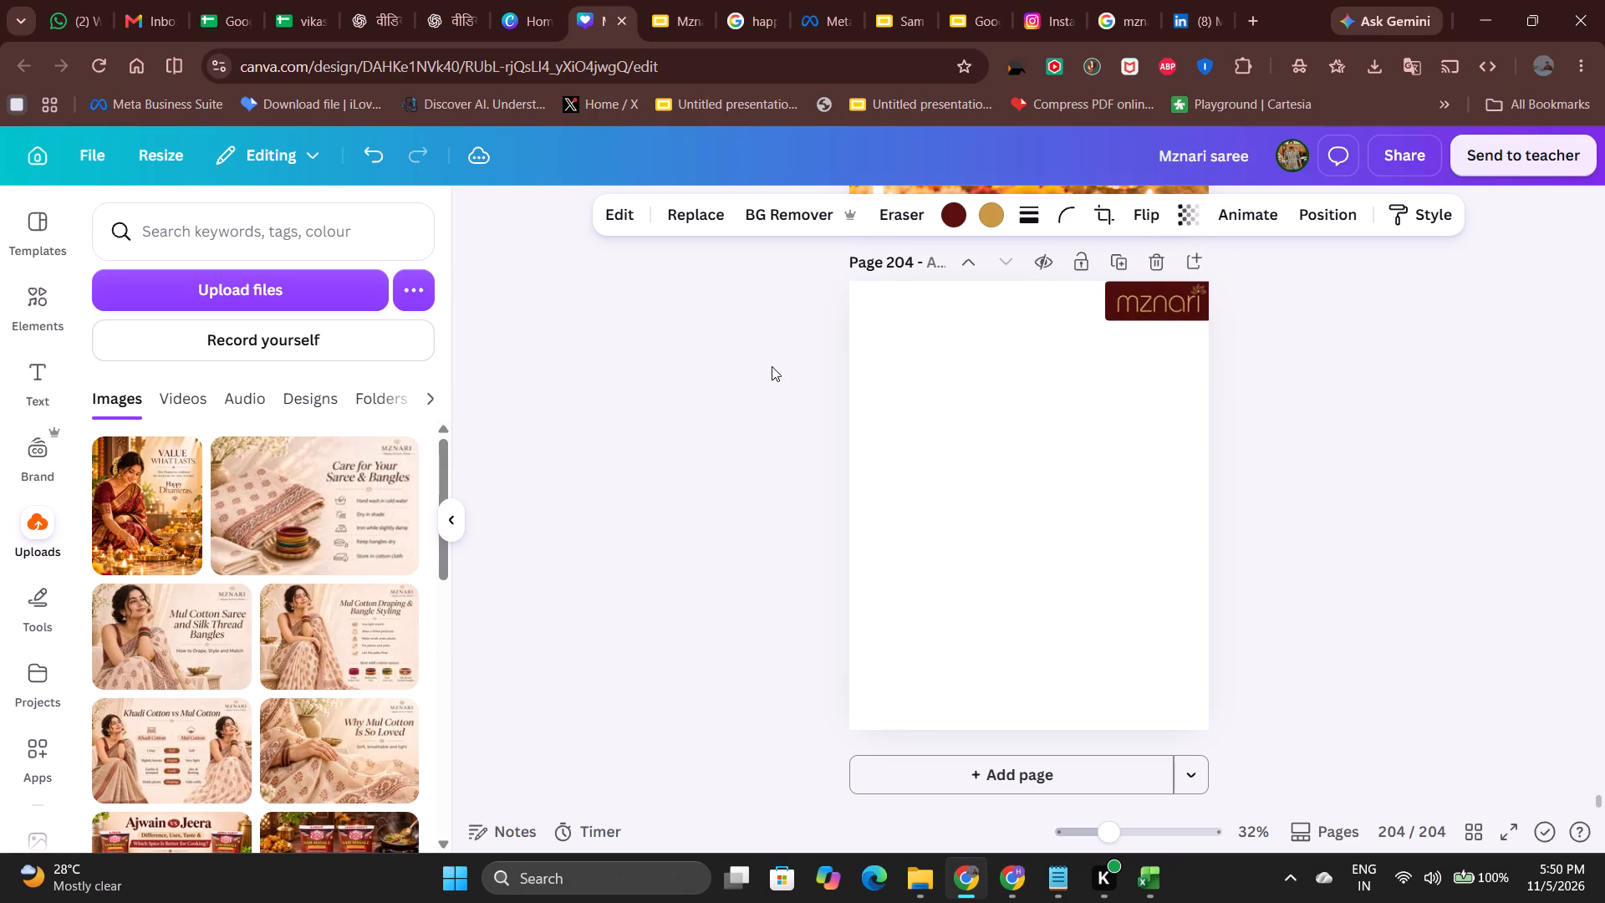
pyautogui.press('Up')
# Move the Mznari logo to the top-left corner of the Dhanteras image on page 204, clear of the heading, and check the layout.
pyautogui.click(935, 419)
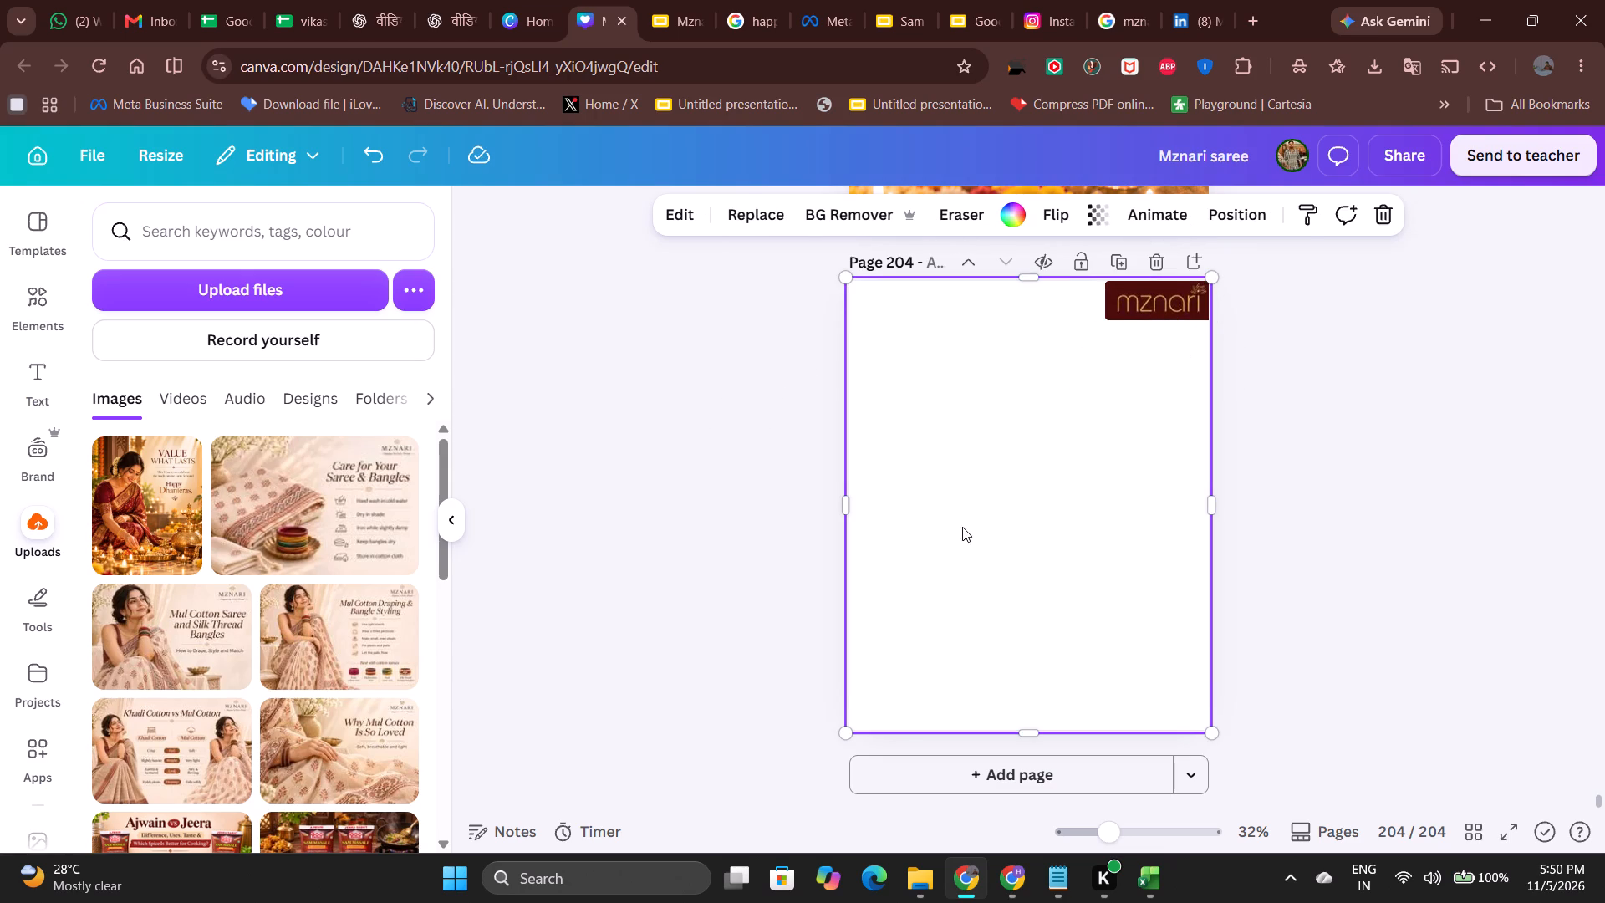
pyautogui.keyDown('ctrl'); pyautogui.scroll(2, 986, 525); pyautogui.keyUp('ctrl')
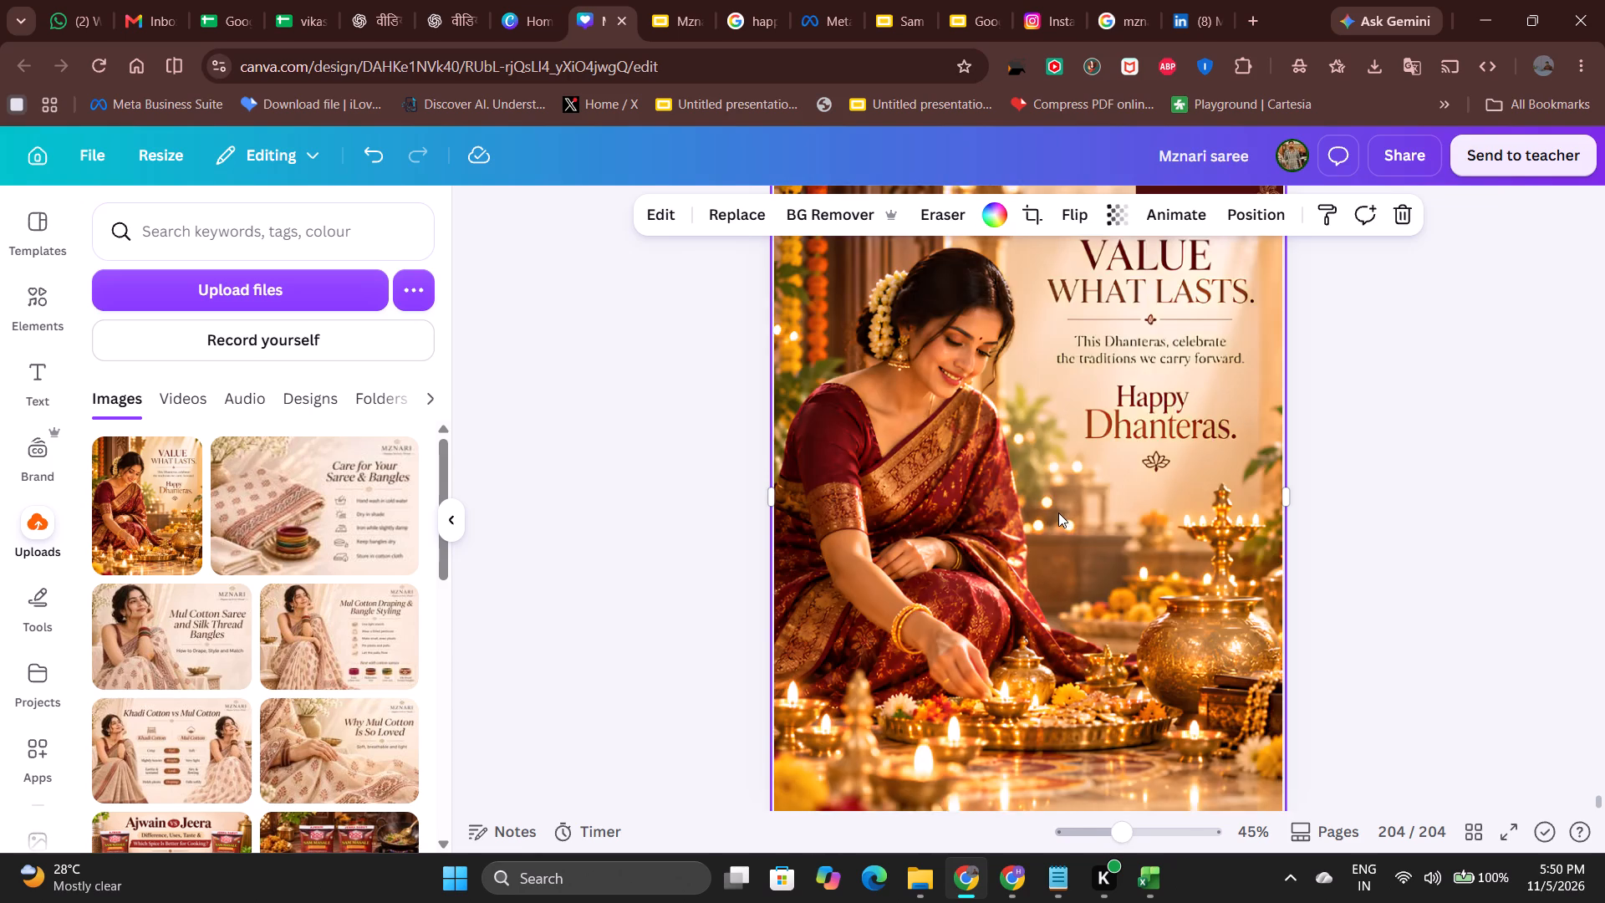
pyautogui.keyDown('ctrl'); pyautogui.scroll(-1, 1058, 513); pyautogui.keyUp('ctrl')
pyautogui.click(769, 525)
pyautogui.click(942, 516)
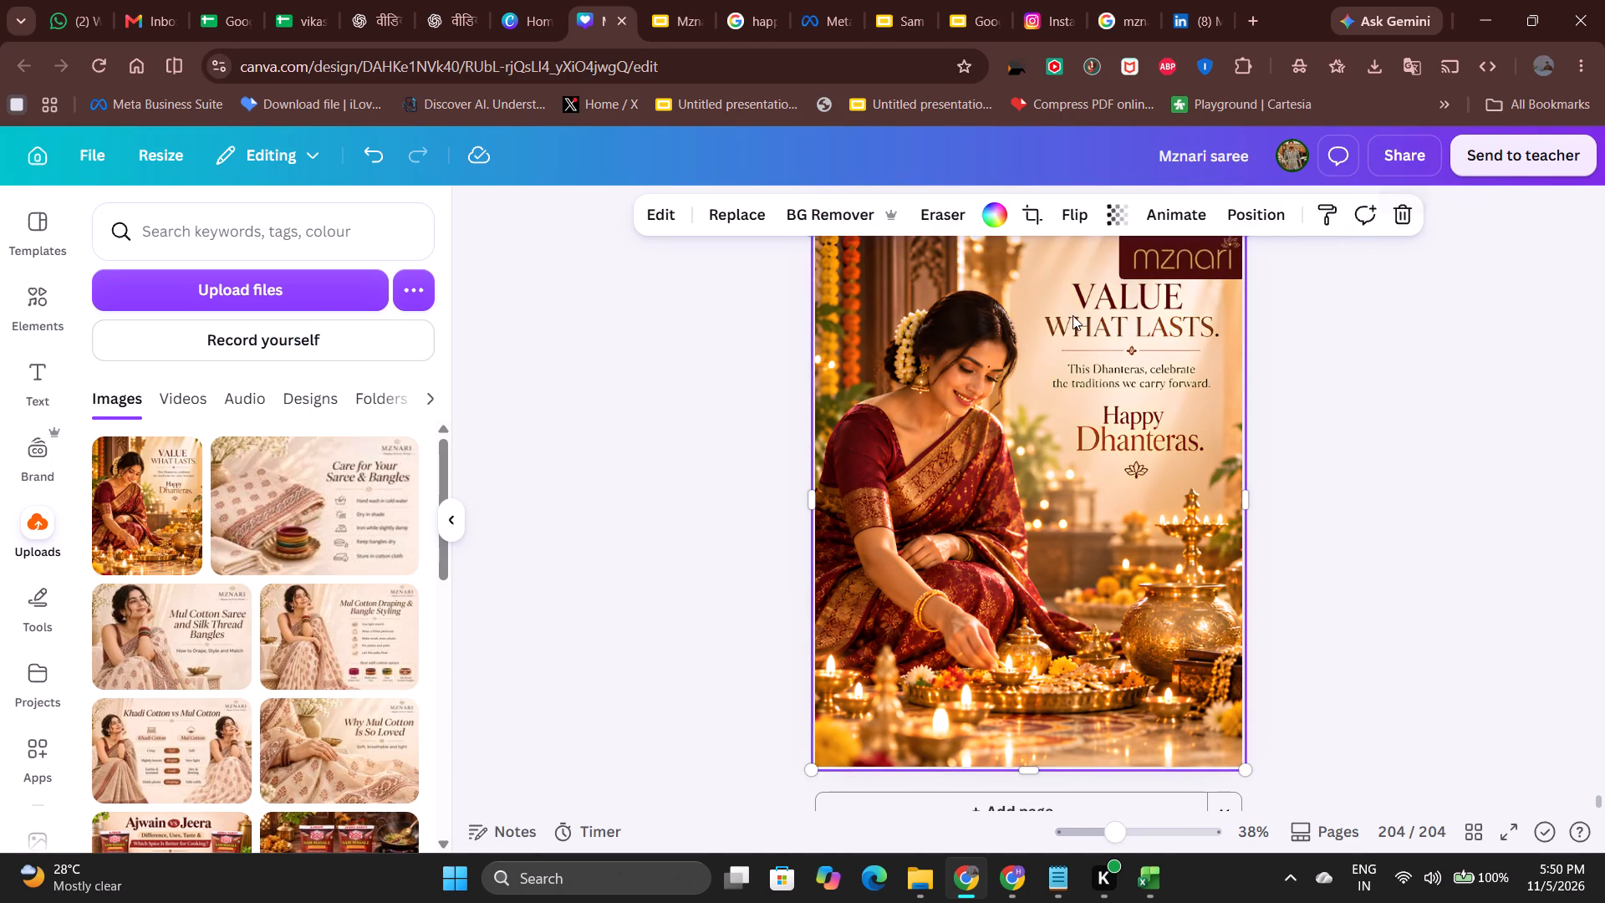
pyautogui.scroll(1, 1042, 395)
pyautogui.click(1185, 365)
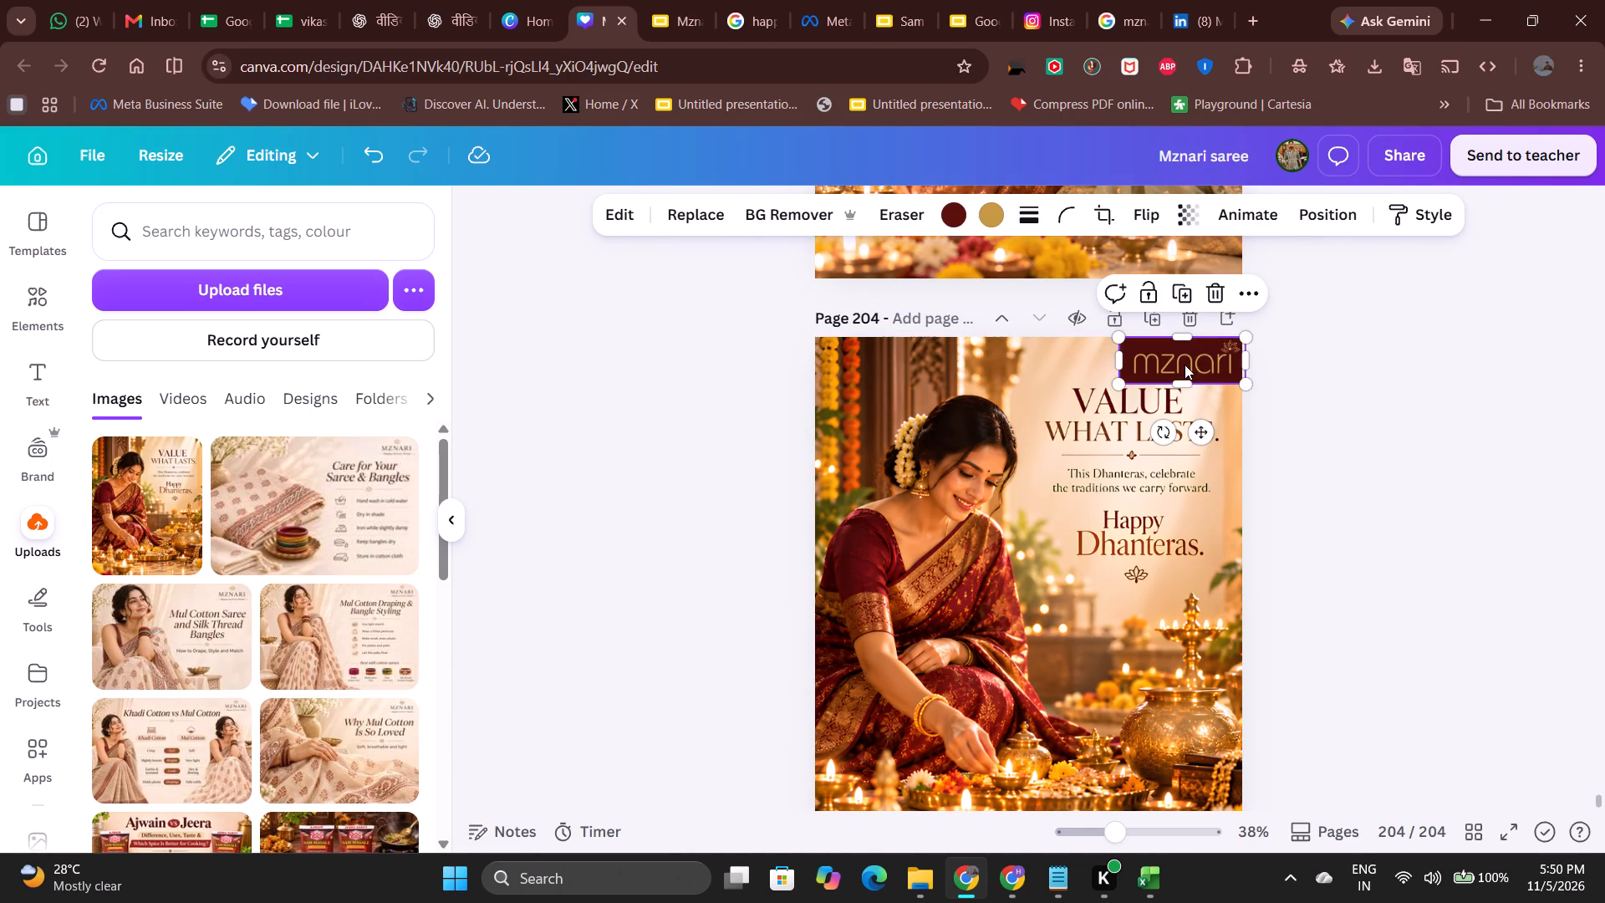
pyautogui.moveTo(1179, 366); pyautogui.dragTo(875, 369)
pyautogui.click(1008, 496)
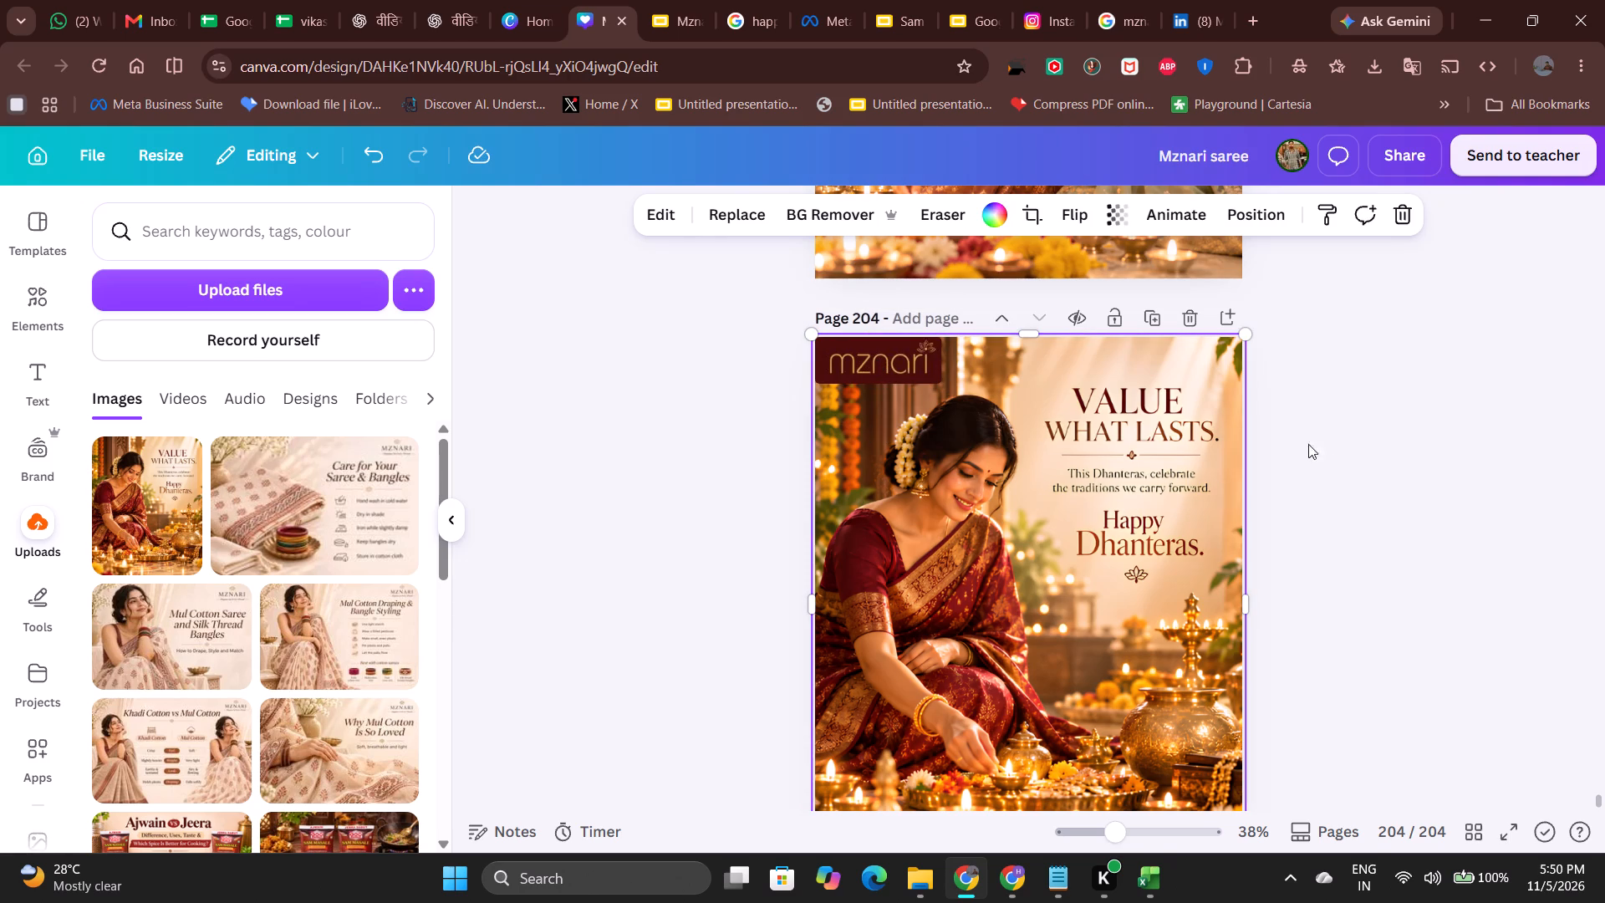
pyautogui.keyDown('ctrl'); pyautogui.scroll(-1, 957, 508); pyautogui.keyUp('ctrl')
pyautogui.scroll(-1, 1023, 484)
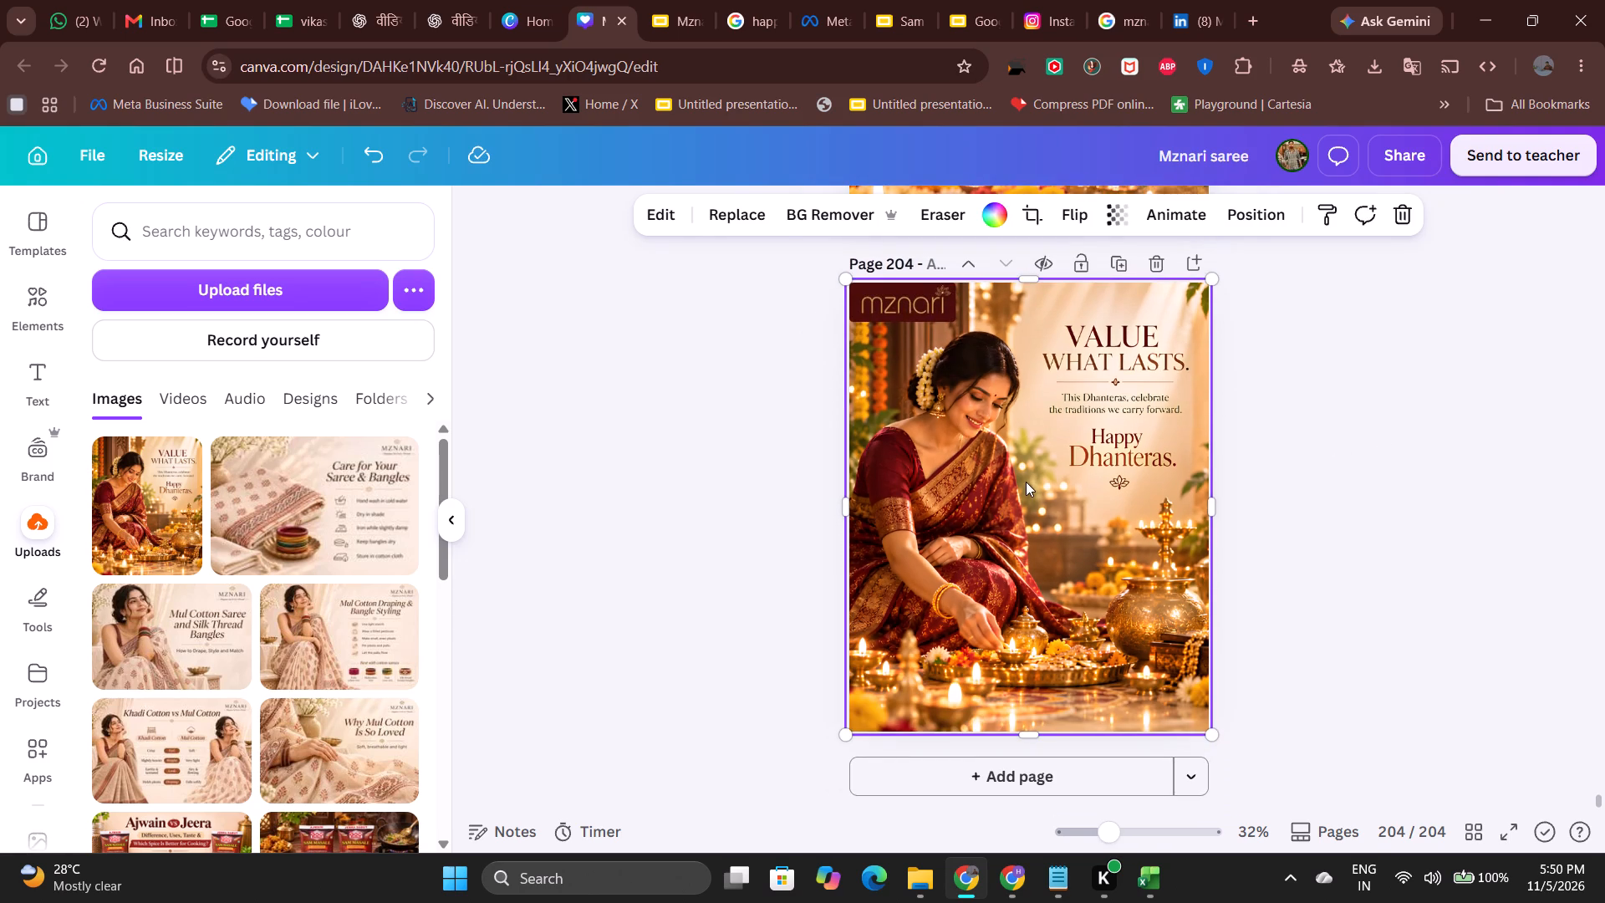
pyautogui.keyDown('ctrl'); pyautogui.scroll(1, 1026, 480); pyautogui.keyUp('ctrl')
pyautogui.click(1063, 468)
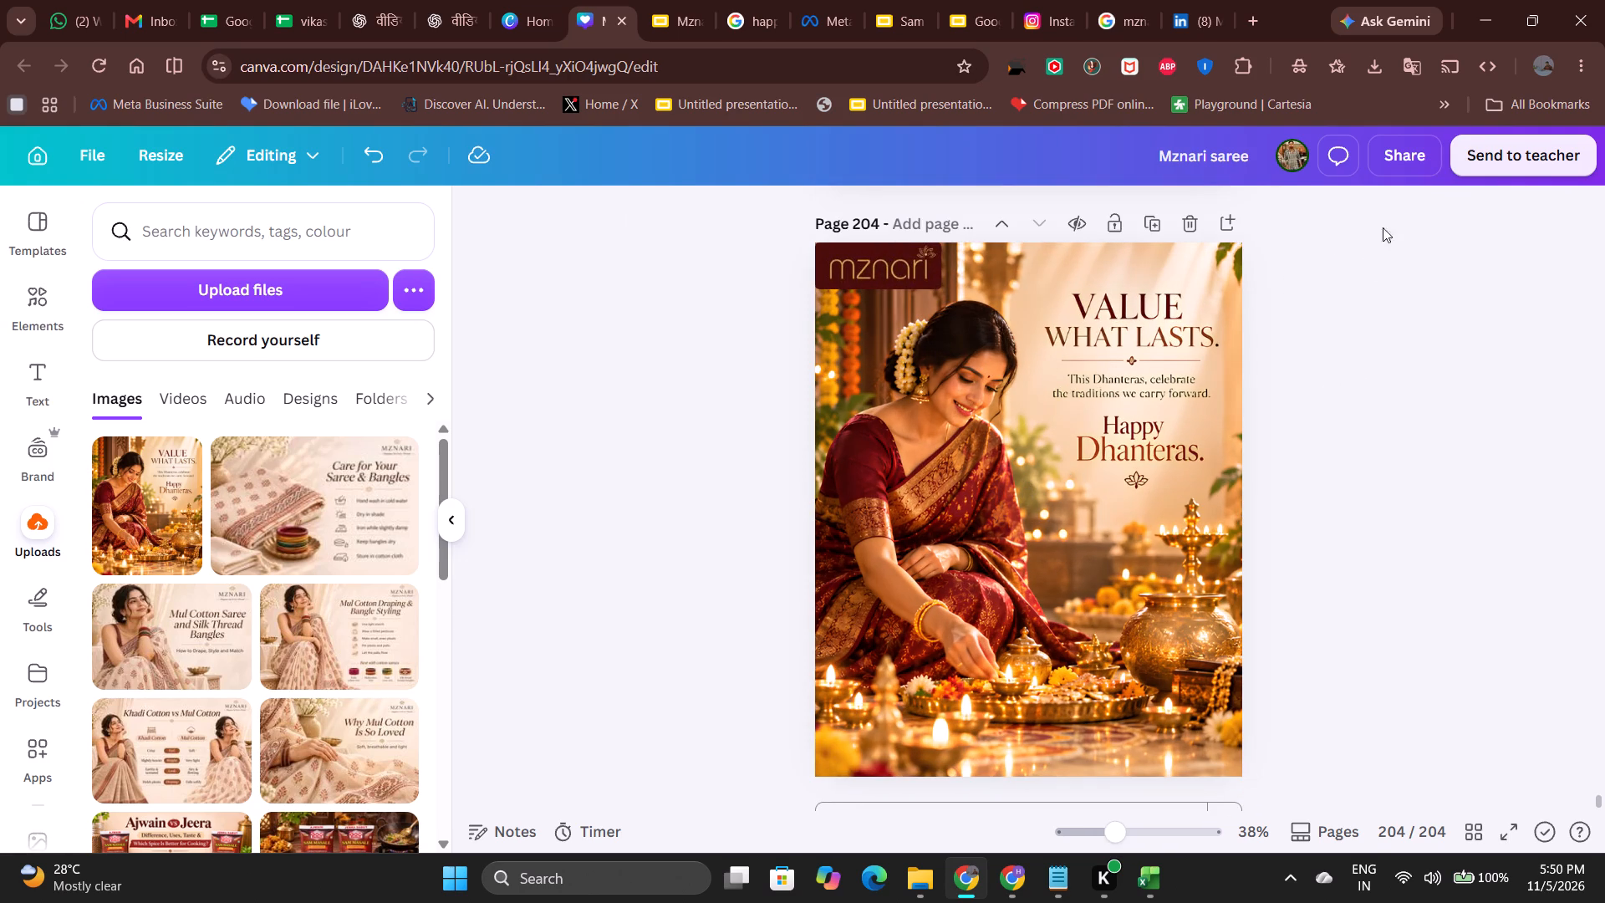
# Download only page 204 of the Mznari saree design as a PNG.
pyautogui.click(1403, 150)
pyautogui.click(1222, 643)
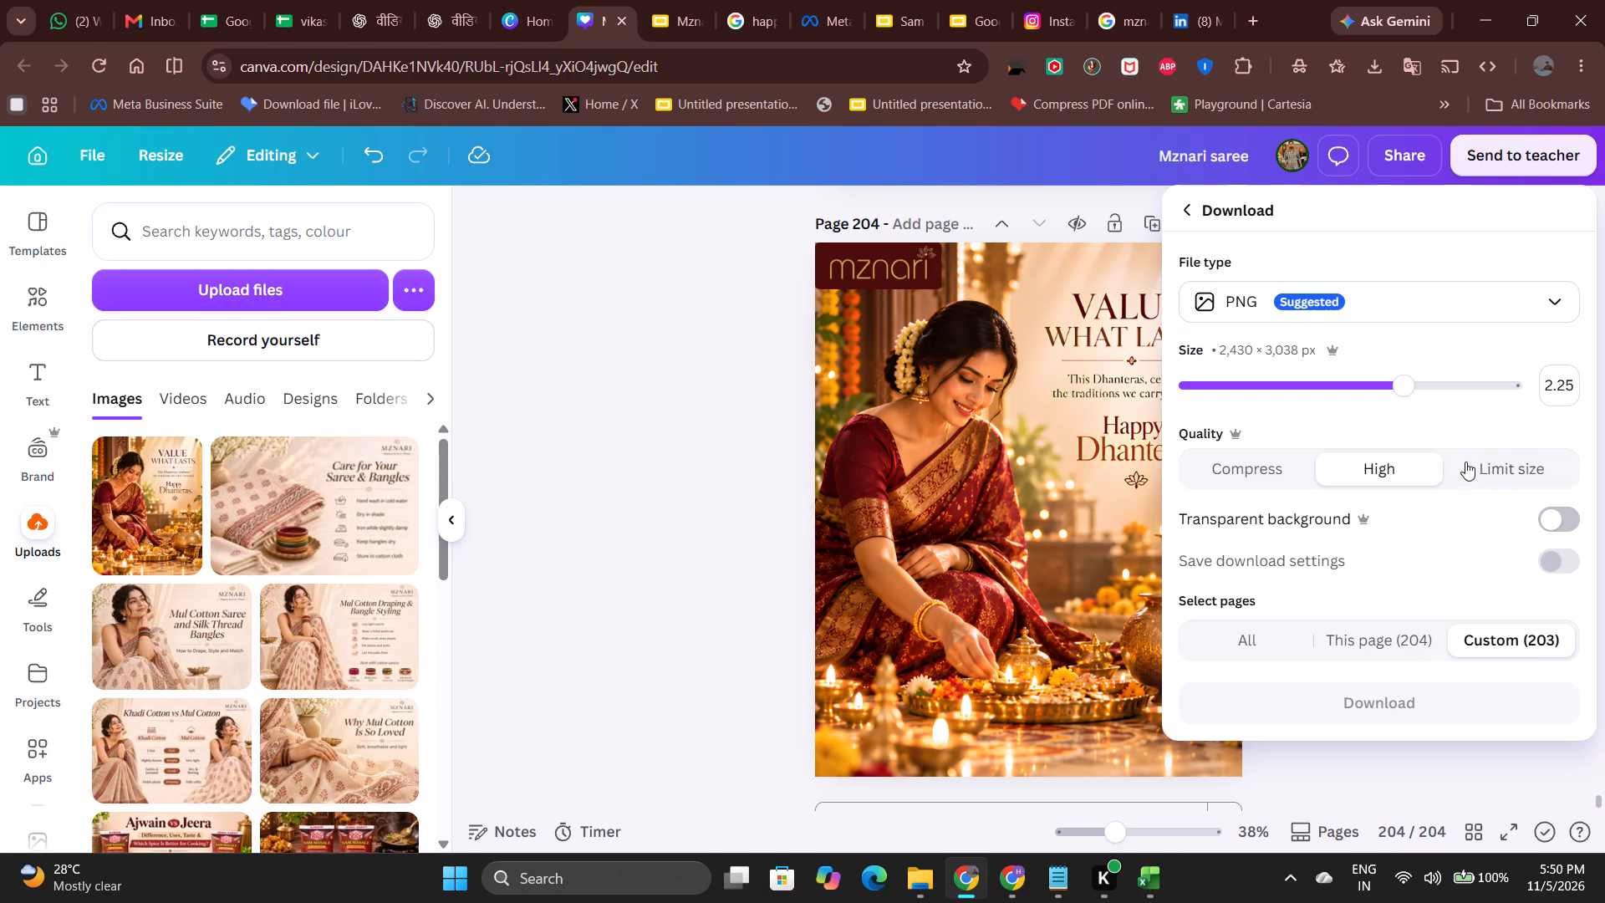
pyautogui.click(1368, 646)
pyautogui.click(1344, 707)
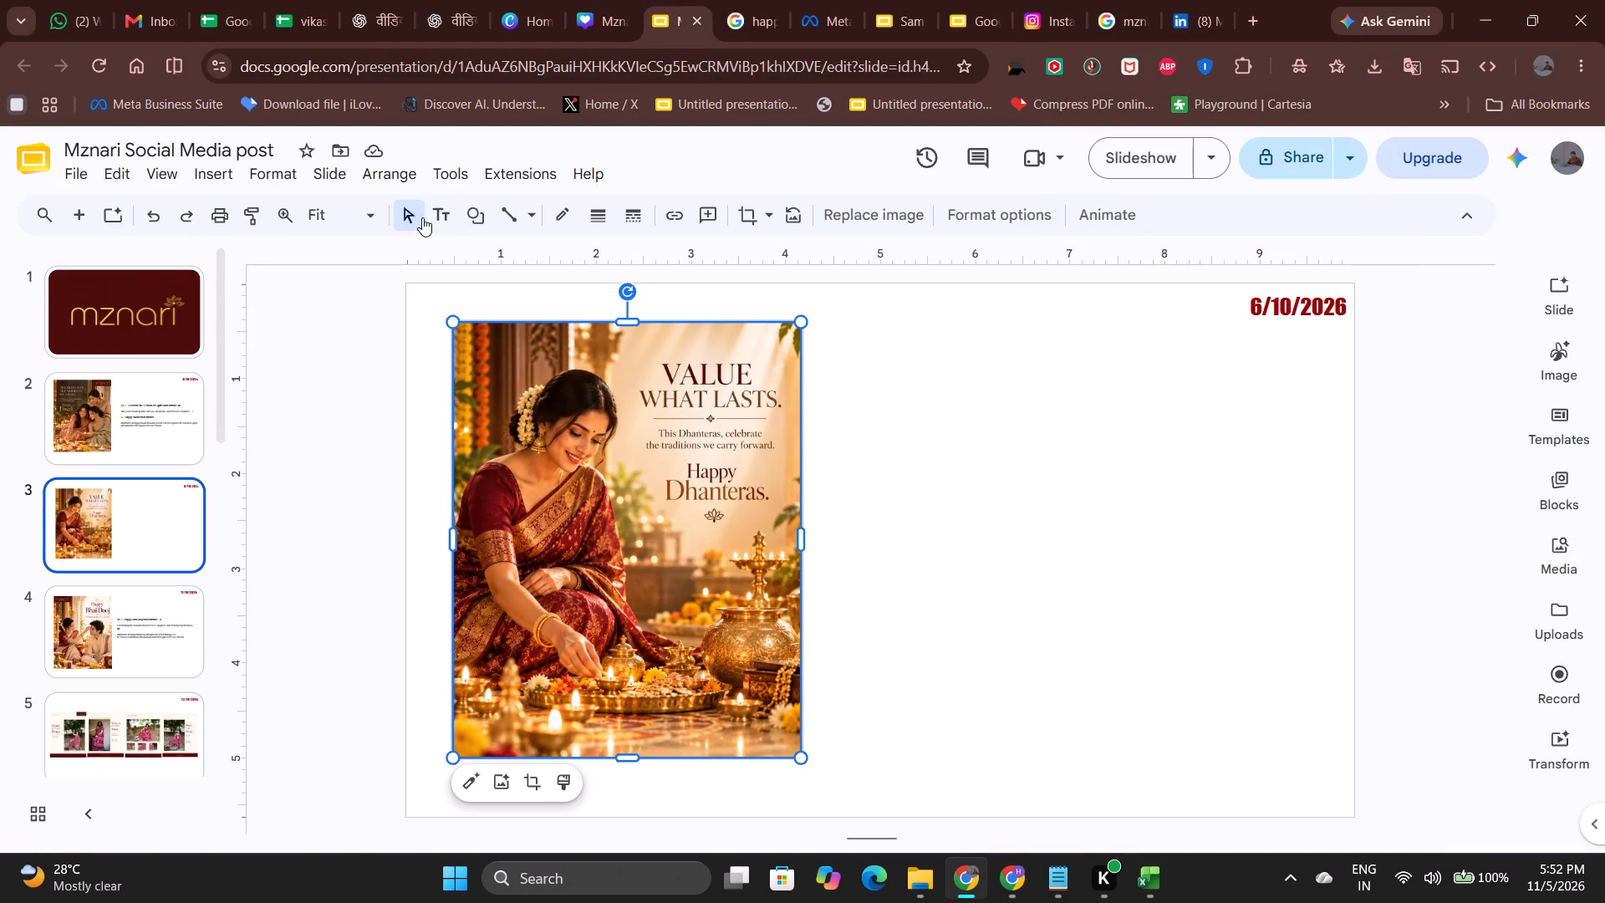
pyautogui.click(444, 210)
pyautogui.click(844, 367)
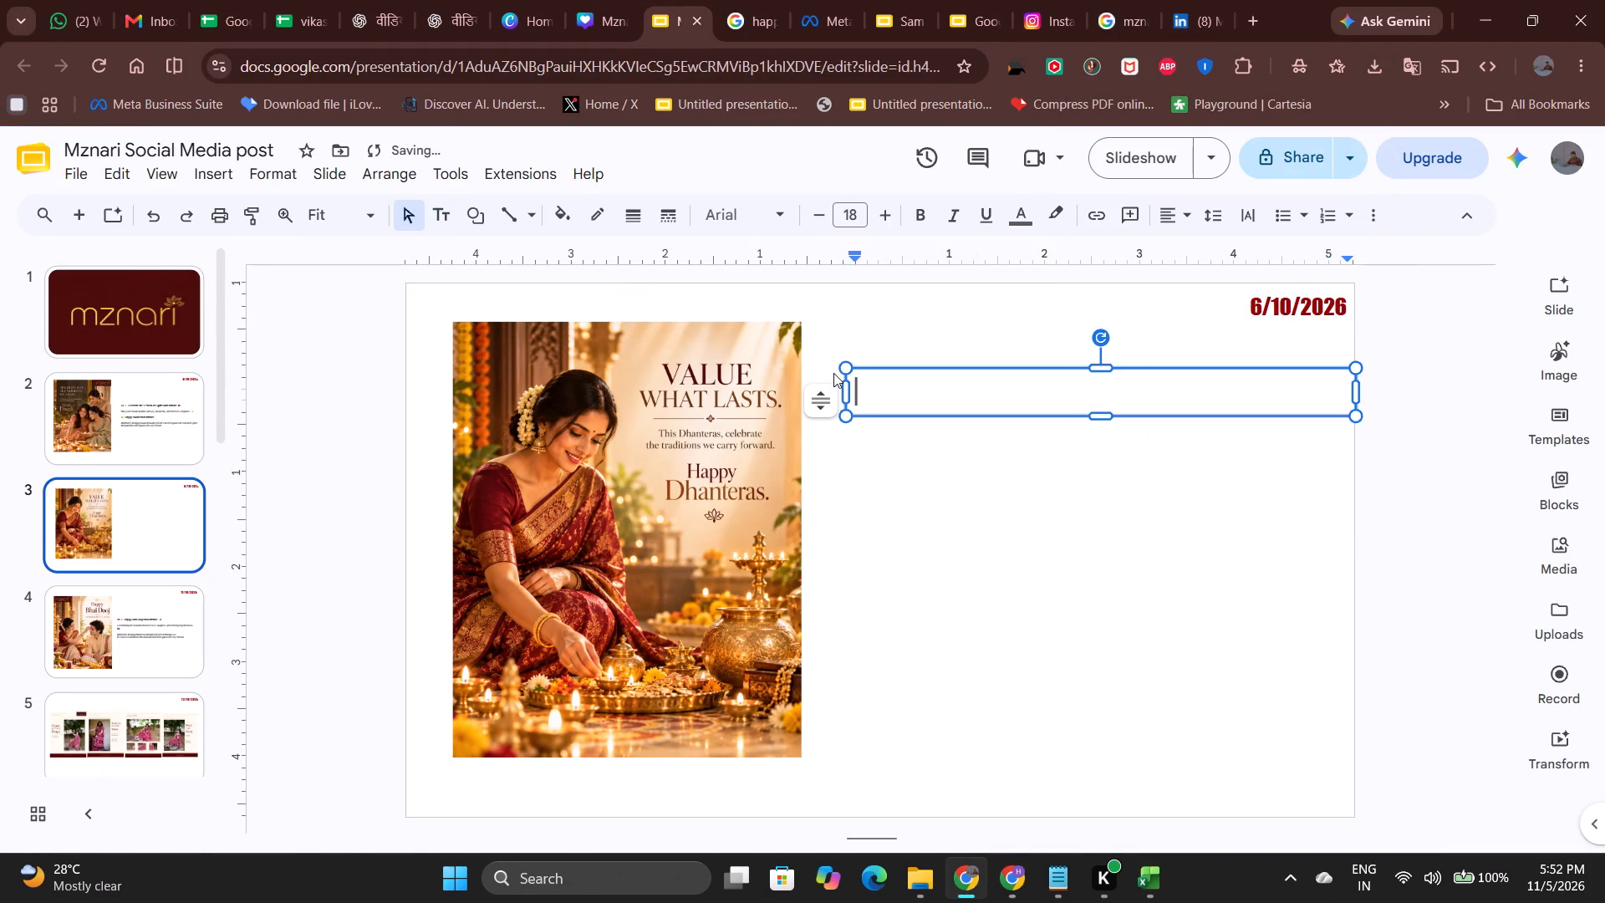
pyautogui.hotkey('ctrl', 'v')
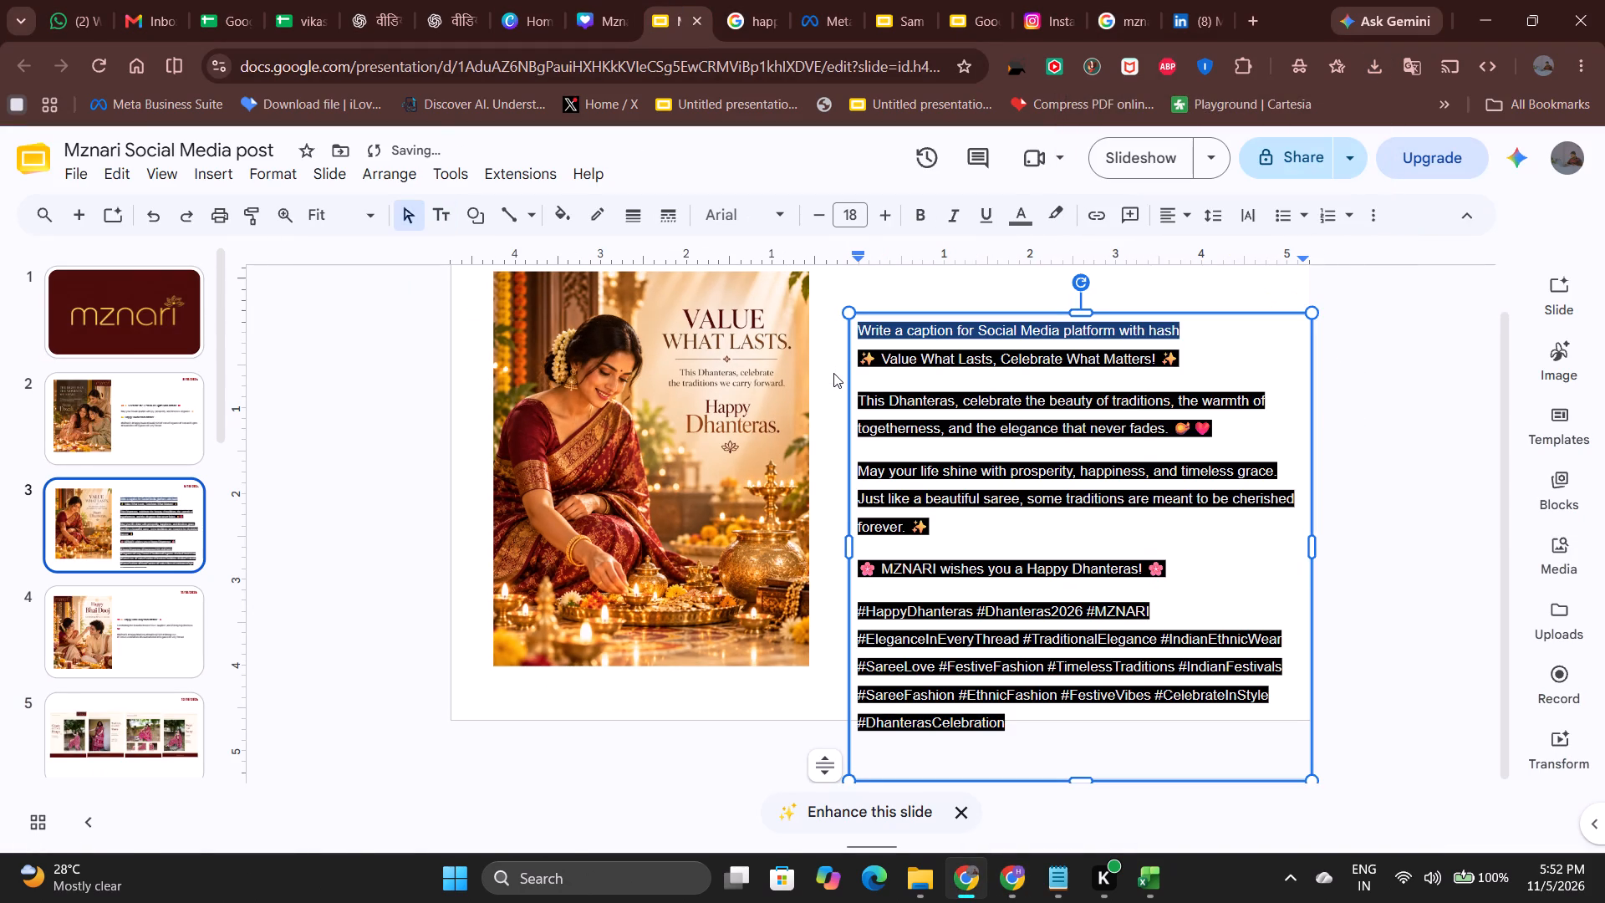
pyautogui.hotkey('ctrl', 'z')
pyautogui.hotkey('ctrl', 'shift', 'v')
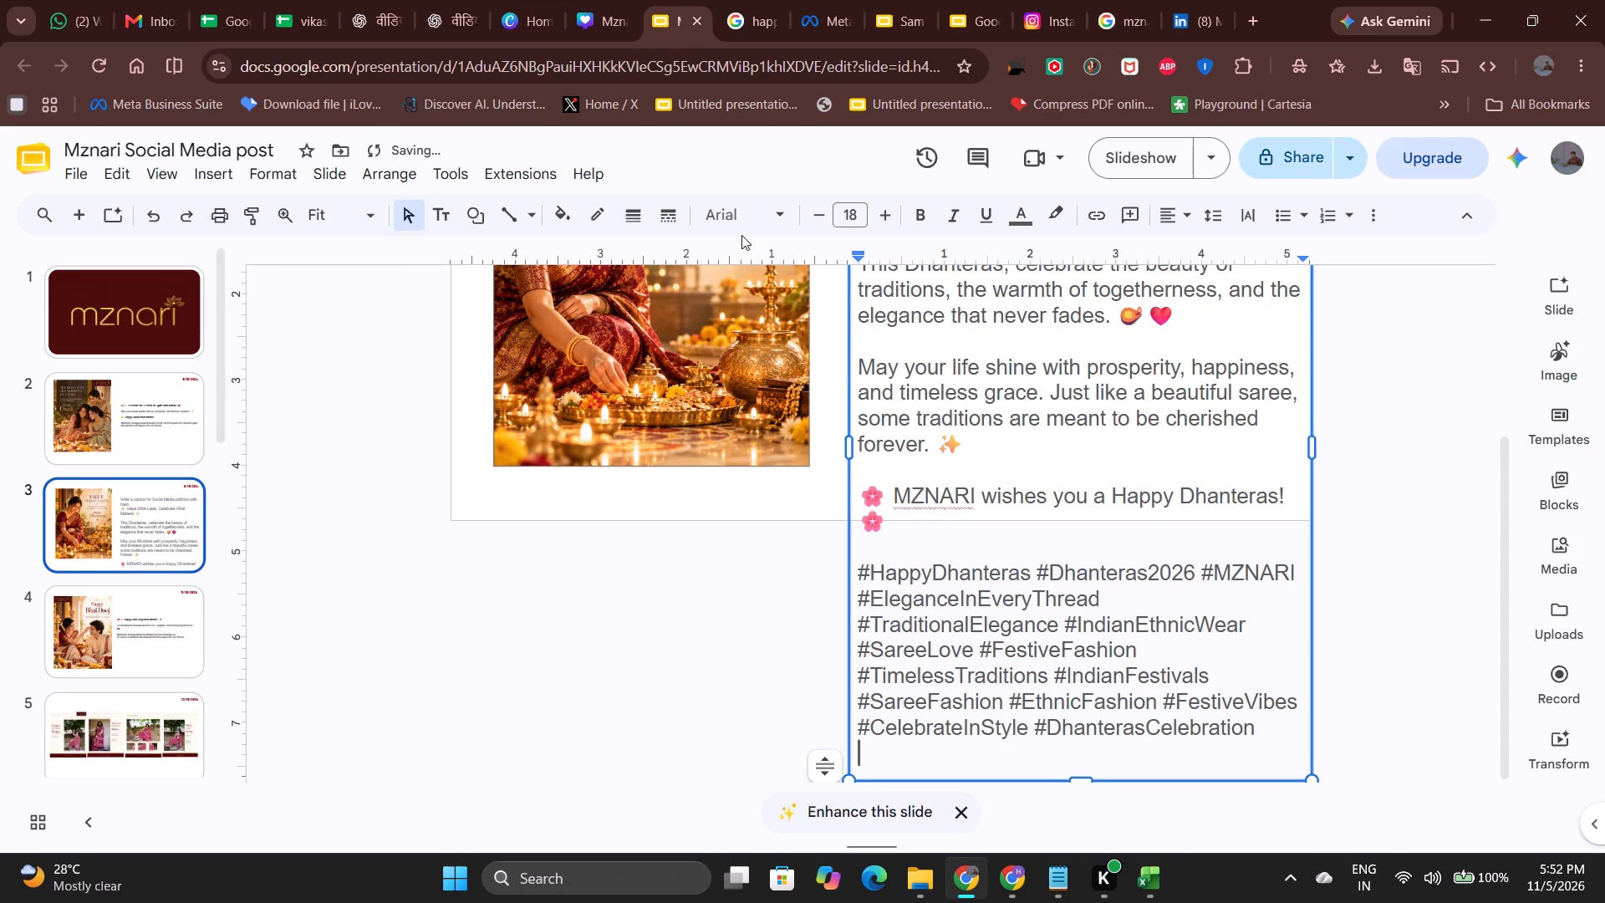
# Set the font size of the whole Dhanteras caption on slide 3 to 12.
pyautogui.hotkey('ctrl', 'a')
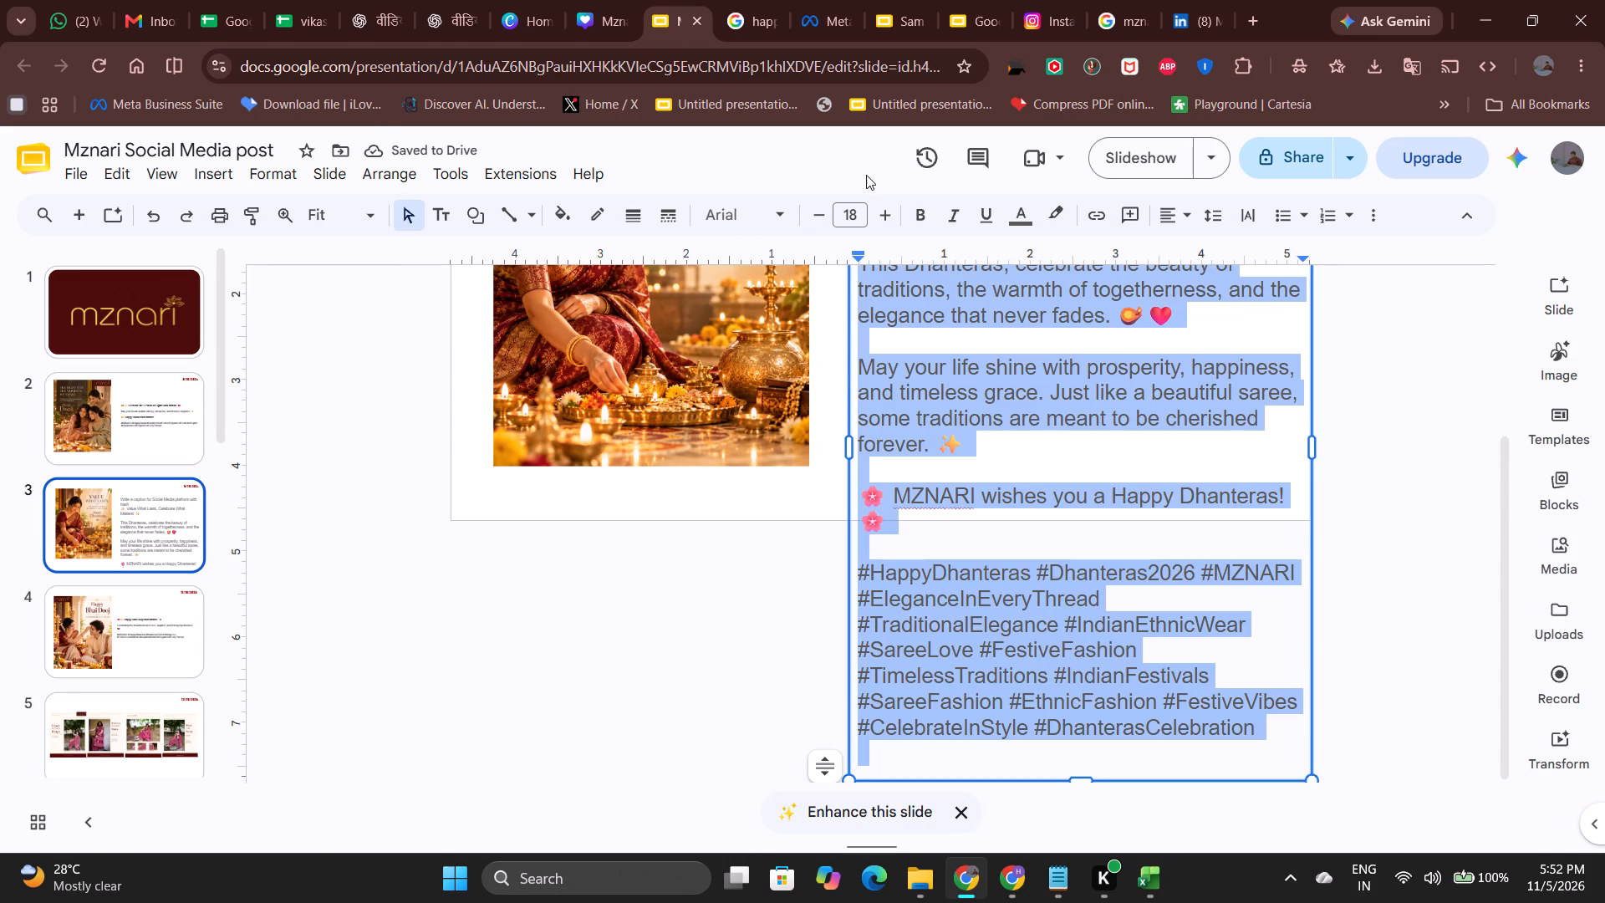
pyautogui.click(856, 215)
pyautogui.press('1')
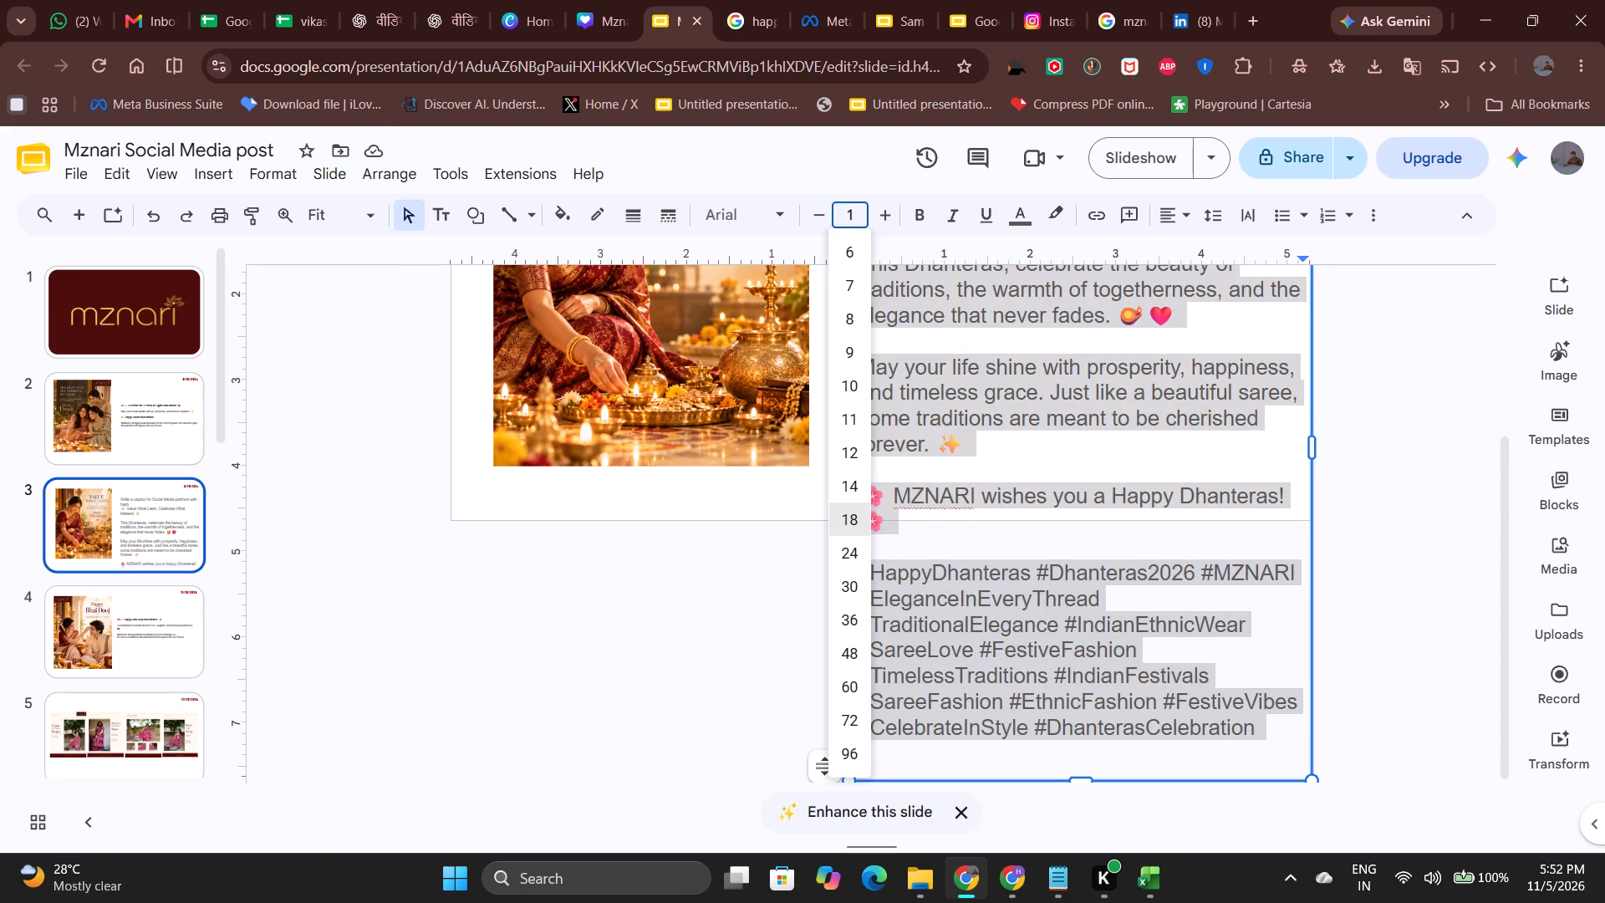
pyautogui.press('2')
pyautogui.press('Return')
pyautogui.scroll(3, 776, 420)
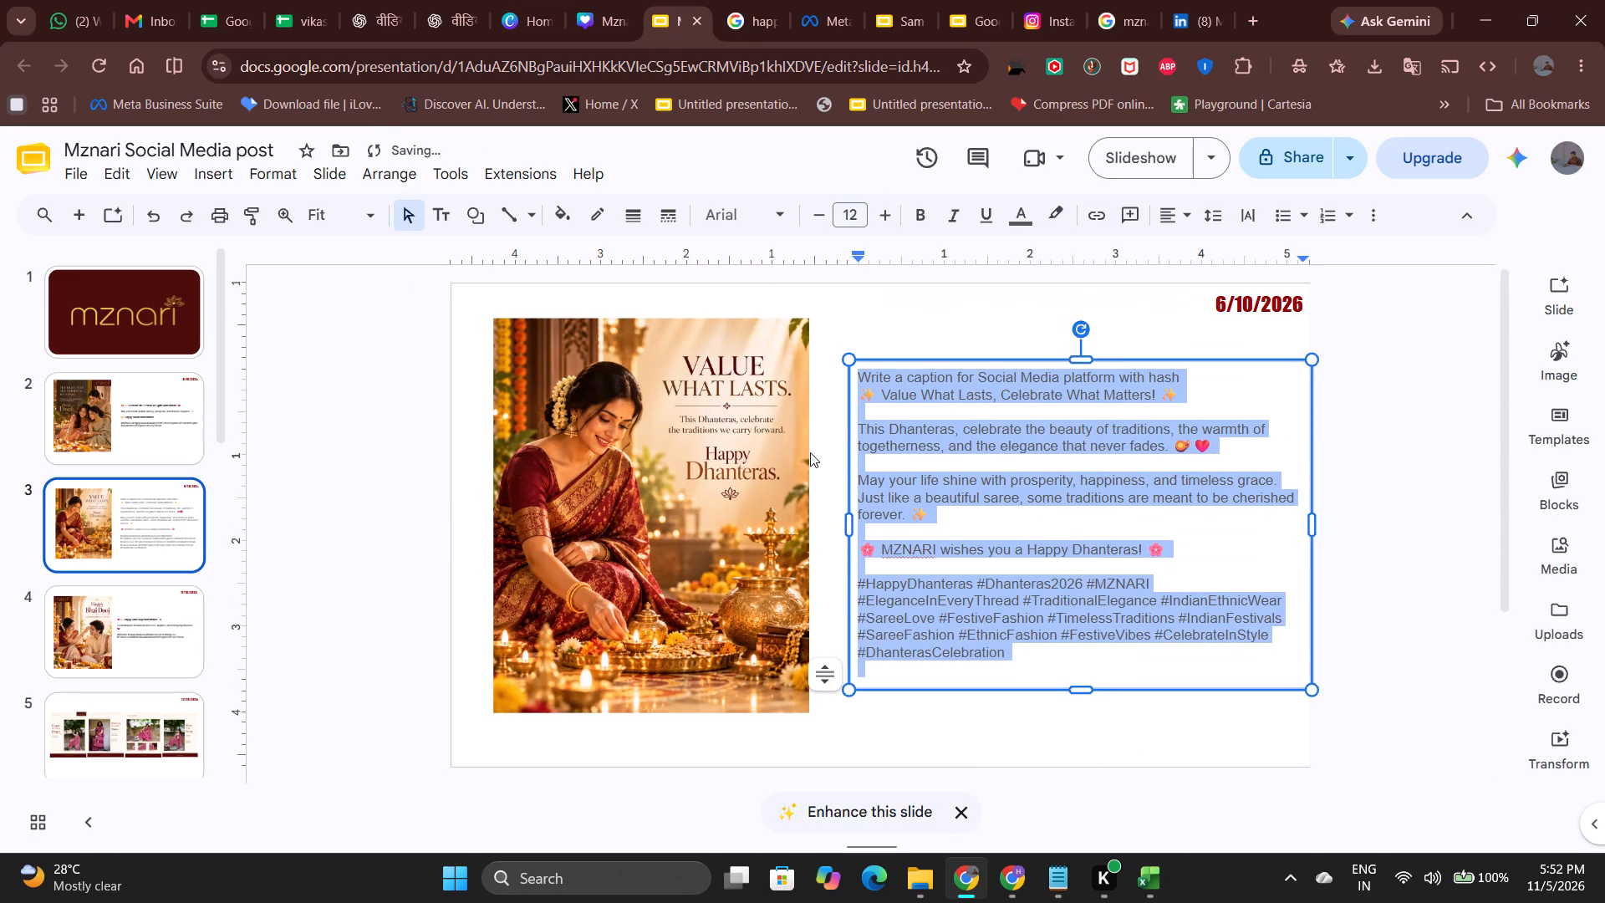
# Select the hashtags at the end of the Dhanteras caption on slide 3.
pyautogui.click(1035, 644)
pyautogui.moveTo(1035, 650); pyautogui.dragTo(890, 607)
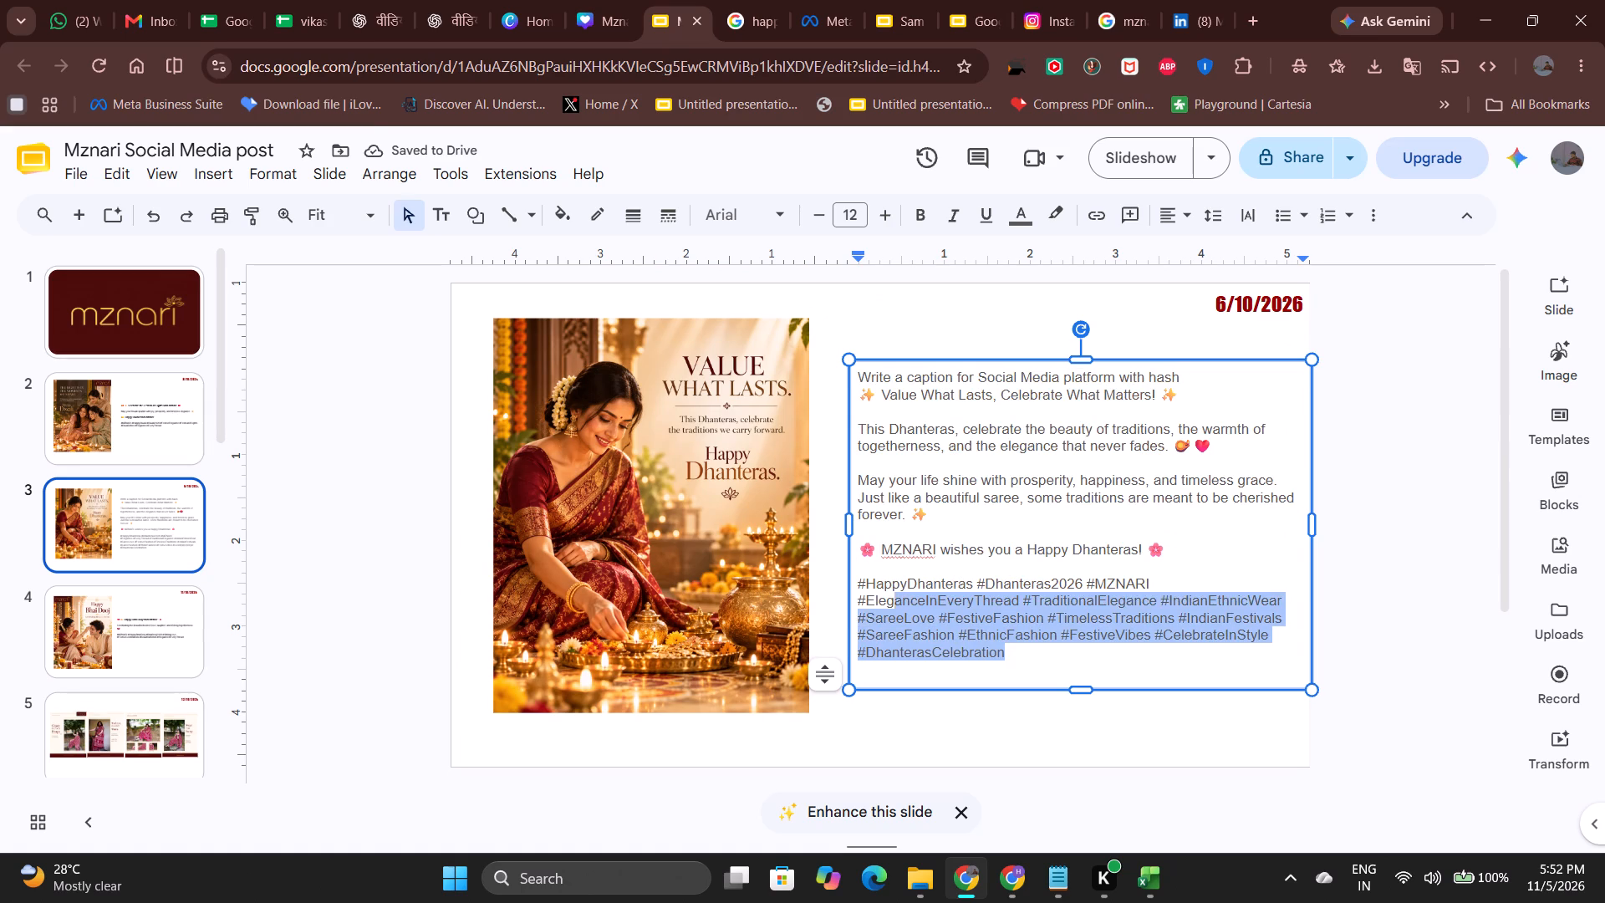
# Delete all hashtags after #MZNARI from the end of the Dhanteras caption on slide 3.
pyautogui.moveTo(890, 607); pyautogui.dragTo(857, 610)
pyautogui.click(857, 610)
pyautogui.press('BackSpace')
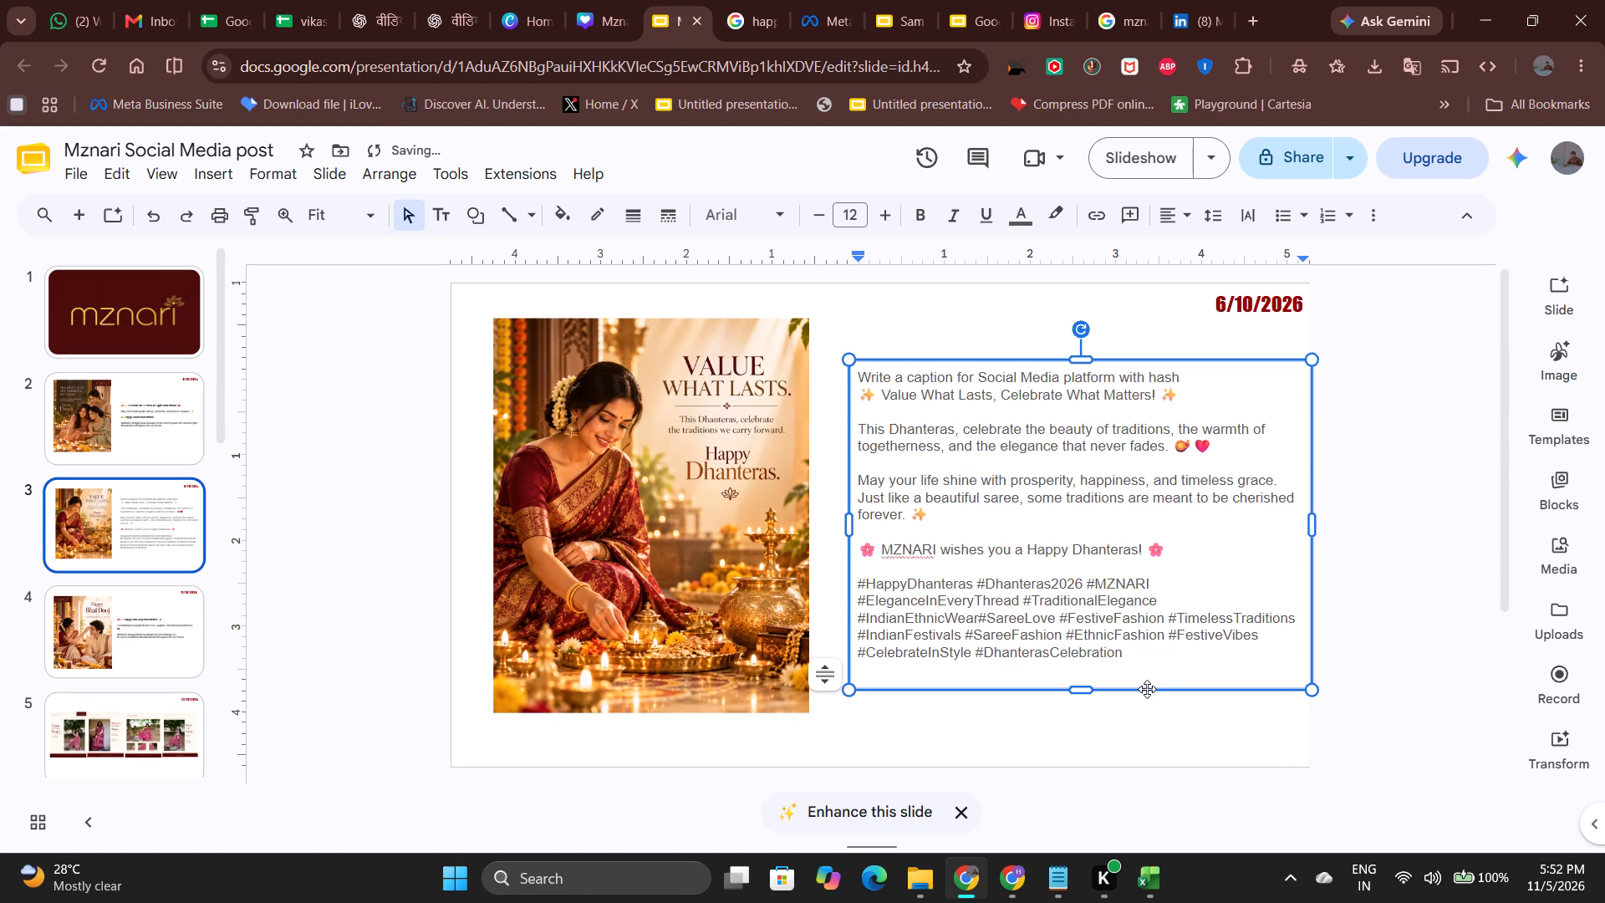
pyautogui.click(1142, 645)
pyautogui.moveTo(1142, 645); pyautogui.dragTo(837, 600)
pyautogui.press('BackSpace')
# Change the text colour of the whole Dhanteras caption on slide 3 to black.
pyautogui.click(927, 399)
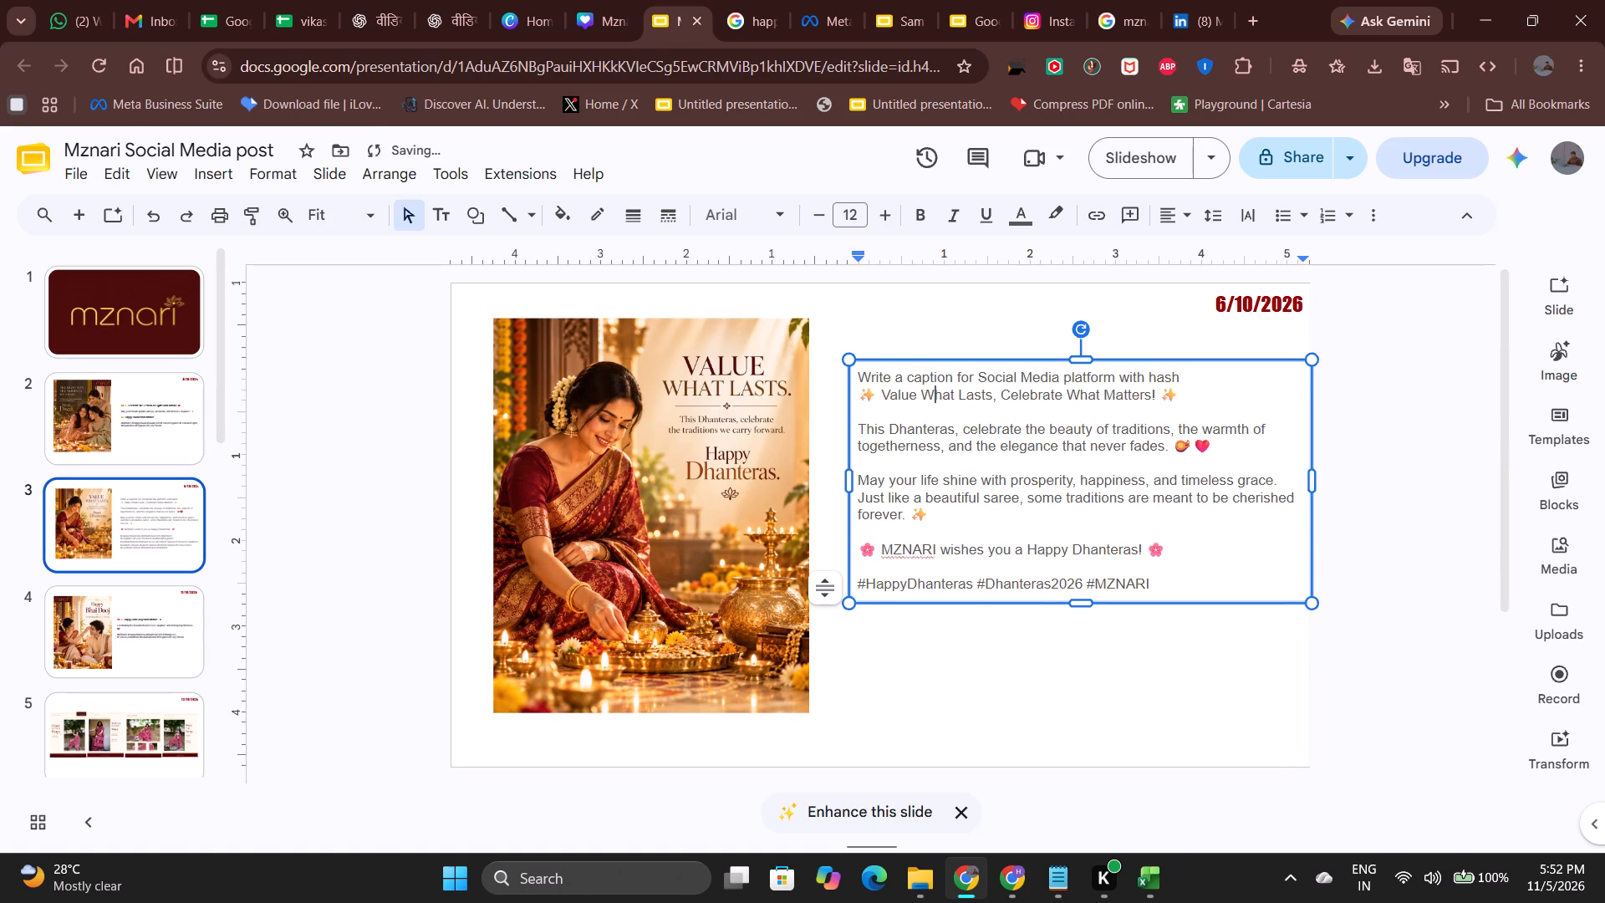
pyautogui.hotkey('ctrl', 'a')
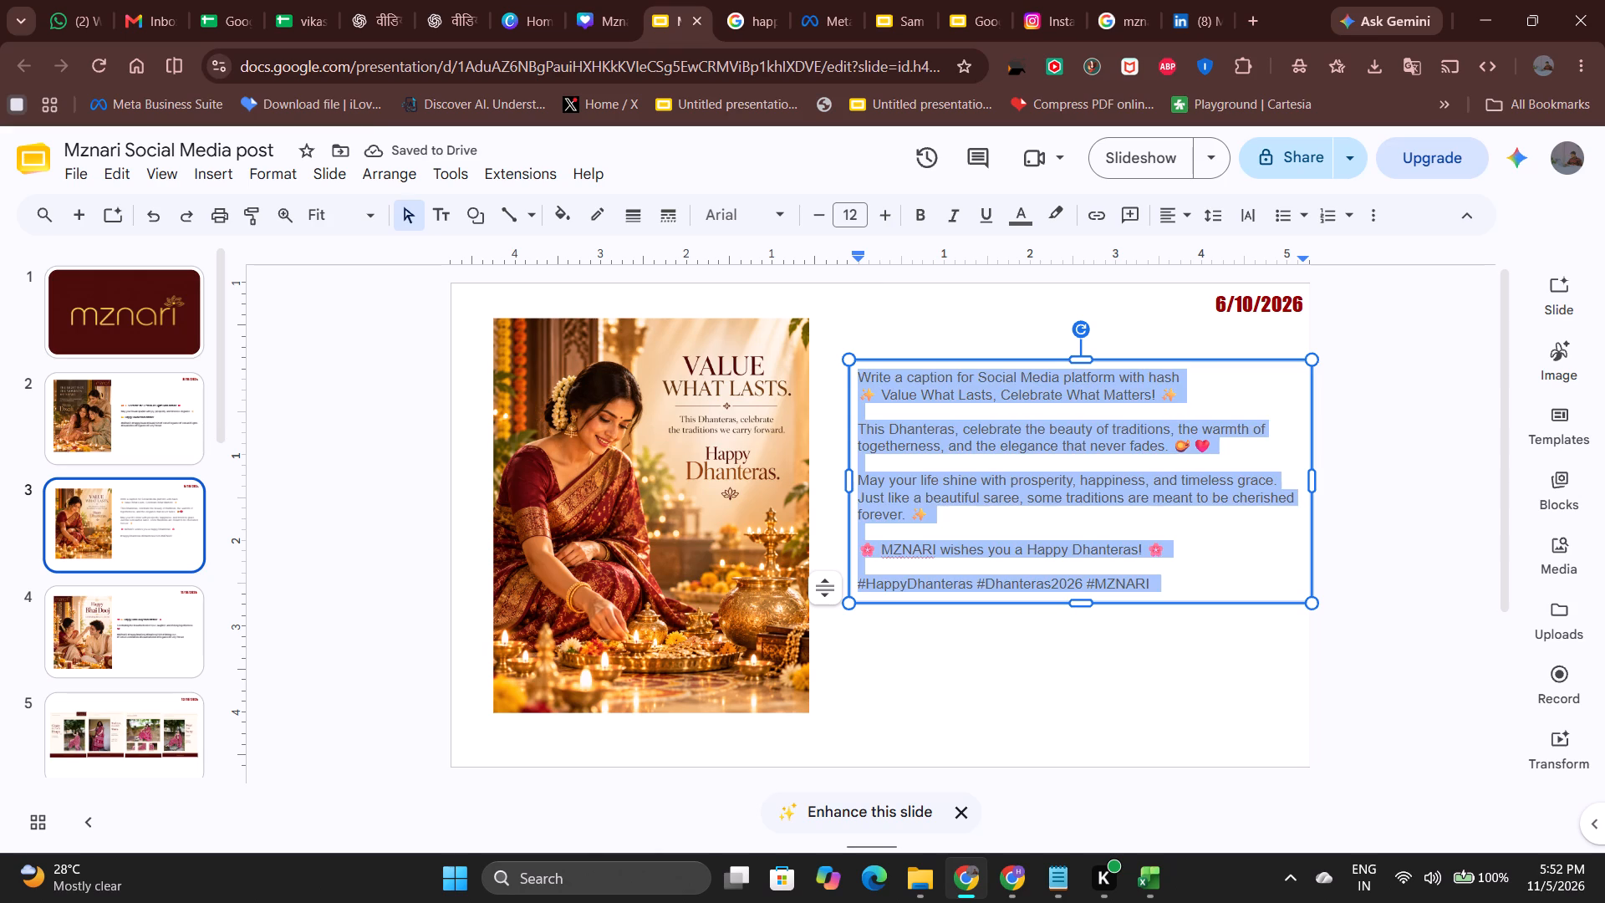
pyautogui.click(1013, 211)
pyautogui.click(1022, 280)
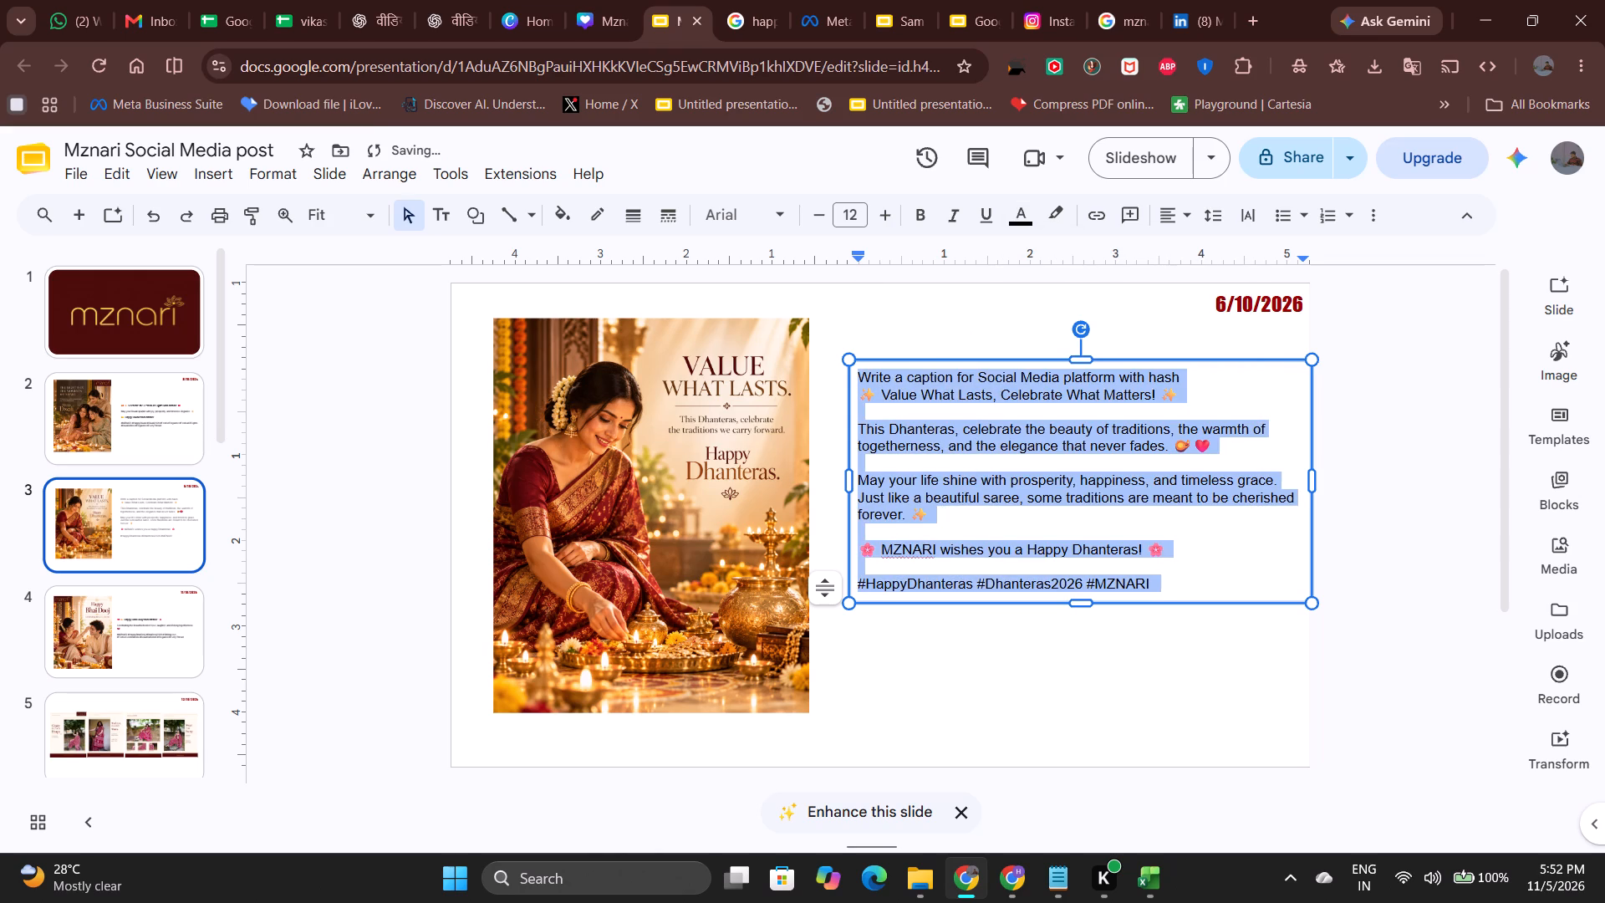
pyautogui.click(925, 336)
# Switch to Meta Business Suite and dismiss the boost offer for the scheduled Festival of Lights post.
pyautogui.click(817, 0)
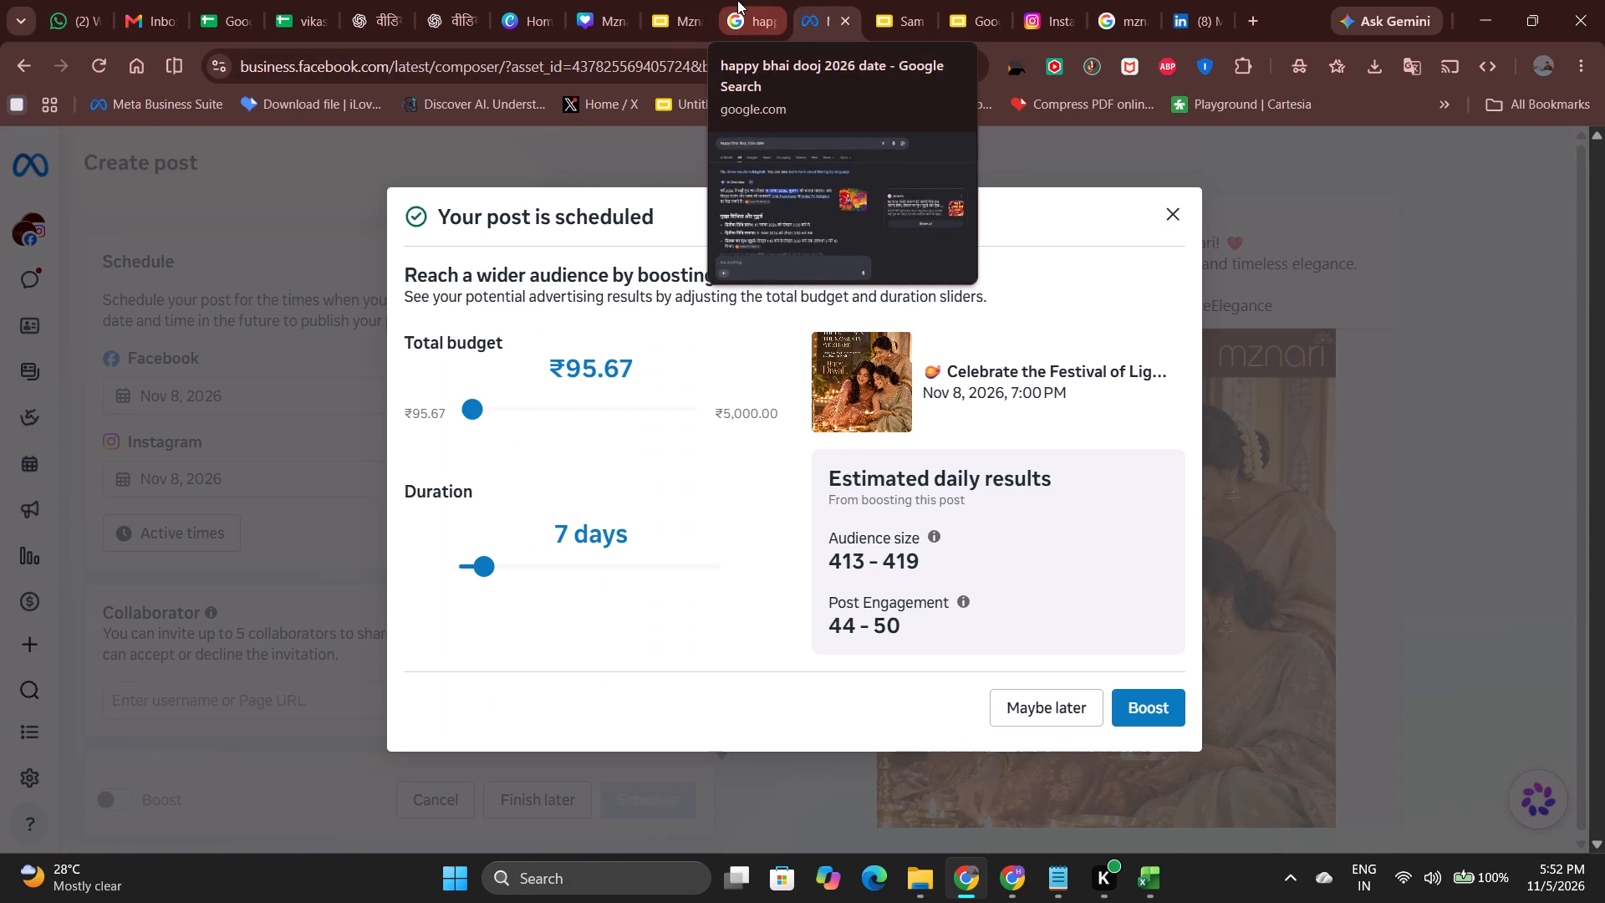
pyautogui.click(1169, 209)
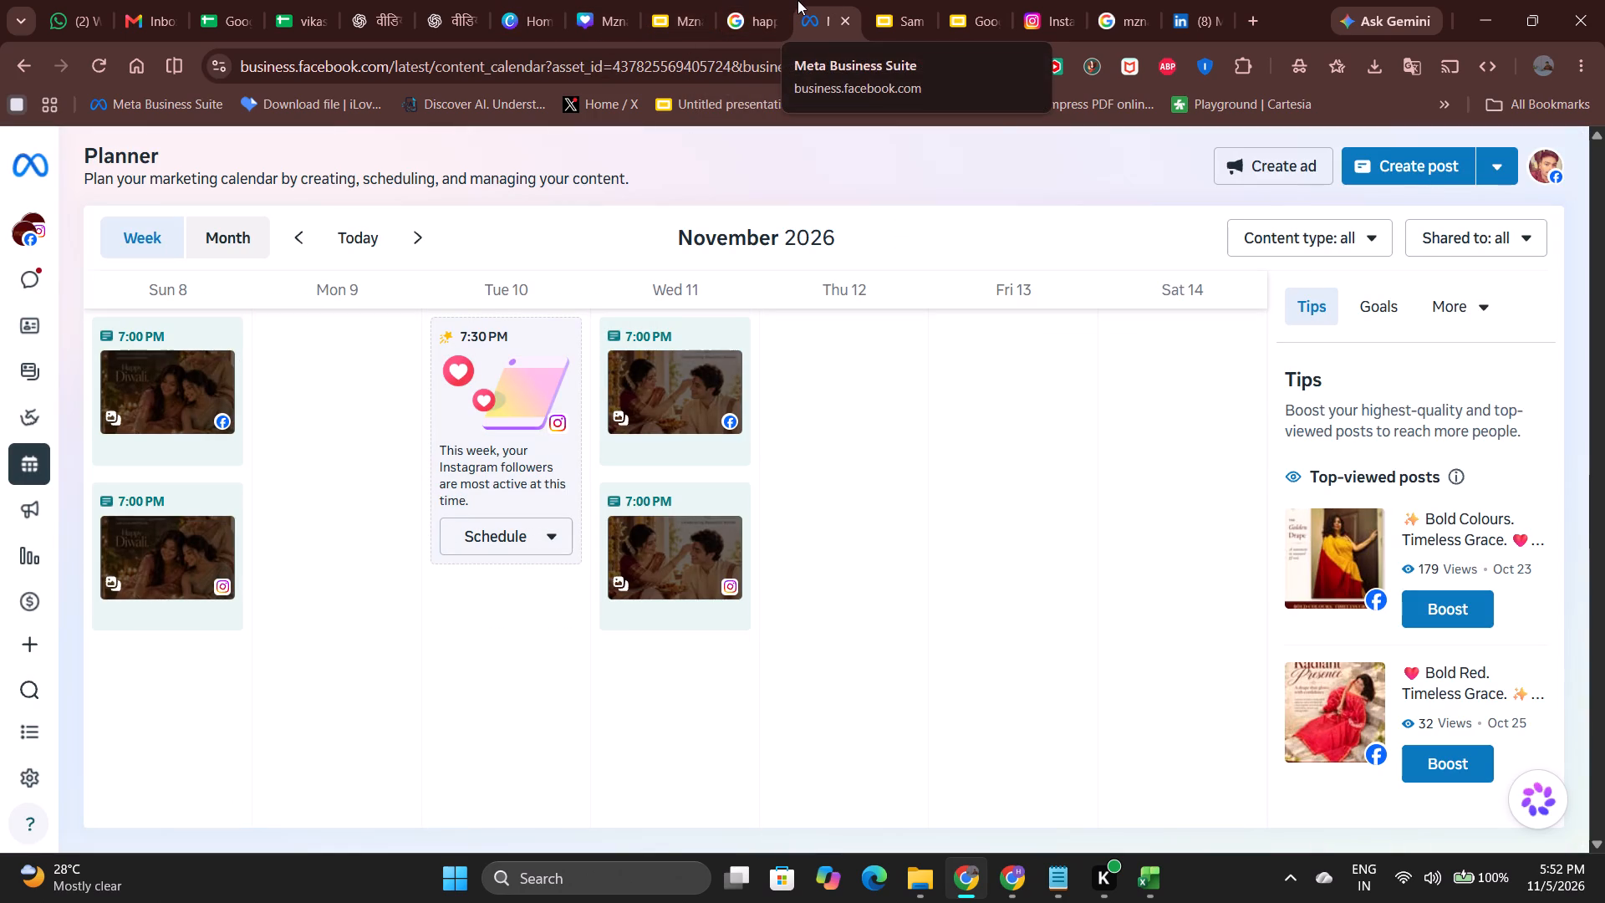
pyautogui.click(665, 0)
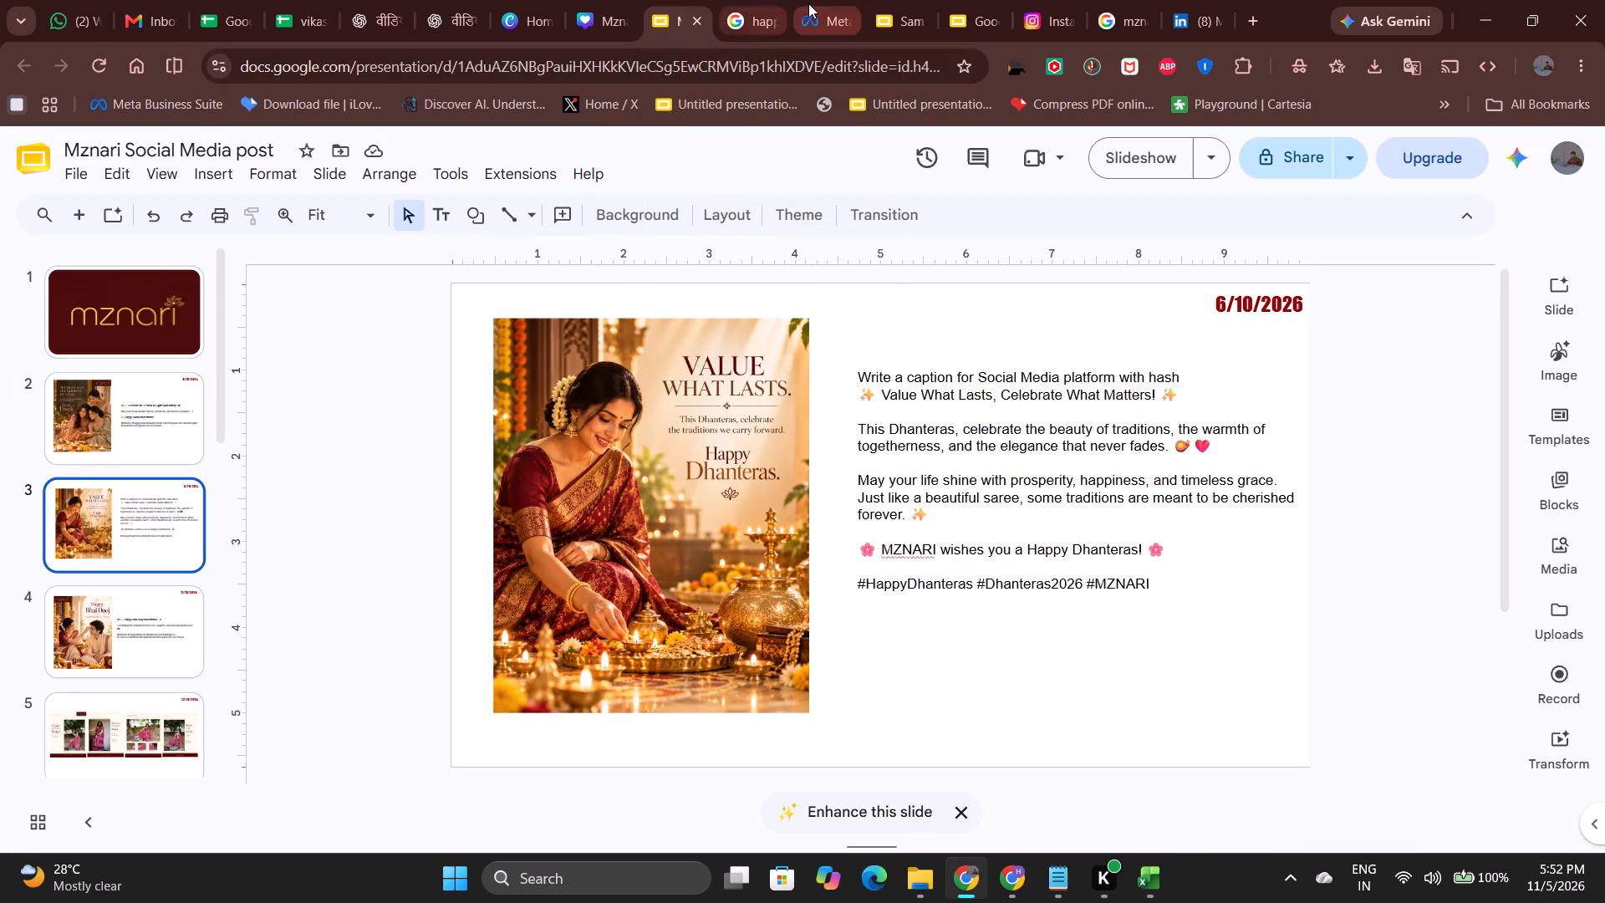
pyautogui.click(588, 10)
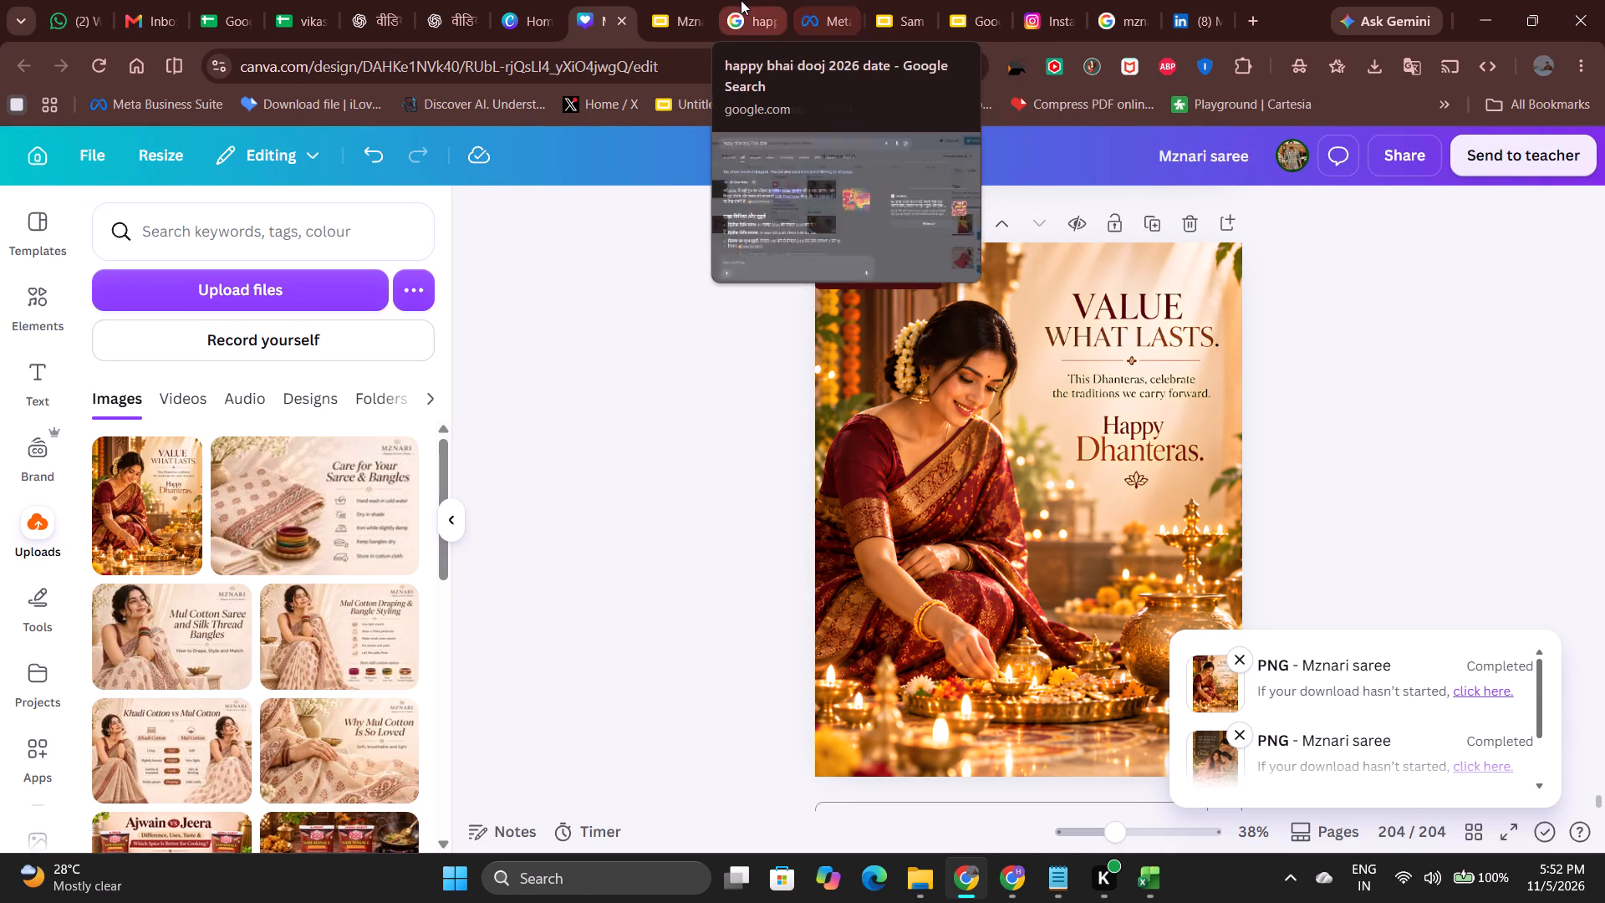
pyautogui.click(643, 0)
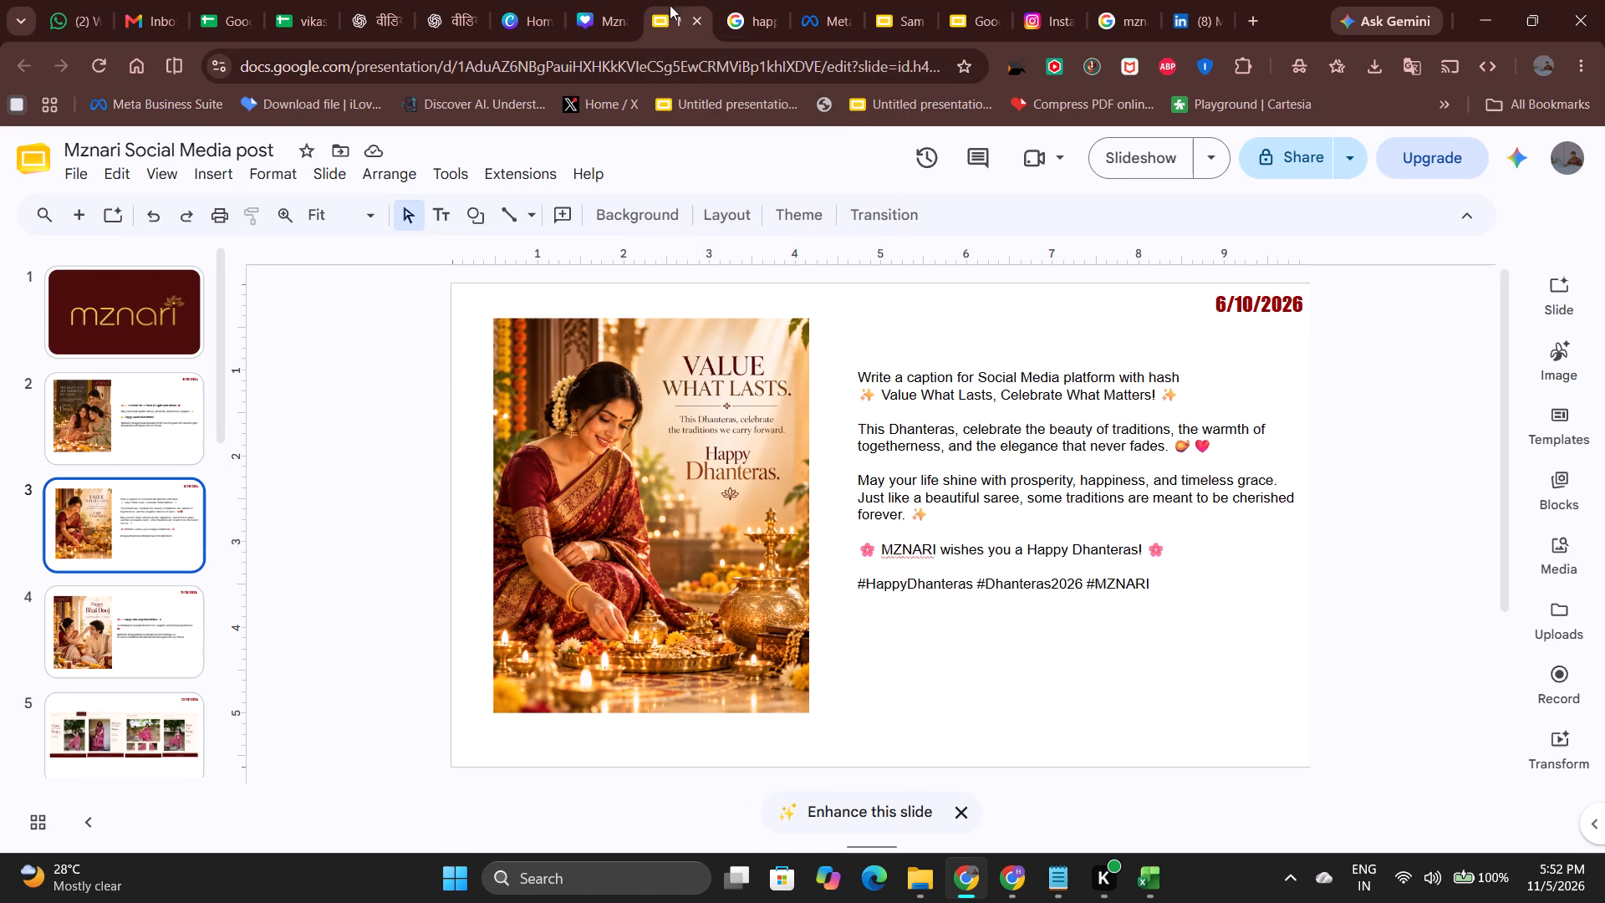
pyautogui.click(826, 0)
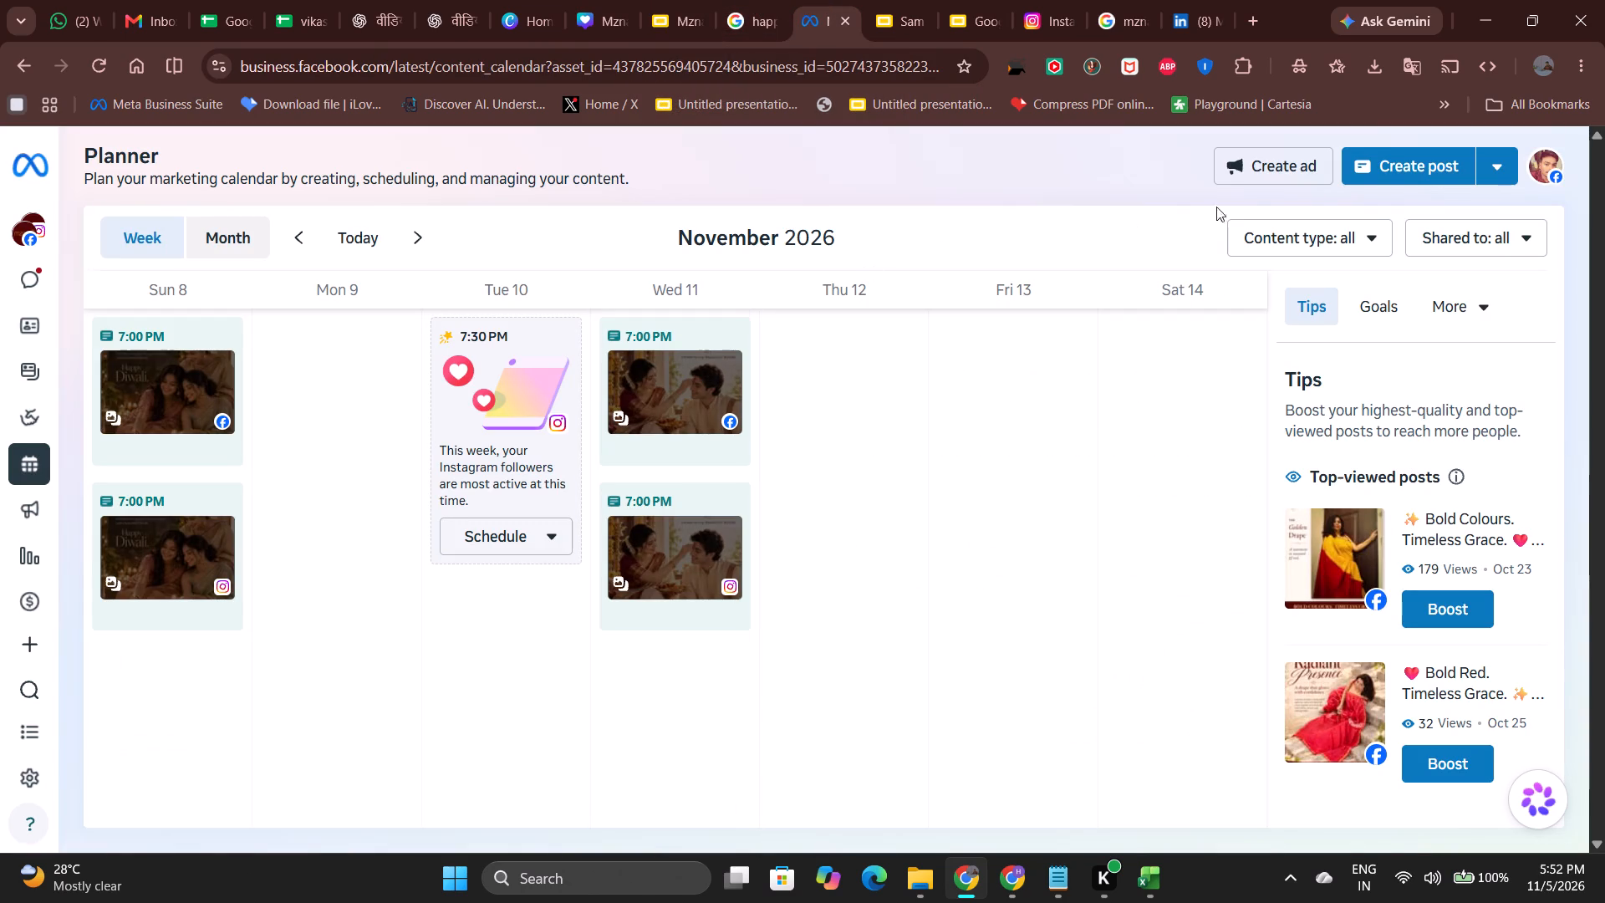
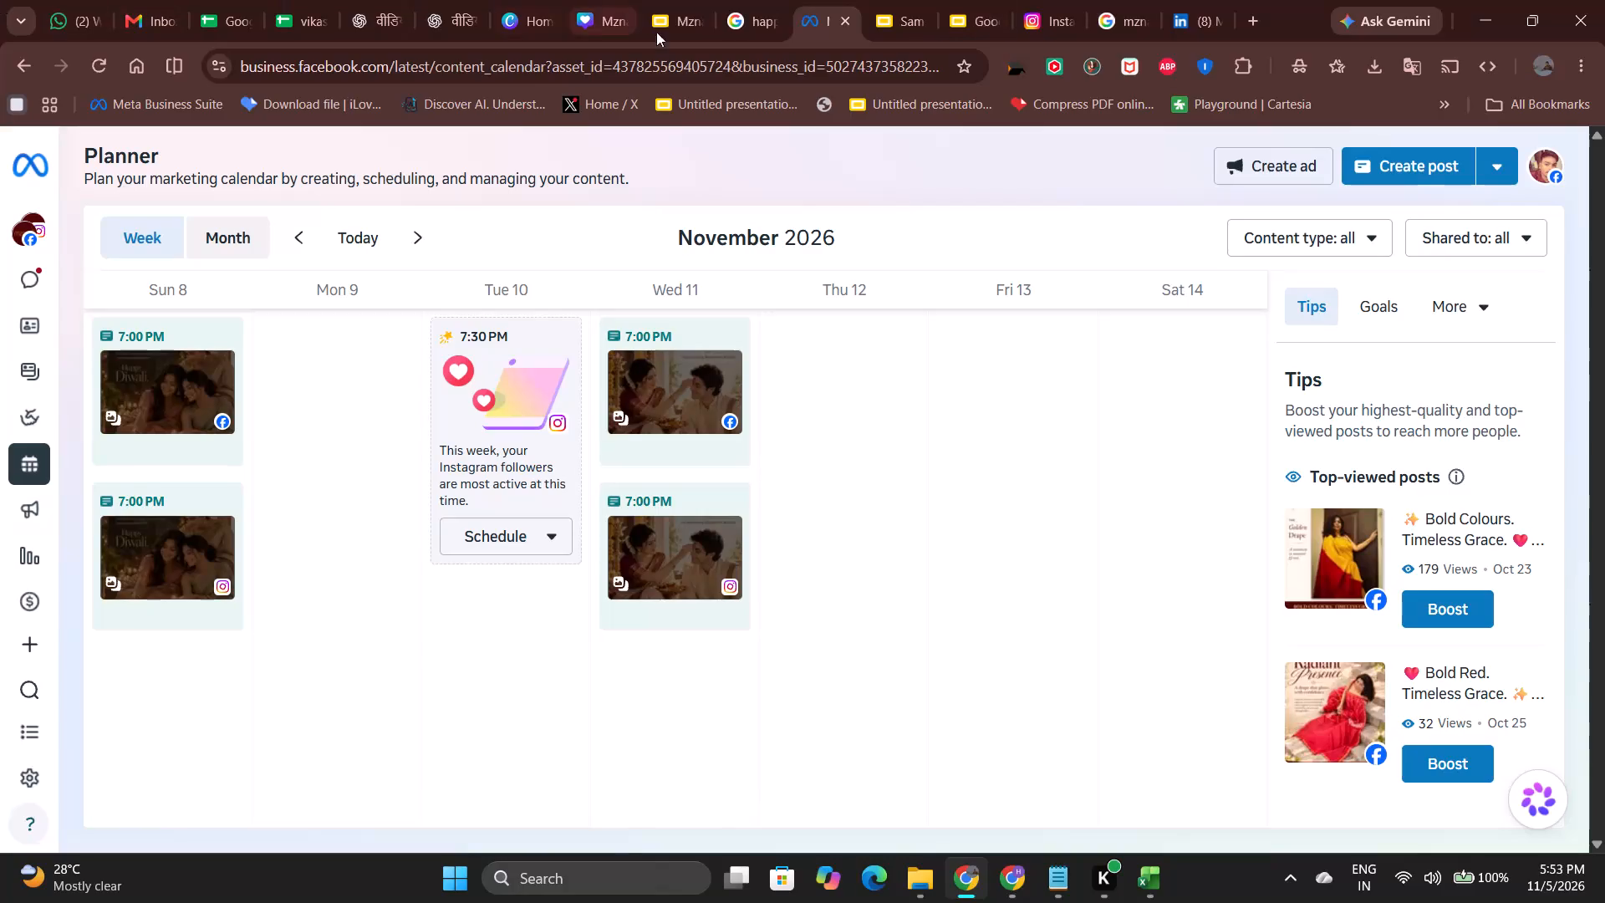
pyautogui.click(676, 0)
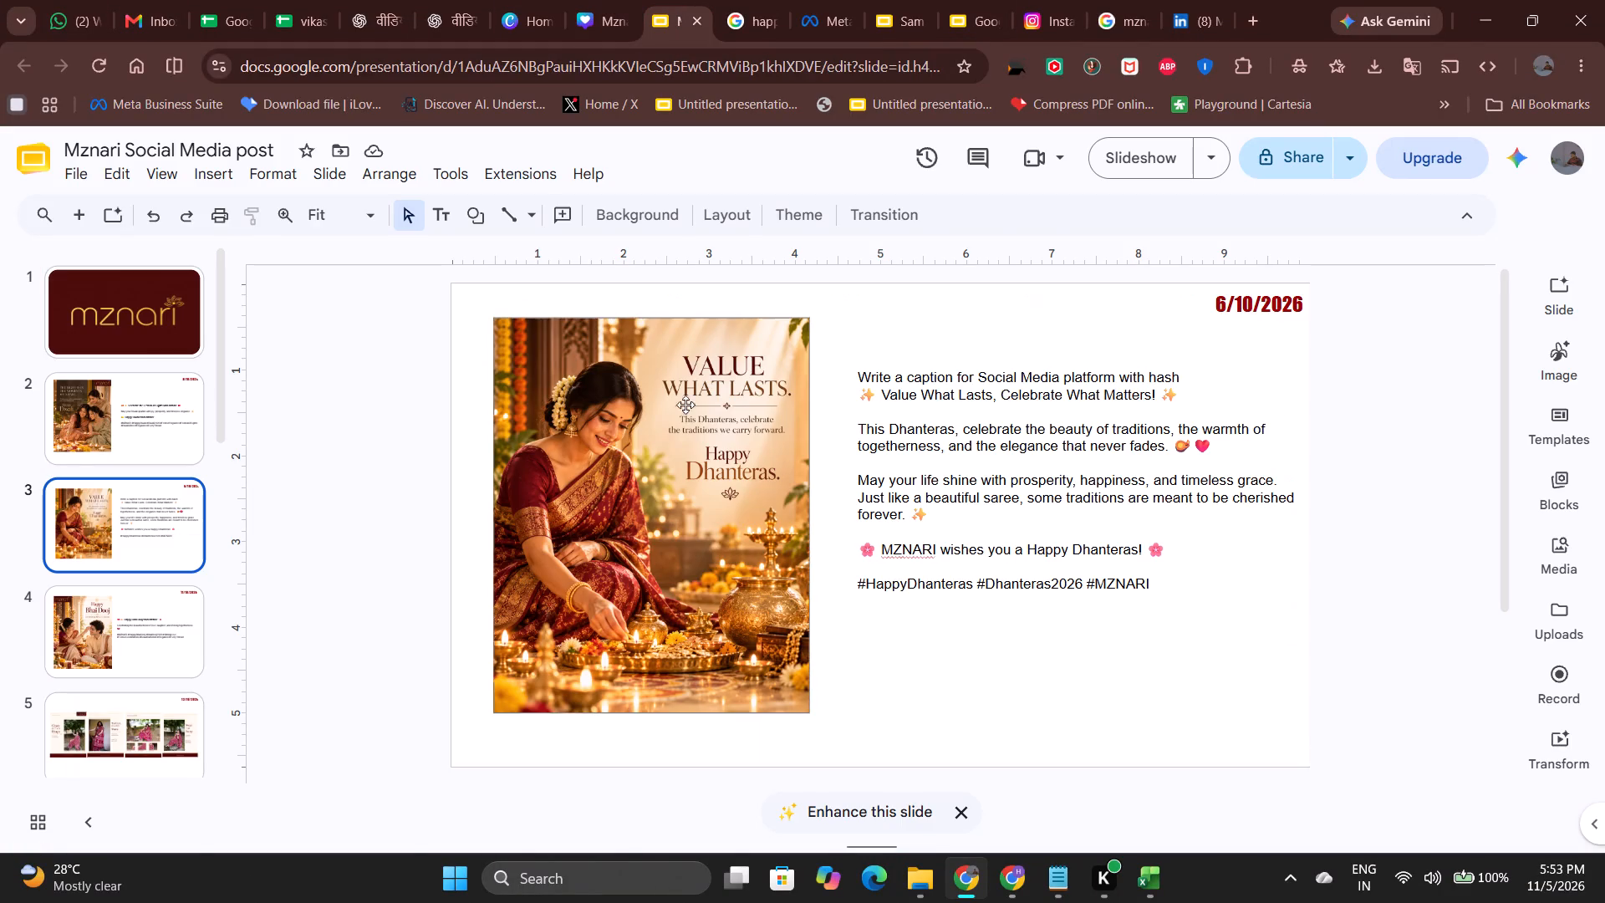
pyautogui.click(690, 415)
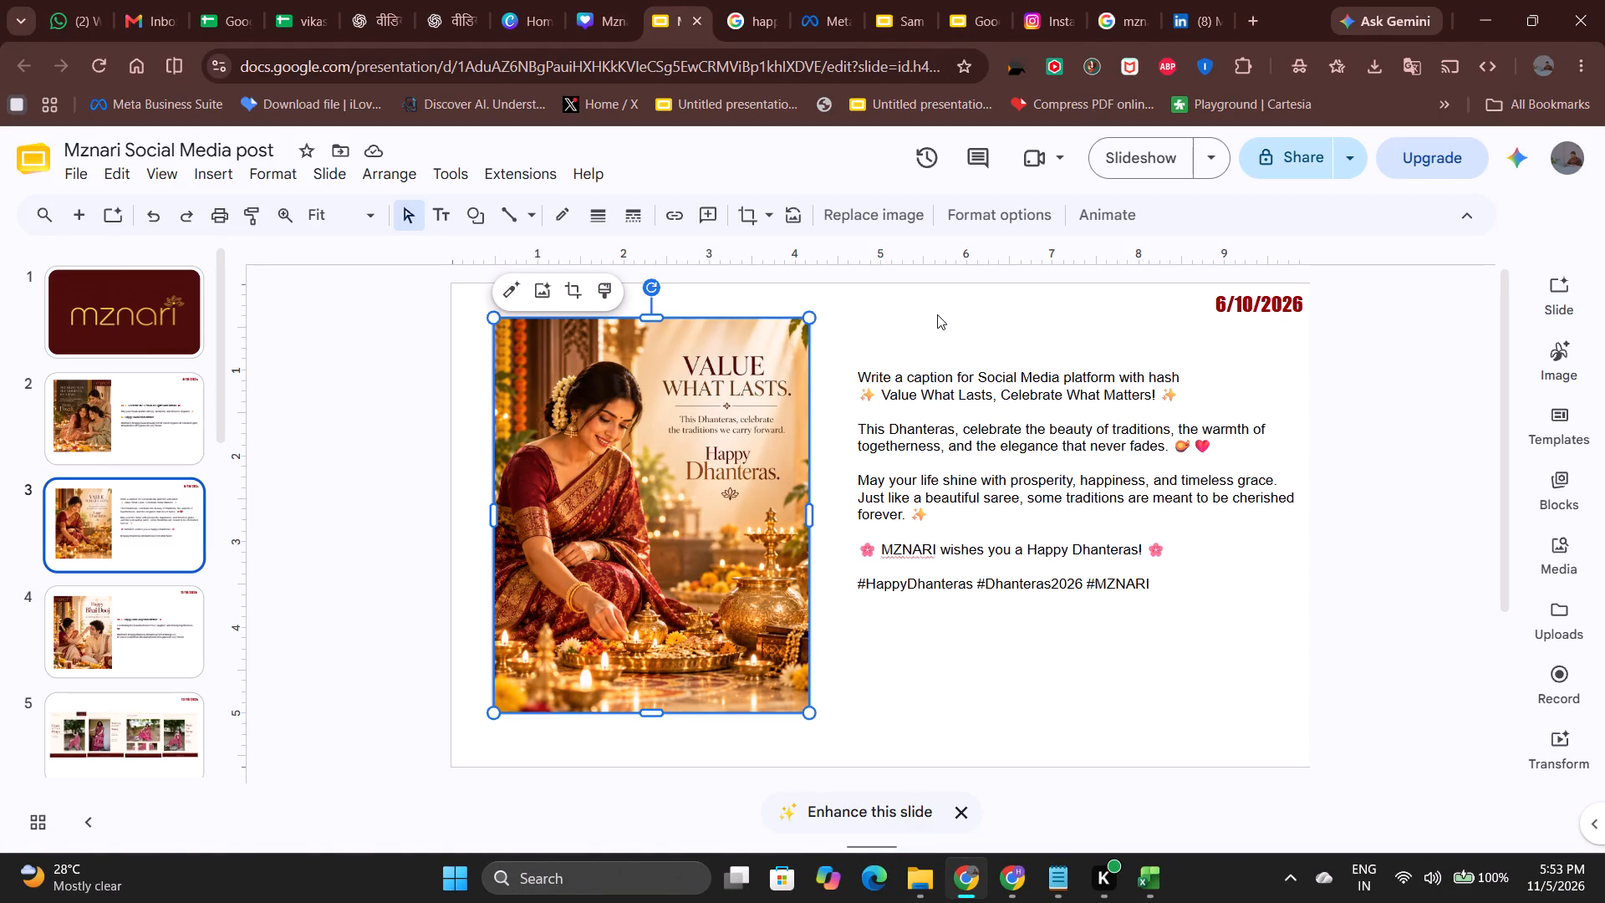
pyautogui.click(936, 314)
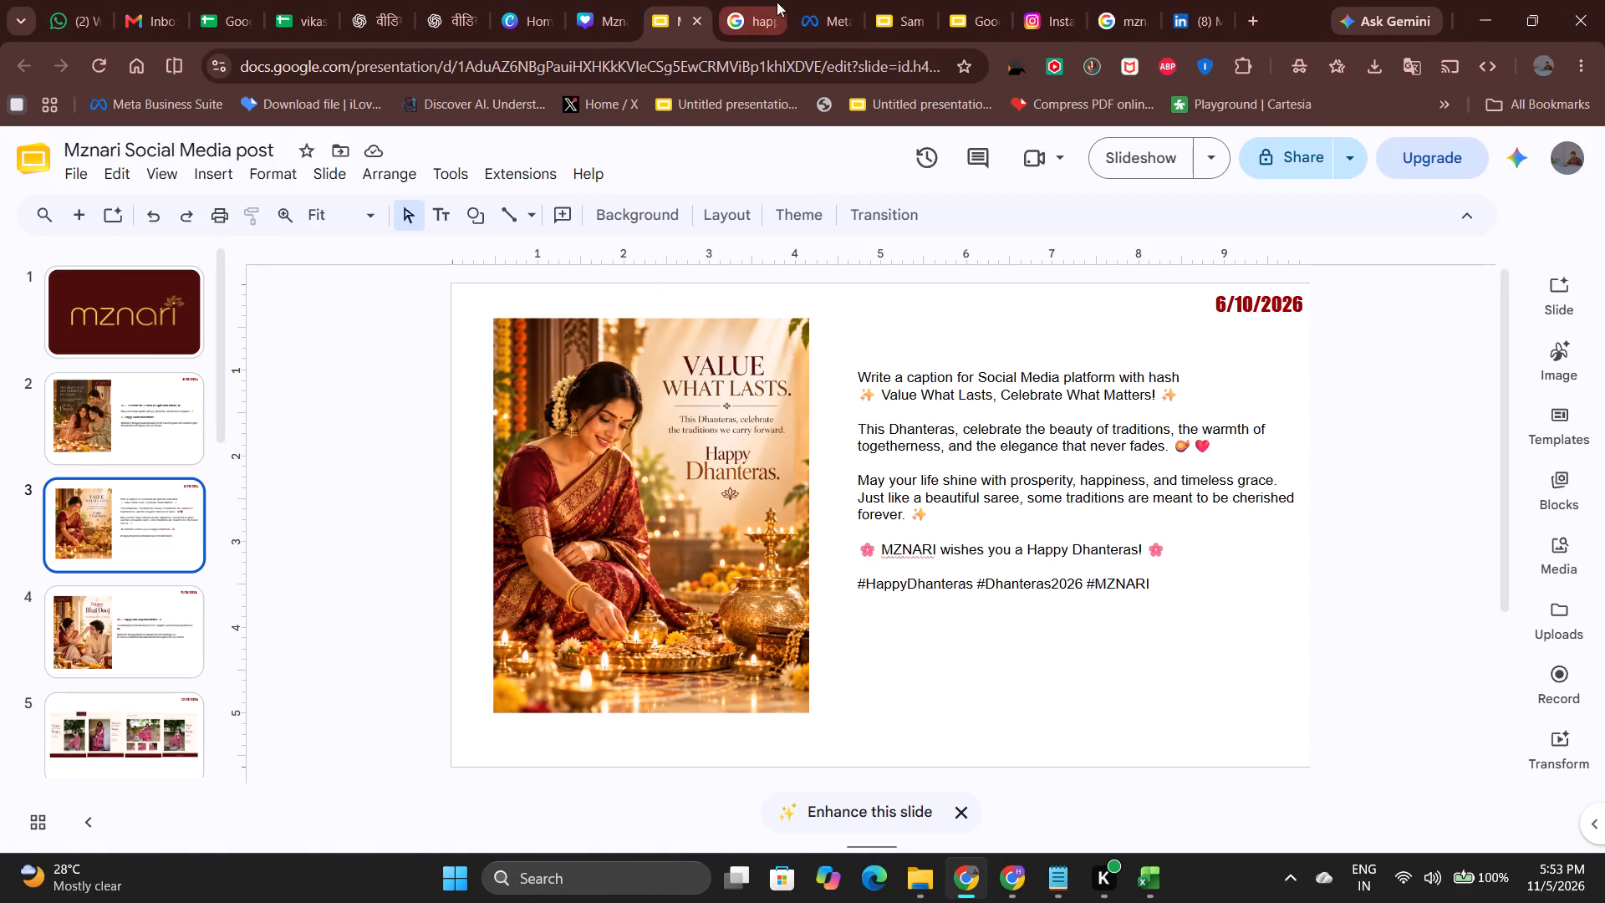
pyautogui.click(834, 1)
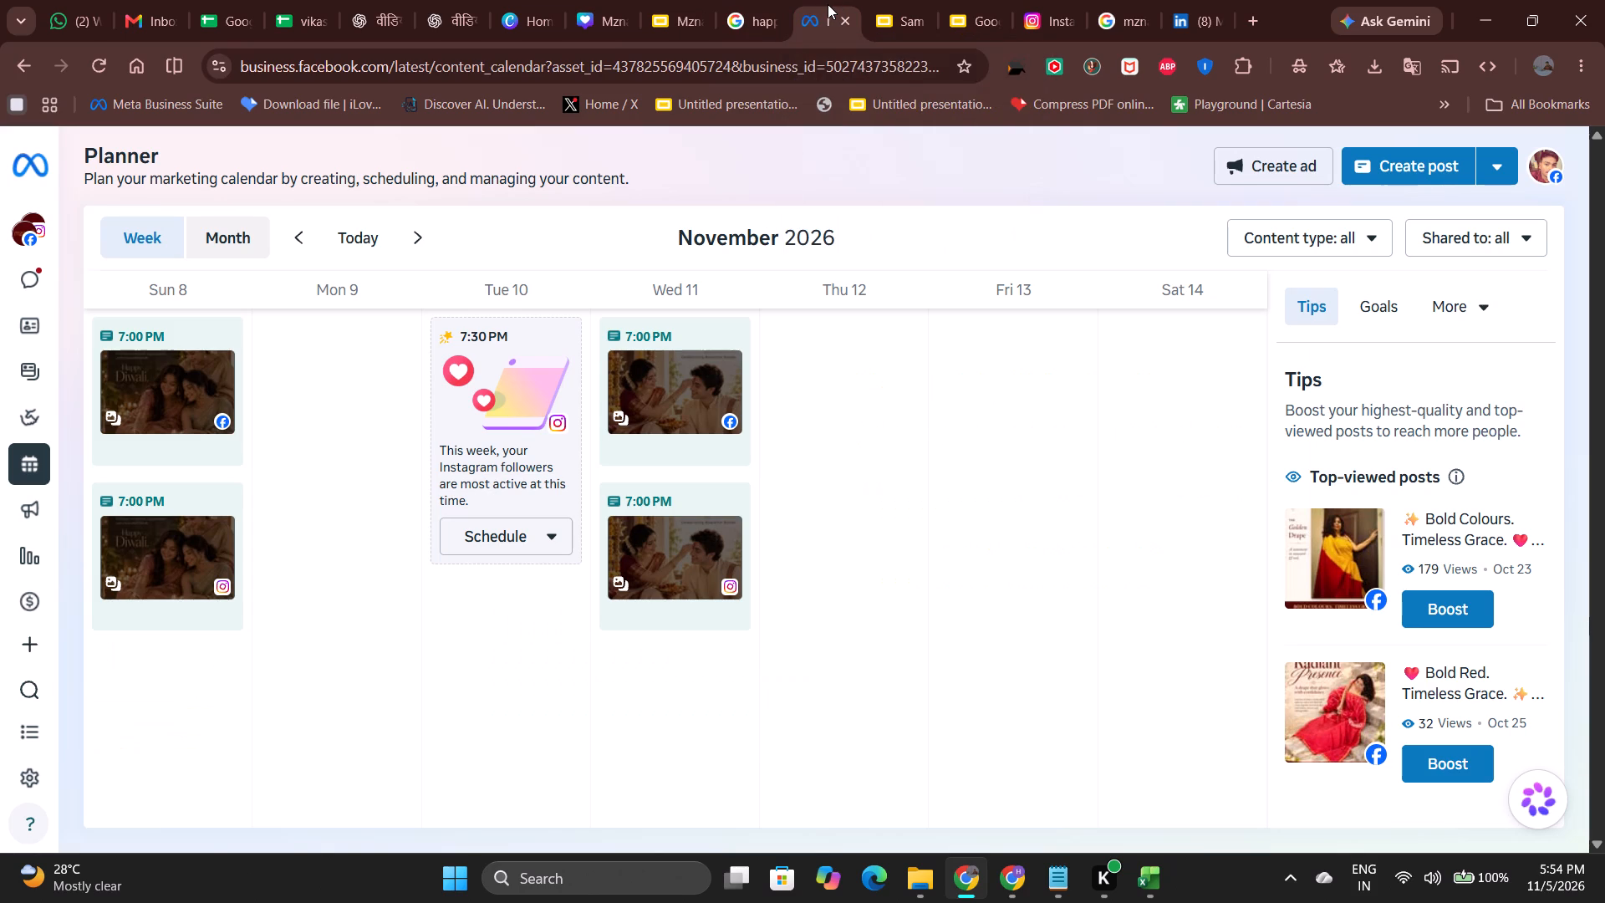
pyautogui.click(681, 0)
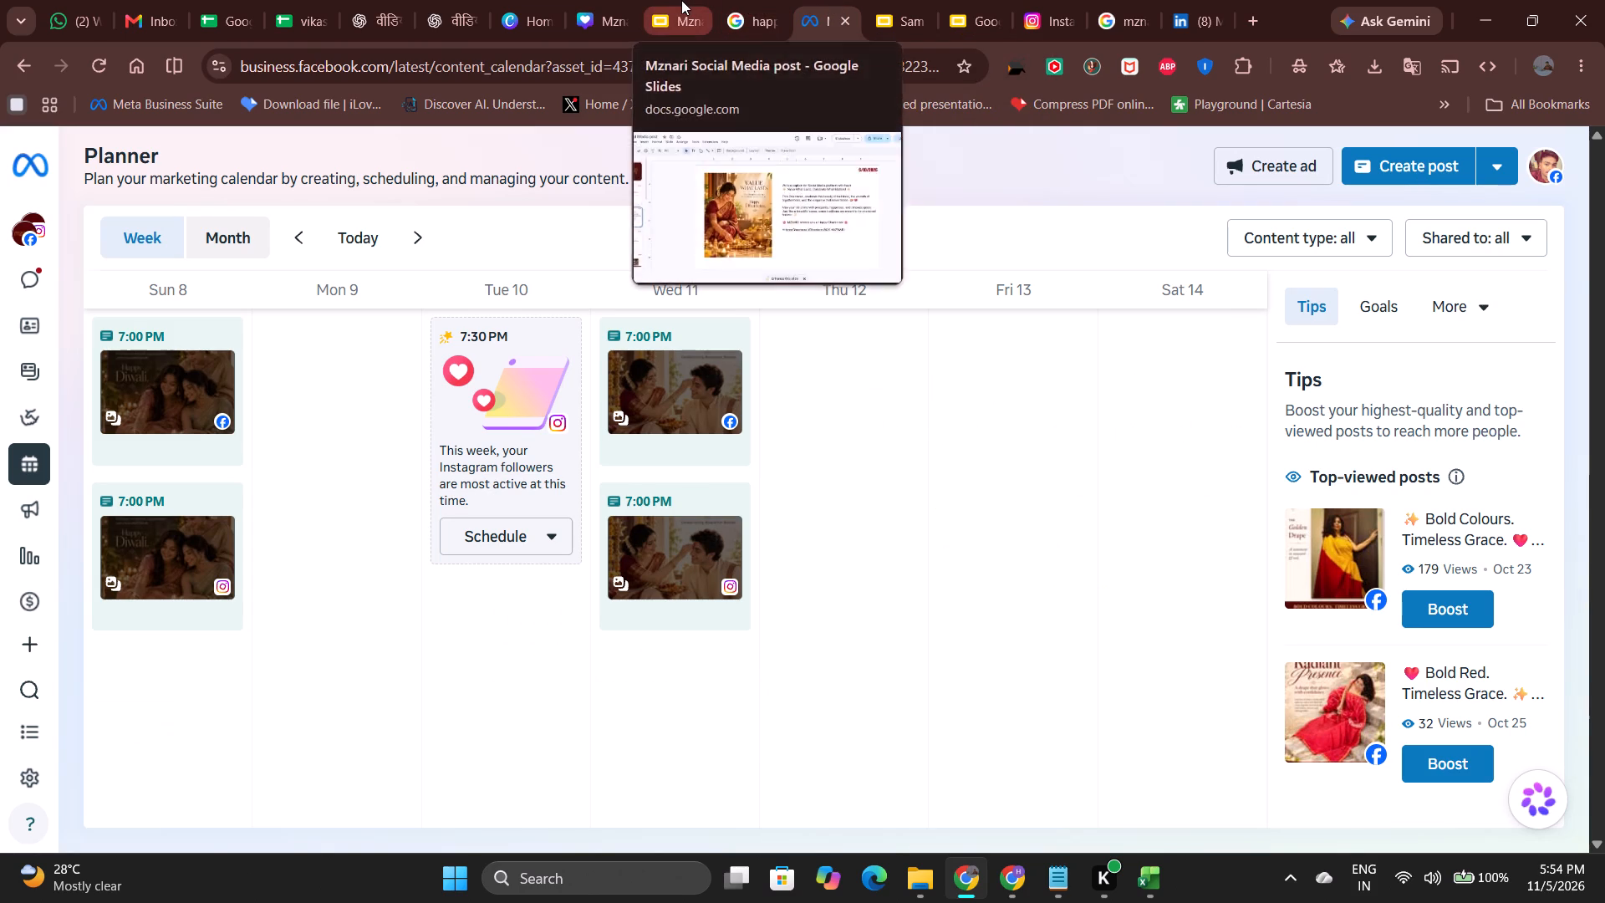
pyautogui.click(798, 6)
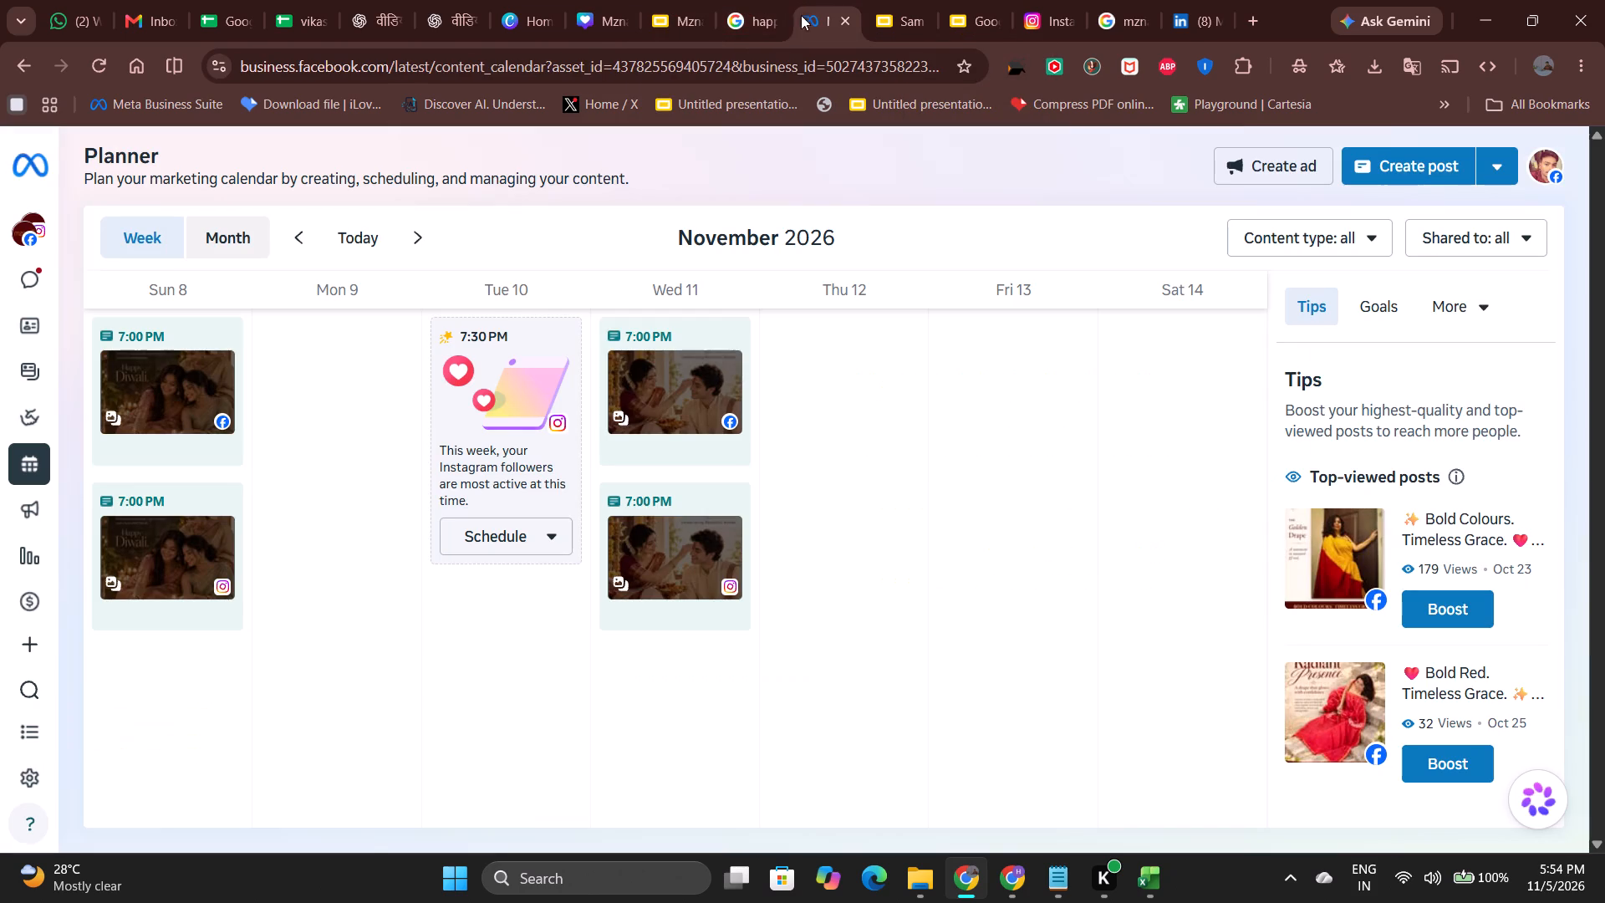
# Create a new post for Mznari and mznari.handloom in the Planner and add the Happy Dhanteras image as its media.
pyautogui.click(1403, 161)
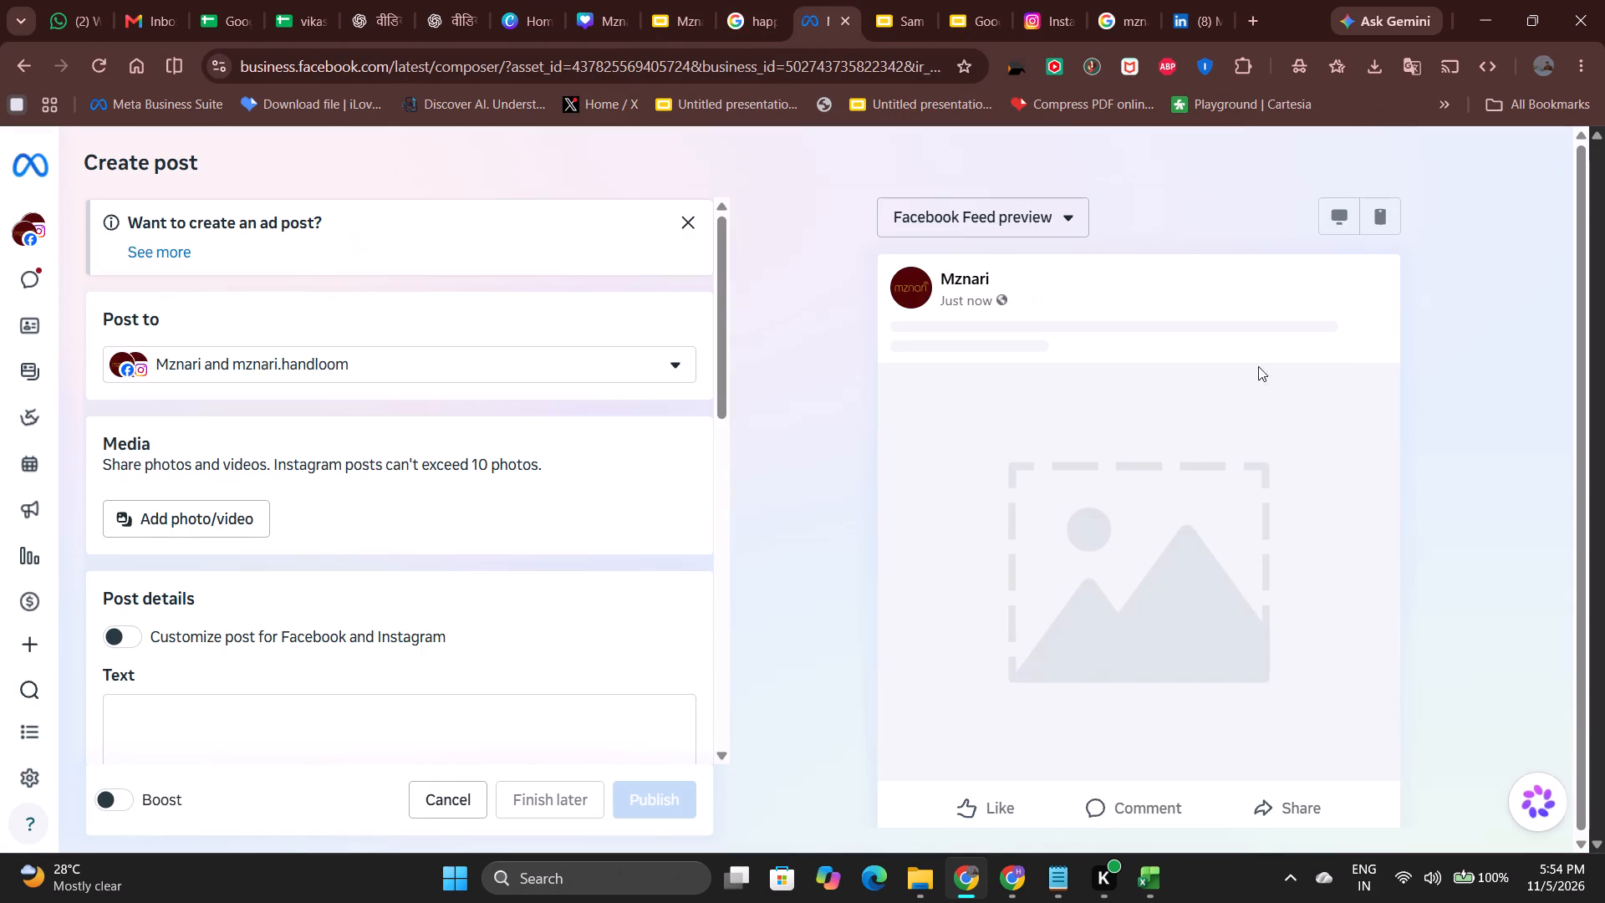
pyautogui.click(216, 532)
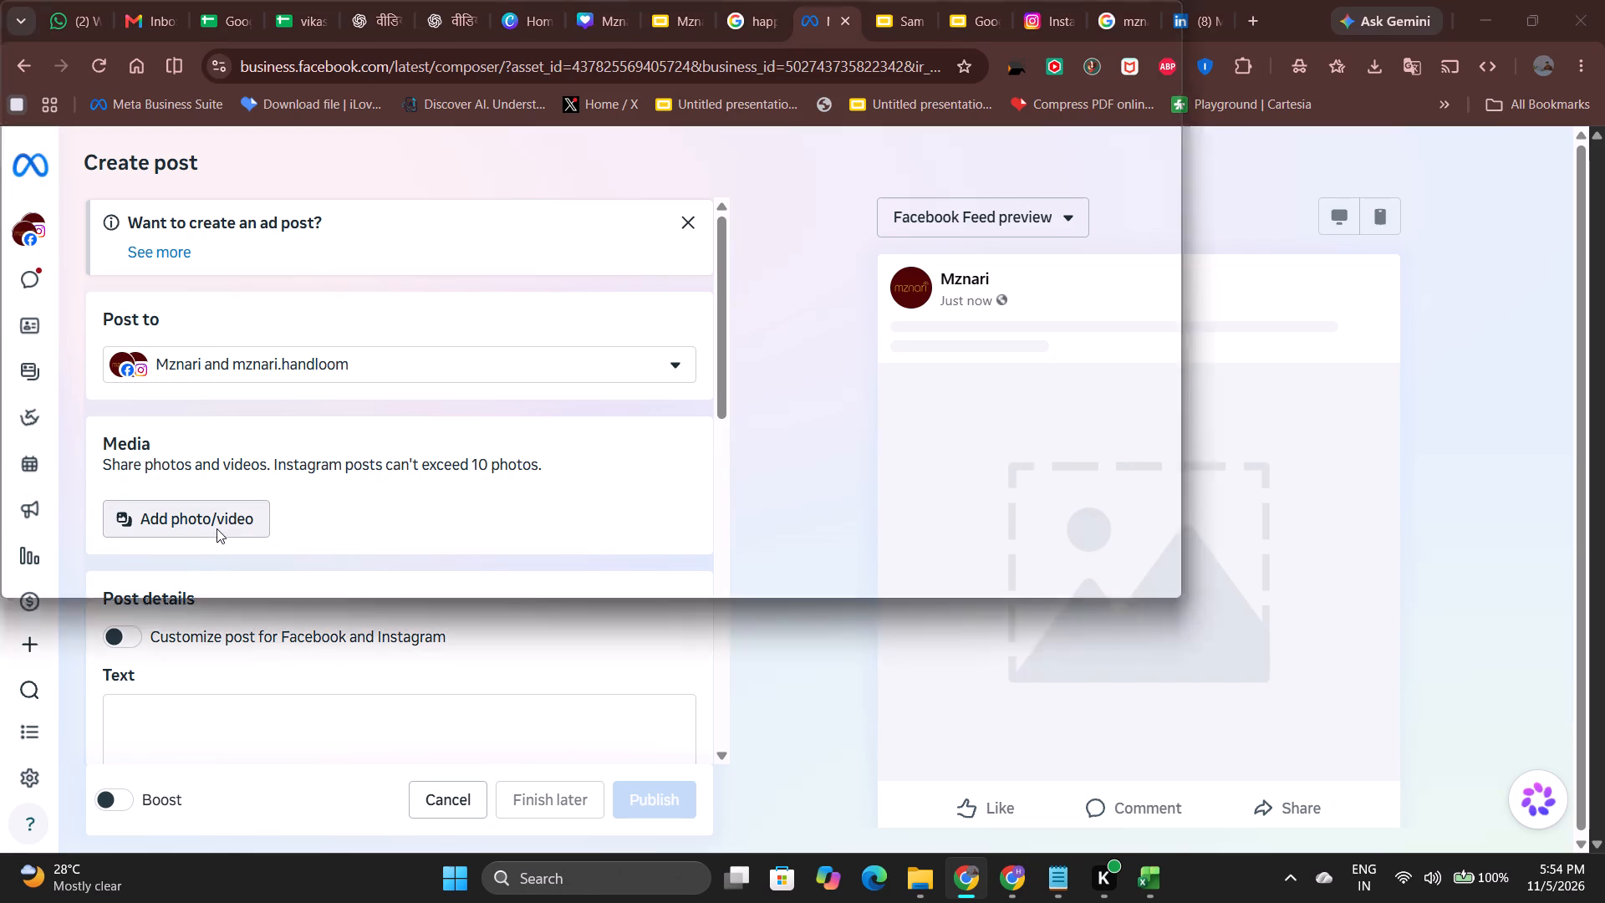
pyautogui.click(273, 163)
pyautogui.press('Return')
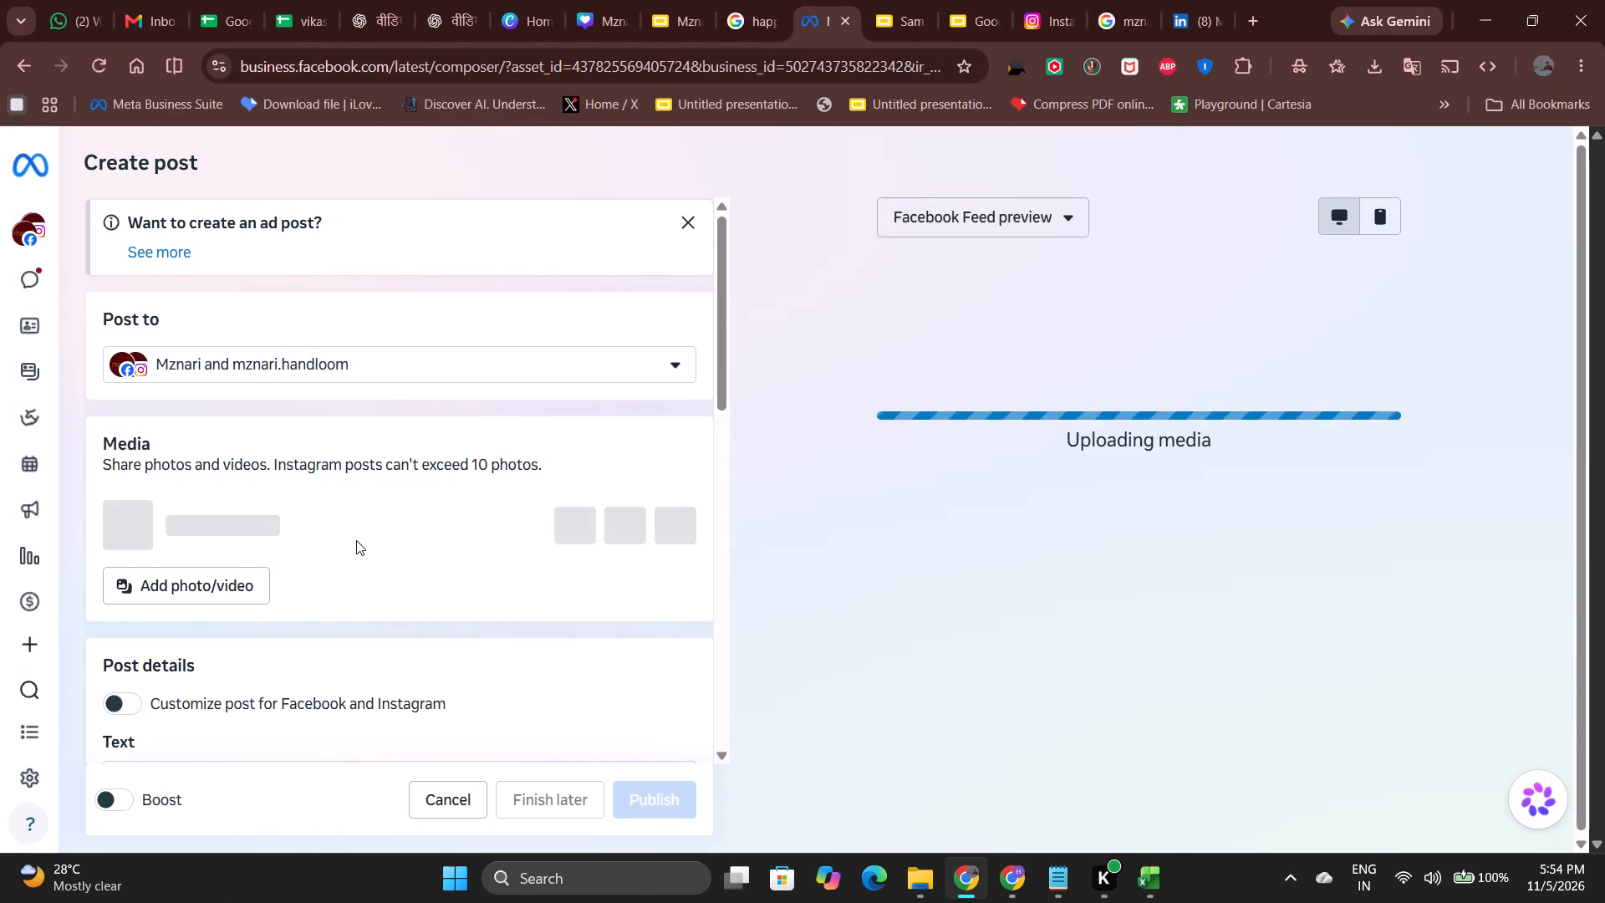
# Copy the whole Dhanteras caption from slide 3 of the Mznari Social Media post presentation and paste it as the new post's text.
pyautogui.scroll(-3, 517, 396)
pyautogui.click(195, 477)
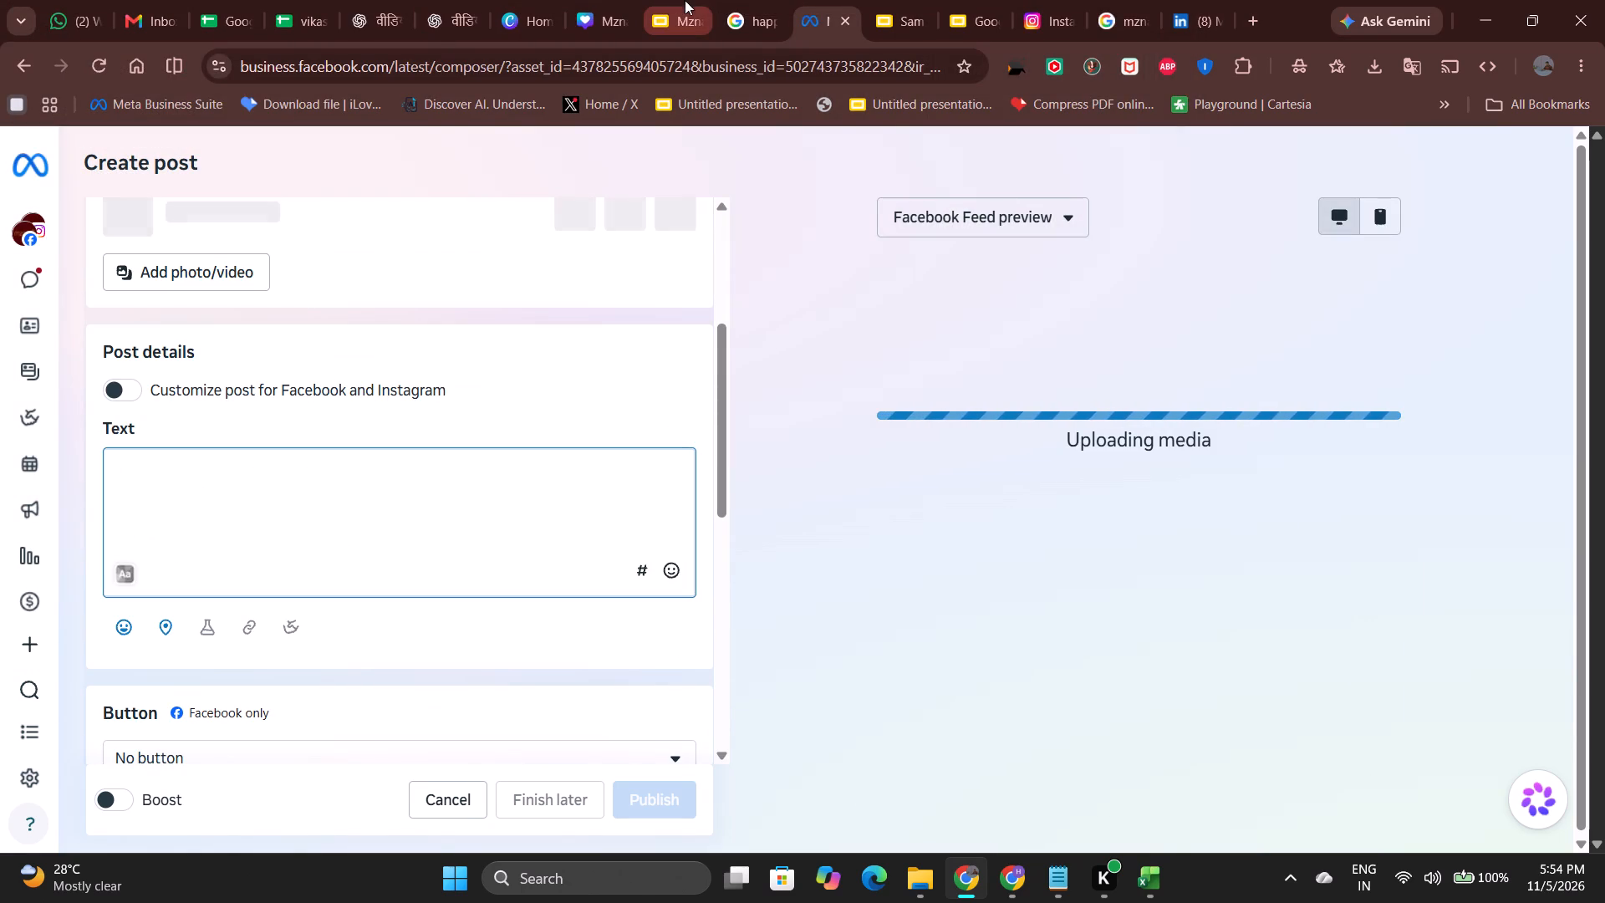
pyautogui.click(664, 0)
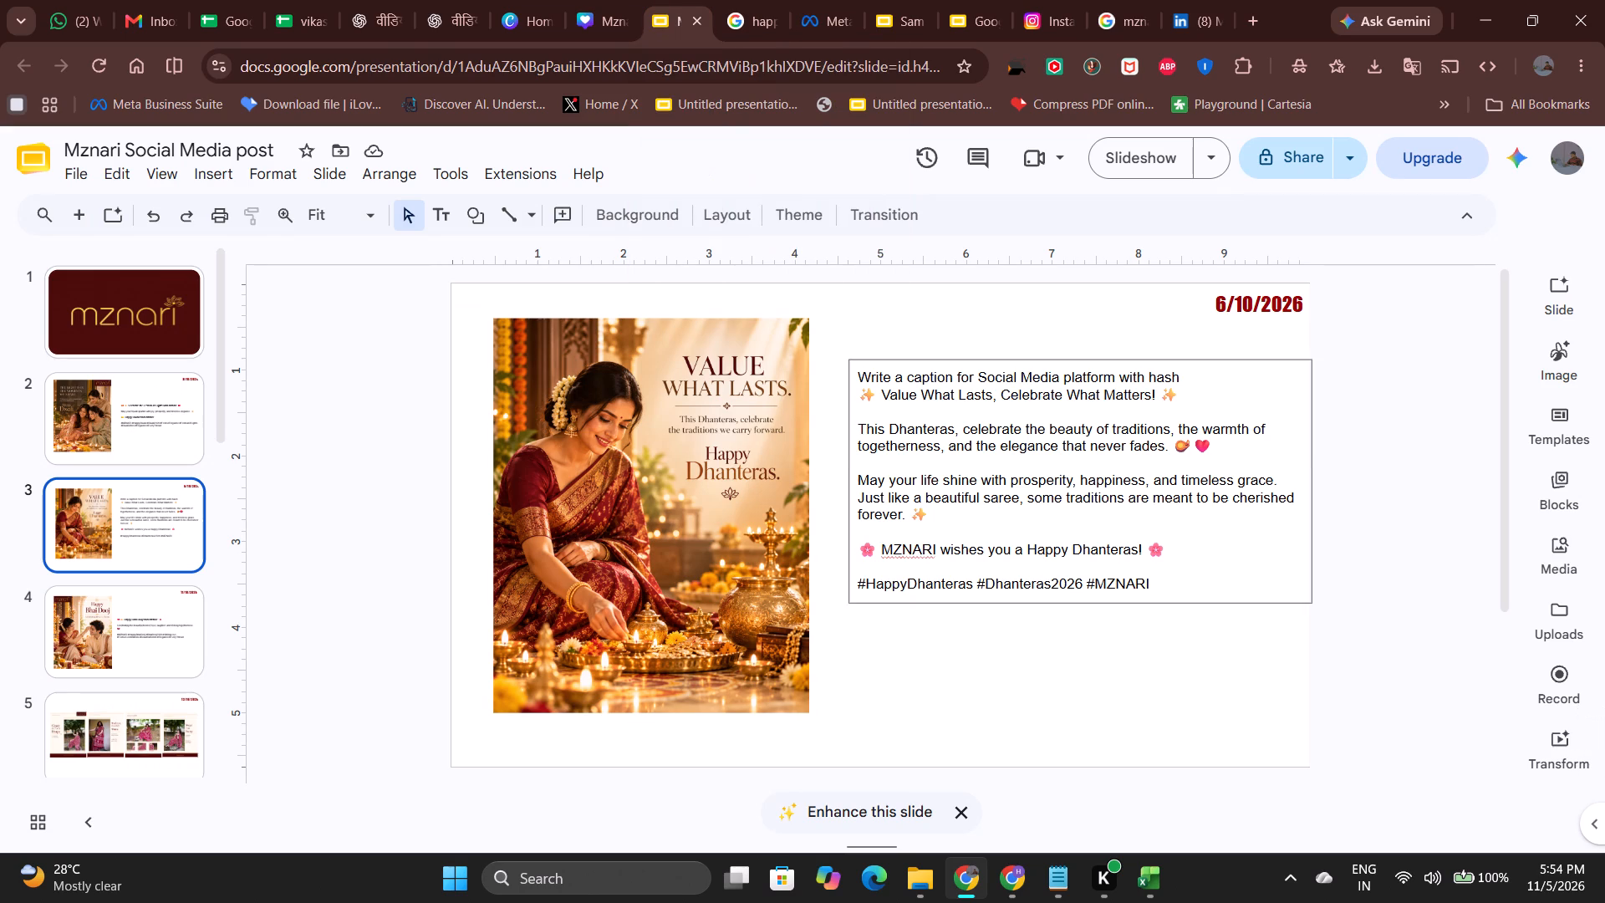
pyautogui.click(1032, 425)
pyautogui.hotkey('ctrl', 'a')
pyautogui.hotkey('ctrl', 'c')
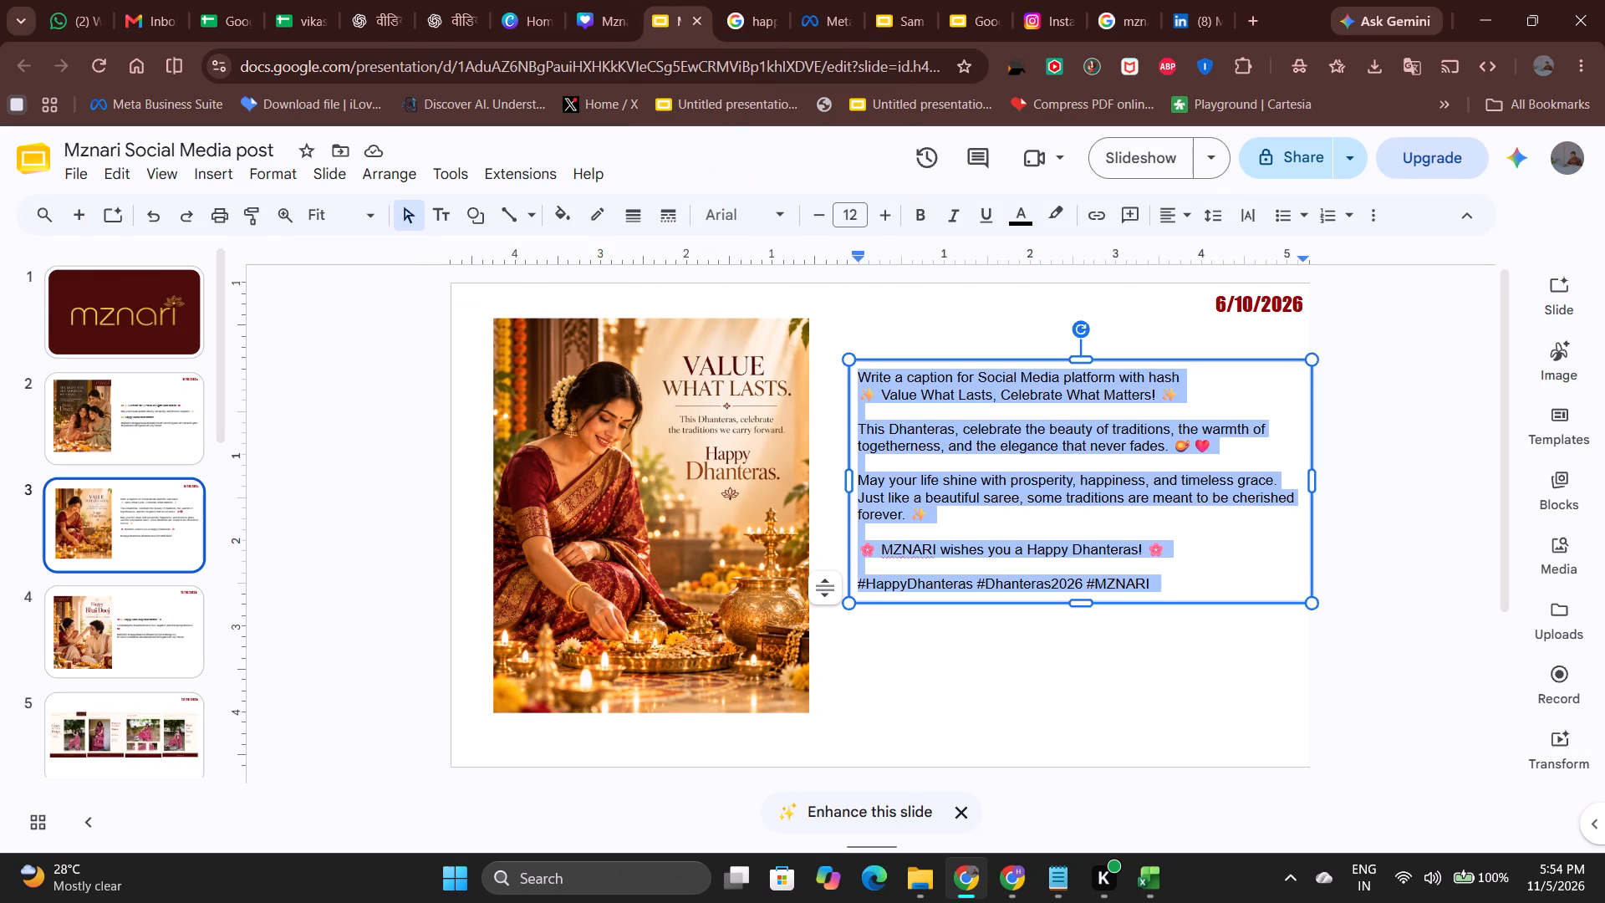
pyautogui.click(800, 0)
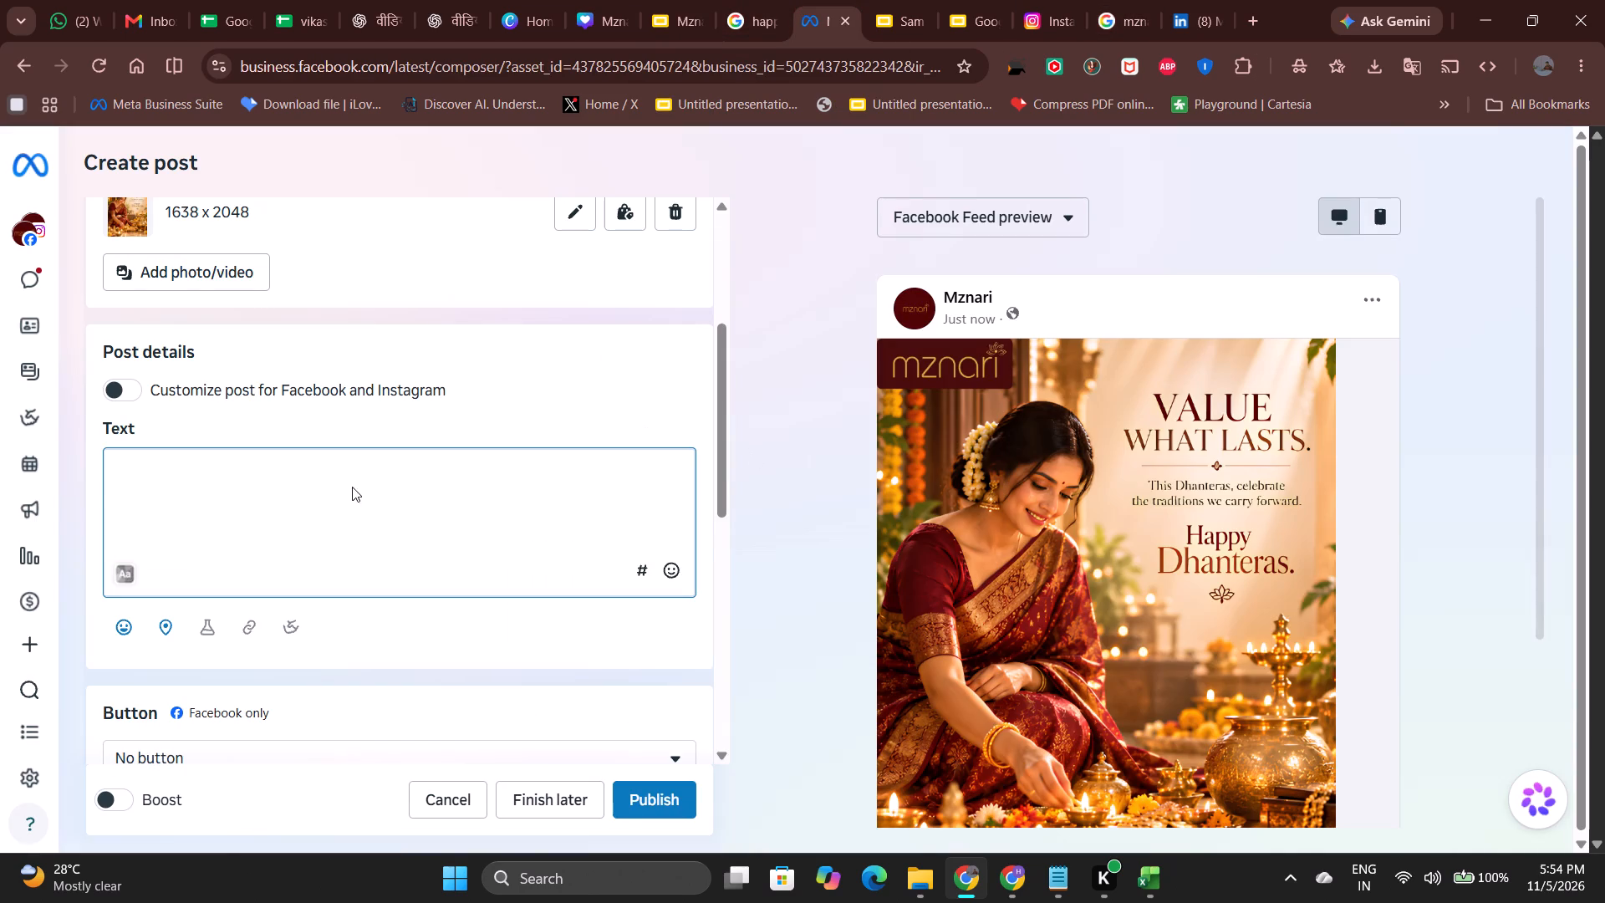
pyautogui.hotkey('ctrl', 'v')
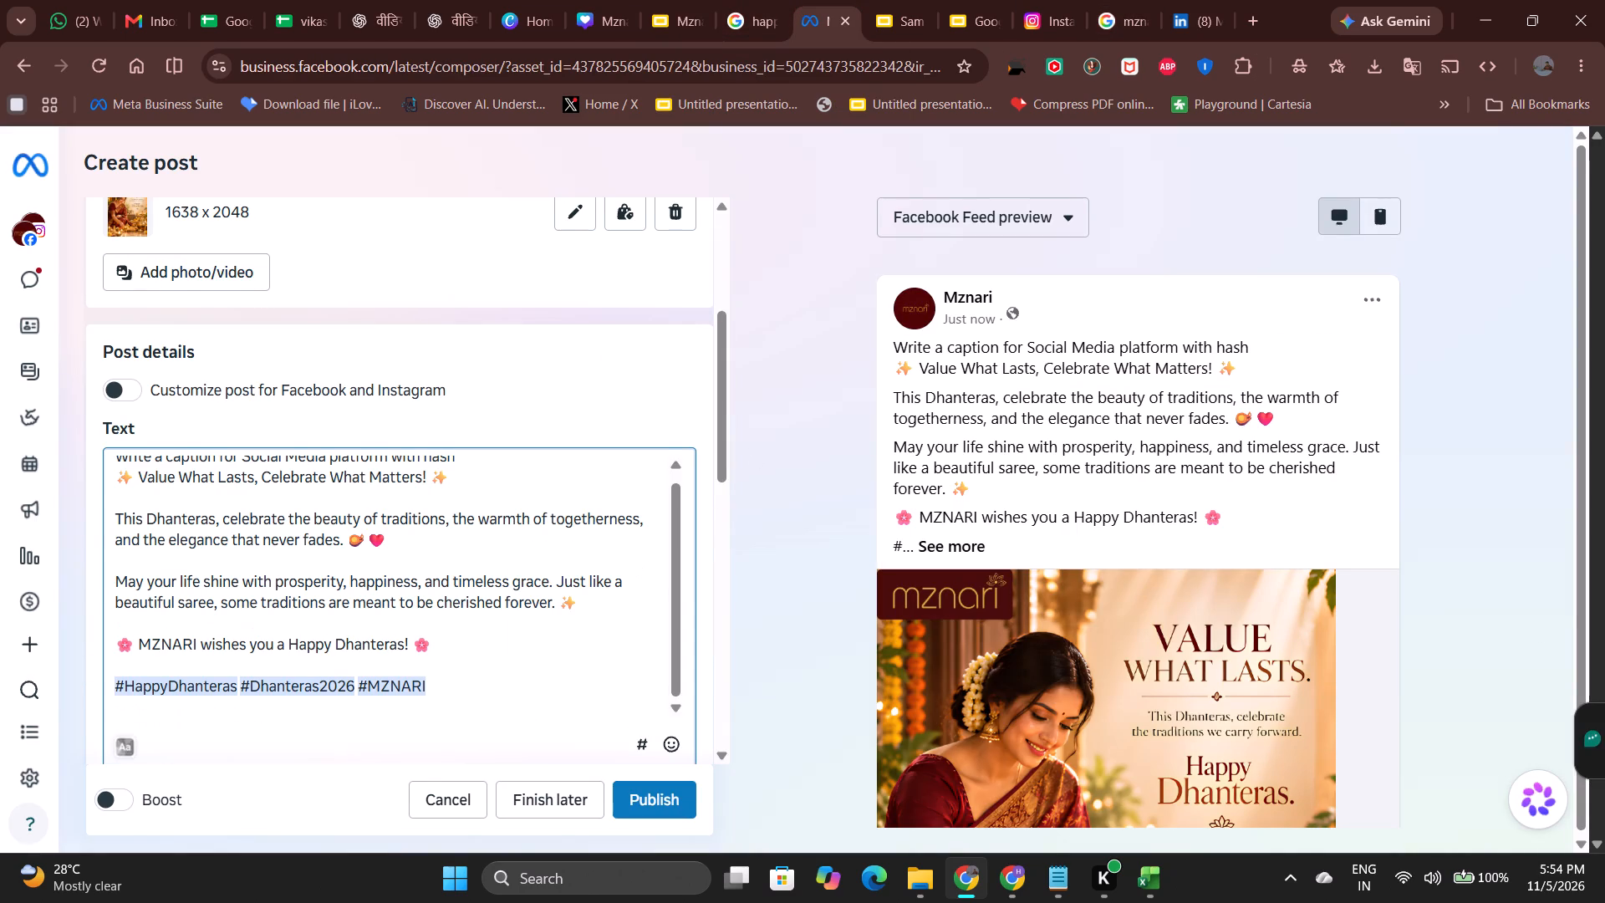
# Delete the leftover prompt line "Write a caption for Social Media platform with hash" from the beginning of the post text.
pyautogui.press('BackSpace')
pyautogui.click(278, 445)
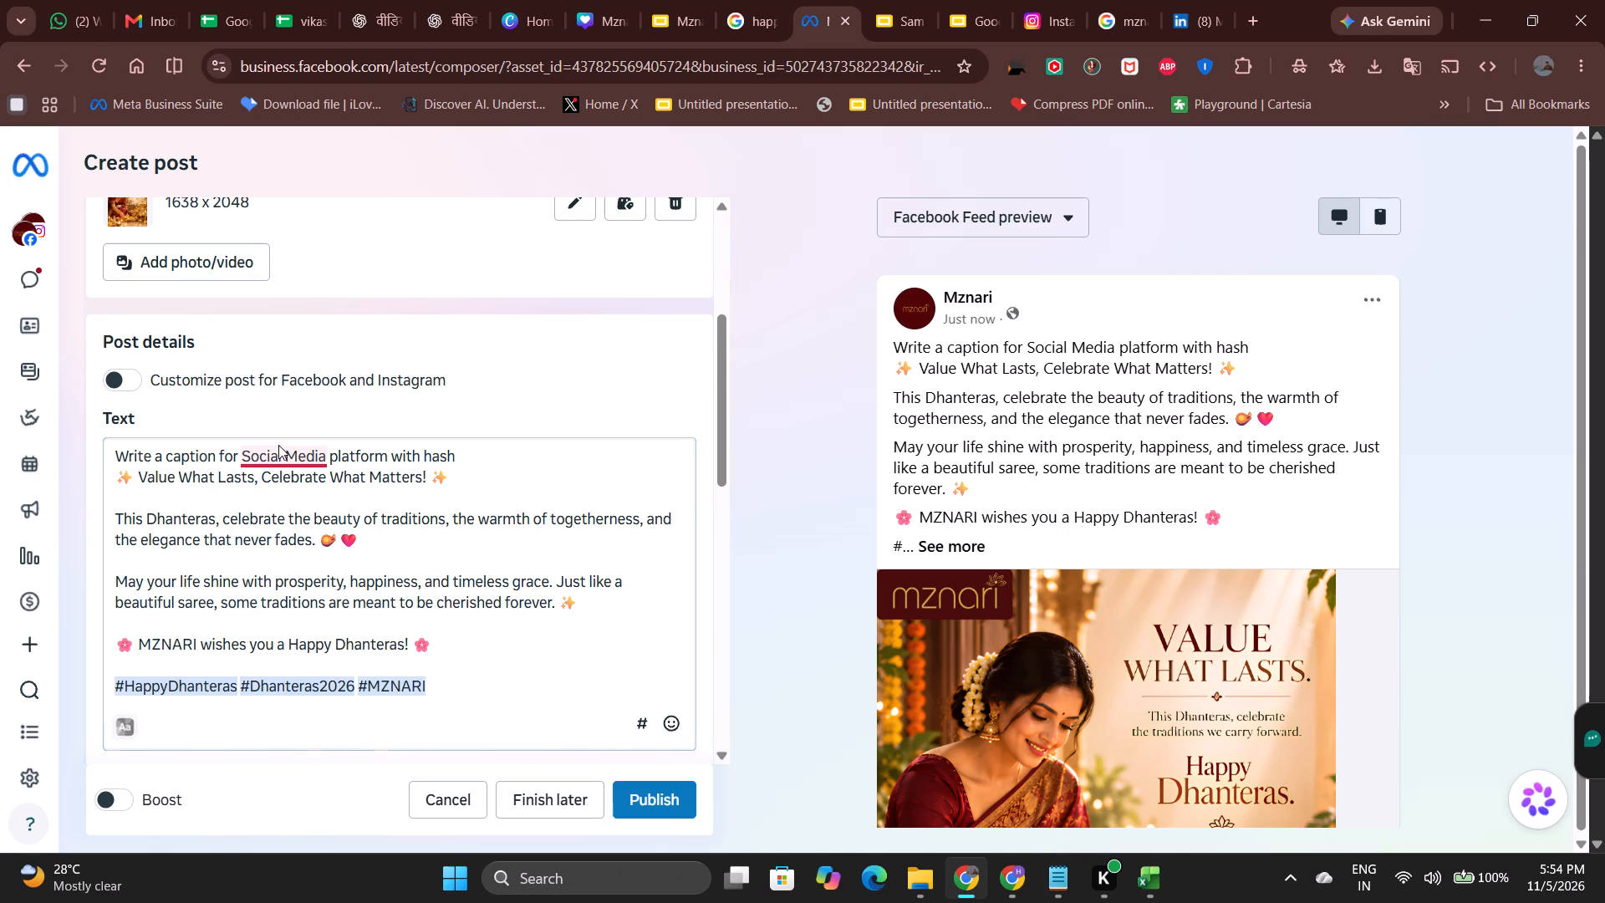
pyautogui.click(297, 451)
pyautogui.click(516, 445)
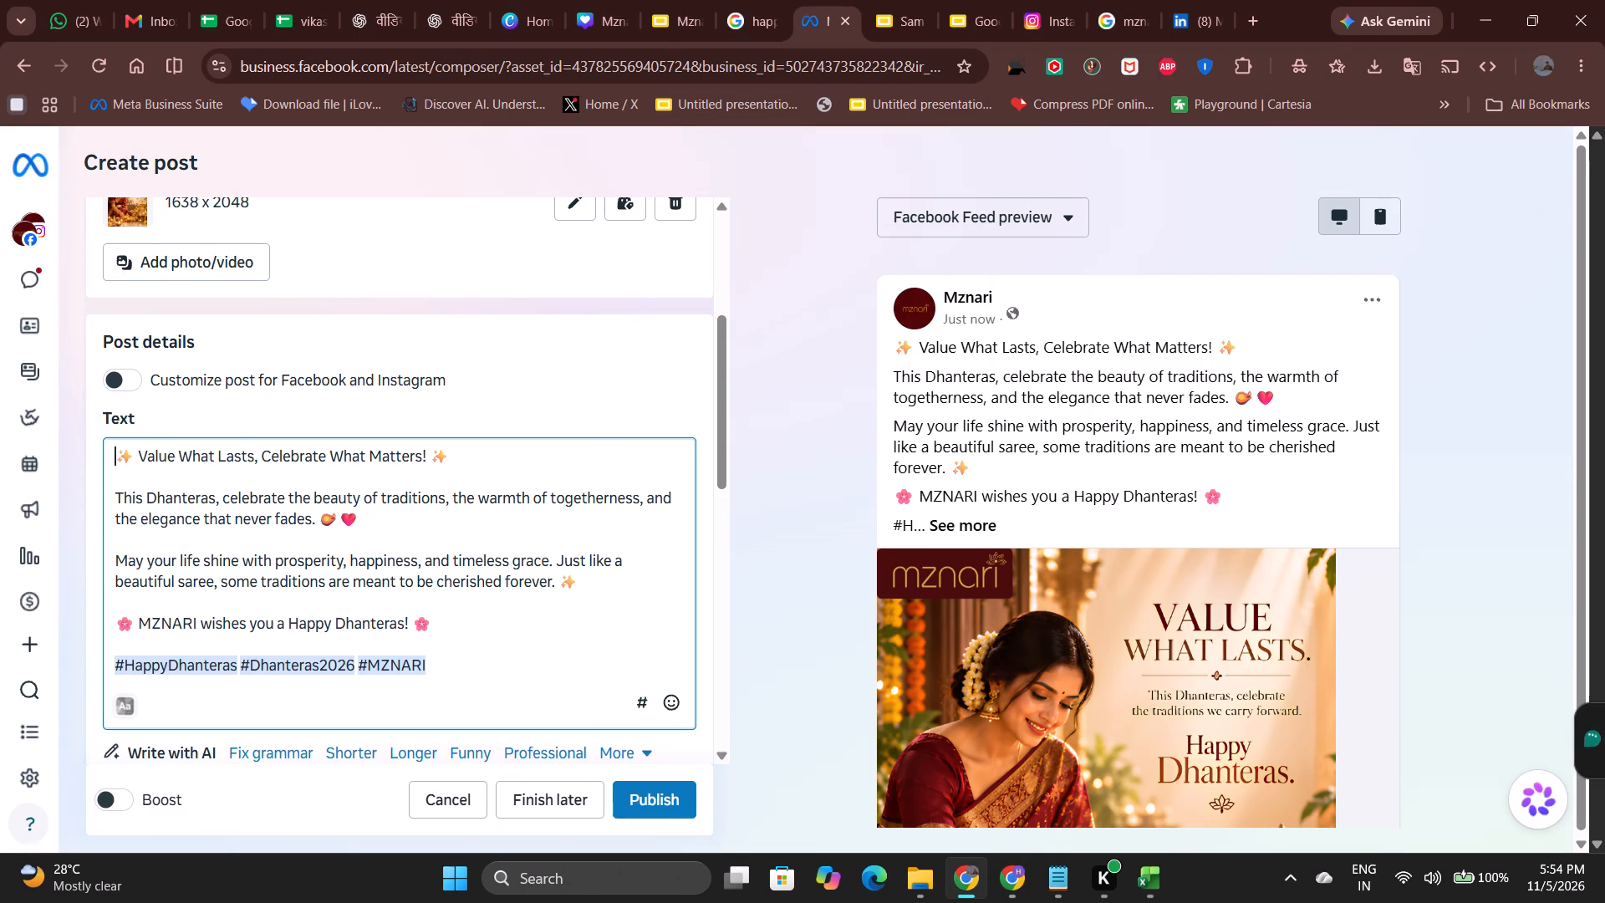
# Delete the heart emoji after "the elegance that never fades" in the Dhanteras post's caption text.
pyautogui.scroll(-2, 434, 528)
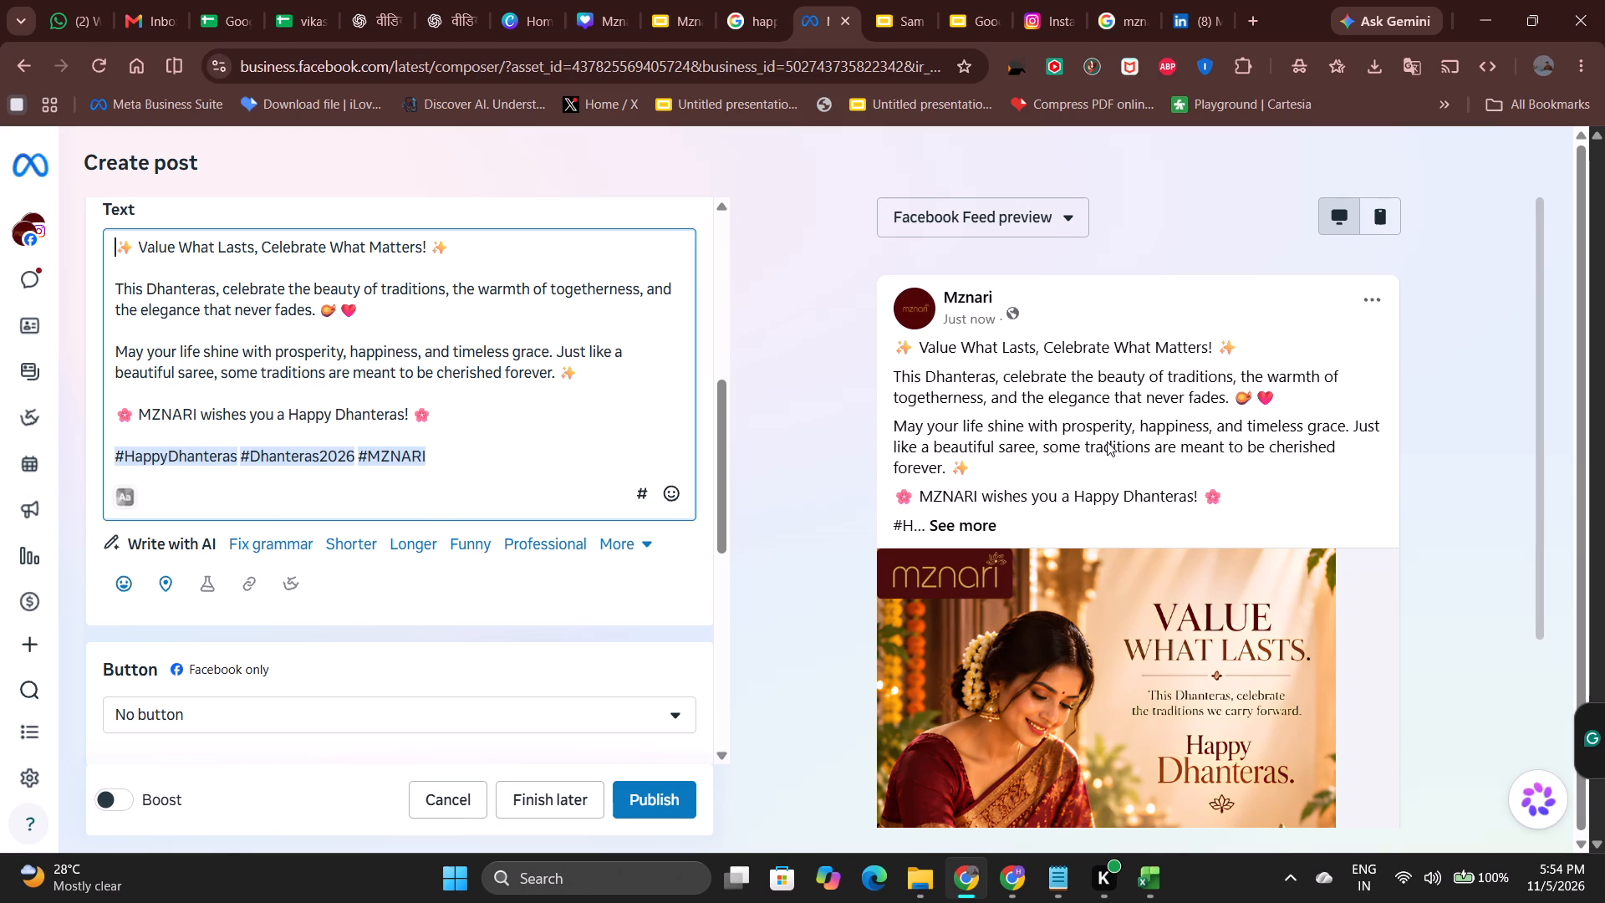
pyautogui.click(373, 308)
pyautogui.press('BackSpace')
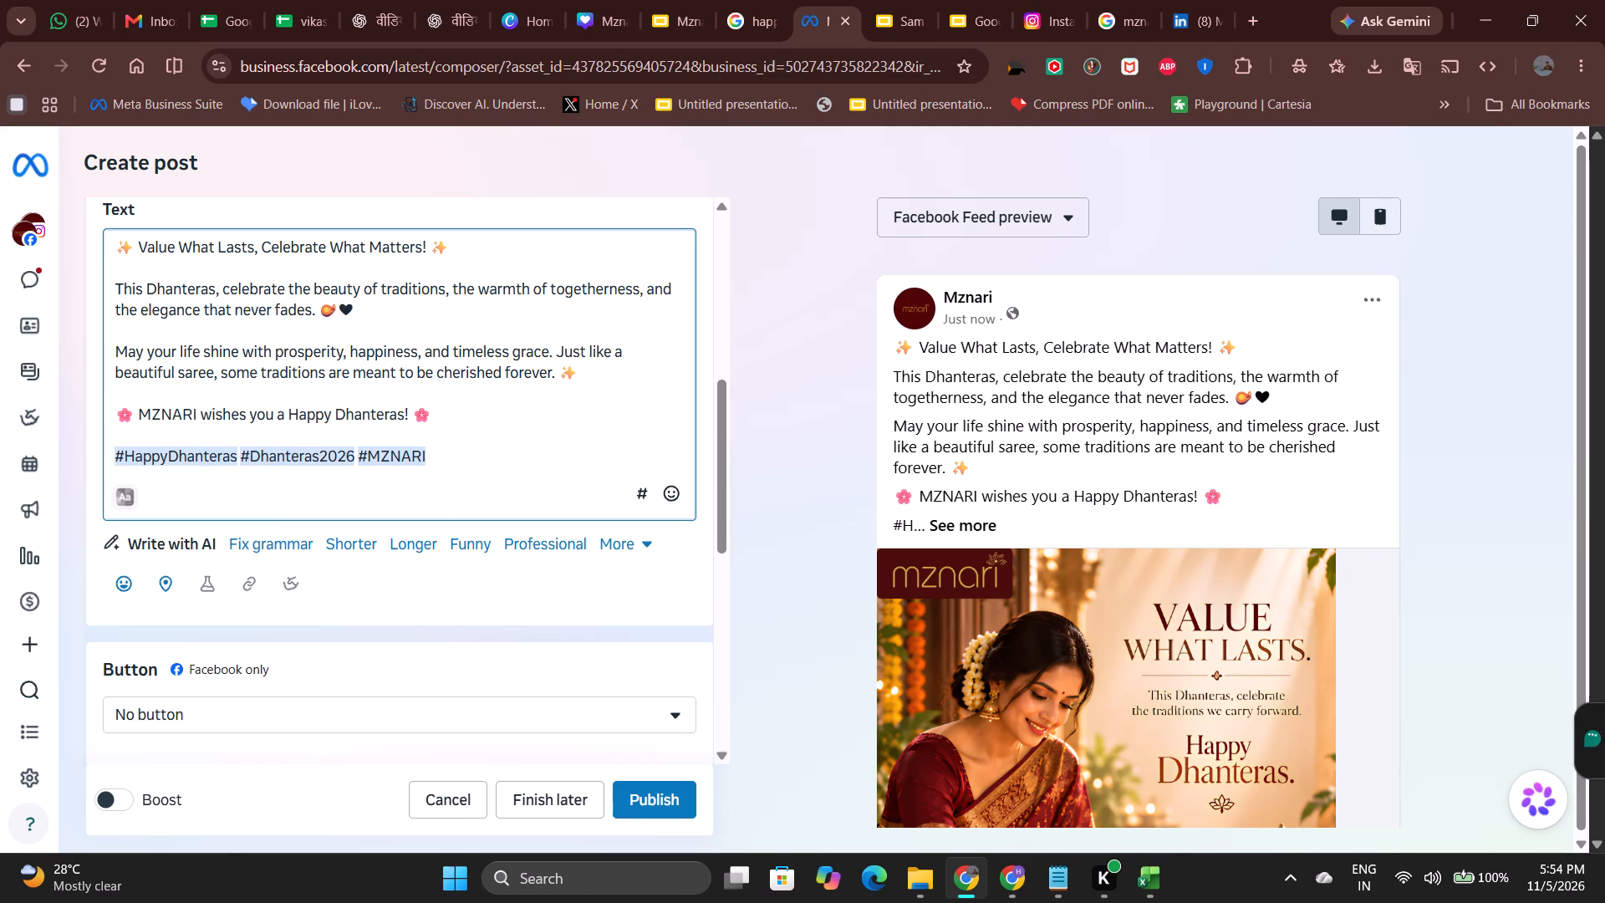
# Delete the remaining black heart emoji after "the elegance that never fades." in the Dhanteras post text.
pyautogui.press('BackSpace')
# Turn on scheduling for the Dhanteras post and set both the Facebook and Instagram dates to Nov 6, 2026.
pyautogui.scroll(-4, 478, 394)
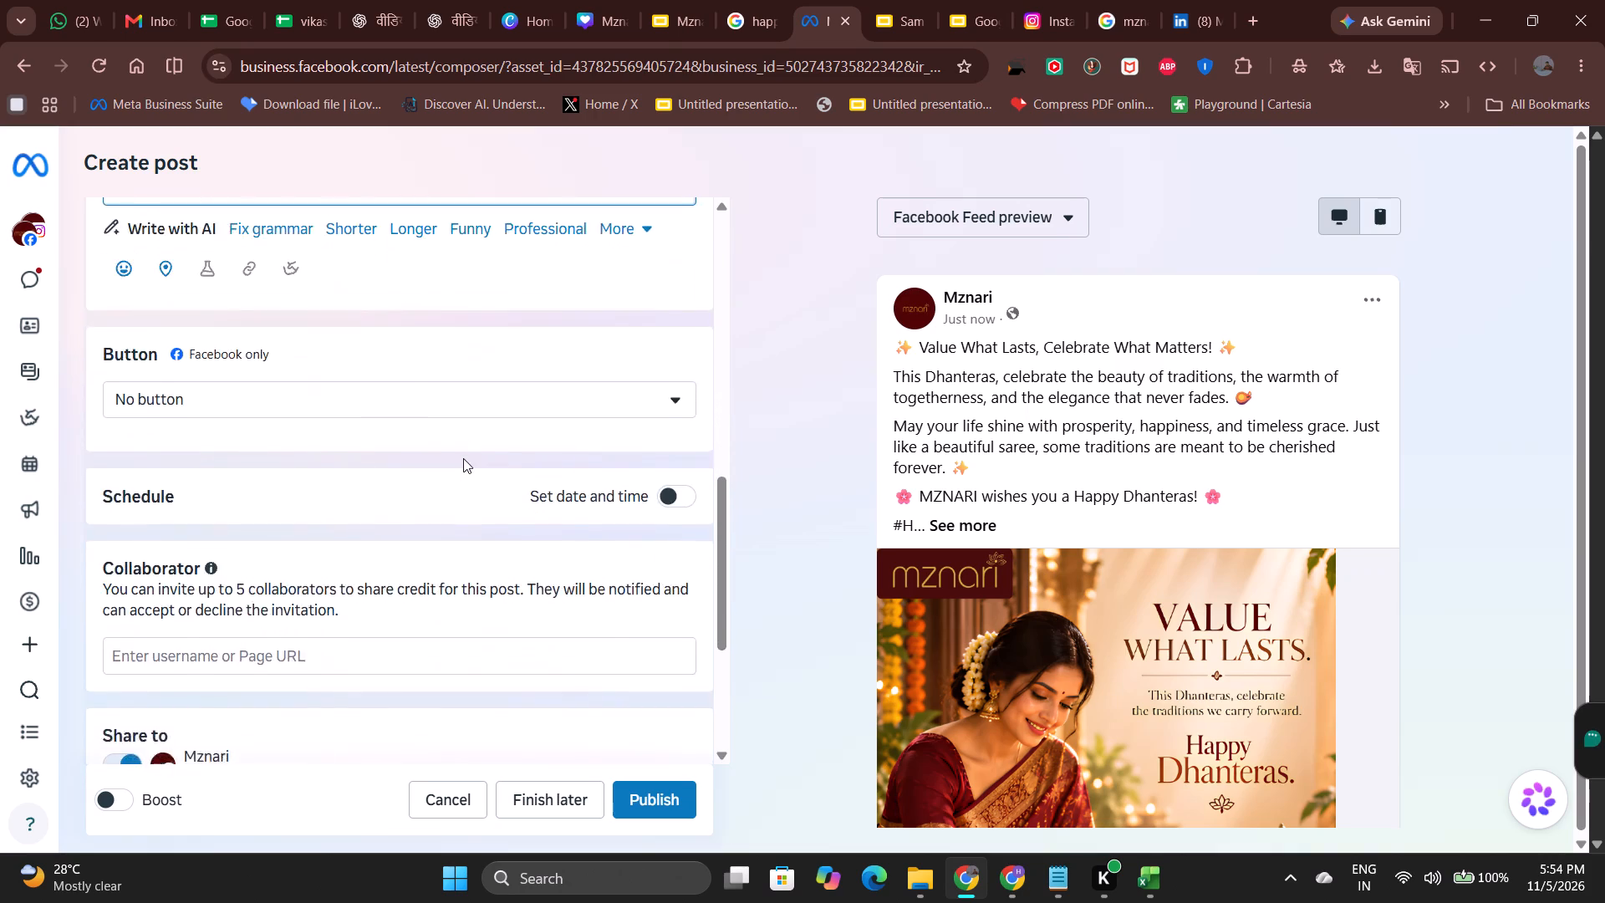
pyautogui.click(675, 391)
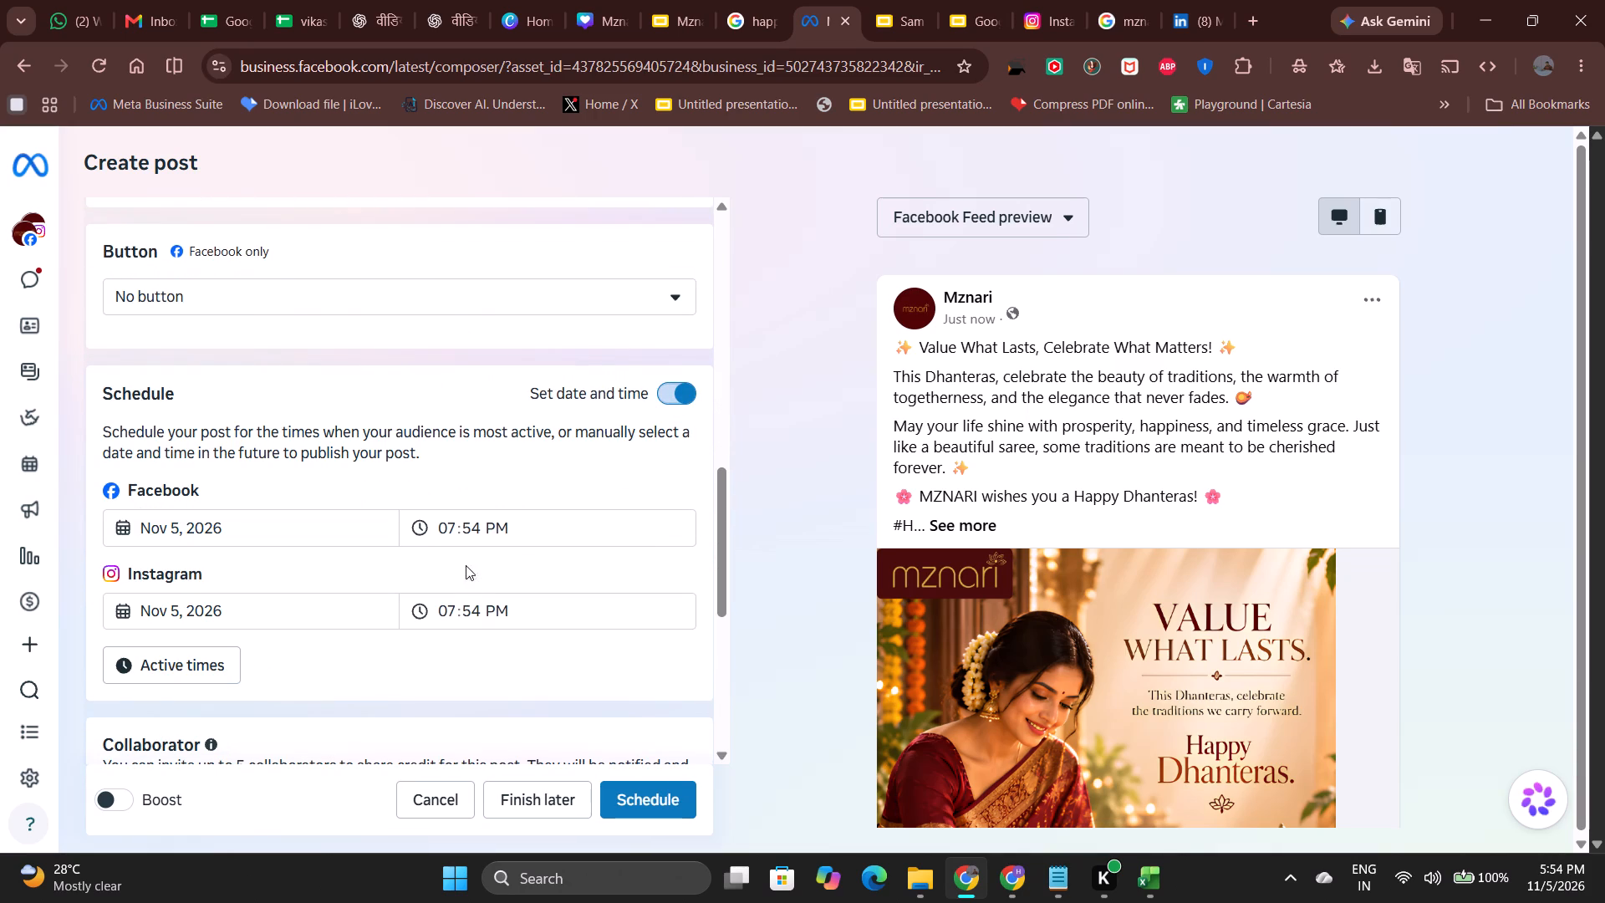
pyautogui.click(271, 535)
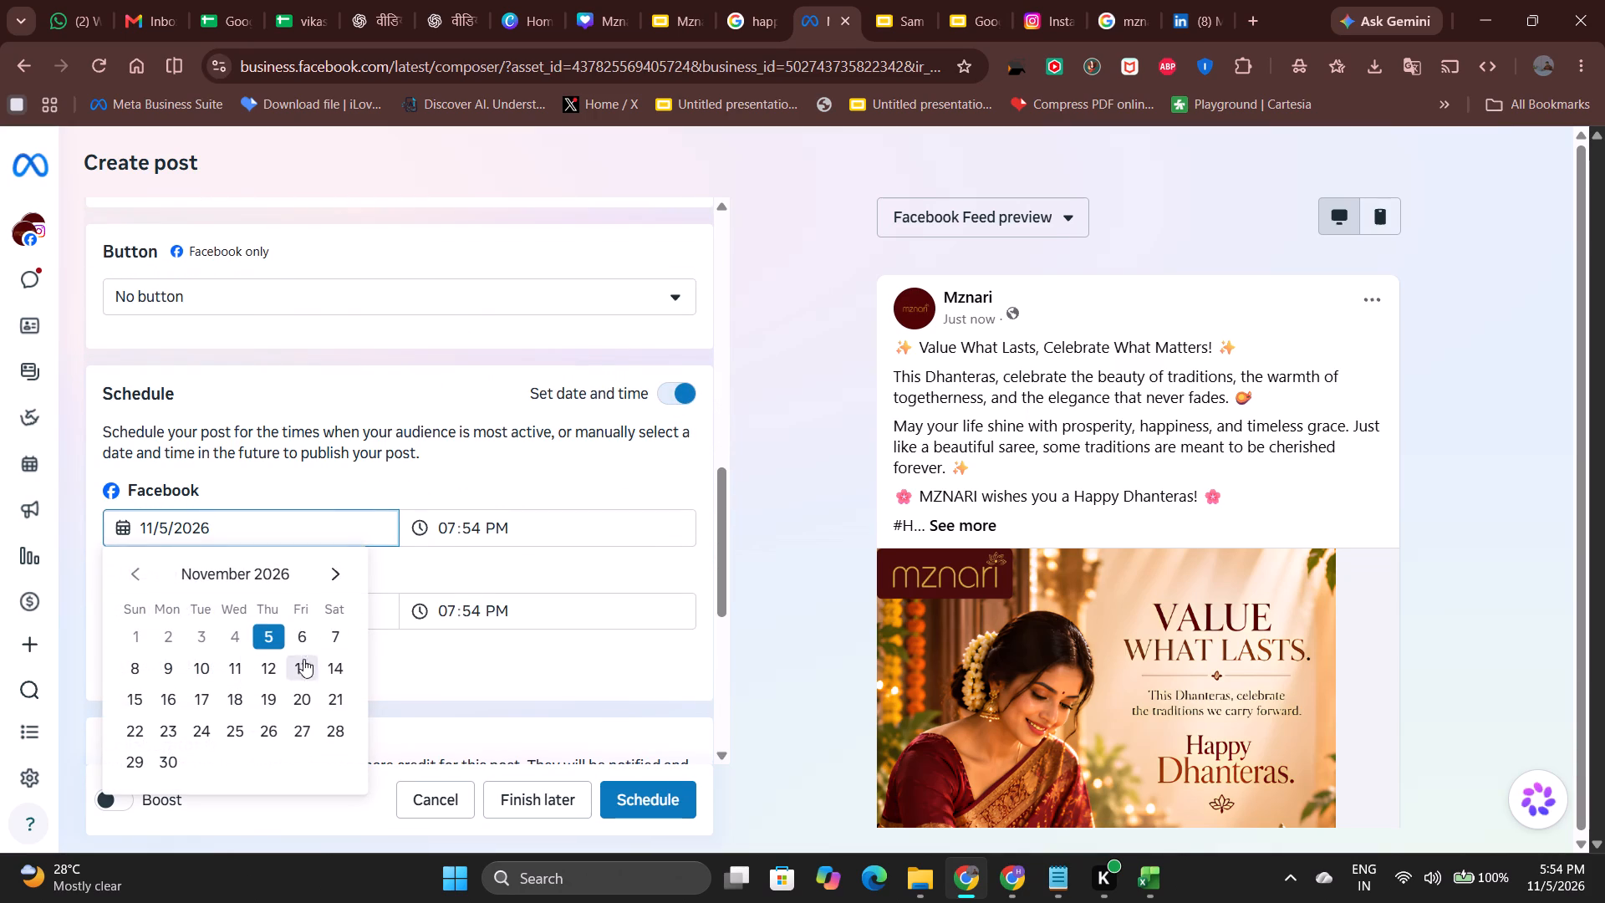
pyautogui.click(670, 4)
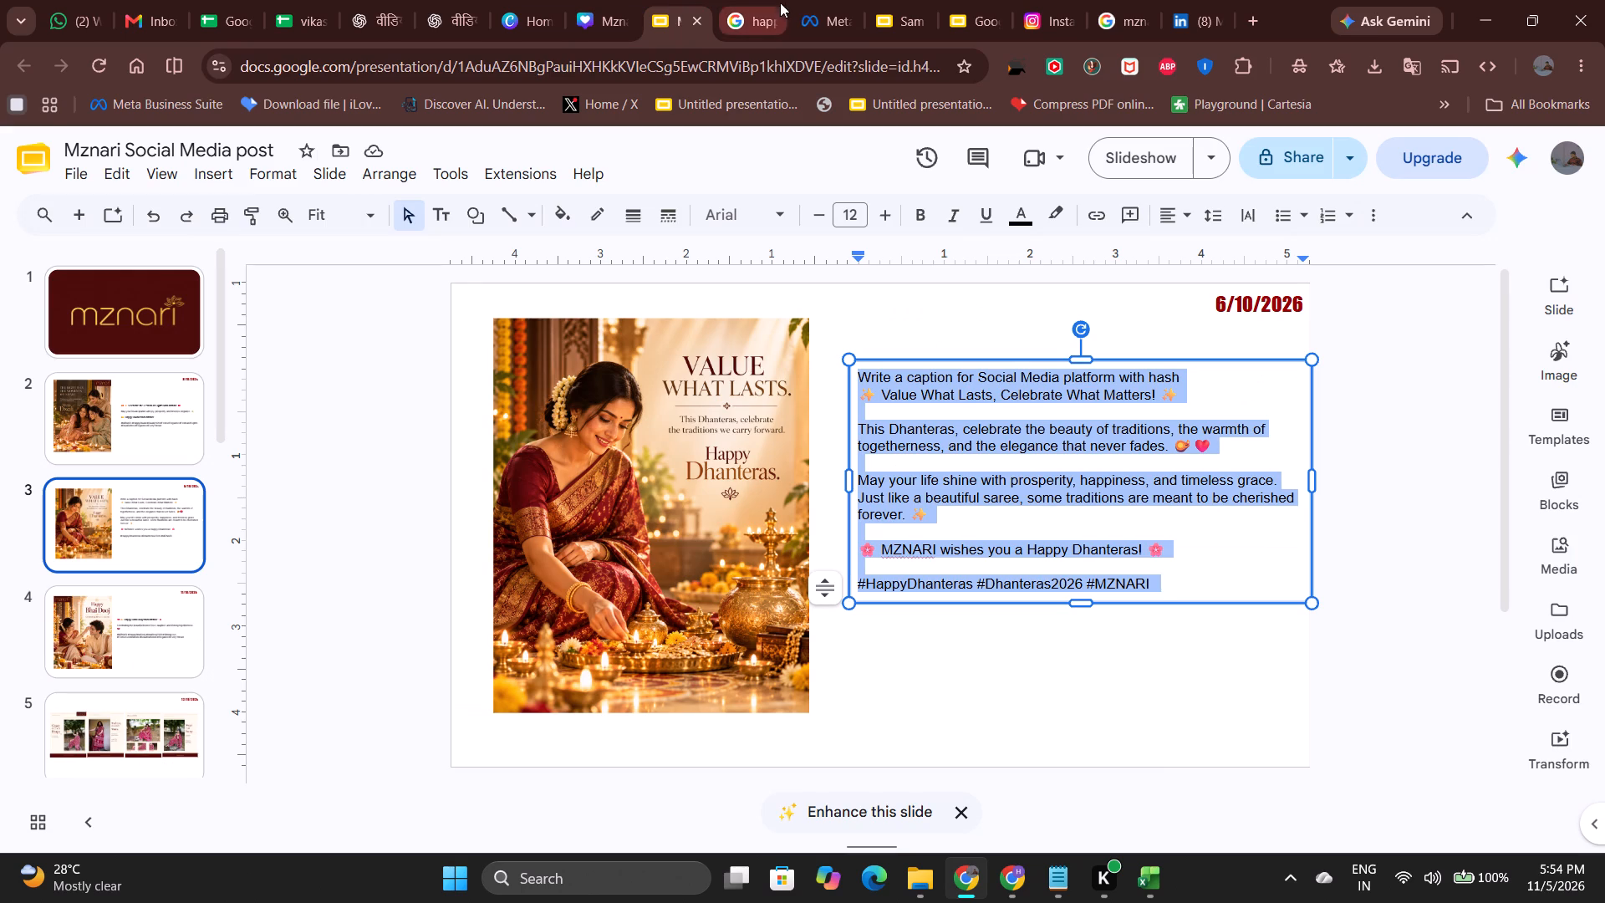
pyautogui.click(807, 3)
pyautogui.click(304, 638)
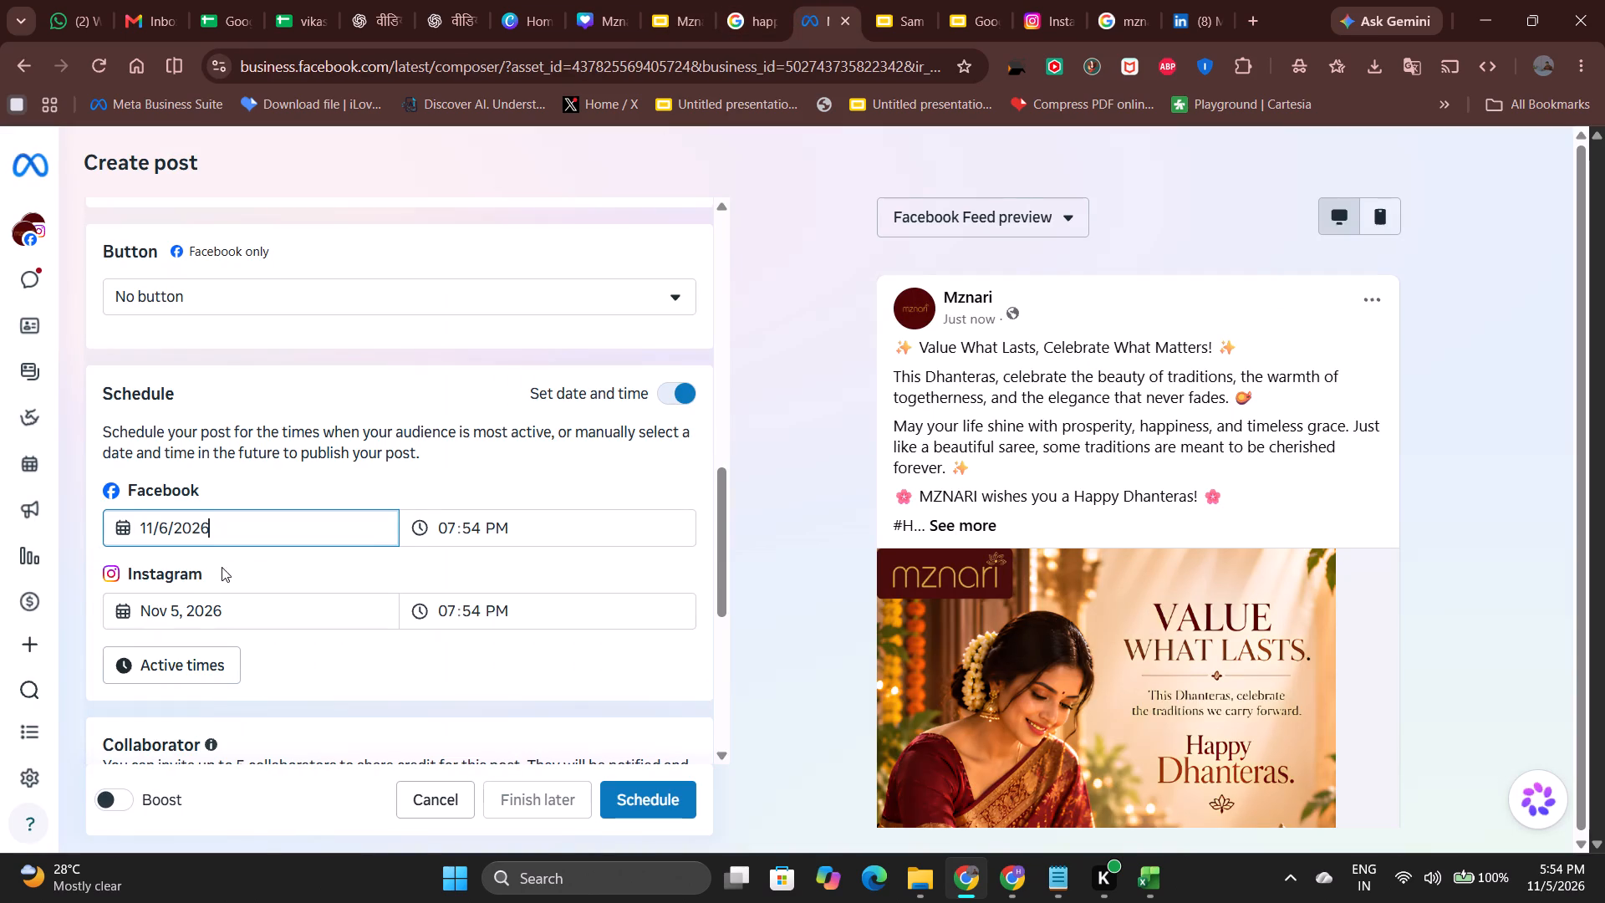
pyautogui.click(208, 612)
pyautogui.click(308, 435)
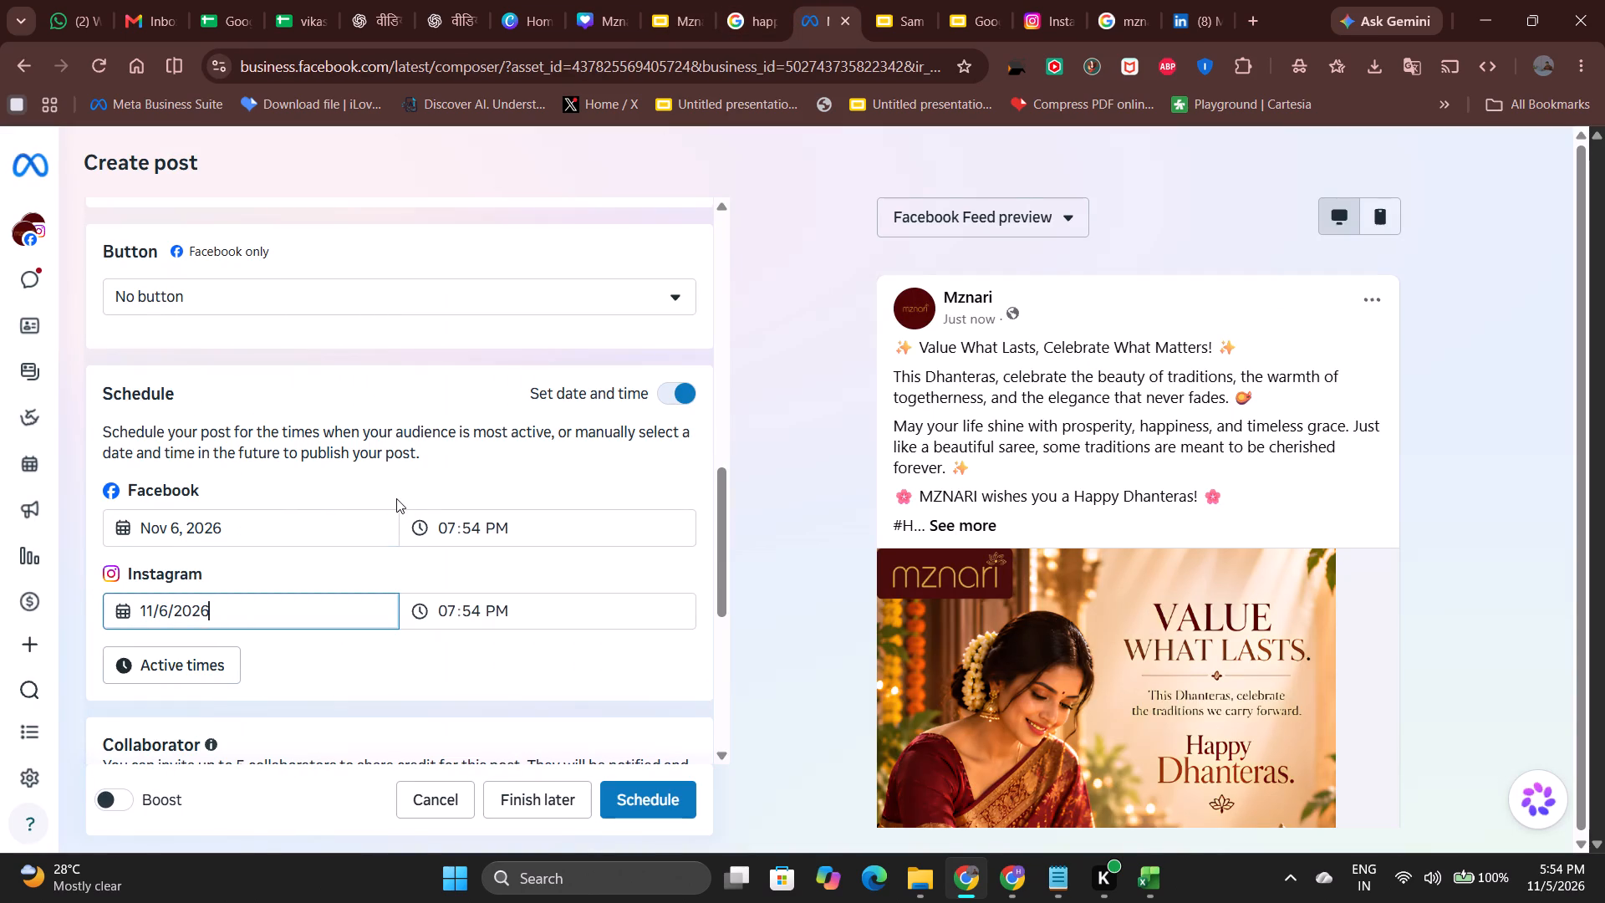
# Set the minutes of the Facebook and Instagram publishing times to 00, making both 07:00 PM.
pyautogui.click(476, 529)
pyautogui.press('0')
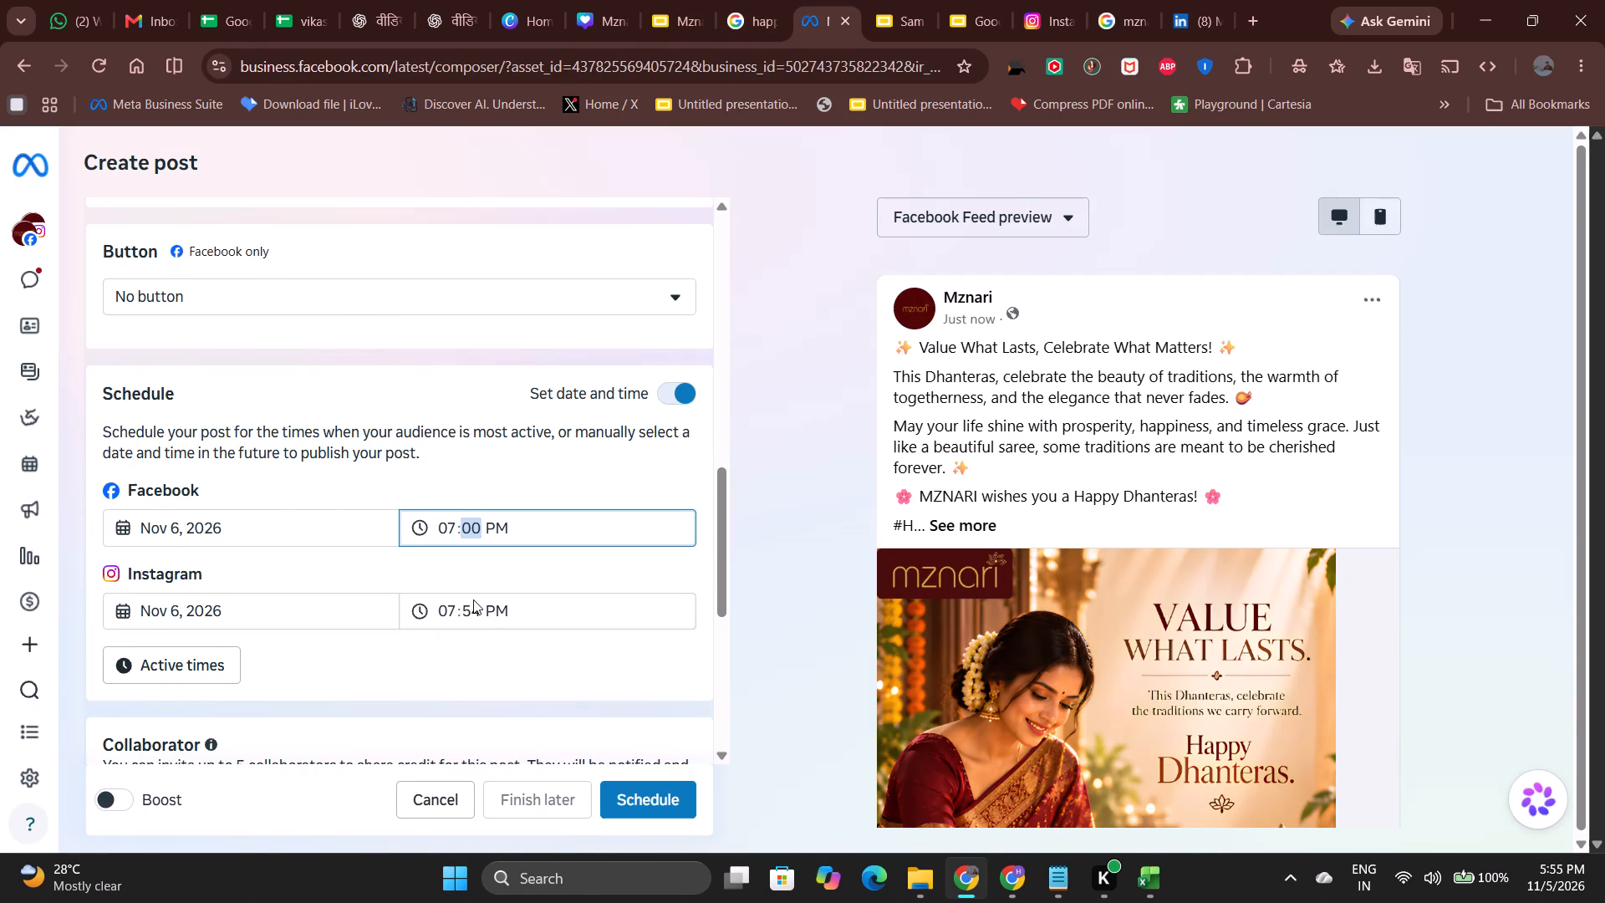
pyautogui.click(473, 599)
pyautogui.click(479, 621)
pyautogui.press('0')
pyautogui.click(578, 446)
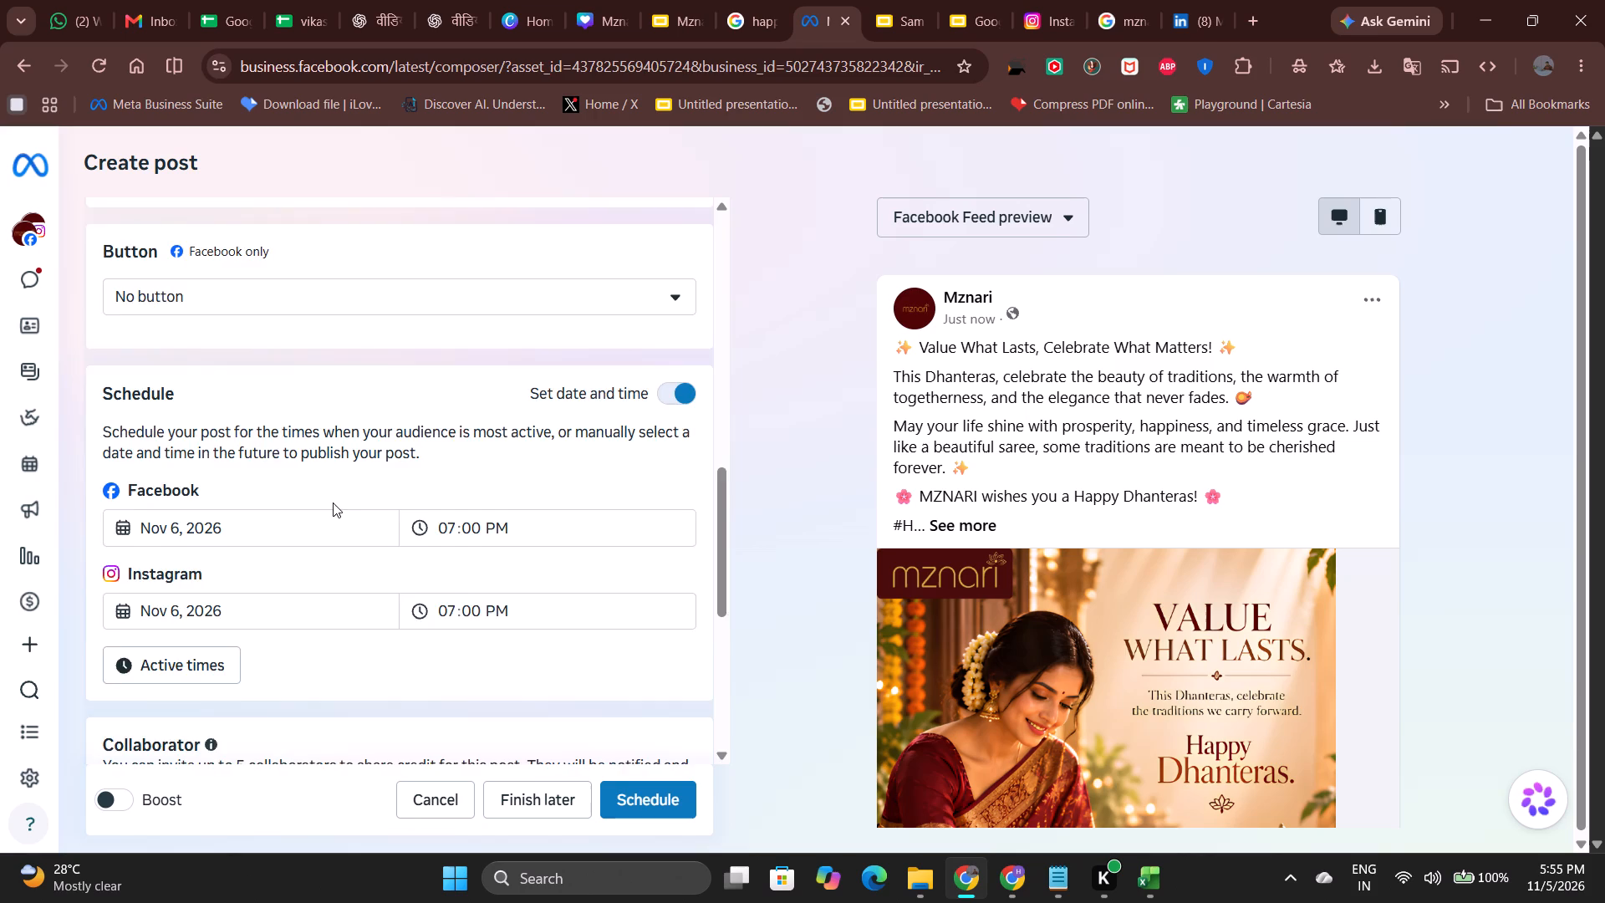
# Review the Dhanteras post's text and media, schedule it, and dismiss the boost offer.
pyautogui.scroll(-2, 333, 503)
pyautogui.scroll(-1, 456, 621)
pyautogui.scroll(7, 457, 607)
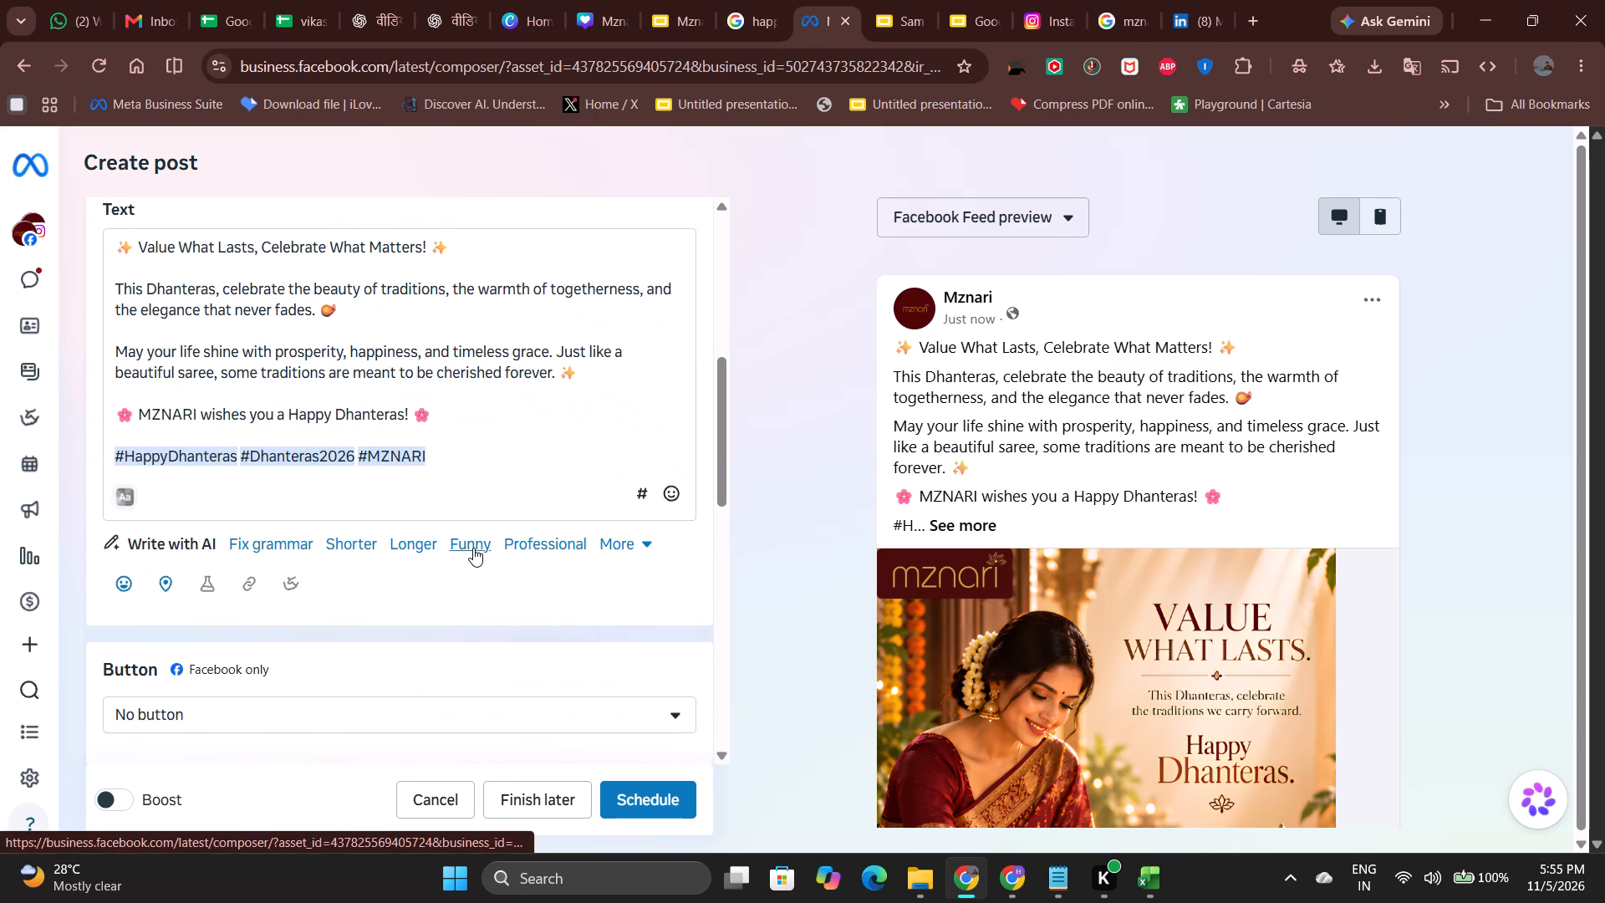
pyautogui.click(494, 620)
pyautogui.scroll(5, 490, 597)
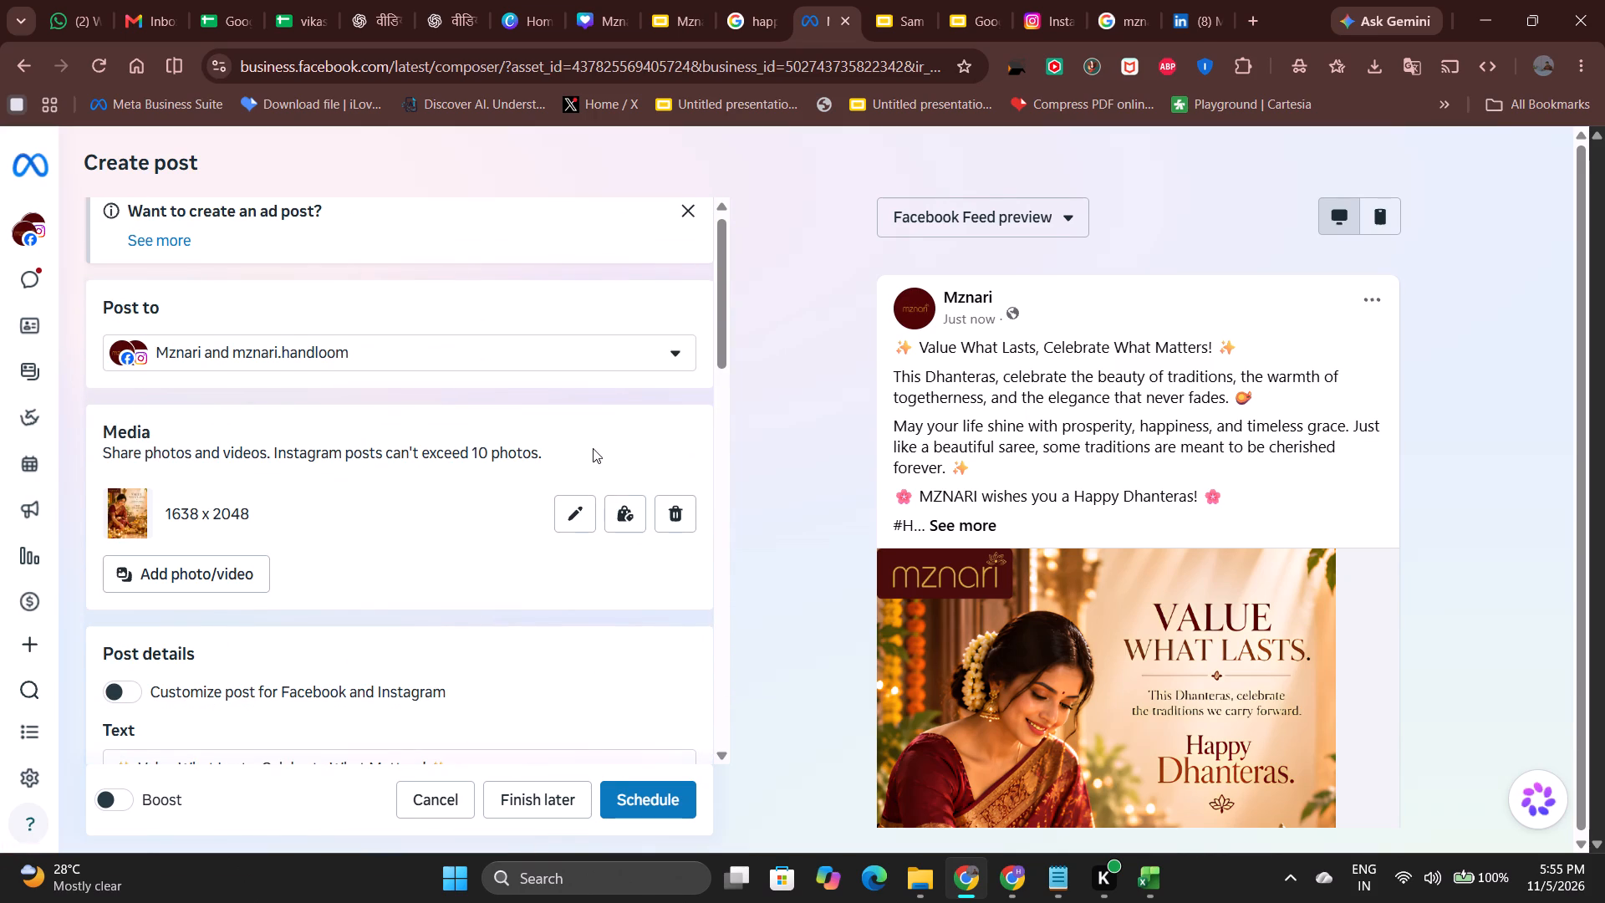
pyautogui.scroll(3, 682, 657)
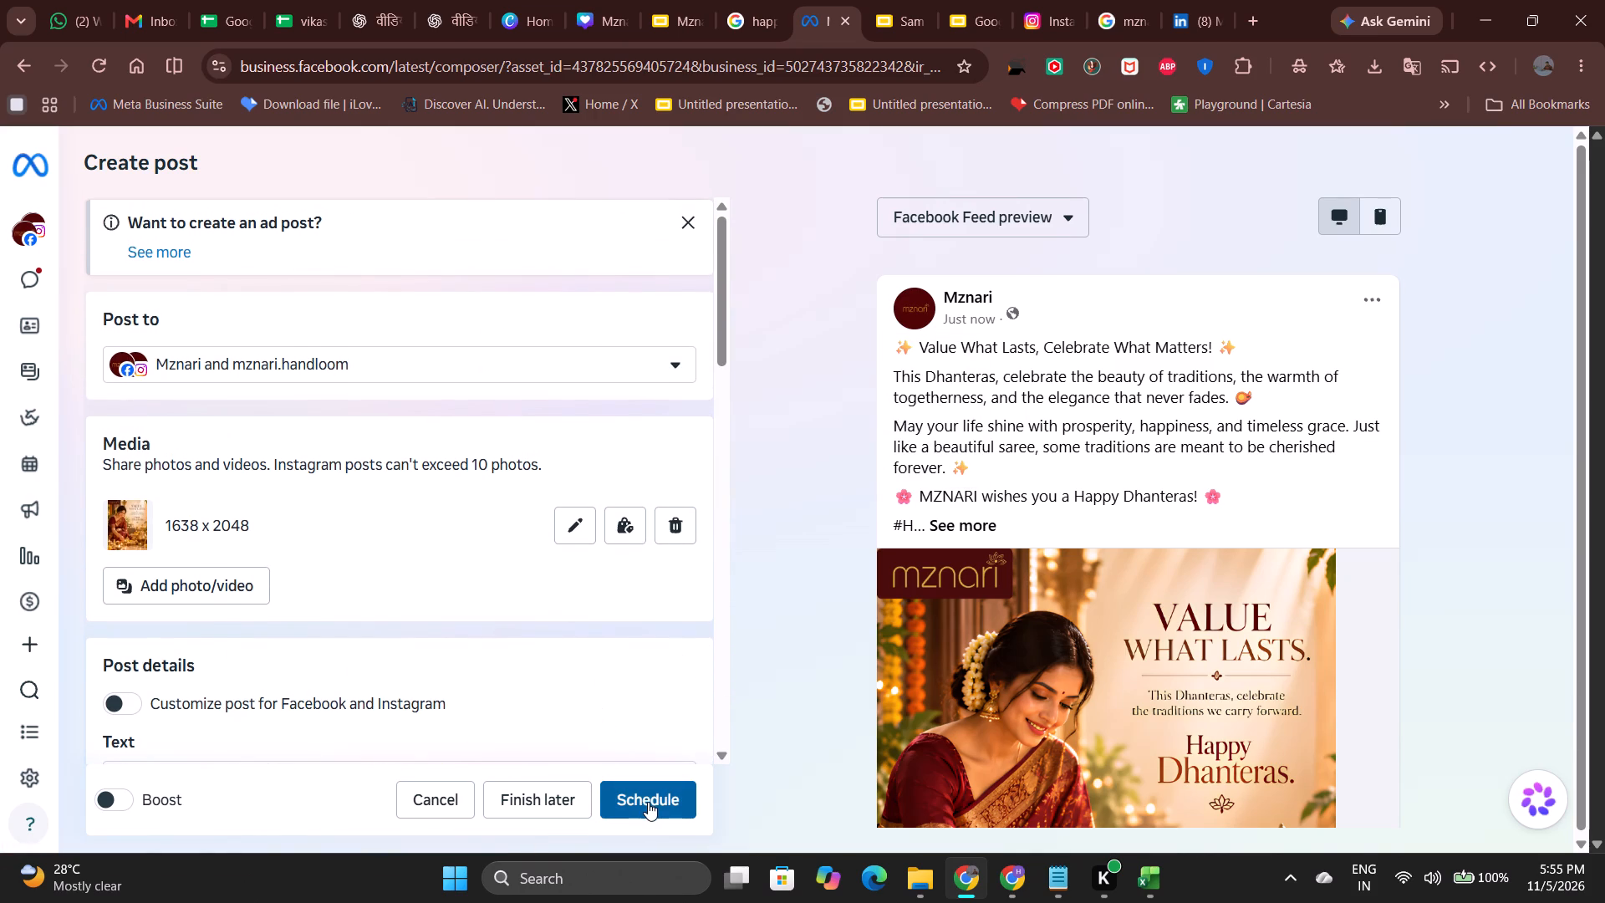
pyautogui.click(648, 802)
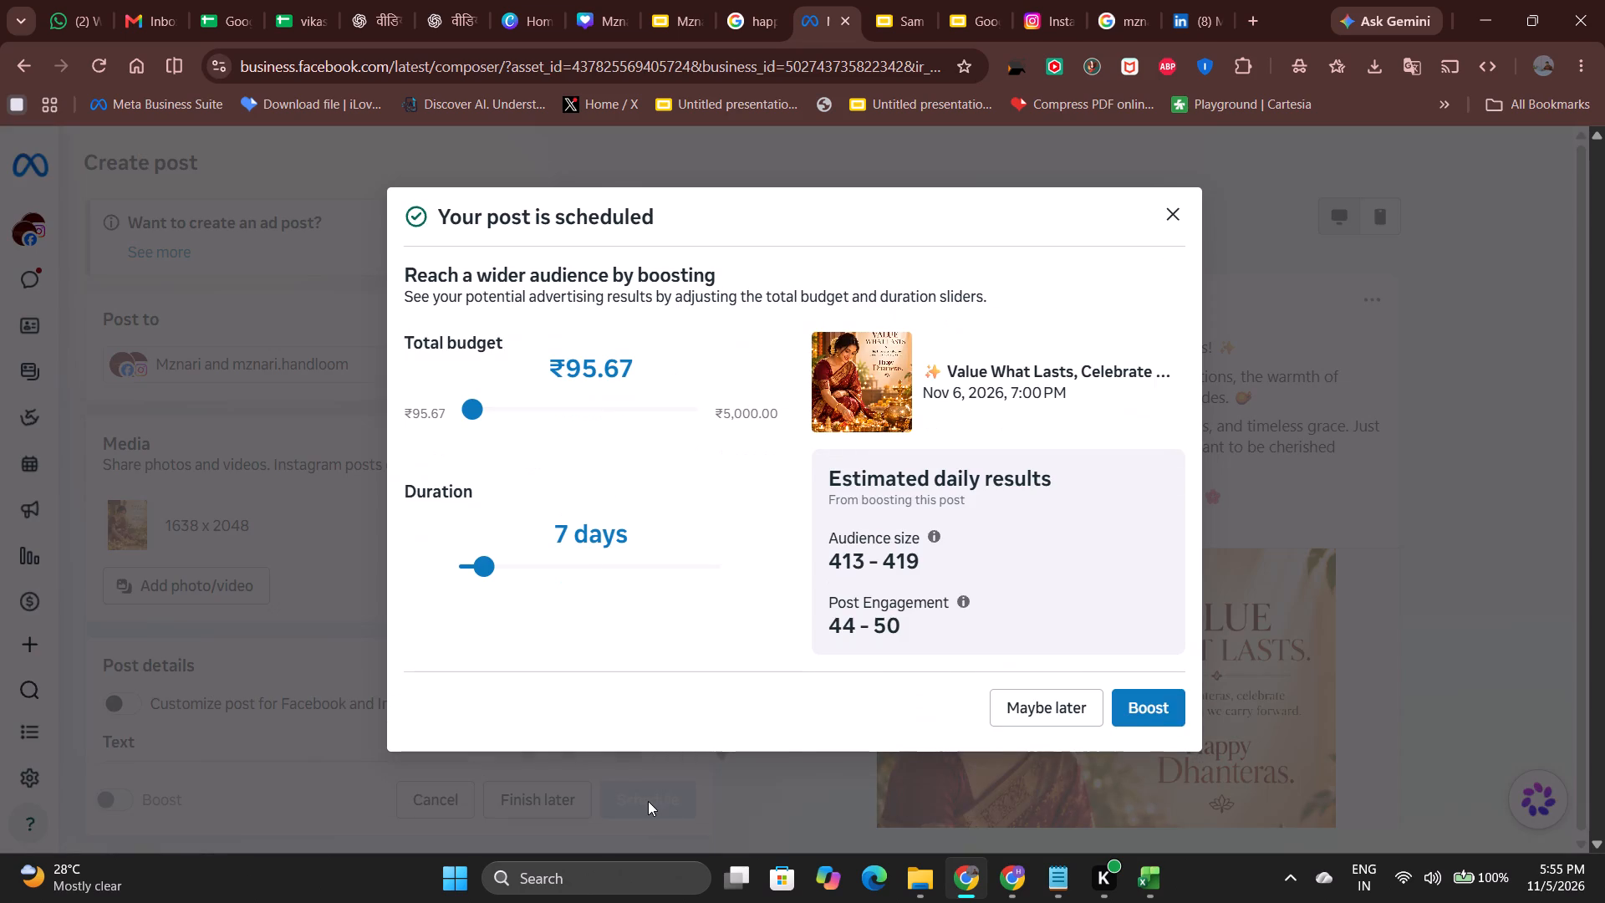
pyautogui.click(1180, 208)
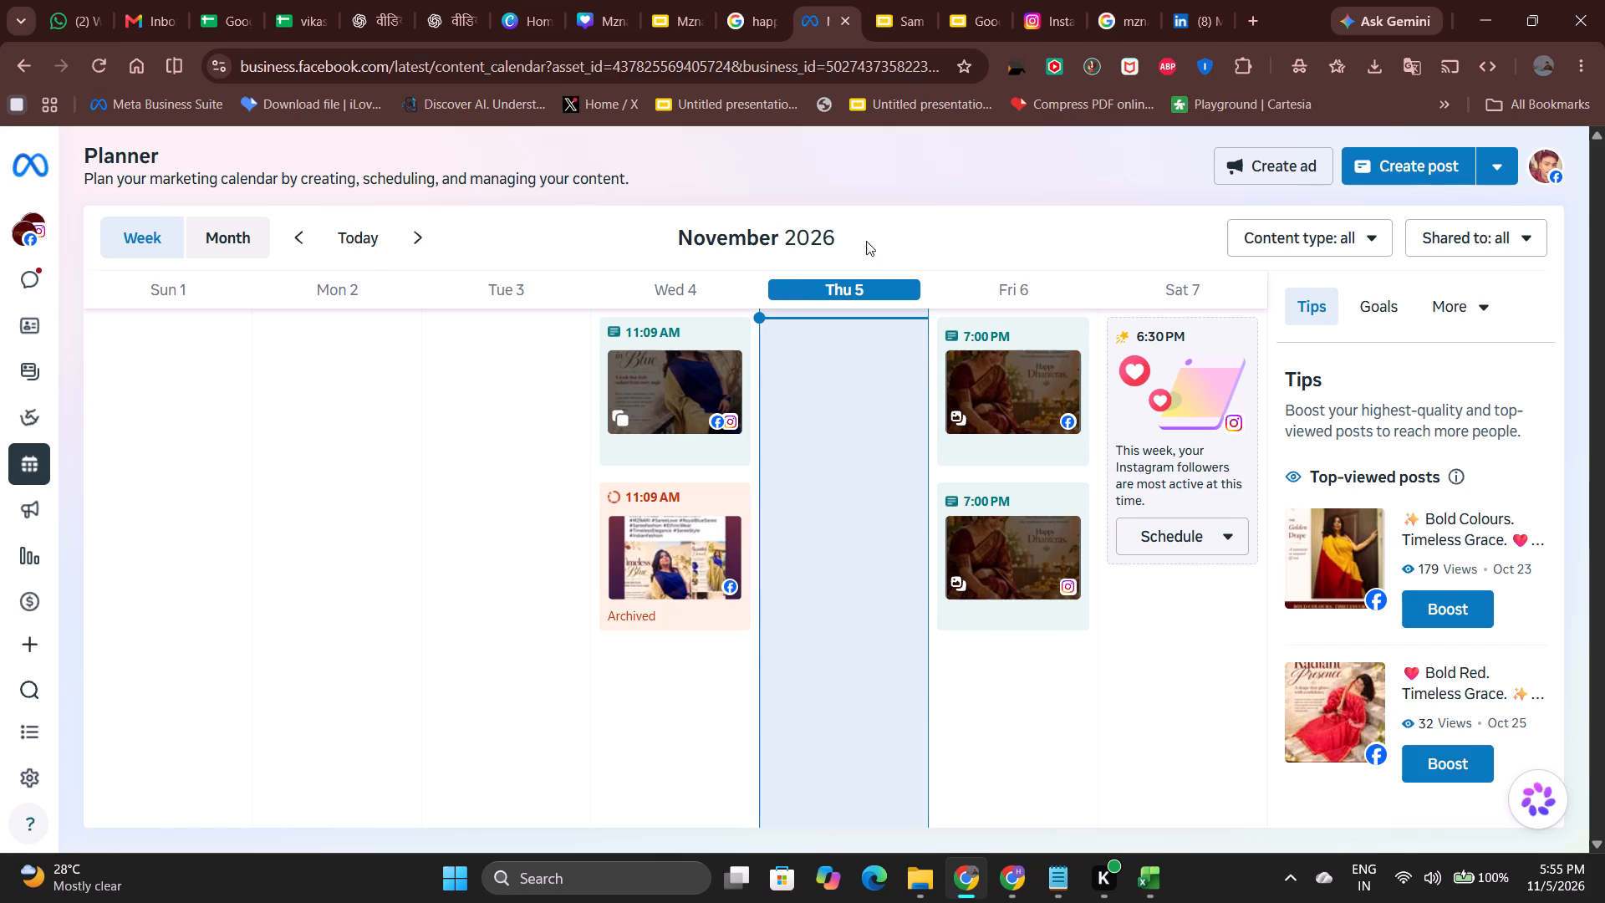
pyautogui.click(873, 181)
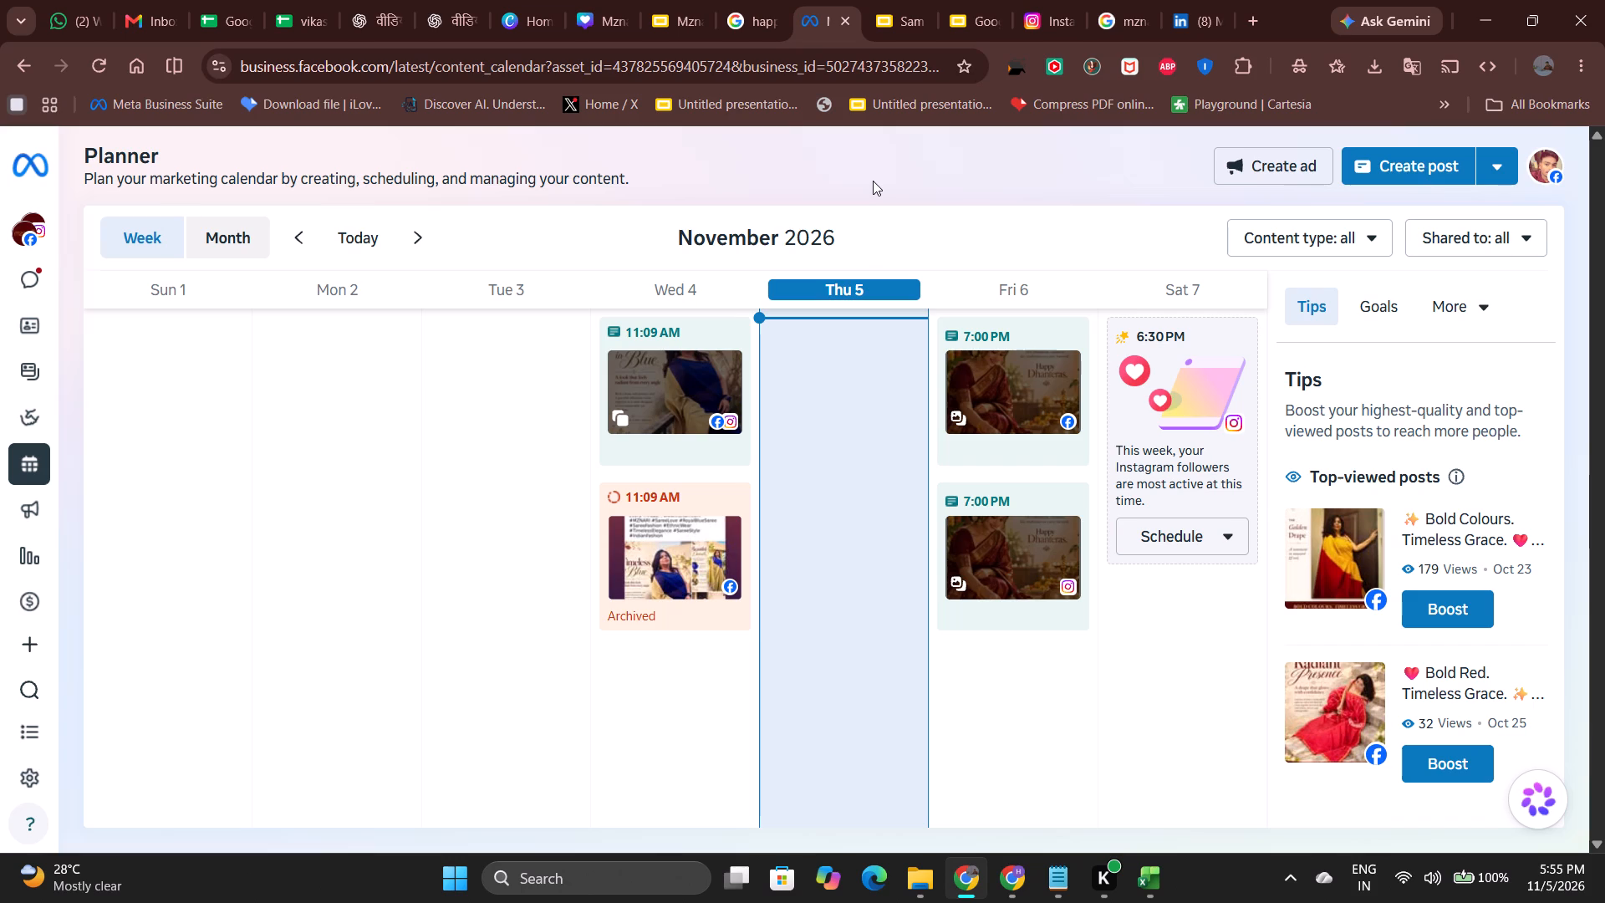
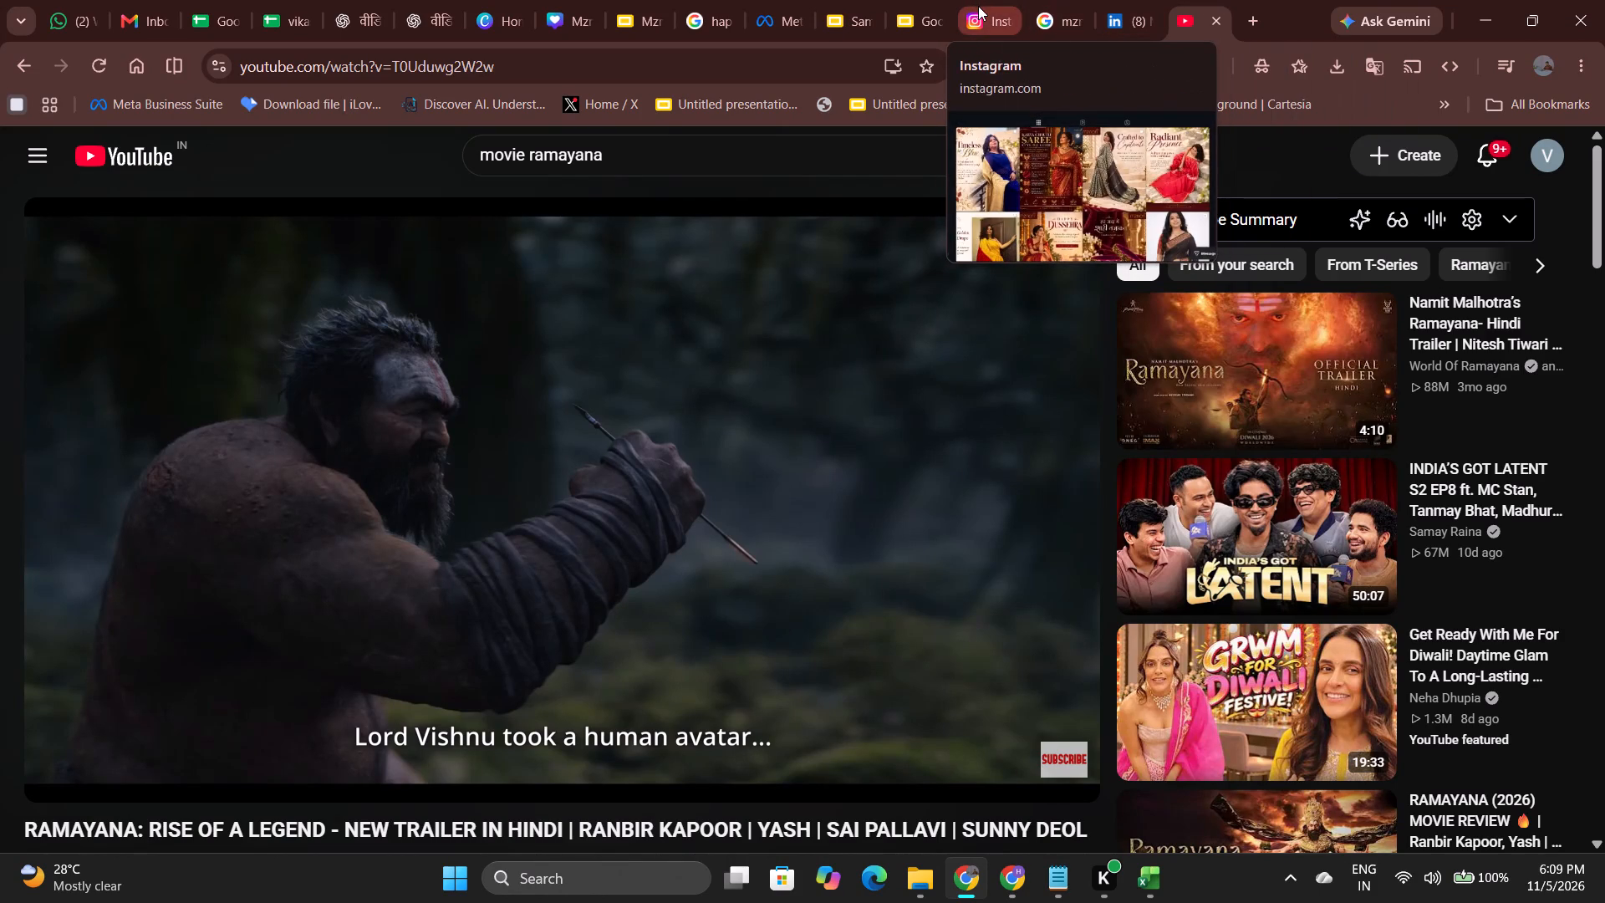
# Check the Mznari Instagram profile, return to the Mznari Social Media post presentation and deselect the Dhanteras caption box on slide 3.
pyautogui.click(978, 6)
pyautogui.scroll(8, 858, 359)
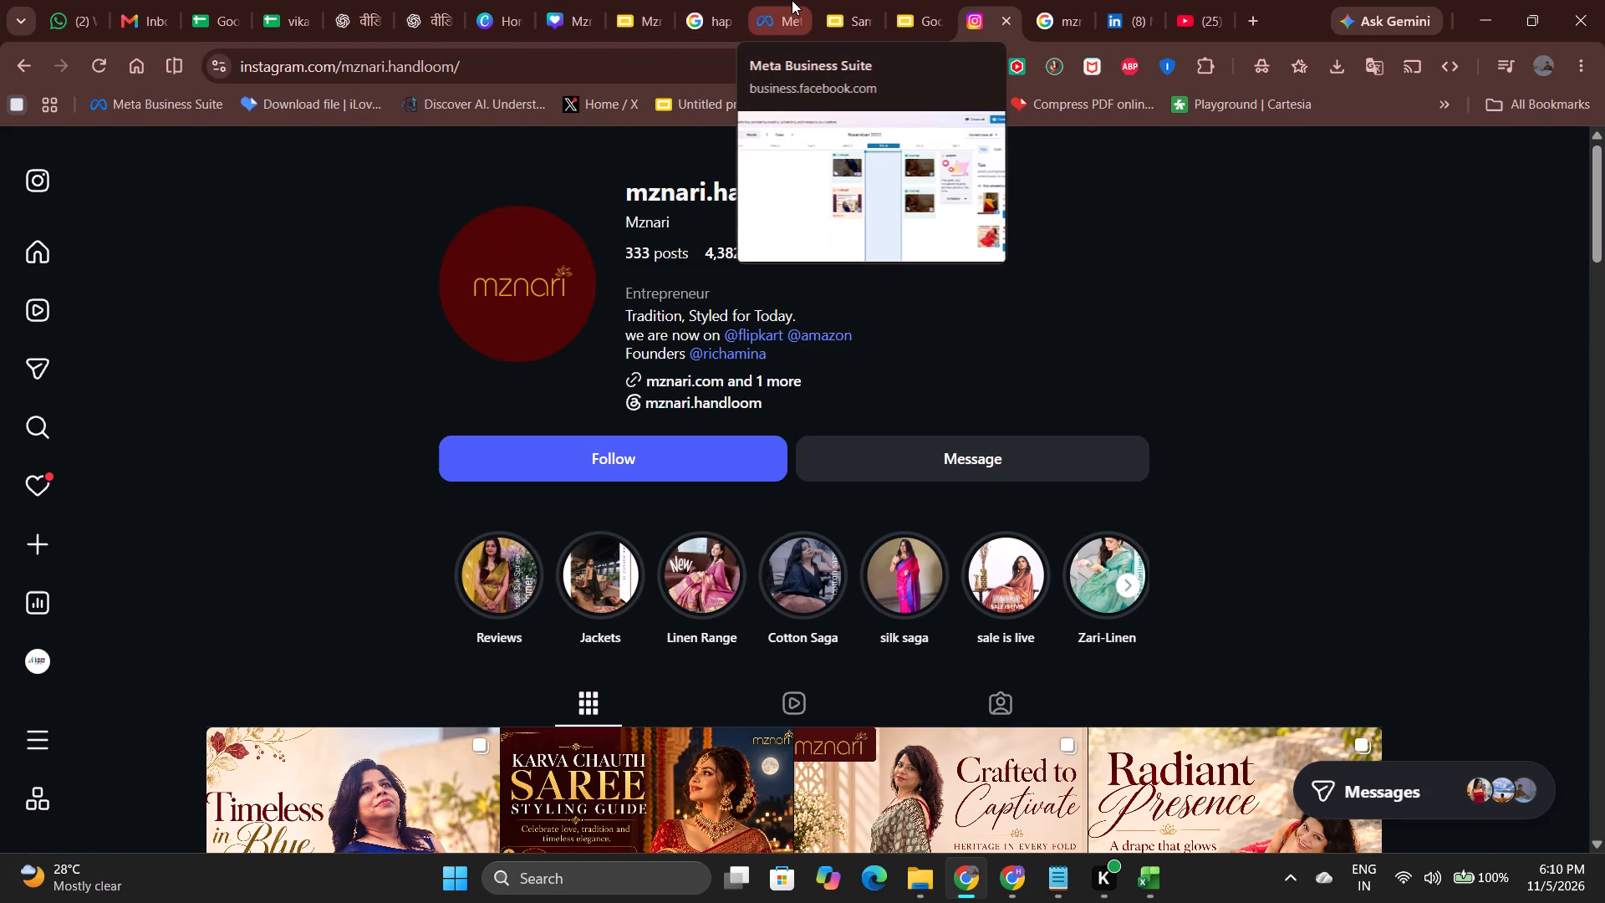
pyautogui.click(844, 0)
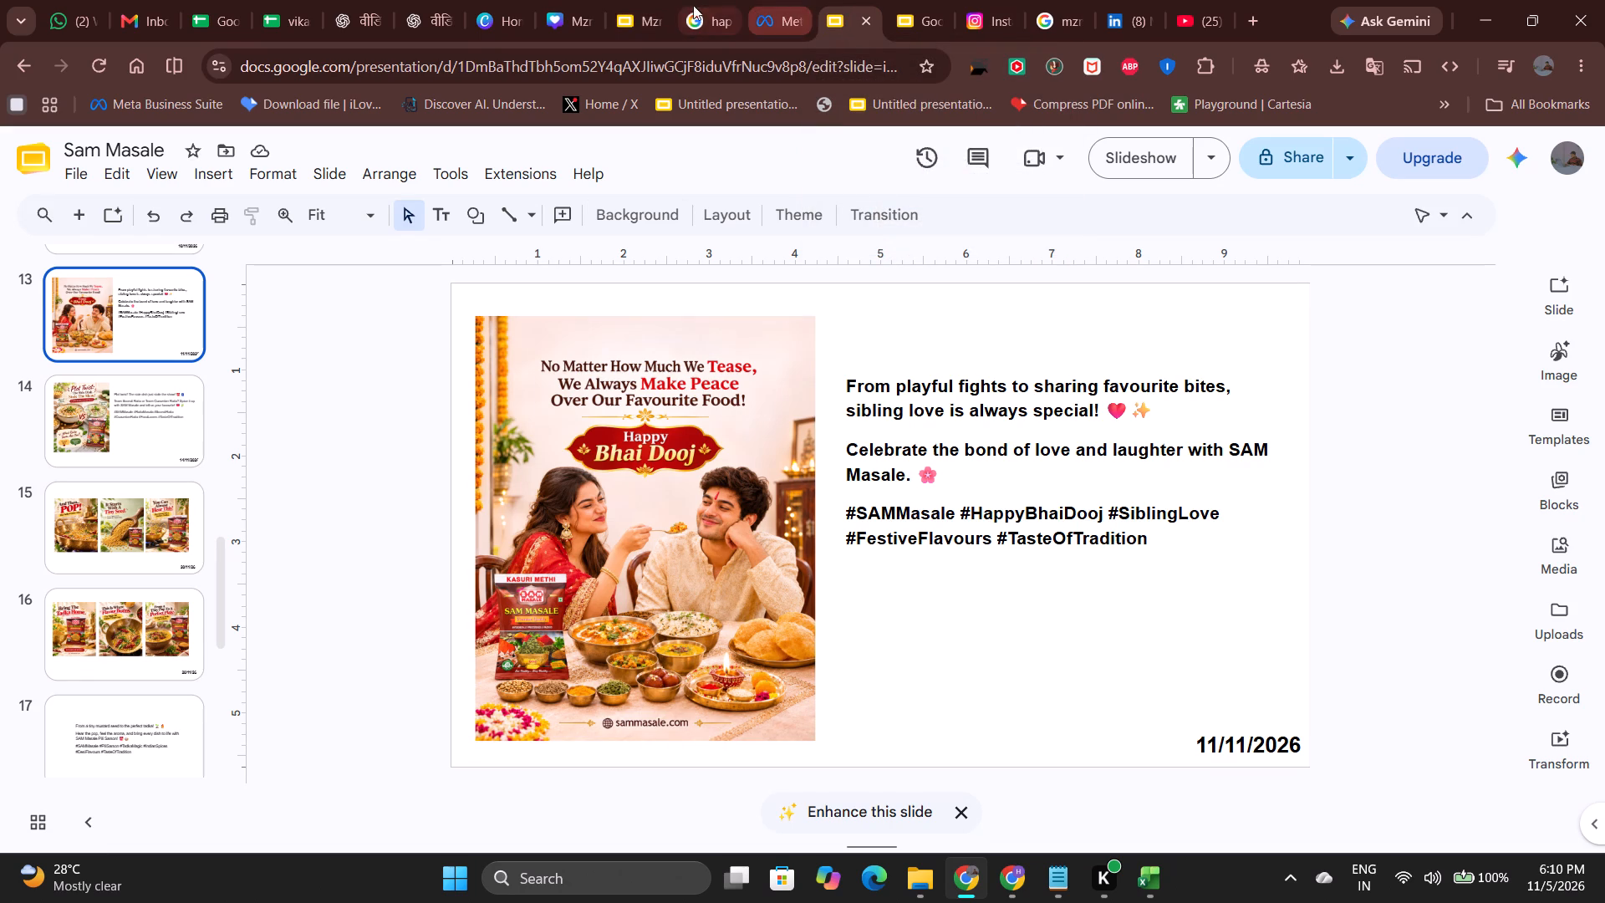
pyautogui.click(636, 0)
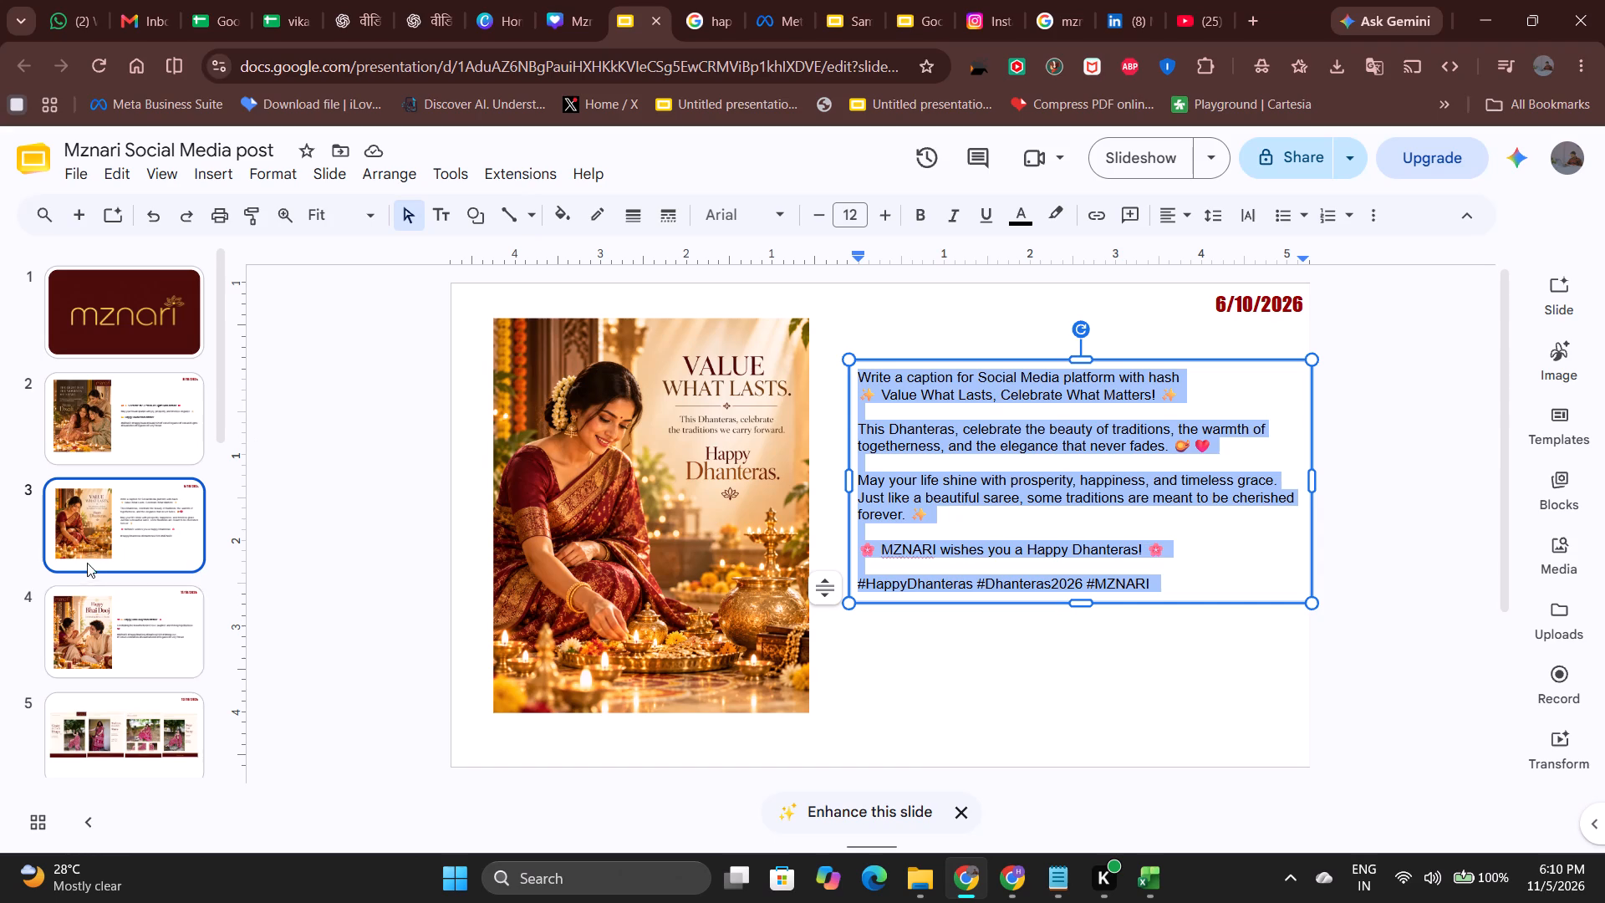
pyautogui.click(411, 492)
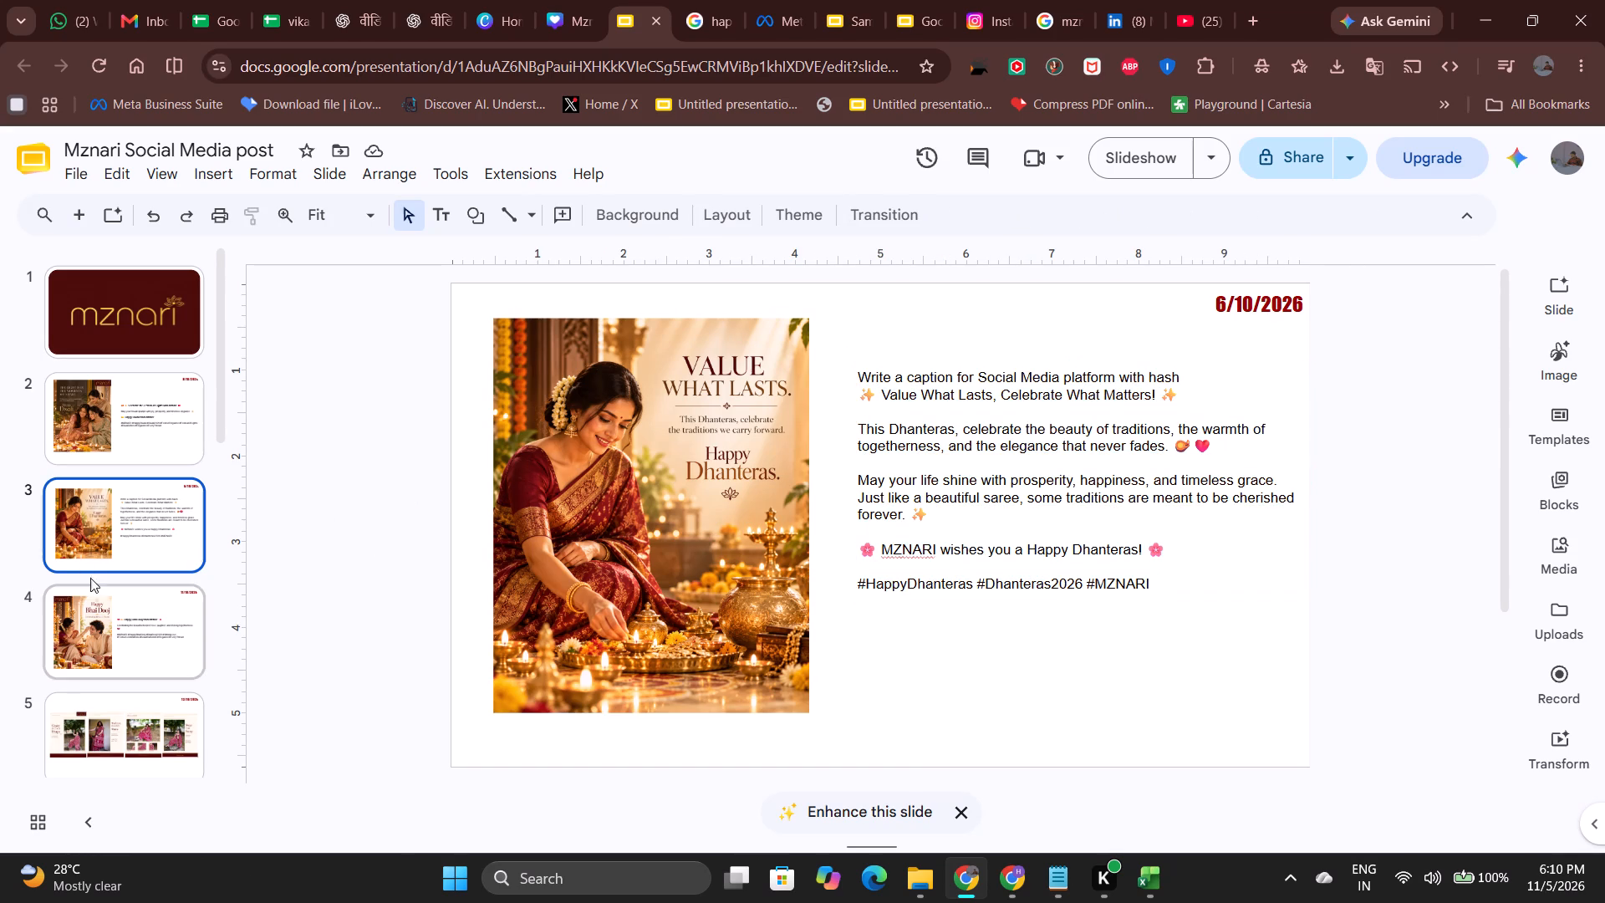
# Nudge the Happy Bhai Dooj image slightly upward on slide 4 of the Mznari presentation.
pyautogui.click(117, 632)
pyautogui.click(684, 488)
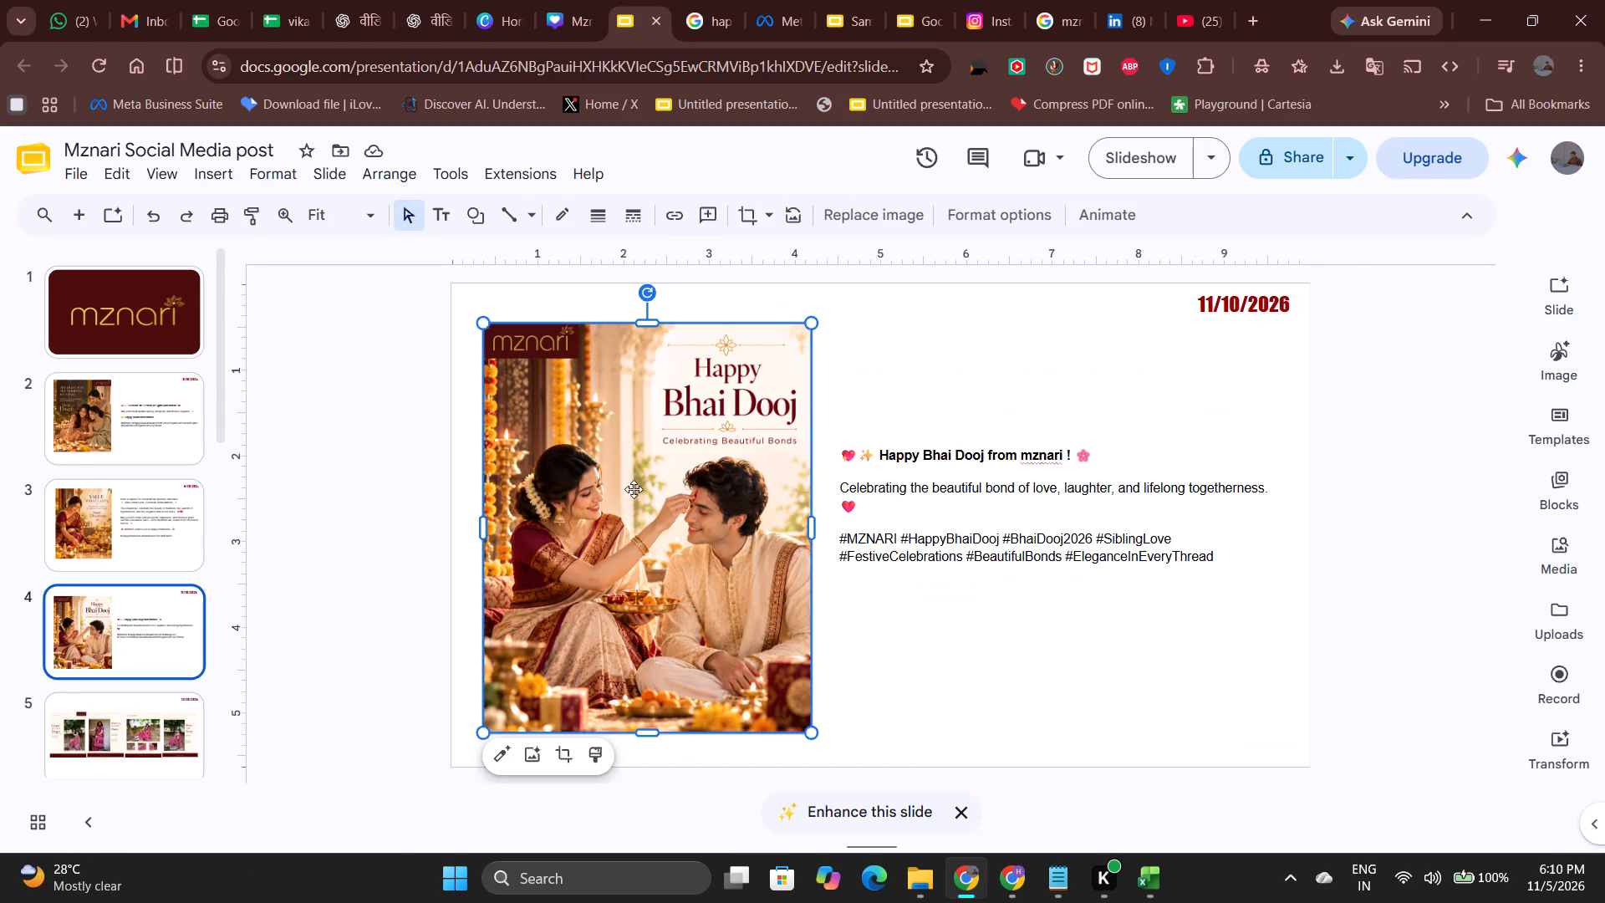
pyautogui.click(382, 489)
pyautogui.click(668, 425)
pyautogui.click(864, 328)
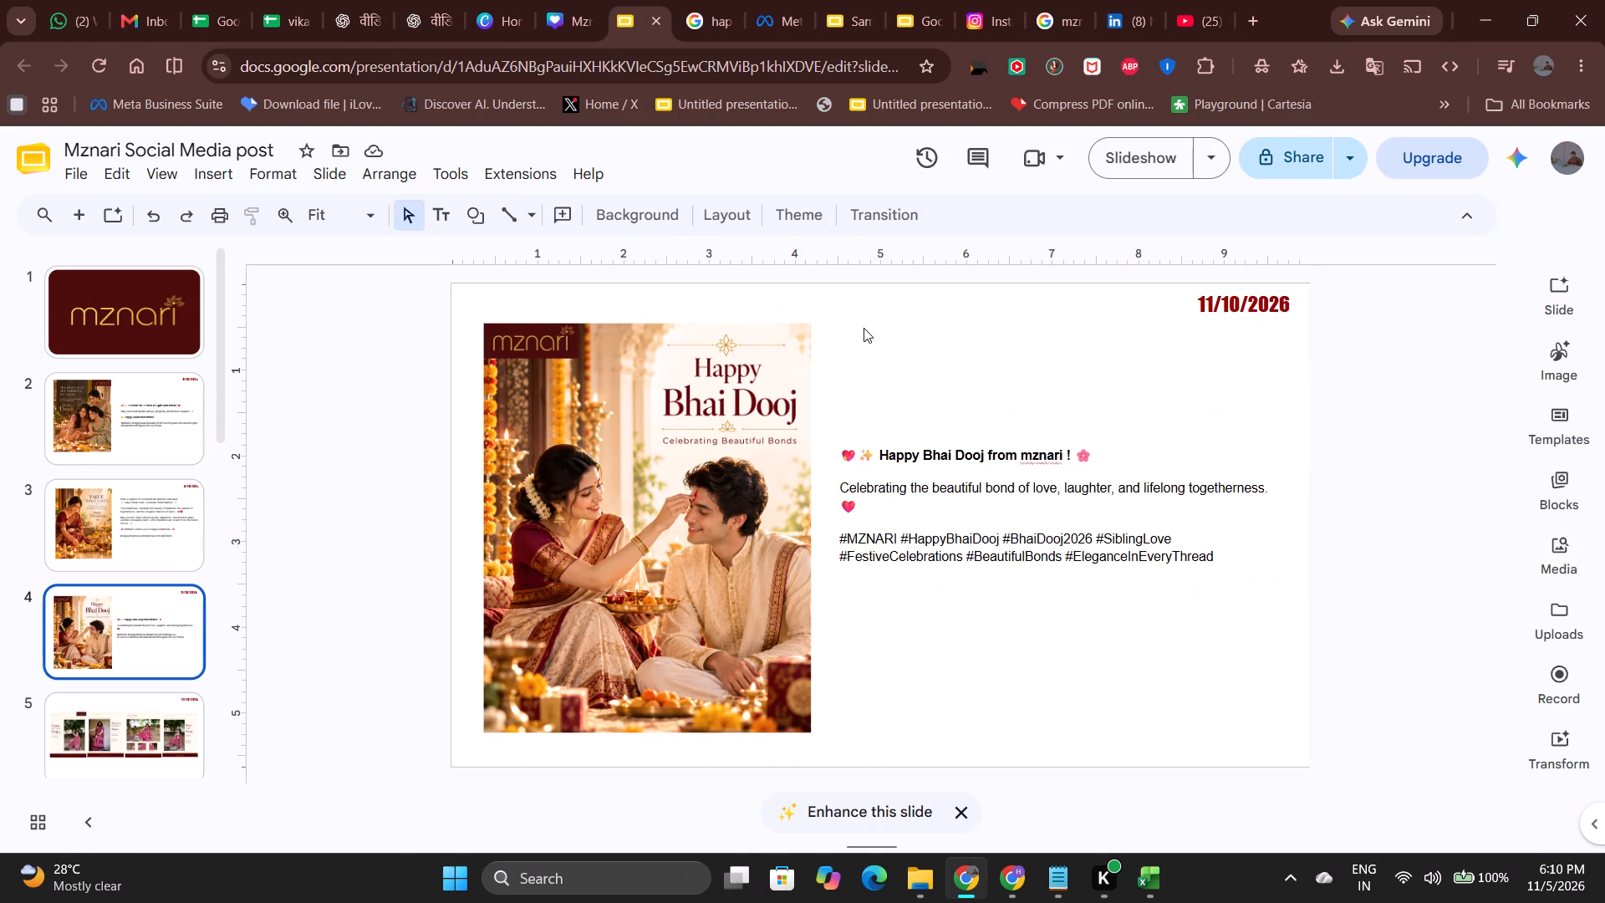
pyautogui.click(645, 458)
pyautogui.press('Up')
pyautogui.press('Up')
pyautogui.press('Up')
pyautogui.press('Up')
pyautogui.press('Up')
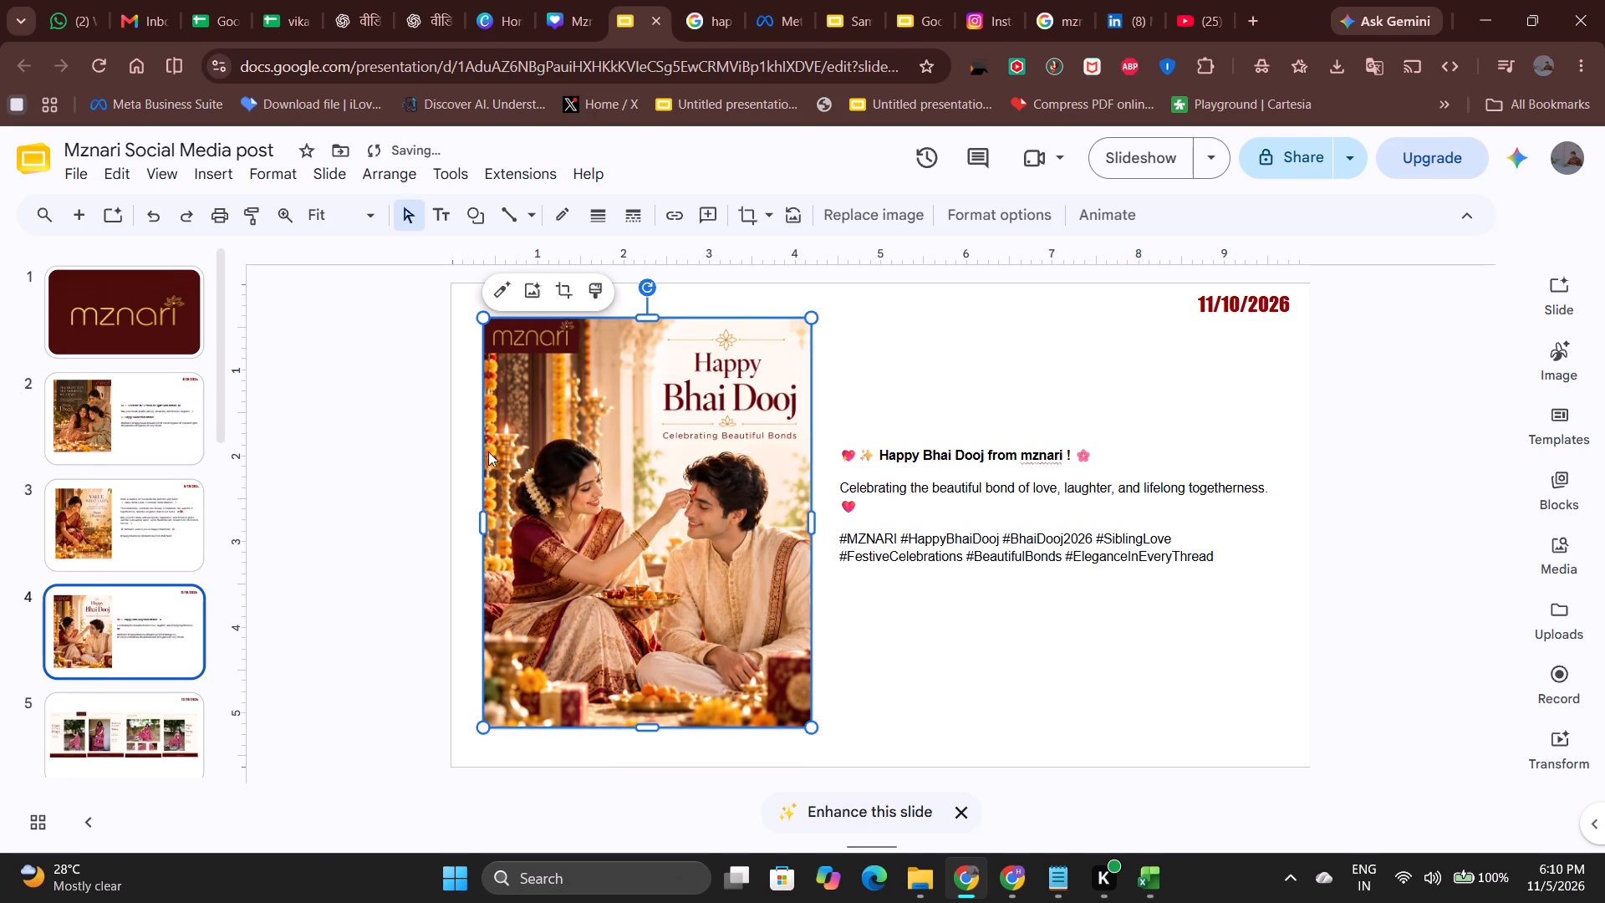
pyautogui.click(355, 460)
pyautogui.click(963, 375)
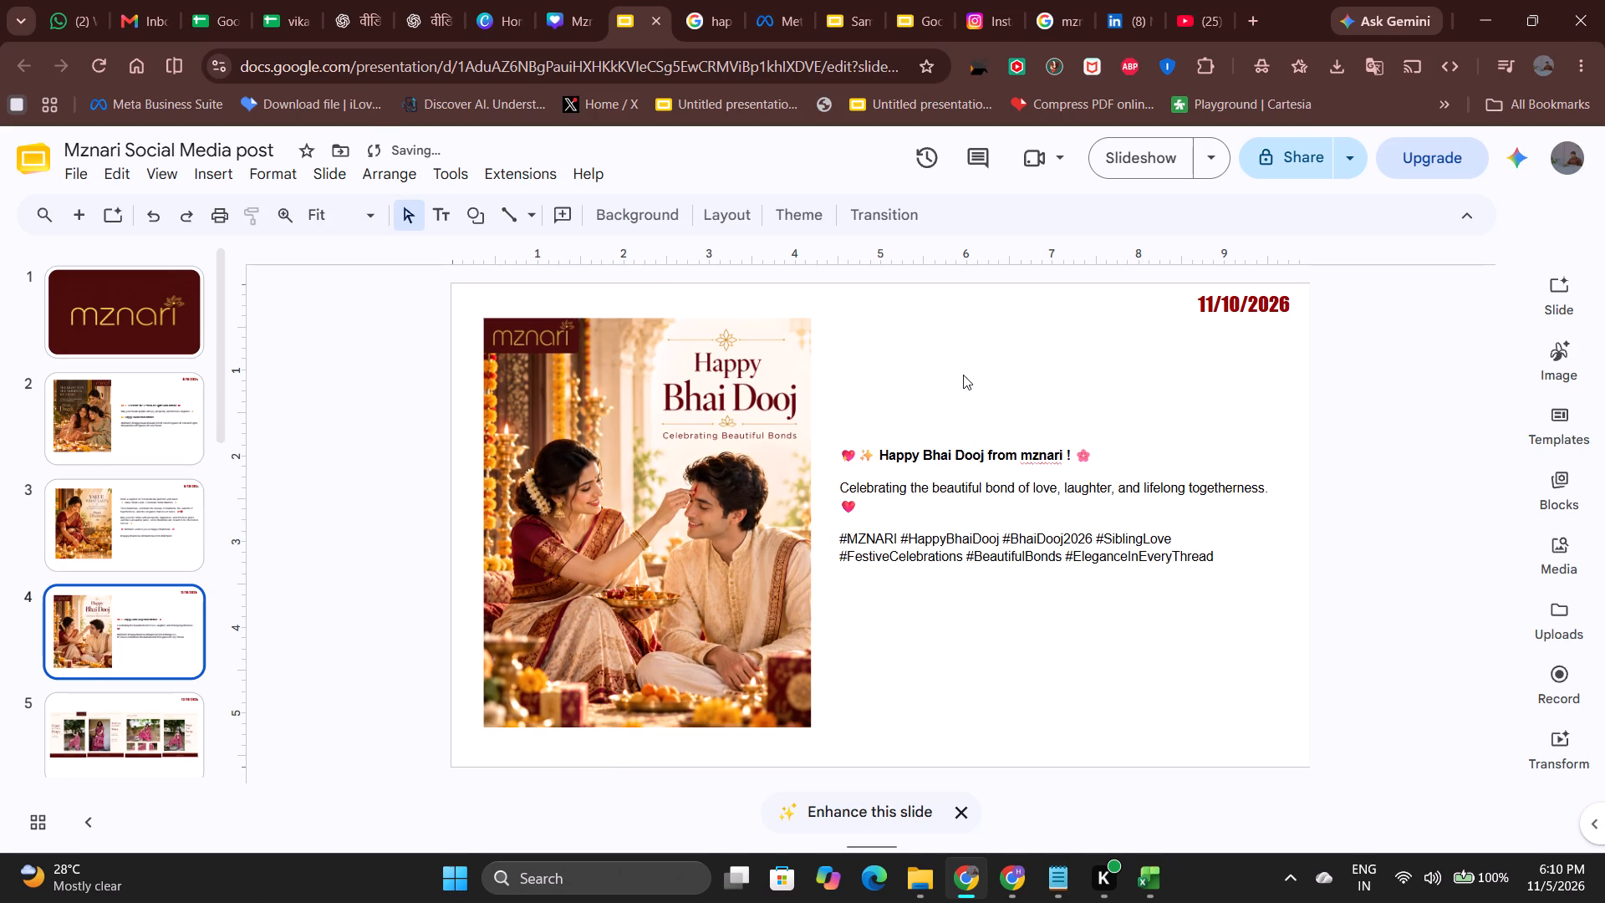
pyautogui.moveTo(960, 409); pyautogui.dragTo(1018, 580)
pyautogui.click(908, 621)
# Review slides 5 to 9 of the Mznari presentation for posts to schedule, finishing on the Chhath Puja slide.
pyautogui.scroll(-2, 237, 559)
pyautogui.scroll(-2, 84, 551)
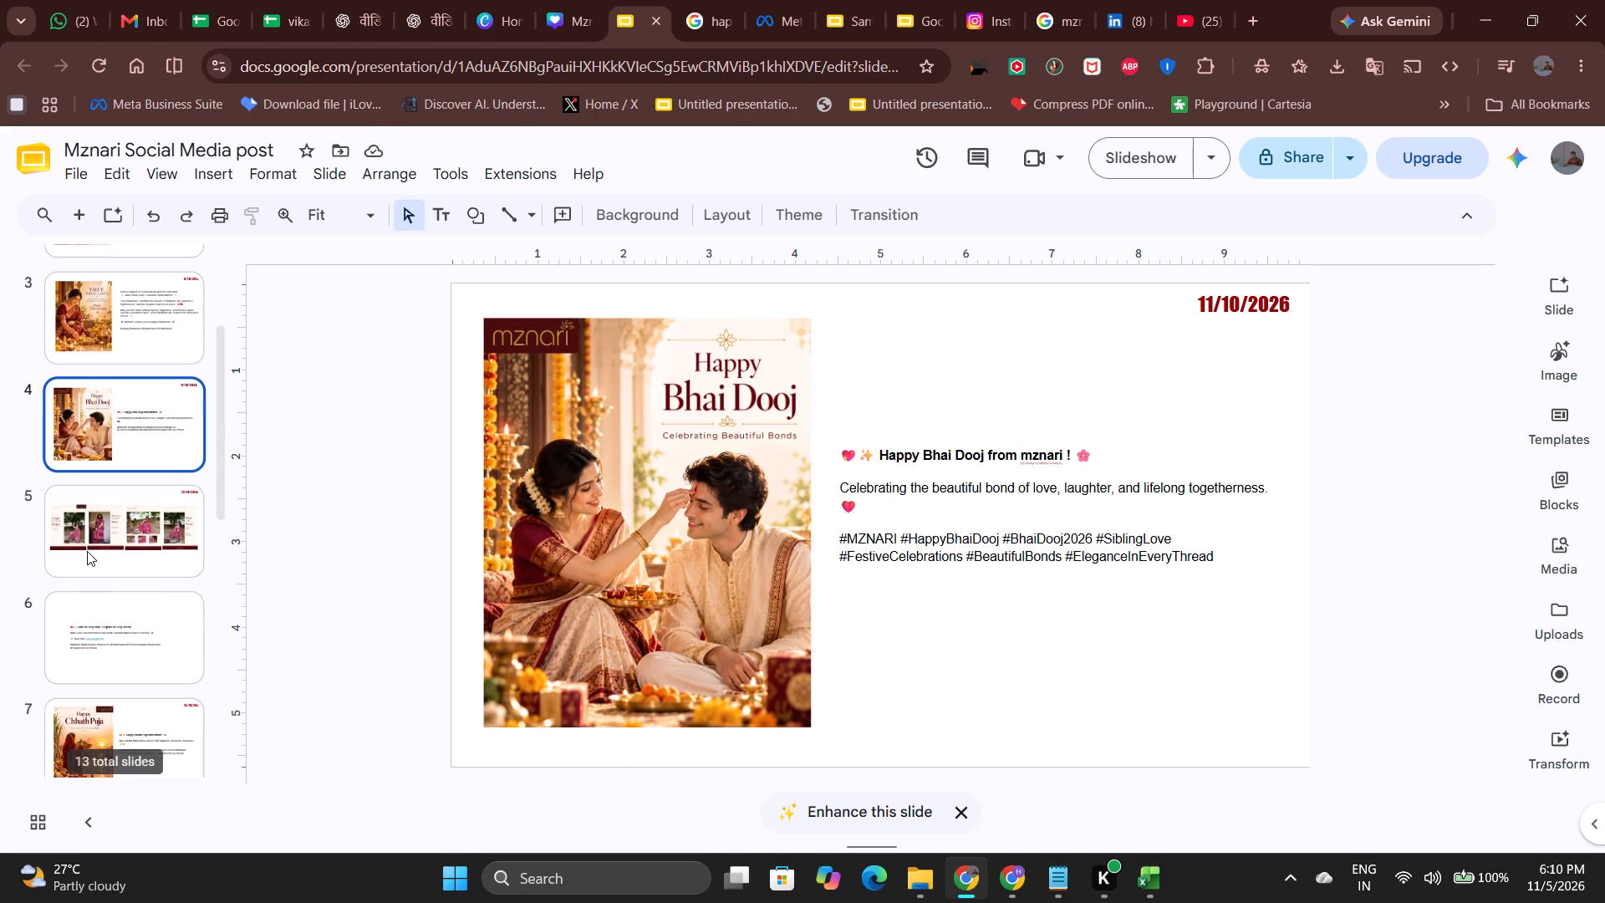
pyautogui.click(112, 521)
pyautogui.click(115, 602)
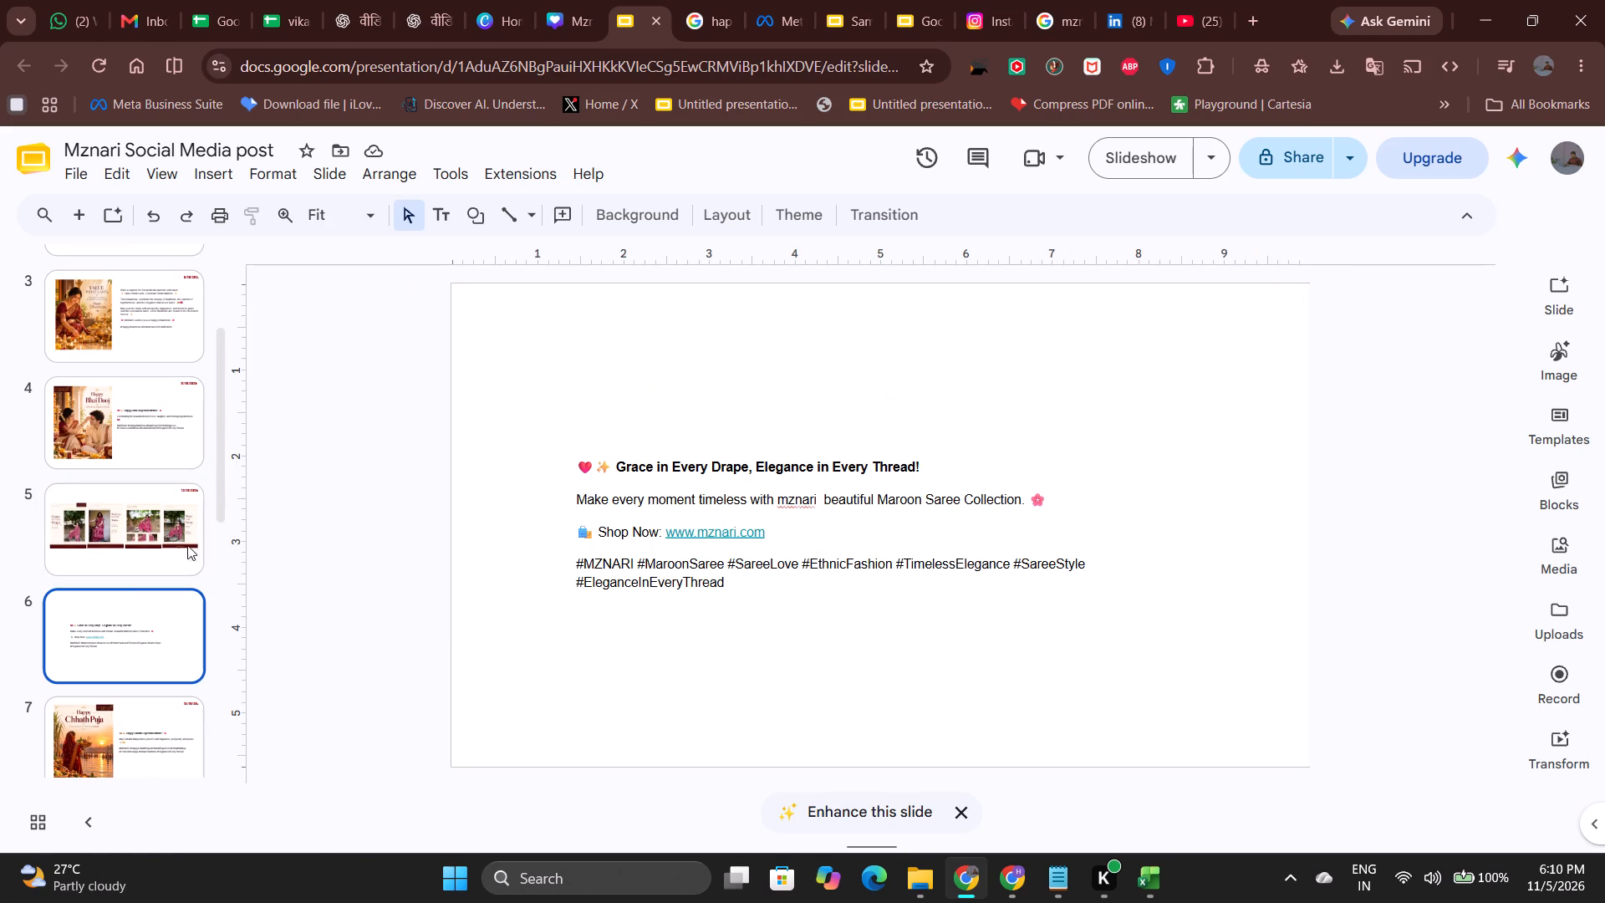
pyautogui.scroll(-3, 130, 619)
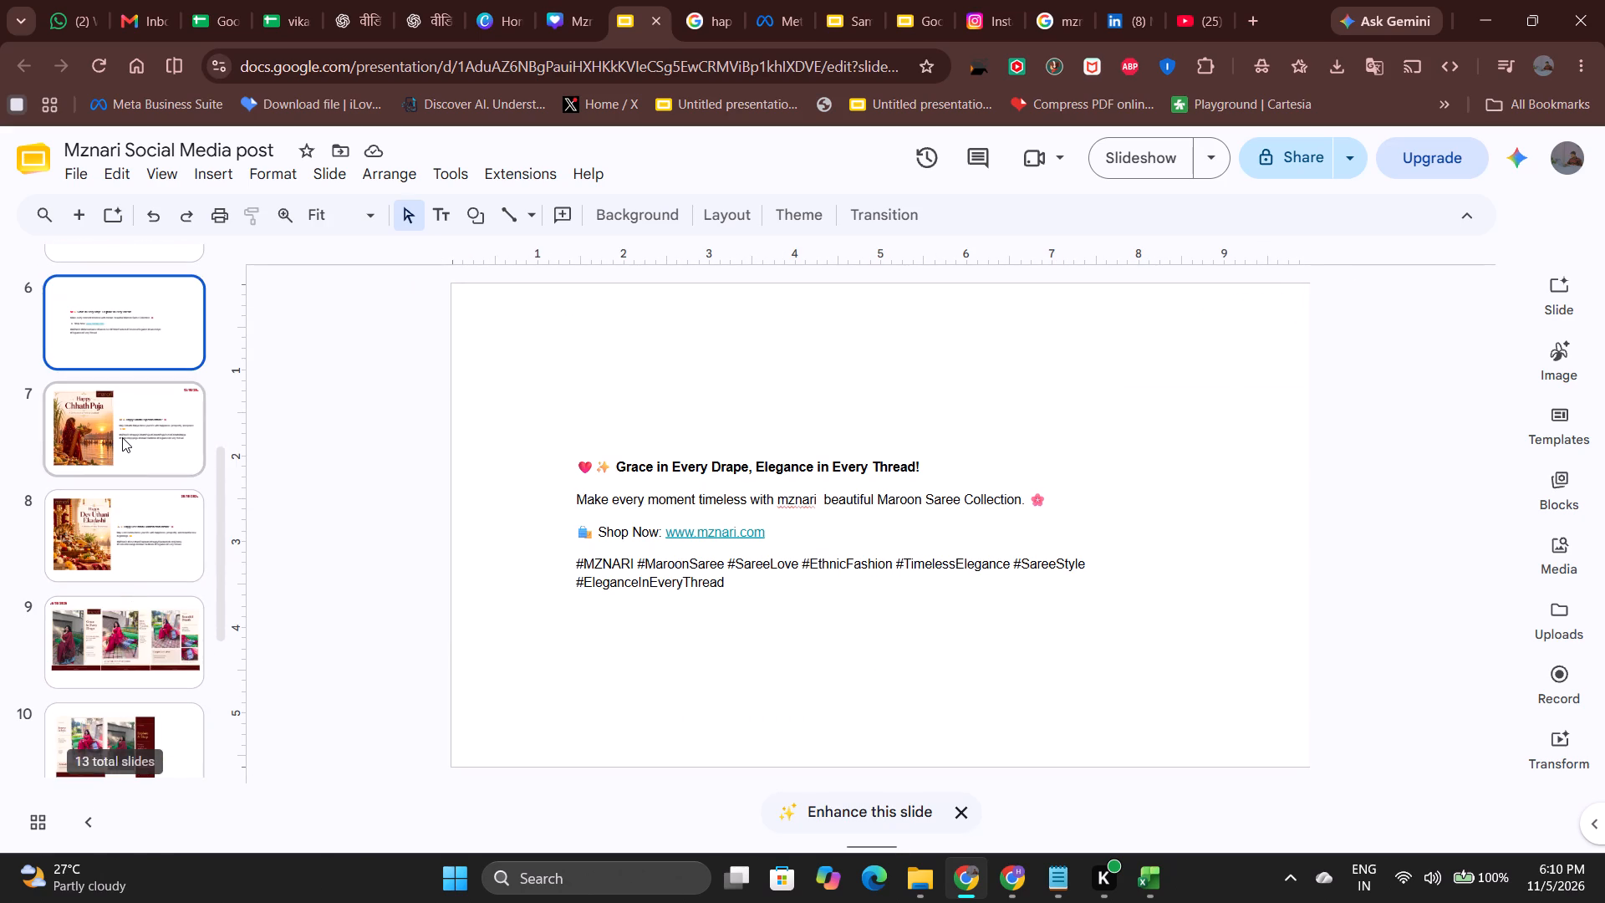
pyautogui.click(122, 437)
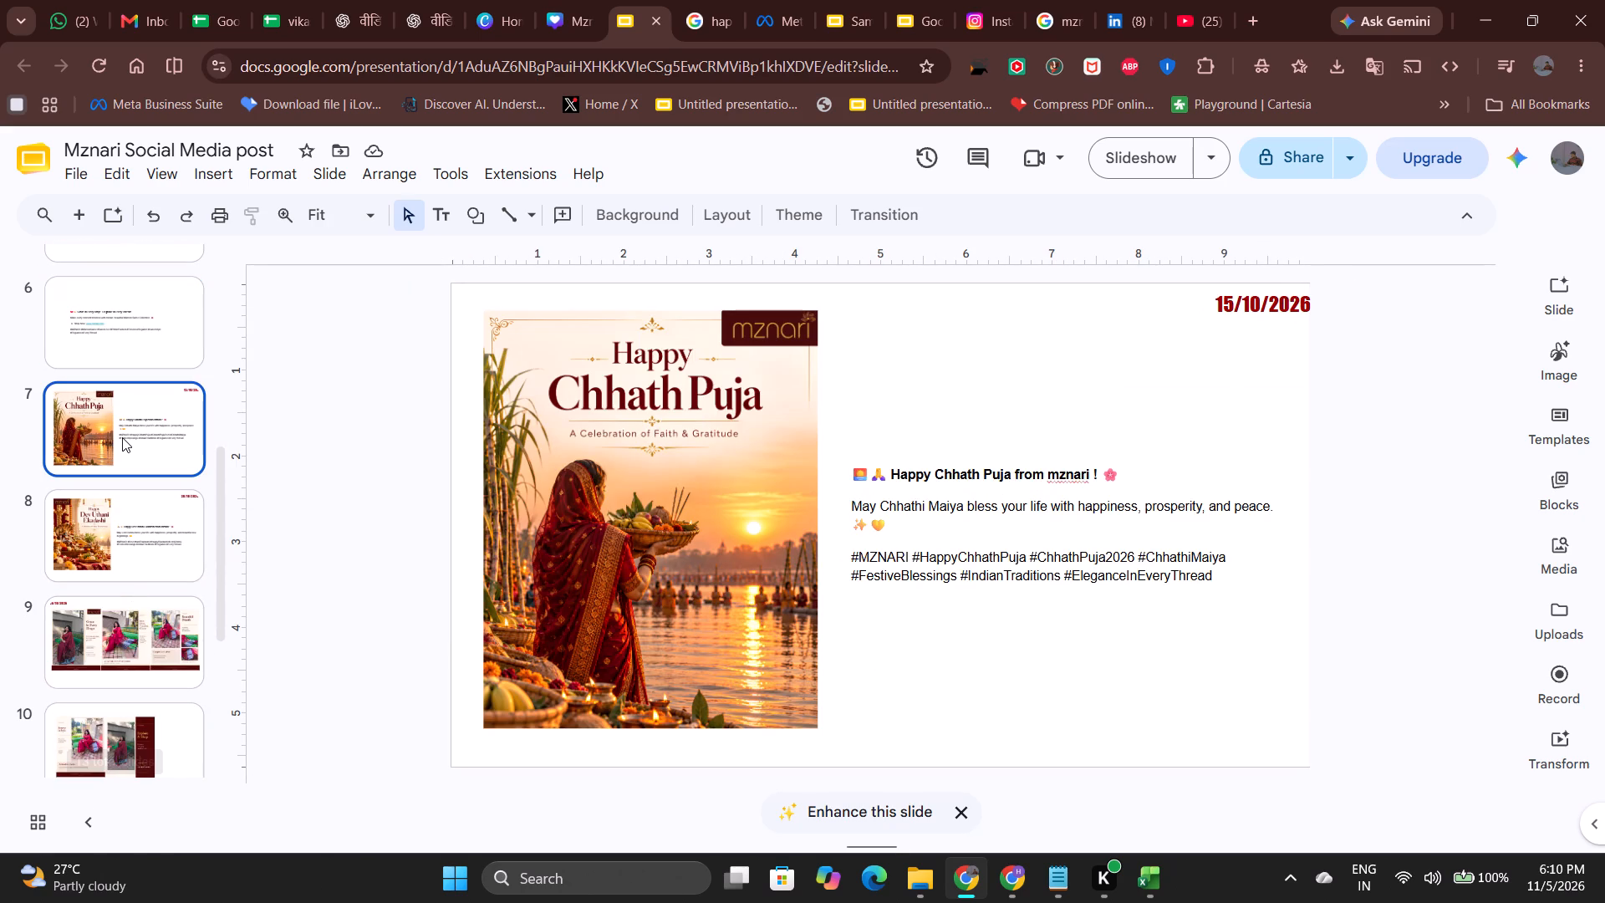
pyautogui.click(80, 550)
pyautogui.click(86, 641)
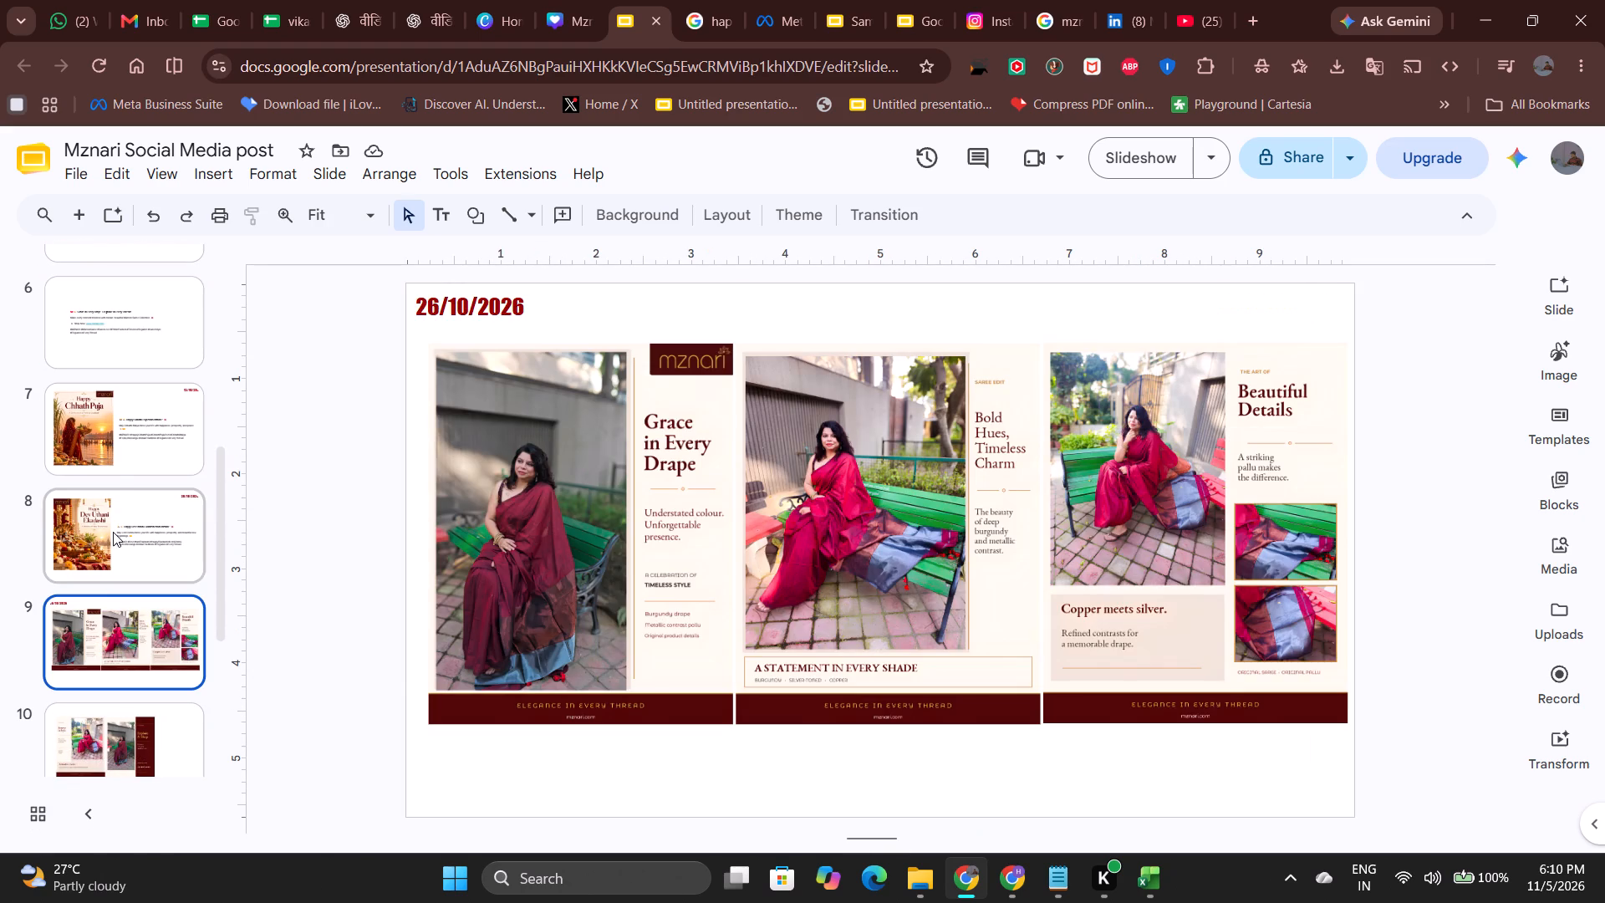
pyautogui.click(111, 451)
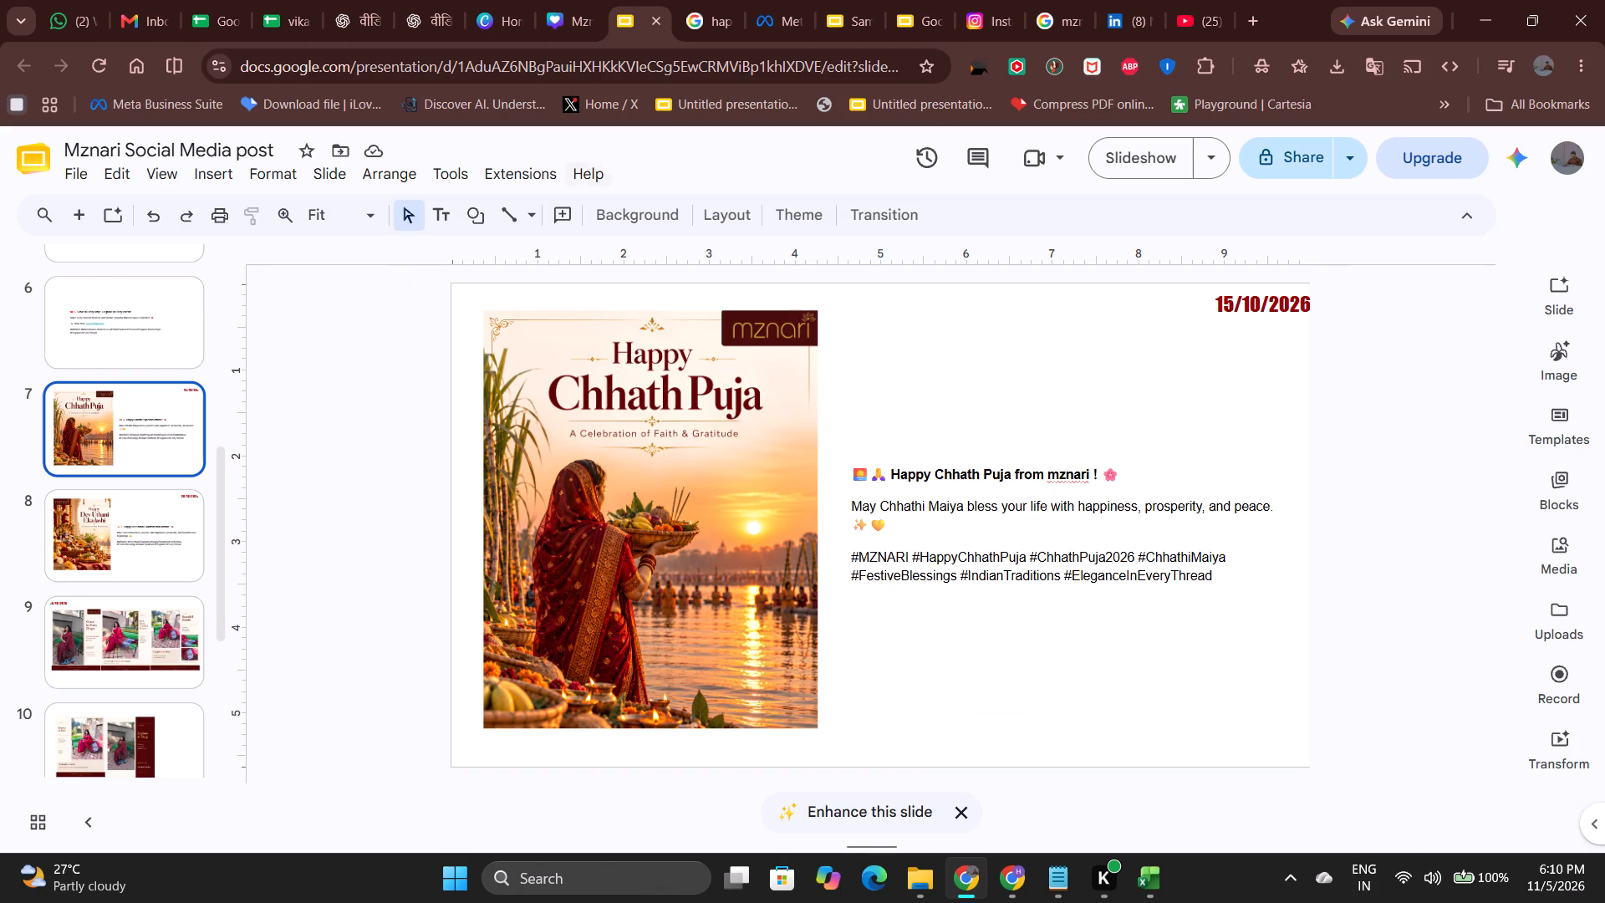
# Switch to the Mznari saree design in Canva and download only the Happy Chhath Puja page (196) as a PNG.
pyautogui.click(585, 0)
pyautogui.scroll(5, 855, 406)
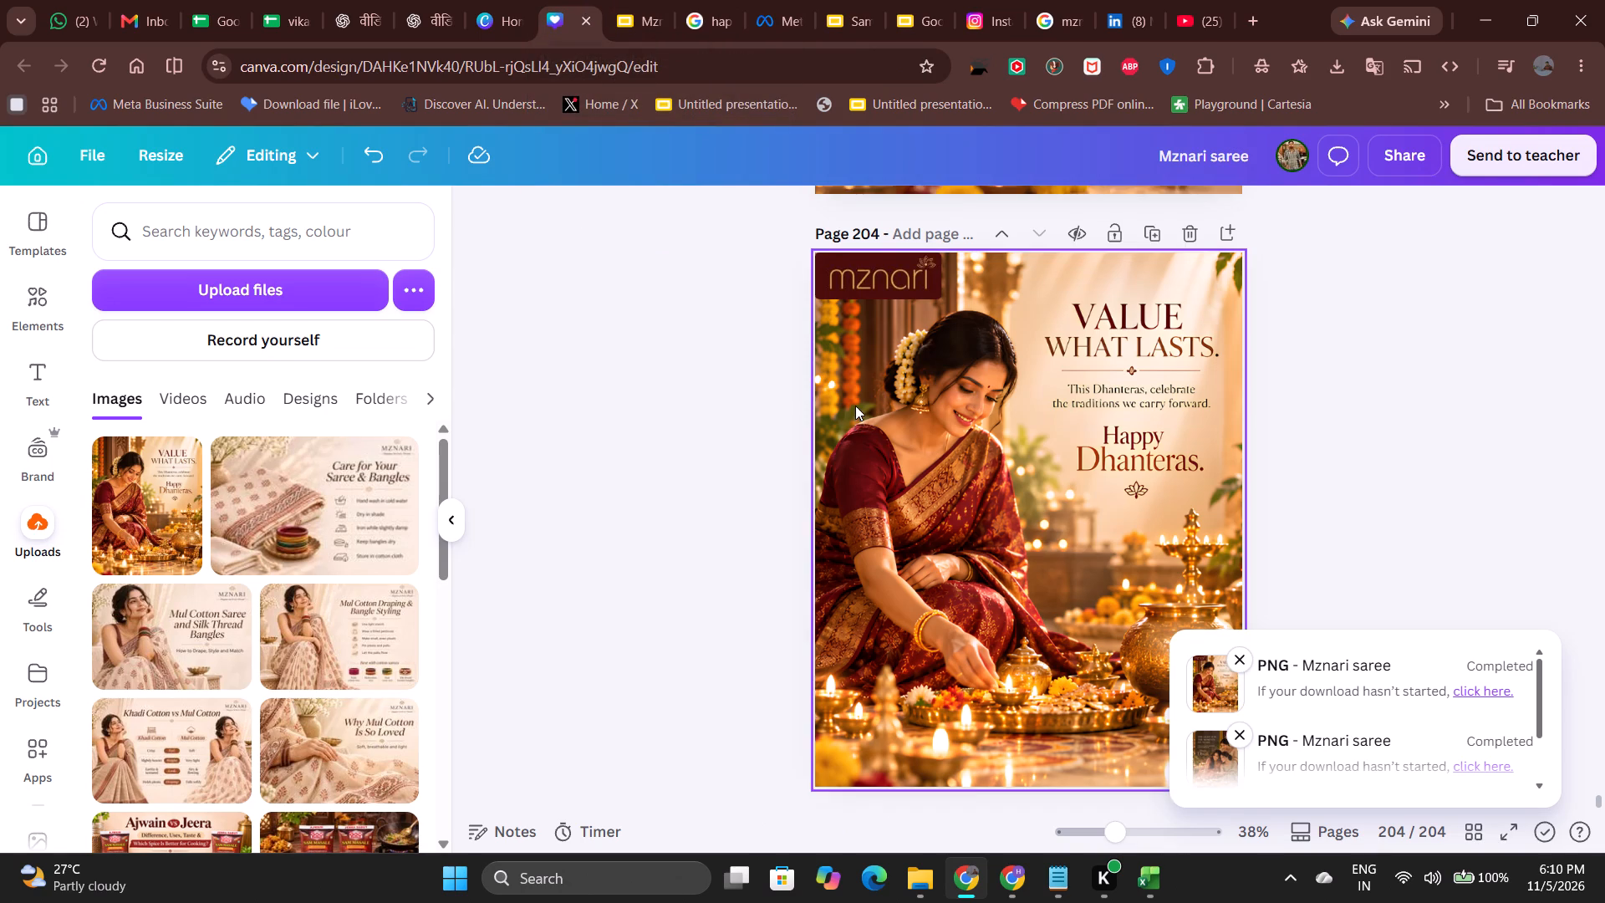
pyautogui.scroll(8, 855, 406)
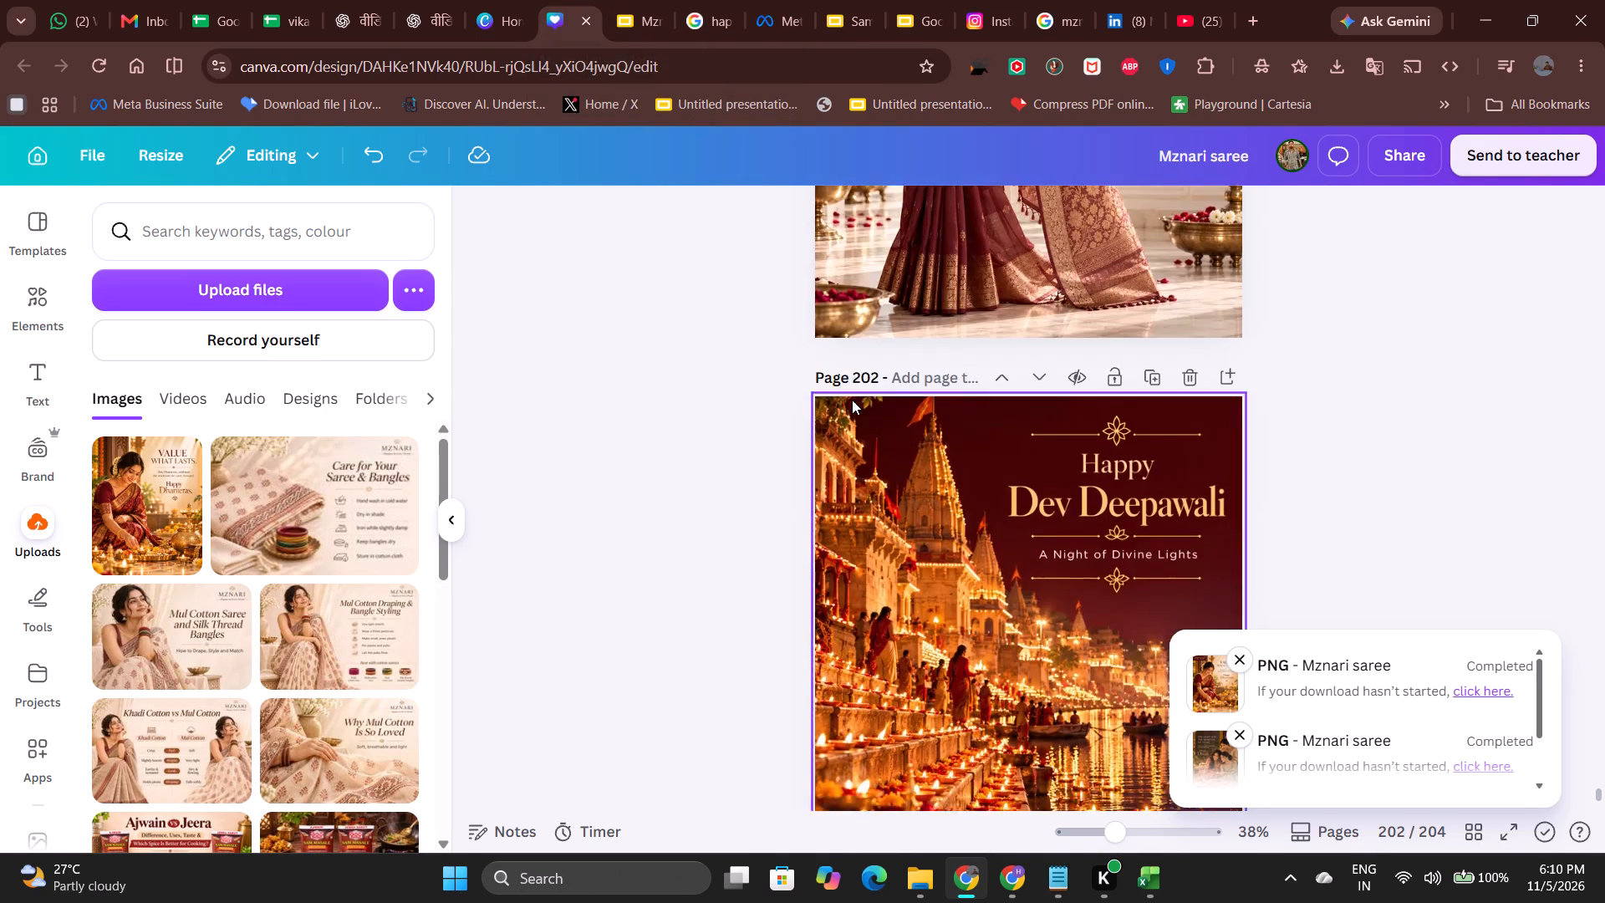
pyautogui.scroll(20, 850, 394)
pyautogui.scroll(7, 850, 394)
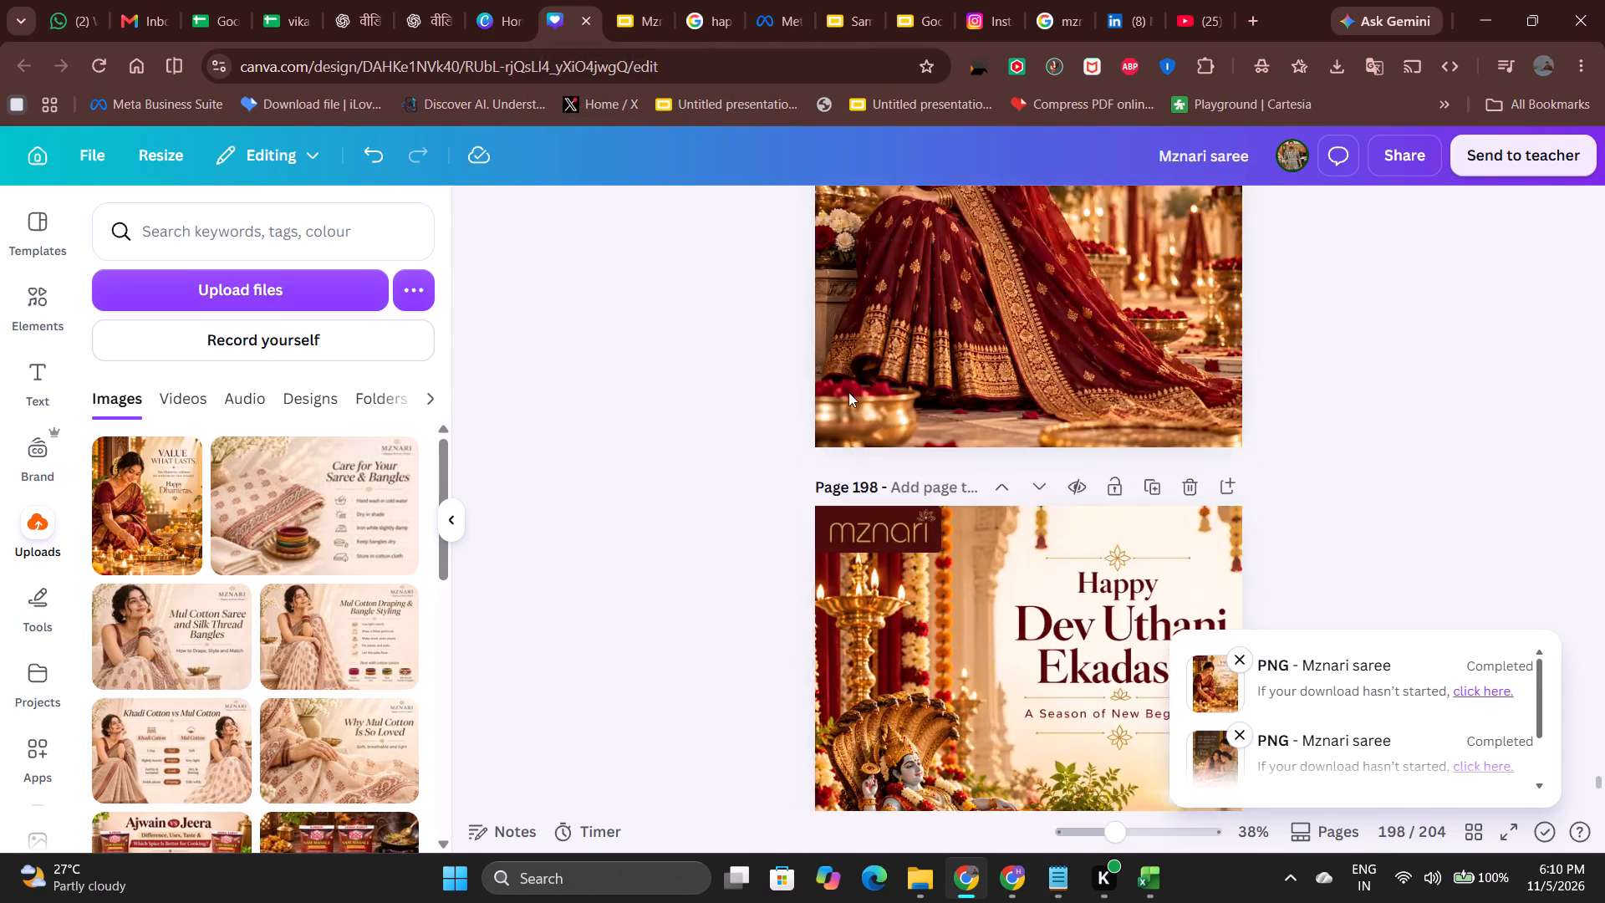
pyautogui.scroll(14, 848, 392)
pyautogui.scroll(-11, 848, 392)
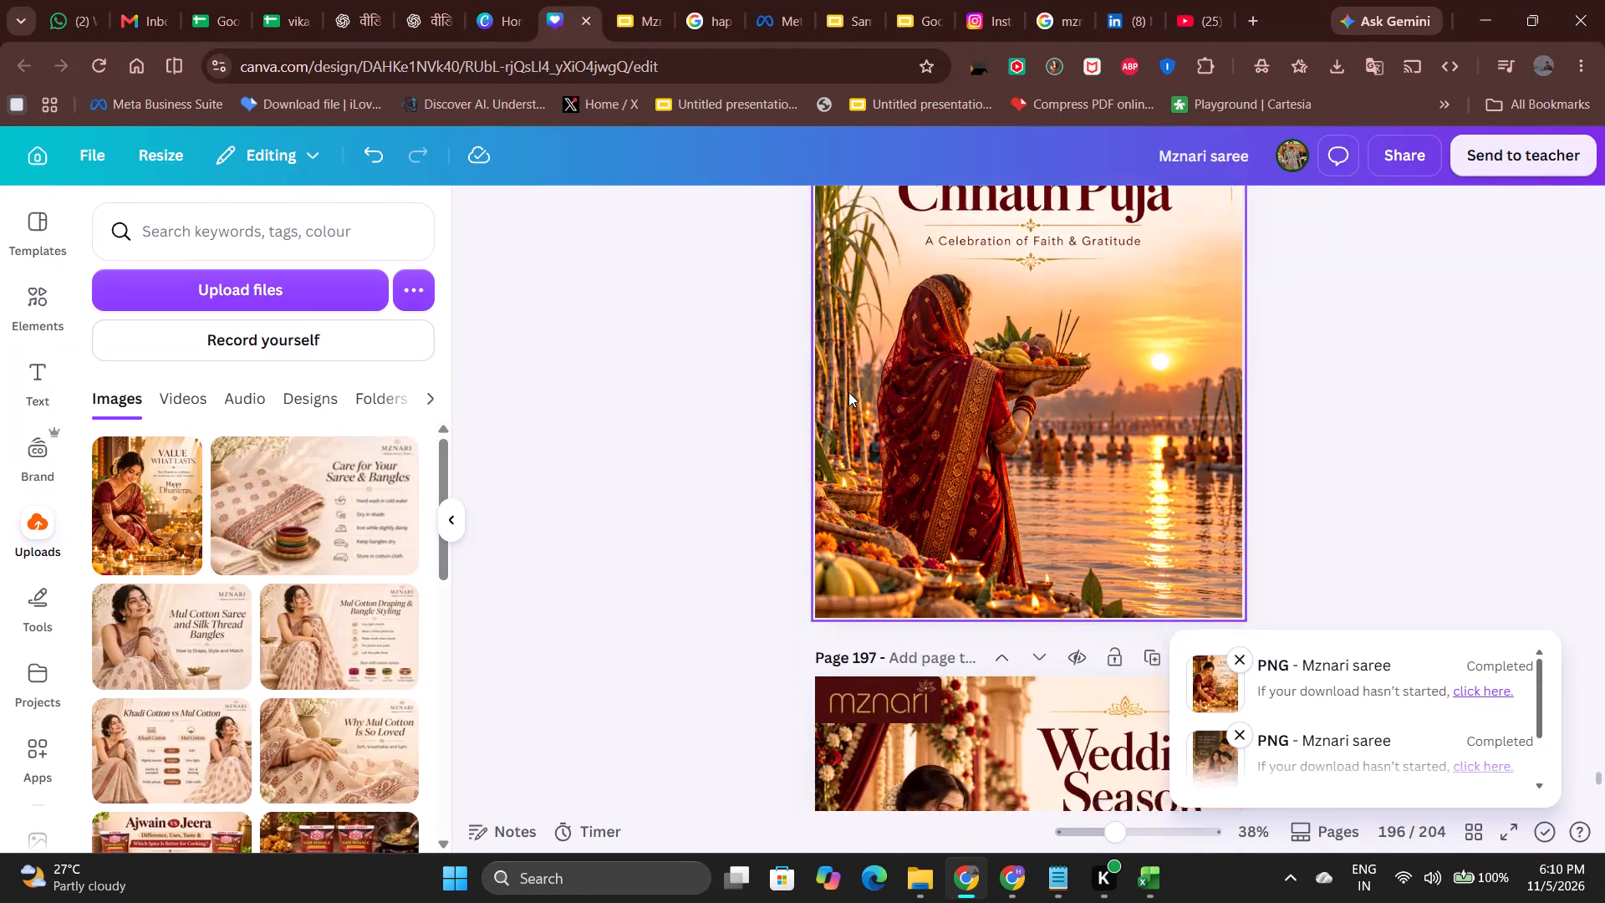
pyautogui.scroll(2, 848, 392)
pyautogui.click(927, 395)
pyautogui.scroll(1, 980, 438)
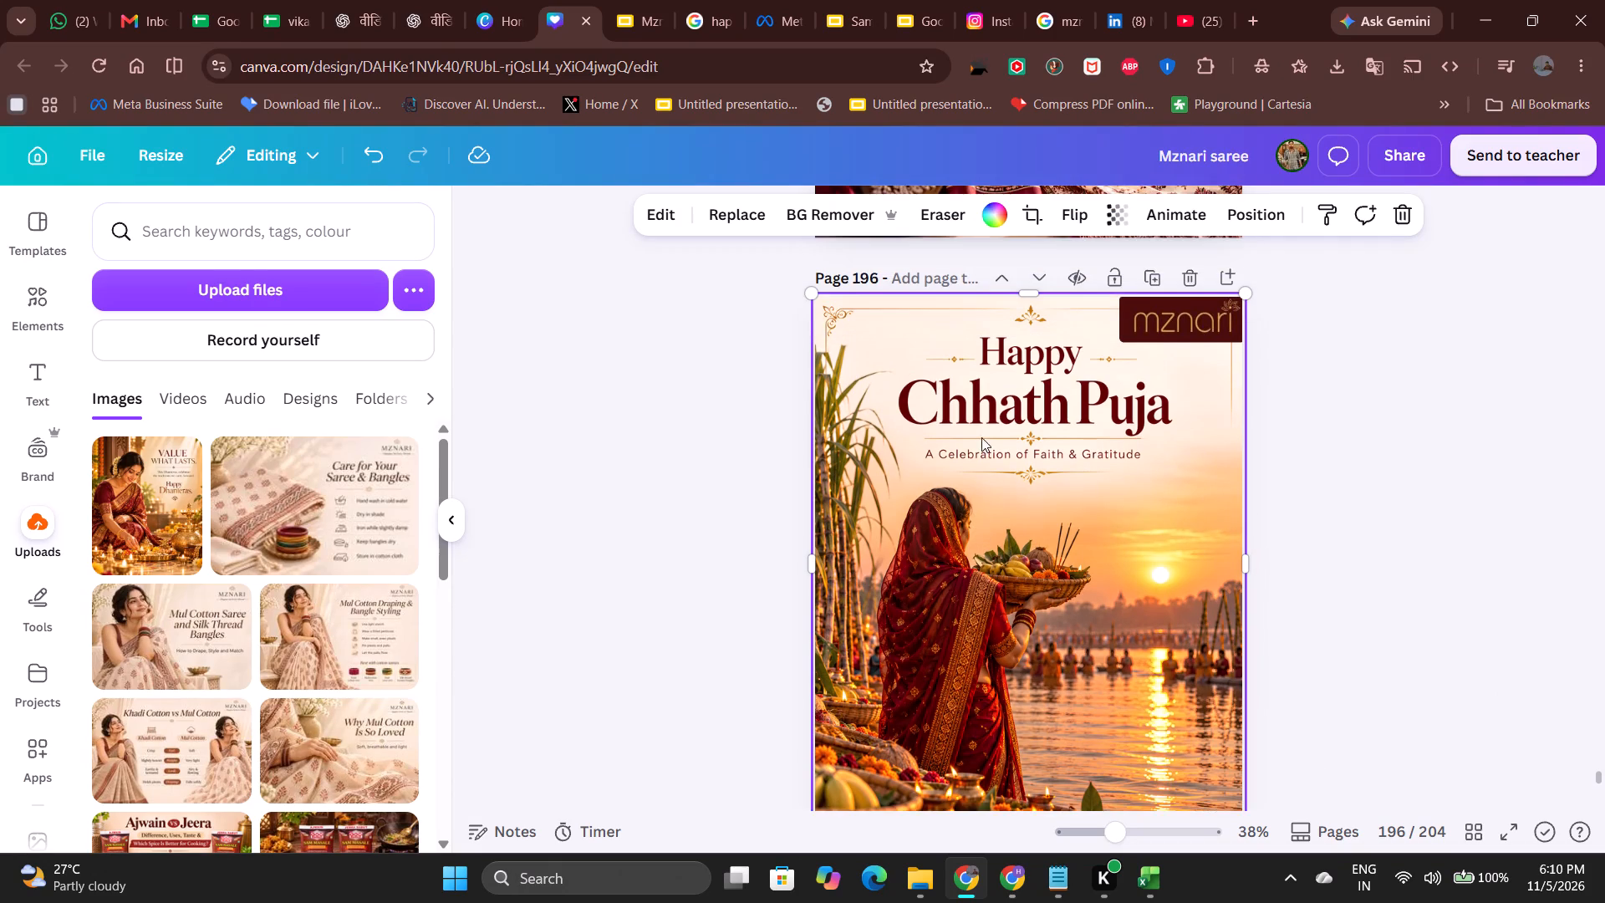
pyautogui.click(1398, 156)
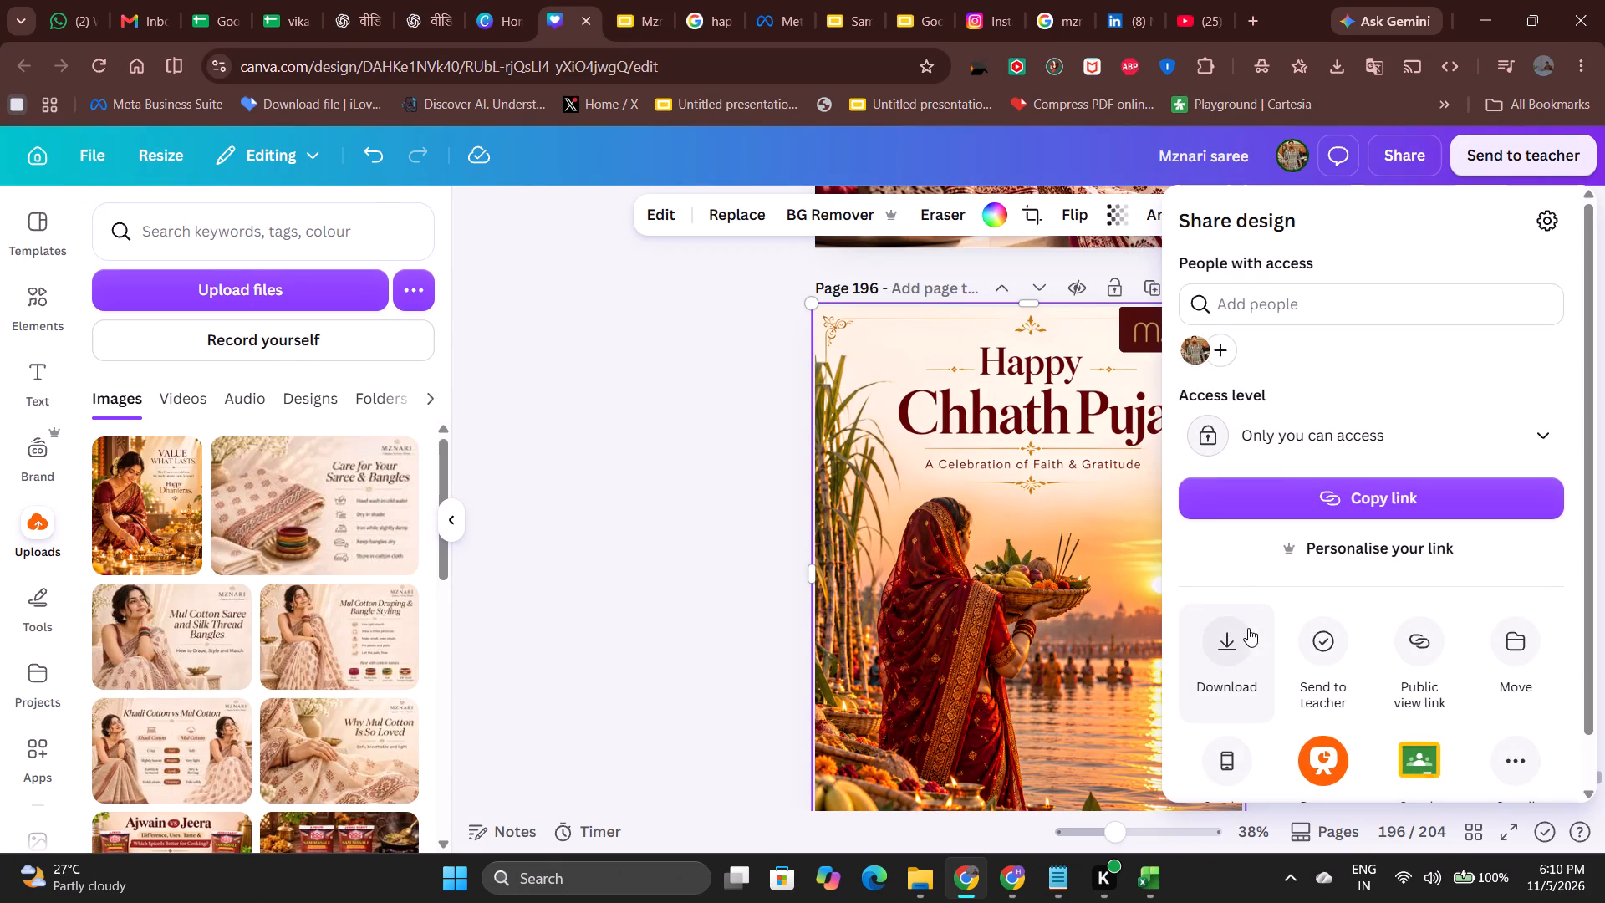
pyautogui.click(1237, 625)
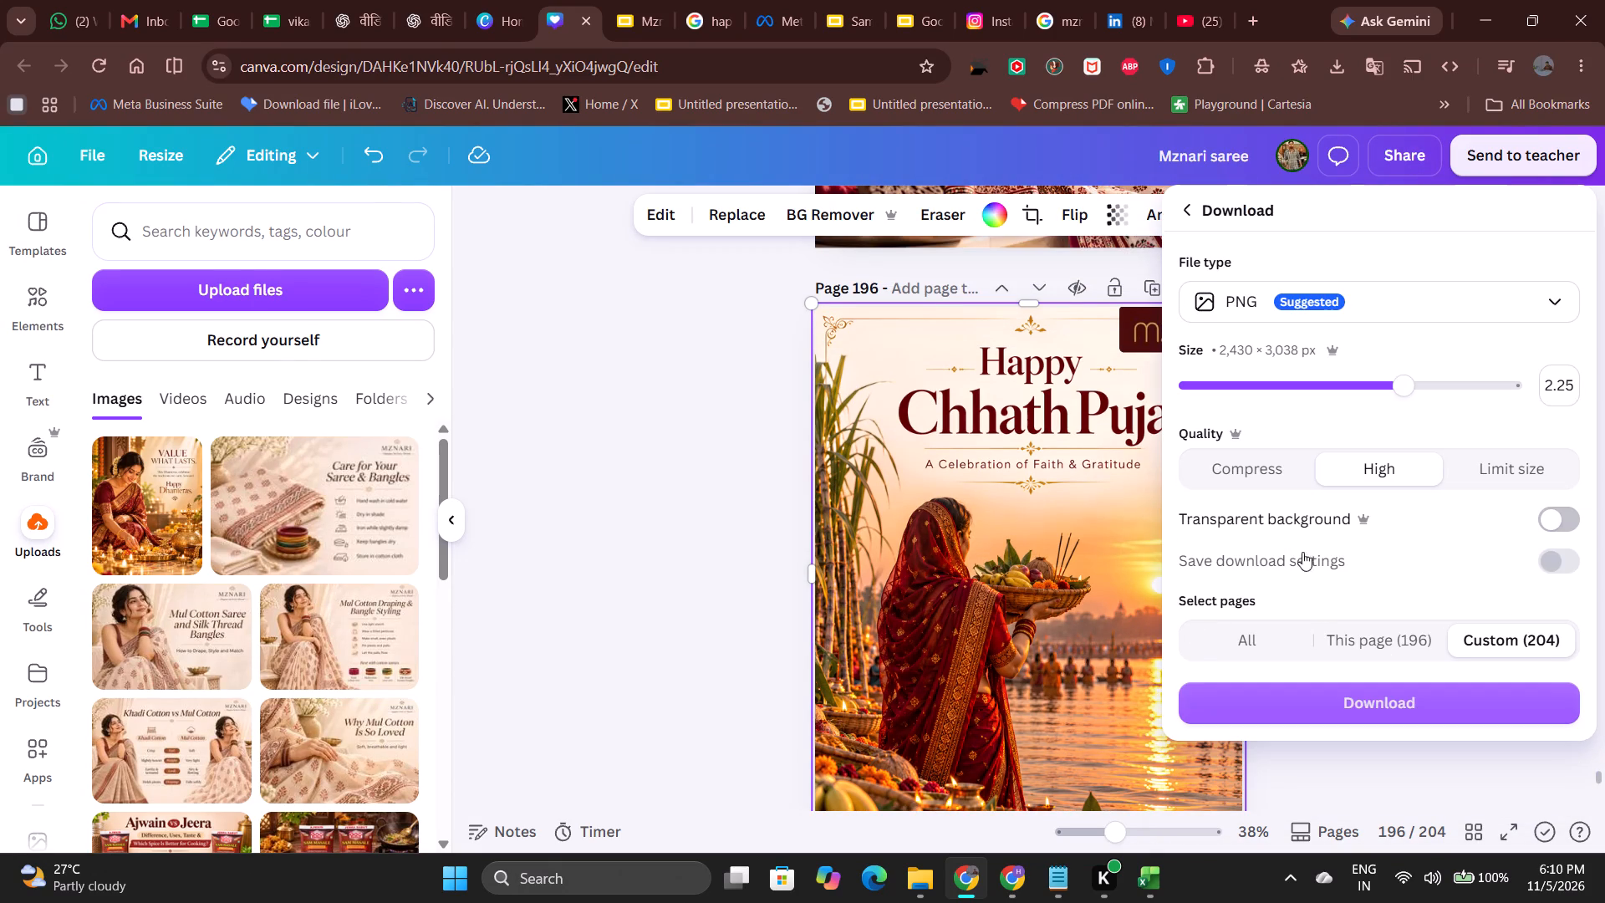
pyautogui.click(1376, 630)
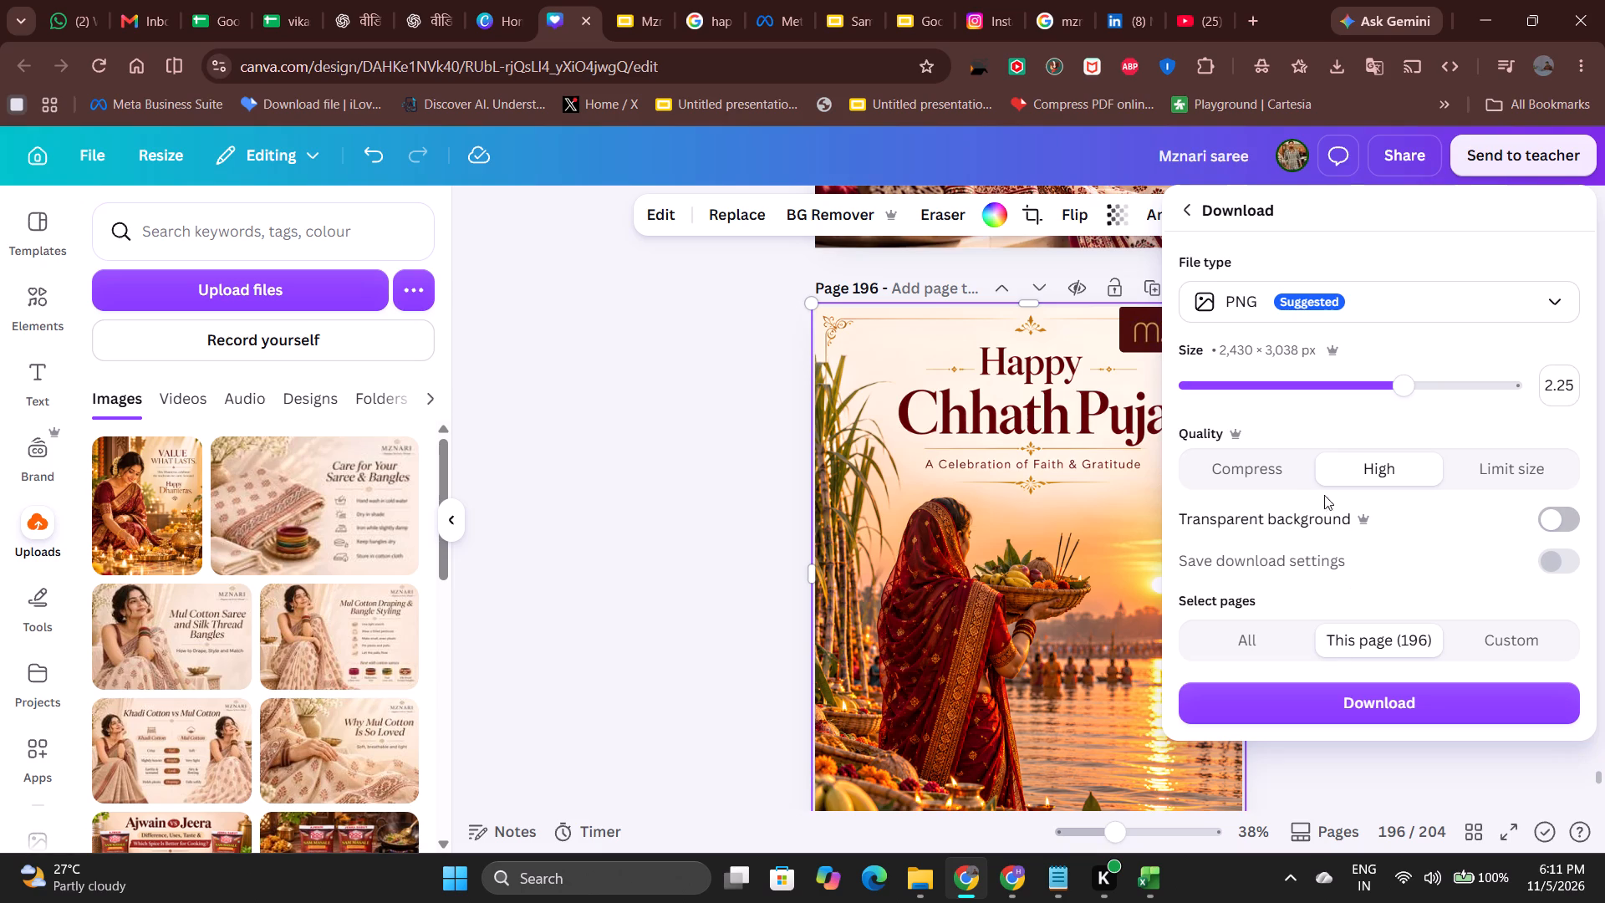
pyautogui.scroll(-1, 1310, 480)
pyautogui.click(1312, 693)
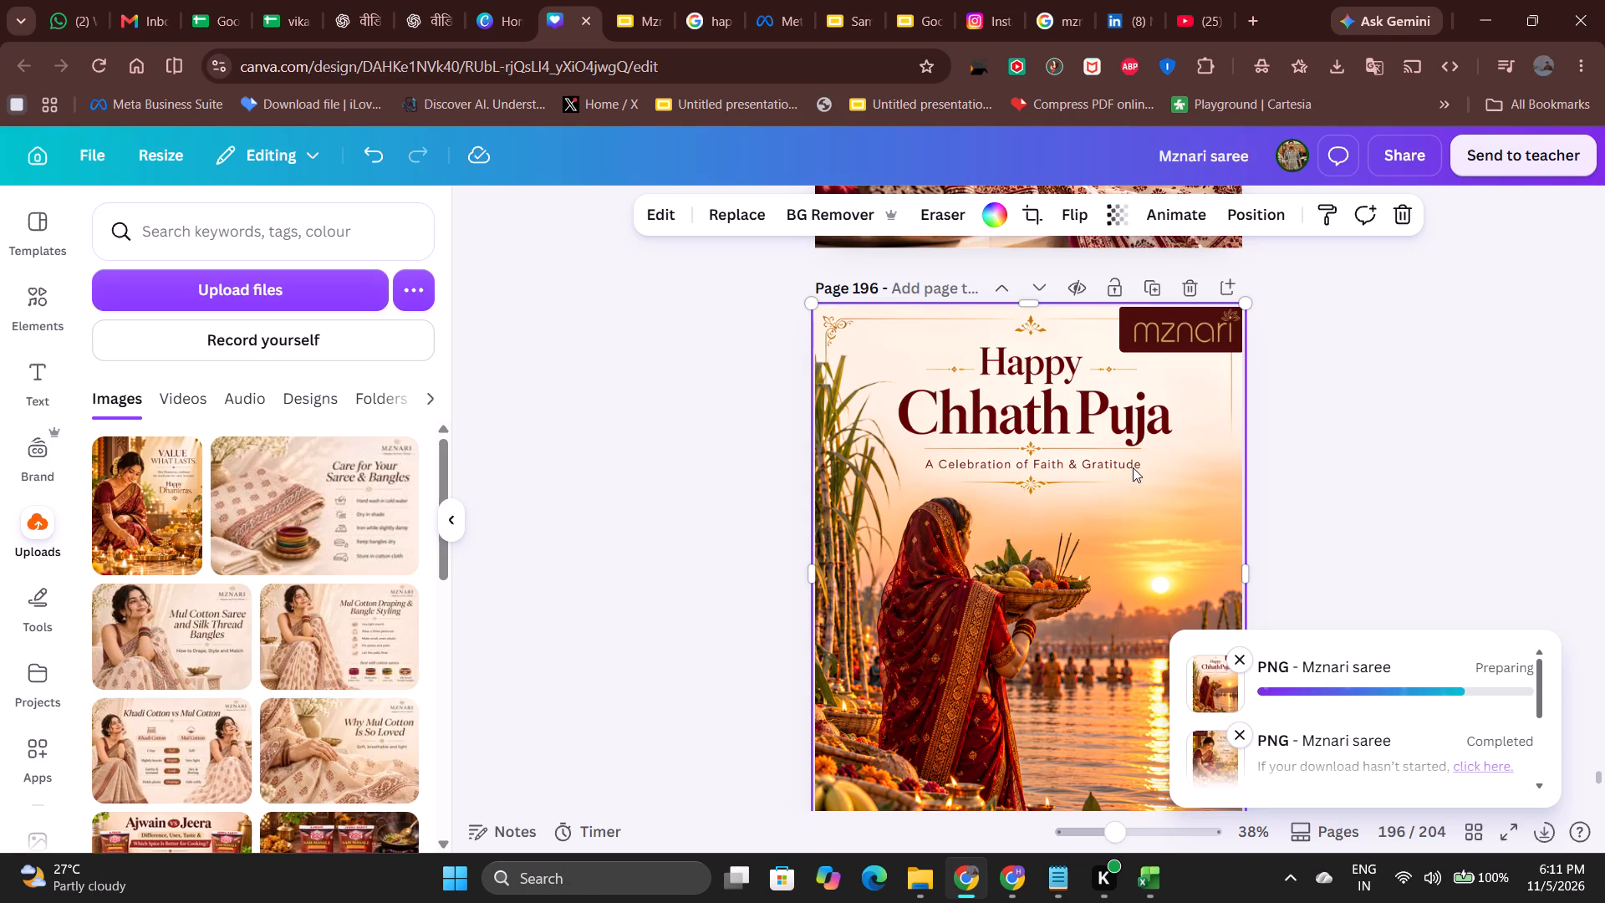
pyautogui.scroll(-1, 1133, 467)
pyautogui.scroll(1, 1133, 468)
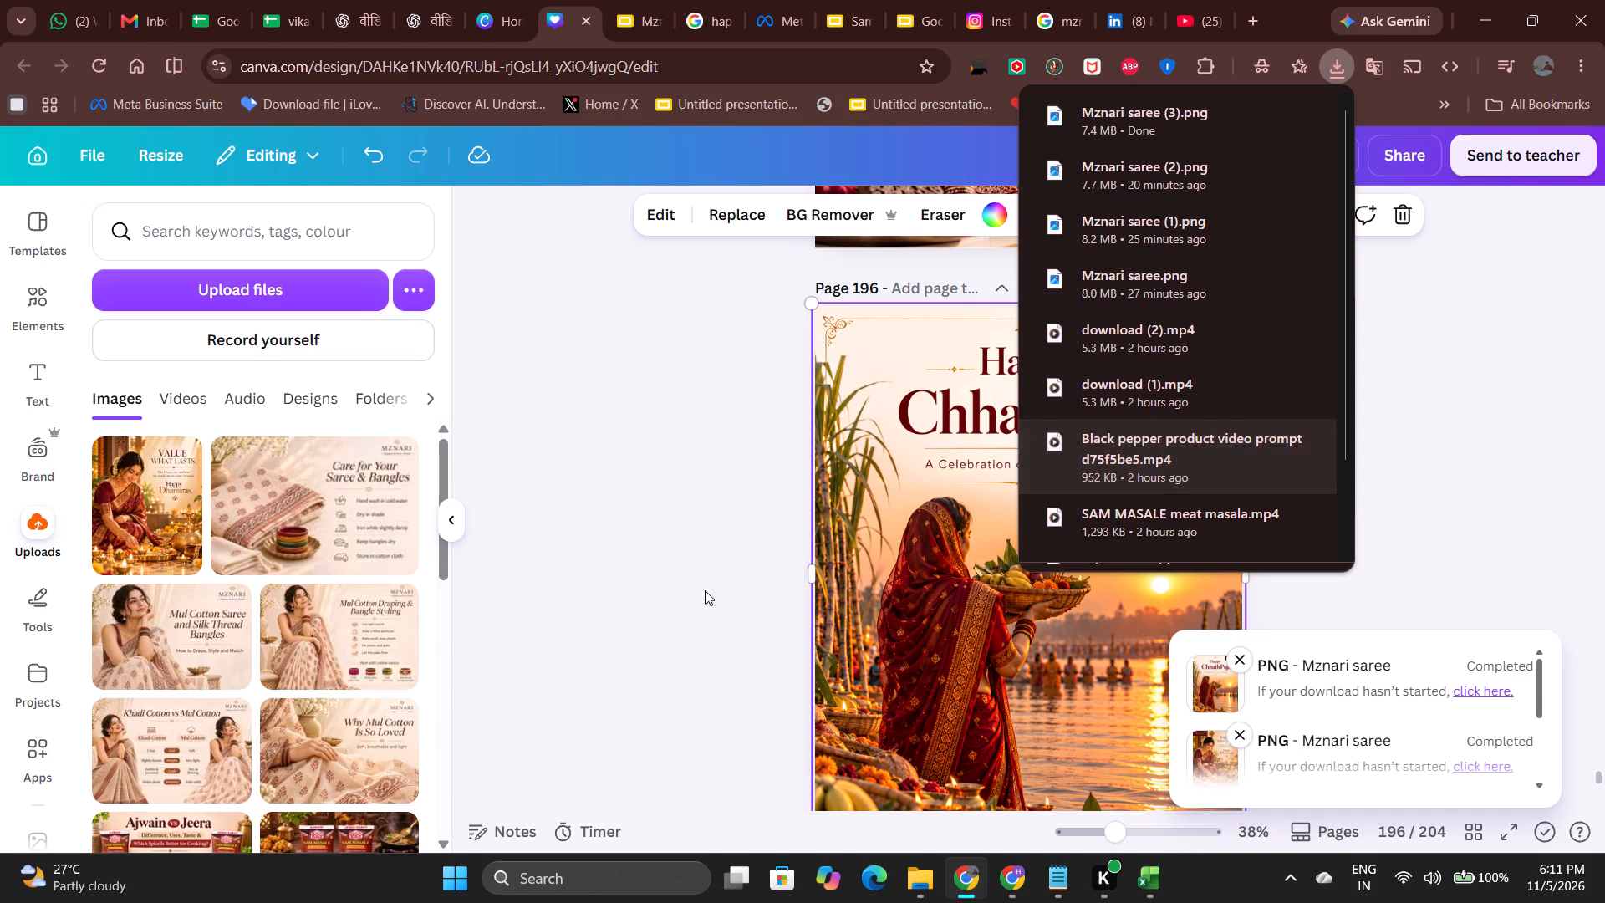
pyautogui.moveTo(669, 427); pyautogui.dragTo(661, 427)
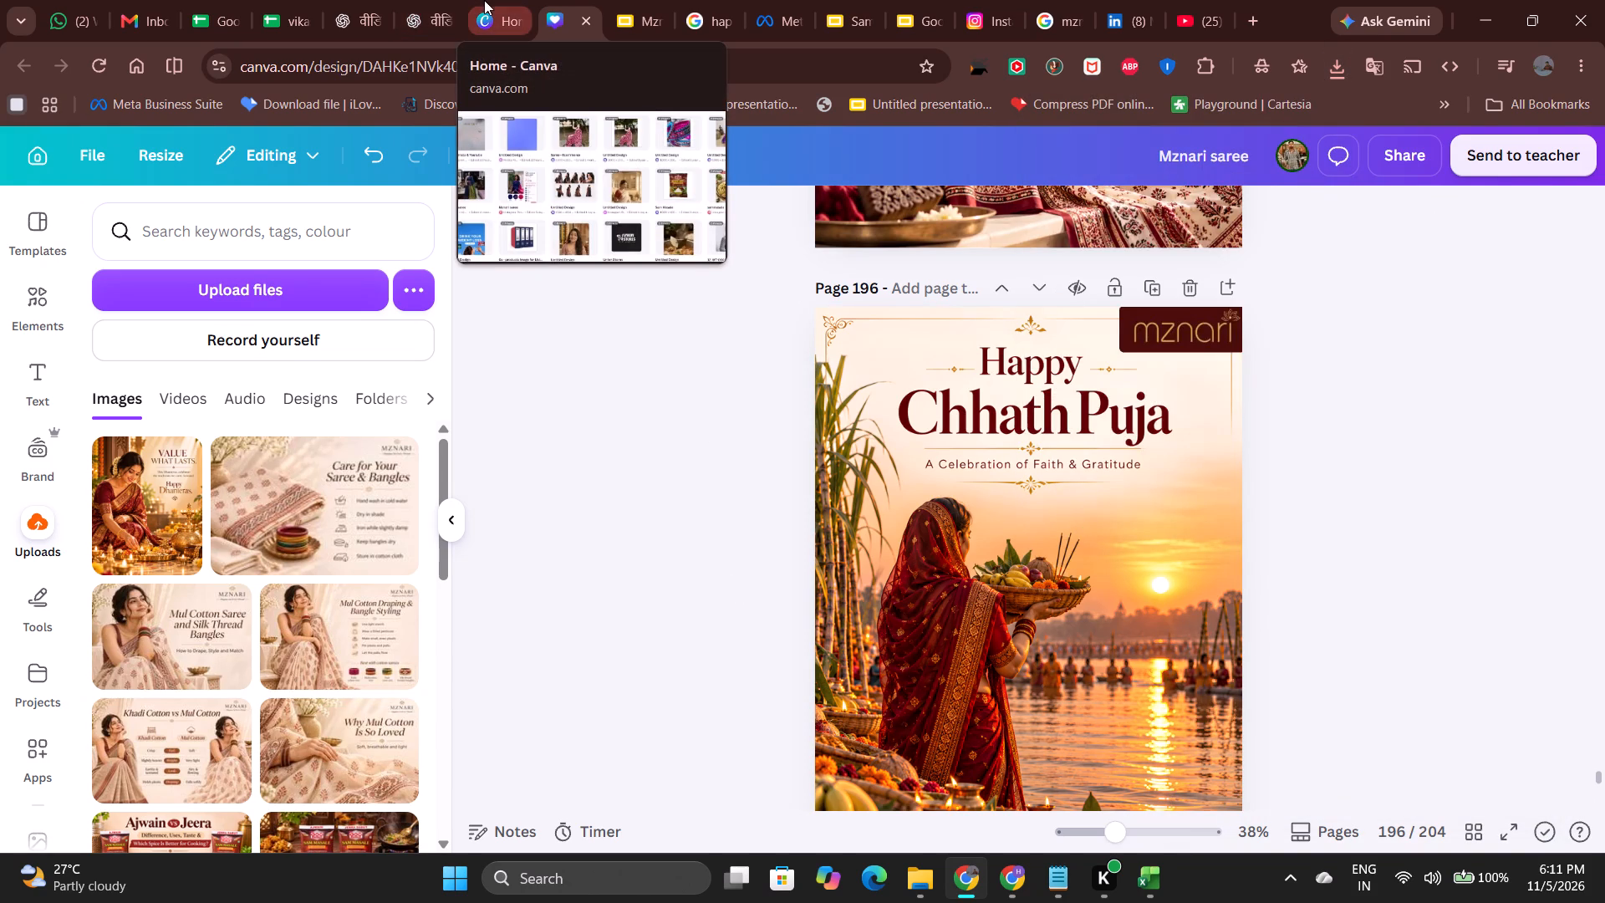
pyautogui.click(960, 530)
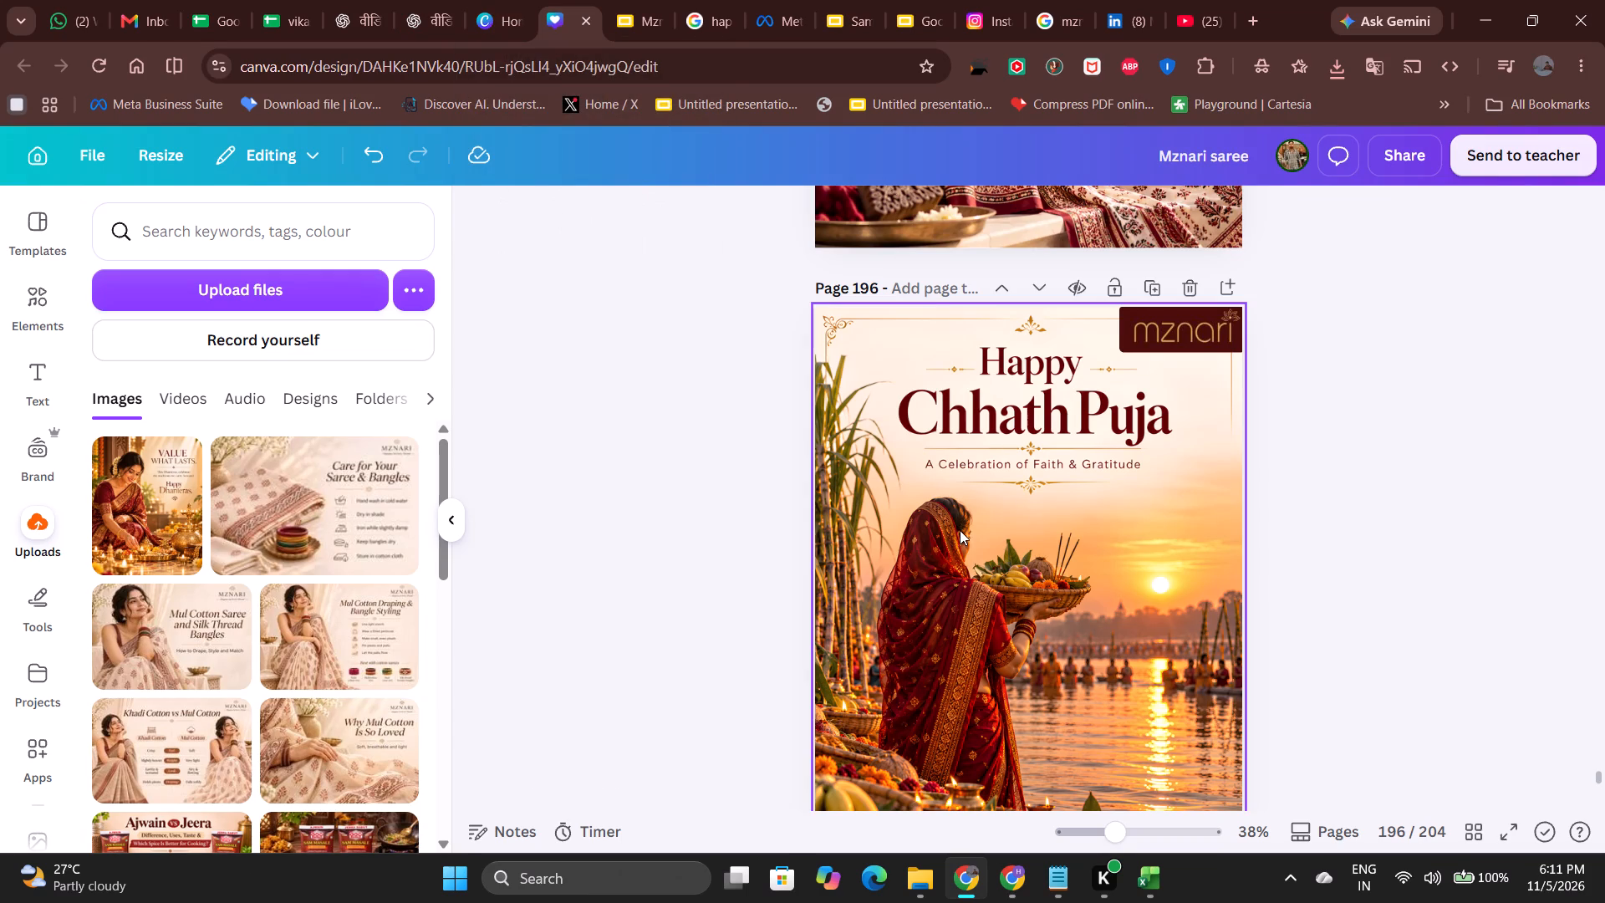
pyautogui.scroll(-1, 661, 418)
# Switch to Meta Business Suite and move its tab directly beside the Mznari presentation's tab.
pyautogui.click(660, 418)
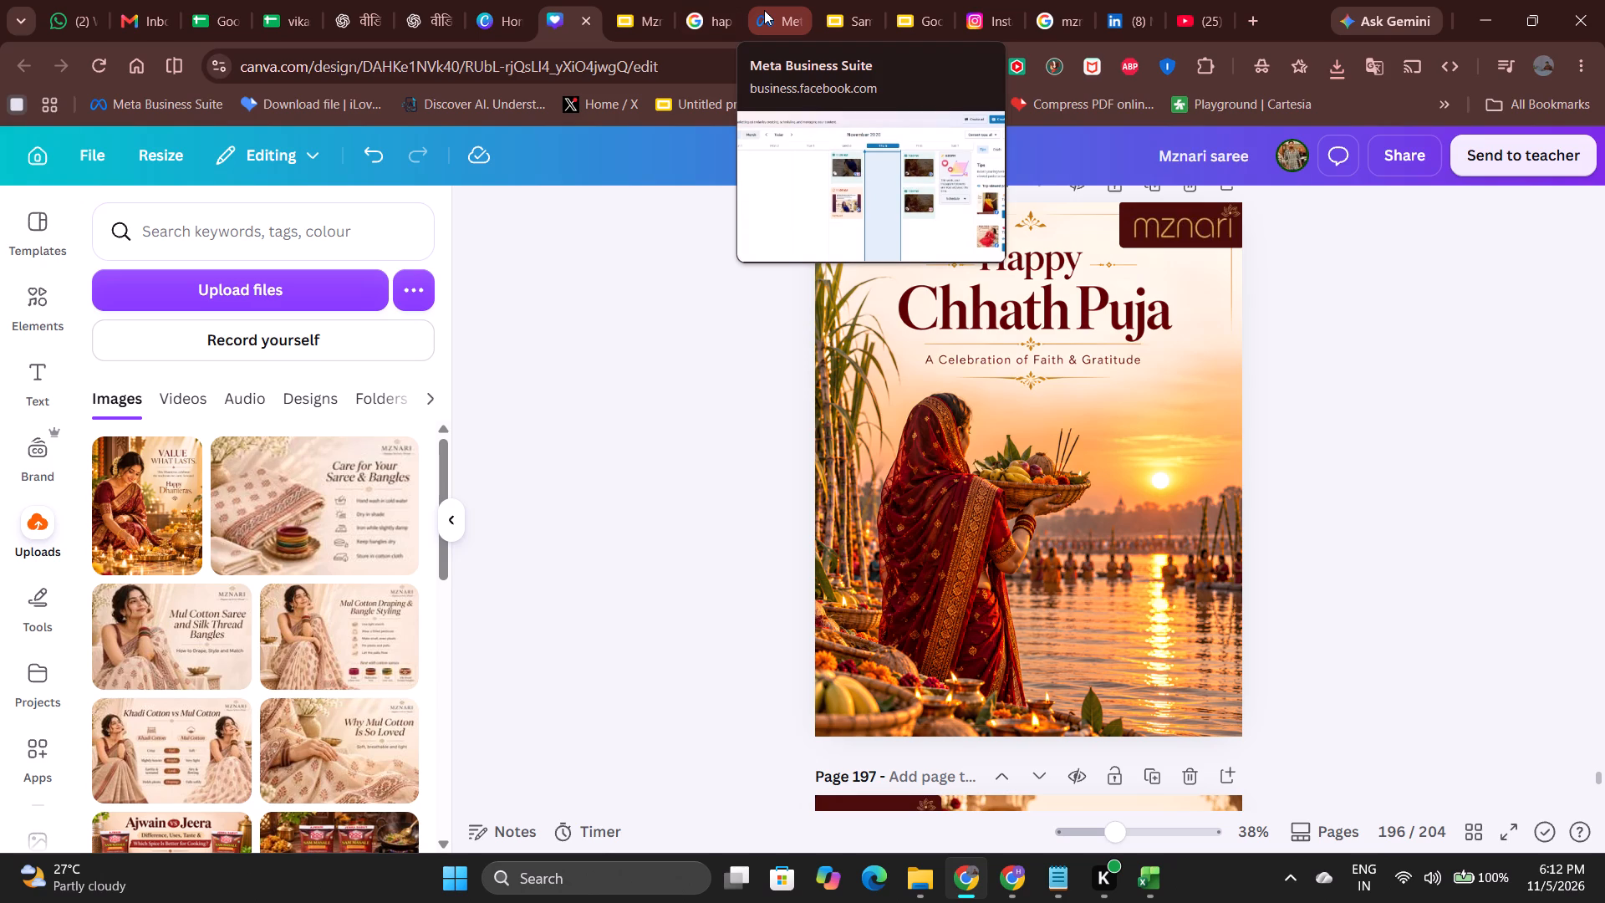
pyautogui.click(764, 8)
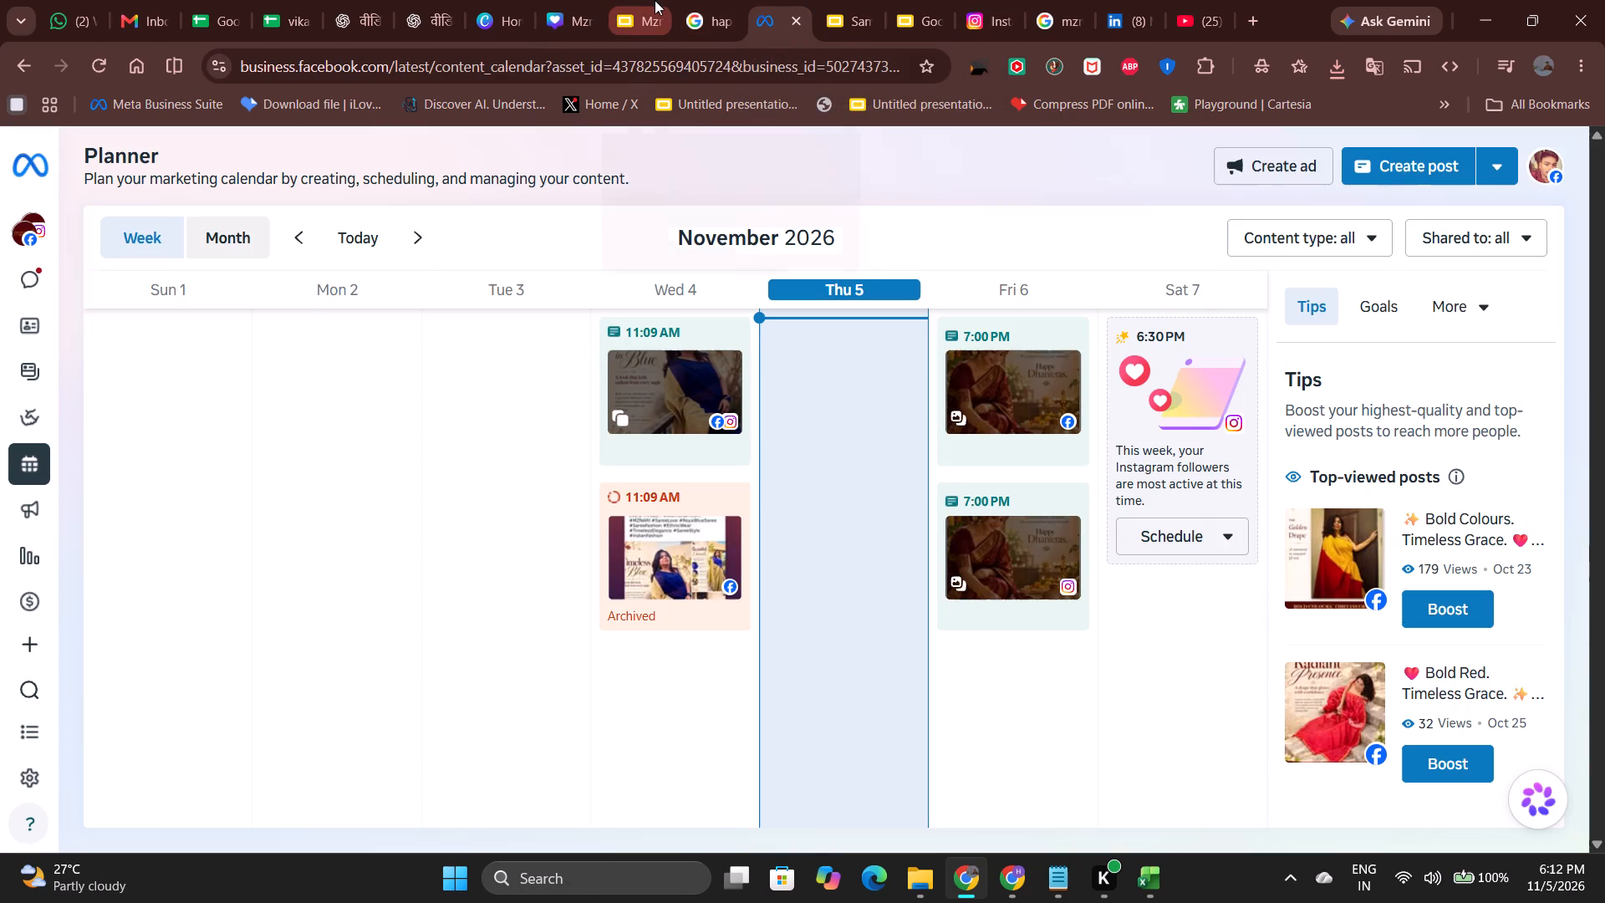
pyautogui.moveTo(772, 10); pyautogui.dragTo(687, 0)
pyautogui.click(641, 0)
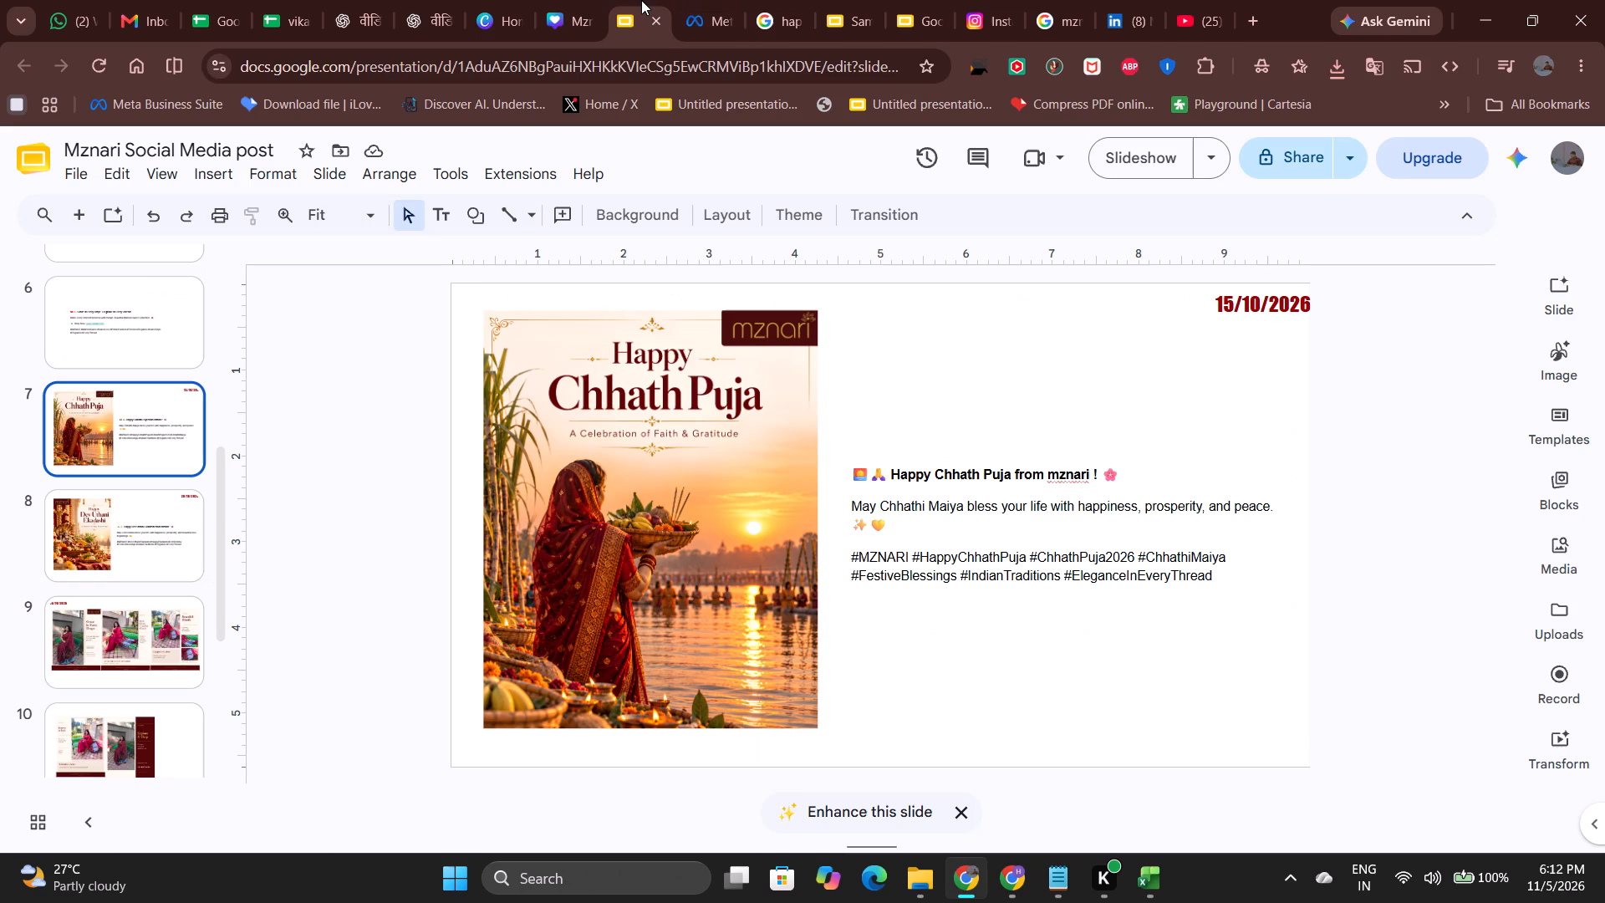
pyautogui.click(696, 13)
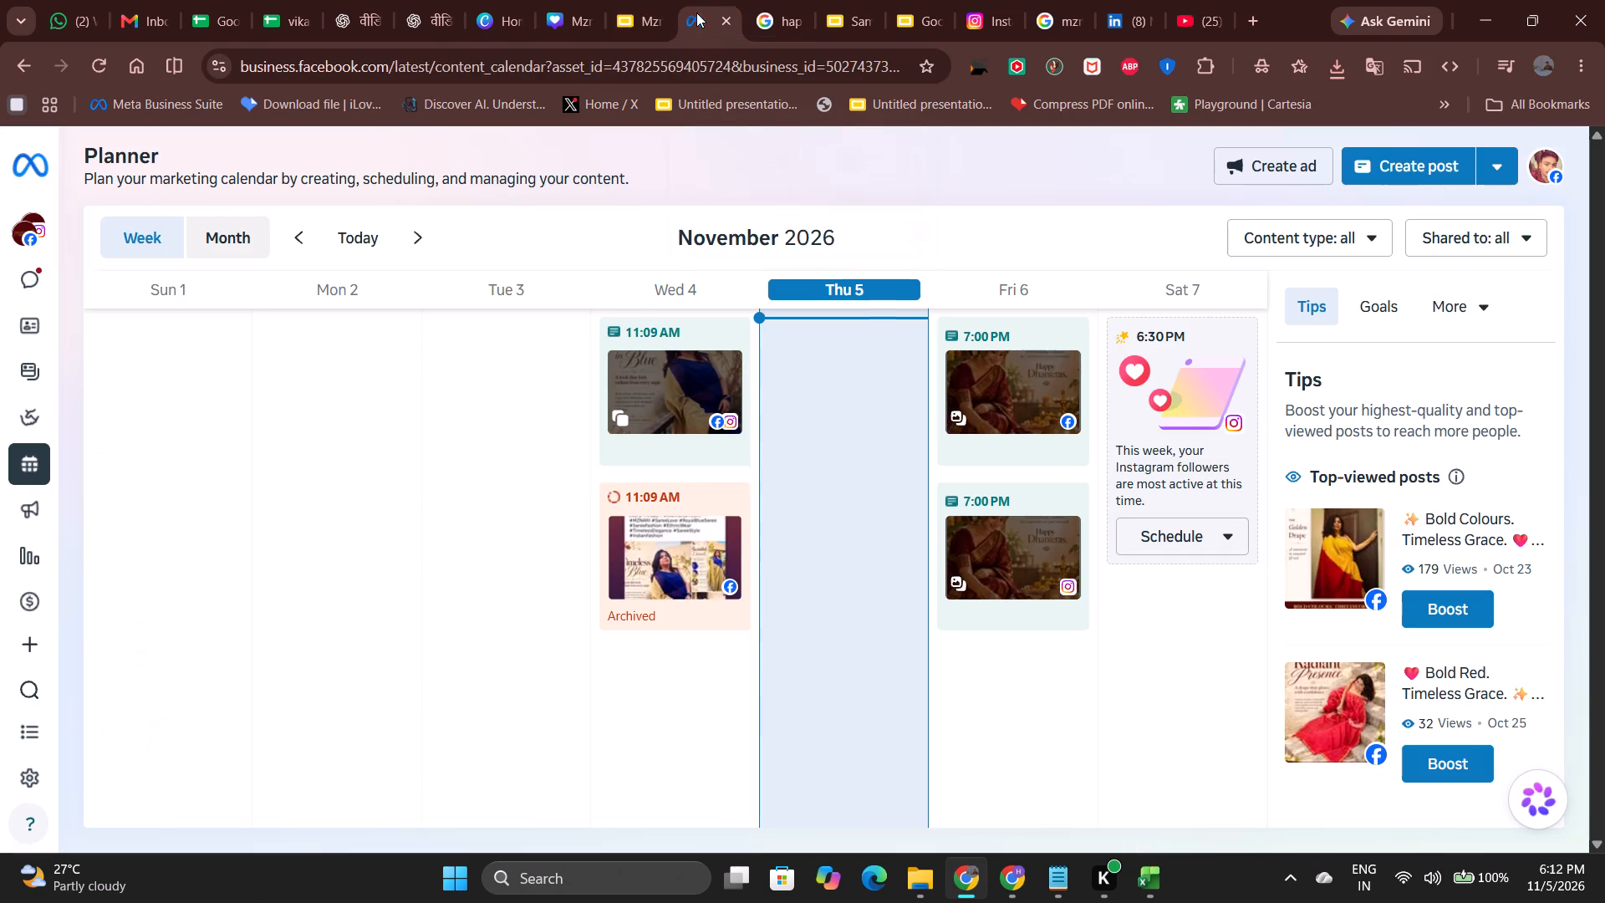
# Create a new post for Mznari and add the downloaded Chhath Puja image "Mznari saree (3)".
pyautogui.click(1404, 156)
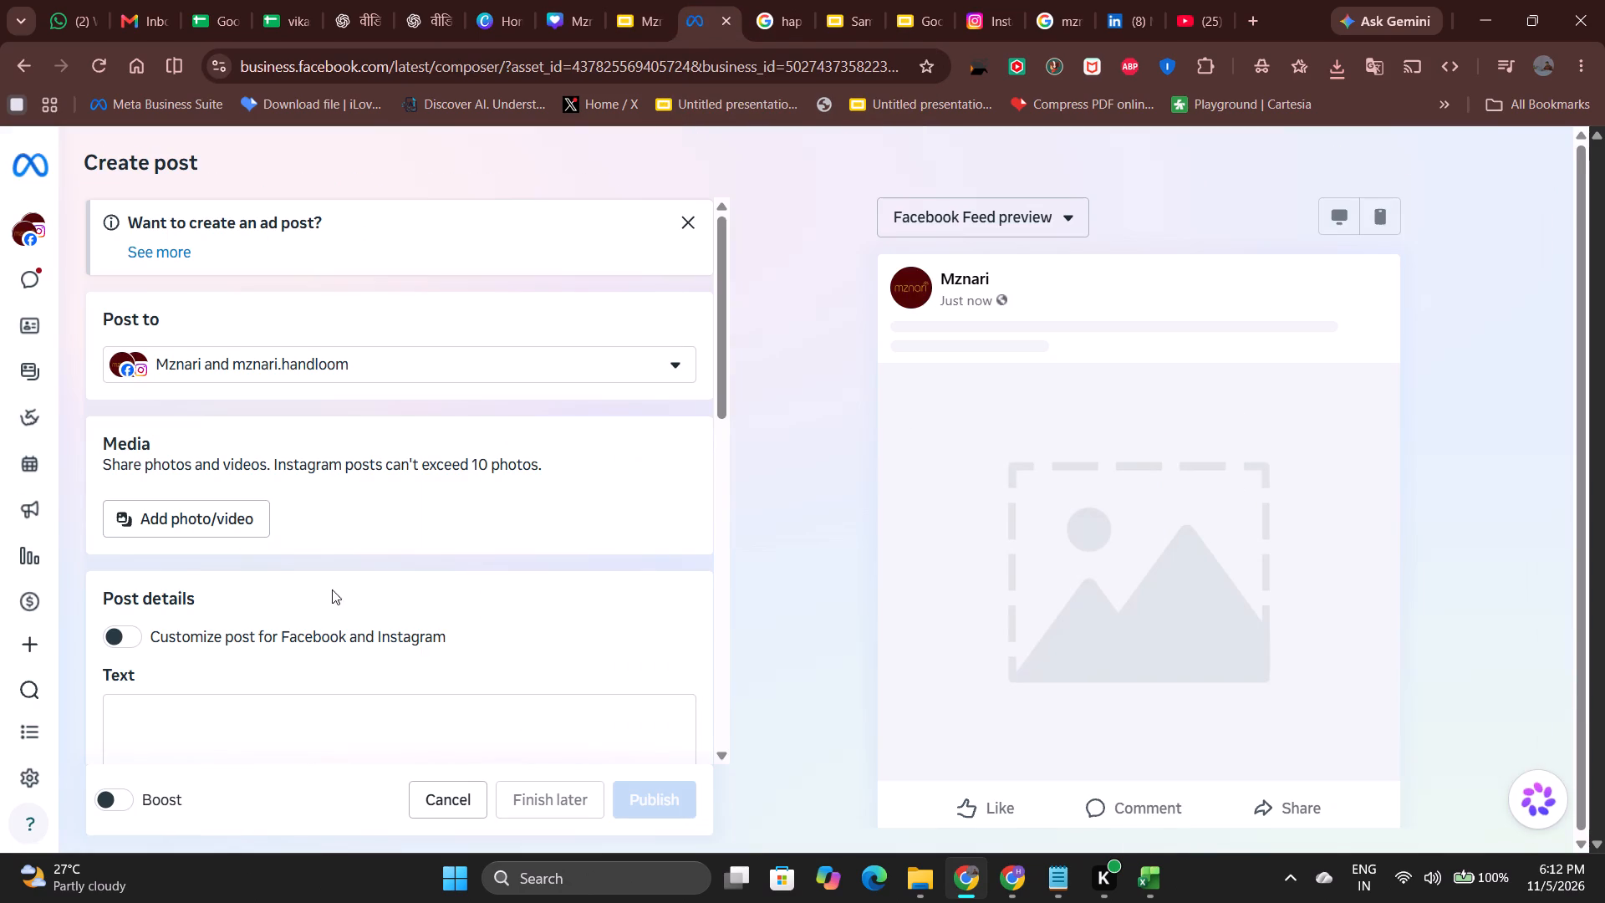
pyautogui.click(201, 515)
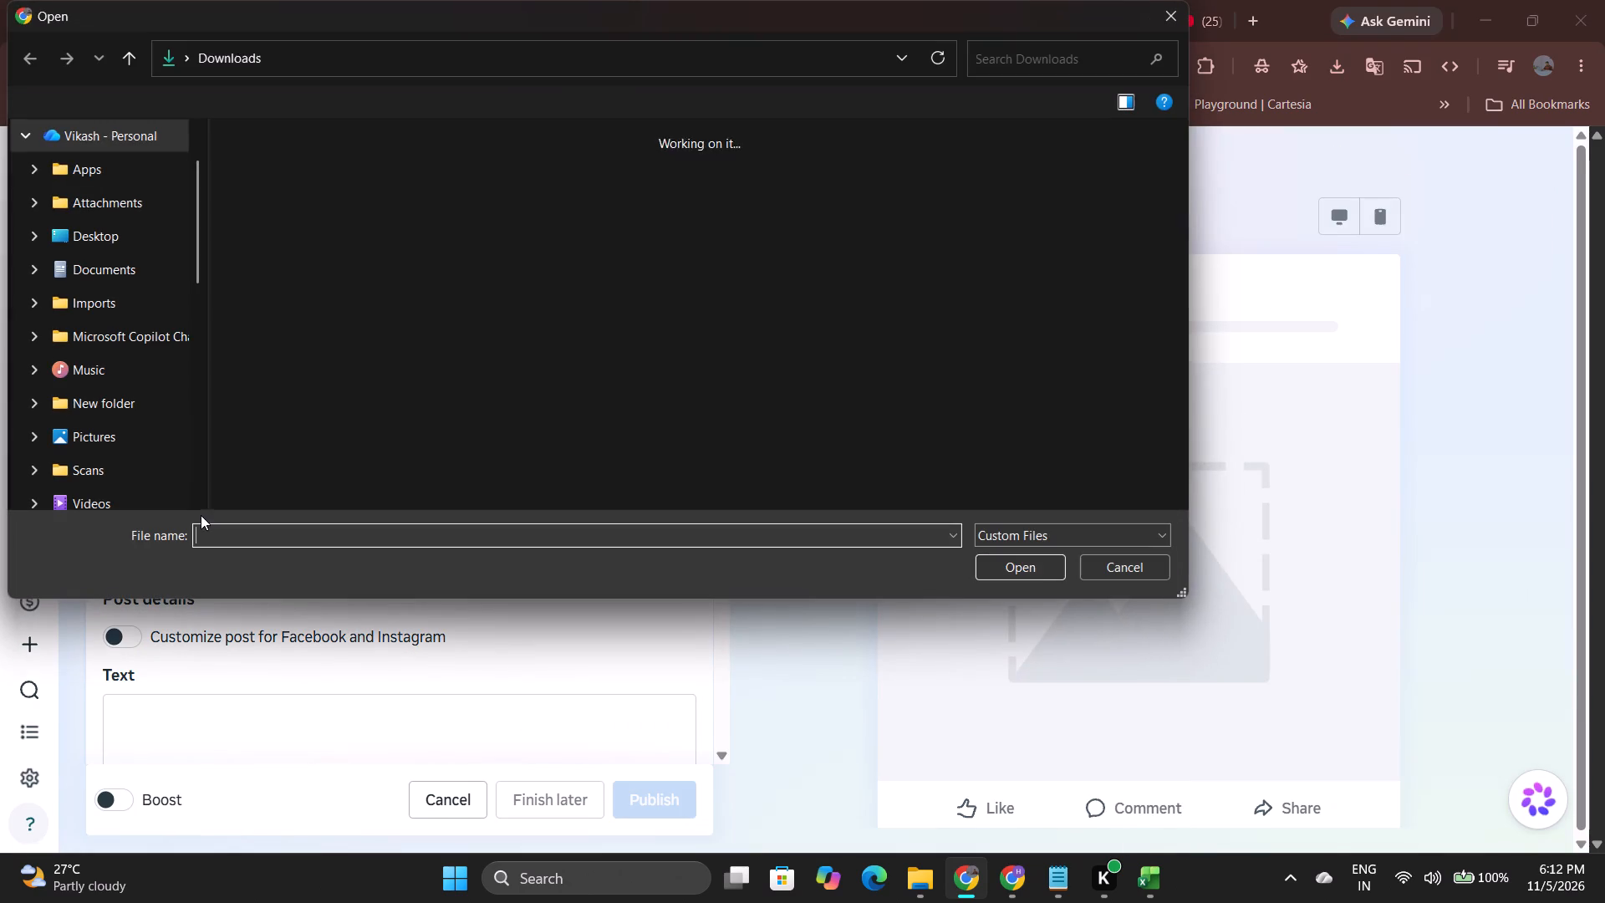
pyautogui.click(257, 246)
pyautogui.click(997, 564)
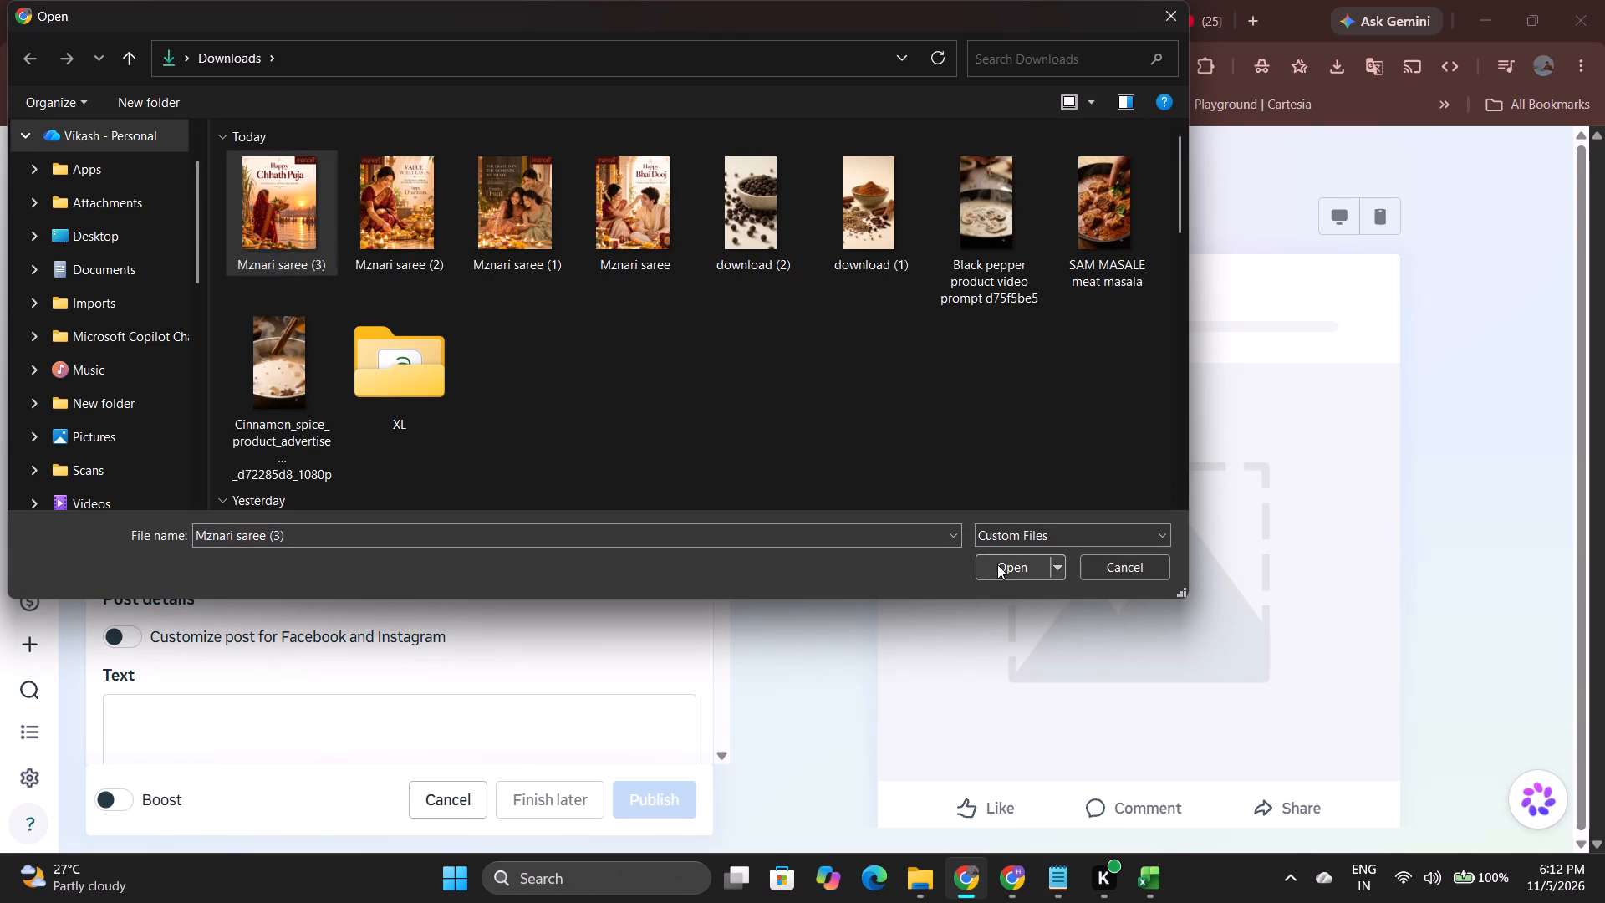
# Copy the full Chhath Puja caption from slide 7 of the Mznari presentation into the post's text, without a trailing blank line.
pyautogui.scroll(-2, 385, 500)
pyautogui.click(237, 581)
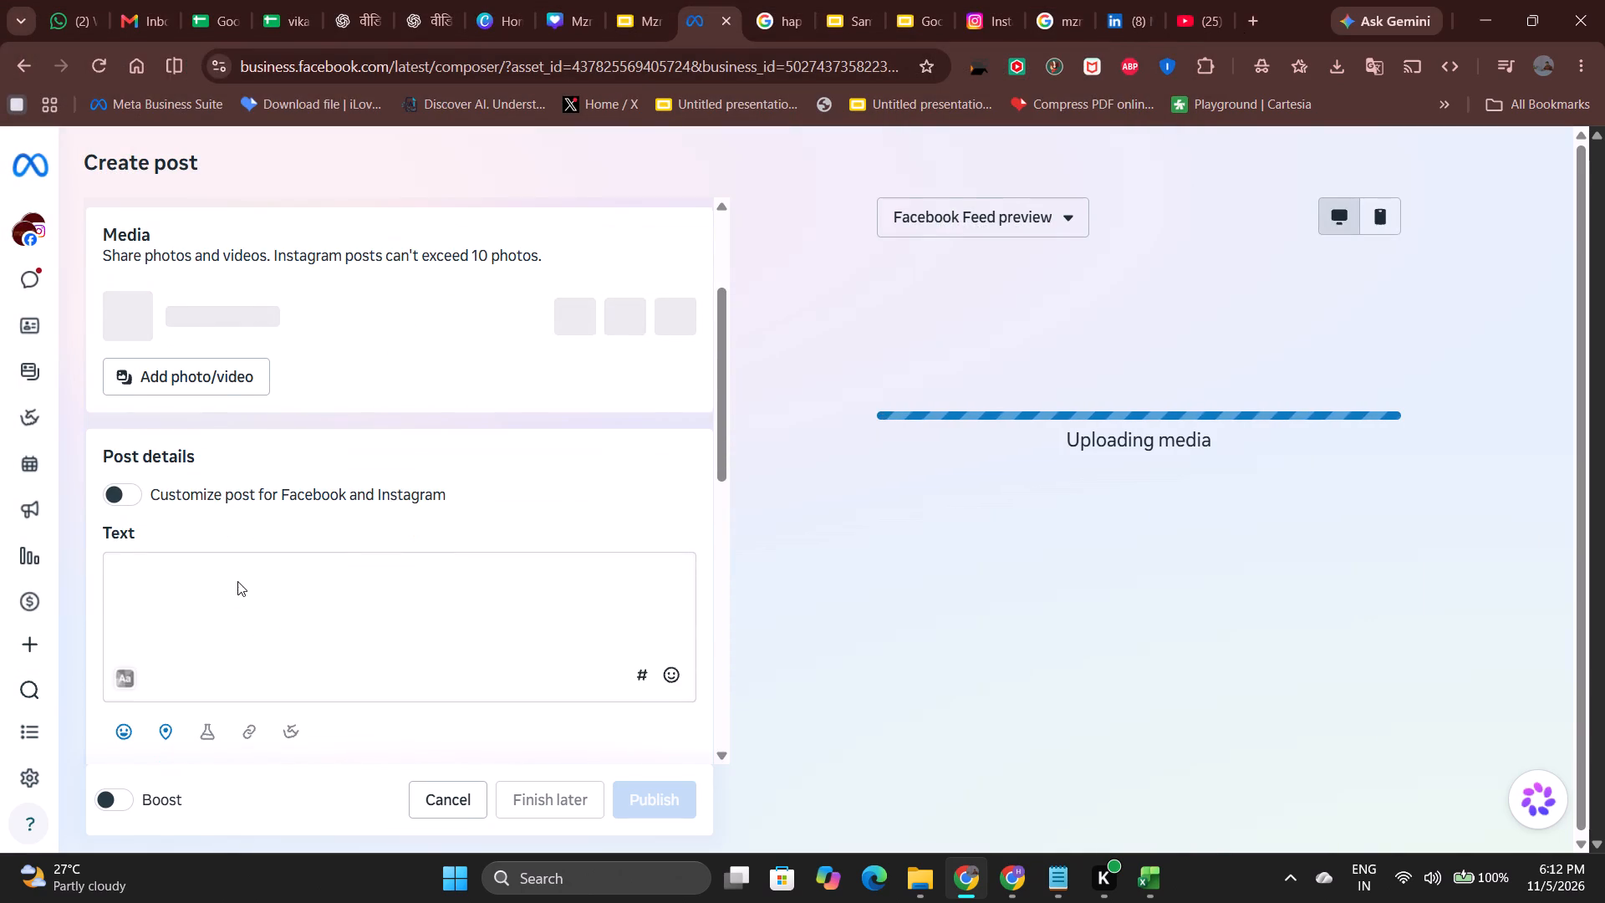
pyautogui.click(637, 8)
pyautogui.click(1003, 512)
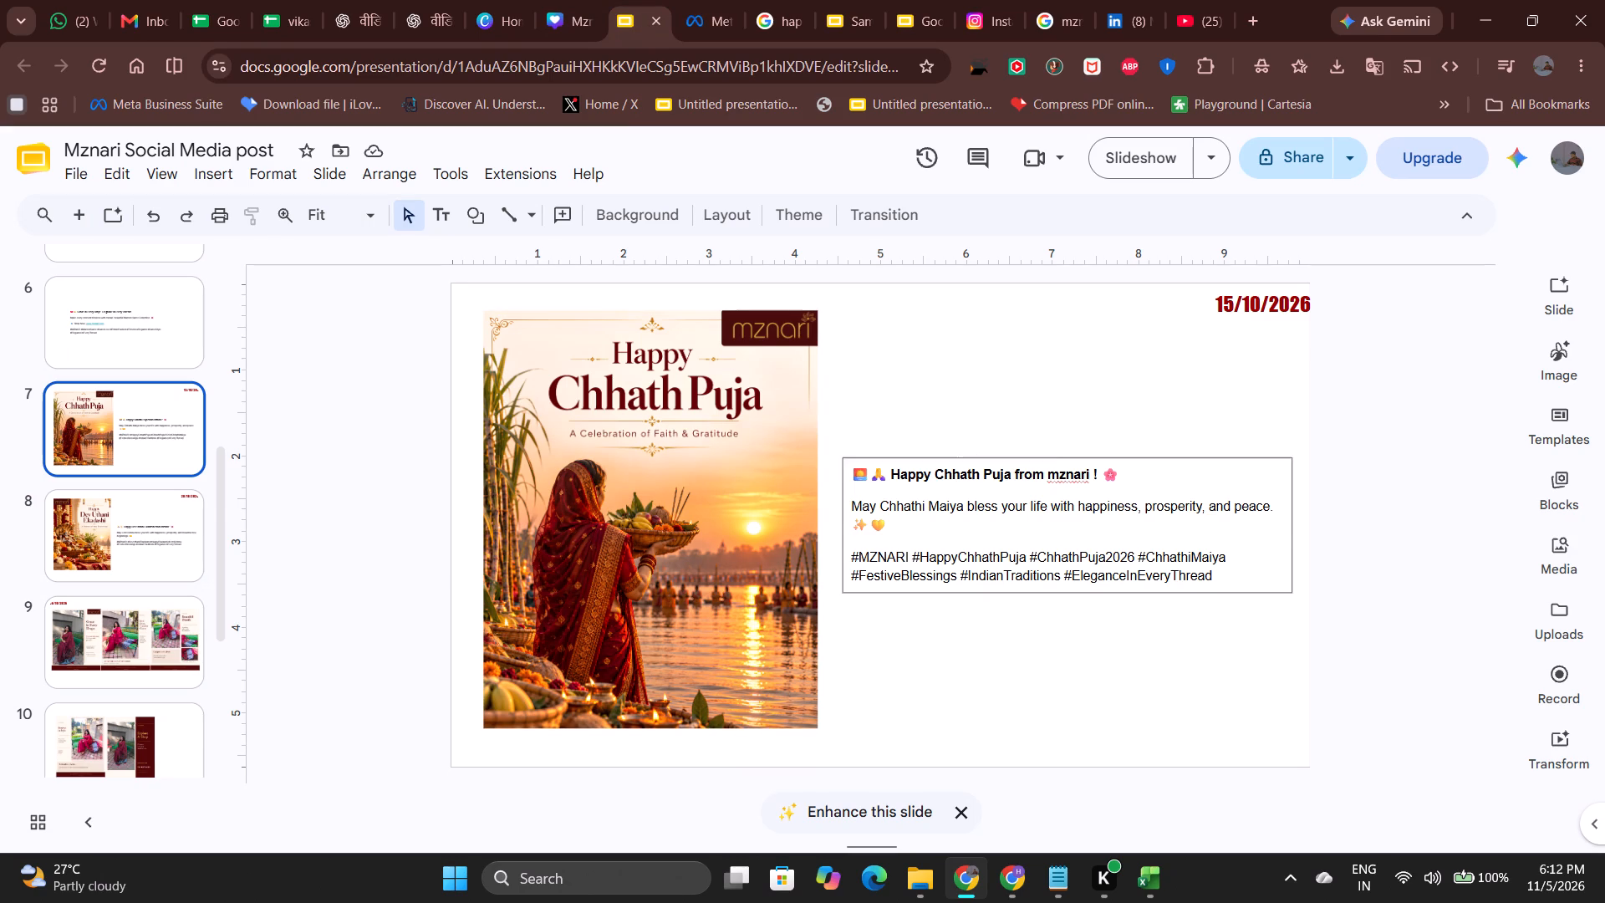
pyautogui.hotkey('ctrl', 'a')
pyautogui.hotkey('ctrl', 'c')
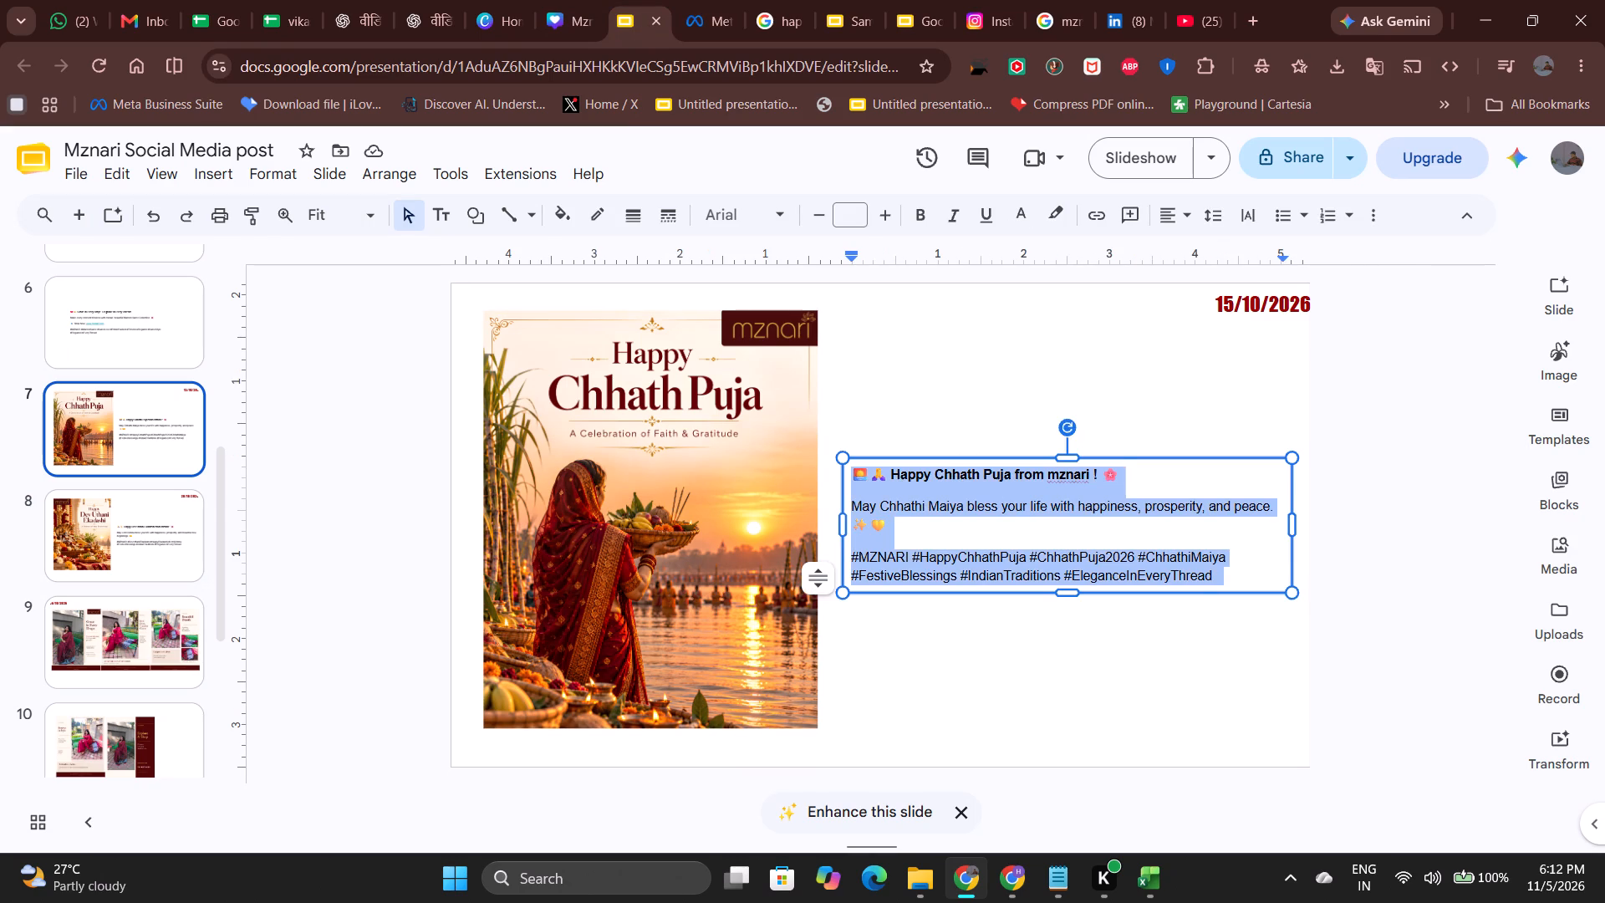
pyautogui.click(726, 0)
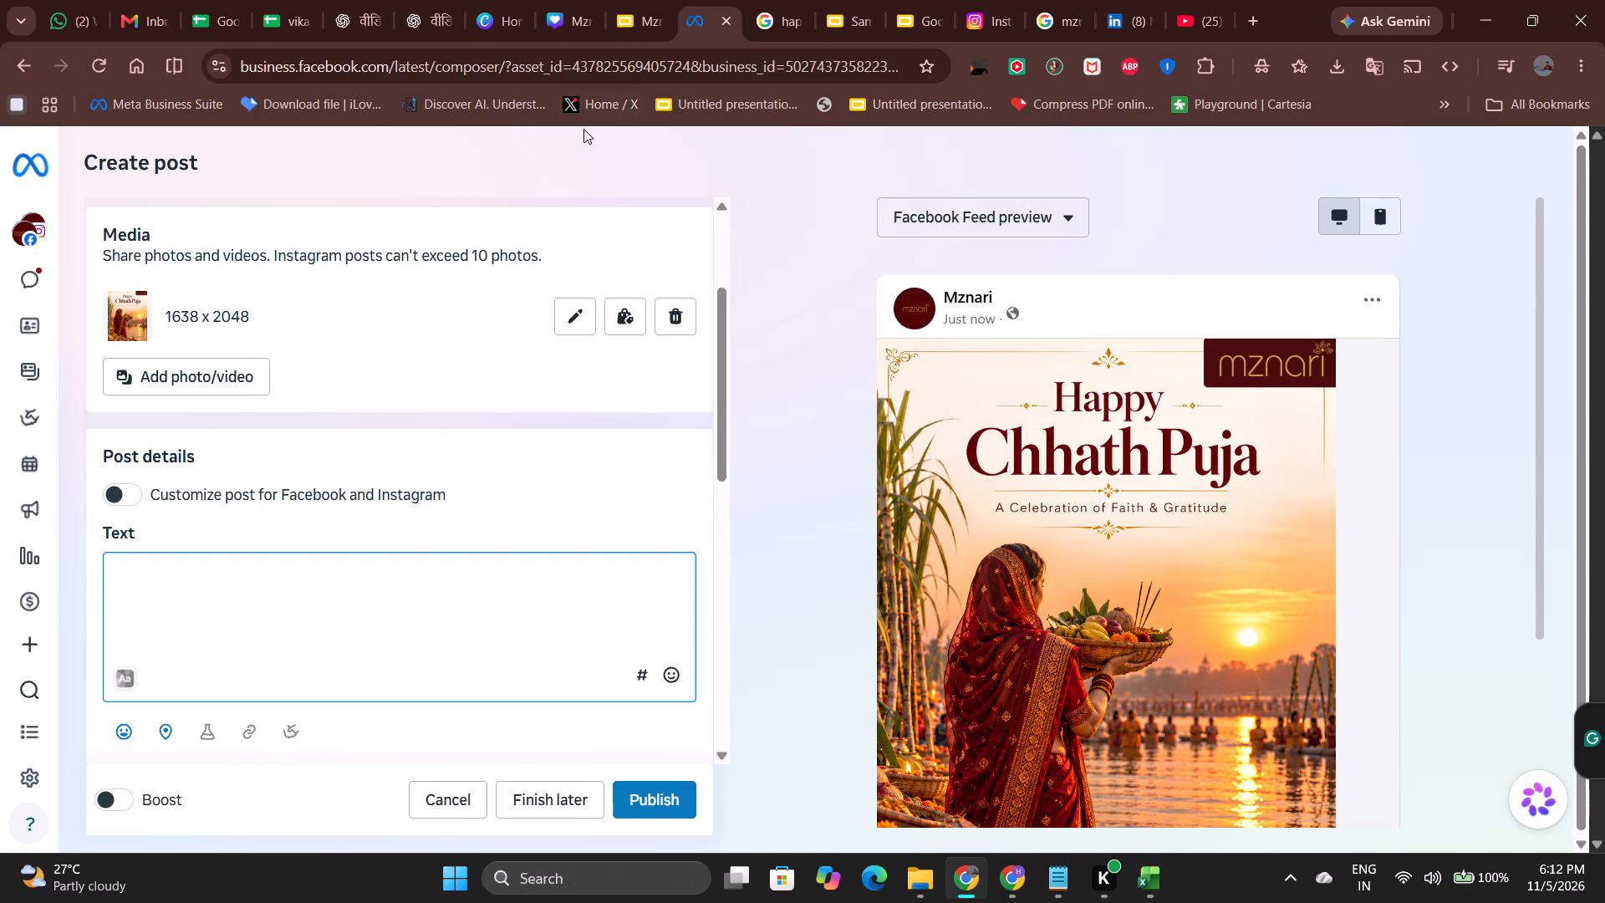
pyautogui.click(641, 1)
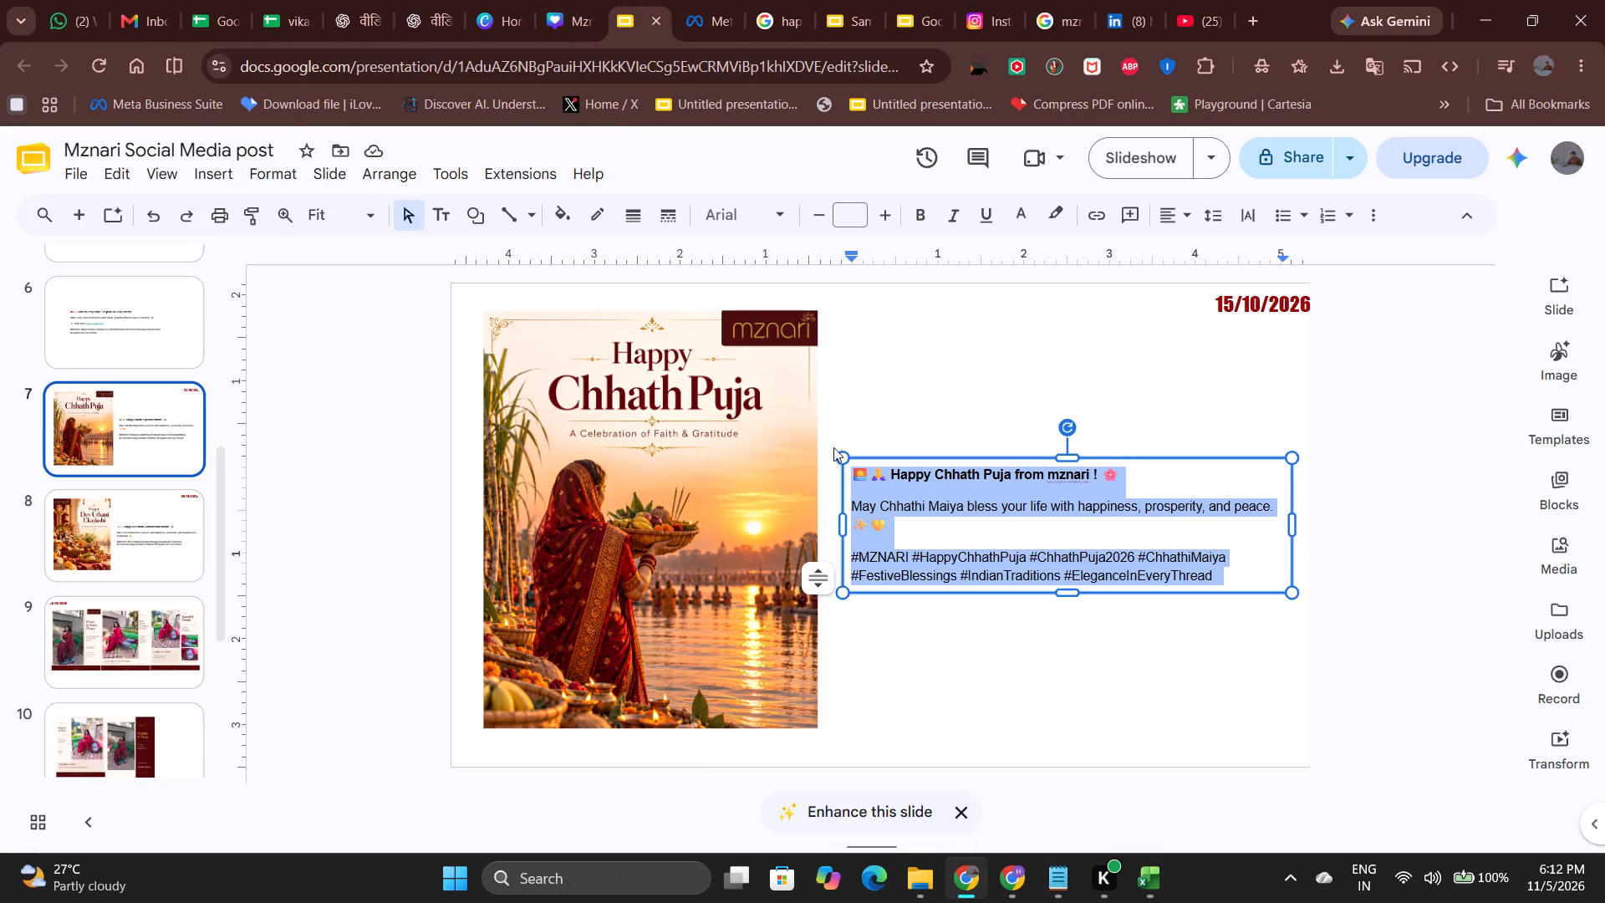
pyautogui.rightClick(879, 515)
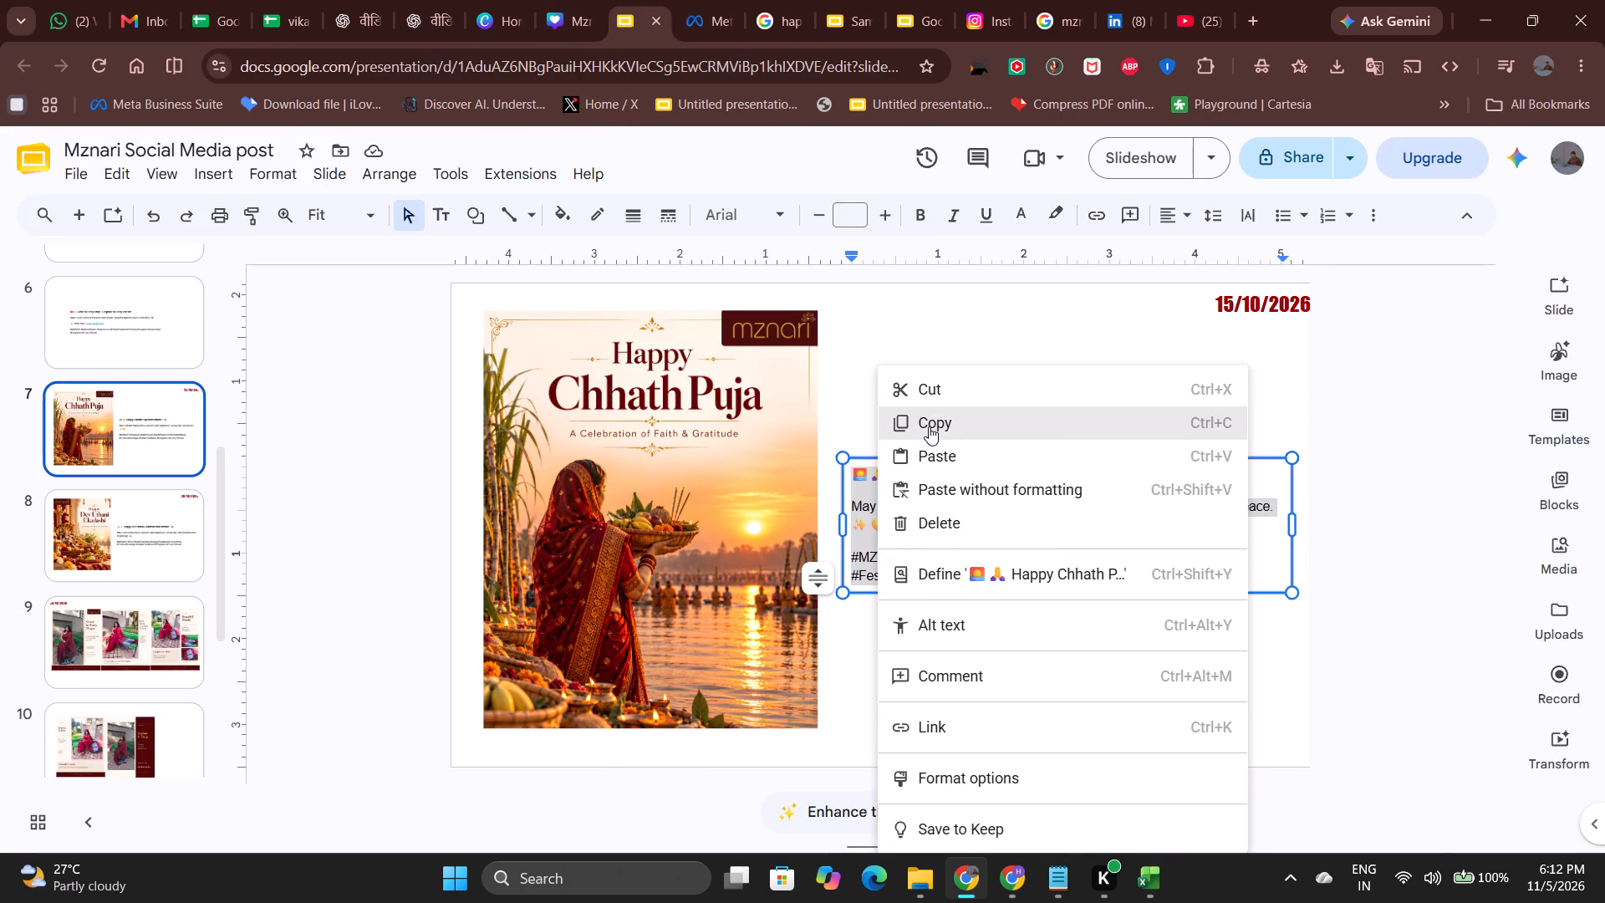
pyautogui.click(929, 426)
pyautogui.click(721, 0)
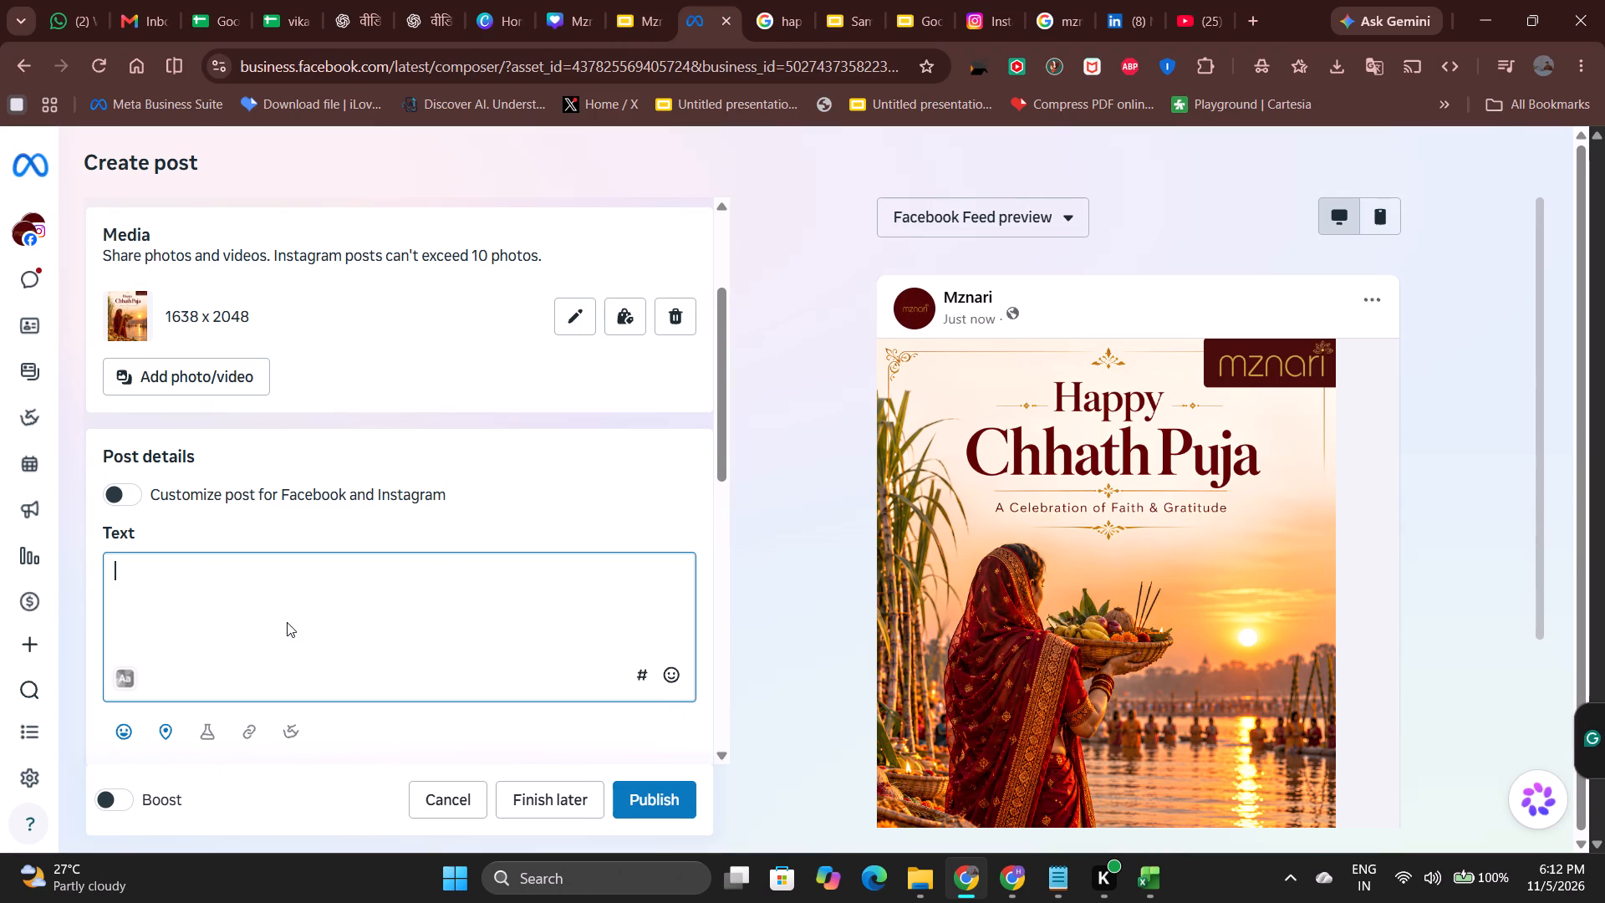
pyautogui.hotkey('ctrl', 'v')
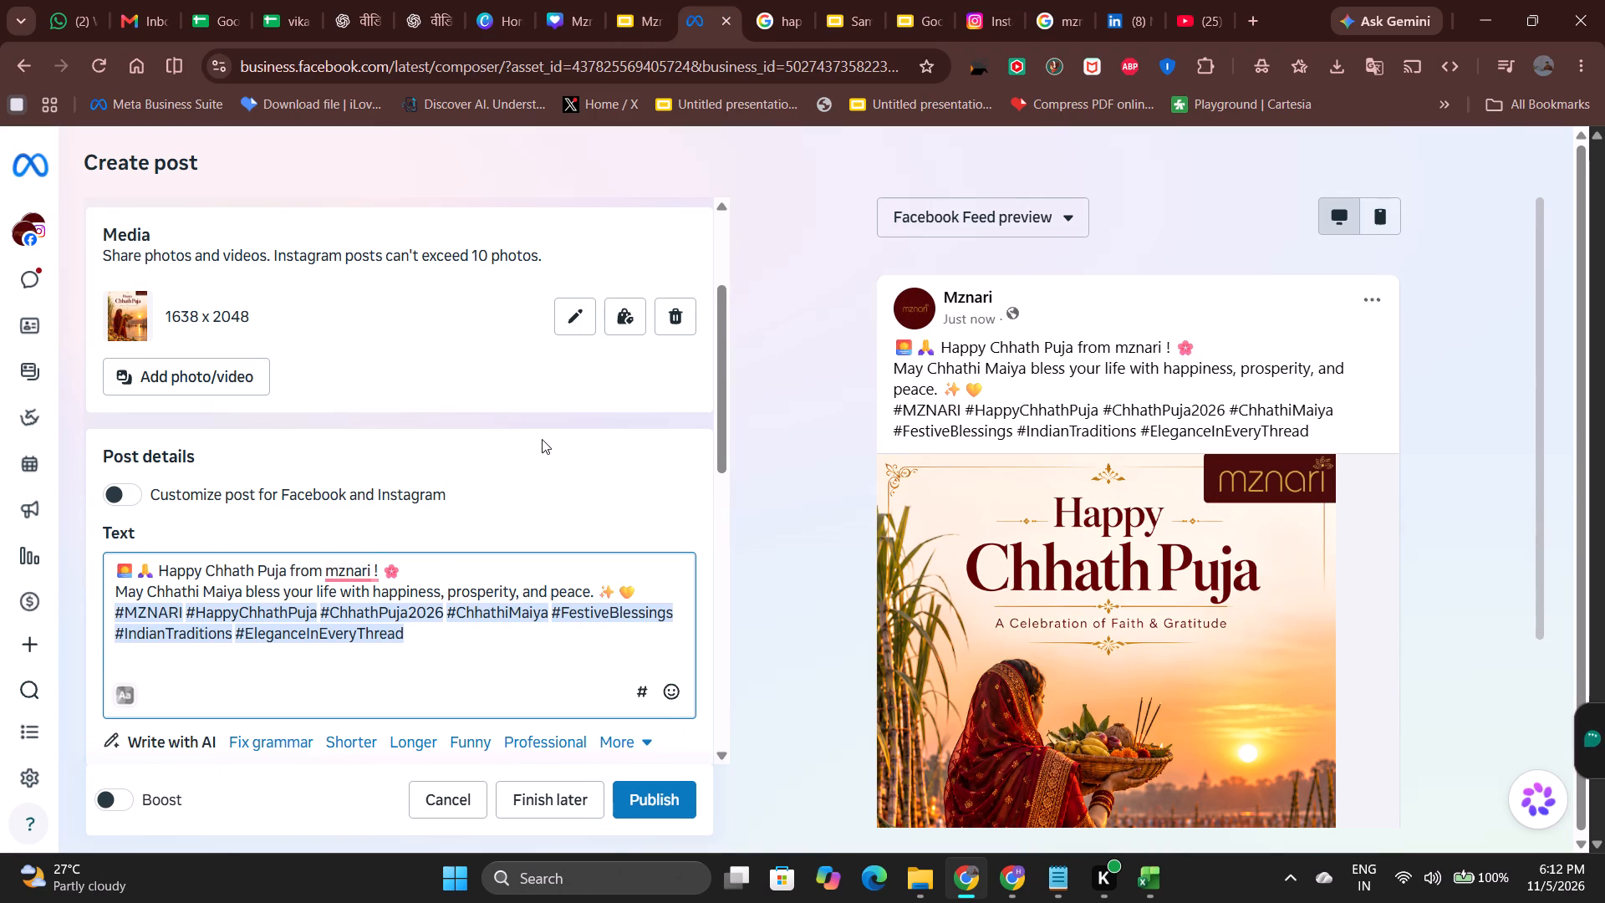
pyautogui.press('BackSpace')
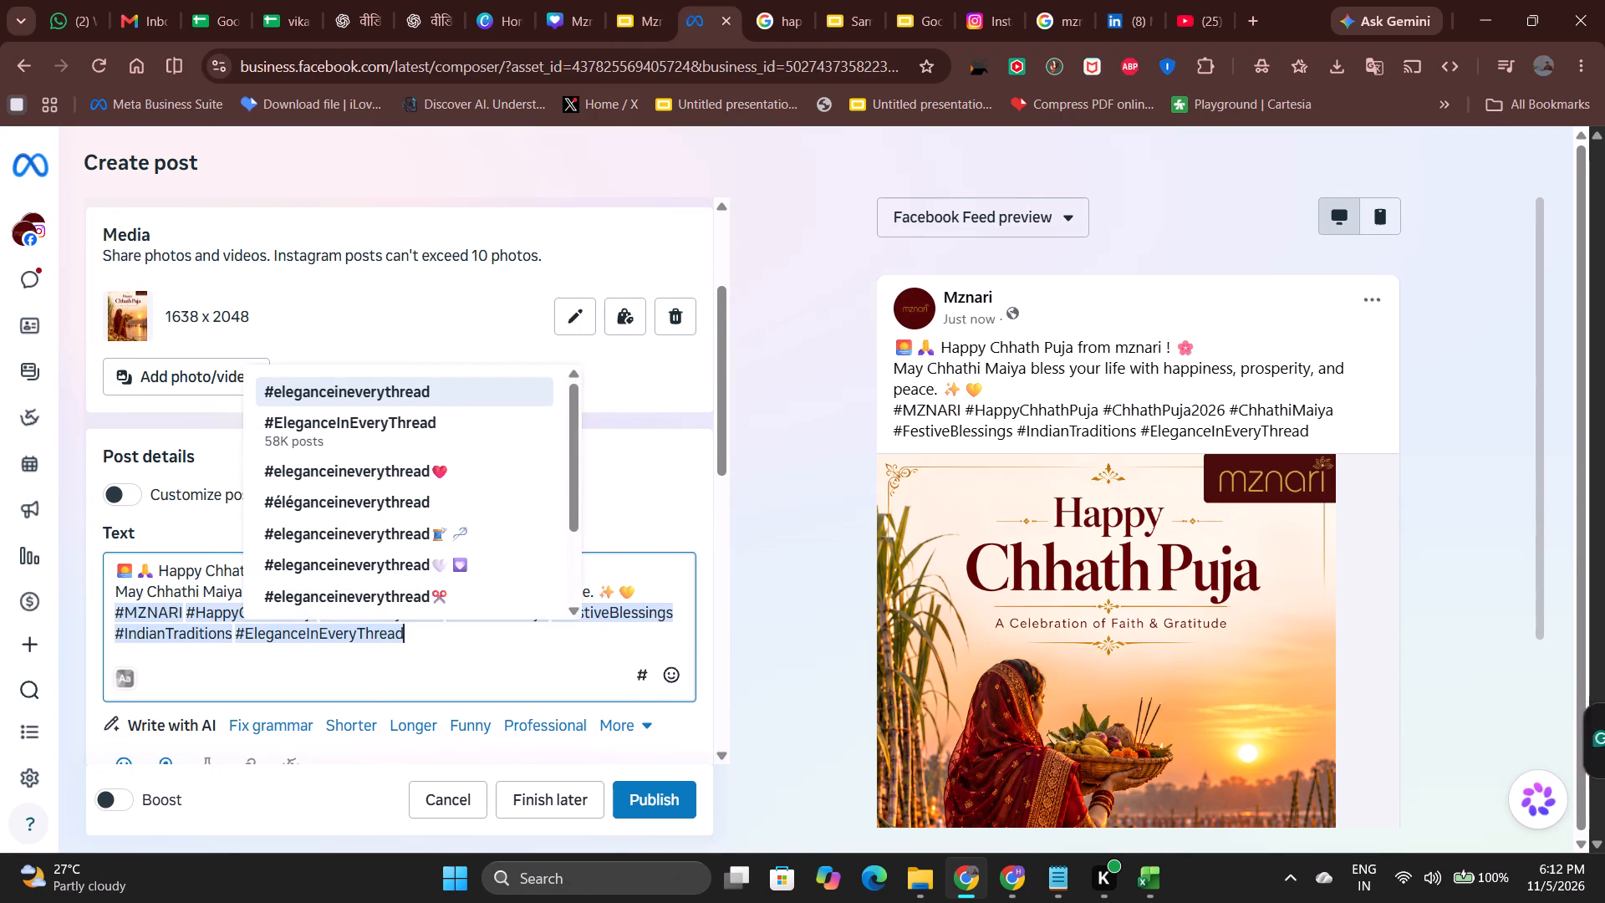
pyautogui.scroll(-1, 215, 617)
pyautogui.click(614, 379)
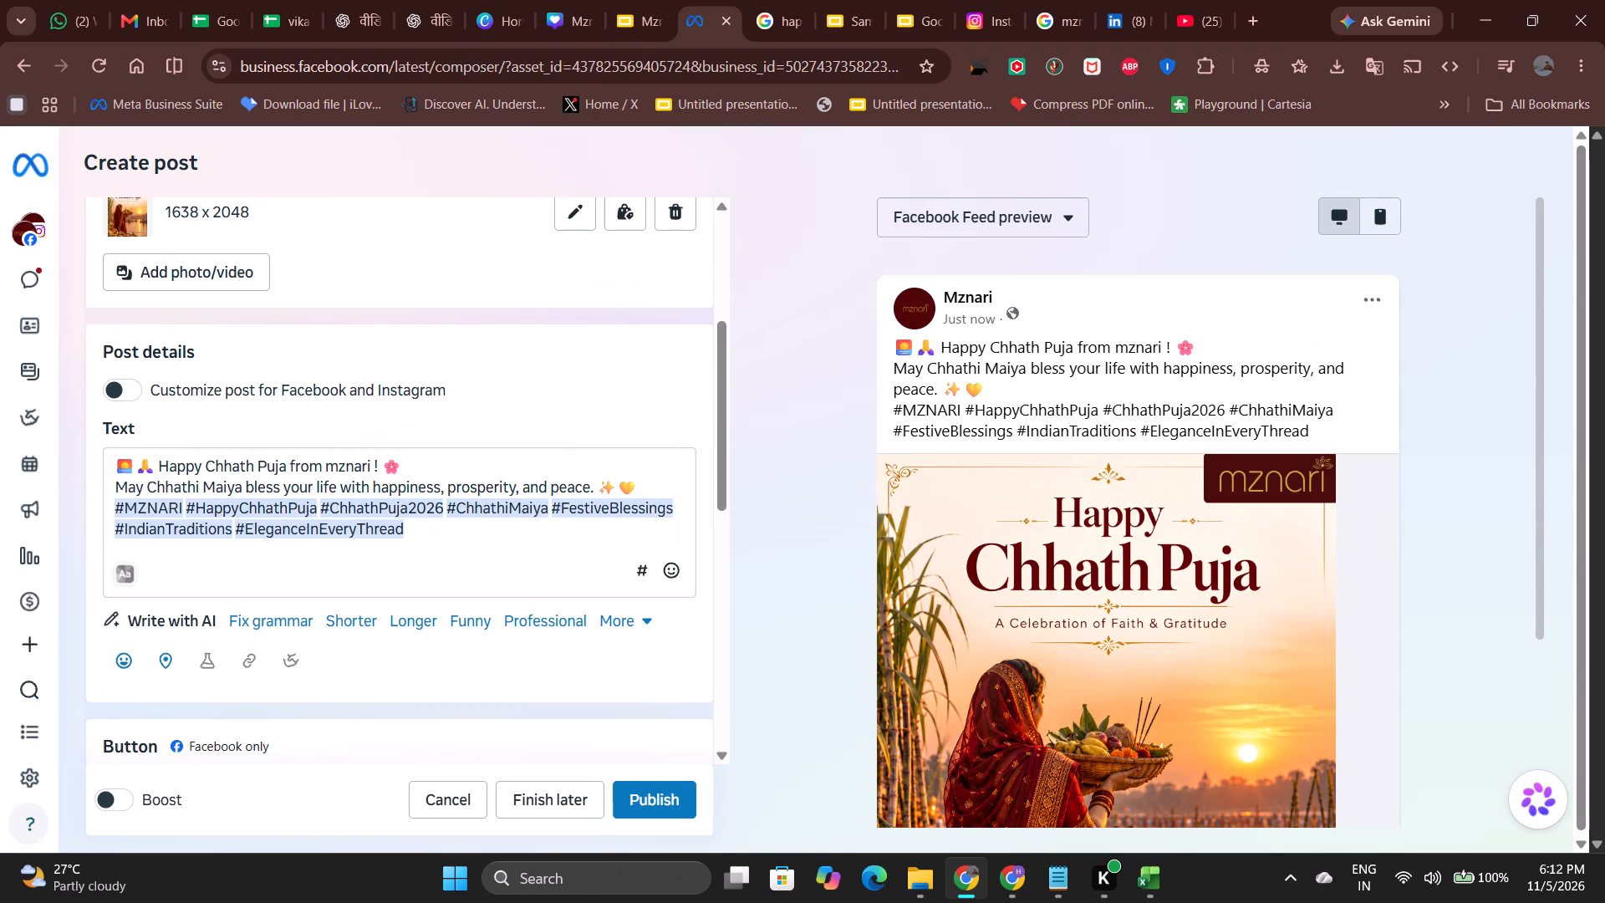
# Delete the sunrise emoji at the start of the post's caption.
pyautogui.click(137, 462)
pyautogui.press('BackSpace')
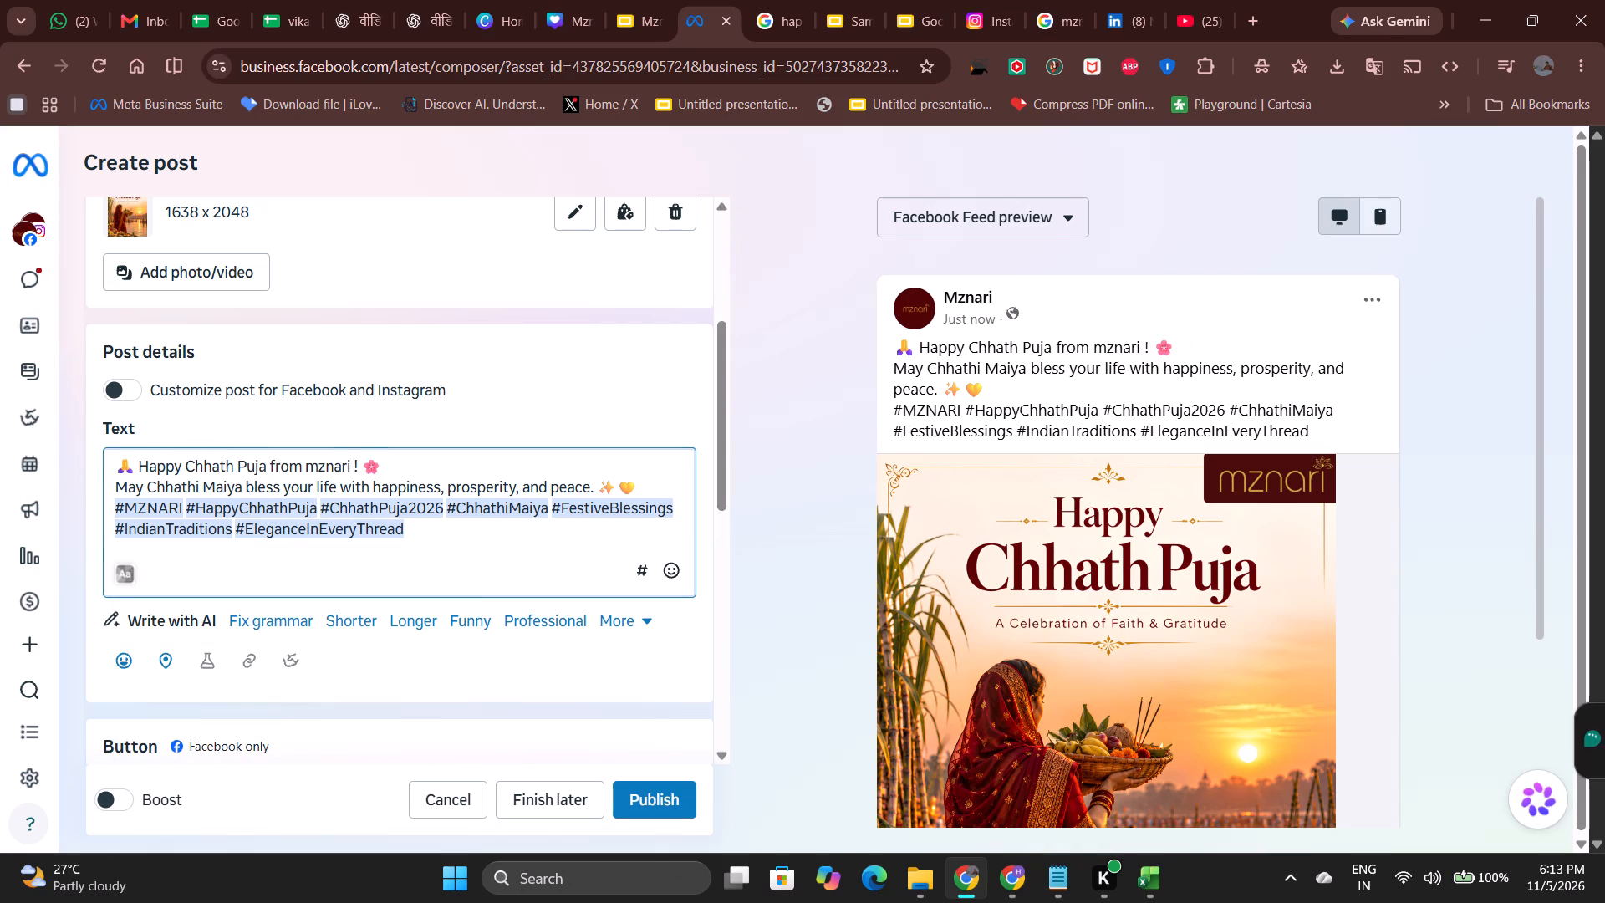
pyautogui.press('Right')
pyautogui.press('Left')
# Turn on scheduling for the post and set both the Facebook and Instagram dates to Nov 15, 2026.
pyautogui.scroll(-3, 339, 426)
pyautogui.scroll(-1, 326, 492)
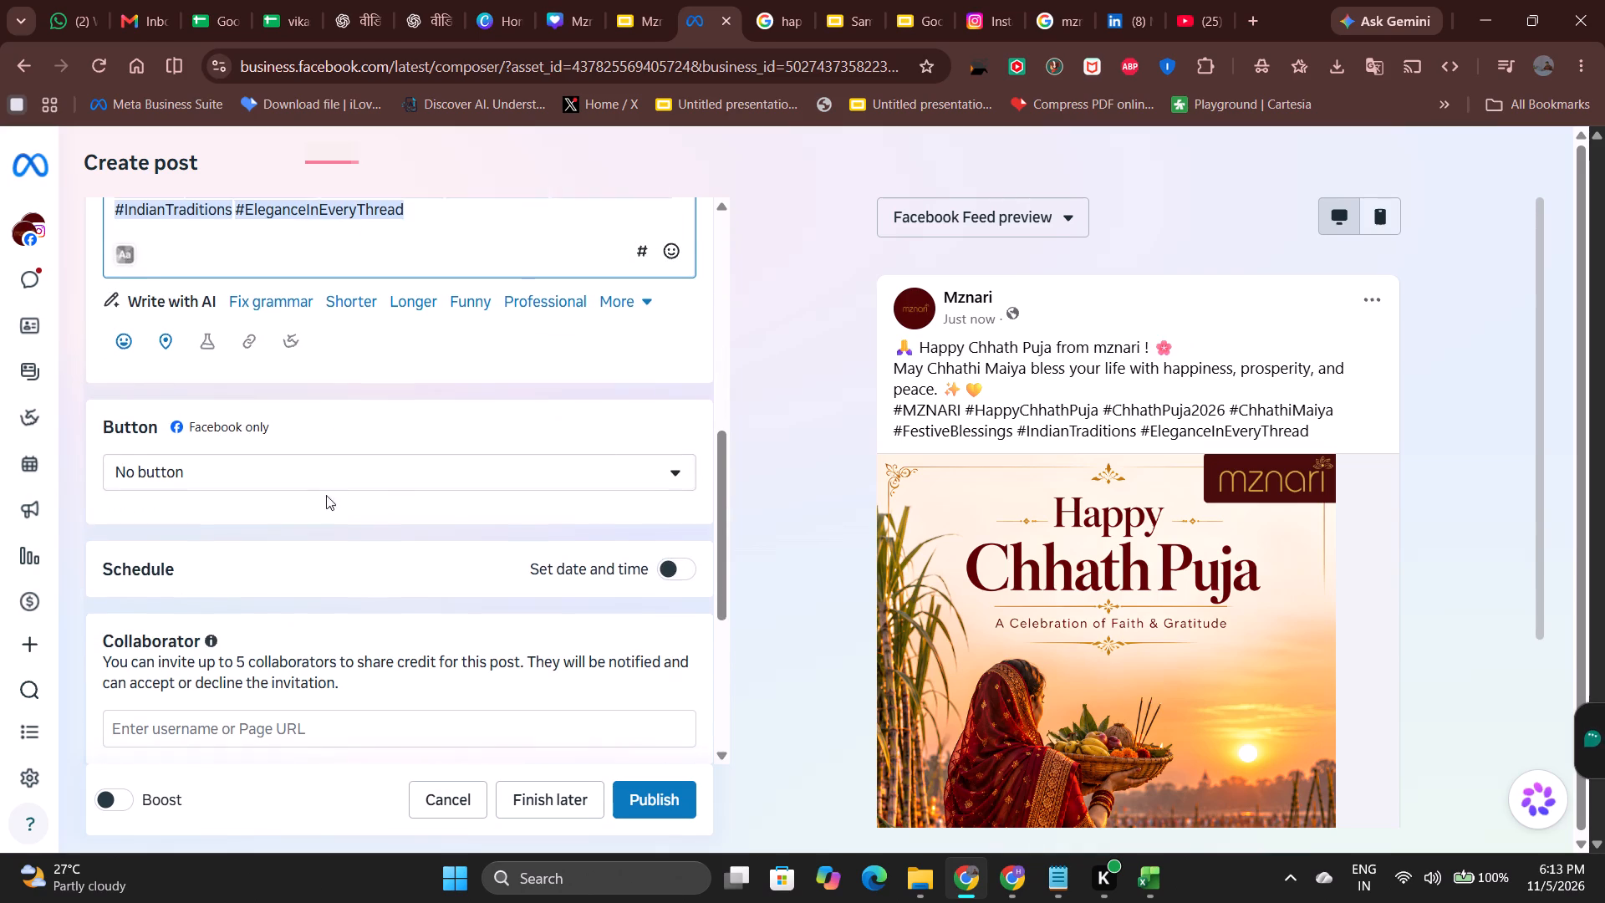
pyautogui.click(679, 467)
pyautogui.scroll(-2, 455, 429)
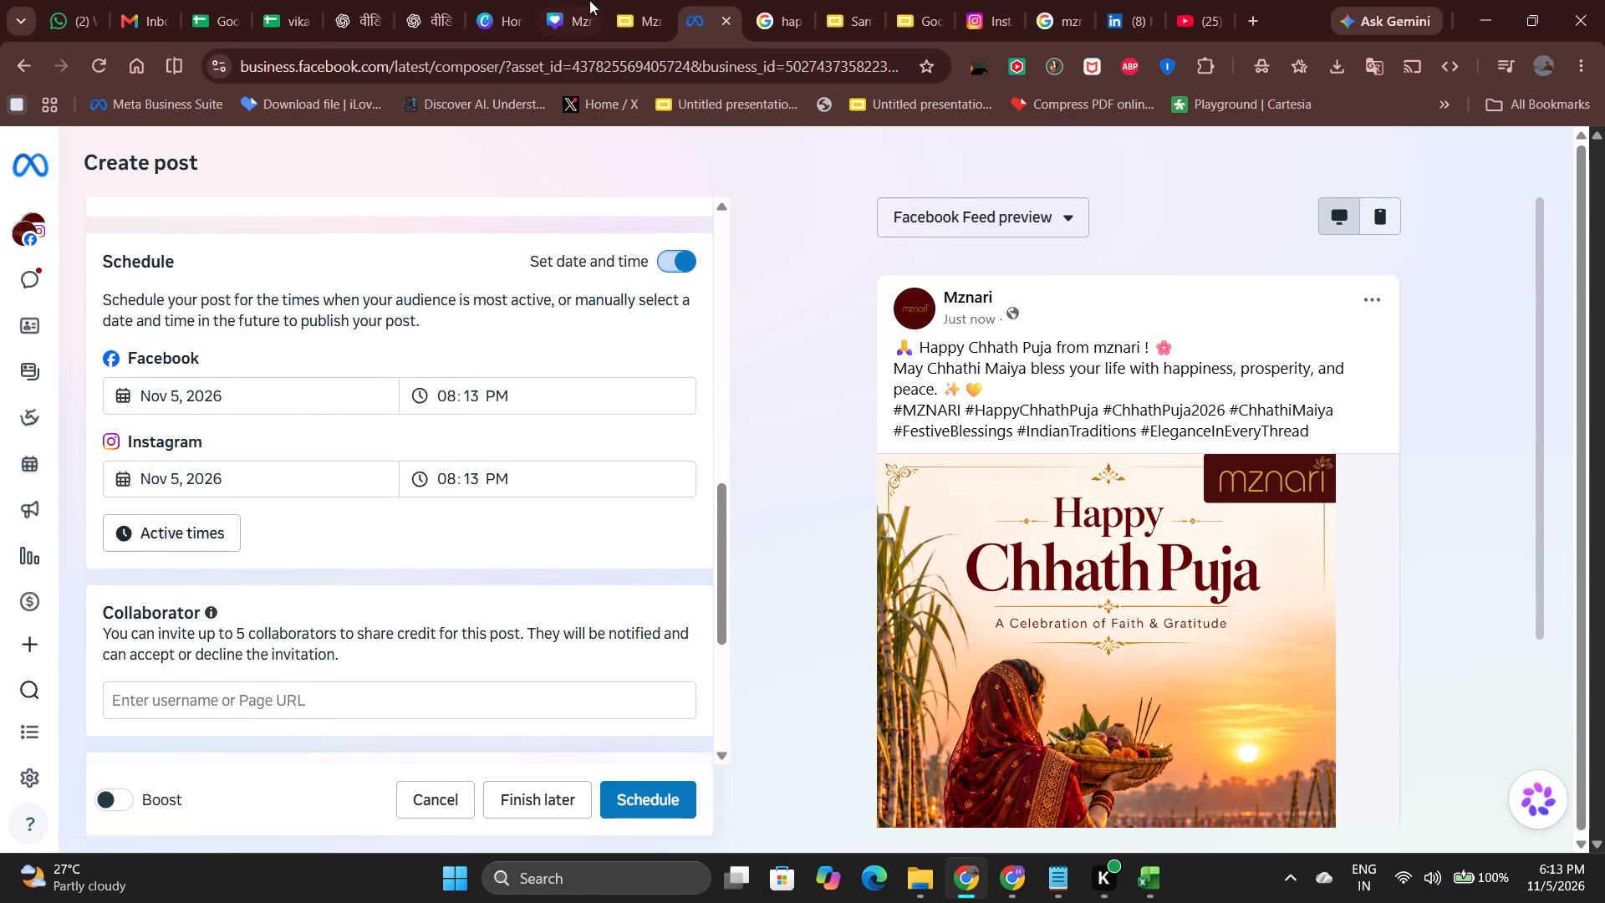
pyautogui.click(624, 0)
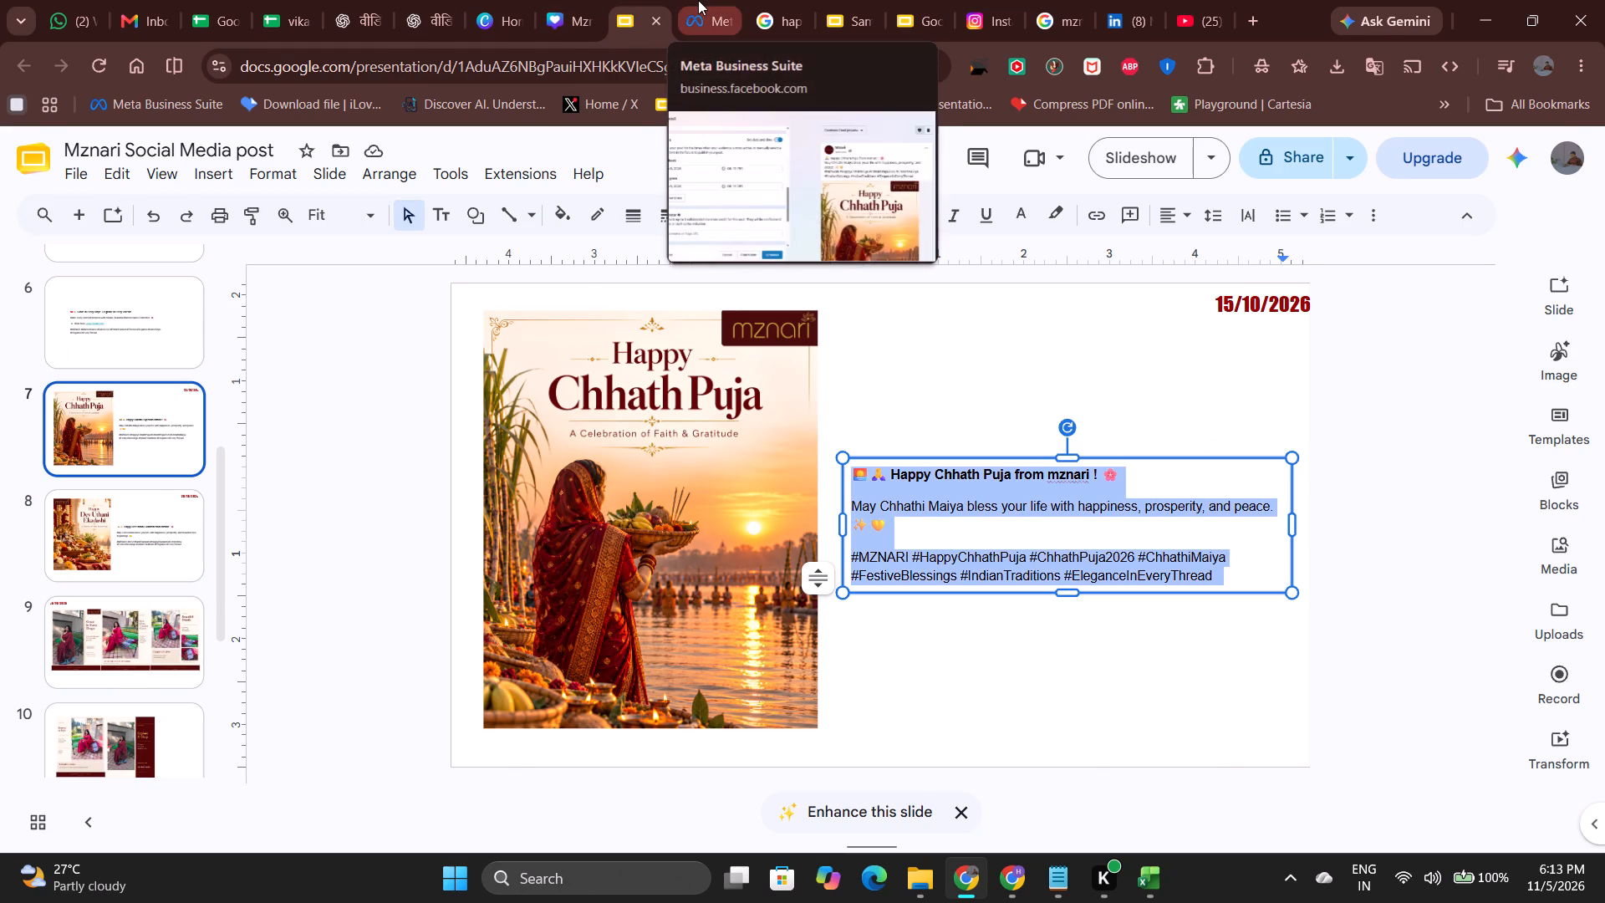
pyautogui.click(698, 0)
pyautogui.click(439, 396)
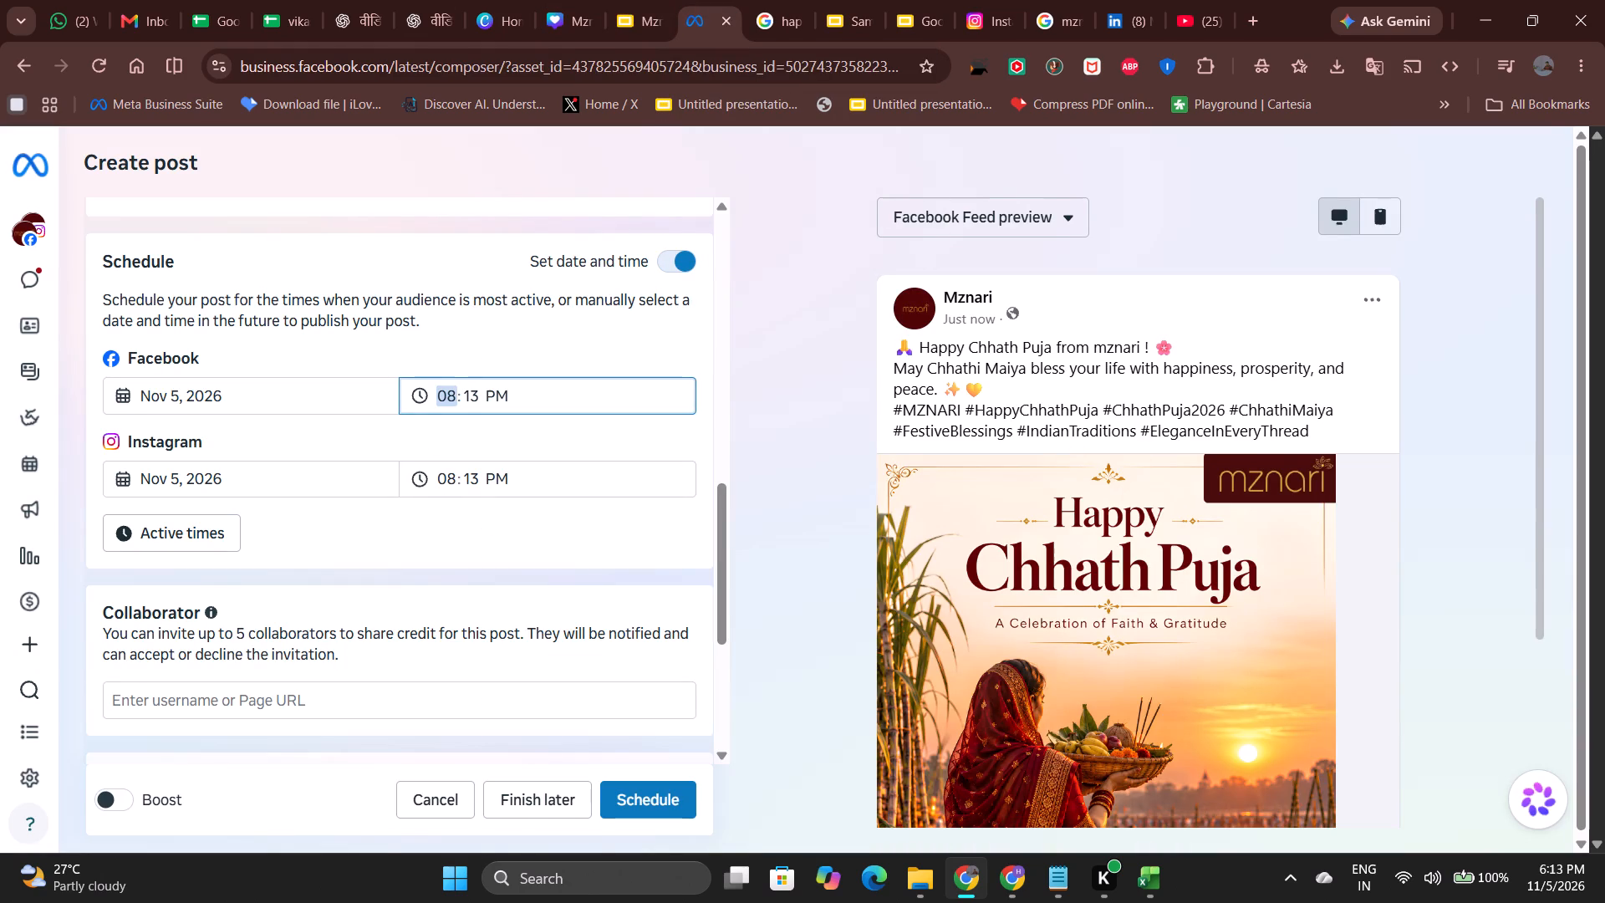
pyautogui.click(158, 407)
pyautogui.click(158, 403)
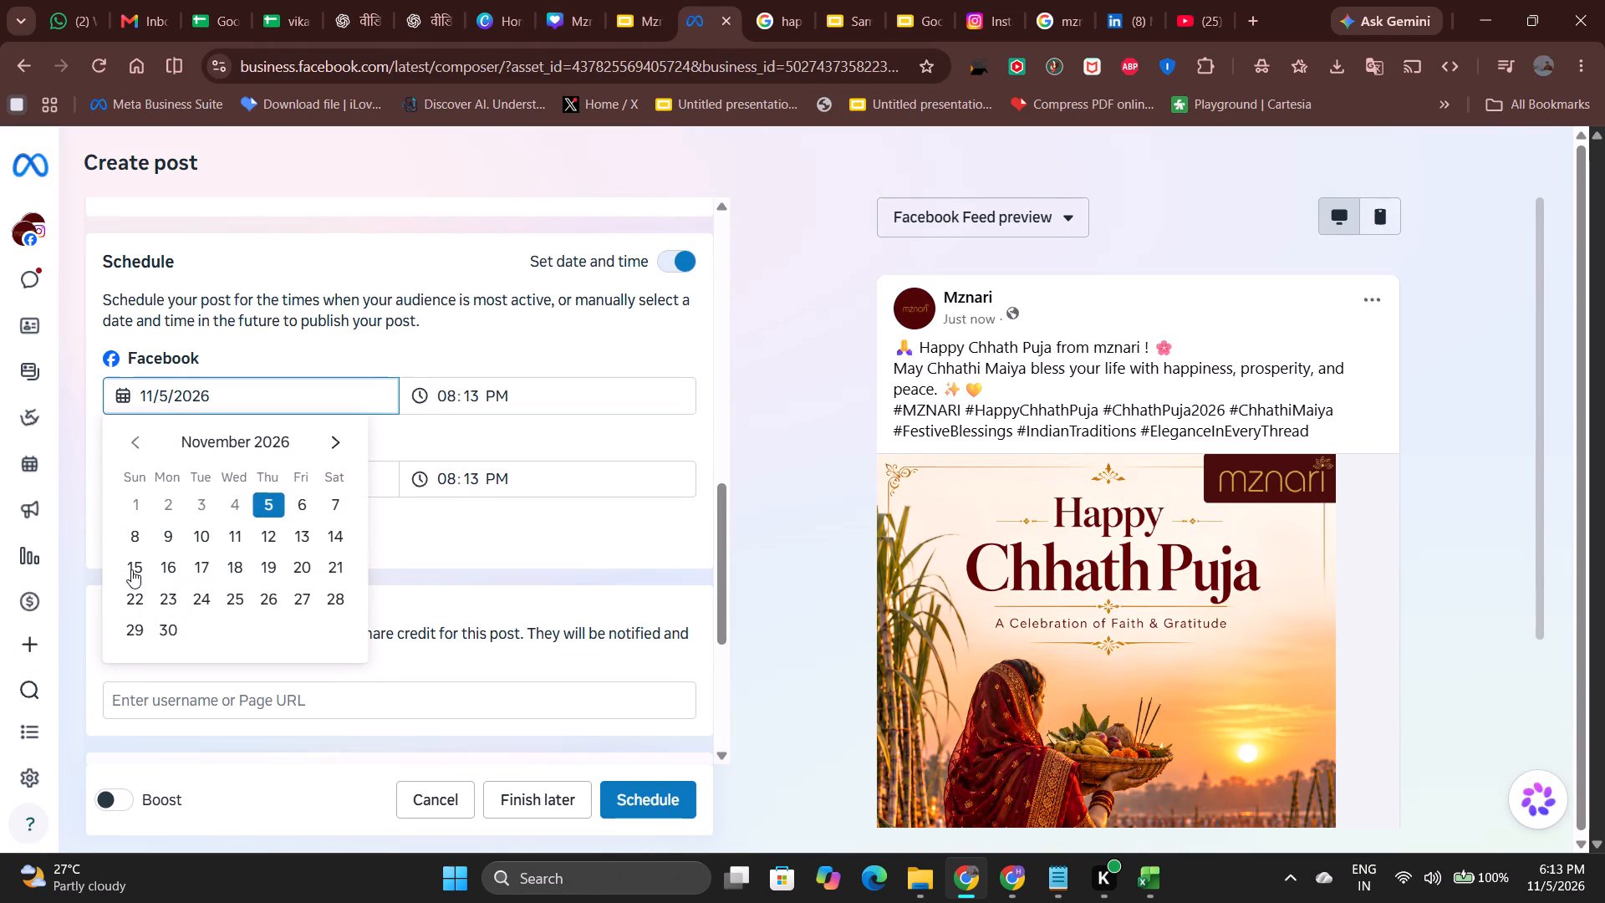
pyautogui.click(131, 569)
pyautogui.click(176, 468)
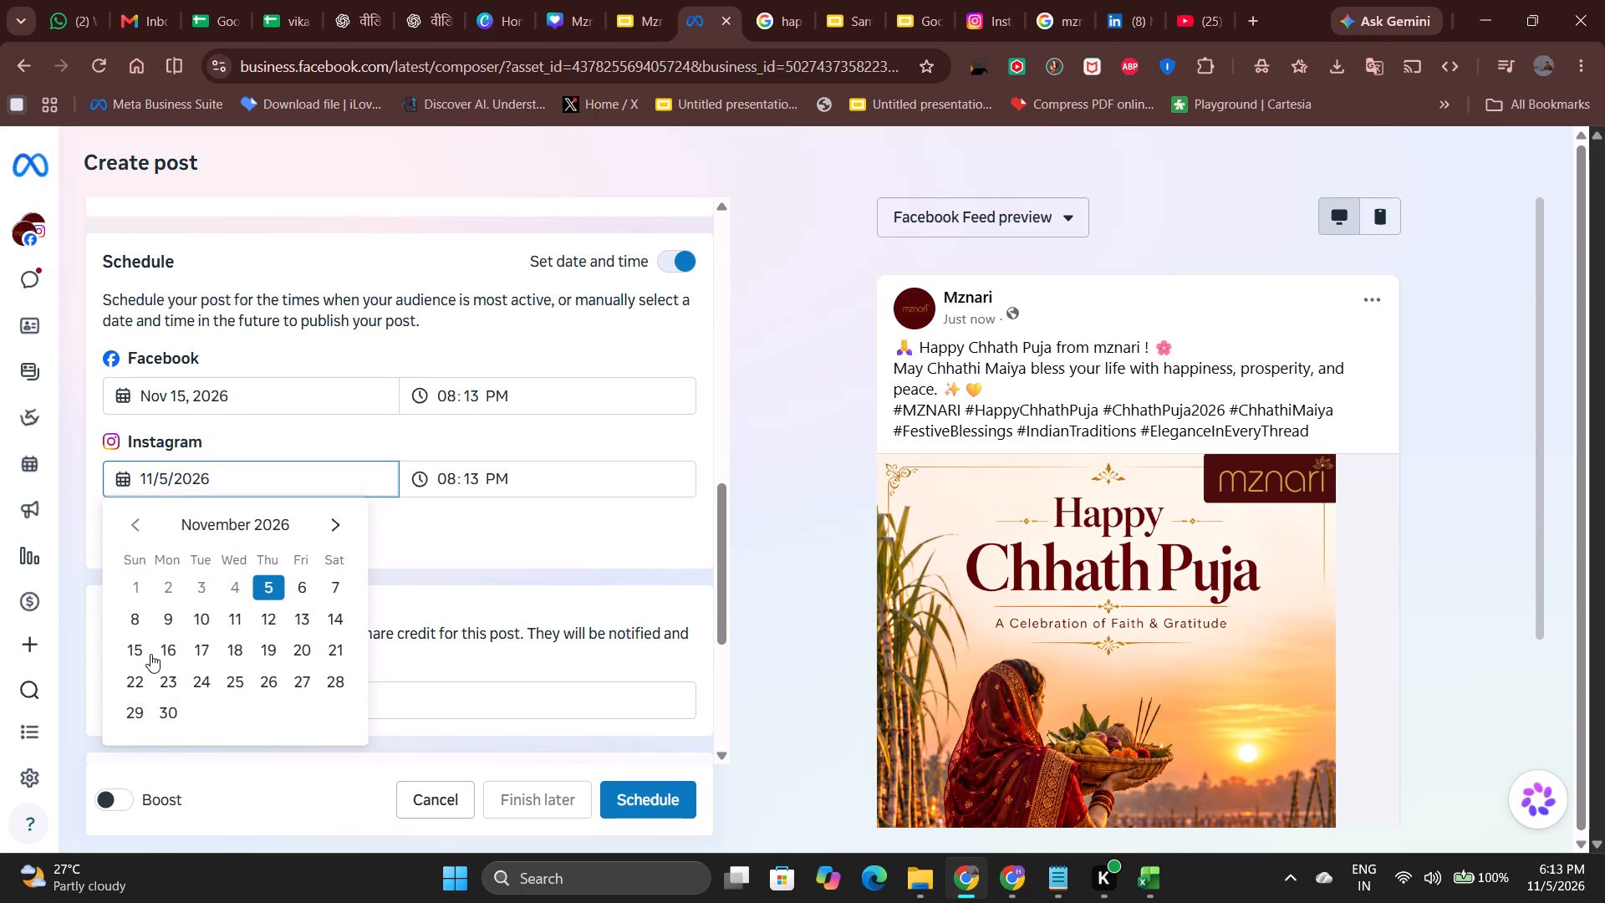
pyautogui.click(138, 647)
# Set both the Facebook and Instagram publishing times to 07:00 PM.
pyautogui.click(442, 385)
pyautogui.click(444, 385)
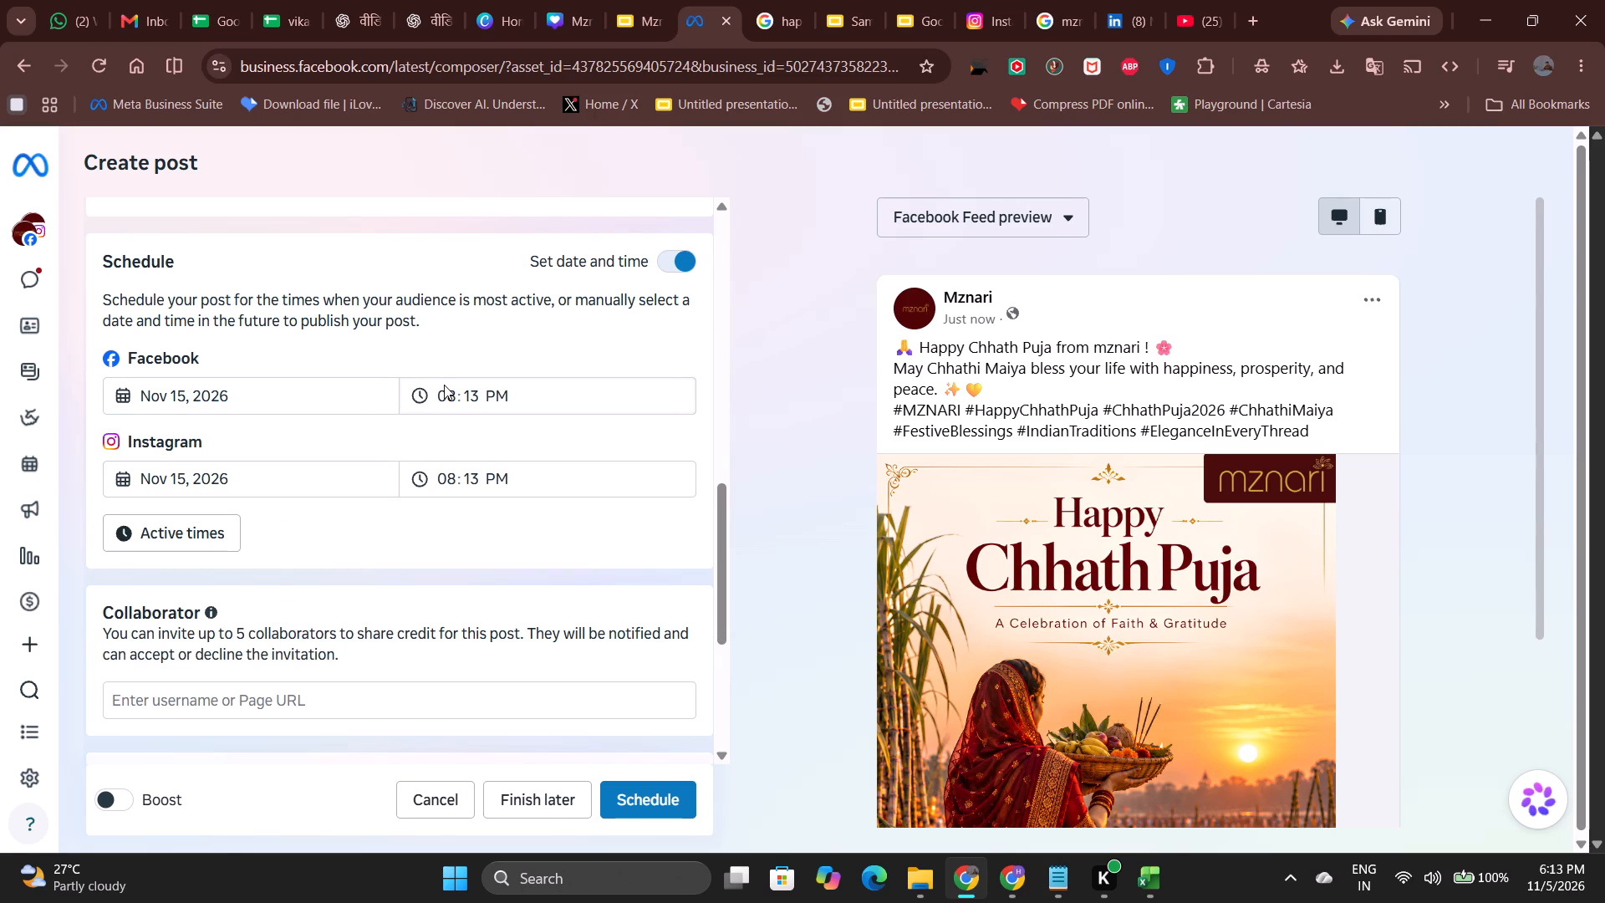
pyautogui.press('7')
pyautogui.click(453, 394)
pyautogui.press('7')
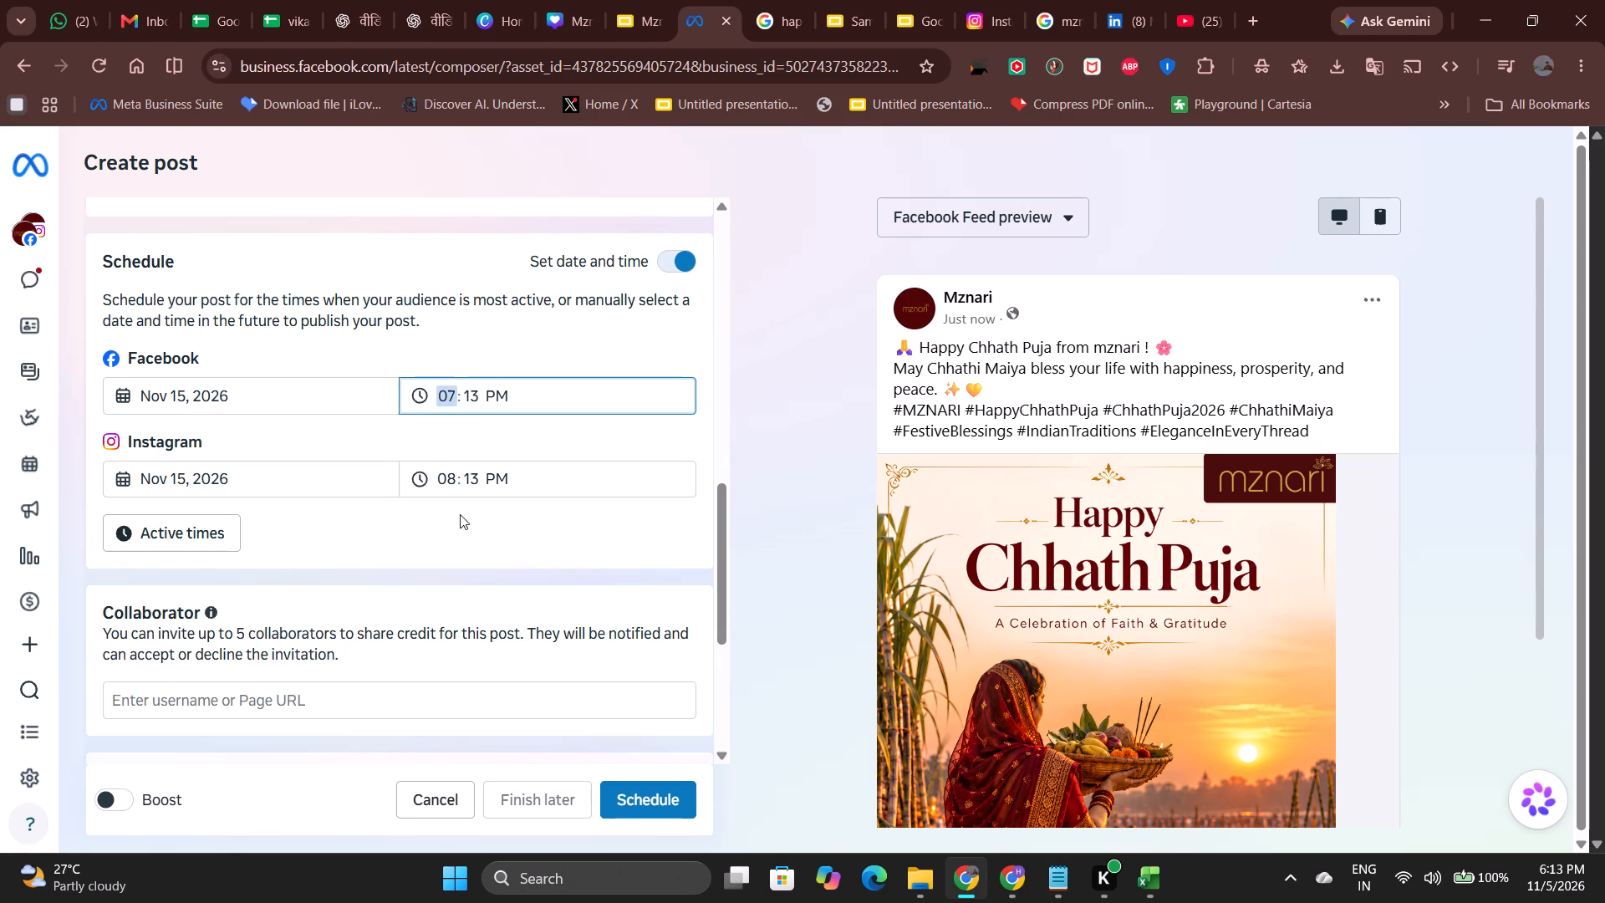
pyautogui.click(451, 472)
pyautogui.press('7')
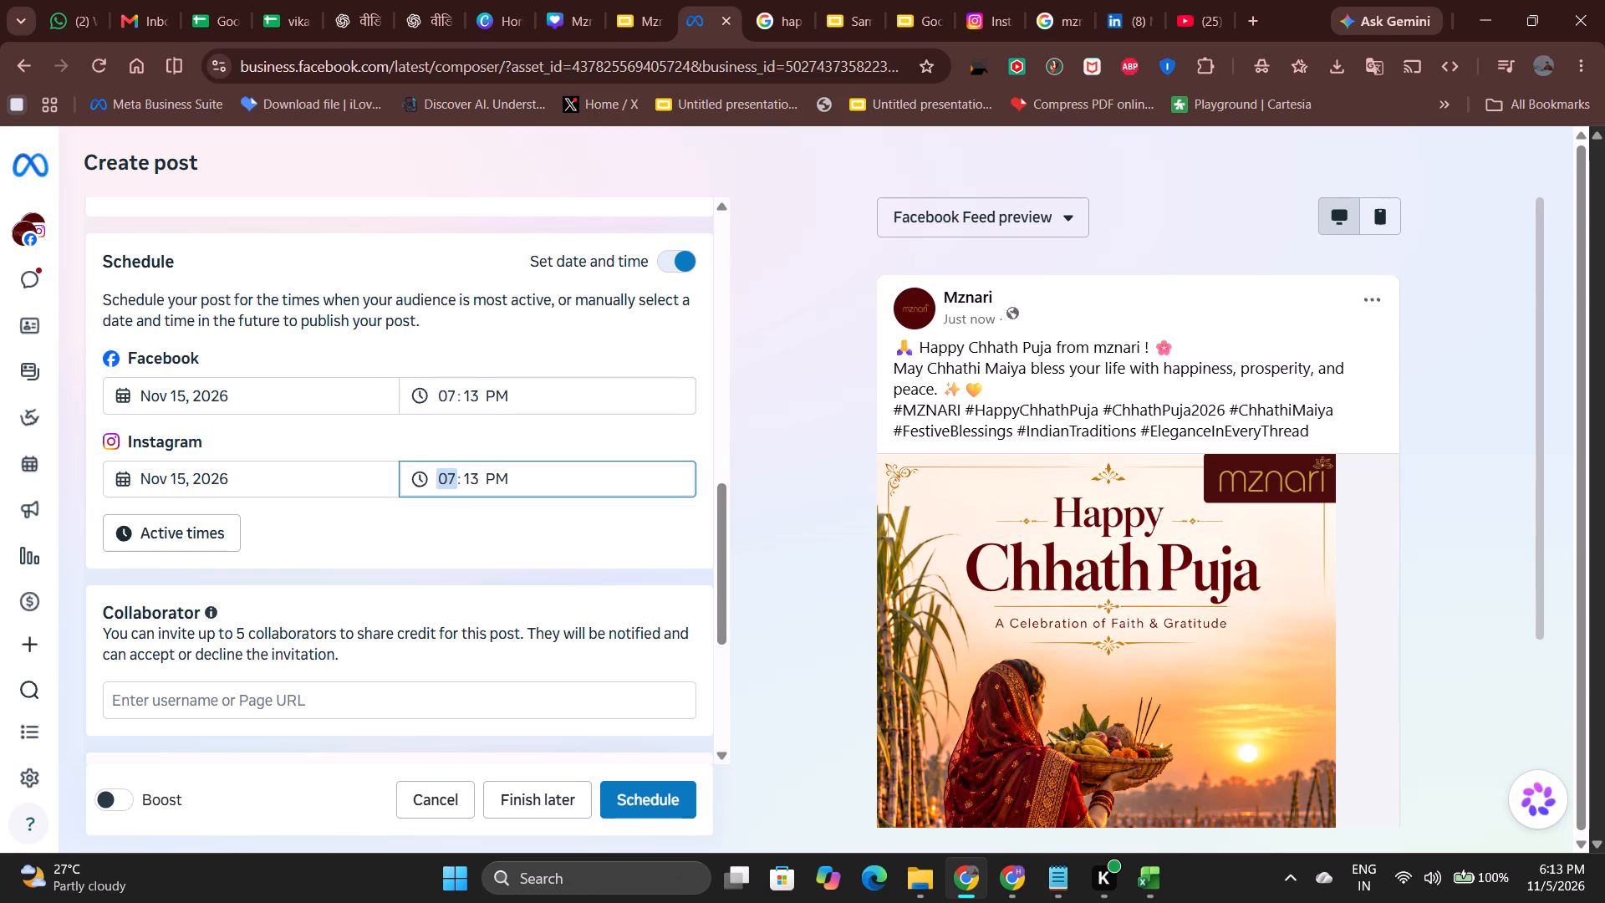
pyautogui.click(463, 389)
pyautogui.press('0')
pyautogui.click(471, 482)
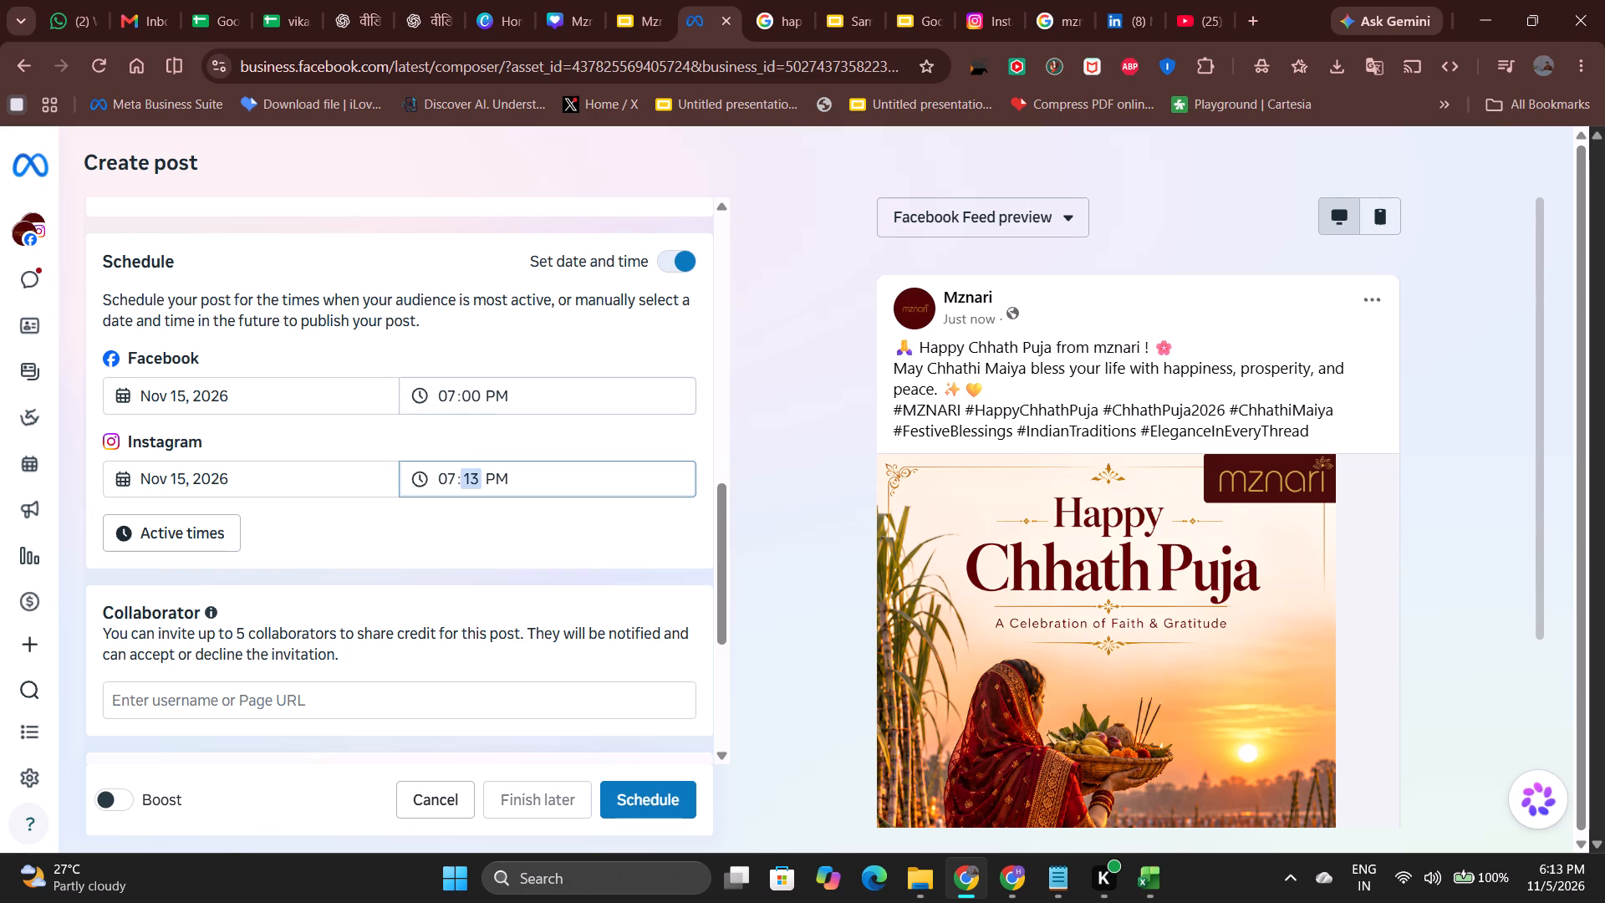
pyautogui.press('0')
pyautogui.click(610, 523)
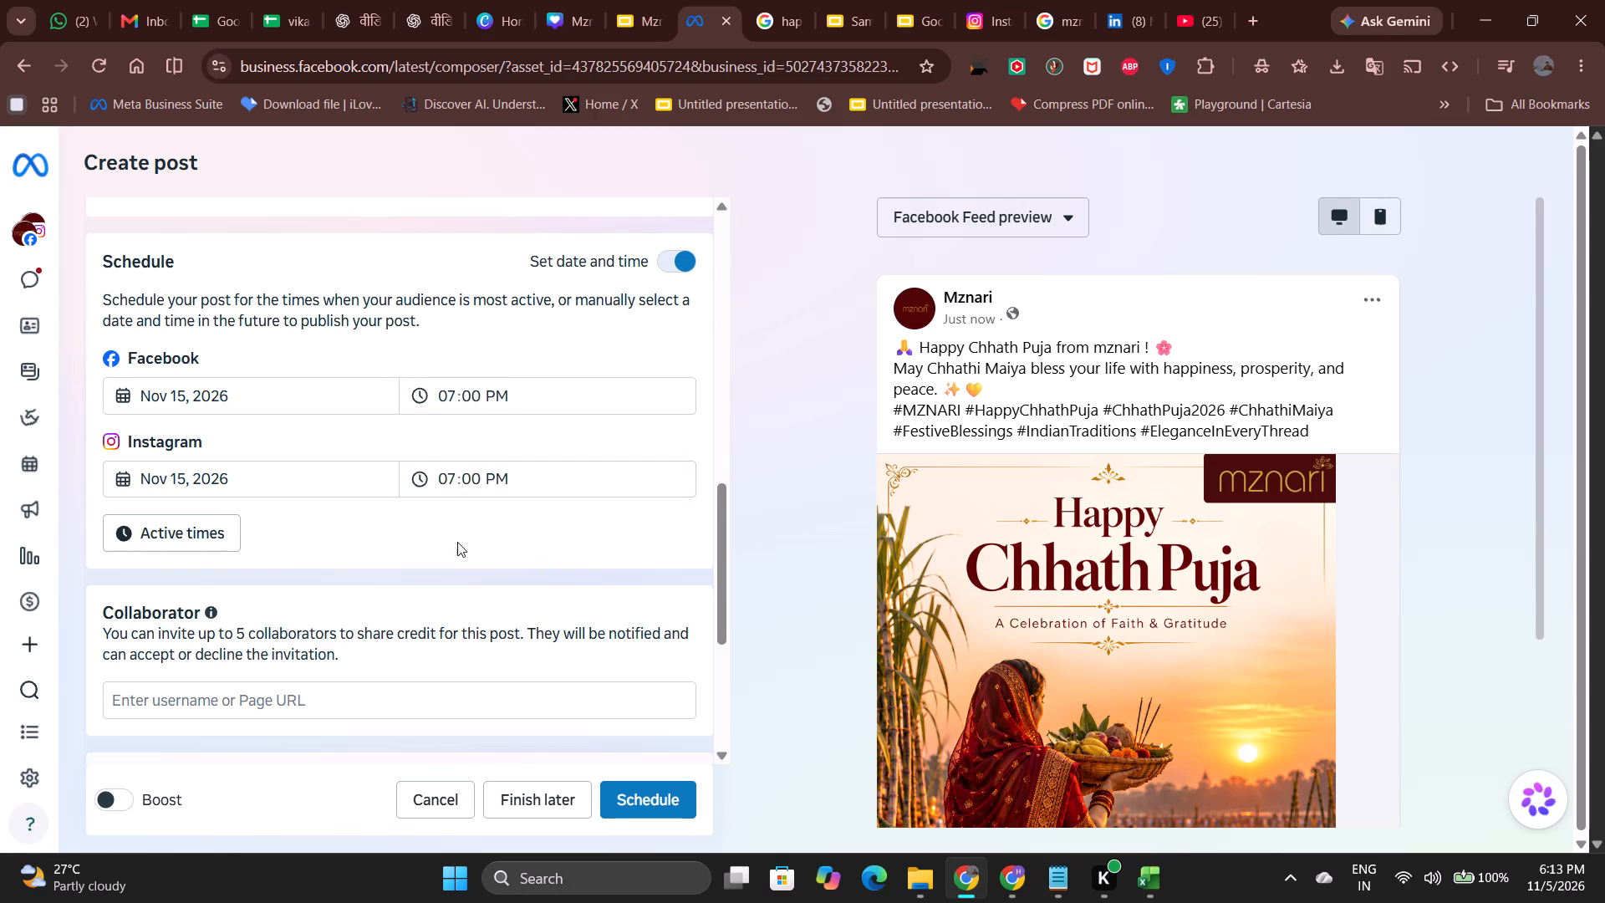
# Check the remaining post settings and preview, schedule the Chhath Puja post, and dismiss the boost offer.
pyautogui.scroll(-2, 423, 508)
pyautogui.scroll(-4, 502, 663)
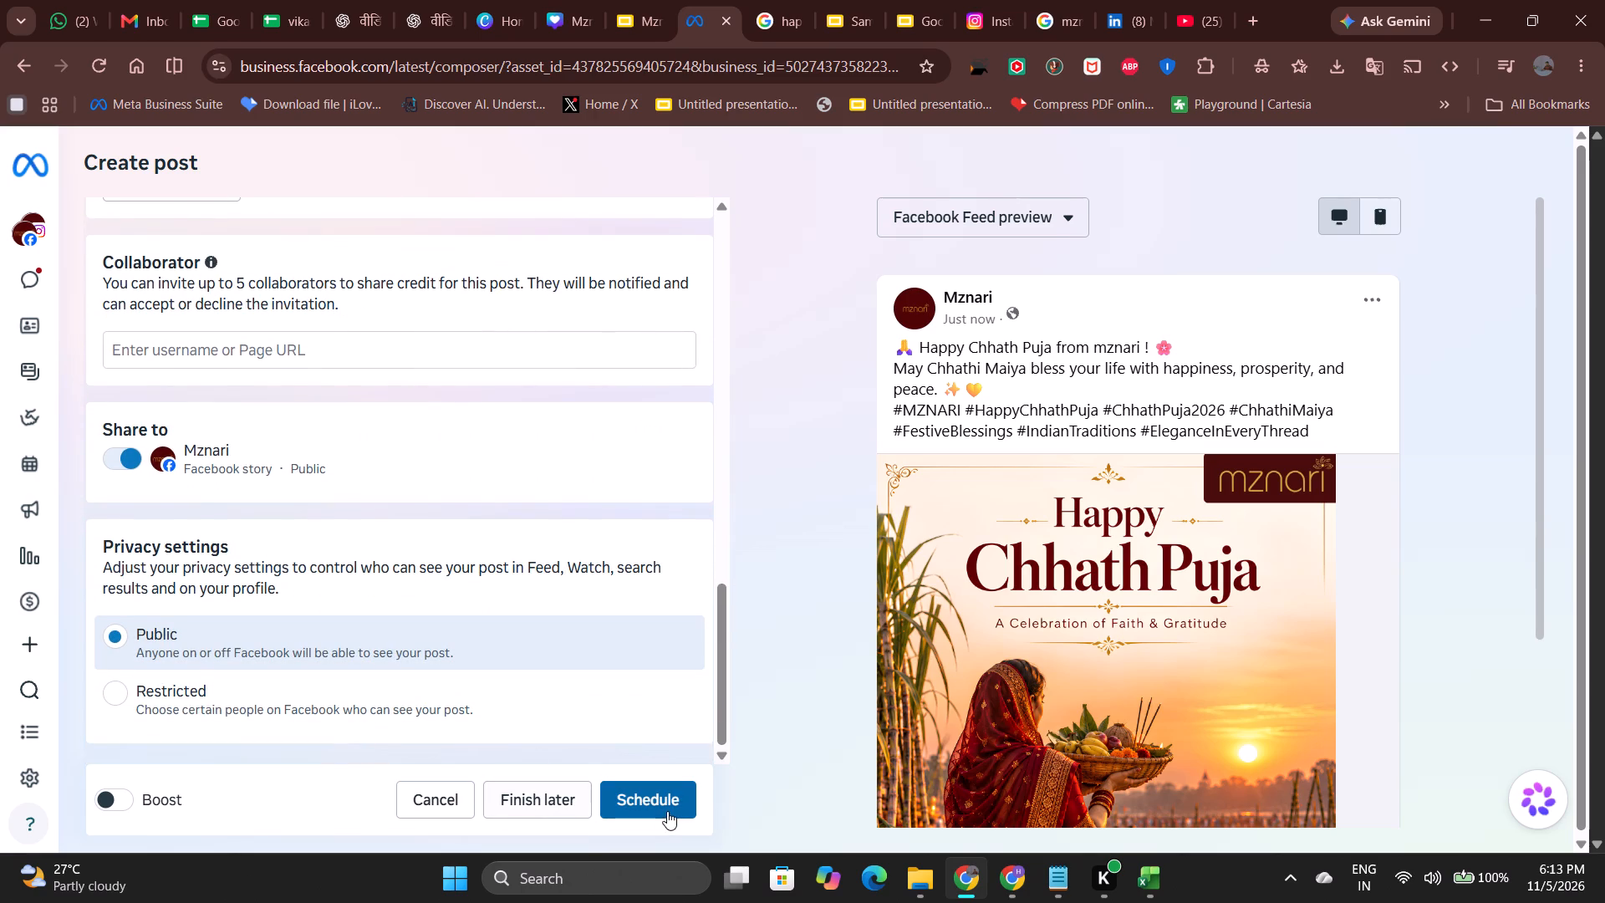
pyautogui.scroll(-3, 998, 632)
pyautogui.scroll(-1, 918, 625)
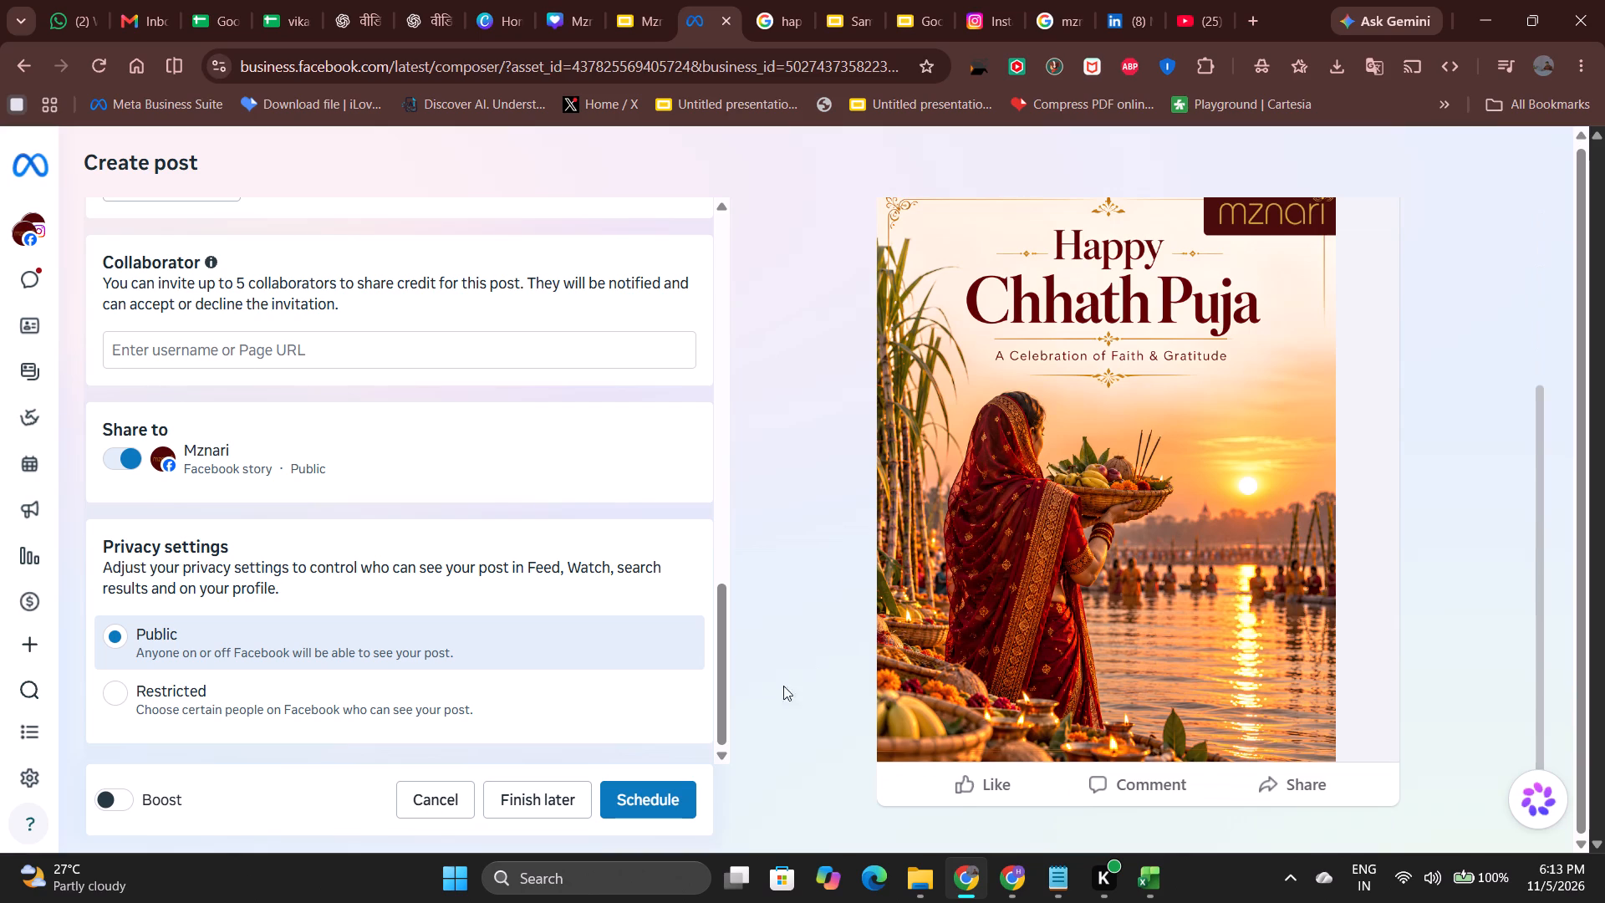
pyautogui.scroll(-1, 783, 686)
pyautogui.click(650, 782)
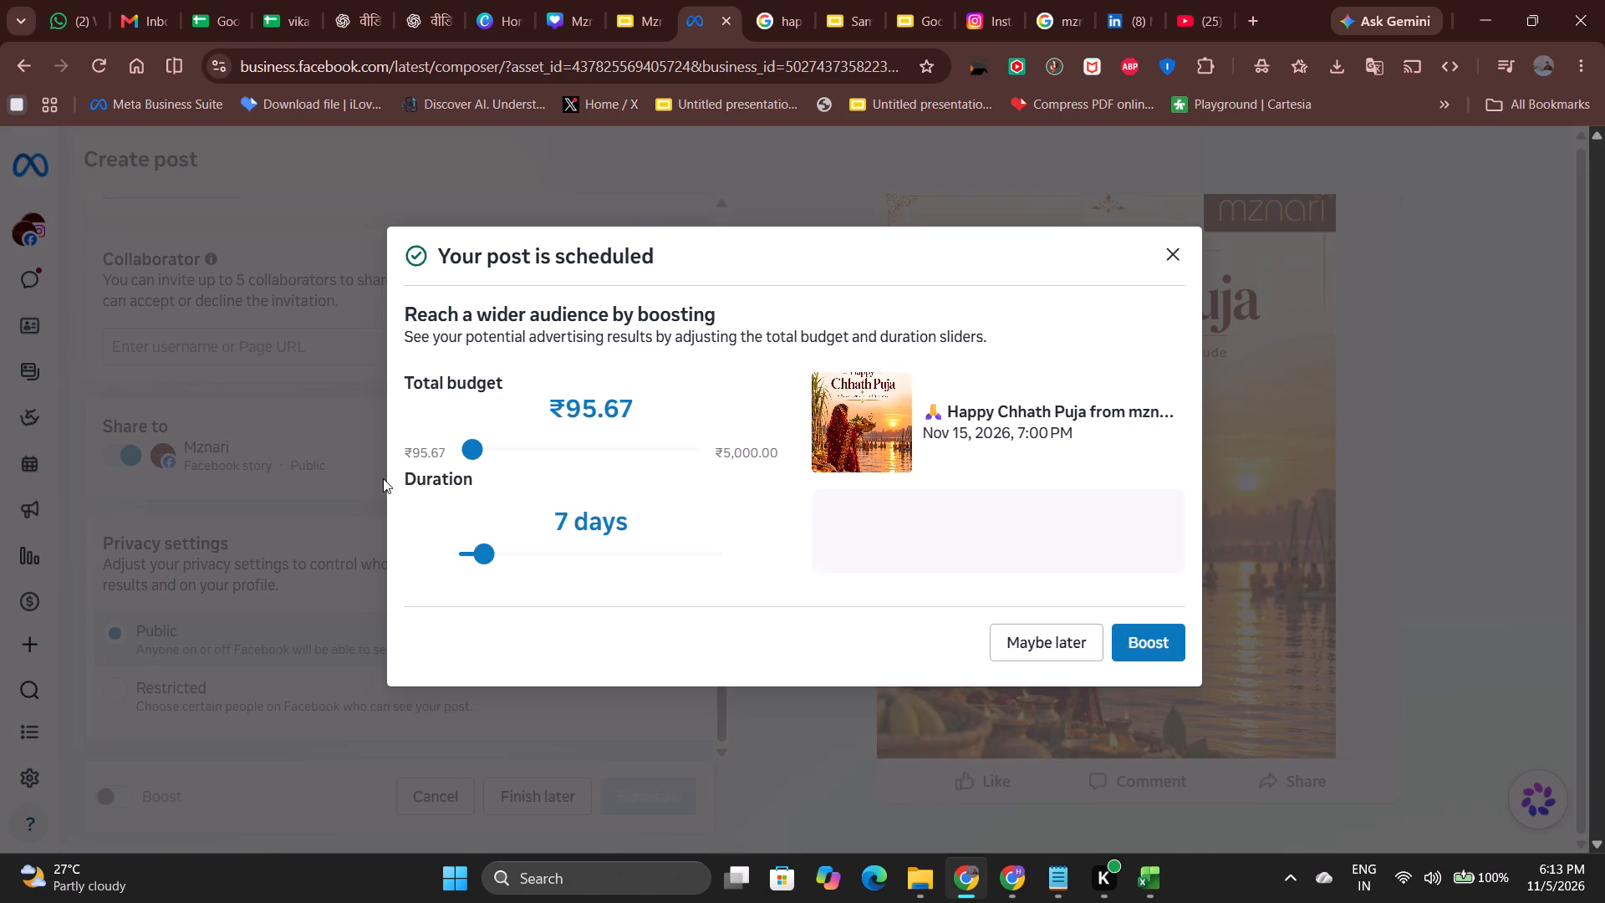
pyautogui.click(1169, 214)
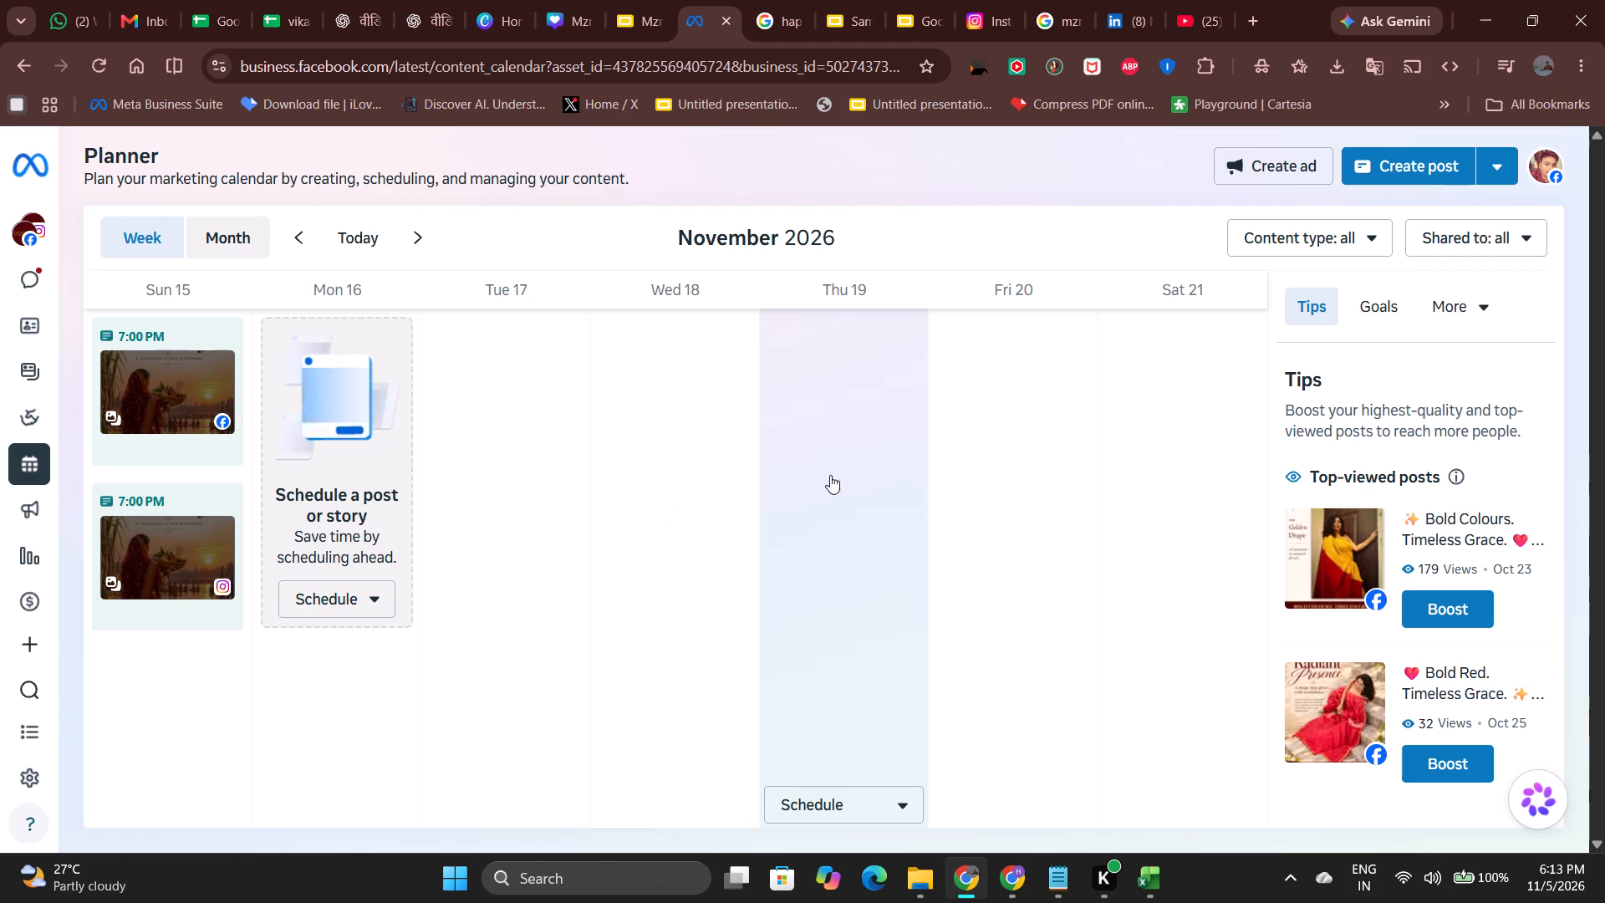
# Check the Chhath Puja posts in the Meta Planner's mid-November week against the Chhath Puja slide.
pyautogui.scroll(4, 621, 587)
pyautogui.scroll(-2, 623, 587)
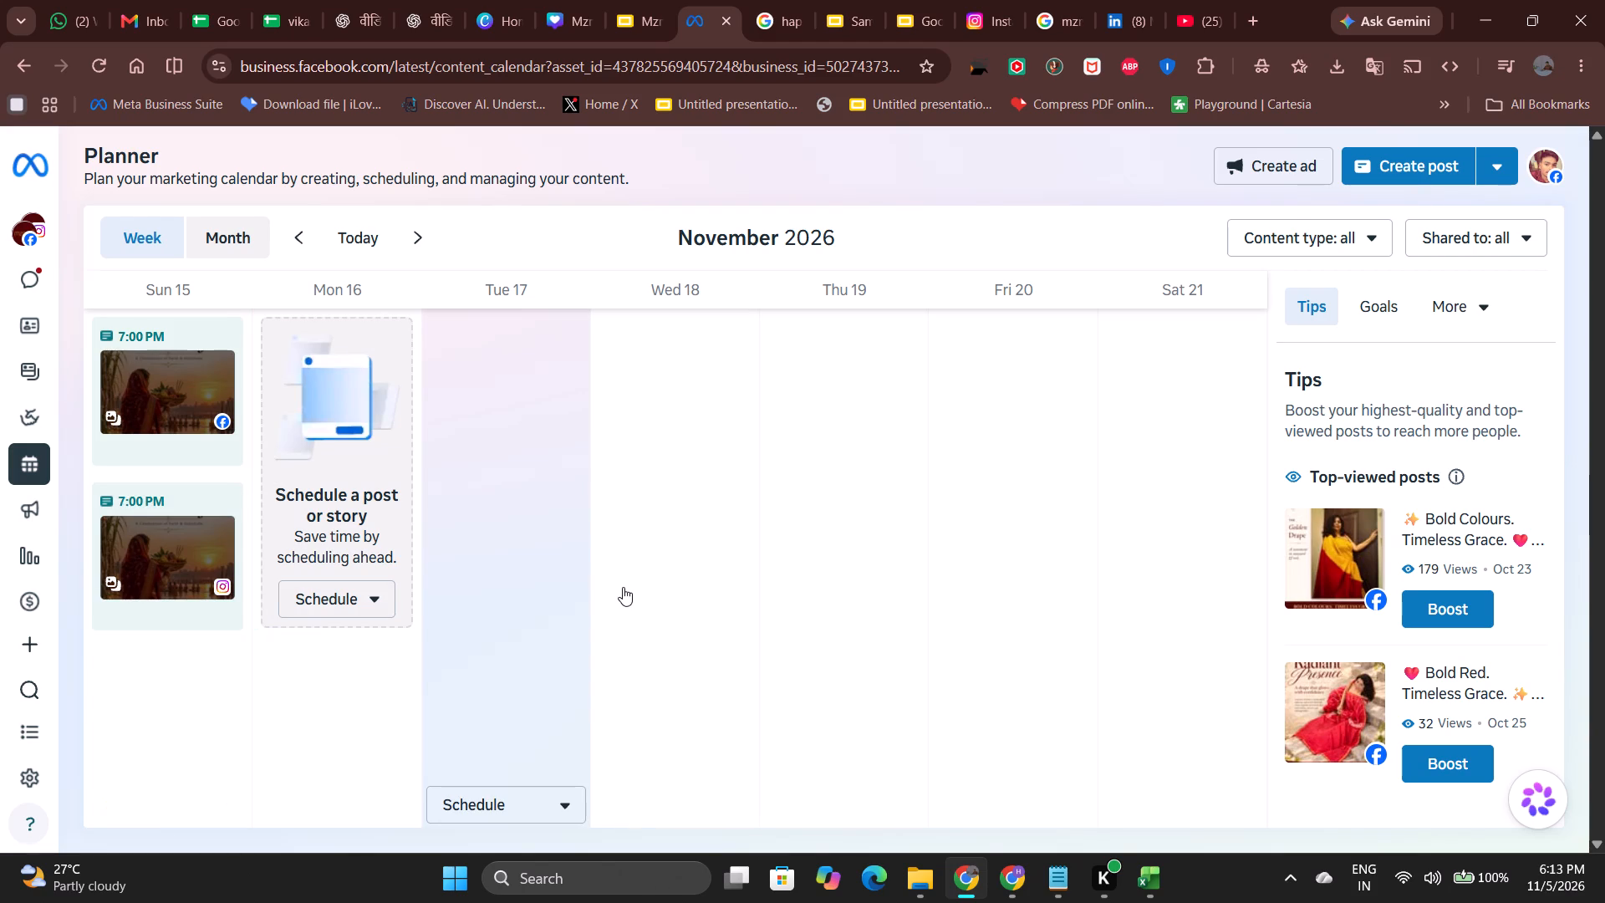
pyautogui.scroll(-2, 623, 587)
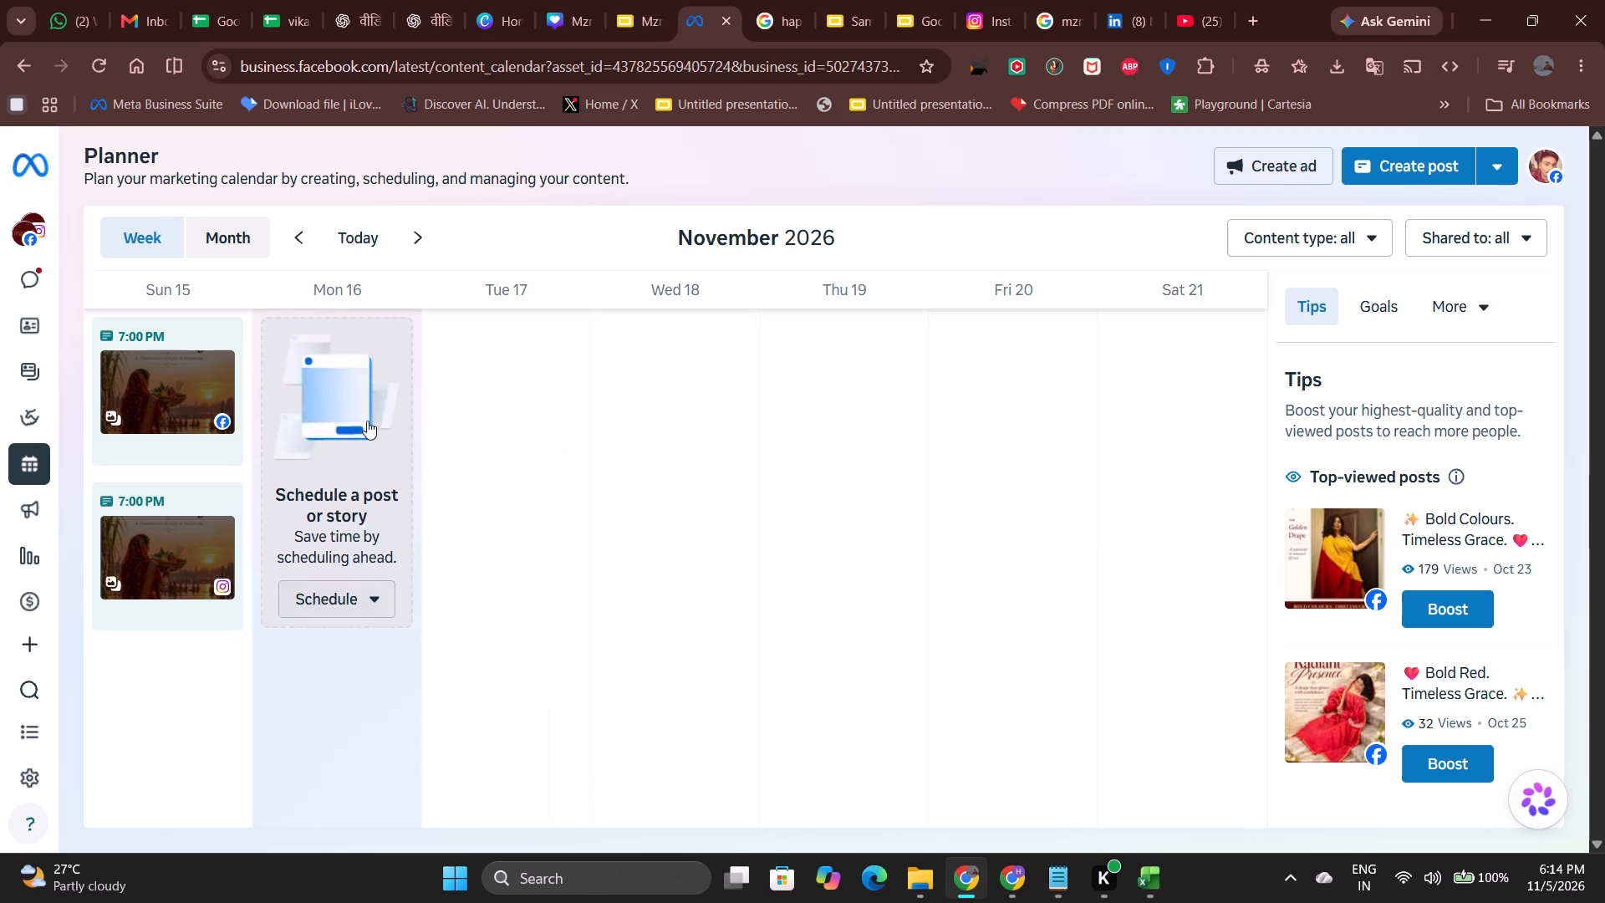
pyautogui.click(617, 5)
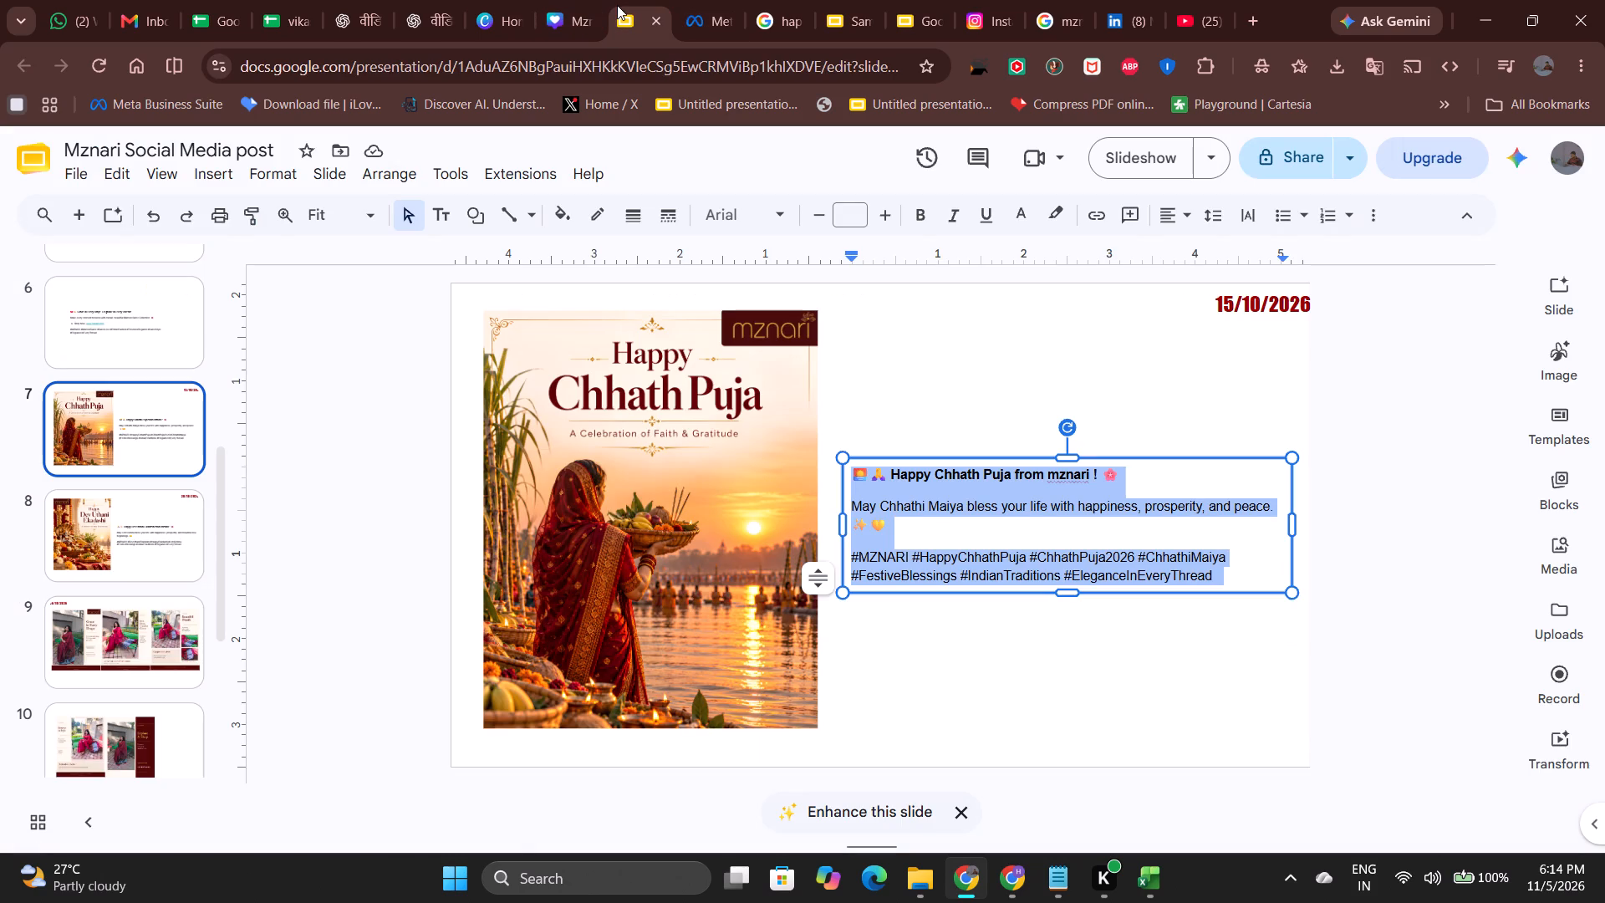
pyautogui.click(741, 0)
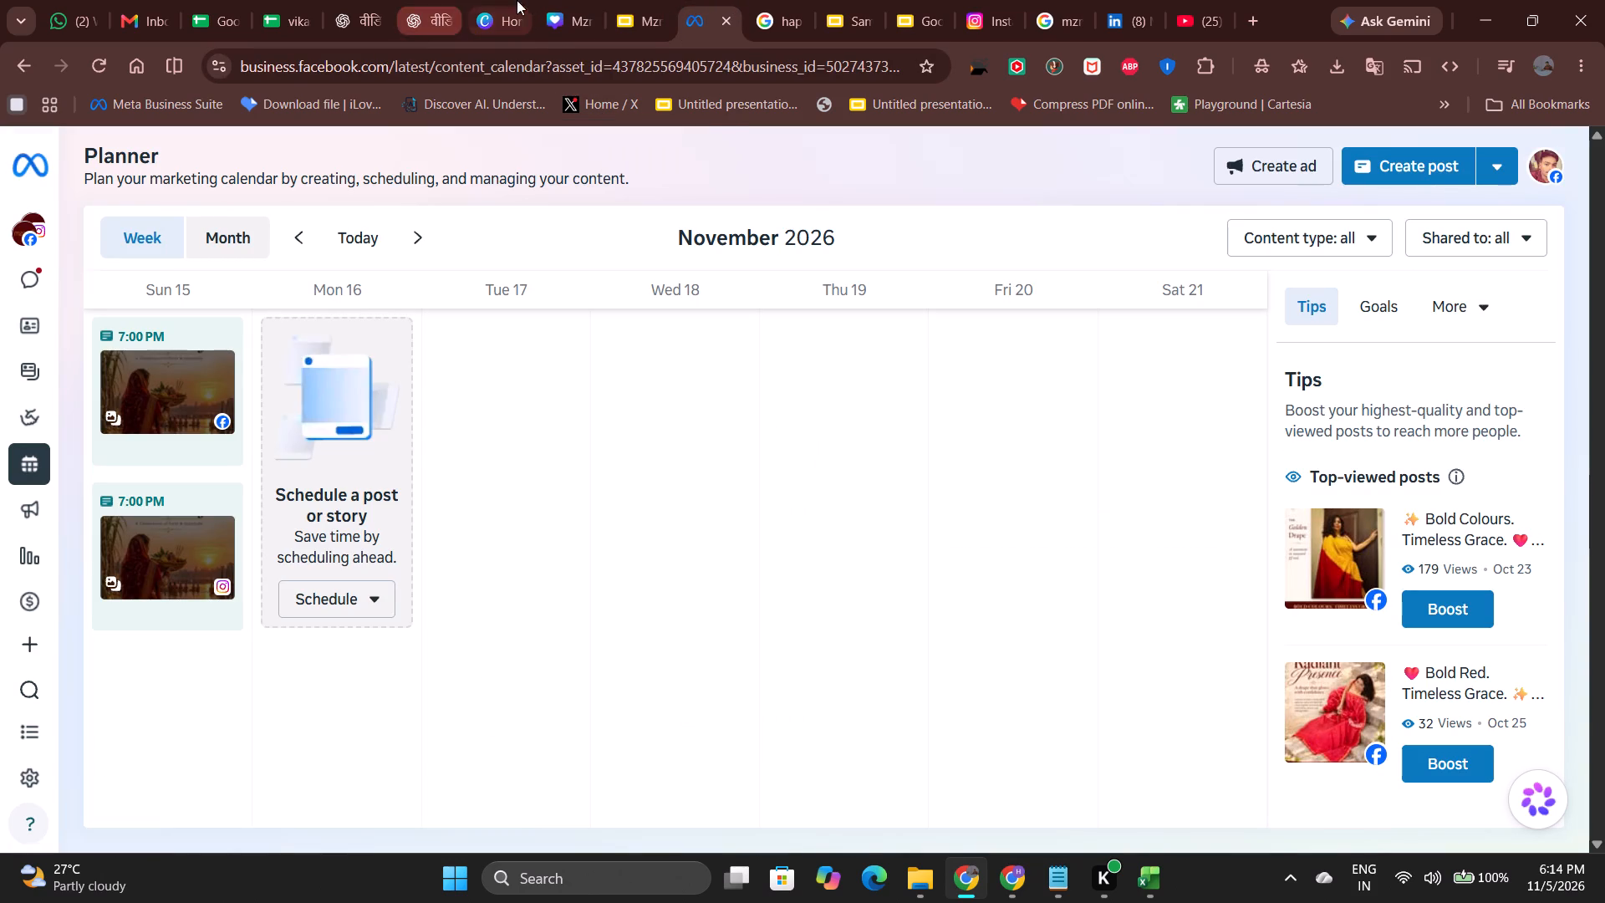
pyautogui.click(638, 22)
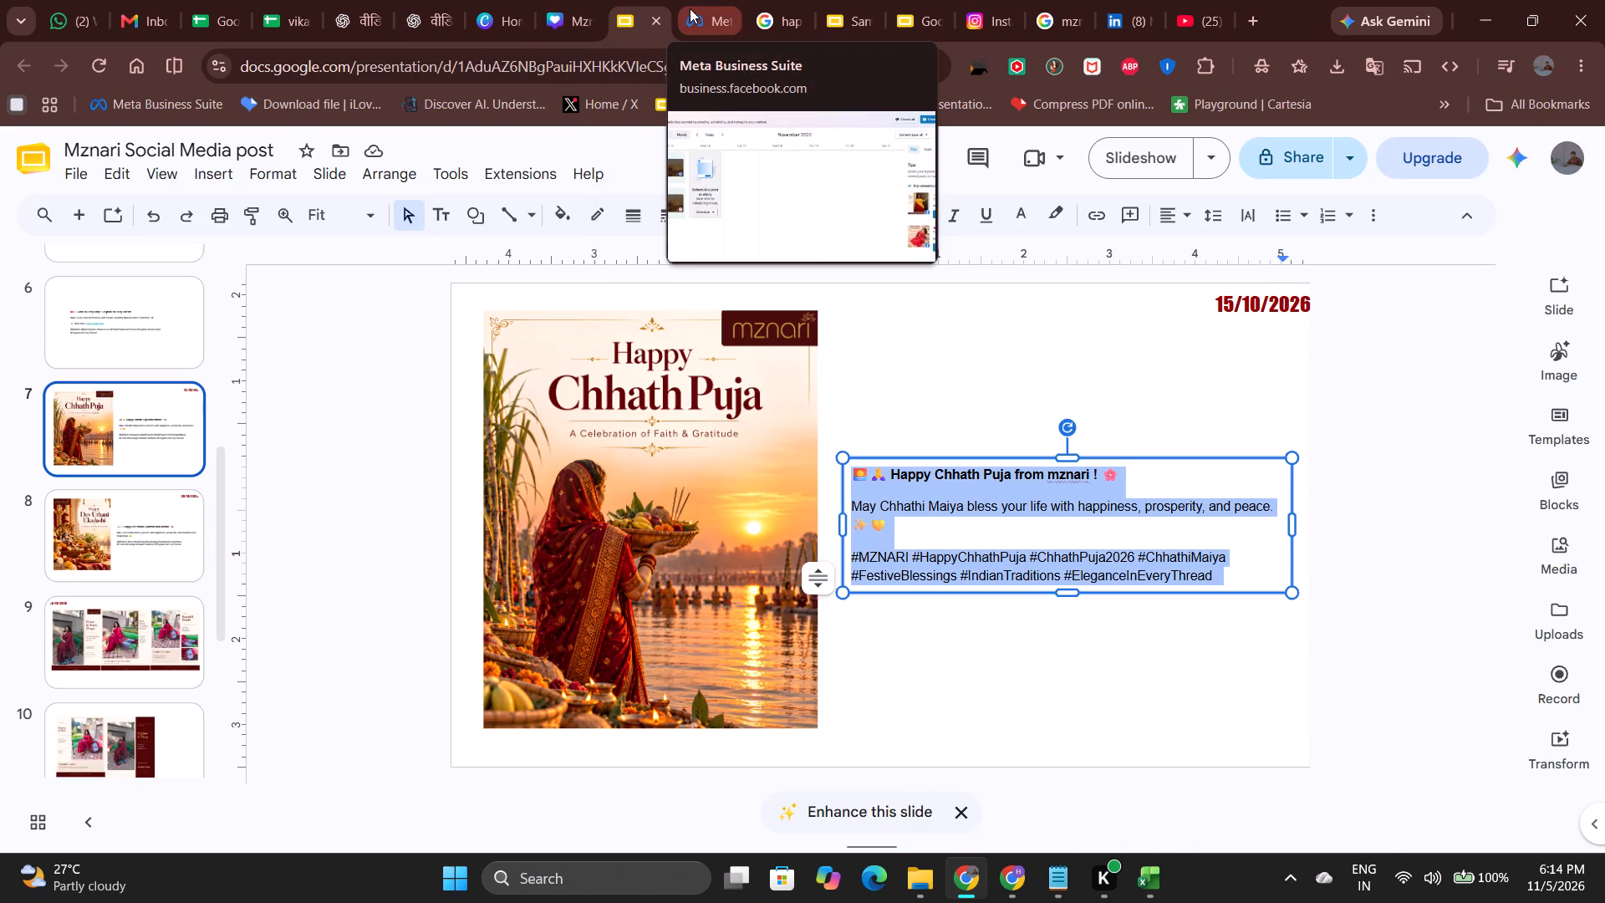
pyautogui.click(690, 8)
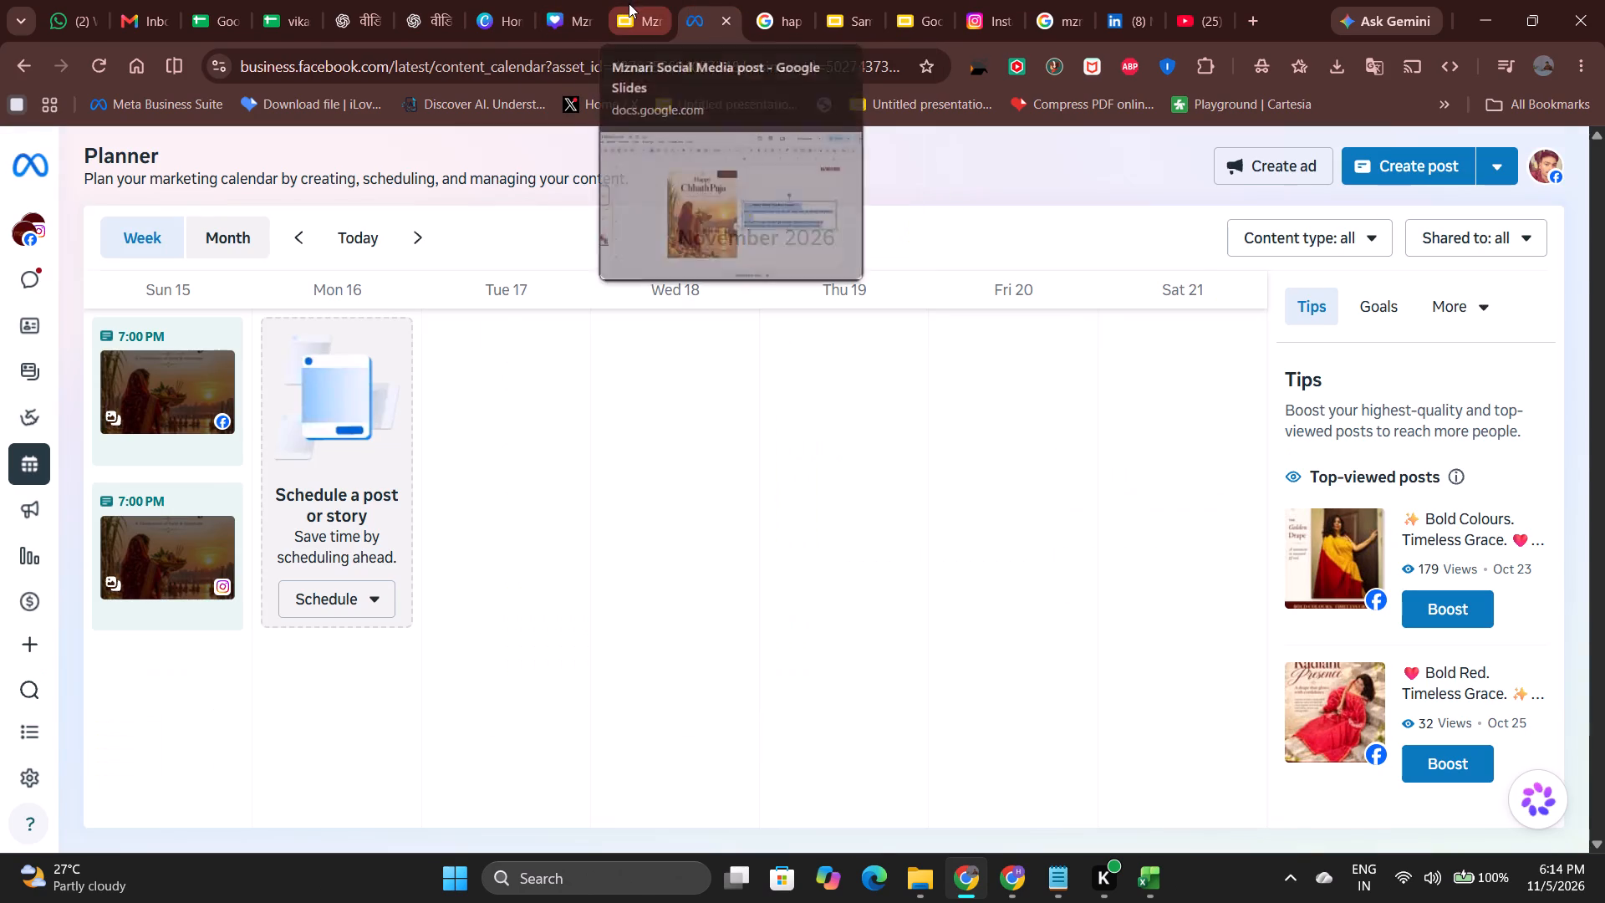
# Check the Happy Dev Uthani Ekadashi slide, then download only the matching page (198) of Canva's Mznari saree design as a PNG.
pyautogui.click(629, 3)
pyautogui.click(178, 535)
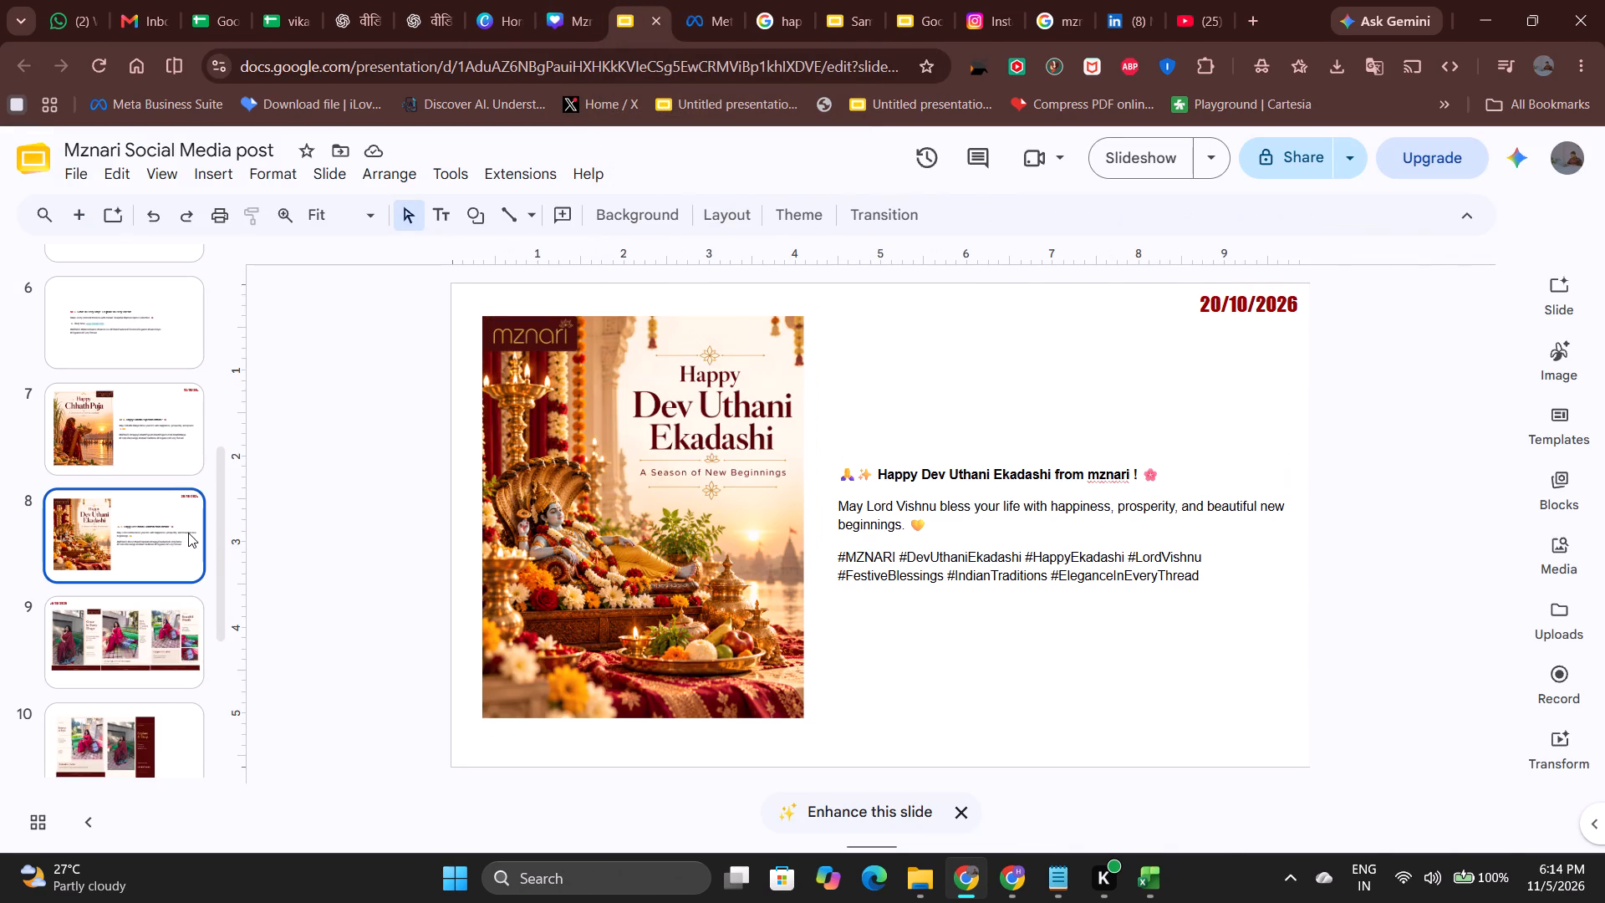
pyautogui.click(625, 454)
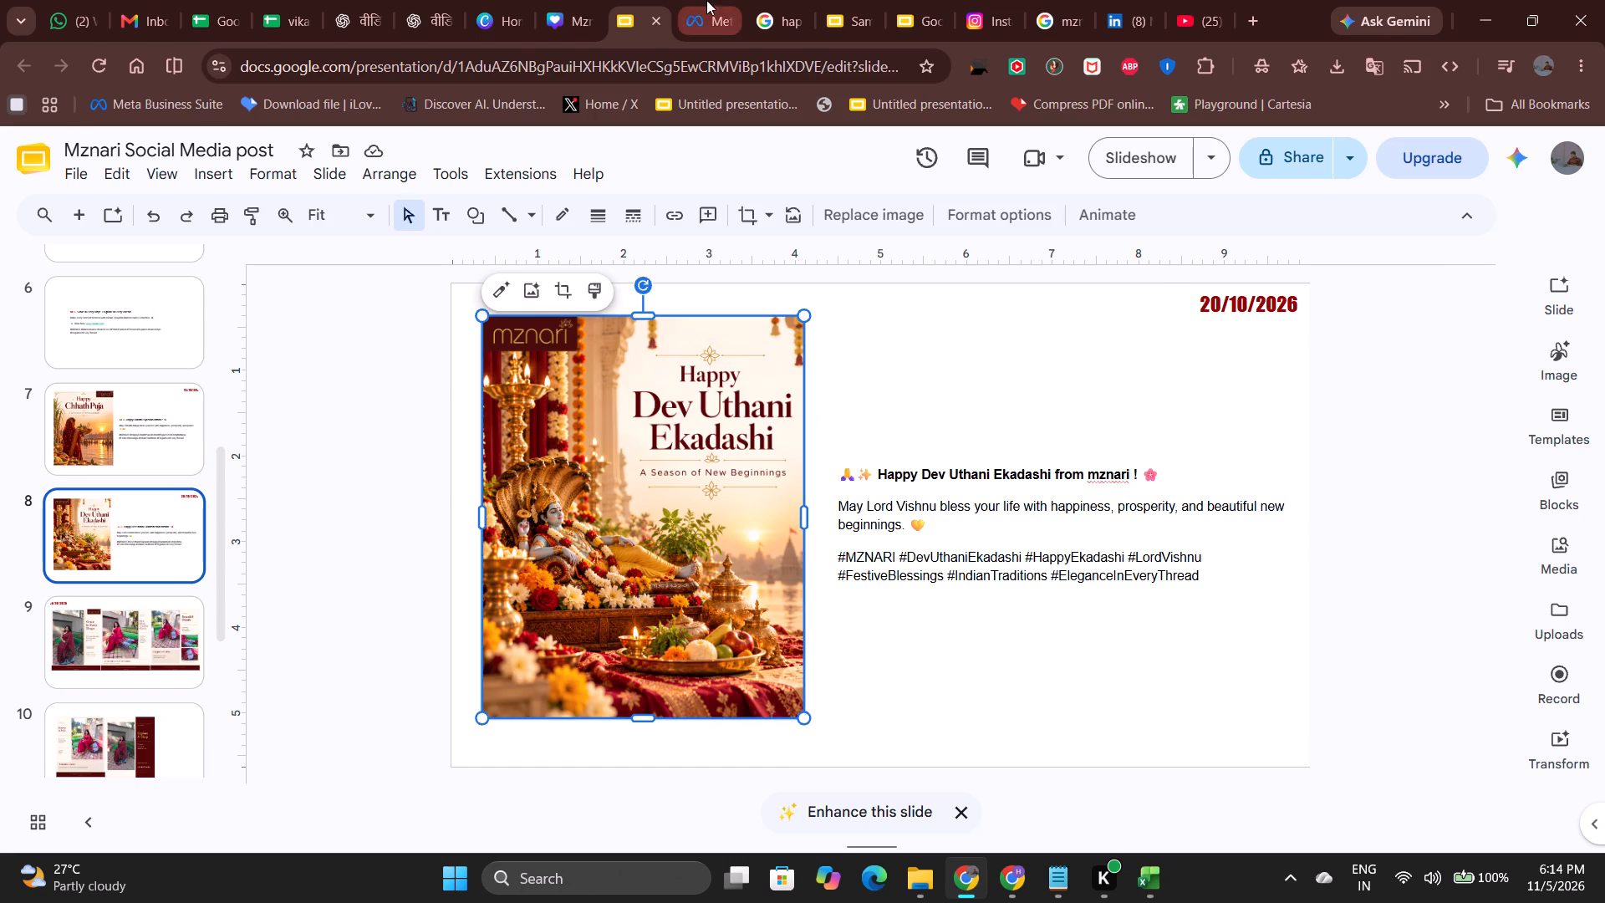
pyautogui.click(701, 0)
pyautogui.click(566, 0)
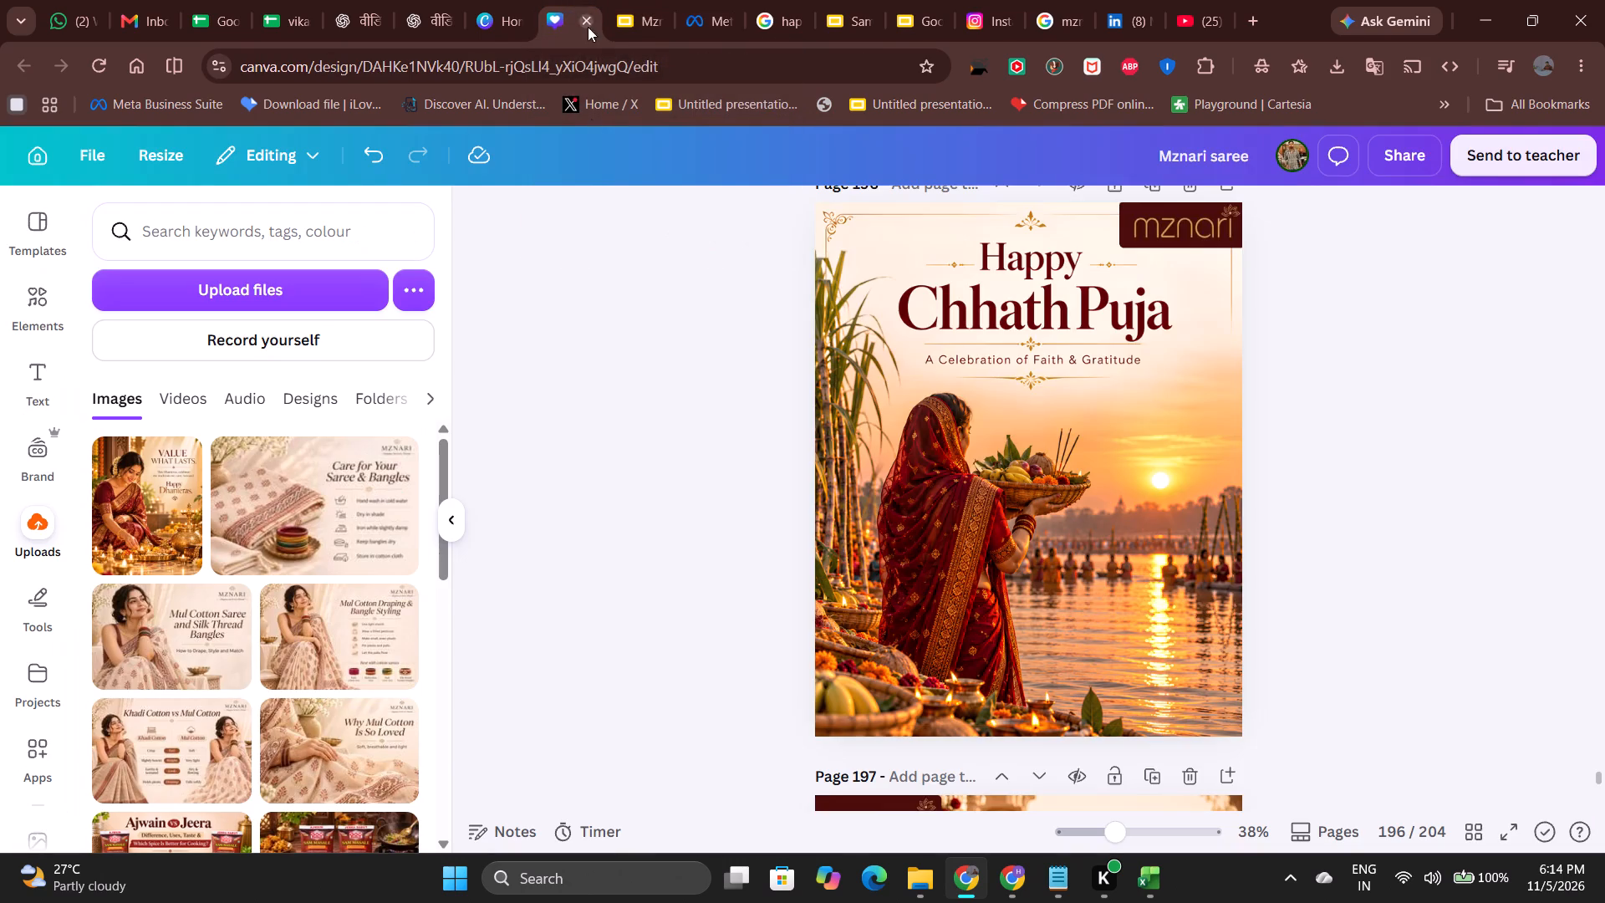
pyautogui.scroll(-5, 882, 475)
pyautogui.scroll(-6, 993, 463)
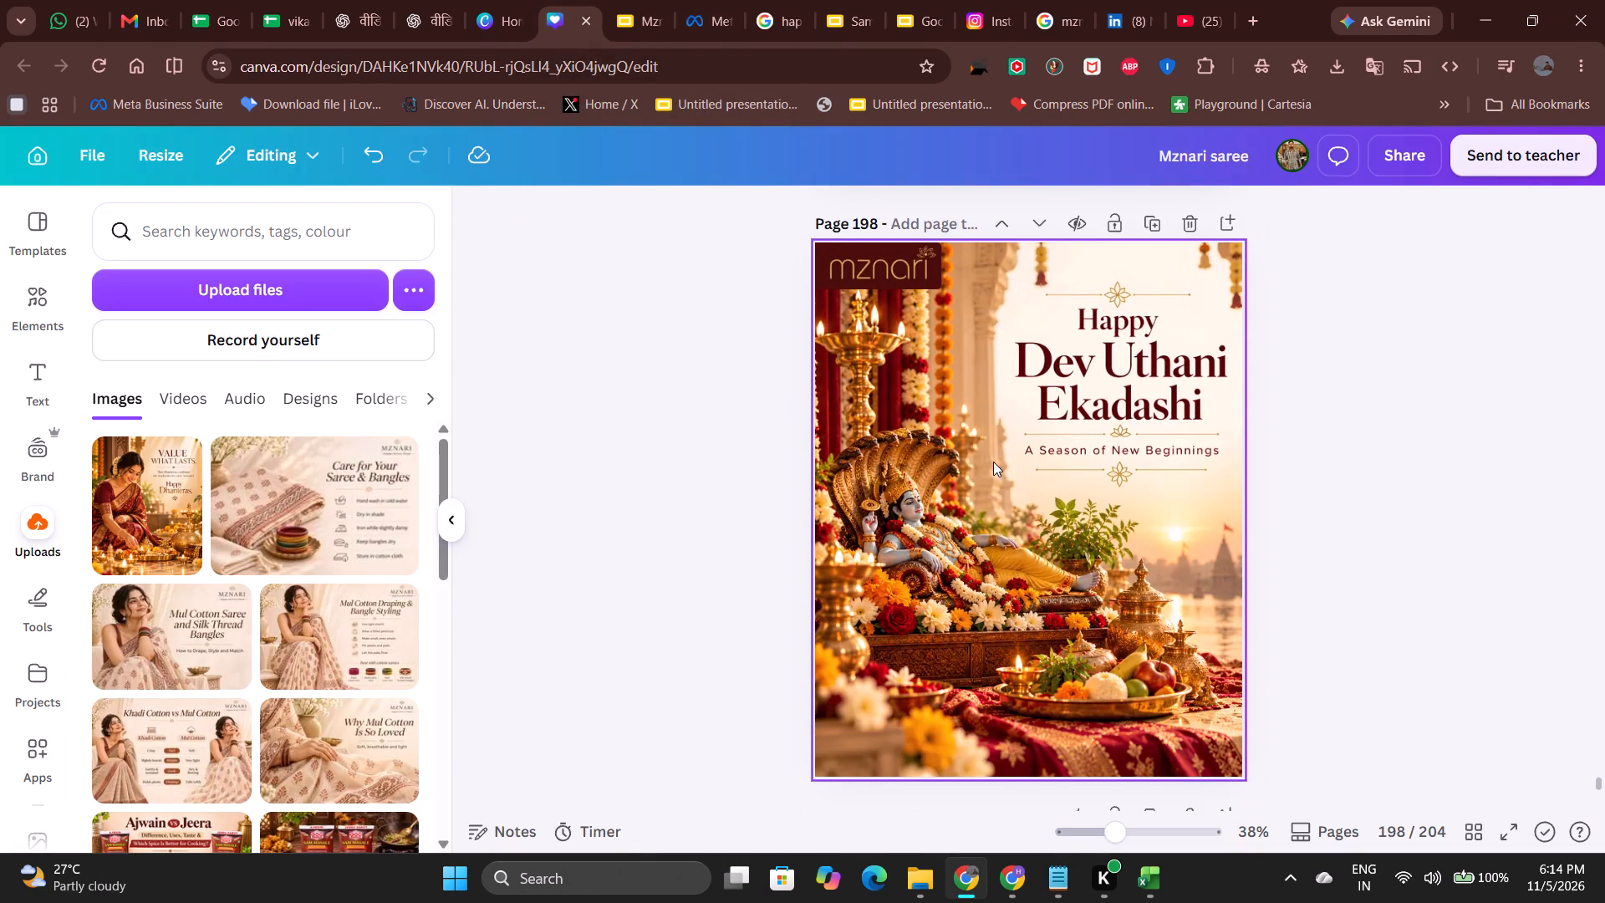
pyautogui.click(993, 462)
pyautogui.click(1394, 161)
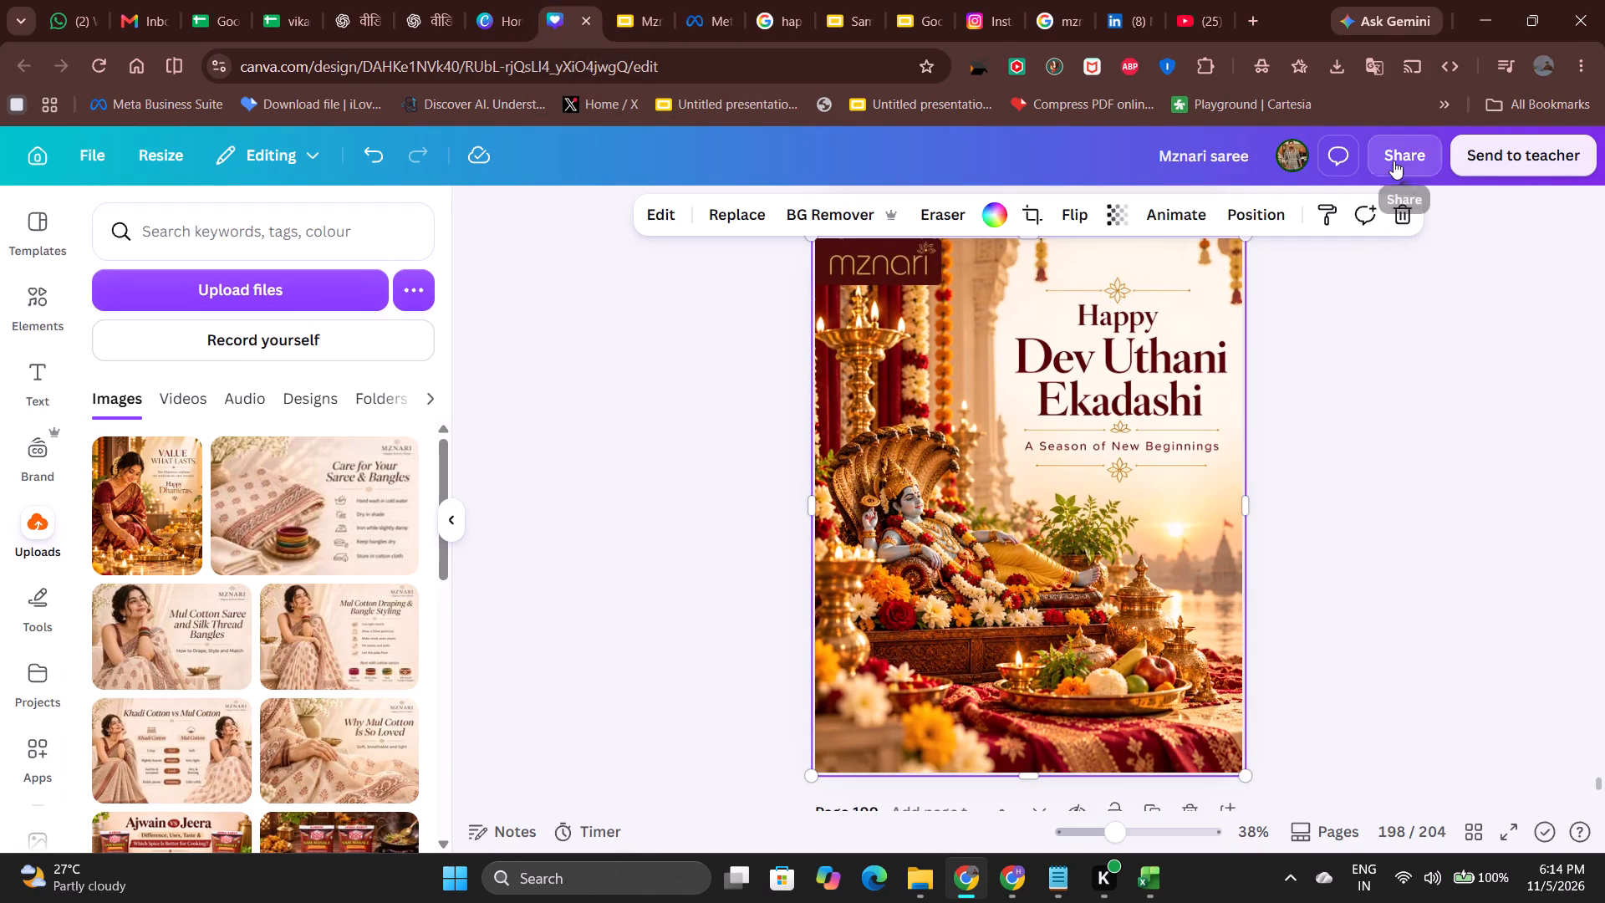
pyautogui.click(1237, 650)
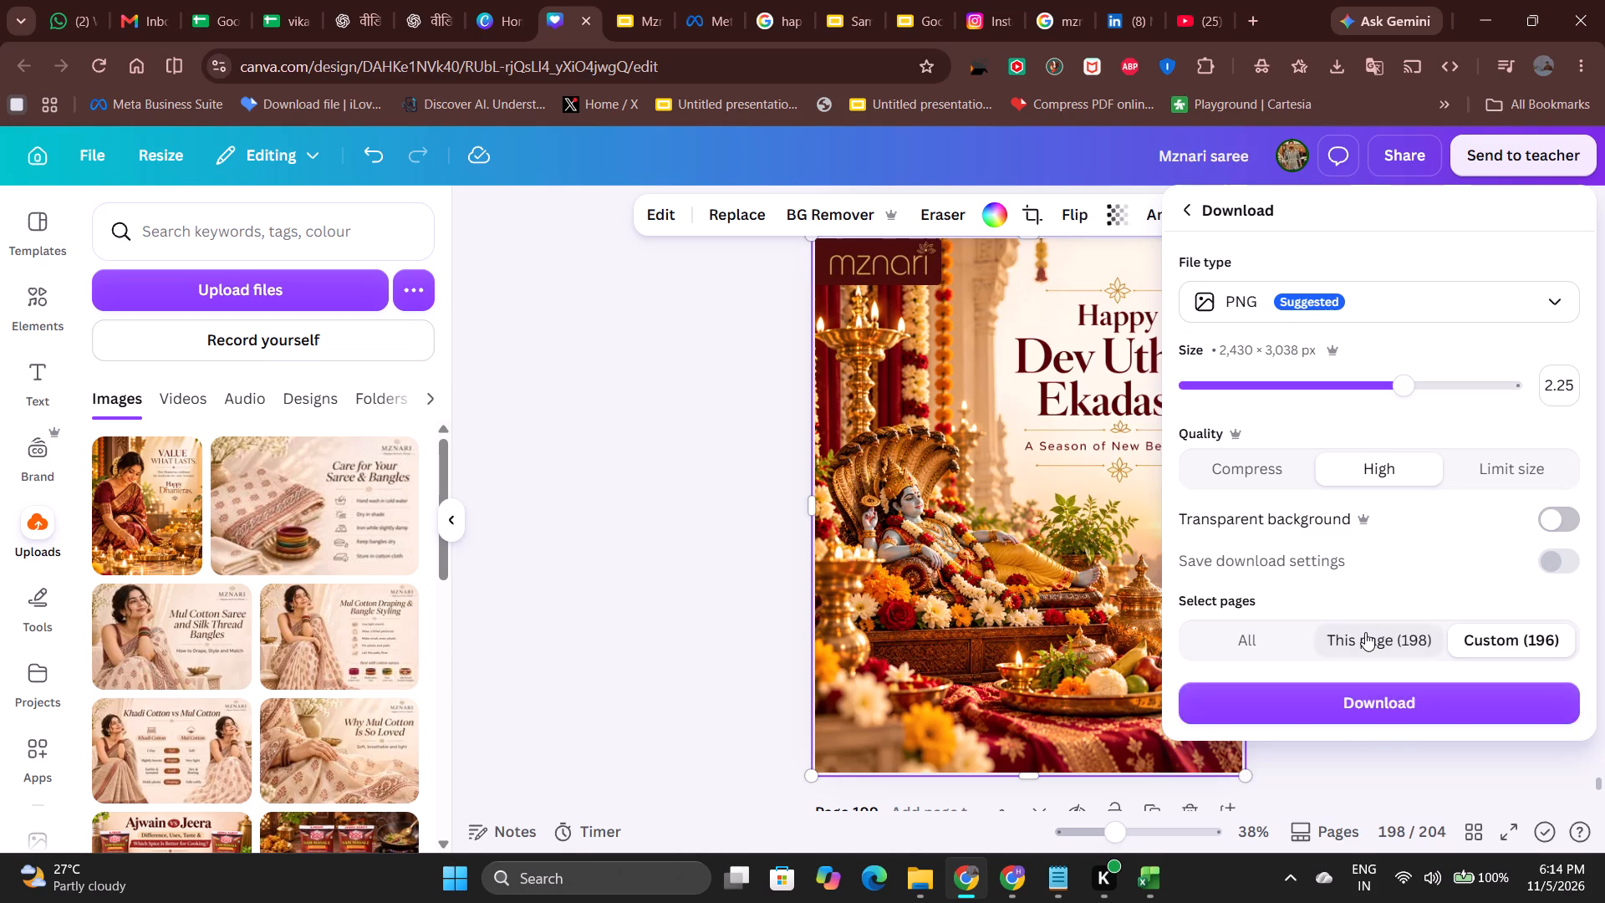
pyautogui.click(1365, 632)
pyautogui.click(1317, 708)
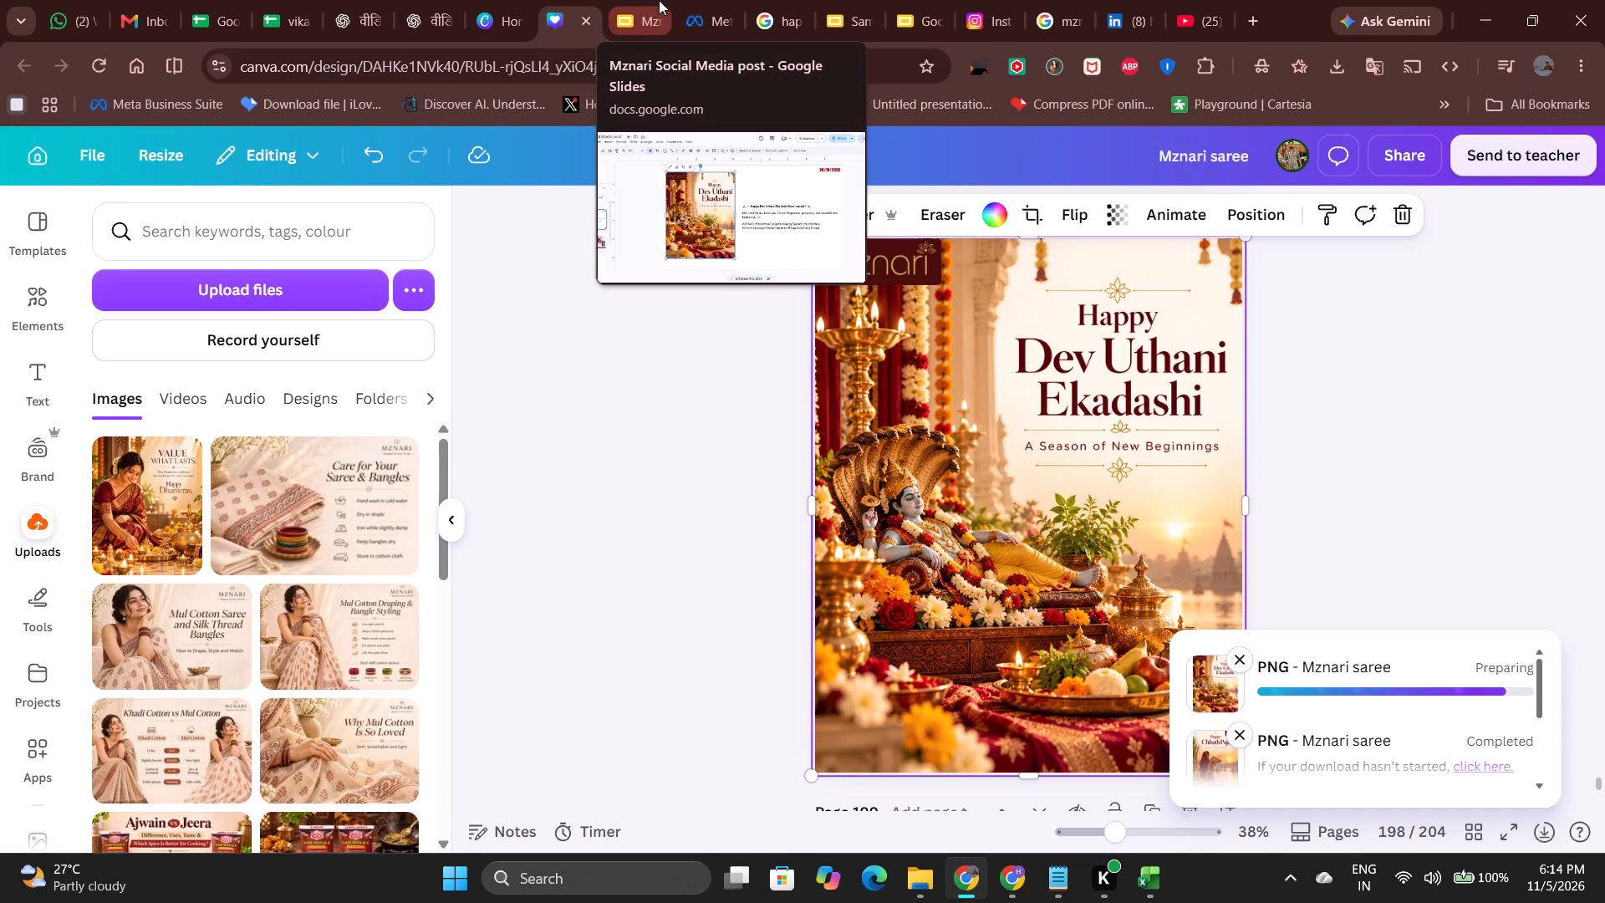
# Create a new post in Meta Business Suite and add the downloaded Dev Uthani Ekadashi image, Mznari saree (4).
pyautogui.click(690, 7)
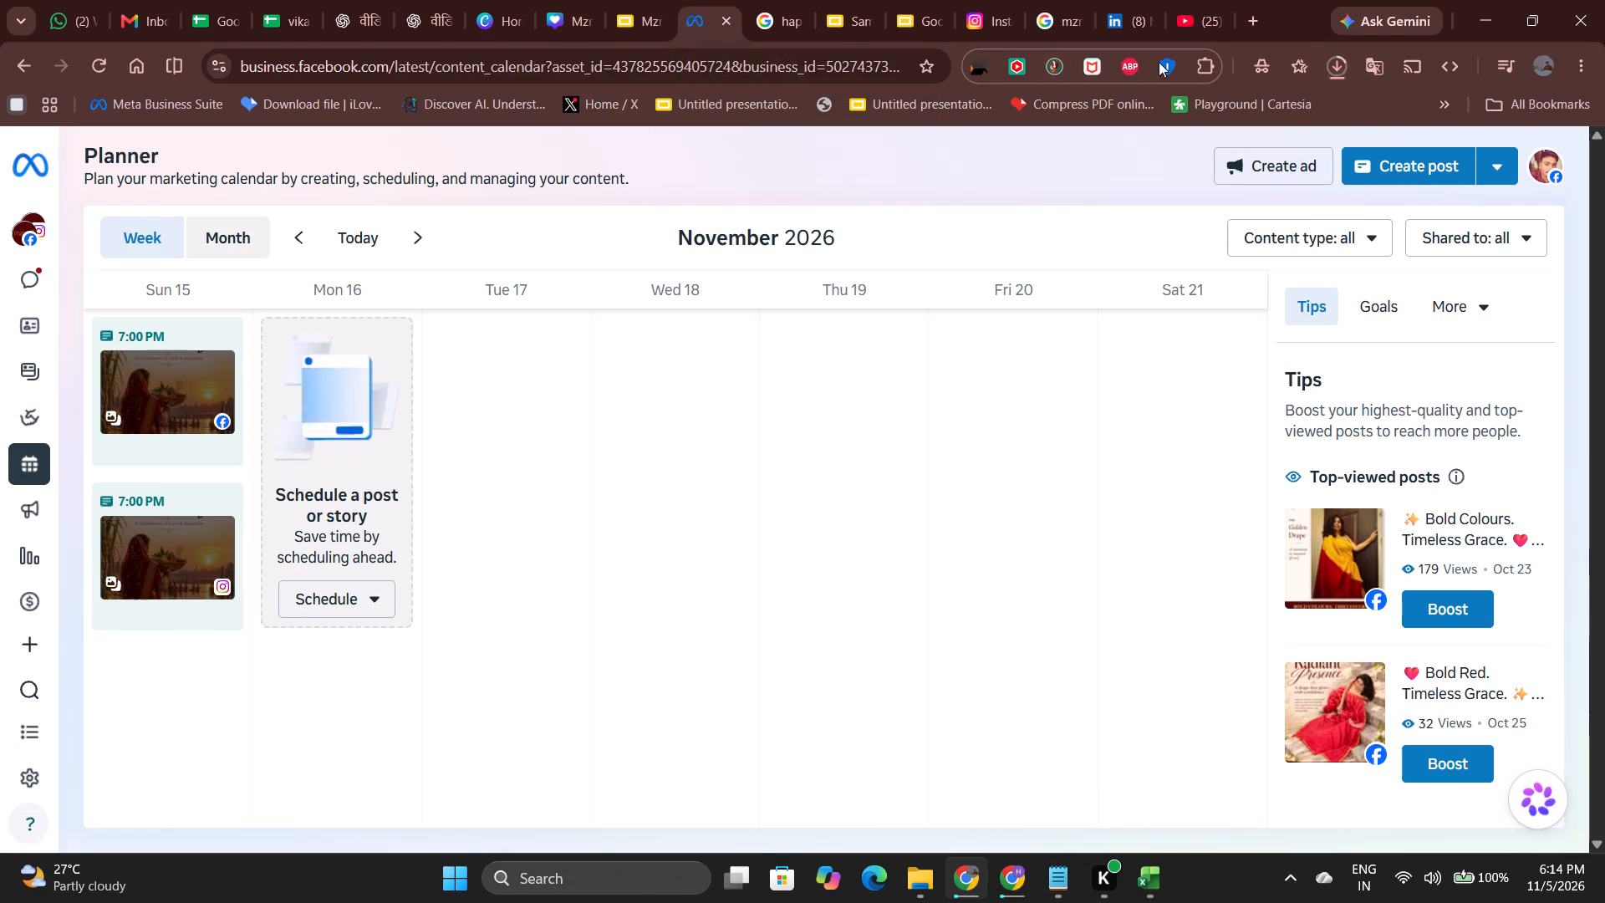
pyautogui.click(1394, 177)
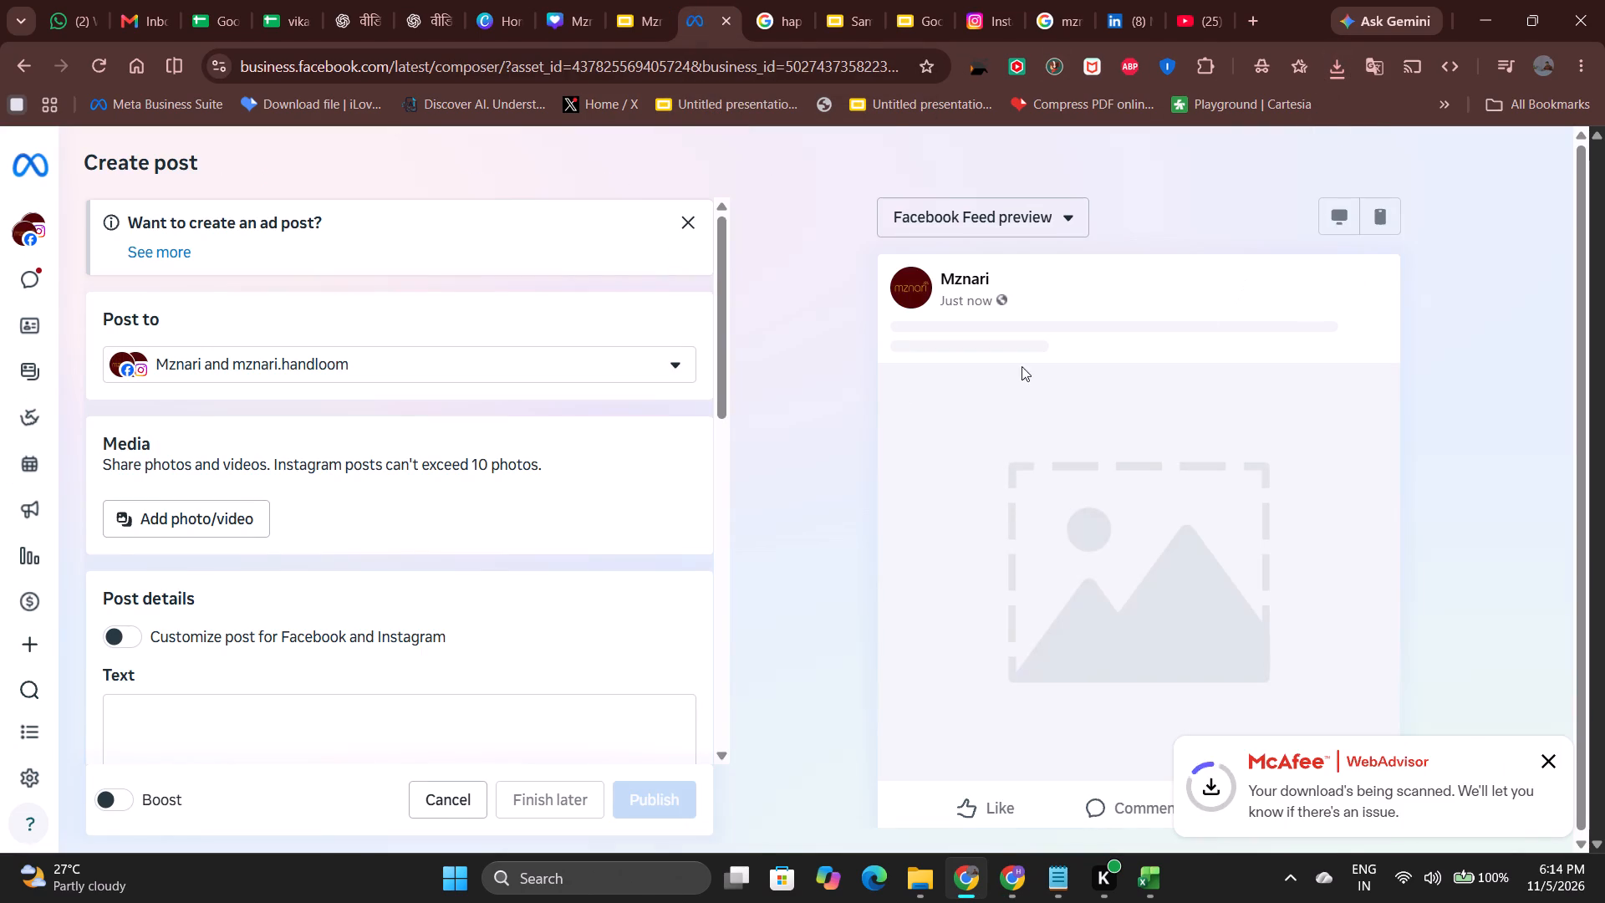
pyautogui.click(232, 524)
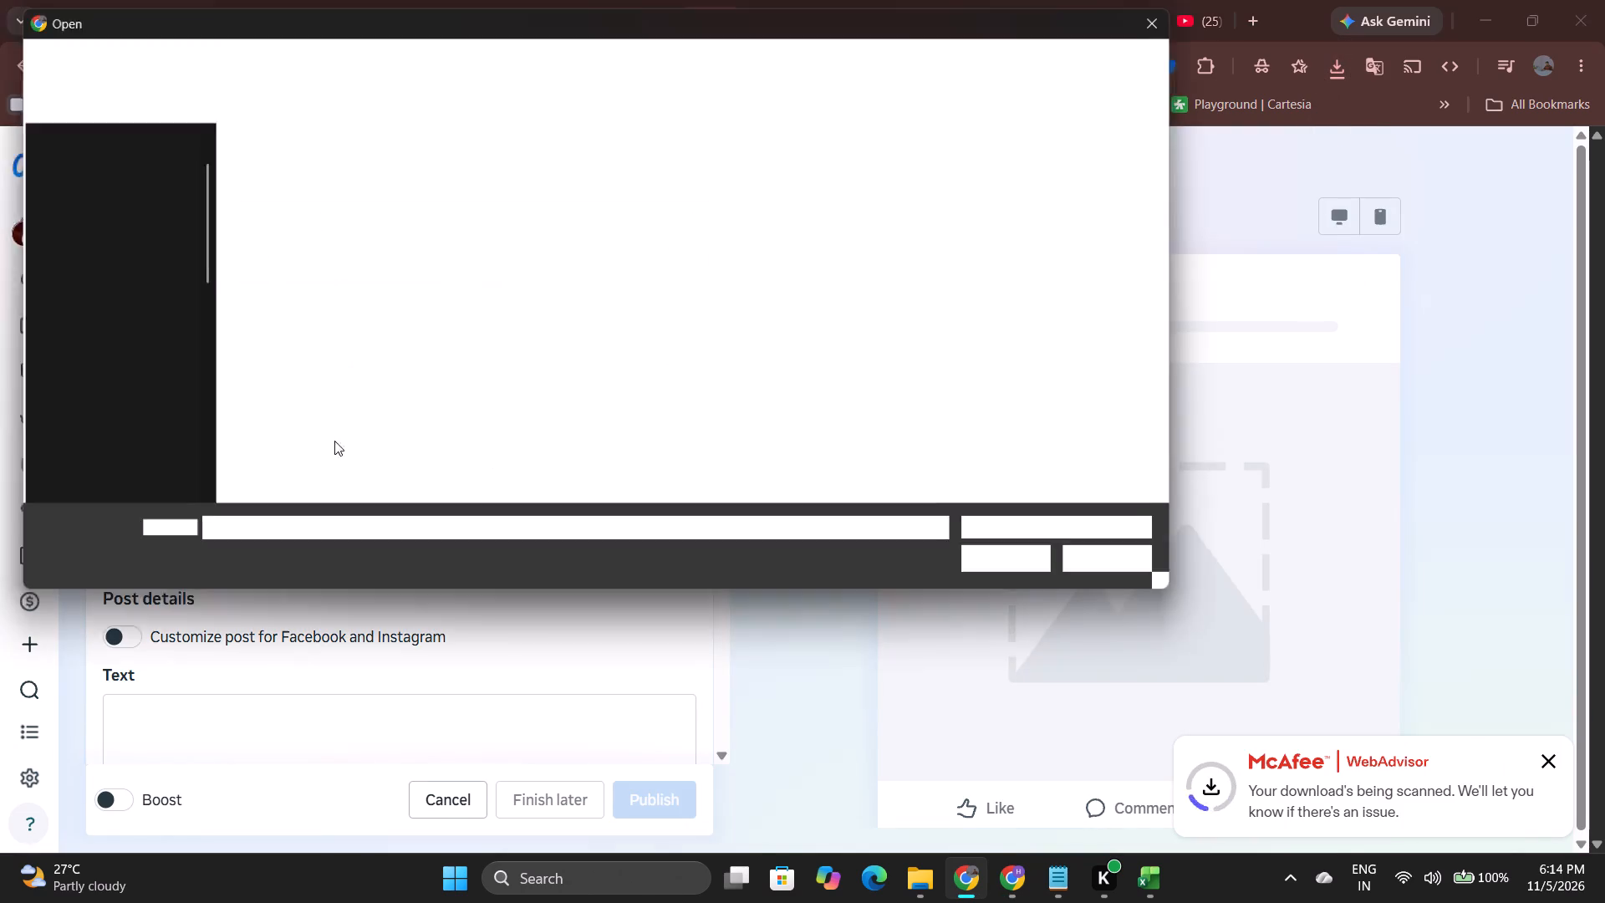
pyautogui.click(314, 219)
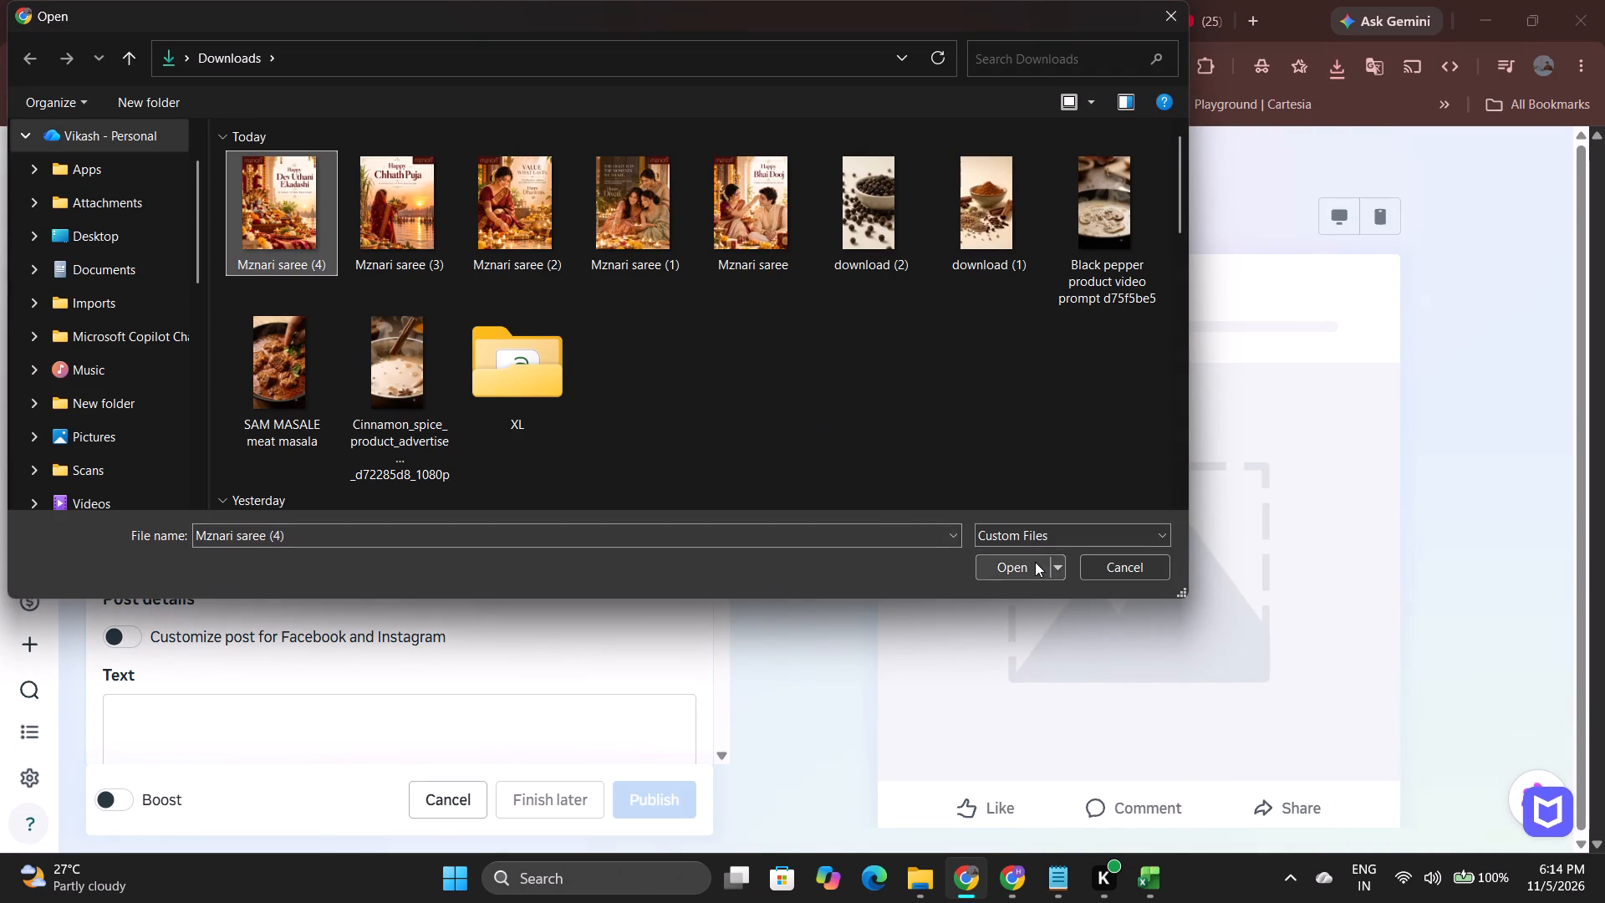
pyautogui.click(1035, 562)
# Copy the Happy Dev Uthani Ekadashi caption from slide 8 and paste it into the Meta post's text.
pyautogui.scroll(-3, 374, 512)
pyautogui.click(267, 434)
pyautogui.click(281, 497)
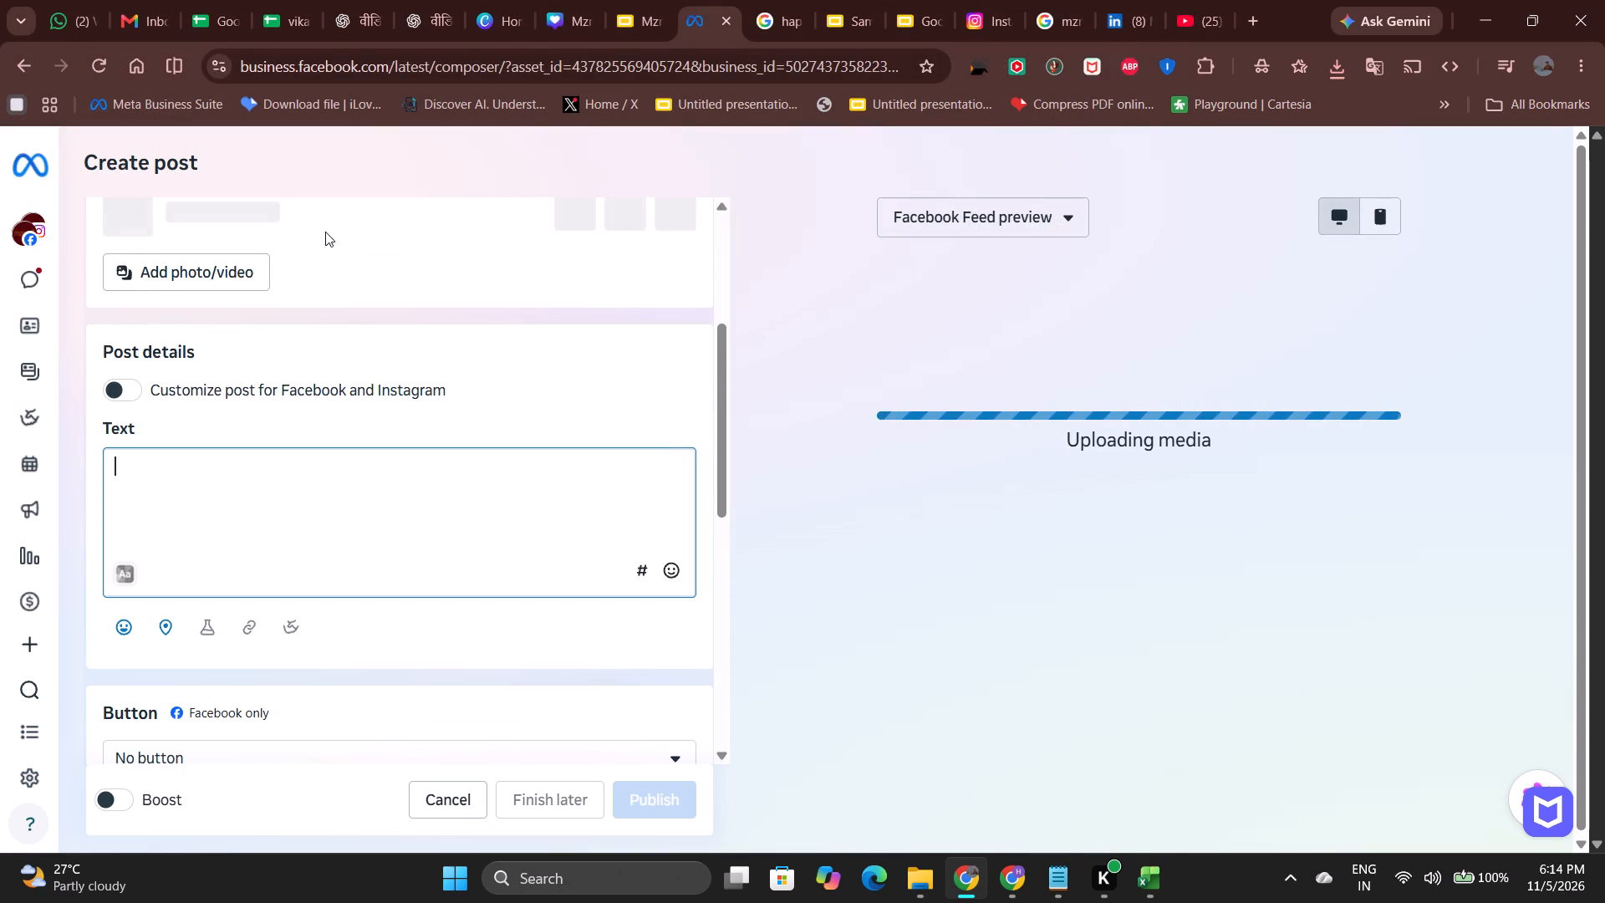
pyautogui.click(643, 0)
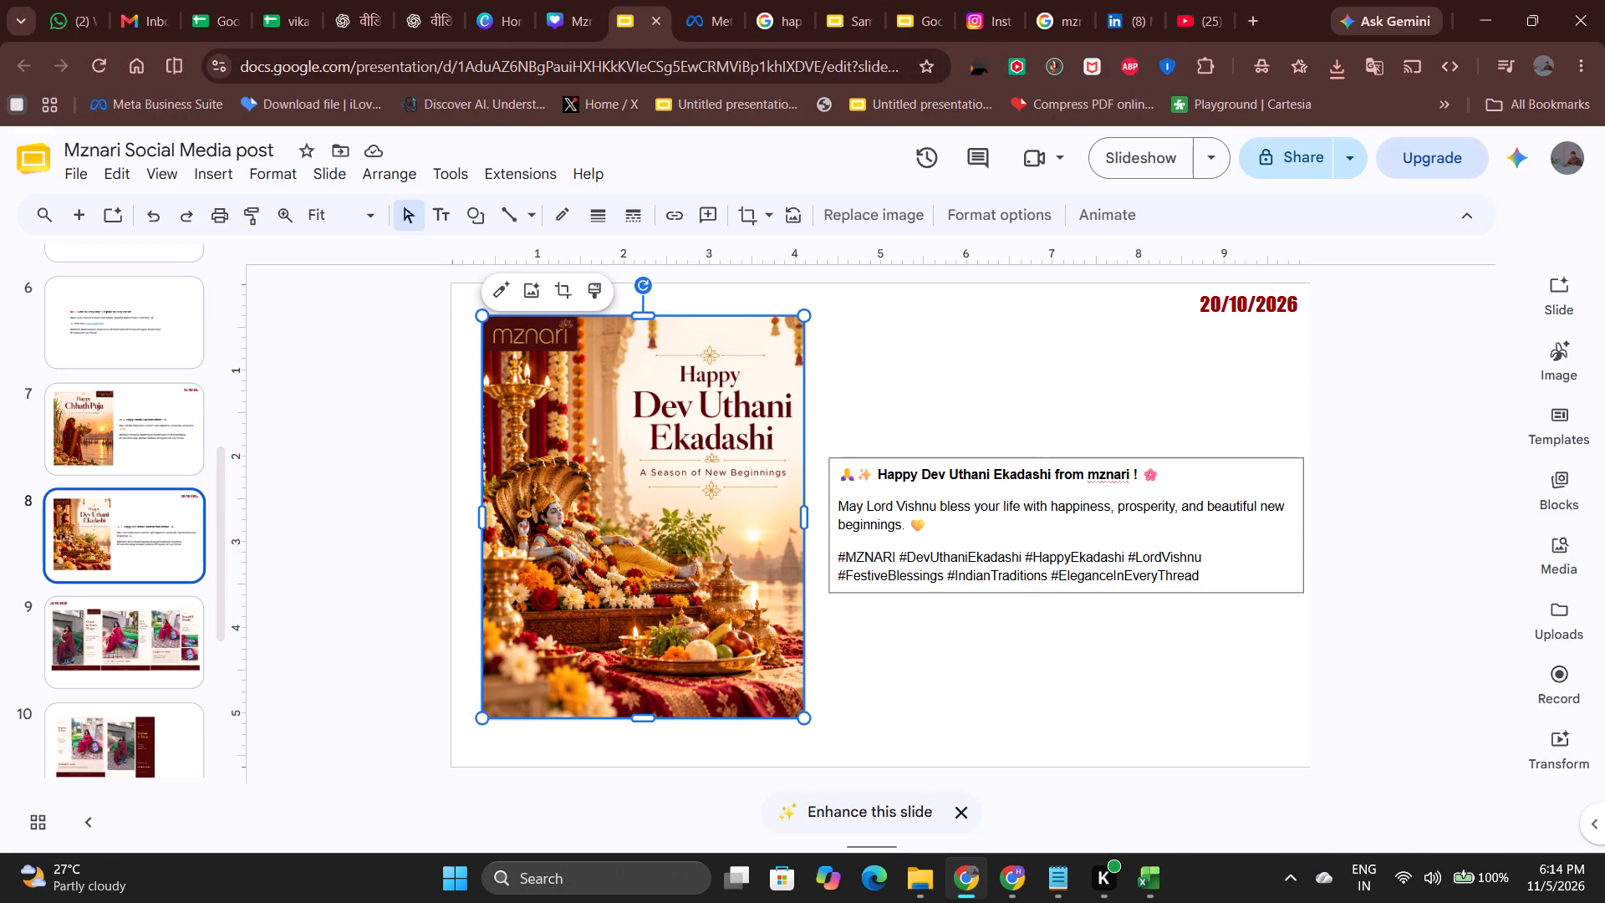
pyautogui.click(1073, 503)
pyautogui.hotkey('ctrl', 'a')
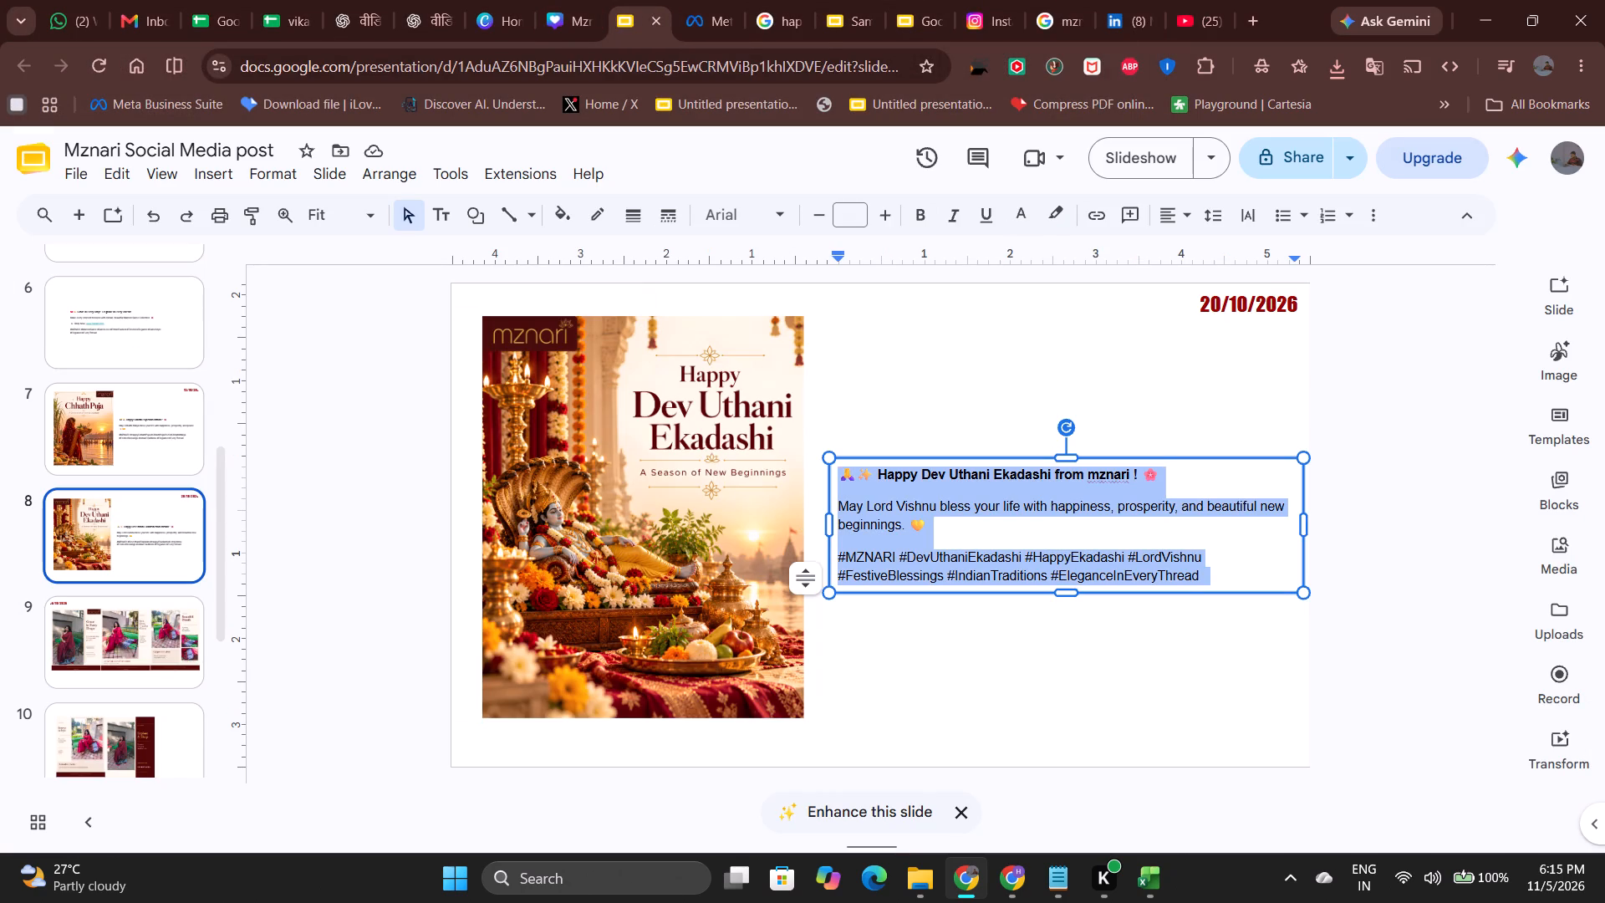
pyautogui.hotkey('ctrl', 'c')
pyautogui.click(702, 0)
pyautogui.hotkey('ctrl', 'v')
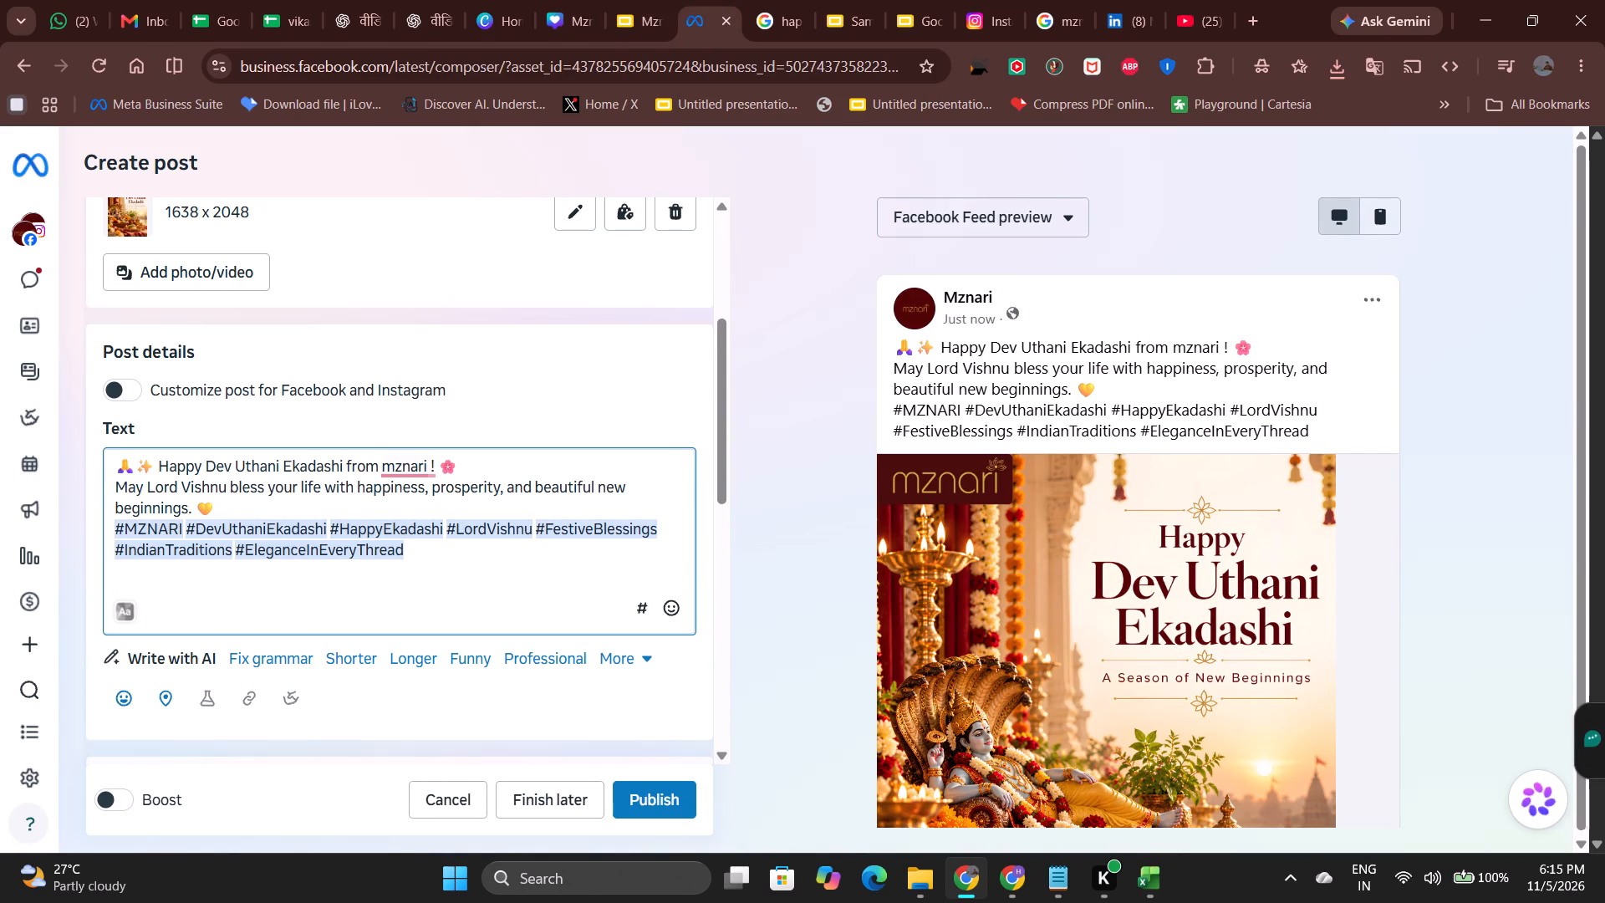
pyautogui.click(138, 470)
pyautogui.press('BackSpace')
pyautogui.press('BackSpace')
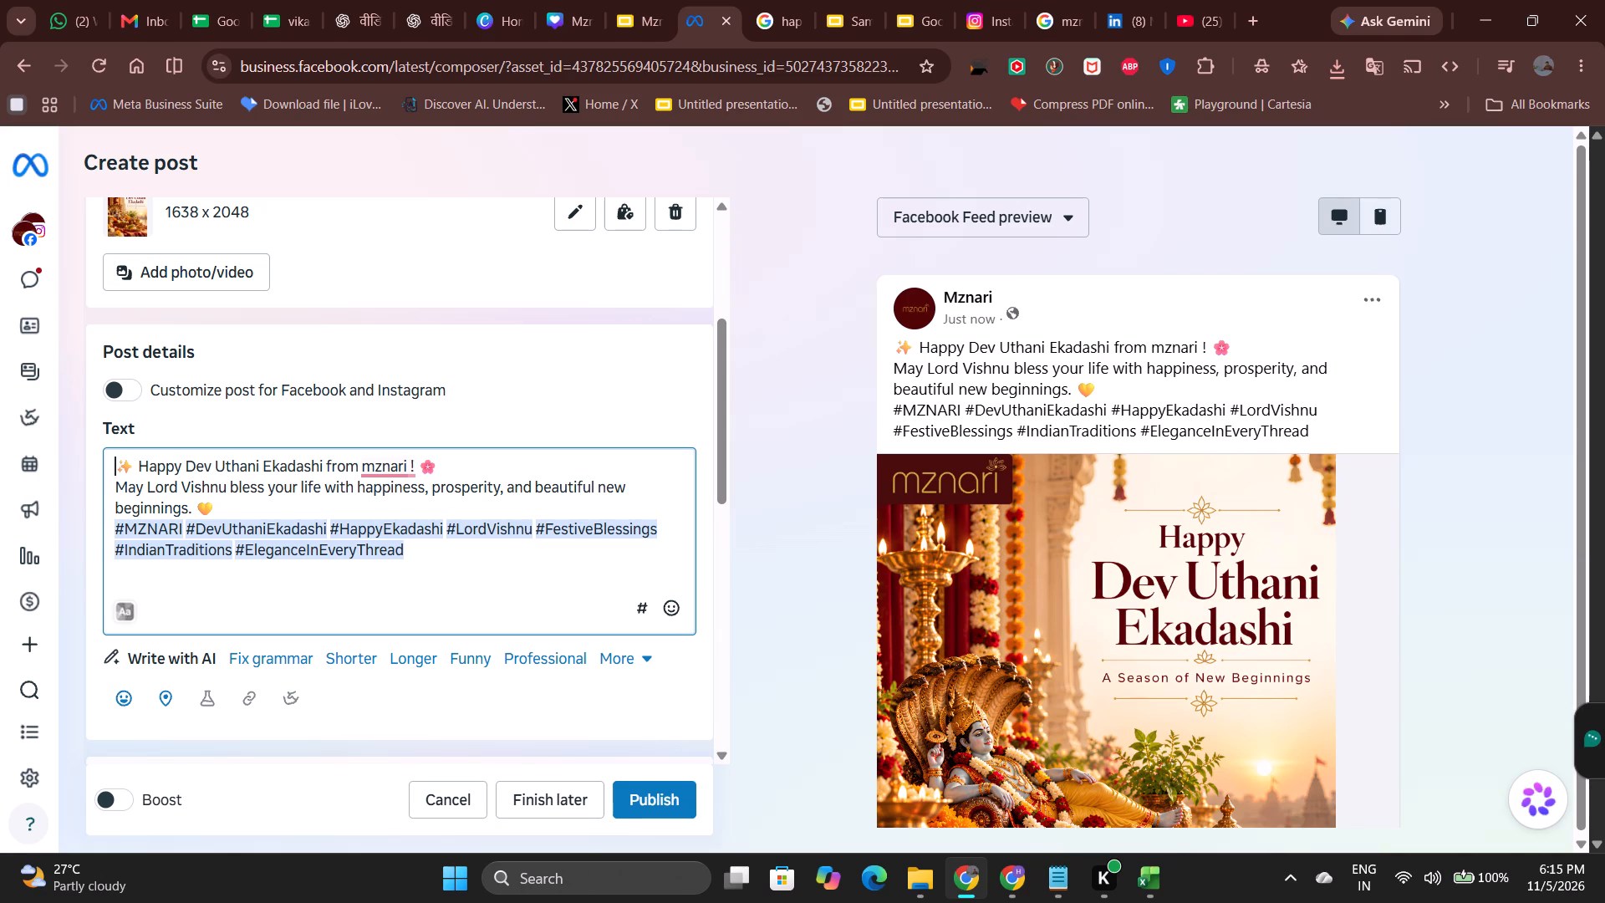
pyautogui.click(373, 471)
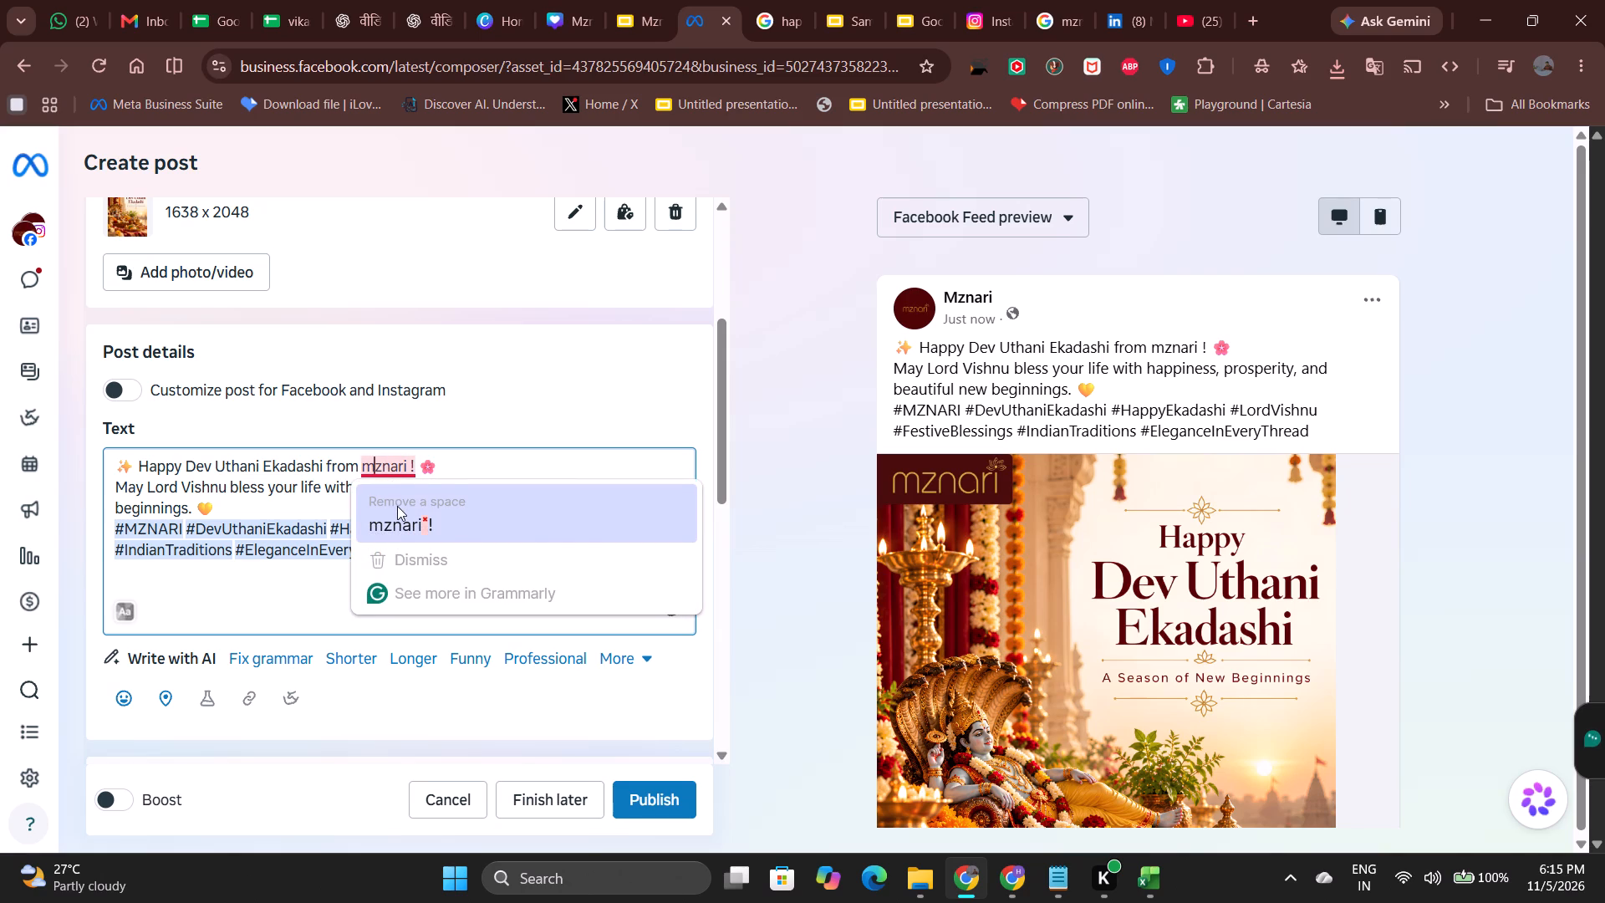
pyautogui.click(397, 506)
pyautogui.press('BackSpace')
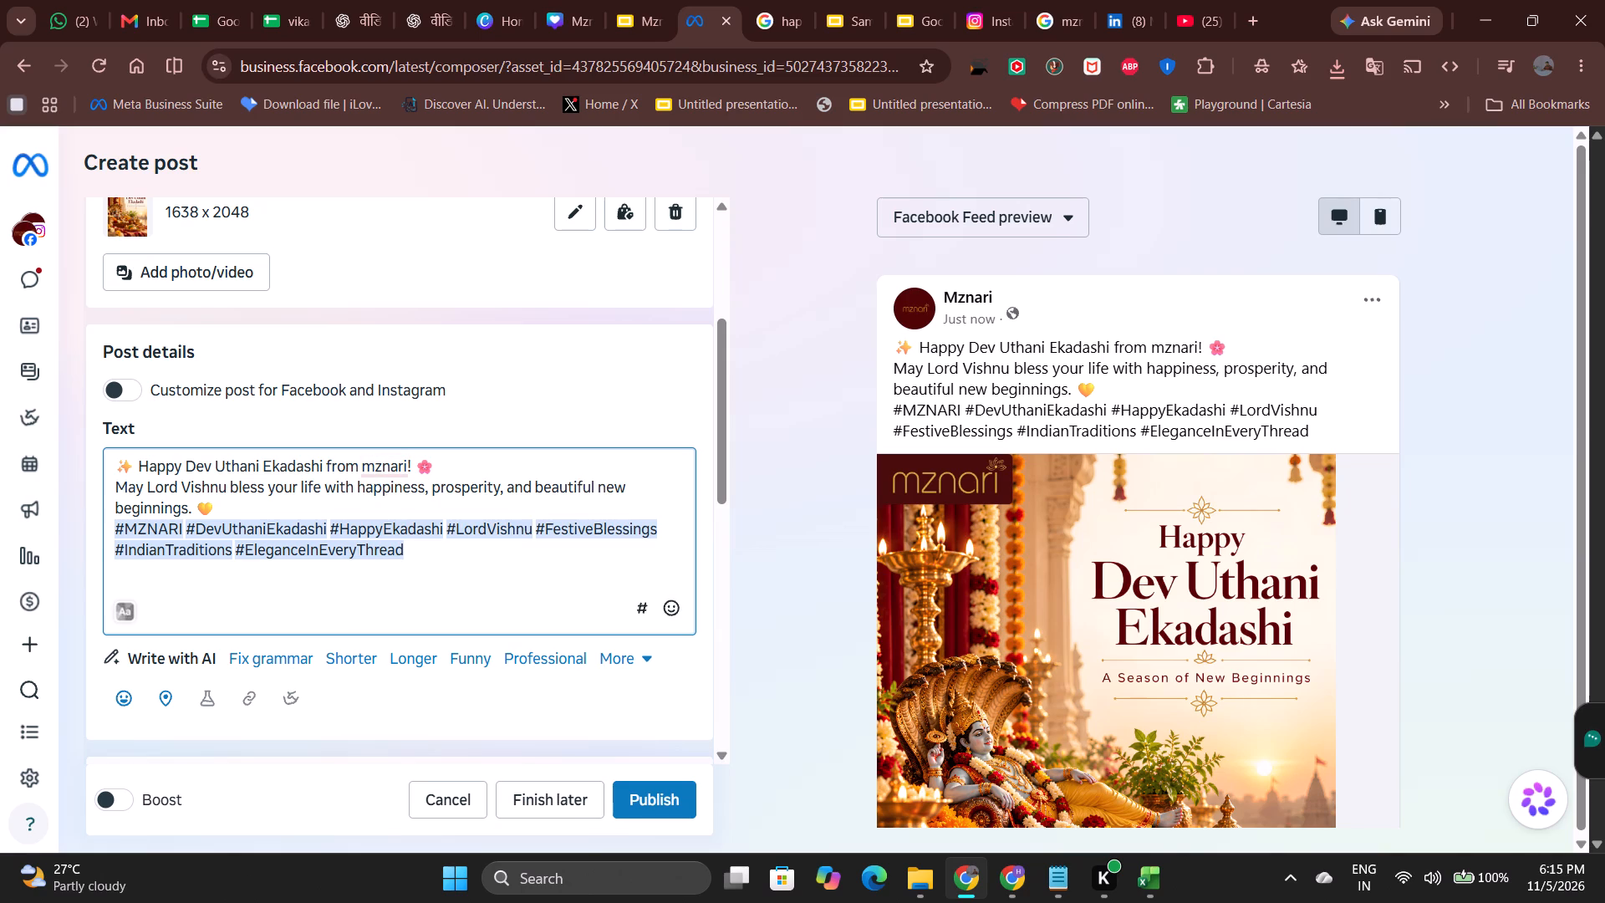
pyautogui.click(401, 539)
pyautogui.click(594, 351)
# Turn on scheduling for the post and set both the Facebook and Instagram dates to Nov 20, 2026.
pyautogui.scroll(-4, 634, 469)
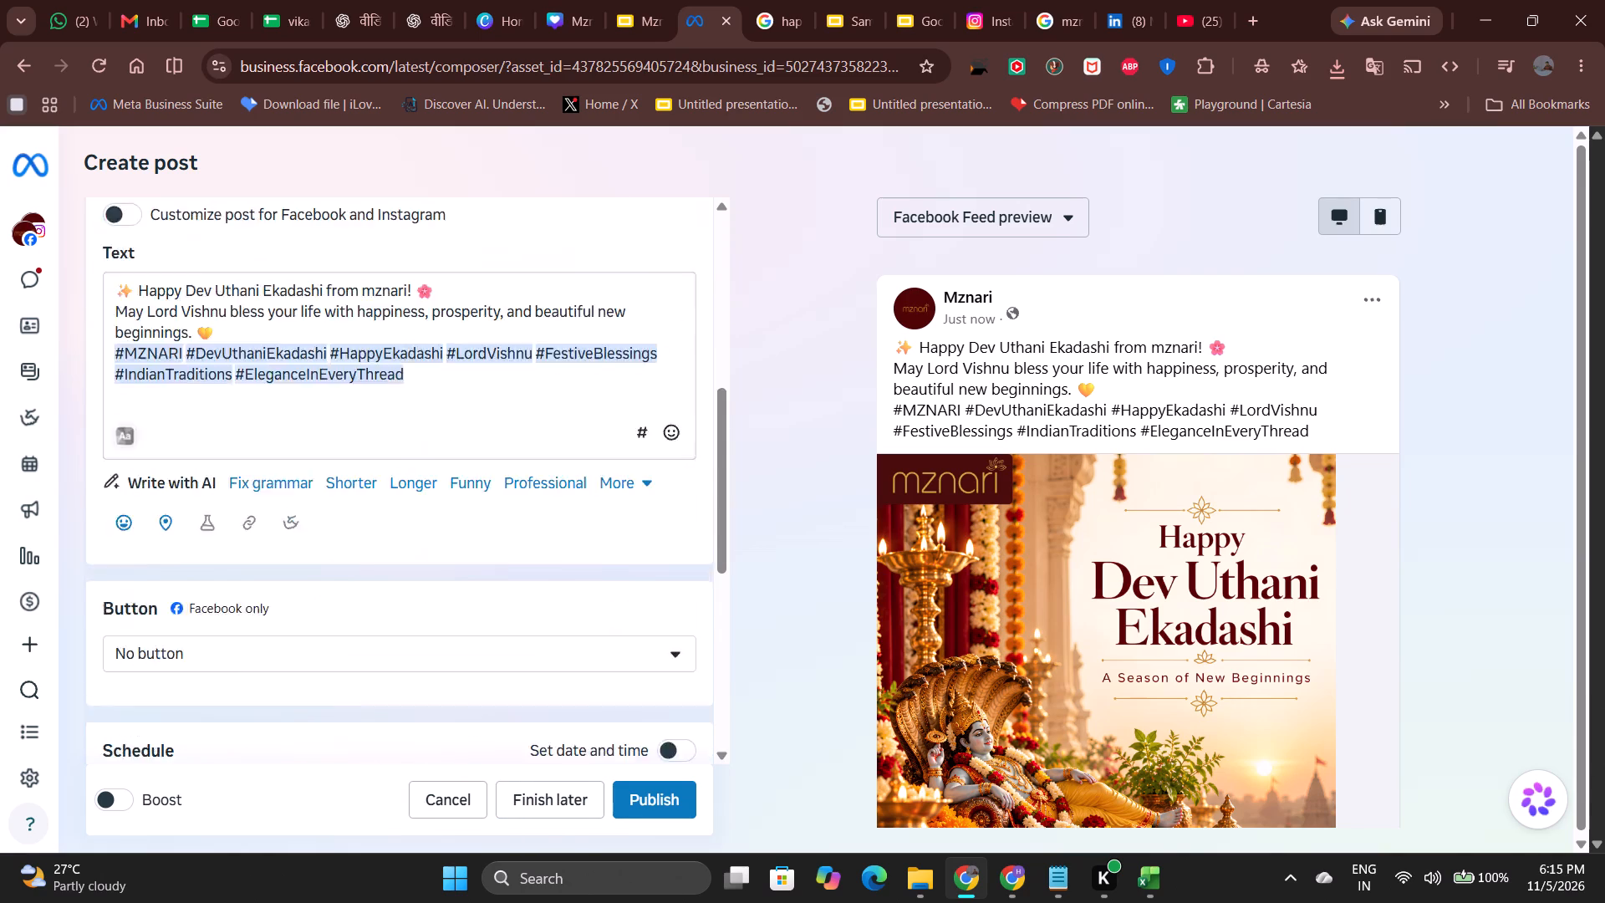
pyautogui.click(679, 508)
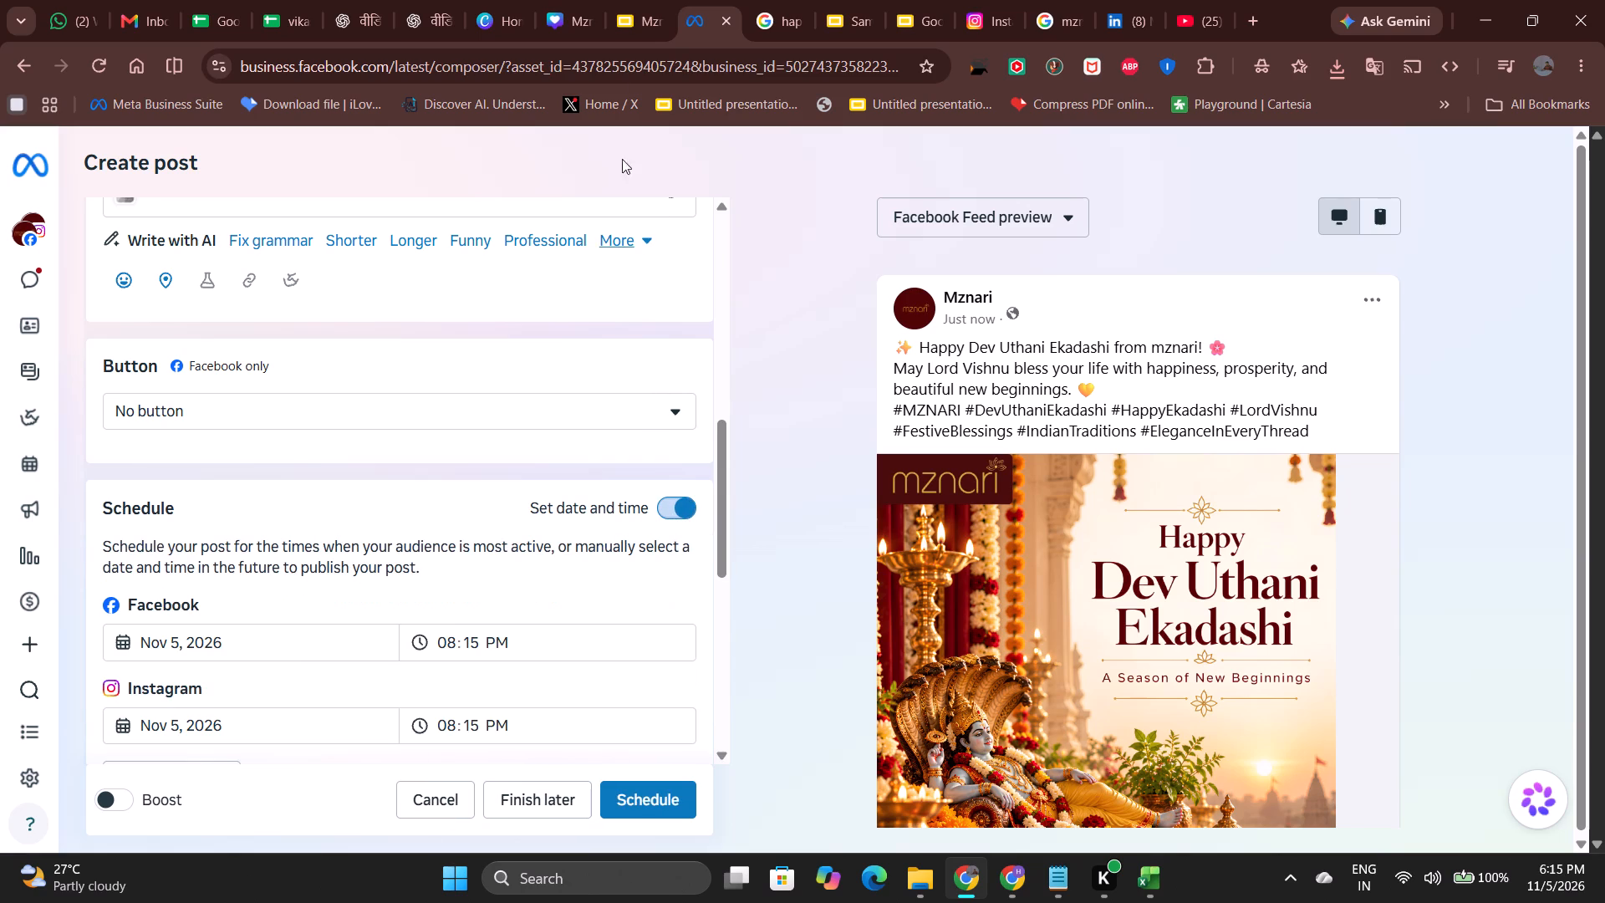
pyautogui.click(615, 0)
pyautogui.click(706, 0)
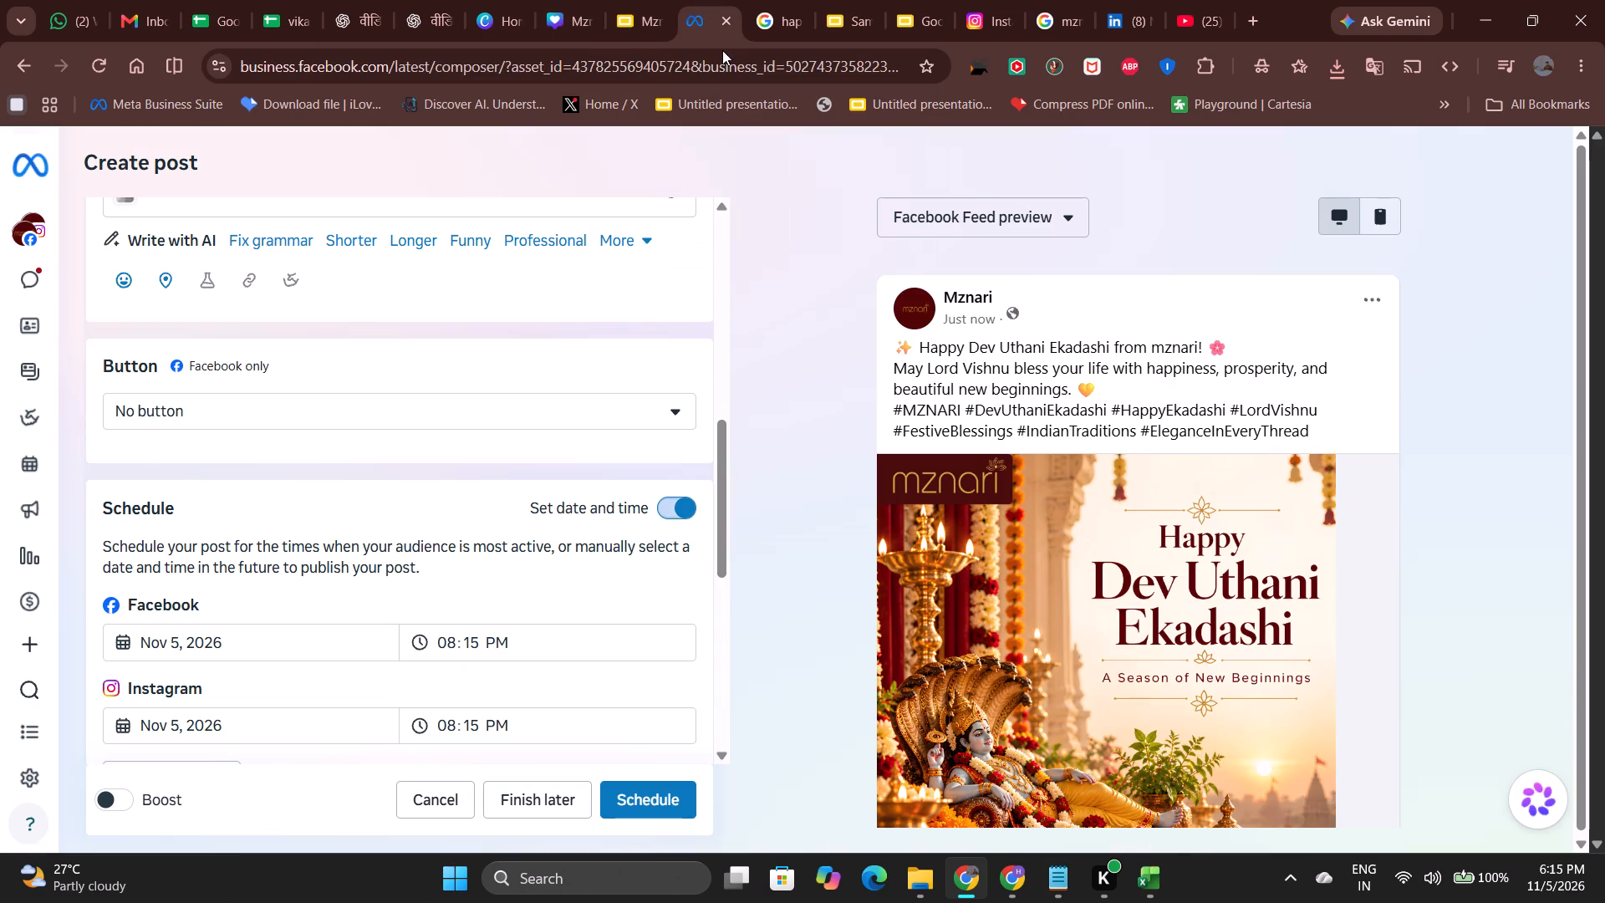
pyautogui.click(287, 641)
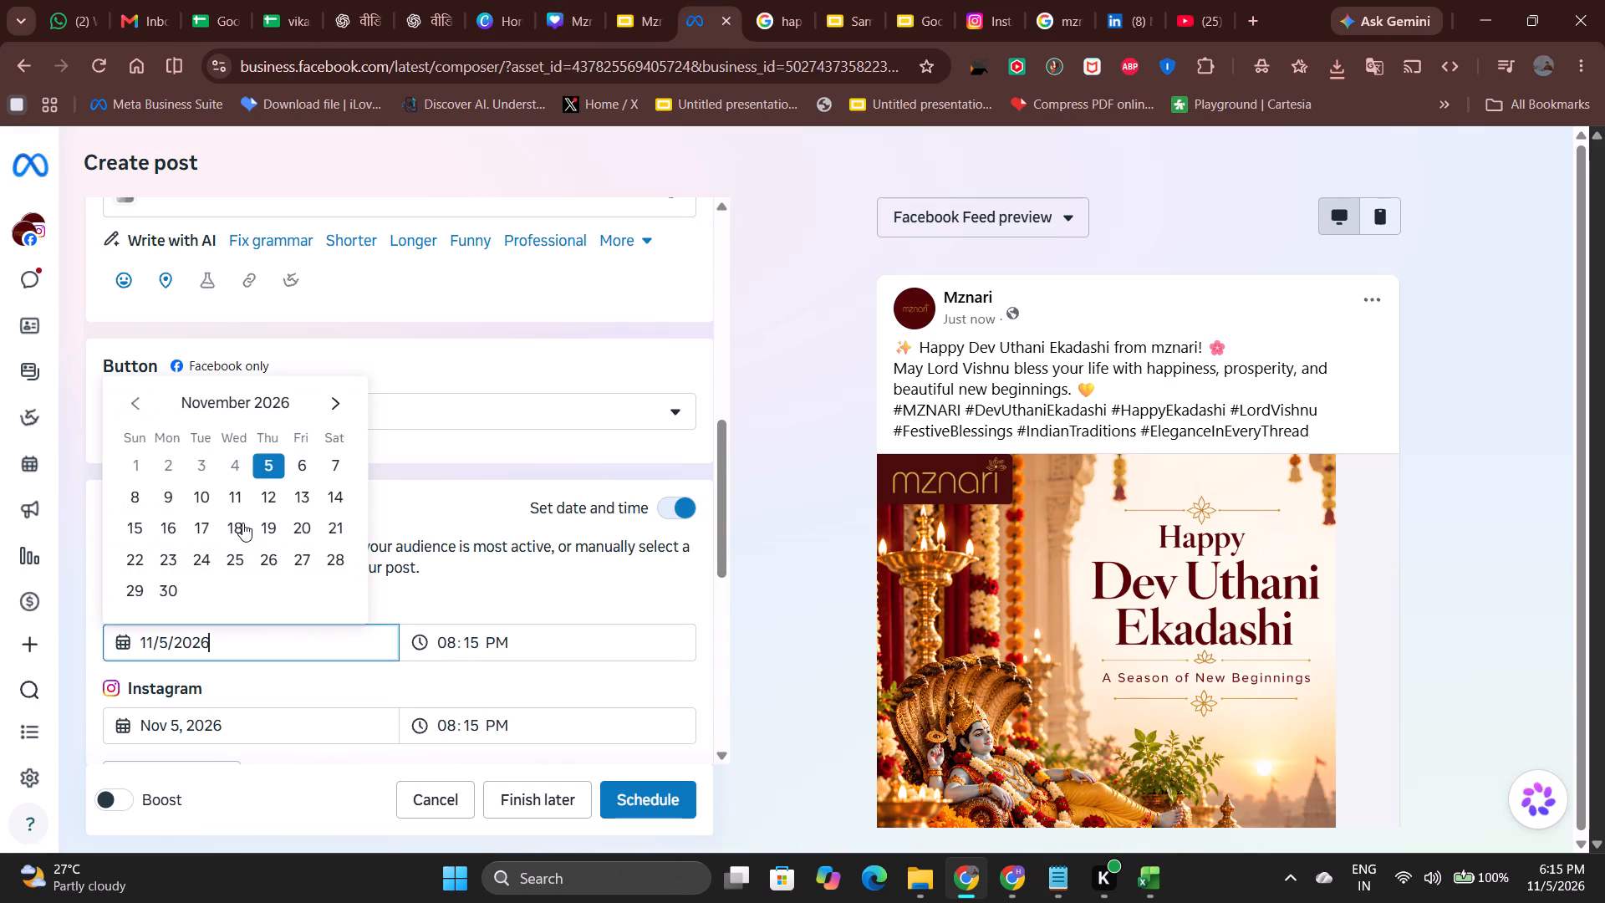
pyautogui.click(298, 533)
pyautogui.click(214, 716)
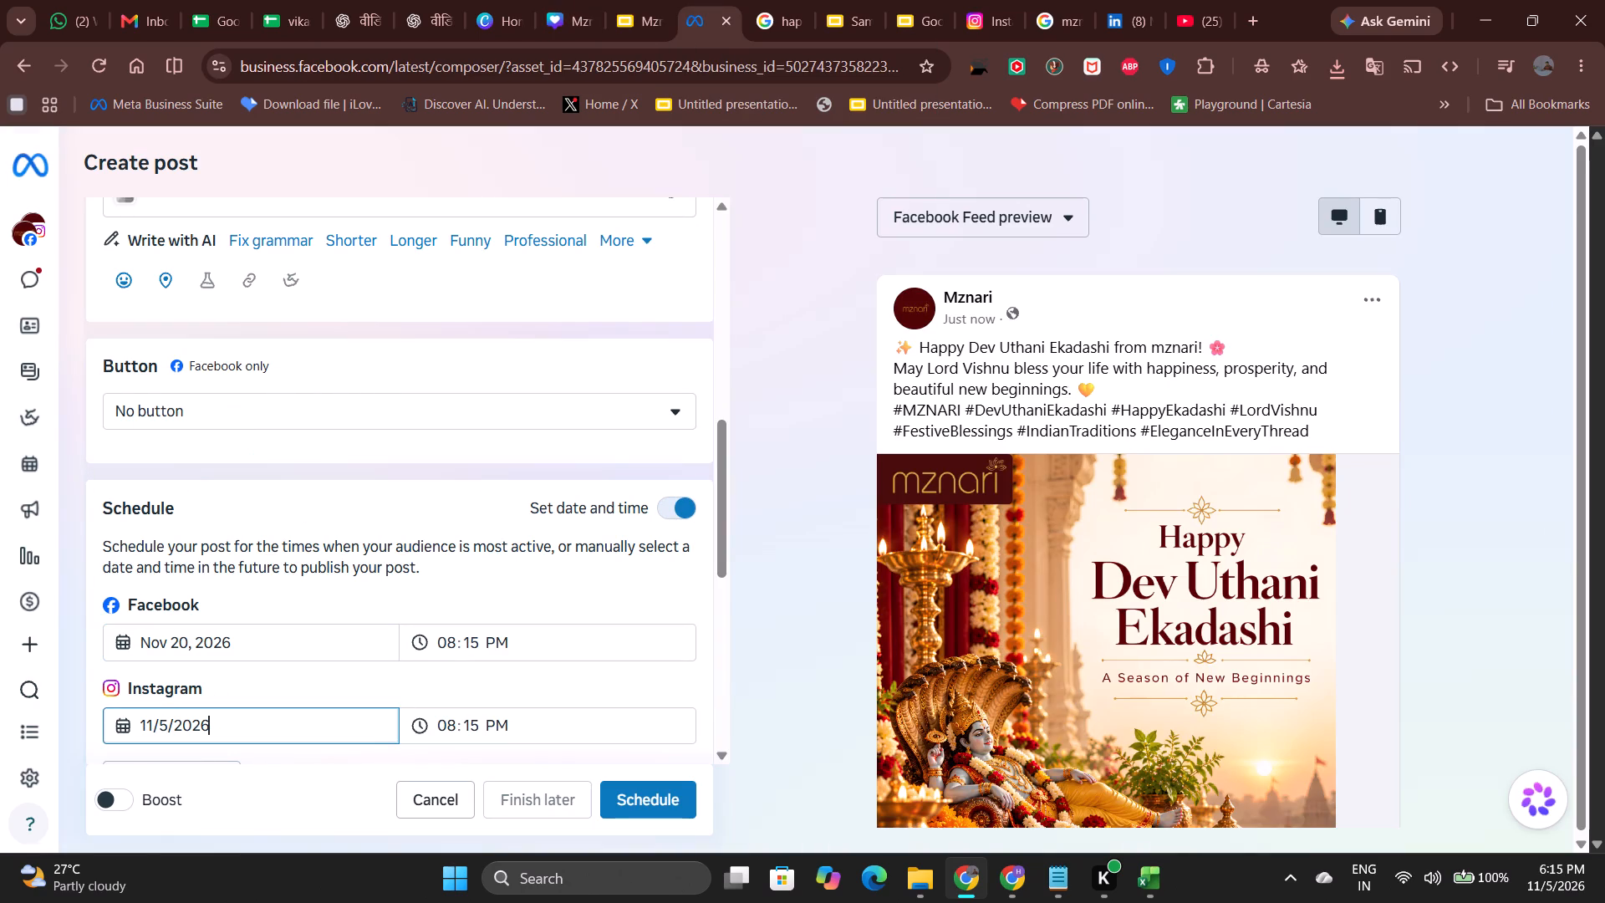
pyautogui.click(169, 722)
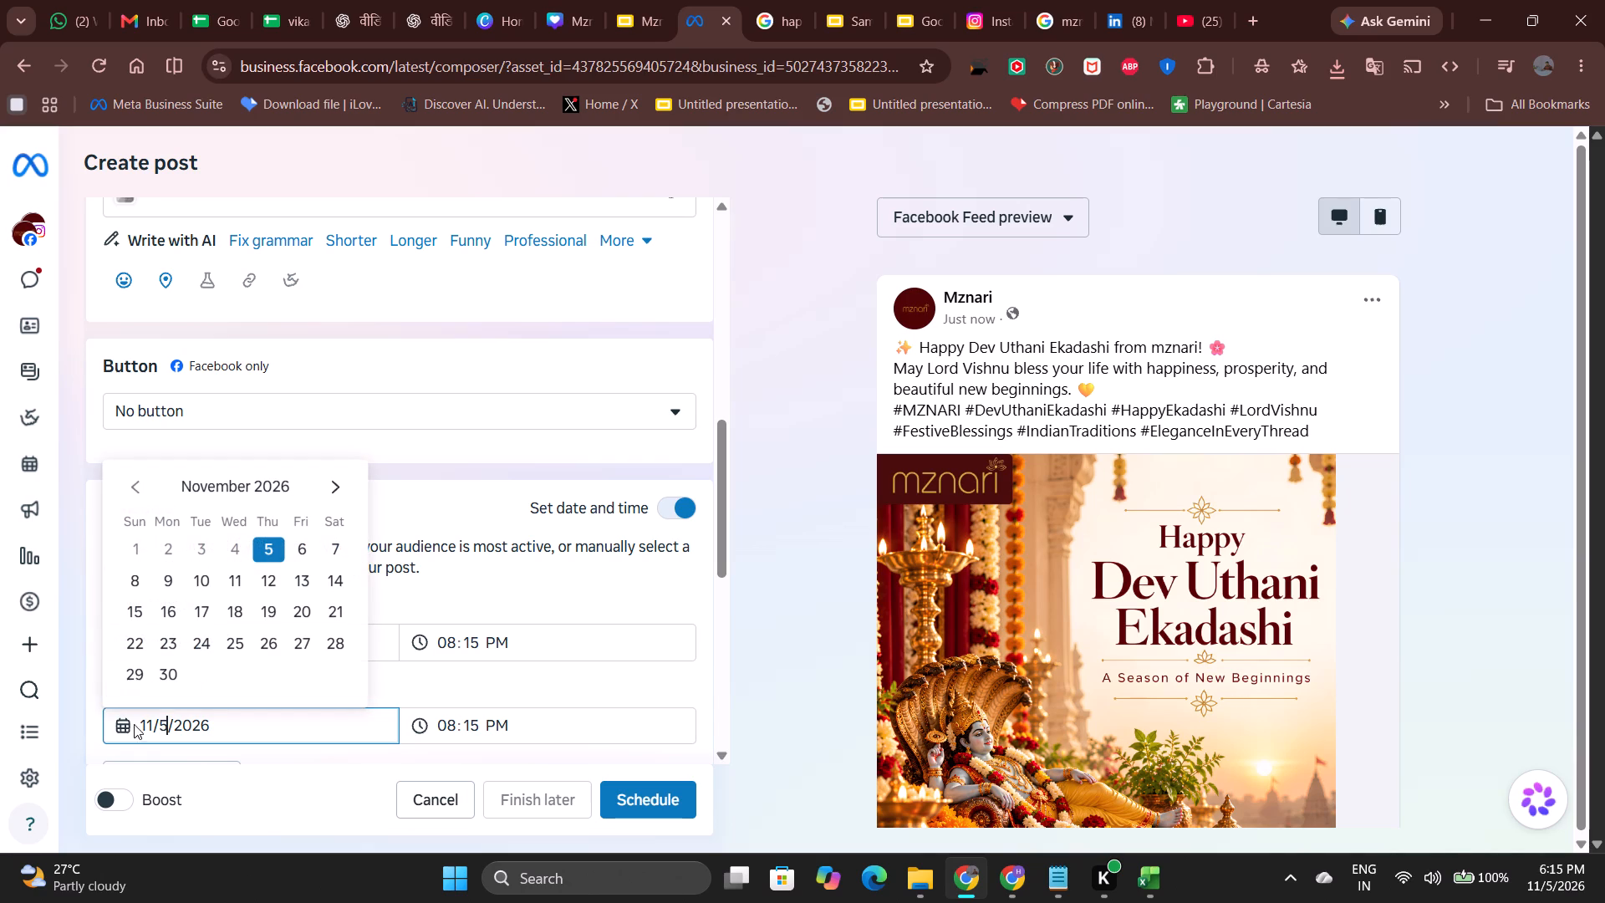
pyautogui.click(292, 614)
# Set both the Facebook and Instagram publishing times to 07:00 PM.
pyautogui.click(446, 646)
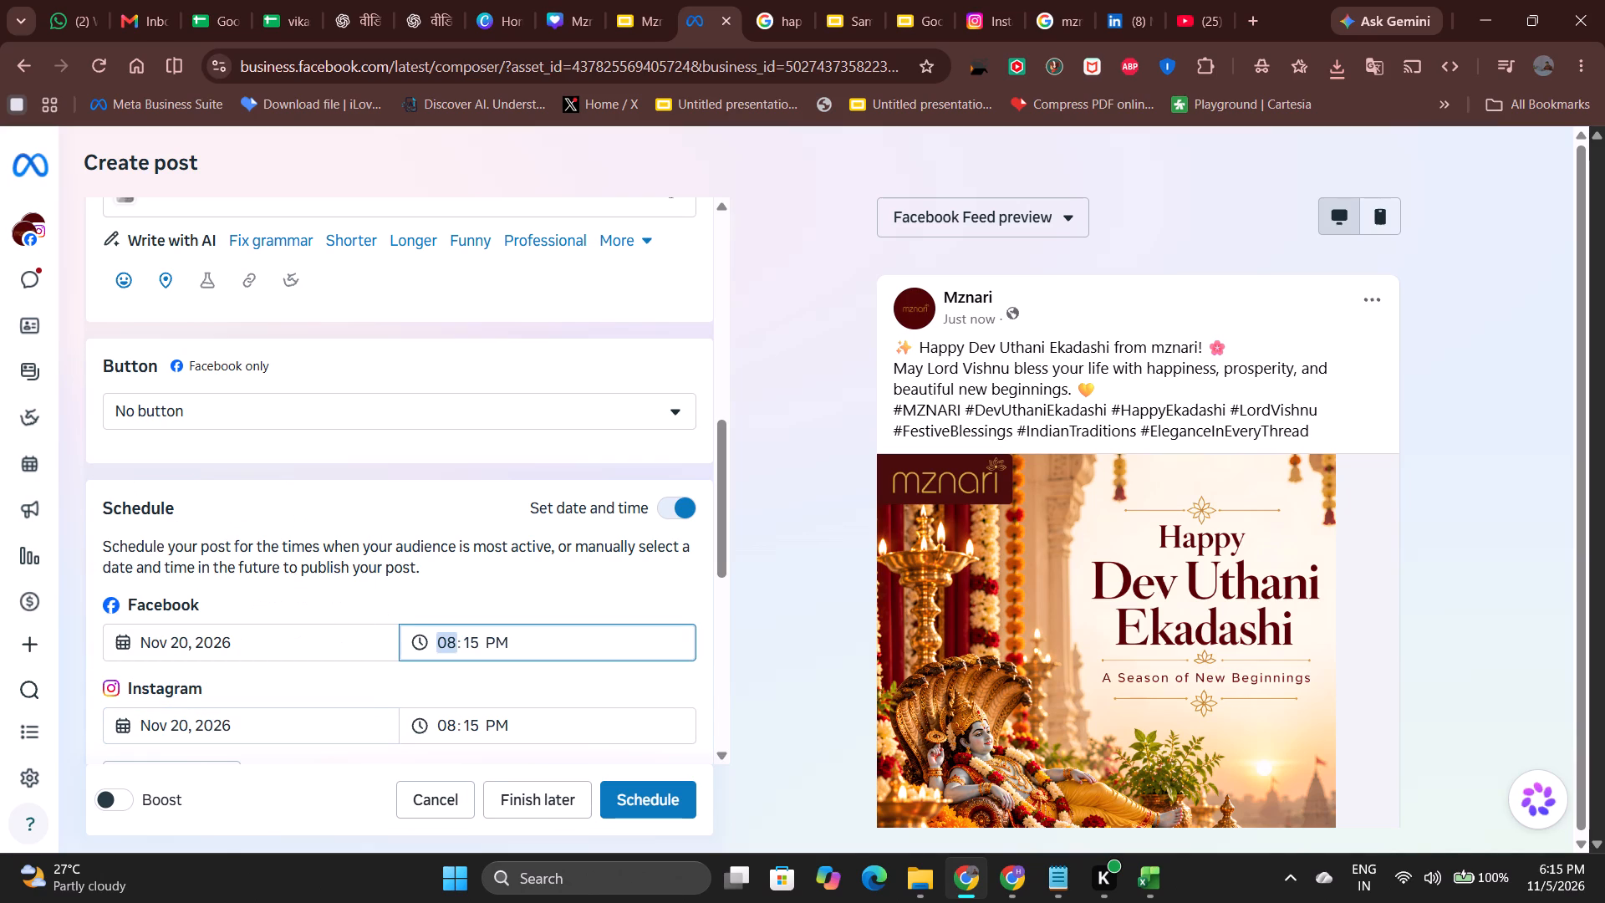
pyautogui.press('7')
pyautogui.press('Right')
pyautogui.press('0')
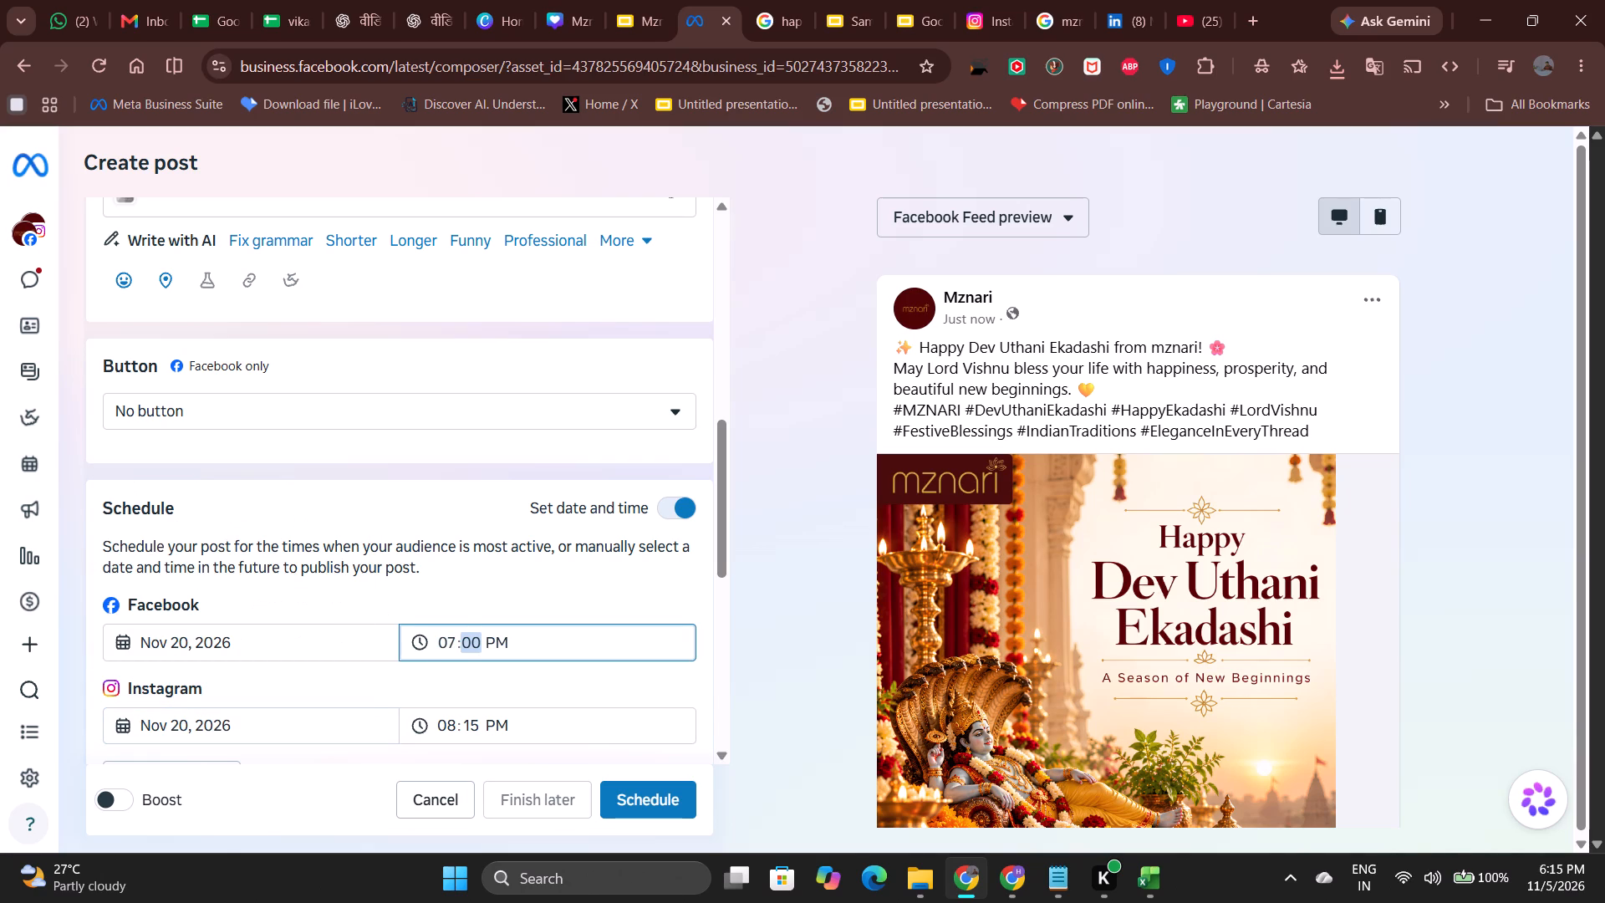
pyautogui.click(439, 731)
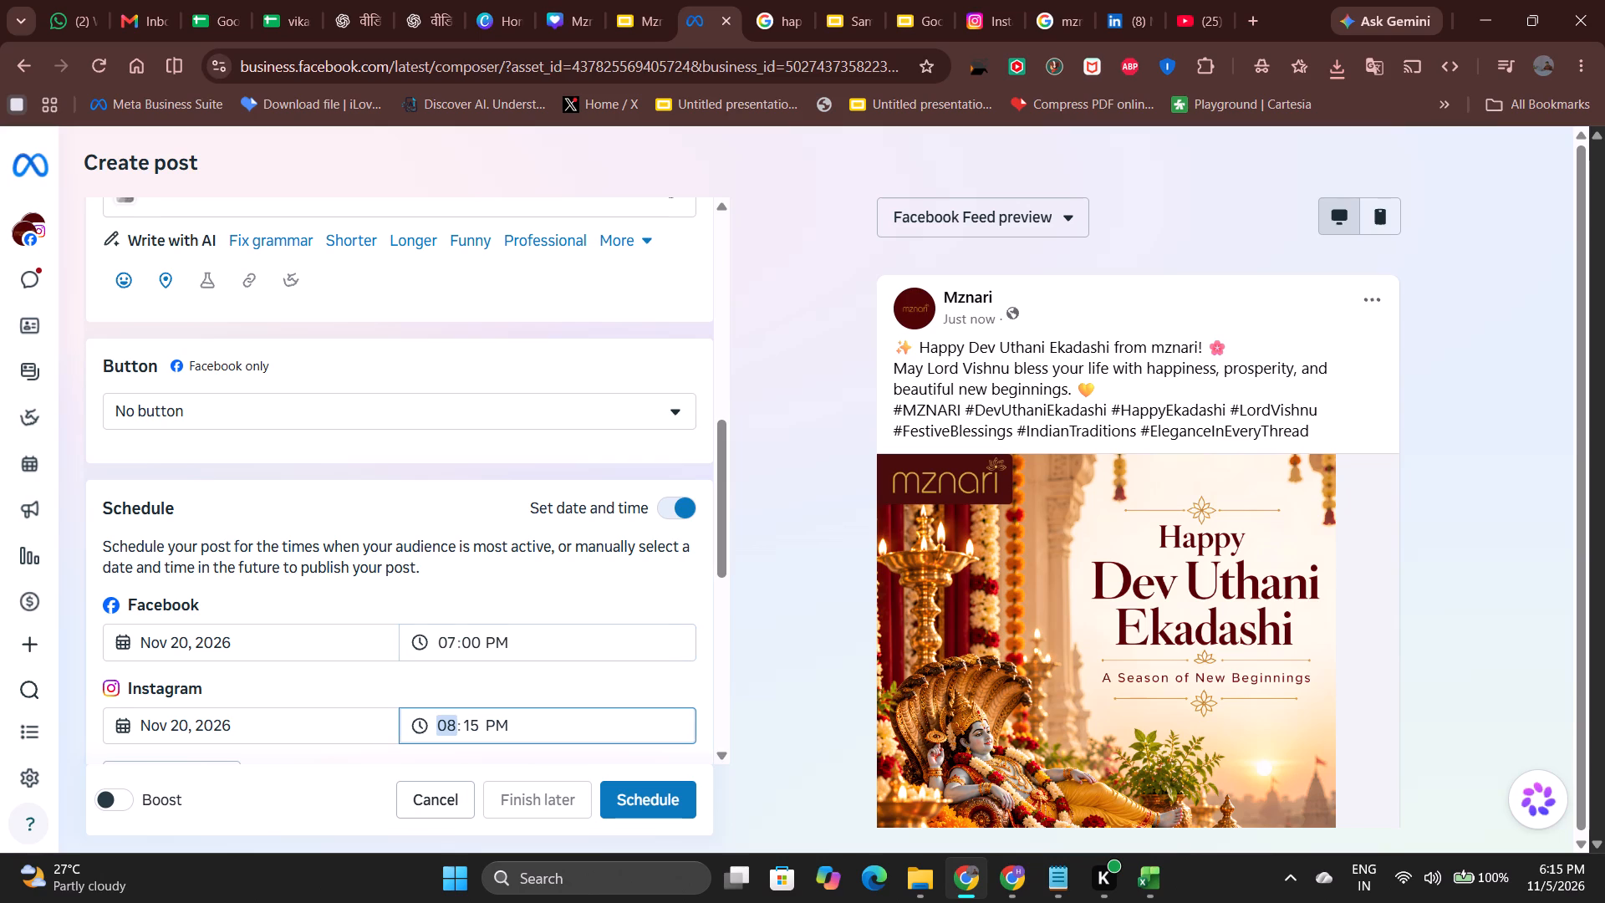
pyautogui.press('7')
pyautogui.press('Right')
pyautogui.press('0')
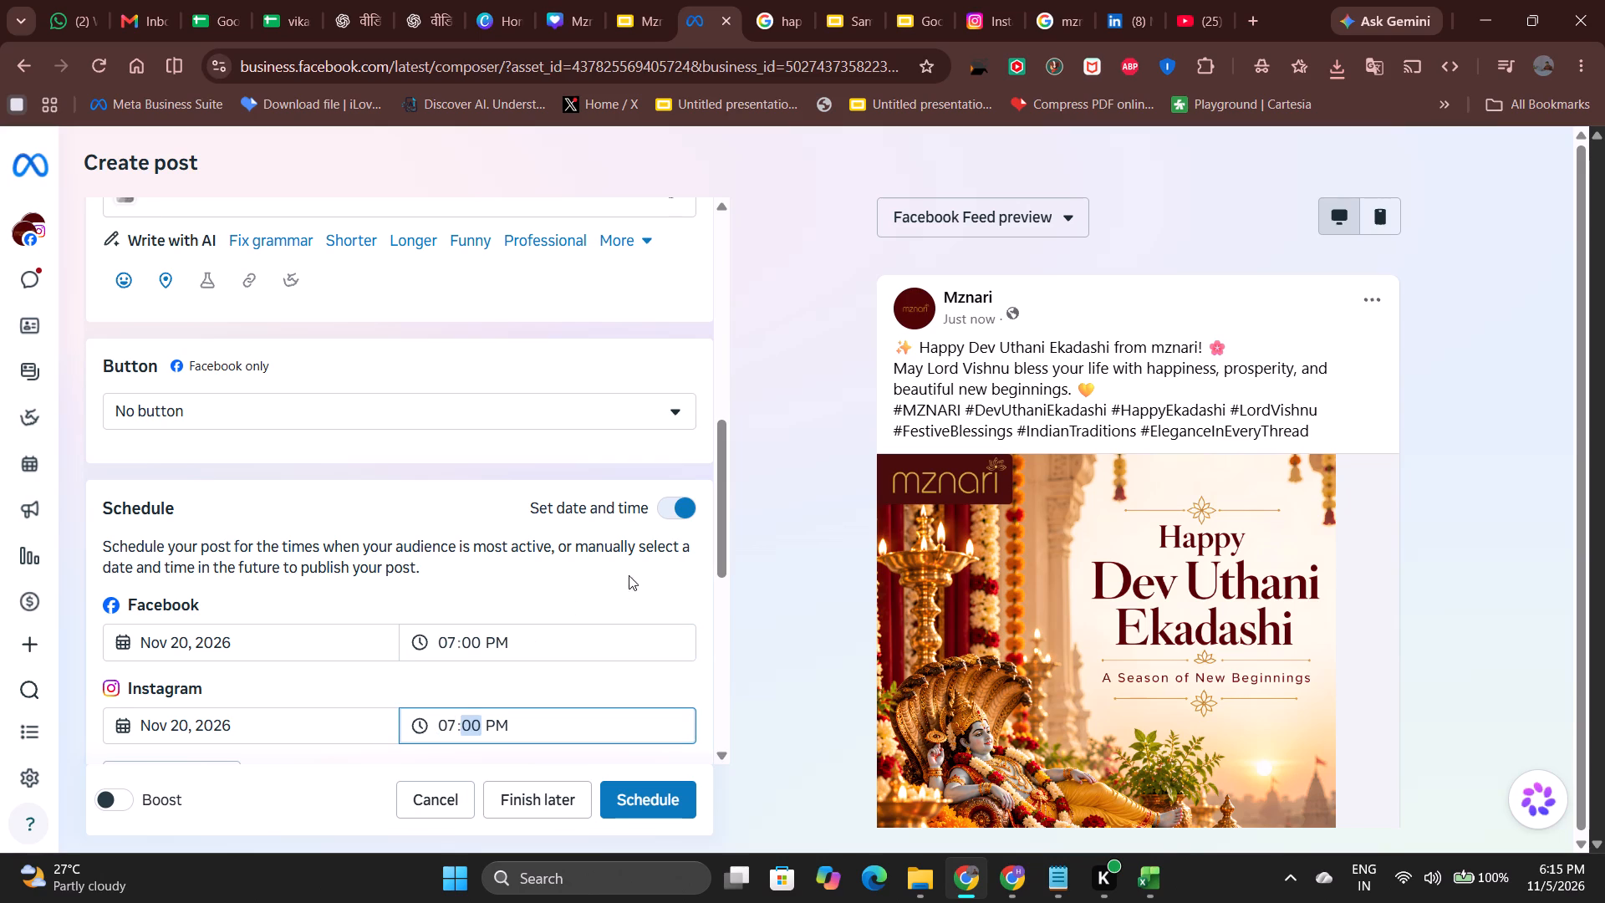
# Review the Dev Uthani Ekadashi post's preview, schedule the post, and dismiss the boost offer.
pyautogui.click(845, 494)
pyautogui.scroll(-3, 960, 512)
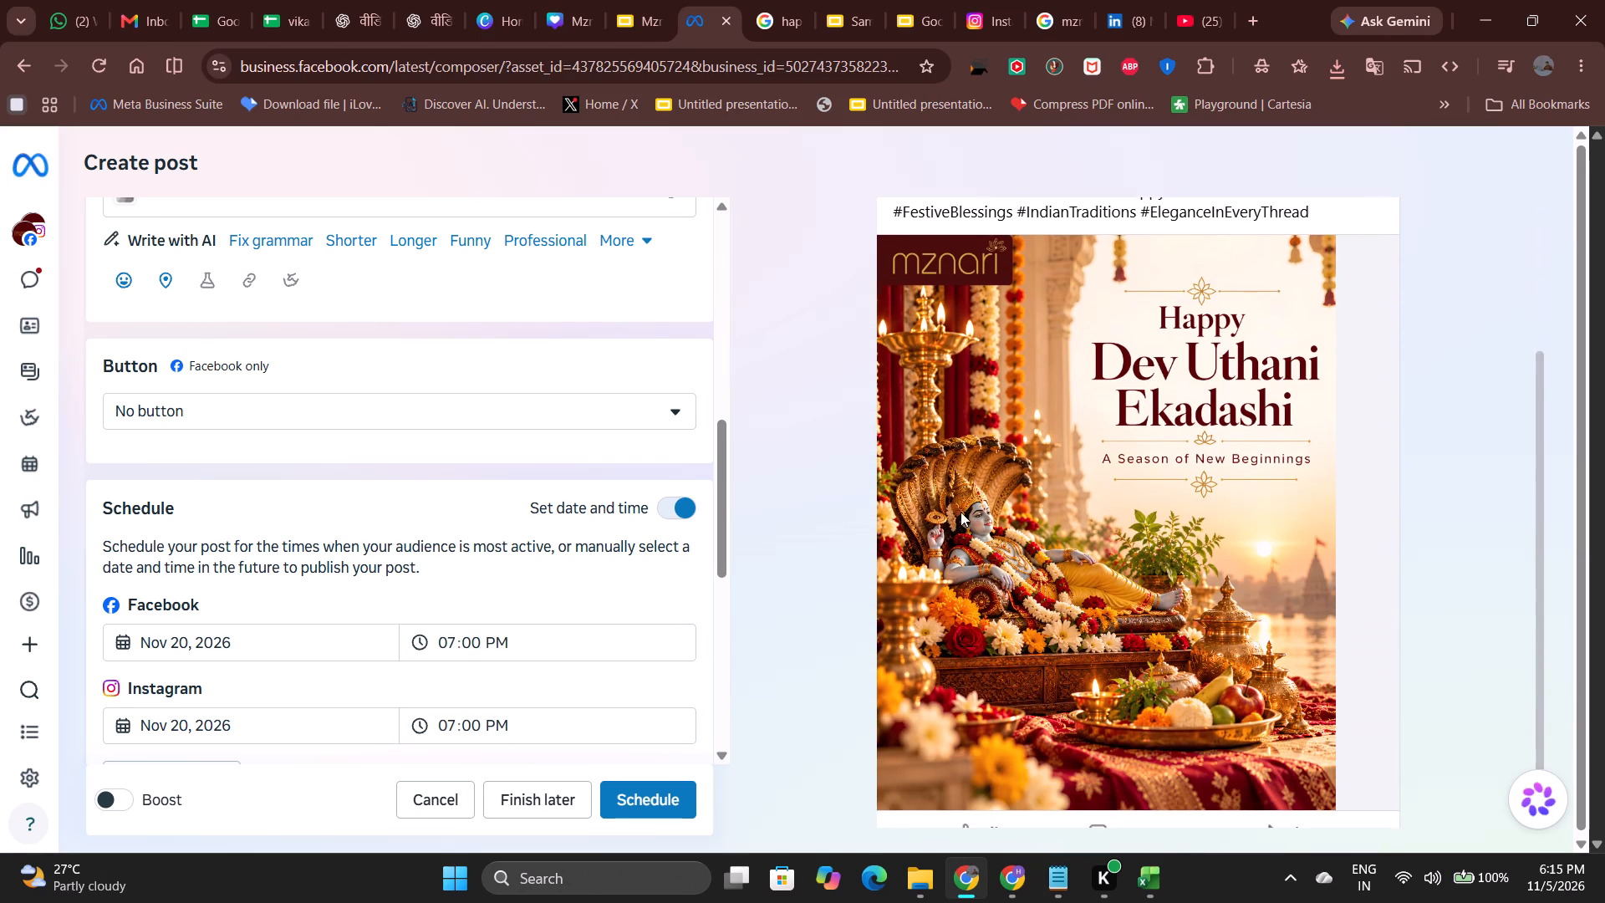
pyautogui.scroll(-2, 960, 512)
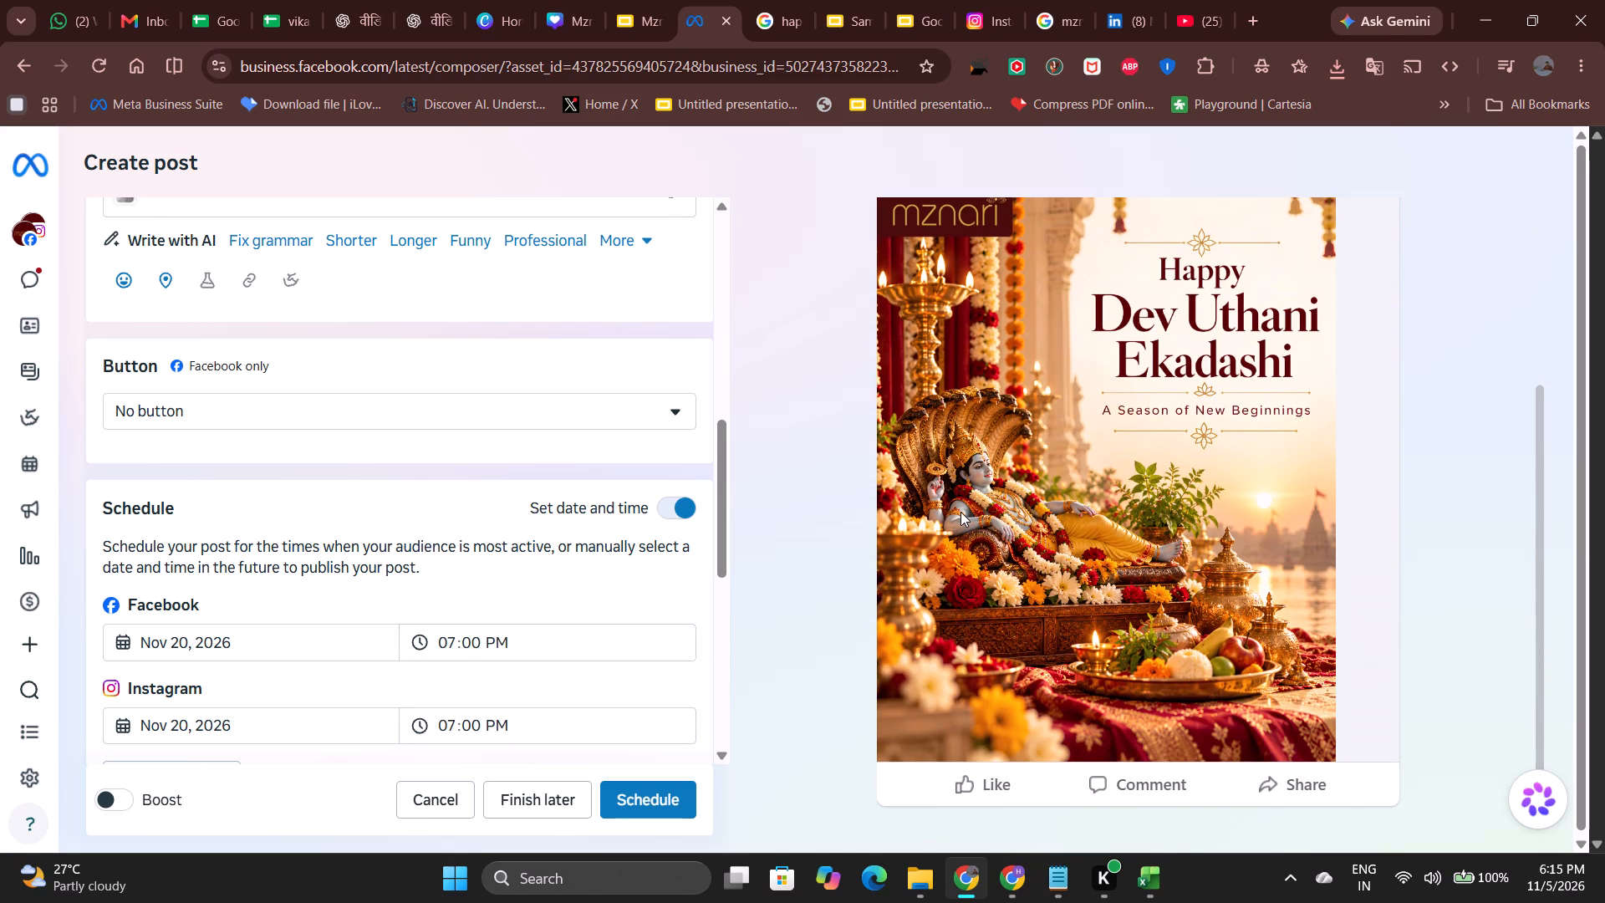
pyautogui.scroll(2, 645, 529)
pyautogui.scroll(3, 947, 495)
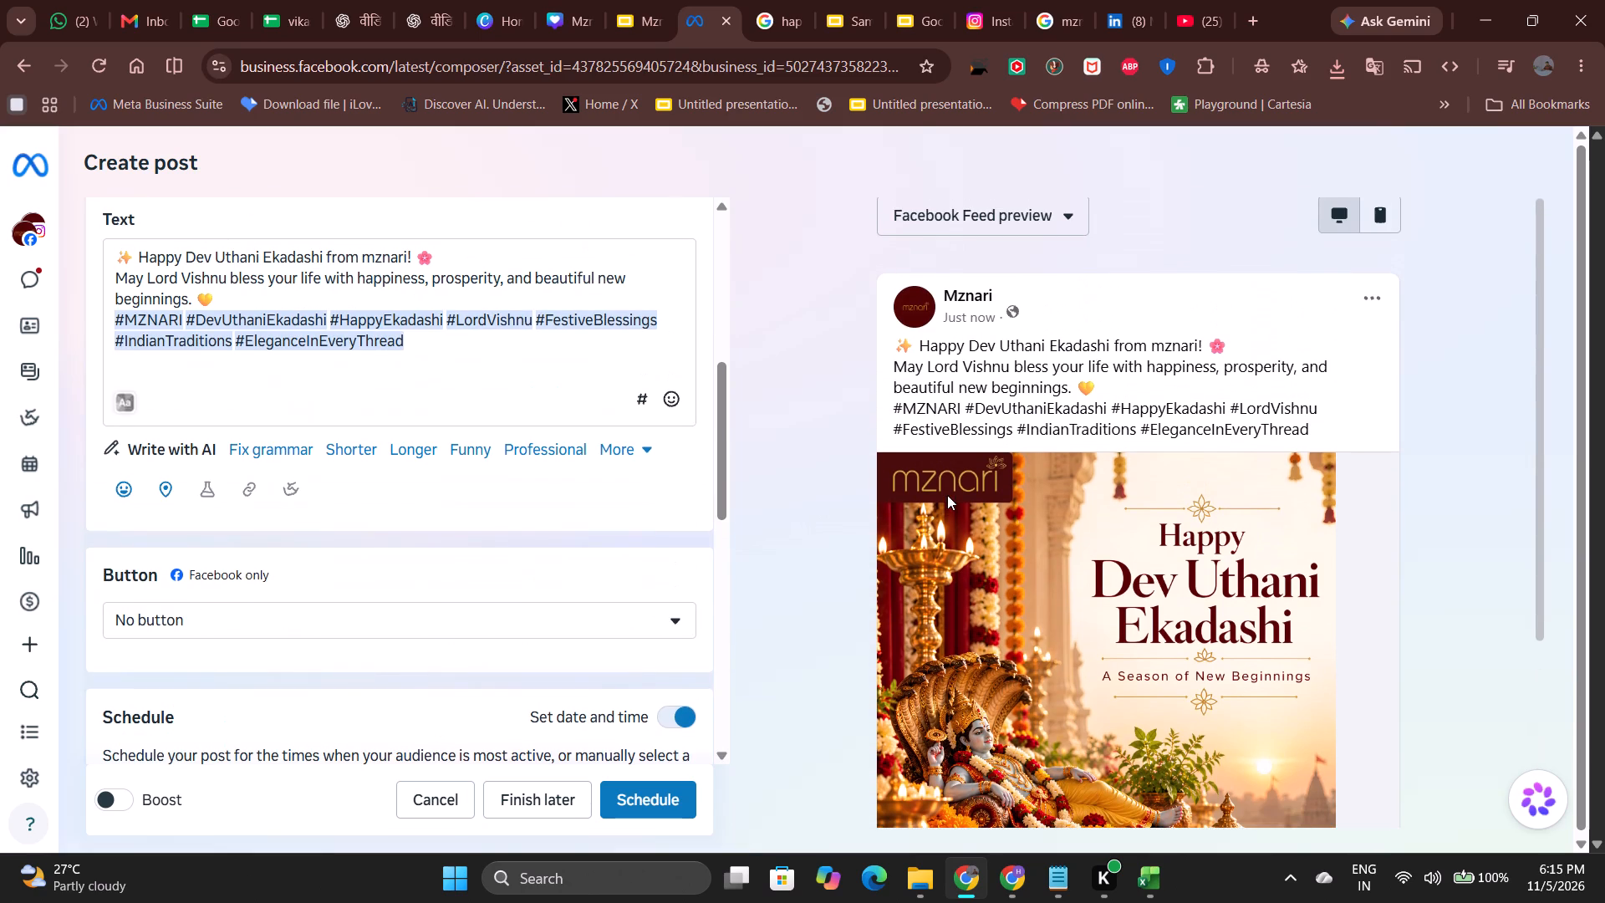
pyautogui.scroll(-6, 522, 494)
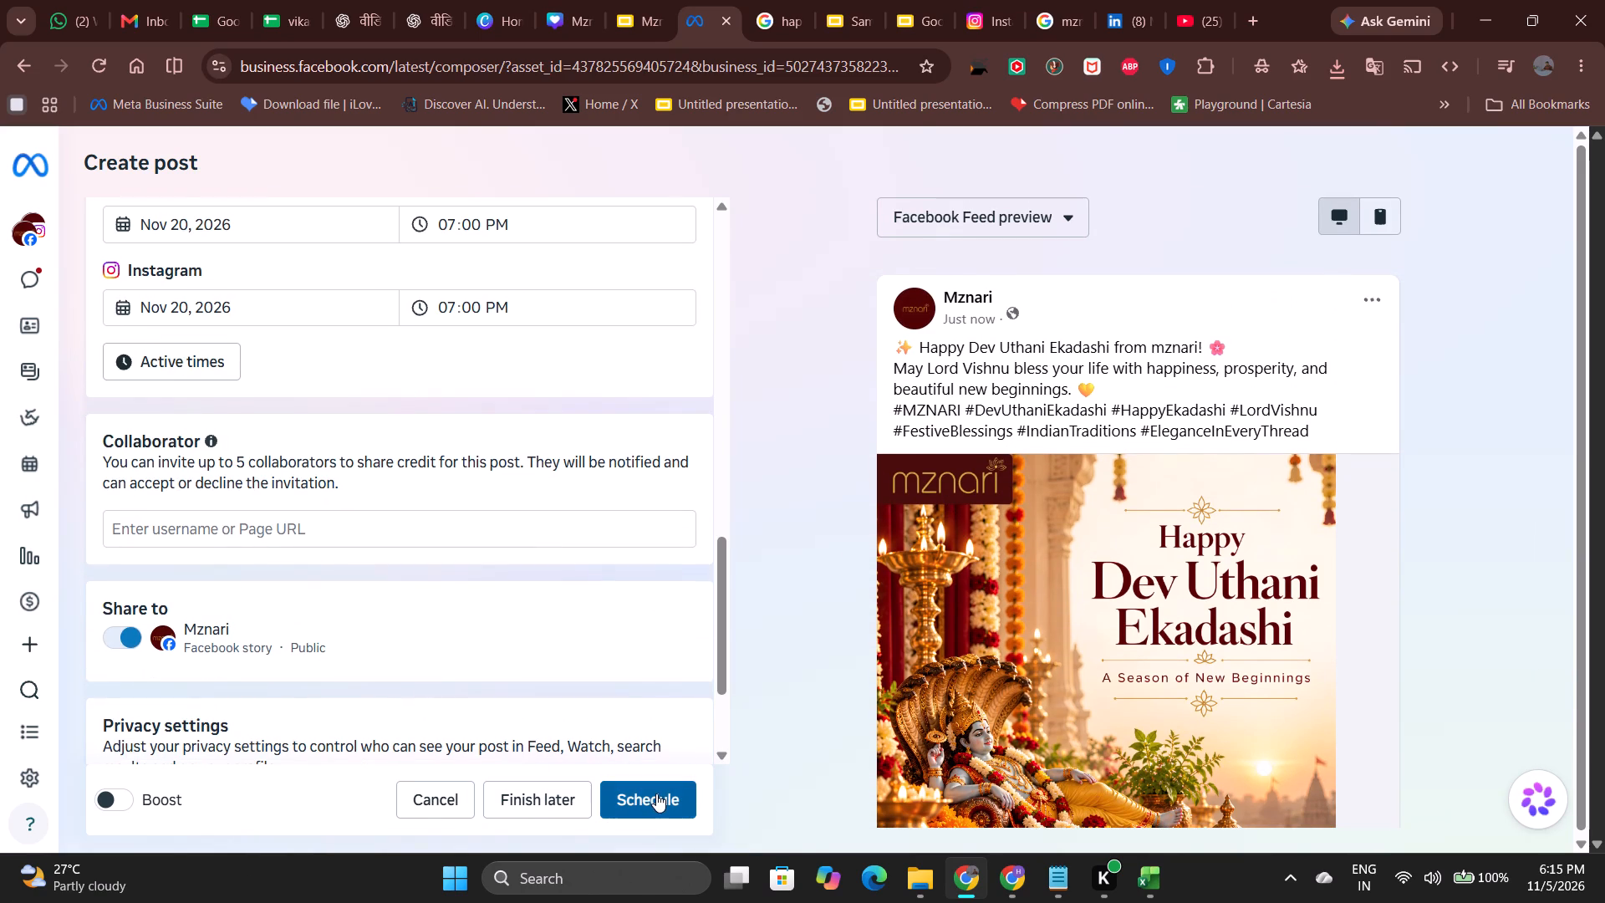
pyautogui.click(656, 793)
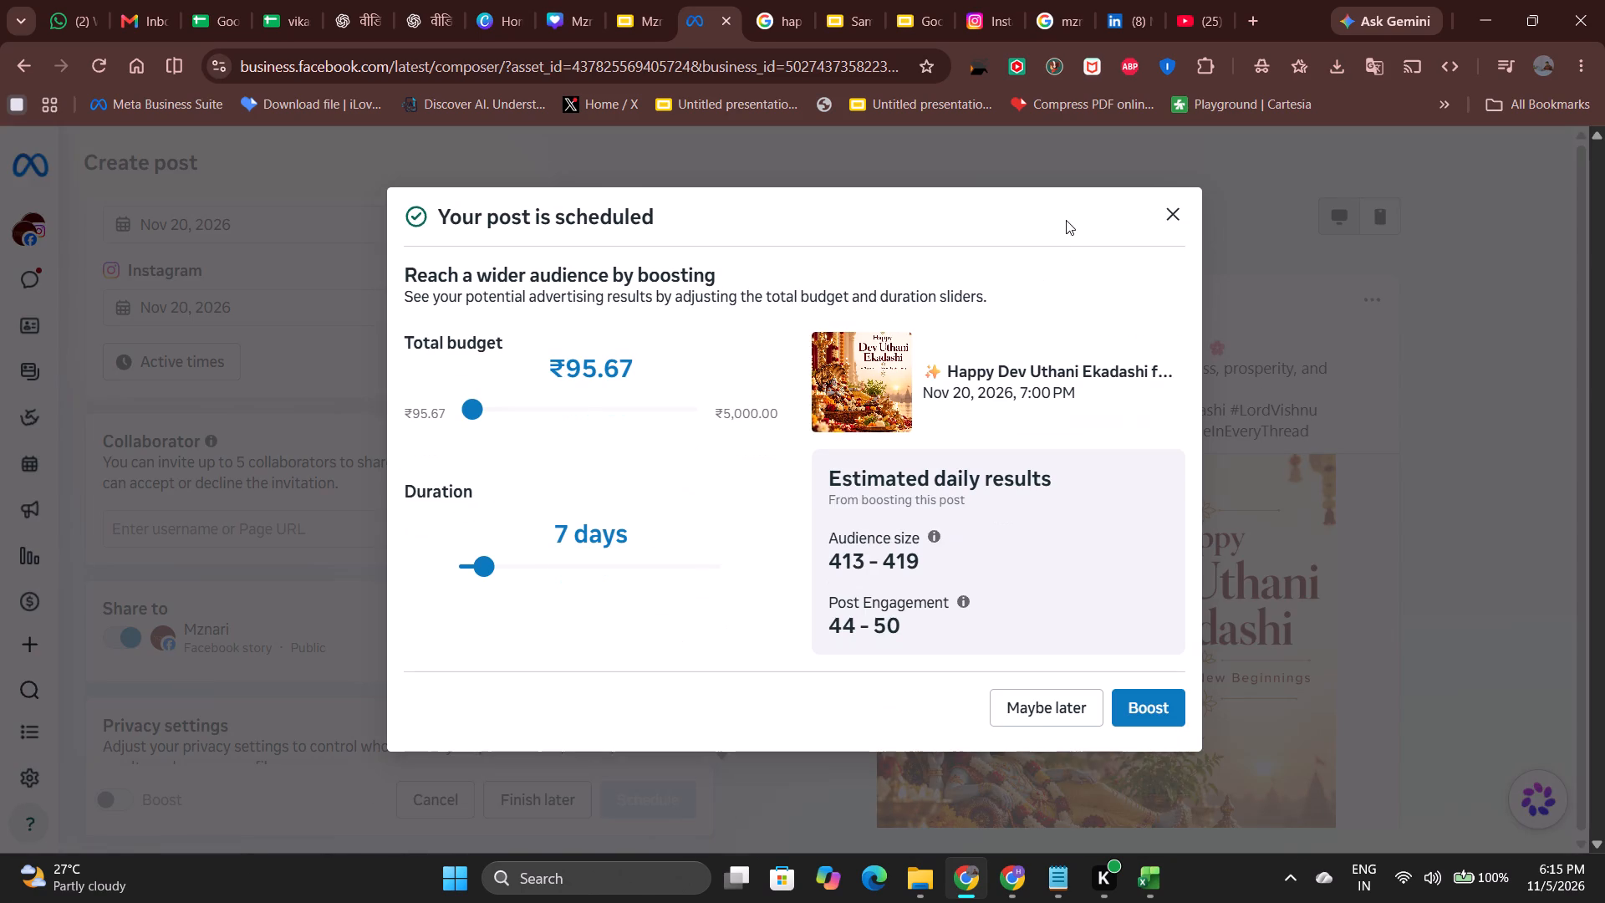
pyautogui.click(1178, 212)
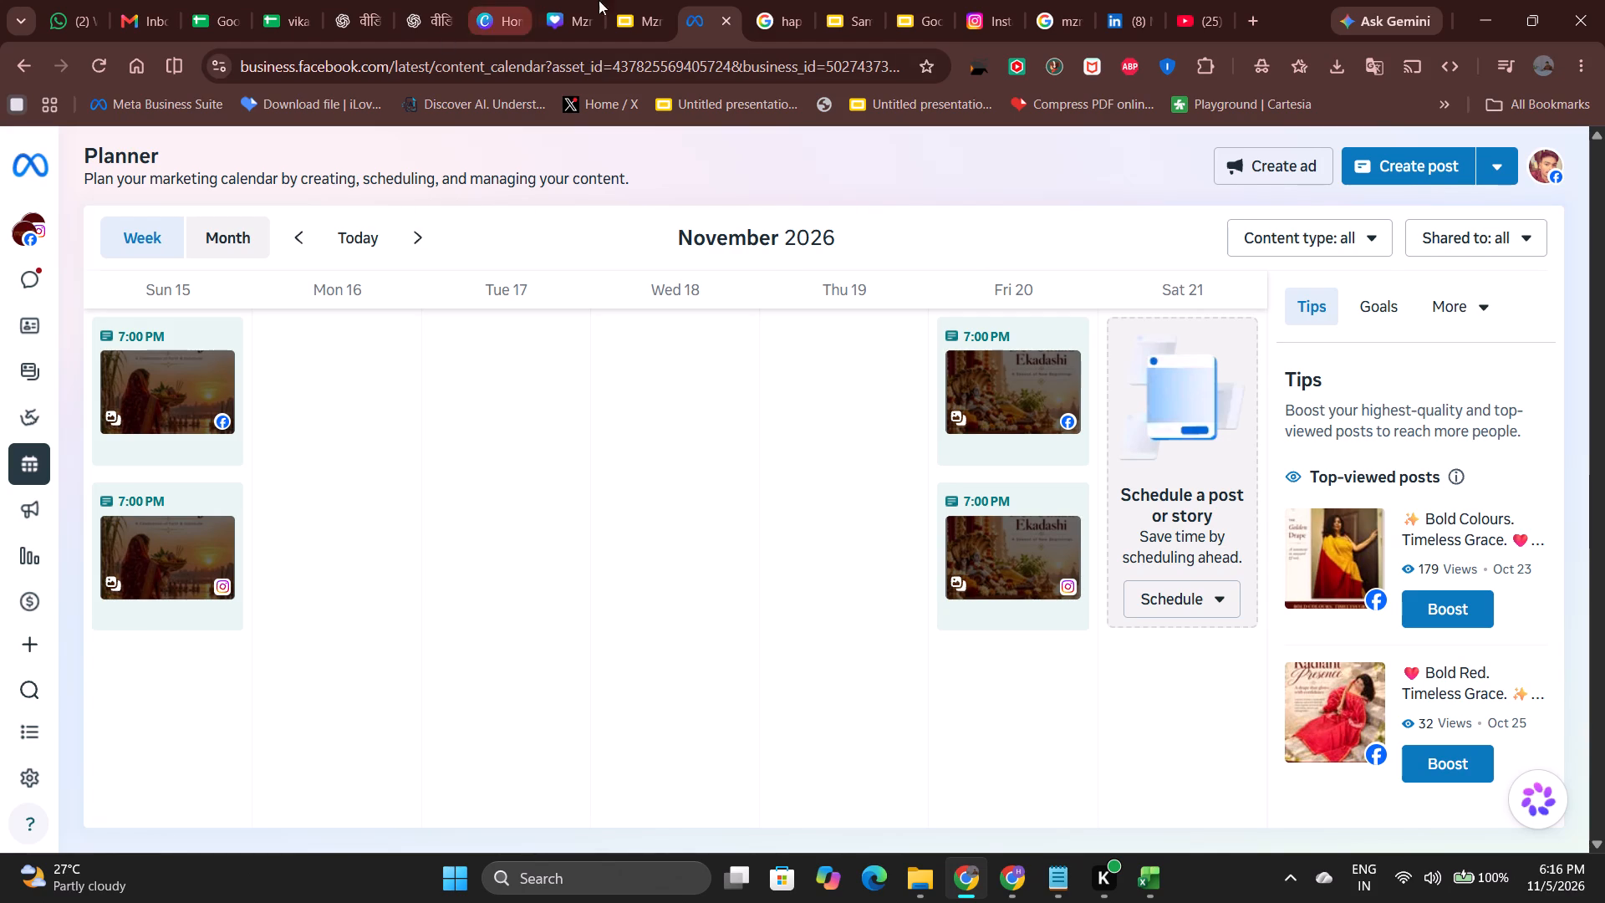
# Check the Grace in Every Drape saree slide (slide 9) in the presentation, then start a new Meta post.
pyautogui.click(650, 0)
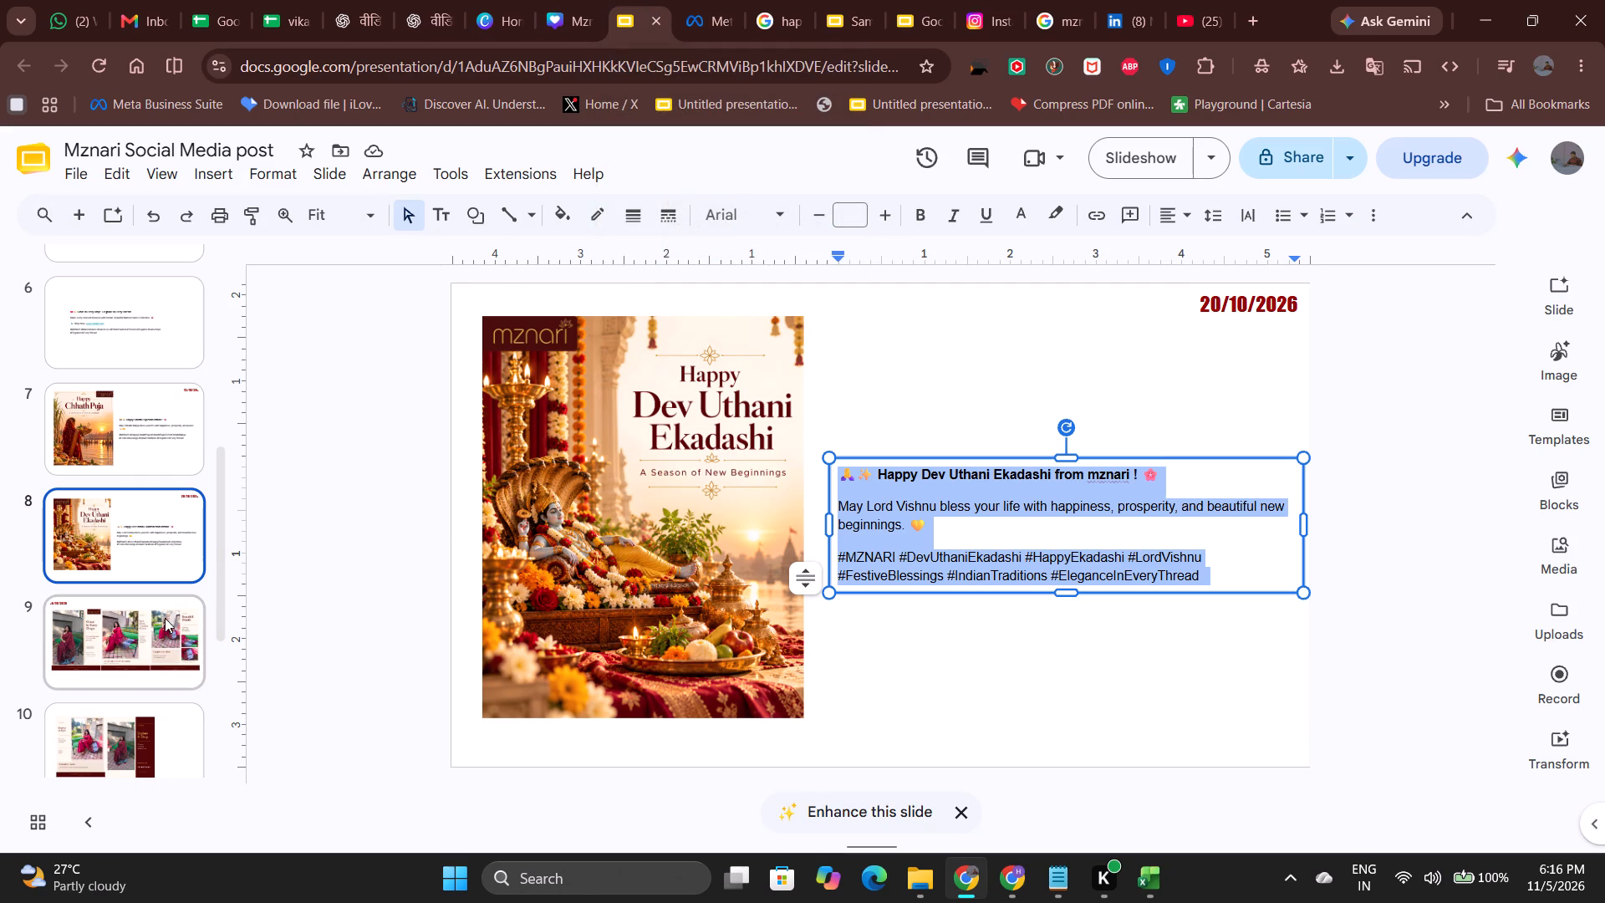
pyautogui.click(139, 663)
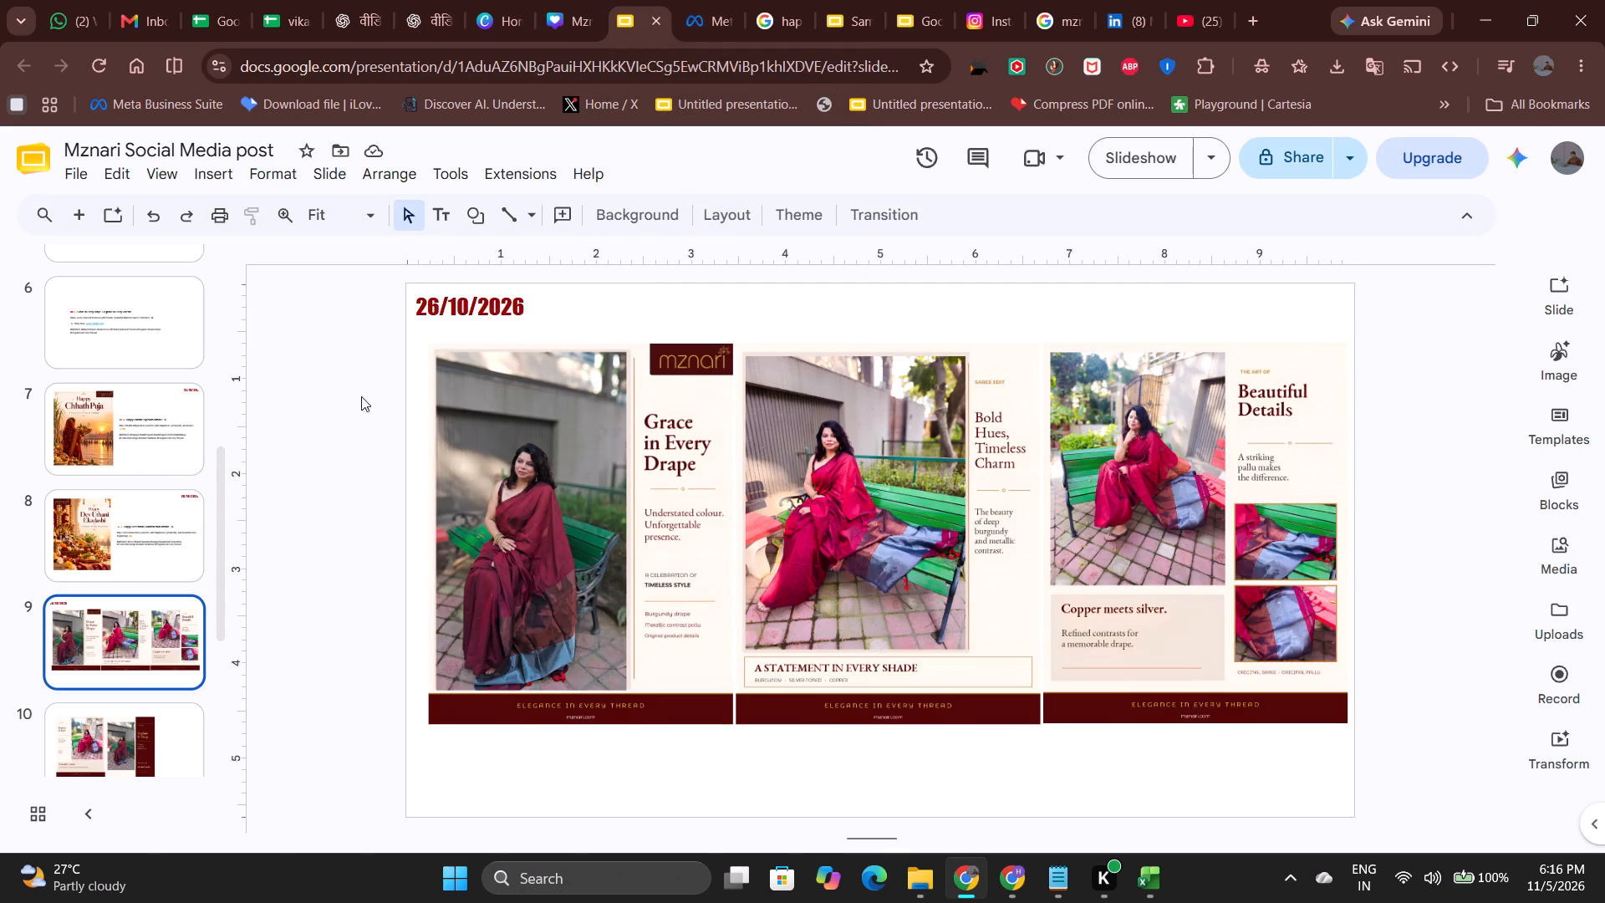
pyautogui.click(708, 0)
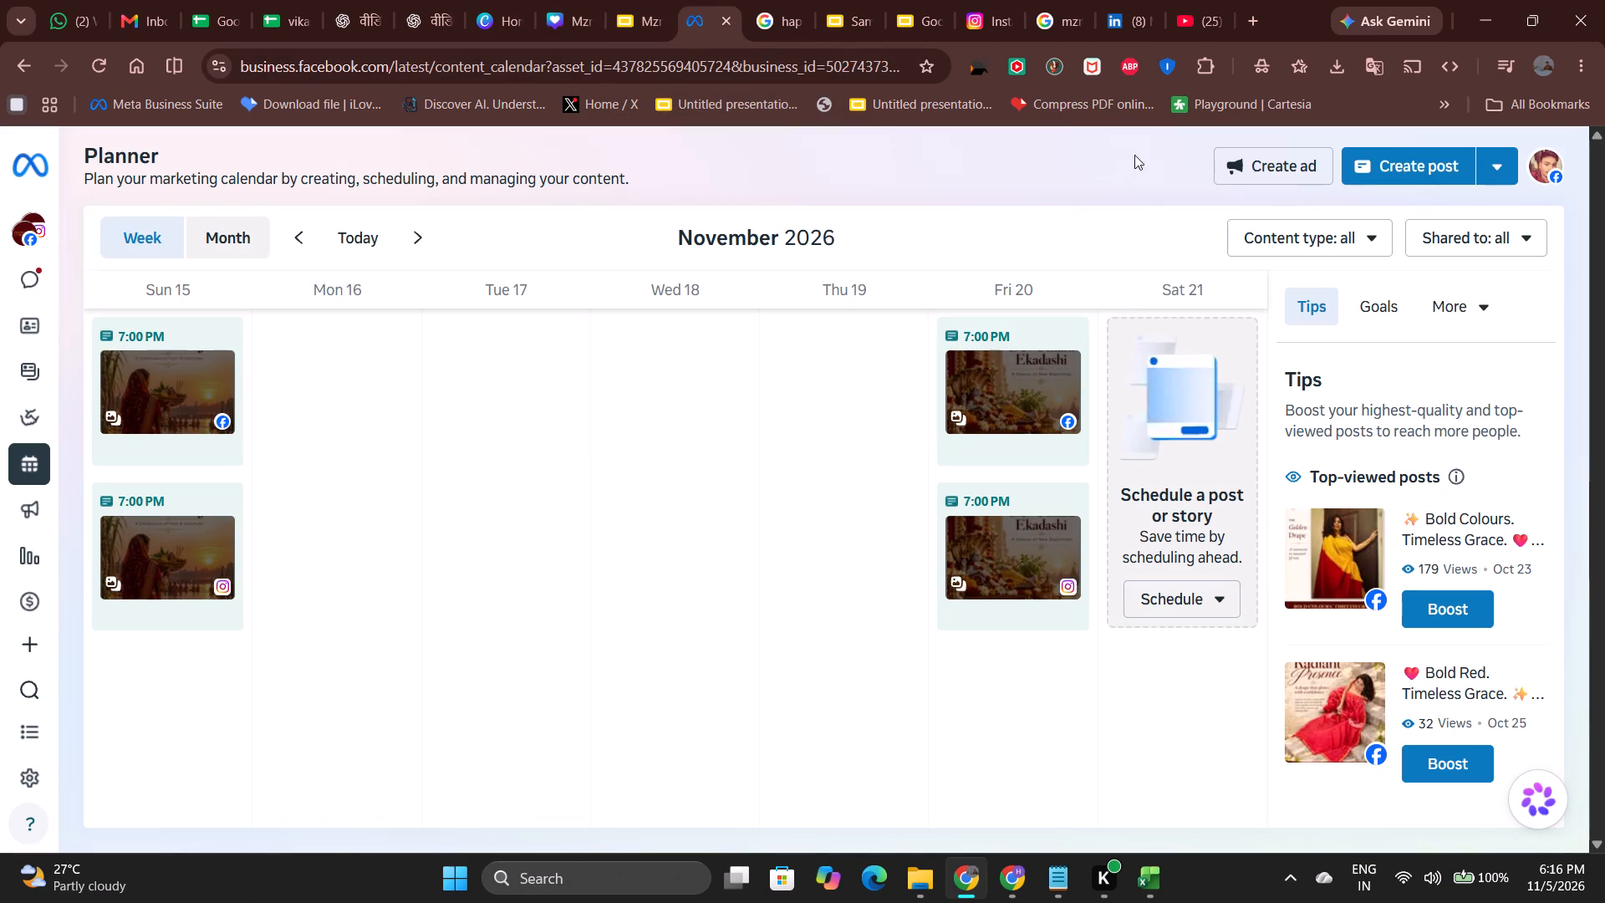
pyautogui.click(1434, 161)
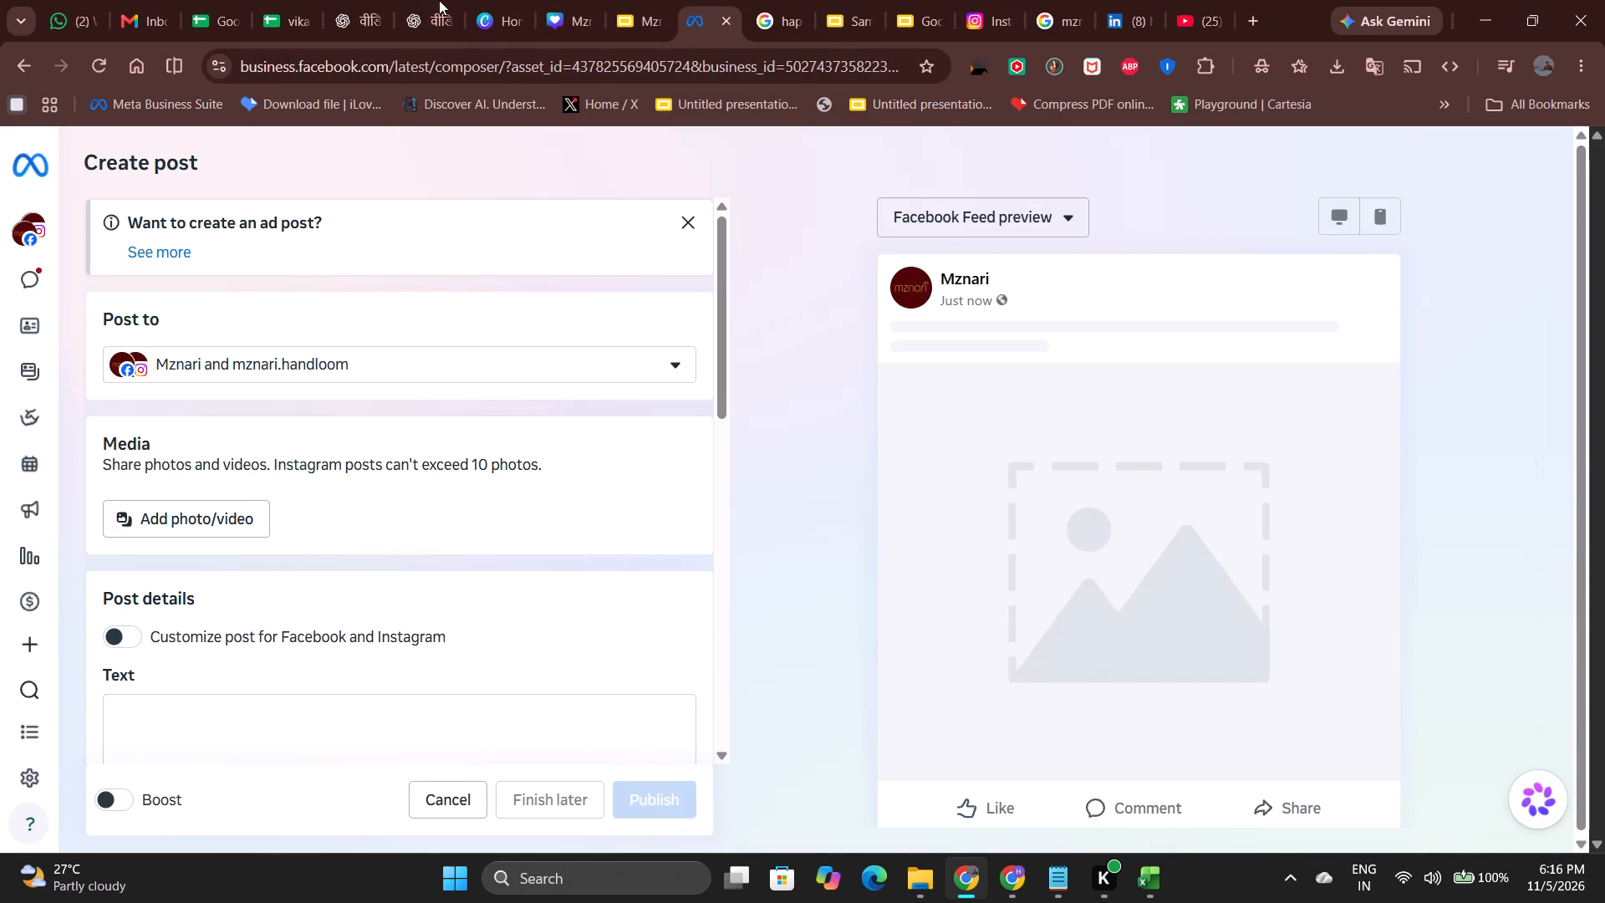
# Switch to the Mznari saree design in Canva and look through its pages for the Grace in Every Drape saree post.
pyautogui.click(571, 0)
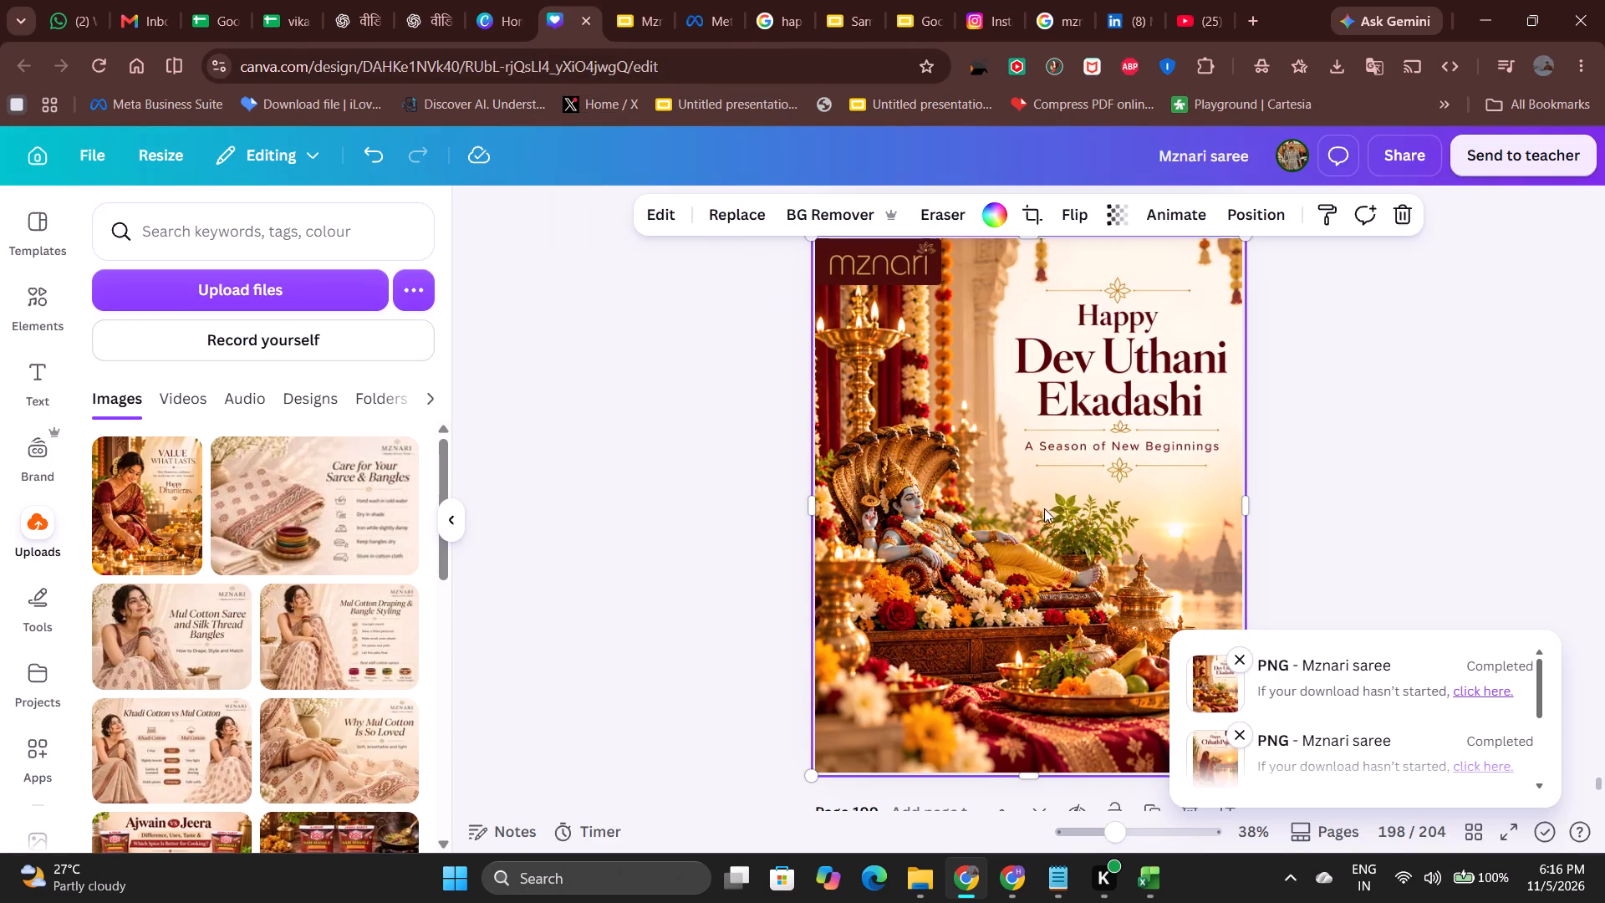
pyautogui.scroll(4, 1058, 513)
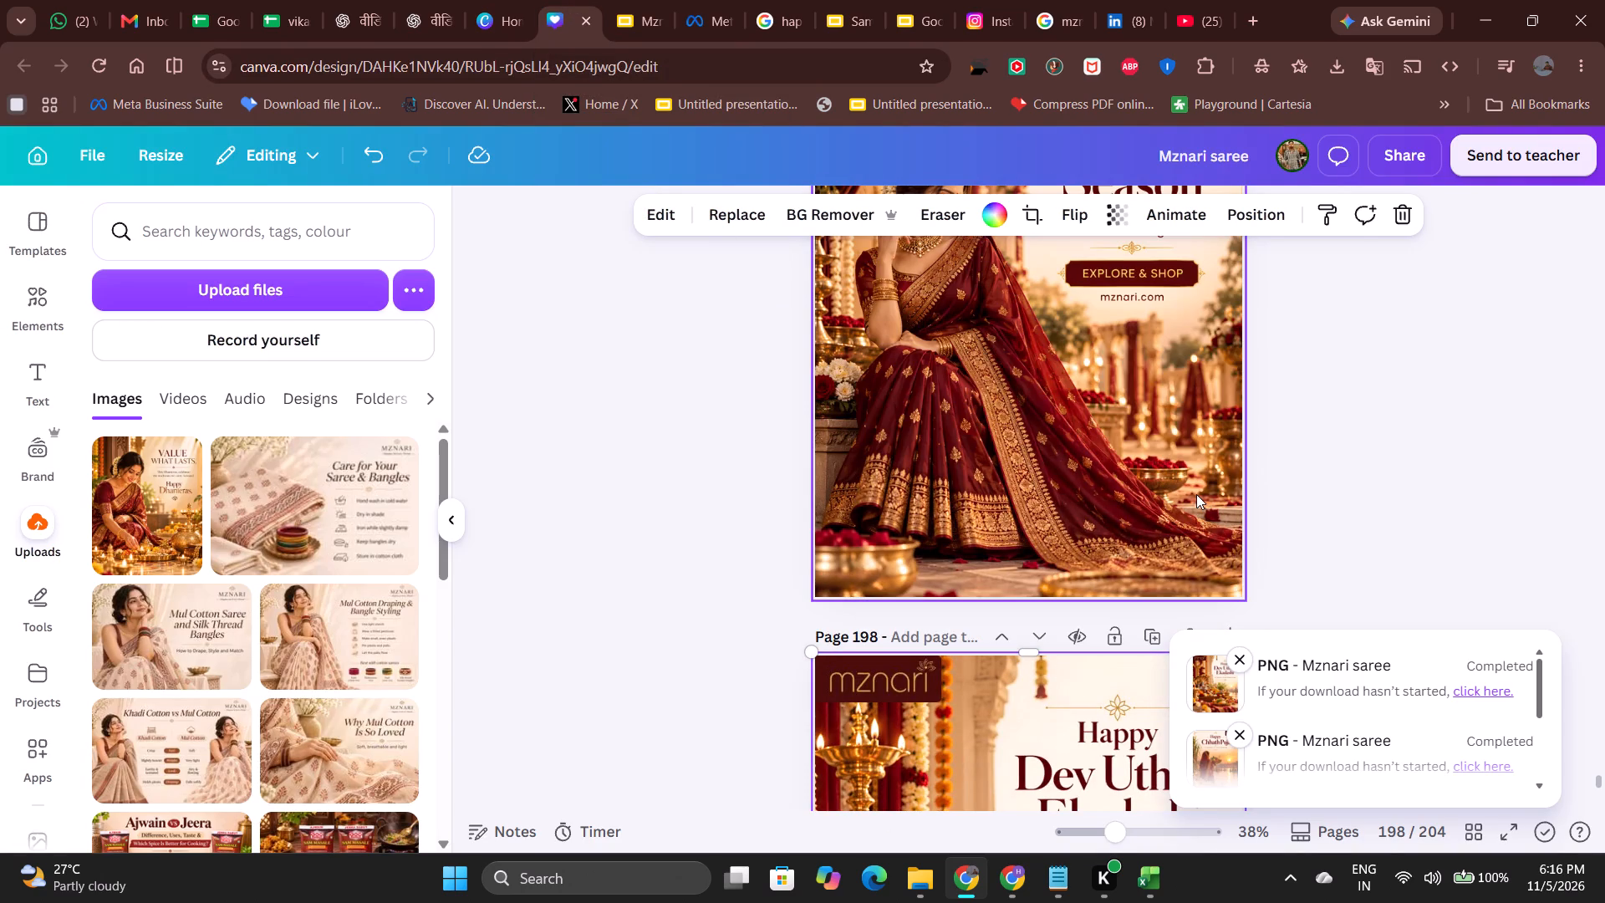
pyautogui.scroll(-7, 1200, 477)
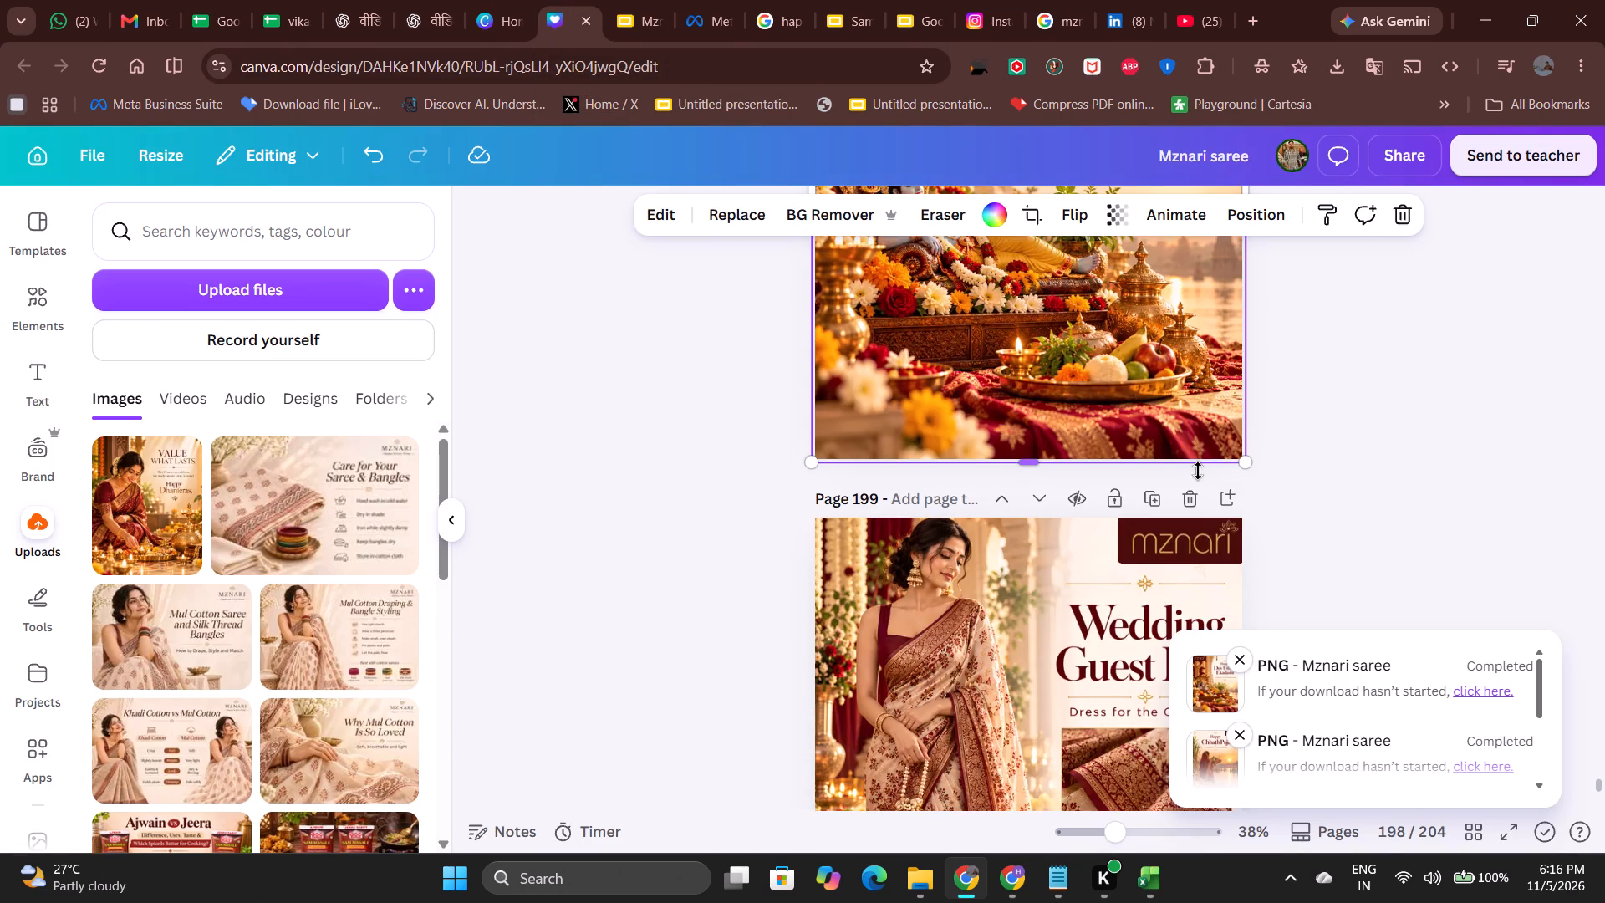
pyautogui.scroll(-6, 1200, 470)
pyautogui.scroll(-17, 1200, 470)
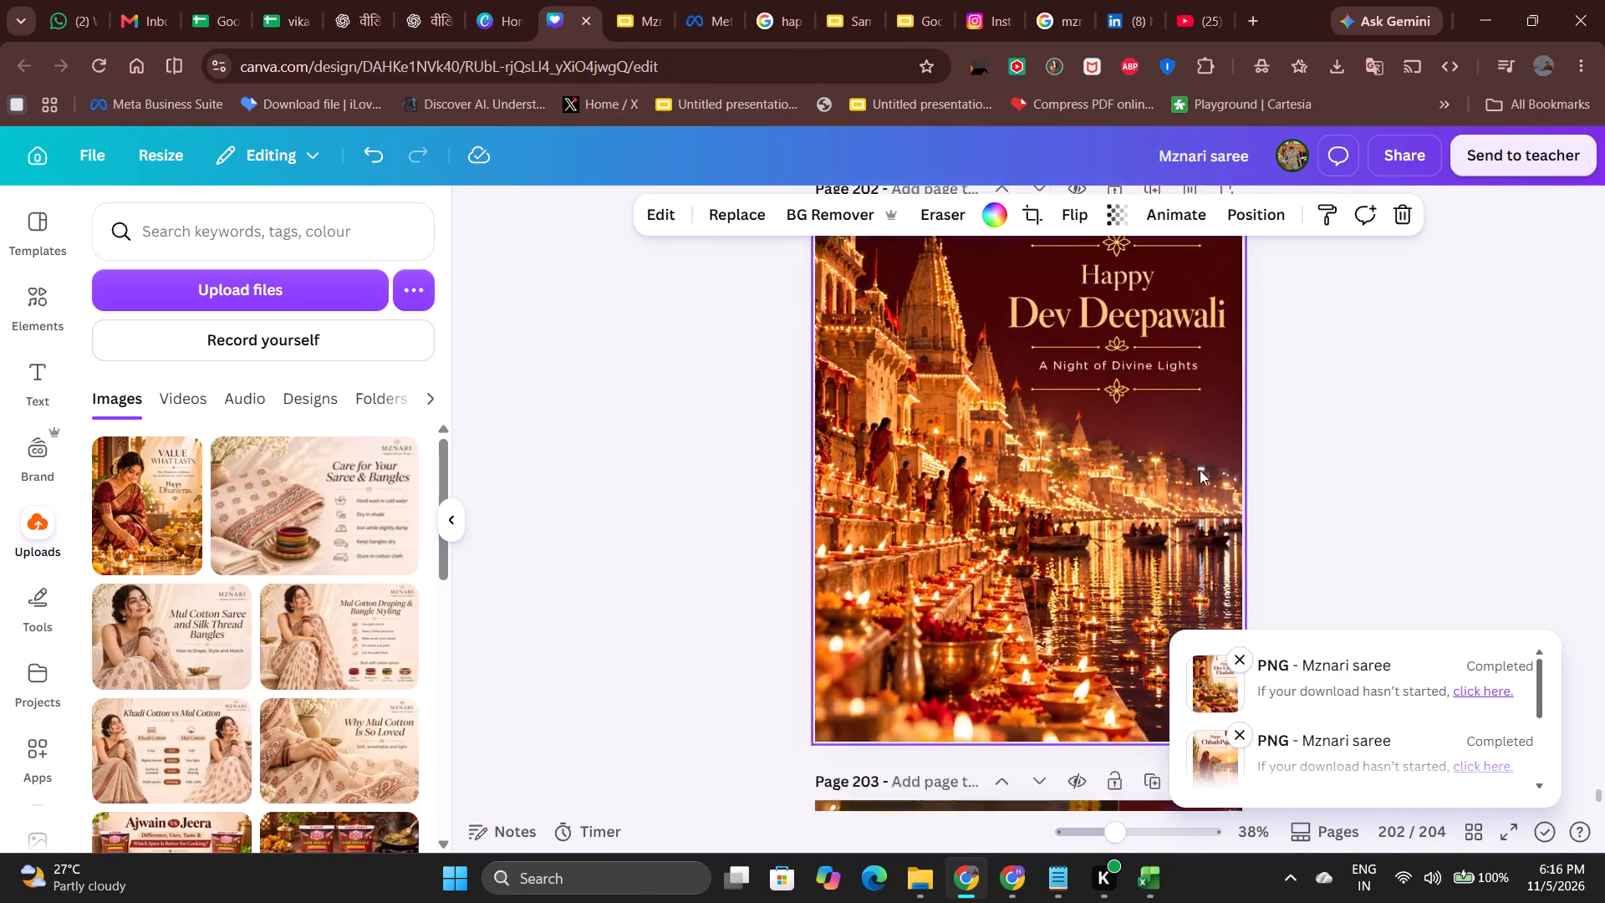
pyautogui.scroll(-19, 1200, 470)
pyautogui.scroll(12, 1200, 464)
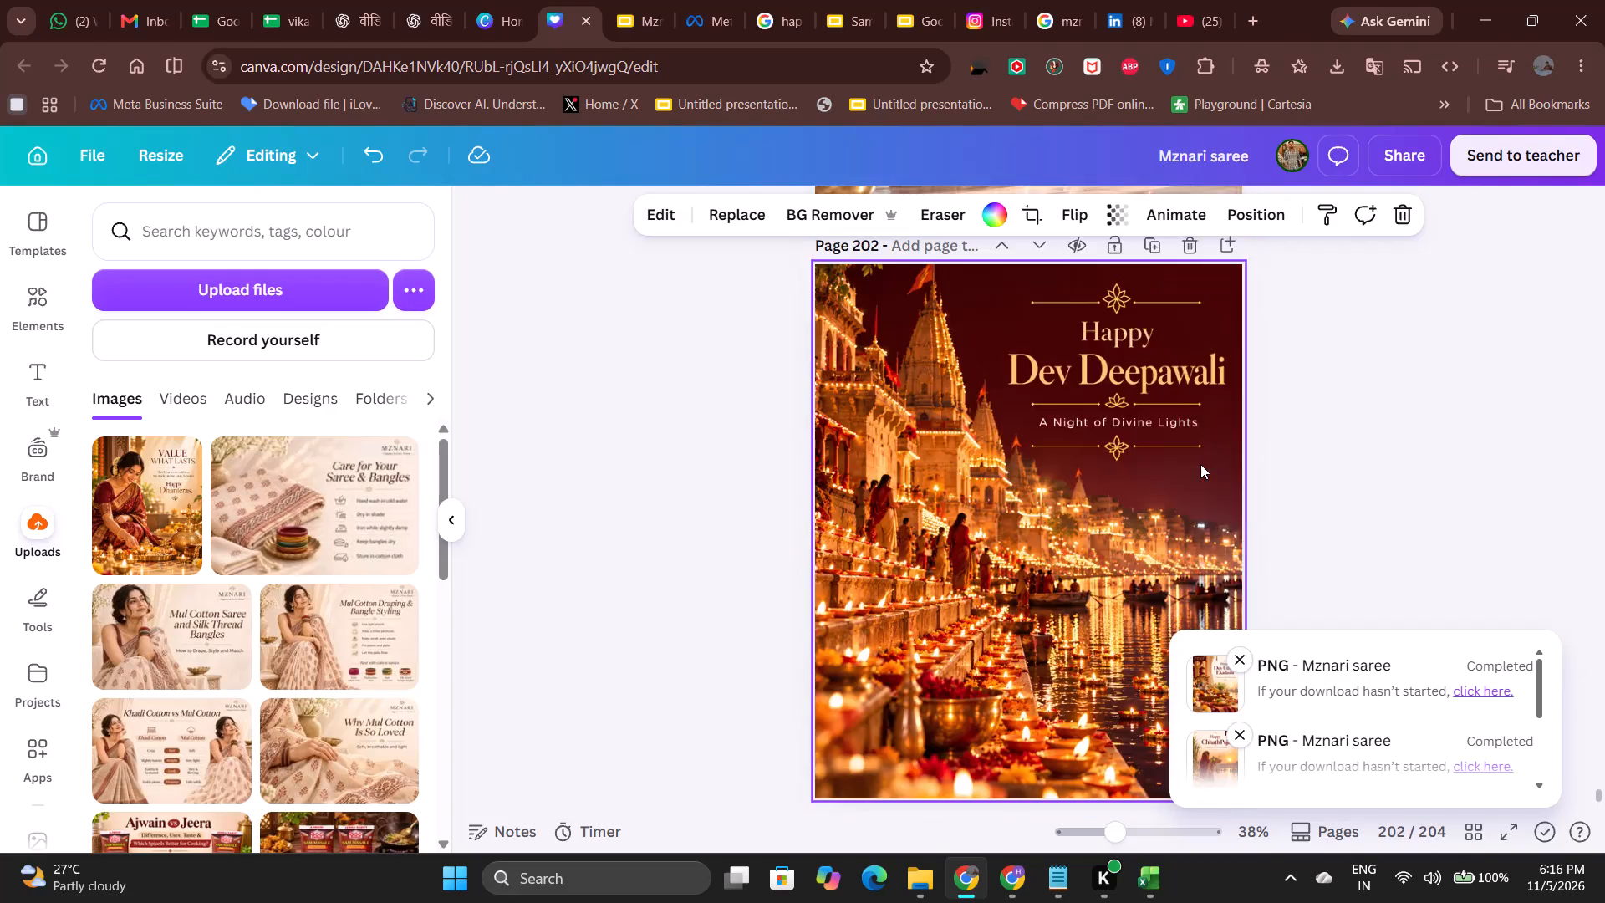
pyautogui.scroll(18, 1200, 464)
pyautogui.scroll(7, 1201, 462)
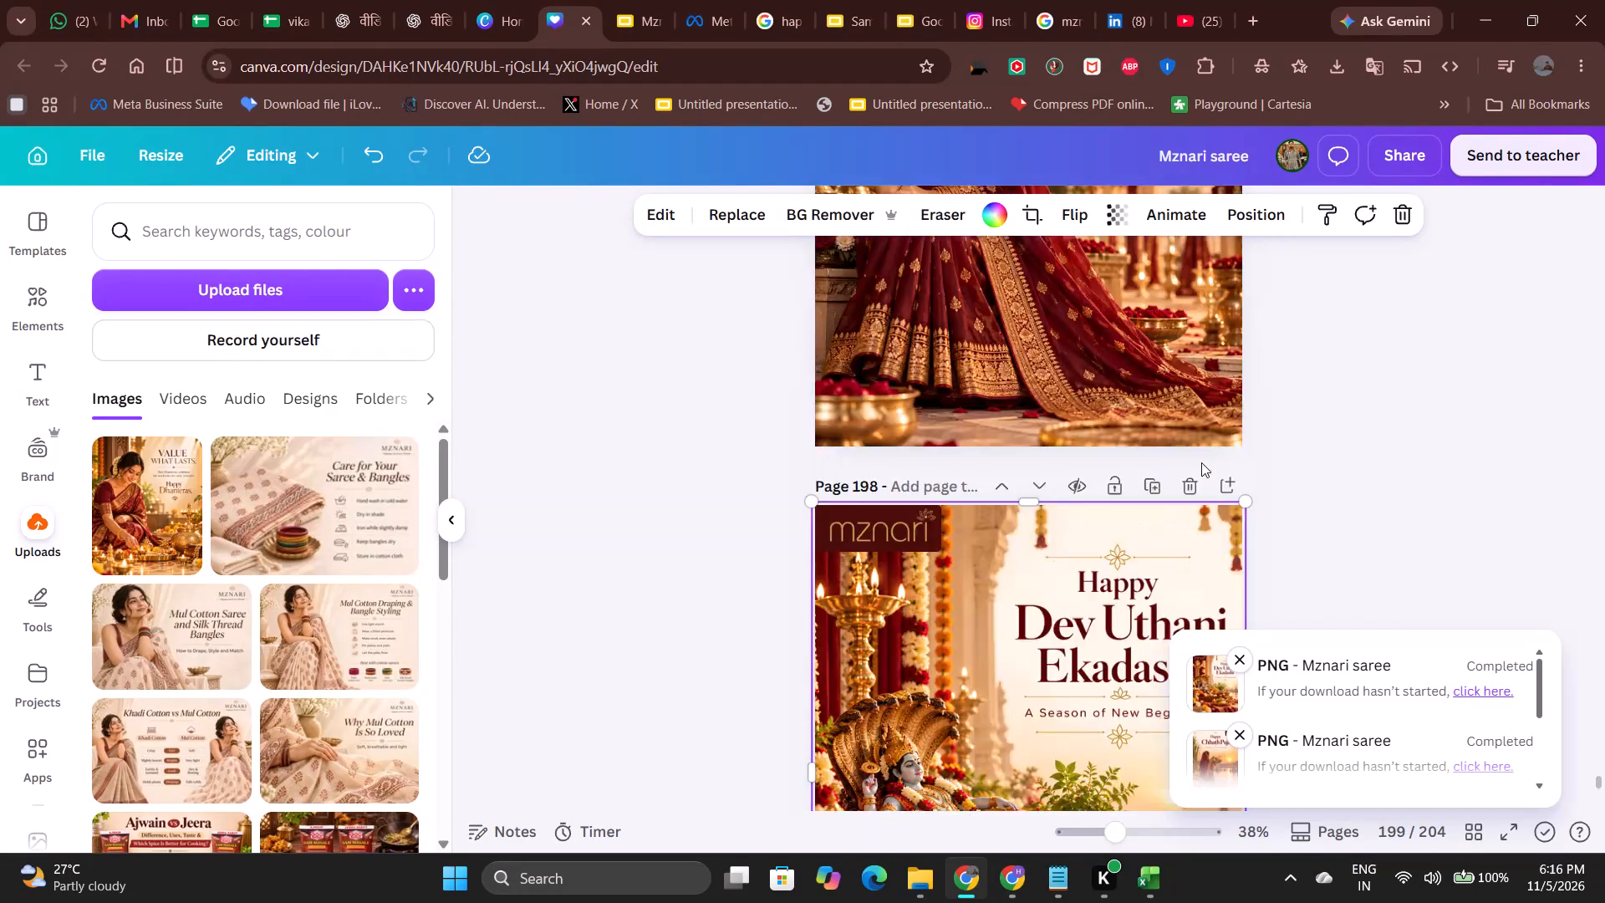
pyautogui.scroll(17, 1201, 462)
pyautogui.scroll(4, 1205, 460)
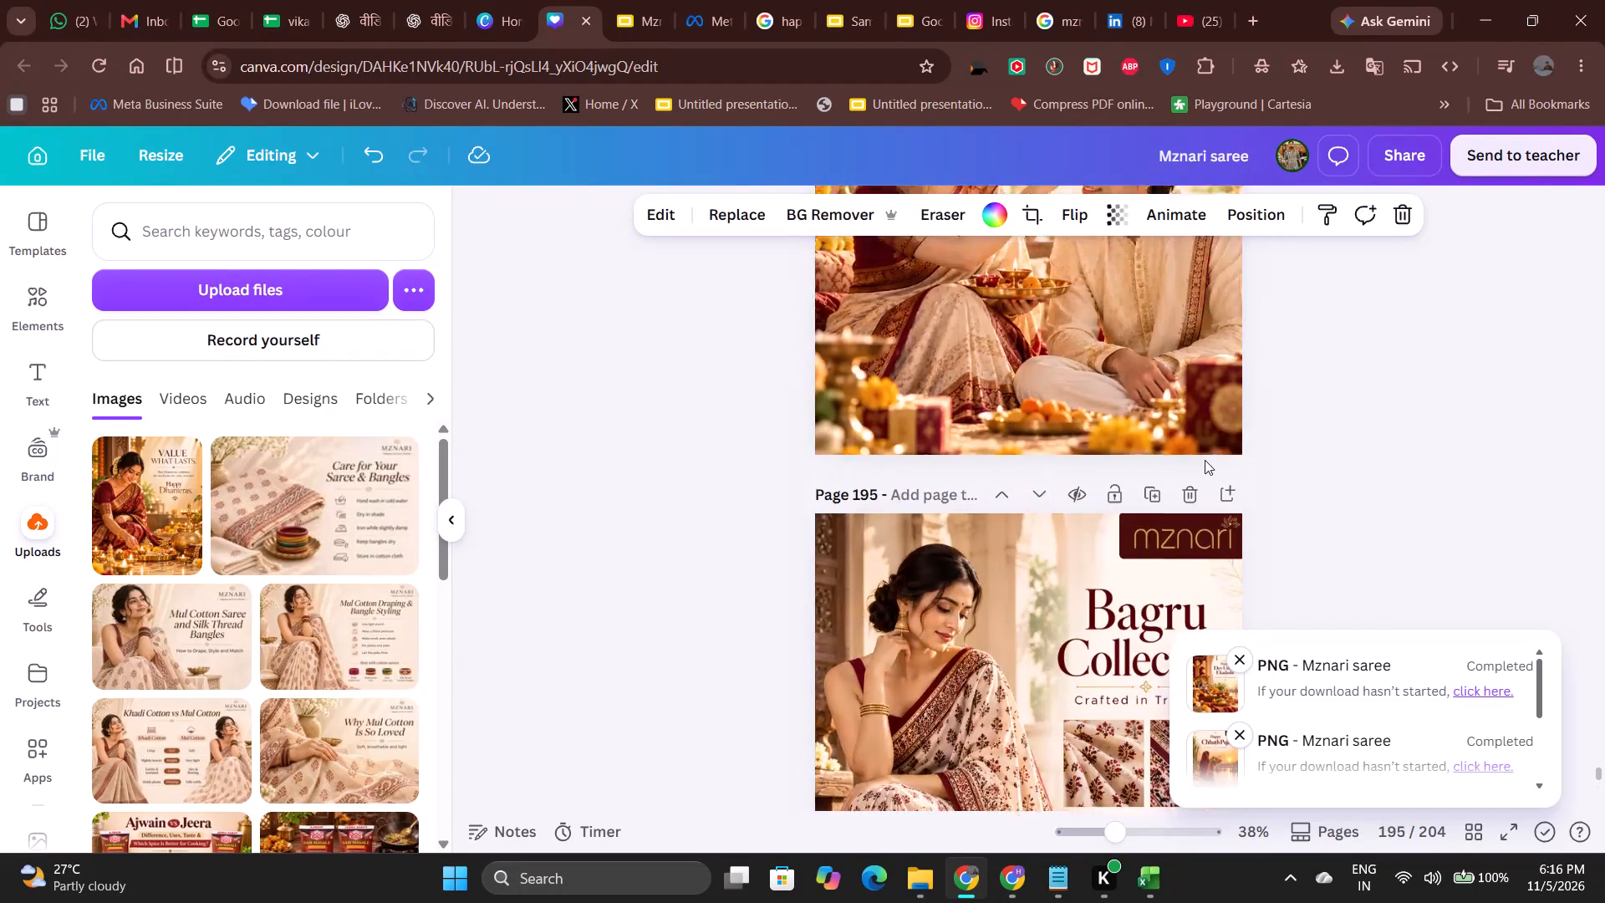
pyautogui.scroll(1, 1205, 460)
pyautogui.scroll(20, 1205, 460)
pyautogui.scroll(8, 1205, 460)
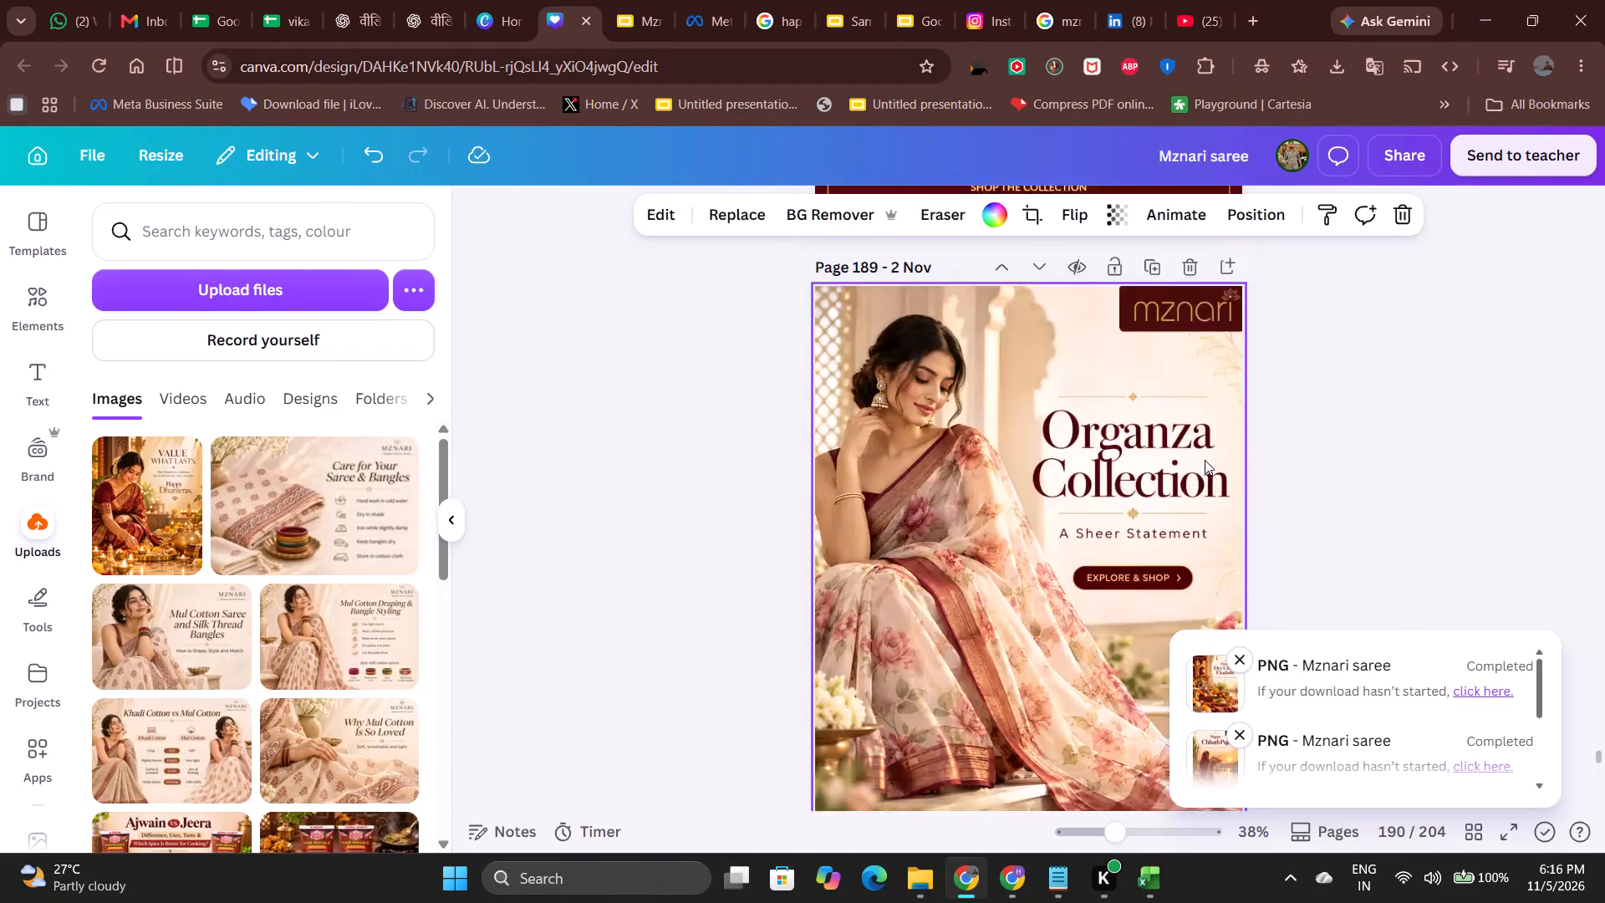
pyautogui.scroll(15, 1205, 460)
pyautogui.scroll(6, 1178, 472)
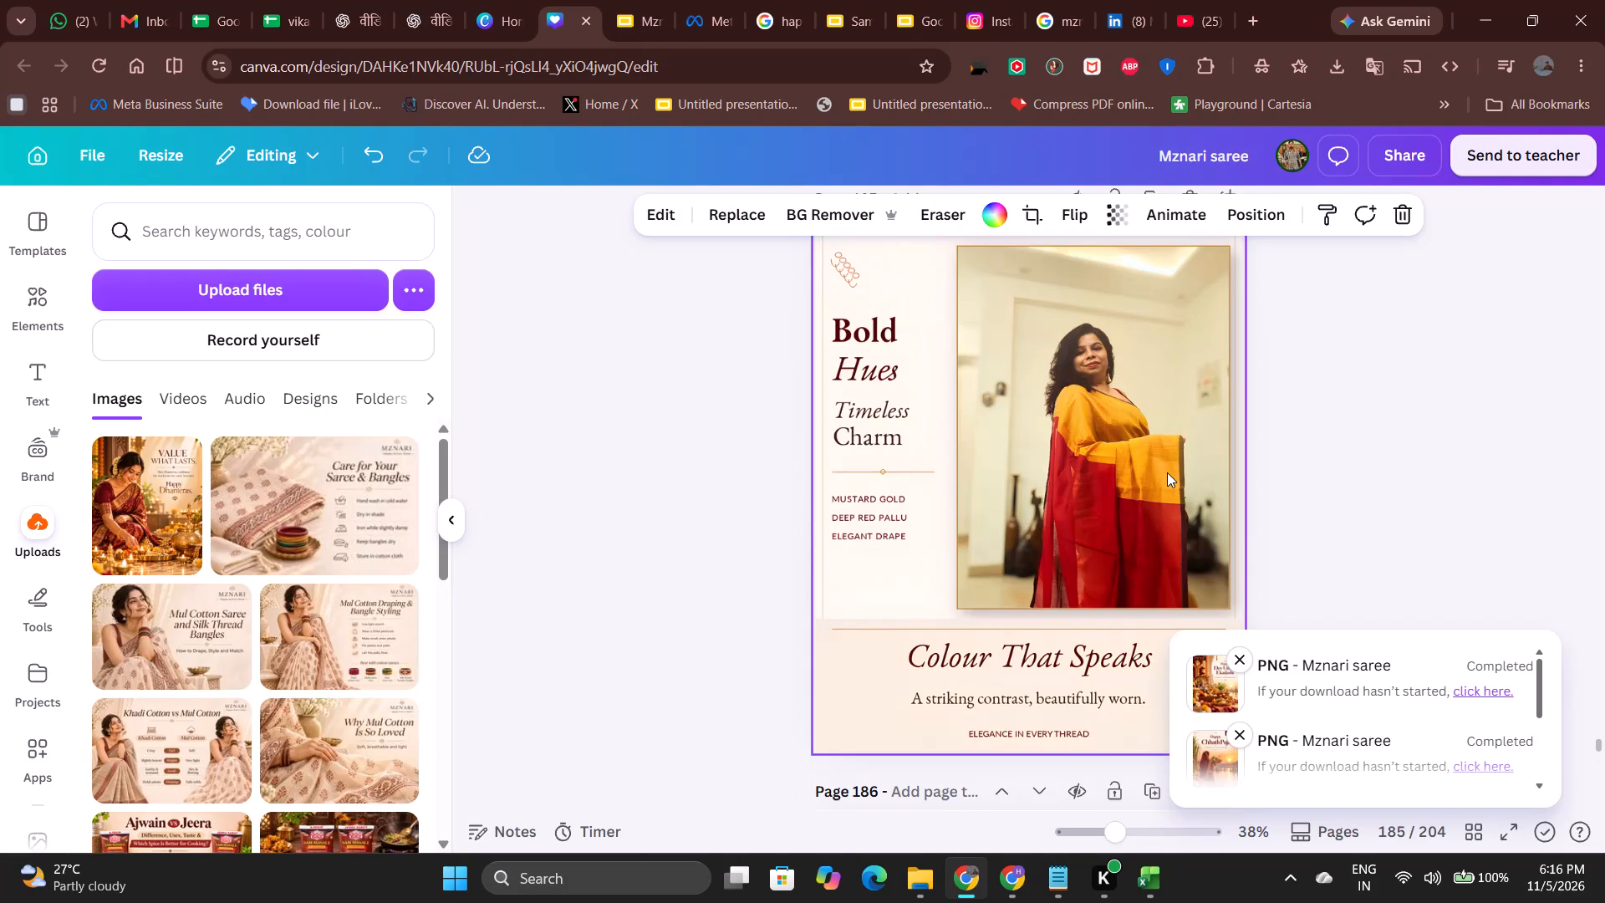
pyautogui.scroll(20, 1167, 472)
pyautogui.scroll(5, 1167, 472)
pyautogui.scroll(-1, 1137, 467)
pyautogui.scroll(11, 1137, 467)
pyautogui.scroll(20, 1134, 462)
pyautogui.scroll(2, 1134, 462)
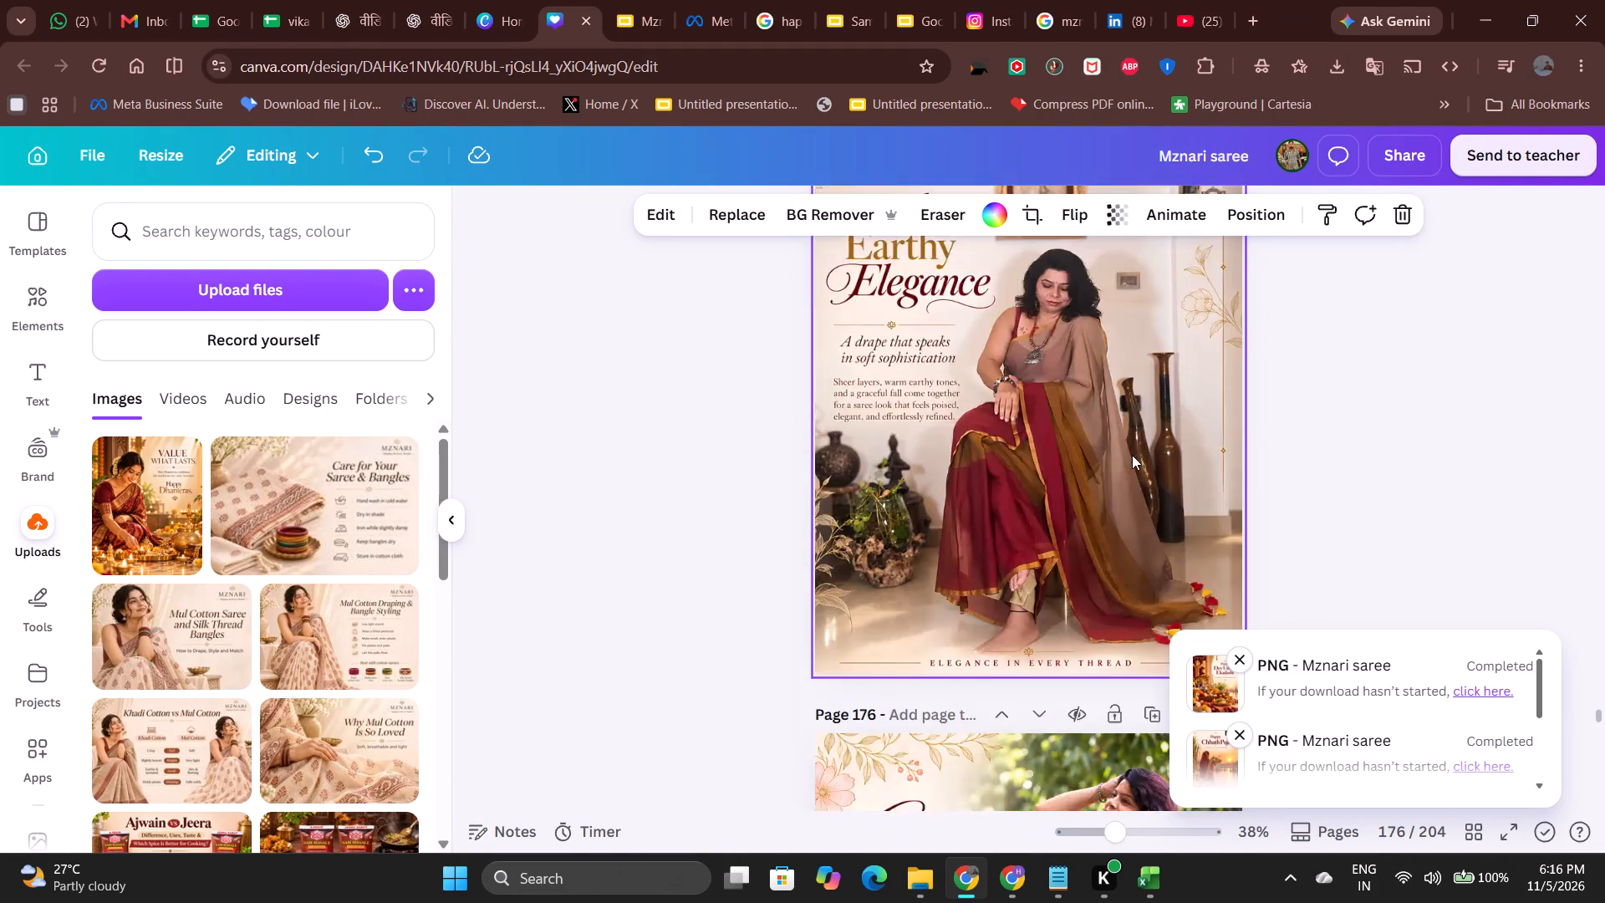
pyautogui.scroll(20, 1132, 455)
pyautogui.scroll(8, 1132, 455)
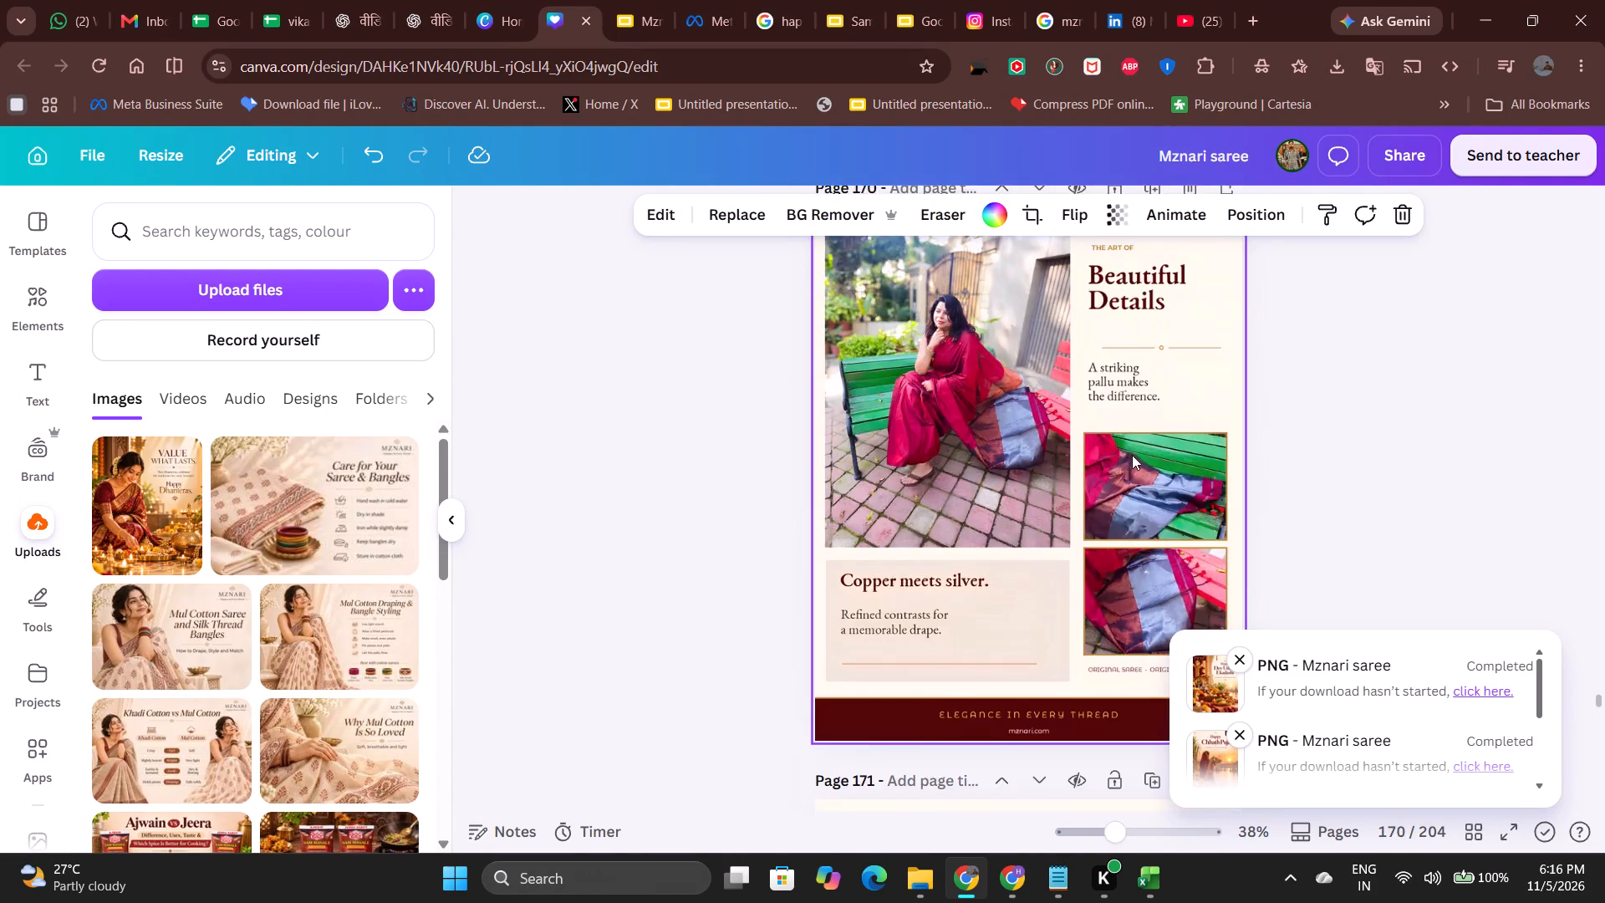
# Match the Grace in Every Drape page to the 26/10/2026 slide and download only that page (168) from Canva as a PNG.
pyautogui.scroll(11, 1132, 455)
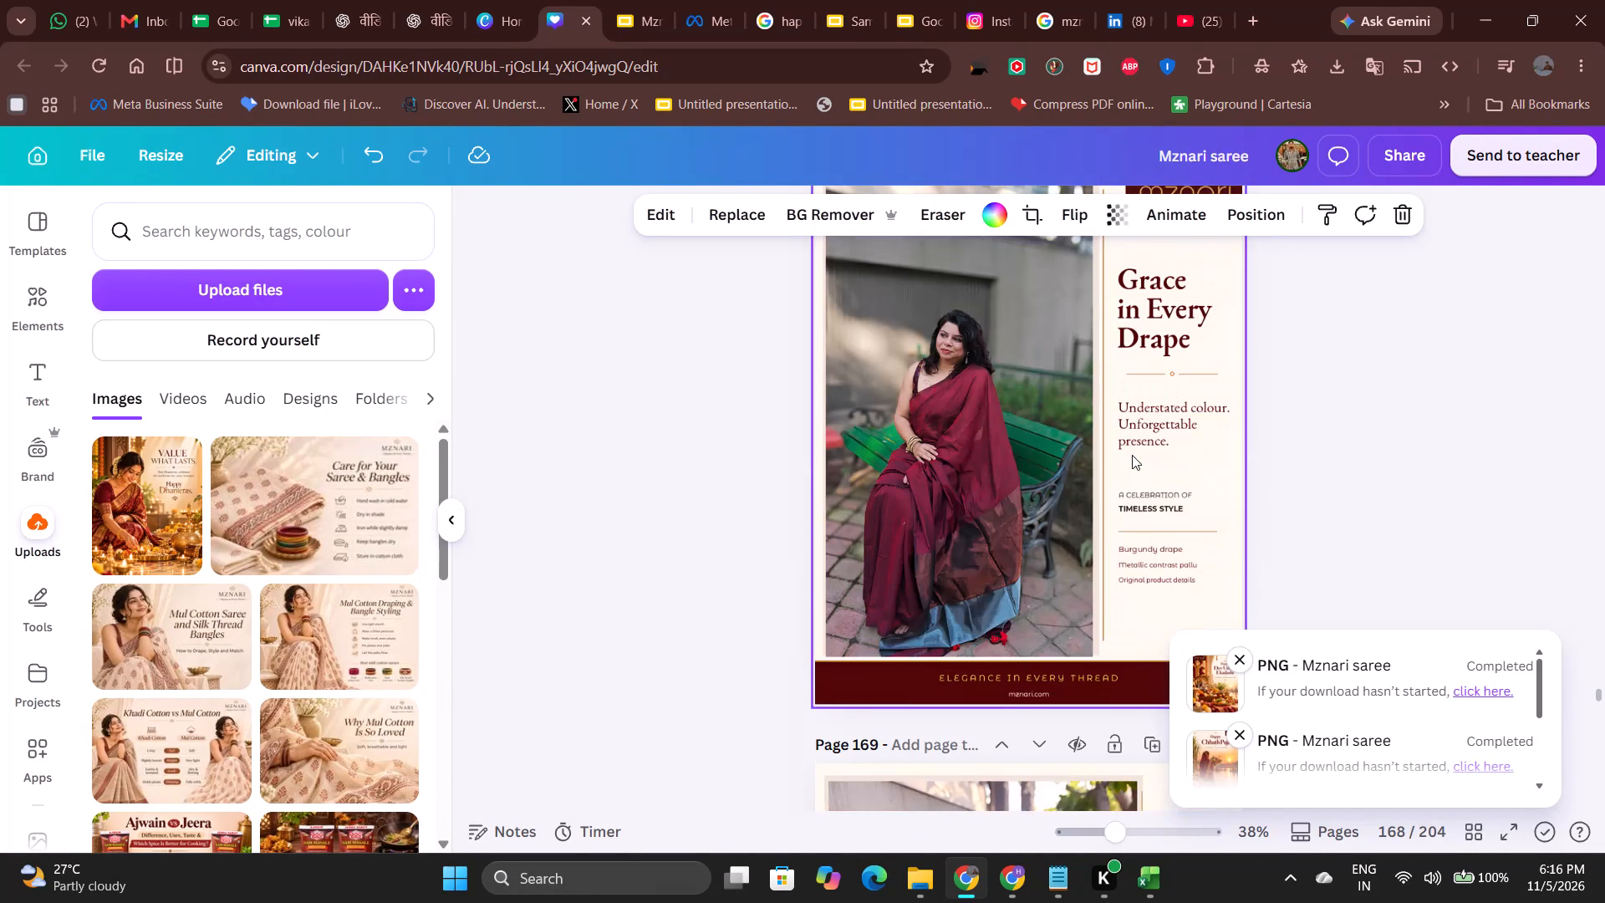
pyautogui.scroll(7, 1132, 455)
pyautogui.scroll(-5, 1132, 455)
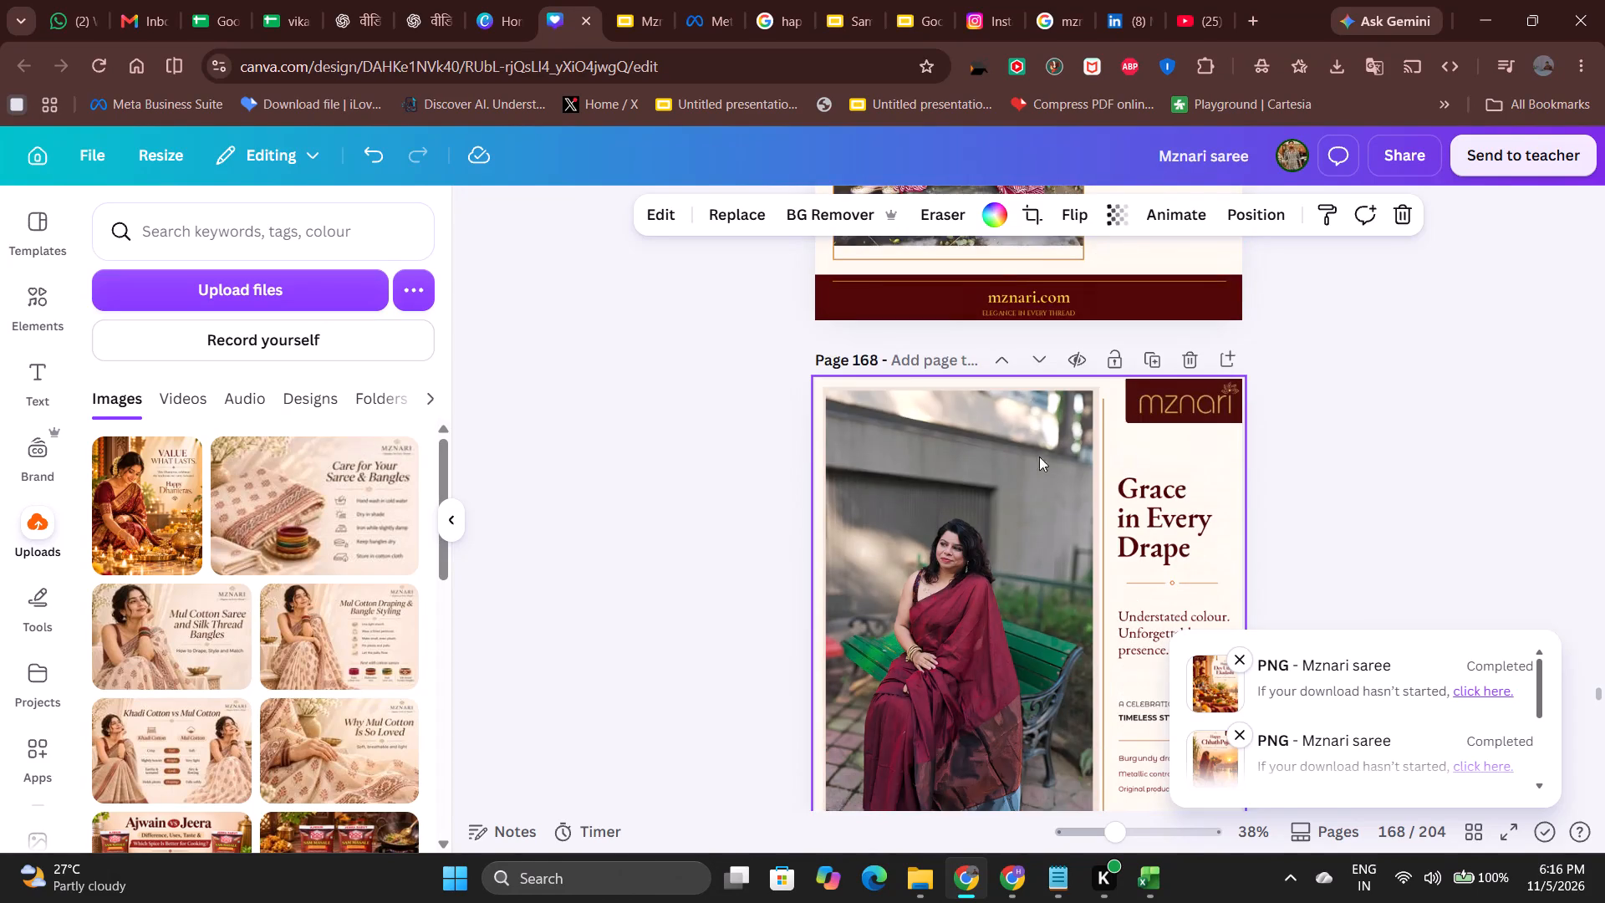
pyautogui.scroll(-2, 1025, 465)
pyautogui.click(625, 0)
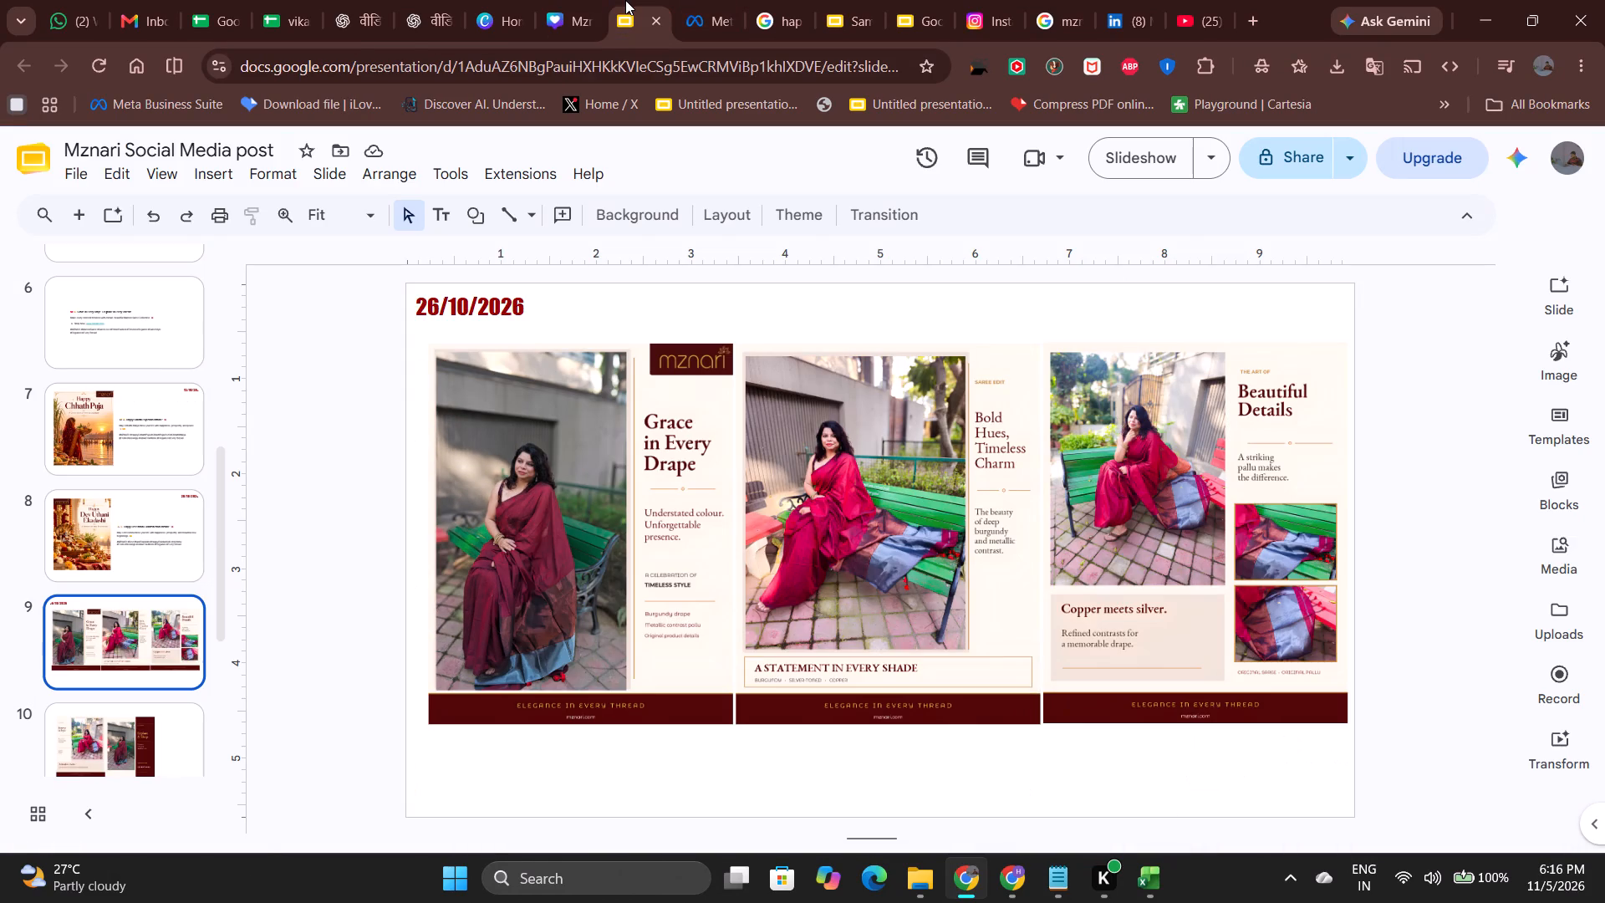
pyautogui.click(580, 0)
pyautogui.click(949, 349)
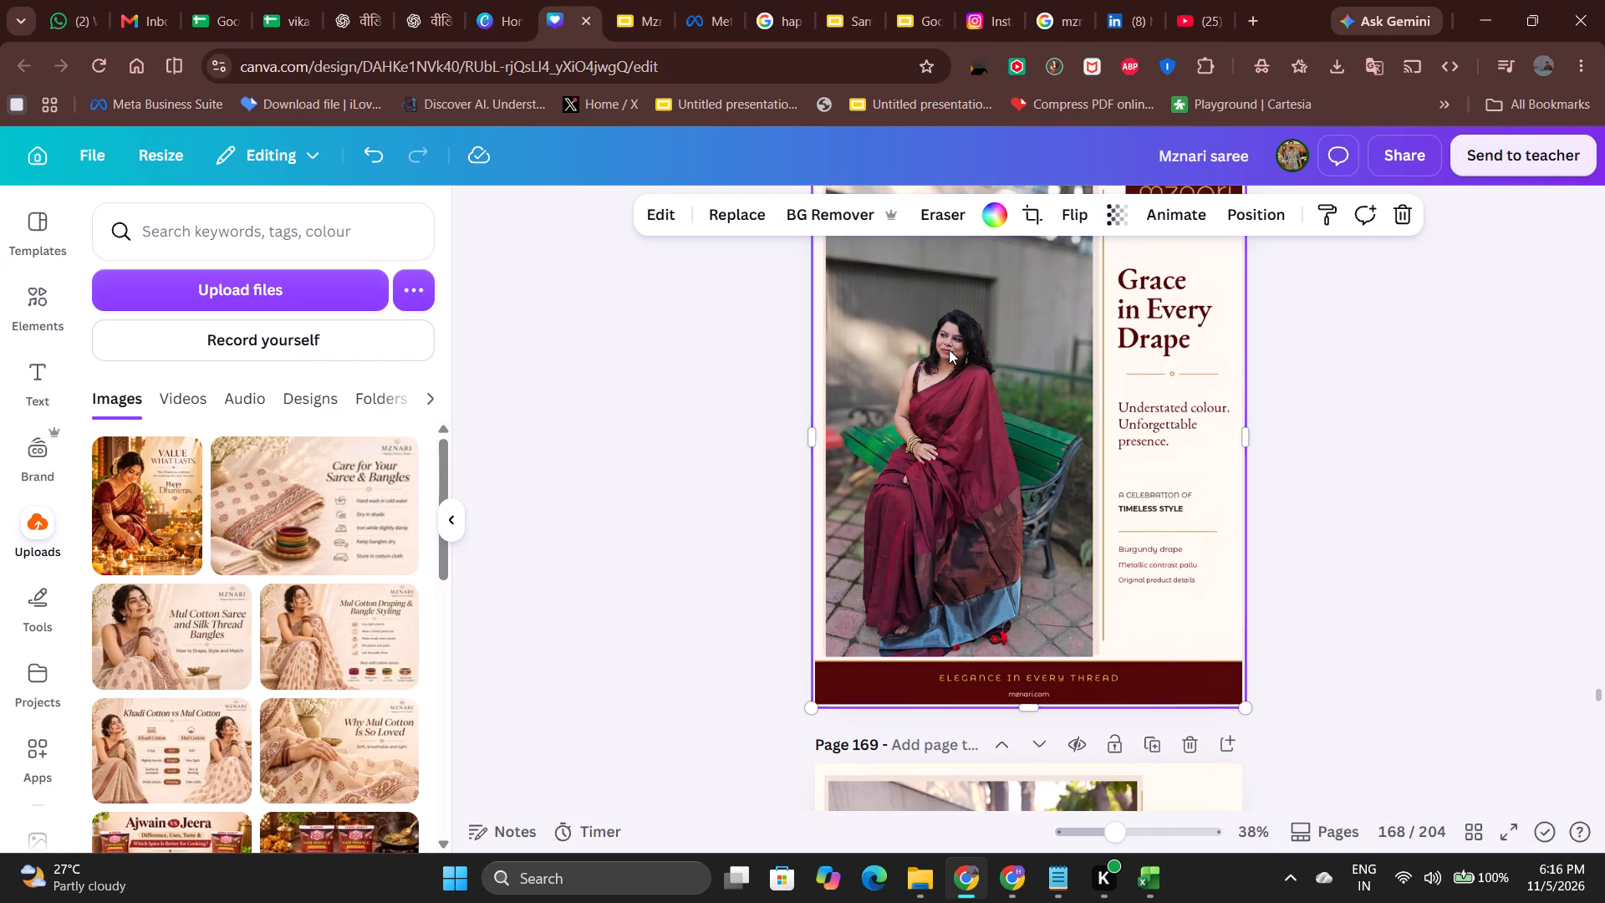
pyautogui.click(1396, 135)
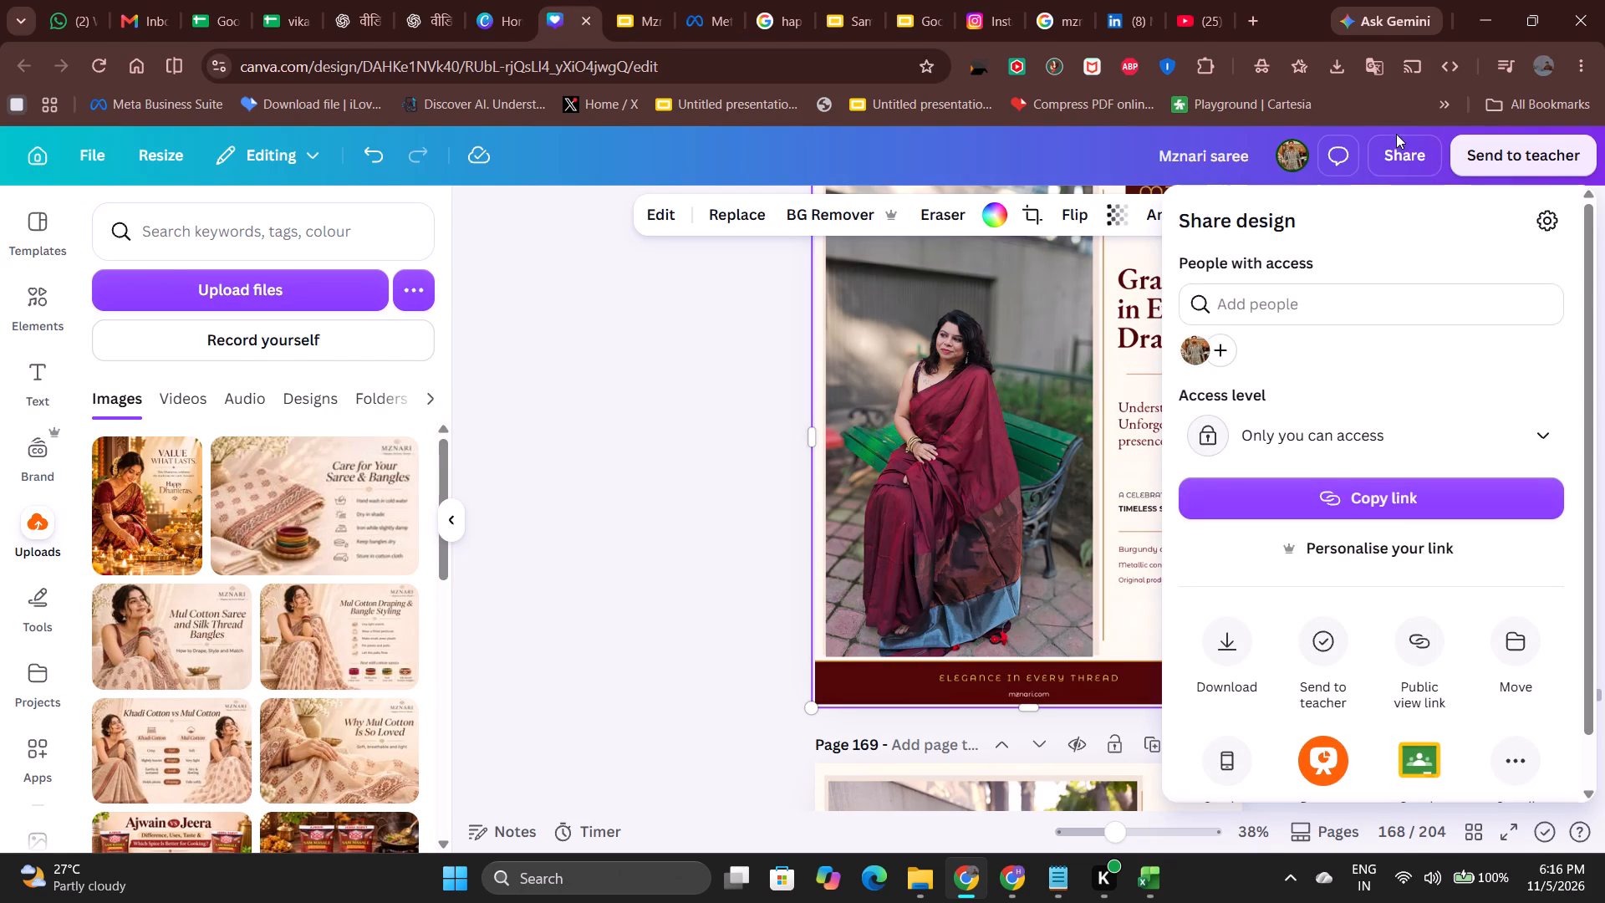
pyautogui.click(1212, 654)
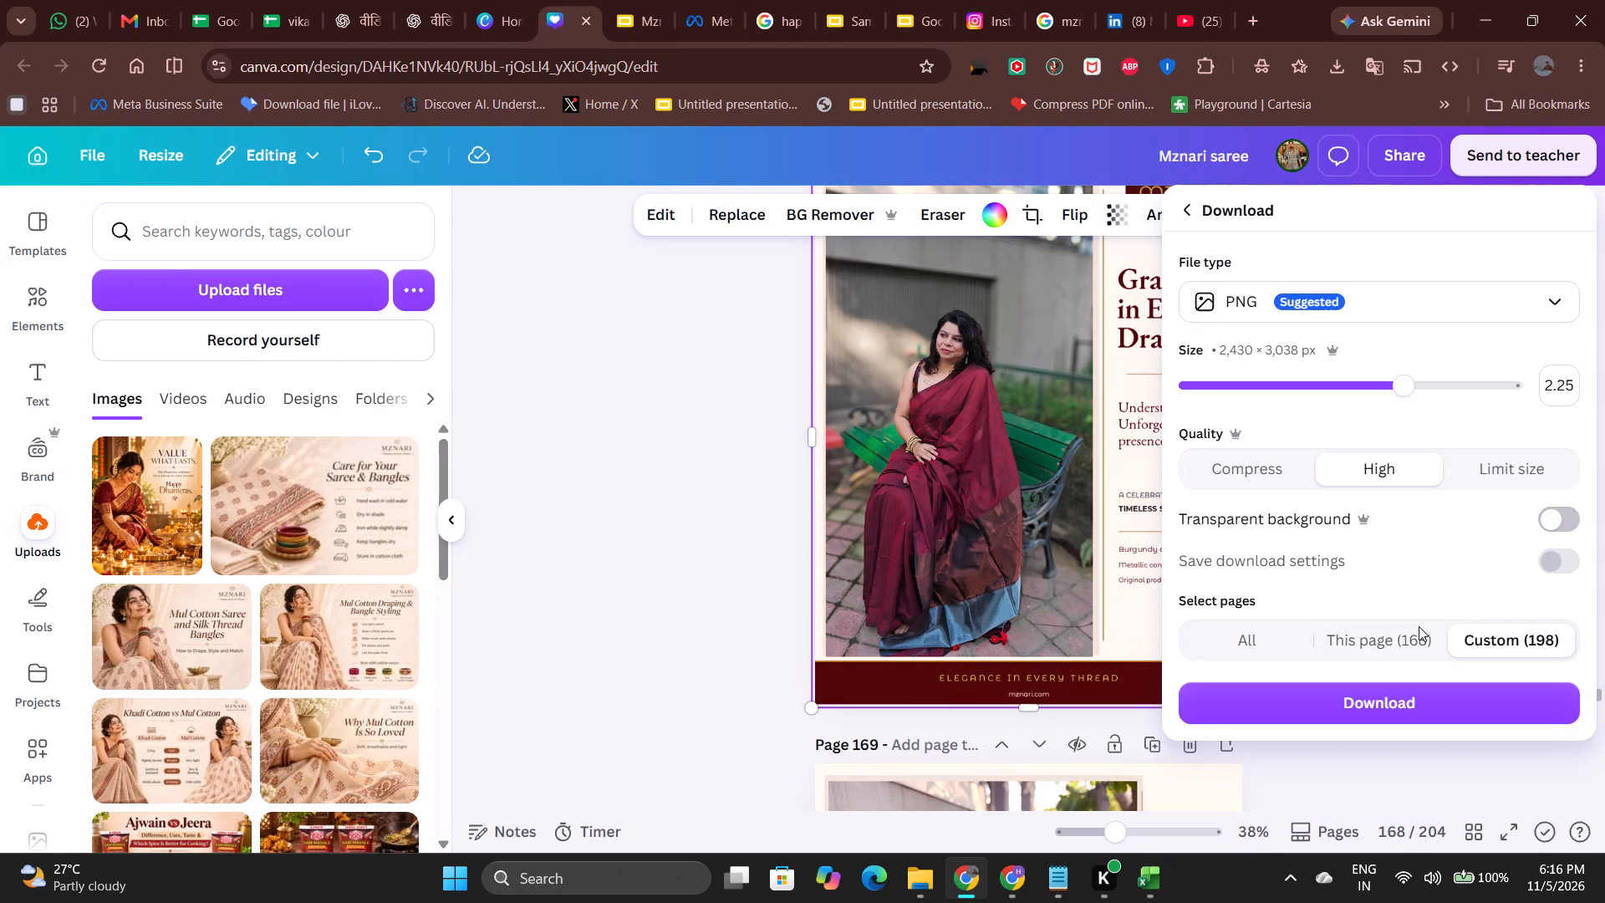
pyautogui.click(1375, 630)
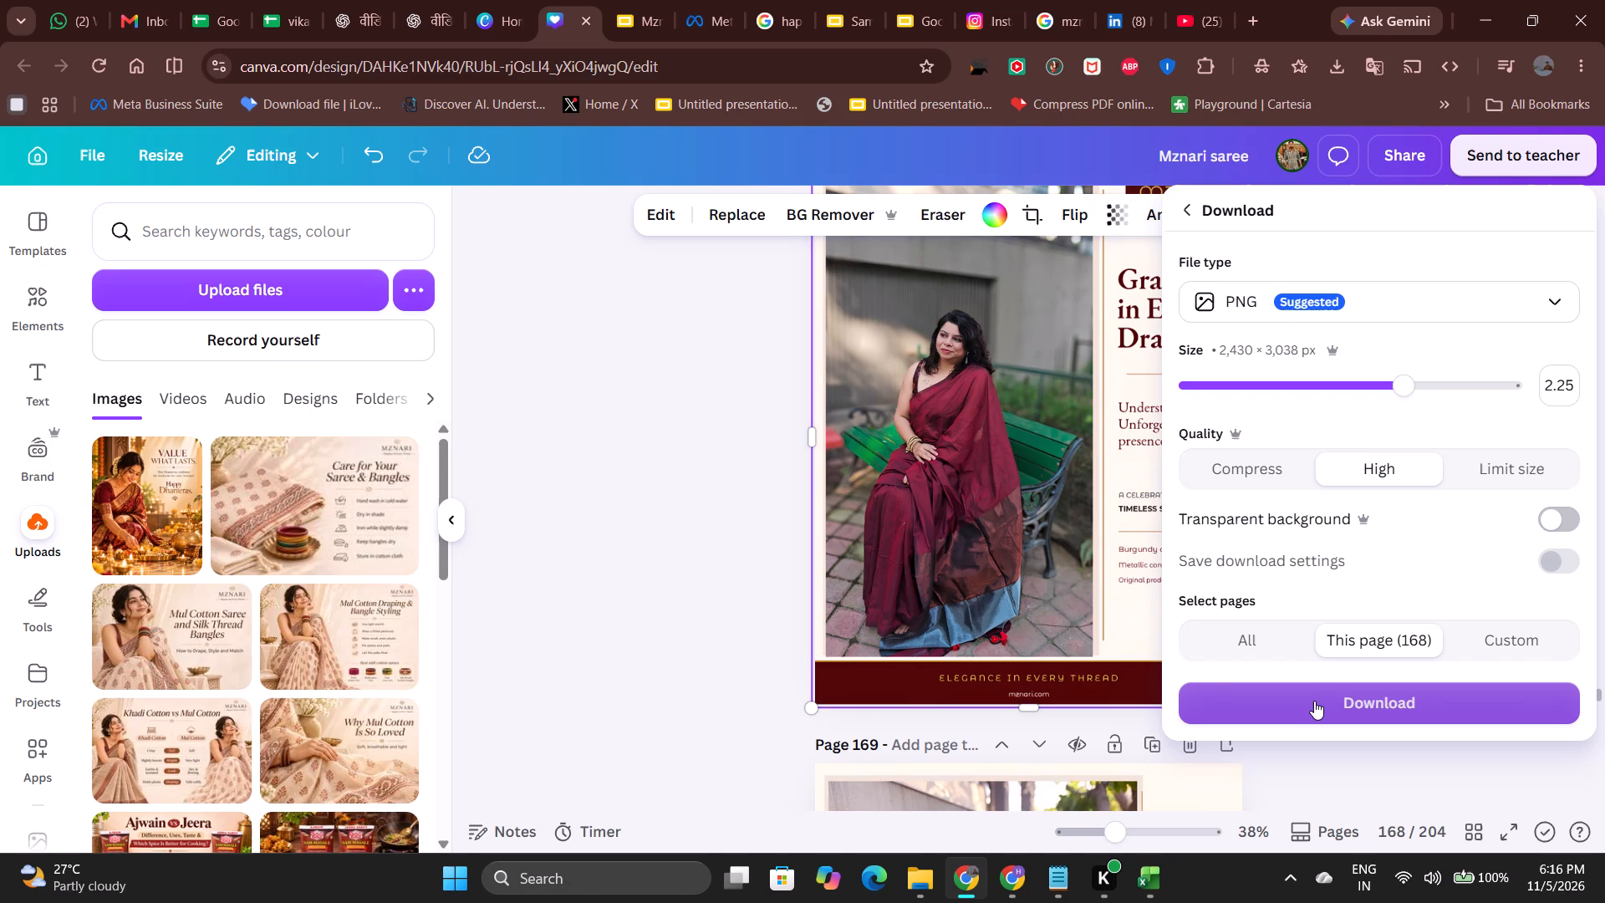
pyautogui.click(1314, 701)
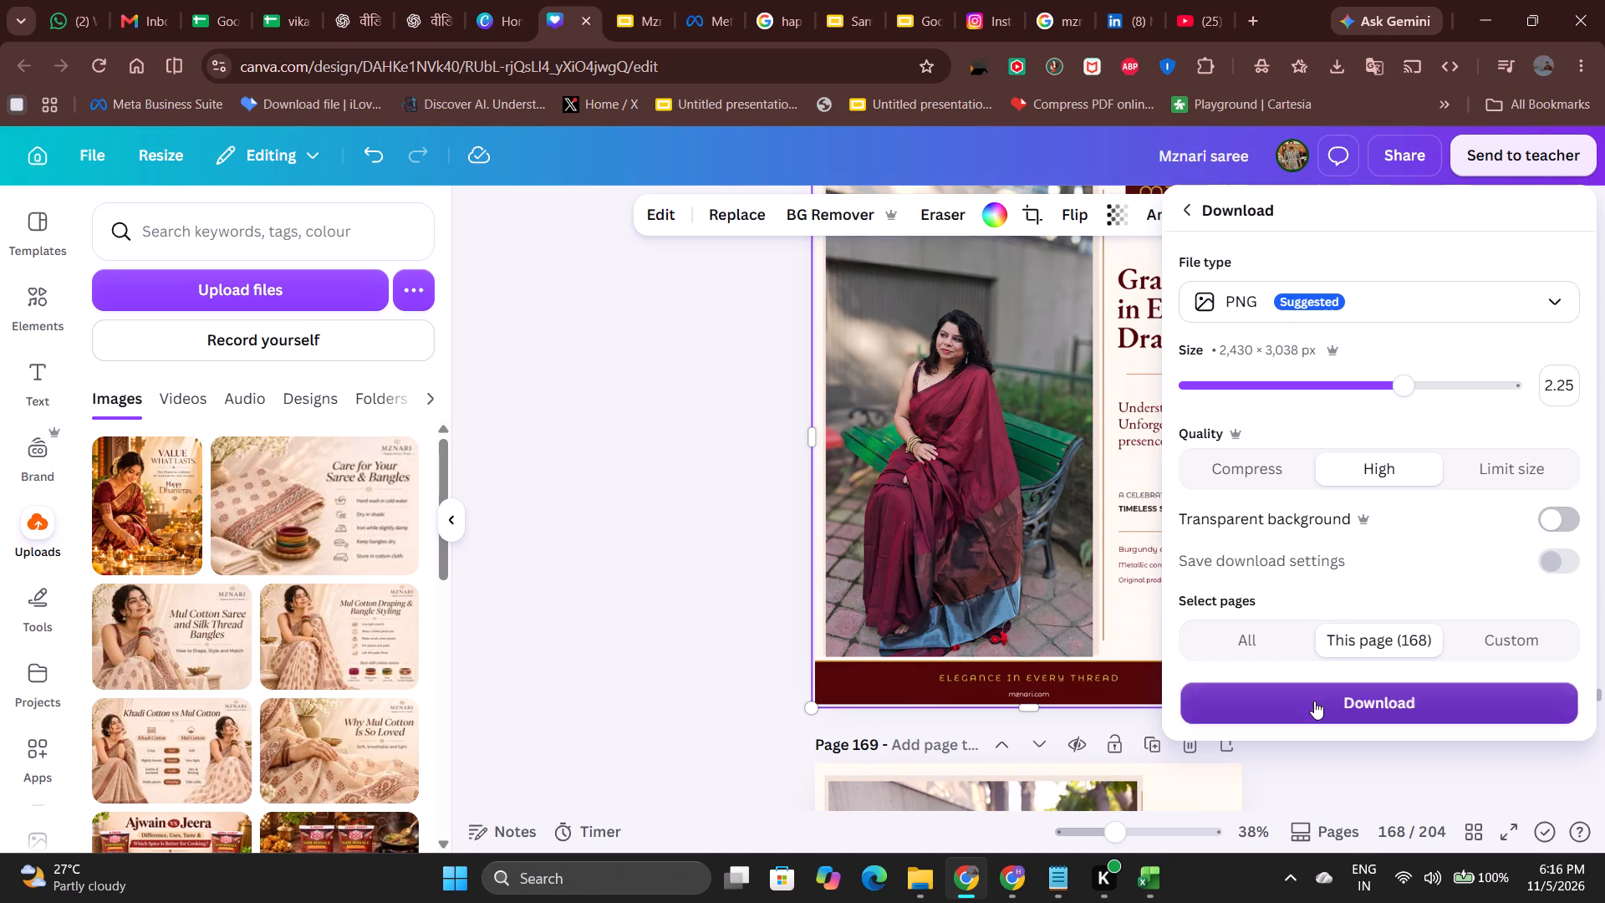
# Download only the Bold Hues, Timeless Charm page (169) as a PNG.
pyautogui.scroll(-5, 973, 497)
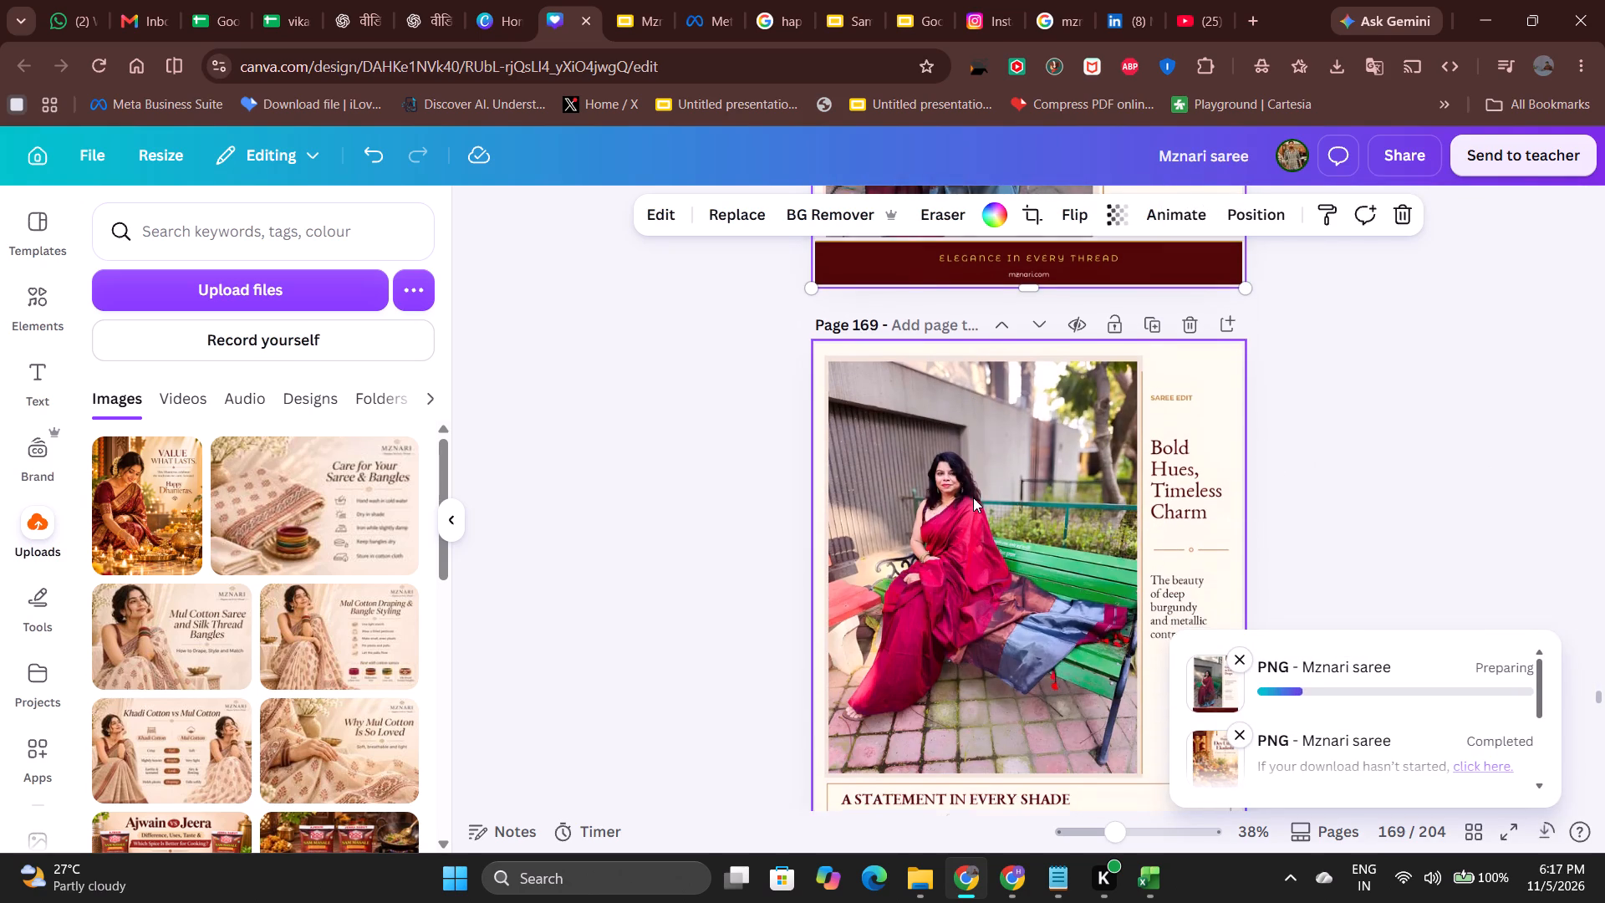
pyautogui.click(973, 497)
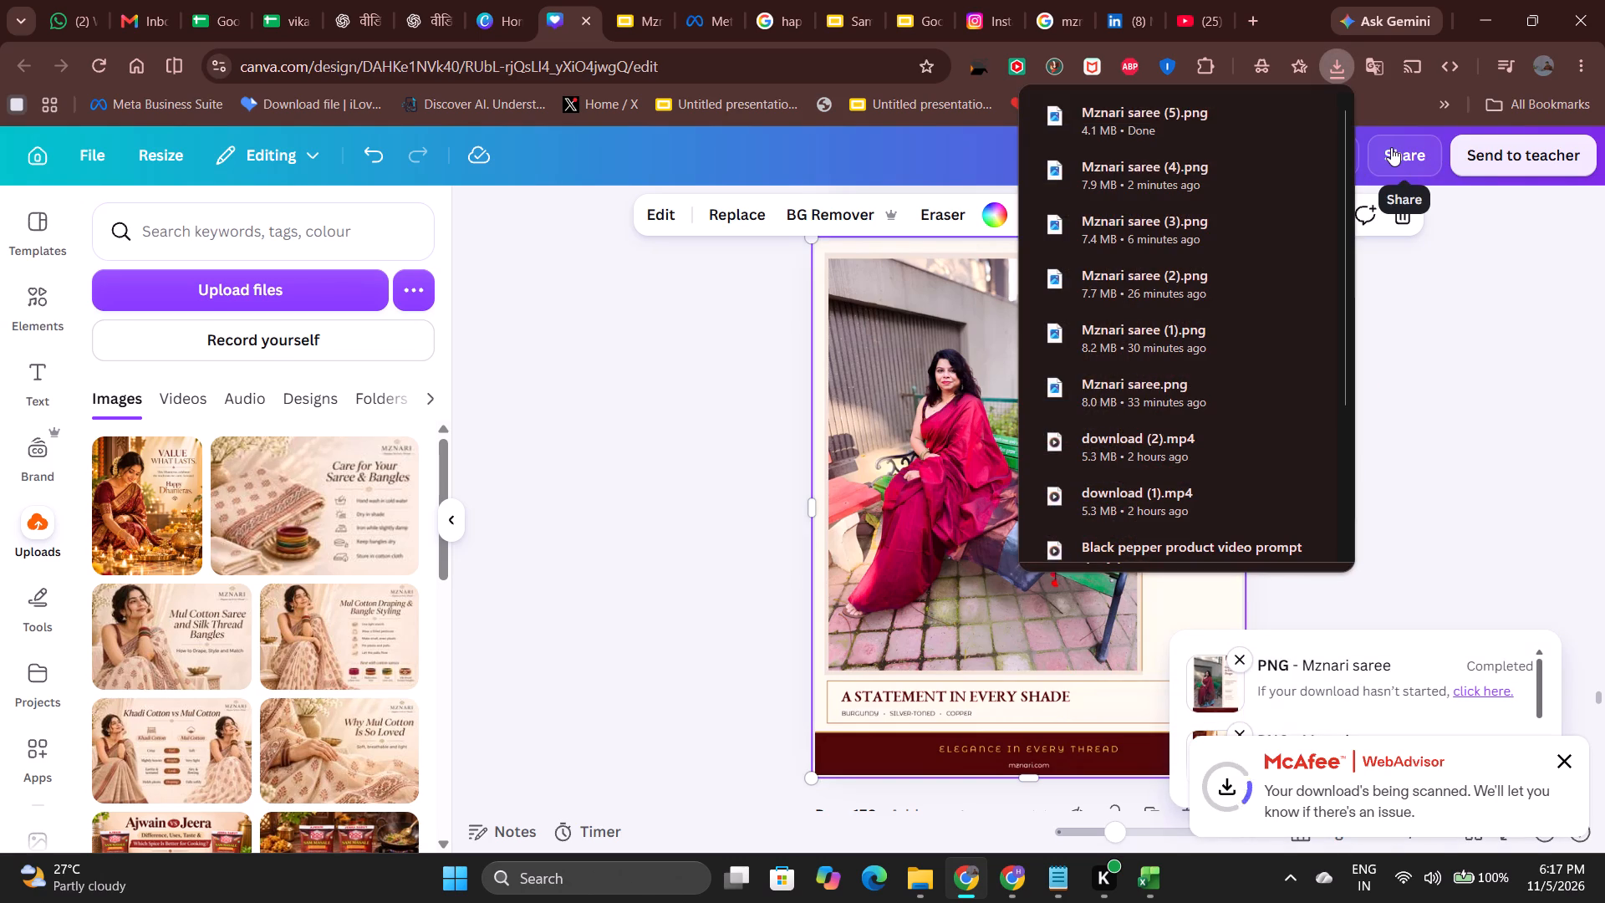
pyautogui.click(1232, 644)
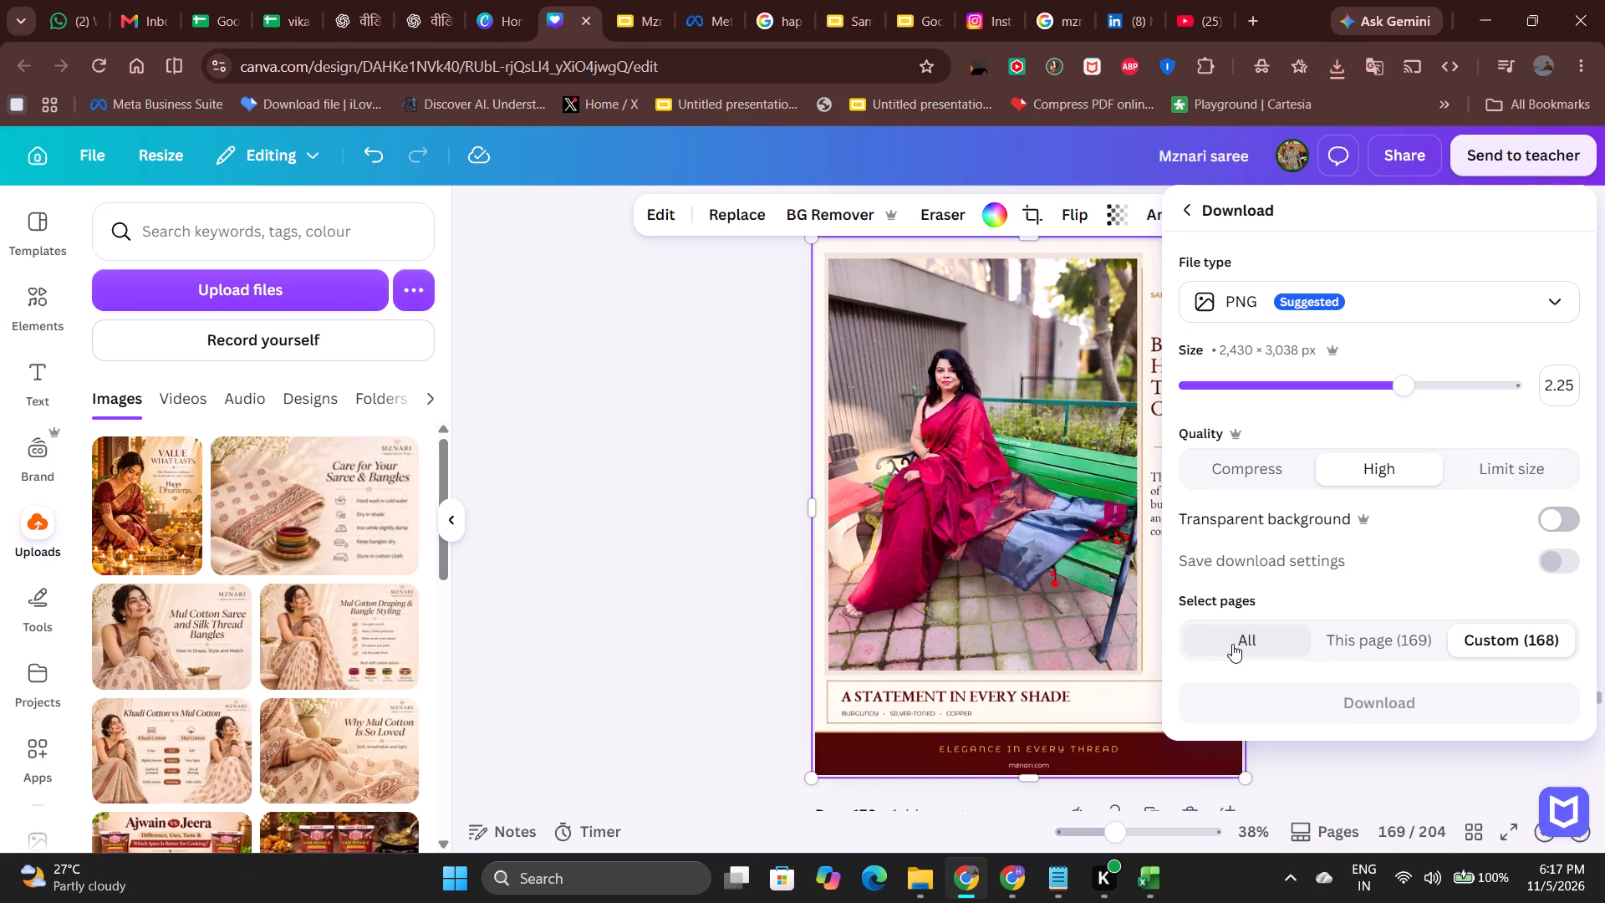
pyautogui.click(1399, 630)
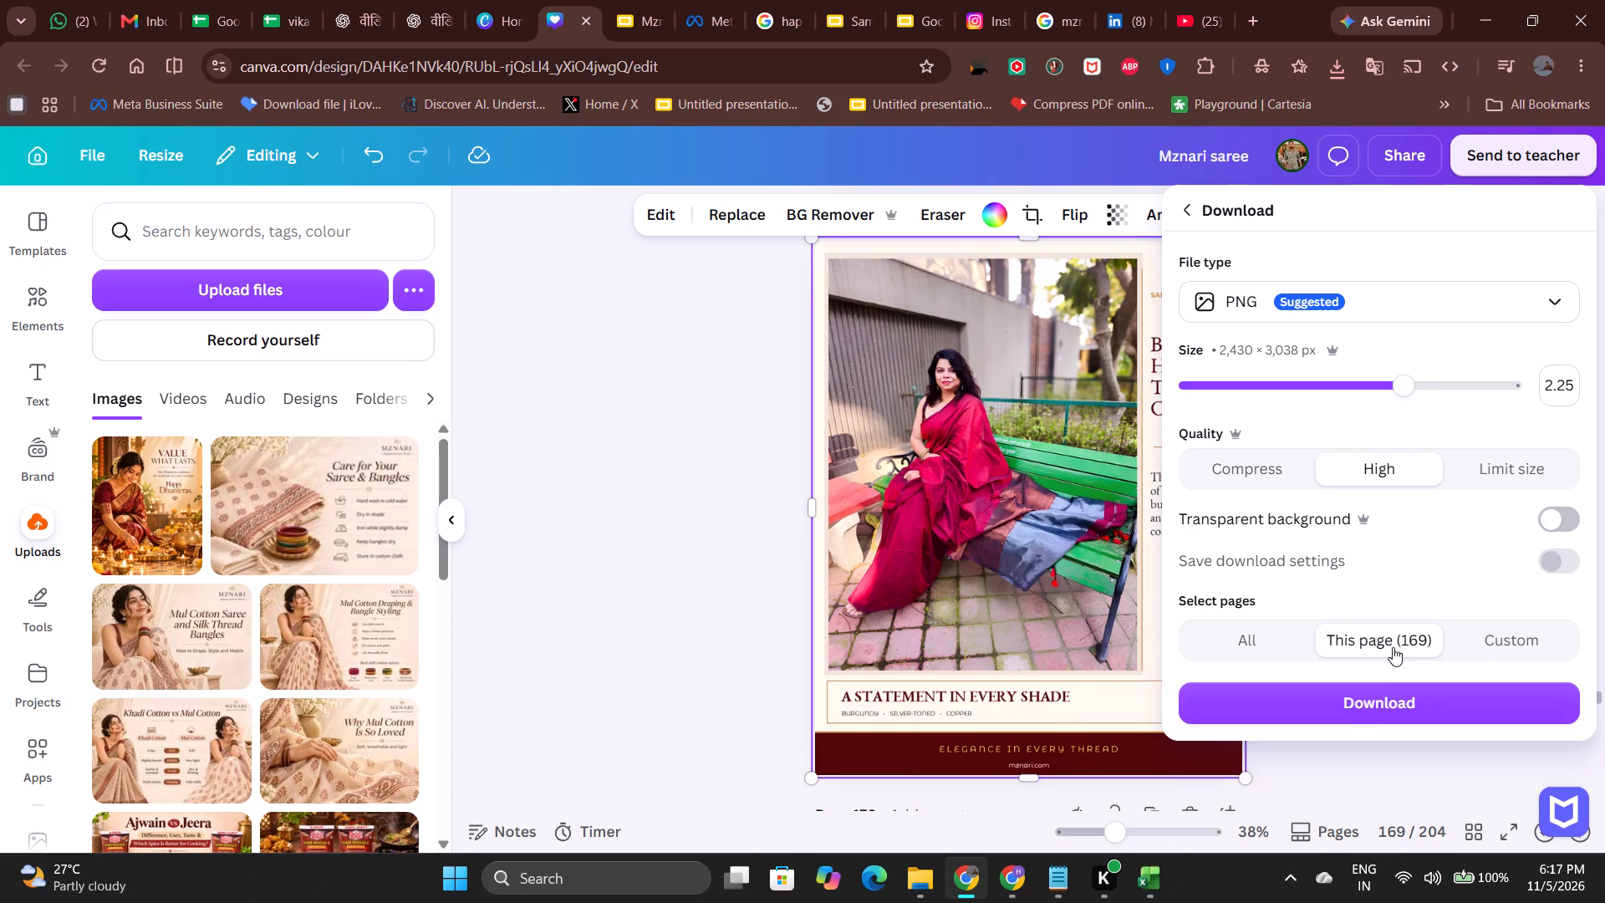
pyautogui.click(1368, 712)
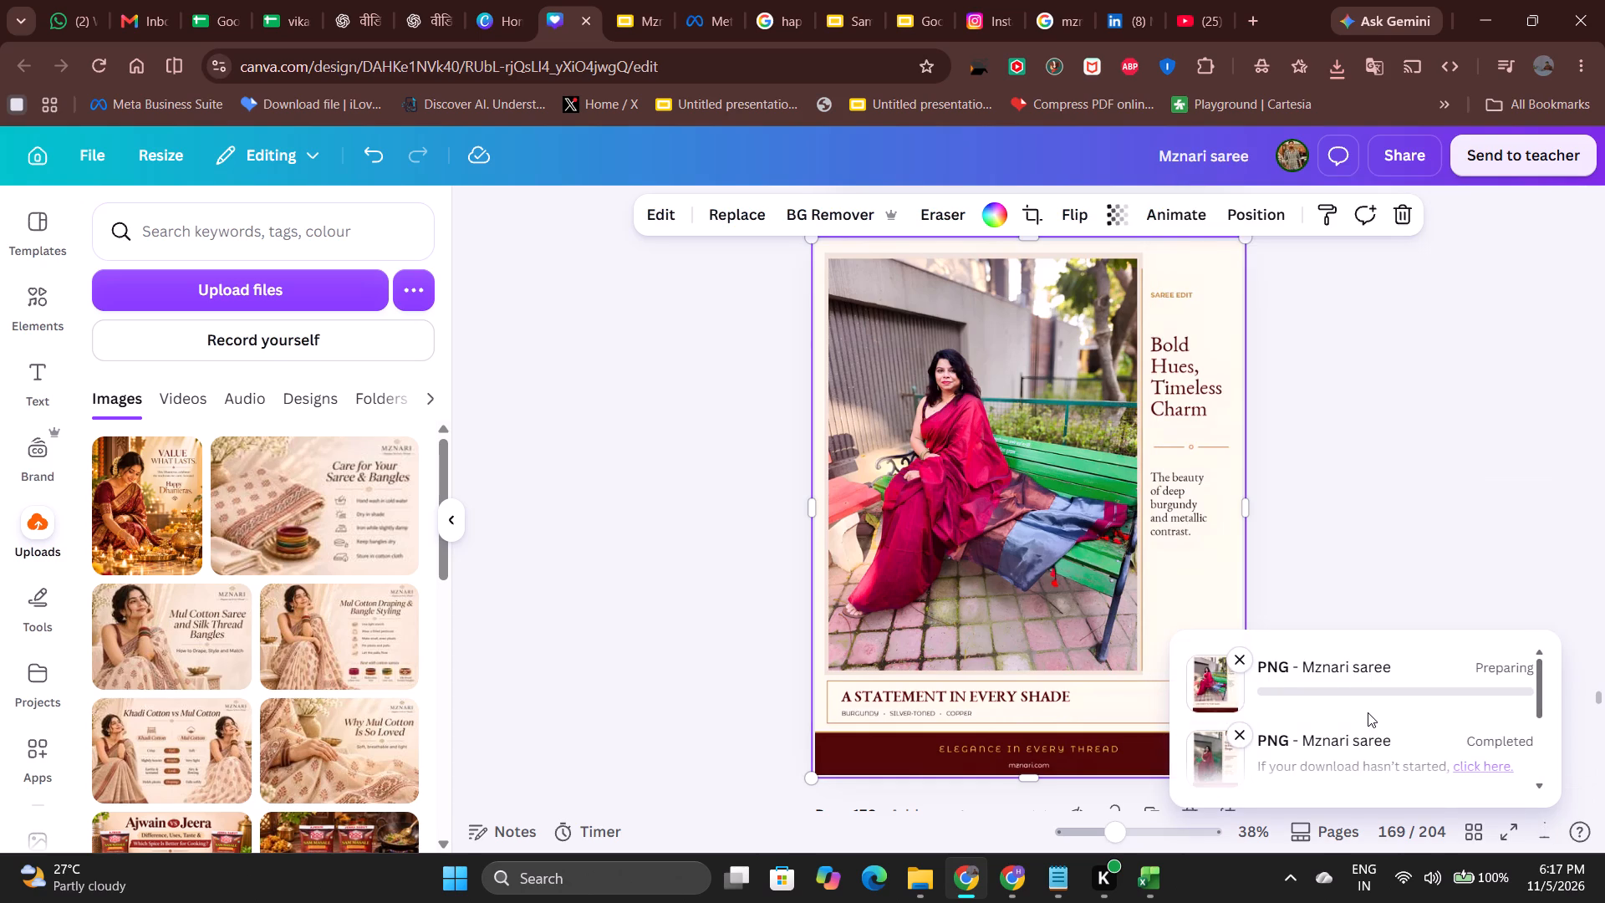
pyautogui.scroll(-5, 1162, 573)
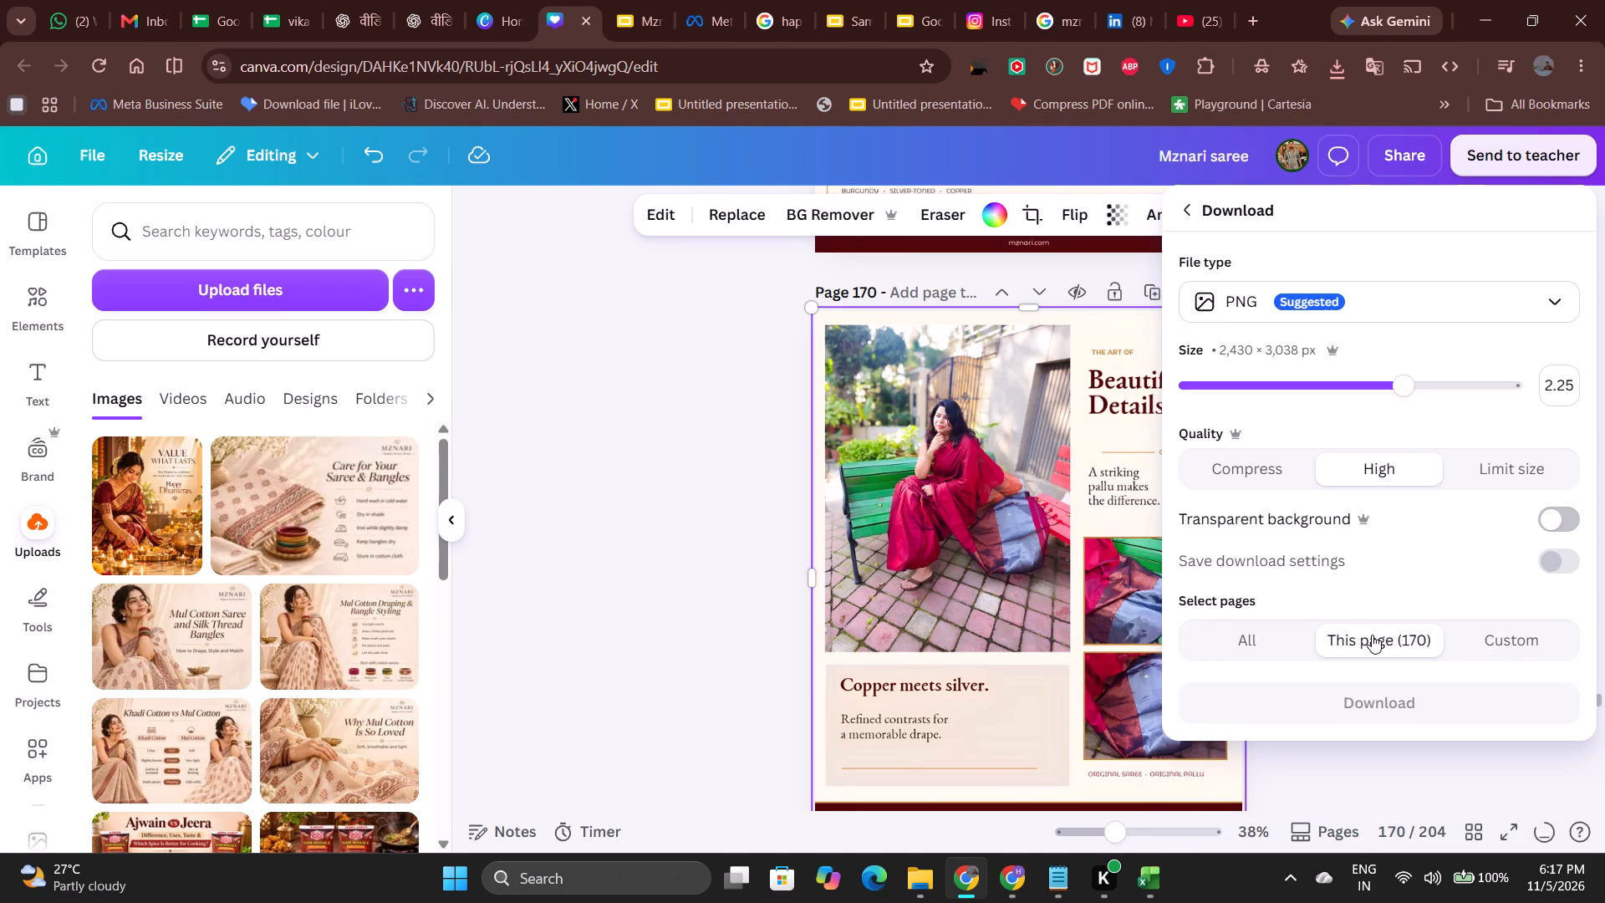
pyautogui.click(1390, 711)
pyautogui.click(969, 519)
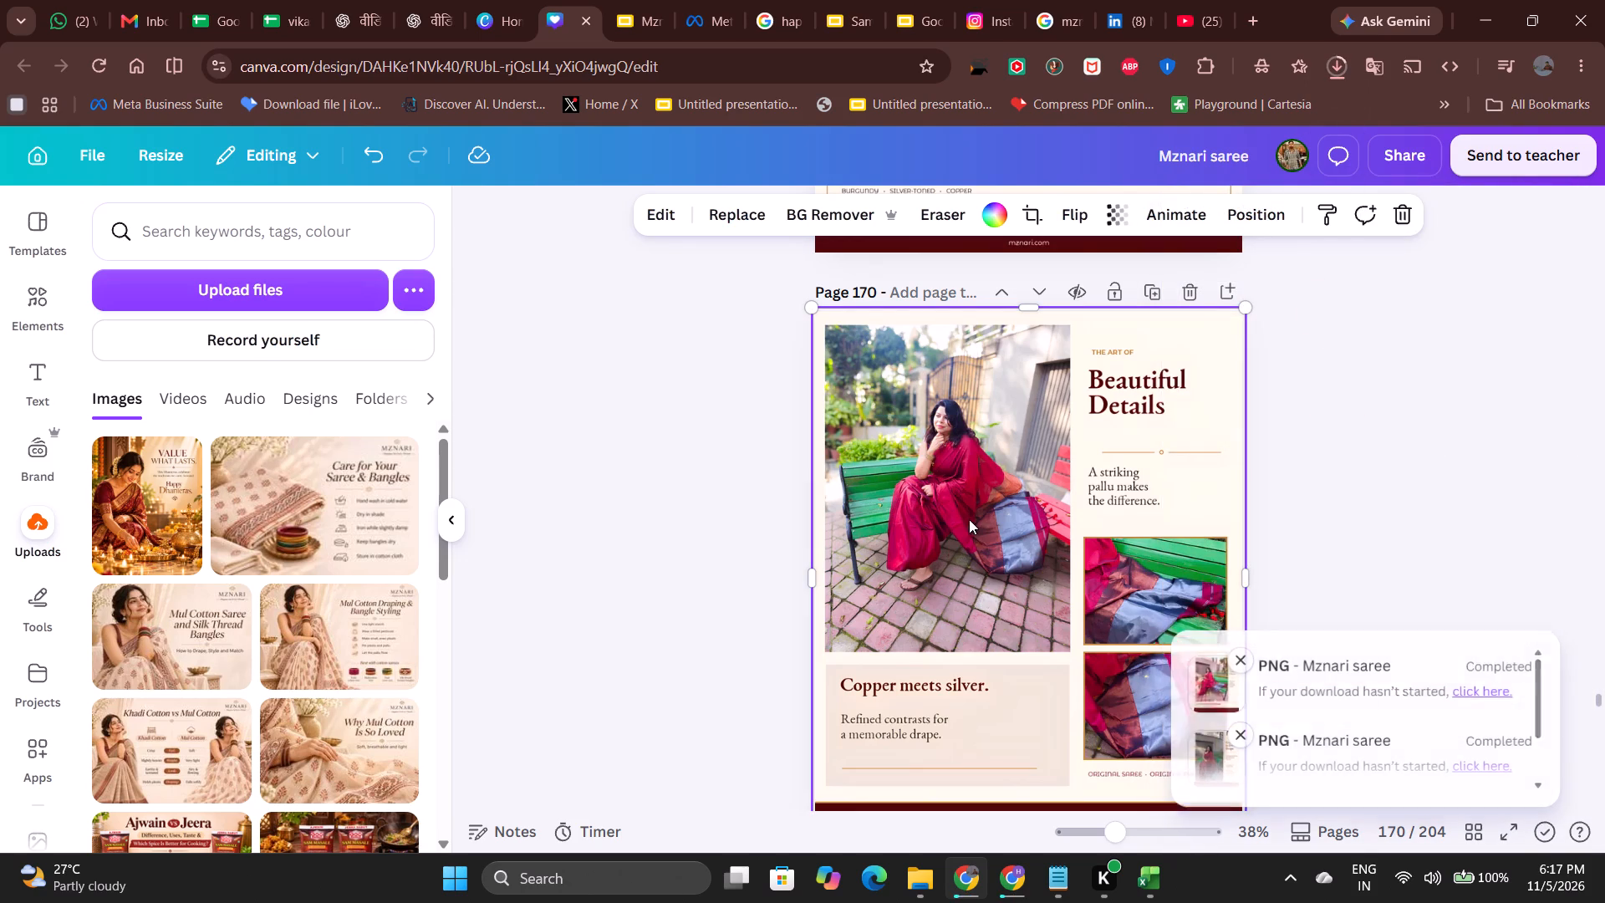
pyautogui.click(930, 393)
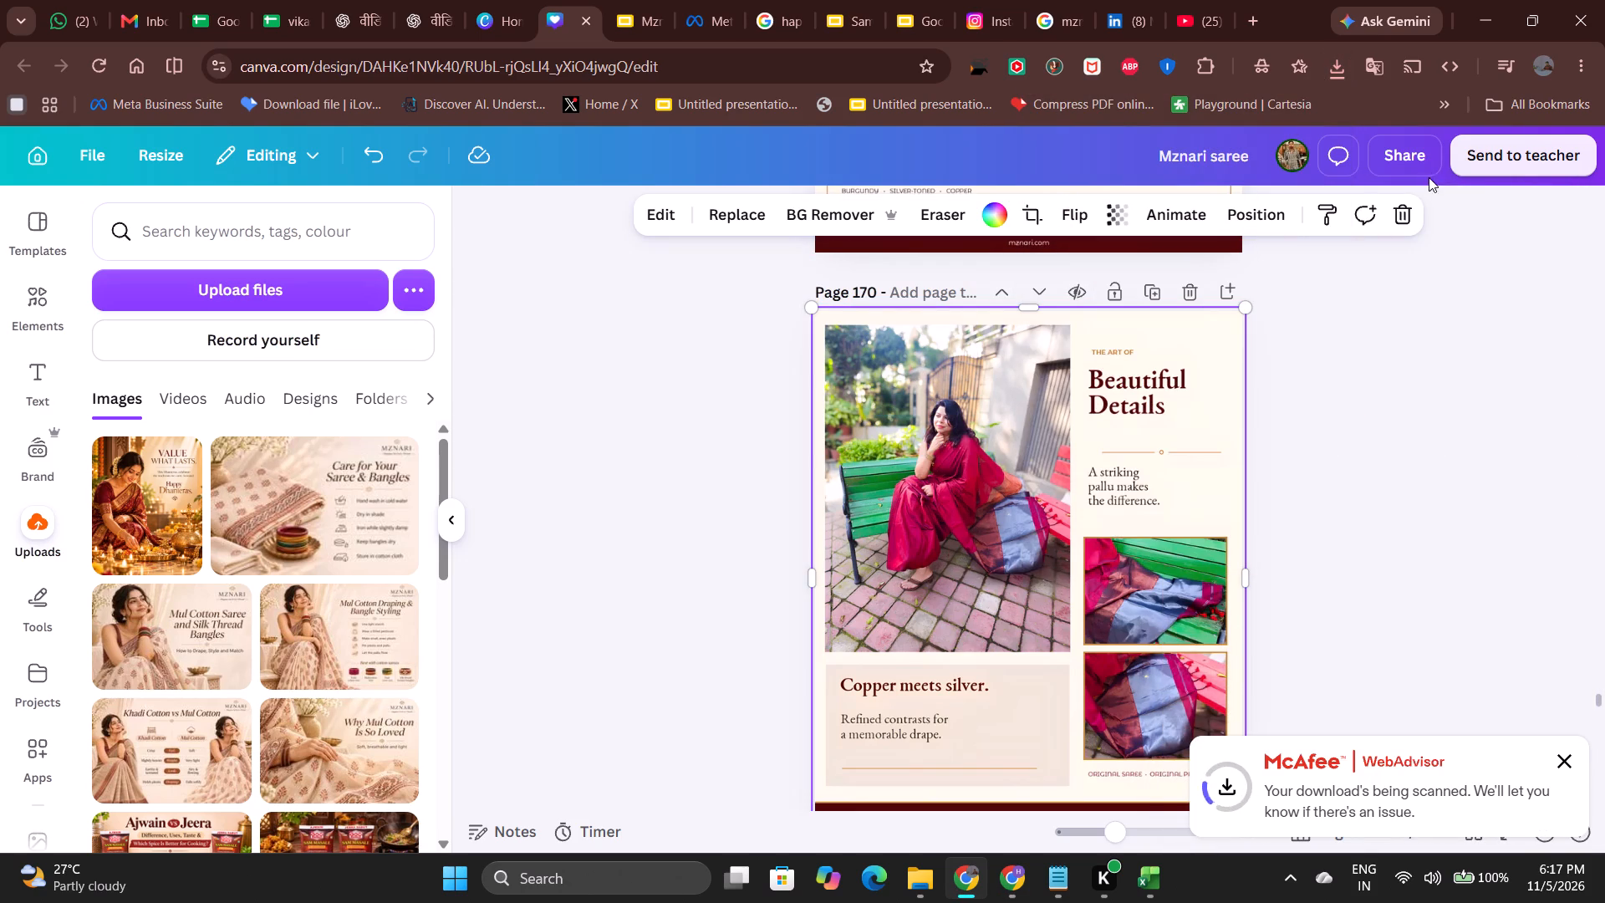
pyautogui.click(1414, 149)
pyautogui.click(1237, 628)
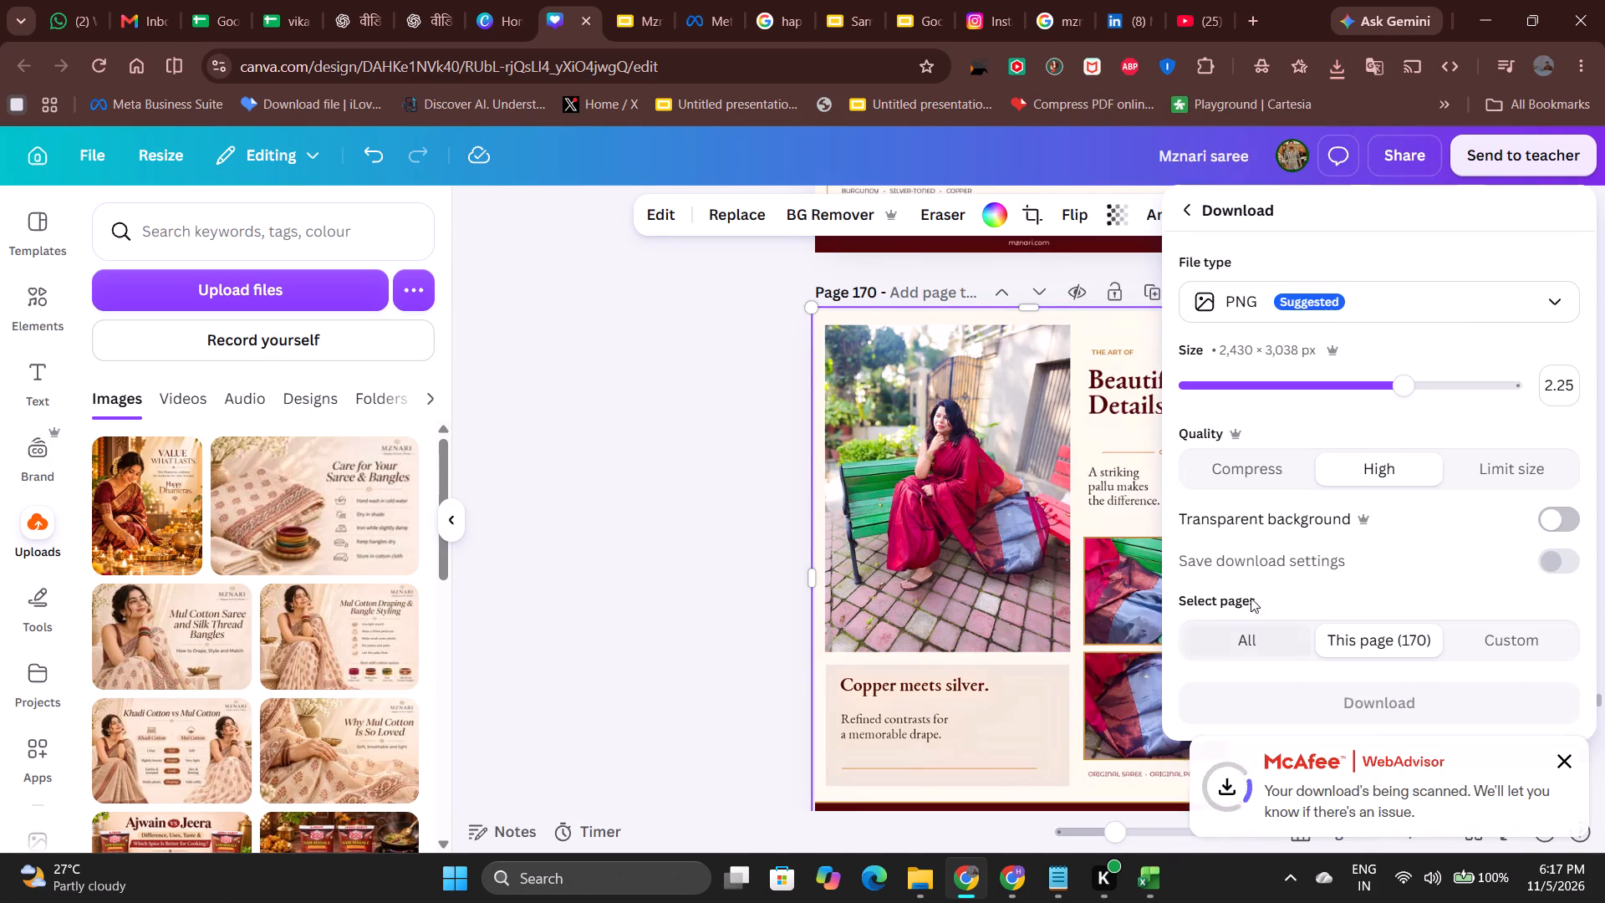
pyautogui.click(1329, 699)
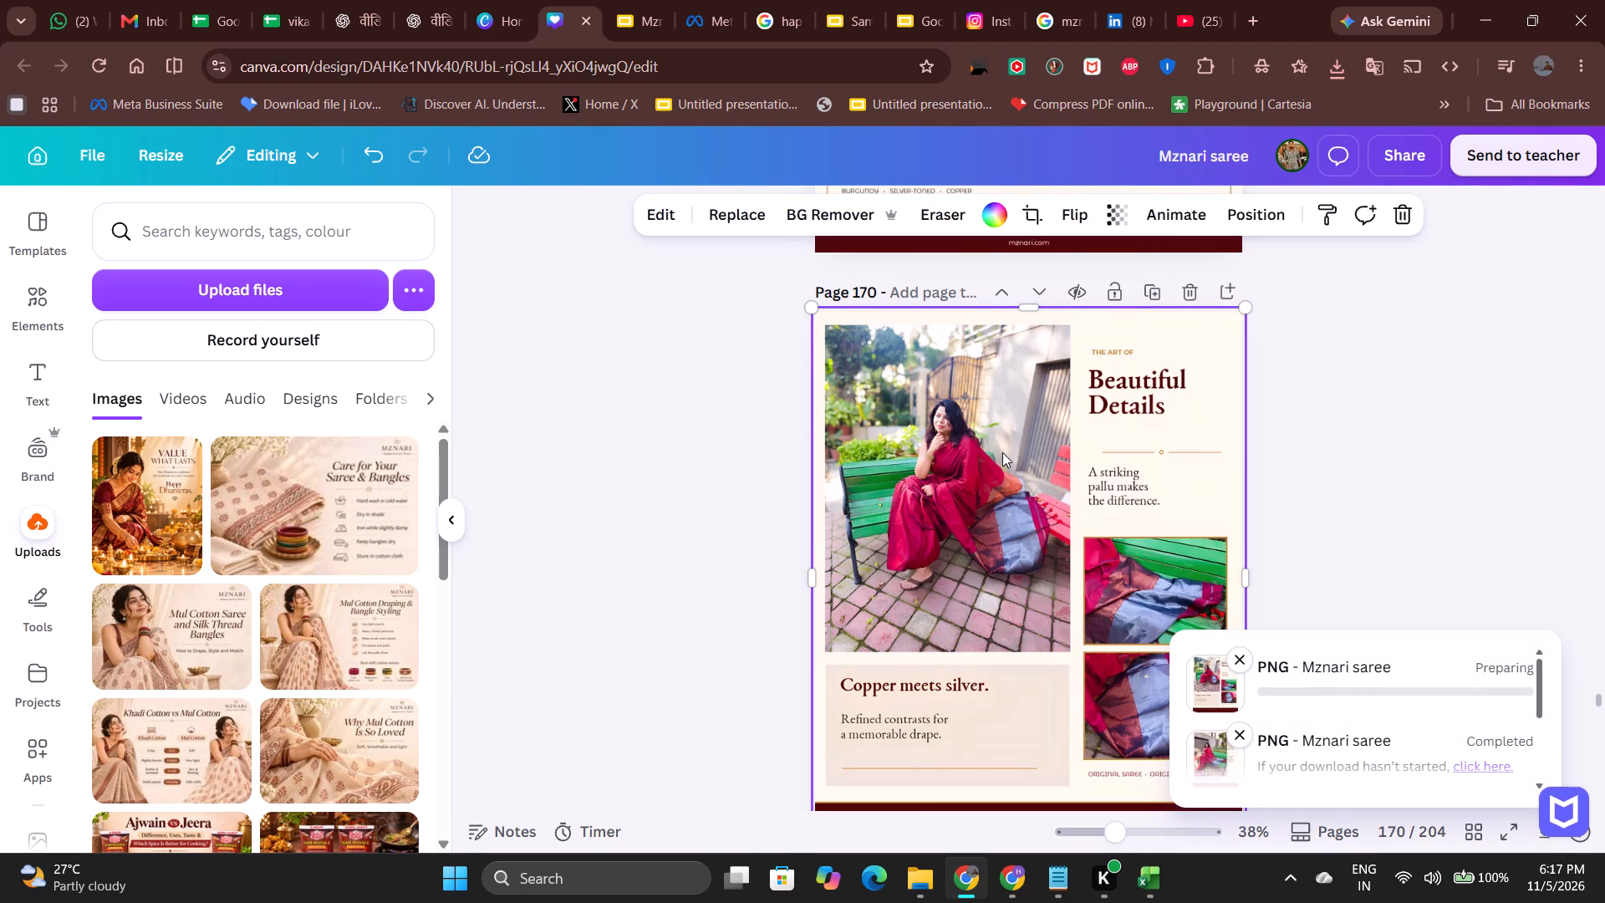
# Download only the Forever in Style page (171) as a PNG.
pyautogui.scroll(-6, 999, 426)
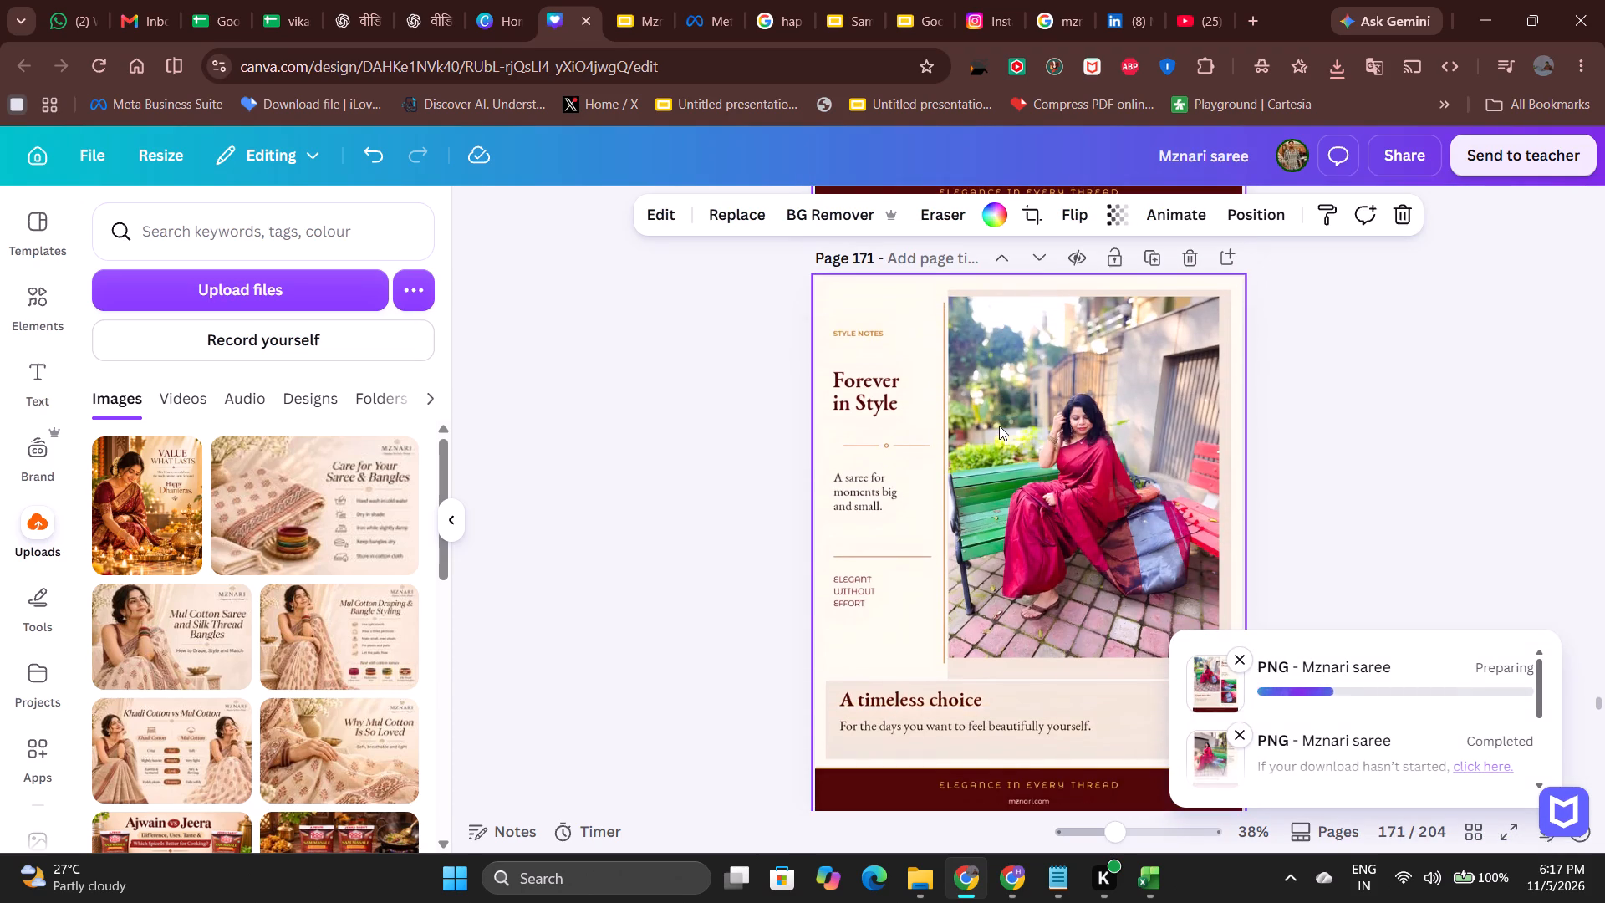
pyautogui.click(999, 426)
pyautogui.click(1425, 156)
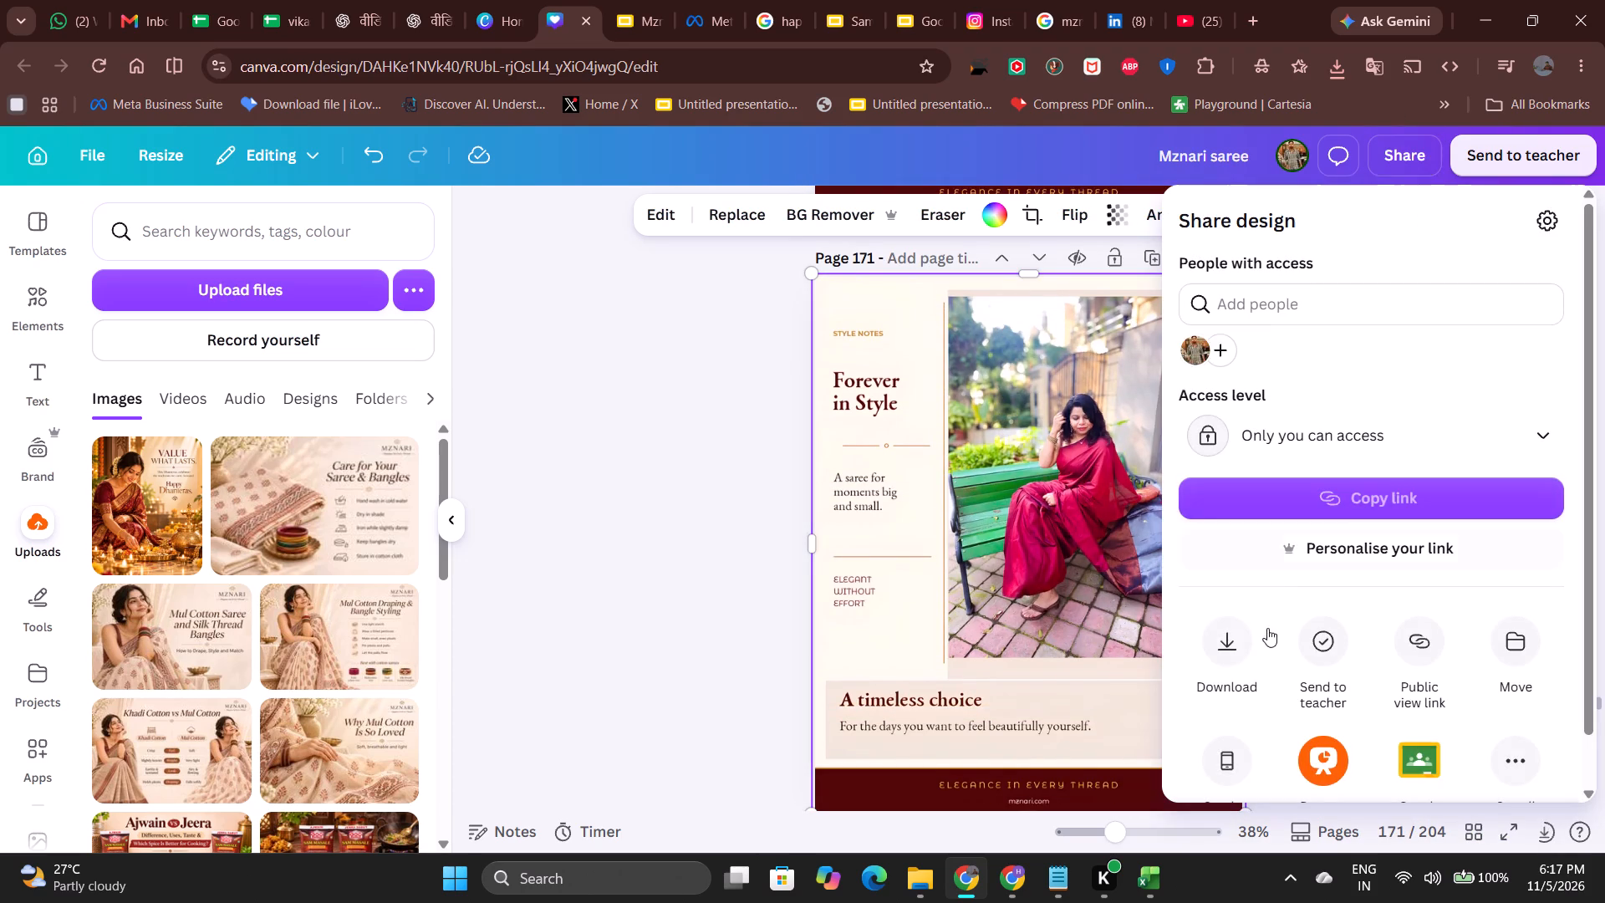
pyautogui.click(1236, 659)
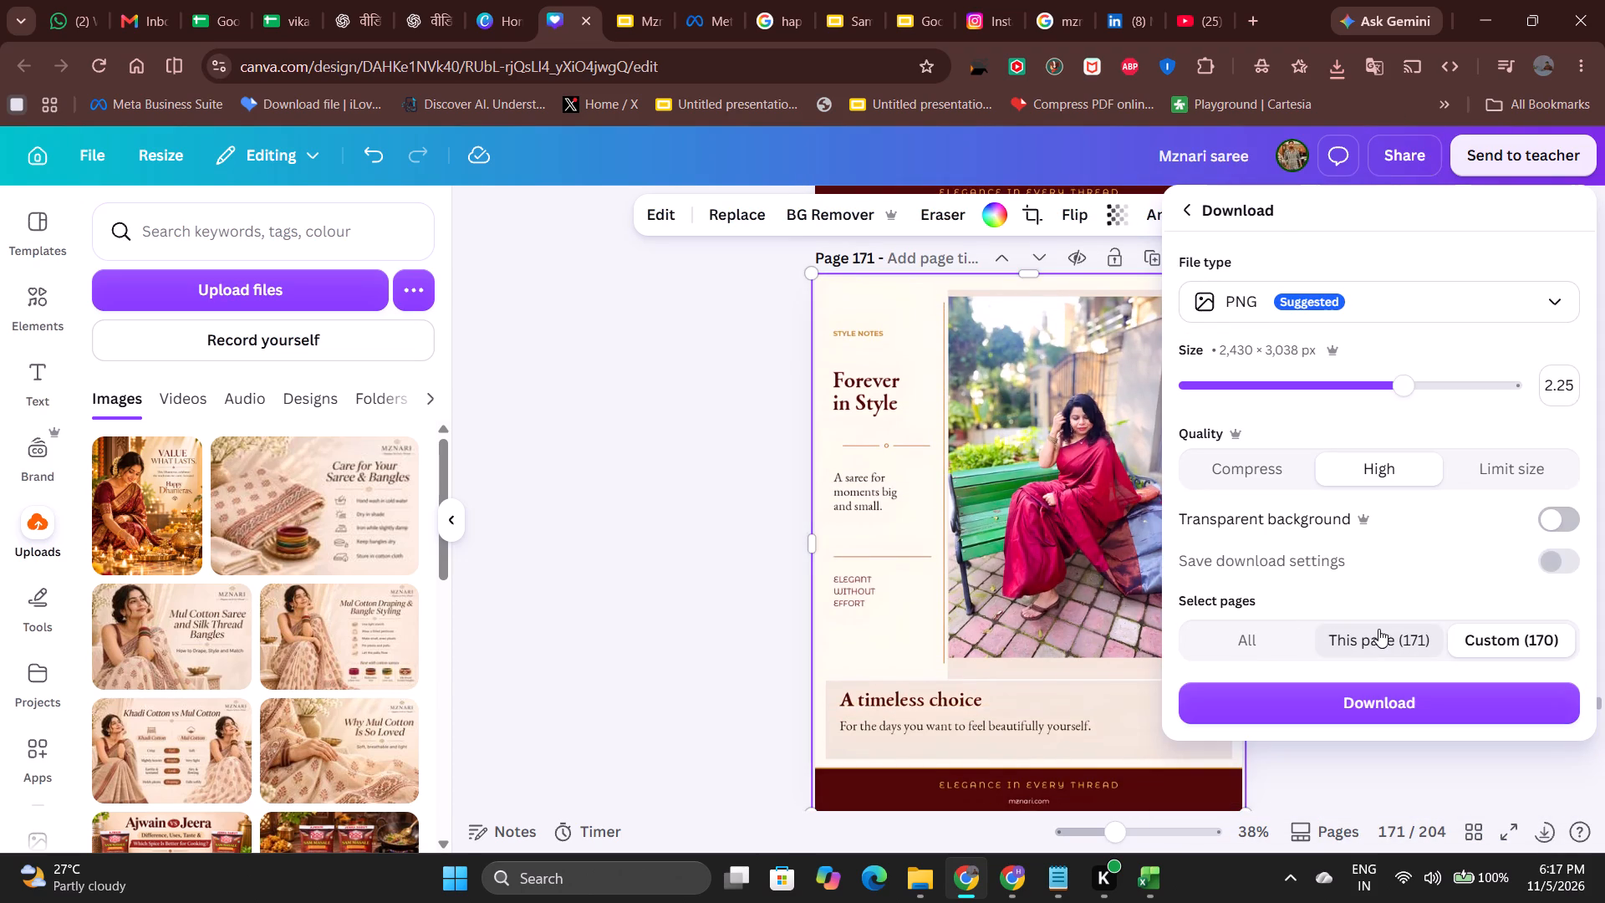
pyautogui.click(1378, 629)
pyautogui.click(1376, 701)
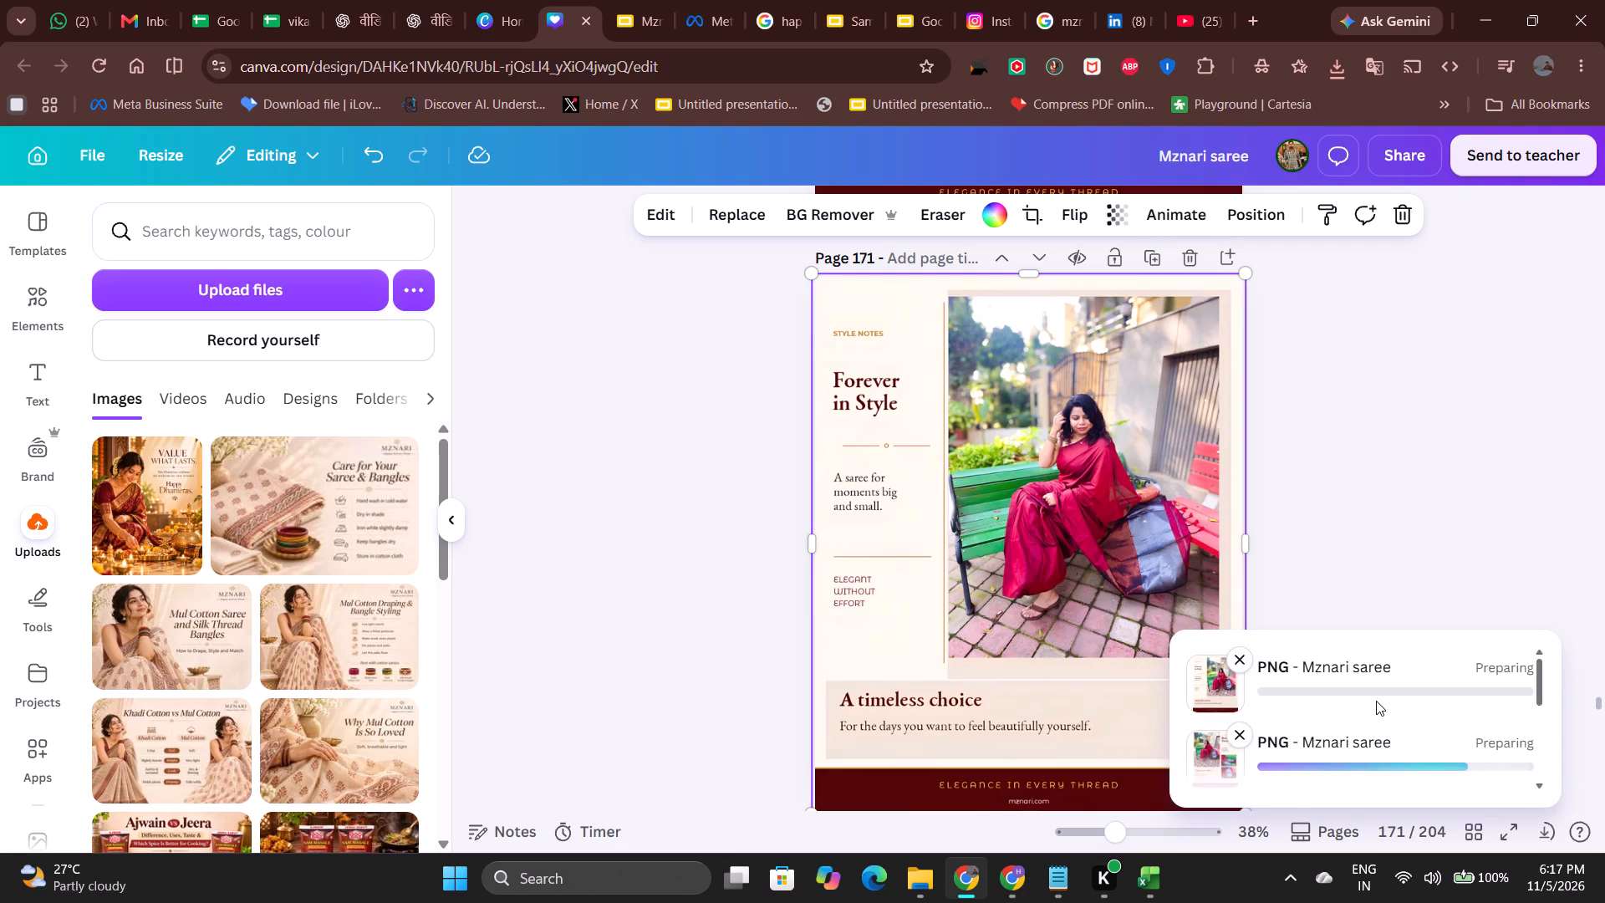
# Download only the Grace in Every Fold page (173) as a PNG.
pyautogui.scroll(-6, 918, 421)
pyautogui.click(918, 421)
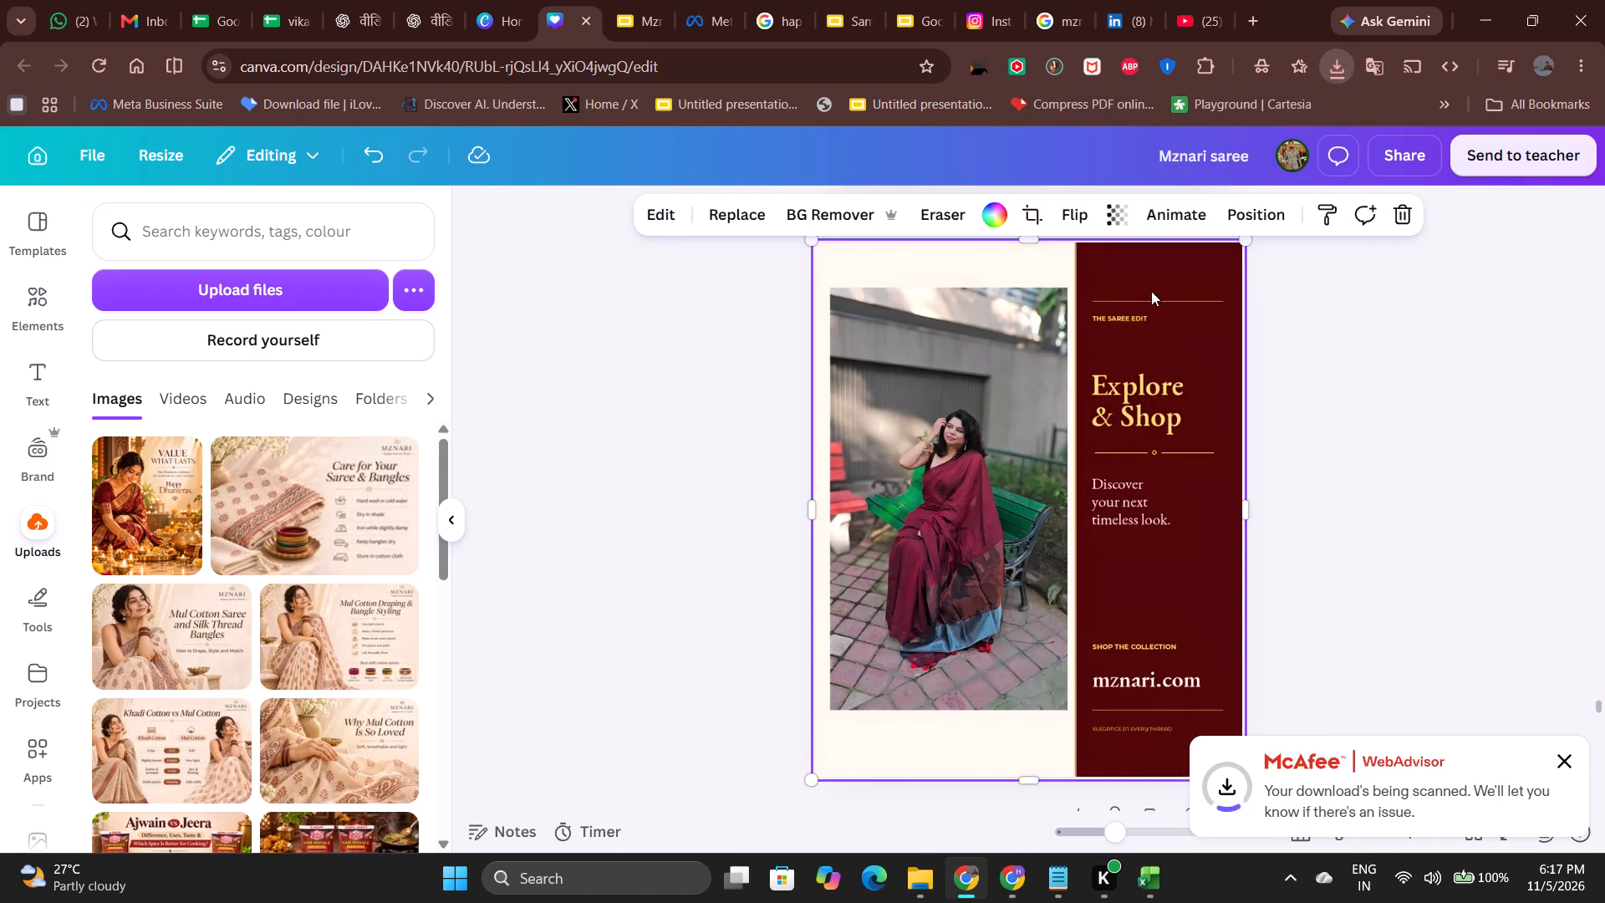
pyautogui.scroll(-5, 1195, 331)
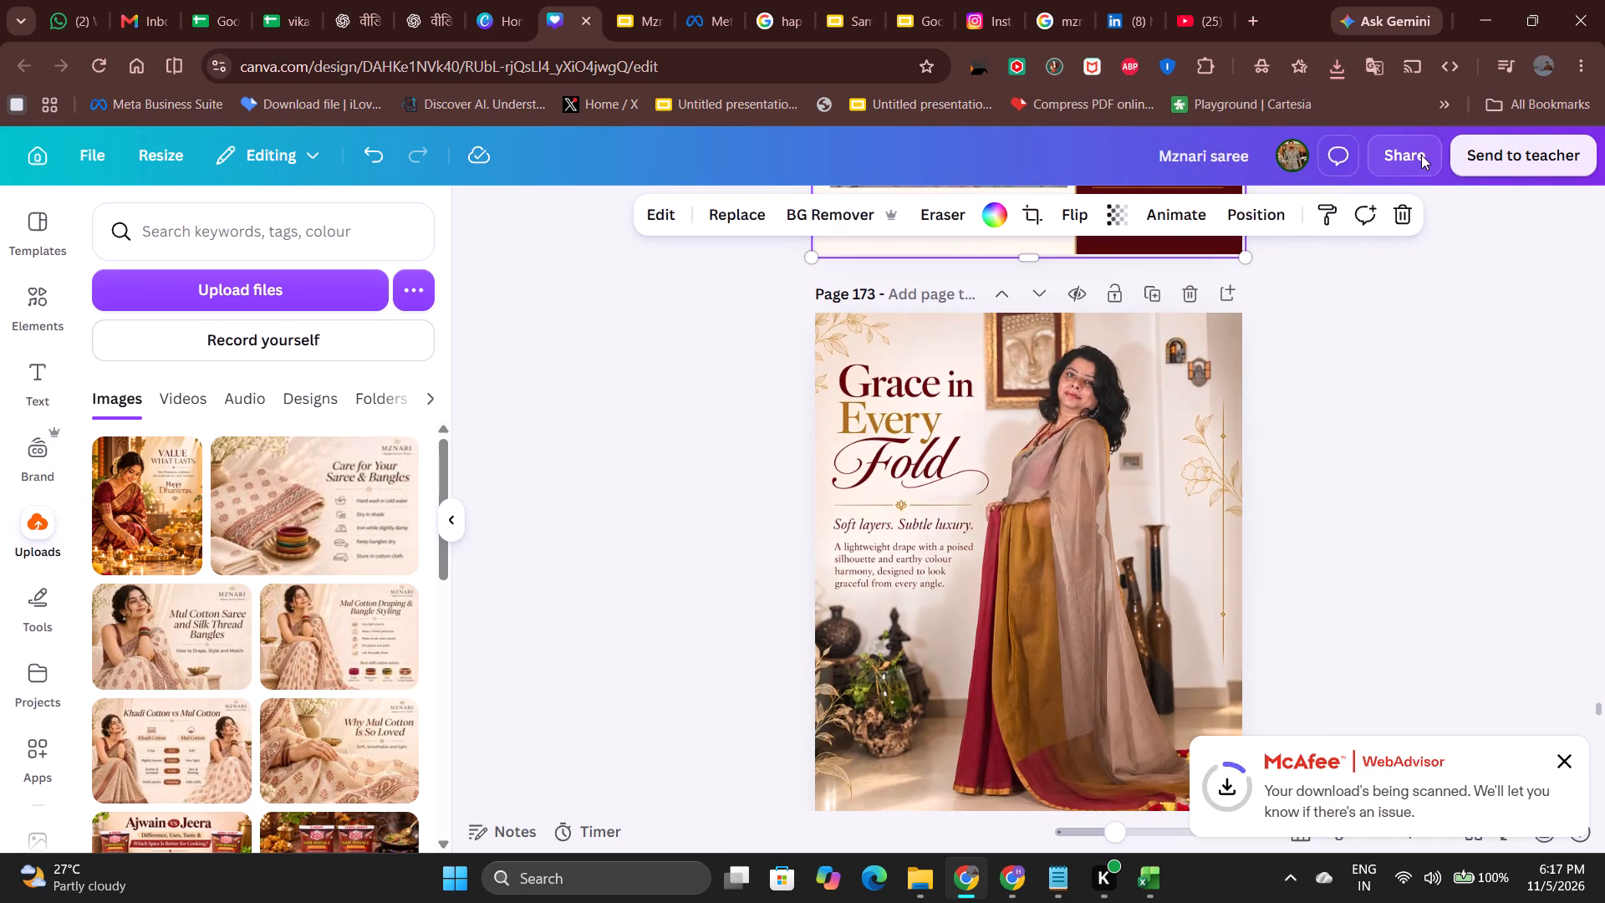
pyautogui.click(1421, 155)
pyautogui.click(1226, 662)
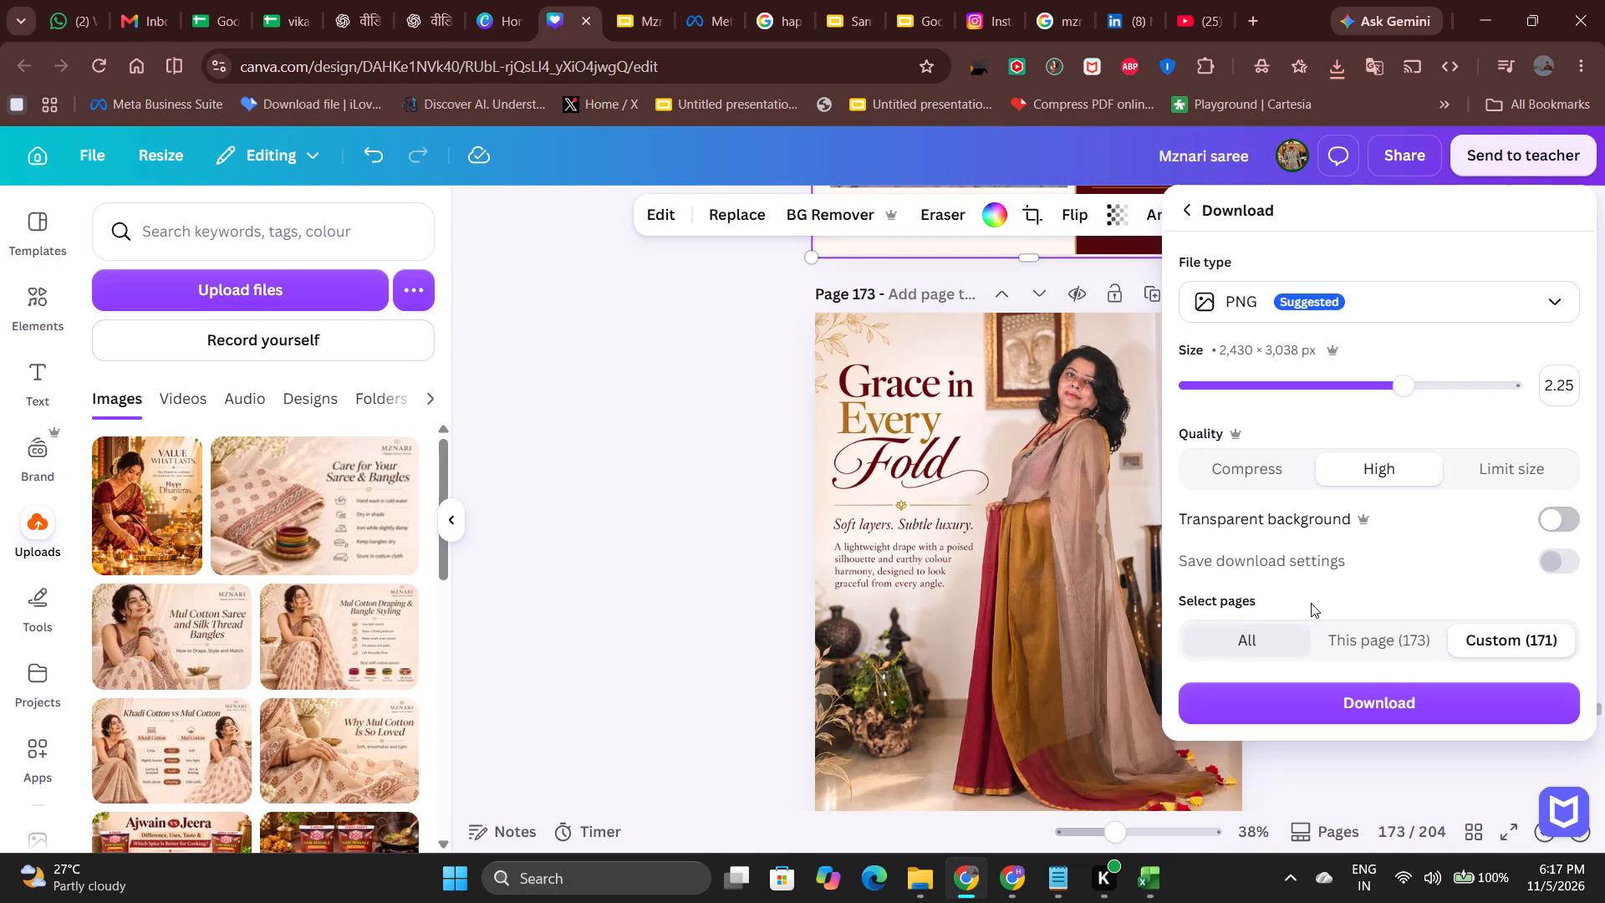
pyautogui.click(1402, 645)
pyautogui.click(1317, 703)
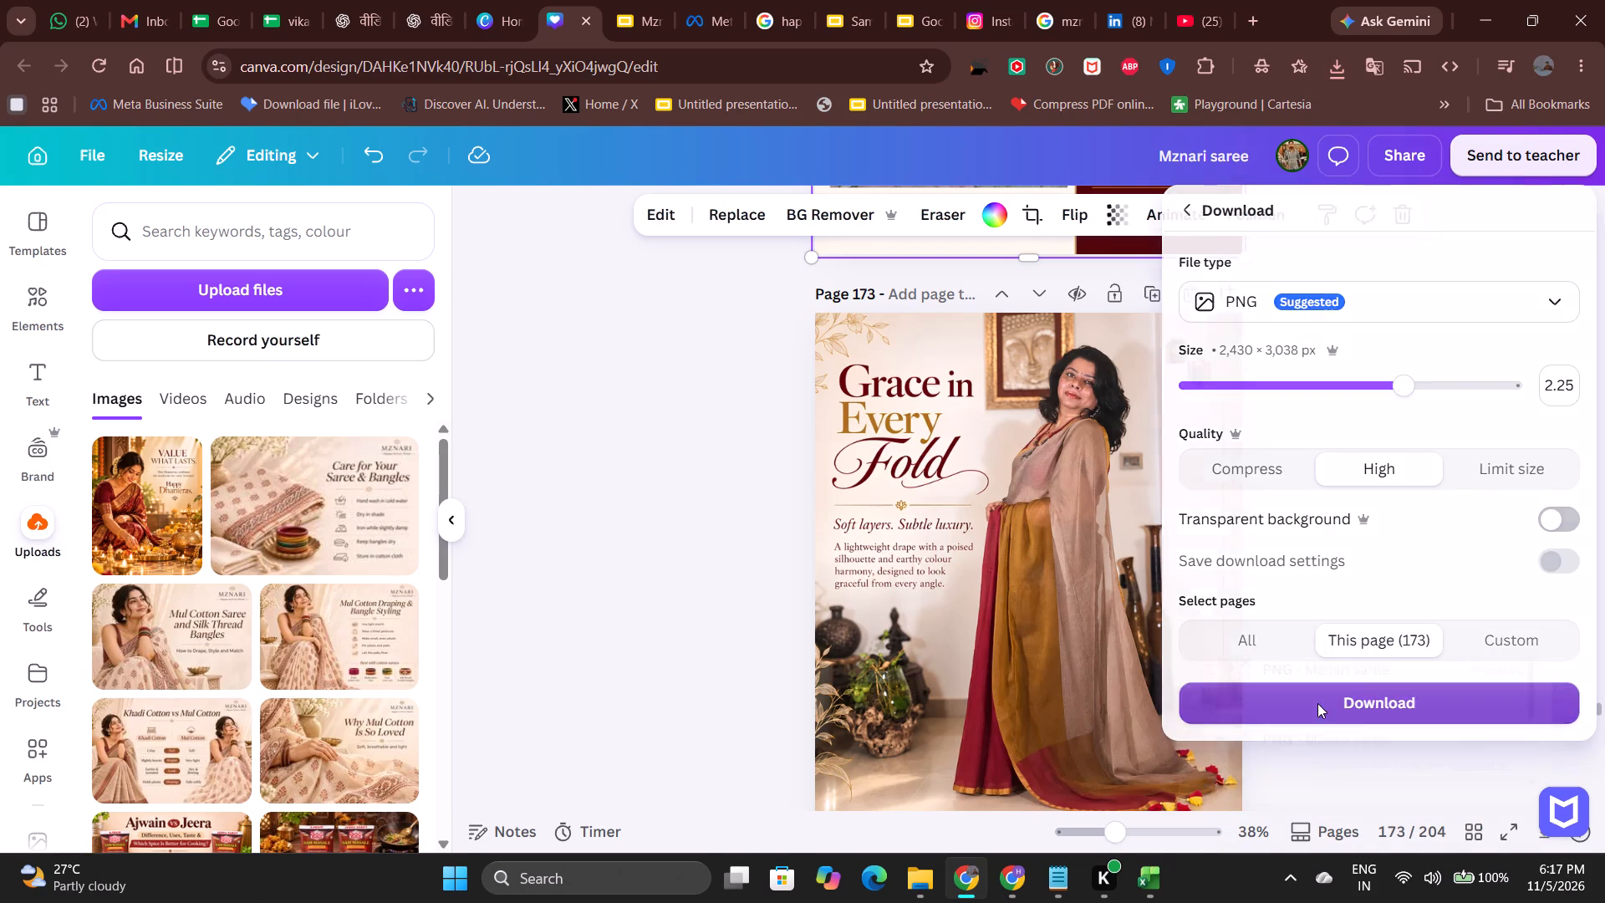
pyautogui.scroll(6, 1027, 524)
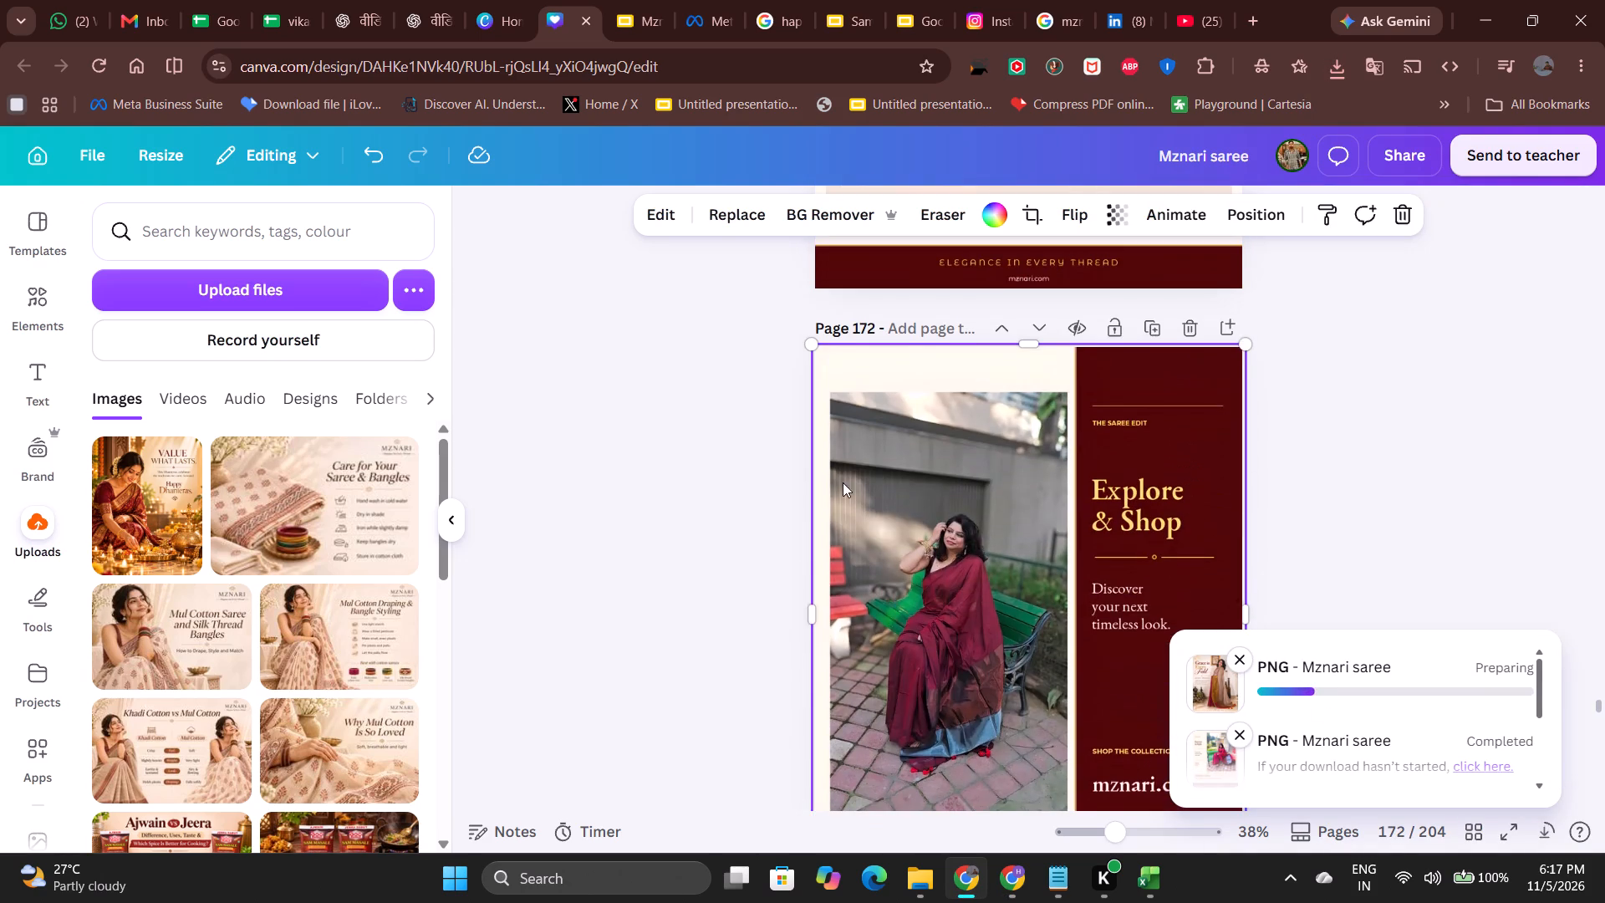
pyautogui.click(763, 444)
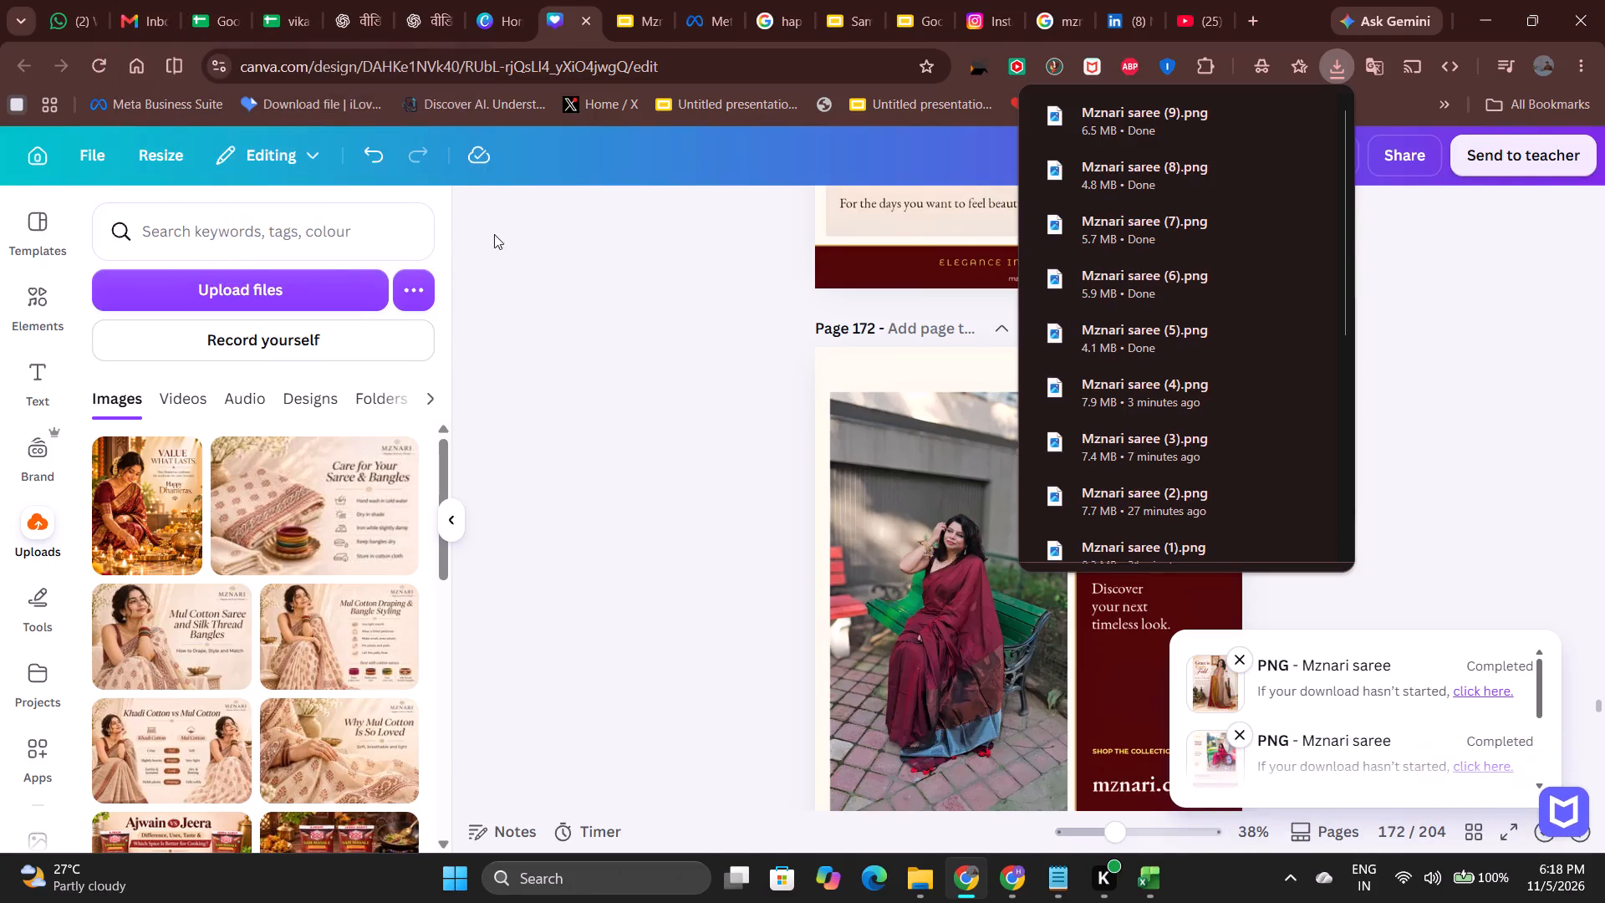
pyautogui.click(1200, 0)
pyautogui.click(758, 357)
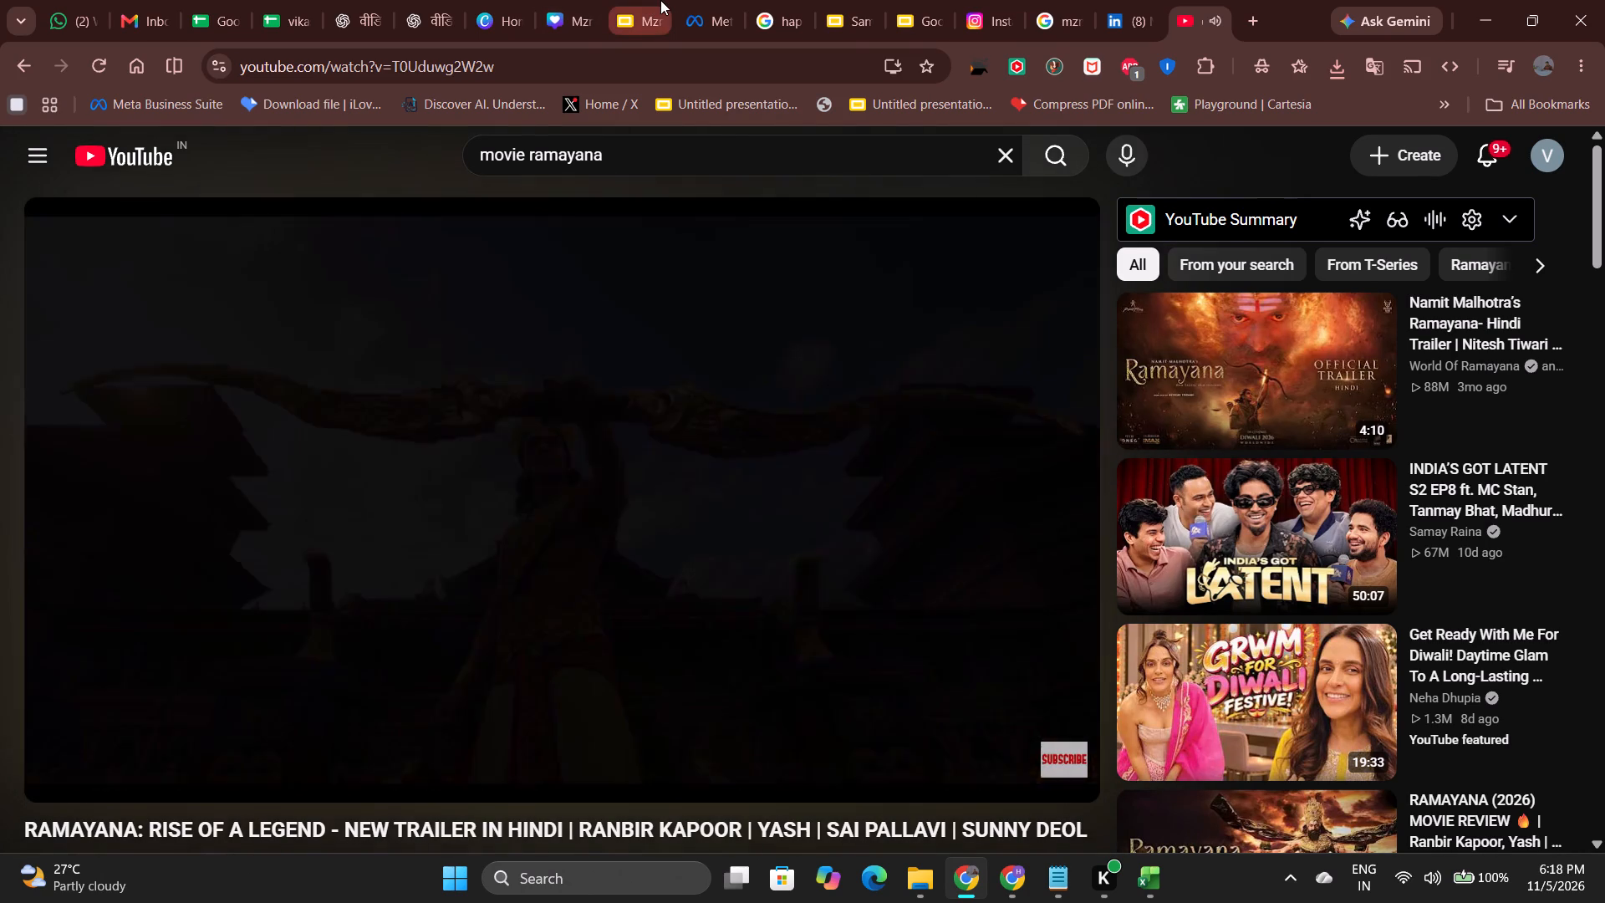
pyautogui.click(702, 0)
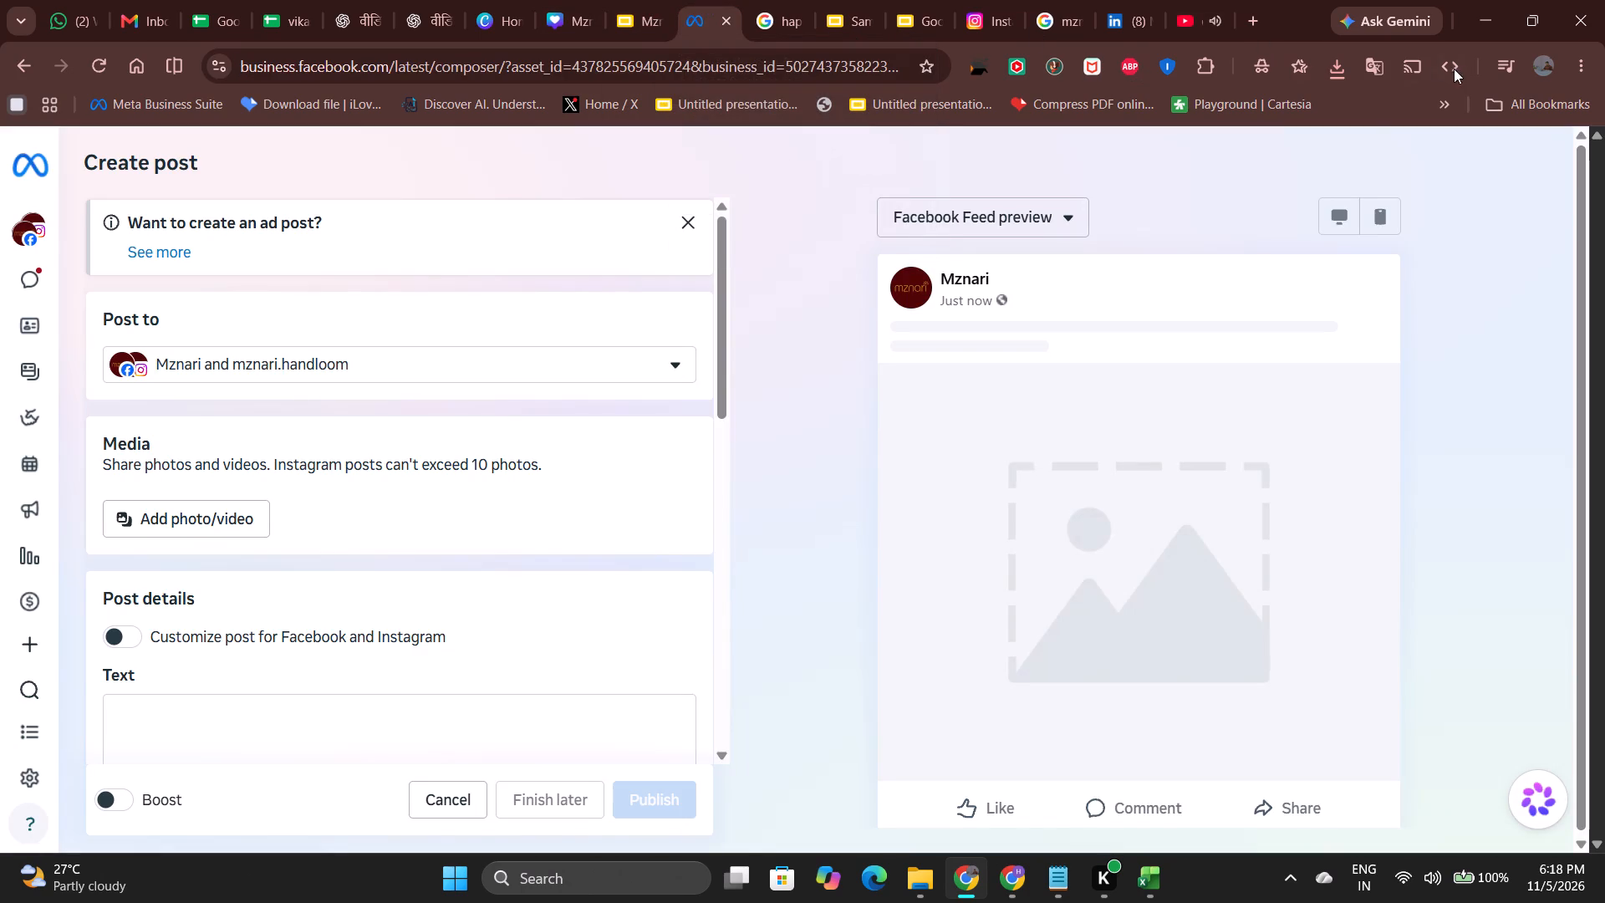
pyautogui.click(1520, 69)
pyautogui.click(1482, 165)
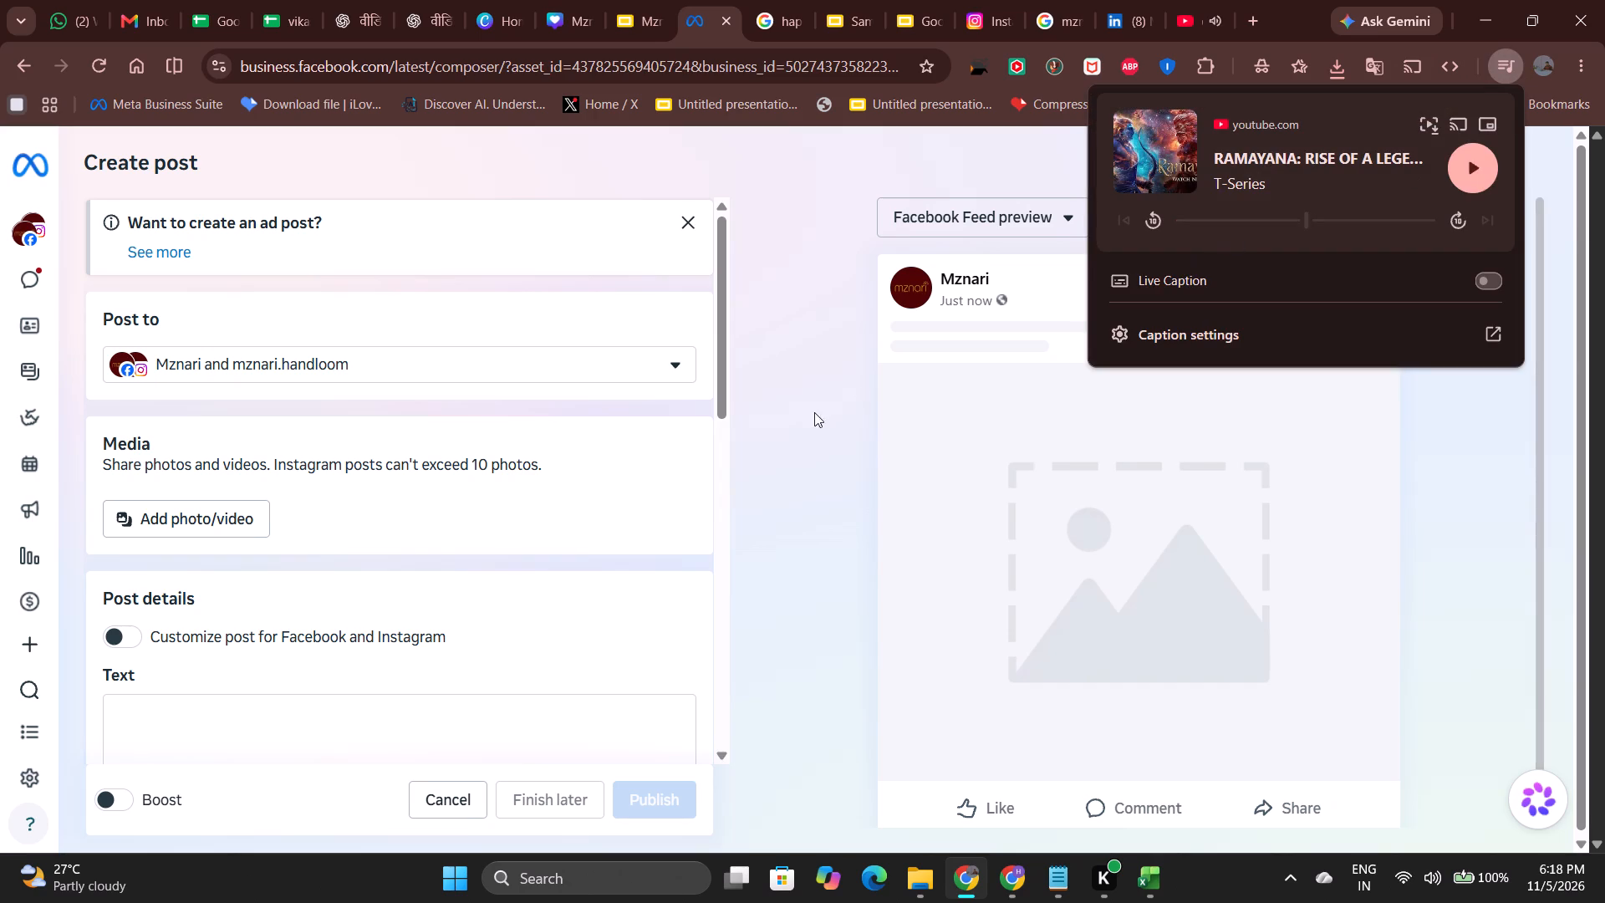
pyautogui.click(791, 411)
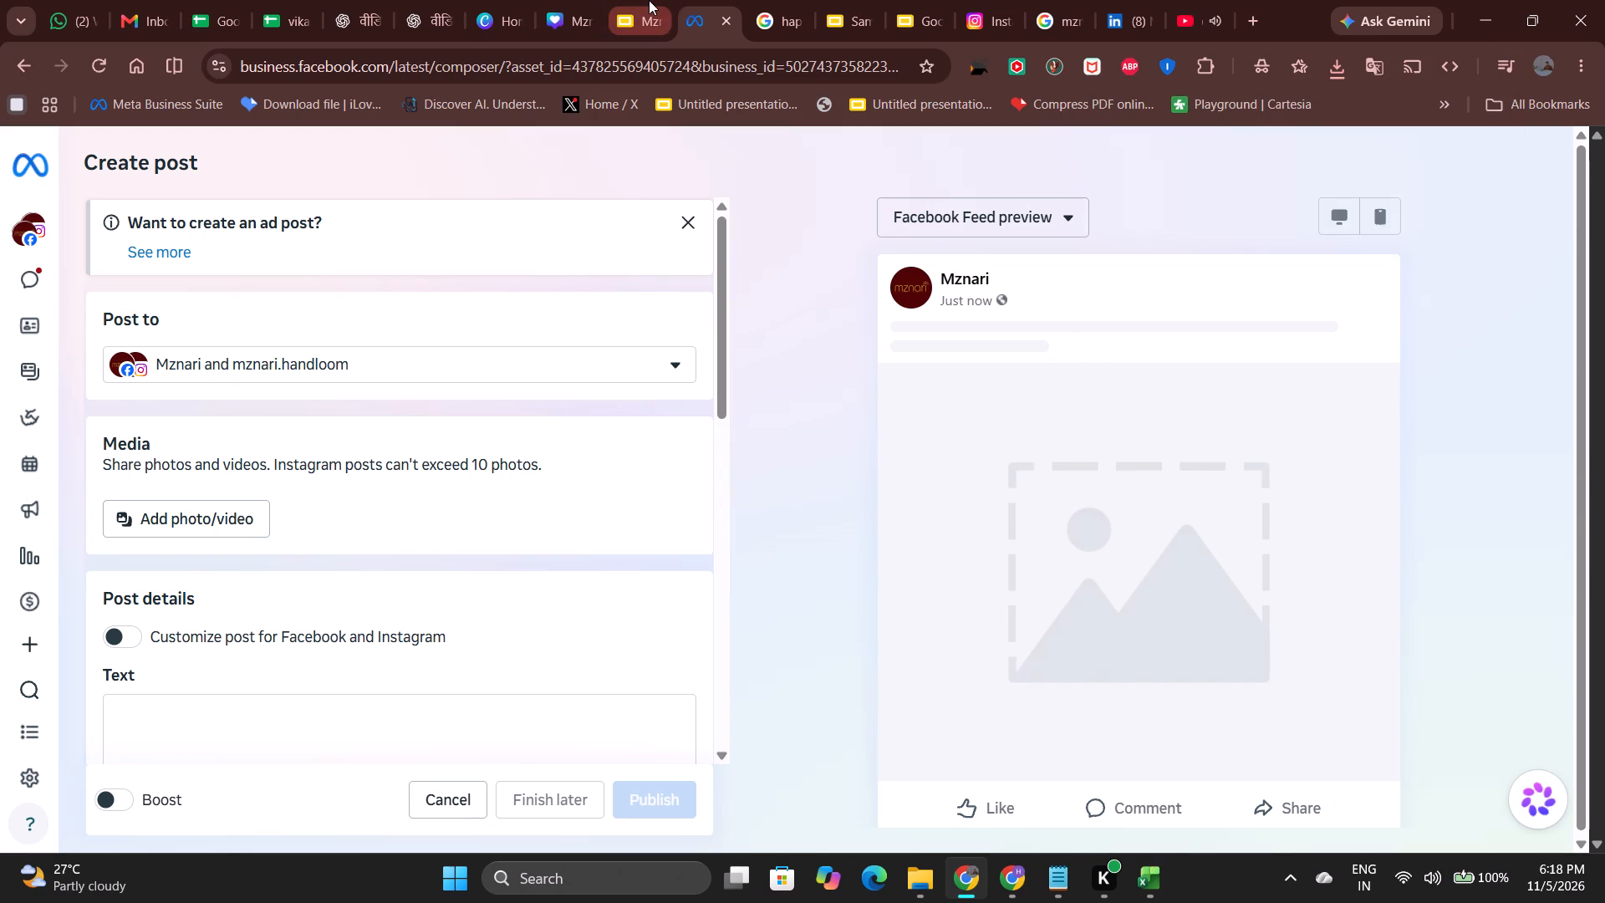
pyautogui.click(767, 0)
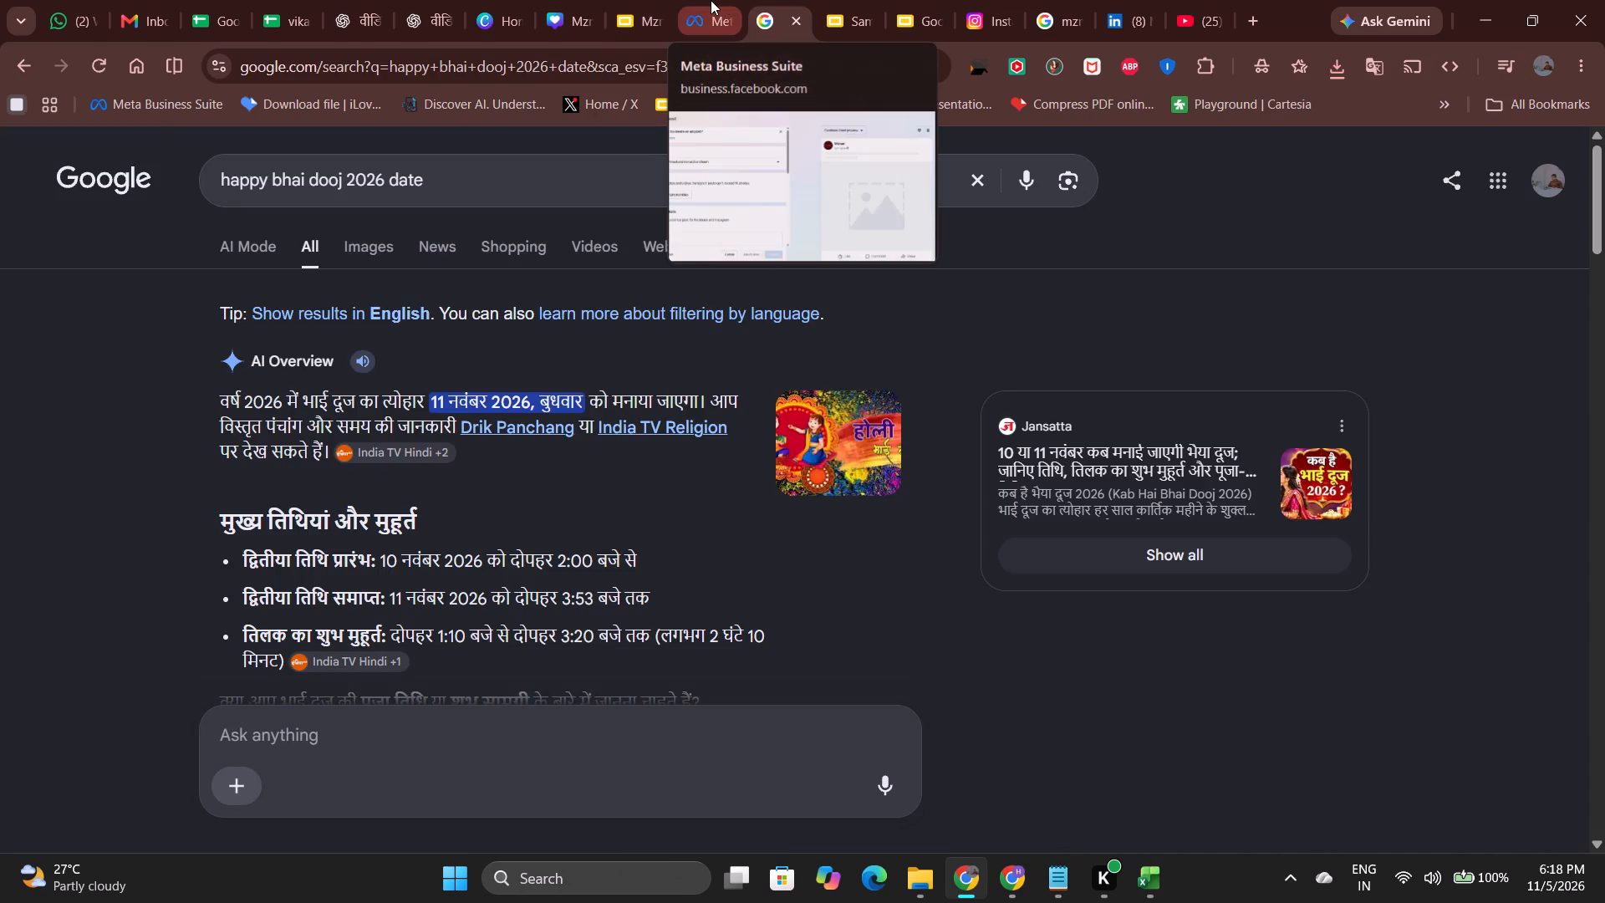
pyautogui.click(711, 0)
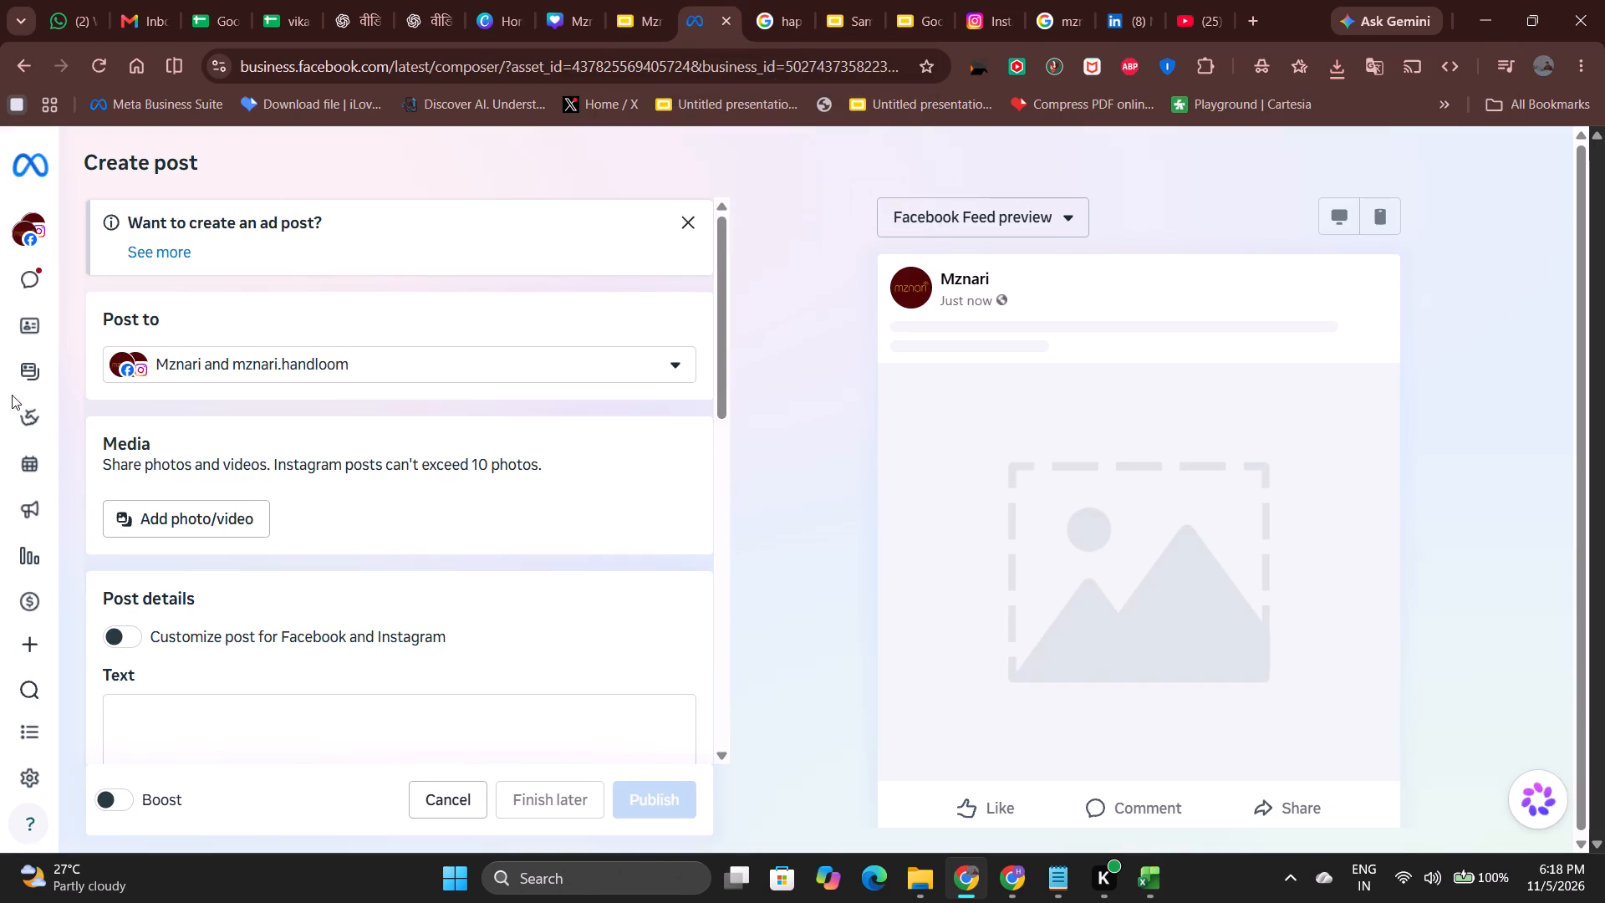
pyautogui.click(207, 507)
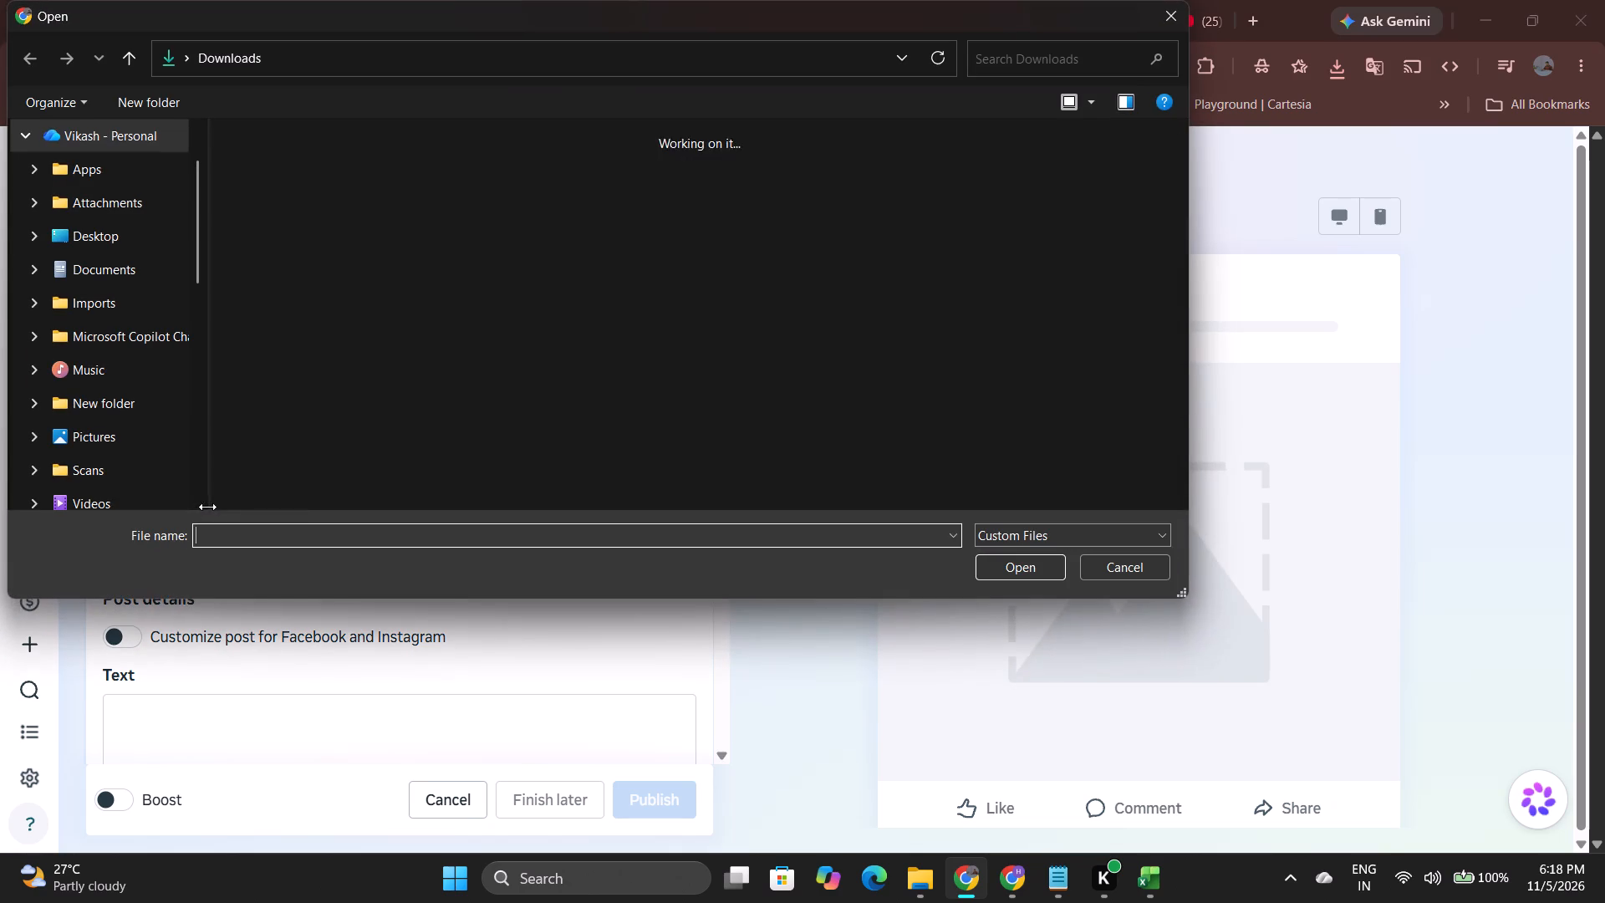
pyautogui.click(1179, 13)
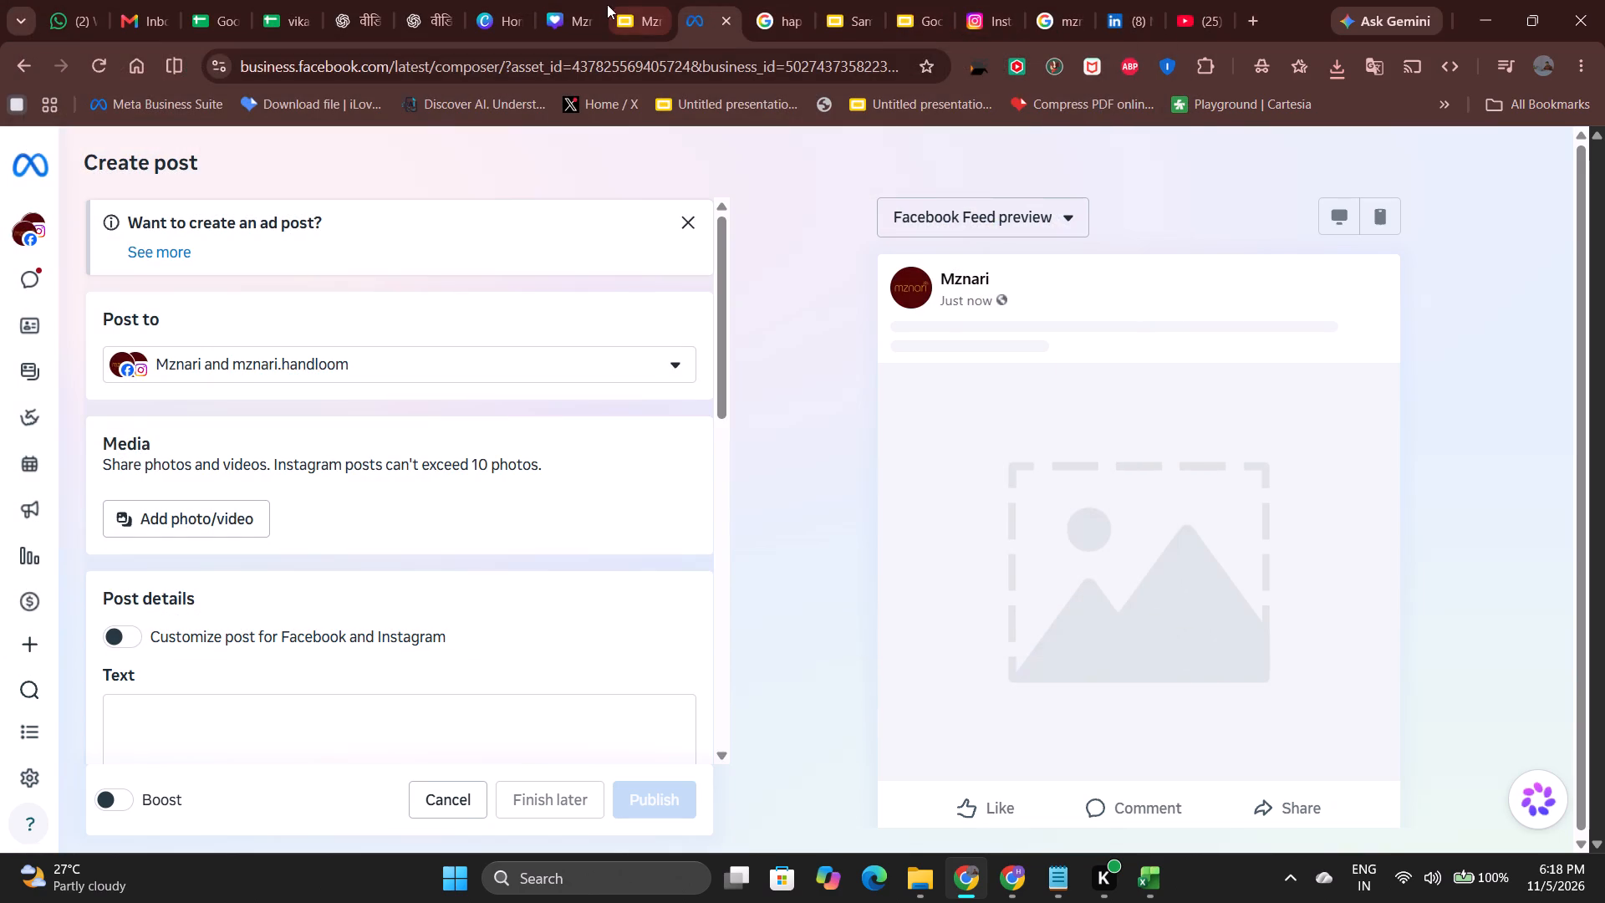
# Move the Canva Mznari saree design tab directly after the Meta Business Suite tab and return to the post composer.
pyautogui.click(578, 0)
pyautogui.moveTo(568, 0); pyautogui.dragTo(695, 0)
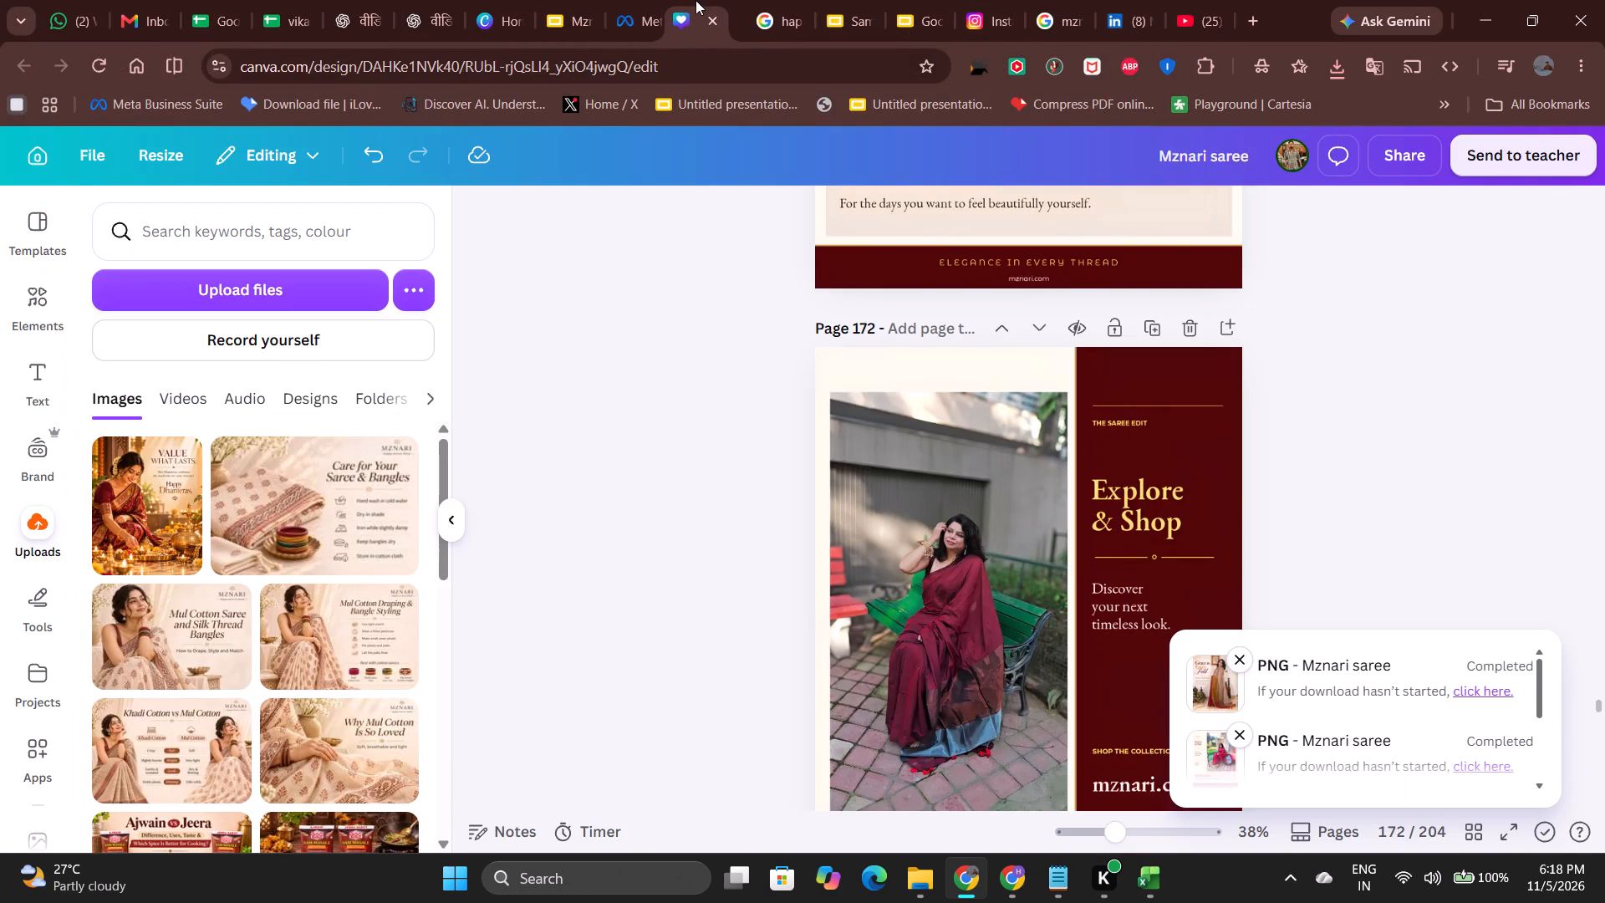
pyautogui.moveTo(695, 0); pyautogui.dragTo(720, 3)
pyautogui.click(640, 0)
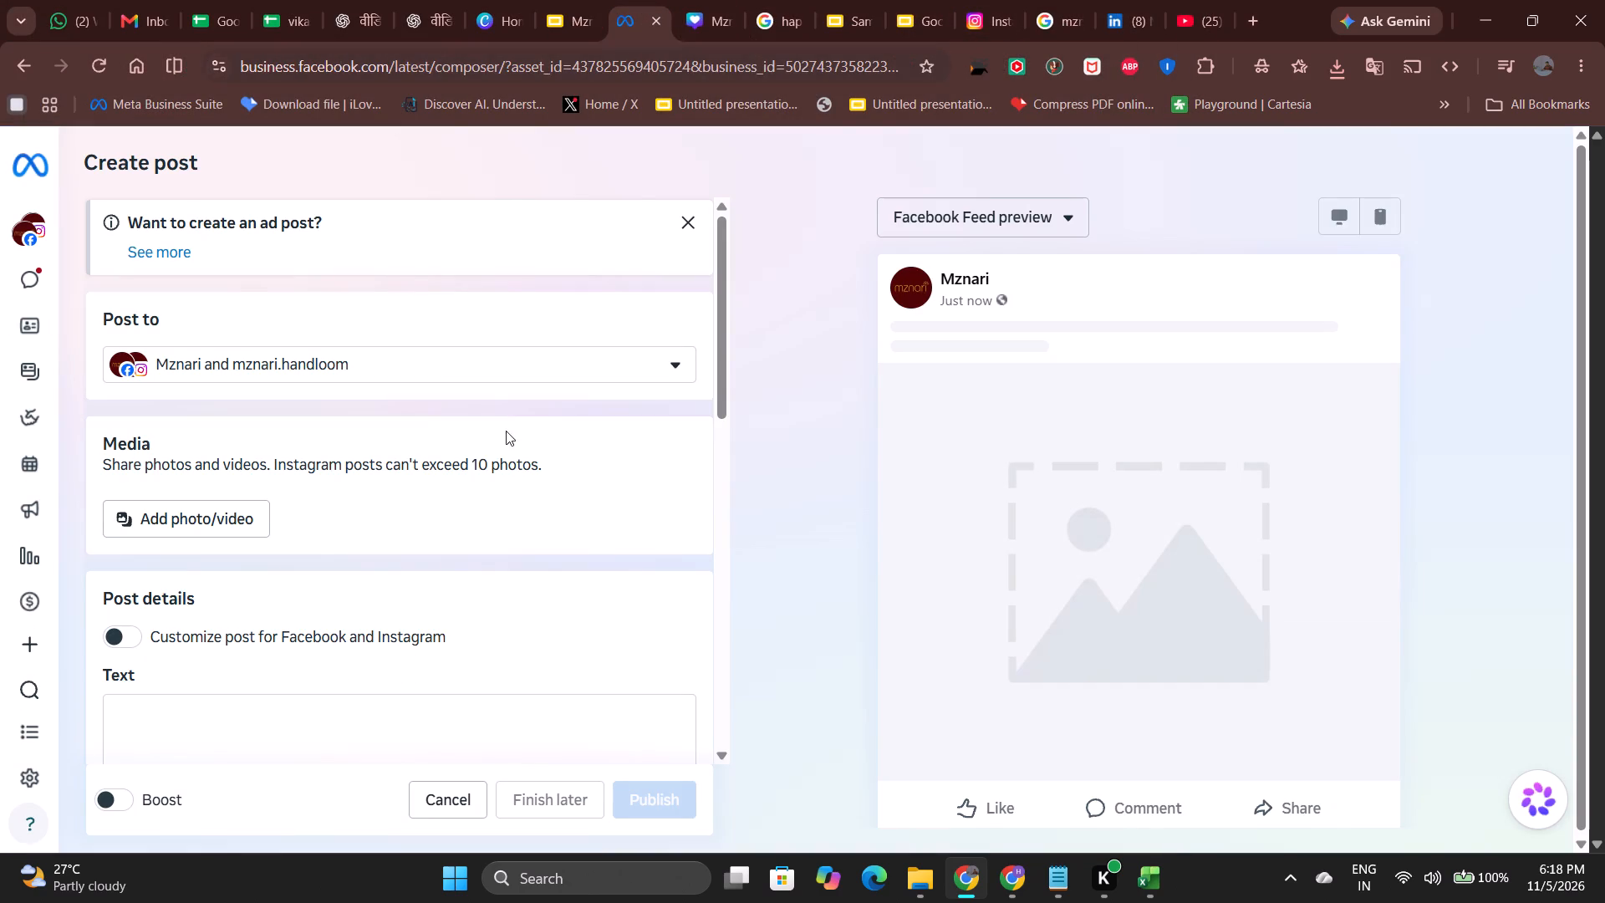
# Check the saree pages around 166 to 172 in the Canva design against the downloaded Mznari saree images available for the post.
pyautogui.click(693, 0)
pyautogui.scroll(2, 945, 535)
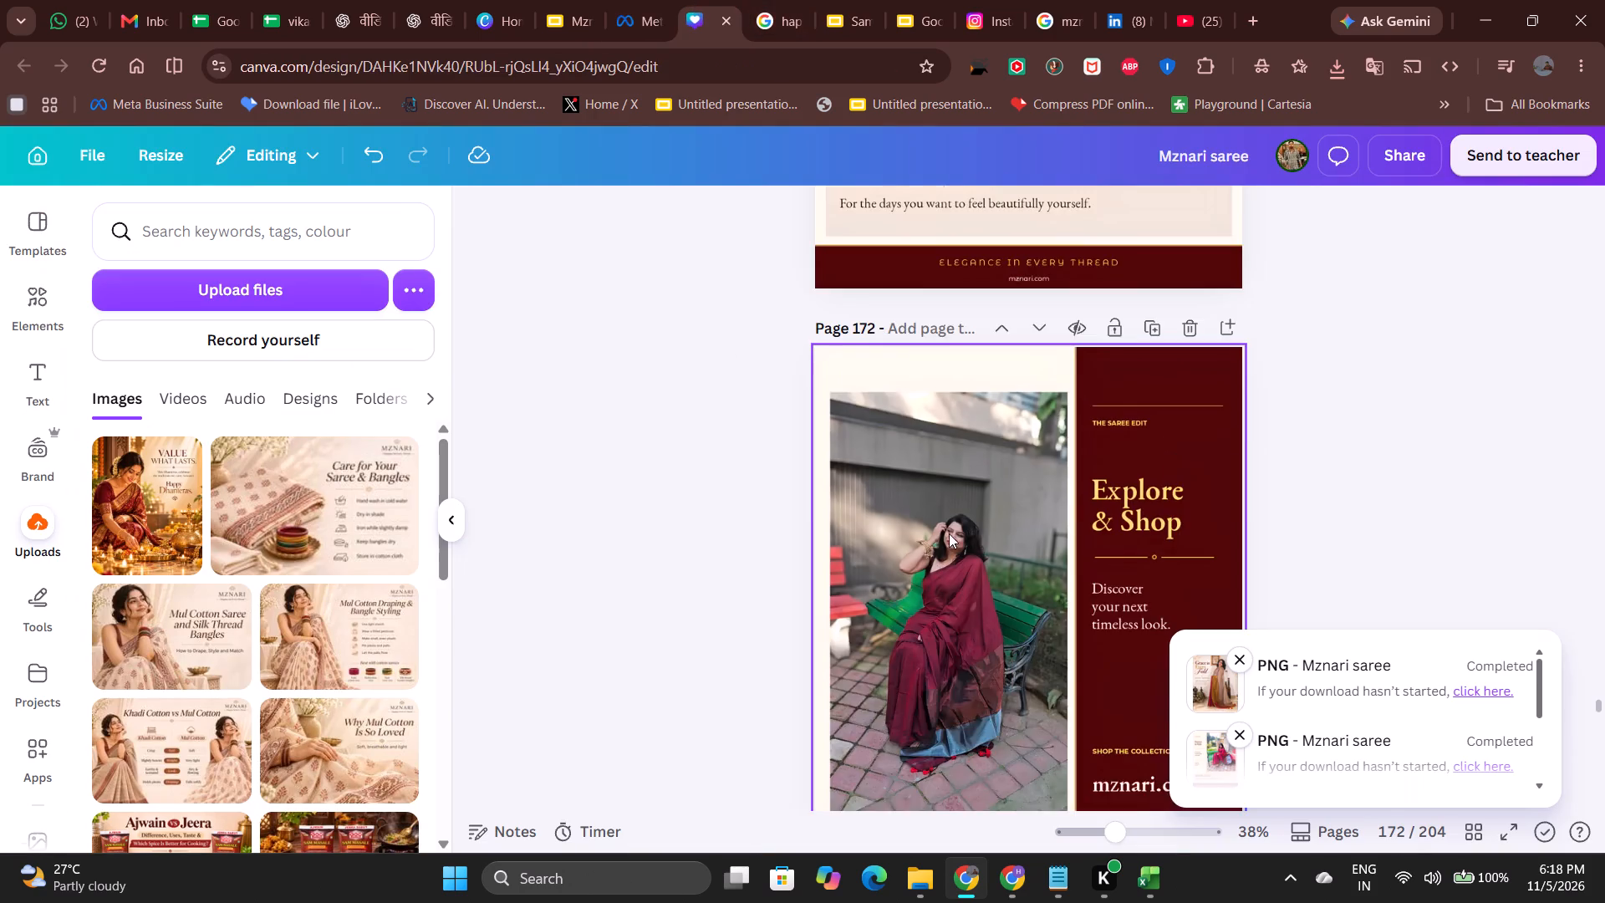
pyautogui.scroll(20, 949, 533)
pyautogui.scroll(13, 949, 533)
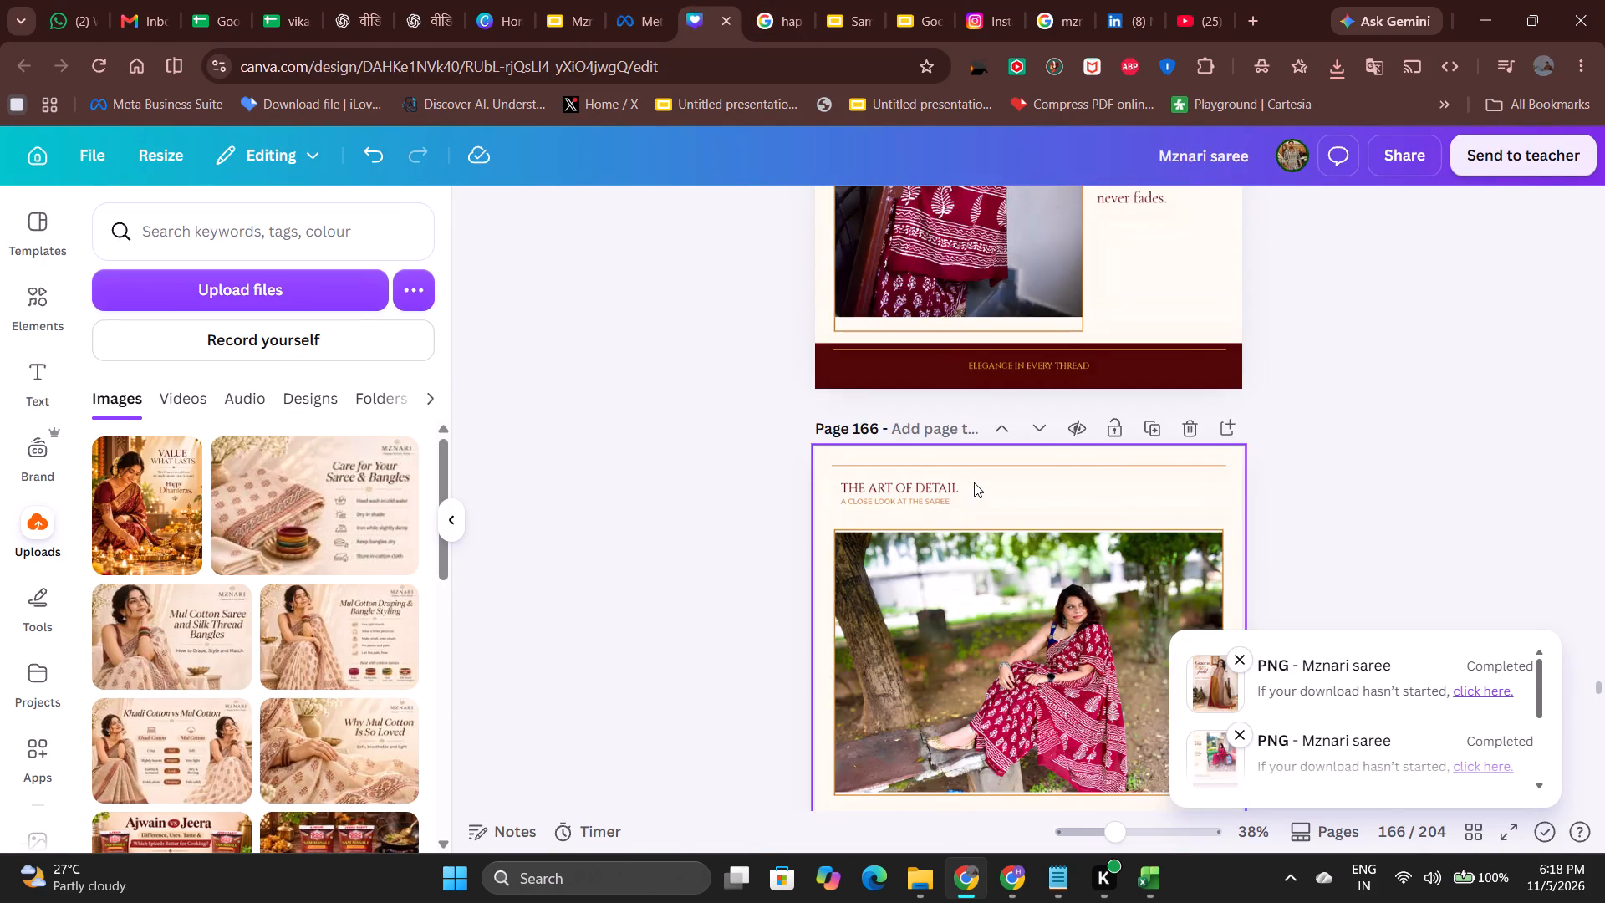
pyautogui.scroll(-19, 974, 482)
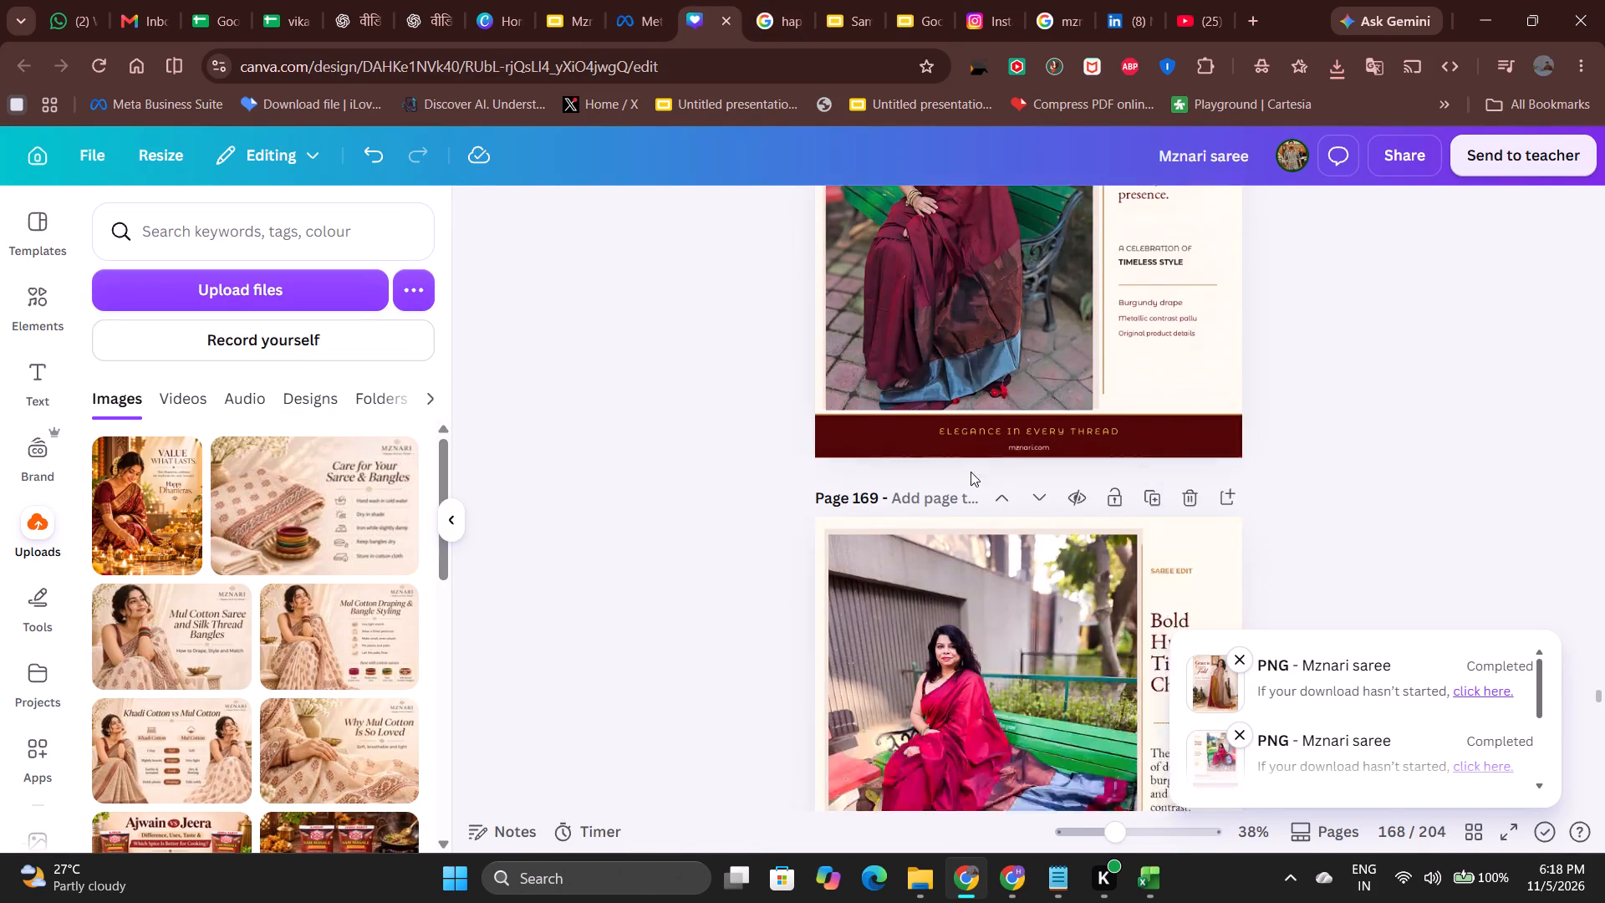
pyautogui.click(651, 0)
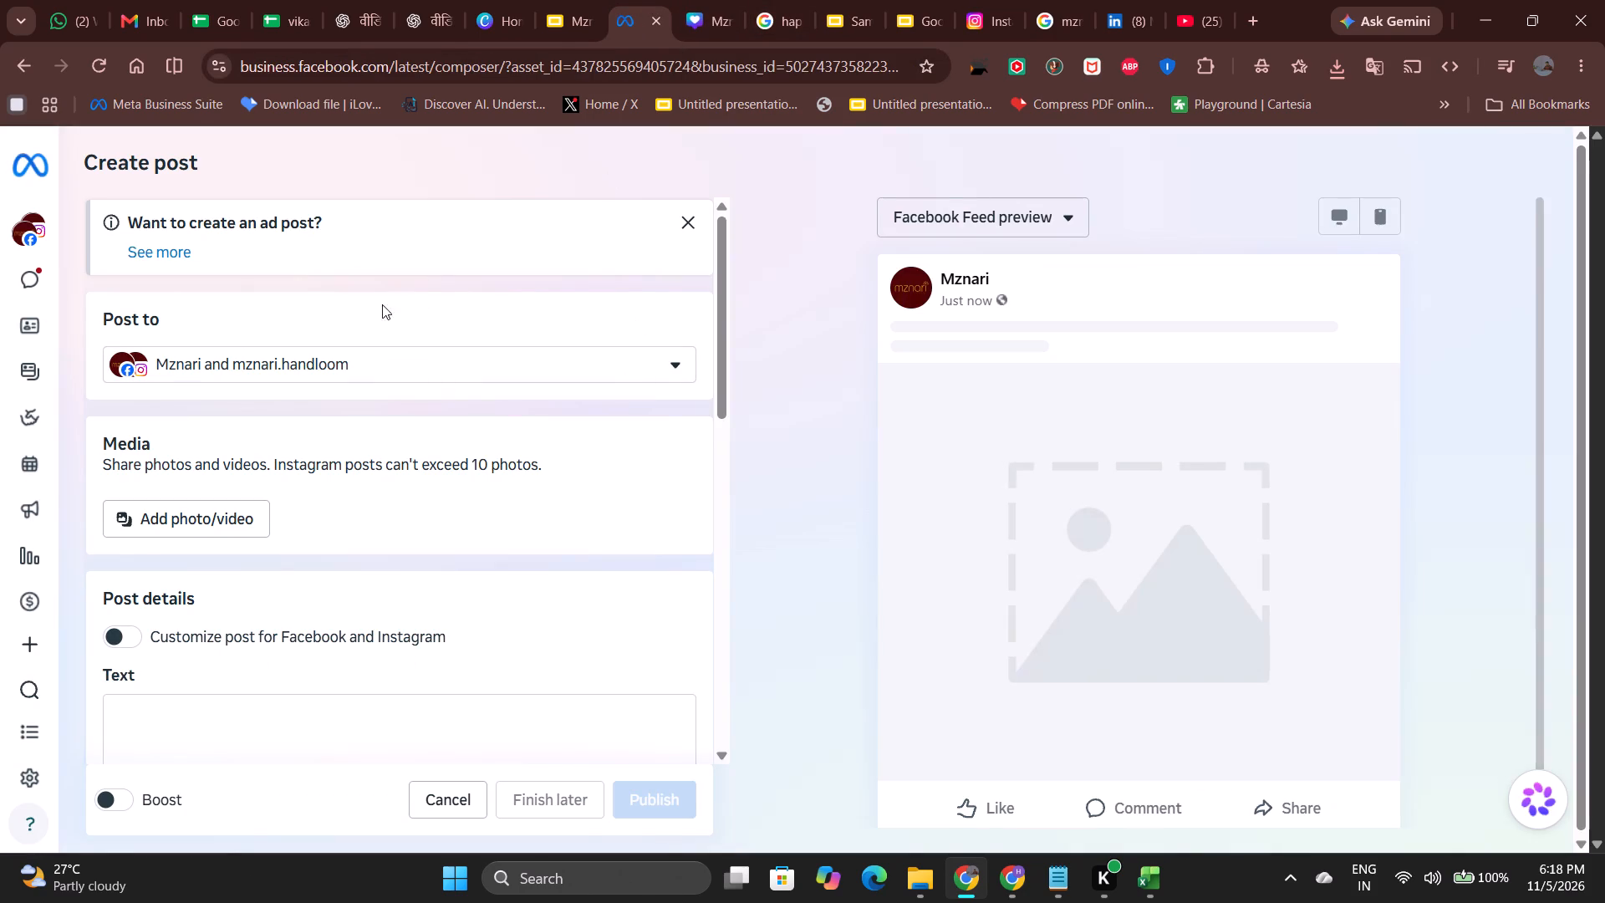
pyautogui.click(223, 511)
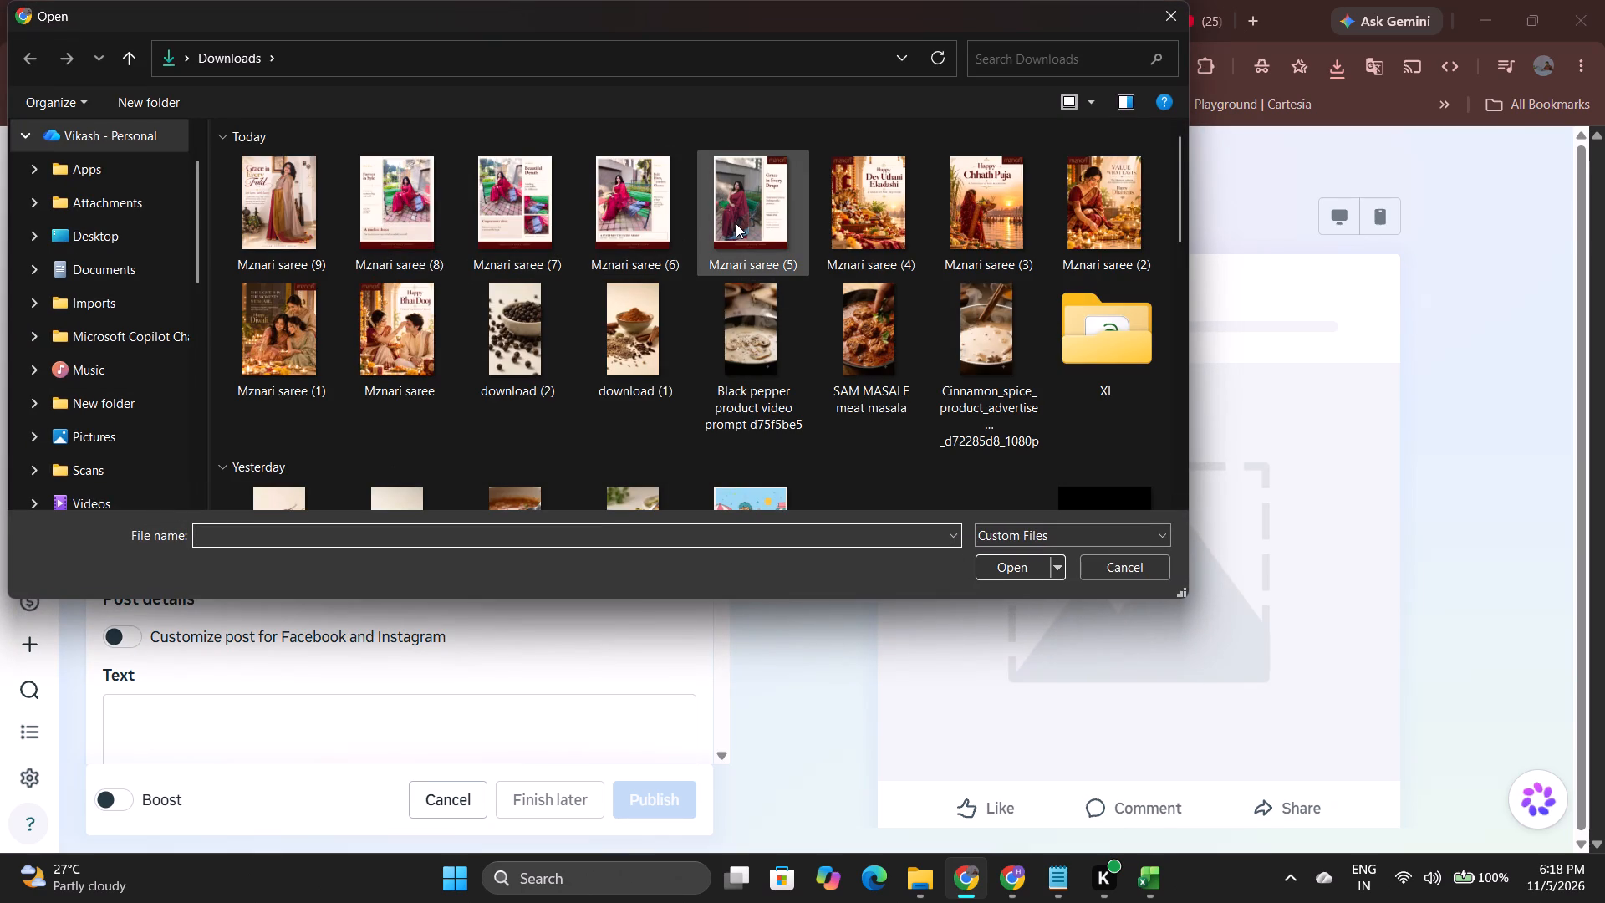
pyautogui.click(1175, 15)
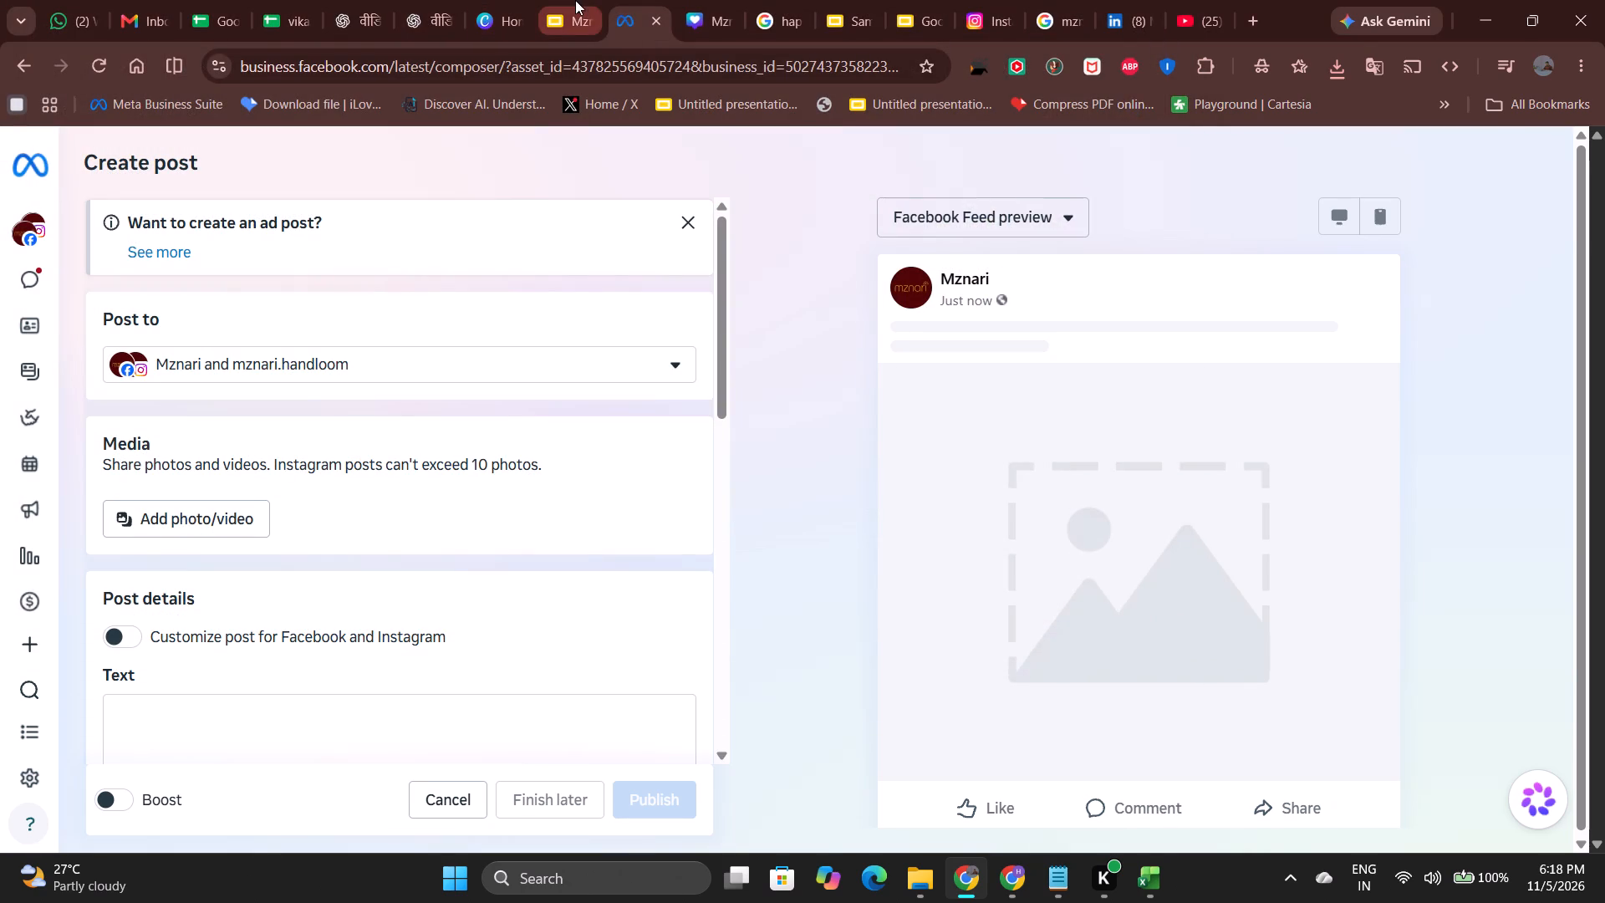
# Examine the saree pages around Grace in Every Drape in the Canva design, from page 166 to 169.
pyautogui.click(701, 0)
pyautogui.scroll(4, 1016, 449)
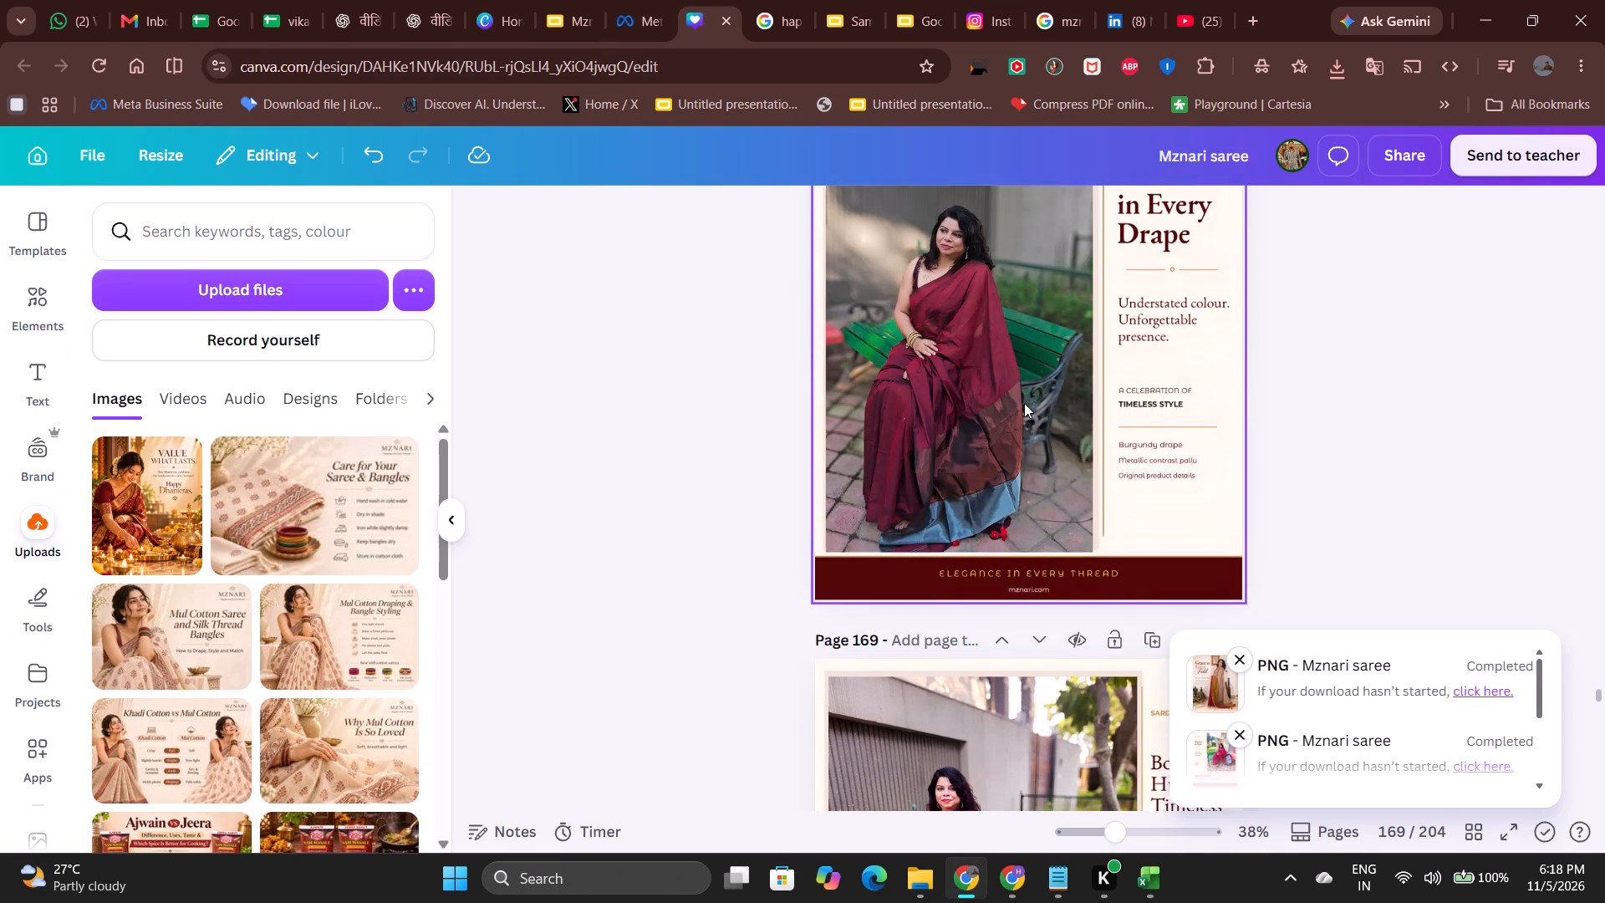
pyautogui.scroll(15, 1024, 403)
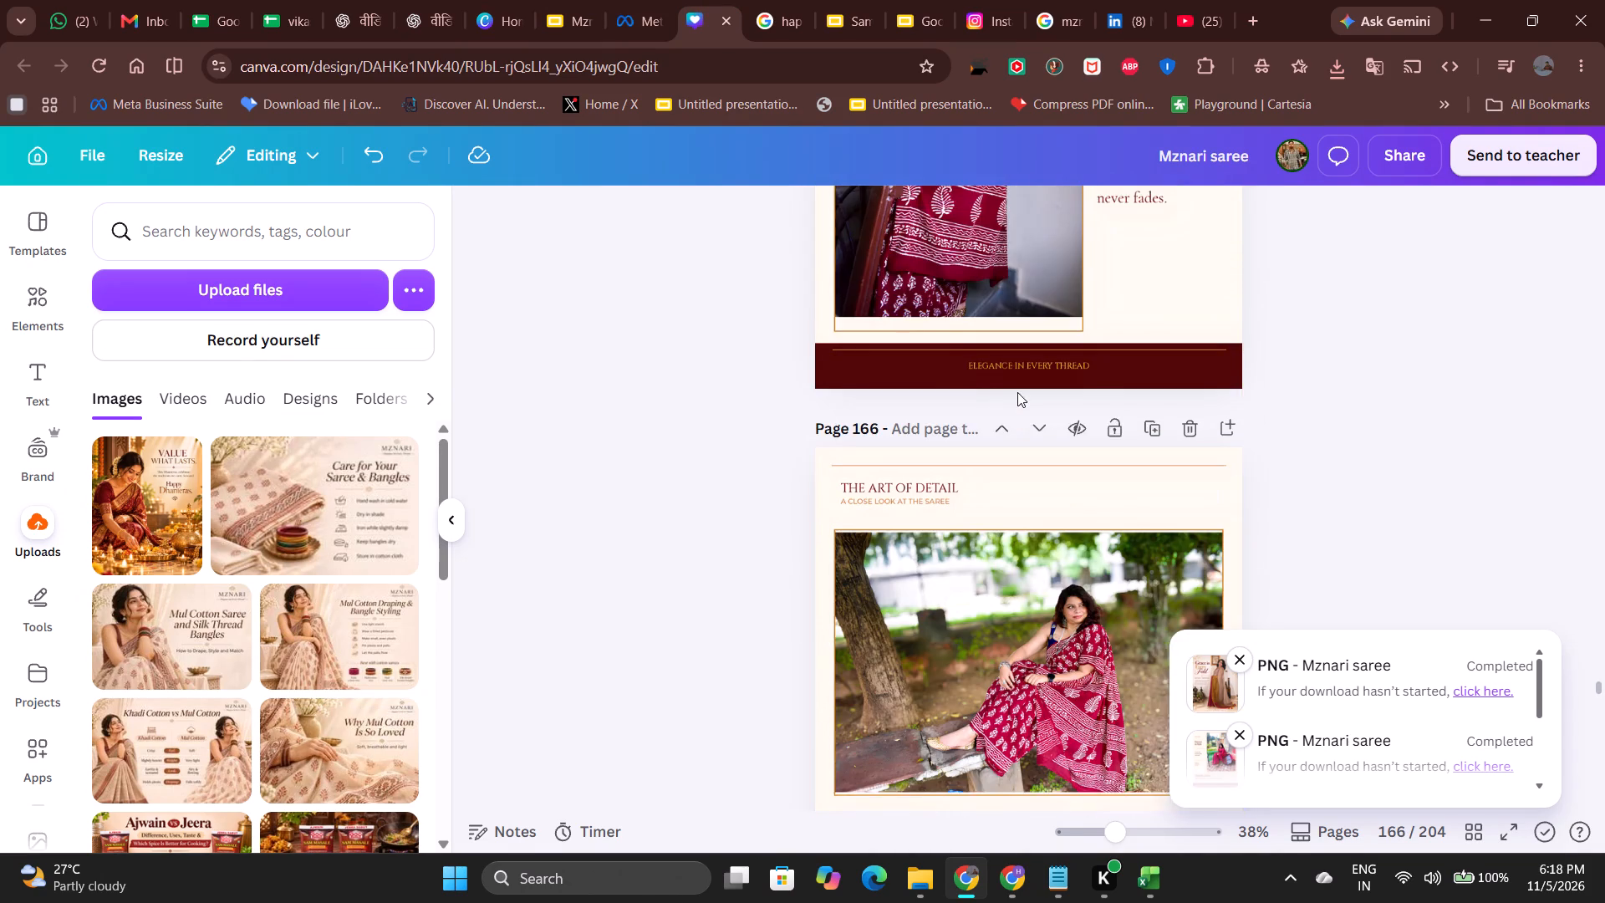
pyautogui.scroll(-14, 1017, 392)
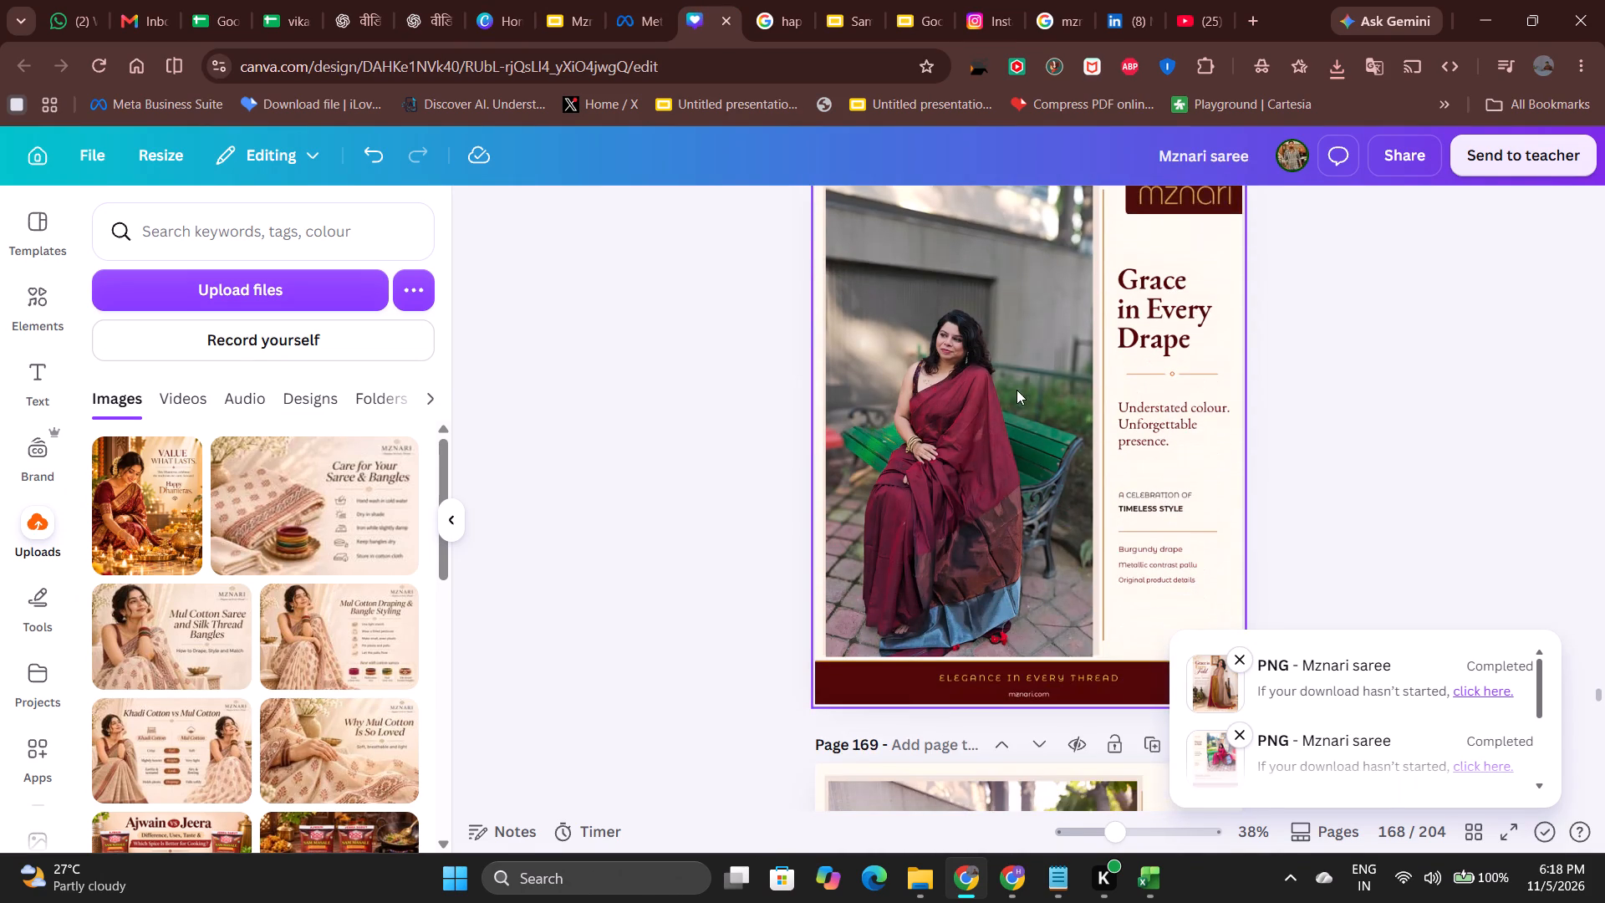
# In the Meta Business Suite post composer, add the Grace in Every Drape image, Mznari saree (5), and check it in the mobile preview.
pyautogui.click(621, 1)
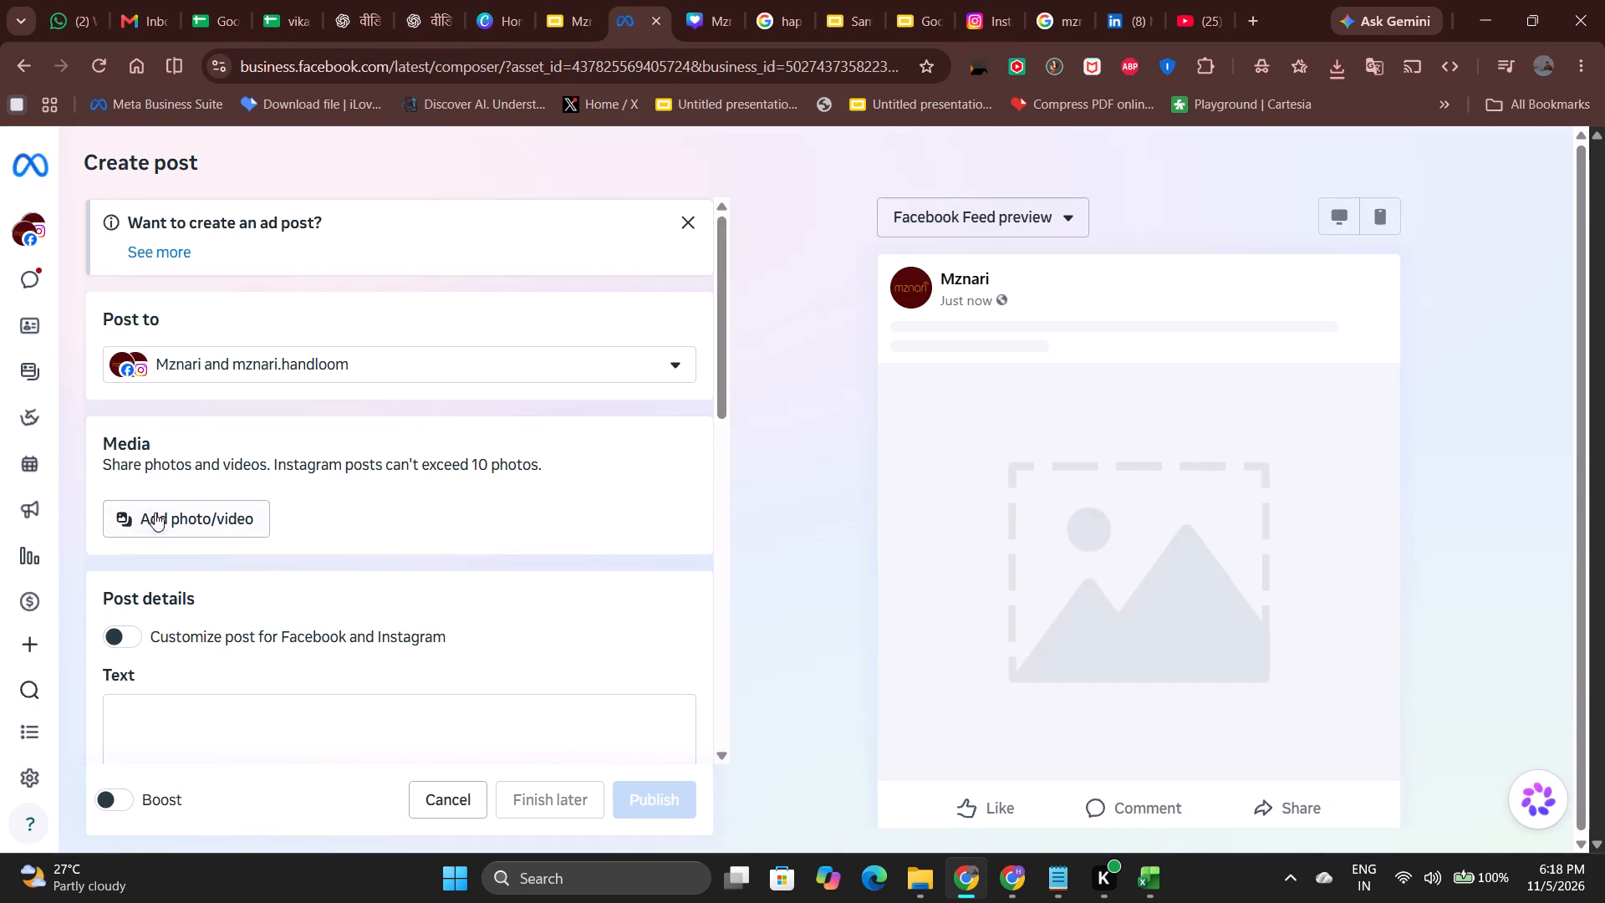
pyautogui.click(158, 511)
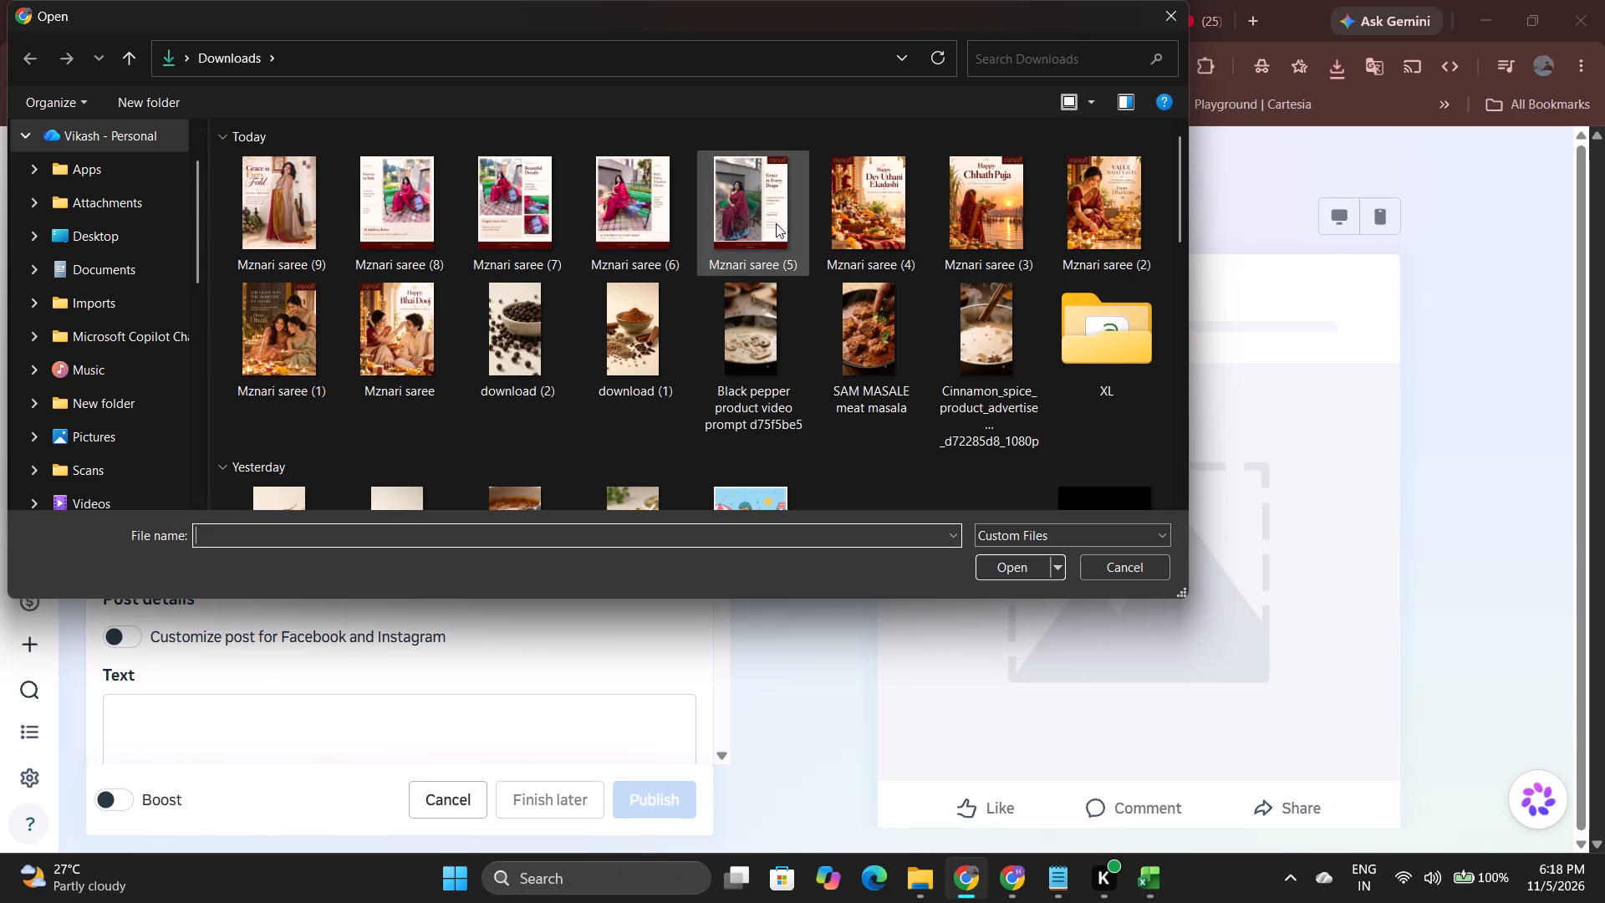
pyautogui.click(773, 198)
pyautogui.press('Return')
pyautogui.scroll(-2, 109, 500)
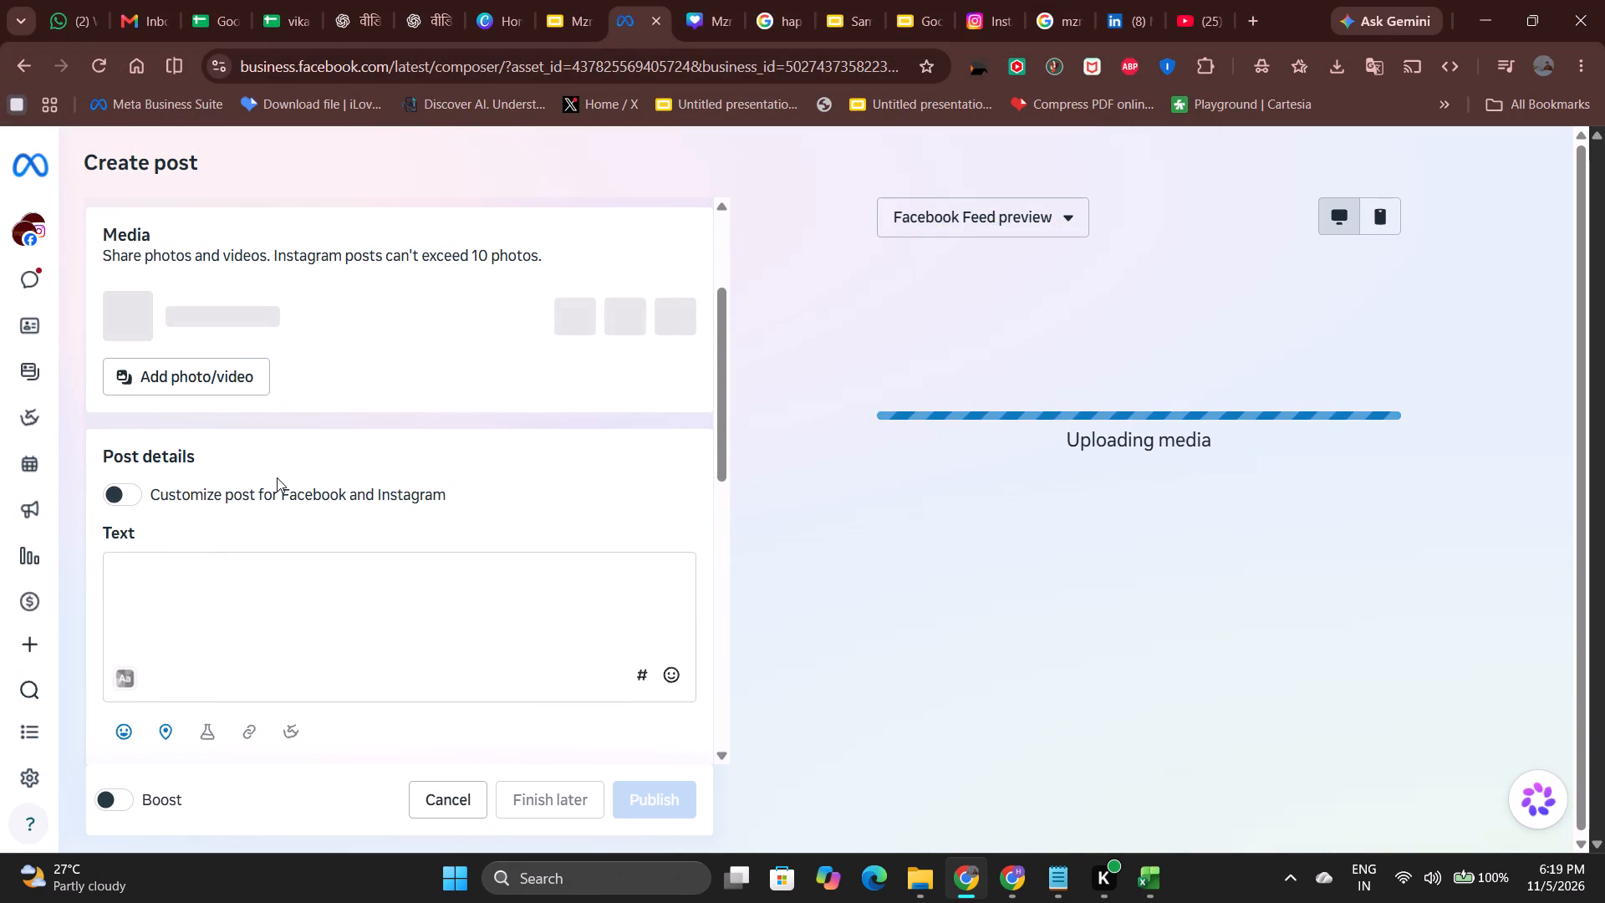
pyautogui.click(1376, 226)
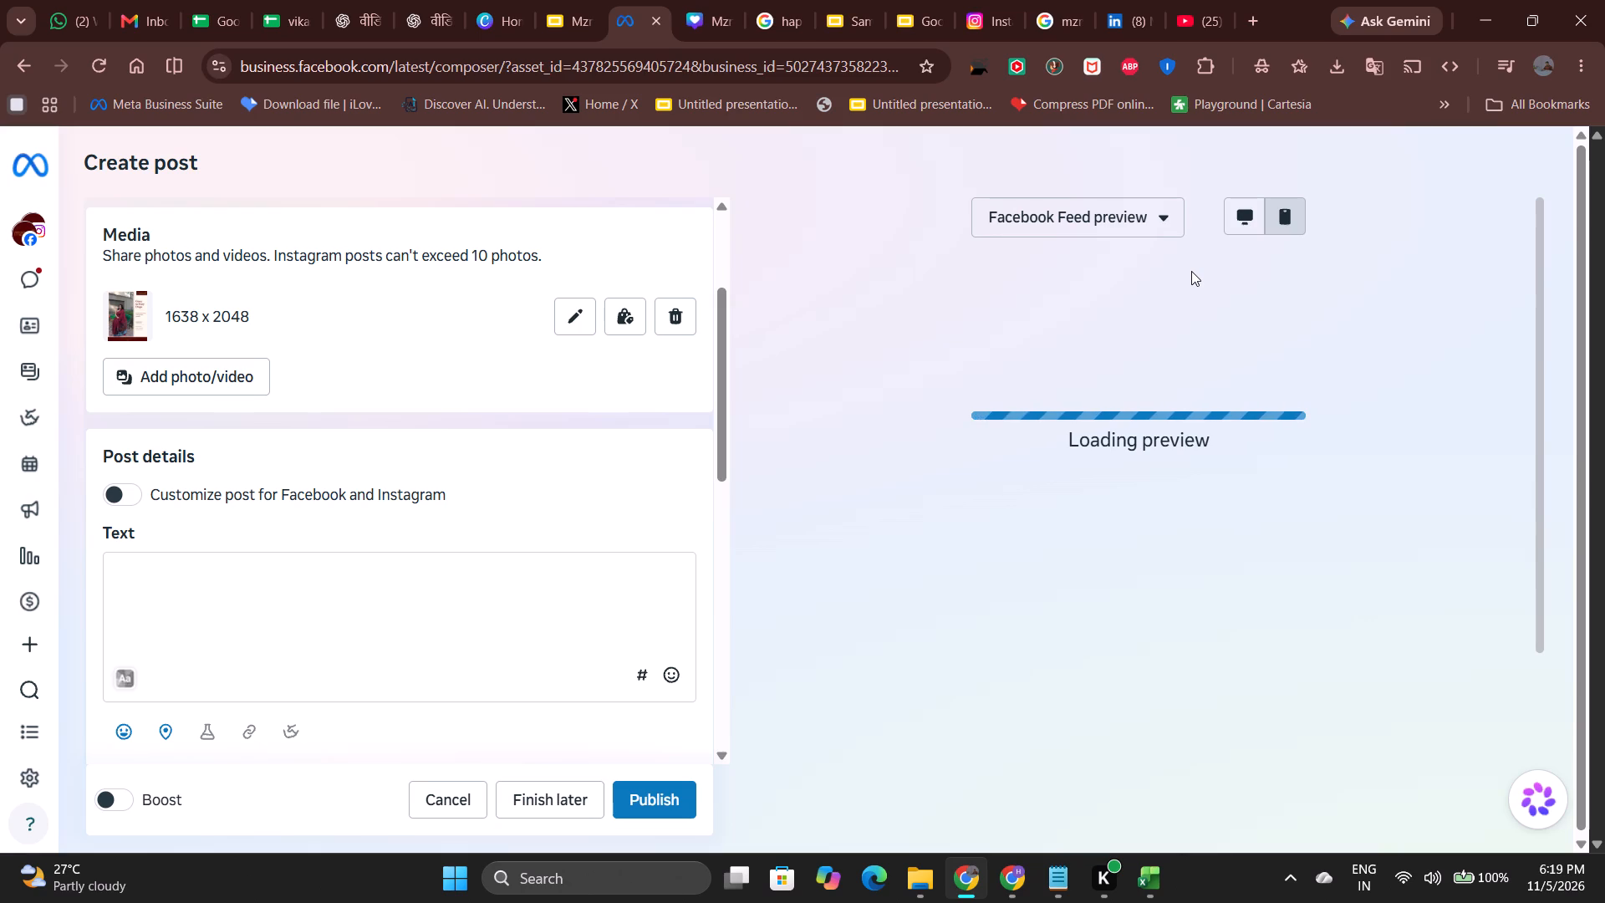
pyautogui.scroll(-2, 909, 372)
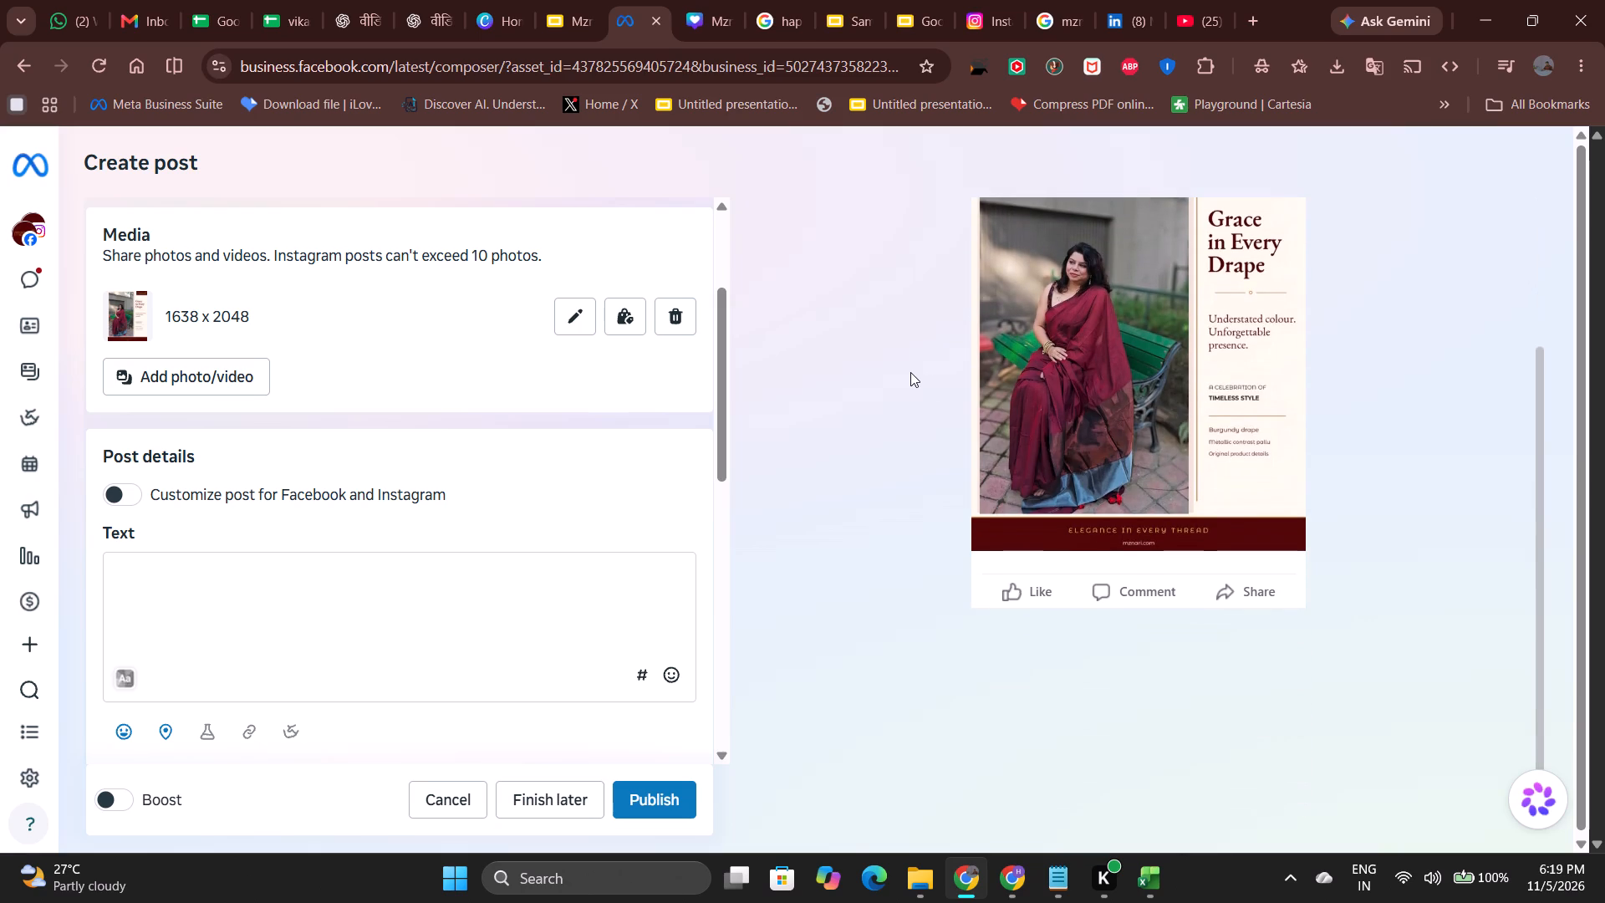
pyautogui.scroll(2, 843, 376)
# Add the Bold Hues, Beautiful Details and Forever in Style images, Mznari saree (6), (7) and (8), to the post in that order.
pyautogui.click(164, 379)
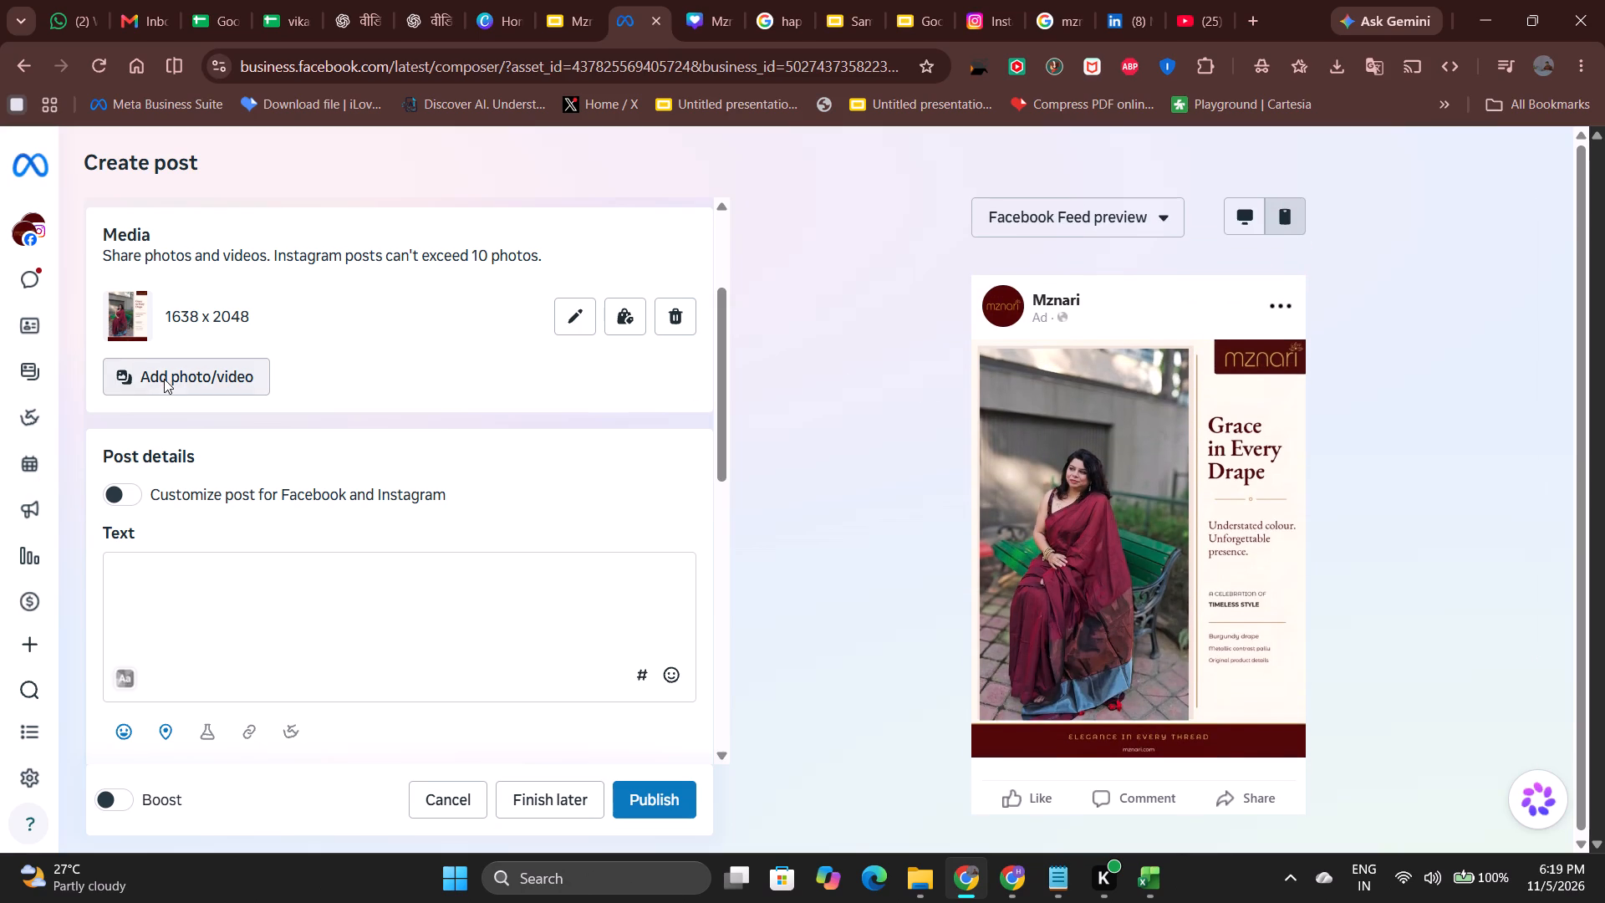
pyautogui.click(629, 220)
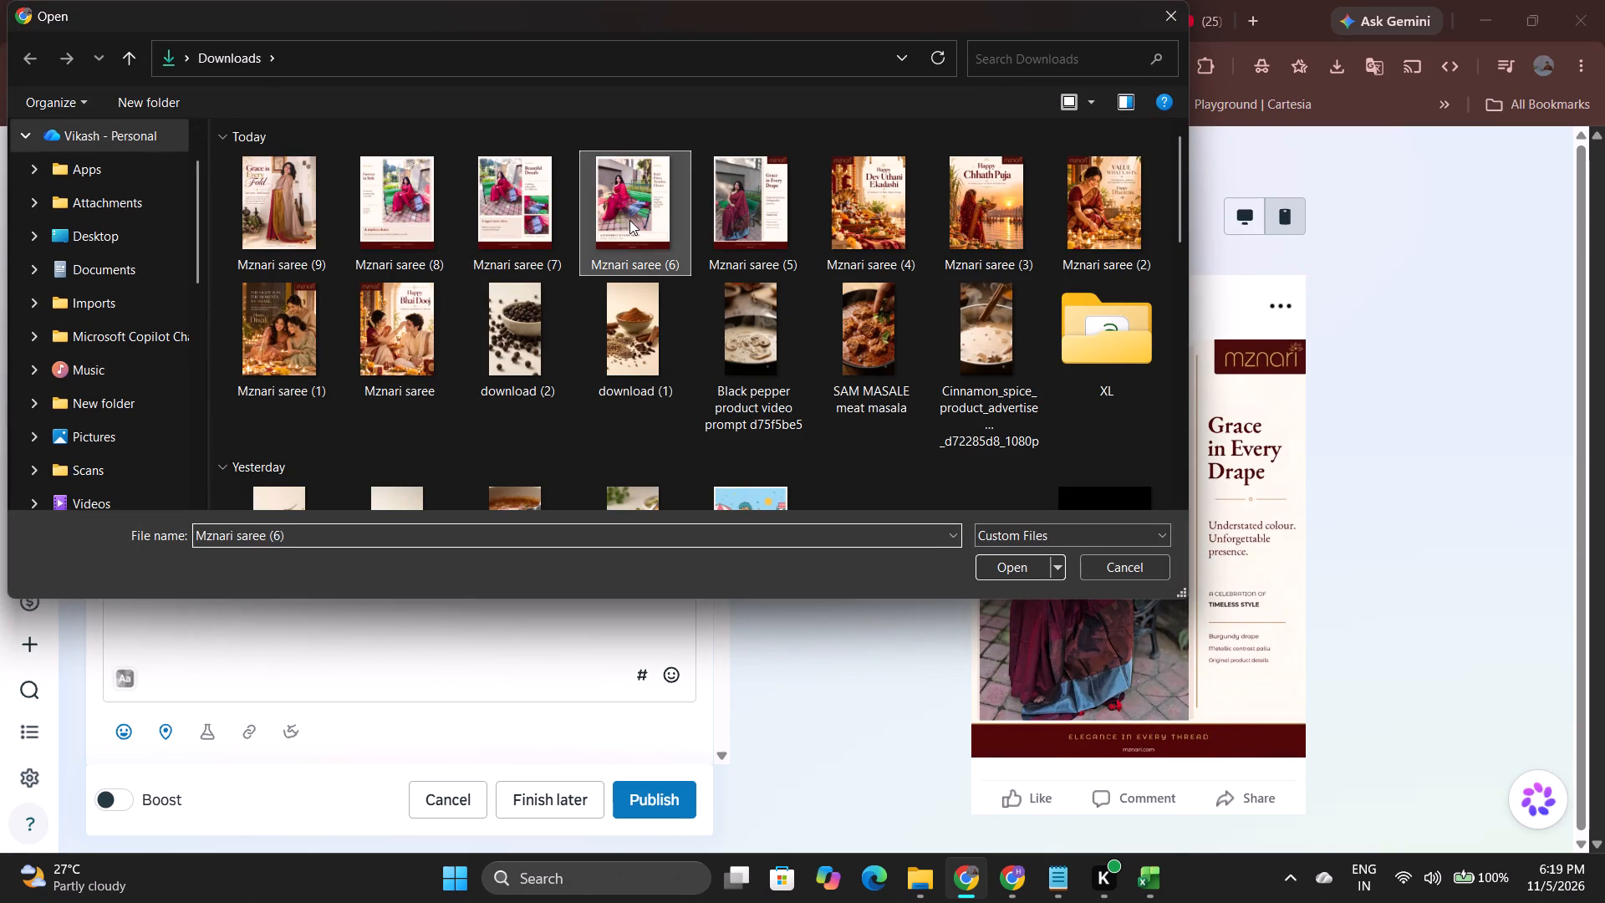
pyautogui.press('Return')
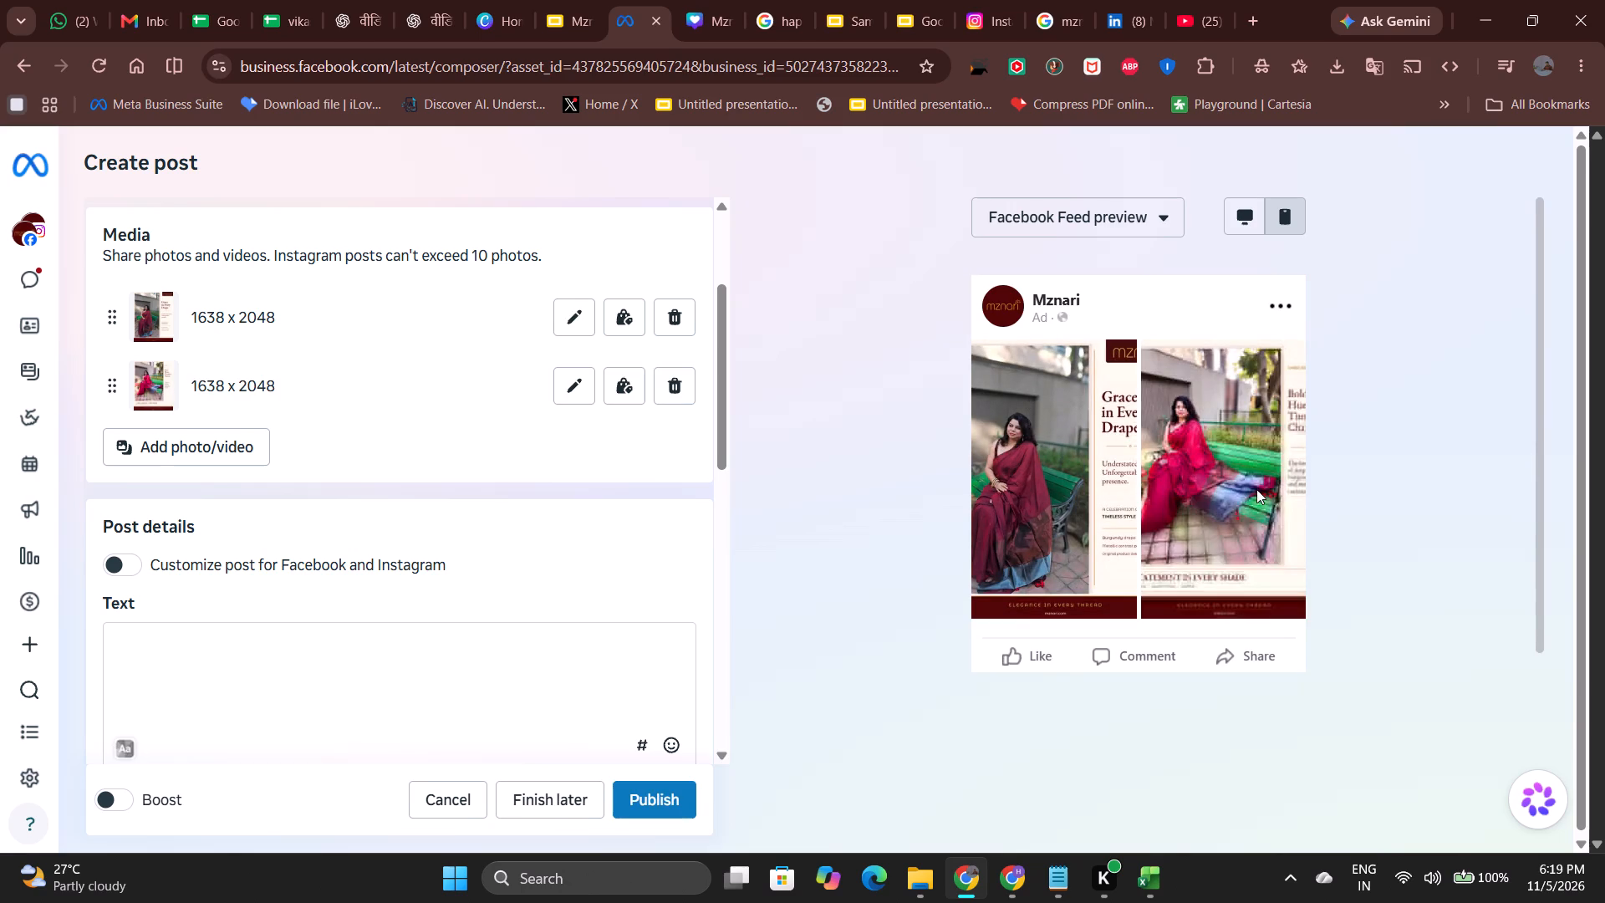
pyautogui.click(701, 18)
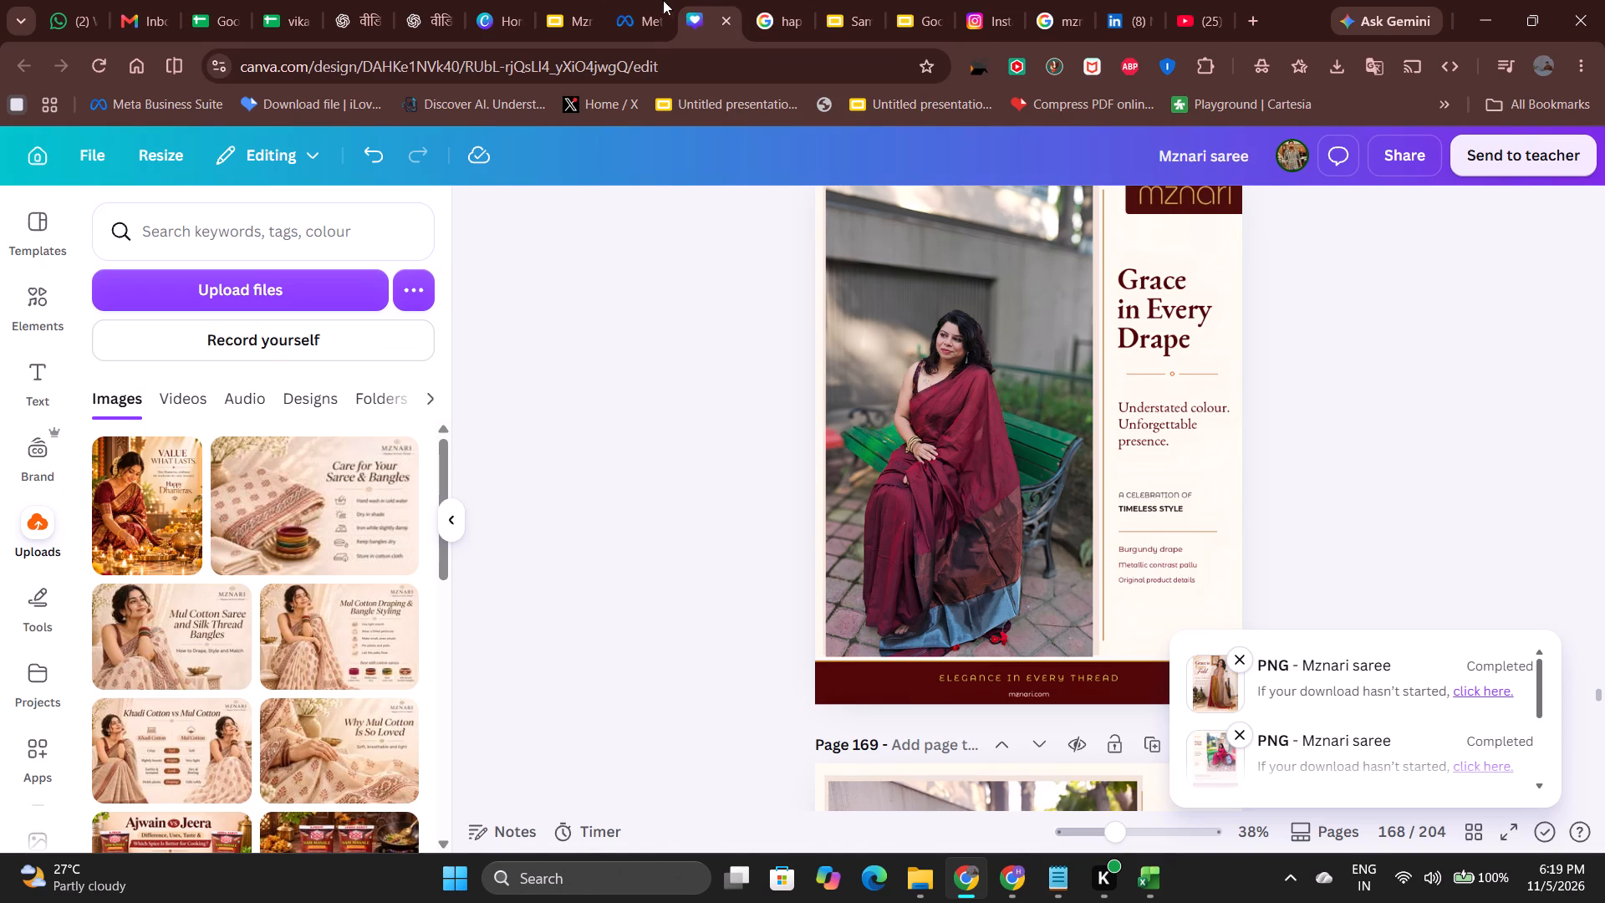
pyautogui.scroll(1, 908, 415)
pyautogui.scroll(-5, 908, 415)
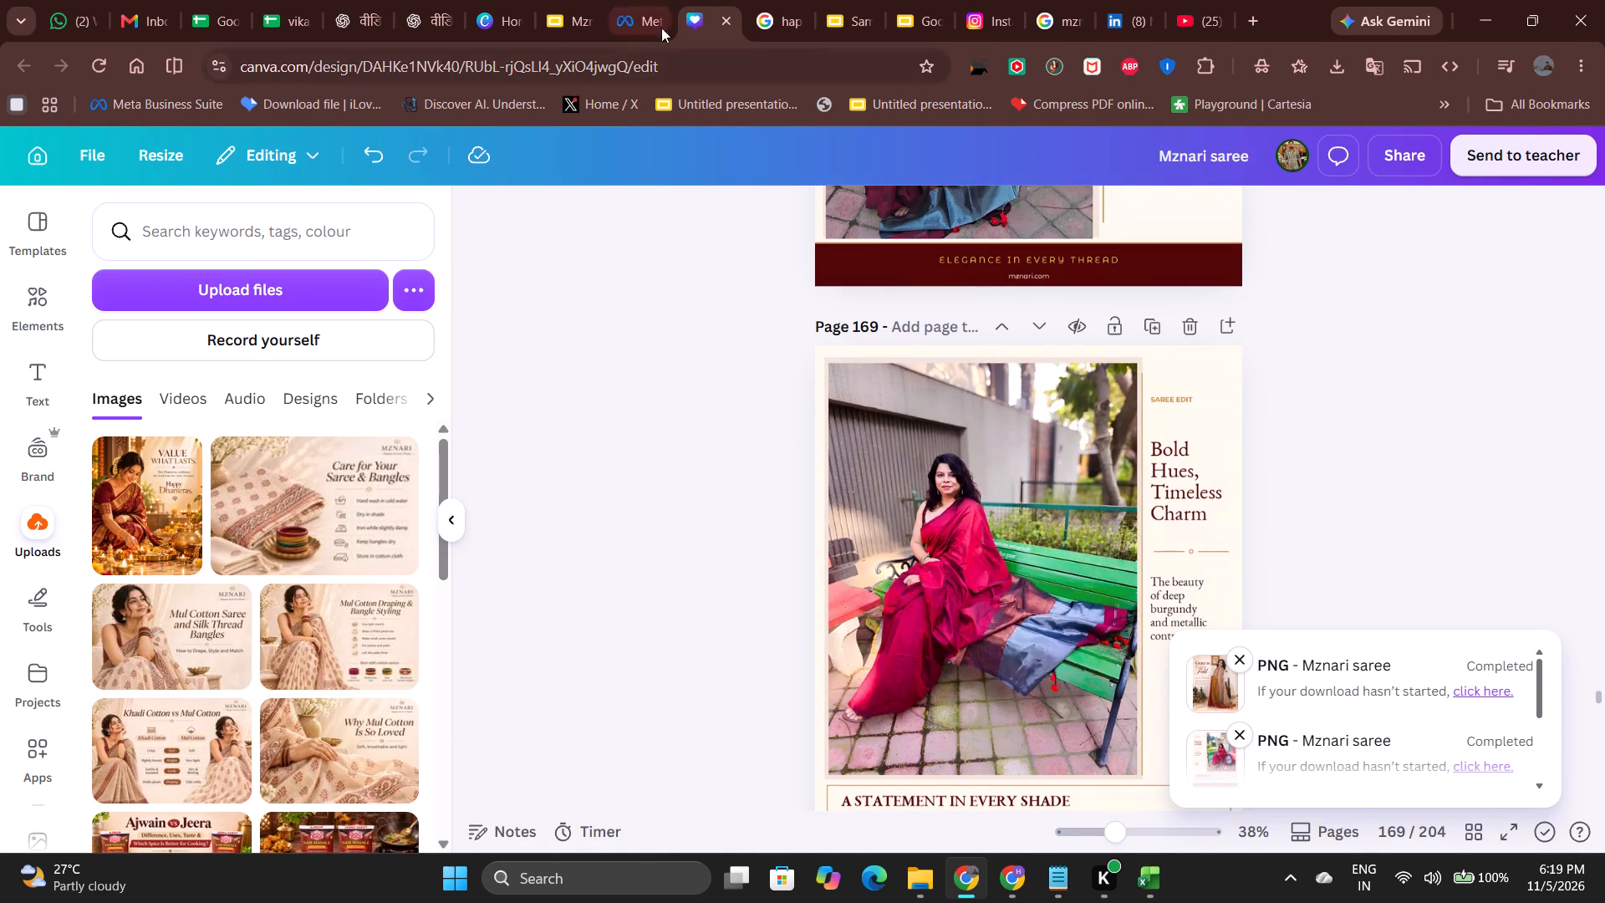
pyautogui.click(629, 5)
pyautogui.click(232, 441)
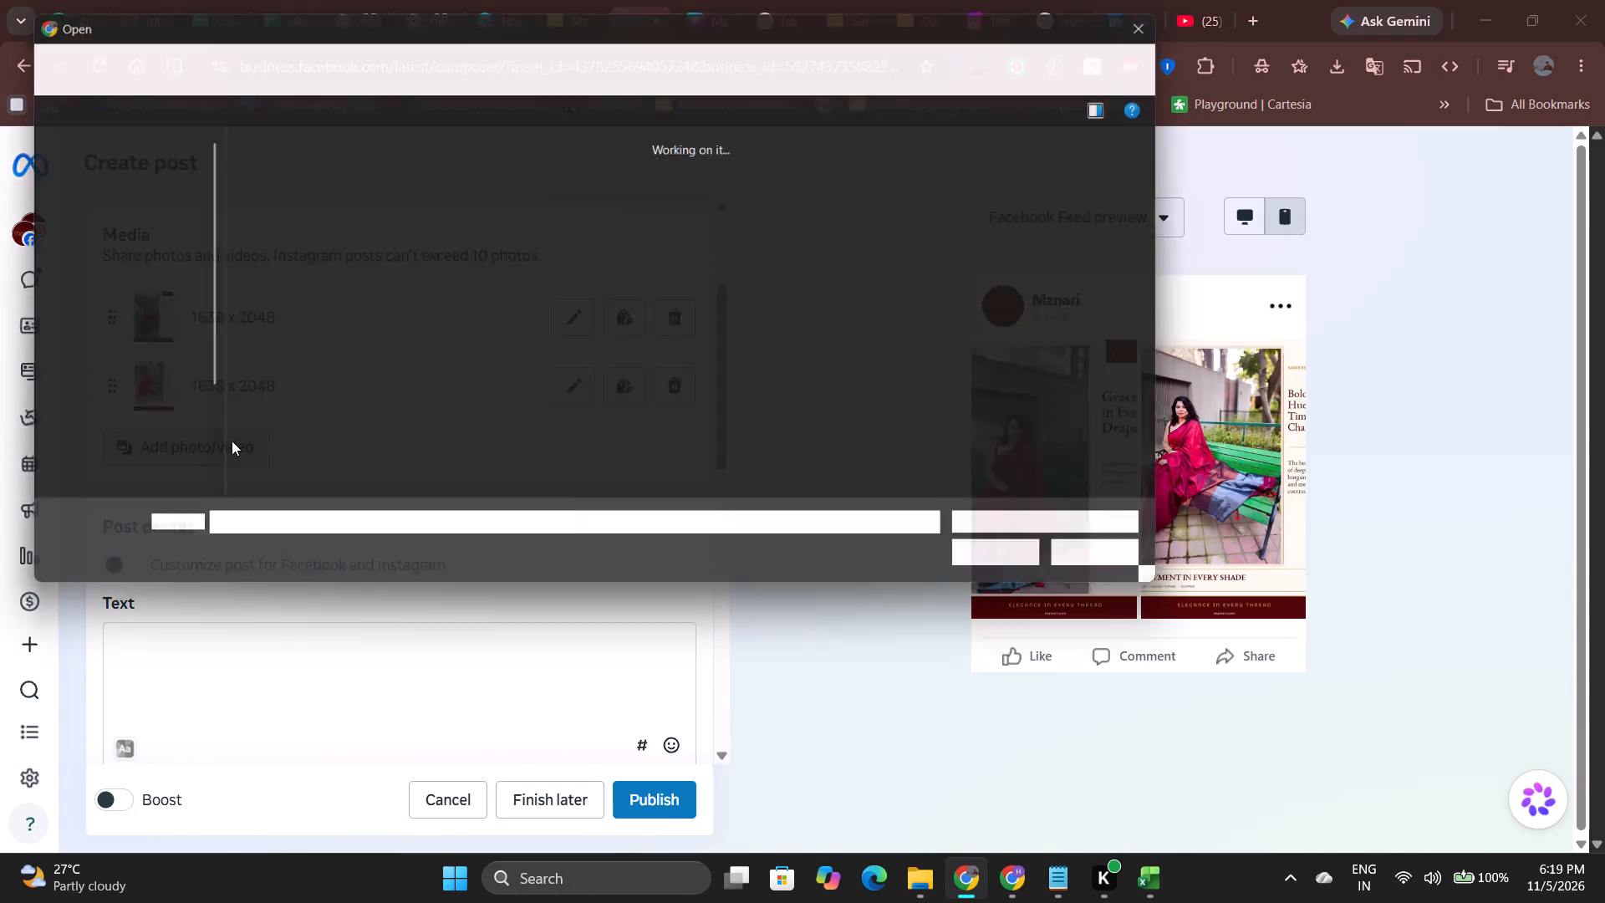
pyautogui.click(539, 217)
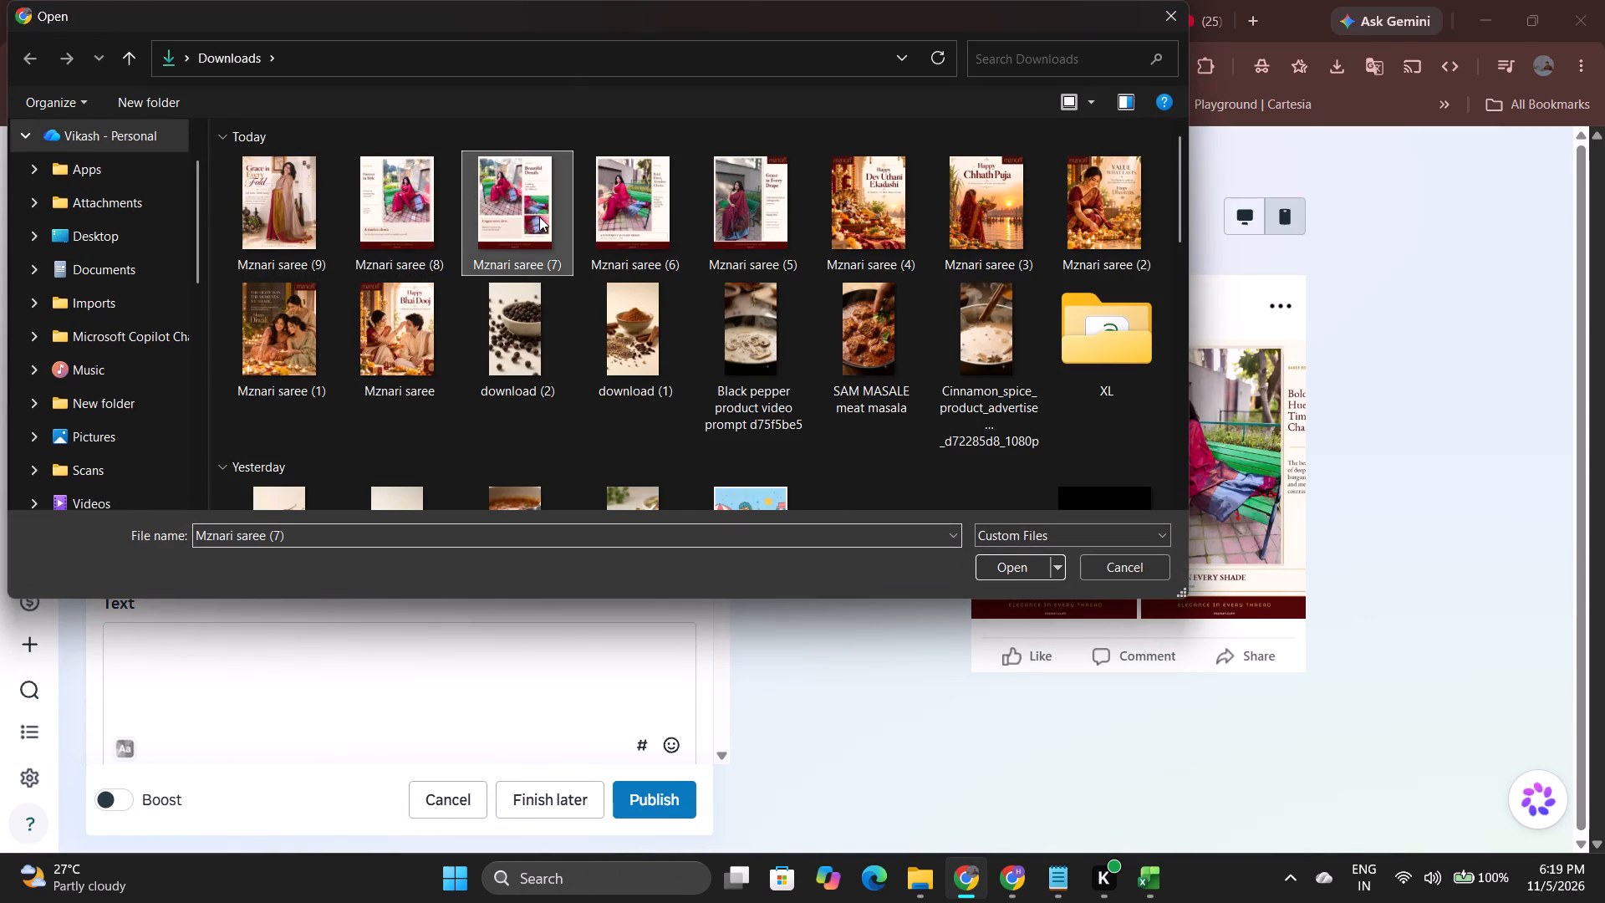
pyautogui.press('Return')
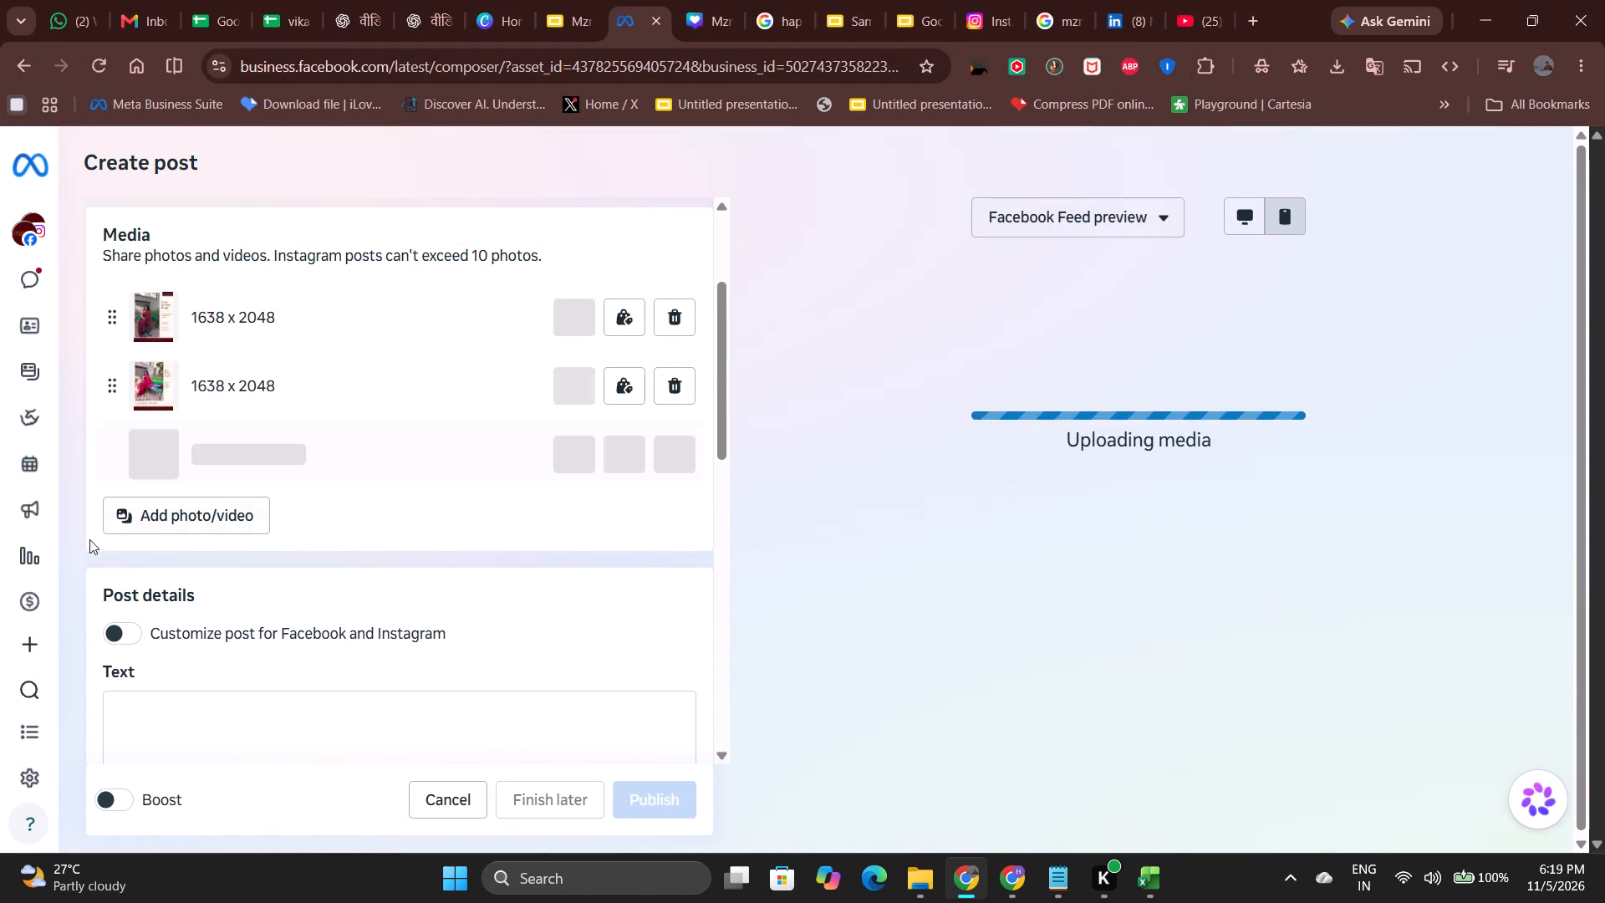
pyautogui.click(205, 501)
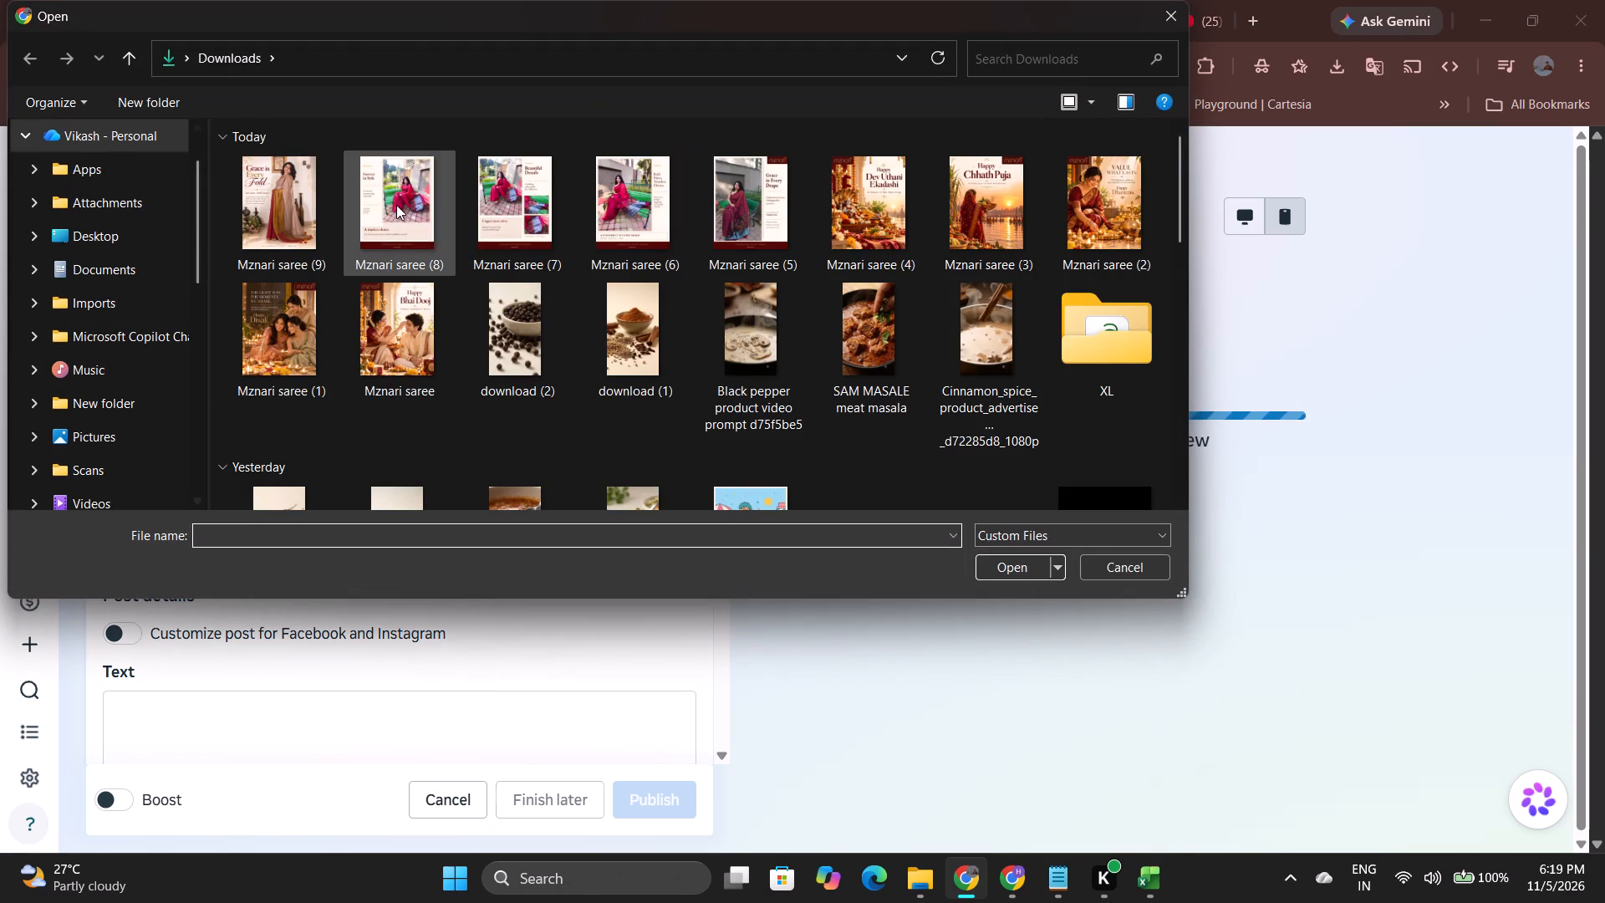
pyautogui.click(394, 203)
pyautogui.press('Return')
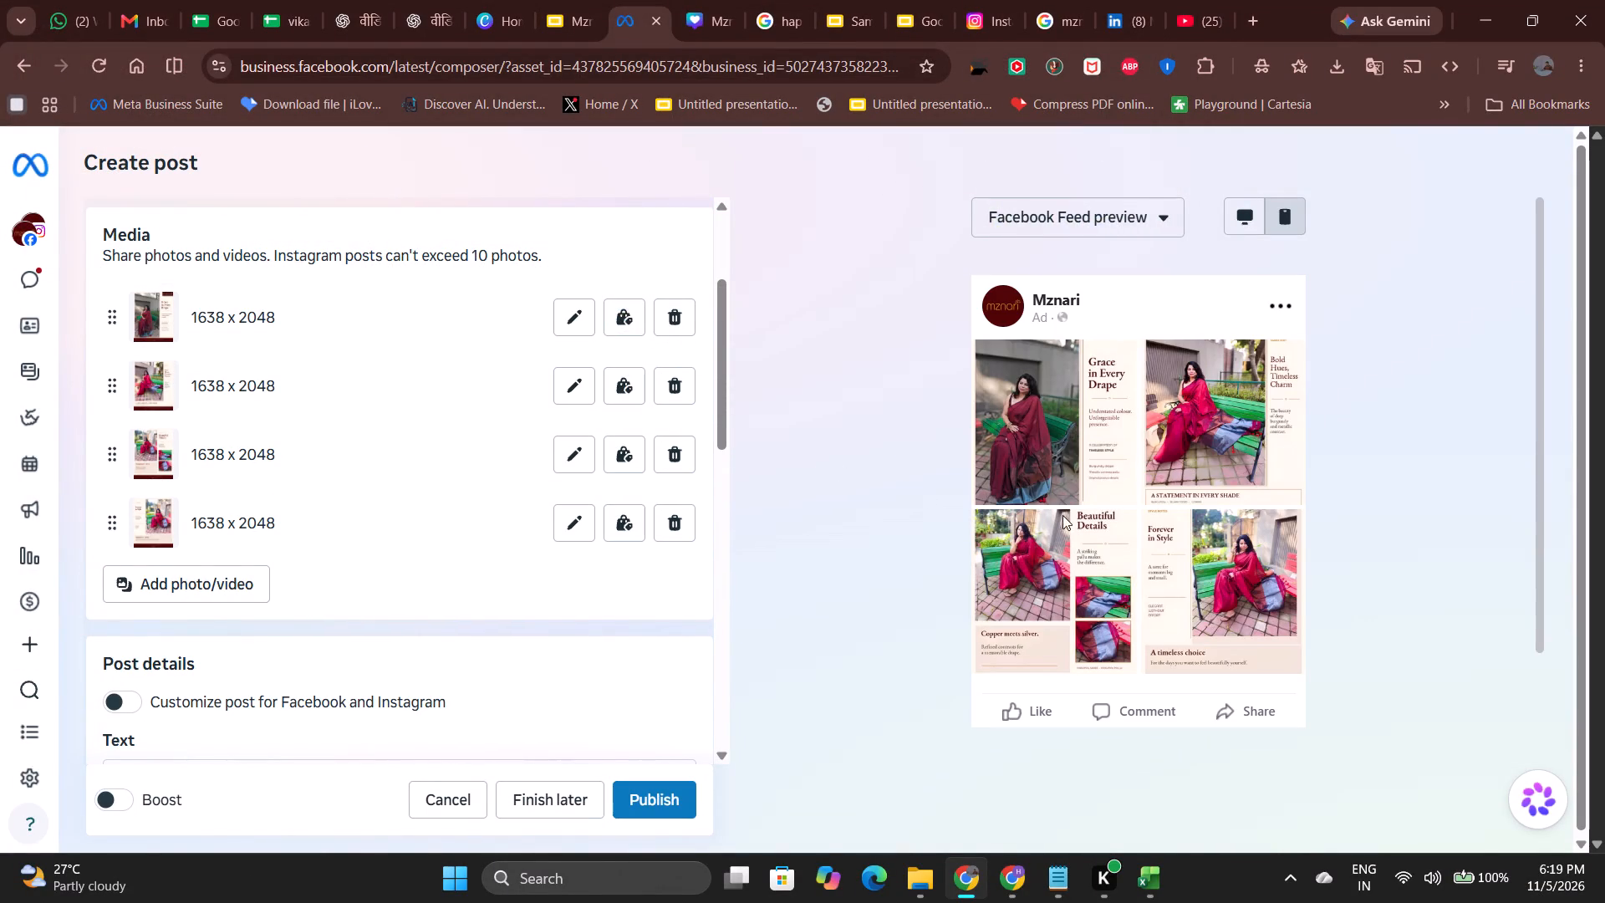
pyautogui.moveTo(1065, 380); pyautogui.dragTo(1111, 416)
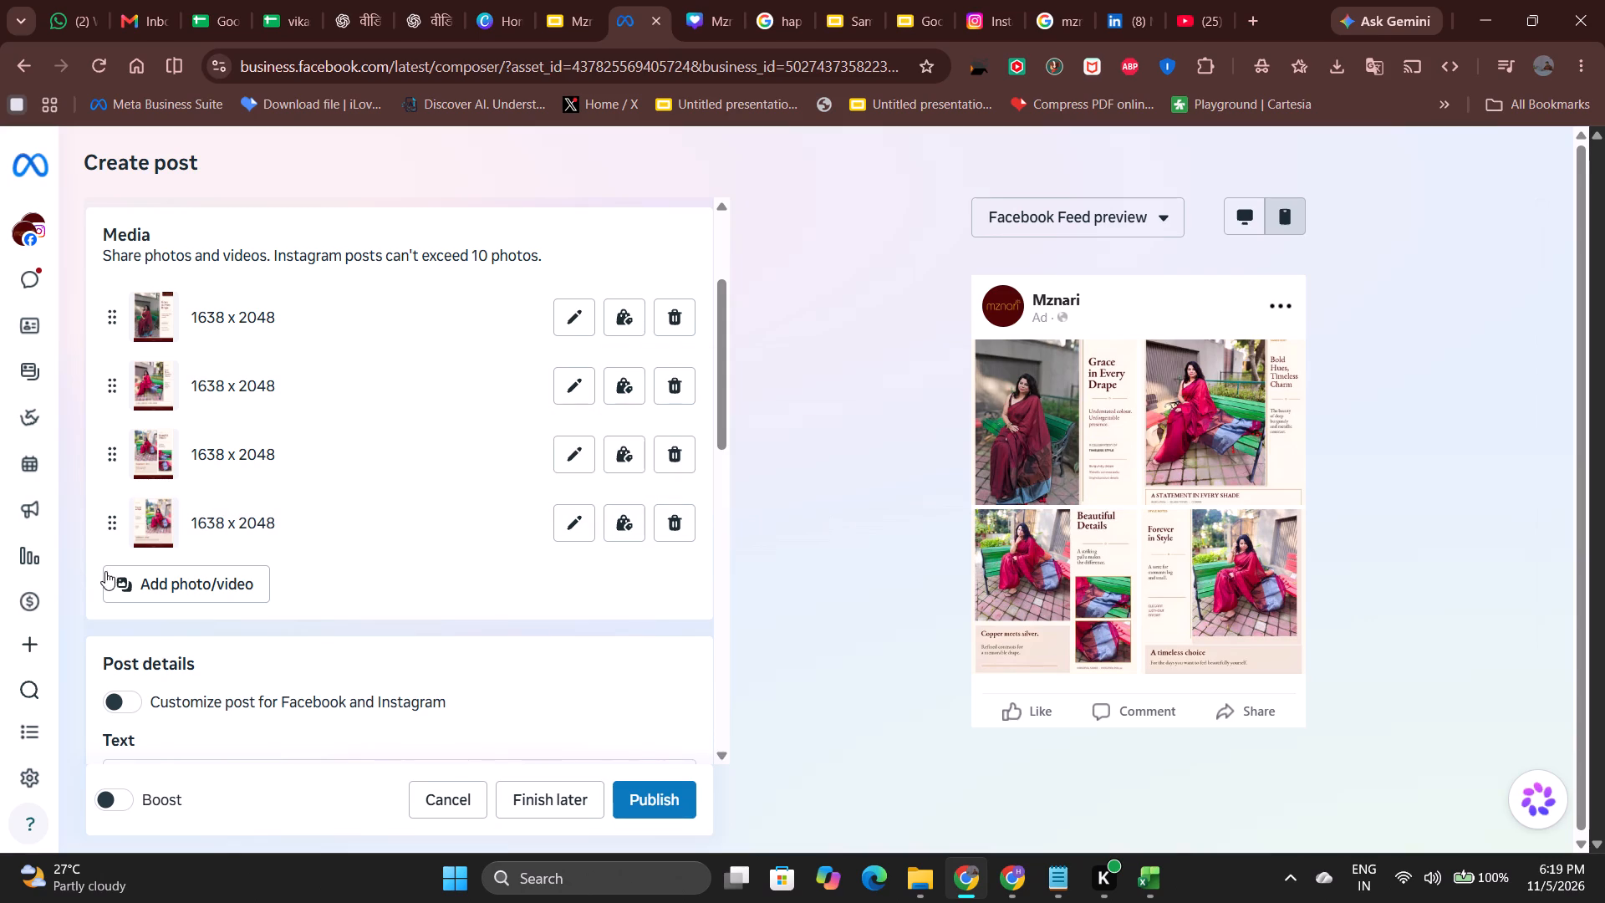
# Compare the designs on the 26/10/2026 slide of the Mznari Social Media post presentation with the images in the post preview.
pyautogui.scroll(-2, 121, 582)
pyautogui.click(245, 645)
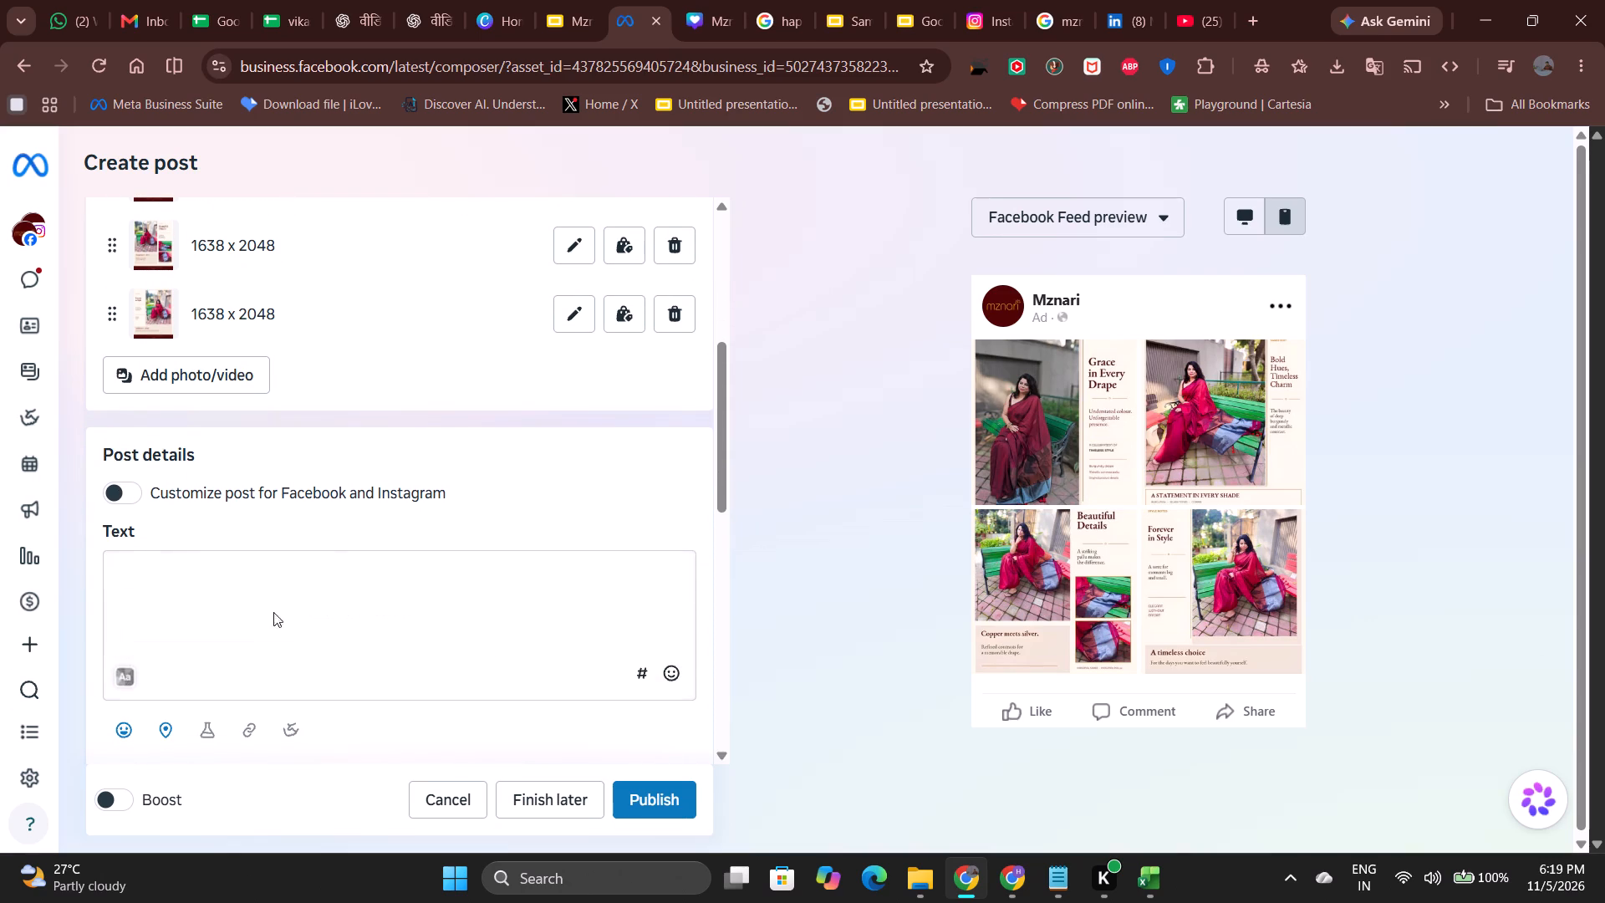
pyautogui.click(289, 565)
pyautogui.click(573, 18)
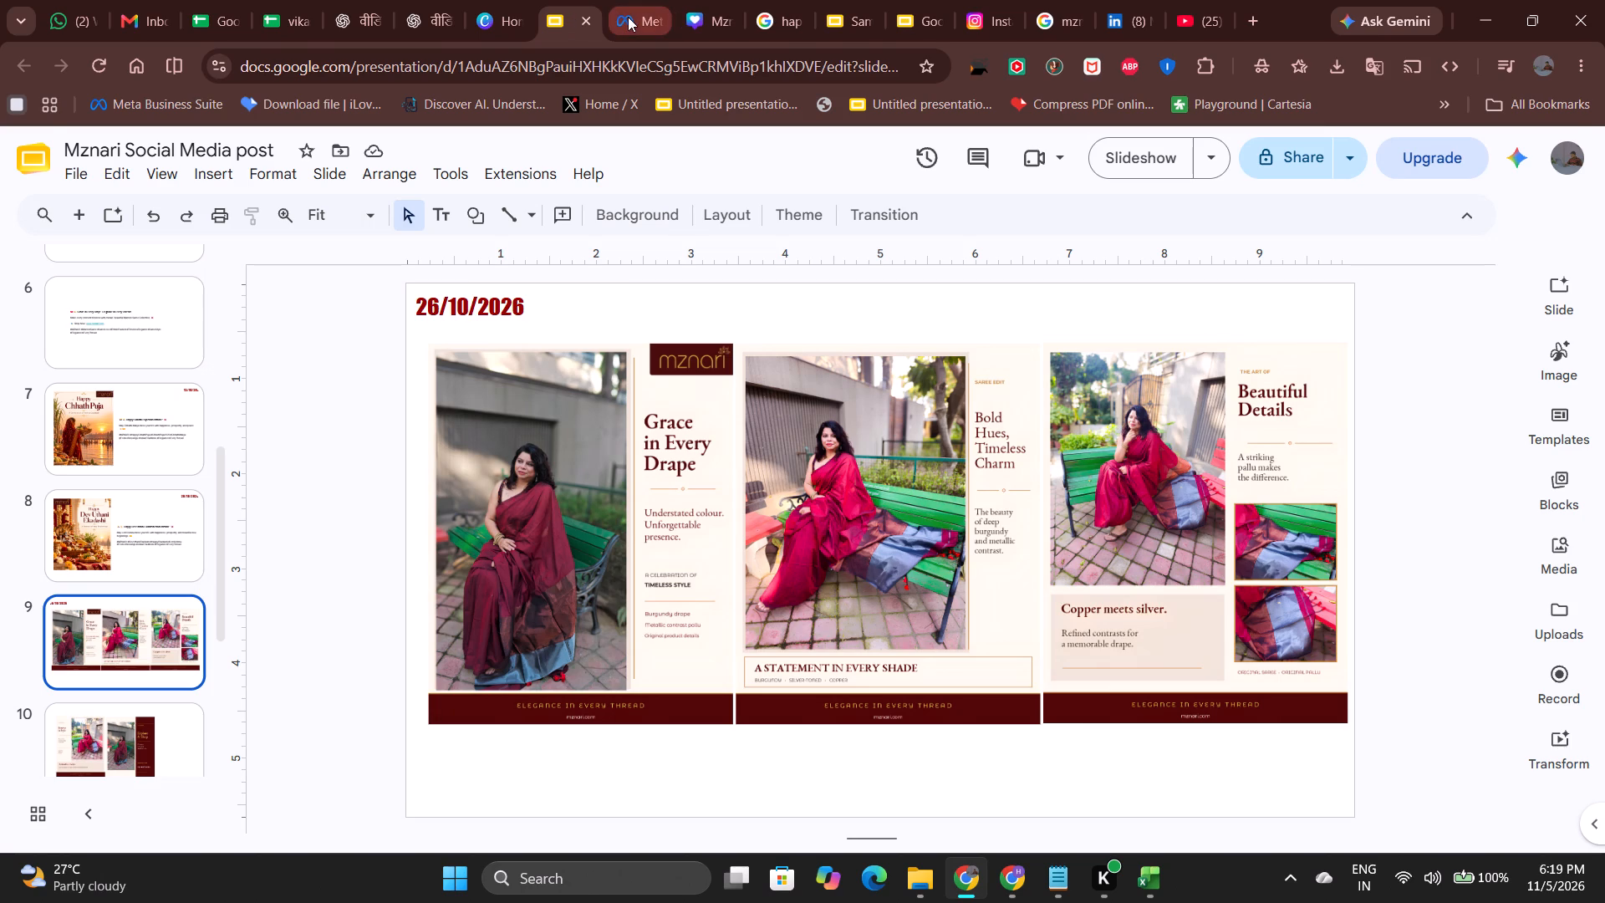
pyautogui.click(628, 17)
pyautogui.click(564, 6)
pyautogui.click(617, 6)
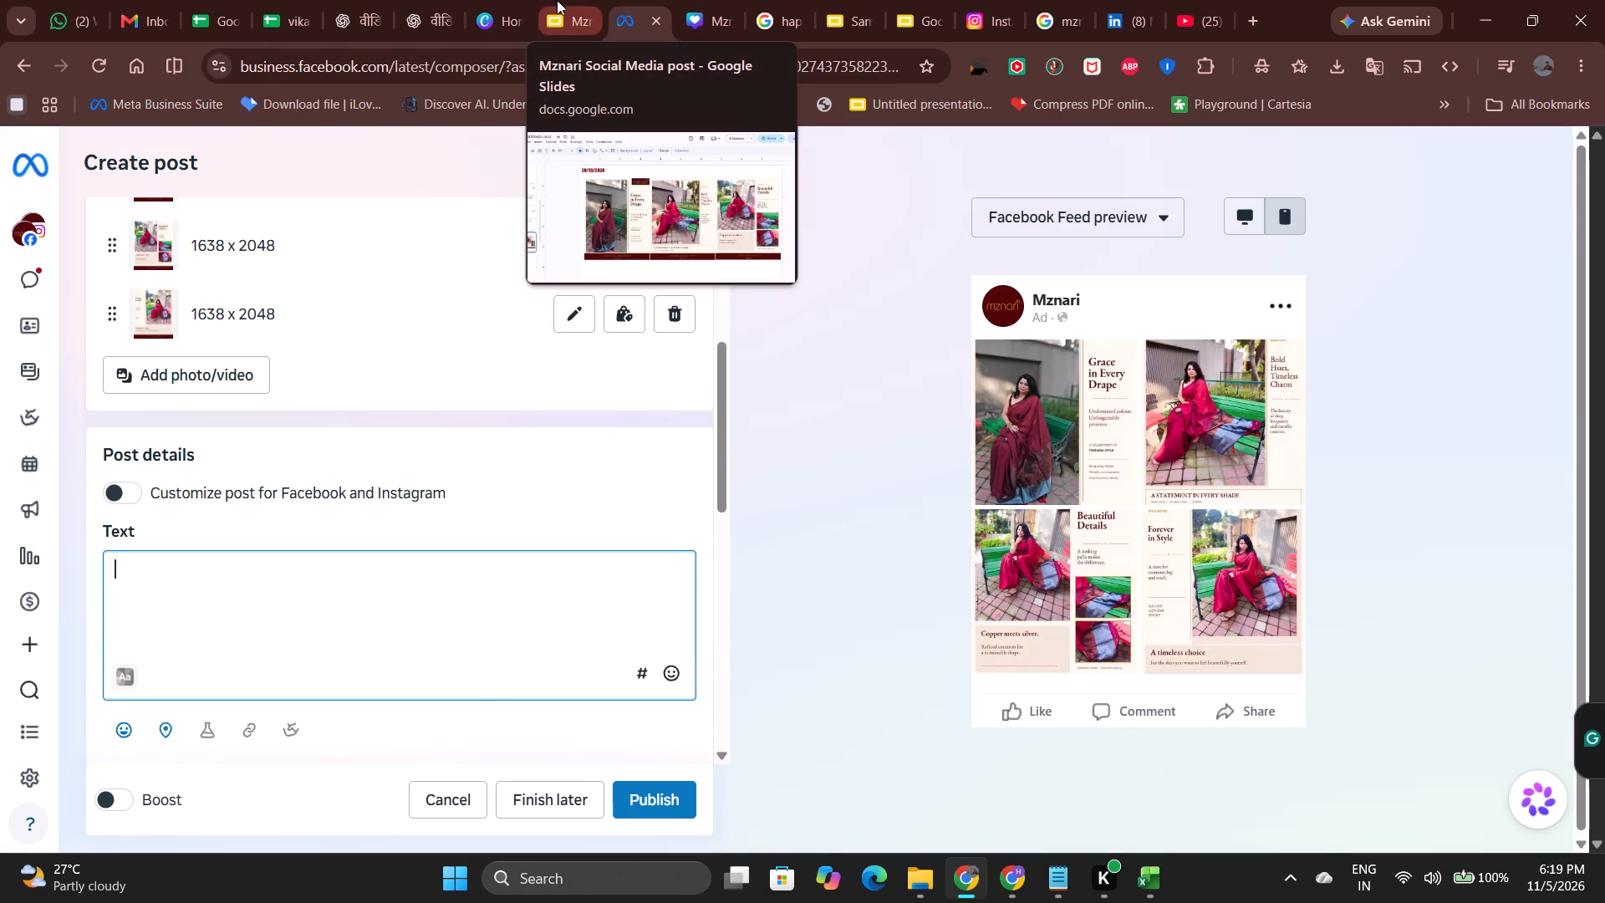
pyautogui.click(629, 0)
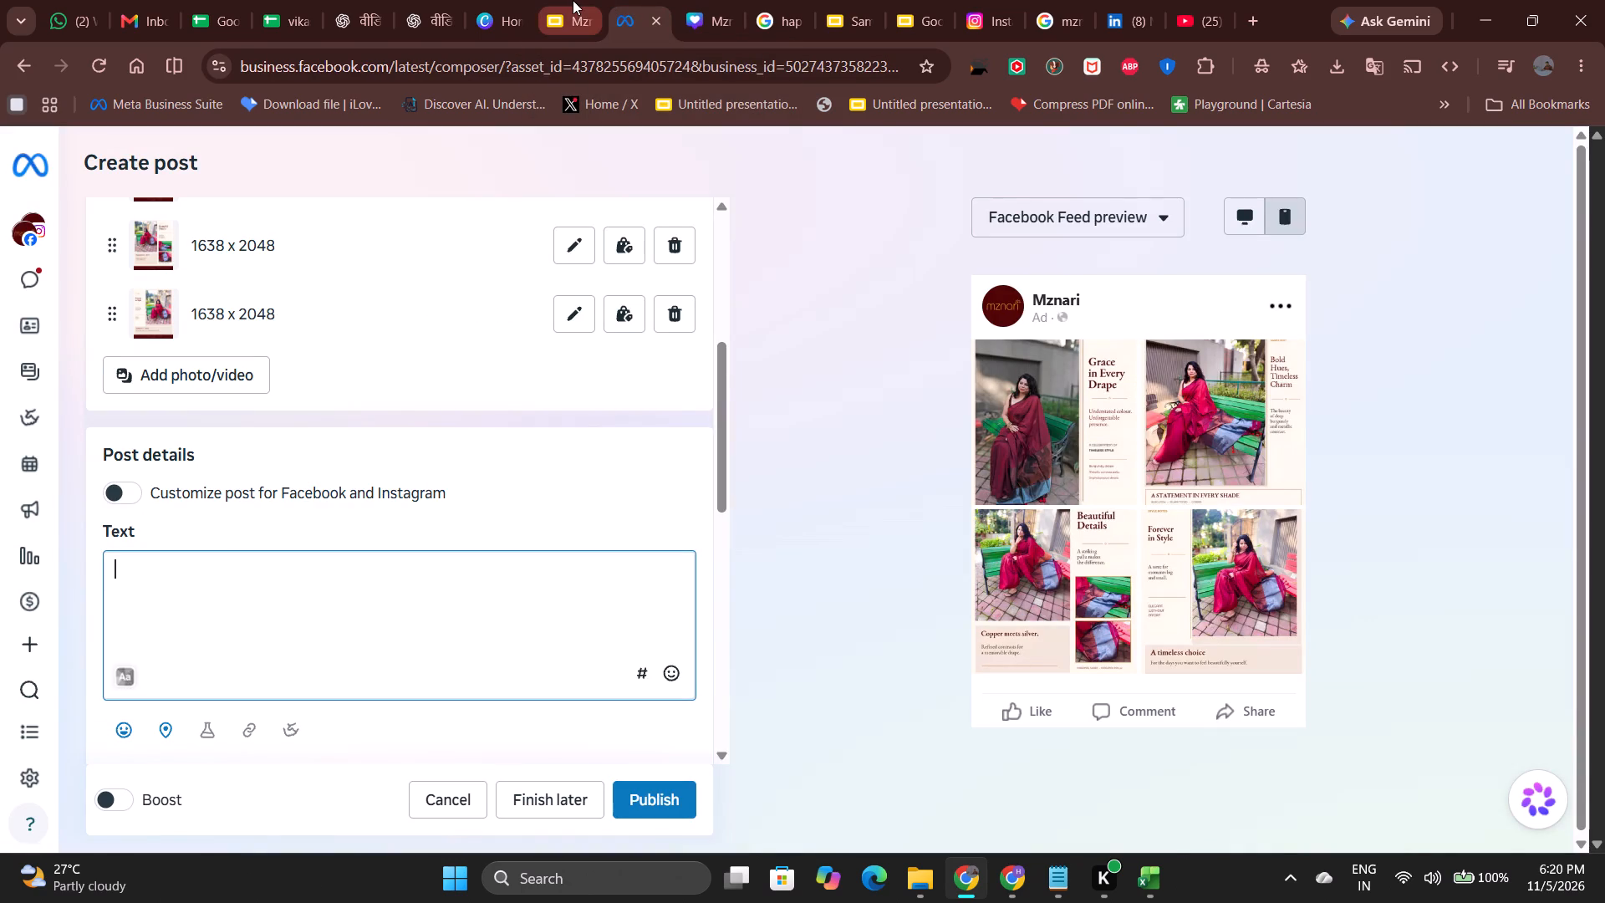
pyautogui.click(573, 0)
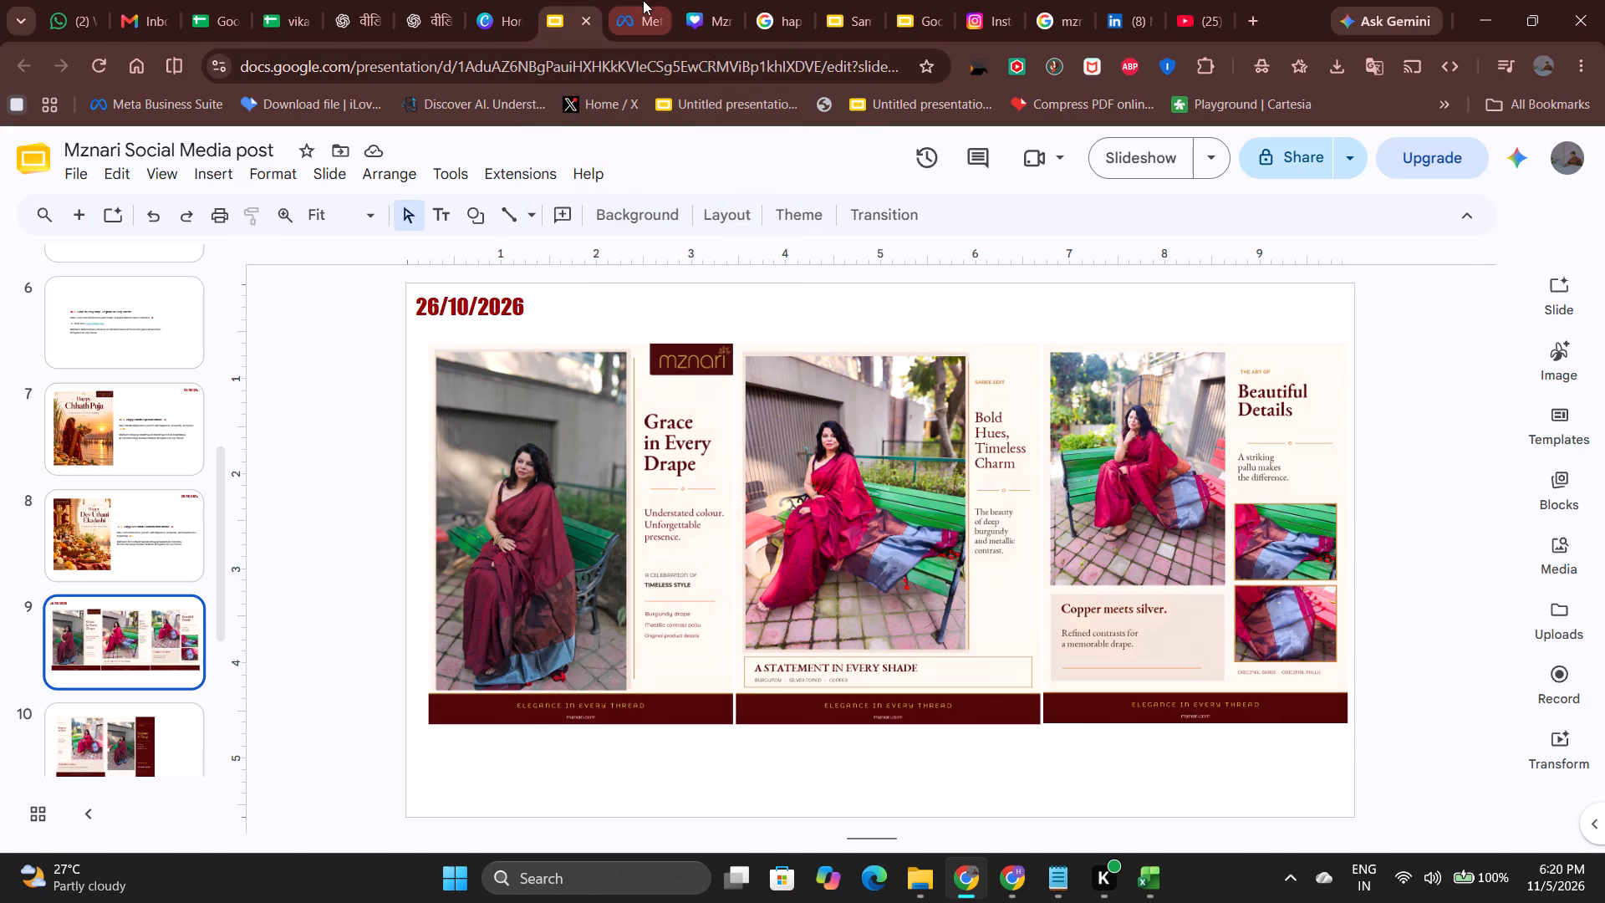
pyautogui.click(643, 0)
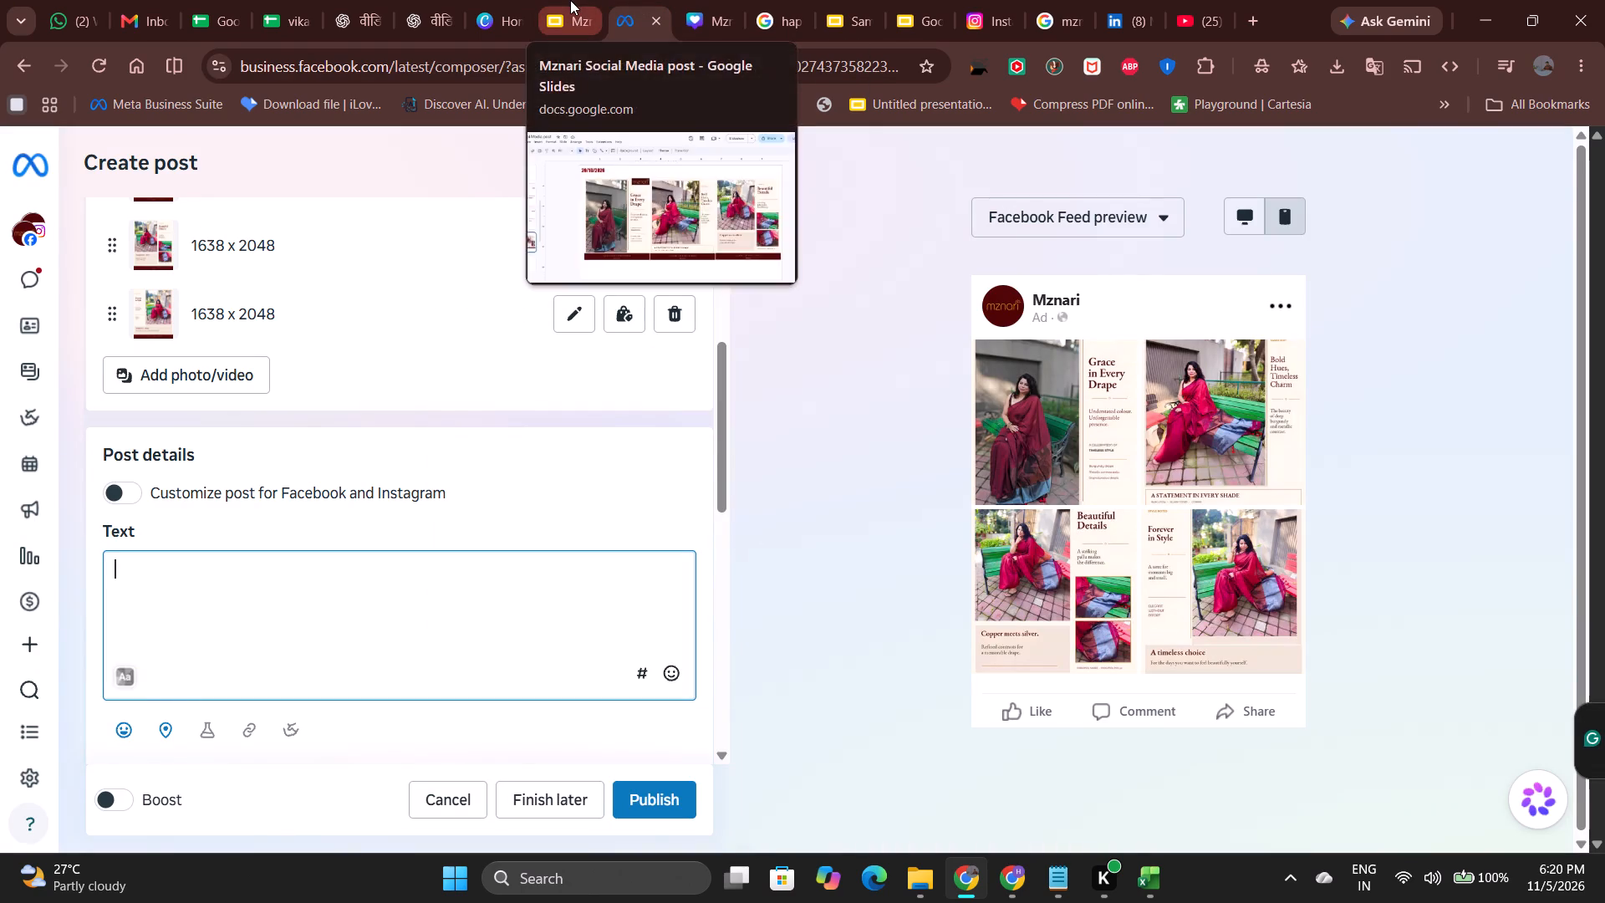
pyautogui.click(570, 0)
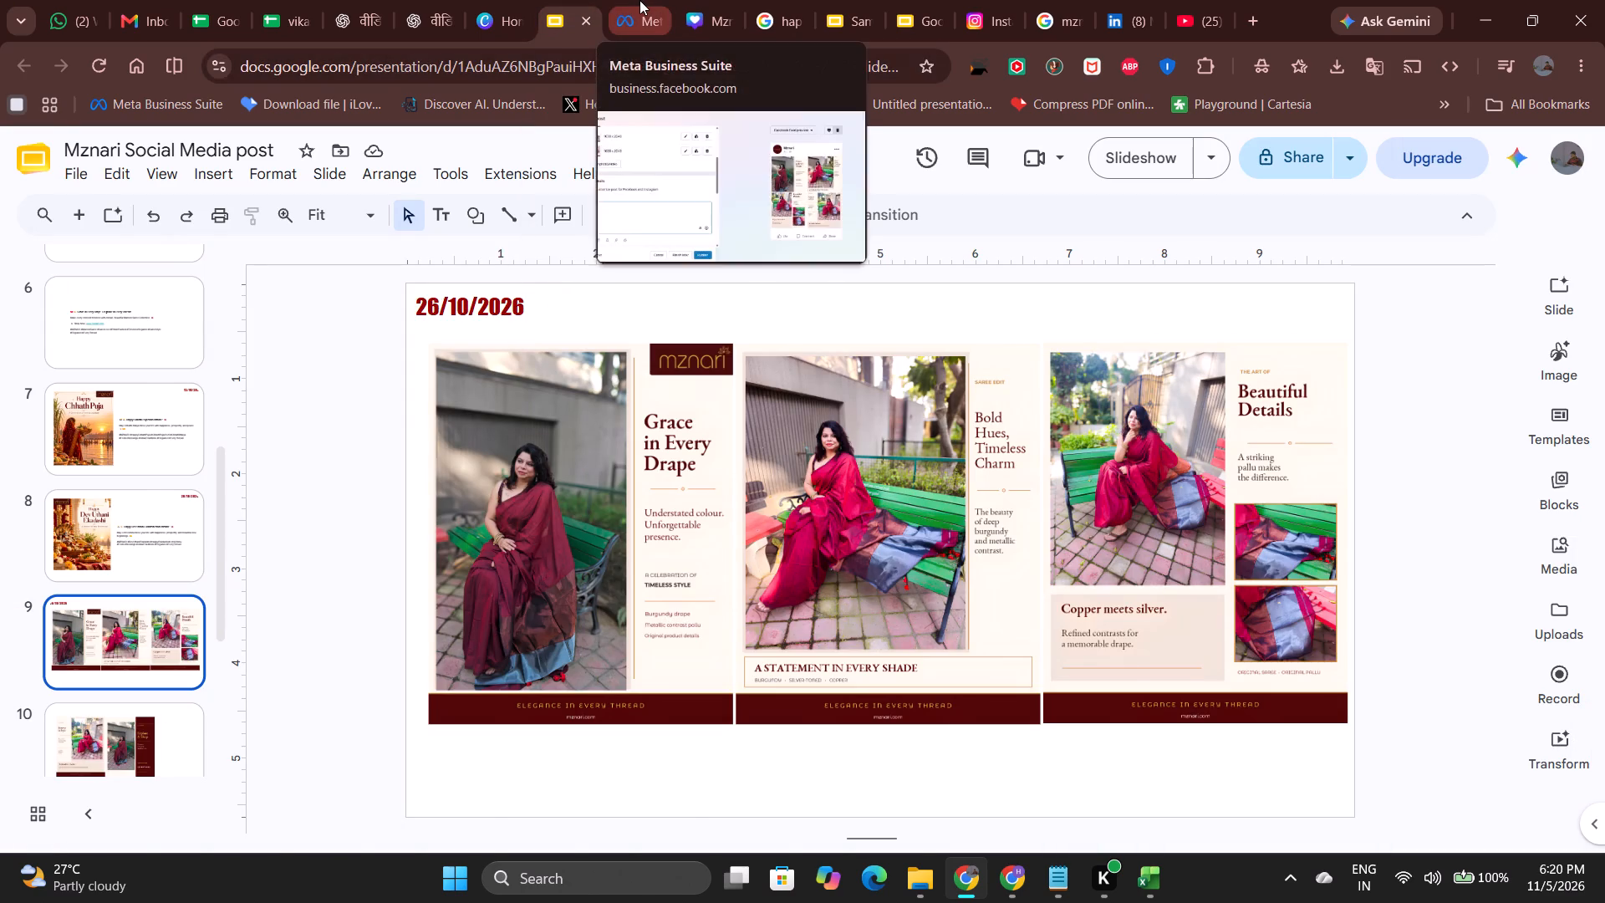
pyautogui.click(639, 0)
# Copy the full Bold Hues, Timeless Elegance caption from slide 11 of the presentation into the Meta post's text.
pyautogui.click(563, 0)
pyautogui.scroll(-3, 164, 466)
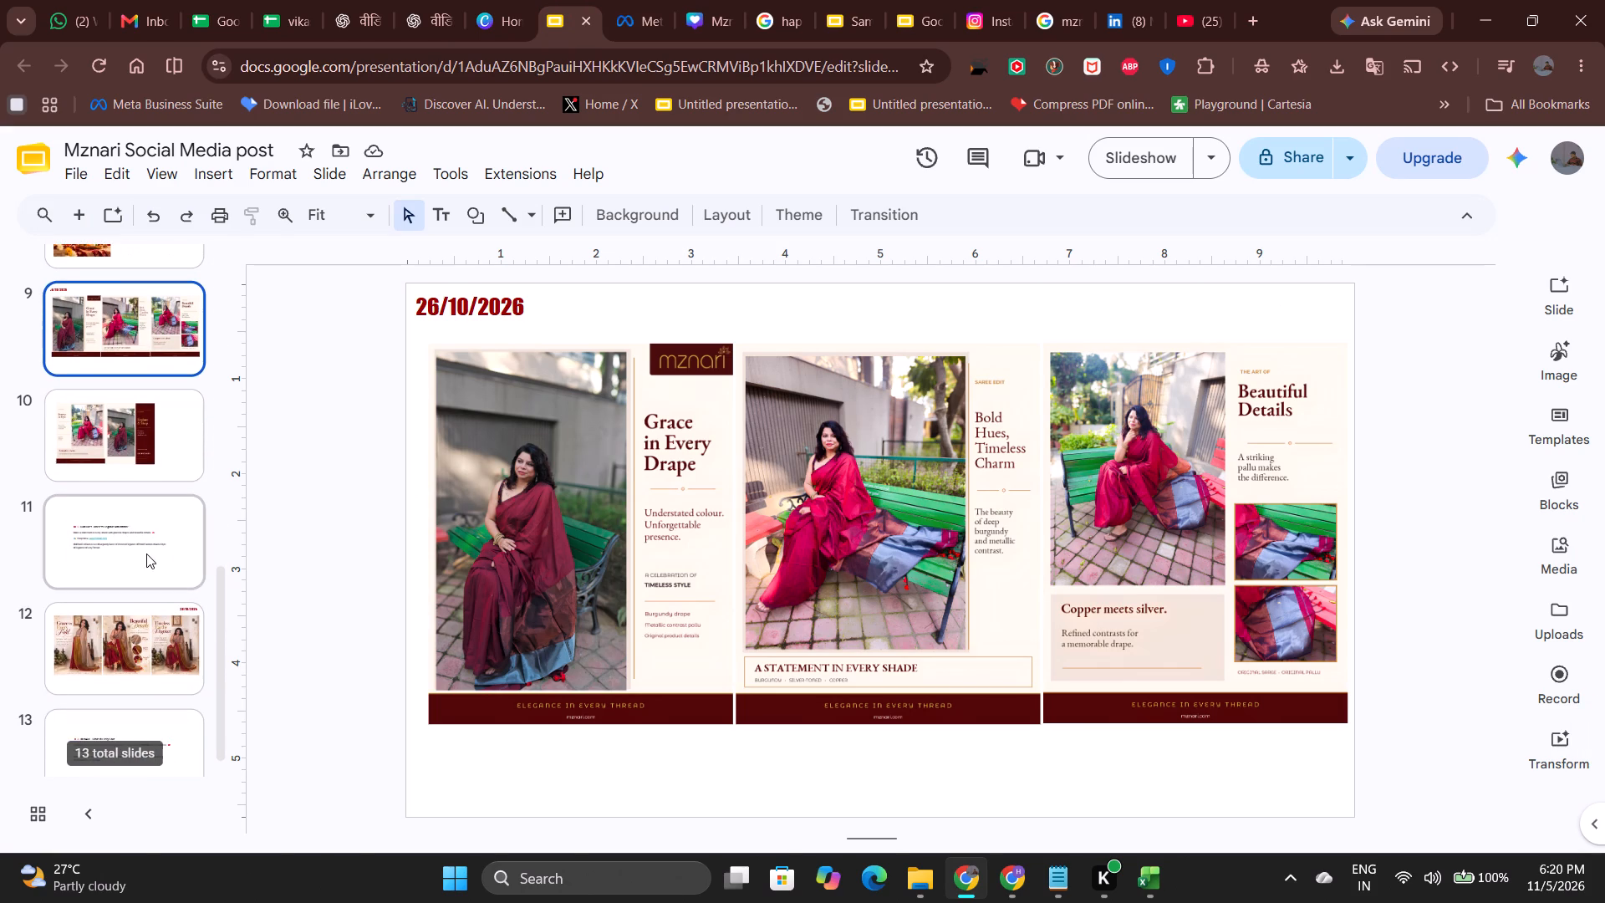
pyautogui.click(146, 554)
pyautogui.click(774, 476)
pyautogui.hotkey('ctrl', 'a')
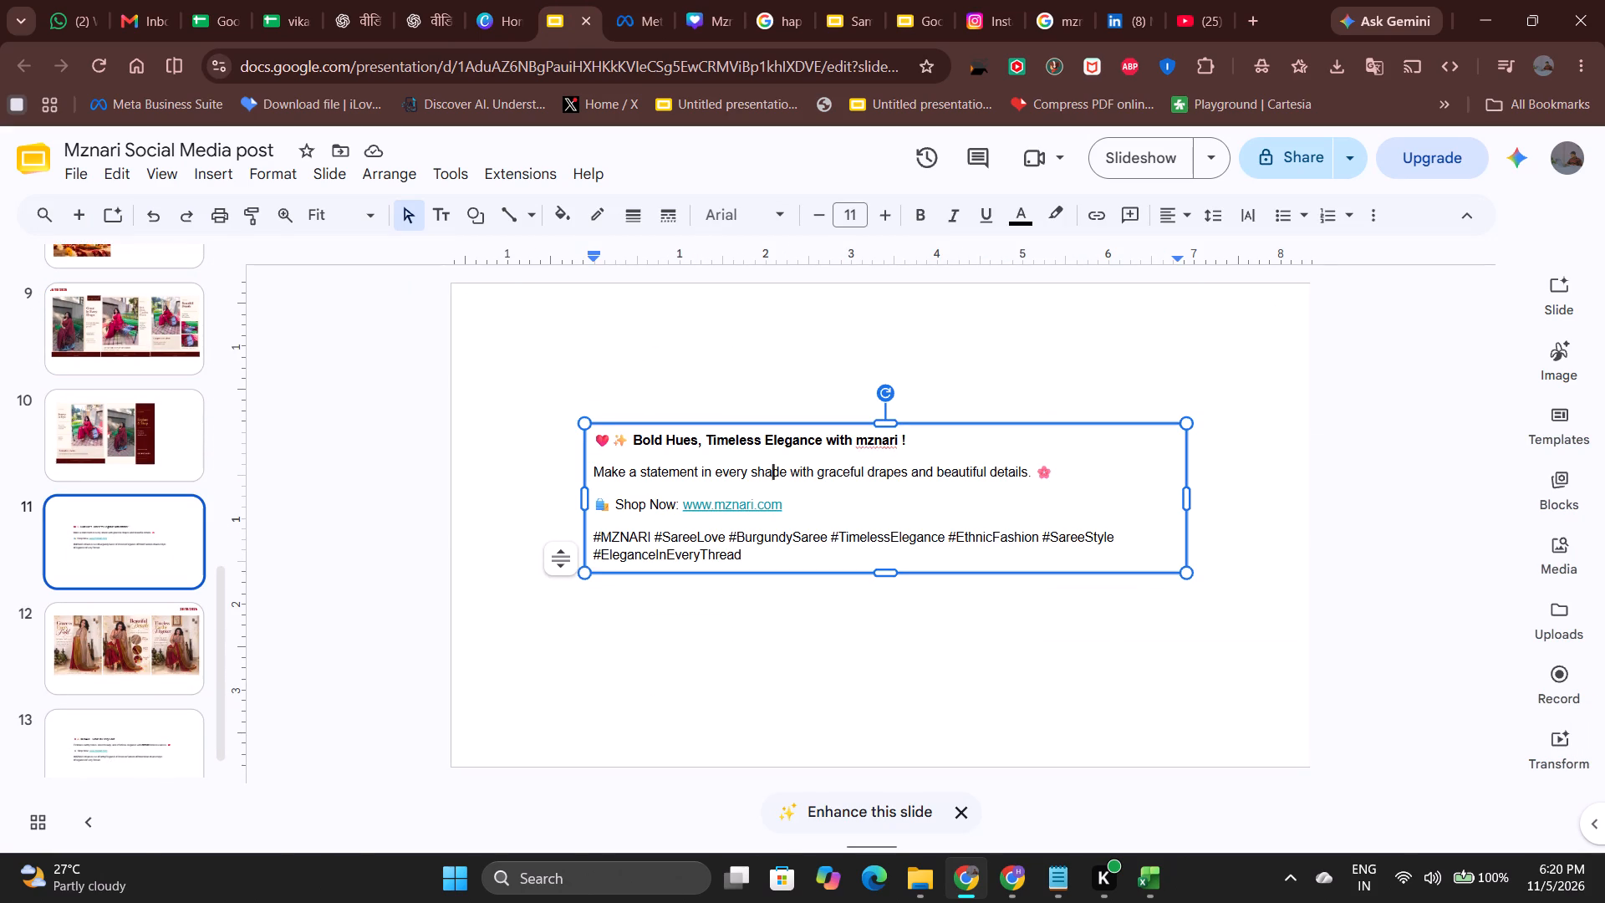
pyautogui.hotkey('ctrl', 'c')
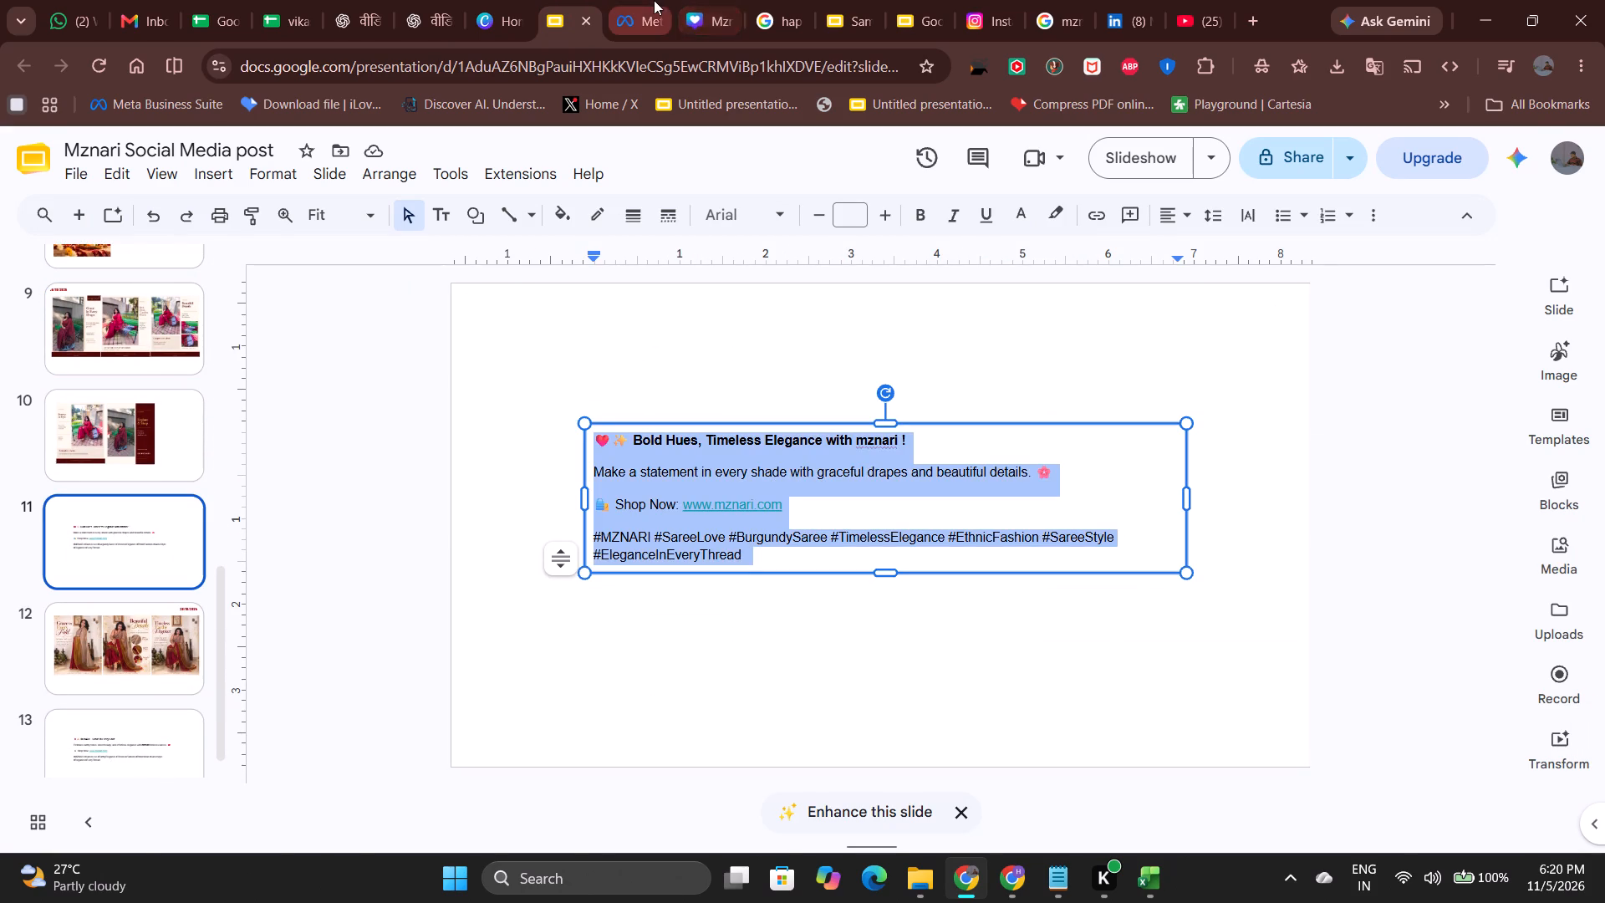
pyautogui.click(654, 0)
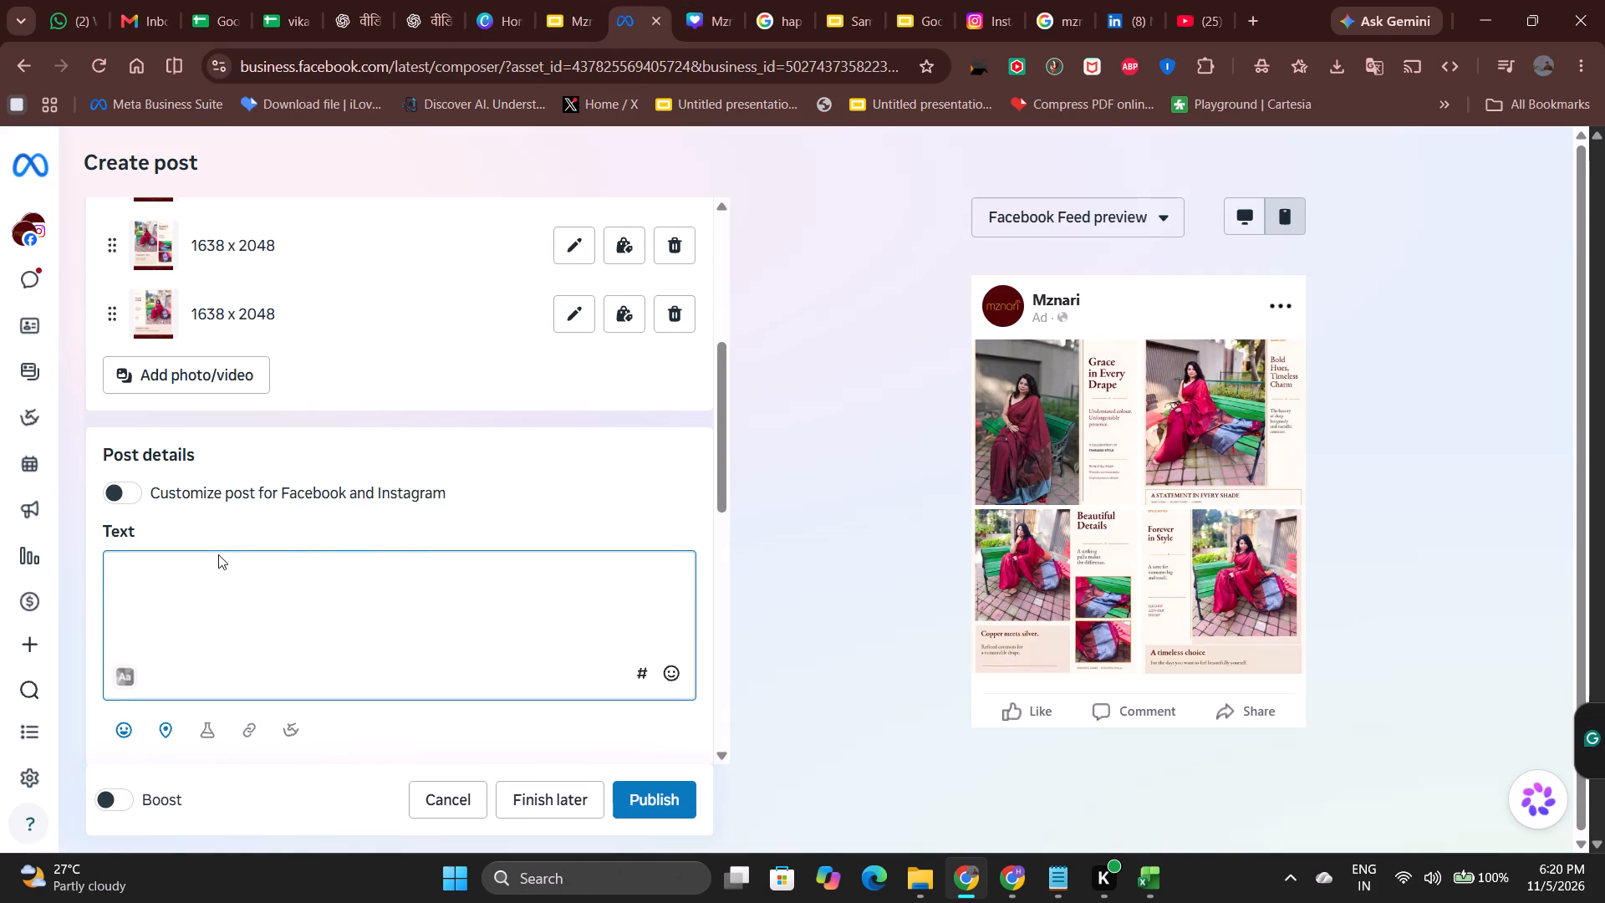
pyautogui.hotkey('ctrl', 'v')
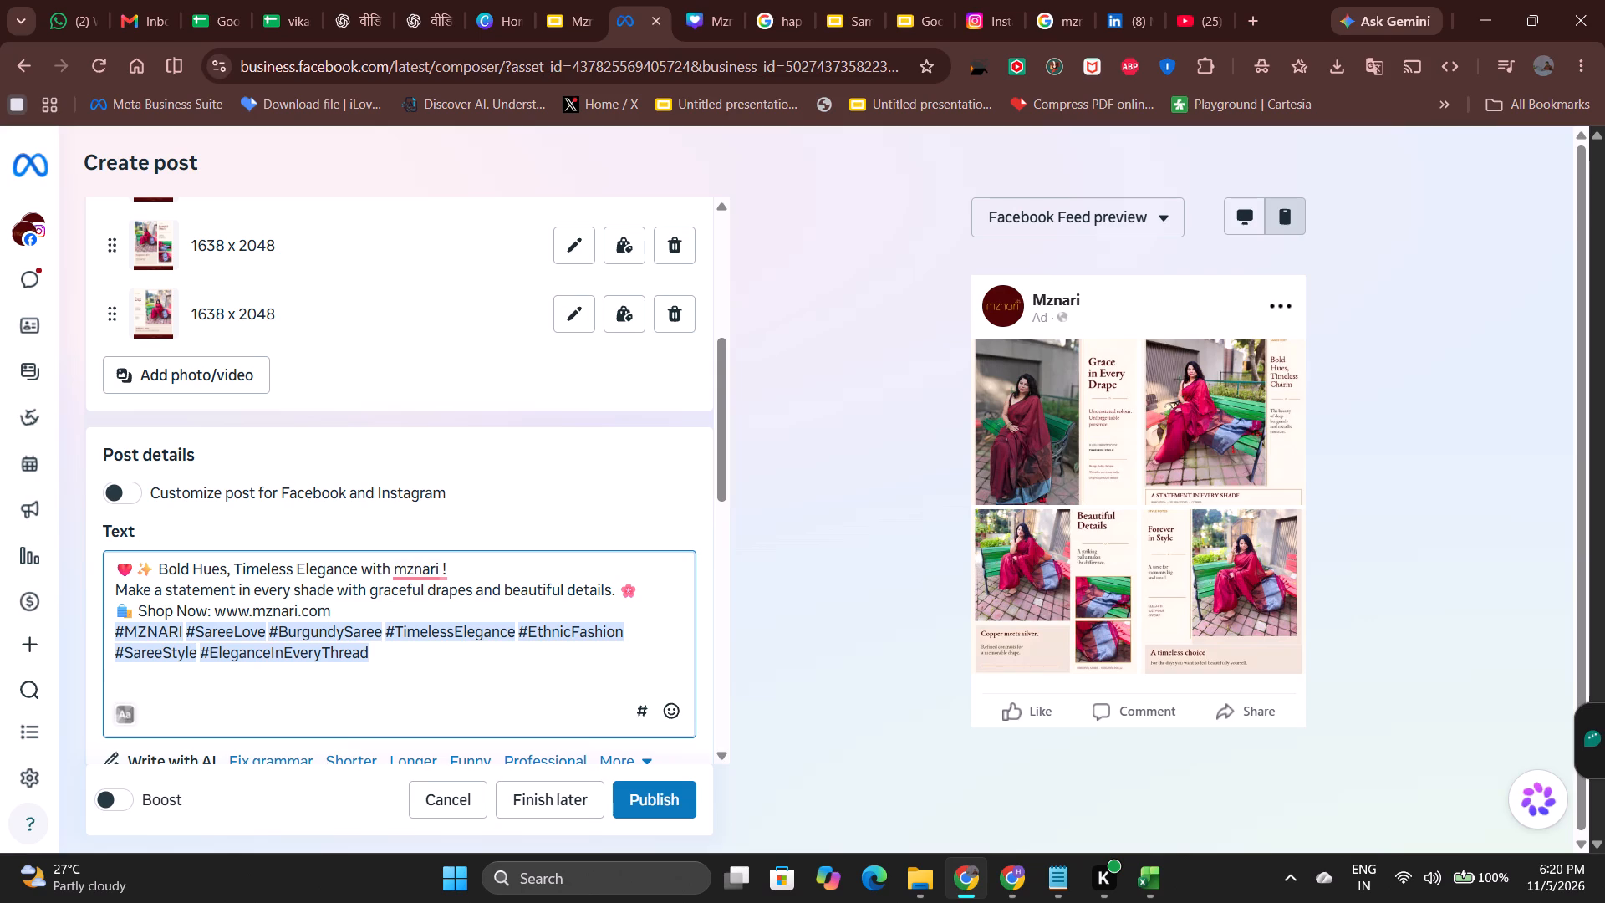
# Remove the #EleganceInEveryThread hashtag from the end of the caption, leaving a space after #SareeStyle.
pyautogui.click(384, 656)
pyautogui.moveTo(382, 657); pyautogui.dragTo(193, 656)
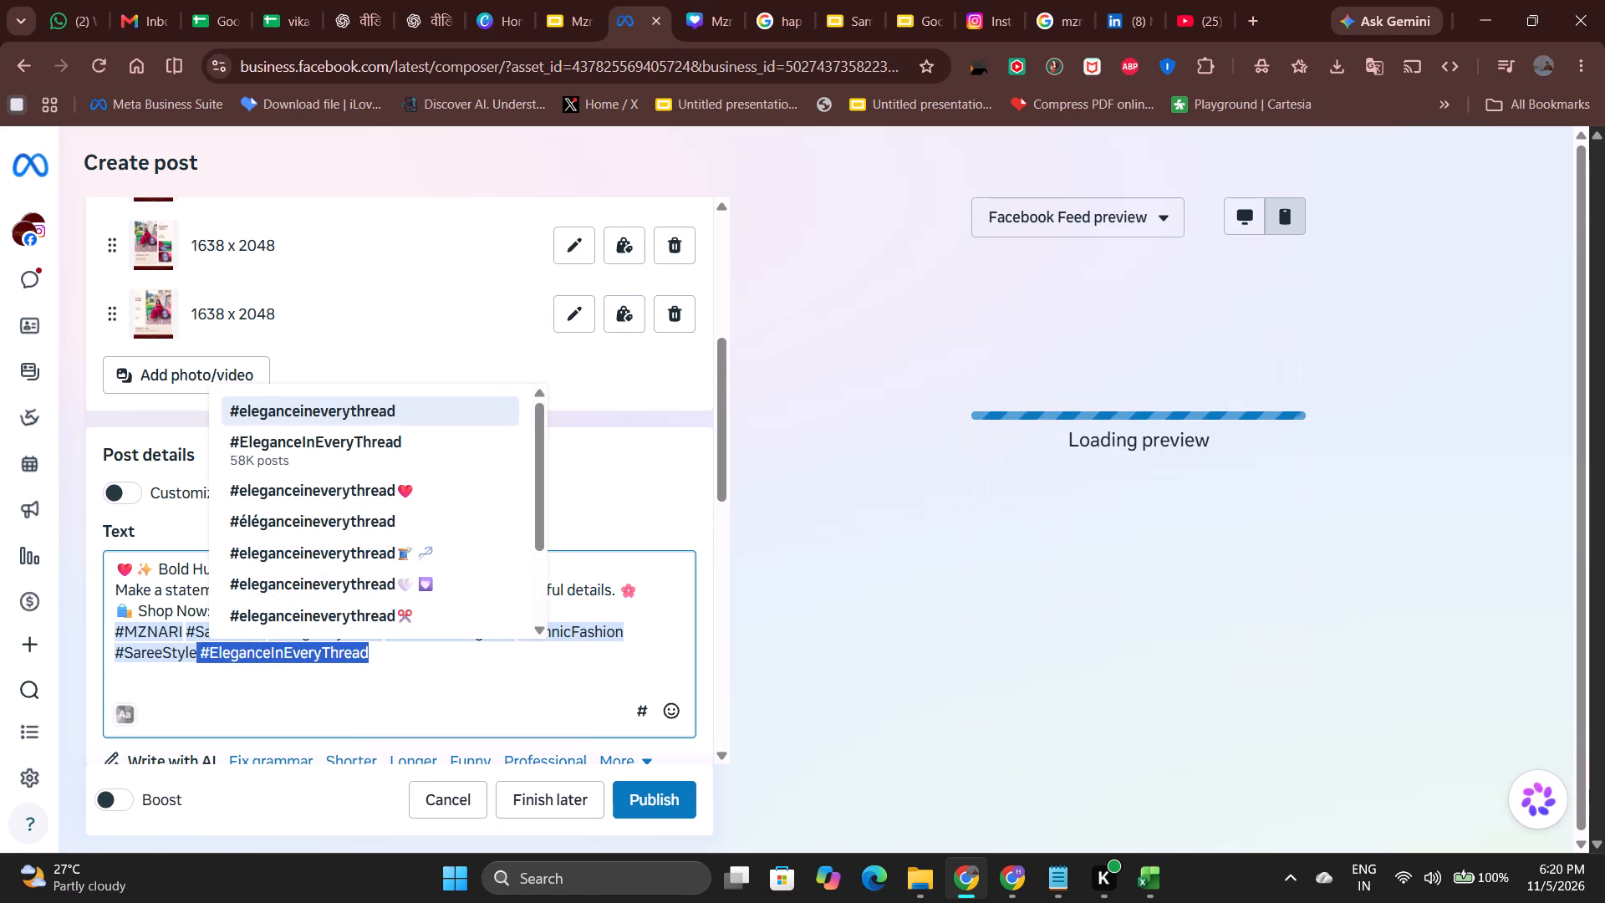
pyautogui.moveTo(193, 656); pyautogui.dragTo(192, 656)
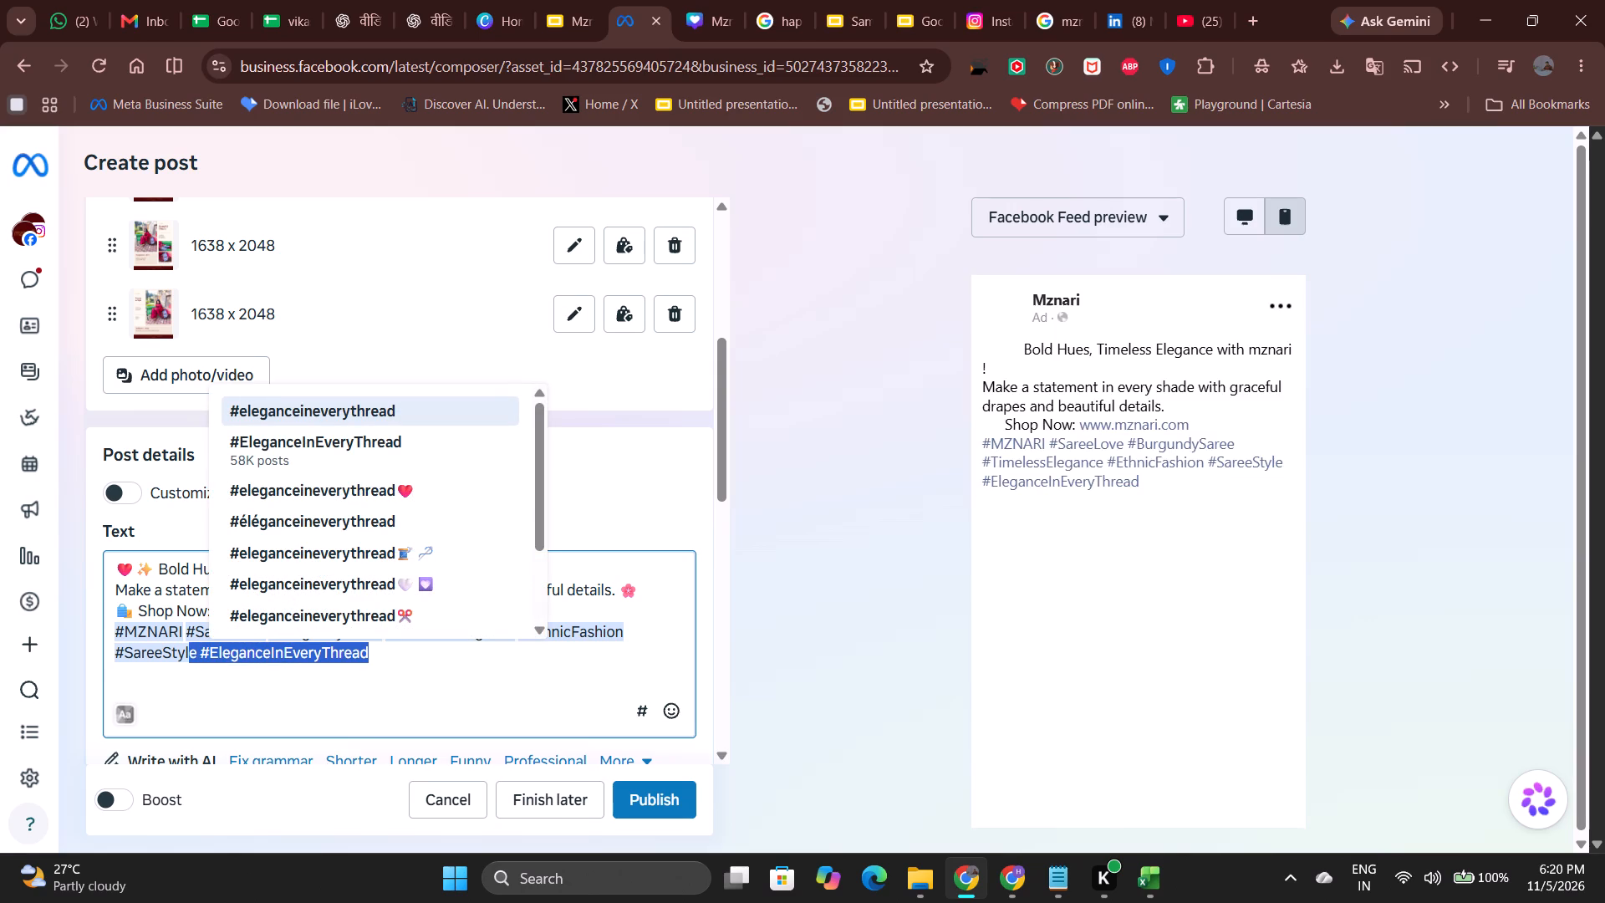
pyautogui.moveTo(192, 656); pyautogui.dragTo(197, 656)
pyautogui.press('BackSpace')
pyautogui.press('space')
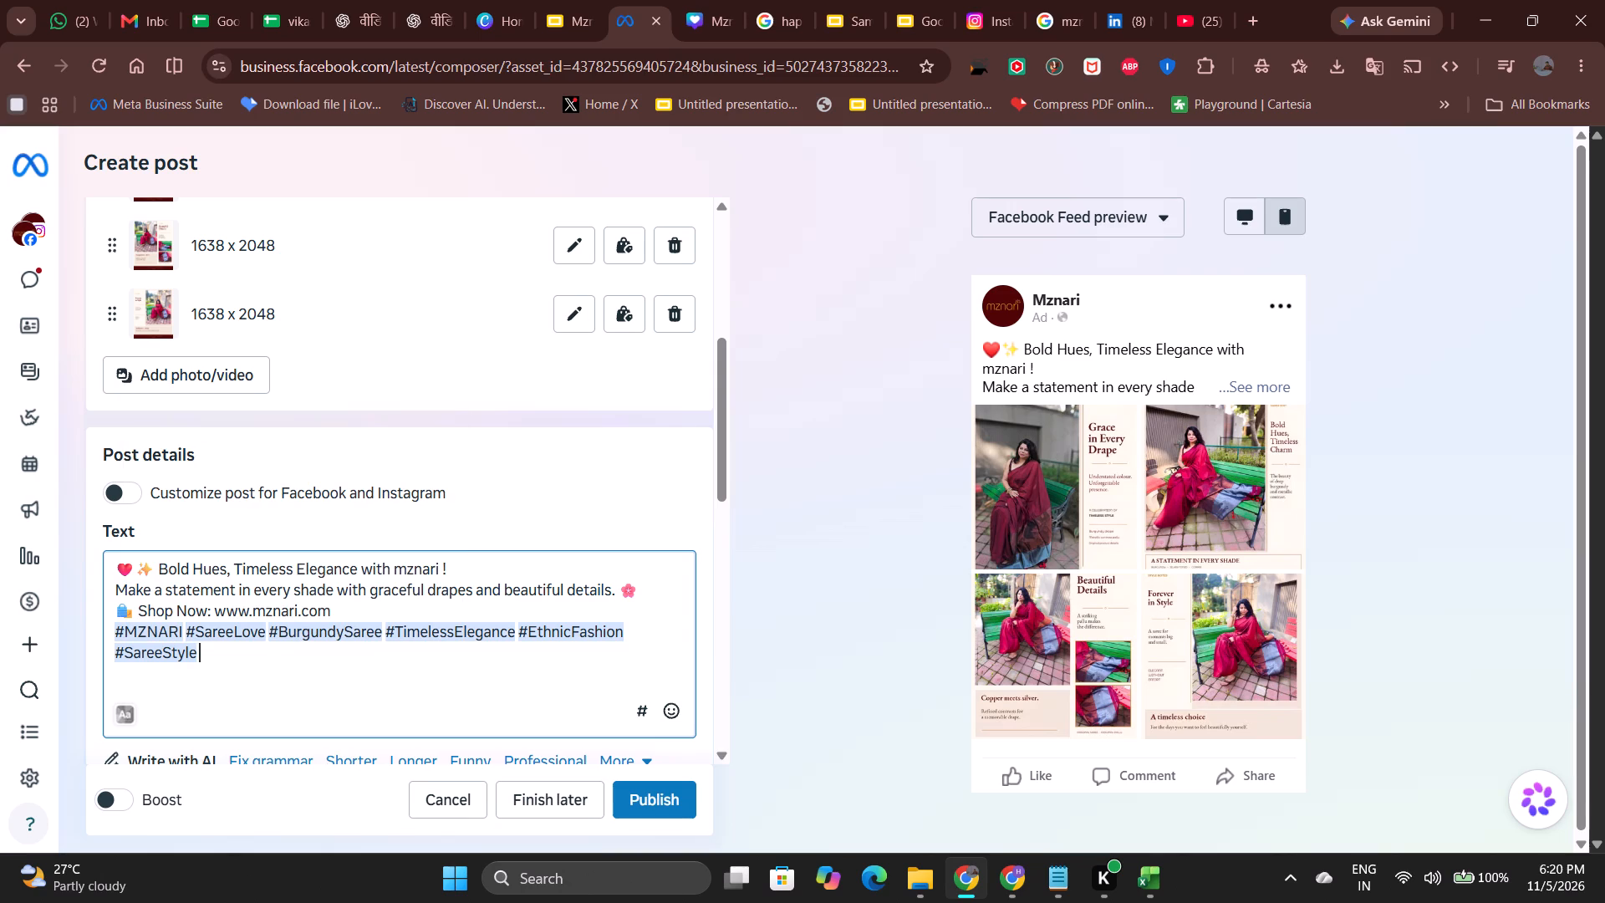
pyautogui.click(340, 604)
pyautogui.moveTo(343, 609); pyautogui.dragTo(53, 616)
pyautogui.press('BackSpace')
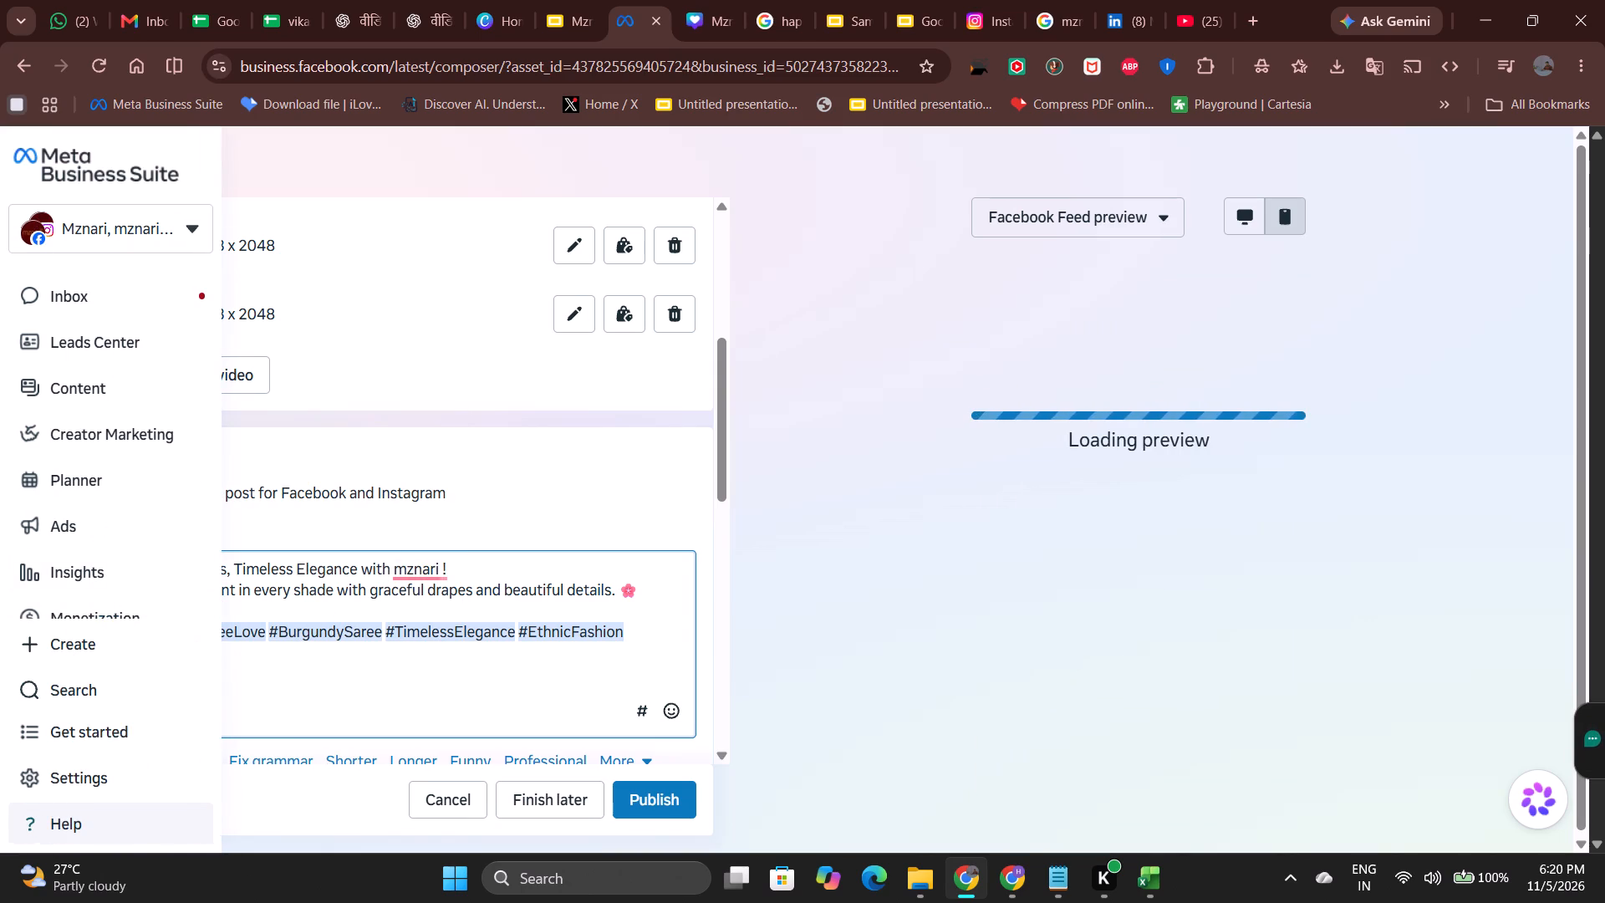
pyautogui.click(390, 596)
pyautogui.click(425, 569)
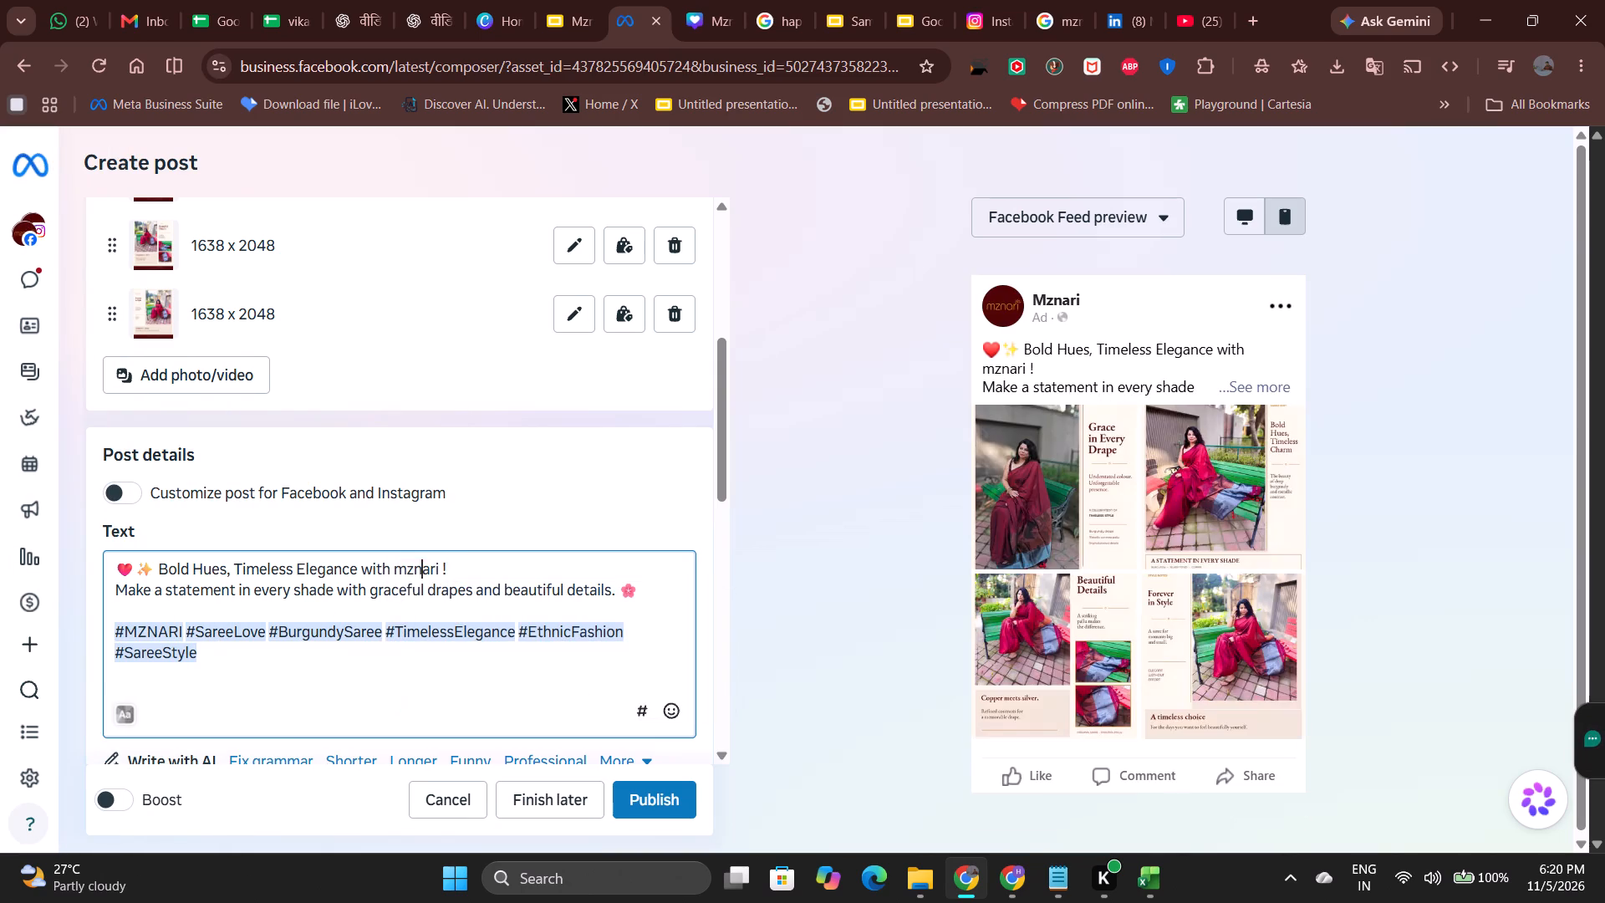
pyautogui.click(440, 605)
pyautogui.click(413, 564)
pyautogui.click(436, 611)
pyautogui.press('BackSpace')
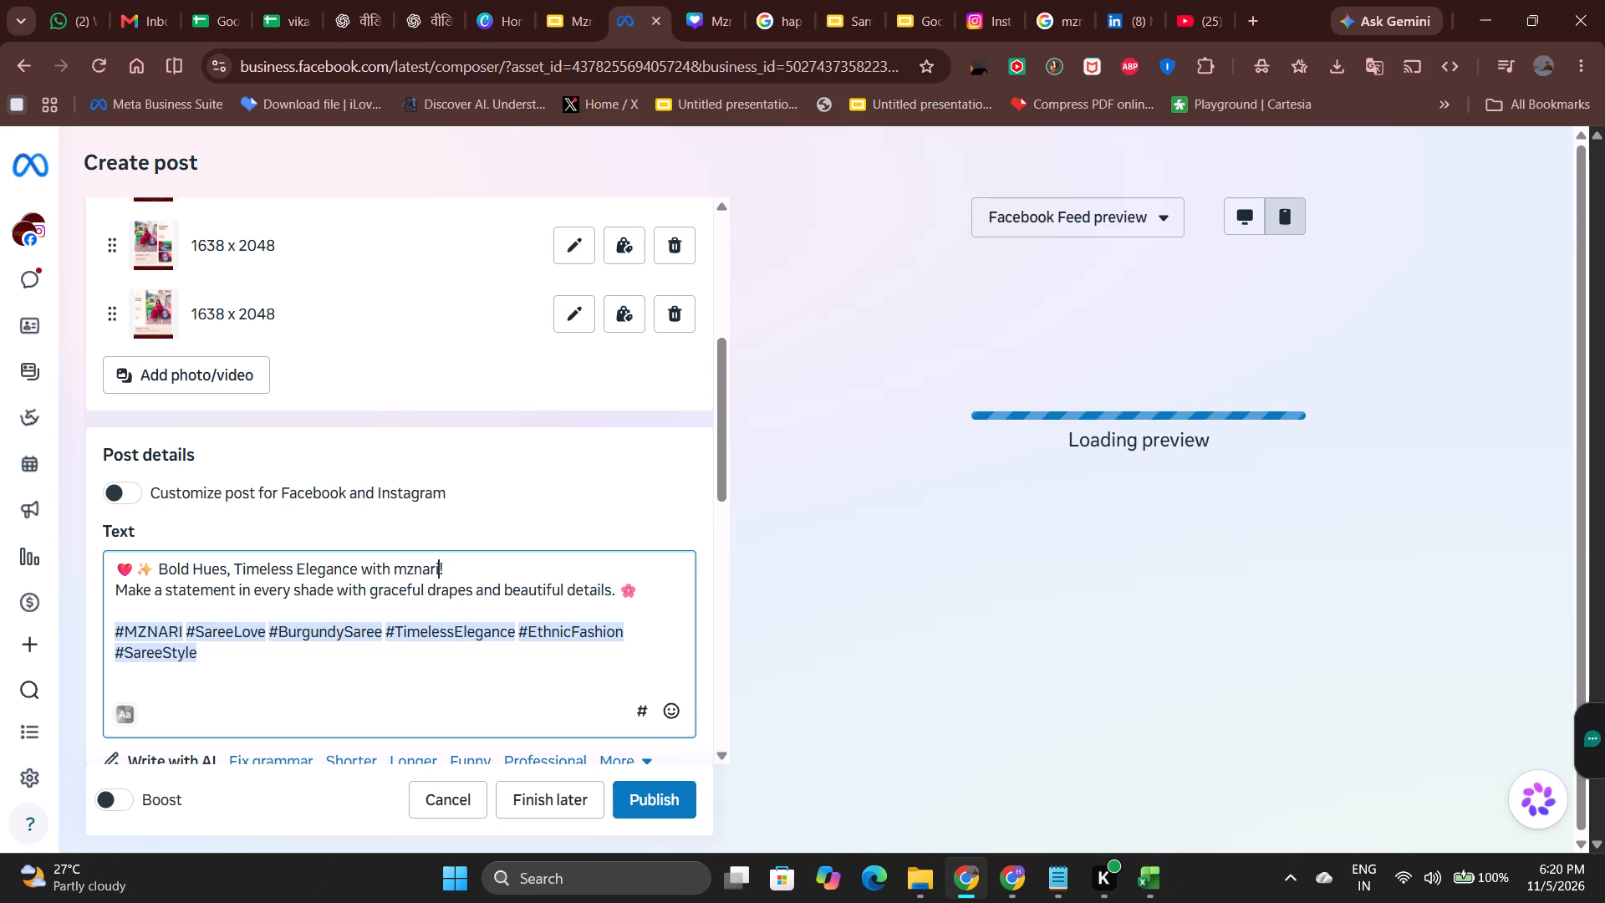
# Remove the red heart emoji from the start of the caption, keeping the sparkles emoji before Bold Hues.
pyautogui.click(155, 581)
pyautogui.click(140, 564)
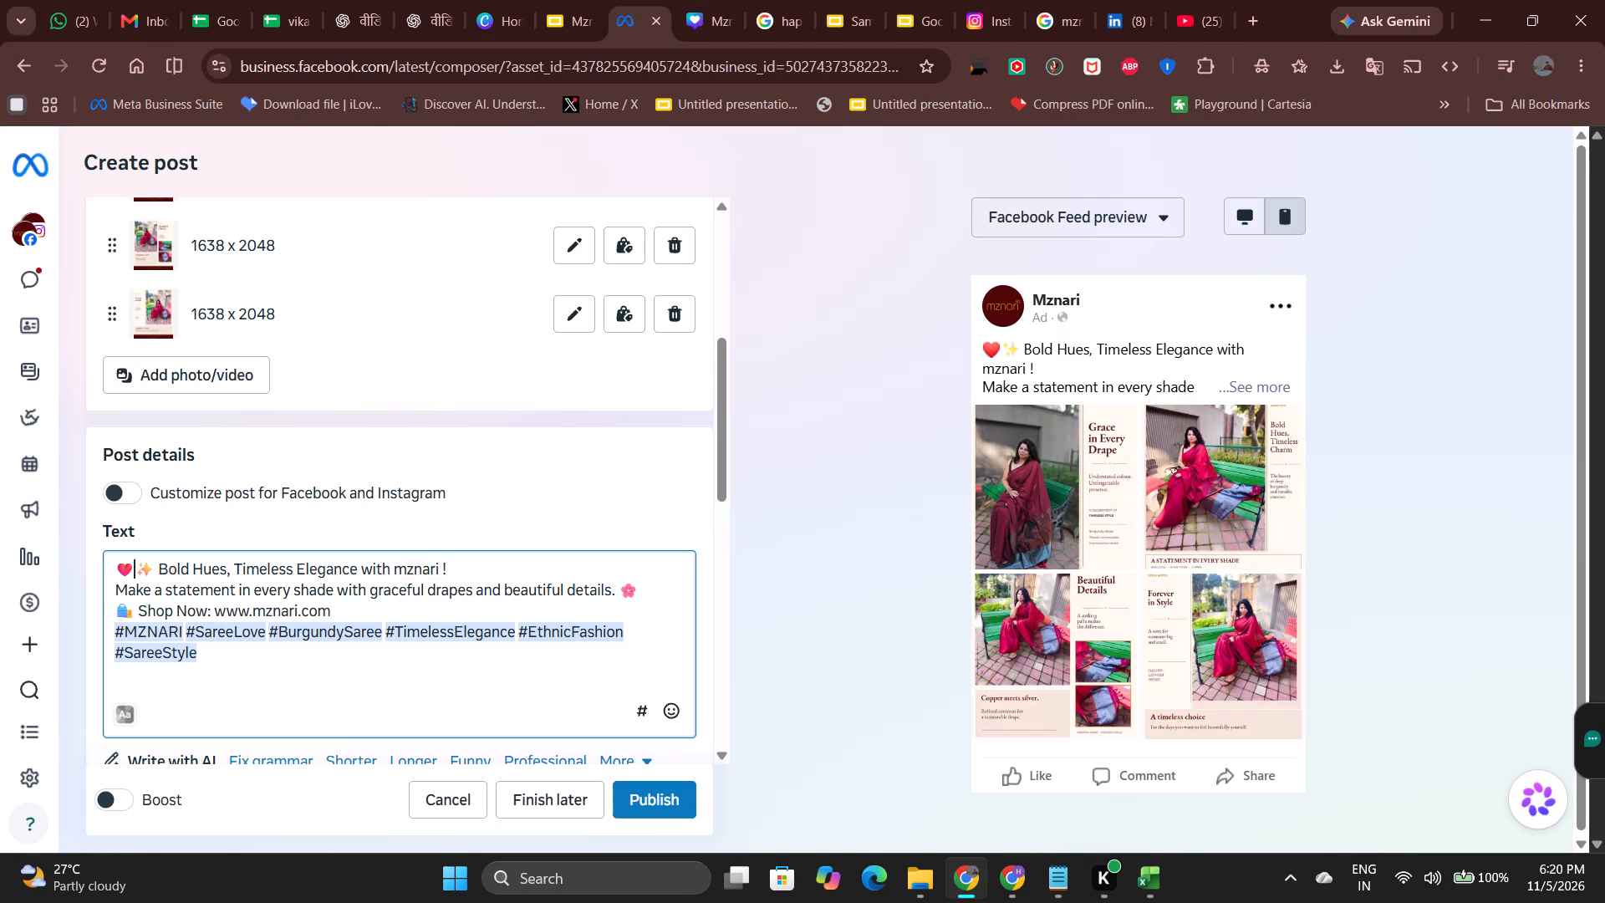
pyautogui.press('Right')
pyautogui.press('Left')
pyautogui.press('BackSpace')
pyautogui.press('BackSpace')
pyautogui.press('BackSpace')
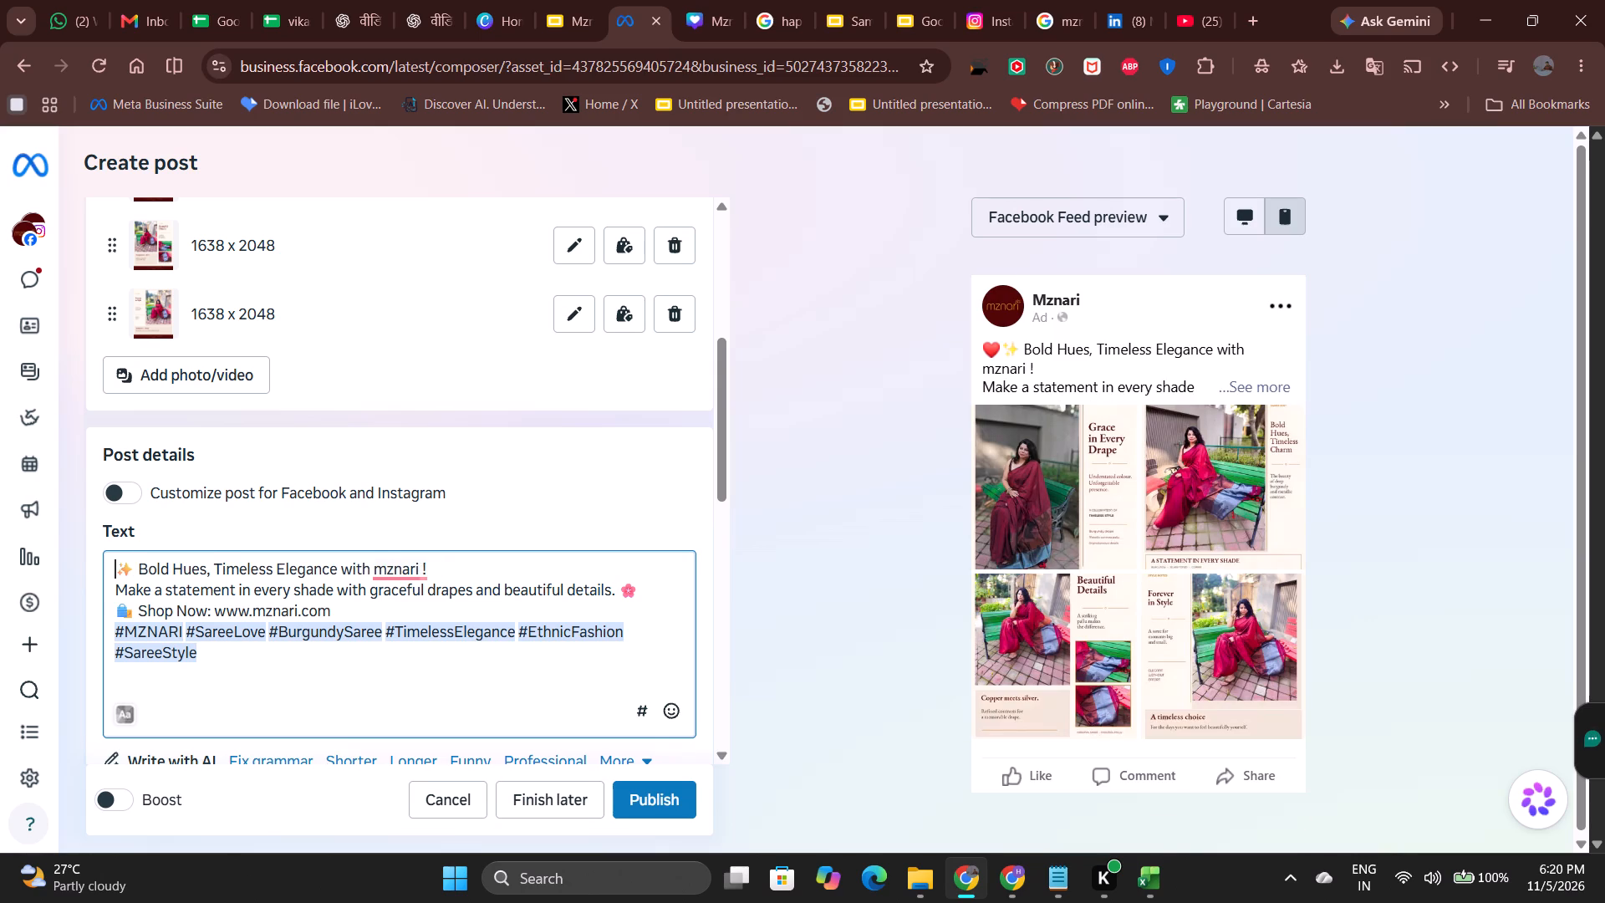
pyautogui.click(347, 610)
pyautogui.moveTo(348, 610); pyautogui.dragTo(51, 614)
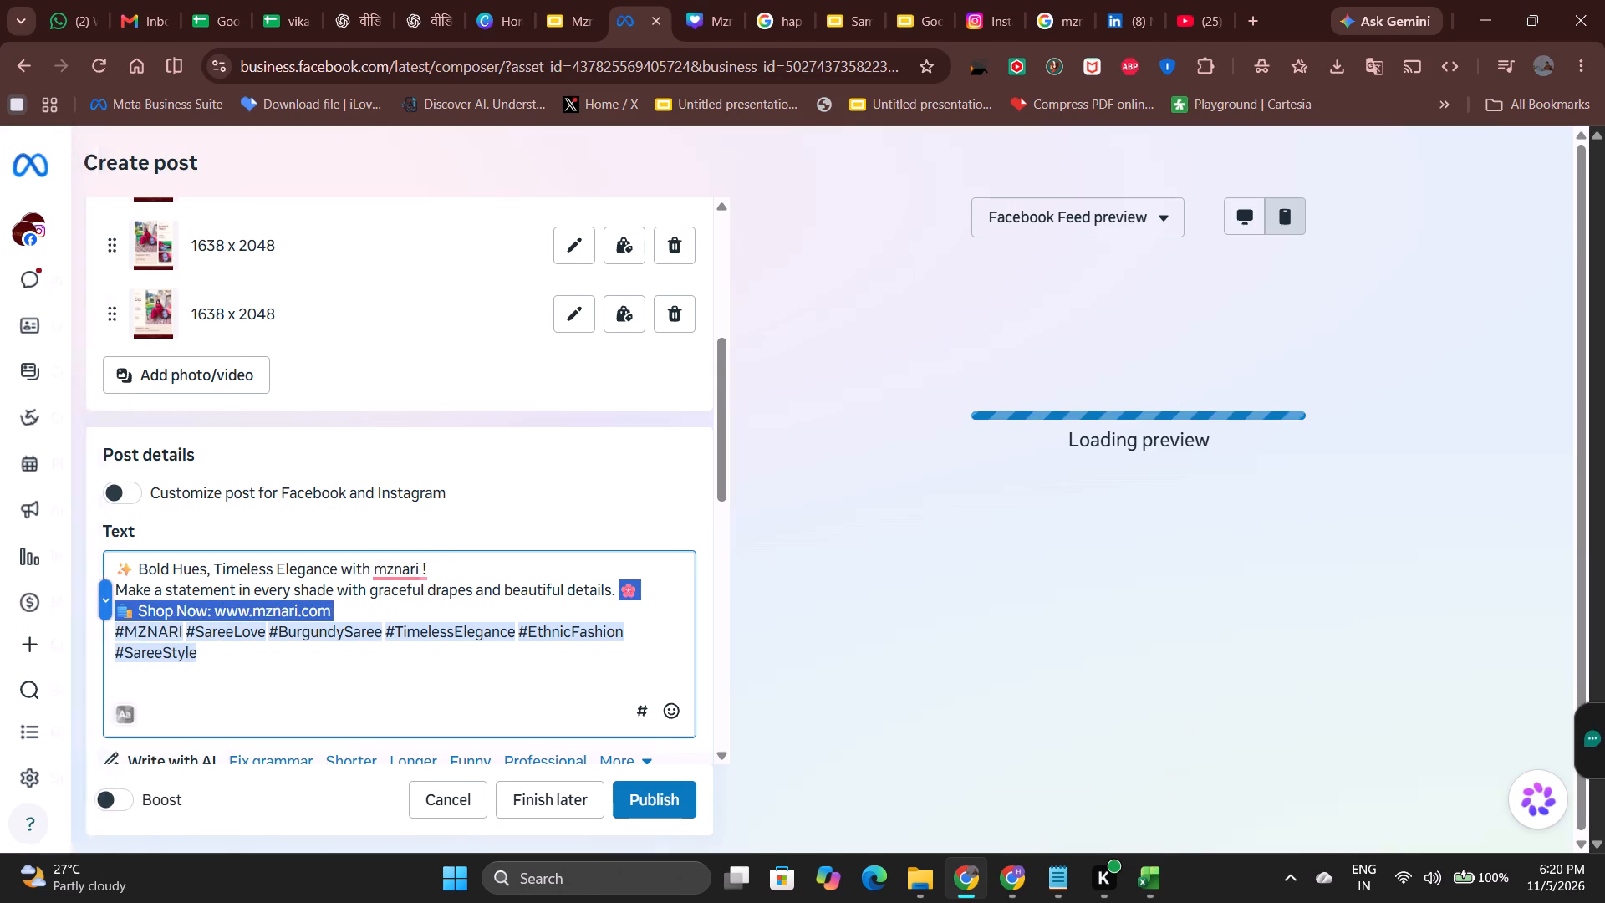
pyautogui.click(360, 605)
pyautogui.moveTo(360, 605); pyautogui.dragTo(139, 615)
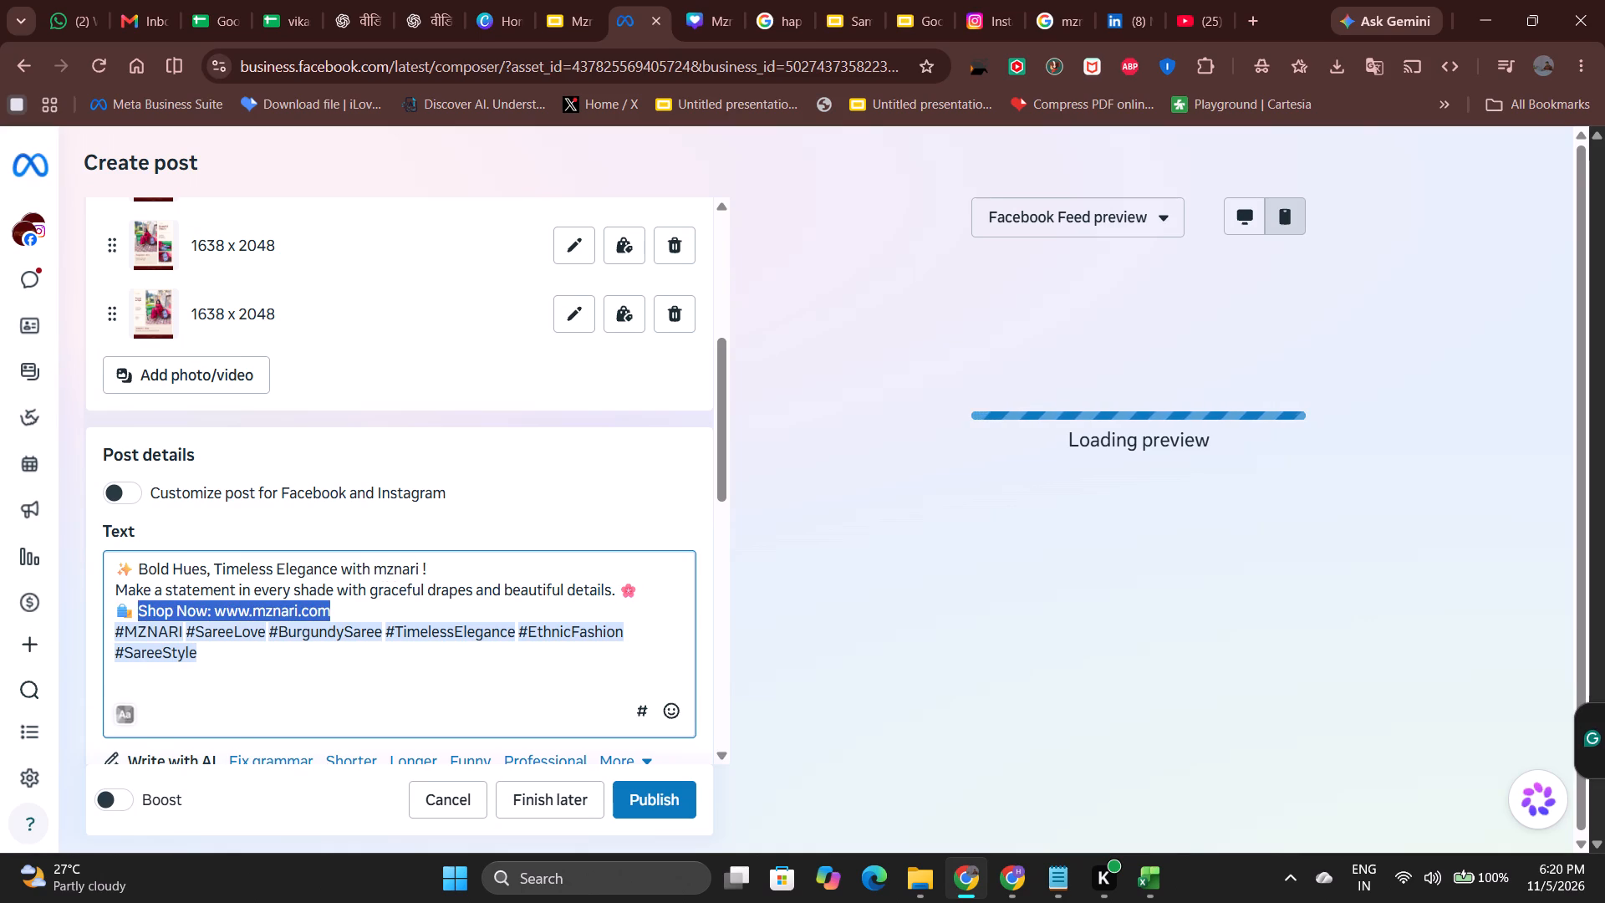
pyautogui.moveTo(139, 615); pyautogui.dragTo(117, 615)
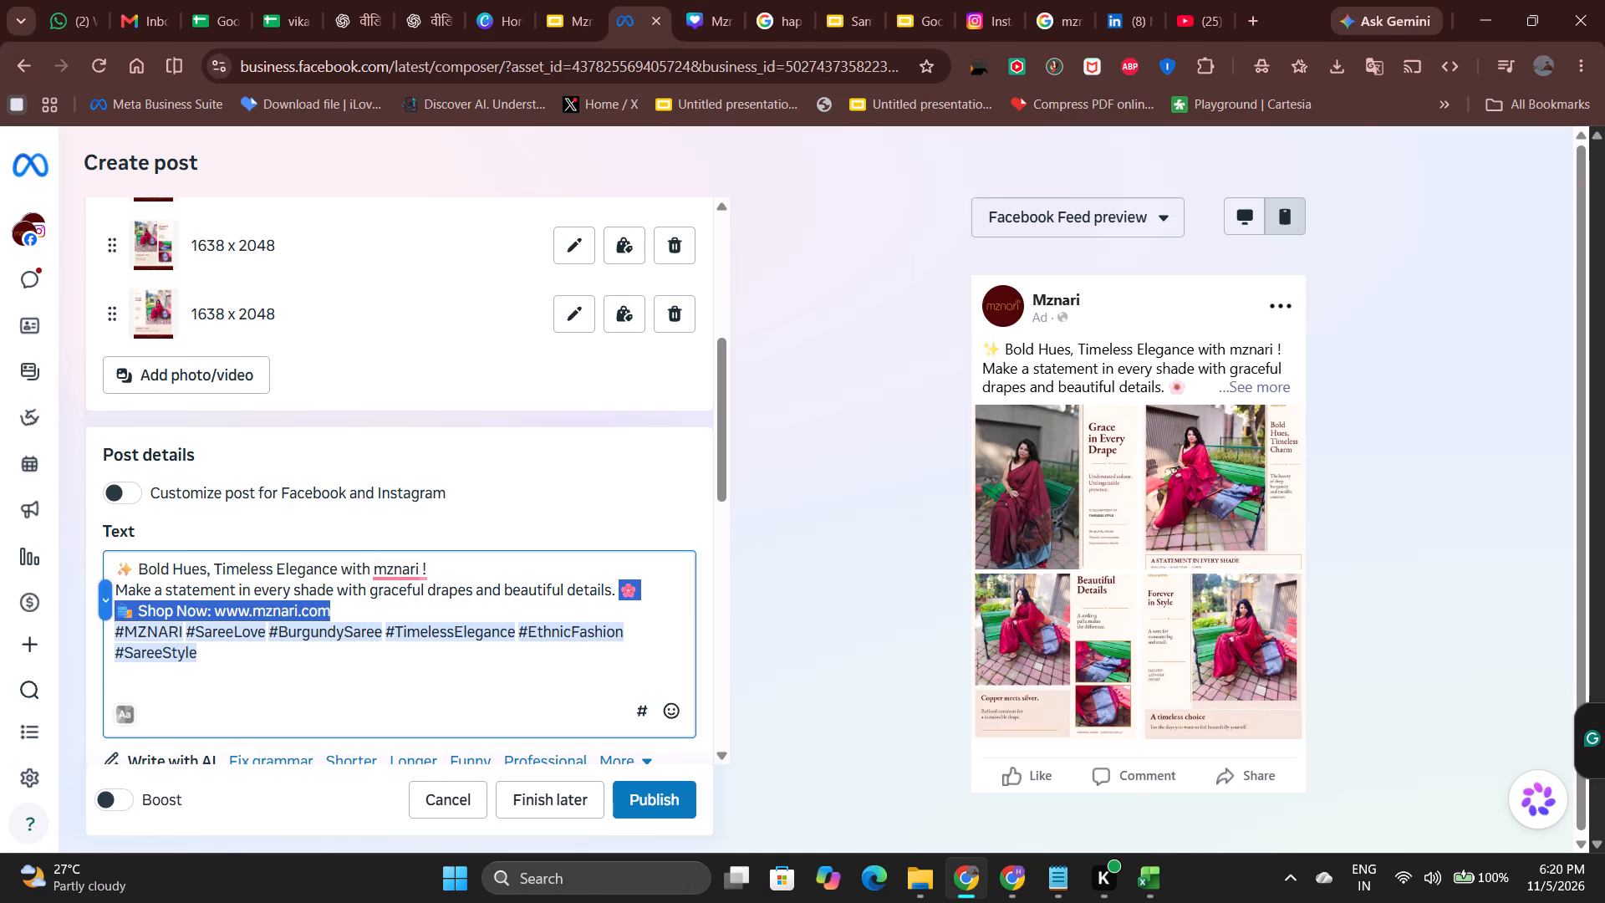
pyautogui.moveTo(117, 615); pyautogui.dragTo(127, 610)
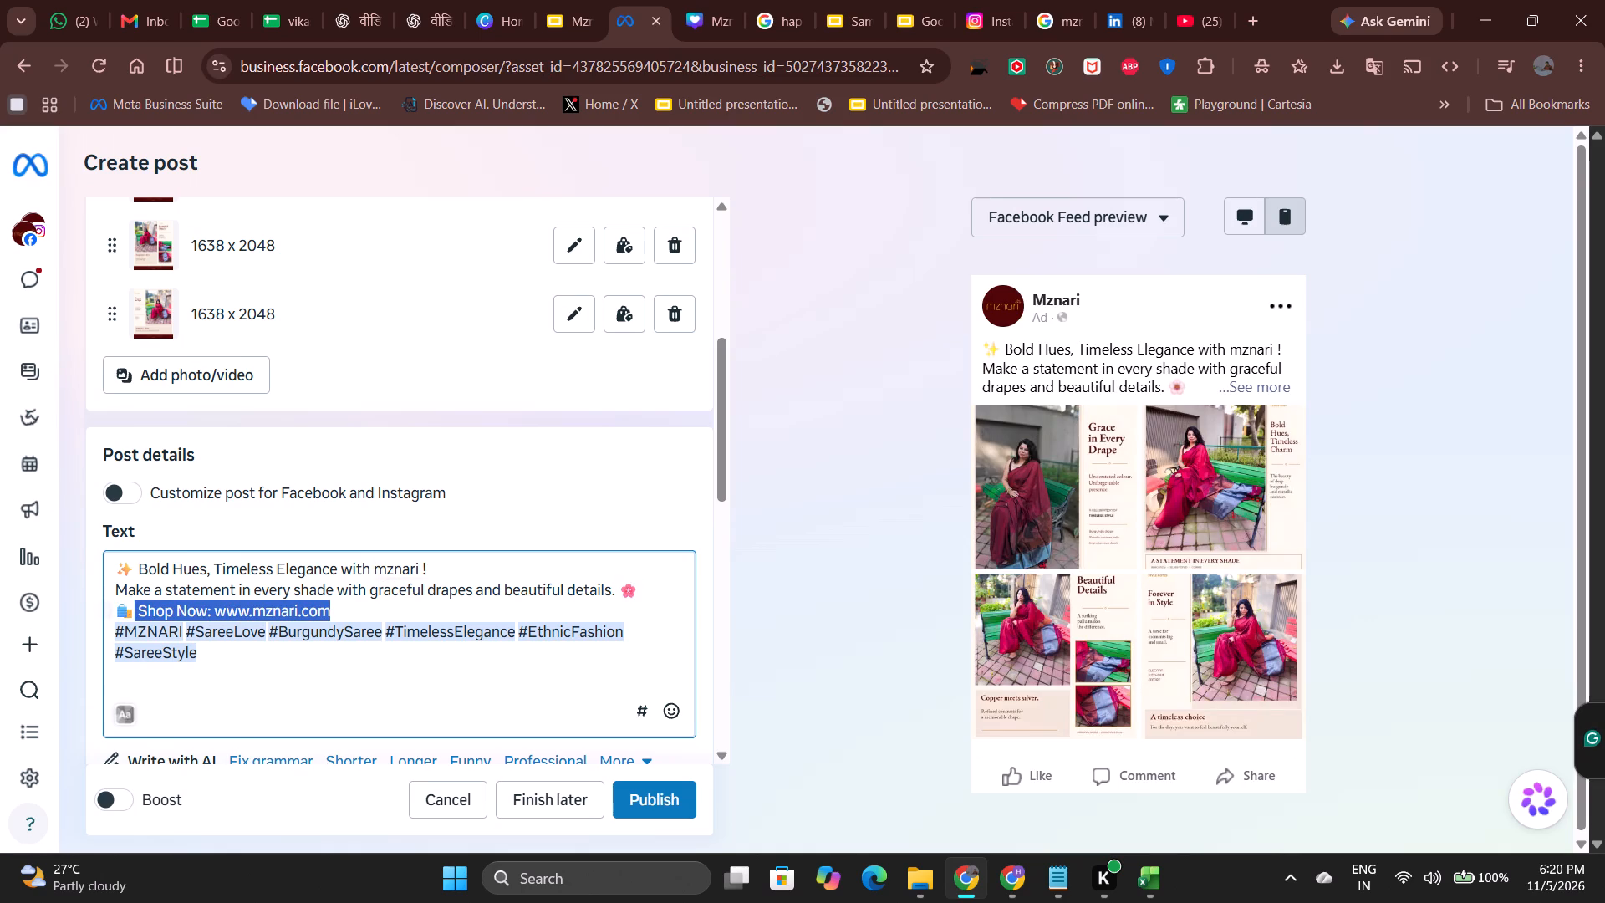
pyautogui.moveTo(127, 610); pyautogui.dragTo(124, 615)
pyautogui.moveTo(124, 615); pyautogui.dragTo(129, 615)
pyautogui.press('BackSpace')
pyautogui.press('BackSpace')
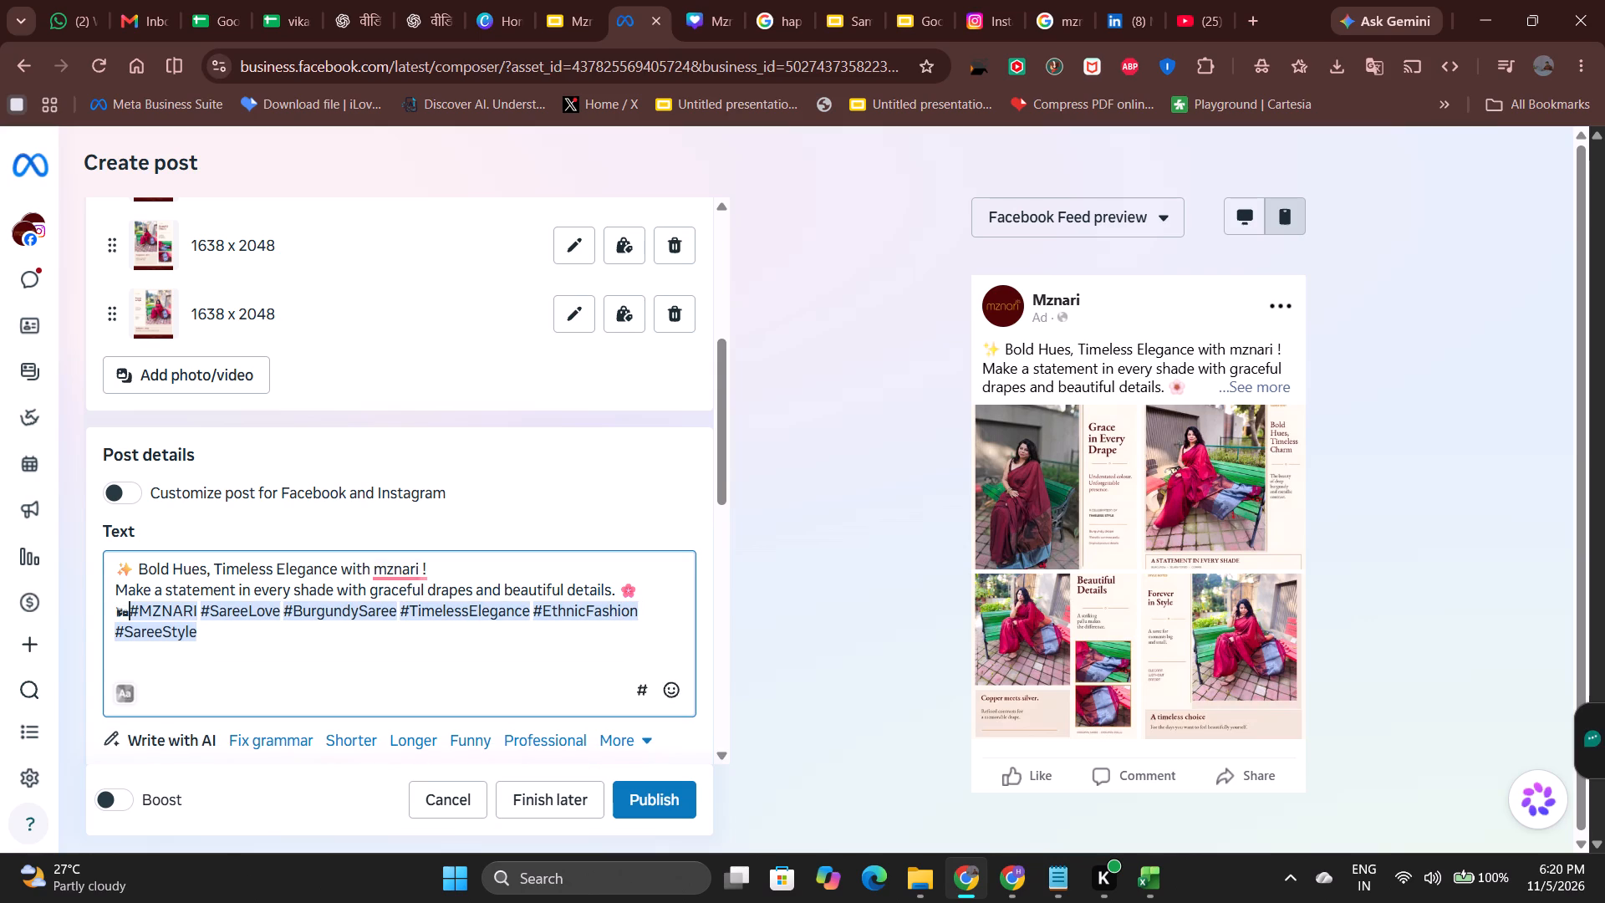
pyautogui.press('BackSpace')
pyautogui.click(675, 578)
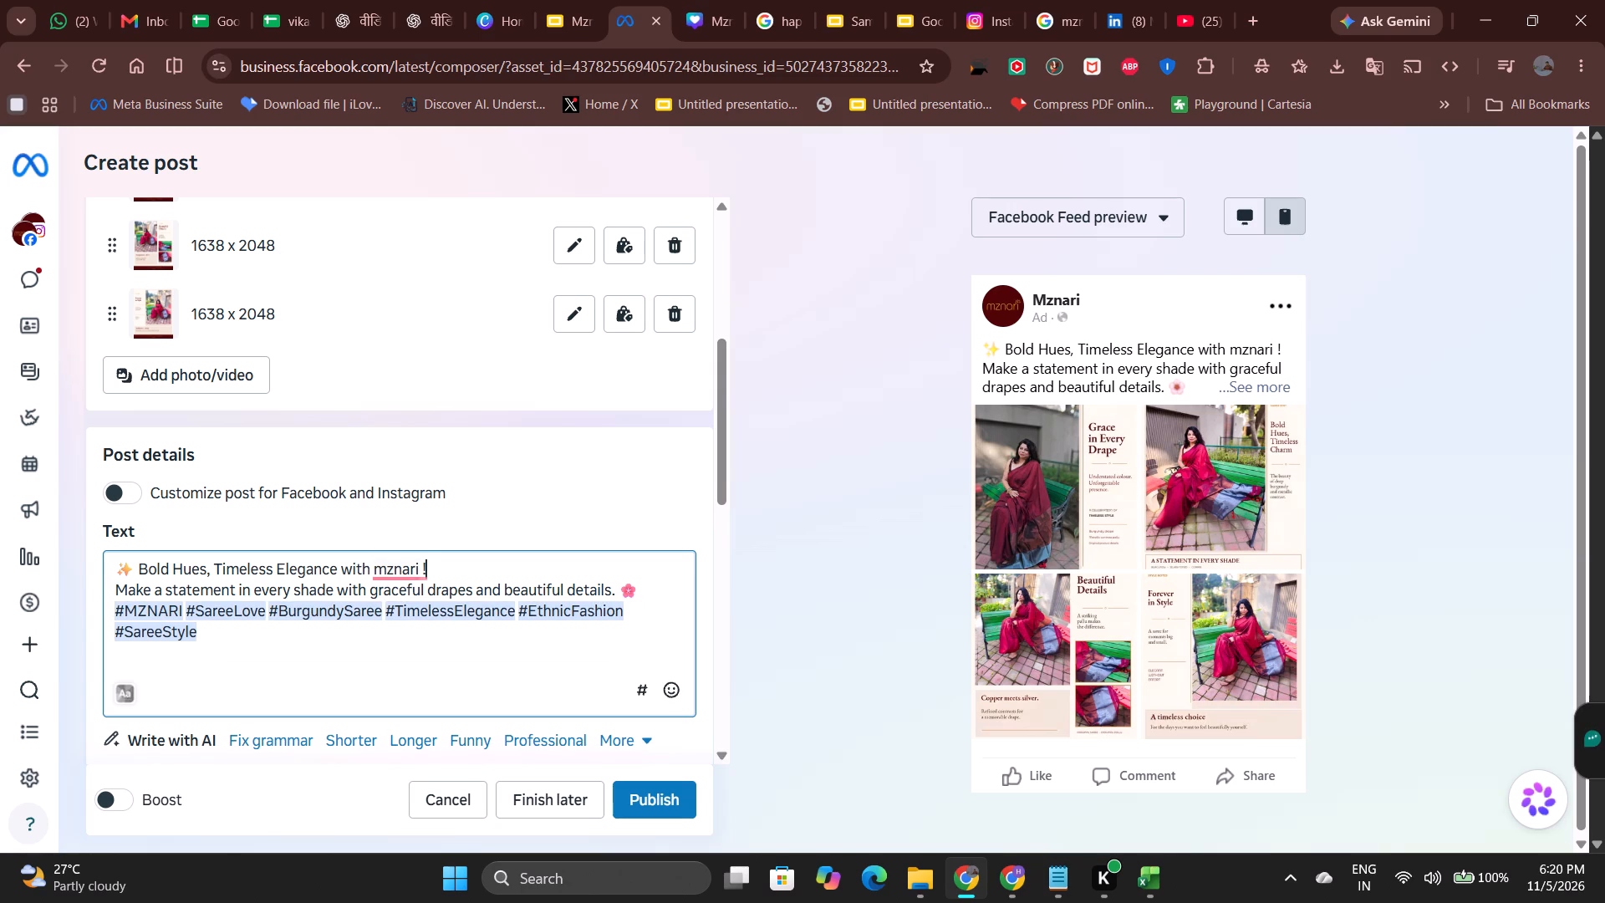
pyautogui.click(637, 586)
pyautogui.hotkey('shift', 'Return')
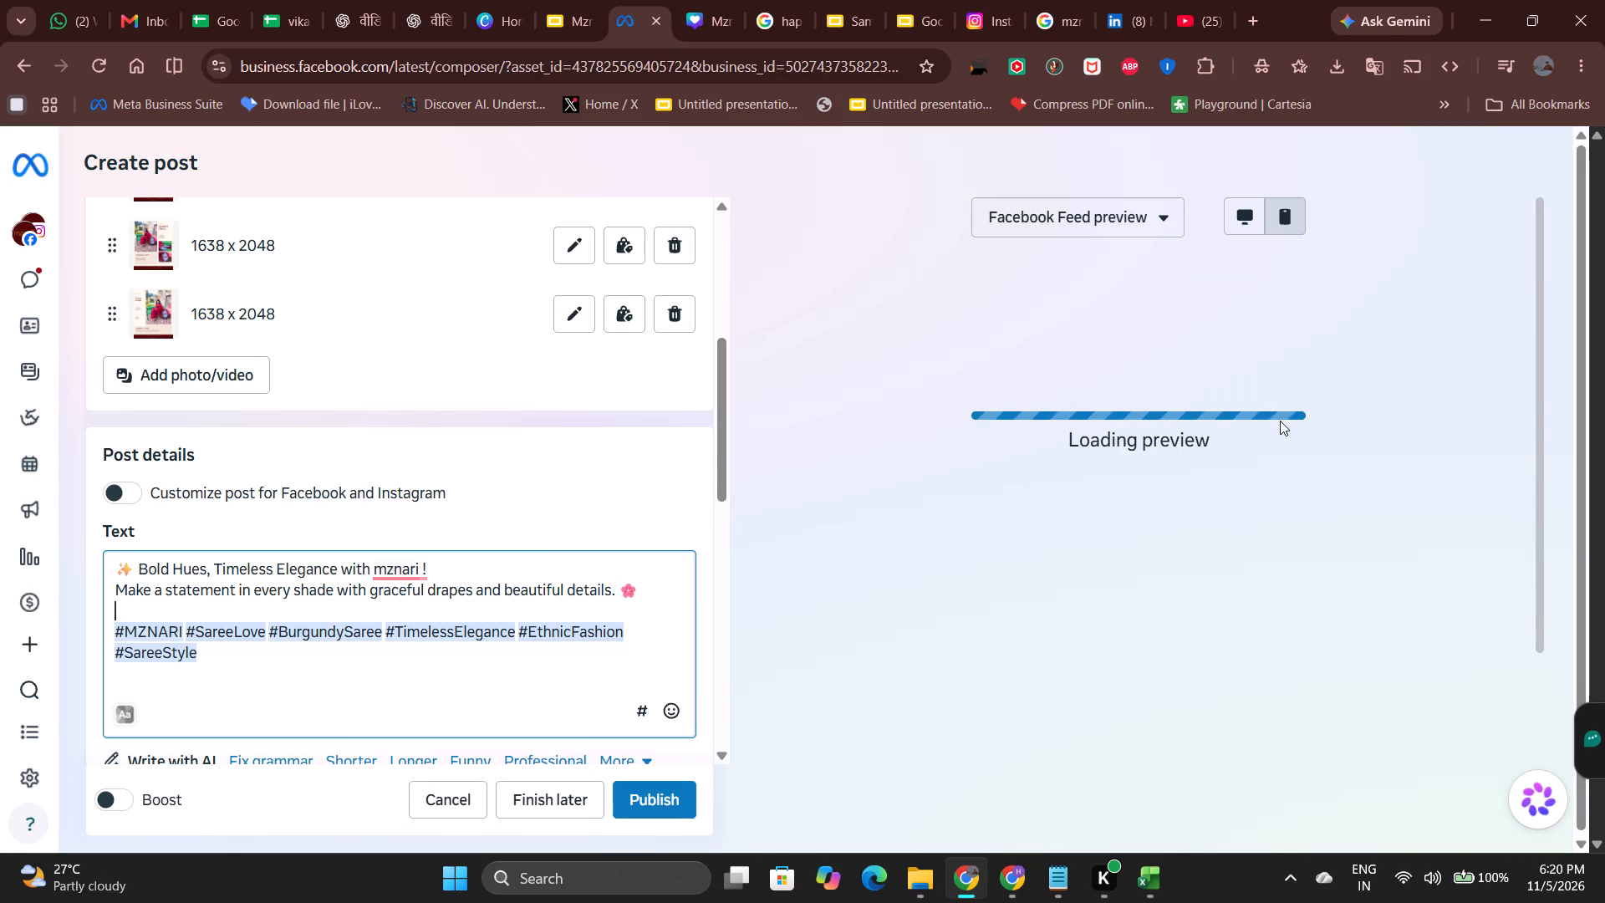
# Turn on date and time scheduling for the post.
pyautogui.scroll(4, 1280, 421)
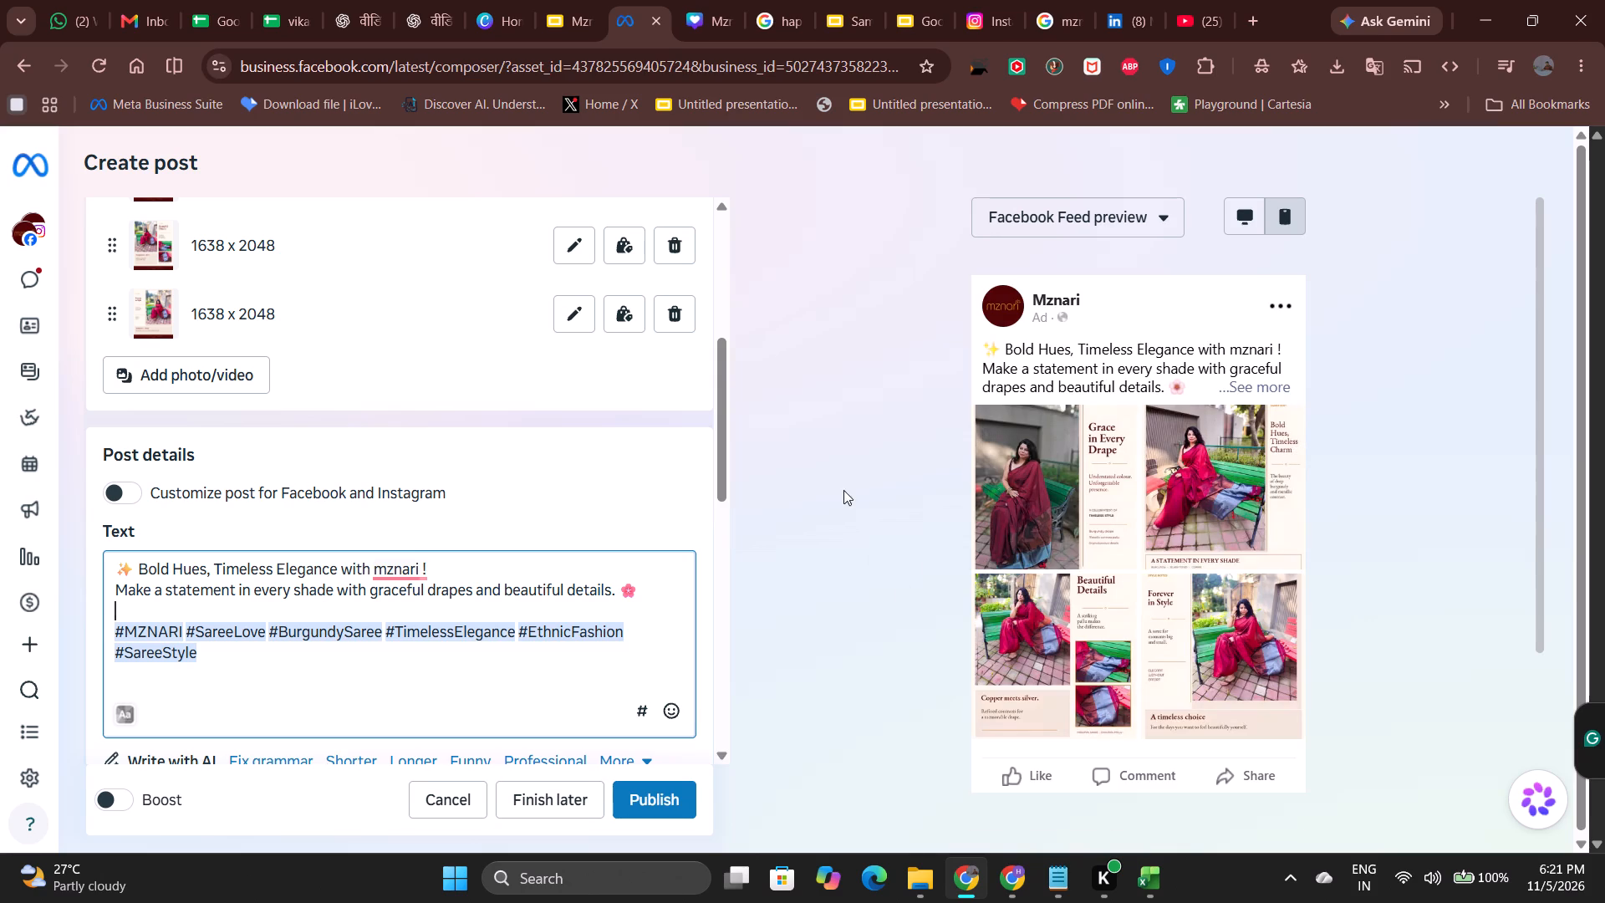
pyautogui.click(668, 503)
pyautogui.scroll(-5, 509, 462)
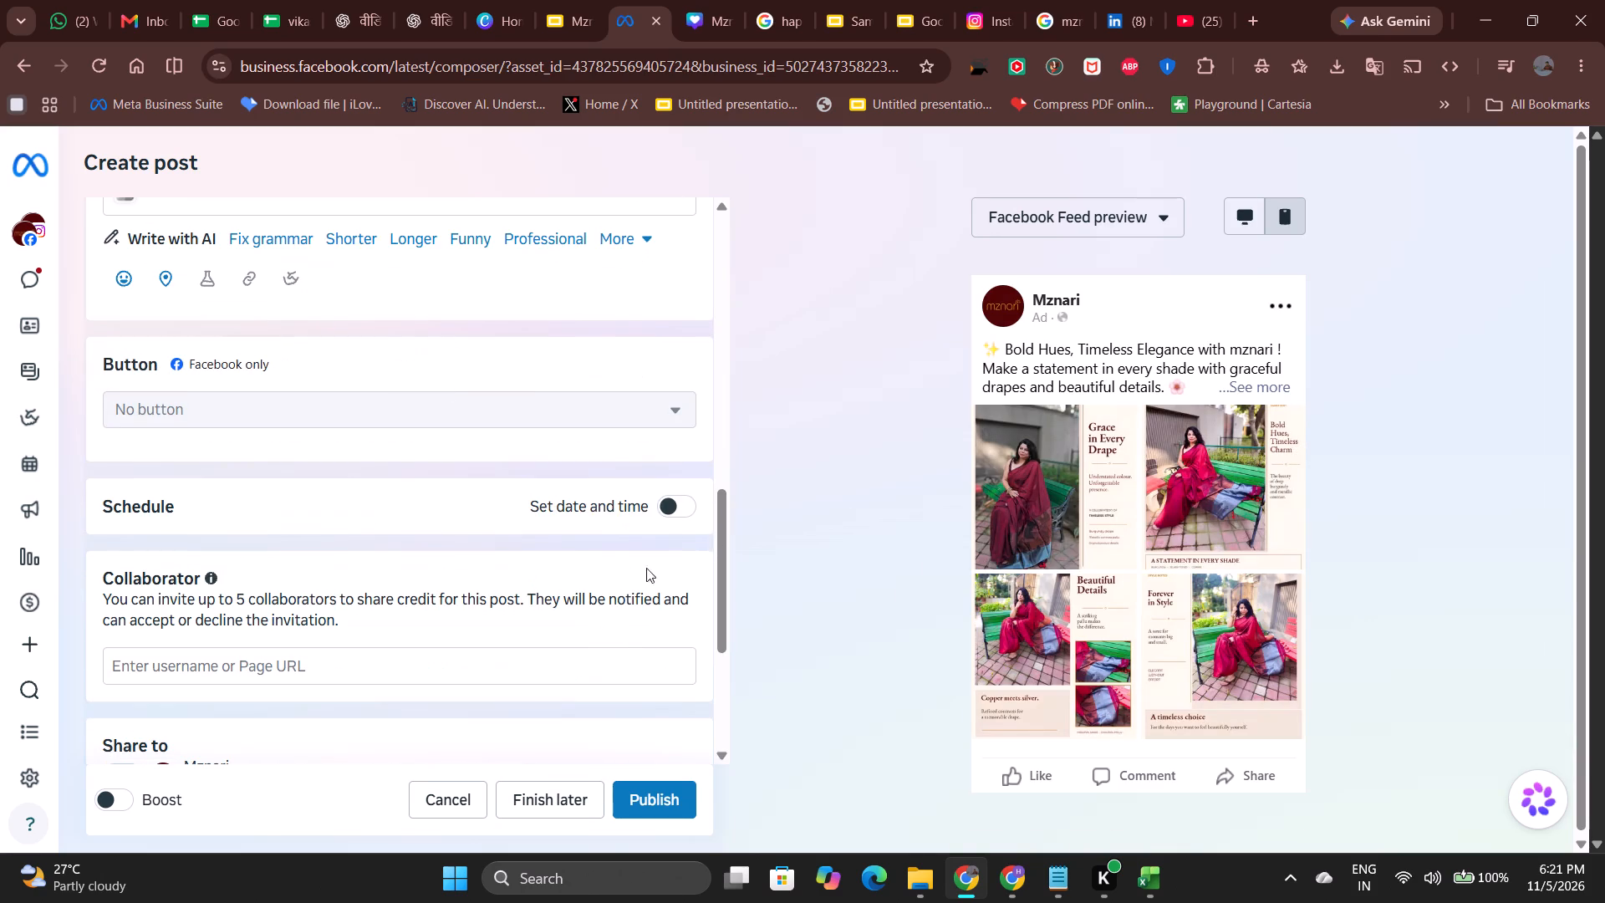
pyautogui.click(682, 503)
# Check the date on the carousel's slide in the Mznari presentation, and set the Facebook and Instagram dates to Nov 26, 2026.
pyautogui.click(593, 0)
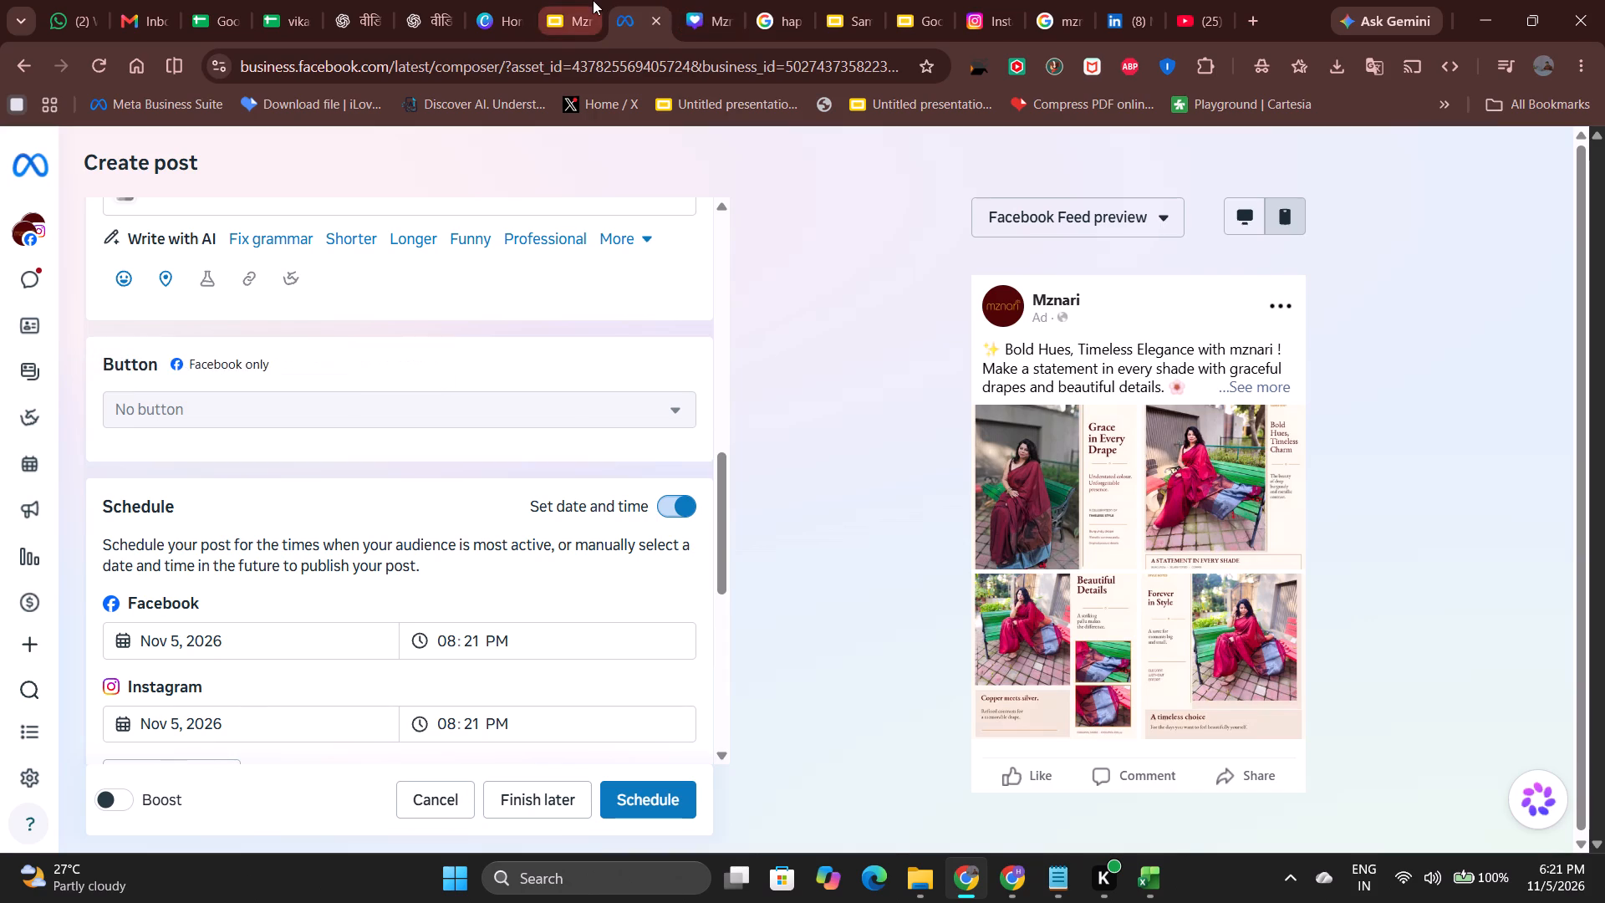
pyautogui.scroll(2, 623, 457)
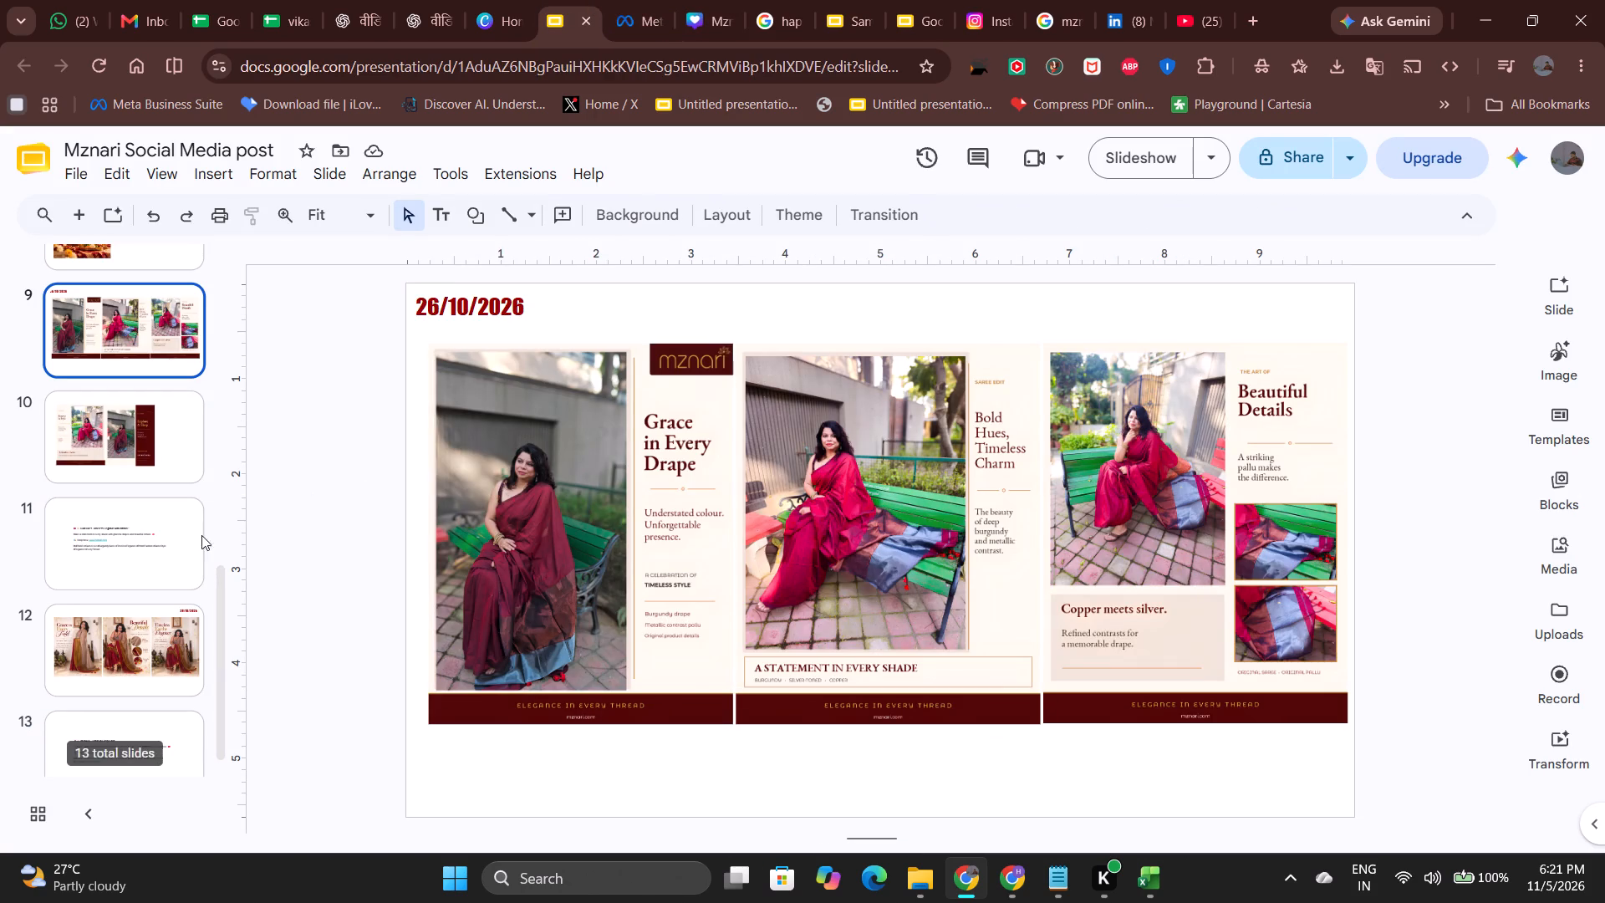
pyautogui.click(659, 0)
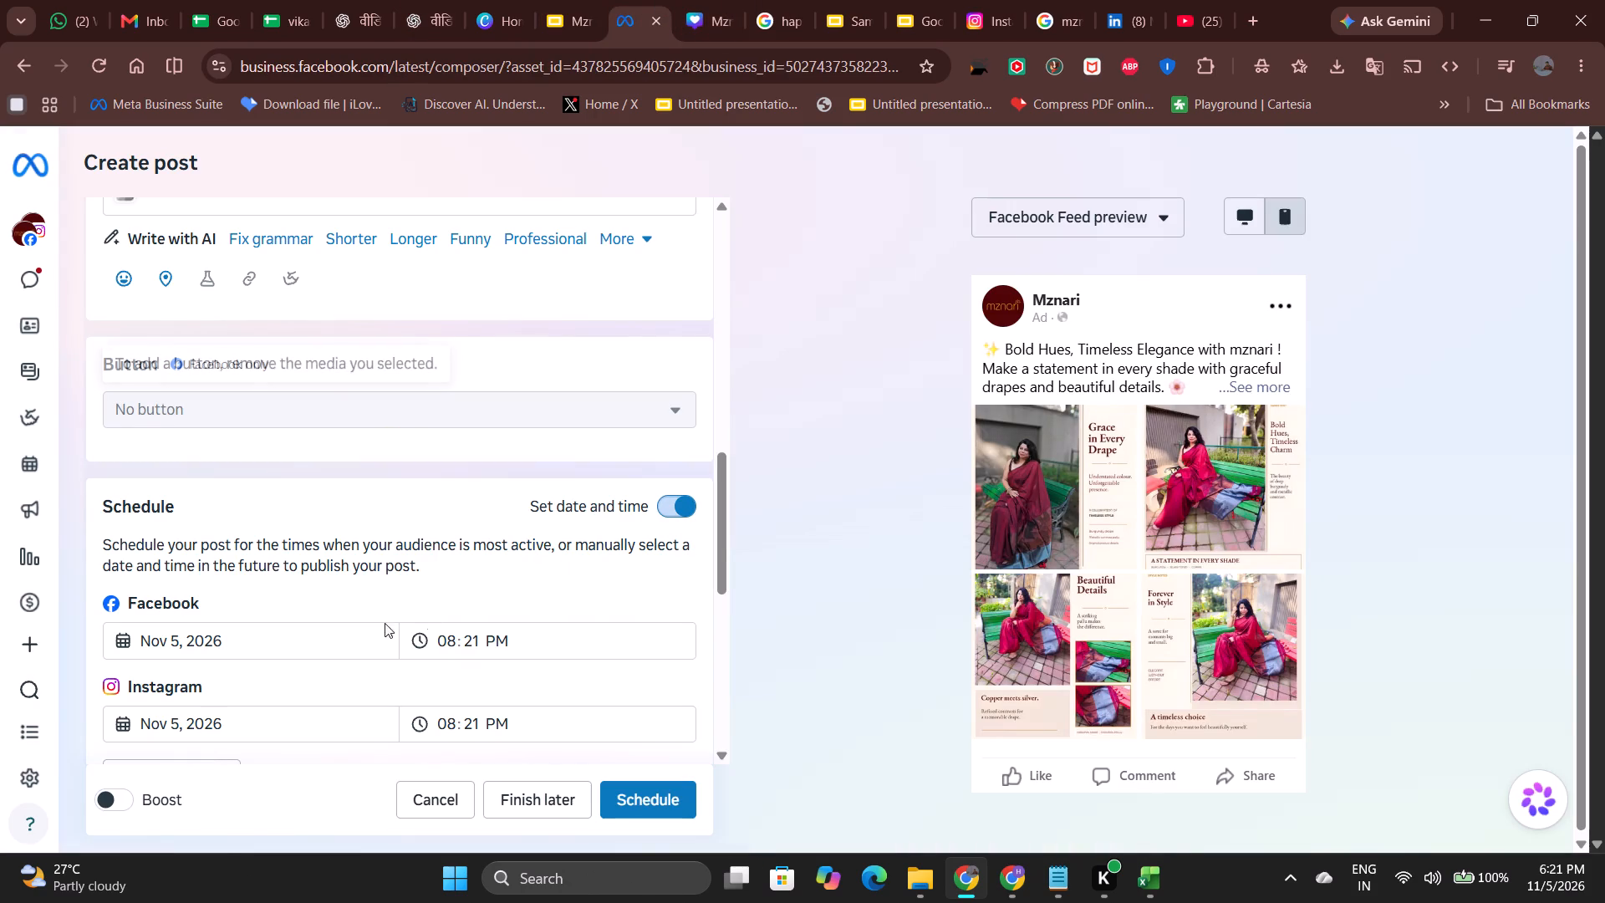
pyautogui.click(455, 631)
pyautogui.click(250, 619)
pyautogui.click(244, 642)
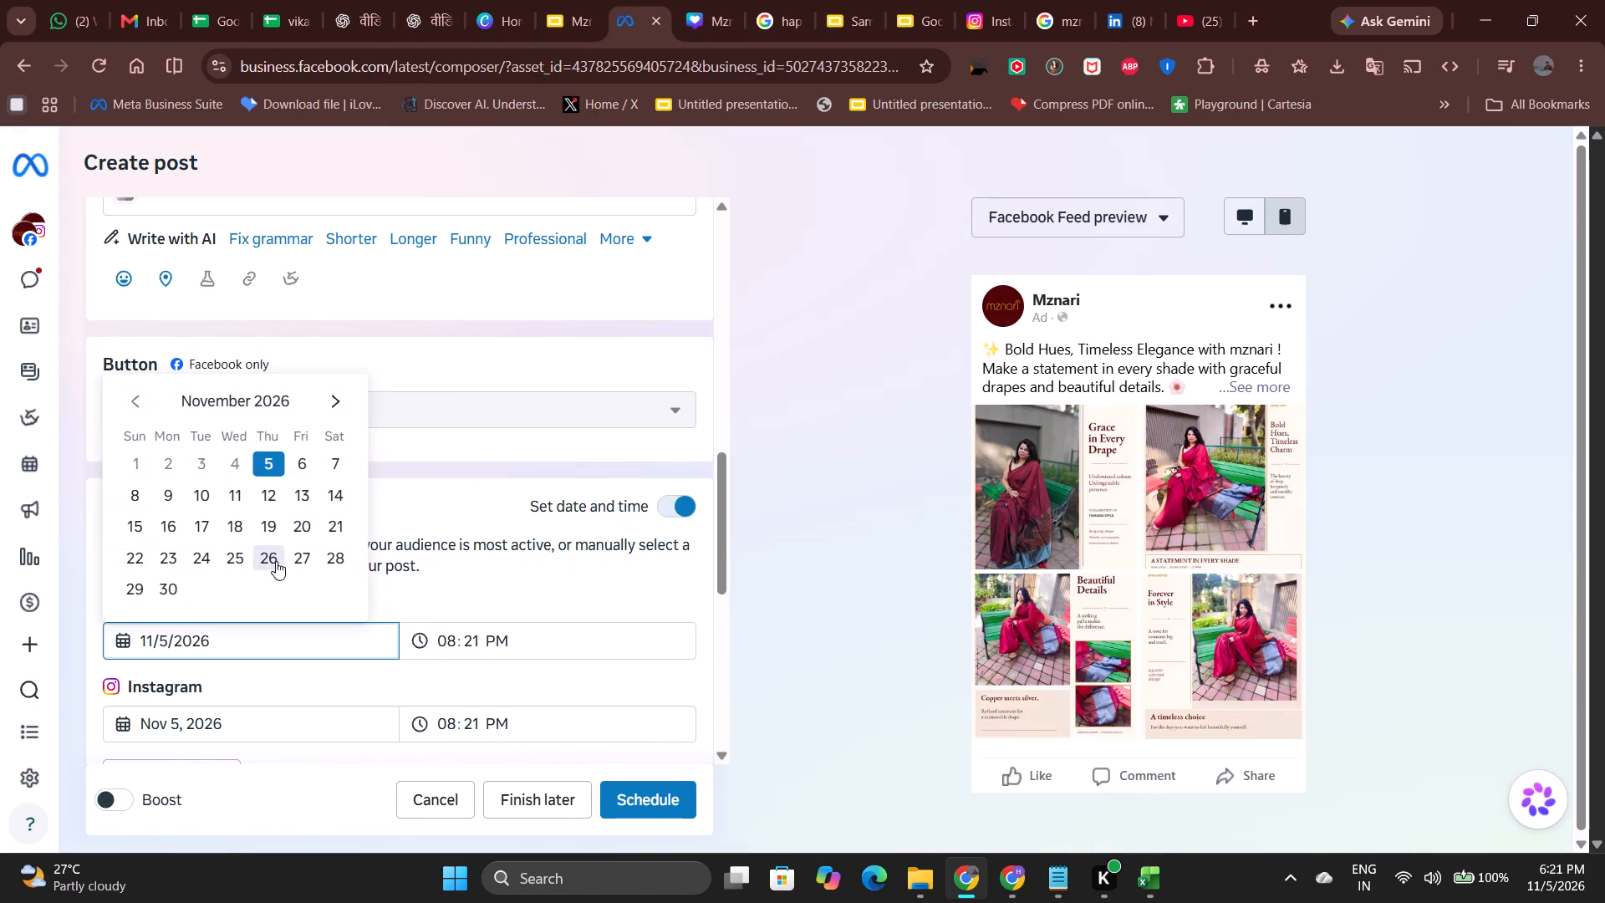
pyautogui.click(265, 554)
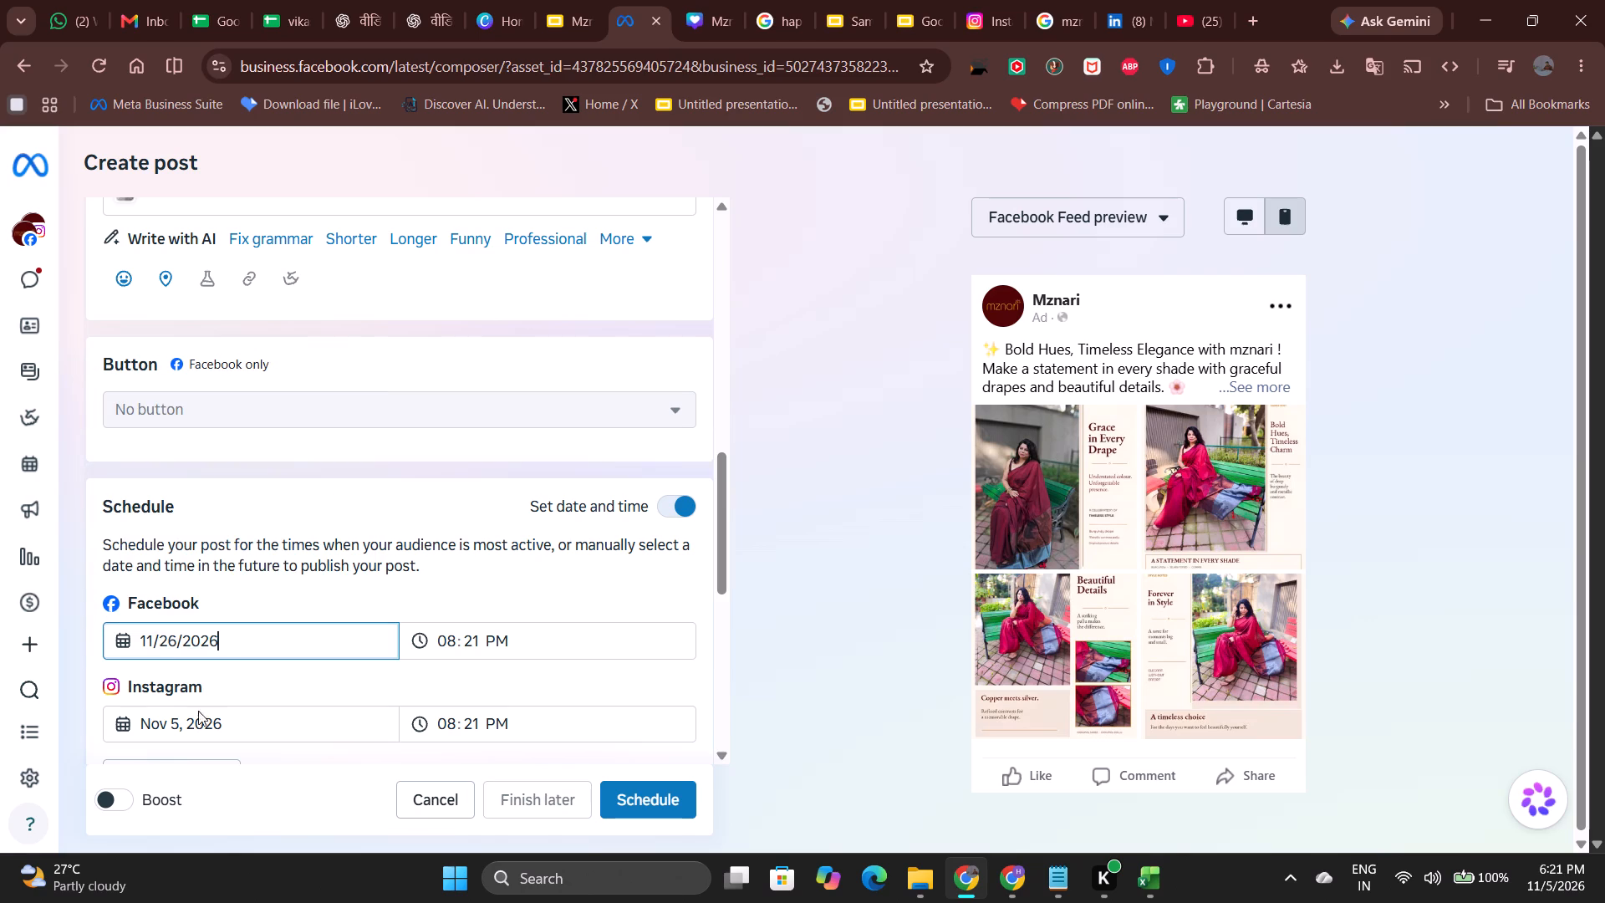
pyautogui.click(198, 724)
pyautogui.click(270, 639)
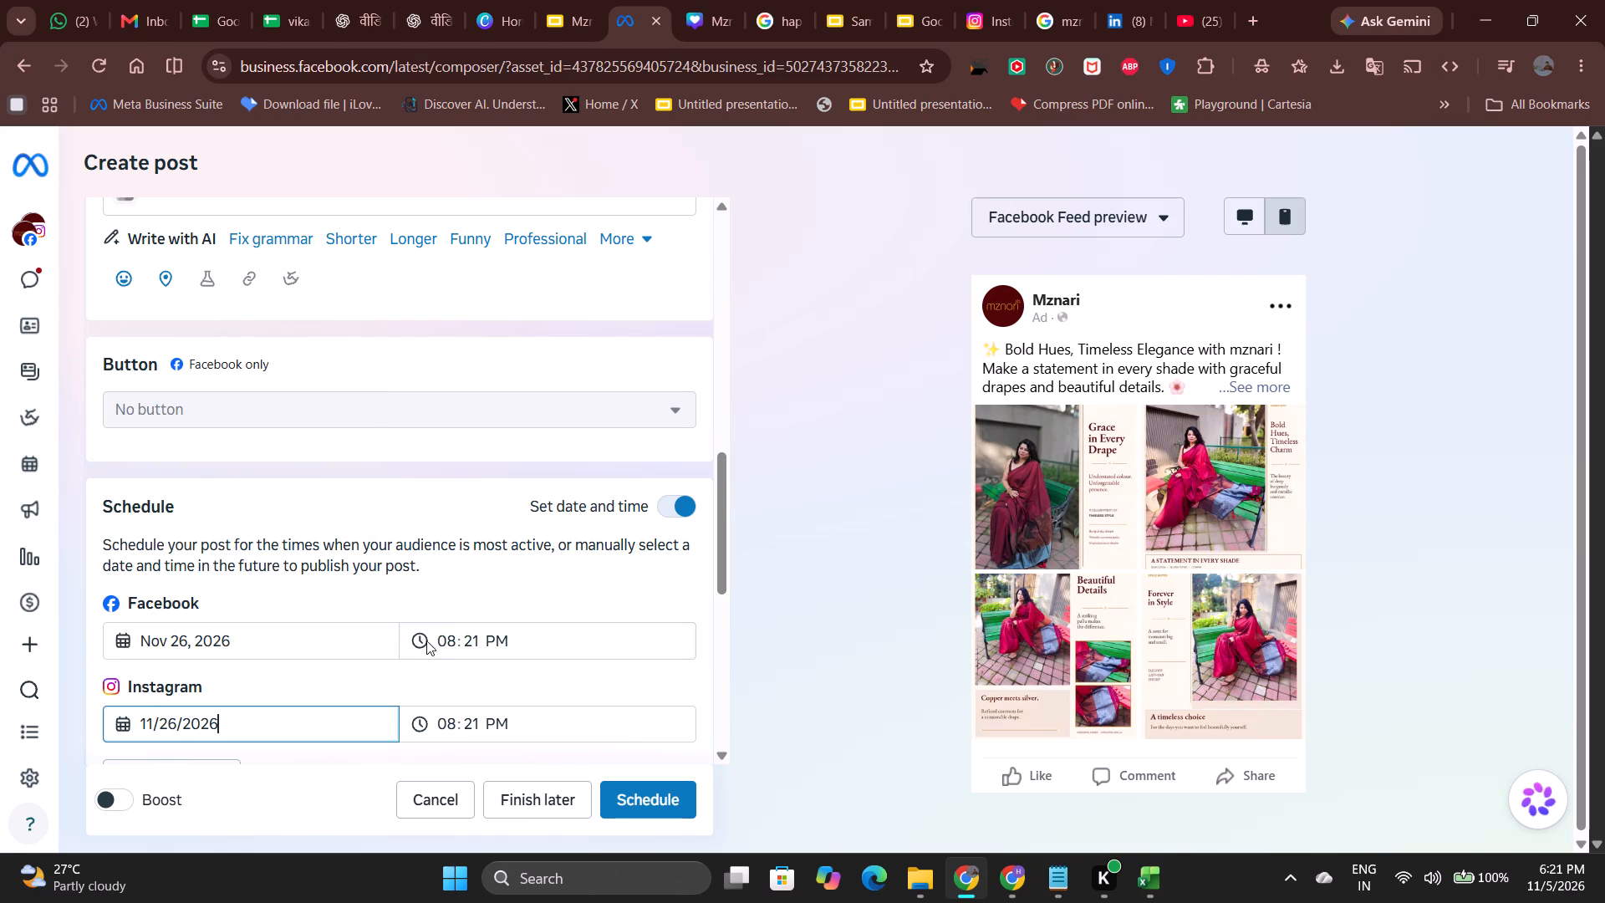
# Set both the Facebook and Instagram publishing times to 07:00 PM.
pyautogui.click(444, 634)
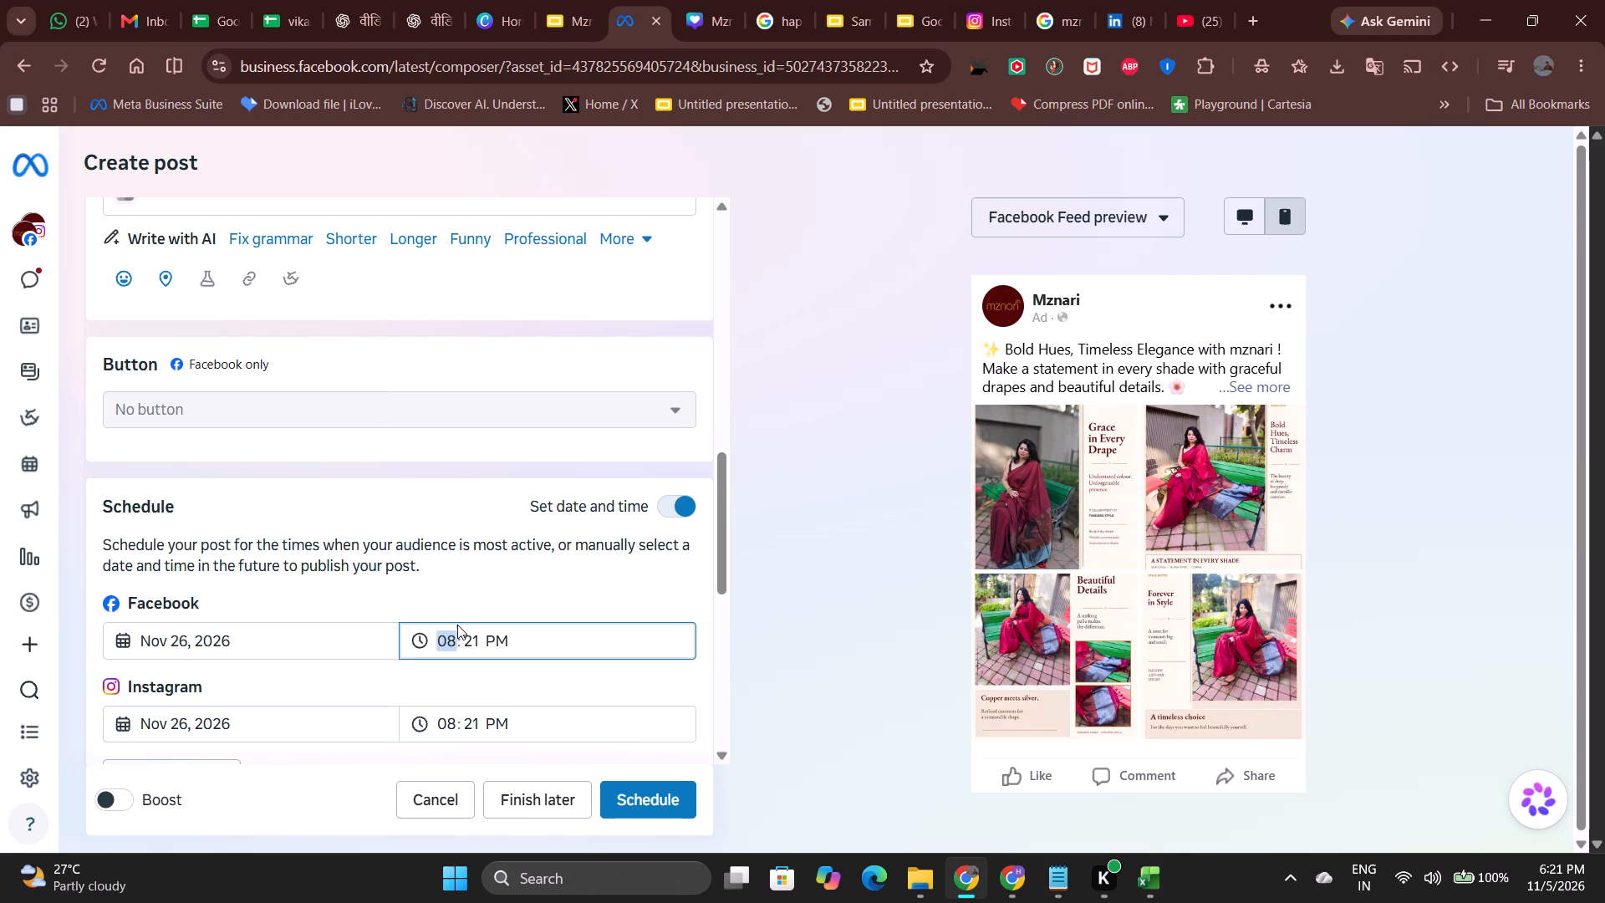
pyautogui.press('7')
pyautogui.press('Right')
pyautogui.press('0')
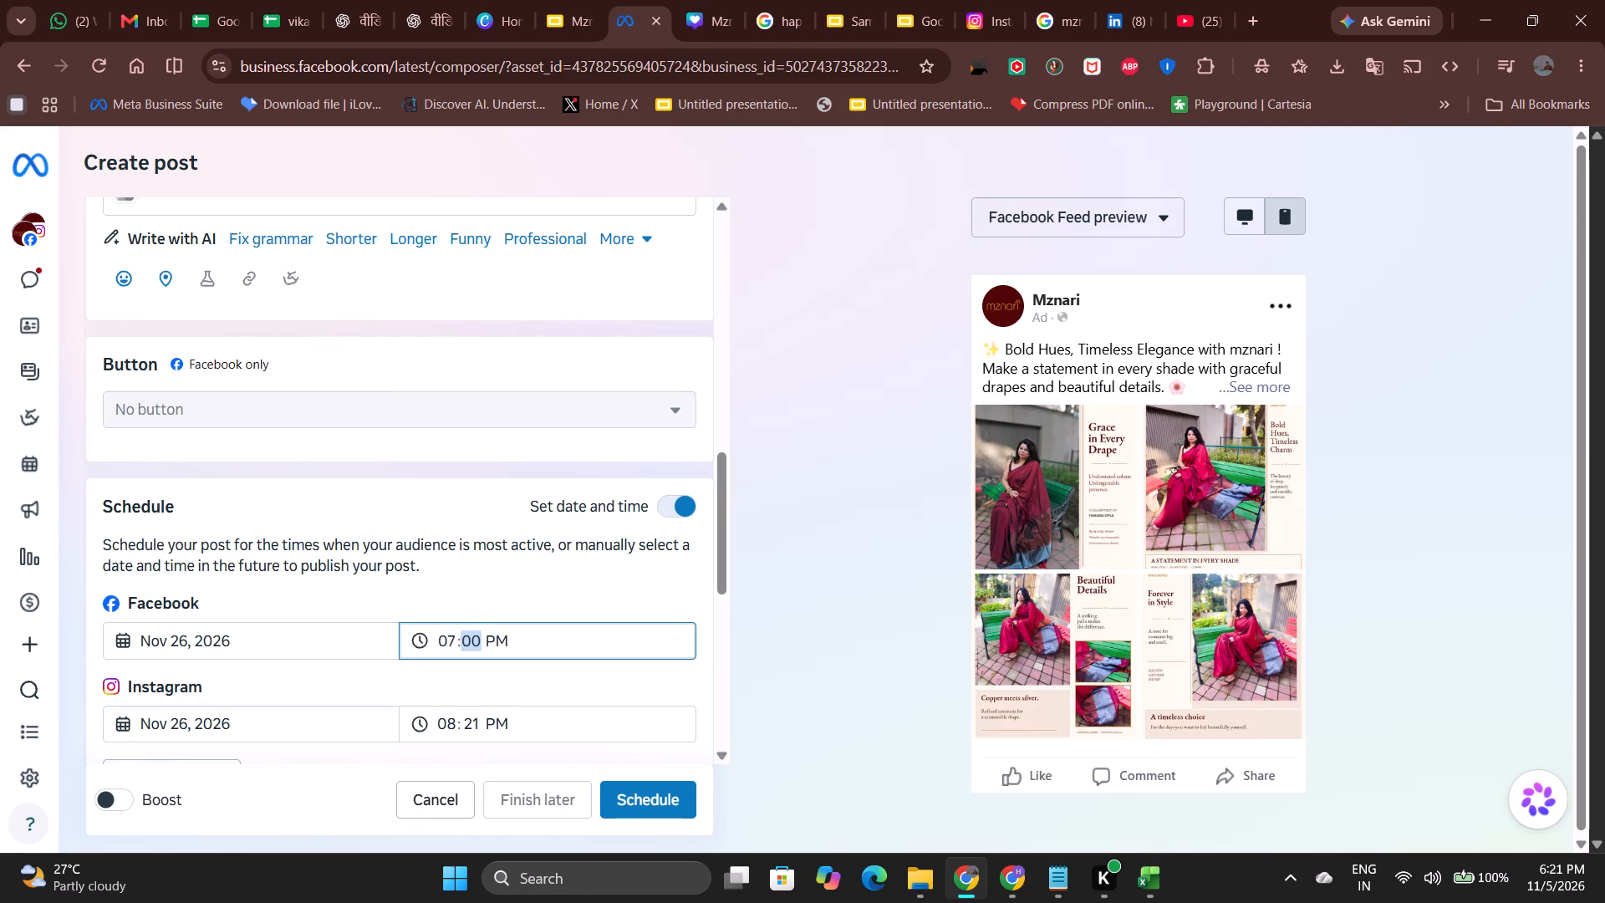
pyautogui.click(443, 724)
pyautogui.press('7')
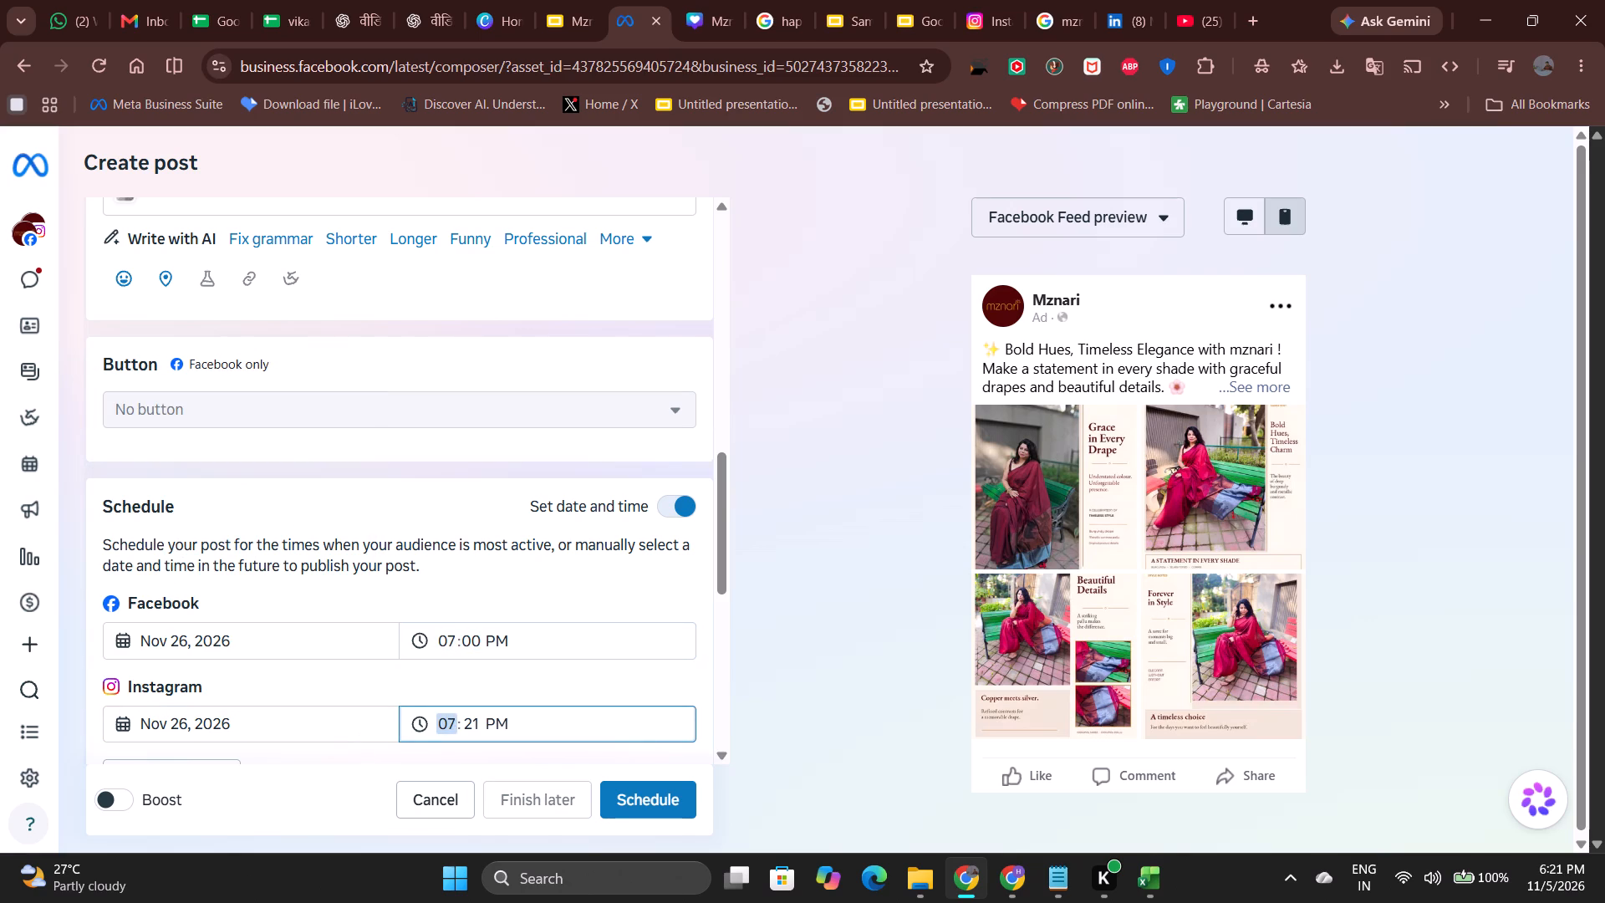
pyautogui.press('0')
pyautogui.press('Right')
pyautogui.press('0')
pyautogui.scroll(-3, 518, 539)
pyautogui.click(567, 472)
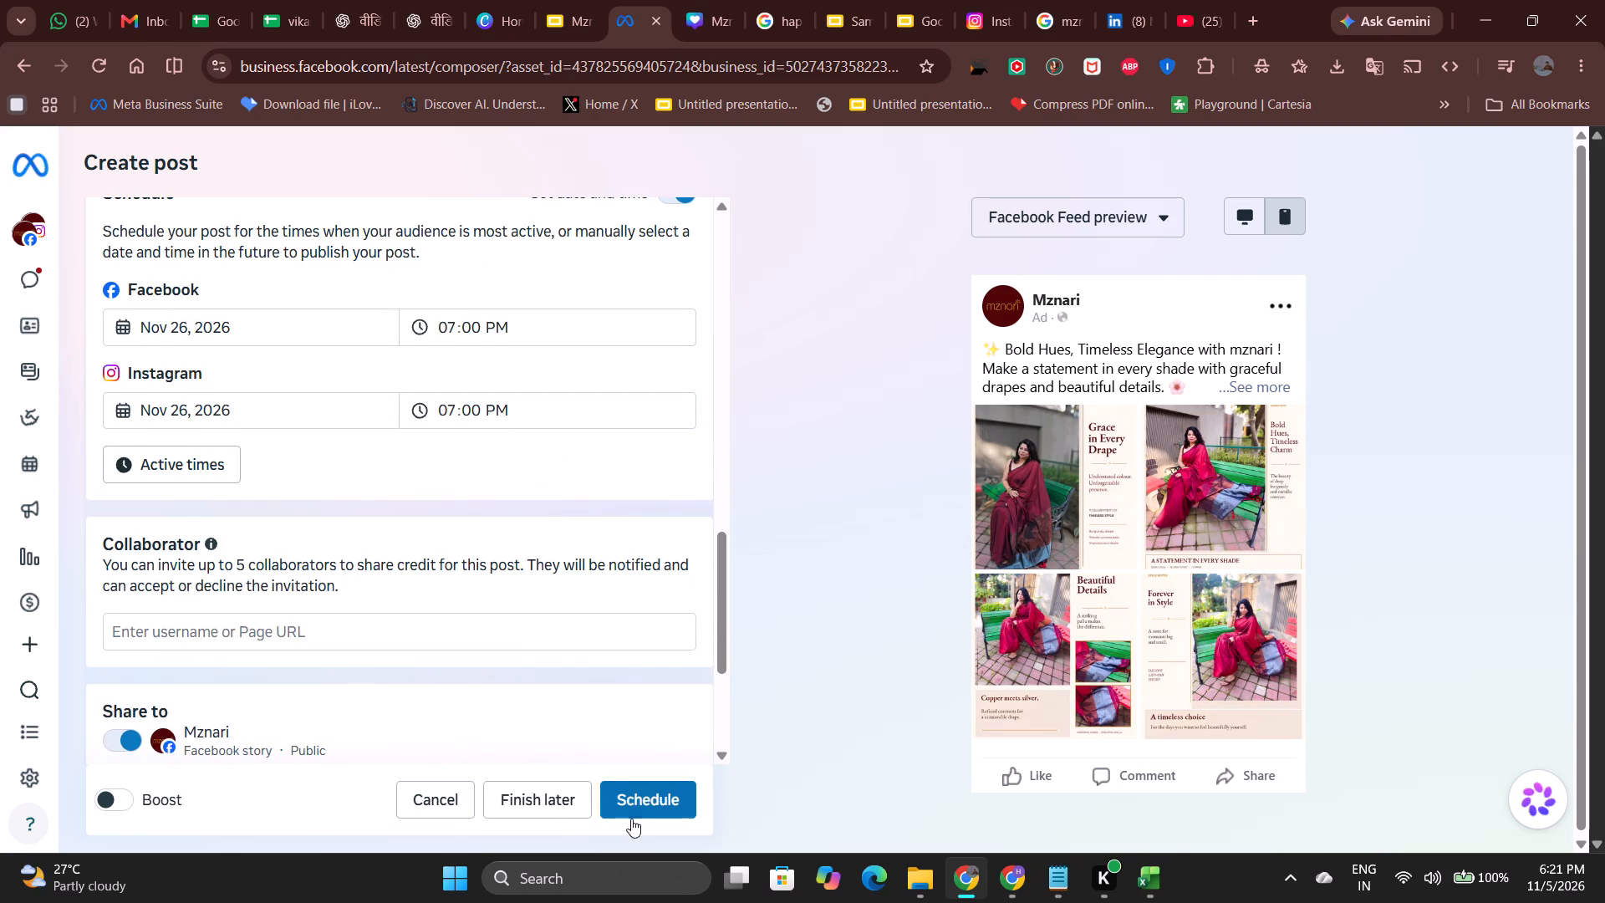
# Schedule the post and dismiss the boost offer.
pyautogui.click(634, 791)
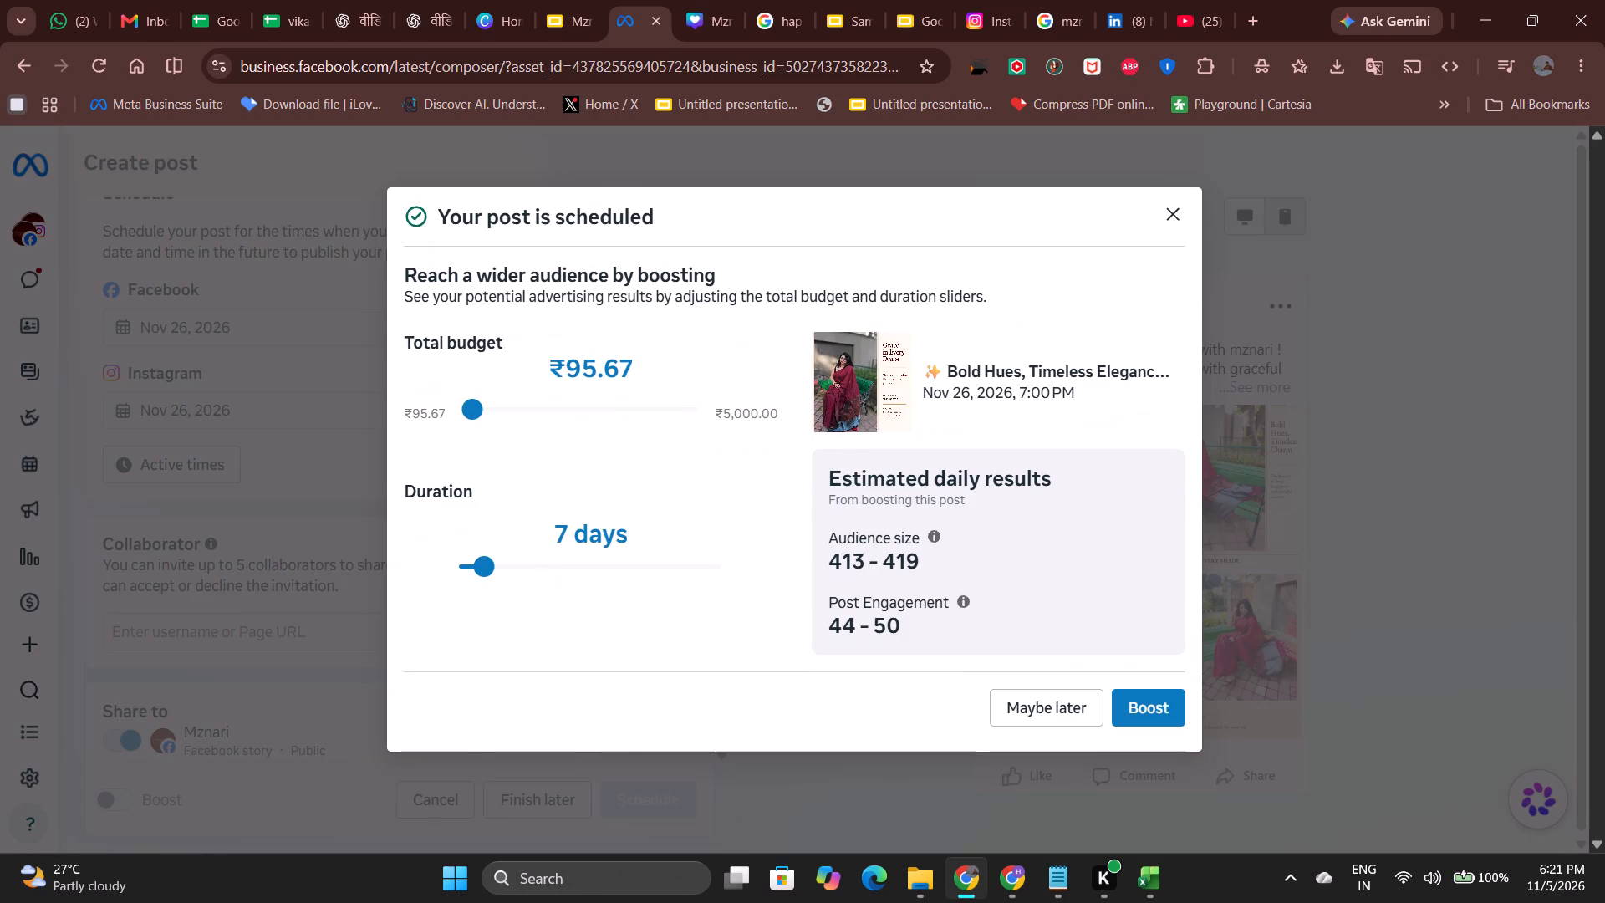
pyautogui.click(1174, 214)
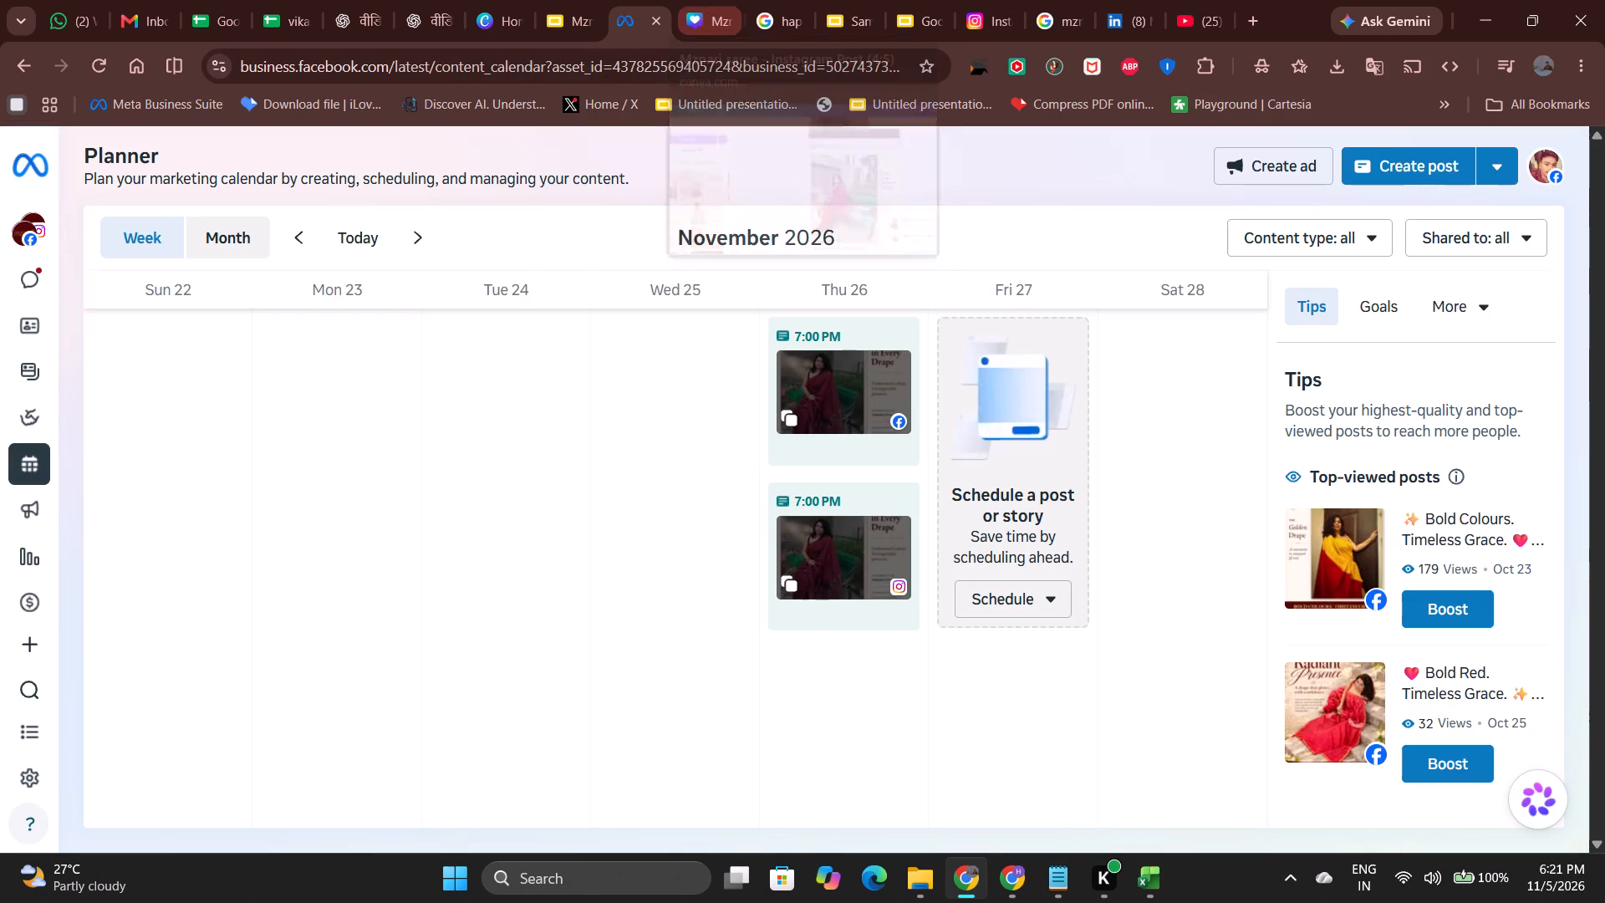
# Review the scheduled posts for November 2026 in the Planner's month view.
pyautogui.click(209, 238)
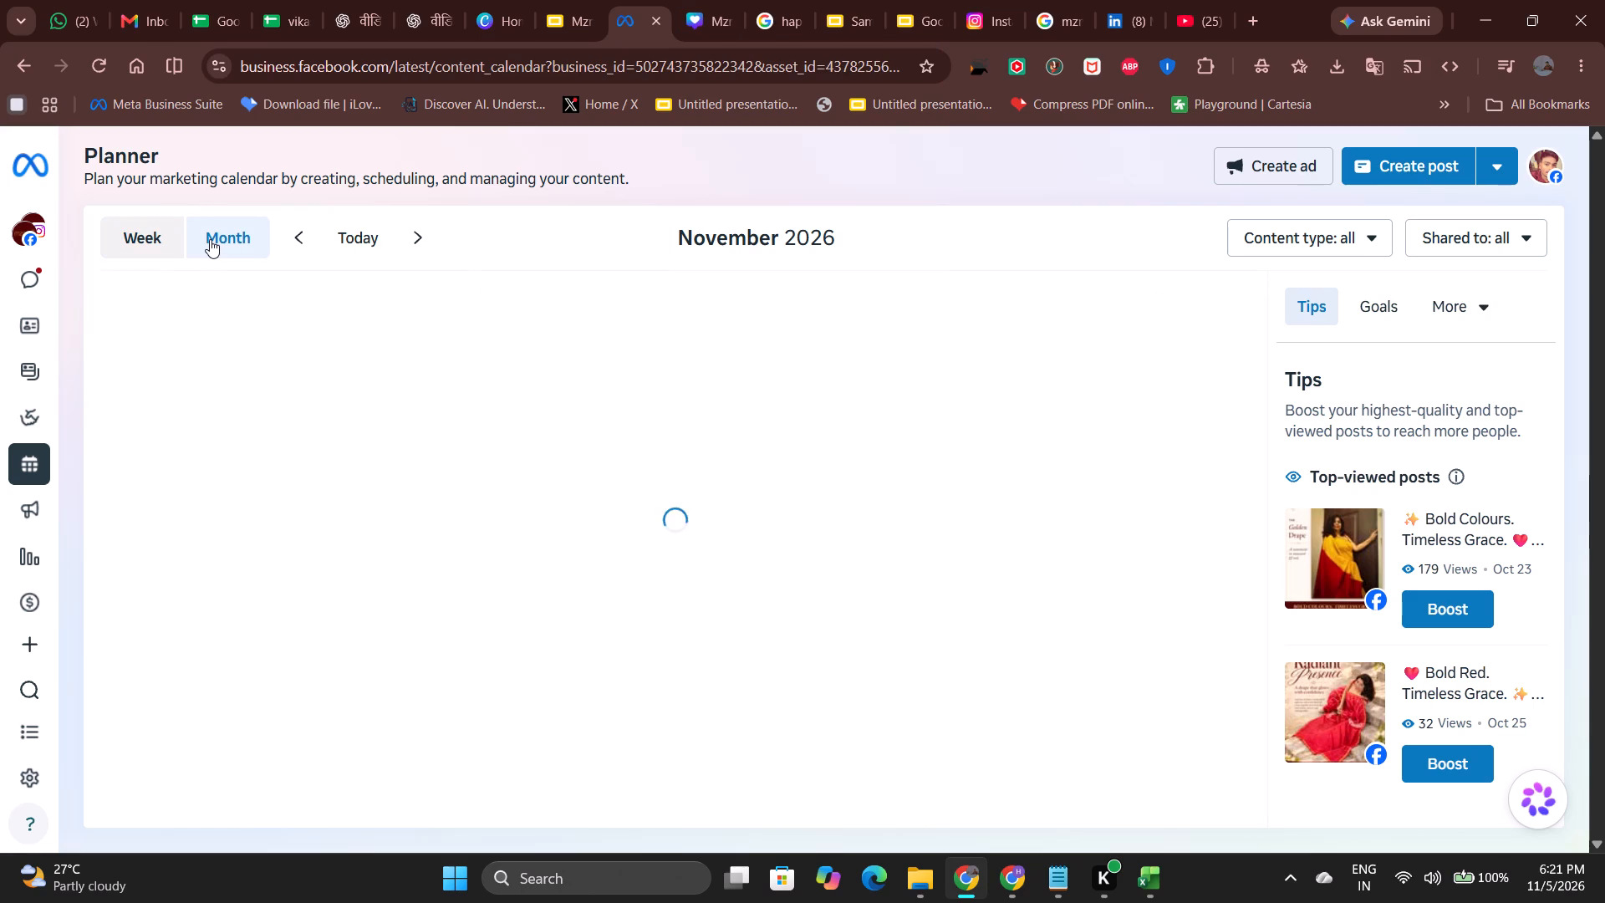
pyautogui.scroll(-3, 639, 459)
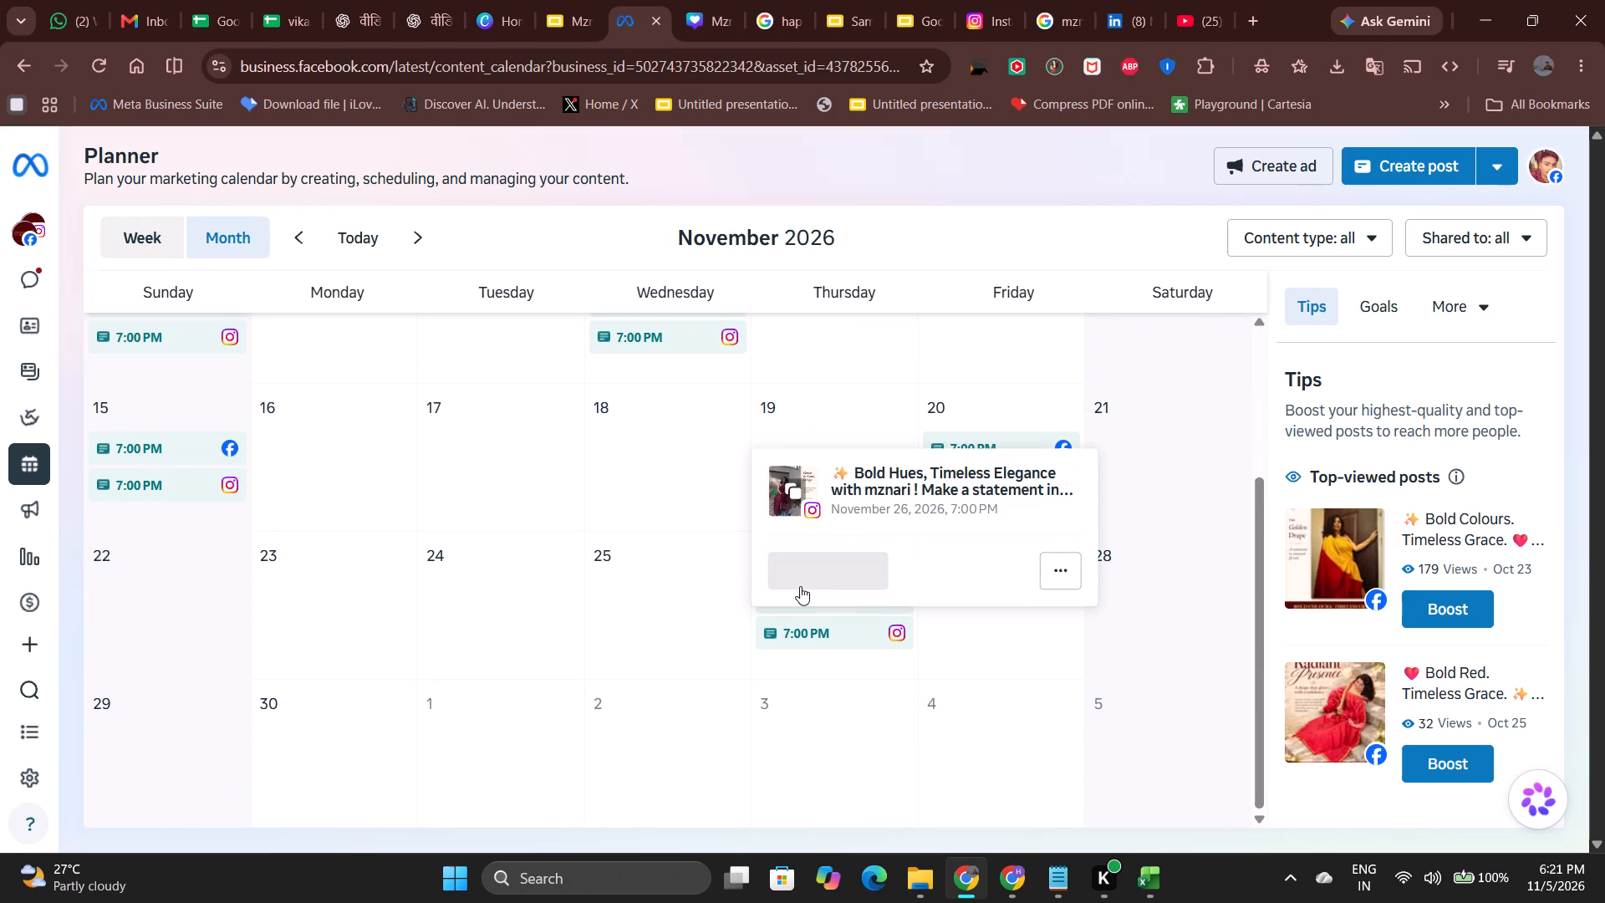
pyautogui.scroll(2, 513, 498)
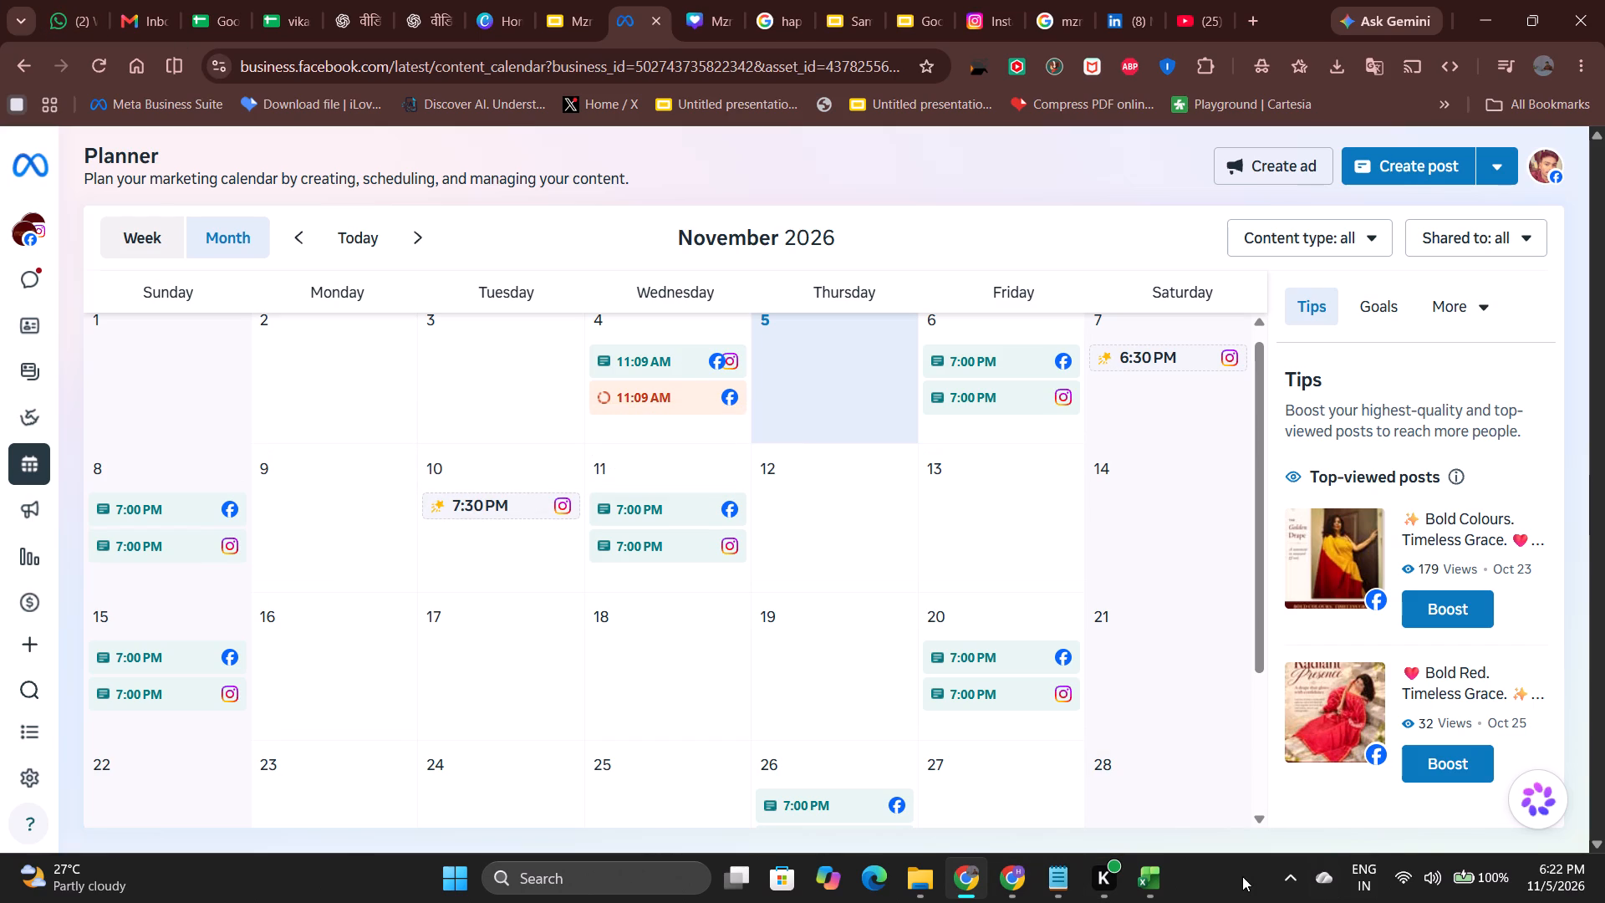
# Bring up the open Excel workbooks.
pyautogui.click(1148, 888)
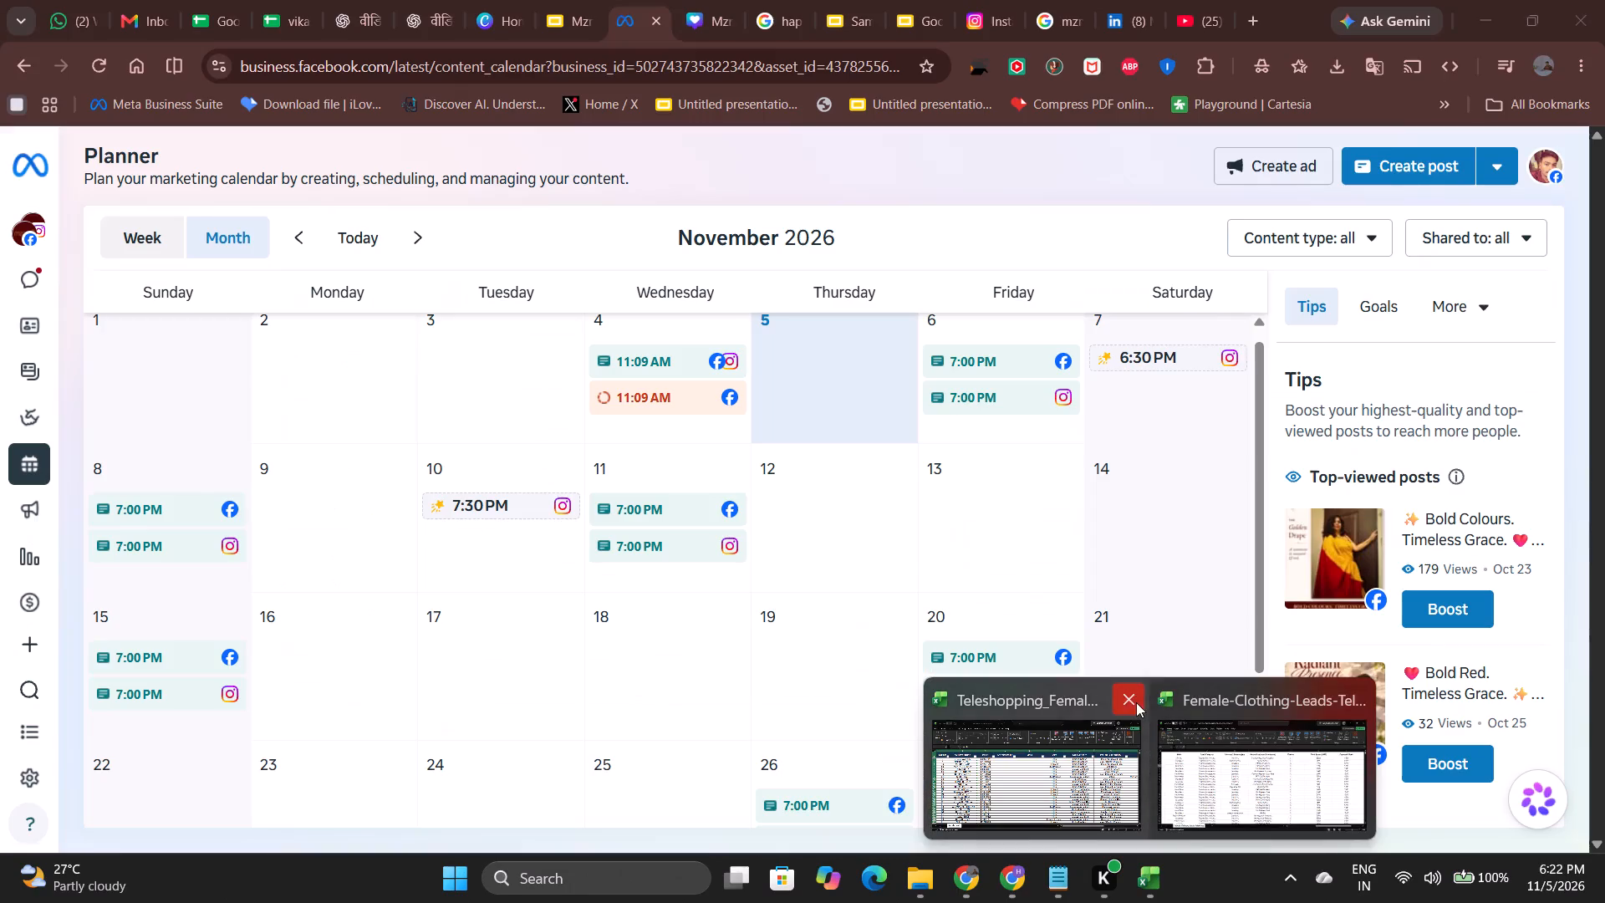
# Close both open Excel lead workbooks, discarding the changes to Female-Clothing-Leads-Teleshopping-Filtered.
pyautogui.click(1136, 702)
pyautogui.click(1350, 702)
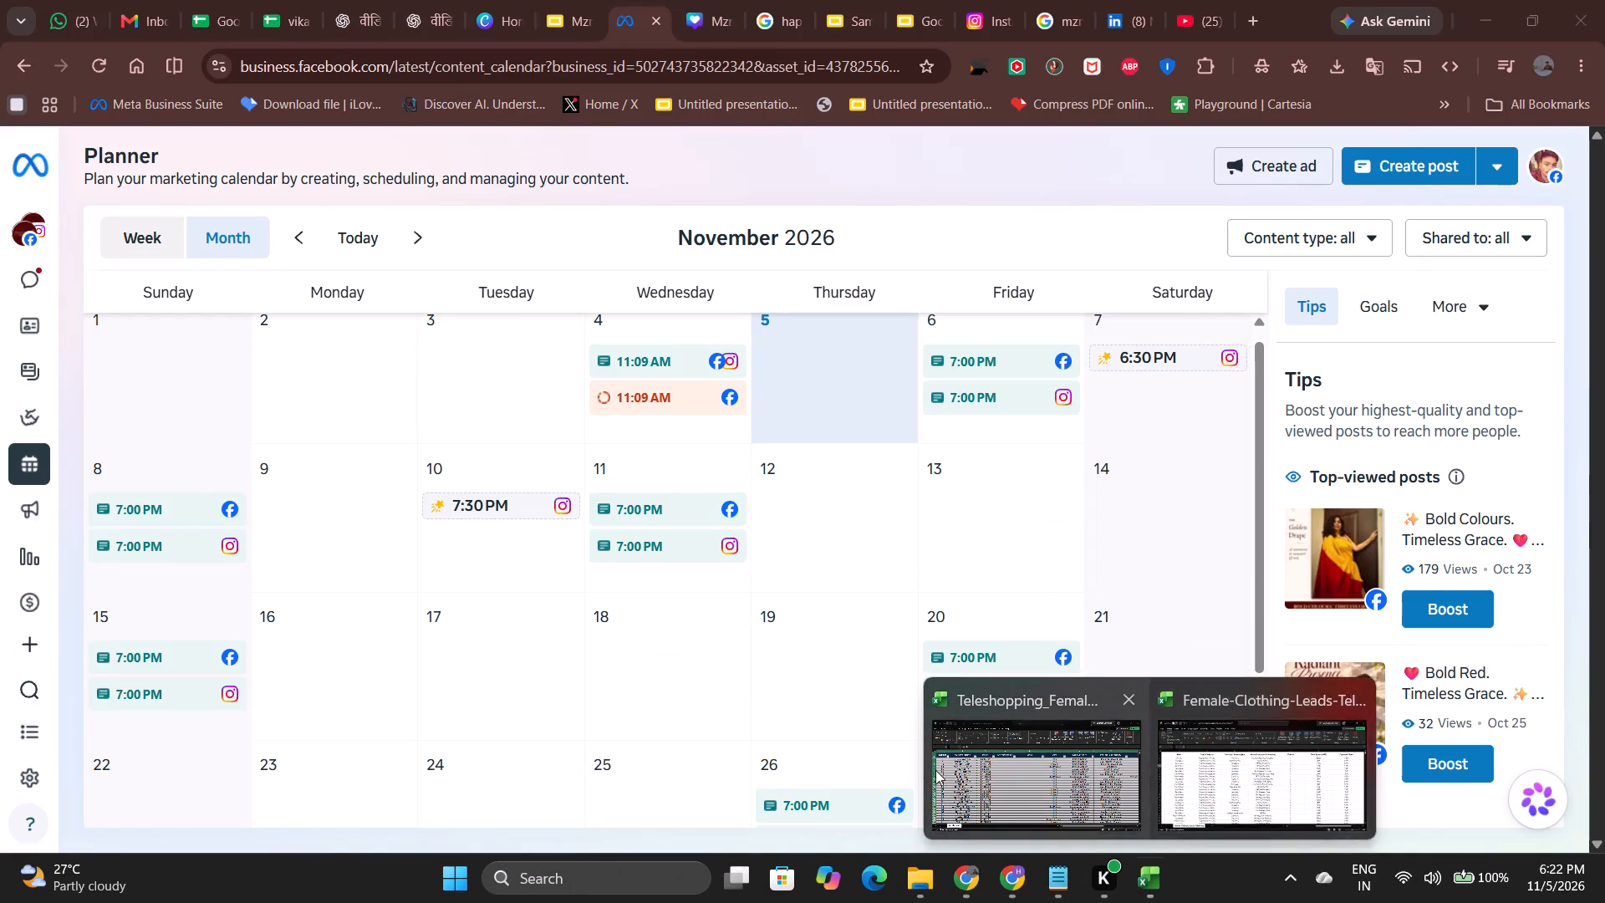
pyautogui.click(1035, 819)
pyautogui.click(904, 589)
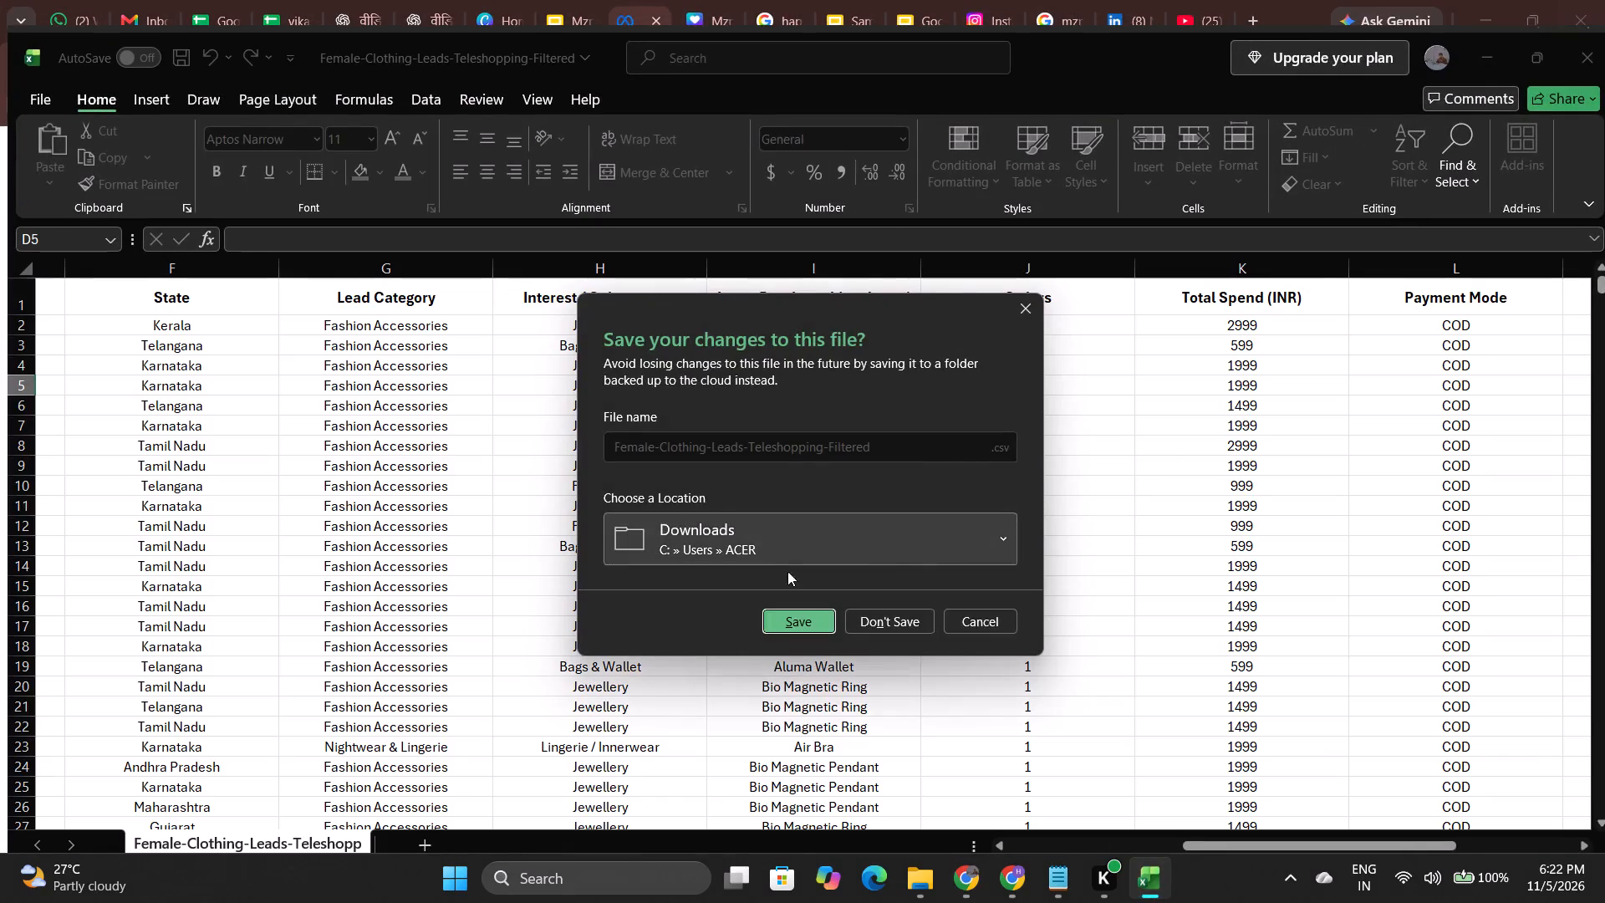
pyautogui.click(914, 627)
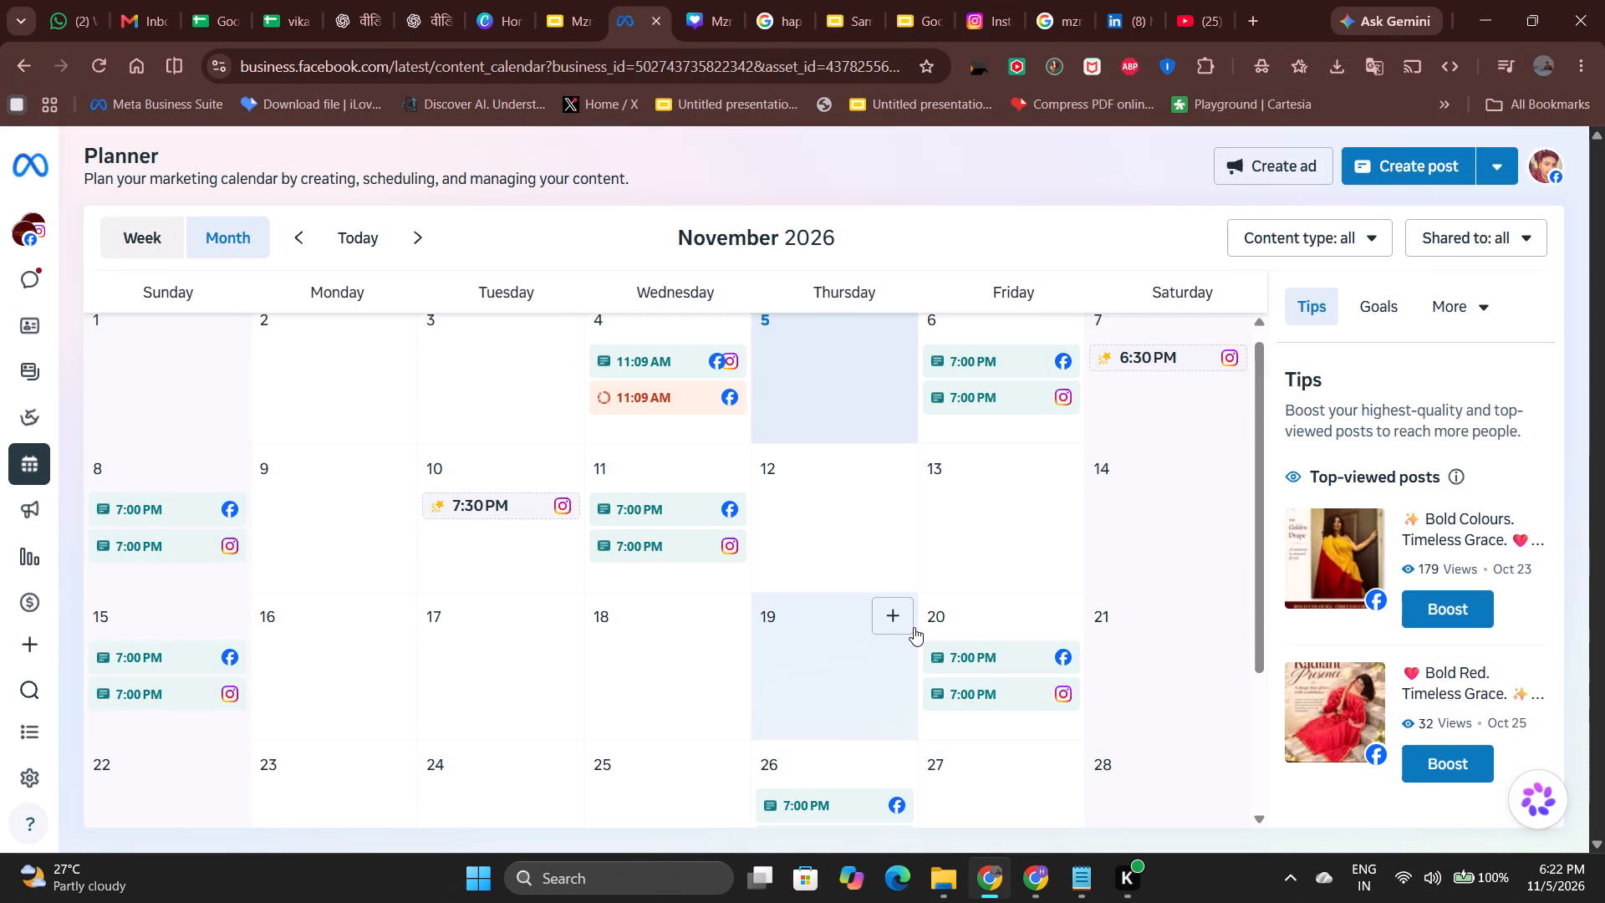
# Match the Grace in Every Fold page to the 29/10/2026 slide and download only that page (173) from Canva as a PNG.
pyautogui.scroll(-2, 767, 433)
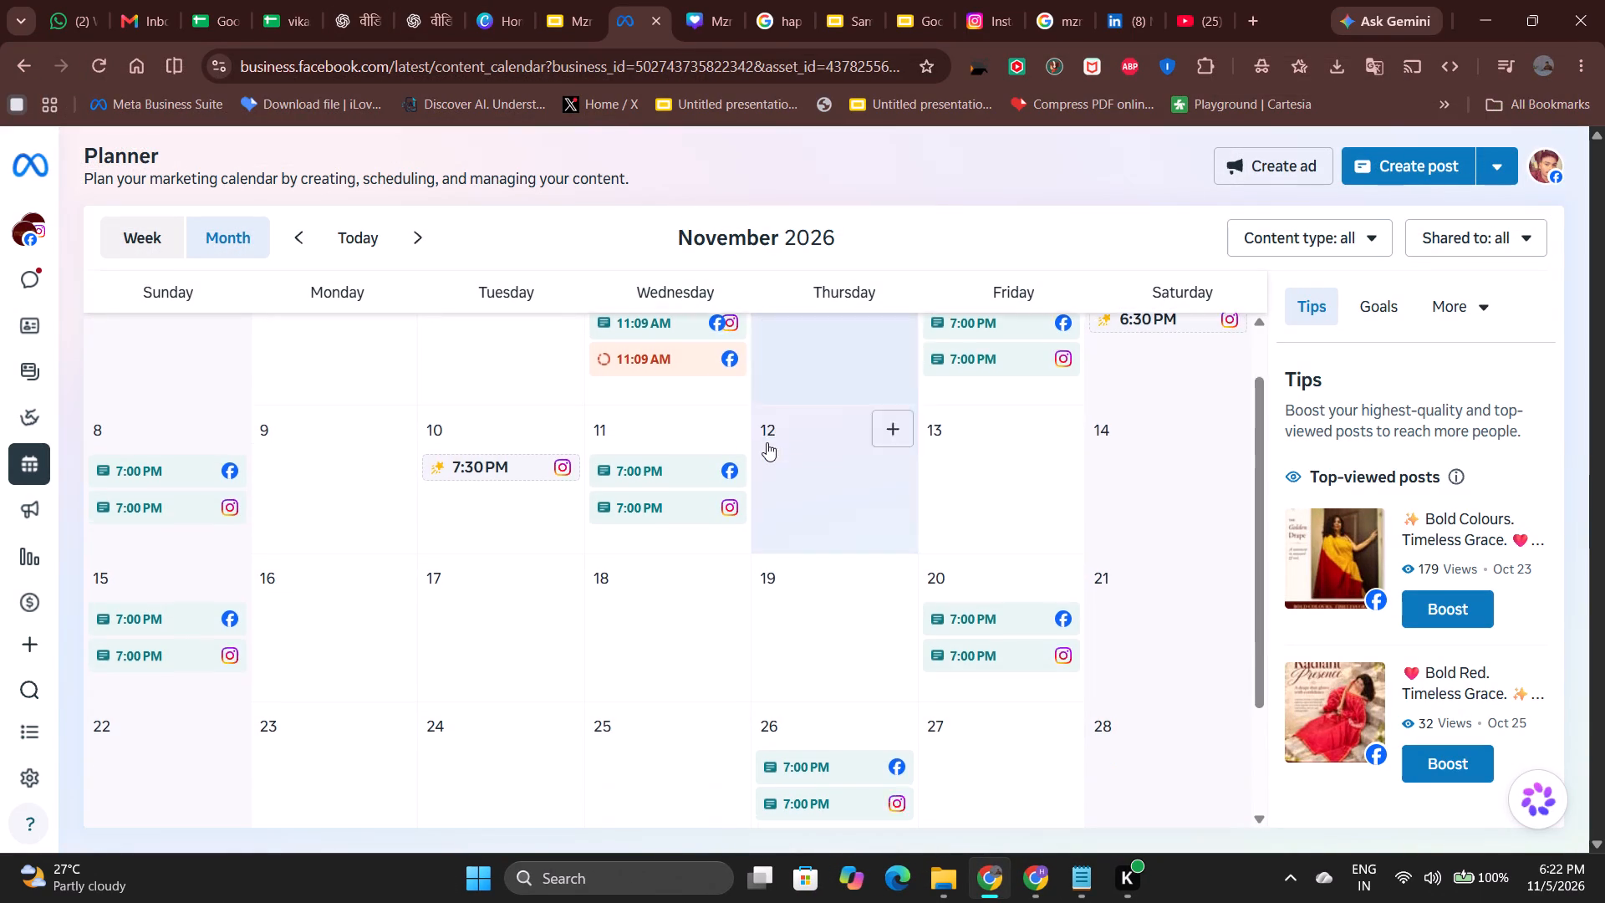
pyautogui.scroll(1, 767, 444)
pyautogui.click(565, 0)
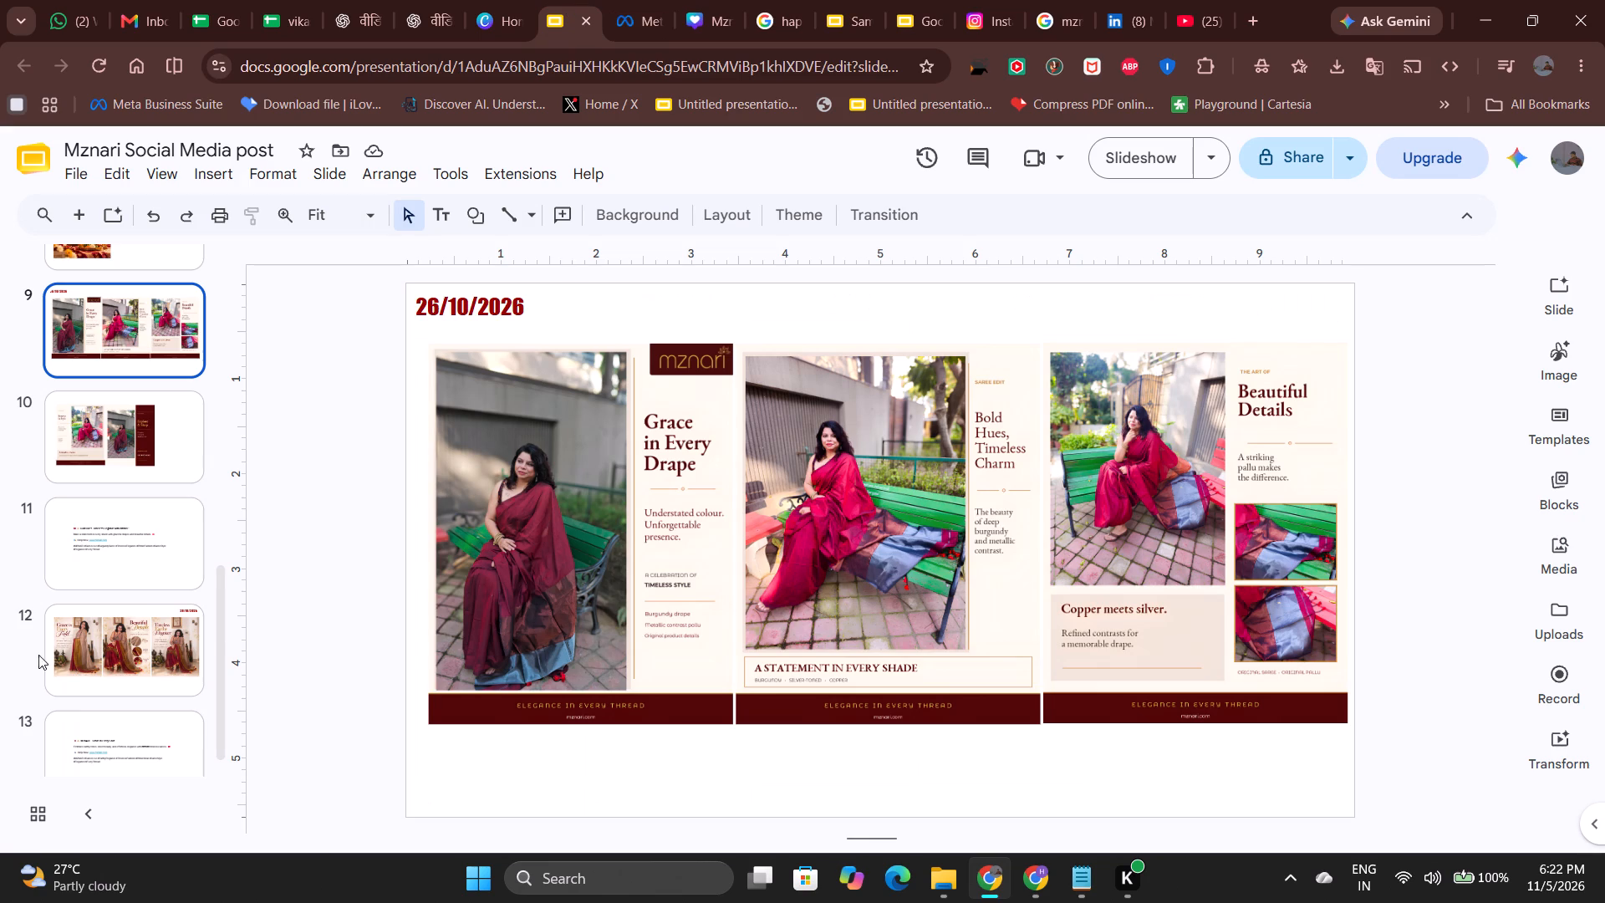
pyautogui.click(135, 661)
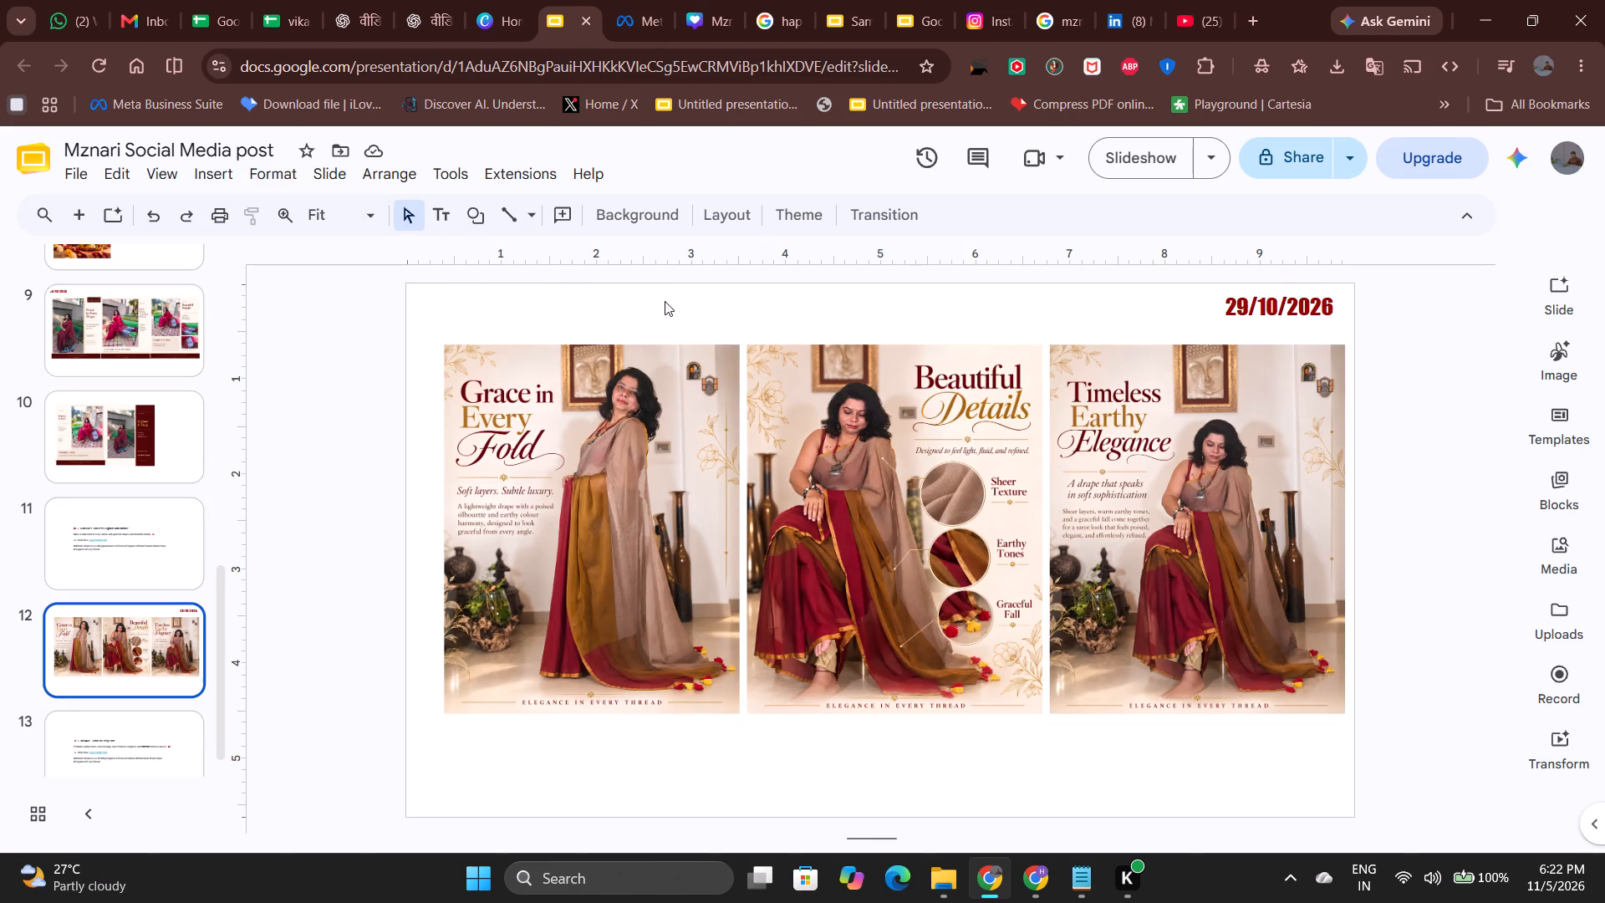
pyautogui.click(622, 0)
pyautogui.click(694, 13)
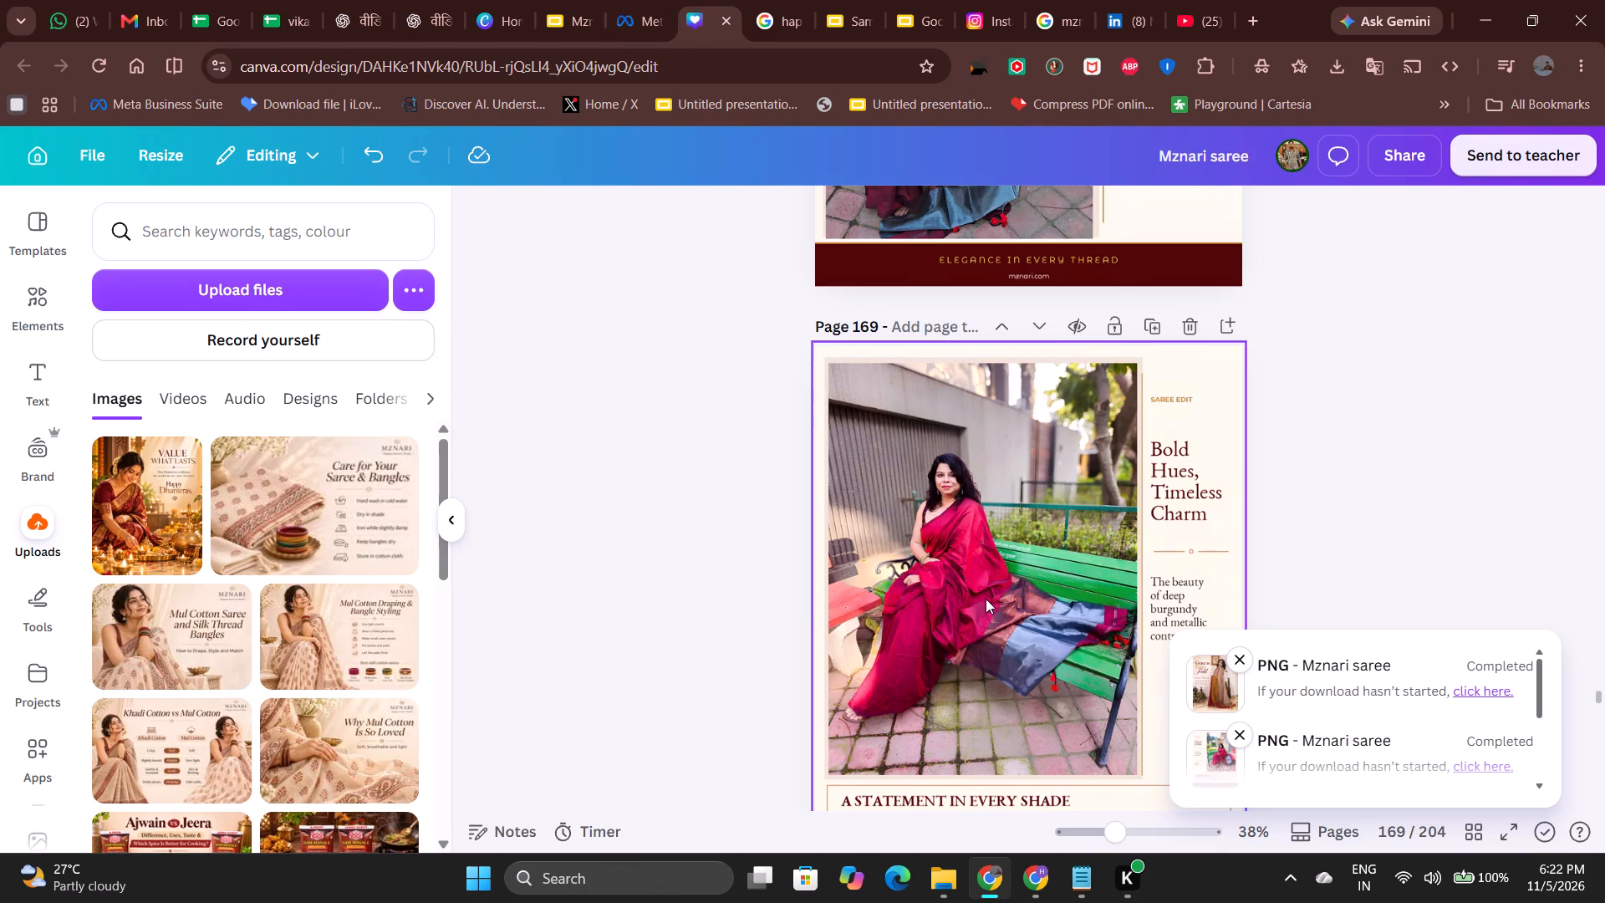
pyautogui.scroll(-19, 986, 600)
pyautogui.scroll(-2, 987, 603)
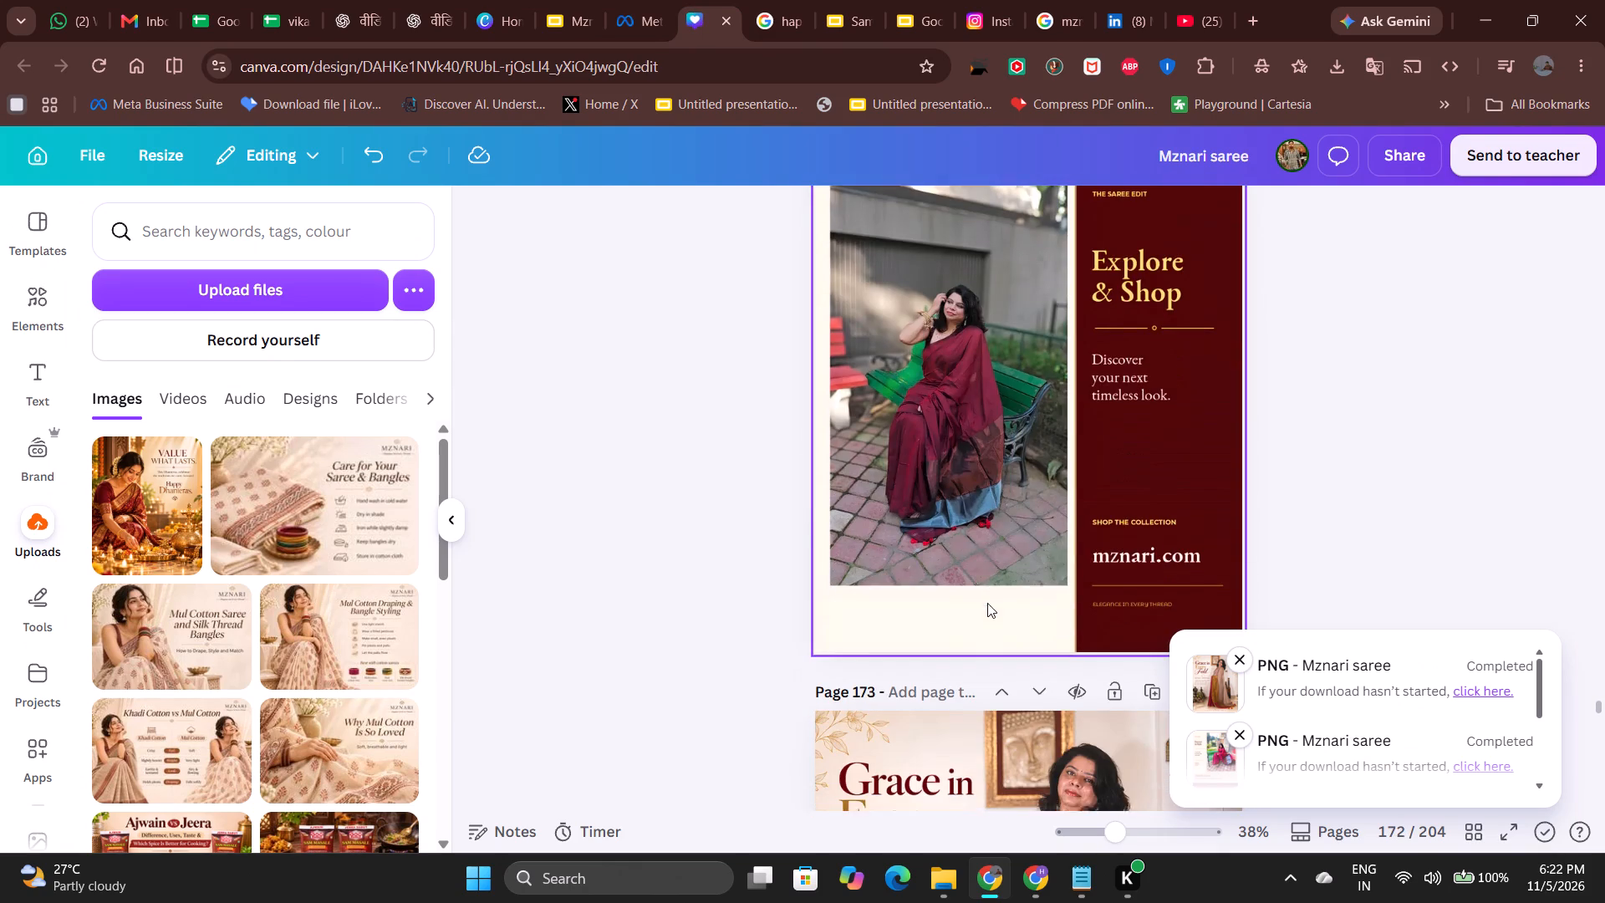
pyautogui.scroll(-3, 987, 603)
pyautogui.click(1007, 522)
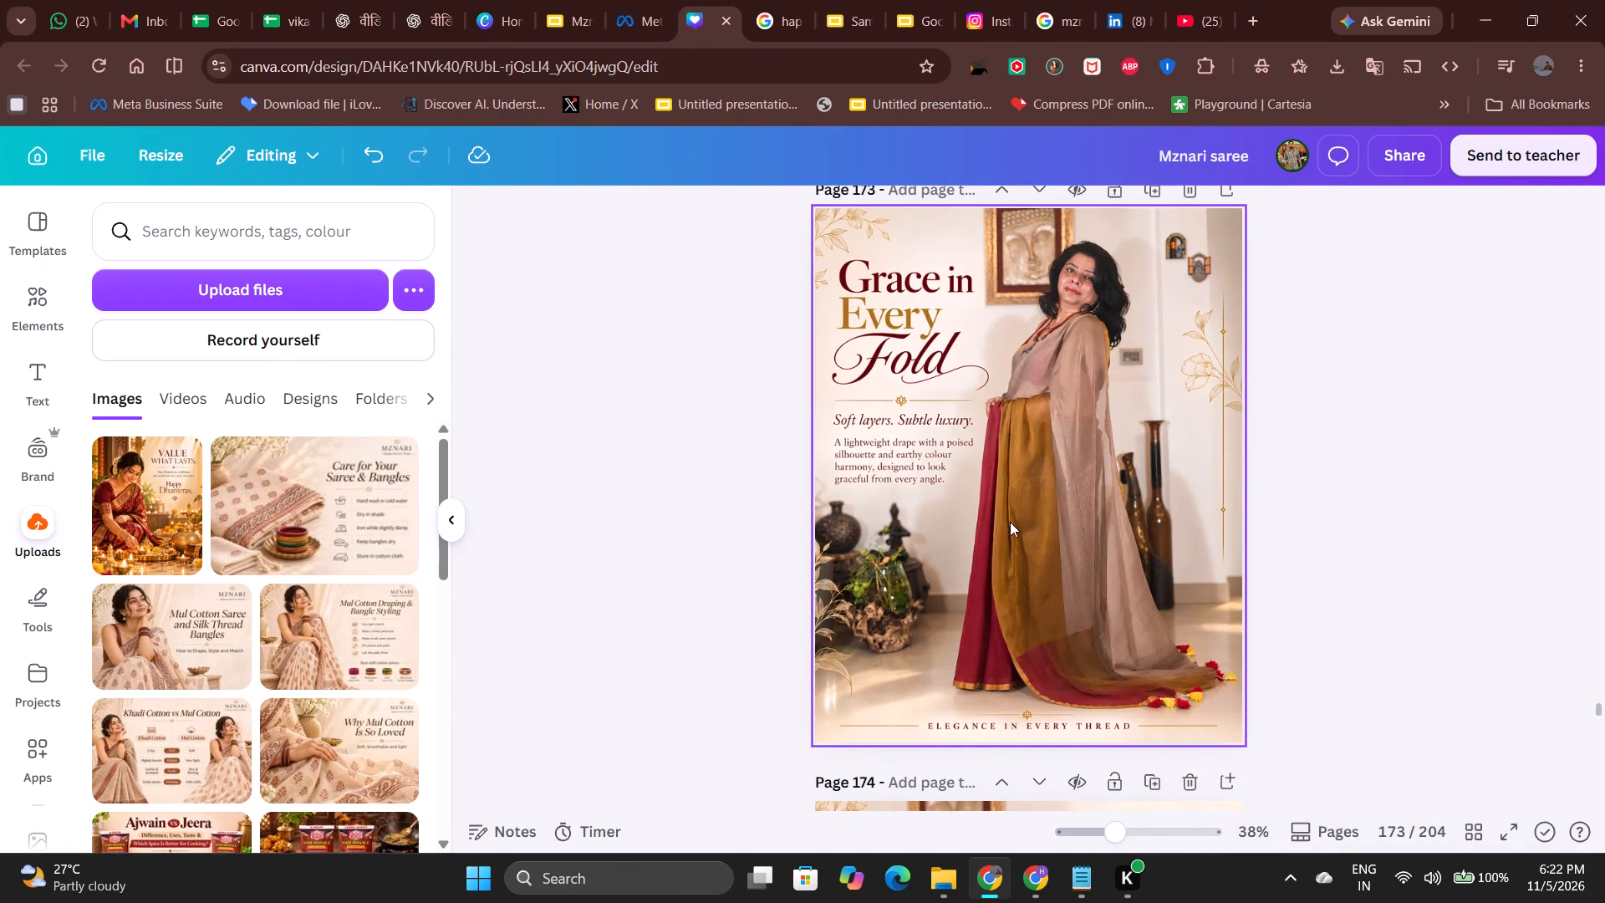
pyautogui.click(1406, 150)
pyautogui.click(1241, 637)
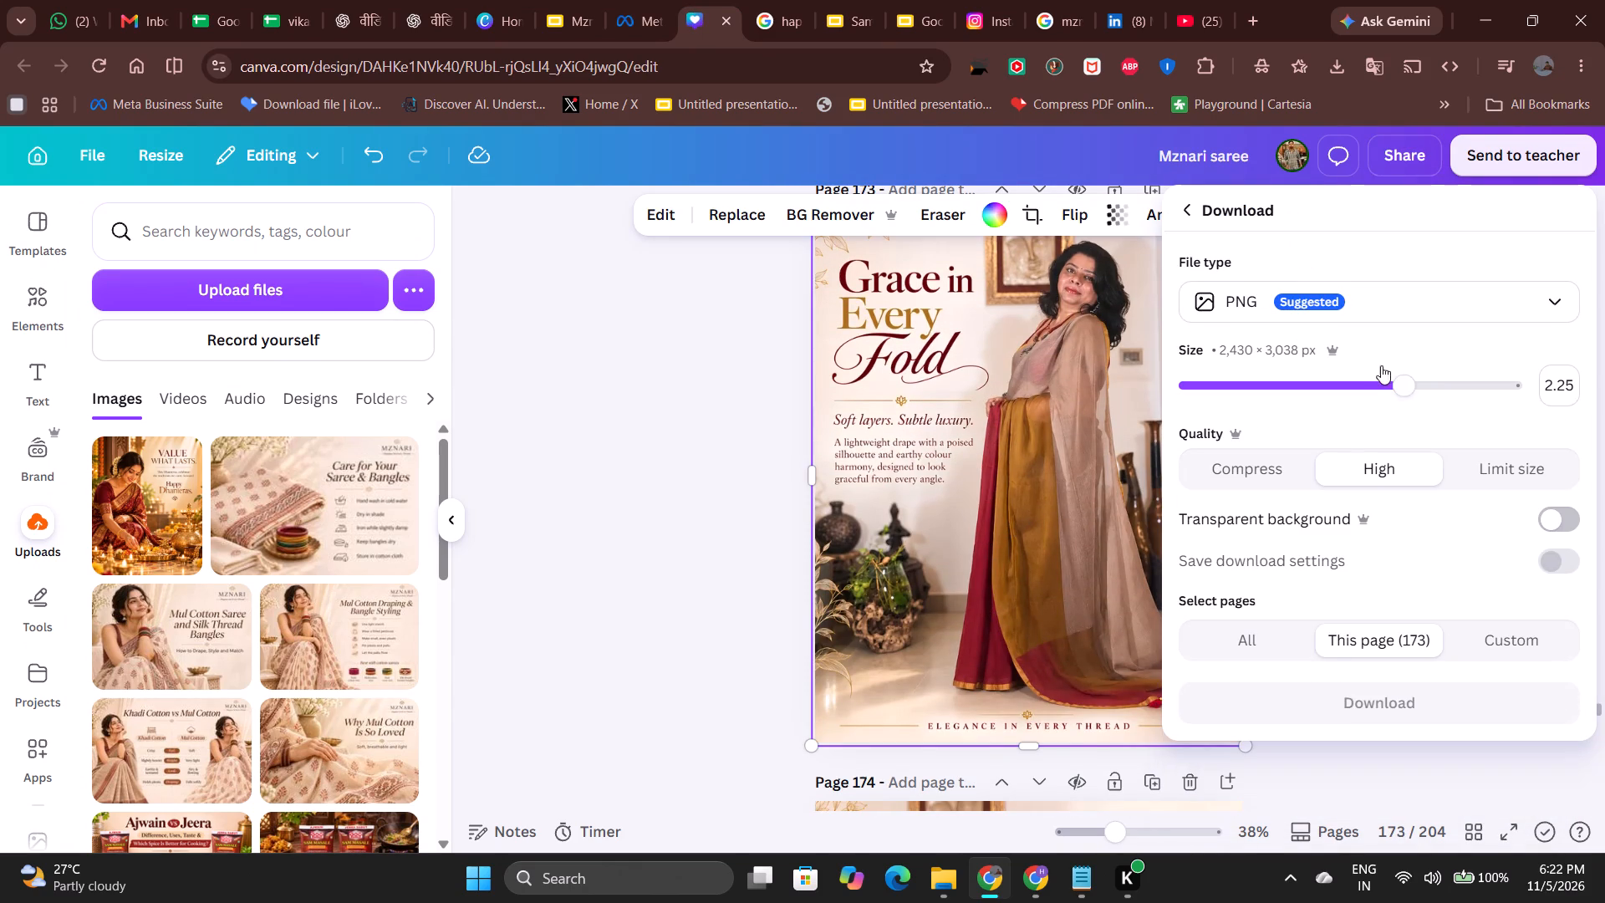
pyautogui.click(1357, 701)
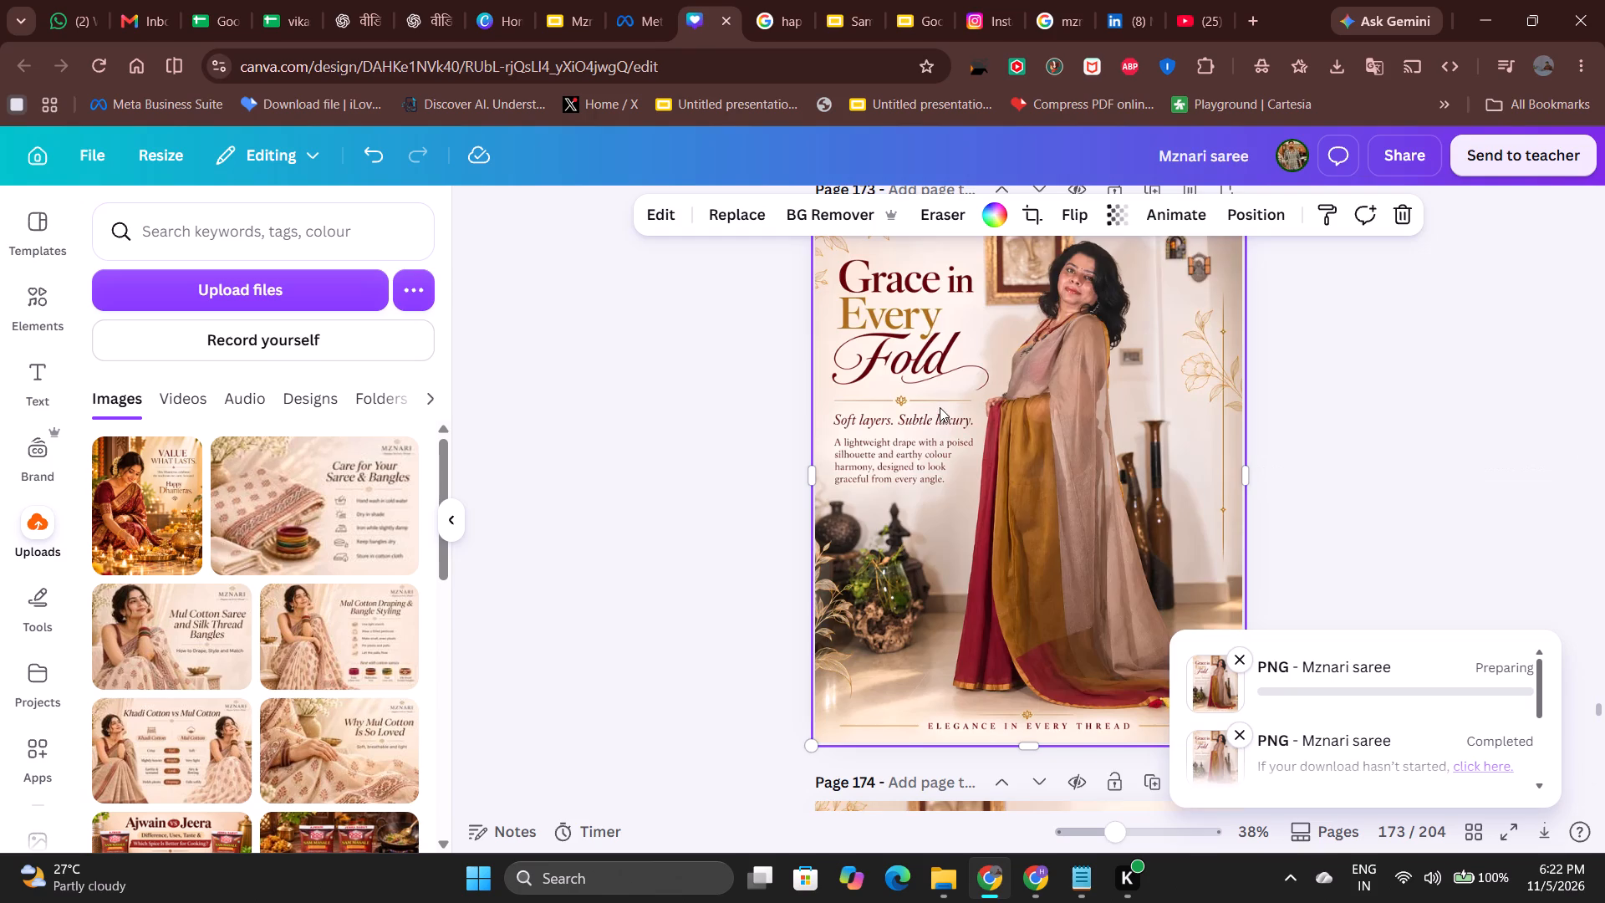
# Download only the Beautiful Details page (174) as a PNG.
pyautogui.scroll(-6, 940, 407)
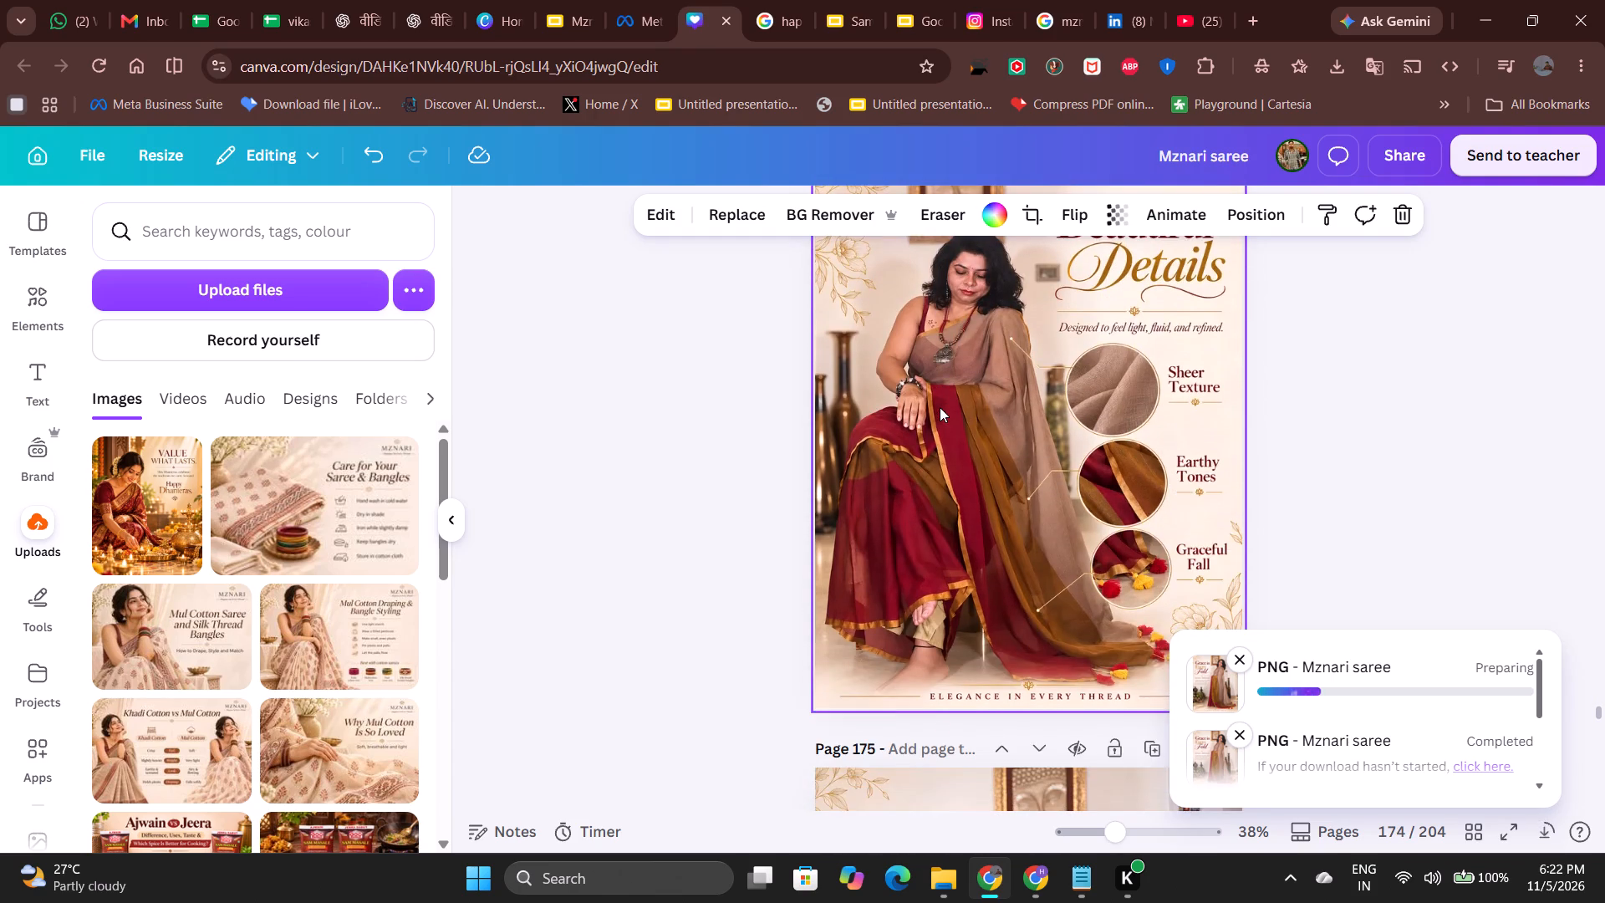
pyautogui.scroll(3, 940, 407)
pyautogui.scroll(-2, 942, 406)
pyautogui.click(942, 406)
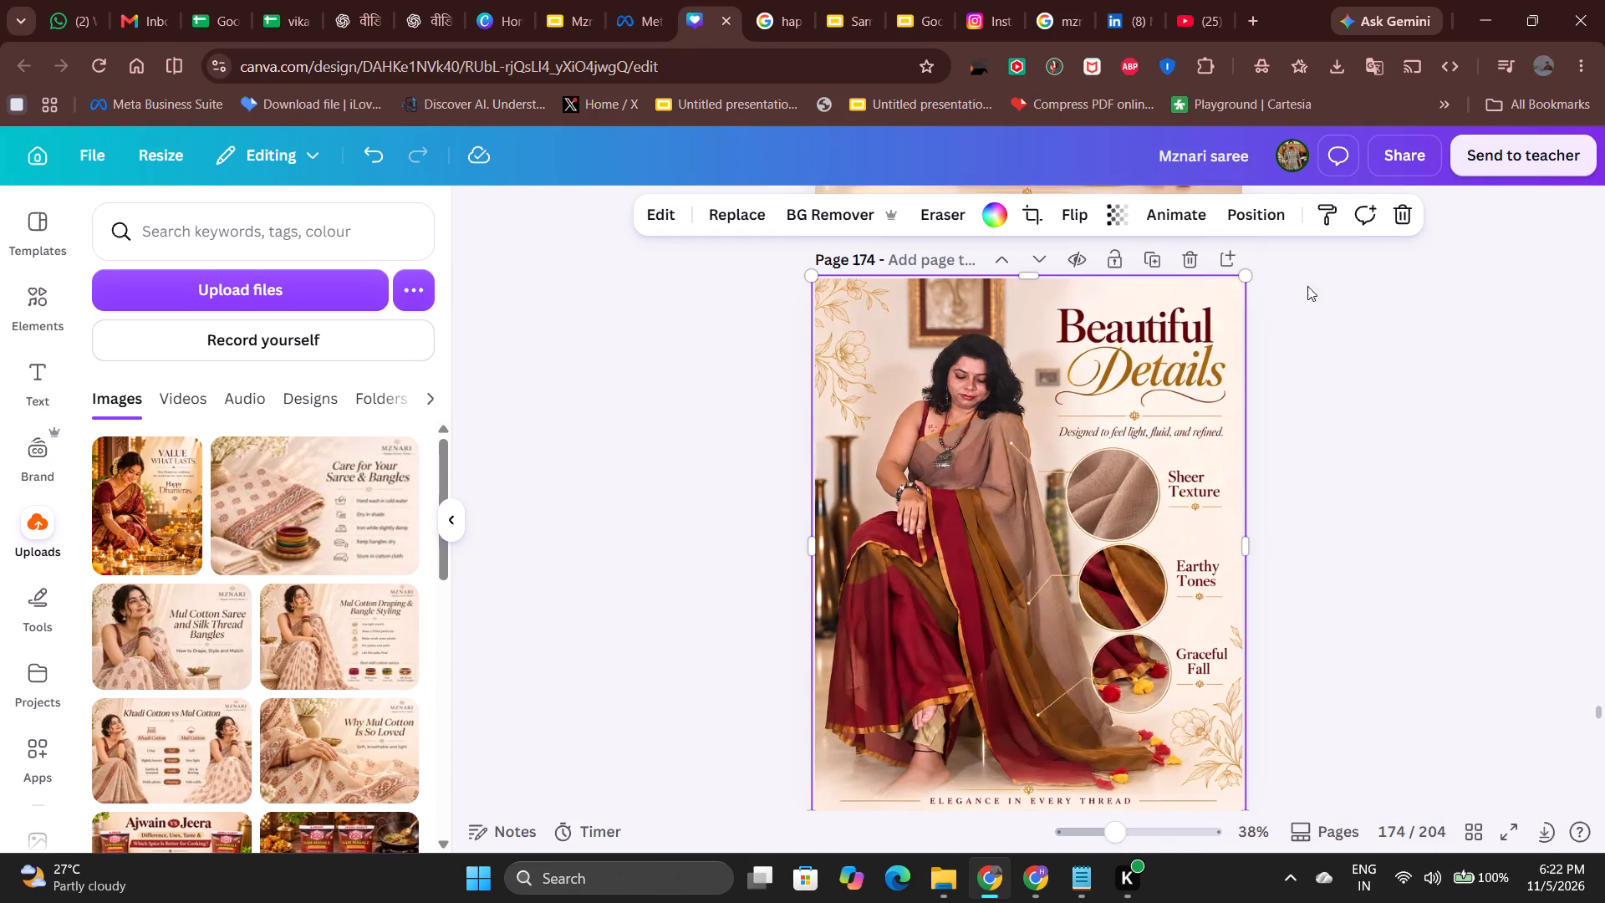
pyautogui.click(1400, 162)
pyautogui.click(1222, 644)
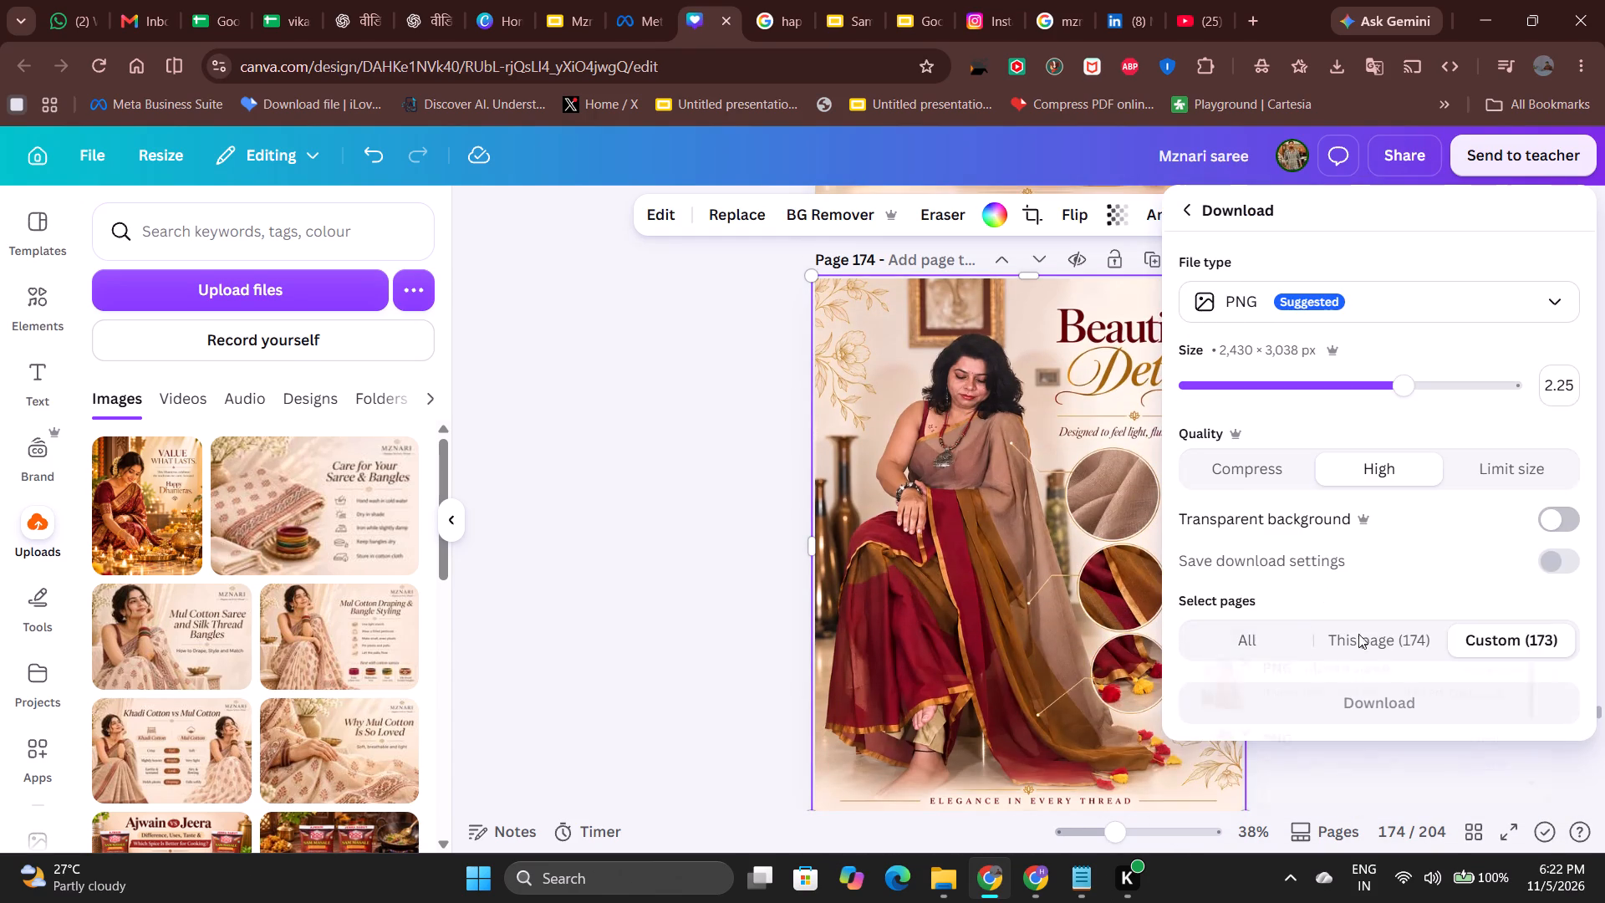
pyautogui.click(1368, 642)
pyautogui.click(1064, 545)
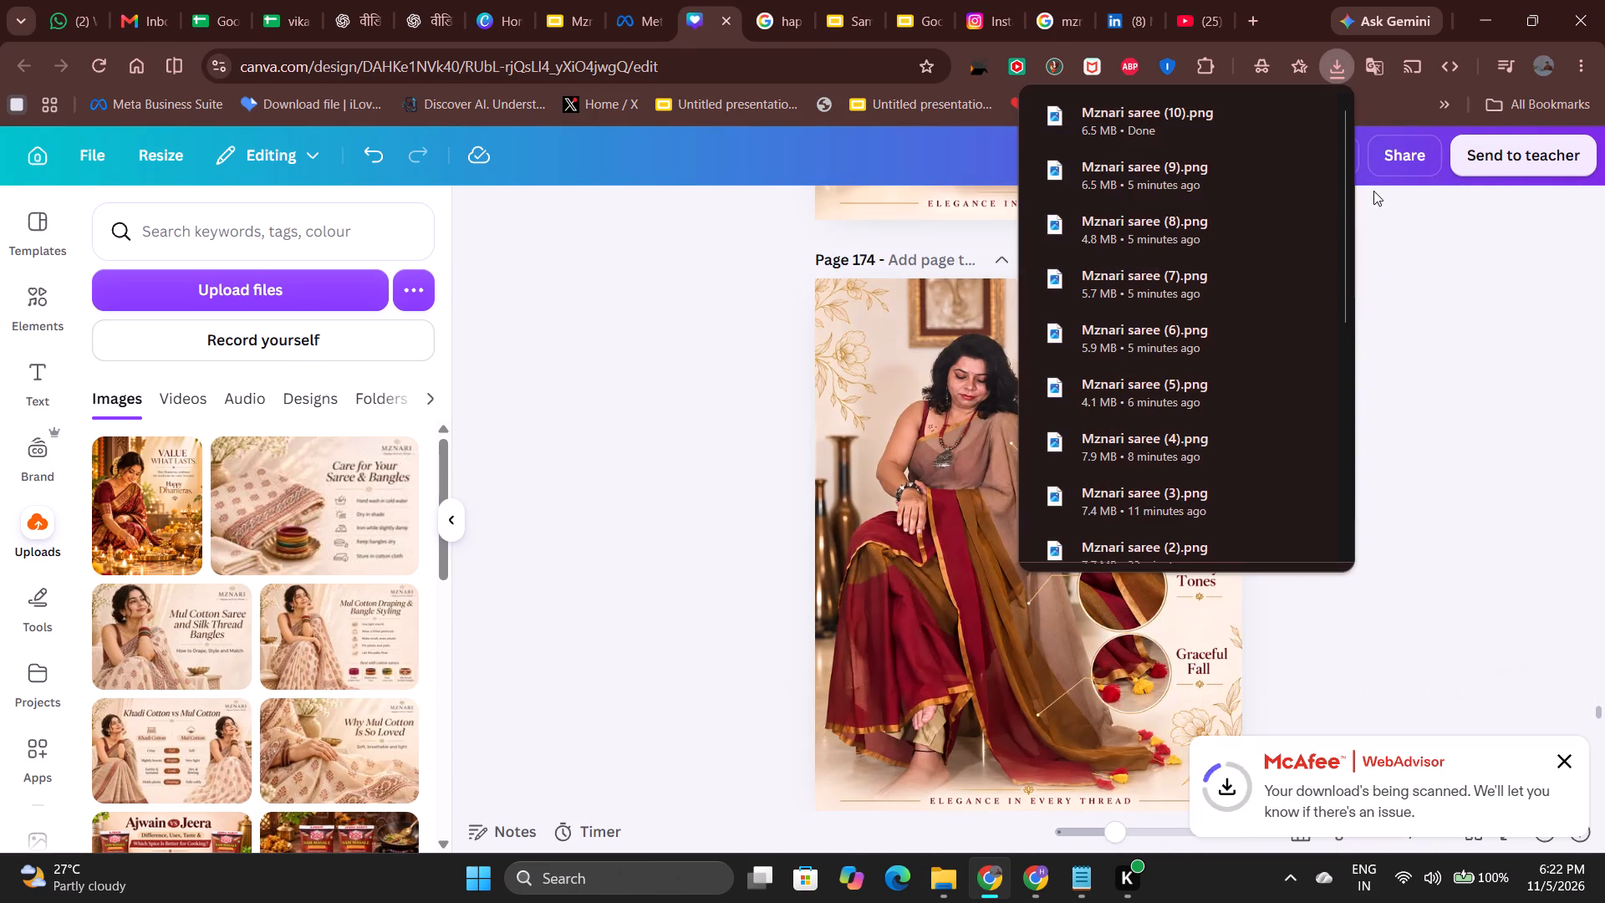
# Download only the Beautiful Details page (174) from the Mznari saree design as a PNG.
pyautogui.click(950, 547)
pyautogui.click(1377, 161)
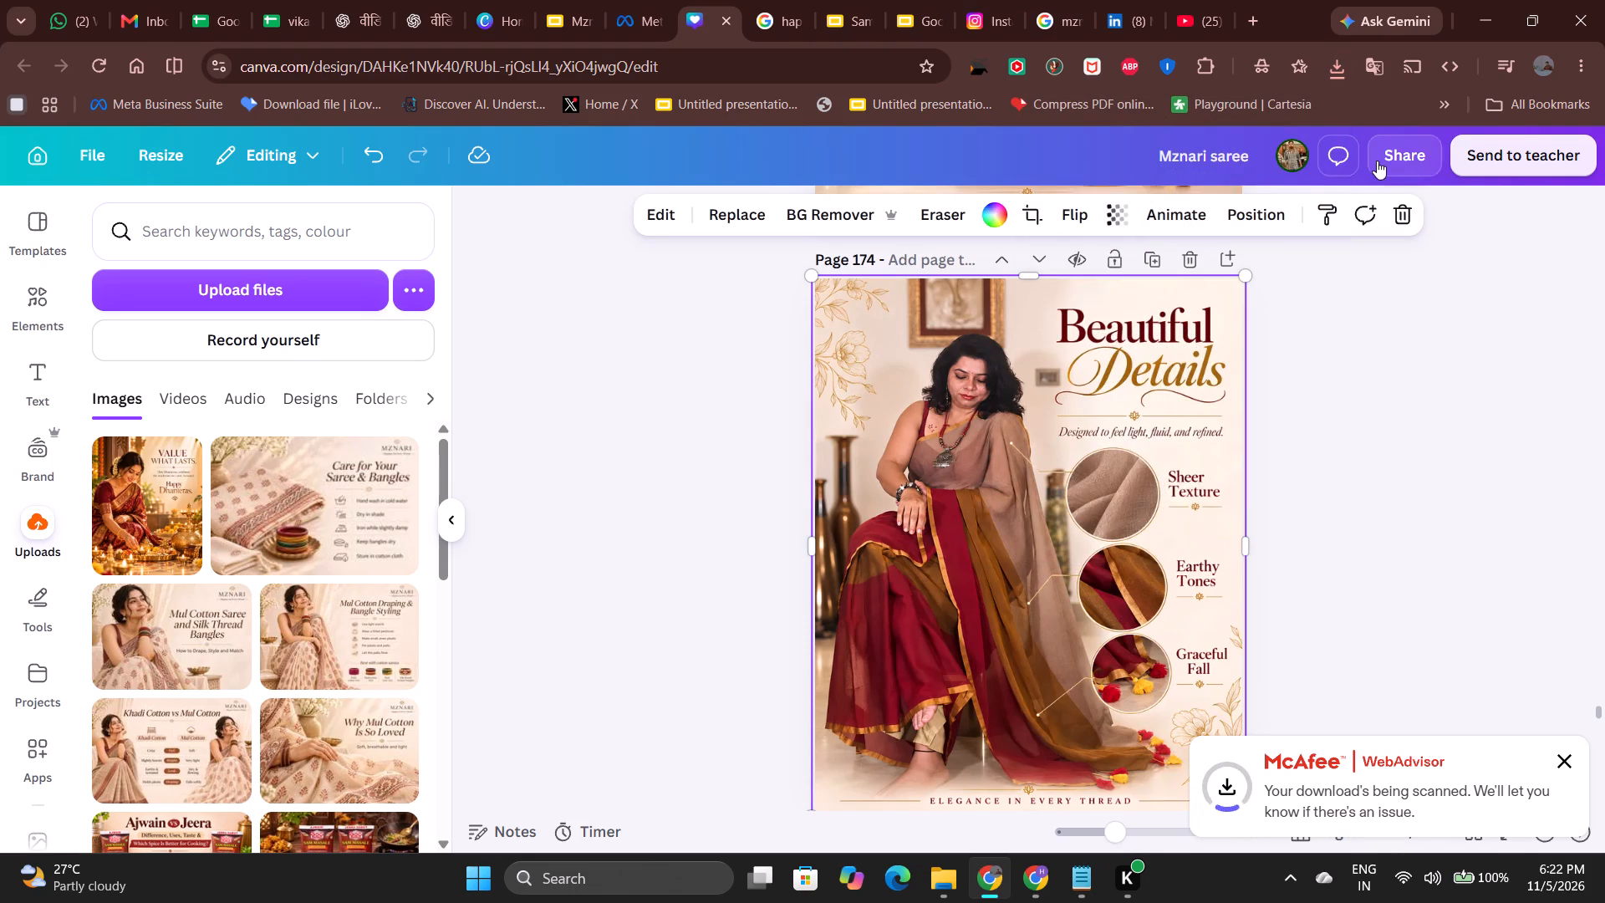
pyautogui.click(1244, 640)
pyautogui.click(1380, 638)
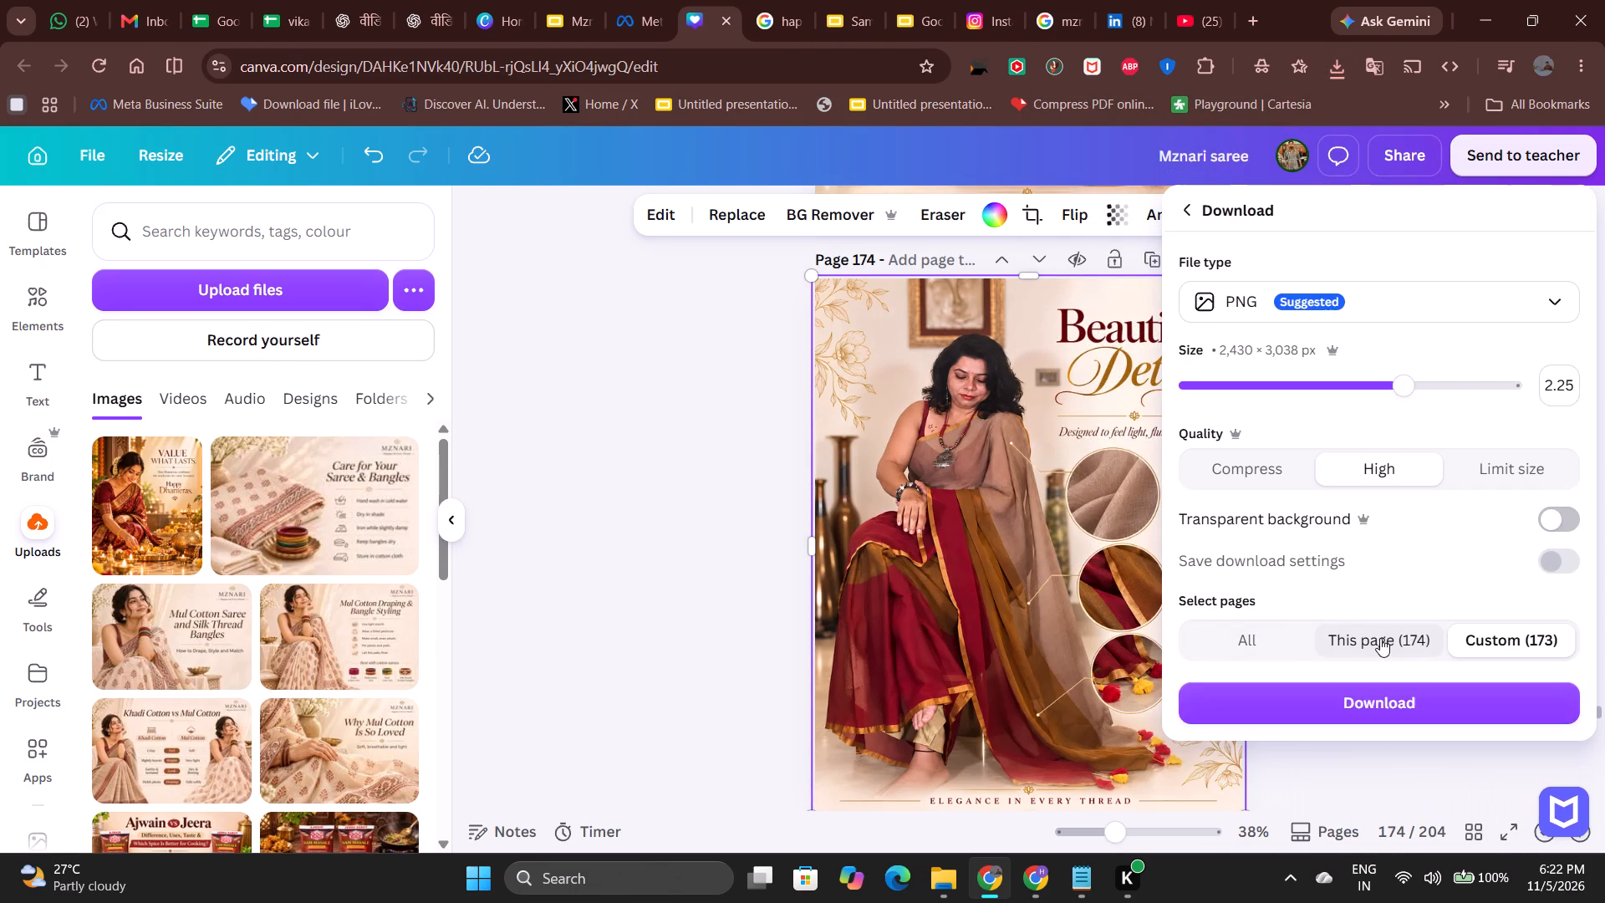
pyautogui.click(1301, 704)
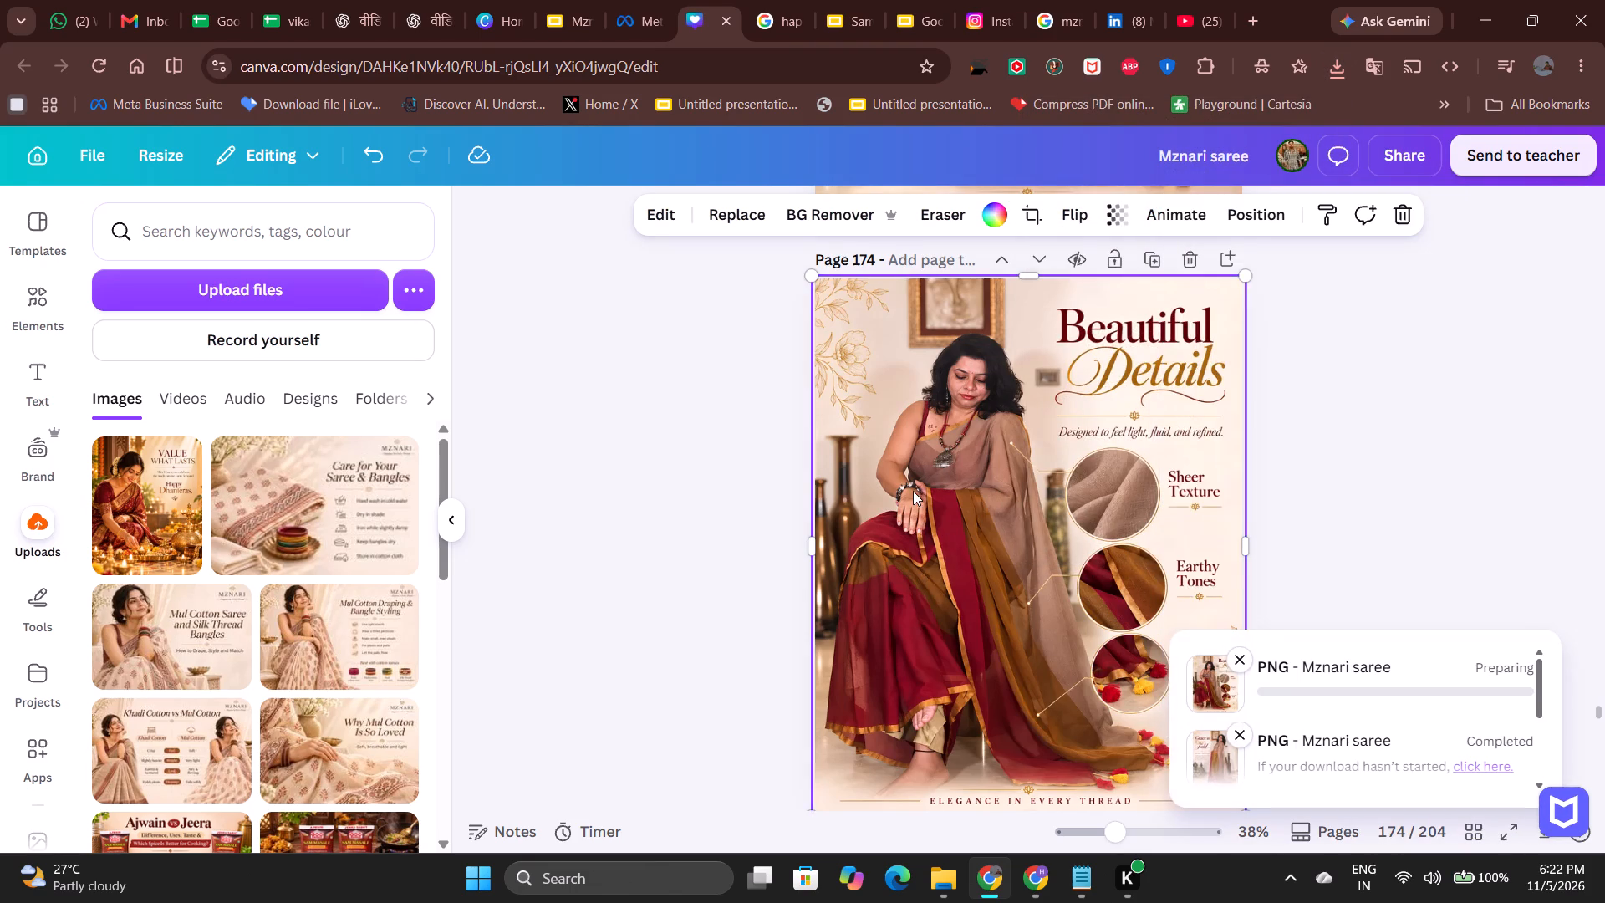
# Download only the Timeless Earthy Elegance page (175) as a PNG.
pyautogui.scroll(-5, 913, 491)
pyautogui.click(1037, 546)
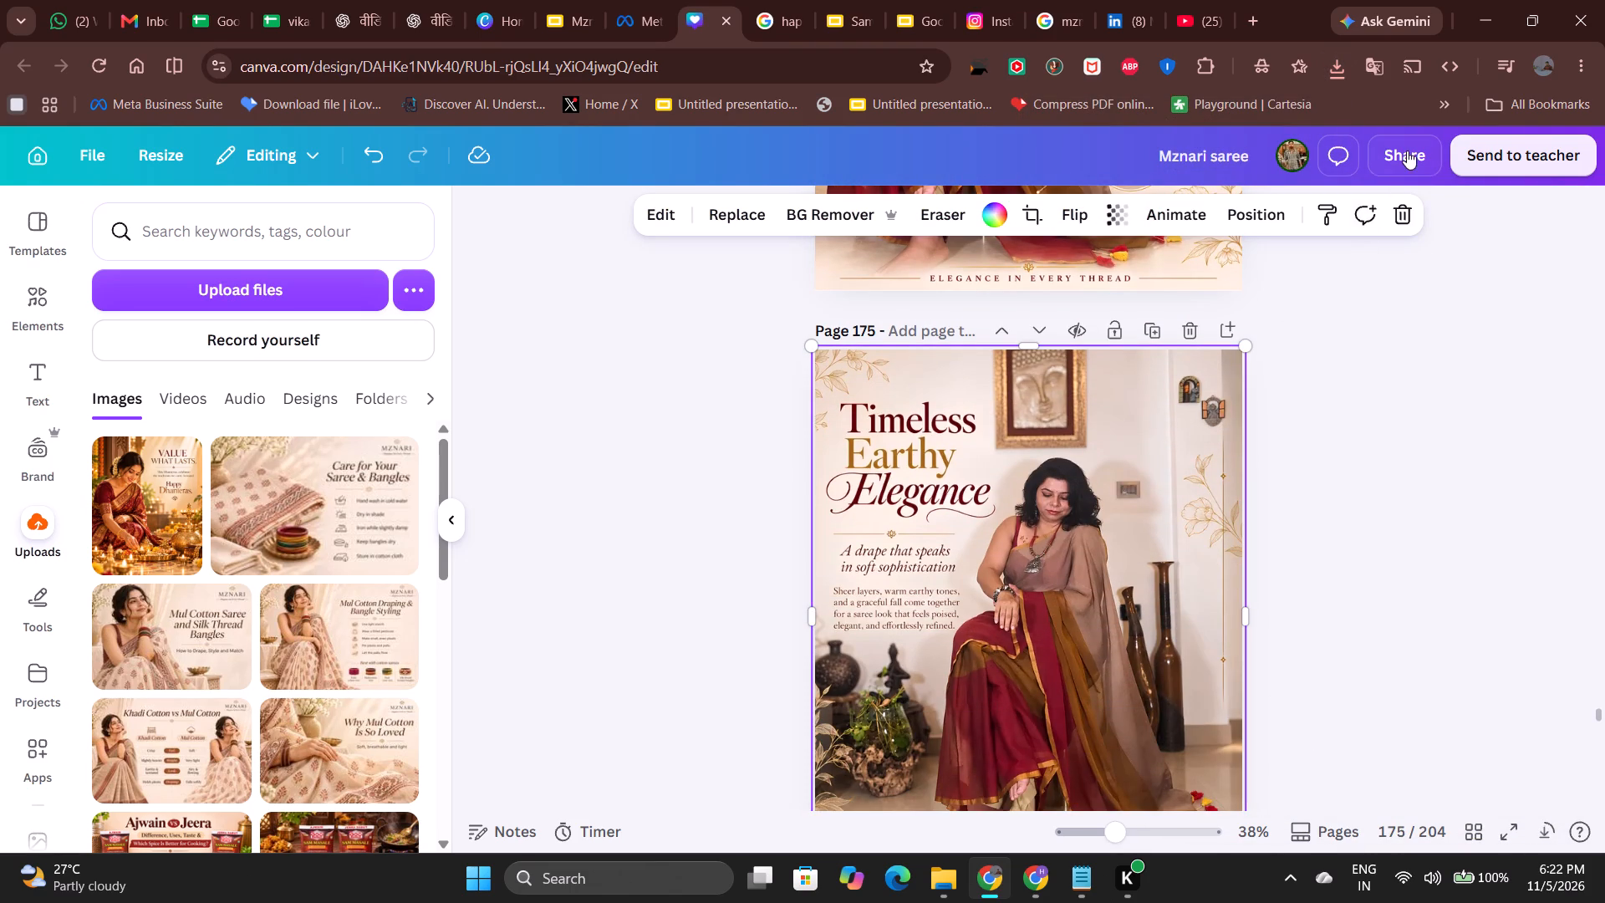
pyautogui.click(1407, 150)
pyautogui.click(1218, 653)
pyautogui.click(1363, 638)
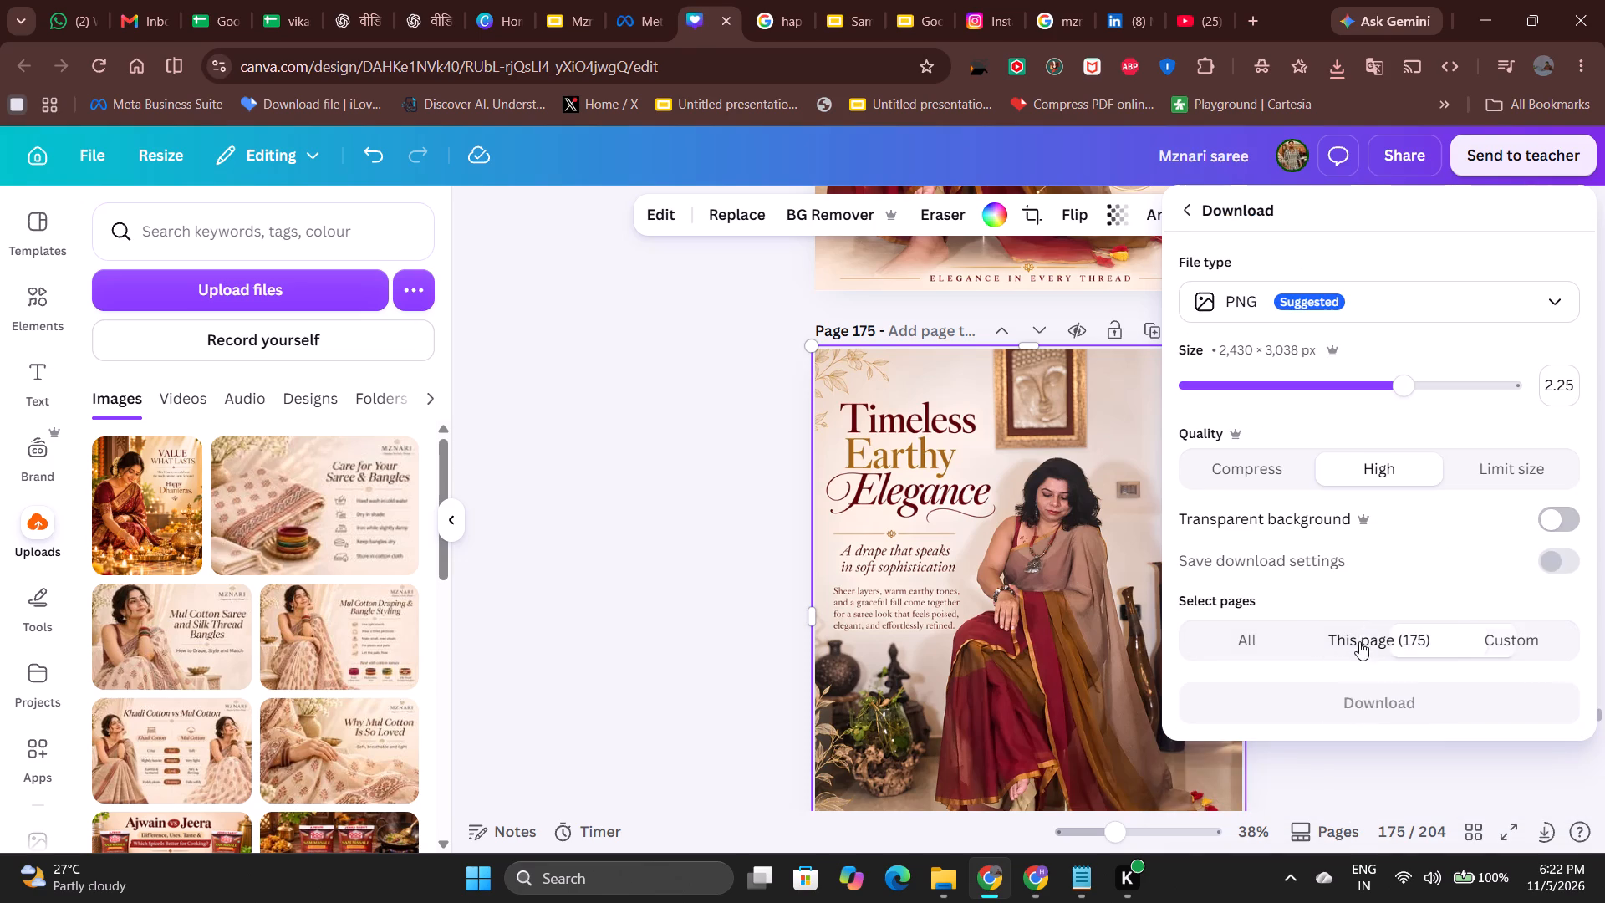
pyautogui.click(1327, 702)
# Switch to the Meta Business Suite planner and start a new post for the Mznari accounts.
pyautogui.scroll(-5, 948, 533)
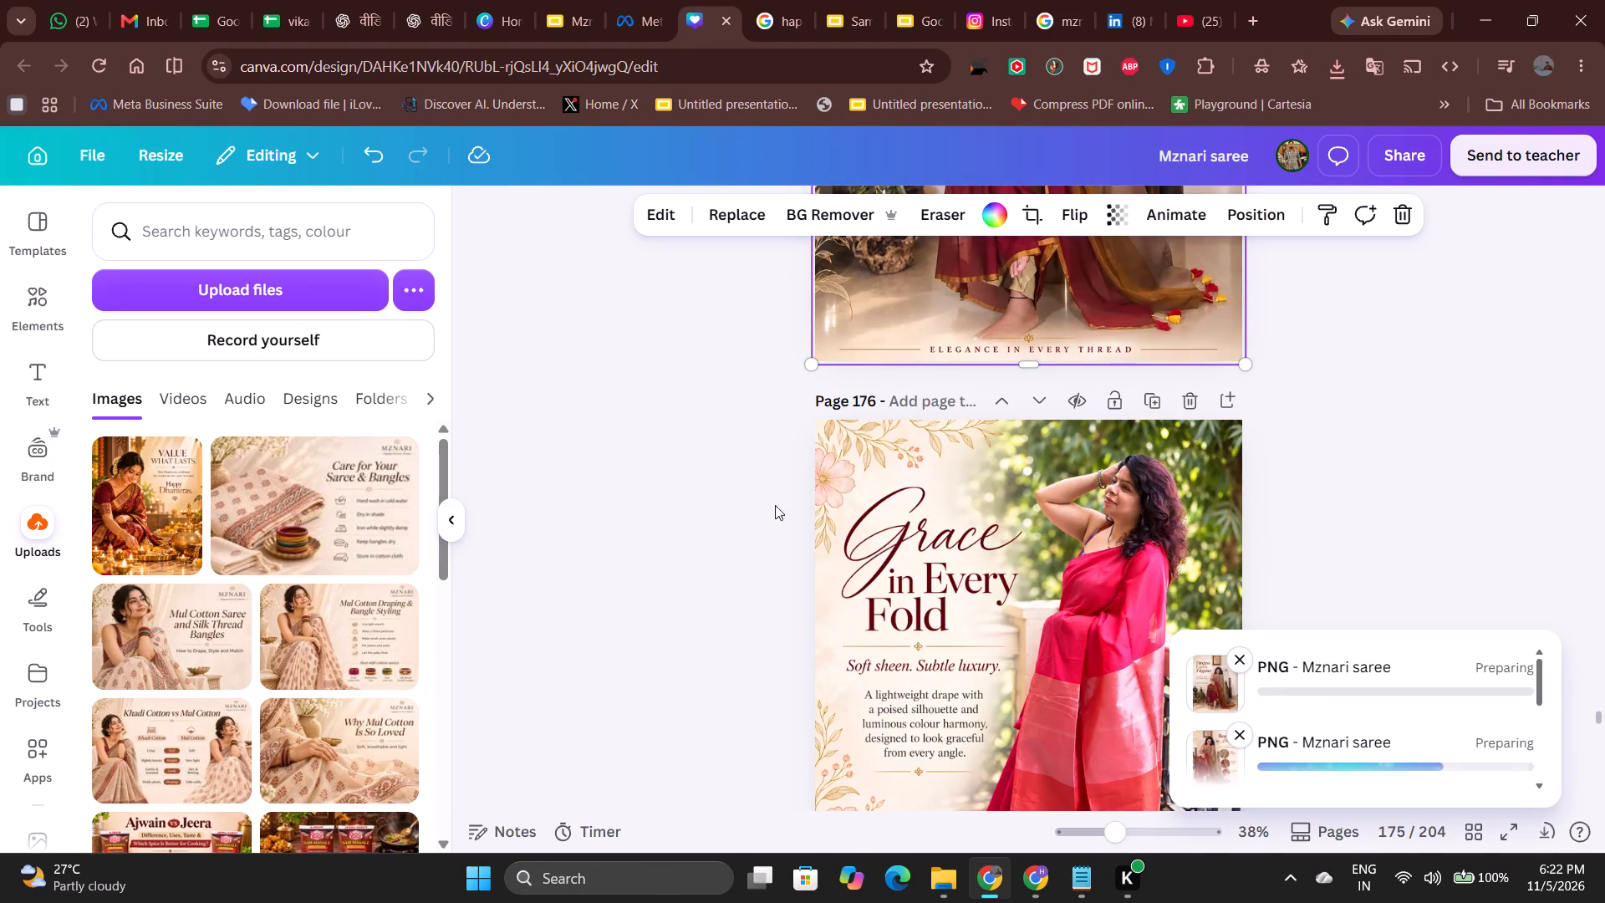
pyautogui.click(671, 462)
pyautogui.scroll(6, 714, 459)
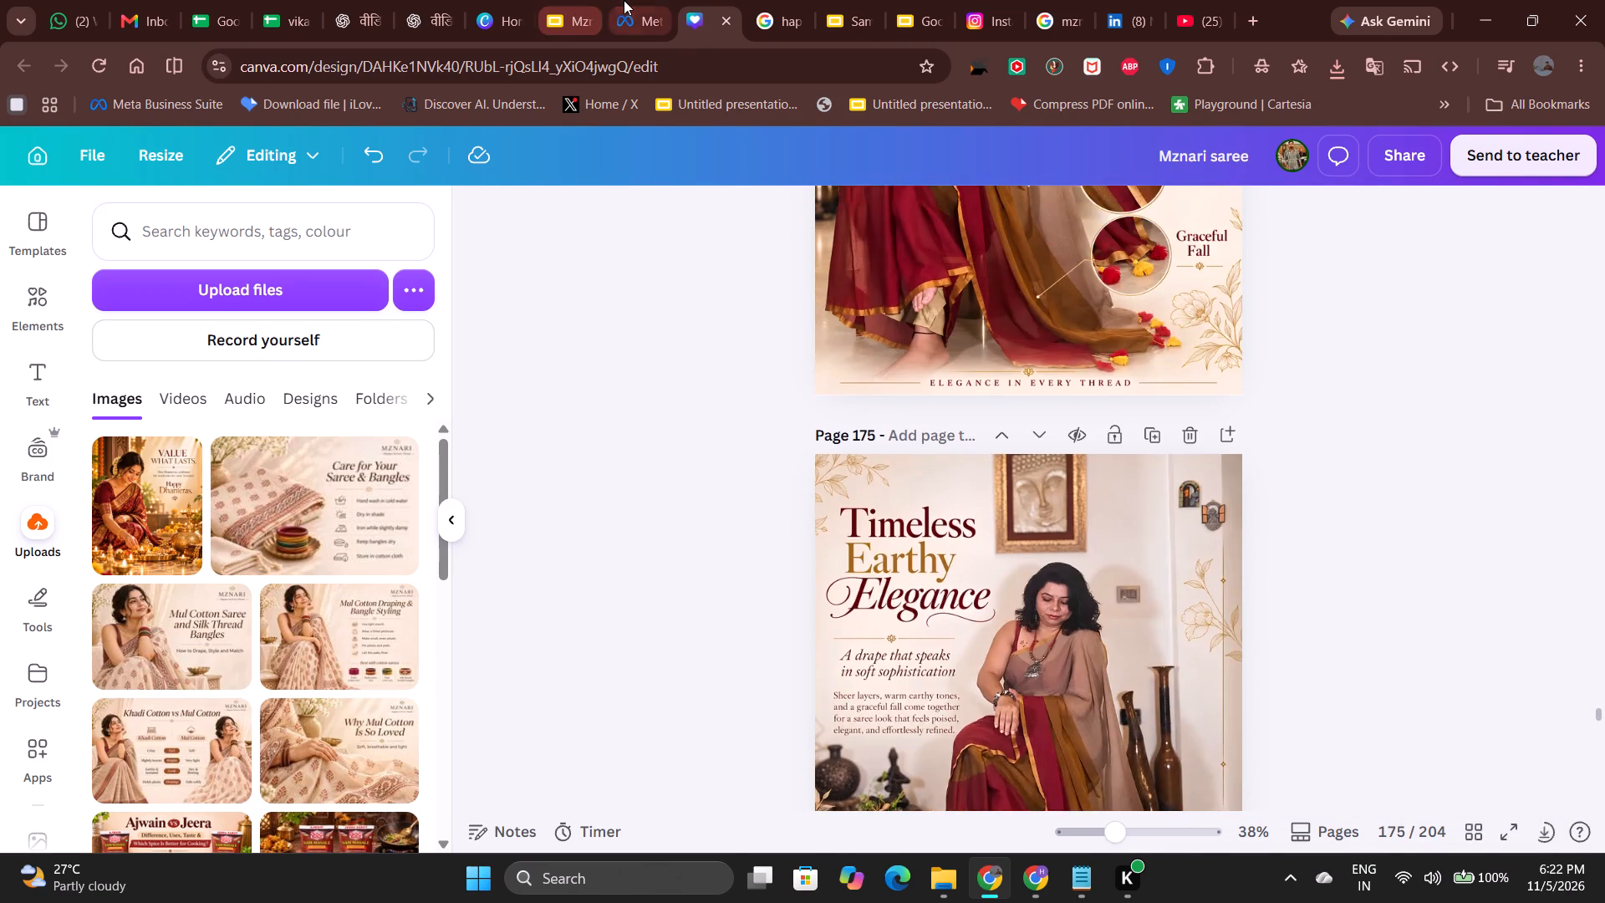
pyautogui.click(622, 0)
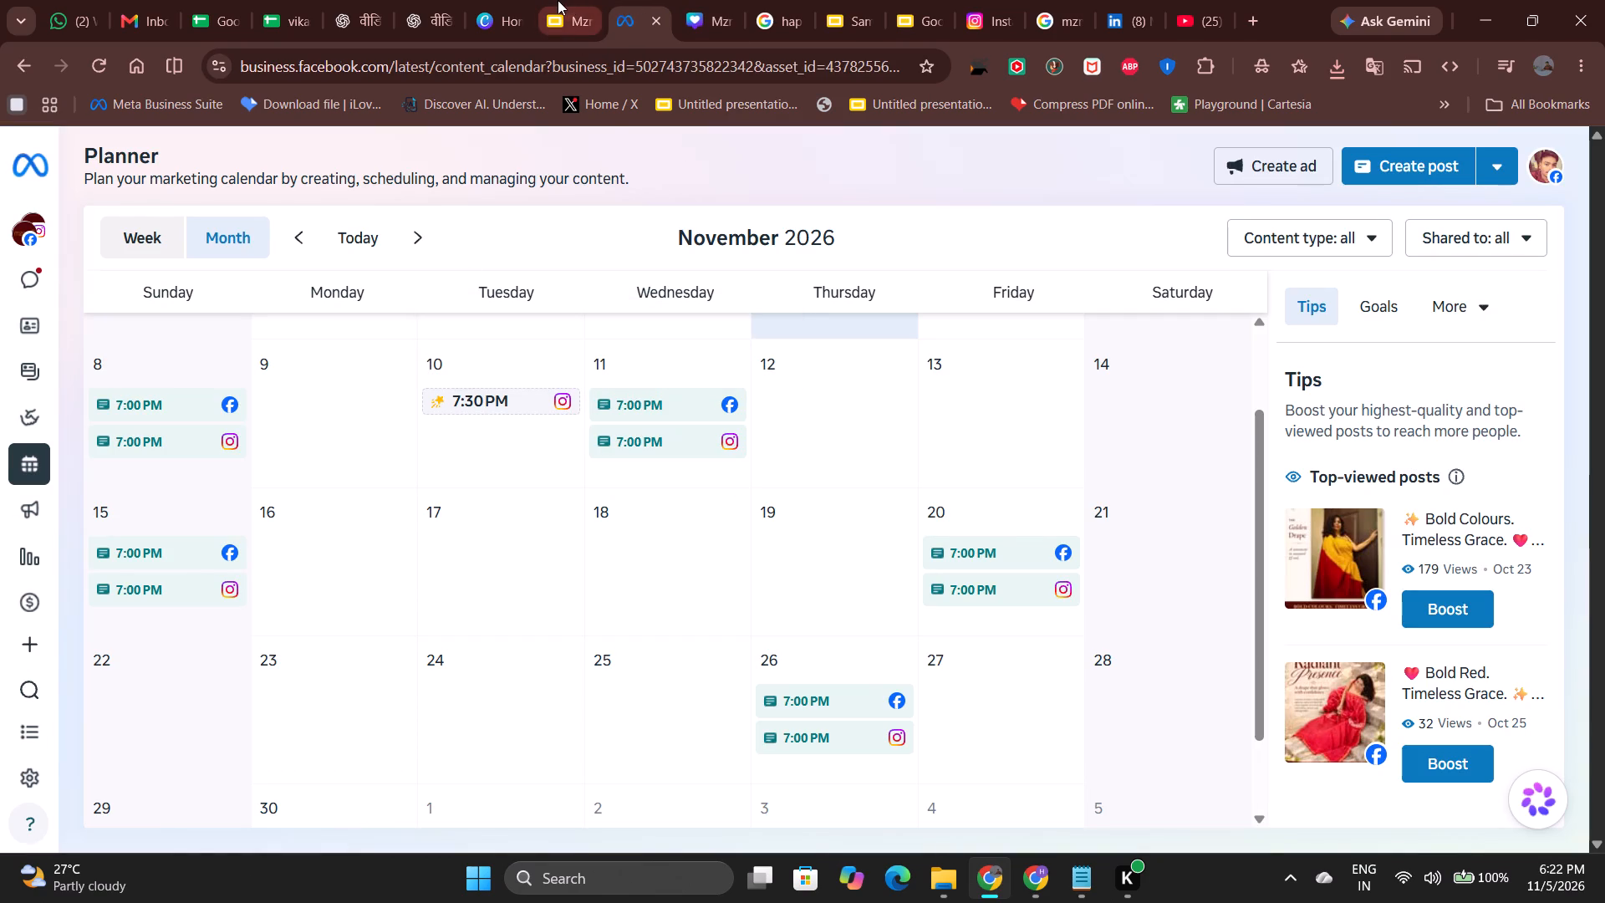
pyautogui.click(558, 0)
pyautogui.click(637, 0)
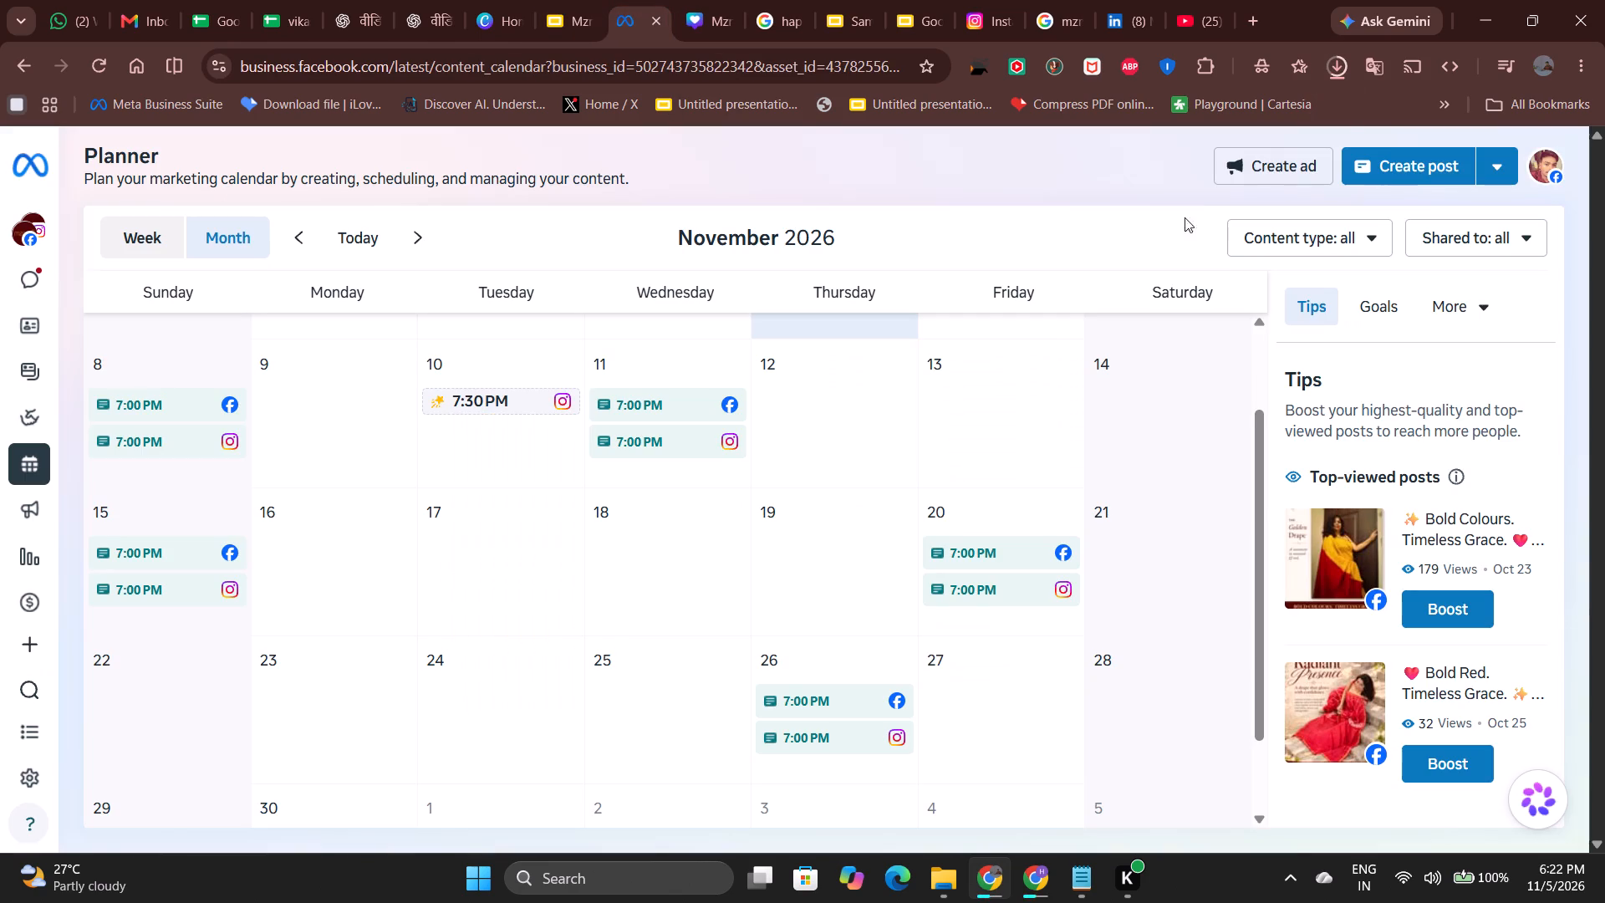
pyautogui.click(1434, 145)
pyautogui.click(1434, 154)
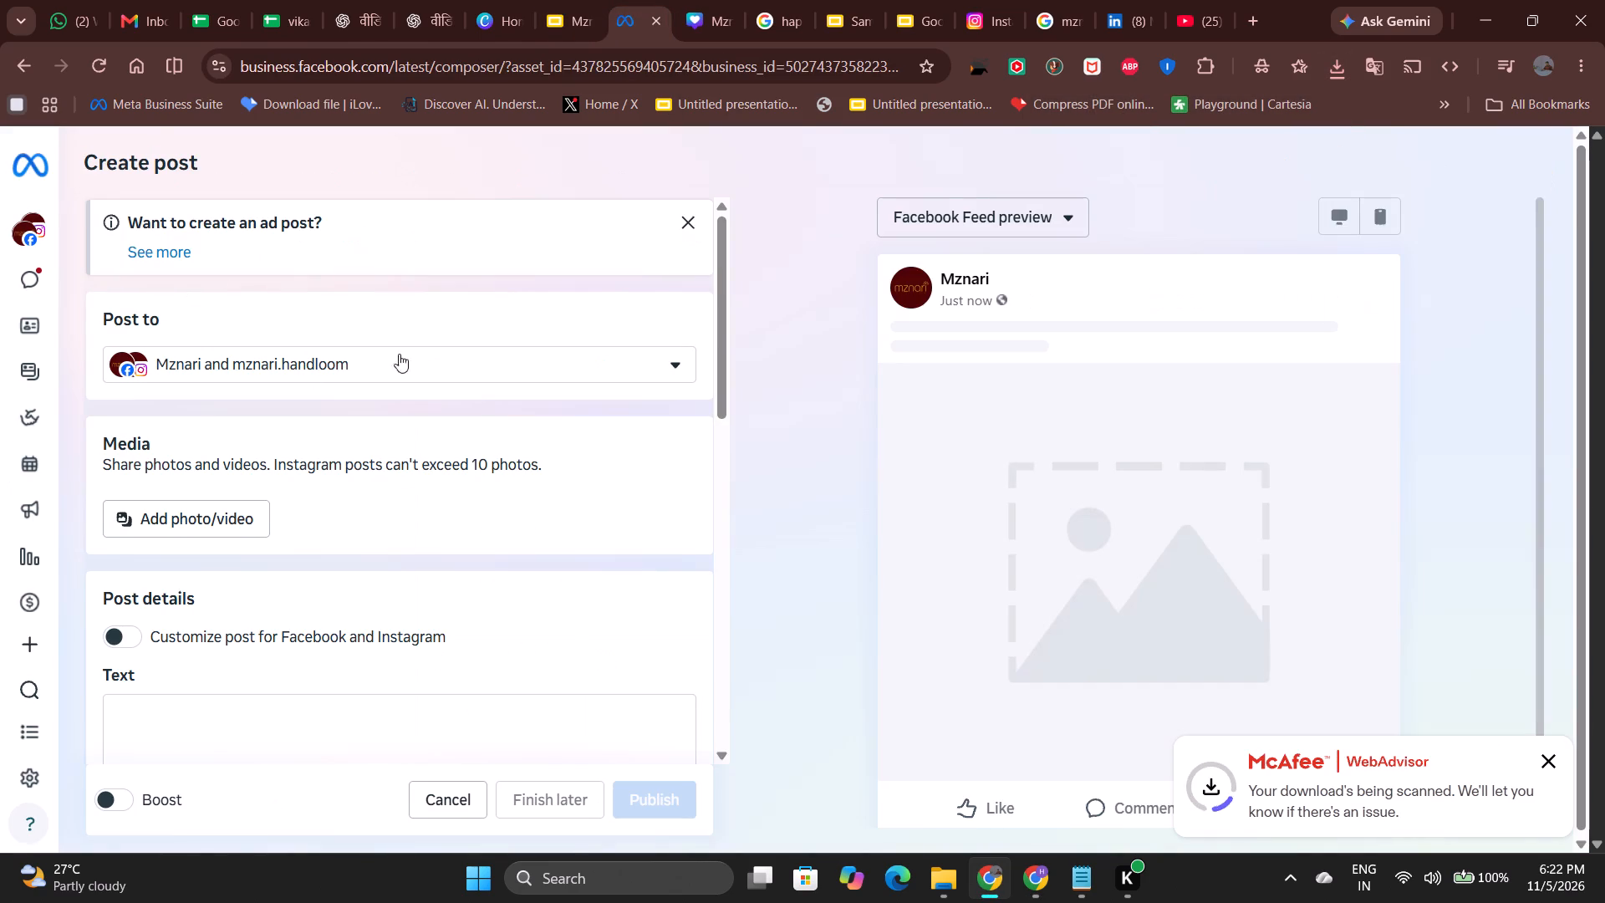
# Add the downloaded Grace in Every Fold image from the Downloads folder to the post's media.
pyautogui.click(190, 516)
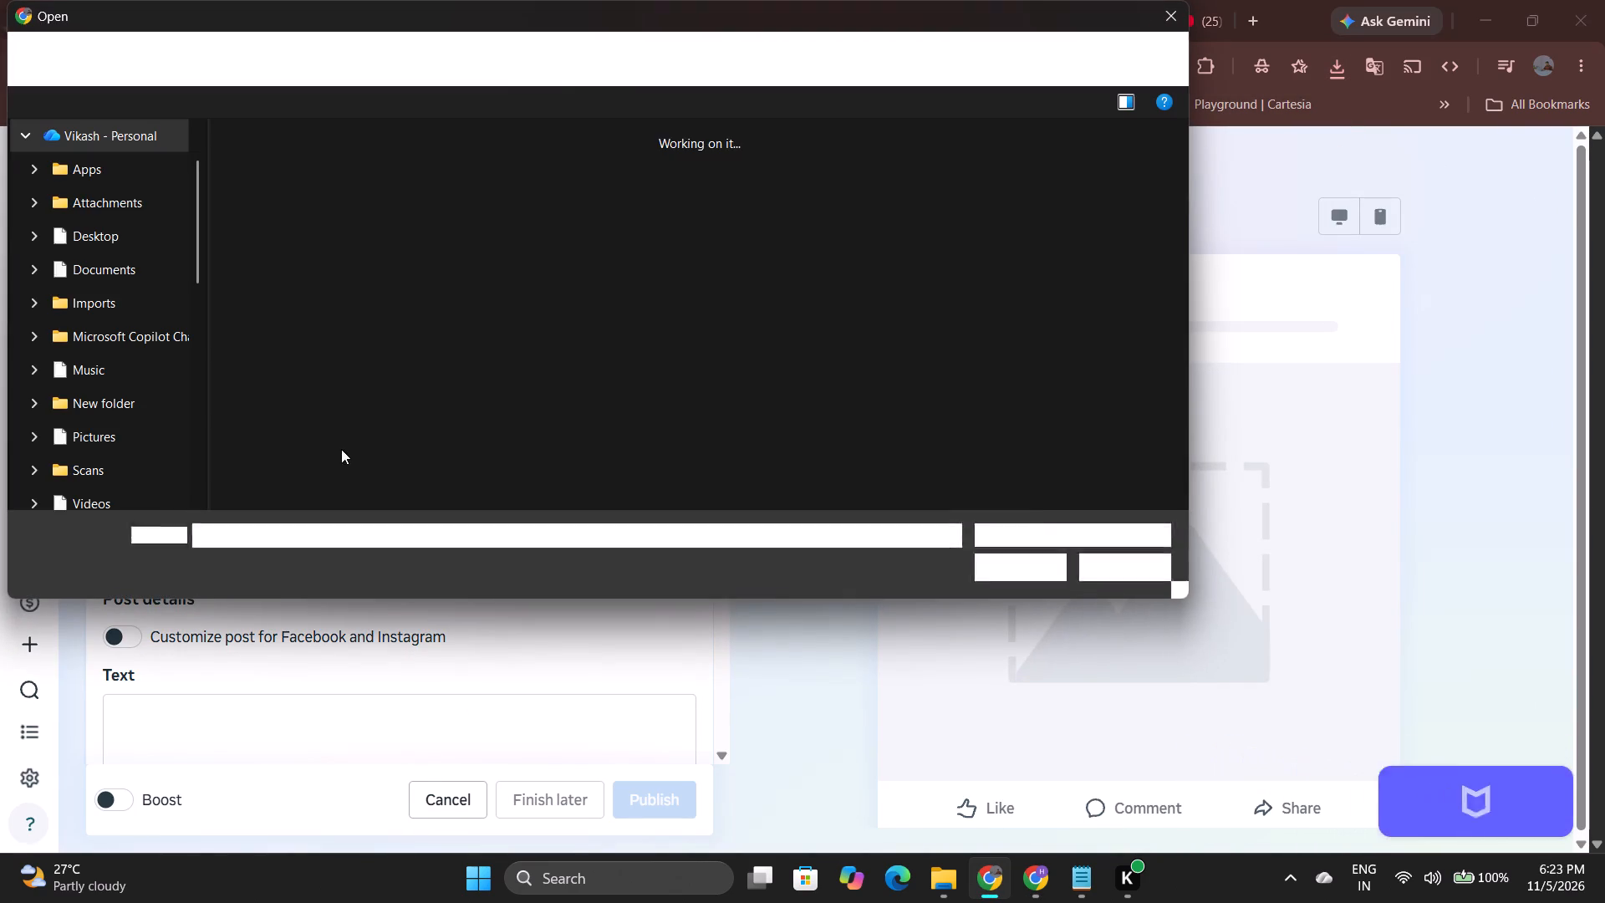
pyautogui.click(496, 224)
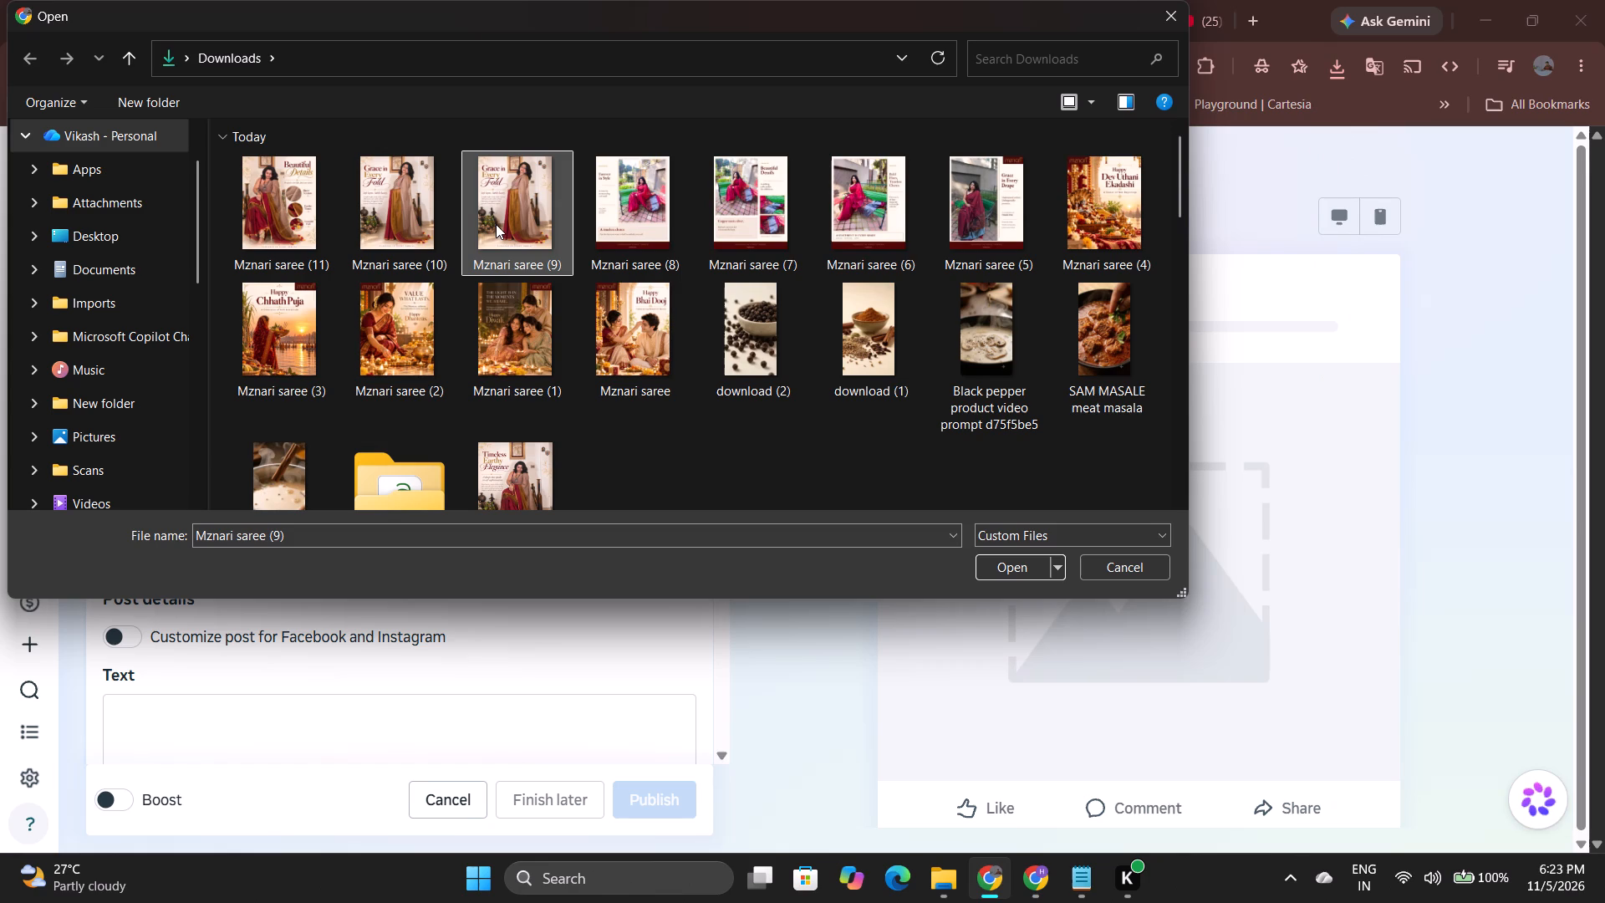
pyautogui.scroll(-2, 79, 409)
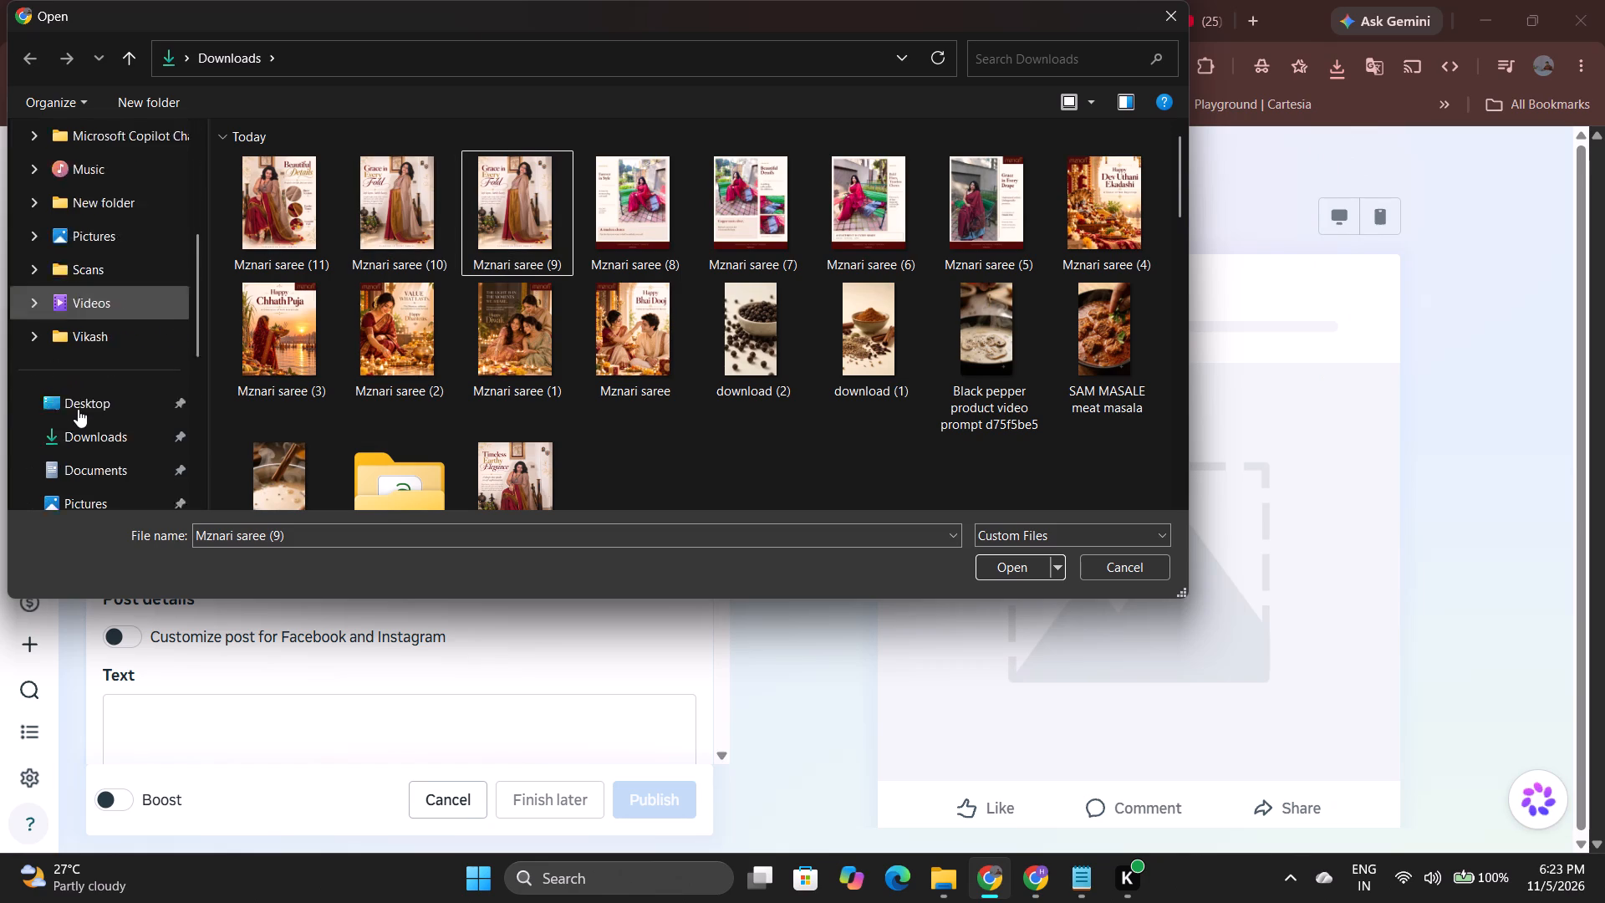
pyautogui.scroll(-1, 78, 409)
pyautogui.click(63, 331)
pyautogui.doubleClick(72, 334)
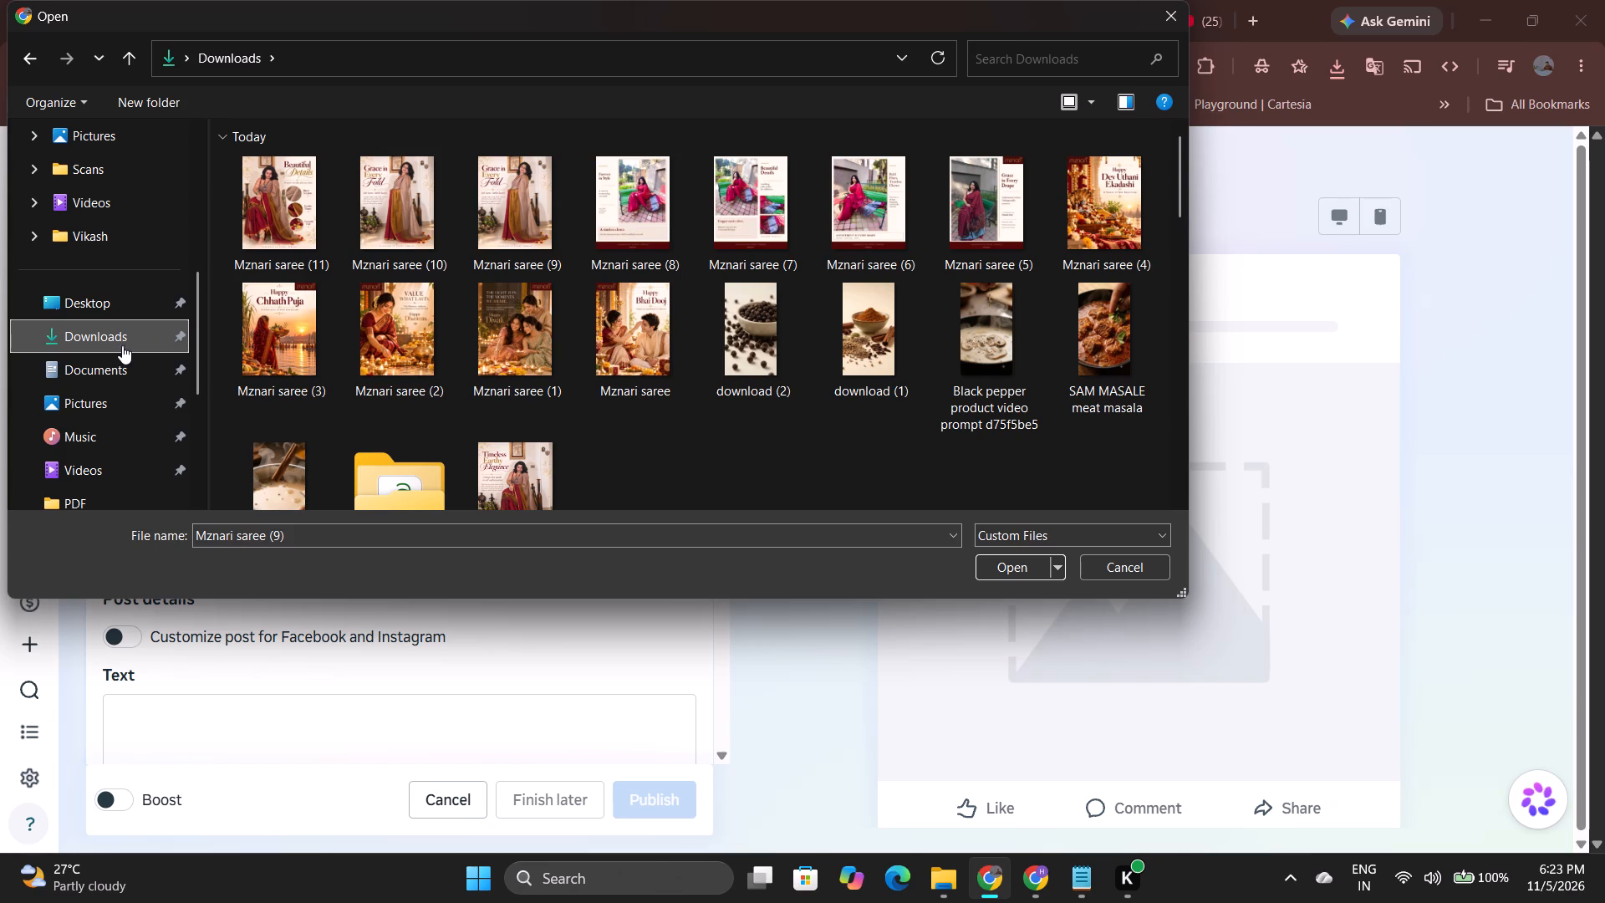
pyautogui.click(560, 191)
pyautogui.press('Return')
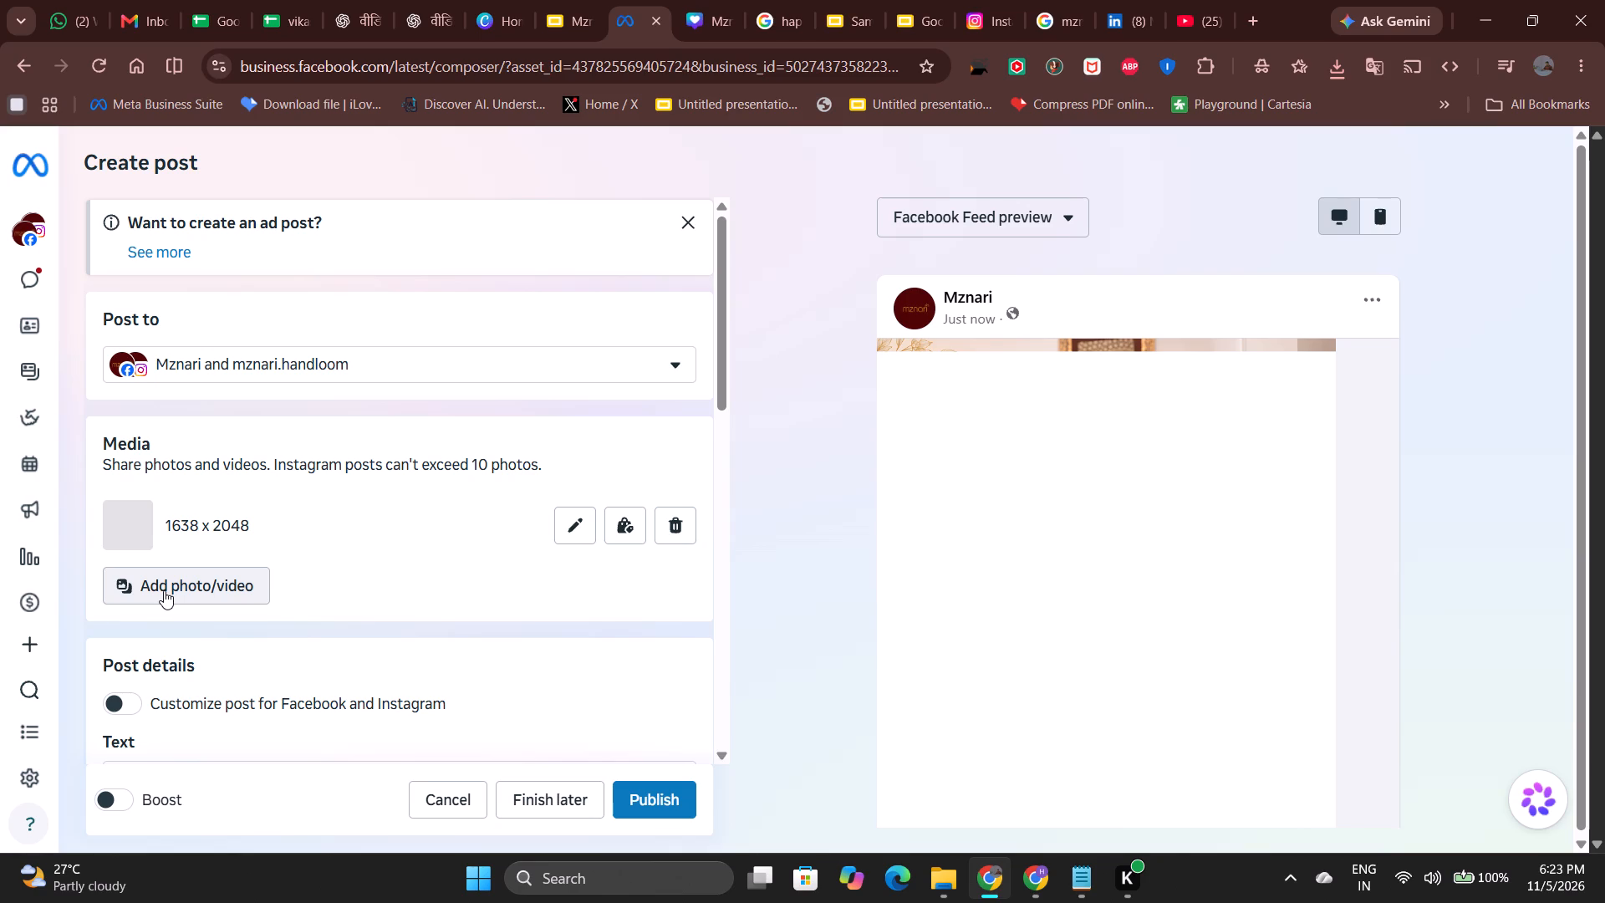
# Add the Beautiful Details and Timeless Earthy Elegance images to the Mznari post after the Grace in Every Fold image.
pyautogui.scroll(-2, 456, 371)
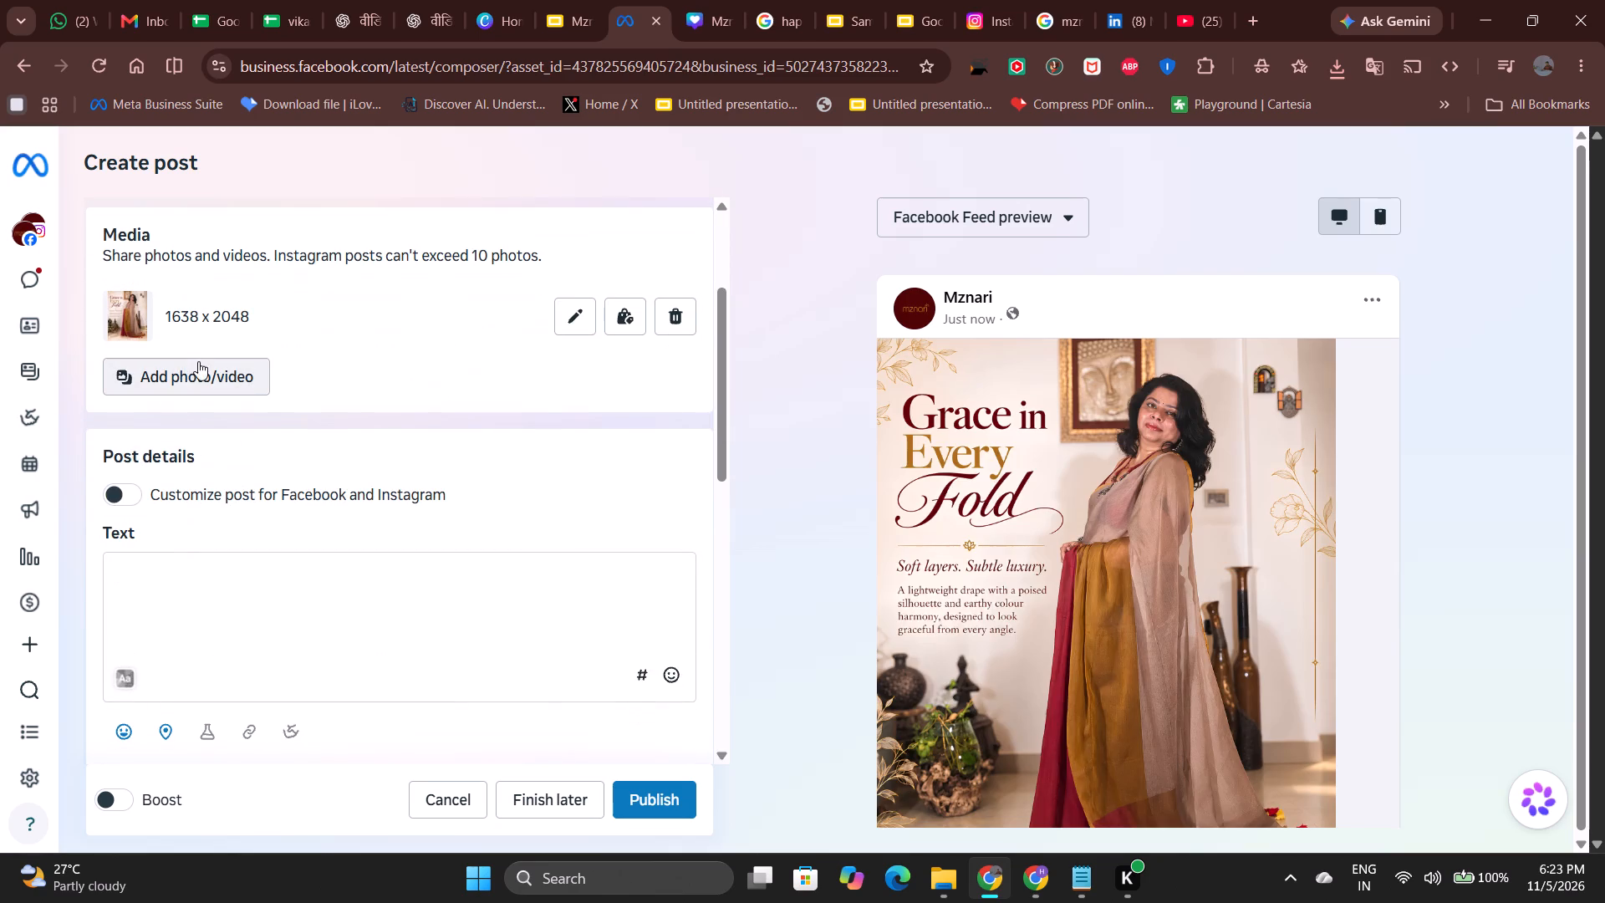
pyautogui.click(198, 375)
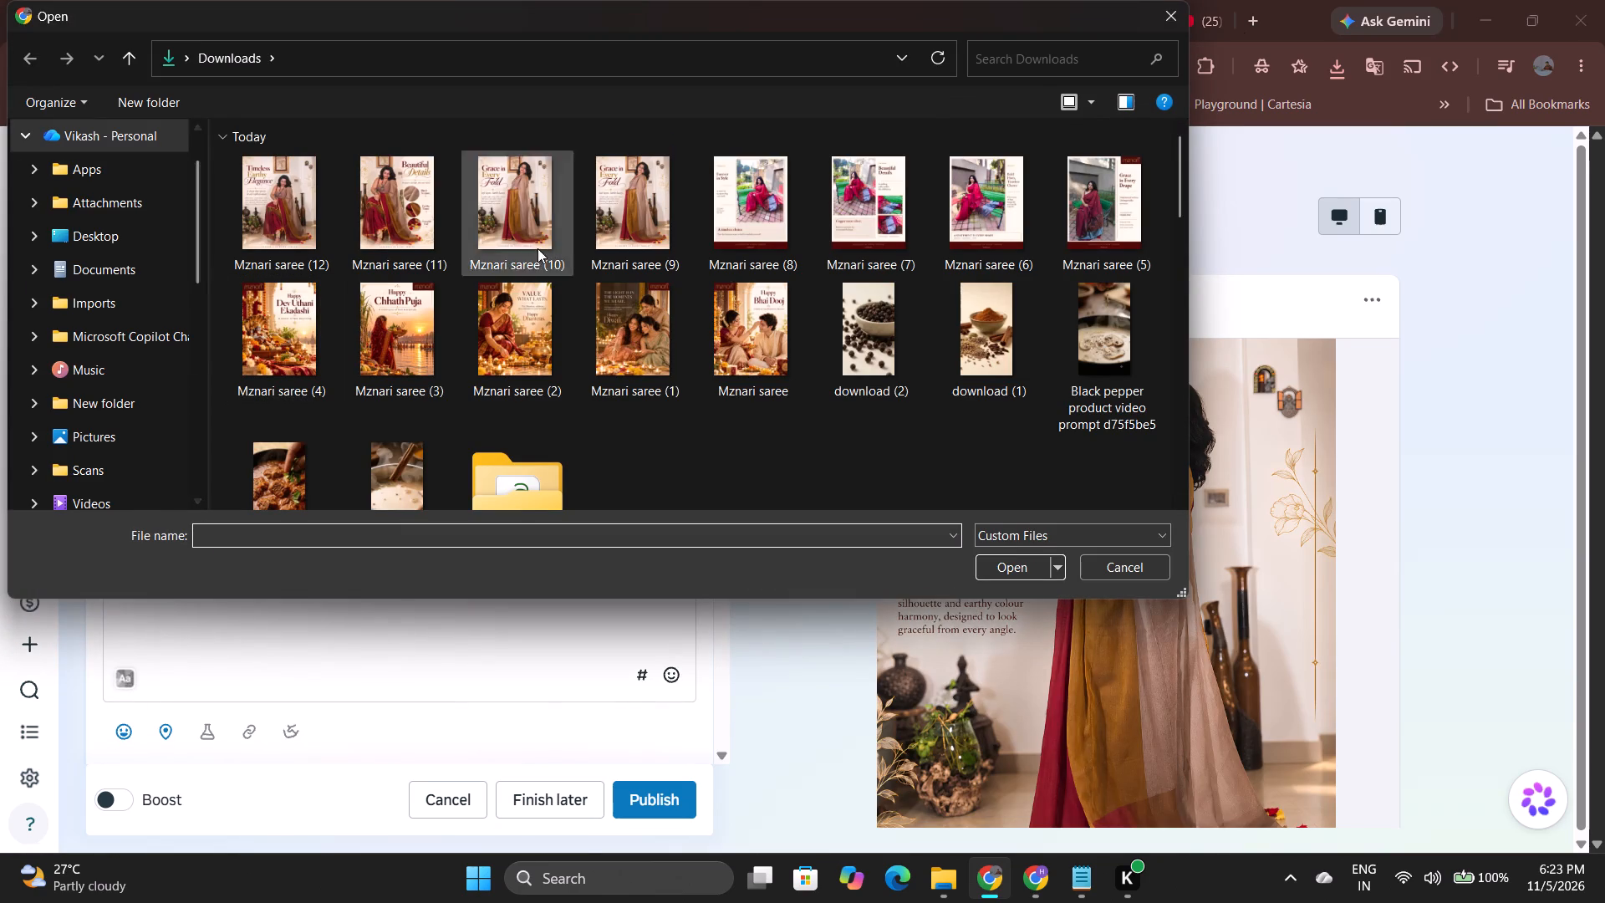
pyautogui.click(555, 186)
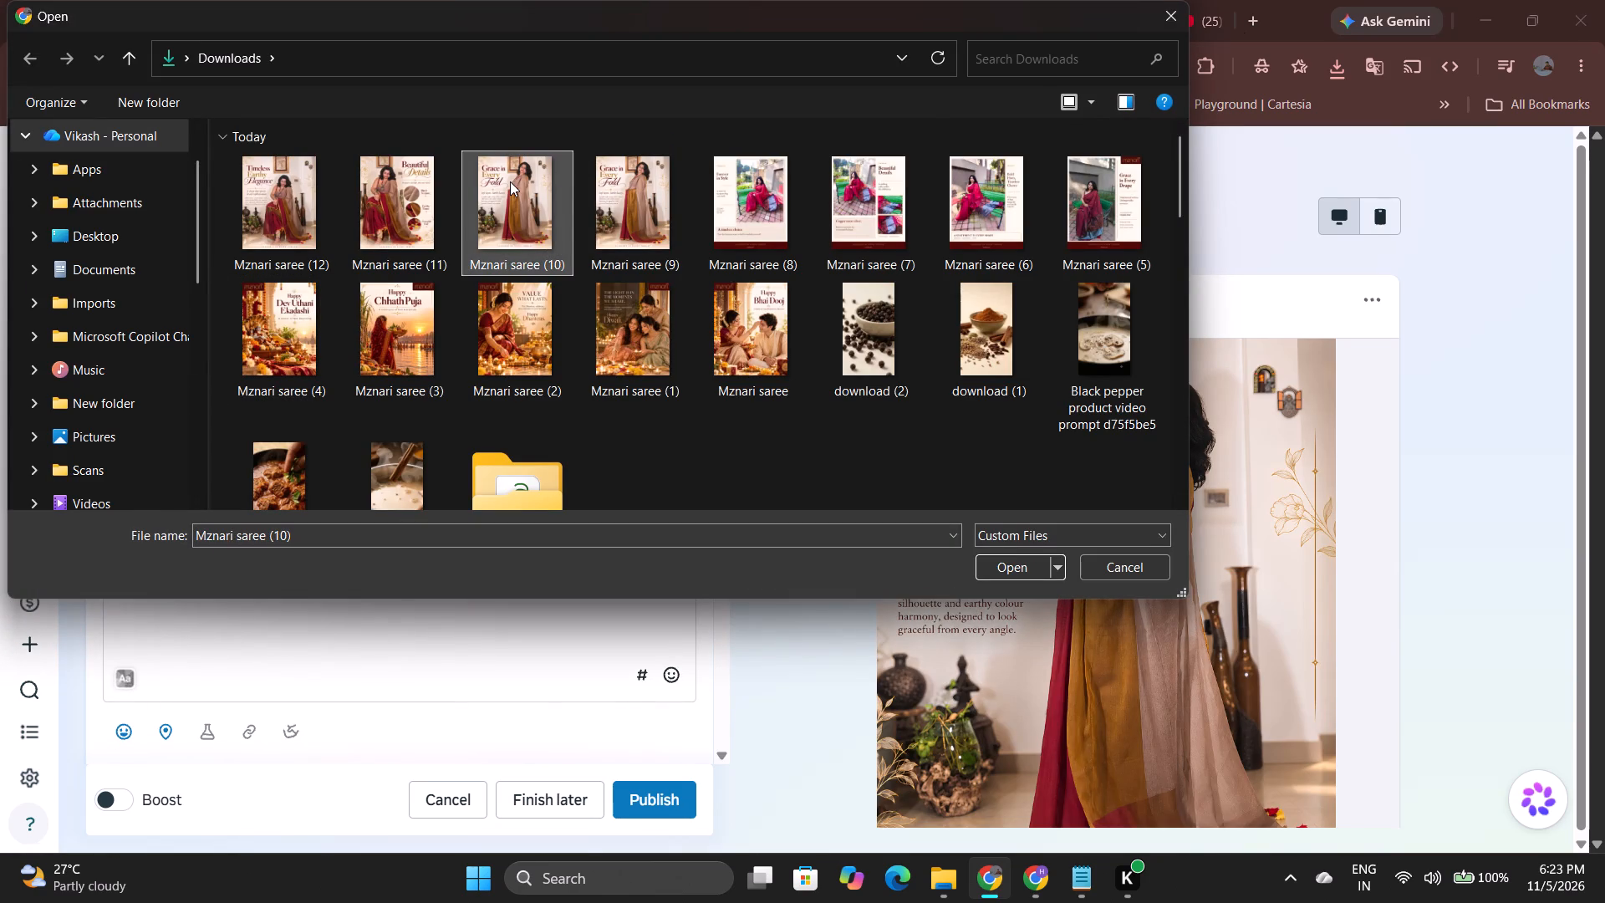
pyautogui.click(425, 193)
pyautogui.press('Return')
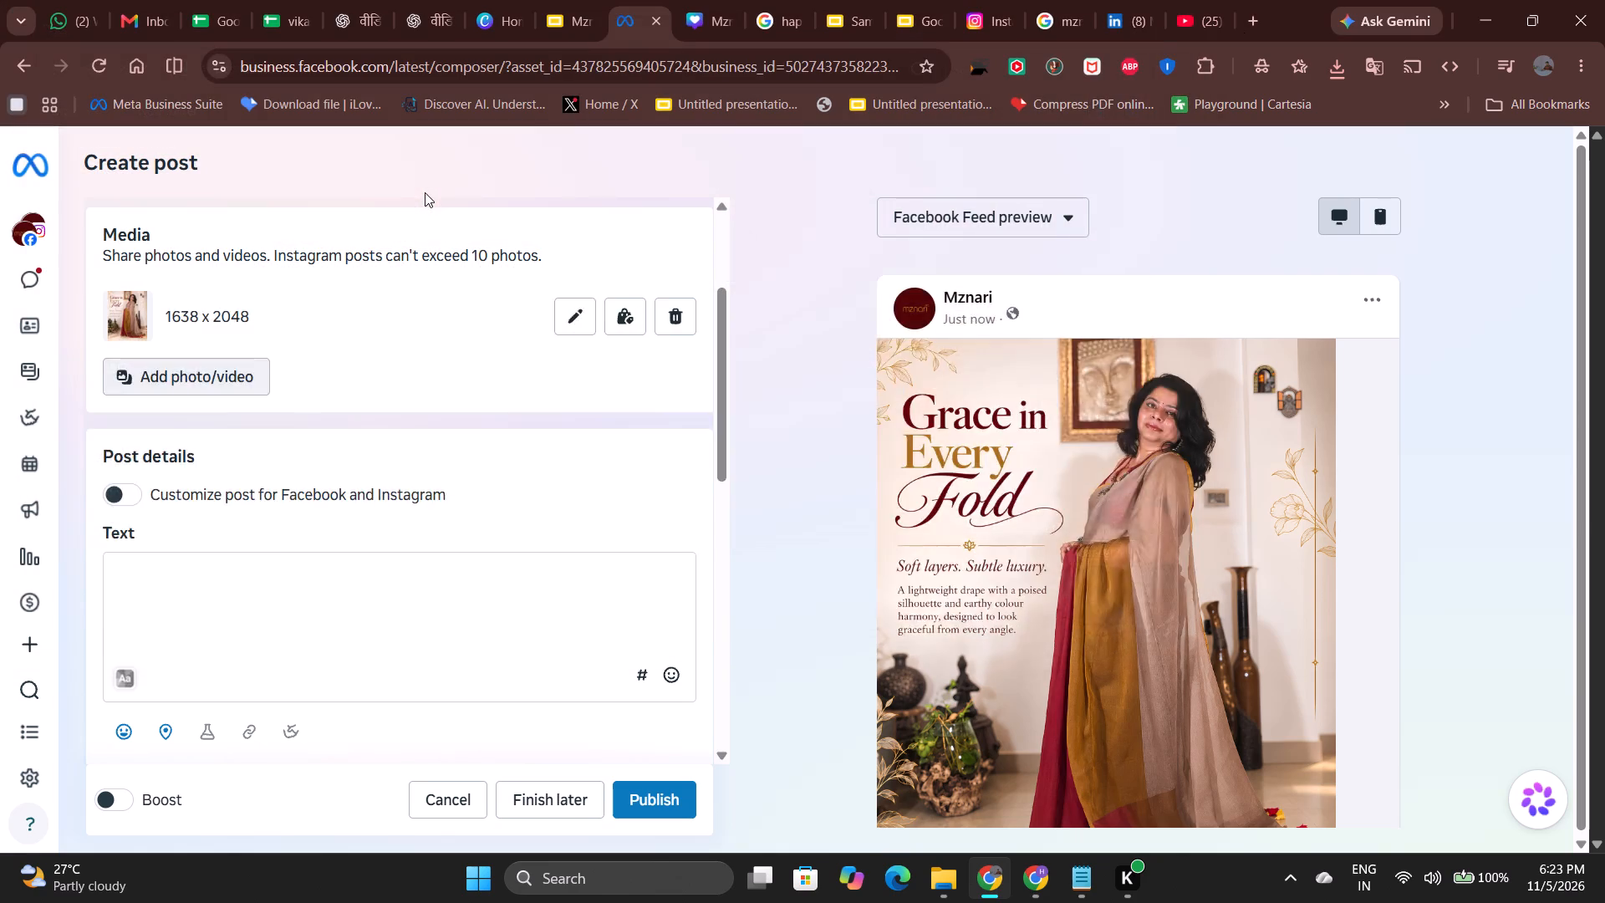
pyautogui.click(196, 435)
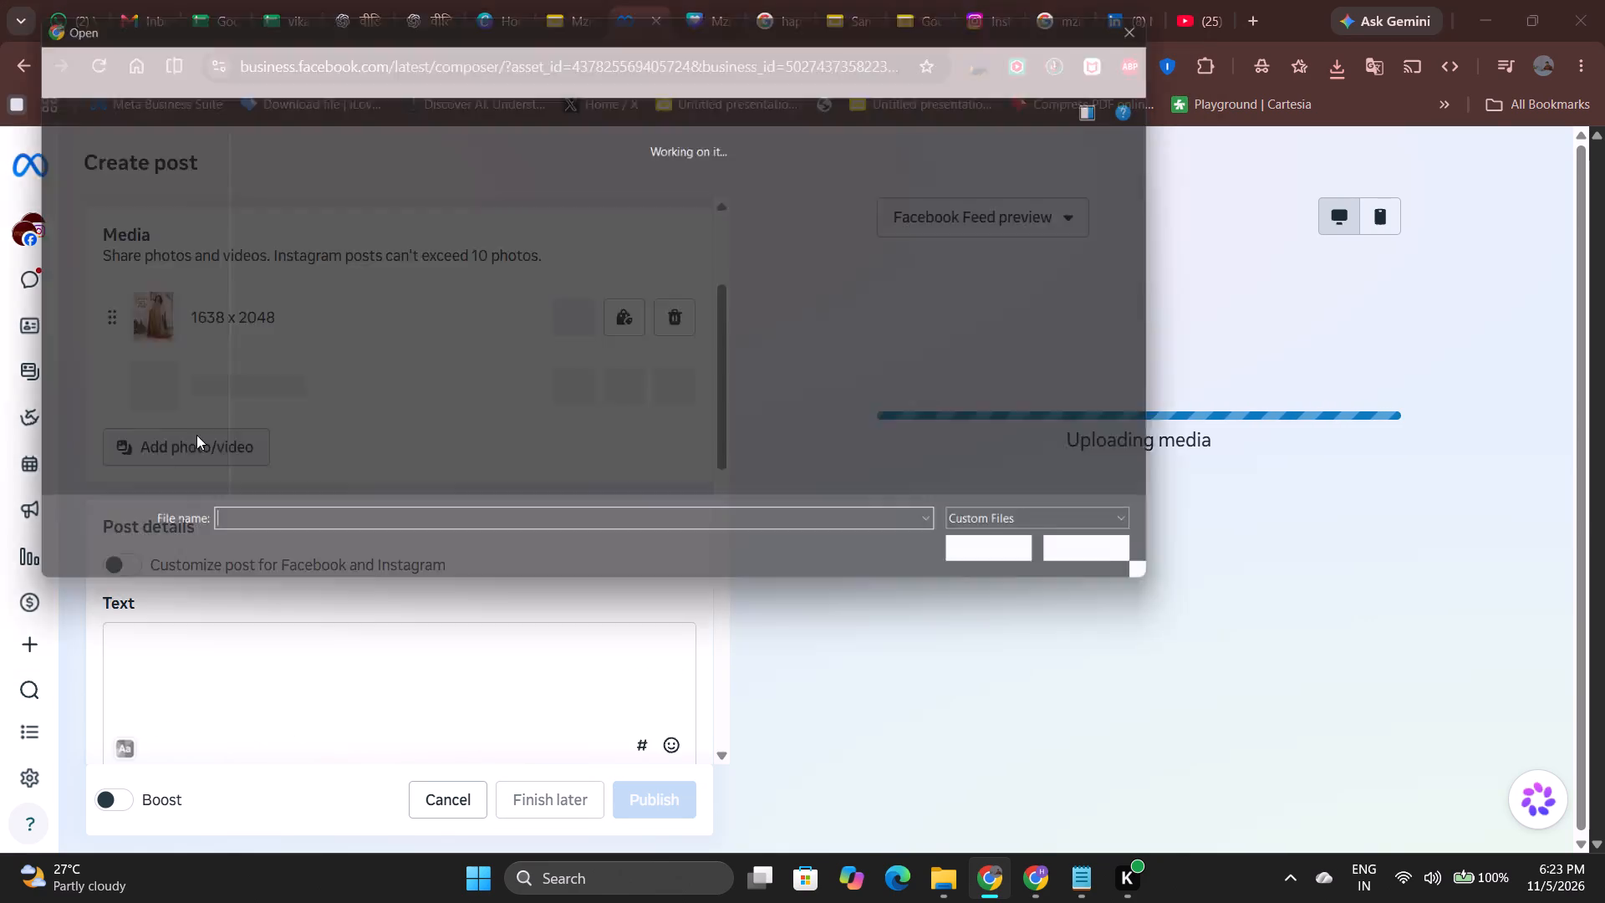
pyautogui.click(271, 215)
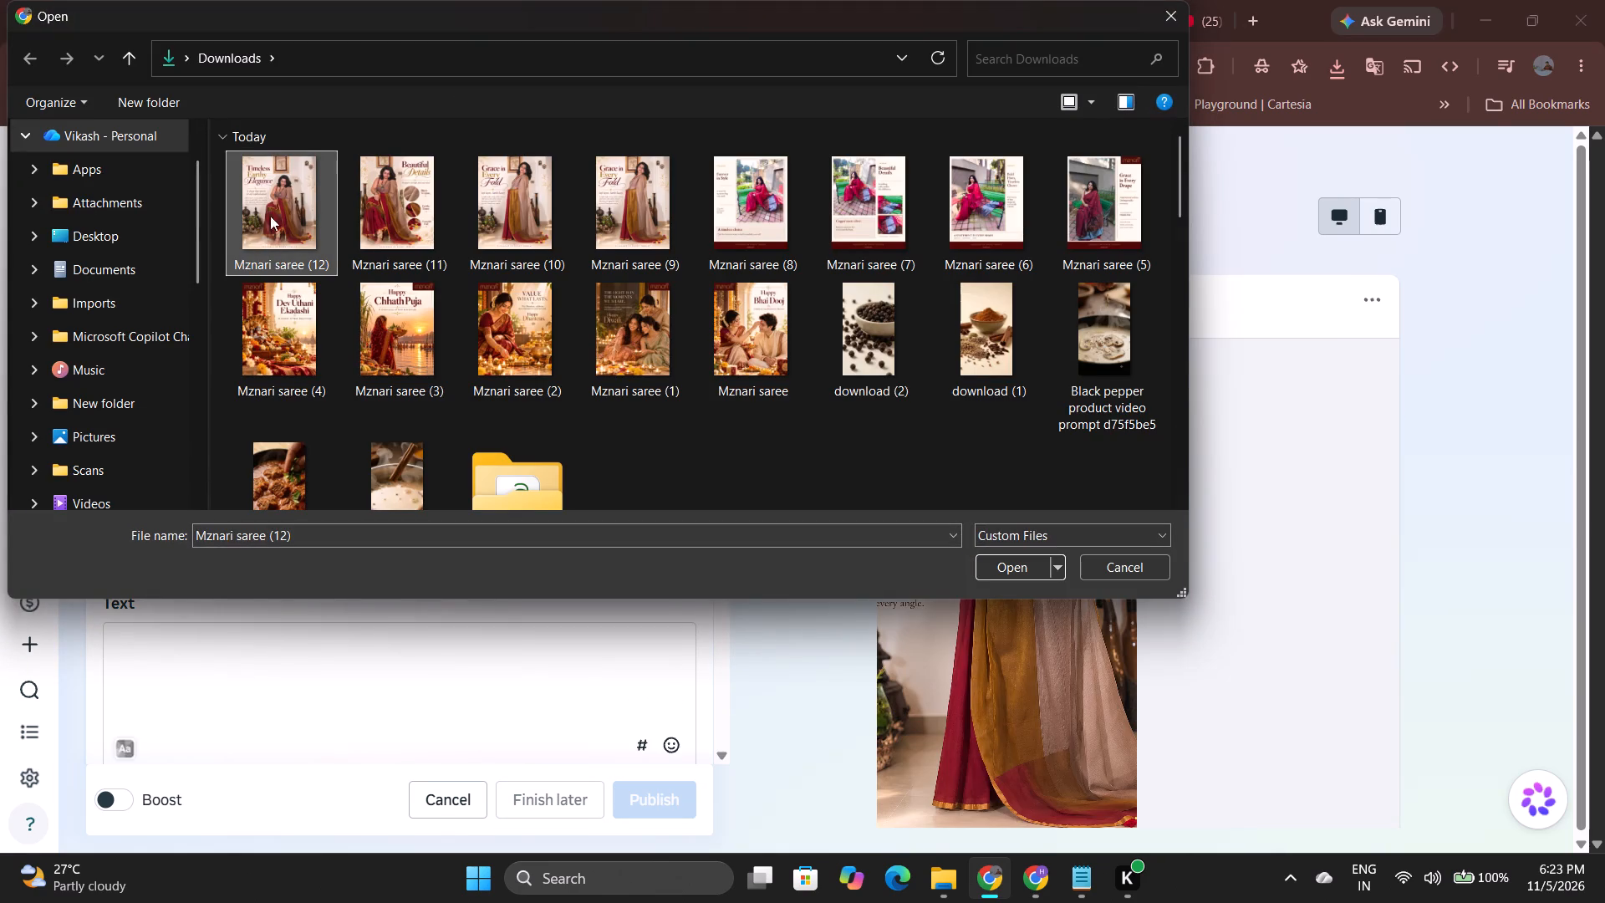
pyautogui.click(396, 222)
pyautogui.click(289, 222)
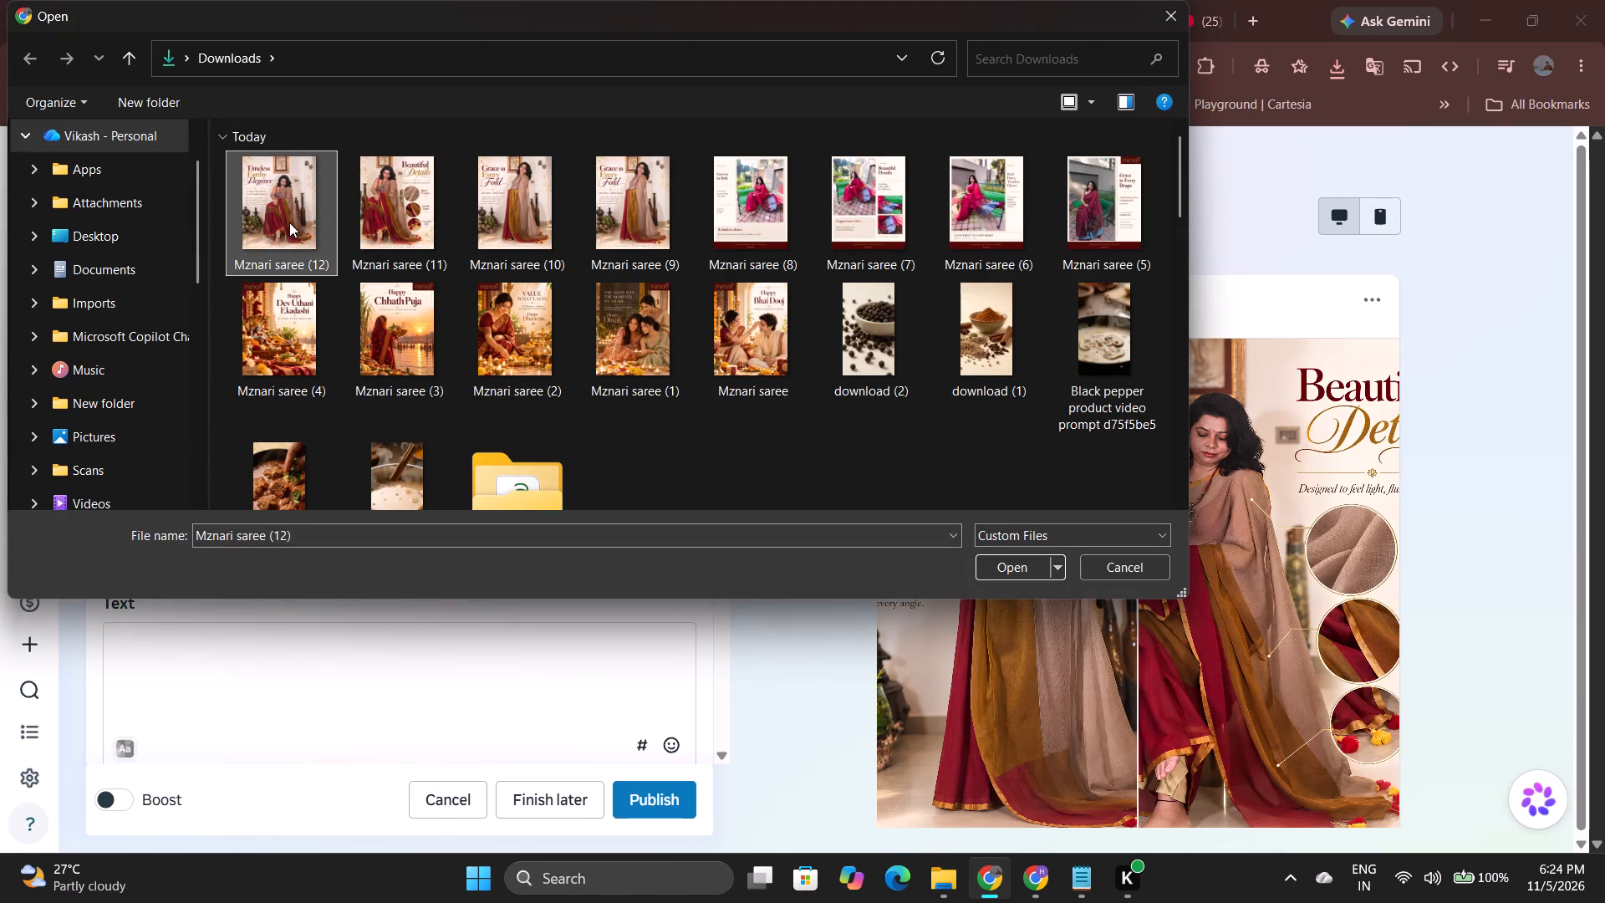
pyautogui.press('Return')
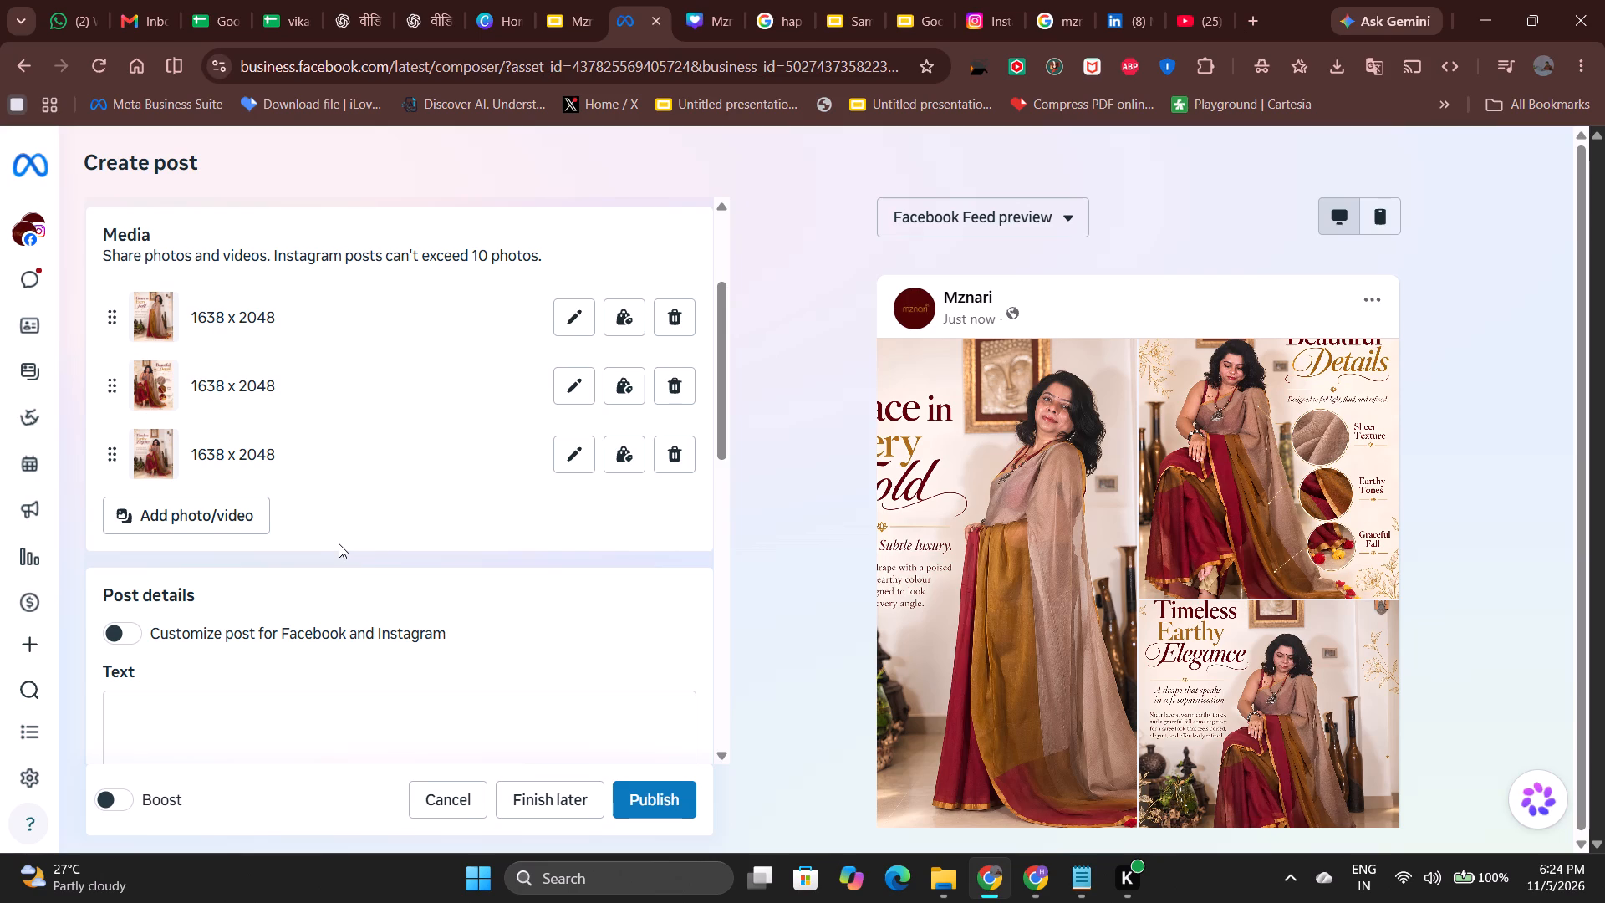
# Open the Mznari post's empty Text field for entering the Grace in Every Fold carousel caption.
pyautogui.scroll(-3, 324, 513)
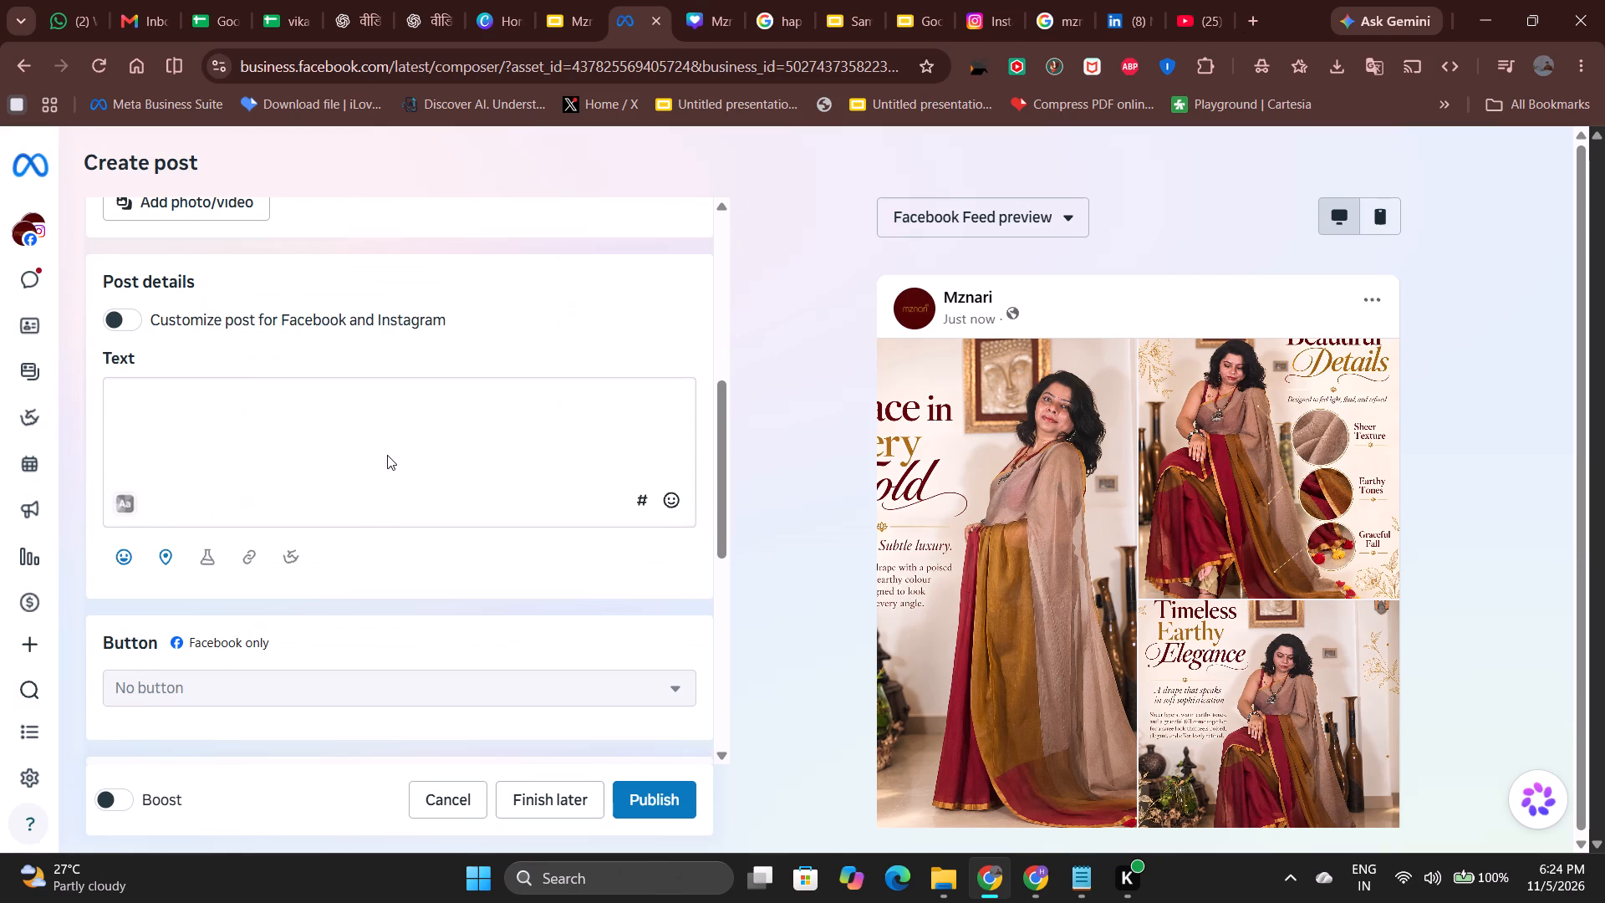
pyautogui.click(387, 455)
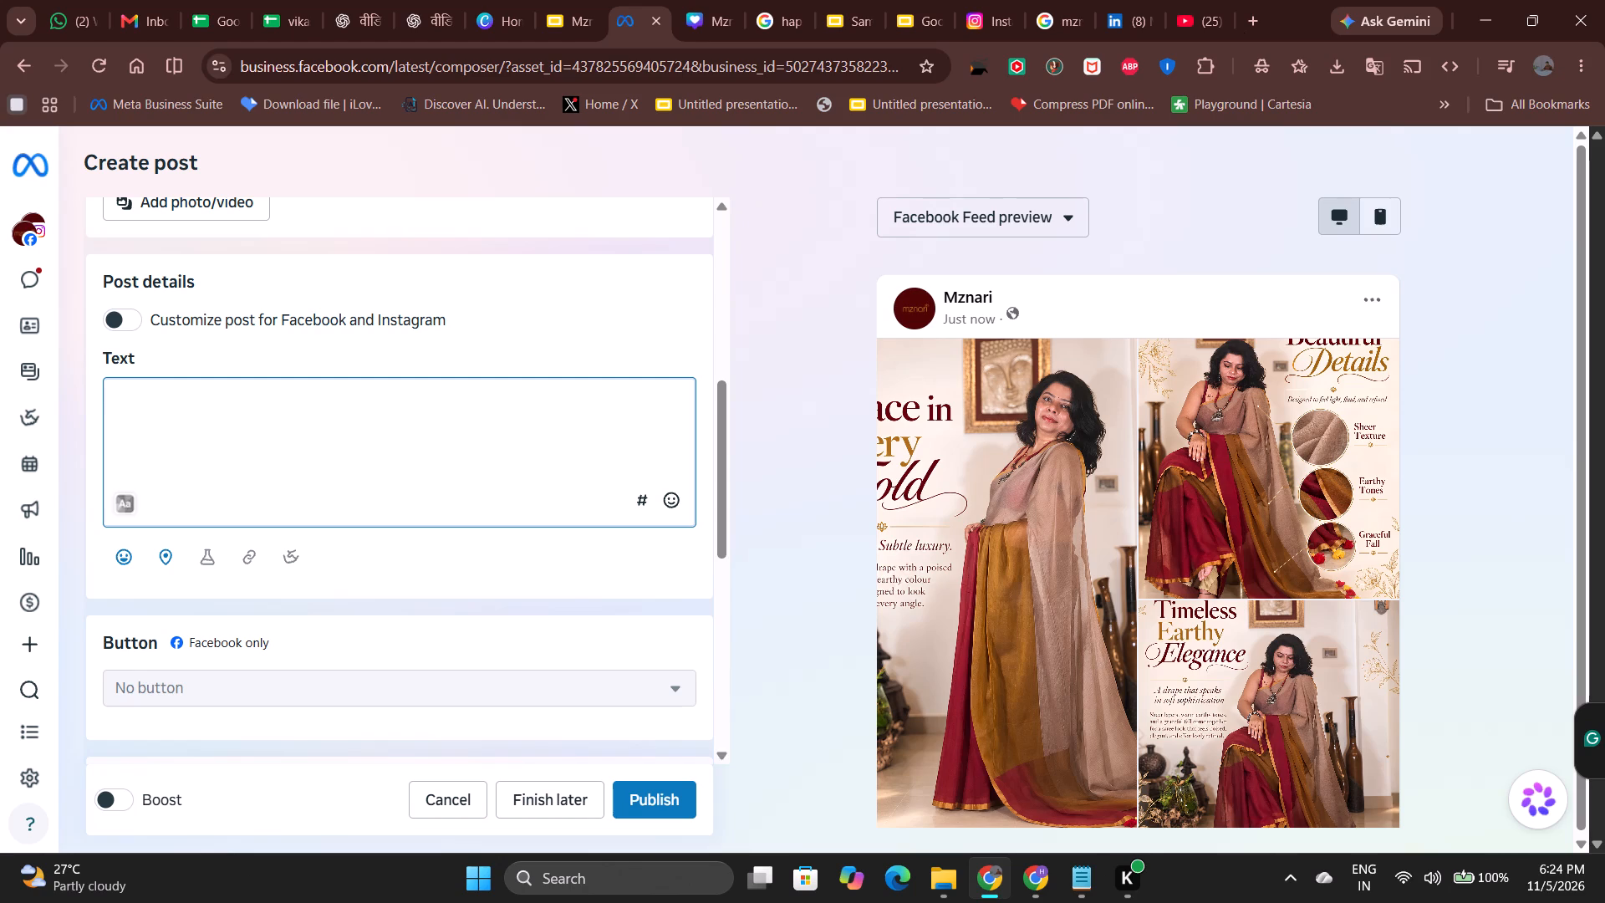
pyautogui.click(252, 410)
# Copy the whole Grace in Every Fold caption from slide 13 of the Mznari deck into the post's text.
pyautogui.click(568, 0)
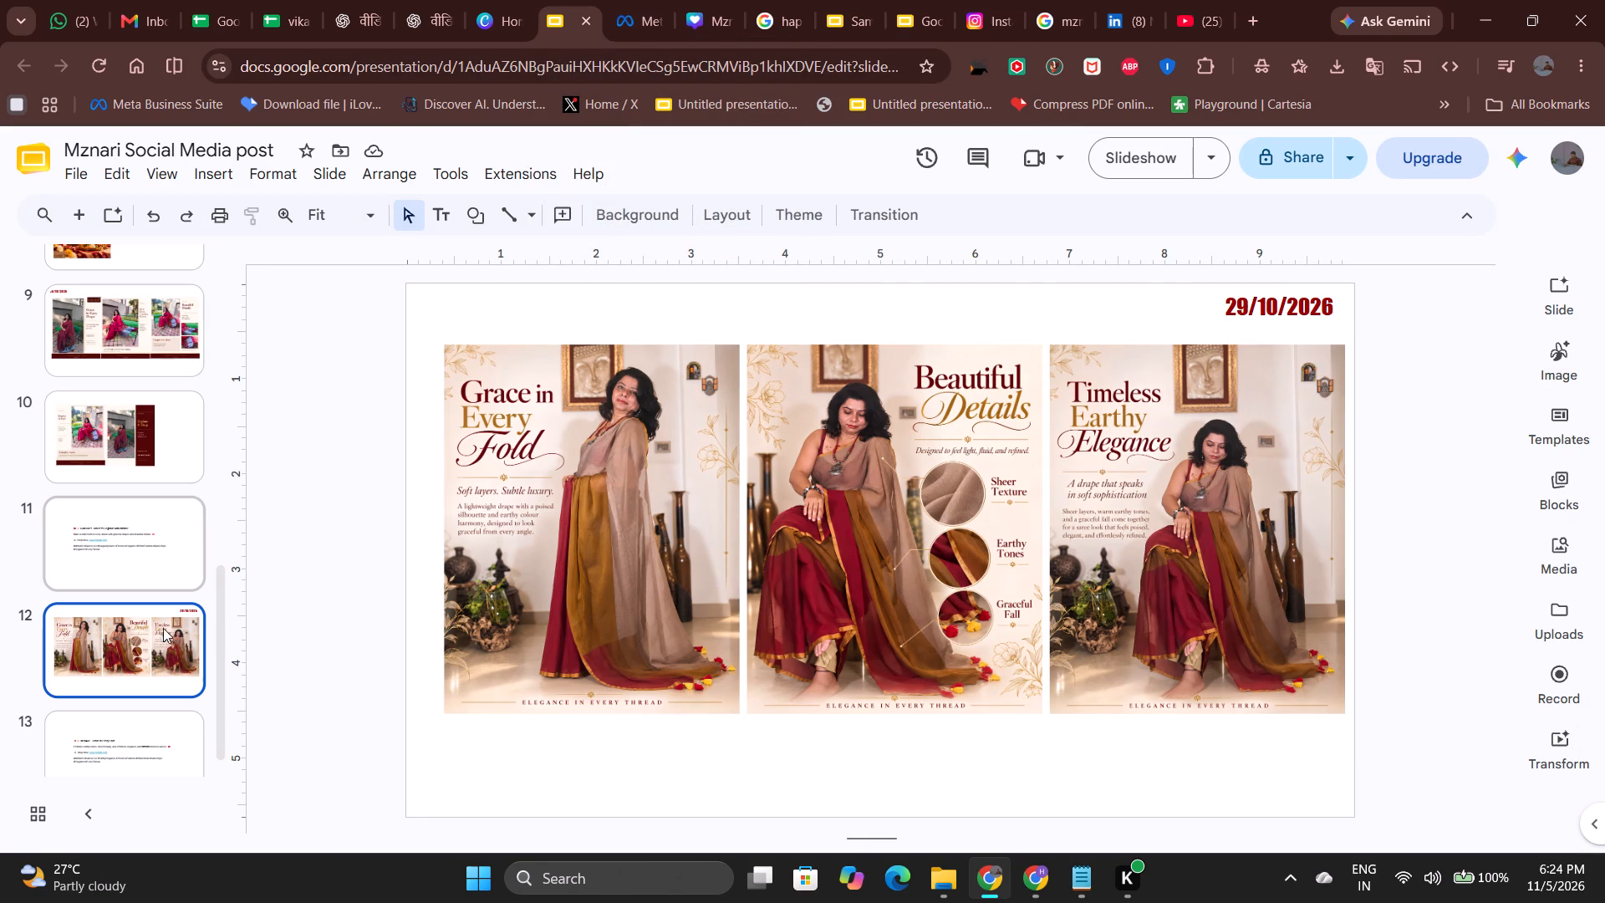
pyautogui.scroll(-2, 126, 518)
pyautogui.click(122, 715)
pyautogui.click(778, 520)
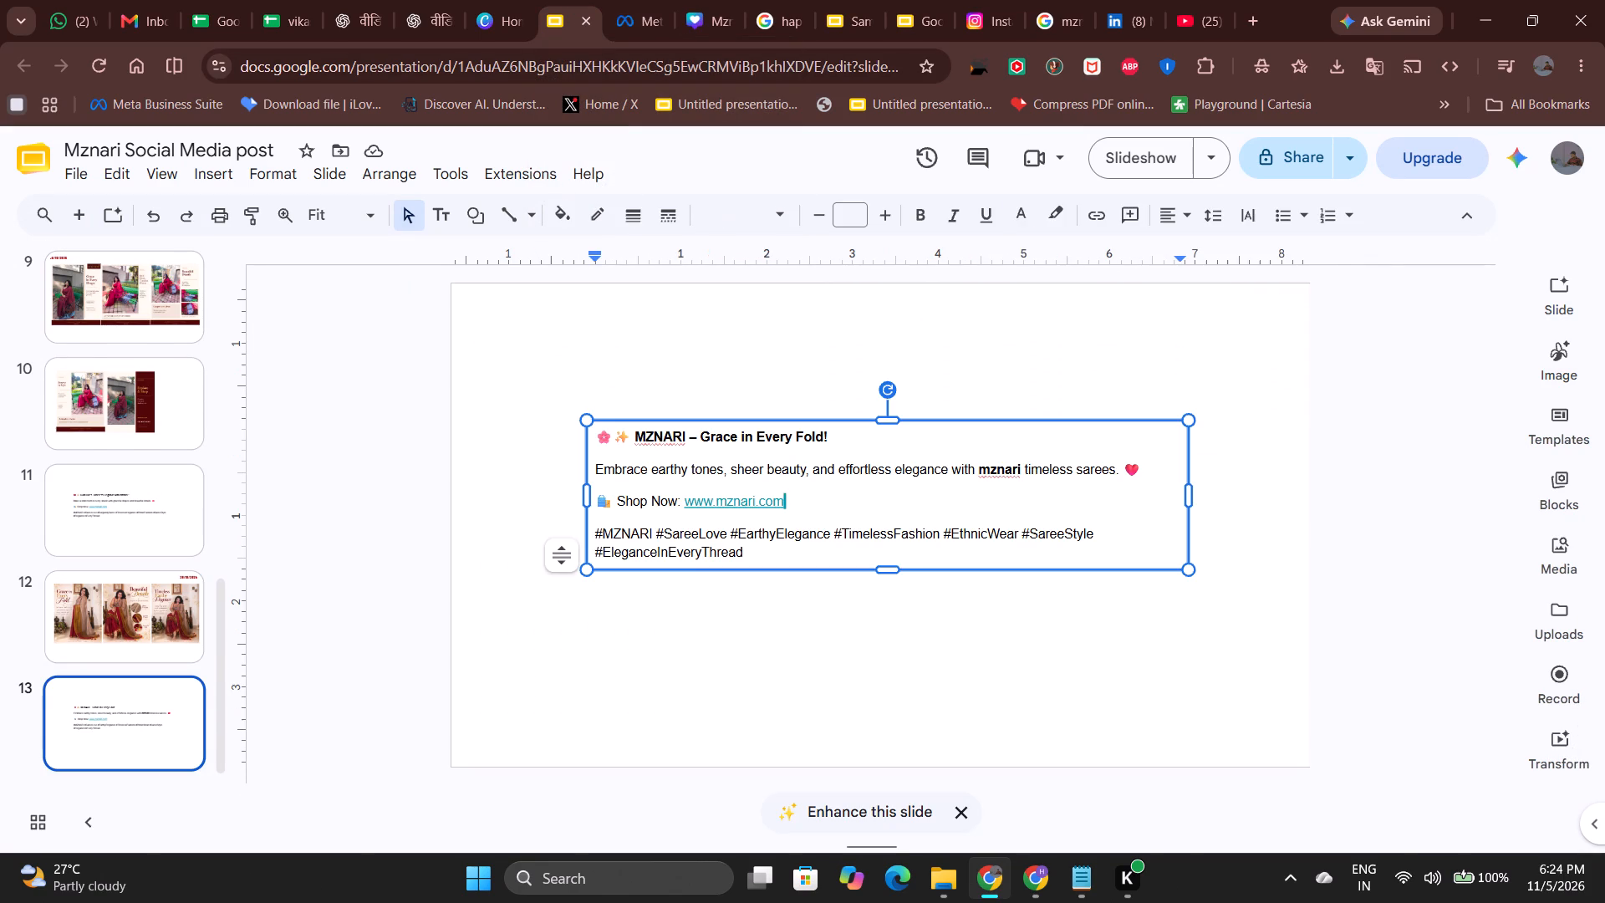
pyautogui.hotkey('ctrl', 'a')
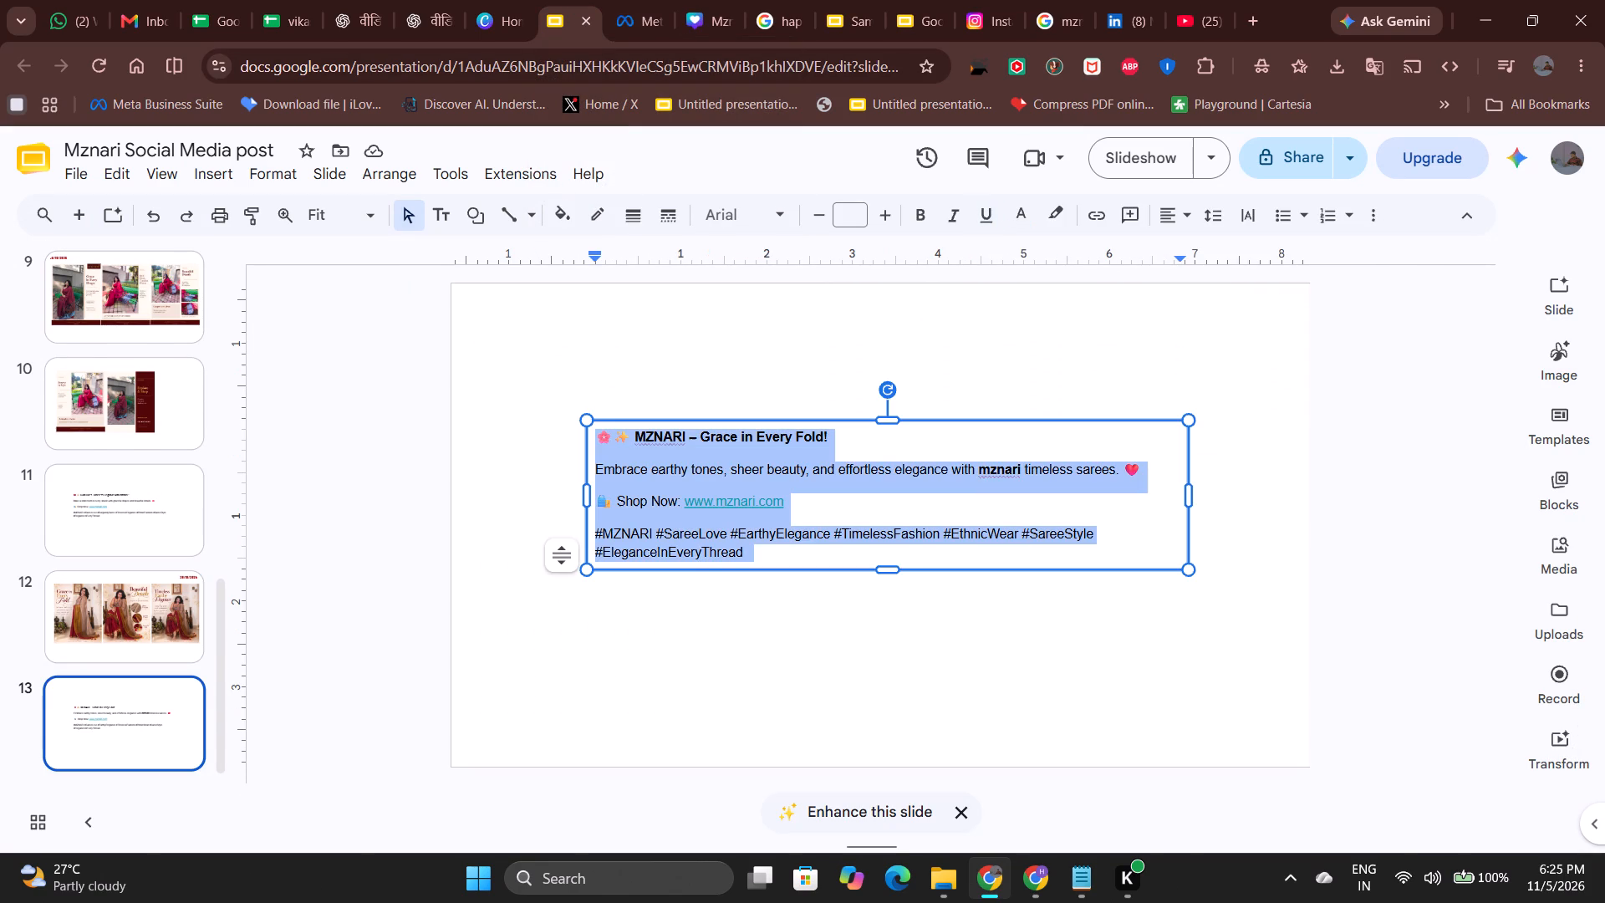
pyautogui.hotkey('ctrl', 'c')
pyautogui.click(638, 0)
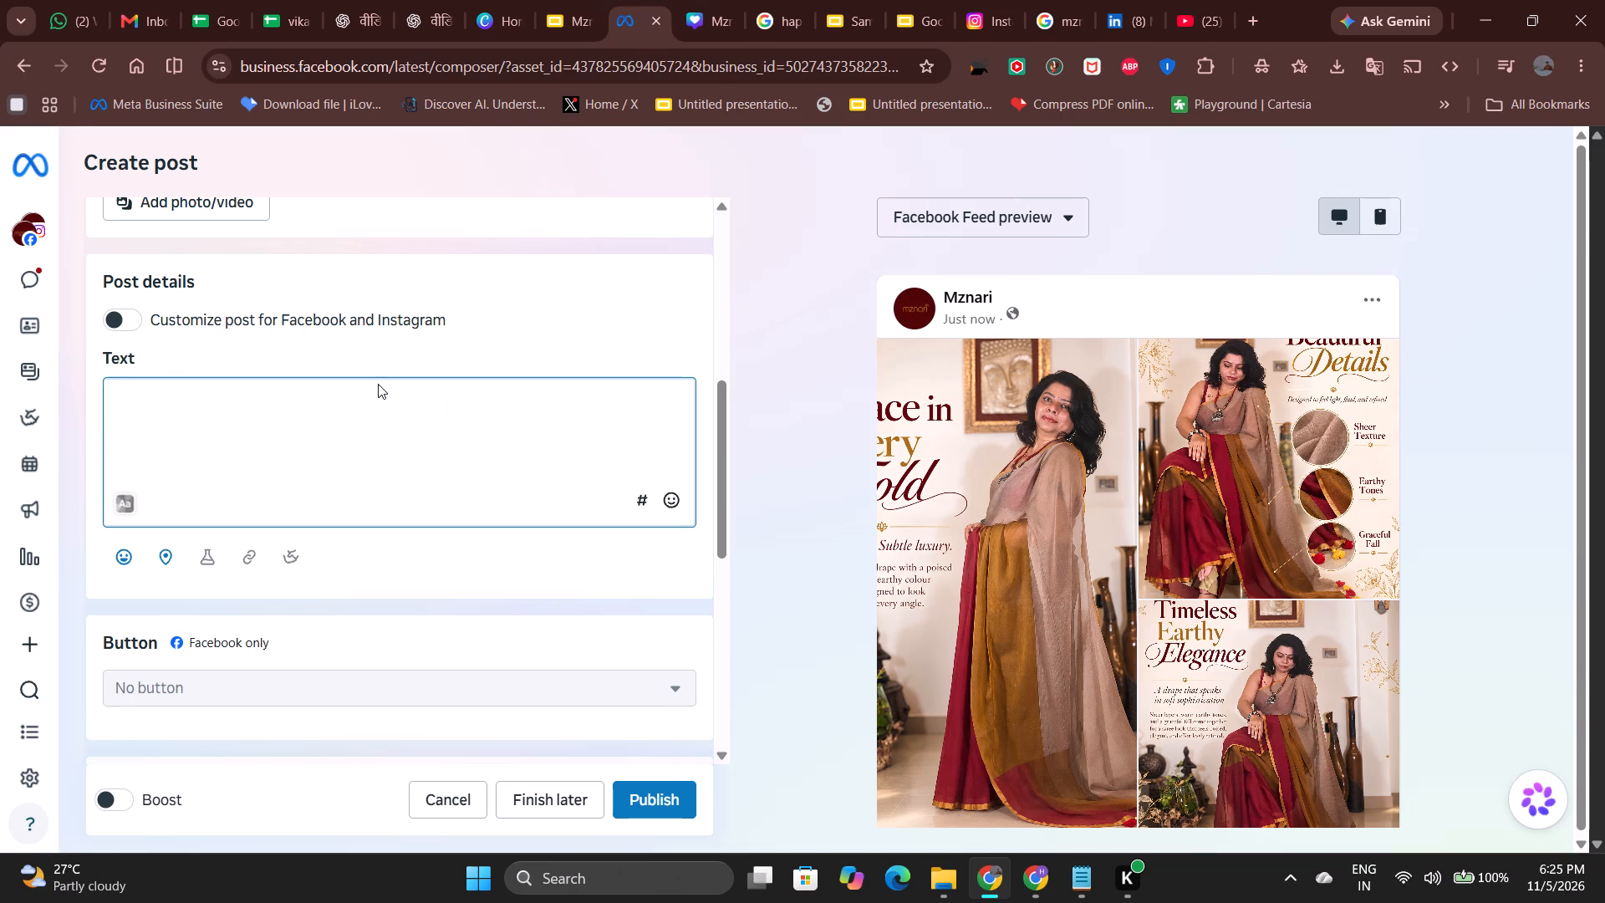
pyautogui.hotkey('ctrl', 'v')
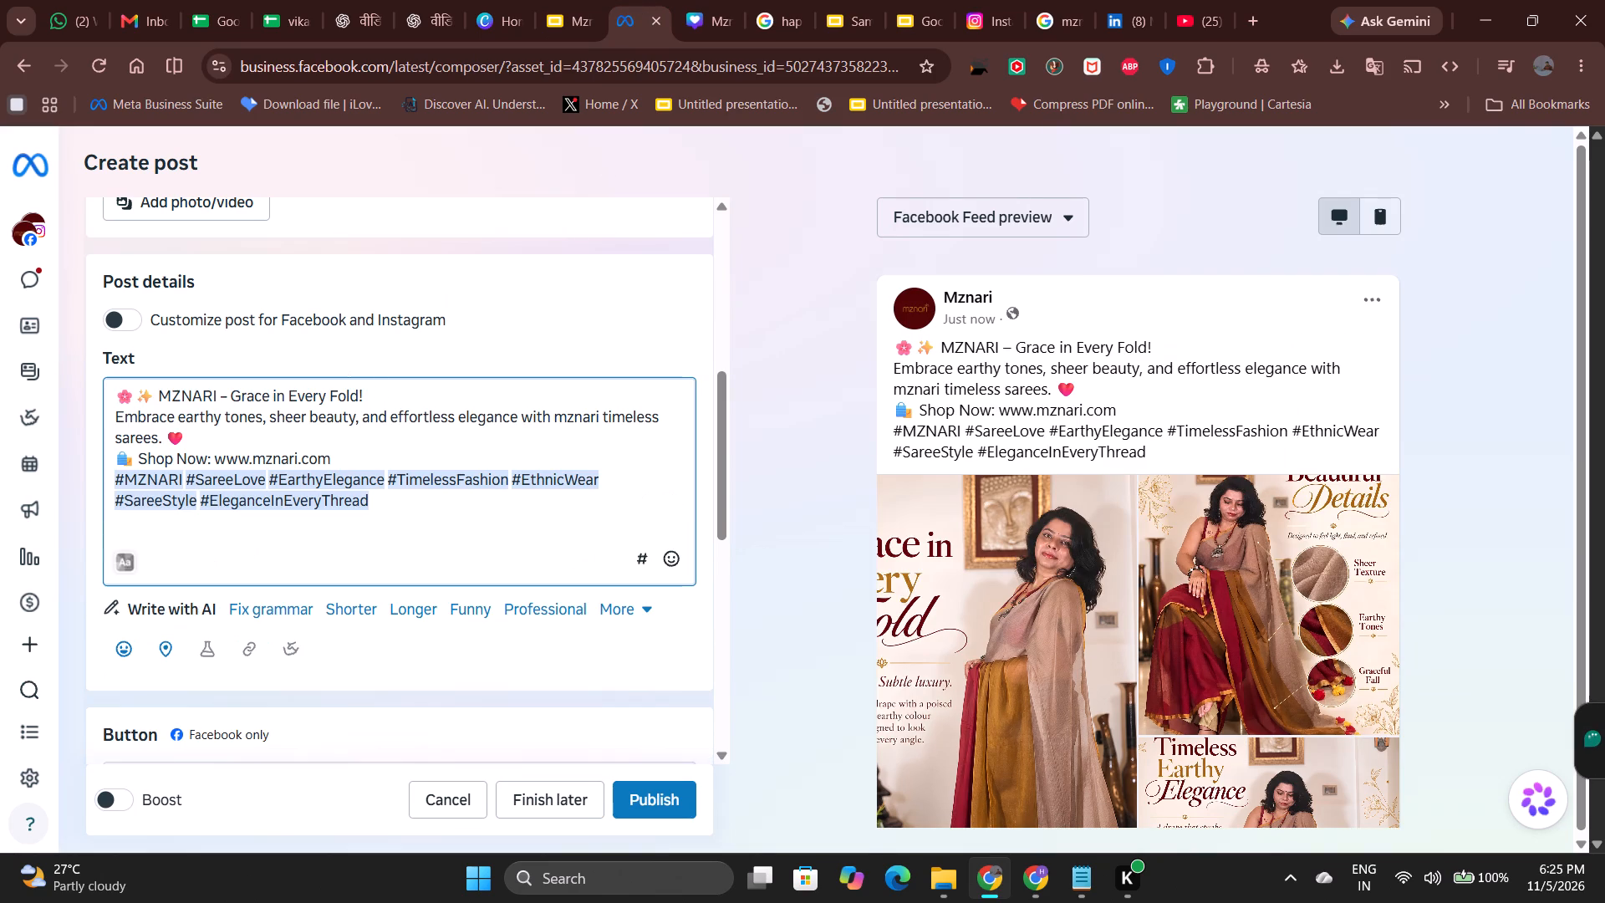
pyautogui.click(357, 457)
pyautogui.moveTo(357, 457); pyautogui.dragTo(23, 452)
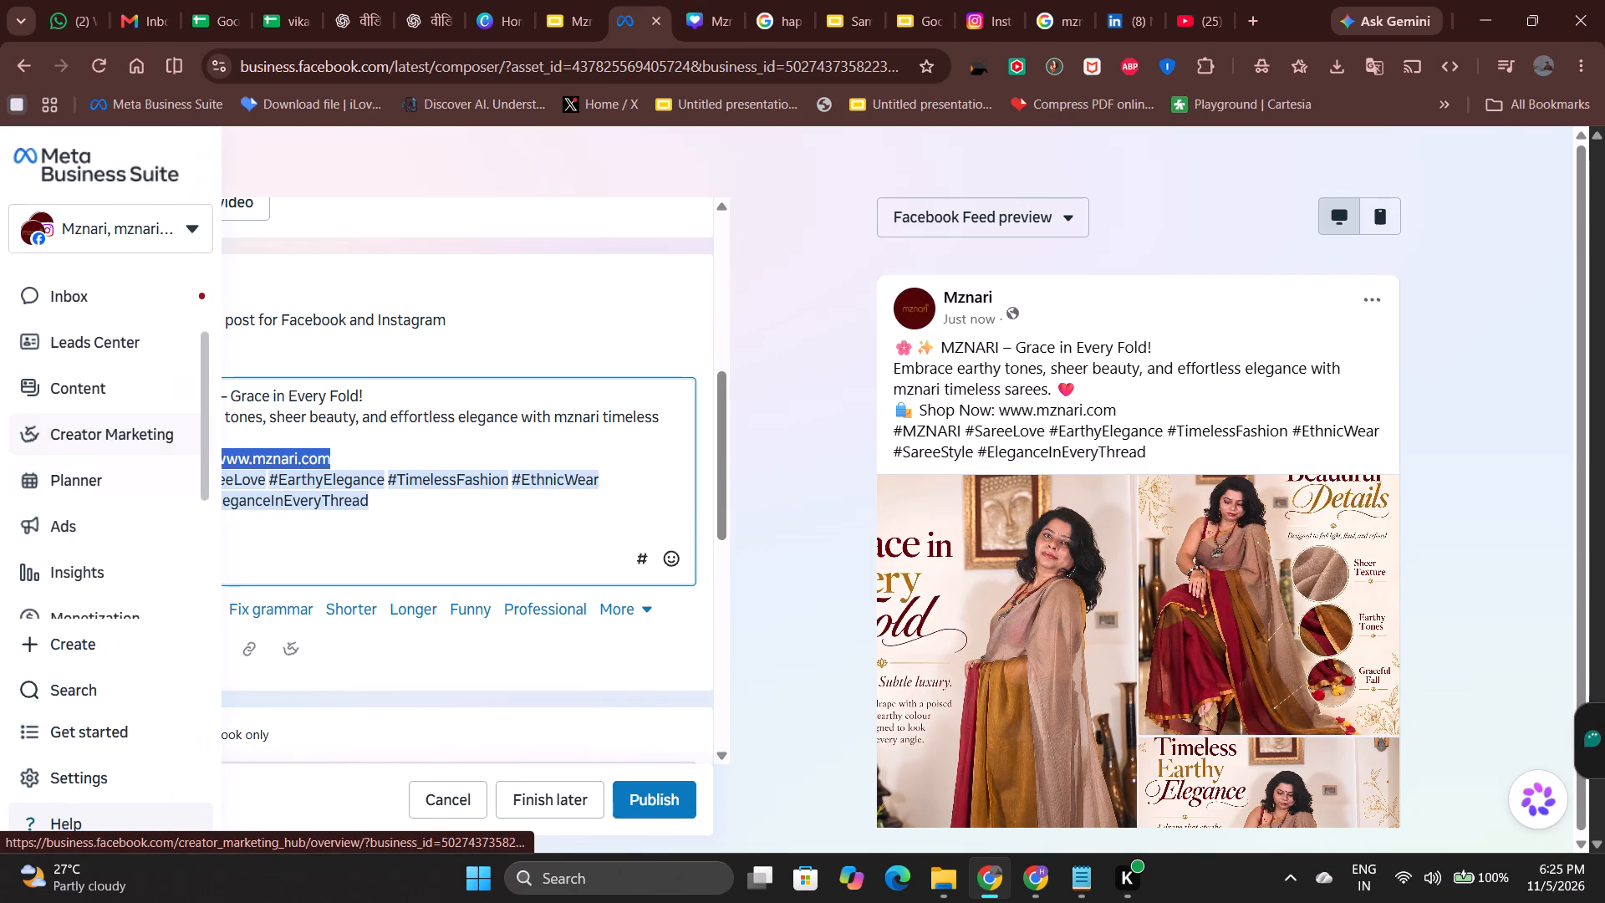
pyautogui.moveTo(23, 452); pyautogui.dragTo(22, 451)
pyautogui.click(349, 456)
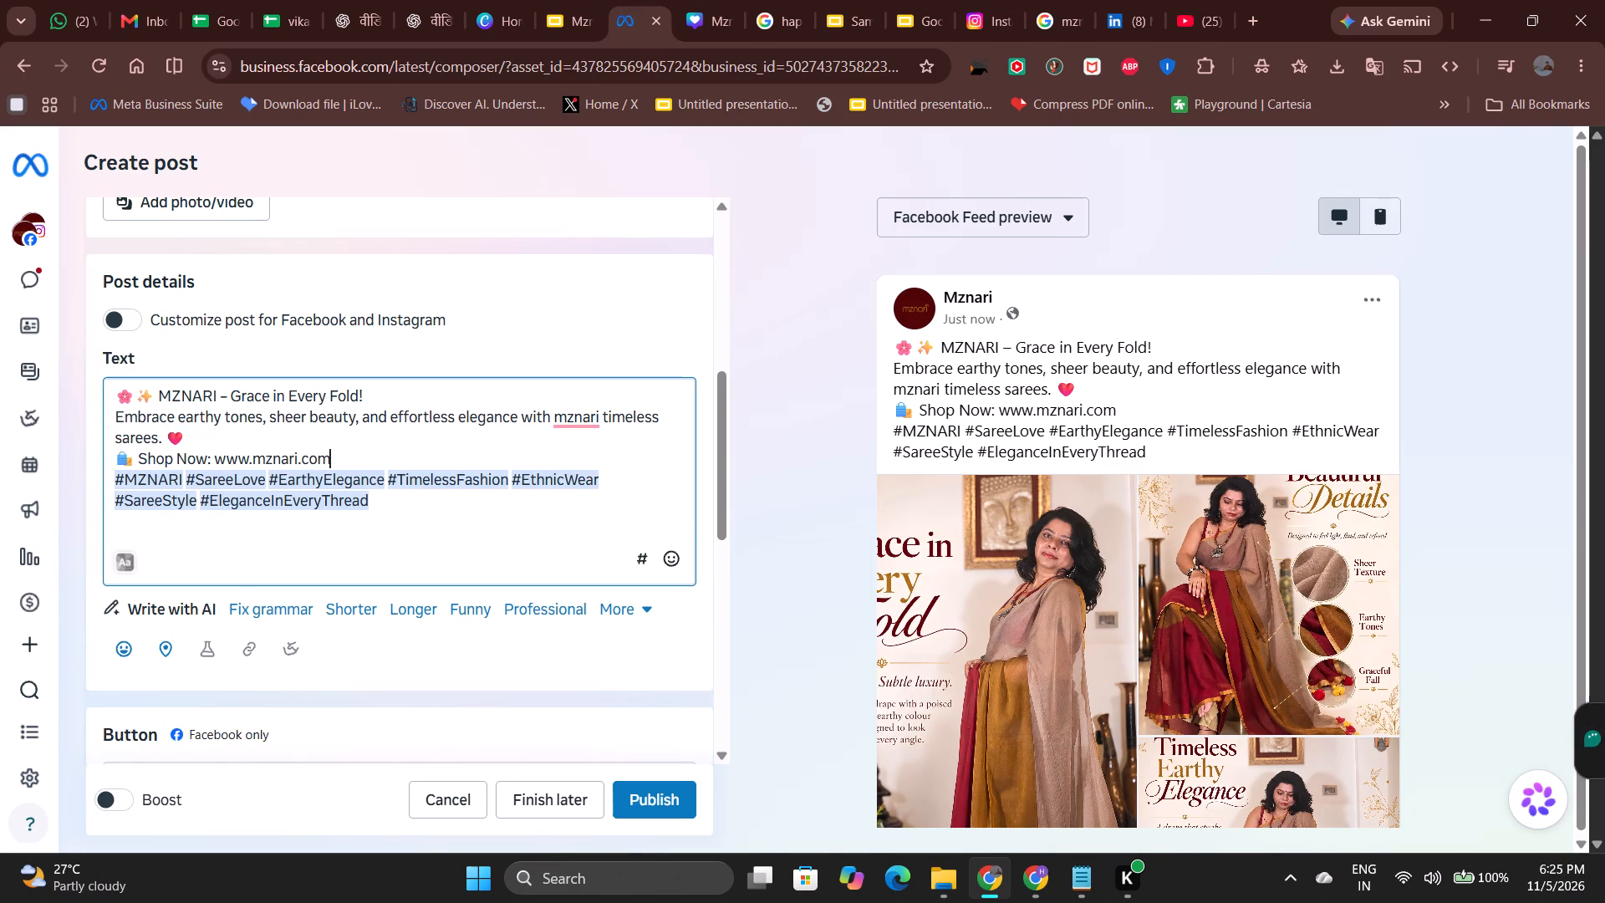
pyautogui.moveTo(334, 448); pyautogui.dragTo(109, 459)
pyautogui.press('BackSpace')
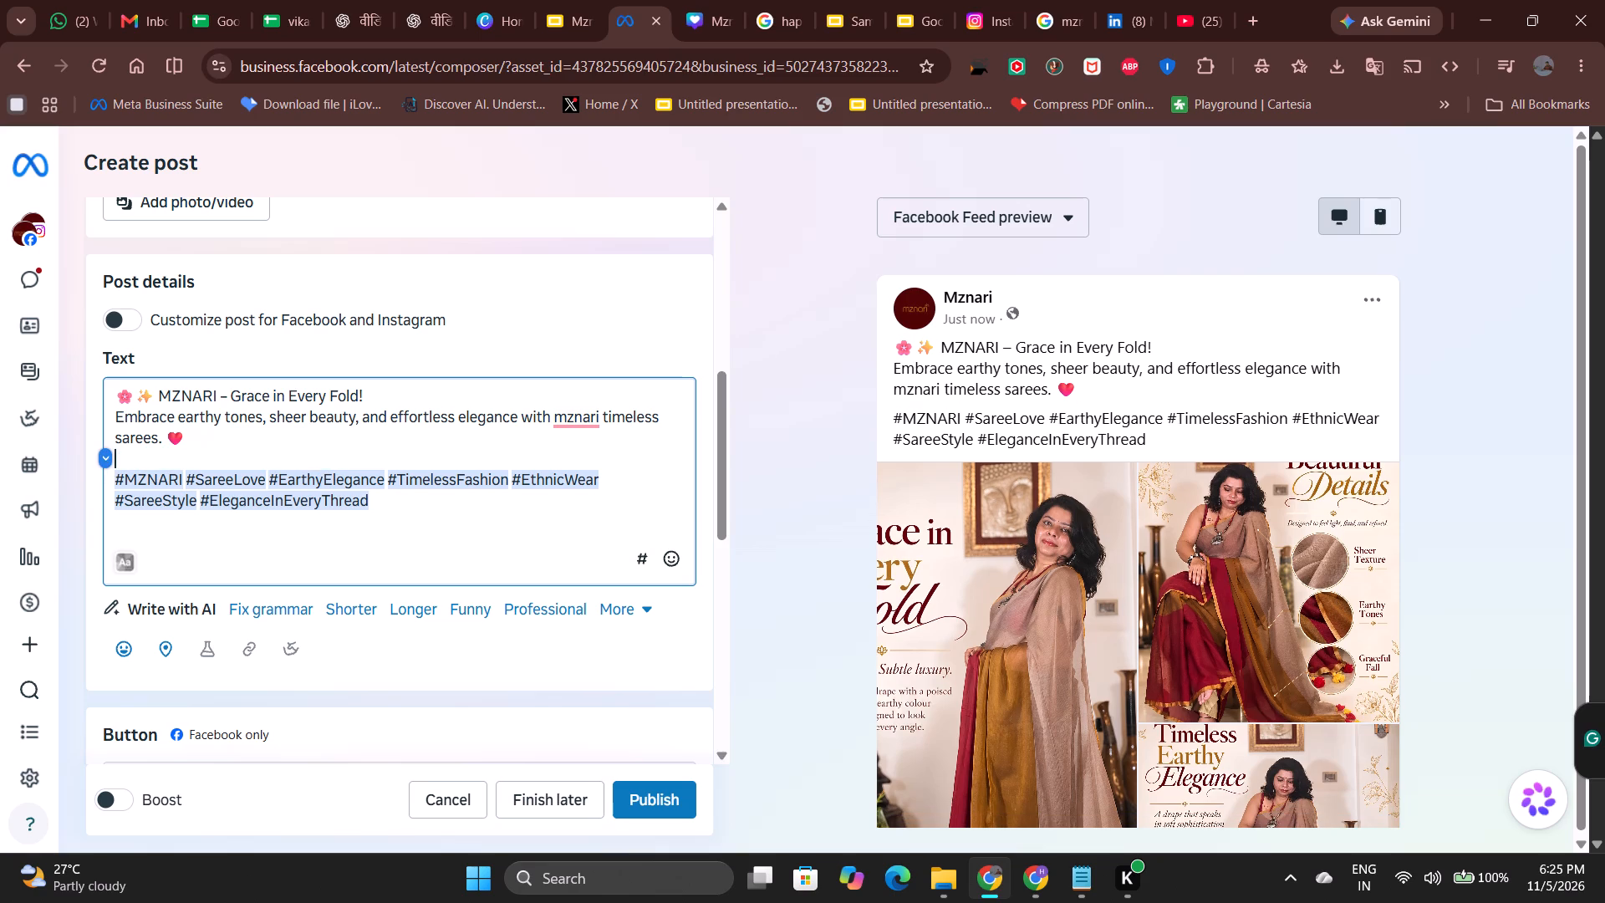
pyautogui.click(816, 373)
# Review the draft post's images, caption, destination, sharing and privacy settings.
pyautogui.scroll(-6, 596, 273)
pyautogui.scroll(4, 614, 312)
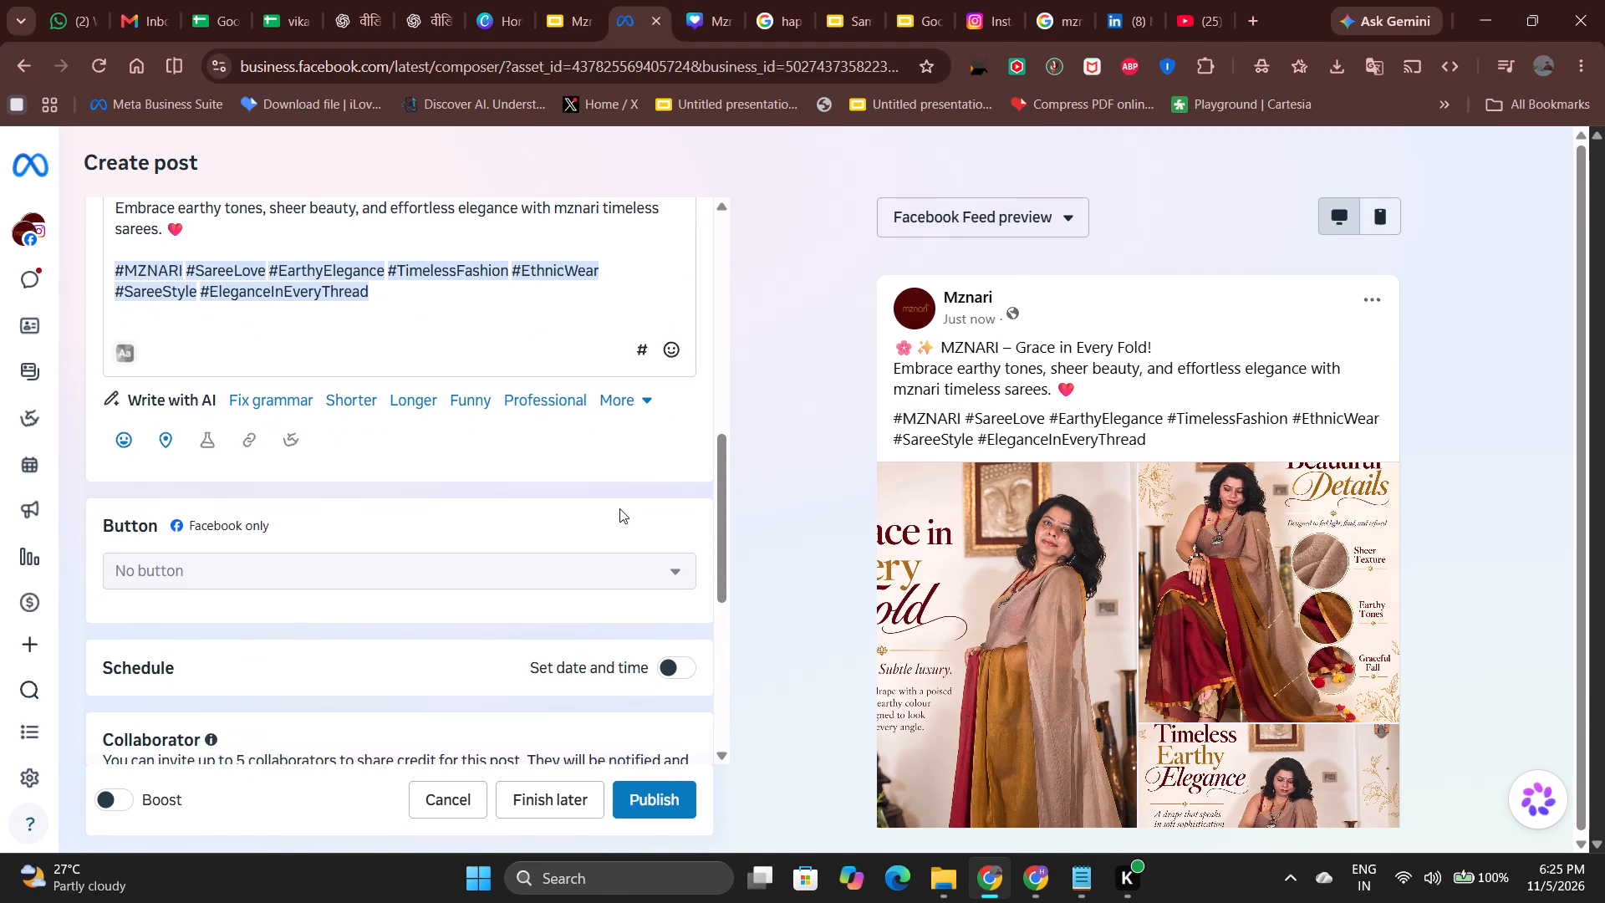
pyautogui.scroll(4, 733, 450)
pyautogui.scroll(5, 393, 432)
pyautogui.scroll(3, 481, 388)
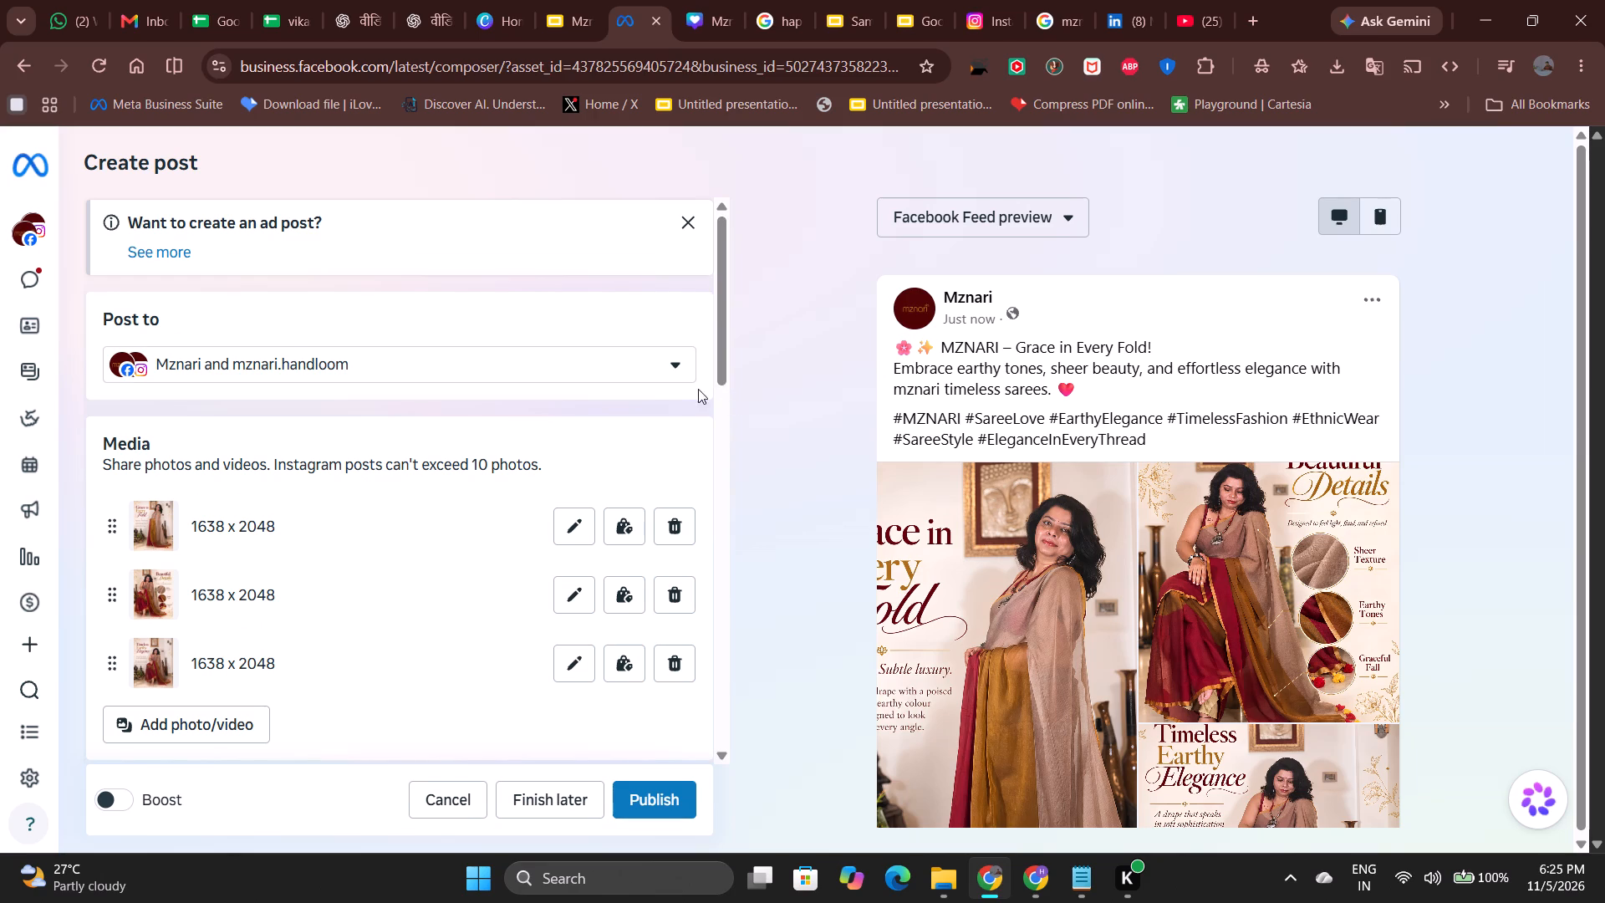
pyautogui.moveTo(716, 372); pyautogui.dragTo(764, 667)
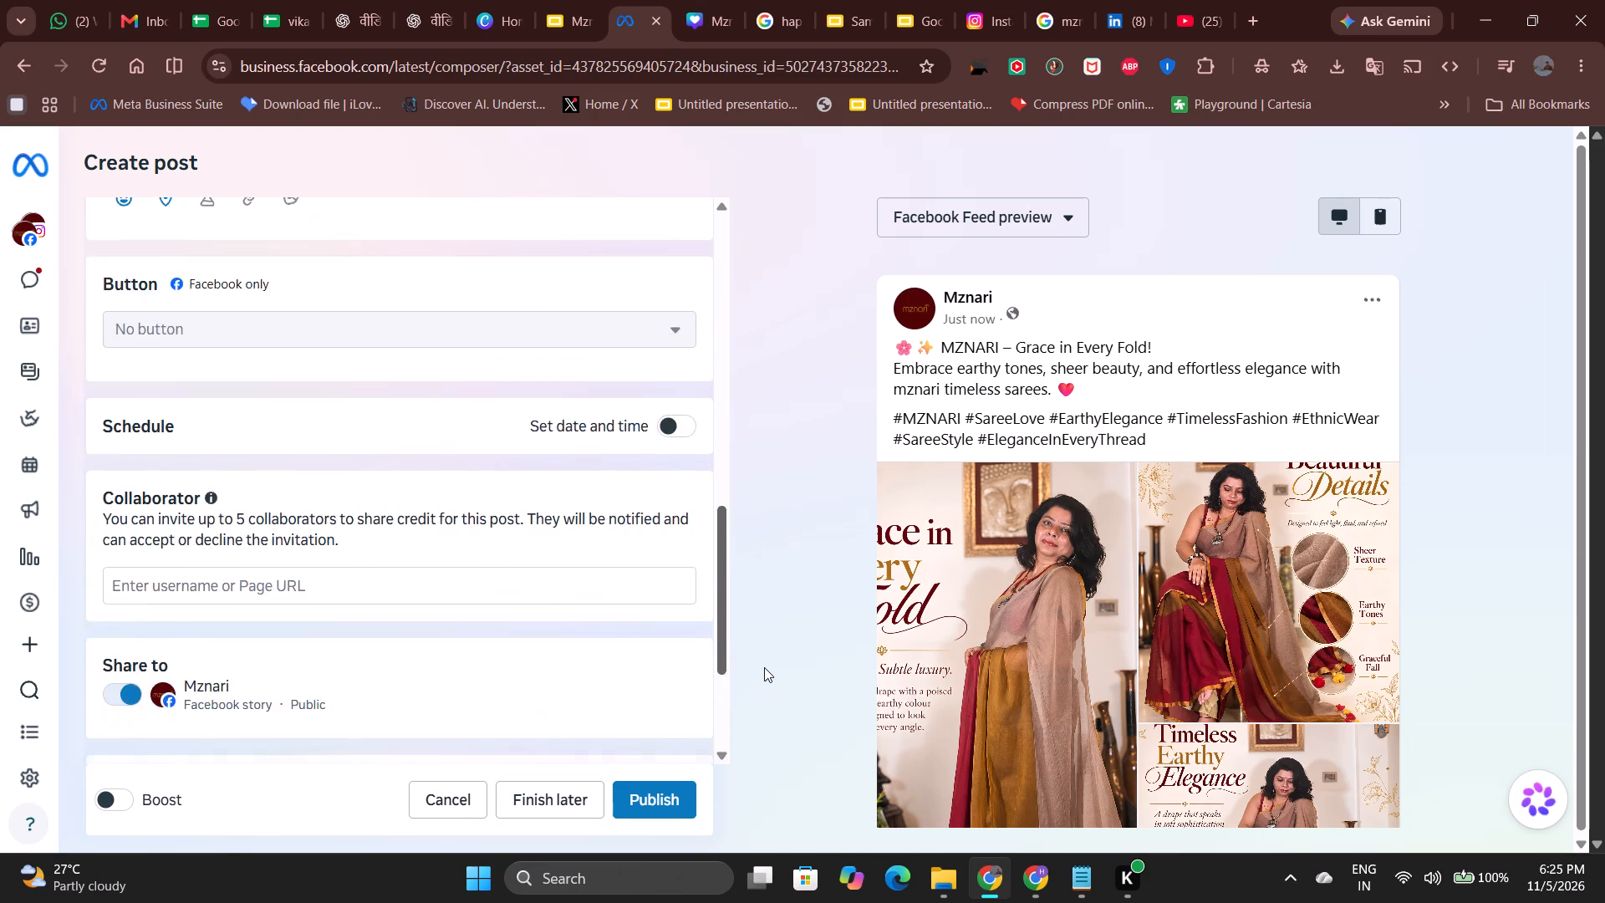
pyautogui.moveTo(764, 667); pyautogui.dragTo(757, 524)
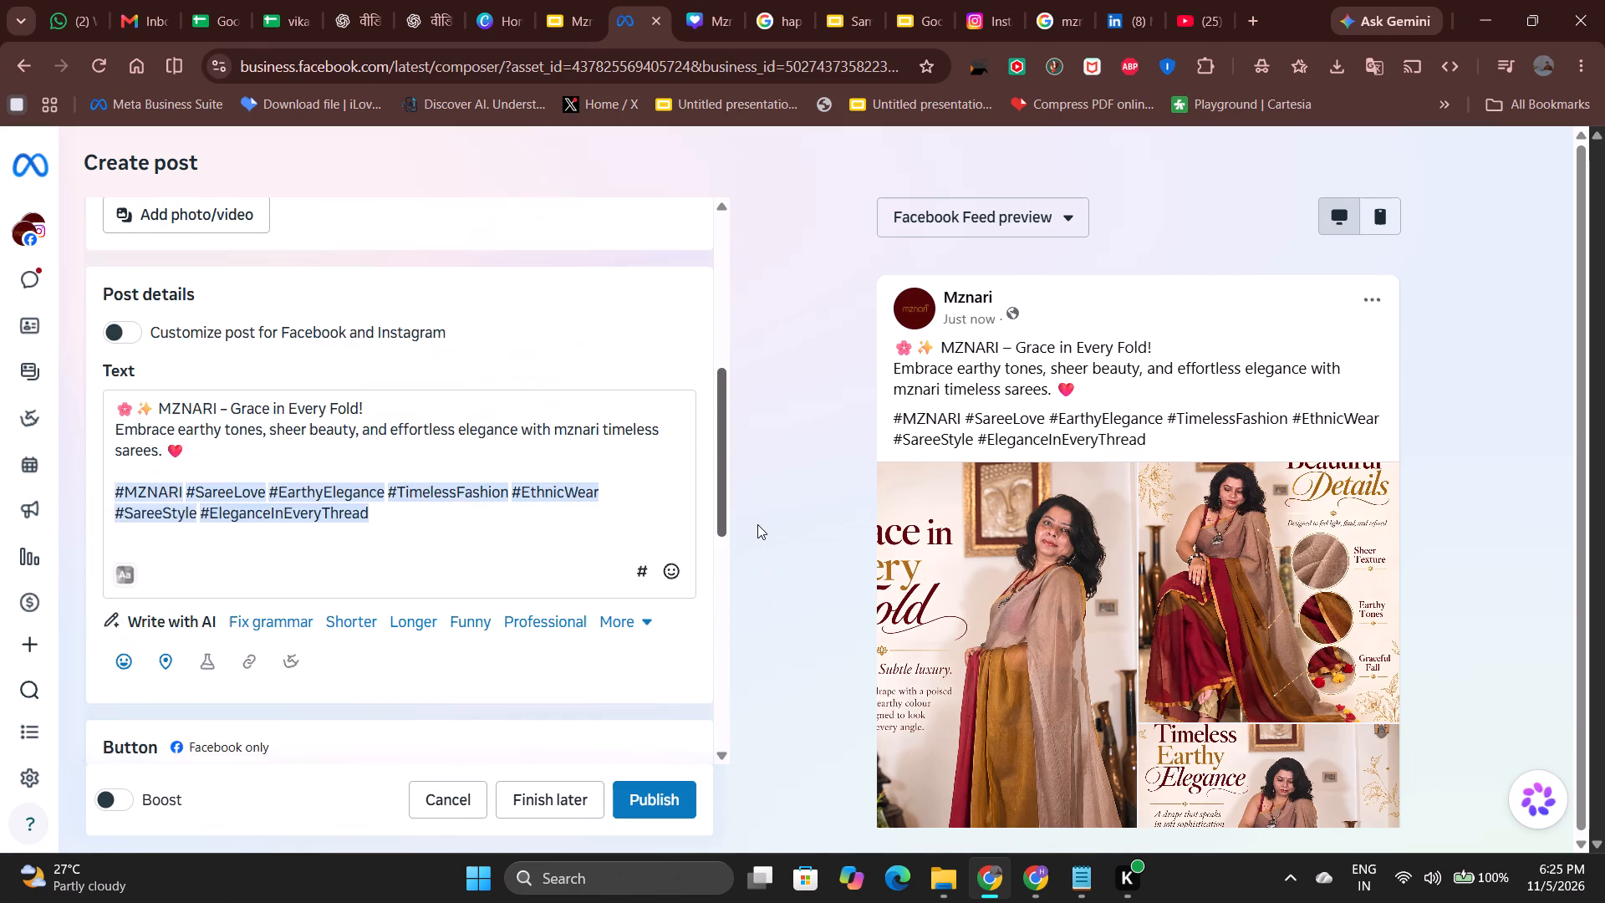
pyautogui.moveTo(757, 524); pyautogui.dragTo(728, 429)
pyautogui.scroll(-3, 897, 523)
pyautogui.scroll(-5, 478, 523)
pyautogui.click(406, 295)
pyautogui.scroll(4, 726, 385)
pyautogui.scroll(5, 906, 403)
pyautogui.scroll(4, 497, 384)
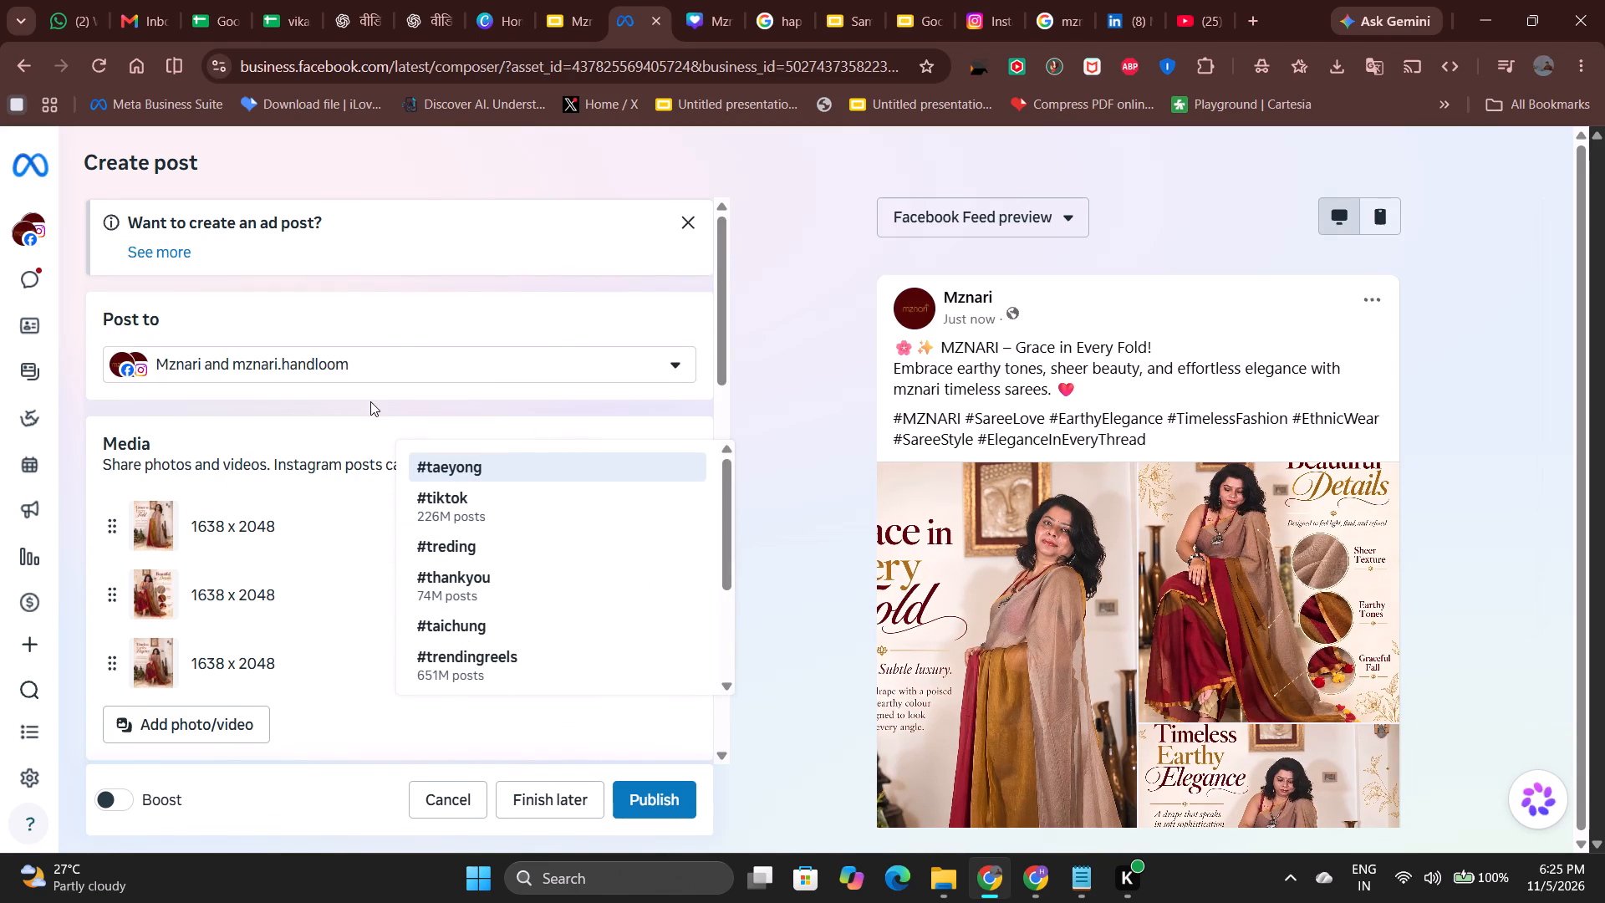
pyautogui.click(400, 323)
pyautogui.scroll(-6, 459, 351)
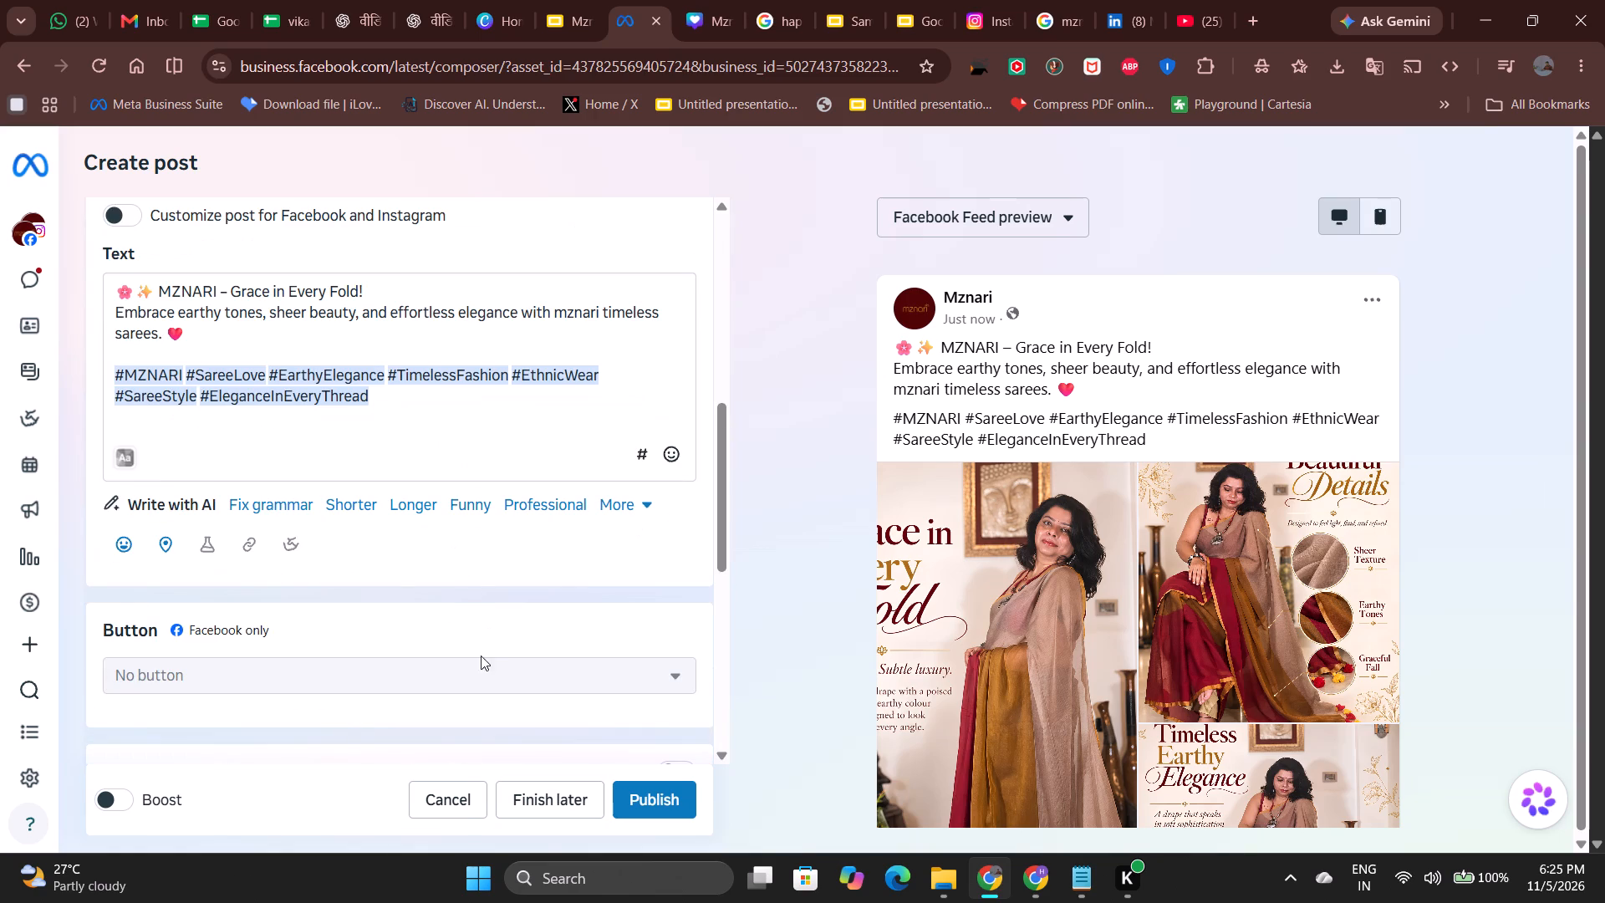
pyautogui.scroll(-5, 443, 562)
pyautogui.scroll(-3, 242, 514)
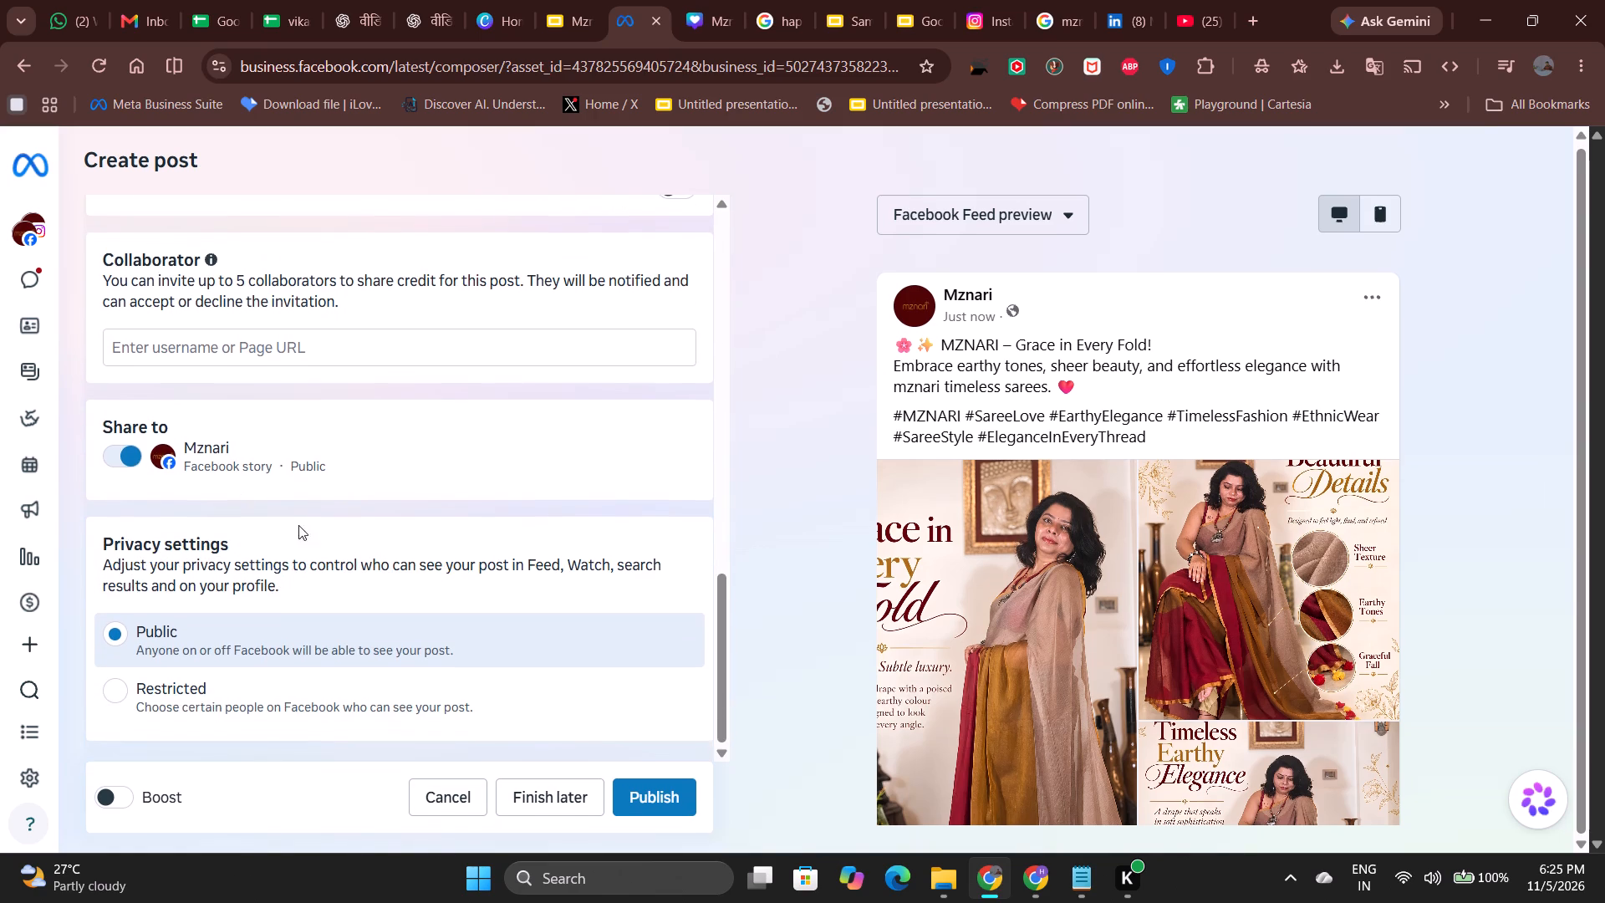
# Check the carousel's day on slide 12 of the Mznari deck, and schedule the post on Facebook and Instagram for Nov 29, 2026.
pyautogui.click(563, 0)
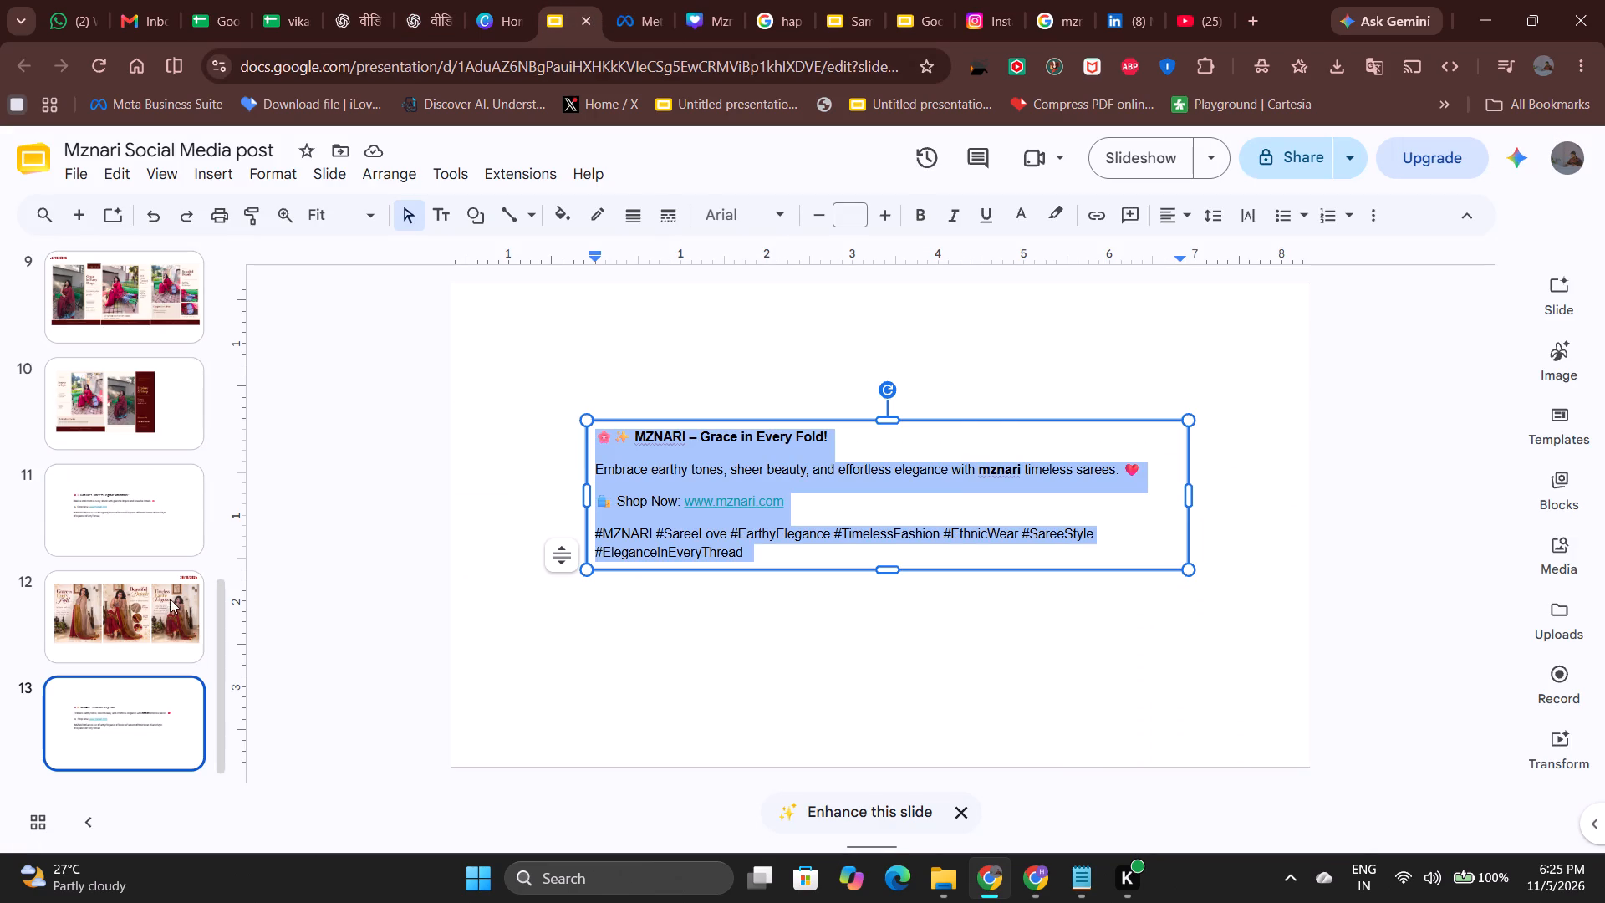
pyautogui.click(118, 589)
pyautogui.click(632, 0)
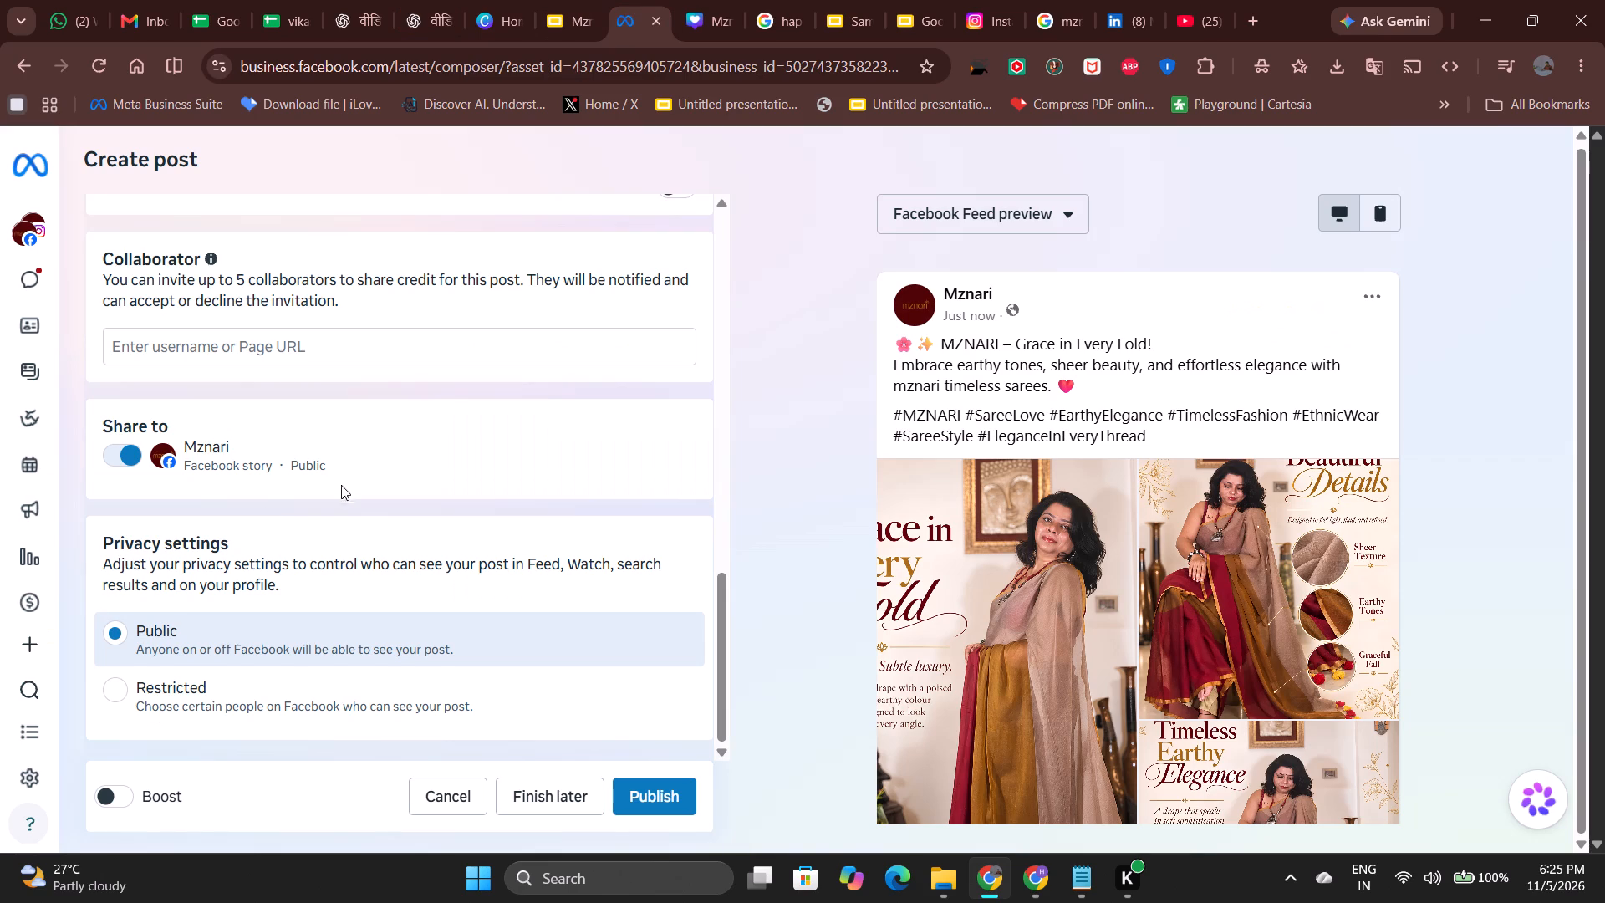
pyautogui.scroll(2, 316, 445)
pyautogui.scroll(1, 218, 453)
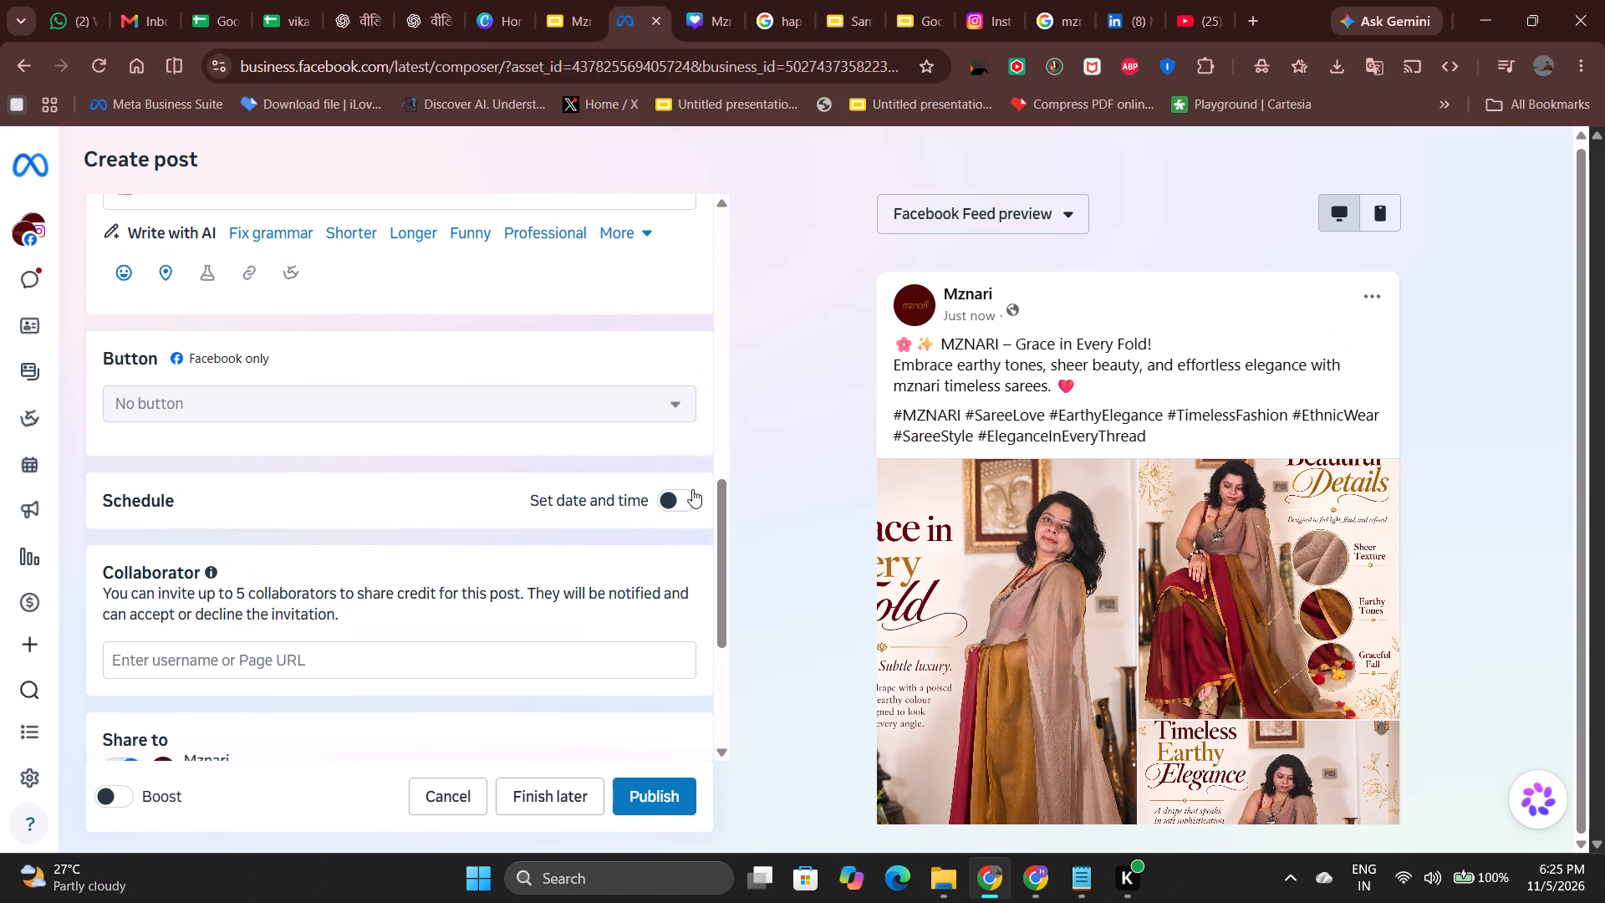
pyautogui.click(661, 507)
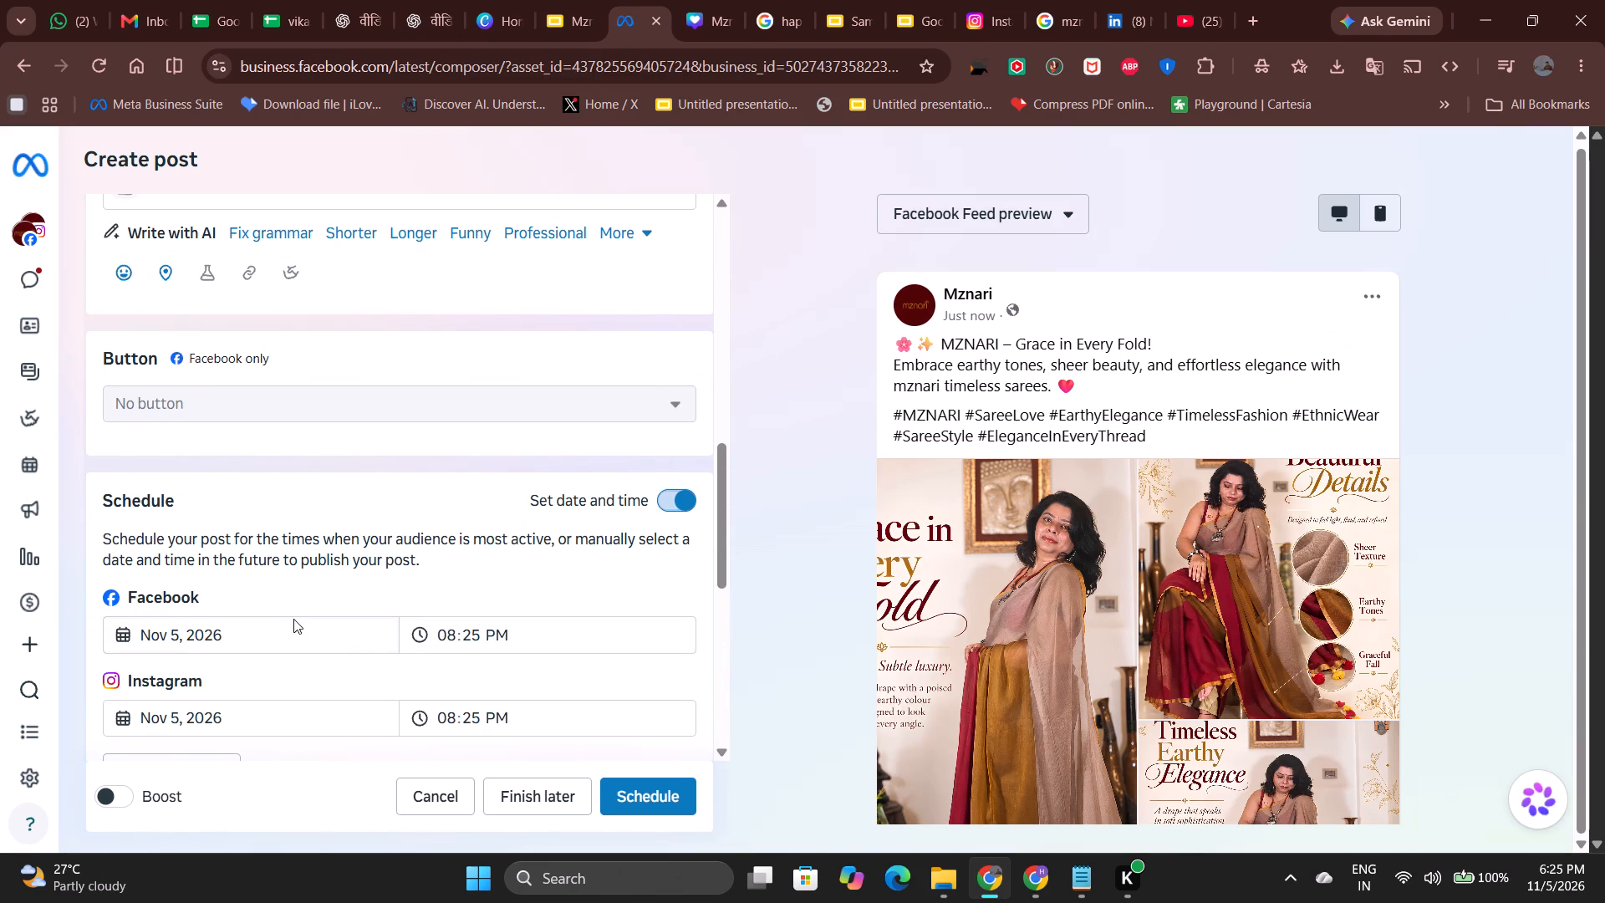
pyautogui.click(293, 619)
pyautogui.click(293, 640)
pyautogui.click(270, 550)
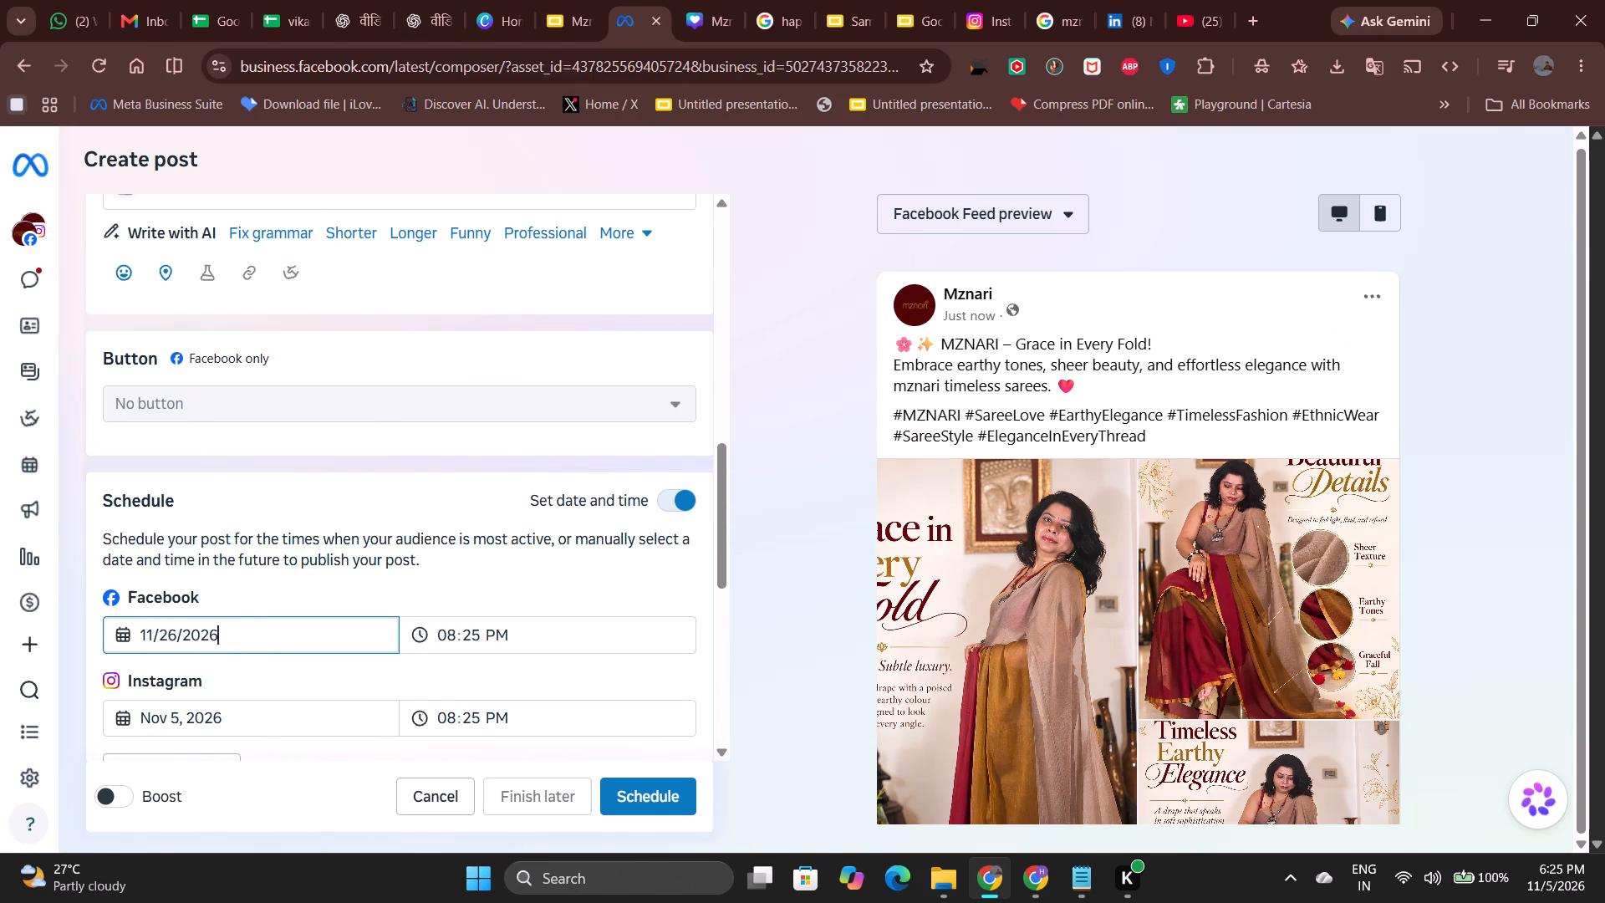
pyautogui.click(238, 625)
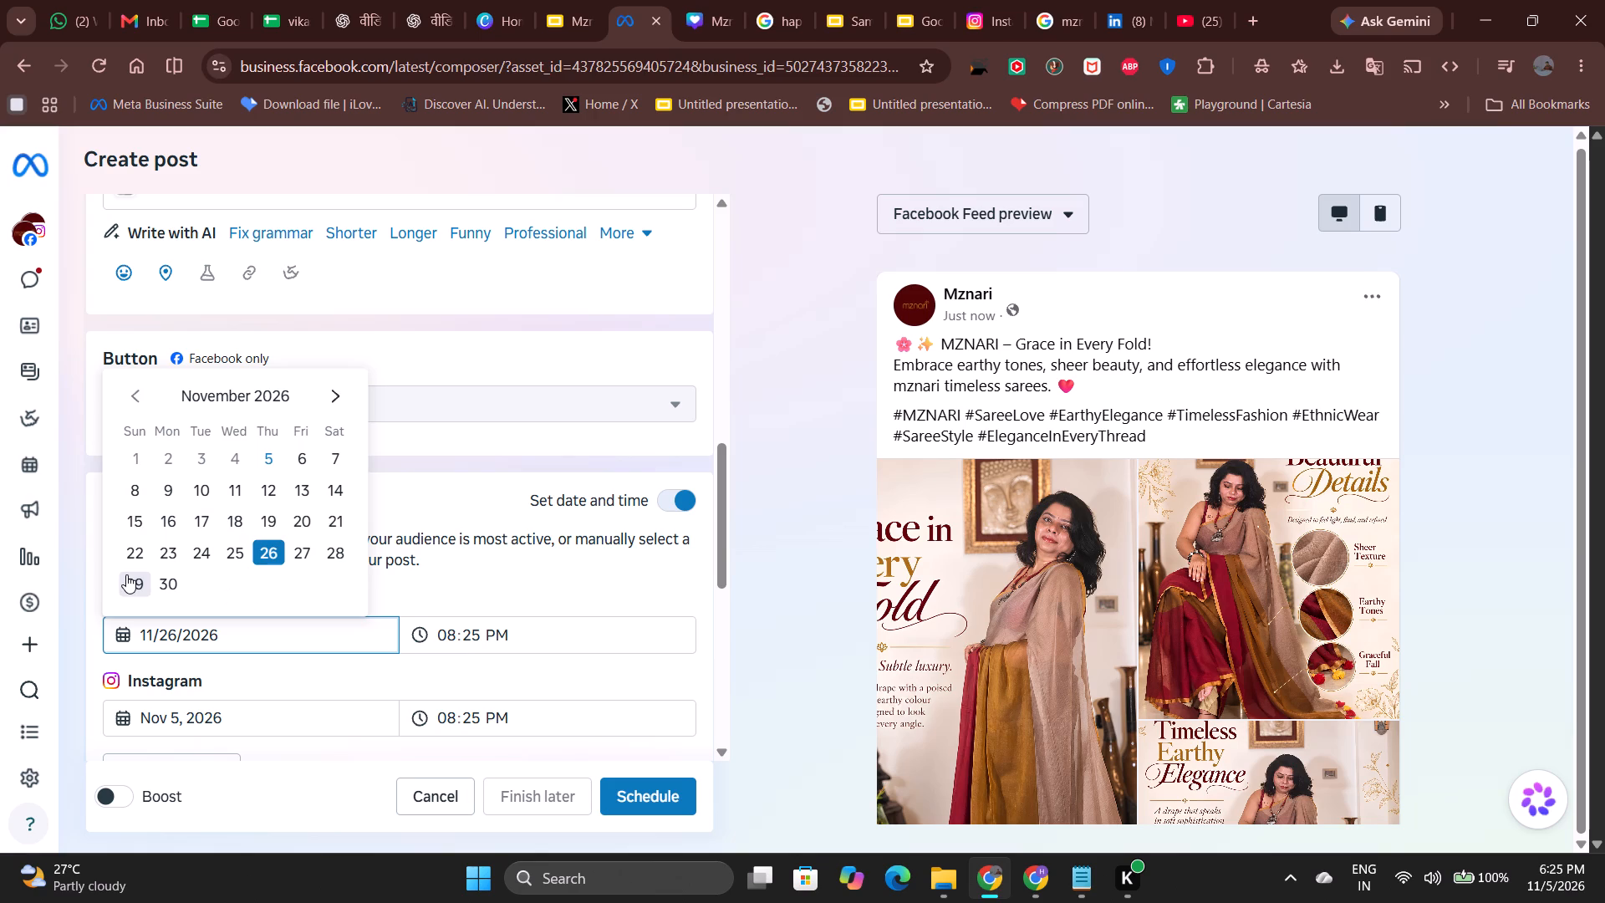
pyautogui.click(126, 574)
pyautogui.click(201, 726)
pyautogui.click(149, 662)
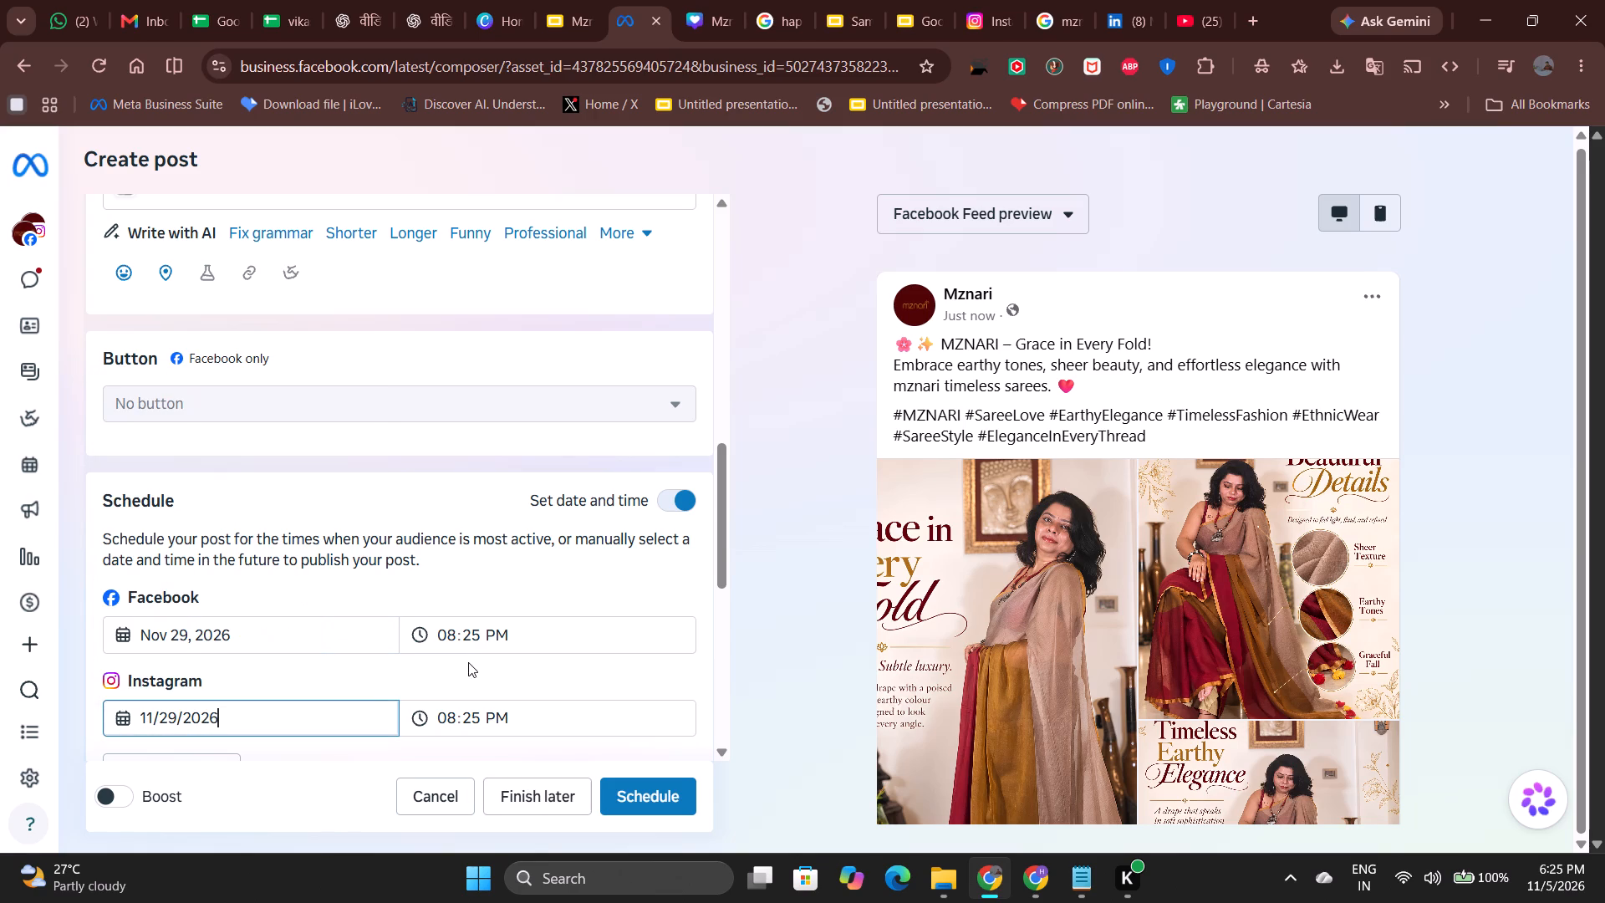
# Set the publishing time to 07:00 PM for both Facebook and Instagram.
pyautogui.click(447, 633)
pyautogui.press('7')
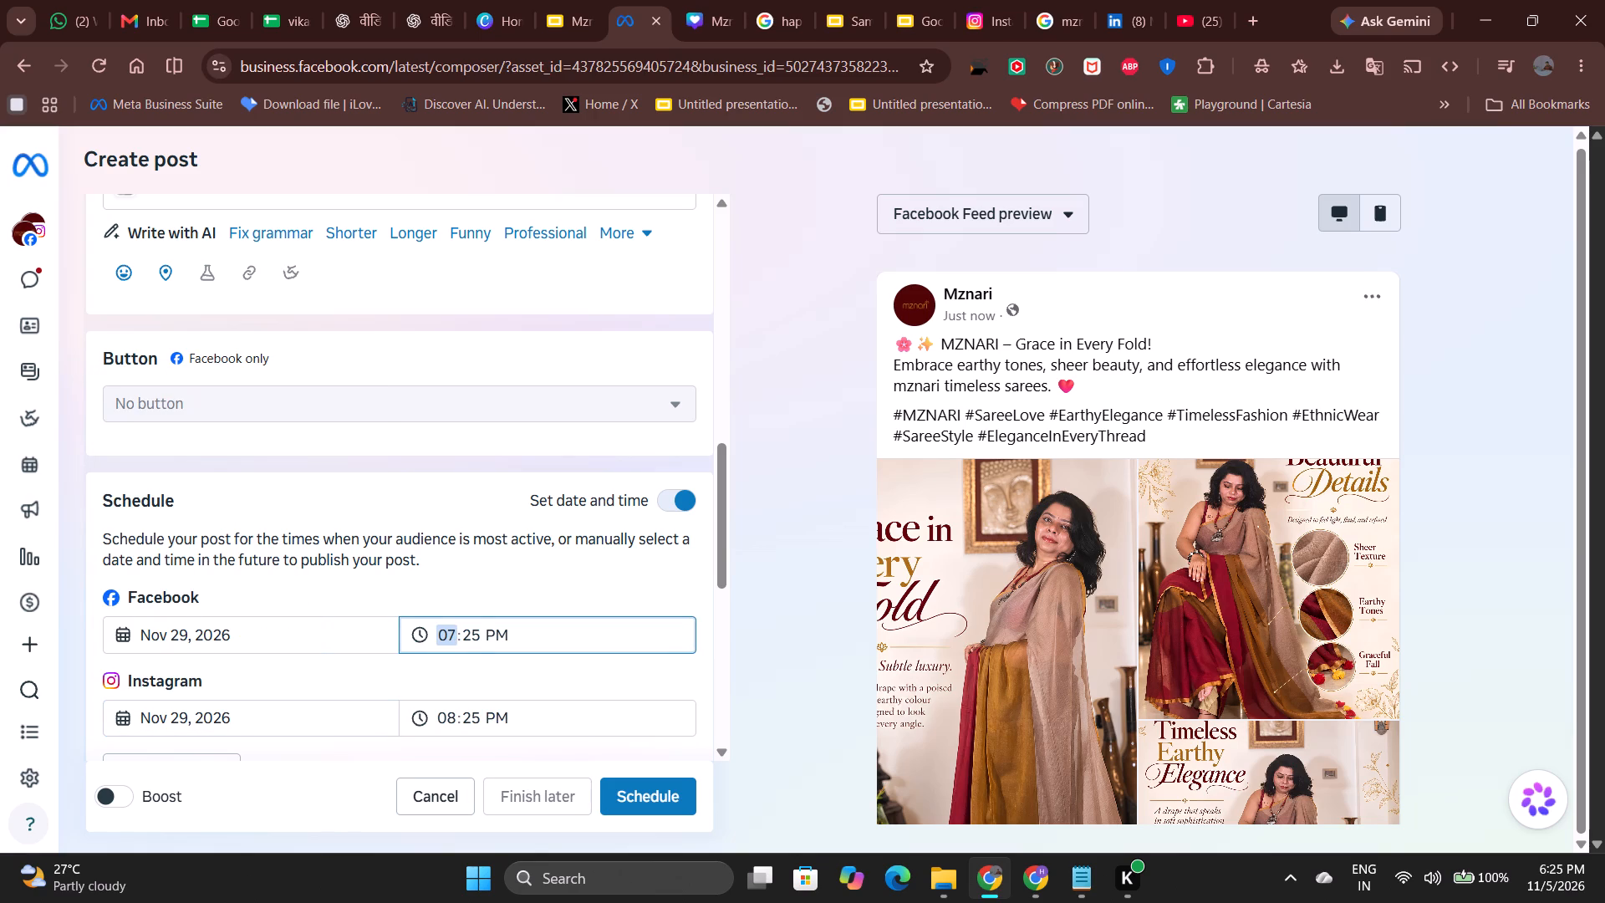
pyautogui.press('Right')
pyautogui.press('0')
pyautogui.click(451, 712)
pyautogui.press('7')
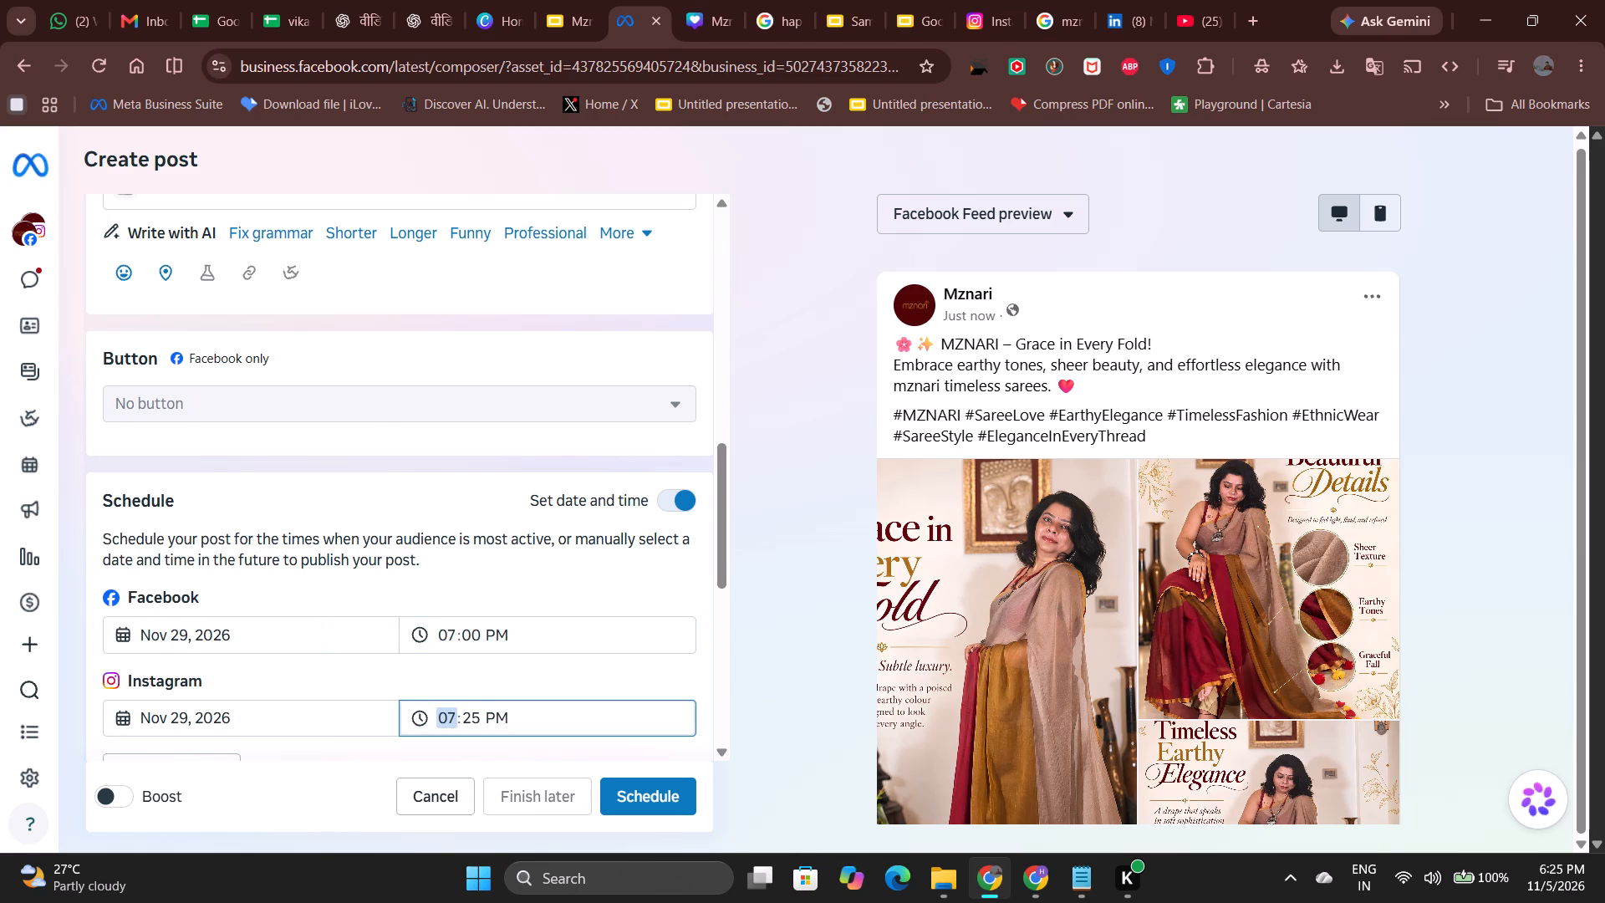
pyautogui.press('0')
pyautogui.press('Right')
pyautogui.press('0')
pyautogui.click(777, 568)
# Look over the final preview and schedule the Grace in Every Fold carousel post.
pyautogui.scroll(-10, 406, 384)
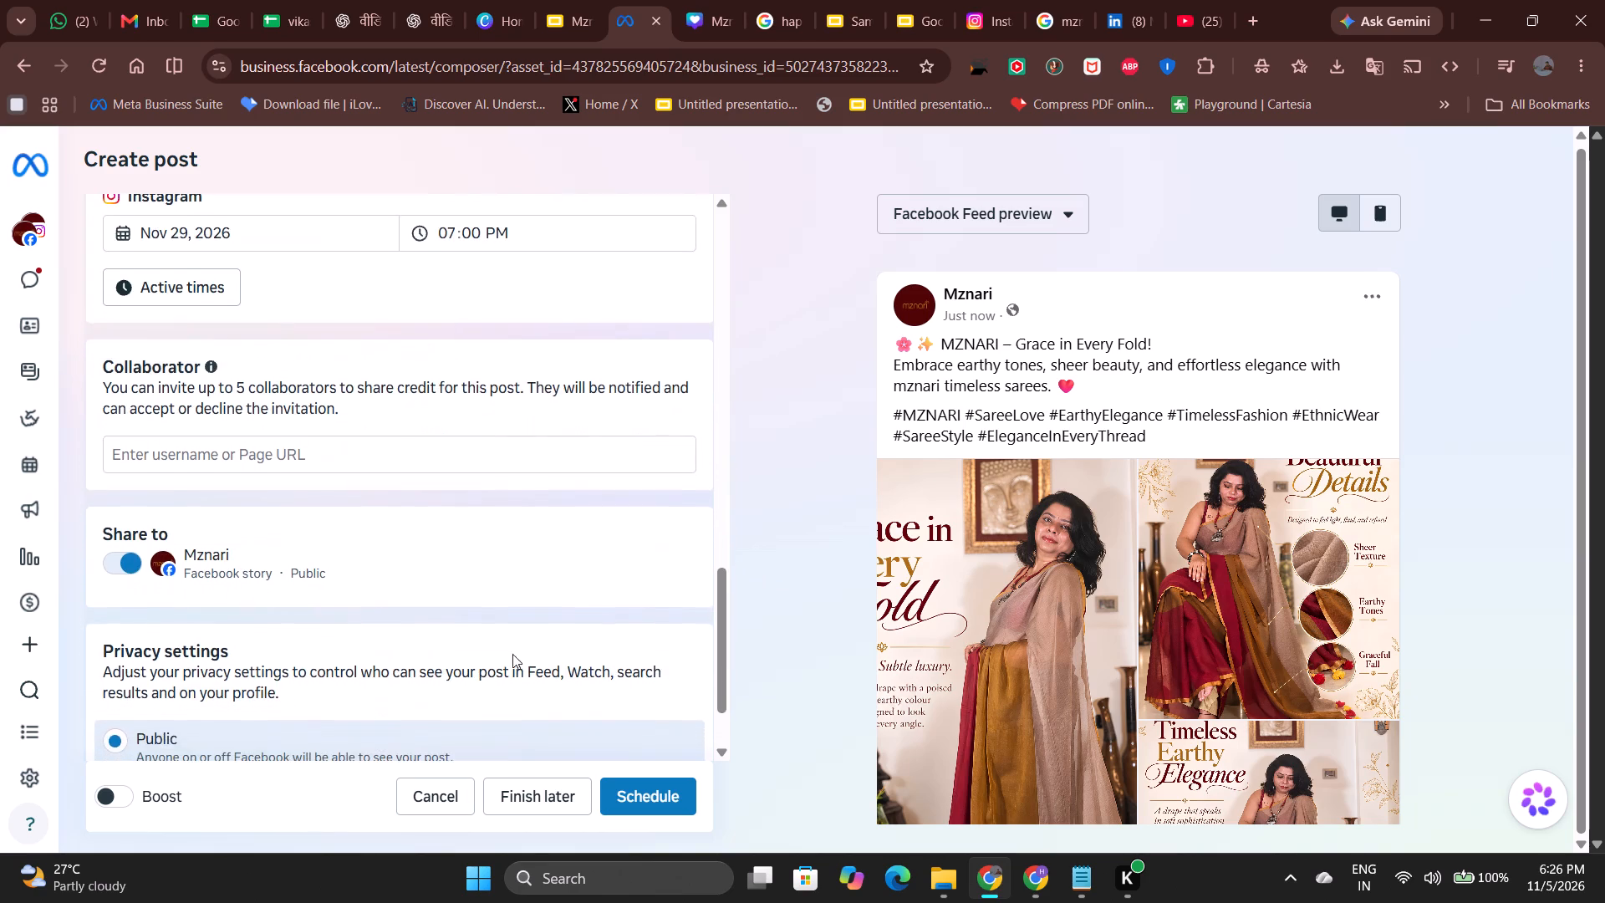
pyautogui.hscroll(6, 487, 574)
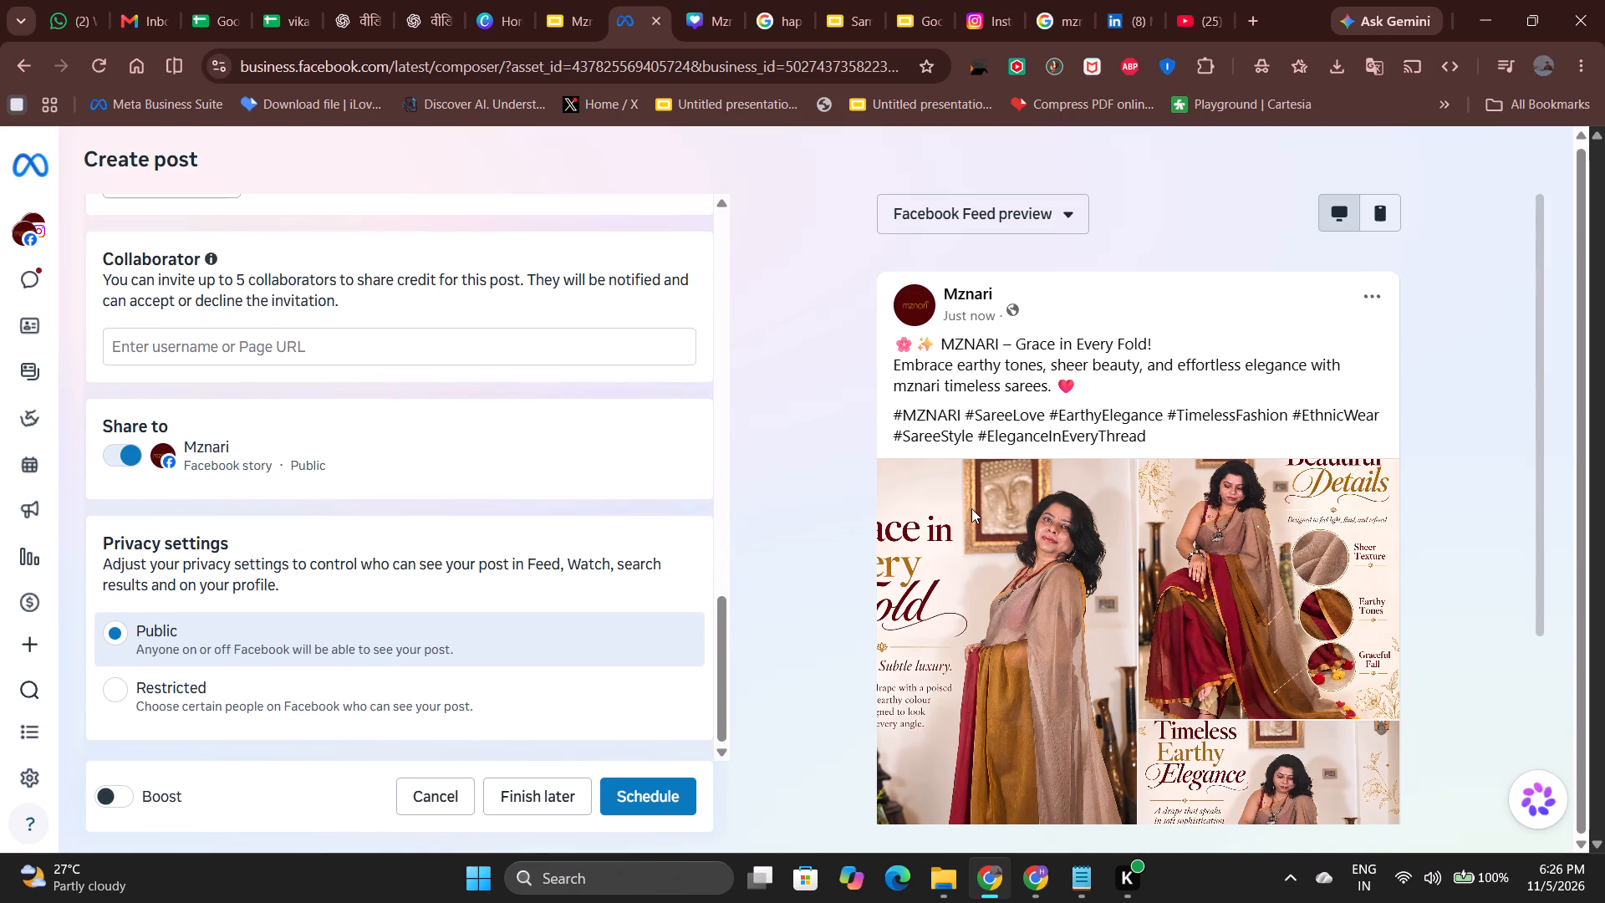
pyautogui.scroll(-10, 971, 508)
pyautogui.scroll(11, 501, 472)
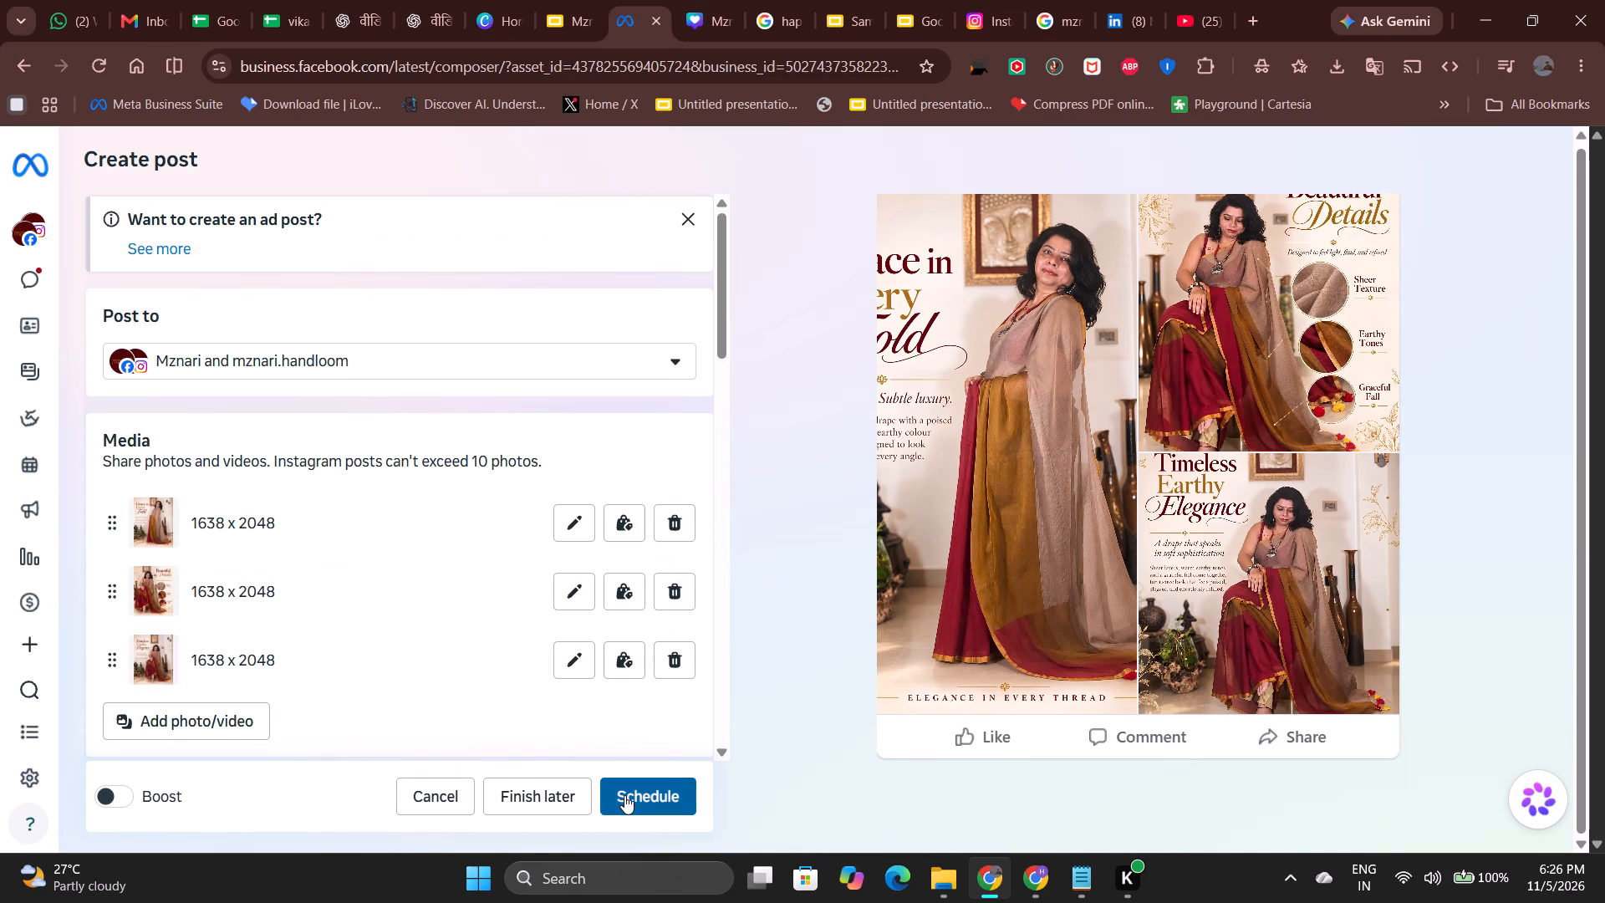
pyautogui.click(624, 795)
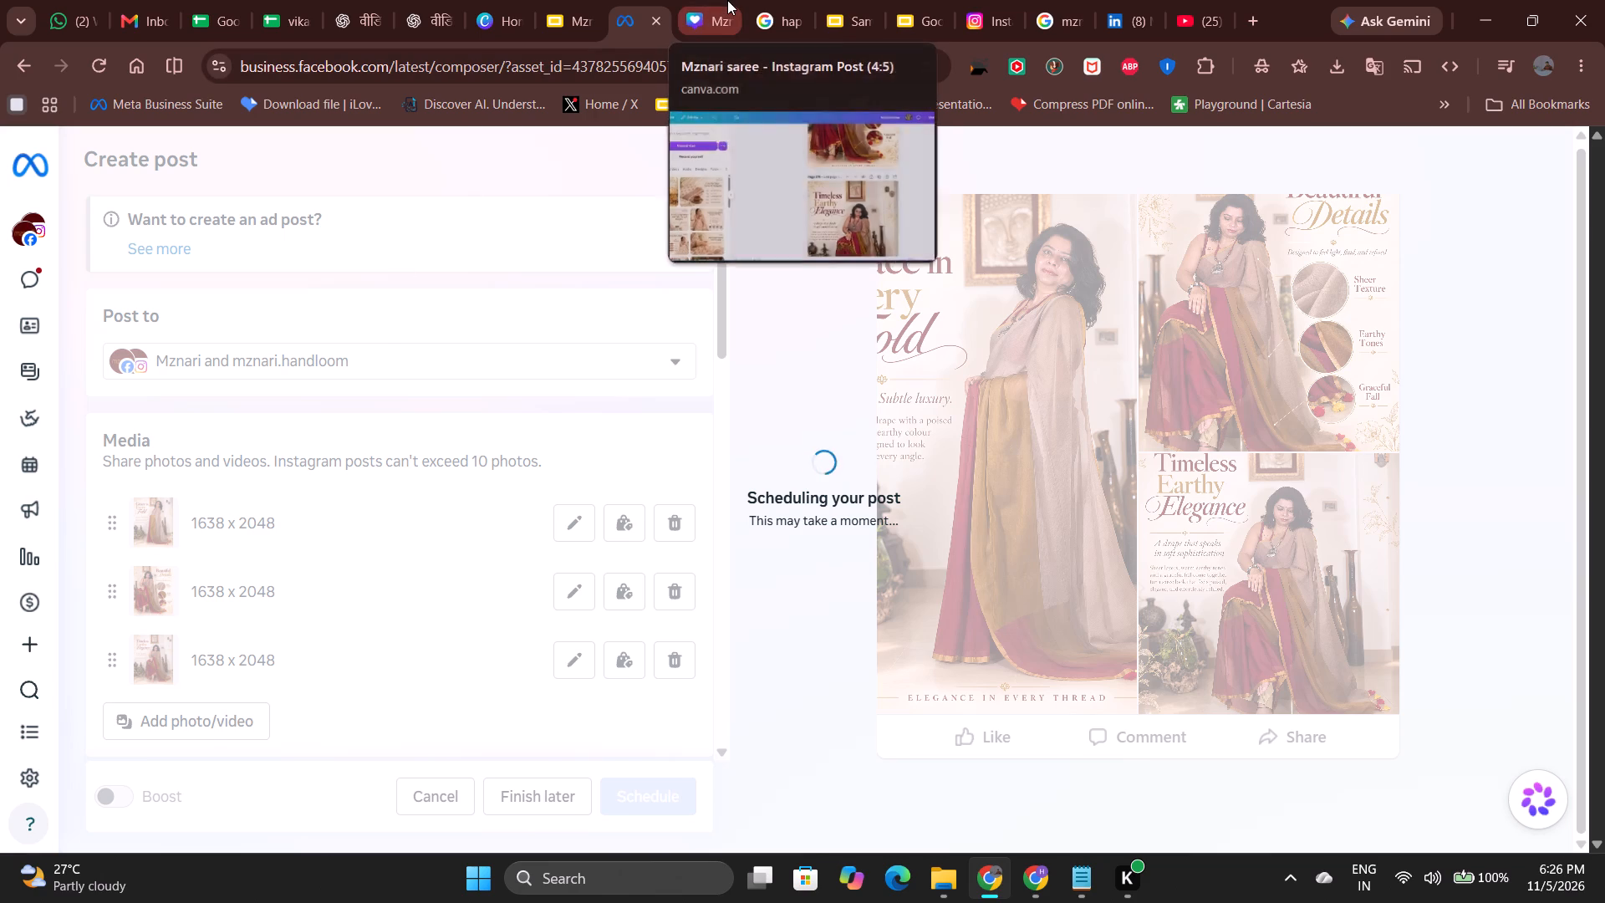
pyautogui.click(1180, 204)
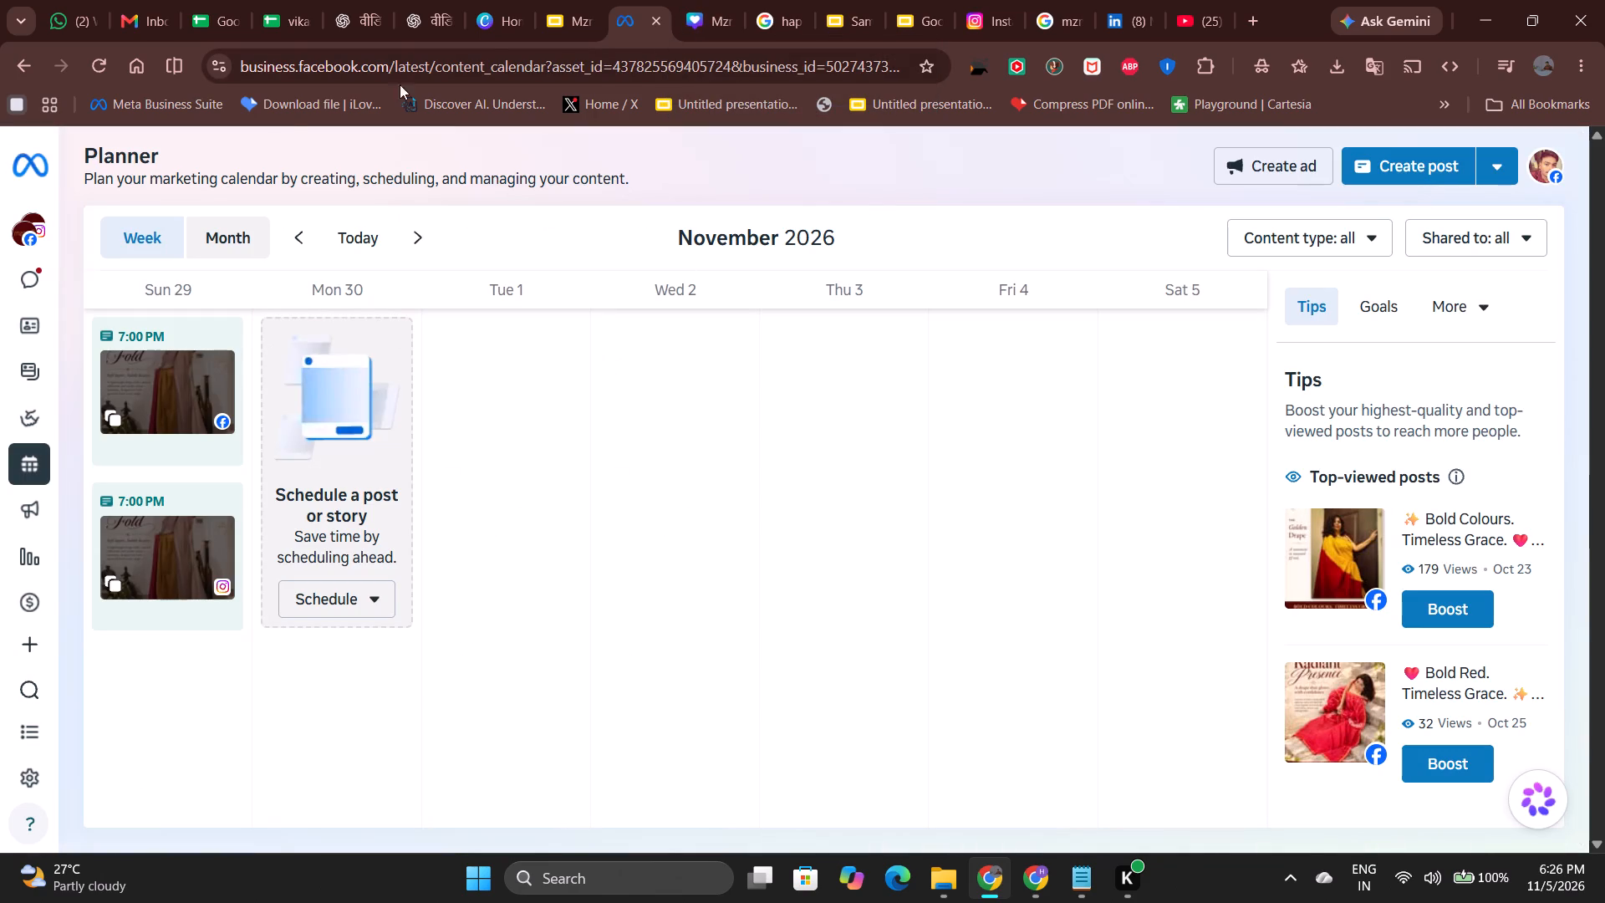
# Look back through the dated posts and captions in the Mznari Social Media post deck.
pyautogui.click(570, 8)
pyautogui.scroll(-4, 62, 666)
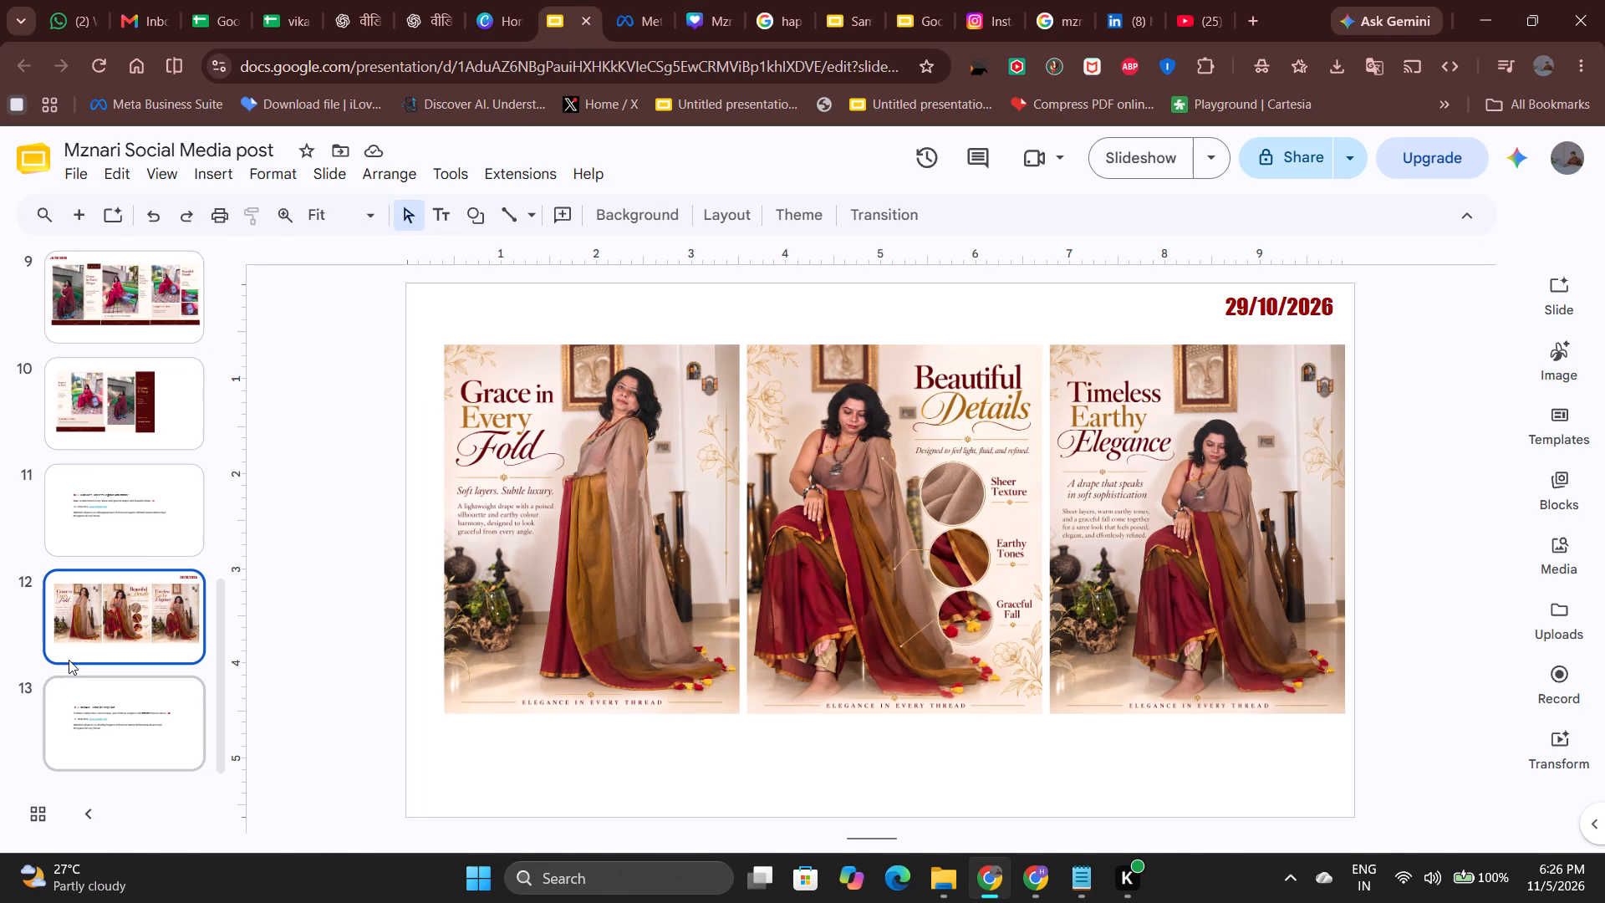
pyautogui.scroll(3, 127, 618)
pyautogui.click(133, 488)
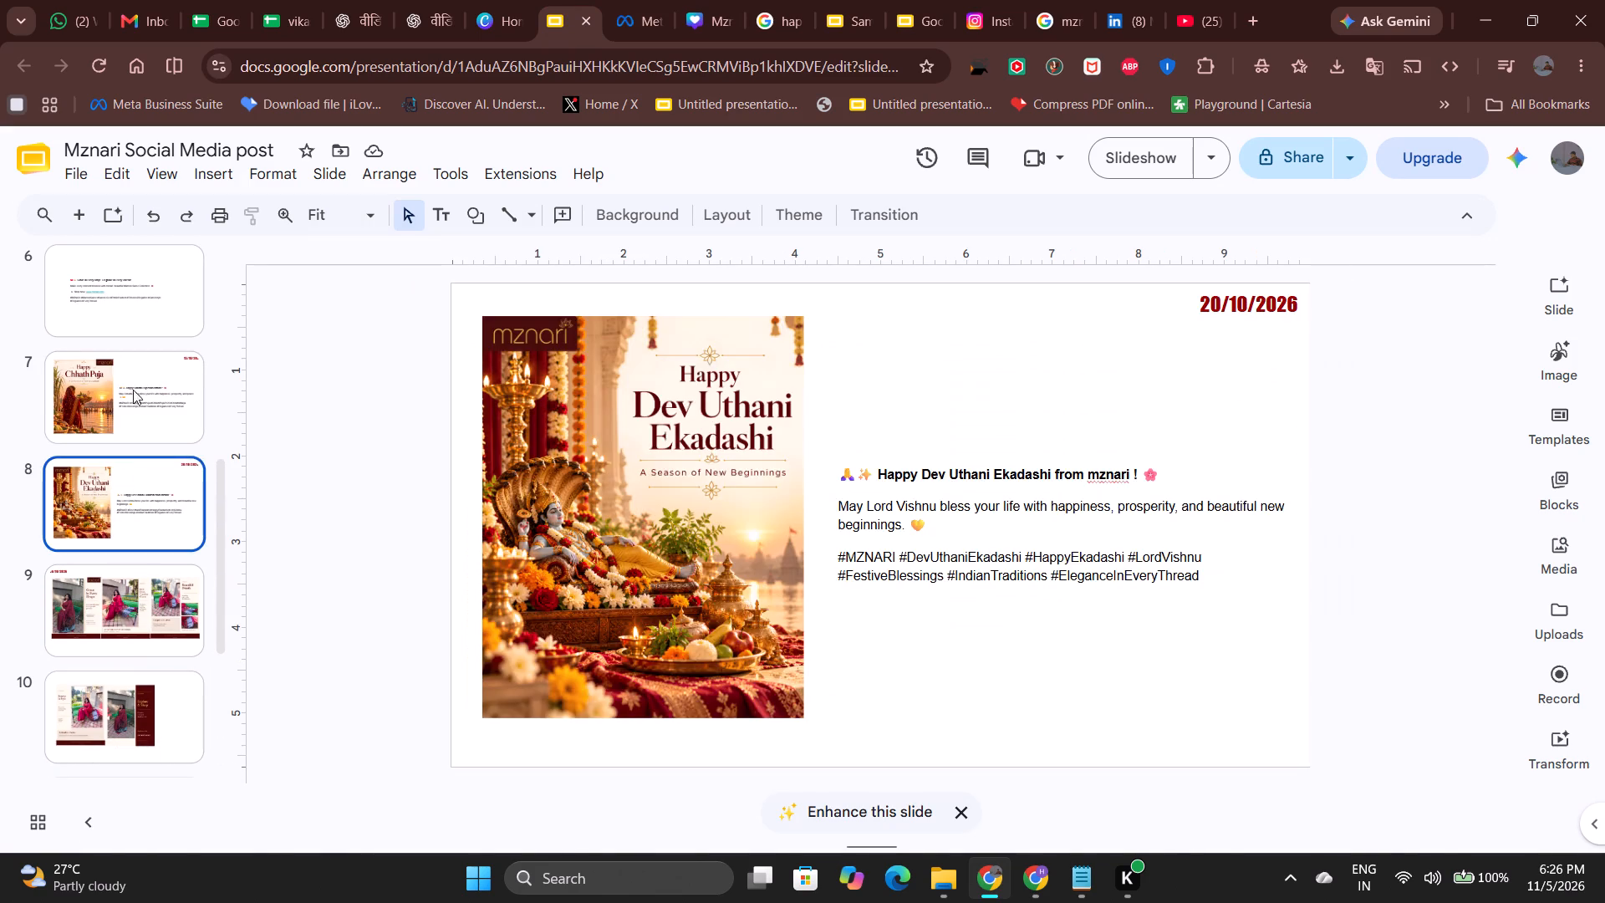
pyautogui.click(134, 375)
pyautogui.click(160, 300)
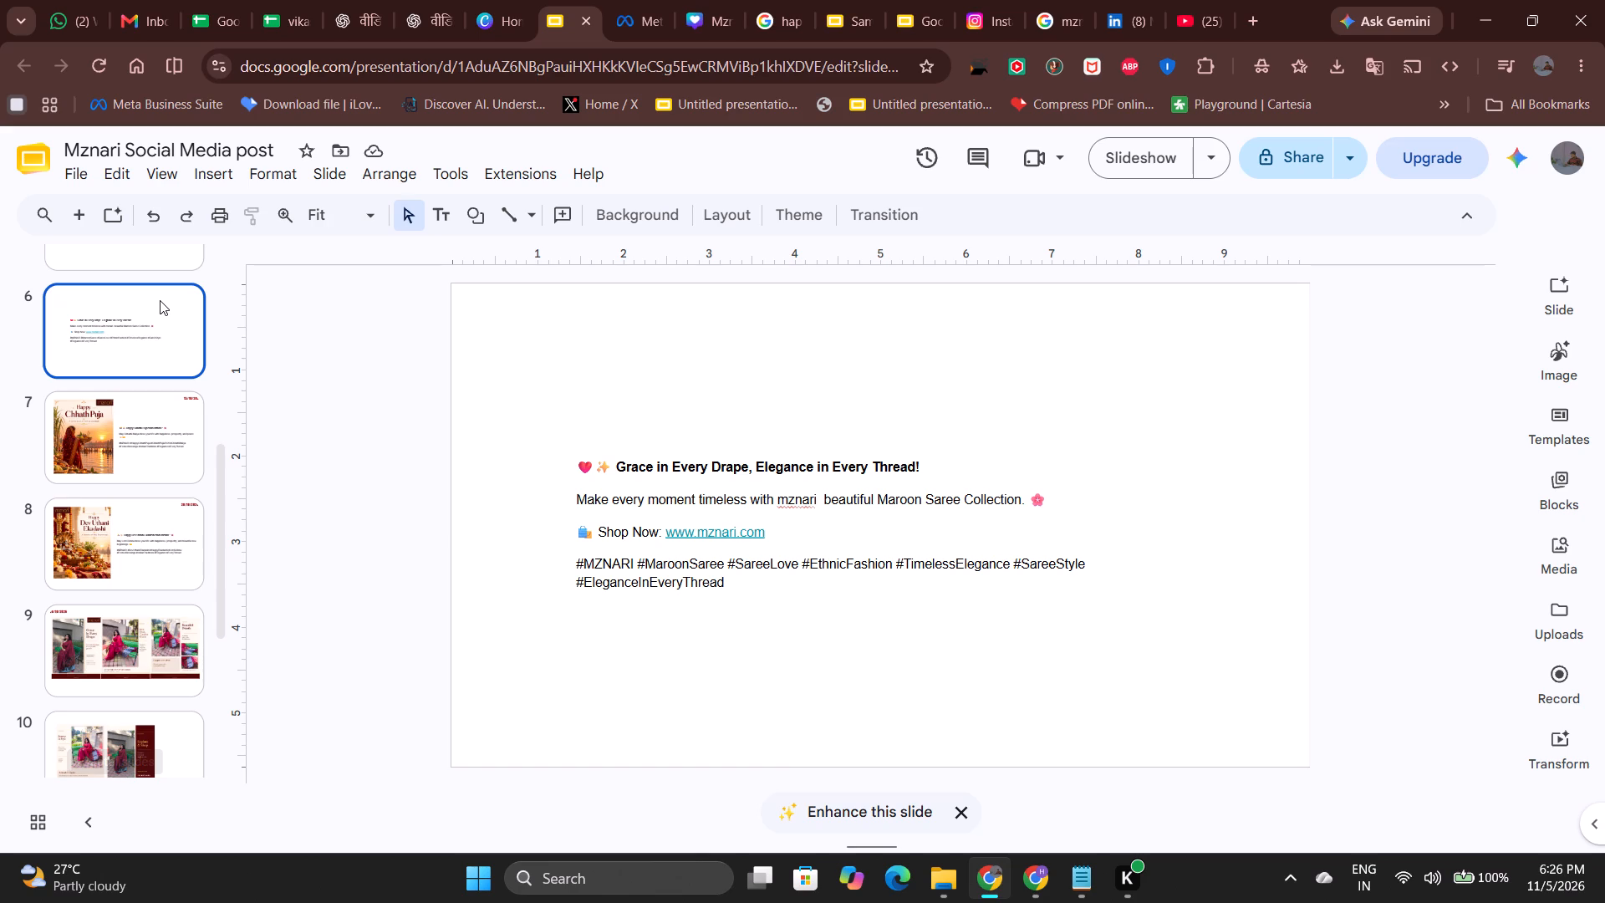
pyautogui.scroll(3, 108, 406)
pyautogui.click(107, 548)
pyautogui.click(89, 426)
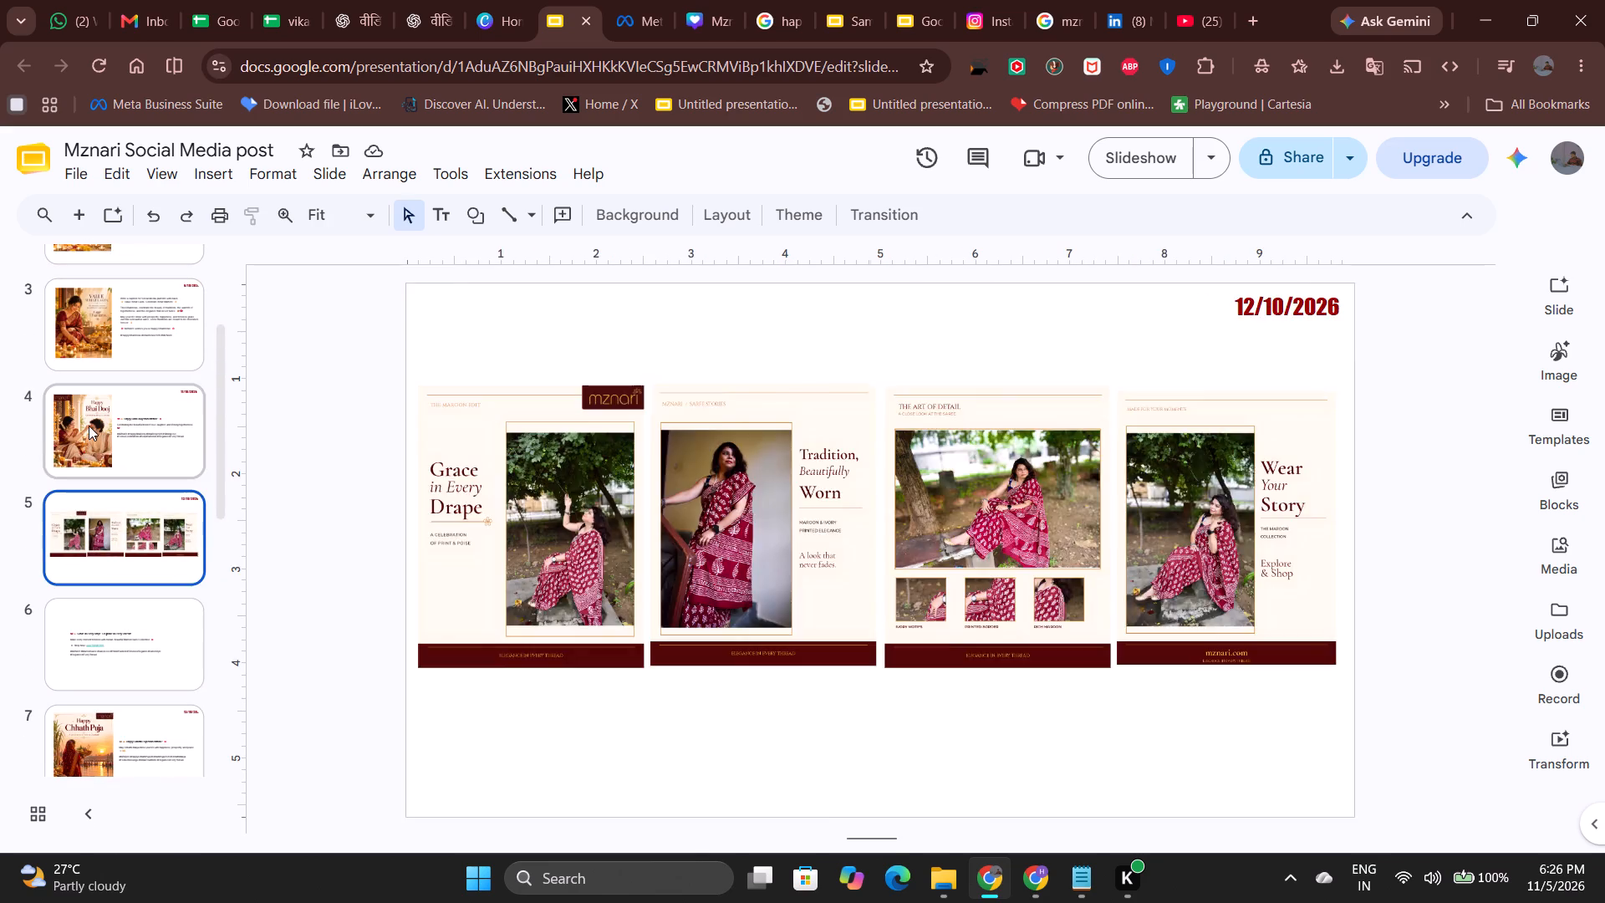
pyautogui.scroll(2, 98, 406)
pyautogui.click(97, 525)
pyautogui.click(122, 432)
pyautogui.scroll(2, 120, 436)
pyautogui.scroll(-2, 150, 540)
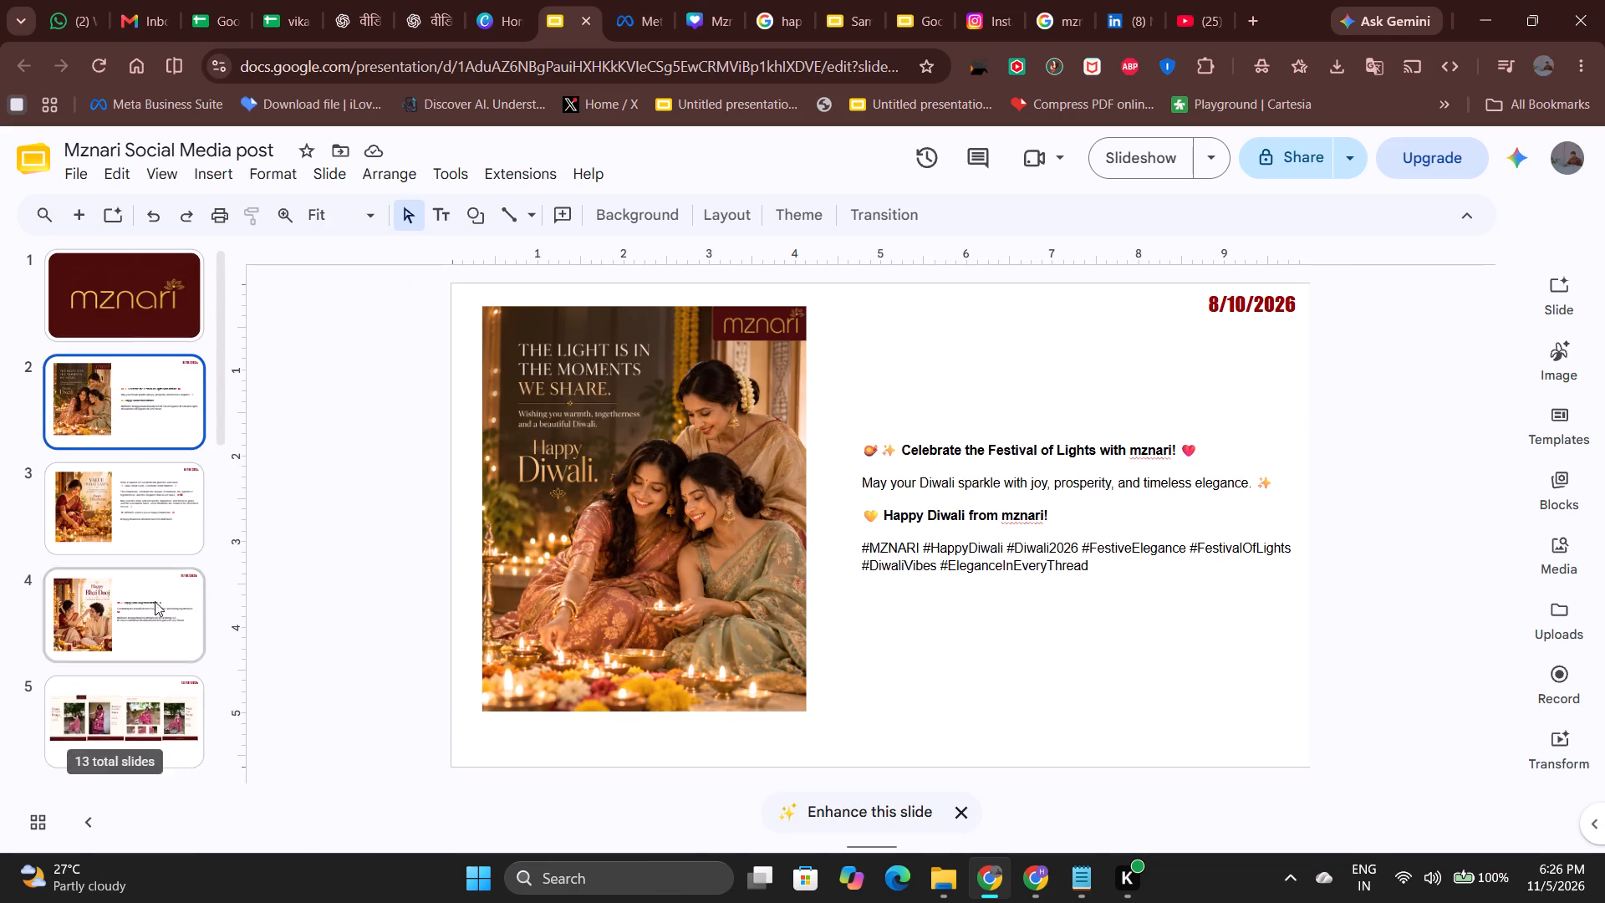
pyautogui.scroll(-4, 155, 601)
pyautogui.scroll(-6, 113, 376)
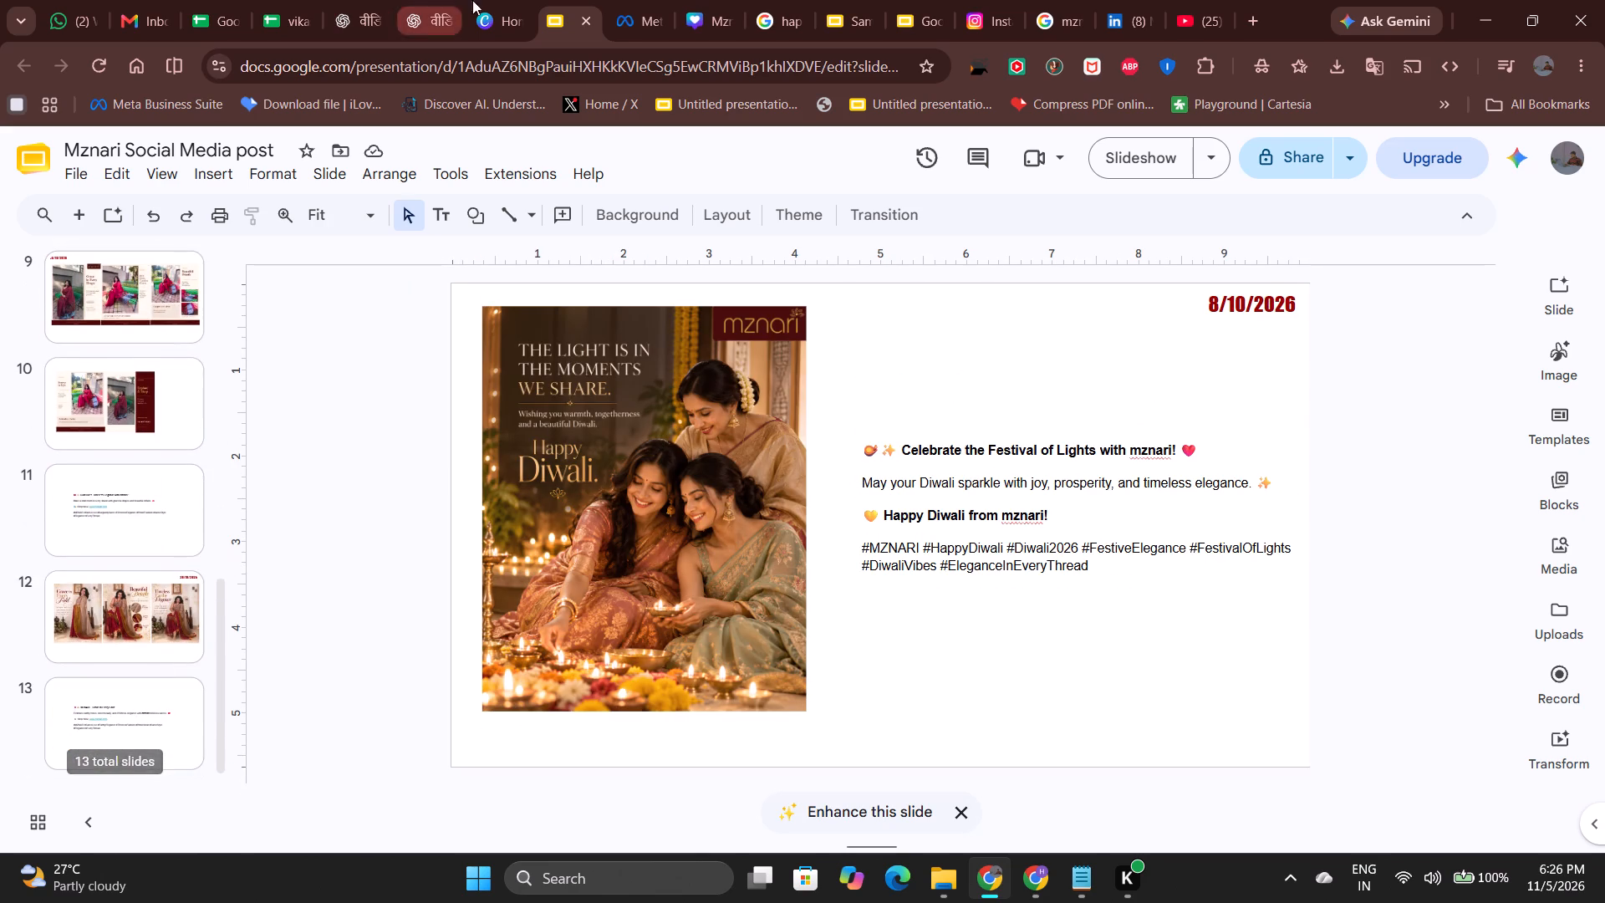
# Check the posts scheduled for November 2026 in the Planner's month view against the Mznari deck.
pyautogui.click(487, 0)
pyautogui.click(555, 0)
pyautogui.click(616, 0)
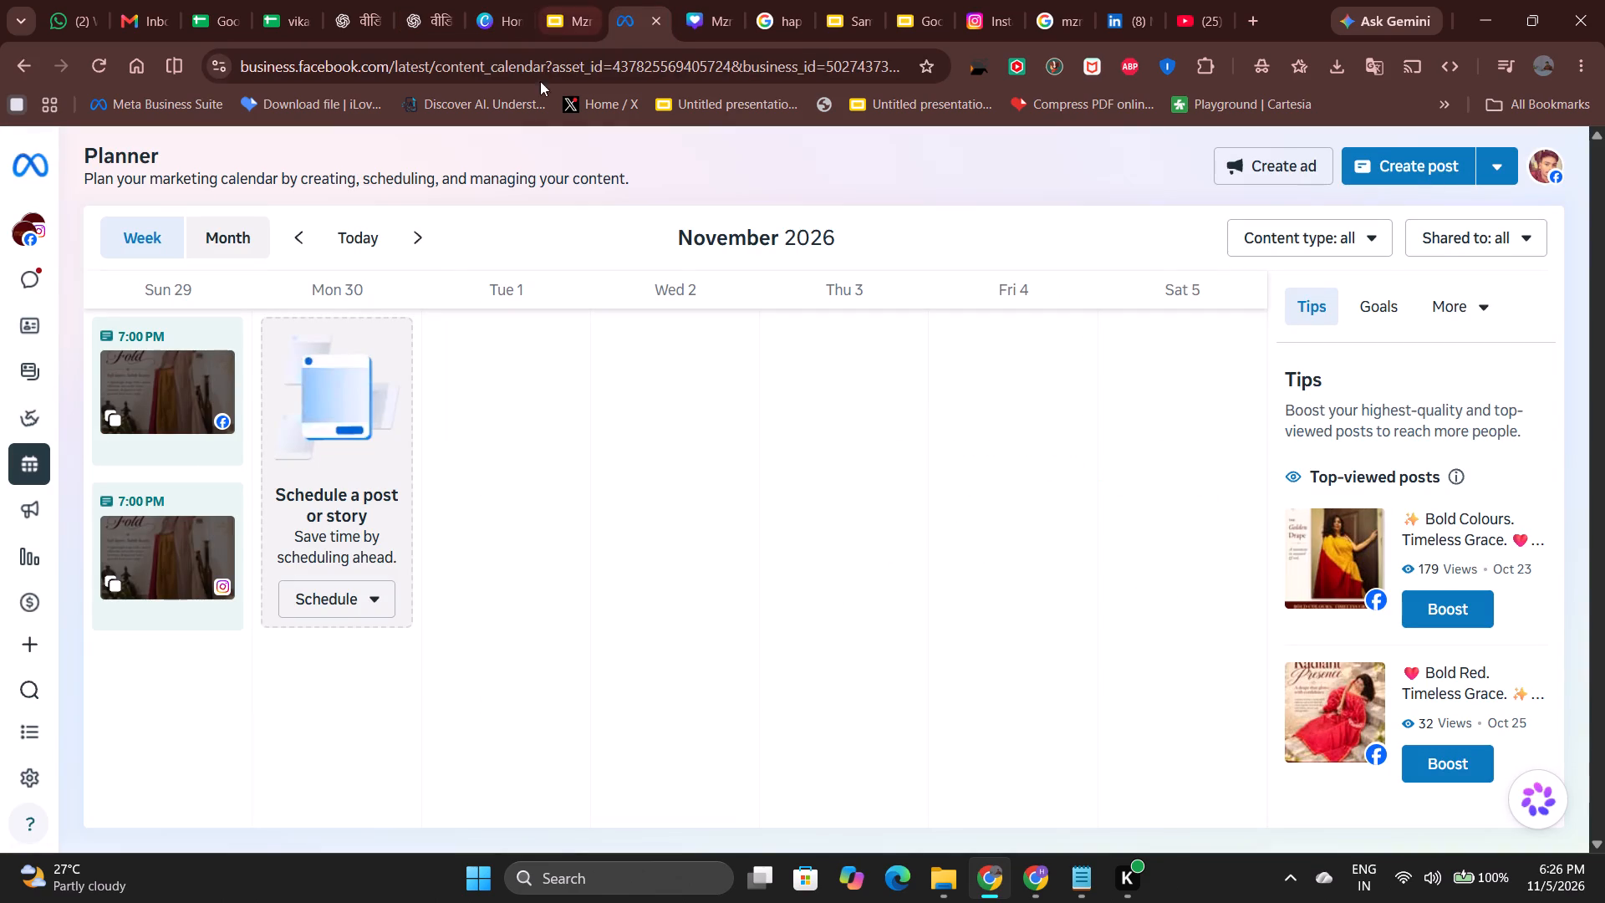
pyautogui.click(229, 237)
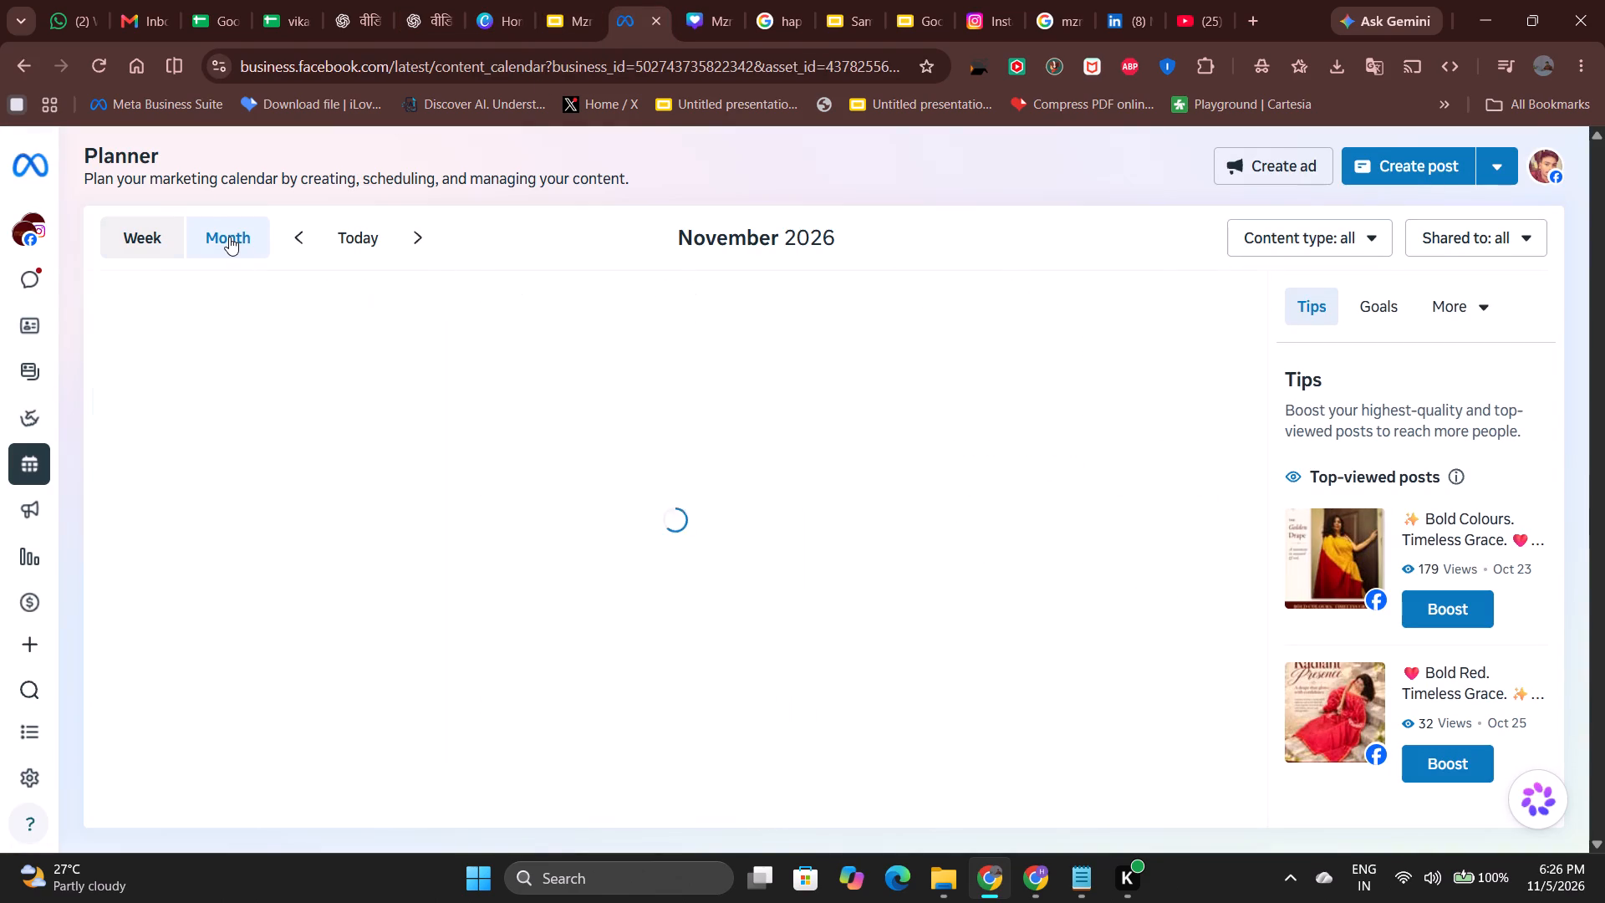
pyautogui.scroll(2, 660, 477)
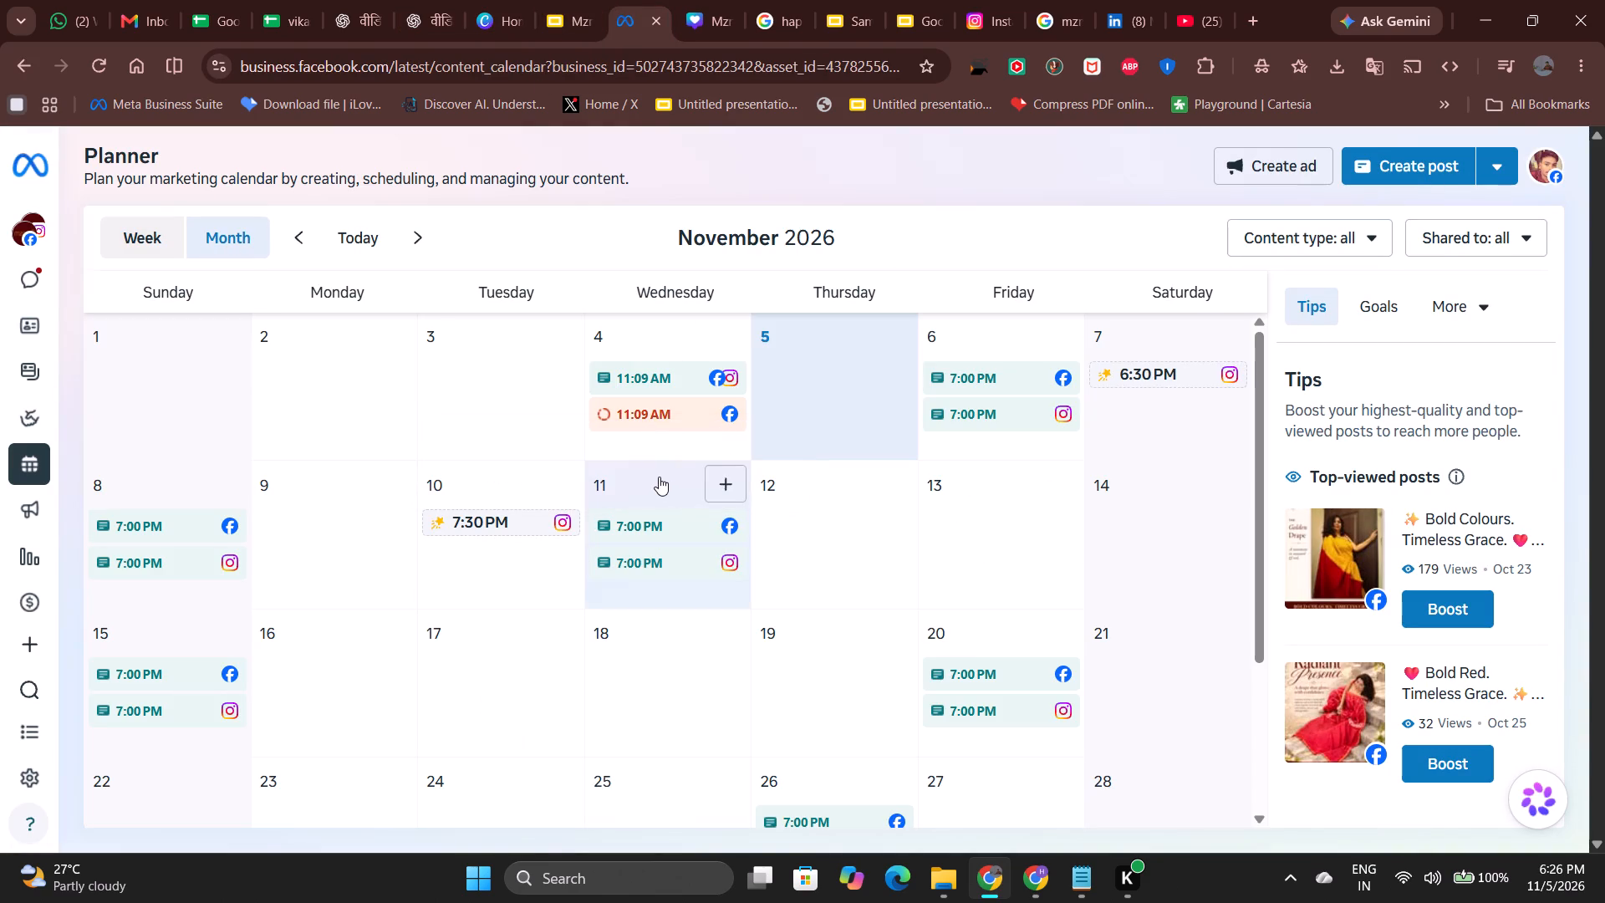
pyautogui.scroll(2, 659, 477)
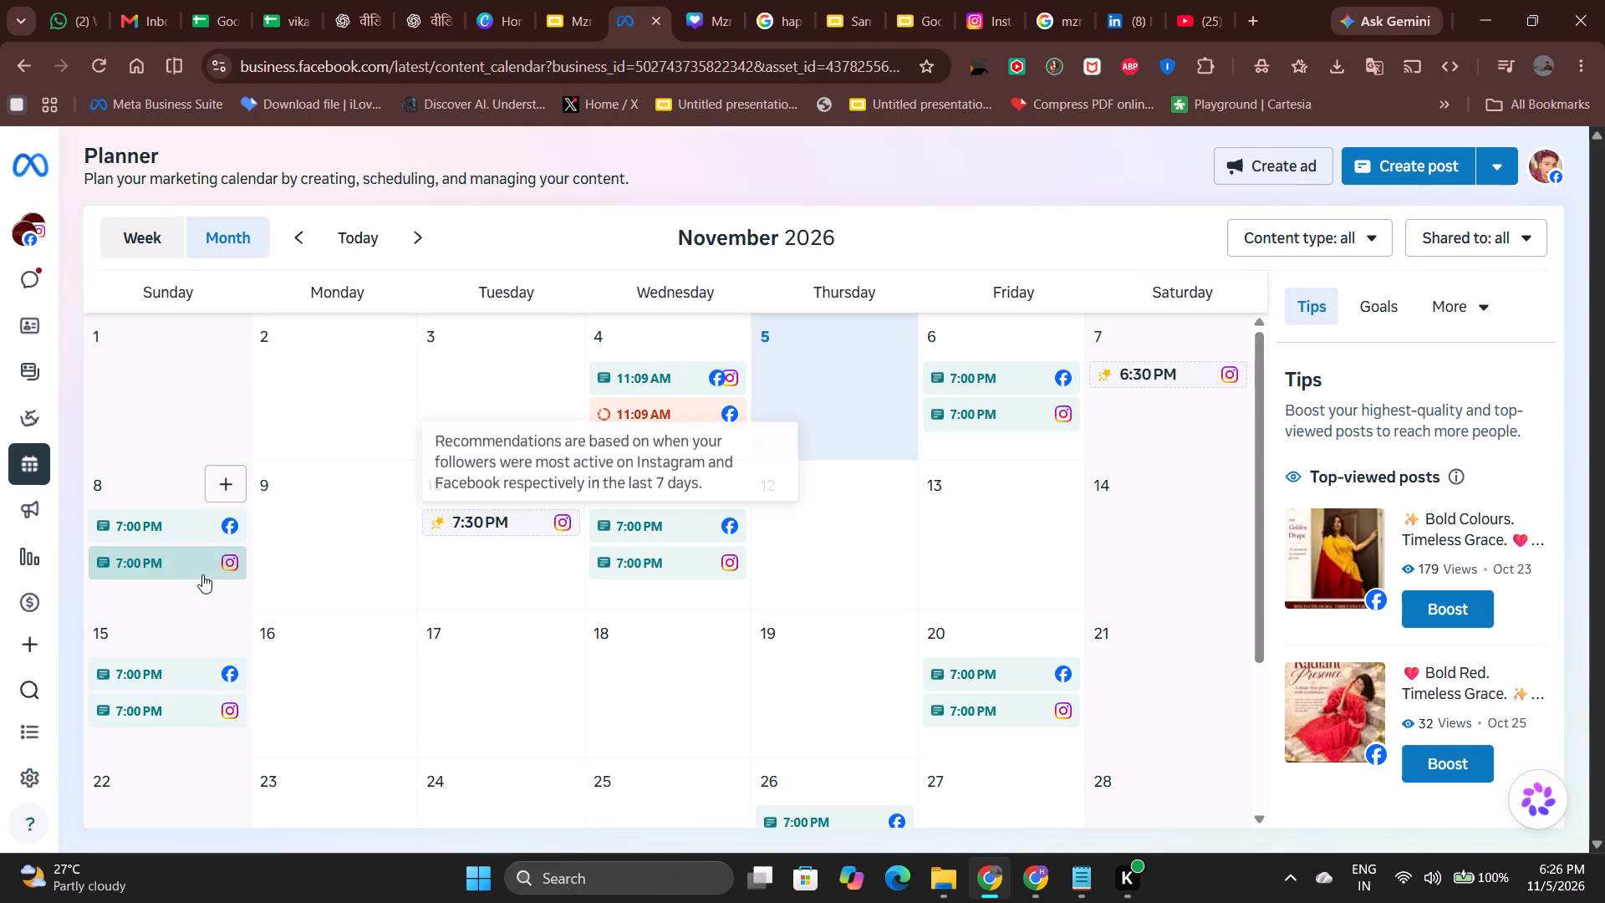
pyautogui.scroll(-2, 967, 658)
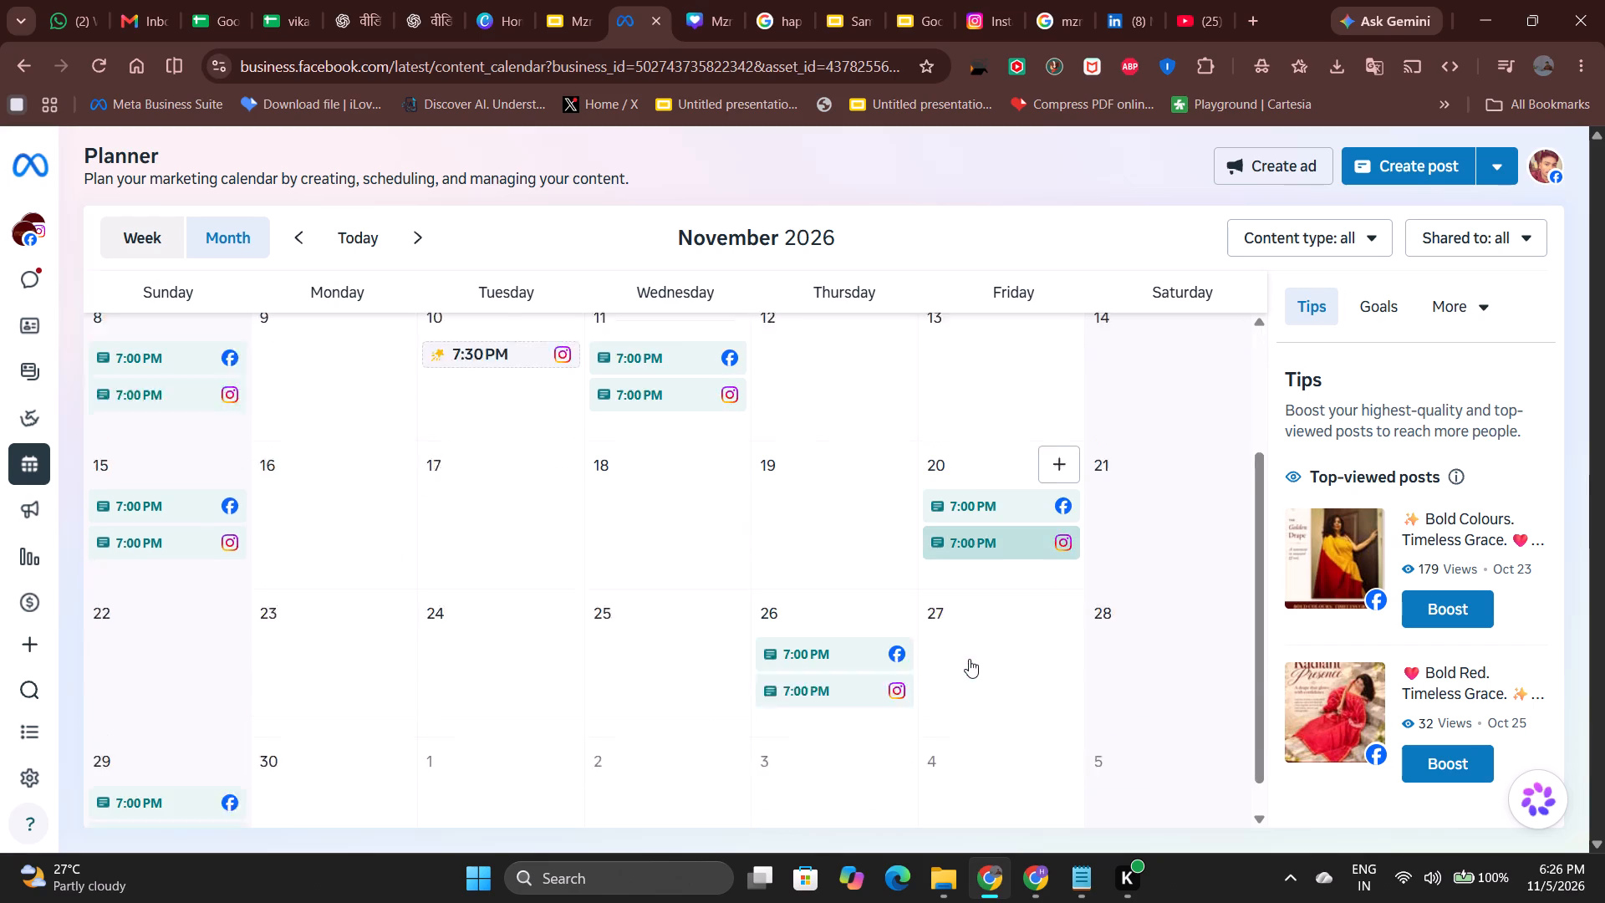
pyautogui.scroll(-2, 766, 627)
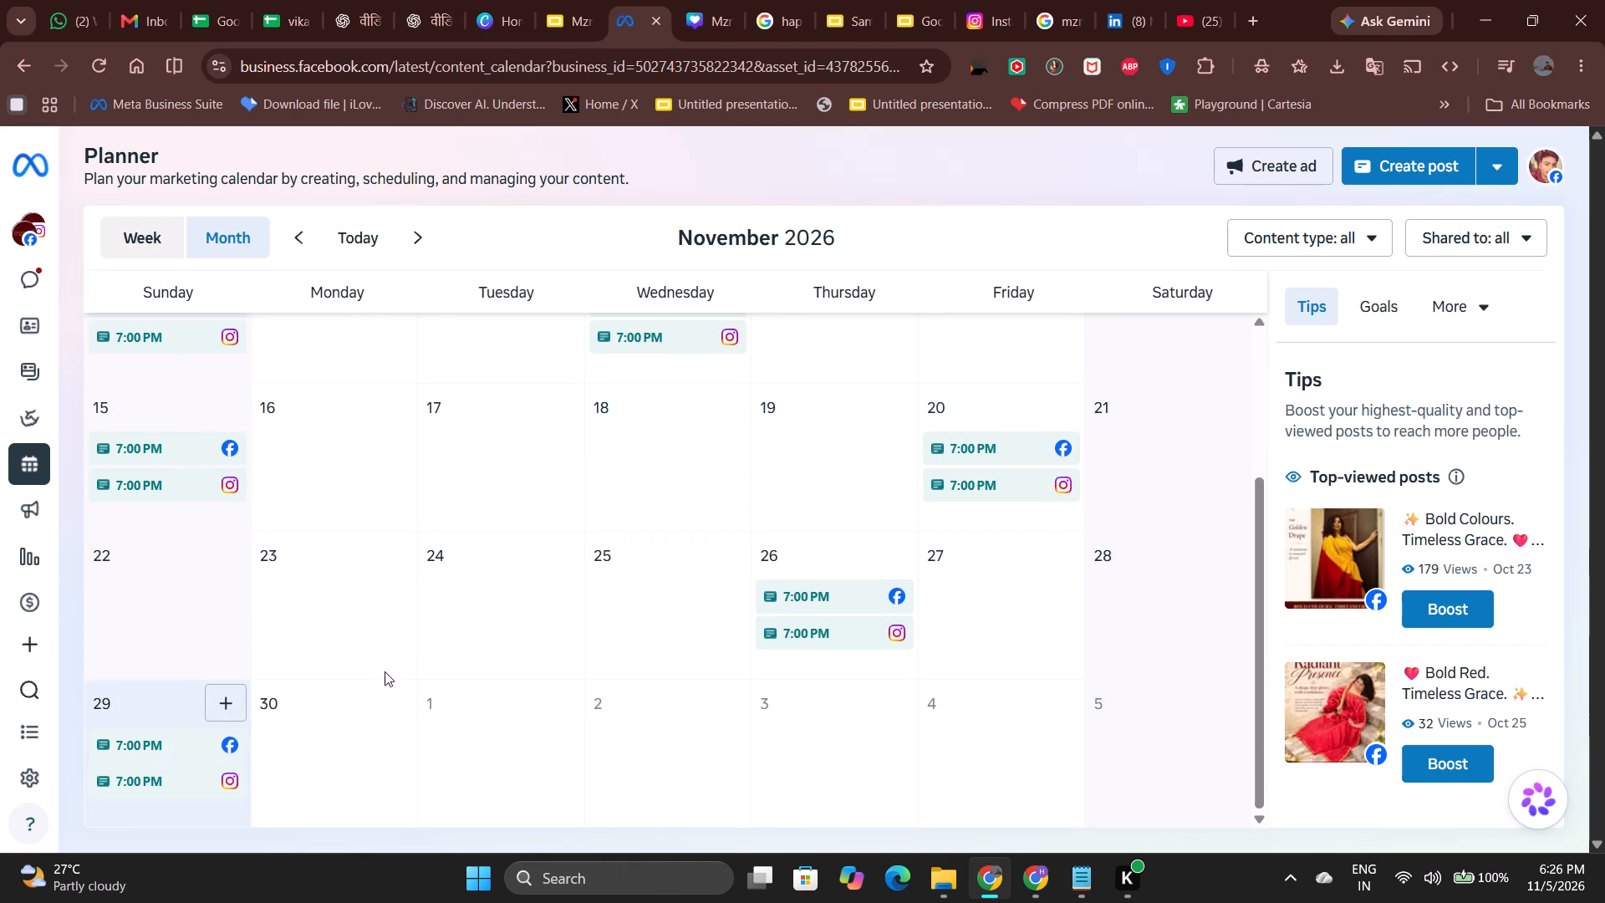
pyautogui.scroll(5, 904, 531)
pyautogui.scroll(5, 431, 452)
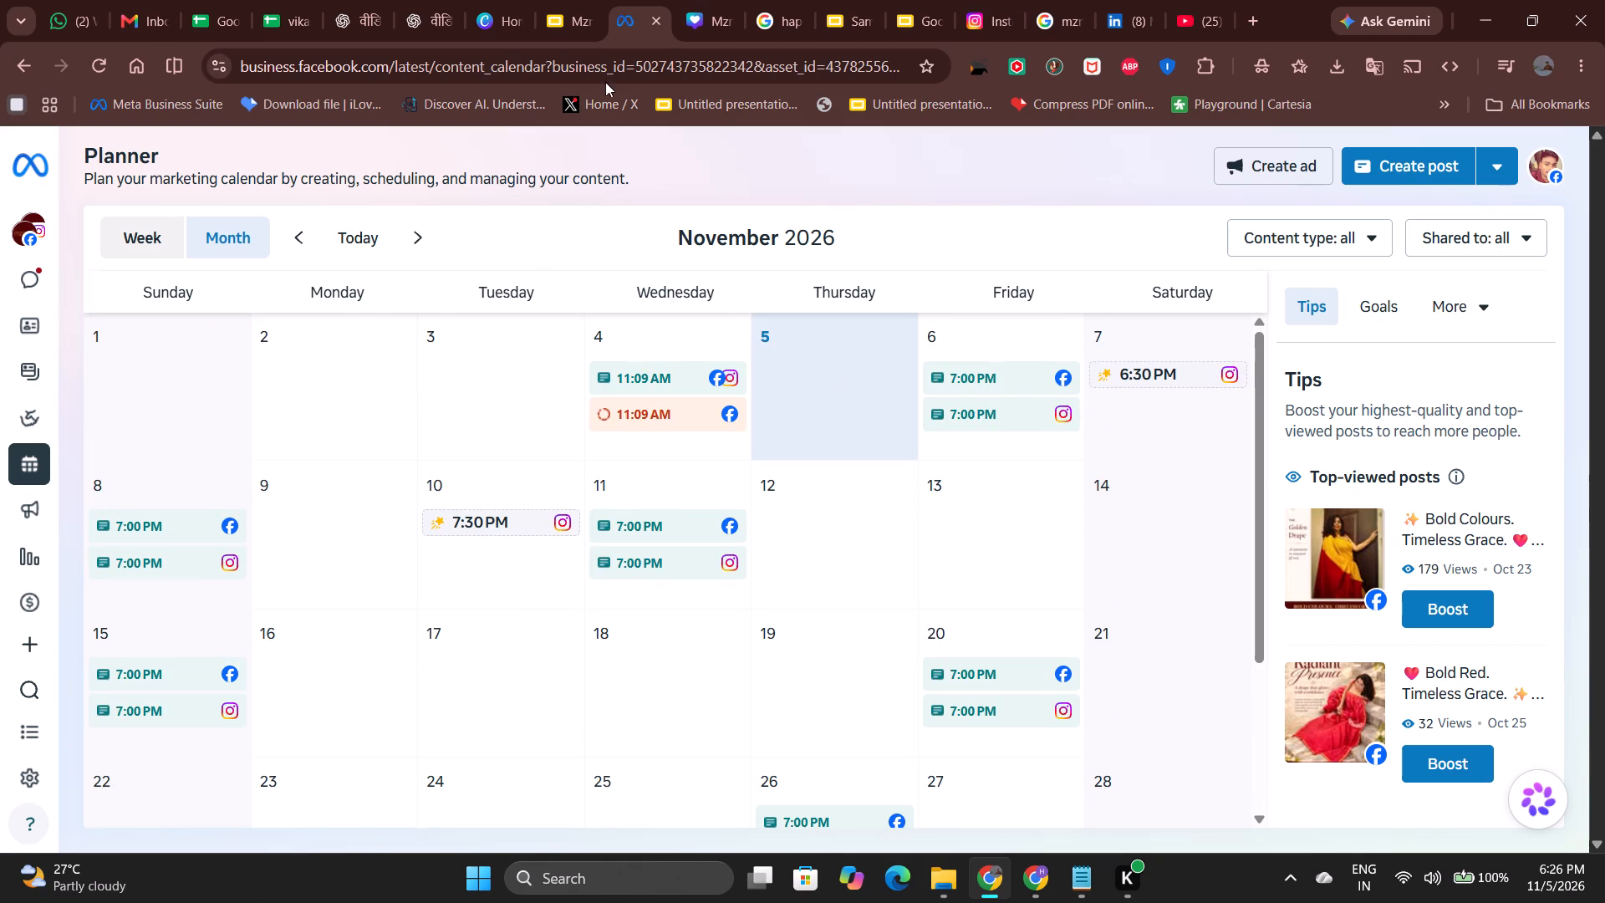
pyautogui.click(552, 3)
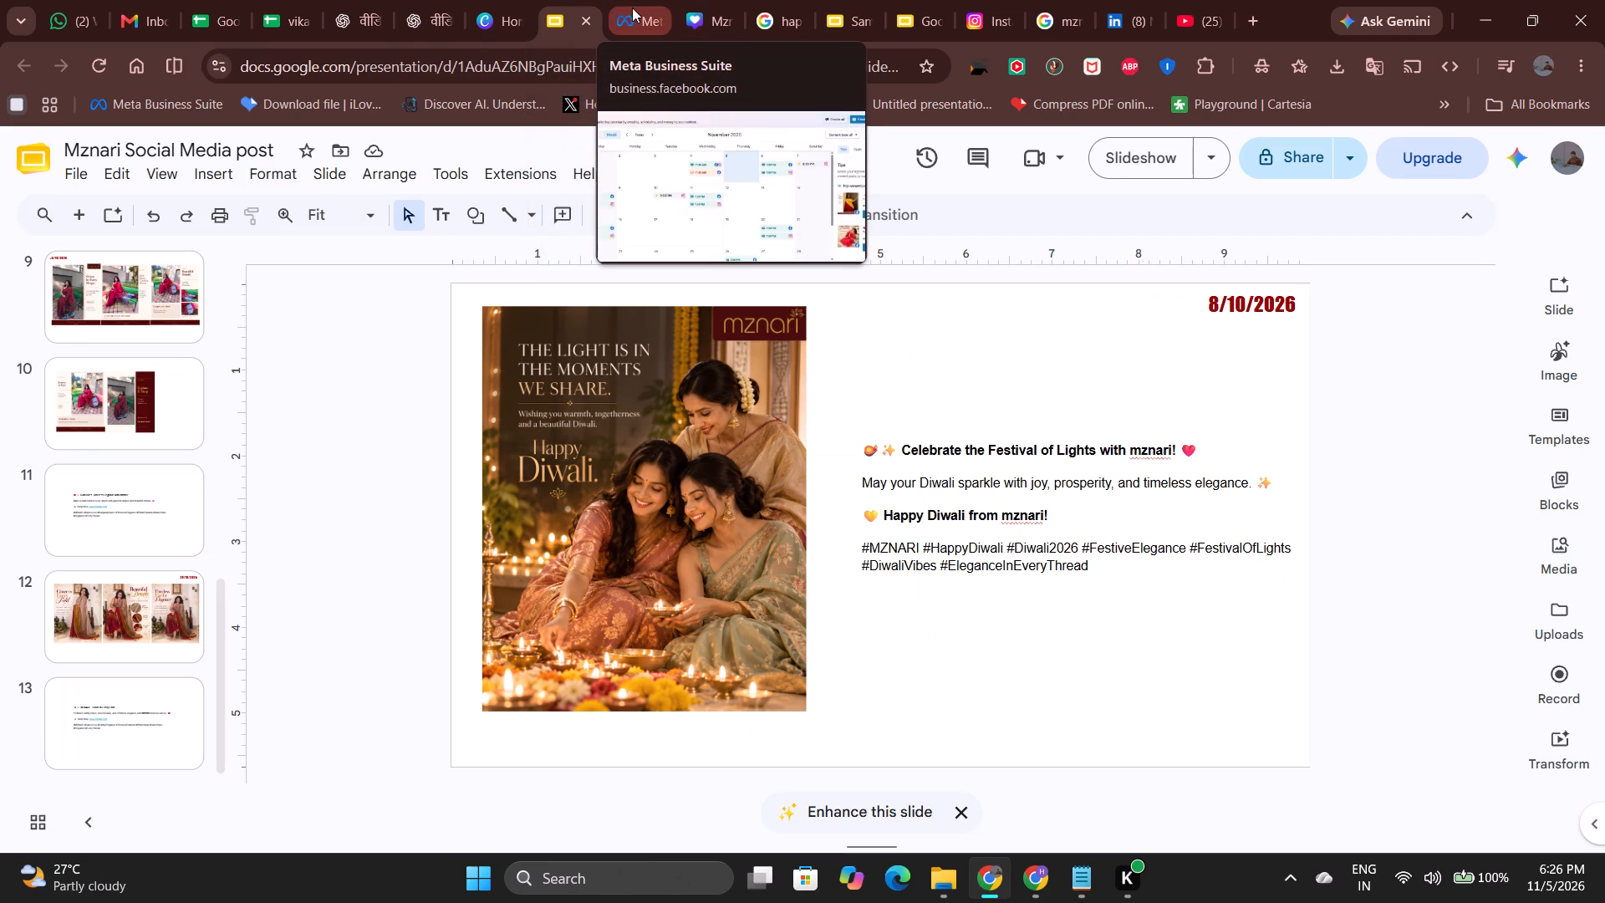
# Close the Google search tab for the happy bhai dooj 2026 date.
pyautogui.click(632, 8)
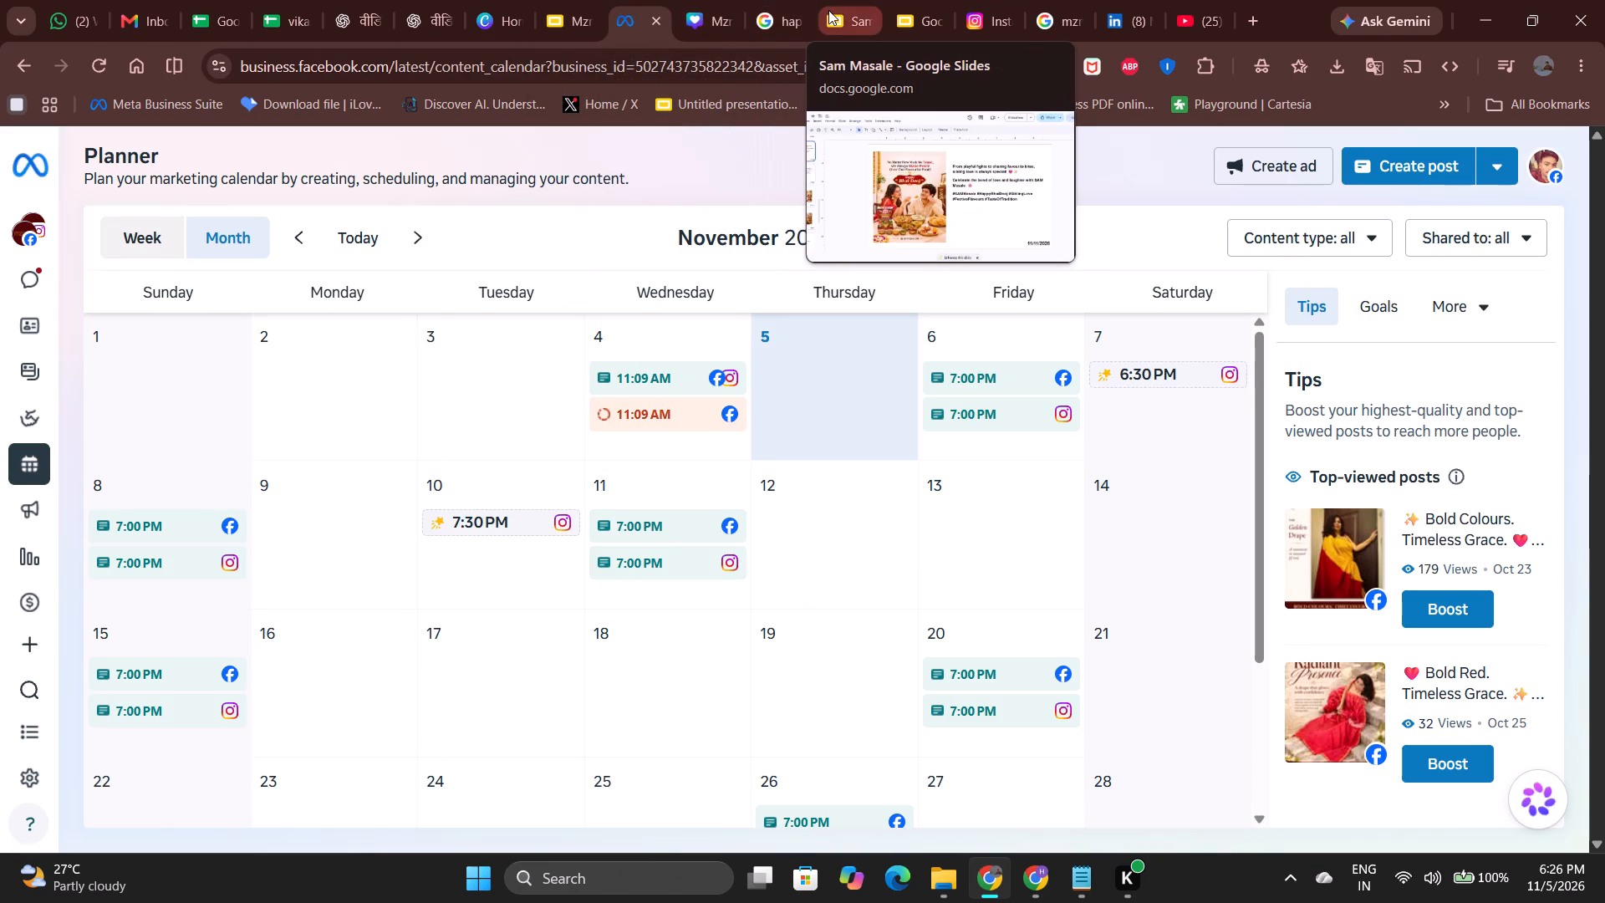
pyautogui.click(772, 0)
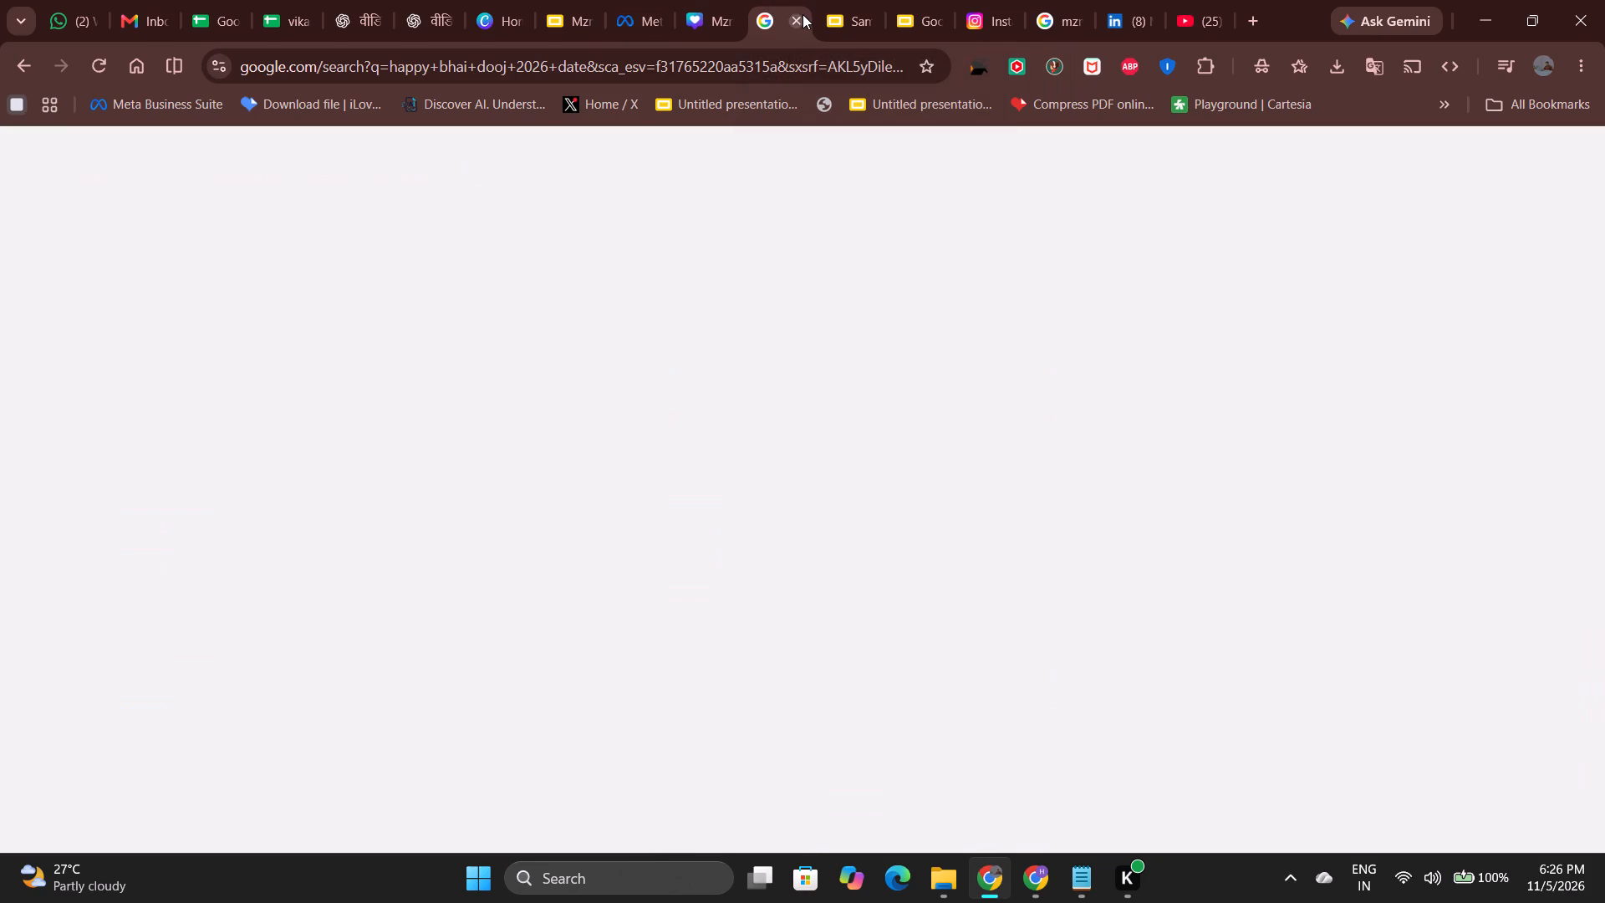
pyautogui.click(805, 16)
pyautogui.click(794, 16)
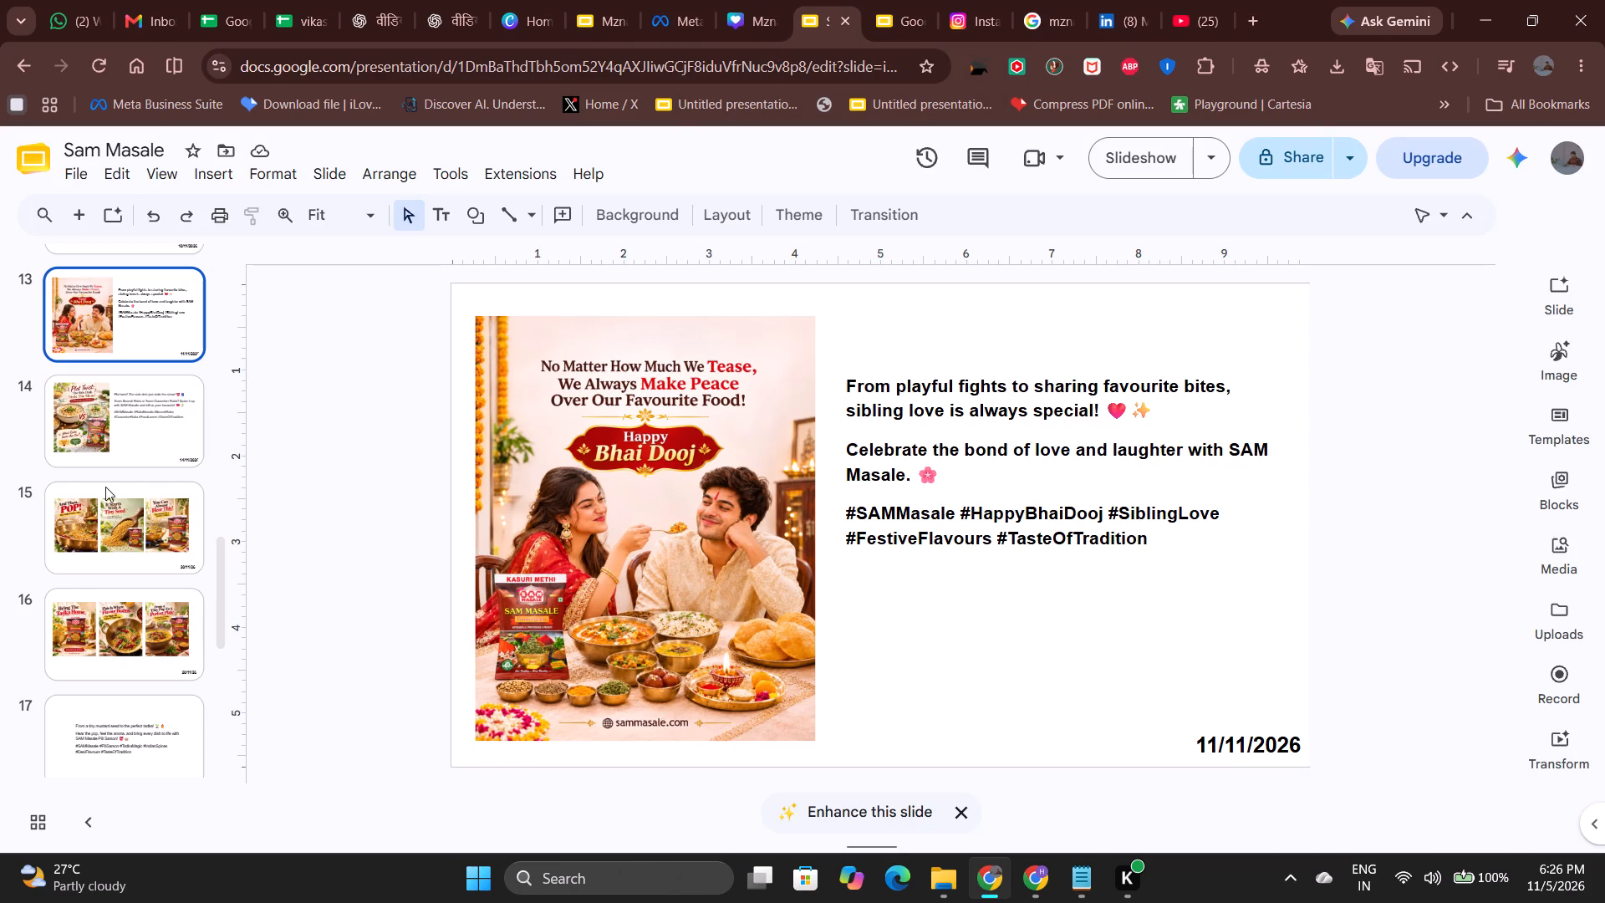
# Switch the Meta Business Suite planner from Mznari to the combined Sam Masale Facebook and Instagram account.
pyautogui.scroll(20, 126, 498)
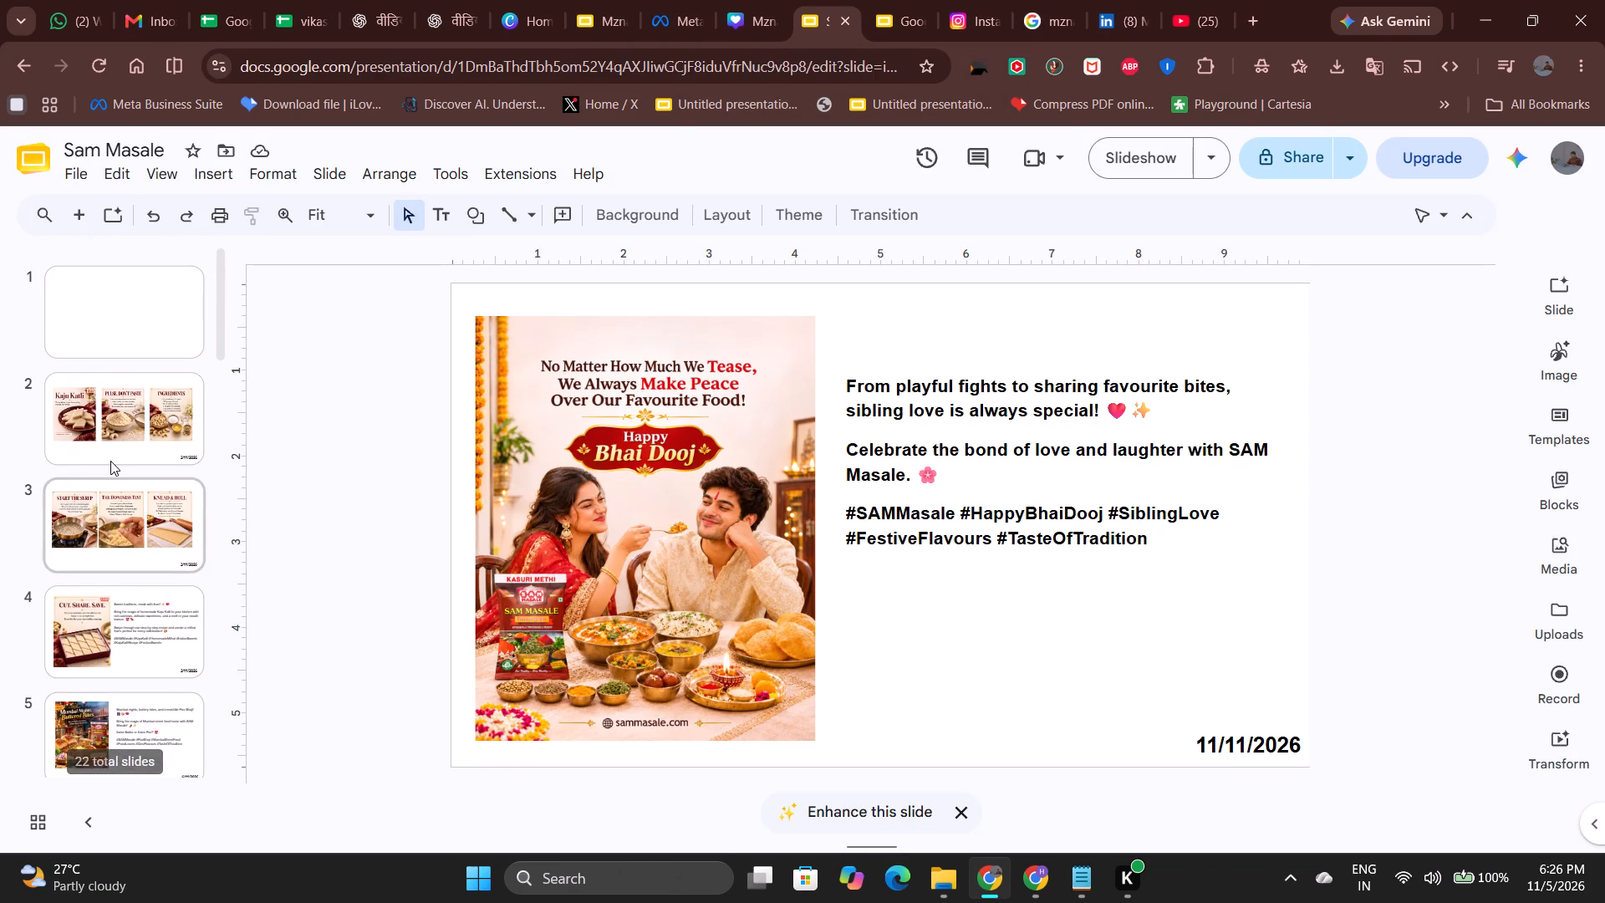
pyautogui.scroll(-6, 110, 461)
pyautogui.click(650, 0)
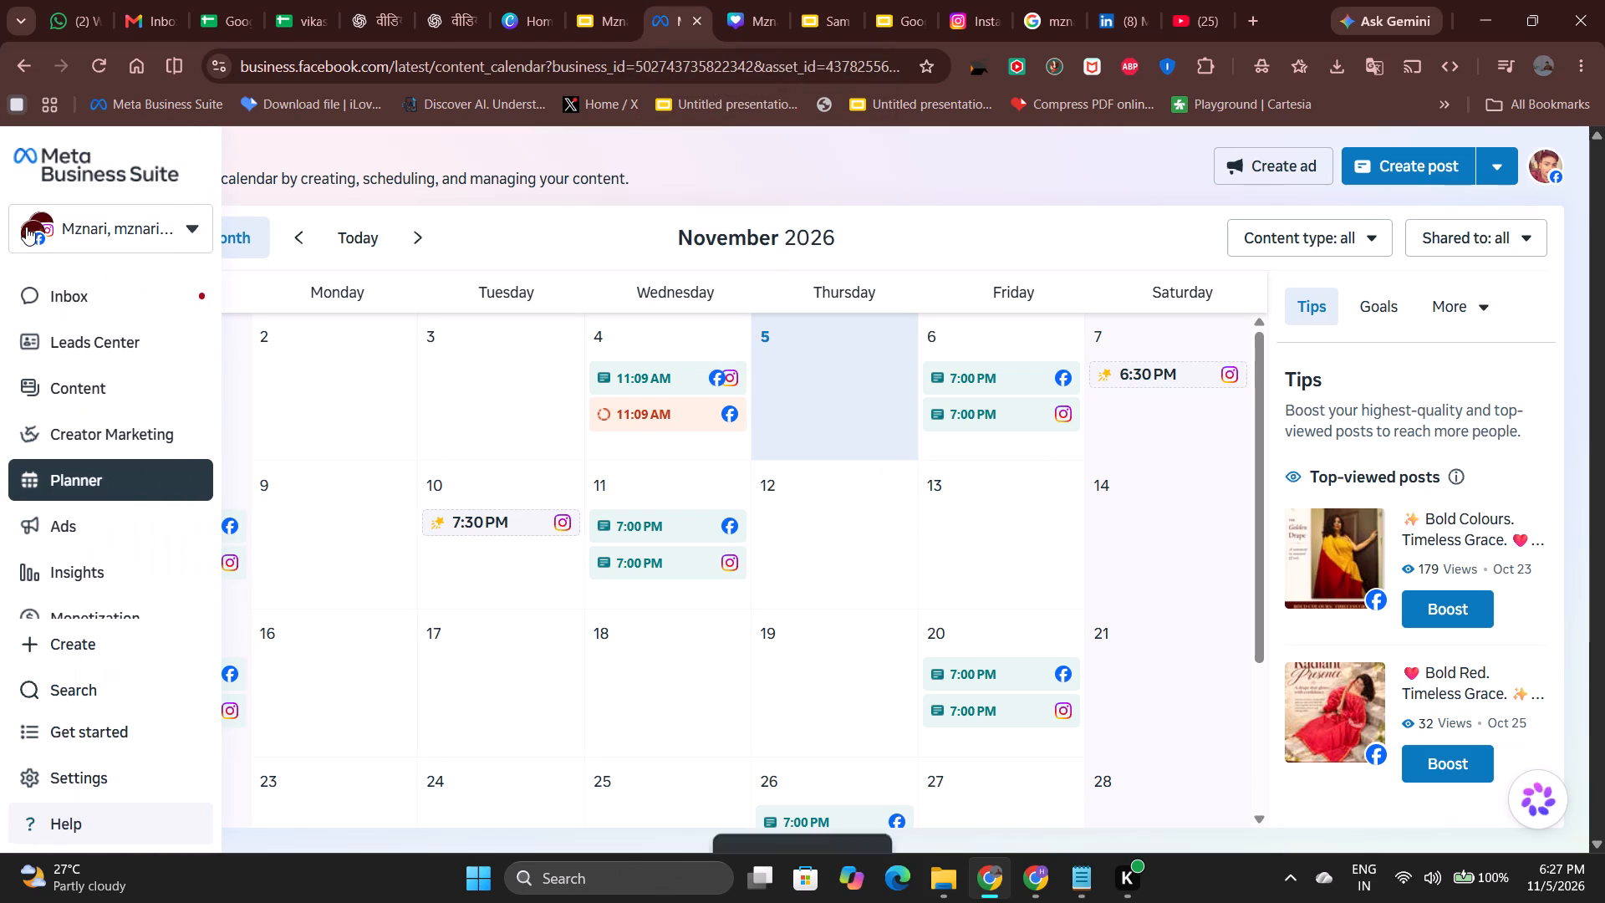
pyautogui.click(790, 809)
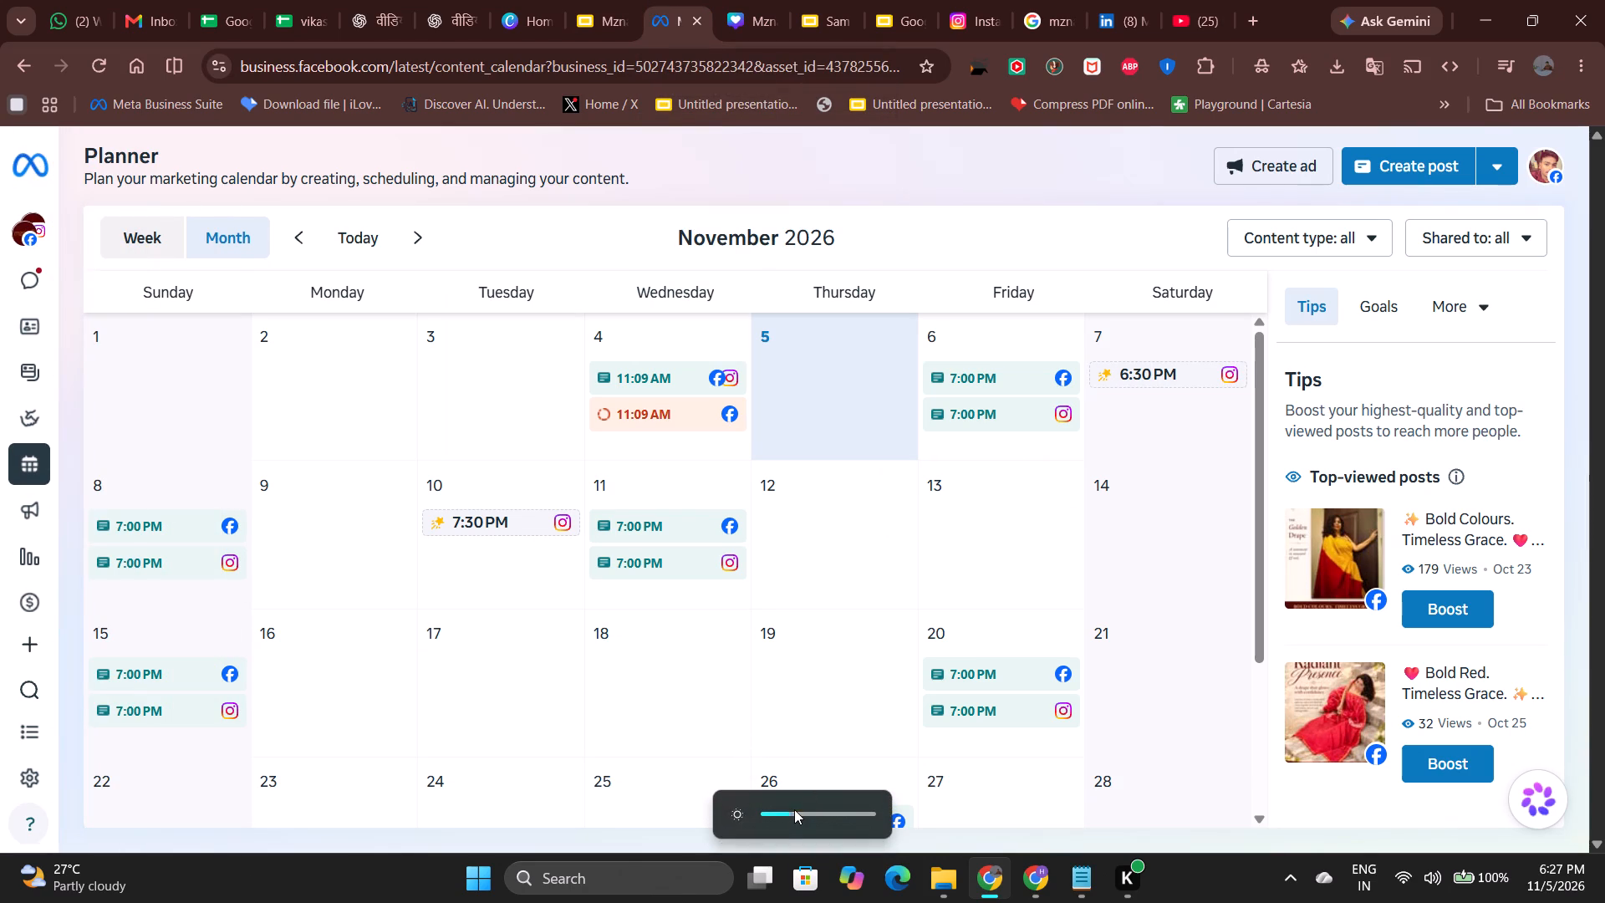
pyautogui.click(802, 812)
pyautogui.click(58, 224)
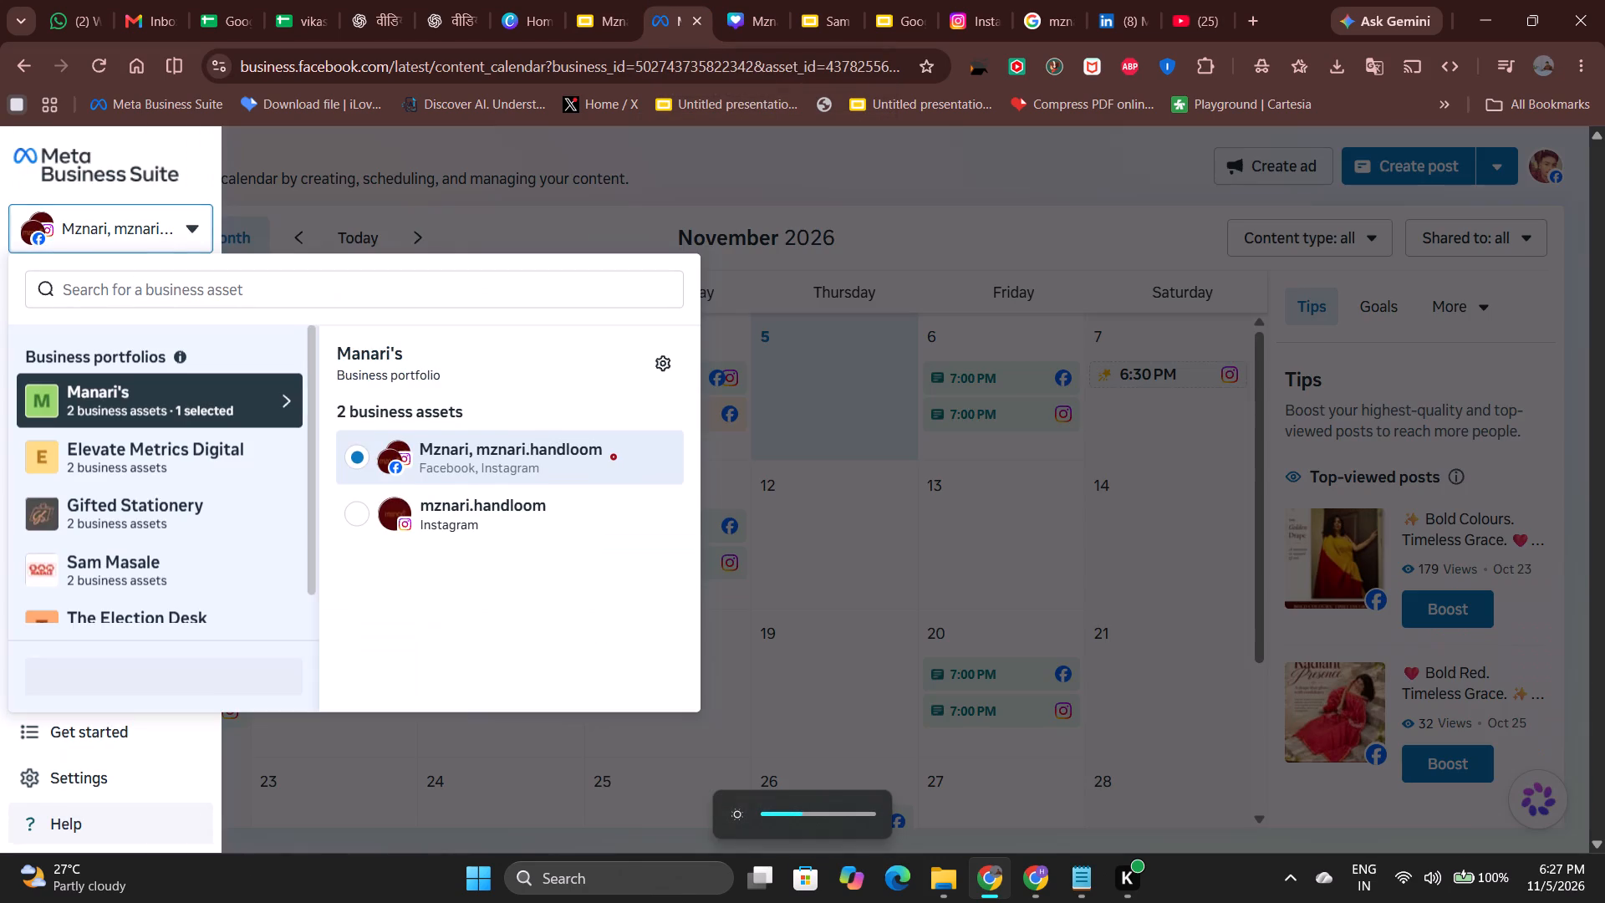
pyautogui.scroll(-4, 158, 553)
pyautogui.click(106, 540)
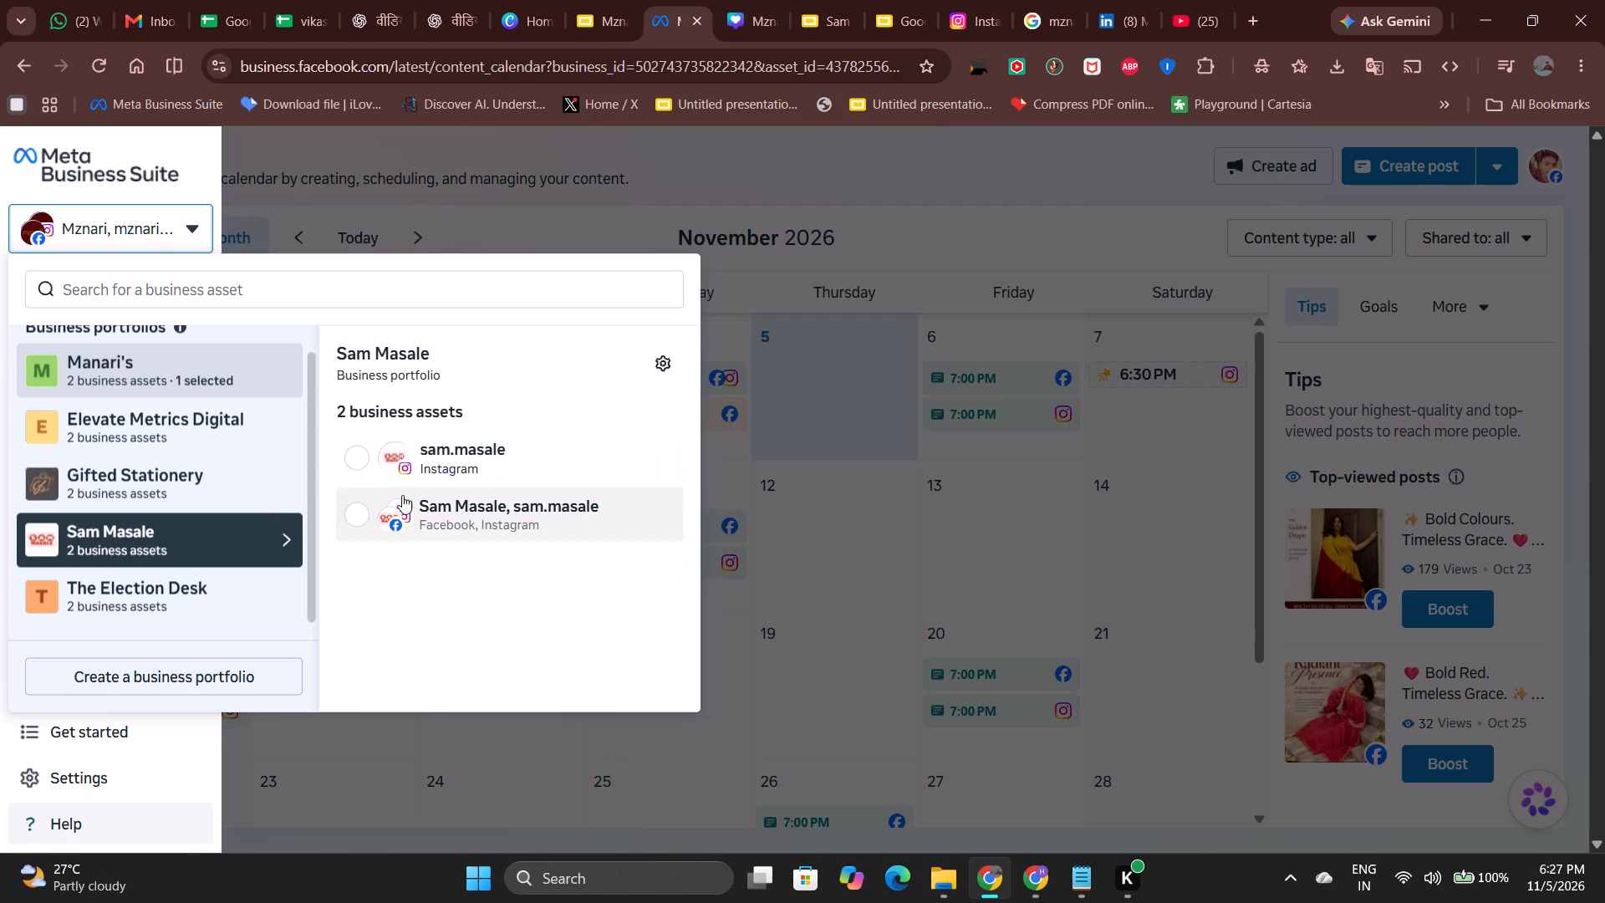
pyautogui.click(467, 518)
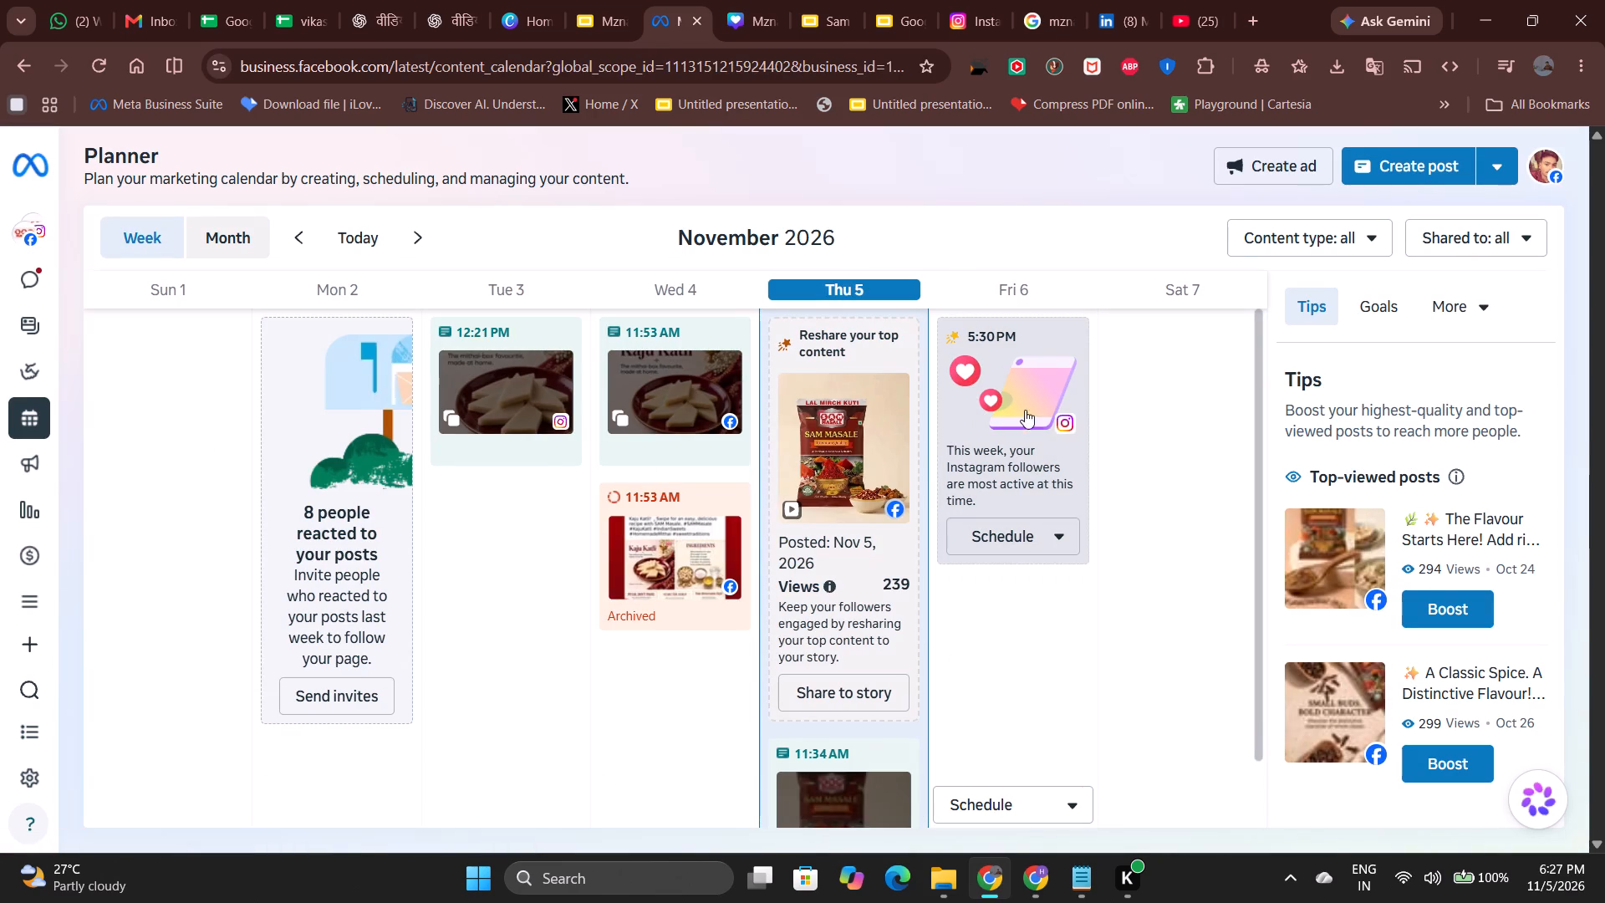
pyautogui.scroll(-4, 1078, 334)
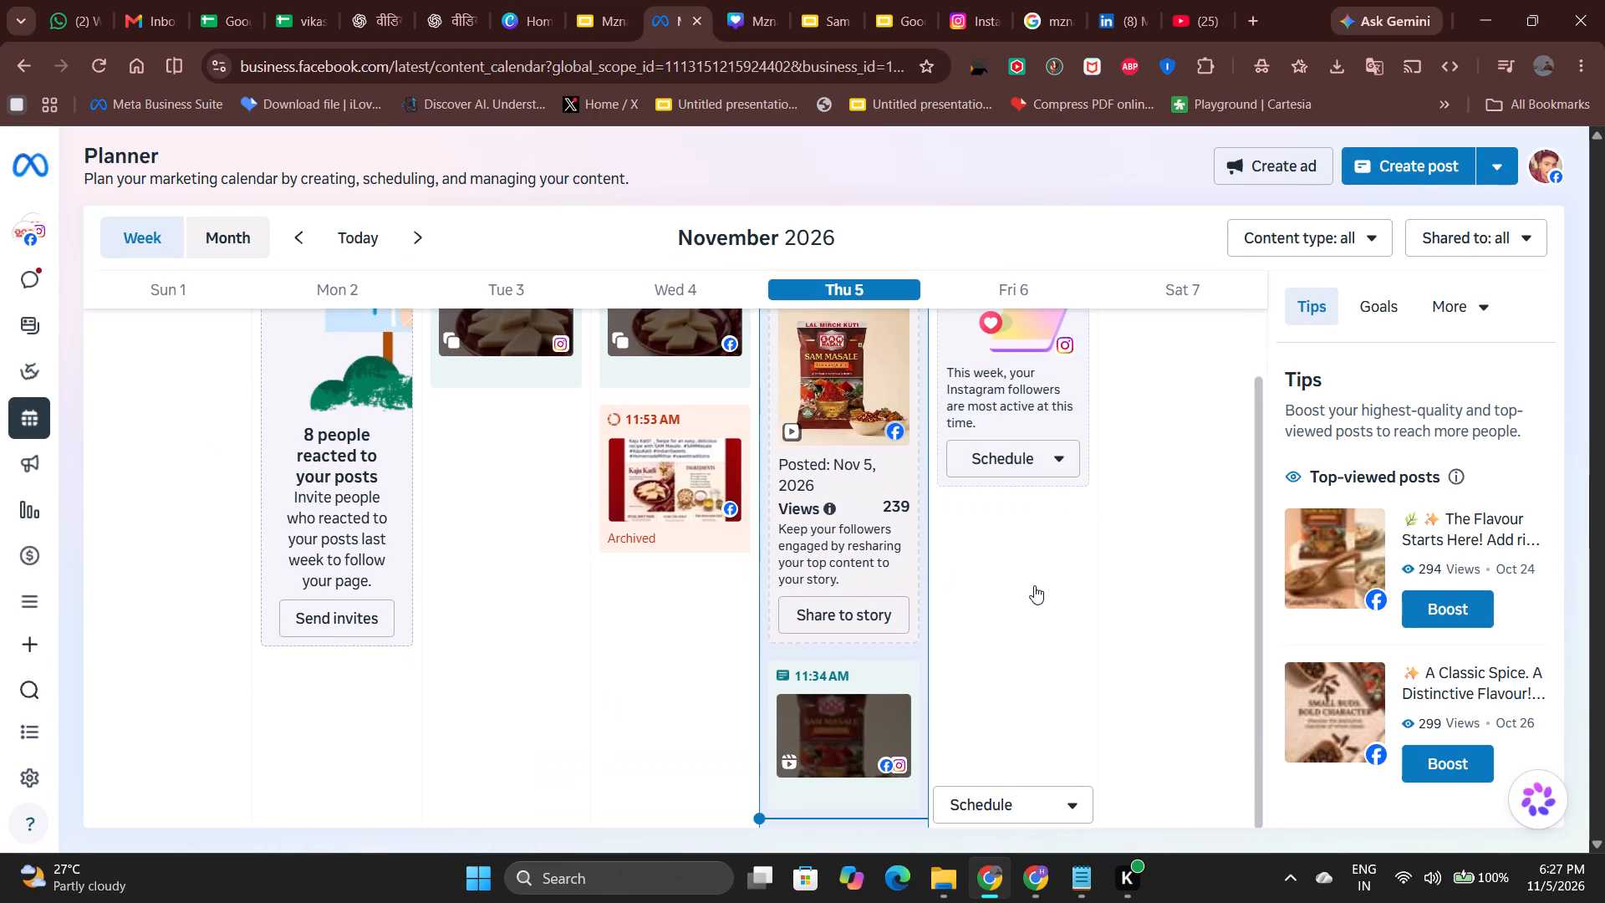
pyautogui.scroll(-1, 1034, 585)
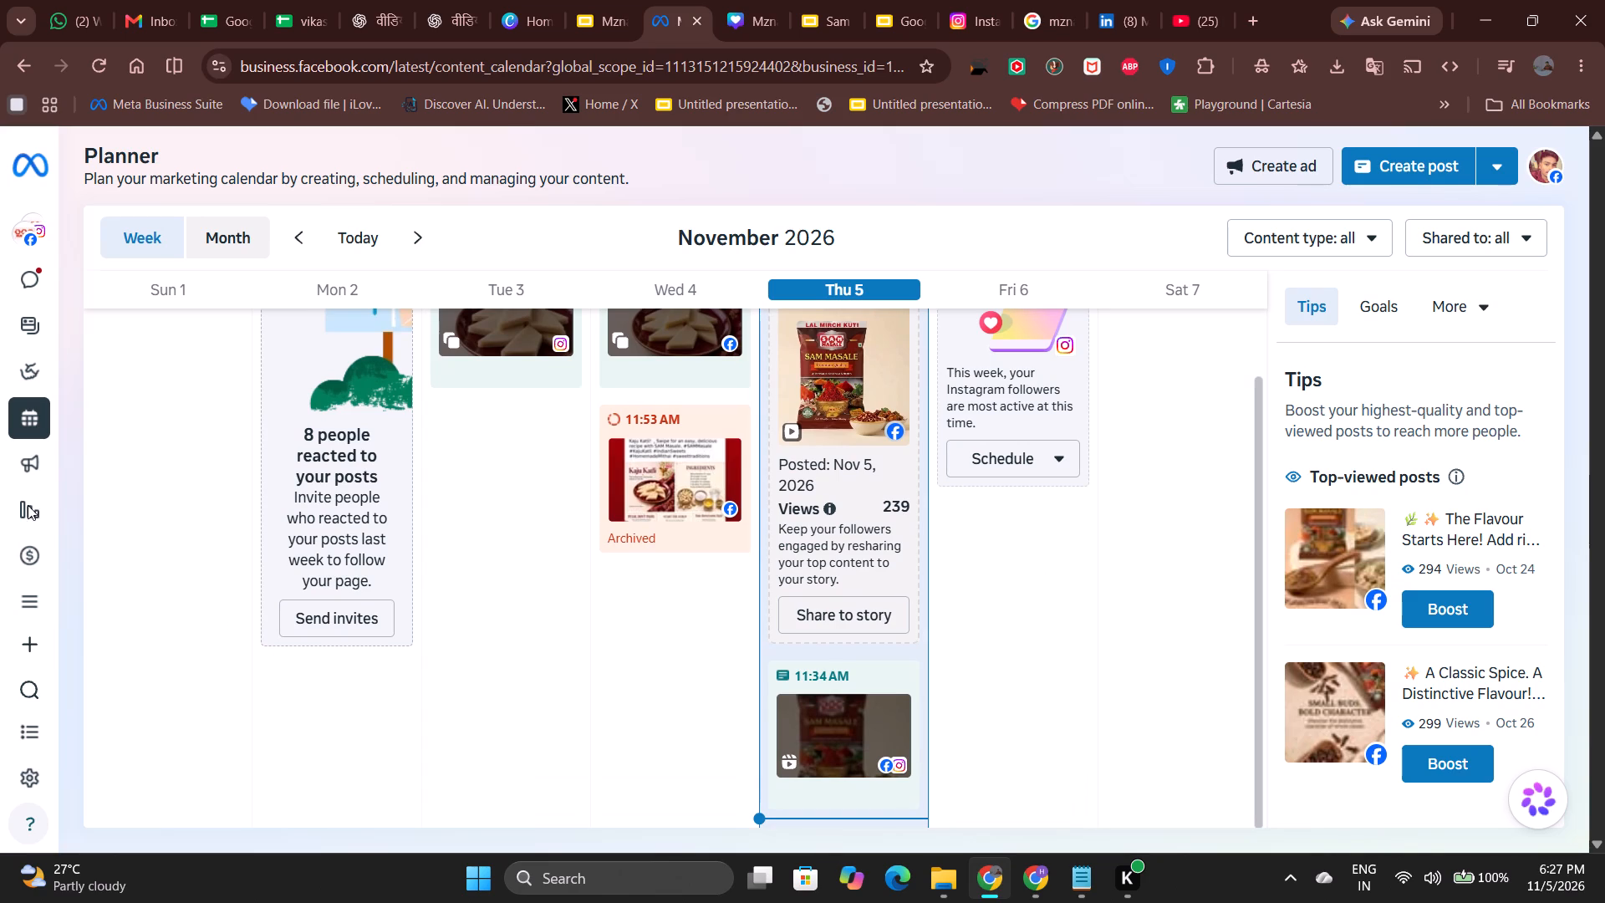
pyautogui.click(1431, 166)
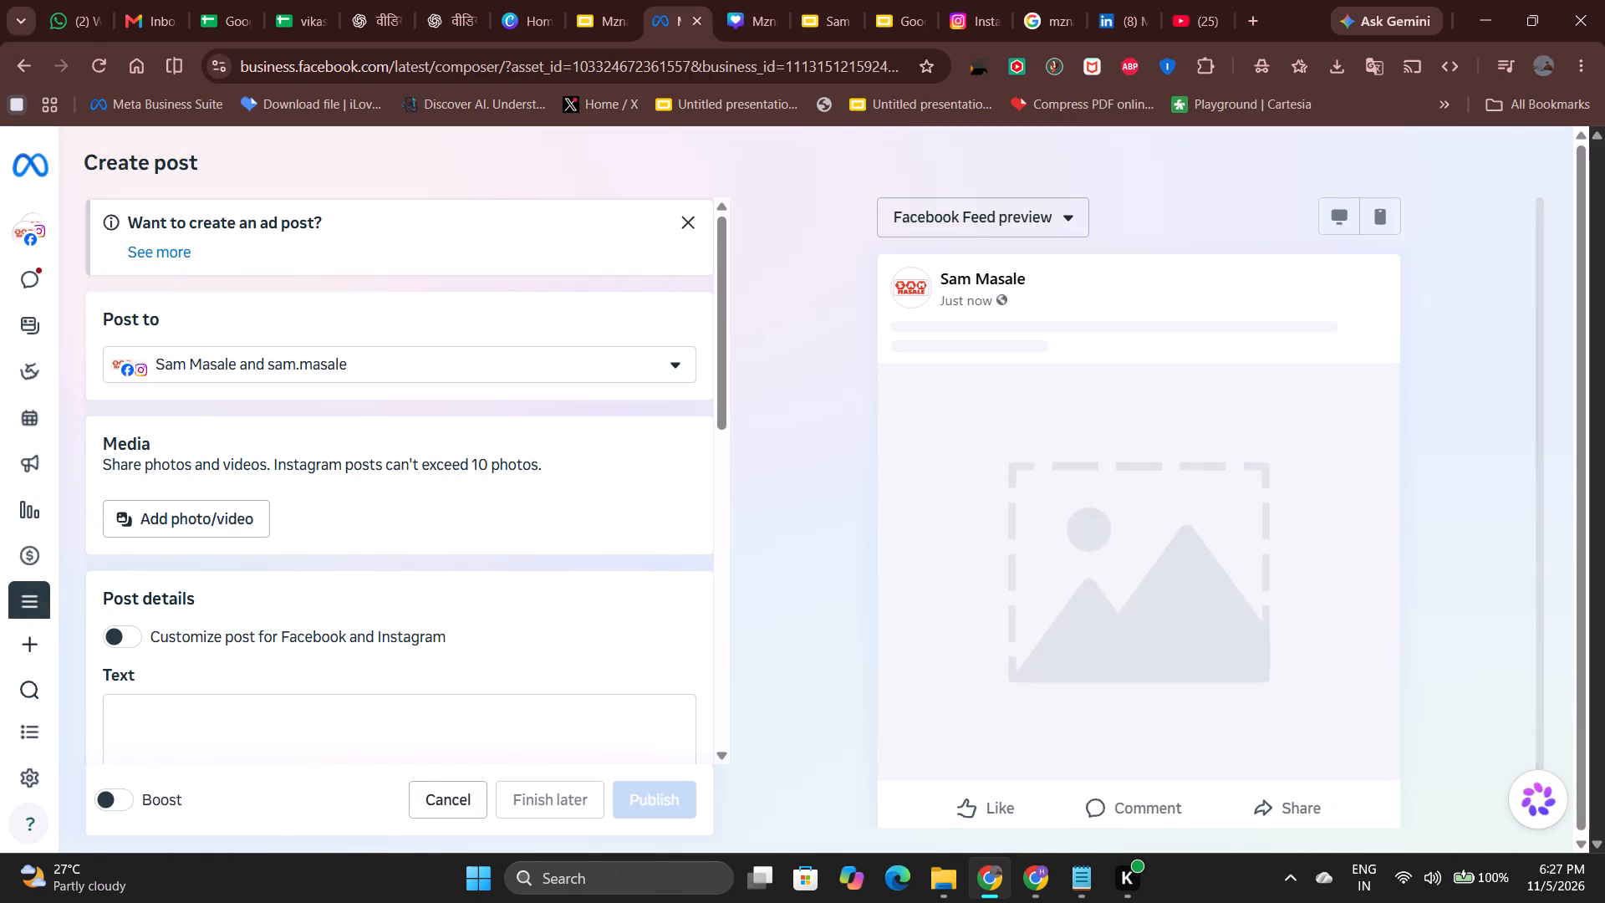
# Examine the Sam Masale deck's Pav Bhaji and Happy Dhanteras slides for the upcoming post content and dates.
pyautogui.click(828, 0)
pyautogui.scroll(10, 174, 497)
pyautogui.scroll(-4, 143, 487)
pyautogui.scroll(2, 84, 392)
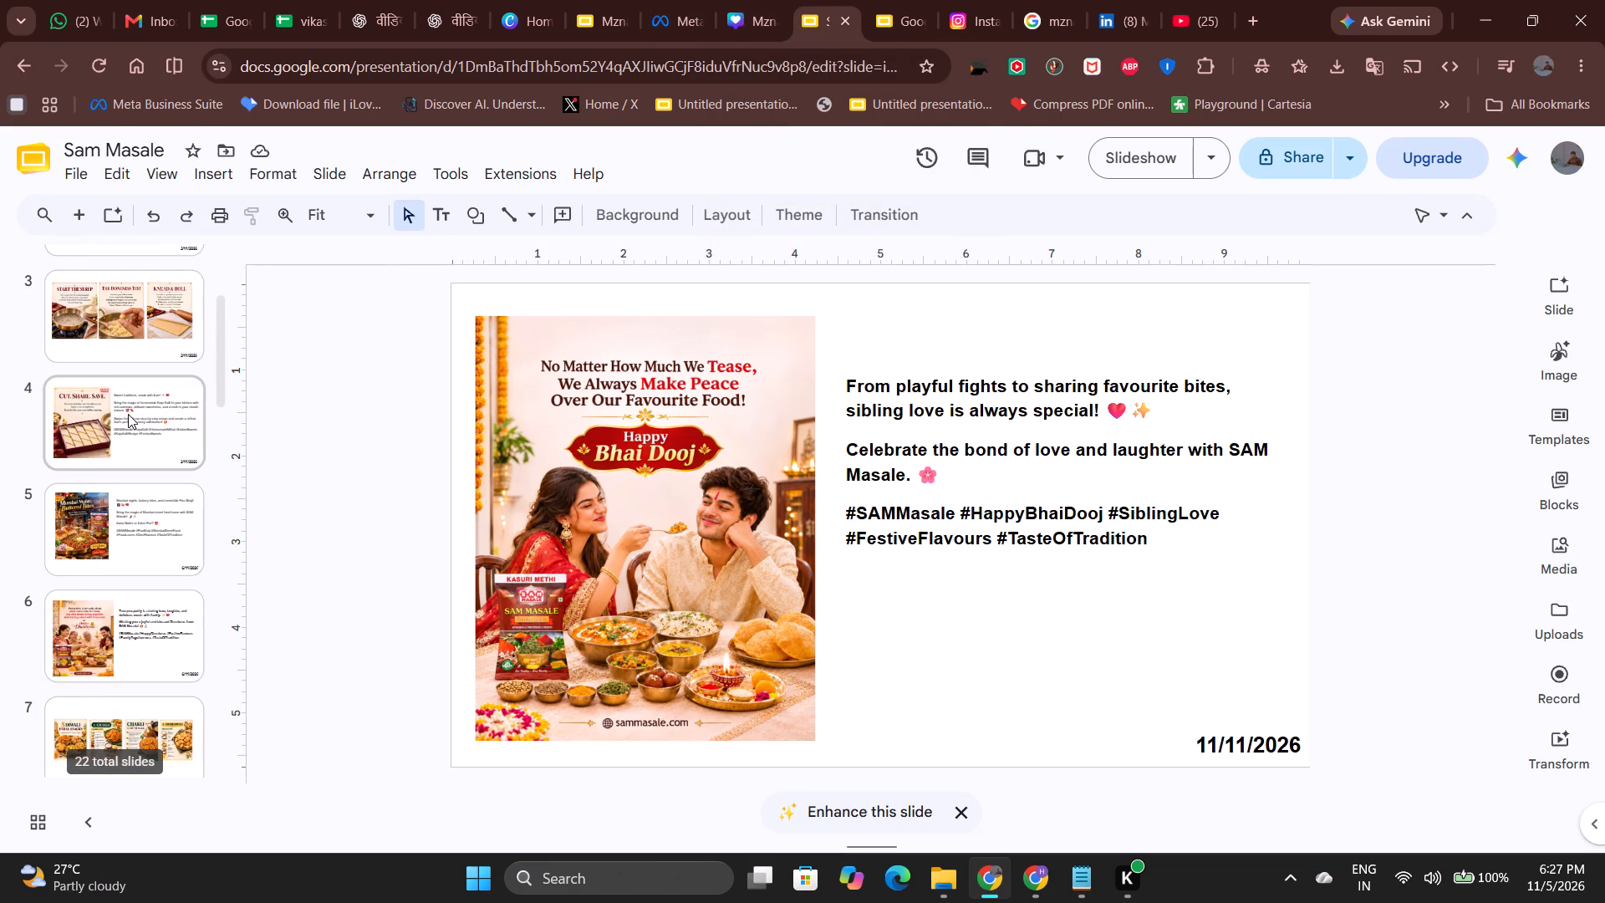
pyautogui.click(128, 414)
pyautogui.scroll(-1, 126, 456)
pyautogui.click(125, 437)
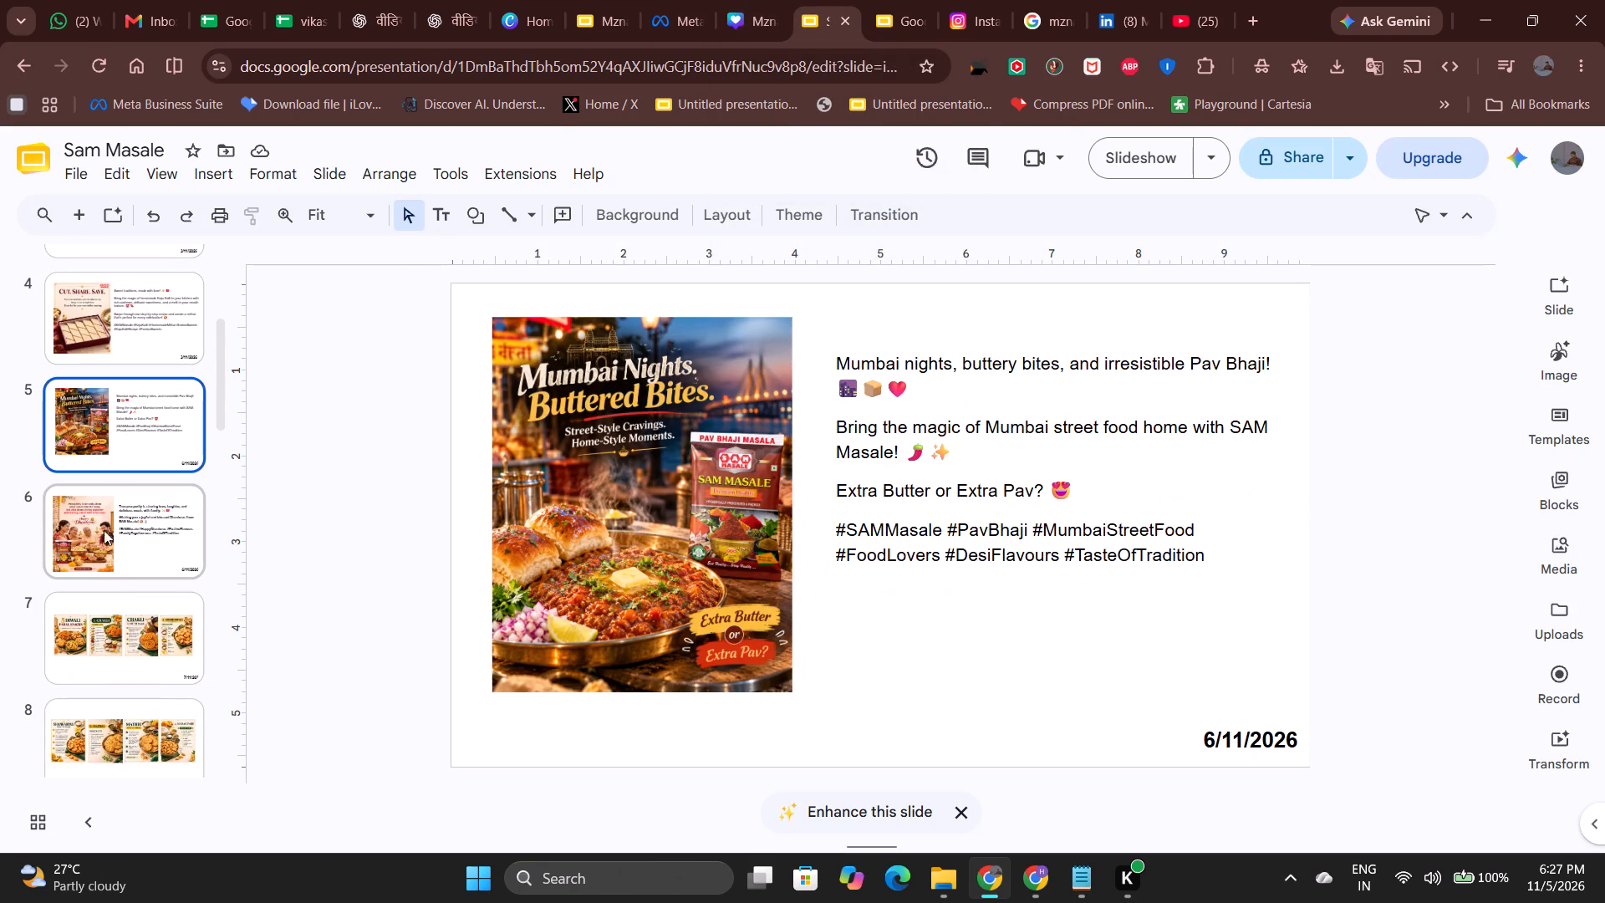
pyautogui.click(112, 526)
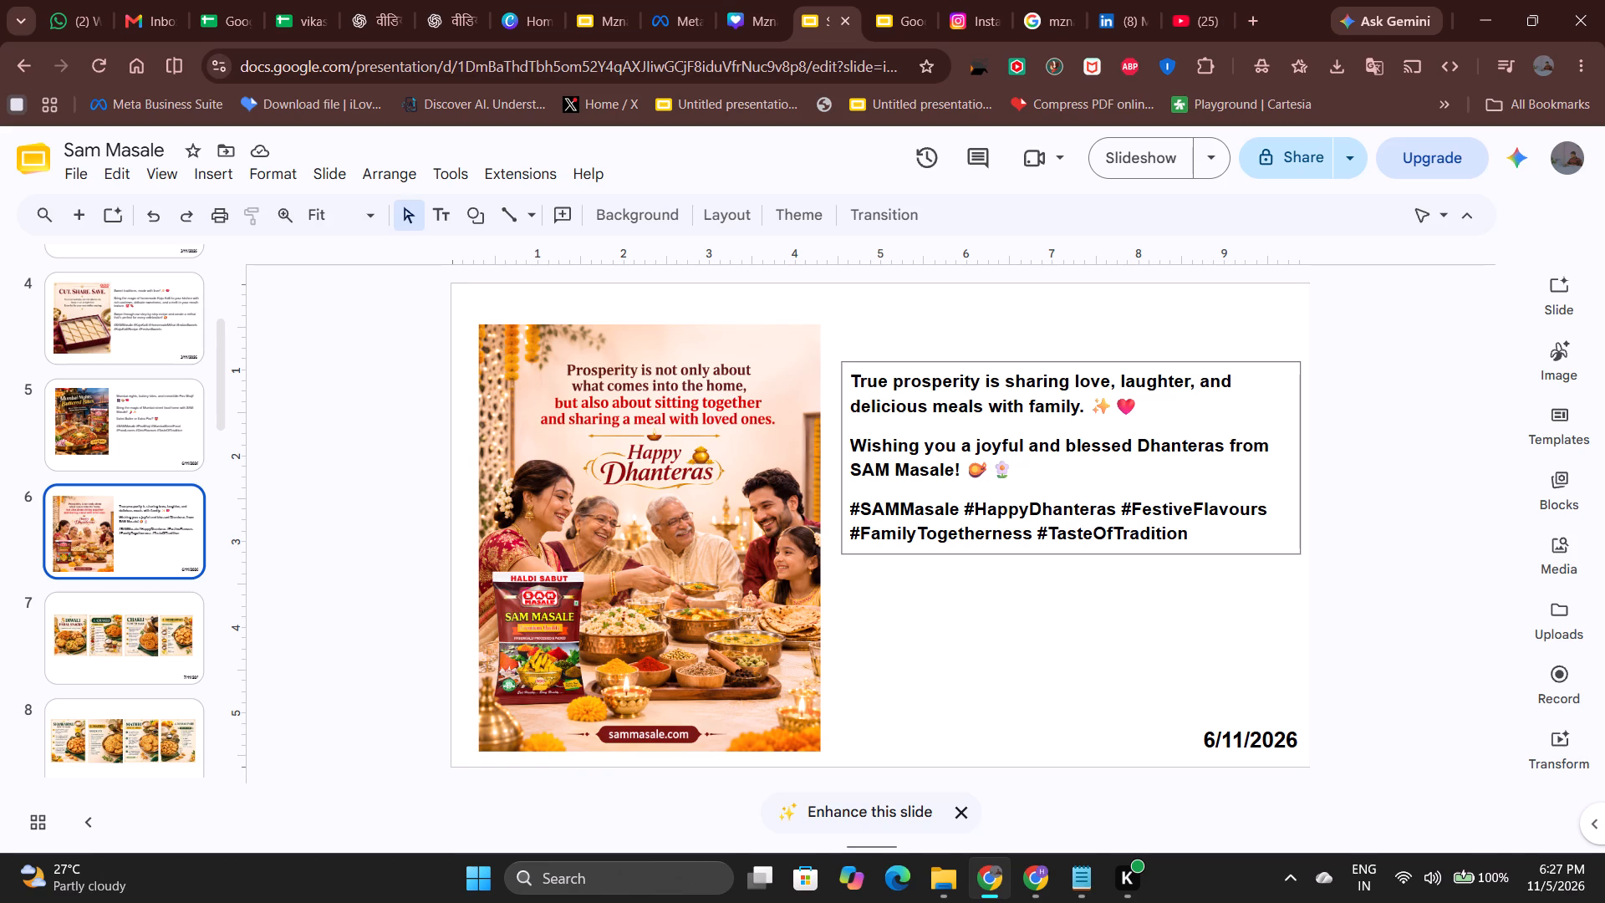
# Copy HappyDhanteras from the Dhanteras slide's hashtags and search Google for it in a new tab.
pyautogui.moveTo(976, 508); pyautogui.dragTo(1117, 513)
pyautogui.rightClick(1086, 502)
pyautogui.click(1128, 423)
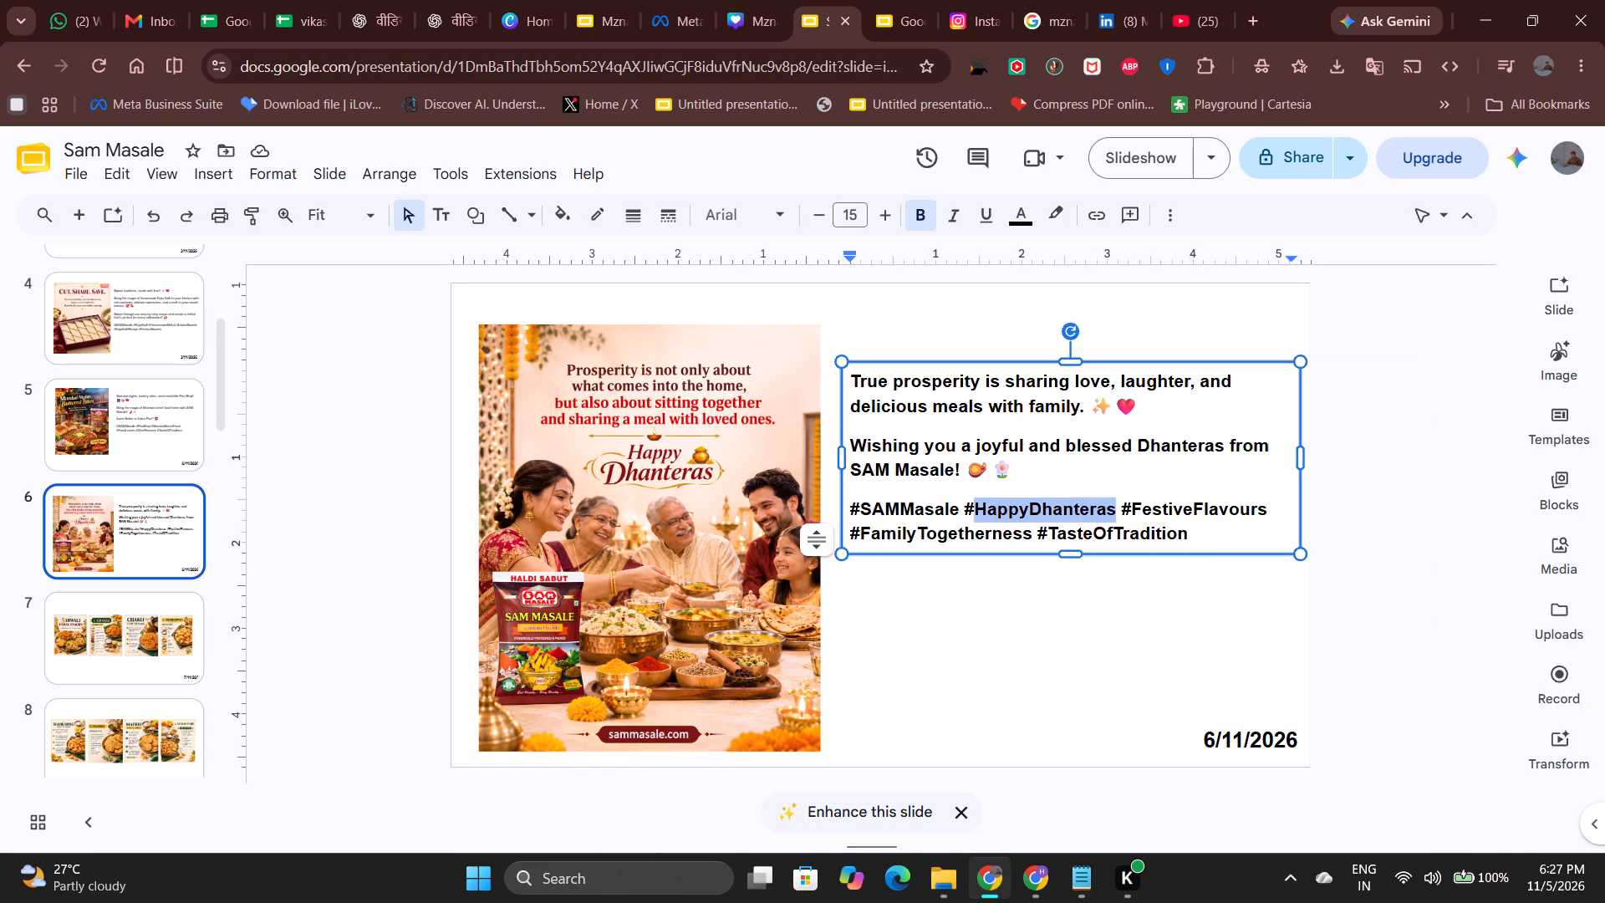
pyautogui.click(1261, 0)
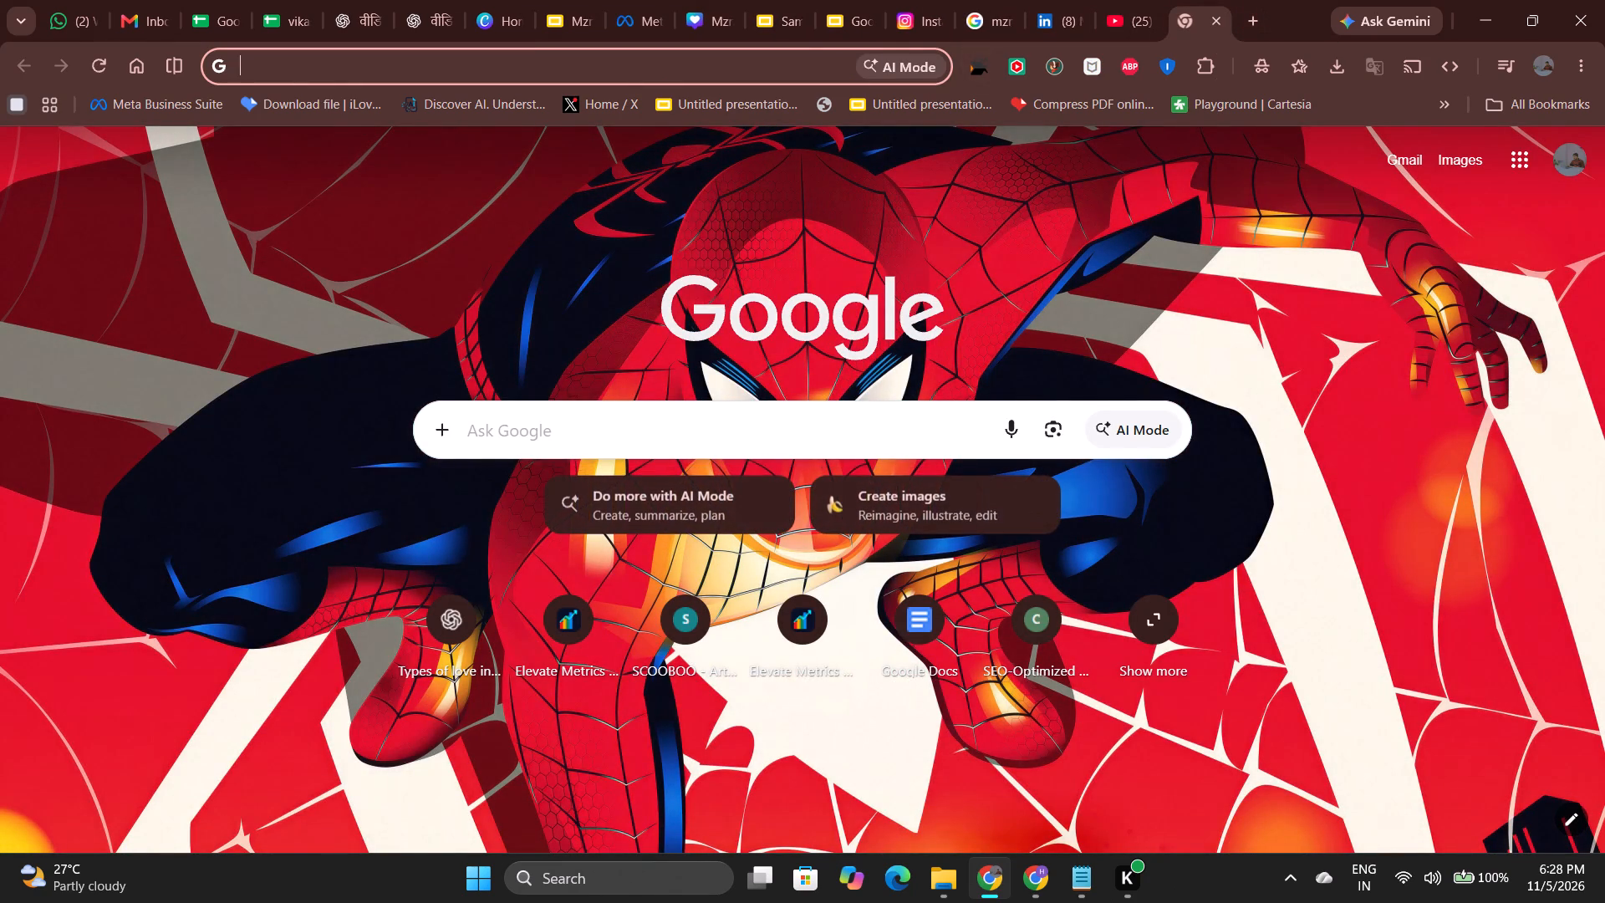
pyautogui.click(765, 70)
pyautogui.rightClick(765, 70)
pyautogui.click(808, 255)
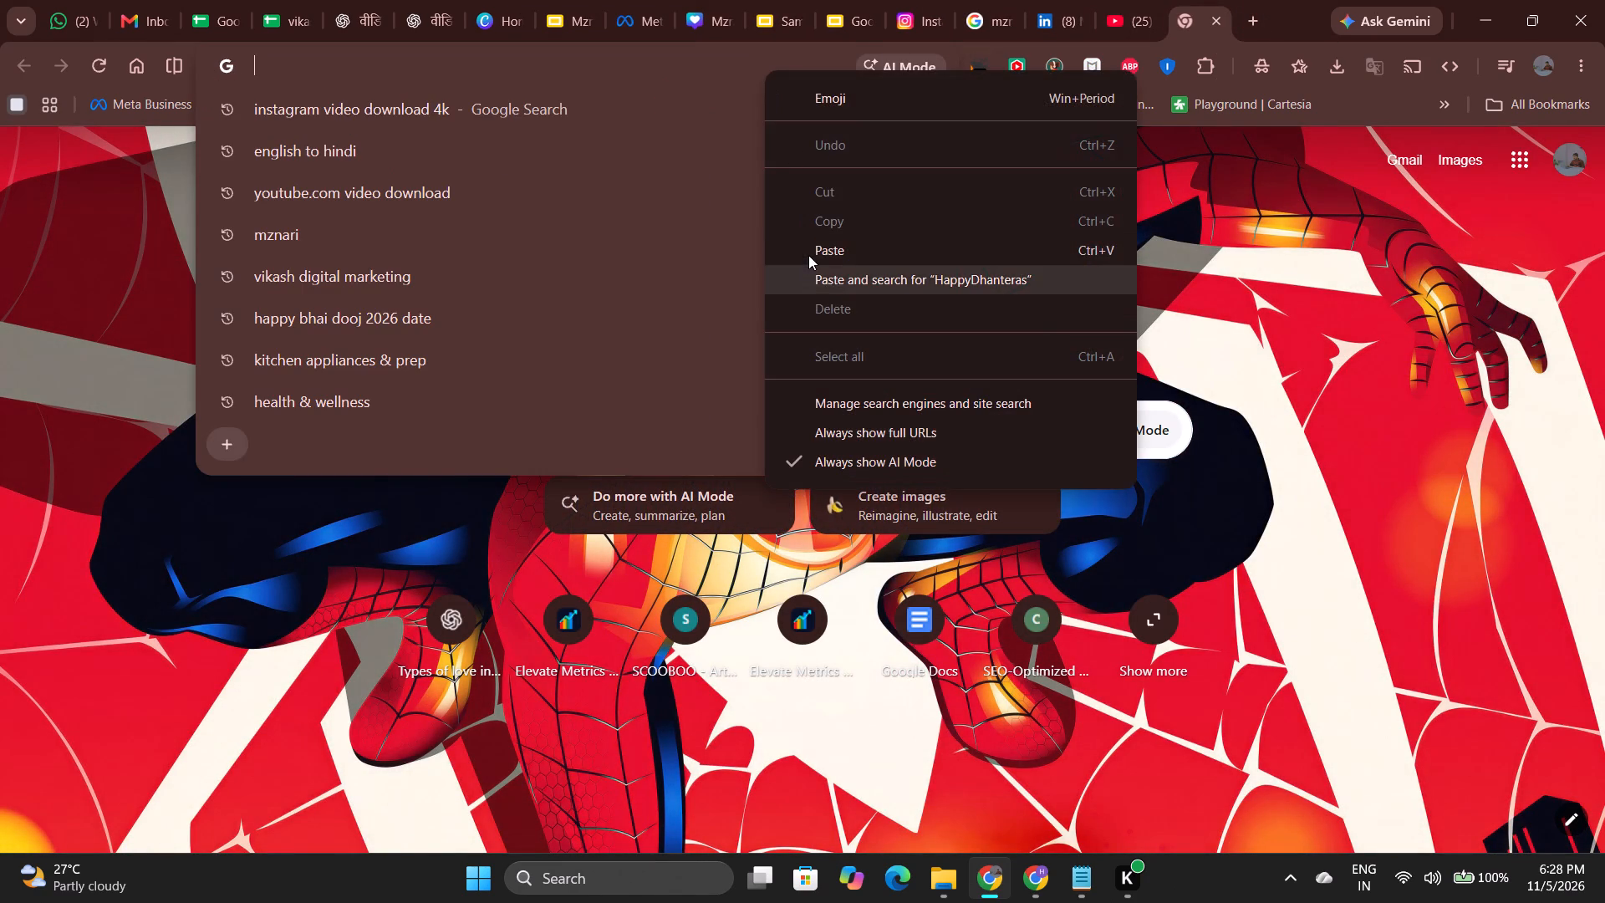
pyautogui.press('Return')
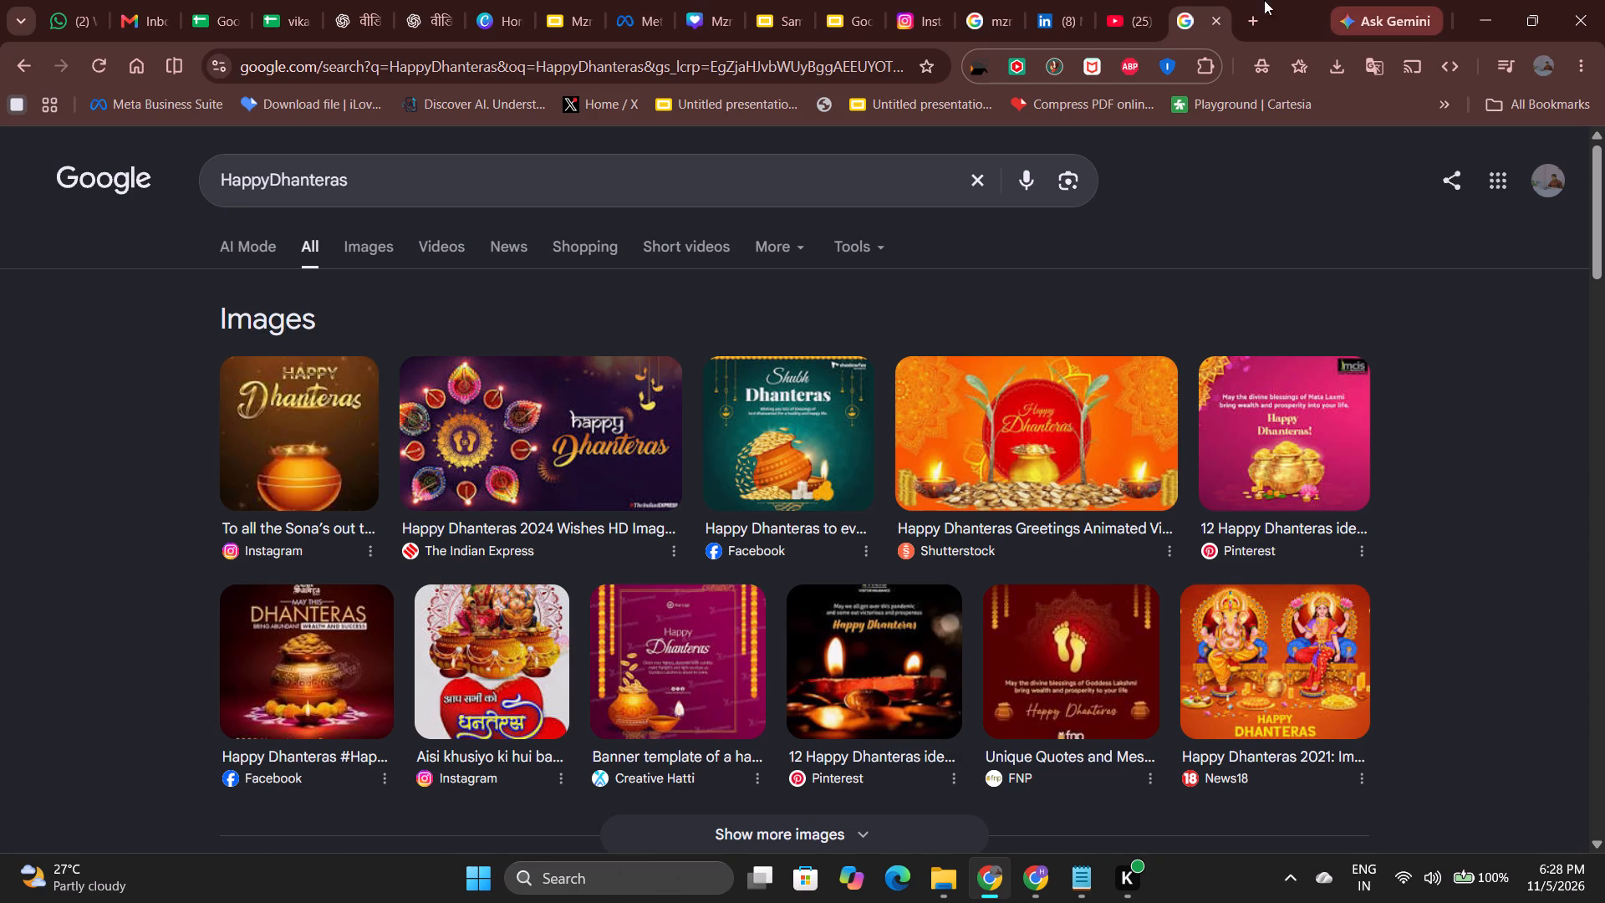
# Search for an English to Hindi translator, translate the copied HappyDhanteras into Hindi, and listen to the translation.
pyautogui.click(505, 69)
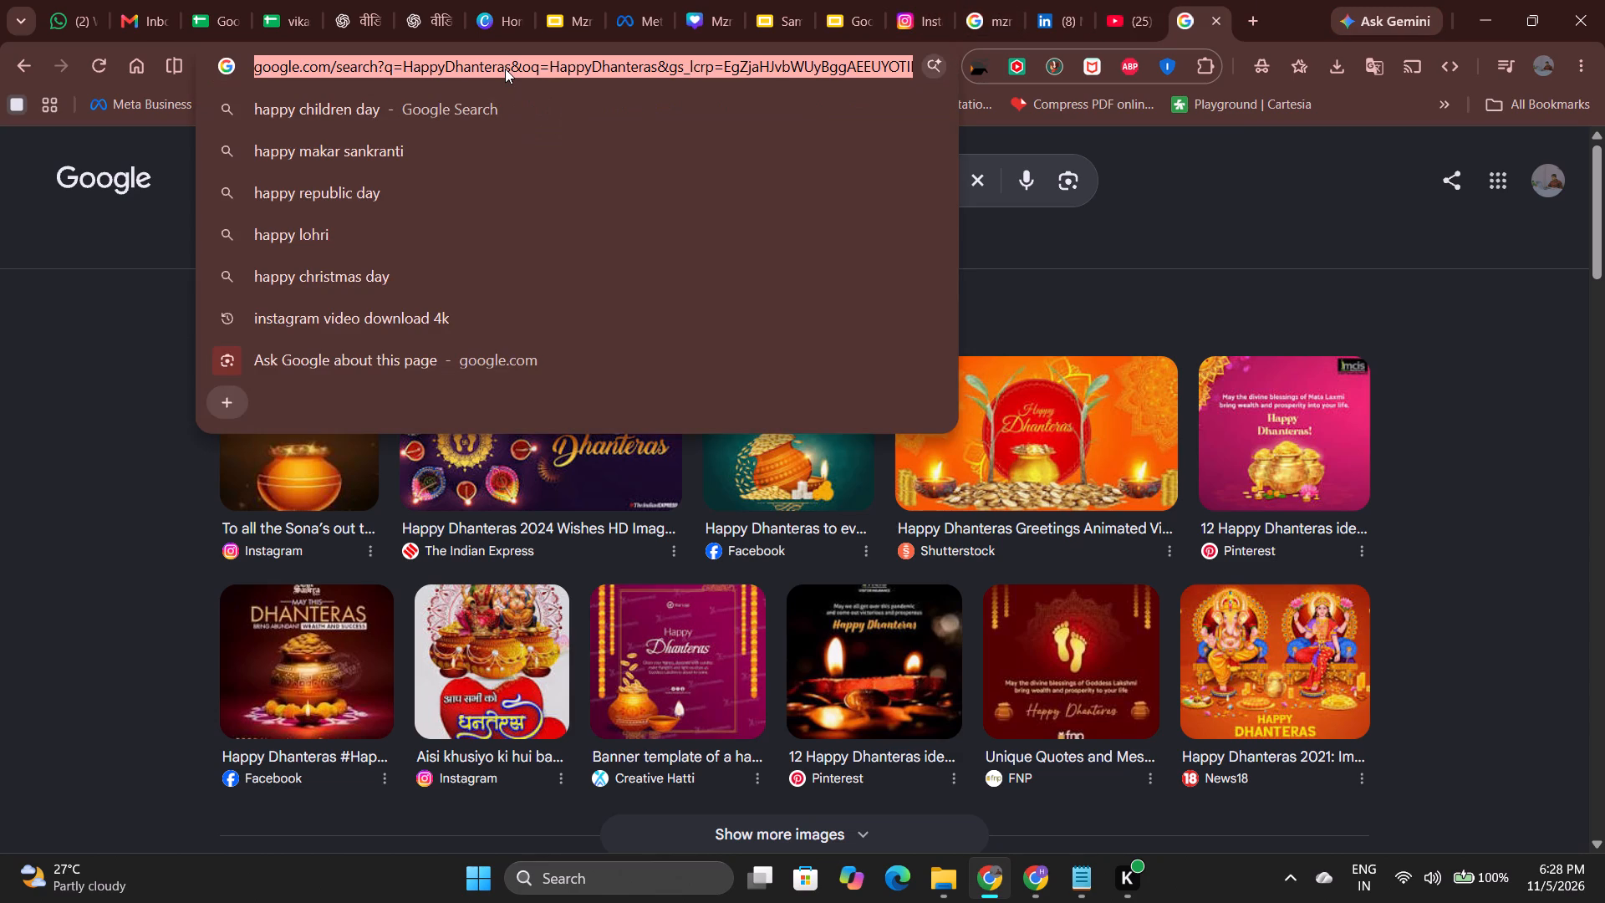
pyautogui.press('e')
pyautogui.press('Down')
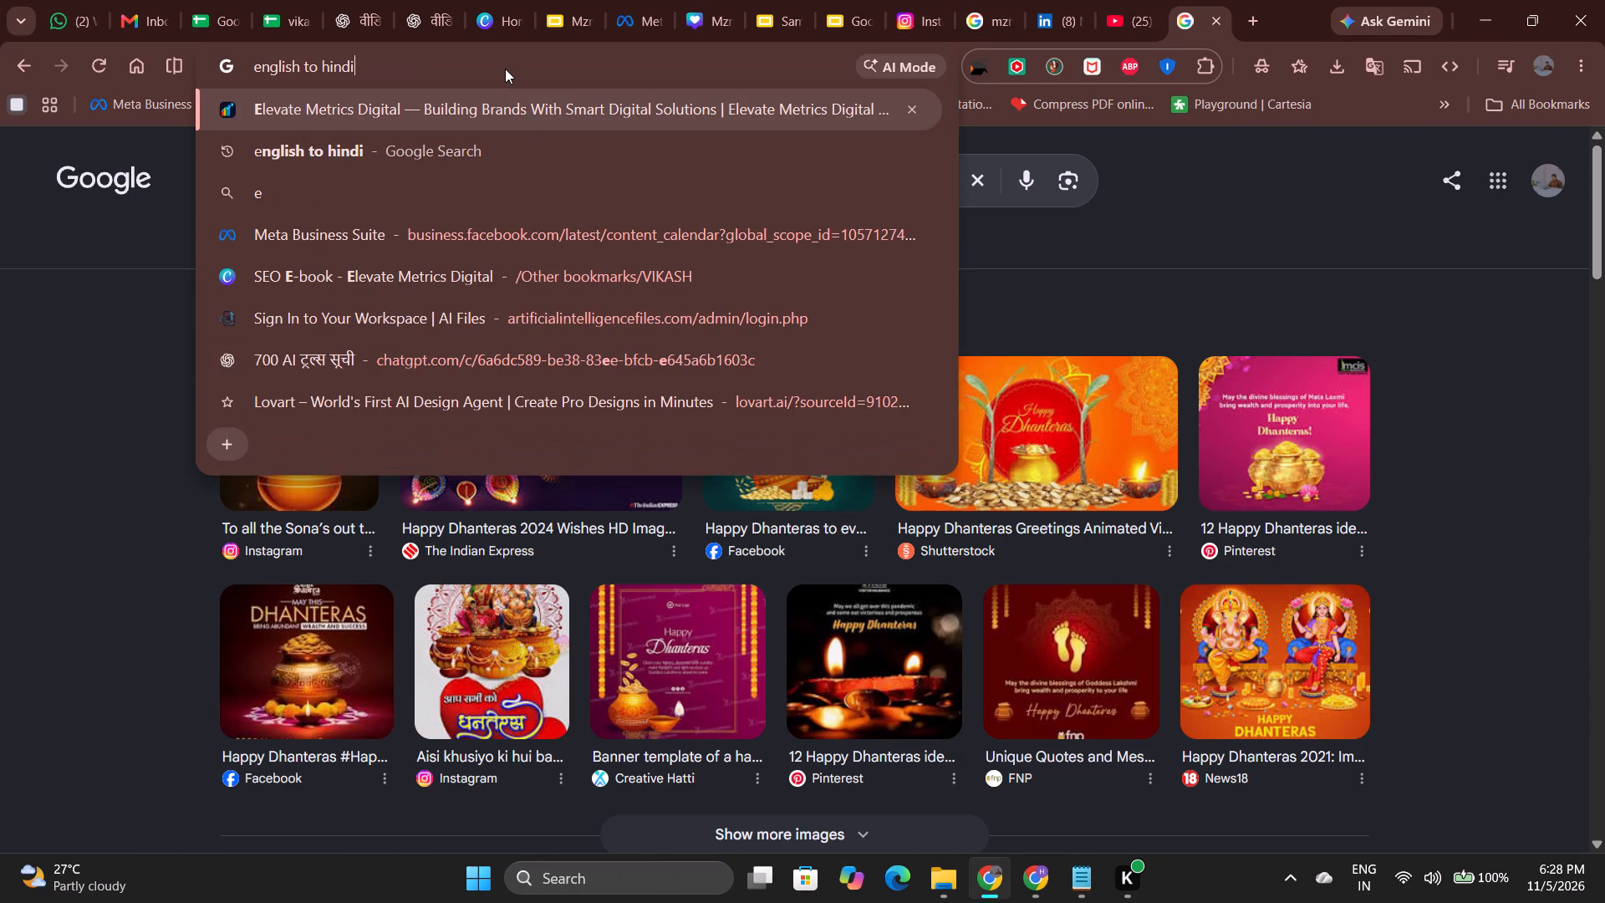
pyautogui.press('Return')
pyautogui.click(253, 394)
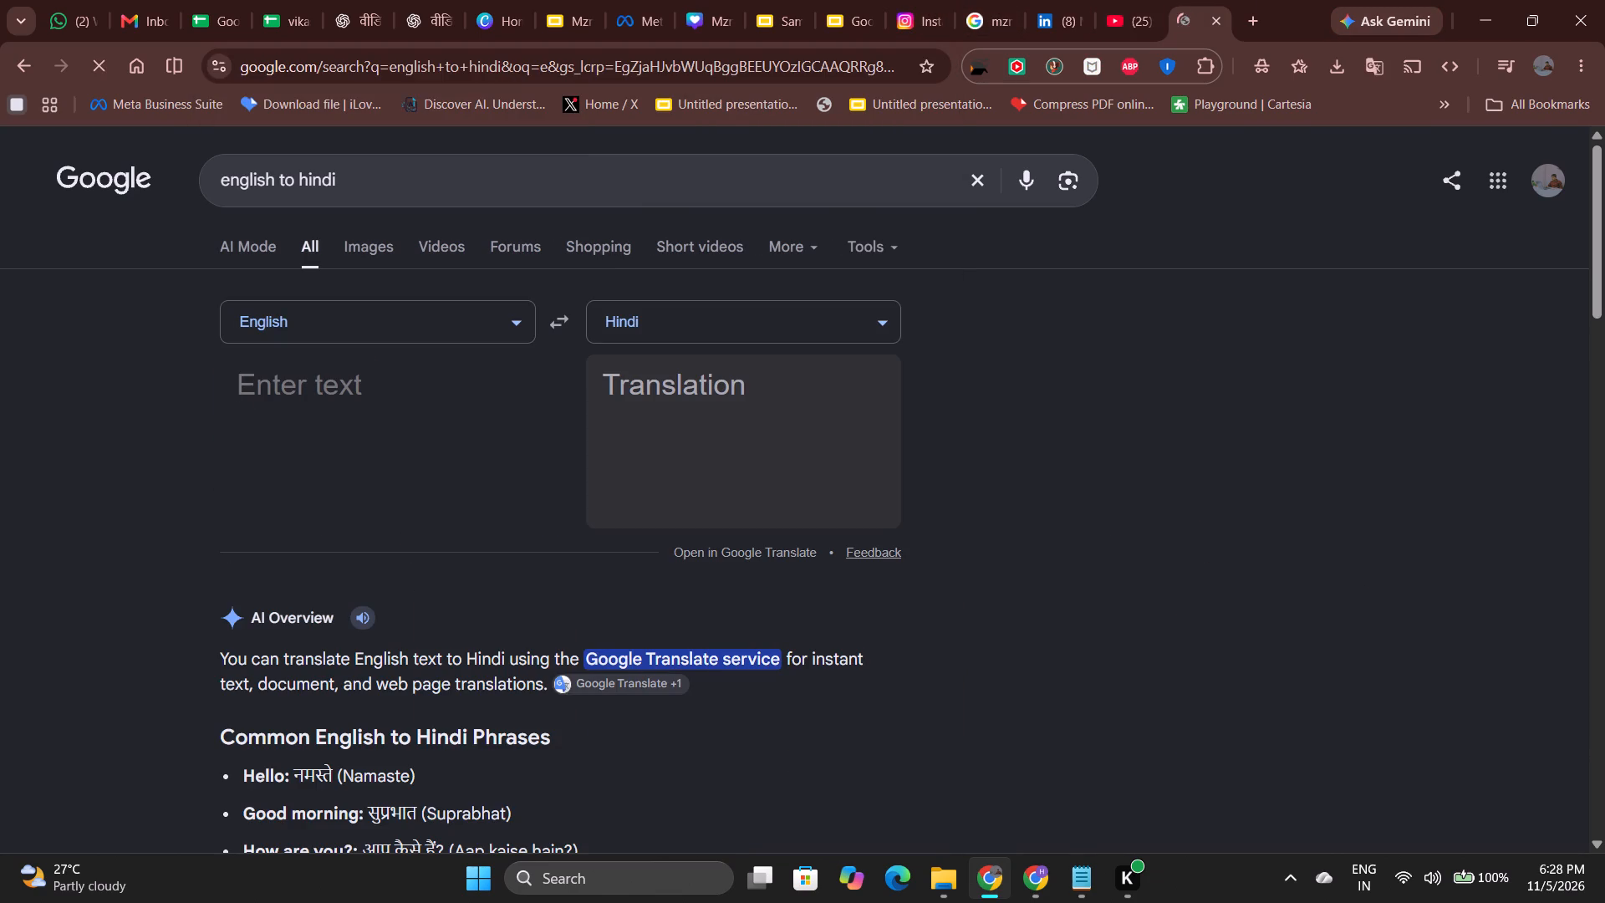
pyautogui.hotkey('ctrl', 'v')
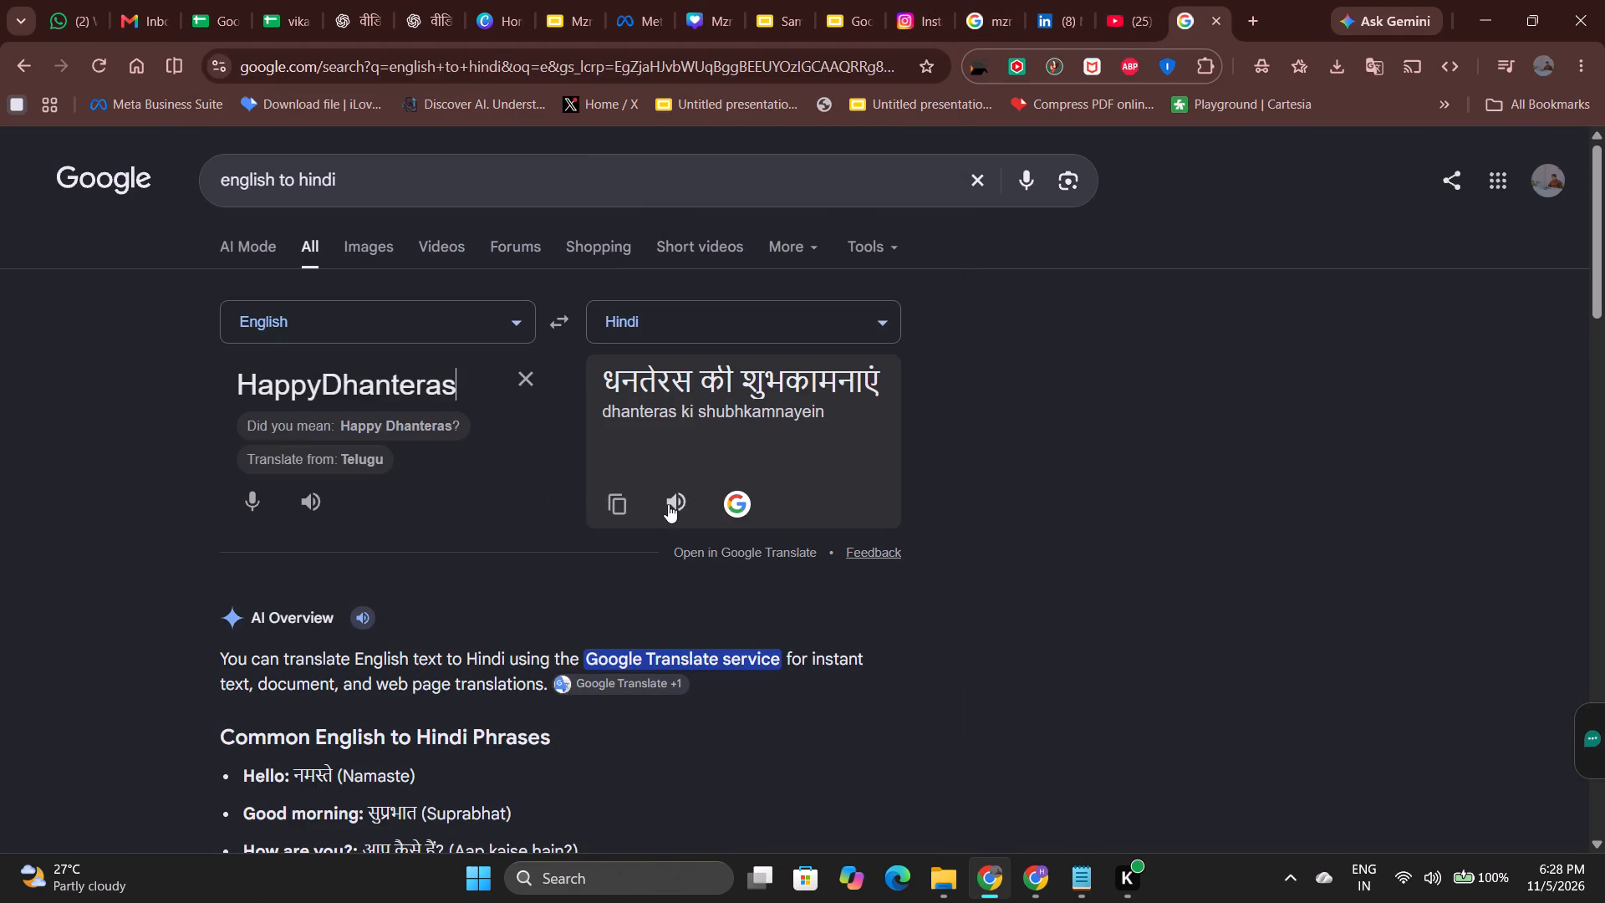
pyautogui.click(669, 504)
pyautogui.click(520, 375)
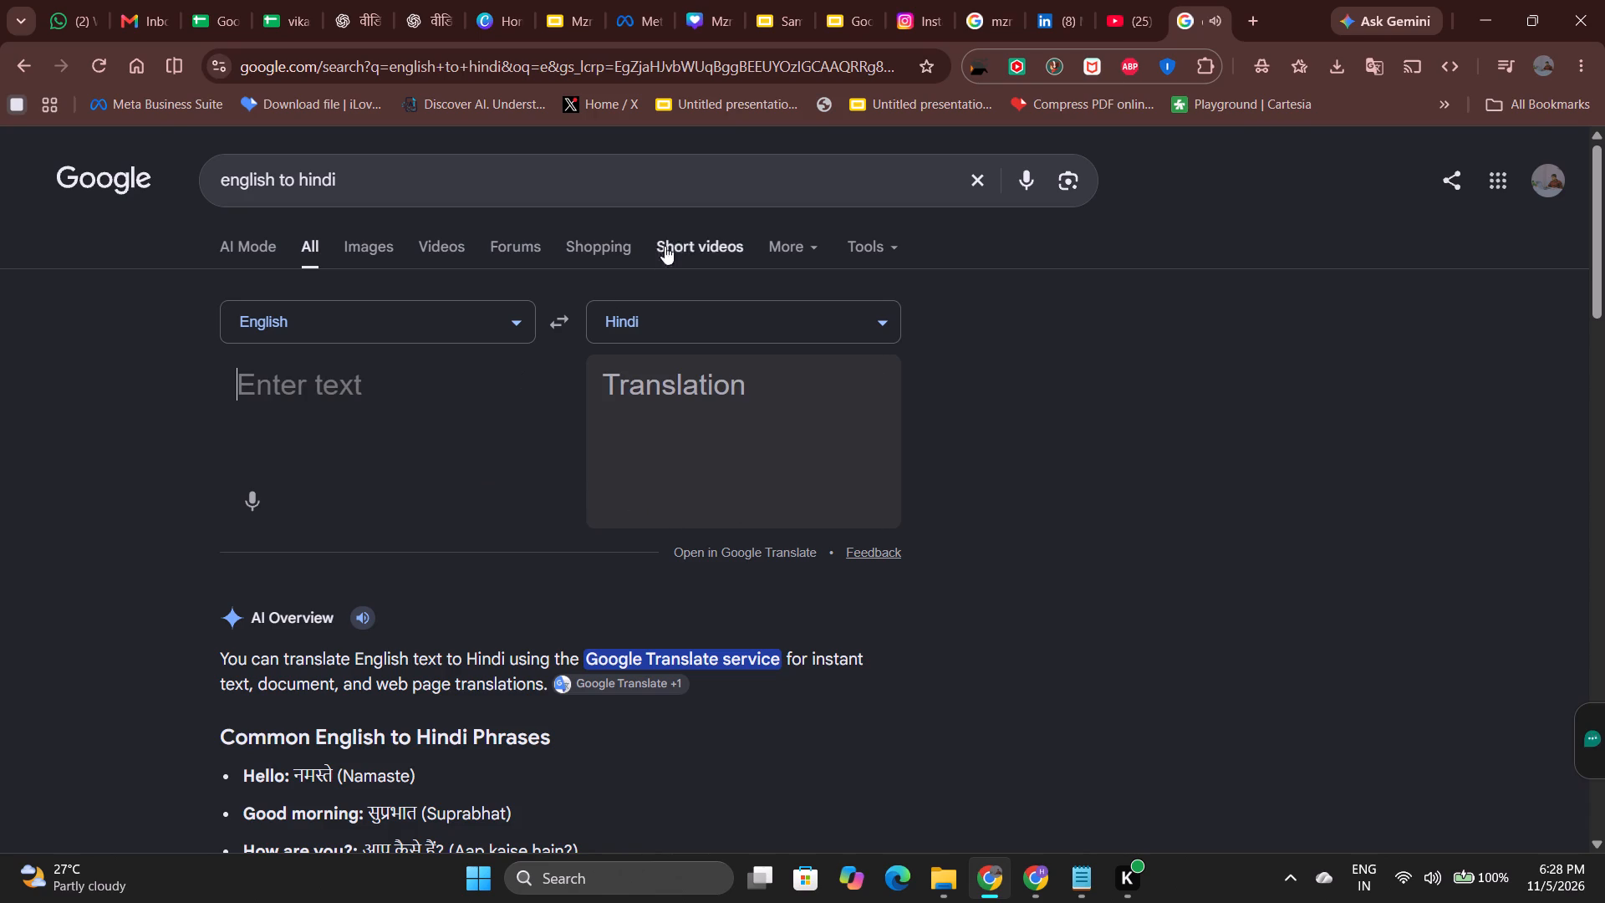
pyautogui.click(383, 134)
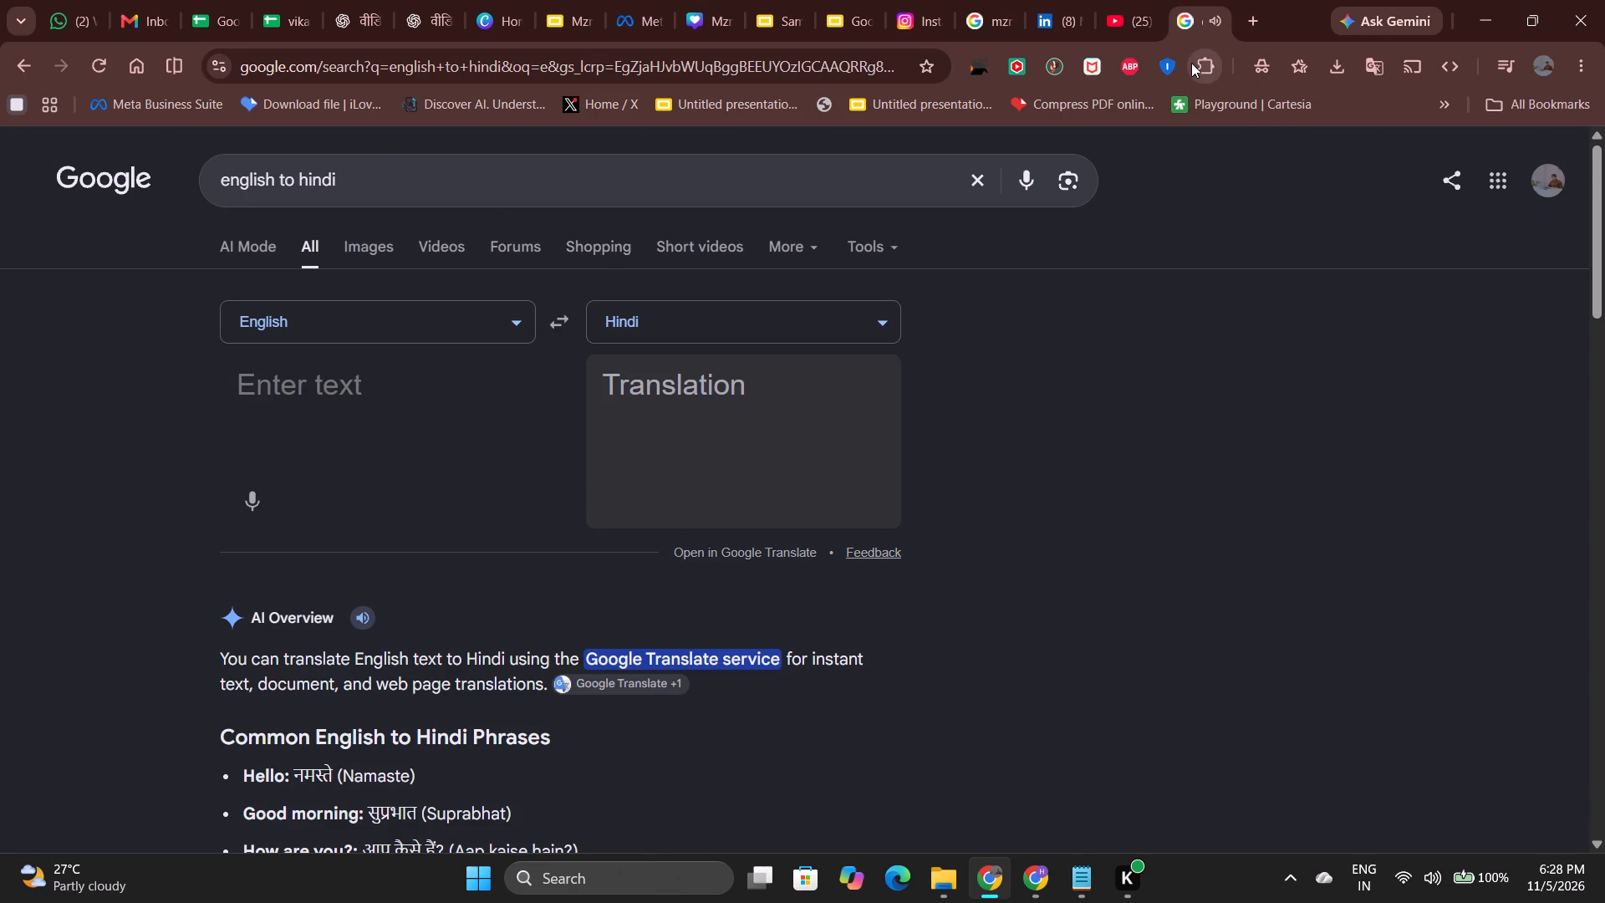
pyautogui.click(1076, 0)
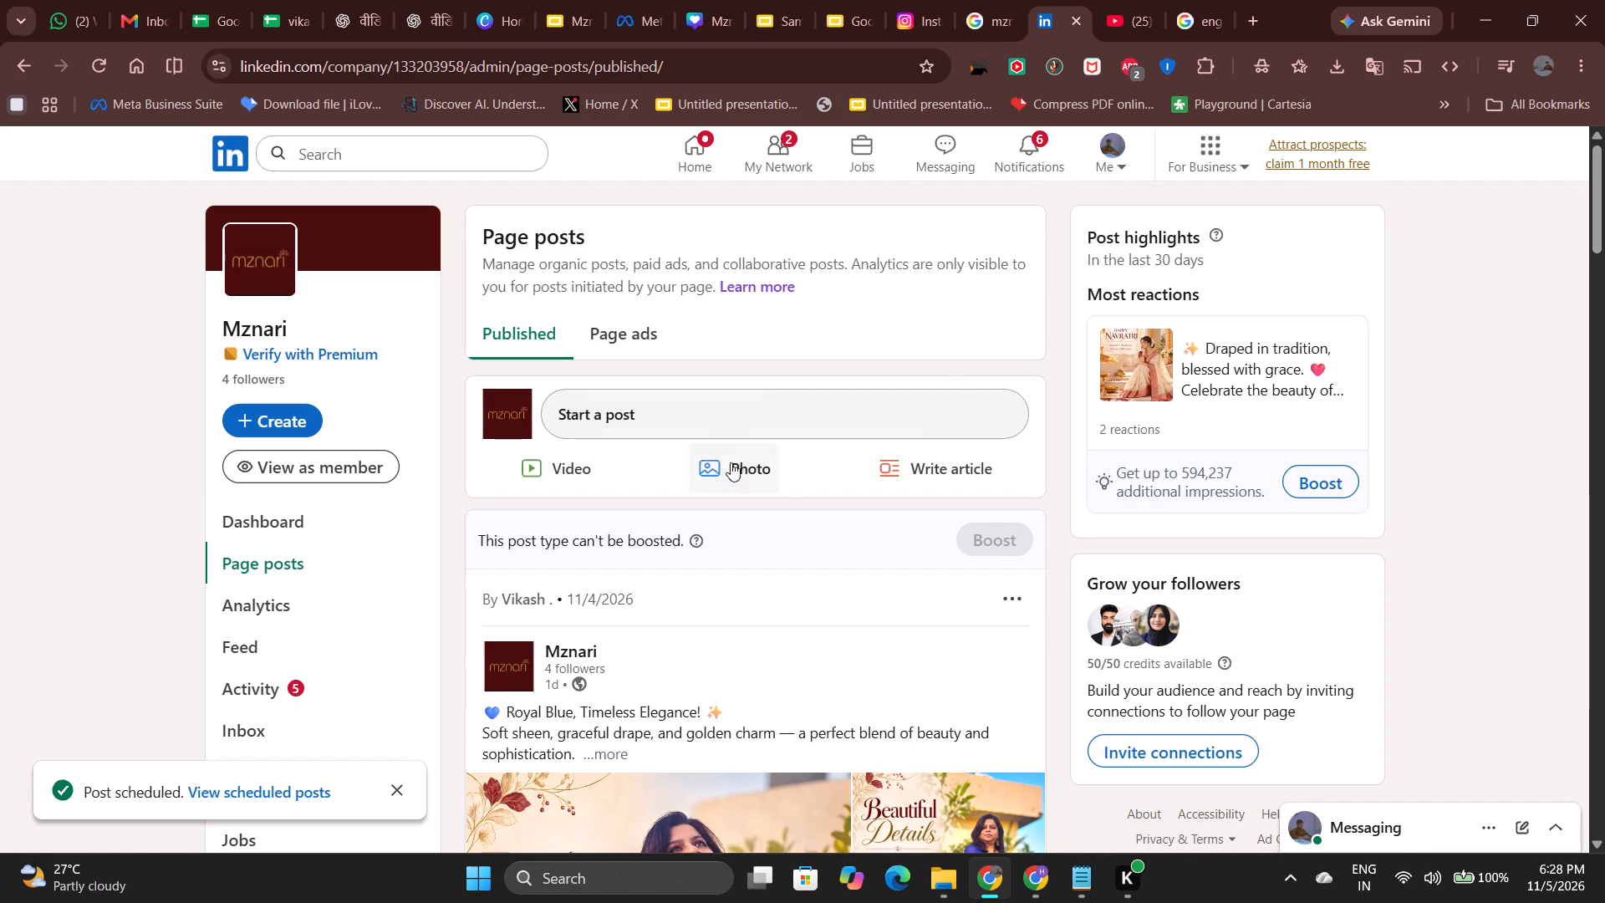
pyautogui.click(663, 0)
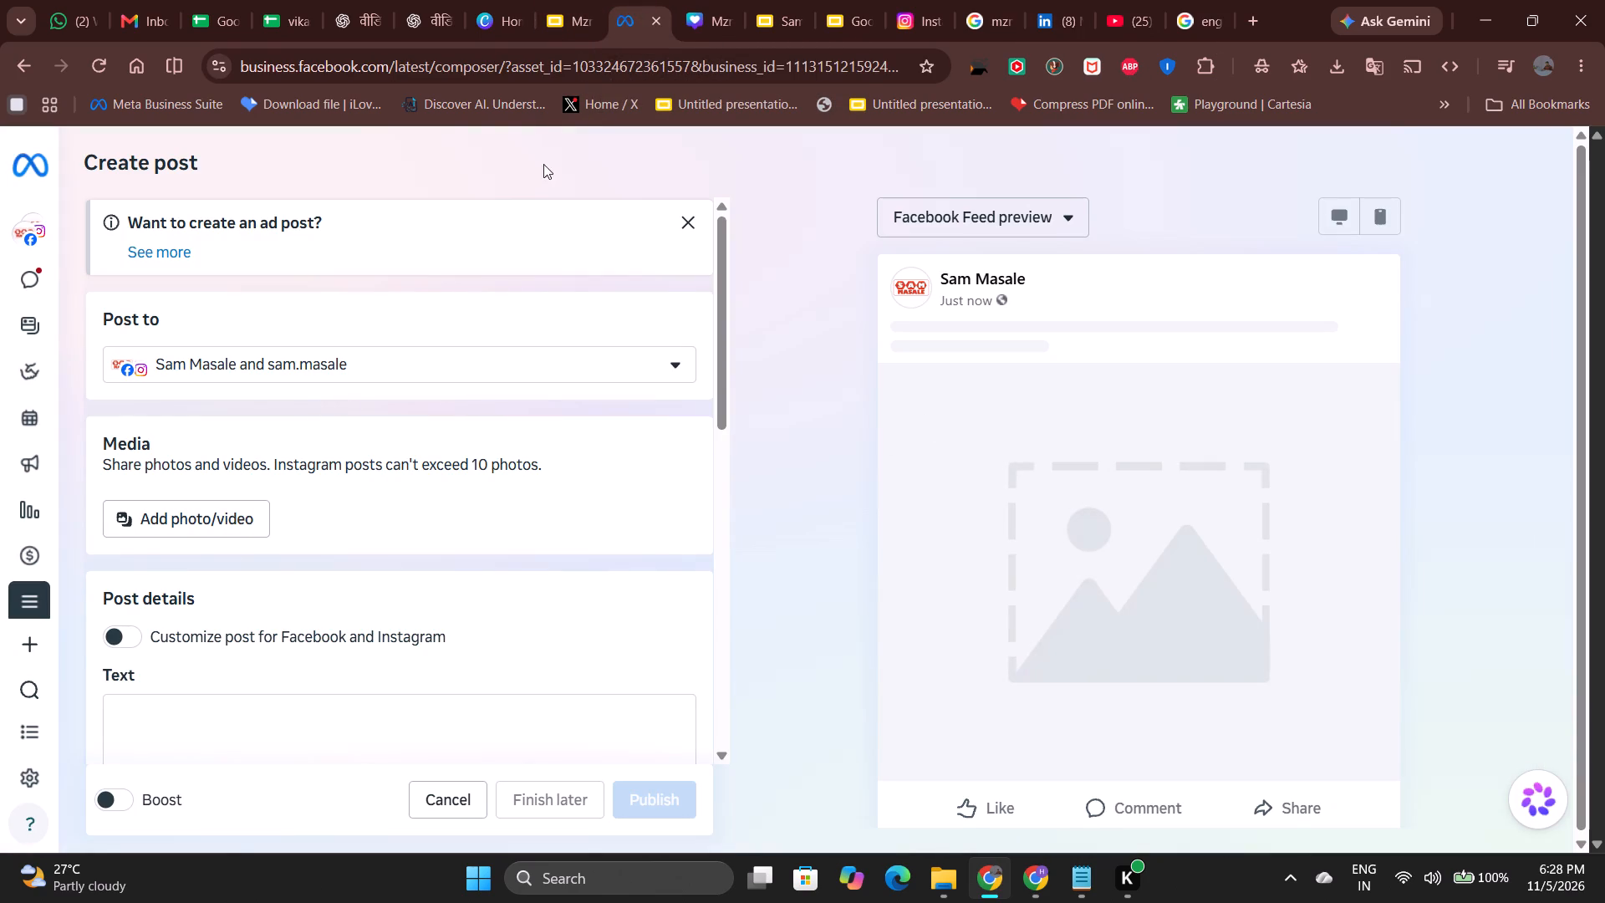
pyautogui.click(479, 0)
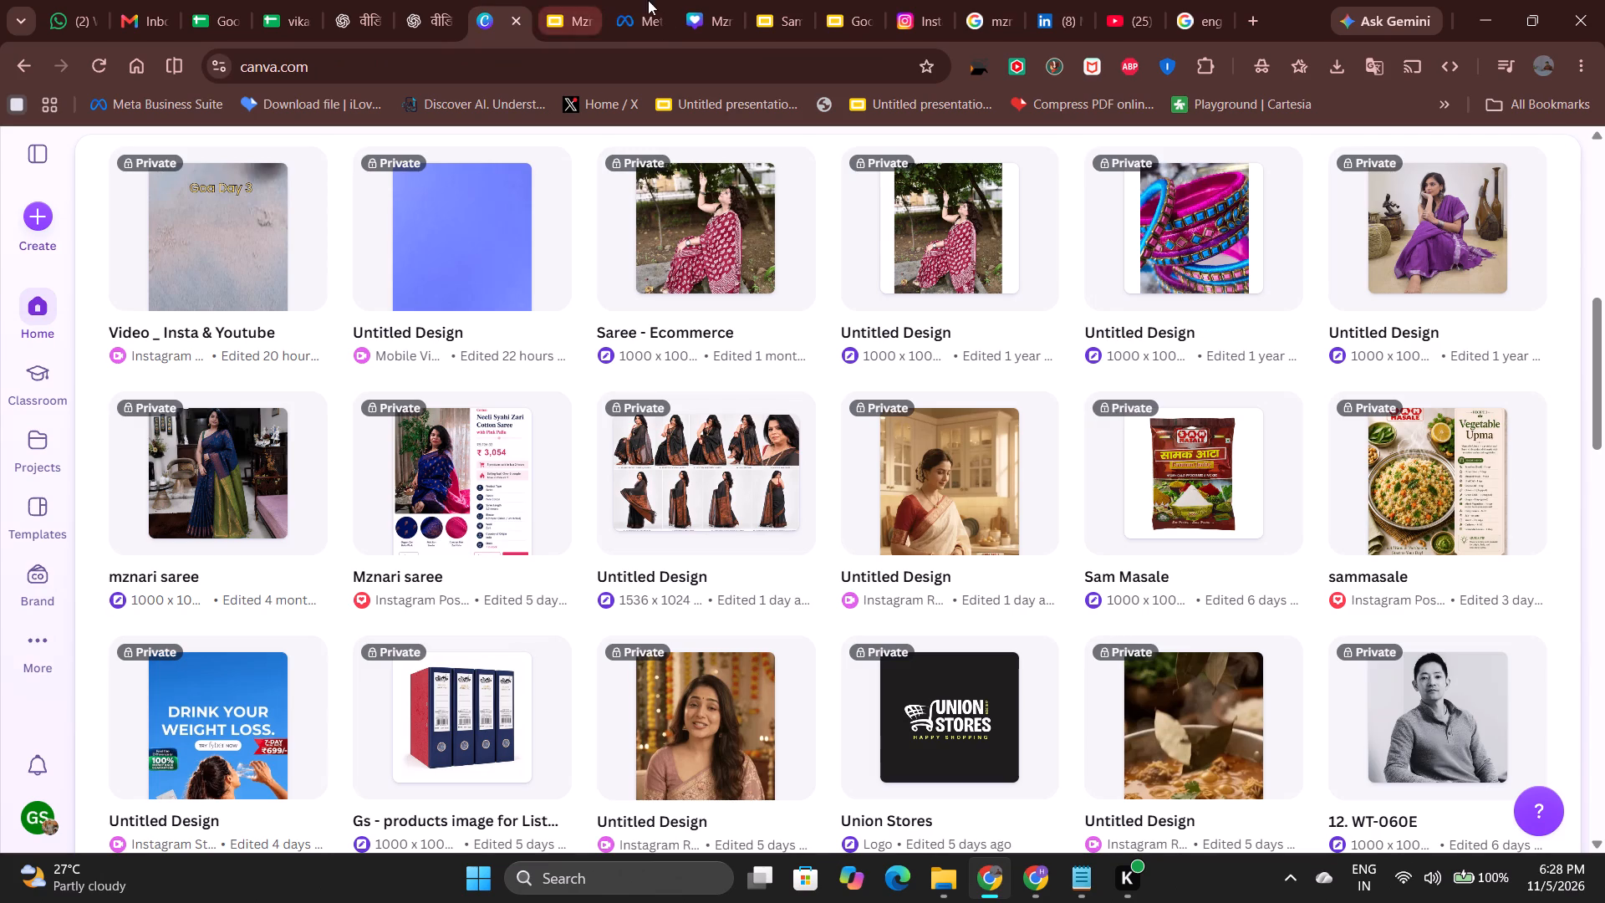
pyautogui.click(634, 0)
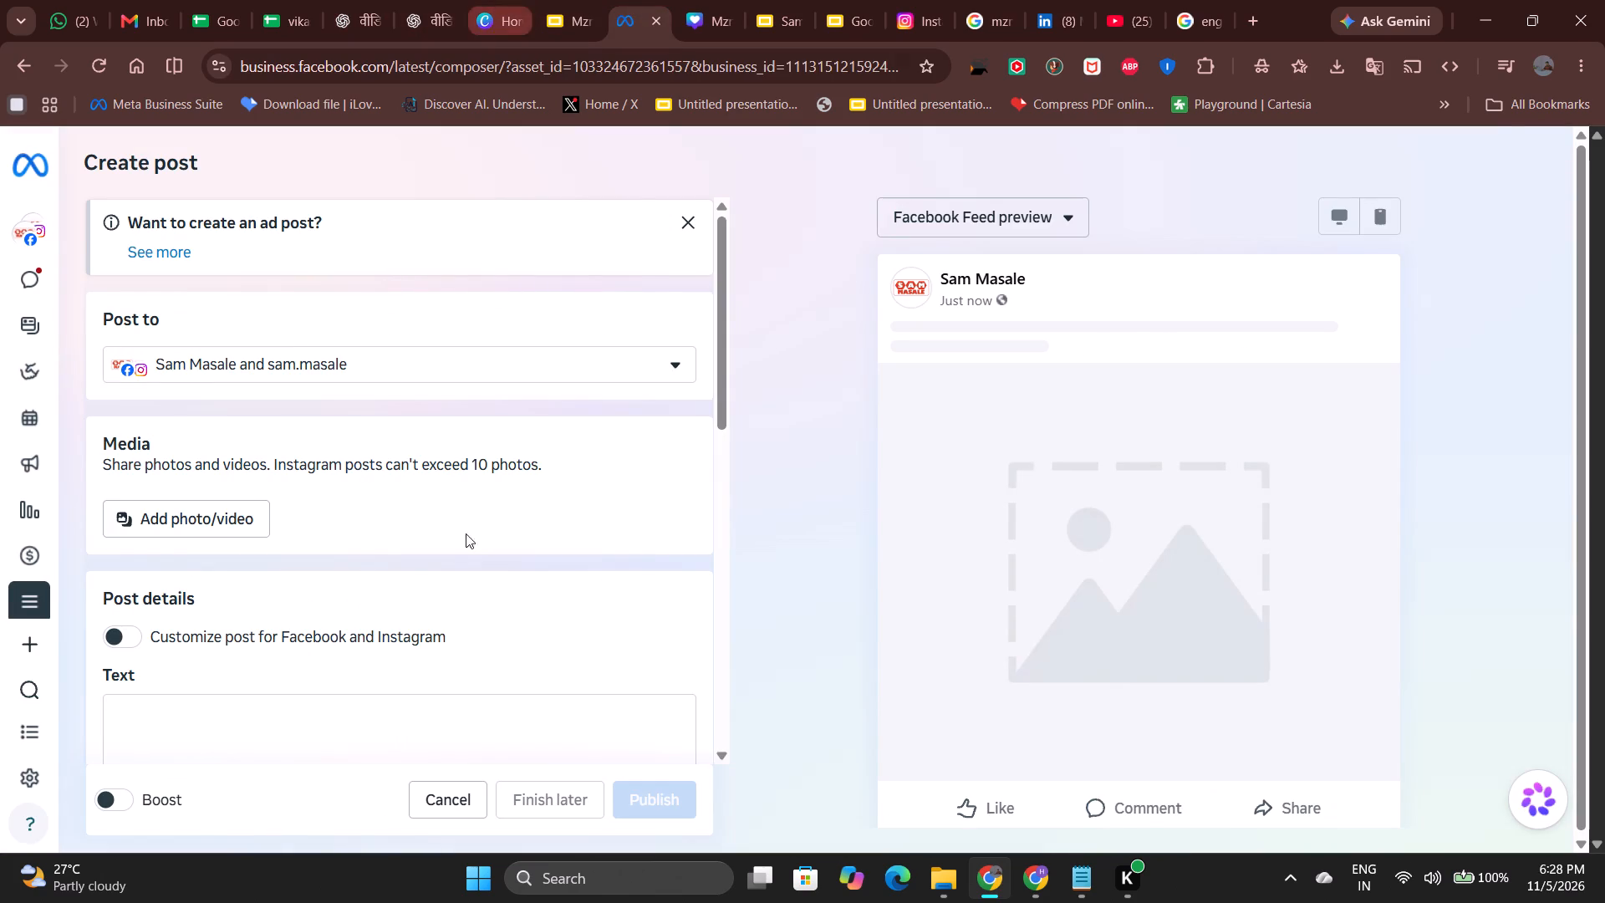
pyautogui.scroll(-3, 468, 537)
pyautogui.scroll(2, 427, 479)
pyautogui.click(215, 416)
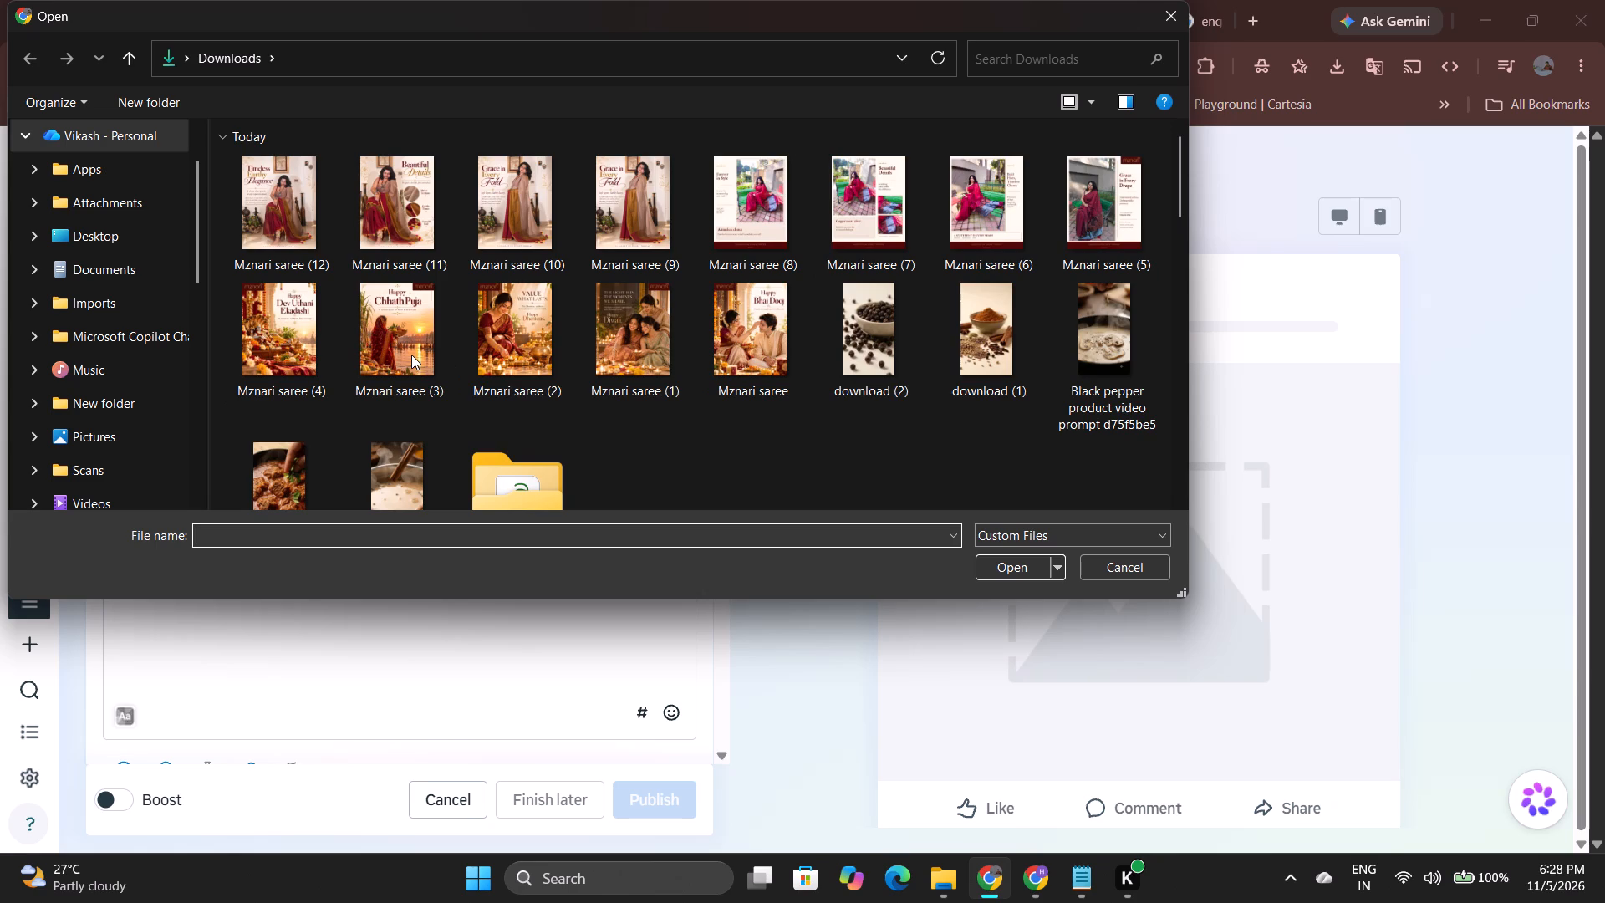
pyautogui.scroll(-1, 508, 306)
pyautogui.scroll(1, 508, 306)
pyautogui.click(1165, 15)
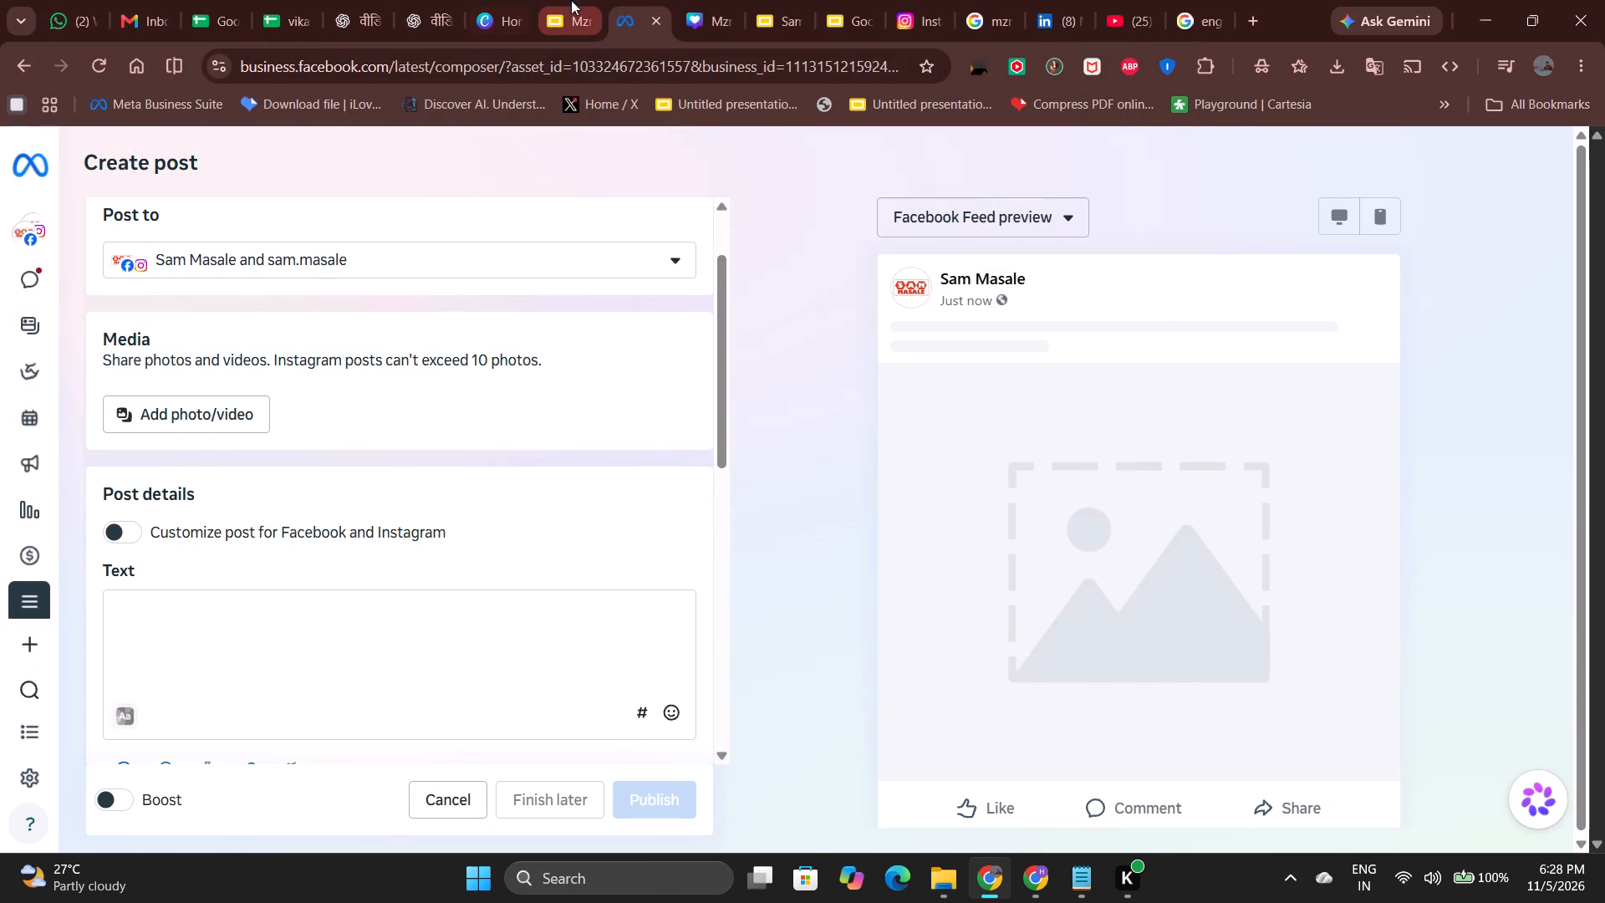
# Check the Sam Masale deck's Happy Dhanteras slide image, switch to Canva and open the sammasale design.
pyautogui.click(571, 0)
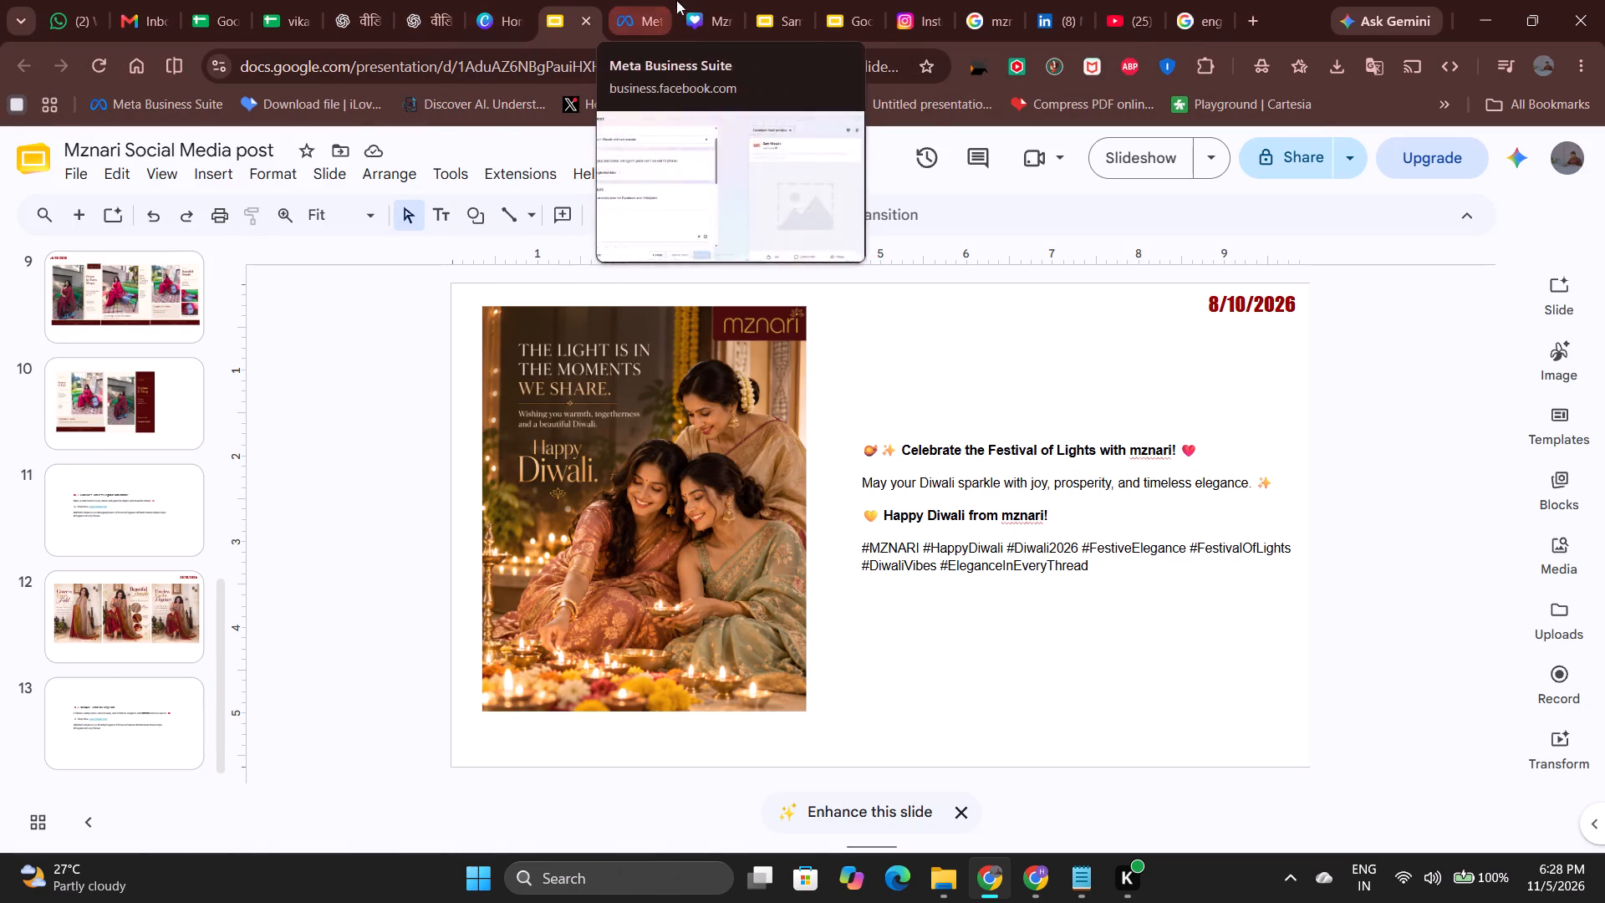
pyautogui.click(776, 0)
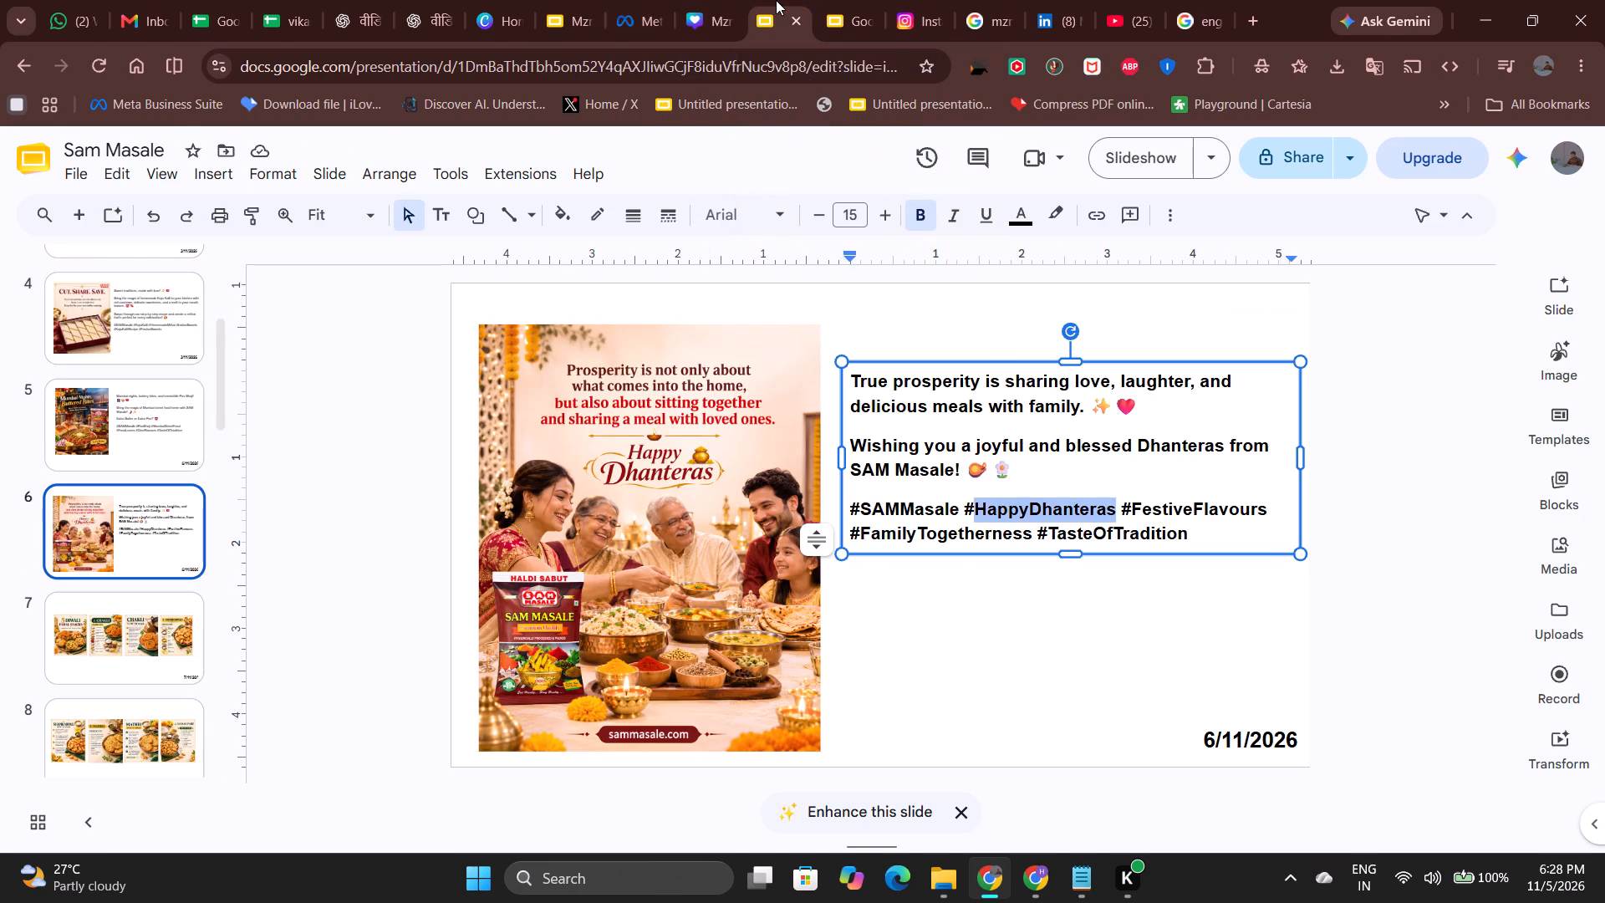
pyautogui.click(637, 421)
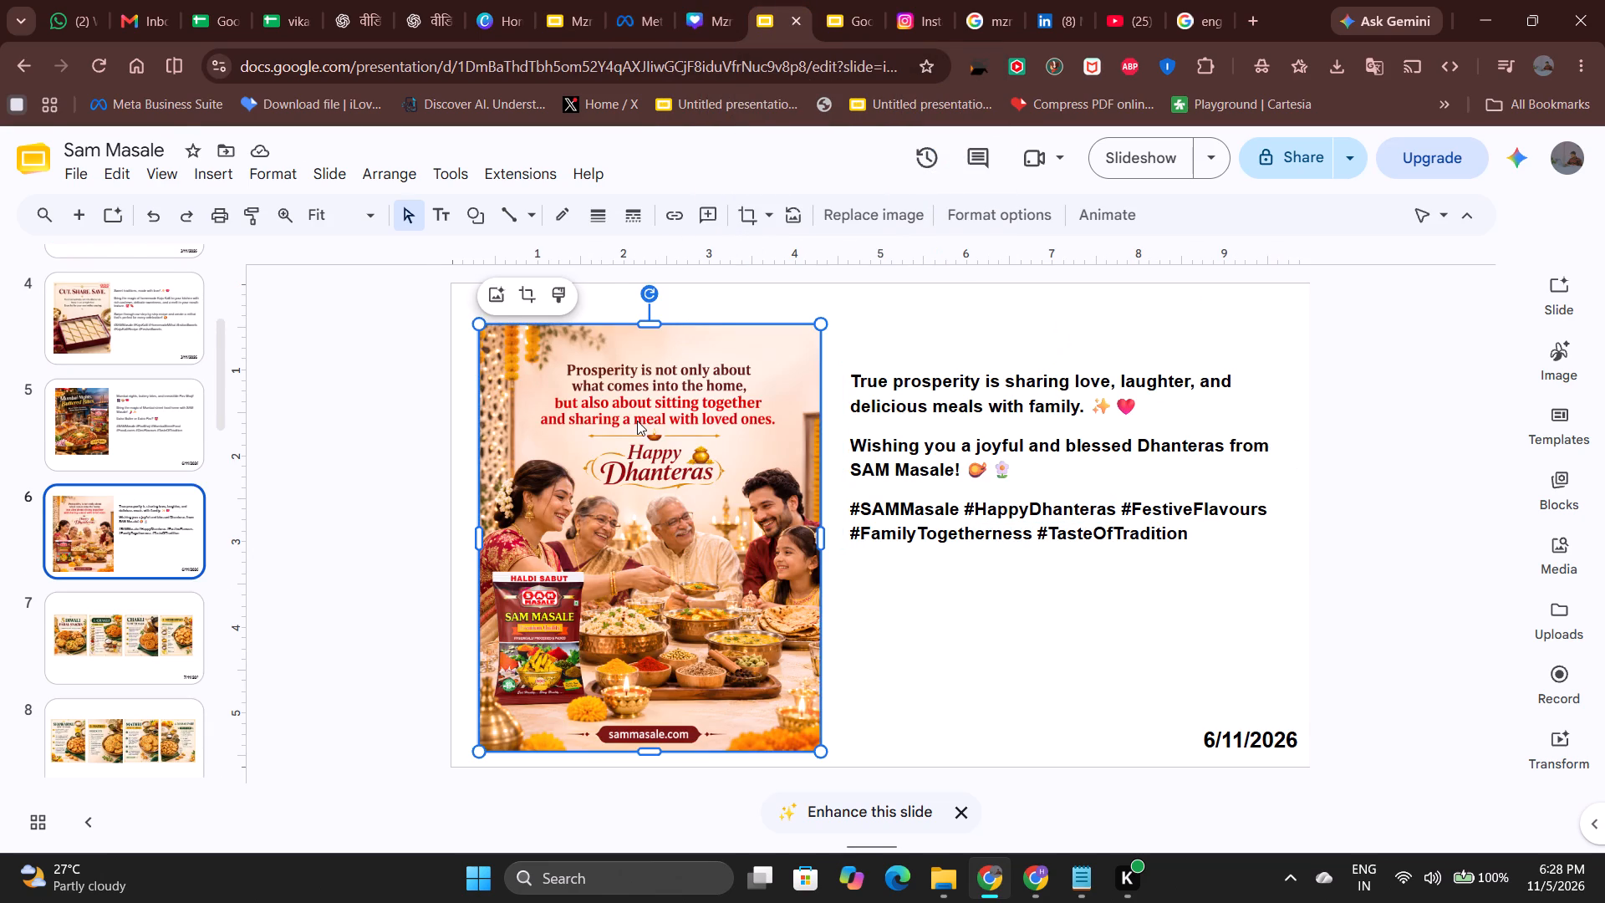
pyautogui.click(693, 0)
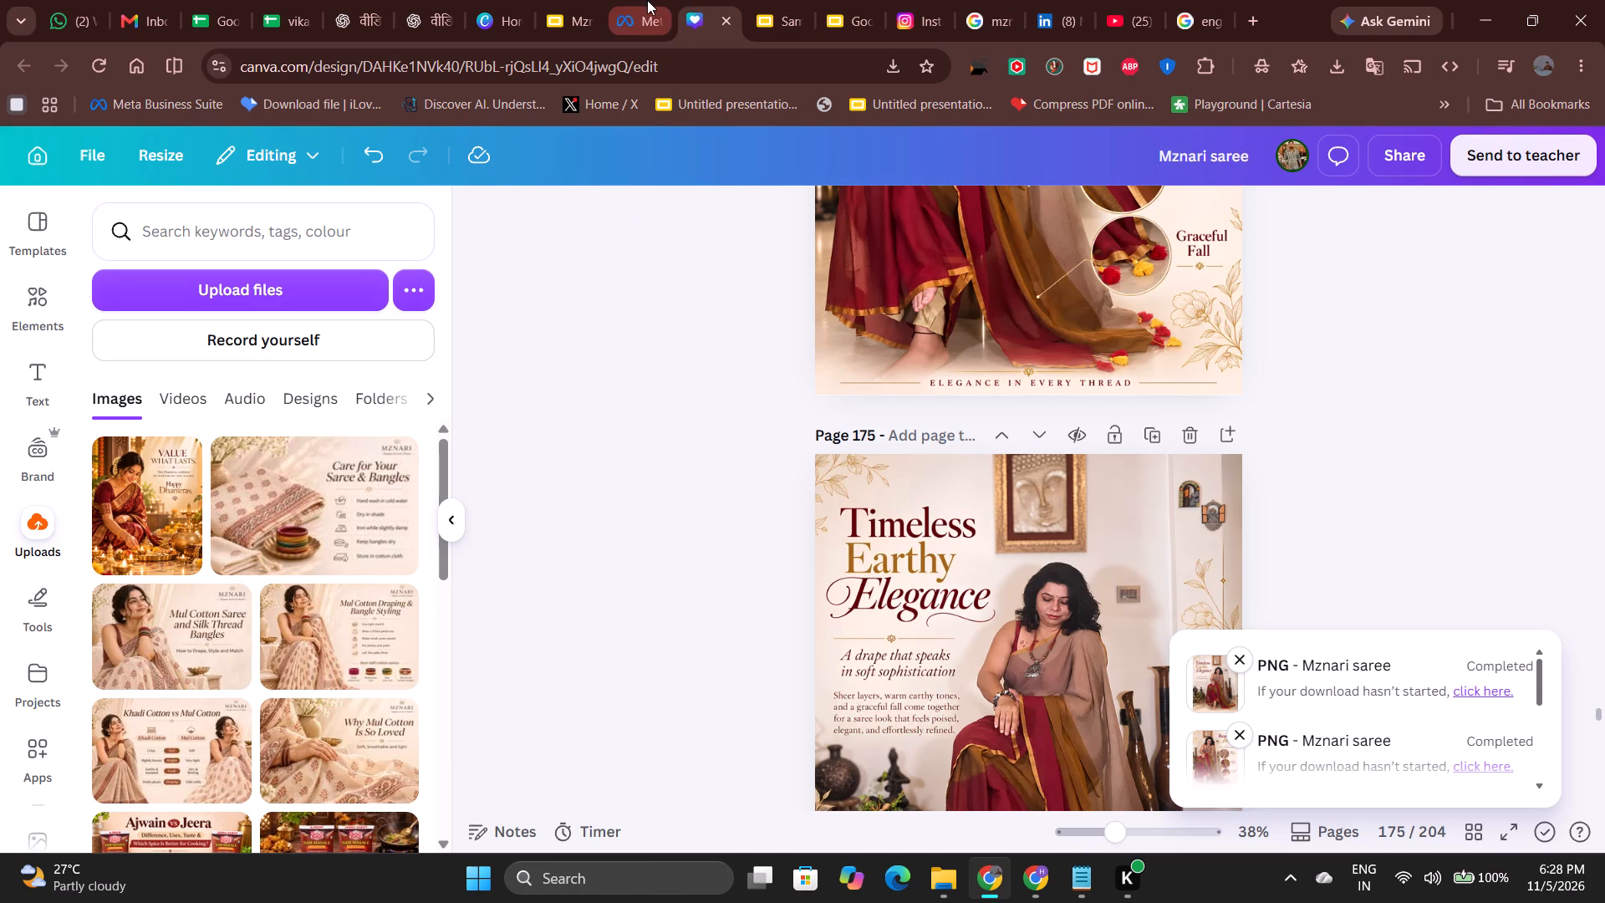
pyautogui.click(503, 0)
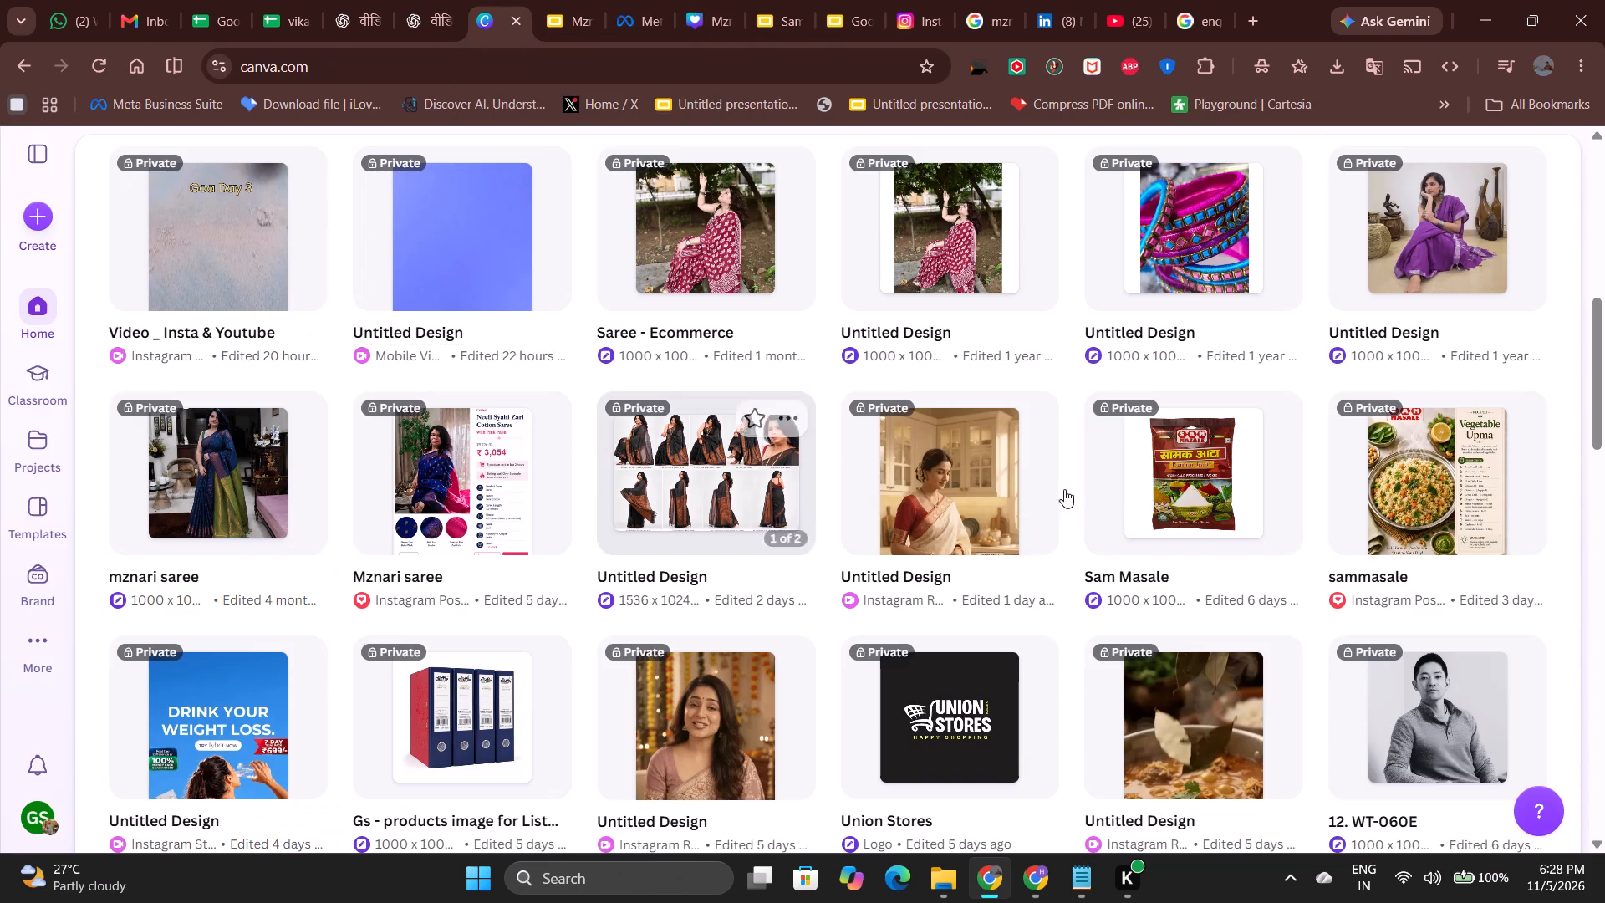
pyautogui.click(1435, 501)
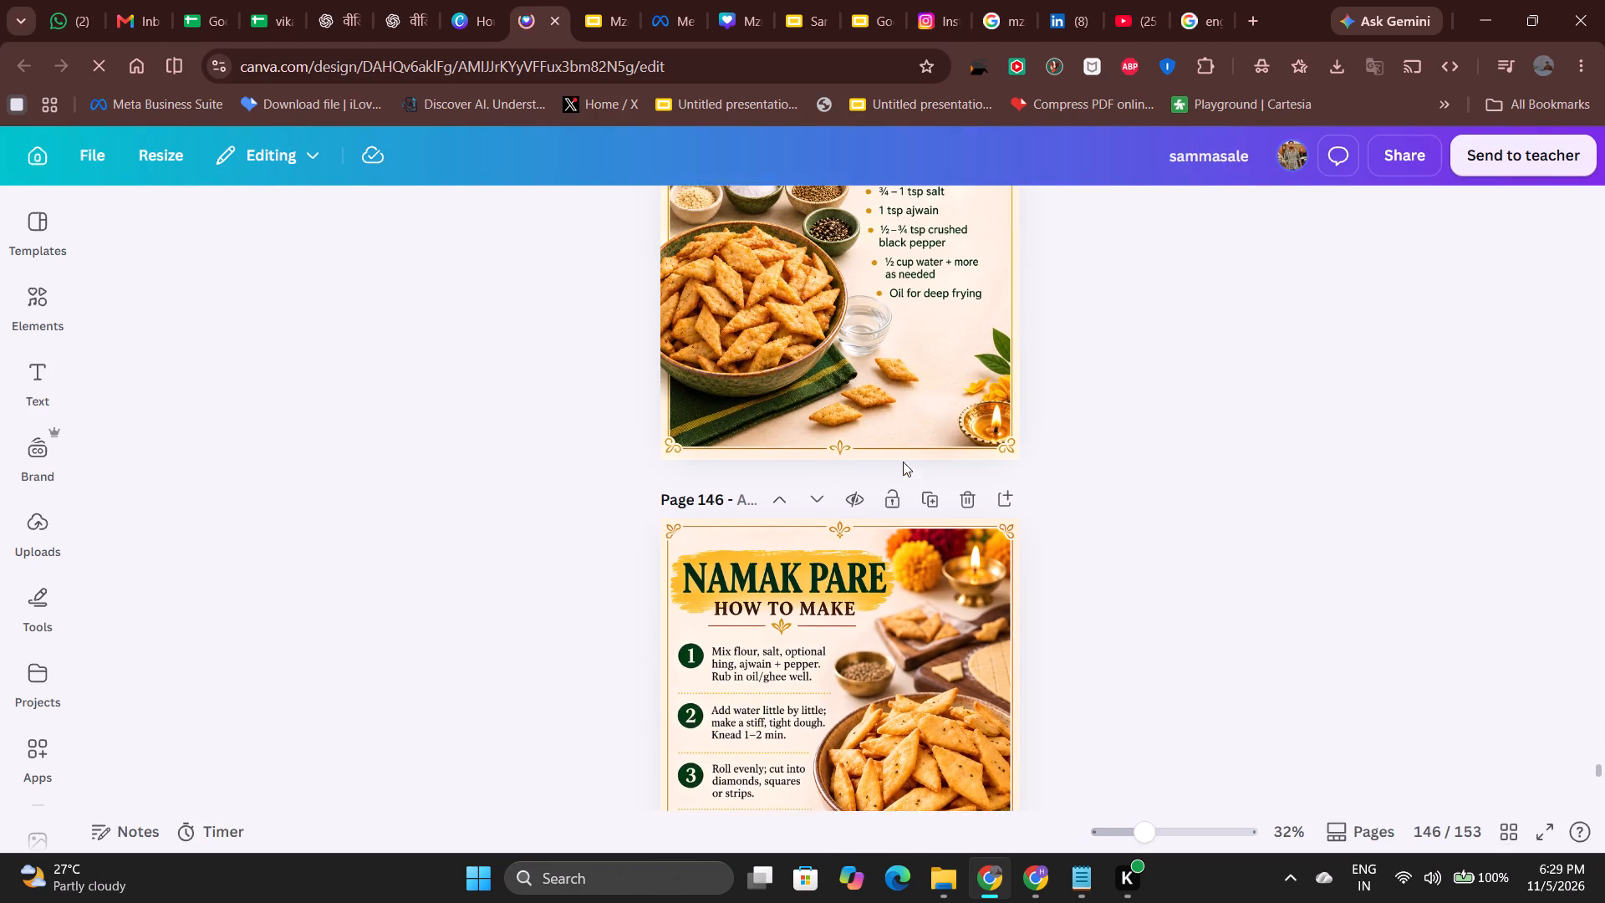
pyautogui.scroll(-5, 899, 457)
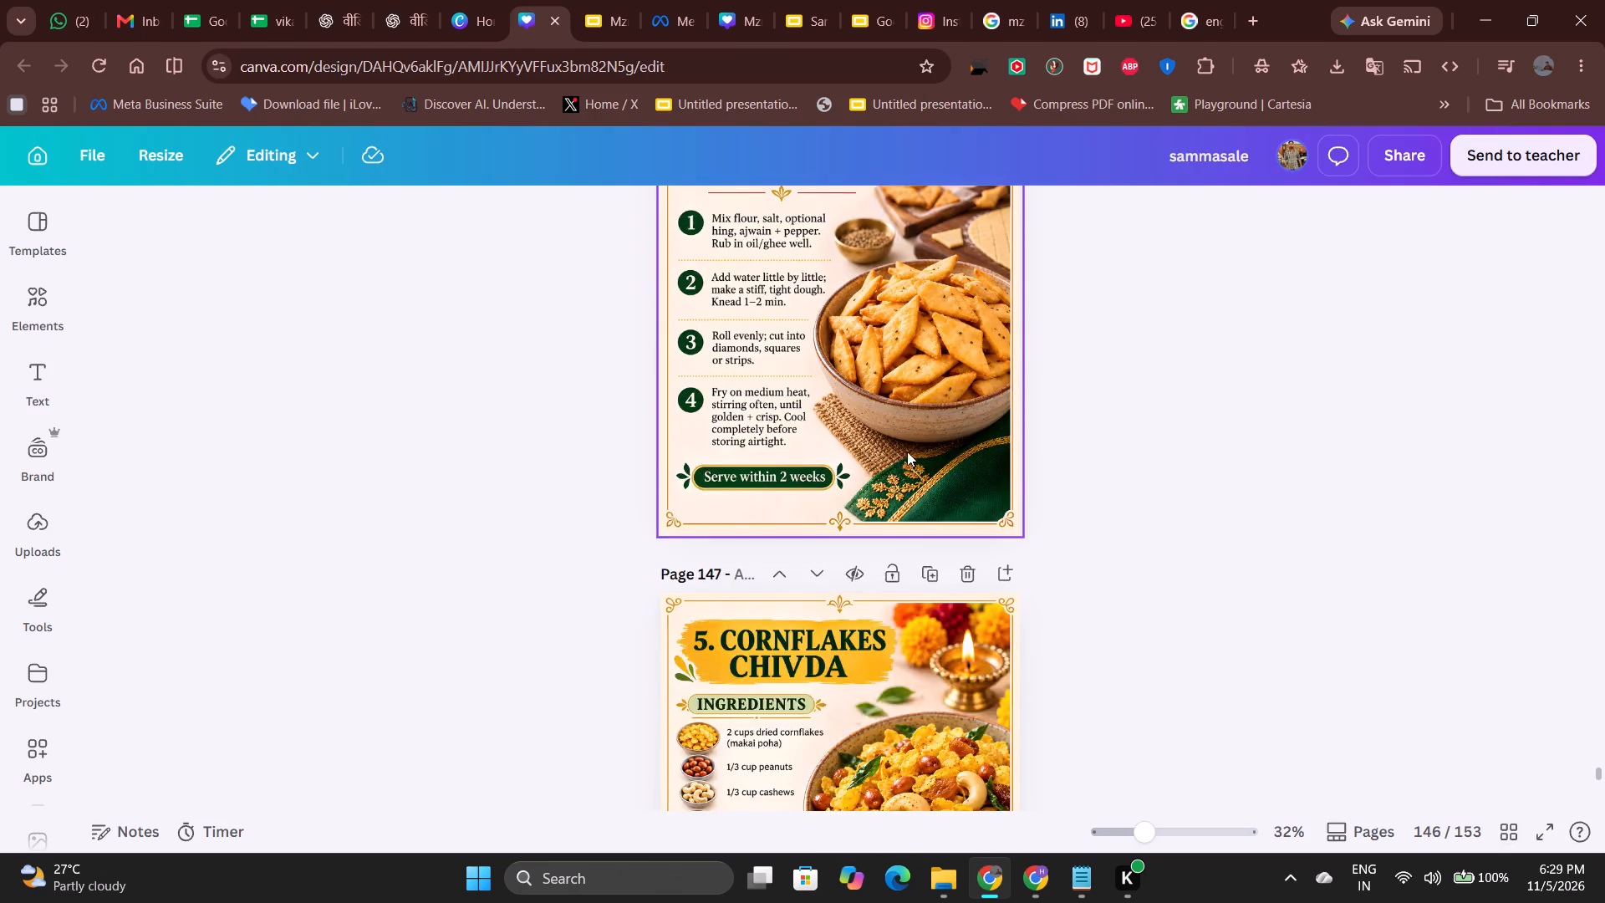
pyautogui.scroll(-4, 922, 451)
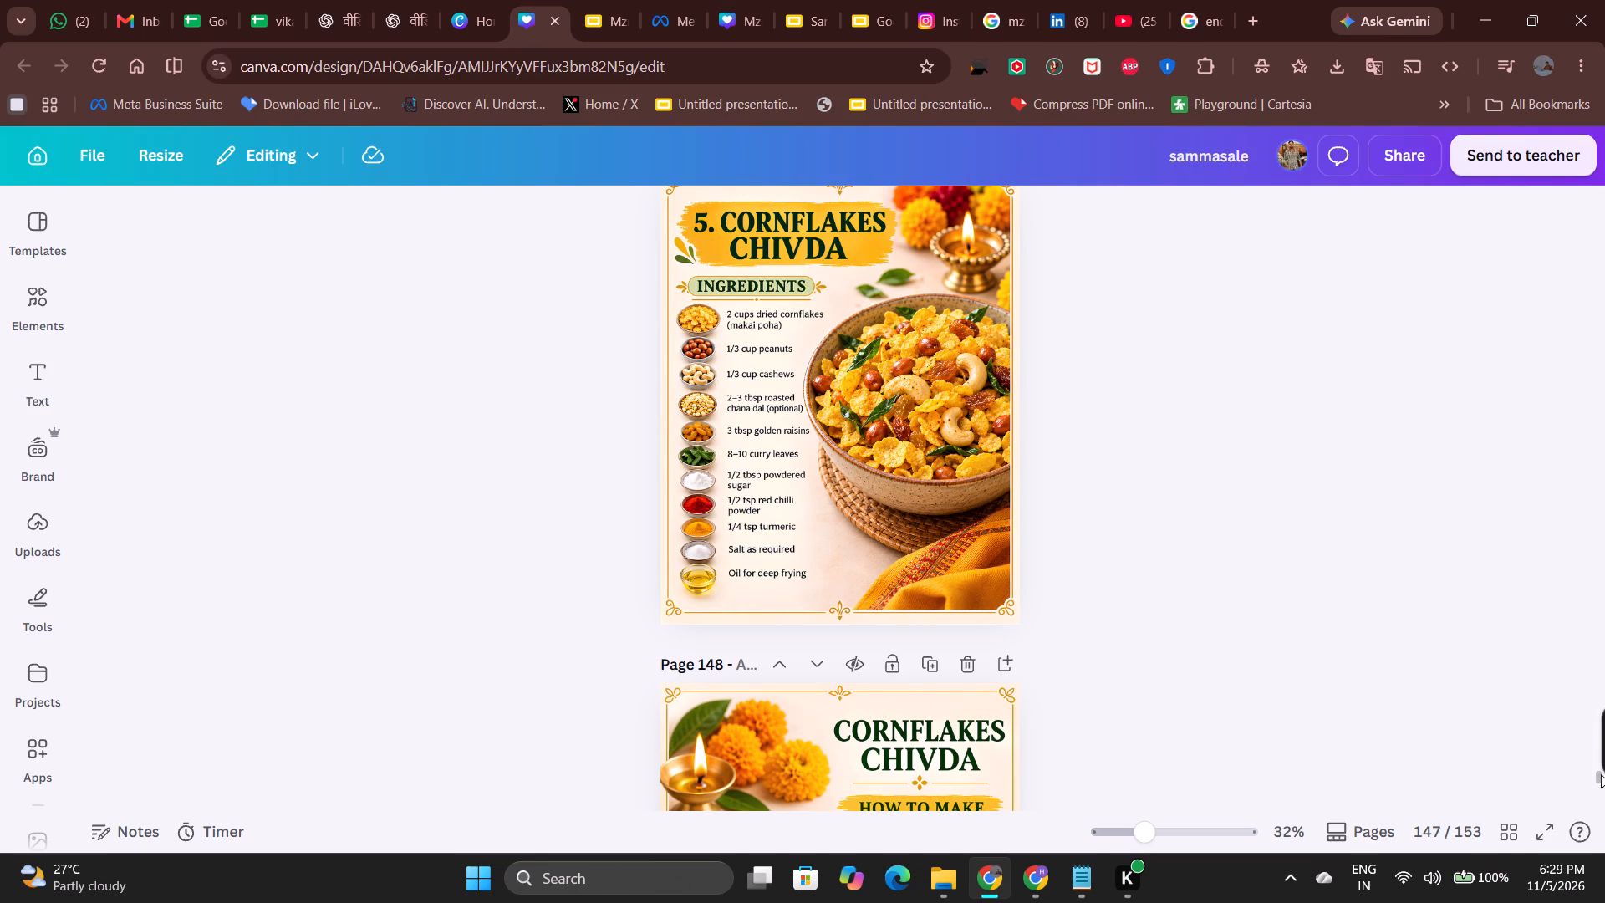
pyautogui.moveTo(1600, 773); pyautogui.dragTo(1594, 544)
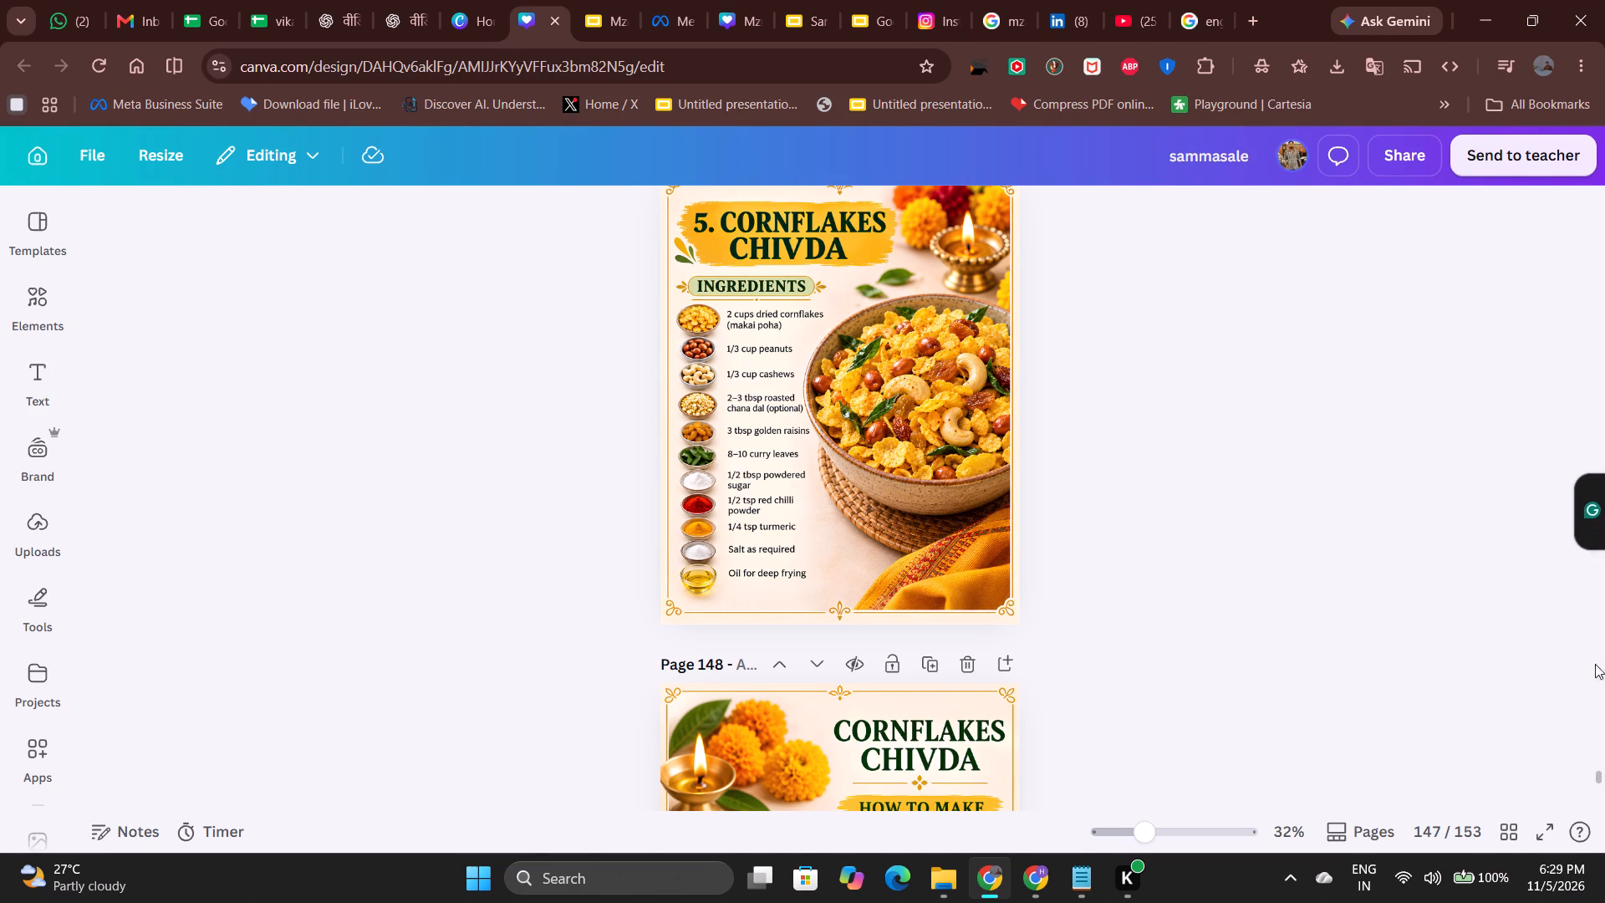
pyautogui.moveTo(1597, 779); pyautogui.dragTo(1592, 798)
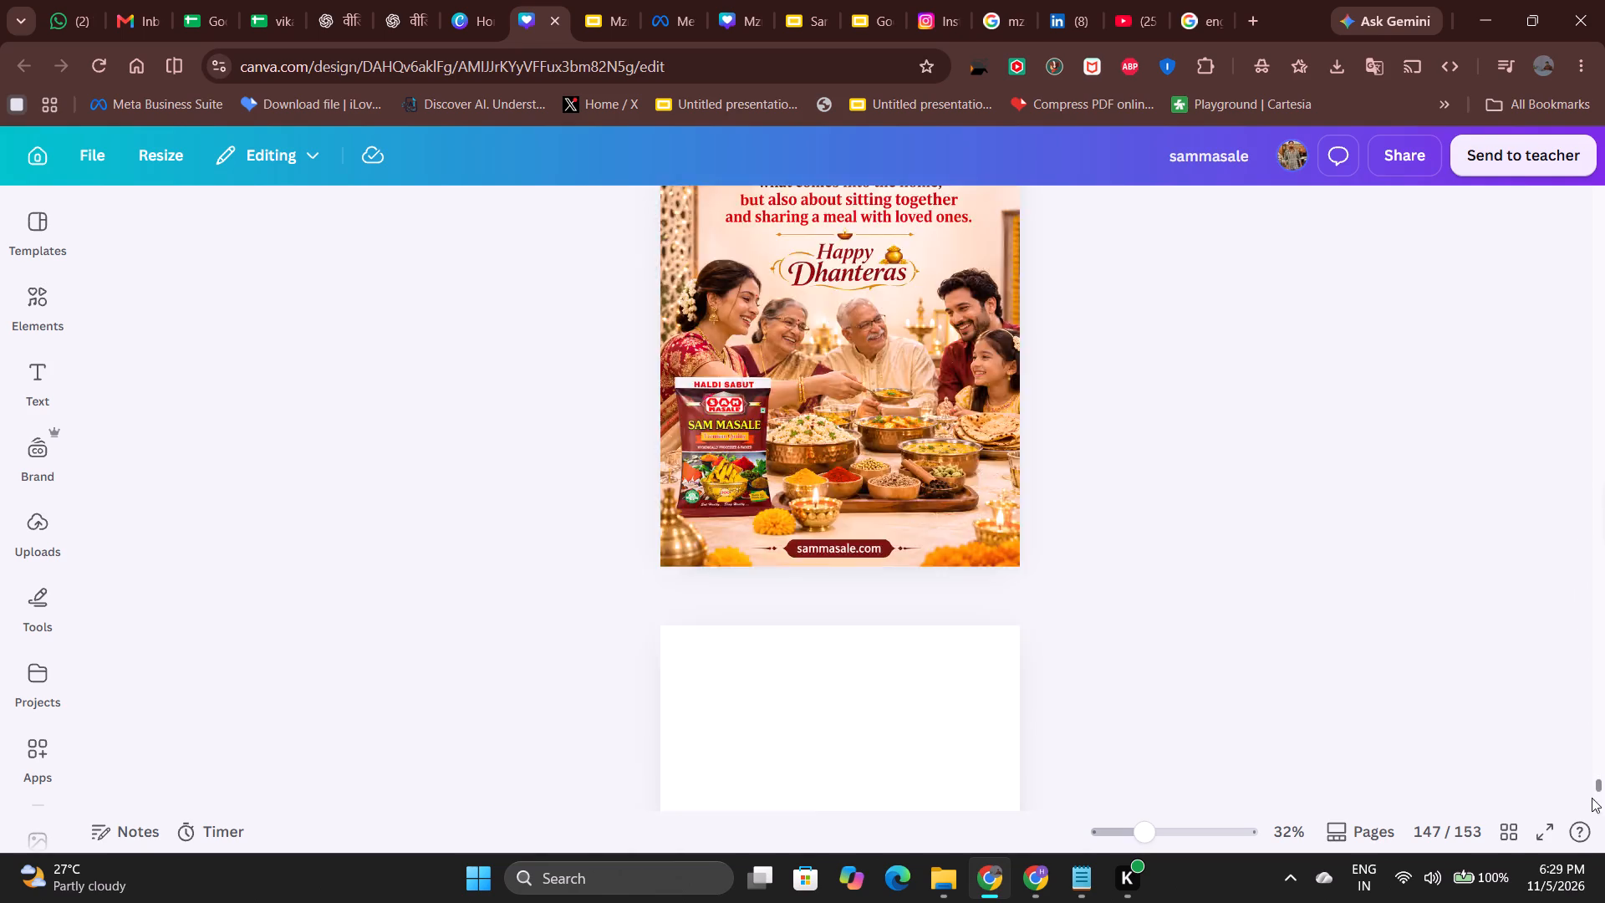
pyautogui.moveTo(1592, 798); pyautogui.dragTo(1591, 829)
pyautogui.scroll(6, 1066, 559)
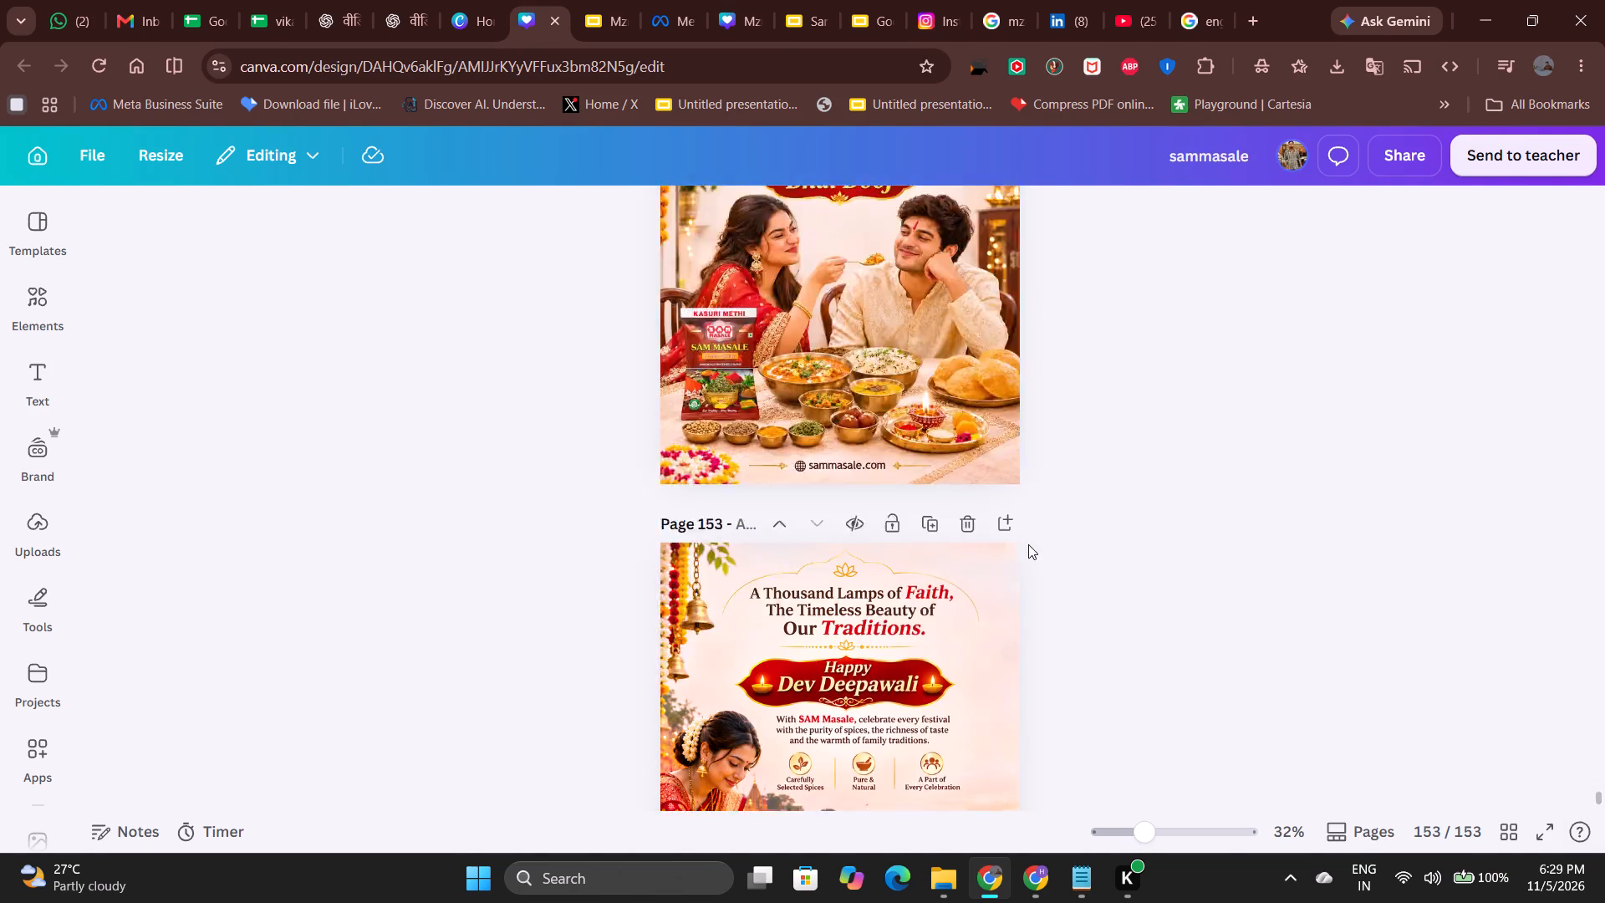
pyautogui.scroll(13, 1012, 537)
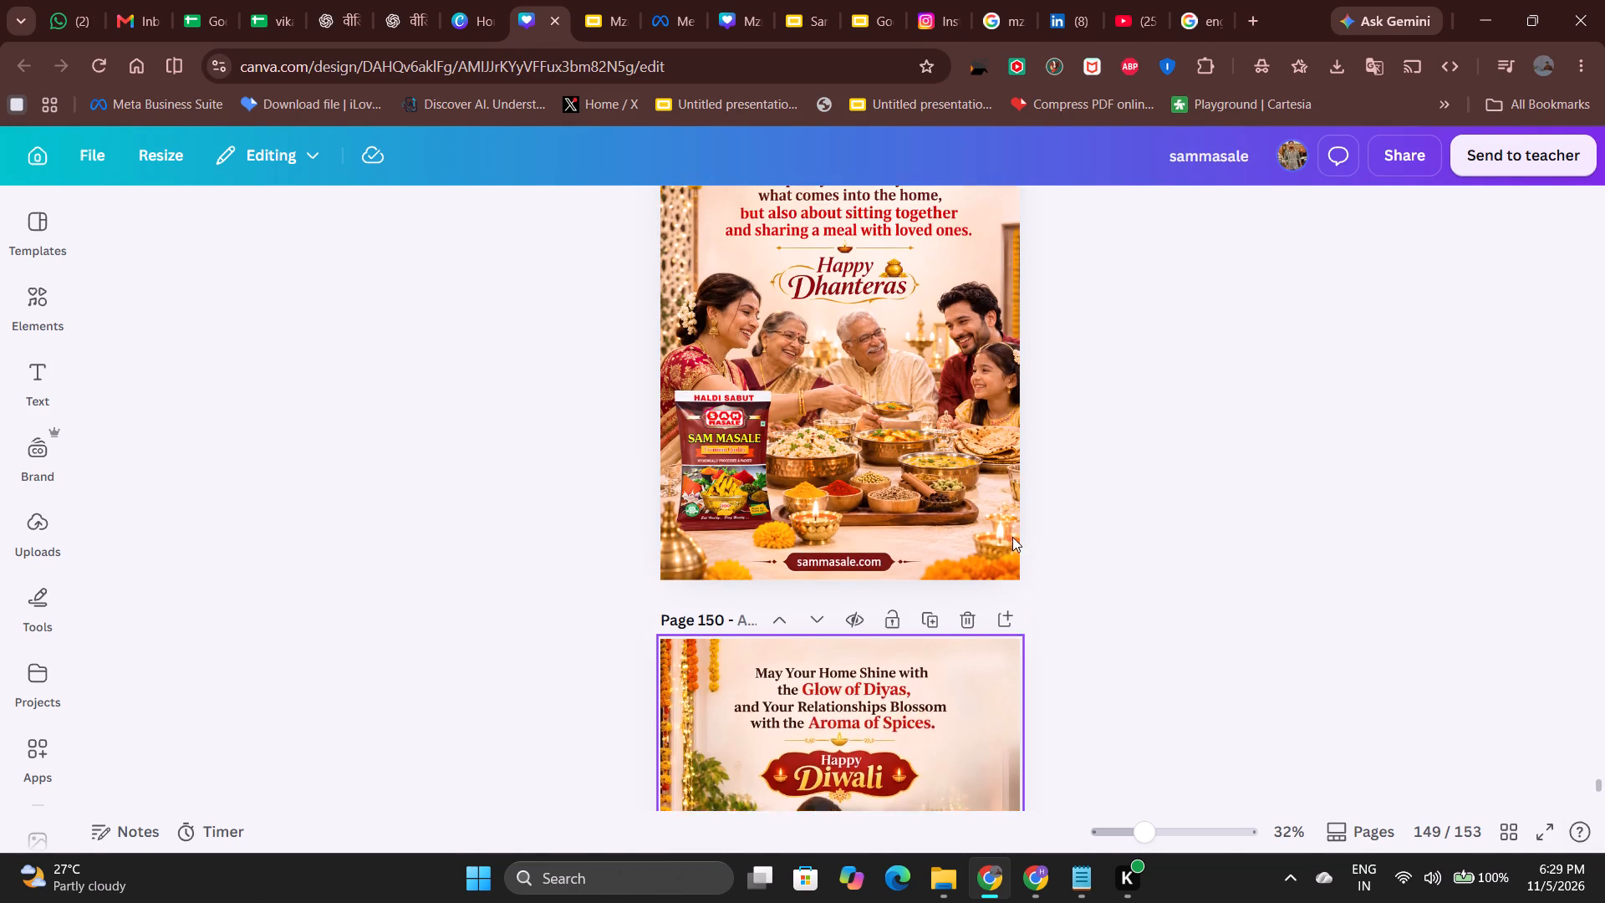
pyautogui.click(884, 527)
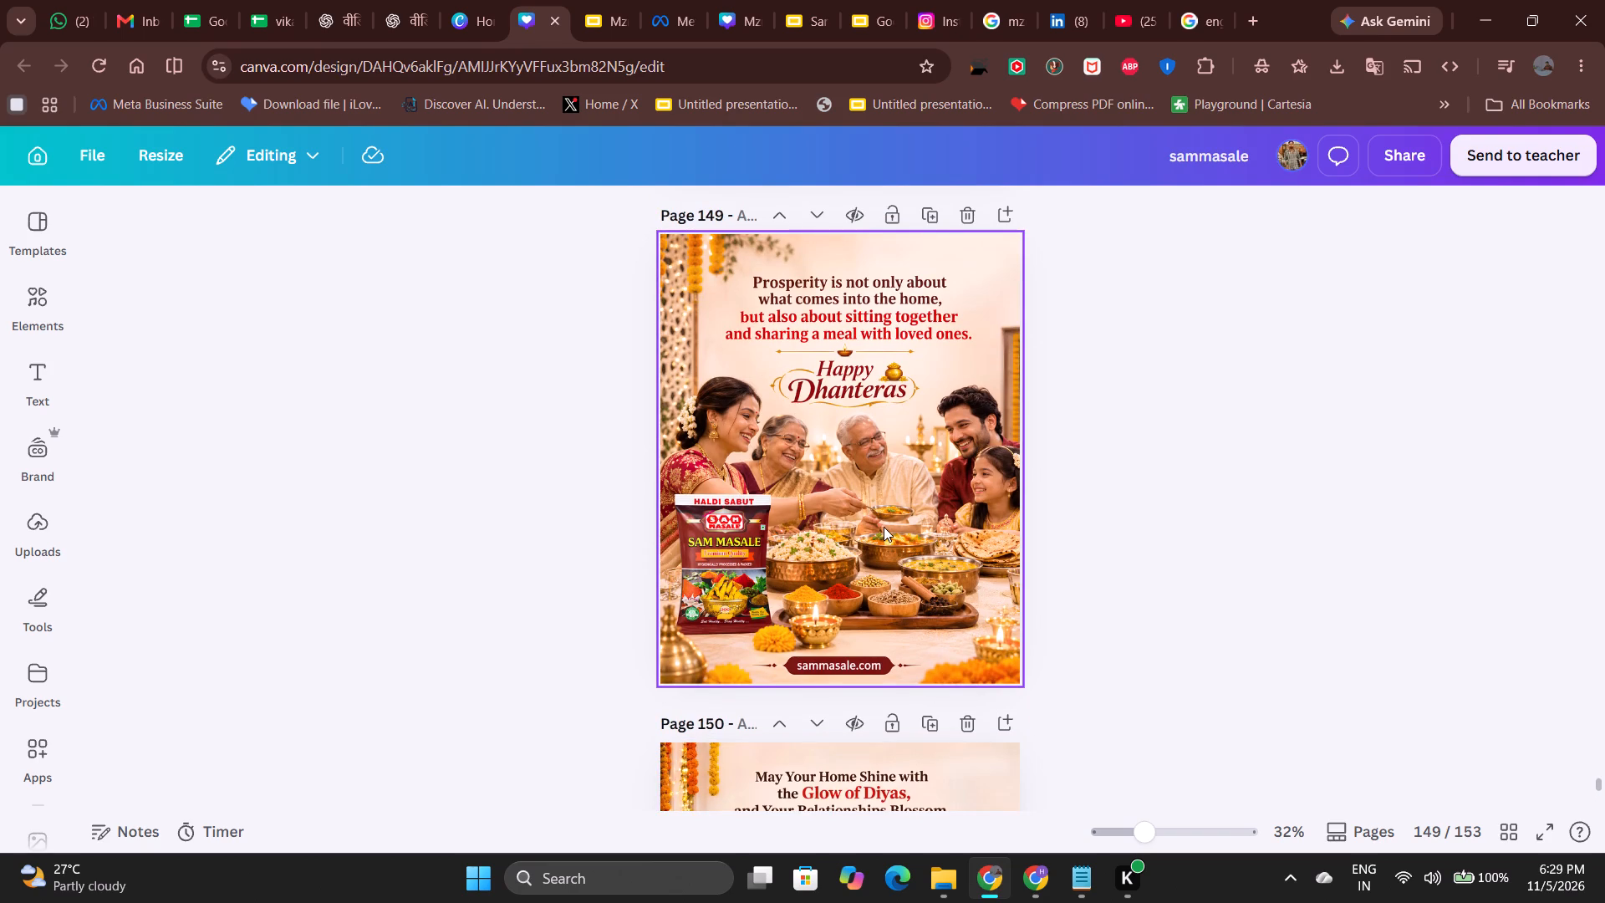
pyautogui.click(791, 390)
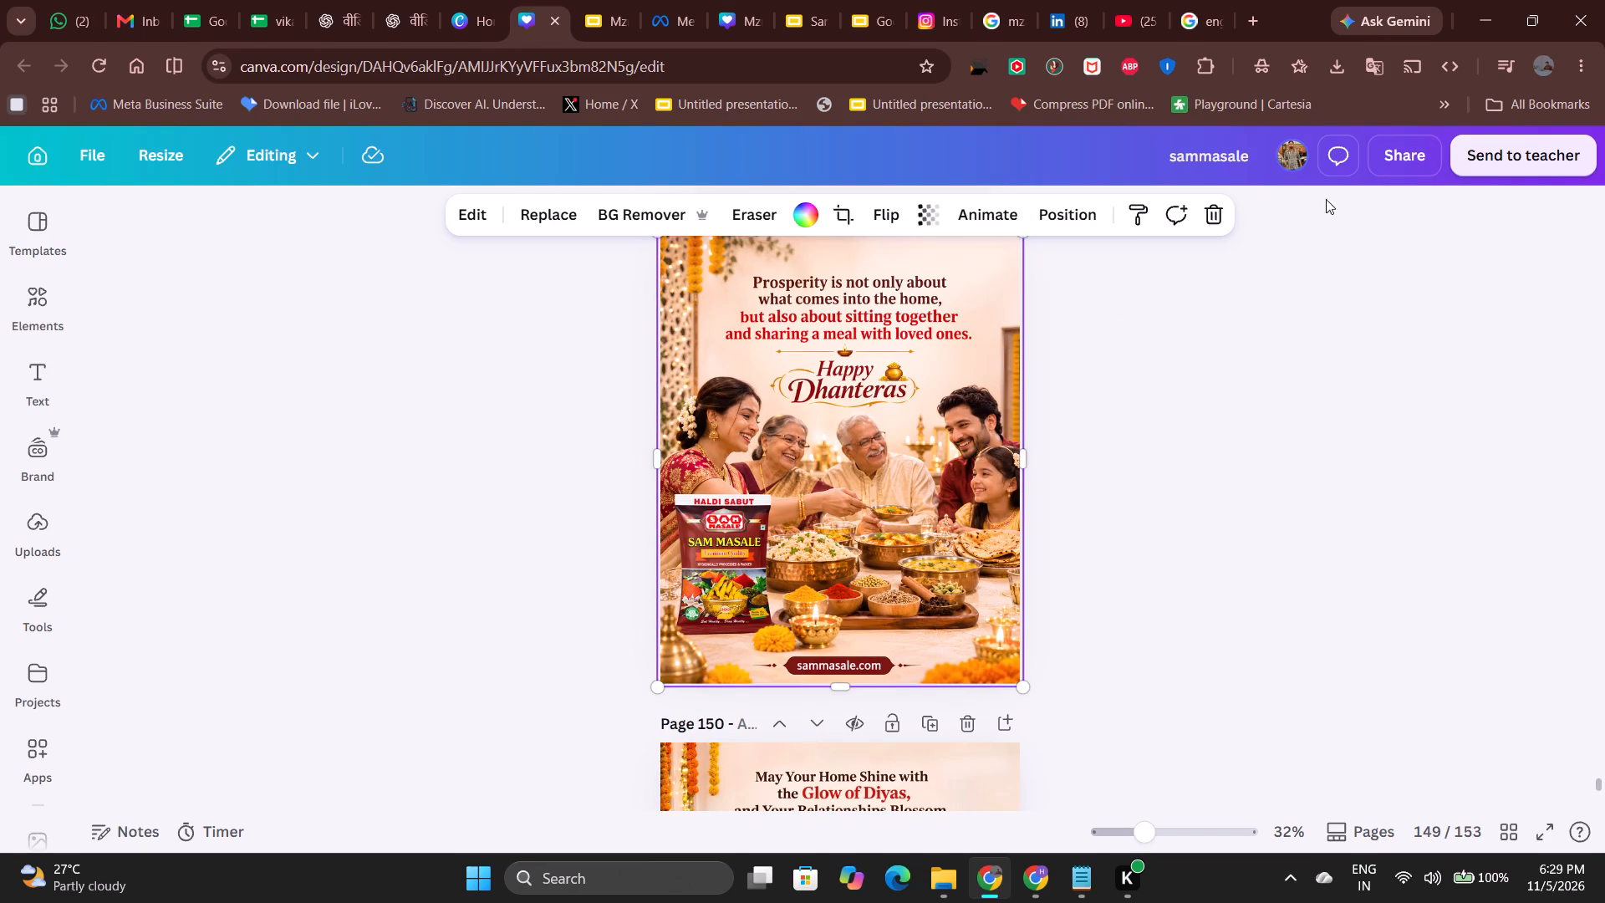
pyautogui.click(1414, 161)
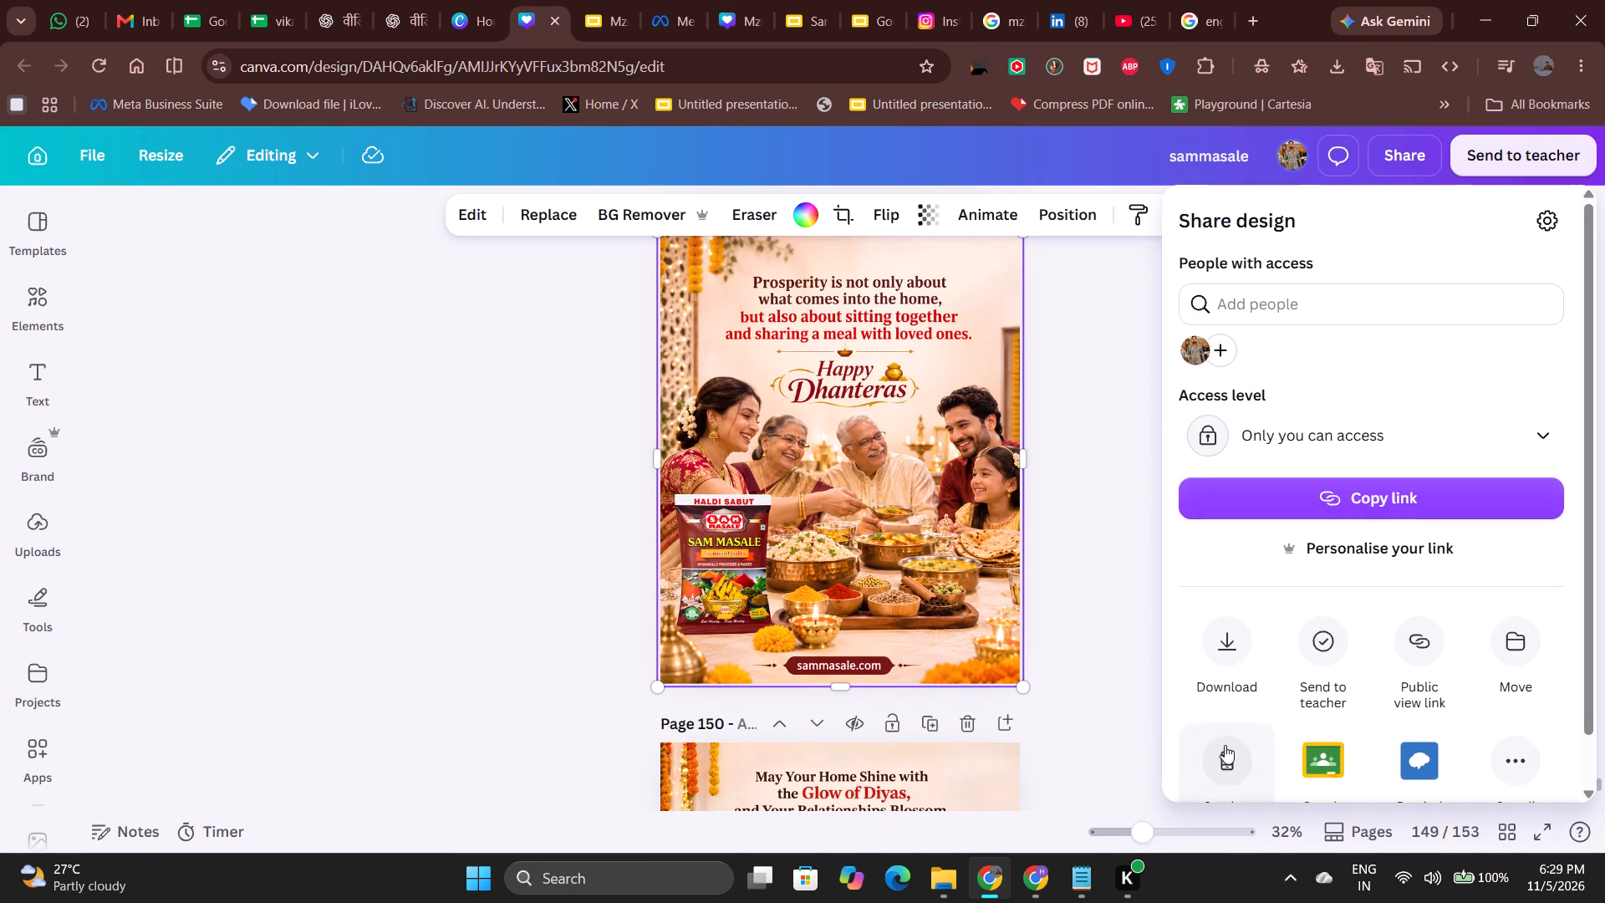
pyautogui.click(1225, 626)
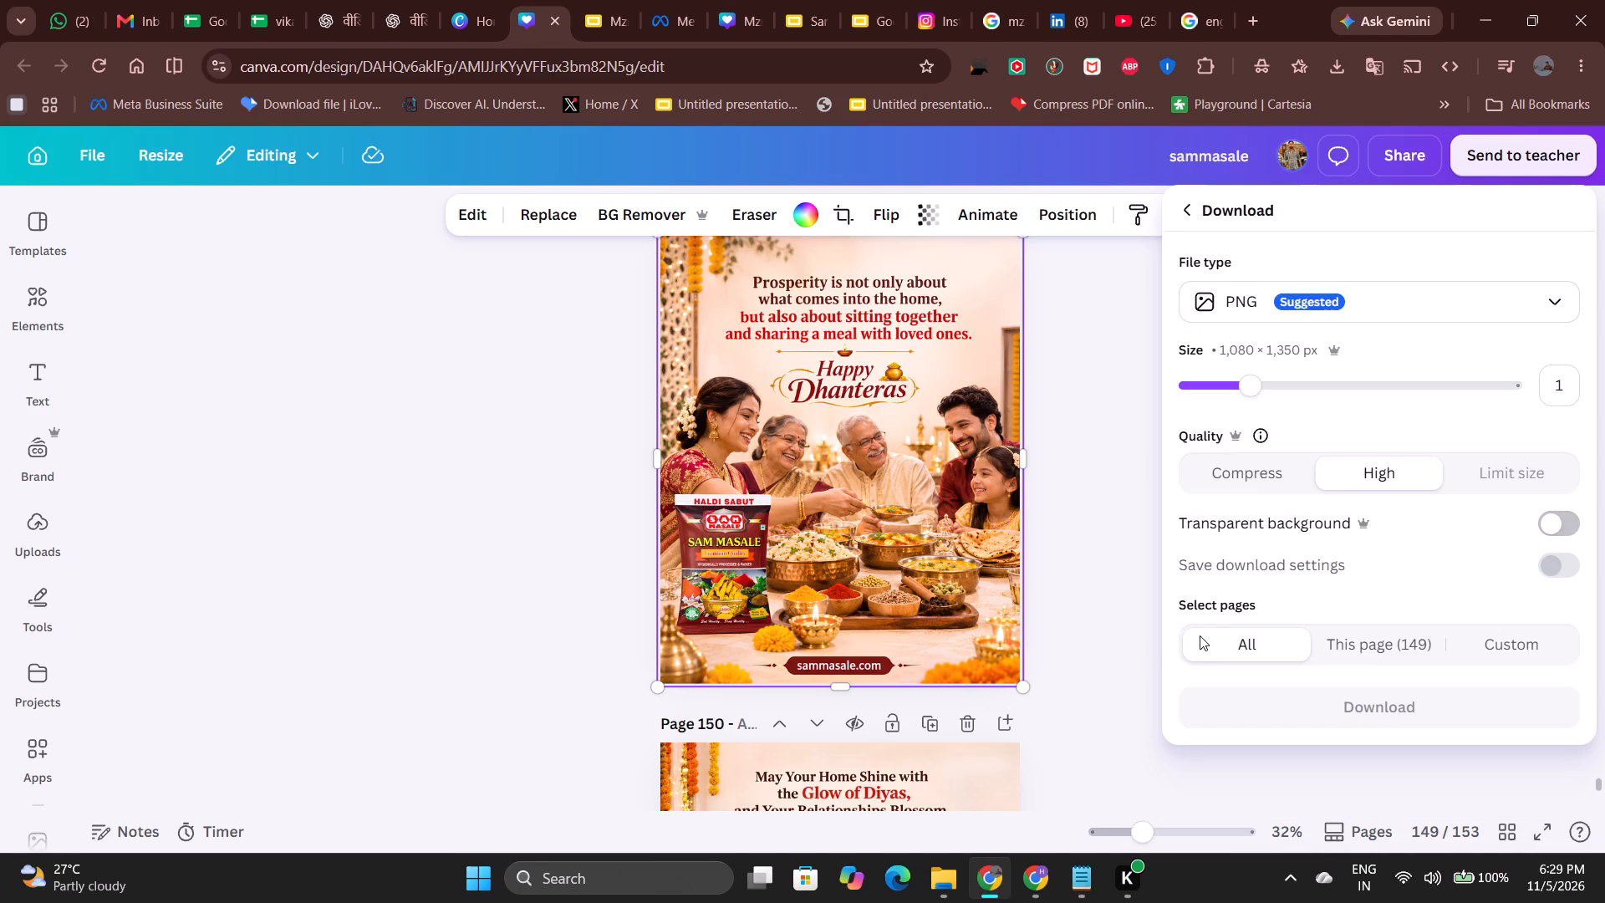
pyautogui.click(1337, 387)
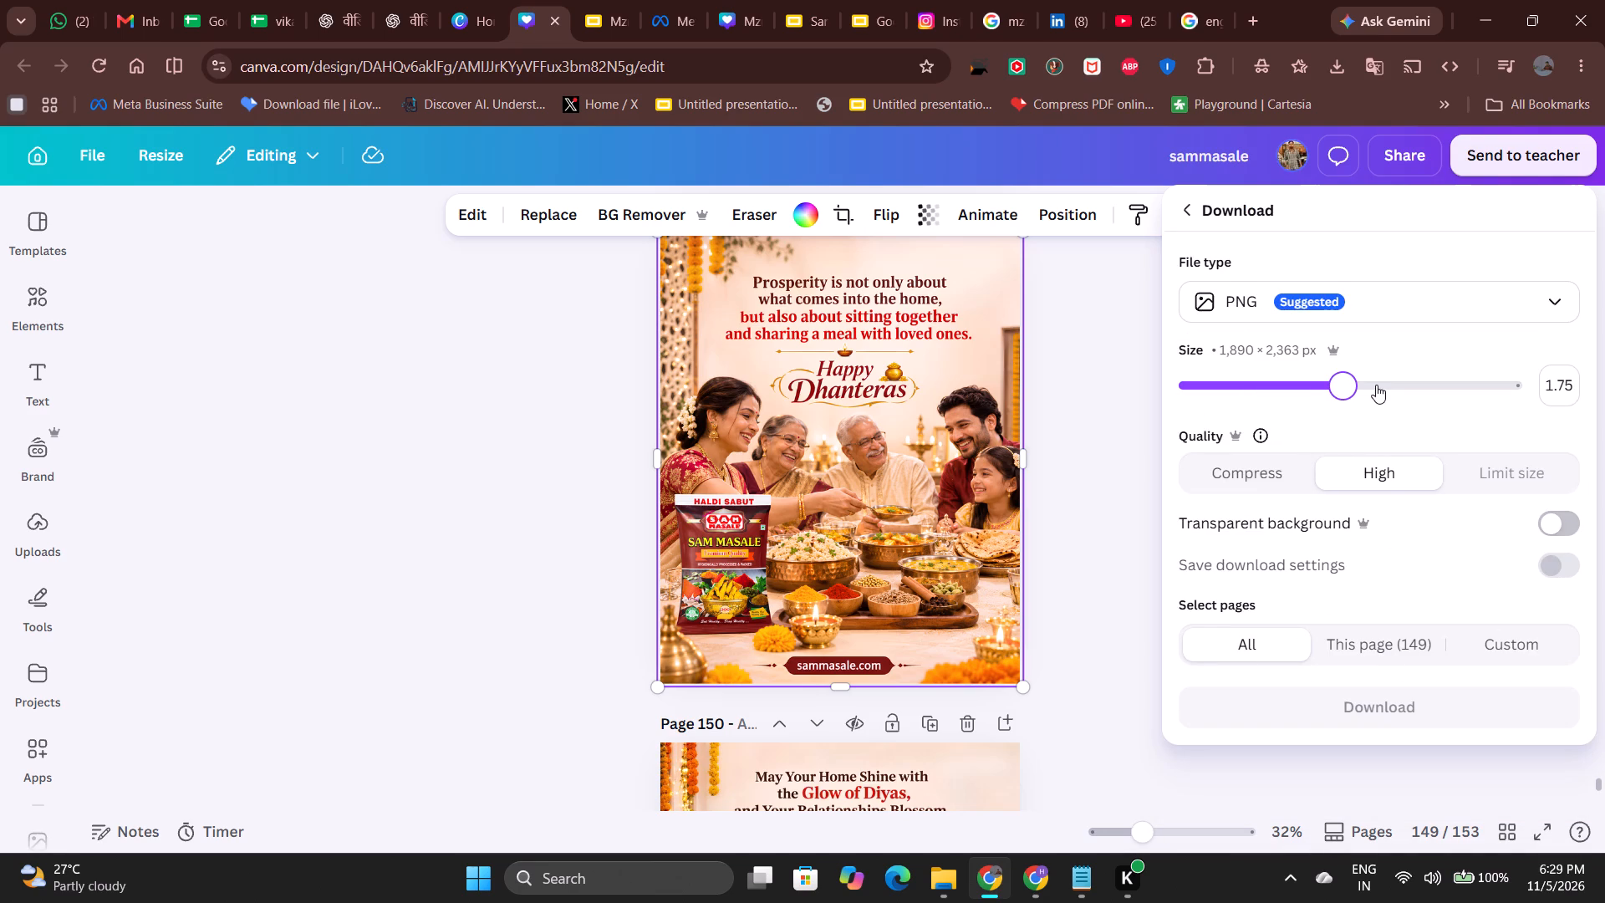
pyautogui.click(1369, 389)
pyautogui.click(1375, 640)
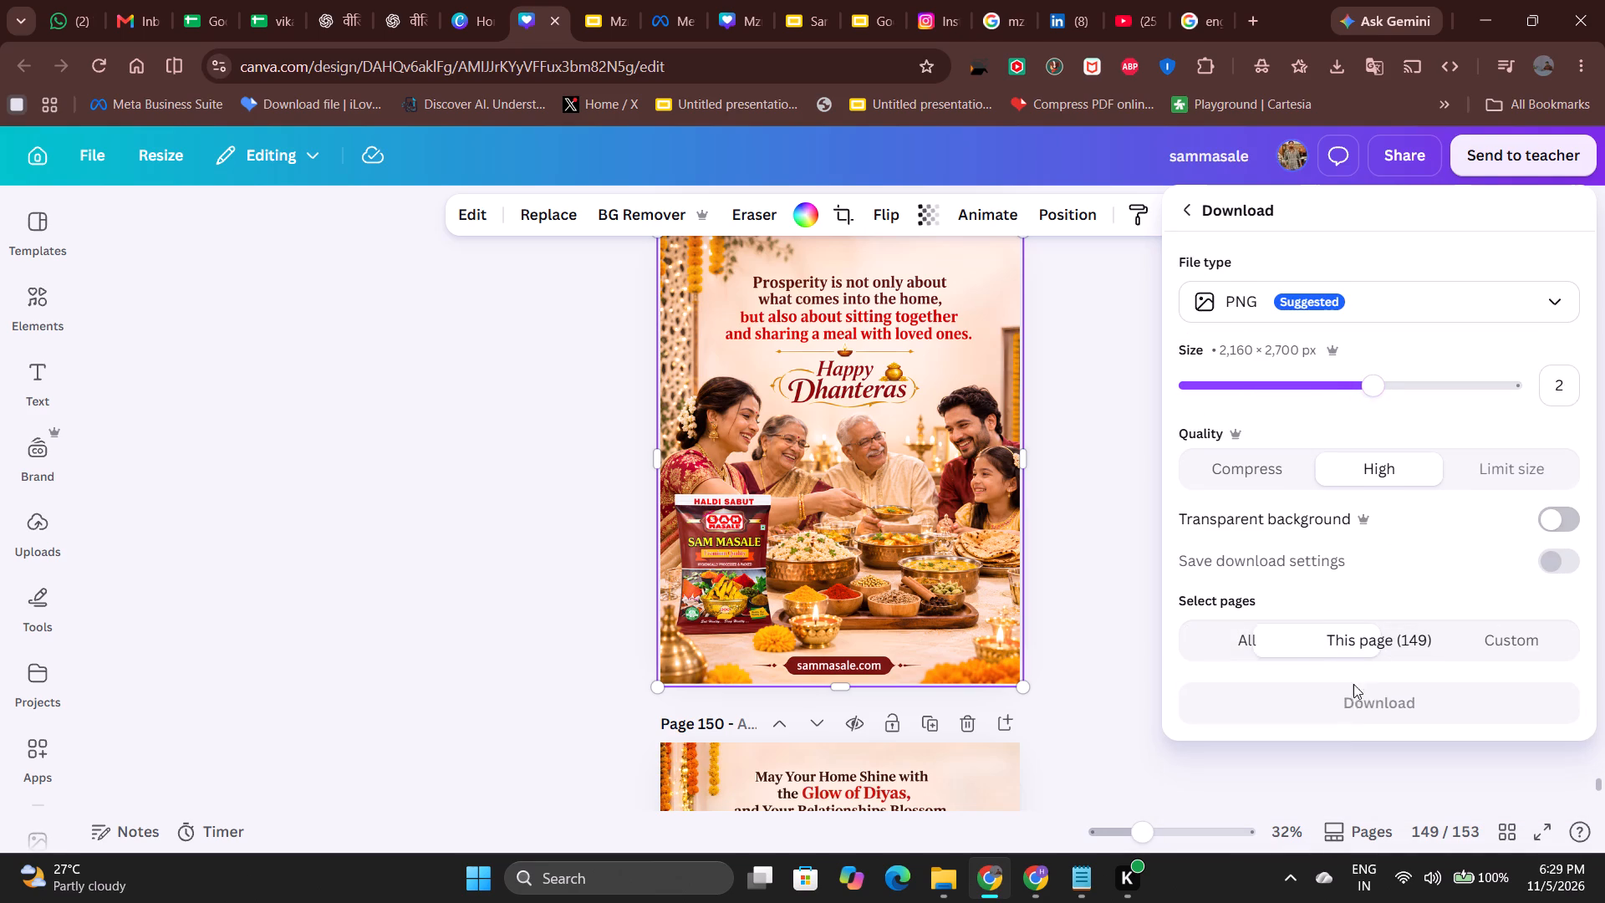
pyautogui.click(1338, 705)
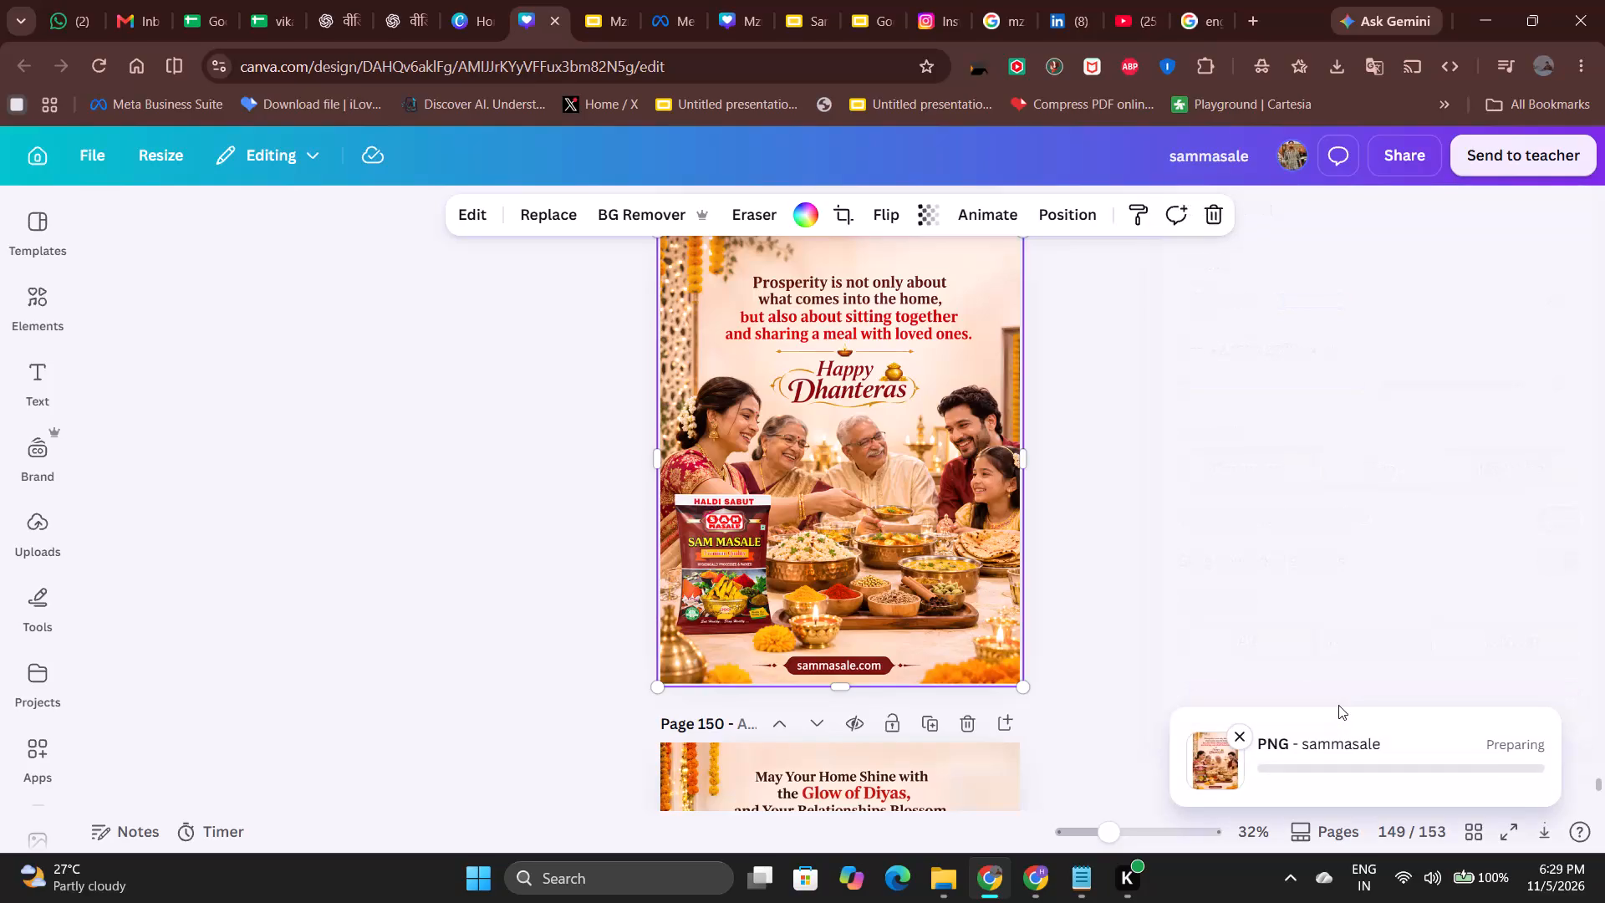
pyautogui.scroll(1, 685, 589)
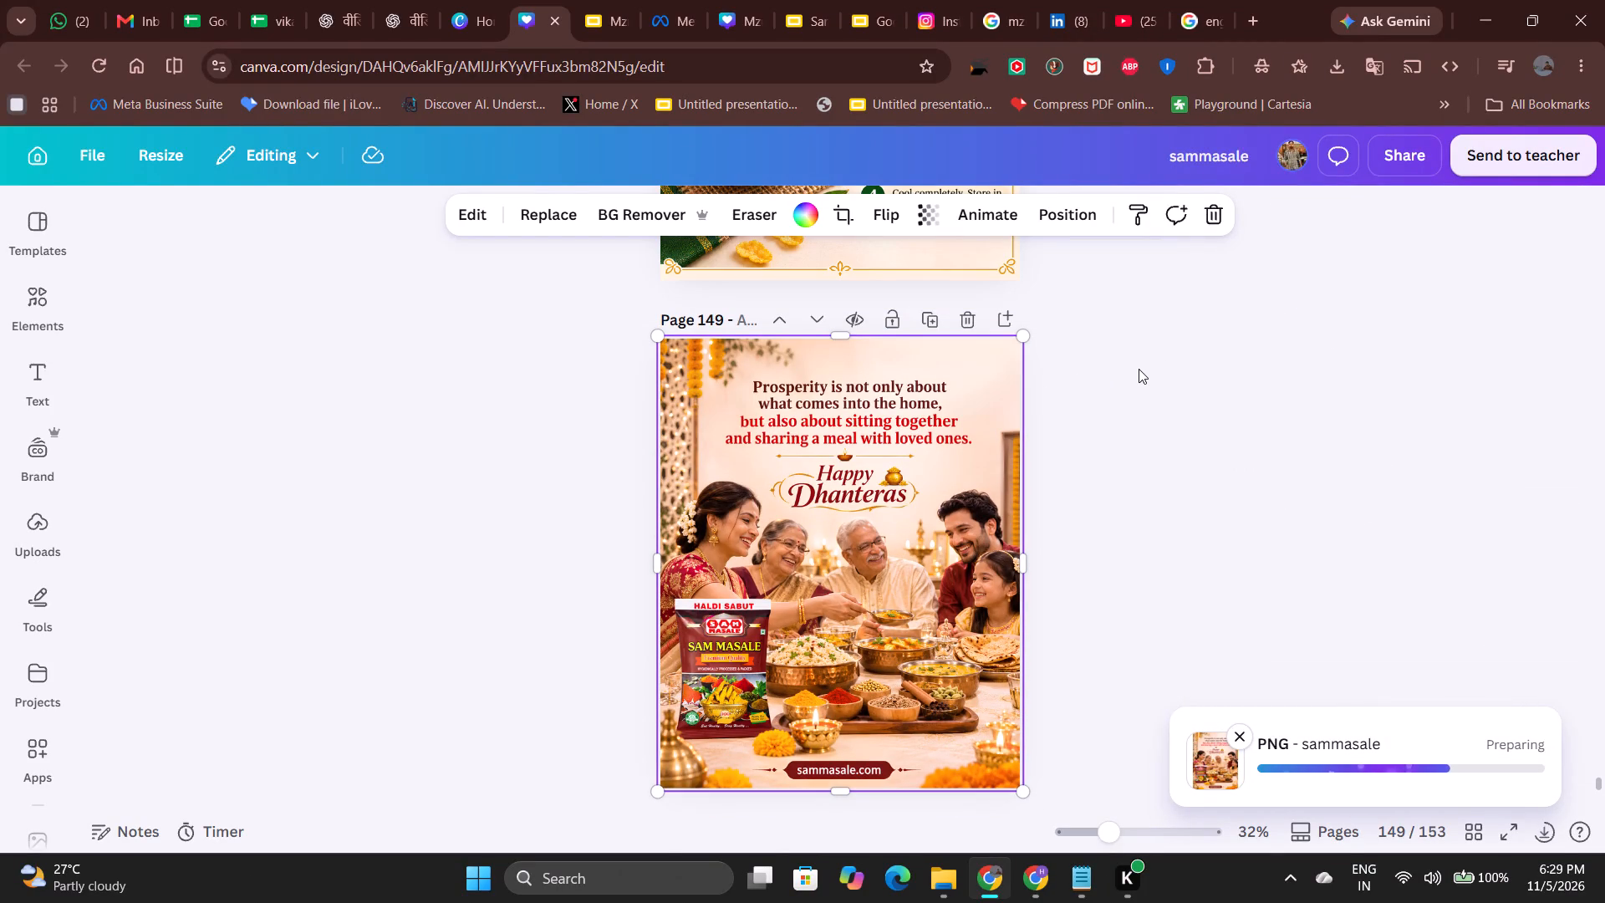
pyautogui.scroll(18, 791, 455)
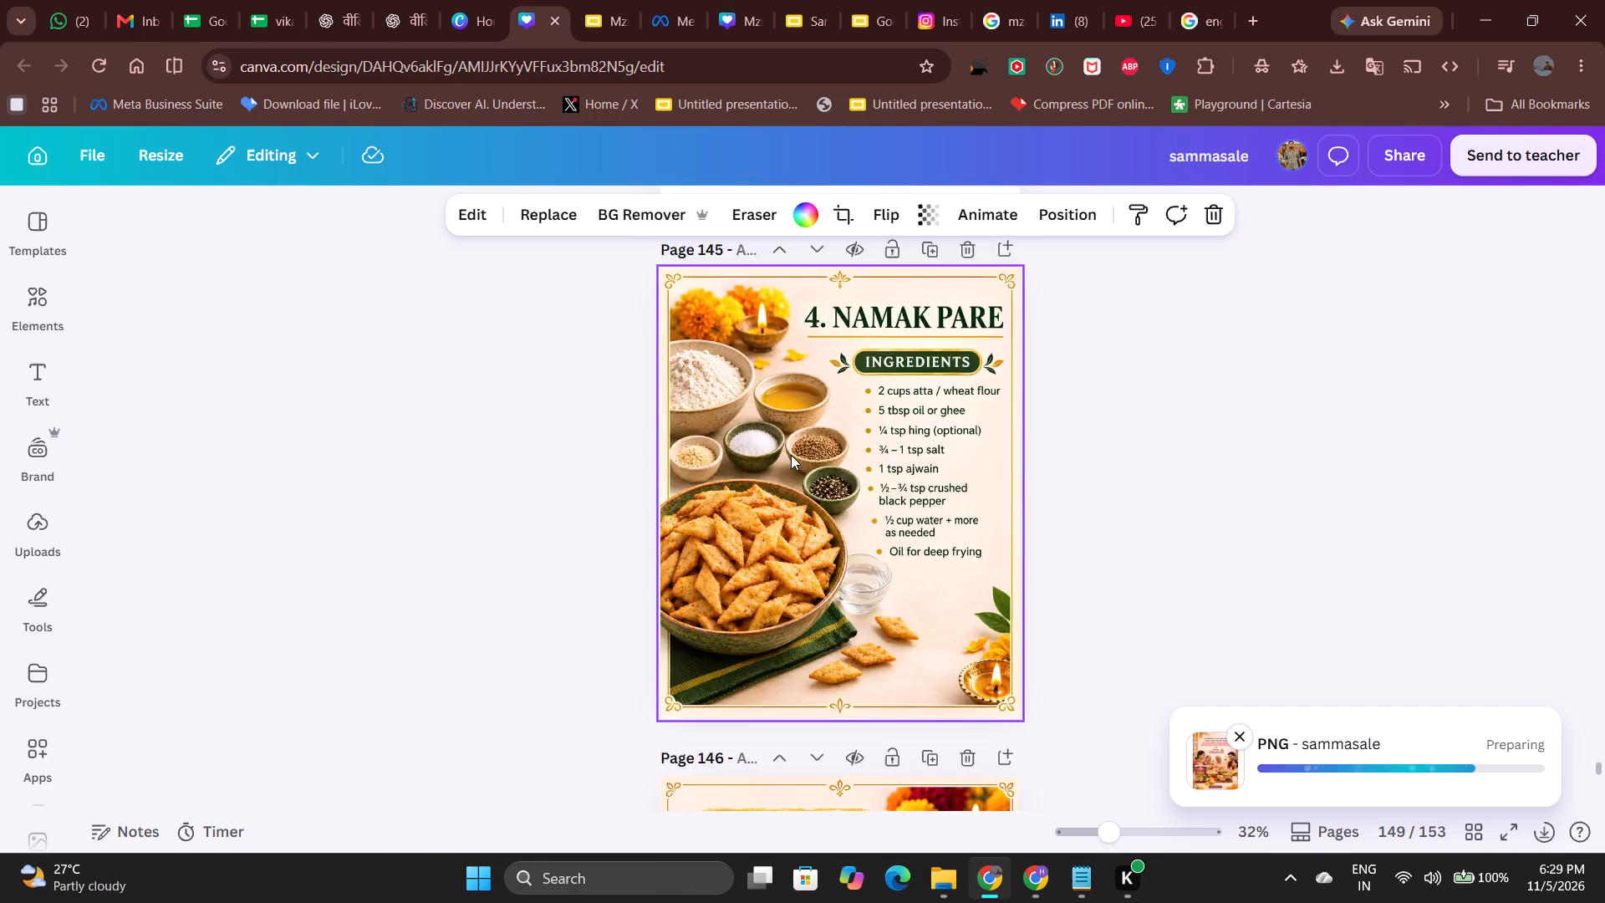
pyautogui.scroll(20, 791, 455)
pyautogui.scroll(4, 791, 455)
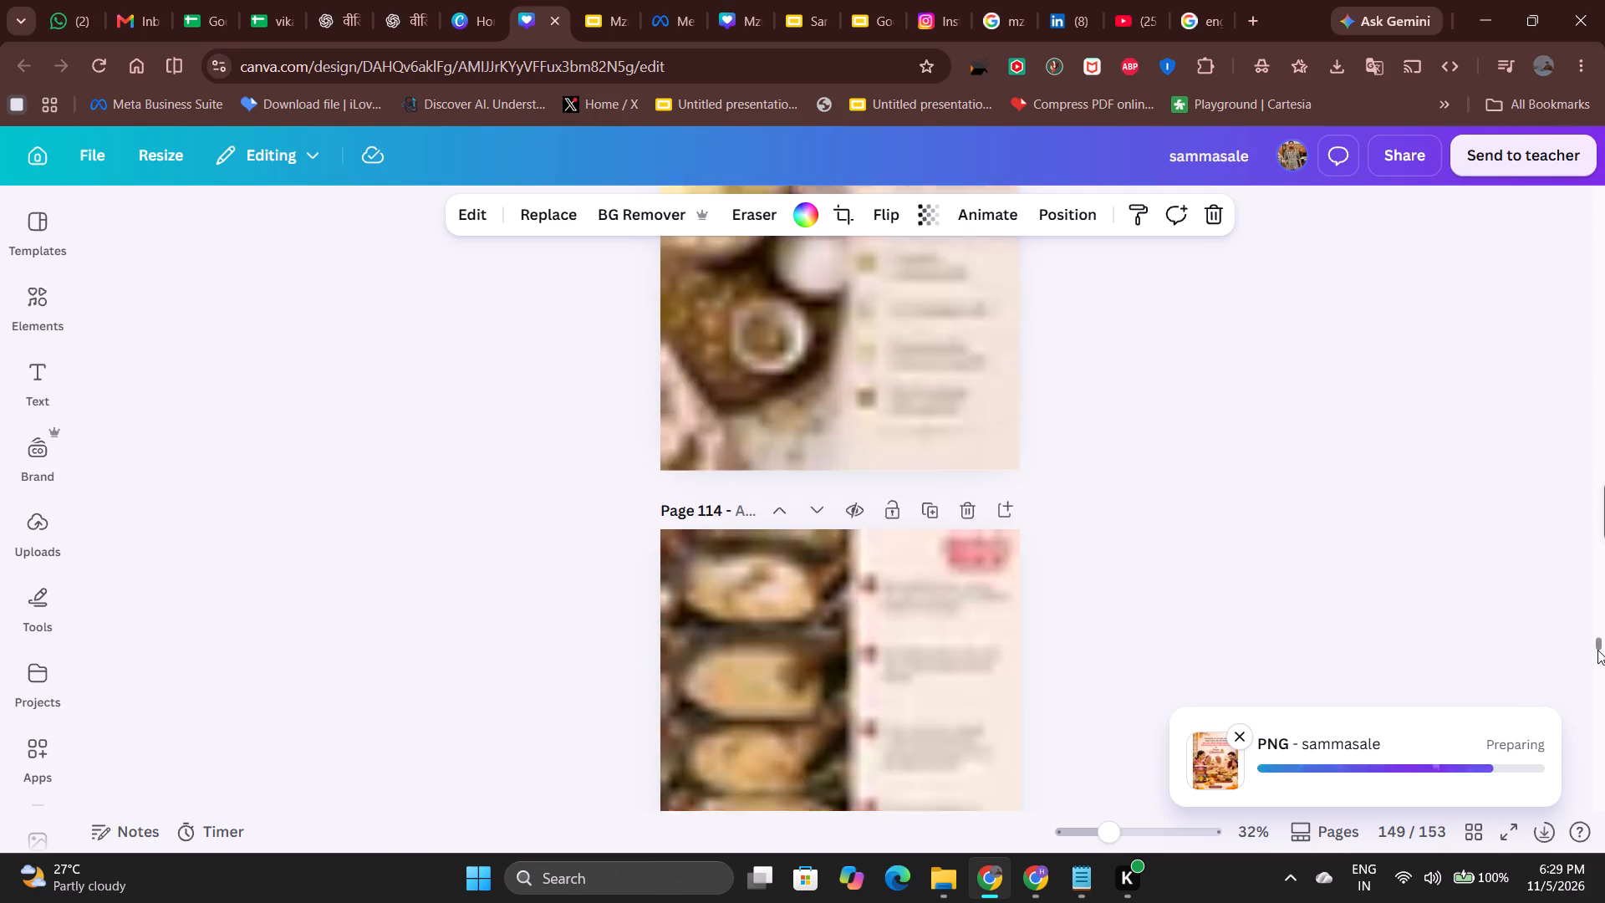
pyautogui.moveTo(1598, 642); pyautogui.dragTo(1604, 309)
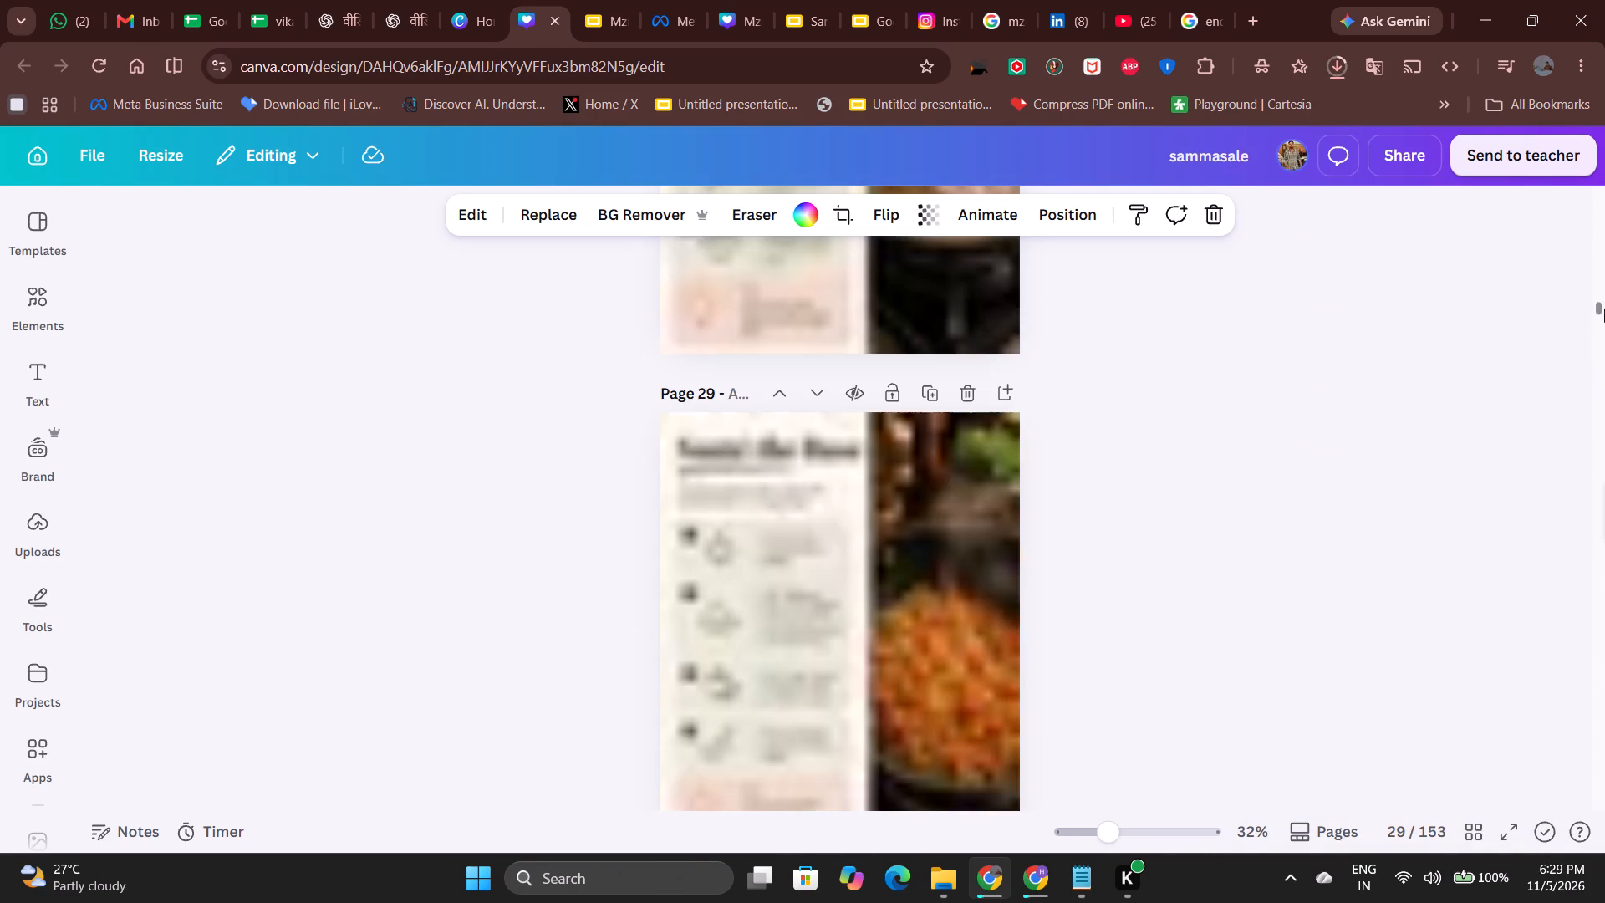
pyautogui.moveTo(1603, 312); pyautogui.dragTo(1600, 249)
pyautogui.click(1602, 251)
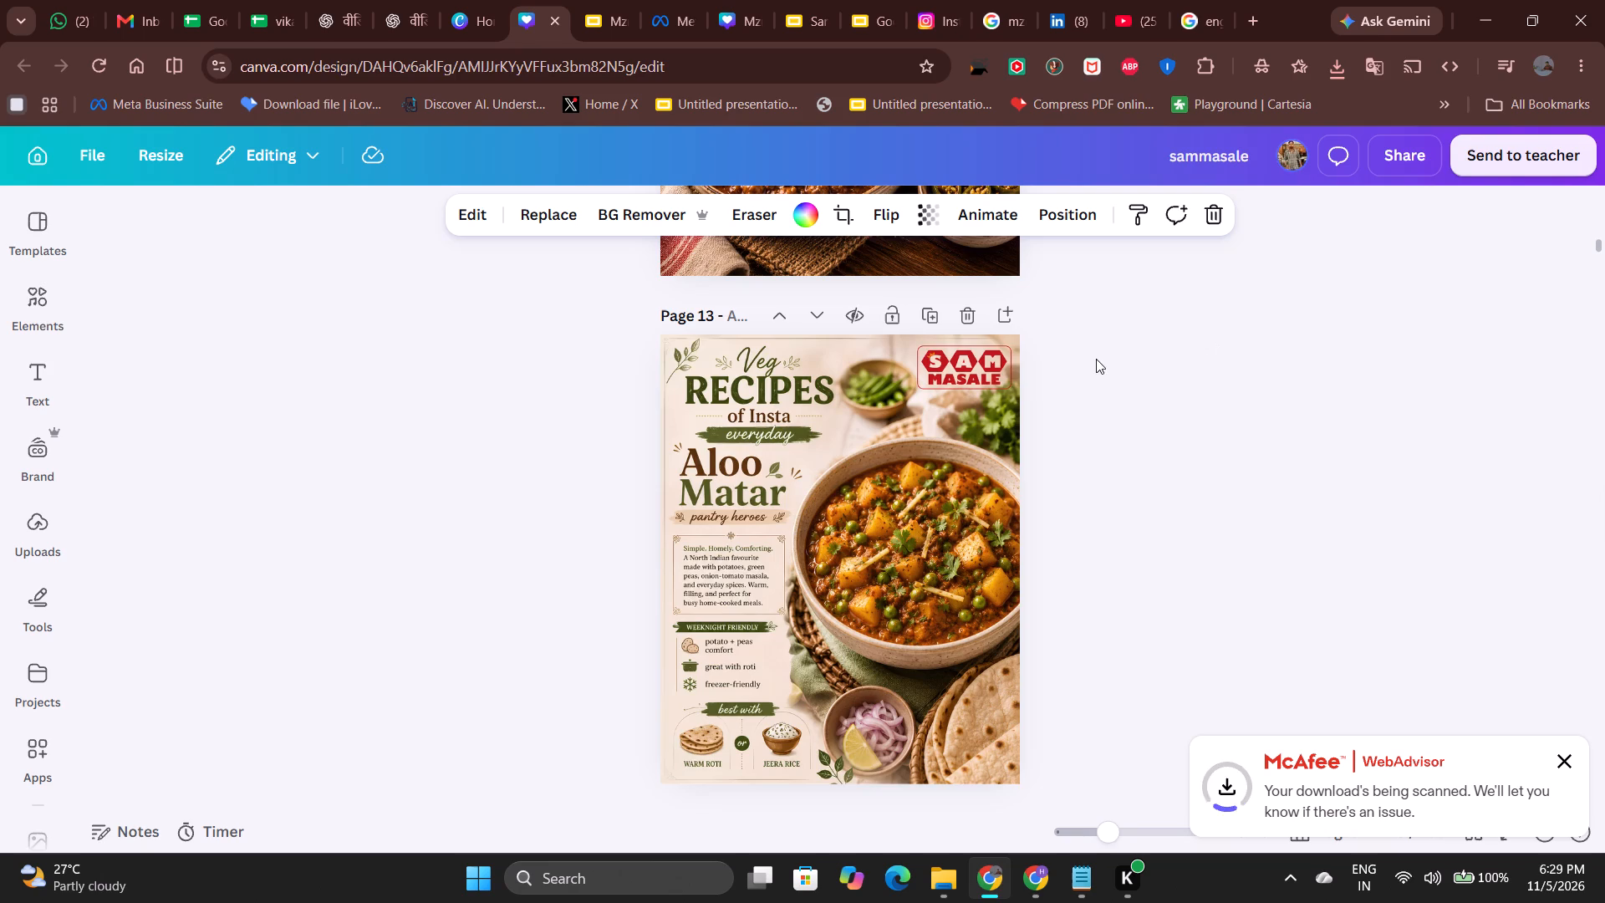
pyautogui.moveTo(1601, 247); pyautogui.dragTo(1598, 233)
pyautogui.moveTo(1598, 233); pyautogui.dragTo(1596, 195)
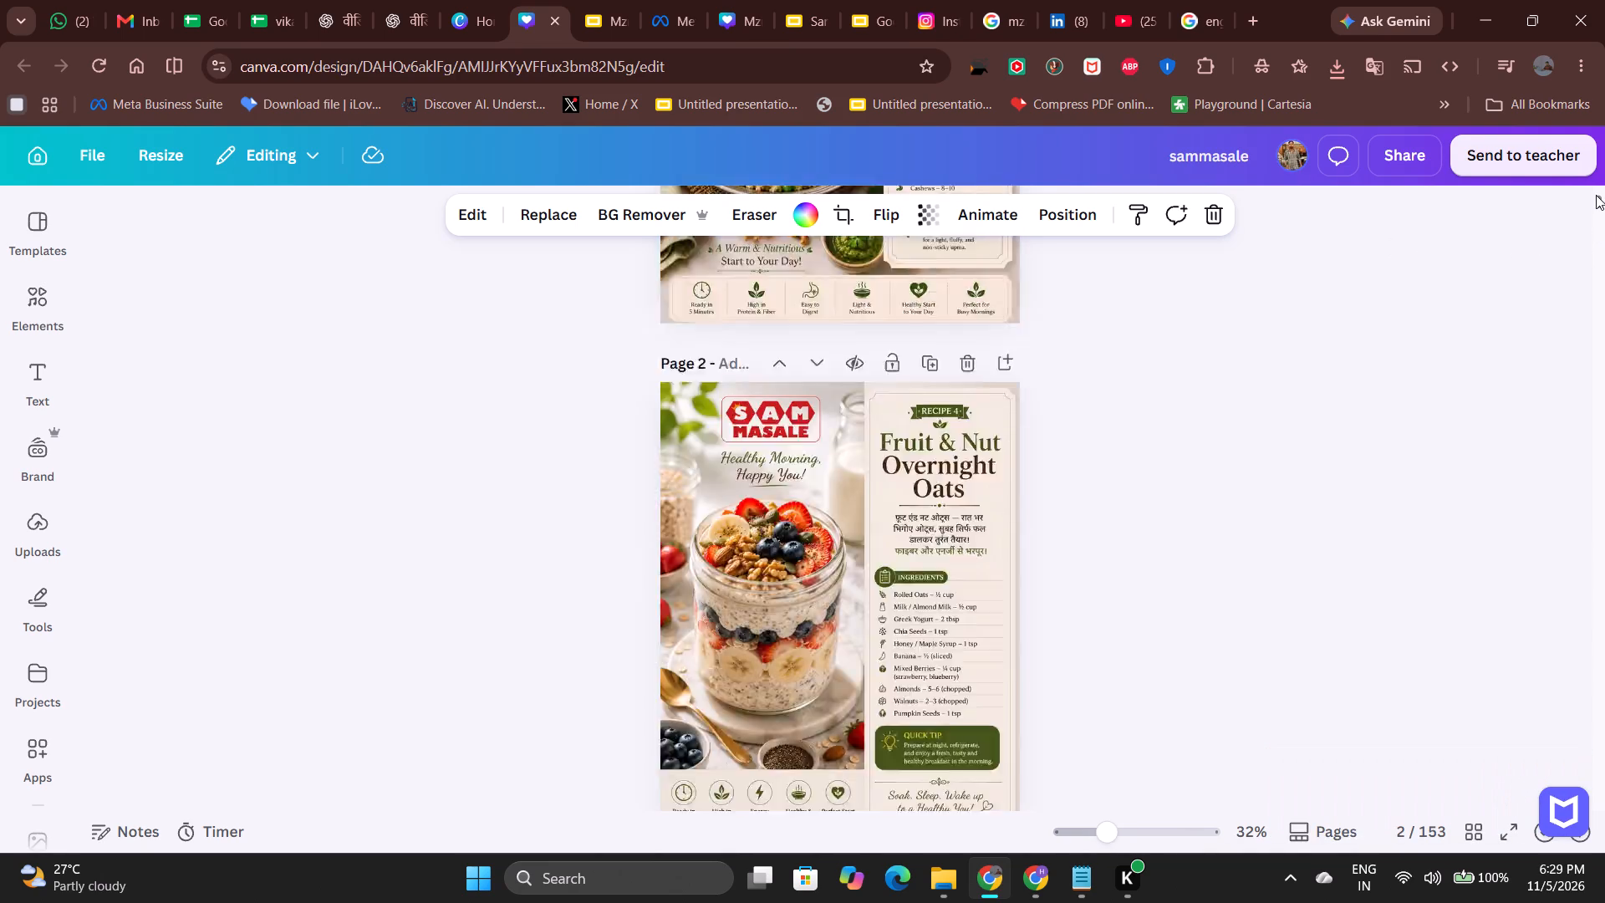
pyautogui.moveTo(1596, 195); pyautogui.dragTo(1604, 727)
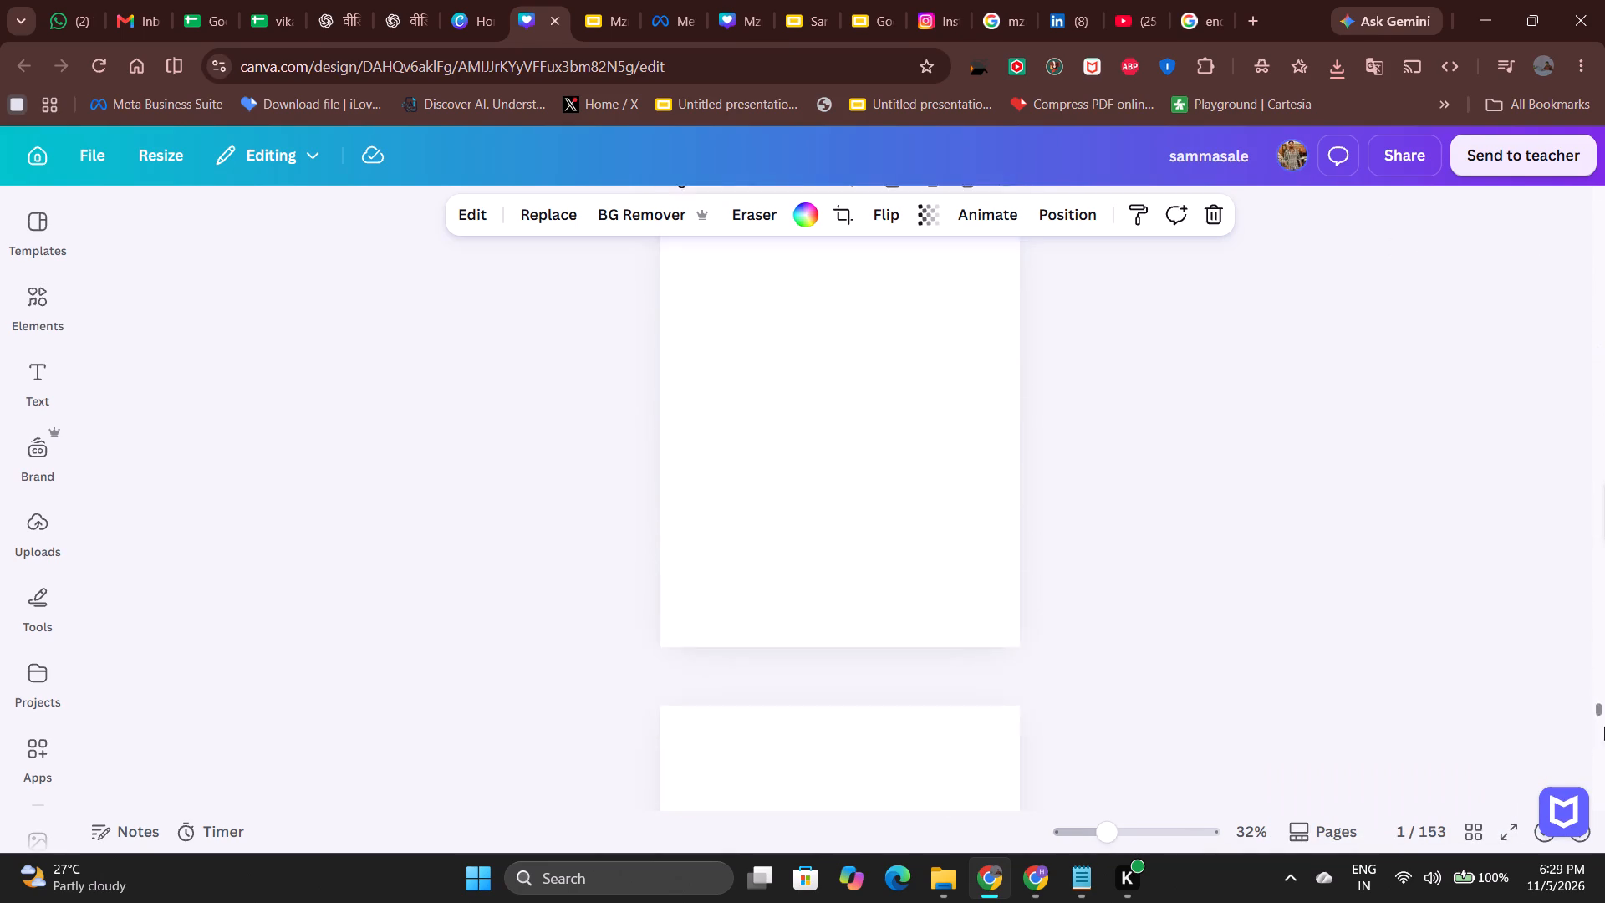
pyautogui.moveTo(1604, 727); pyautogui.dragTo(1602, 759)
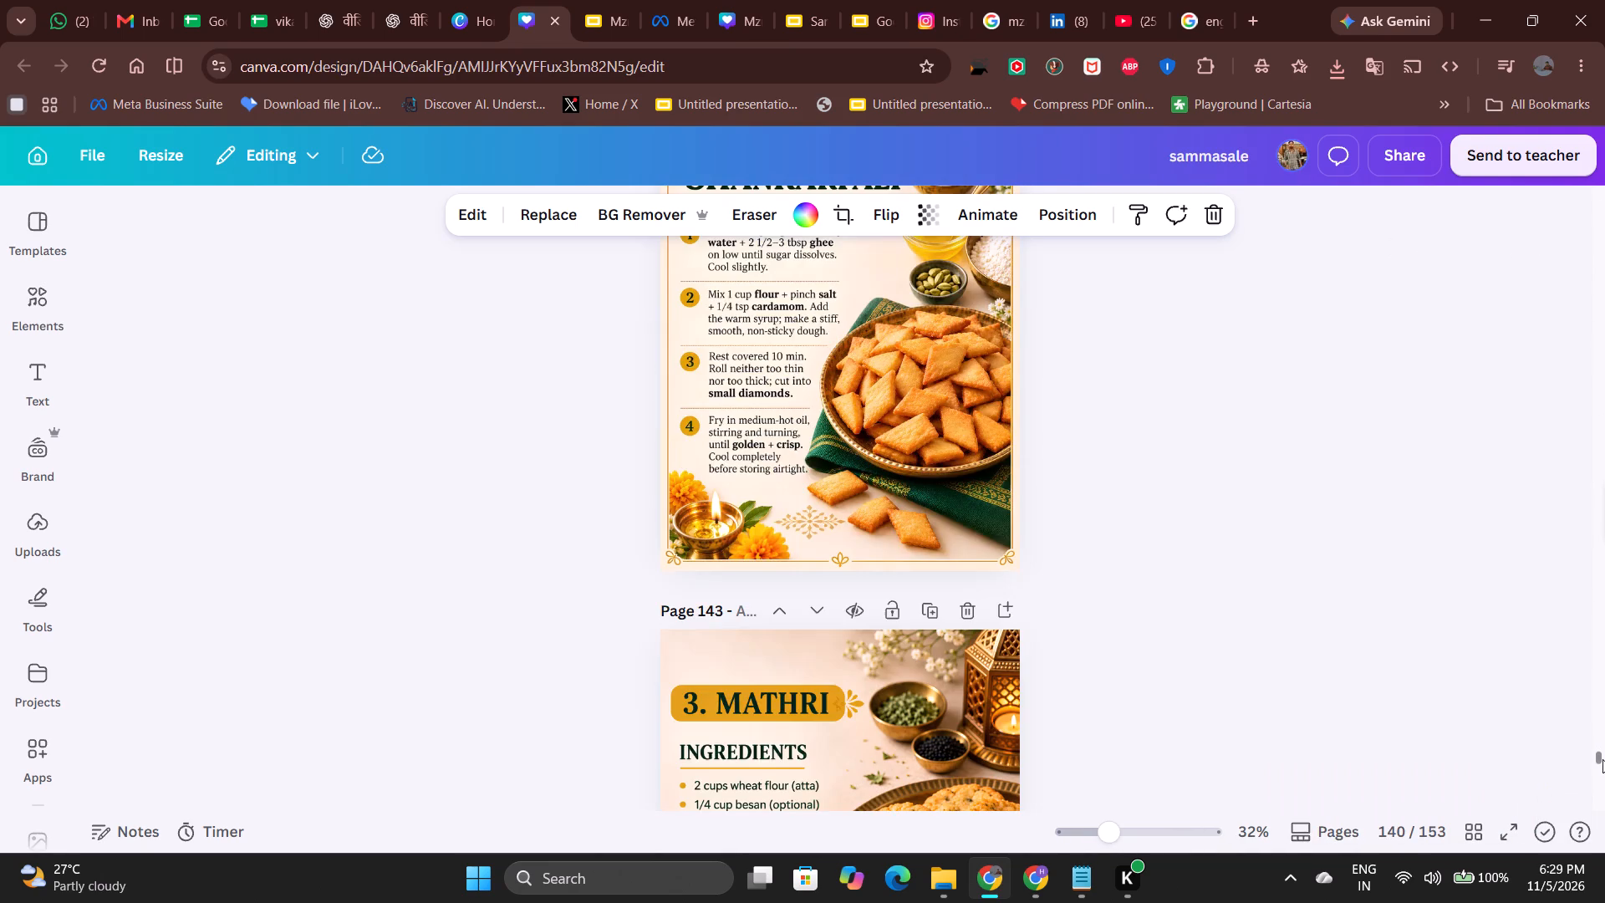
pyautogui.moveTo(1602, 759); pyautogui.dragTo(1602, 798)
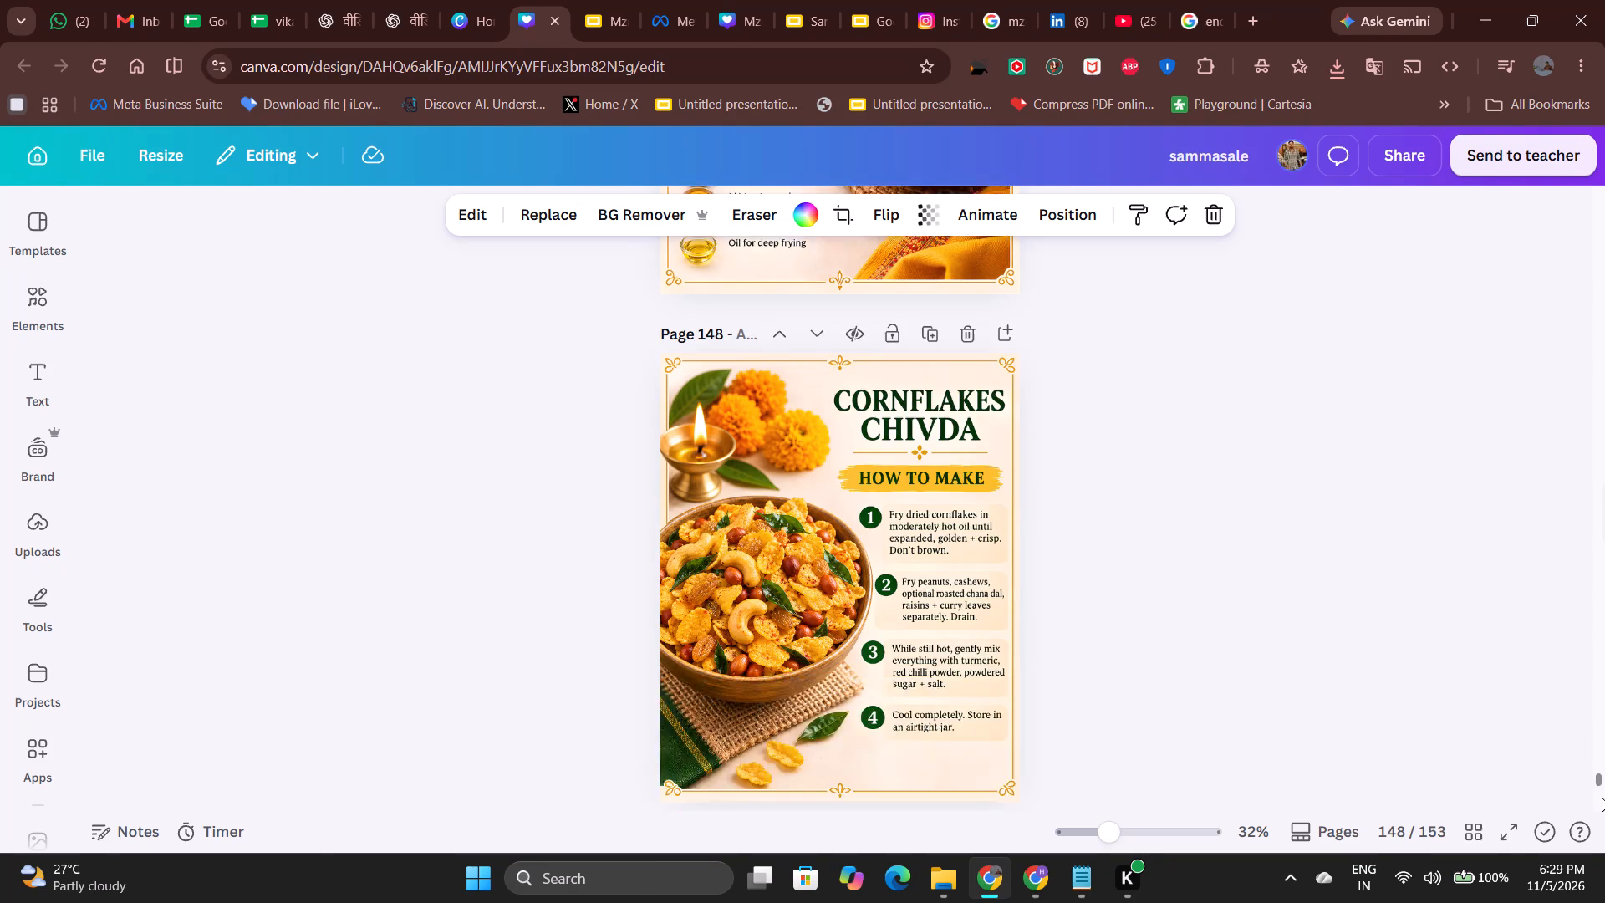
pyautogui.moveTo(1602, 798); pyautogui.dragTo(1602, 813)
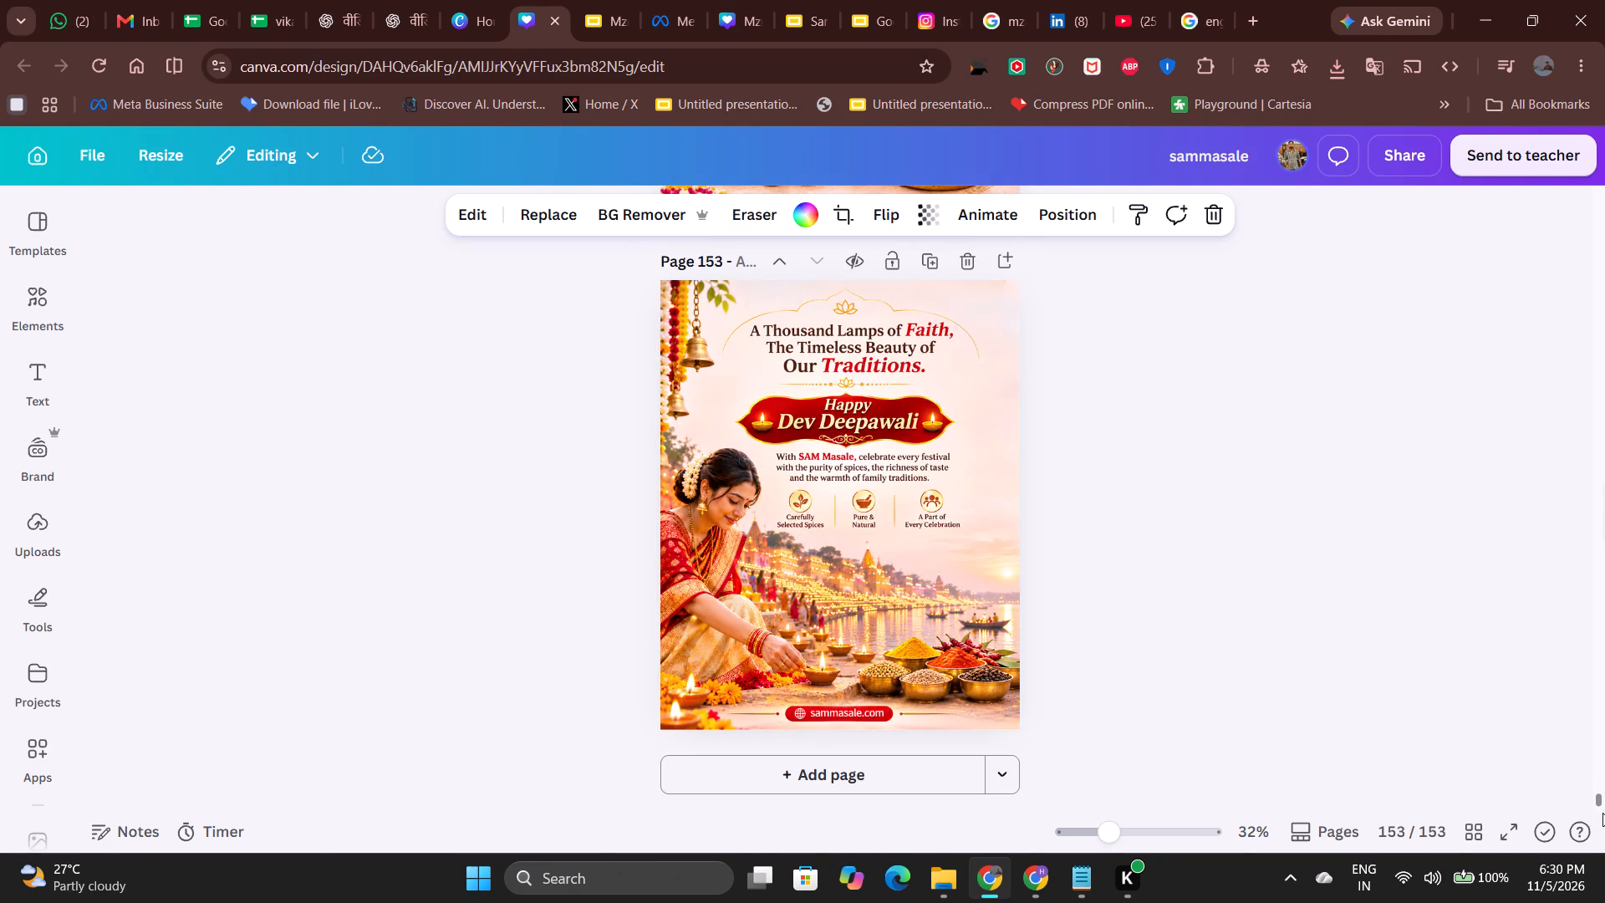
pyautogui.moveTo(1602, 813); pyautogui.dragTo(1601, 796)
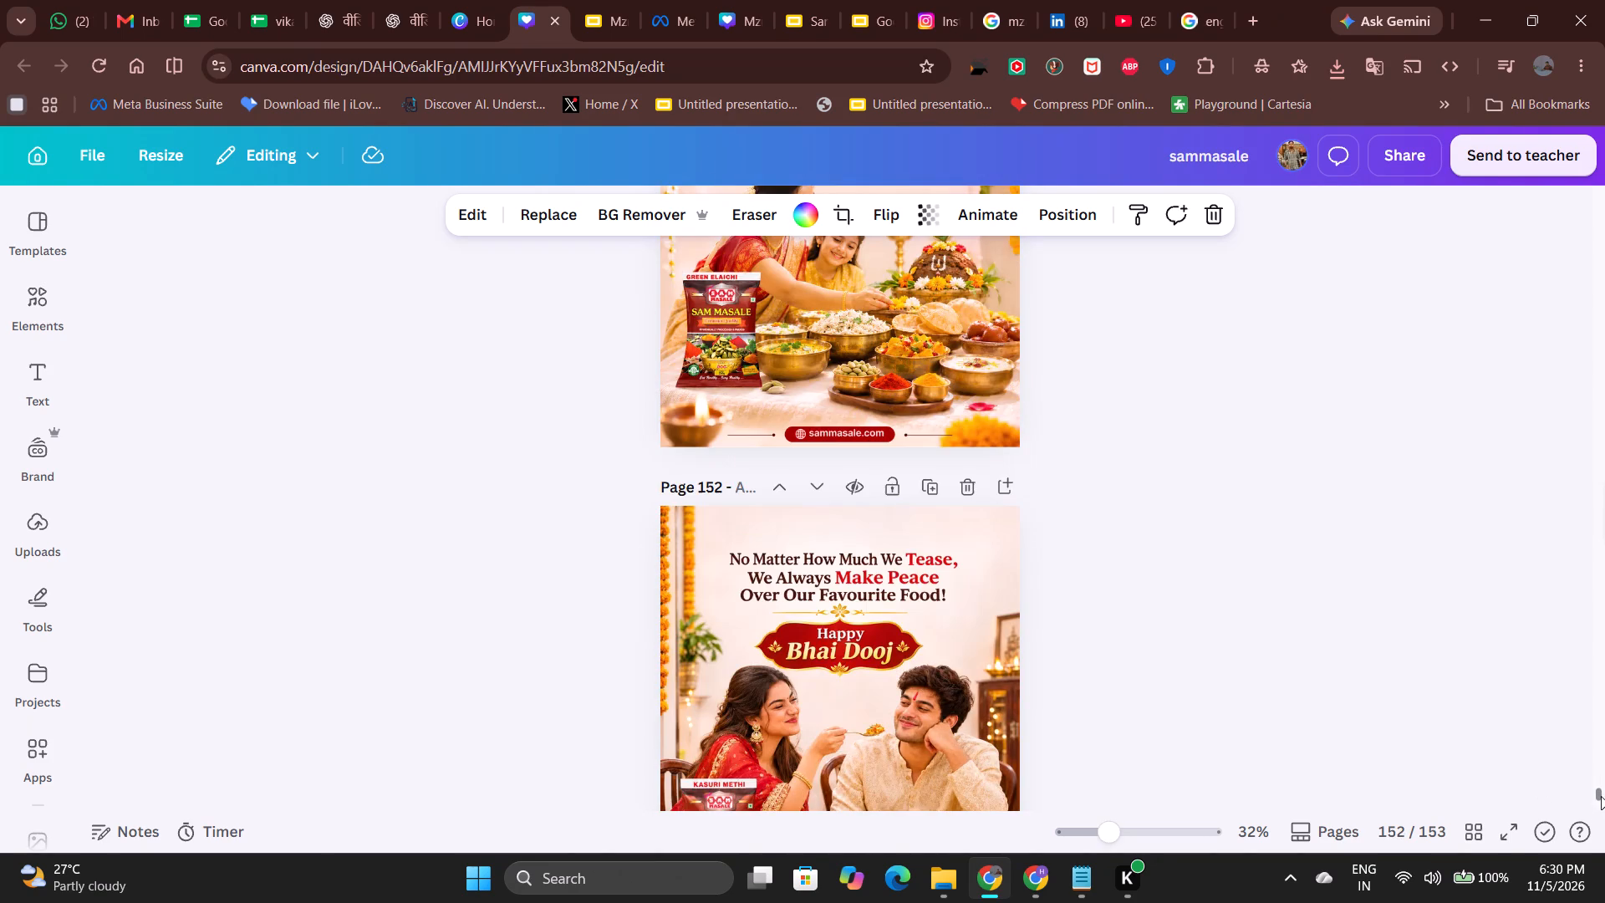
pyautogui.moveTo(1601, 796); pyautogui.dragTo(1597, 778)
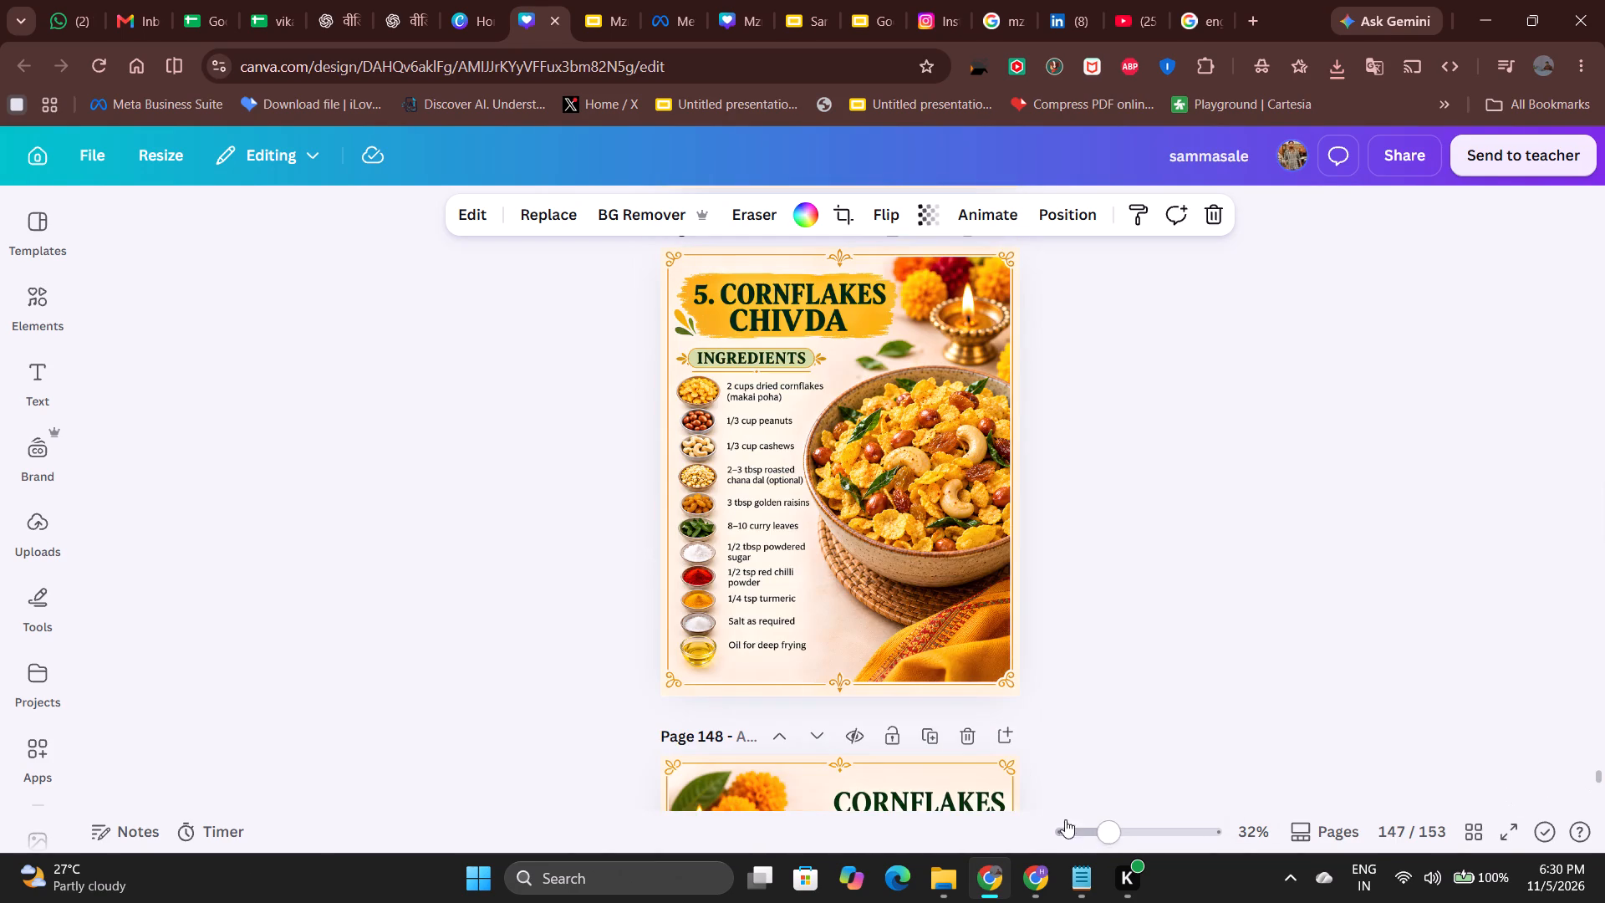
pyautogui.scroll(-7, 1026, 812)
pyautogui.scroll(-4, 665, 620)
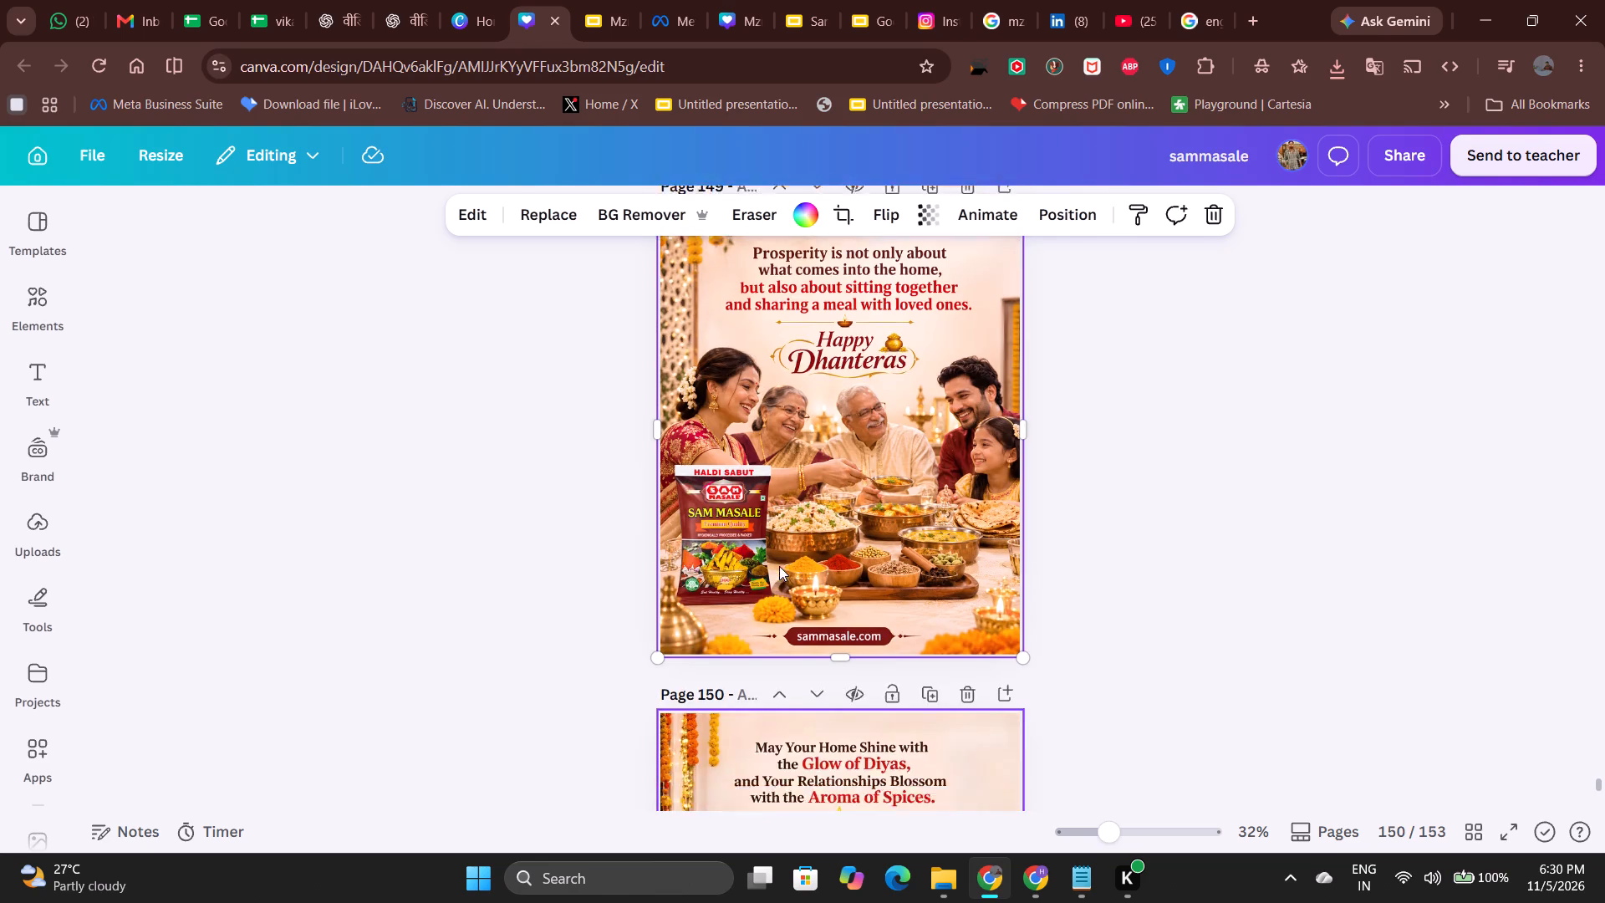
pyautogui.scroll(-4, 790, 491)
pyautogui.scroll(4, 790, 490)
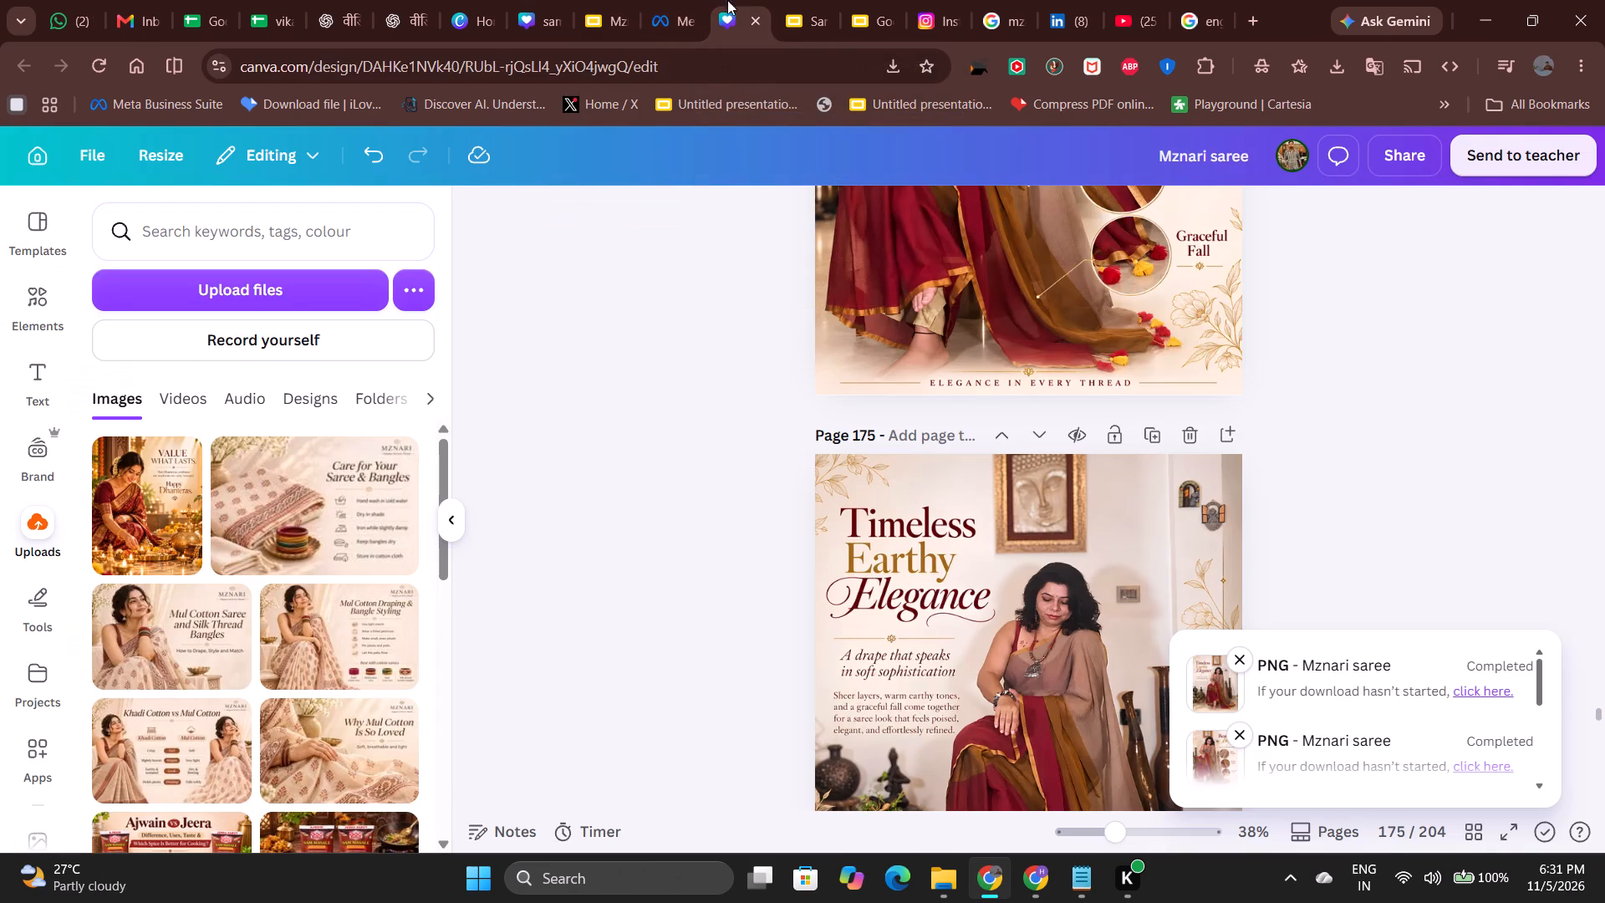
# Switch to the Sam Masale deck, open the 5 Diwali Faral Snacks slide dated 7/11/2026, and look over the slides that follow.
pyautogui.click(794, 0)
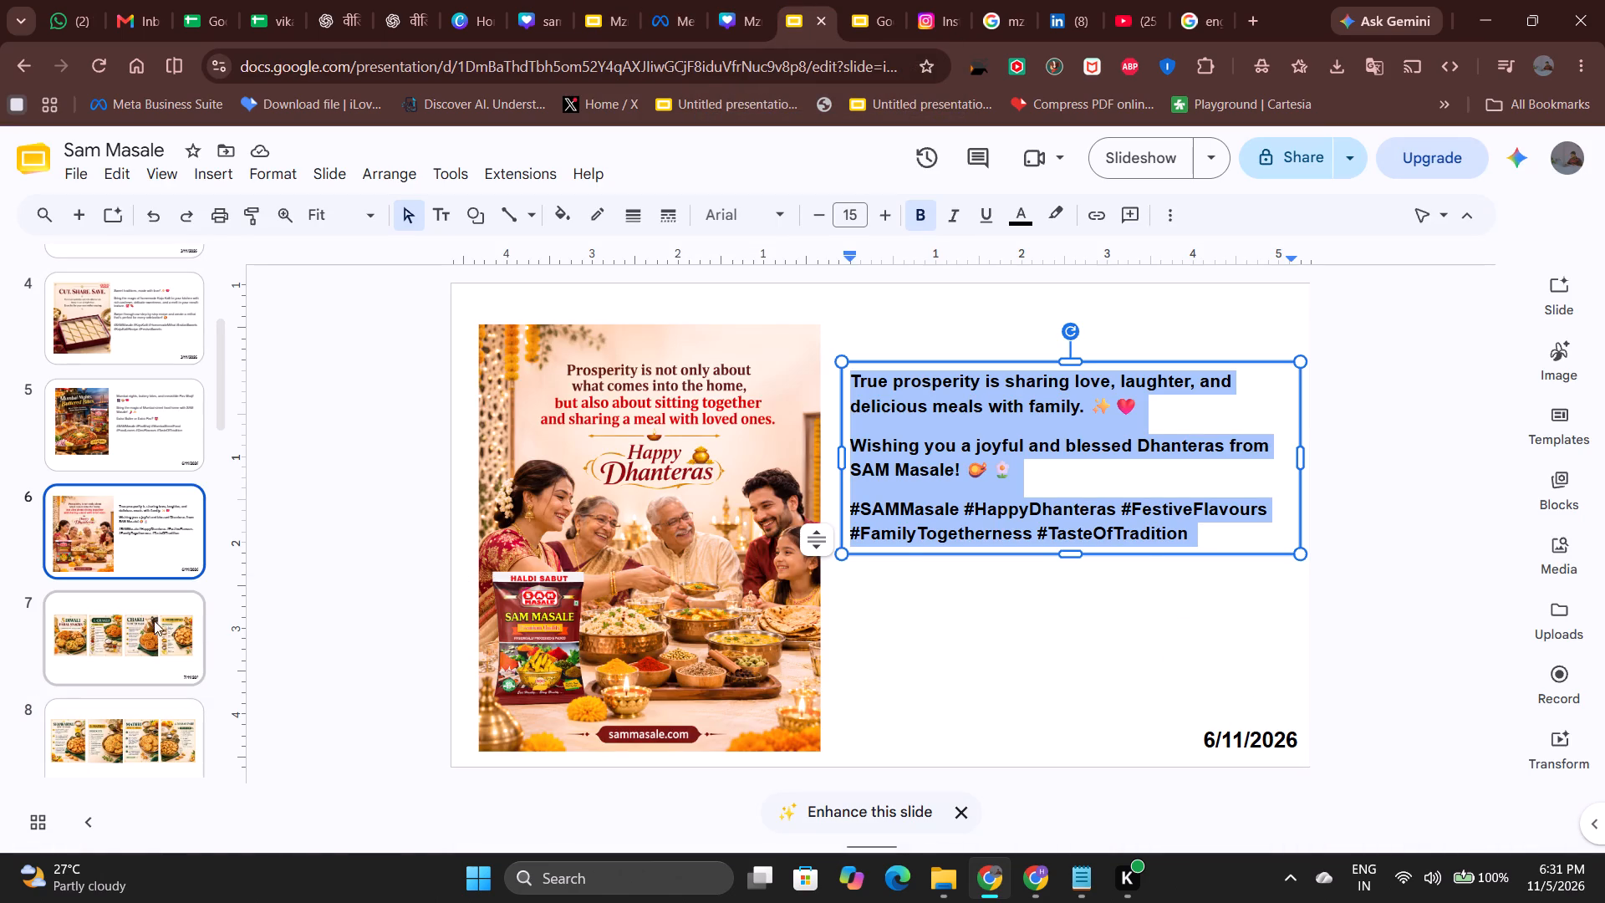
pyautogui.click(144, 620)
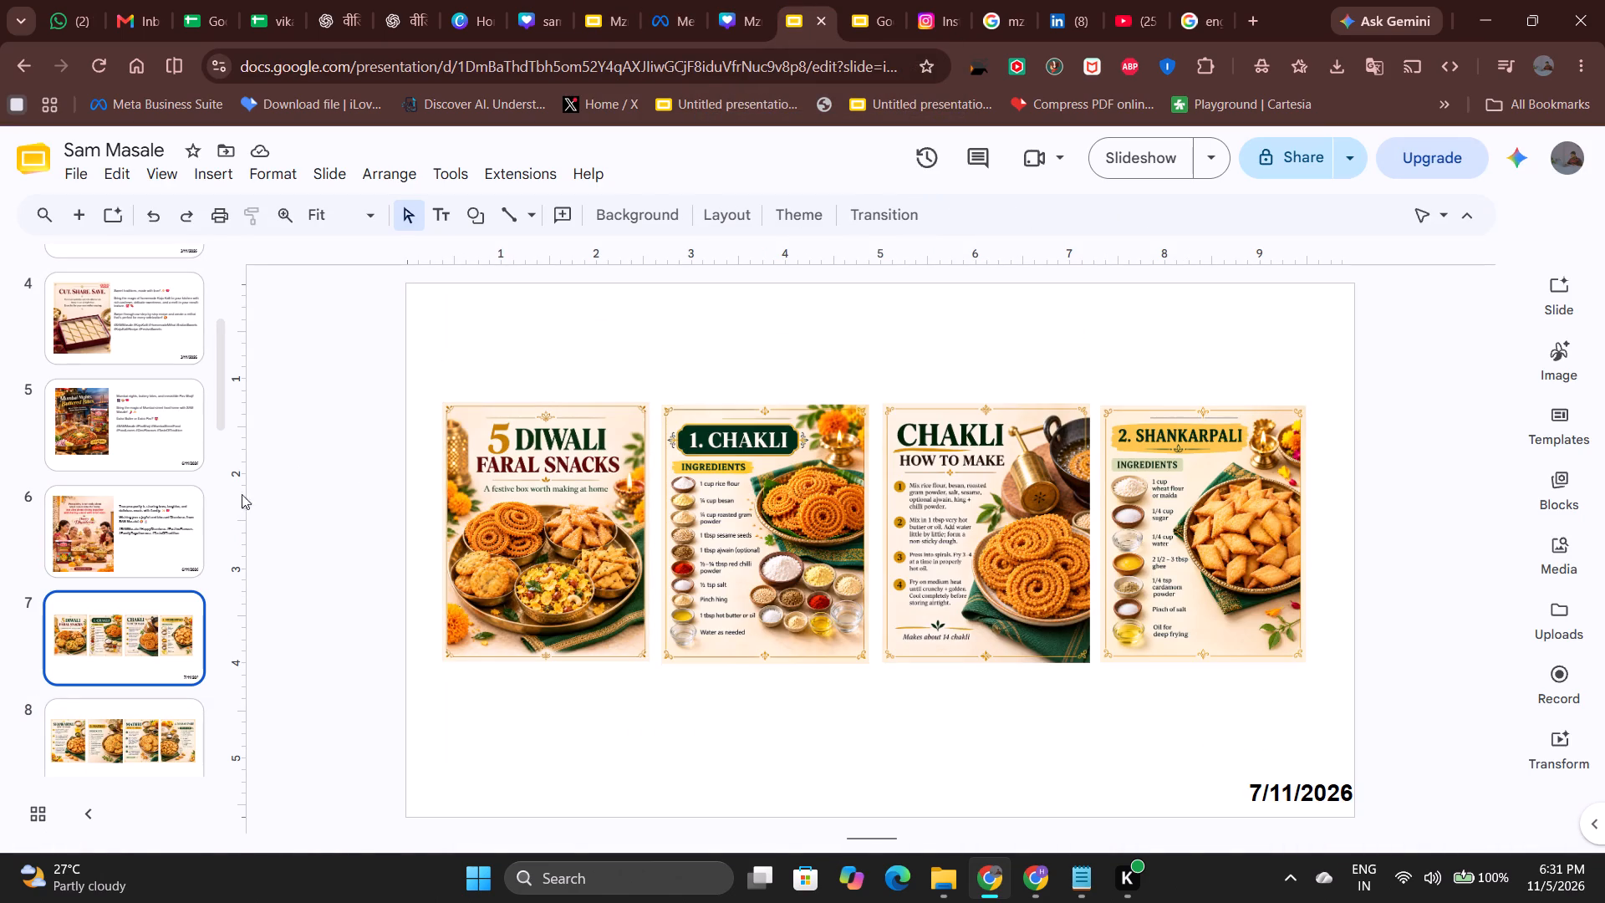
pyautogui.scroll(-3, 140, 538)
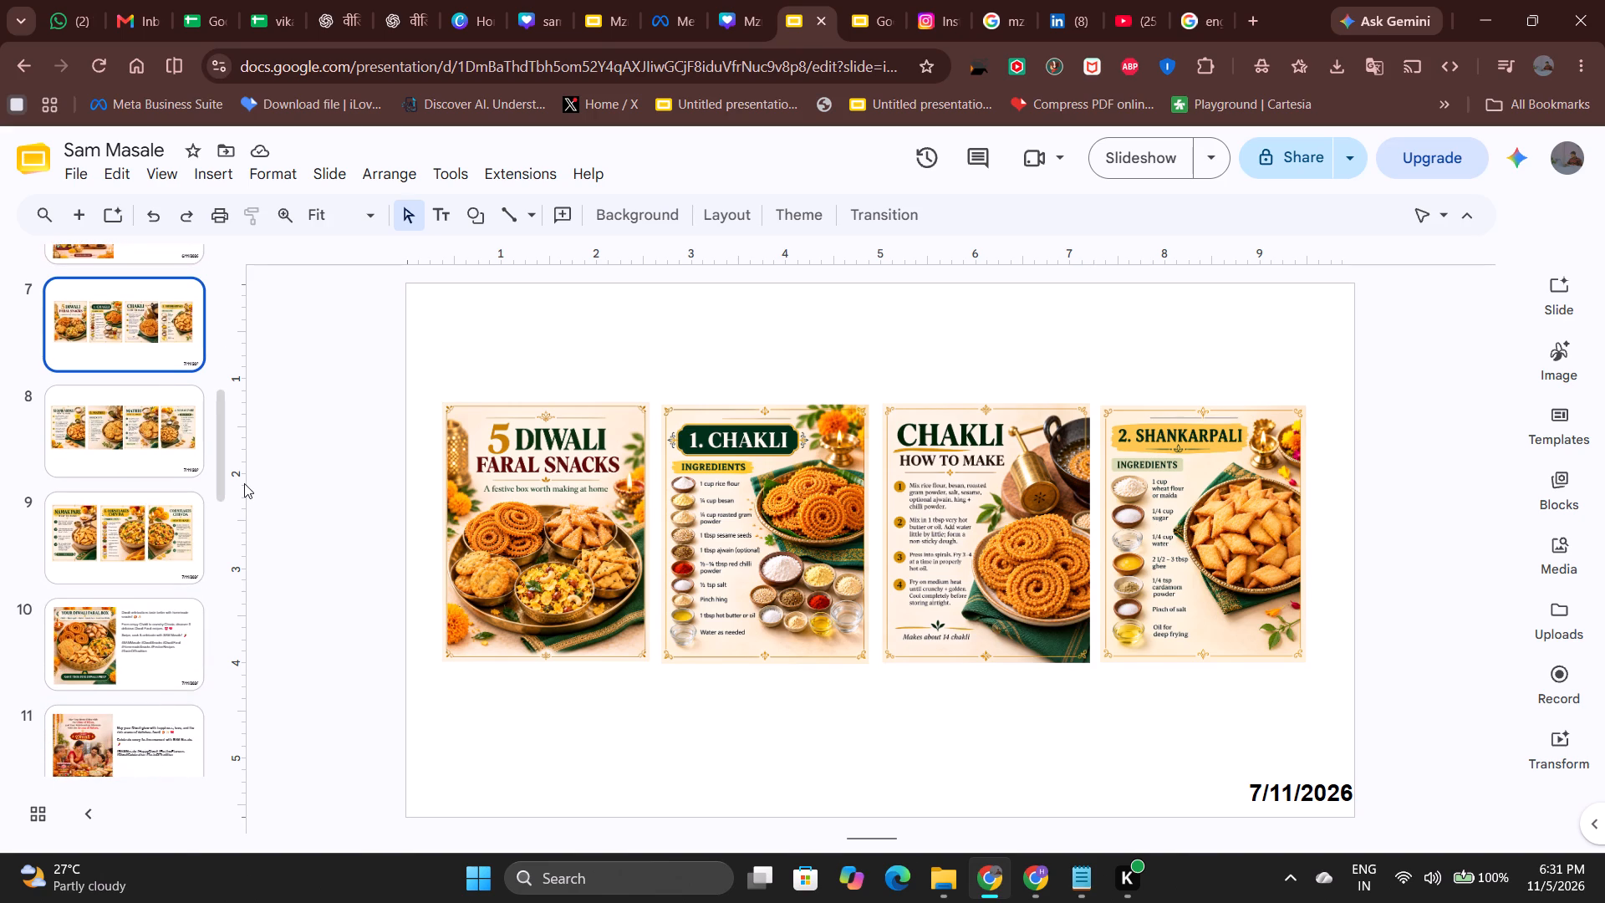
pyautogui.scroll(-6, 16, 533)
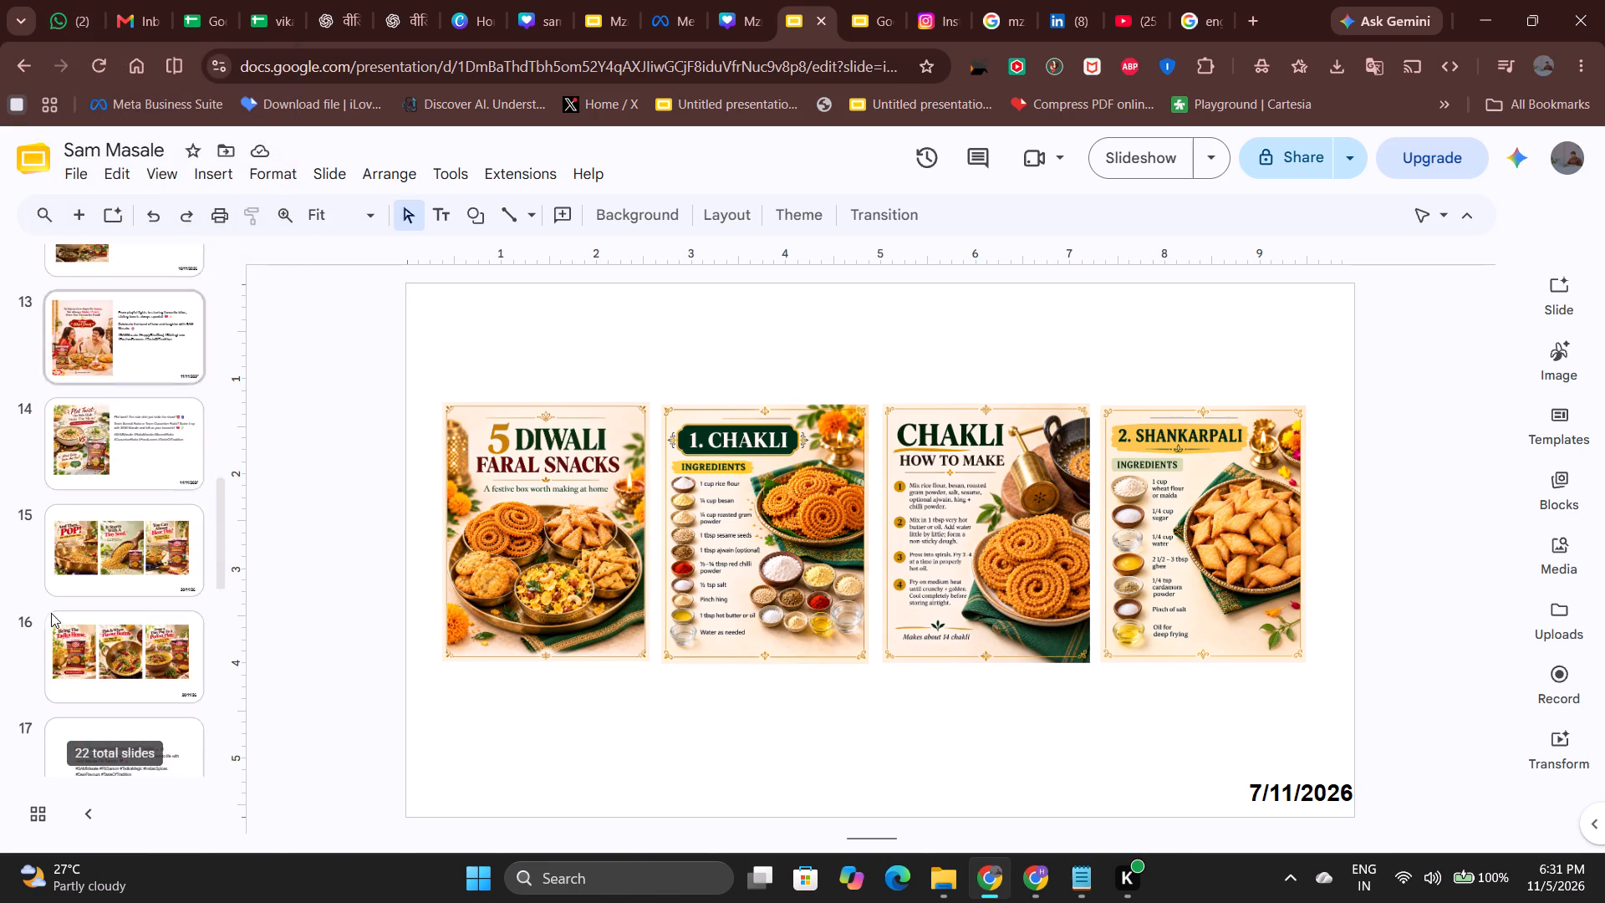
pyautogui.scroll(-5, 51, 613)
pyautogui.scroll(14, 107, 582)
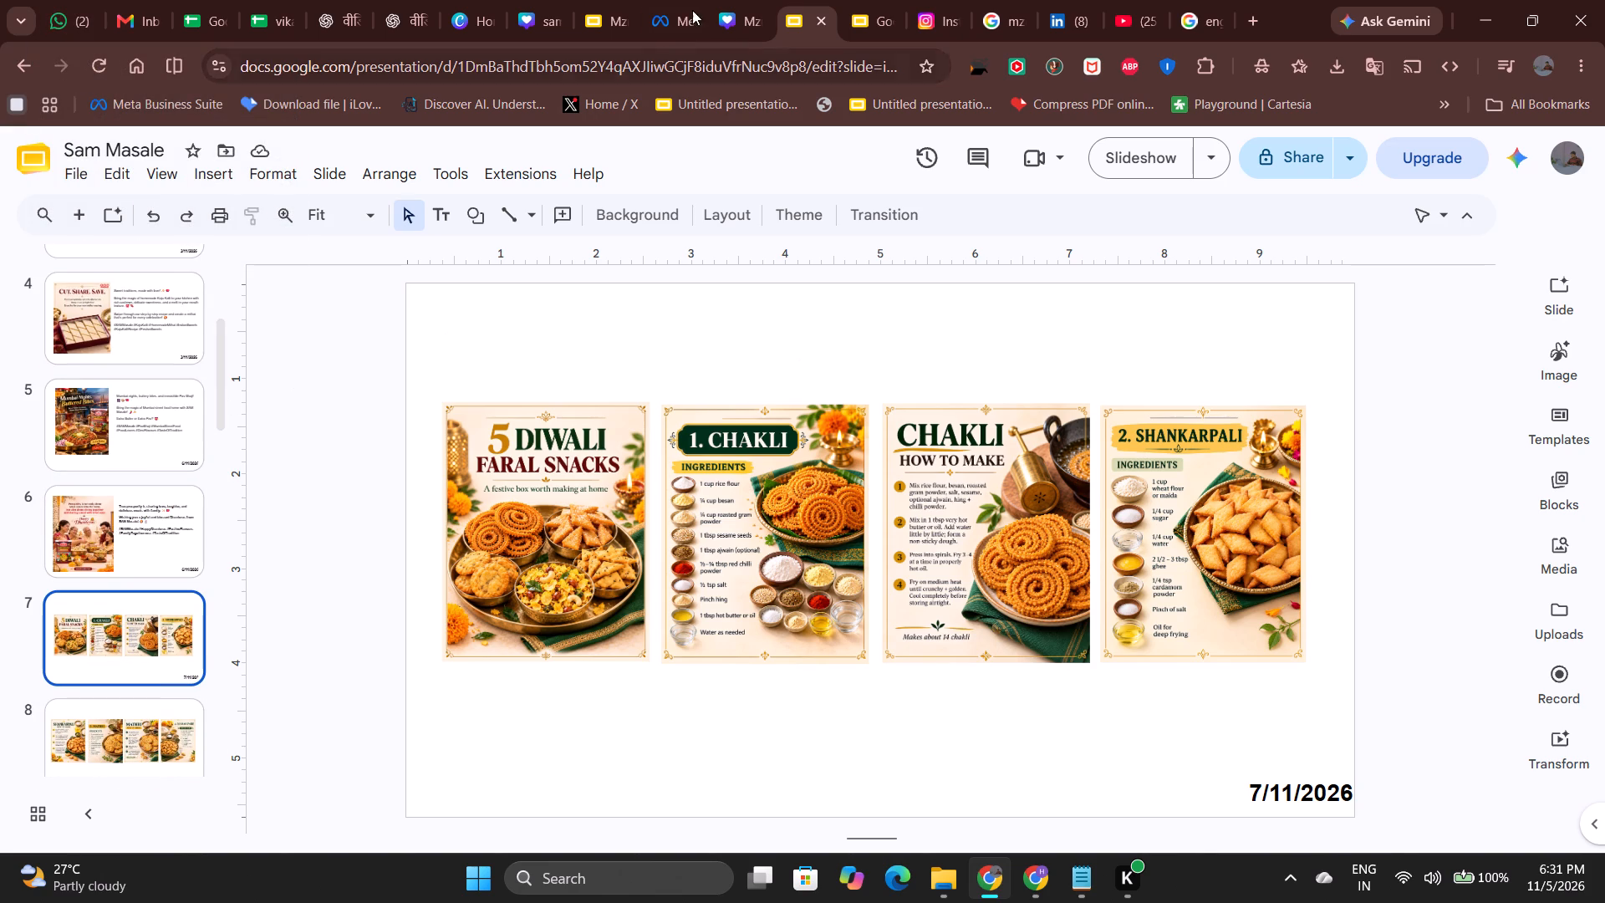
# Return to the sammasale design in Canva and download only page 138, the 5 Diwali Faral Snacks cover, as a high-quality PNG at size 2.
pyautogui.click(731, 0)
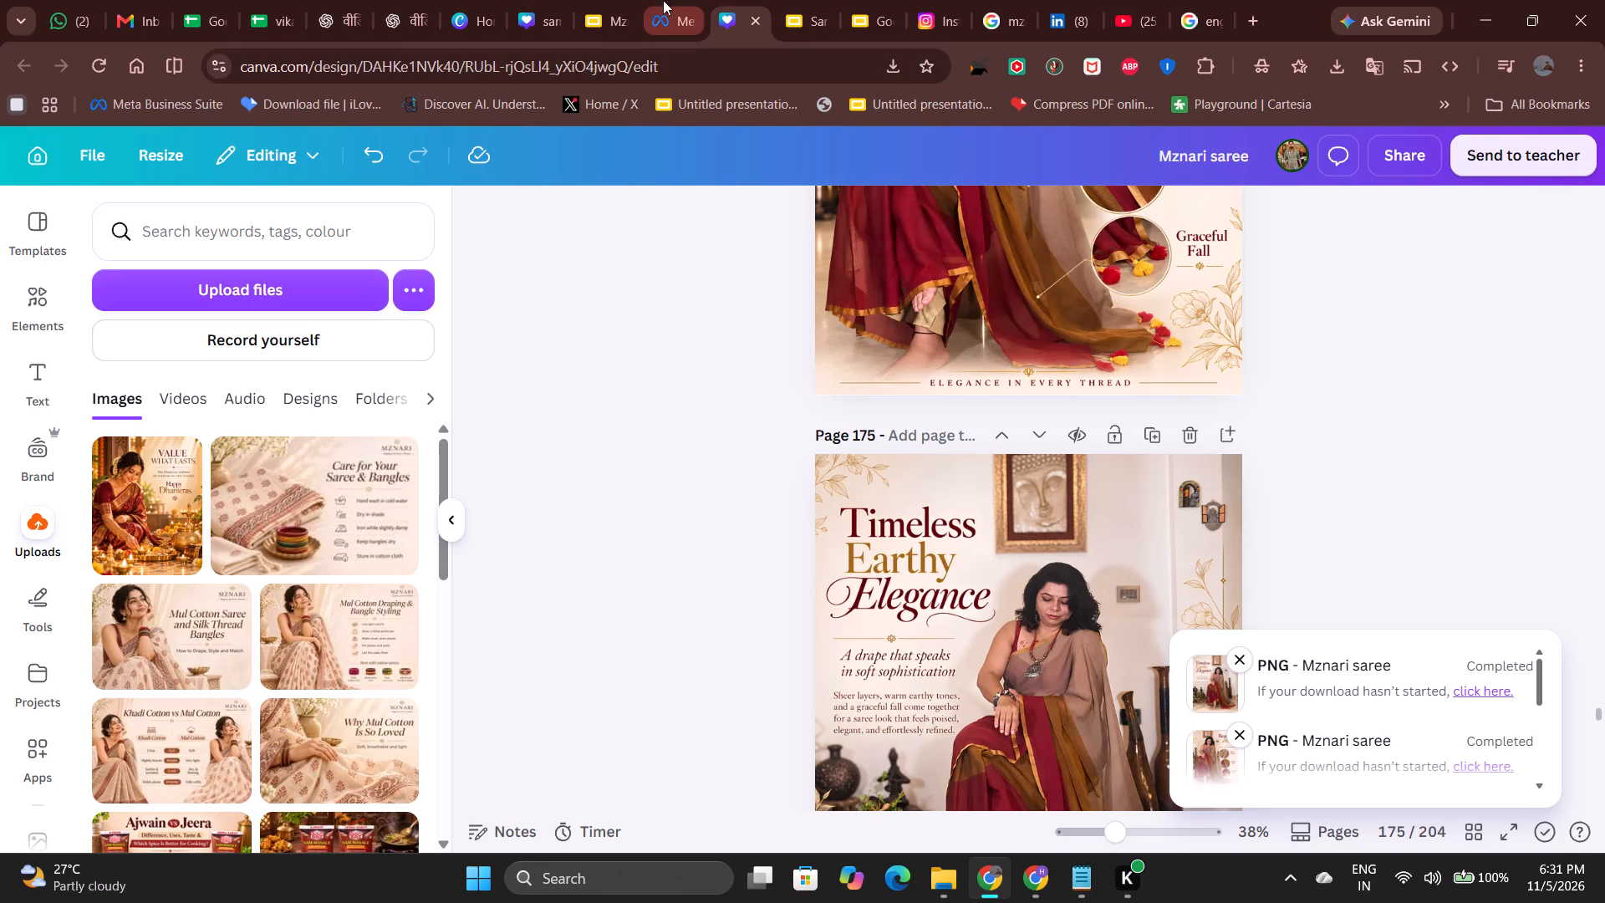
pyautogui.click(543, 0)
pyautogui.scroll(-6, 906, 594)
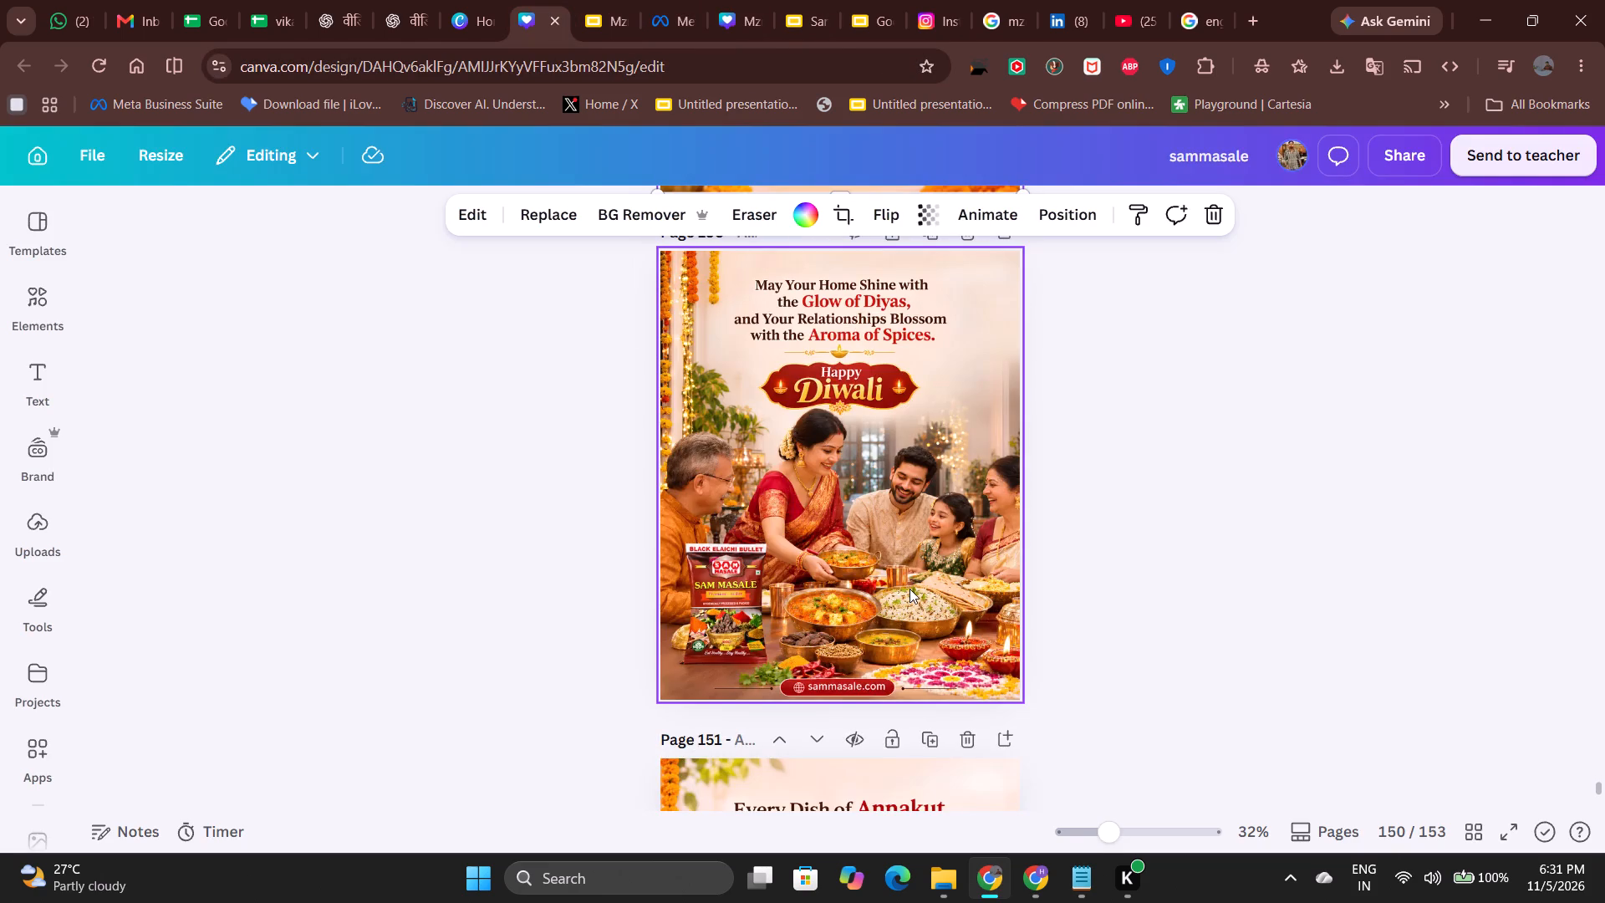
pyautogui.scroll(12, 909, 589)
pyautogui.scroll(16, 909, 583)
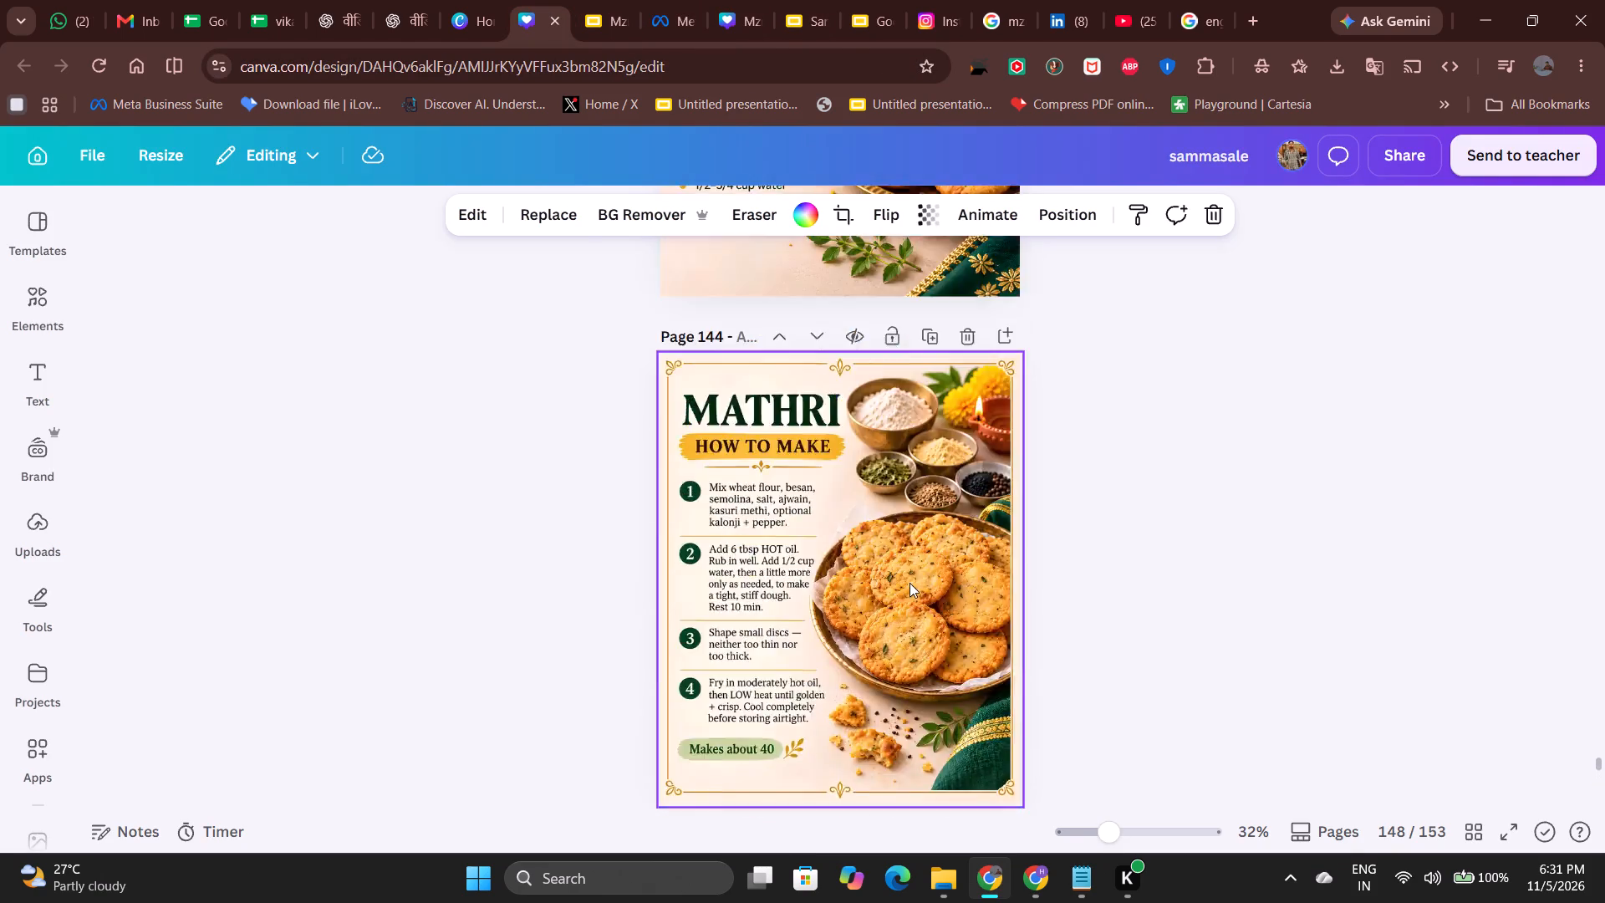
pyautogui.scroll(9, 909, 583)
pyautogui.scroll(-3, 909, 583)
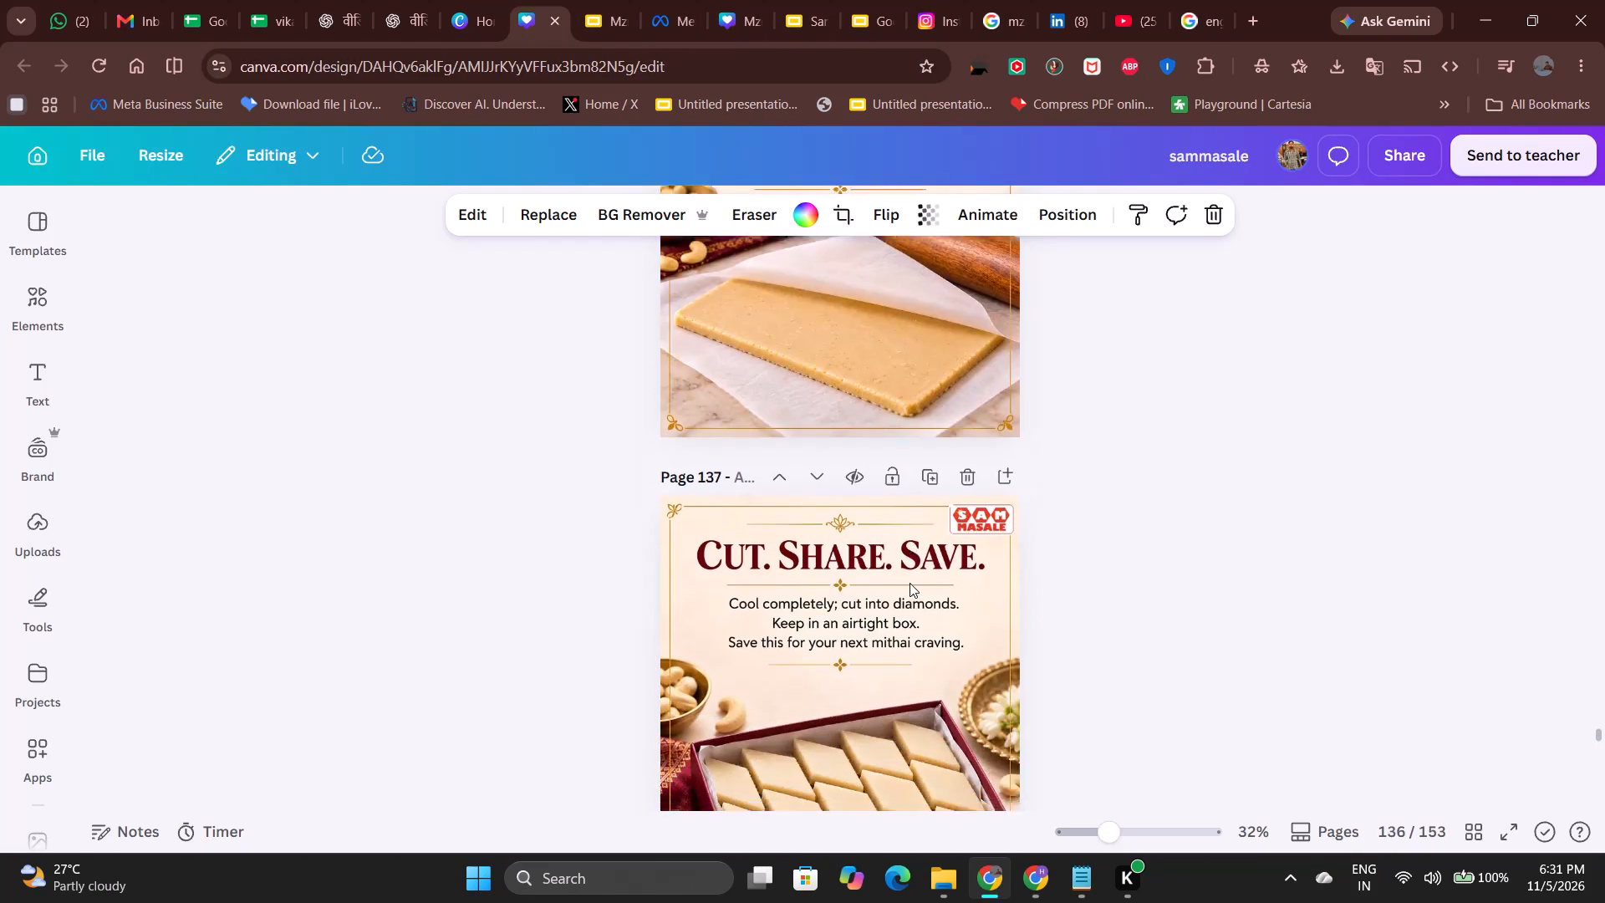
pyautogui.scroll(-5, 909, 583)
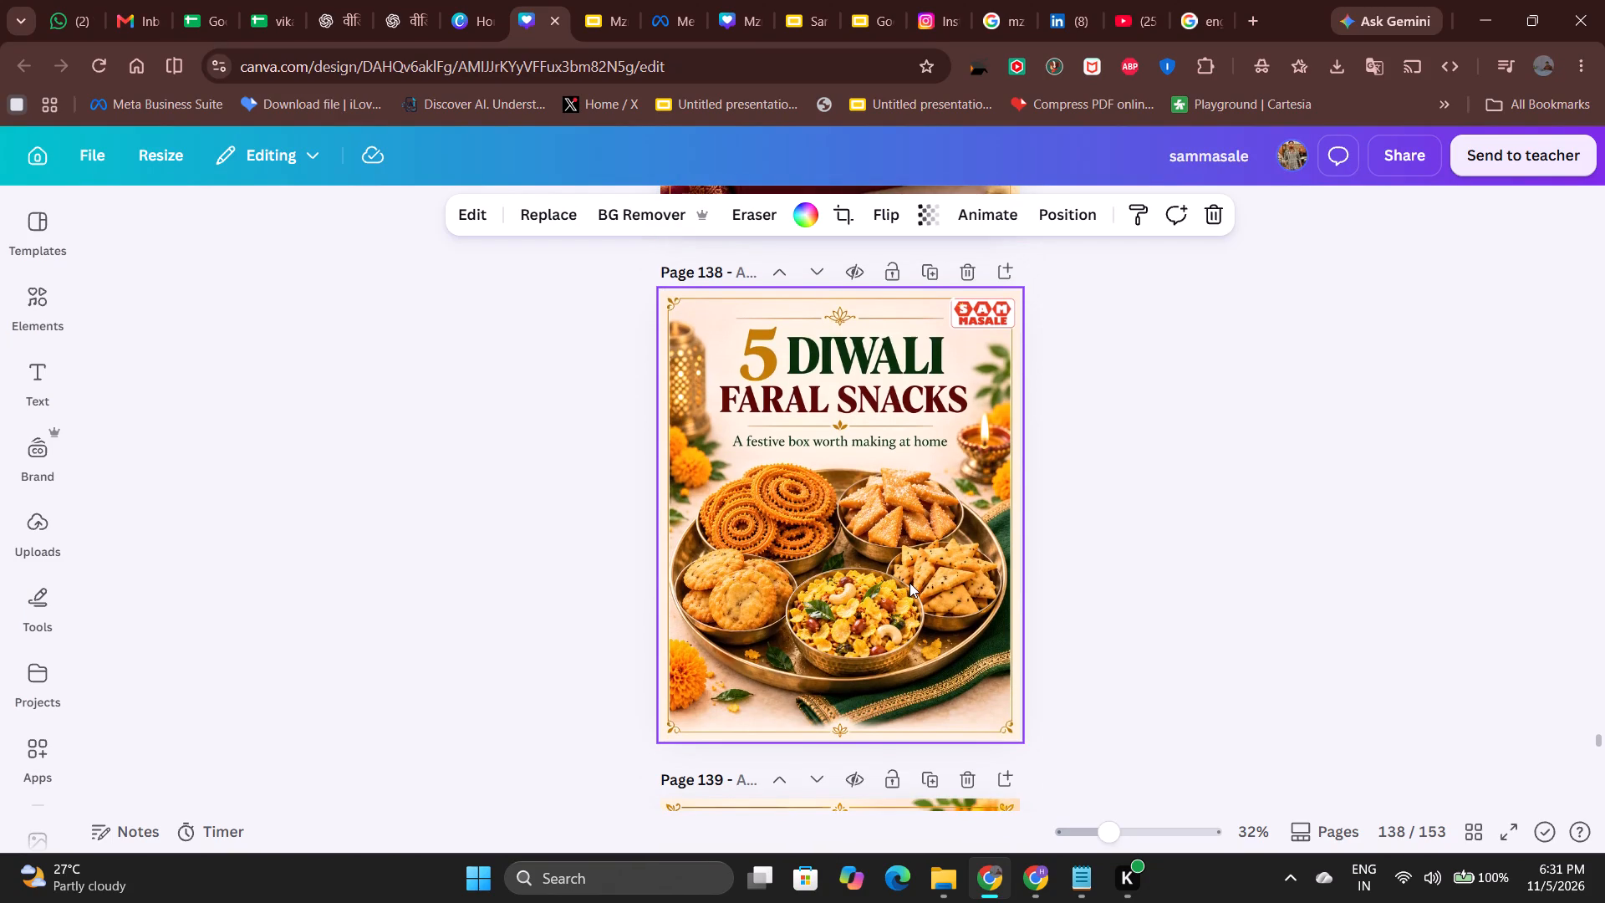
pyautogui.click(1388, 147)
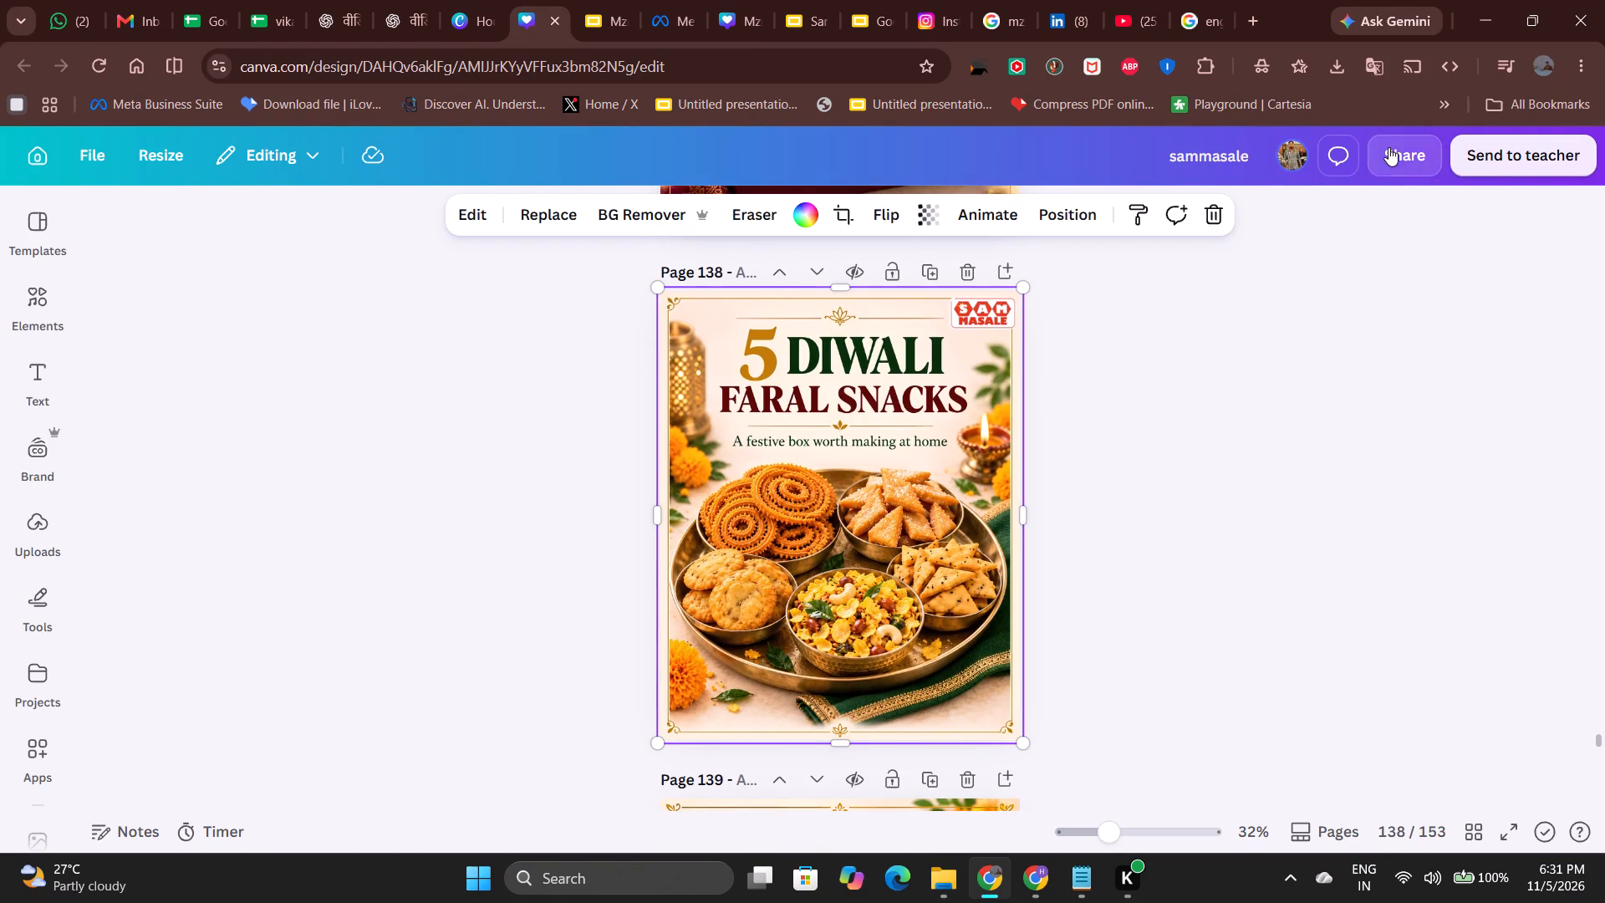
pyautogui.click(1205, 654)
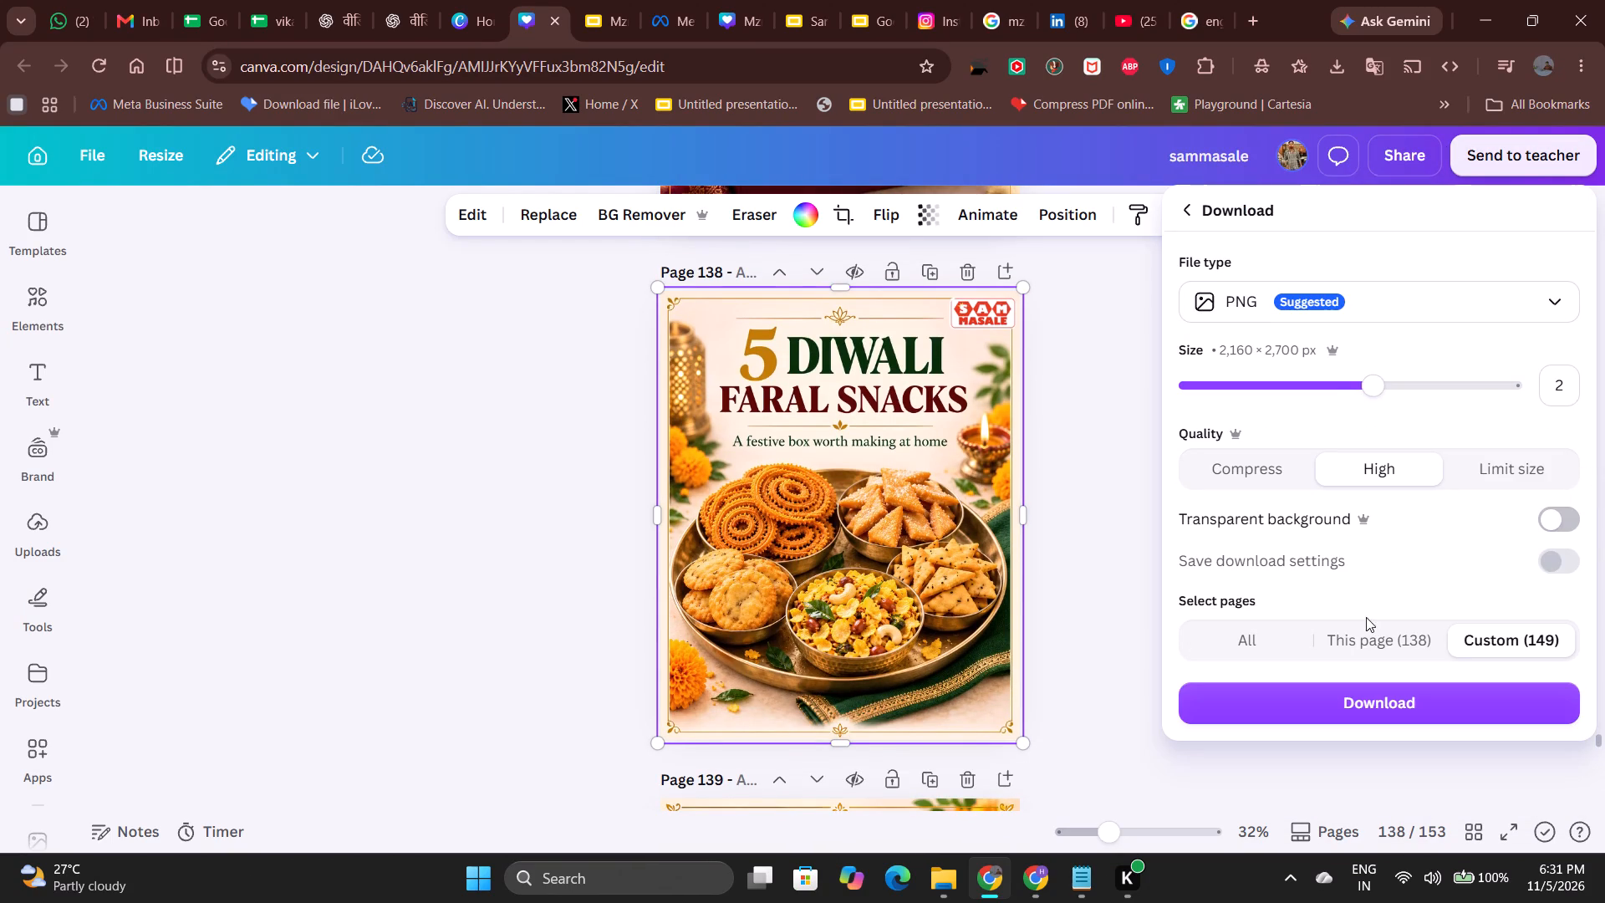
pyautogui.click(1395, 631)
pyautogui.click(1383, 702)
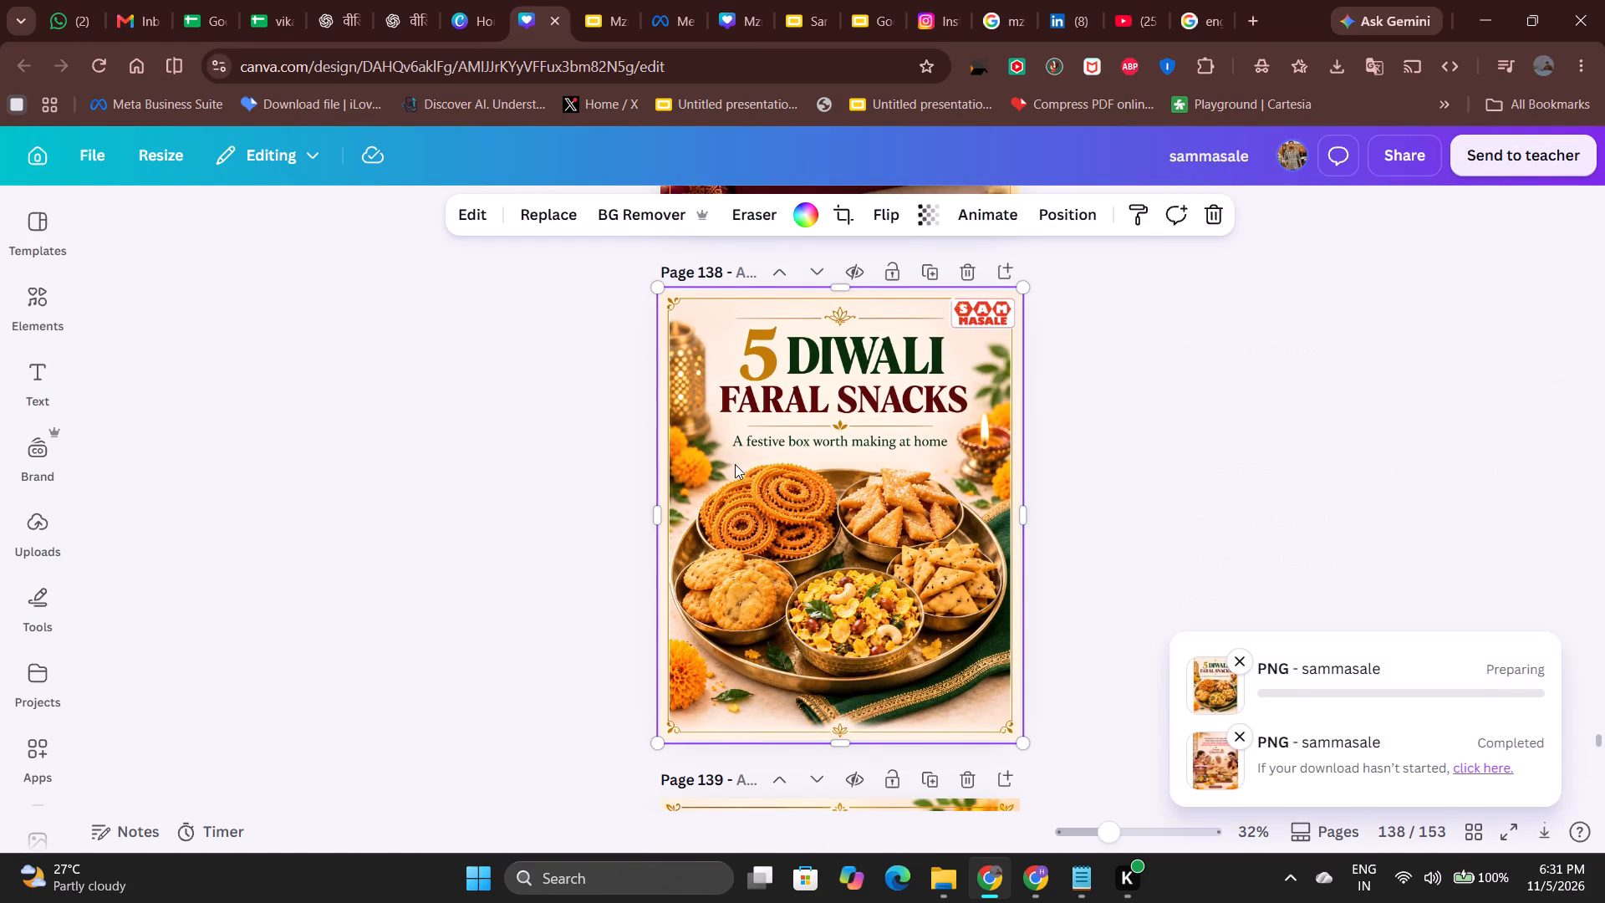
pyautogui.scroll(-2, 736, 464)
pyautogui.scroll(1, 869, 423)
pyautogui.scroll(-4, 869, 423)
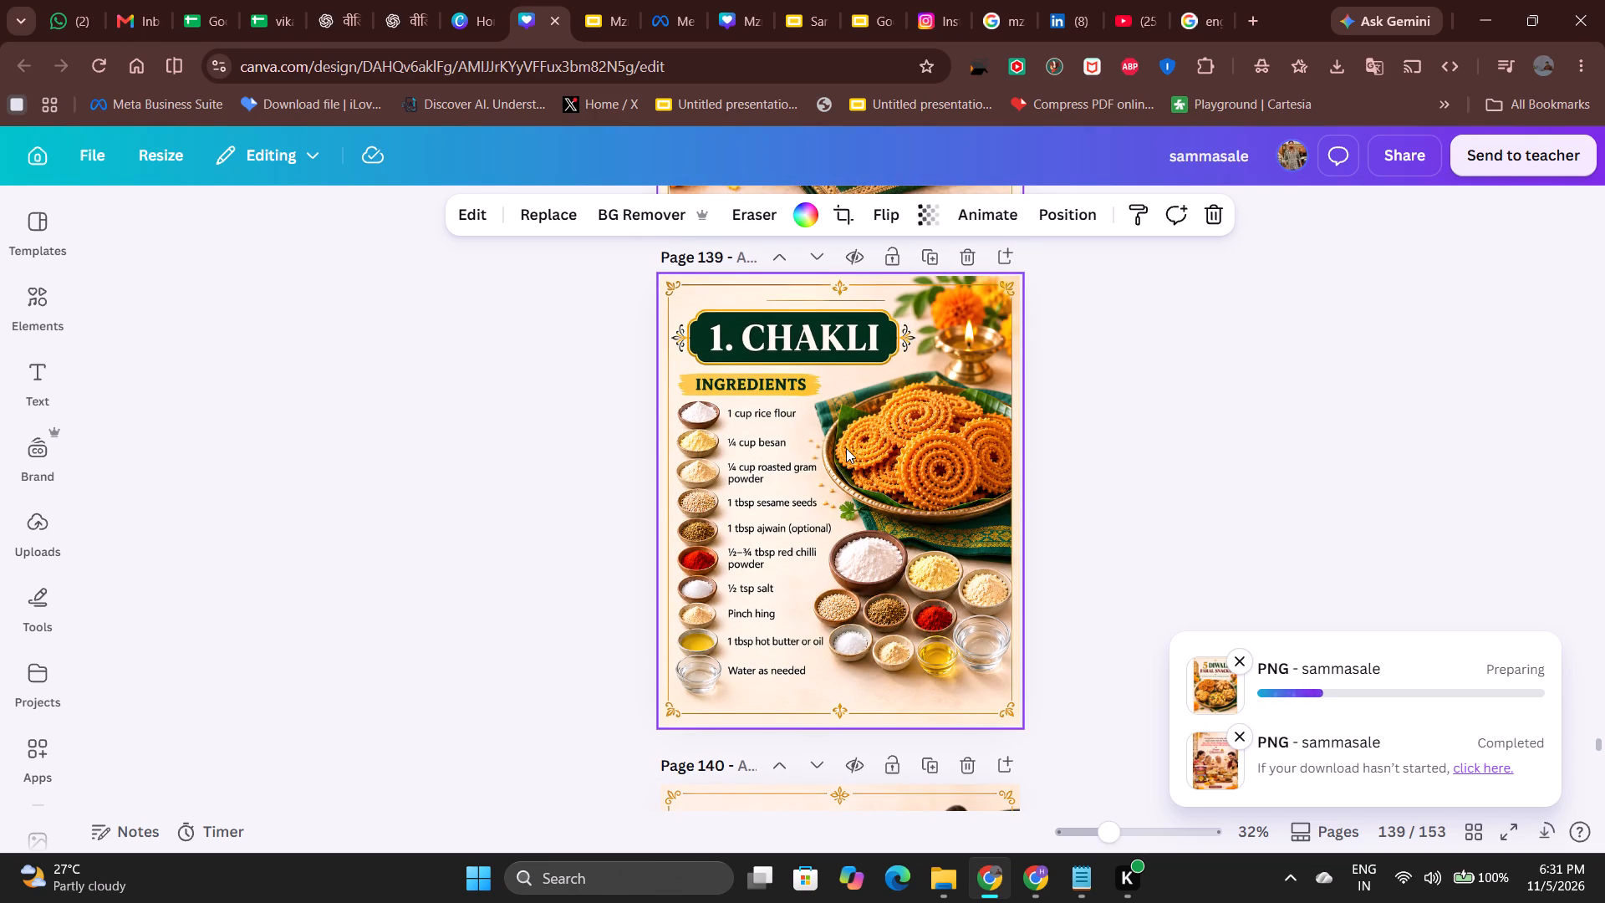
pyautogui.click(846, 448)
pyautogui.click(1400, 166)
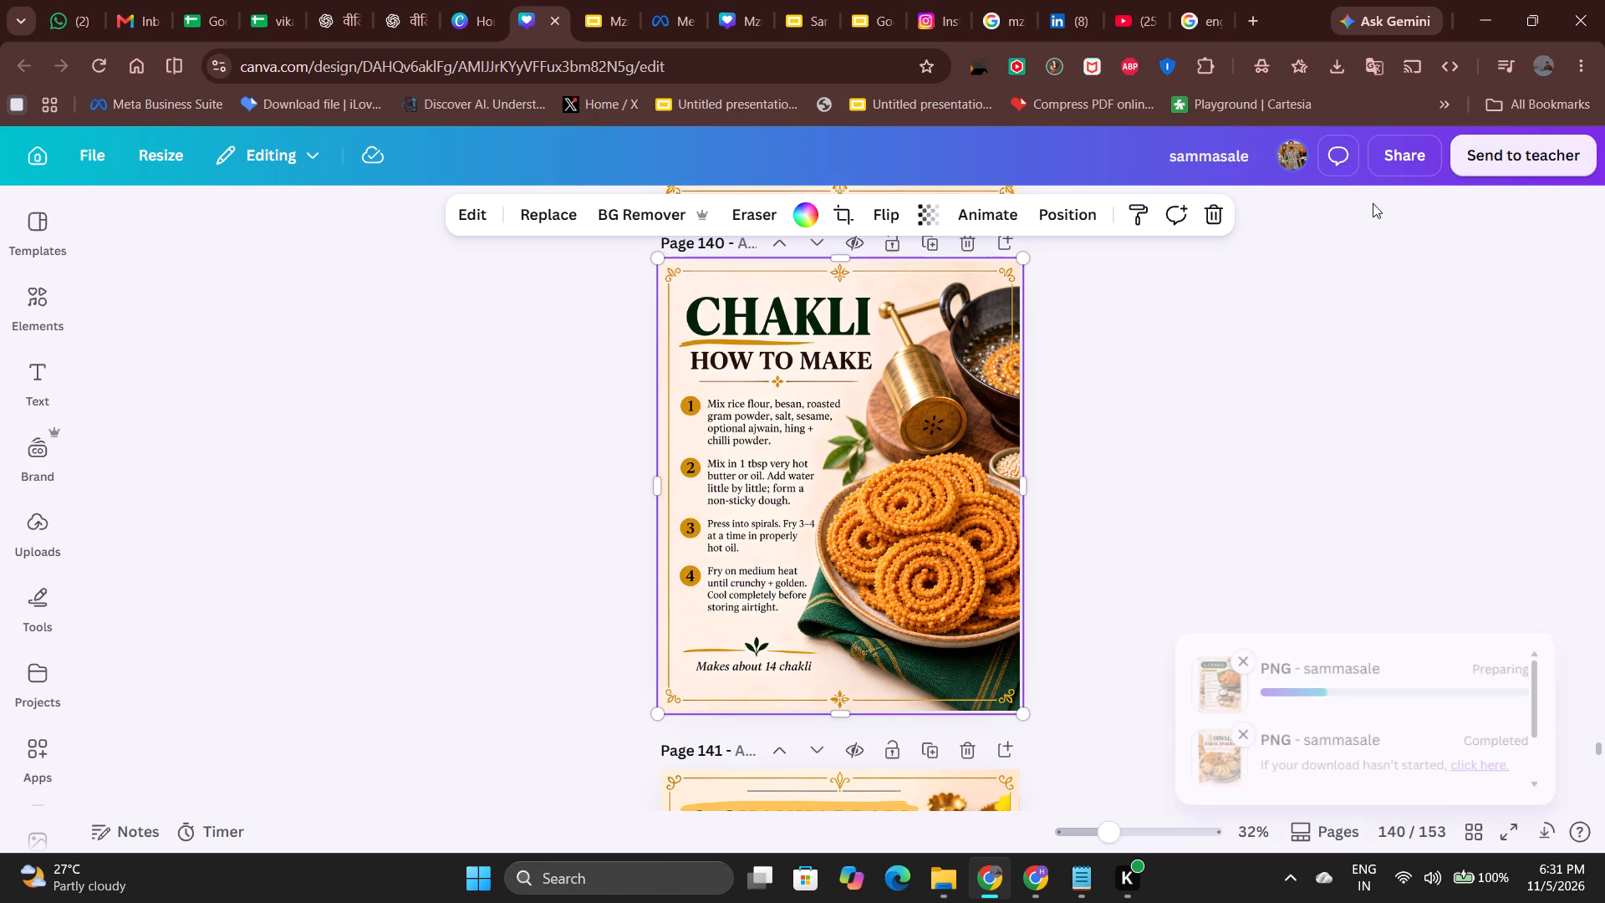
pyautogui.click(1400, 156)
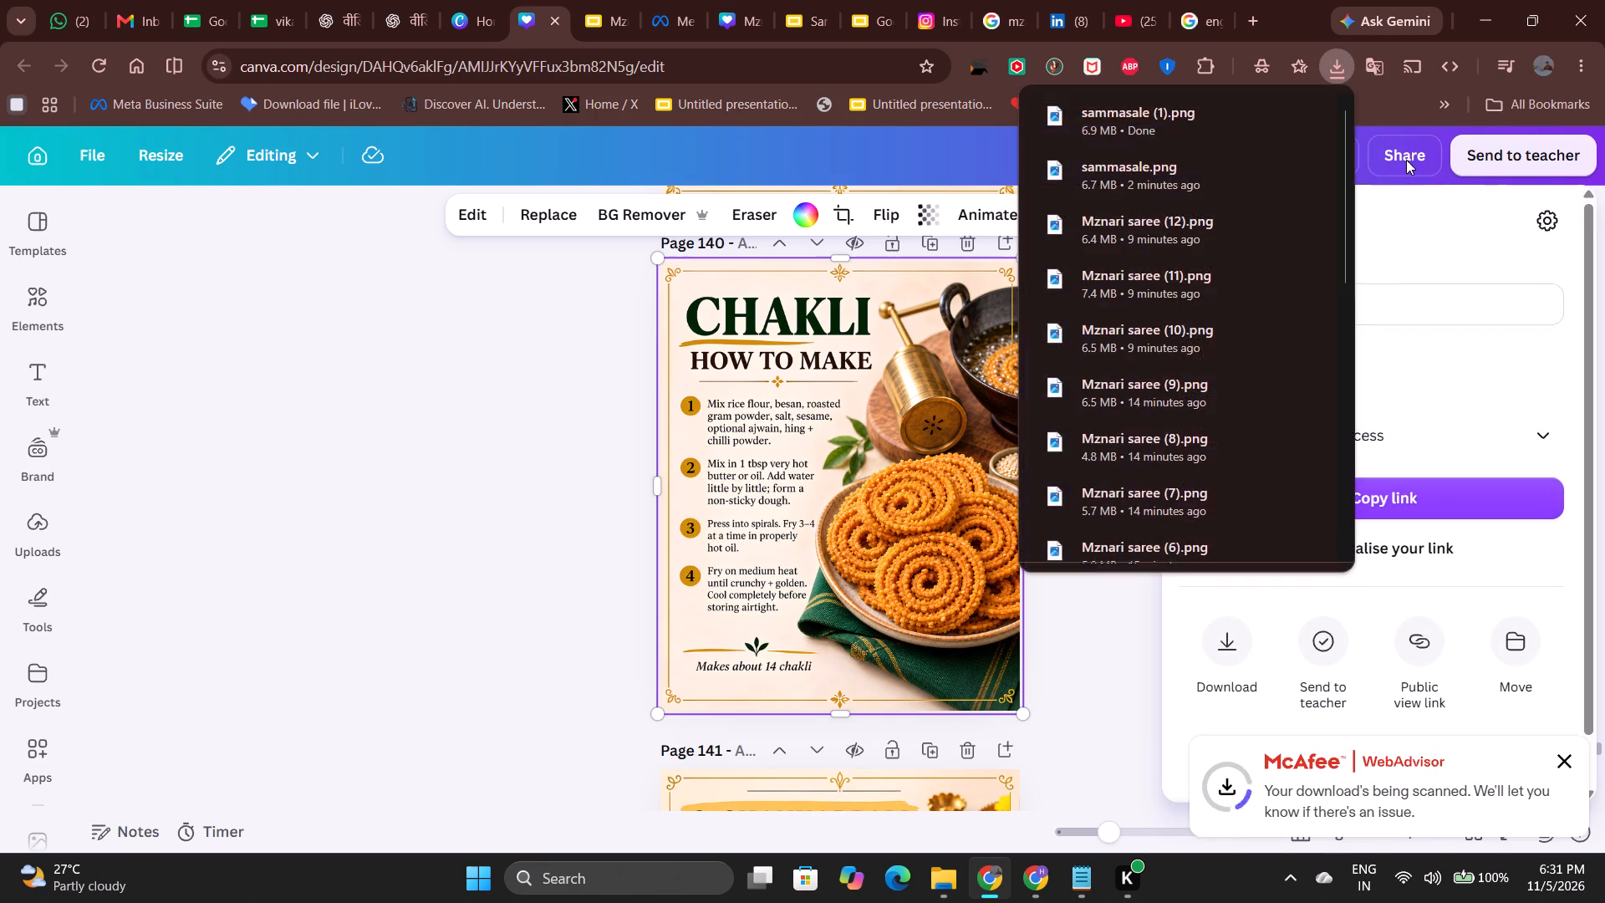
pyautogui.click(1409, 156)
pyautogui.click(1409, 156)
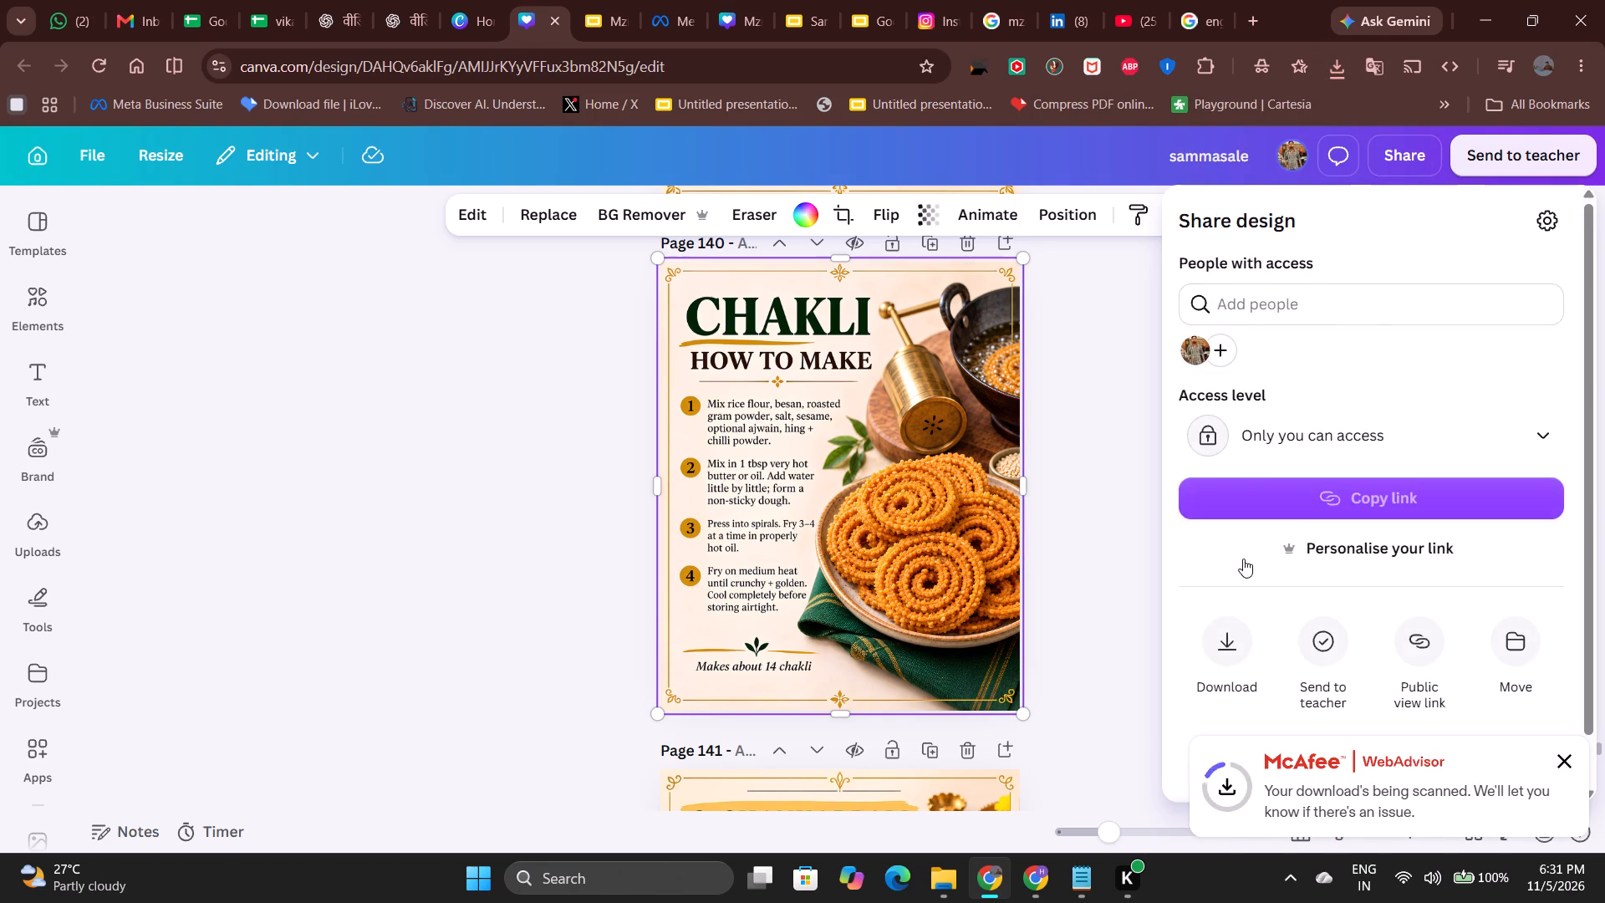
pyautogui.click(1236, 695)
pyautogui.click(1388, 615)
pyautogui.click(1390, 635)
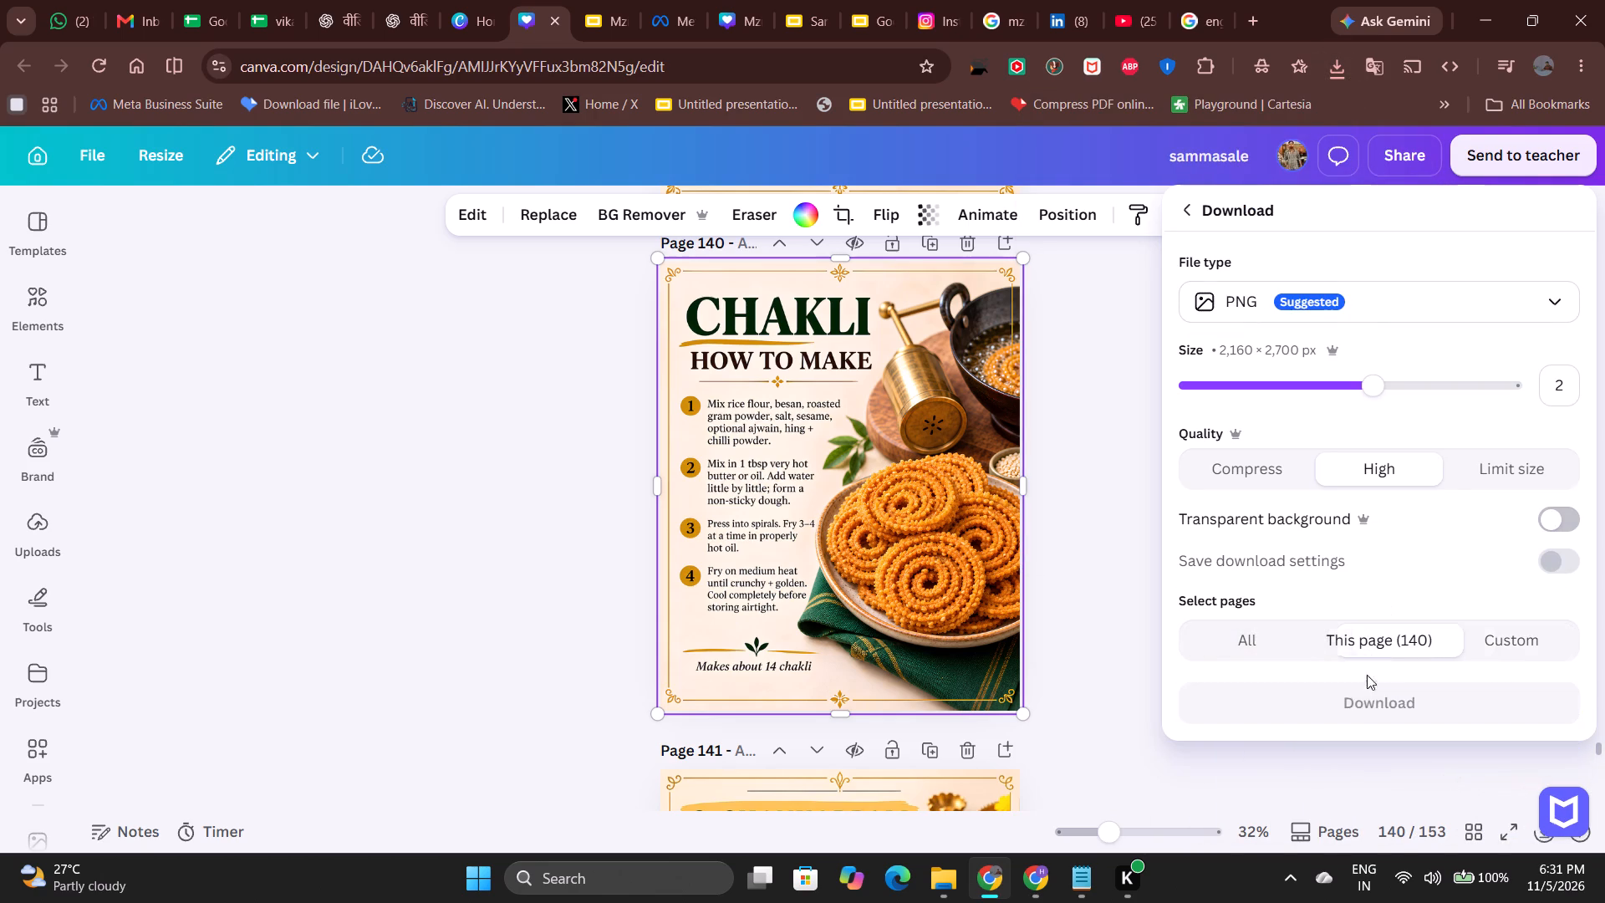
pyautogui.click(1364, 692)
# Download only page 141, the Shankarpali ingredients page, as a high-quality PNG at size 2 (2,160 × 2,700 px).
pyautogui.scroll(-5, 940, 394)
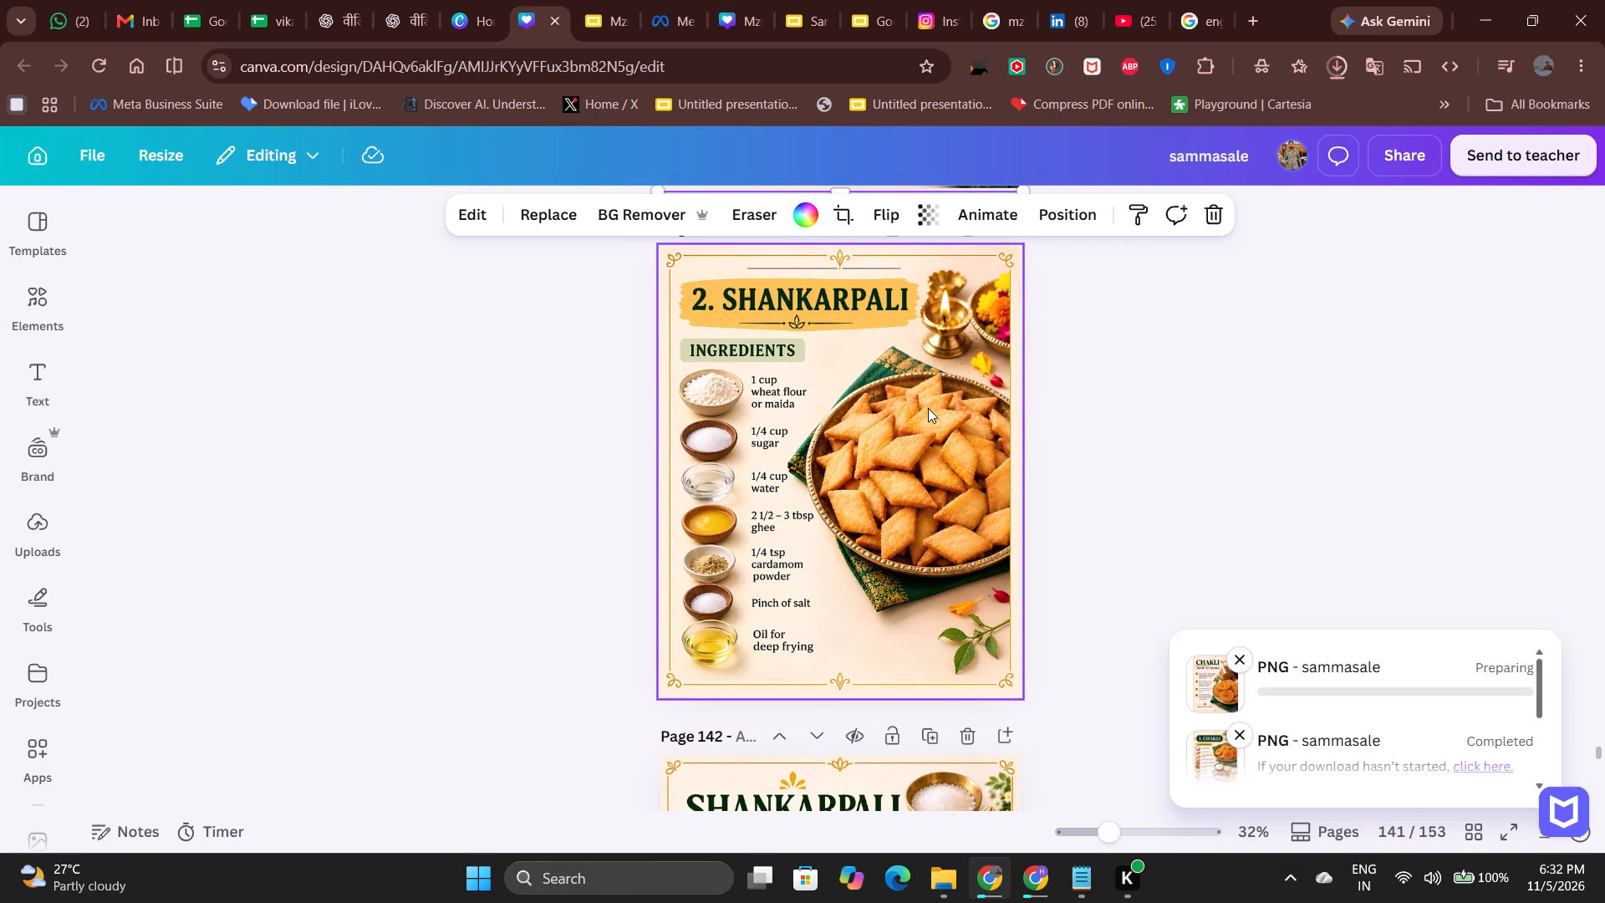
pyautogui.click(928, 408)
pyautogui.click(1412, 161)
pyautogui.click(1218, 653)
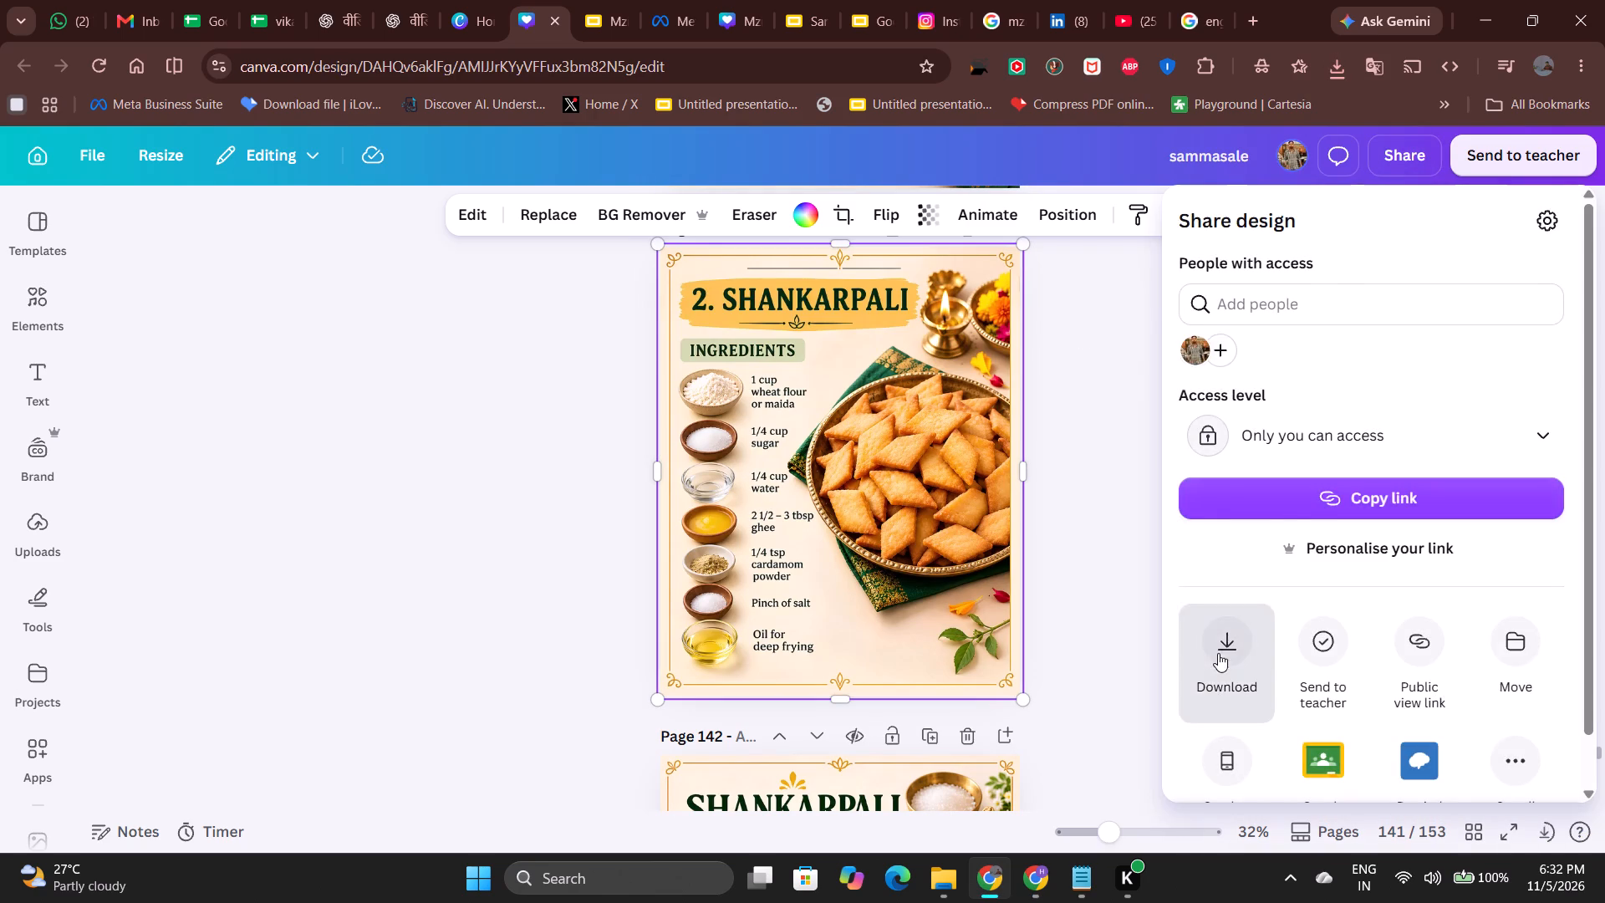
pyautogui.click(1365, 637)
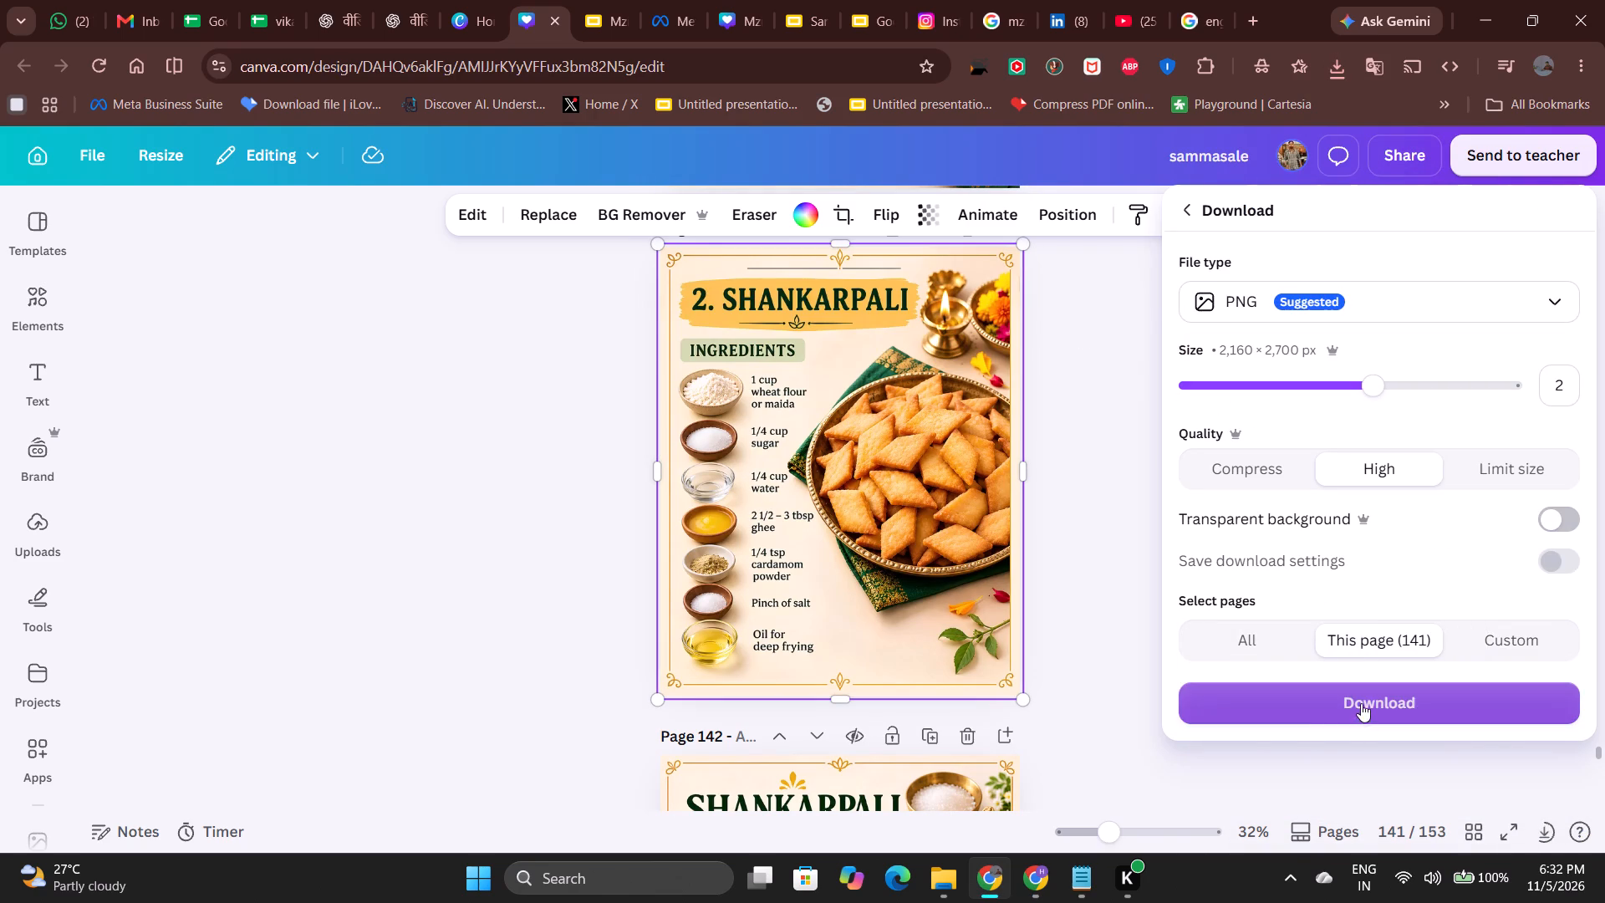
pyautogui.click(1361, 703)
# Download only page 142, the Shankarpali How to Make page, as a high-quality PNG at size 2 (2,160 × 2,700 px).
pyautogui.scroll(-4, 877, 489)
pyautogui.click(877, 489)
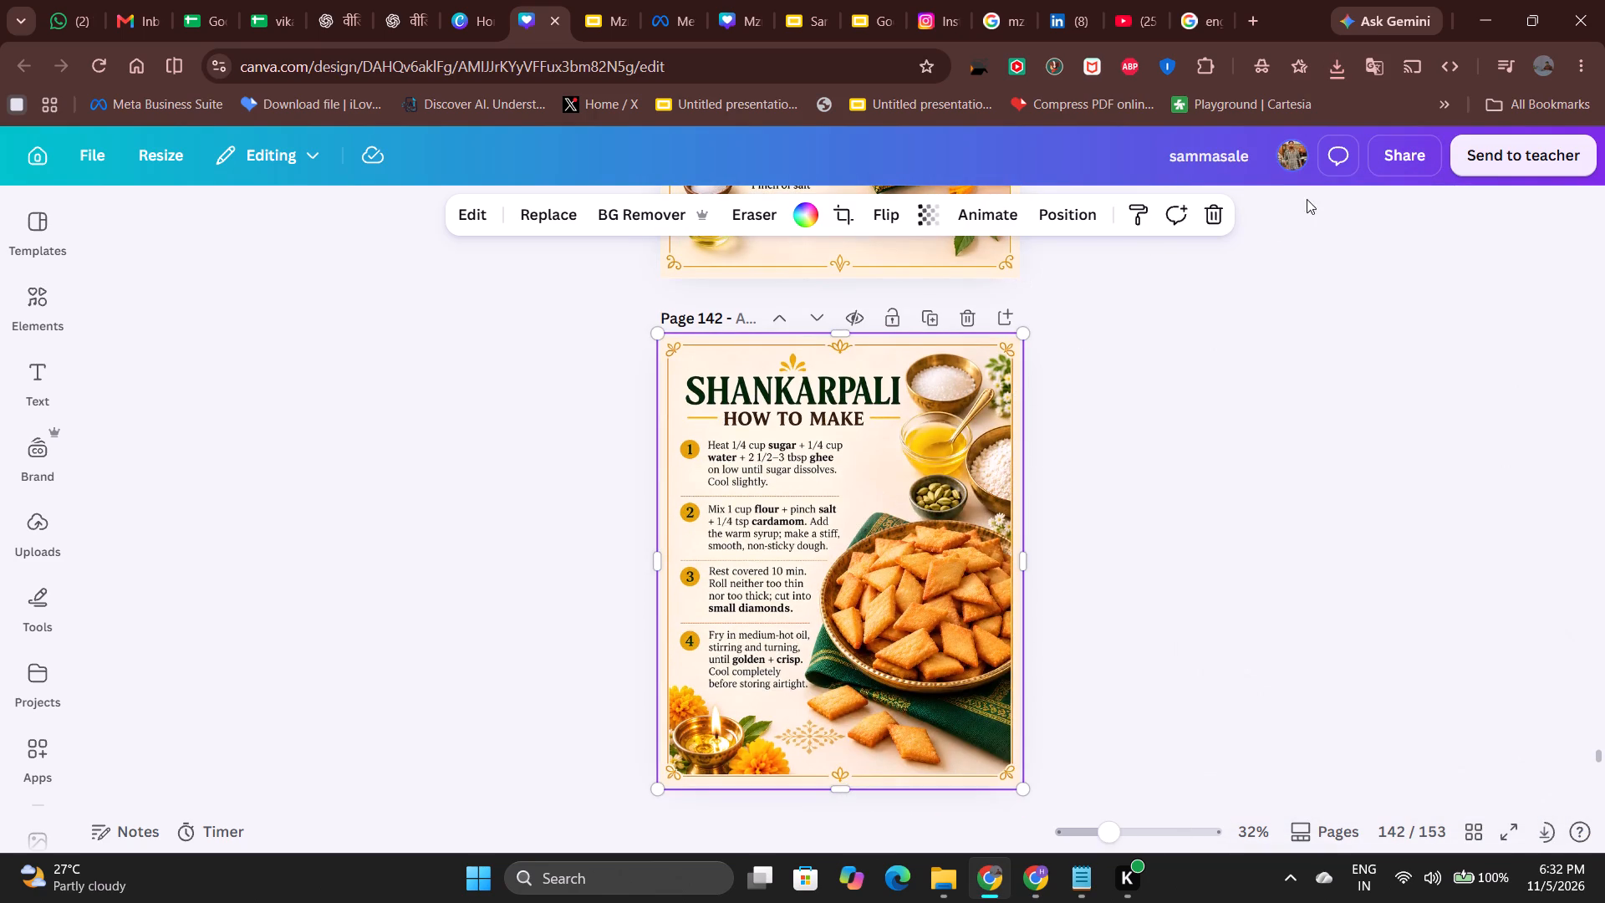
pyautogui.click(1375, 145)
pyautogui.click(1209, 657)
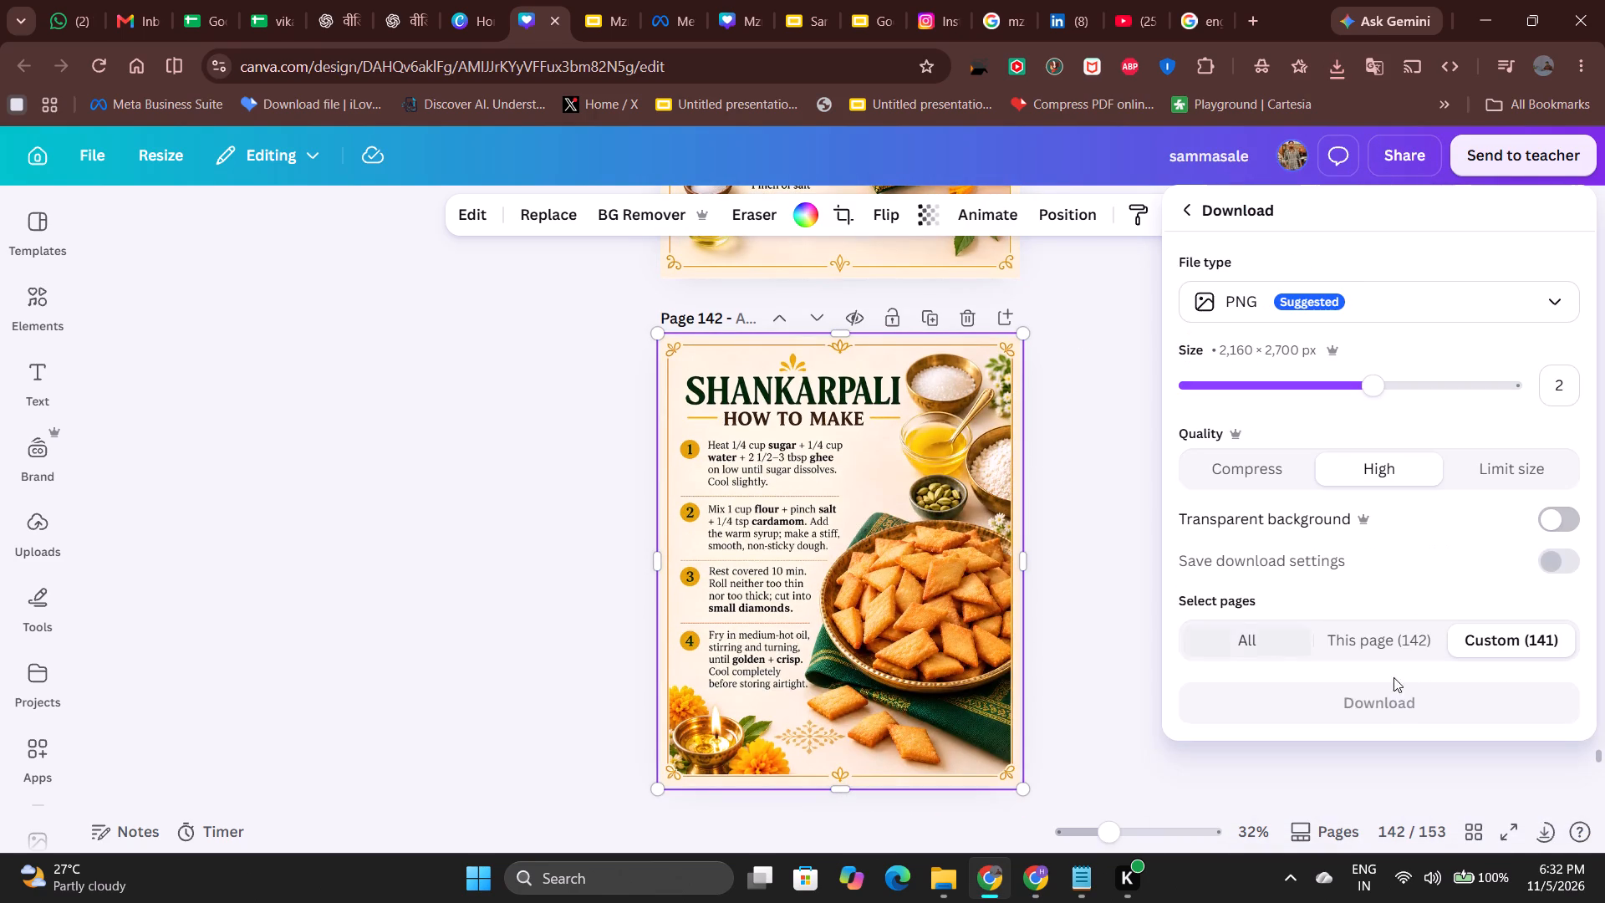
pyautogui.click(1345, 623)
pyautogui.click(1350, 645)
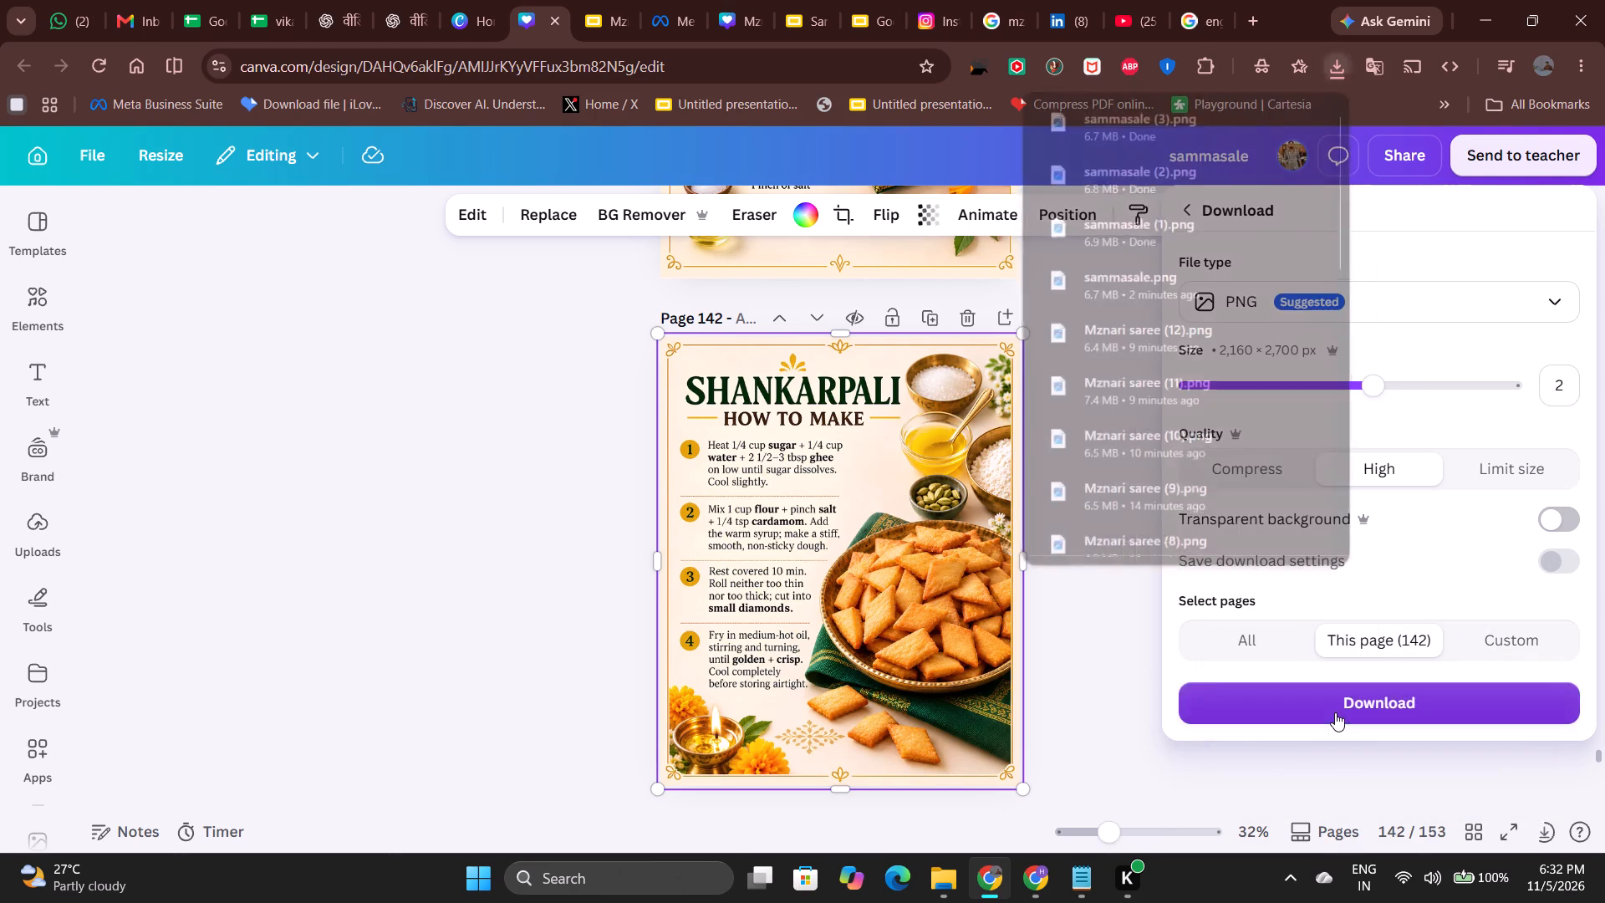
pyautogui.click(1335, 712)
# Download only page 143, the Mathri ingredients page, as a high-quality PNG at size 2 (2,160 × 2,700 px).
pyautogui.scroll(-5, 940, 523)
pyautogui.click(939, 523)
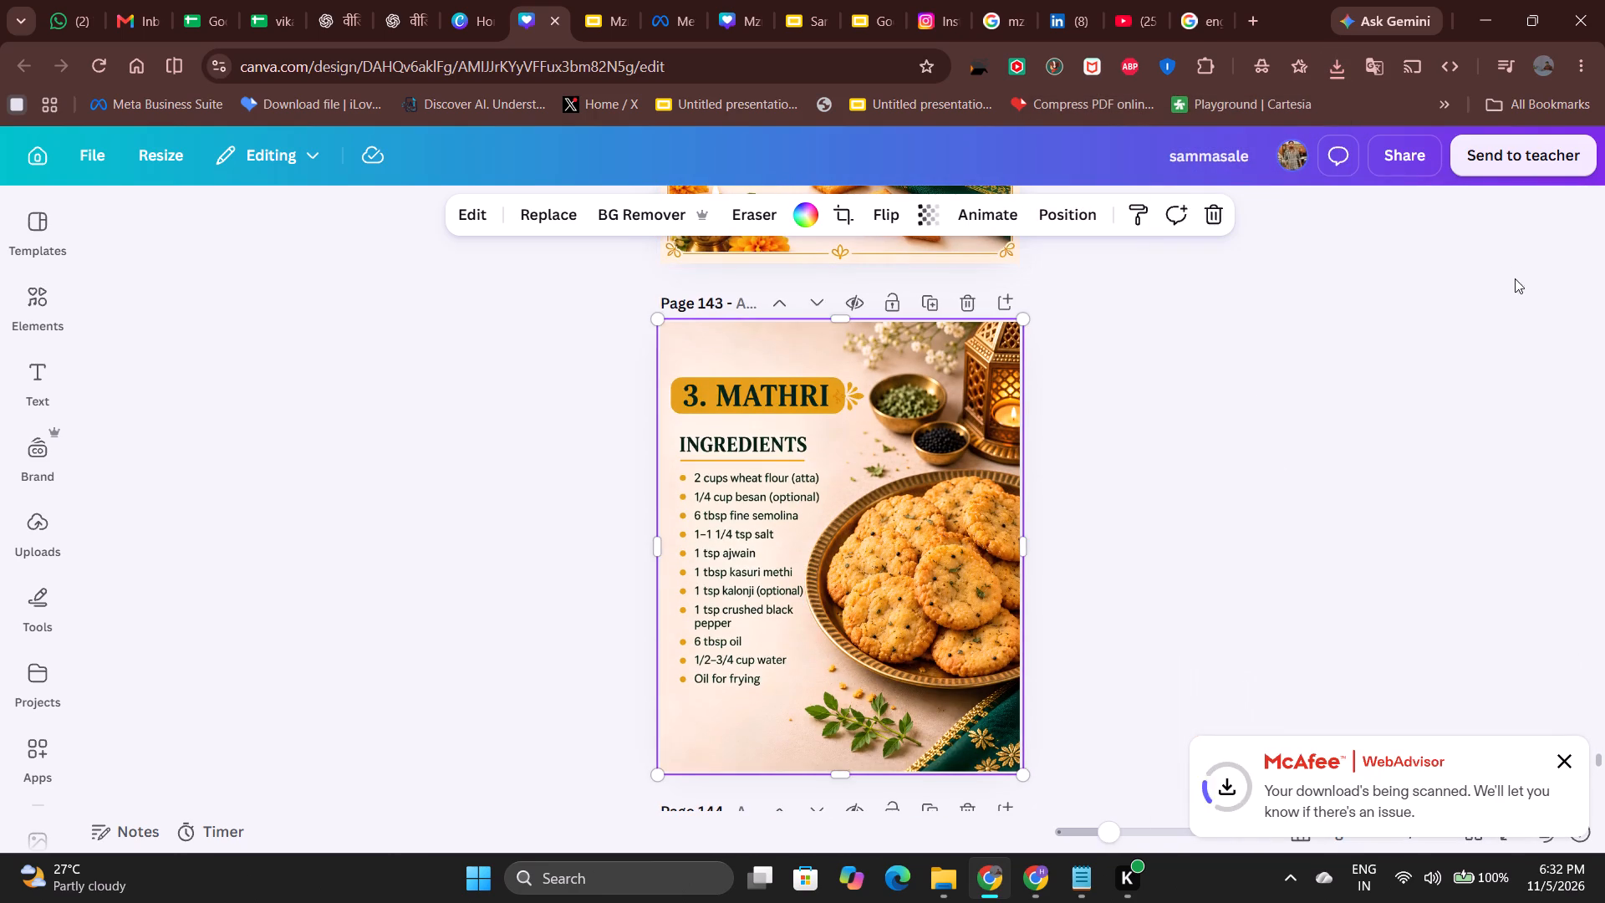
pyautogui.click(1405, 167)
pyautogui.click(1266, 638)
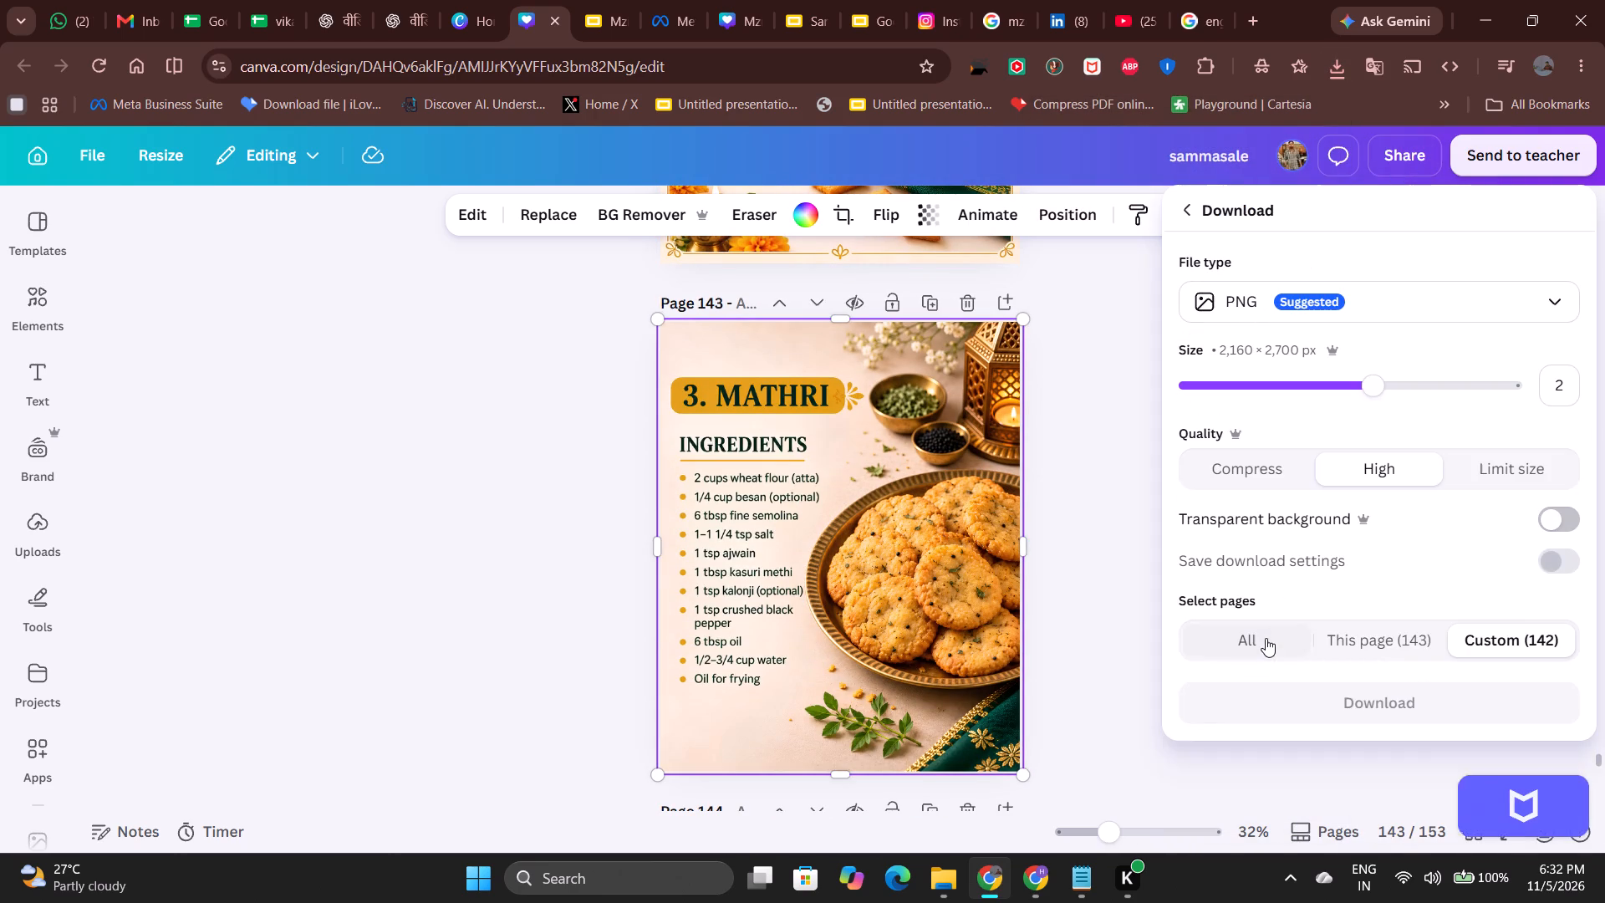
pyautogui.scroll(-2, 1452, 554)
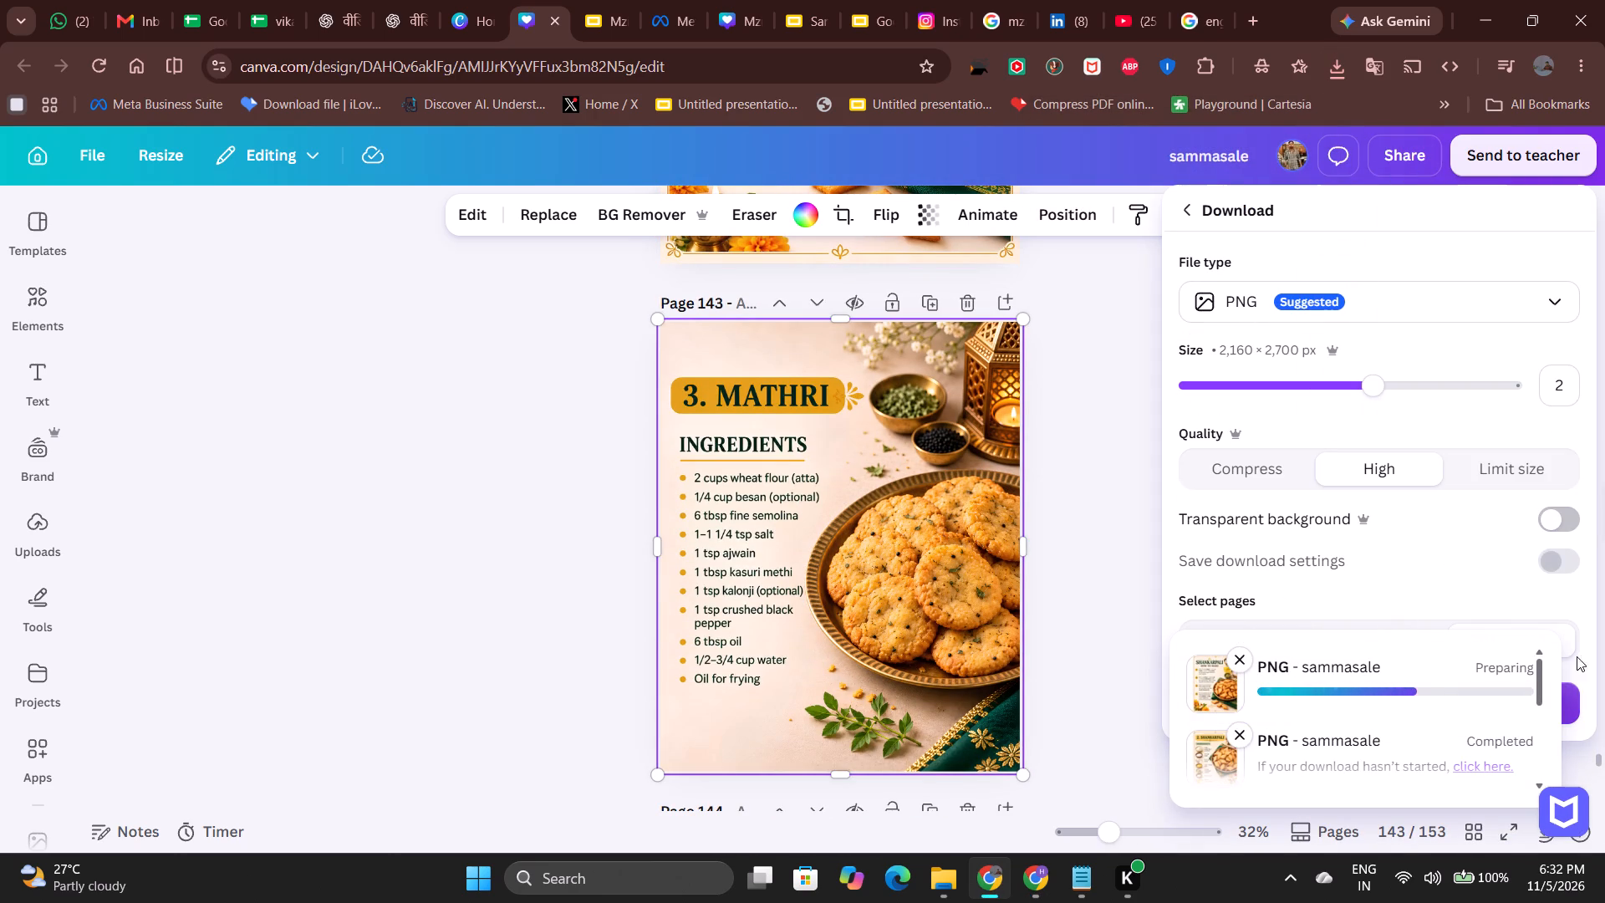
pyautogui.click(1374, 625)
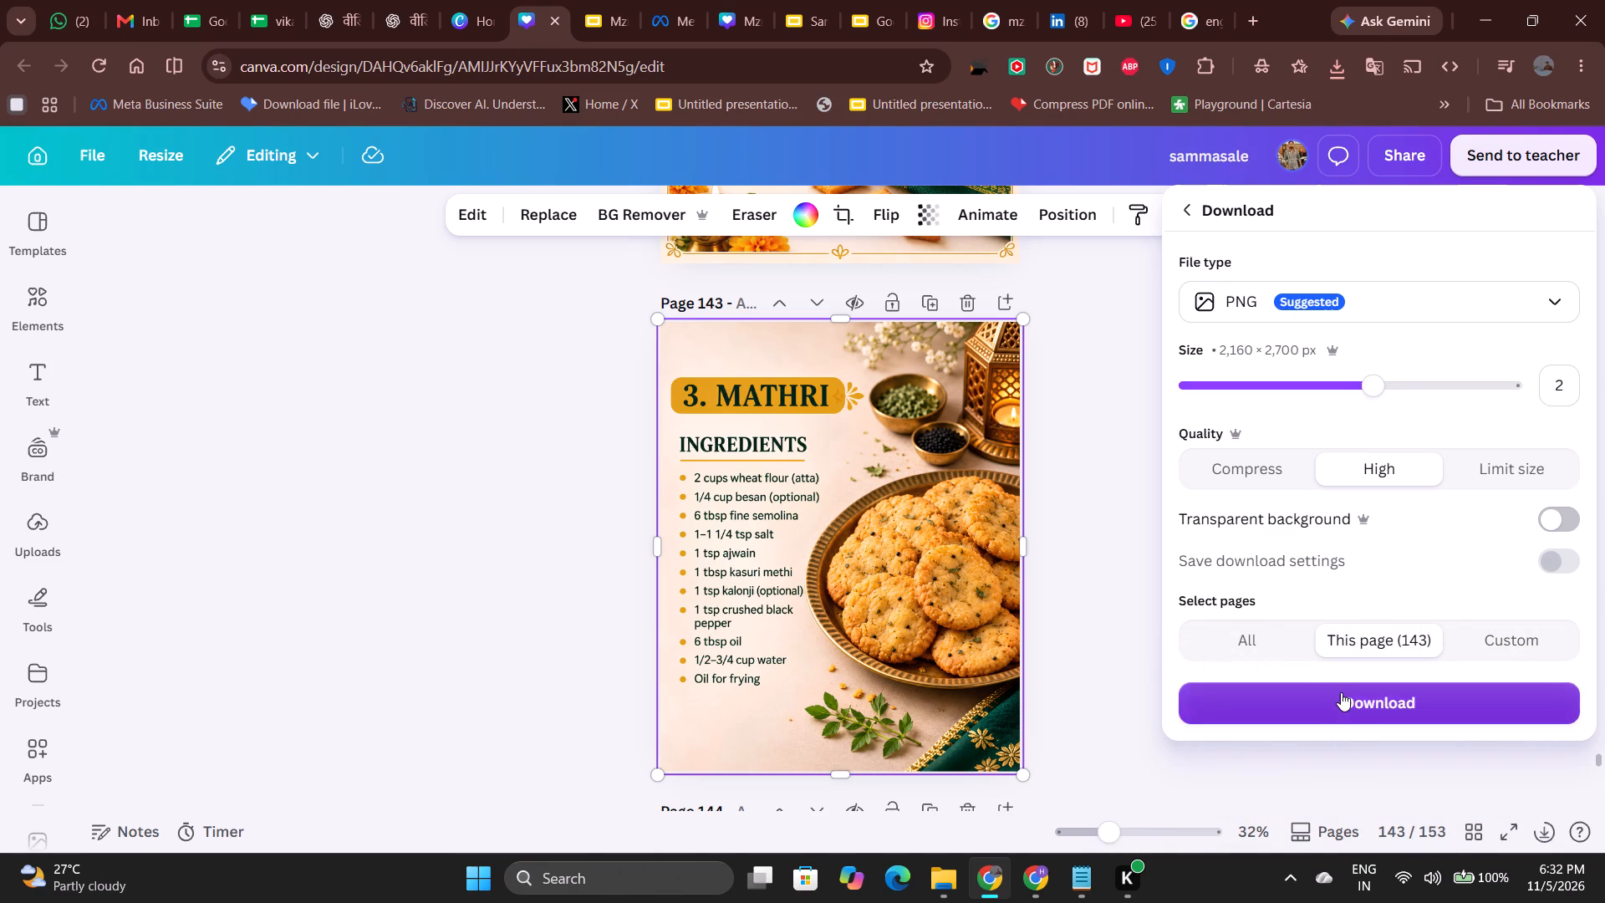
pyautogui.click(1341, 692)
# Download only page 144, the Mathri How to Make page, as a high-quality PNG at size 2 (2,160 × 2,700 px).
pyautogui.scroll(-5, 884, 548)
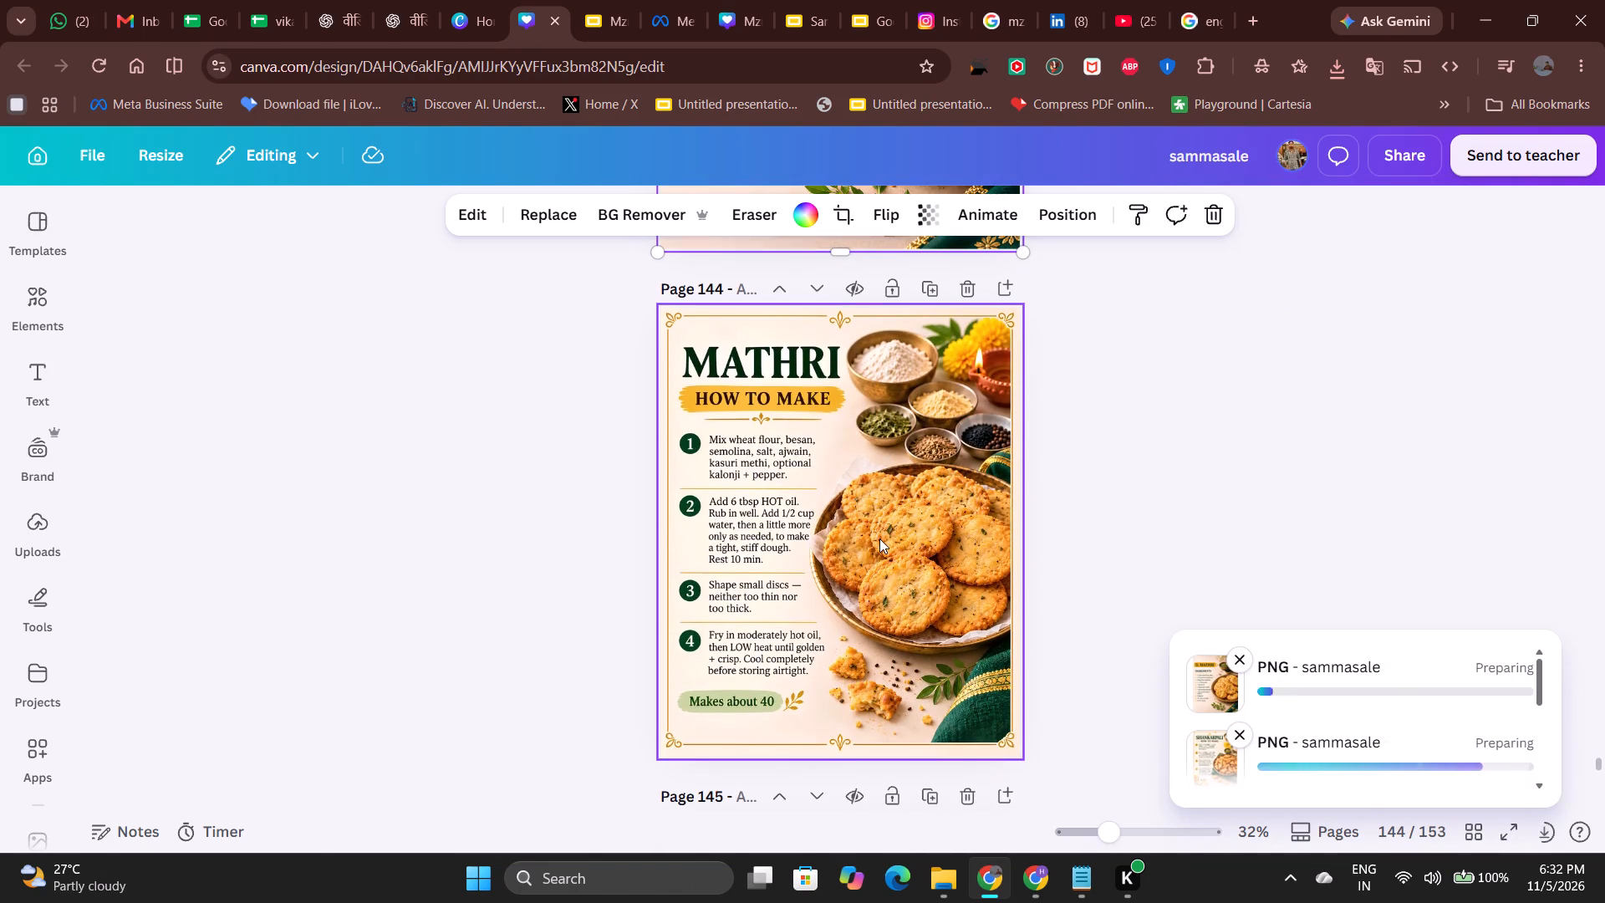
pyautogui.click(879, 538)
pyautogui.click(1414, 156)
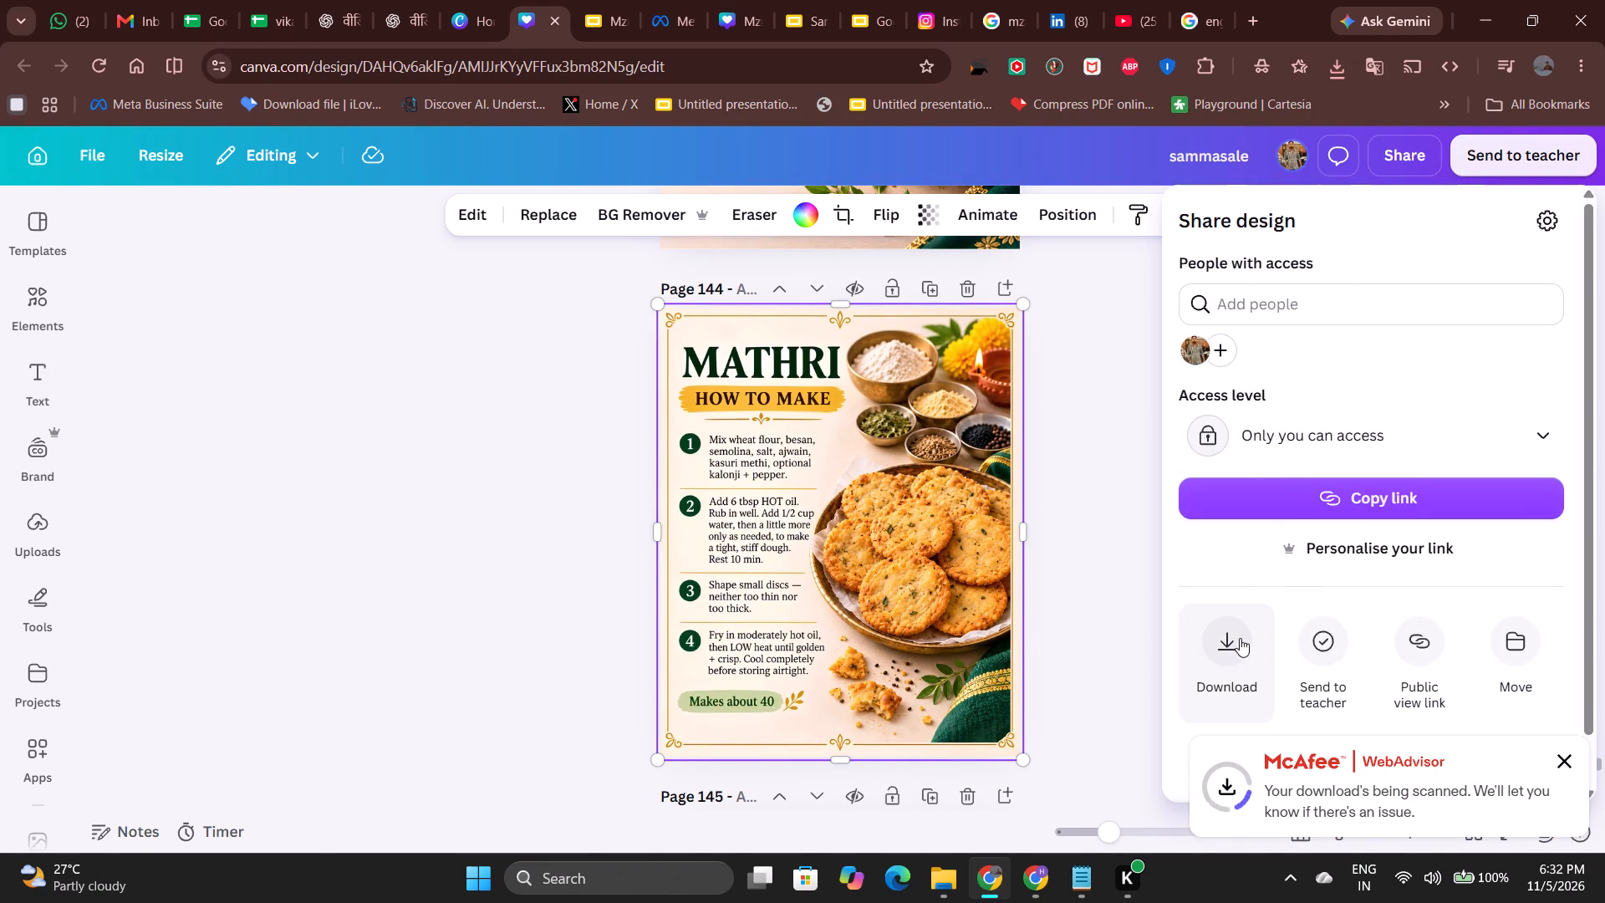
pyautogui.click(1240, 638)
pyautogui.click(1347, 639)
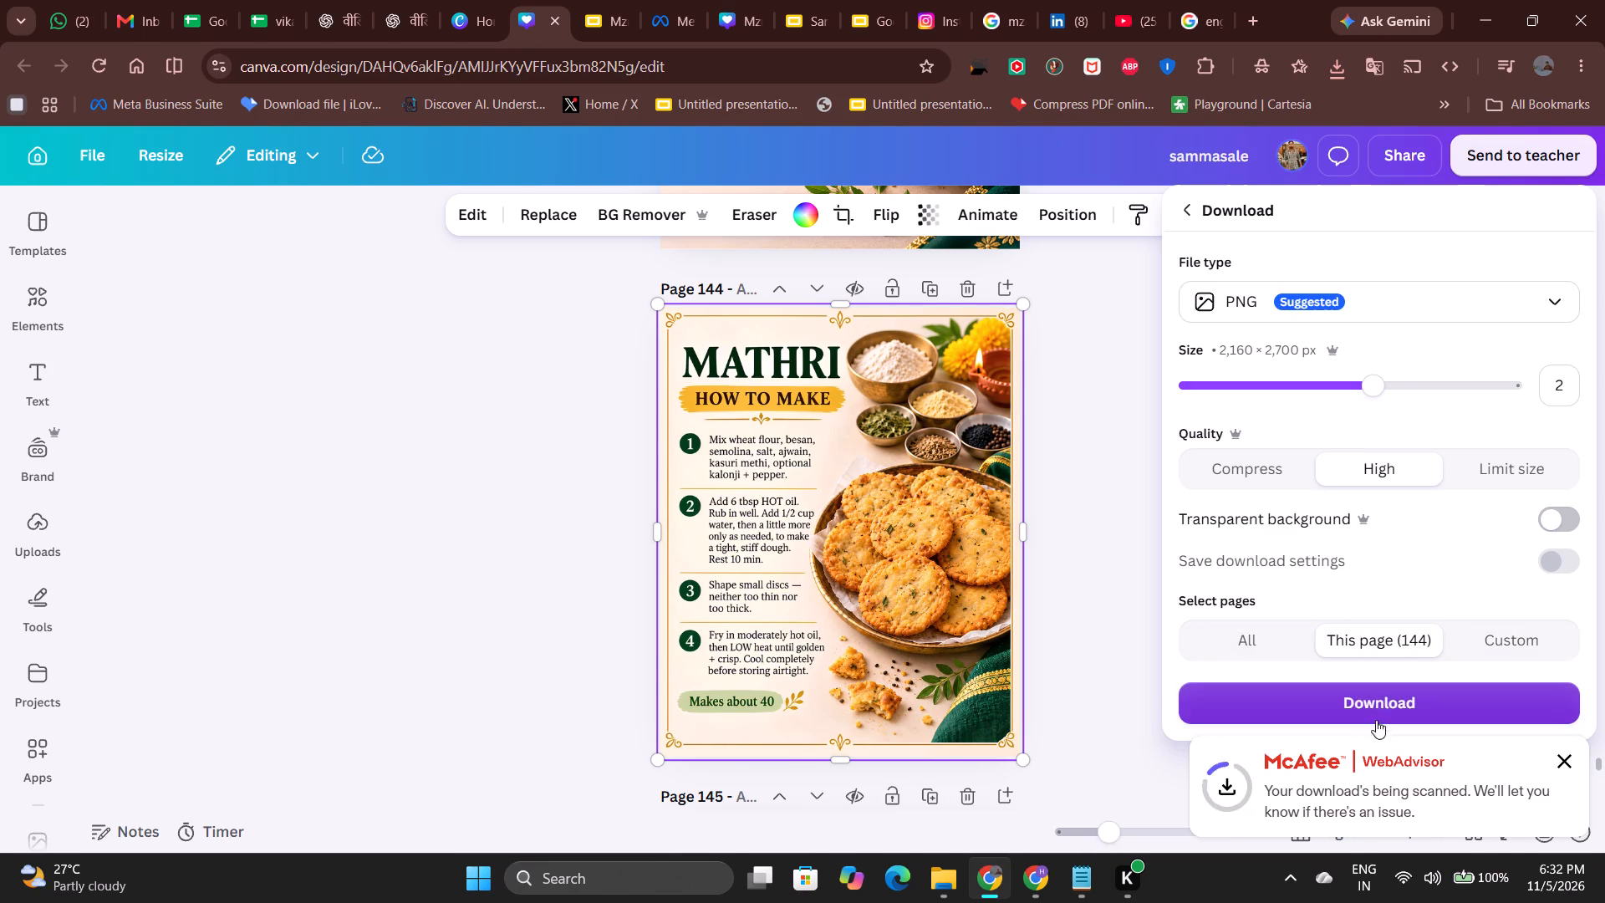
pyautogui.click(1353, 696)
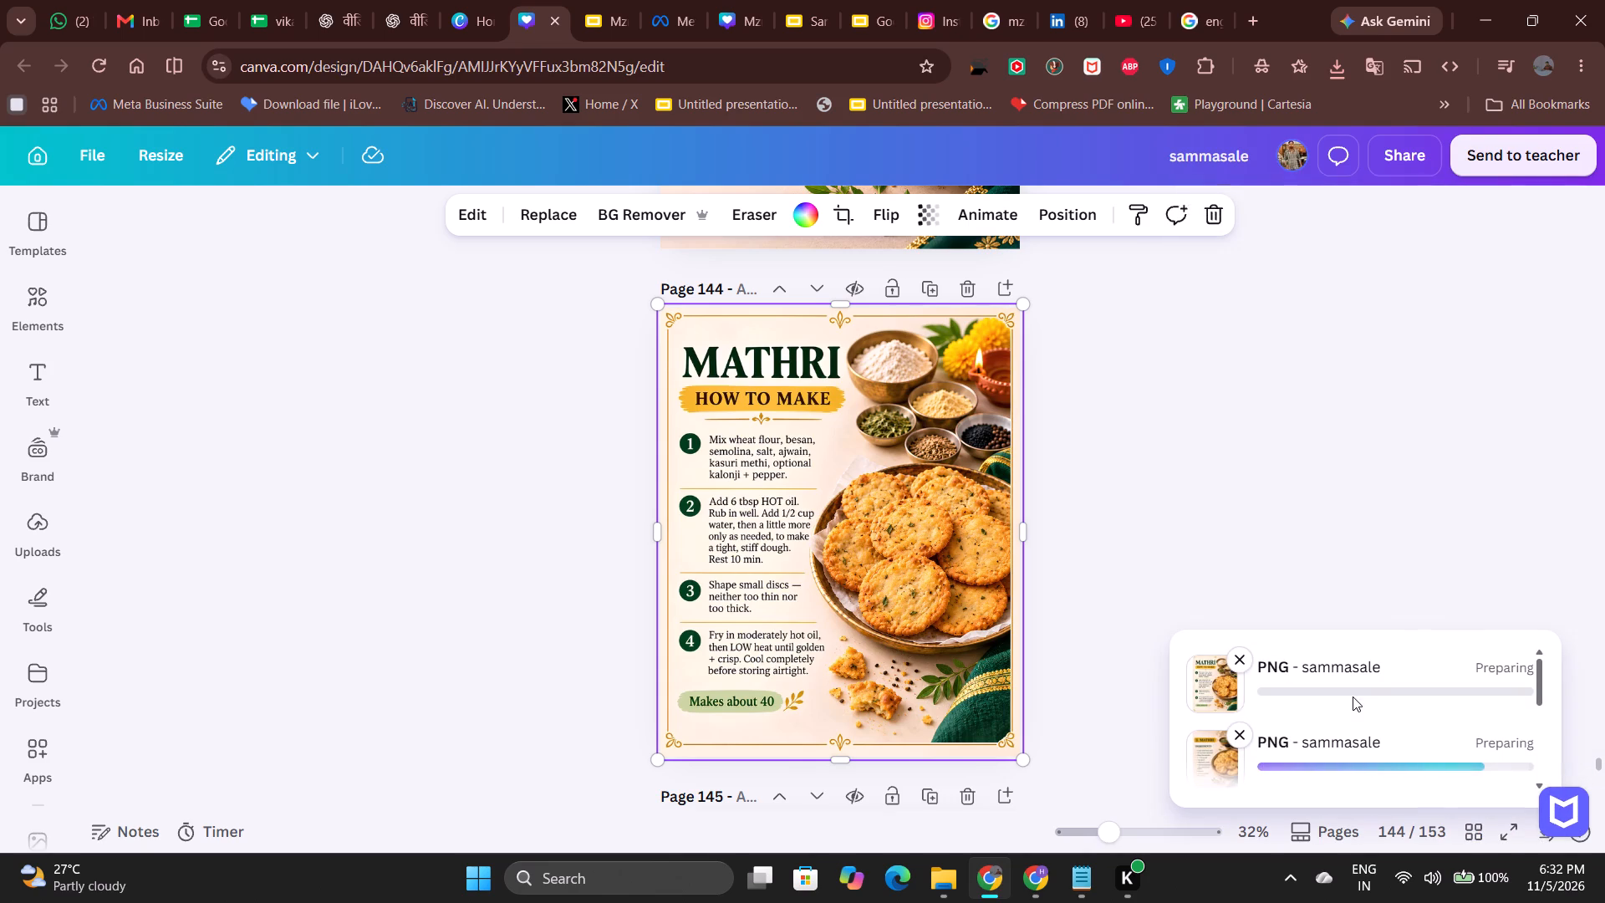
# Download only page 145, the Namak Pare ingredients page, as a high-quality PNG at size 2 (2,160 × 2,700 px).
pyautogui.scroll(-6, 855, 485)
pyautogui.click(855, 487)
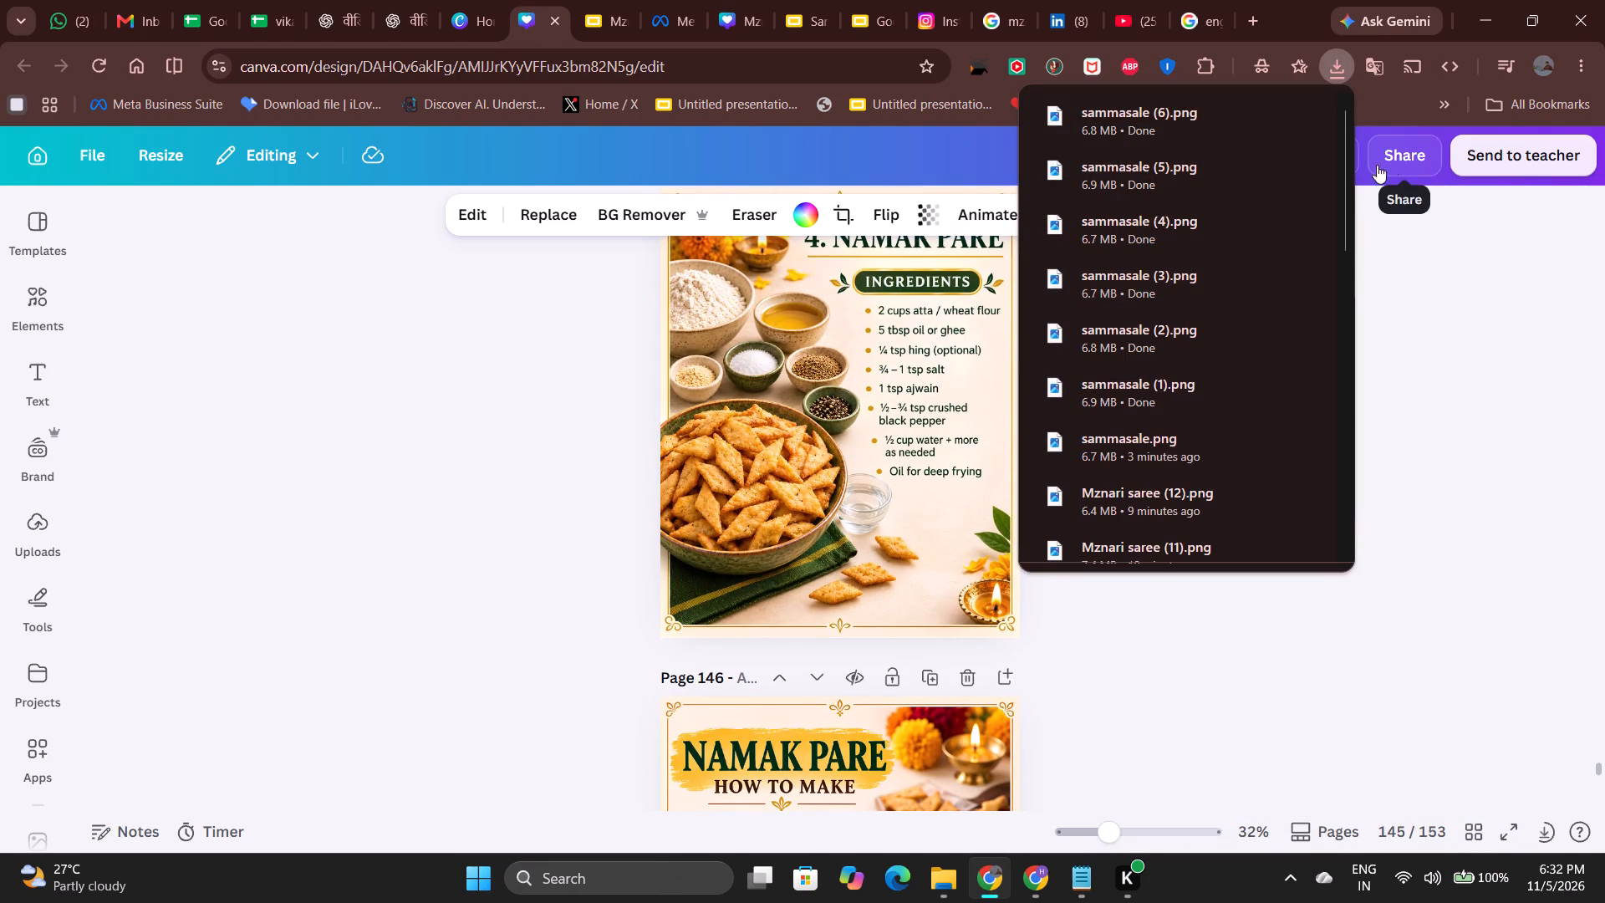
pyautogui.click(901, 372)
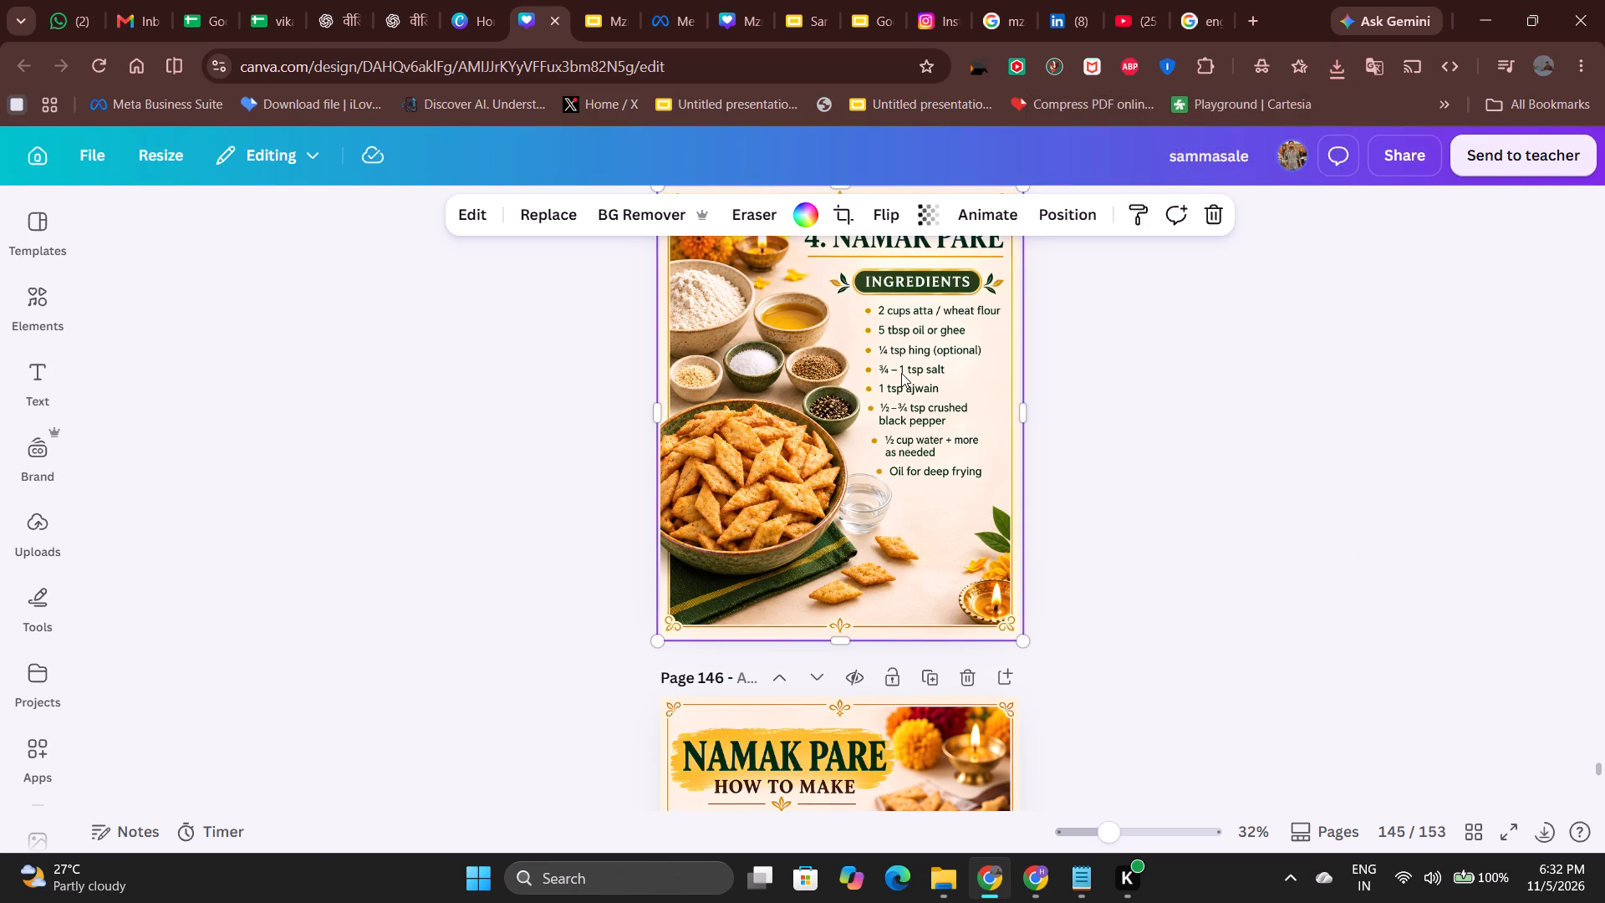
pyautogui.click(1409, 161)
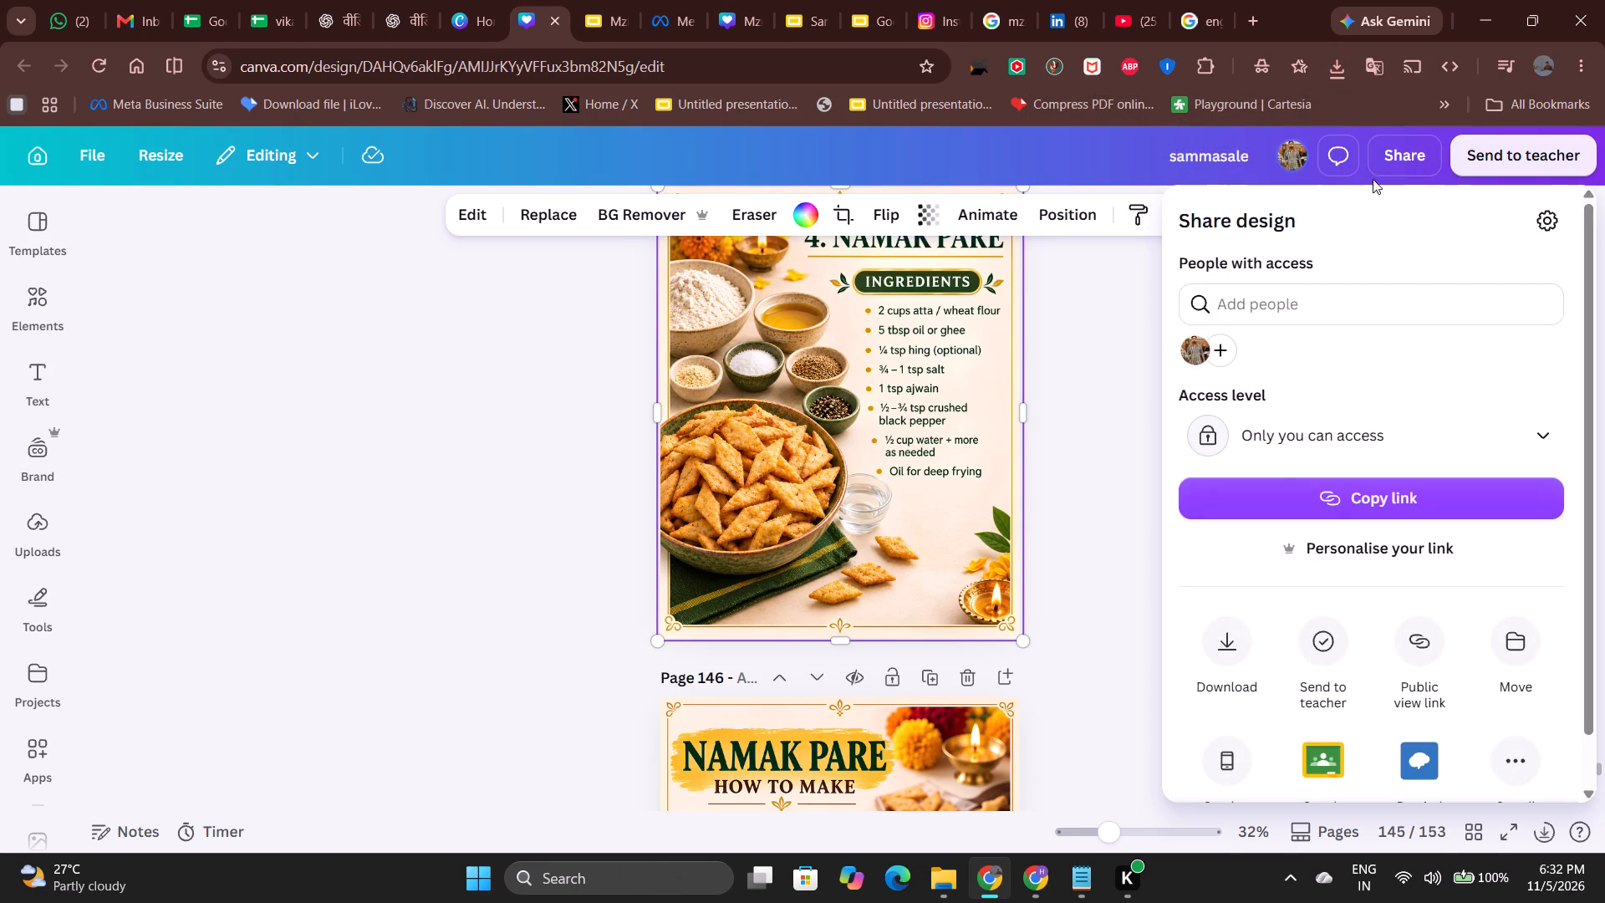
pyautogui.click(1223, 643)
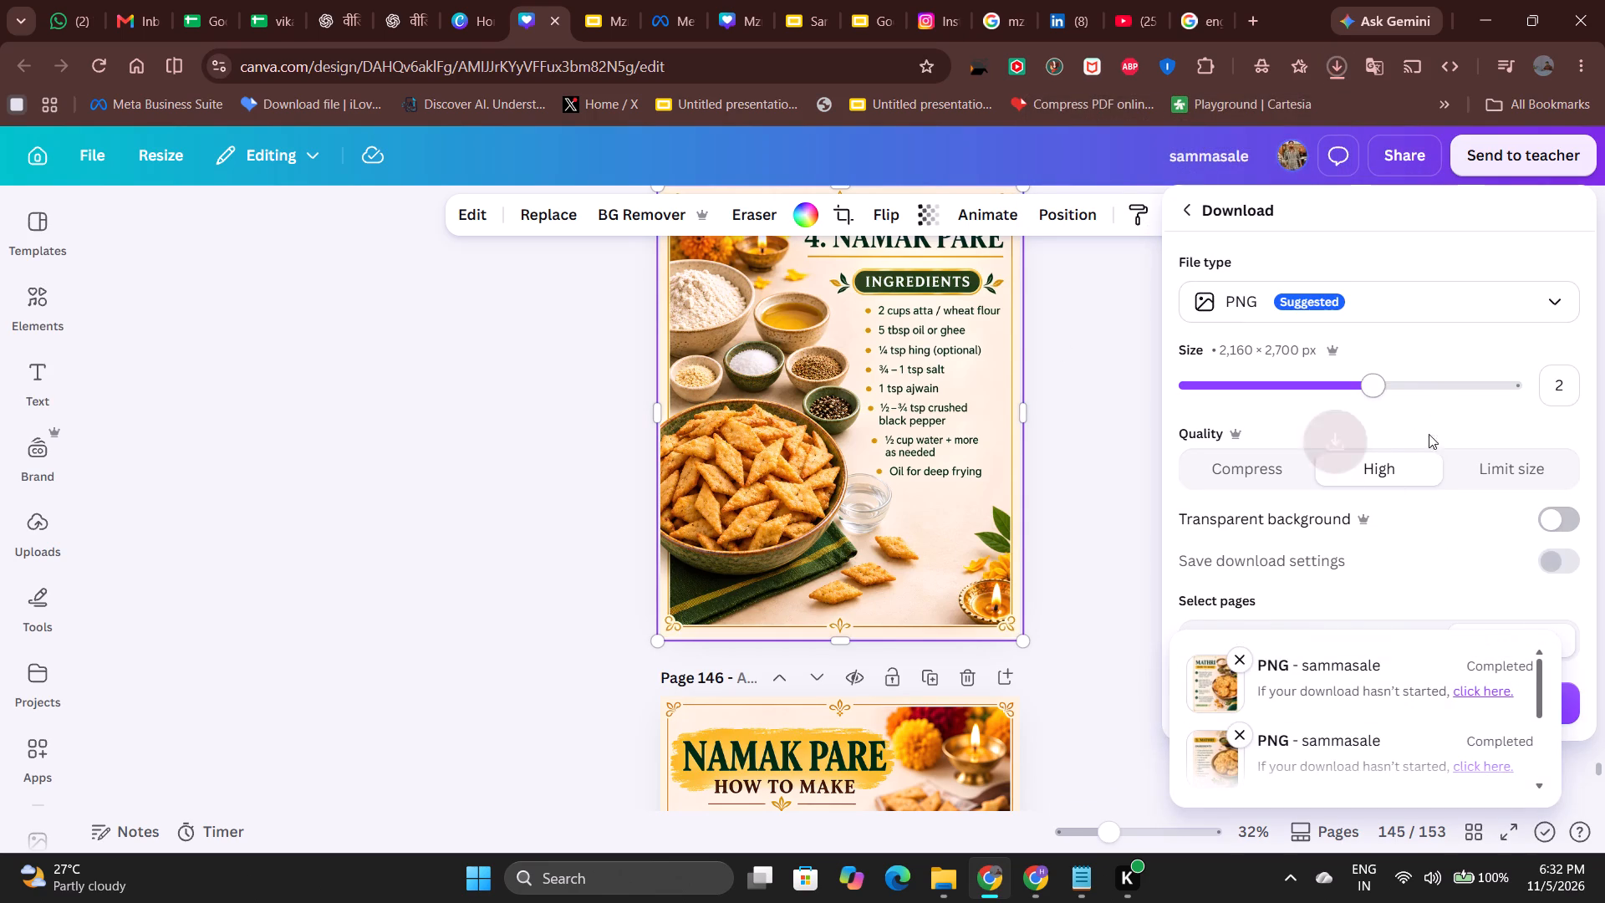
pyautogui.click(1374, 625)
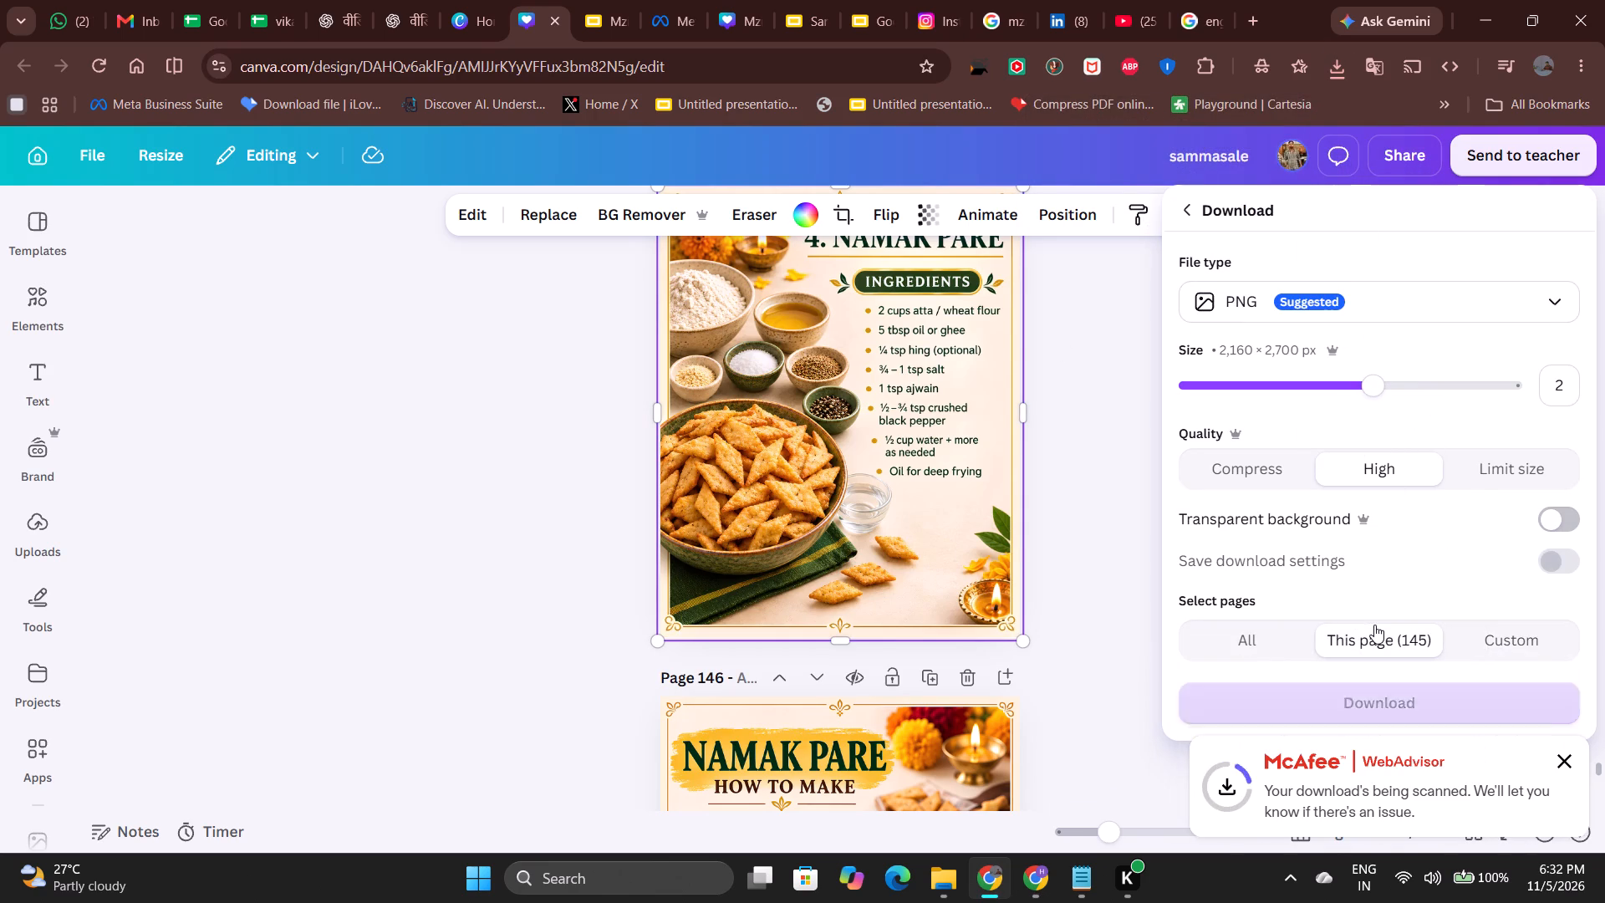
pyautogui.click(1294, 704)
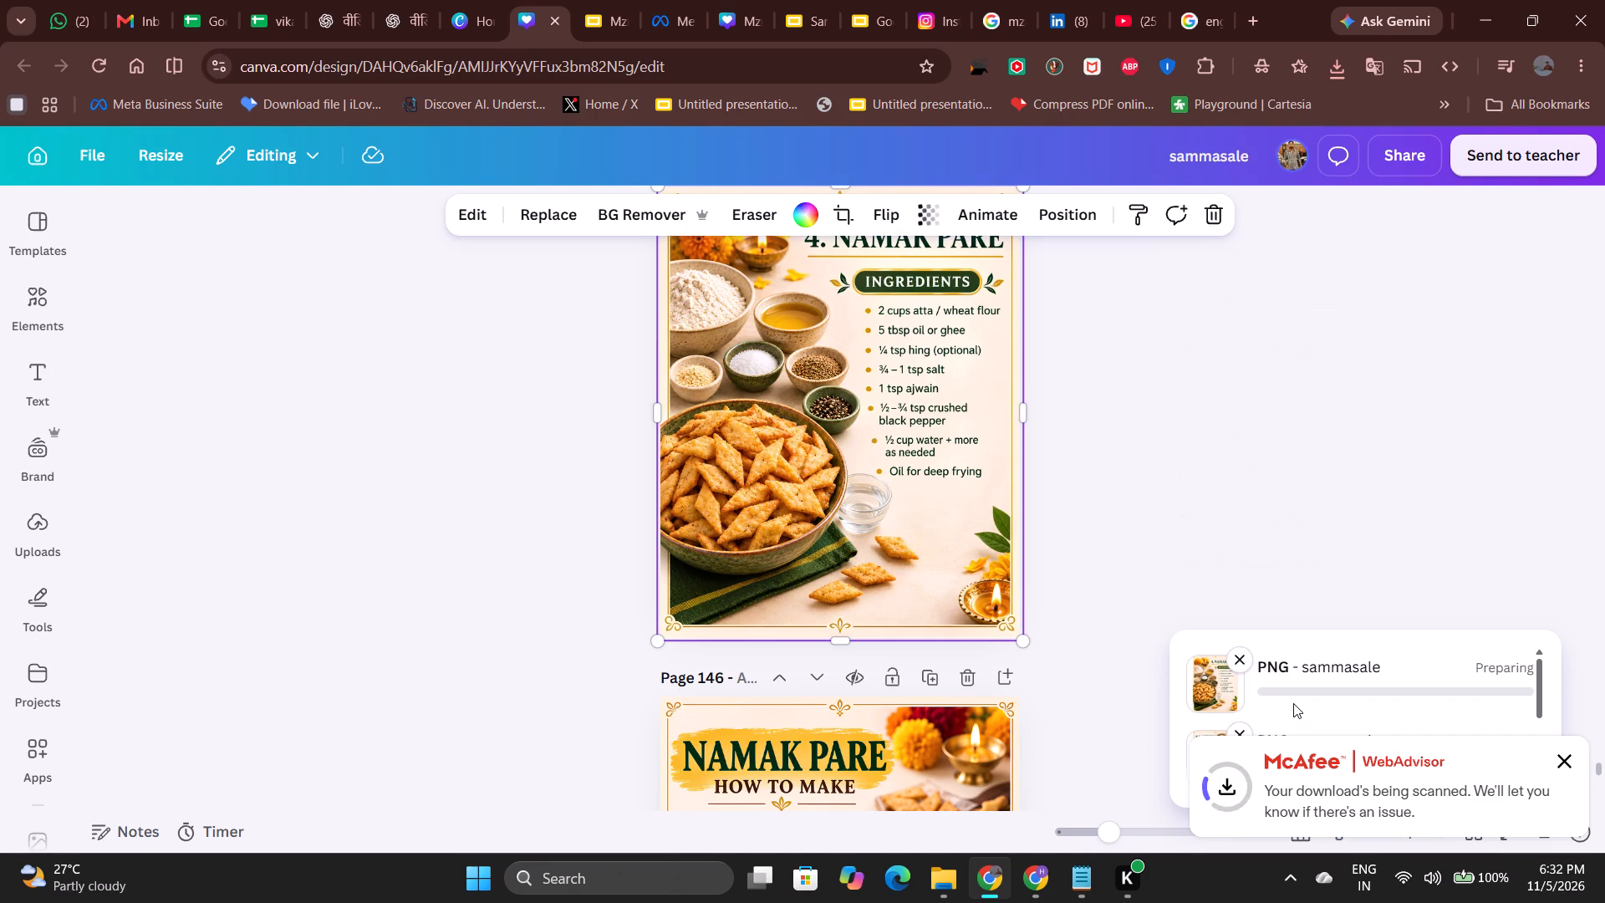
pyautogui.scroll(-4, 937, 512)
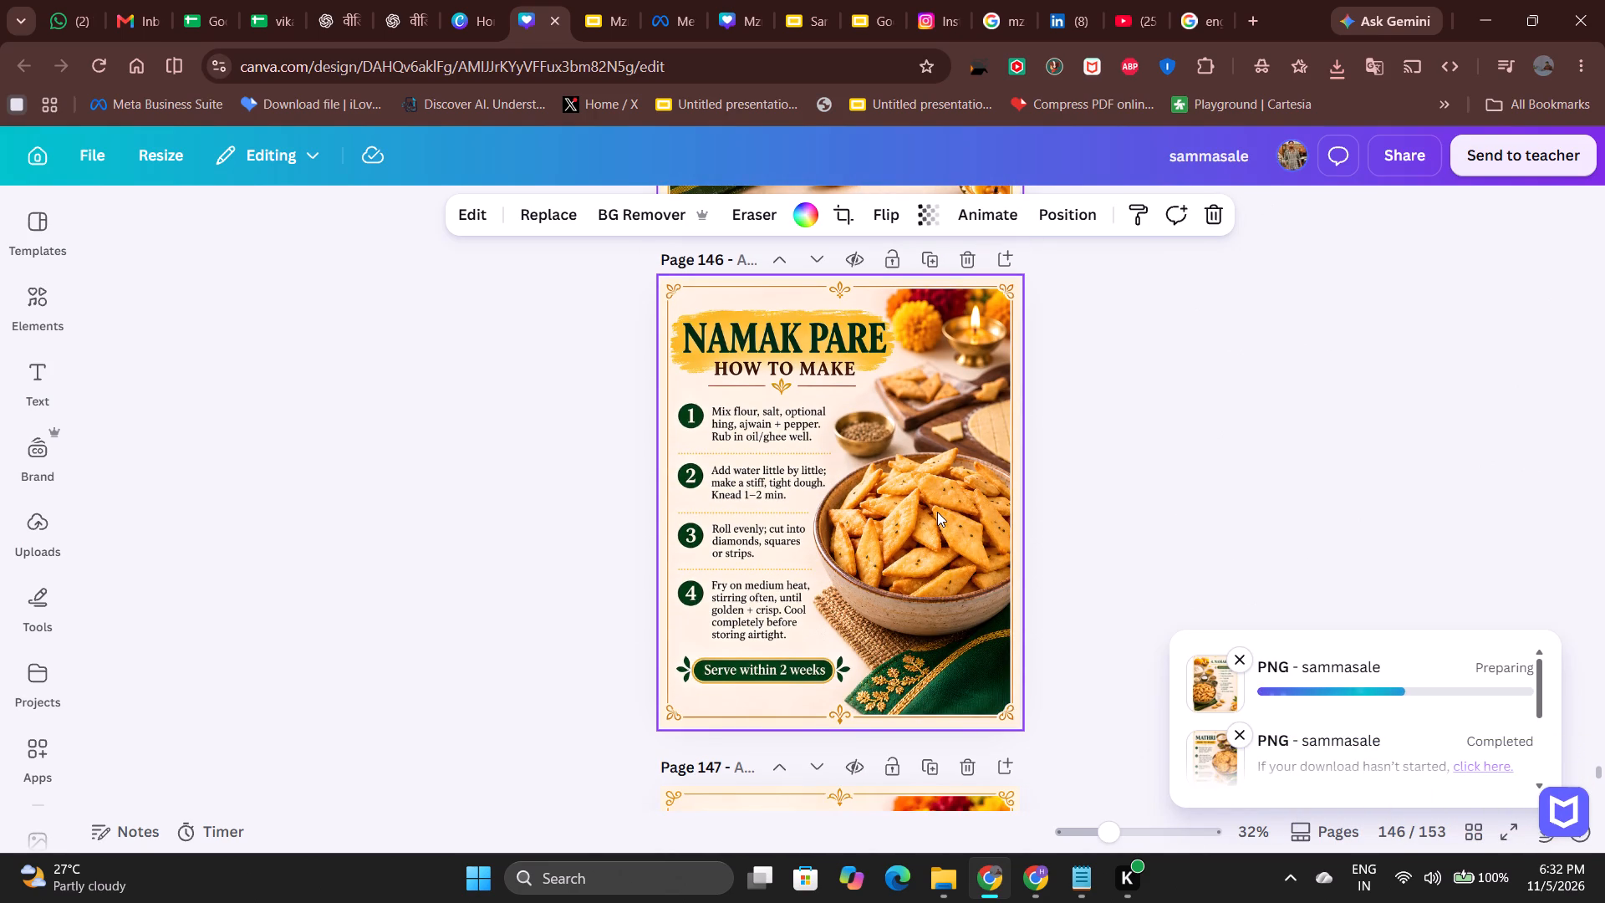
pyautogui.click(763, 512)
pyautogui.scroll(3, 864, 457)
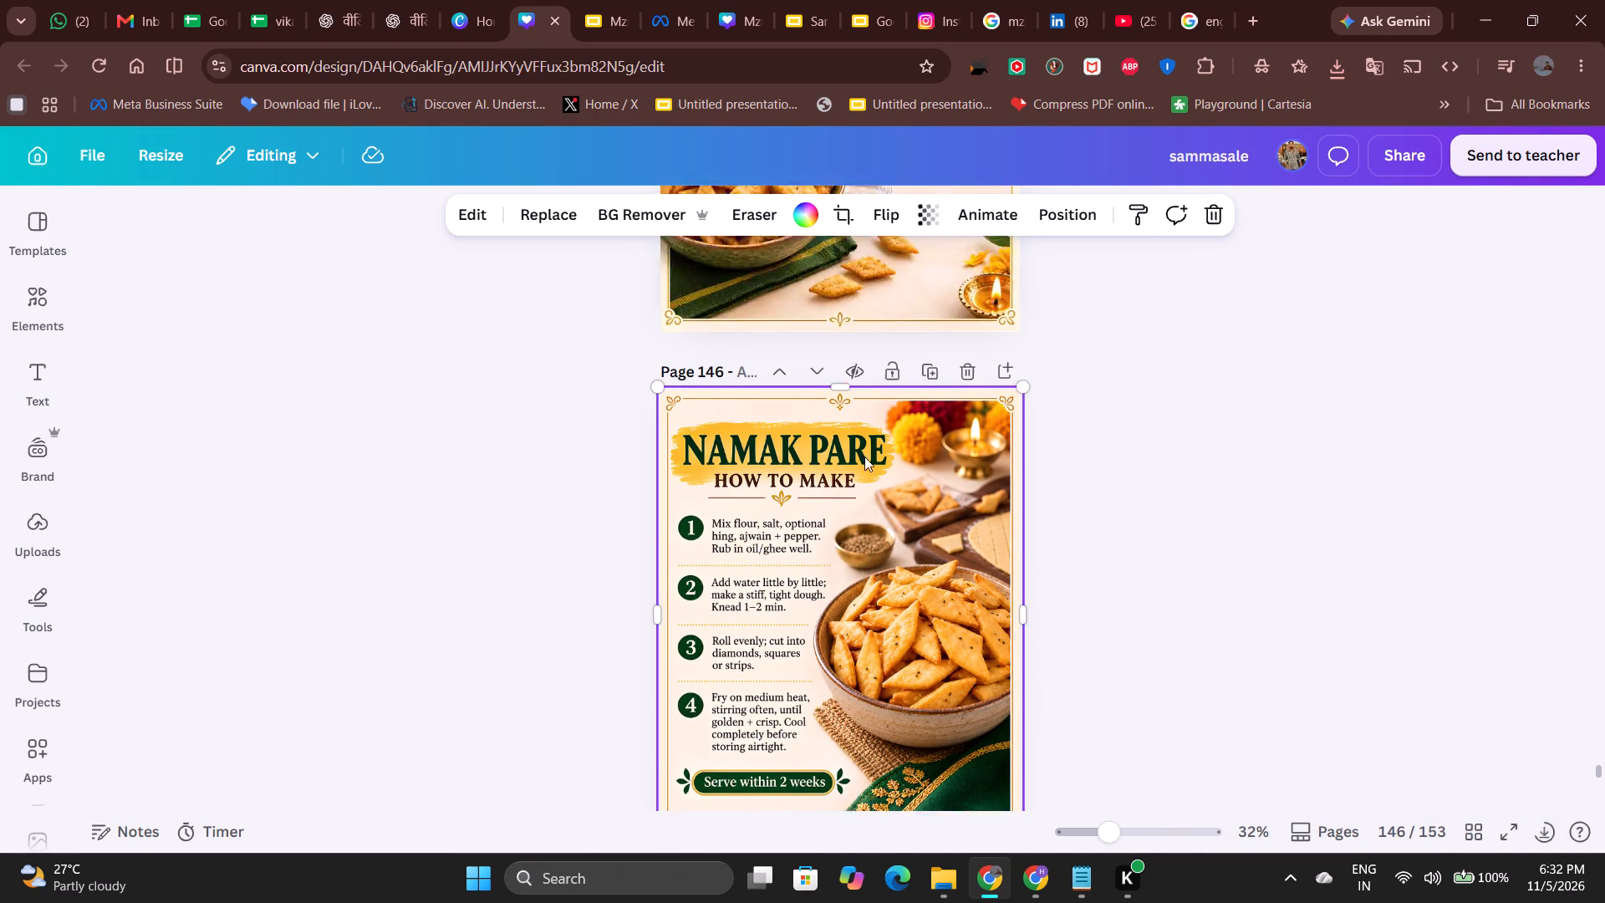
pyautogui.scroll(1, 864, 457)
pyautogui.scroll(-5, 864, 457)
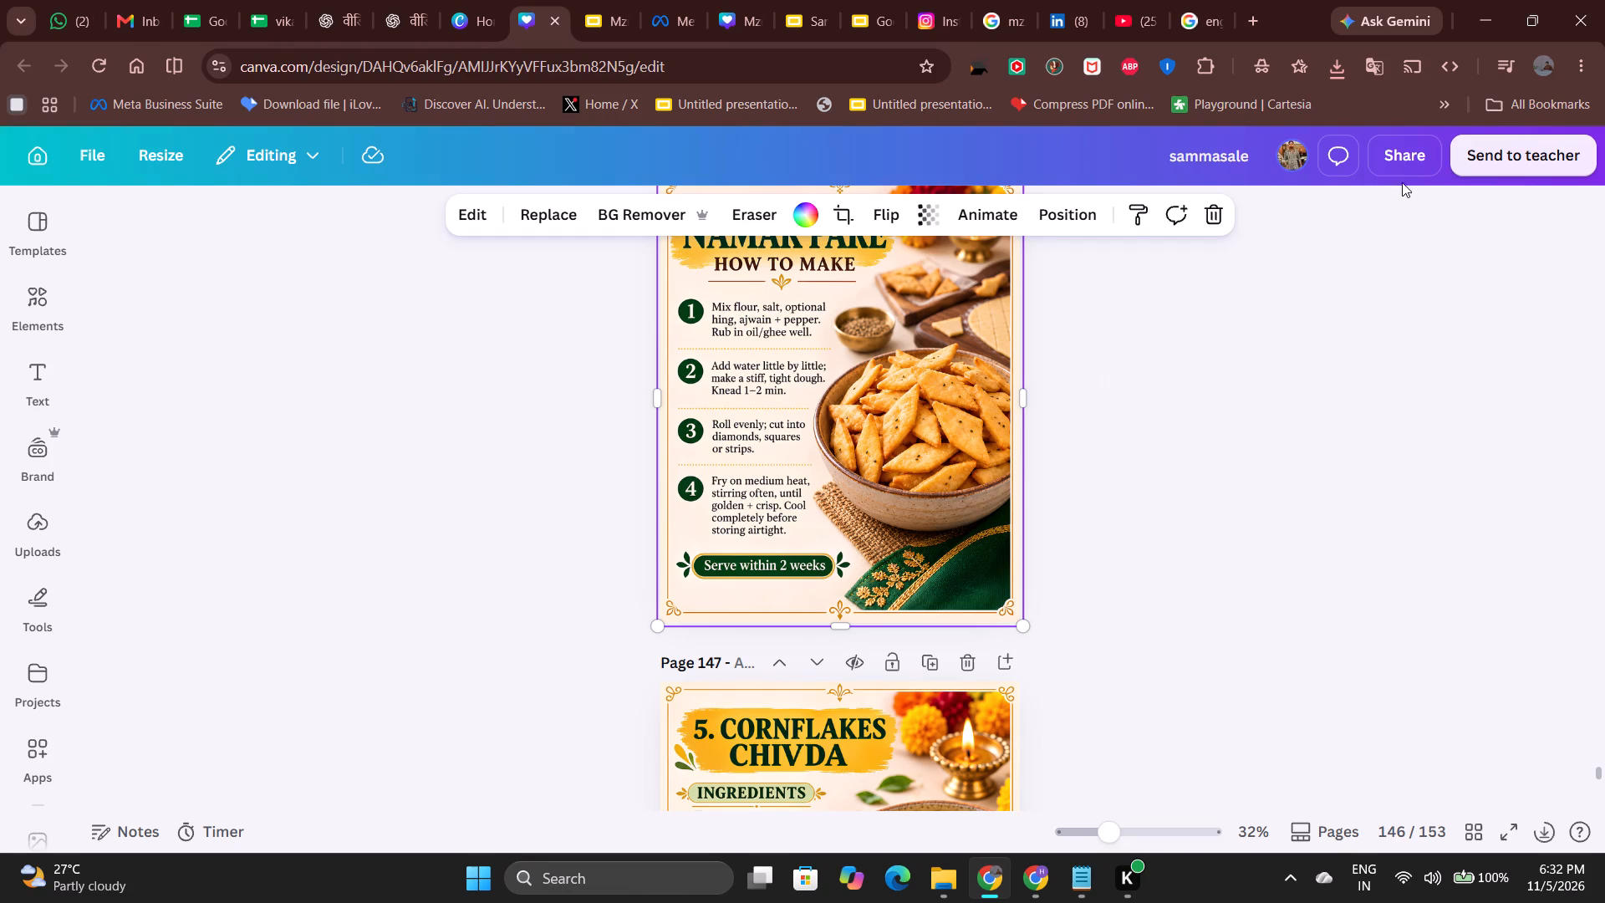
pyautogui.click(1395, 159)
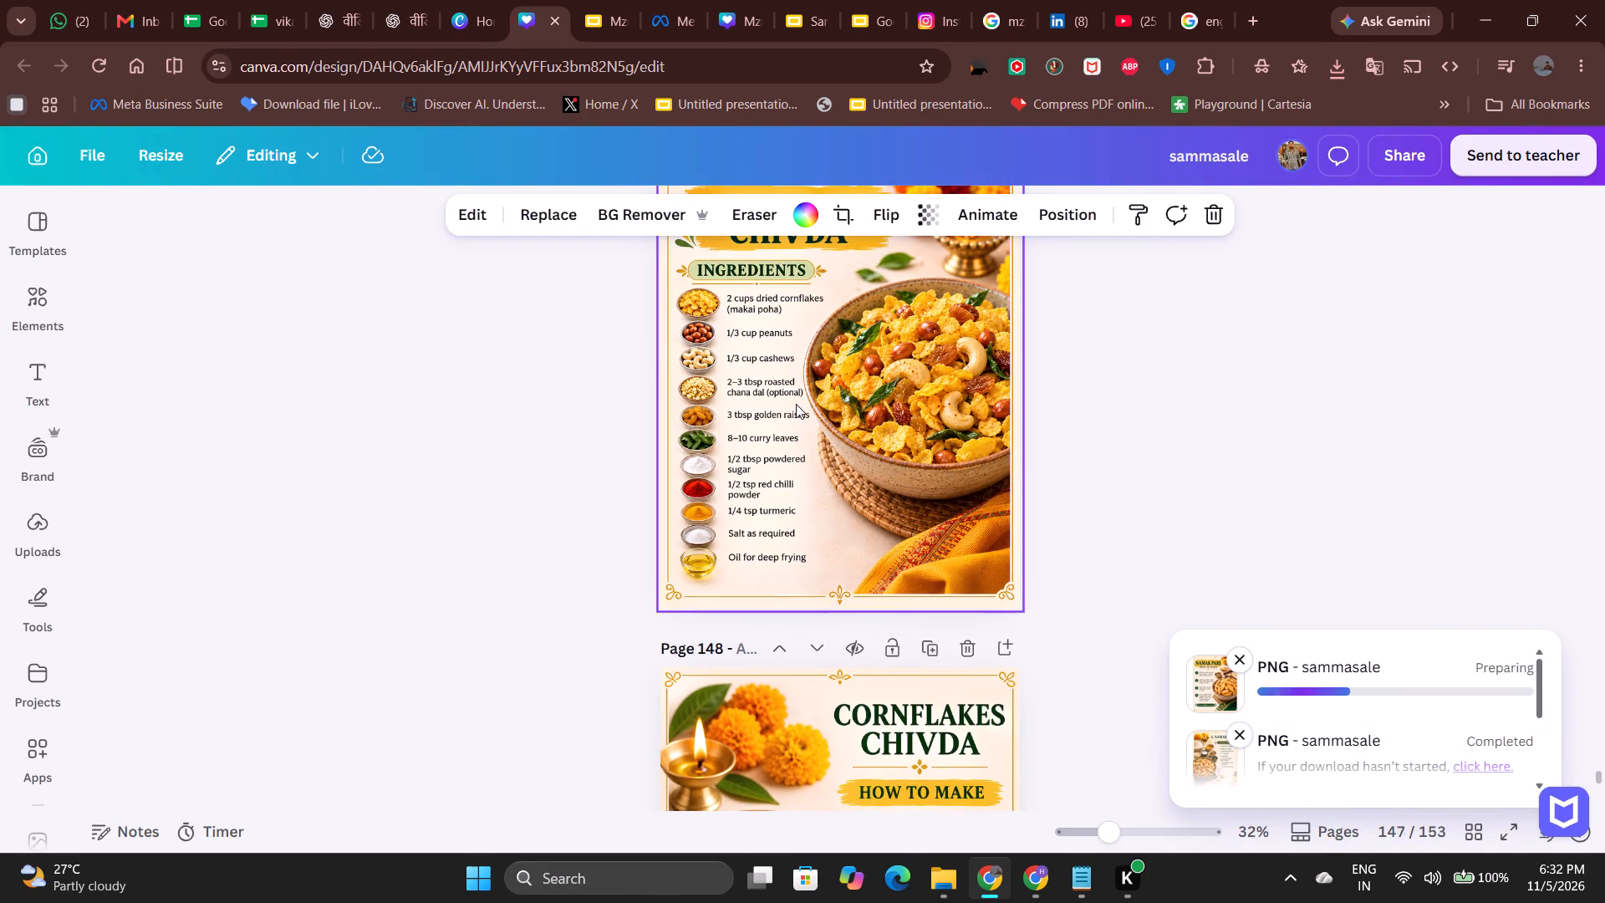
pyautogui.click(796, 404)
pyautogui.click(1399, 163)
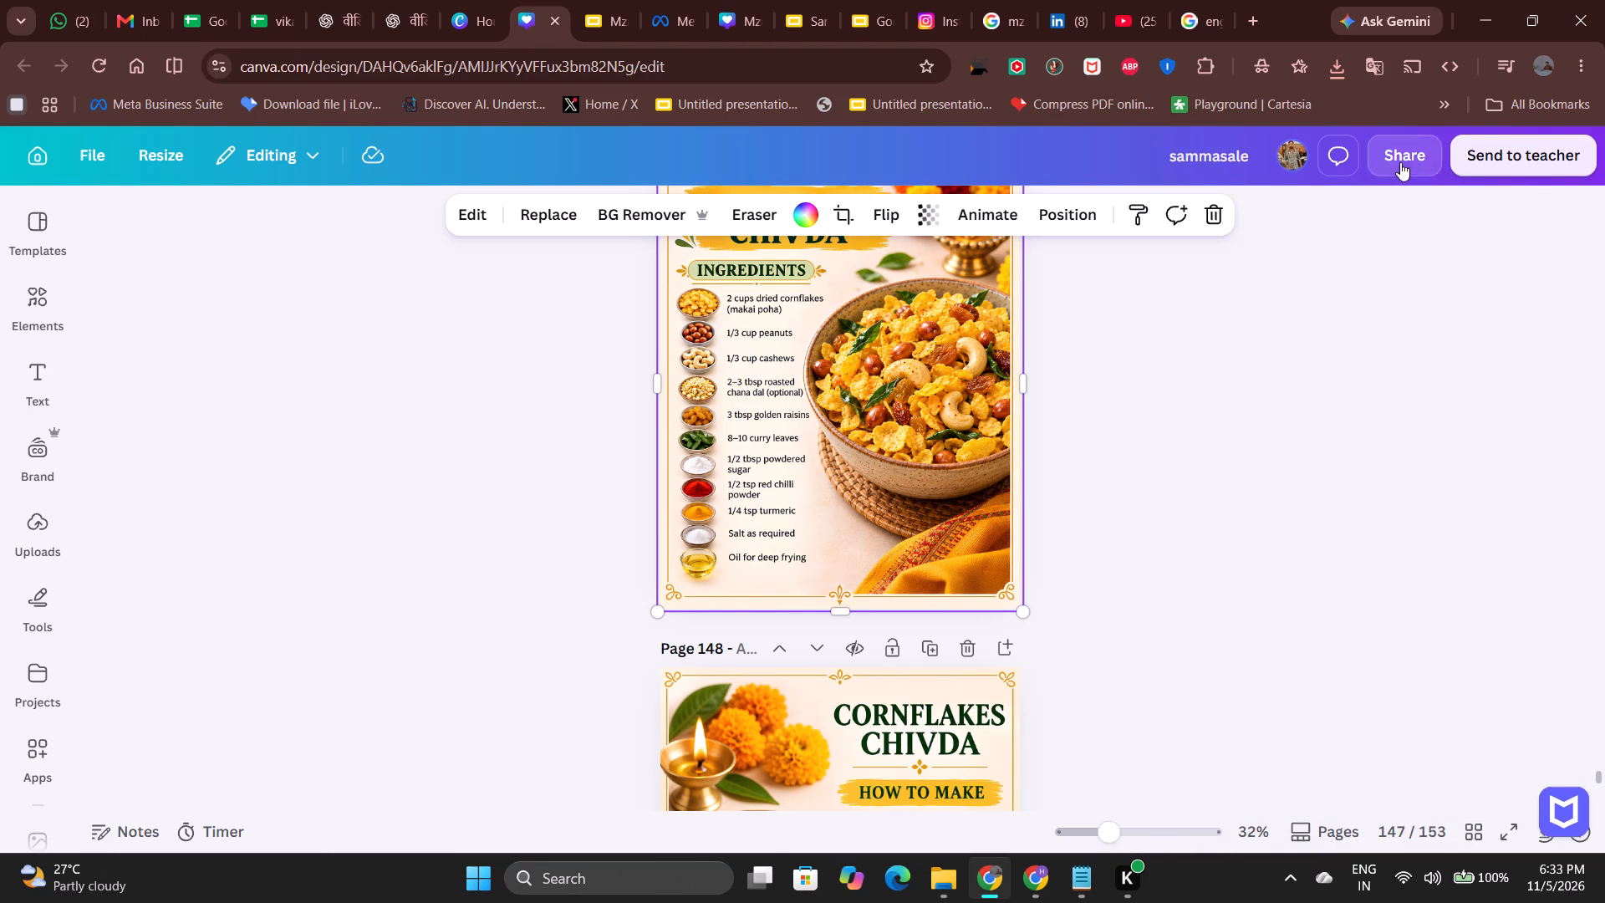
pyautogui.click(1233, 642)
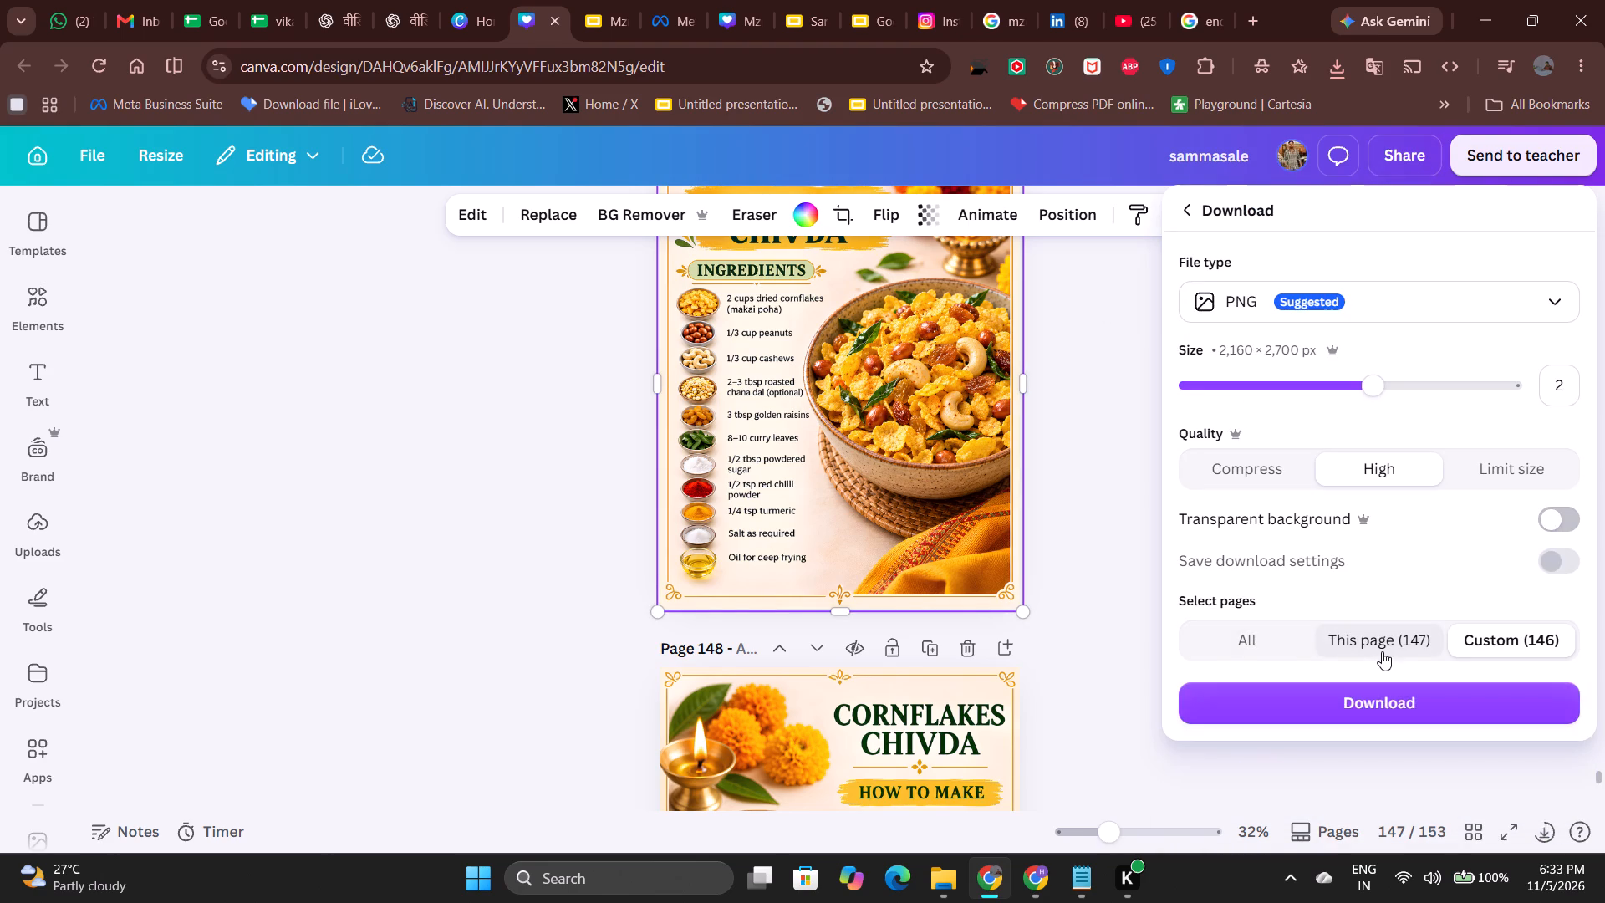
pyautogui.click(1382, 651)
pyautogui.click(1306, 705)
# Download only page 148, the Cornflakes Chivda How to Make page, as a high-quality PNG at size 2 (2,160 × 2,700 px).
pyautogui.scroll(-3, 878, 509)
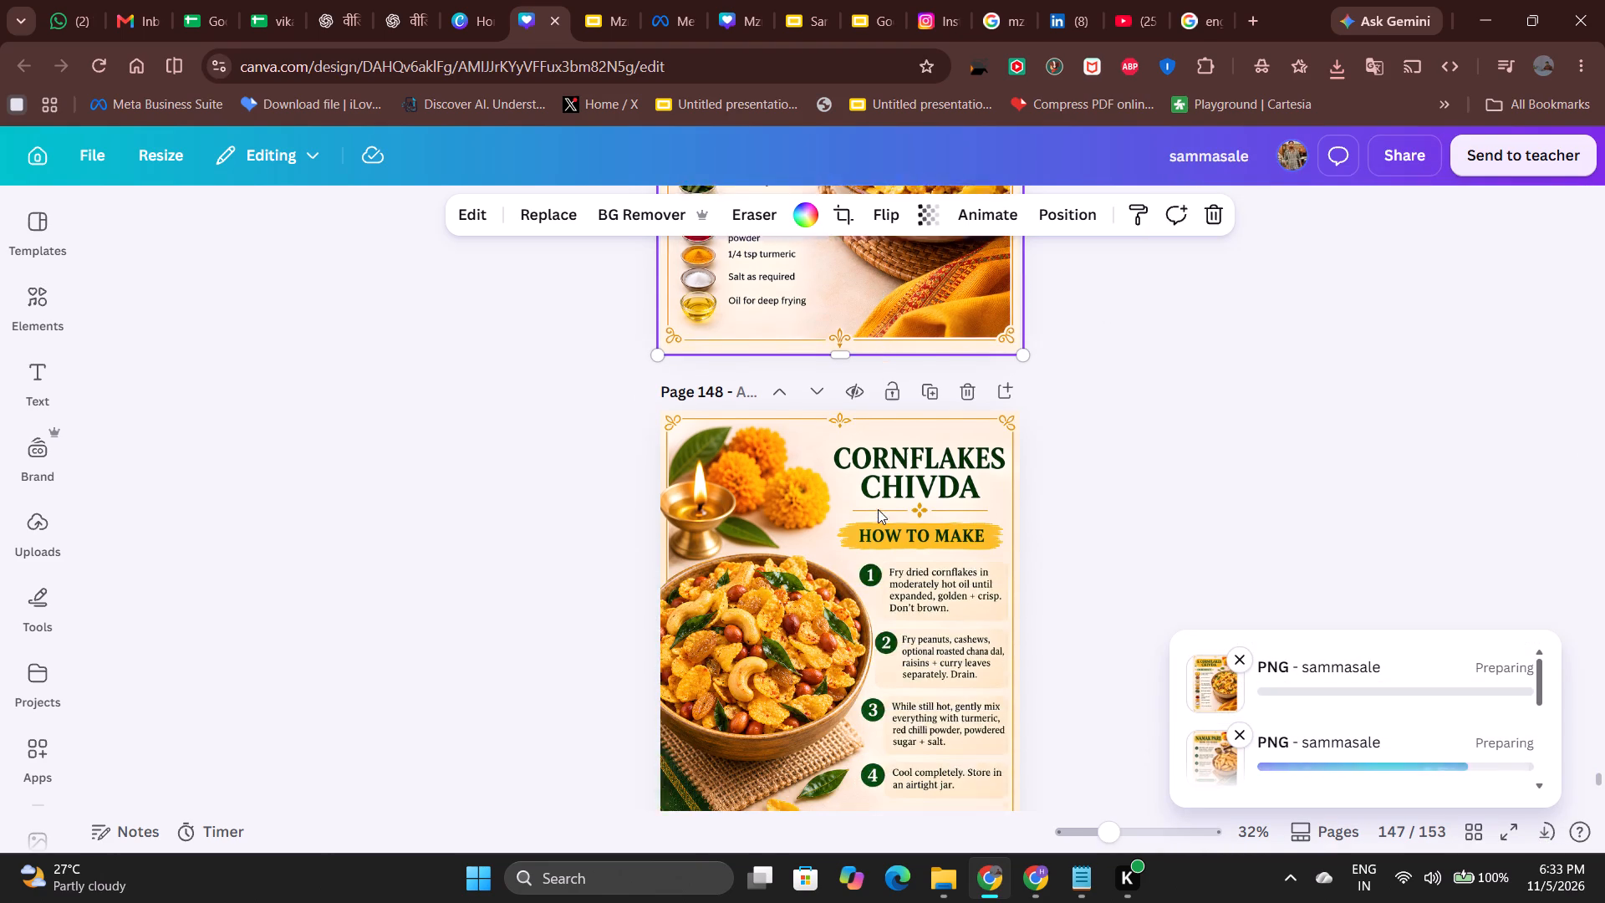
pyautogui.scroll(-2, 878, 509)
pyautogui.click(878, 509)
pyautogui.click(1408, 147)
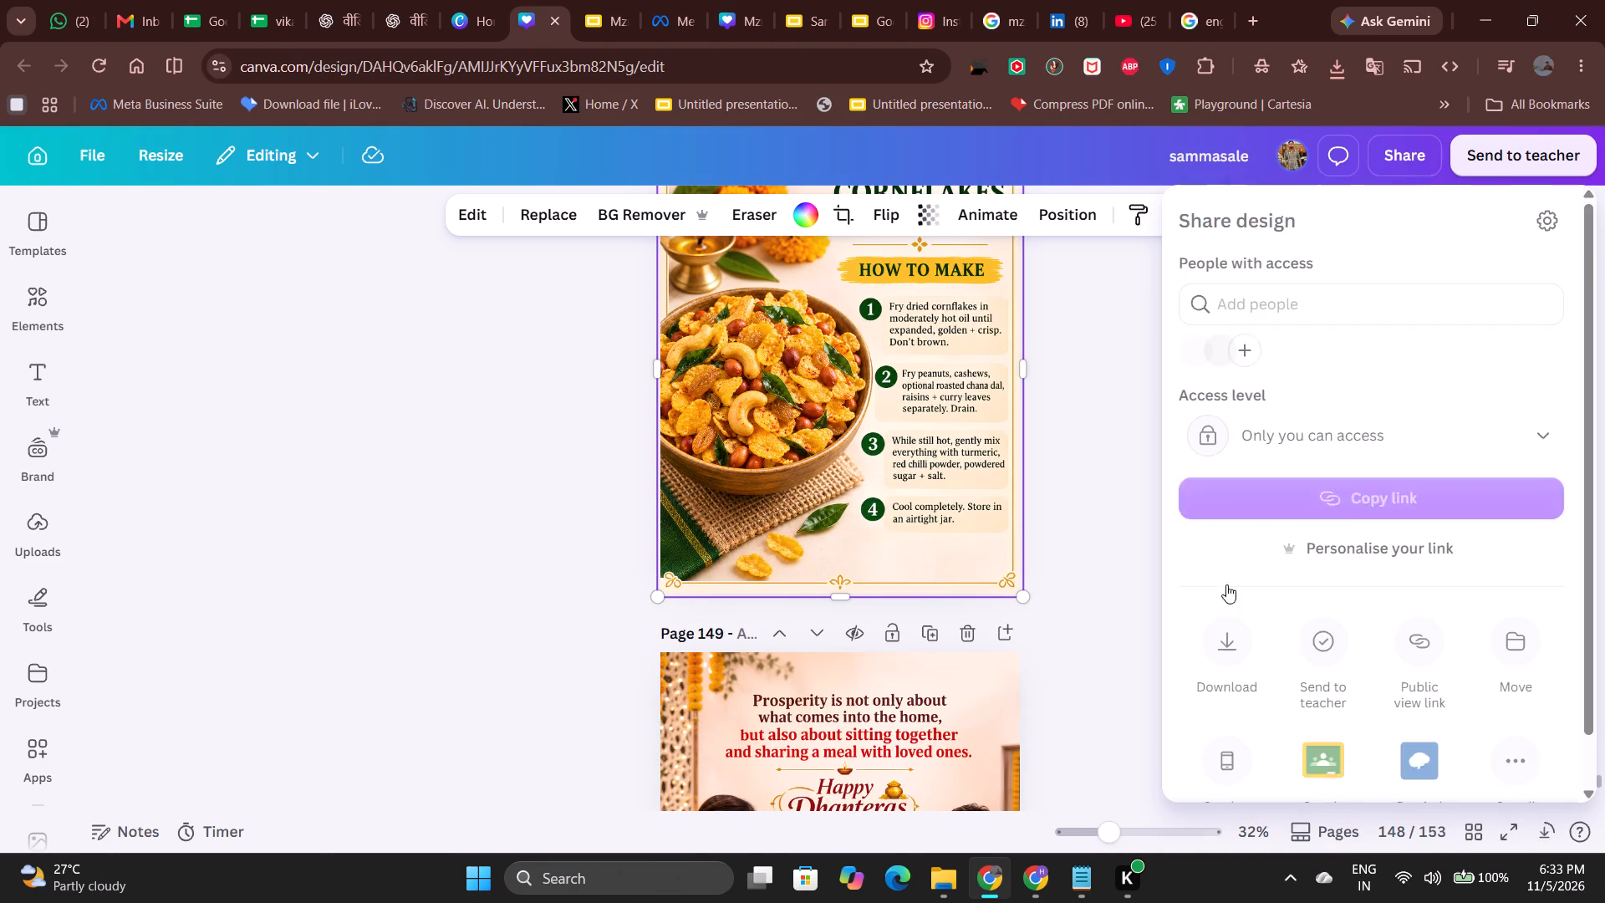
pyautogui.click(1212, 662)
pyautogui.click(1376, 632)
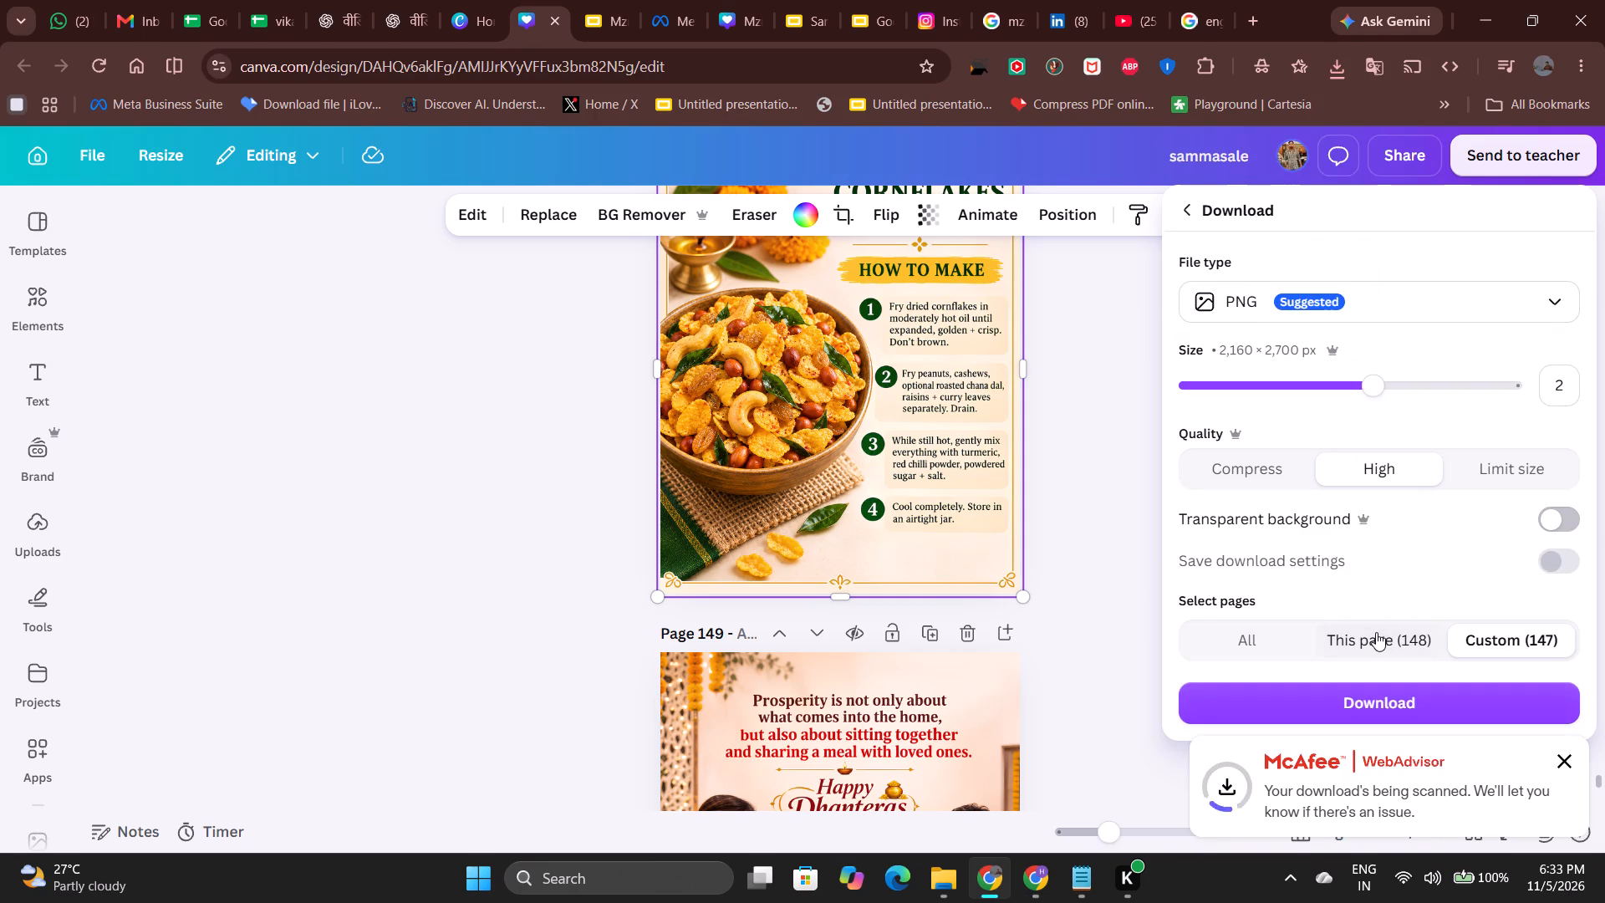
pyautogui.click(1341, 709)
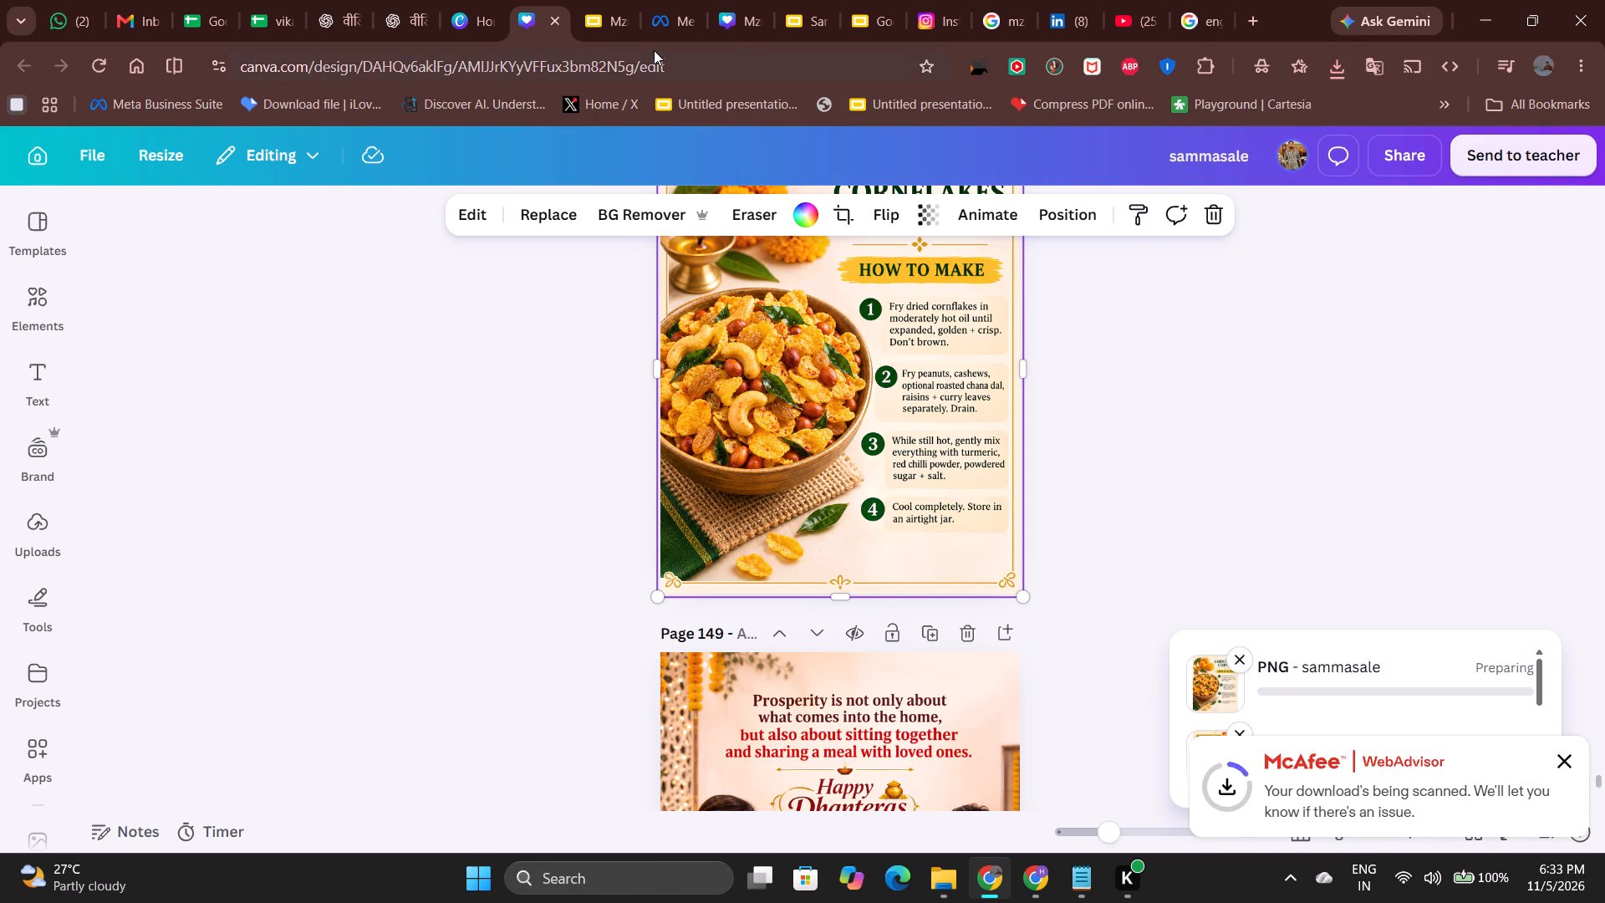
# Switch to the Meta Business Suite planner and start a new Sam Masale post with the Diwali Faral Snacks cover image, sammasale (1).
pyautogui.click(552, 464)
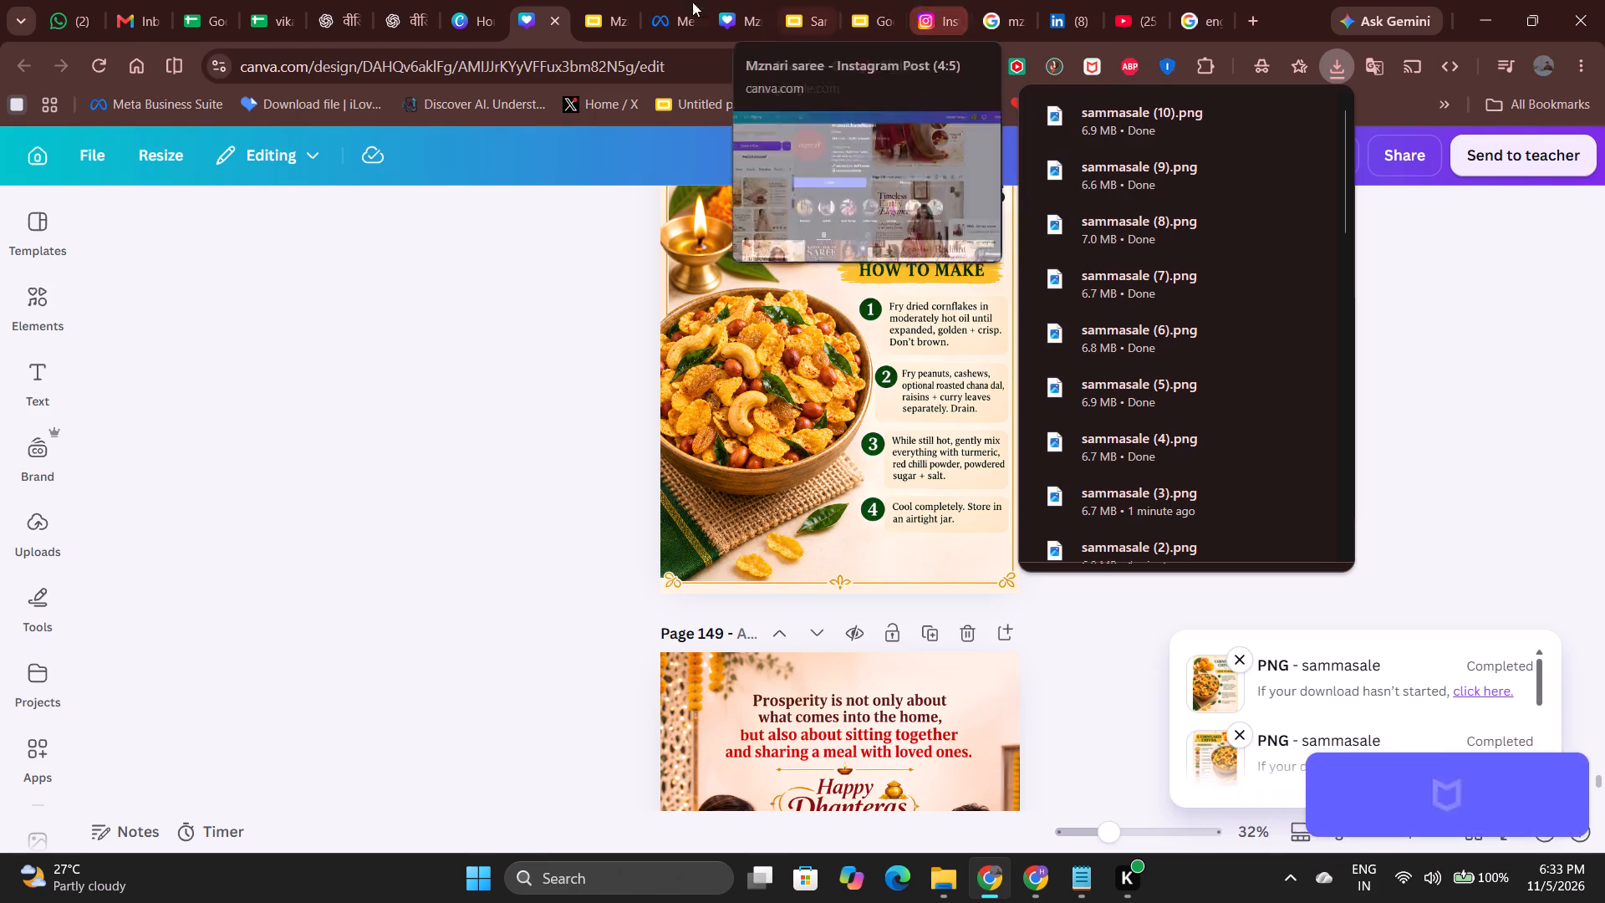
pyautogui.click(668, 0)
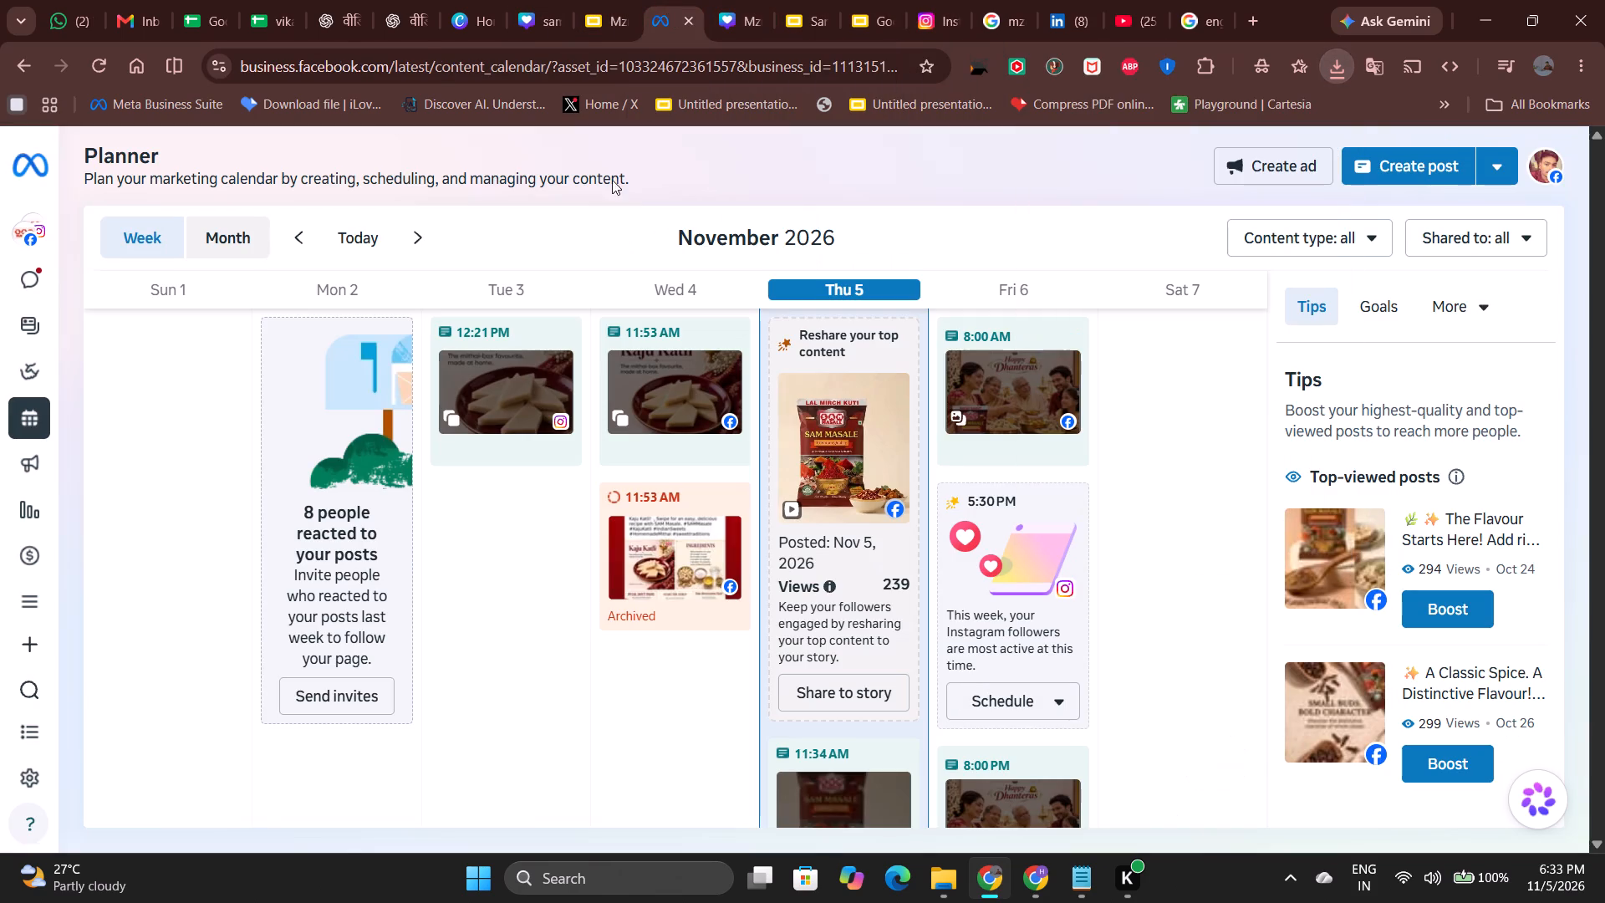
pyautogui.scroll(3, 1176, 411)
pyautogui.scroll(-5, 1151, 400)
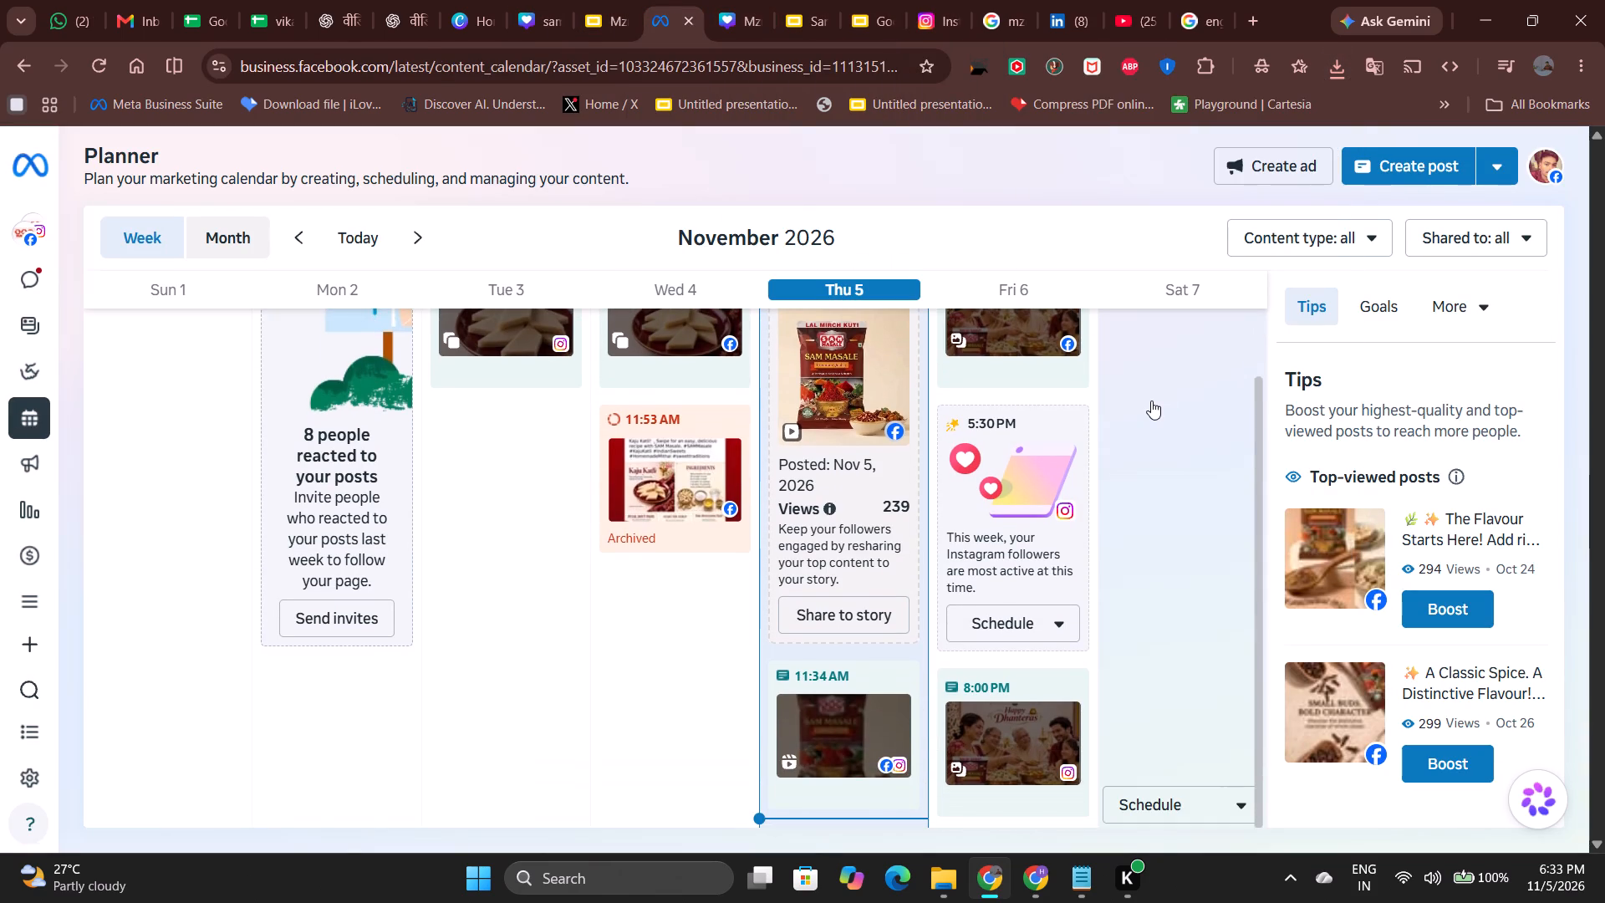
pyautogui.scroll(-3, 1151, 400)
pyautogui.scroll(5, 837, 359)
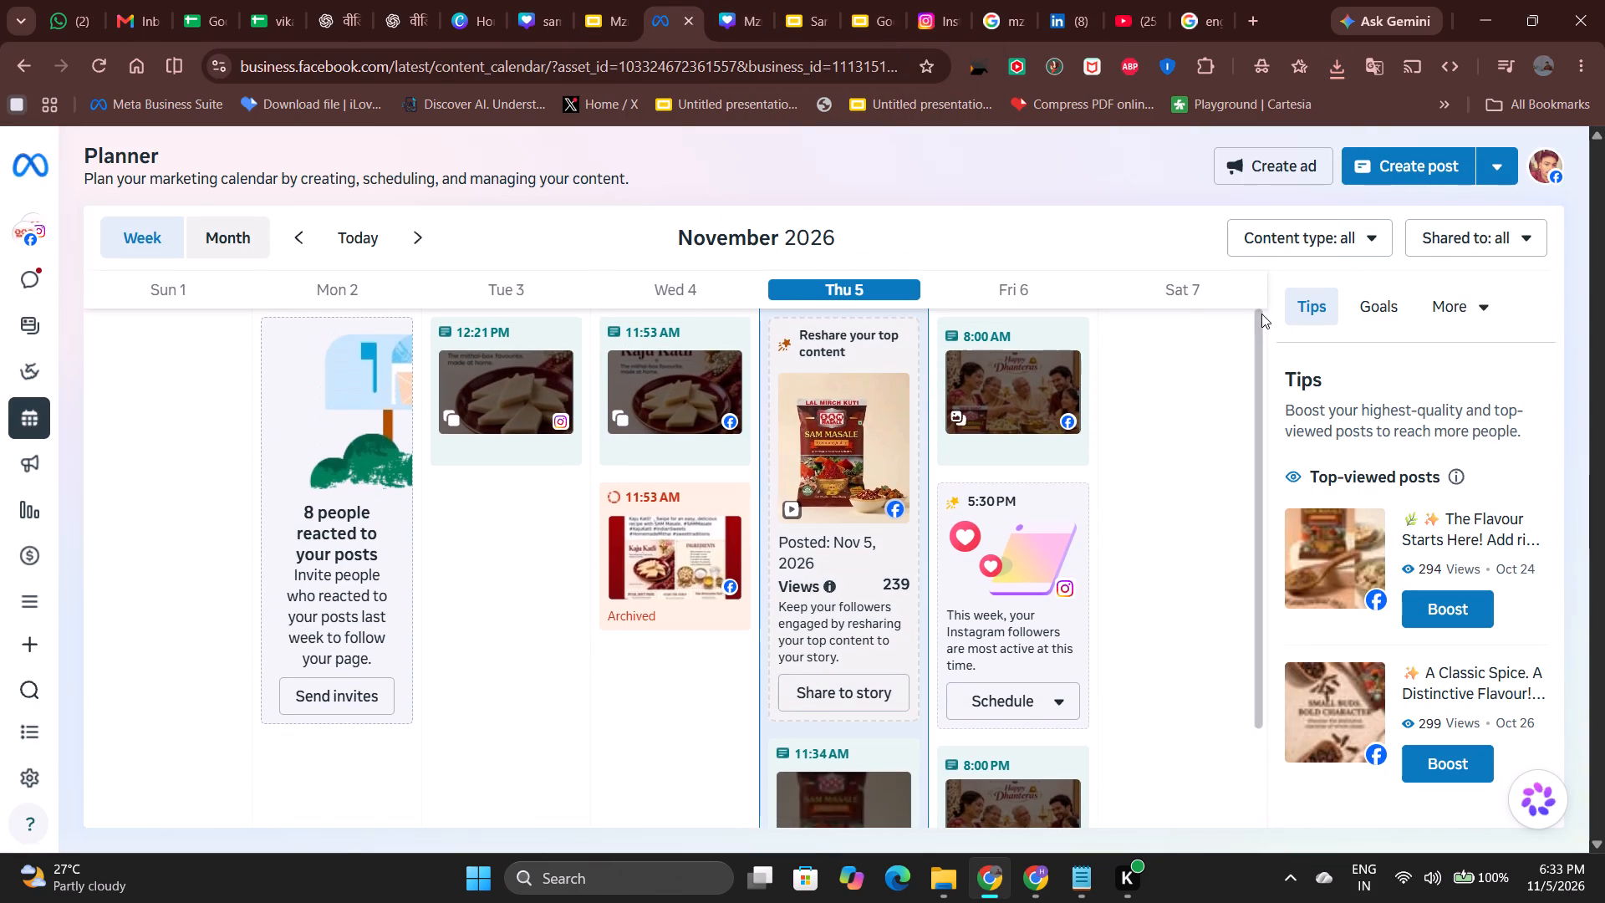
pyautogui.click(1397, 158)
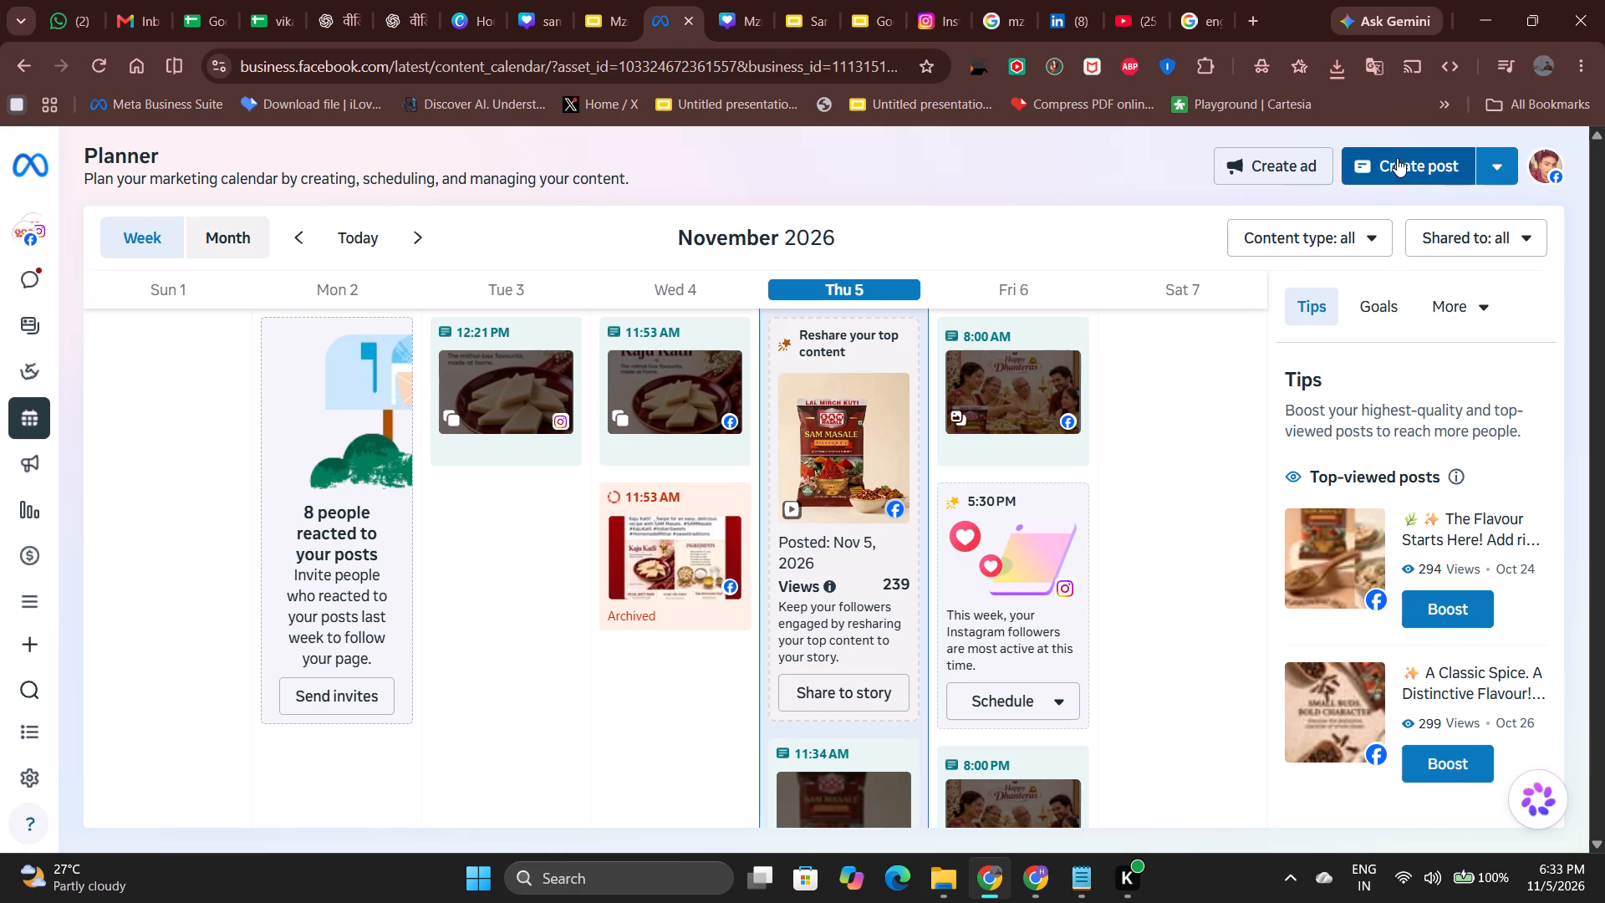
pyautogui.click(187, 513)
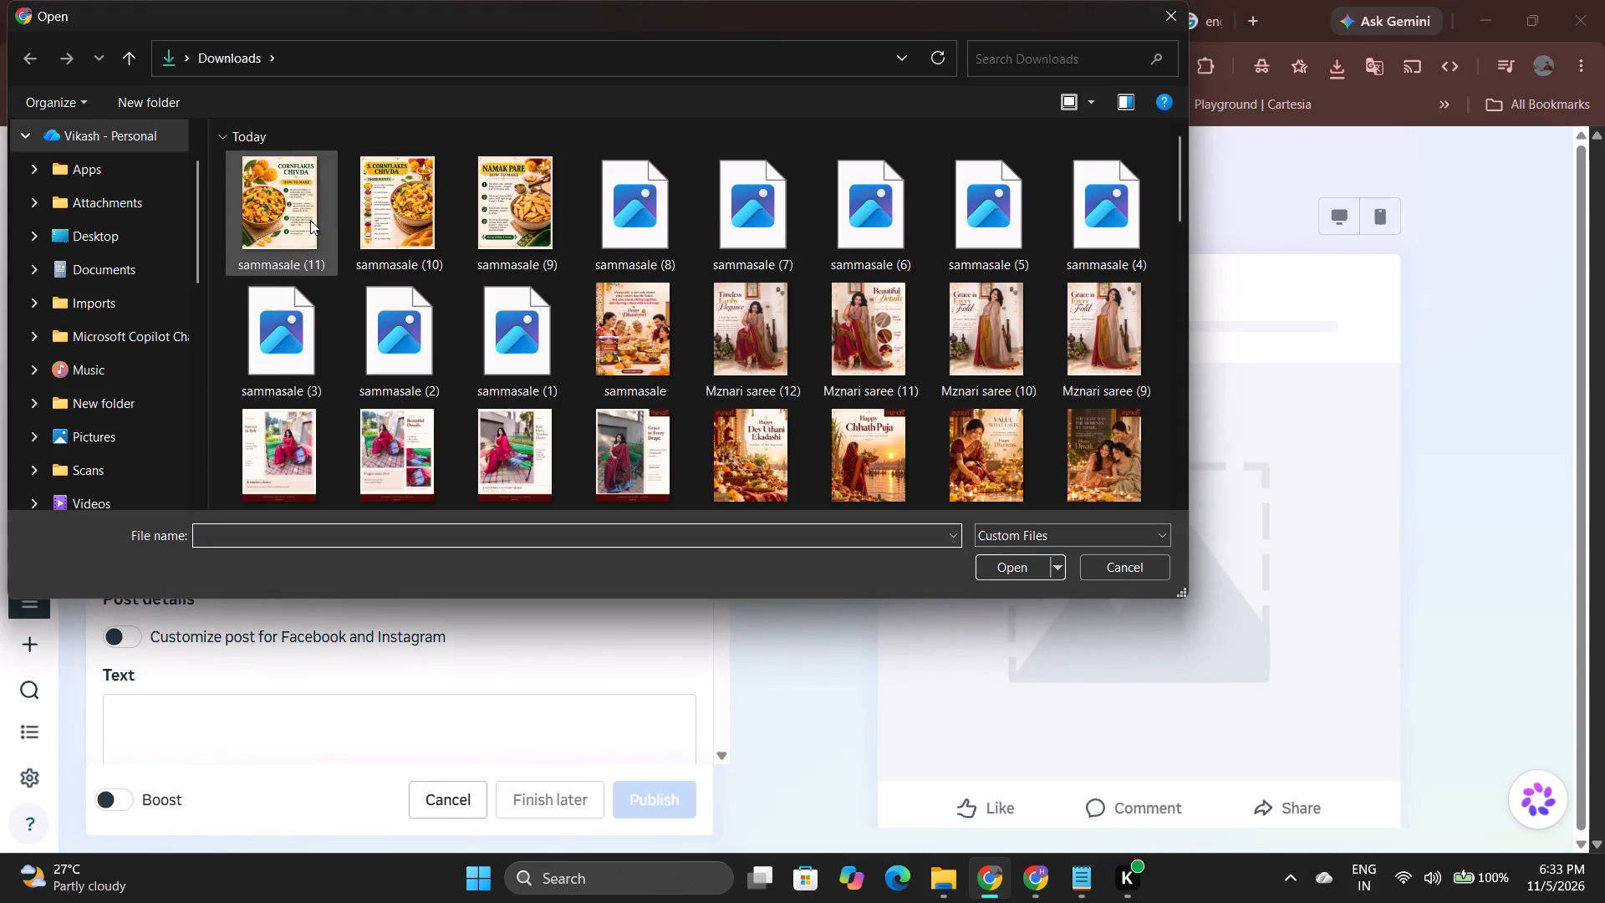
pyautogui.click(533, 344)
pyautogui.press('Return')
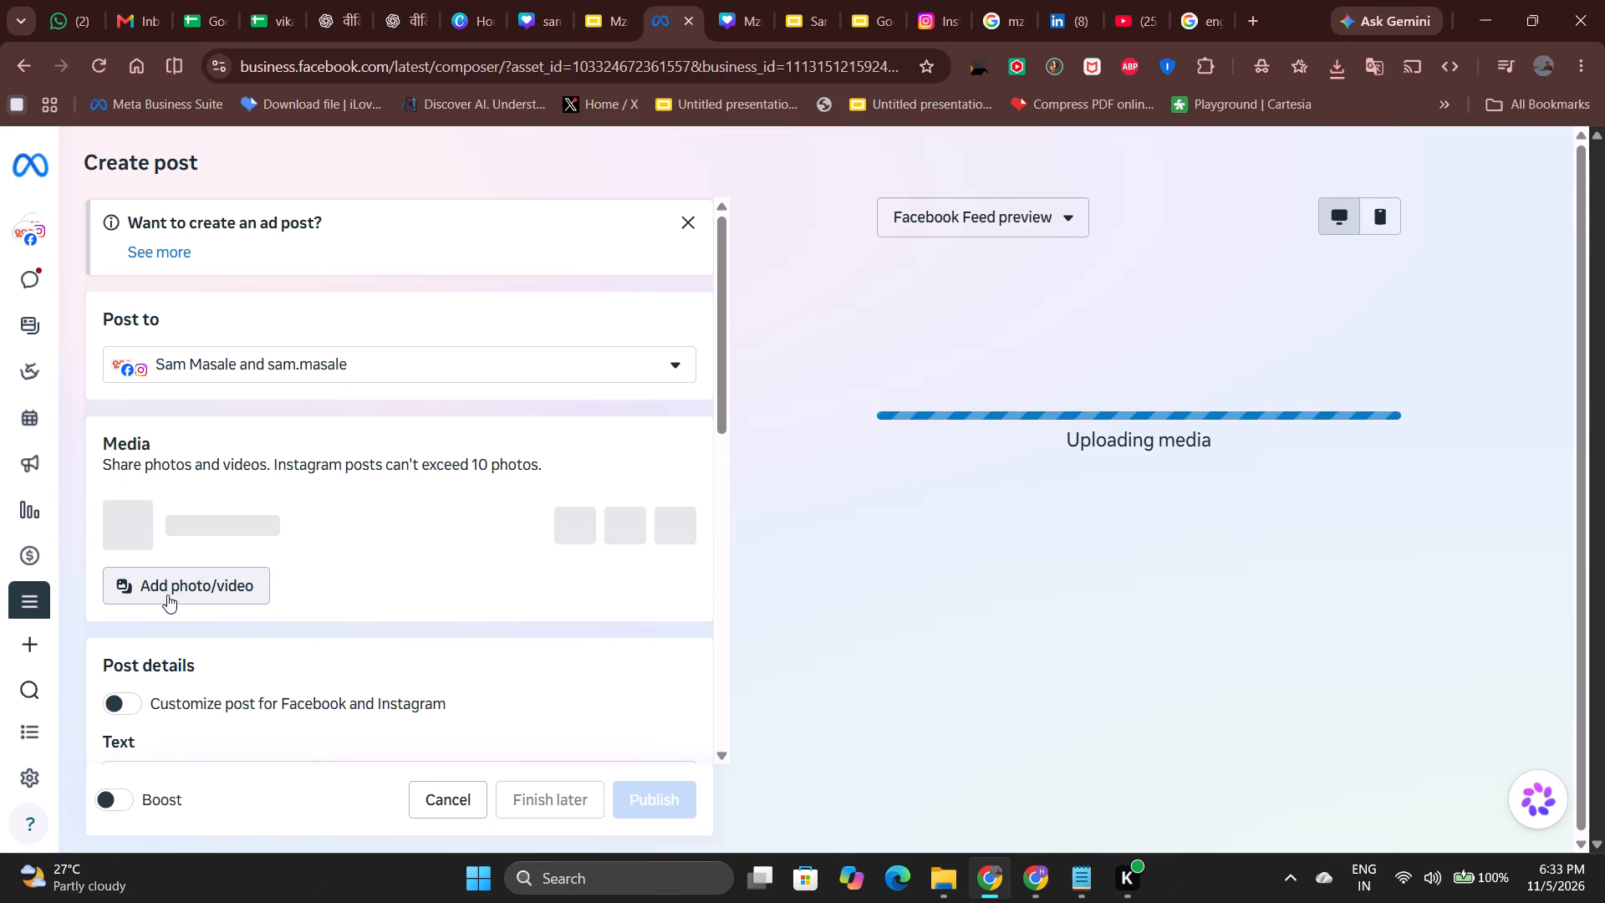
# Add the Chakli ingredients image, sammasale (2), to the post as the second photo.
pyautogui.click(167, 594)
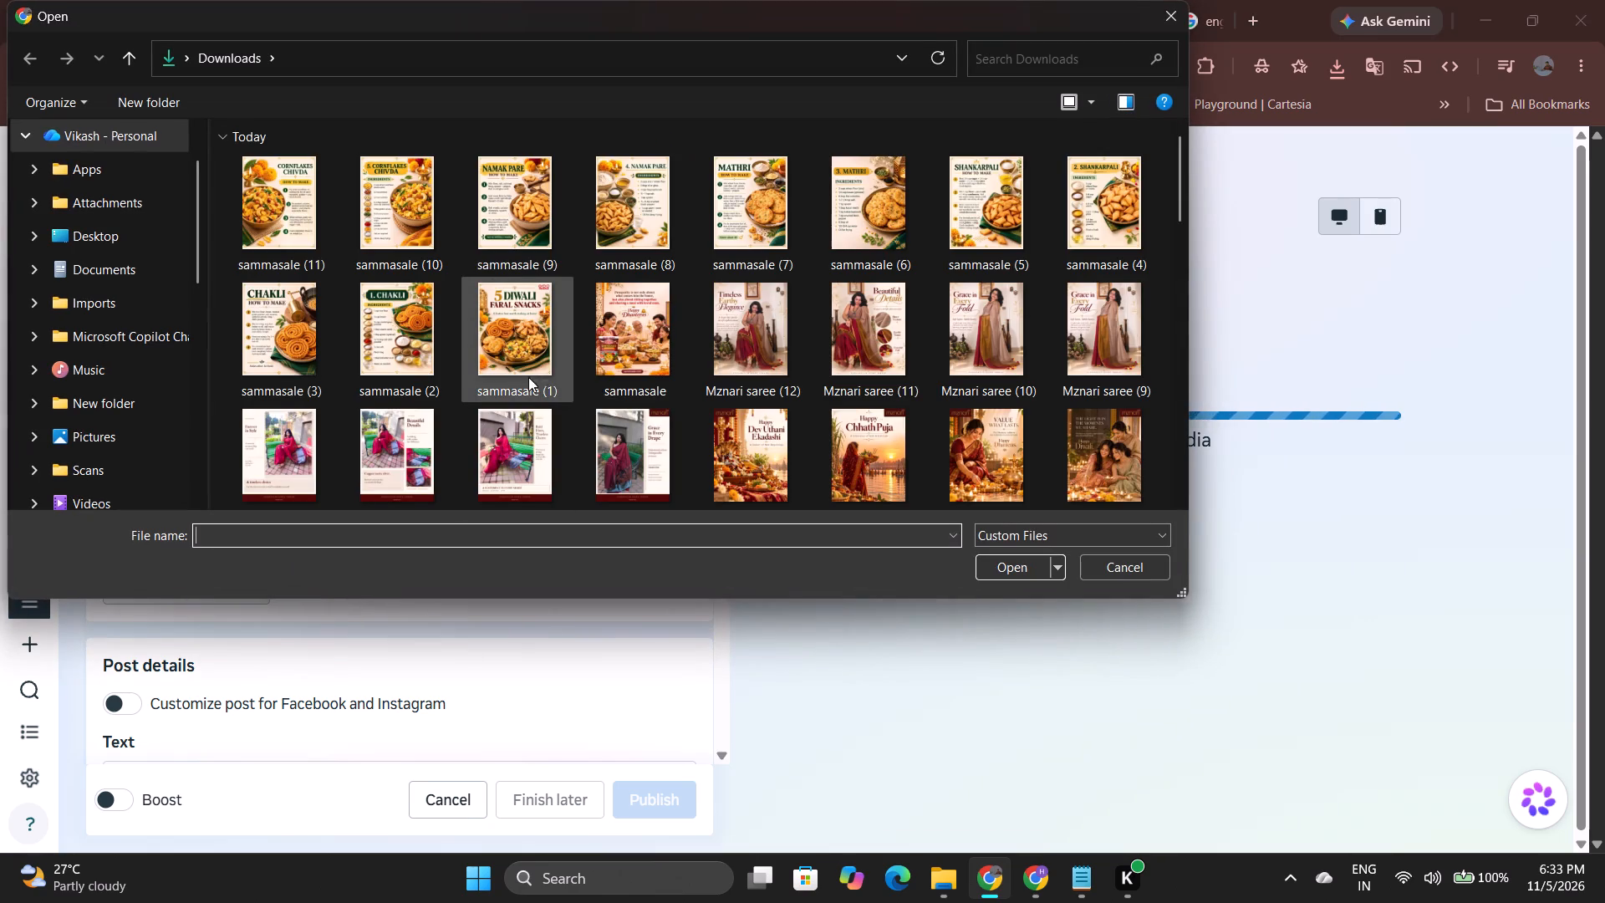
pyautogui.click(363, 360)
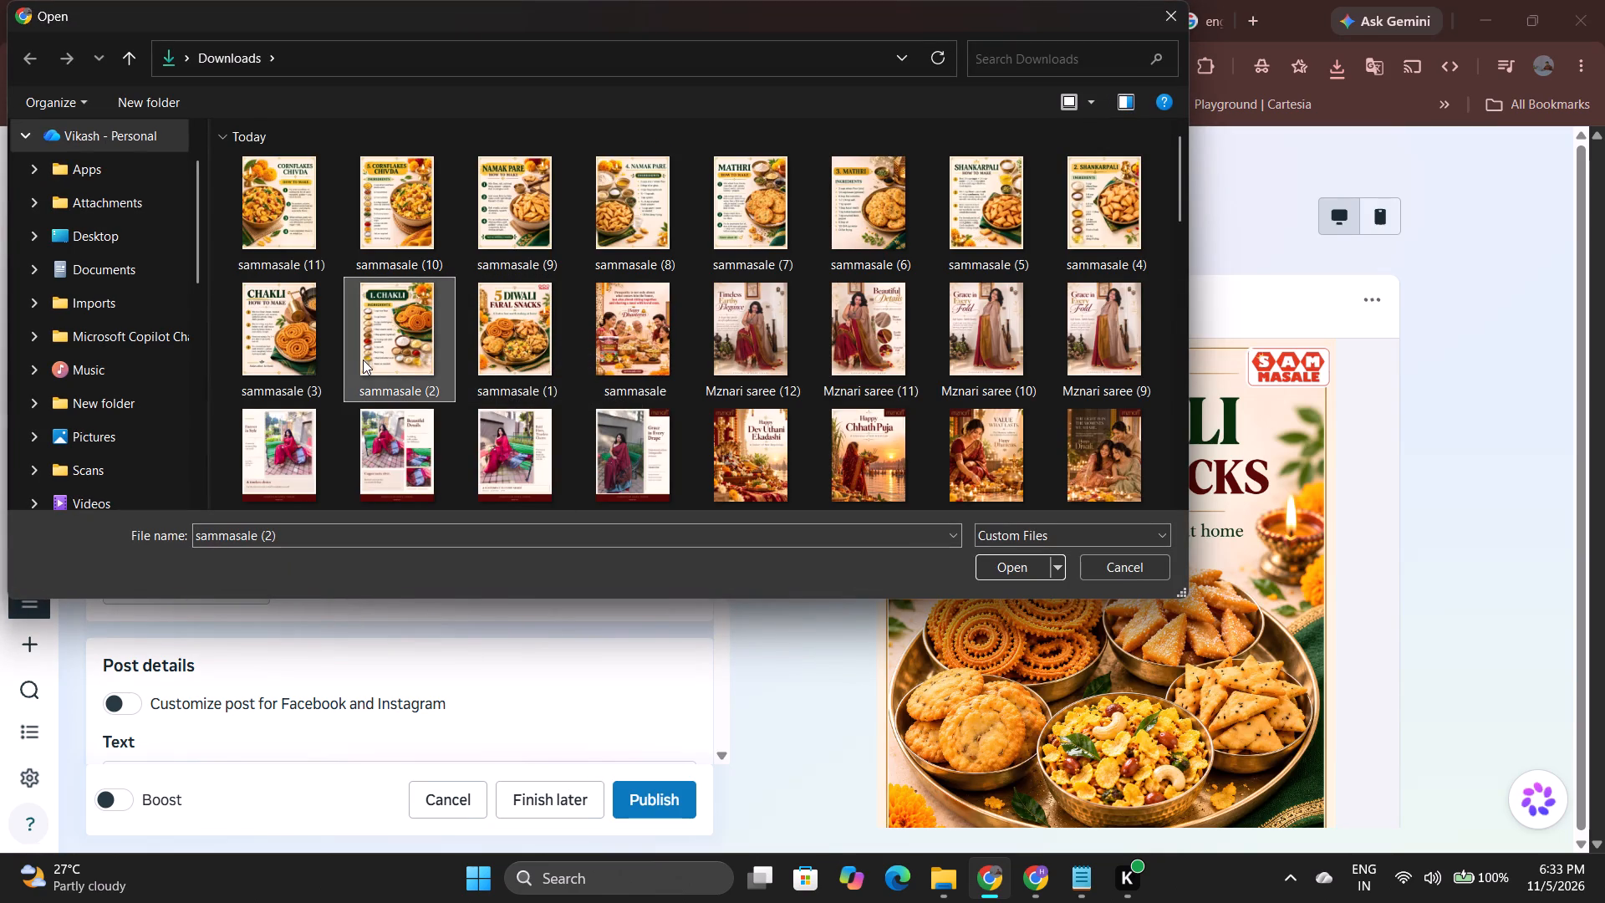
pyautogui.press('Return')
# Open the photo selection for adding another recipe image to the post.
pyautogui.scroll(-2, 318, 411)
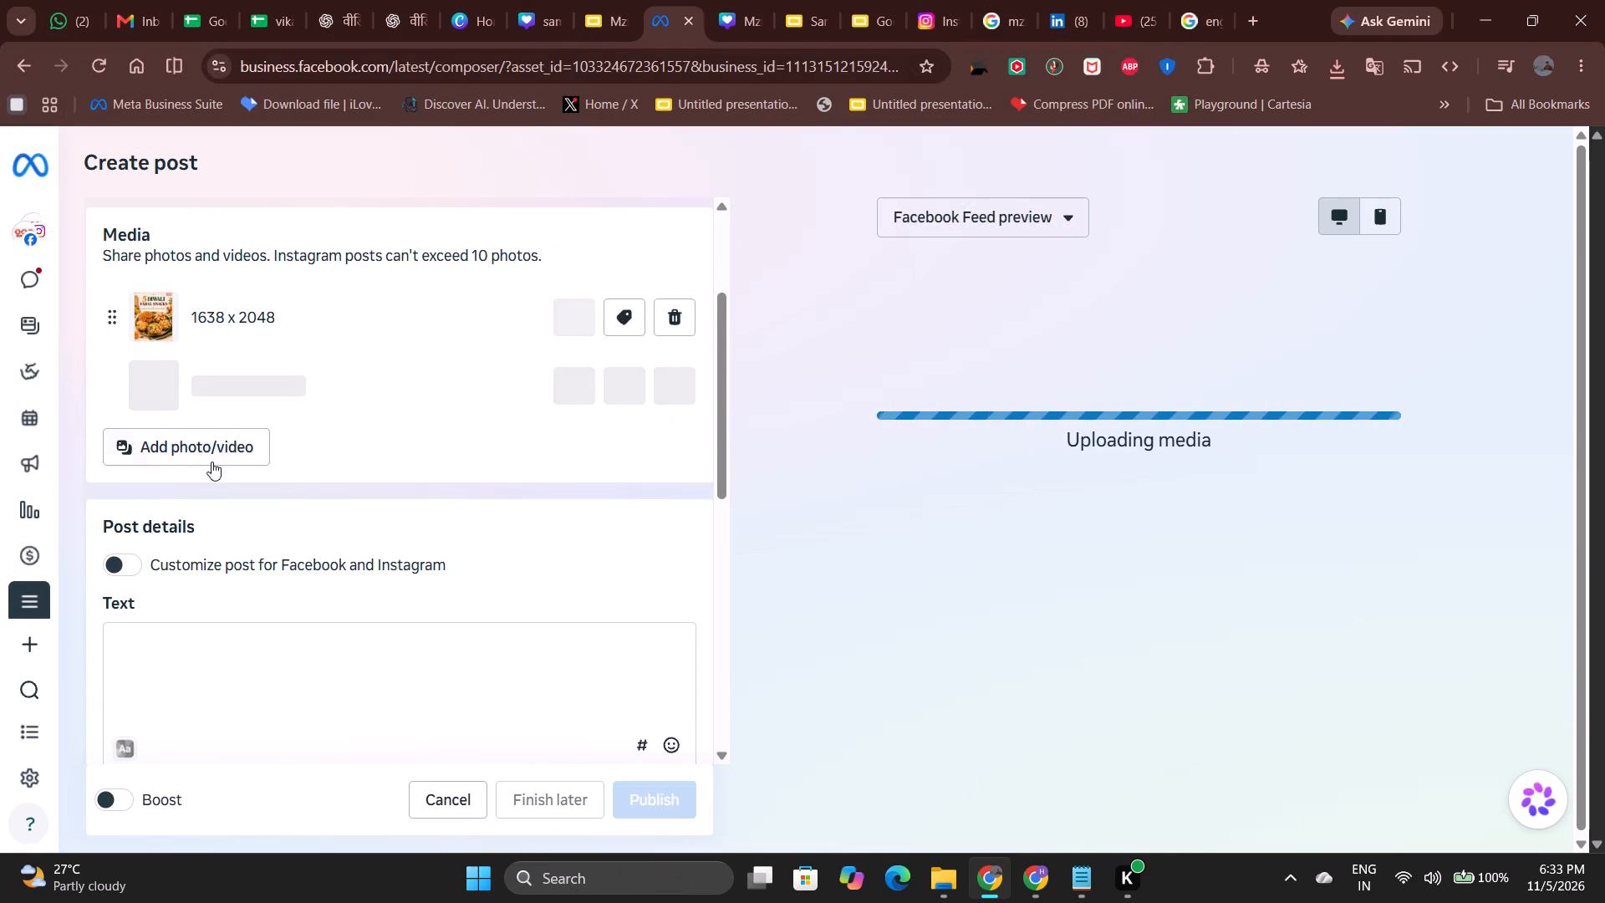
pyautogui.click(211, 453)
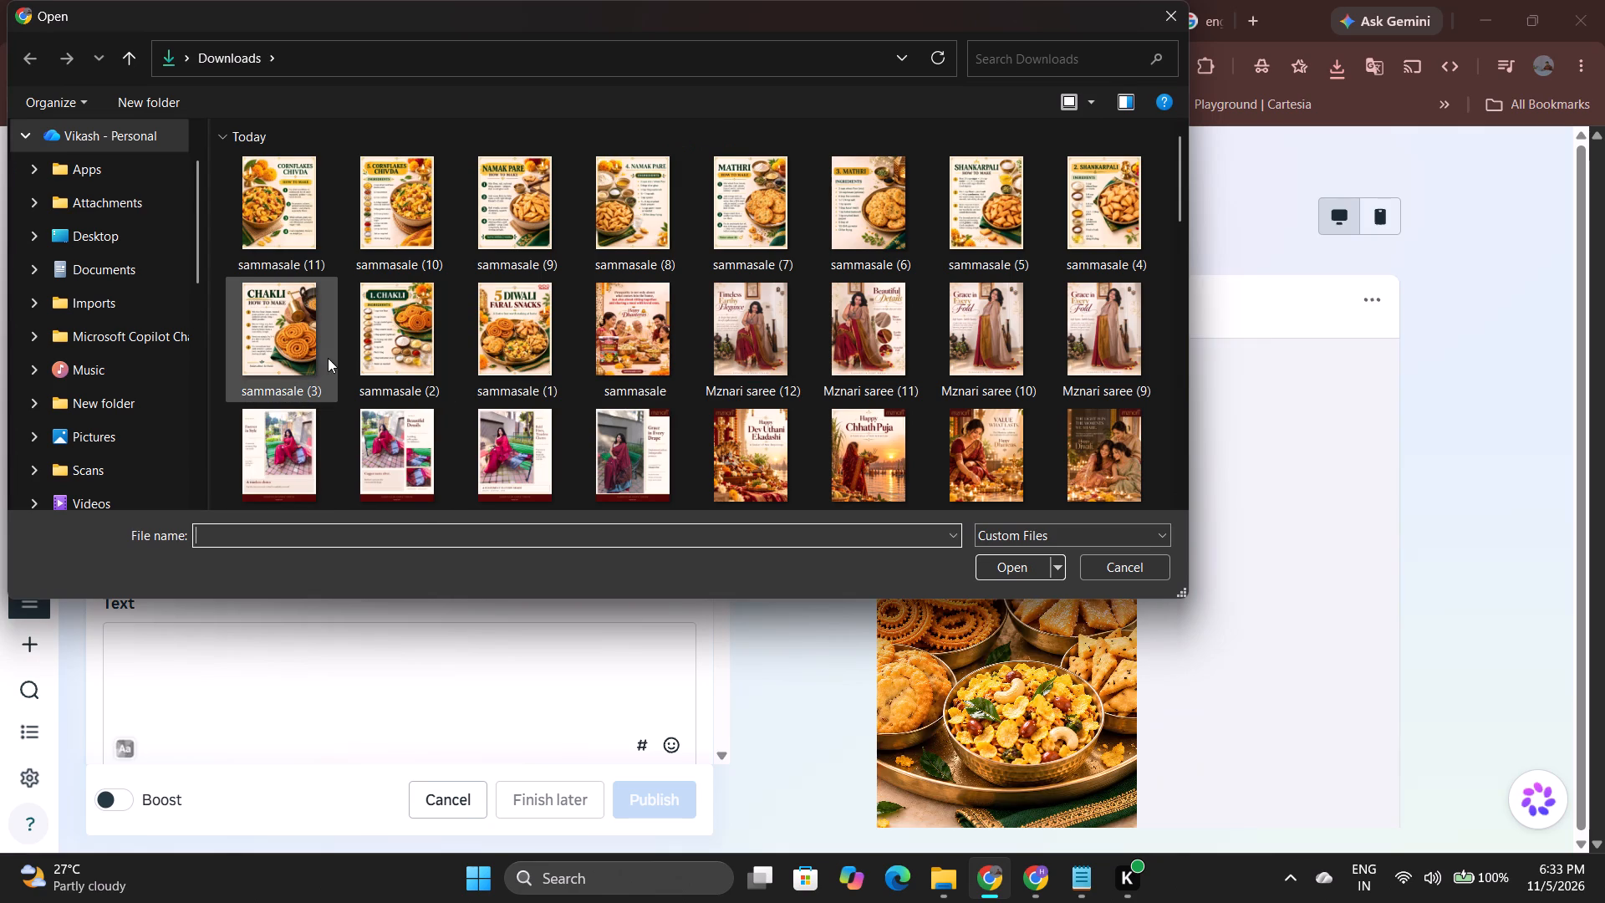
# Add the Chakli How to Make image, sammasale (3), to the Sam Masale post in Meta Business Suite.
pyautogui.click(291, 342)
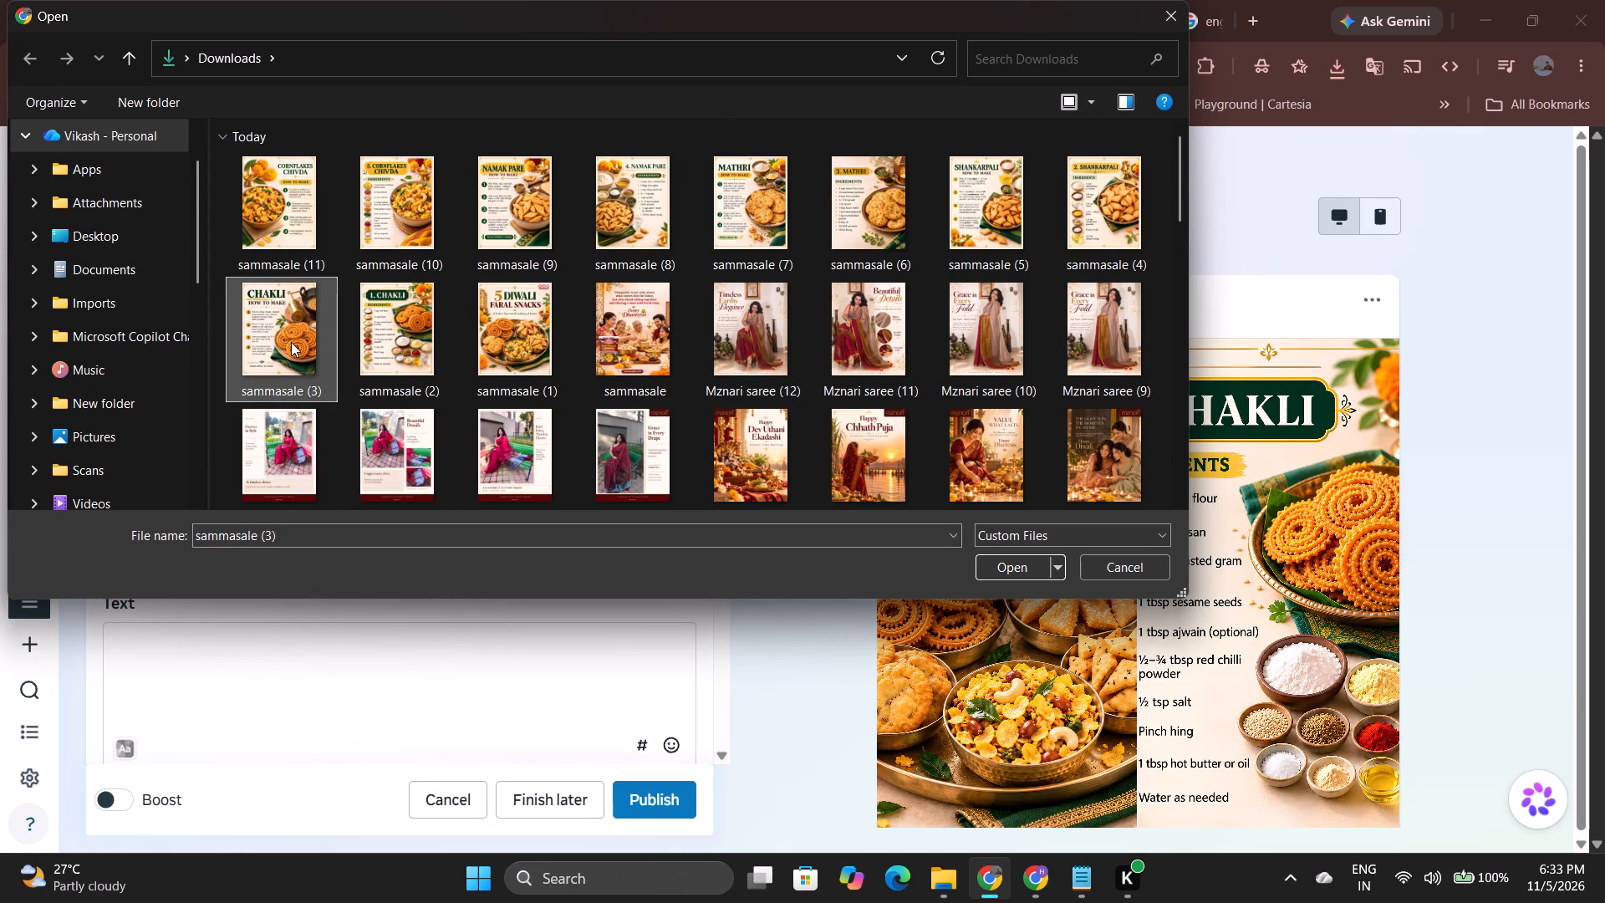
pyautogui.press('Return')
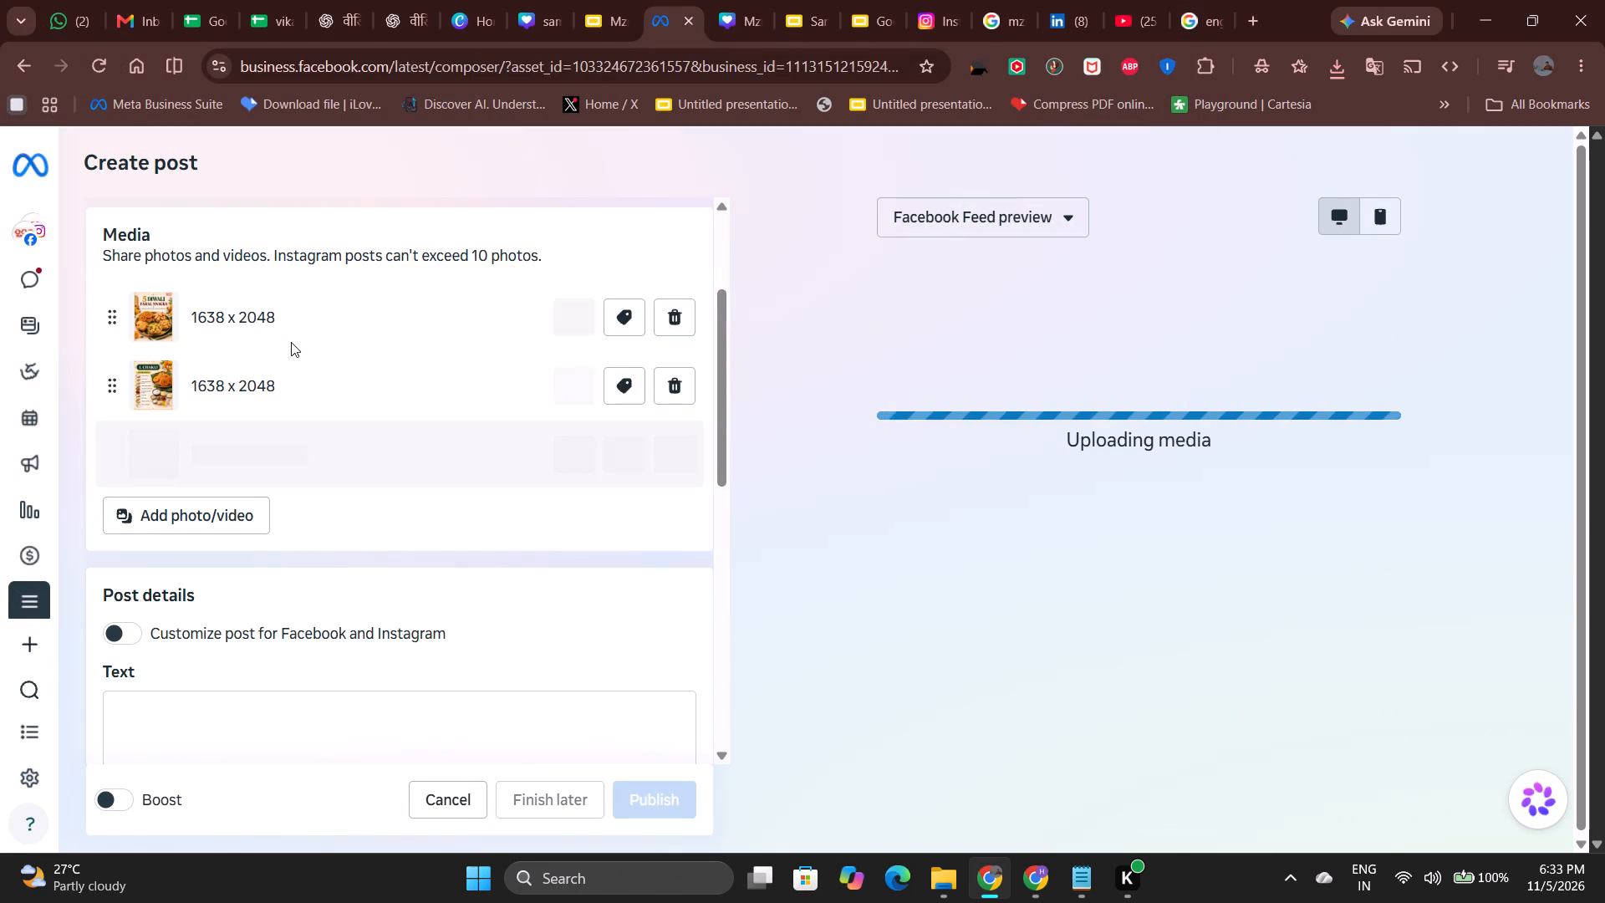
# Add the two Shankarpali images to the post in order: ingredients, sammasale (4), and How to Make, sammasale (5).
pyautogui.click(161, 513)
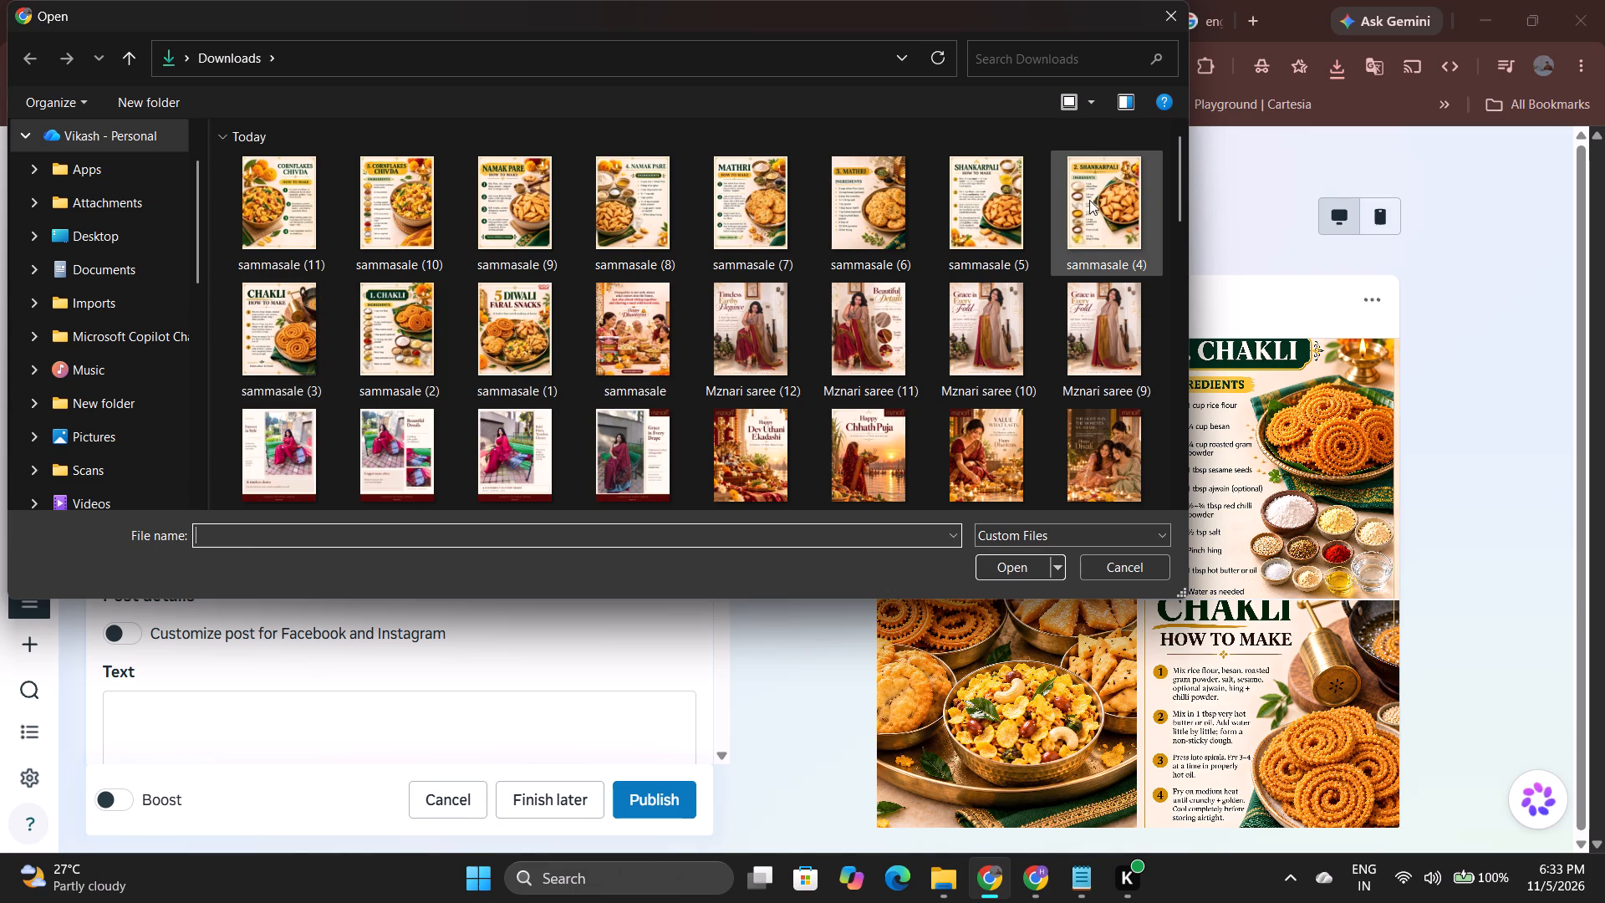
pyautogui.click(1103, 200)
pyautogui.press('Return')
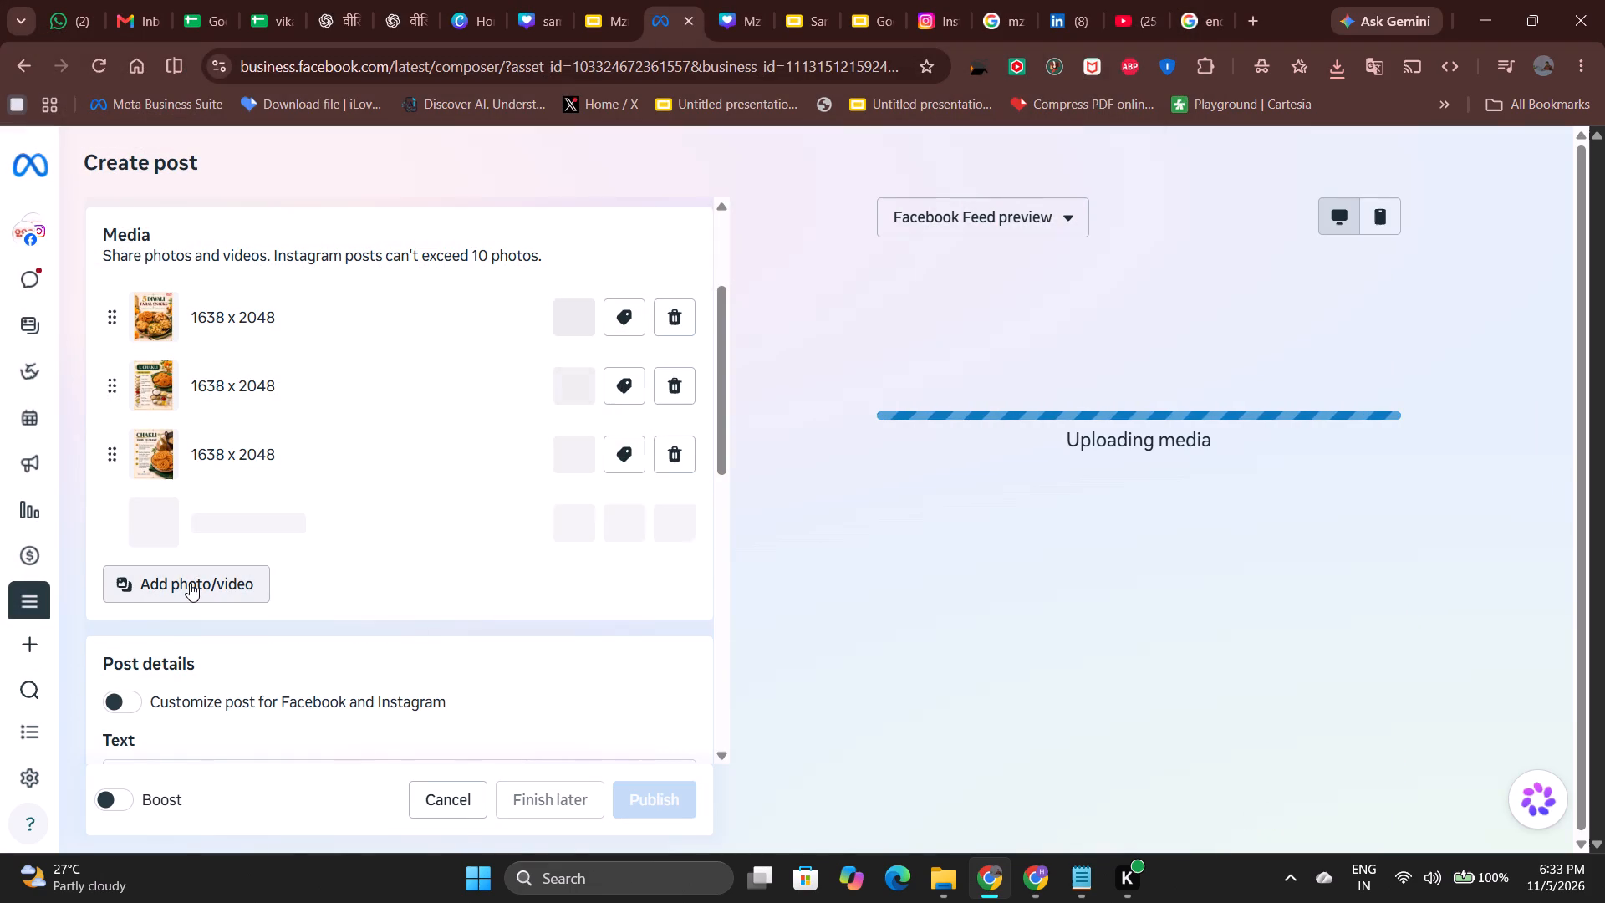
pyautogui.click(190, 583)
pyautogui.click(990, 231)
pyautogui.press('Return')
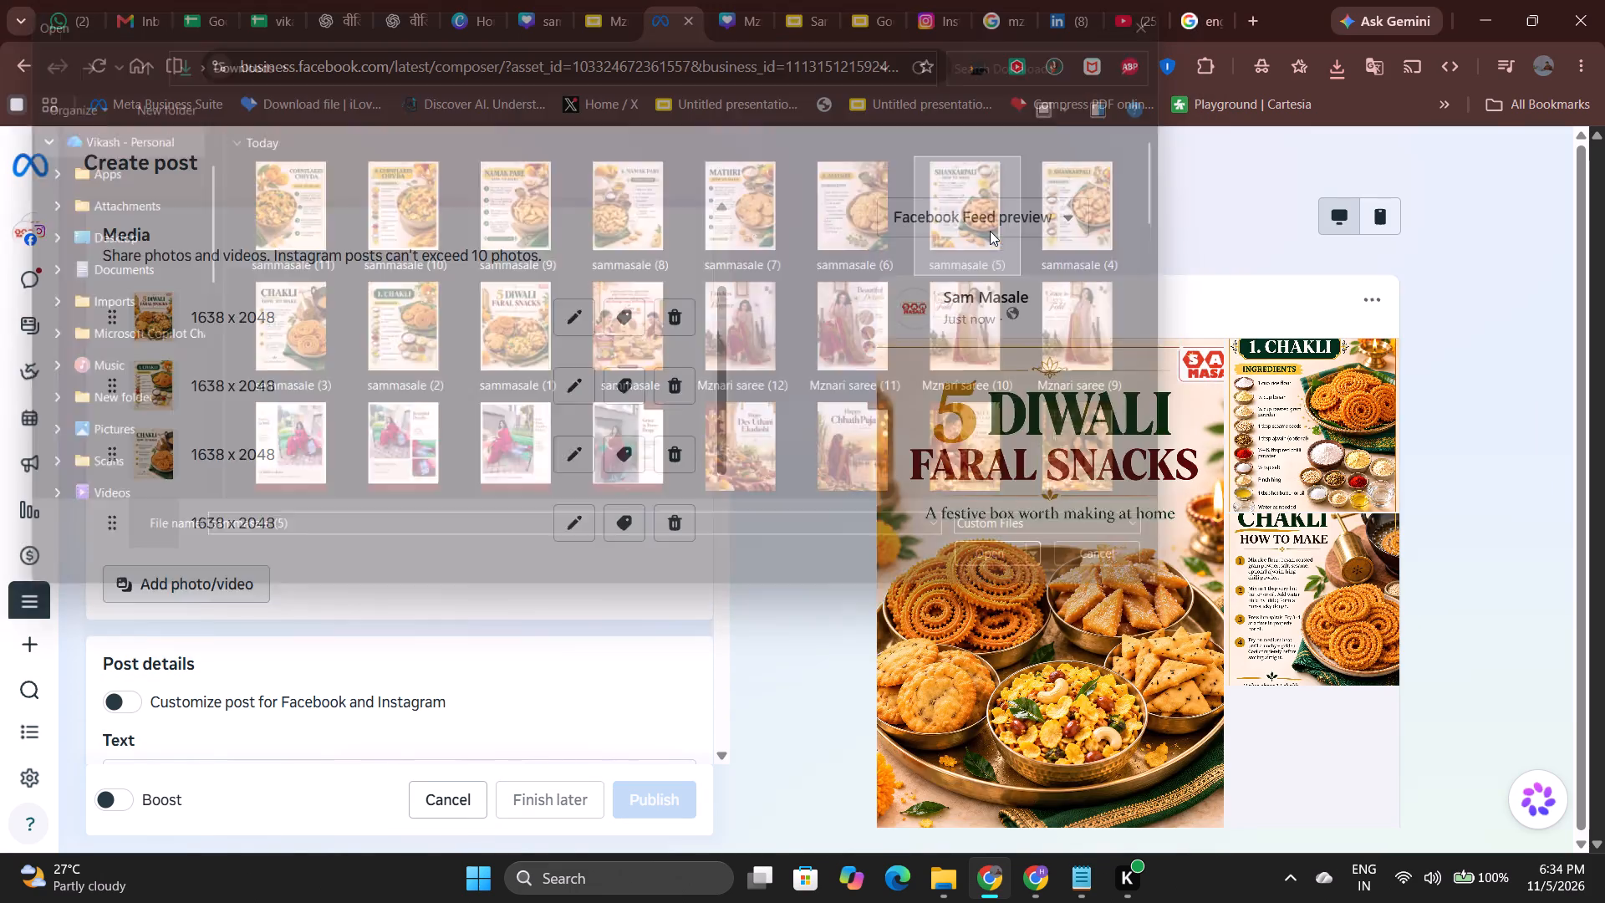
# Add the two Mathri images to the post in order: ingredients, sammasale (6), and How to Make, sammasale (7).
pyautogui.click(160, 655)
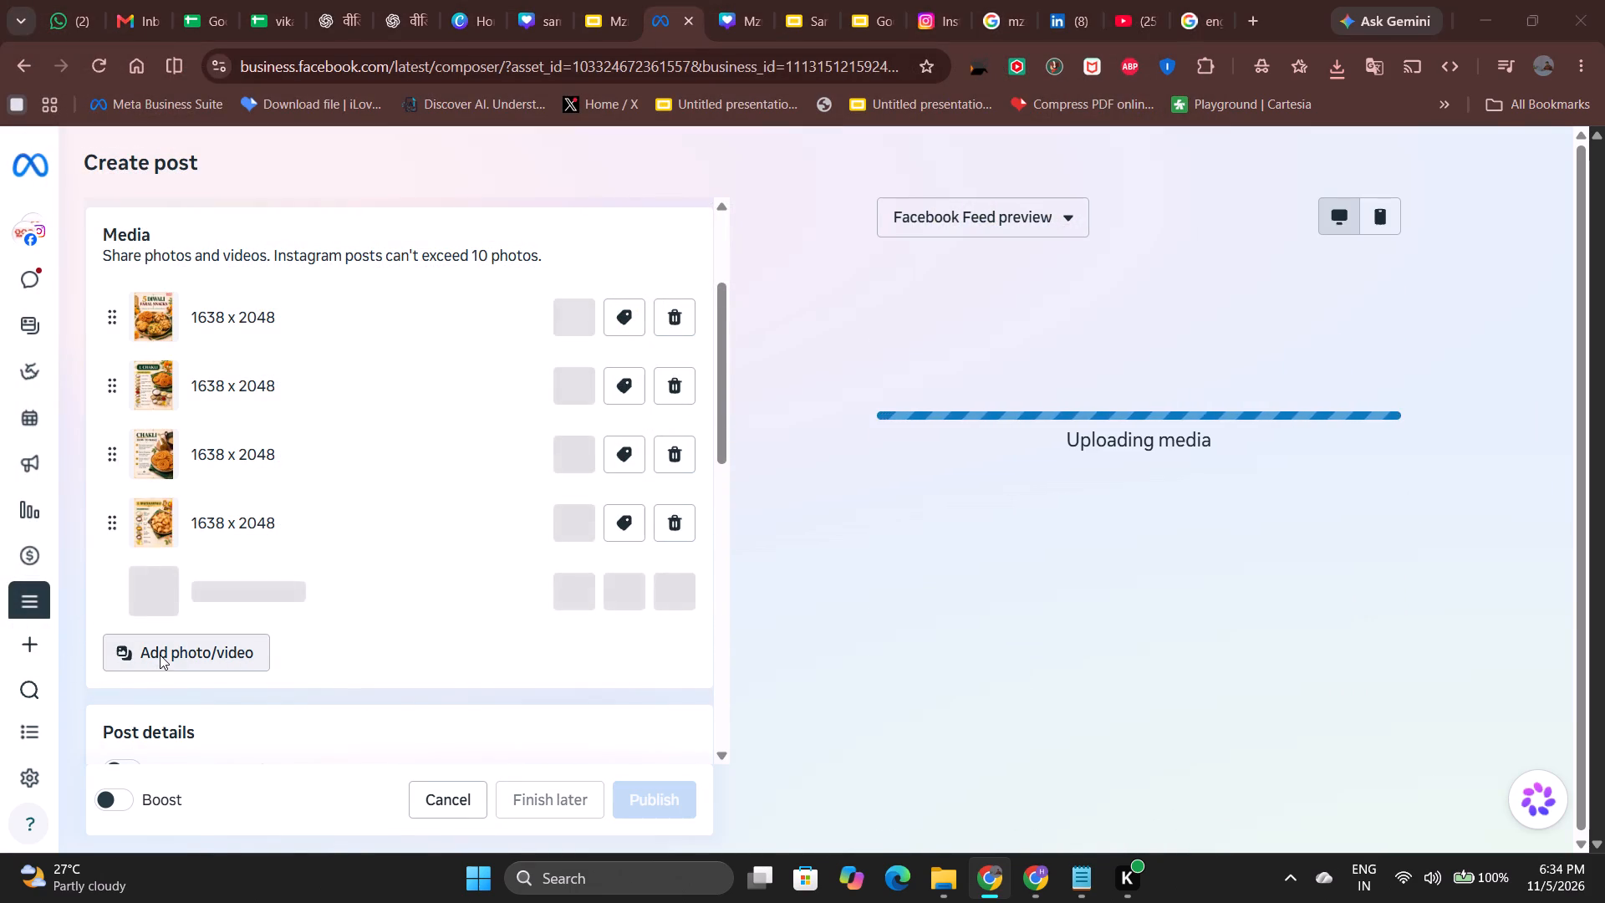
pyautogui.click(877, 226)
pyautogui.press('Return')
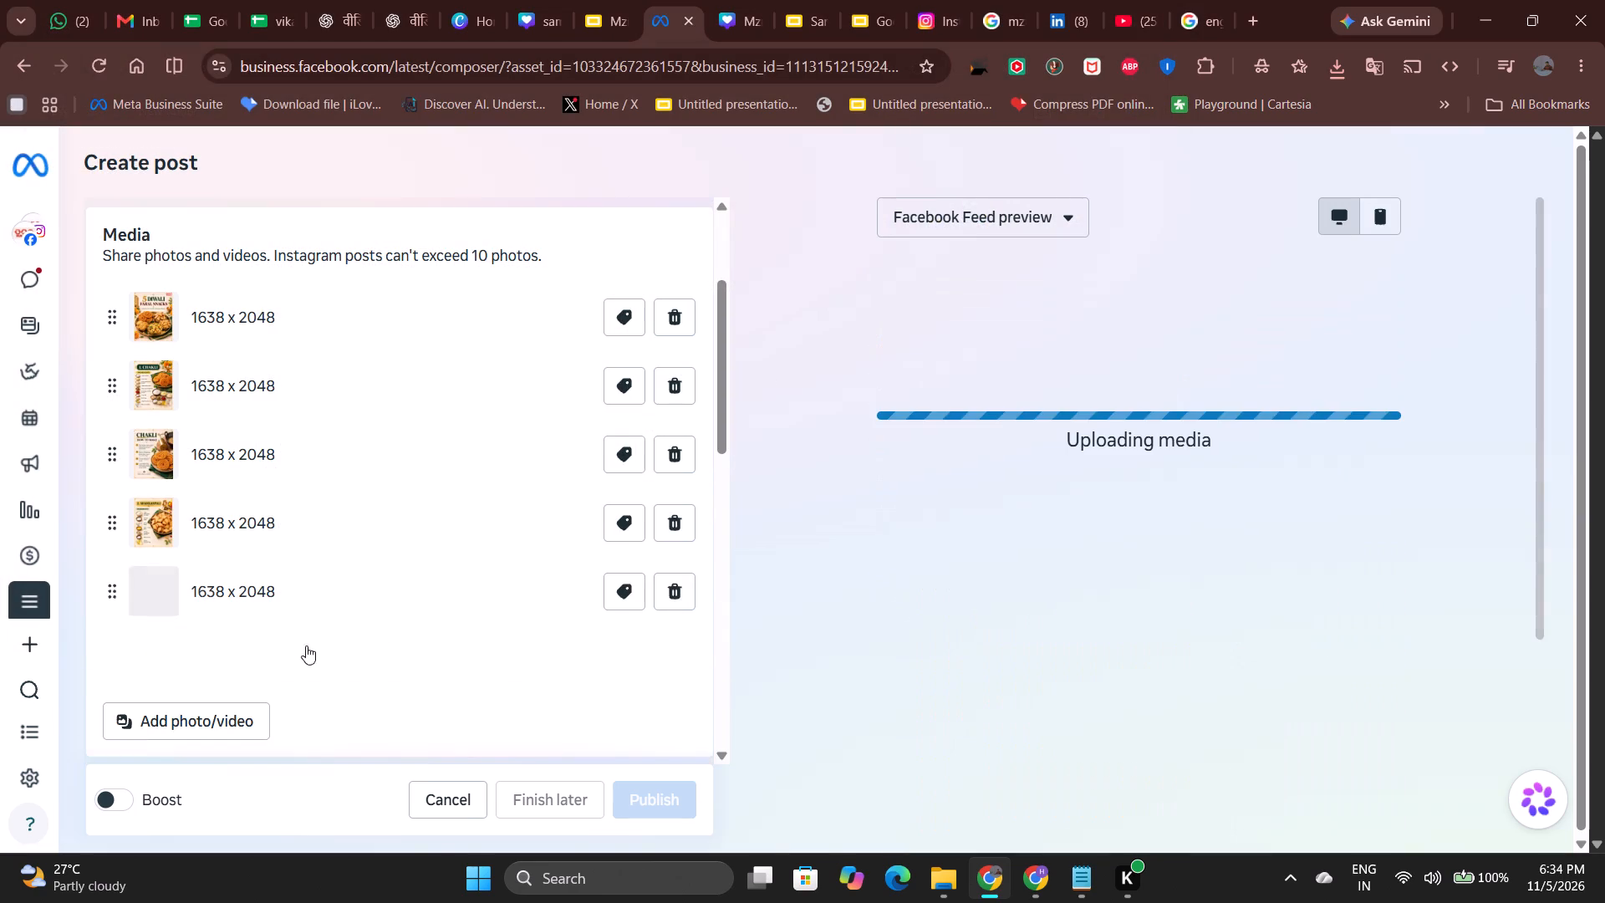
pyautogui.click(197, 713)
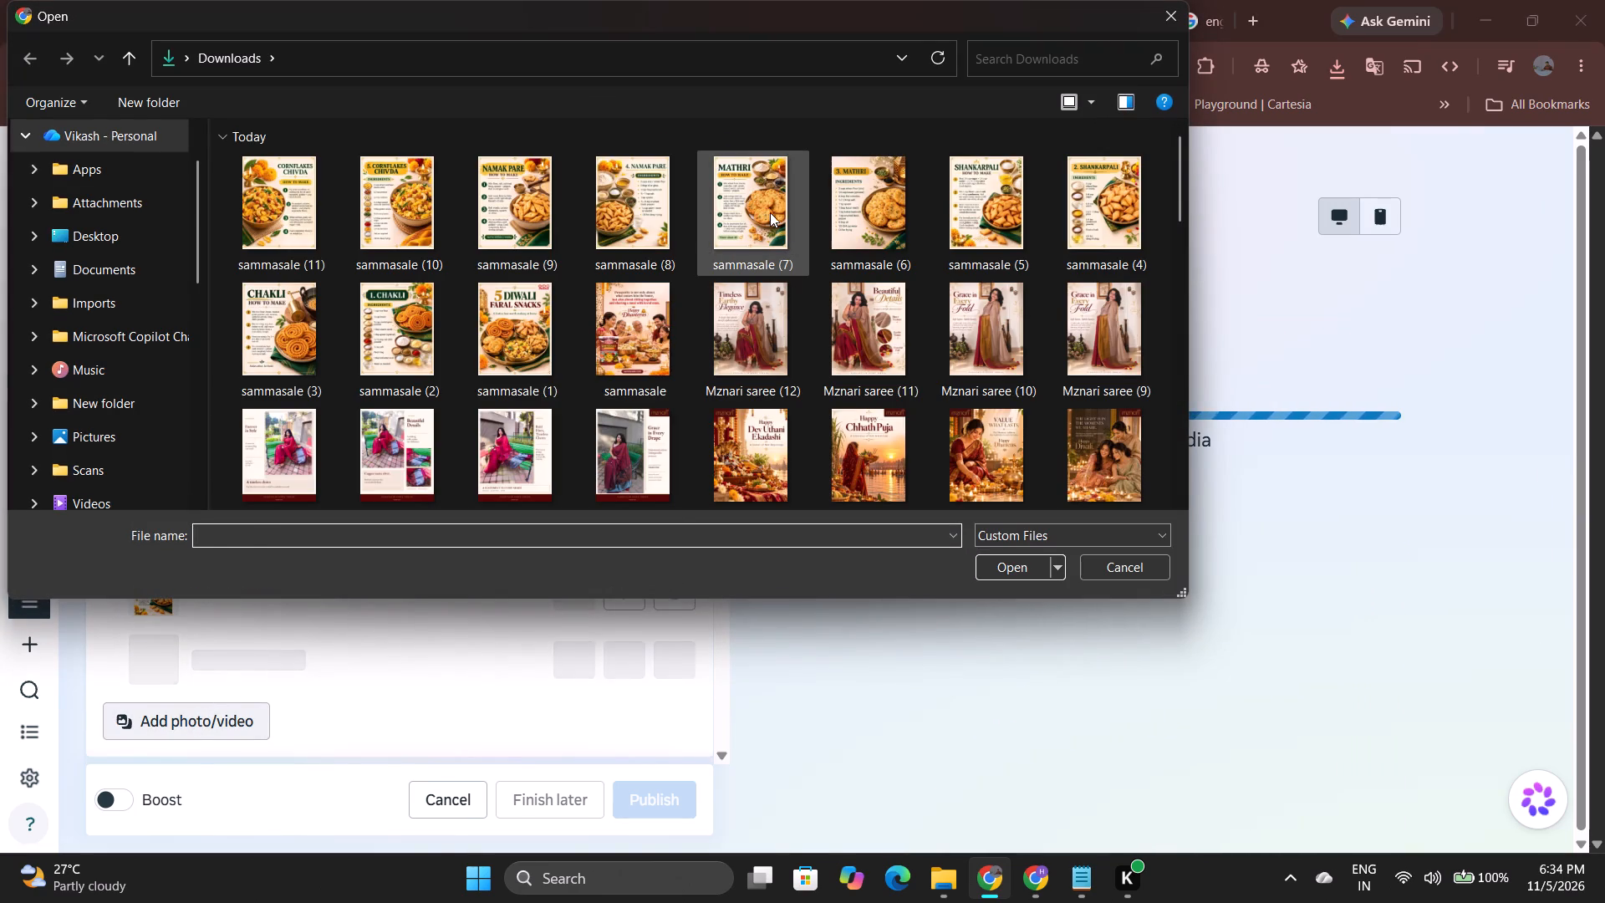
pyautogui.click(767, 212)
pyautogui.press('Return')
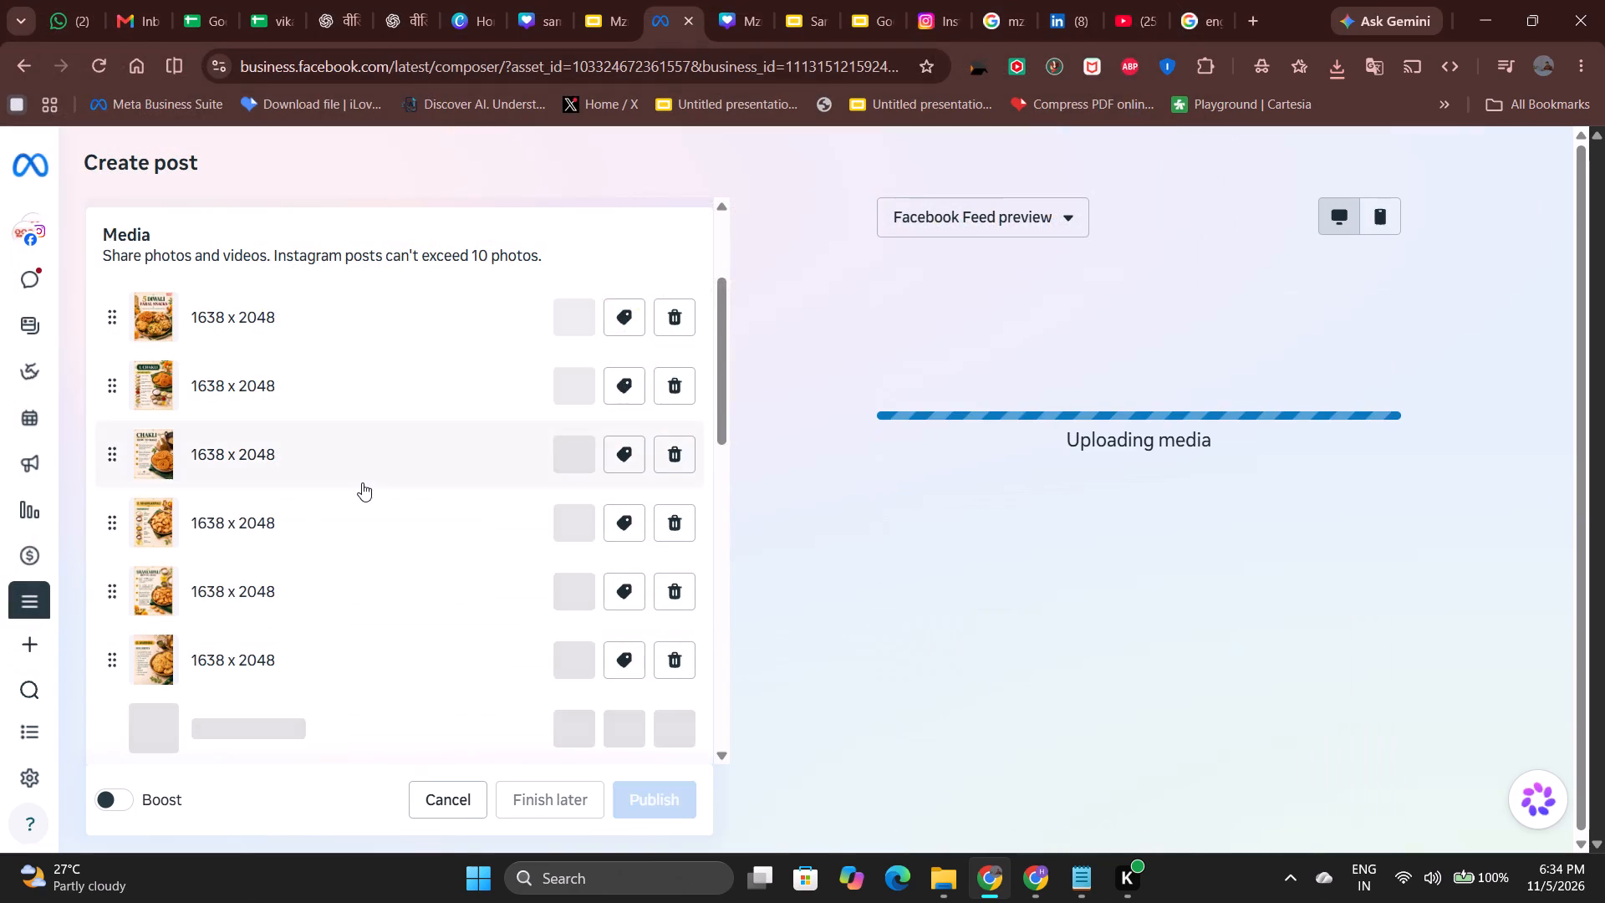
# Add the two Namak Pare images to the post in order: ingredients, sammasale (8), and How to Make, sammasale (9).
pyautogui.scroll(-2, 362, 482)
pyautogui.click(189, 579)
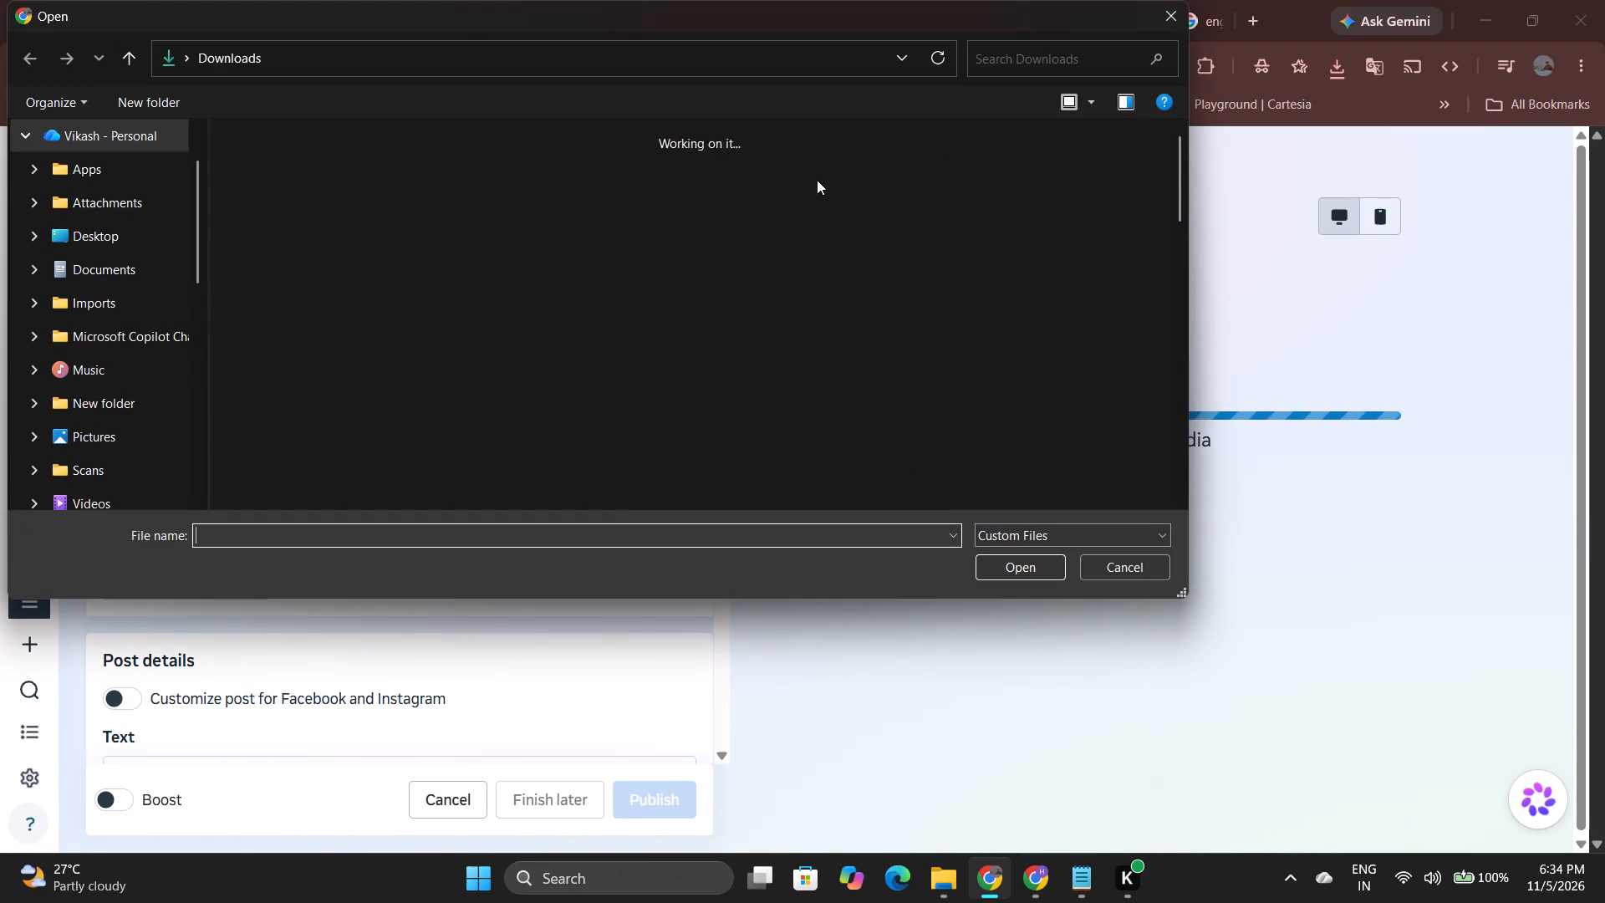
pyautogui.click(621, 212)
pyautogui.press('Return')
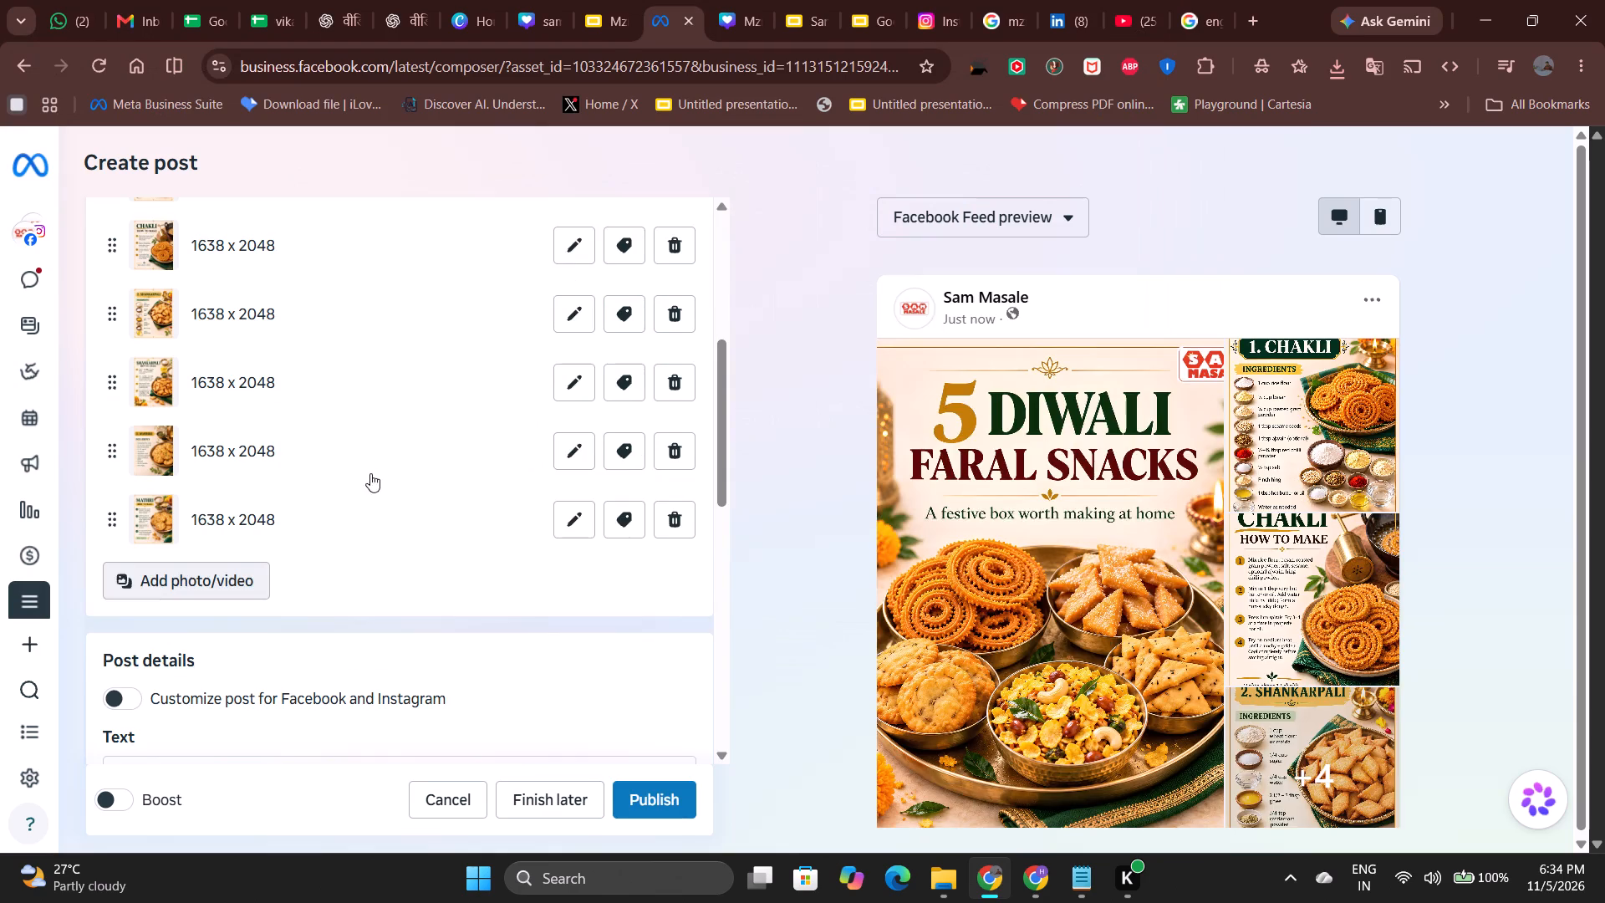
pyautogui.scroll(-2, 331, 470)
pyautogui.click(202, 451)
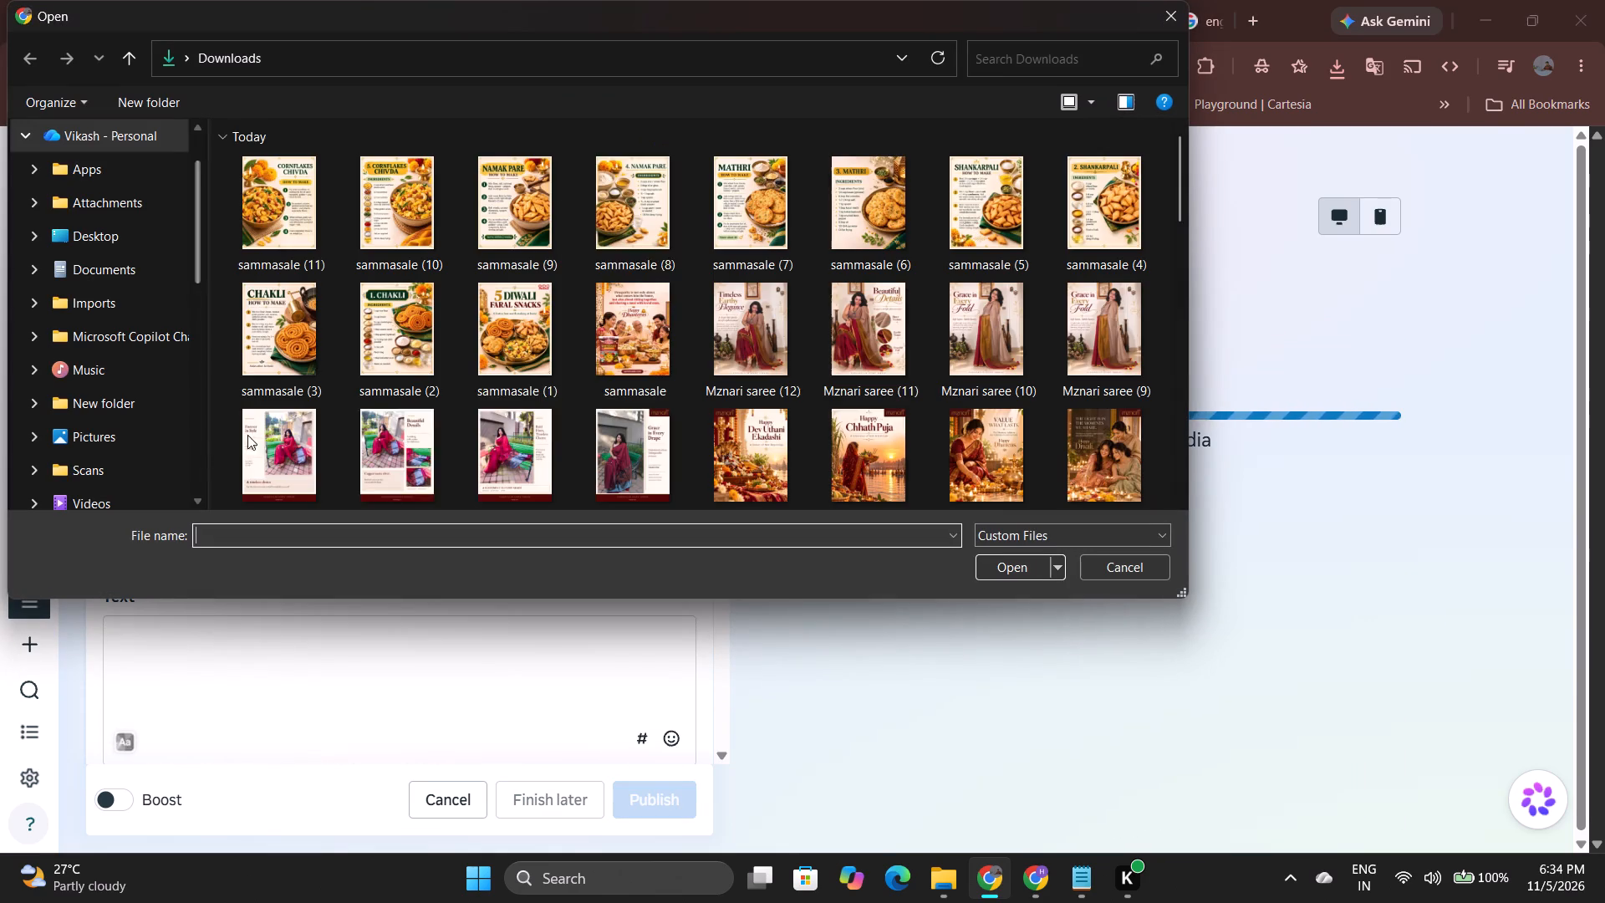
pyautogui.click(497, 201)
pyautogui.press('Return')
# Add the Cornflakes Chivda ingredients image, sammasale (10), as the next photo in the post.
pyautogui.click(210, 504)
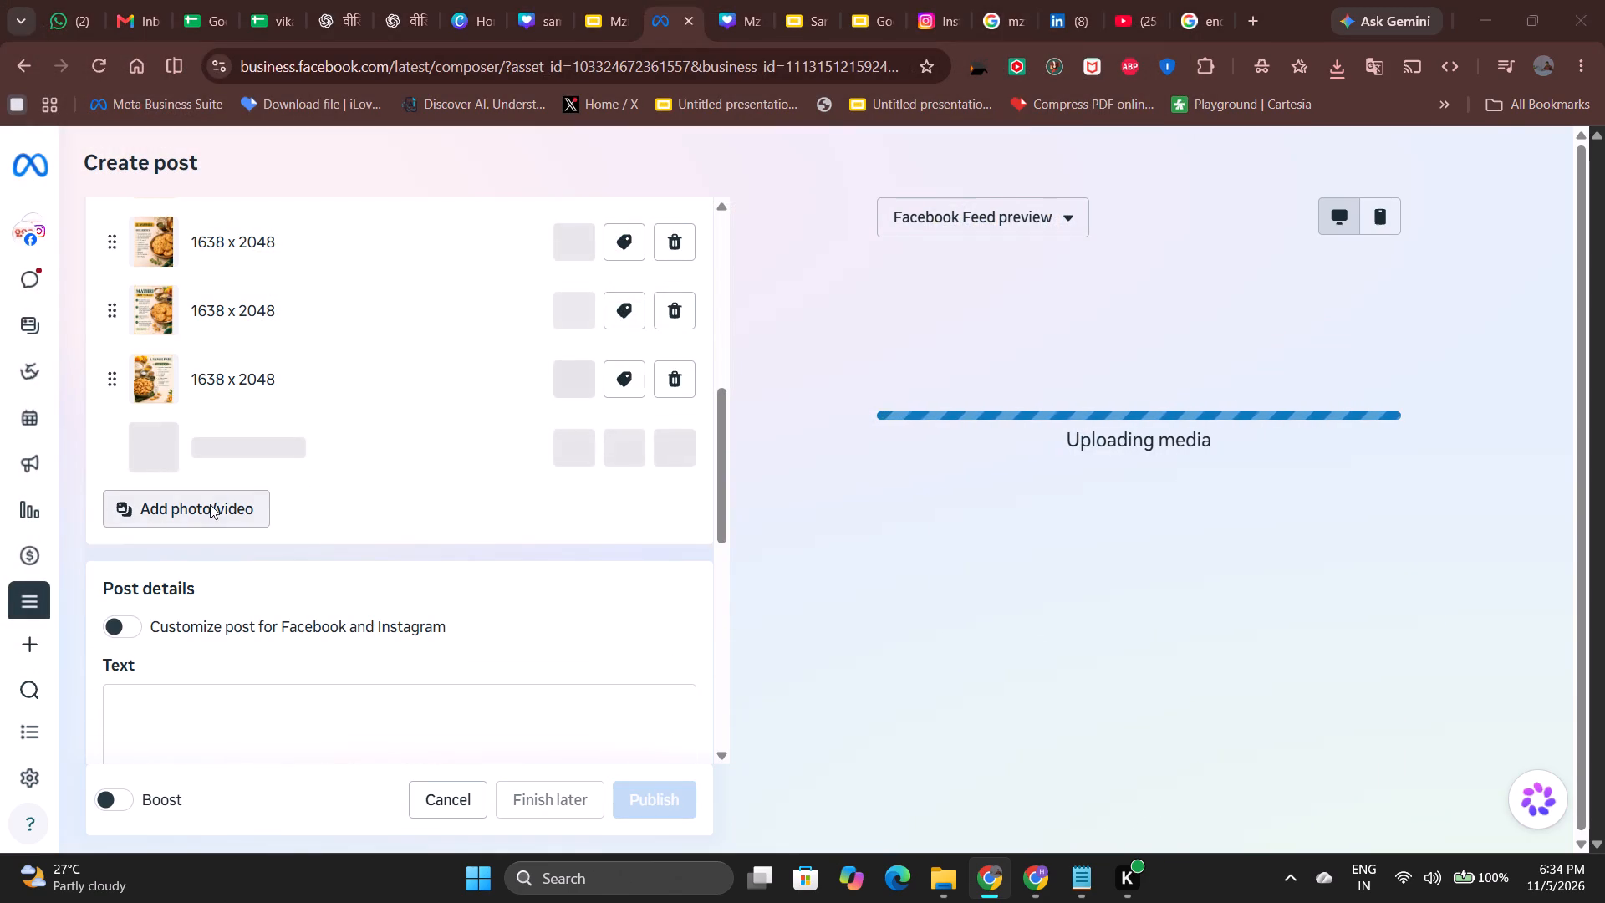
pyautogui.click(416, 207)
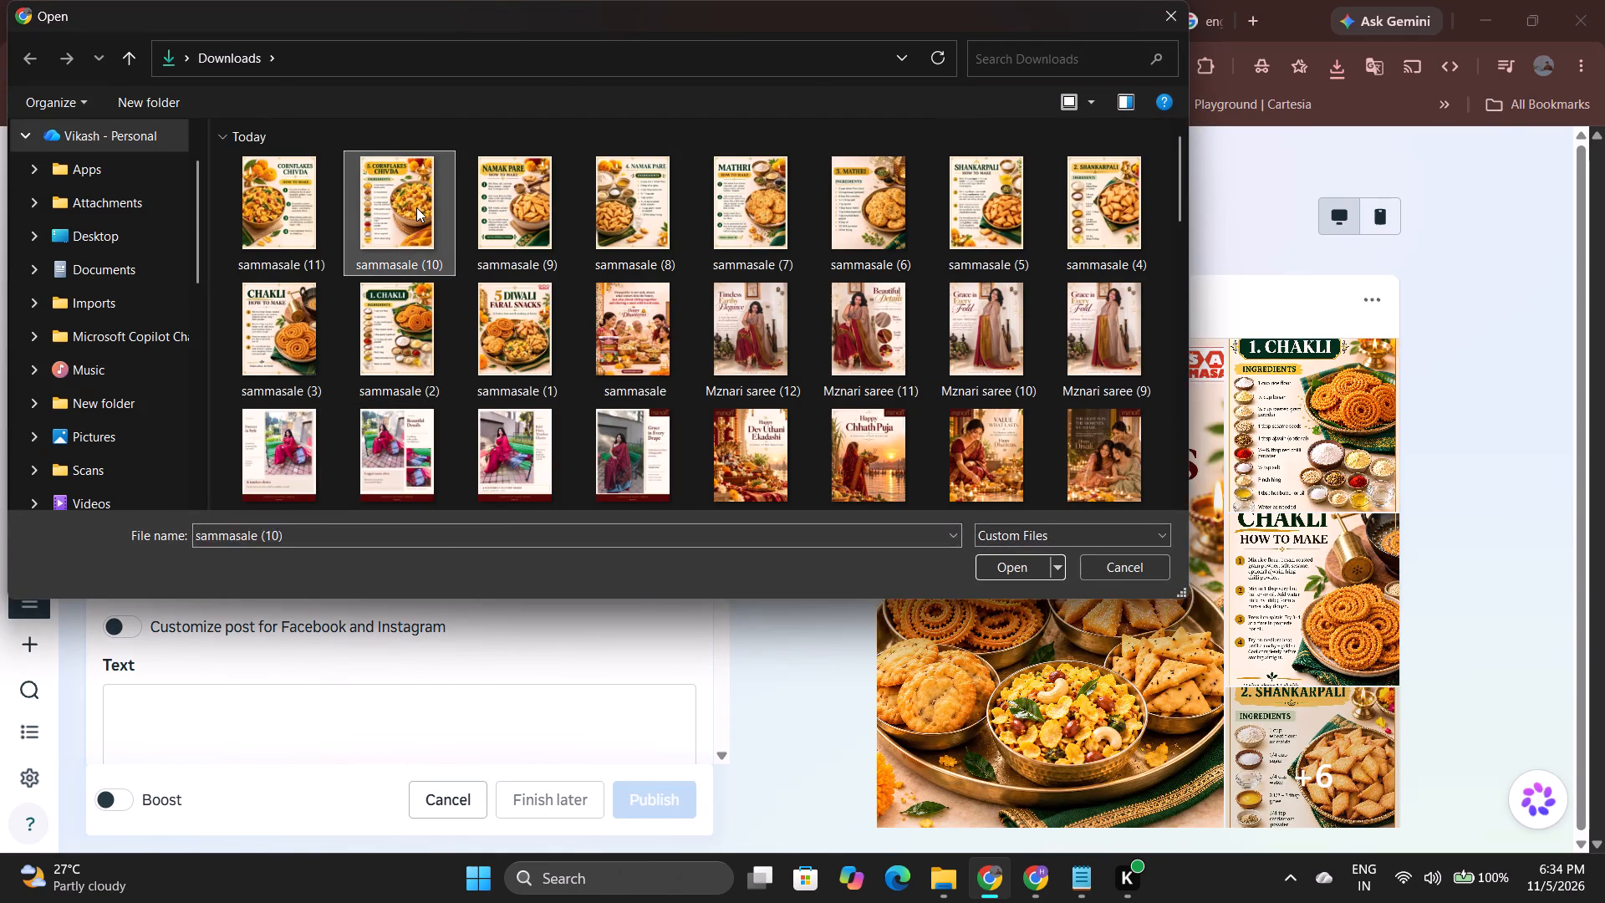
pyautogui.press('Return')
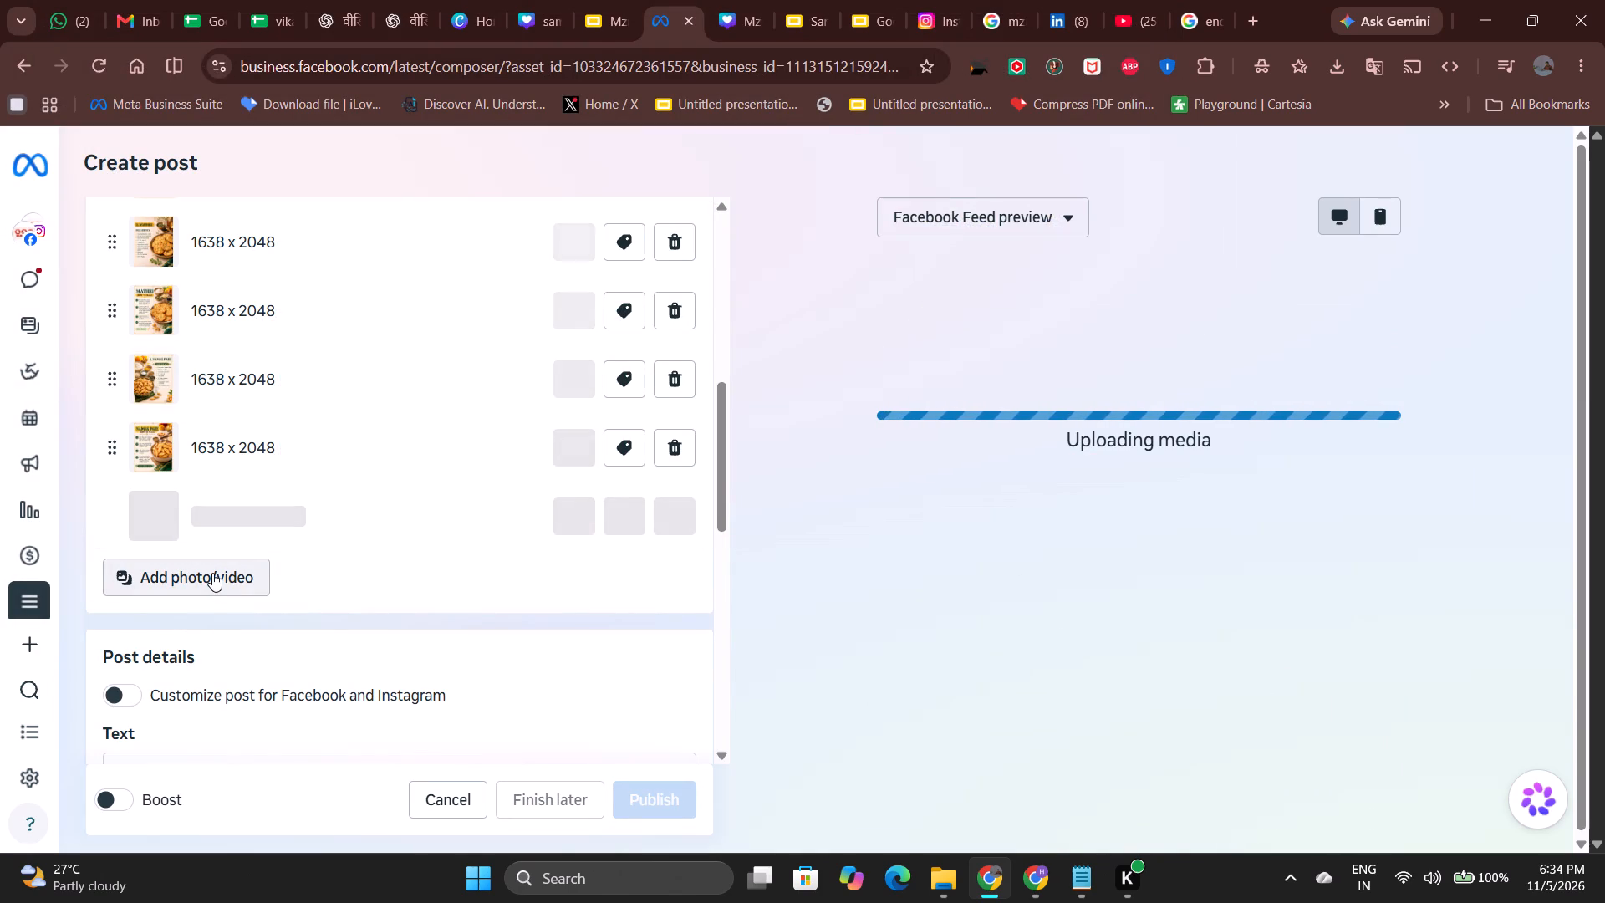
# Add the Cornflakes Chivda How to Make image, sammasale (11), as the last photo in the post.
pyautogui.click(212, 573)
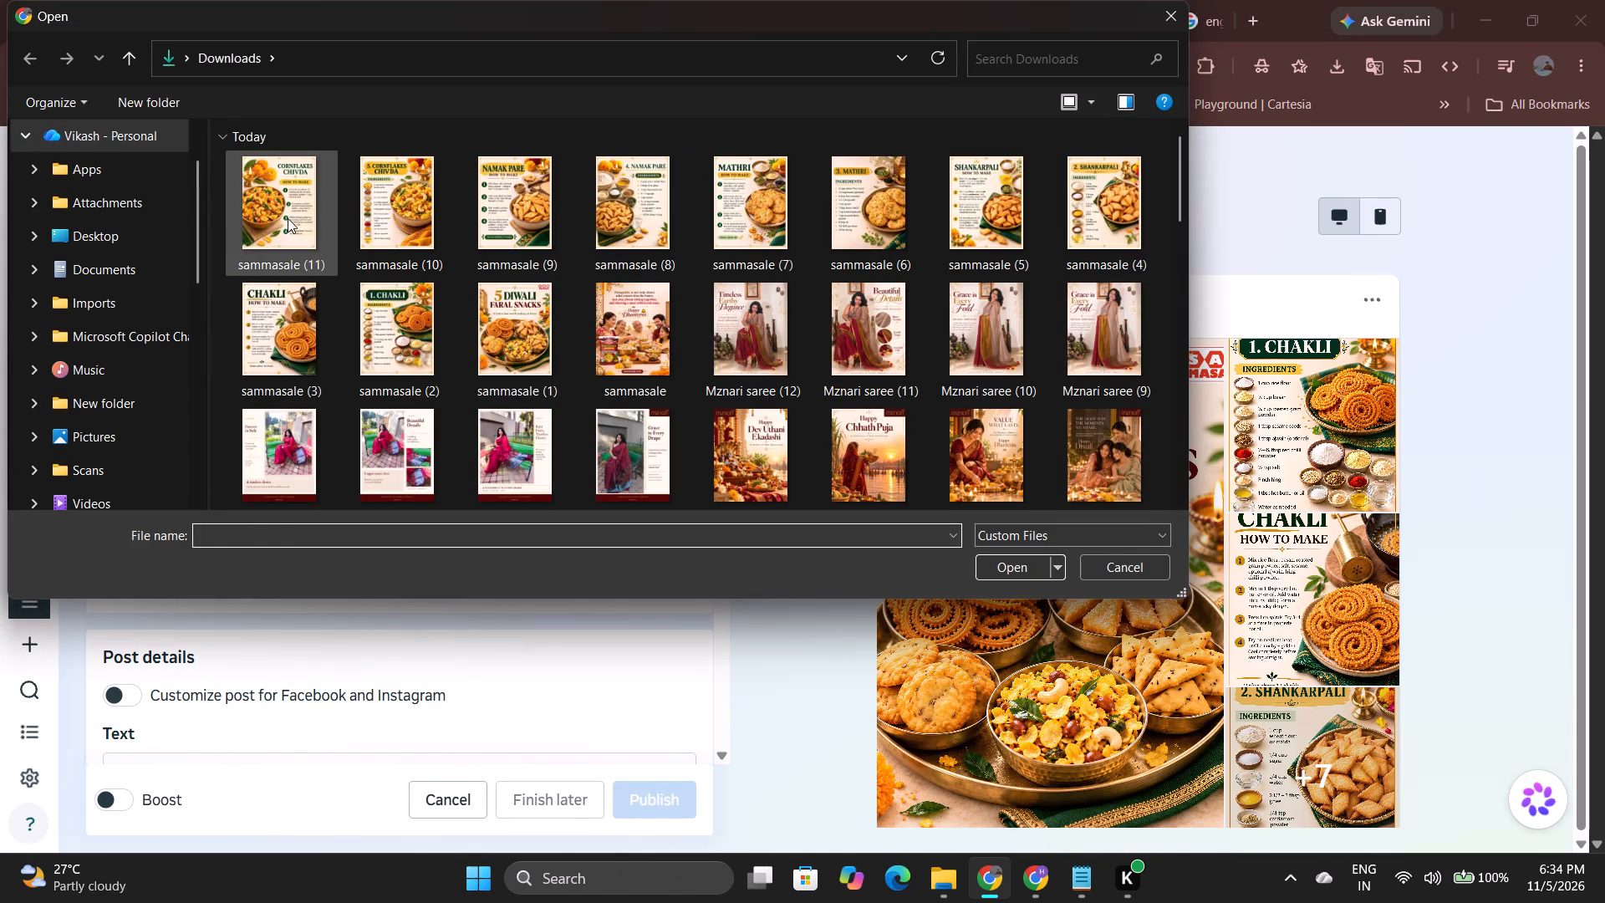
pyautogui.click(288, 218)
pyautogui.press('Return')
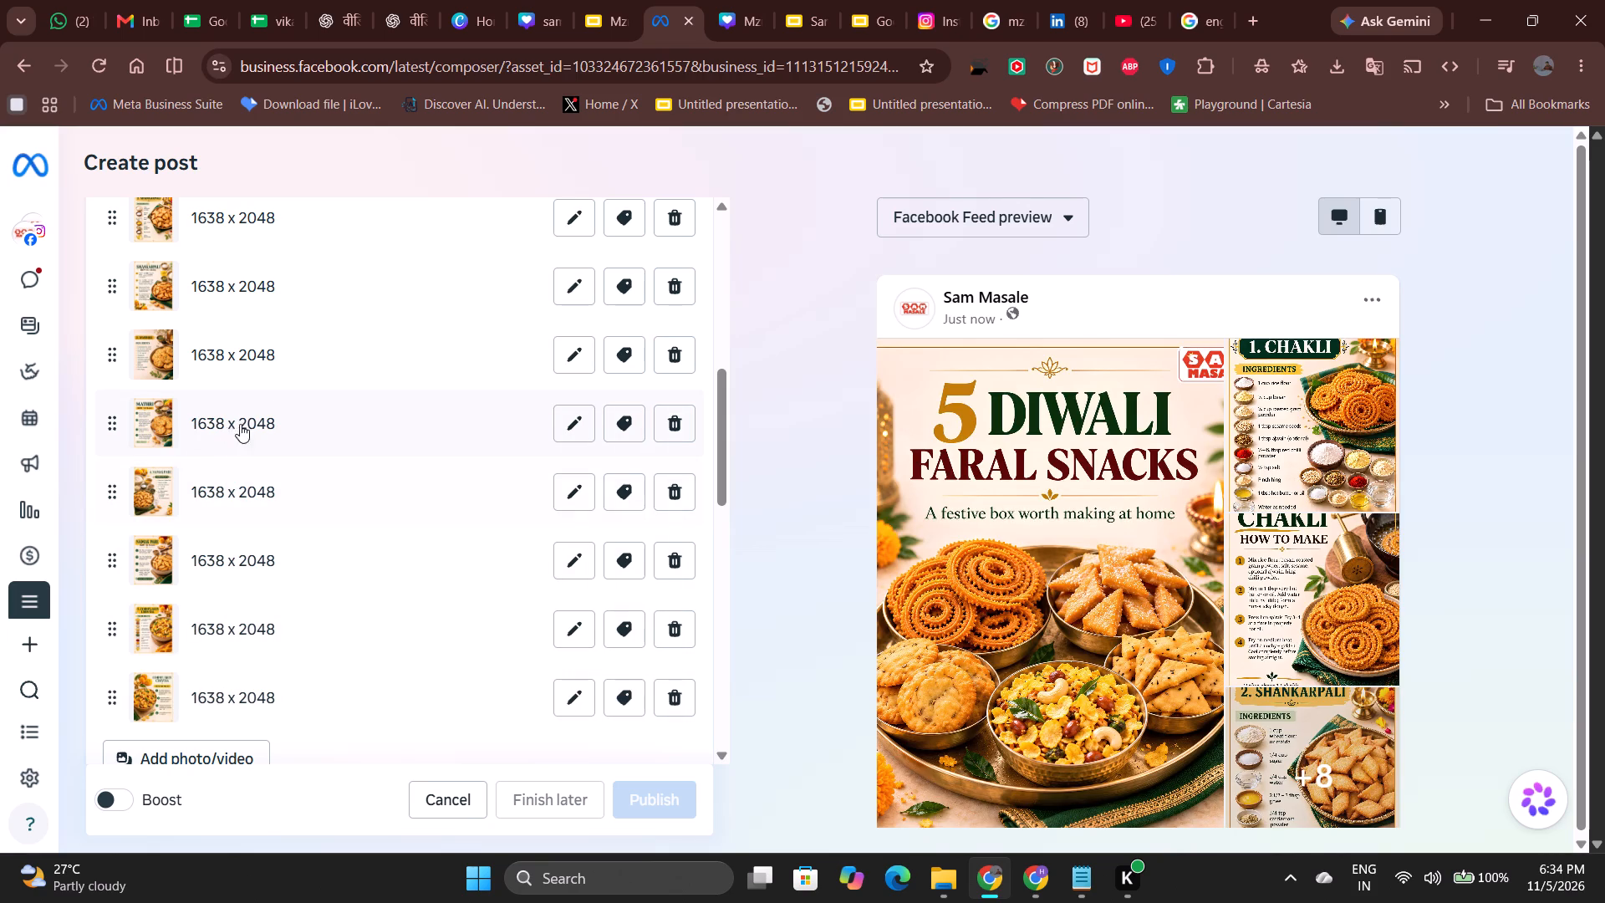
# Delete the post's photos in order, from the 5 Diwali Faral Snacks cover through the Cornflakes Chivda ingredients image.
pyautogui.click(158, 220)
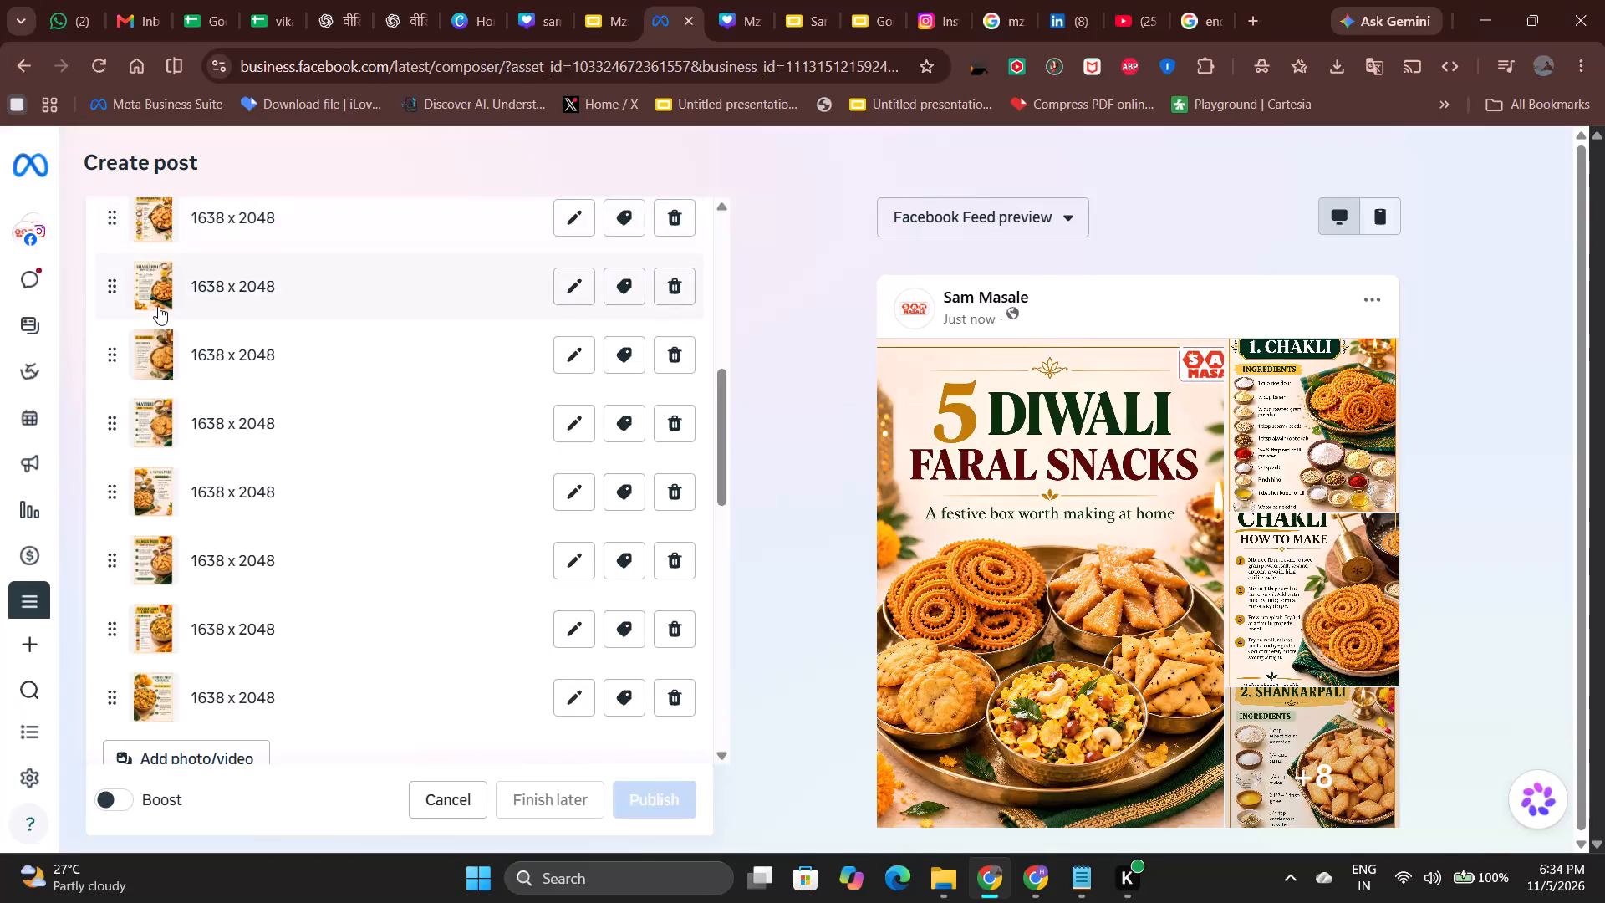
pyautogui.click(158, 306)
pyautogui.scroll(4, 163, 322)
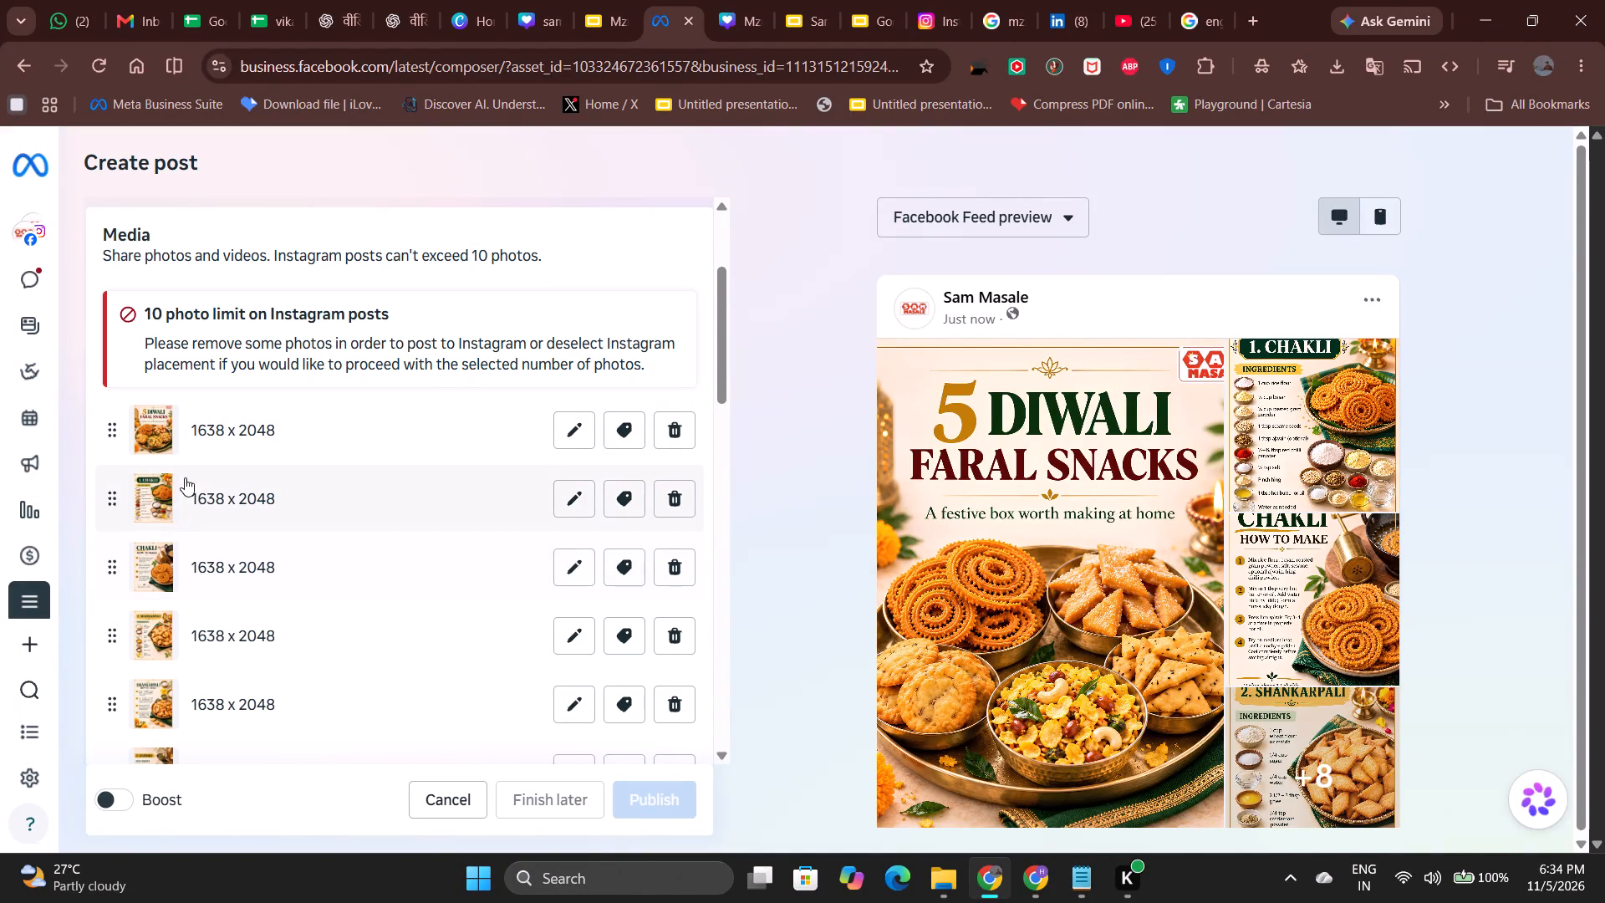
pyautogui.scroll(-5, 200, 406)
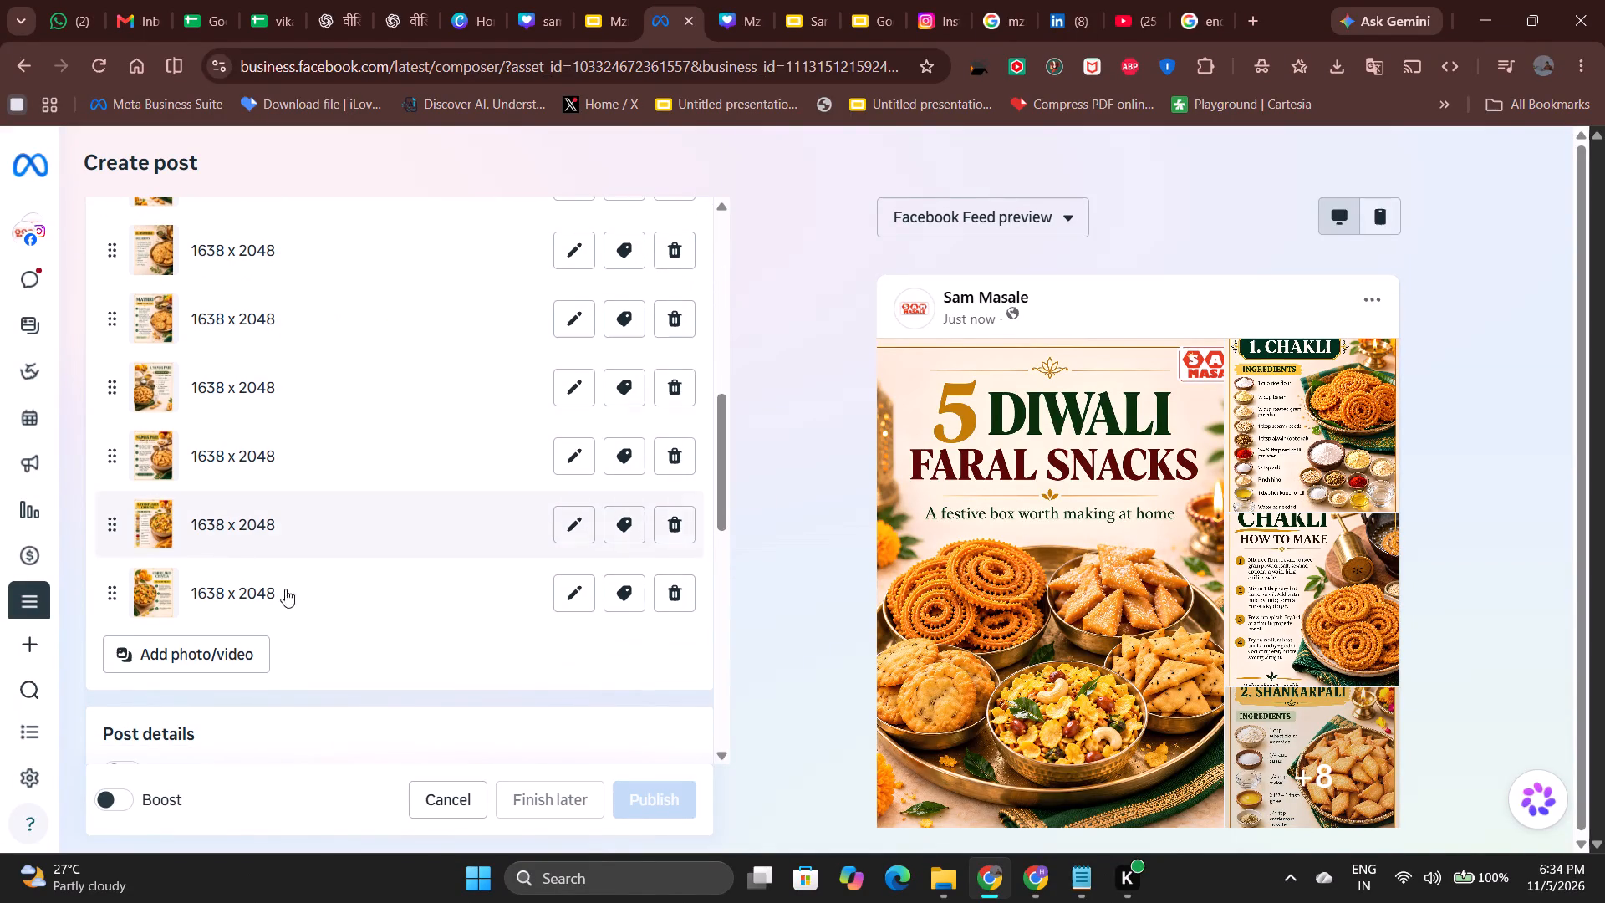
pyautogui.scroll(7, 335, 628)
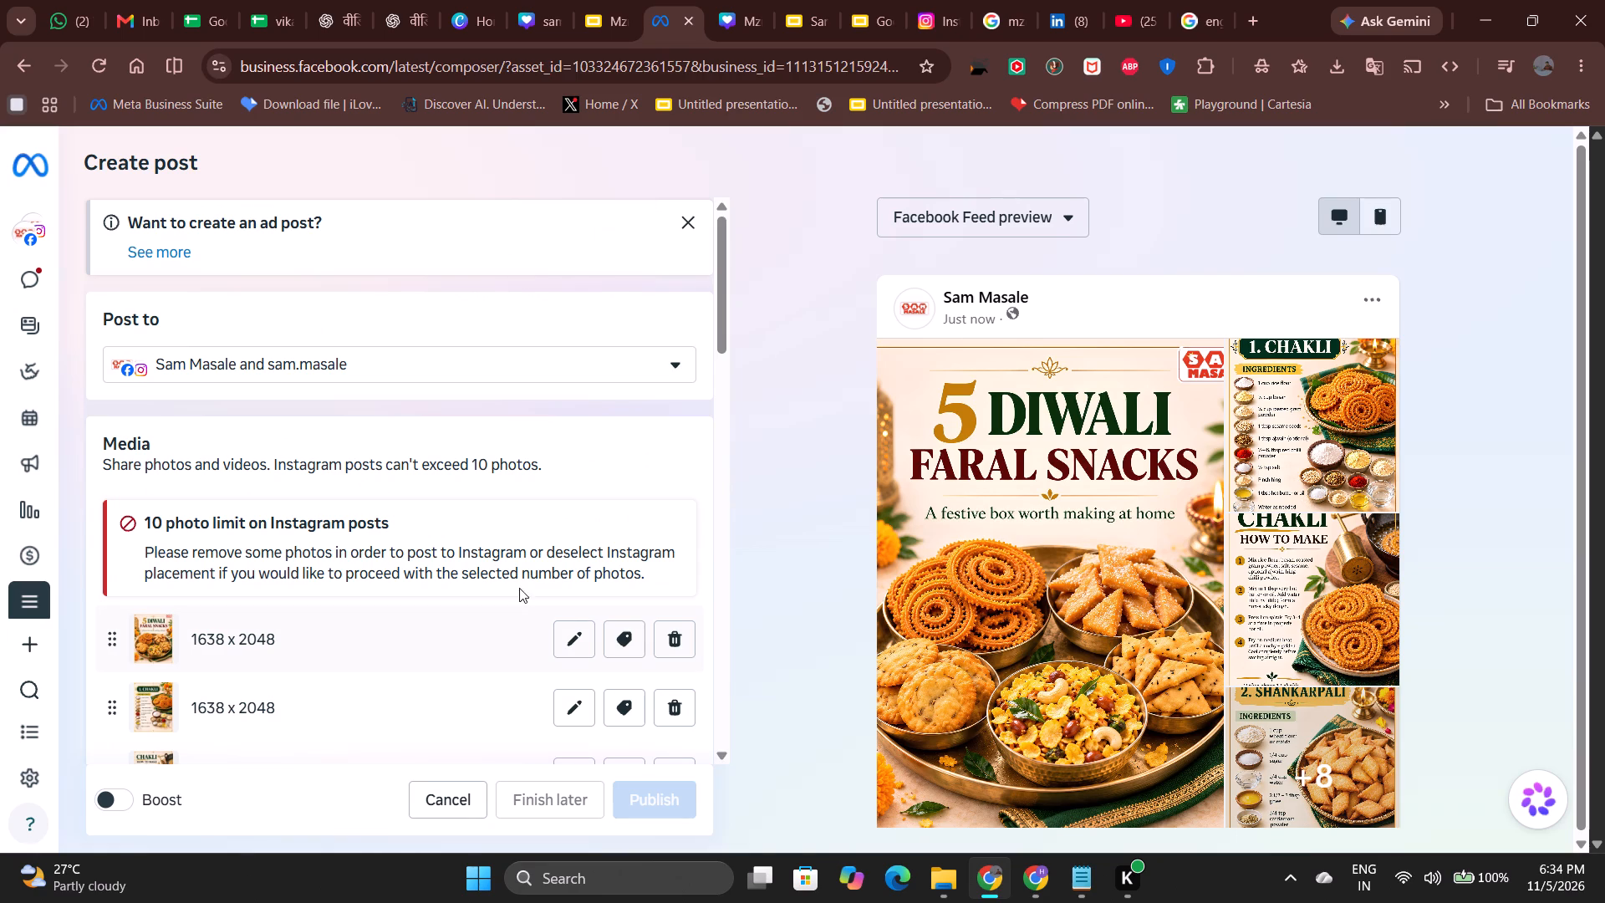
pyautogui.tripleClick(673, 631)
pyautogui.tripleClick(673, 631)
pyautogui.tripleClick(673, 631)
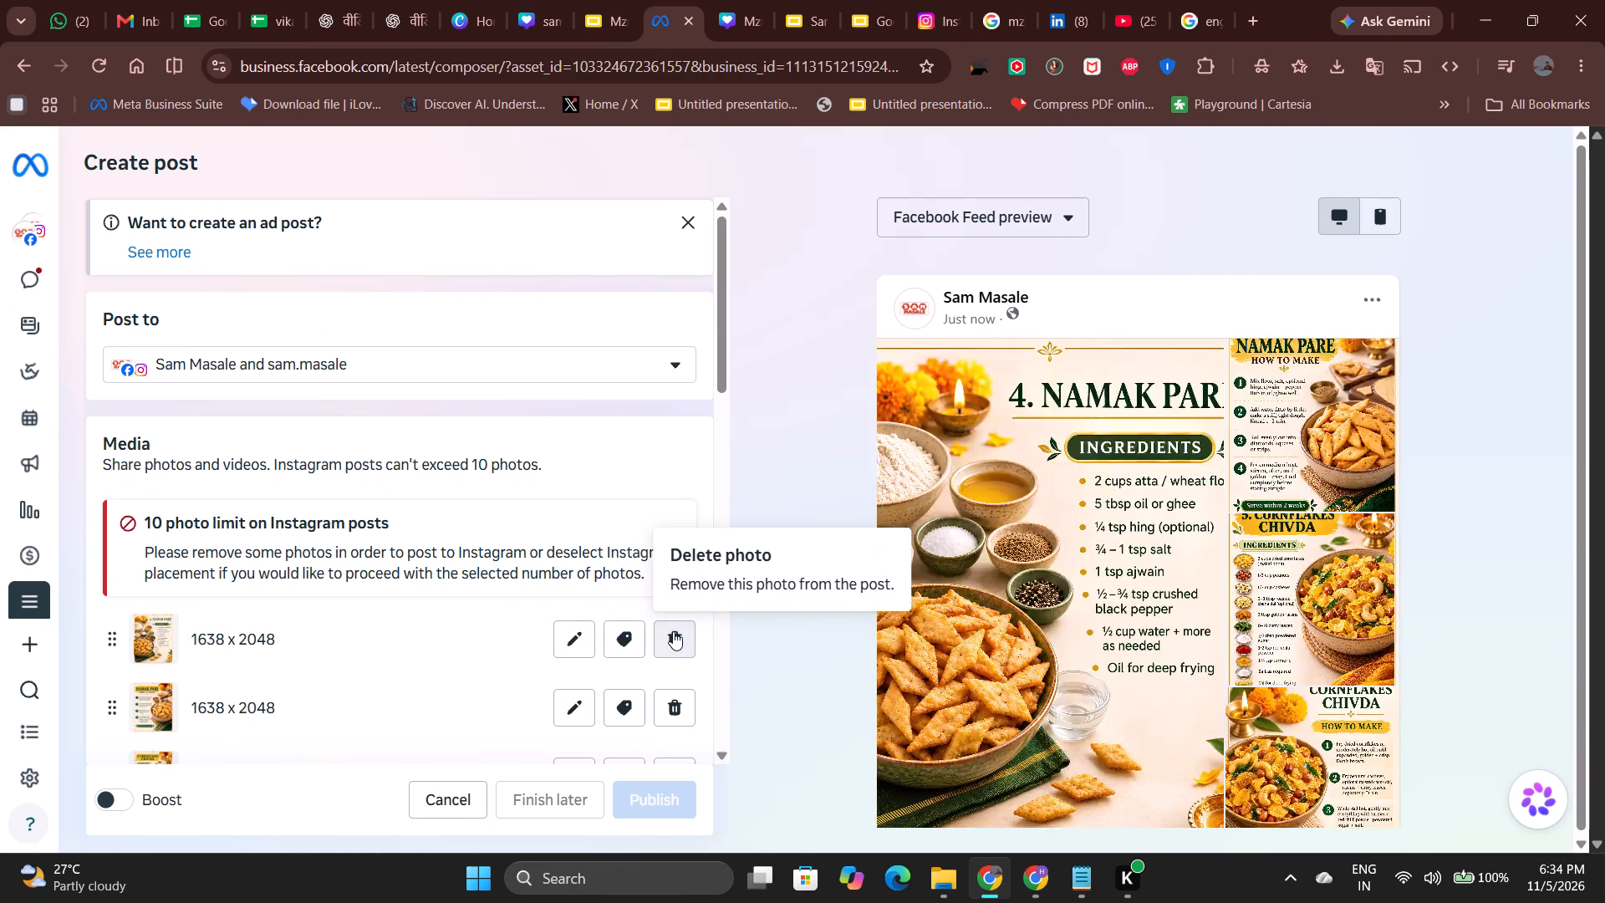
pyautogui.doubleClick(673, 631)
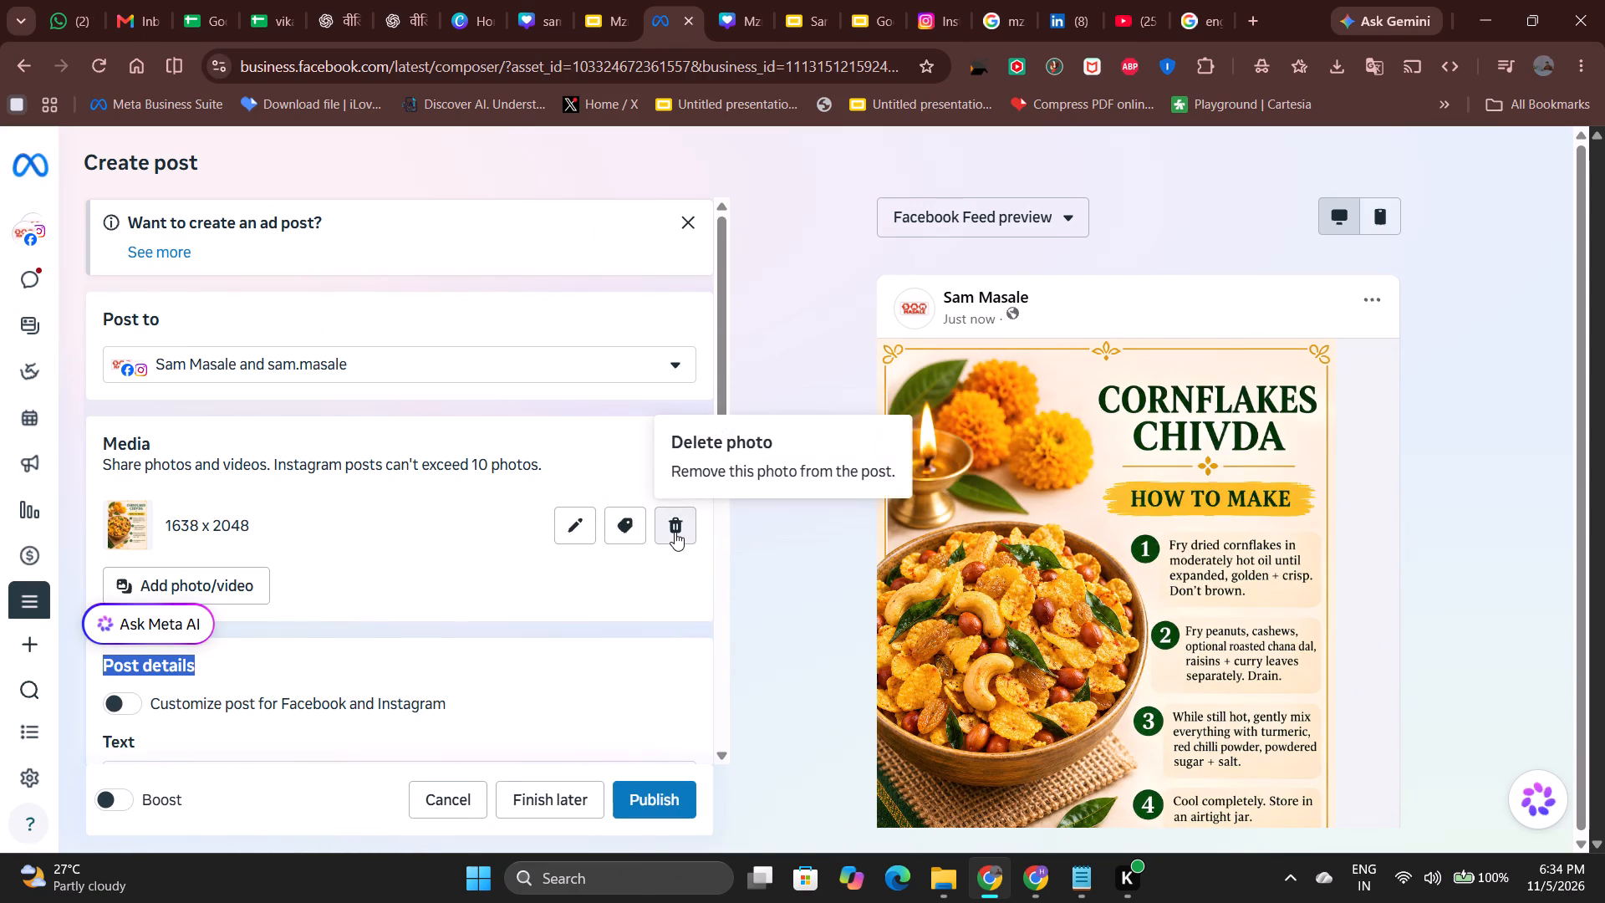
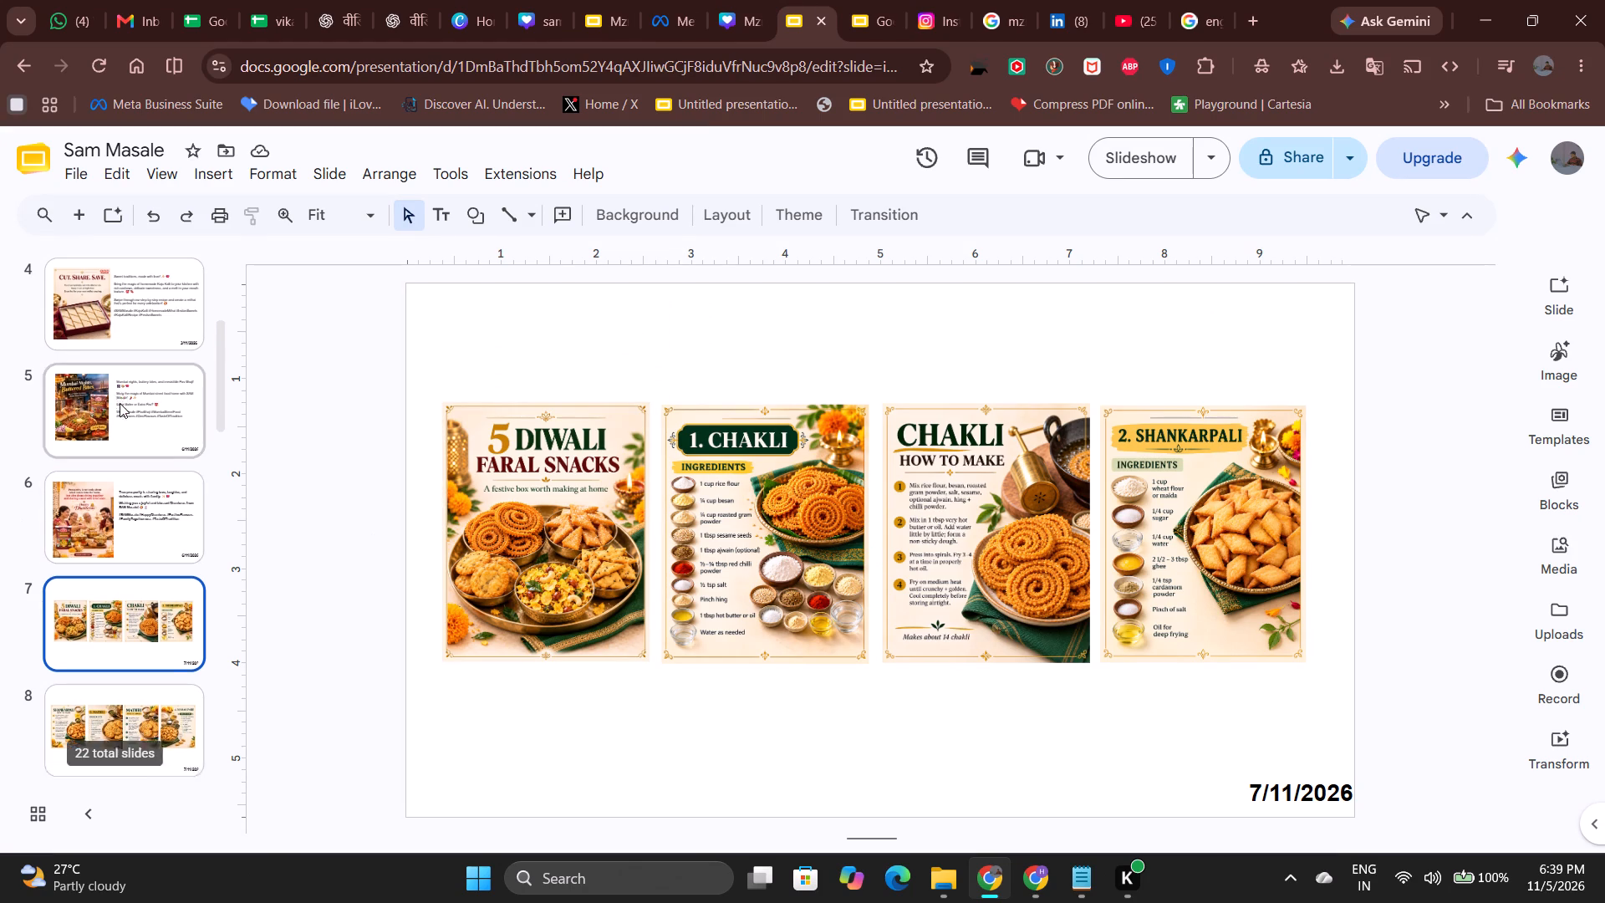
# Review the Sam Masale deck slides dated 7/11/2026 and 8/11/2026 for the upcoming Diwali posts.
pyautogui.scroll(-2, 120, 403)
pyautogui.click(114, 532)
pyautogui.scroll(-3, 111, 600)
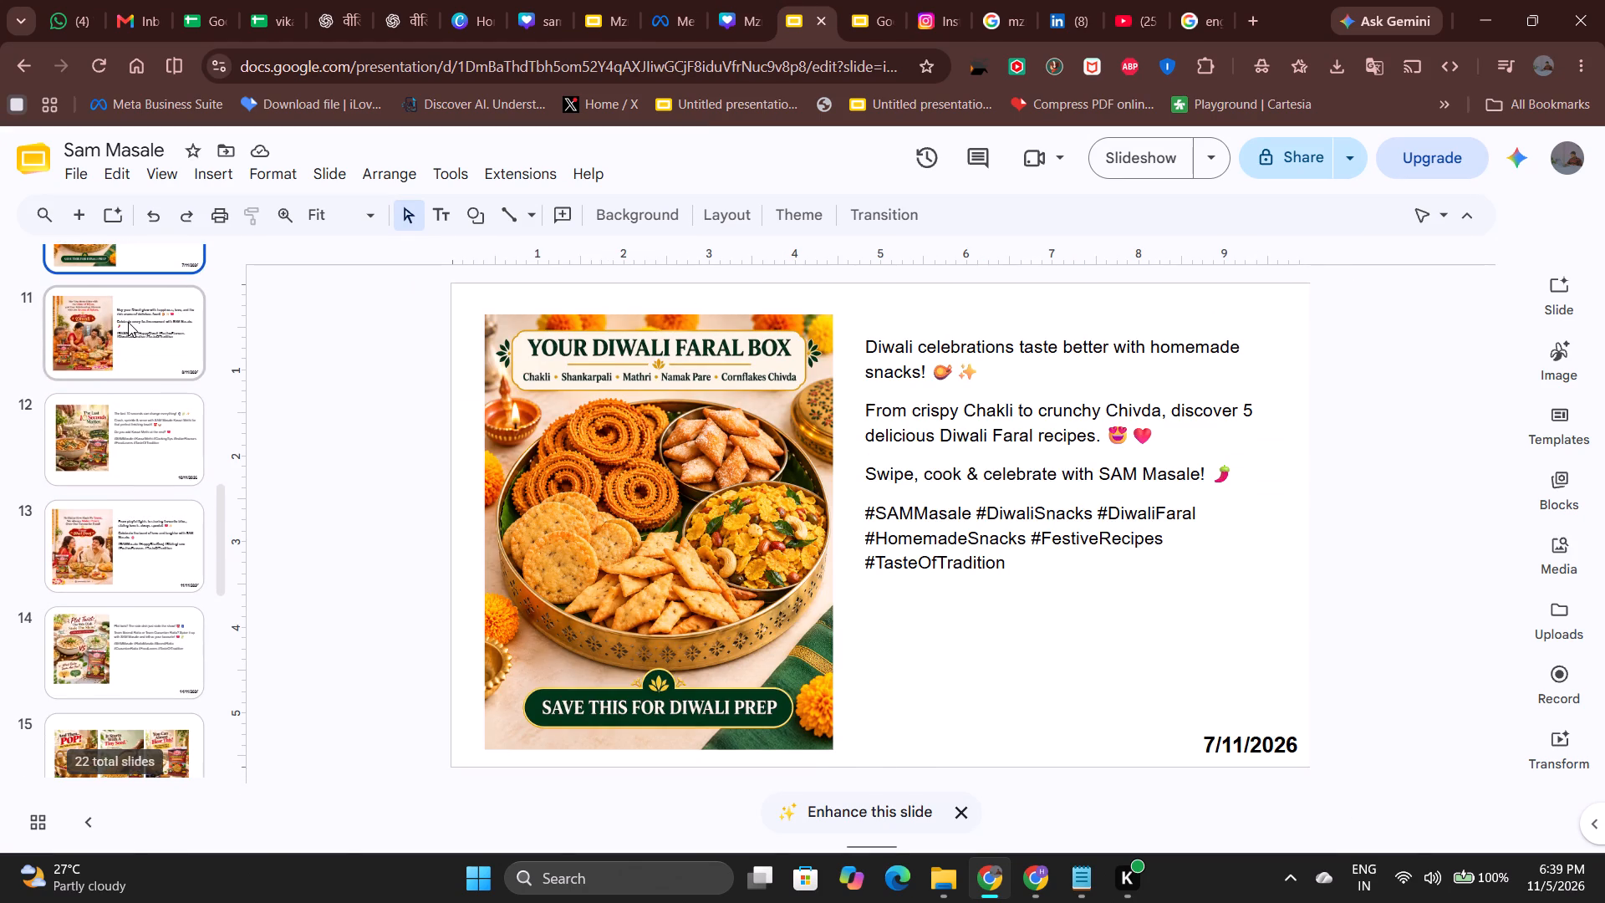
pyautogui.click(129, 321)
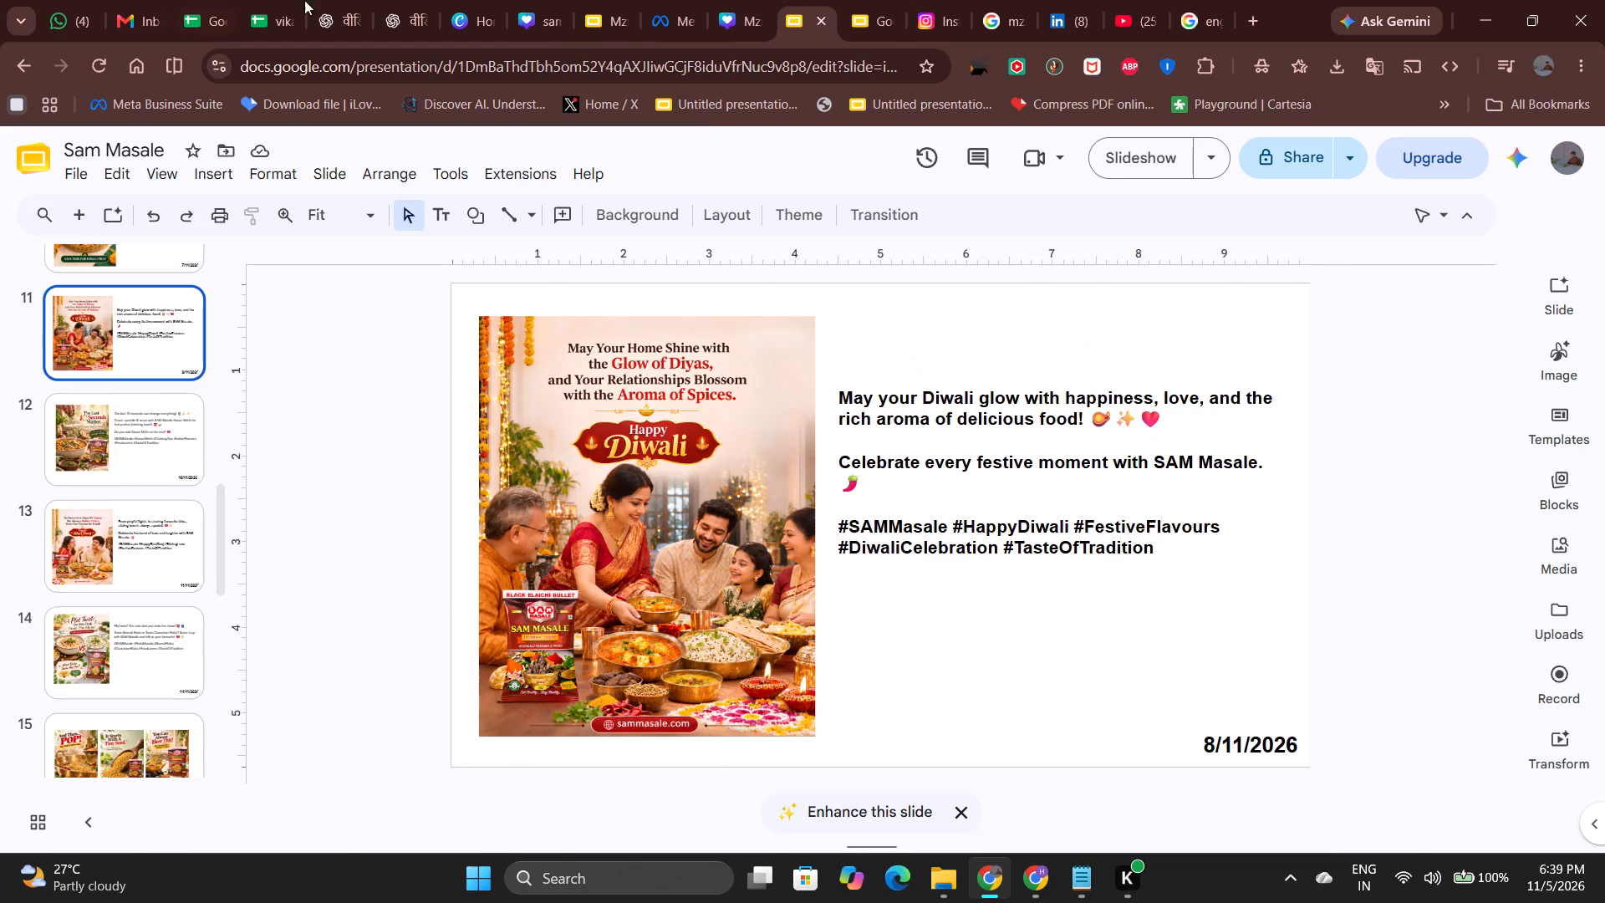
# Move the Sam Masale deck's browser tab directly beside the Meta post composer tab.
pyautogui.click(734, 3)
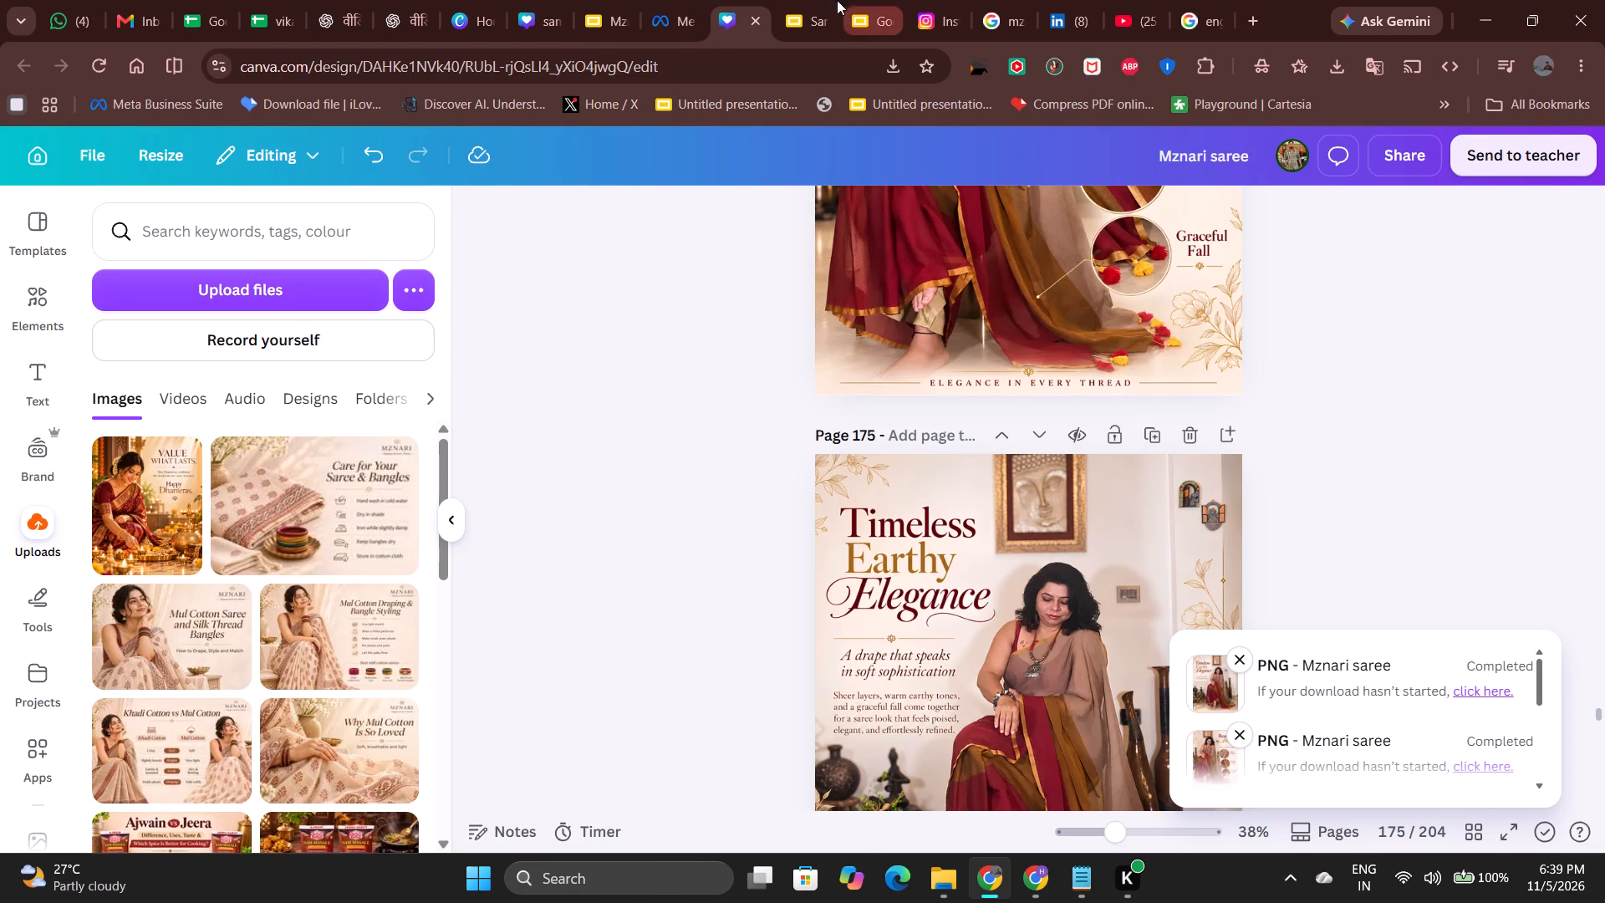
pyautogui.click(798, 3)
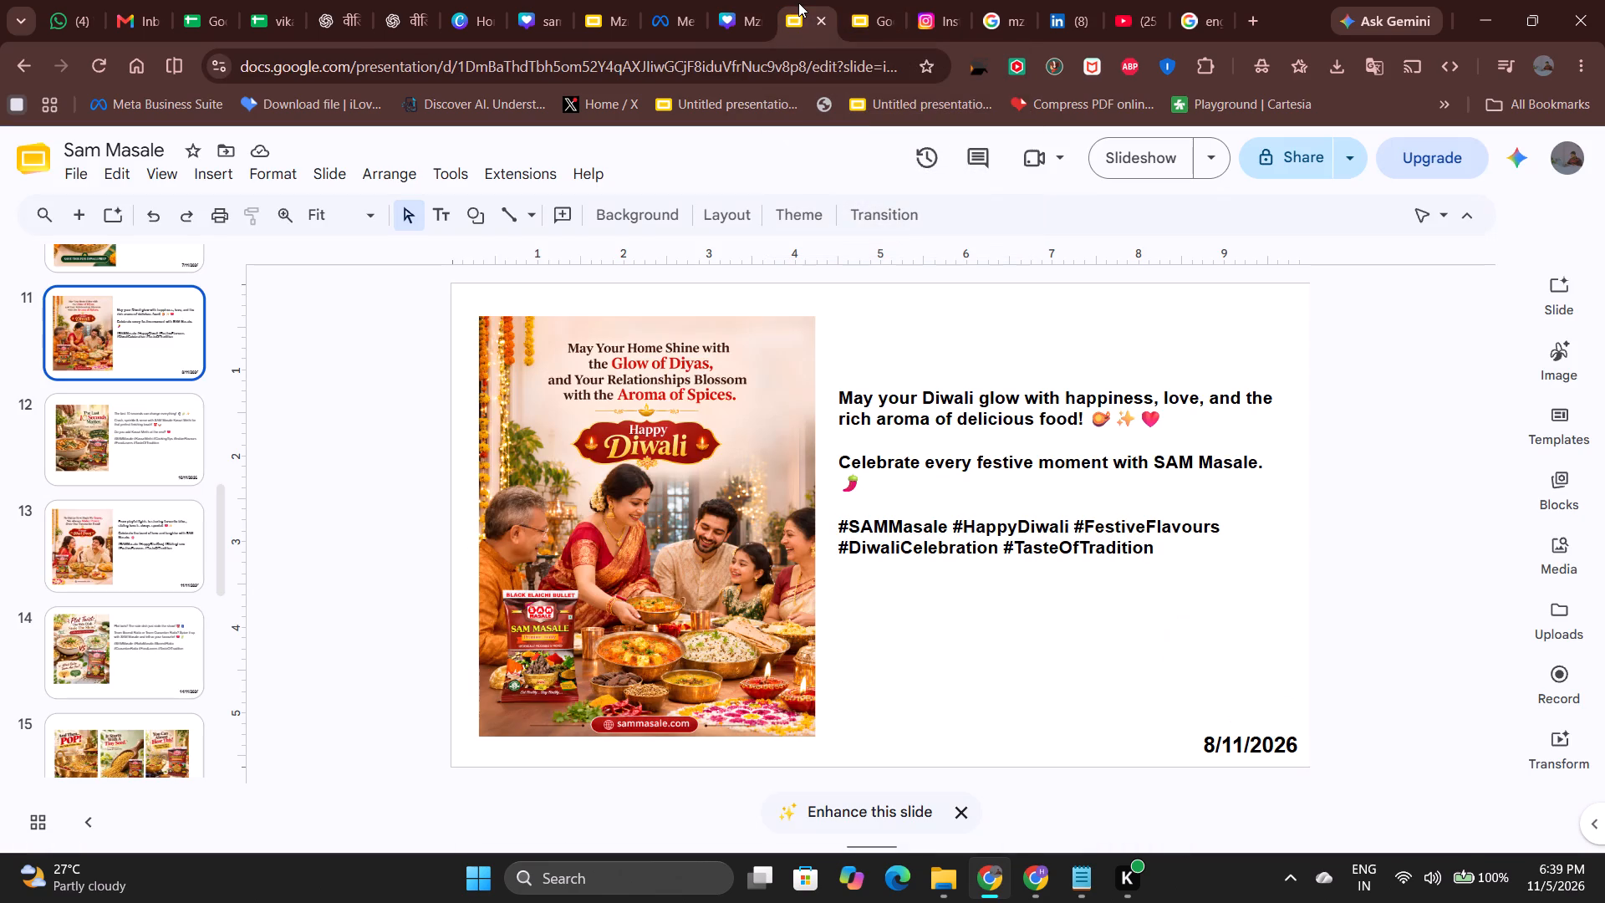
pyautogui.click(671, 9)
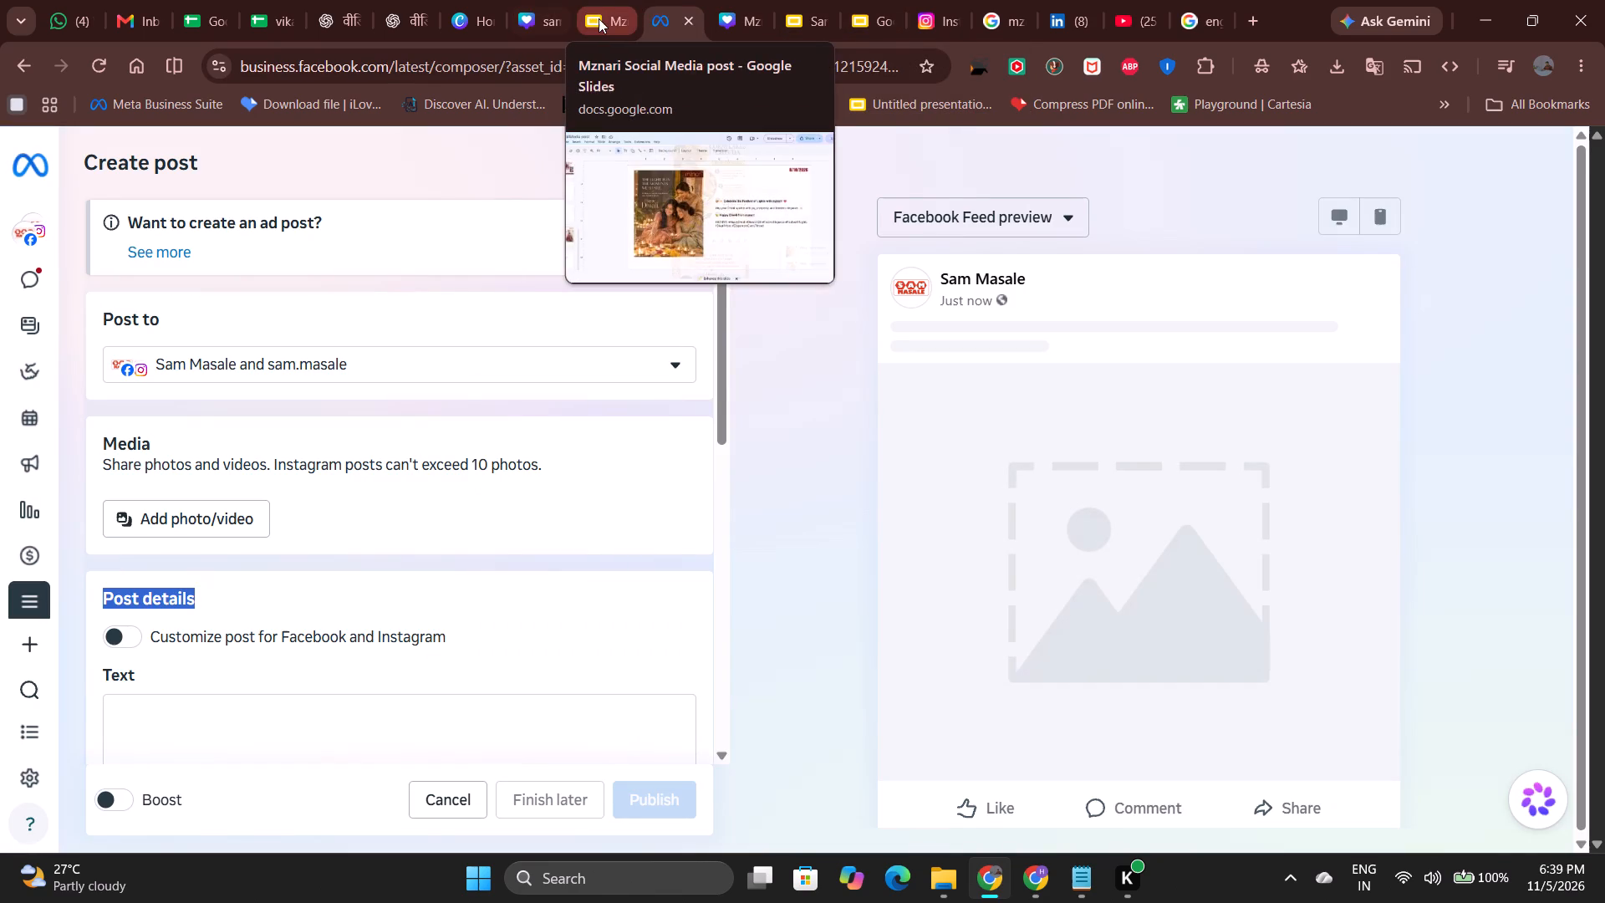
pyautogui.moveTo(800, 9); pyautogui.dragTo(782, 10)
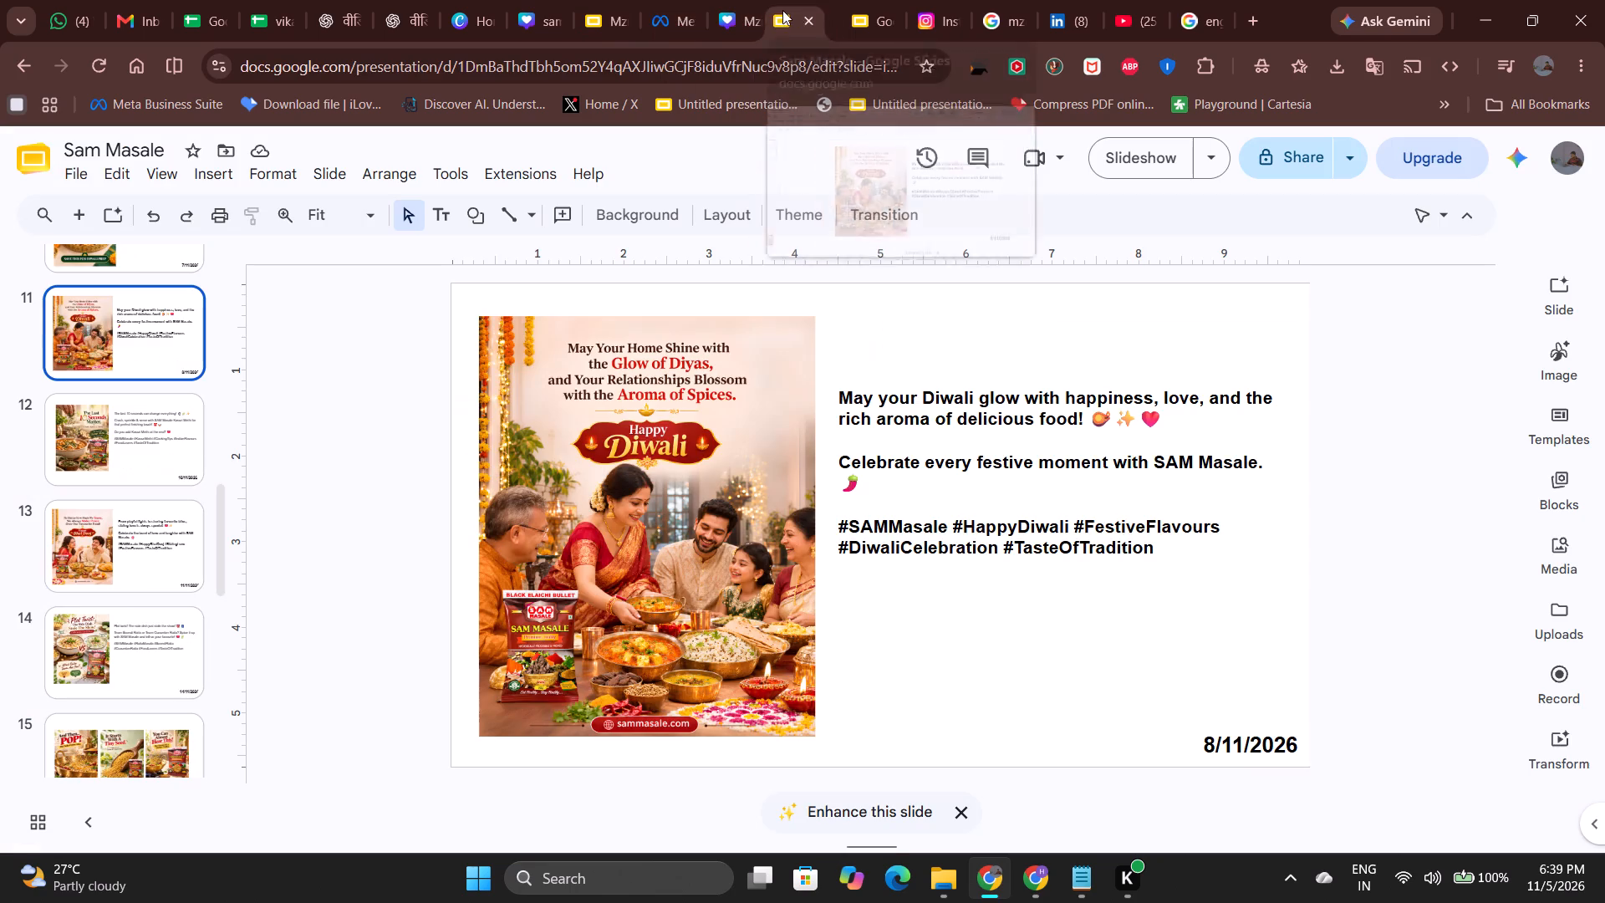
pyautogui.moveTo(782, 10); pyautogui.dragTo(741, 0)
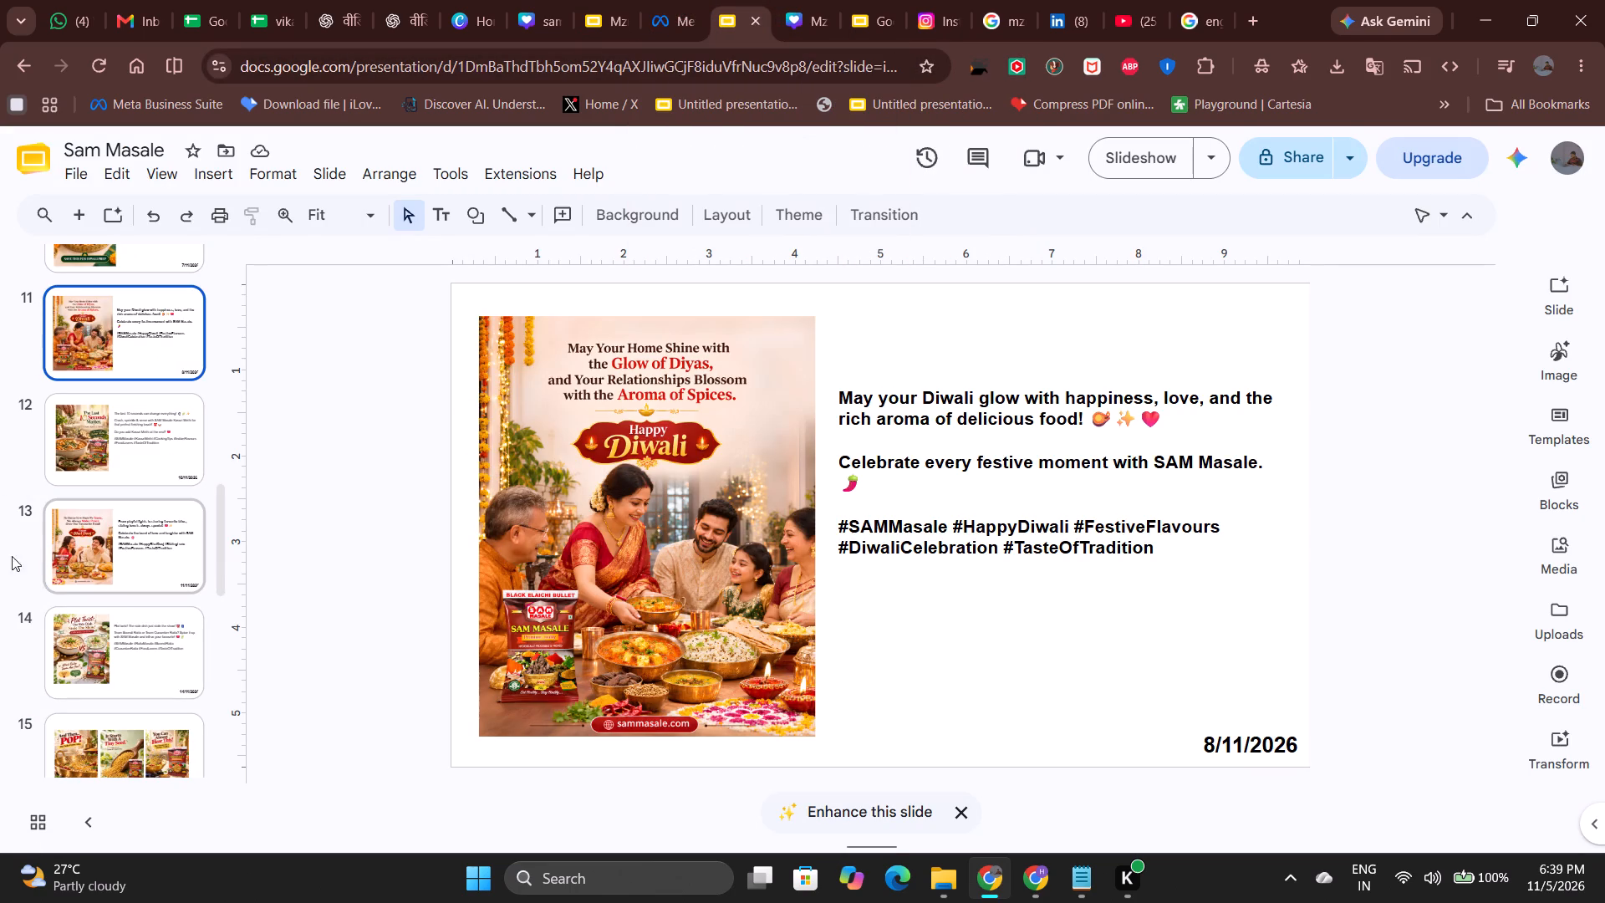
# Examine the Sam Masale deck slides around 8/11/2026 and 10/11/2026, comparing the Happy Diwali and Kasuri Methi posts.
pyautogui.scroll(8, 59, 570)
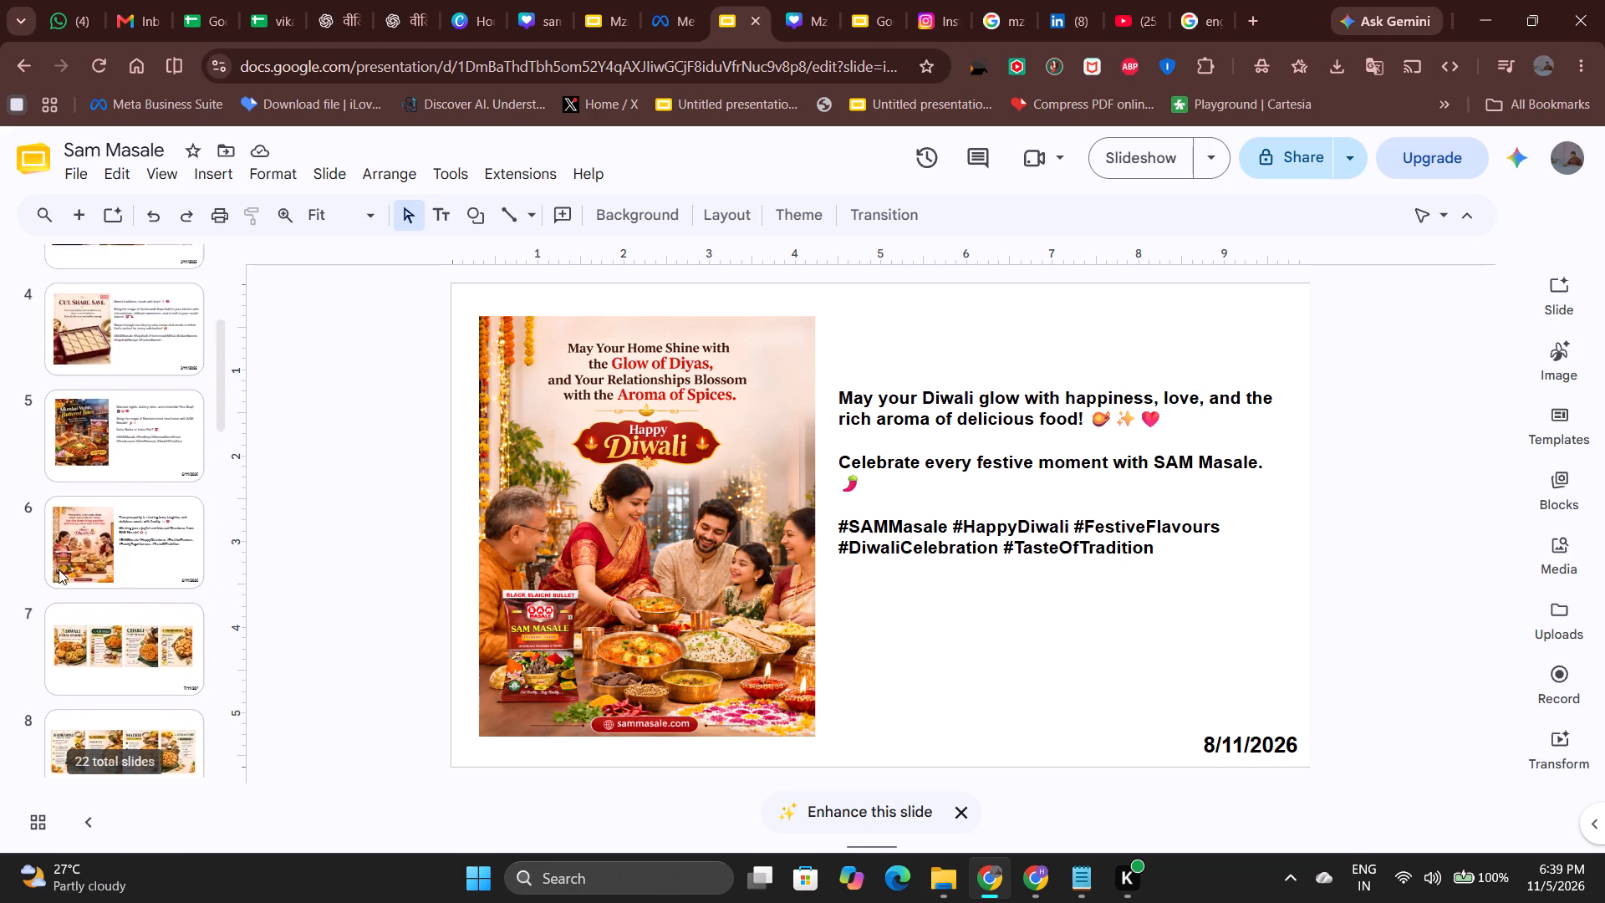
pyautogui.scroll(1, 59, 569)
pyautogui.scroll(-6, 62, 566)
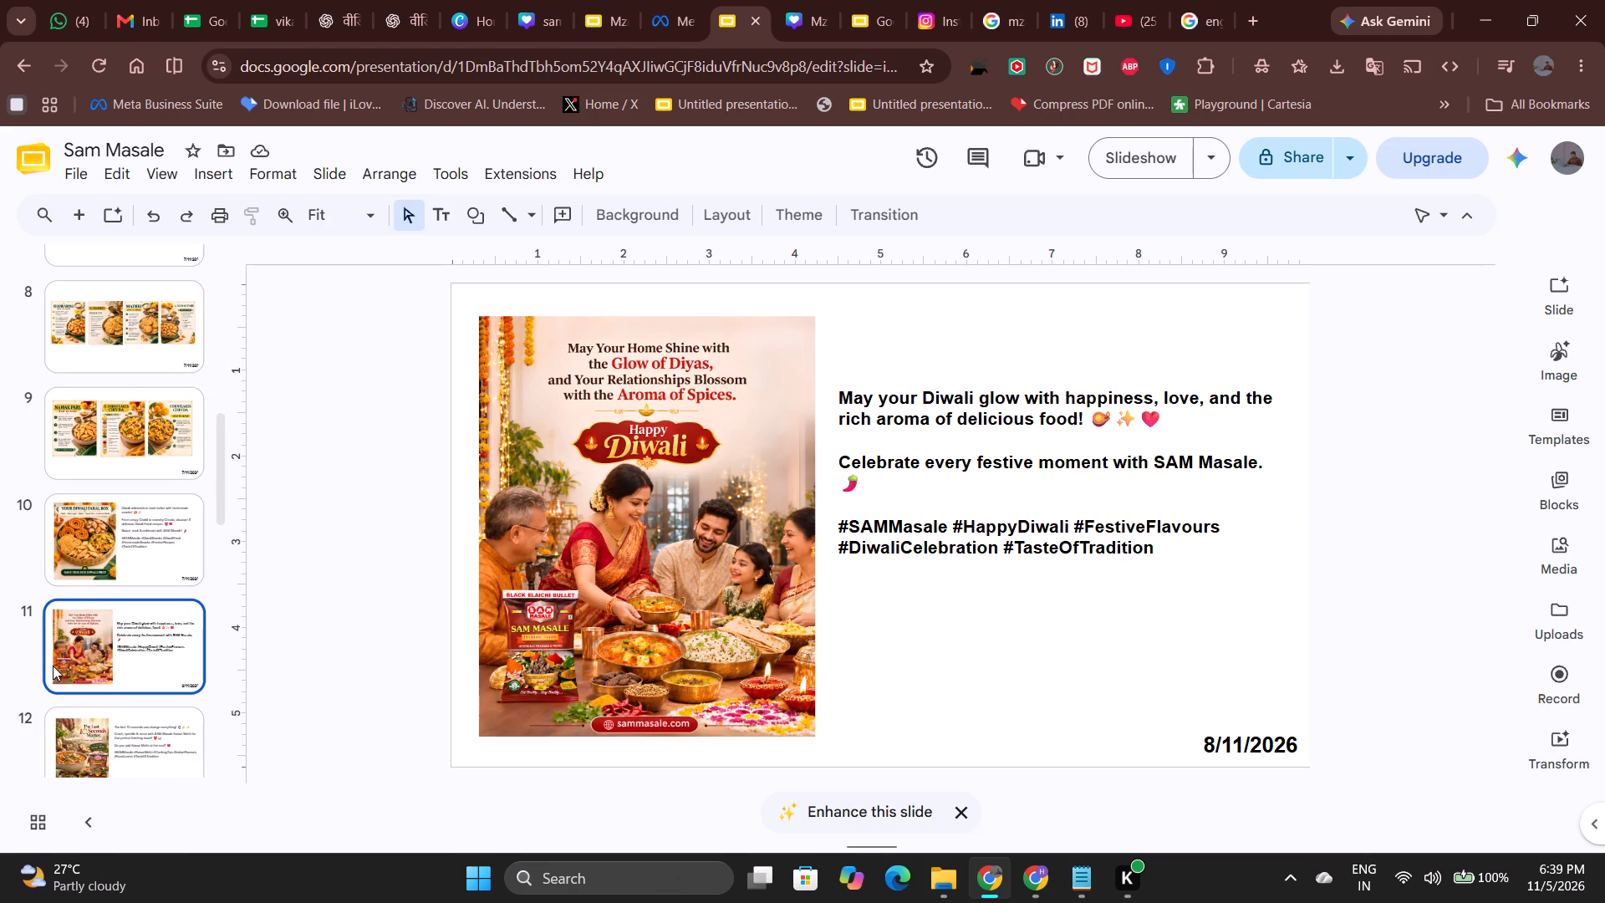
pyautogui.scroll(-1, 119, 552)
pyautogui.click(134, 641)
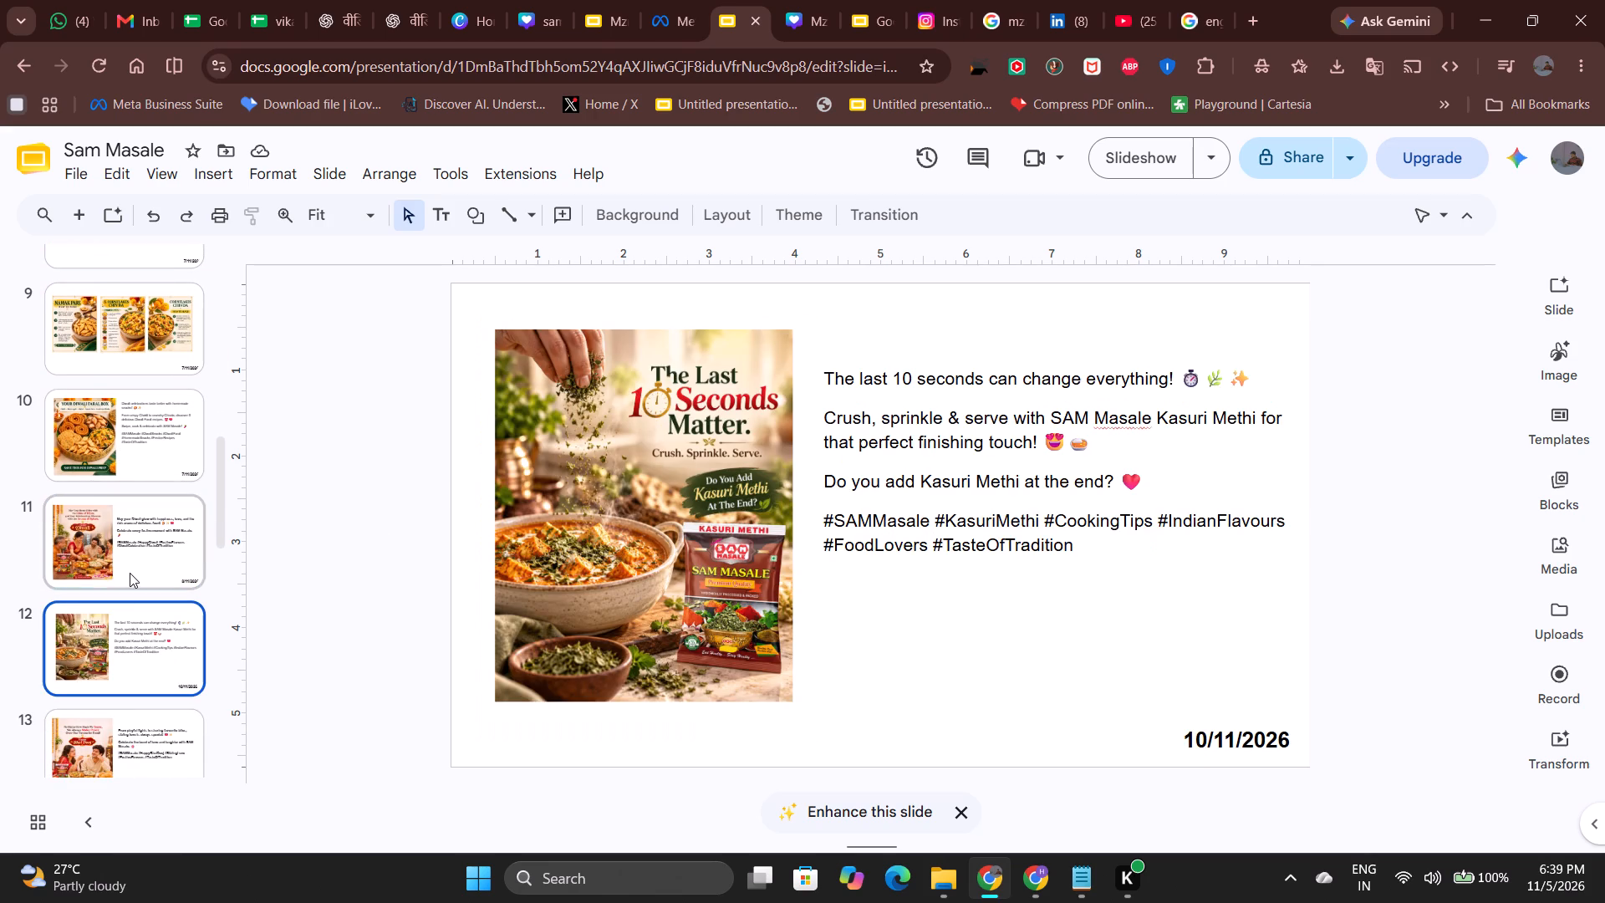
pyautogui.click(130, 573)
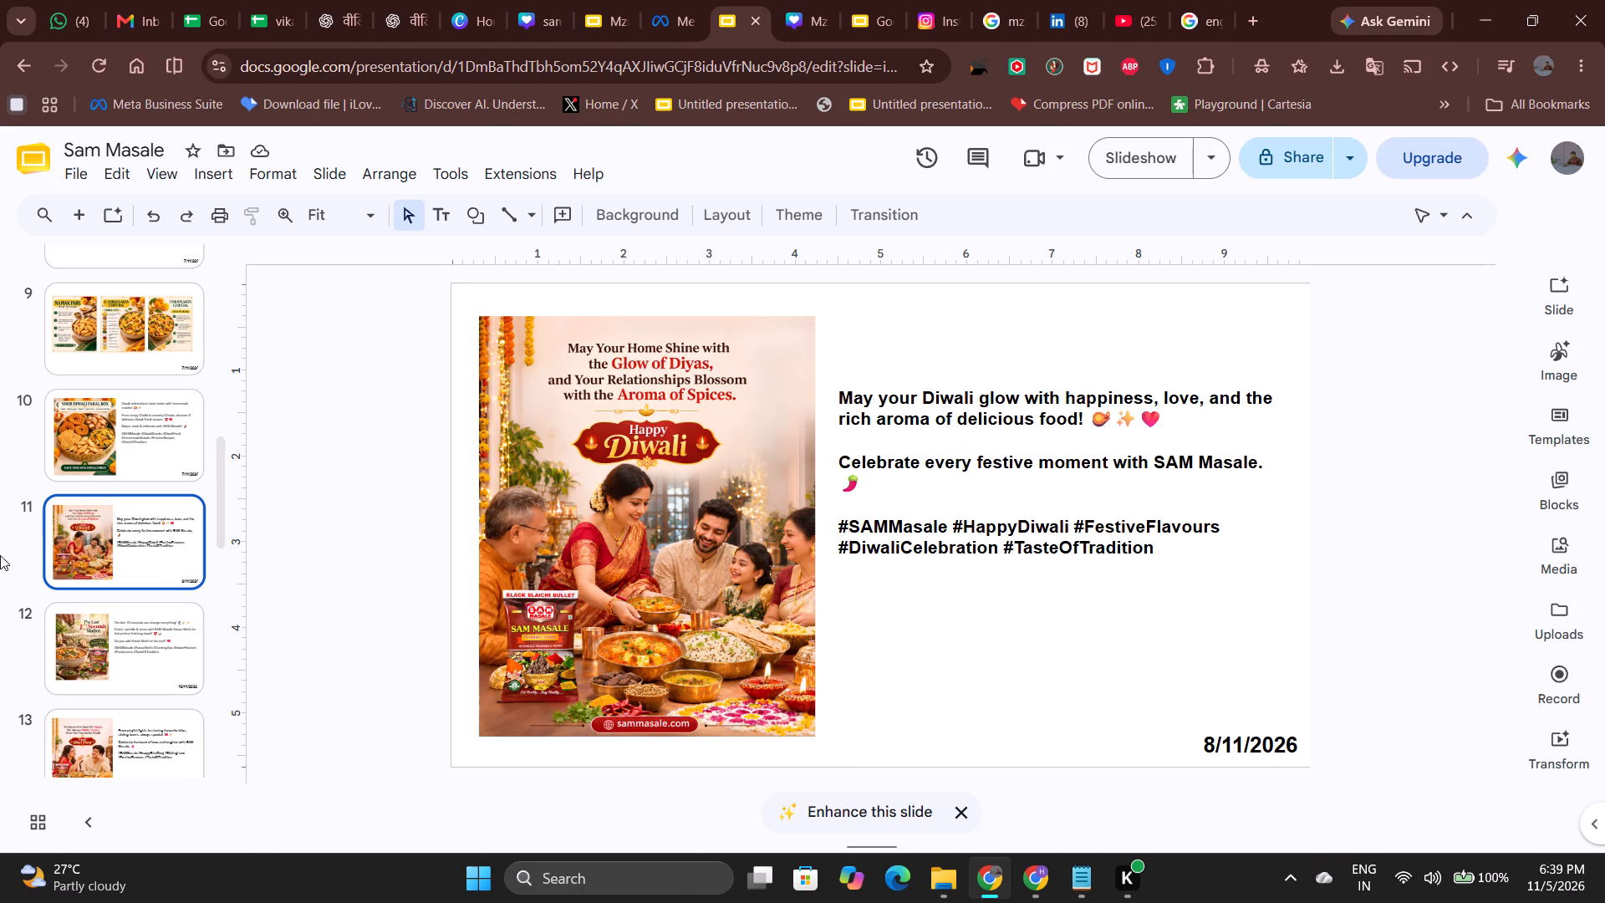
pyautogui.scroll(-1, 197, 619)
pyautogui.click(123, 546)
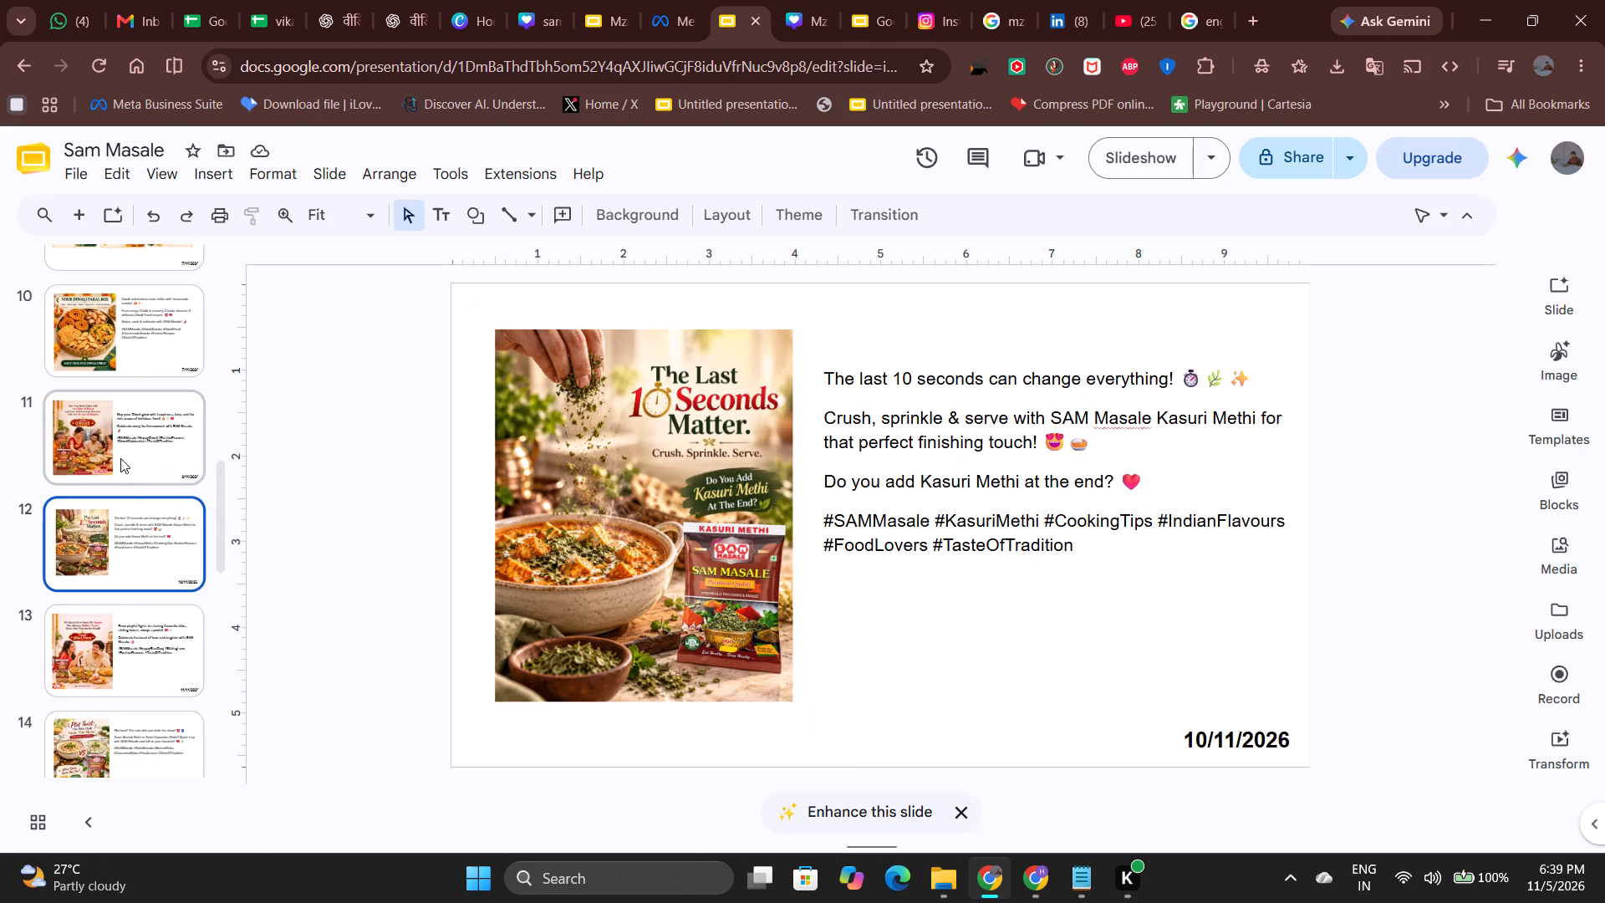
pyautogui.click(120, 457)
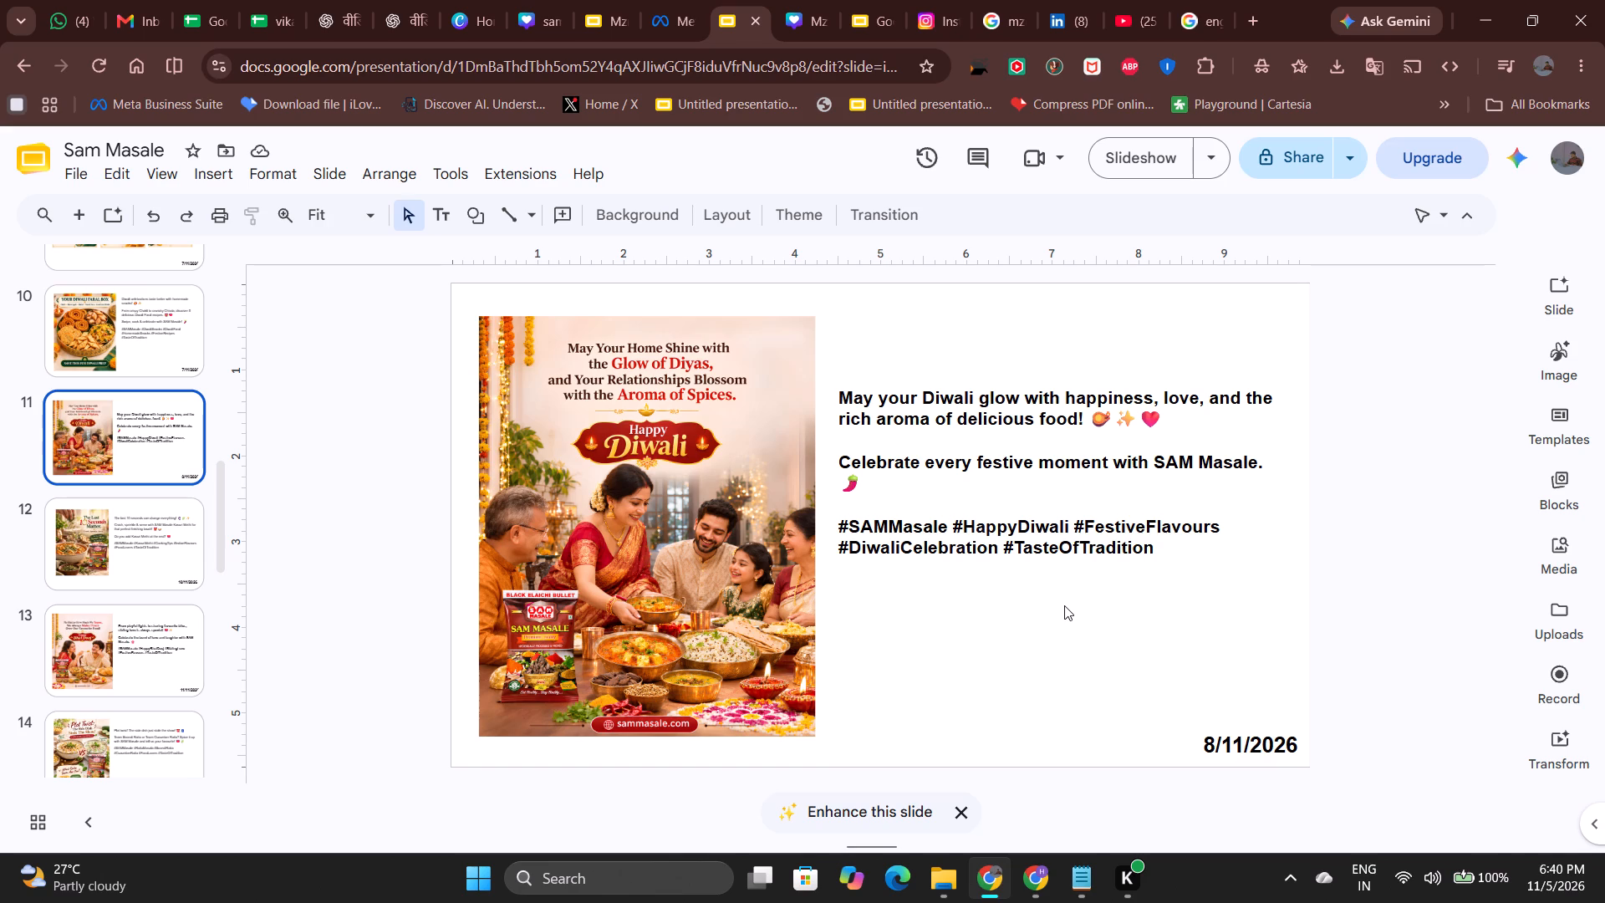
pyautogui.click(599, 392)
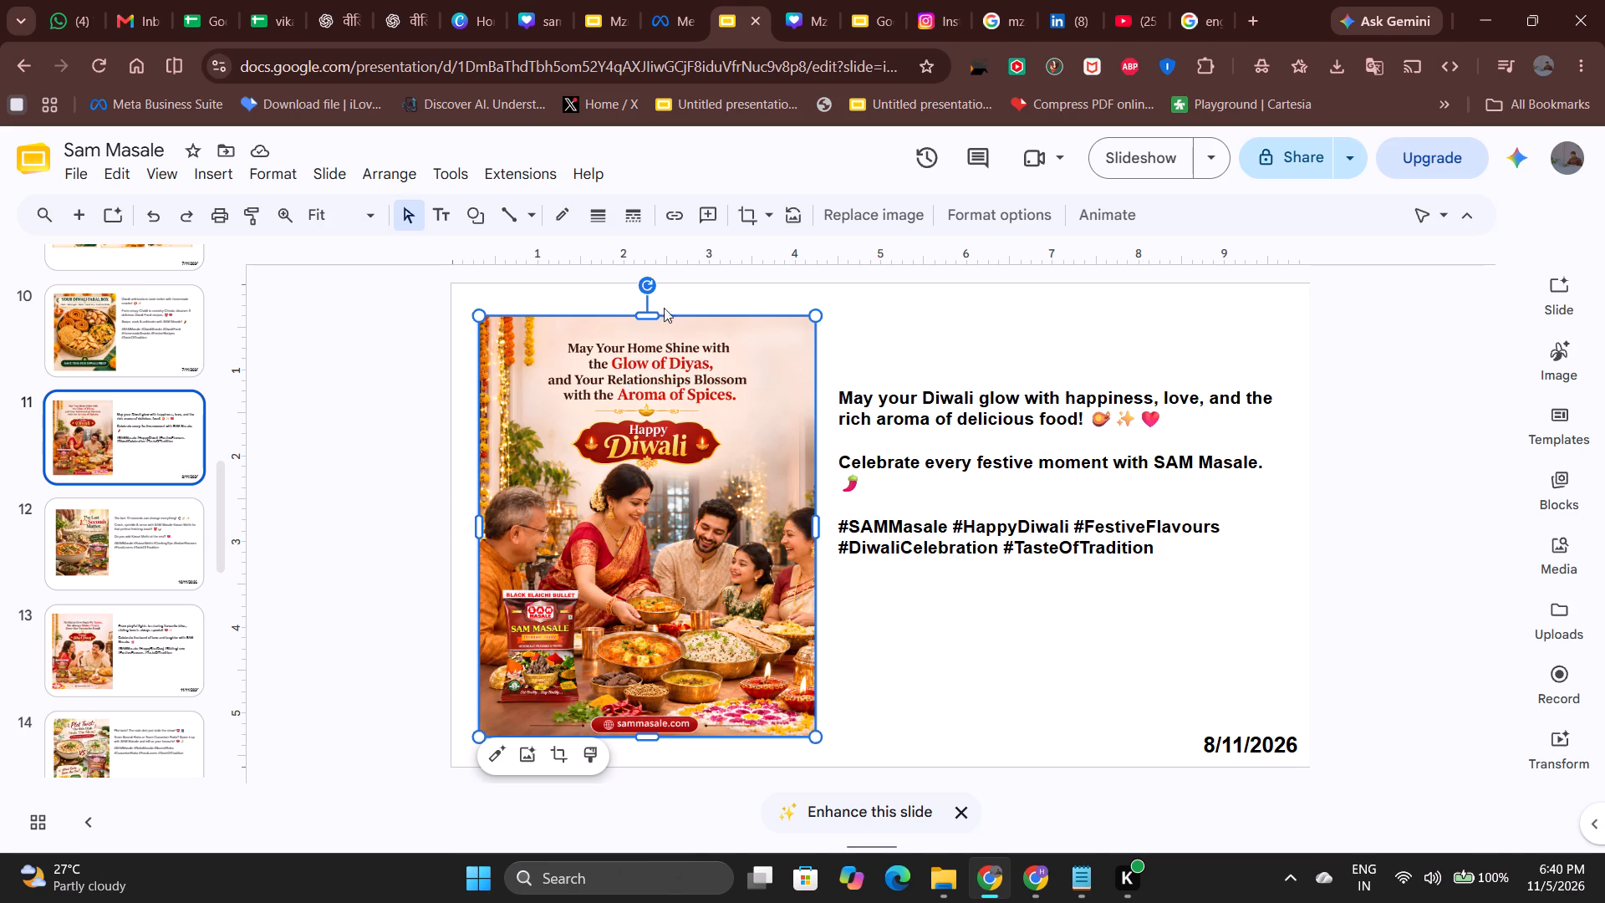
pyautogui.click(791, 0)
pyautogui.click(736, 0)
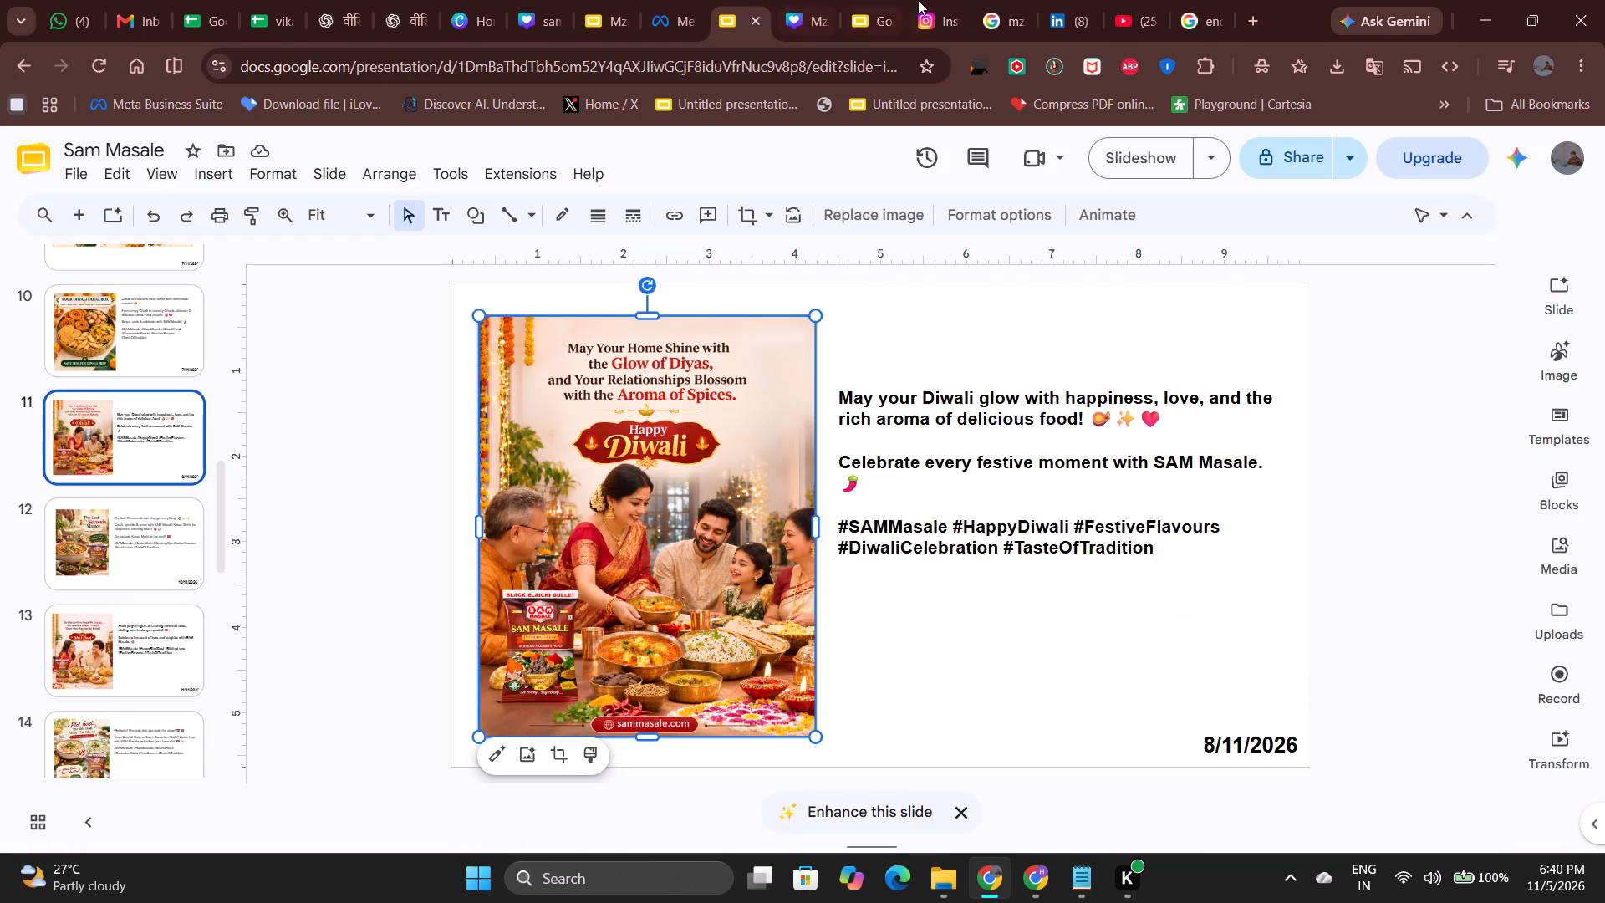
# In the sammasale Canva design, download only the Happy Dhanteras page (149) as a PNG.
pyautogui.click(533, 2)
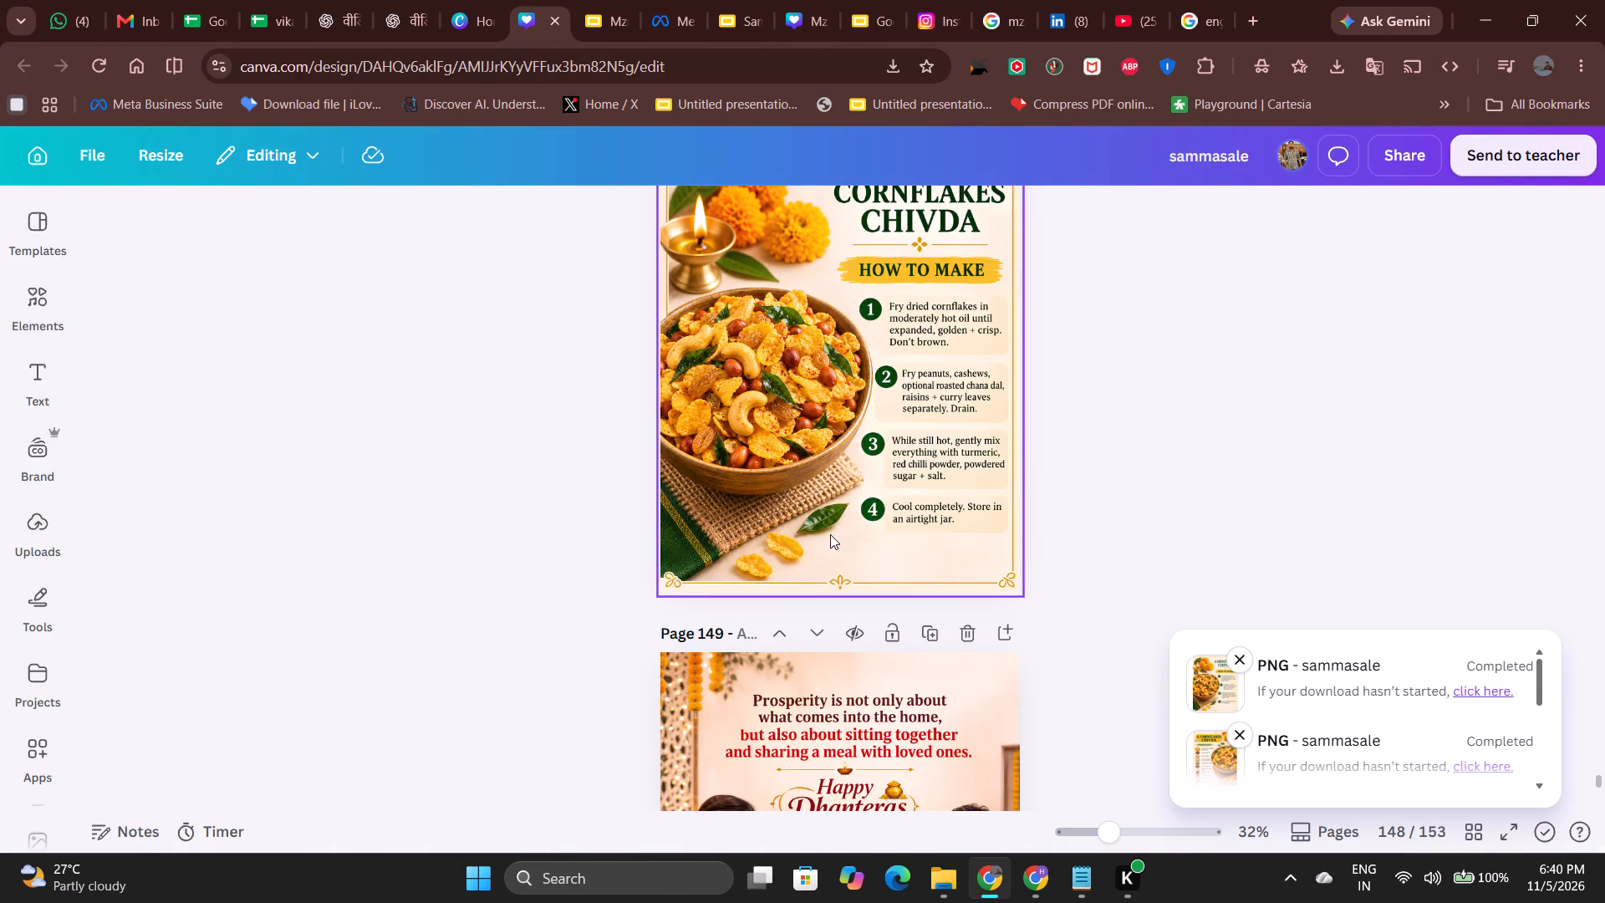
pyautogui.scroll(-3, 843, 503)
pyautogui.click(843, 502)
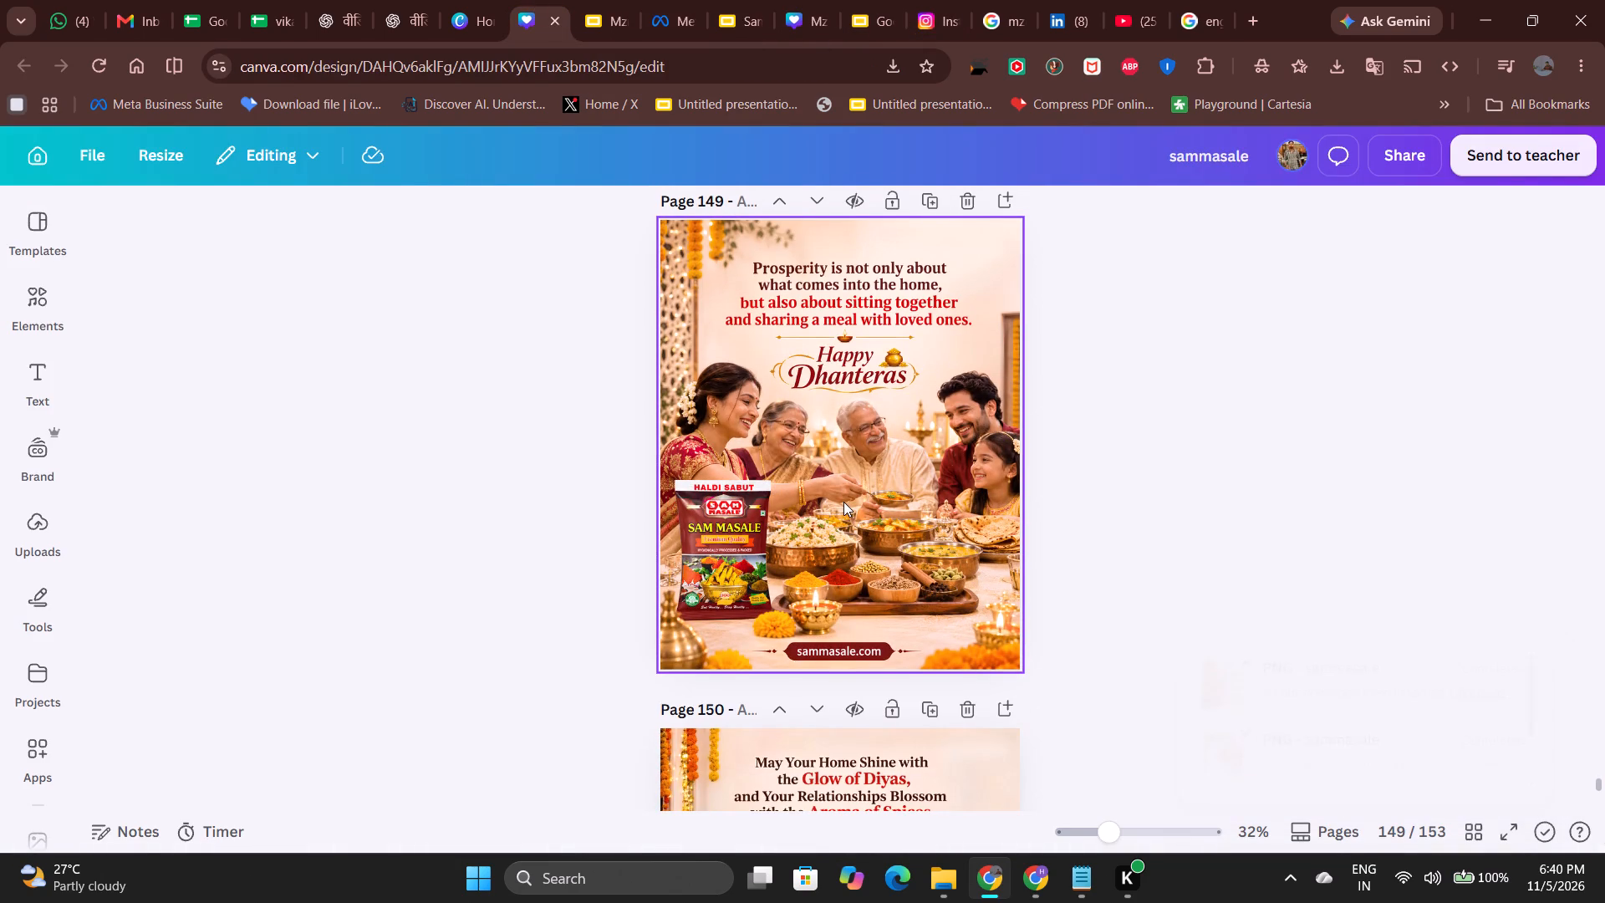
pyautogui.scroll(-2, 843, 502)
pyautogui.scroll(2, 843, 502)
pyautogui.click(1383, 150)
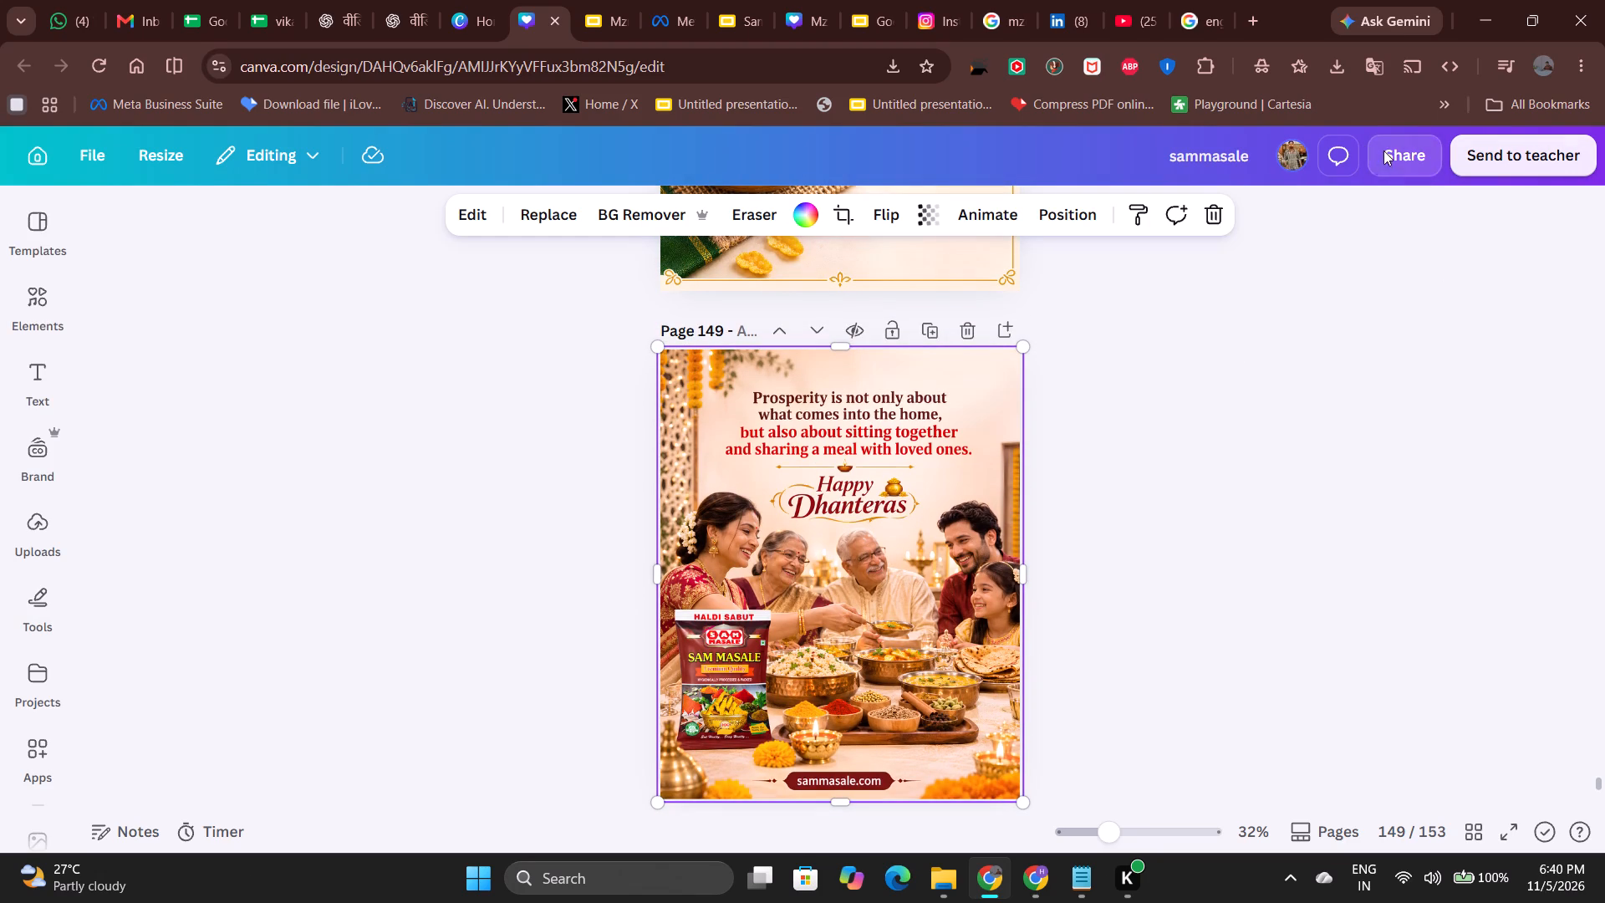
pyautogui.click(1243, 625)
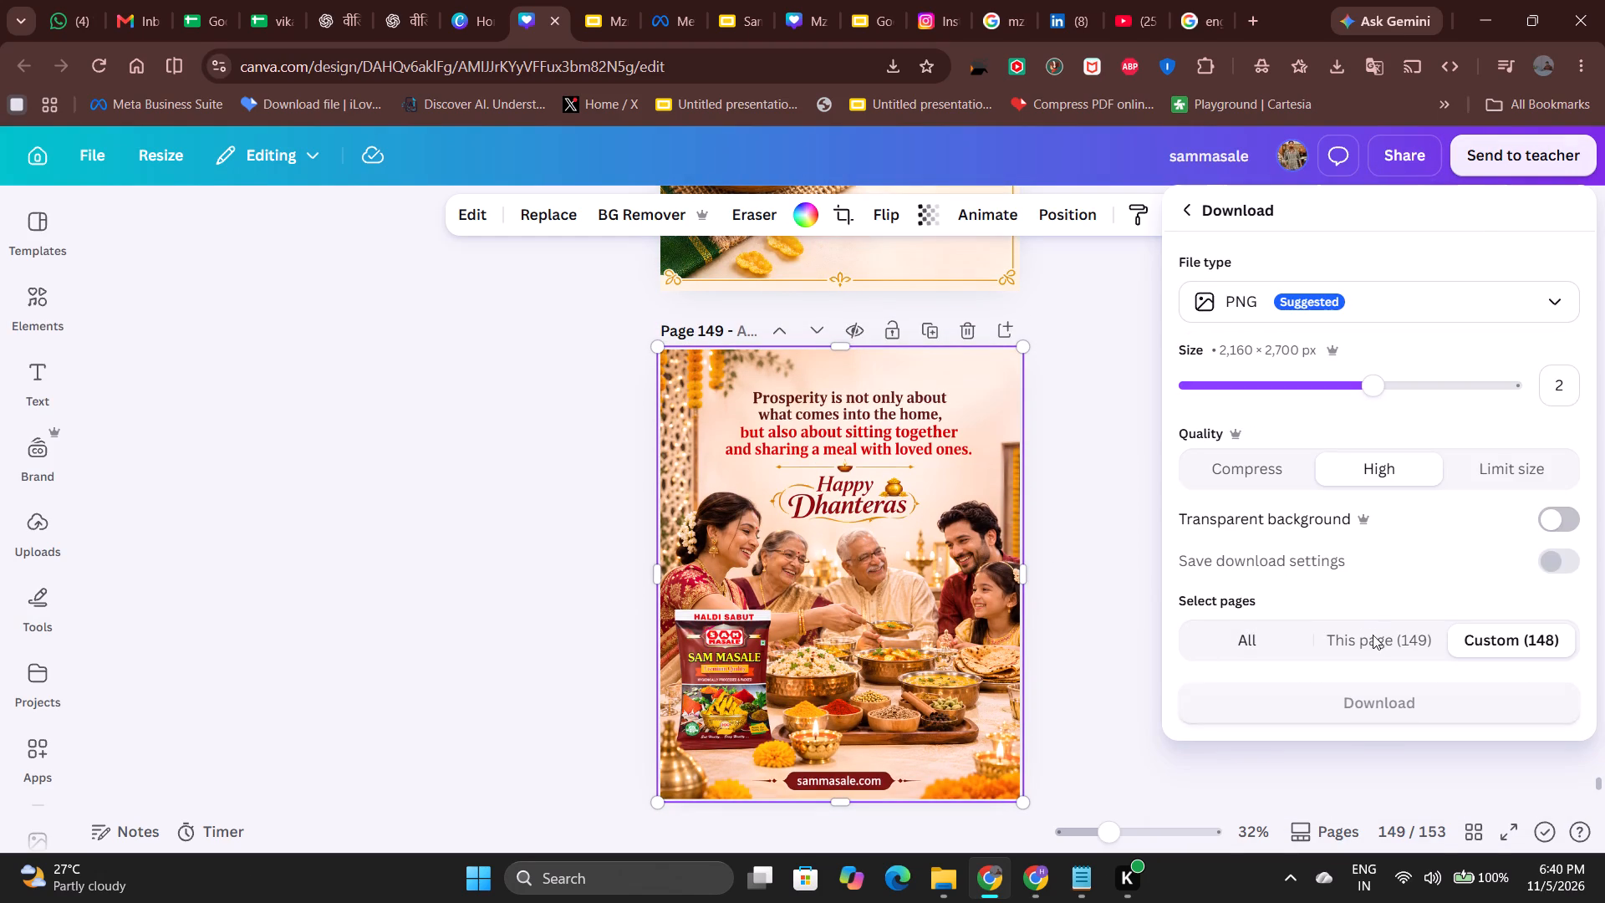
pyautogui.click(1374, 637)
pyautogui.click(1363, 697)
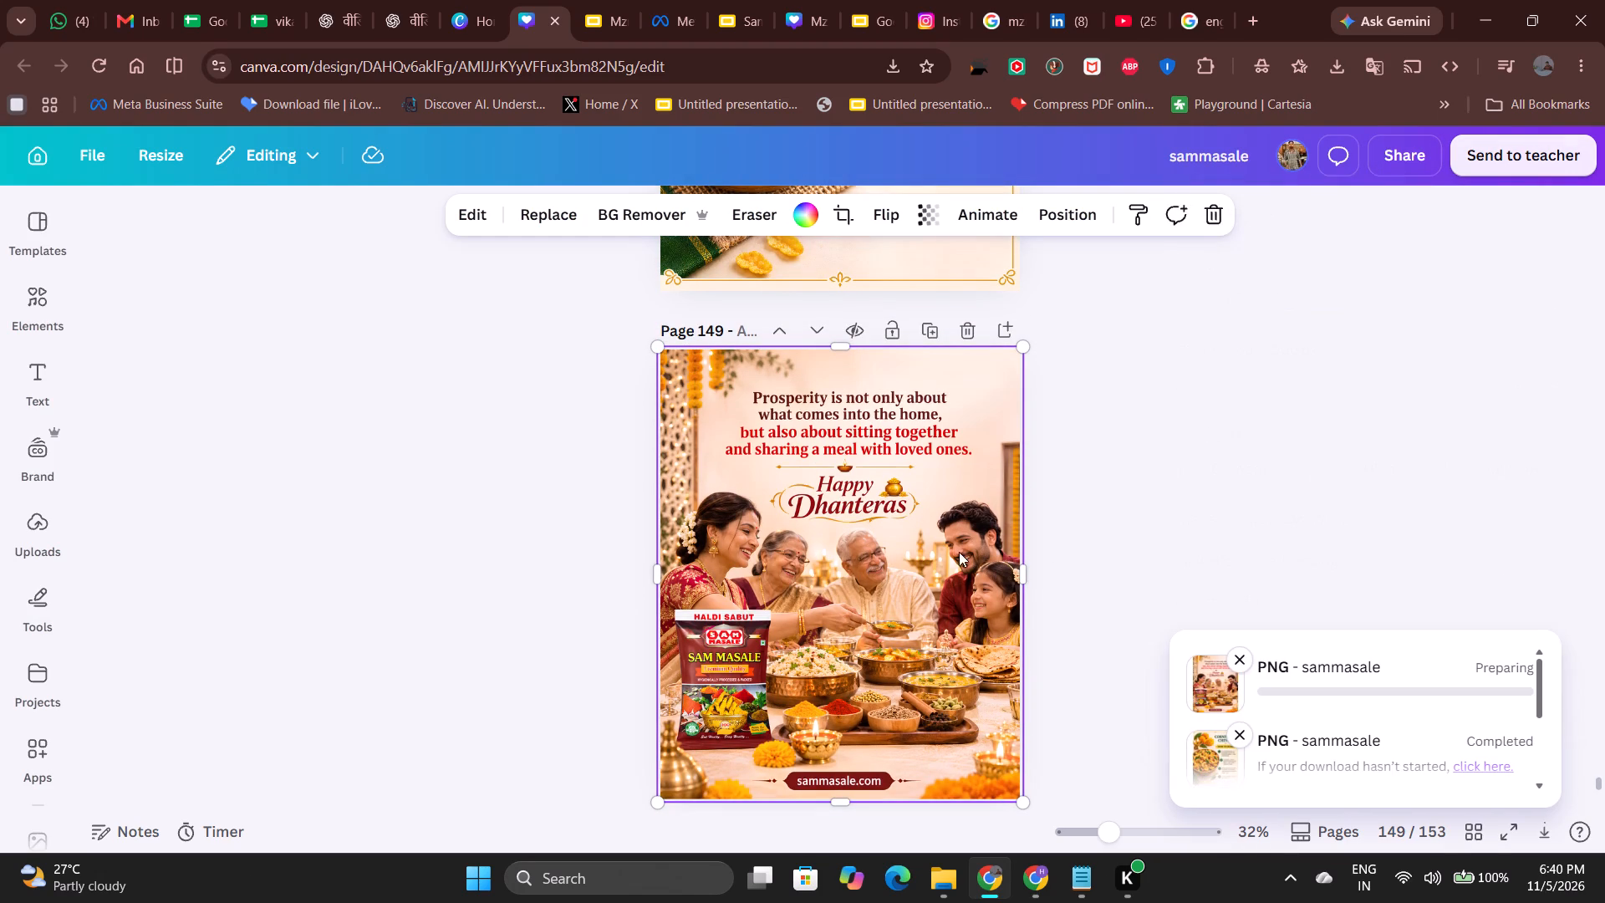
# Upload the Happy Dhanteras image, sammasale (12), to the new Sam Masale post in the Meta composer.
pyautogui.click(1124, 824)
pyautogui.click(1129, 824)
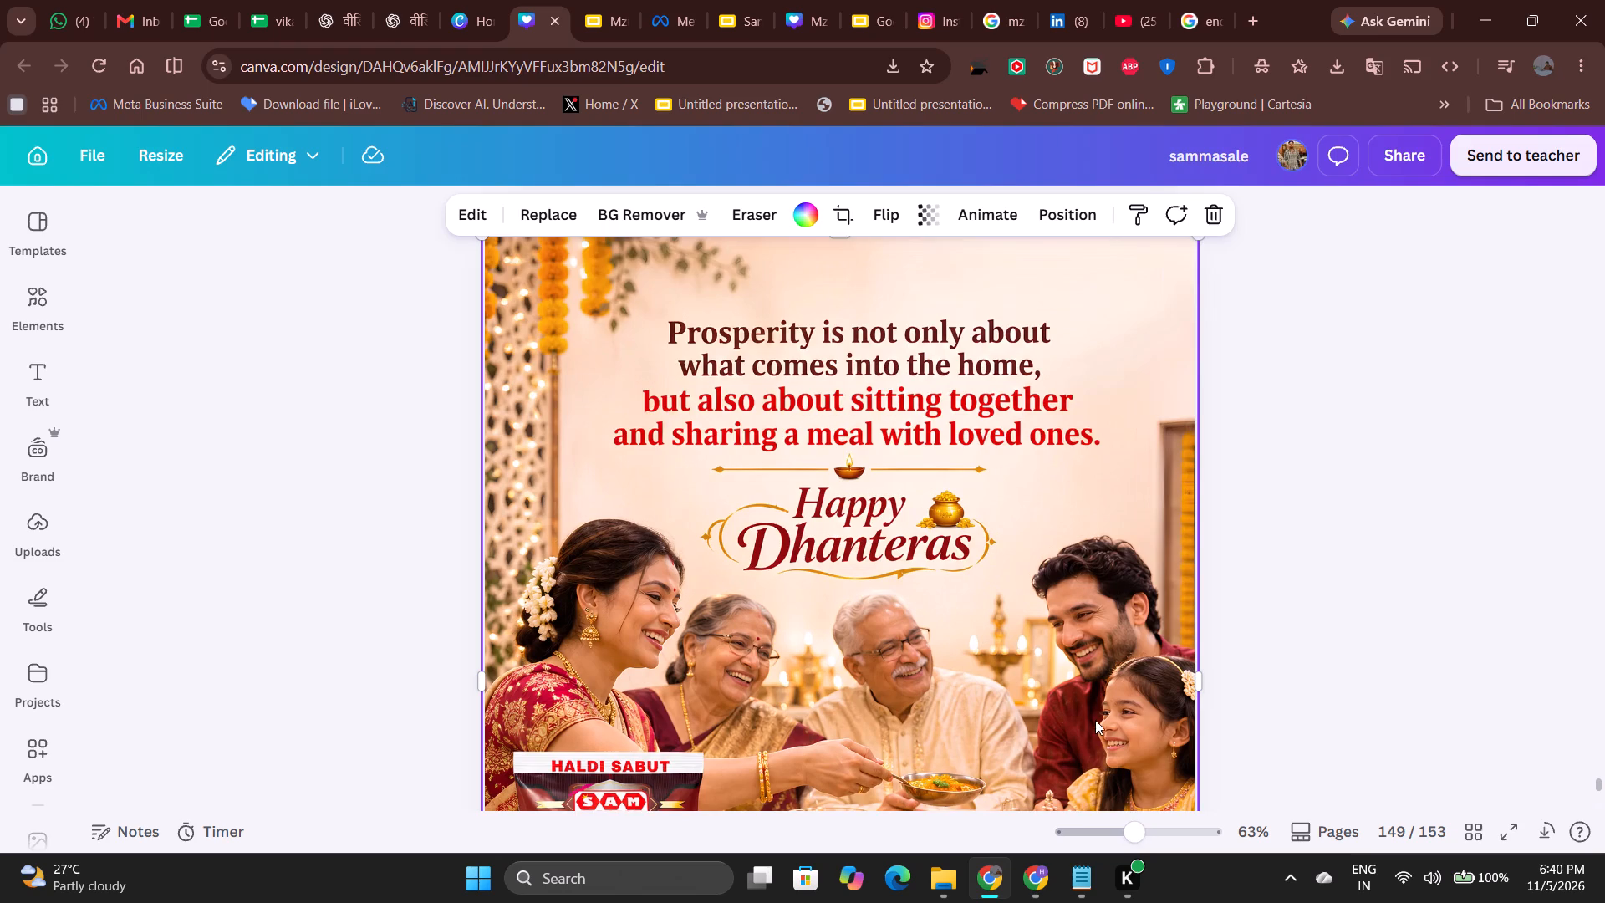
pyautogui.scroll(-4, 1093, 715)
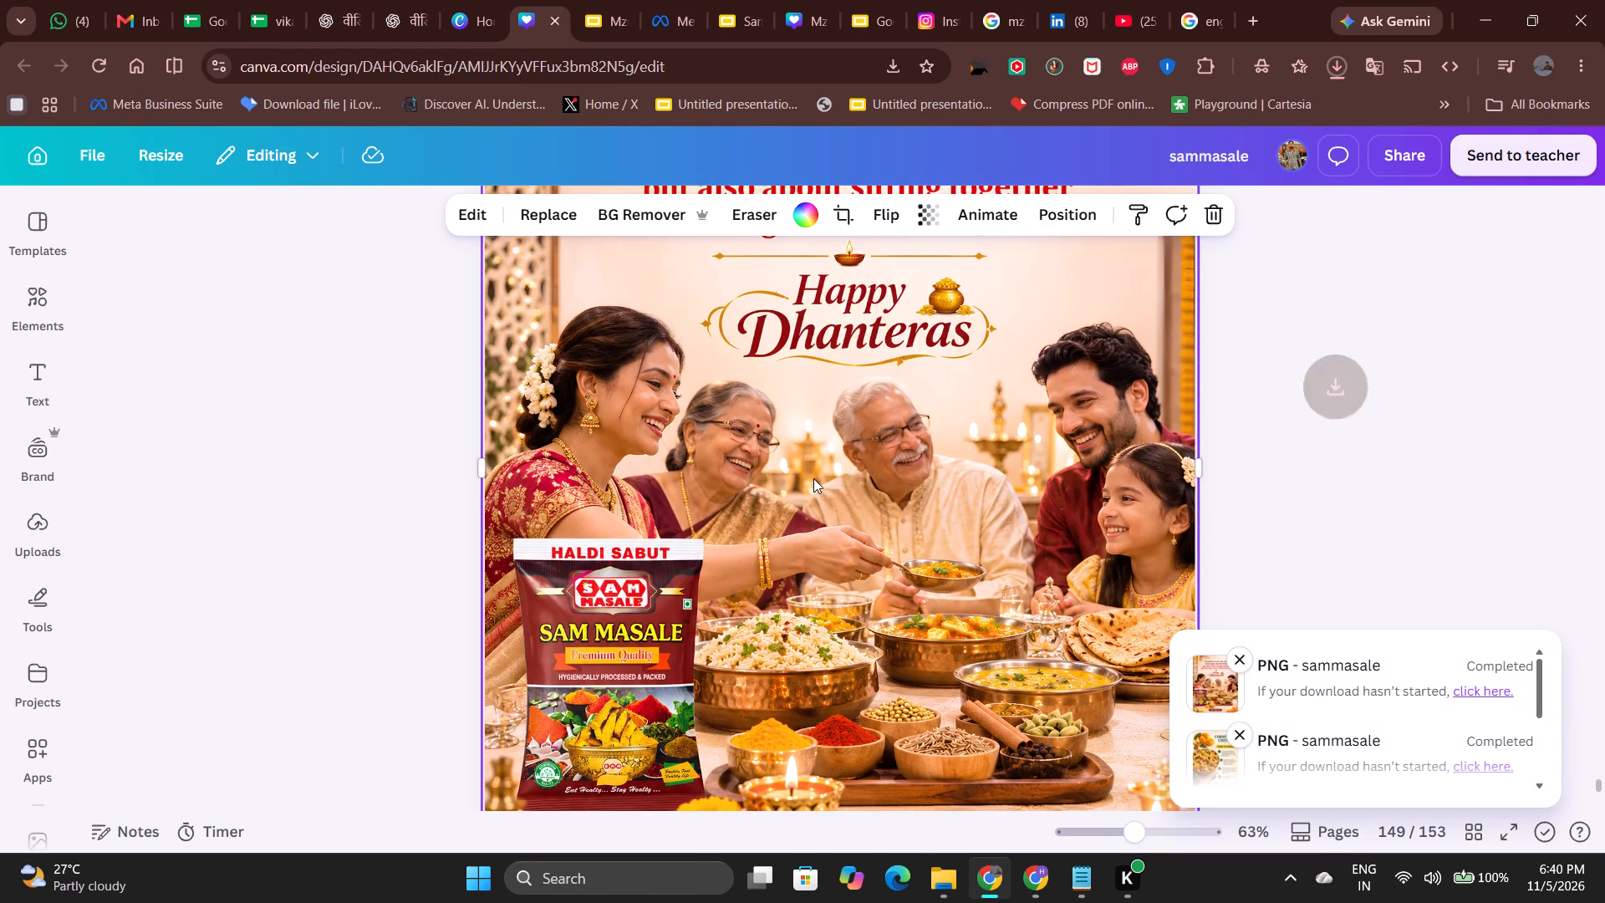
pyautogui.click(594, 0)
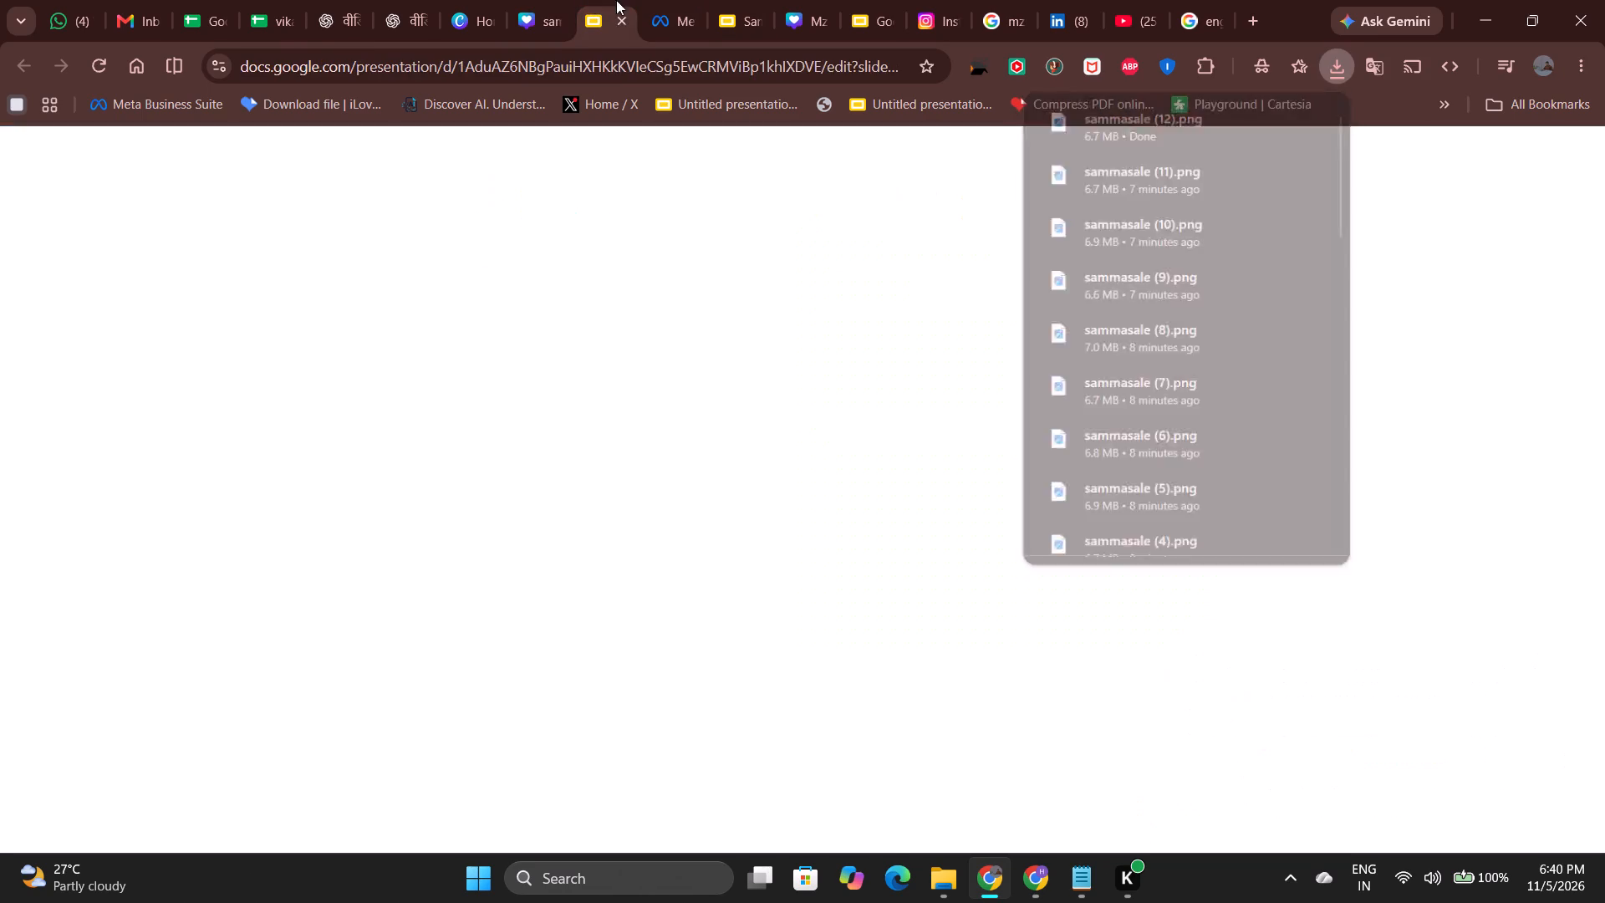
pyautogui.click(676, 0)
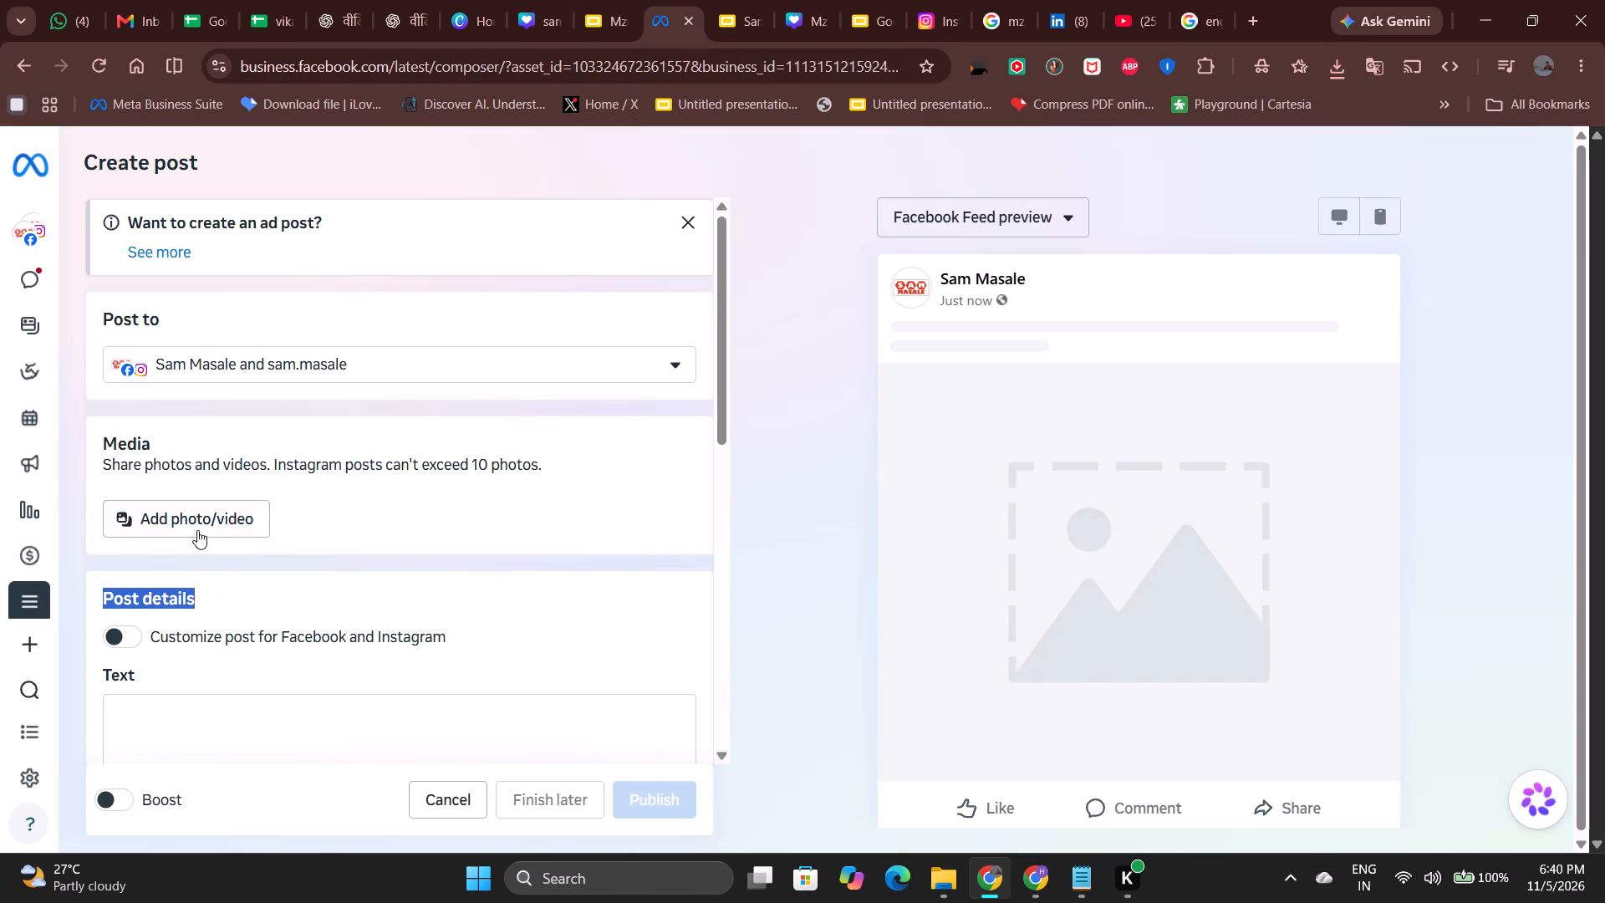
pyautogui.scroll(4, 197, 504)
pyautogui.click(218, 518)
pyautogui.click(314, 218)
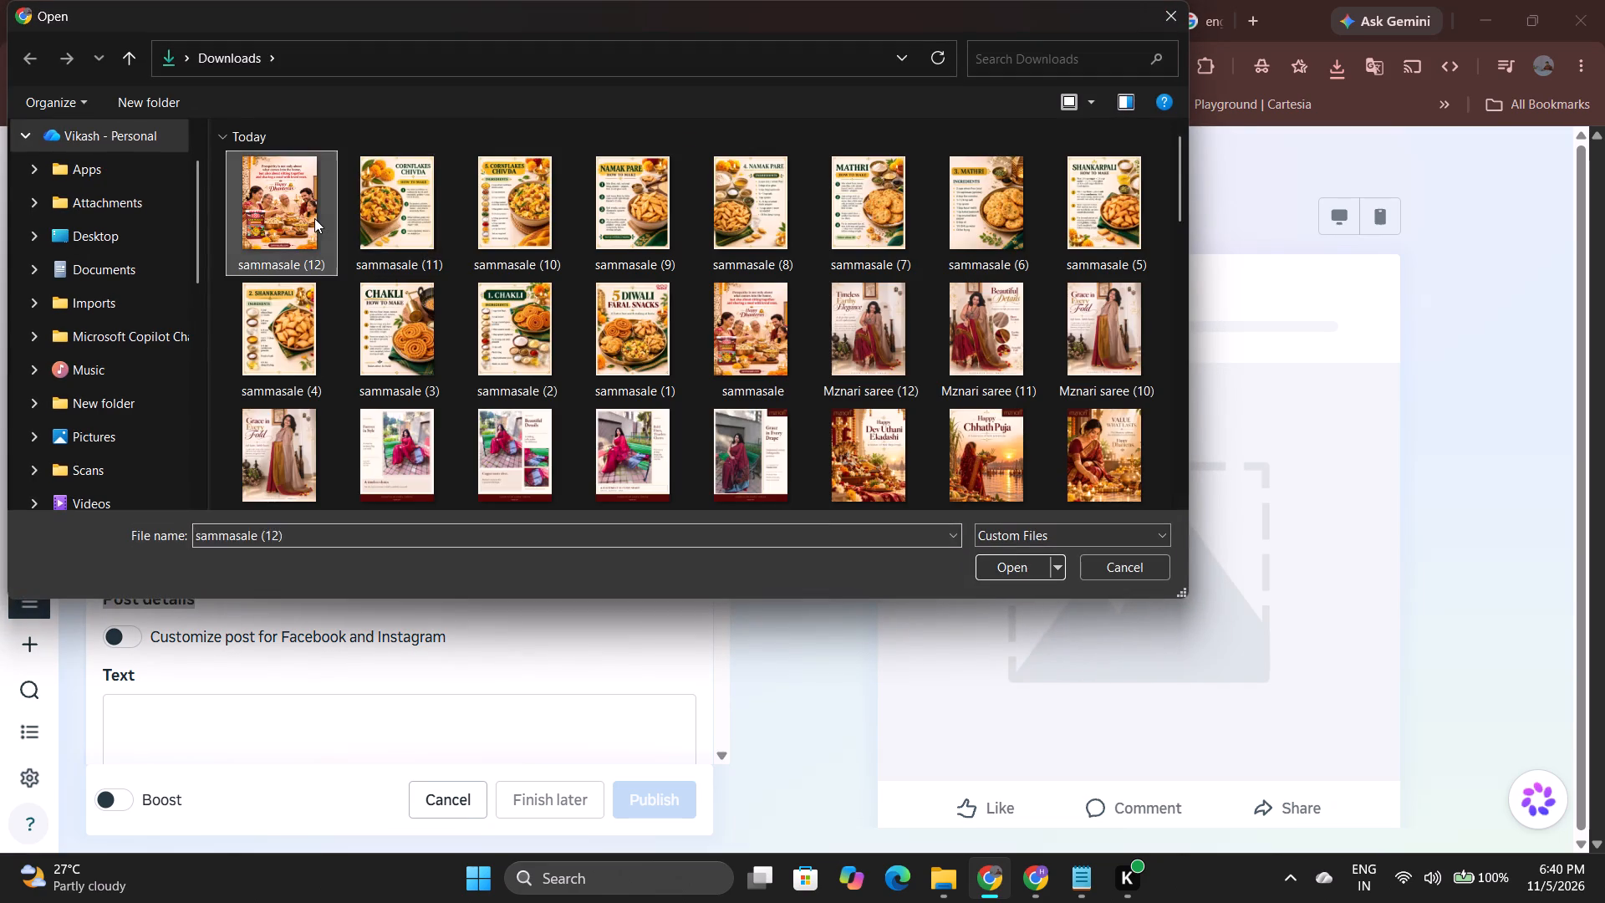
pyautogui.press('Return')
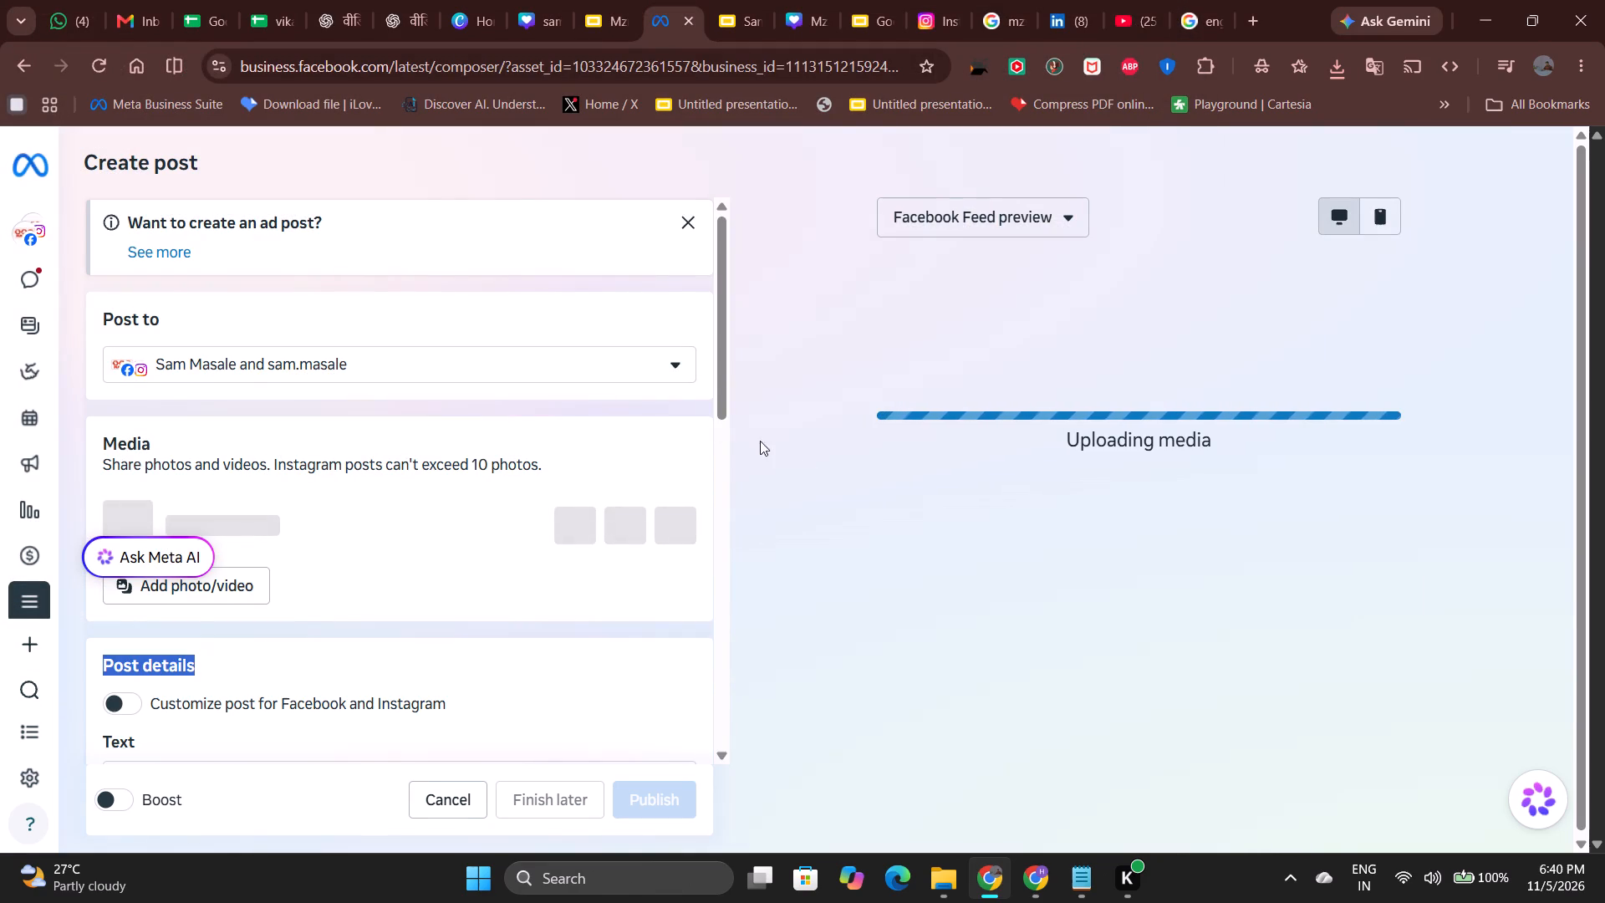
# Switch the Facebook Feed preview to the mobile view and activate the post's caption text field.
pyautogui.click(1369, 226)
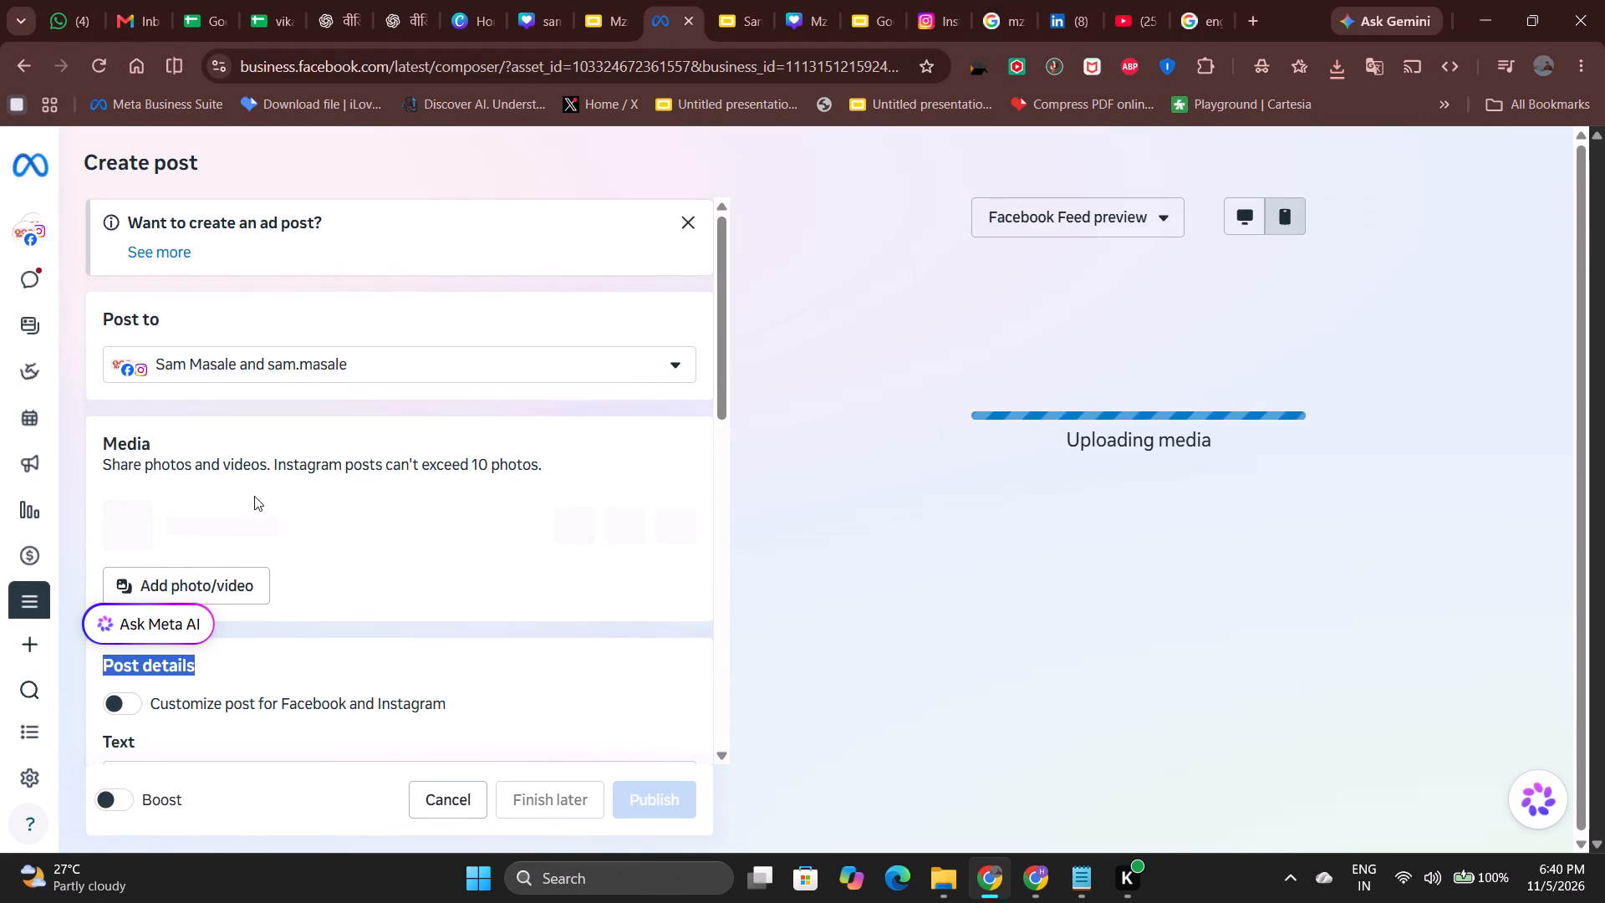
pyautogui.scroll(-2, 256, 496)
pyautogui.click(280, 572)
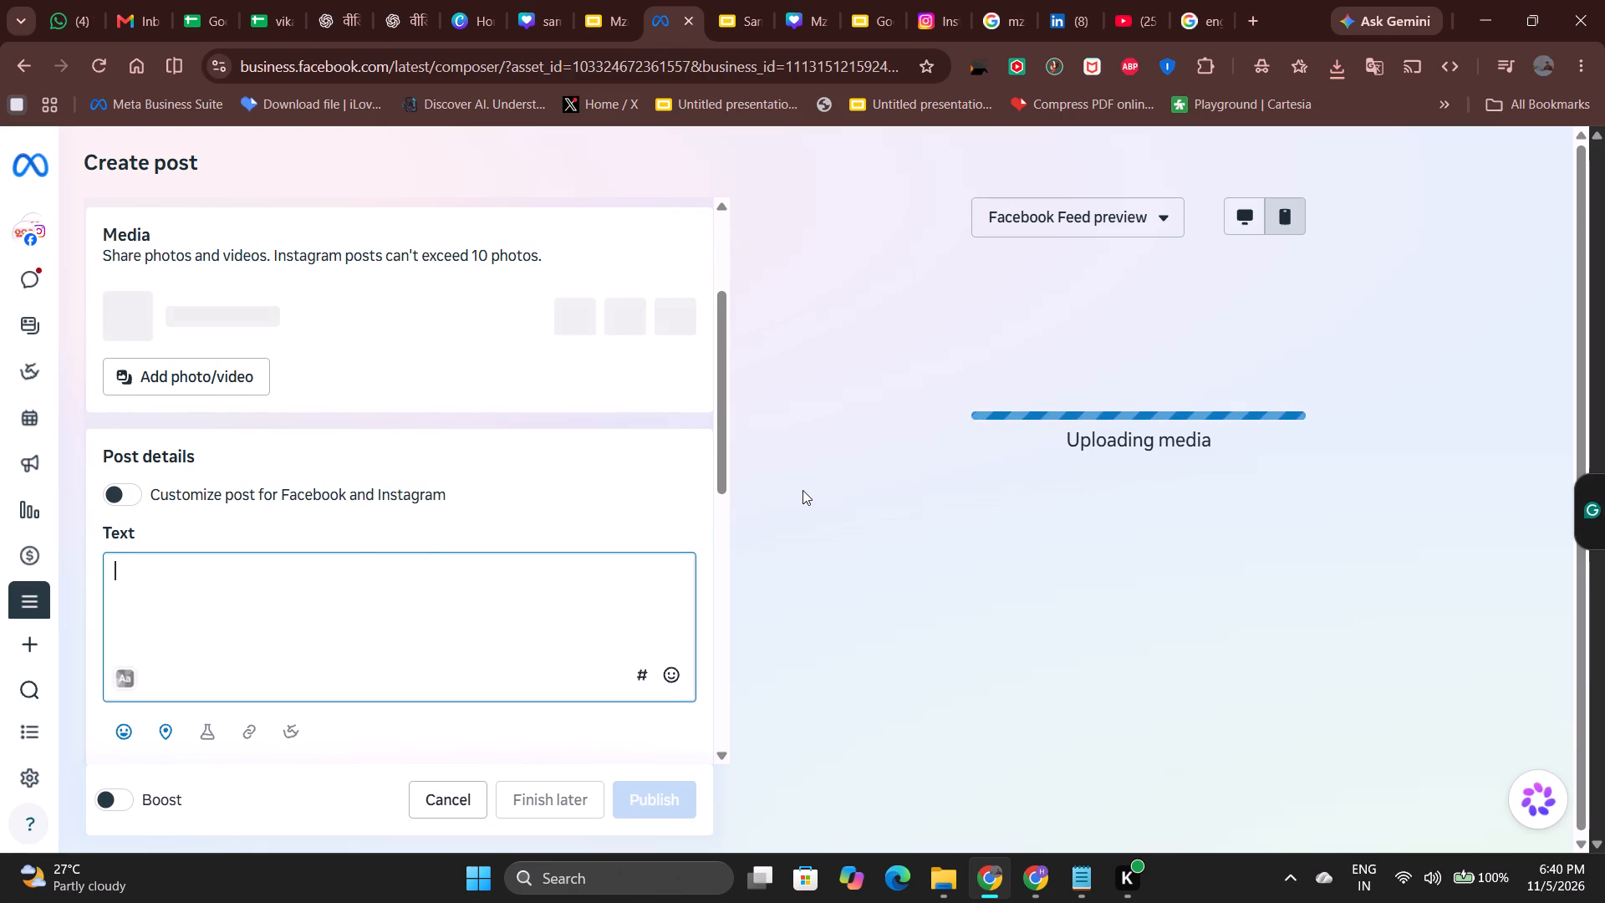
pyautogui.click(718, 439)
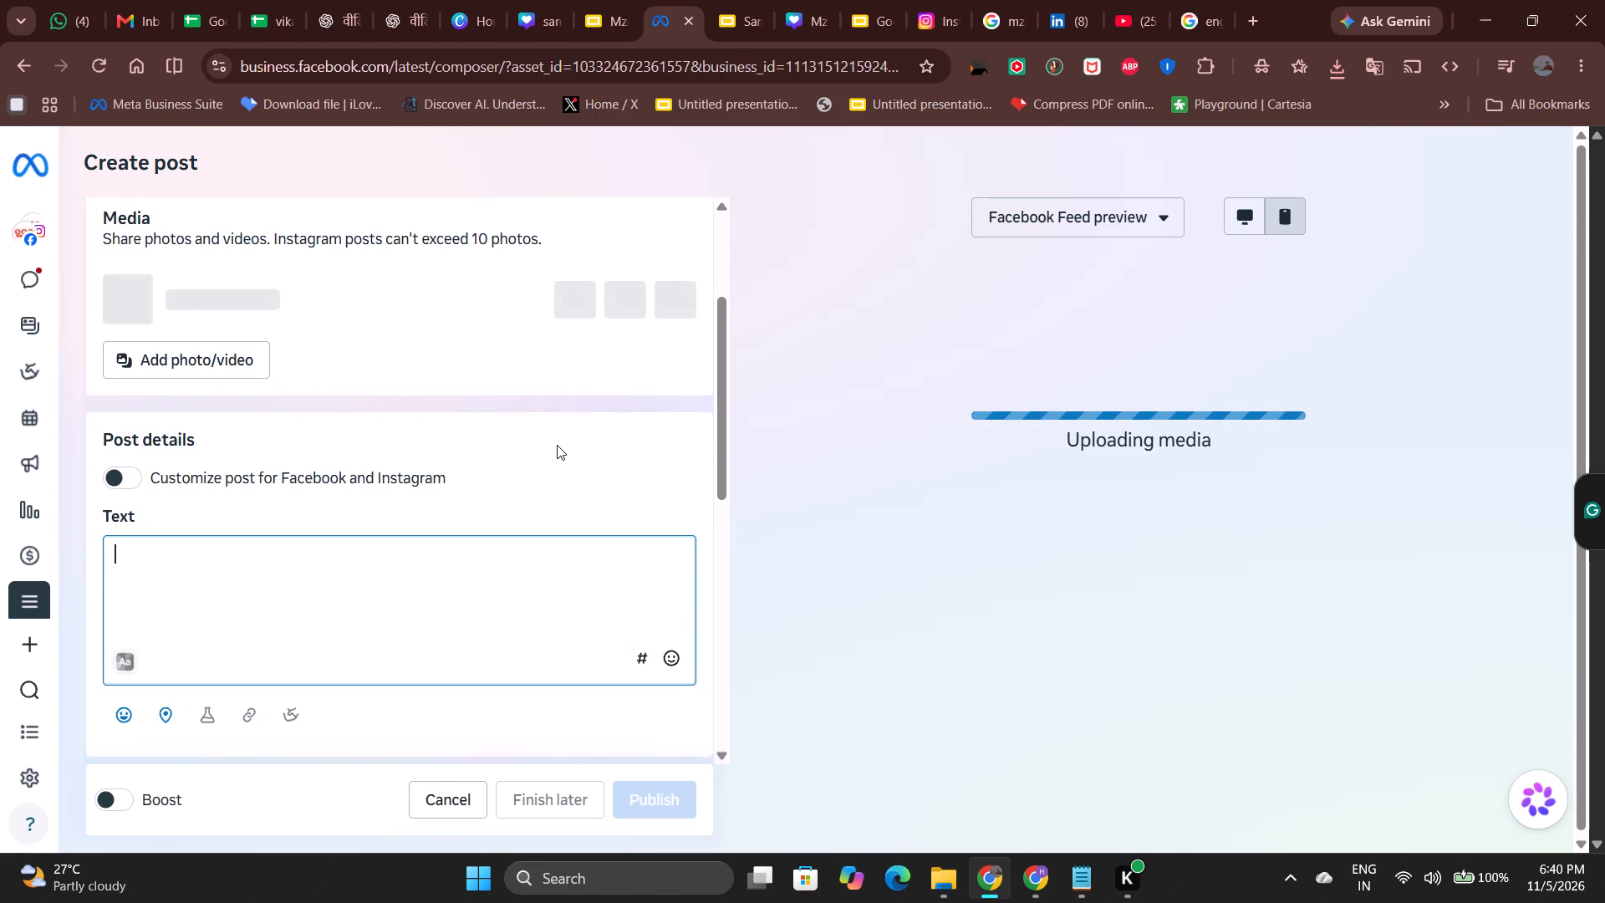
pyautogui.scroll(1, 556, 452)
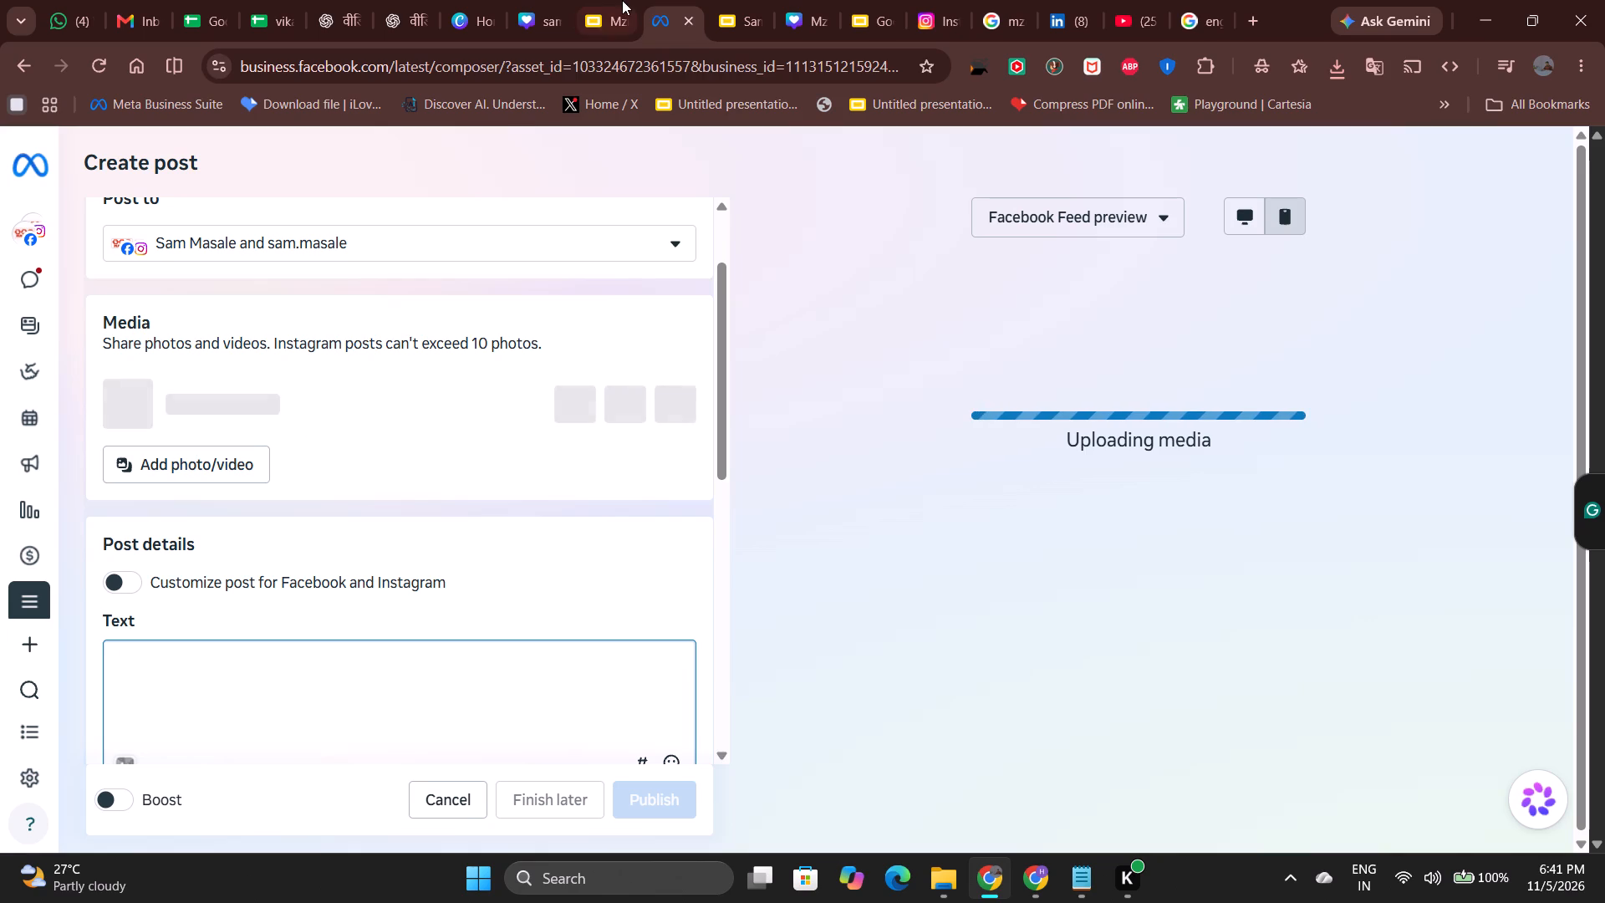
# Download the Happy Dhanteras page (149) from Canva again as a PNG at a smaller size.
pyautogui.click(531, 0)
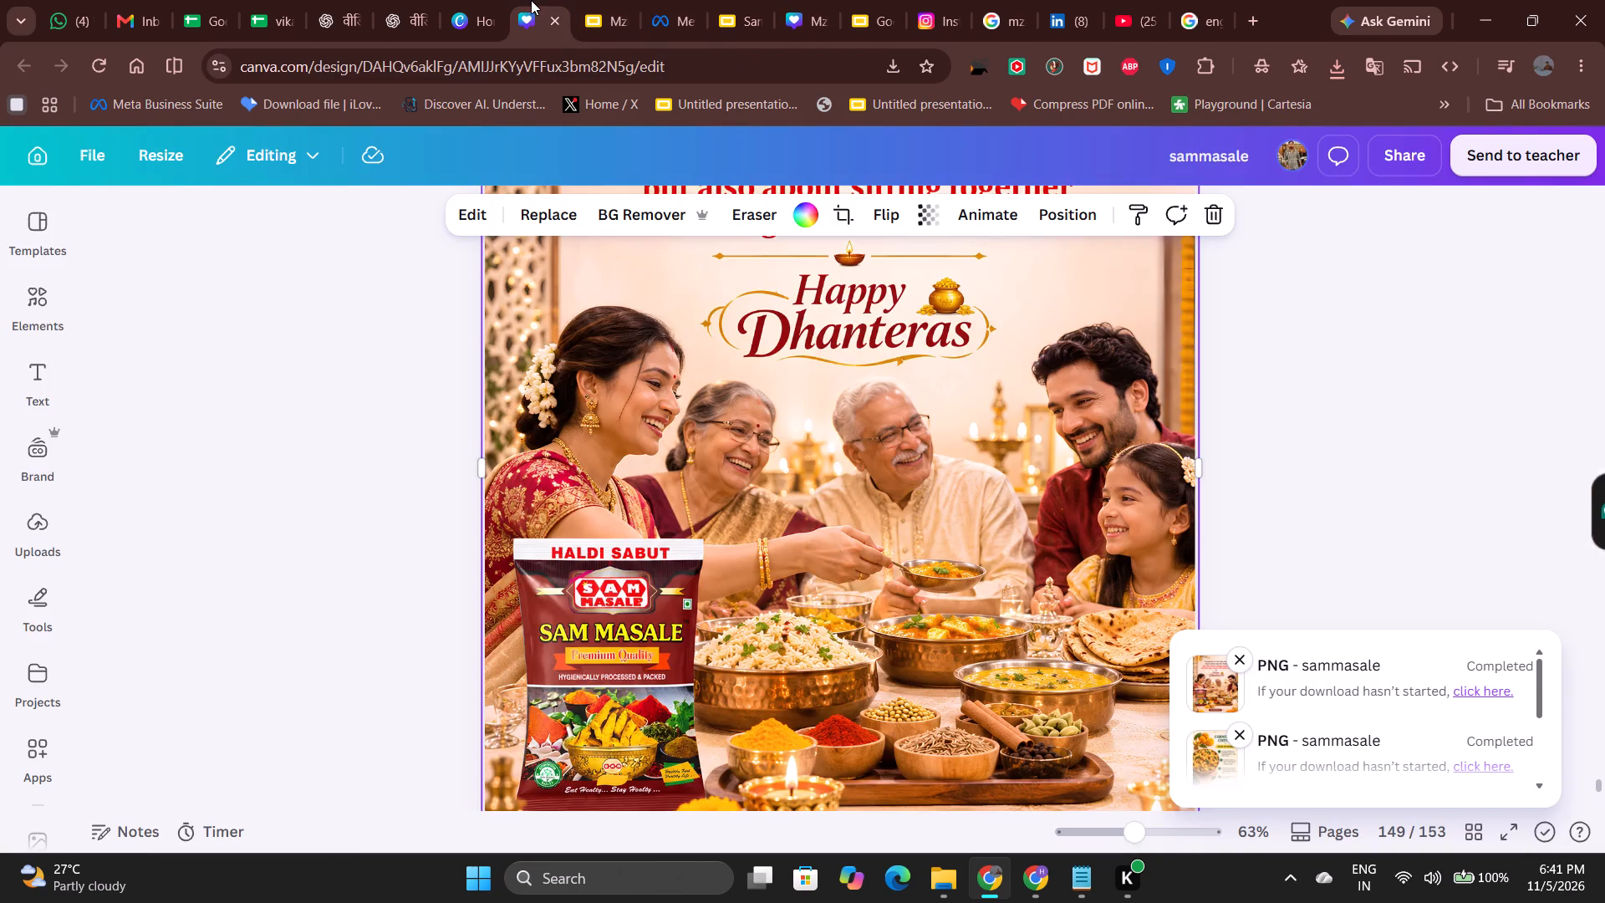
pyautogui.click(1417, 156)
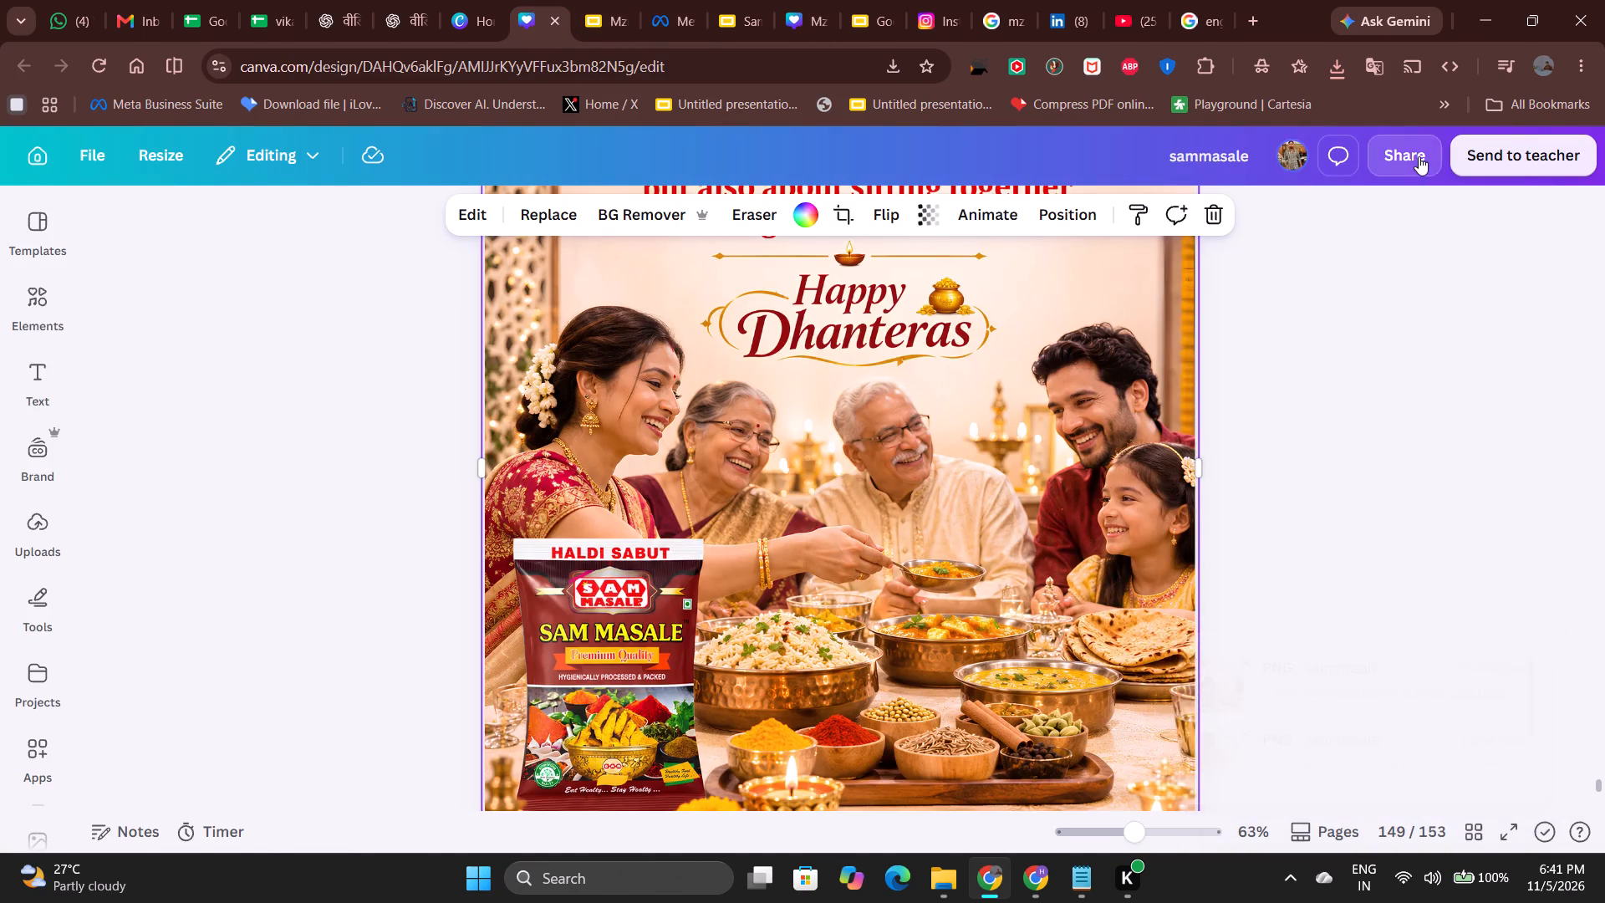
pyautogui.click(1215, 651)
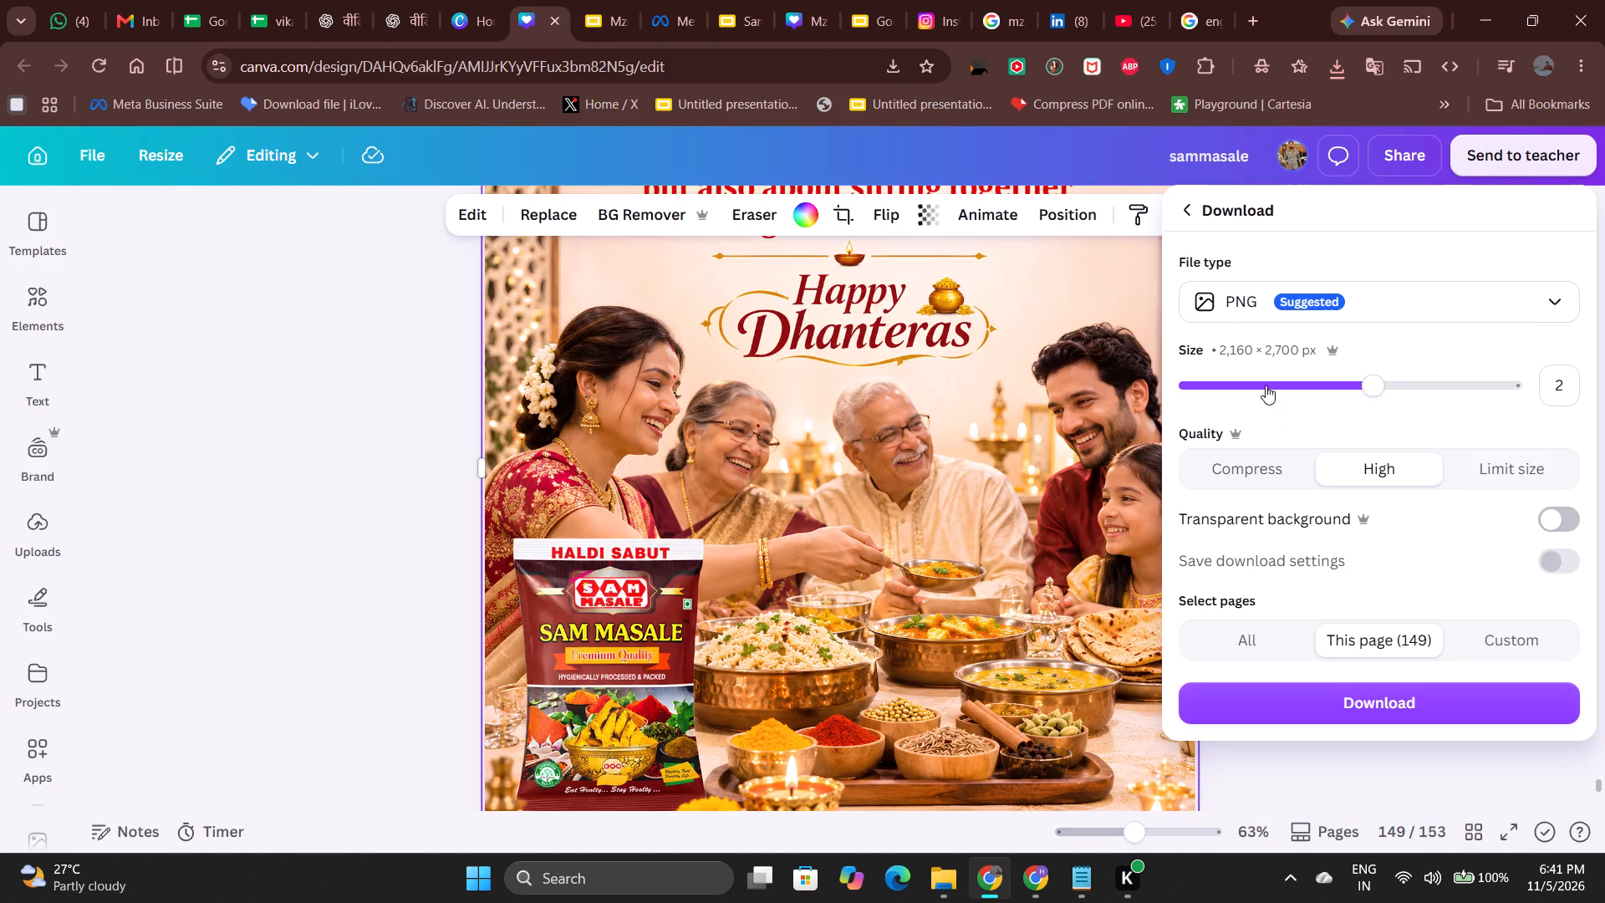
pyautogui.click(1266, 385)
pyautogui.click(1385, 690)
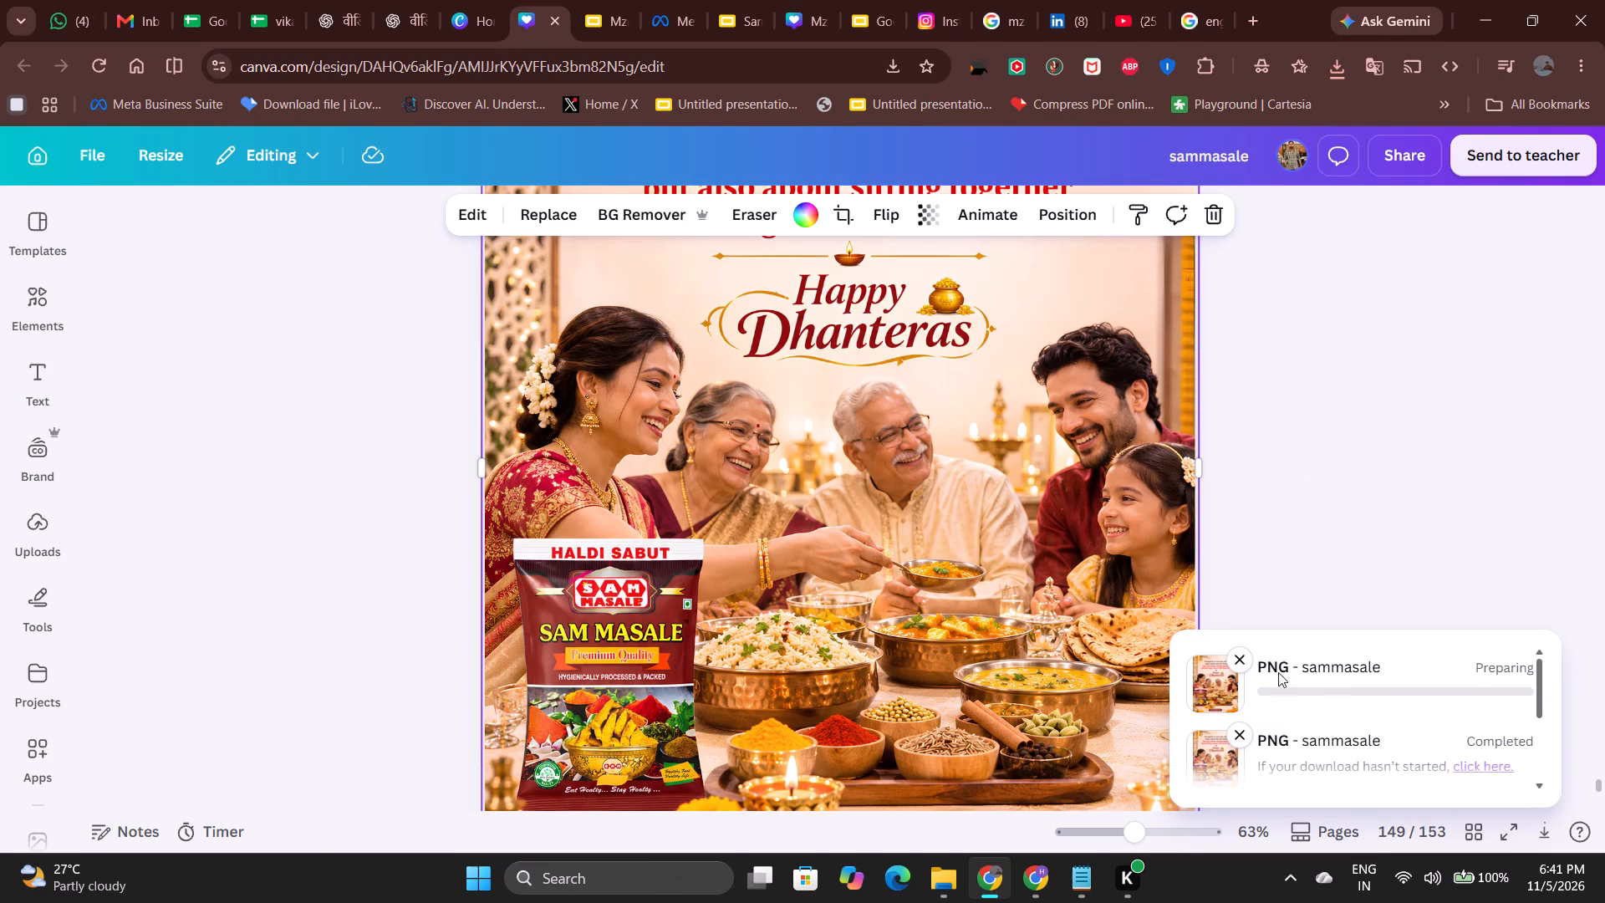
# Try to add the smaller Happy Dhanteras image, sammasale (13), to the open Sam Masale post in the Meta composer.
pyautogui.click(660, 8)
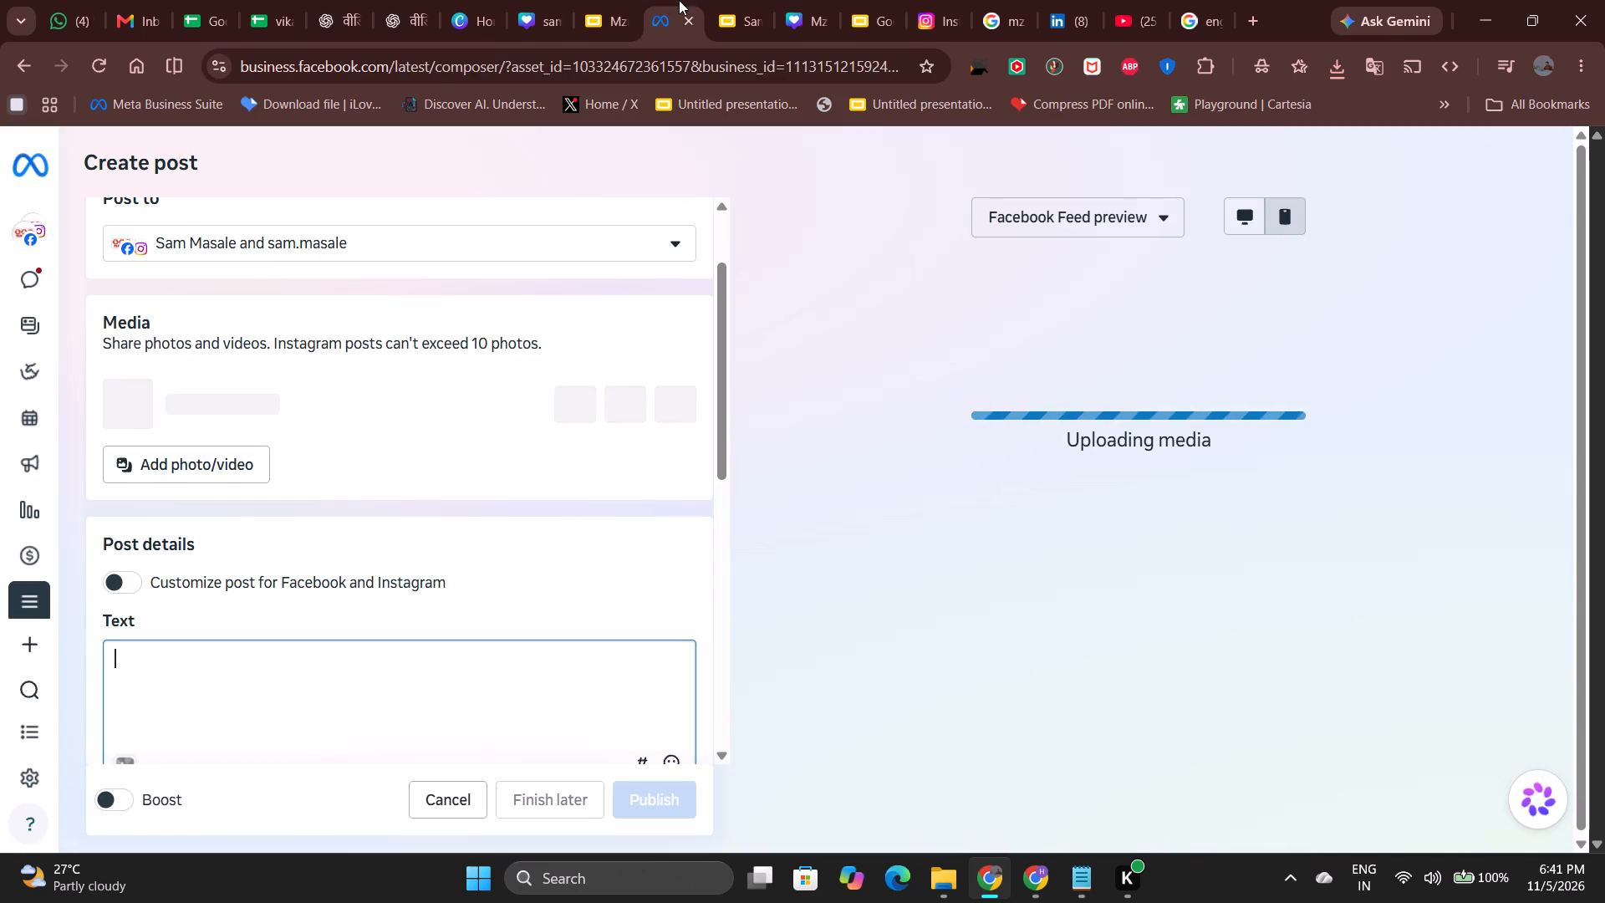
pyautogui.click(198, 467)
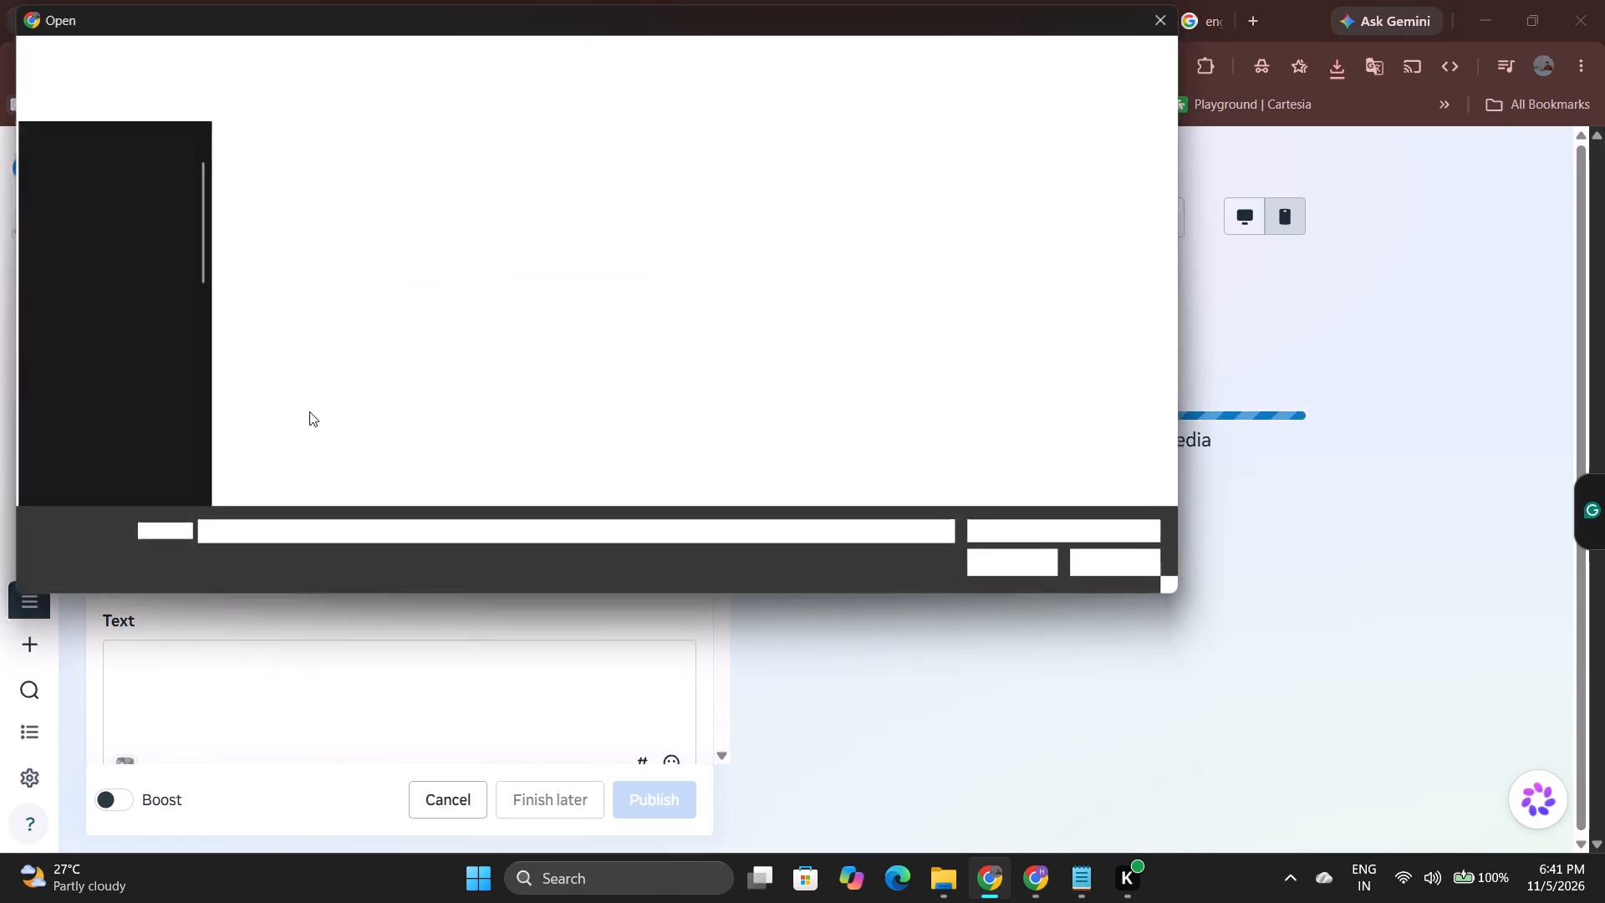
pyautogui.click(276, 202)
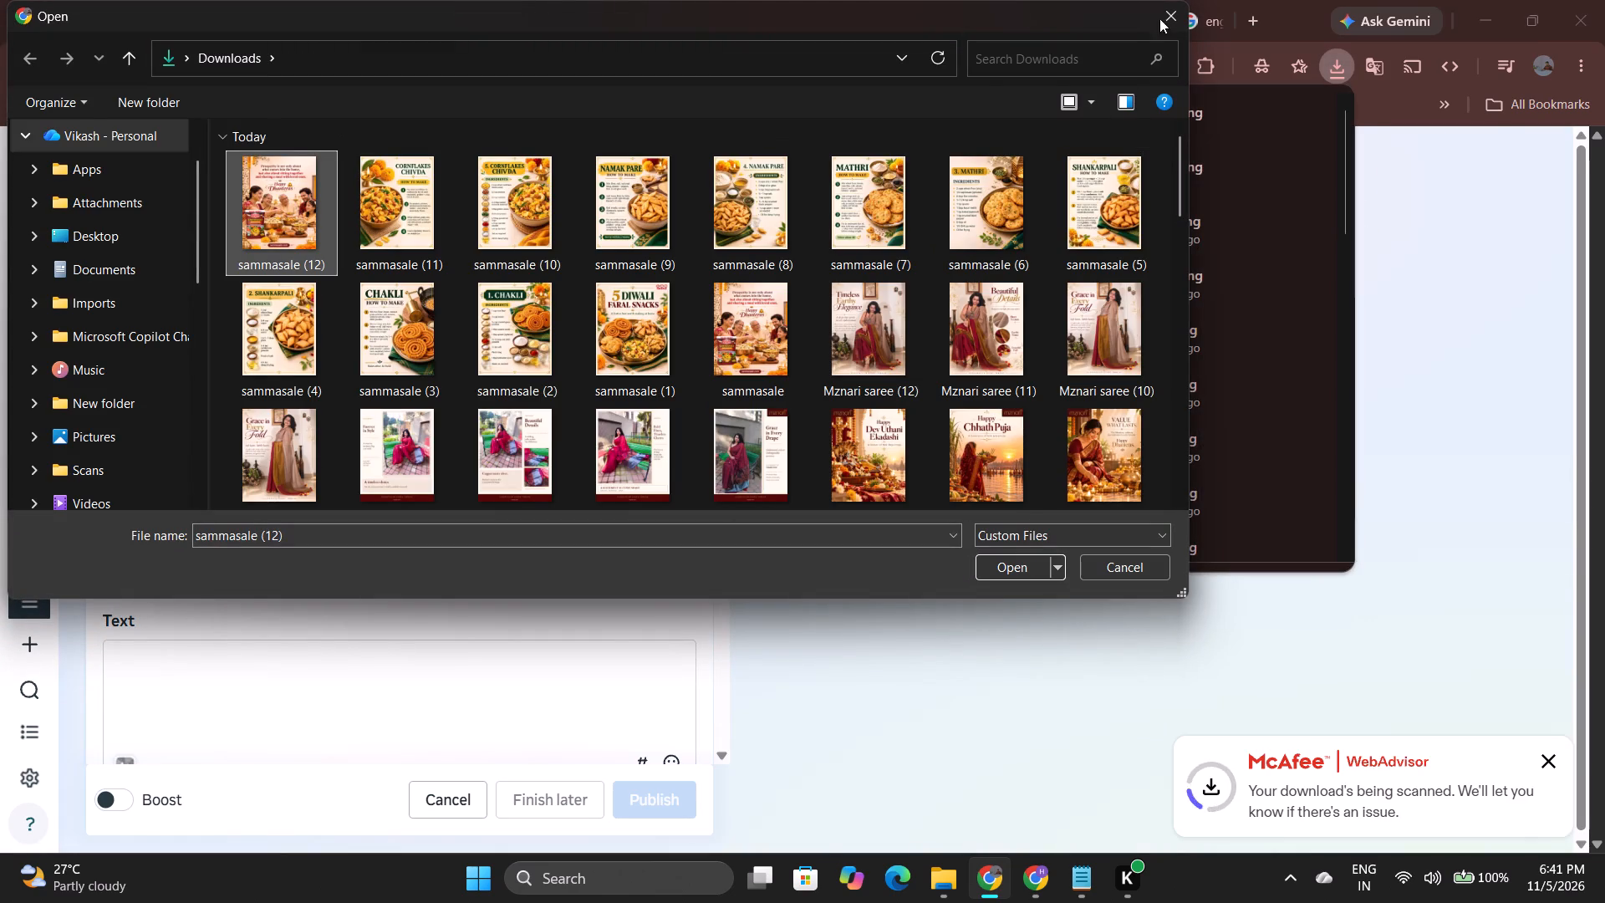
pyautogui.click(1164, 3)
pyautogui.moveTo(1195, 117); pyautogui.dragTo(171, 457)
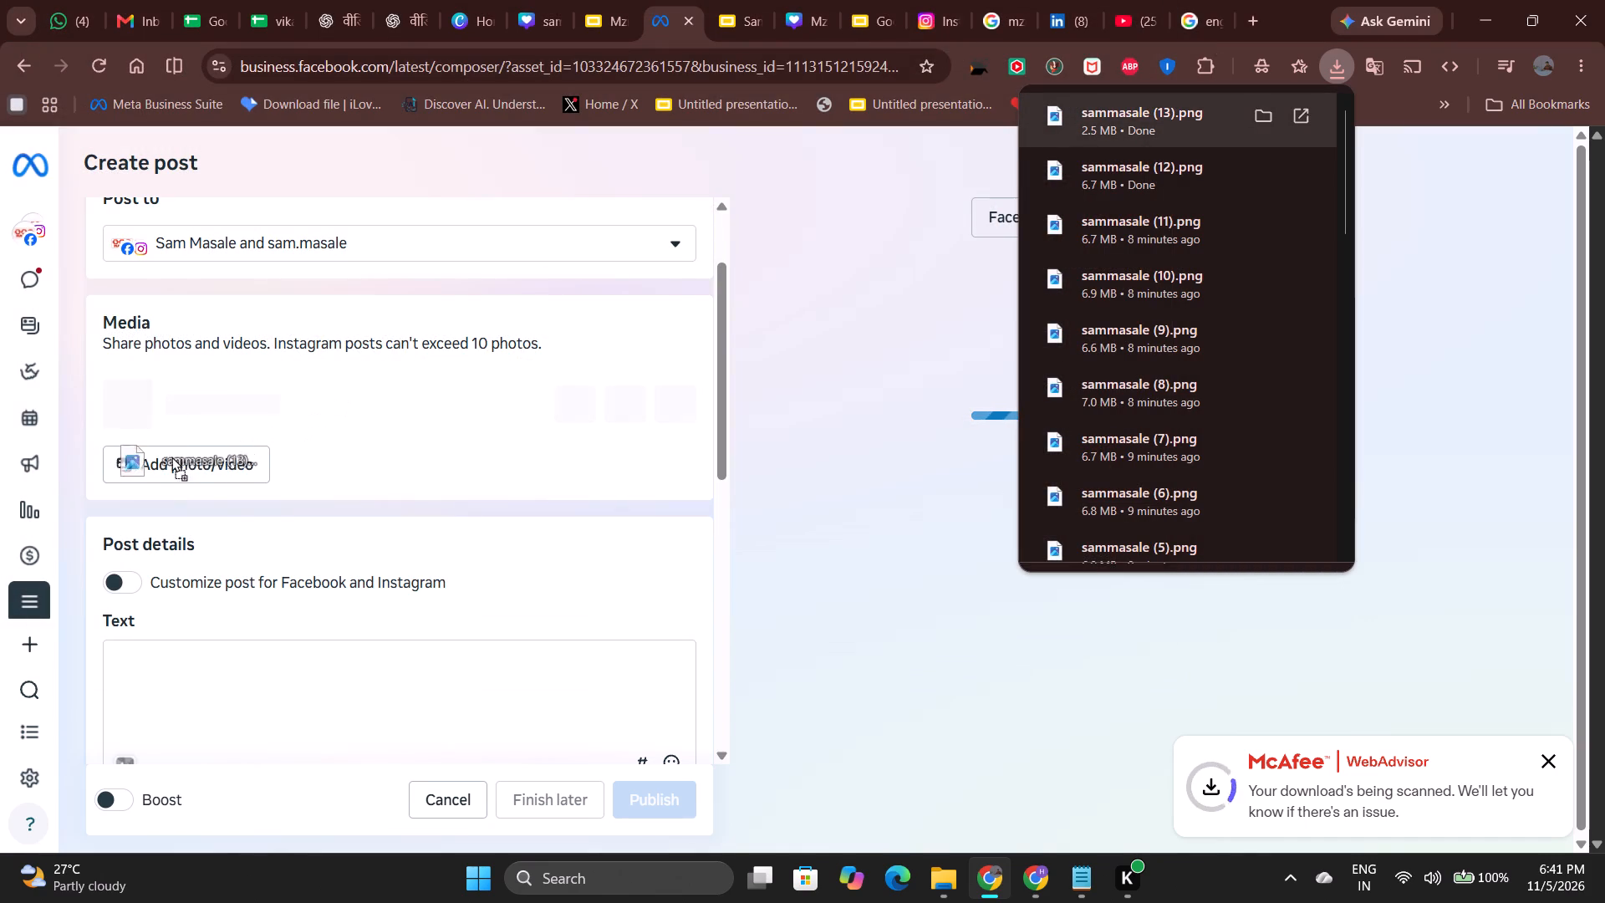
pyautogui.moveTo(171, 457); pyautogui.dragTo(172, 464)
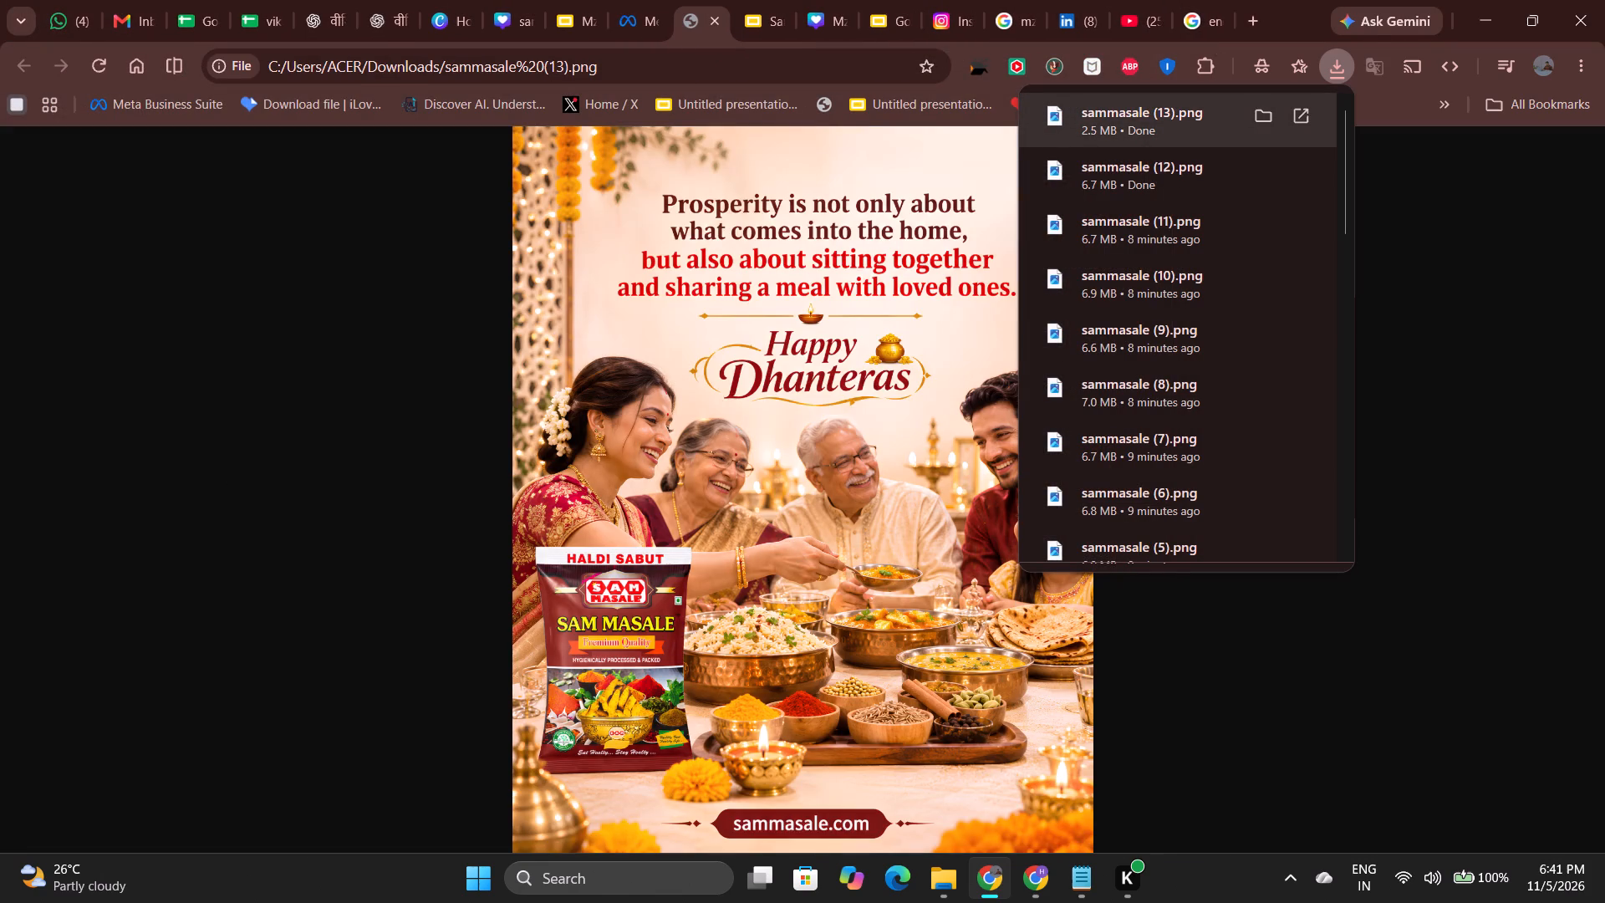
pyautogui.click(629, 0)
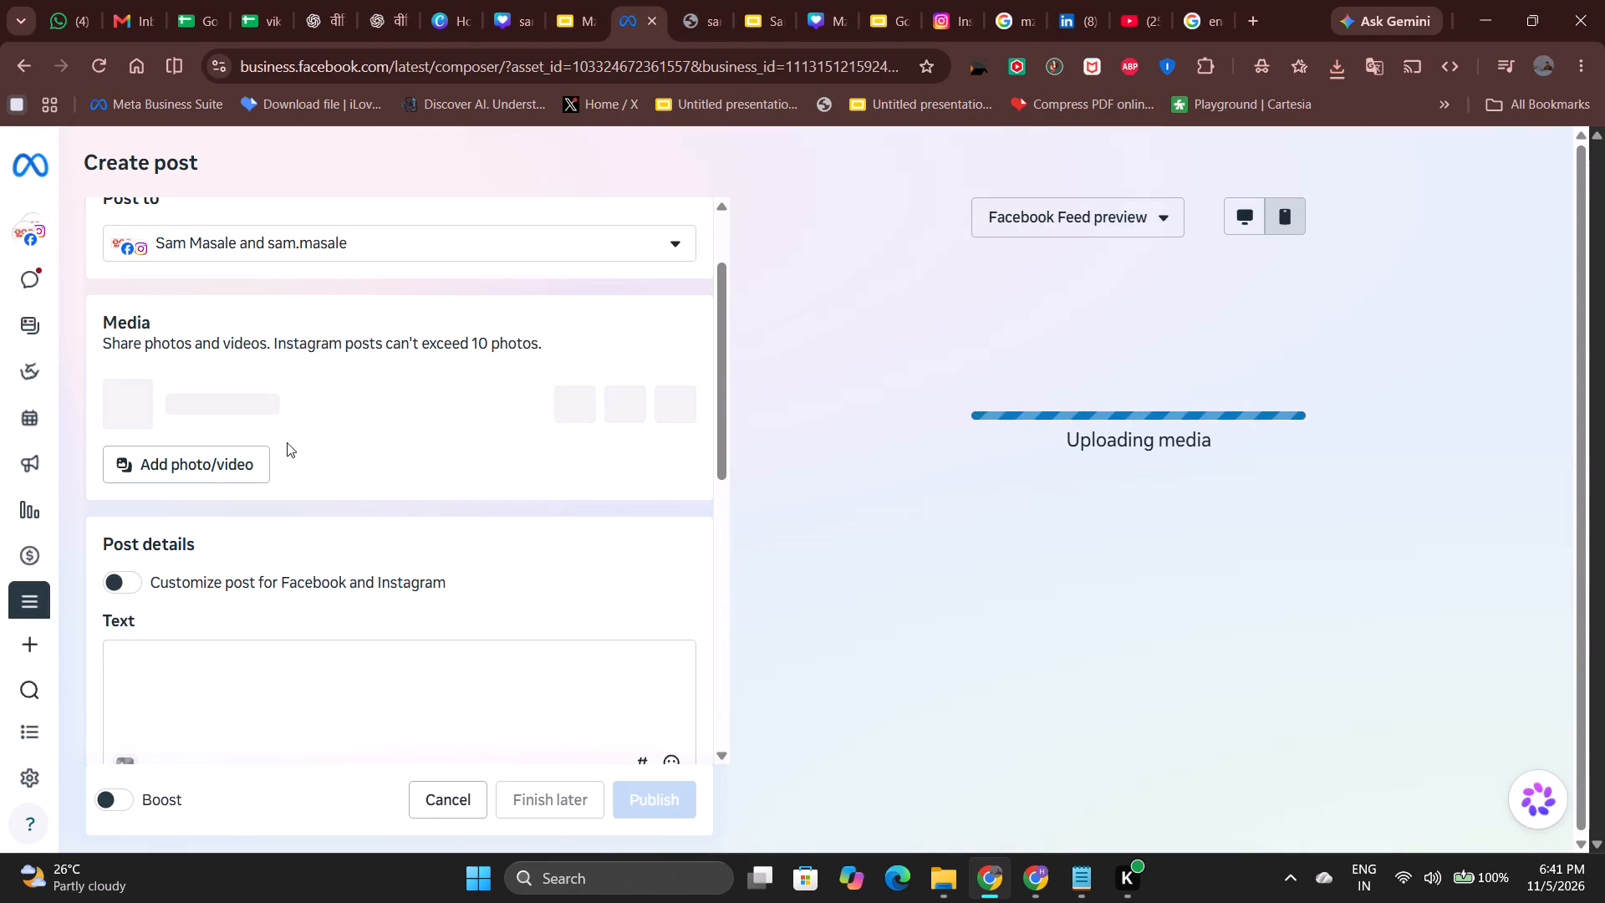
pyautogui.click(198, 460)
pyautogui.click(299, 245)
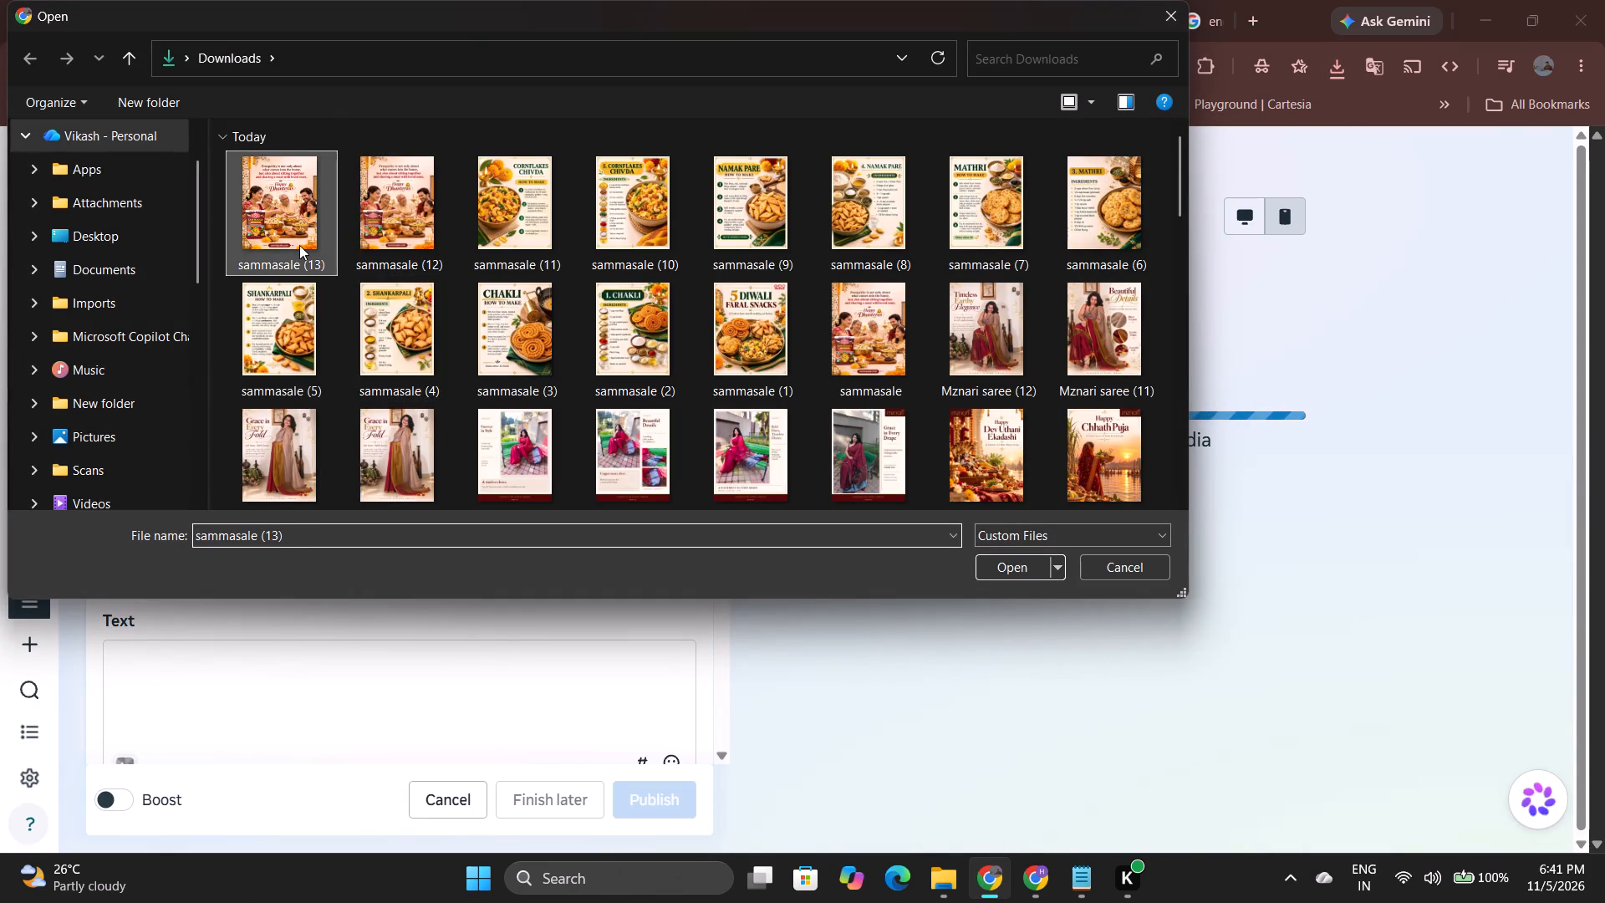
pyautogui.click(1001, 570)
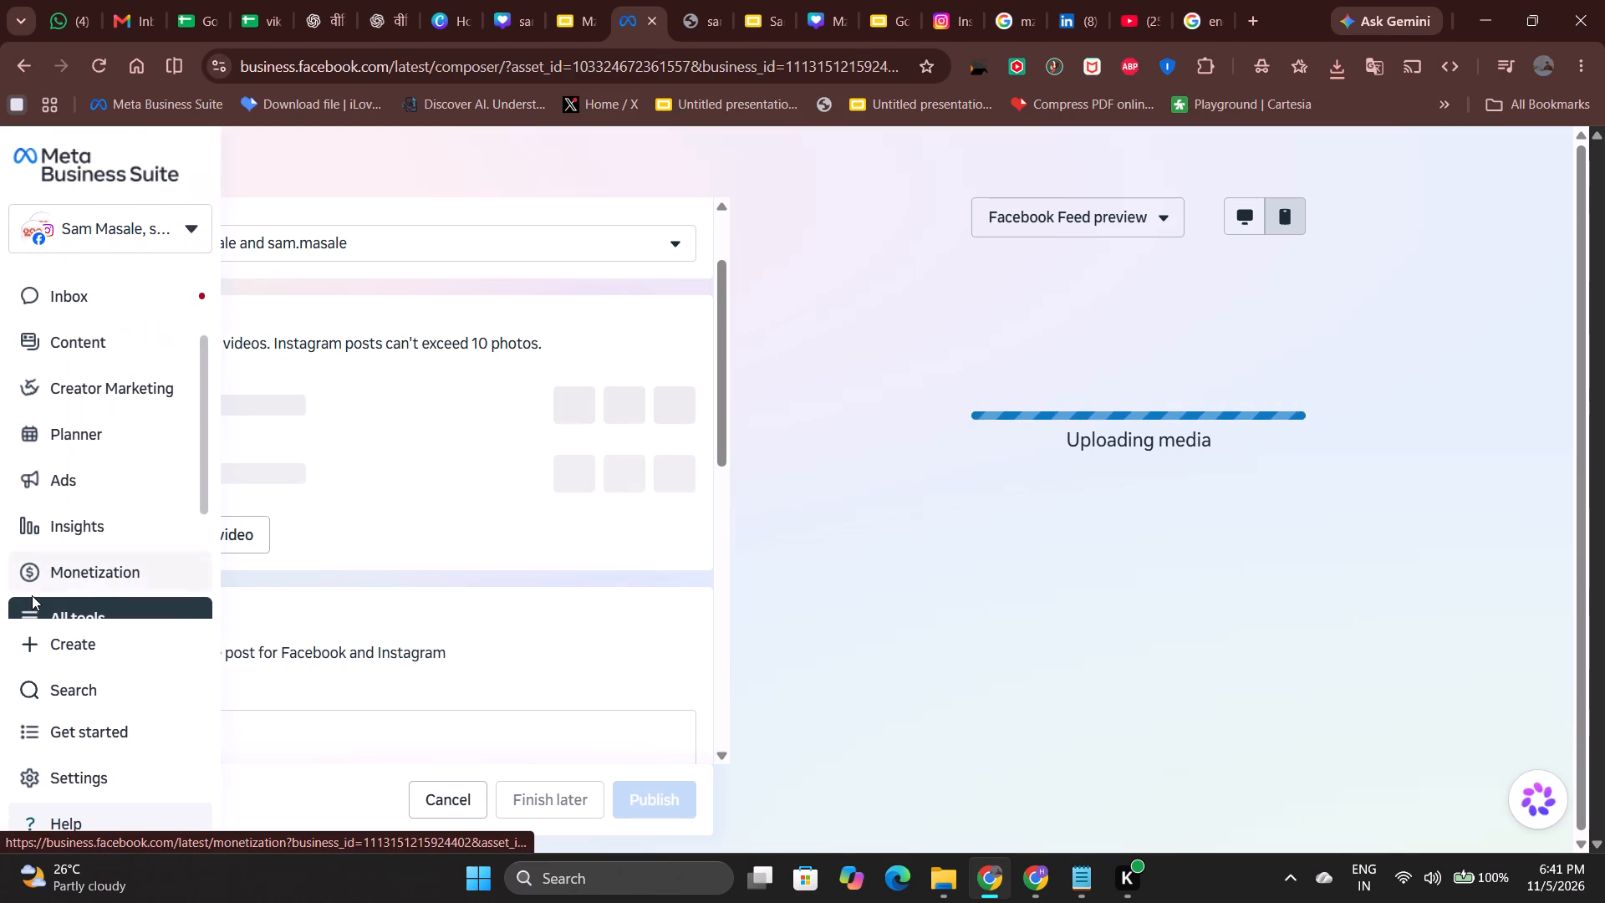
# Discard the Sam Masale post whose media is still uploading and start a new post in Meta Business Suite.
pyautogui.scroll(-1, 52, 517)
pyautogui.click(81, 476)
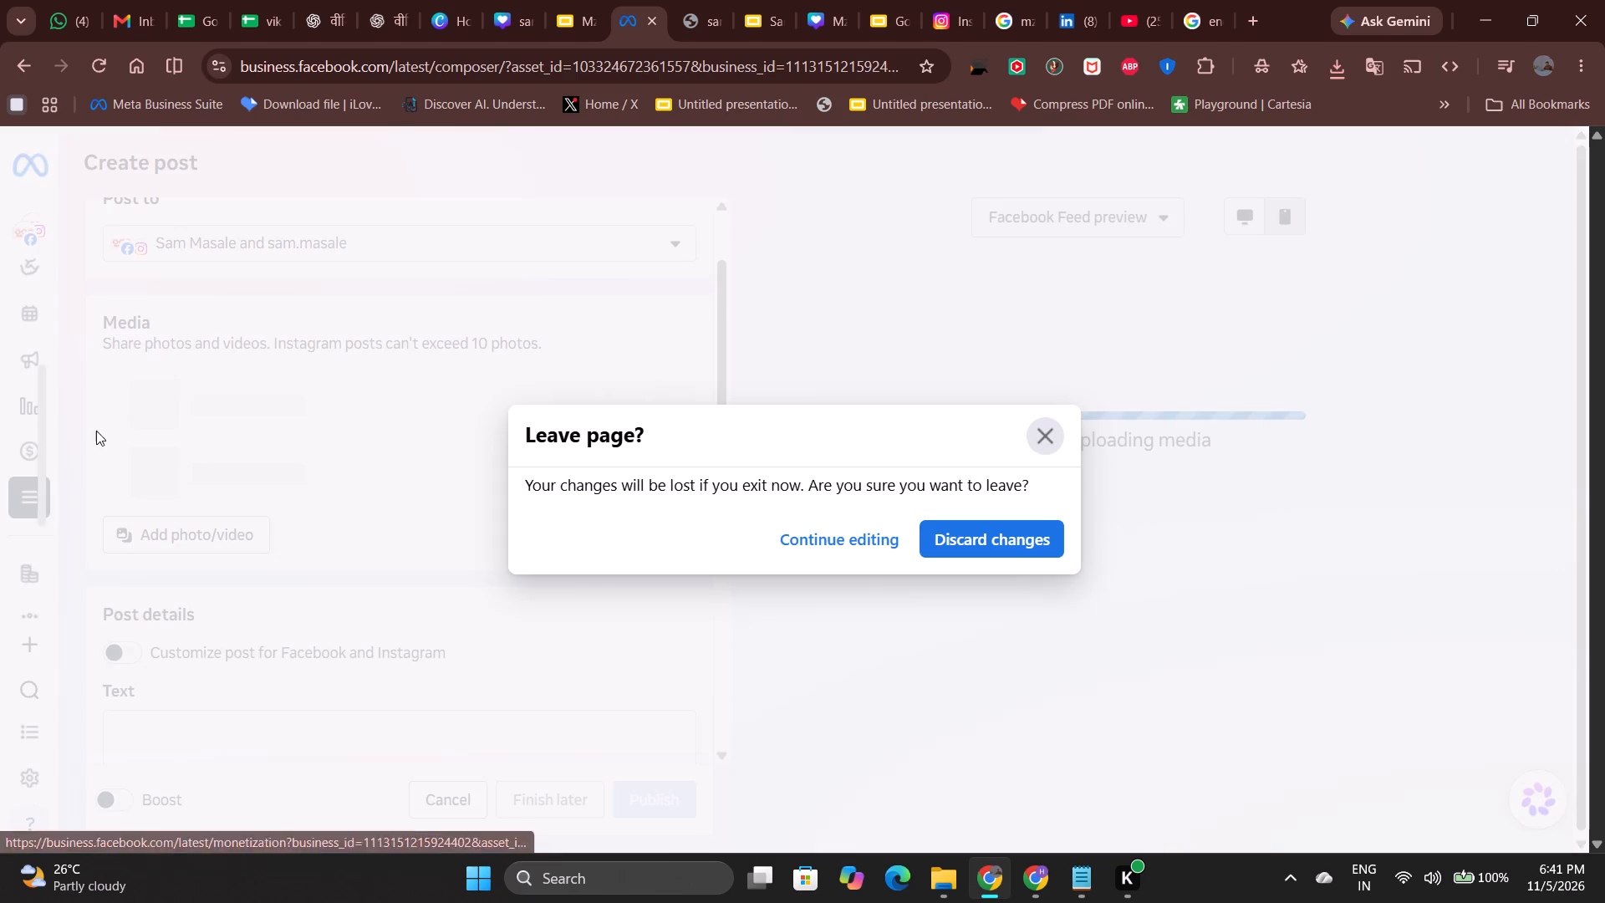
pyautogui.click(956, 541)
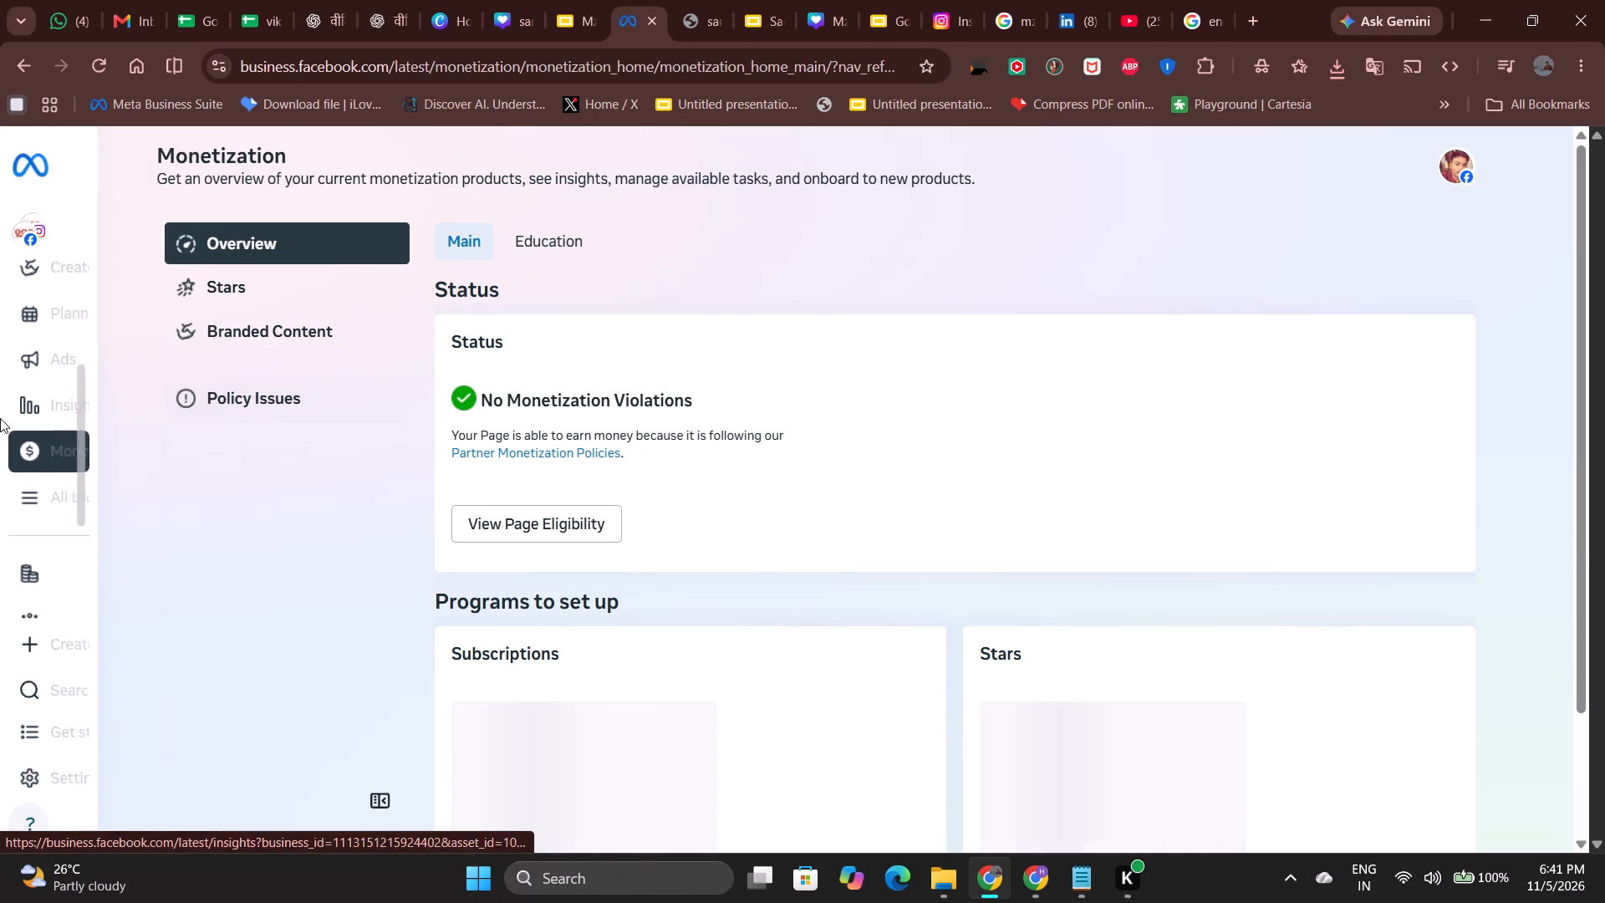
pyautogui.scroll(-4, 84, 584)
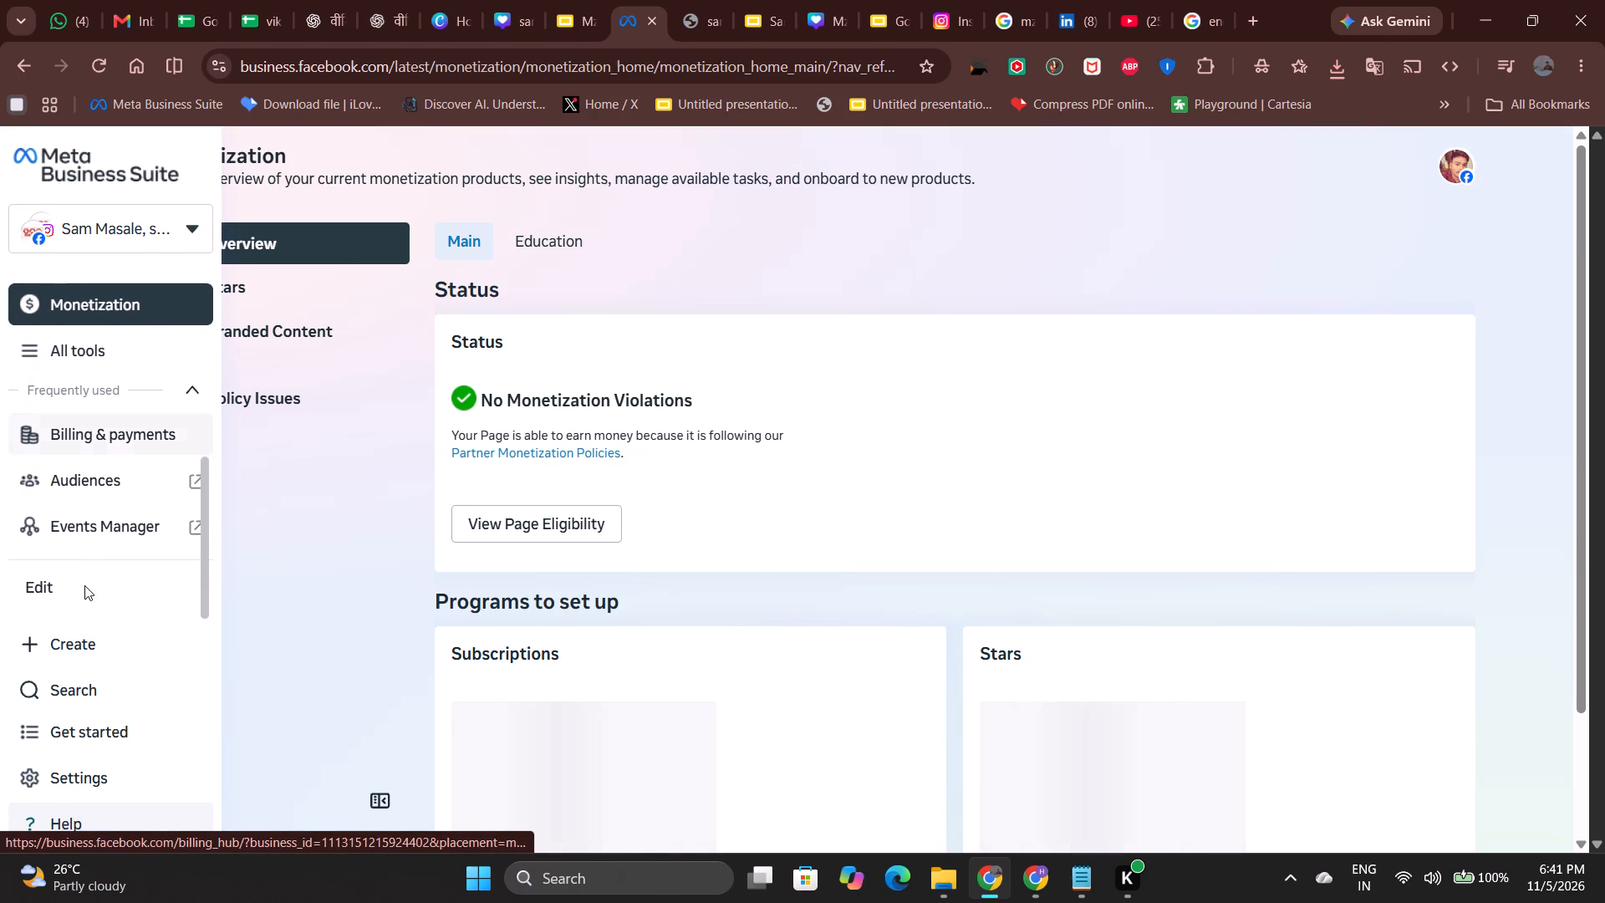
pyautogui.click(48, 631)
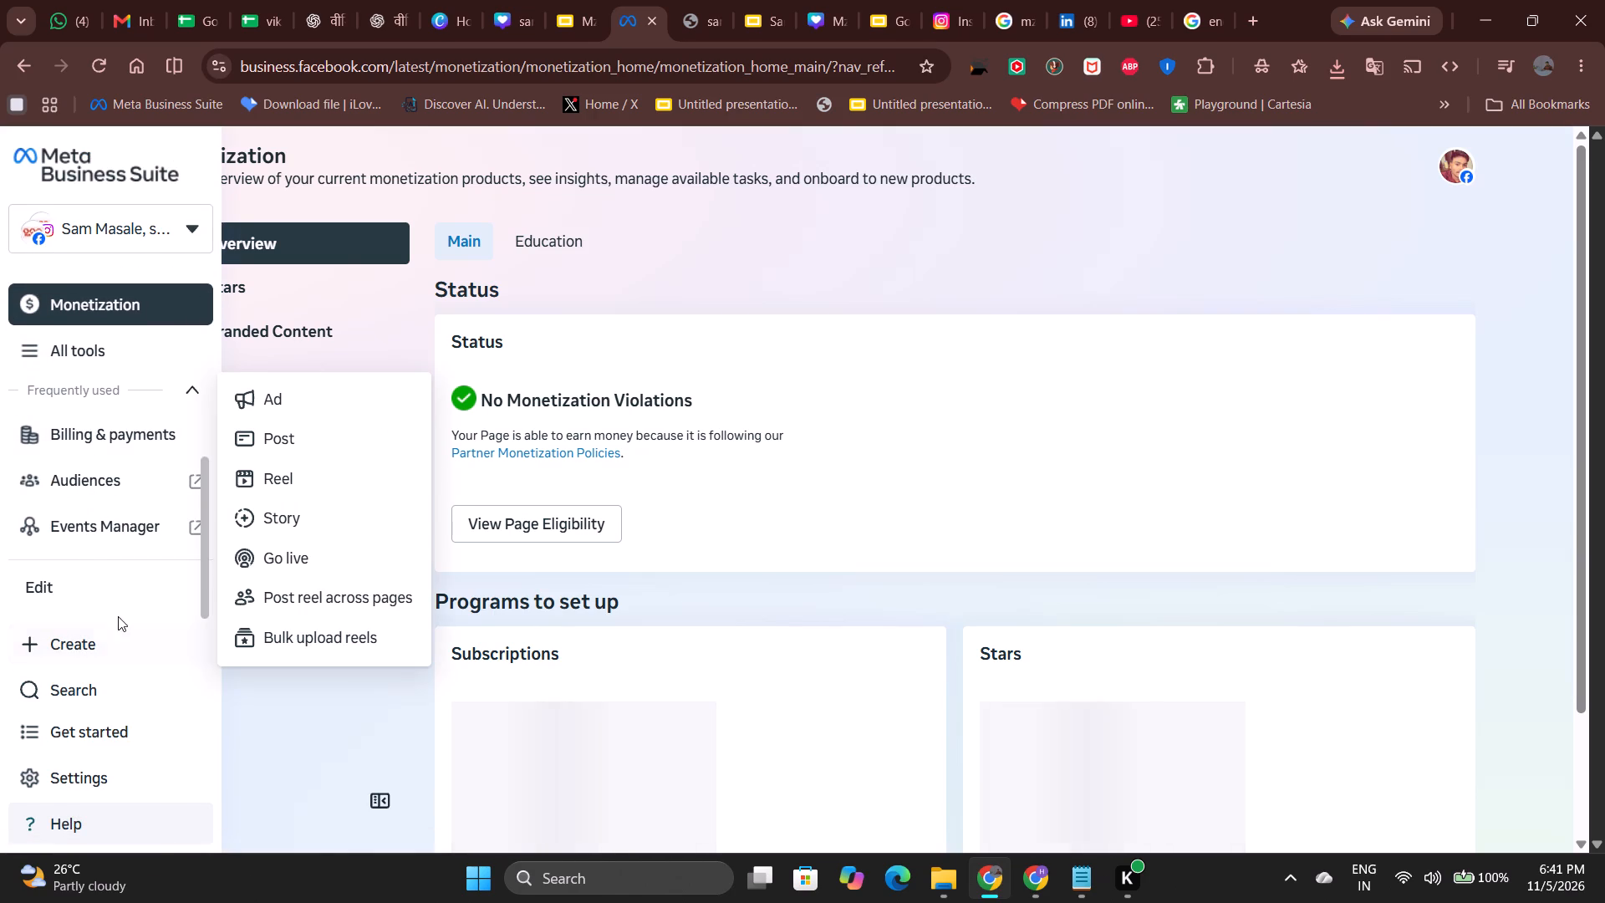
pyautogui.click(281, 438)
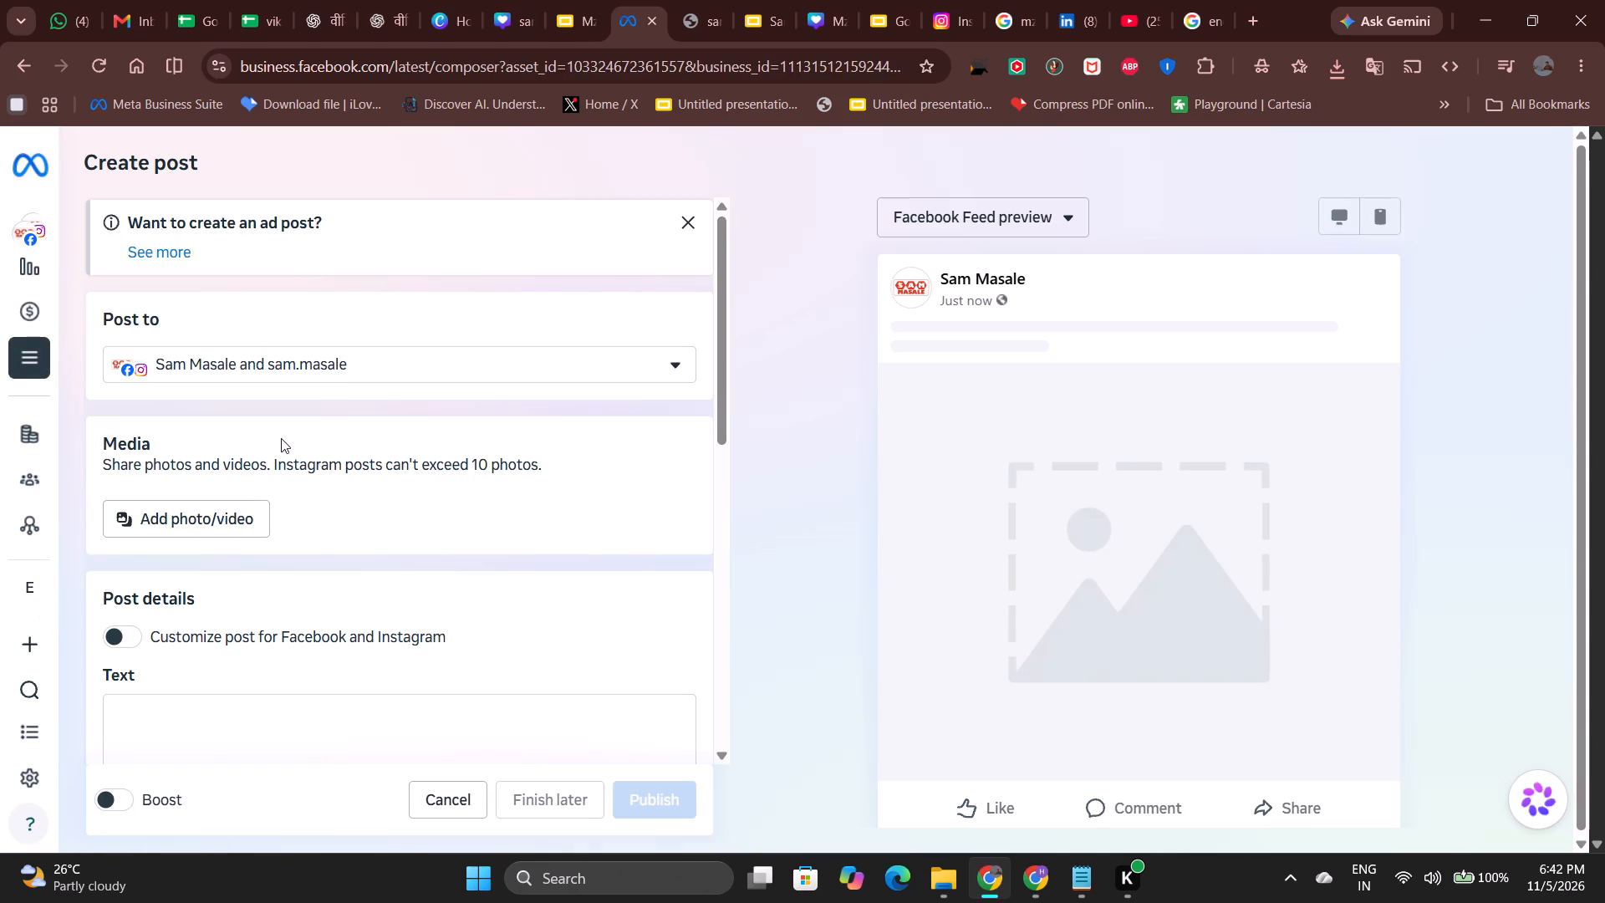
# Upload the Happy Dhanteras image, sammasale (13), to the new Sam Masale post.
pyautogui.click(150, 514)
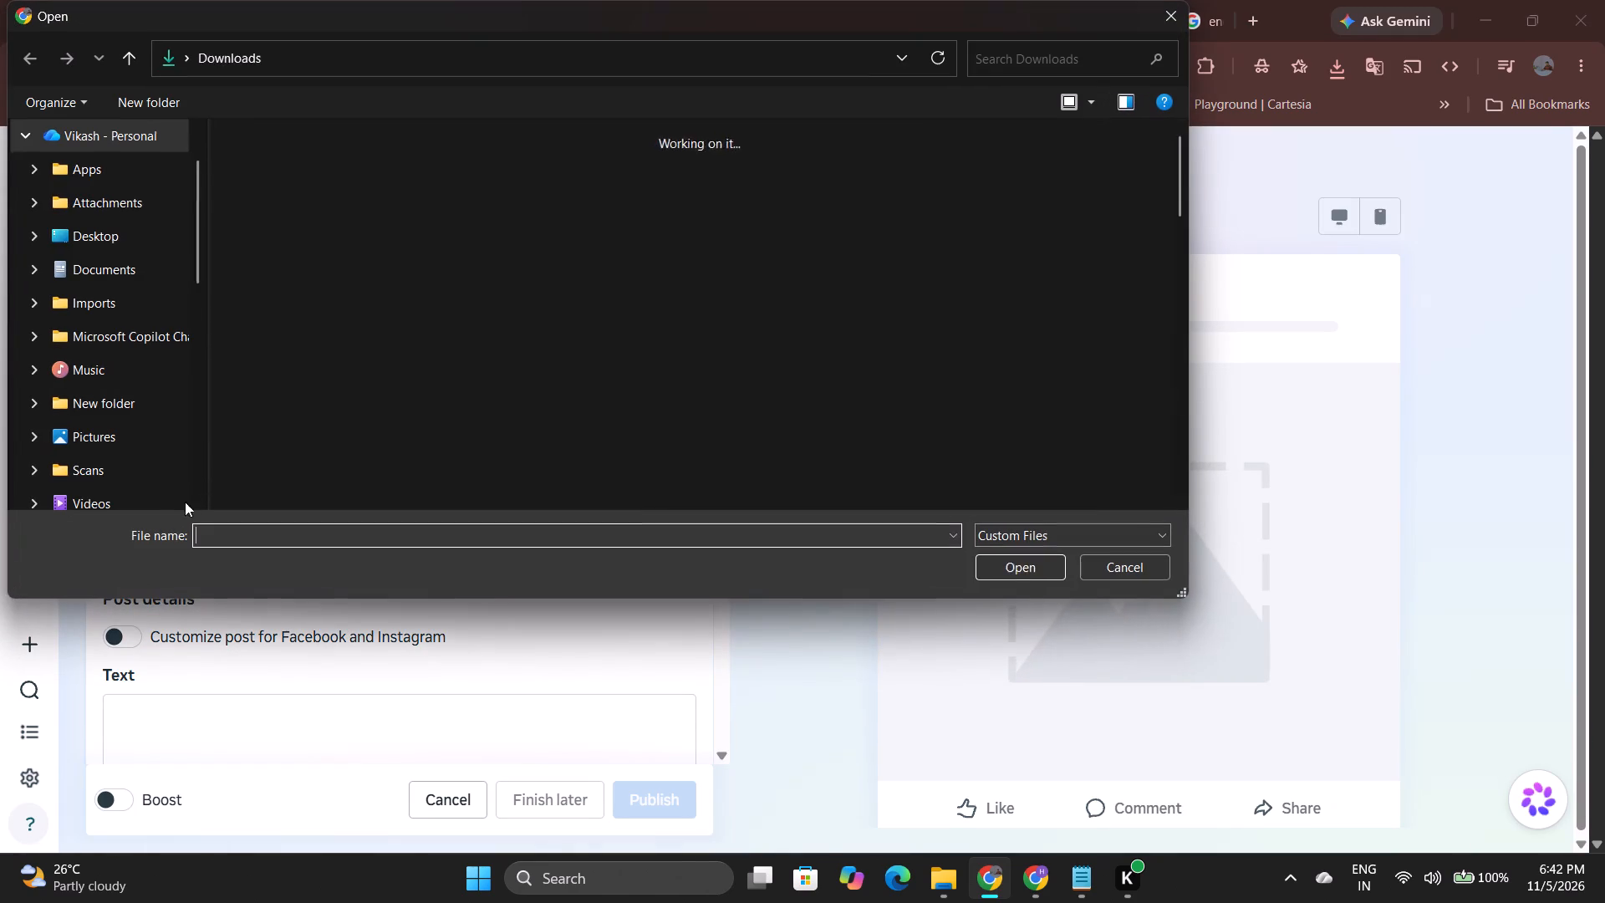
pyautogui.click(276, 237)
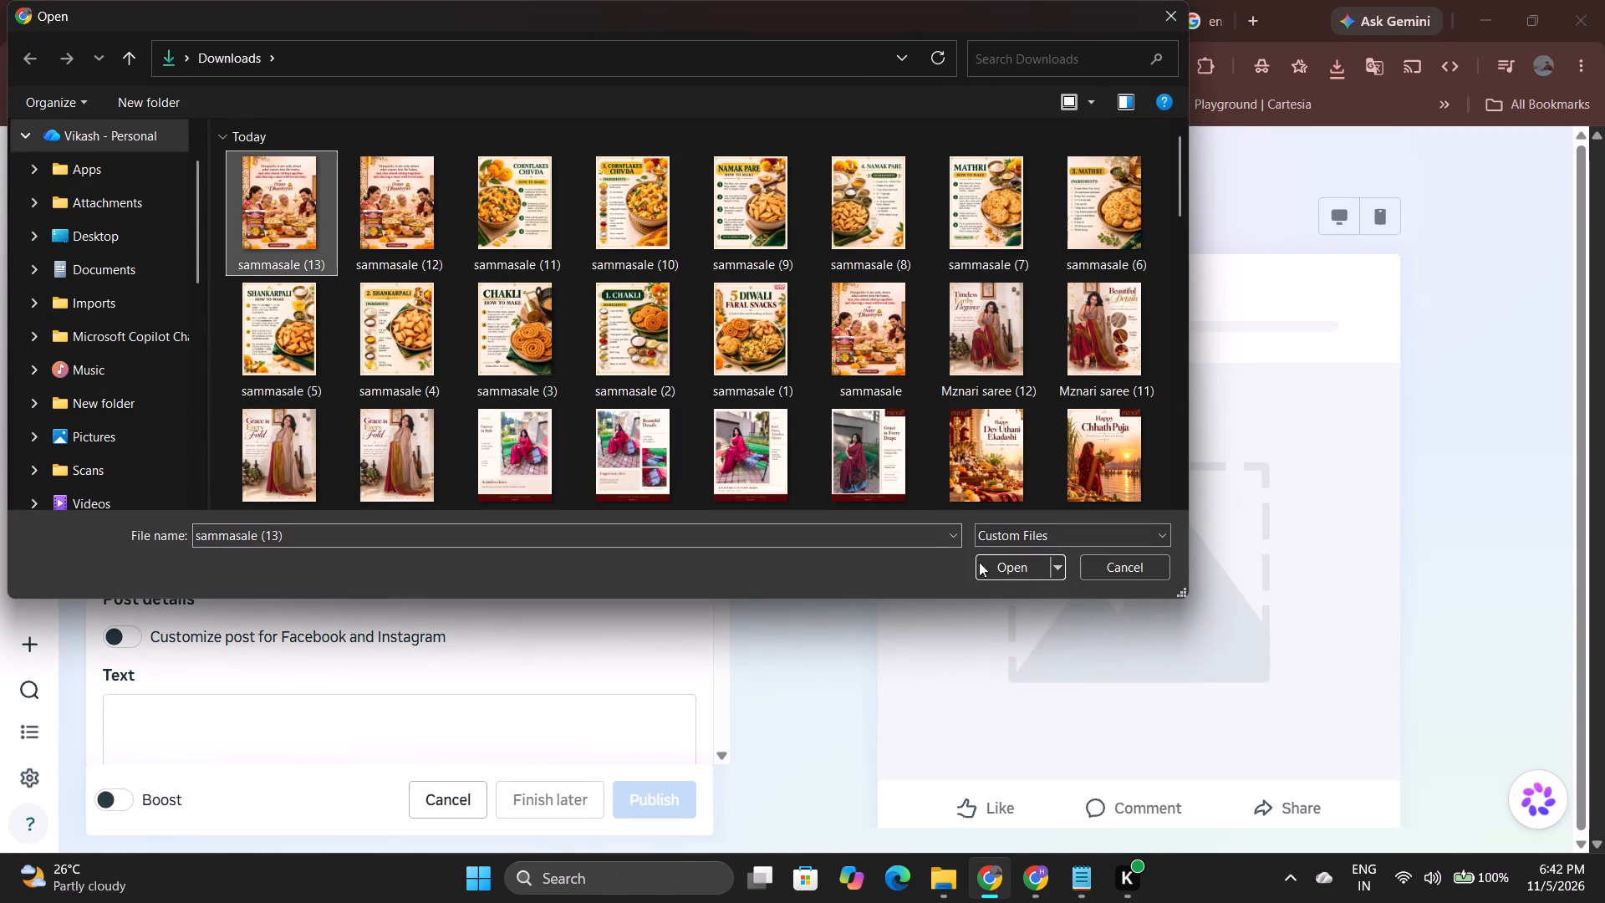
pyautogui.click(1006, 566)
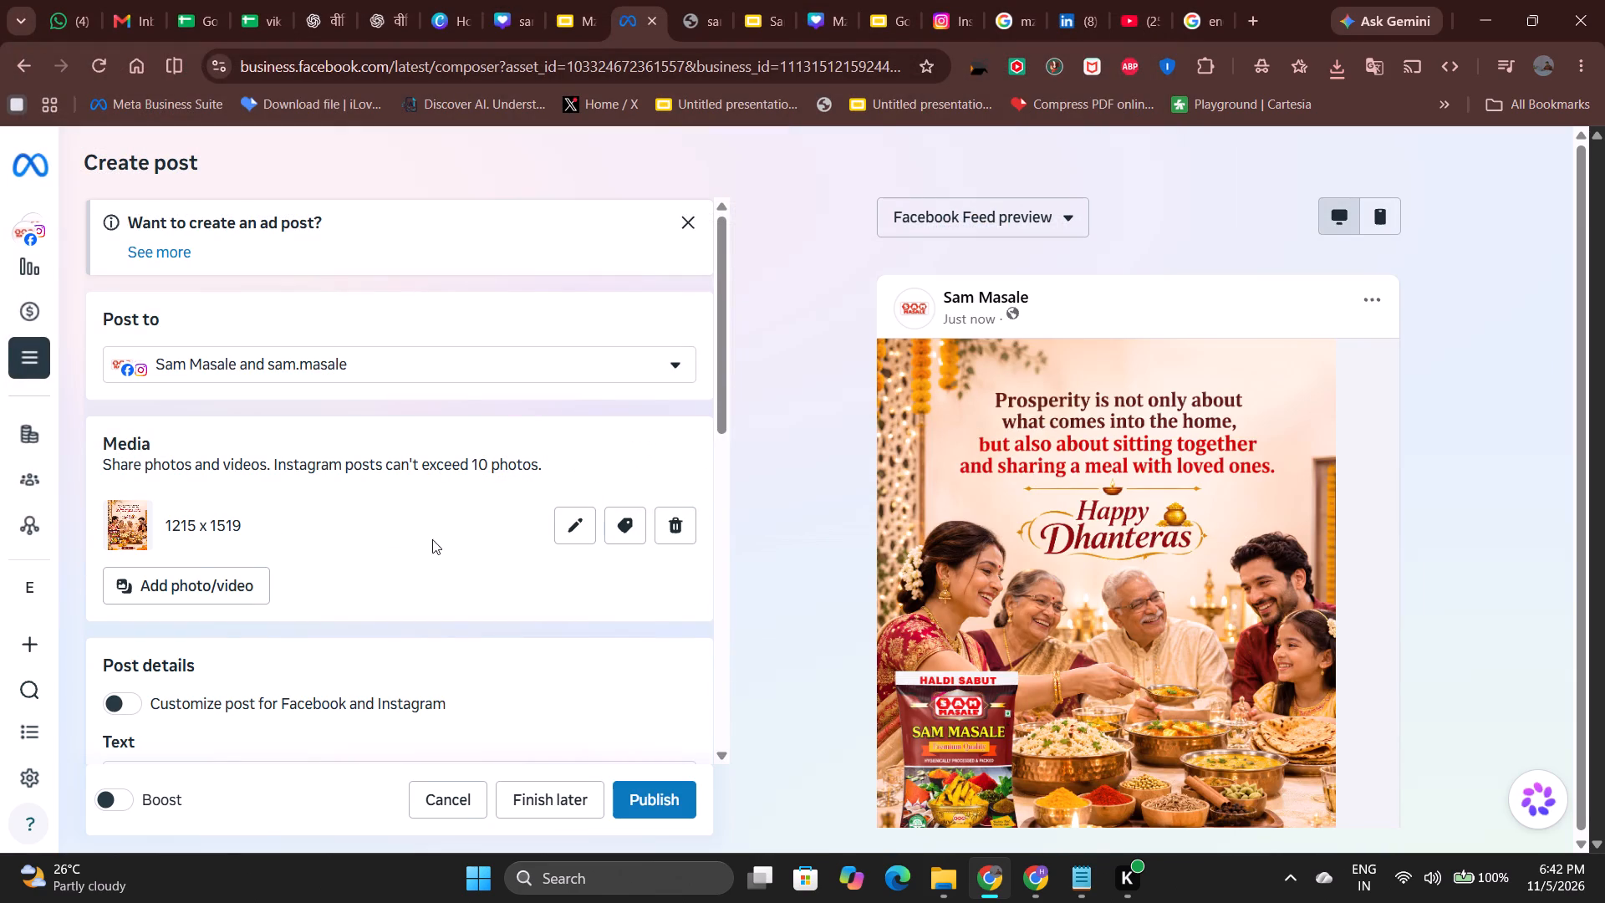
# Copy the whole caption from slide 11 (8/11/2026) of the Sam Masale deck into the Meta post's text field.
pyautogui.scroll(-3, 371, 630)
pyautogui.click(369, 505)
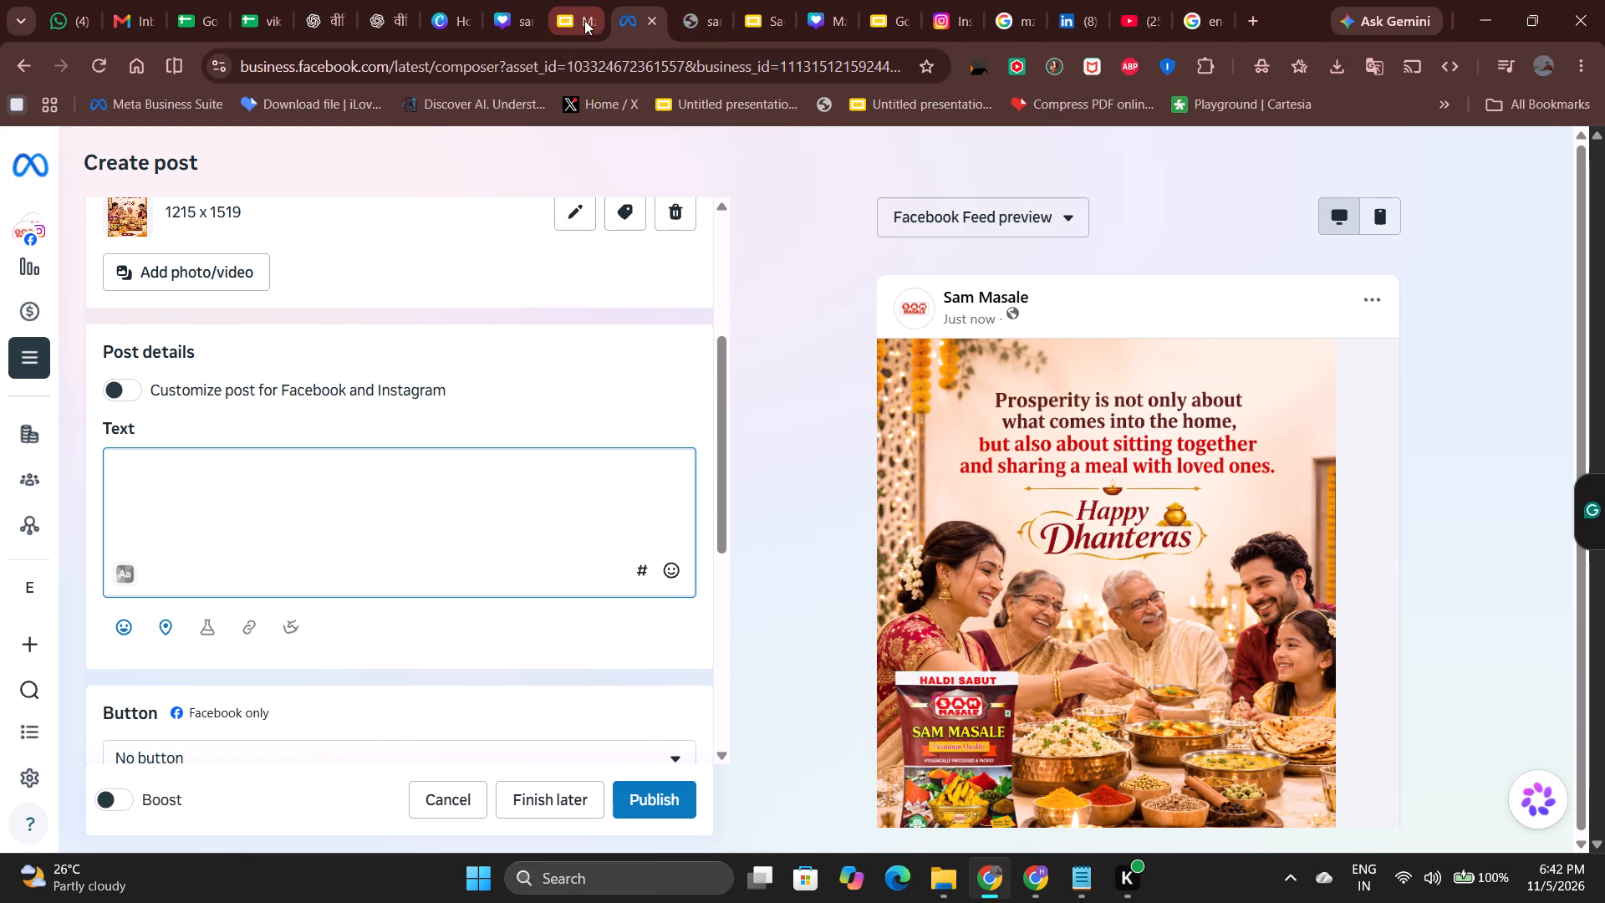
pyautogui.scroll(-1, 814, 492)
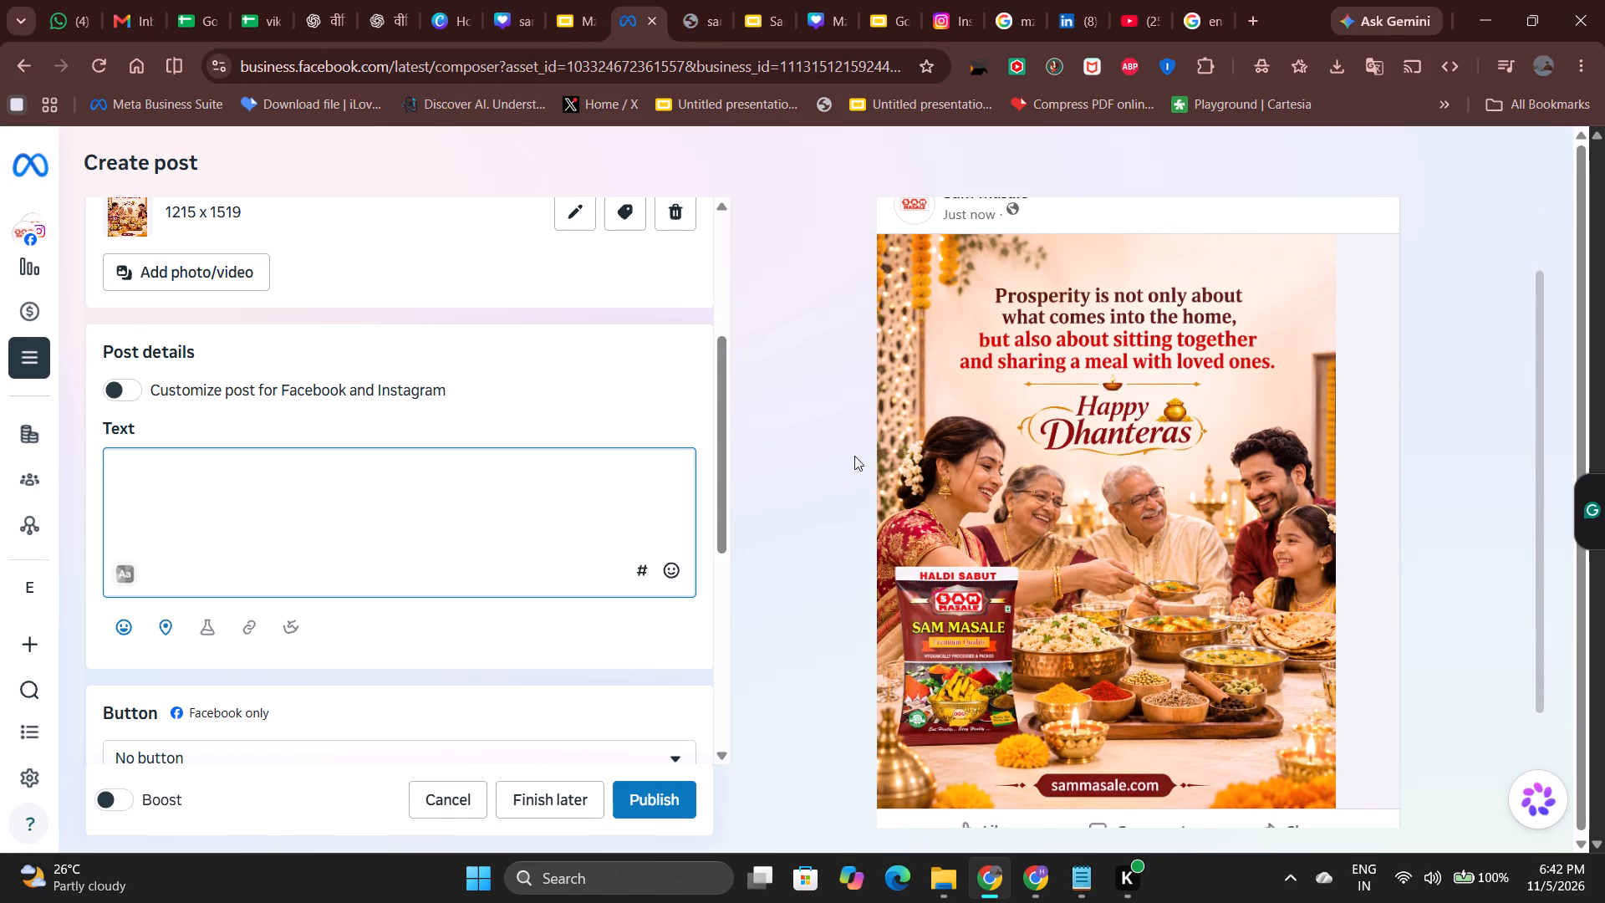
pyautogui.click(582, 11)
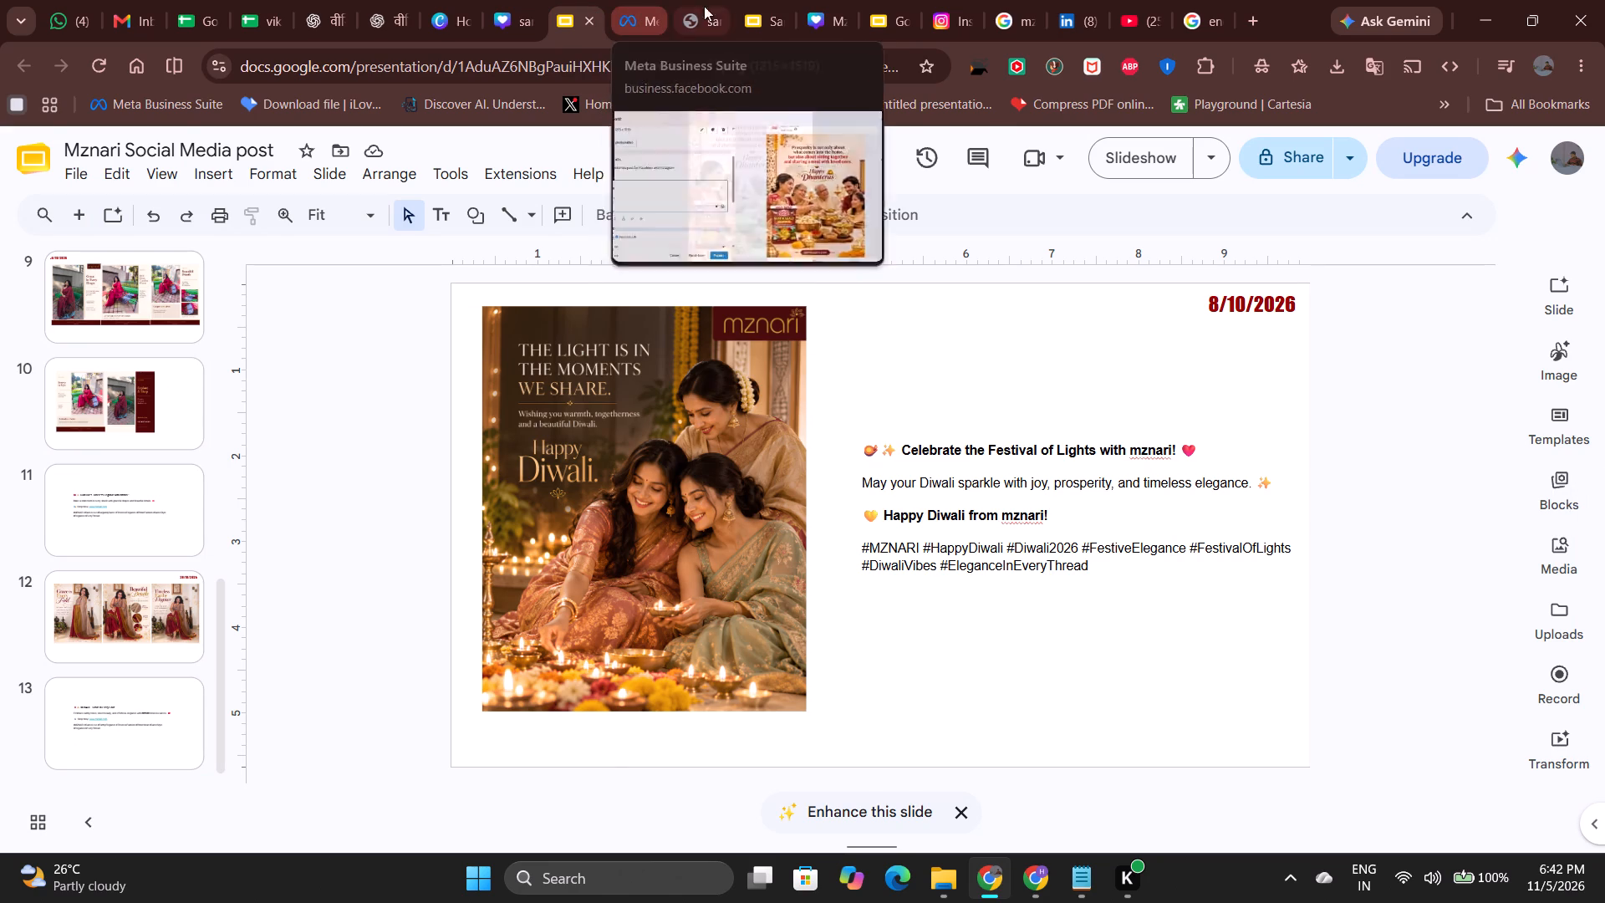
pyautogui.click(739, 5)
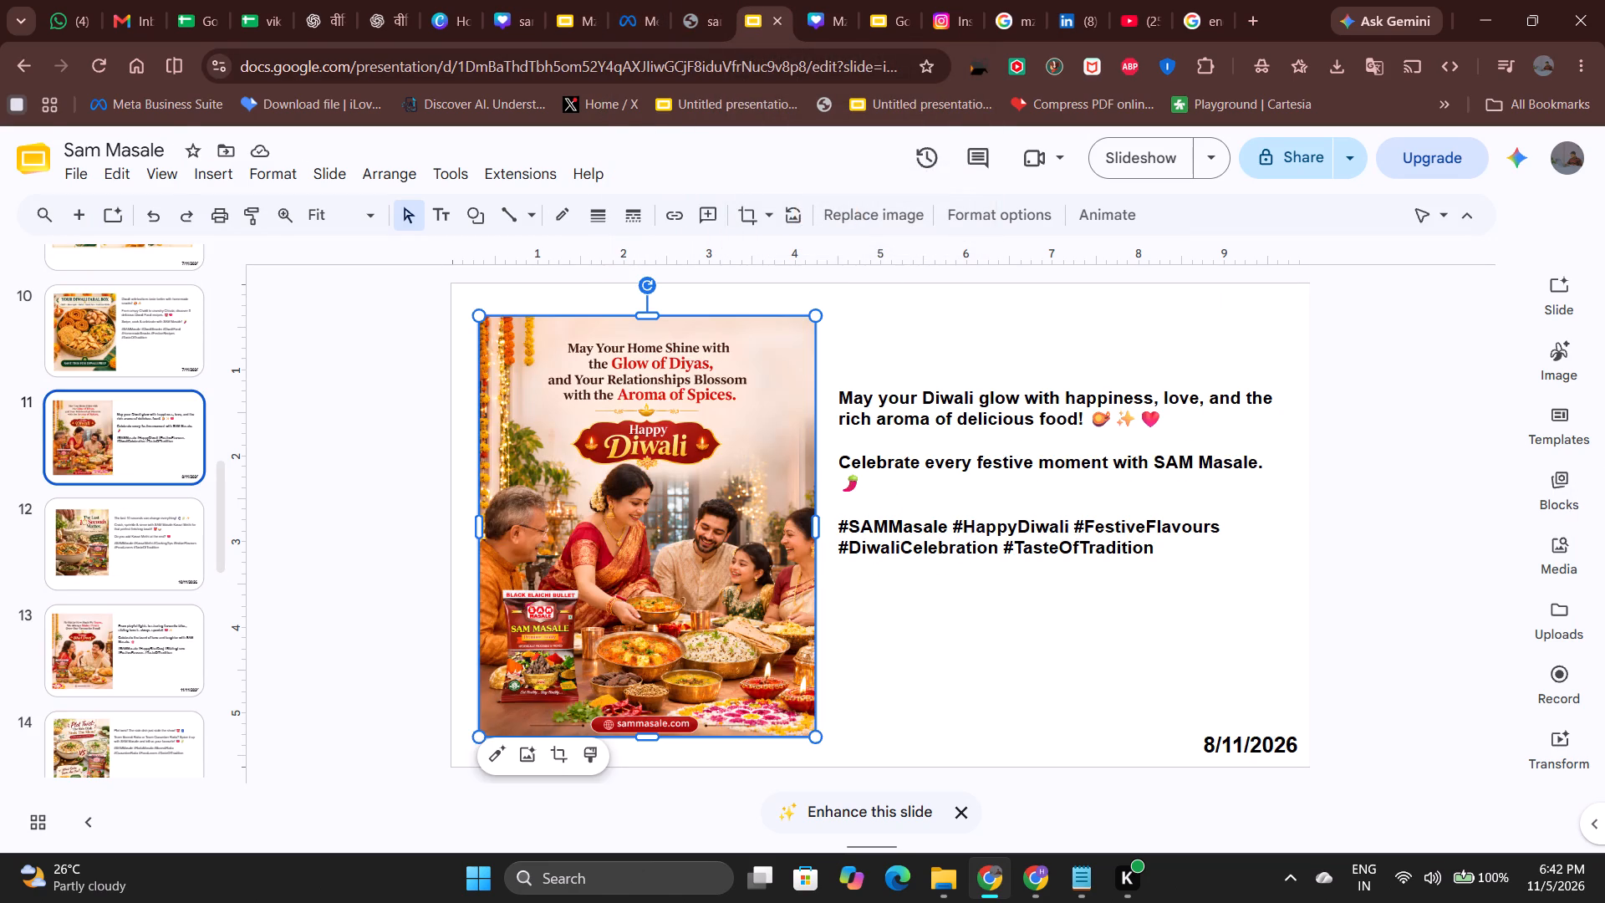
pyautogui.click(896, 413)
pyautogui.hotkey('ctrl', 'a')
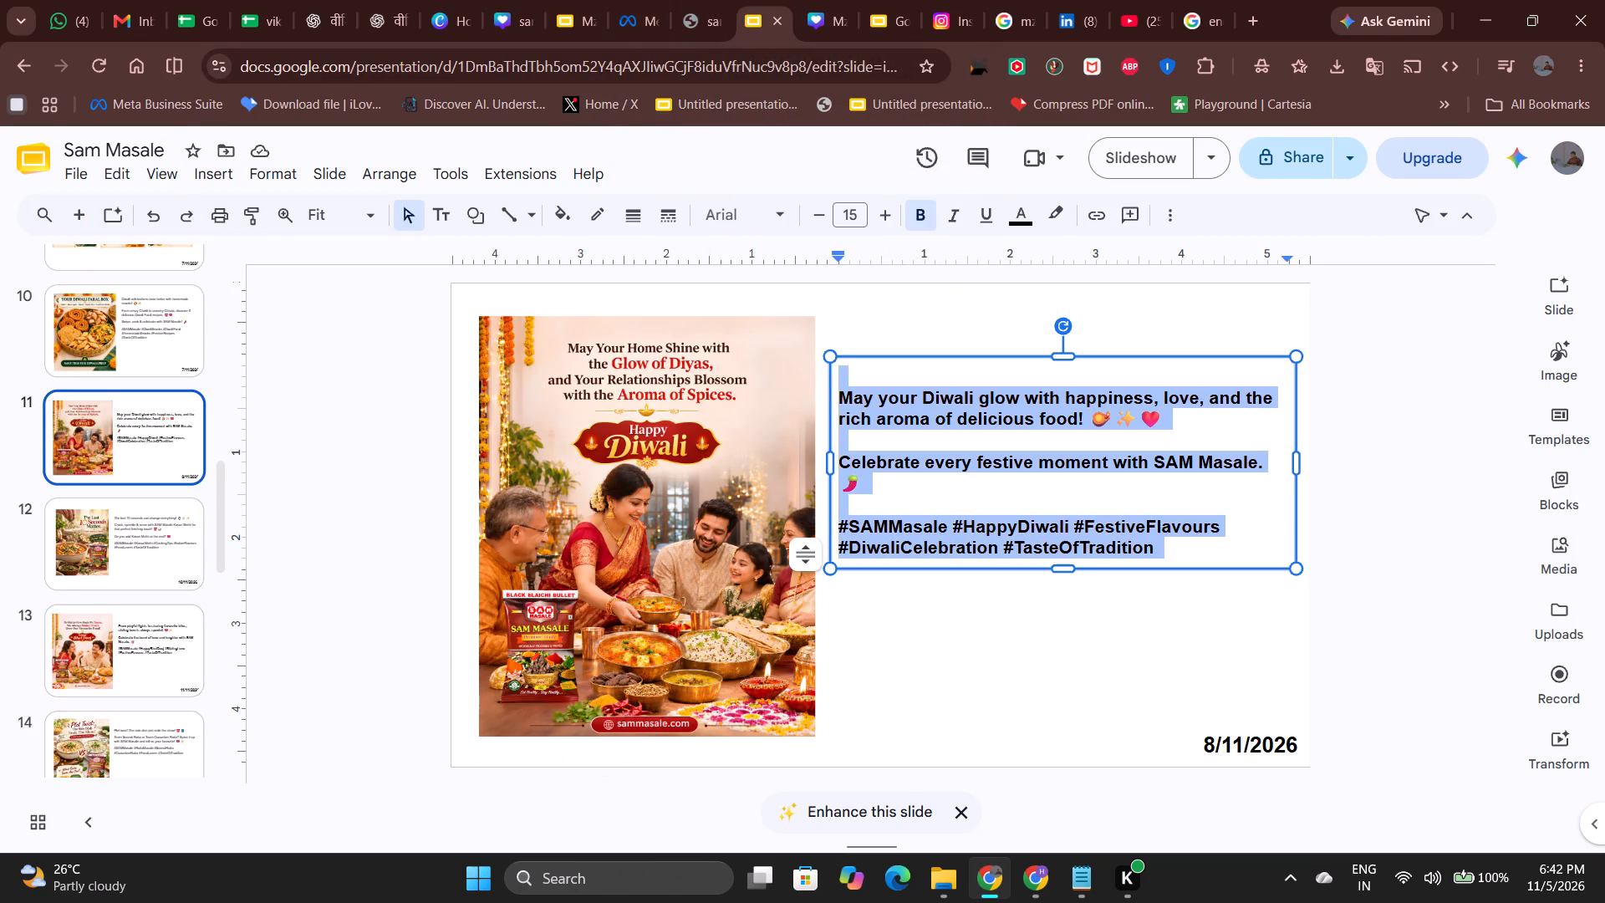
pyautogui.hotkey('ctrl', 'c')
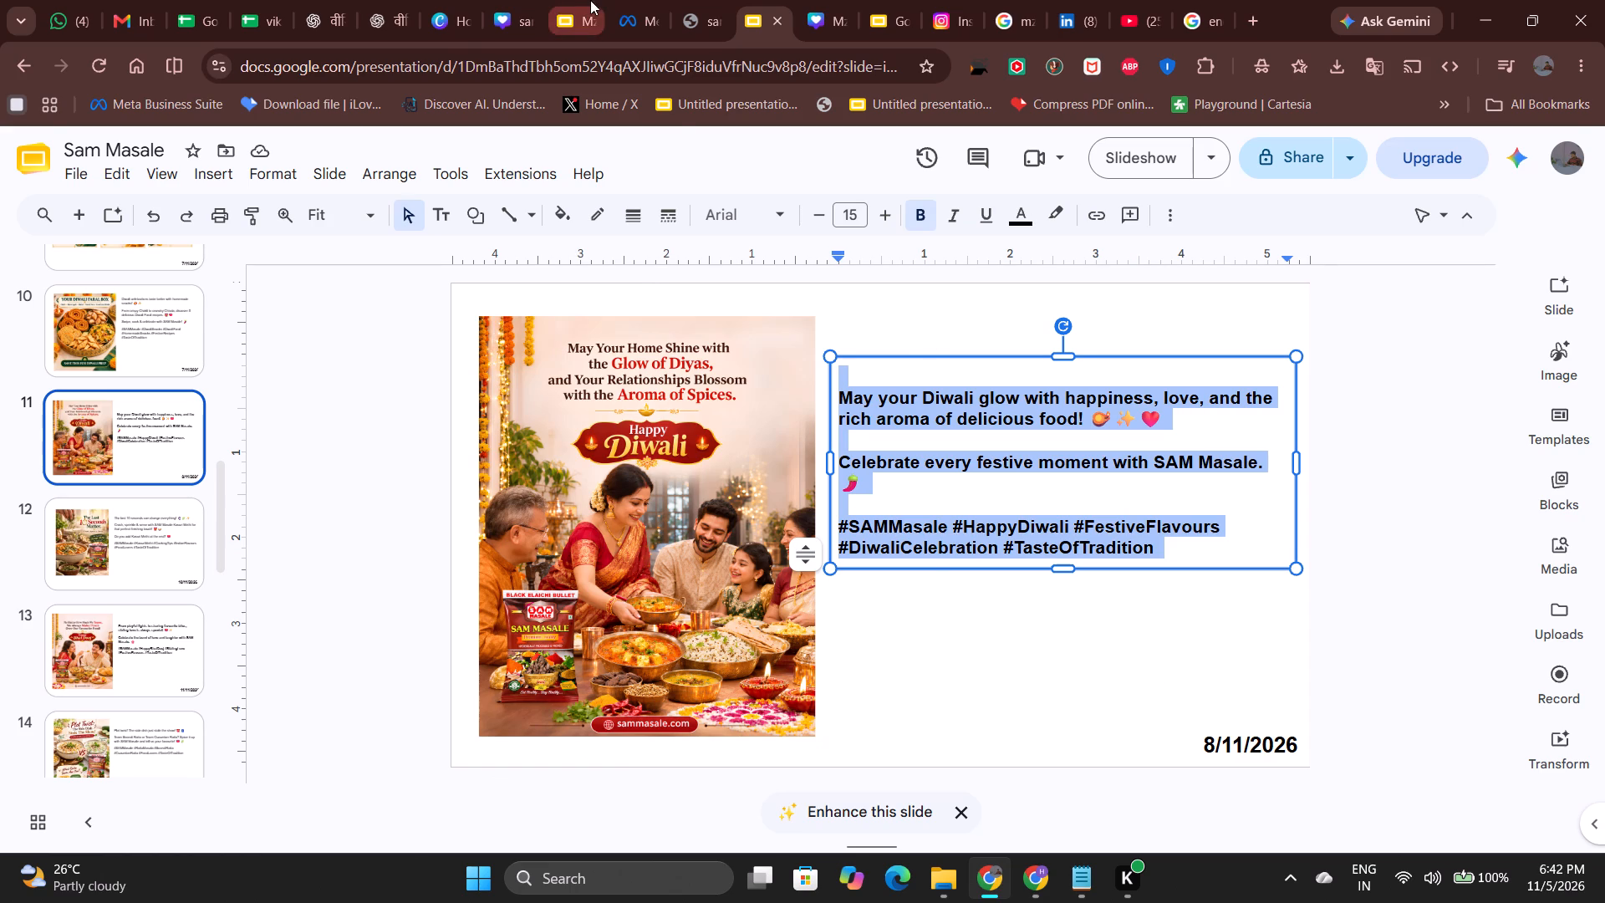
pyautogui.click(630, 7)
pyautogui.hotkey('ctrl', 'v')
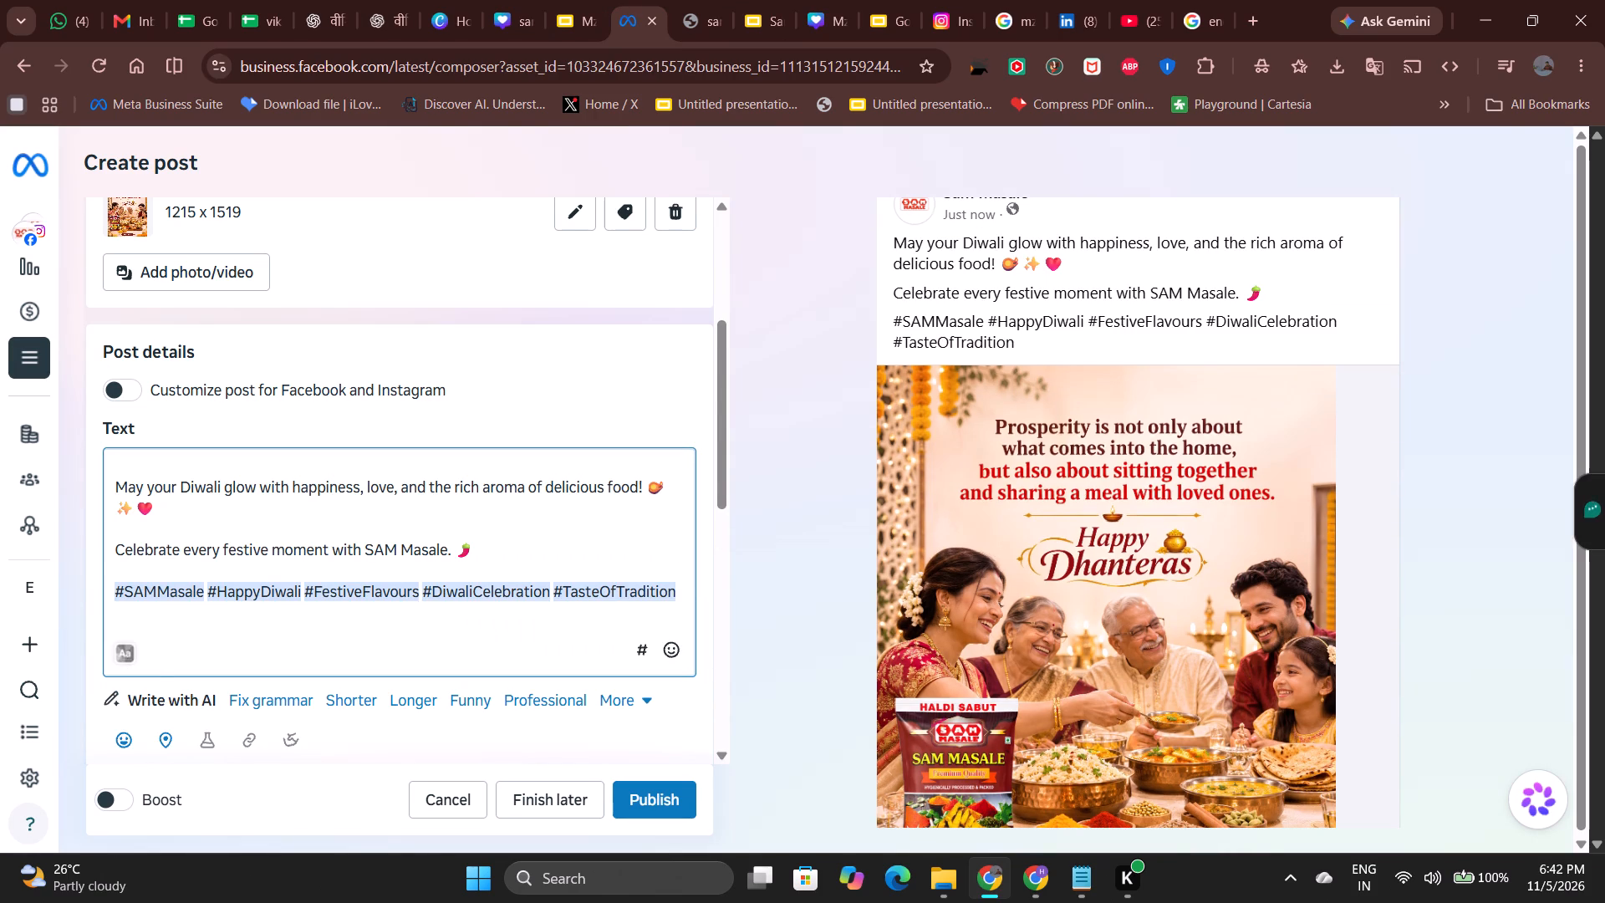
# Turn on scheduling for the Happy Dhanteras post and set both the Facebook and Instagram dates to Nov 6, 2026.
pyautogui.scroll(-5, 298, 557)
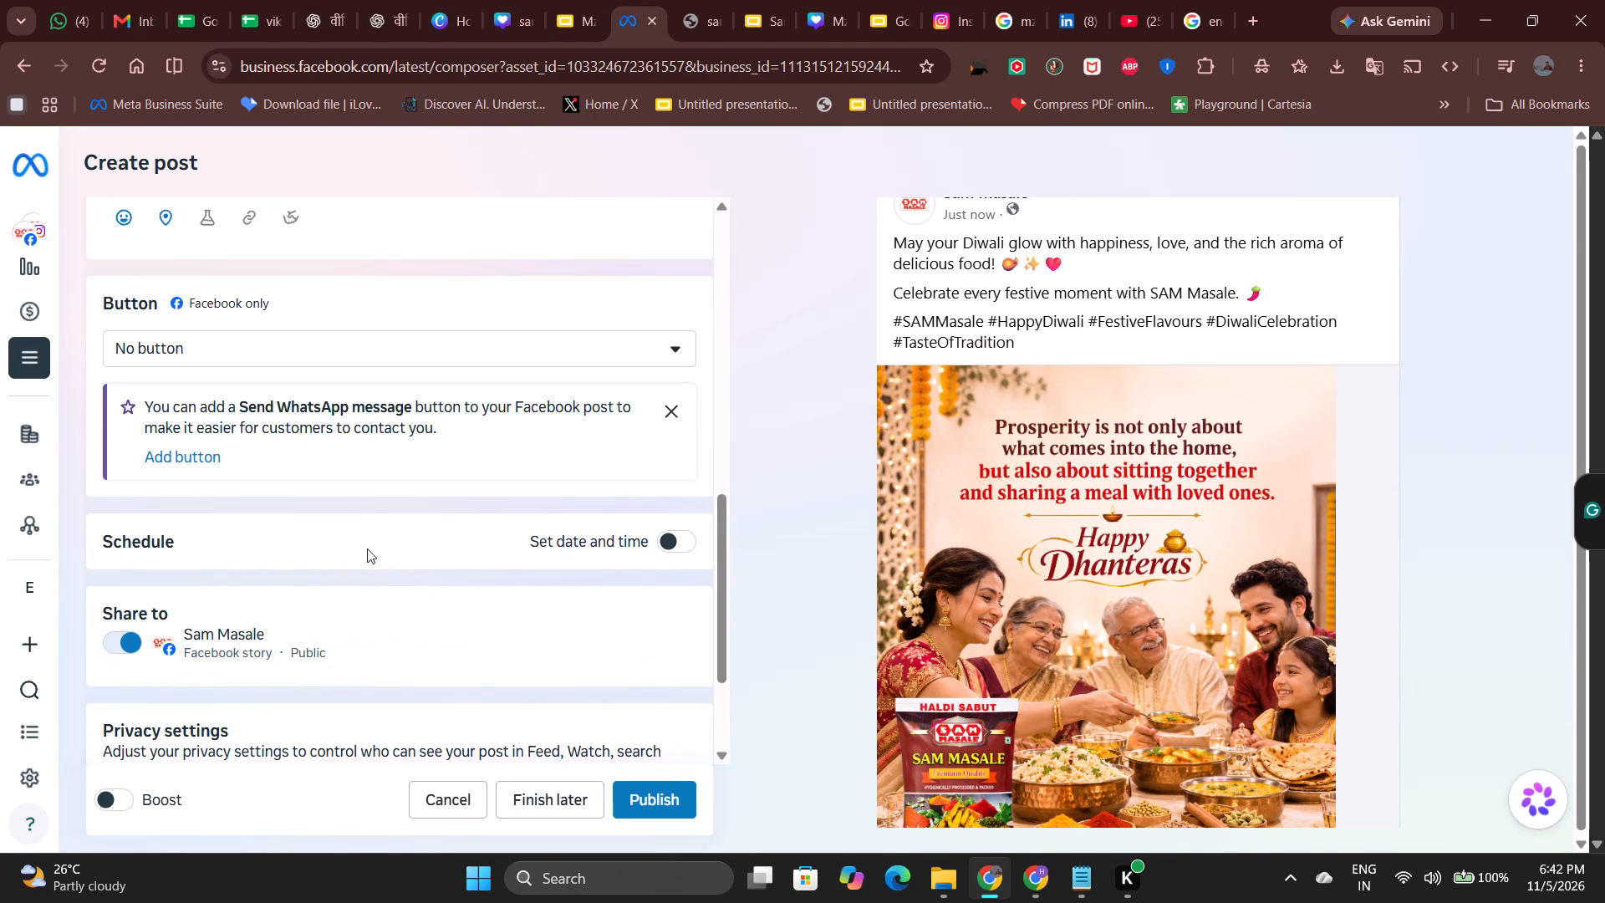
pyautogui.click(684, 548)
pyautogui.scroll(-3, 94, 581)
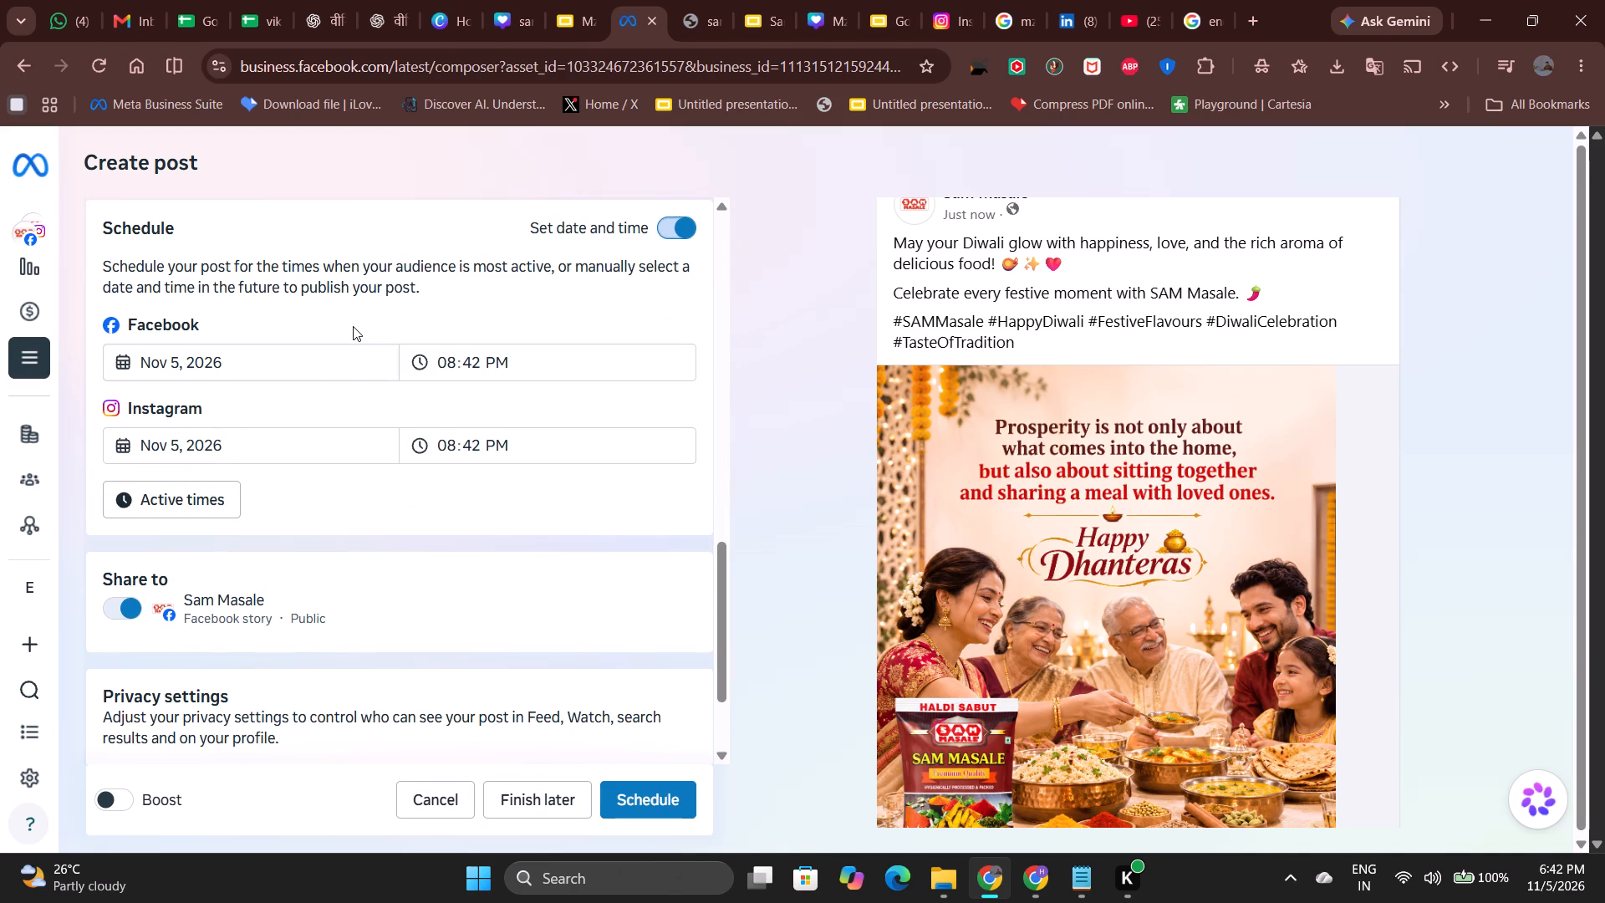
pyautogui.click(274, 353)
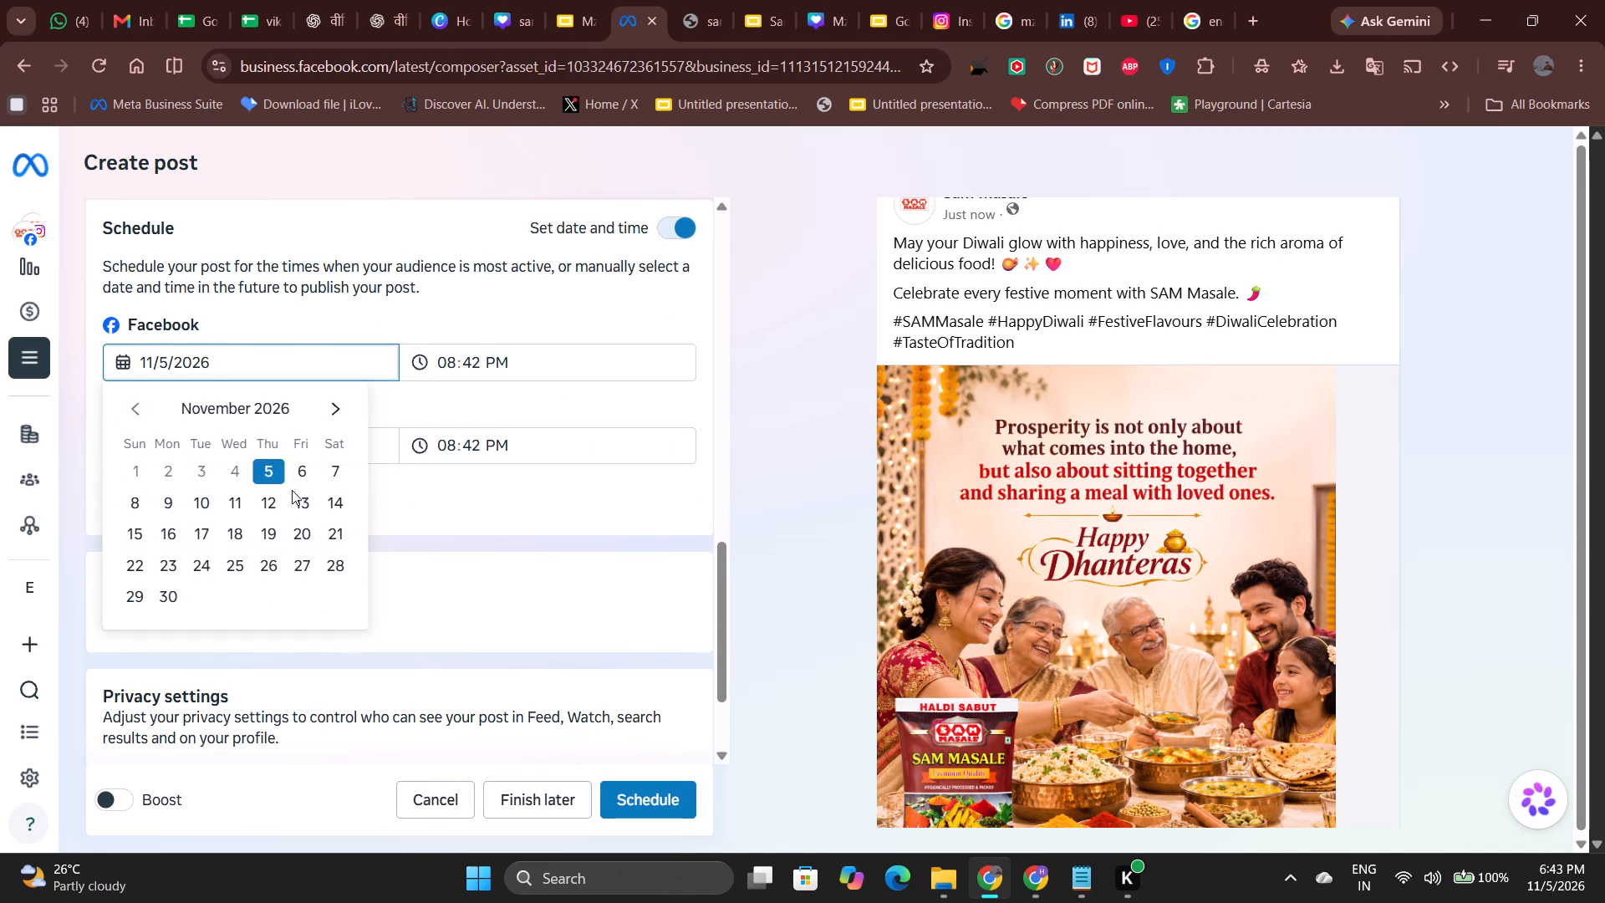
pyautogui.click(299, 476)
pyautogui.click(193, 346)
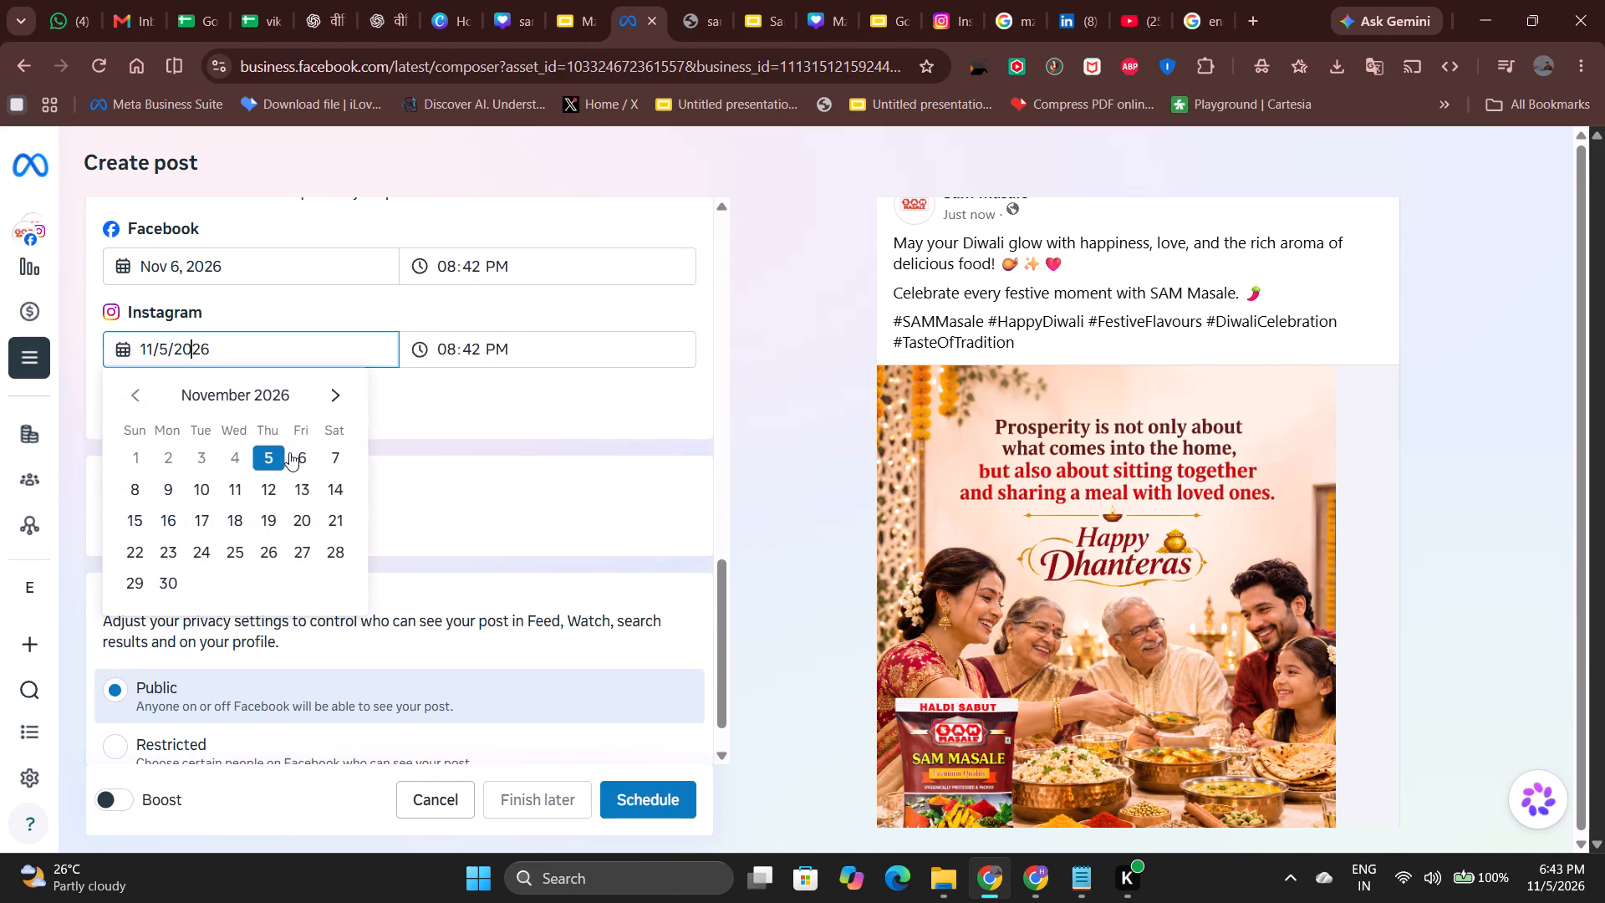
pyautogui.click(298, 456)
# Set both the Facebook and Instagram publishing times to 08:00 PM.
pyautogui.click(456, 268)
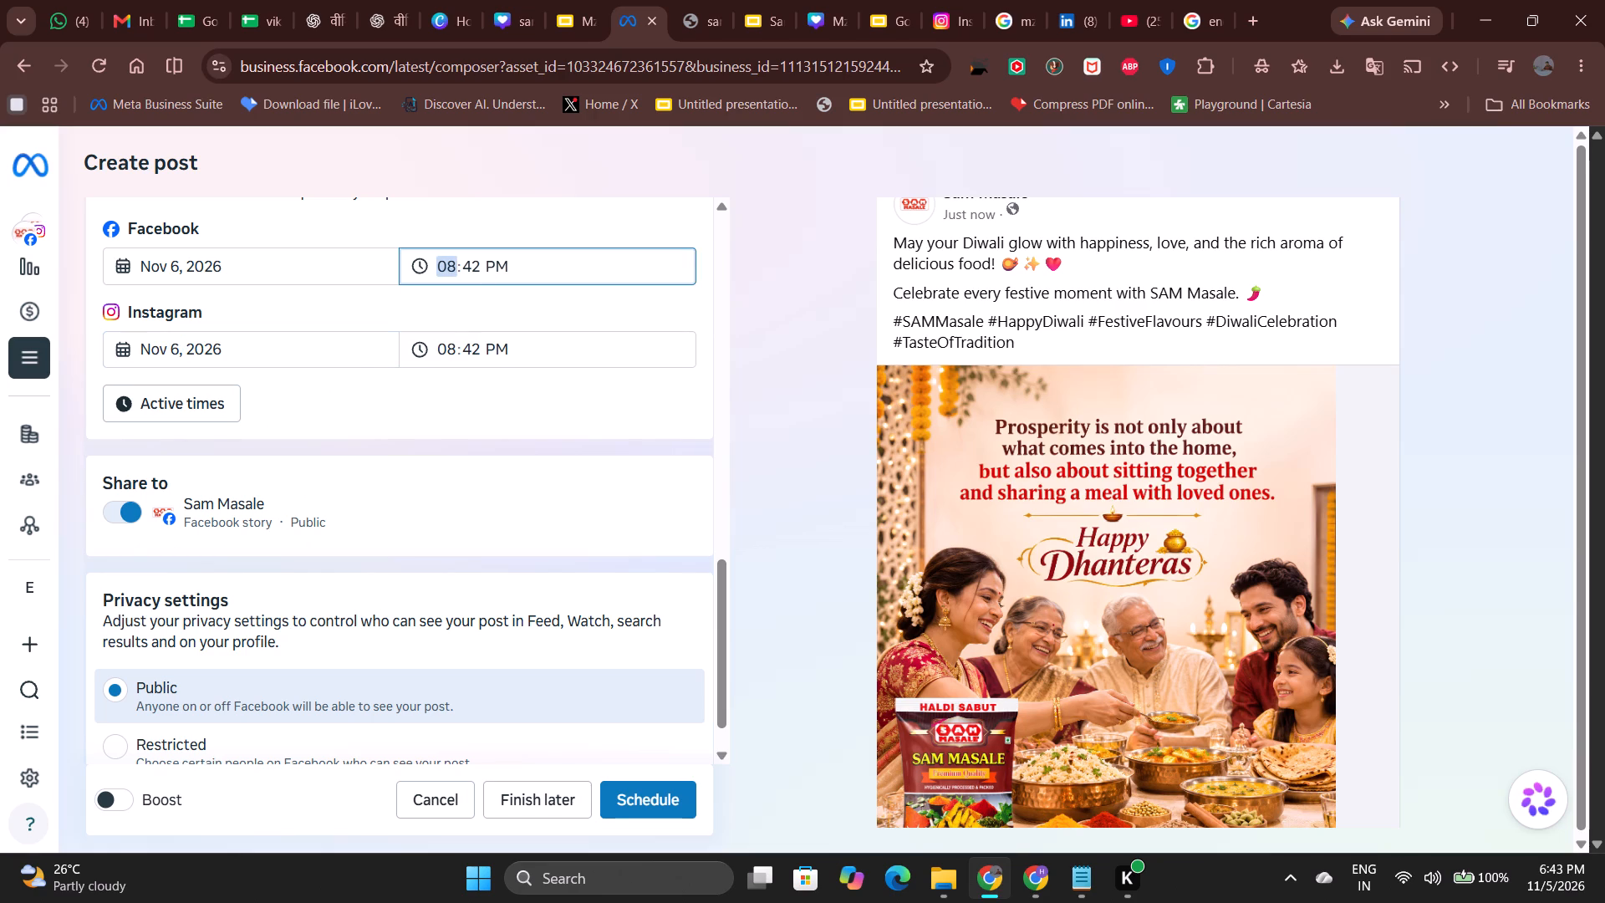
pyautogui.click(477, 263)
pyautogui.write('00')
pyautogui.click(472, 354)
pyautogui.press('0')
# Check the post settings, schedule the Sam Masale post, and dismiss the boost offer.
pyautogui.scroll(-4, 453, 491)
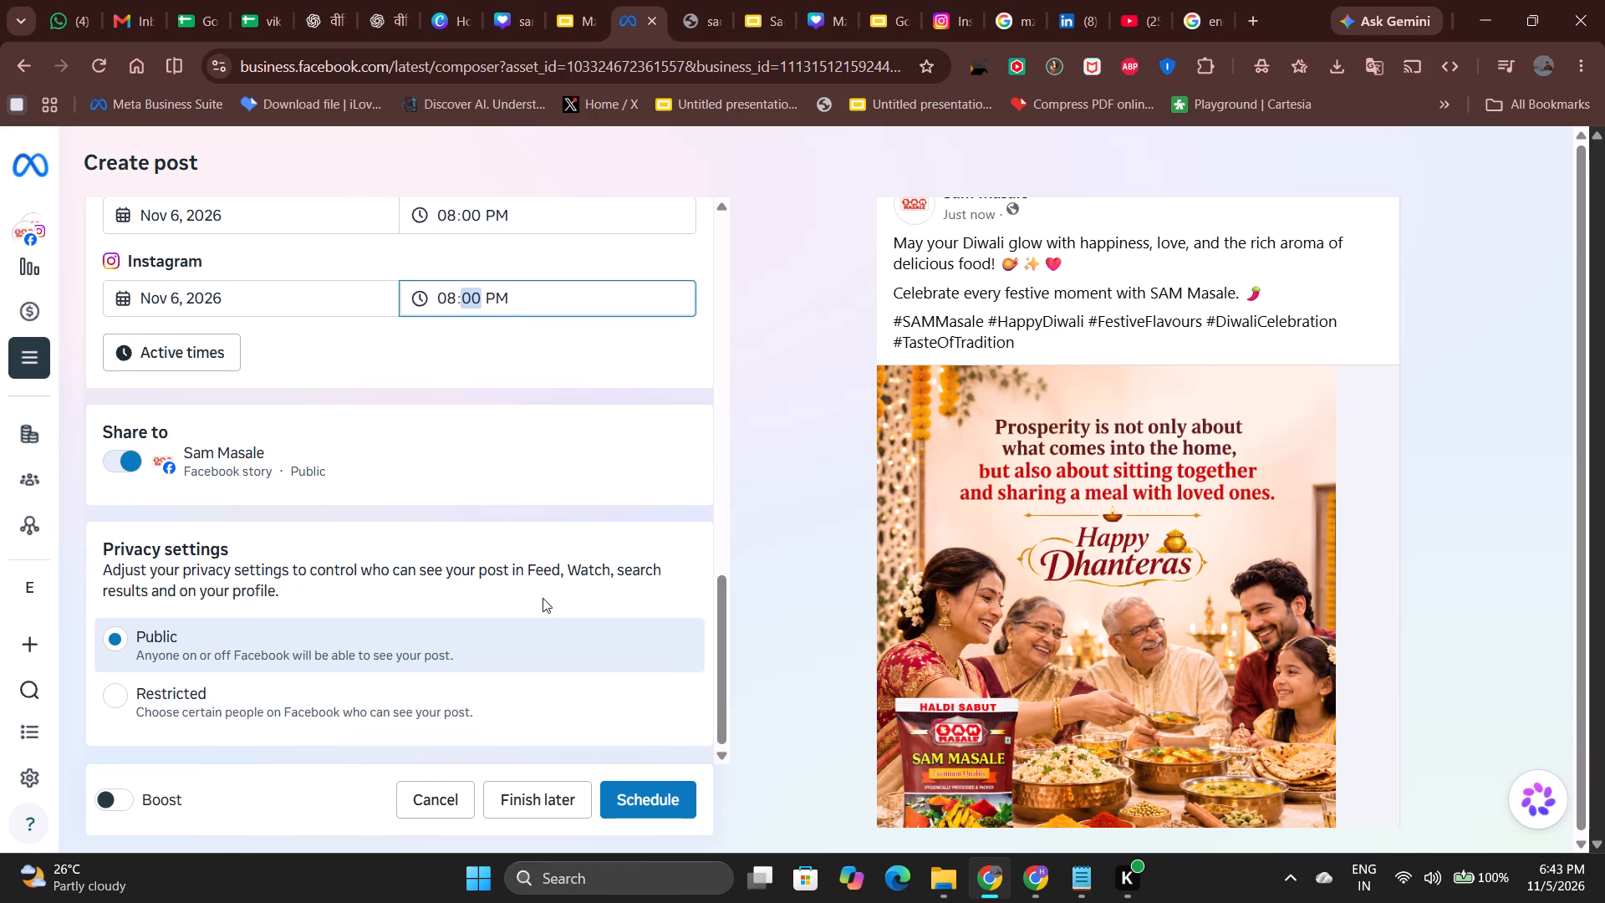
pyautogui.scroll(5, 517, 632)
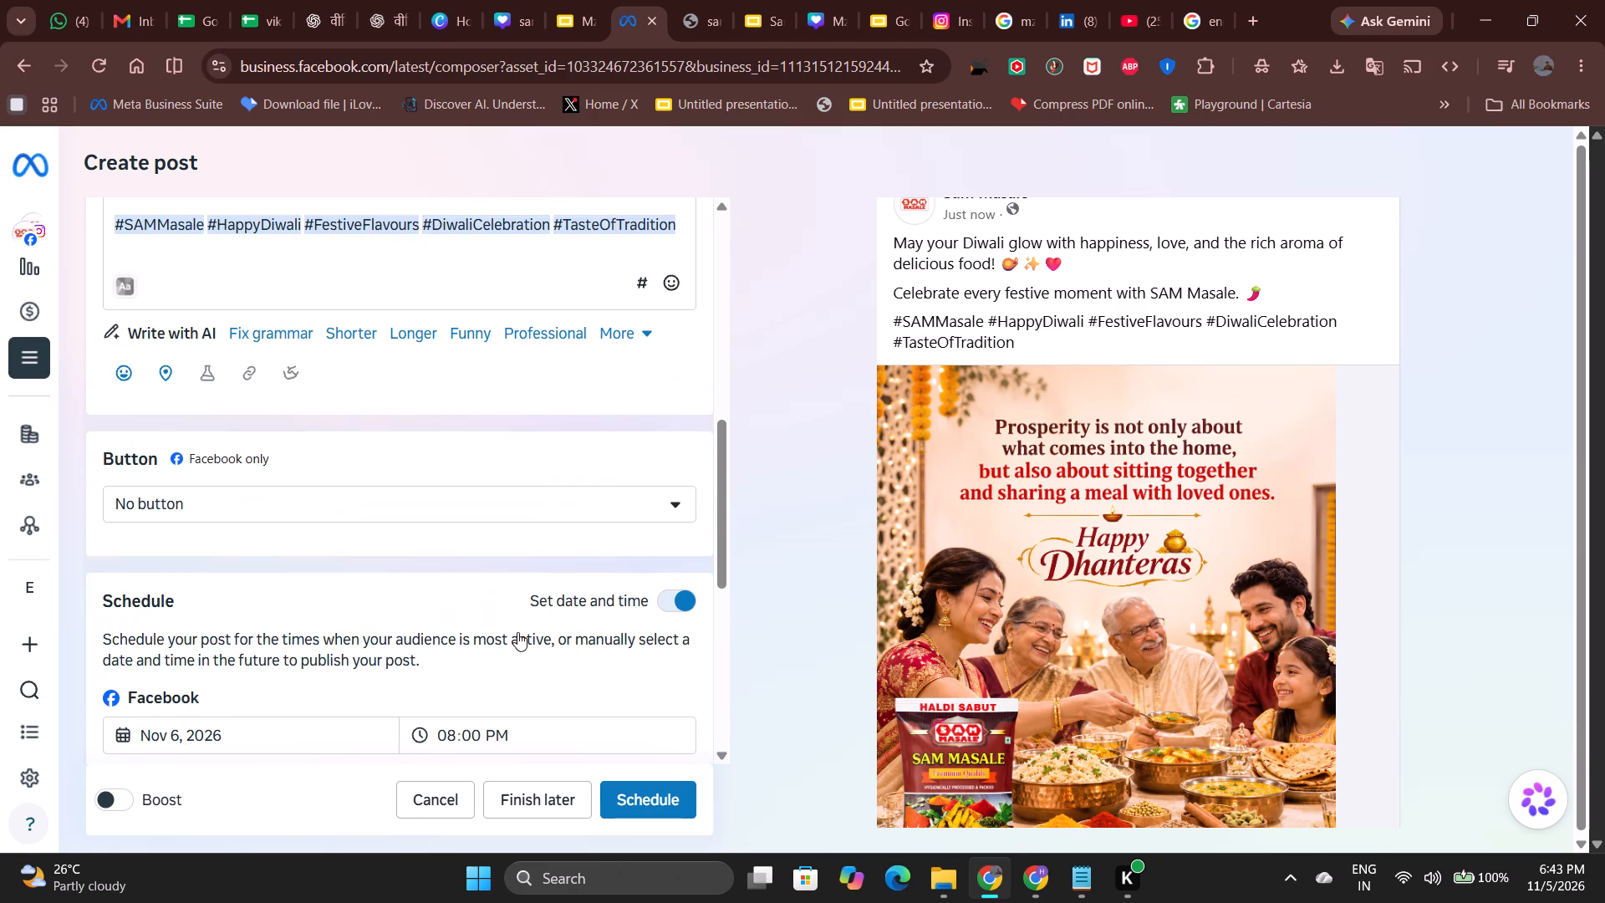
pyautogui.scroll(-5, 501, 585)
pyautogui.click(645, 810)
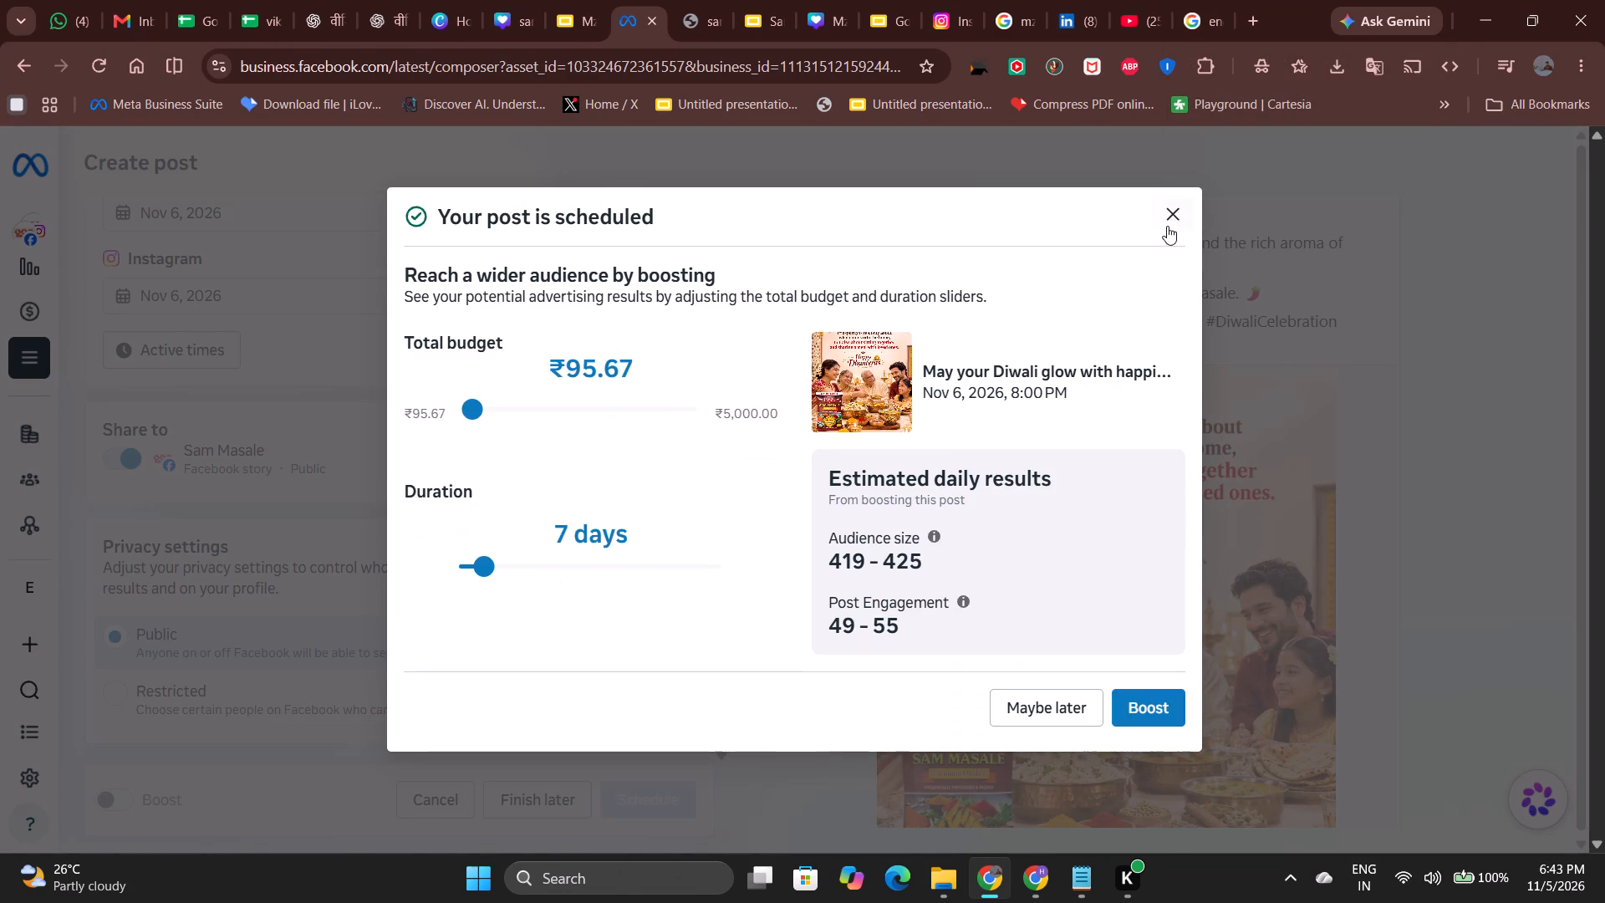
pyautogui.click(1169, 222)
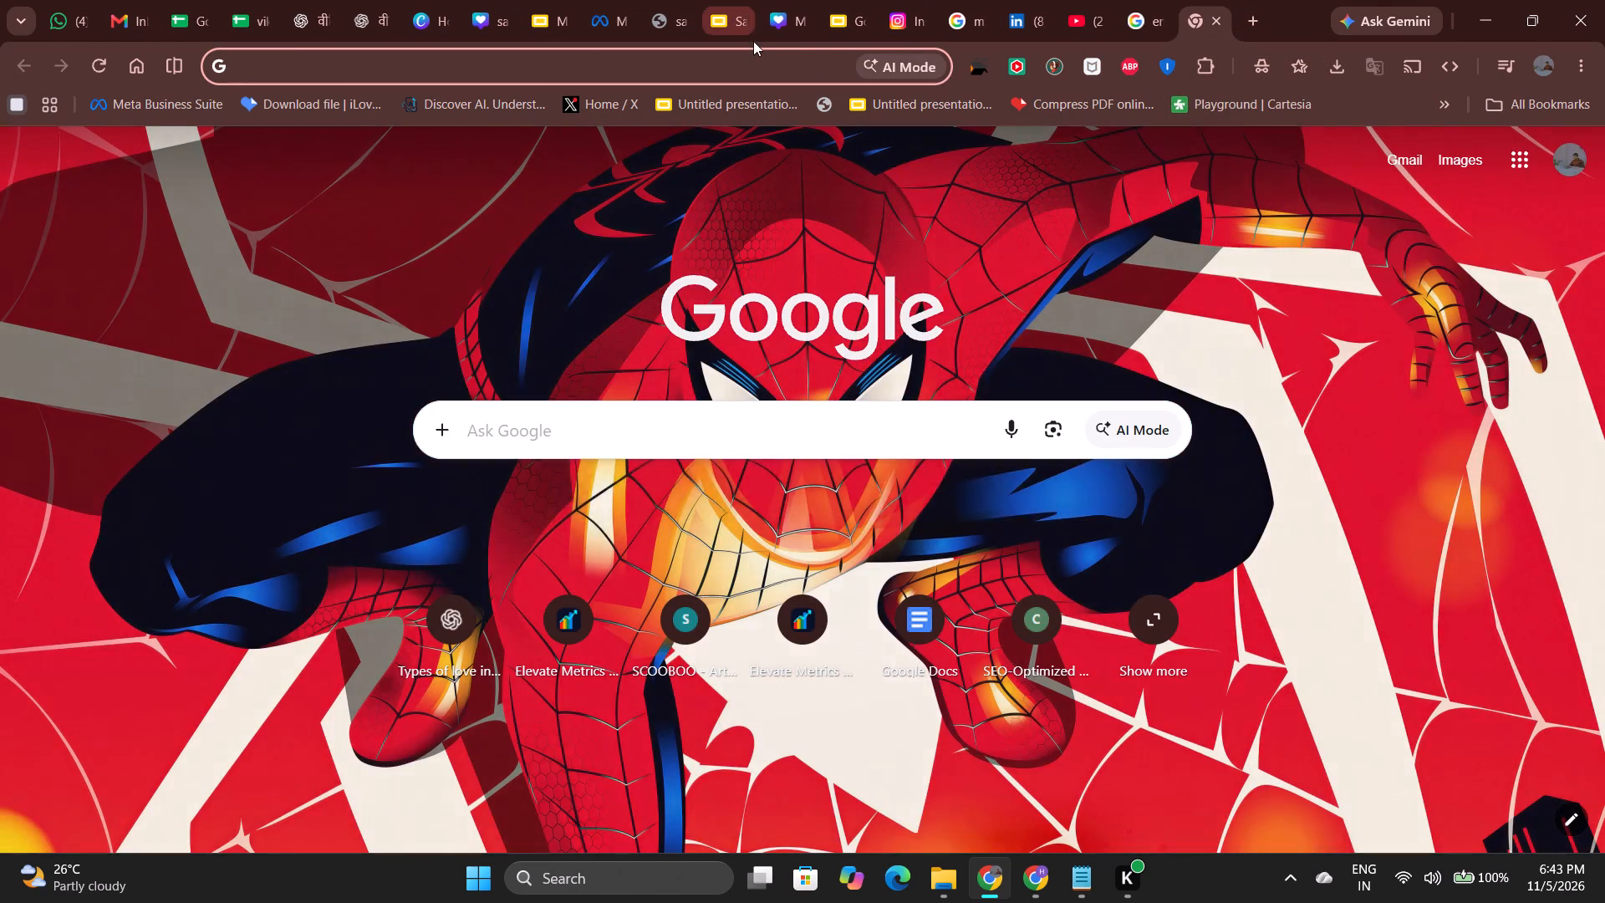
# Open the SAM Masale company page's admin dashboard on LinkedIn and start a new post.
pyautogui.click(760, 69)
pyautogui.write('li')
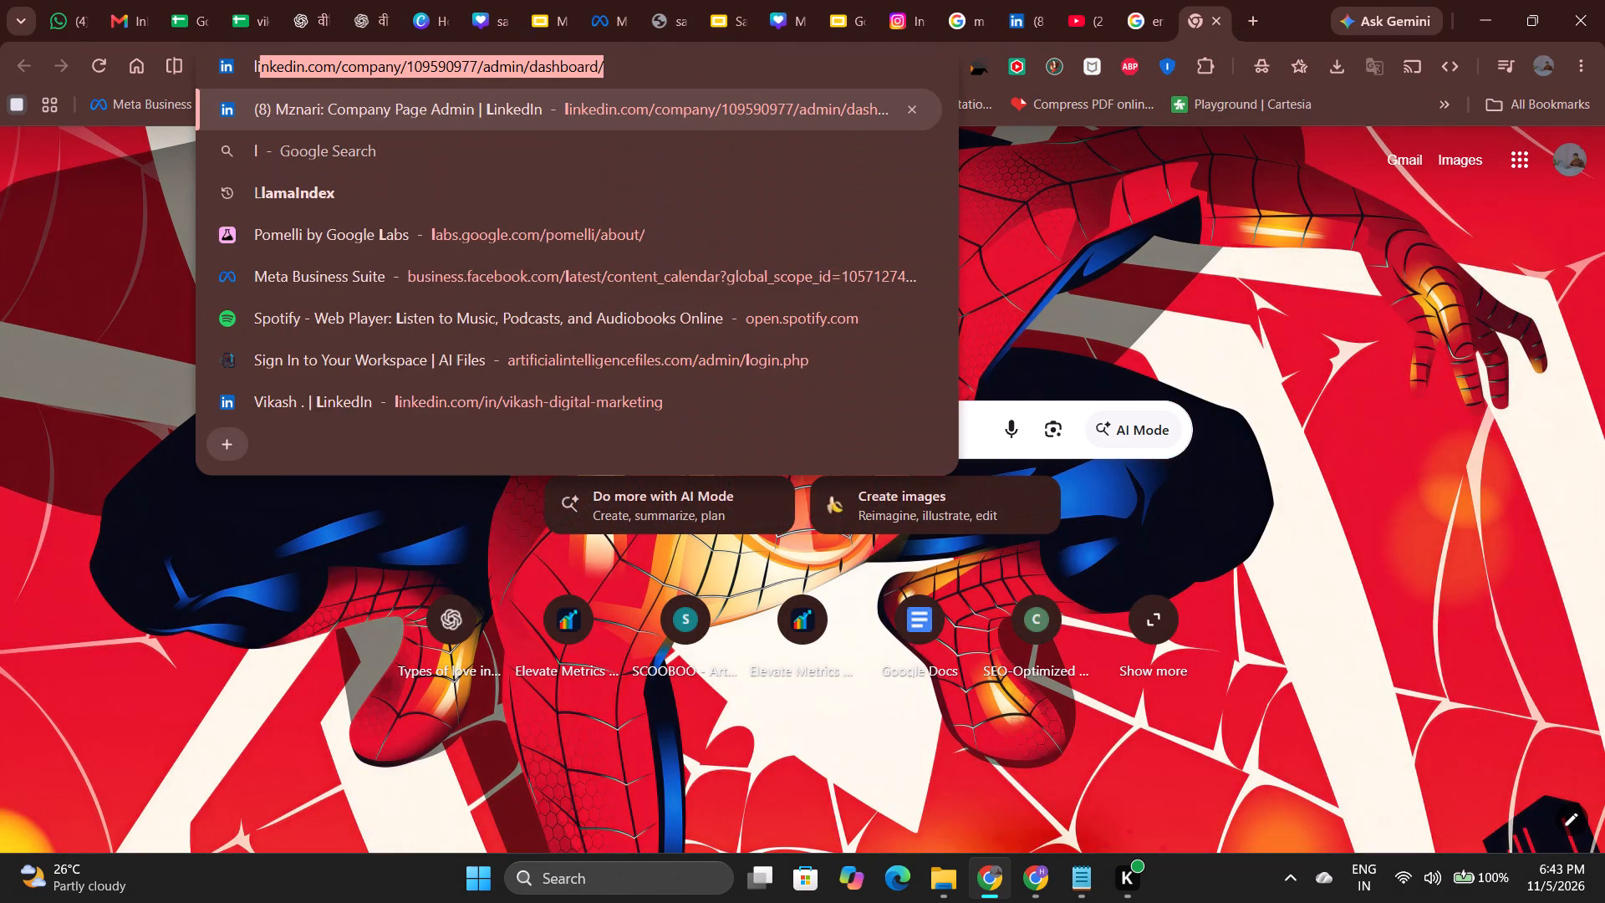
pyautogui.press('Return')
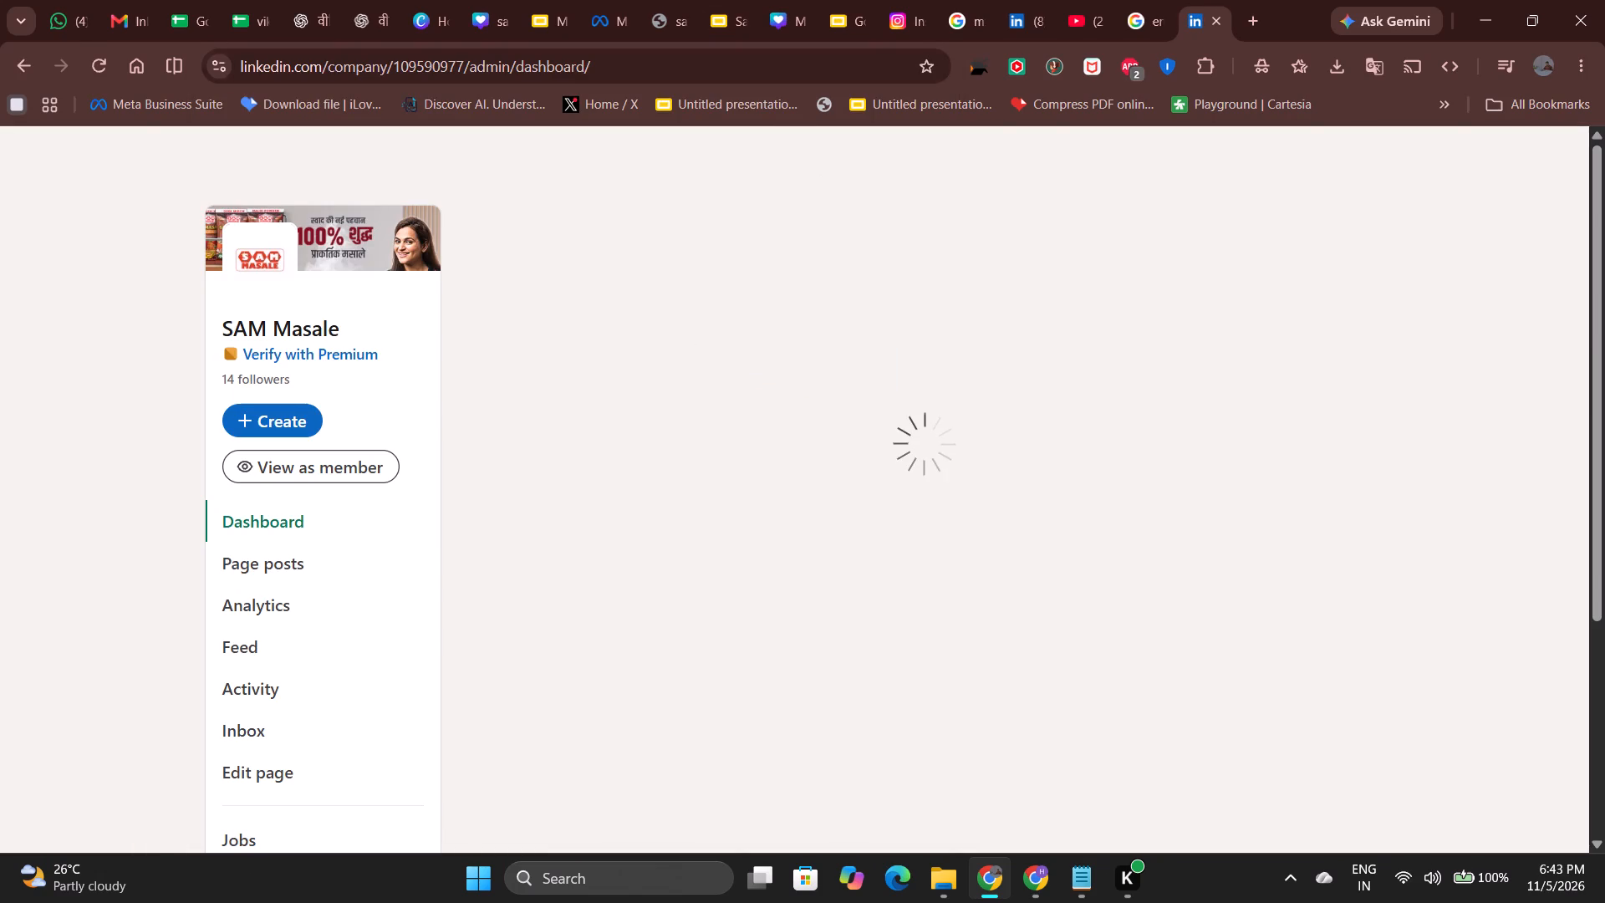
pyautogui.click(280, 418)
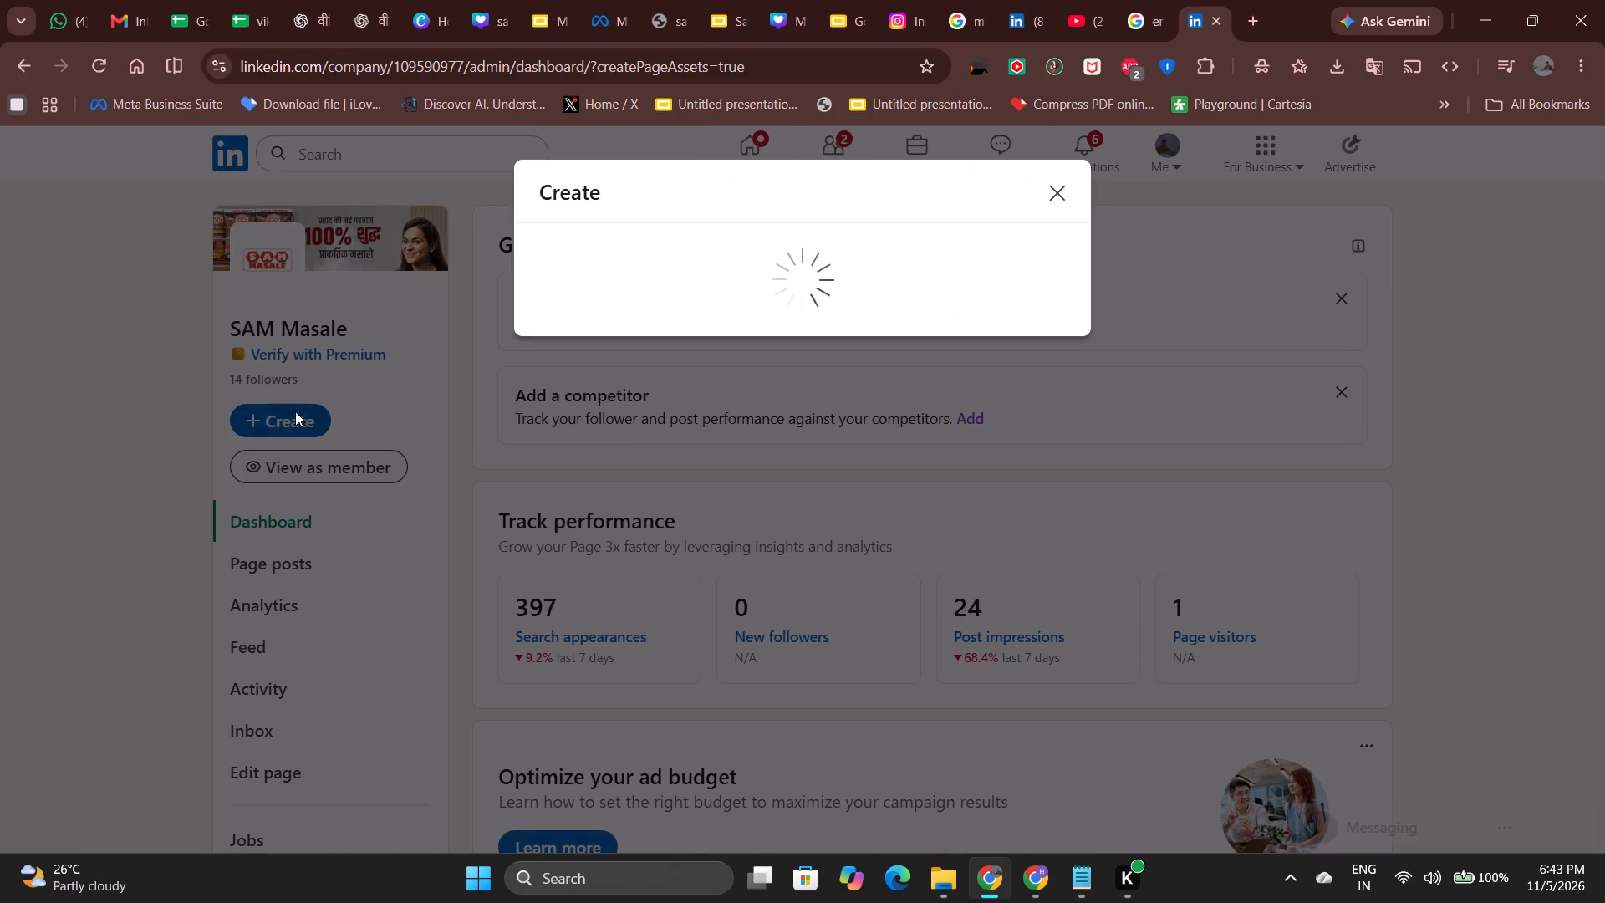
pyautogui.click(770, 286)
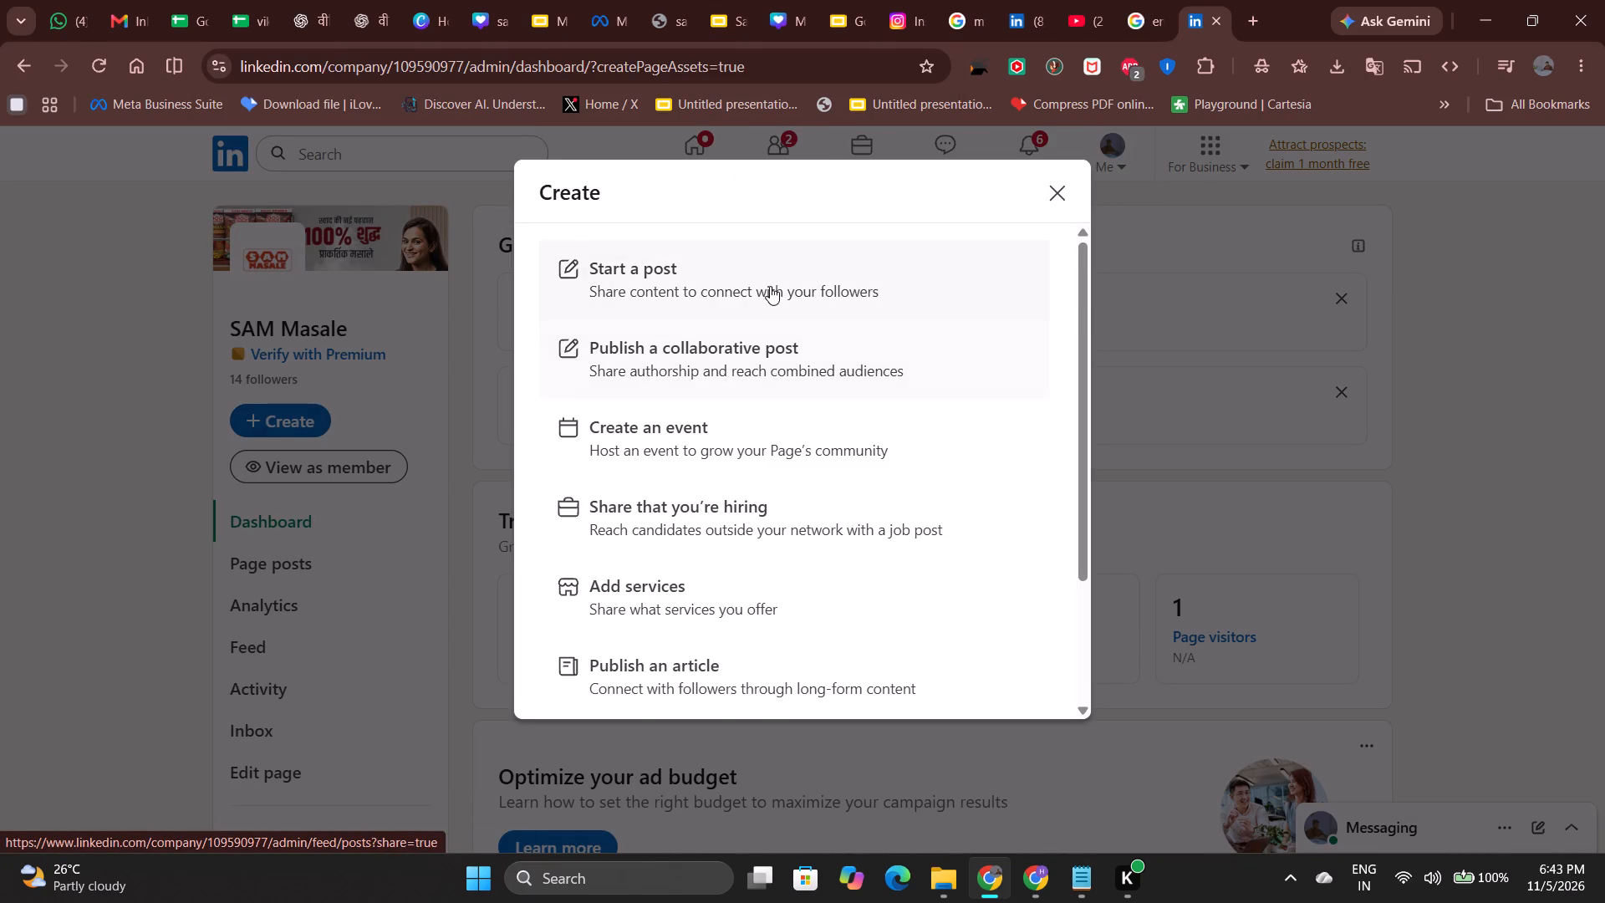
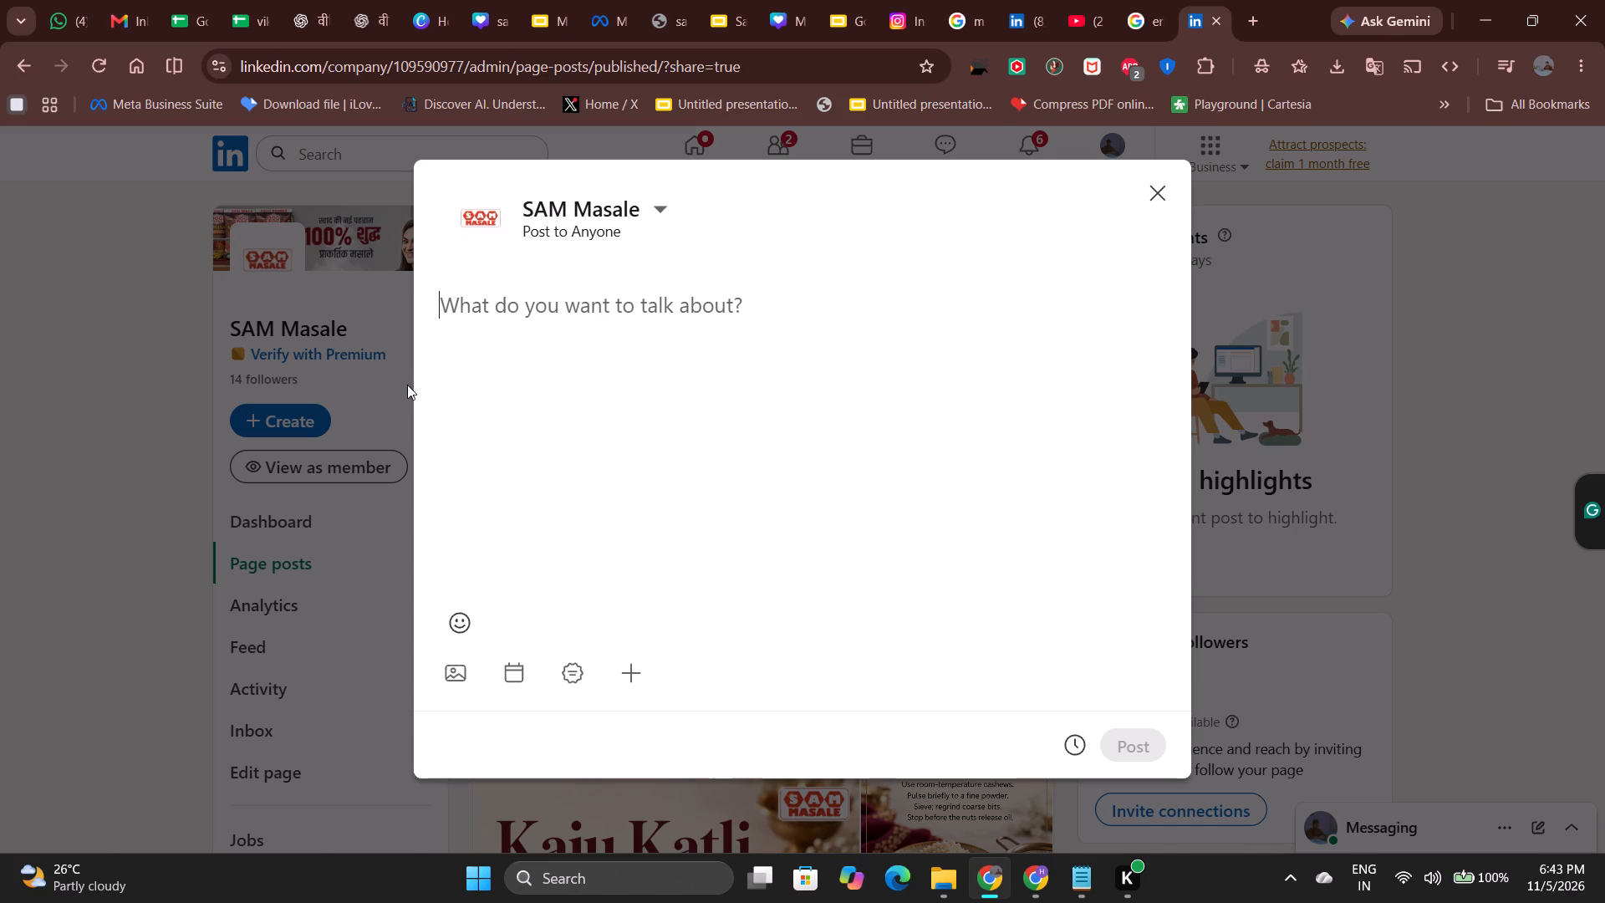
# Start adding media to the new SAM Masale post on LinkedIn.
pyautogui.click(447, 677)
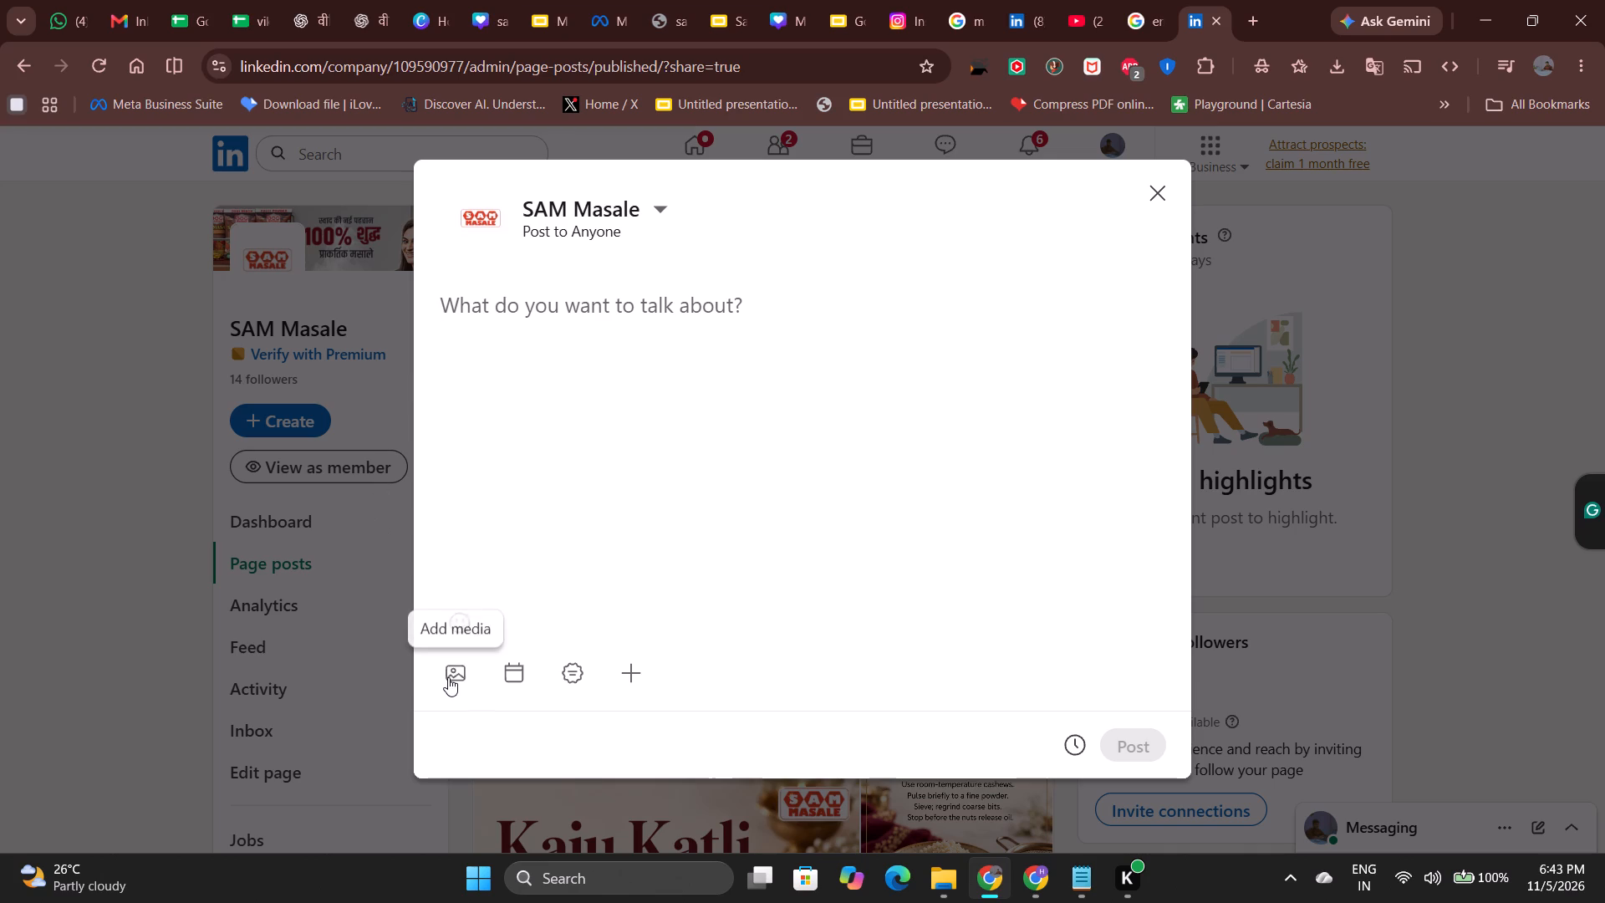
pyautogui.click(789, 602)
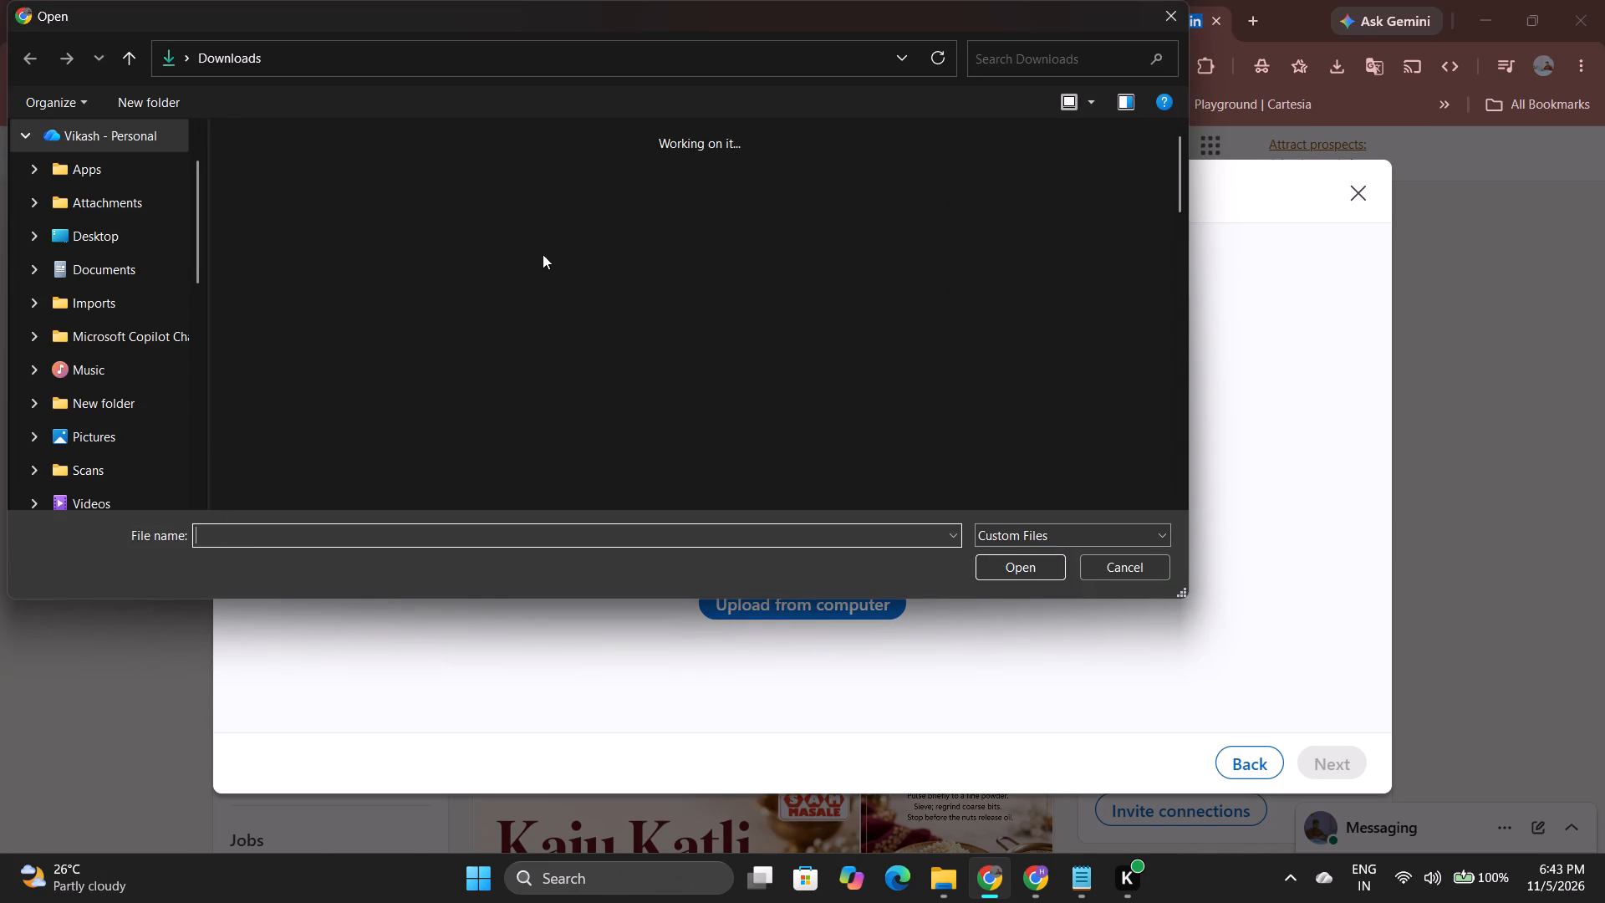
# Upload the Happy Dhanteras image from Downloads and attach it to the new SAM Masale LinkedIn post.
pyautogui.click(271, 233)
pyautogui.click(1023, 559)
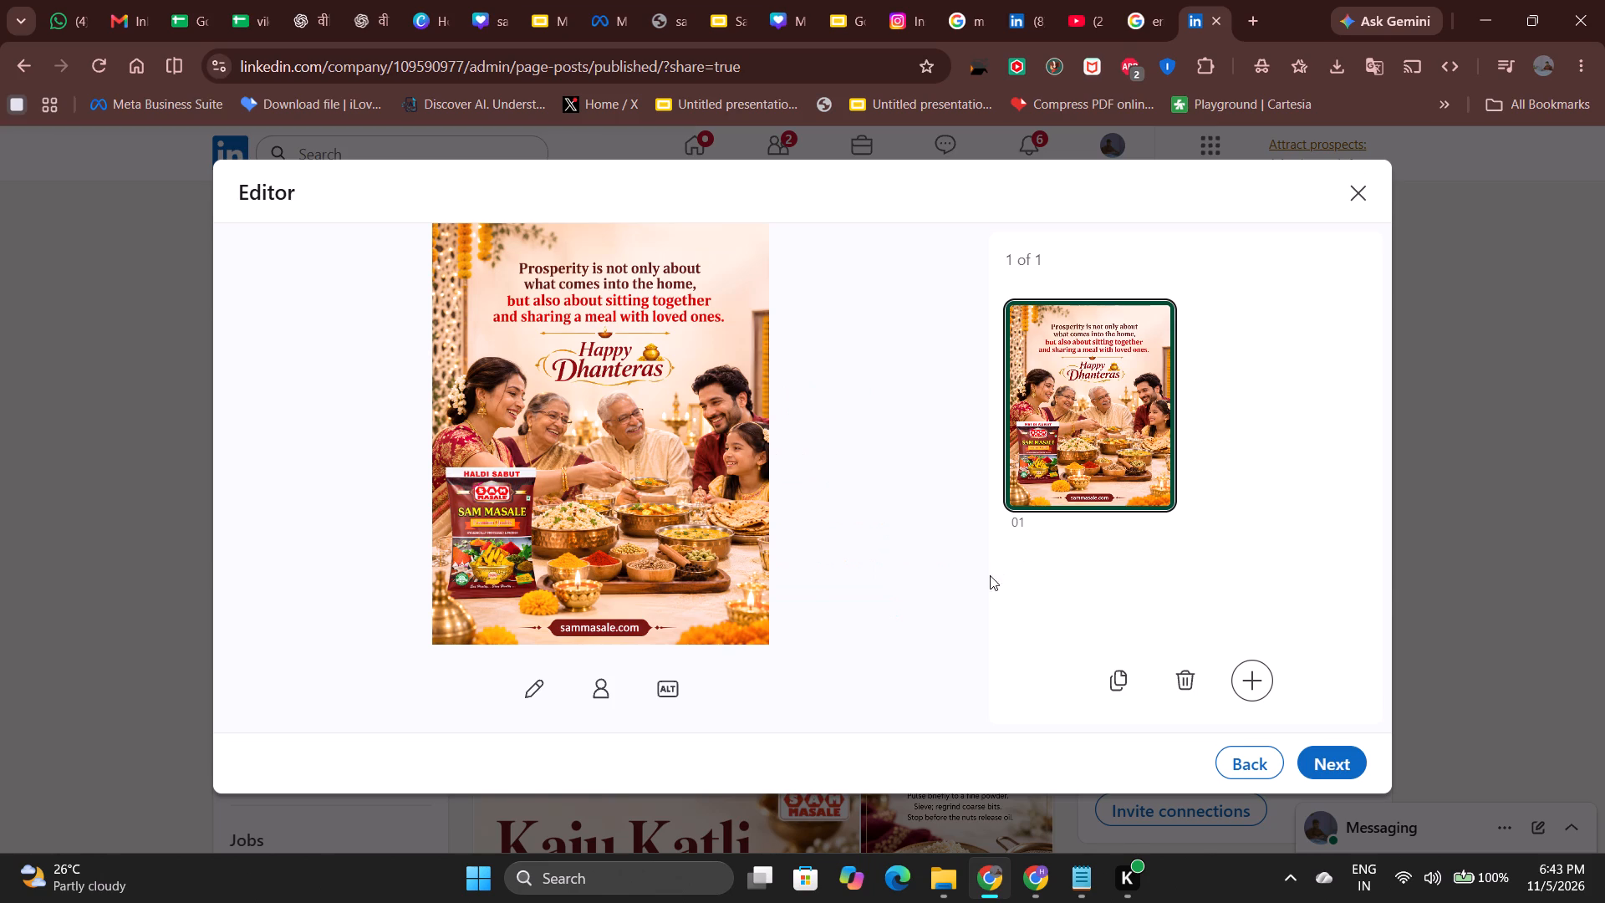
pyautogui.click(1329, 749)
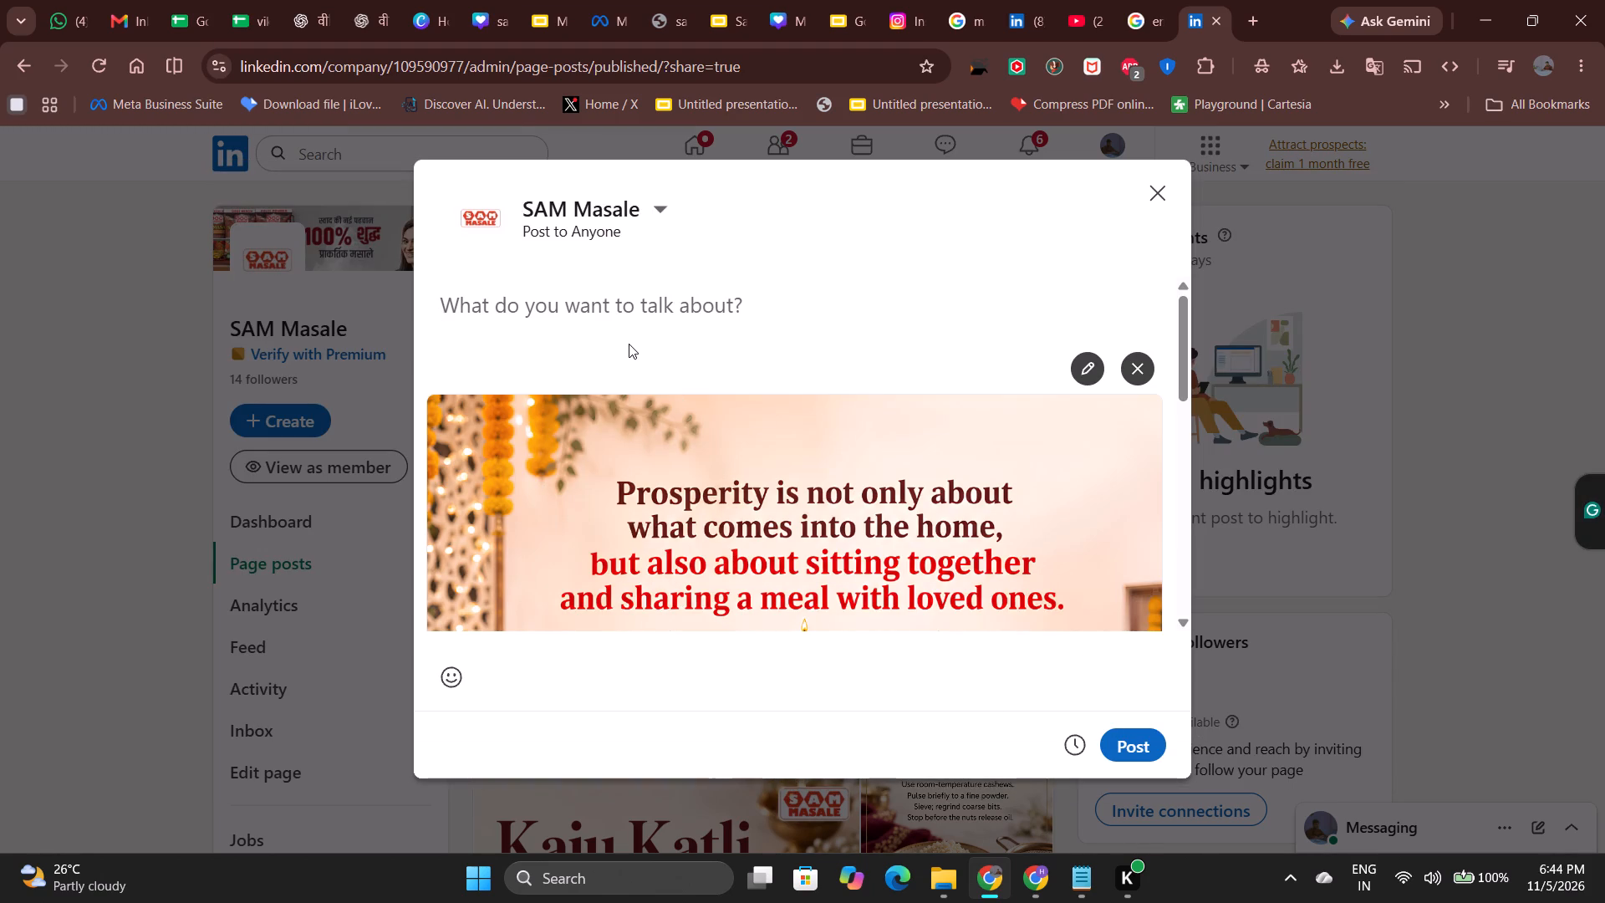
pyautogui.scroll(-5, 761, 506)
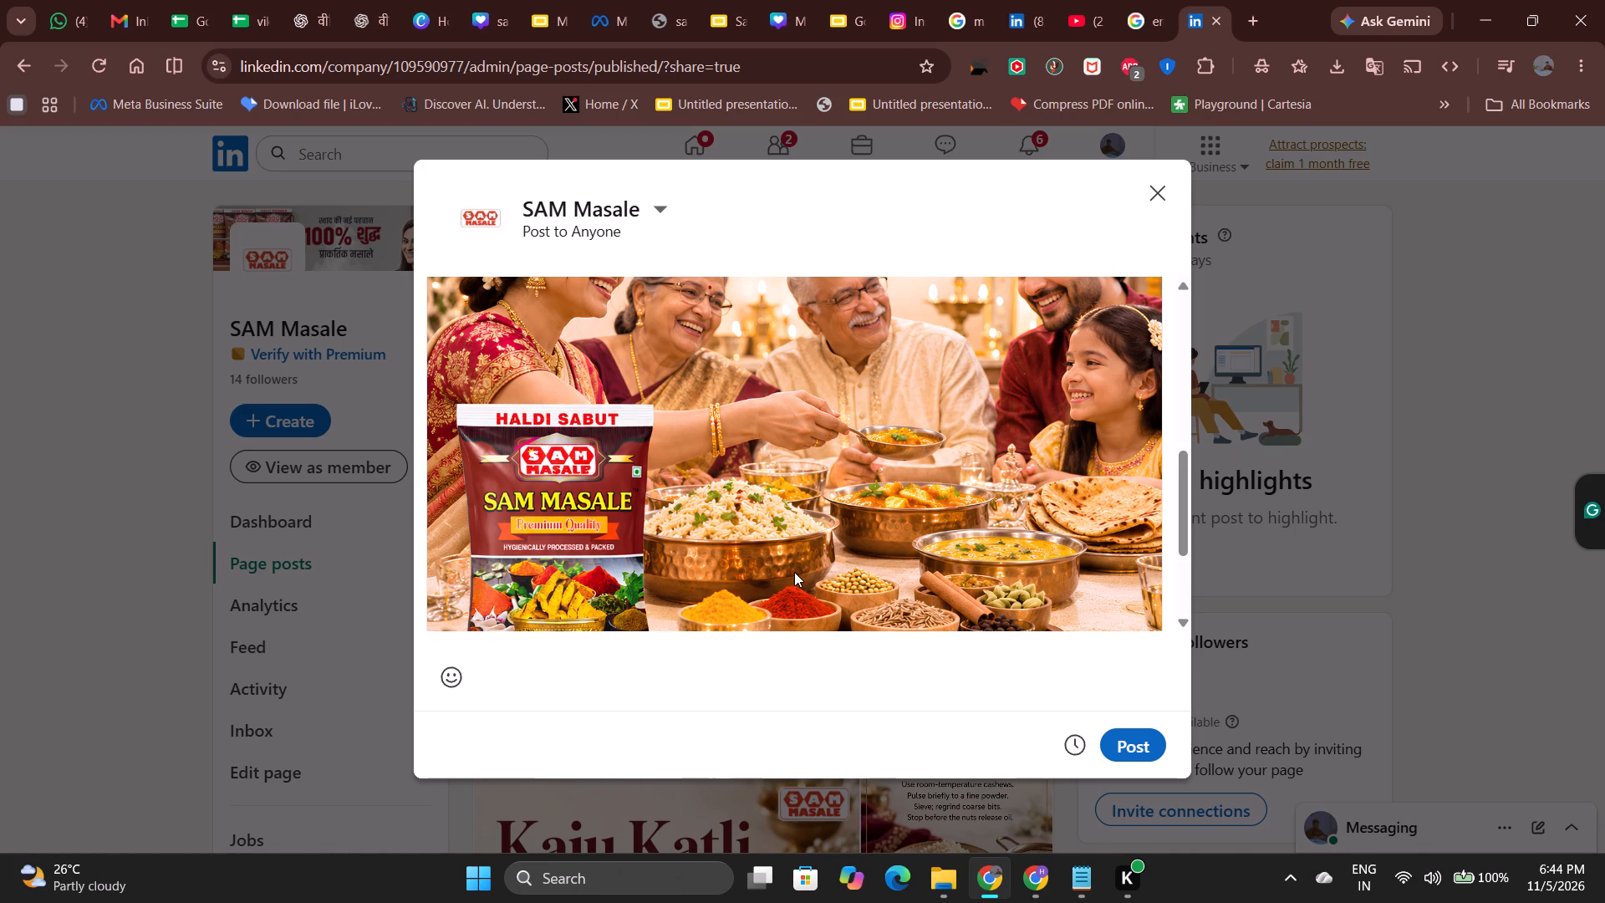
pyautogui.scroll(2, 715, 518)
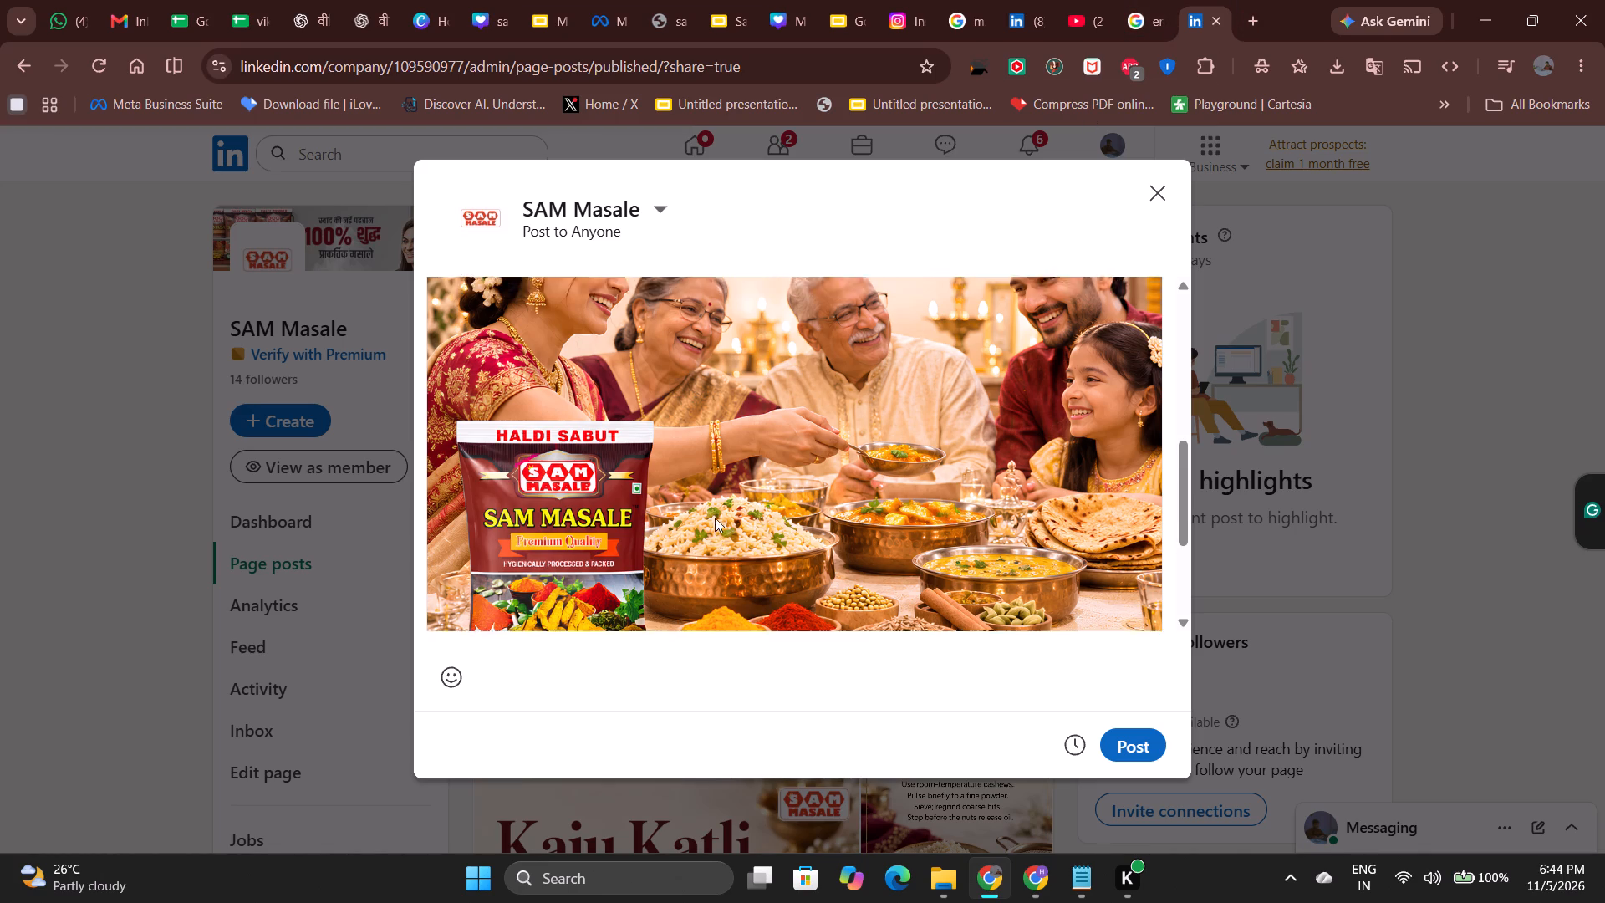
pyautogui.scroll(2, 715, 518)
pyautogui.scroll(5, 843, 202)
# Switch to the Meta Business Suite planner and look for the Happy Dhanteras posts scheduled for Friday 6 November 2026.
pyautogui.click(902, 0)
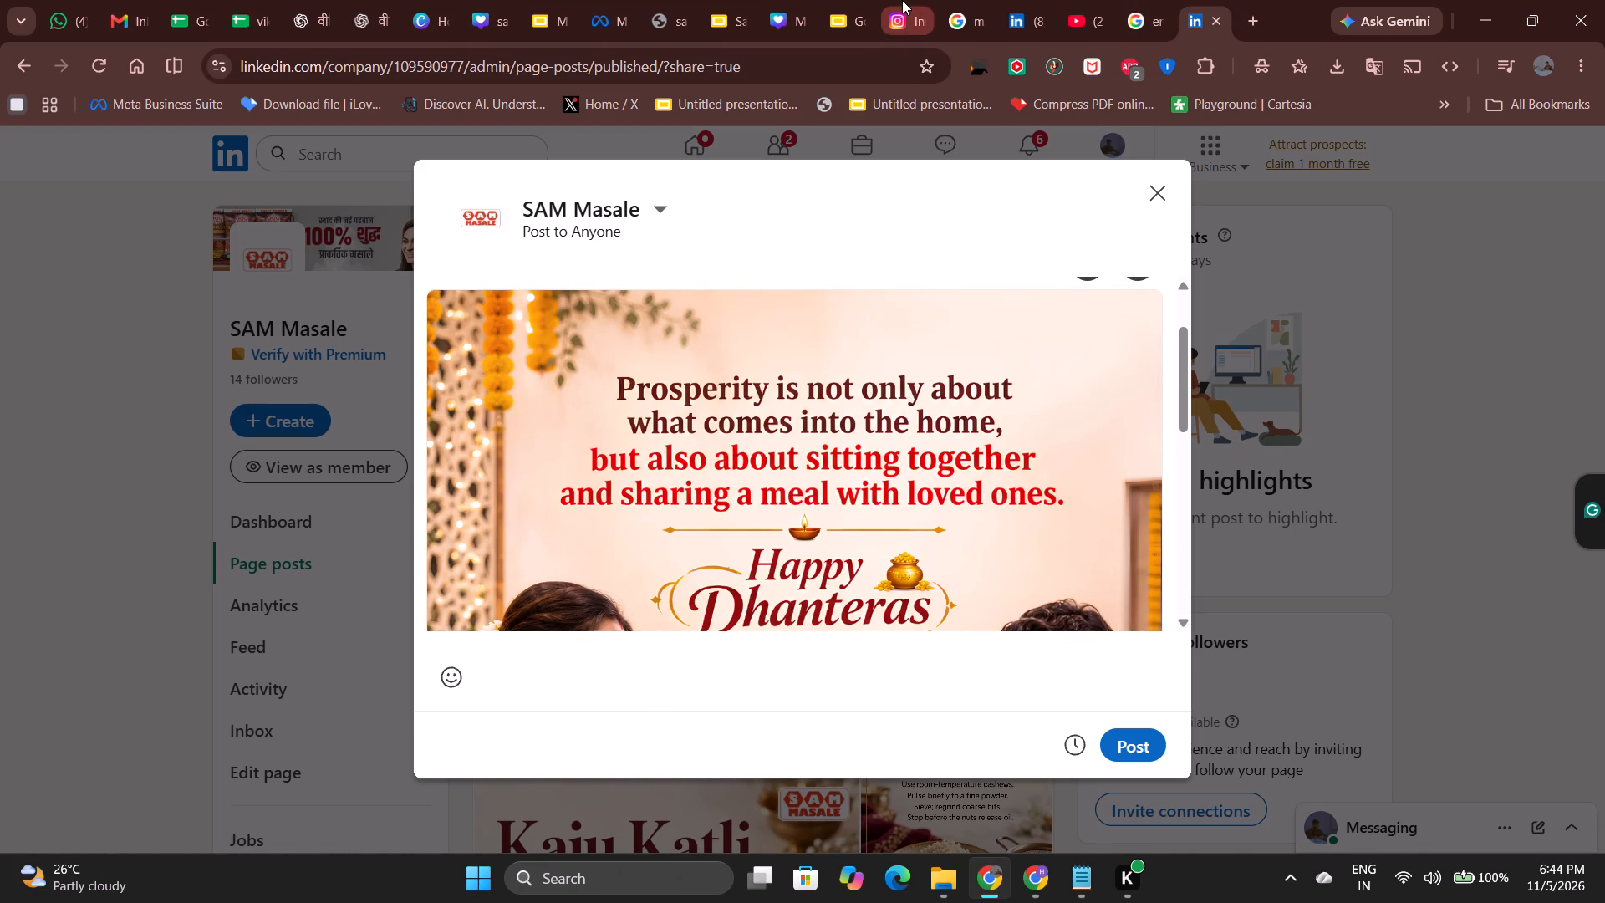
pyautogui.click(827, 8)
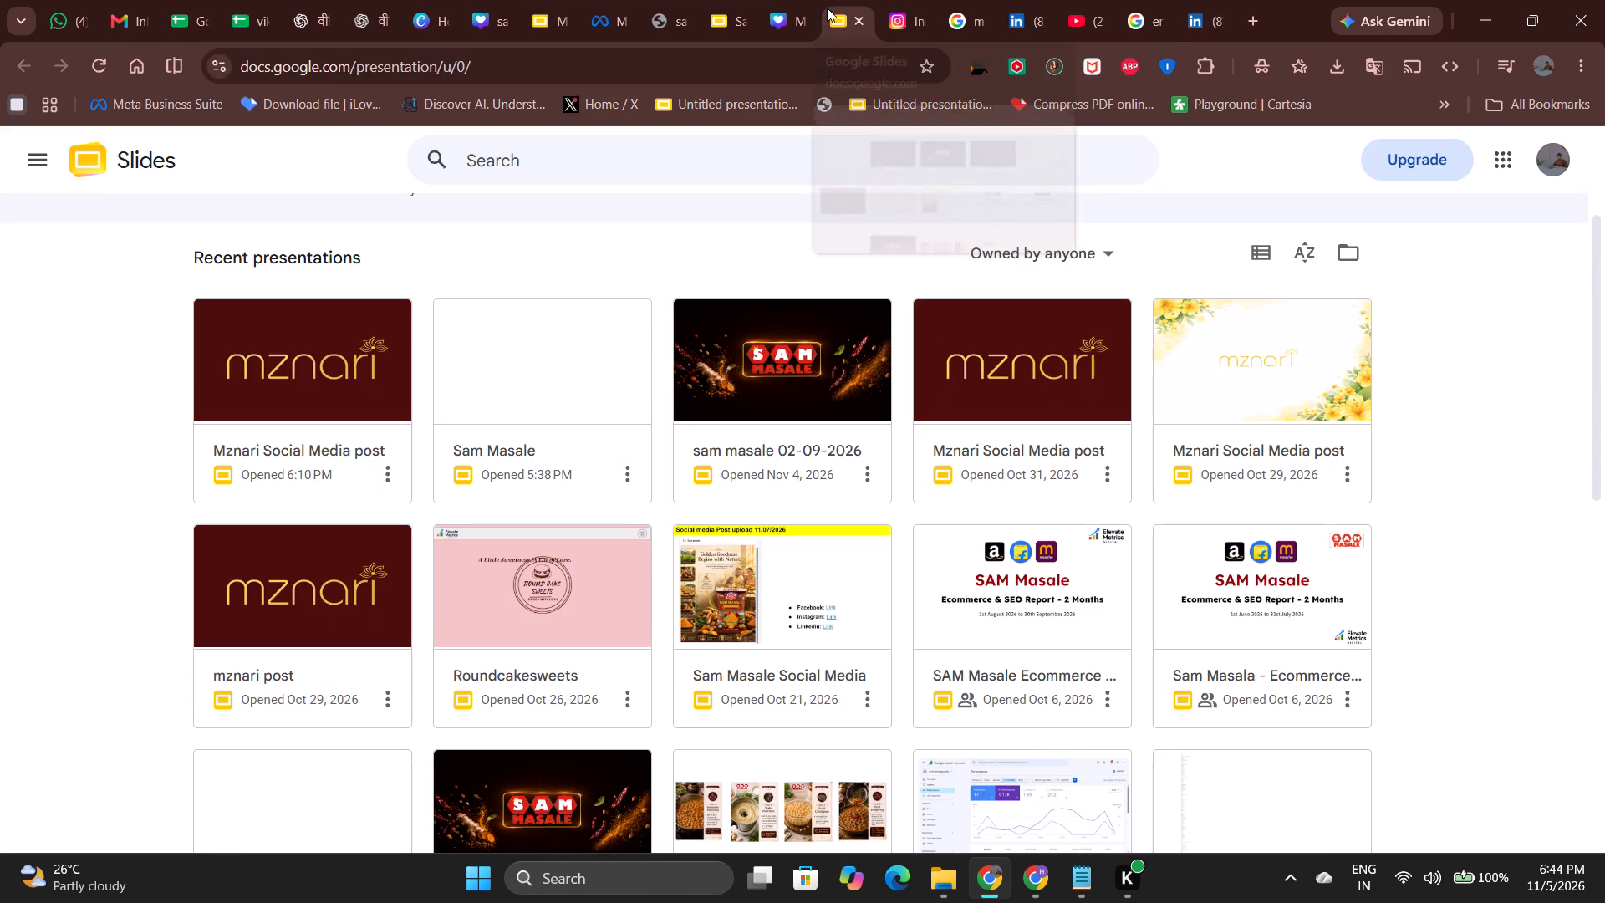
pyautogui.click(732, 0)
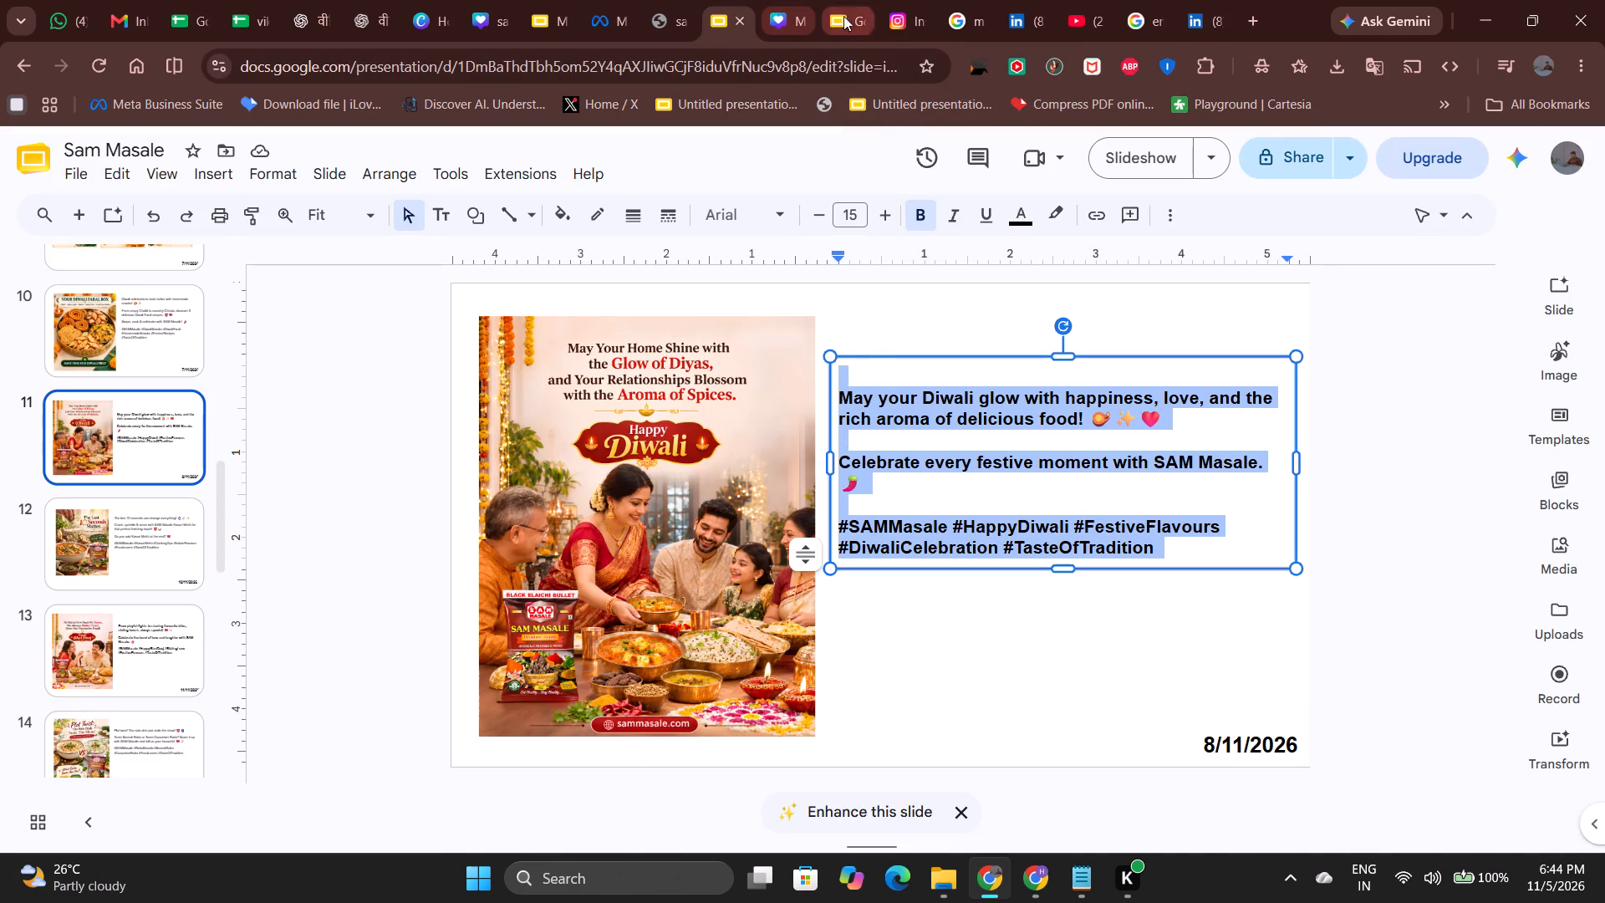
pyautogui.click(918, 0)
pyautogui.click(602, 3)
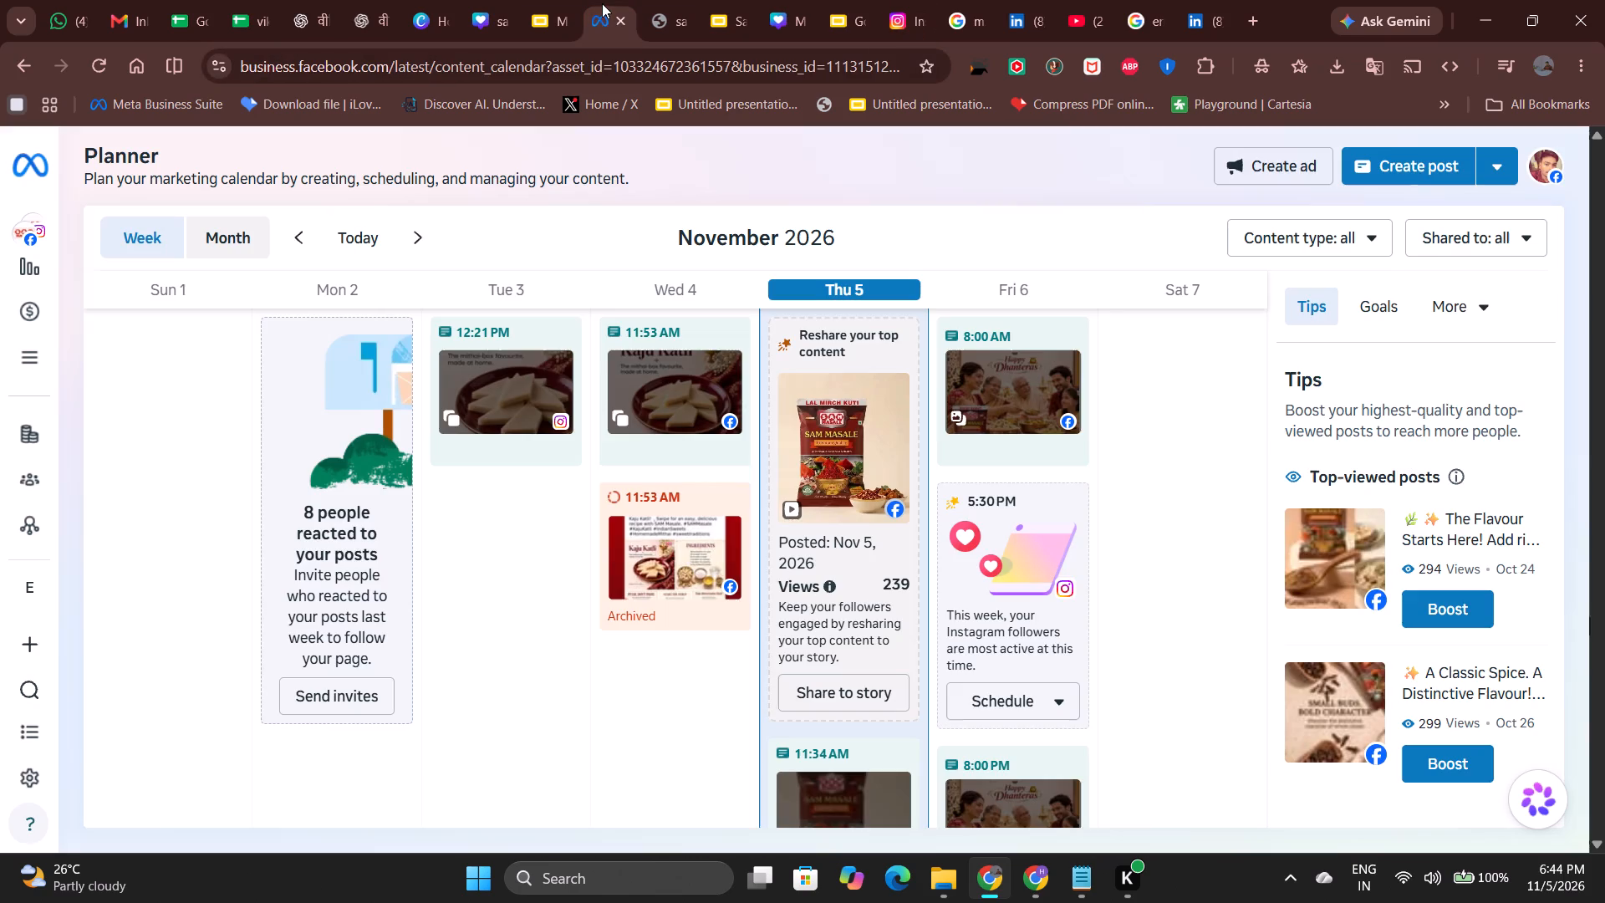
pyautogui.scroll(-3, 1053, 428)
pyautogui.scroll(3, 1053, 427)
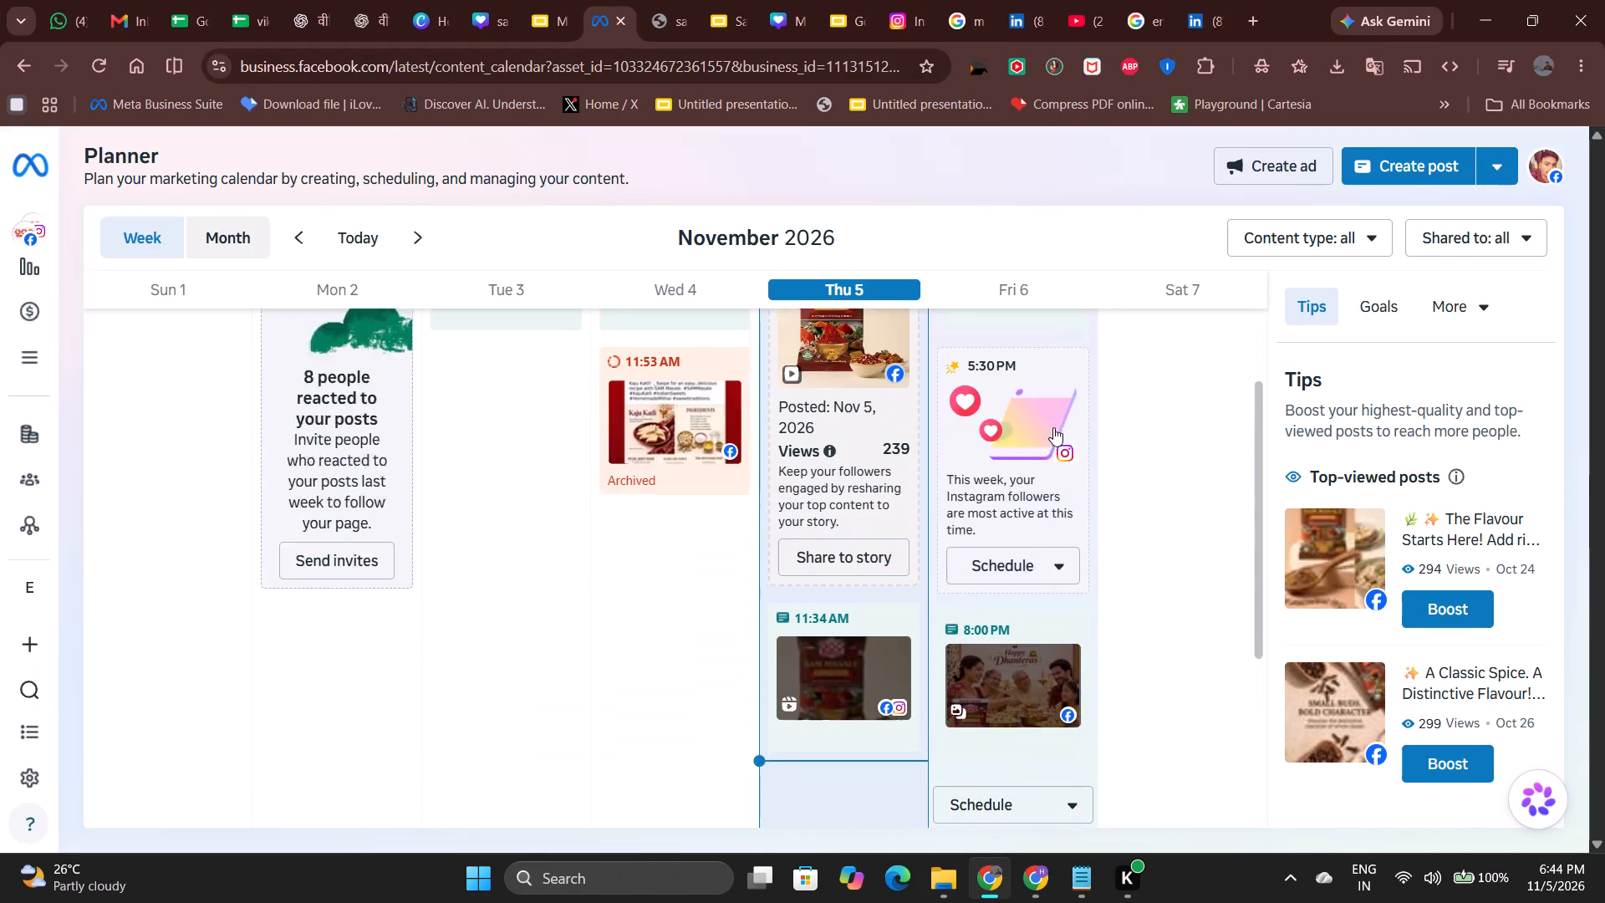
# Switch to Meta's Planner, delete the Happy Dhanteras Facebook post scheduled for Friday 6 at 8:00 AM, and reload the calendar.
pyautogui.click(1022, 390)
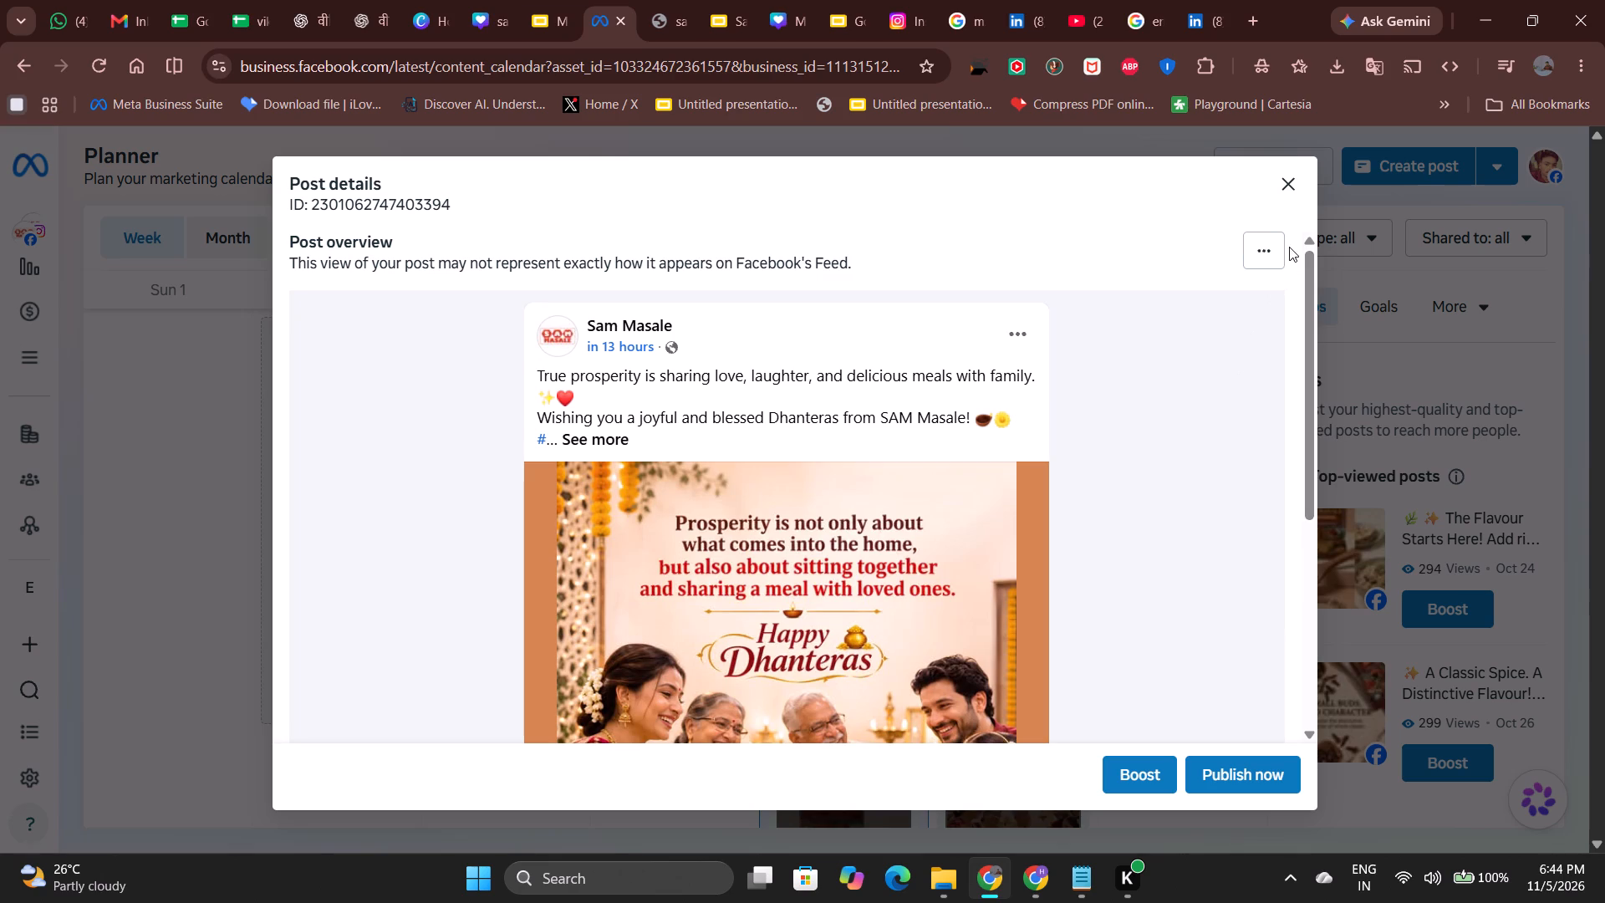
pyautogui.click(1261, 260)
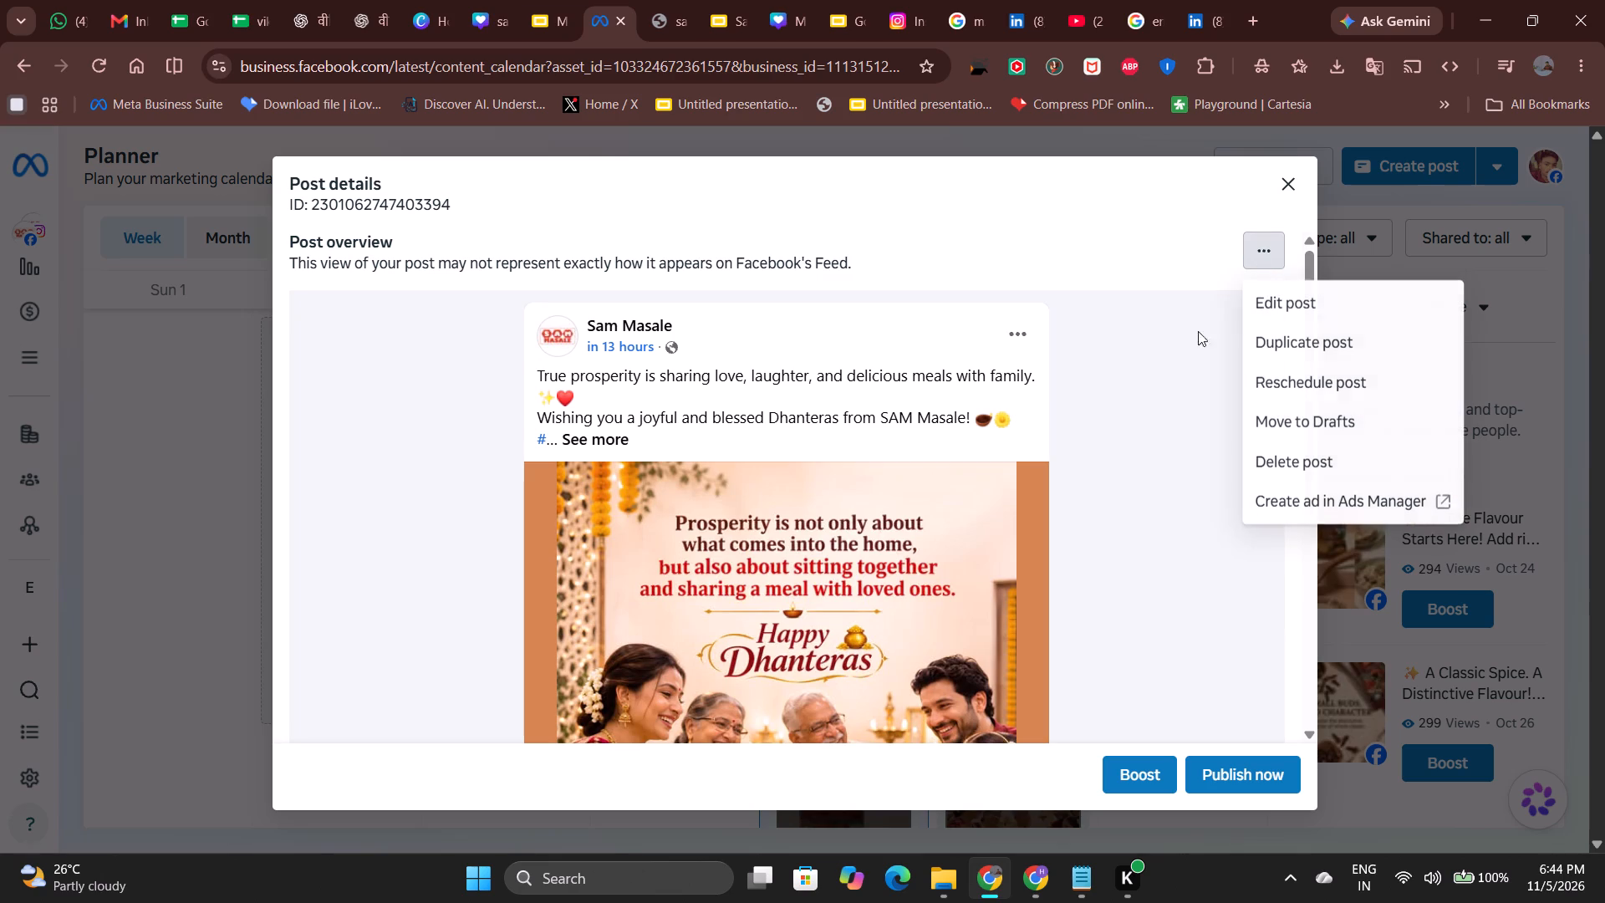
pyautogui.click(1295, 461)
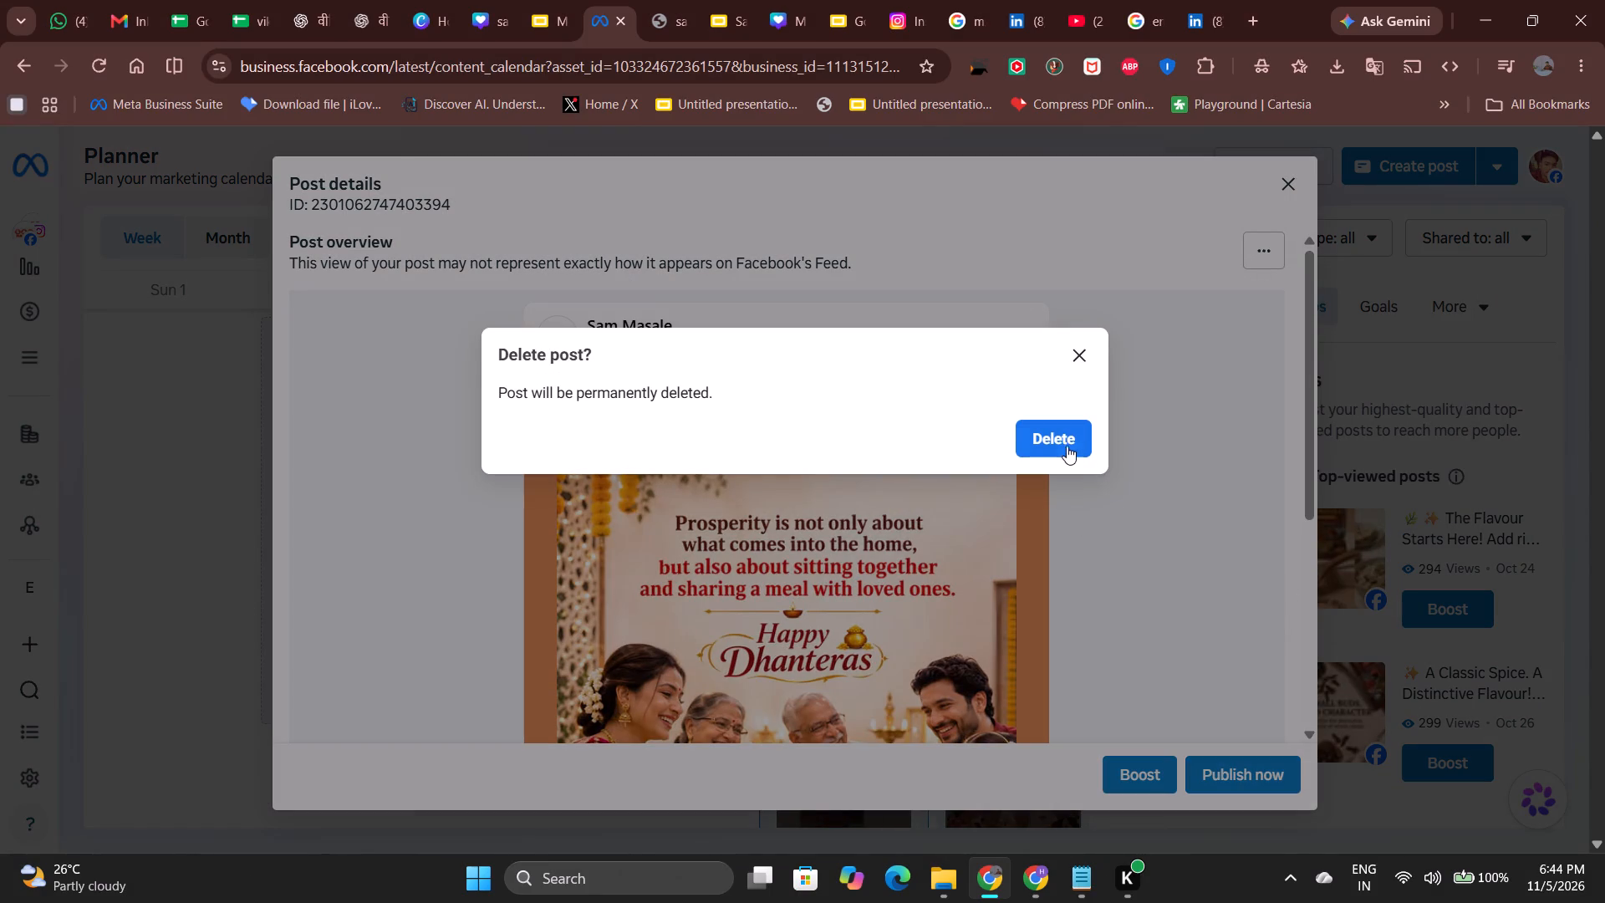
pyautogui.click(1066, 444)
pyautogui.click(1042, 405)
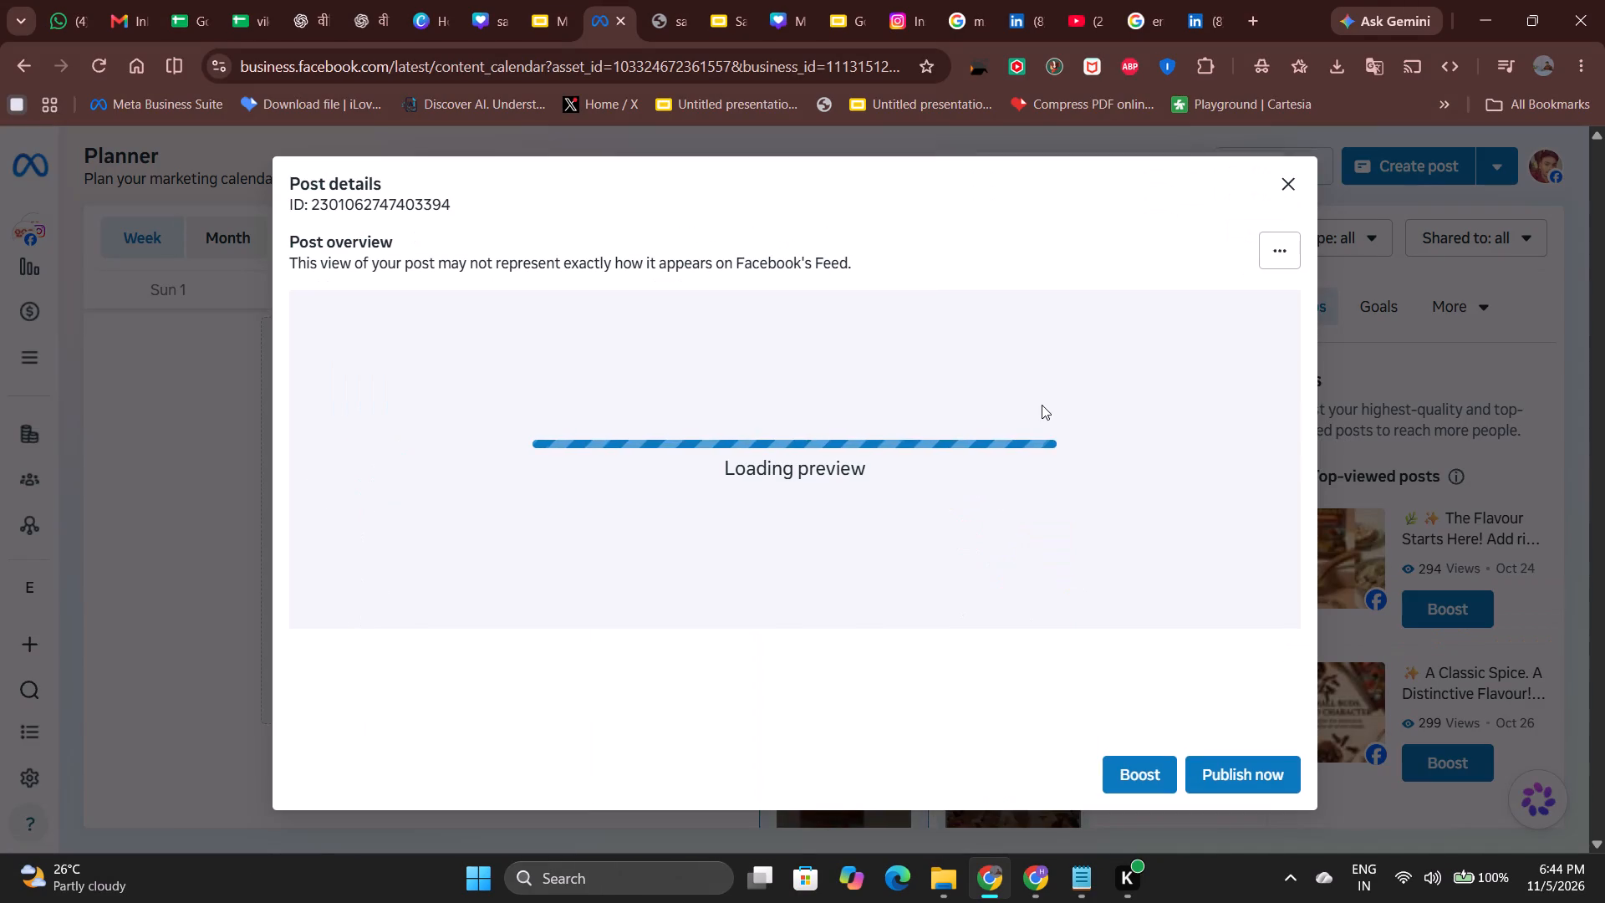
pyautogui.click(1281, 248)
pyautogui.click(1286, 450)
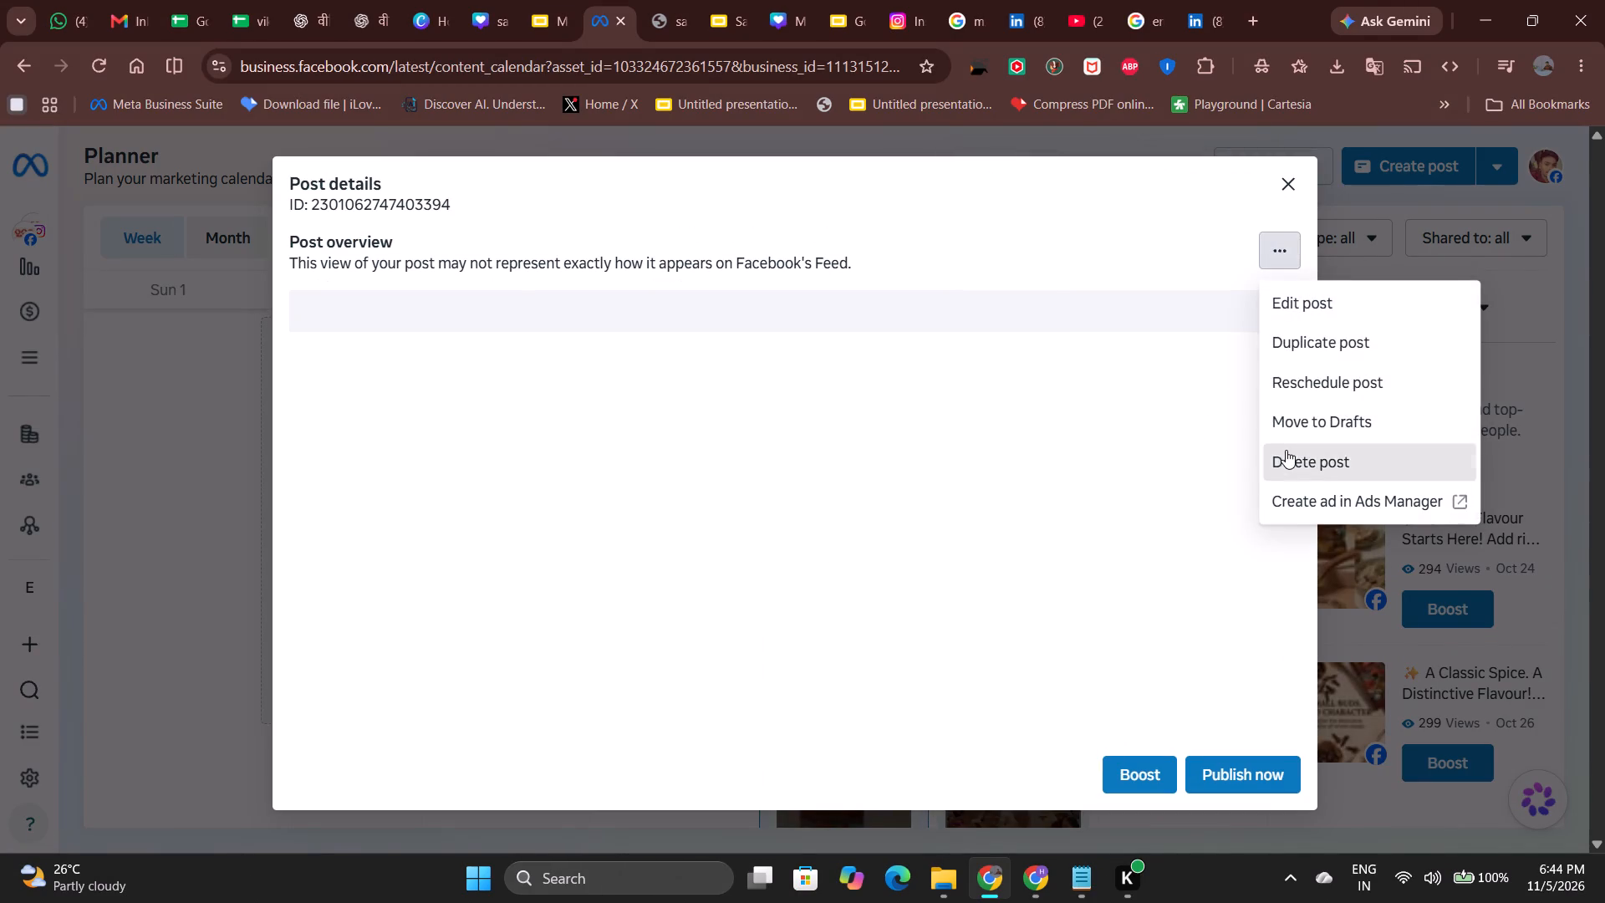
pyautogui.click(1067, 433)
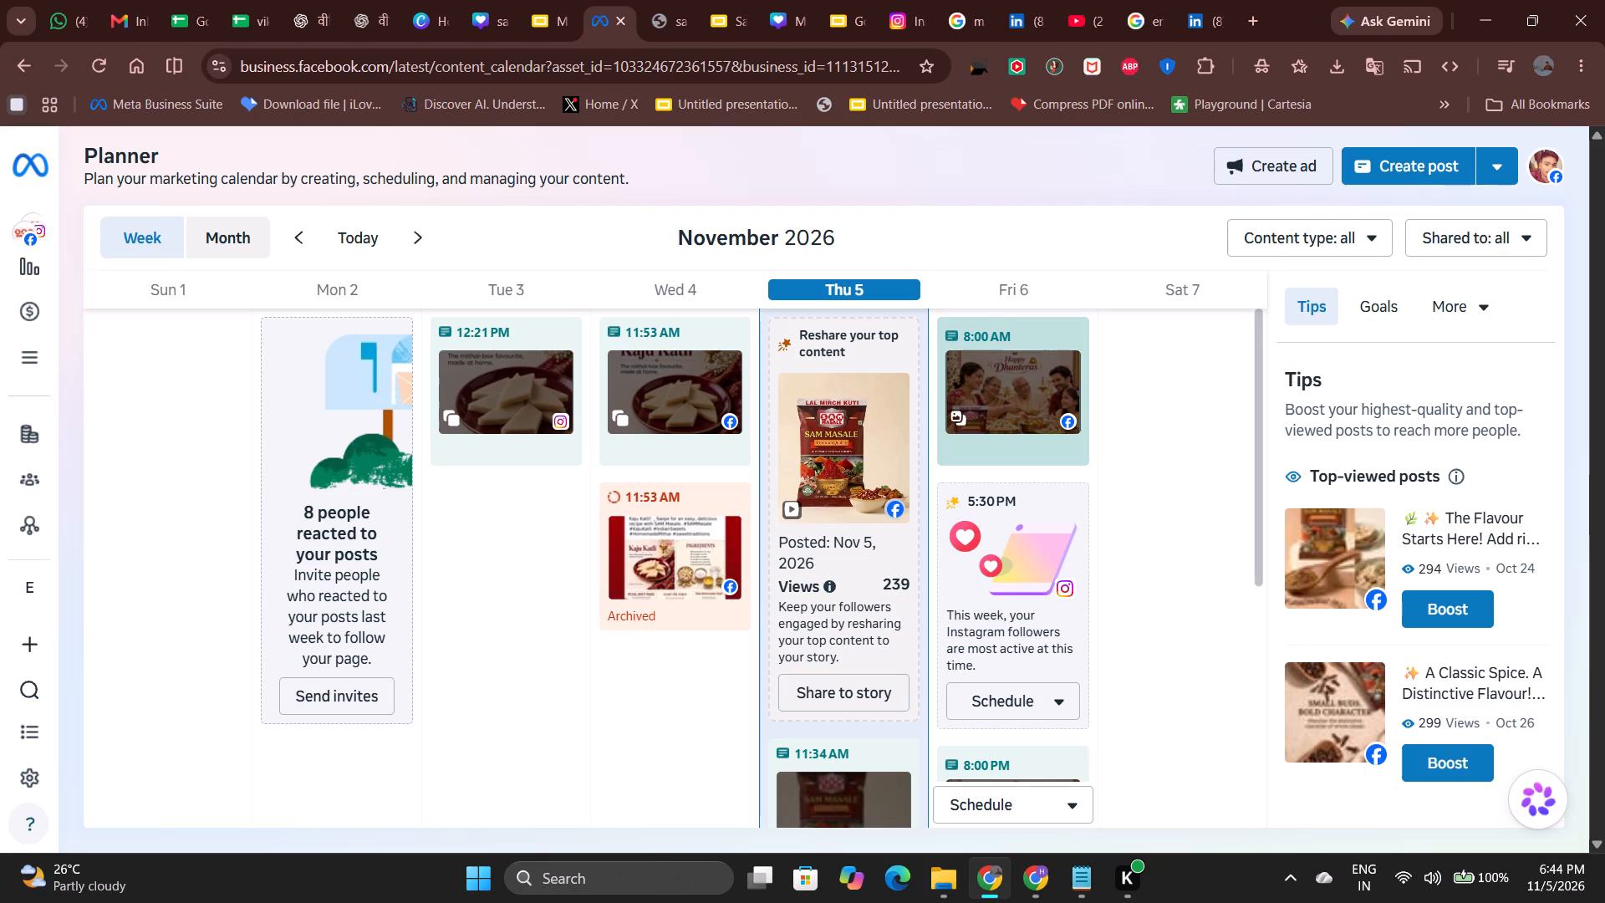
pyautogui.click(102, 56)
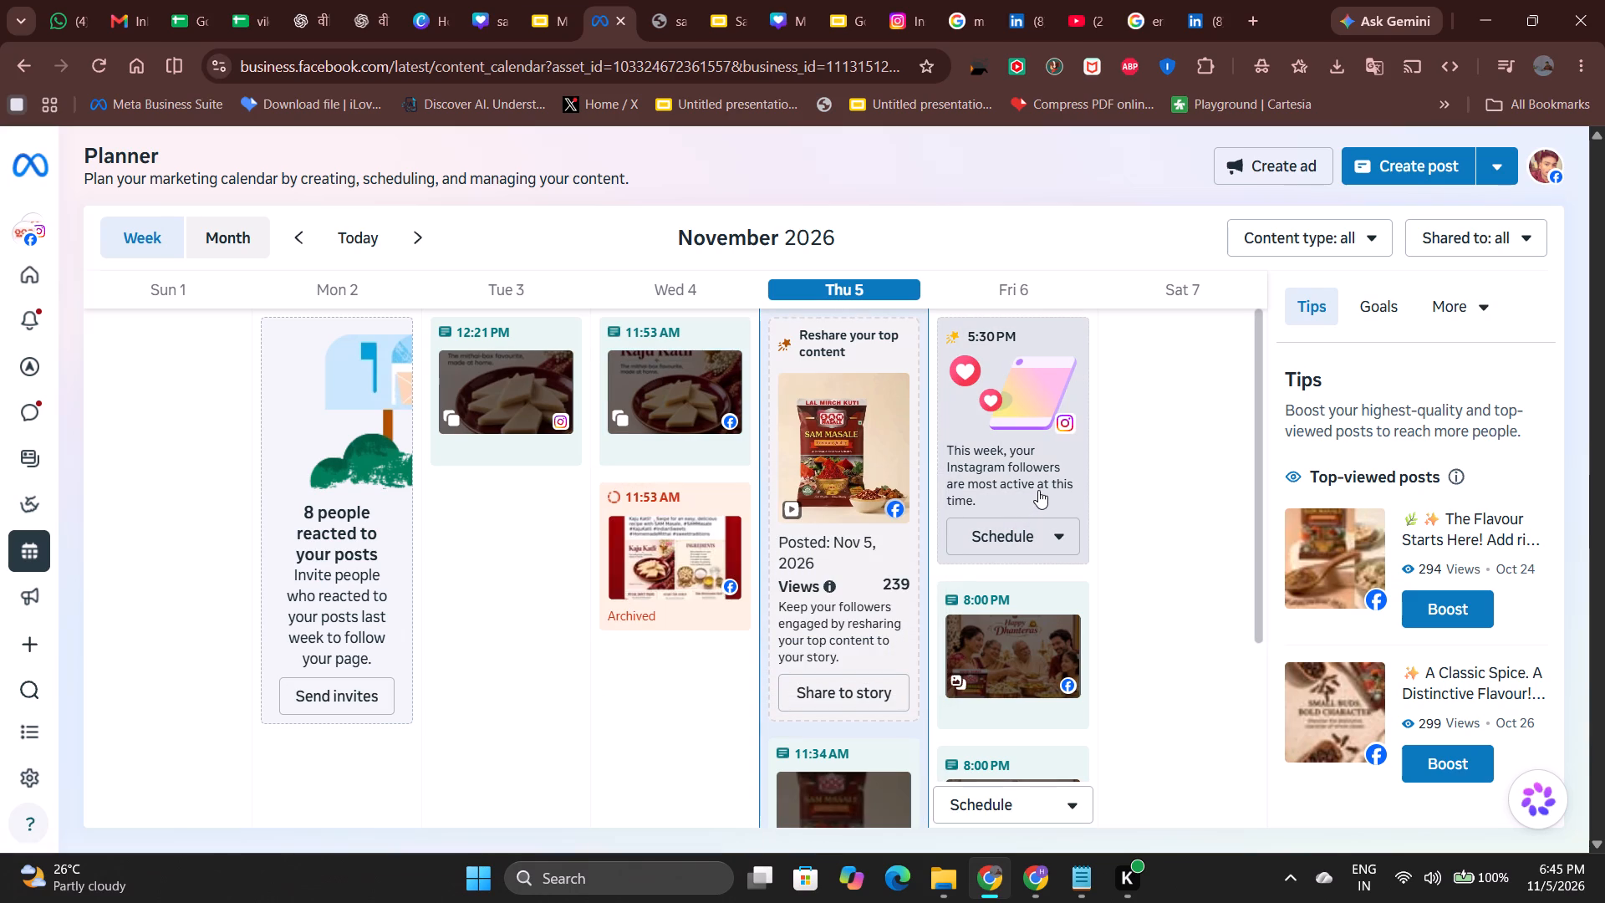
# Delete the Happy Dhanteras Facebook post with the Diwali caption scheduled for Friday 6 at 8:00 PM.
pyautogui.scroll(-3, 1038, 490)
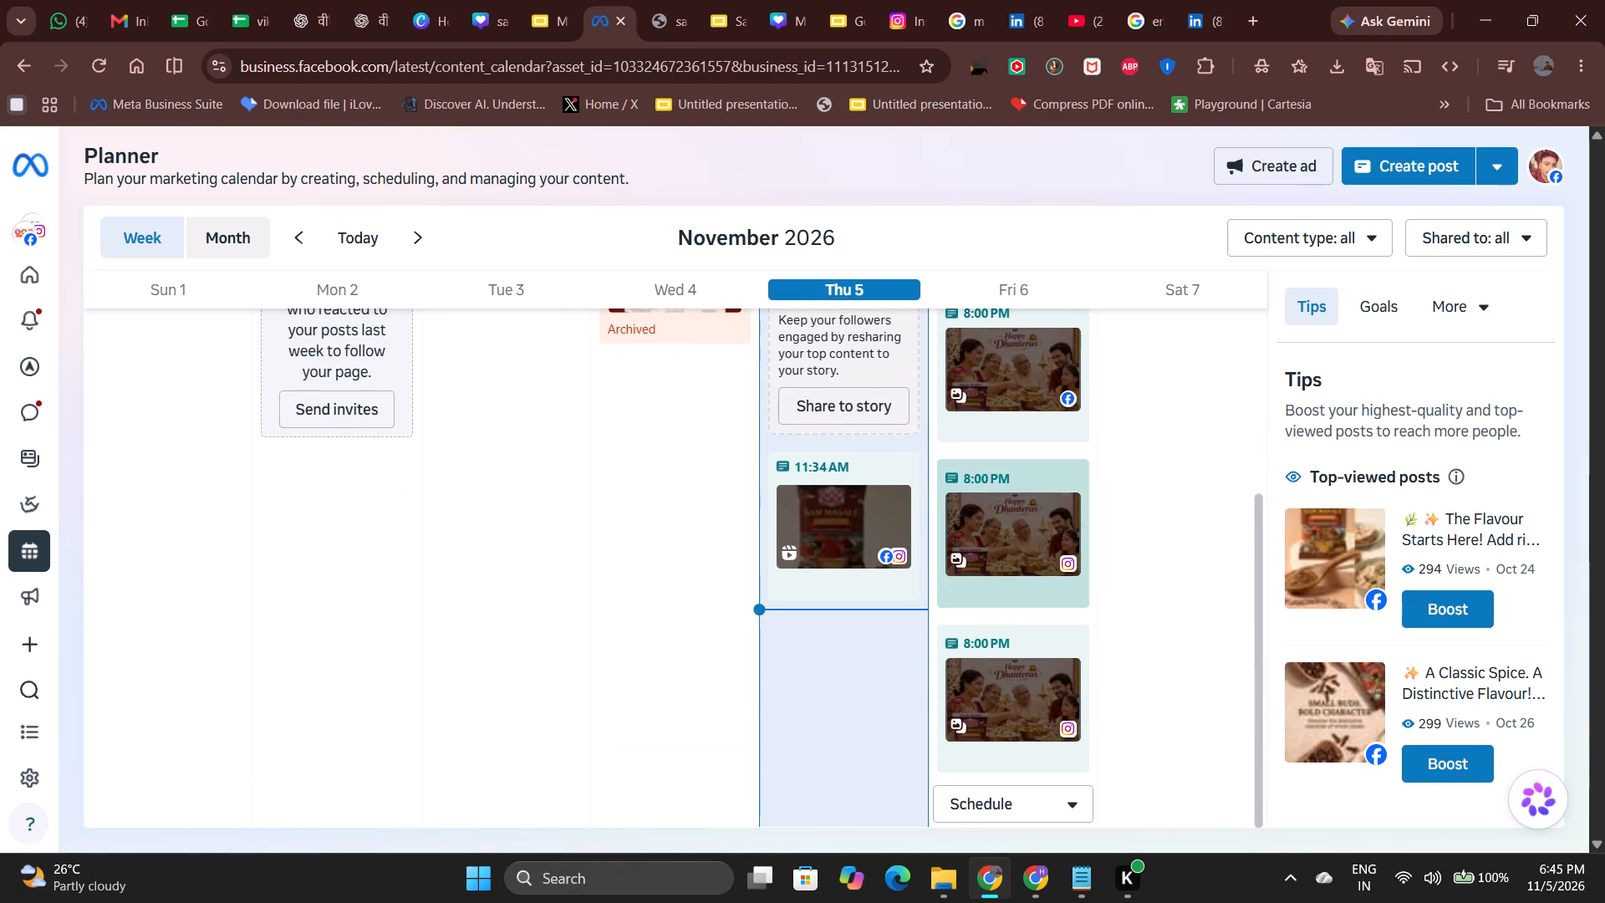
pyautogui.click(1011, 394)
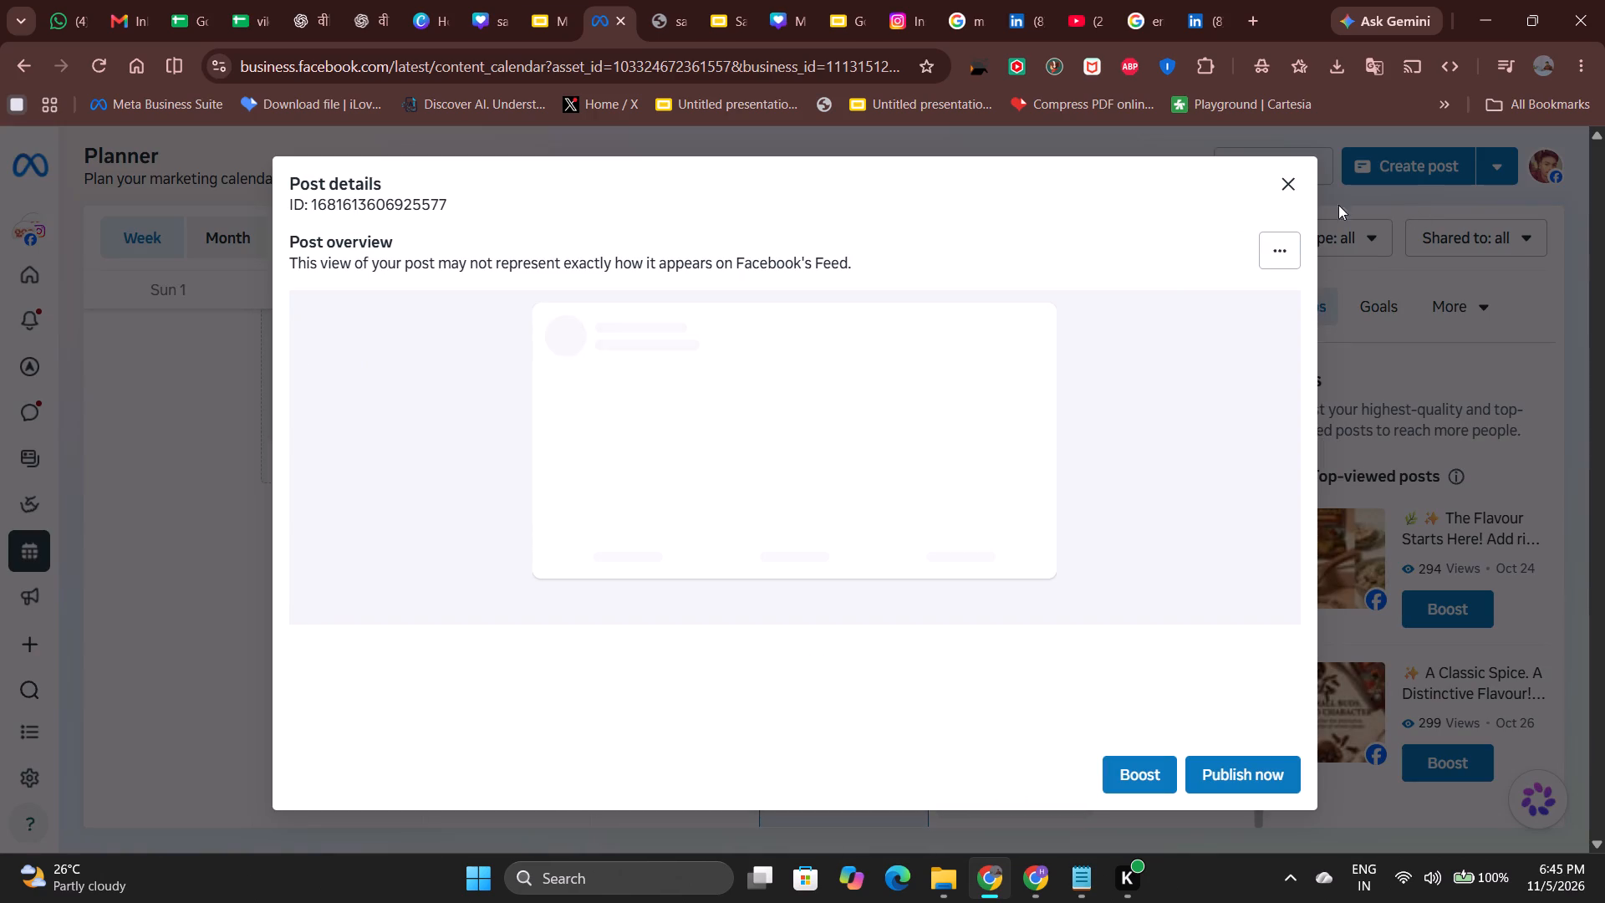
pyautogui.click(1272, 249)
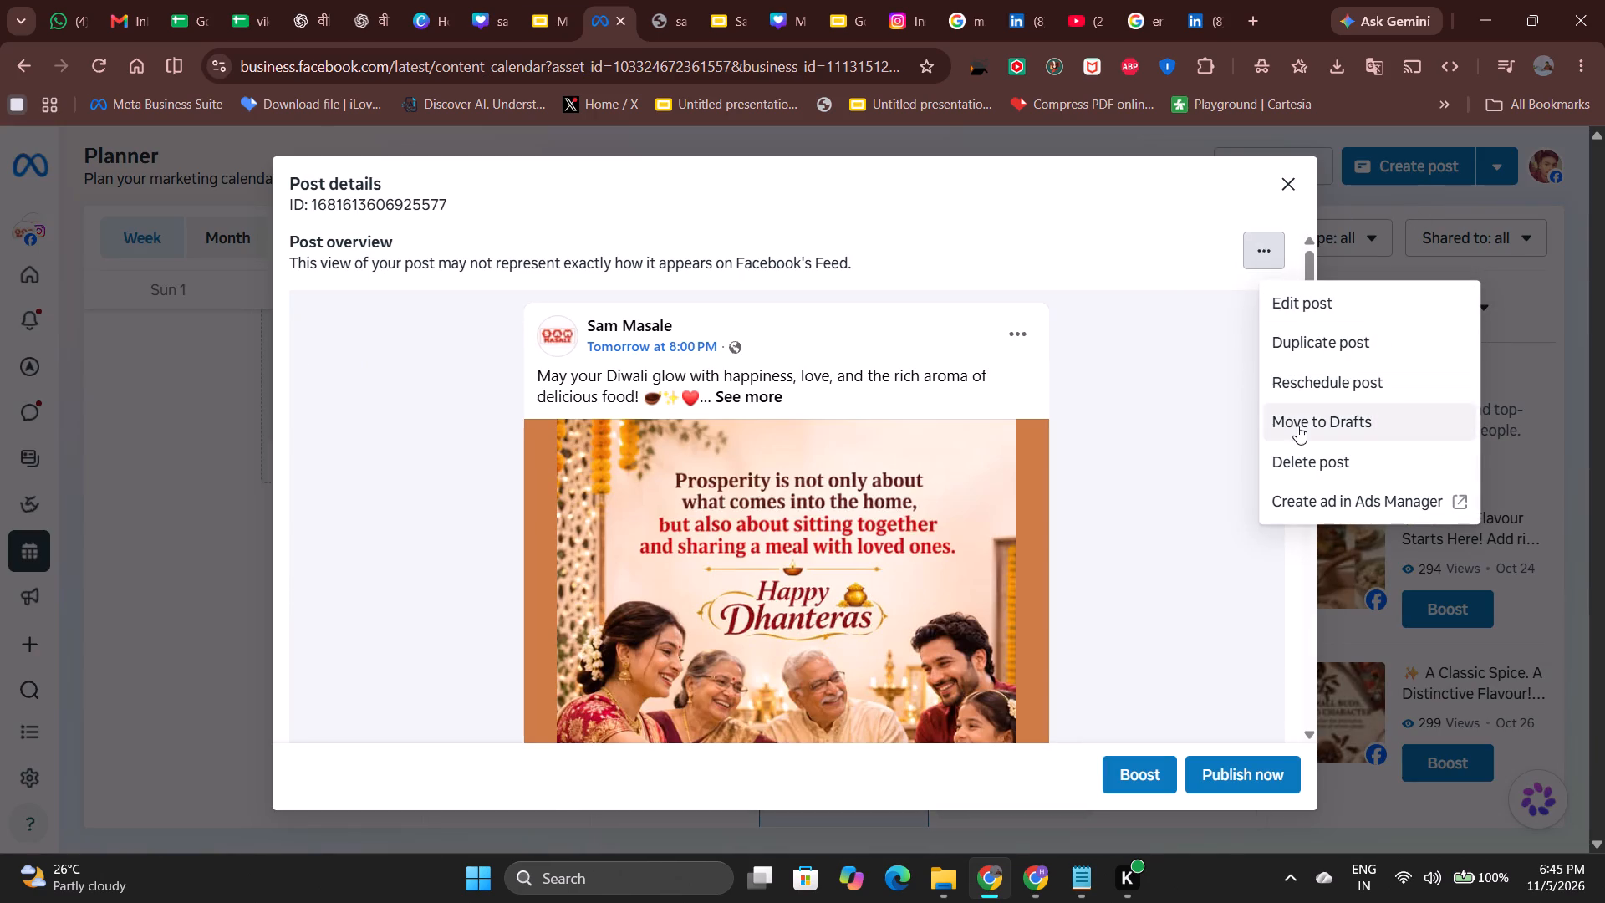
pyautogui.click(1323, 467)
pyautogui.click(1064, 434)
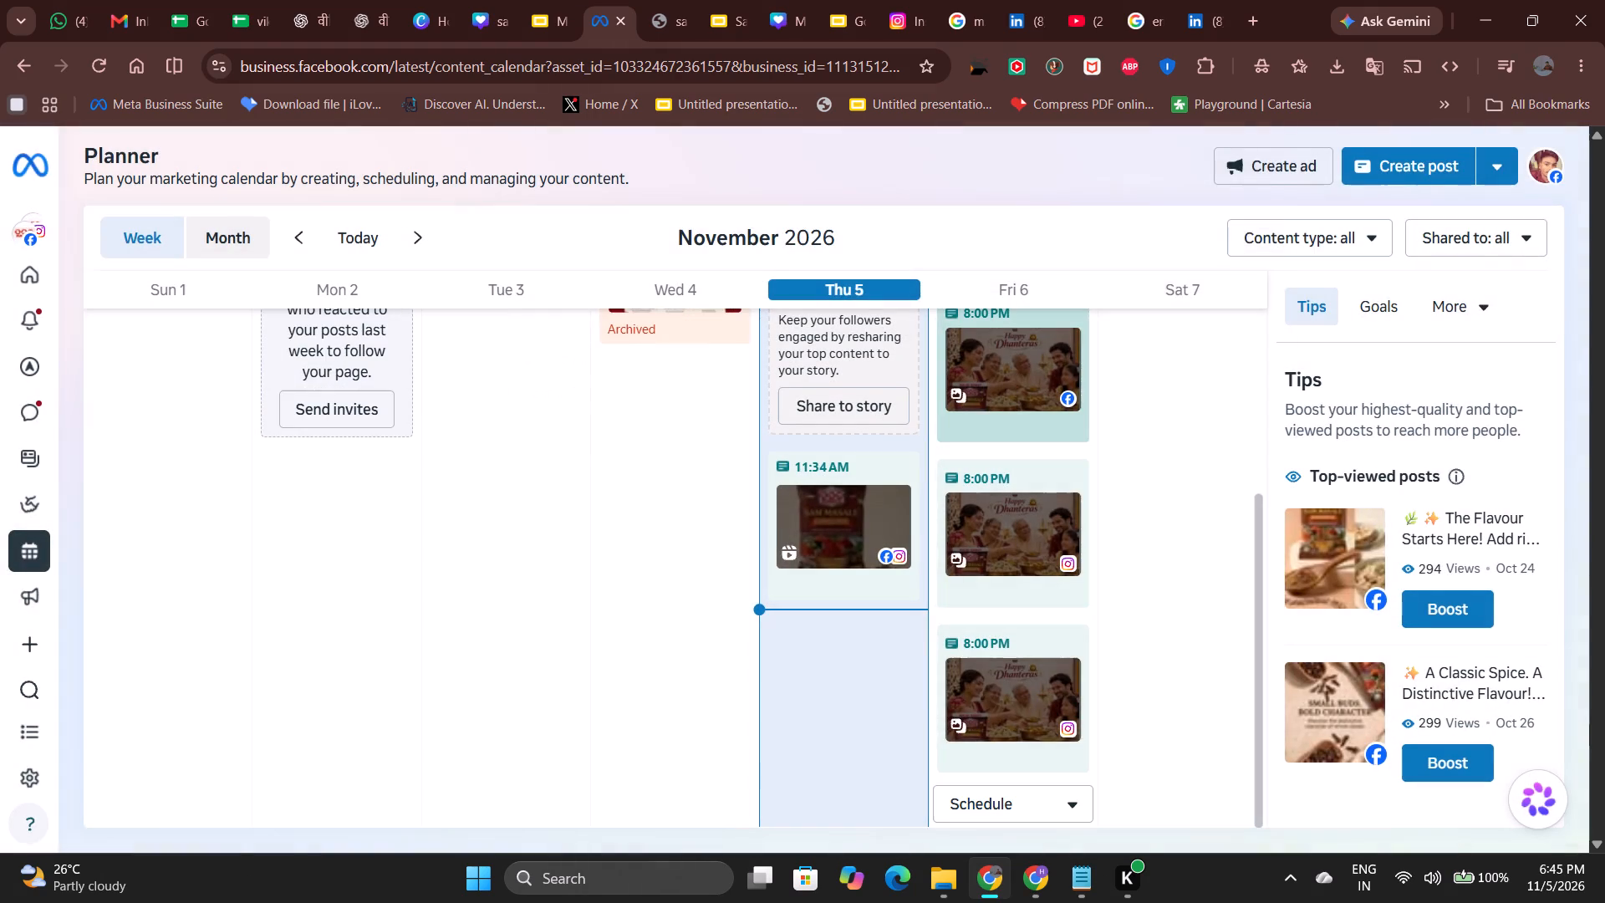
# Delete both Happy Dhanteras Instagram posts scheduled for Friday 6 at 8:00 PM and reload the Planner.
pyautogui.click(997, 516)
pyautogui.click(1286, 257)
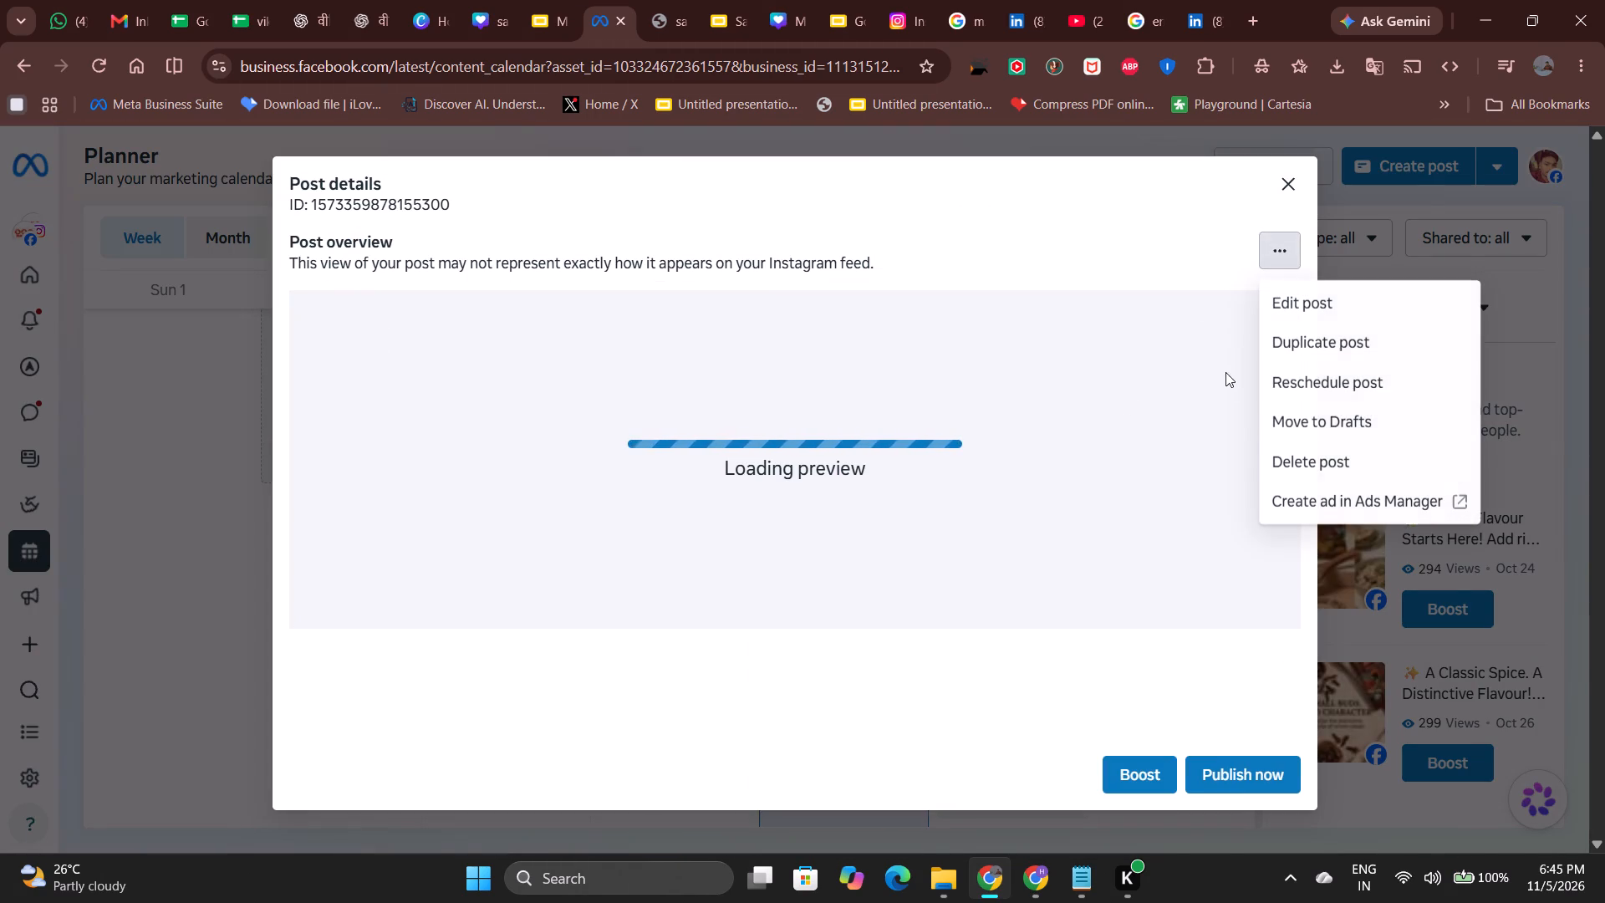
pyautogui.click(1317, 457)
pyautogui.click(1056, 433)
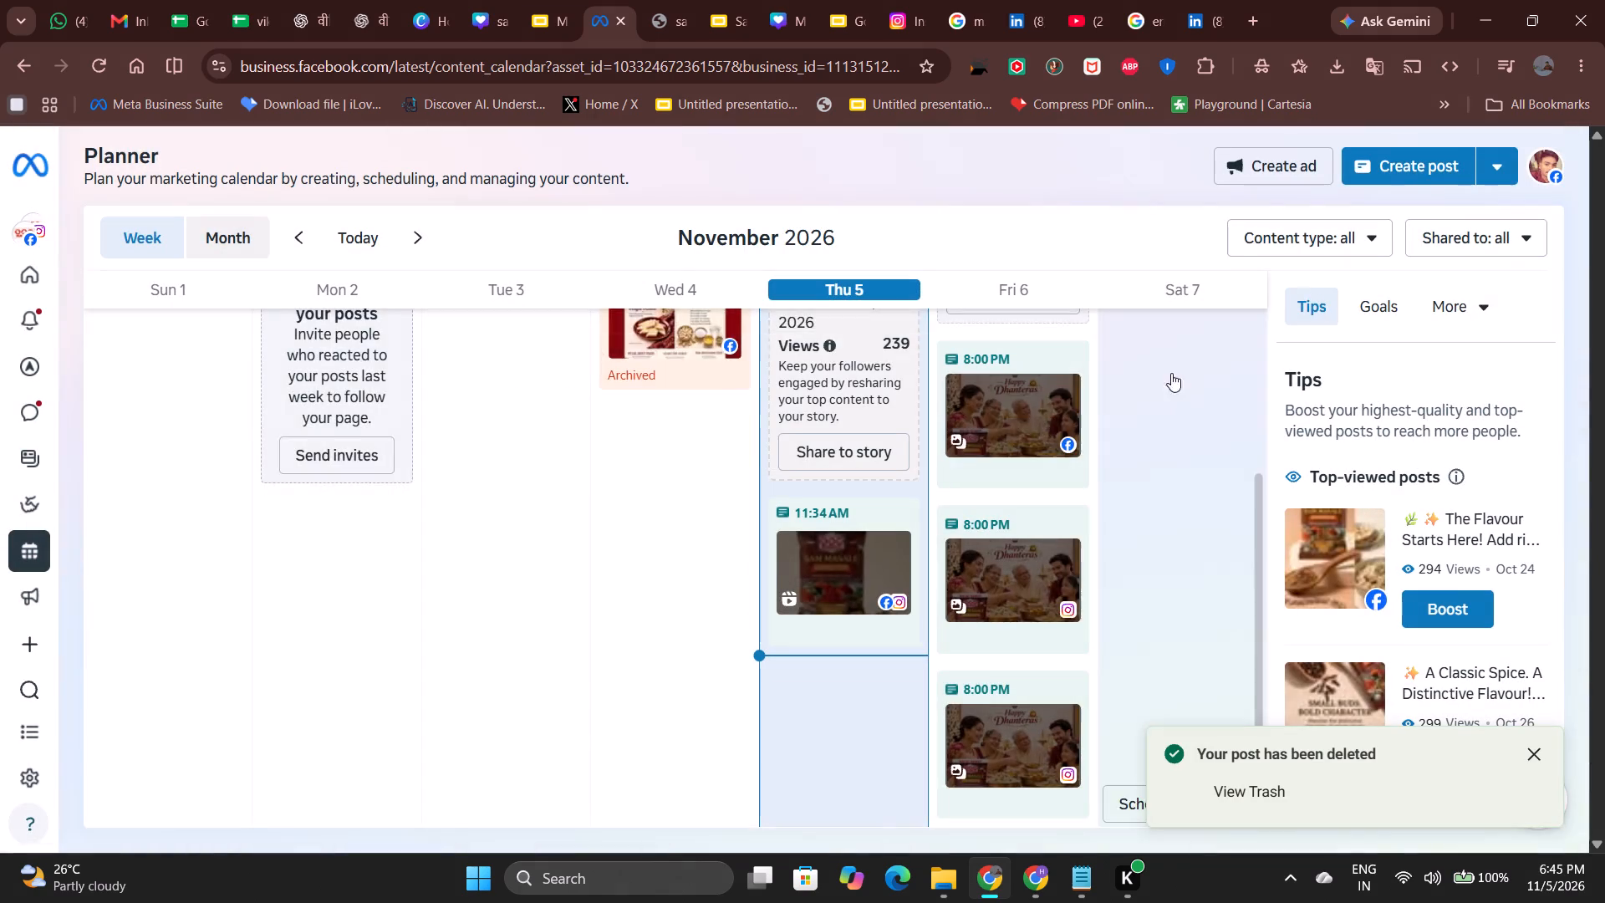
pyautogui.click(1025, 708)
pyautogui.click(1278, 250)
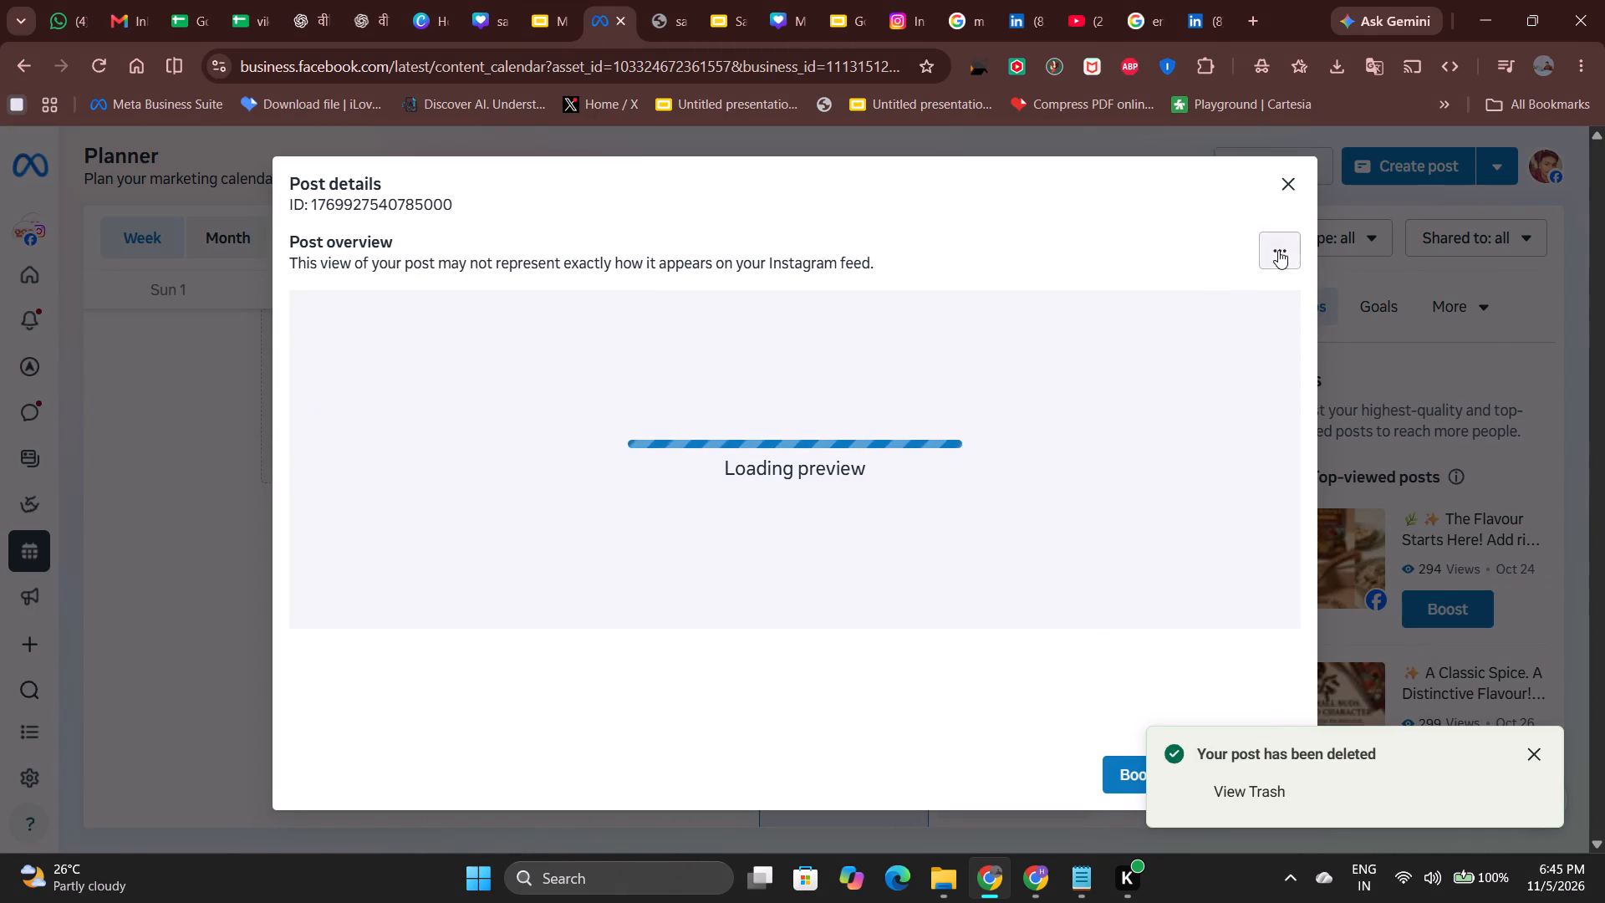
pyautogui.click(1311, 452)
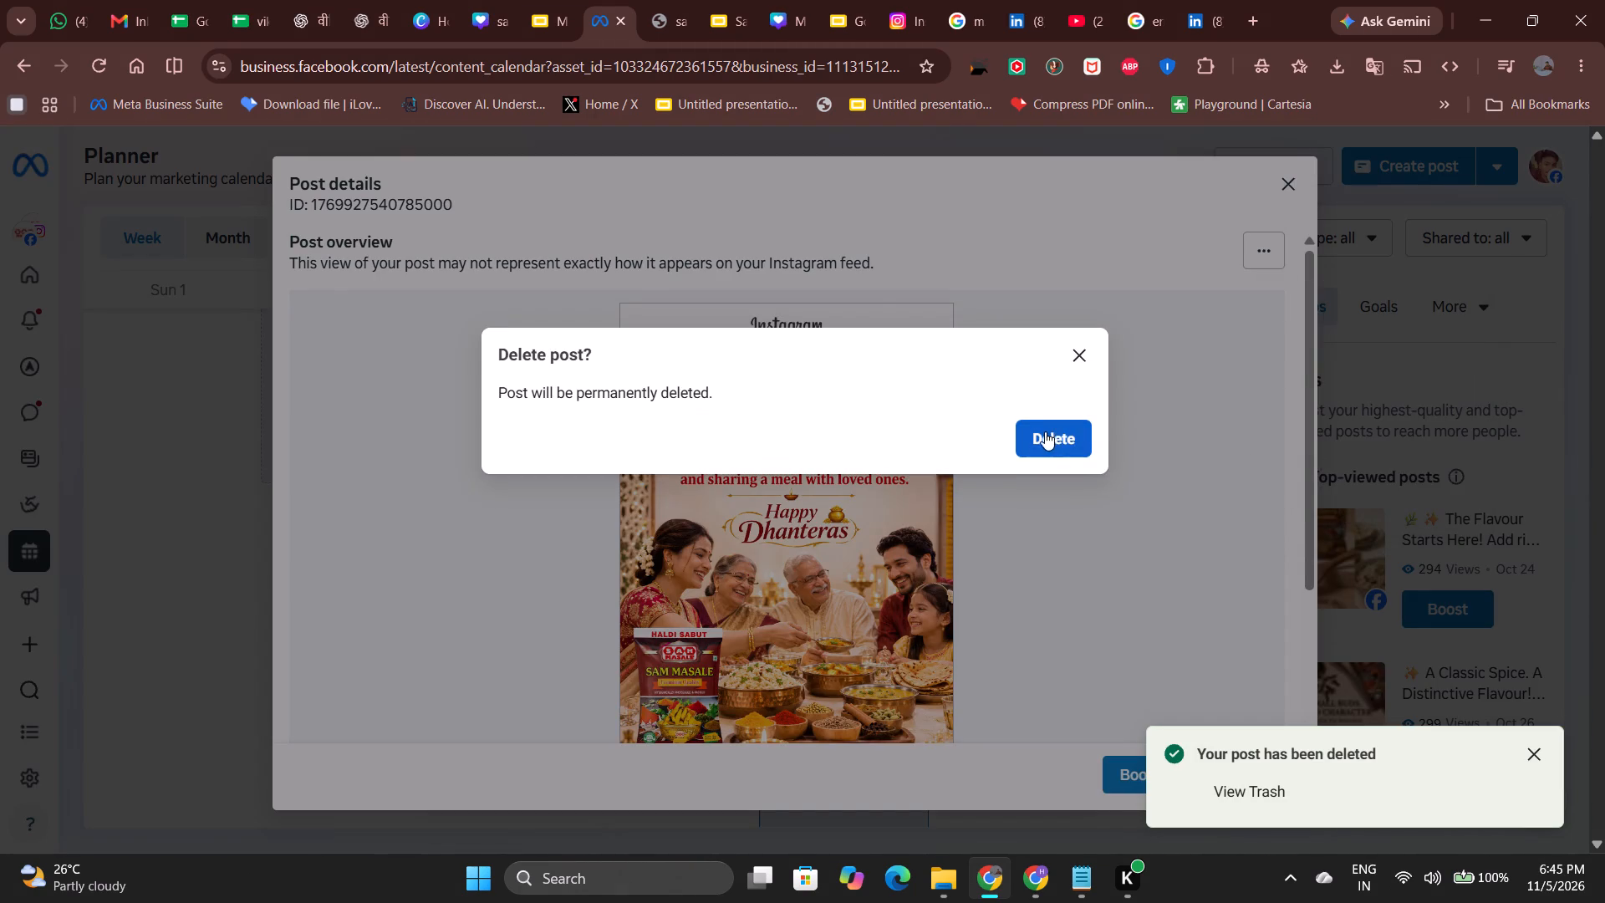
pyautogui.click(1044, 430)
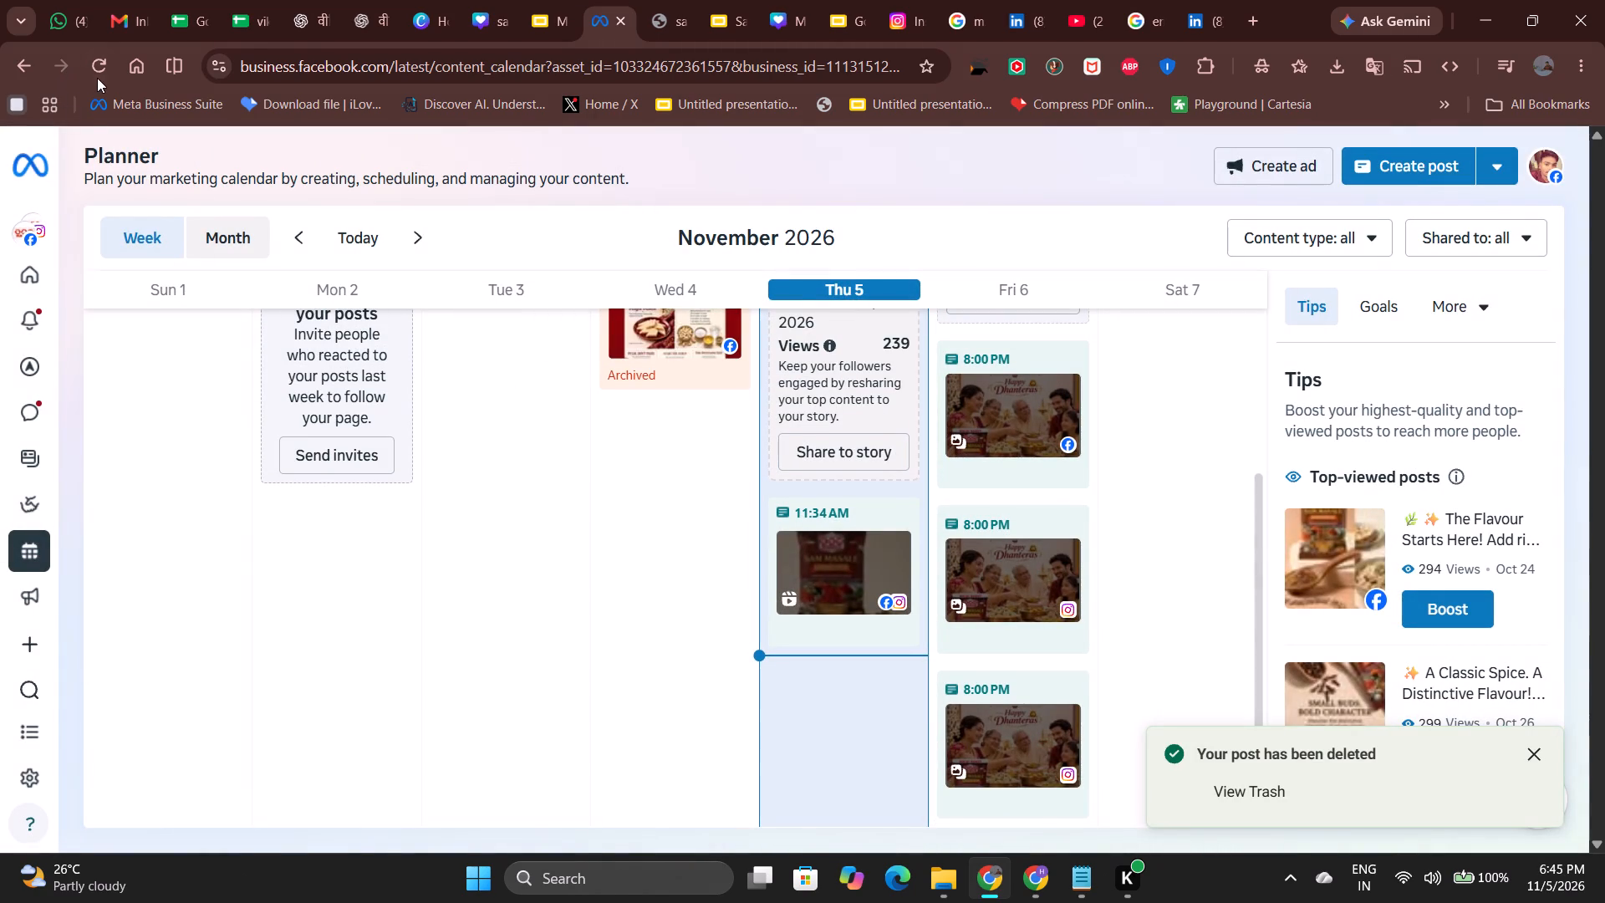
pyautogui.click(99, 77)
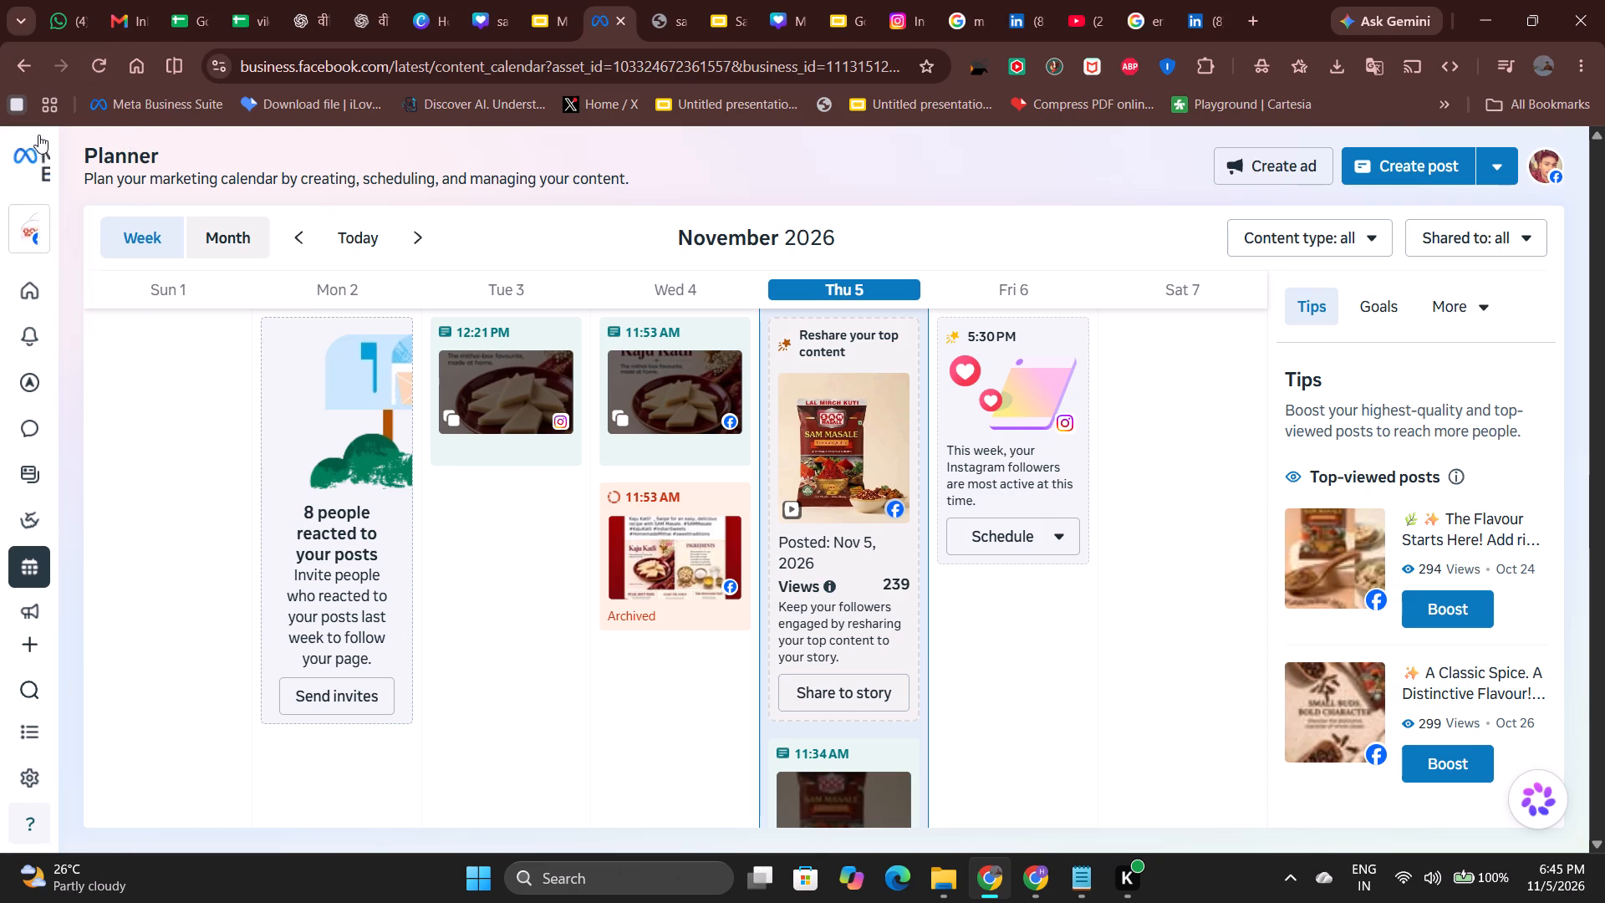
pyautogui.click(1032, 883)
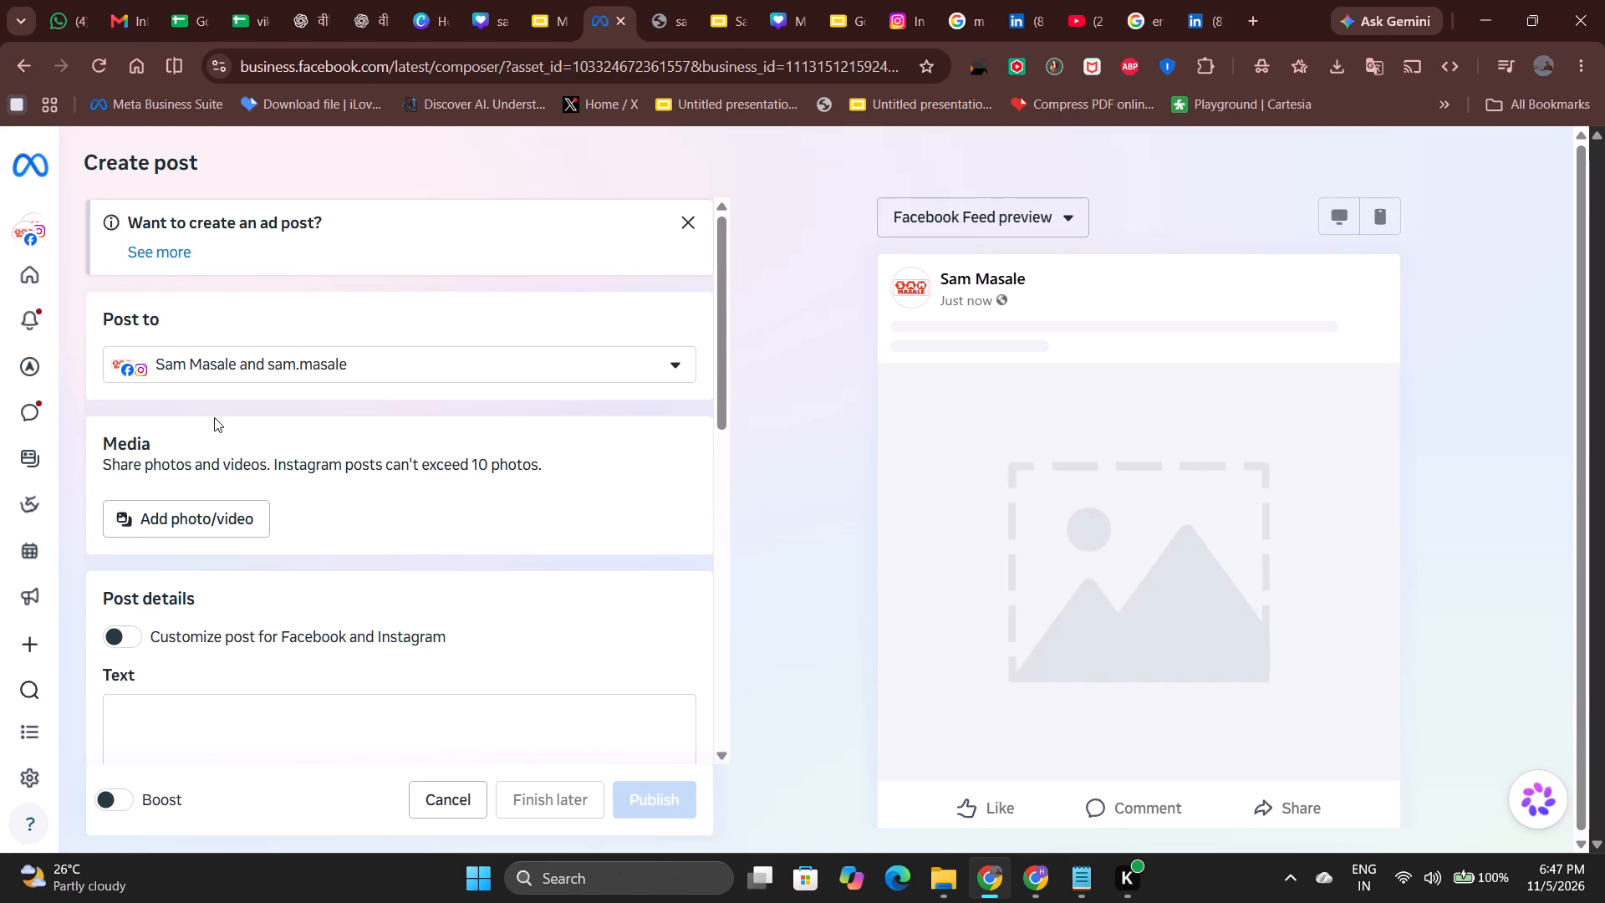
pyautogui.click(177, 515)
pyautogui.click(288, 231)
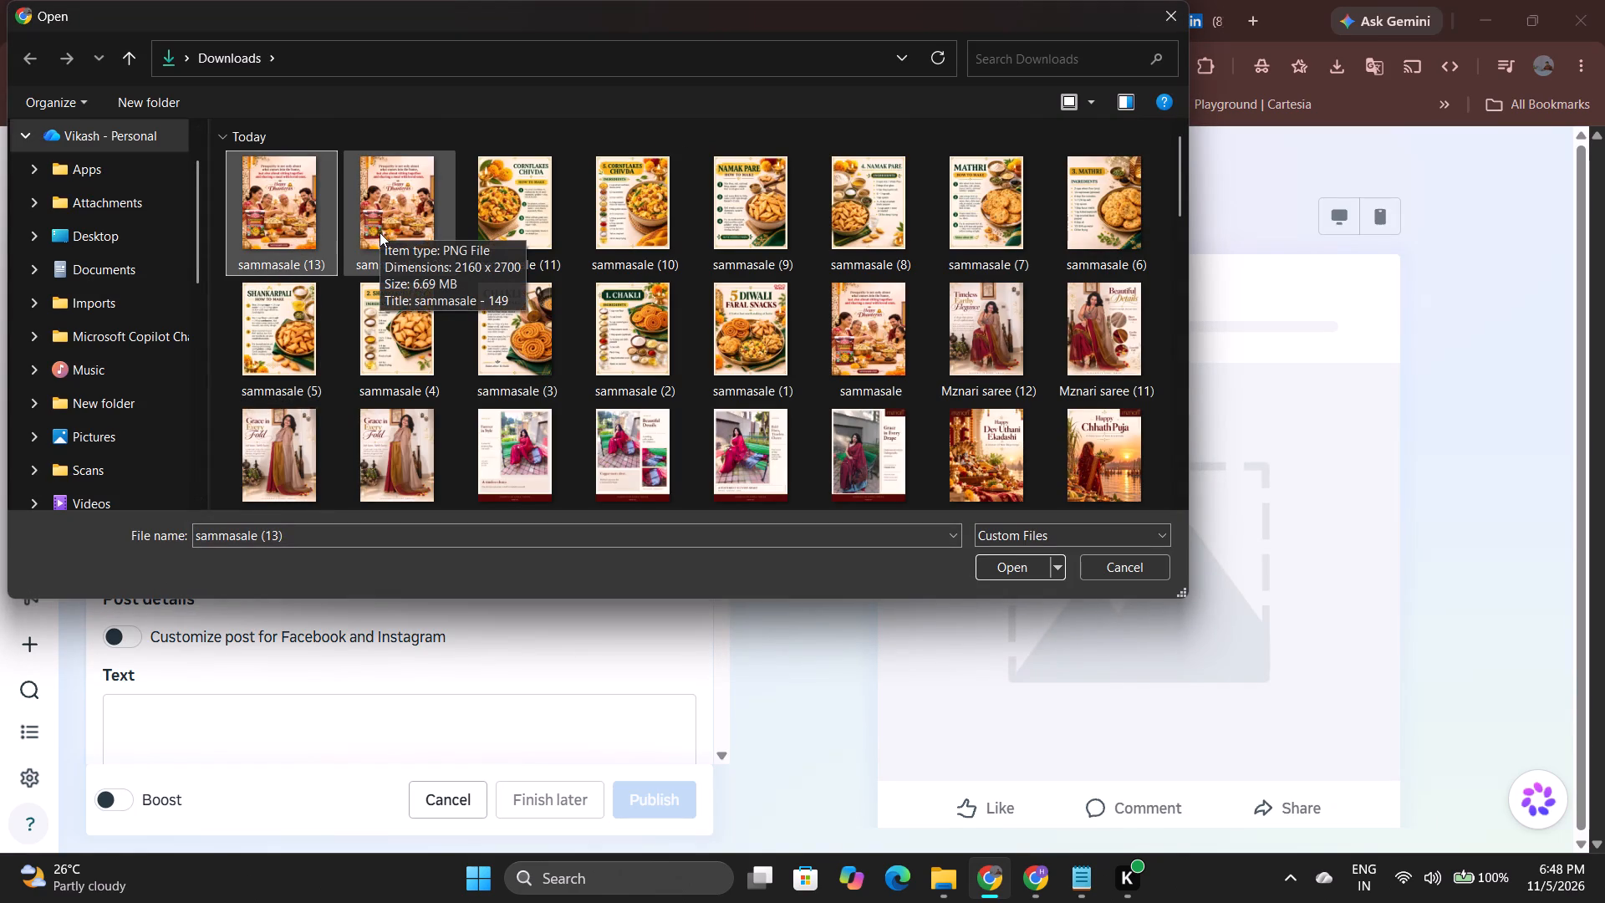
pyautogui.click(293, 213)
pyautogui.press('Return')
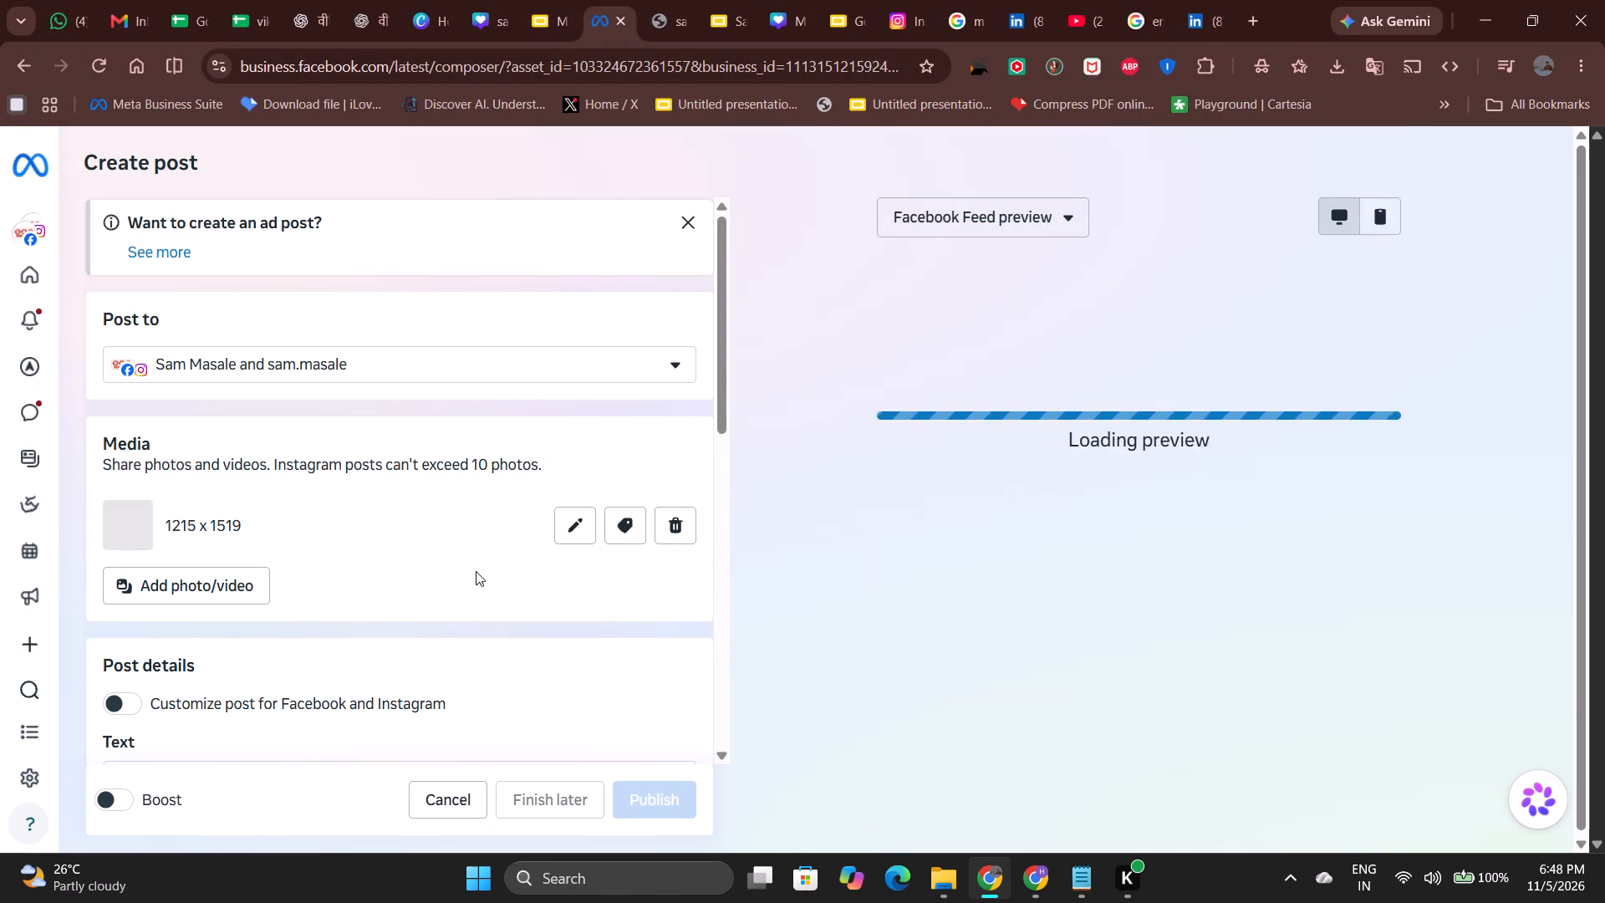
# Paste the short Dhanteras caption into the post text and delete the sparkles emoji before "True prosperity".
pyautogui.scroll(-3, 584, 462)
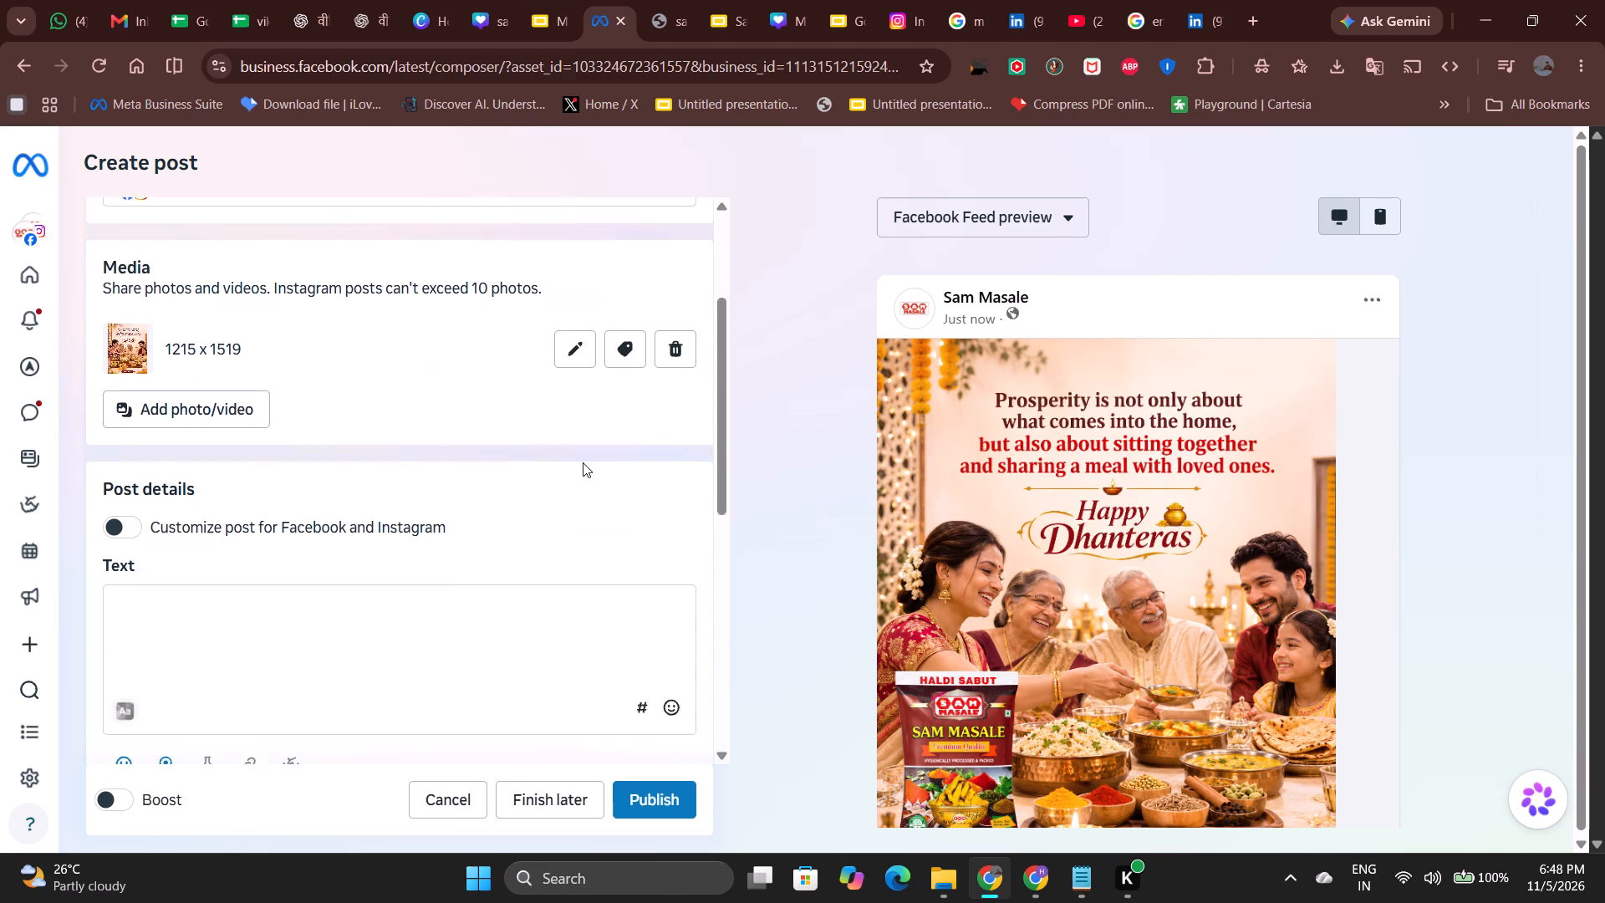
pyautogui.click(282, 519)
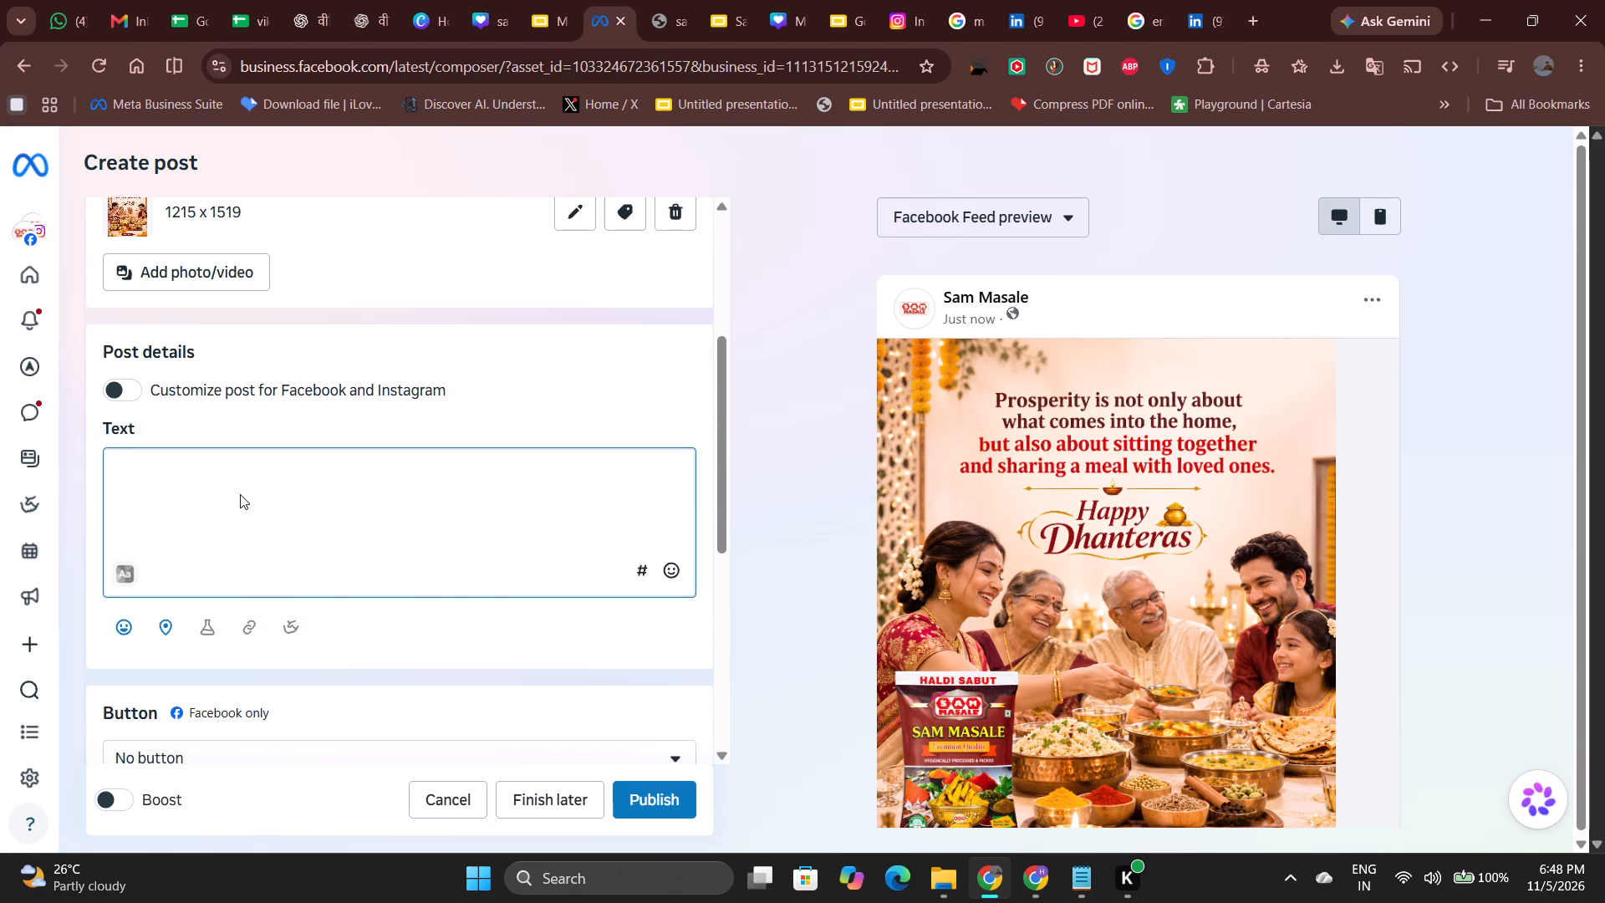
pyautogui.hotkey('ctrl', 'v')
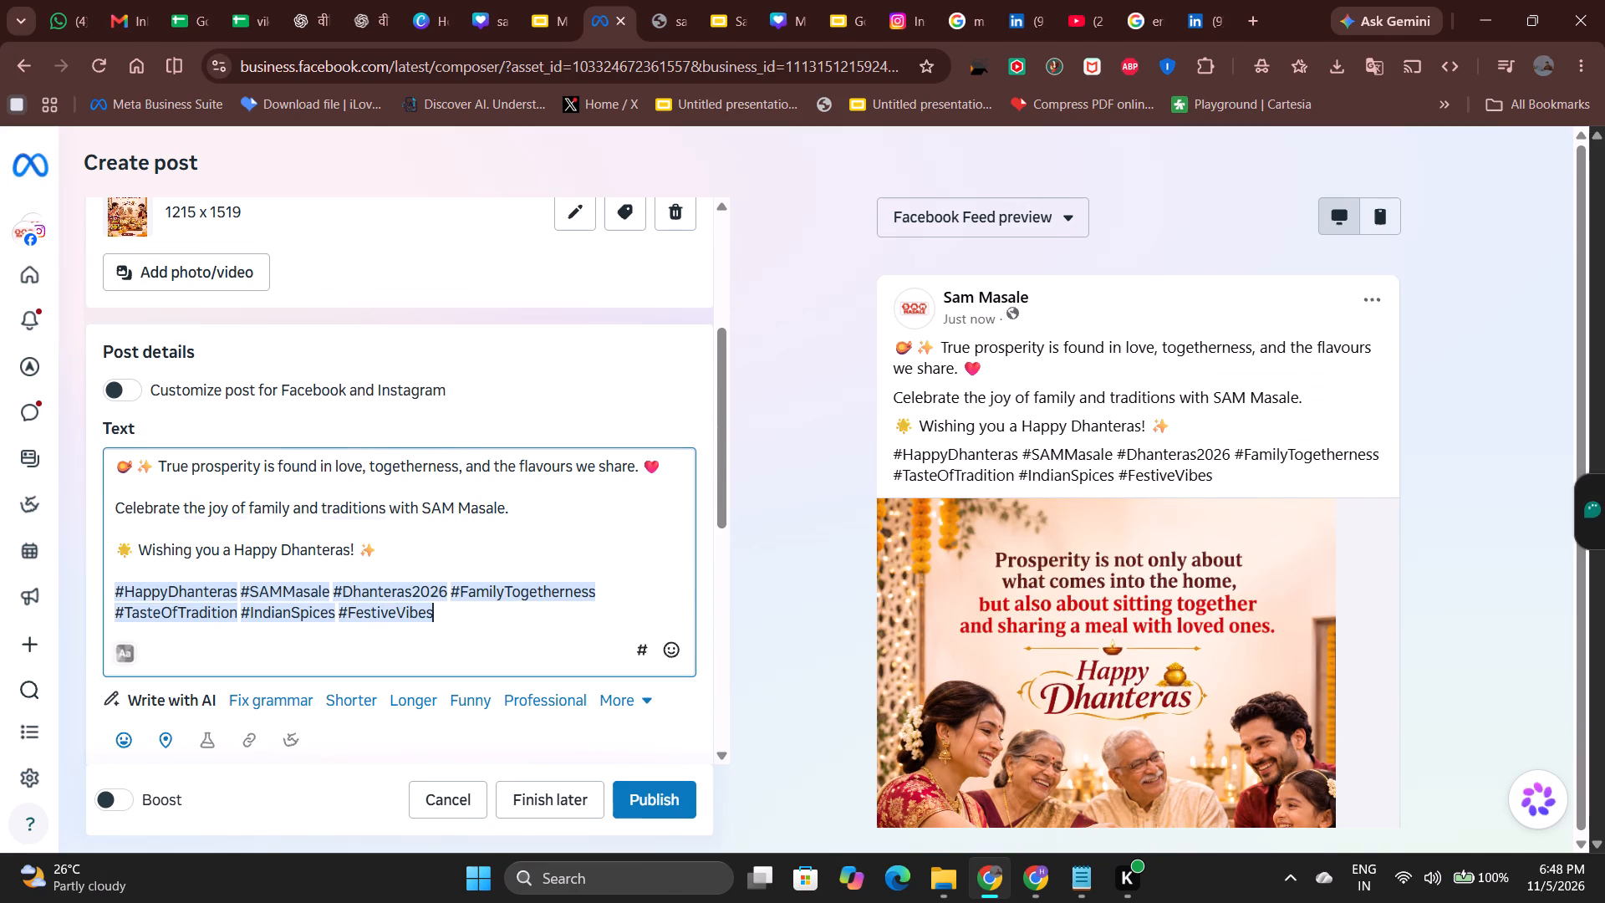
pyautogui.click(160, 461)
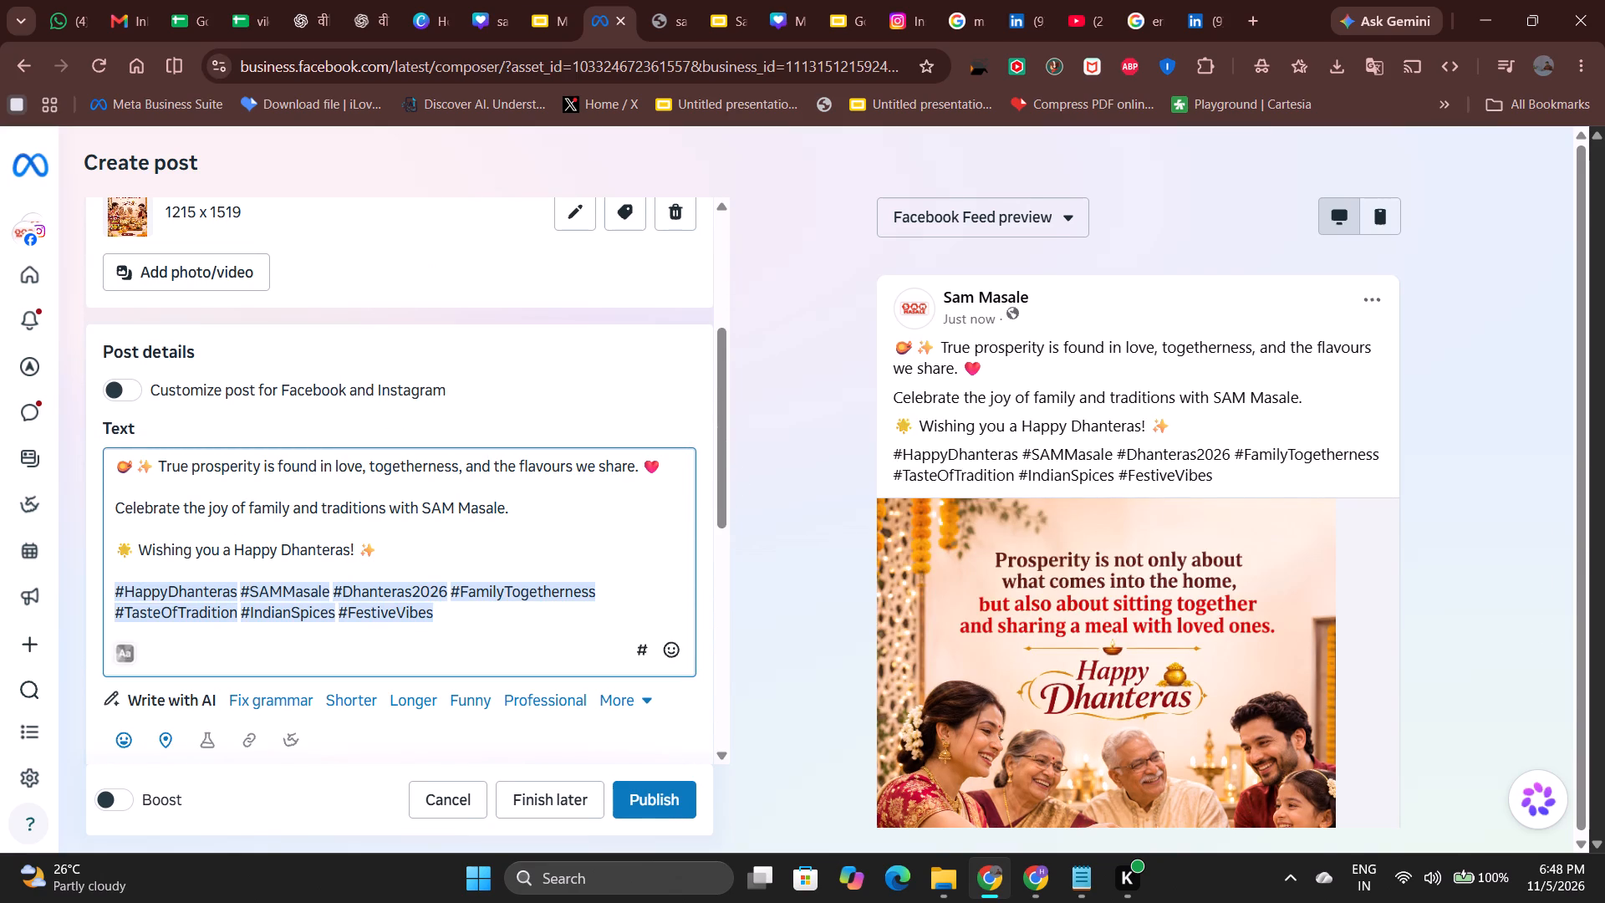
pyautogui.press('BackSpace')
pyautogui.press('BackSpace')
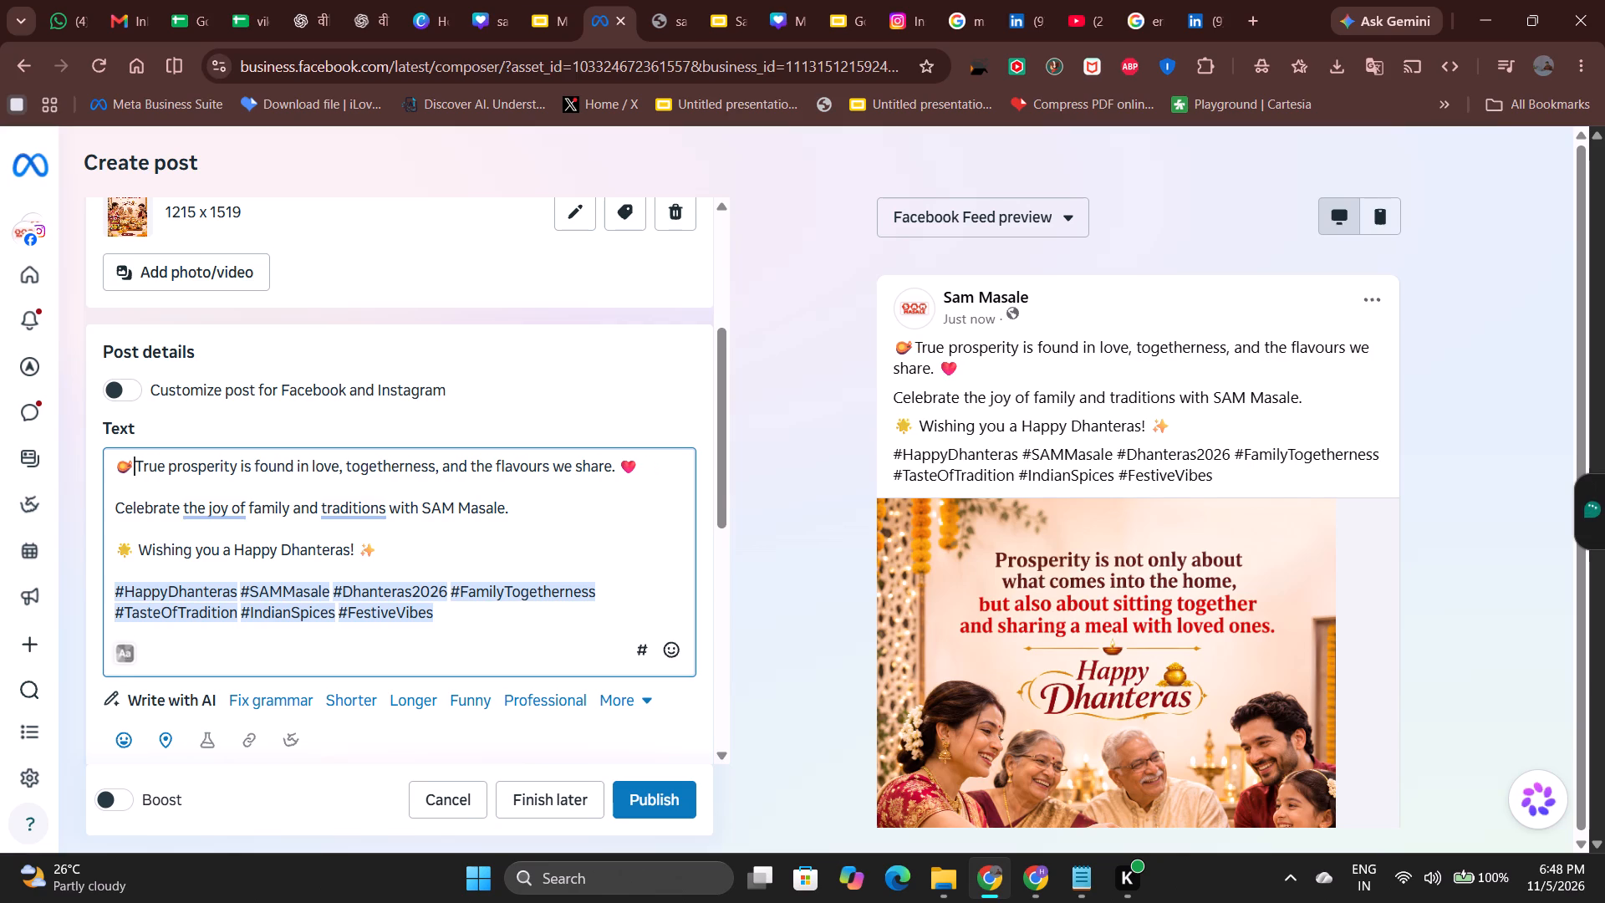
pyautogui.click(767, 395)
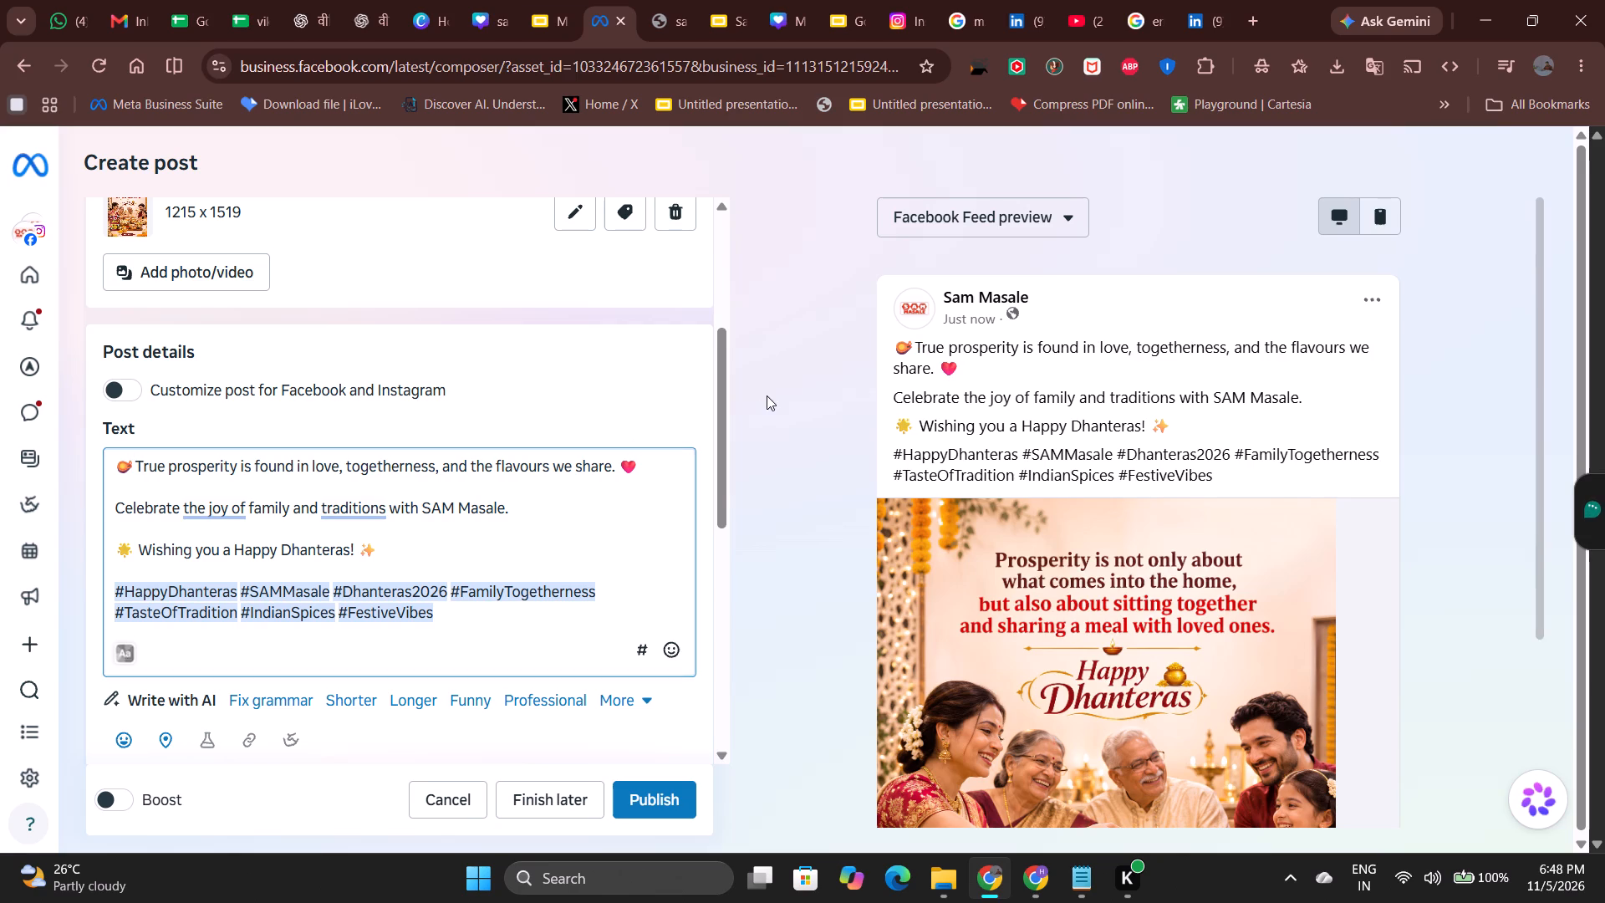
# Turn on date and time scheduling for the Dhanteras post and set both Facebook and Instagram times to 08:00 PM.
pyautogui.scroll(-4, 441, 447)
pyautogui.scroll(3, 489, 543)
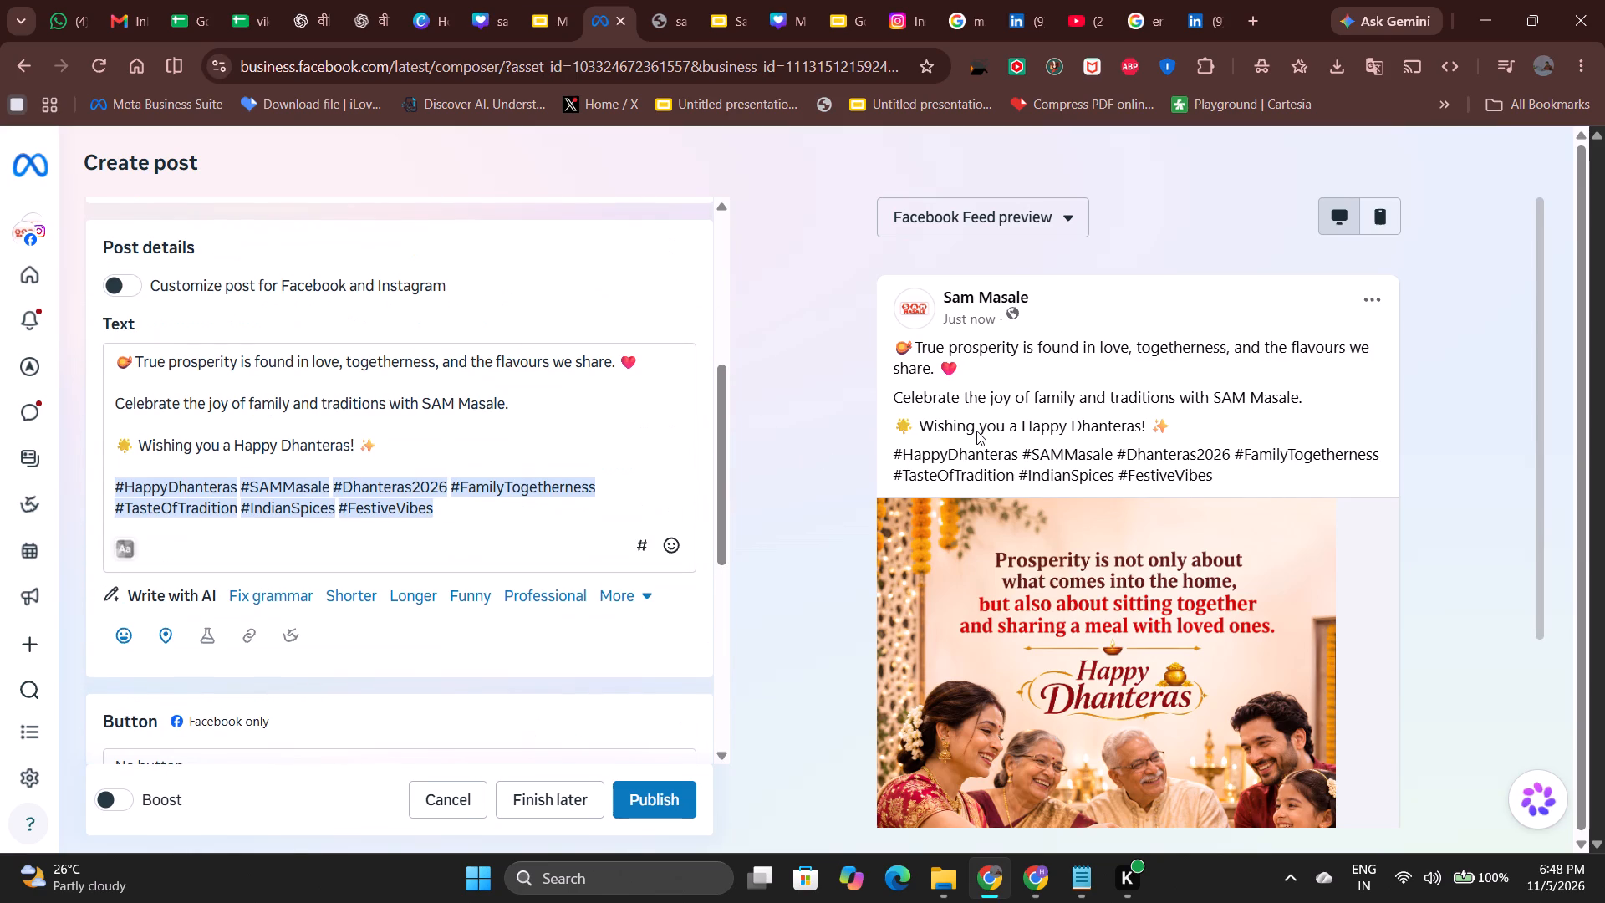
pyautogui.scroll(-3, 977, 430)
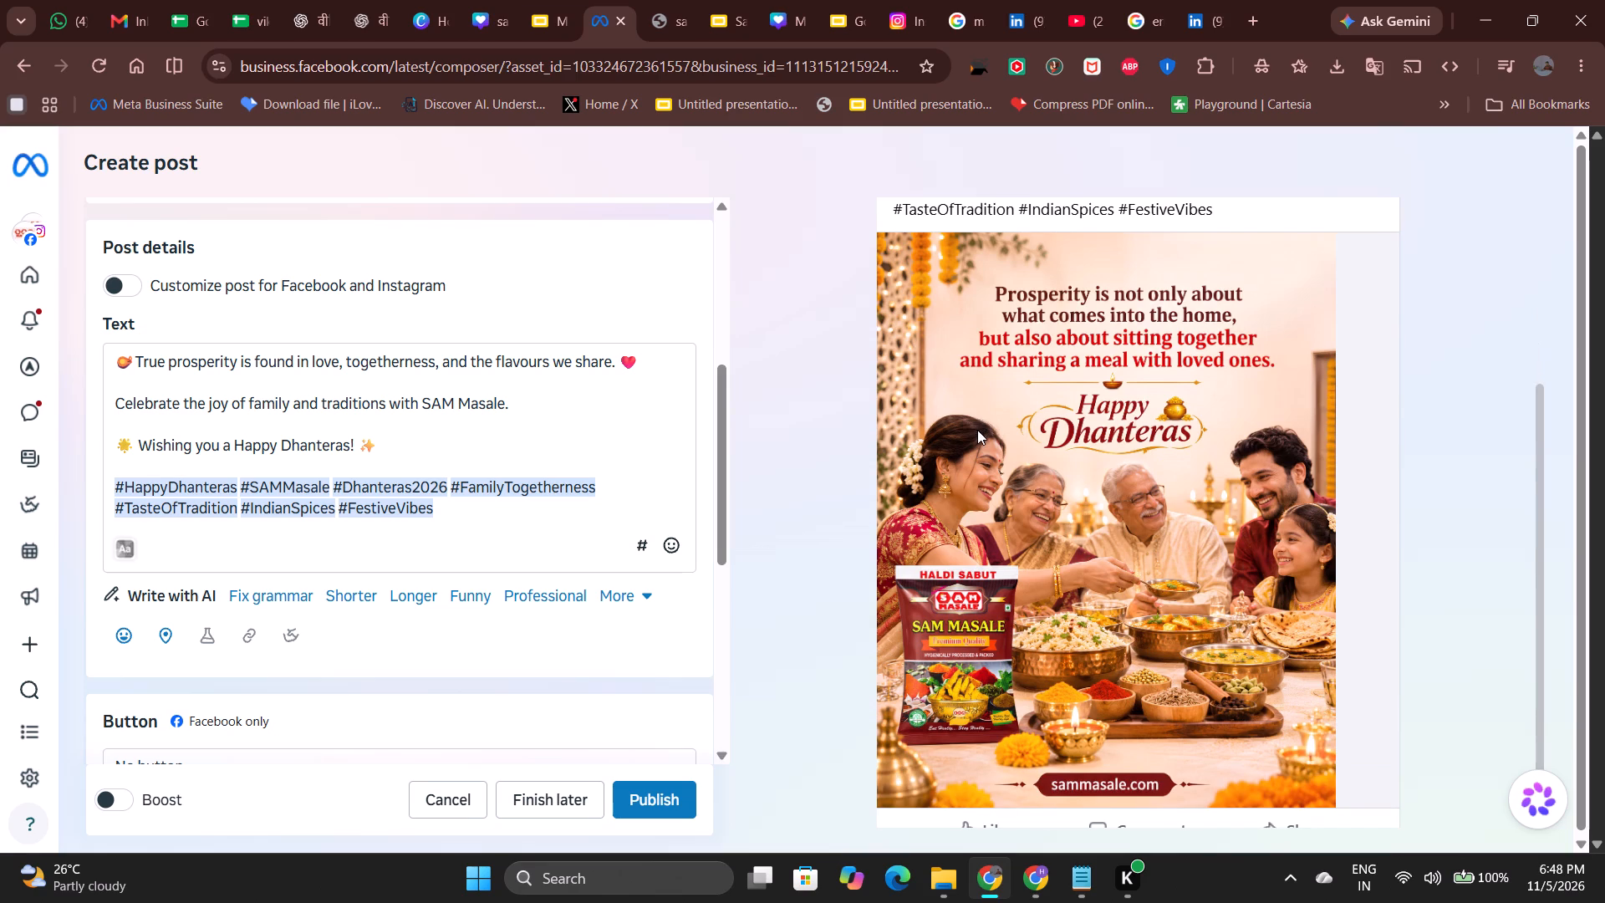
pyautogui.scroll(-1, 981, 439)
pyautogui.scroll(-2, 604, 673)
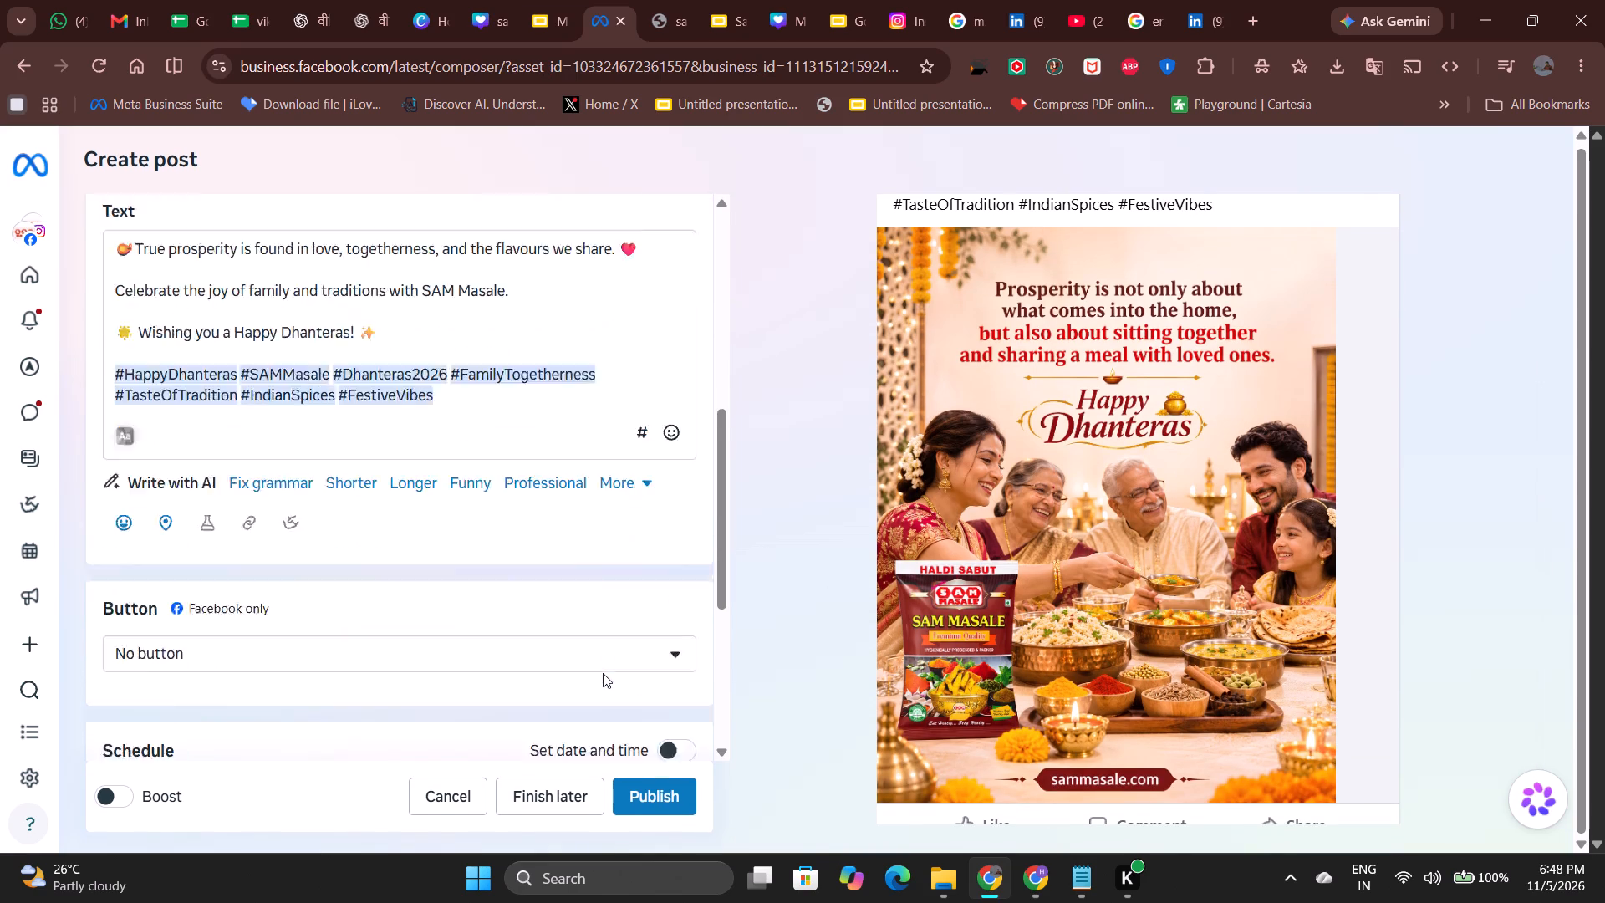
pyautogui.click(675, 650)
pyautogui.scroll(-2, 578, 608)
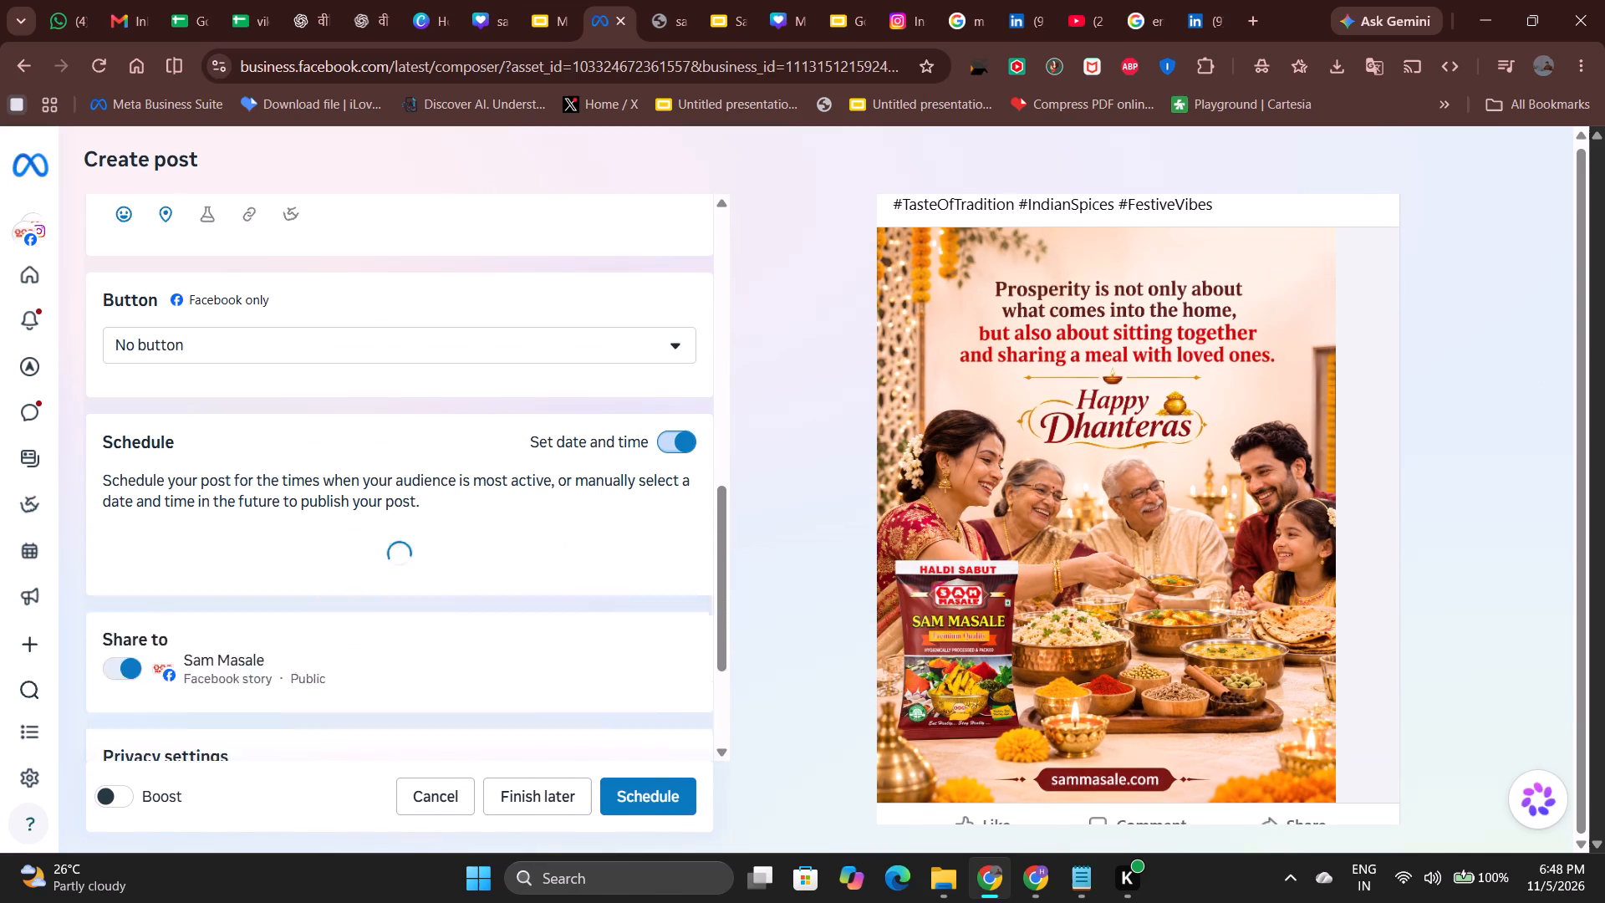
pyautogui.click(474, 566)
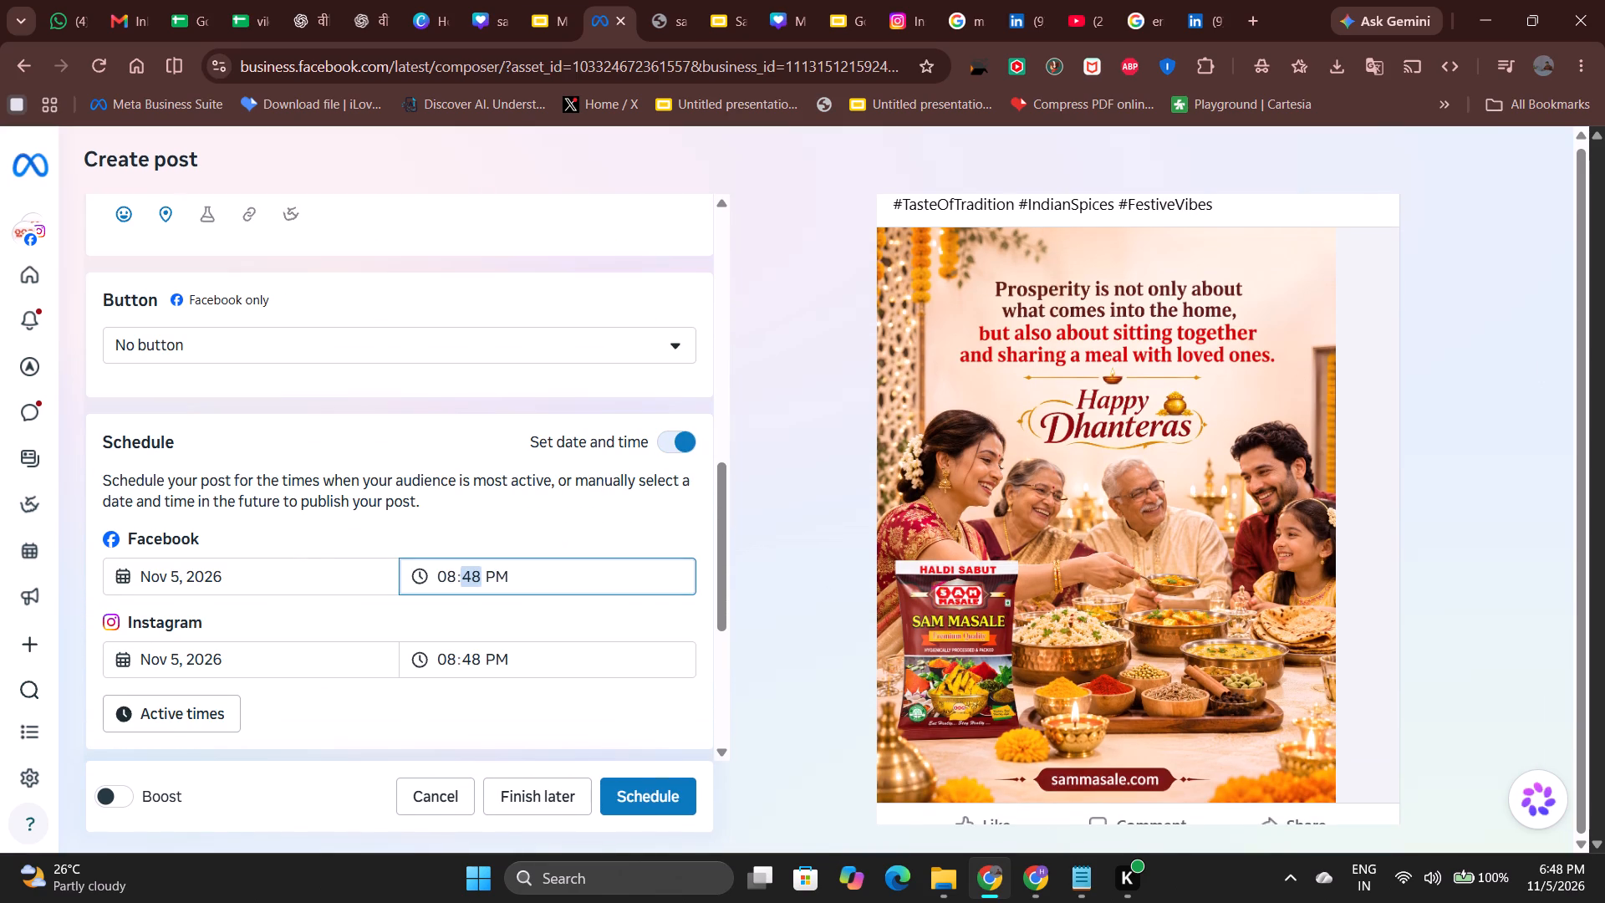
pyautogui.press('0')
pyautogui.click(479, 658)
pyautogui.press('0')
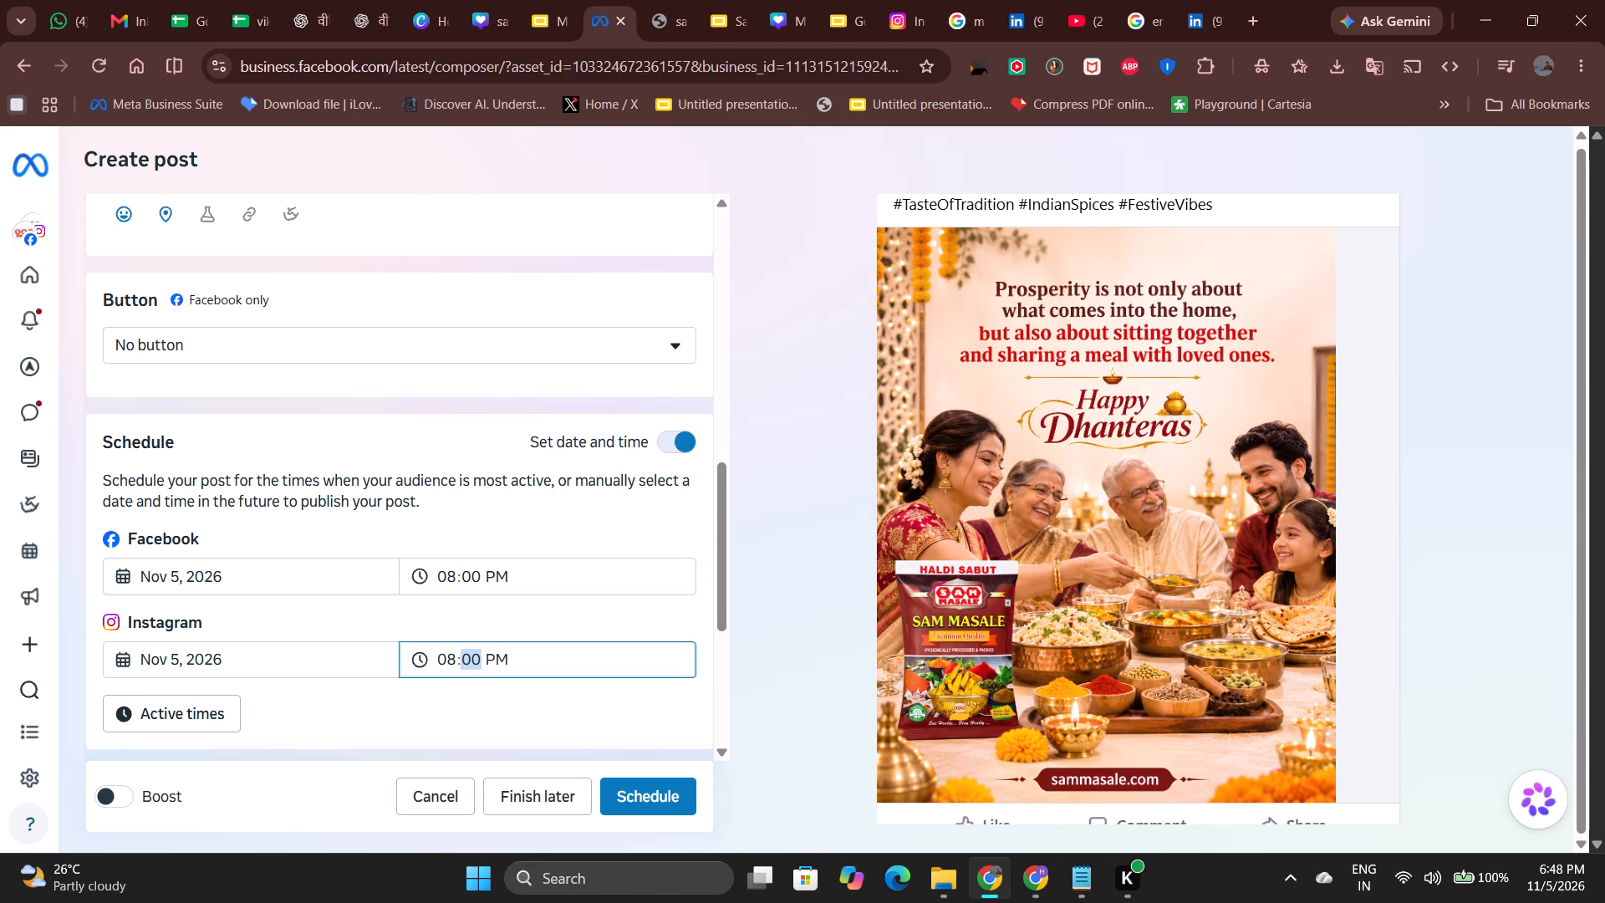
# Set the scheduled date to Nov 6, 2026 for both Facebook and Instagram.
pyautogui.click(174, 589)
pyautogui.click(201, 579)
pyautogui.click(304, 686)
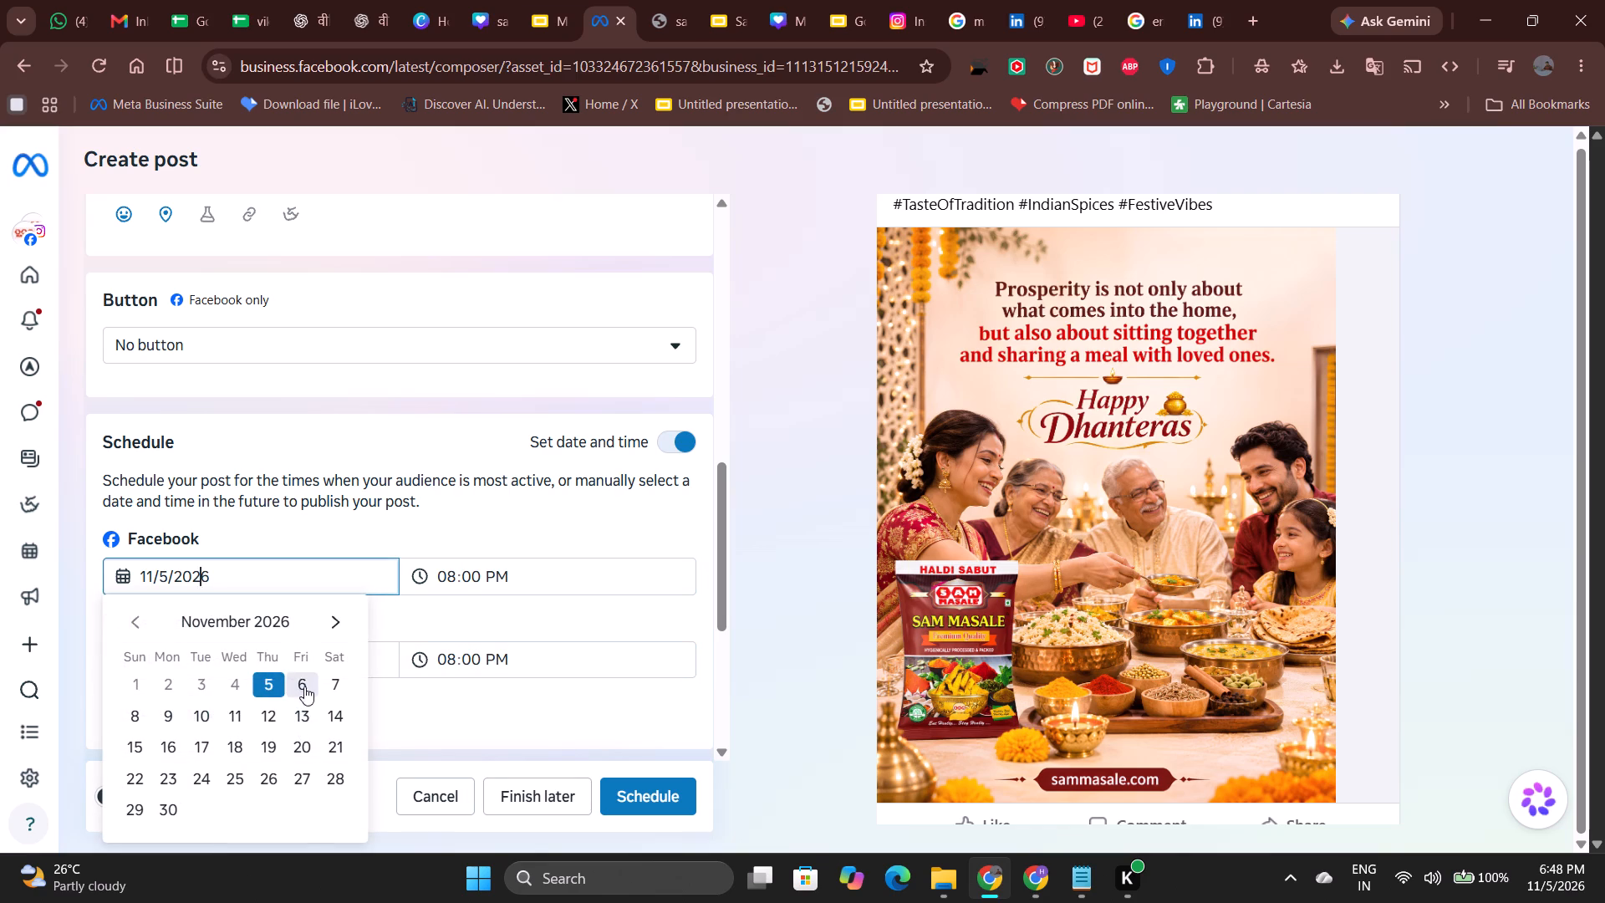
pyautogui.click(200, 647)
pyautogui.click(239, 657)
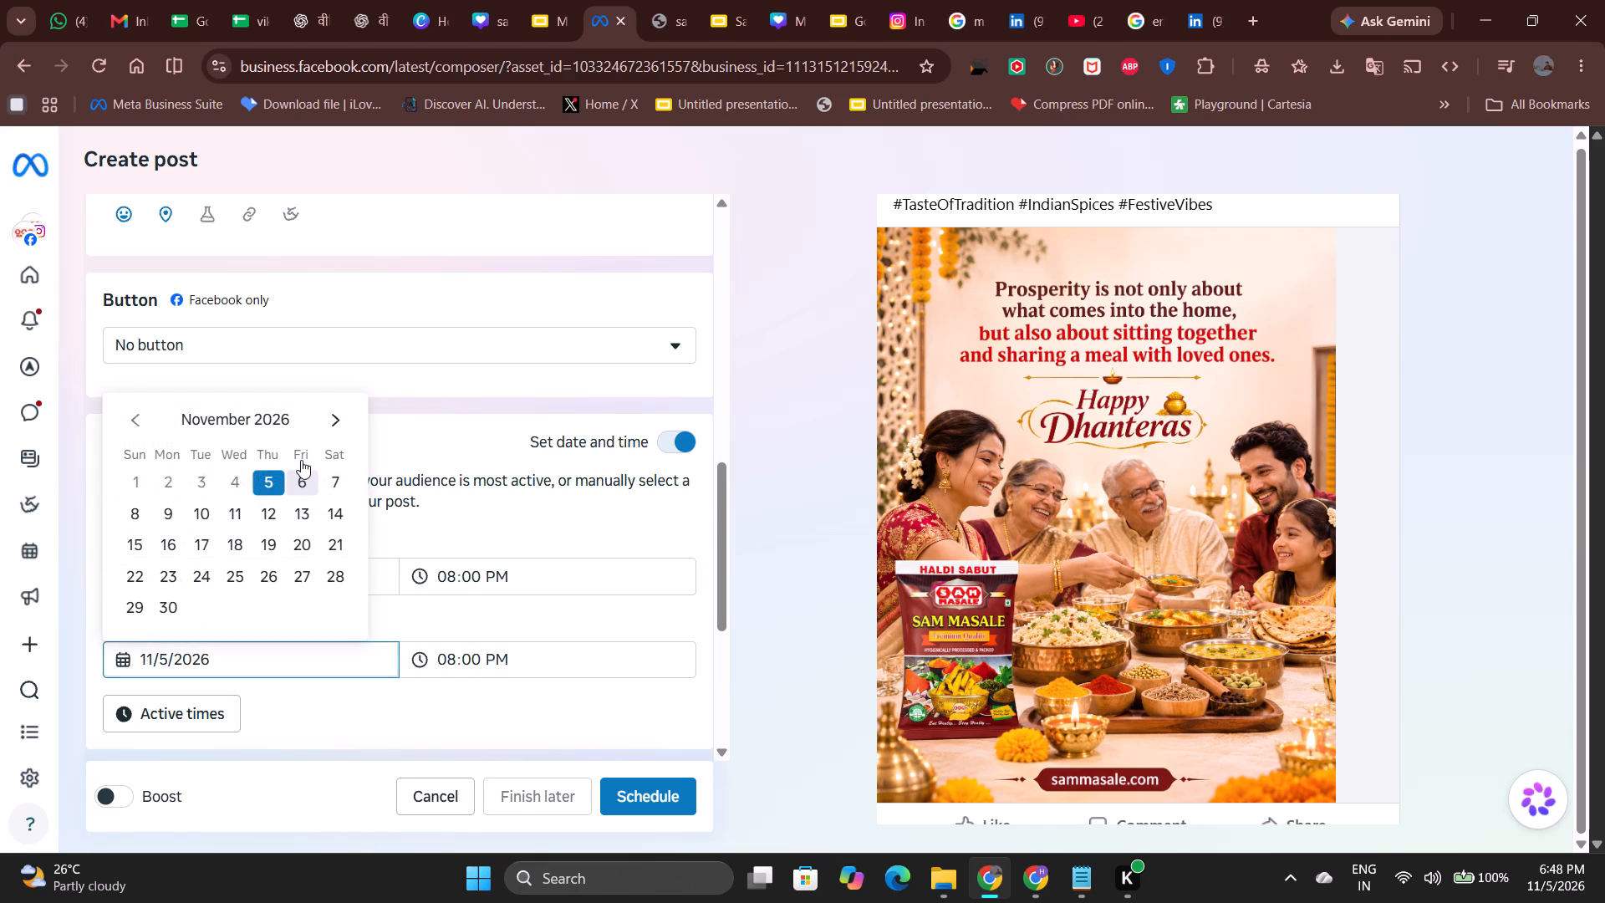
pyautogui.click(306, 478)
pyautogui.scroll(-2, 527, 536)
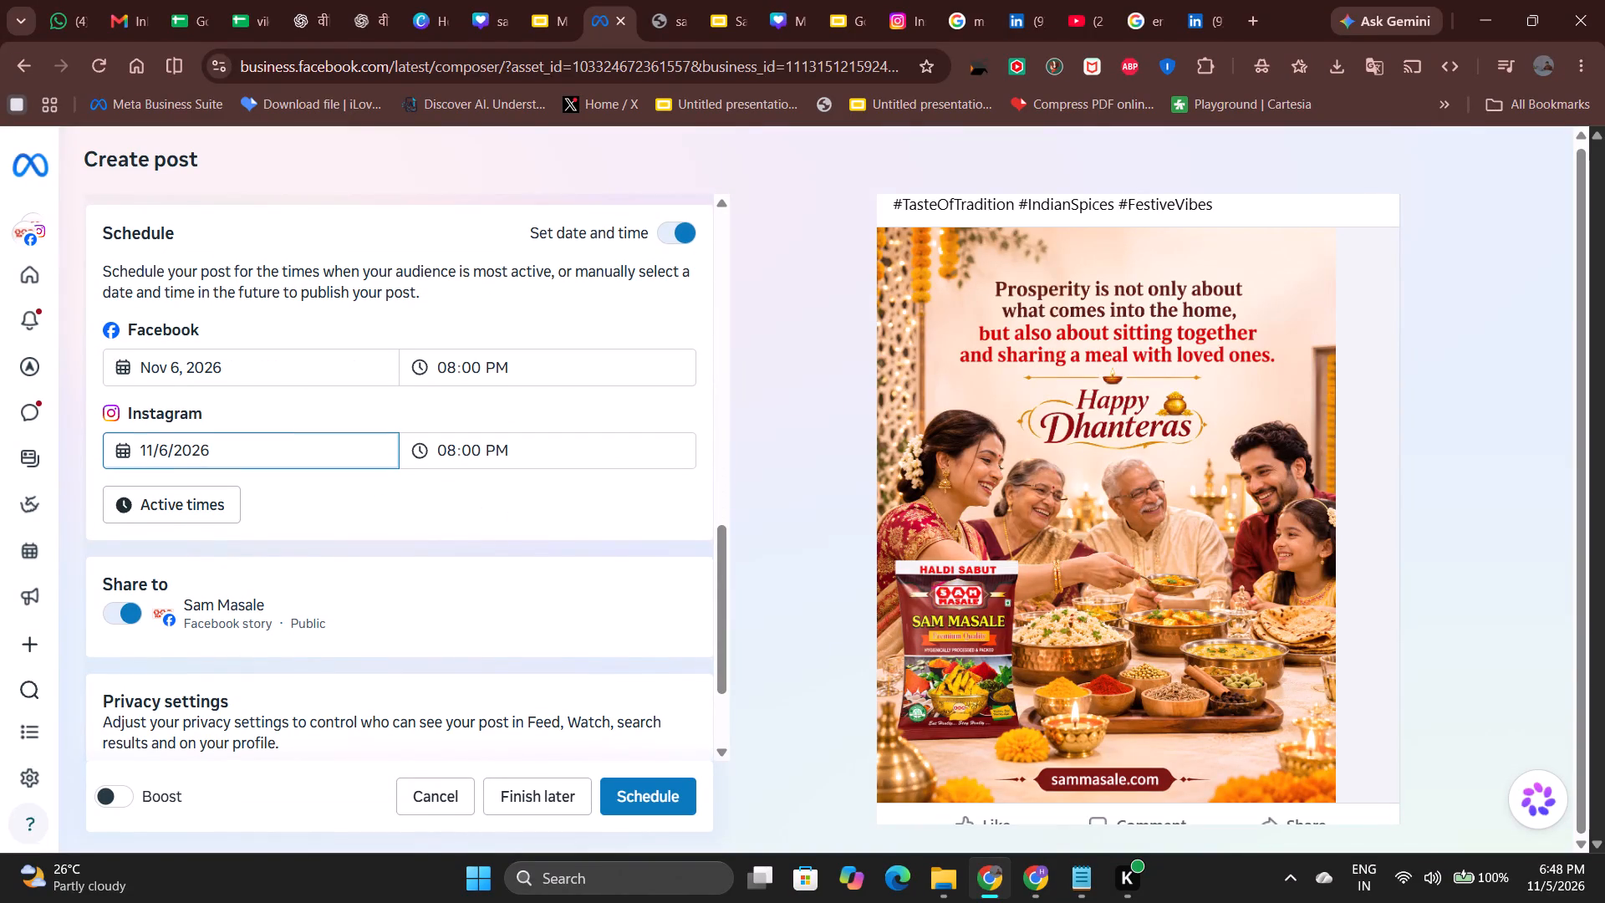
pyautogui.click(454, 527)
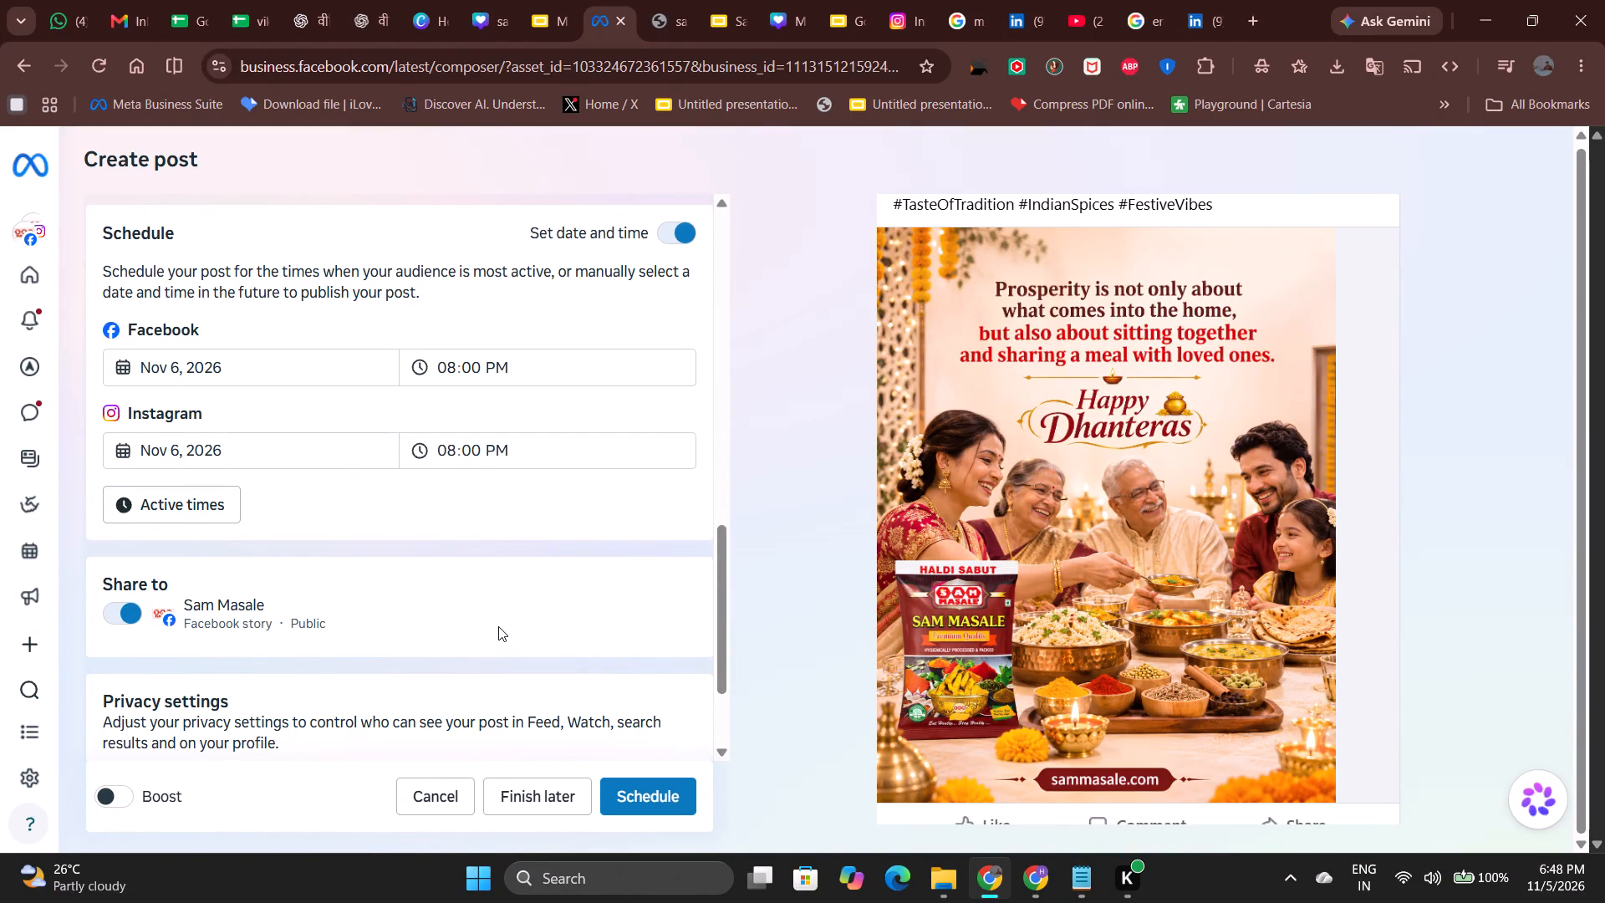
# Review the Dhanteras post's settings, keeping privacy public, and schedule it.
pyautogui.scroll(3, 498, 626)
pyautogui.scroll(-8, 517, 615)
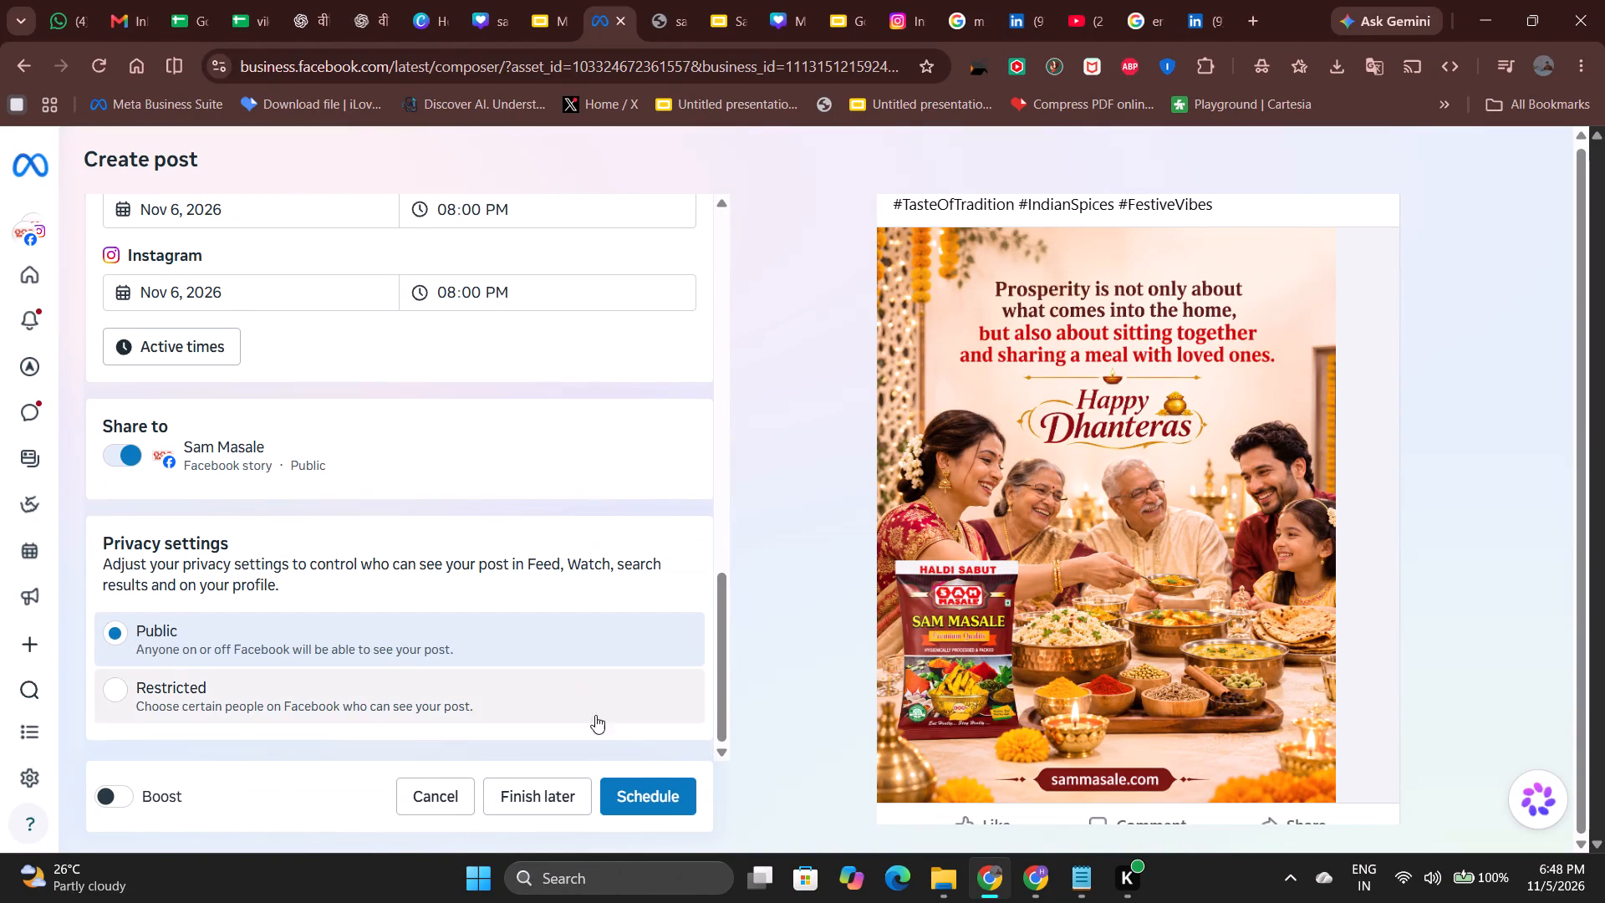
pyautogui.scroll(4, 1066, 540)
pyautogui.scroll(-4, 1056, 533)
pyautogui.scroll(-5, 298, 563)
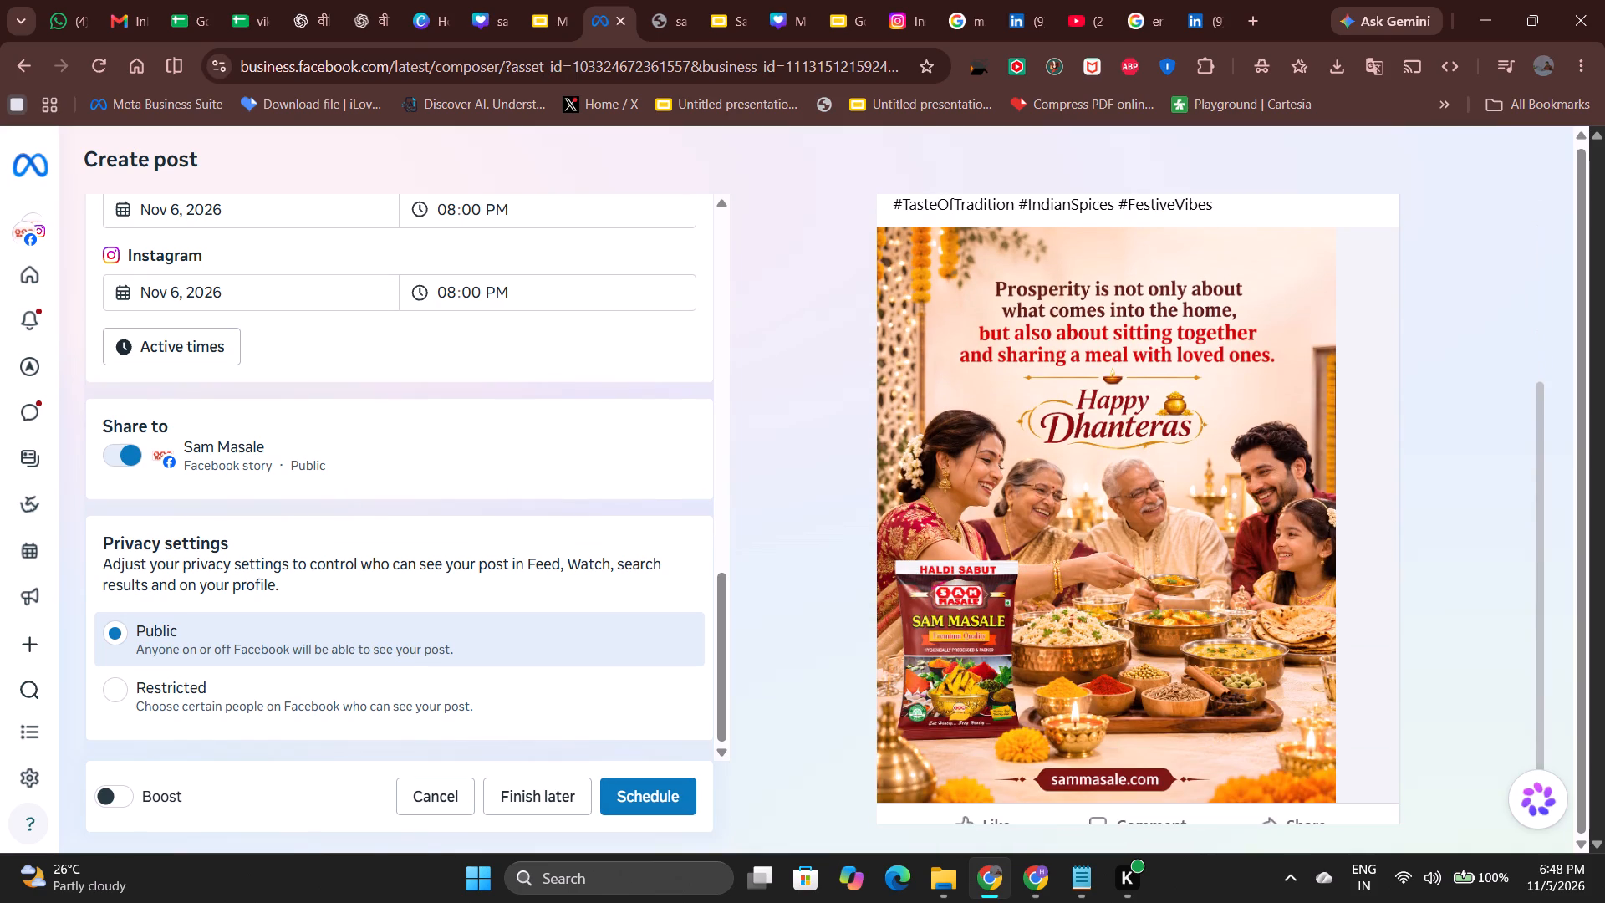
pyautogui.click(636, 792)
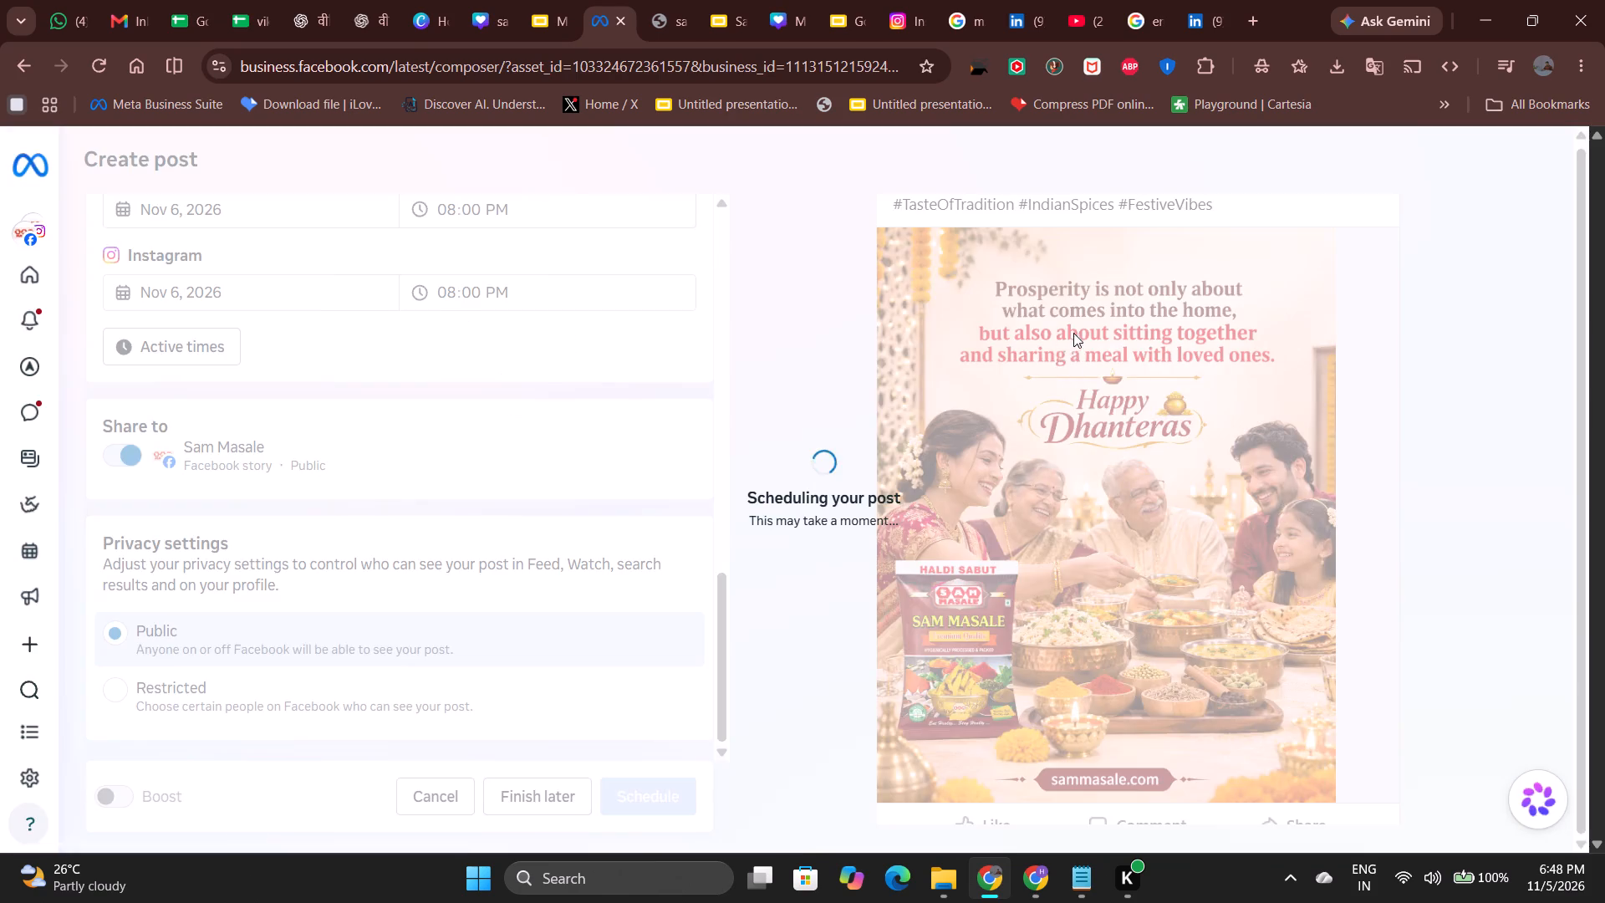
pyautogui.click(1169, 218)
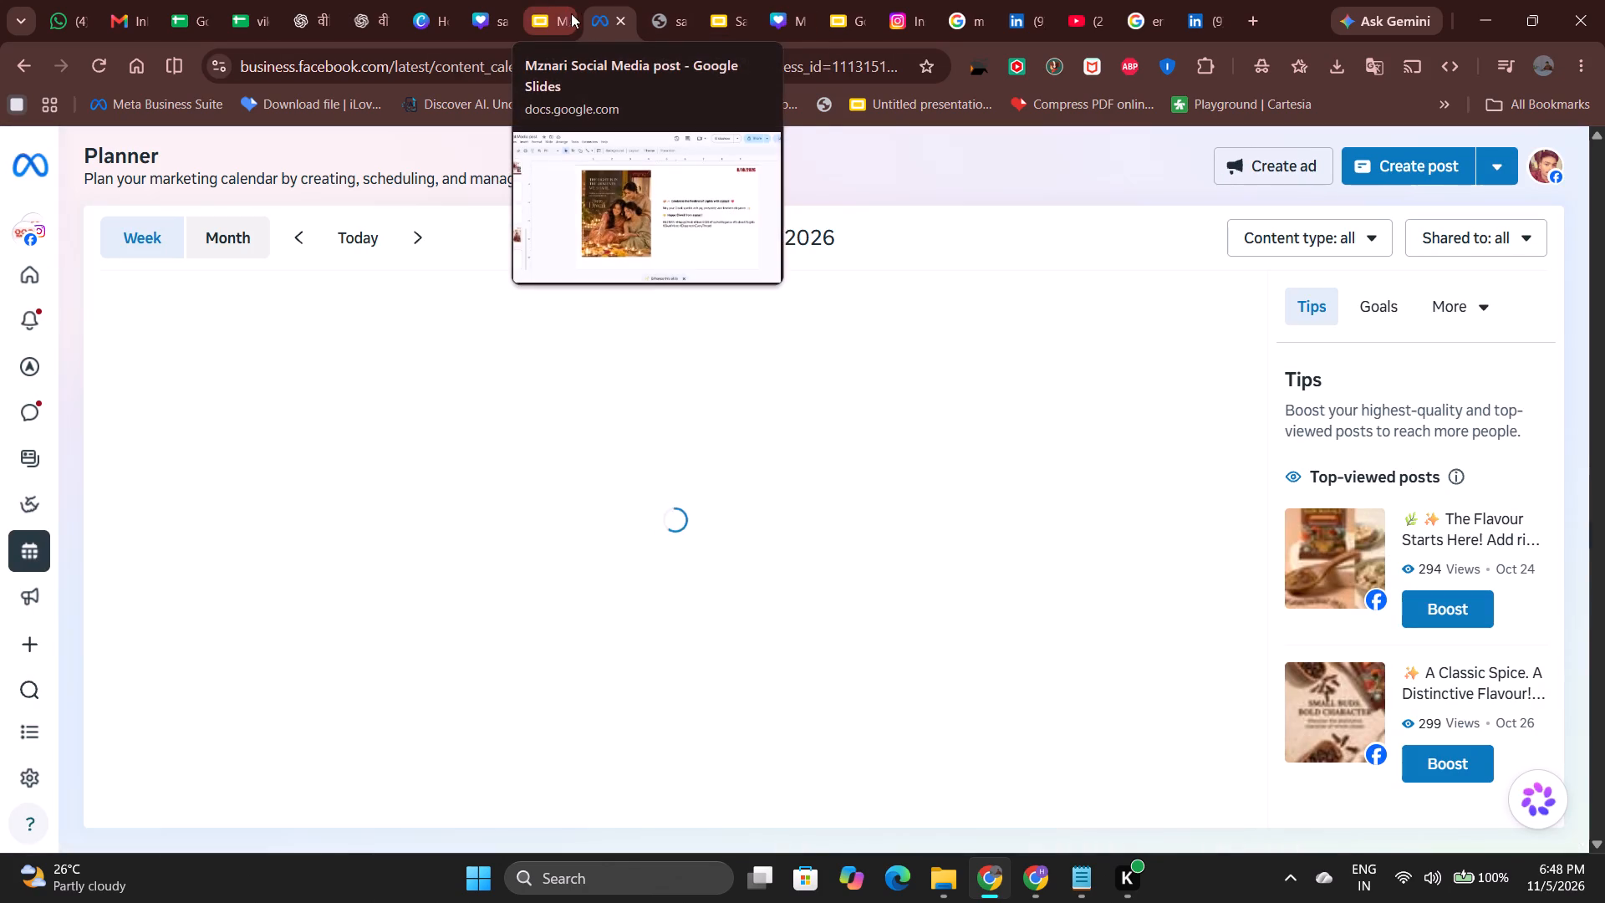
# Return to the Sam Masale slide deck and check the Happy Diwali image on the slide dated 8/11/2026.
pyautogui.click(720, 7)
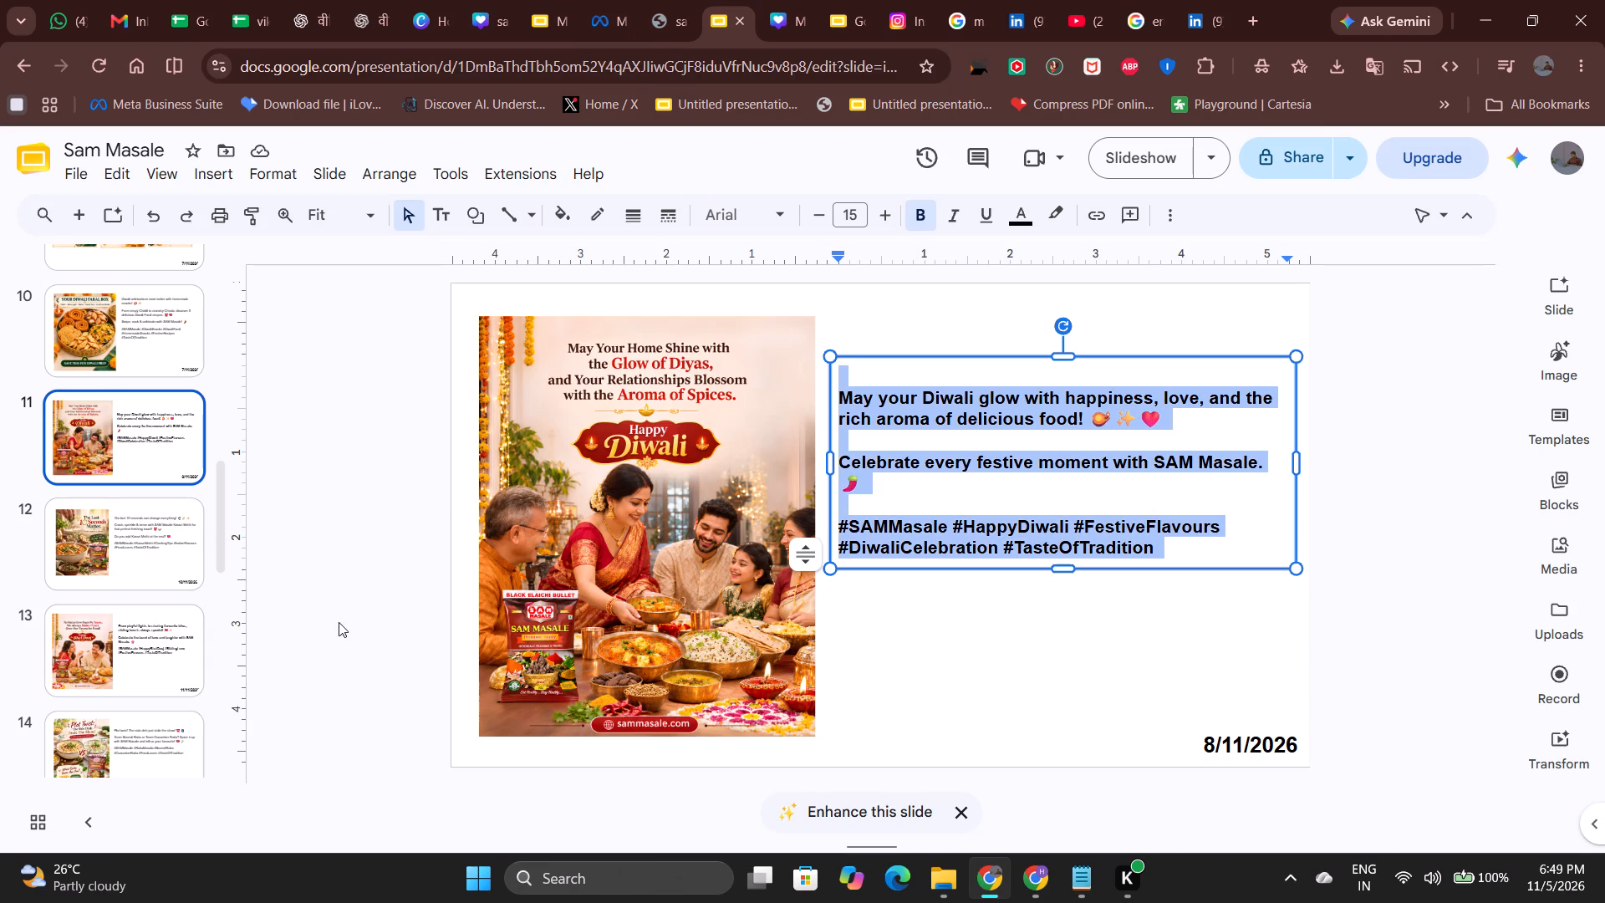
pyautogui.click(355, 462)
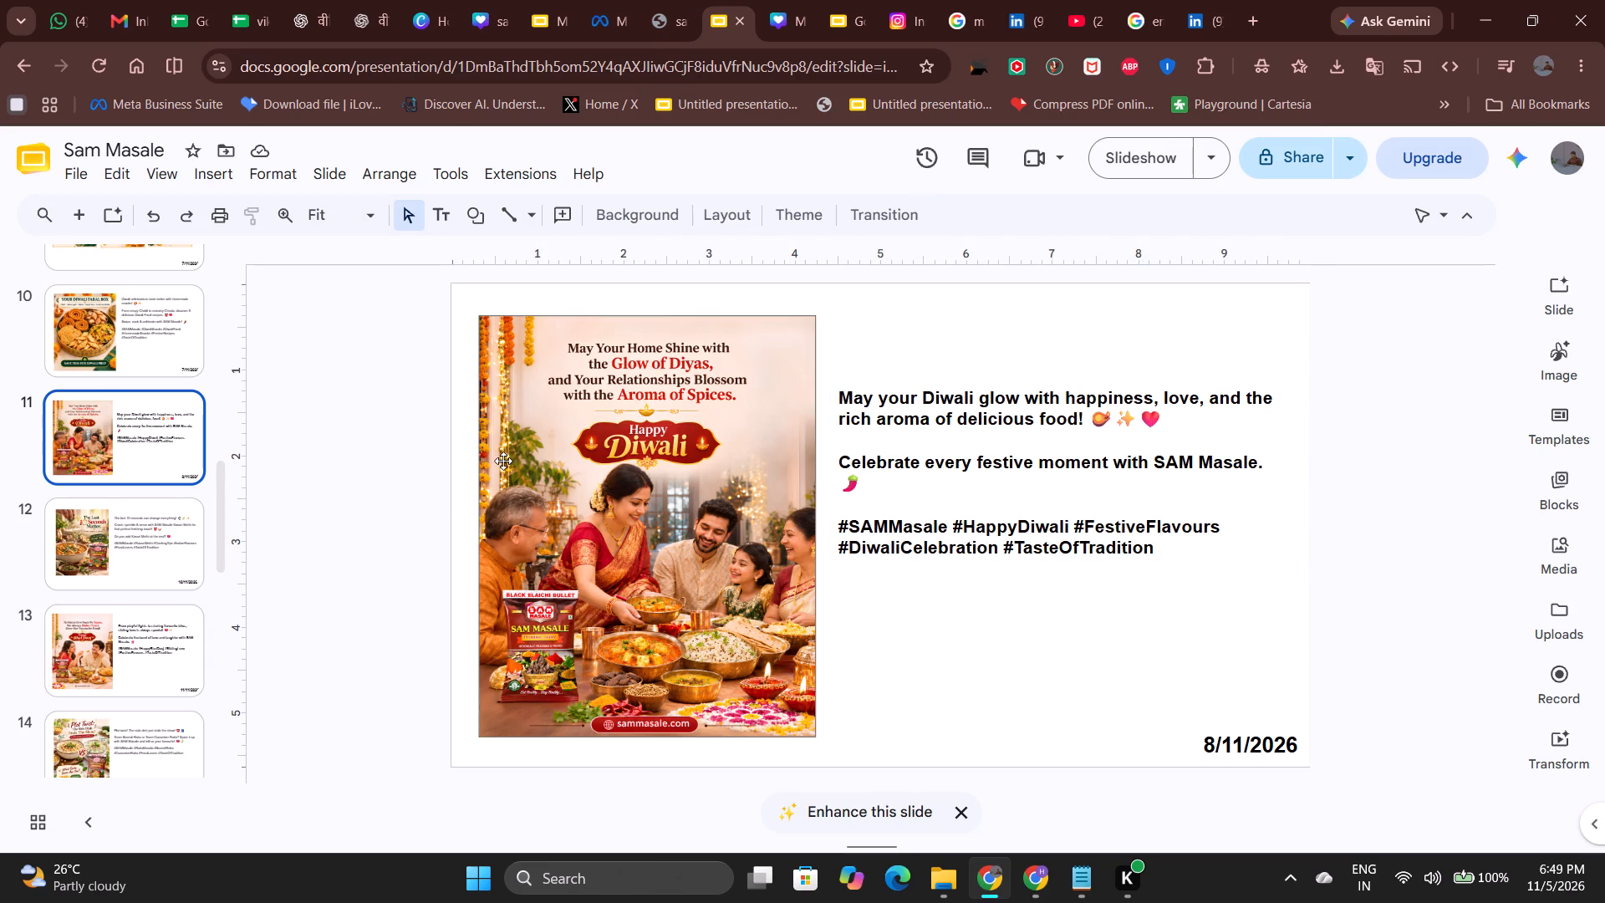
pyautogui.click(587, 451)
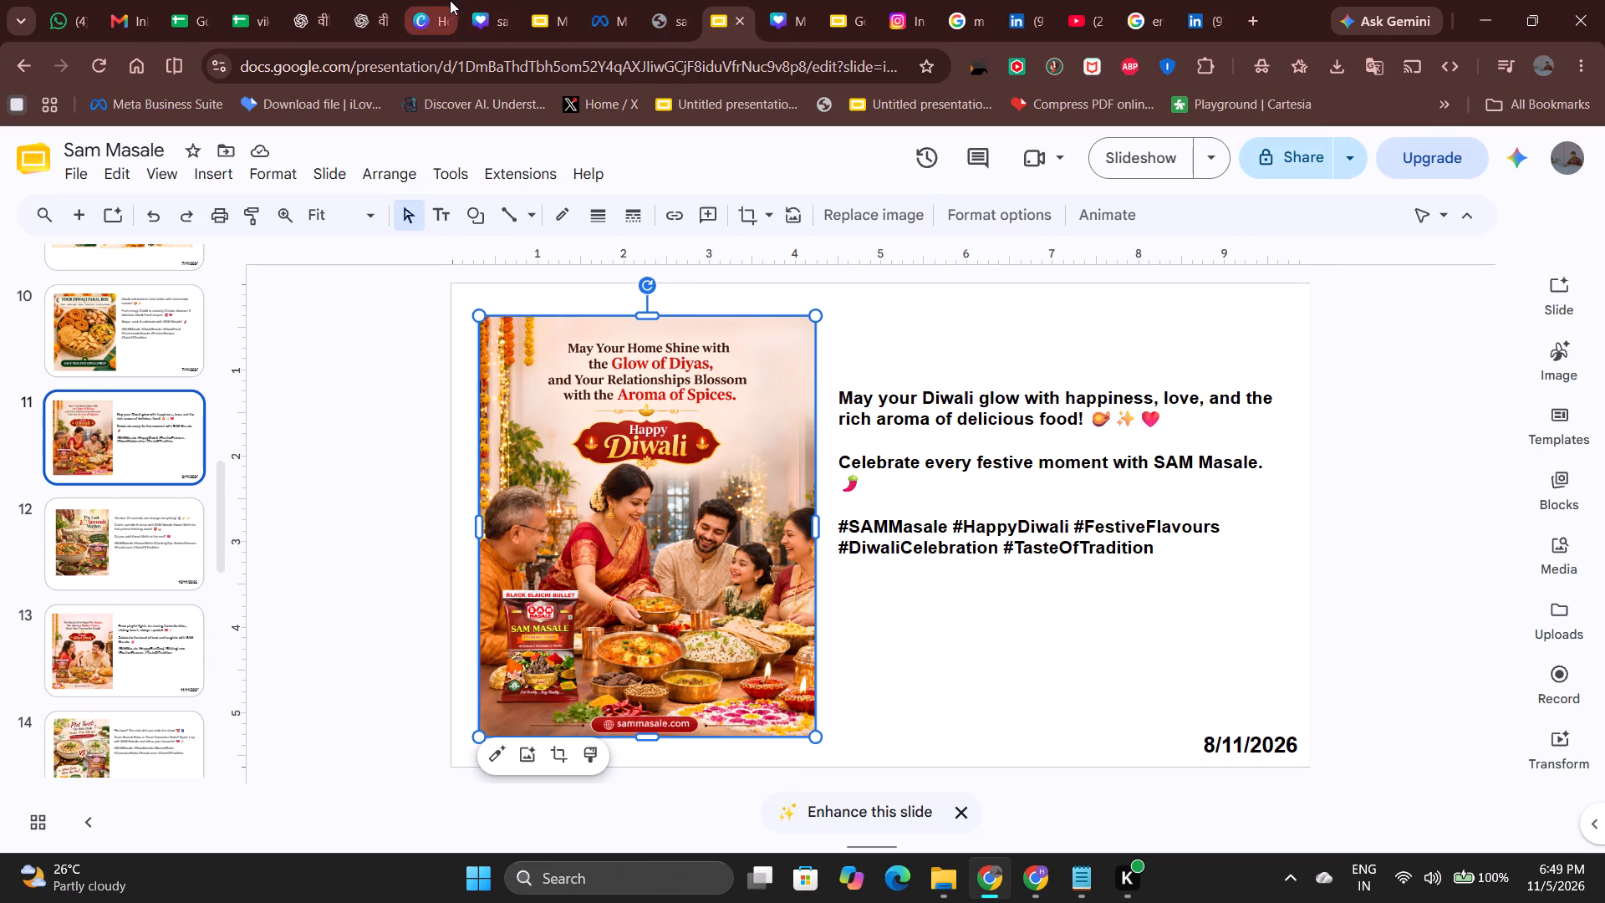
# In Canva's sammasale design, download only the Happy Diwali page (150) as a PNG, with the export size increased.
pyautogui.click(486, 4)
pyautogui.scroll(-5, 776, 523)
pyautogui.click(776, 523)
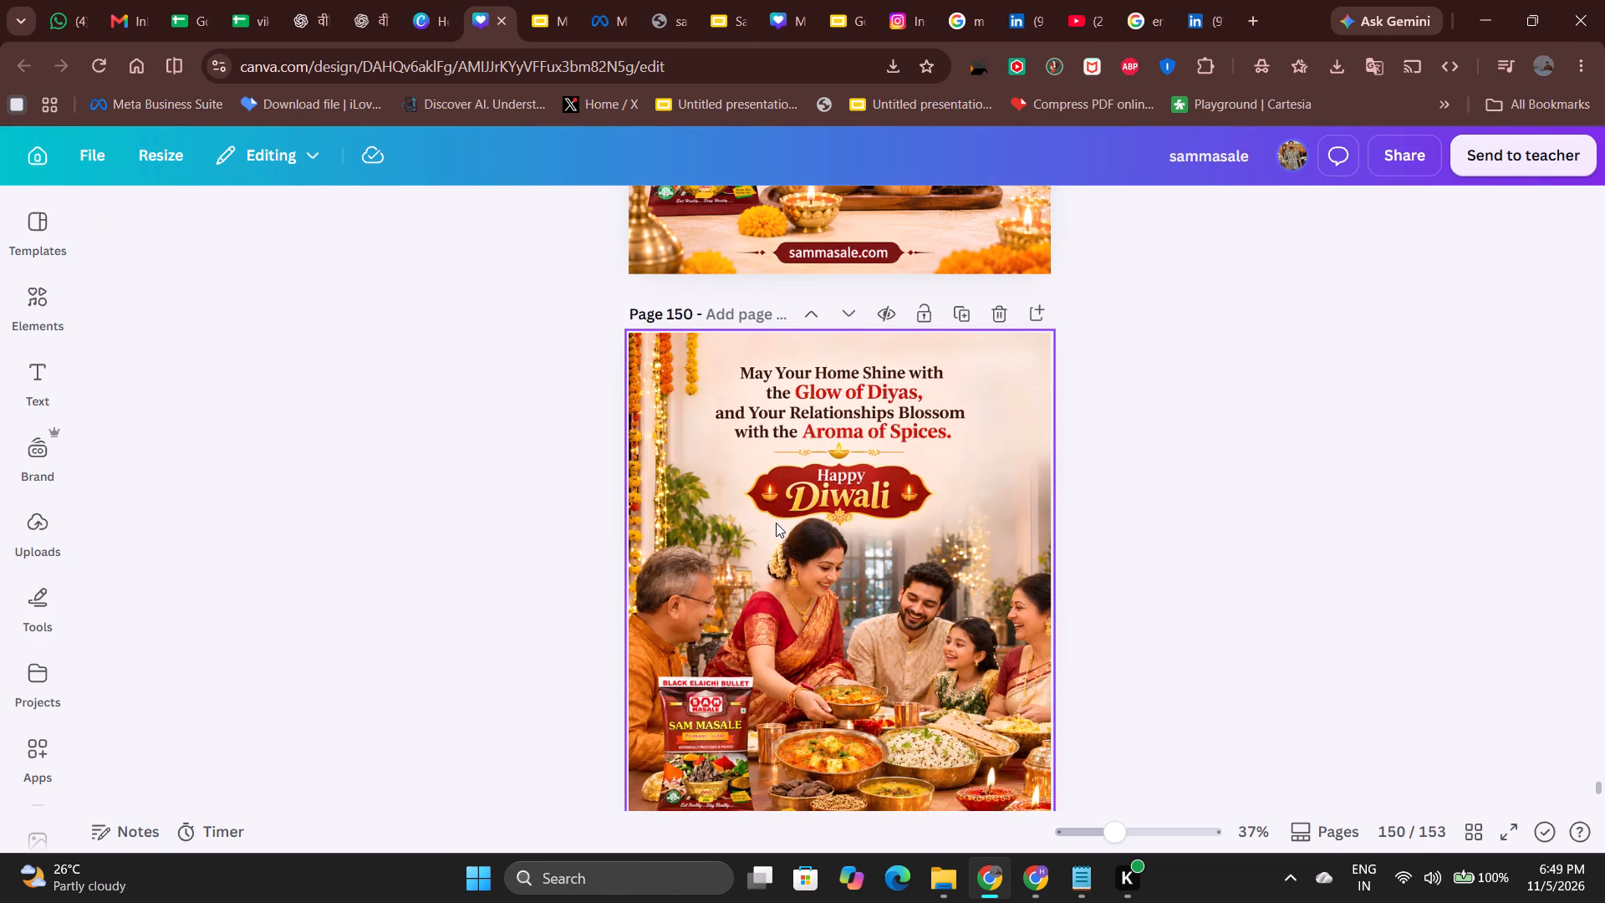
pyautogui.click(1392, 150)
pyautogui.click(1220, 654)
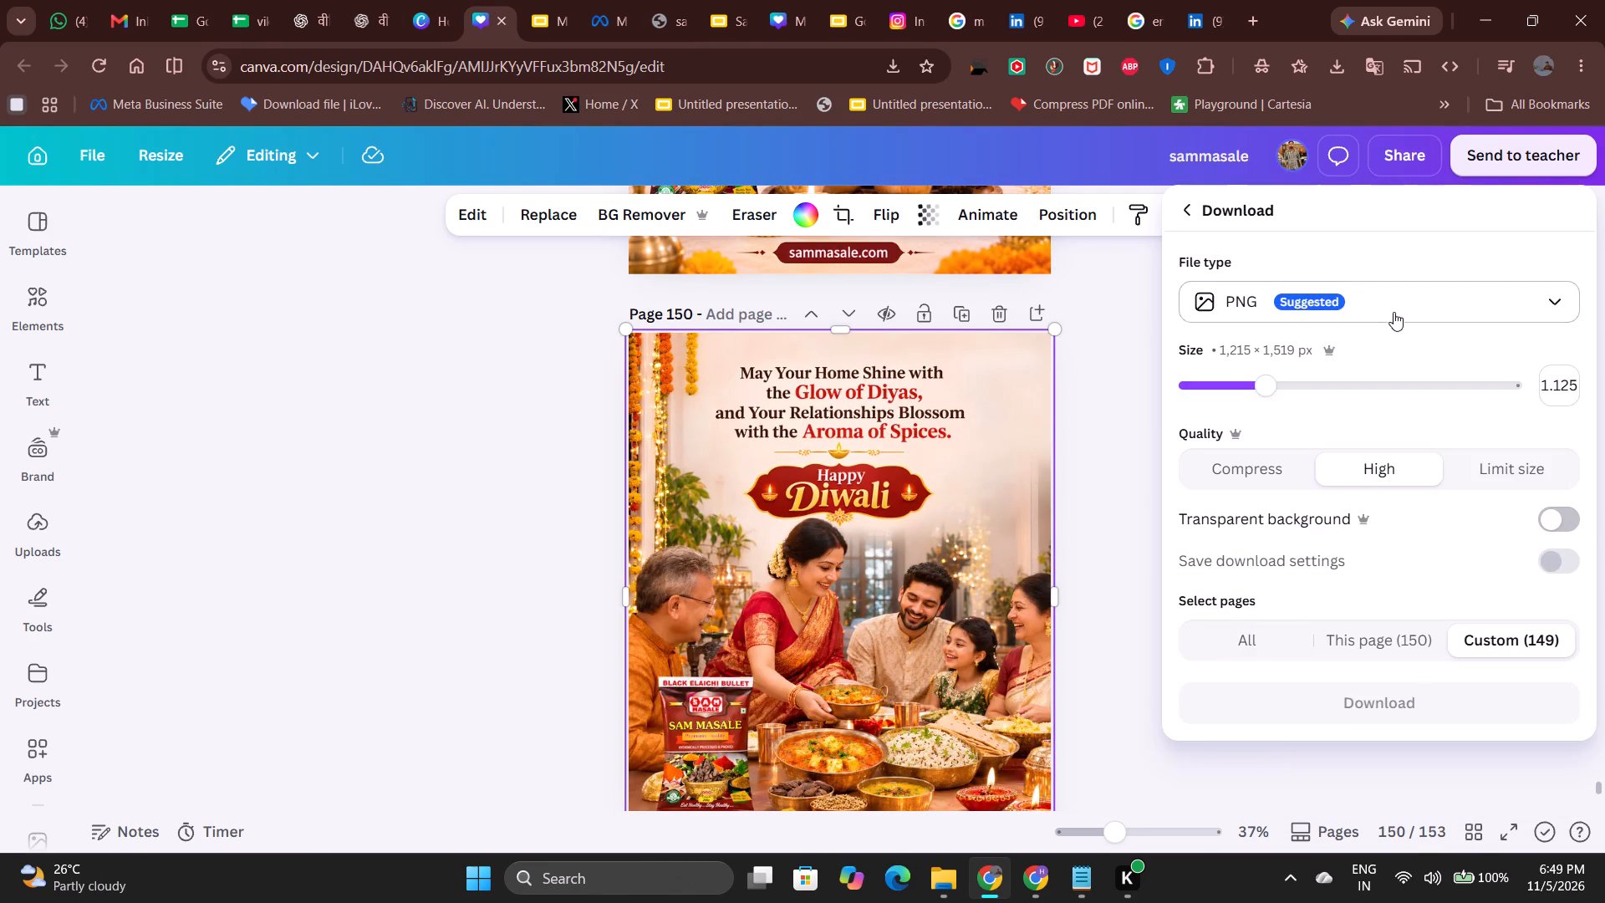
pyautogui.click(1346, 632)
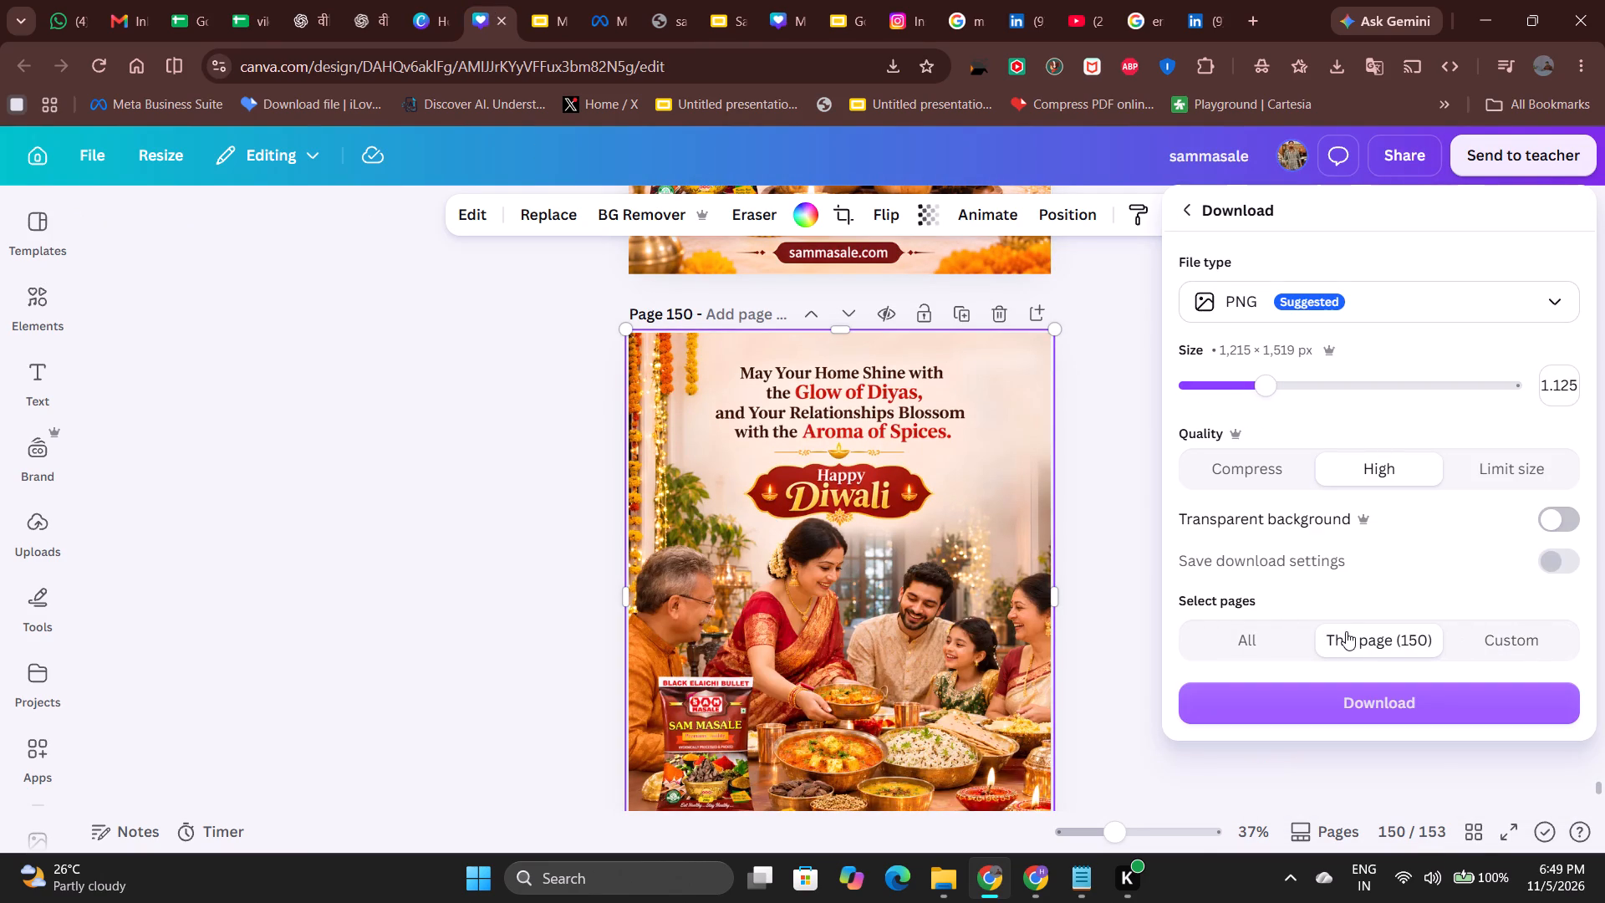
pyautogui.click(1293, 385)
pyautogui.click(1379, 683)
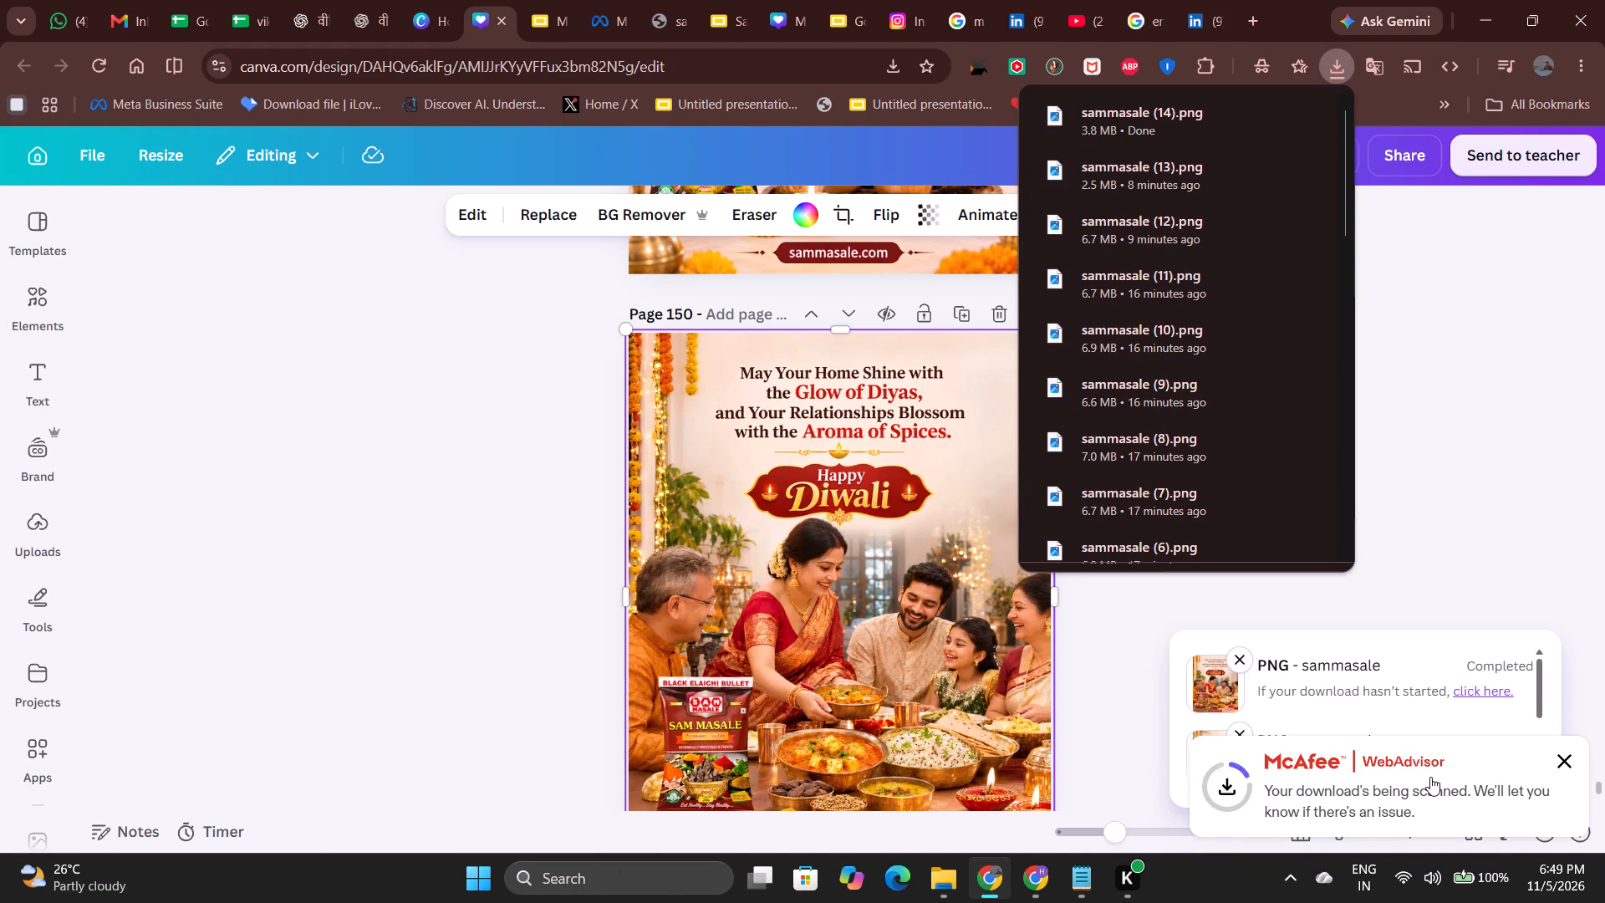
# From Canva's Happy Diwali page 150, switch to the Meta Planner and start a new Sam Masale post with the newly downloaded Happy Diwali image.
pyautogui.click(1448, 496)
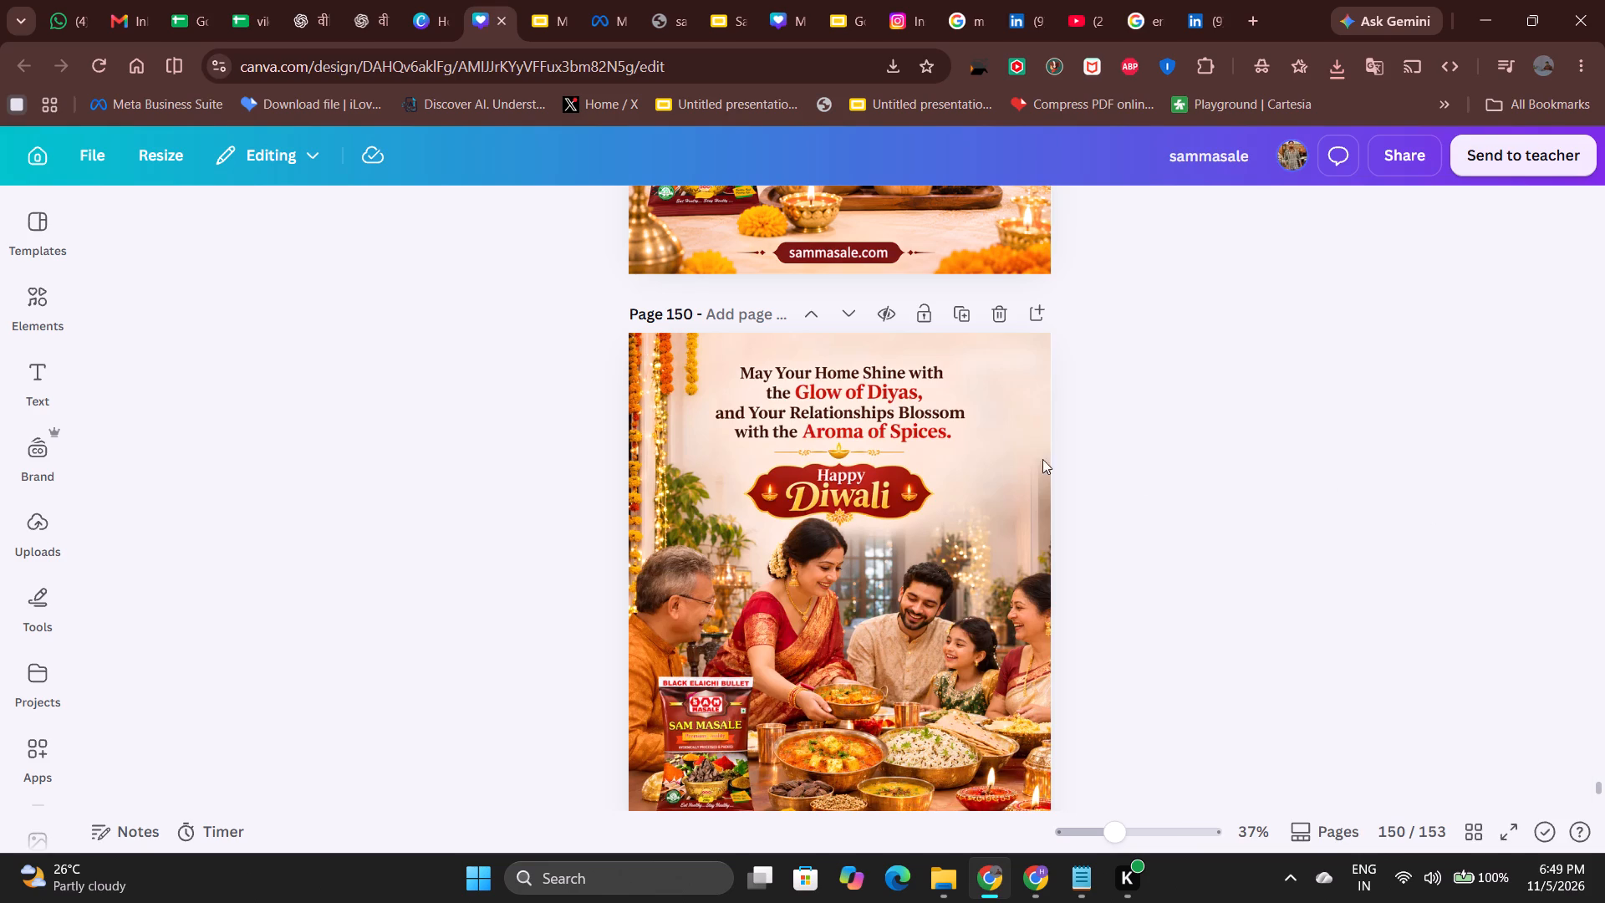
pyautogui.click(971, 581)
pyautogui.scroll(-1, 1436, 594)
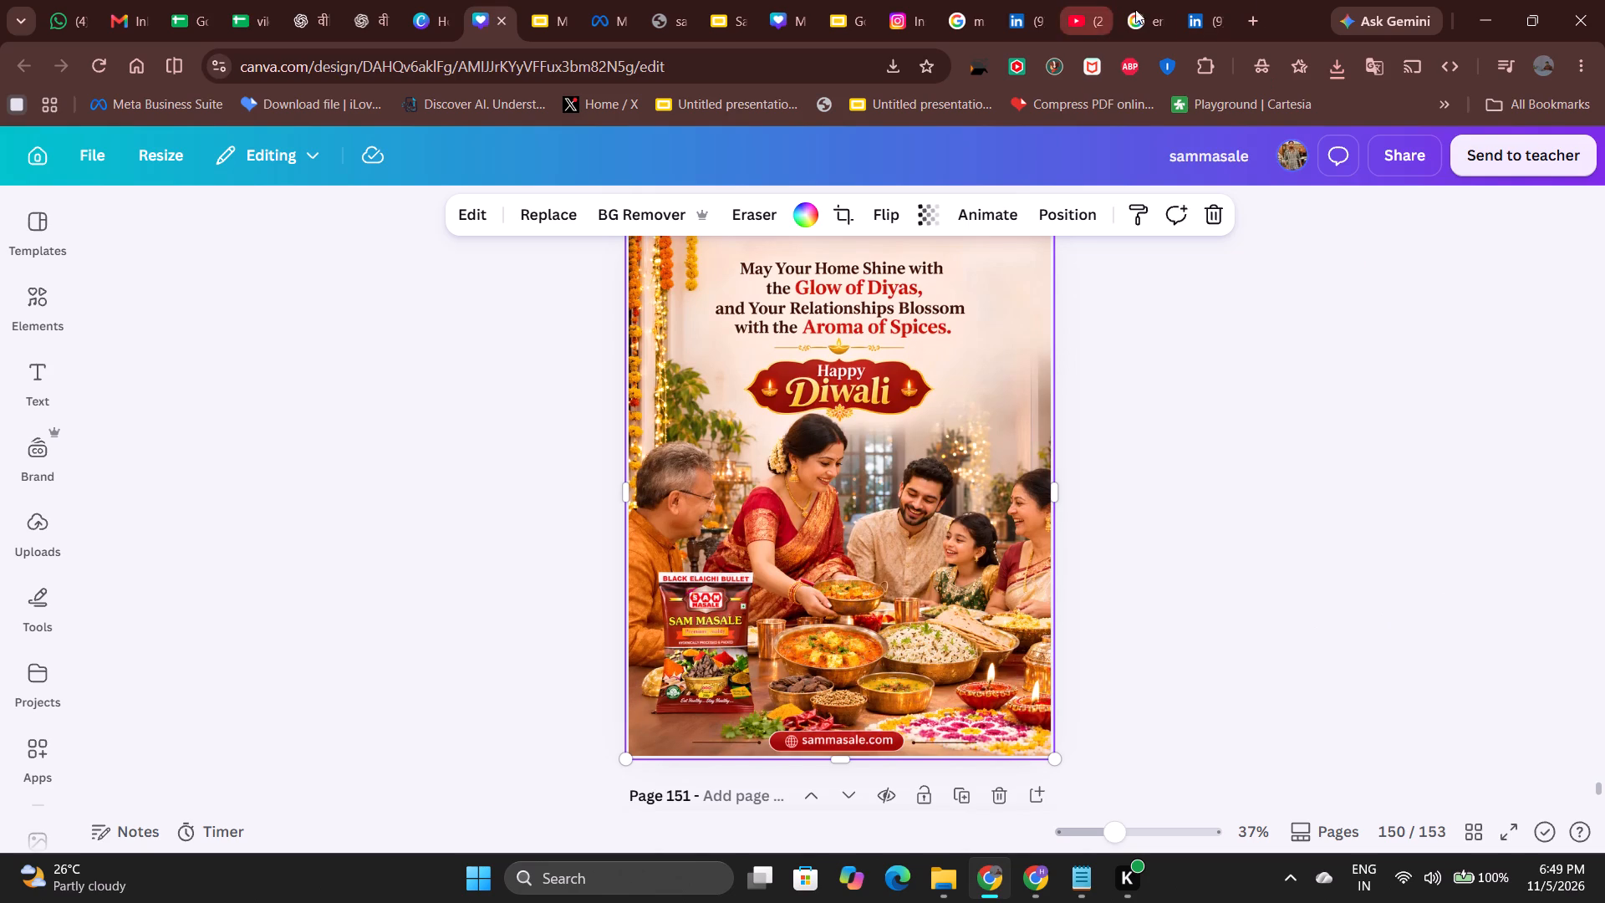
pyautogui.click(608, 0)
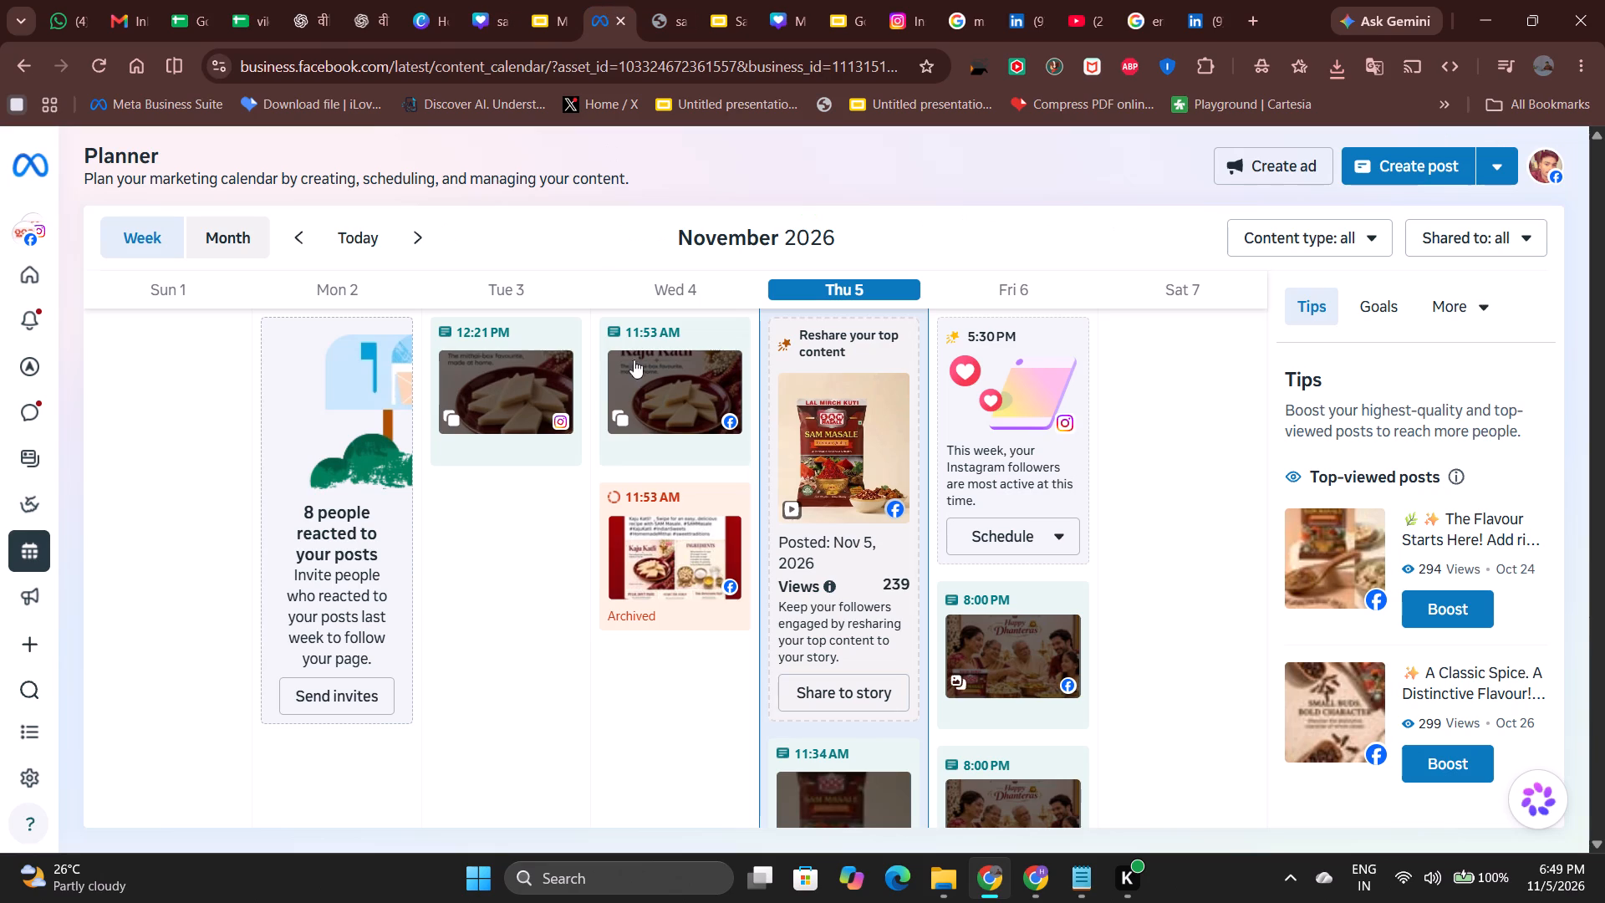
pyautogui.scroll(-6, 1172, 518)
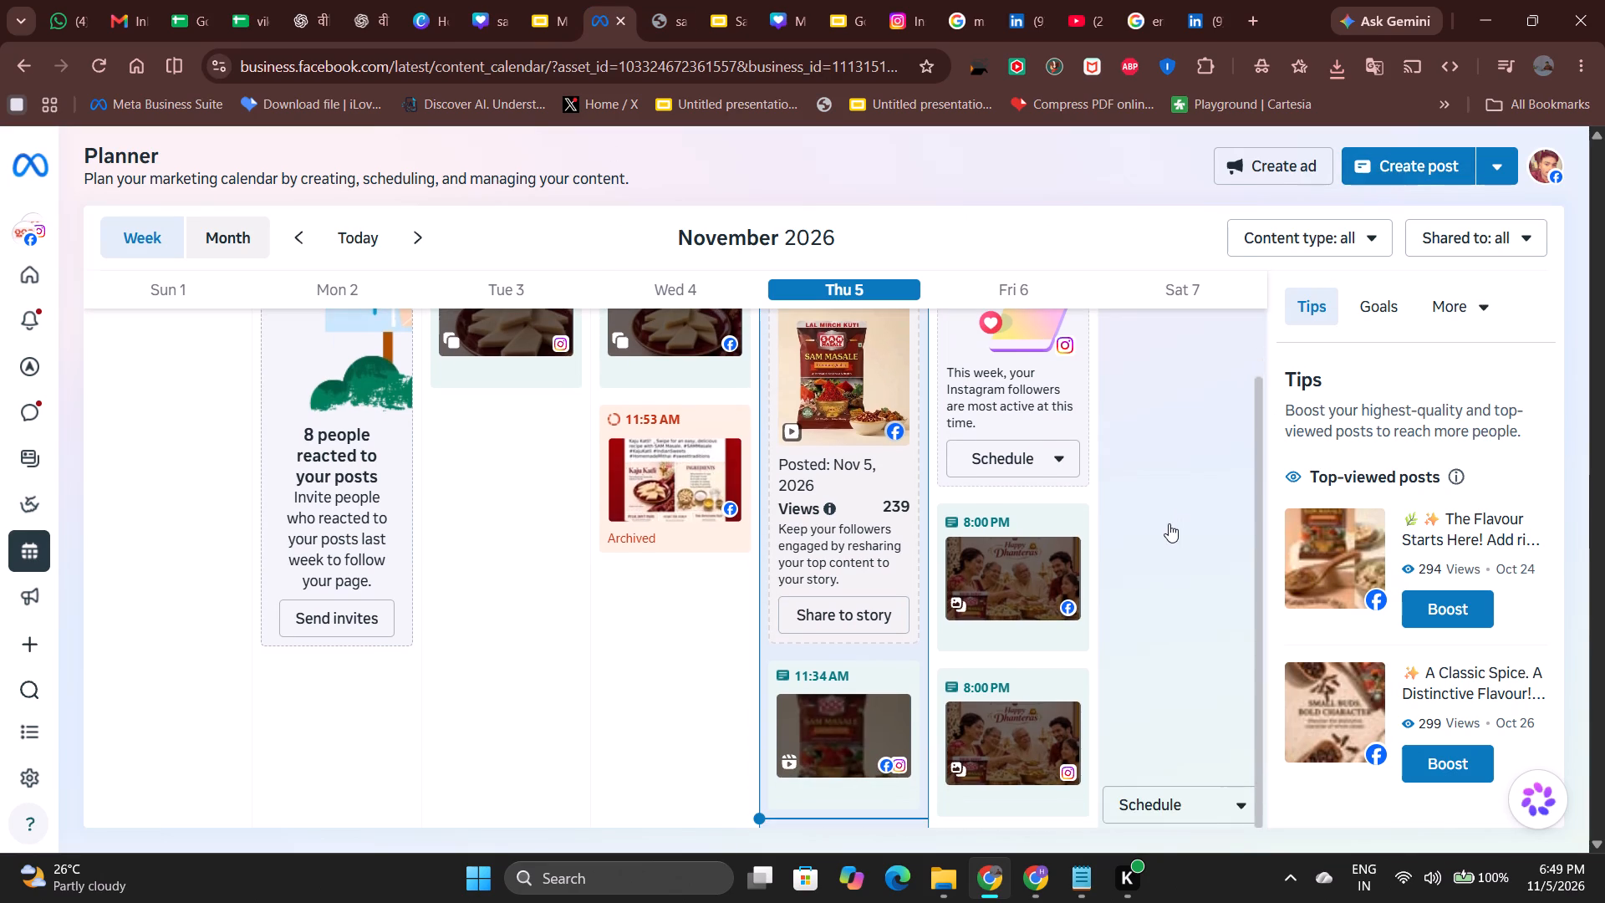
pyautogui.click(1404, 169)
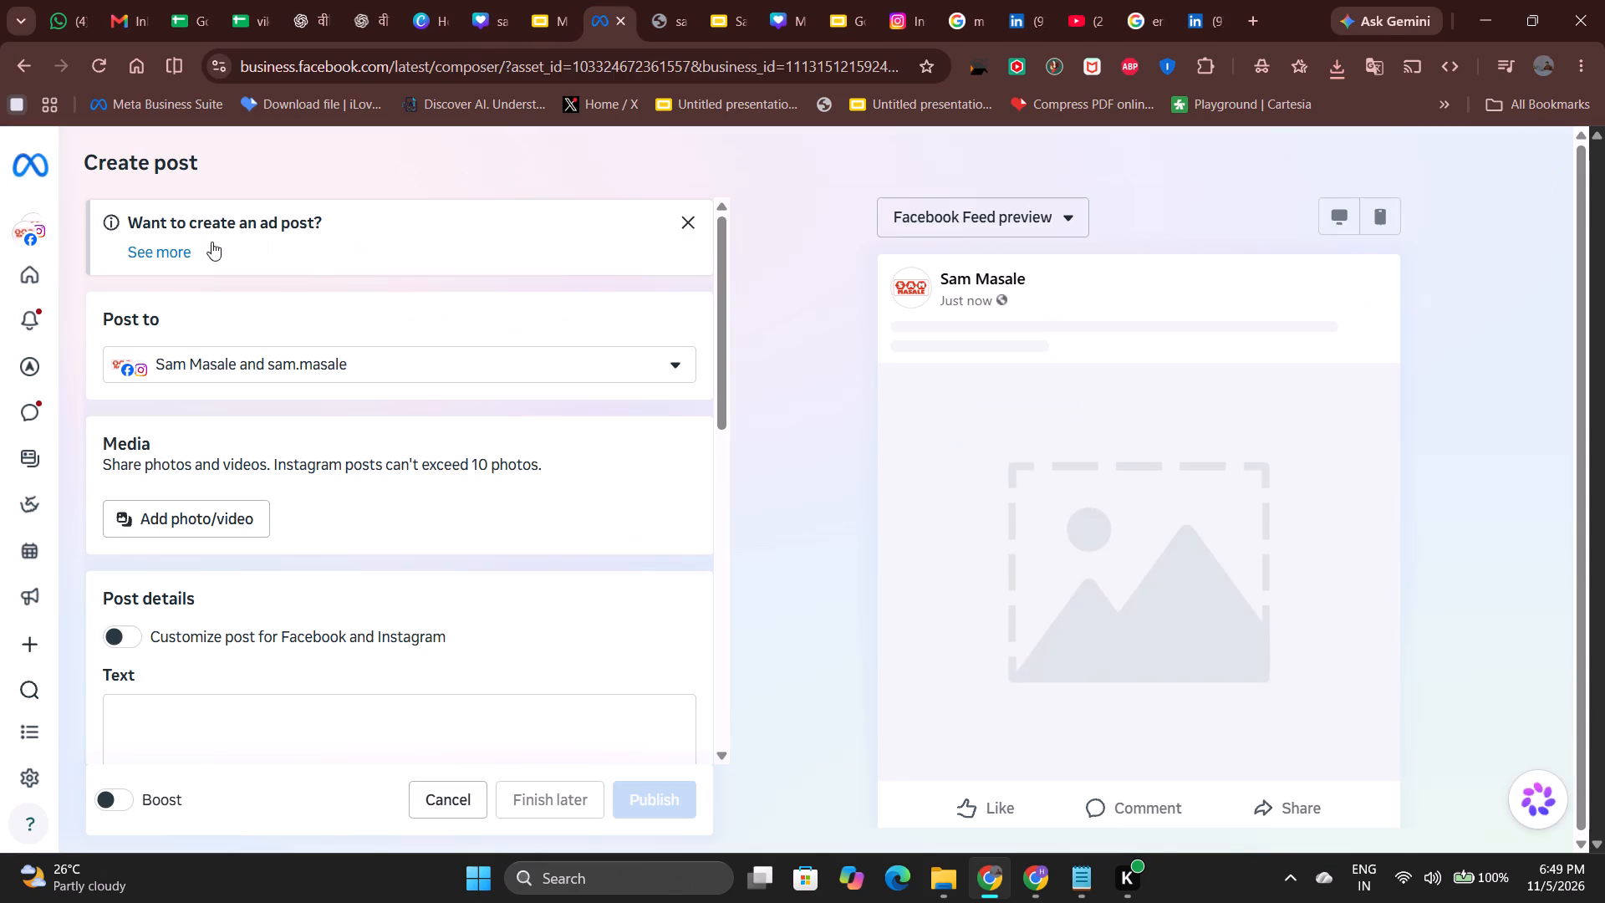
pyautogui.click(203, 513)
pyautogui.click(292, 216)
pyautogui.press('Return')
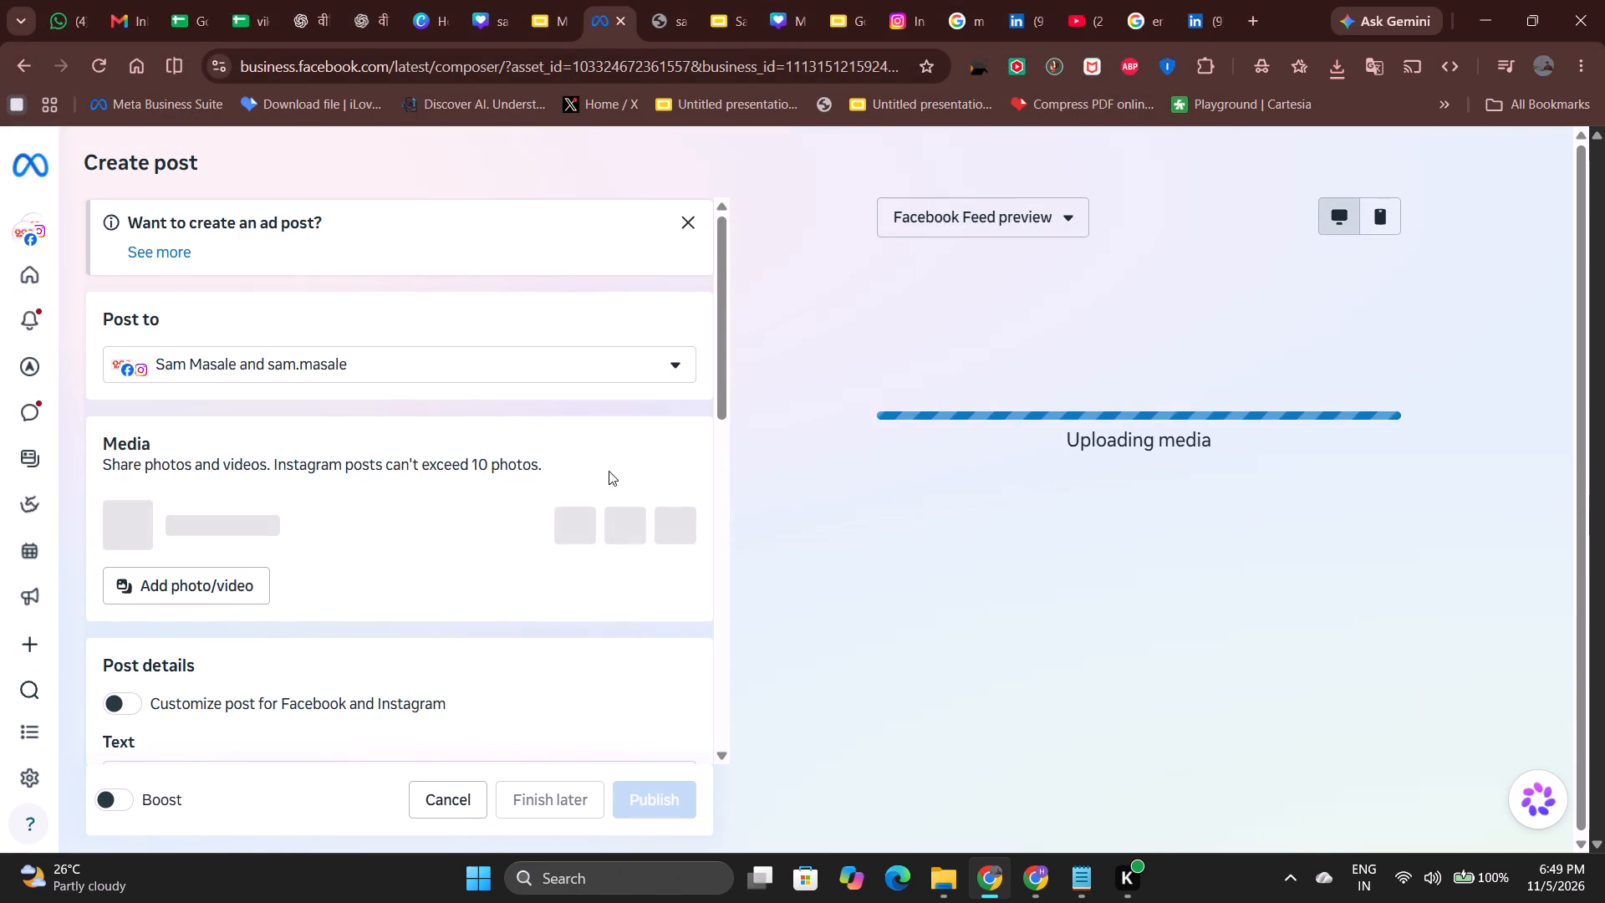
# Switch to the Sam Masale presentation and copy the whole Happy Diwali caption on slide 11.
pyautogui.click(731, 5)
pyautogui.click(1057, 460)
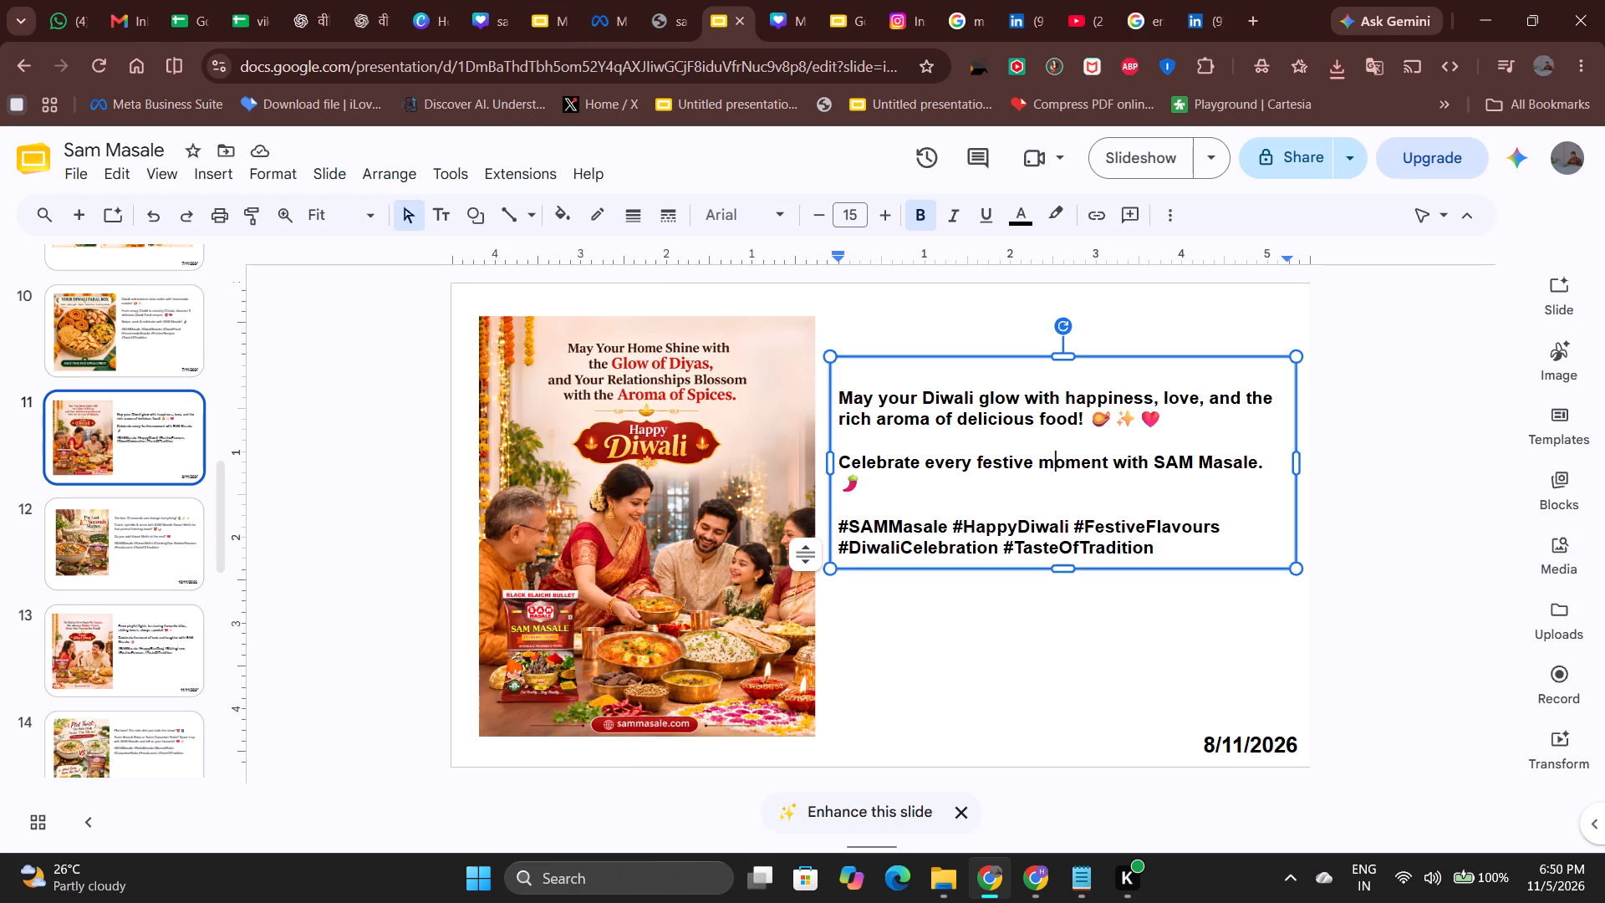
pyautogui.hotkey('ctrl', 'a')
pyautogui.hotkey('ctrl', 'c')
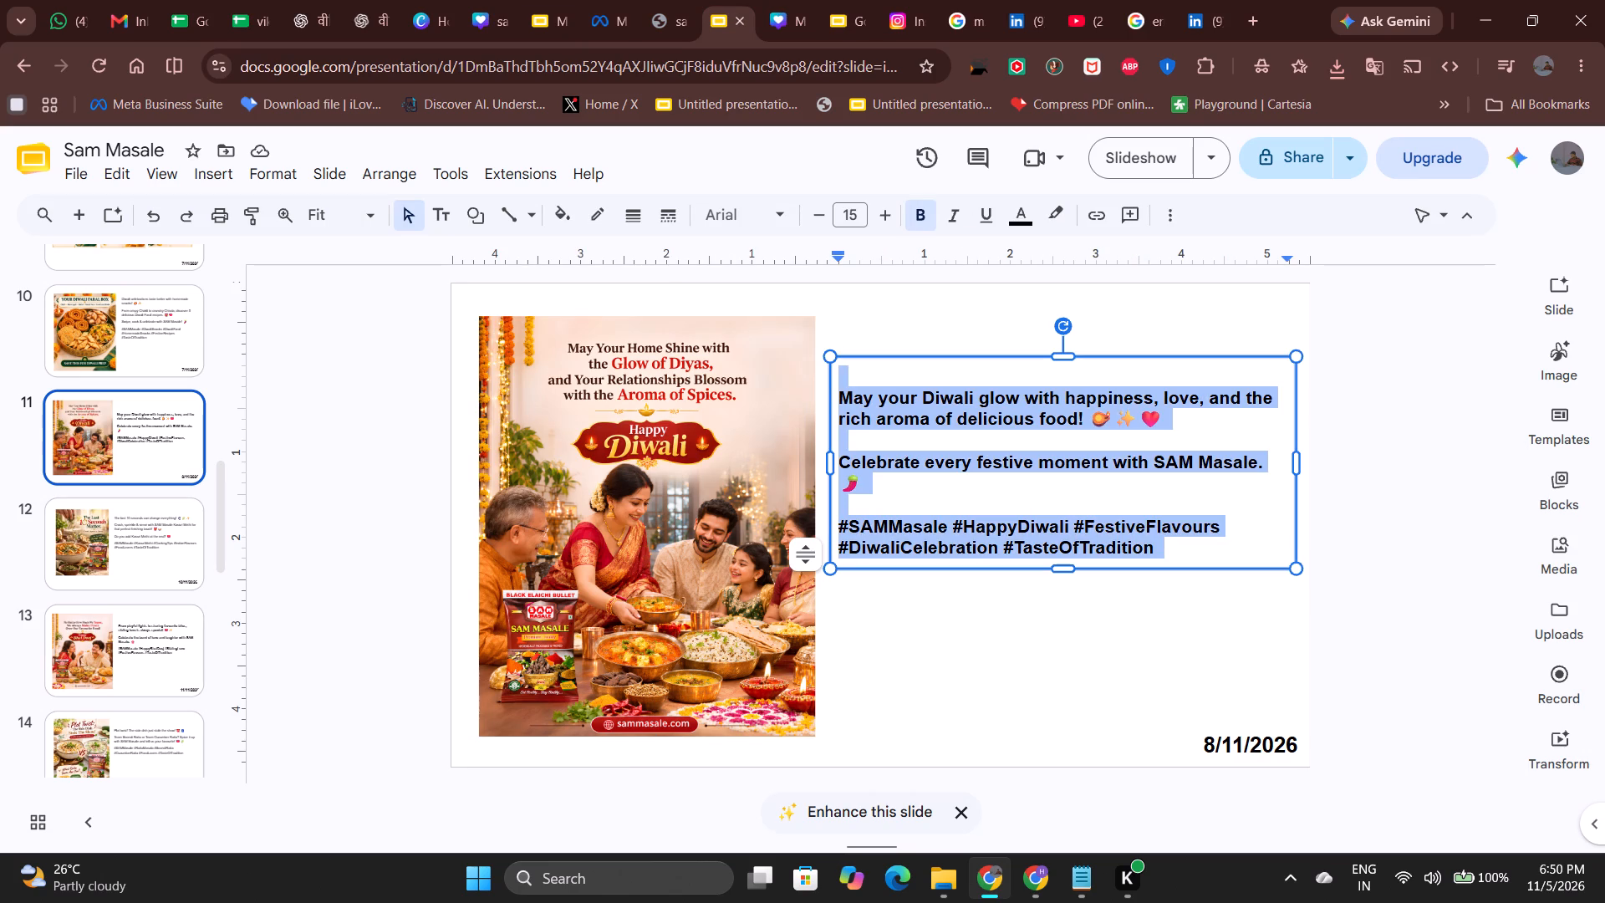
# Switch back to the Meta post composer and paste the copied Happy Diwali caption into the post text.
pyautogui.click(614, 0)
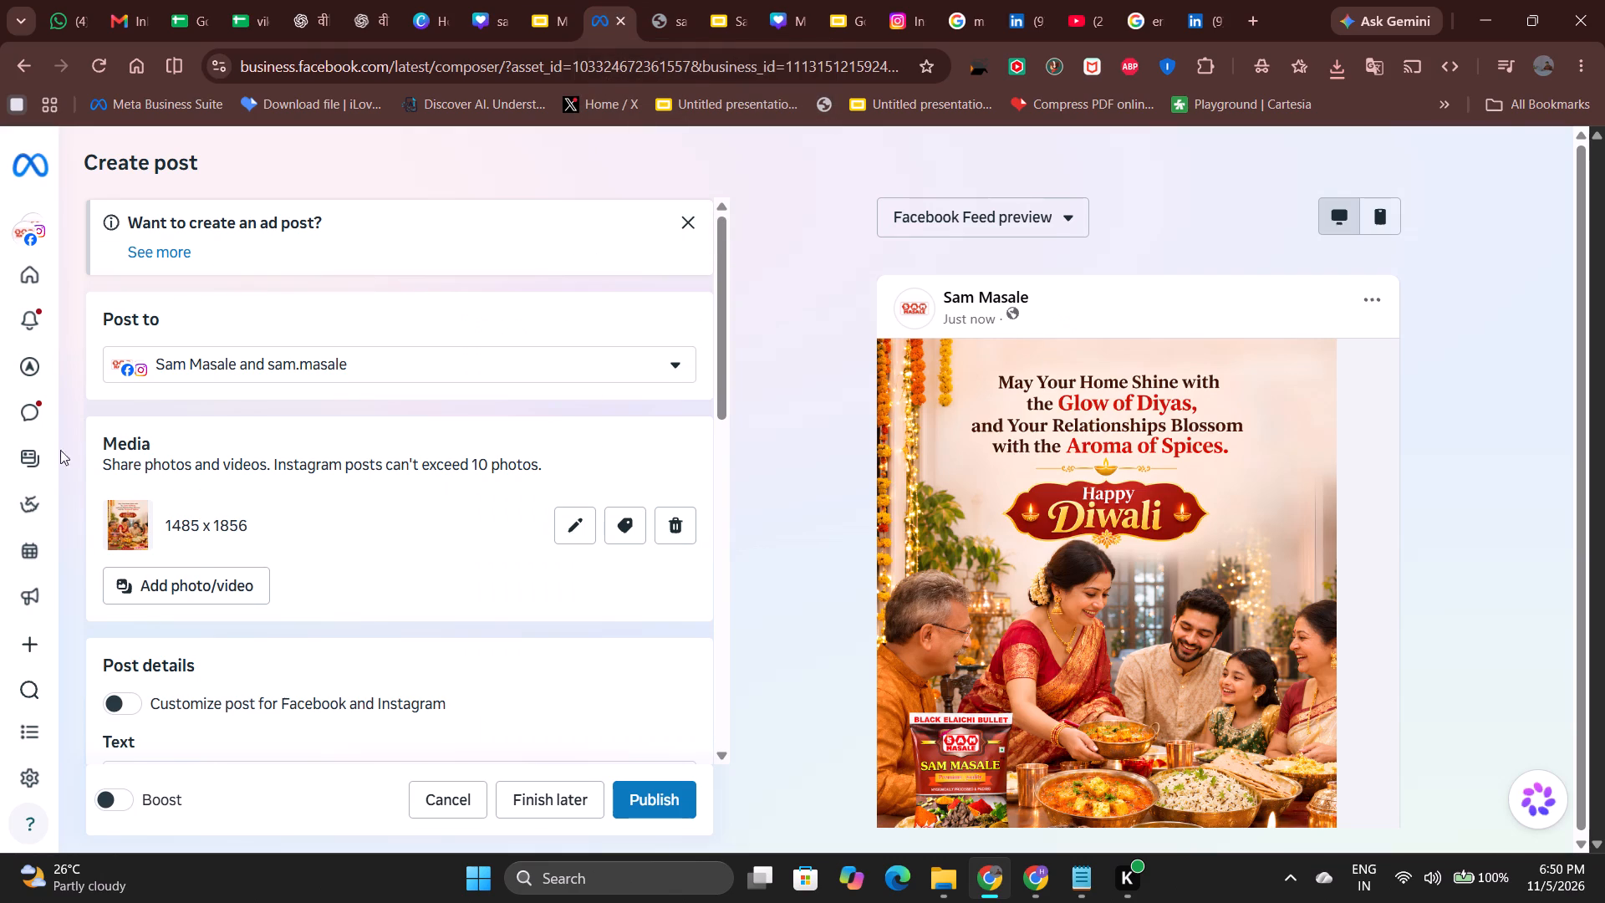
pyautogui.scroll(-3, 189, 554)
pyautogui.click(234, 414)
pyautogui.click(172, 474)
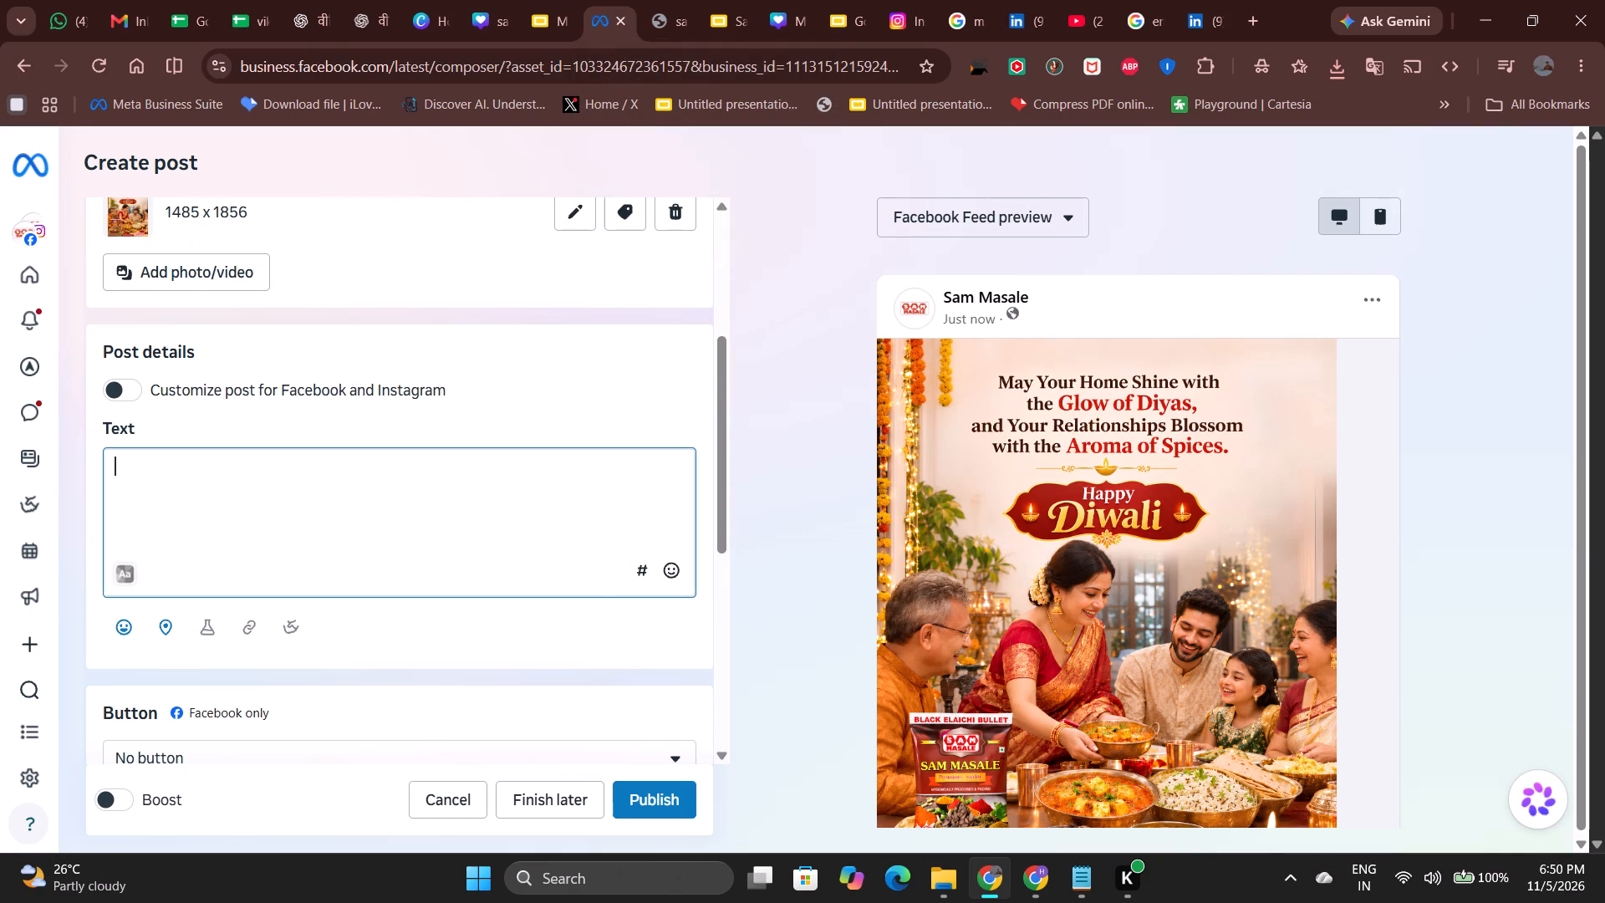
pyautogui.hotkey('ctrl', 'v')
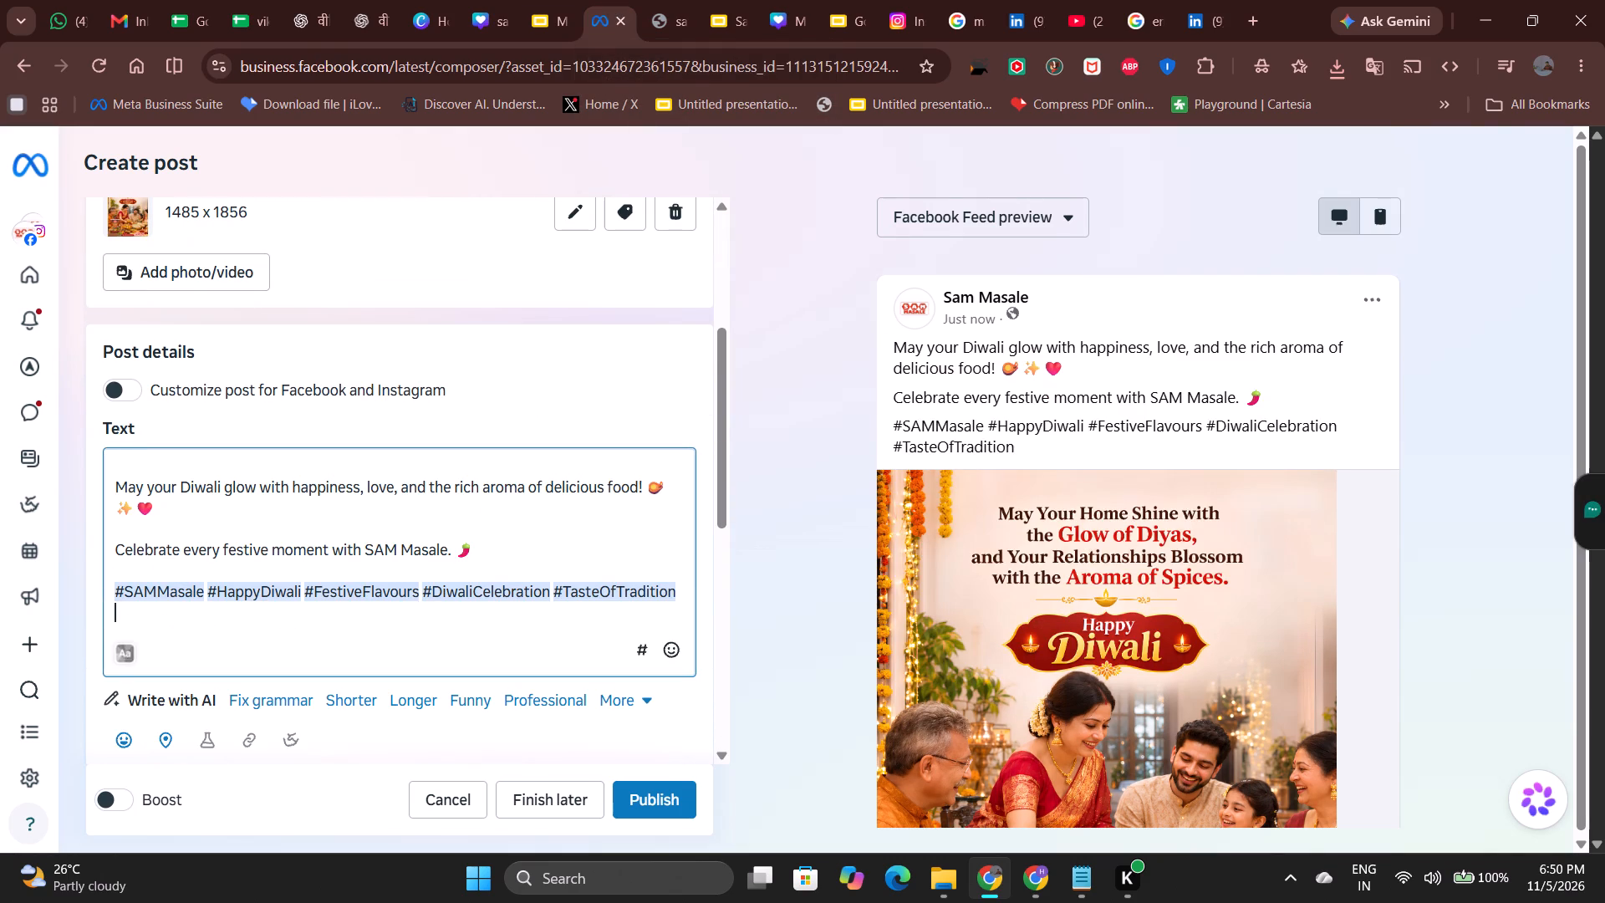
# Delete the sparkle and heart emojis at the end of the caption's first sentence, keeping the food emoji.
pyautogui.click(197, 497)
pyautogui.click(140, 483)
pyautogui.click(161, 498)
pyautogui.press('BackSpace')
pyautogui.press('BackSpace')
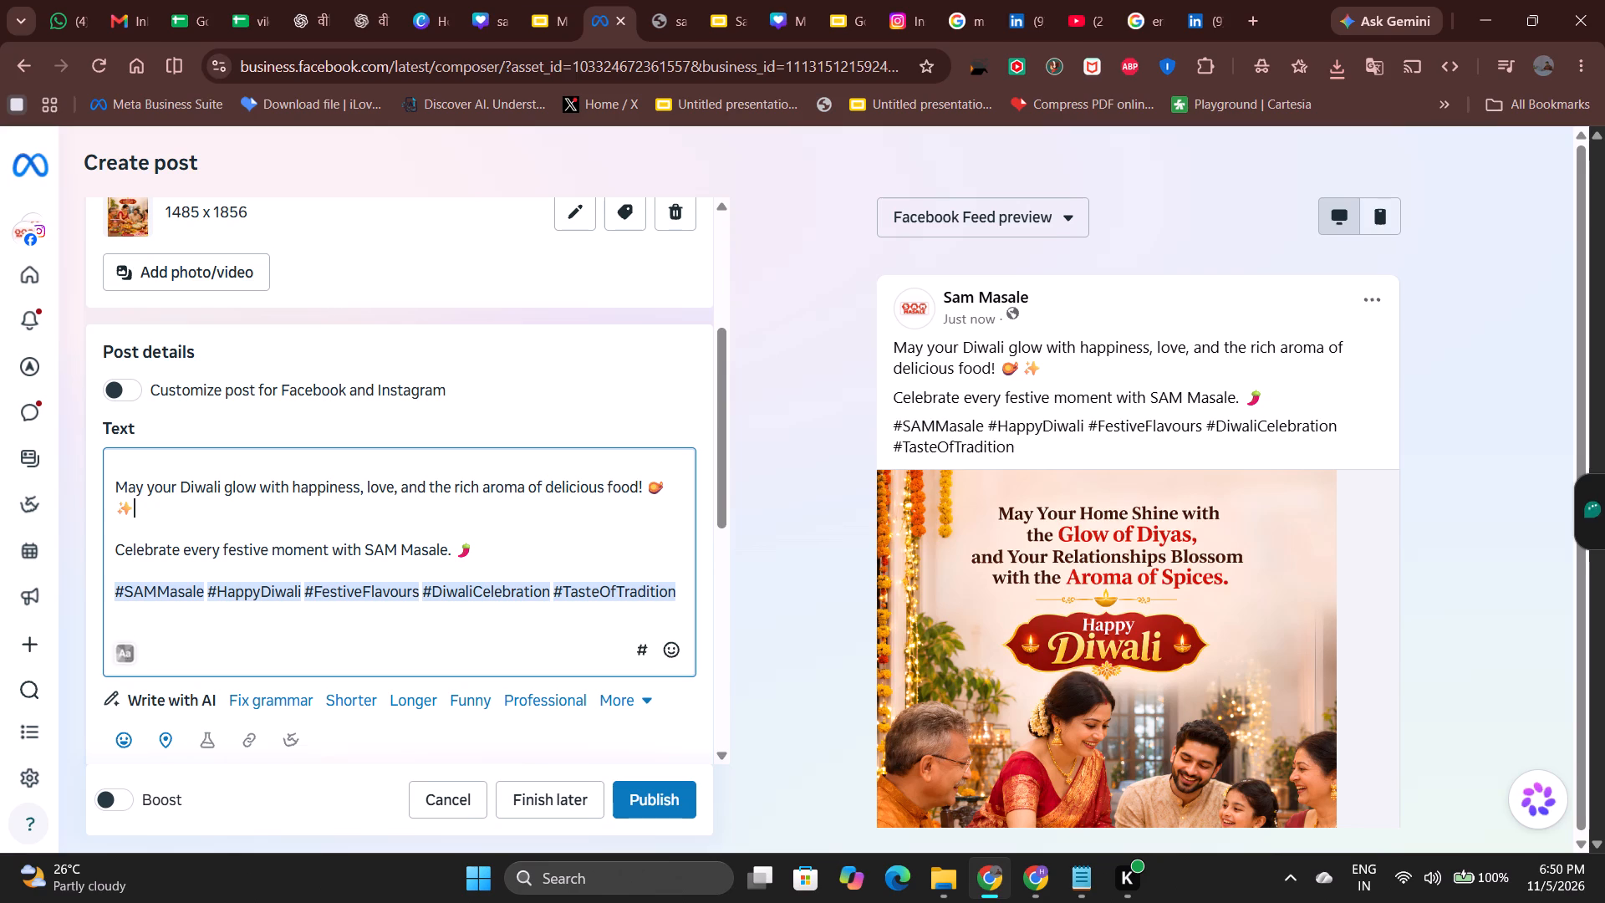
pyautogui.press('BackSpace')
# Turn on scheduling for the Happy Diwali post and set both the Facebook and Instagram times to 08:00 PM.
pyautogui.scroll(-1, 308, 477)
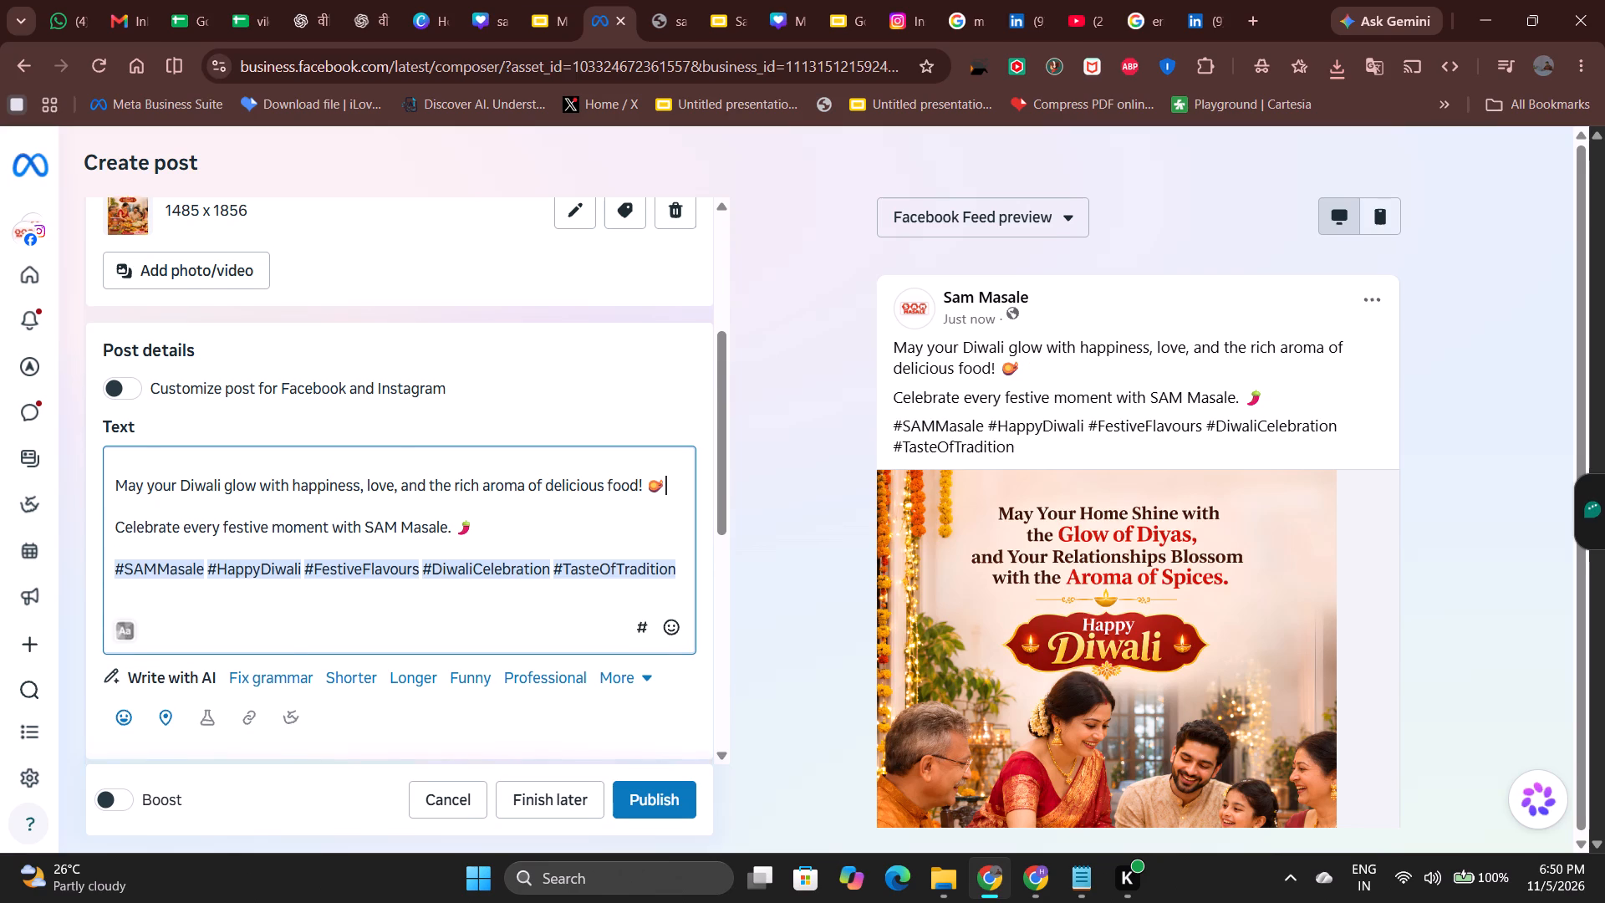
pyautogui.scroll(-1, 308, 480)
pyautogui.scroll(6, 471, 620)
pyautogui.scroll(-3, 471, 620)
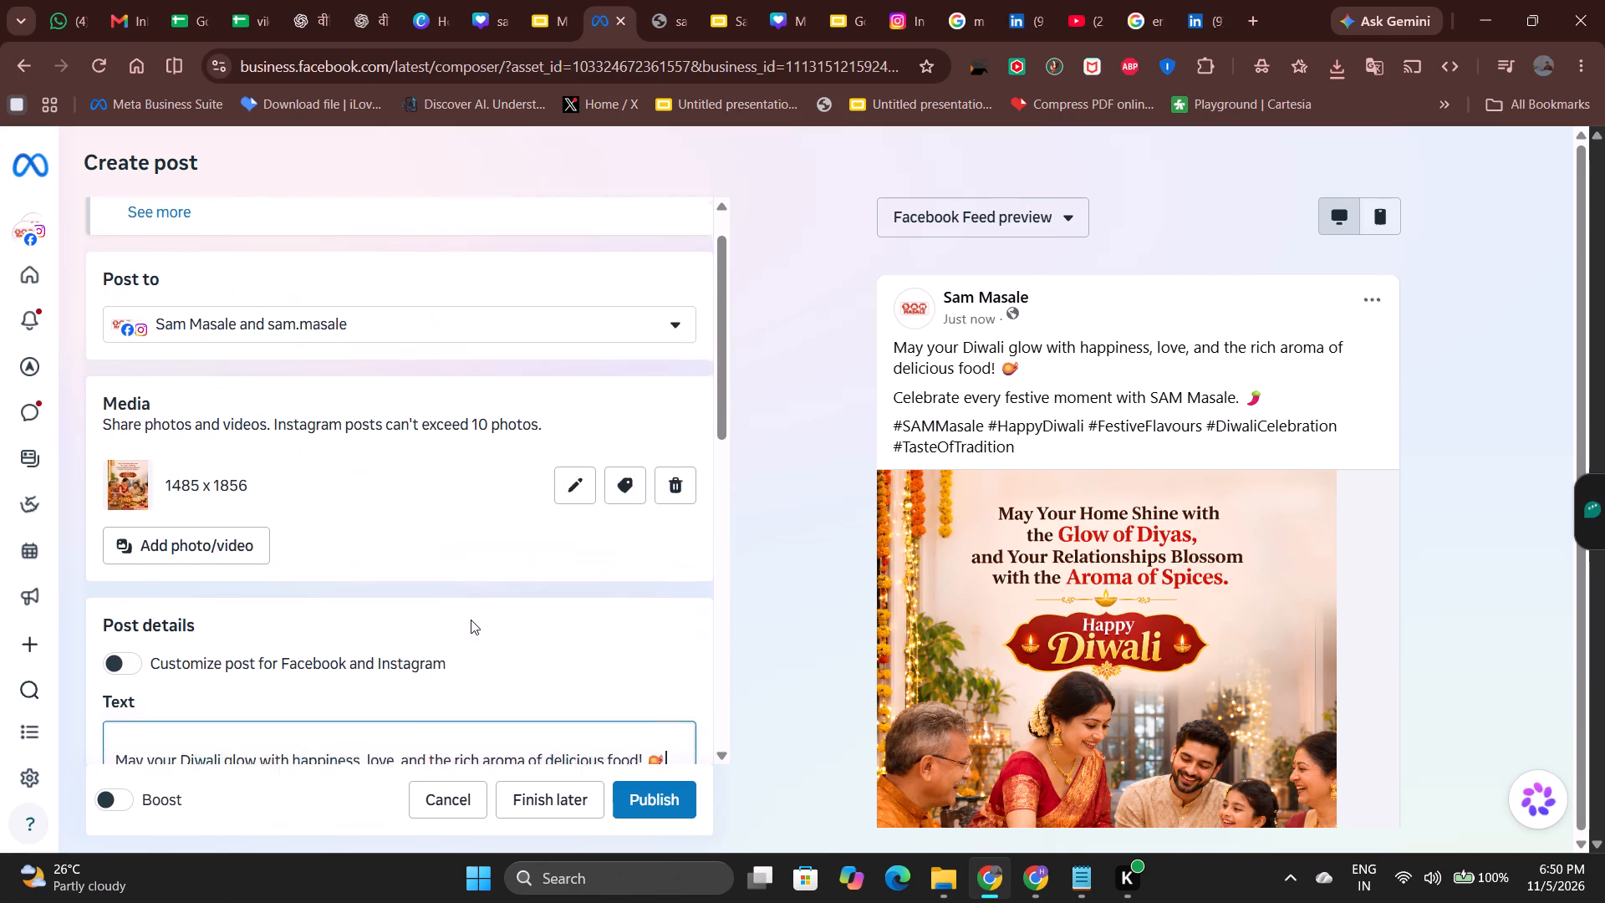
pyautogui.scroll(-7, 471, 620)
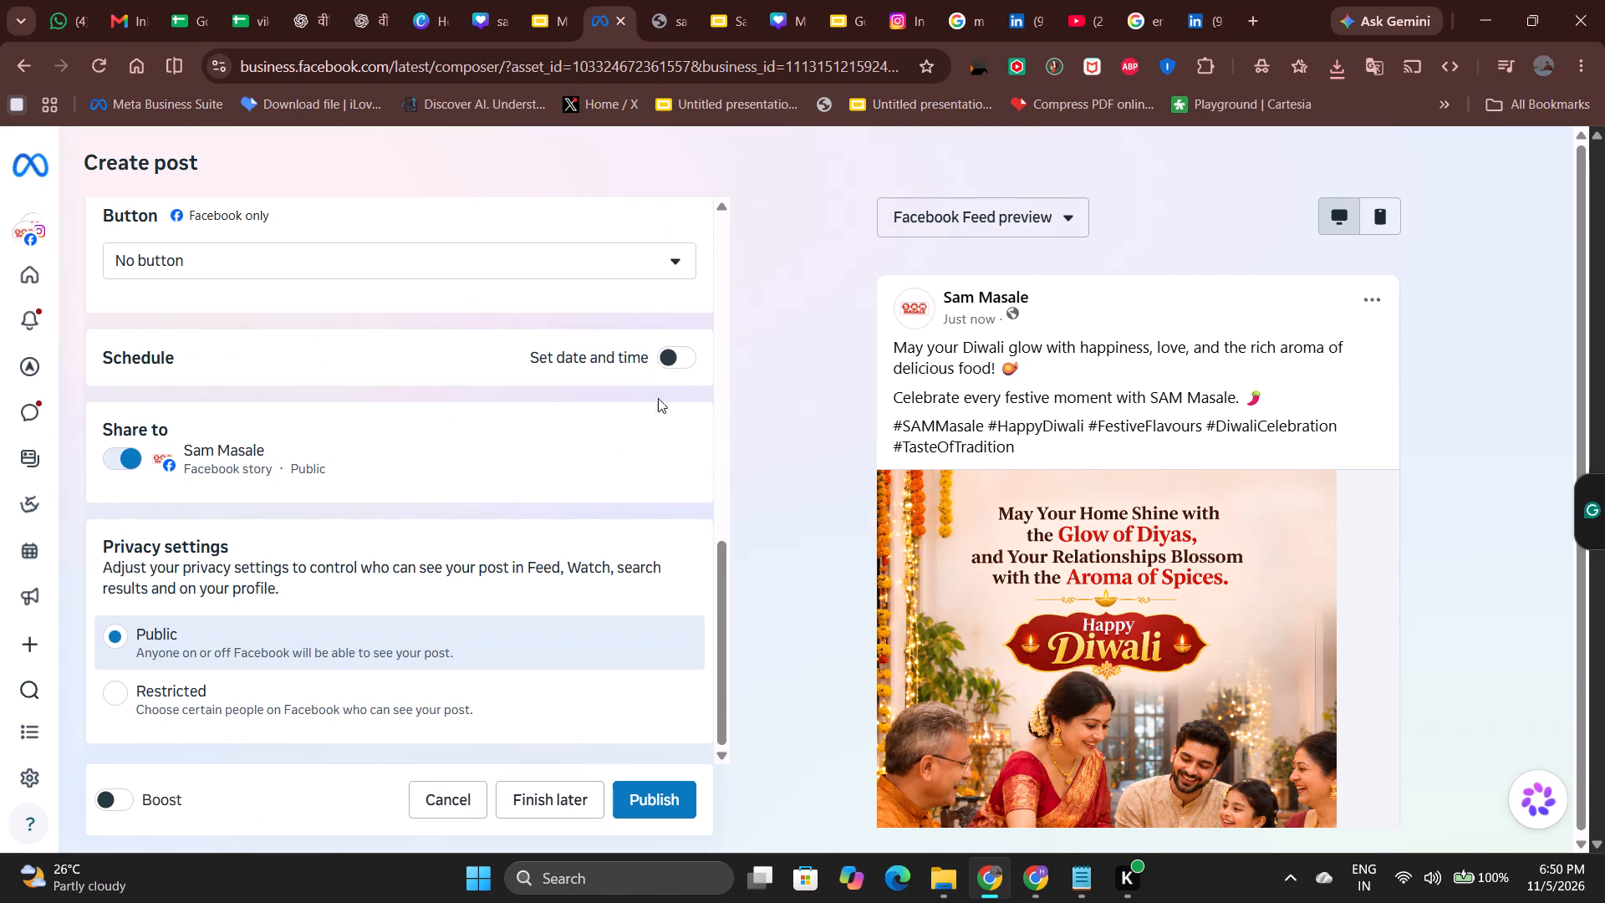
pyautogui.click(684, 355)
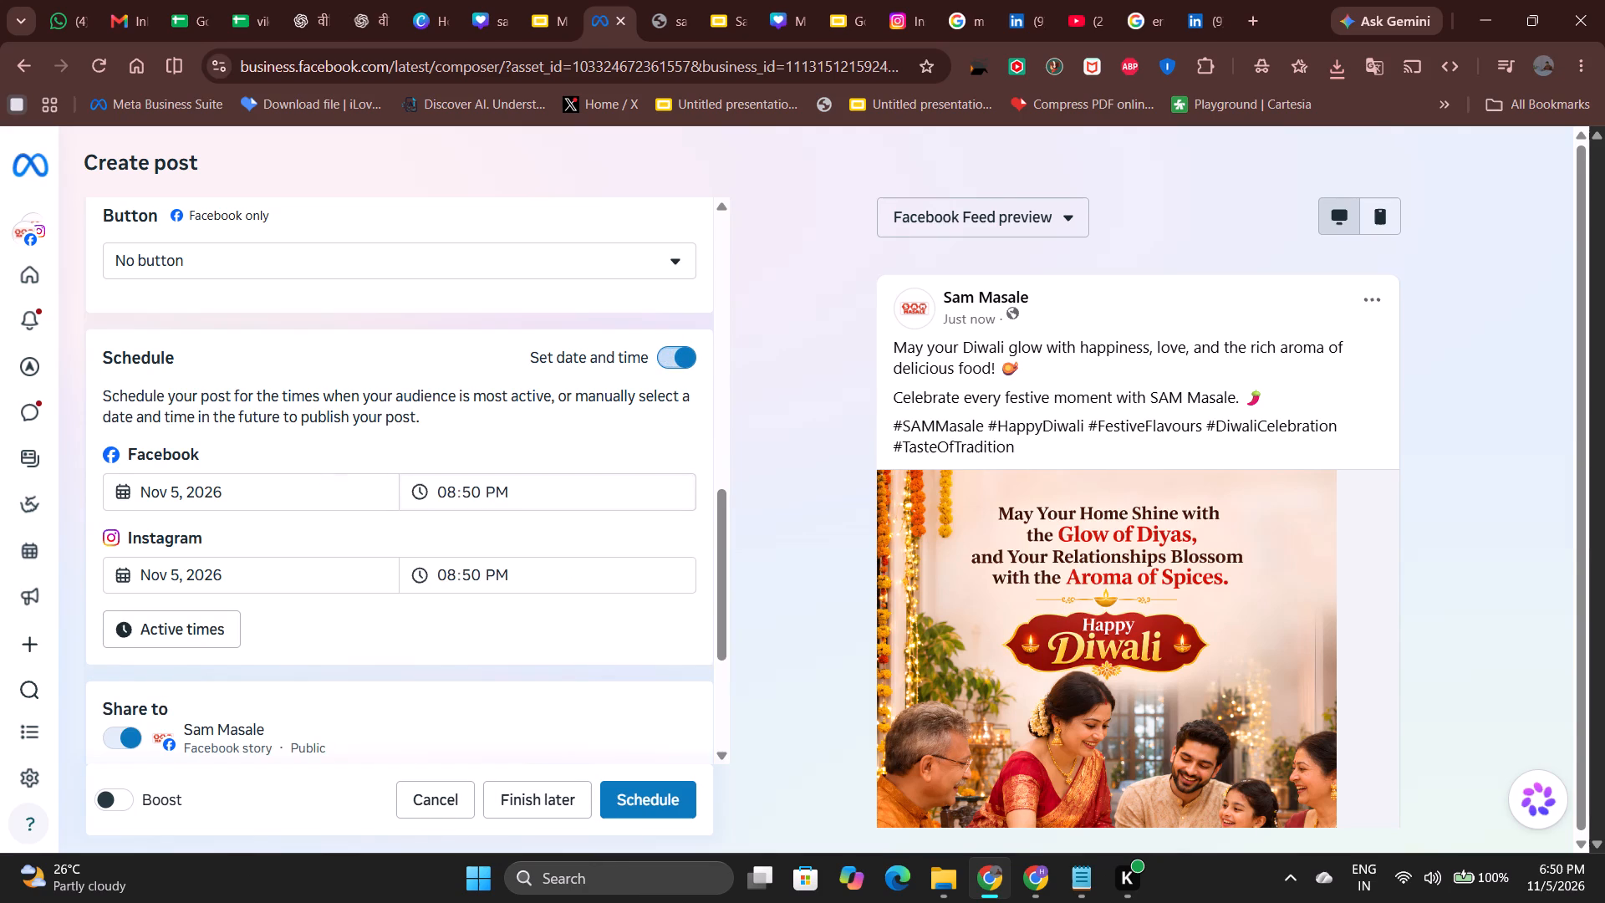
pyautogui.click(476, 492)
pyautogui.press('Return')
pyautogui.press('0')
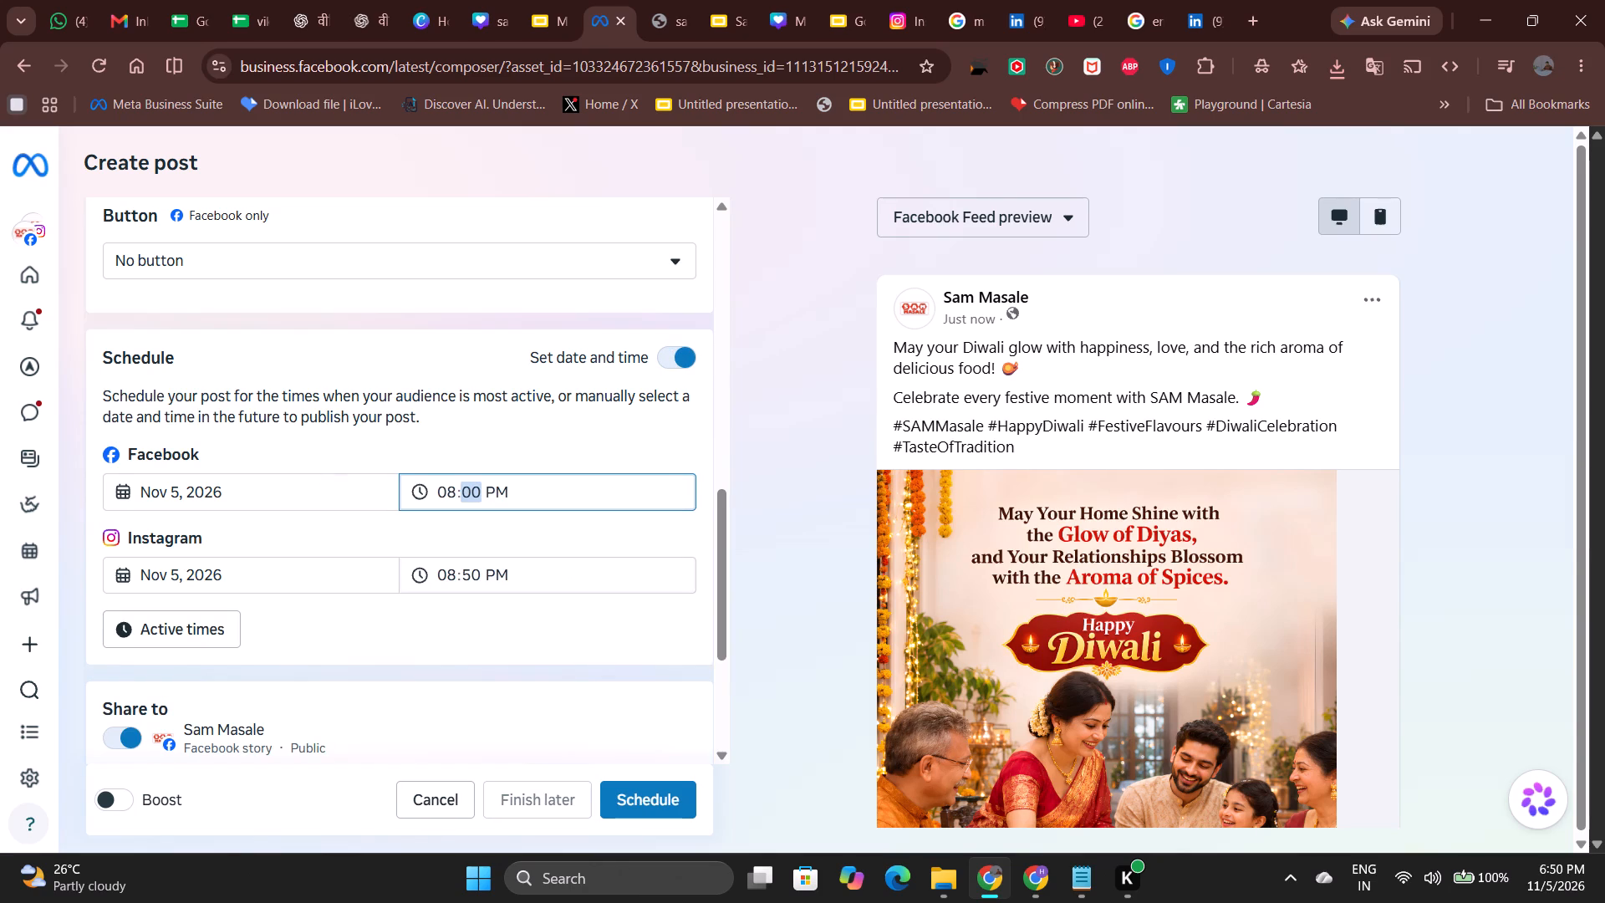
pyautogui.click(461, 567)
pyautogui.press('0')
# Check the posting date on the Sam Masale Happy Diwali slide and set the Facebook and Instagram dates to Nov 8, 2026.
pyautogui.click(175, 494)
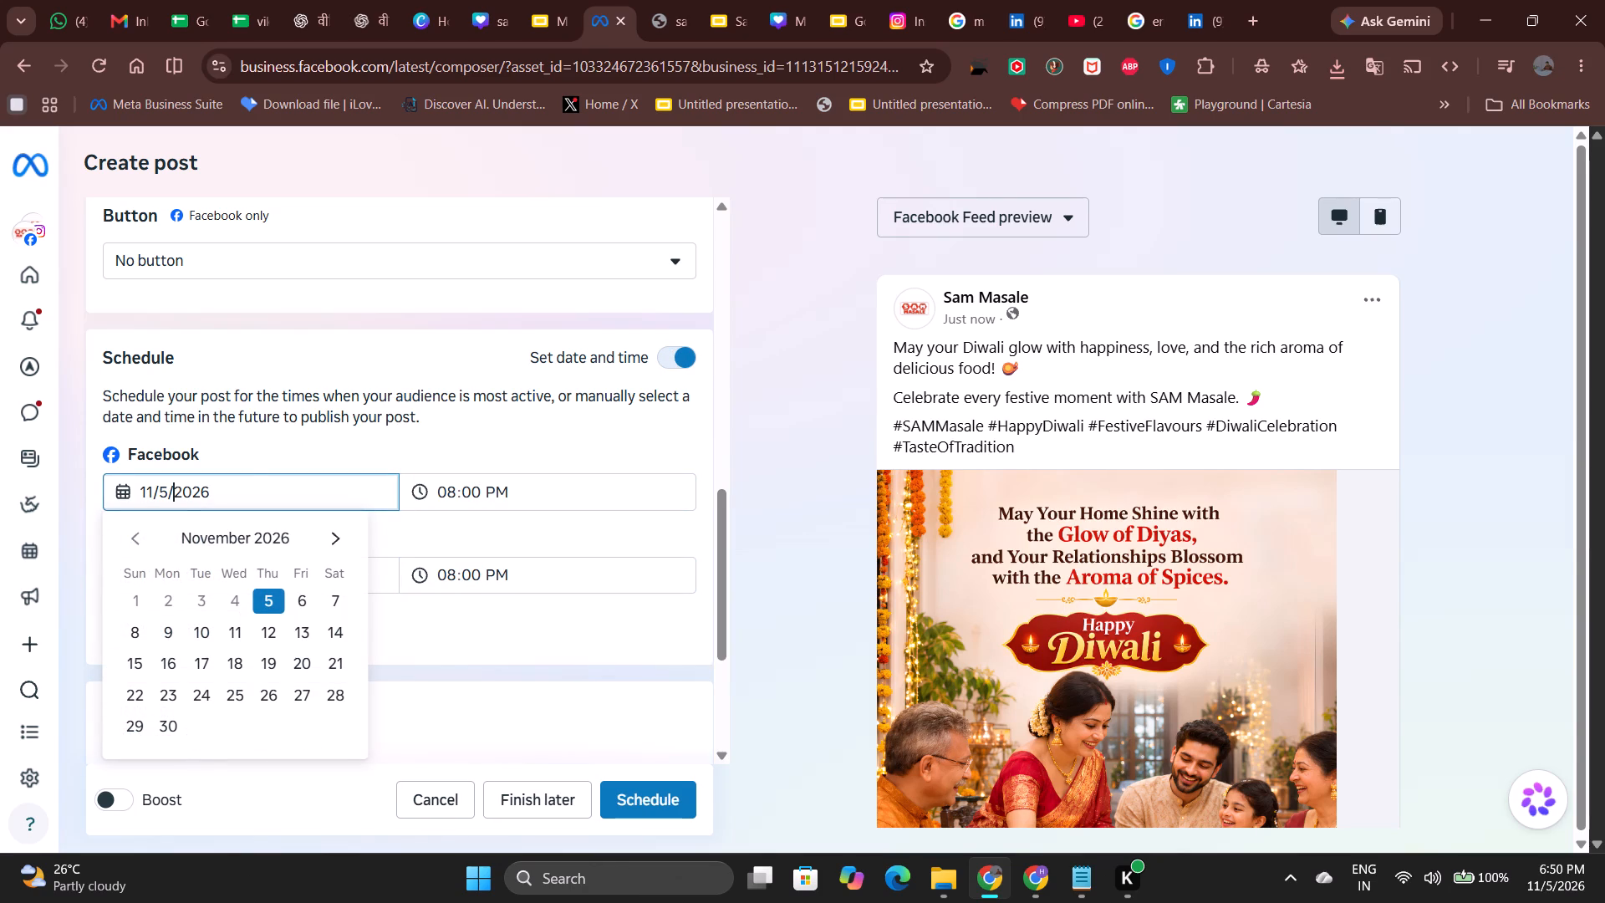
pyautogui.click(548, 0)
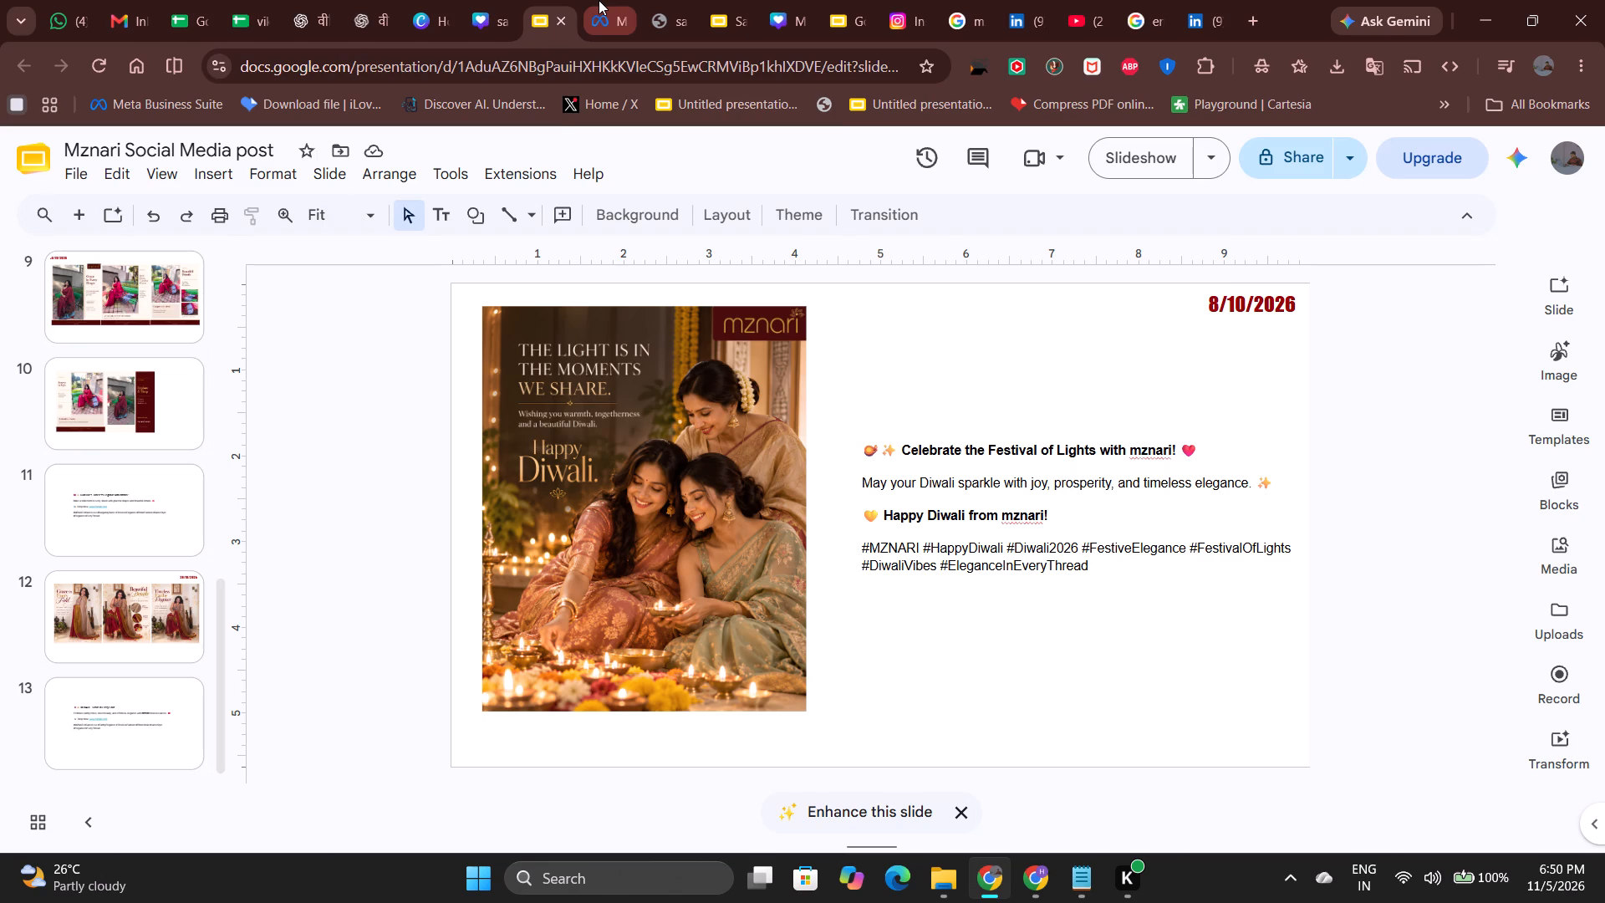
pyautogui.click(599, 0)
pyautogui.click(714, 0)
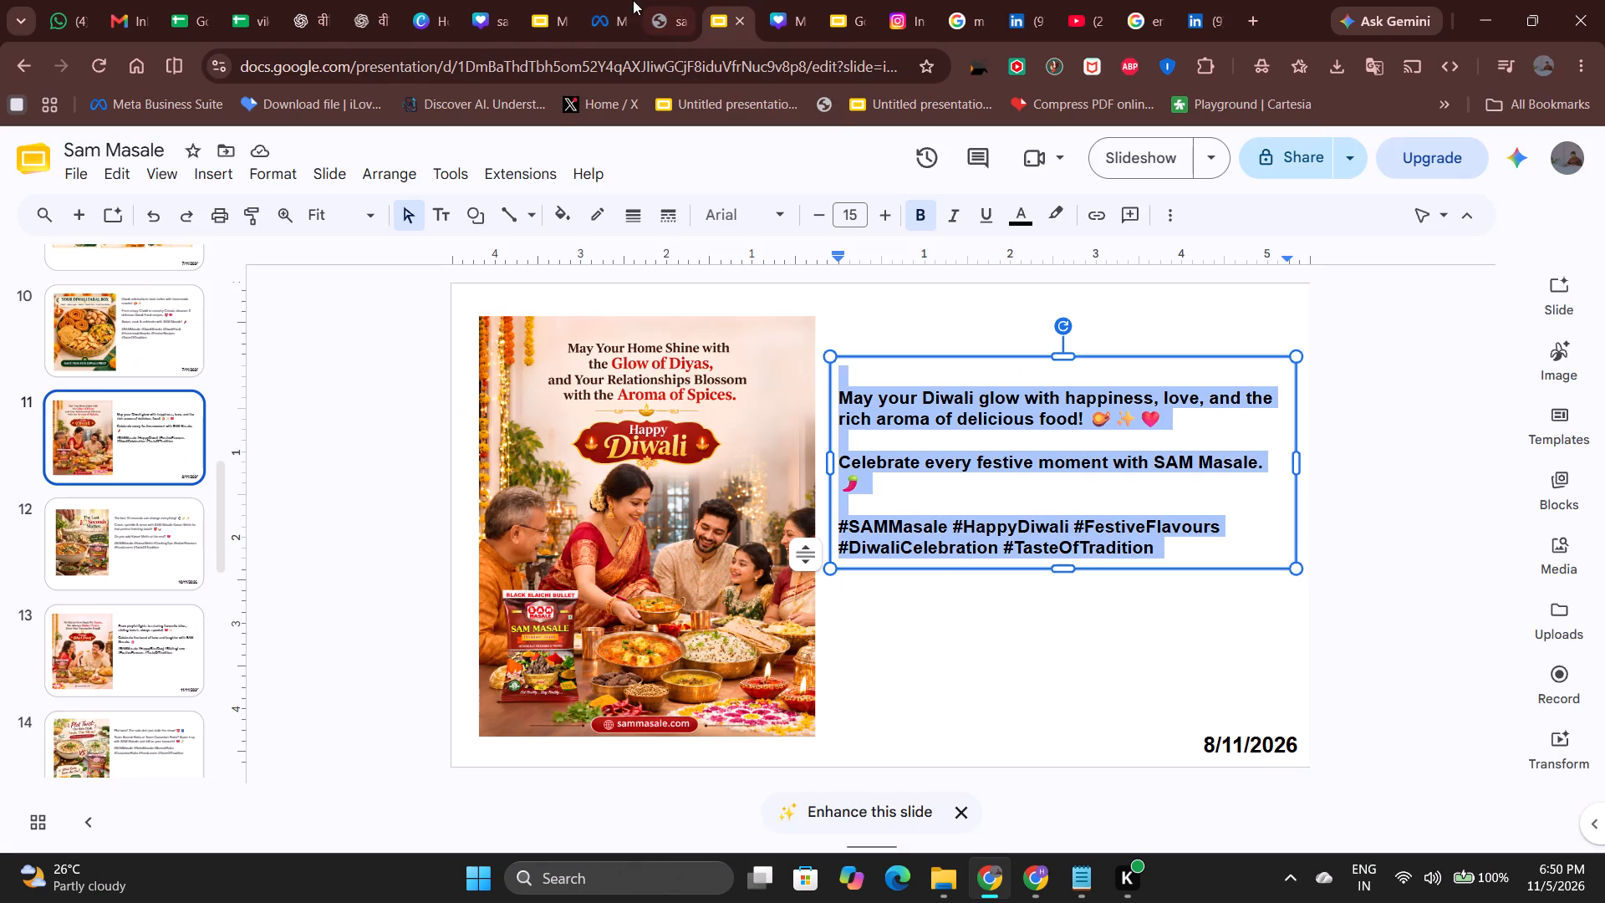
pyautogui.click(601, 0)
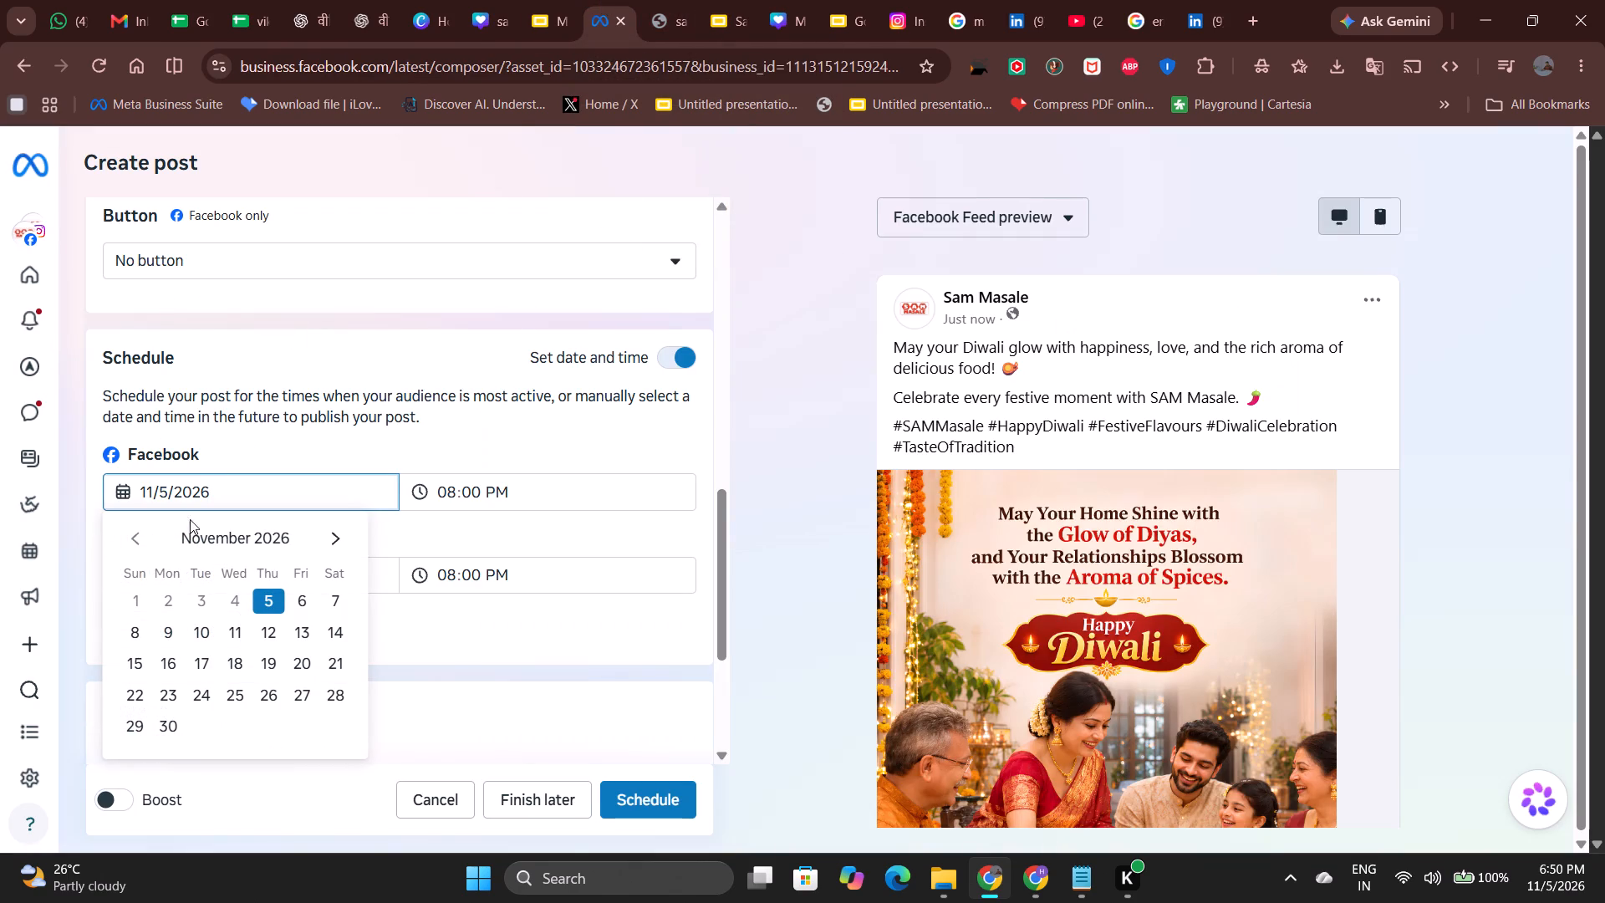
pyautogui.click(133, 637)
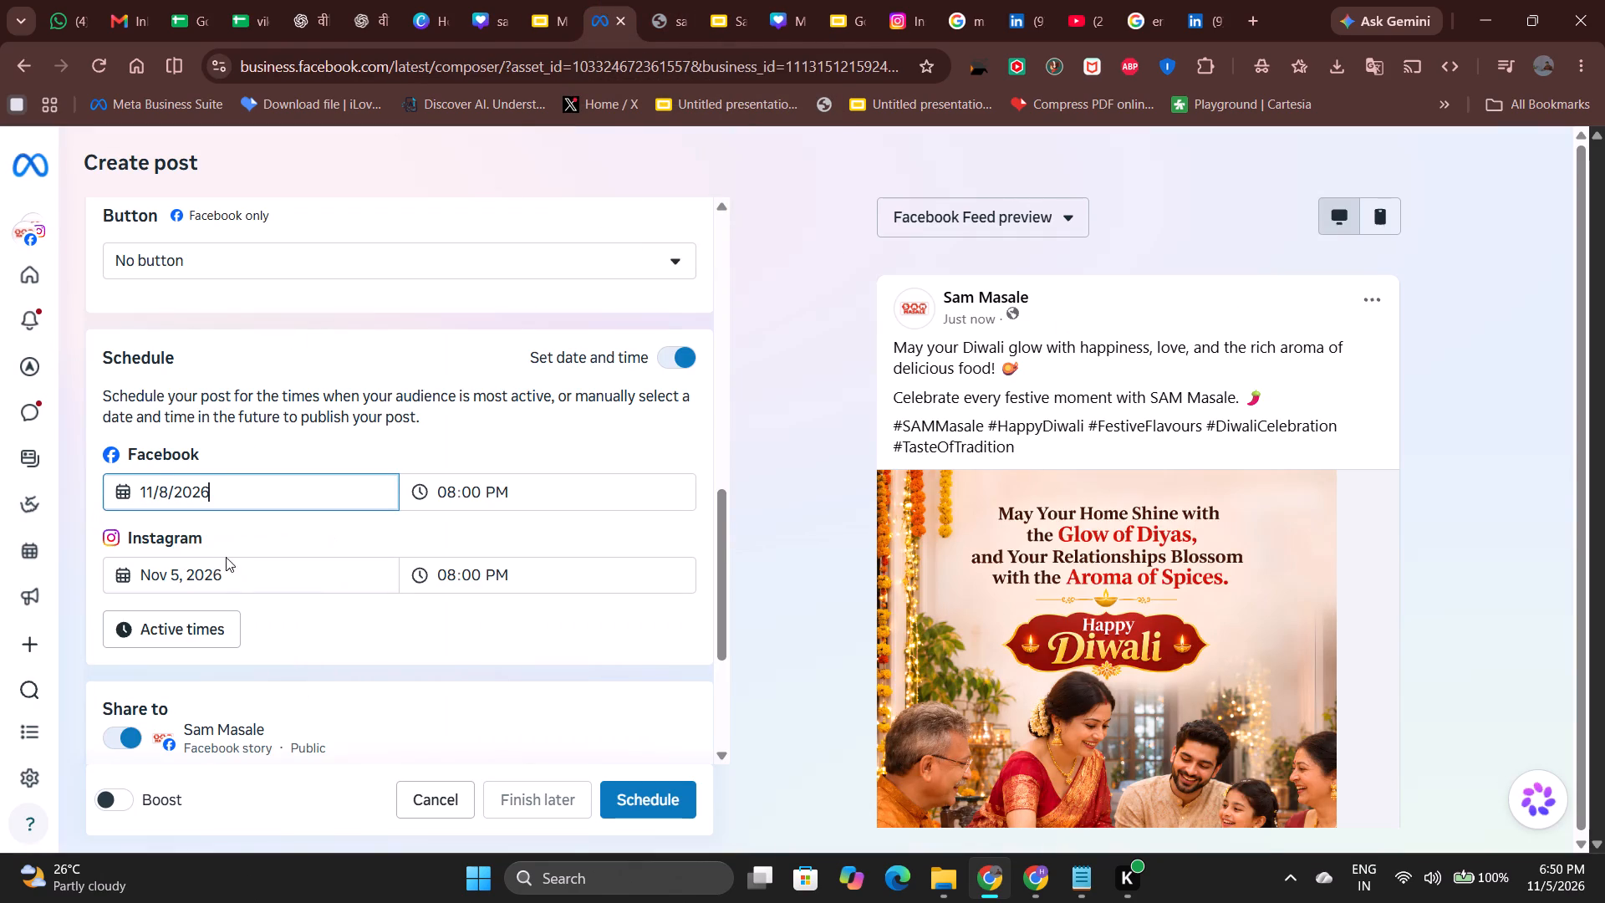
pyautogui.click(172, 581)
pyautogui.click(139, 712)
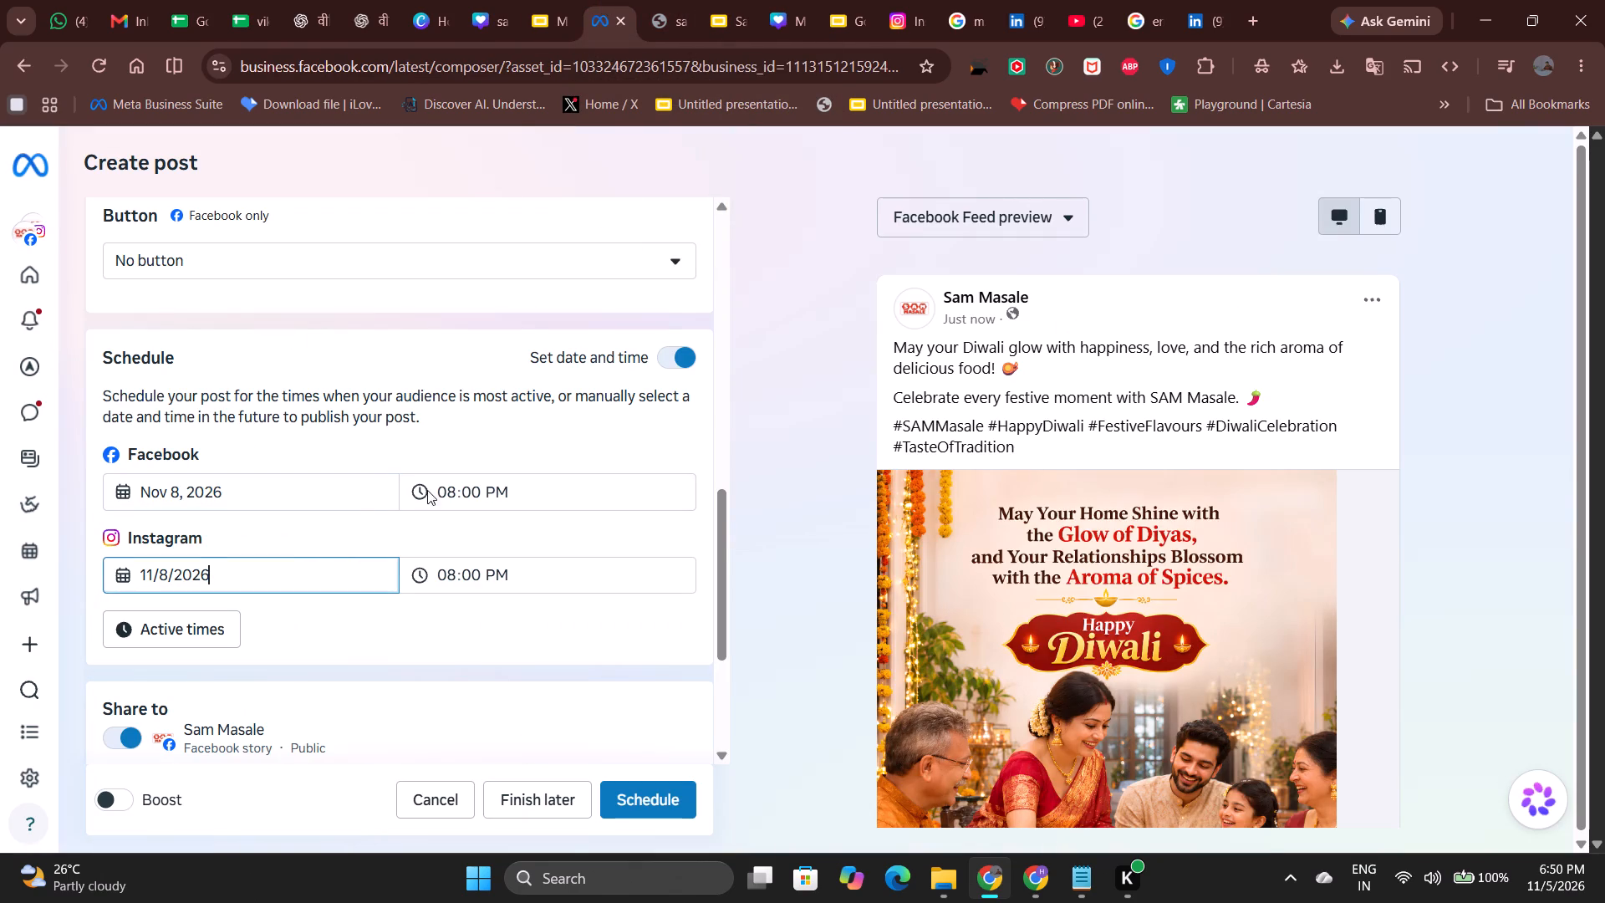
# Review the post settings, schedule the Happy Diwali post, and dismiss the boost offer.
pyautogui.scroll(3, 334, 558)
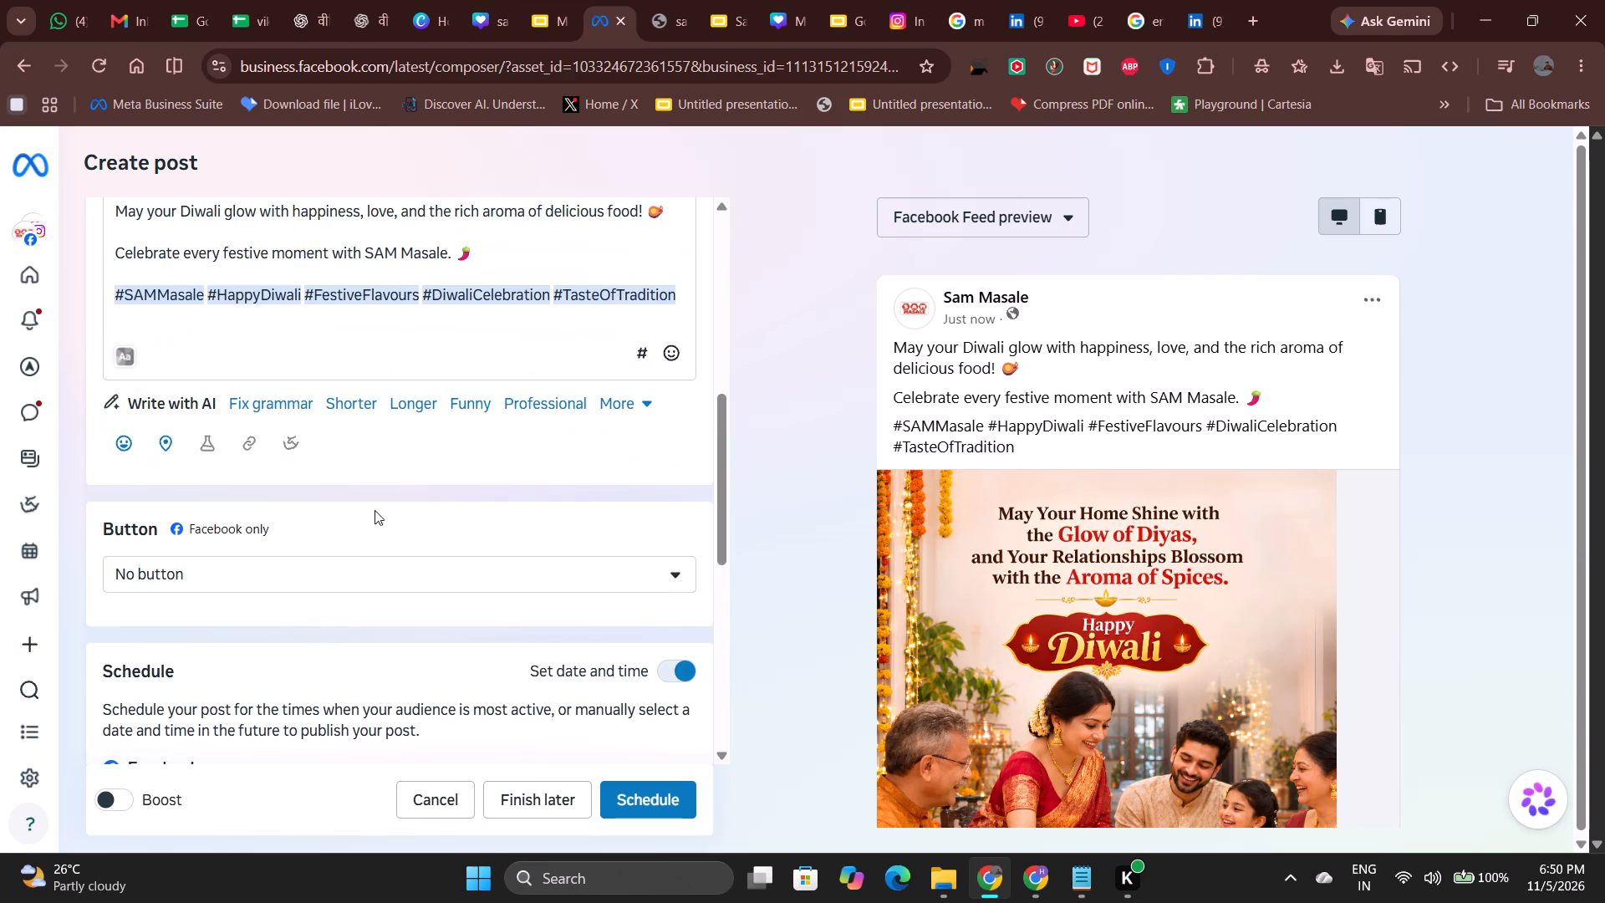
pyautogui.scroll(-4, 415, 455)
pyautogui.click(438, 569)
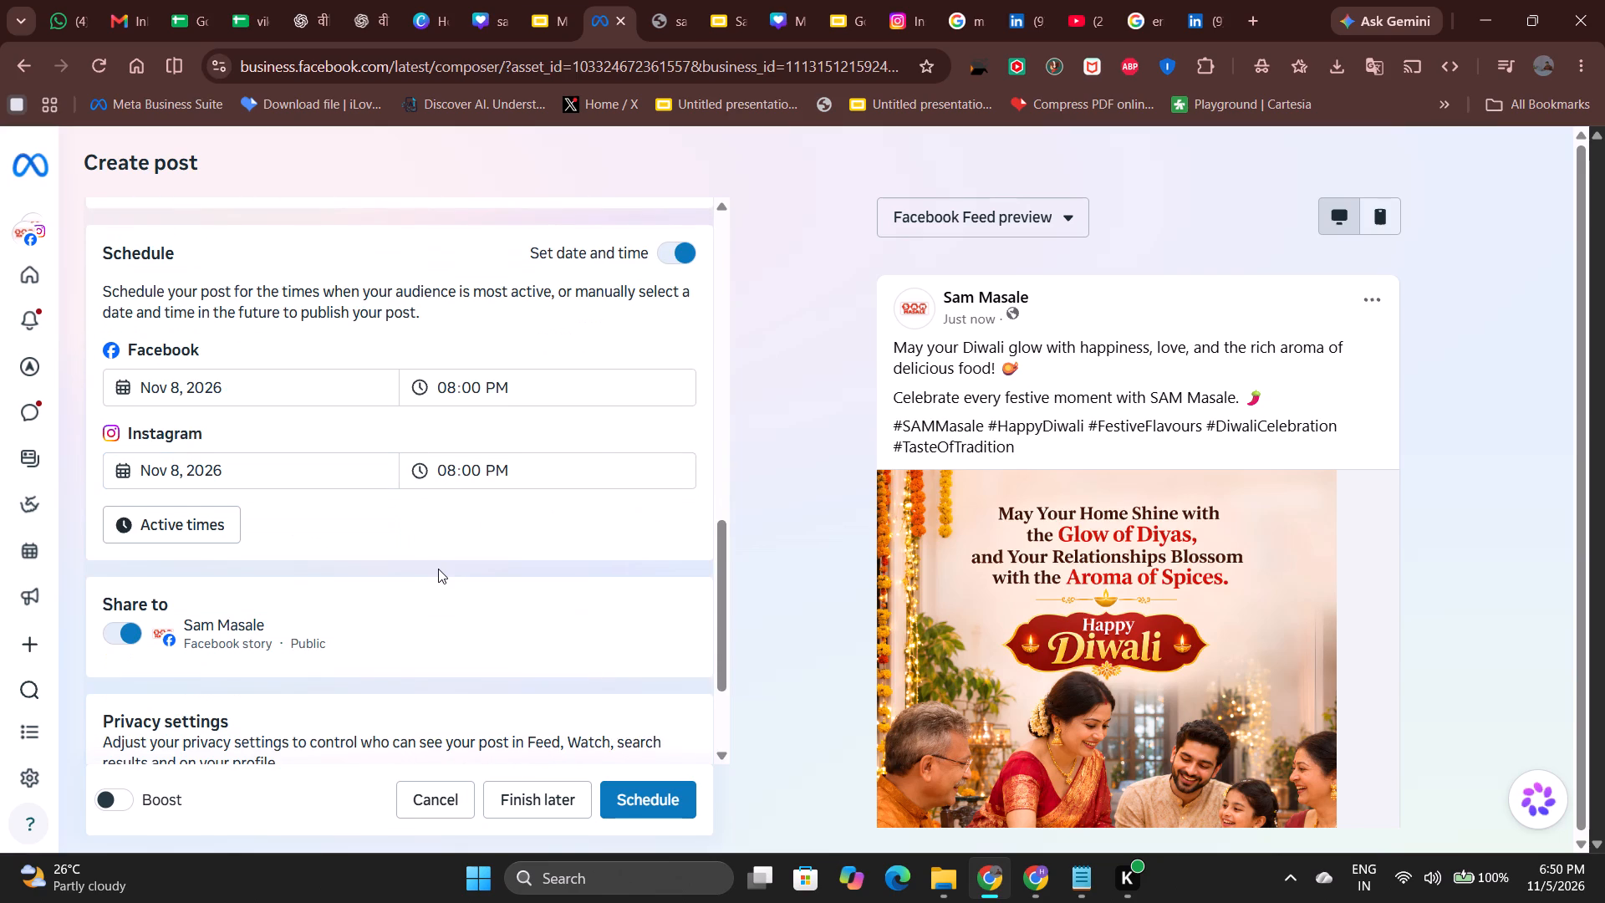
pyautogui.scroll(-5, 462, 555)
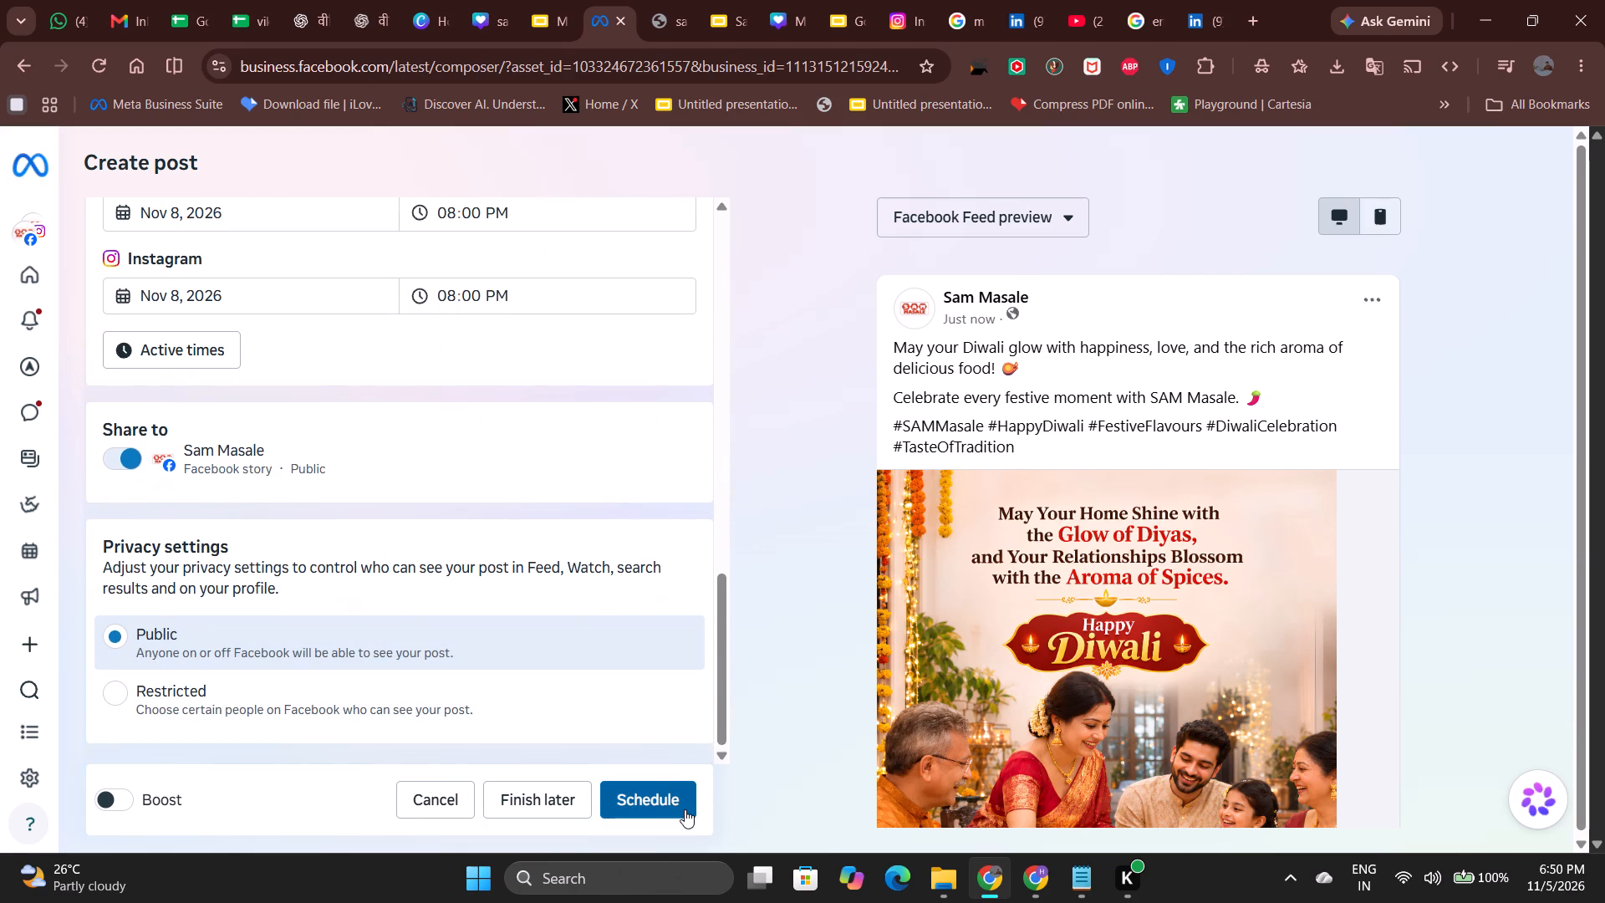
pyautogui.click(670, 793)
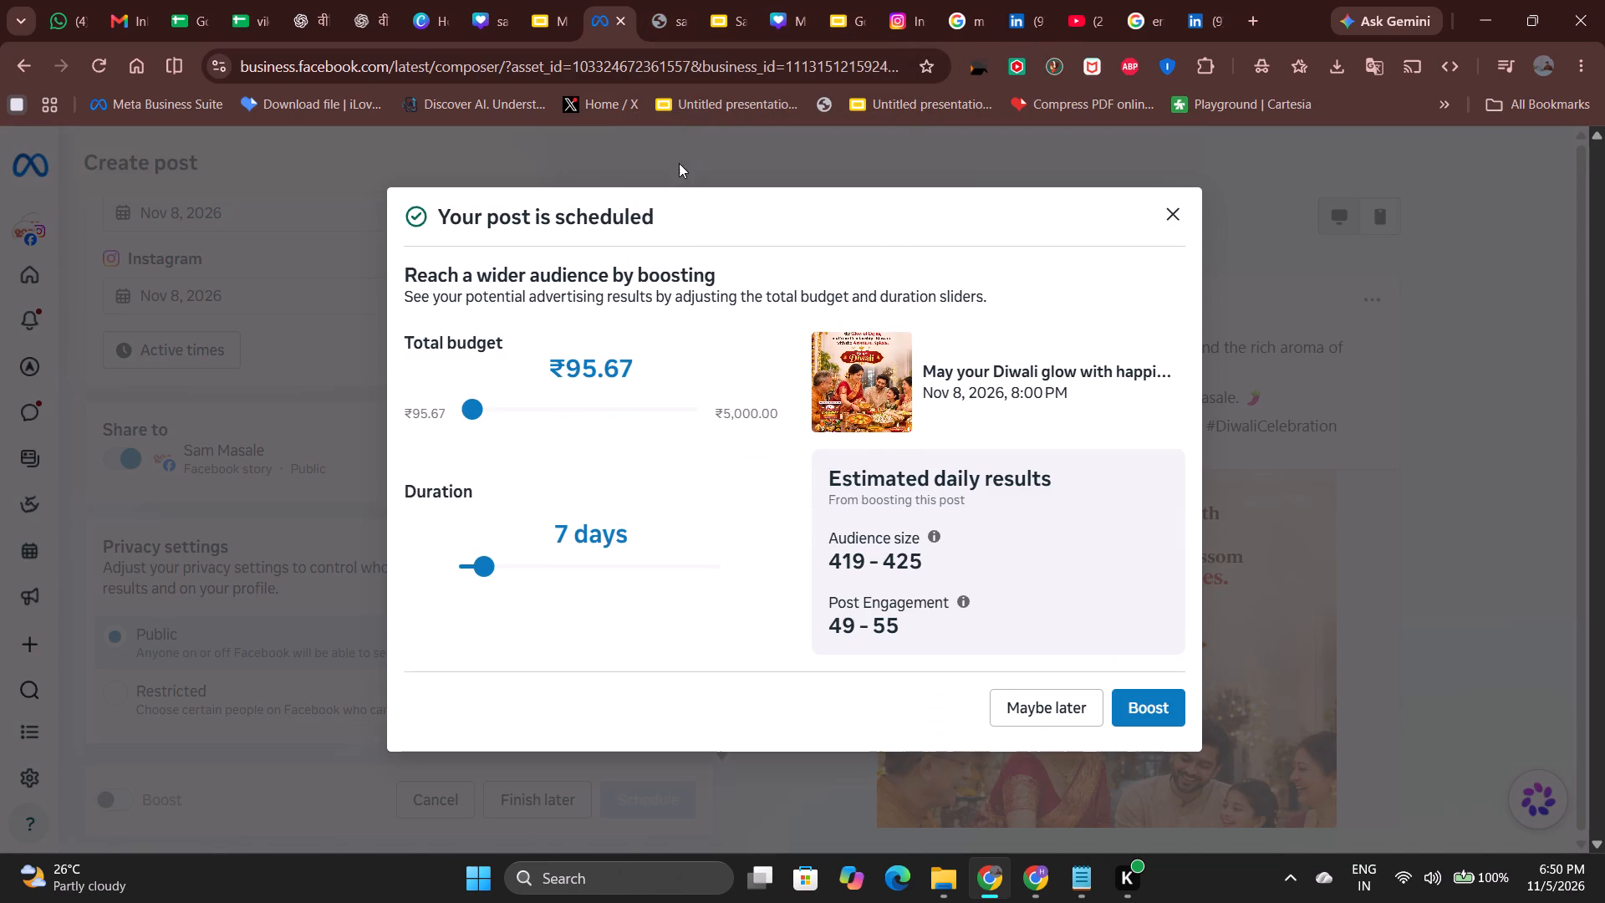
pyautogui.click(1162, 215)
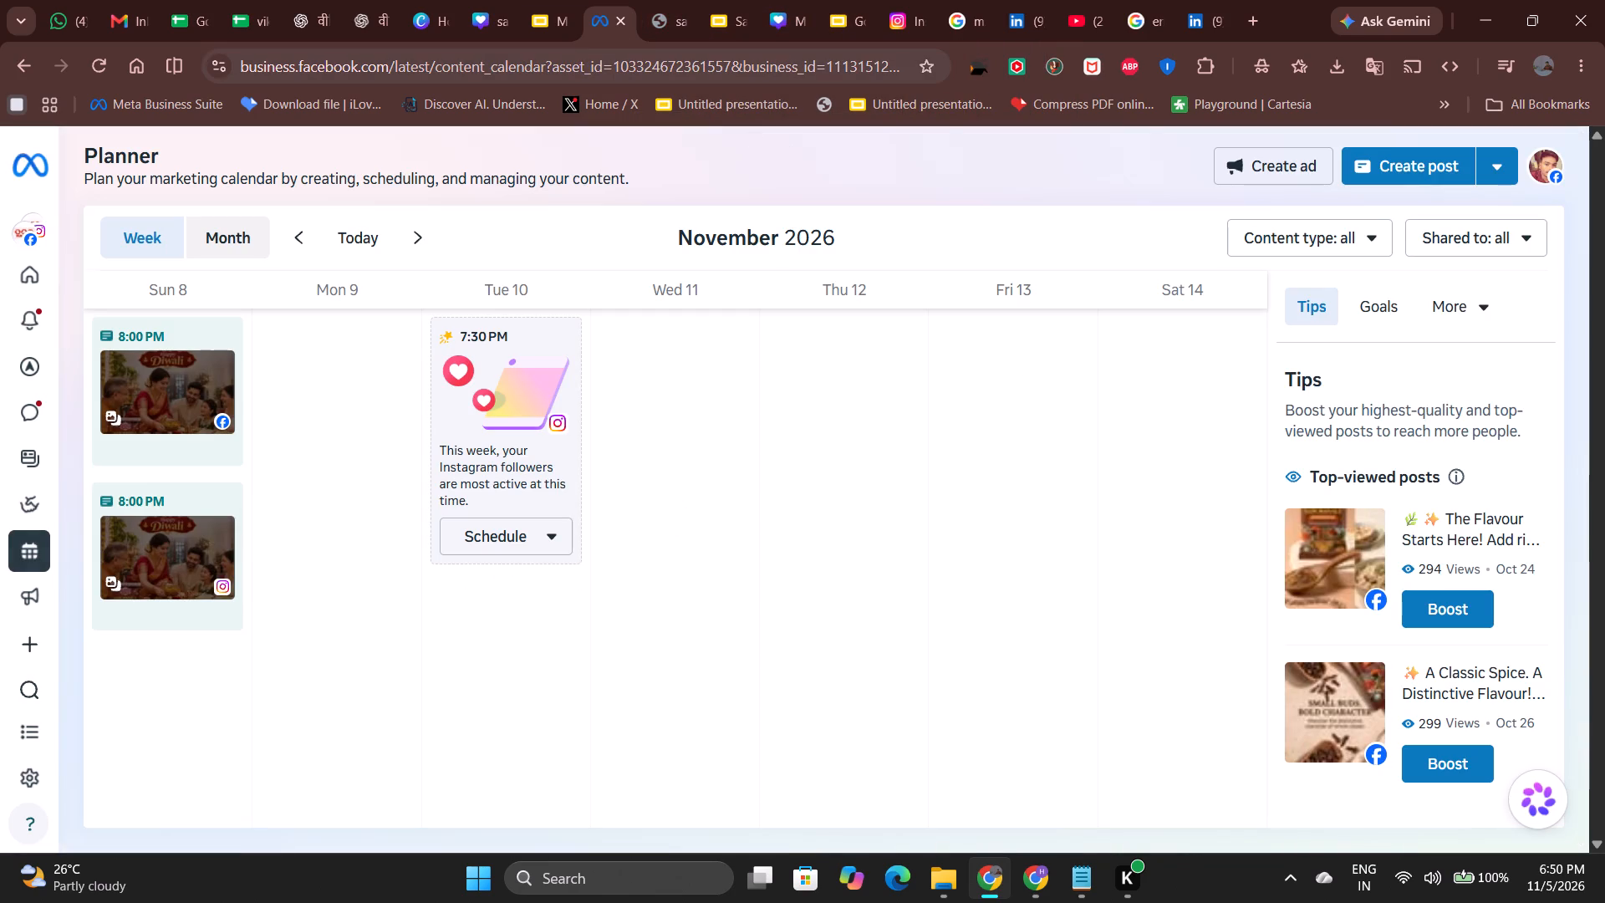
# Compare the Sam Masale slides after Diwali with Canva pages 150 to 153 to identify the next festive post.
pyautogui.click(539, 0)
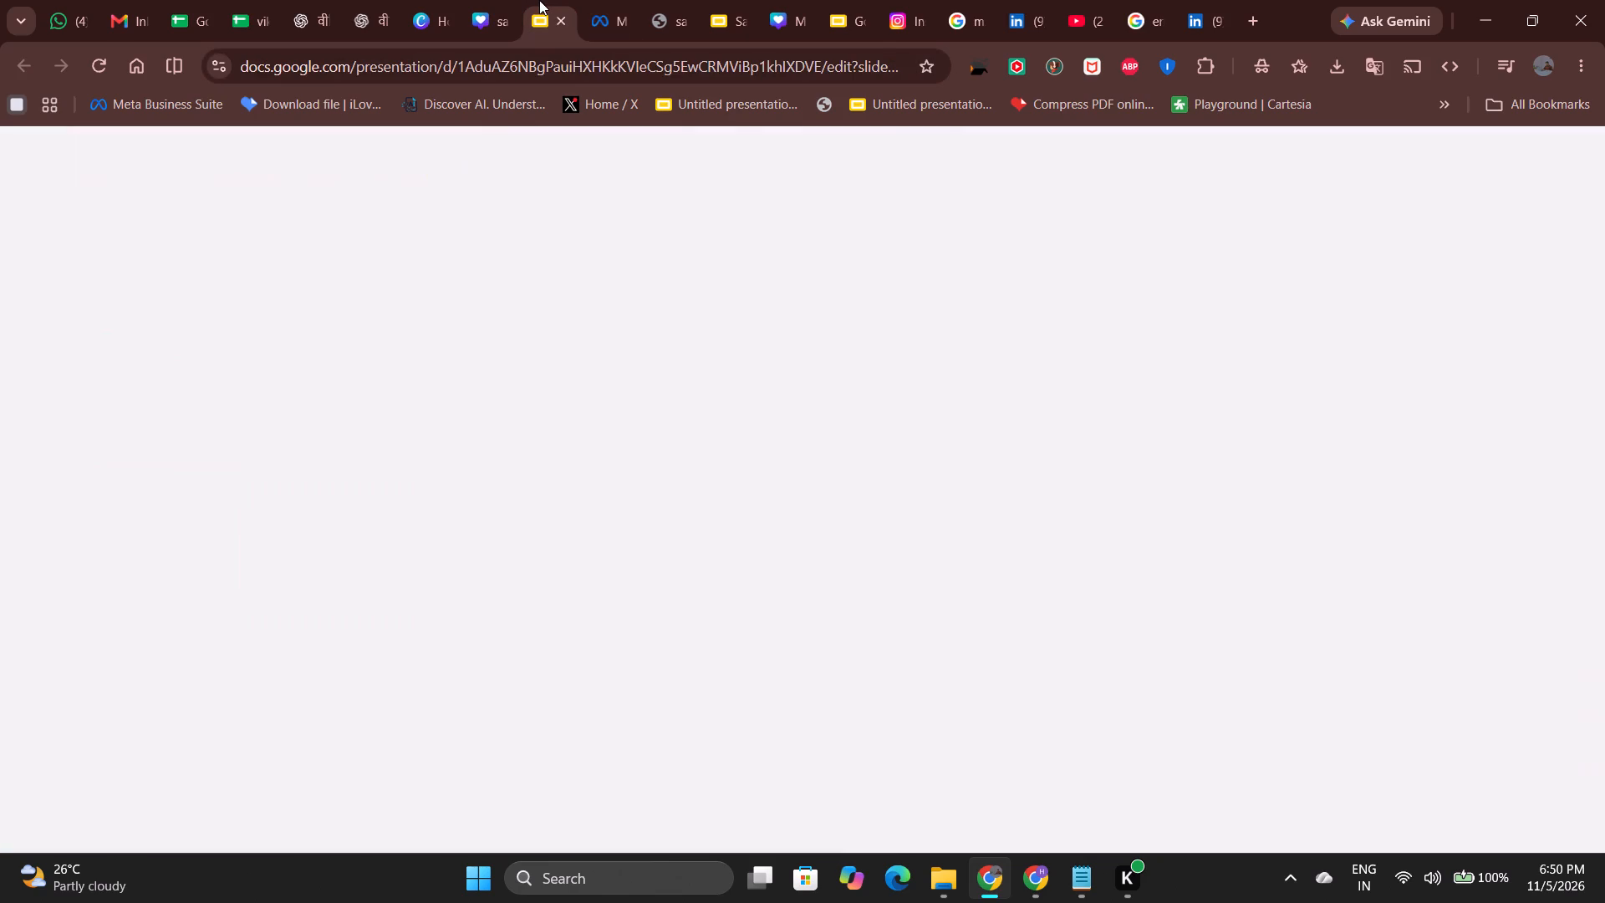
pyautogui.click(726, 0)
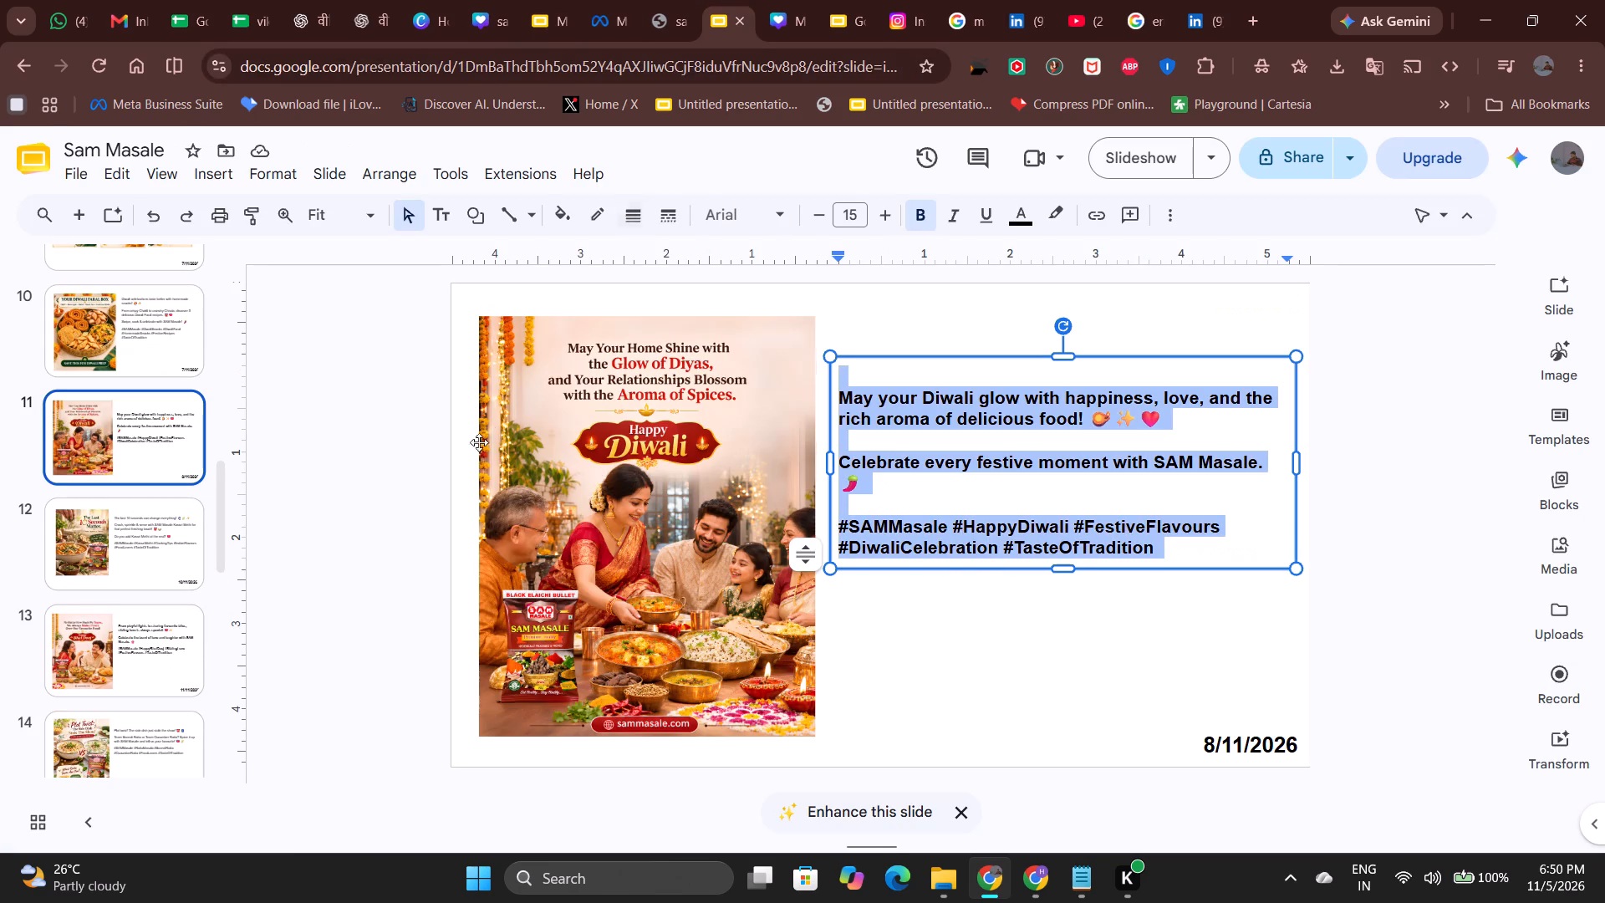
pyautogui.click(446, 459)
pyautogui.click(132, 553)
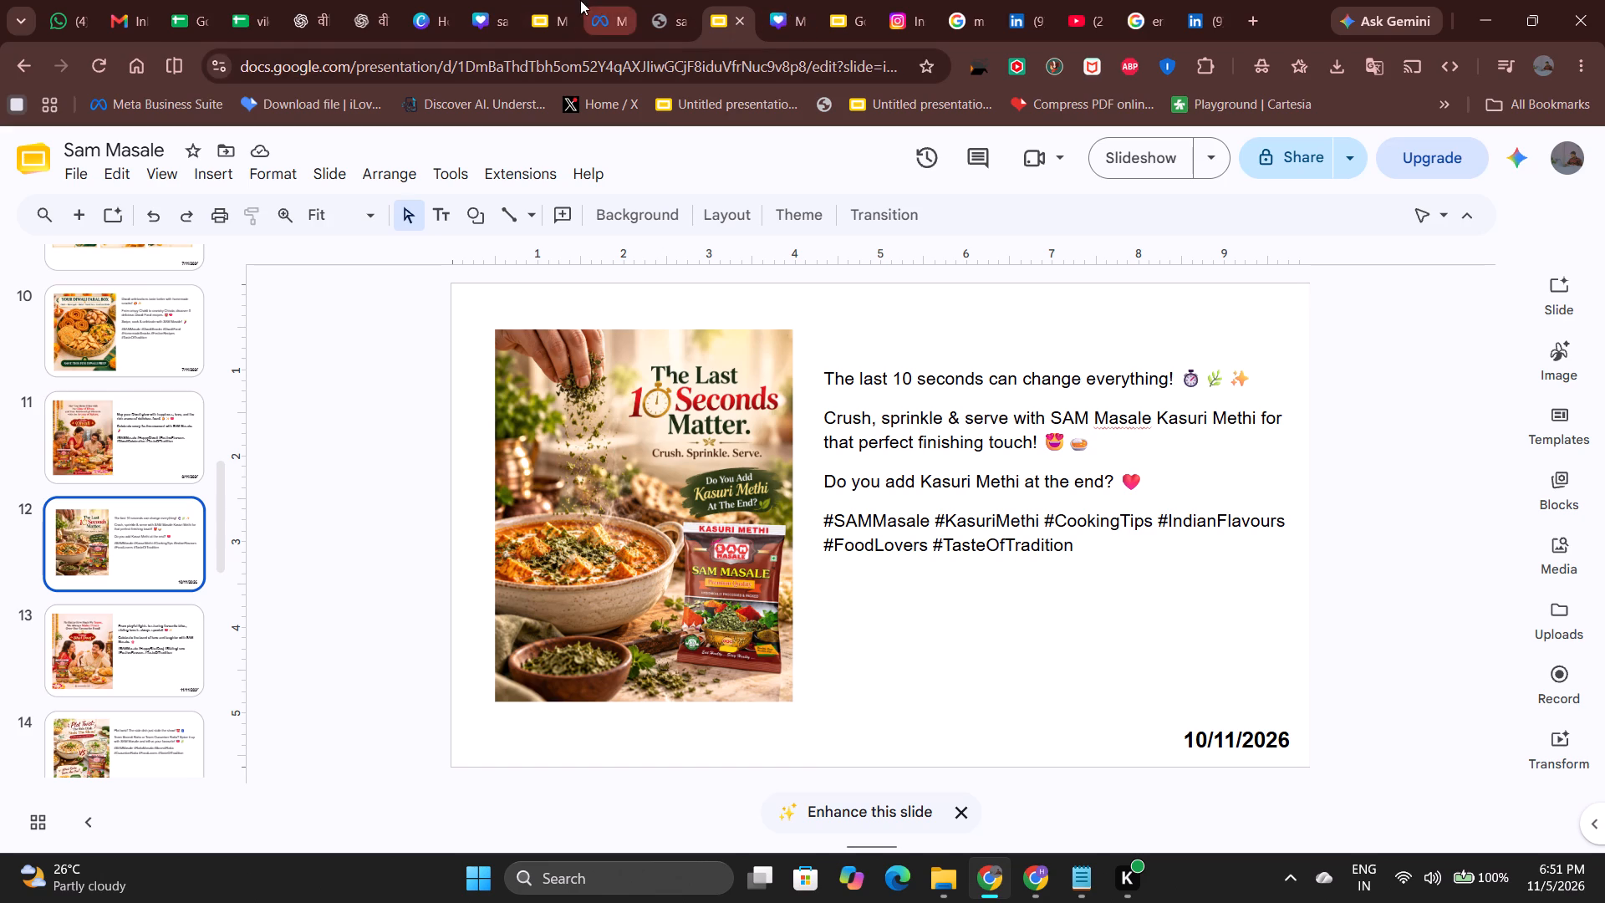
pyautogui.click(480, 0)
pyautogui.scroll(-5, 785, 492)
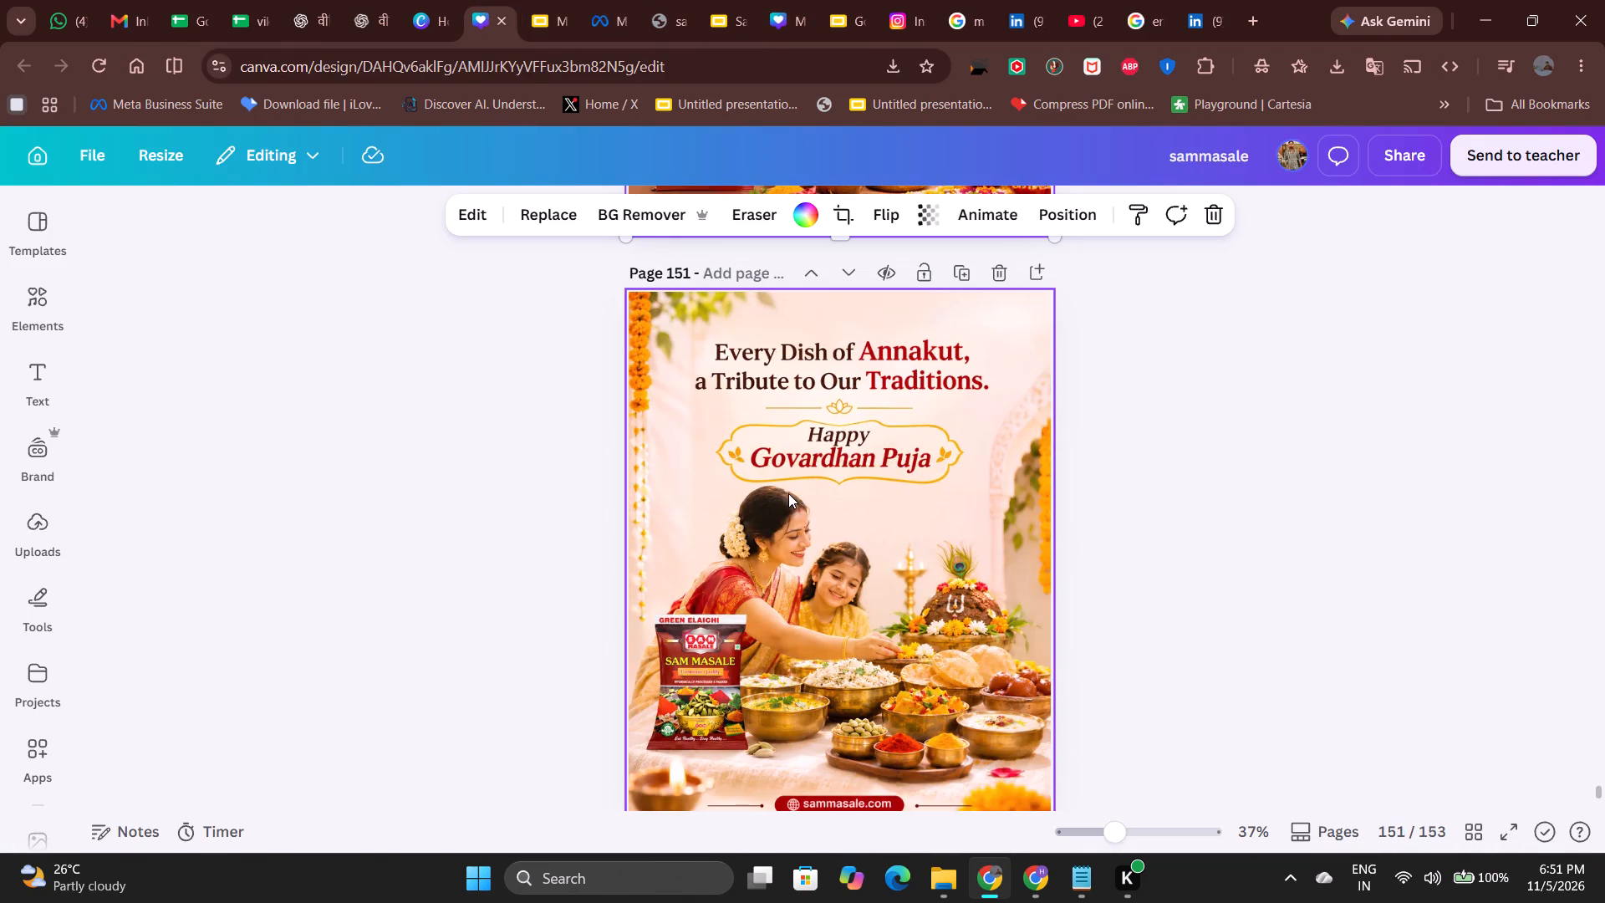
pyautogui.keyDown('ctrl'); pyautogui.scroll(-1, 788, 493); pyautogui.keyUp('ctrl')
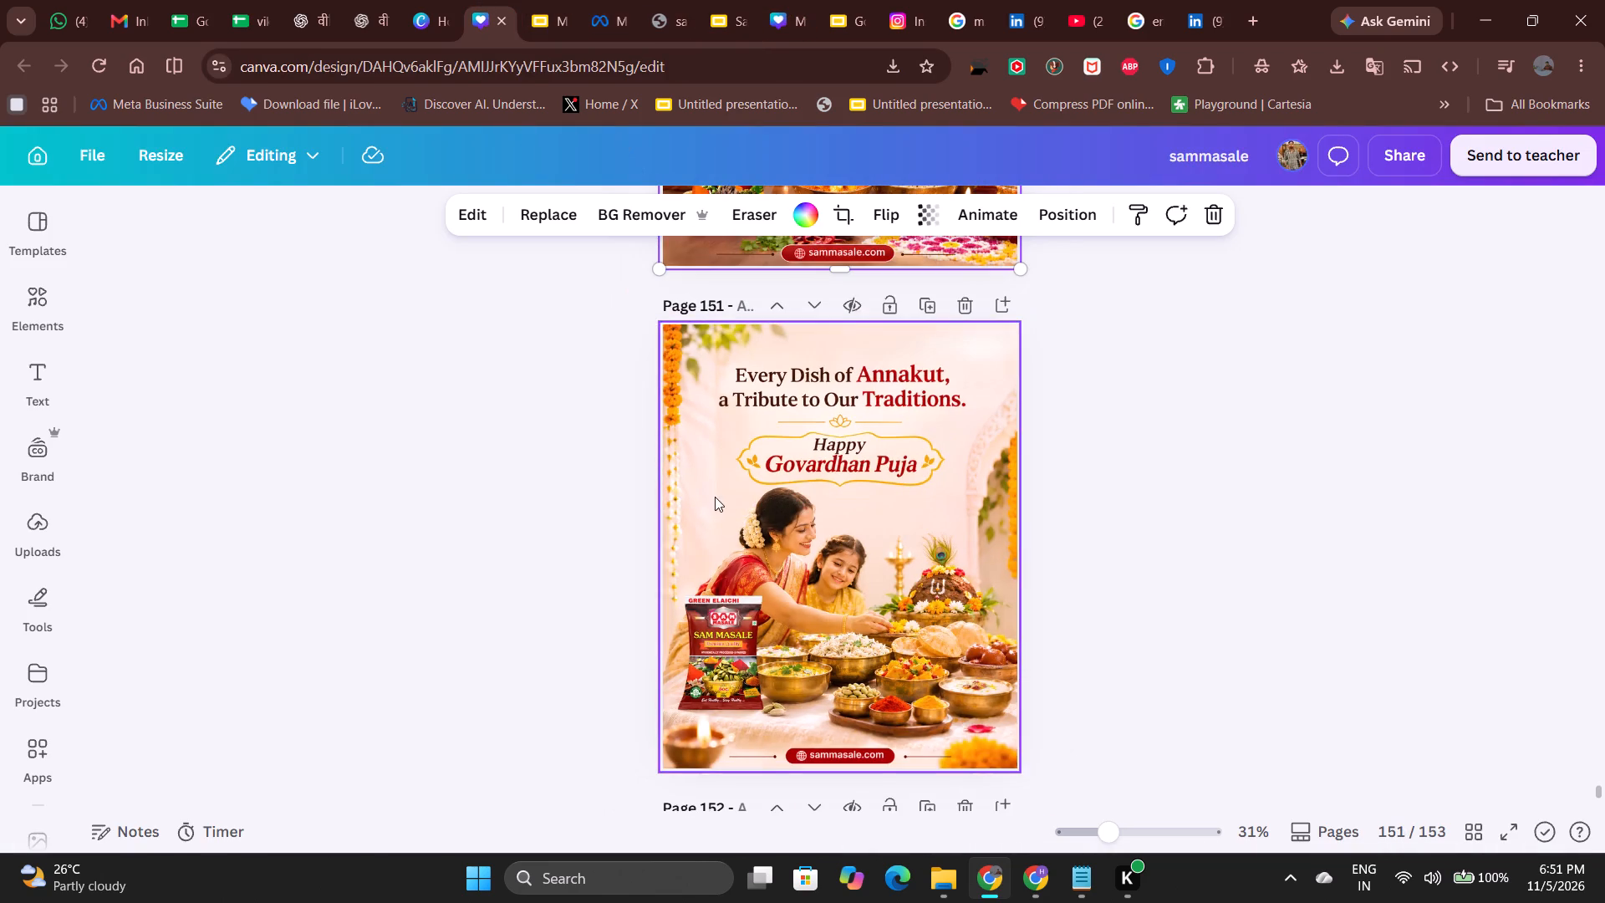
pyautogui.scroll(-19, 715, 497)
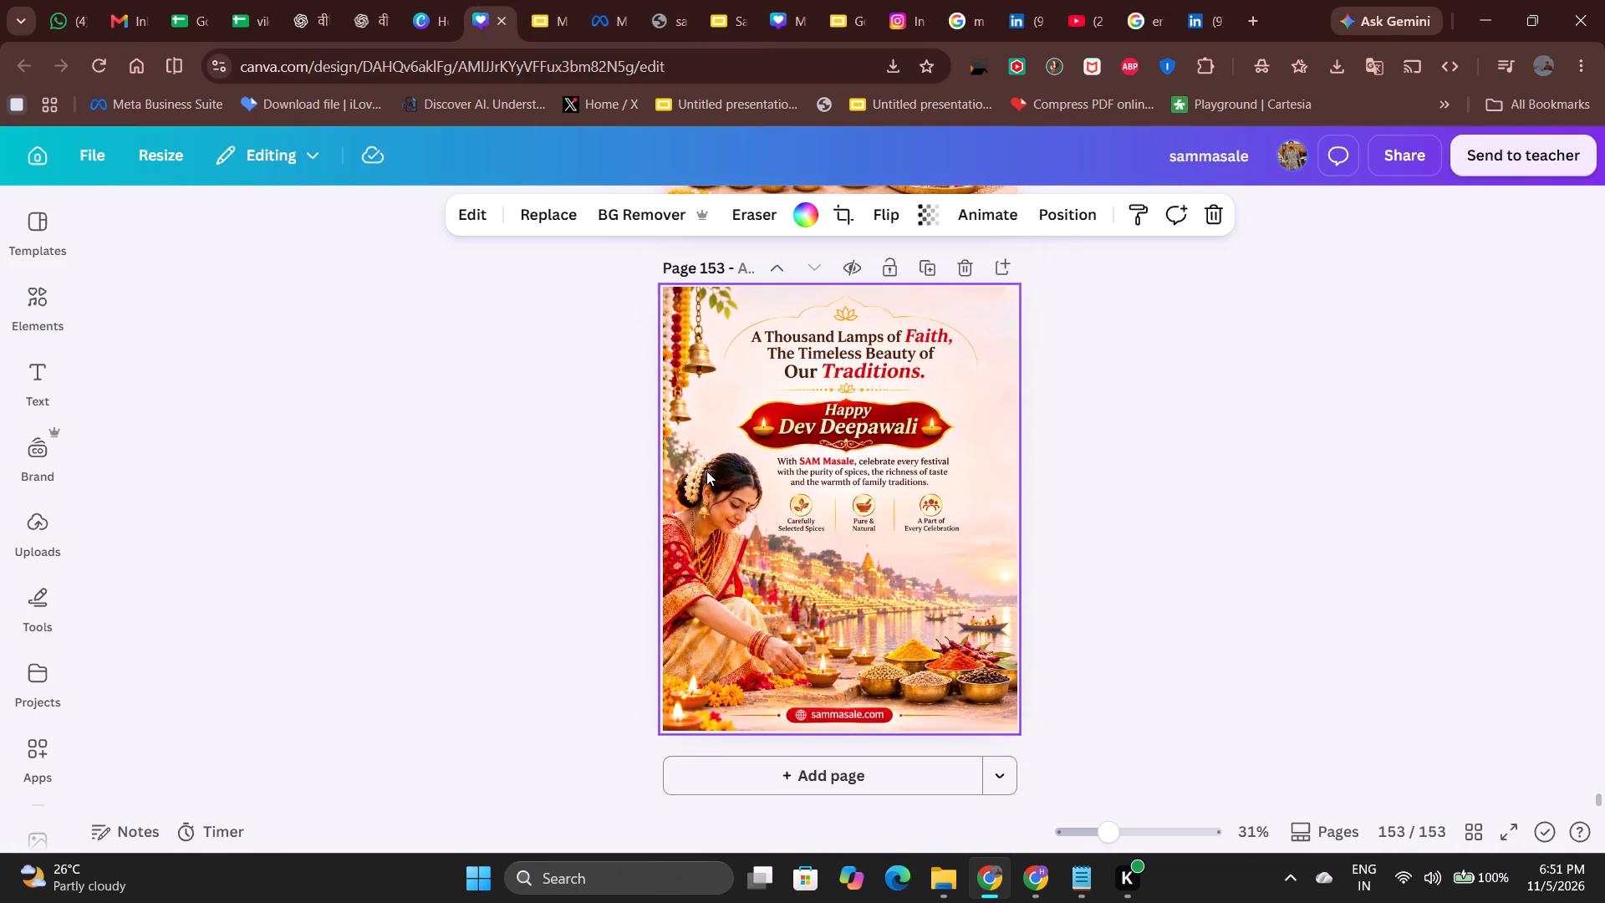
pyautogui.scroll(17, 706, 471)
pyautogui.scroll(-5, 706, 471)
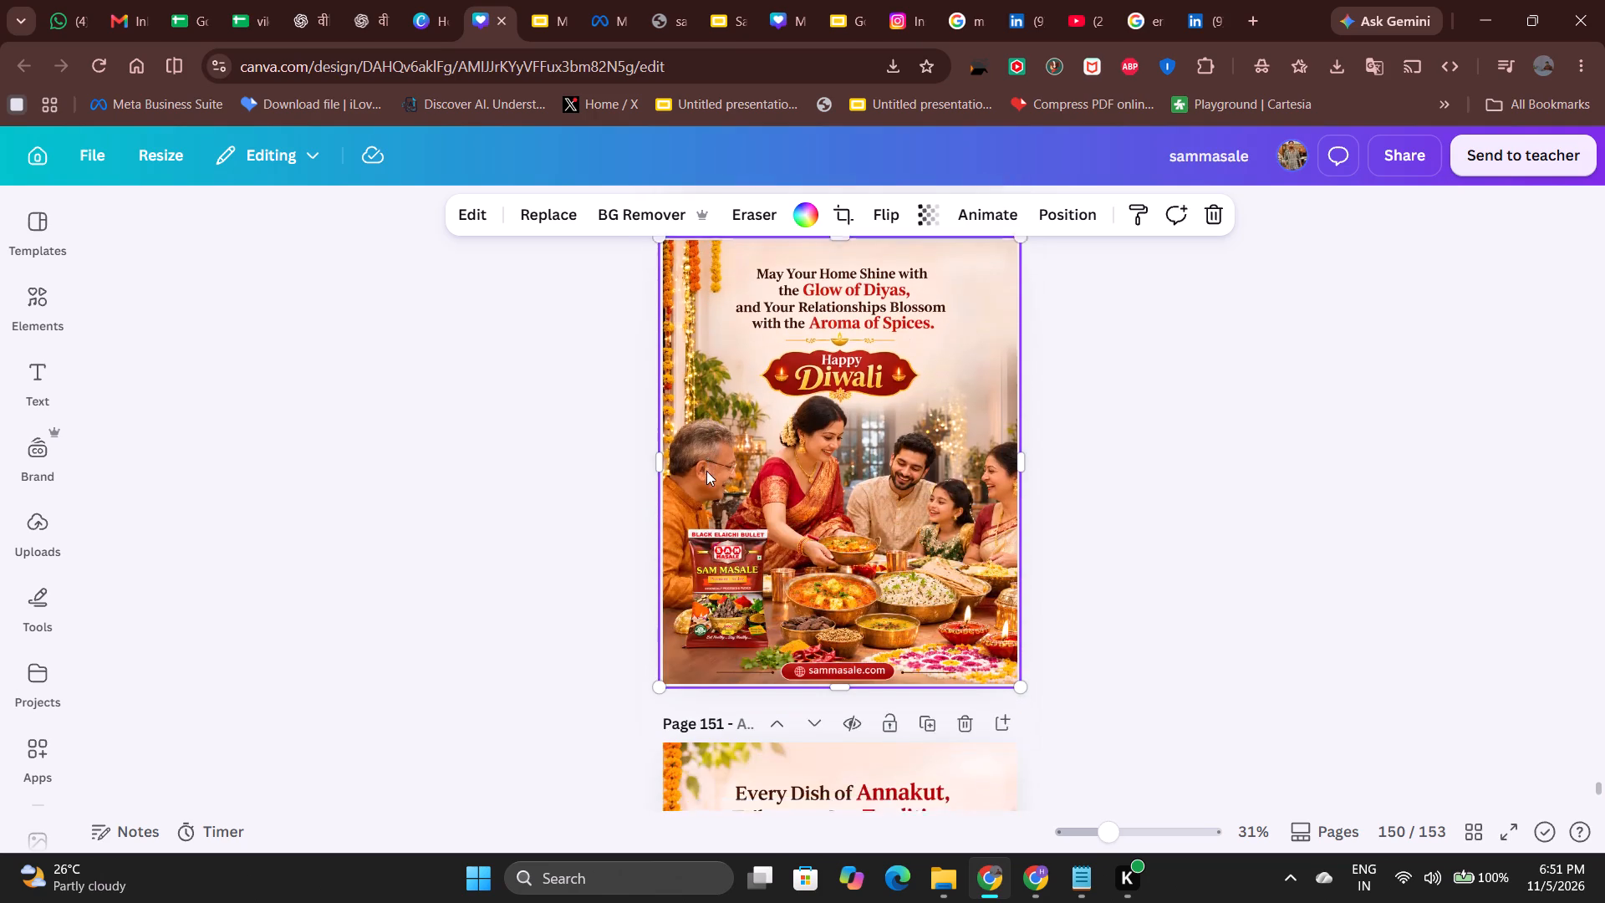
pyautogui.scroll(-2, 706, 471)
pyautogui.click(707, 471)
pyautogui.click(535, 0)
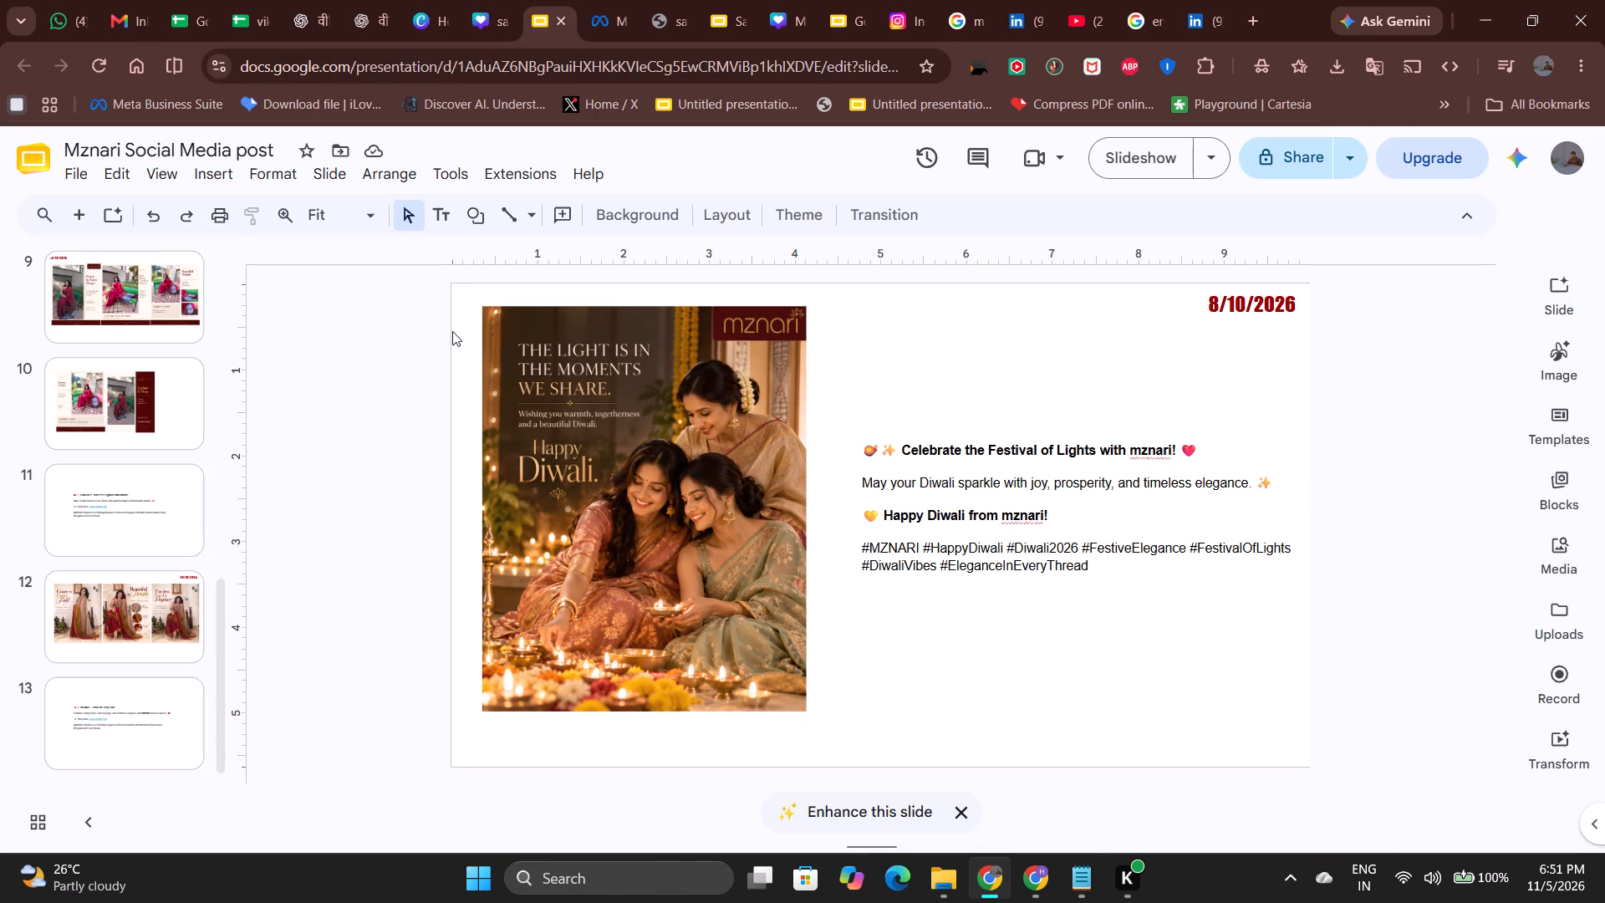
pyautogui.click(729, 0)
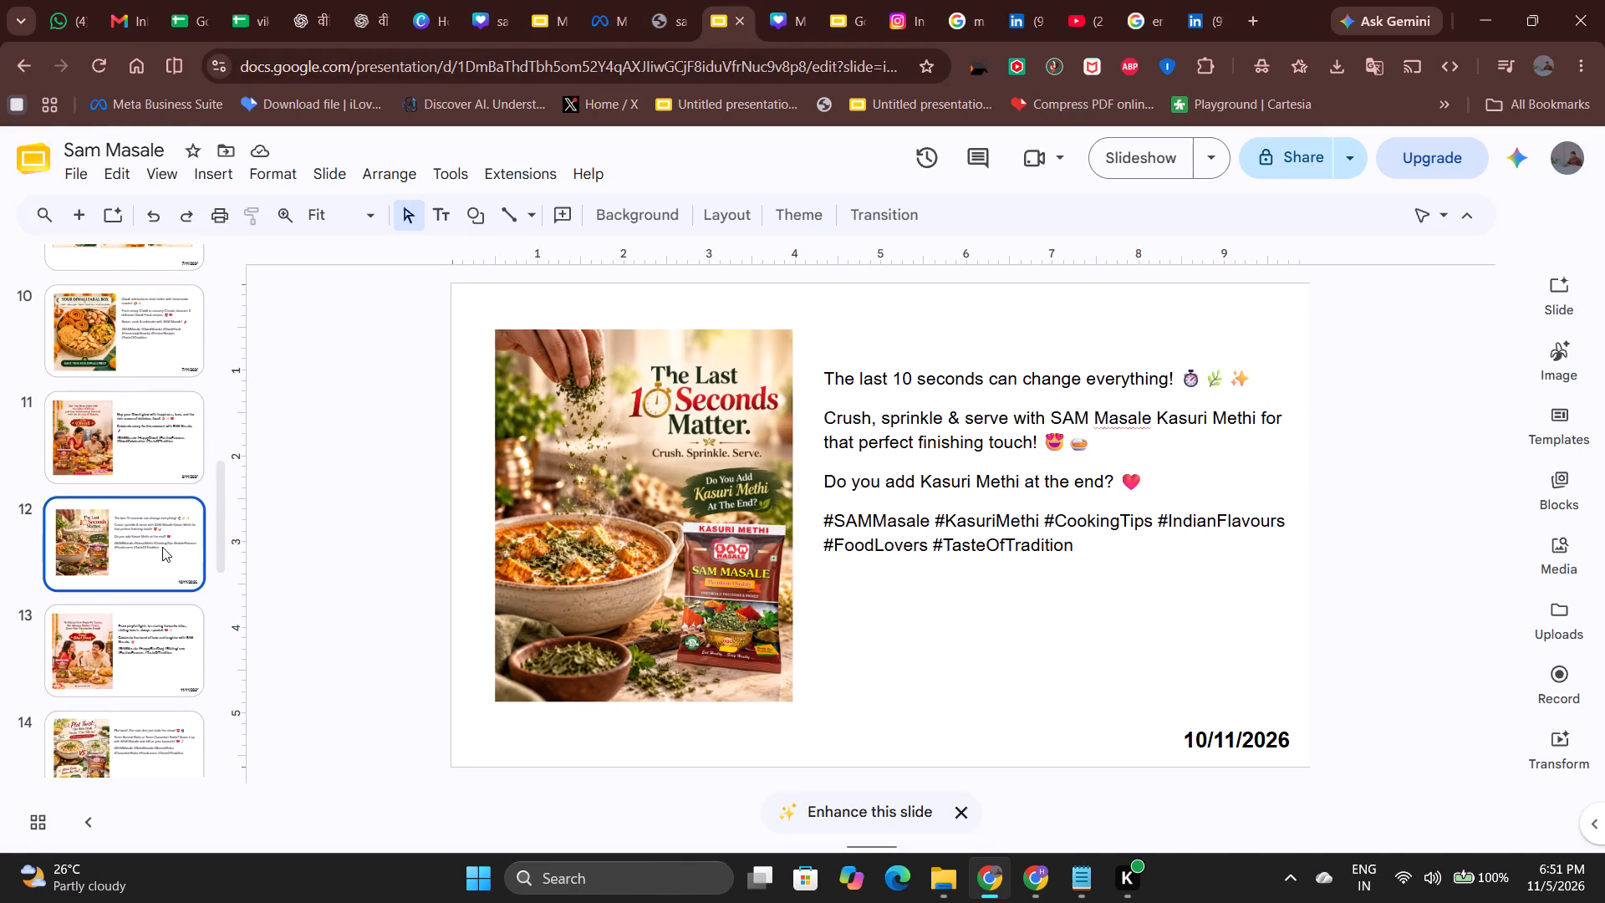
# Copy the whole Happy Bhai Dooj caption from slide 13 of the Sam Masale presentation.
pyautogui.scroll(-2, 154, 554)
pyautogui.click(107, 455)
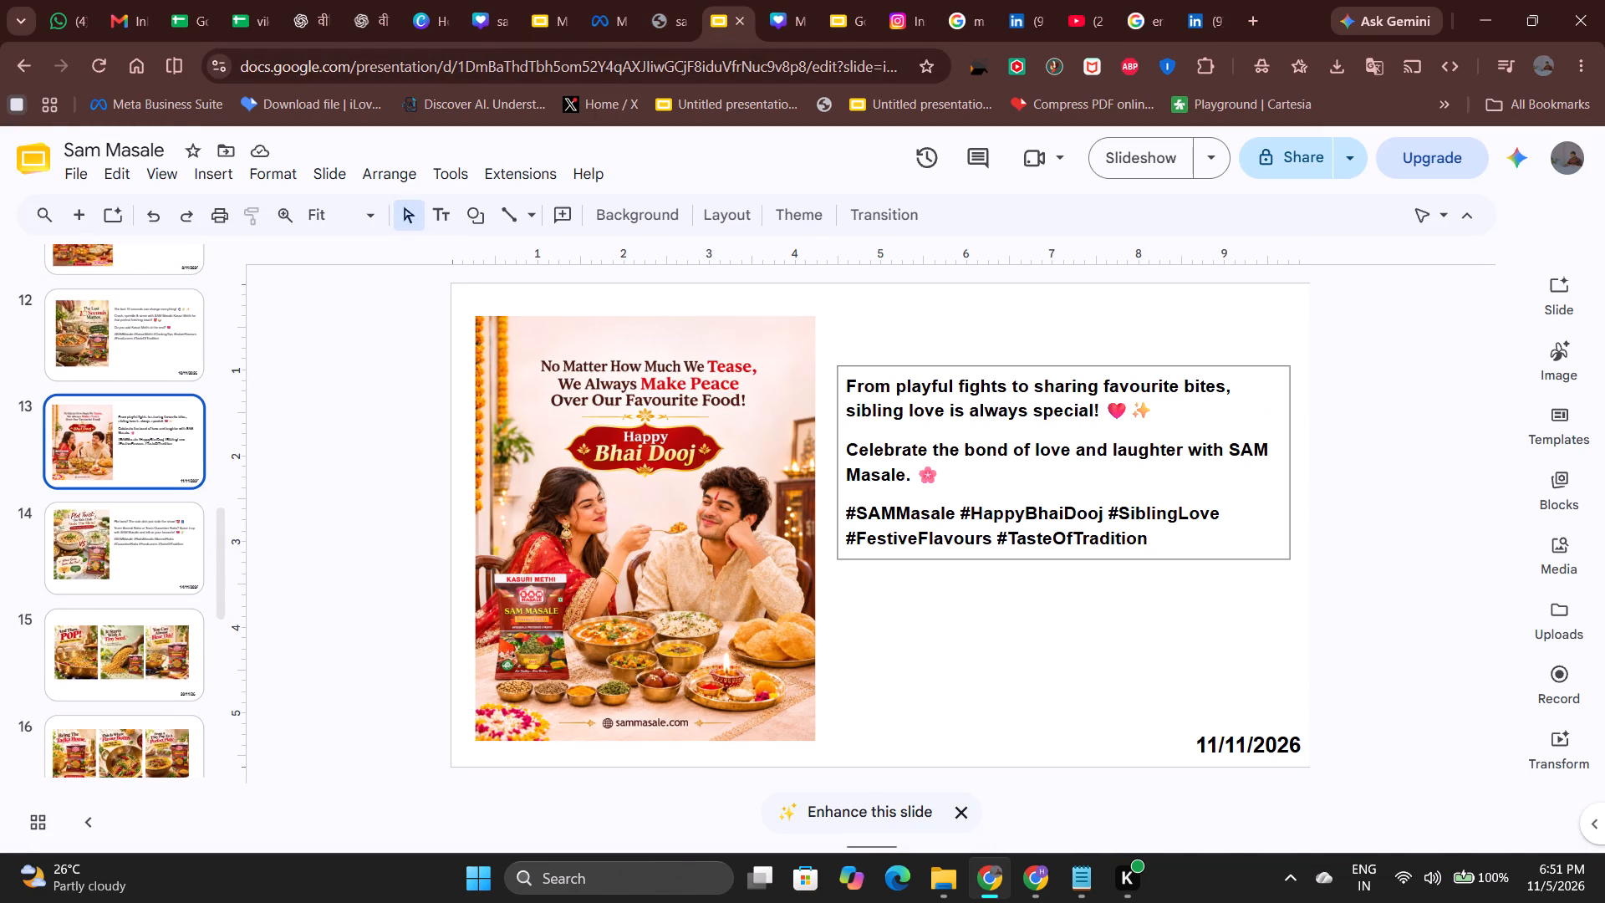
pyautogui.click(909, 421)
pyautogui.hotkey('ctrl', 'a')
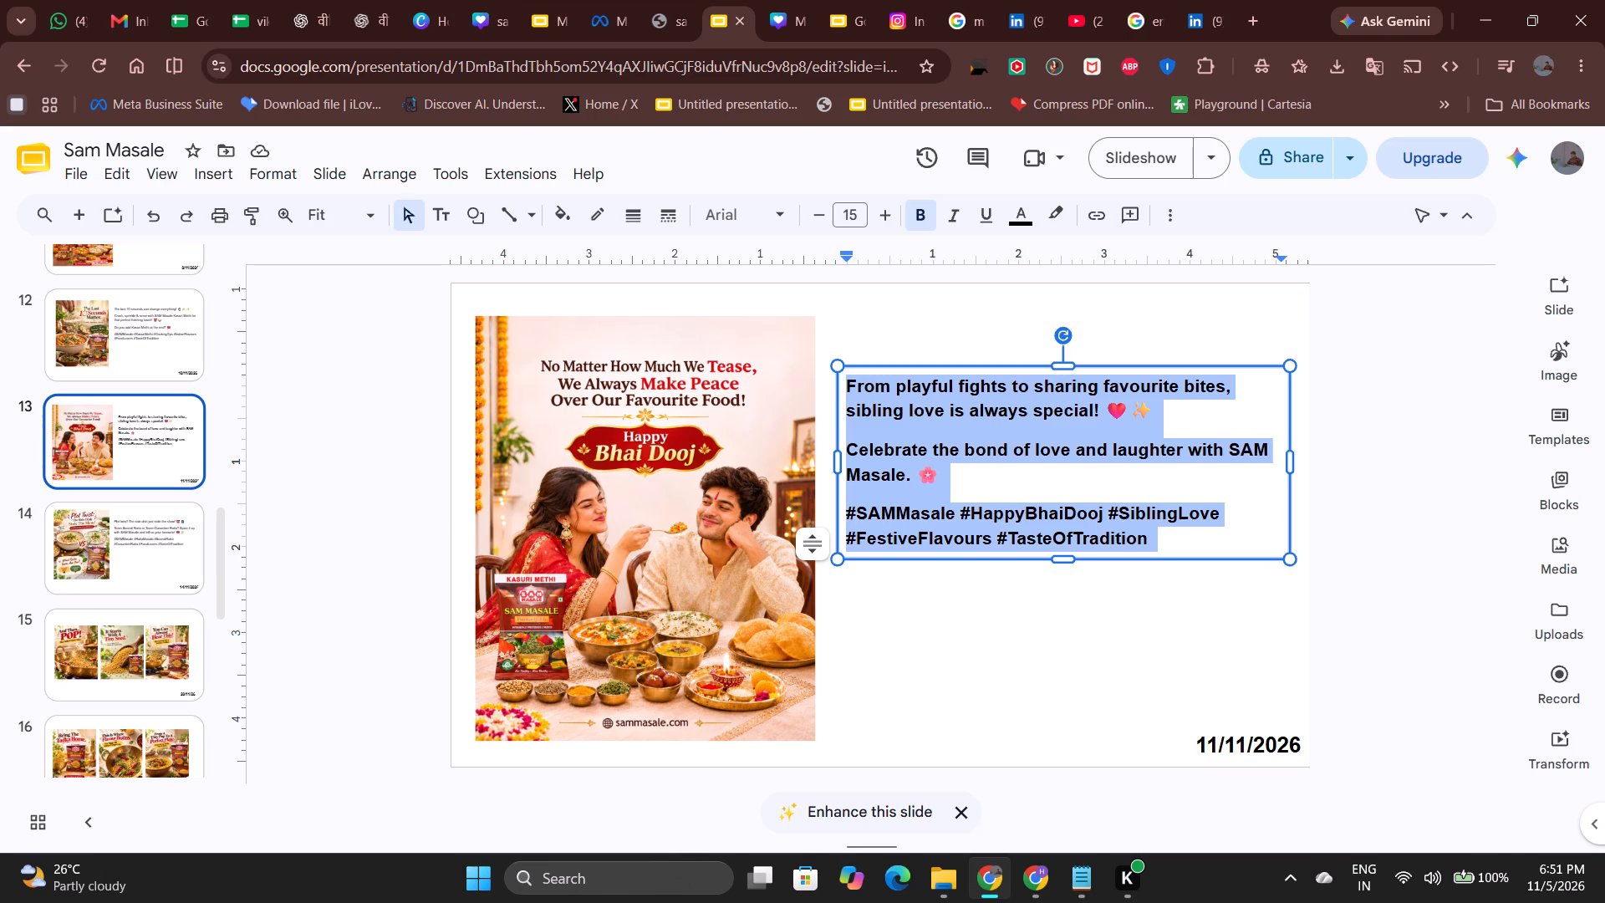
pyautogui.hotkey('ctrl', 'c')
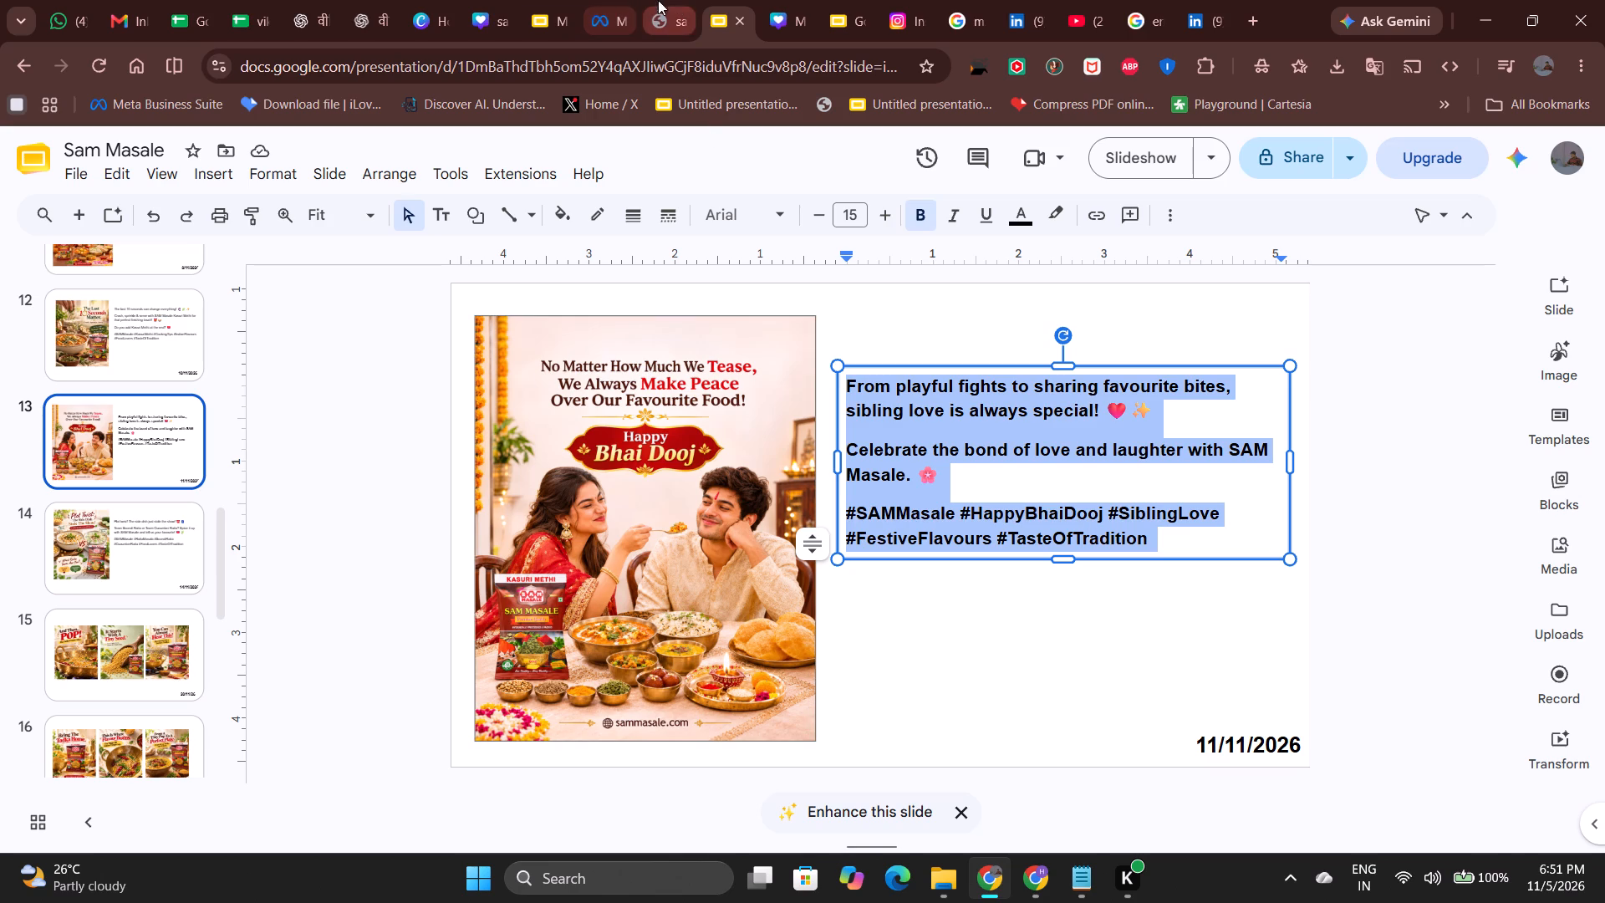
# In Canva's sammasale design, download only page 152, the Happy Bhai Dooj image, as a PNG.
pyautogui.click(492, 0)
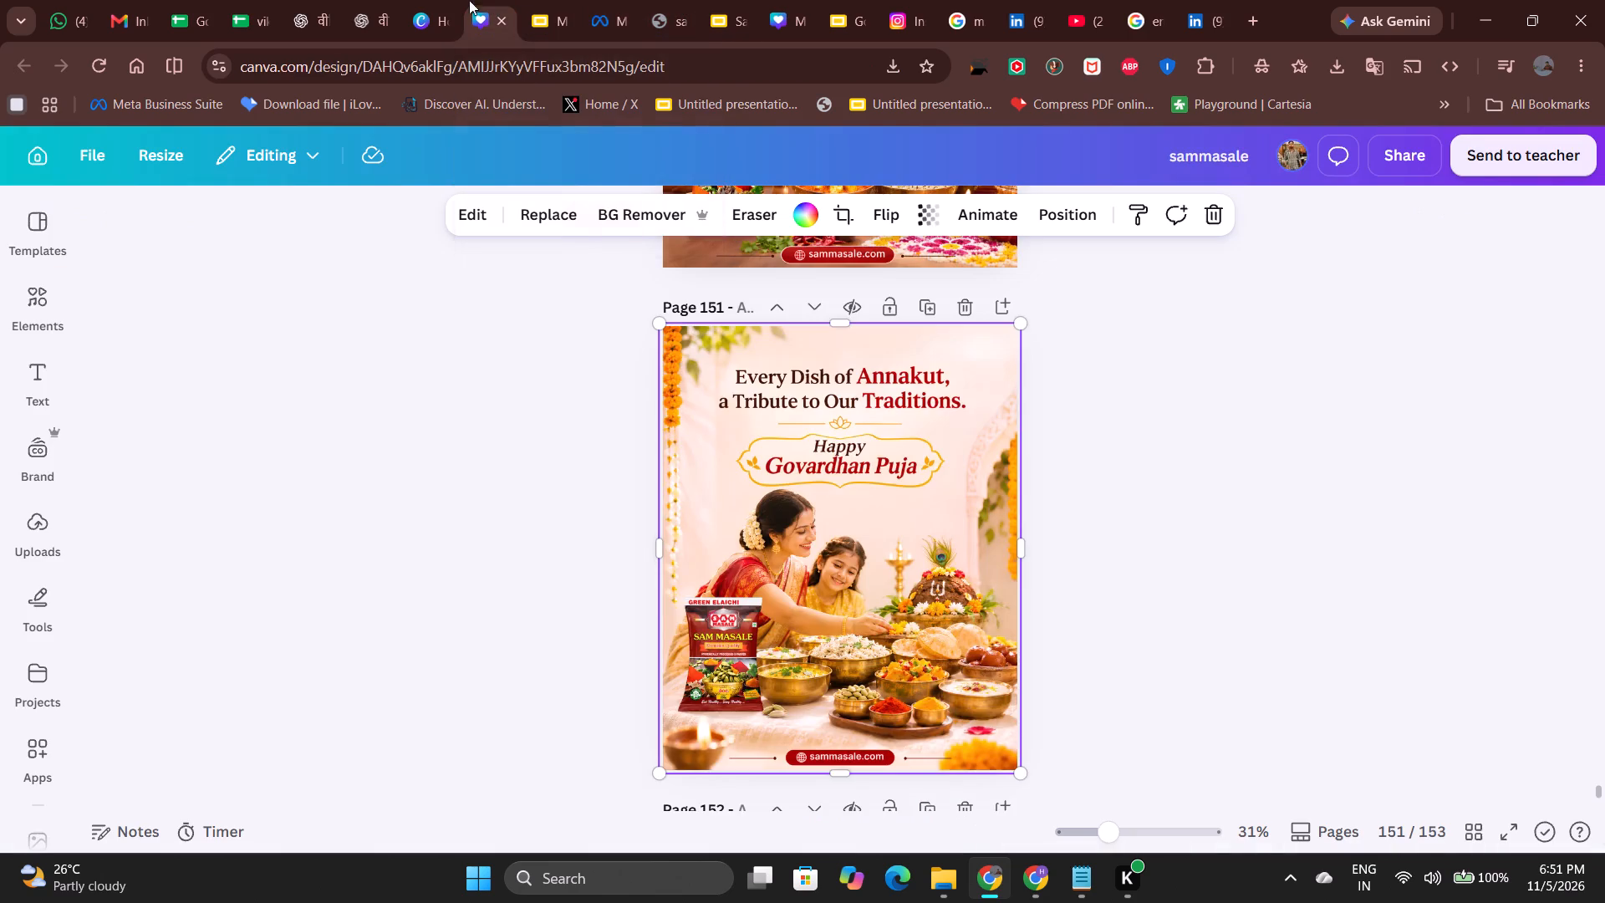
pyautogui.scroll(13, 802, 351)
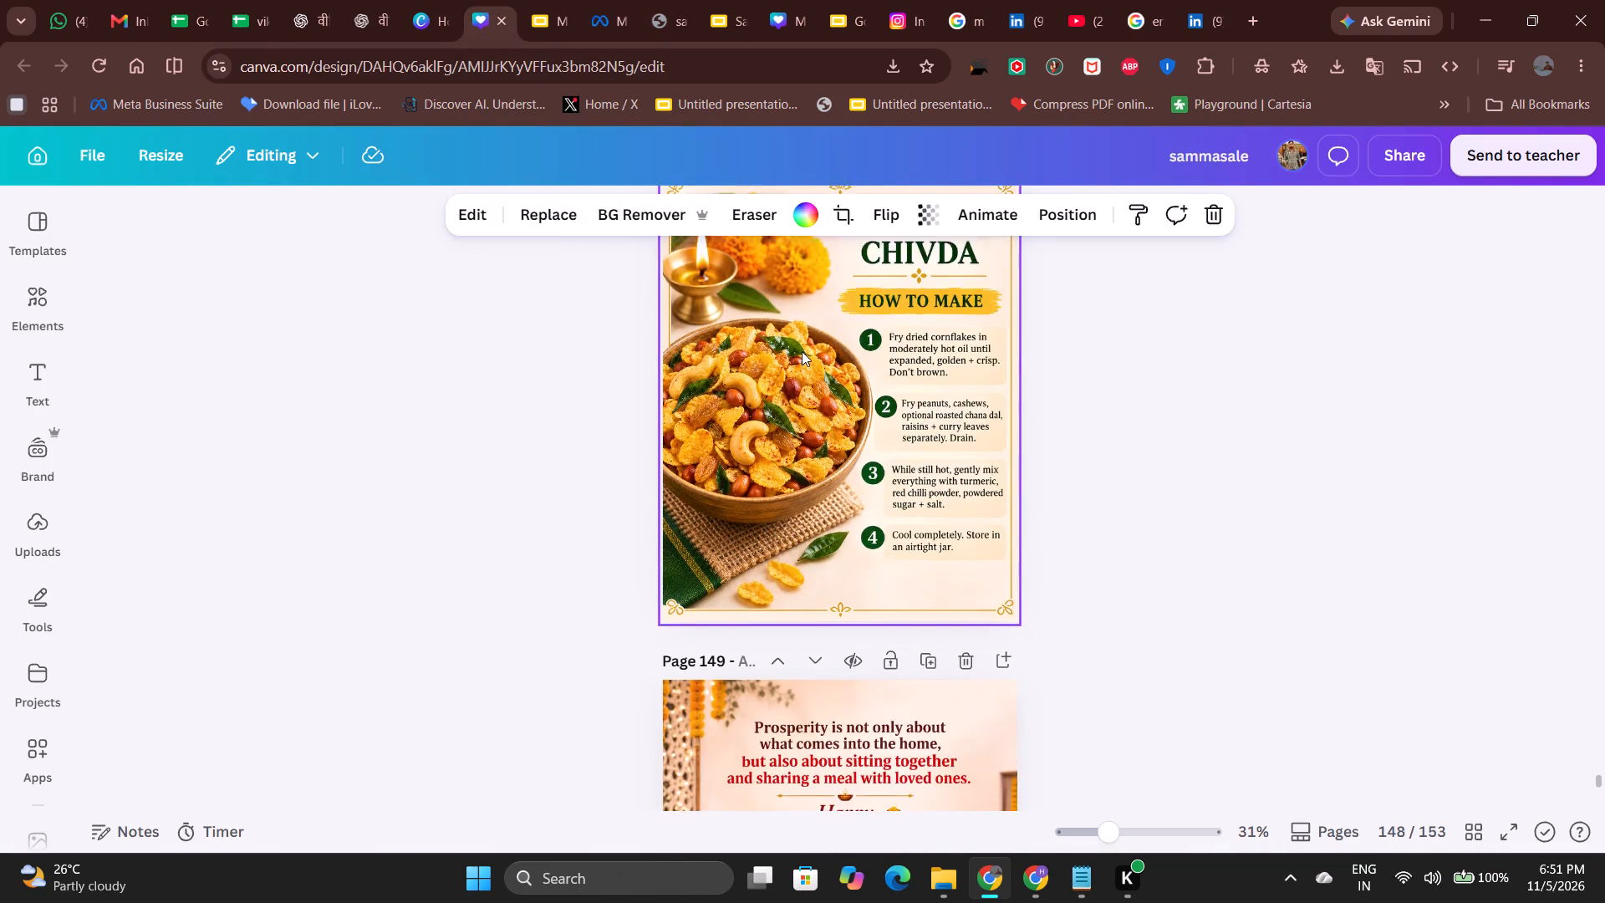
pyautogui.scroll(-17, 802, 351)
pyautogui.click(816, 442)
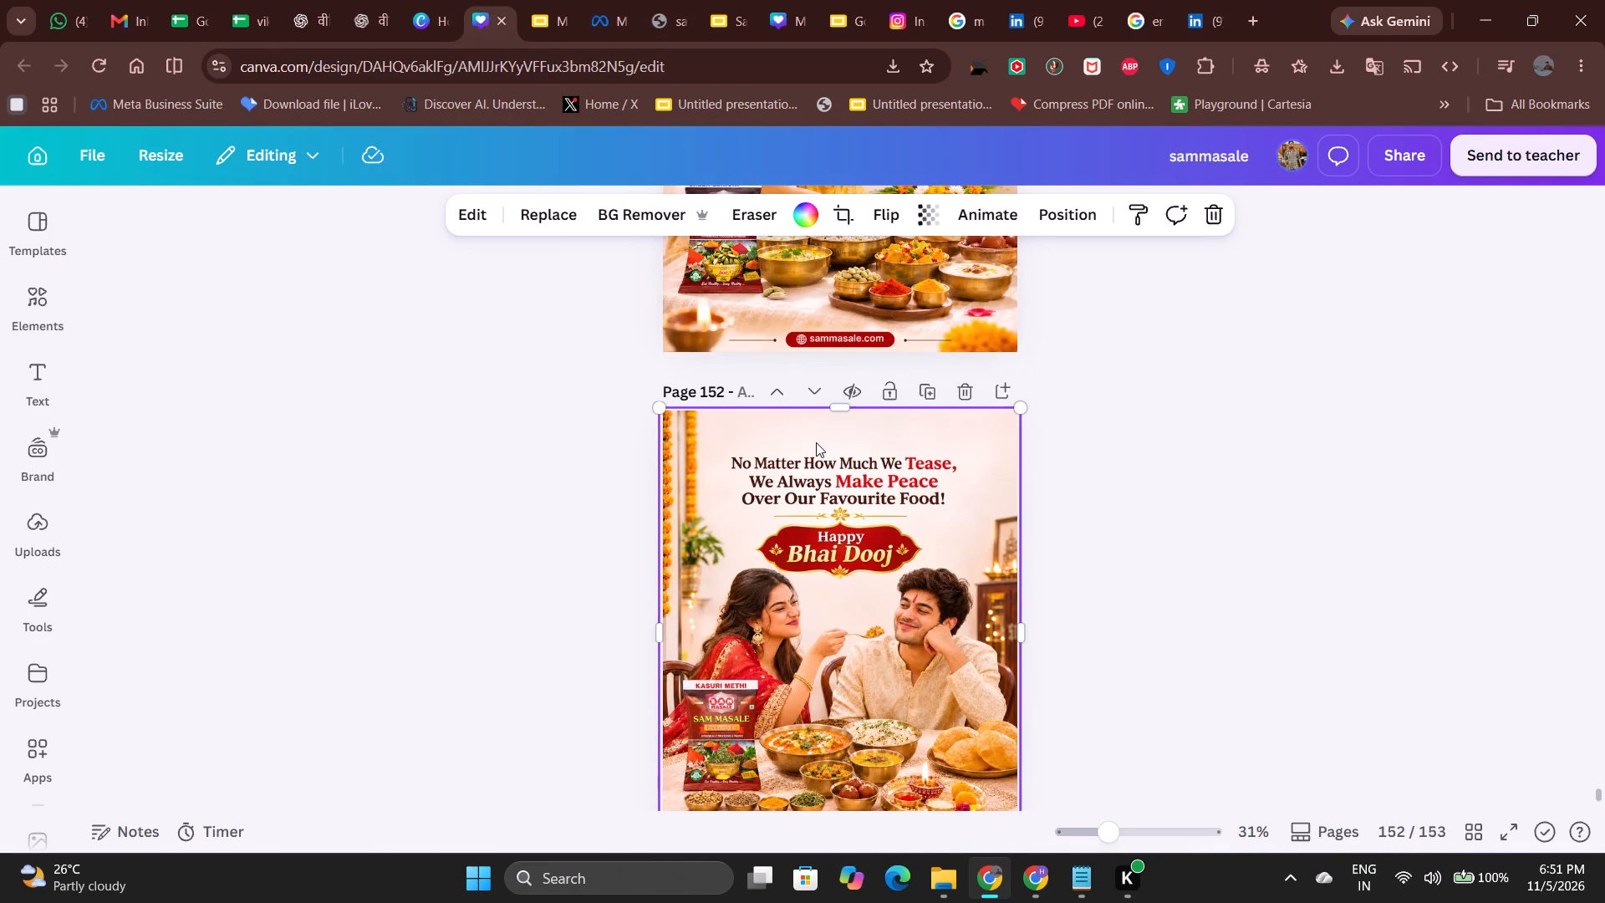
pyautogui.scroll(-2, 845, 424)
pyautogui.click(1425, 155)
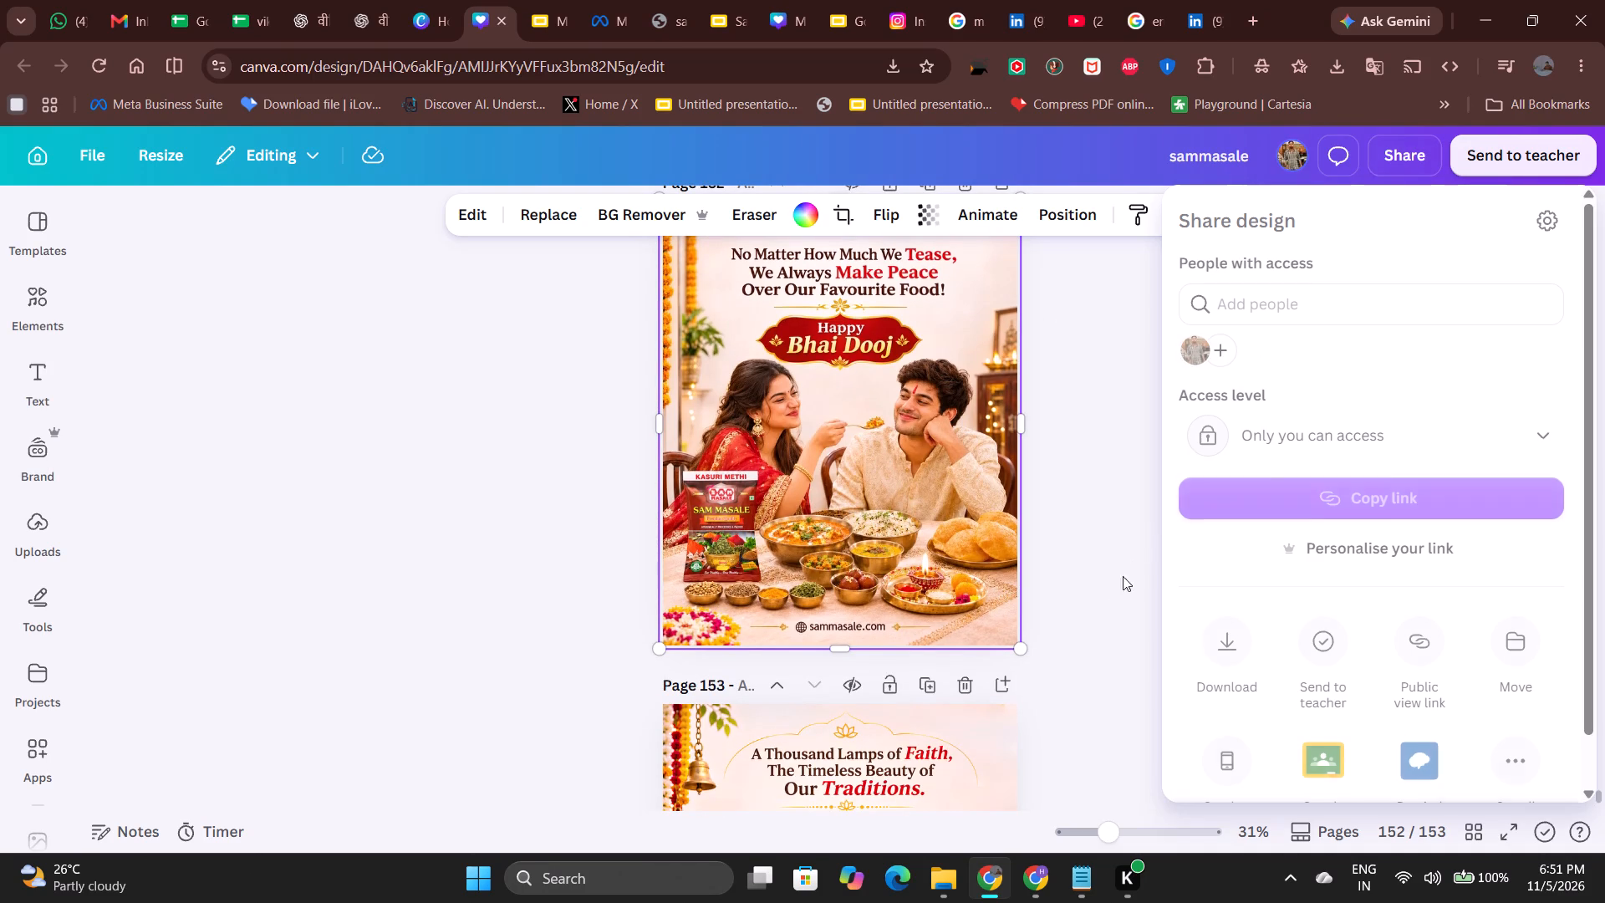
pyautogui.click(1203, 647)
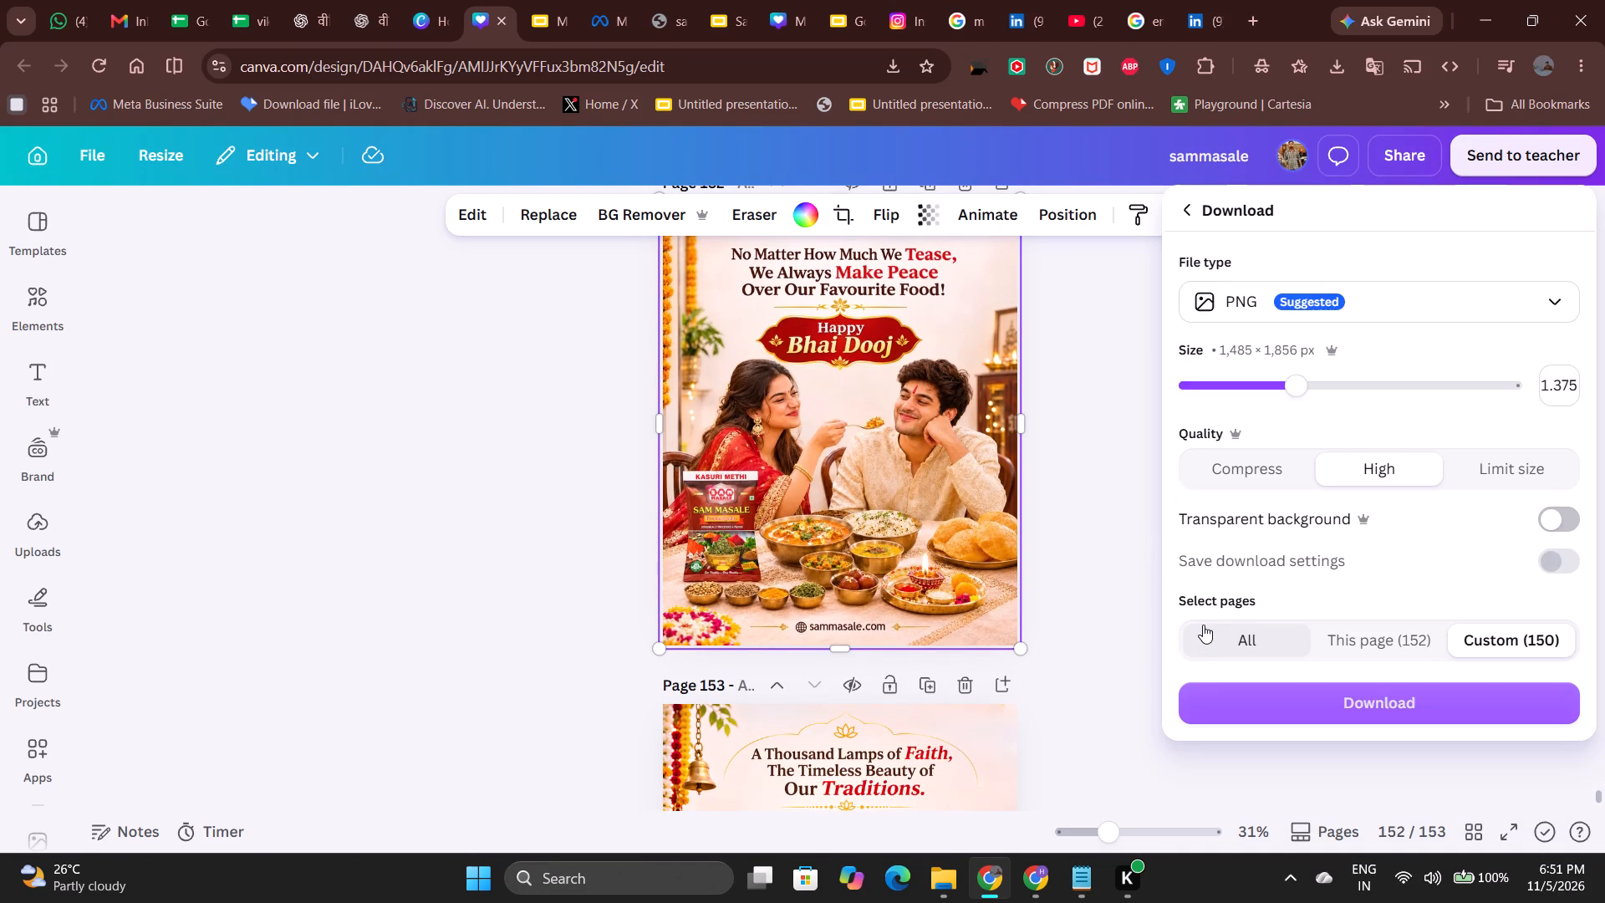
pyautogui.click(1376, 626)
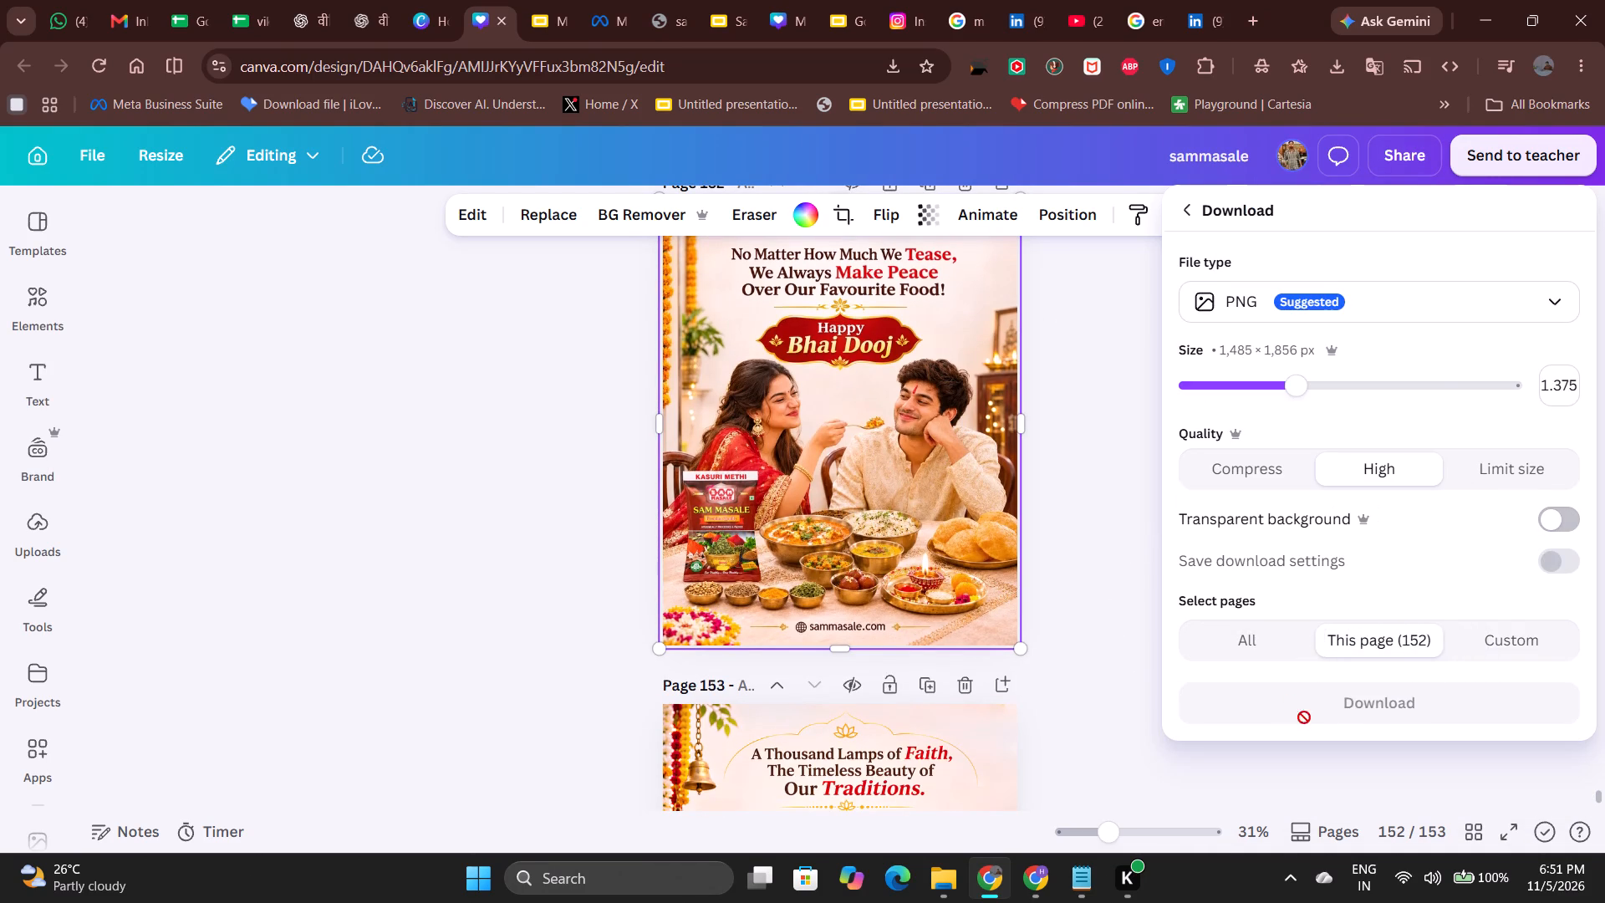
pyautogui.click(1303, 705)
pyautogui.scroll(1, 1071, 447)
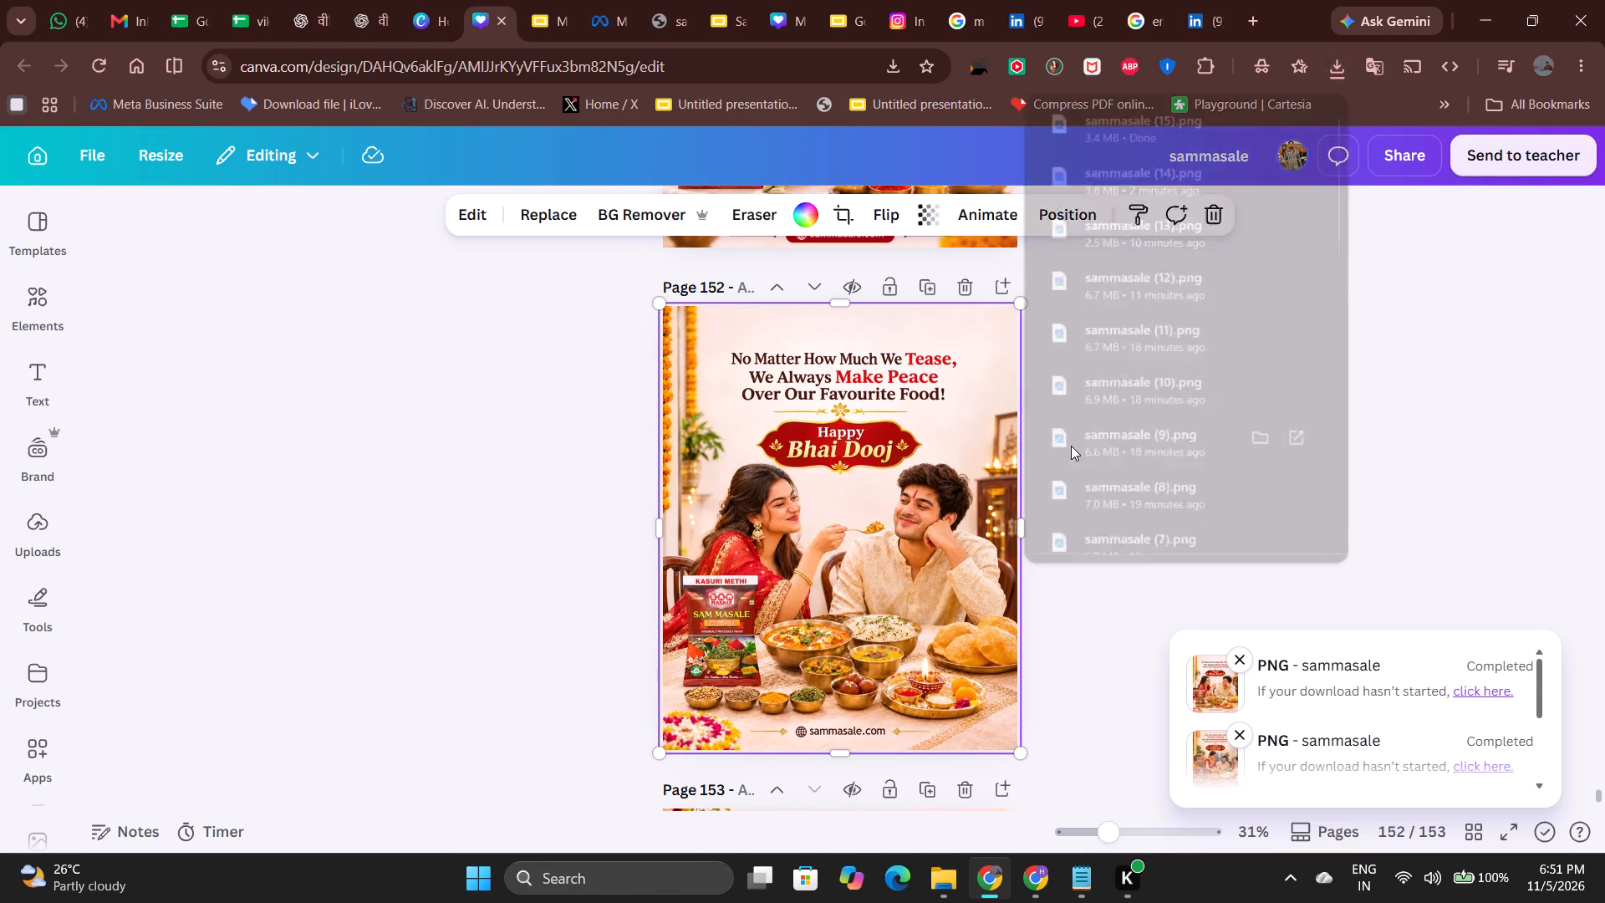
pyautogui.click(532, 481)
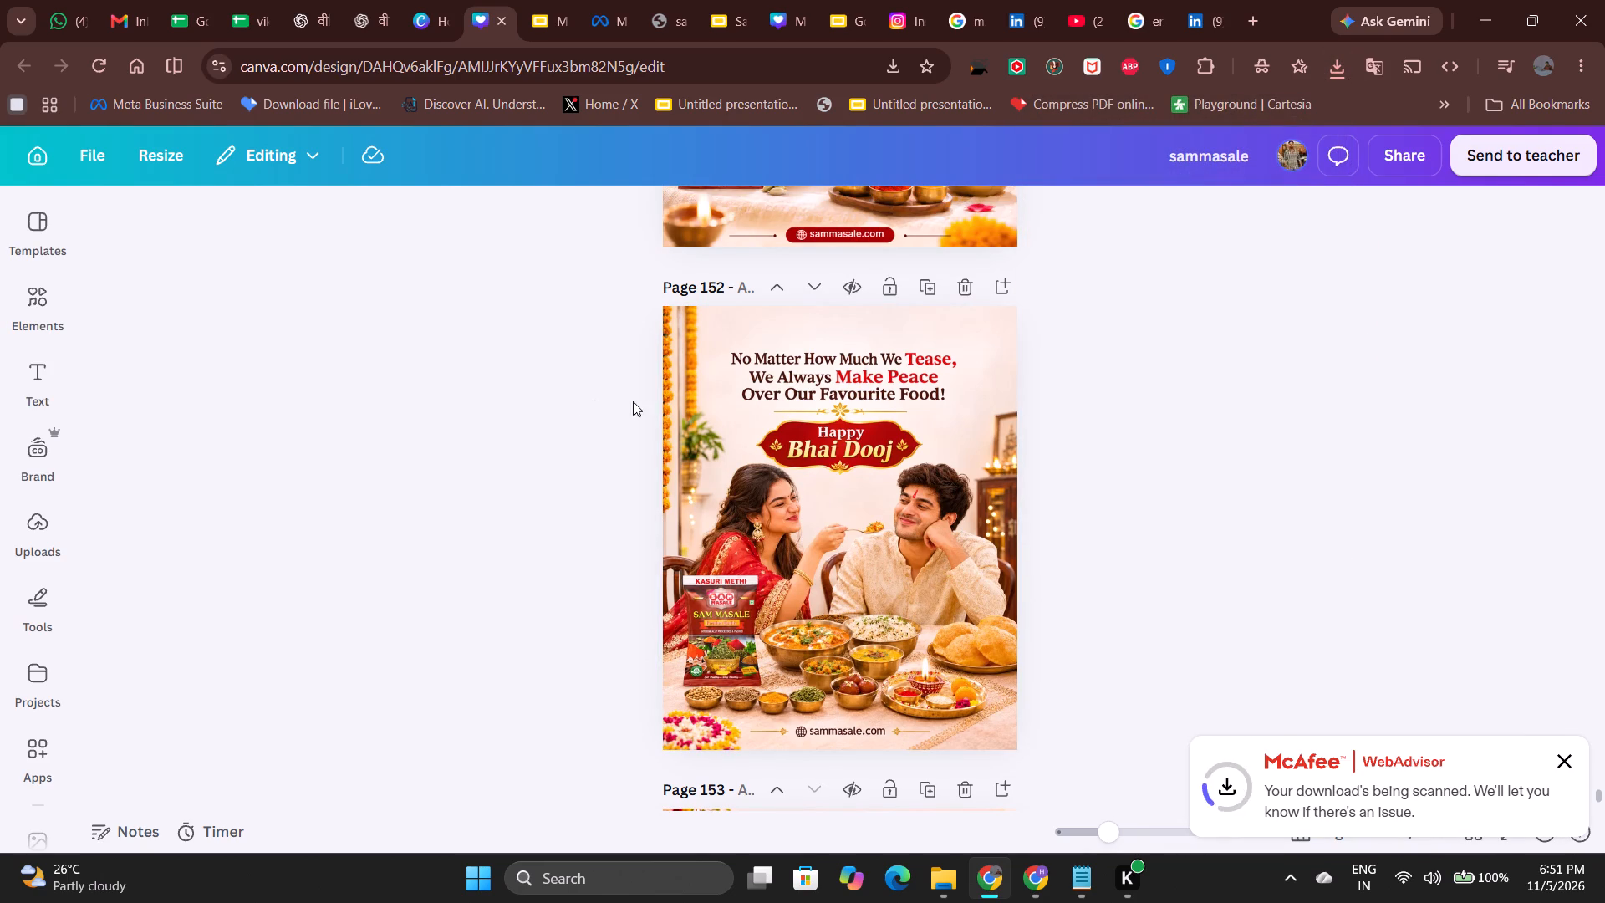
pyautogui.click(766, 407)
pyautogui.click(354, 370)
# Switch to Meta Business Suite, create a new Sam Masale post and add the downloaded Happy Bhai Dooj image.
pyautogui.click(598, 0)
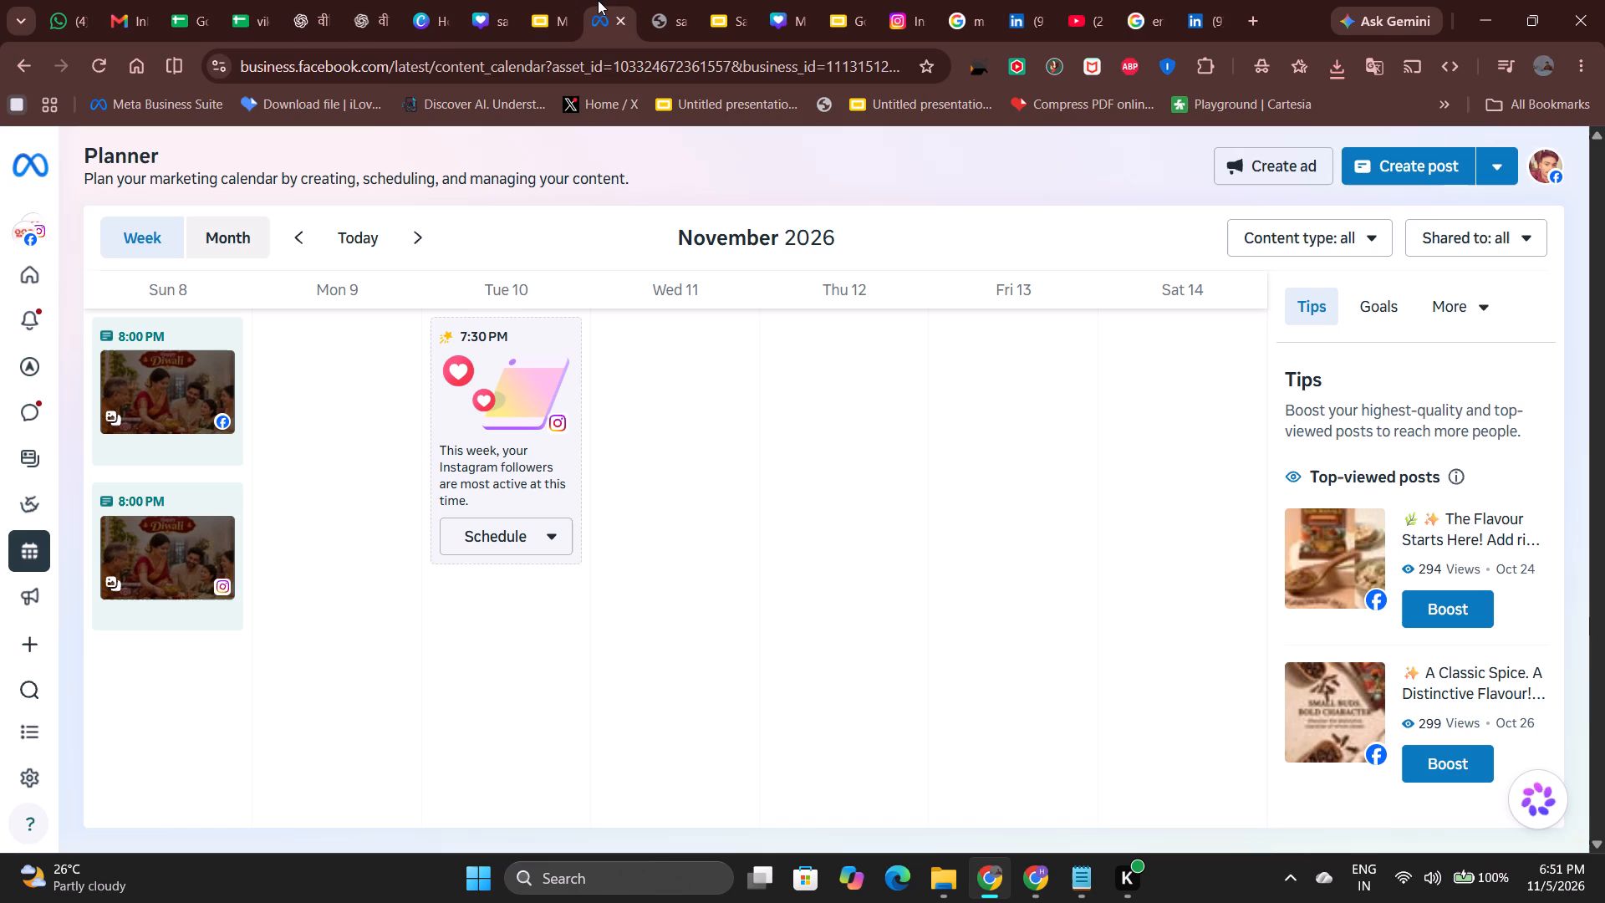
pyautogui.click(1377, 169)
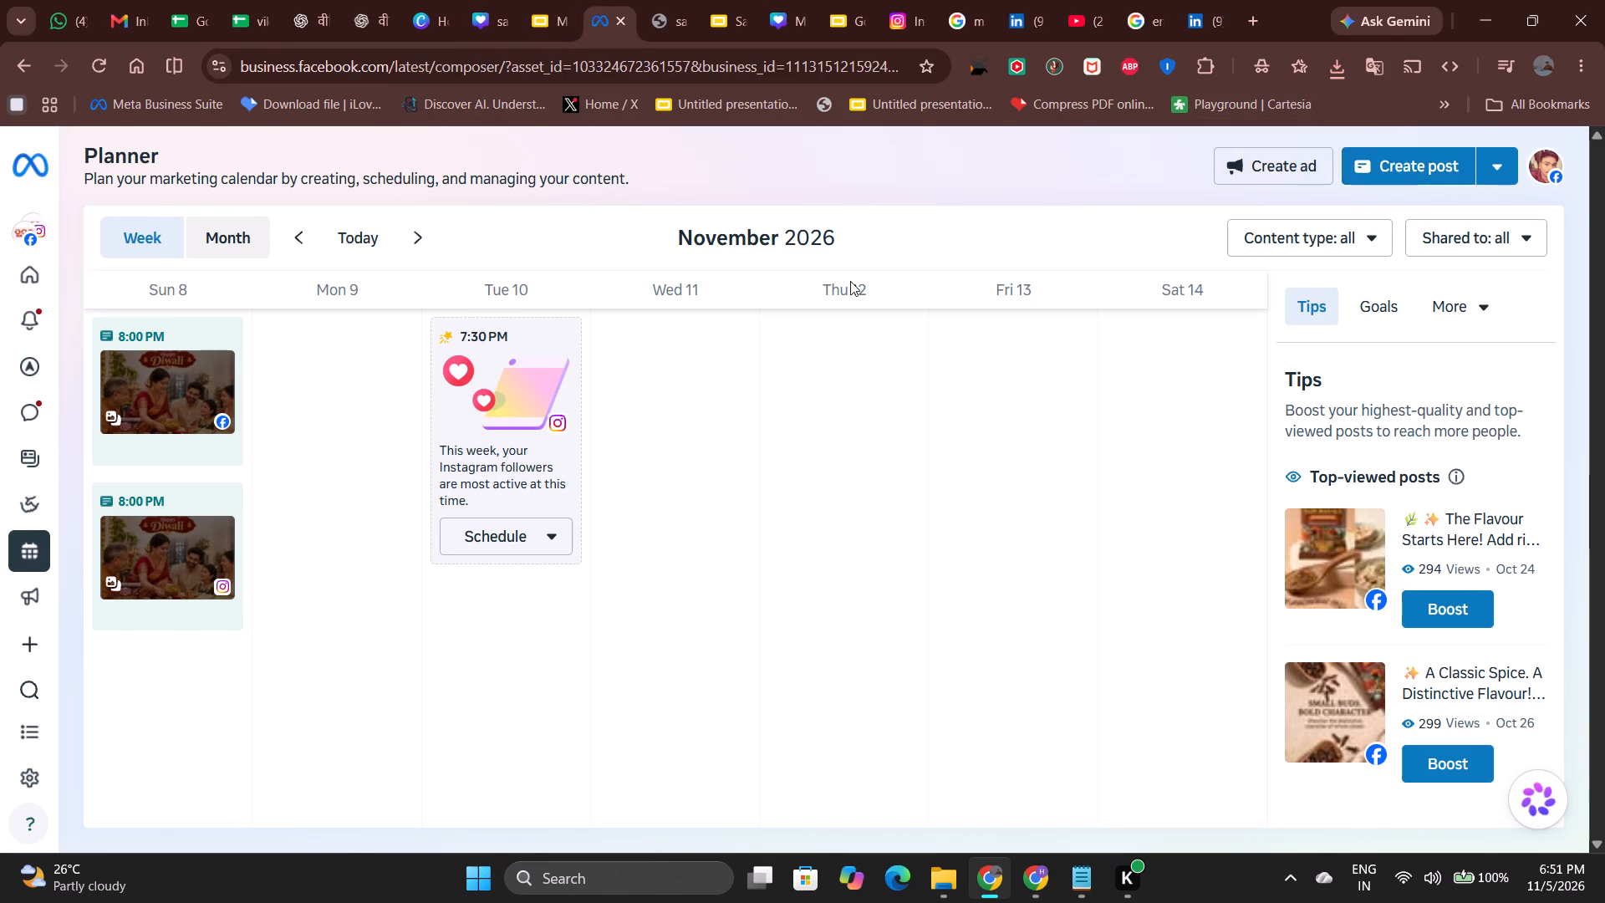
pyautogui.click(166, 507)
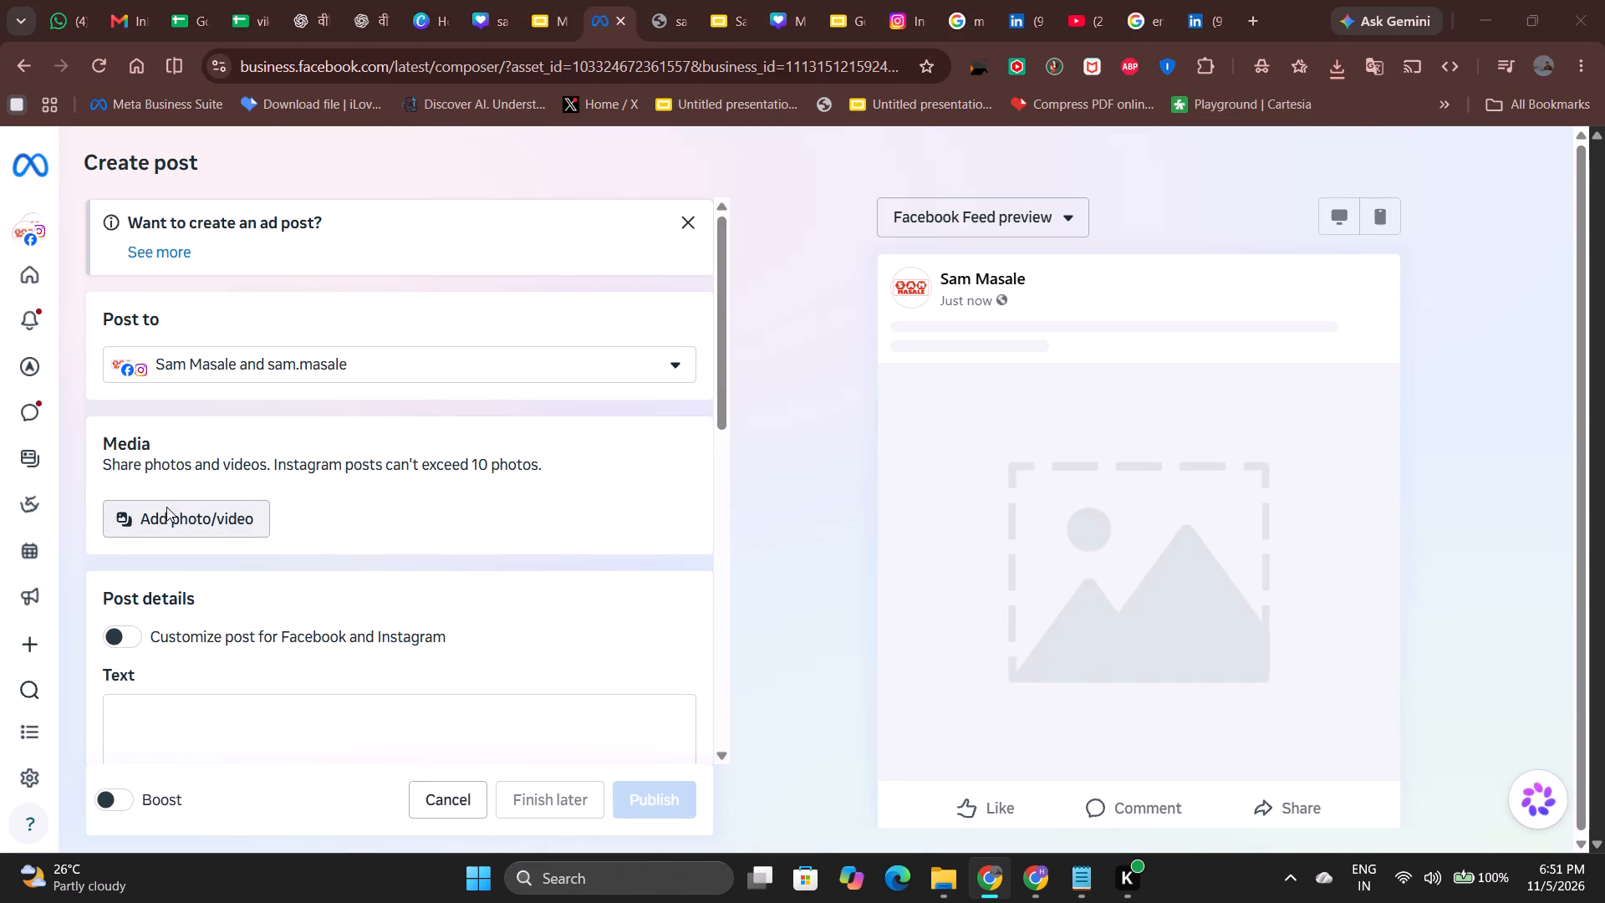
pyautogui.click(308, 199)
pyautogui.press('Return')
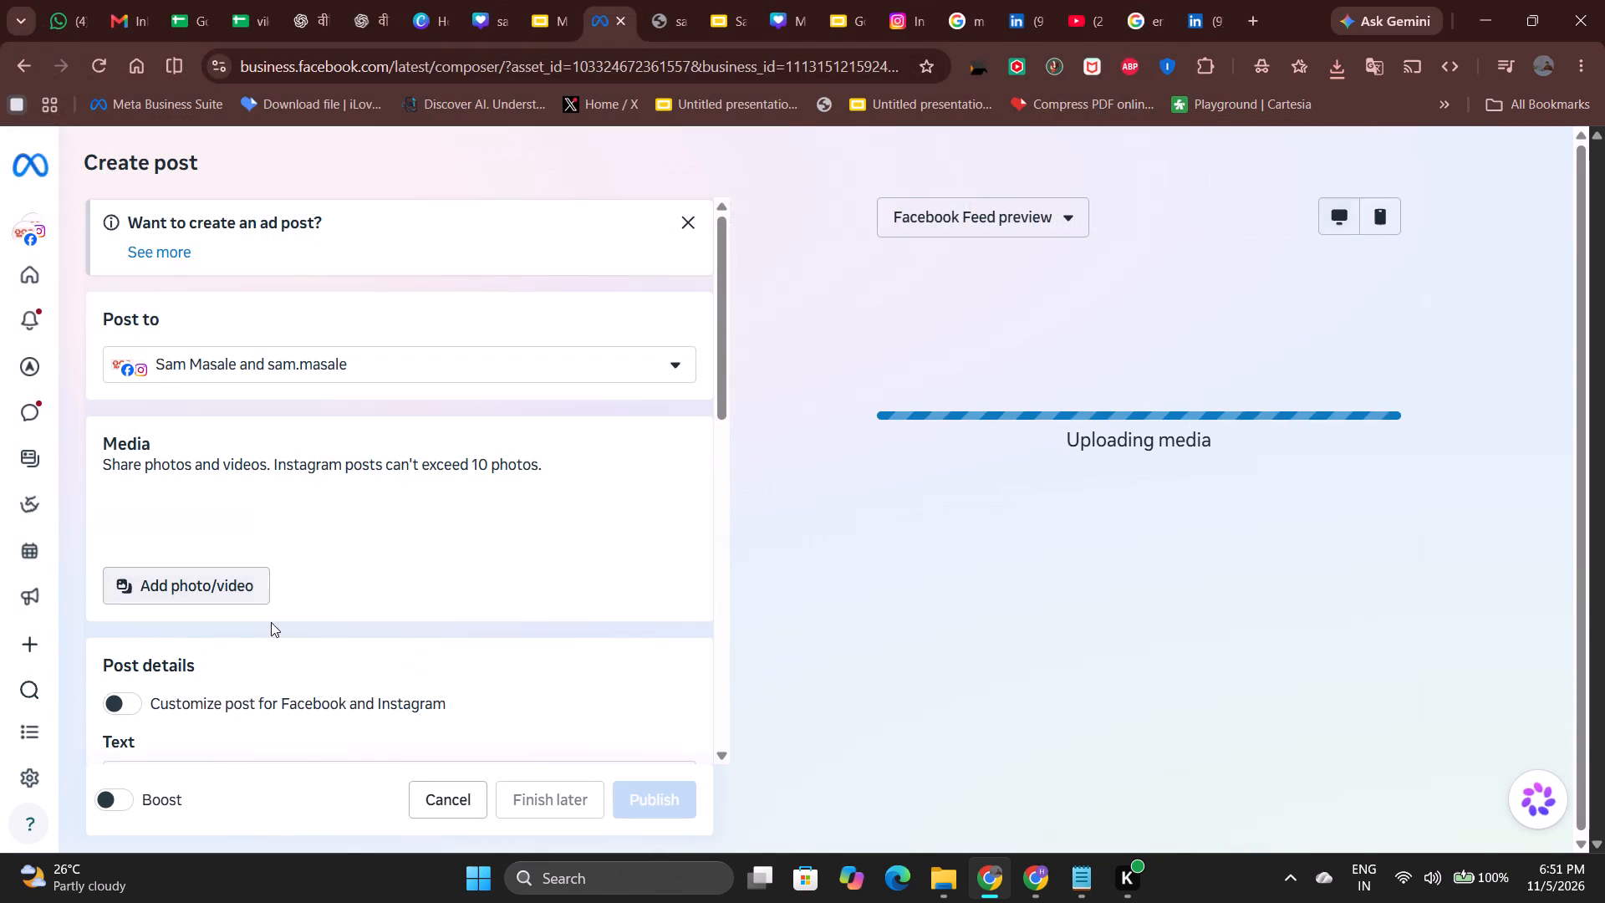
# Paste the Bhai Dooj caption into the post text and delete the heart emoji from its first line.
pyautogui.scroll(-3, 296, 523)
pyautogui.click(270, 460)
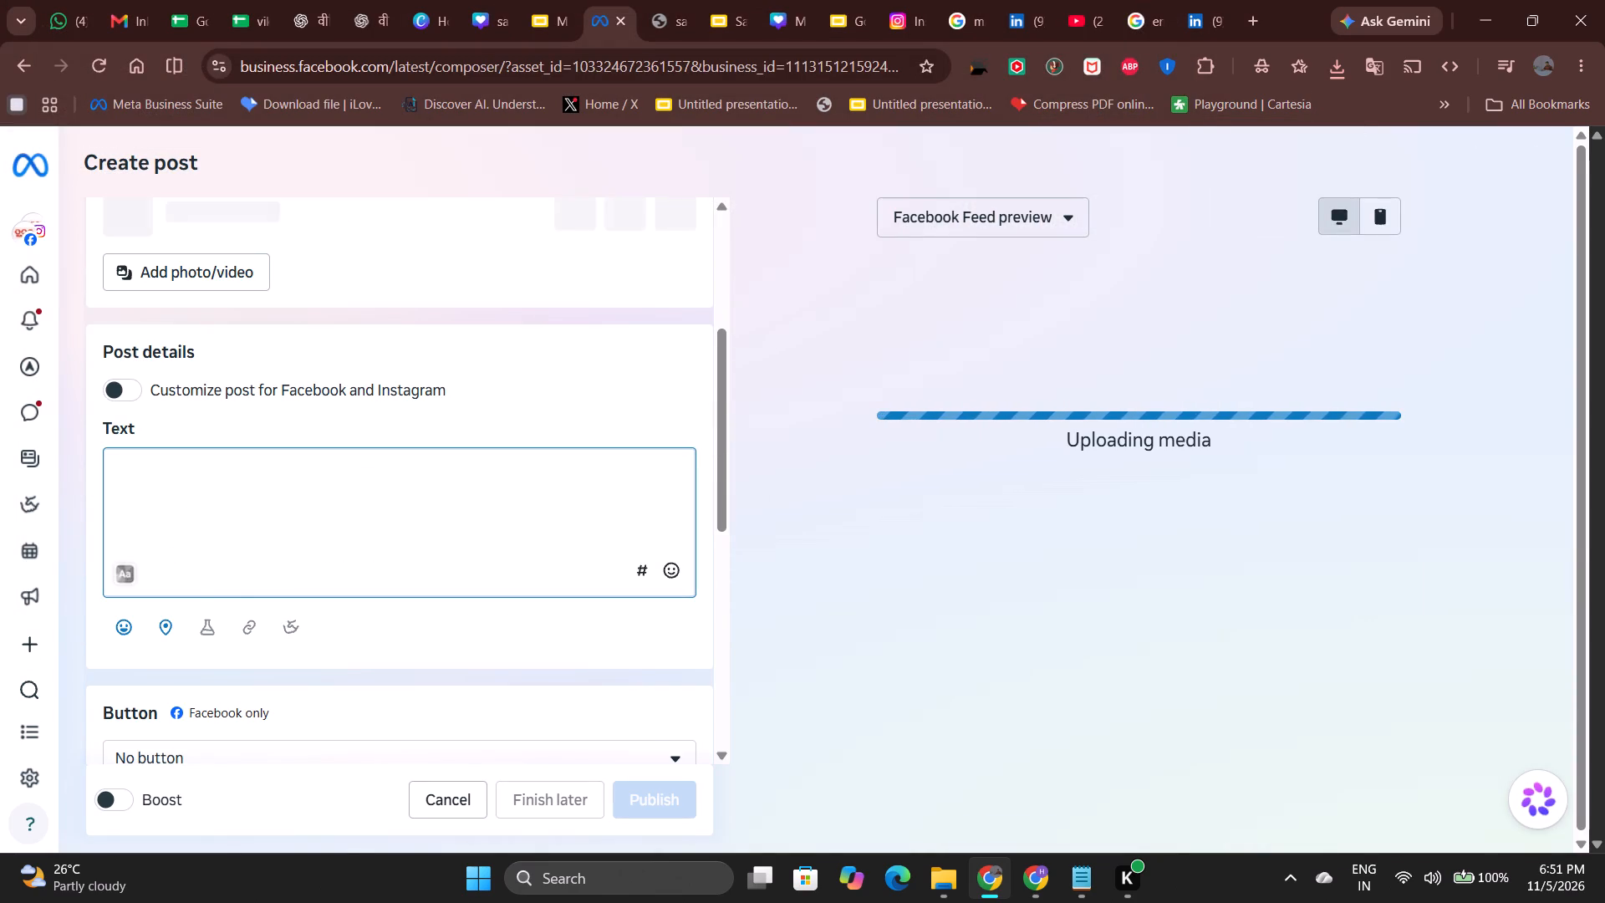
pyautogui.hotkey('ctrl', 'v')
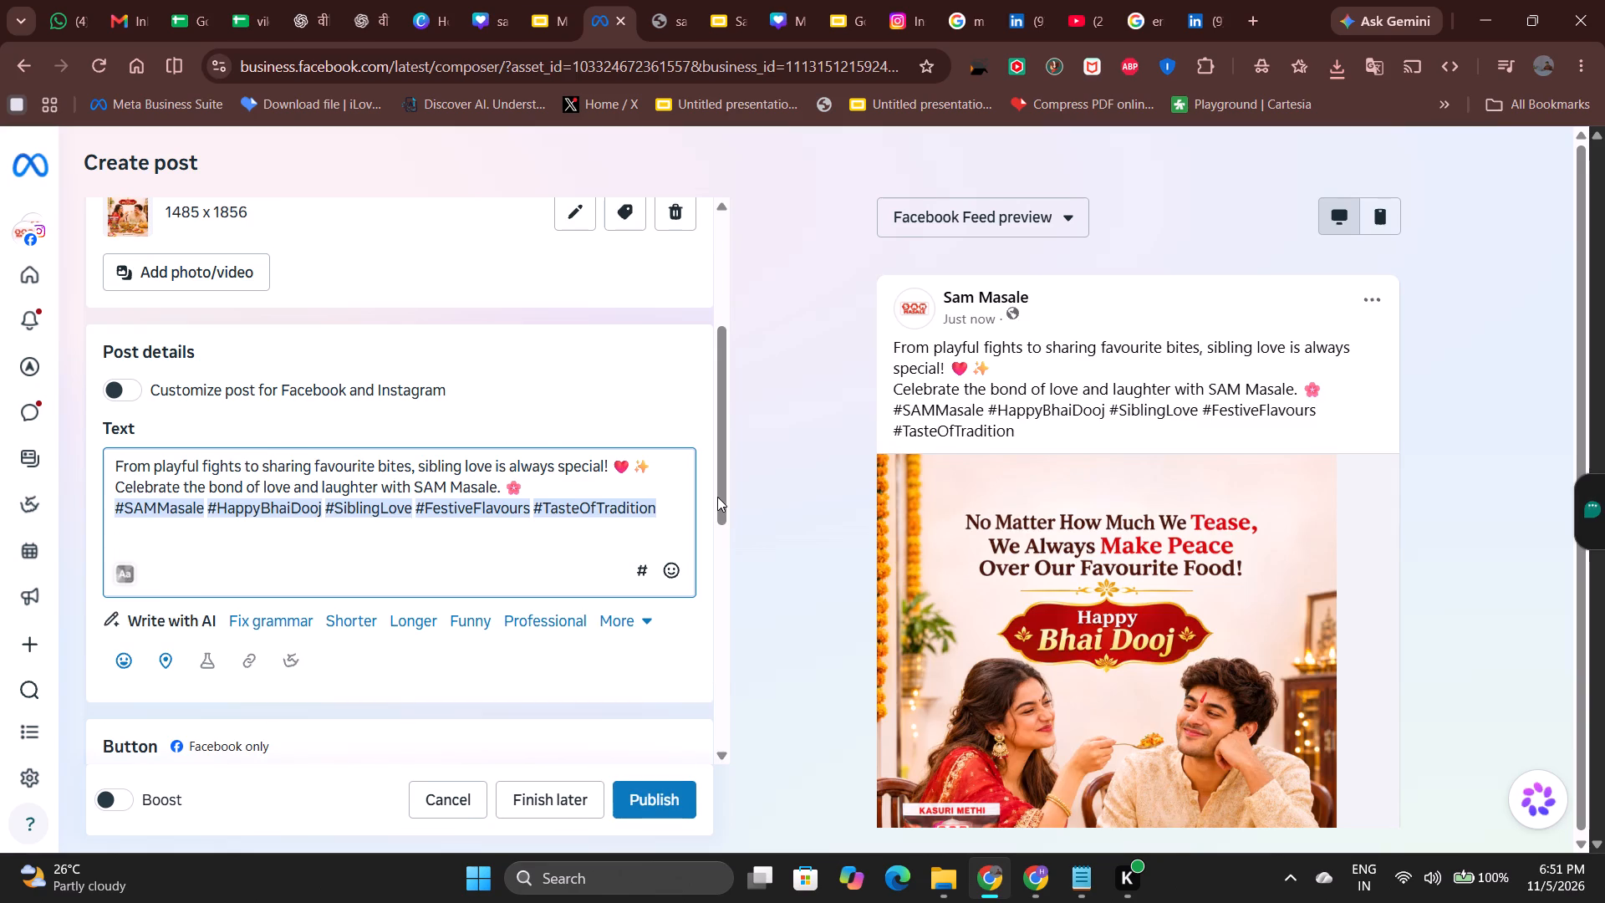
pyautogui.click(680, 477)
pyautogui.click(648, 476)
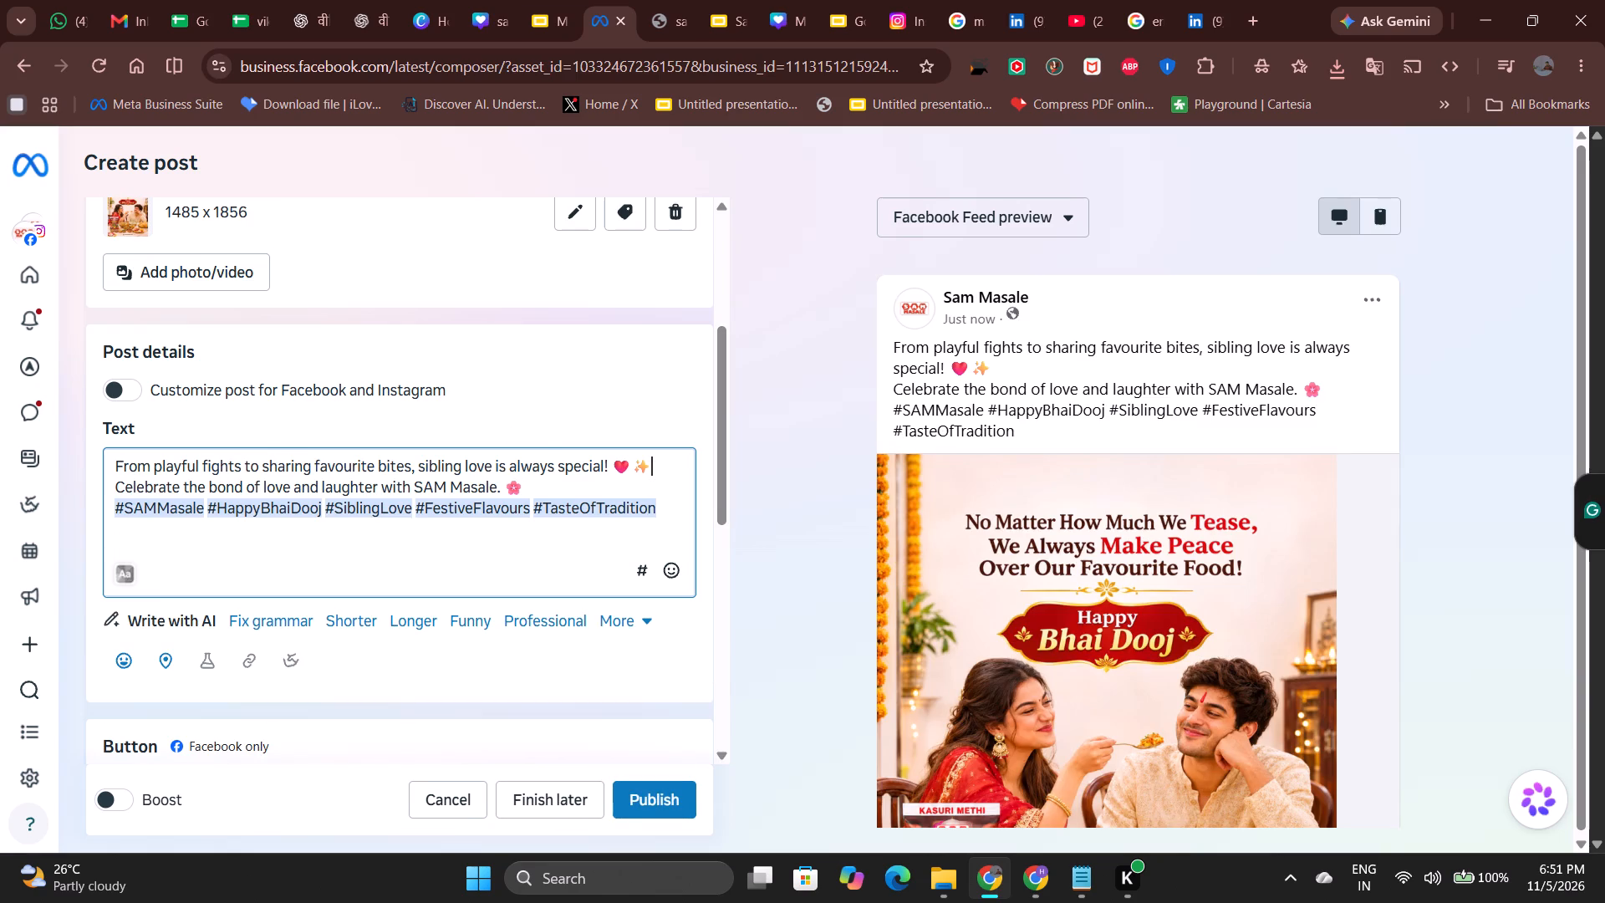
pyautogui.click(605, 474)
pyautogui.click(623, 470)
pyautogui.press('BackSpace')
pyautogui.press('BackSpace')
# Turn on date and time scheduling for the Bhai Dooj post and open the Facebook date for editing.
pyautogui.scroll(-1, 354, 379)
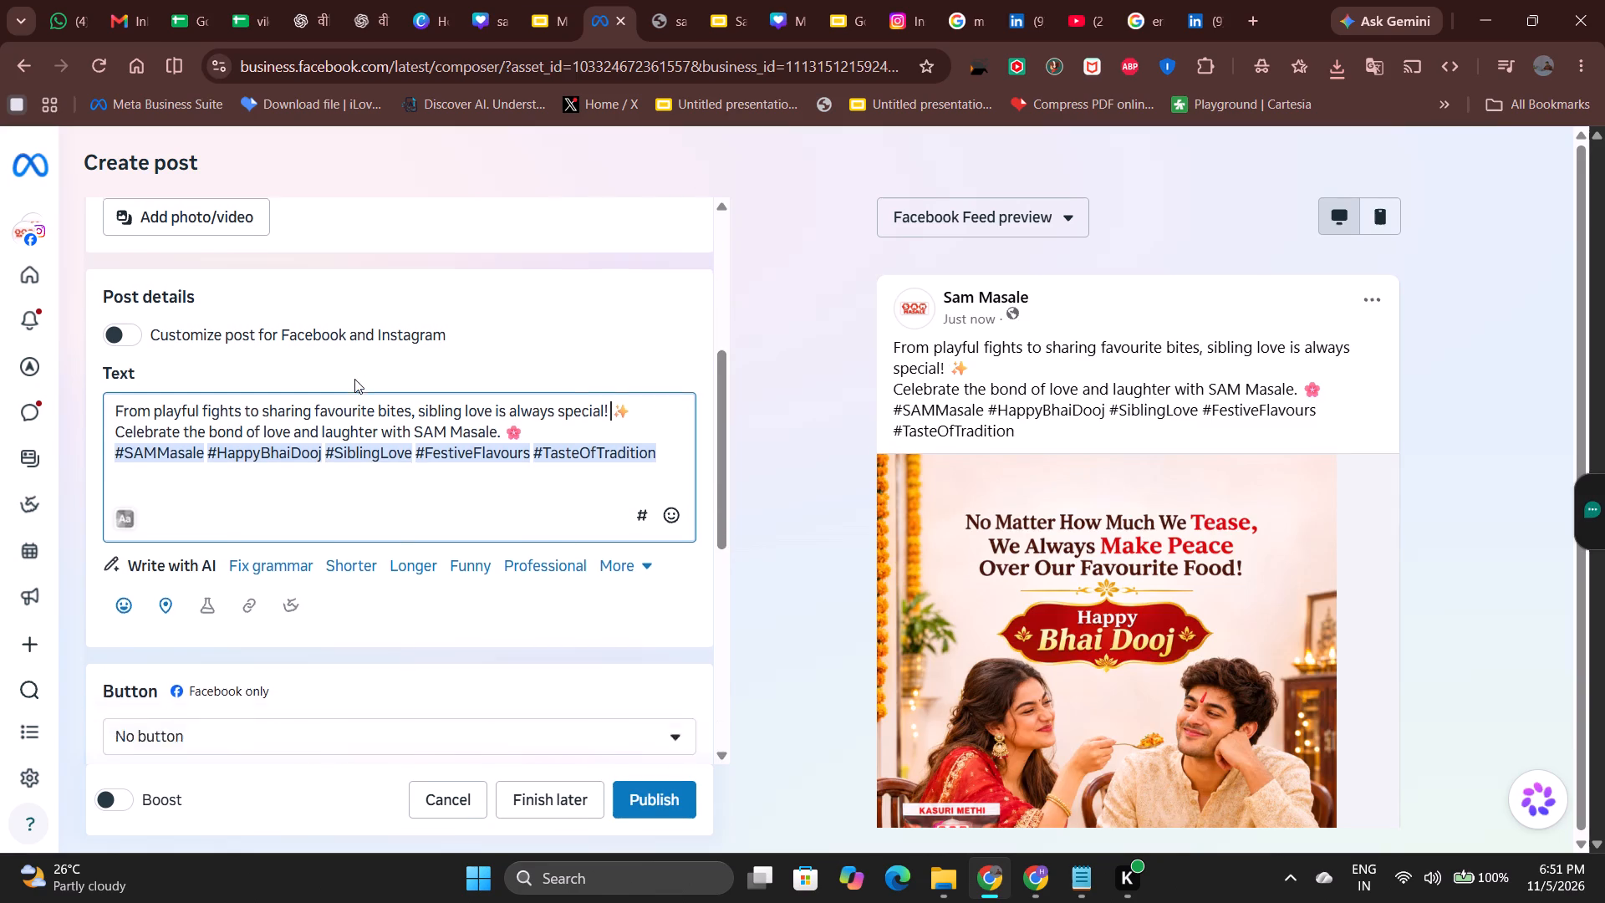
pyautogui.scroll(-3, 354, 383)
pyautogui.click(679, 574)
pyautogui.scroll(-2, 388, 479)
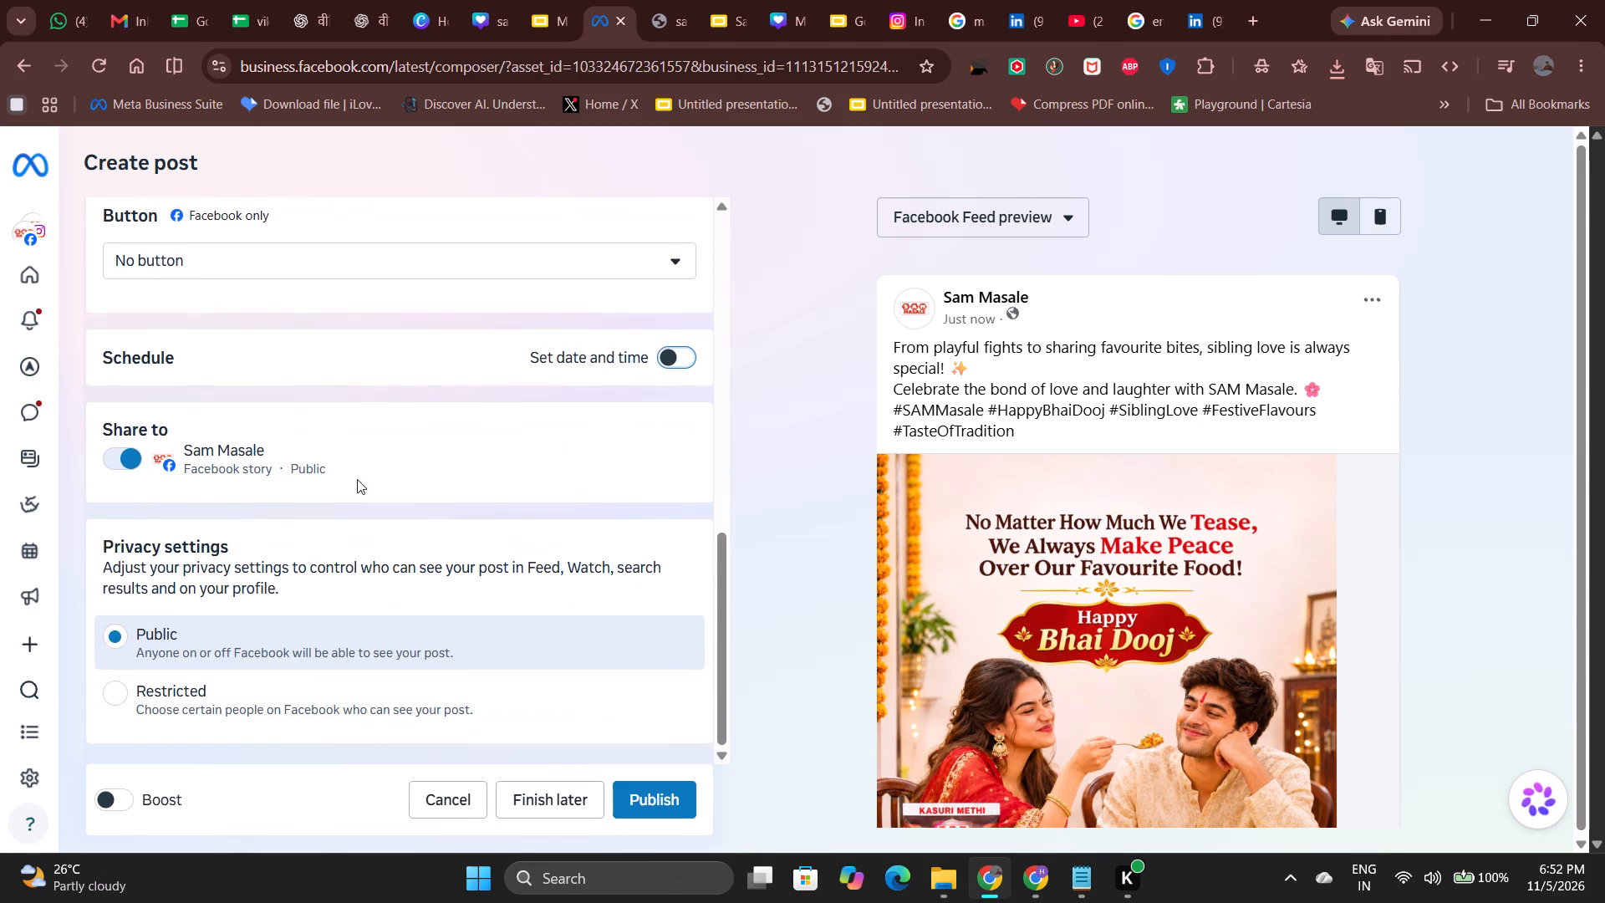
pyautogui.click(679, 348)
pyautogui.scroll(-1, 240, 483)
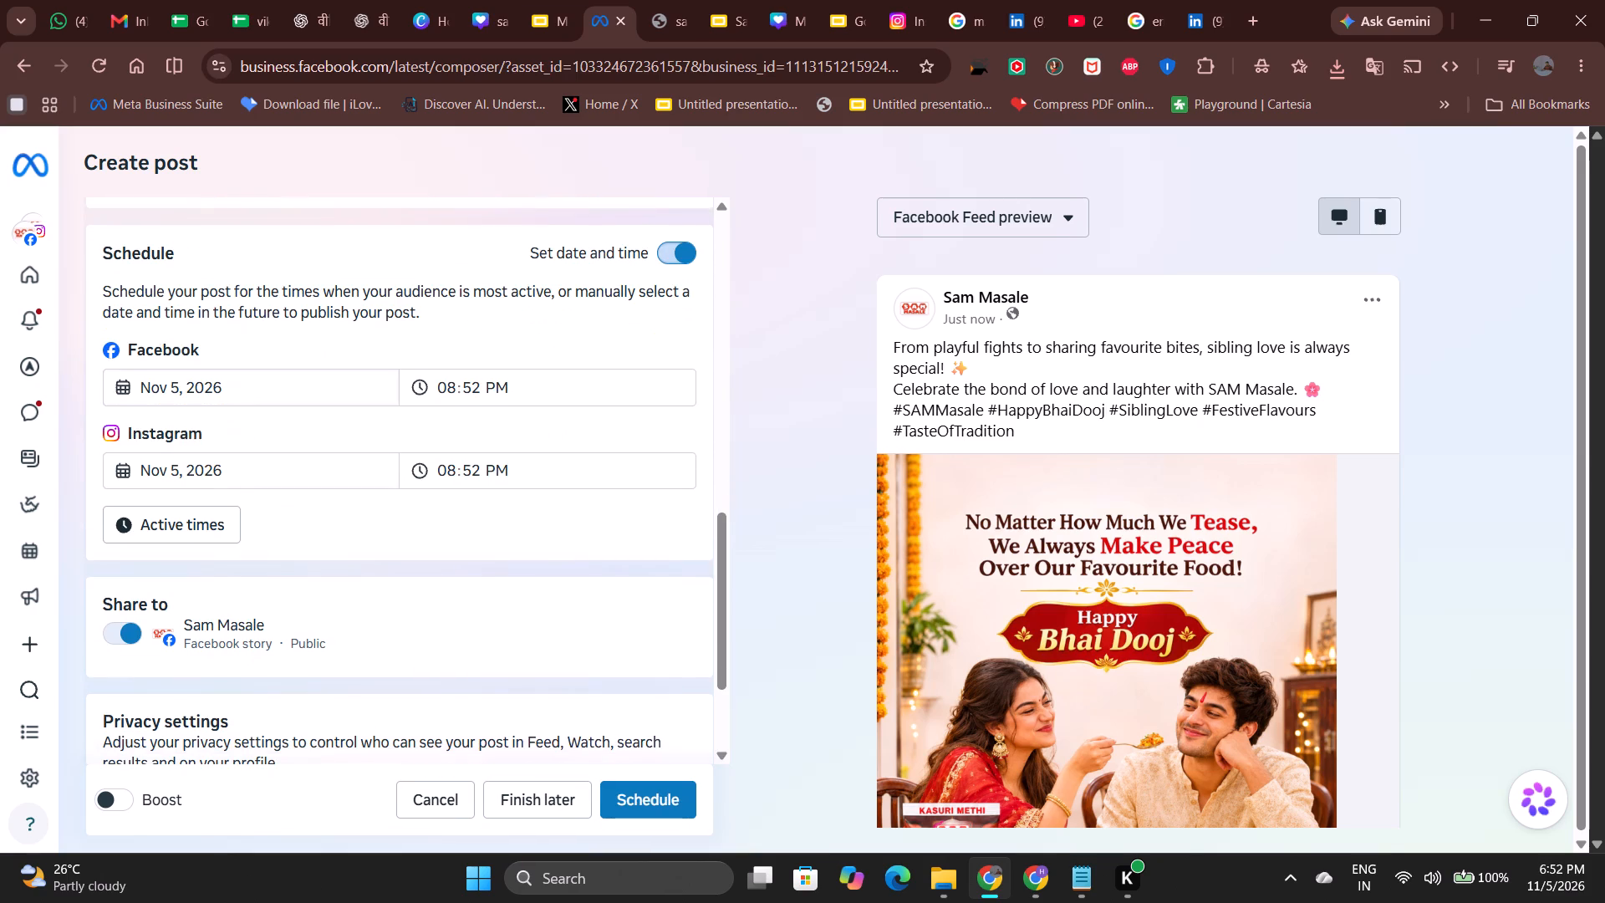
pyautogui.click(181, 400)
pyautogui.click(174, 382)
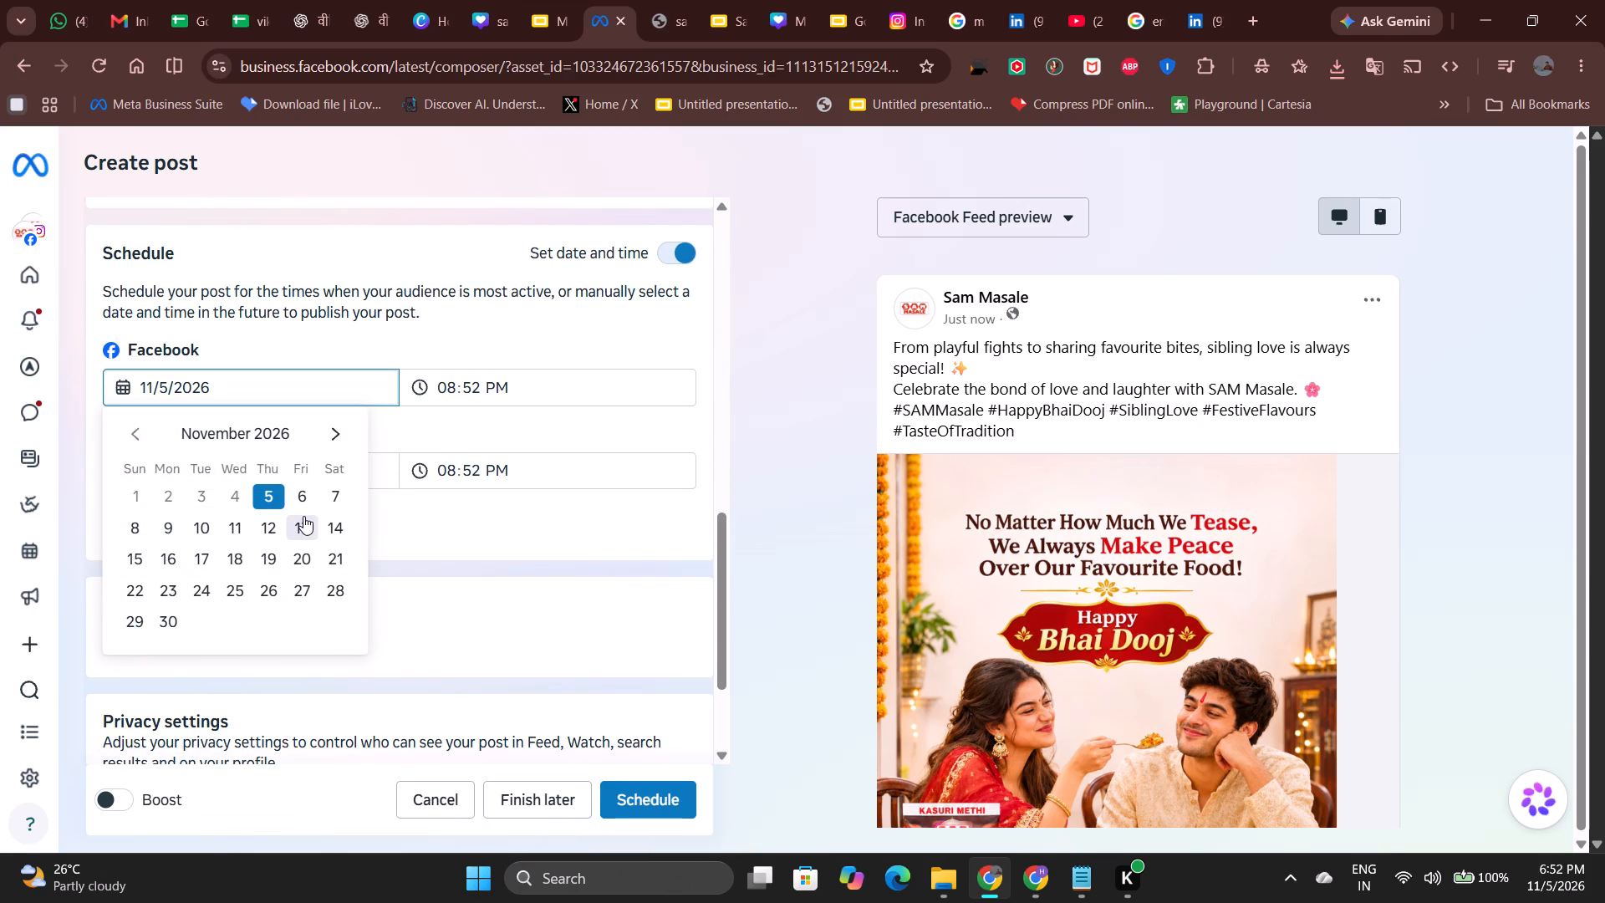
# Check the planned posting date on the Bhai Dooj slide of the Sam Masale presentation, and return to the post.
pyautogui.click(531, 6)
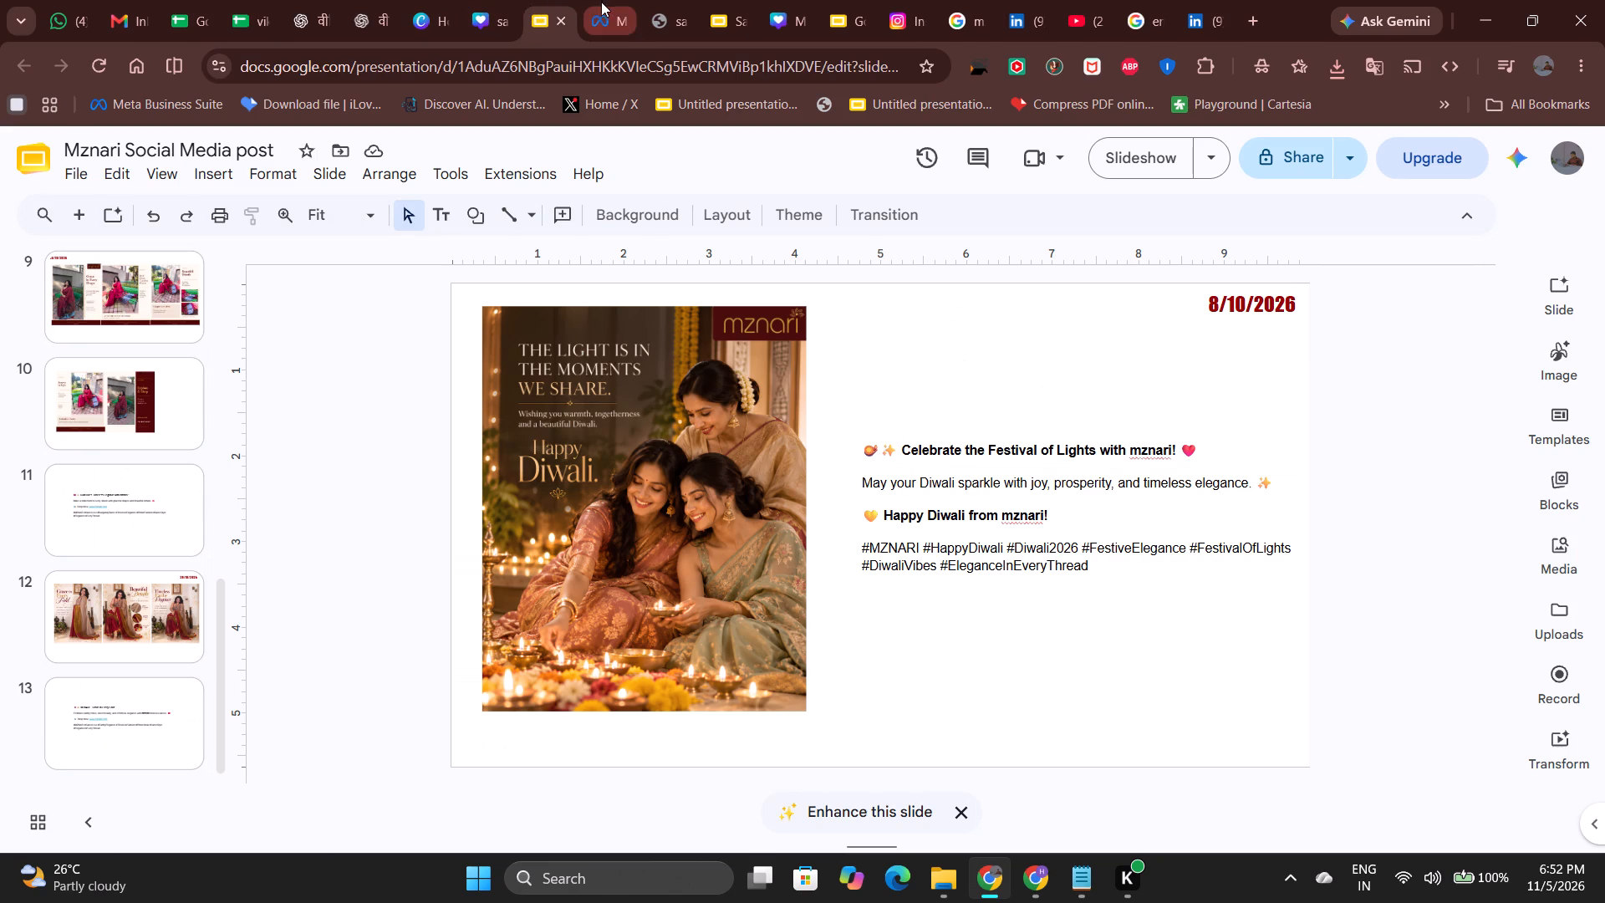
pyautogui.click(602, 0)
pyautogui.click(695, 0)
pyautogui.click(723, 1)
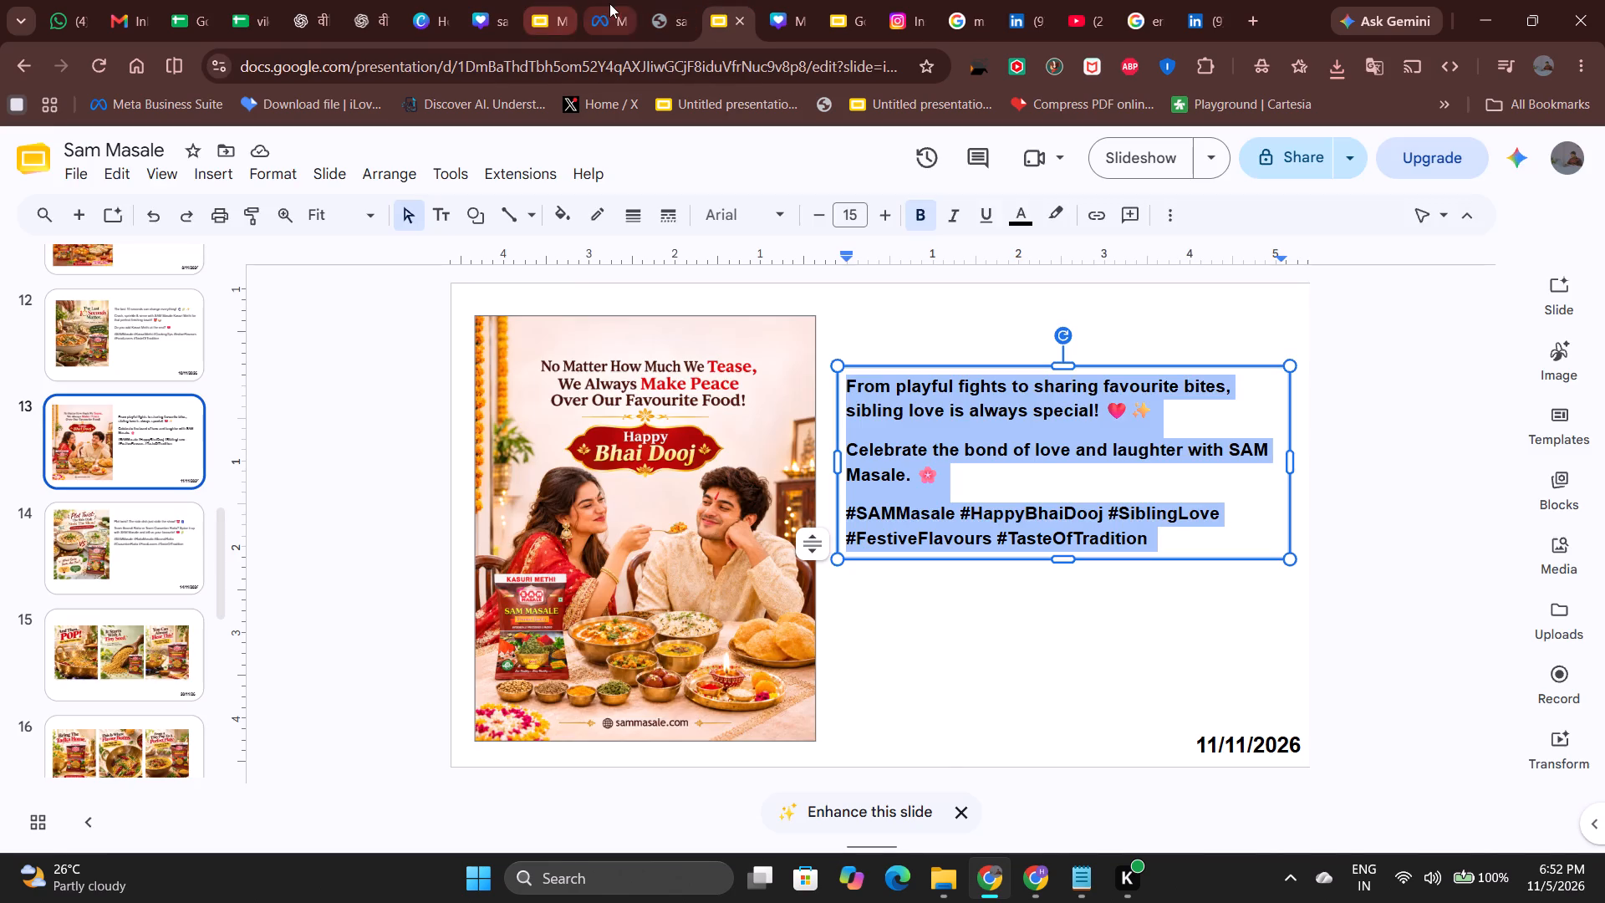
pyautogui.click(609, 3)
# Set both the Facebook and Instagram schedules to Nov 11, 2026 at 08:00 PM.
pyautogui.click(444, 383)
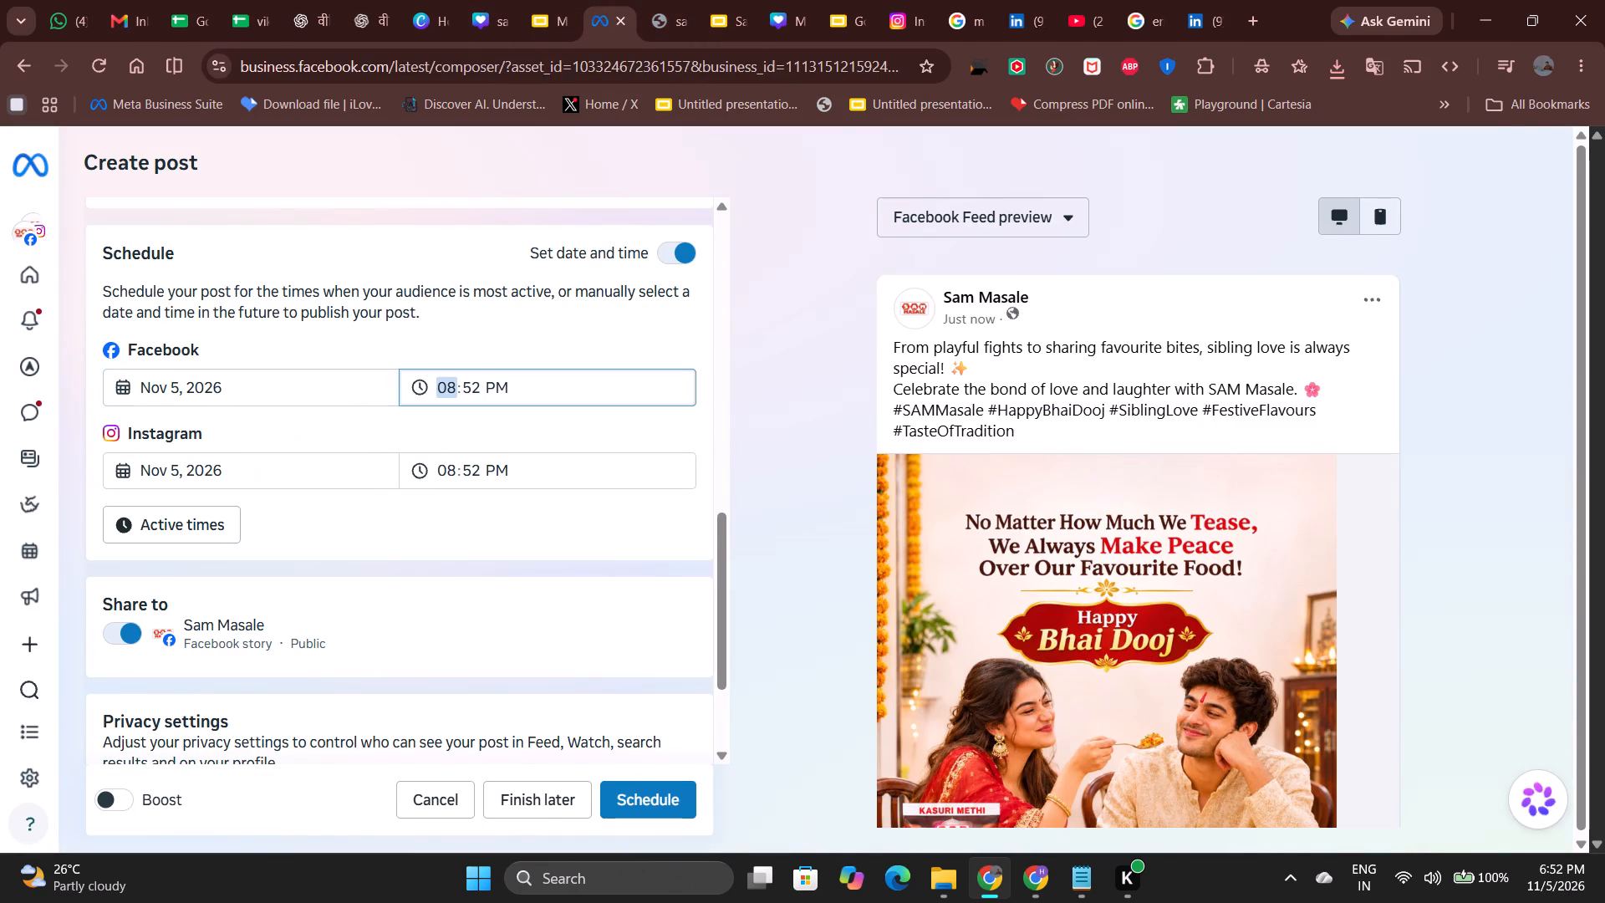
pyautogui.click(265, 360)
pyautogui.click(256, 376)
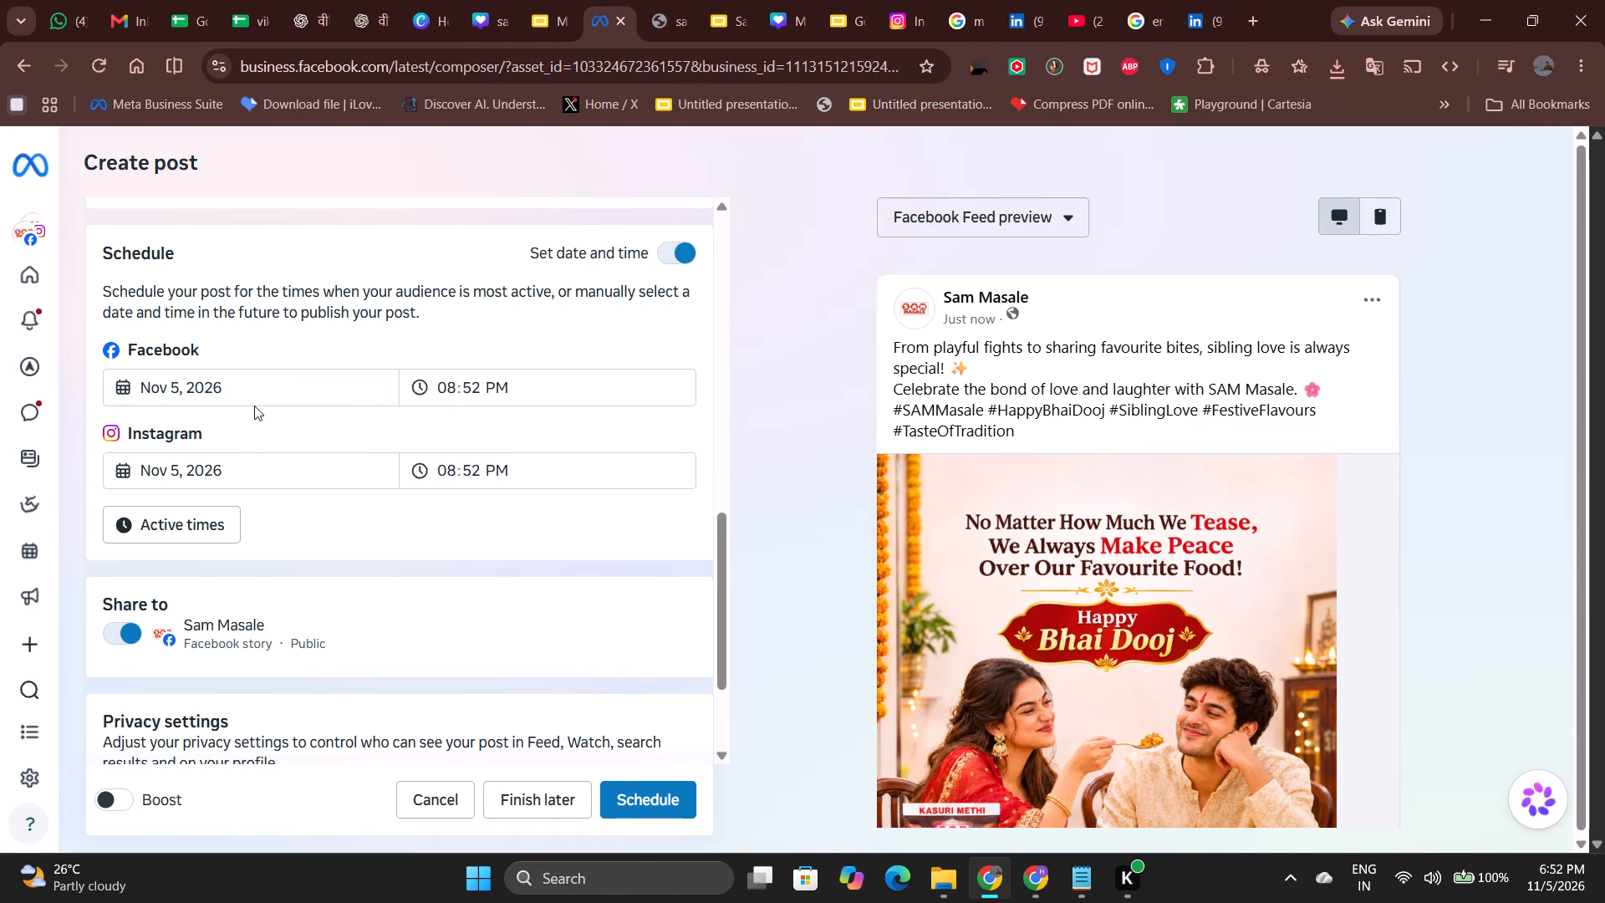
pyautogui.click(254, 404)
pyautogui.click(232, 390)
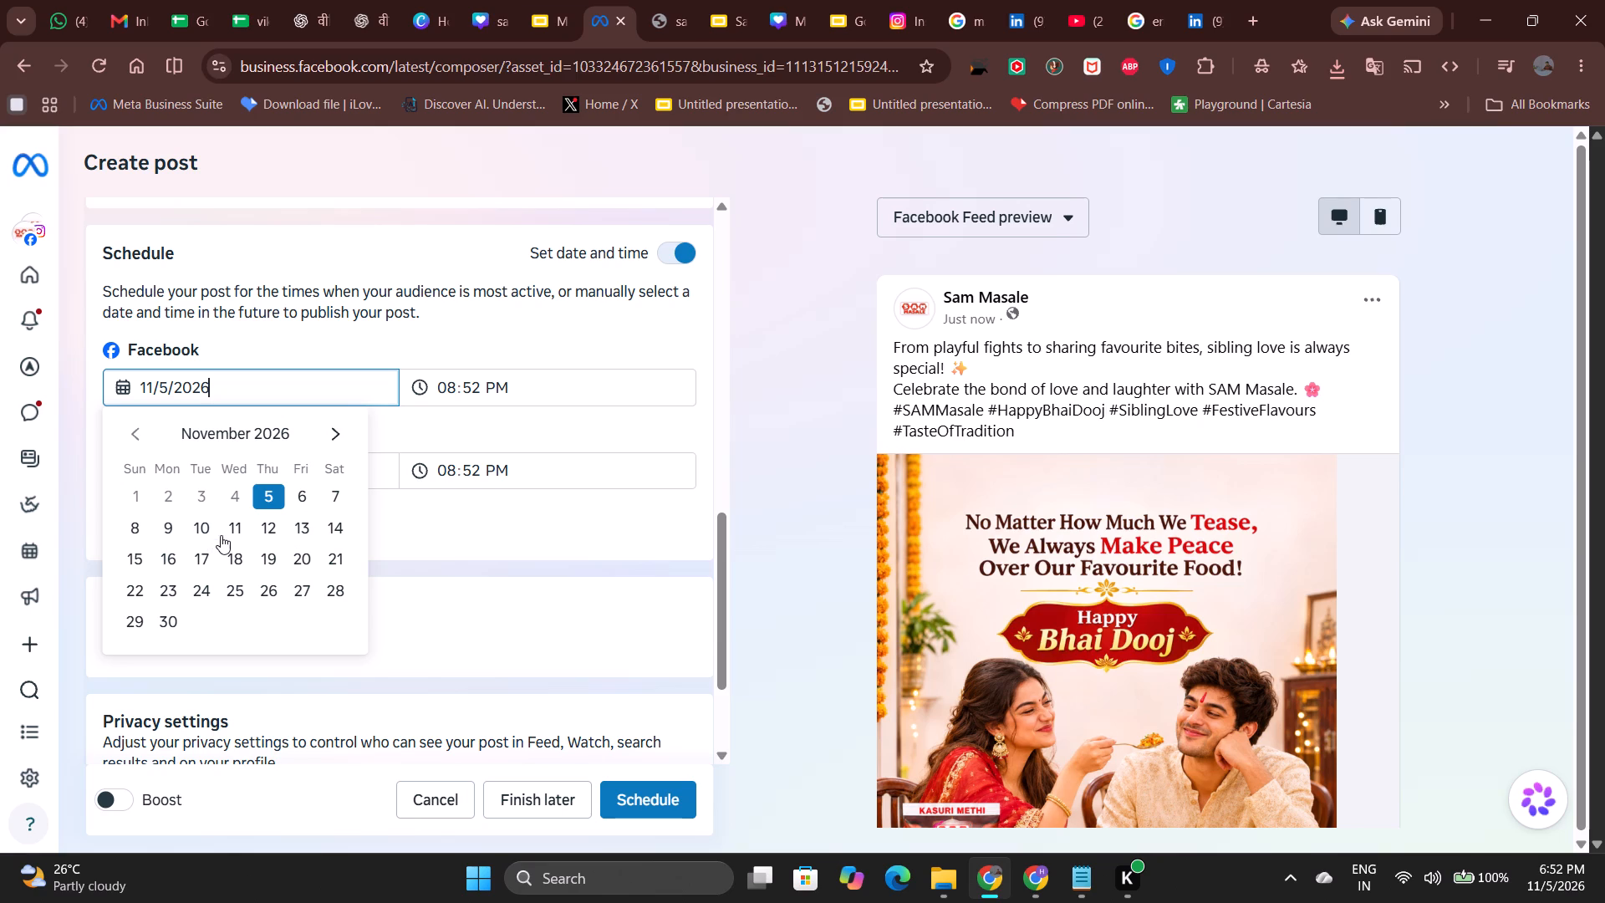
pyautogui.click(247, 524)
pyautogui.click(151, 475)
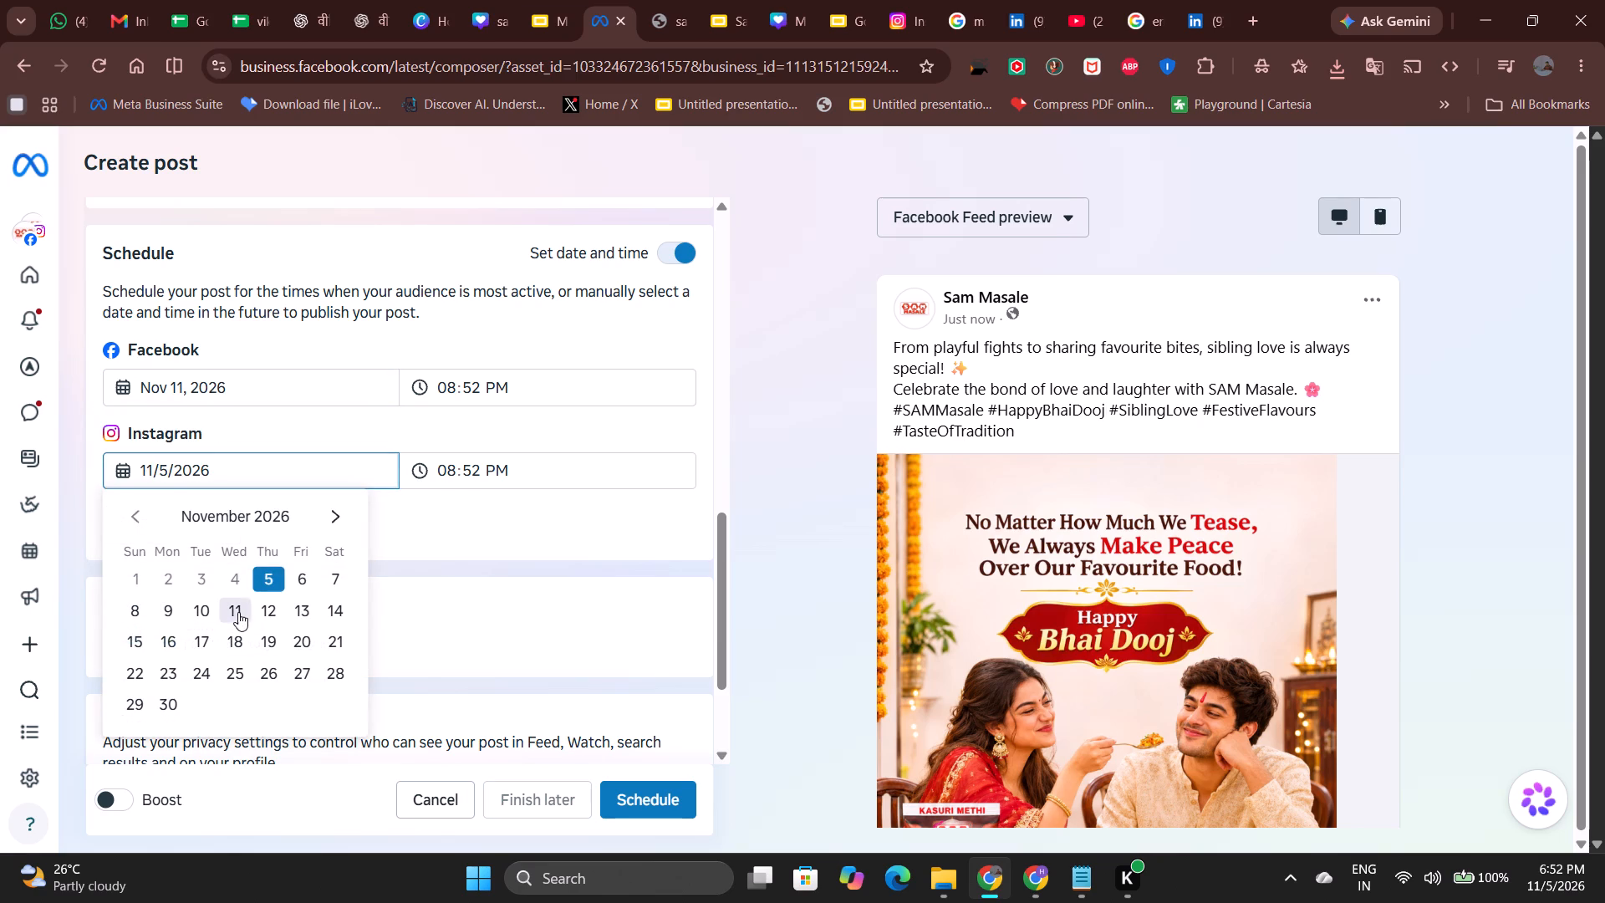
pyautogui.click(238, 612)
pyautogui.click(475, 385)
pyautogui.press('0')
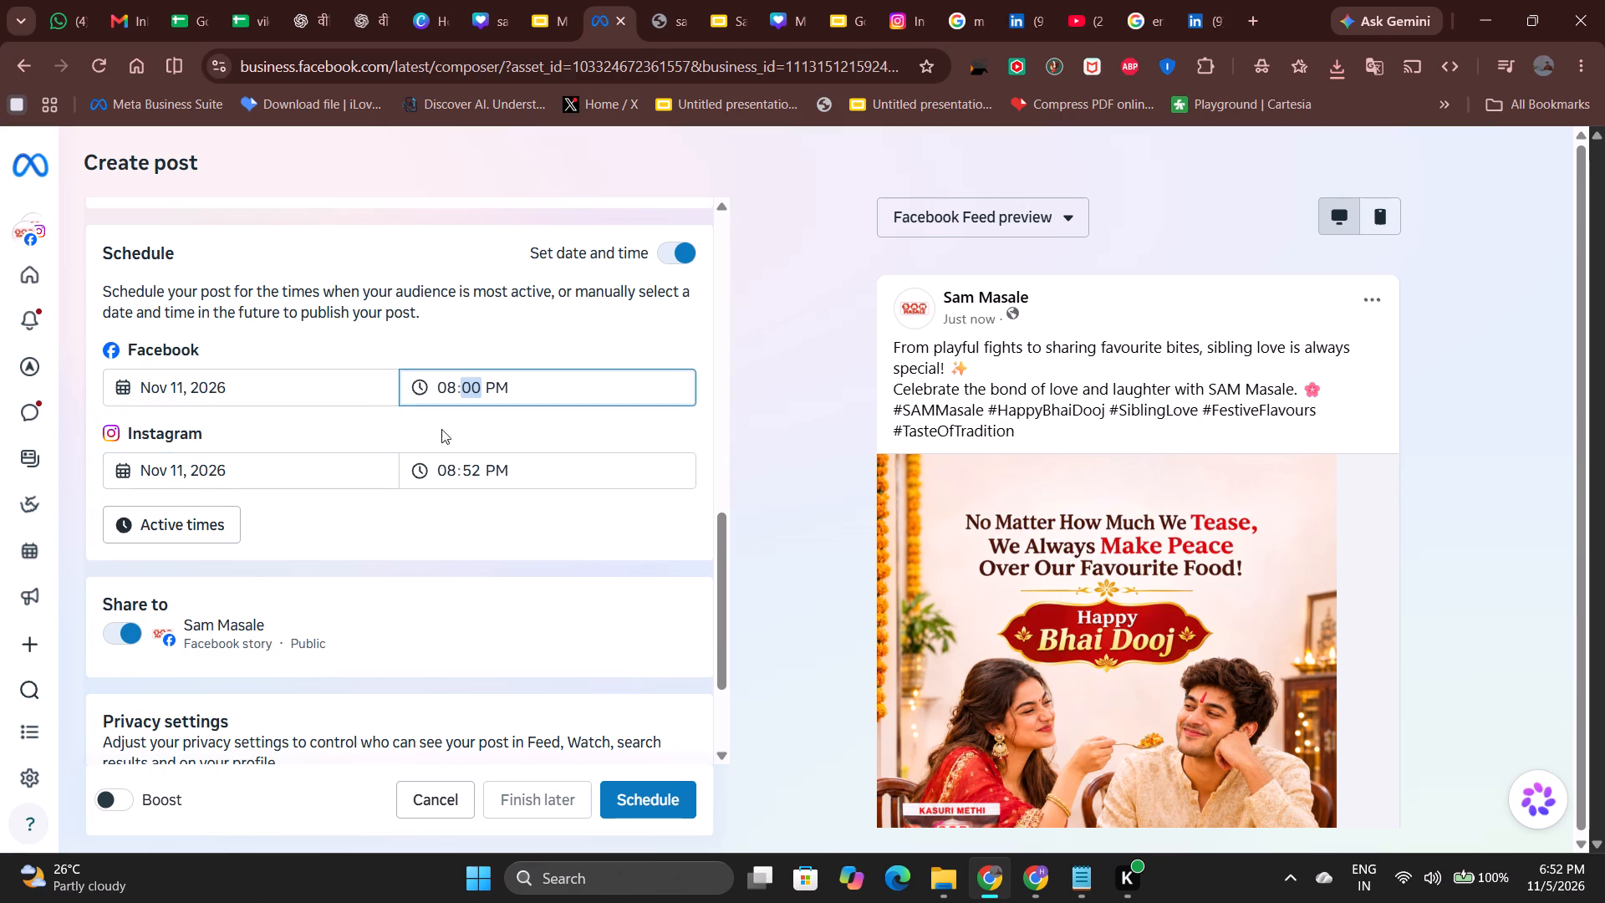
pyautogui.click(464, 471)
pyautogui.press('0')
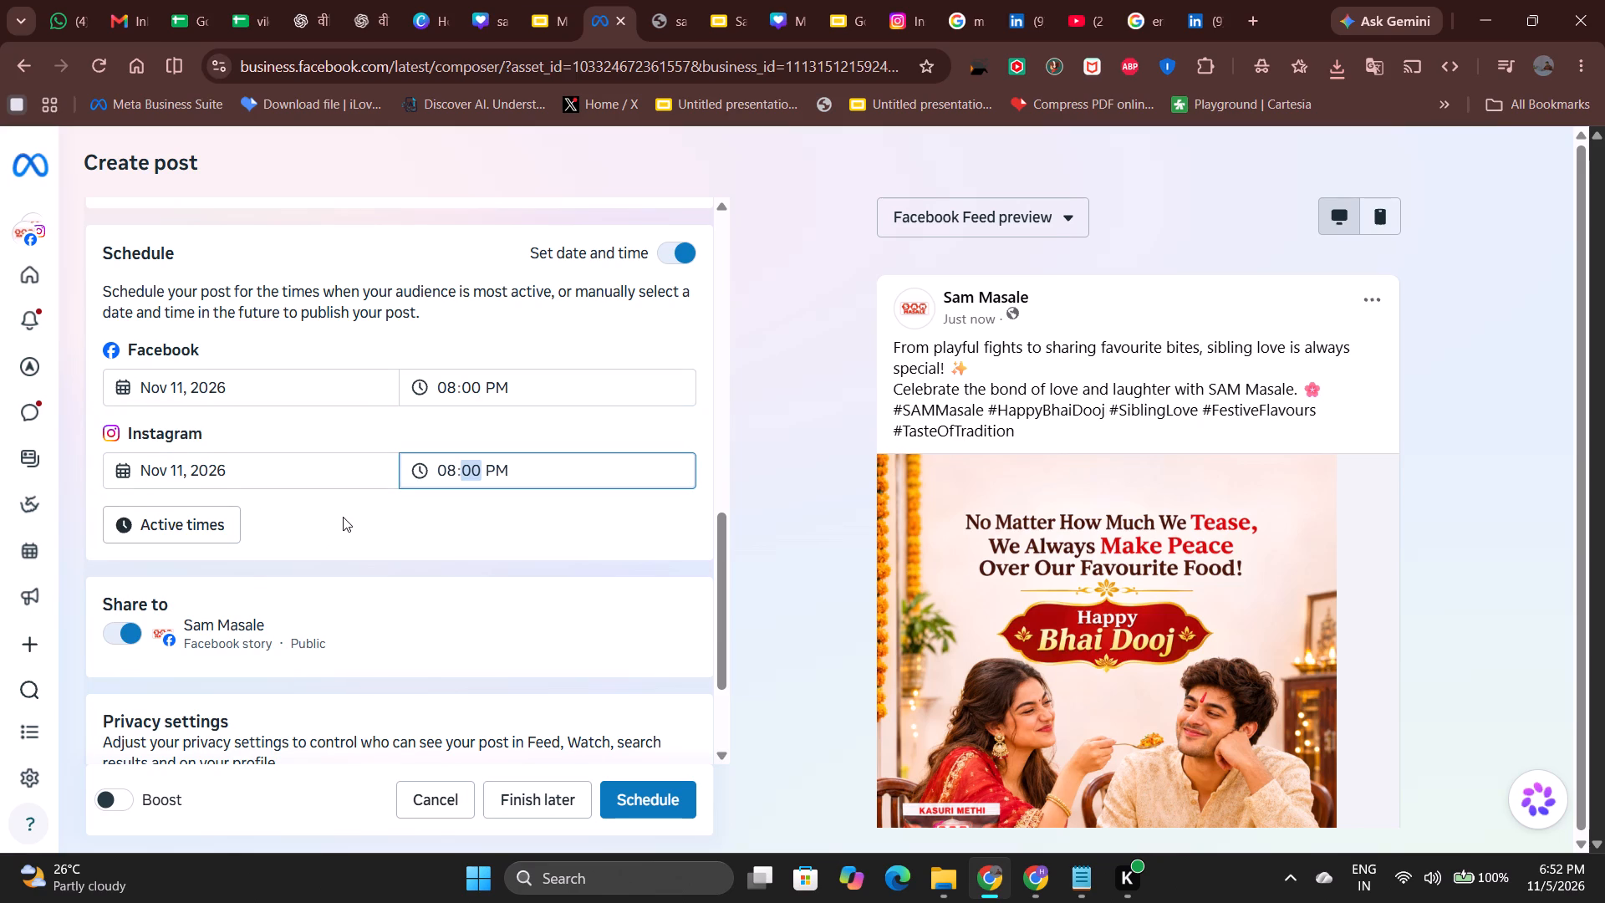
pyautogui.click(342, 525)
# Review the Bhai Dooj post's image, caption and schedule settings, and schedule the post.
pyautogui.scroll(4, 247, 503)
pyautogui.scroll(-6, 247, 482)
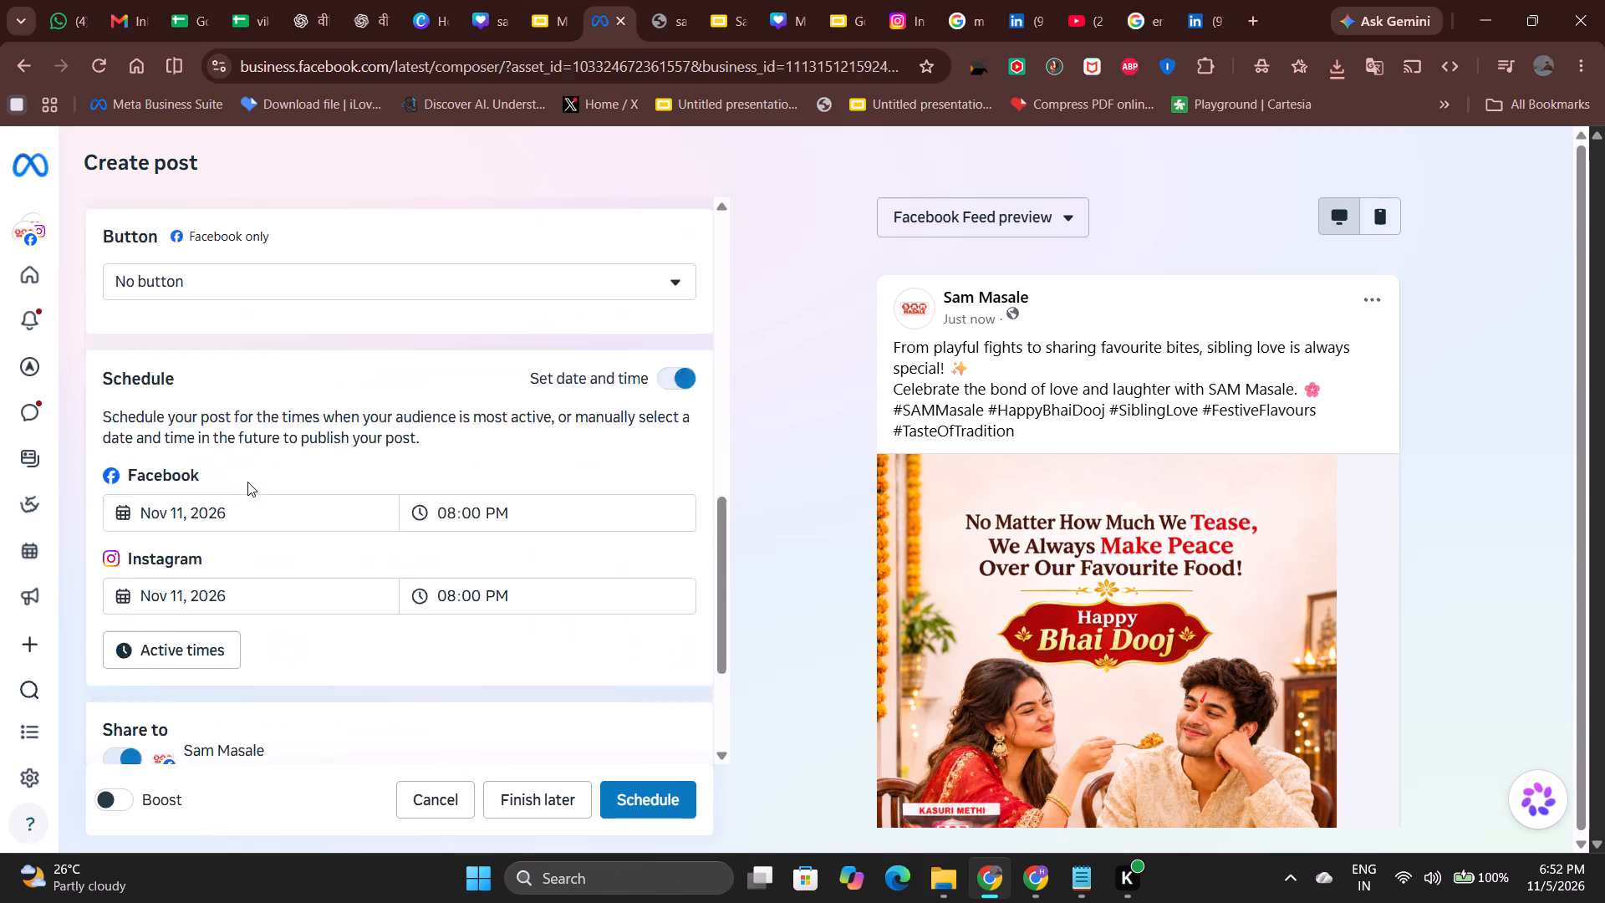
pyautogui.scroll(4, 485, 584)
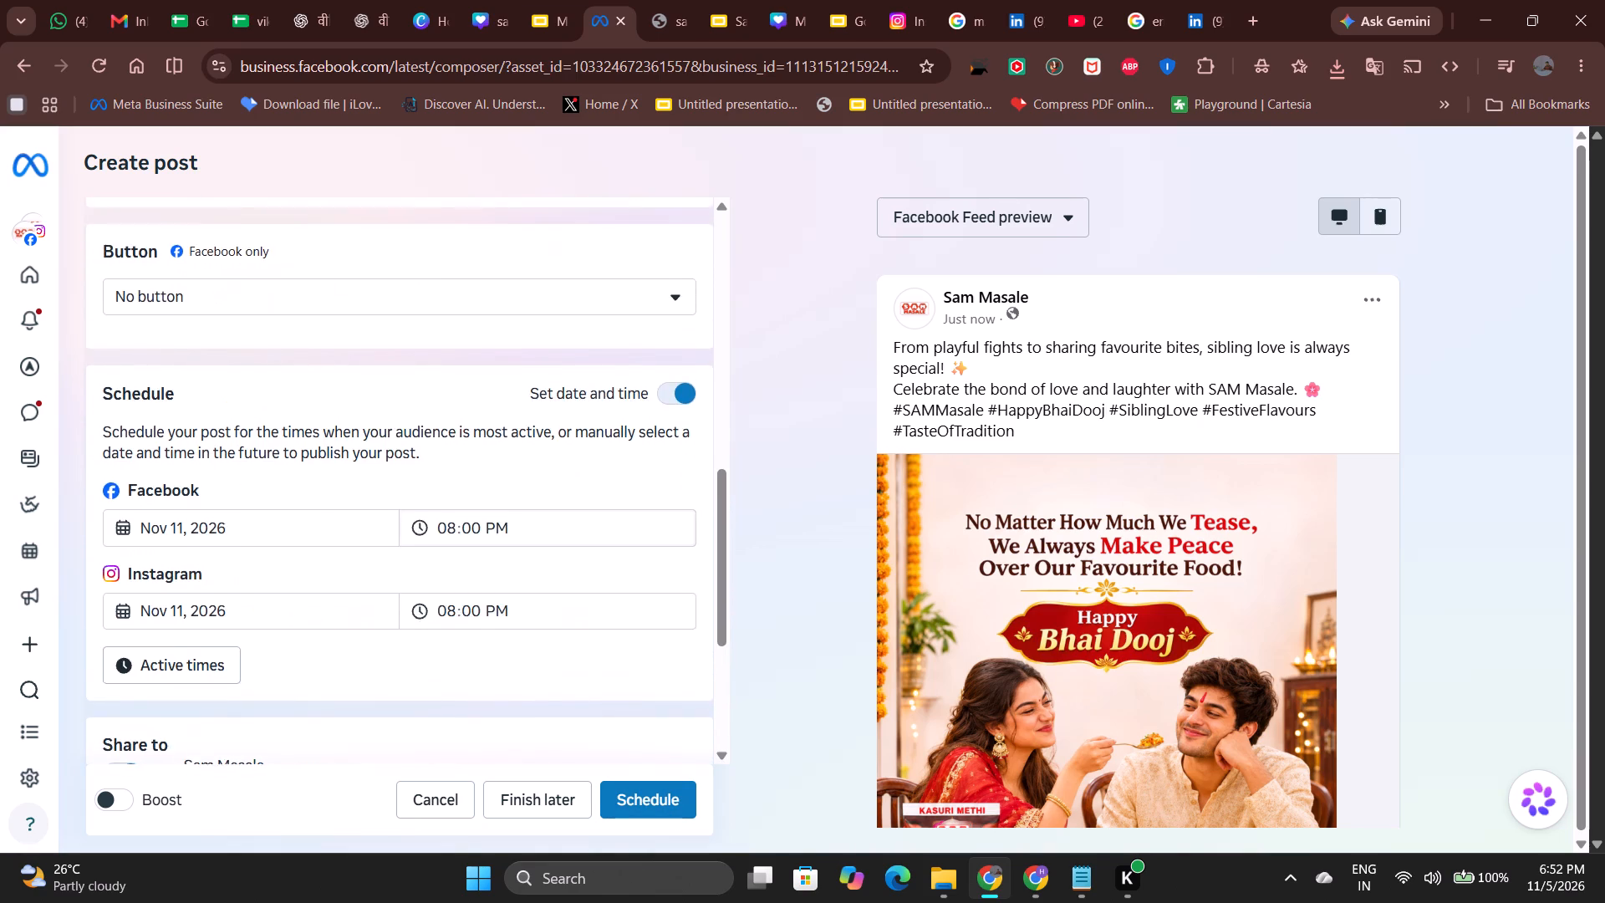
pyautogui.scroll(-4, 1089, 533)
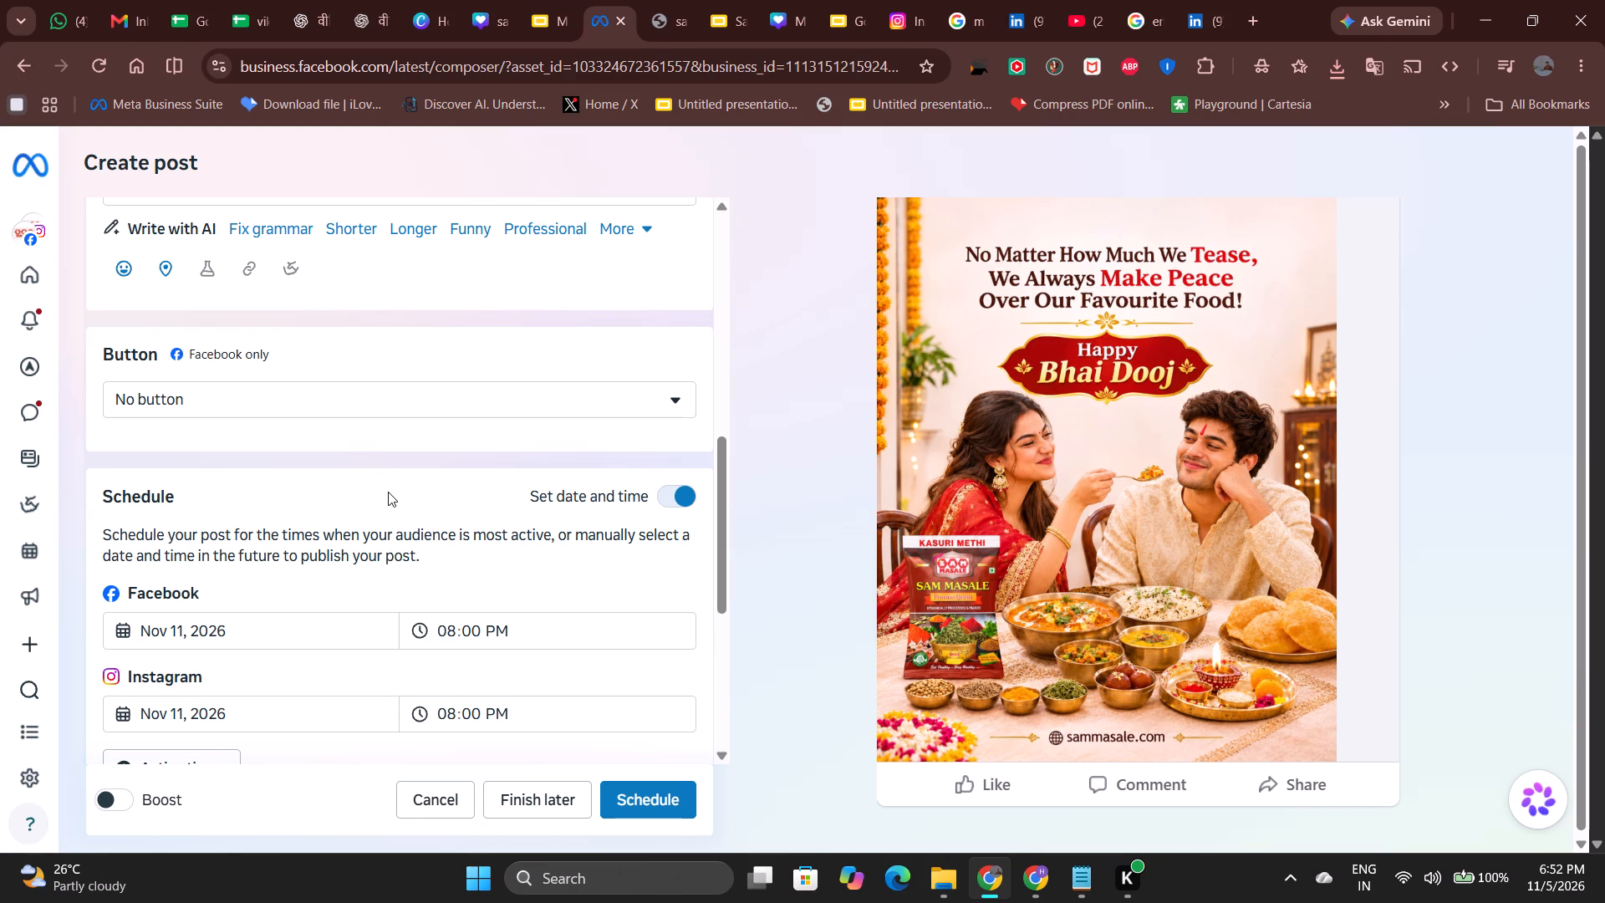
pyautogui.scroll(-2, 388, 492)
pyautogui.scroll(6, 388, 492)
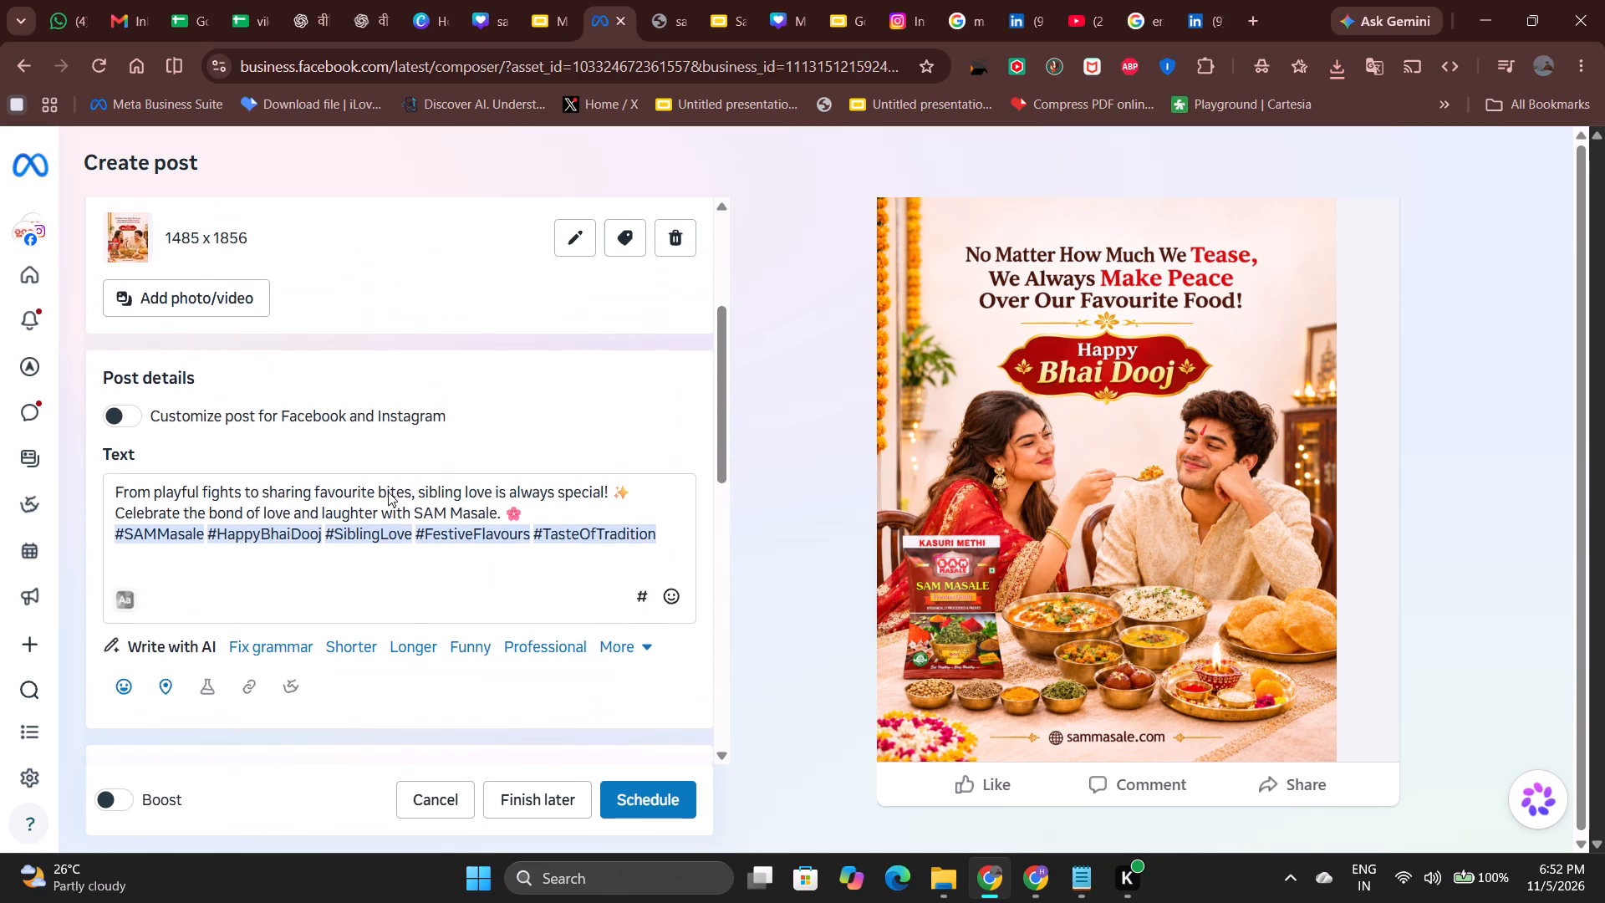
pyautogui.scroll(1, 388, 492)
pyautogui.scroll(-6, 388, 482)
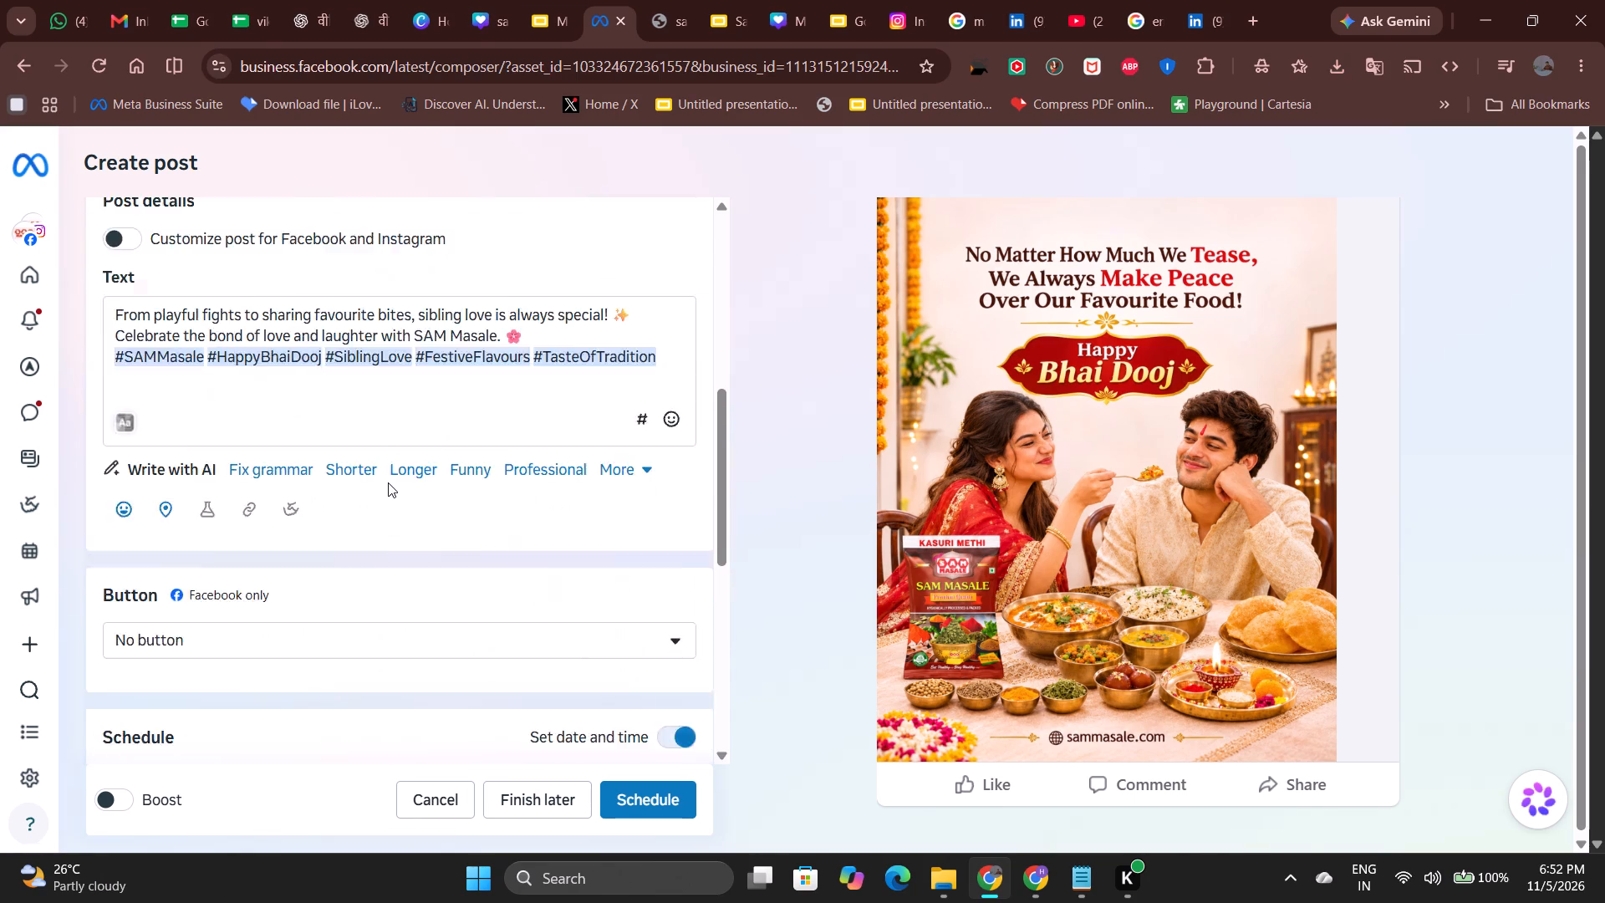
pyautogui.scroll(-1, 388, 482)
pyautogui.click(645, 808)
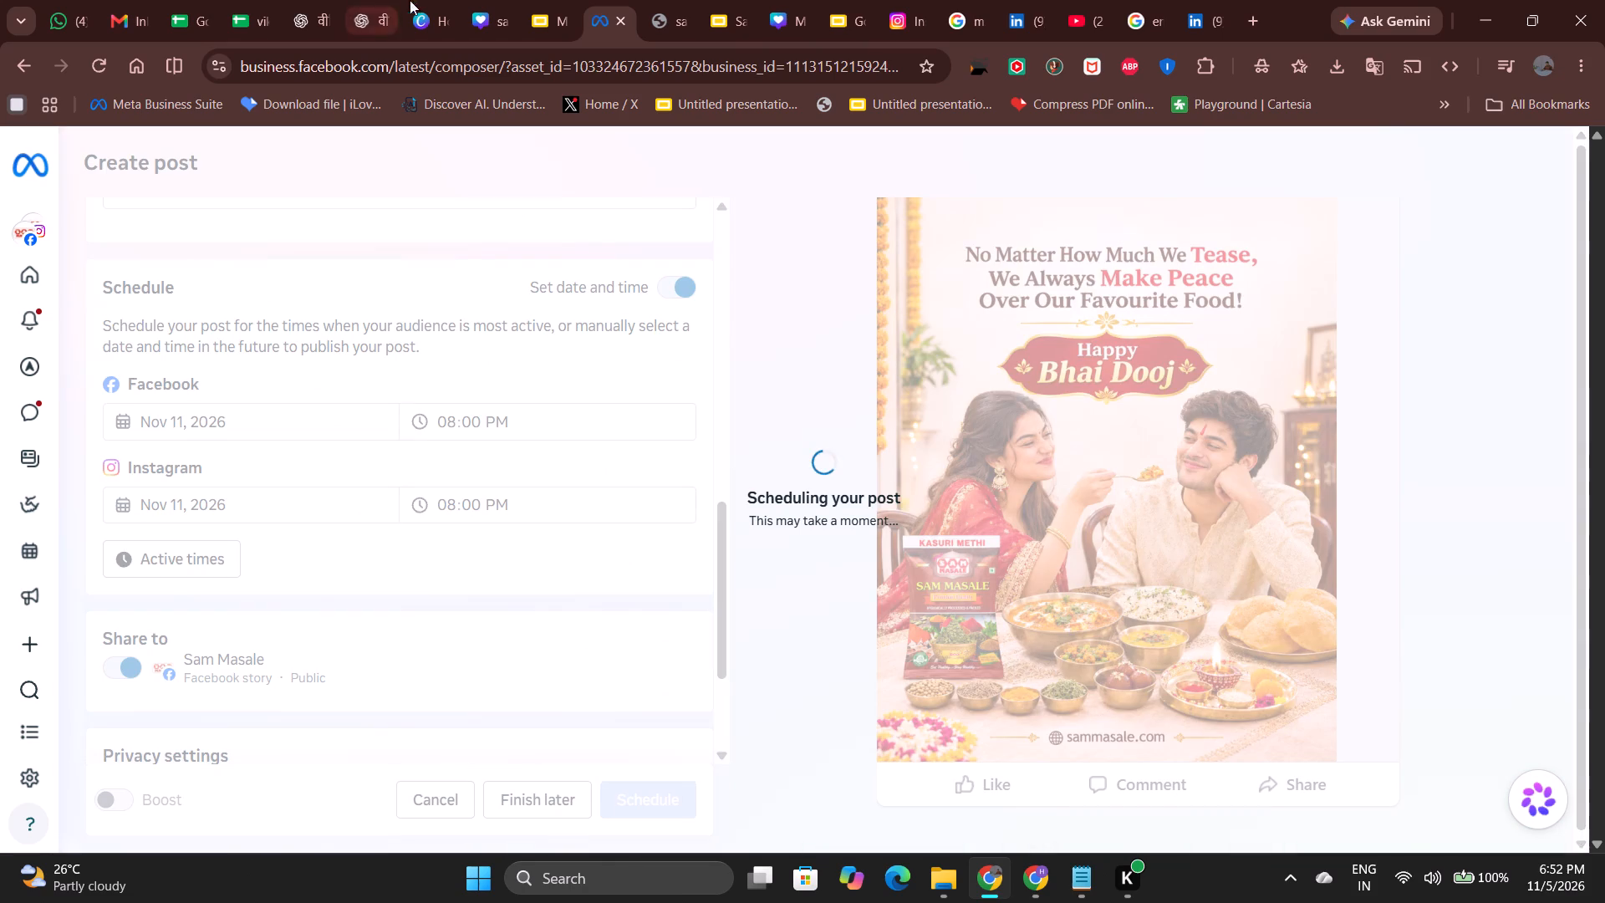
# Look at slide 14 of the Sam Masale presentation for the next planned post and its date.
pyautogui.click(725, 11)
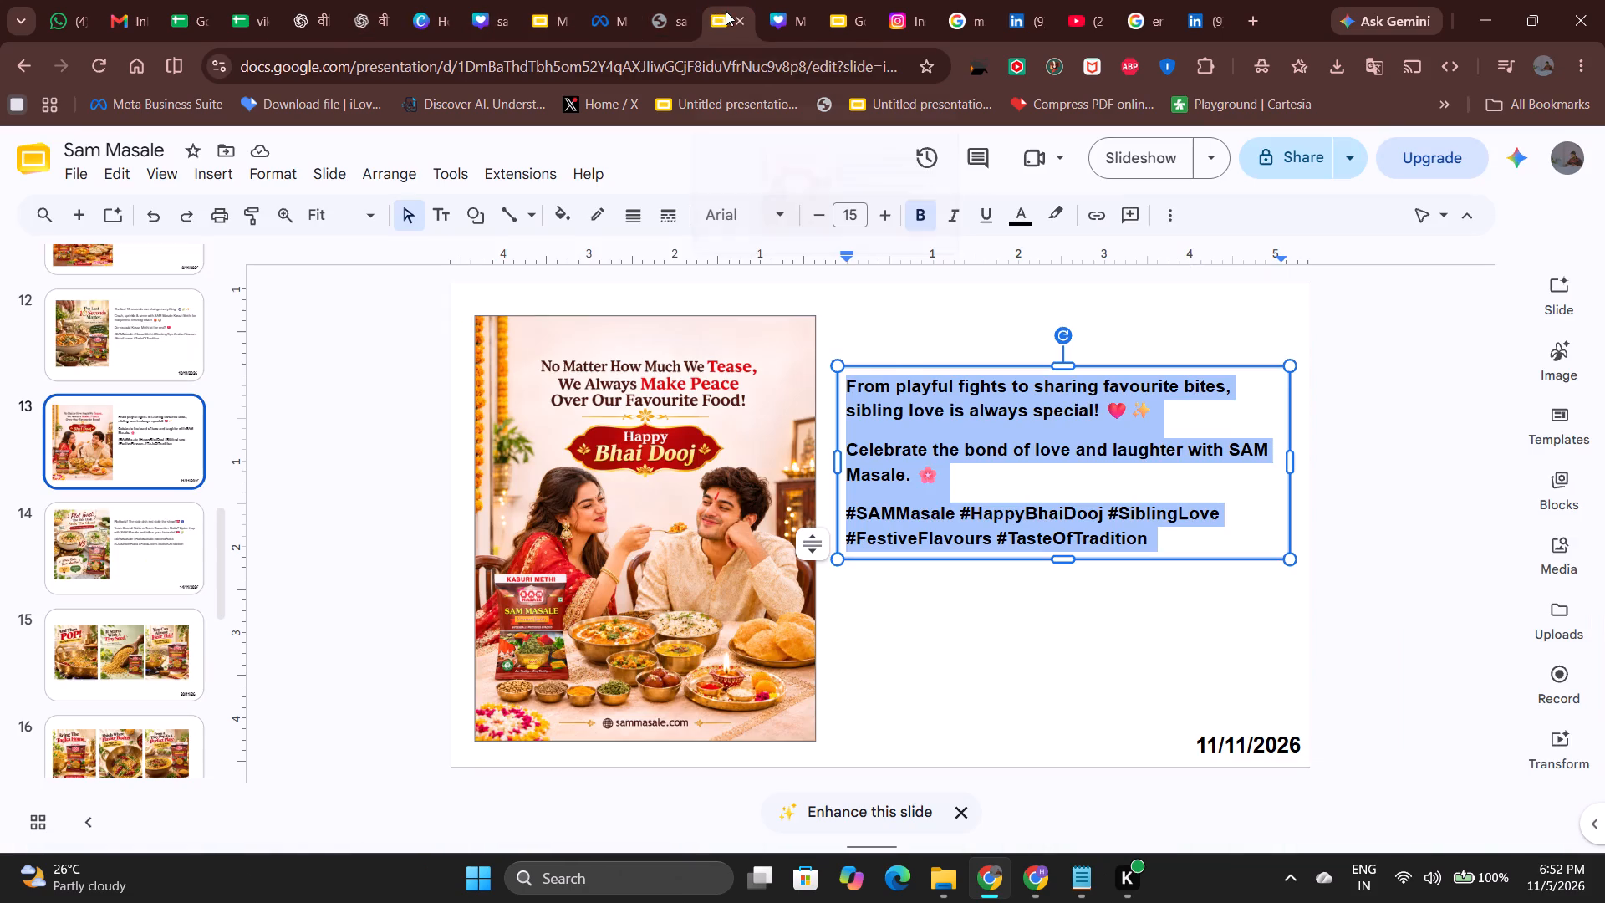
pyautogui.click(133, 574)
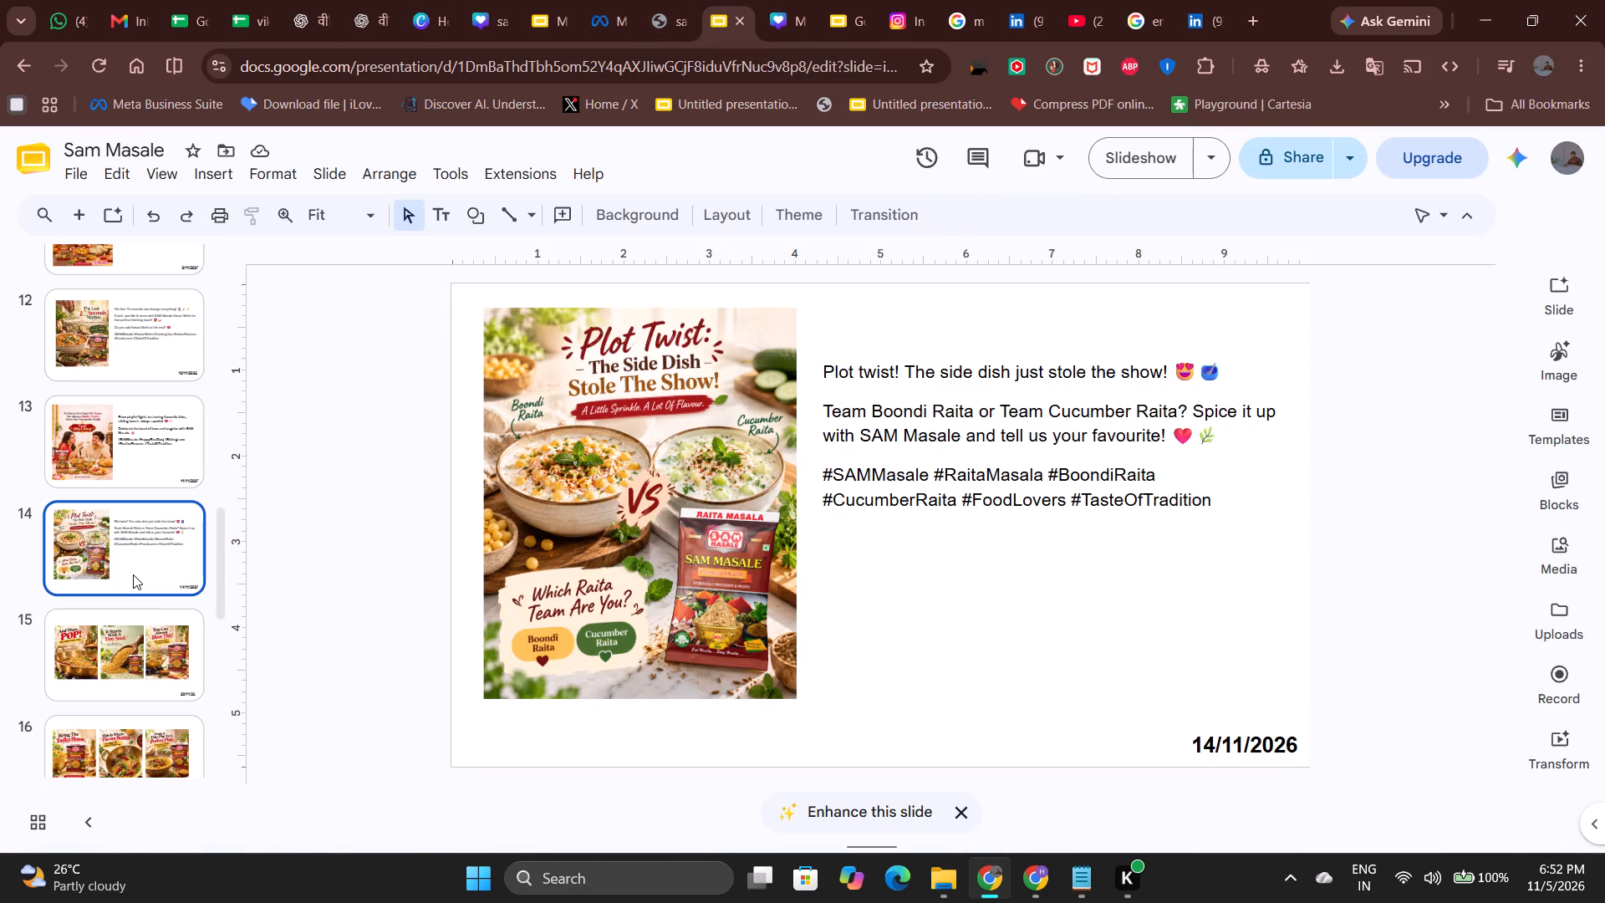
# Return to Meta Business Suite and dismiss the boost offer for the scheduled Bhai Dooj post.
pyautogui.click(681, 8)
pyautogui.click(609, 3)
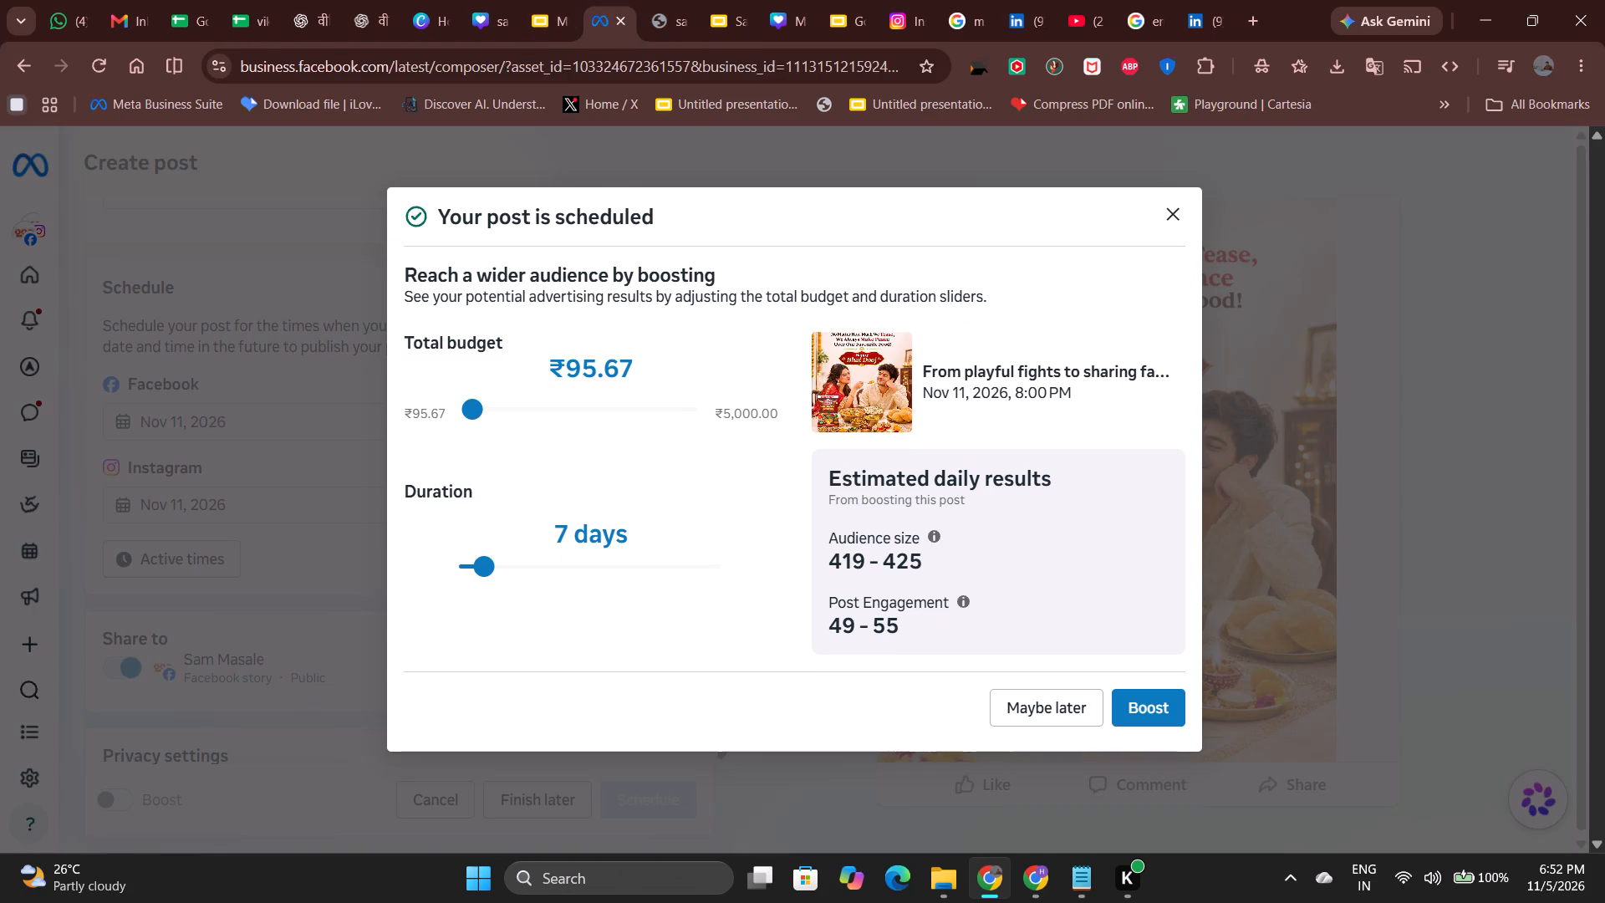
pyautogui.click(1174, 217)
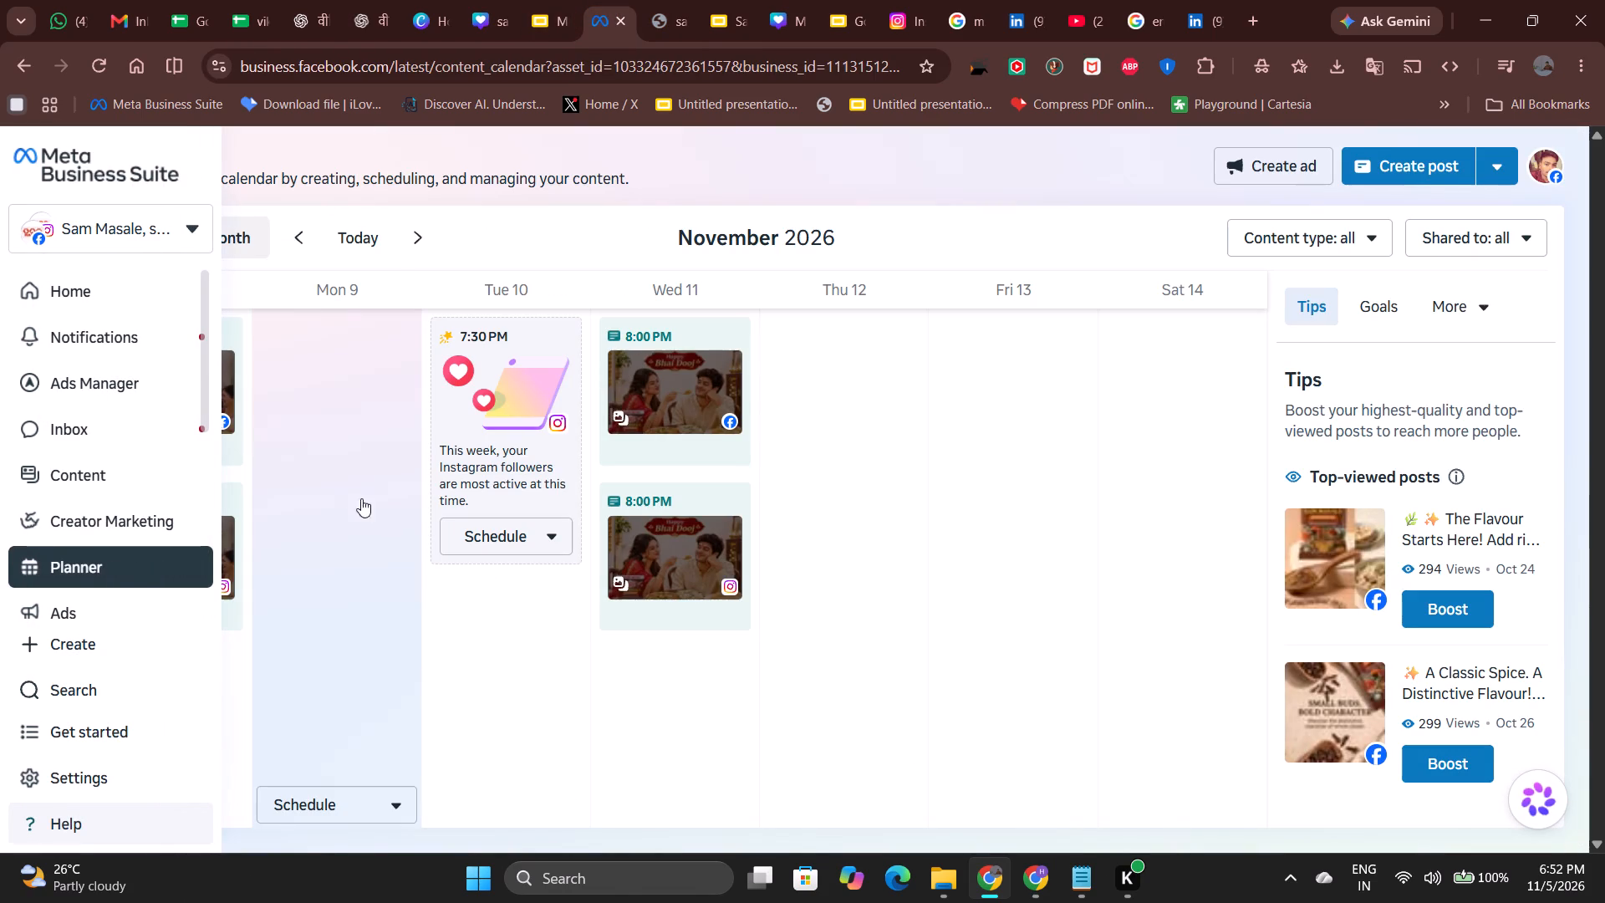
# Examine Canva's Happy Govardhan Puja page and look through the Sam Masale slides for a matching caption and date.
pyautogui.click(529, 7)
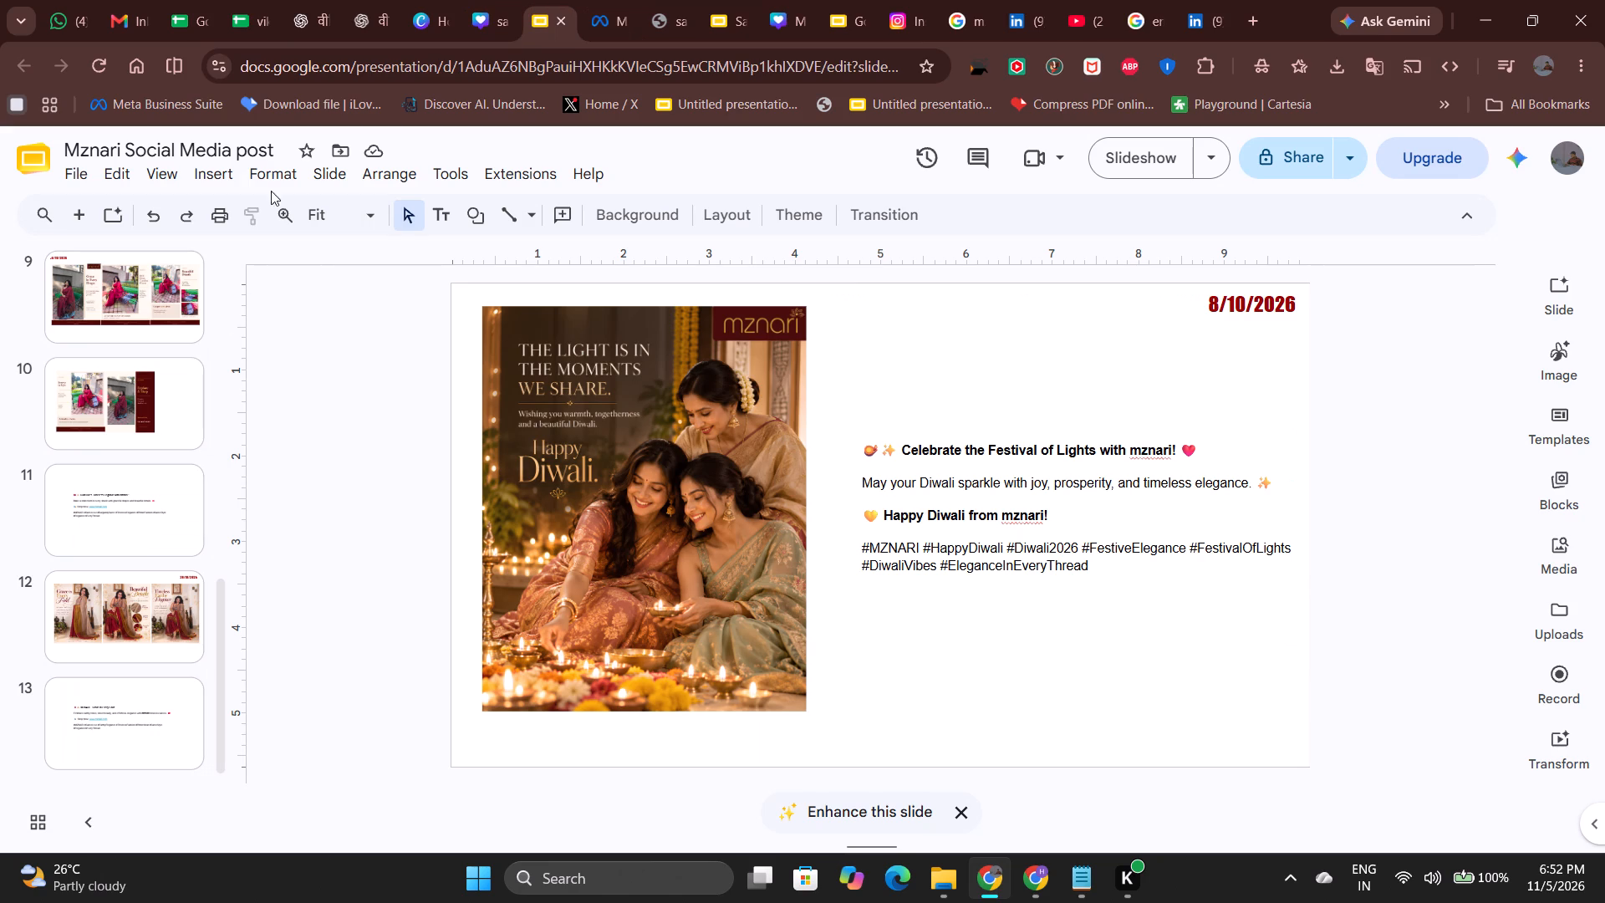
pyautogui.click(469, 8)
pyautogui.scroll(3, 854, 551)
pyautogui.scroll(1, 782, 503)
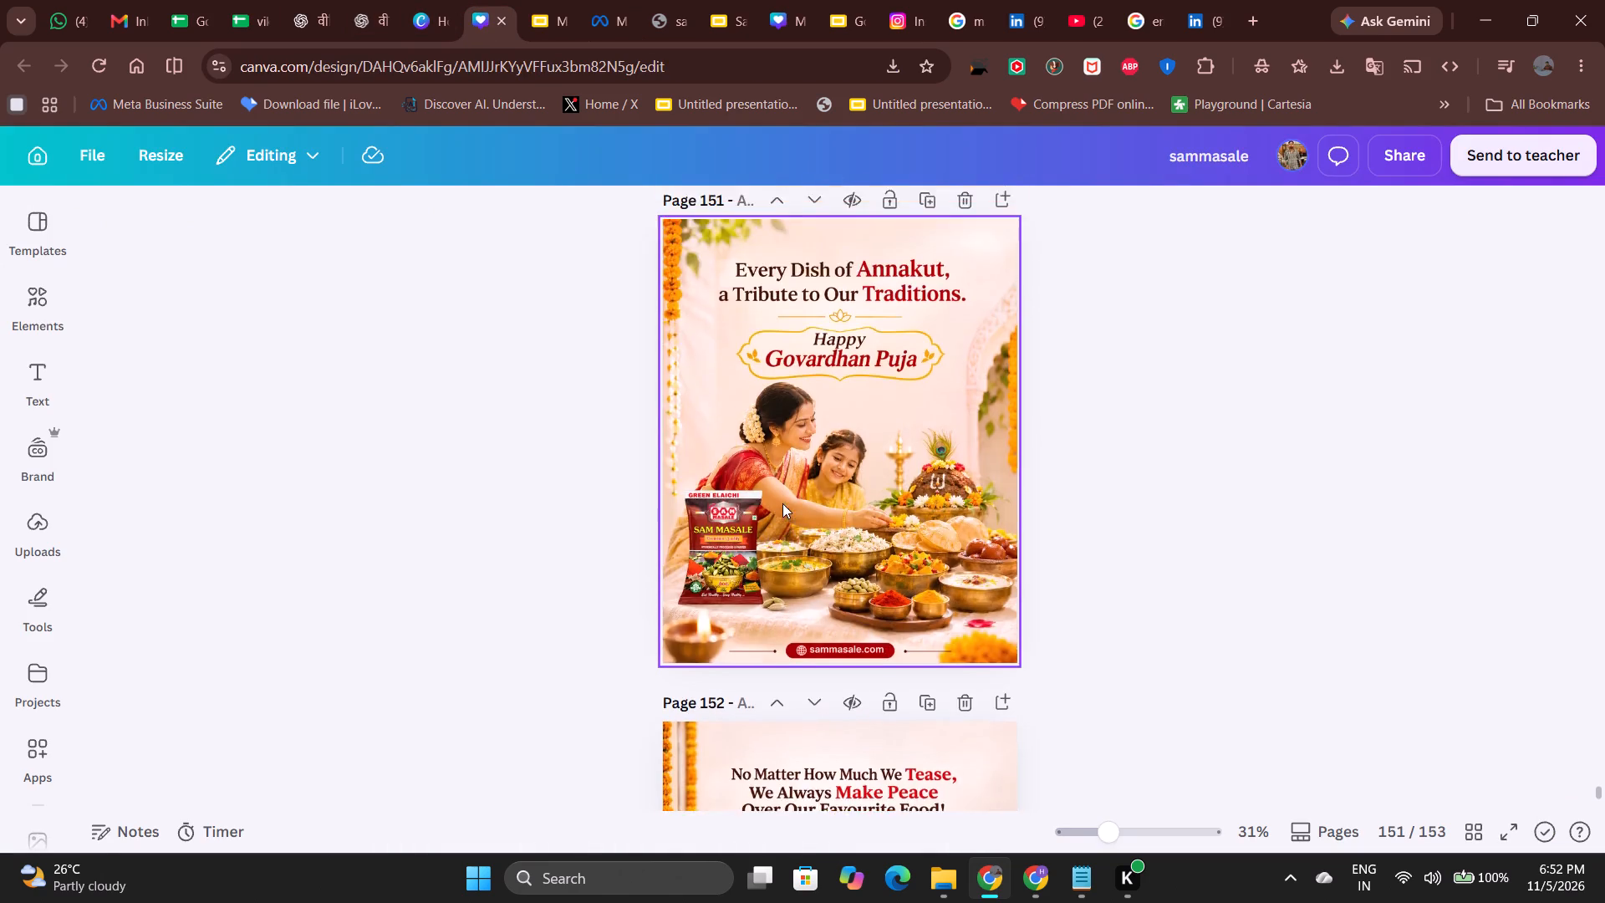
pyautogui.scroll(-3, 782, 503)
pyautogui.scroll(3, 782, 503)
pyautogui.click(550, 13)
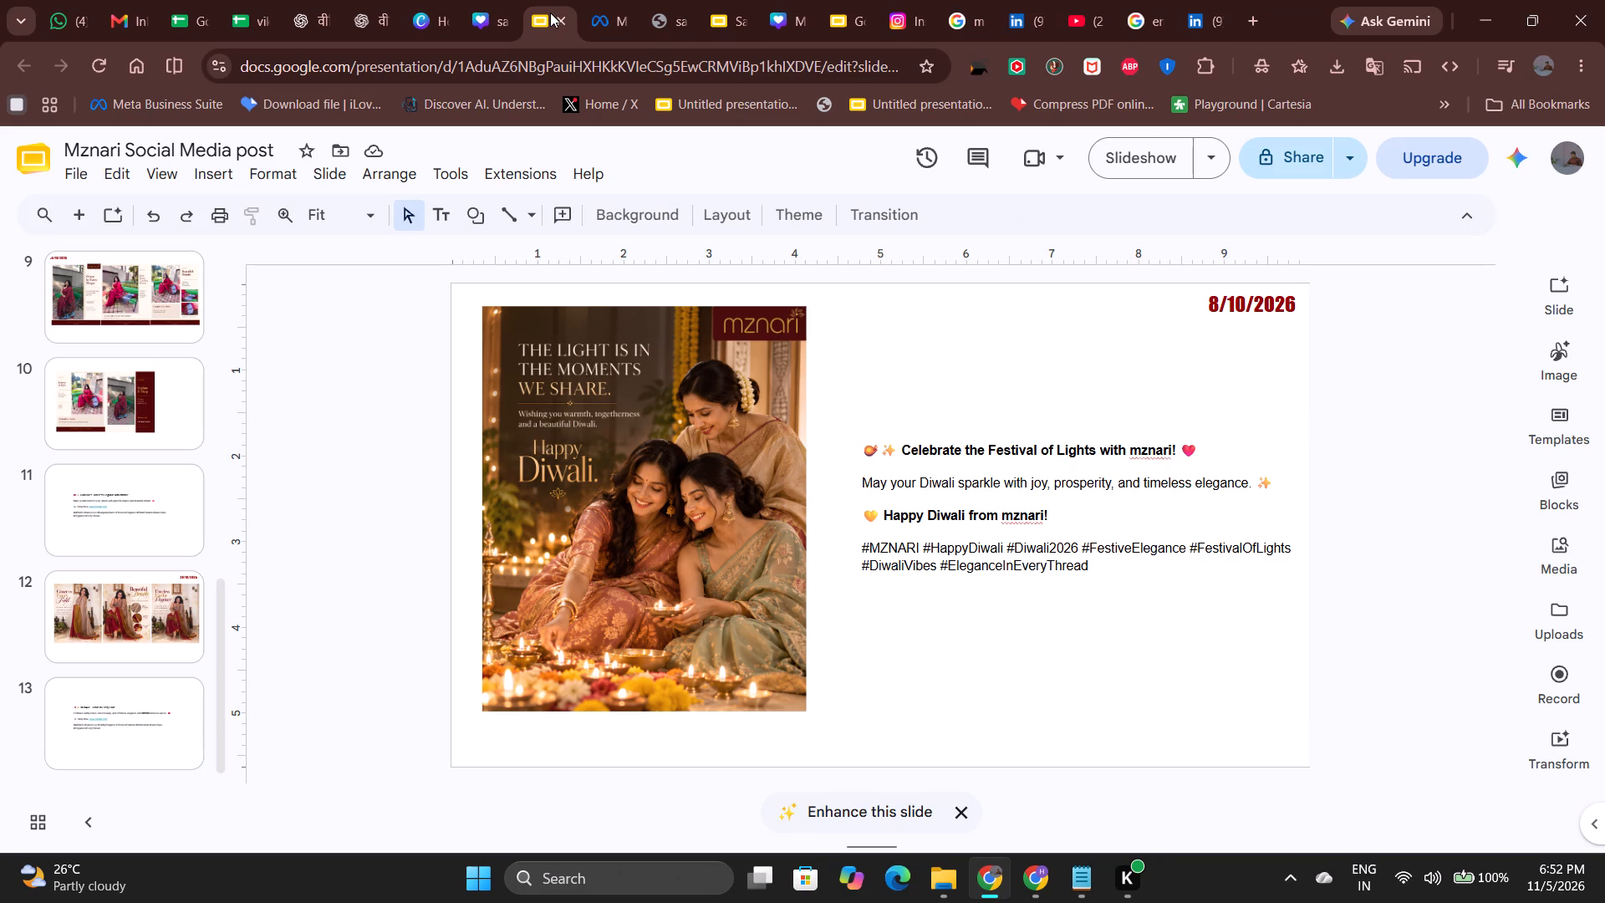
pyautogui.click(717, 22)
pyautogui.scroll(-3, 56, 645)
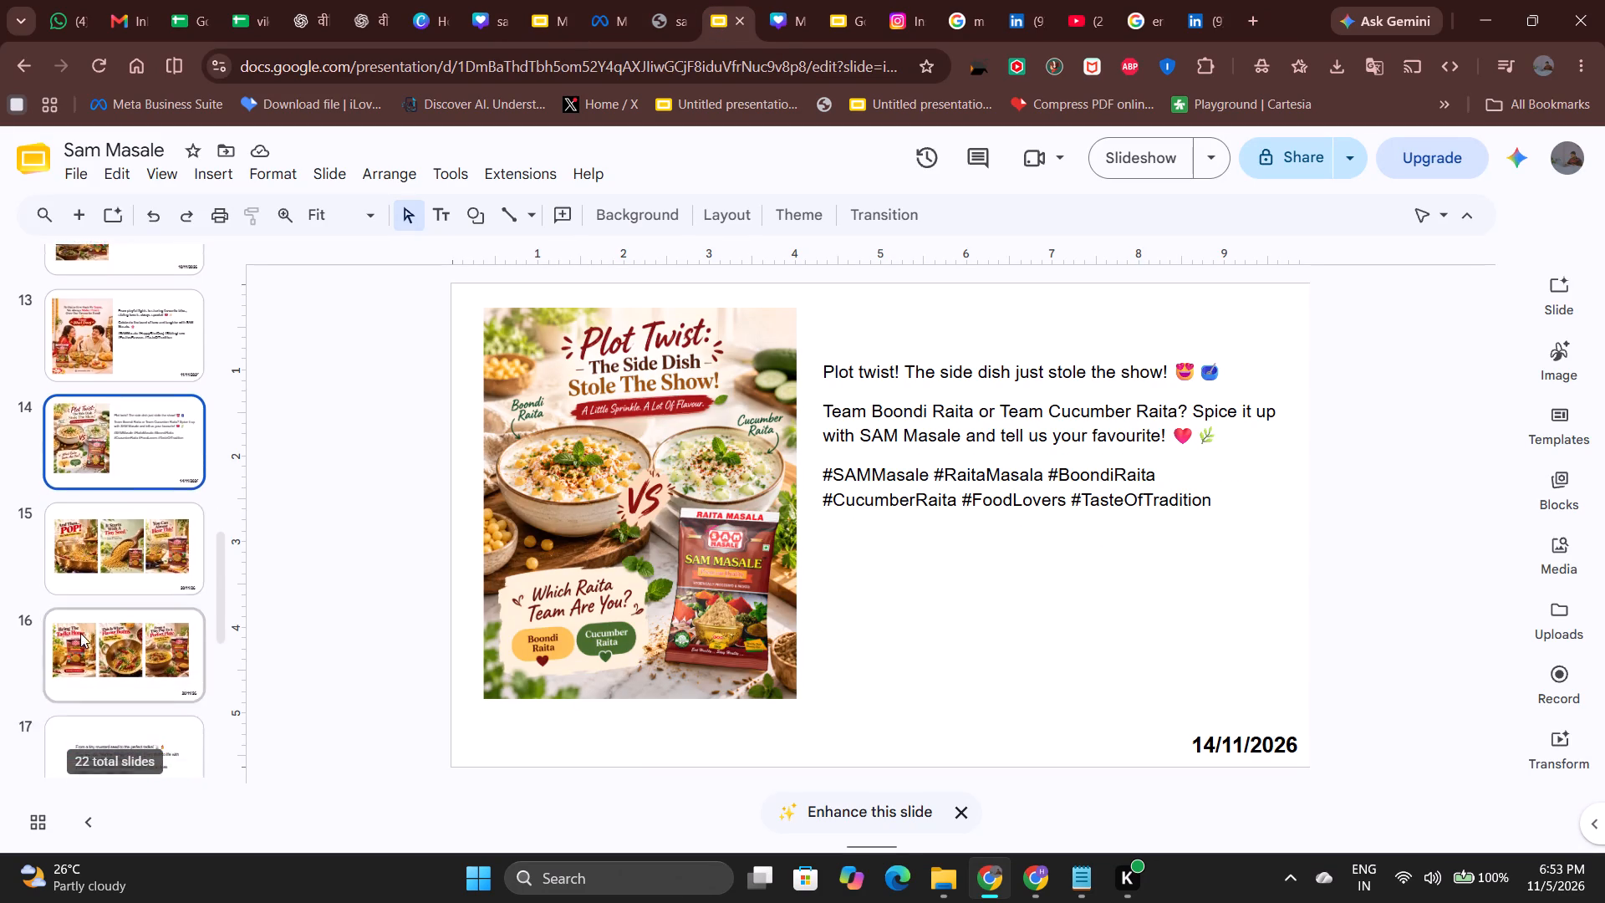
pyautogui.scroll(-2, 80, 633)
pyautogui.click(82, 474)
pyautogui.click(136, 573)
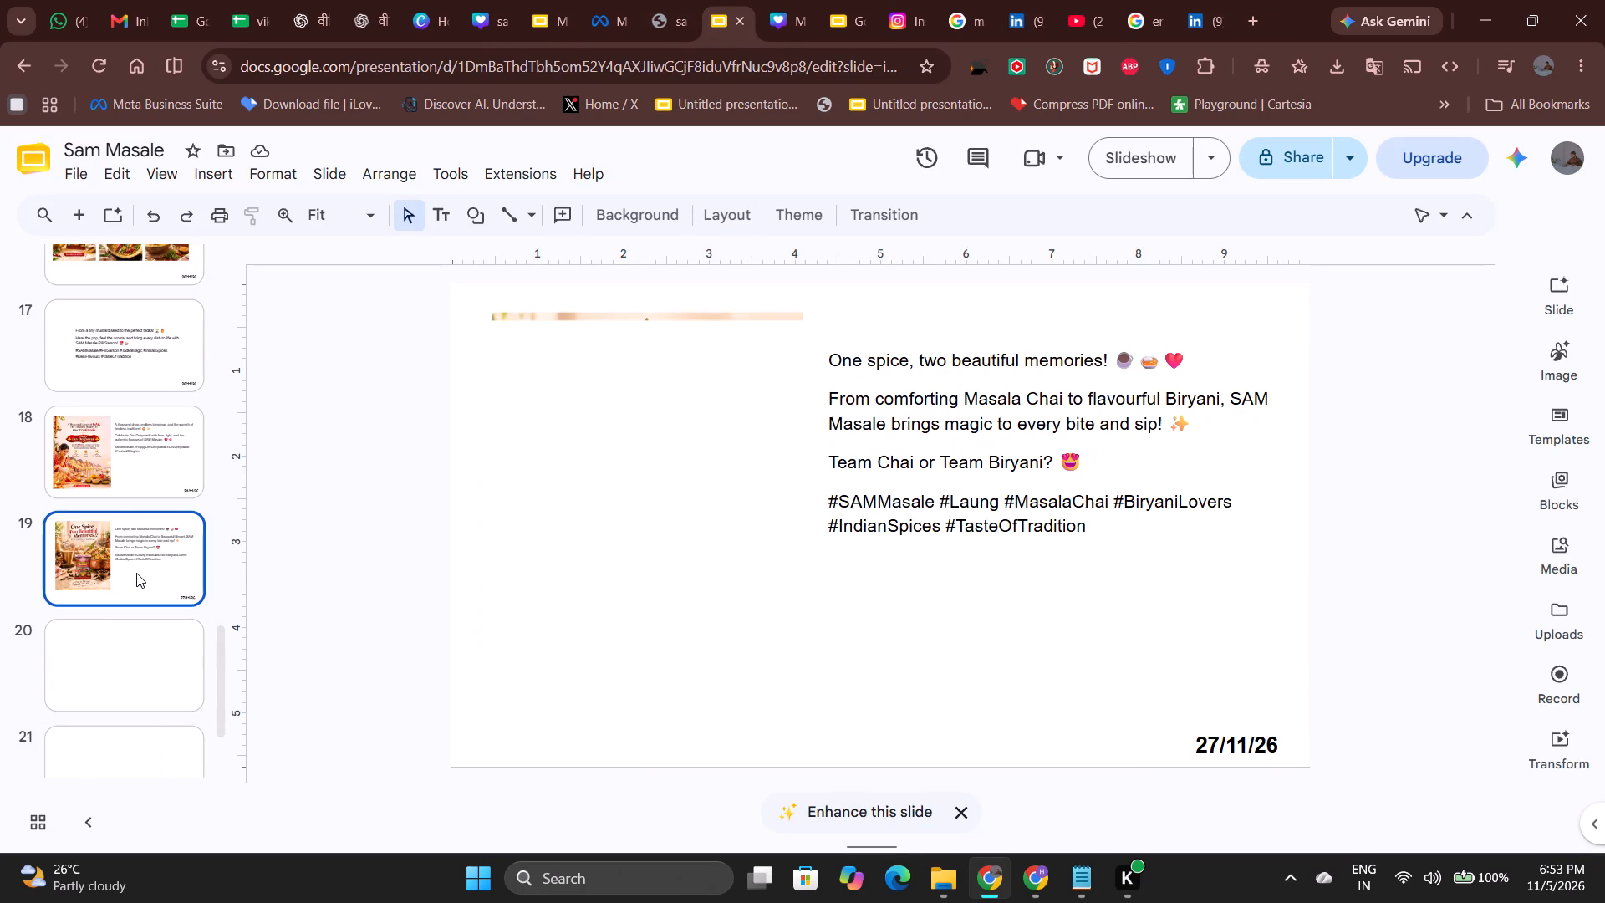
pyautogui.scroll(-4, 144, 565)
pyautogui.scroll(6, 145, 457)
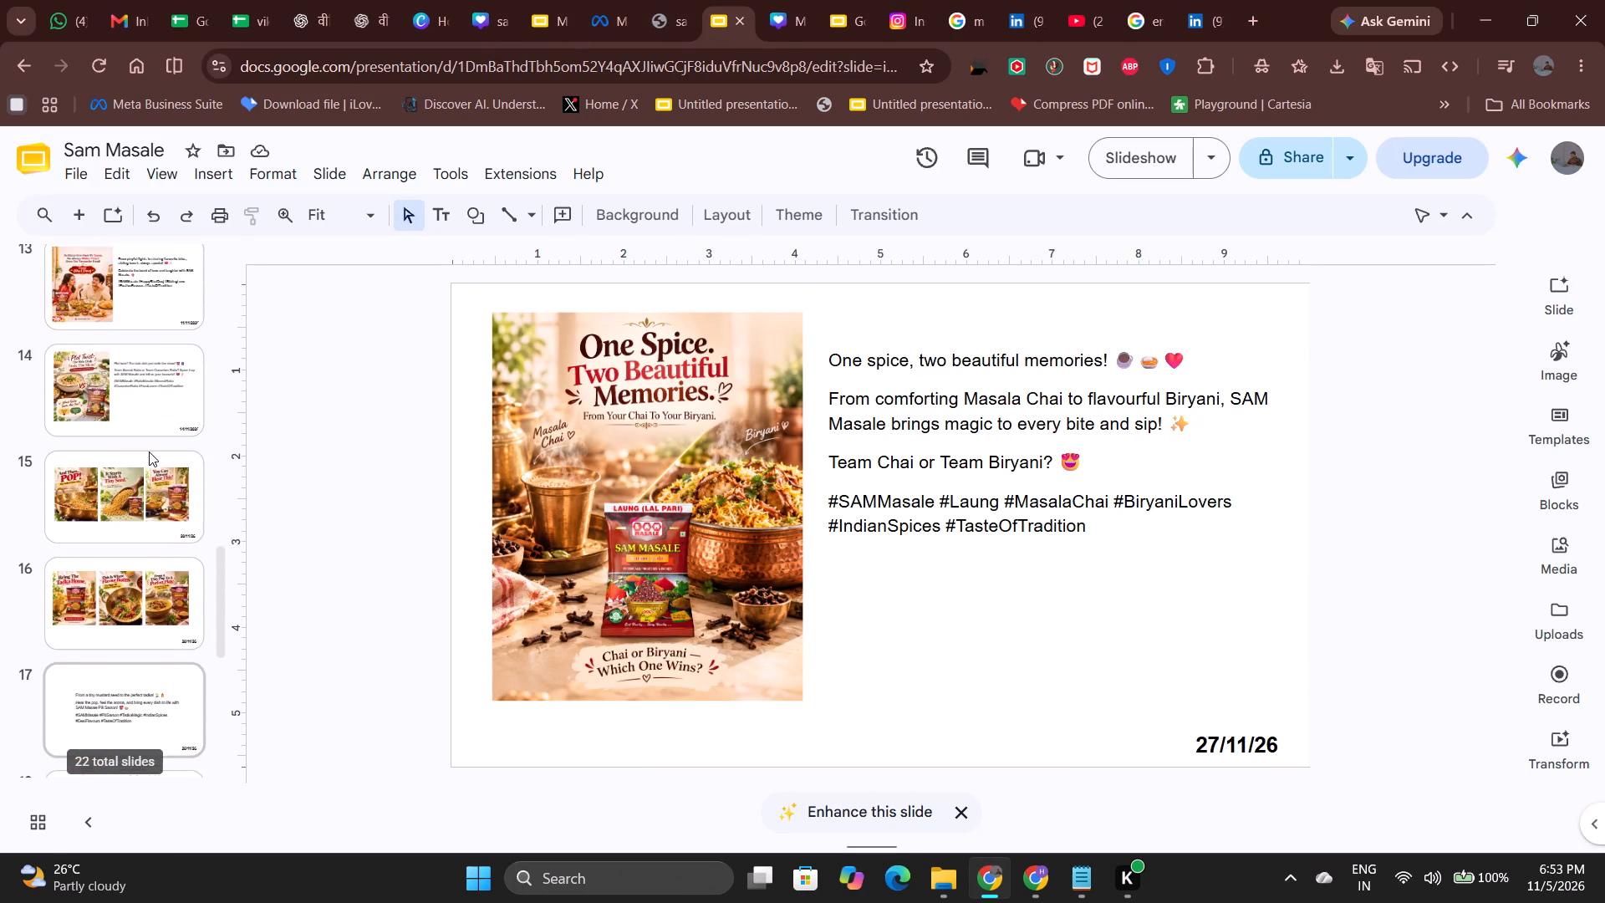
pyautogui.scroll(3, 64, 424)
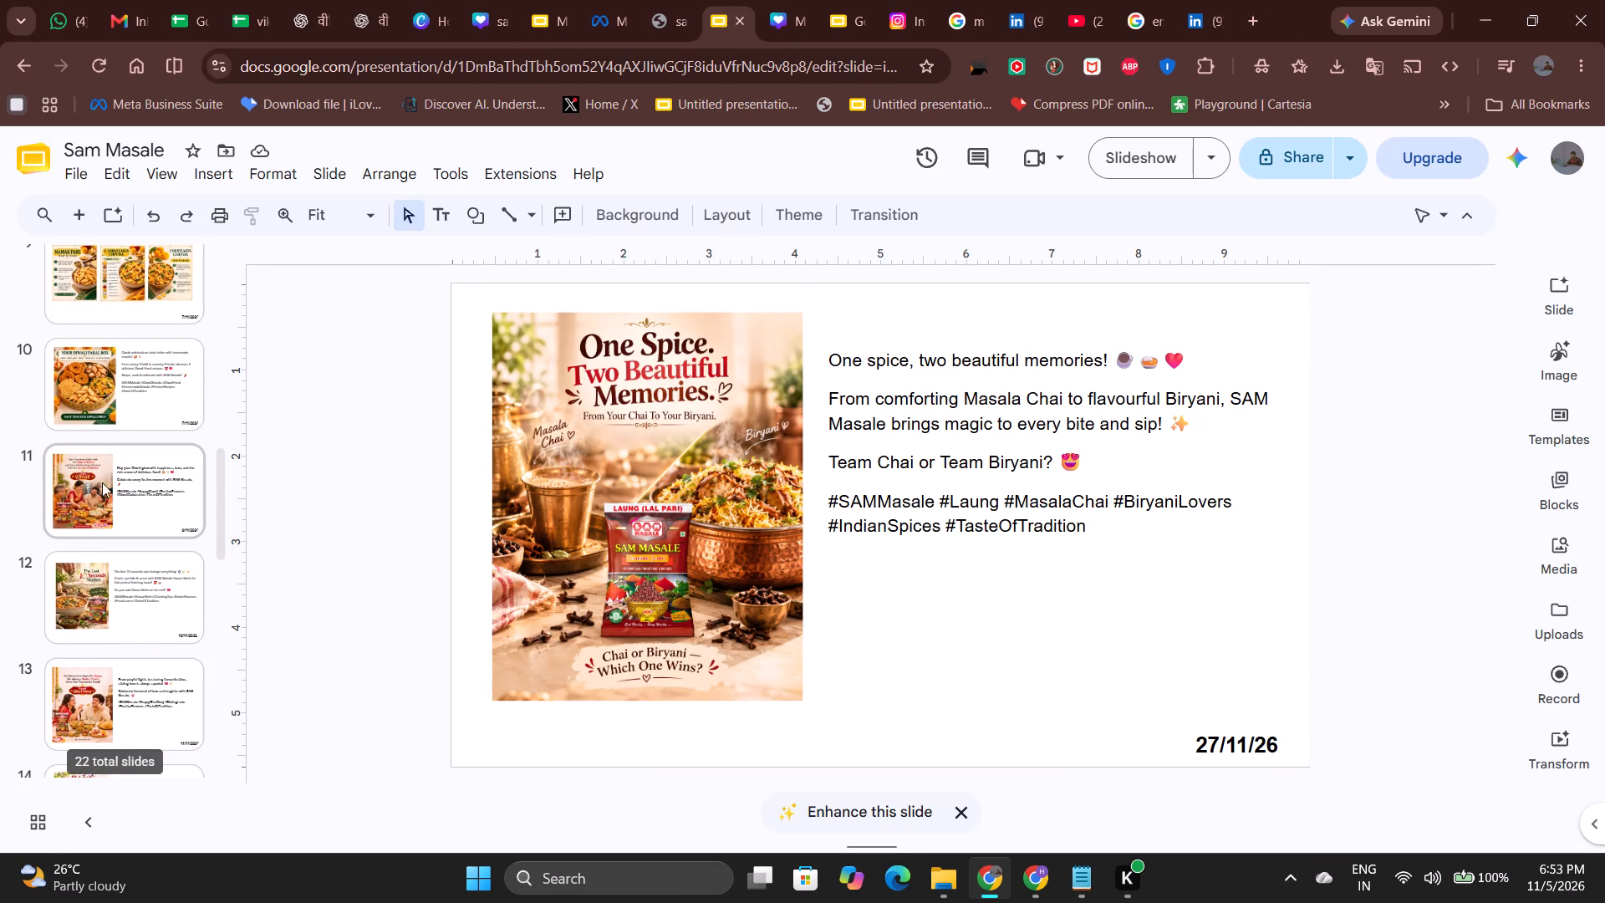
pyautogui.click(133, 483)
pyautogui.click(92, 381)
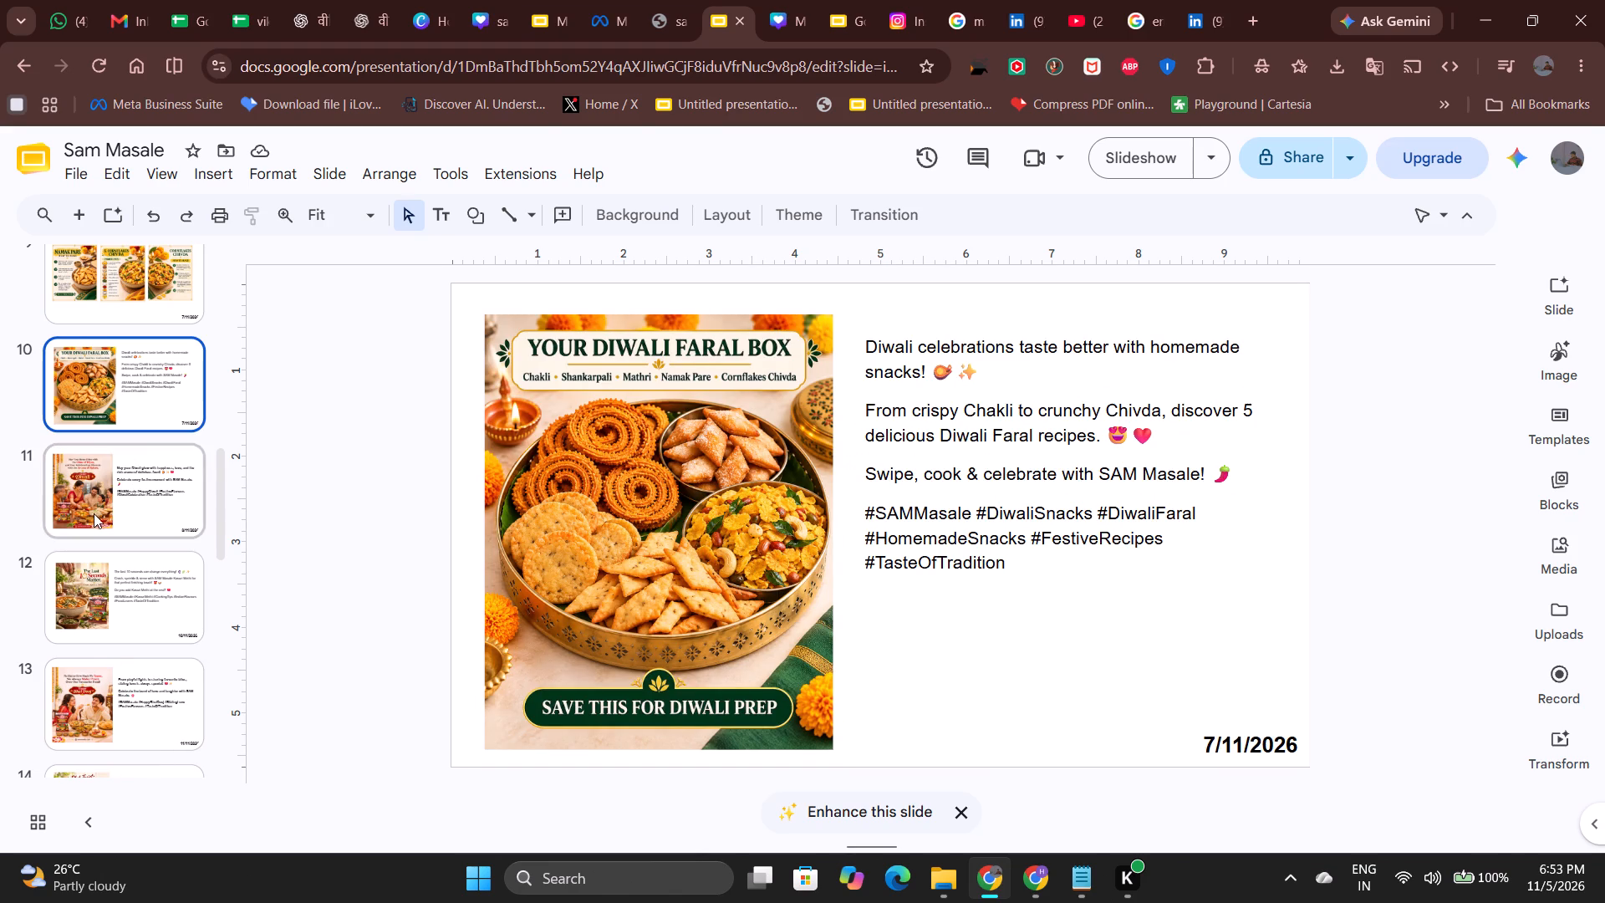
# Look through the remaining Sam Masale slides, up to slide 19, for a Govardhan Puja caption and posting date.
pyautogui.scroll(13, 99, 504)
pyautogui.scroll(-2, 99, 502)
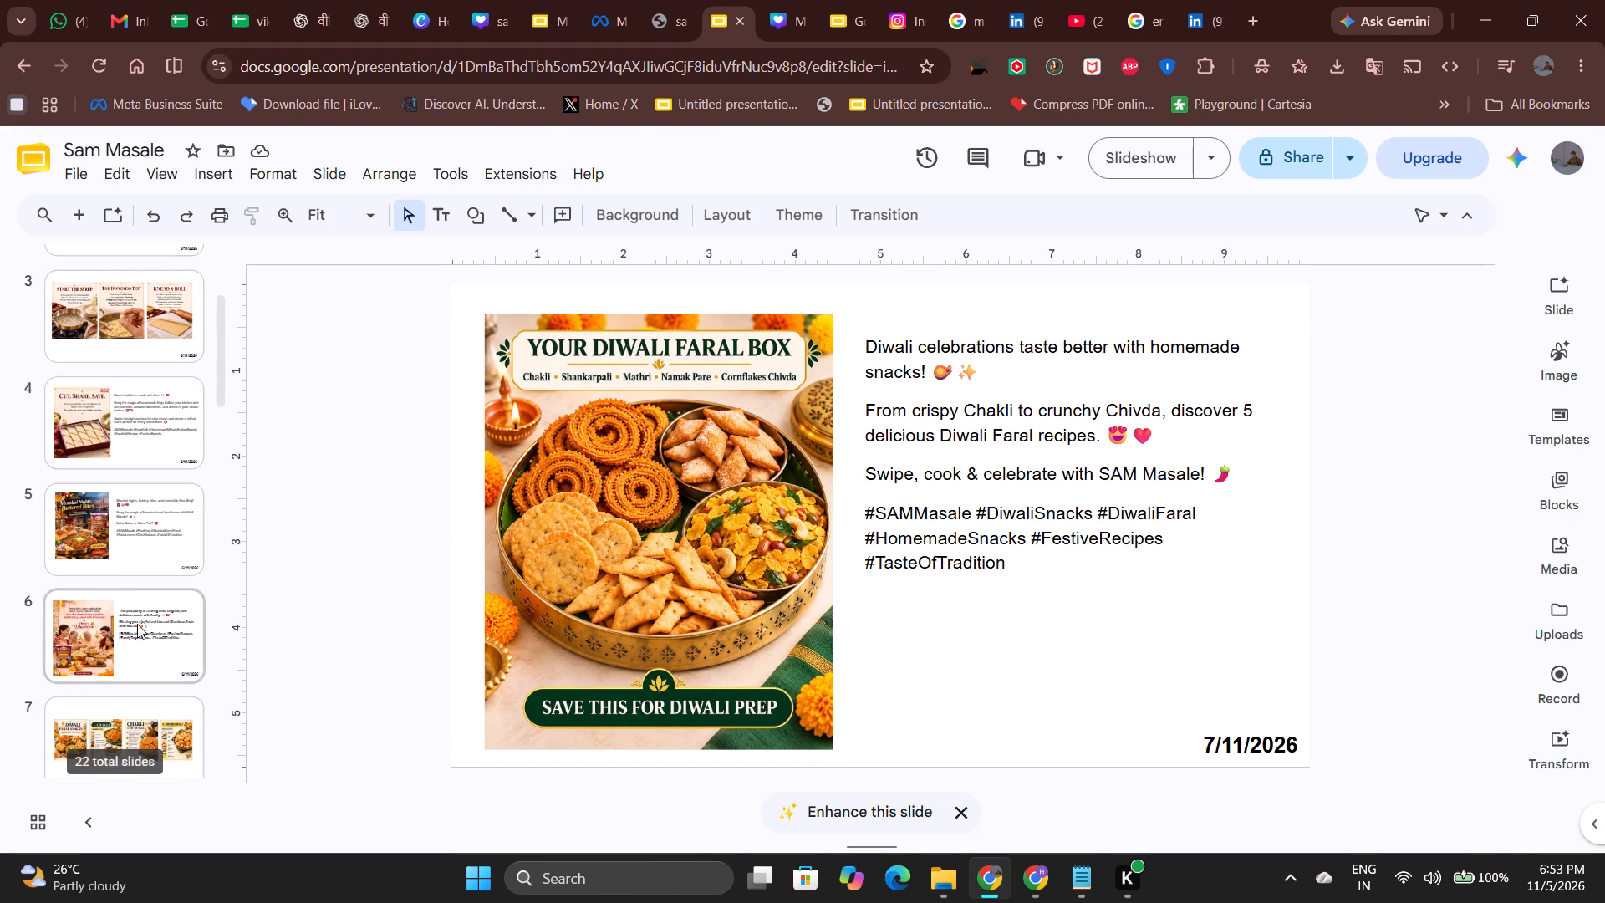
pyautogui.click(143, 646)
pyautogui.scroll(-3, 158, 582)
pyautogui.click(150, 552)
pyautogui.scroll(-4, 150, 552)
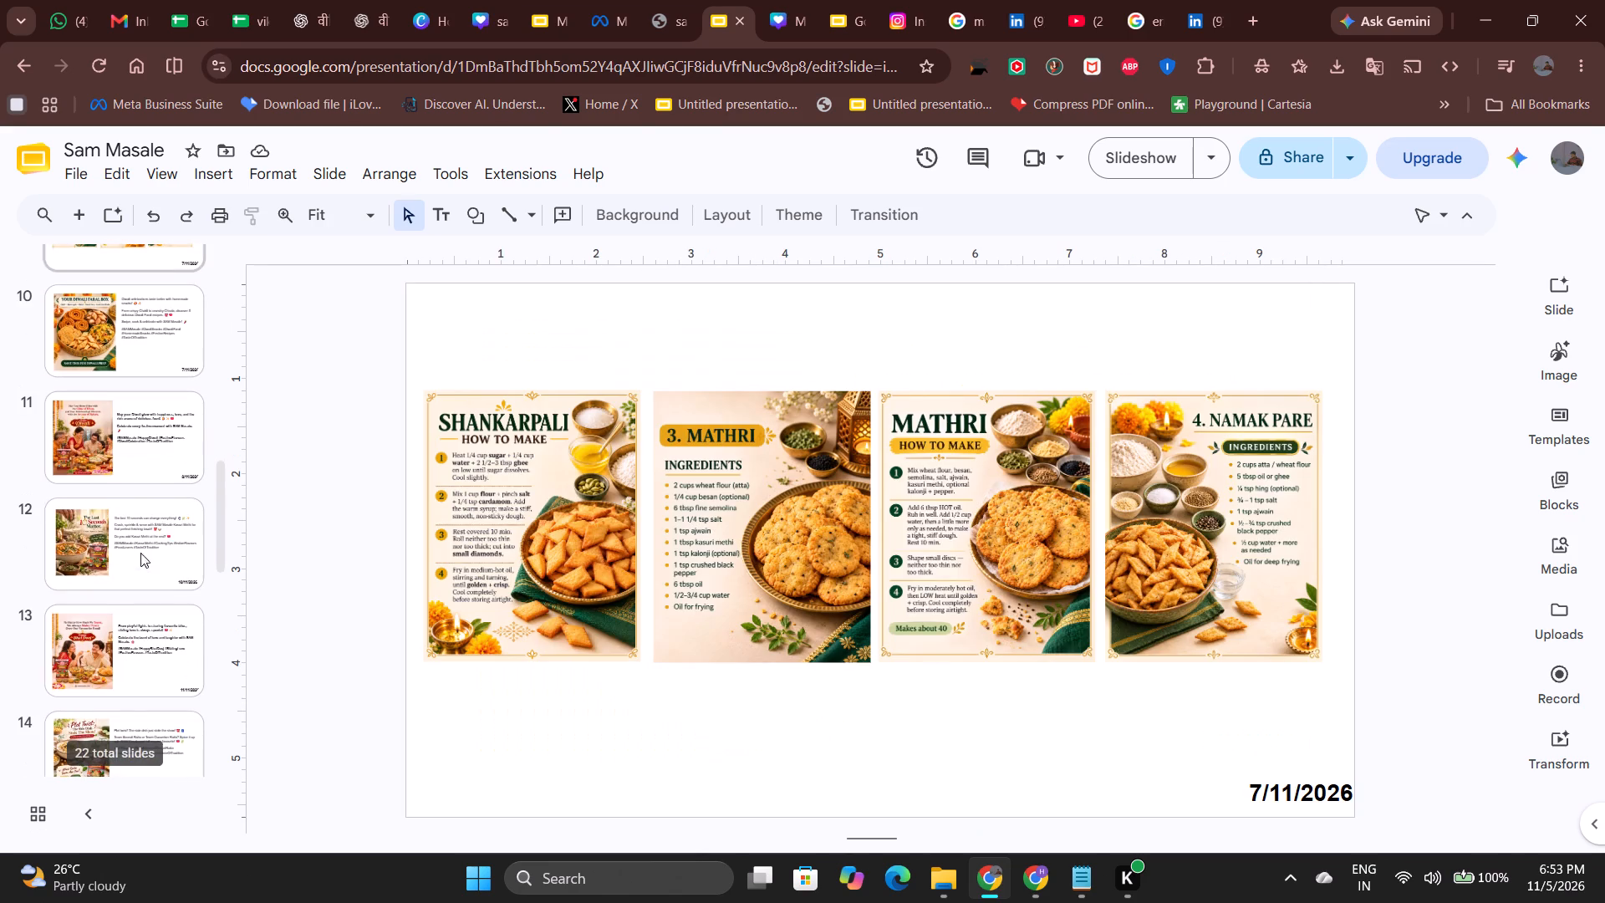
pyautogui.click(110, 457)
pyautogui.click(118, 579)
pyautogui.scroll(-2, 129, 536)
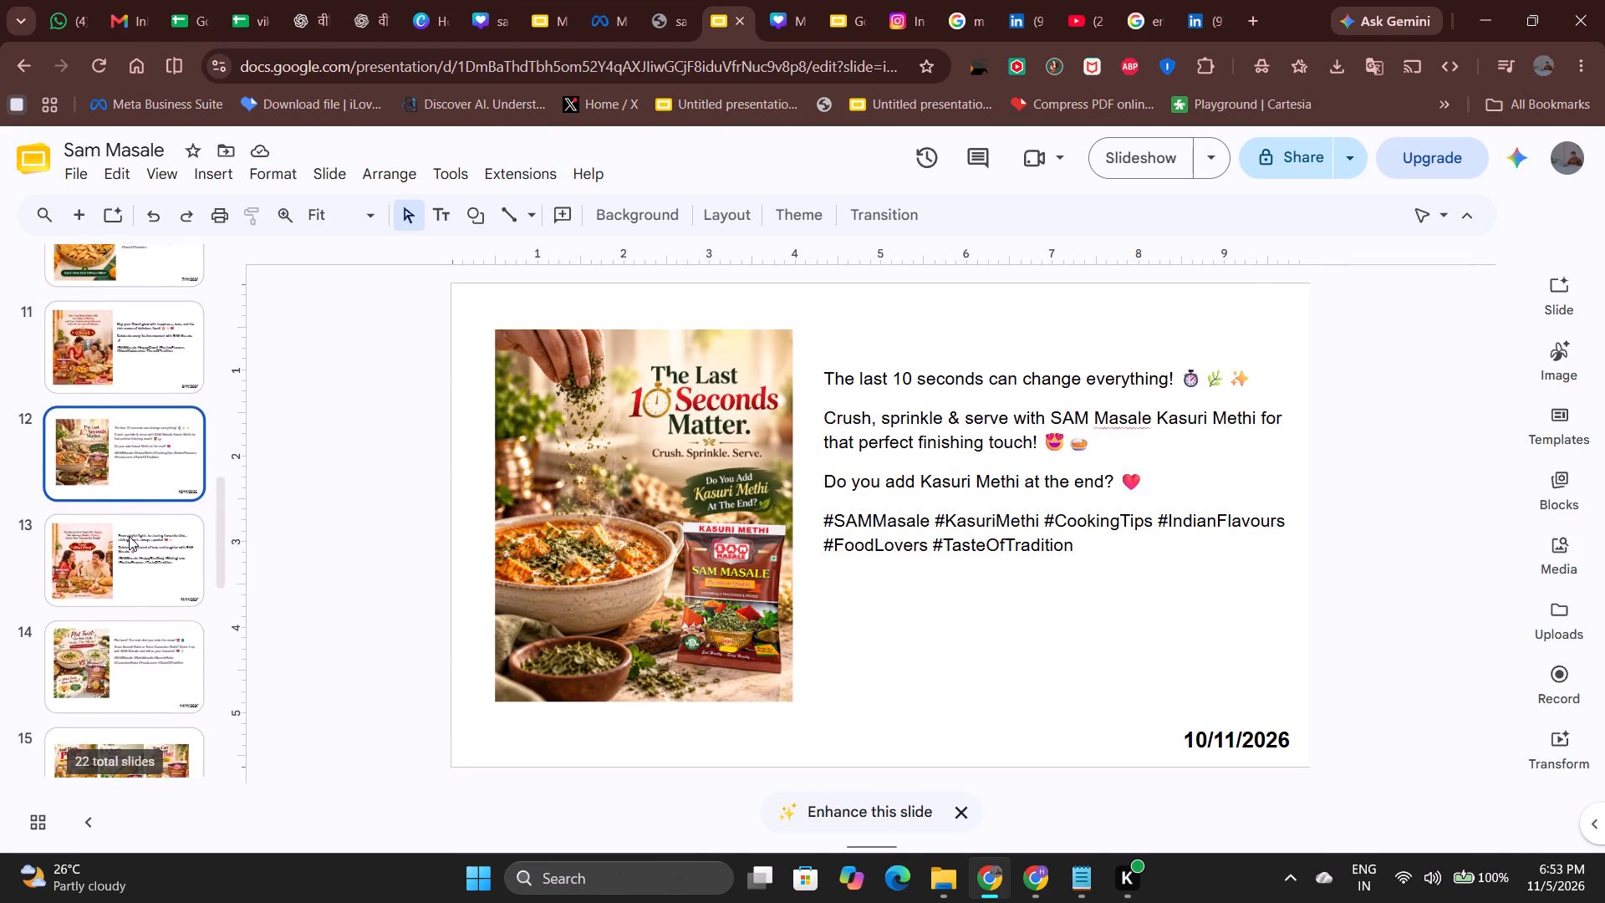
pyautogui.click(93, 447)
pyautogui.click(93, 563)
pyautogui.scroll(-3, 102, 563)
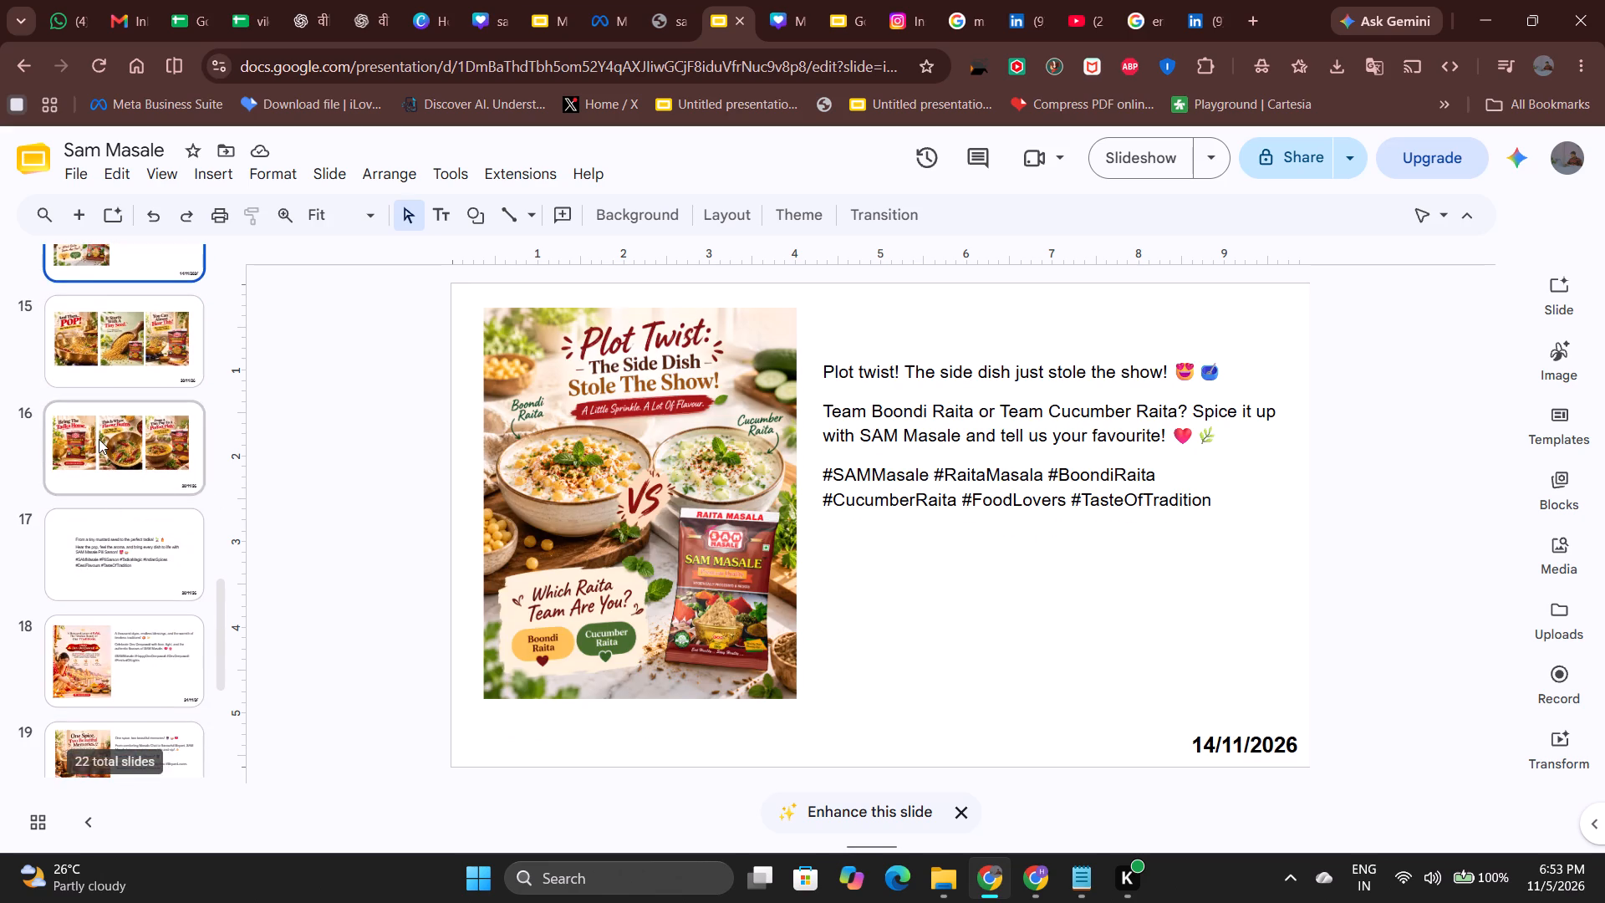
pyautogui.click(99, 439)
pyautogui.scroll(-2, 119, 584)
pyautogui.click(117, 492)
pyautogui.click(130, 584)
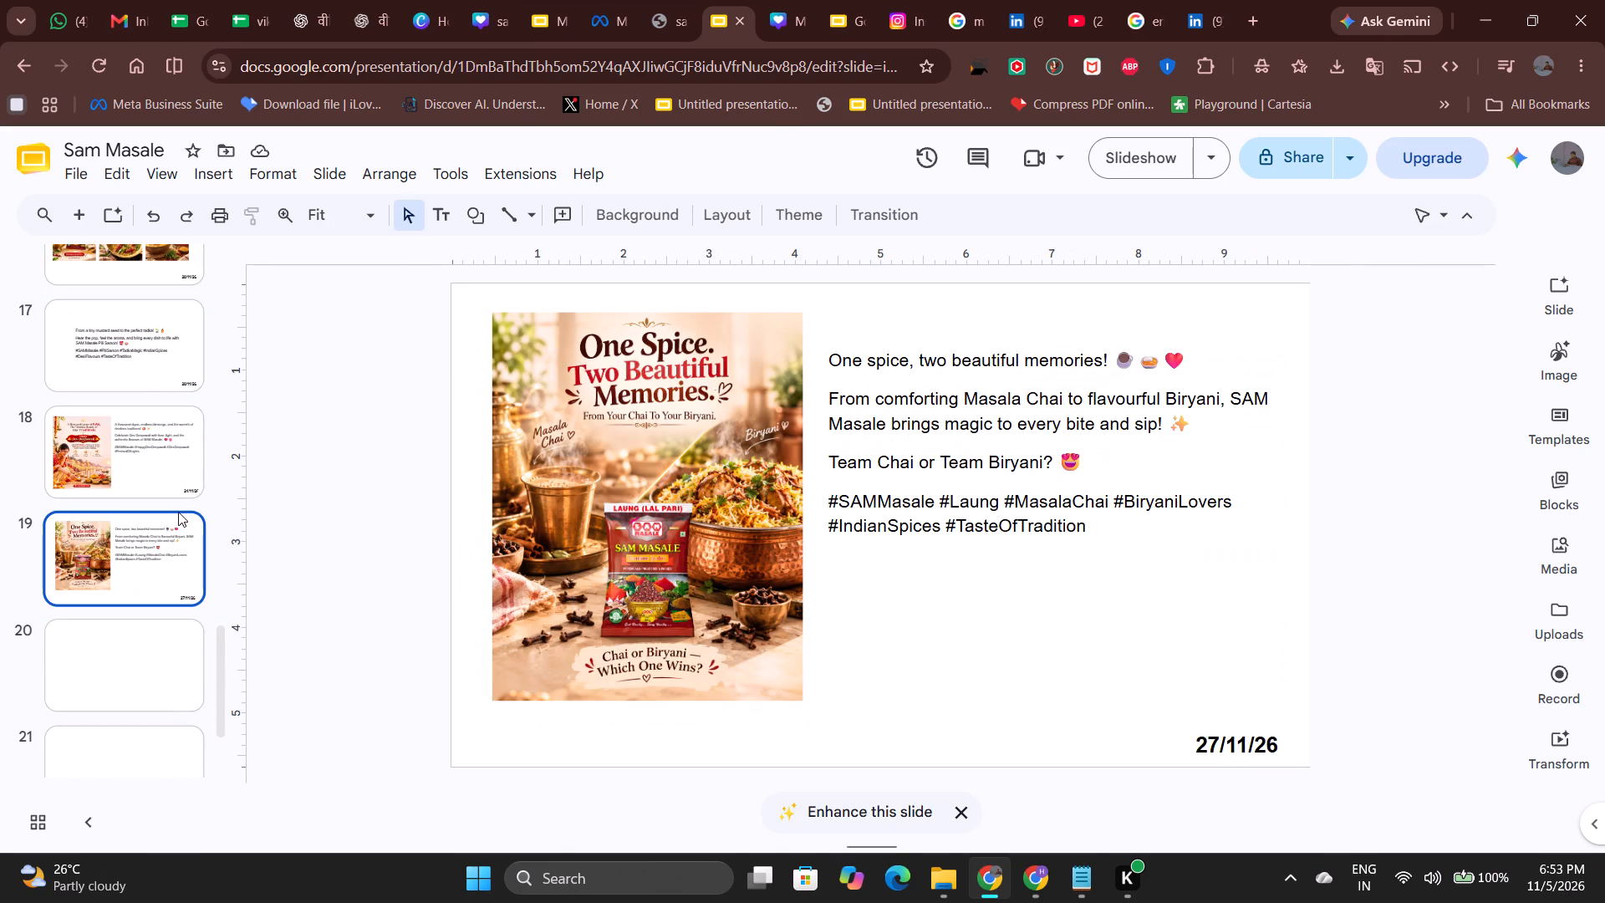
# On page 151 of Canva's sammasale design, capture the "Happy Govardhan Puja" heading with Copyfish OCR and copy the recognised text.
pyautogui.click(542, 0)
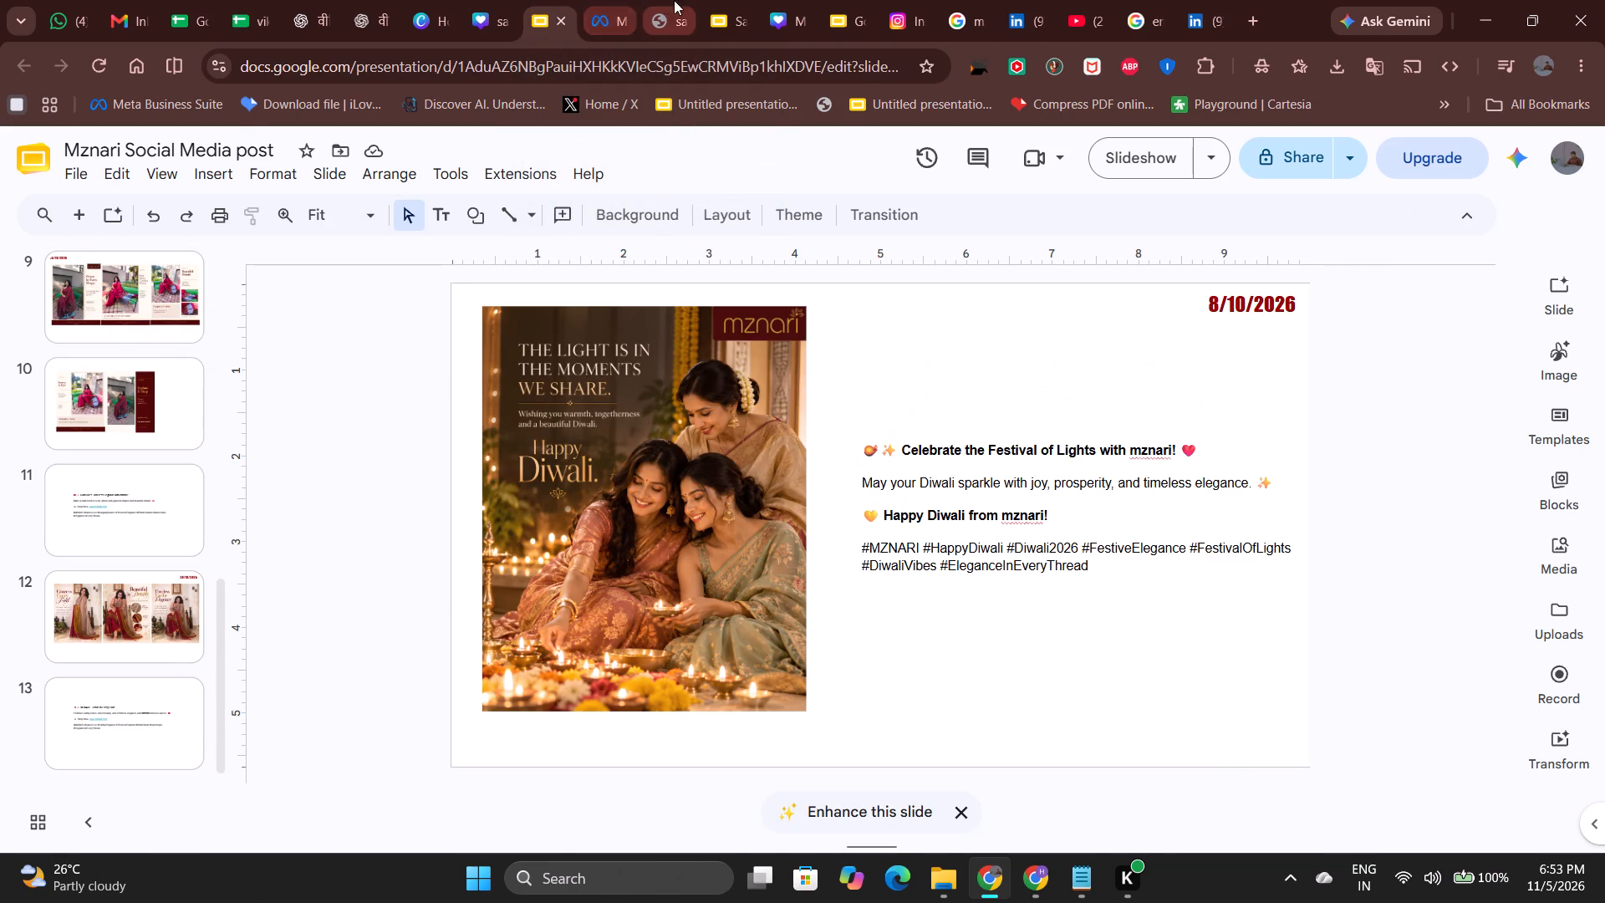
pyautogui.click(605, 2)
pyautogui.click(488, 0)
pyautogui.scroll(-3, 780, 390)
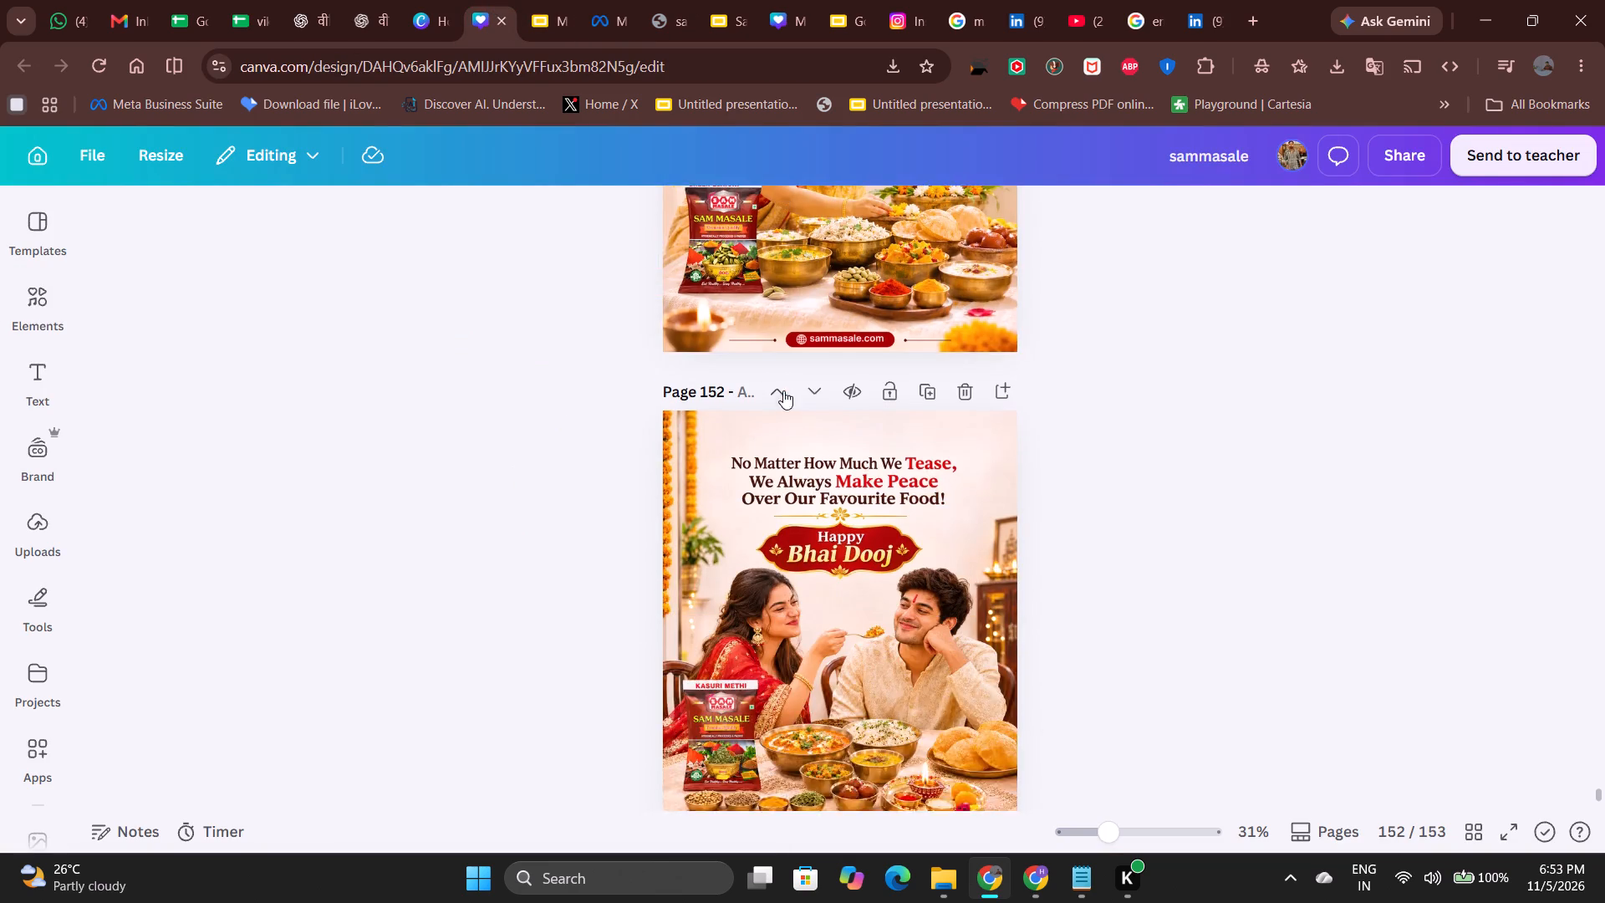
pyautogui.scroll(3, 783, 390)
pyautogui.click(784, 390)
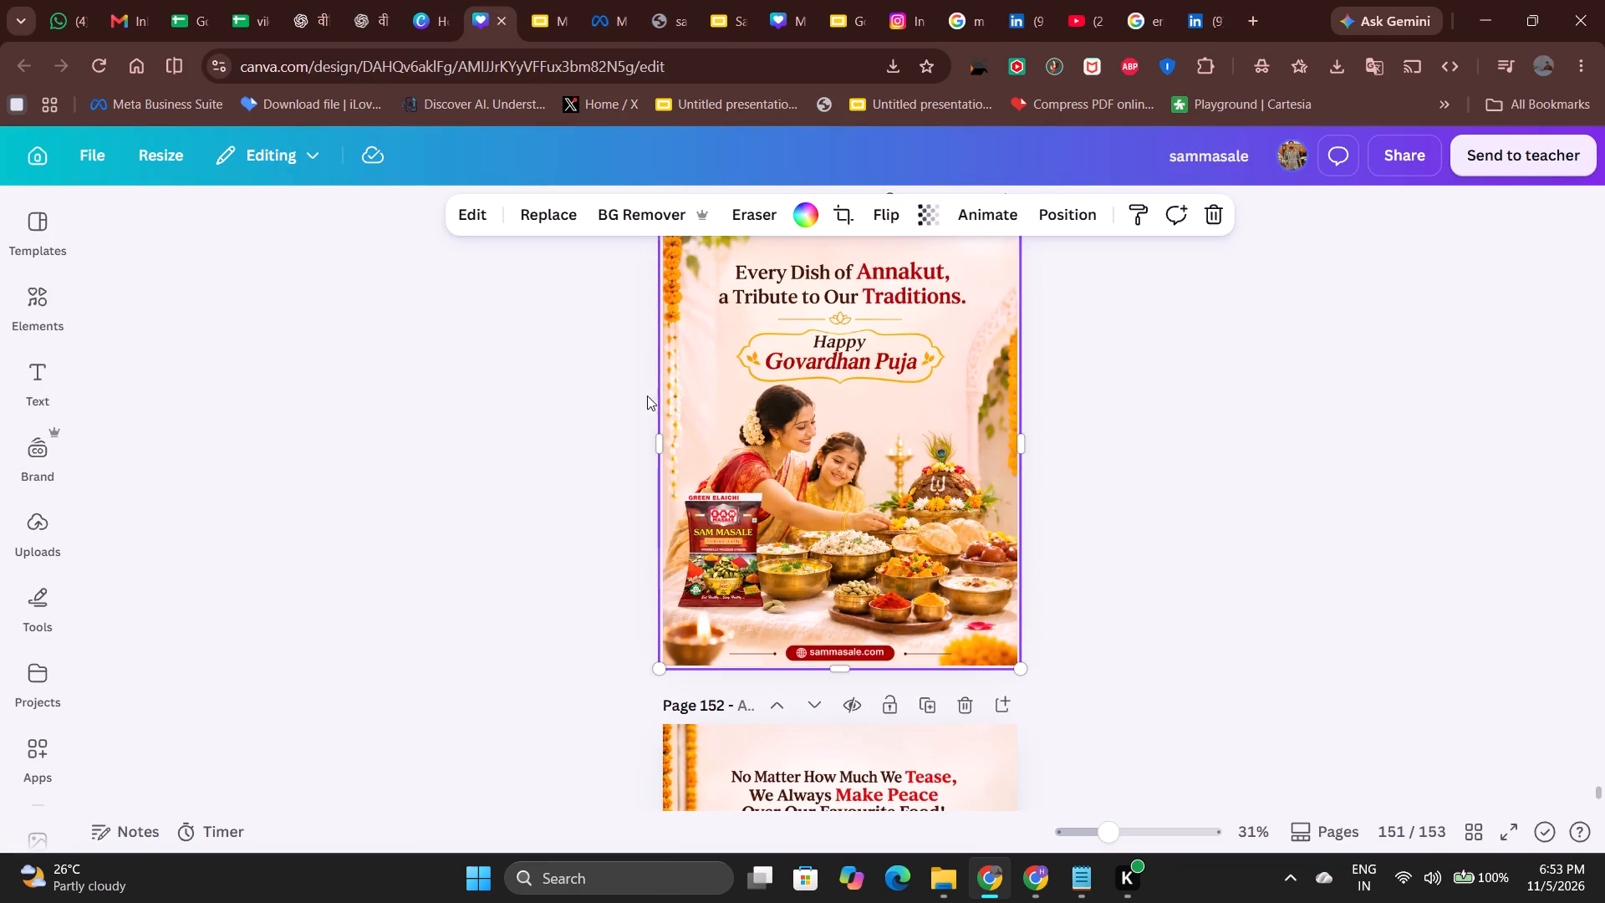
pyautogui.scroll(1, 754, 363)
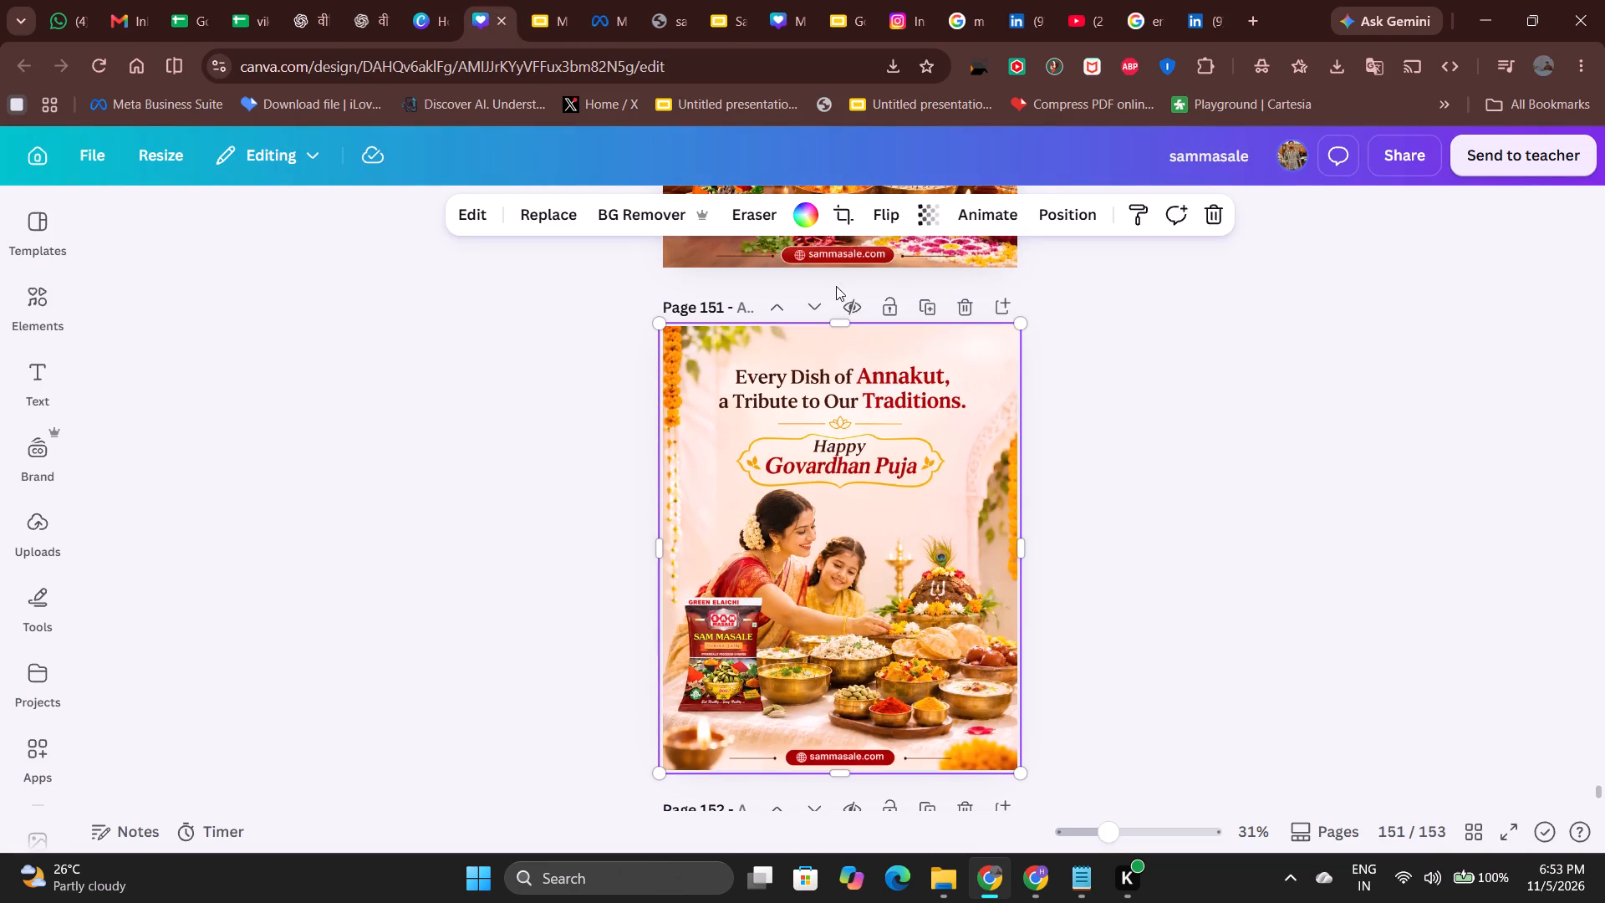
pyautogui.click(977, 68)
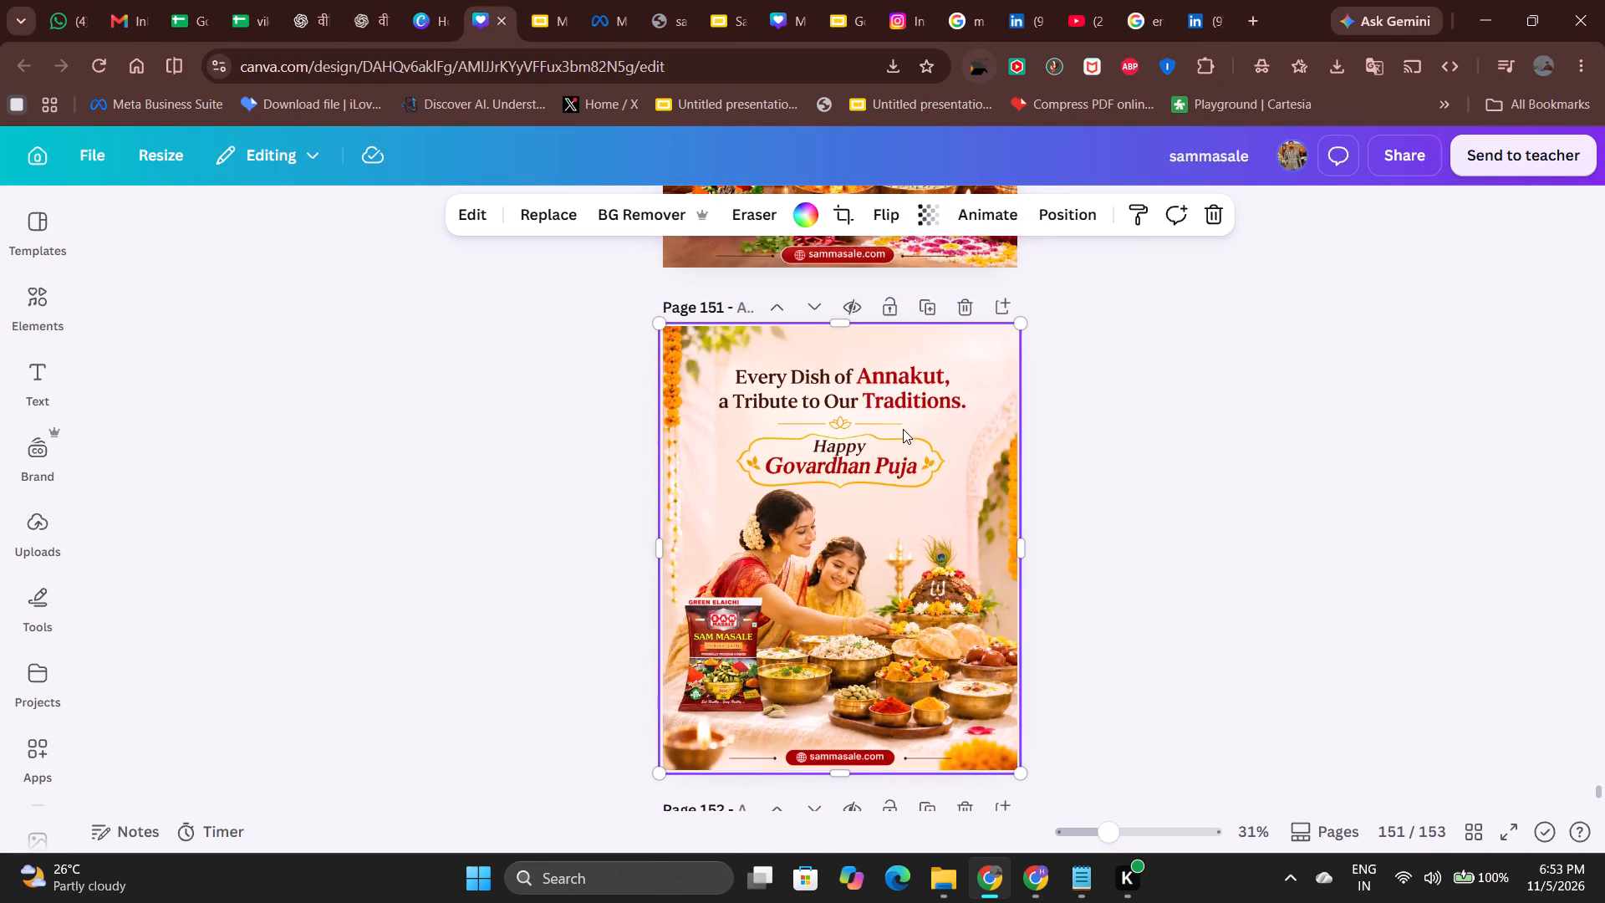
pyautogui.moveTo(945, 424); pyautogui.dragTo(732, 480)
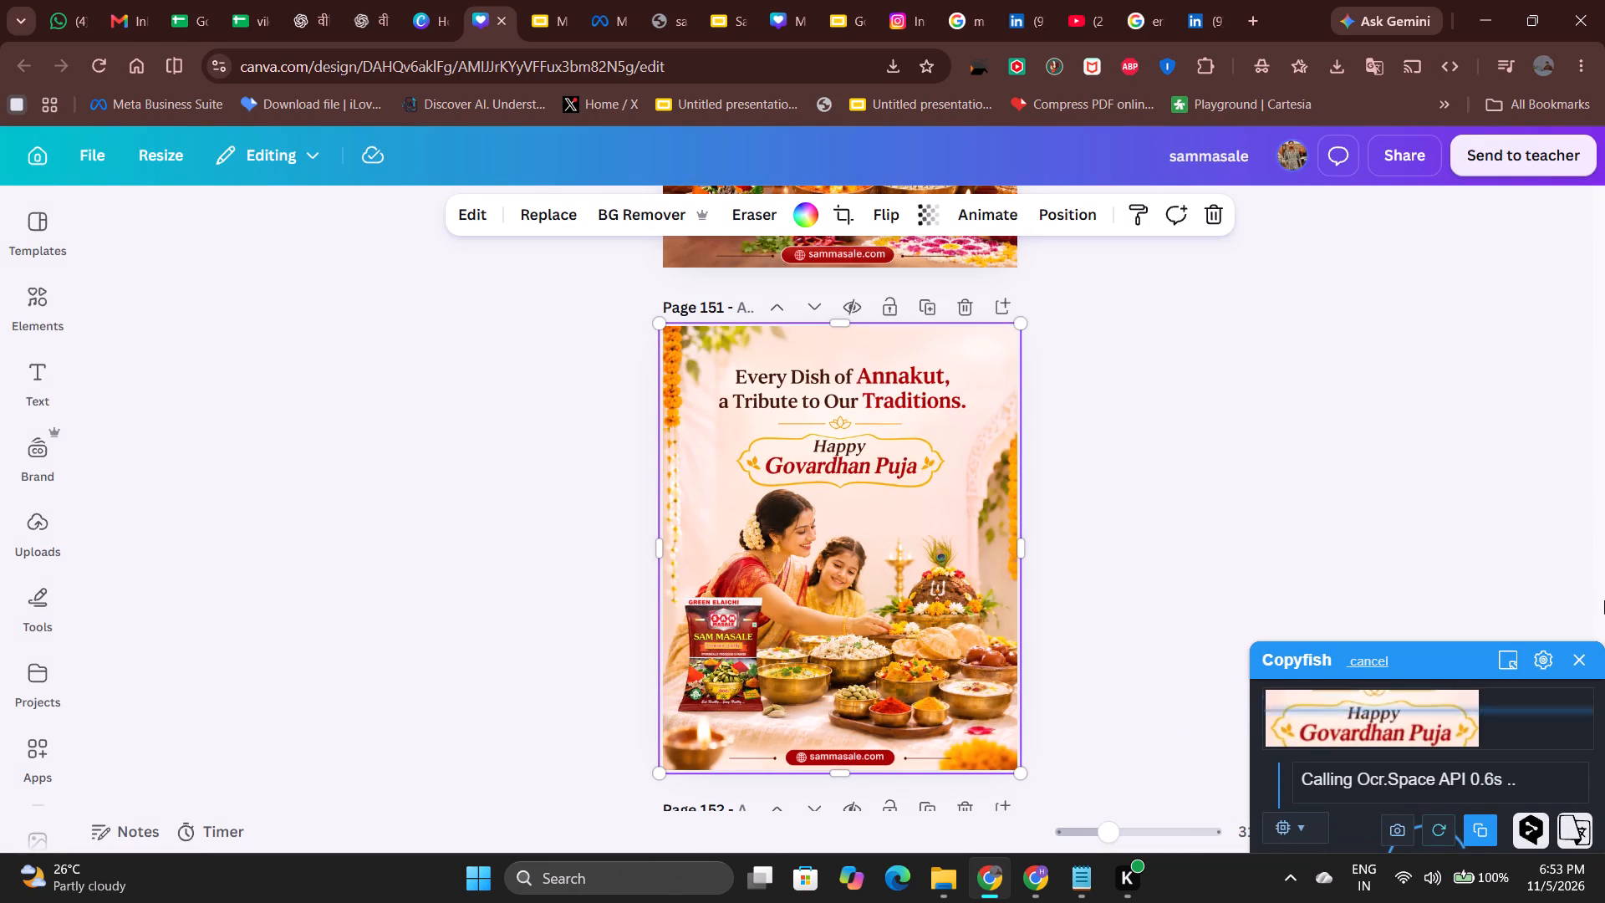
pyautogui.click(1490, 819)
pyautogui.doubleClick(1487, 824)
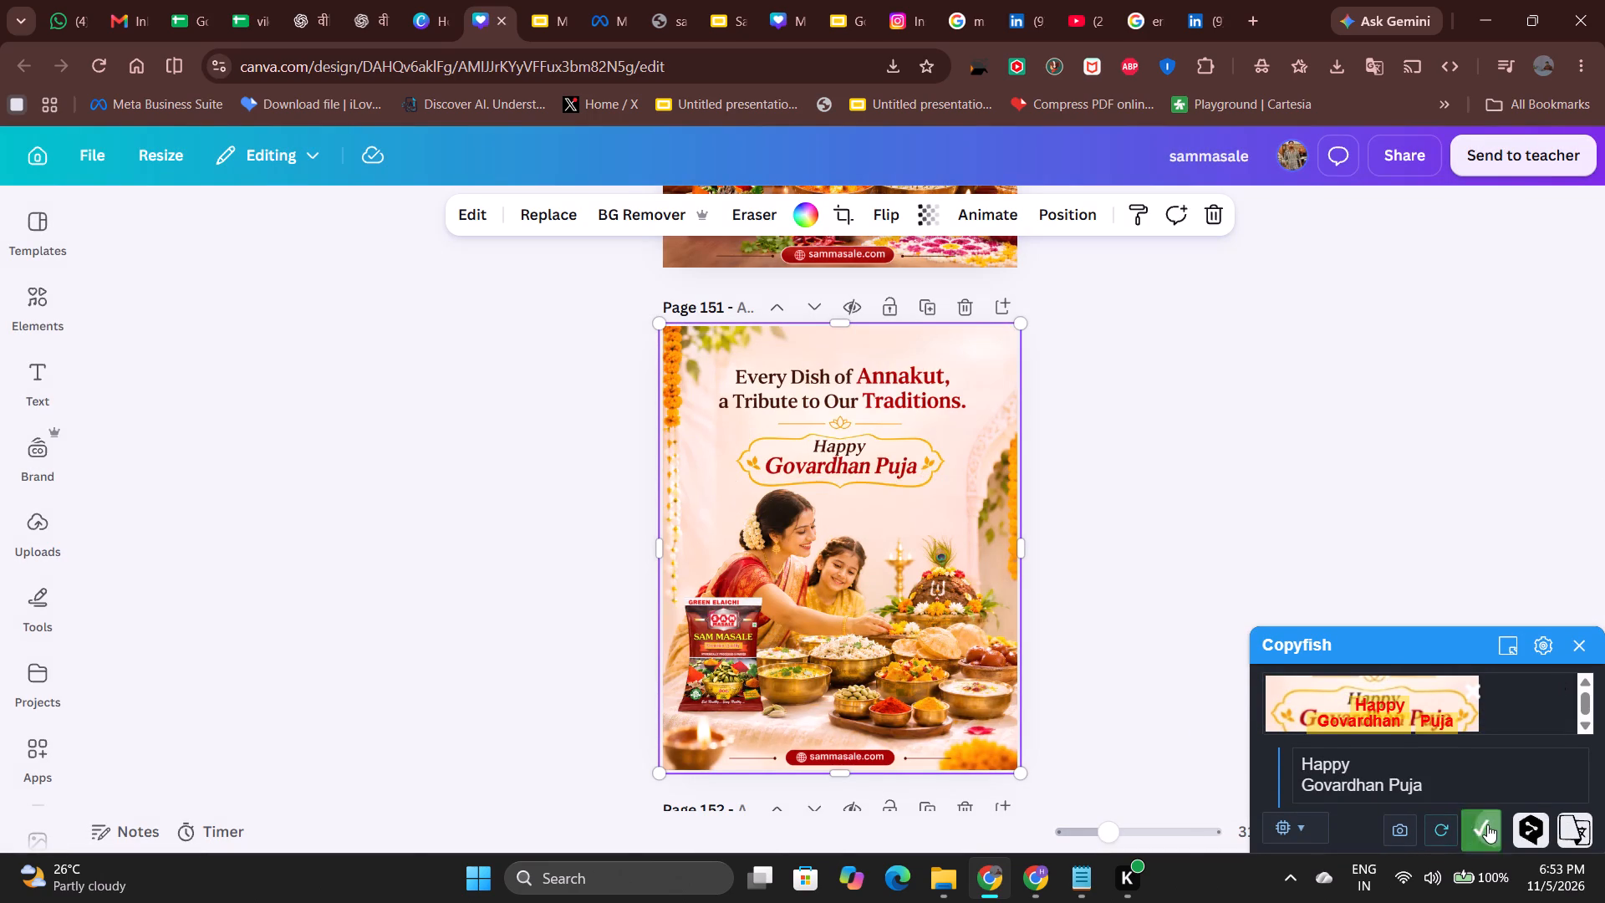
# In a new browser tab, search the web for "Happy Govardhan Puja".
pyautogui.click(1256, 22)
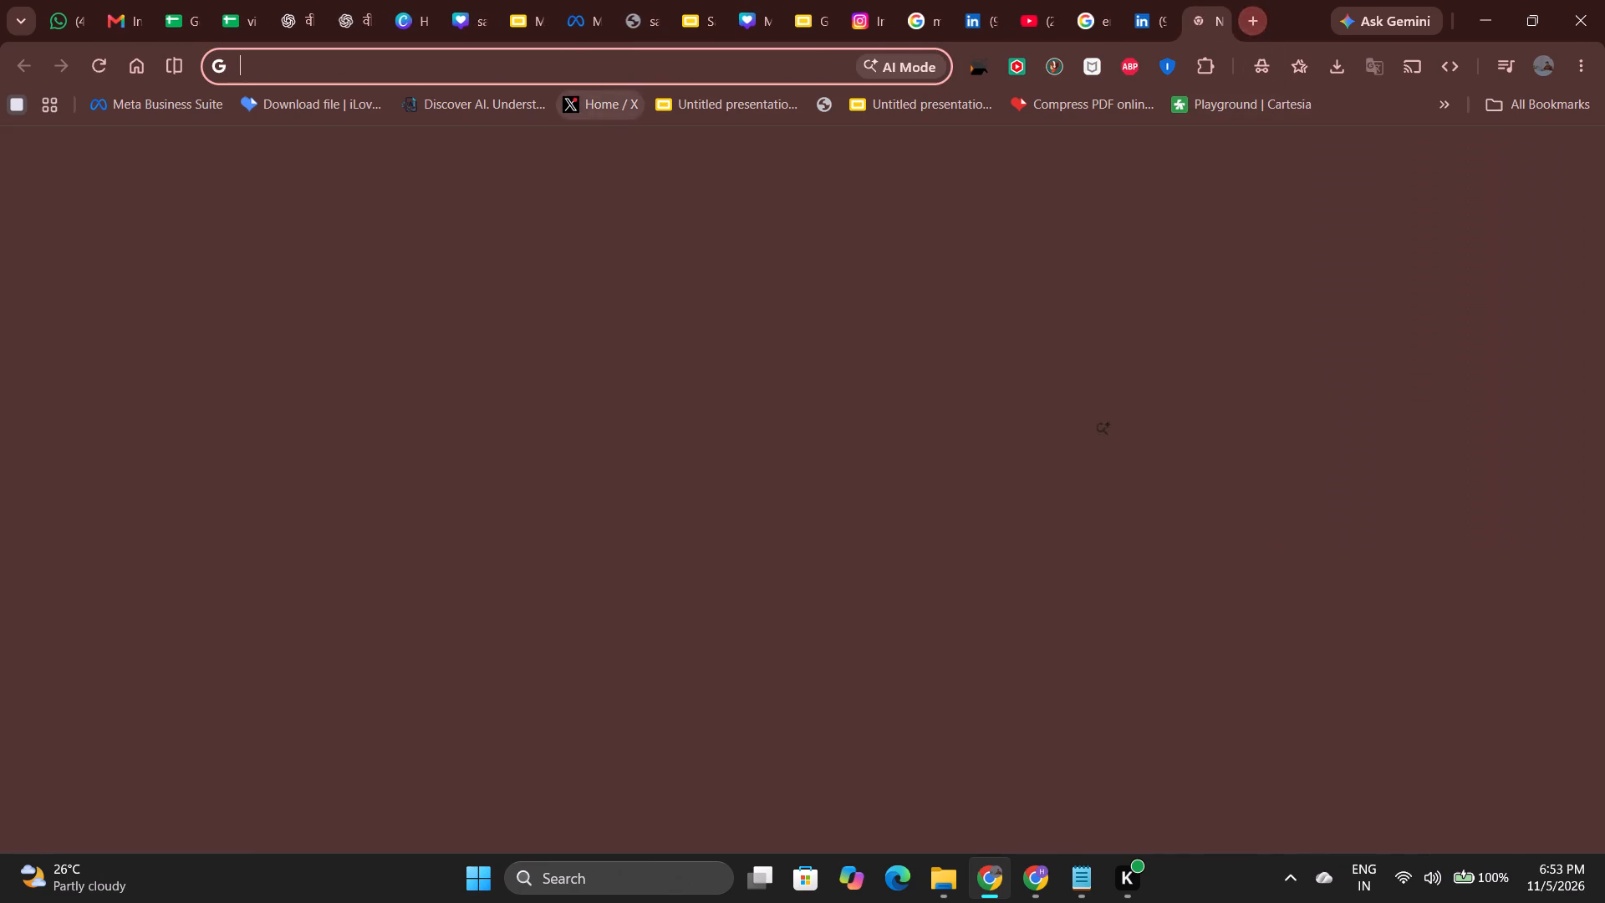
pyautogui.click(563, 50)
pyautogui.hotkey('ctrl', 'v')
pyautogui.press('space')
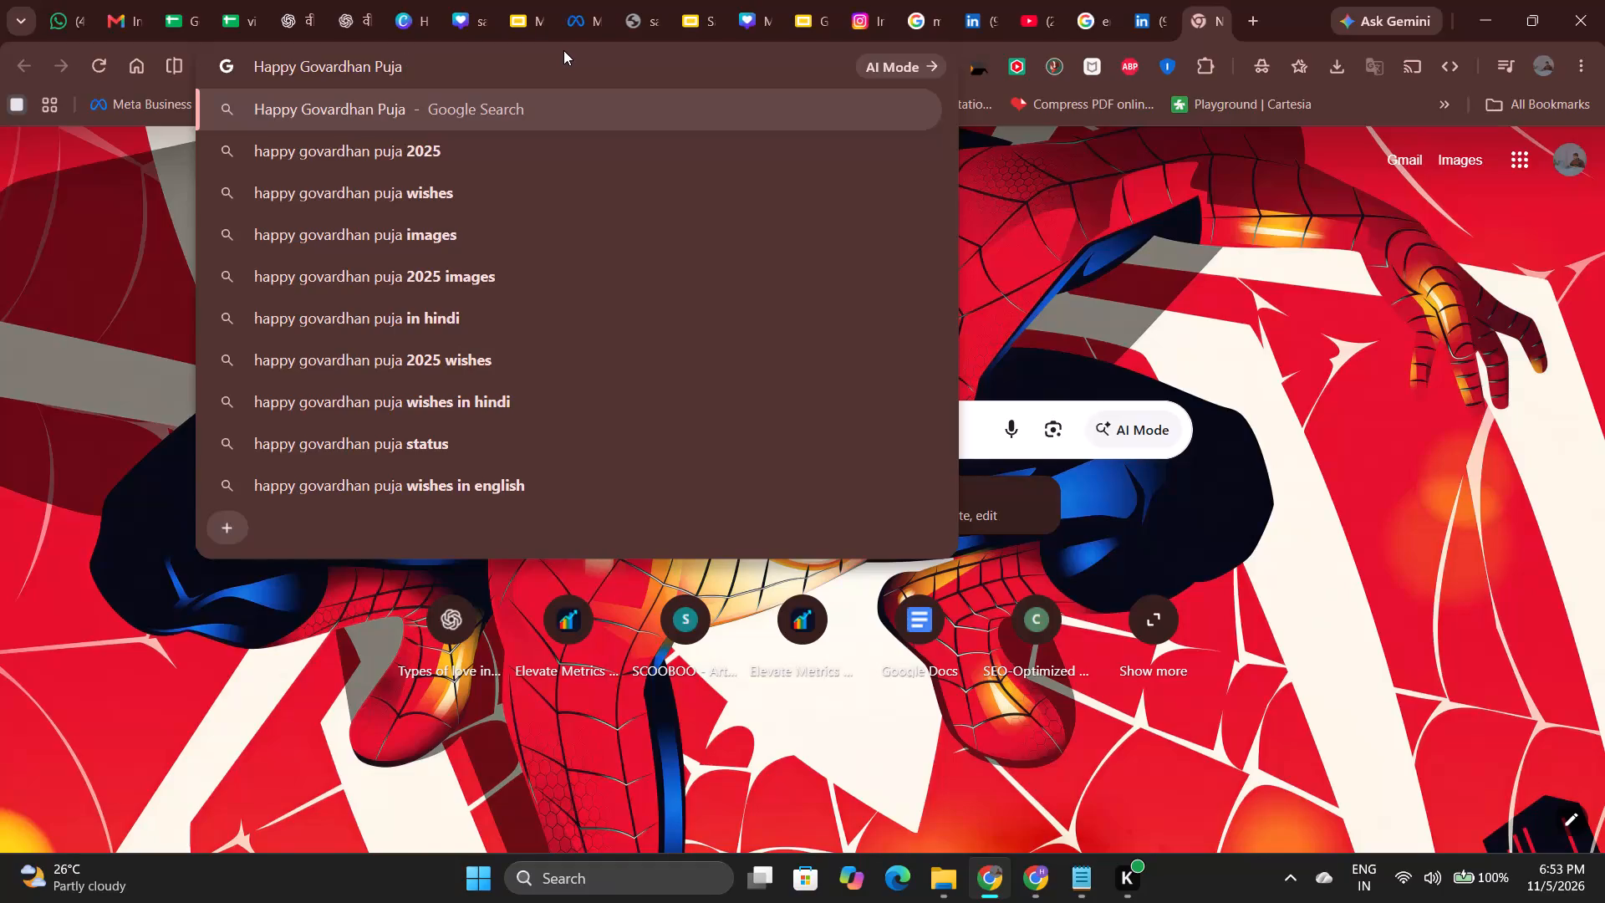
# Search Google for "Happy Govardhan Puja 2026" to look up the festival's date.
pyautogui.write('2026')
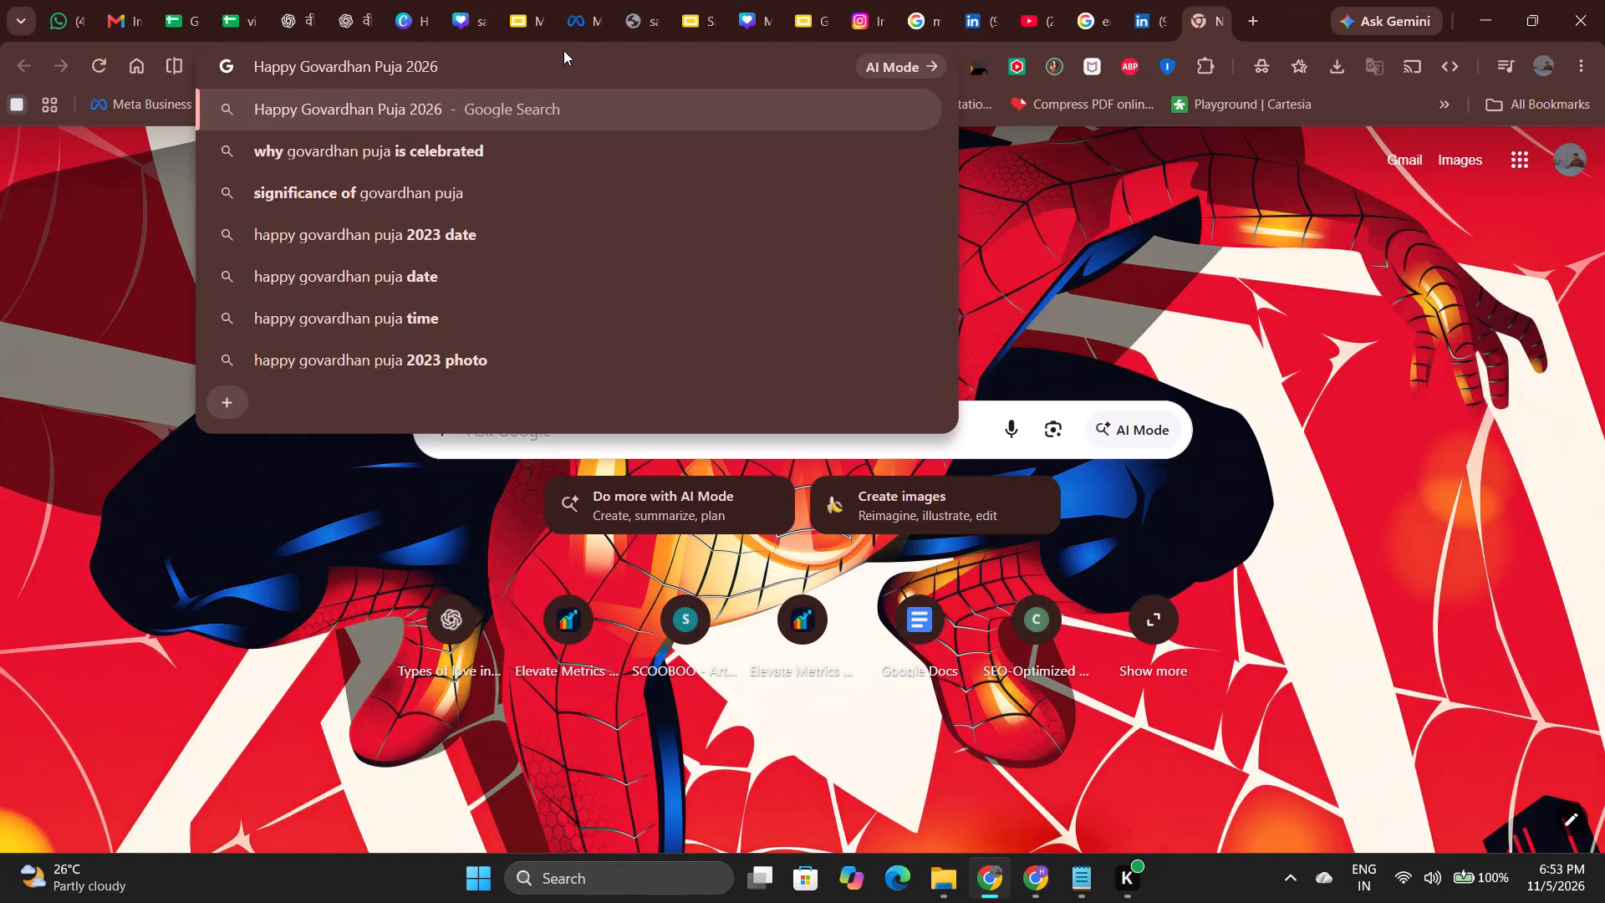
pyautogui.press('Return')
pyautogui.press('\\')
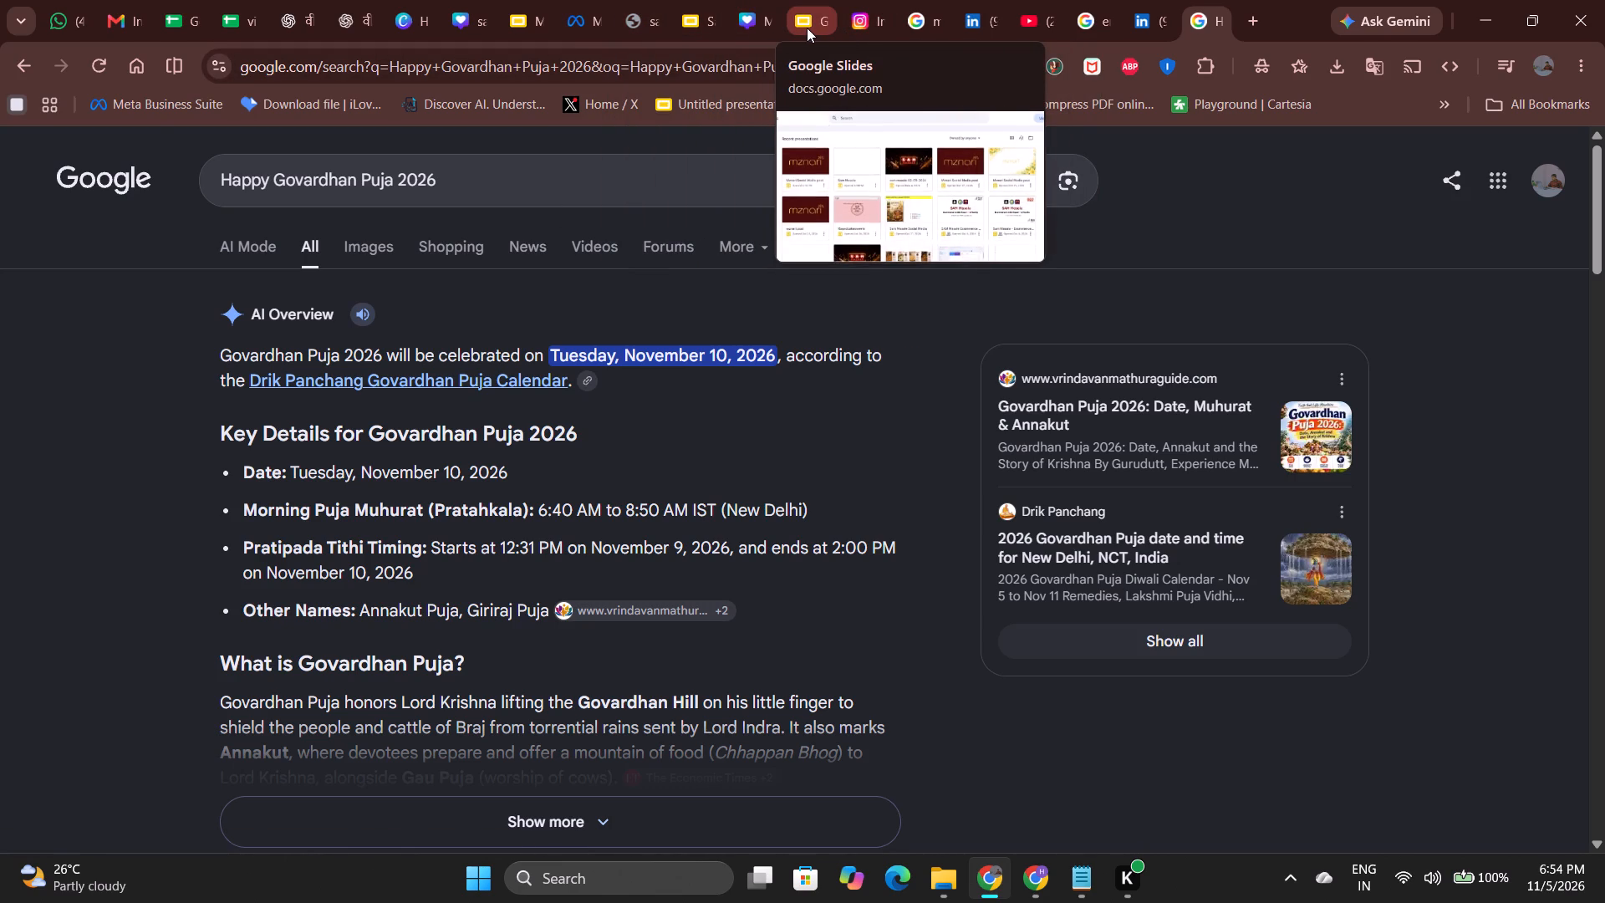
# In the Meta Planner, start a new post for Sam Masale.
pyautogui.click(565, 0)
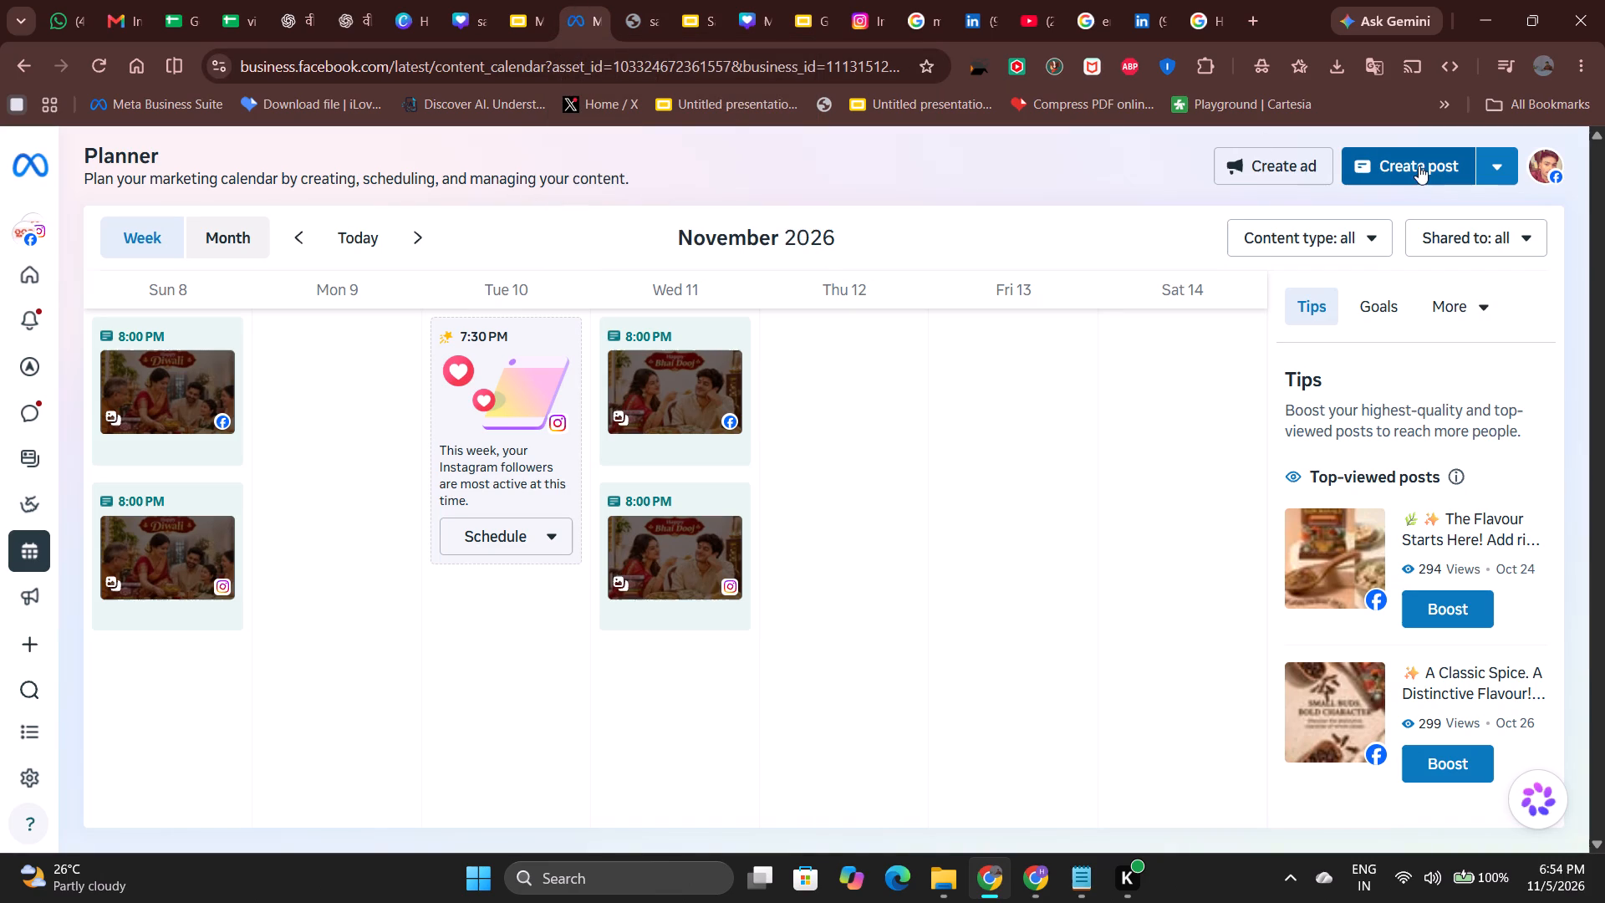
pyautogui.click(1338, 155)
pyautogui.click(1424, 155)
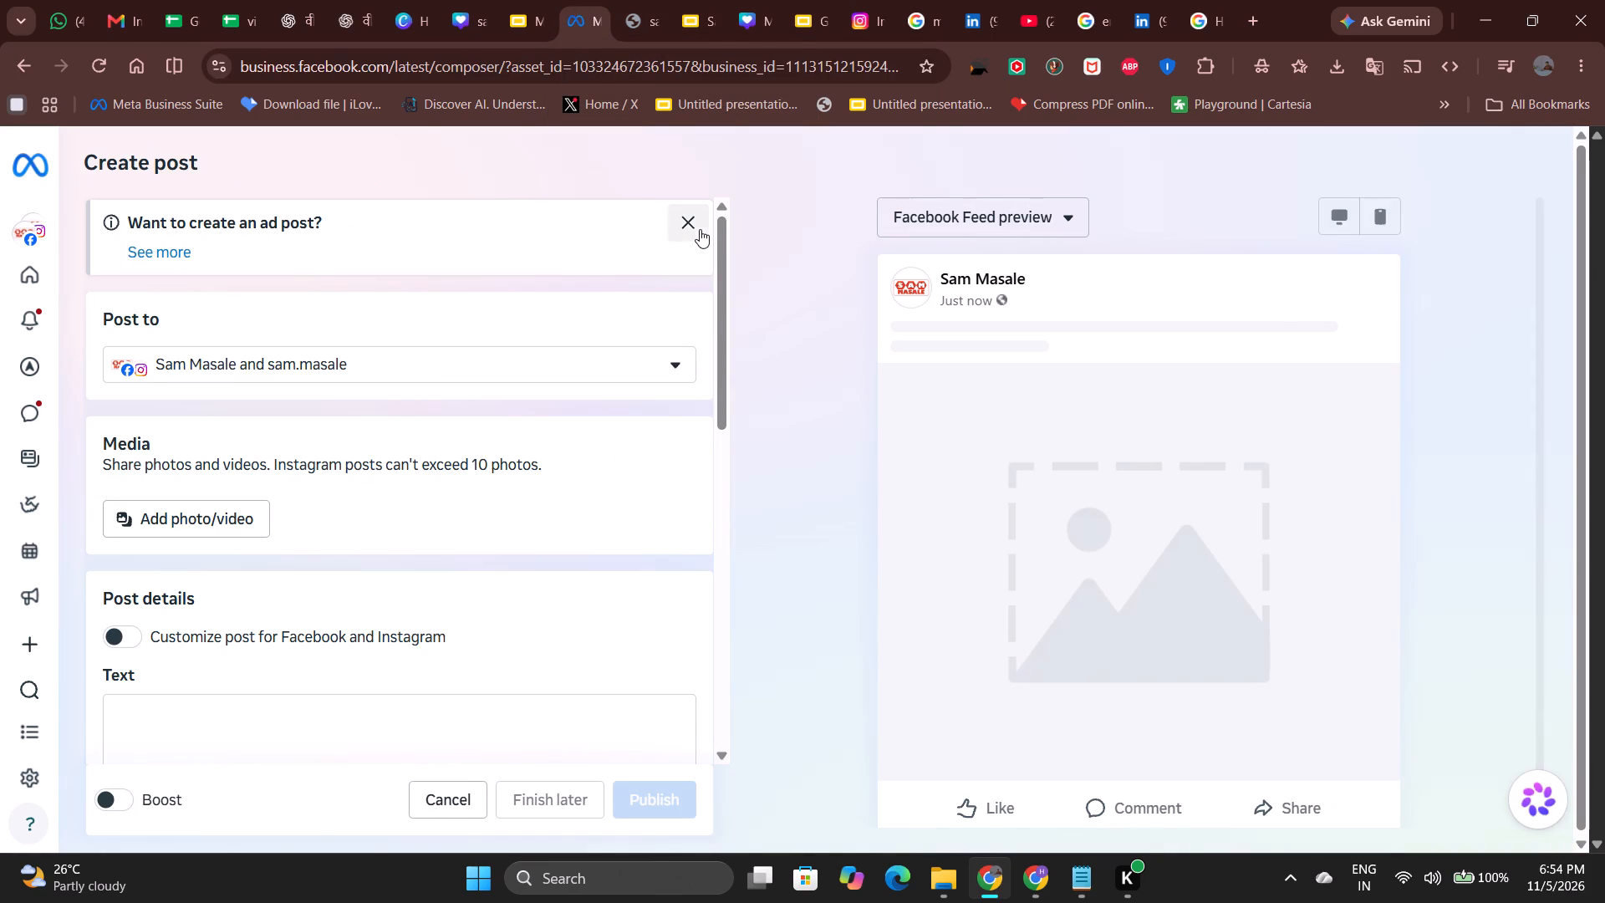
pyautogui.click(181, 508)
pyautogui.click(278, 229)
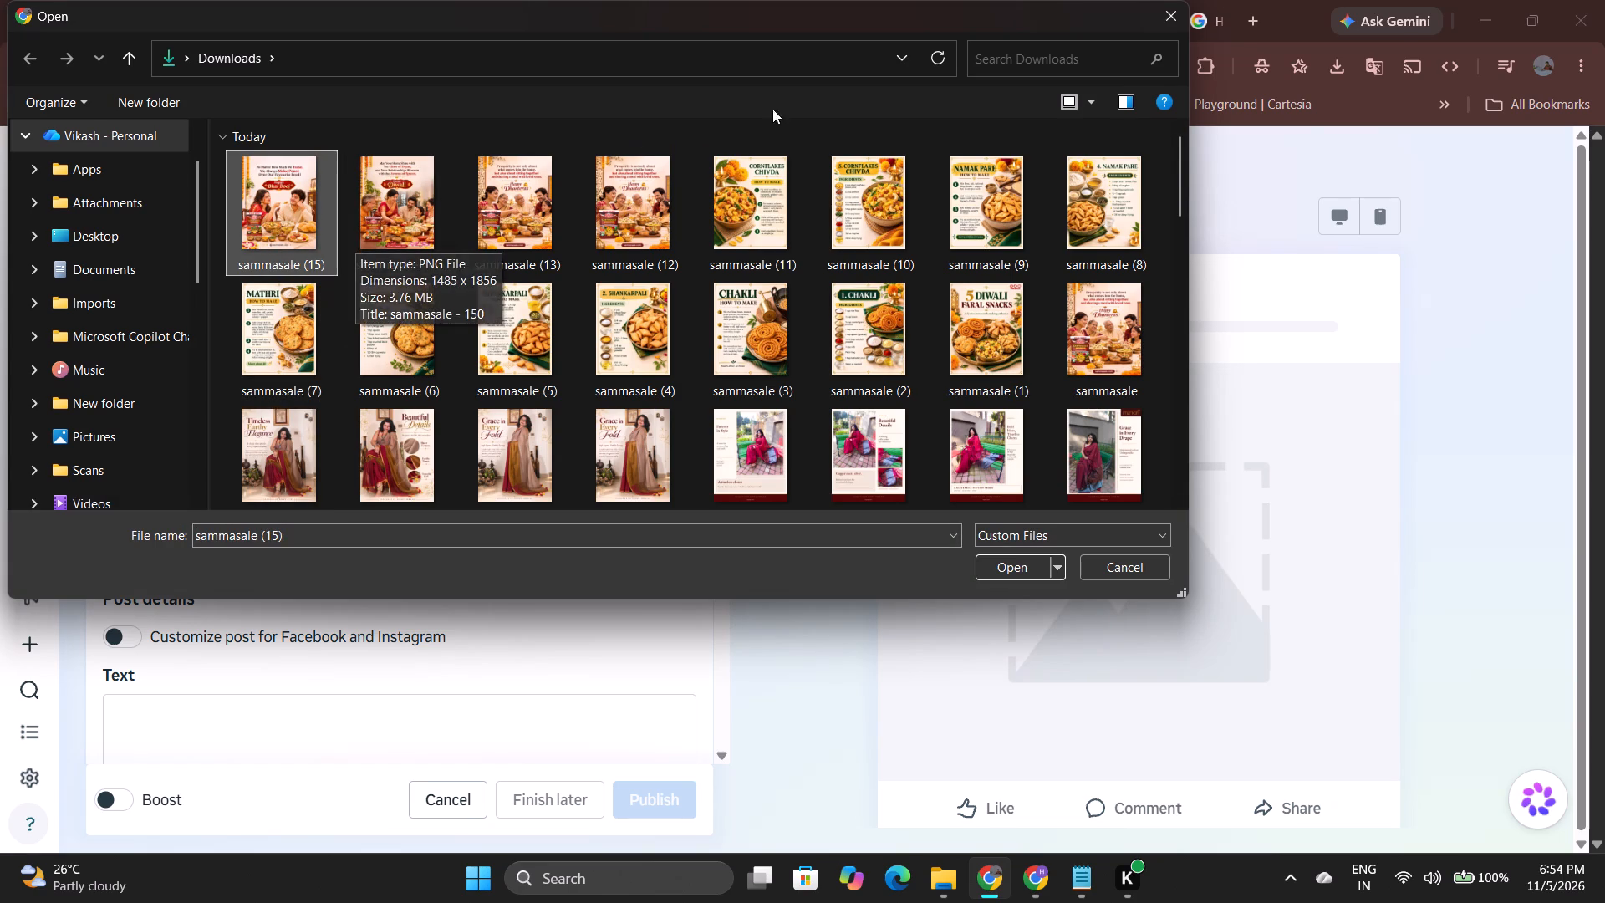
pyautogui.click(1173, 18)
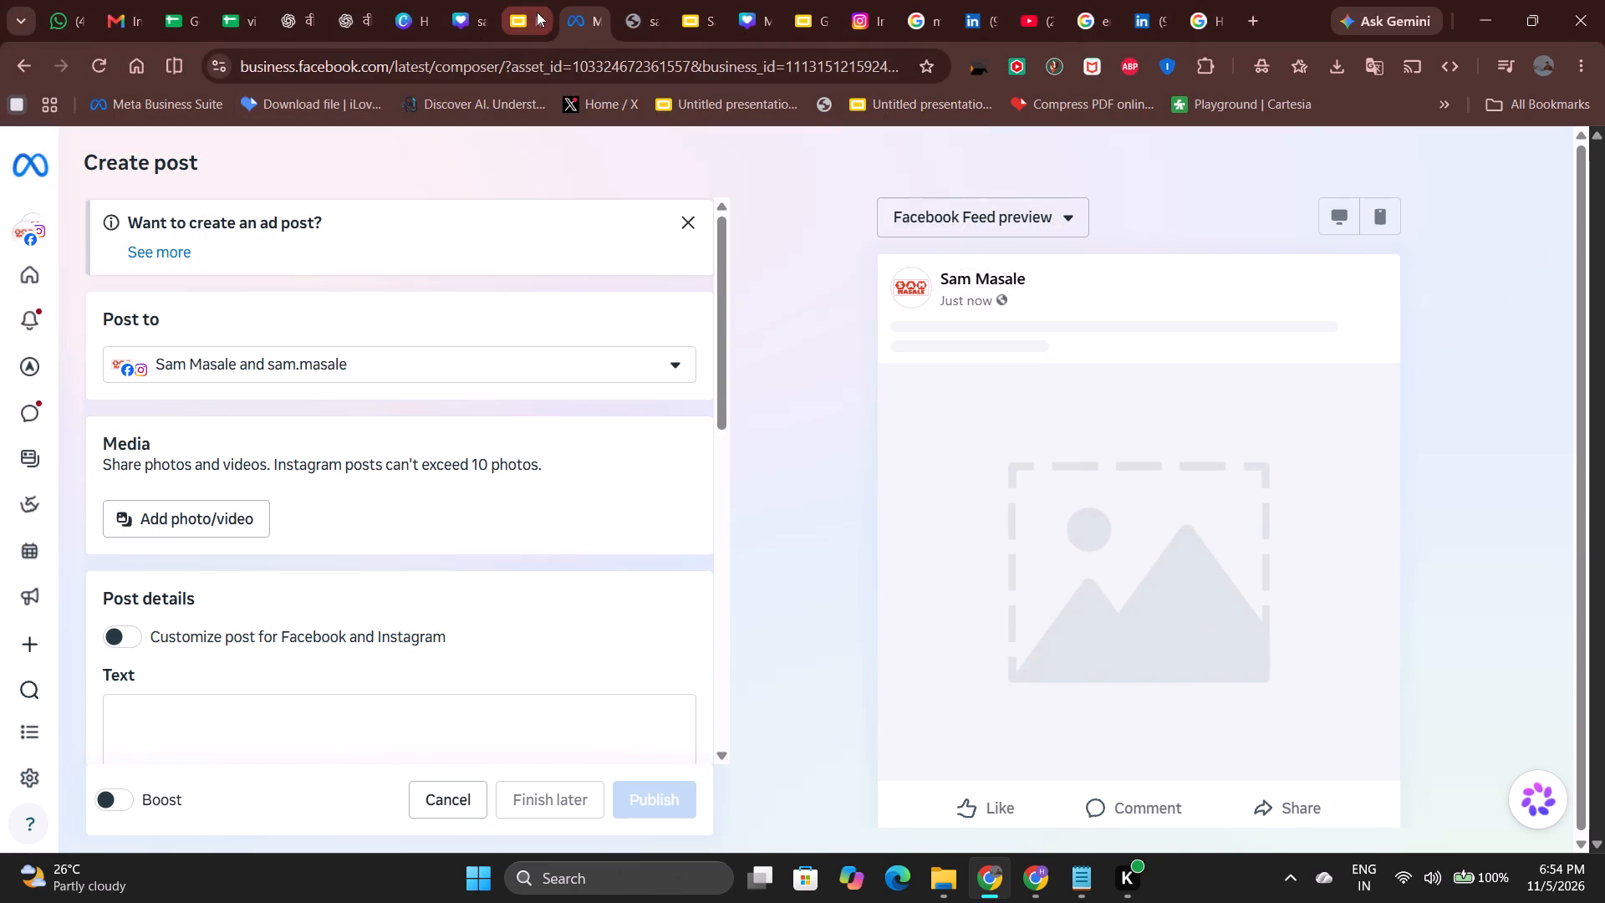
# In Canva's sammasale design, download only page 151, the Happy Govardhan Puja image, as a PNG with an increased export size.
pyautogui.click(538, 11)
pyautogui.click(478, 0)
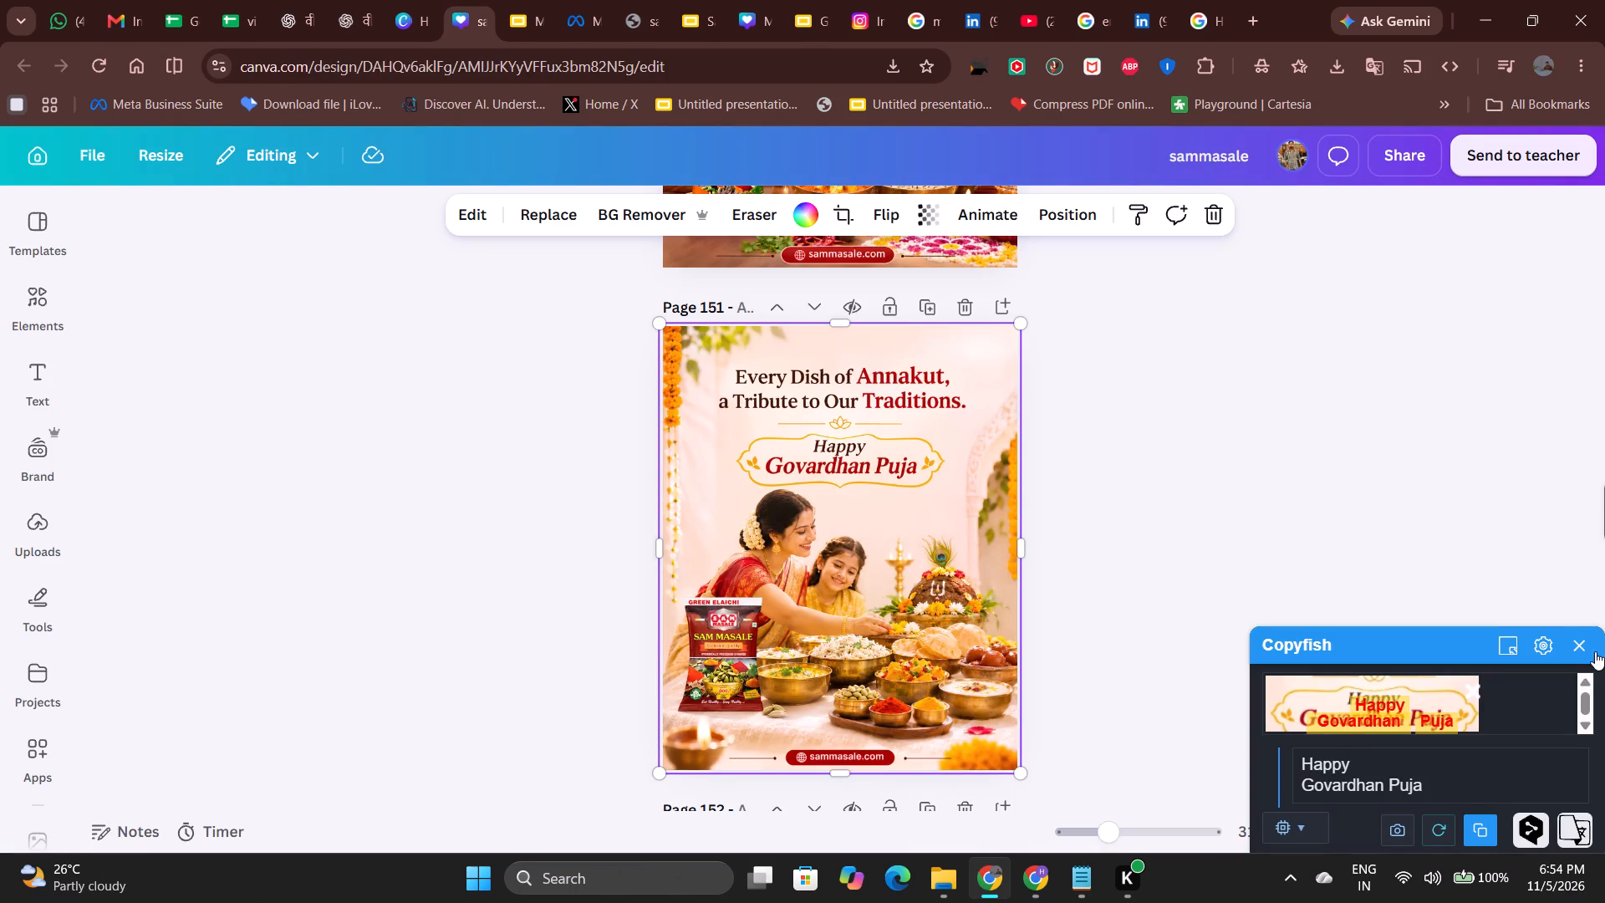
pyautogui.click(1578, 640)
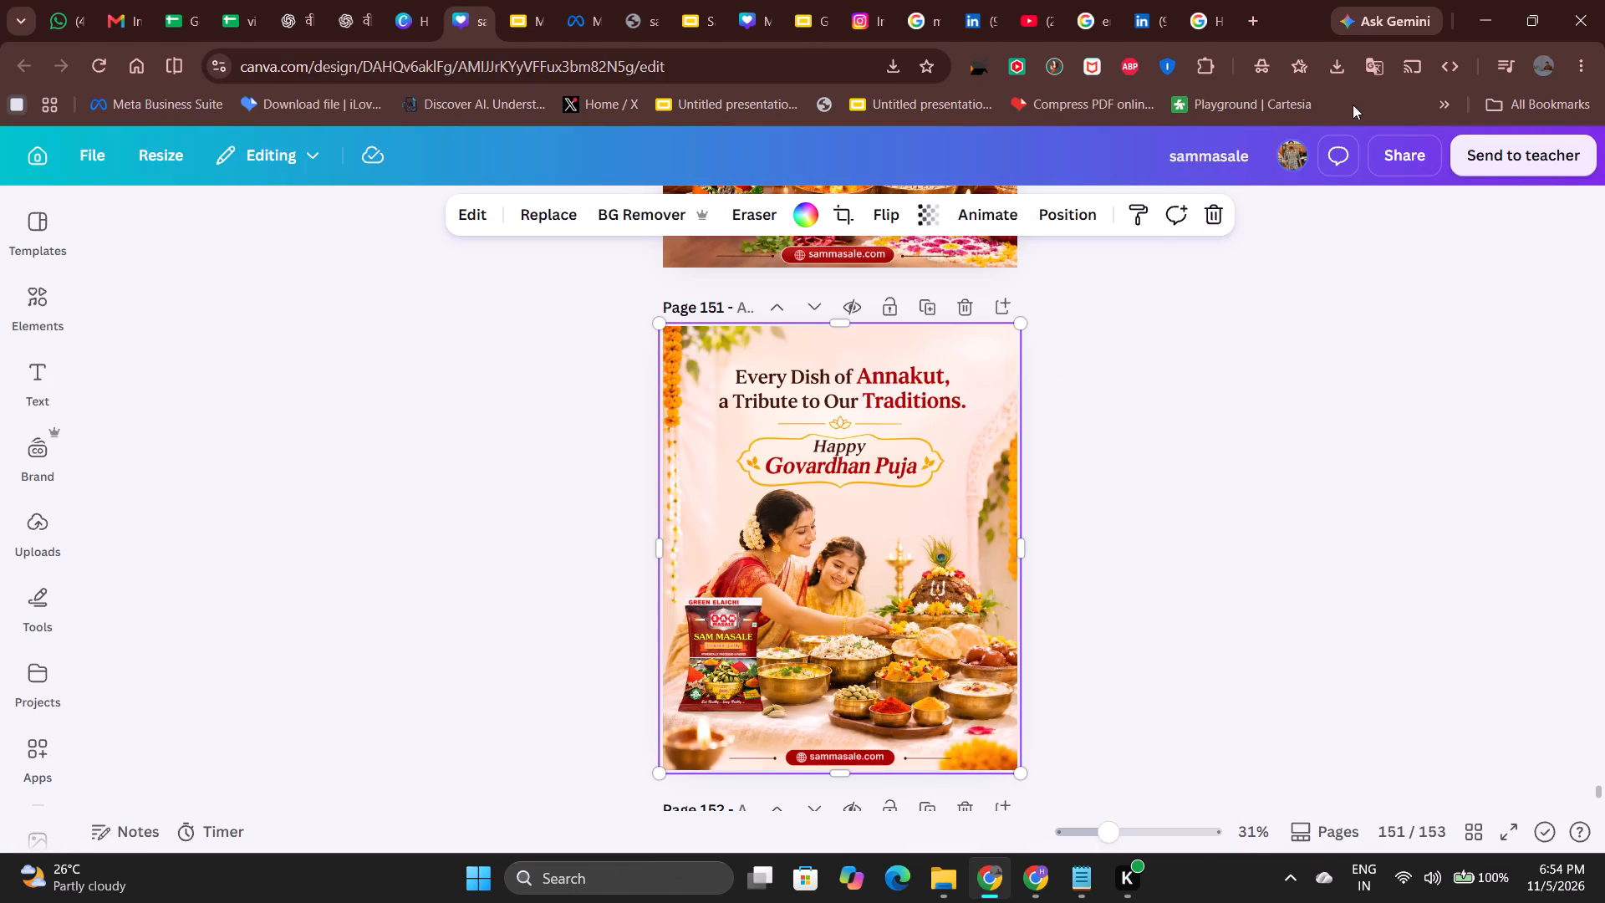
pyautogui.click(1389, 150)
pyautogui.click(1208, 652)
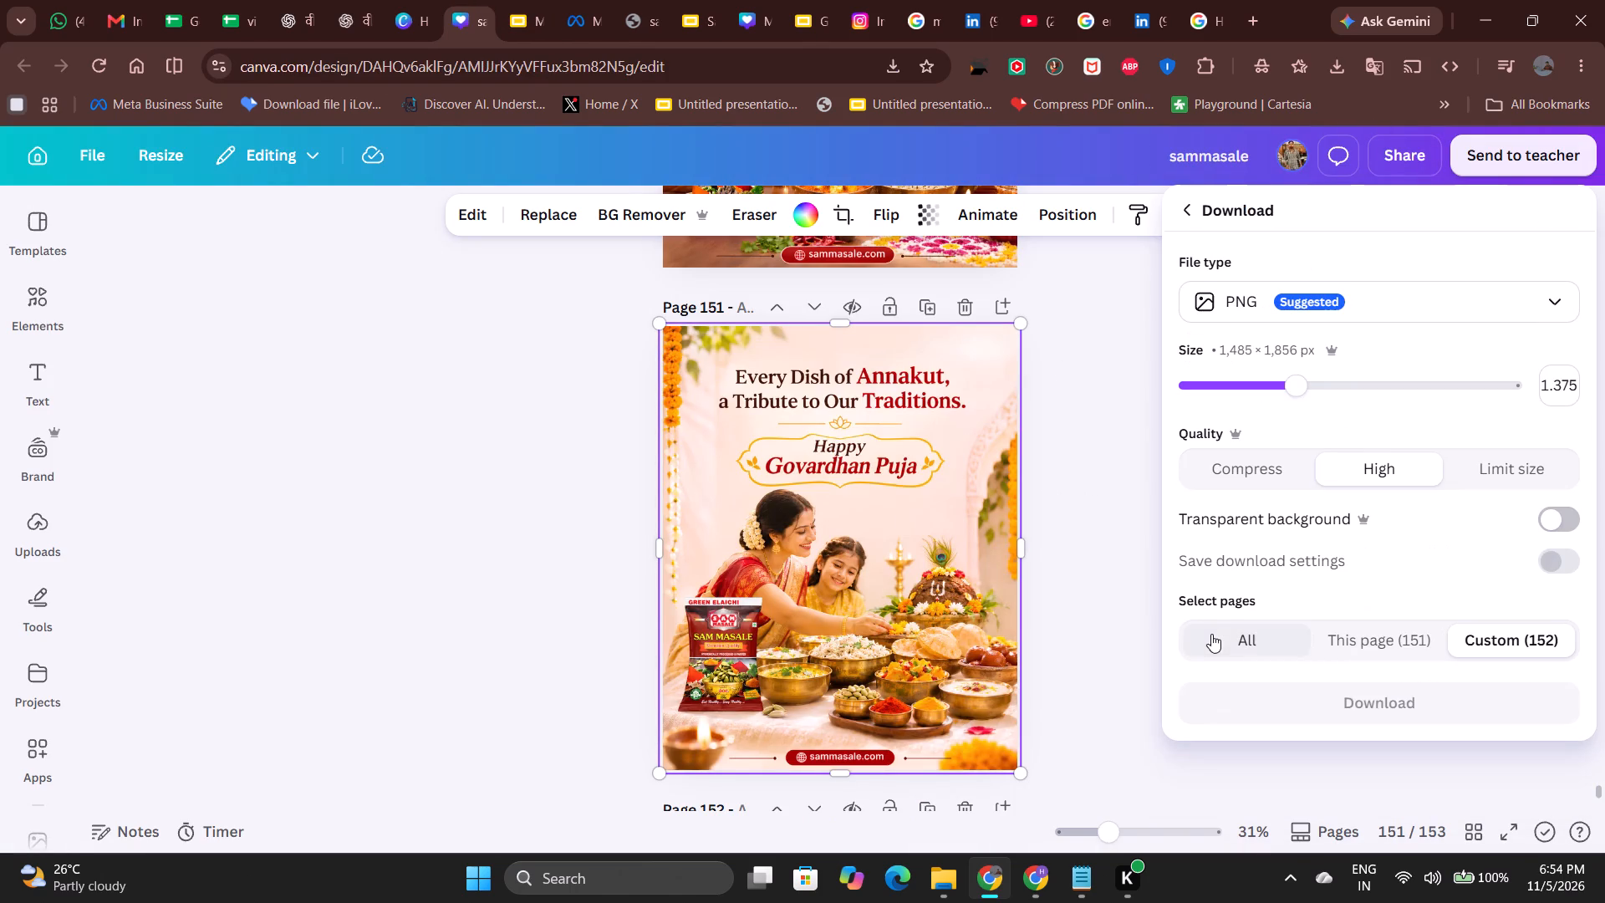
pyautogui.click(1407, 634)
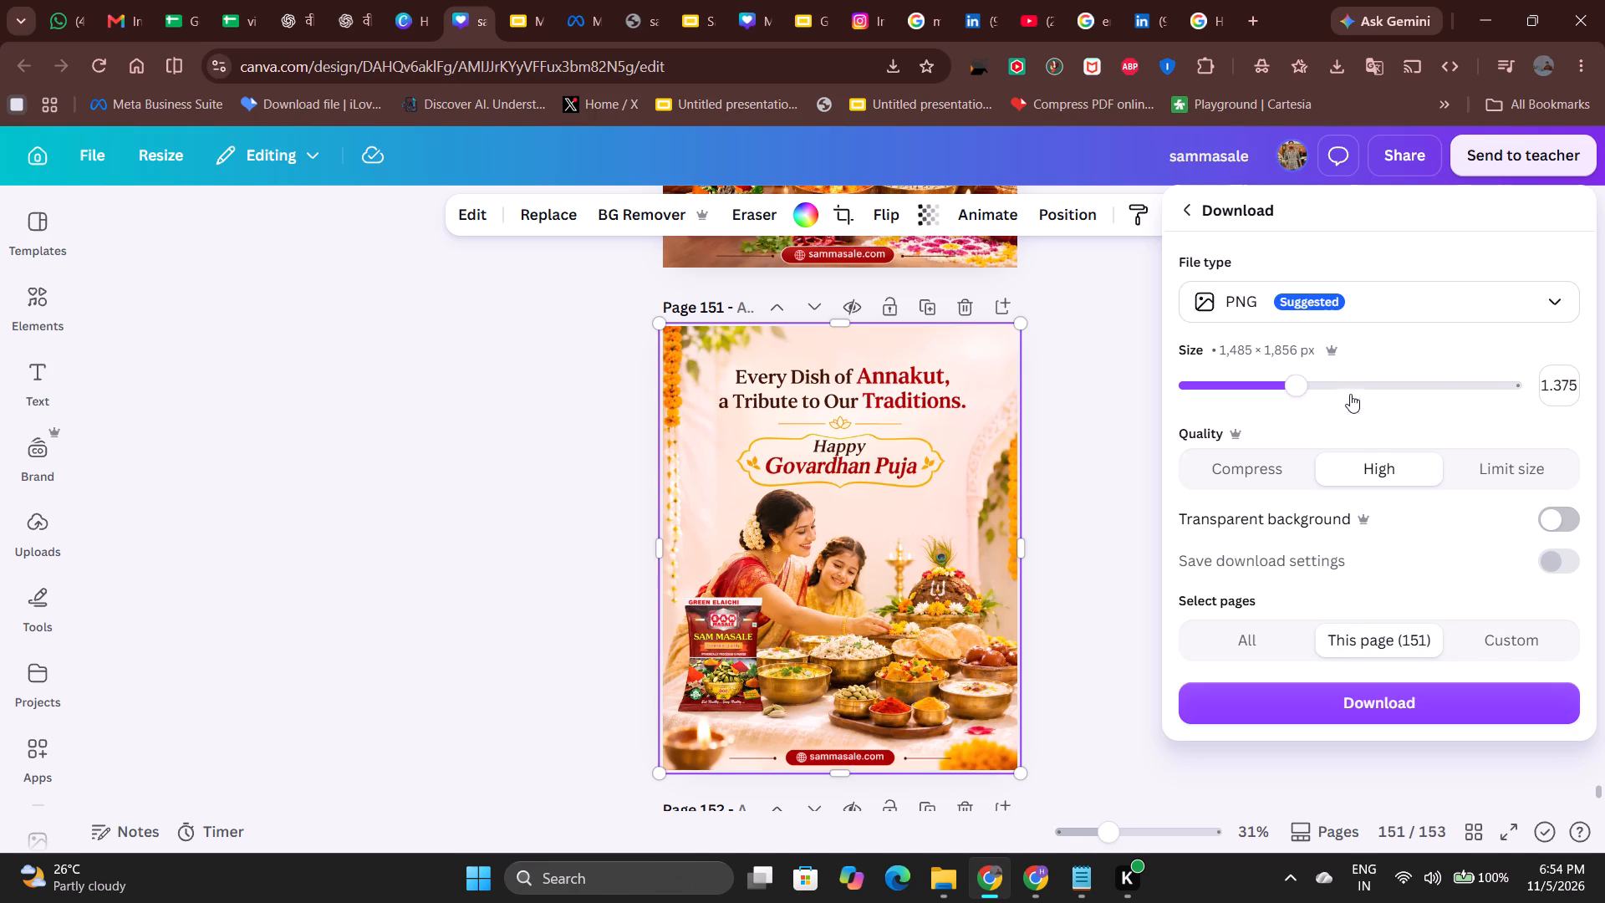
pyautogui.click(1343, 379)
pyautogui.click(1360, 692)
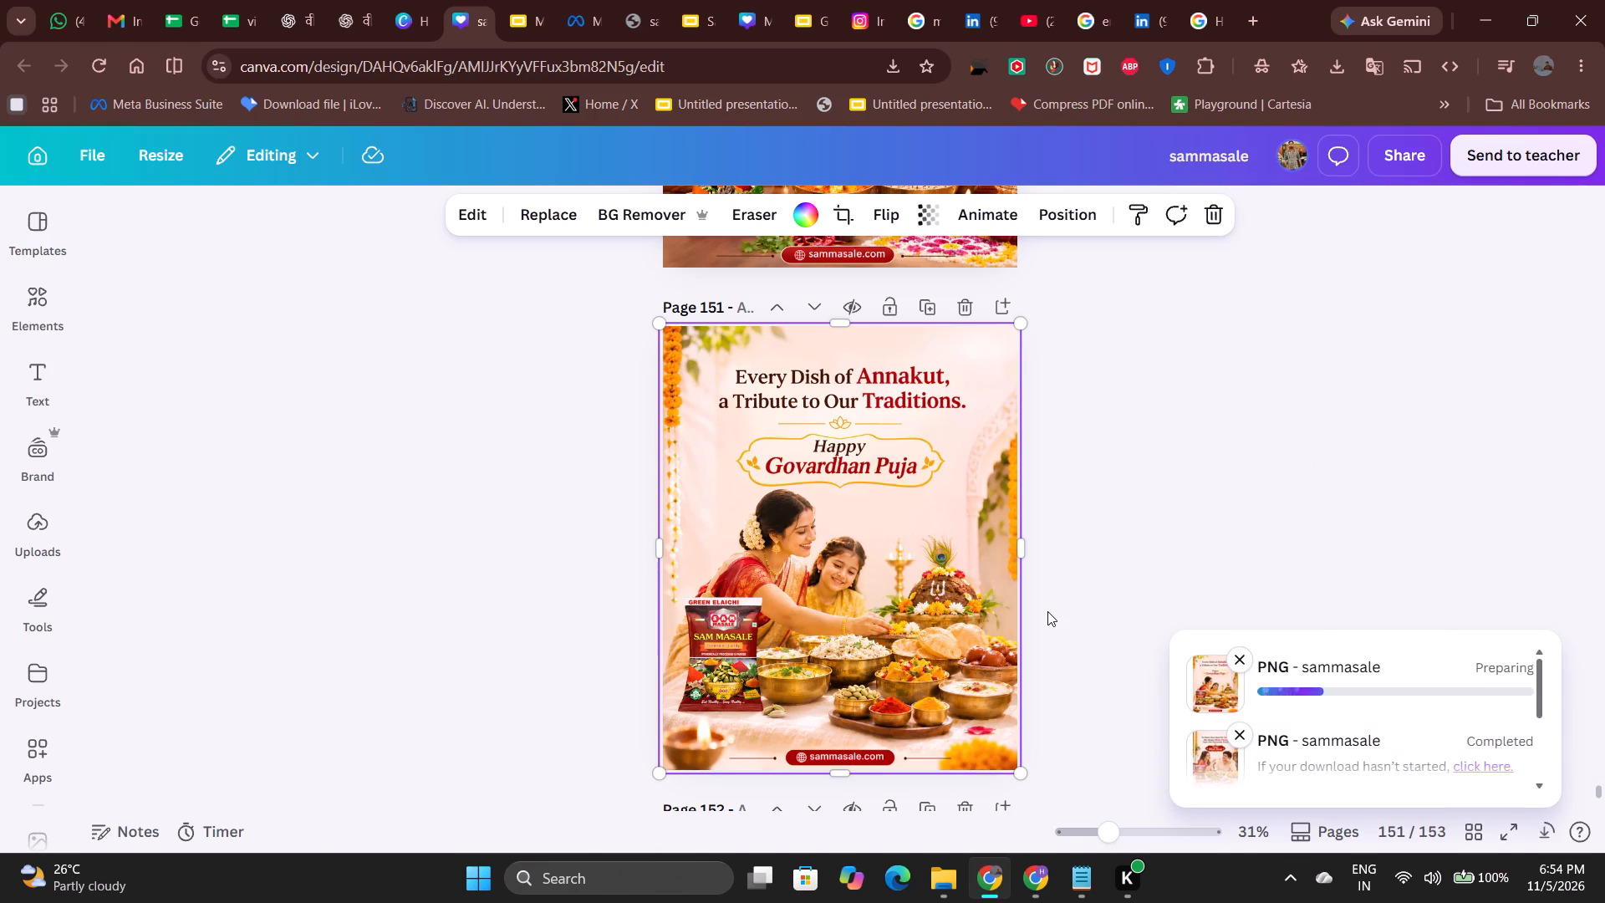
pyautogui.scroll(4, 869, 650)
pyautogui.scroll(-4, 942, 545)
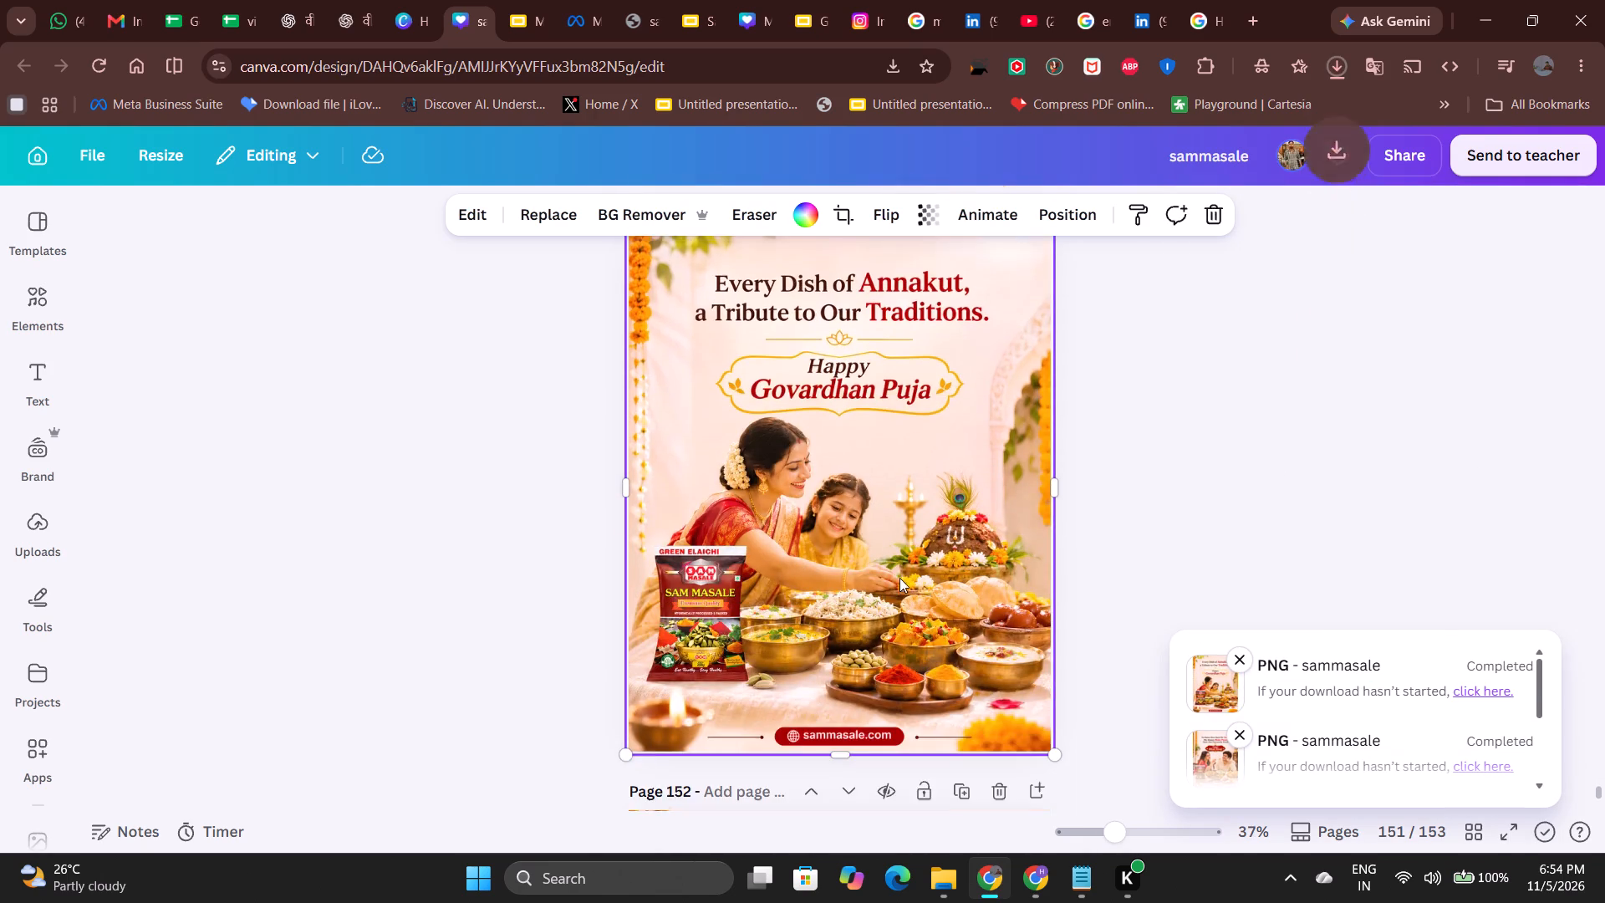
pyautogui.keyDown('ctrl'); pyautogui.scroll(2, 885, 601); pyautogui.keyUp('ctrl')
pyautogui.scroll(1, 840, 577)
pyautogui.click(840, 577)
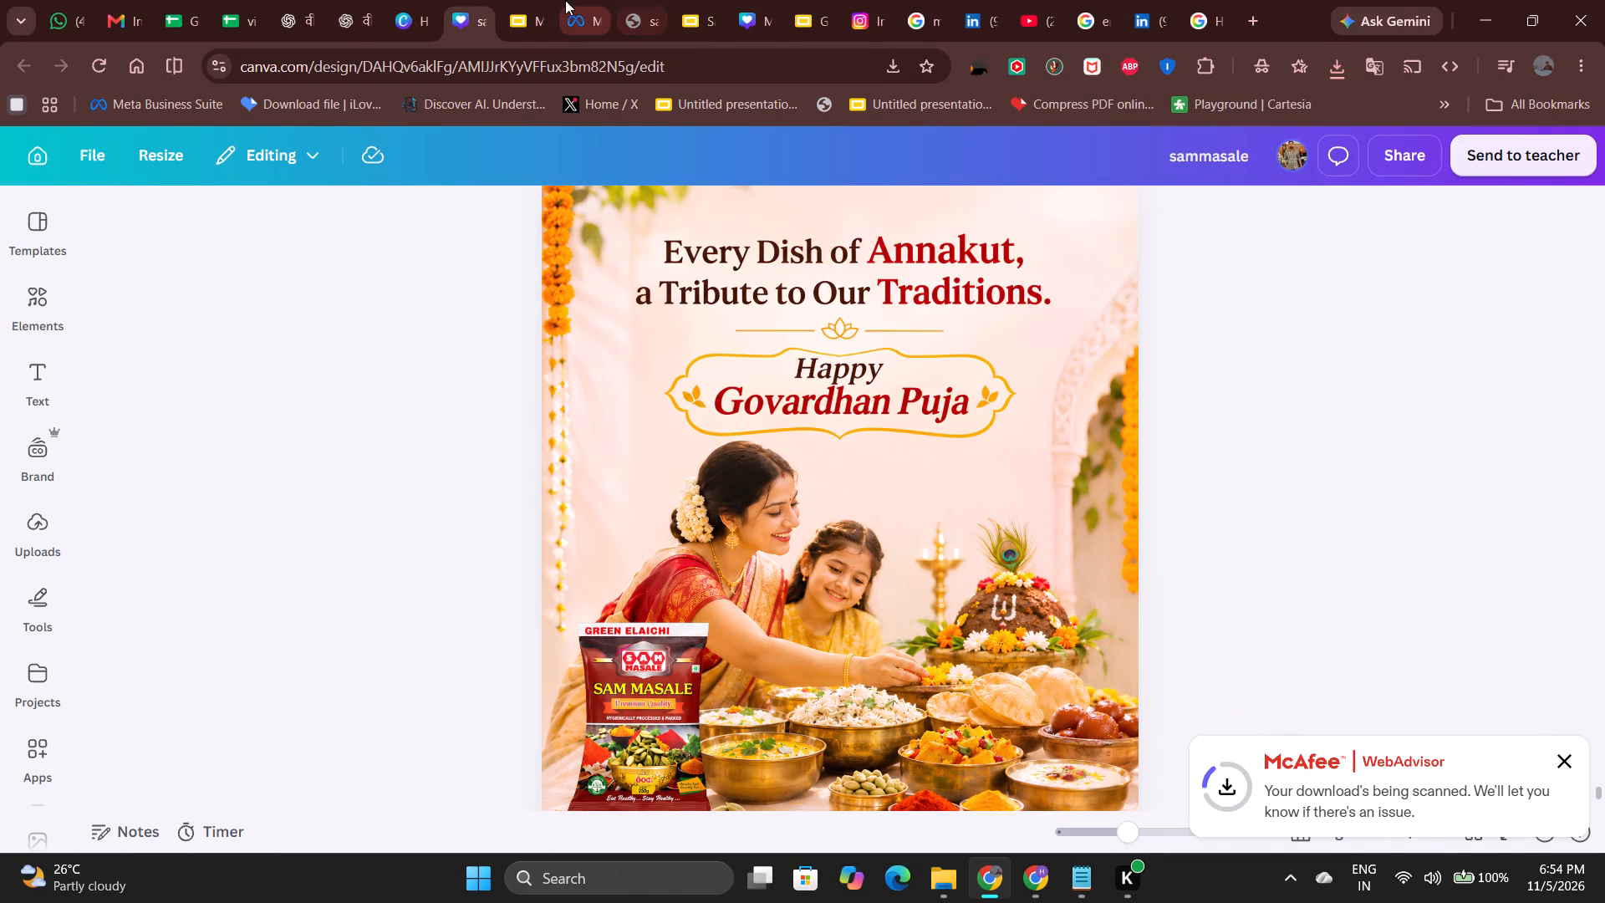
# Add the downloaded image sammasale (16) to the new Sam Masale post in Meta.
pyautogui.click(564, 0)
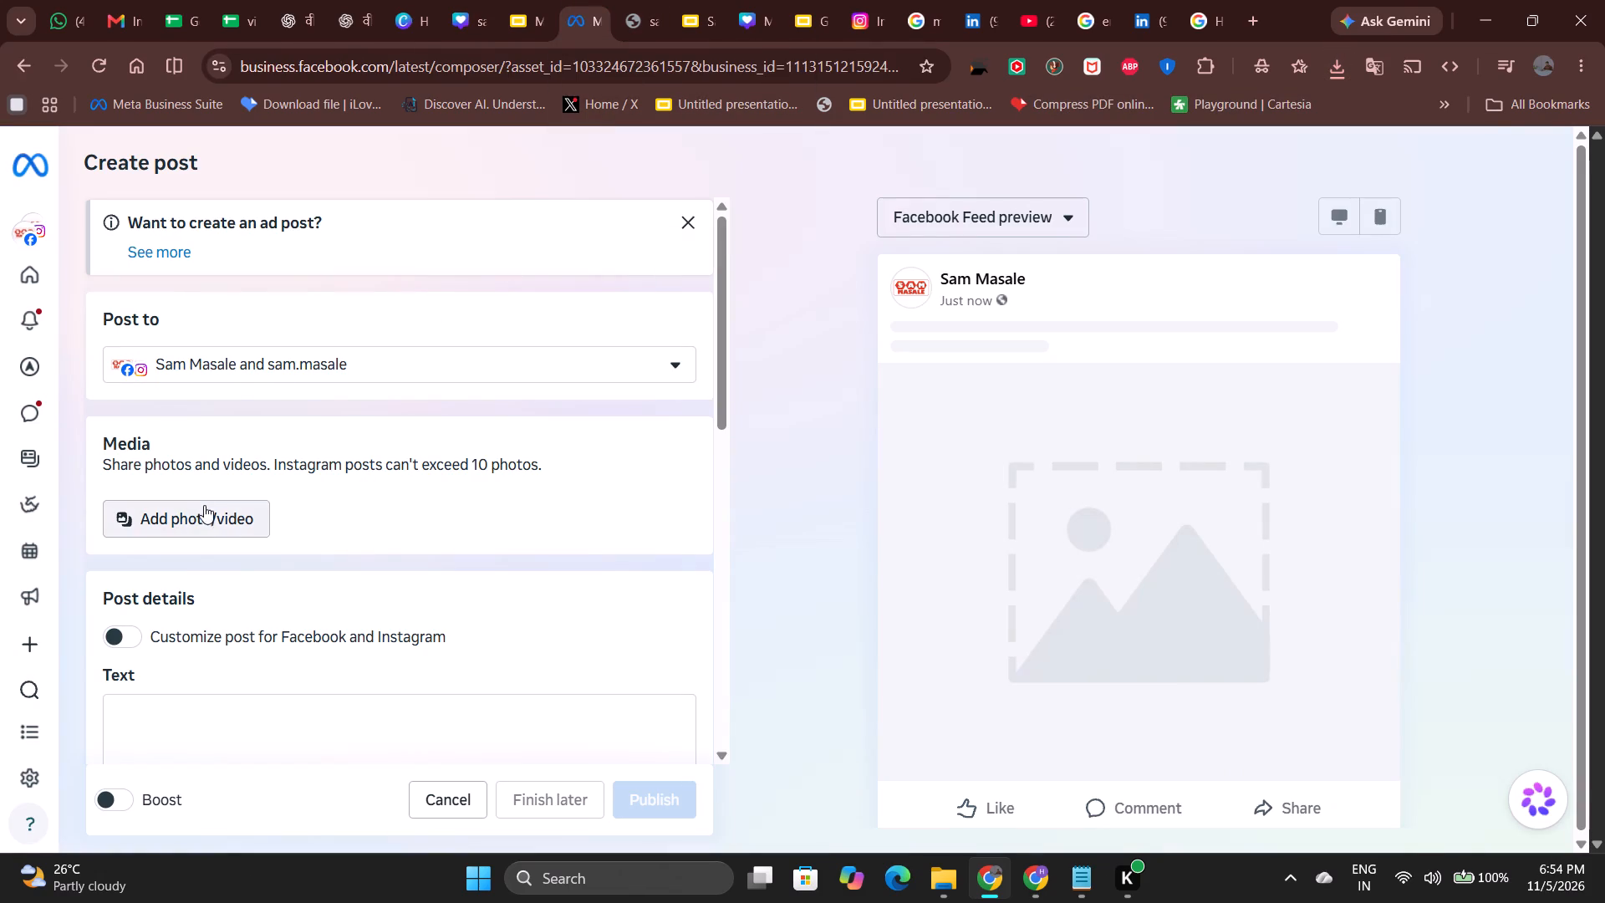
pyautogui.click(222, 515)
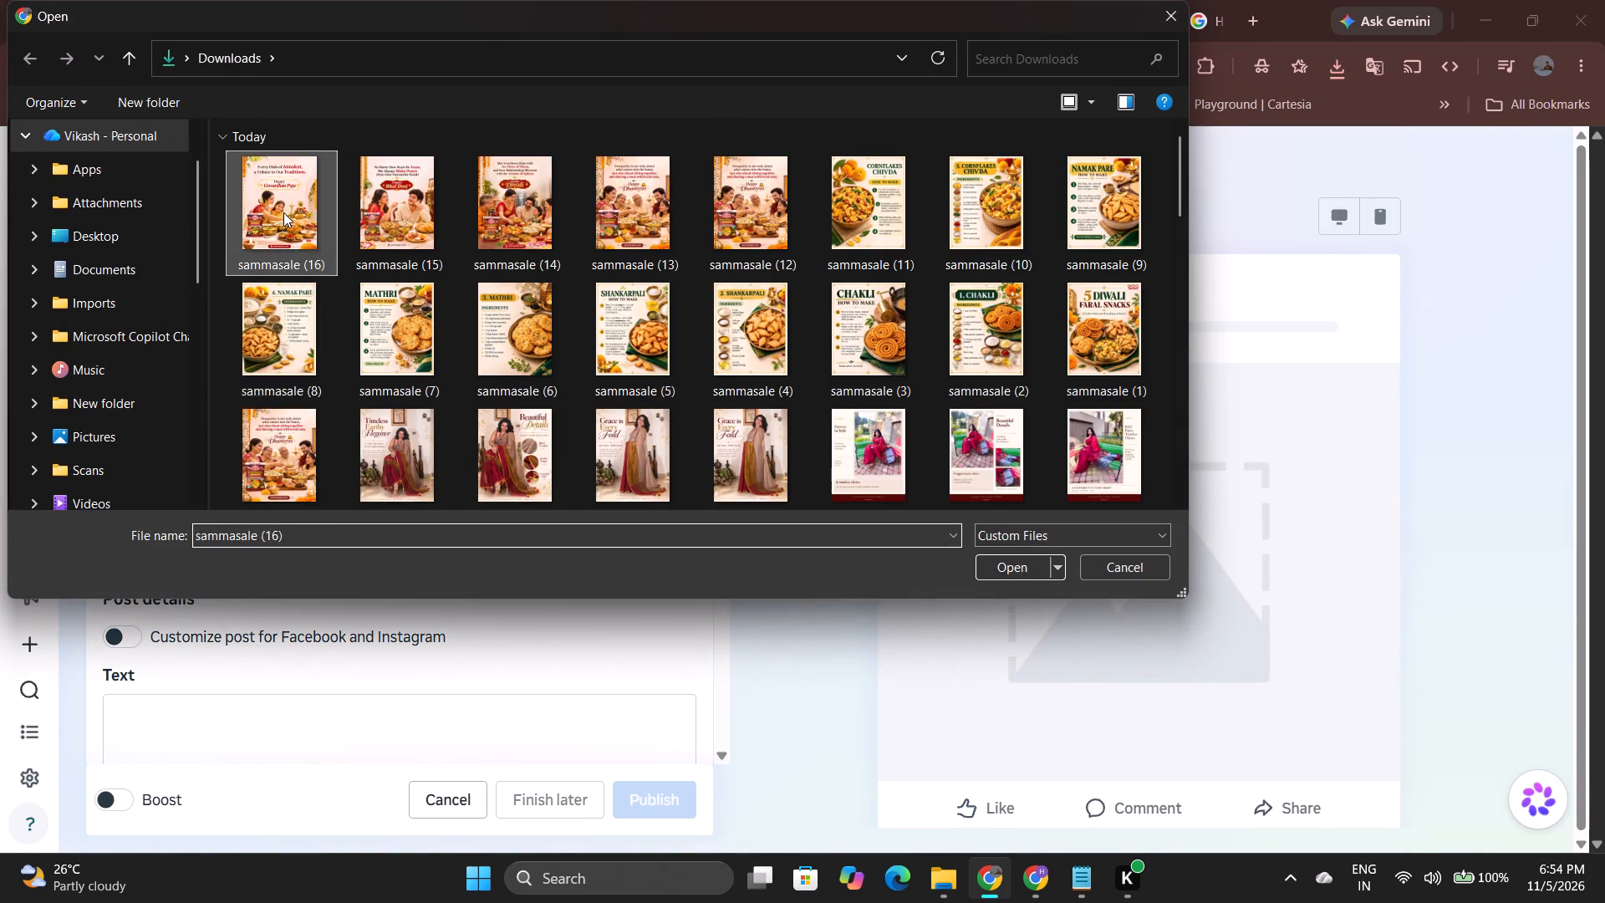
pyautogui.click(283, 212)
pyautogui.press('Return')
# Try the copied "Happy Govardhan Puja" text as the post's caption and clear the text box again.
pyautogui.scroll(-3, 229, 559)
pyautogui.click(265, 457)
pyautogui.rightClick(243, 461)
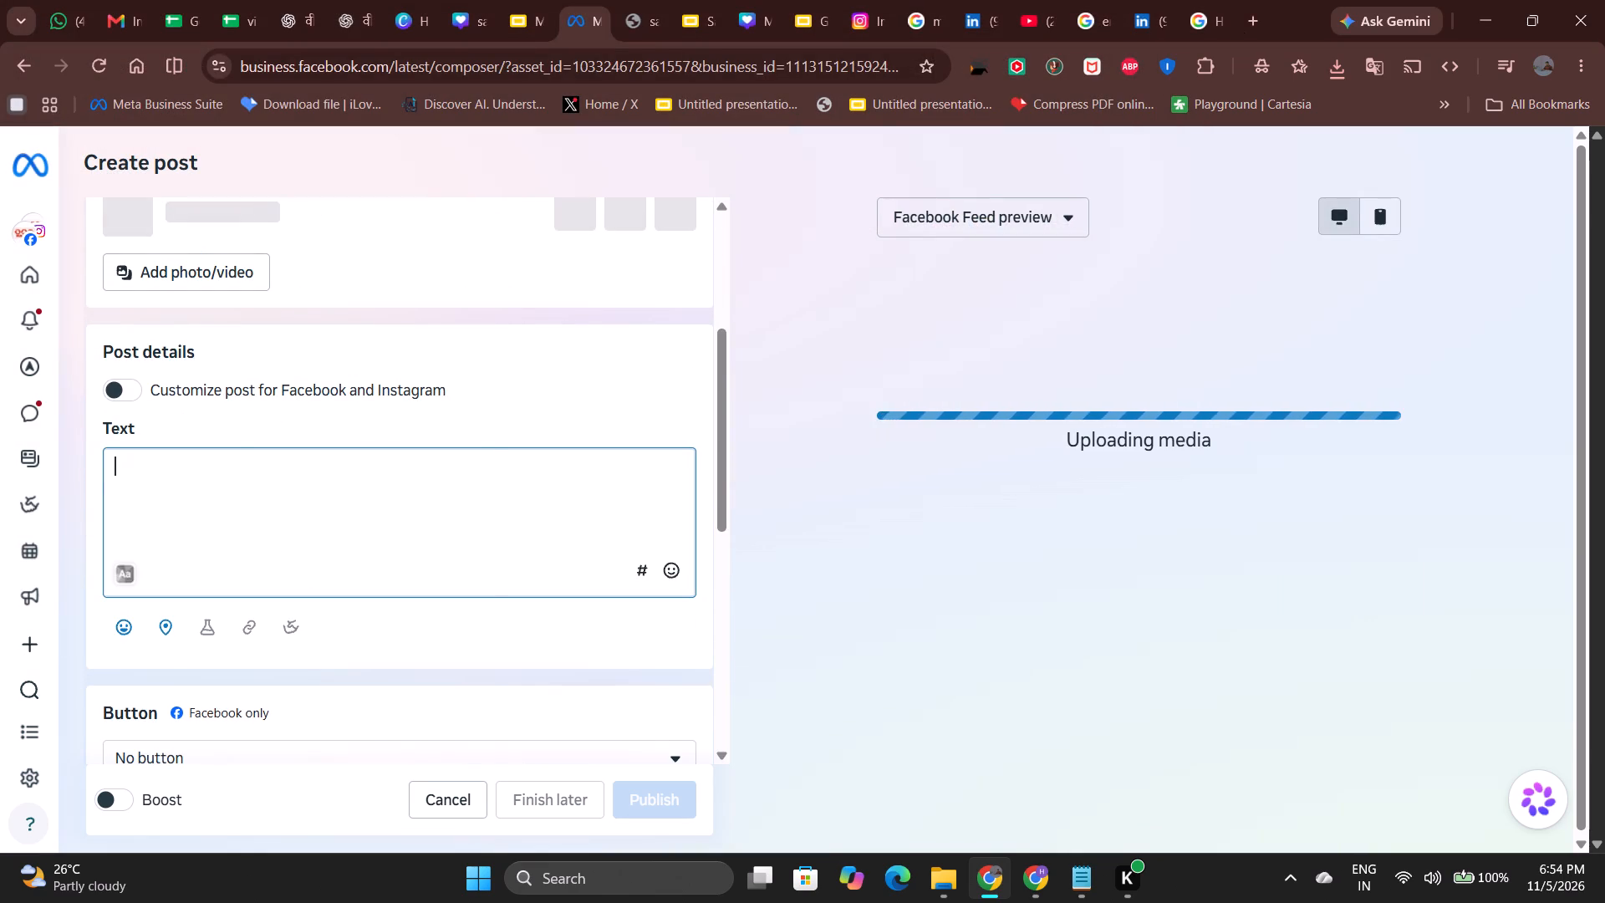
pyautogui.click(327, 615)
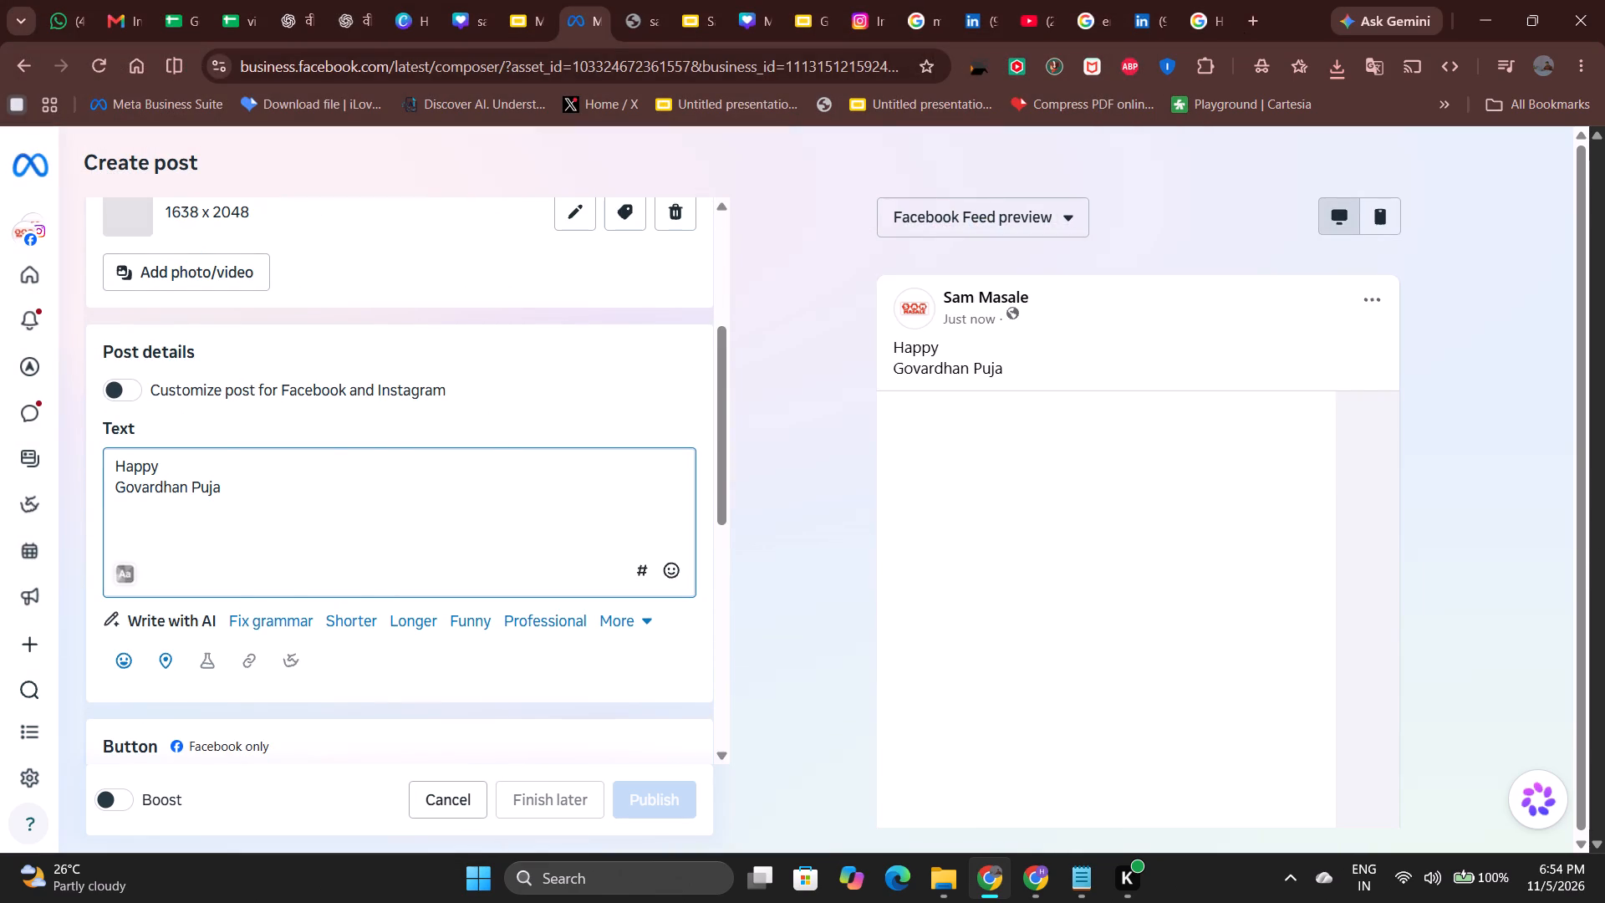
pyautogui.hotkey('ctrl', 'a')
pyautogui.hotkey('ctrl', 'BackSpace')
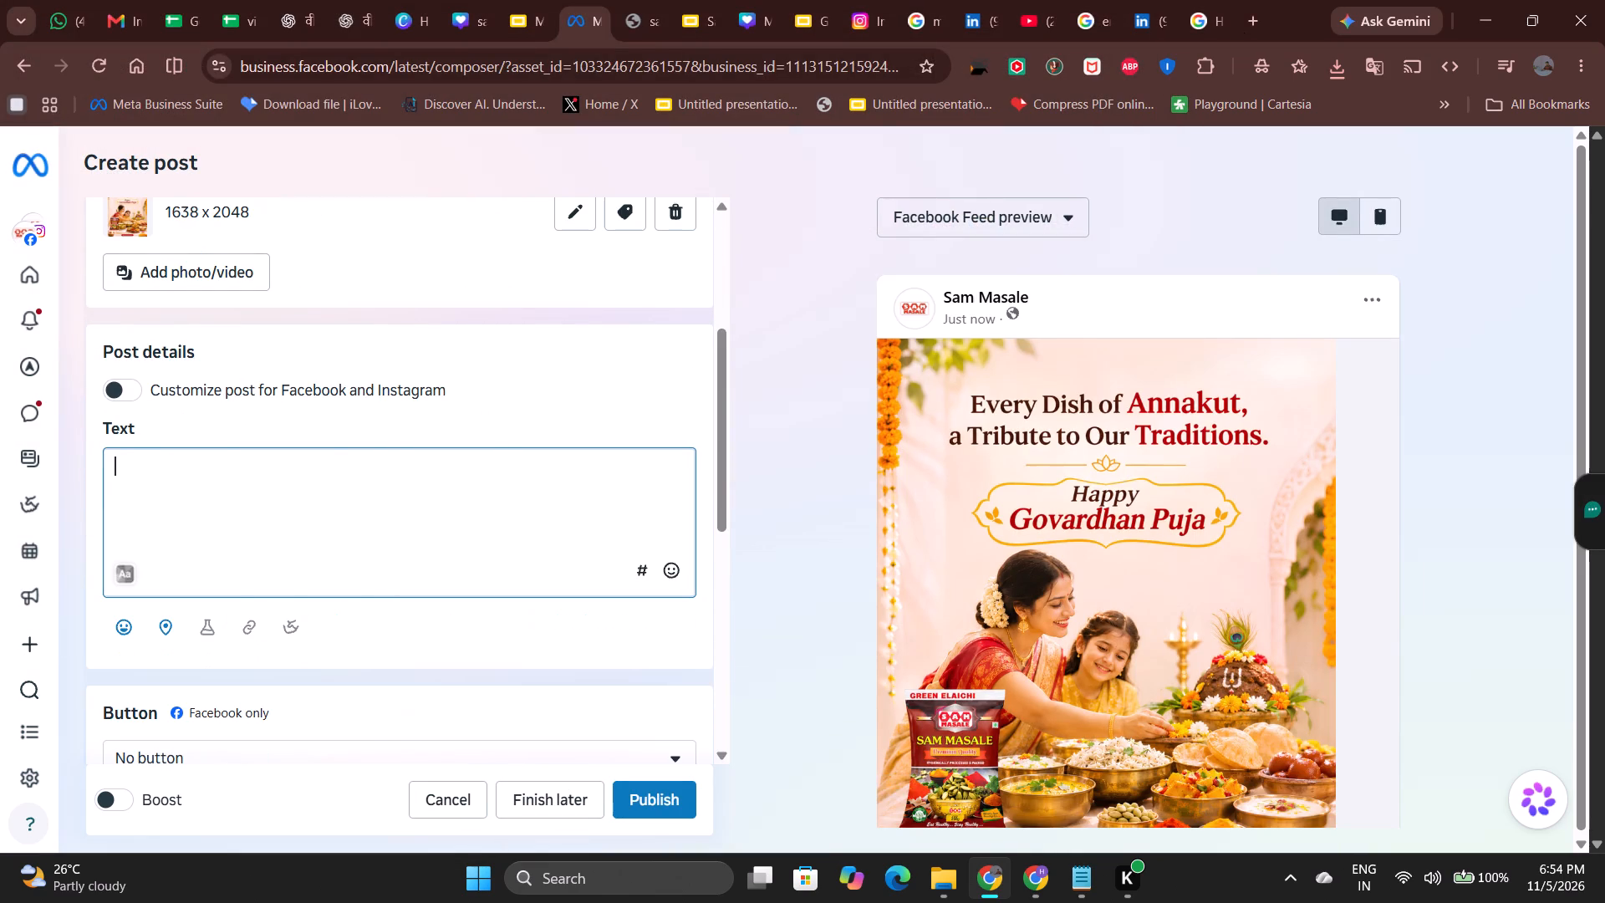
# Look through the Sam Masale presentation's slides for a Govardhan Puja caption.
pyautogui.click(507, 0)
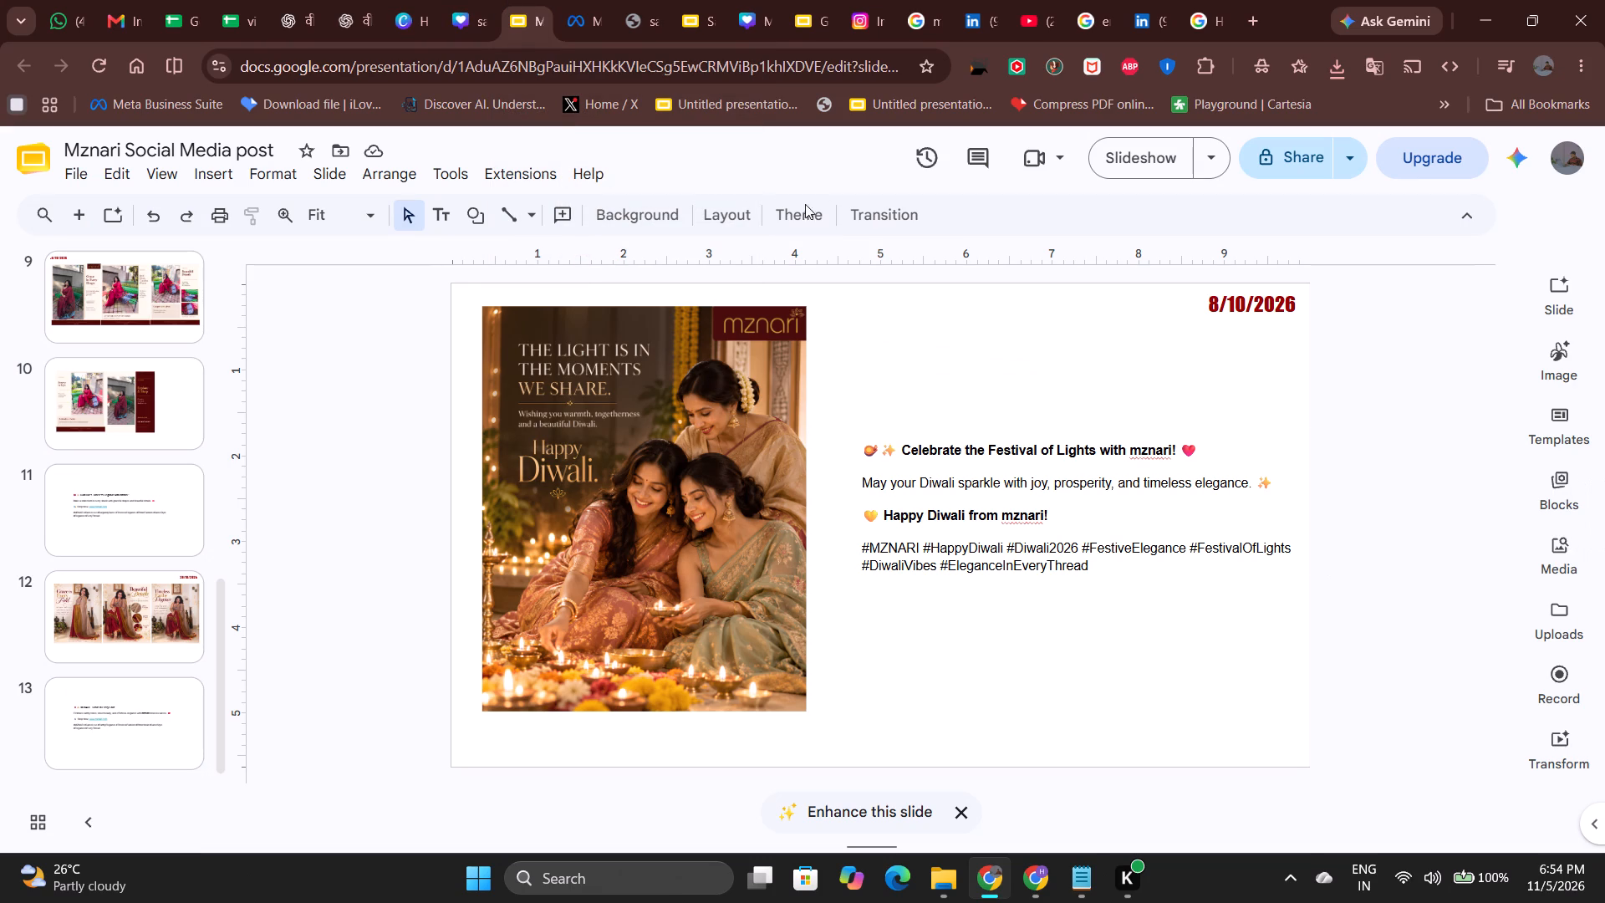
pyautogui.click(695, 0)
pyautogui.click(940, 401)
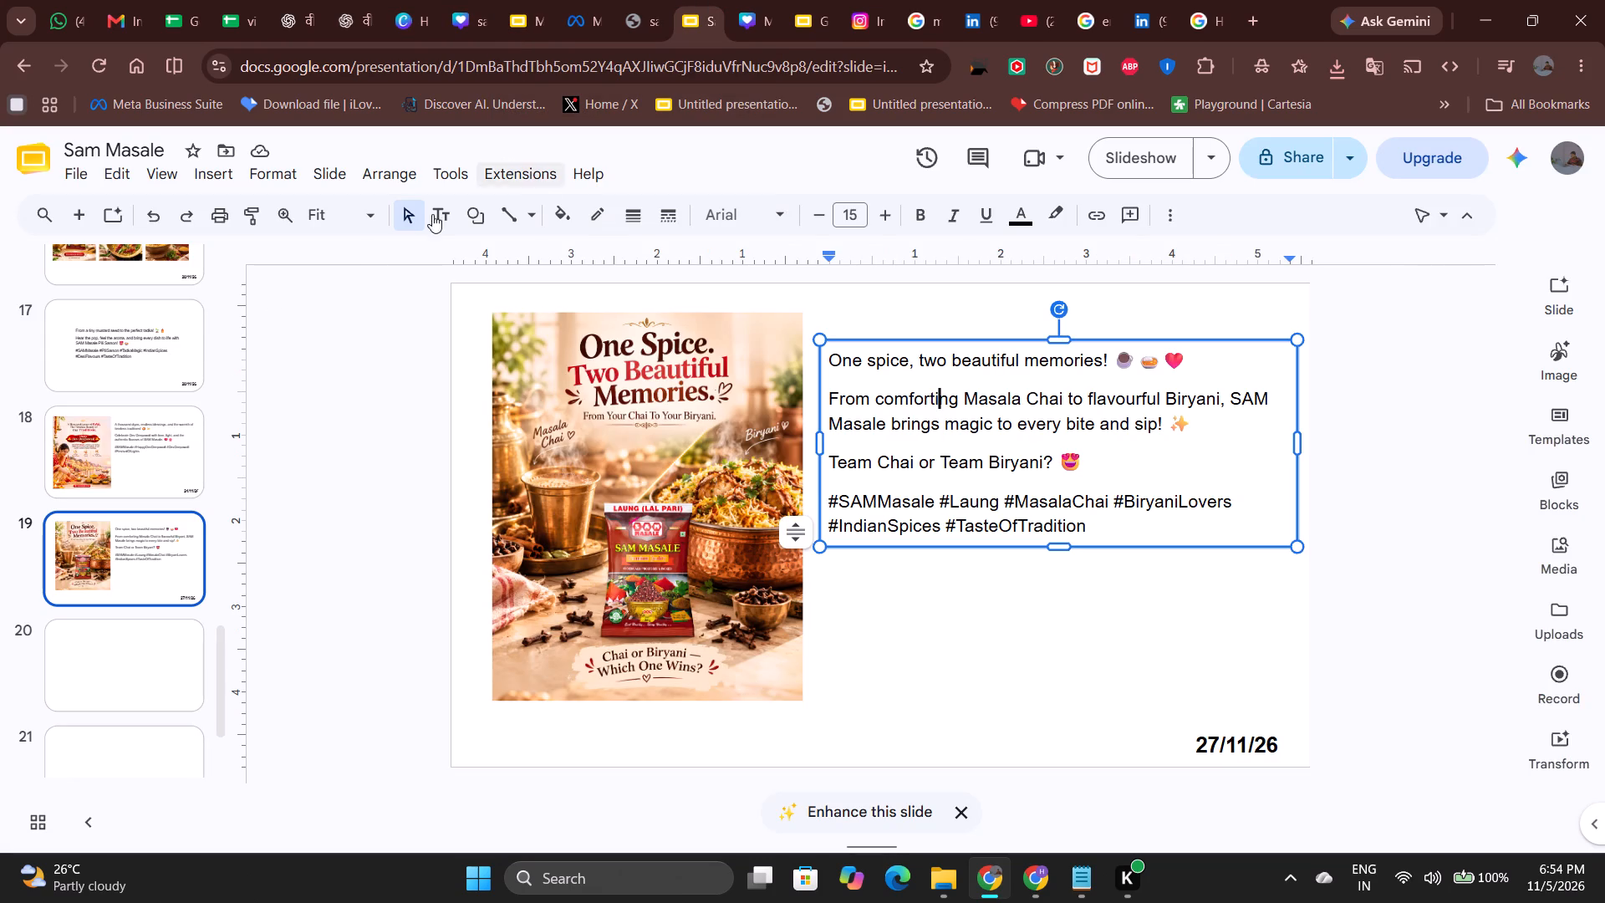
pyautogui.click(114, 466)
pyautogui.scroll(2, 118, 485)
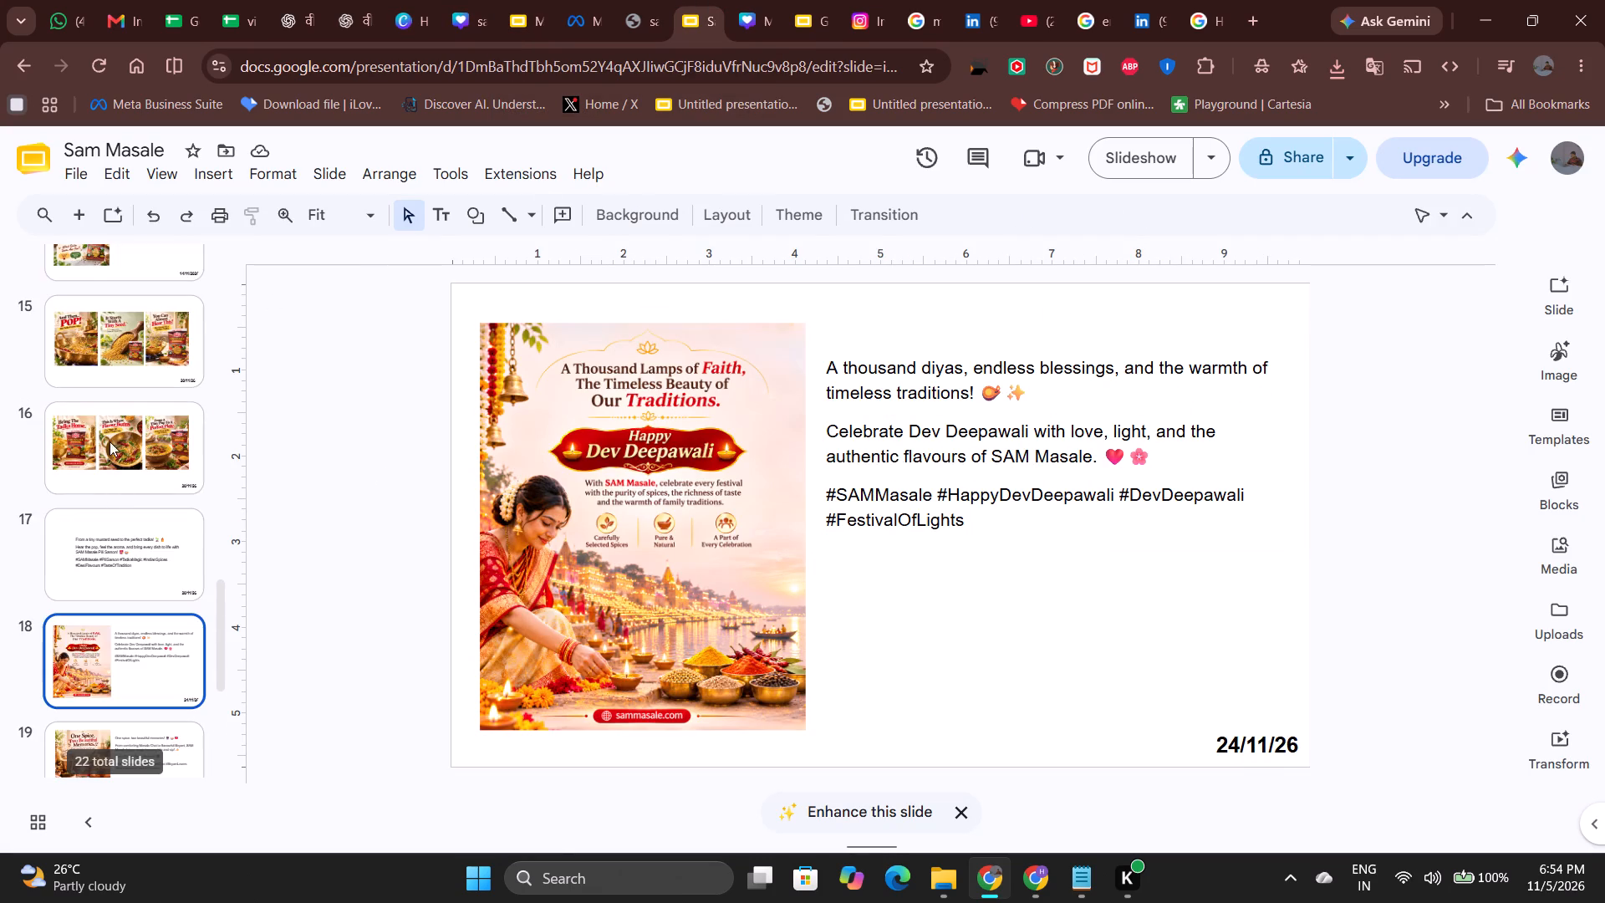
pyautogui.scroll(7, 115, 395)
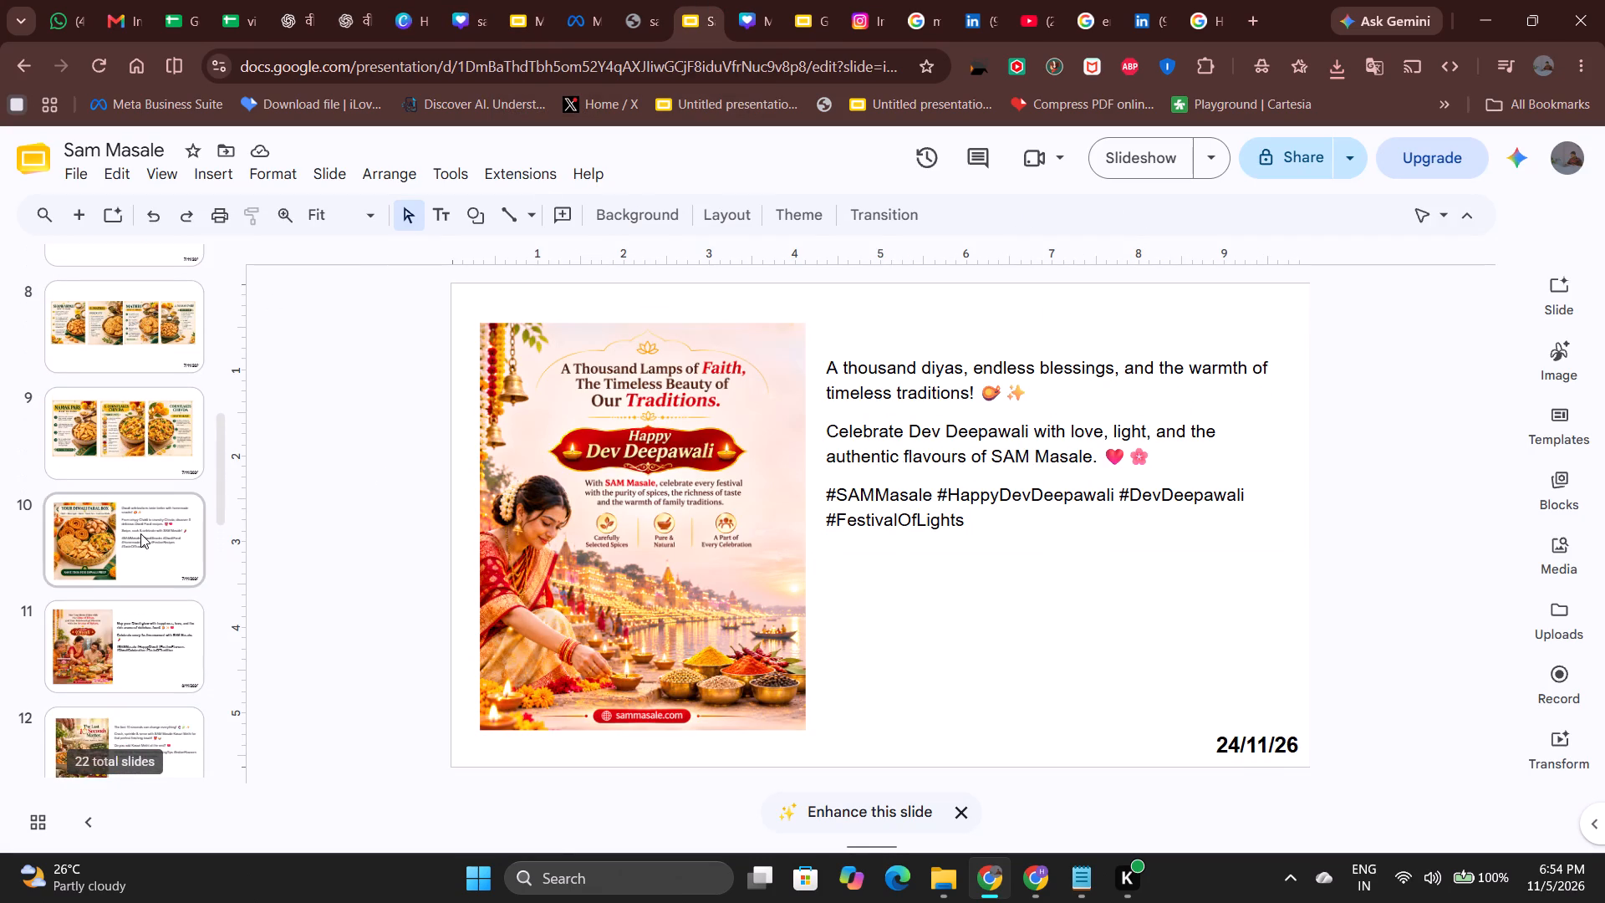
pyautogui.scroll(-4, 140, 533)
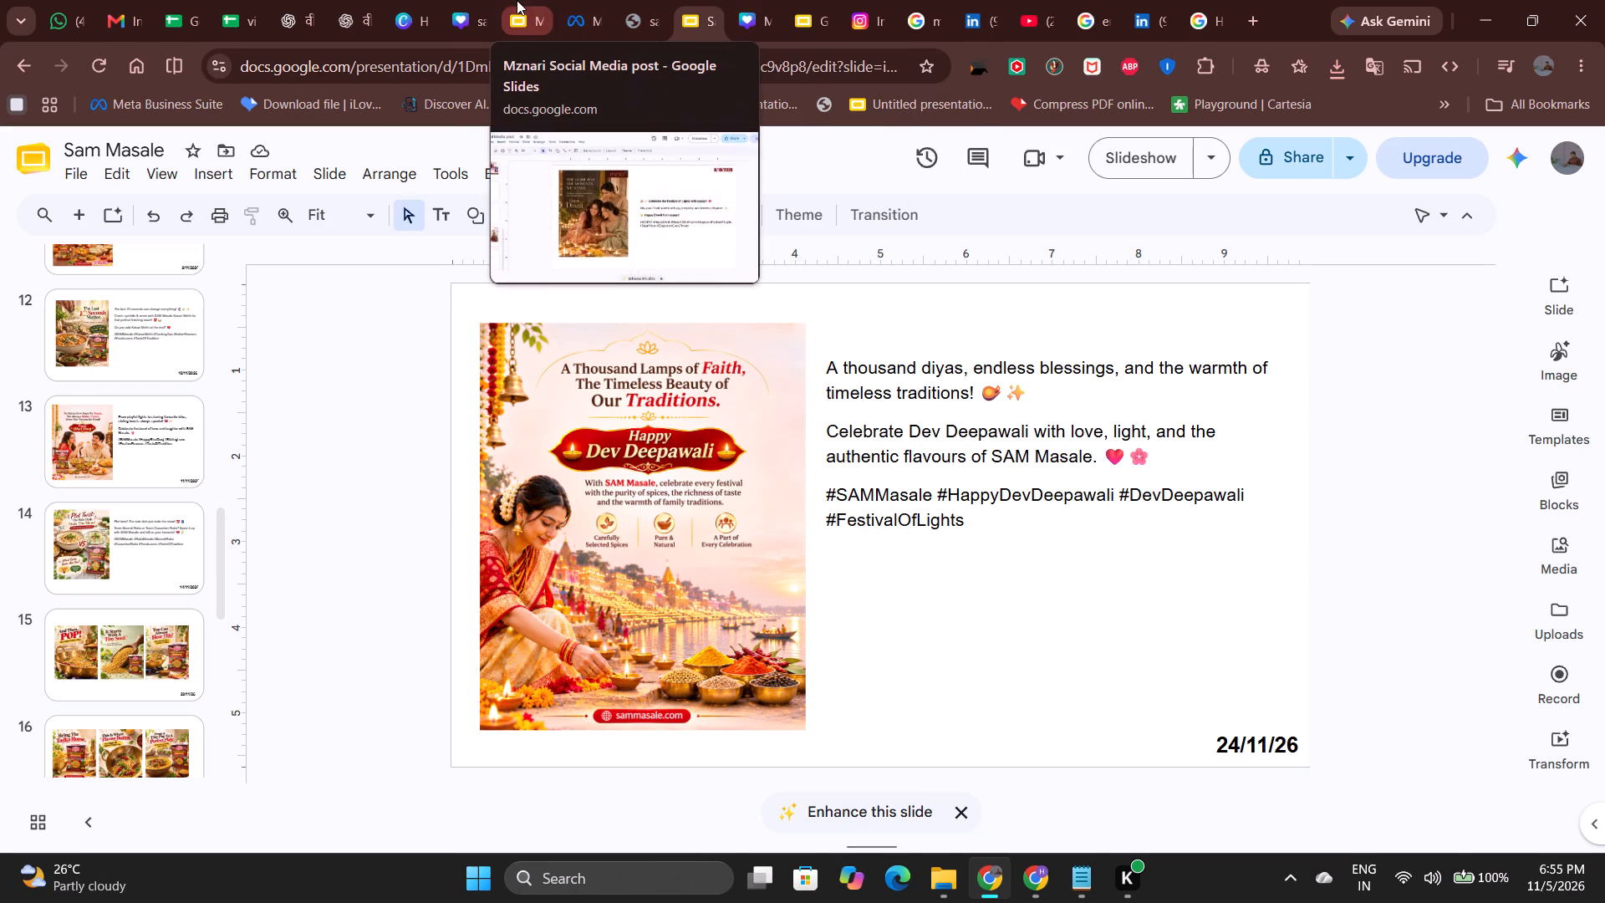
# Capture a screenshot of the Happy Govardhan Puja image in Meta's post preview.
pyautogui.click(568, 12)
pyautogui.scroll(-1, 796, 380)
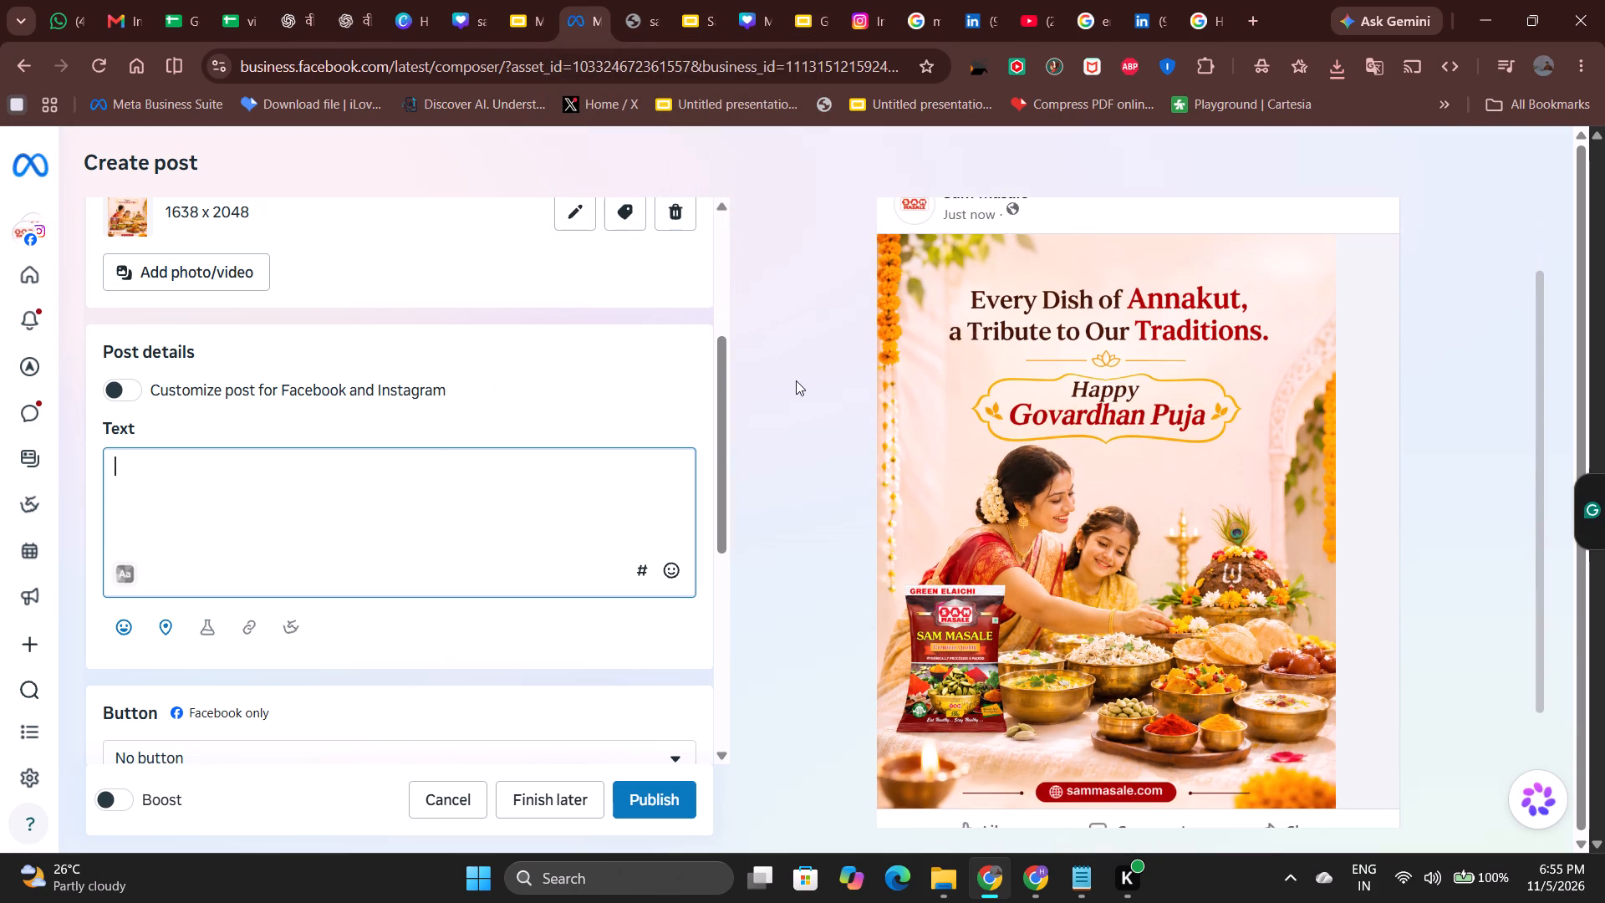
pyautogui.press('shift+super+s')
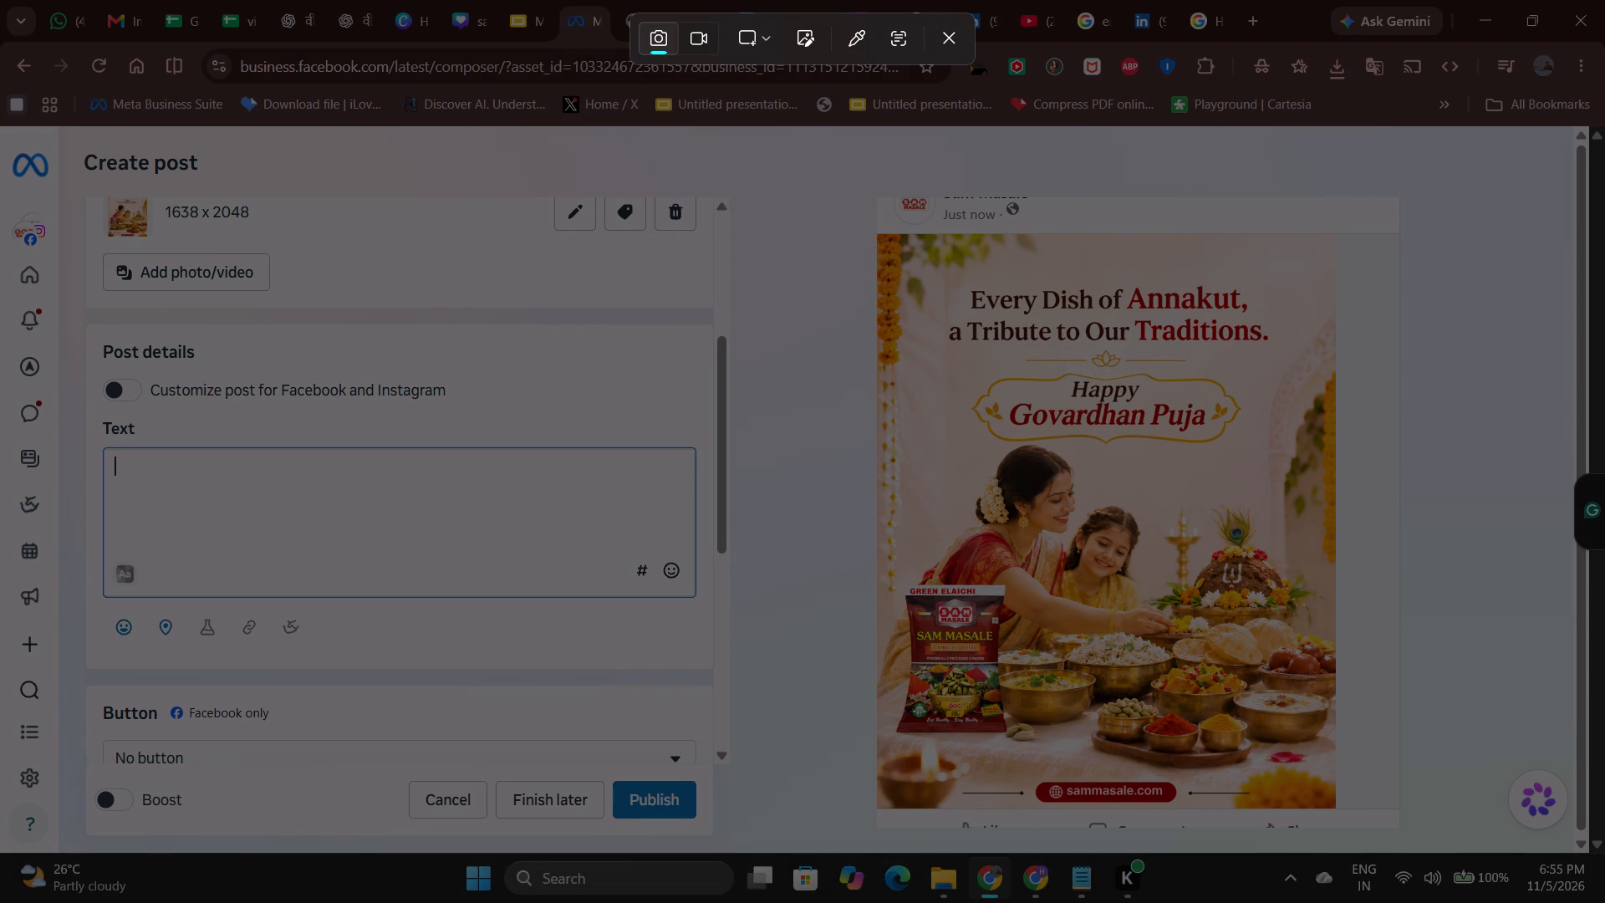
pyautogui.moveTo(1459, 203); pyautogui.dragTo(802, 819)
pyautogui.hotkey('alt', 'Tab')
pyautogui.hotkey('alt', 'Tab')
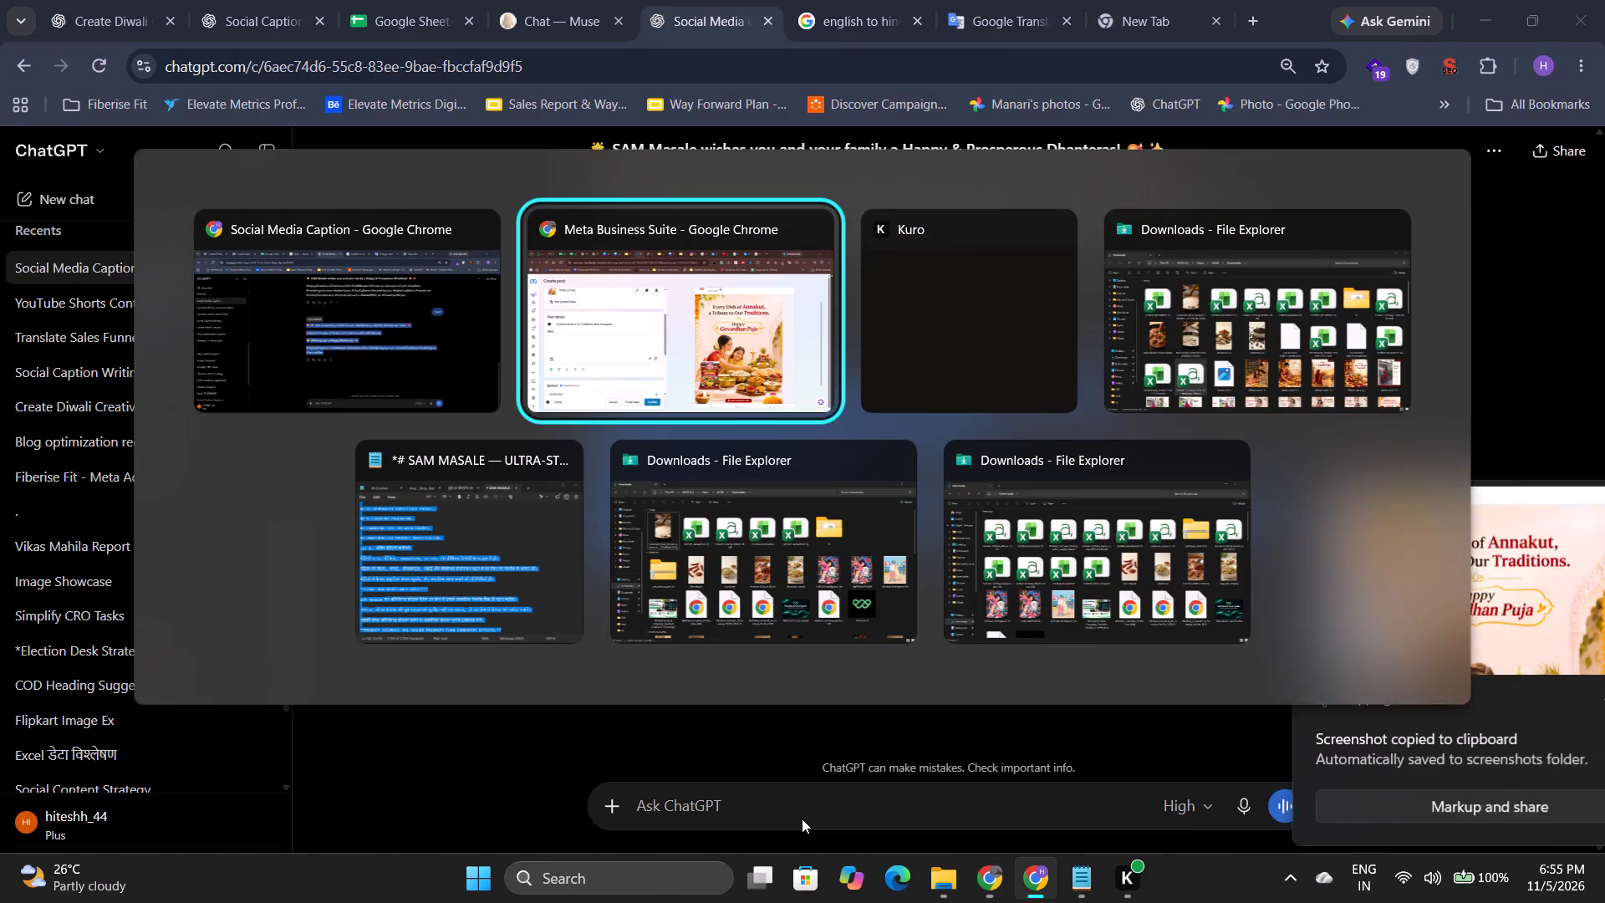
pyautogui.hotkey('alt', 'Tab')
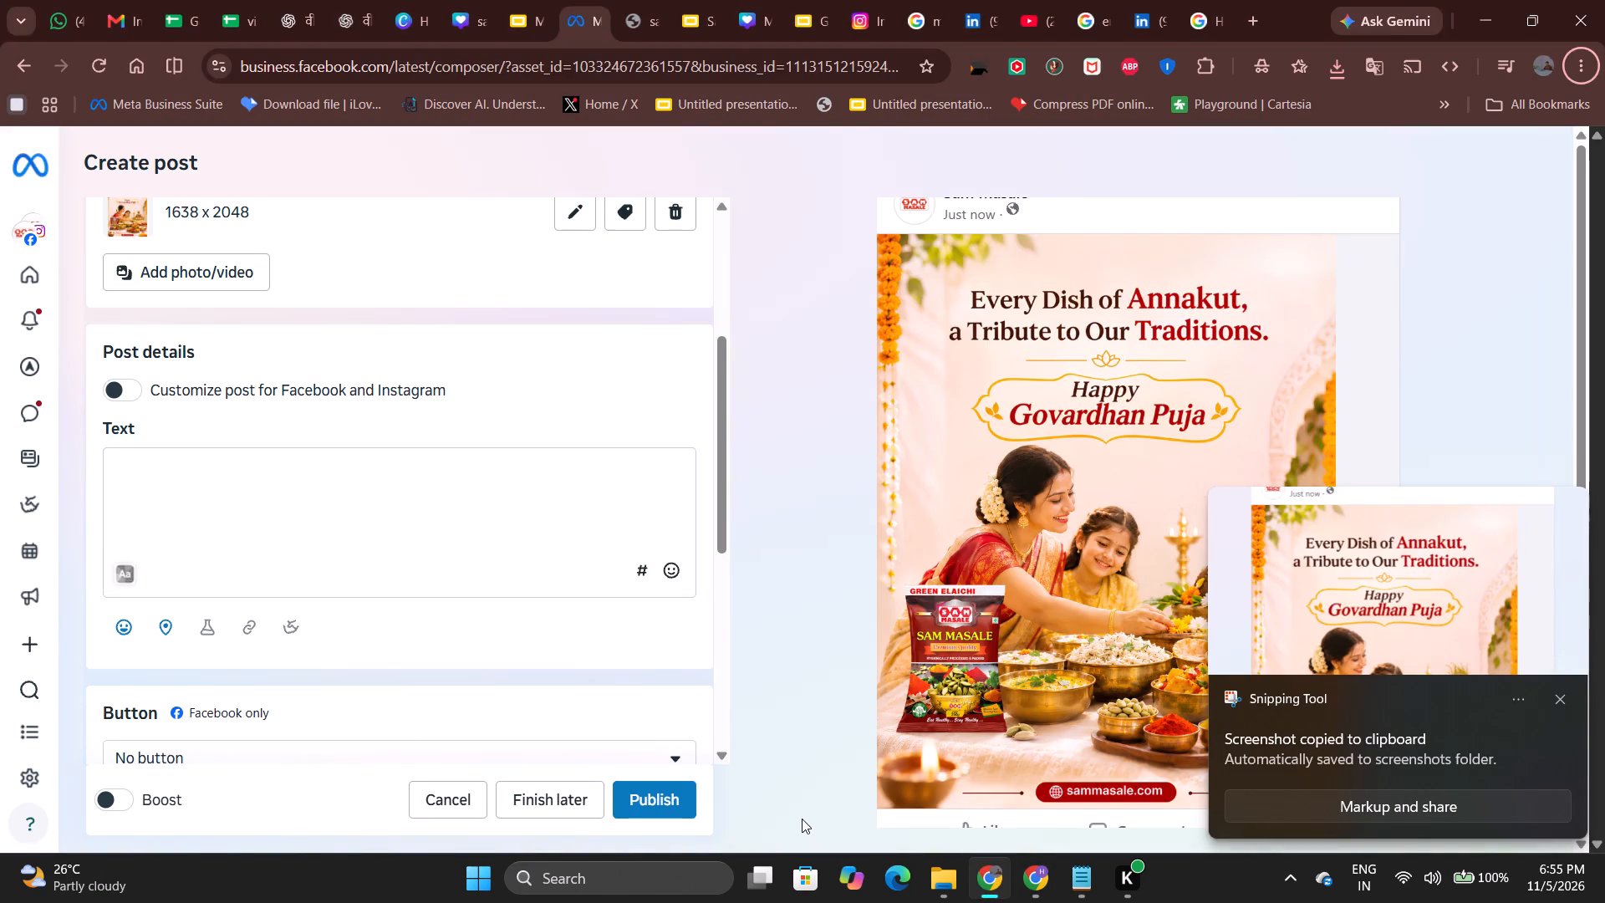
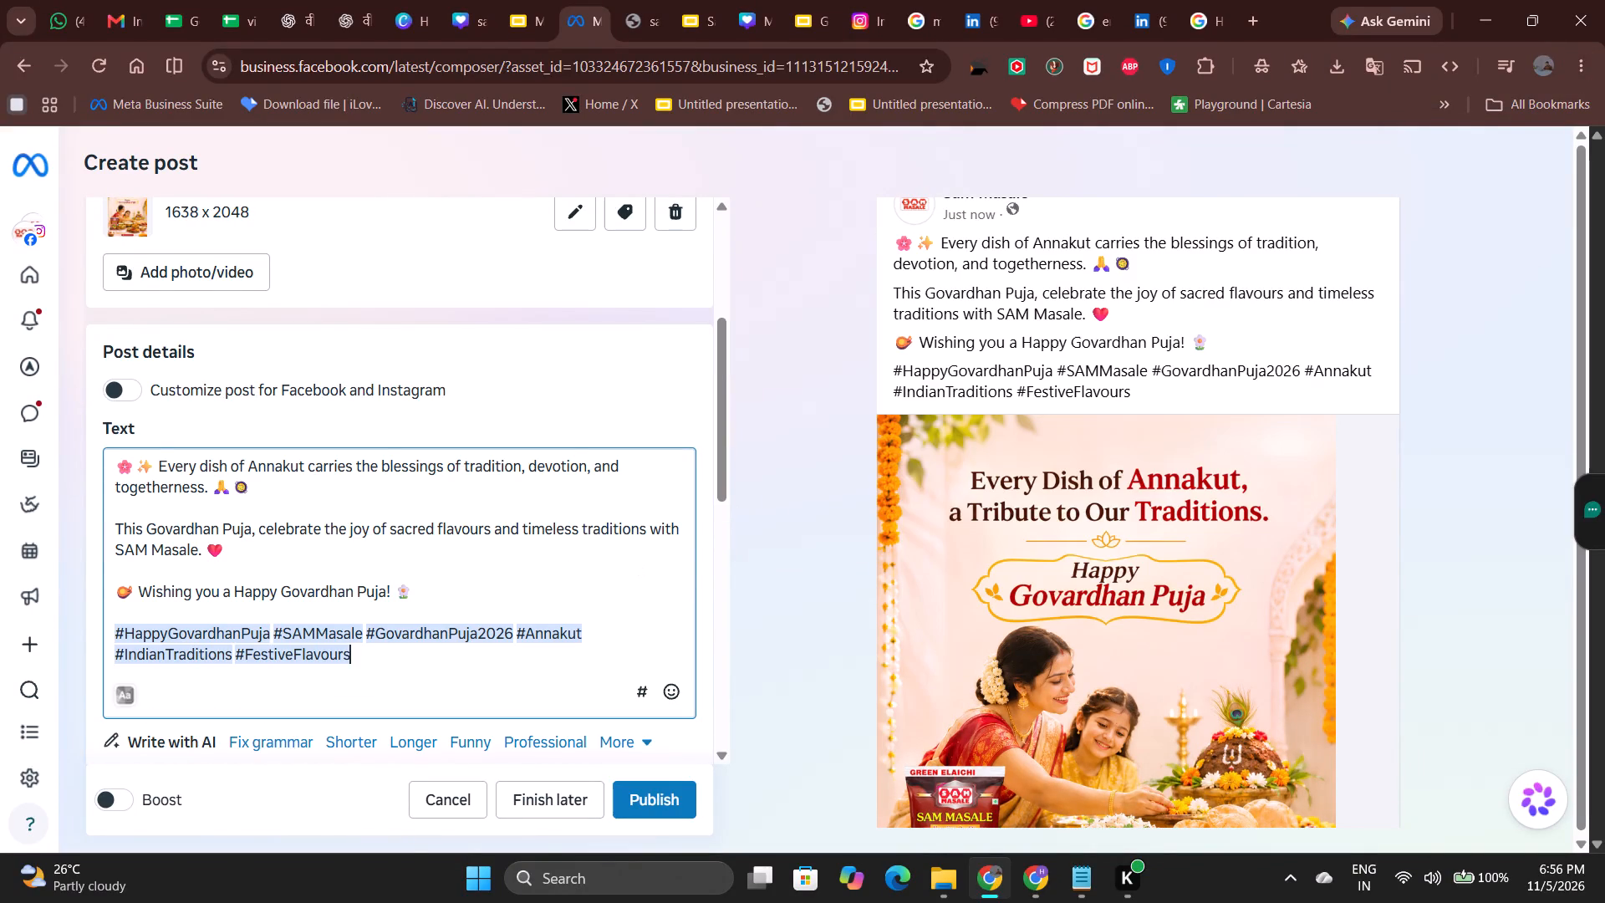
# Delete the last emoji after "togetherness." in the Govardhan Puja caption, keeping the folded-hands emoji.
pyautogui.click(614, 293)
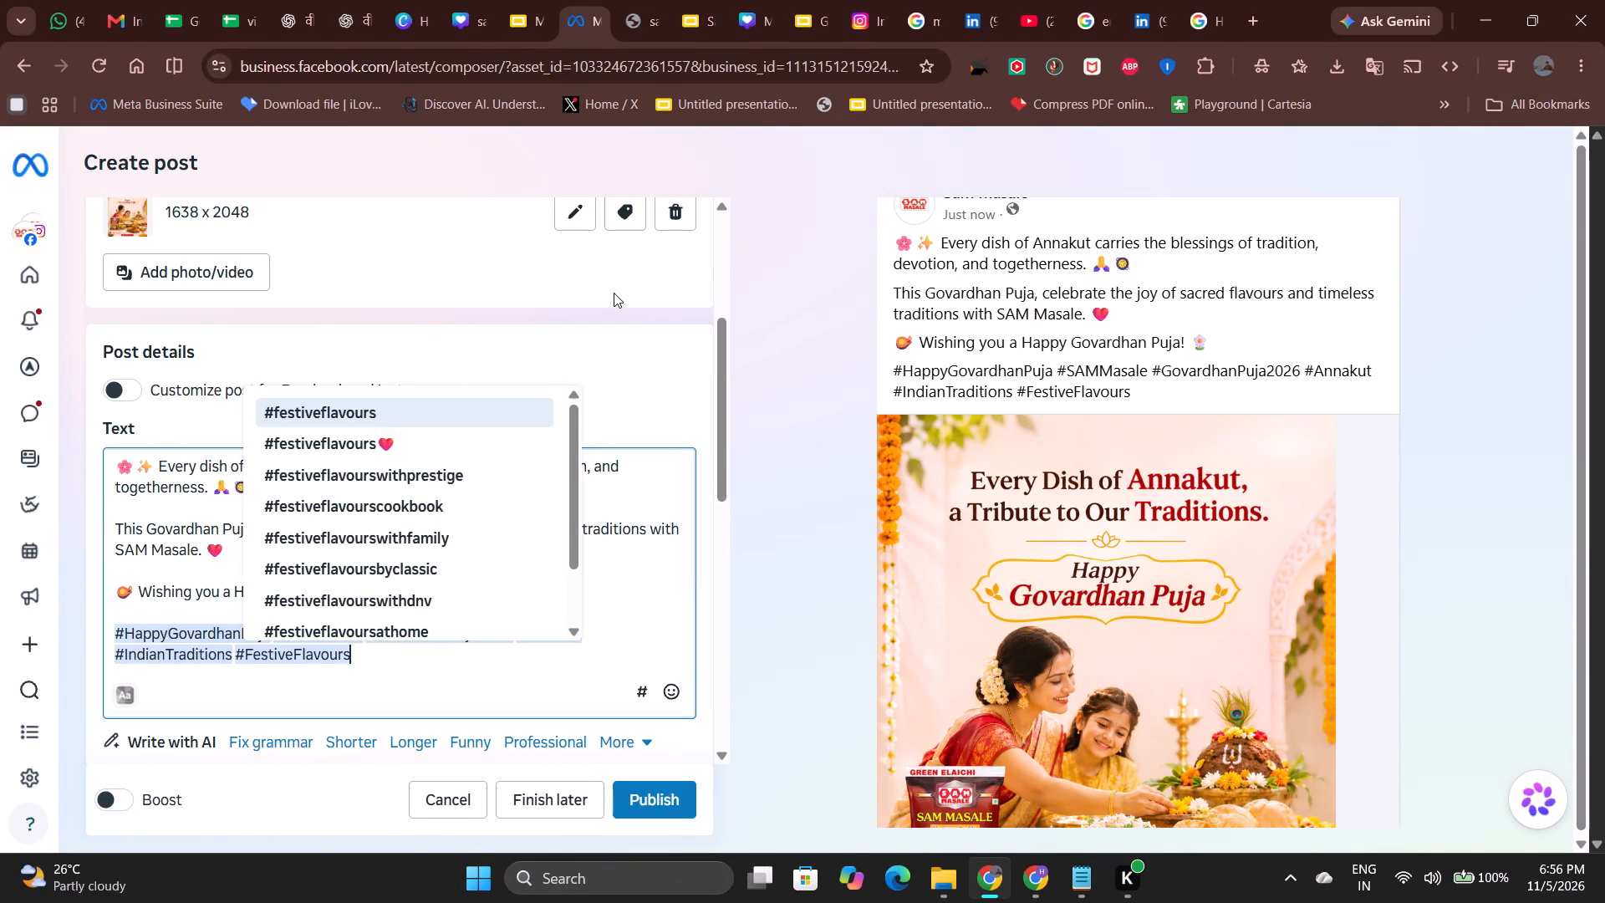
pyautogui.click(292, 480)
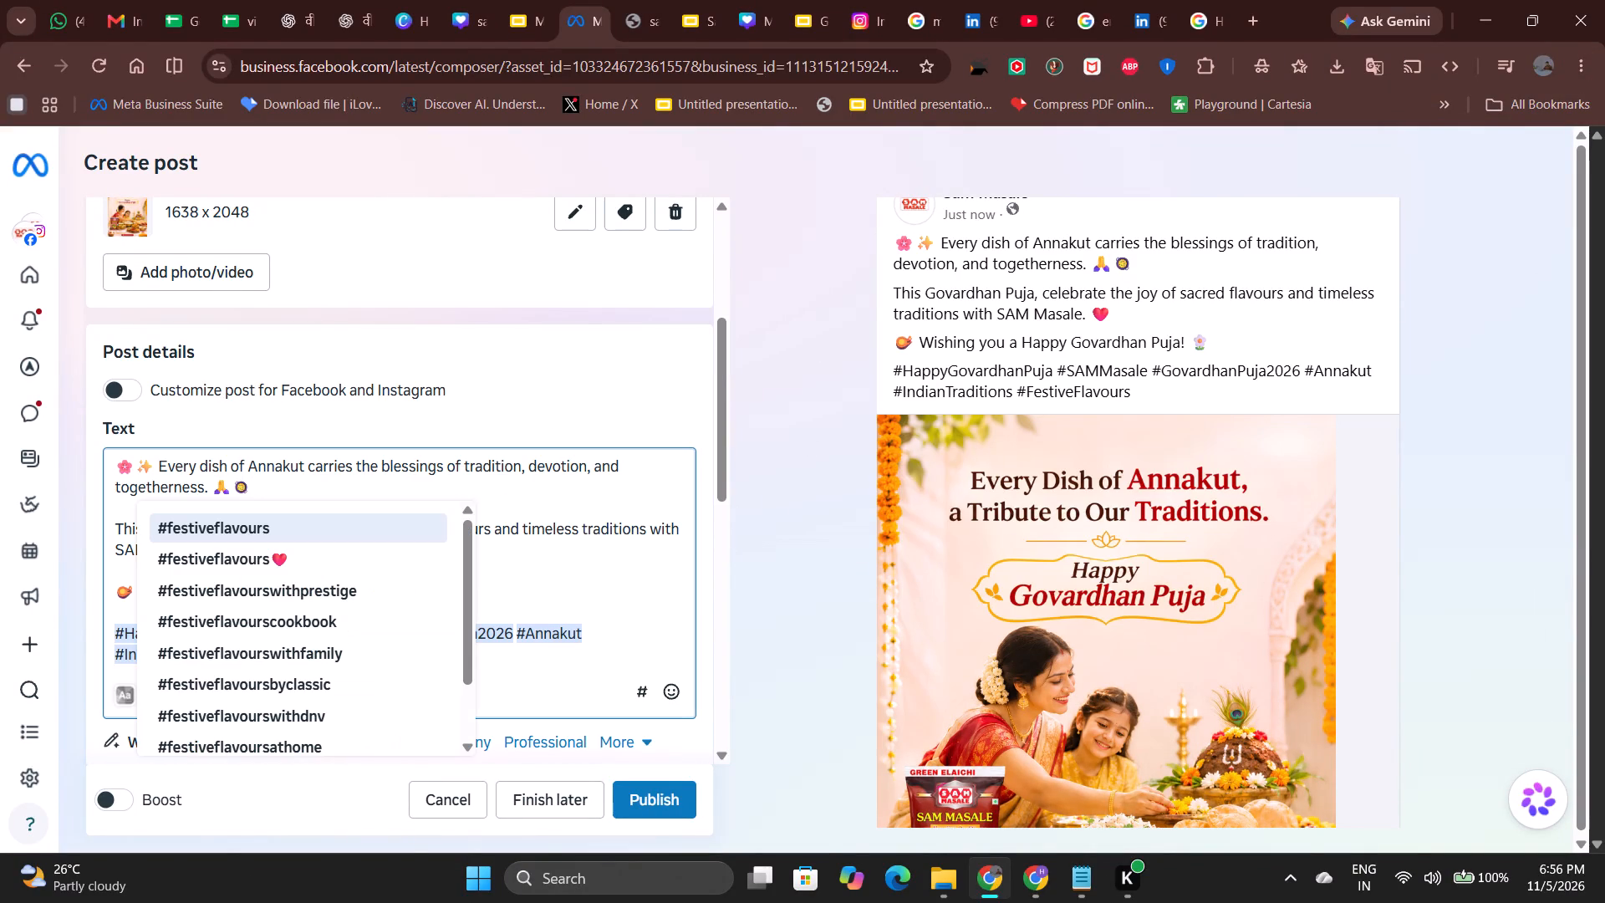
pyautogui.press('BackSpace')
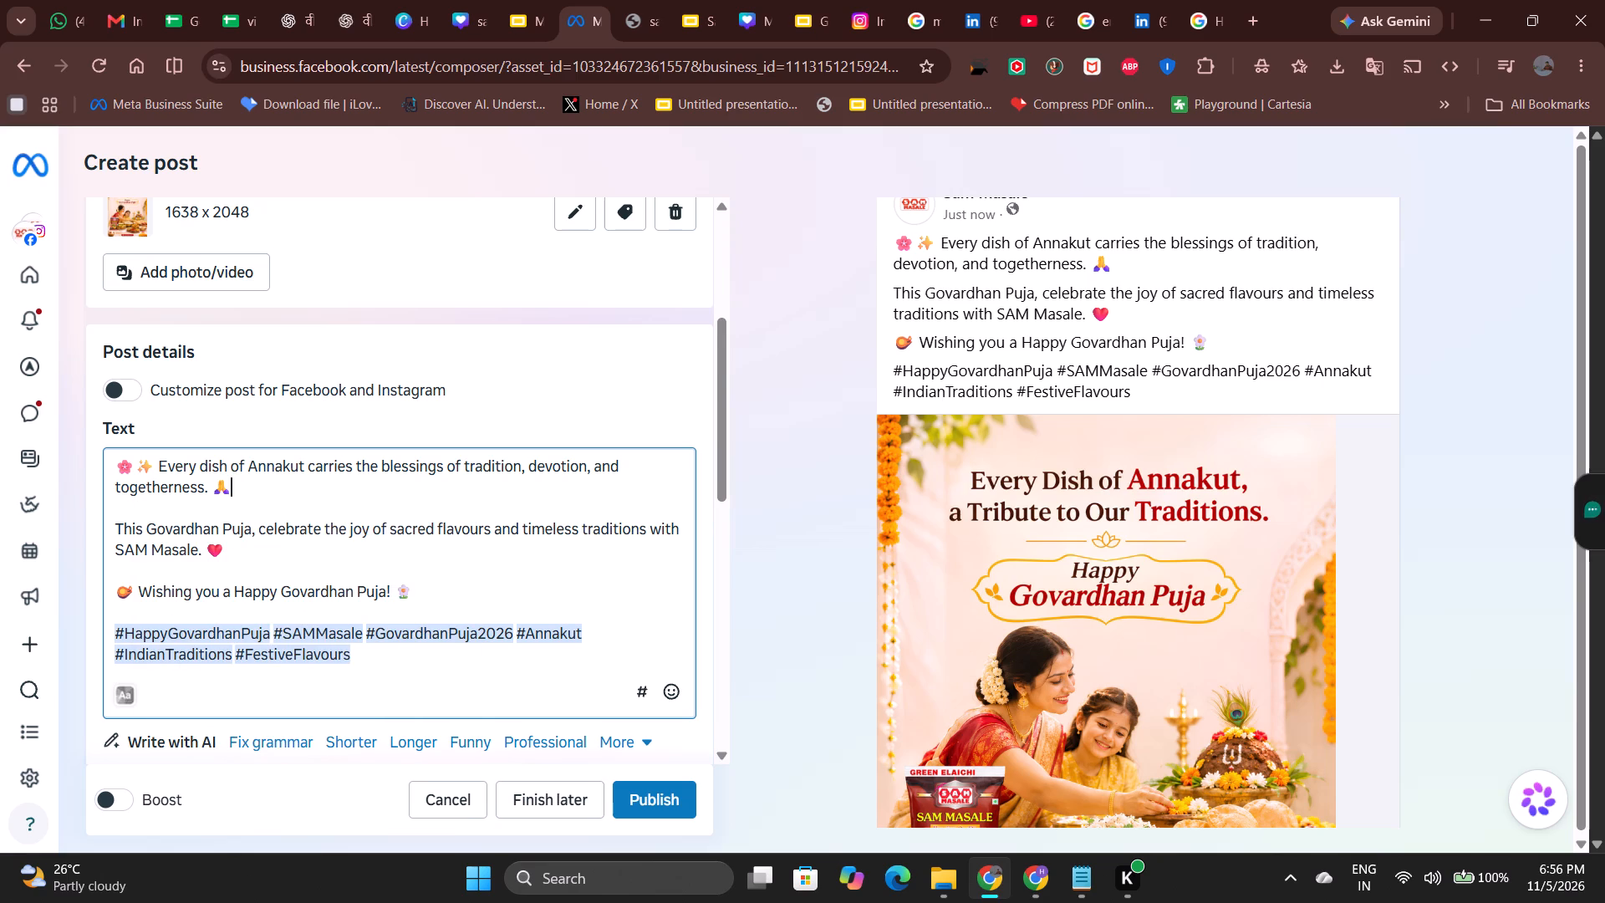
# Enable date and time scheduling for the post and set both the Facebook and Instagram dates to Nov 10, 2026.
pyautogui.scroll(-4, 334, 329)
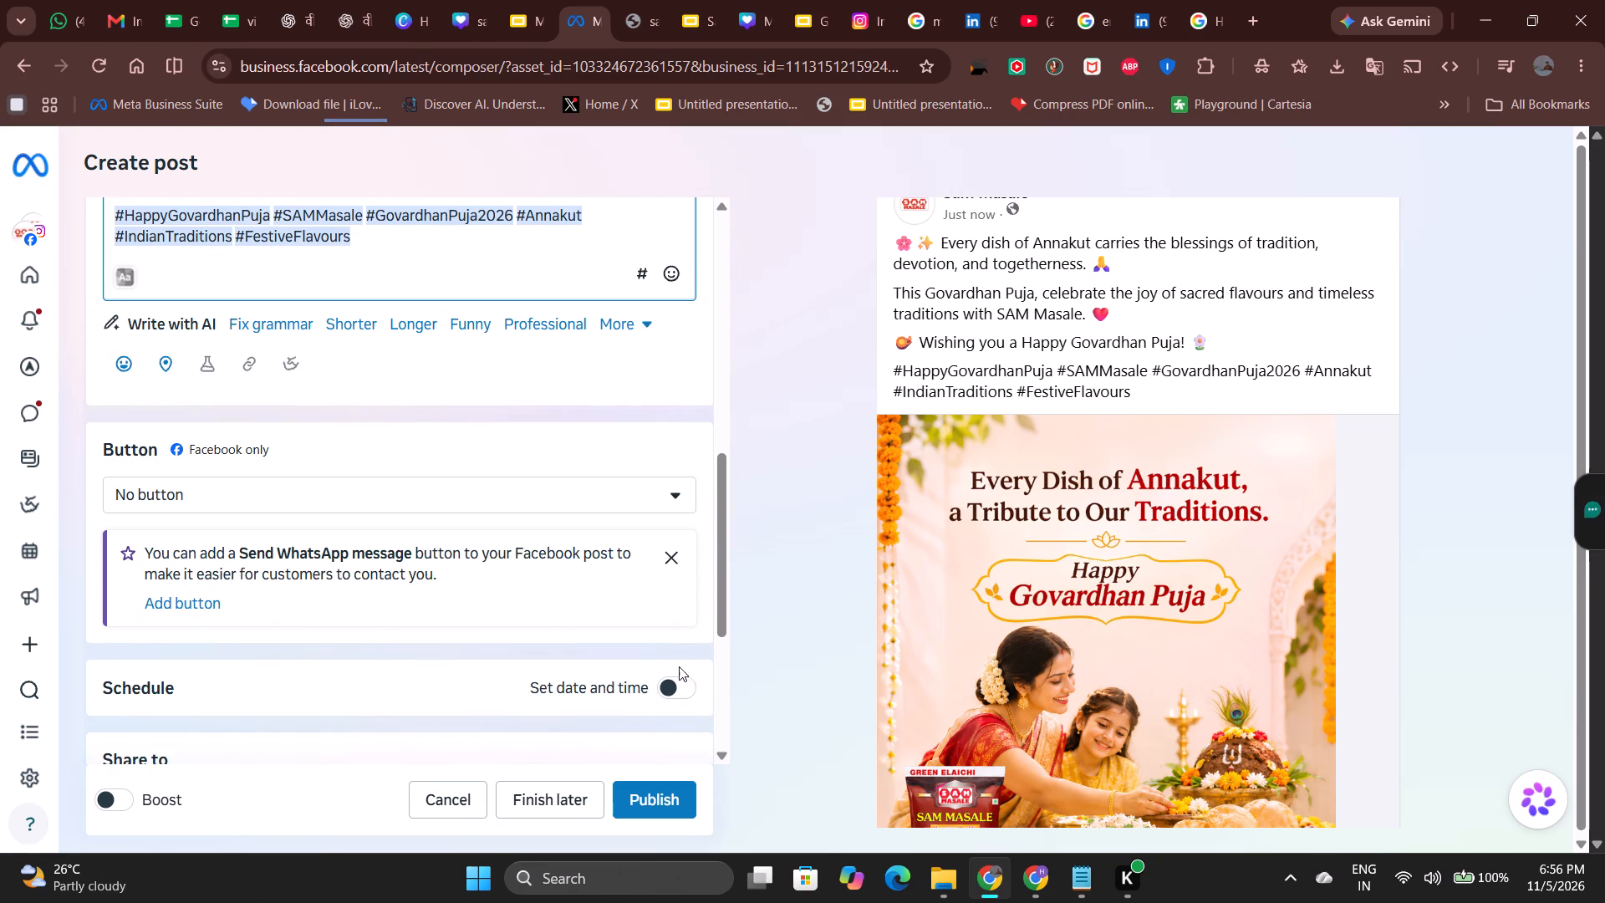
pyautogui.click(685, 686)
pyautogui.scroll(-2, 546, 473)
pyautogui.click(232, 299)
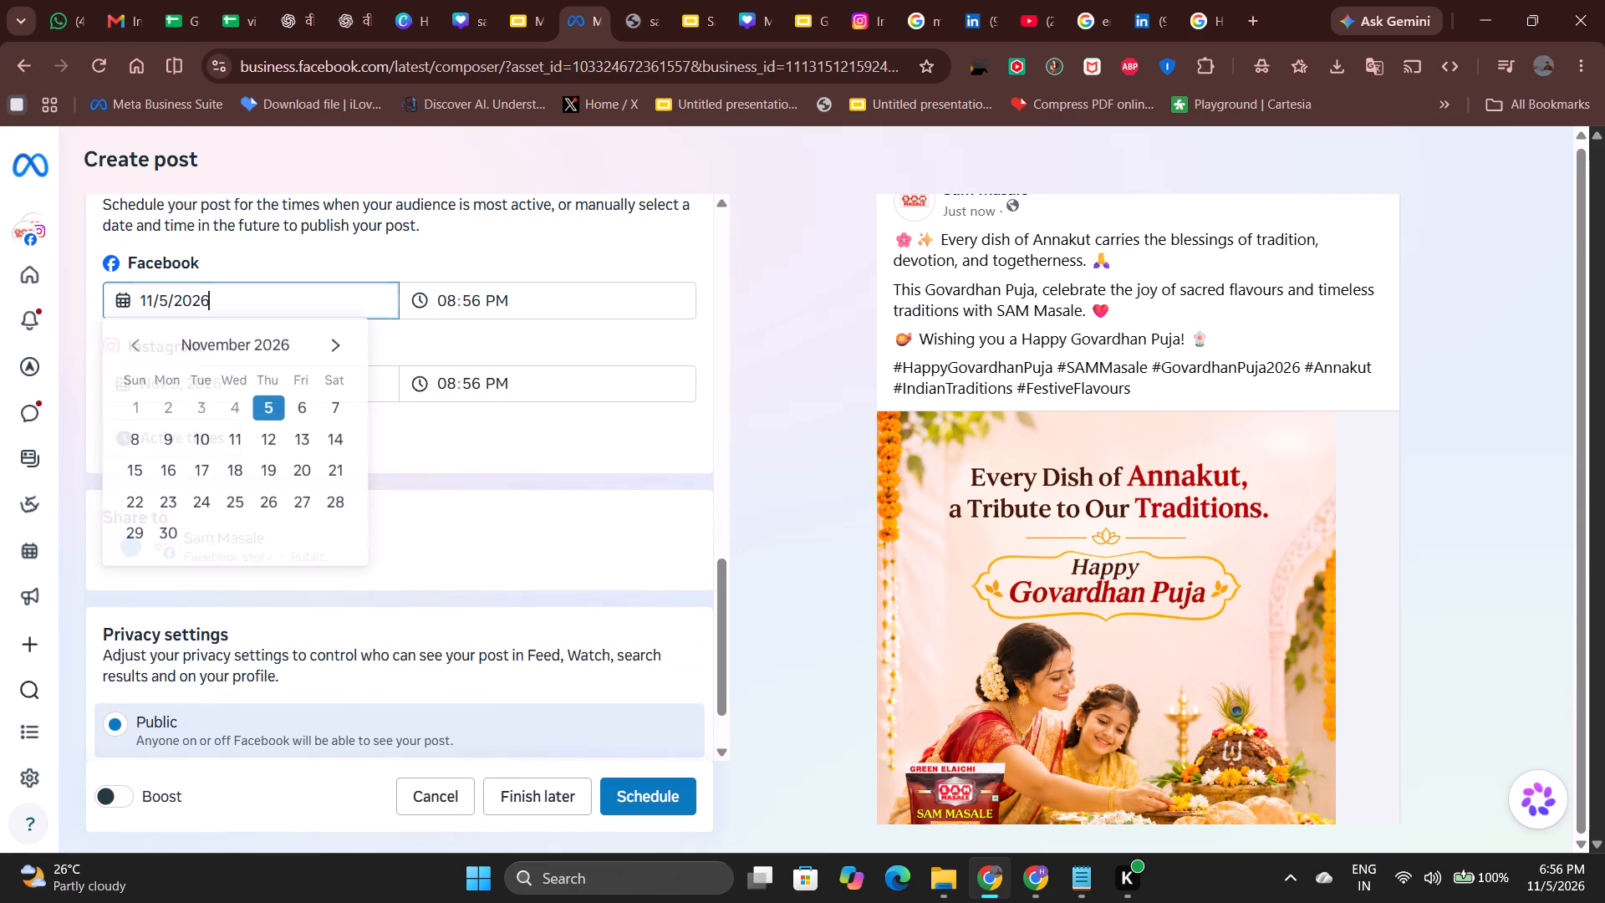
pyautogui.click(194, 446)
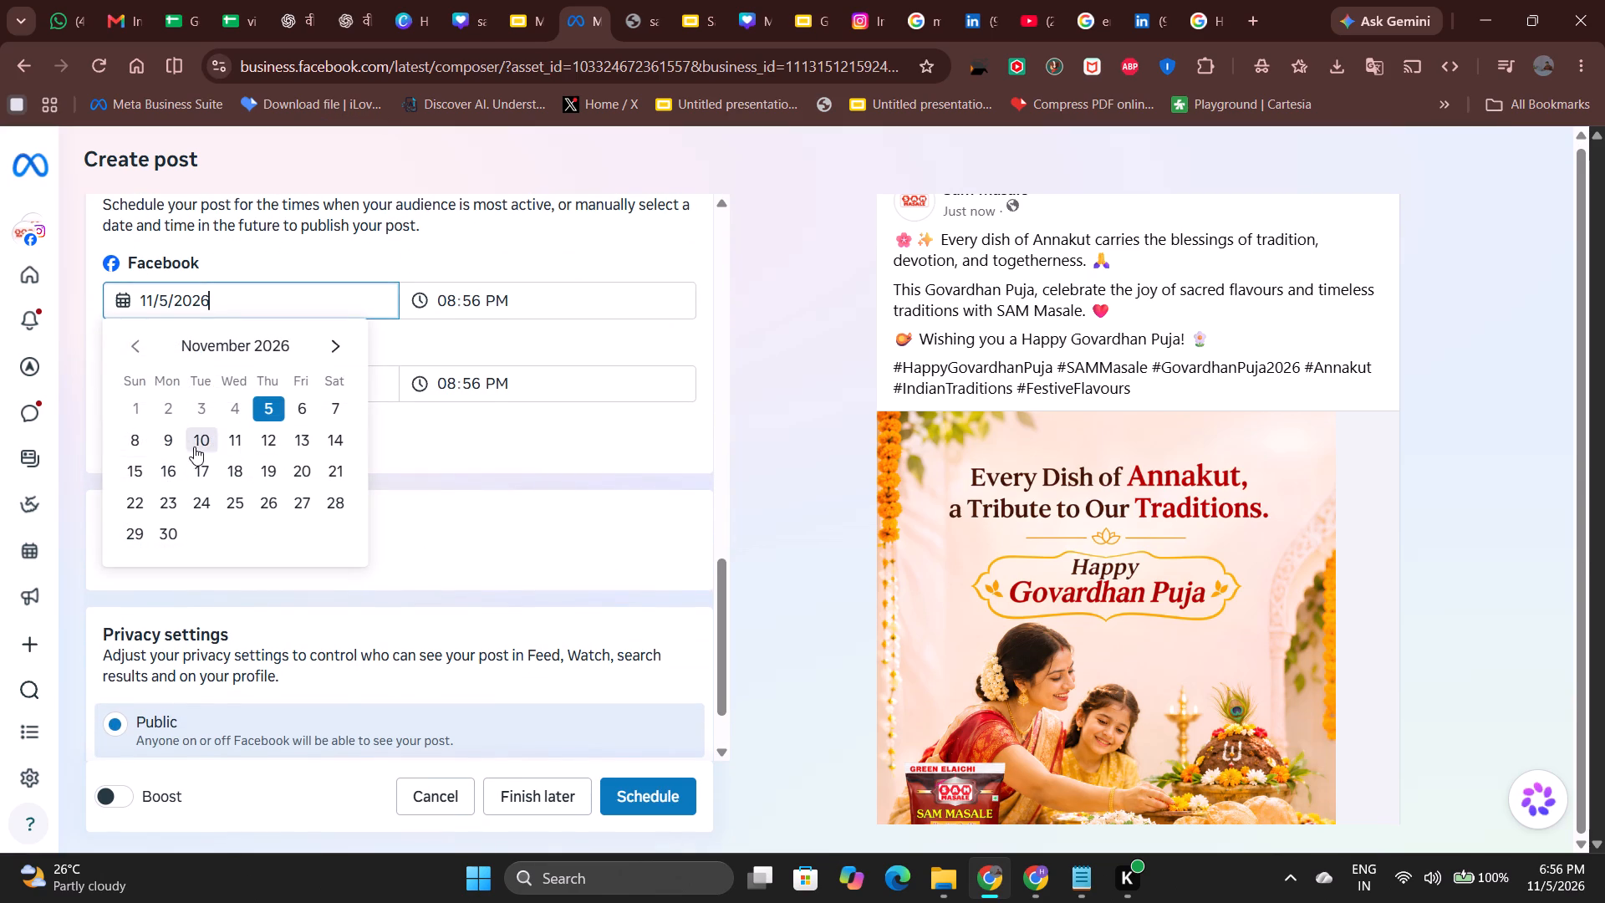
pyautogui.click(150, 389)
pyautogui.click(203, 519)
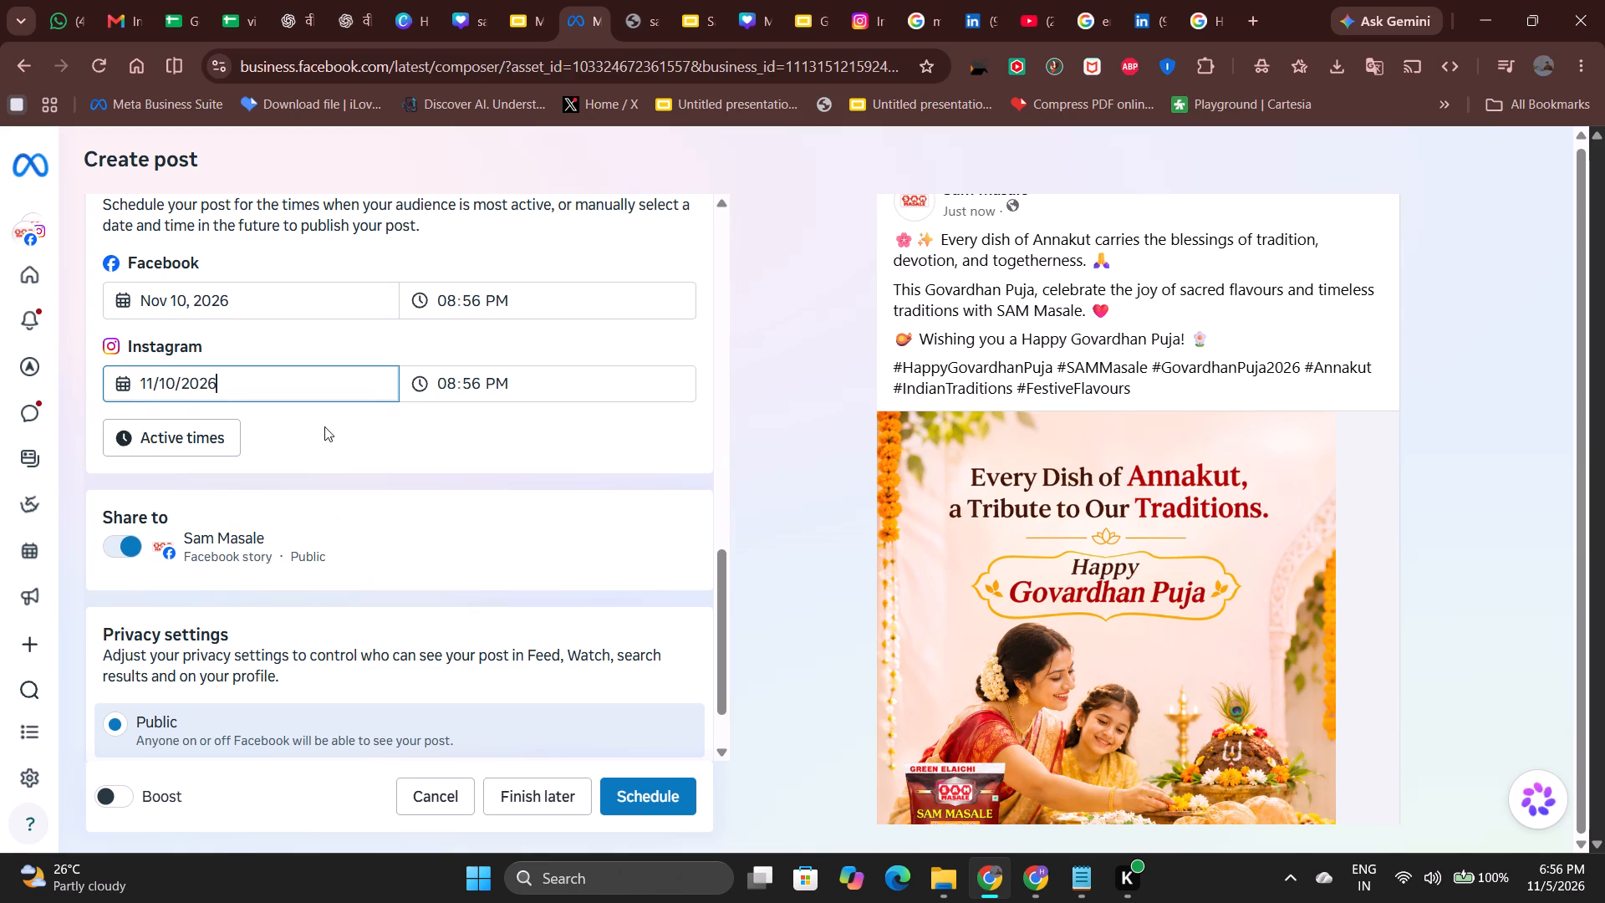
# Set the scheduled time to 08:00 PM for both Facebook and Instagram.
pyautogui.click(463, 292)
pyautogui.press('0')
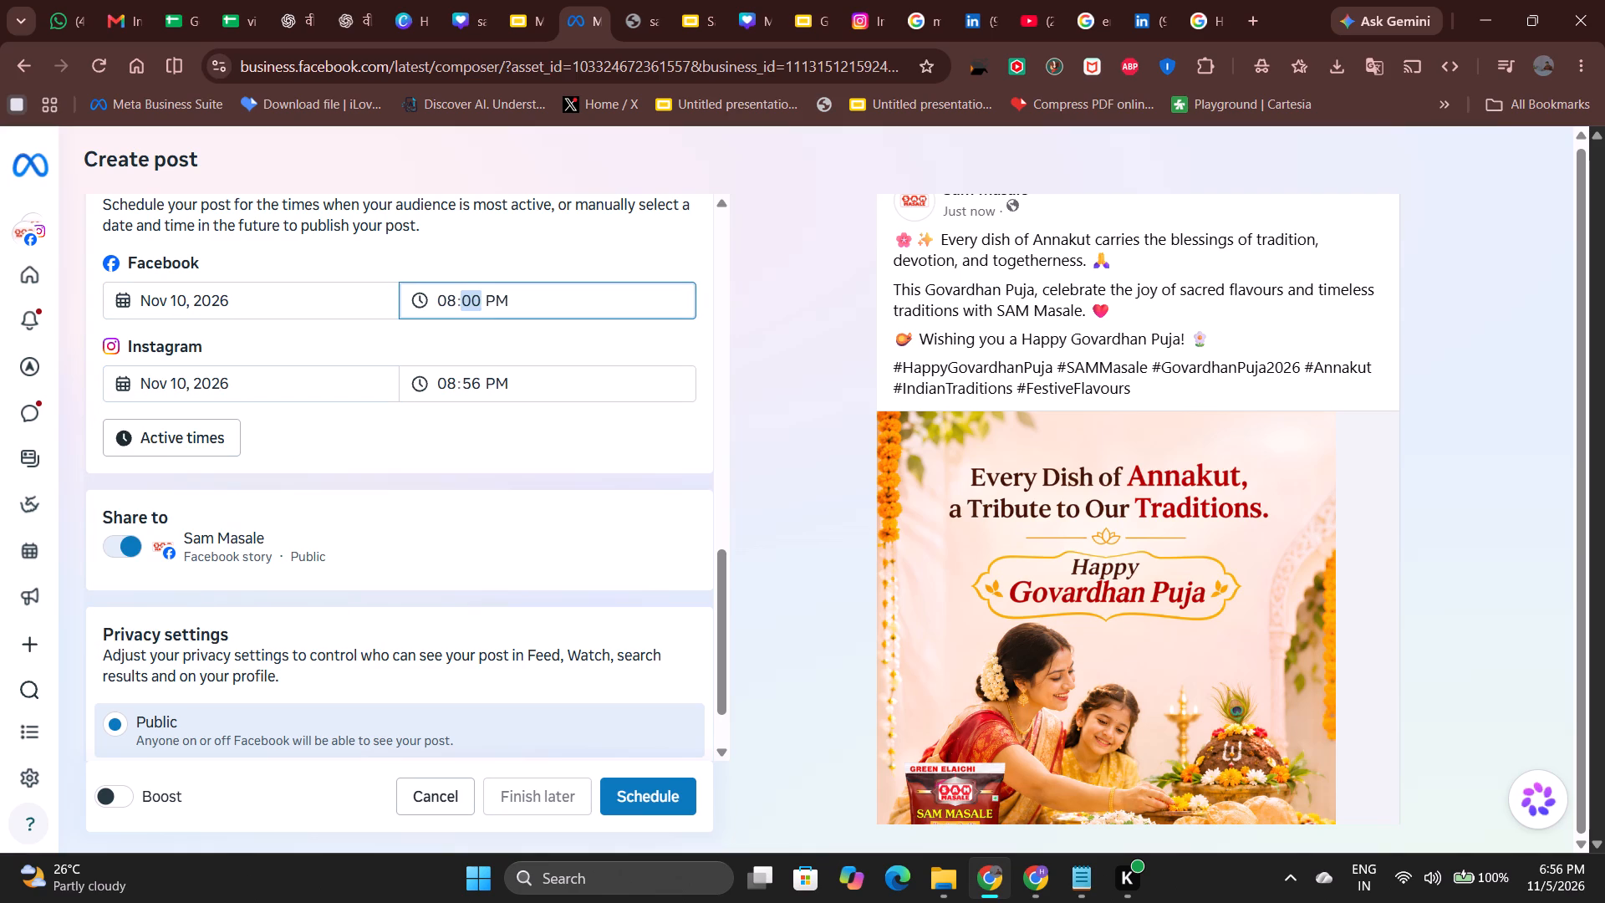
pyautogui.click(474, 380)
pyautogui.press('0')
pyautogui.click(494, 482)
# Review the Govardhan Puja post's media, caption and schedule settings, and submit it for scheduling.
pyautogui.scroll(2, 507, 471)
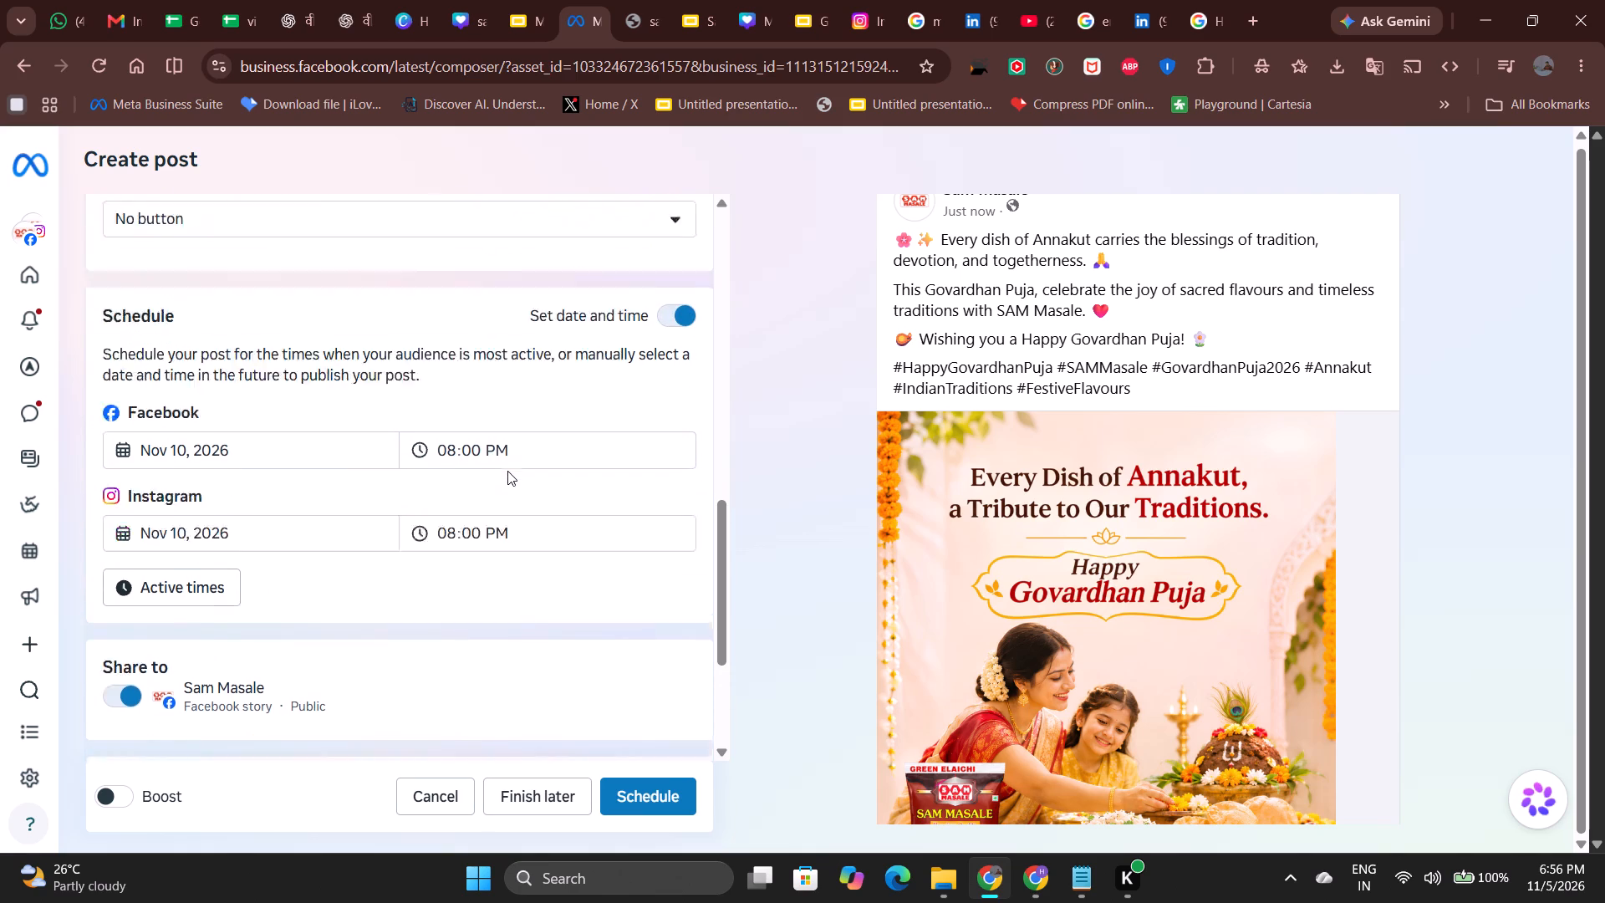
pyautogui.scroll(-4, 610, 404)
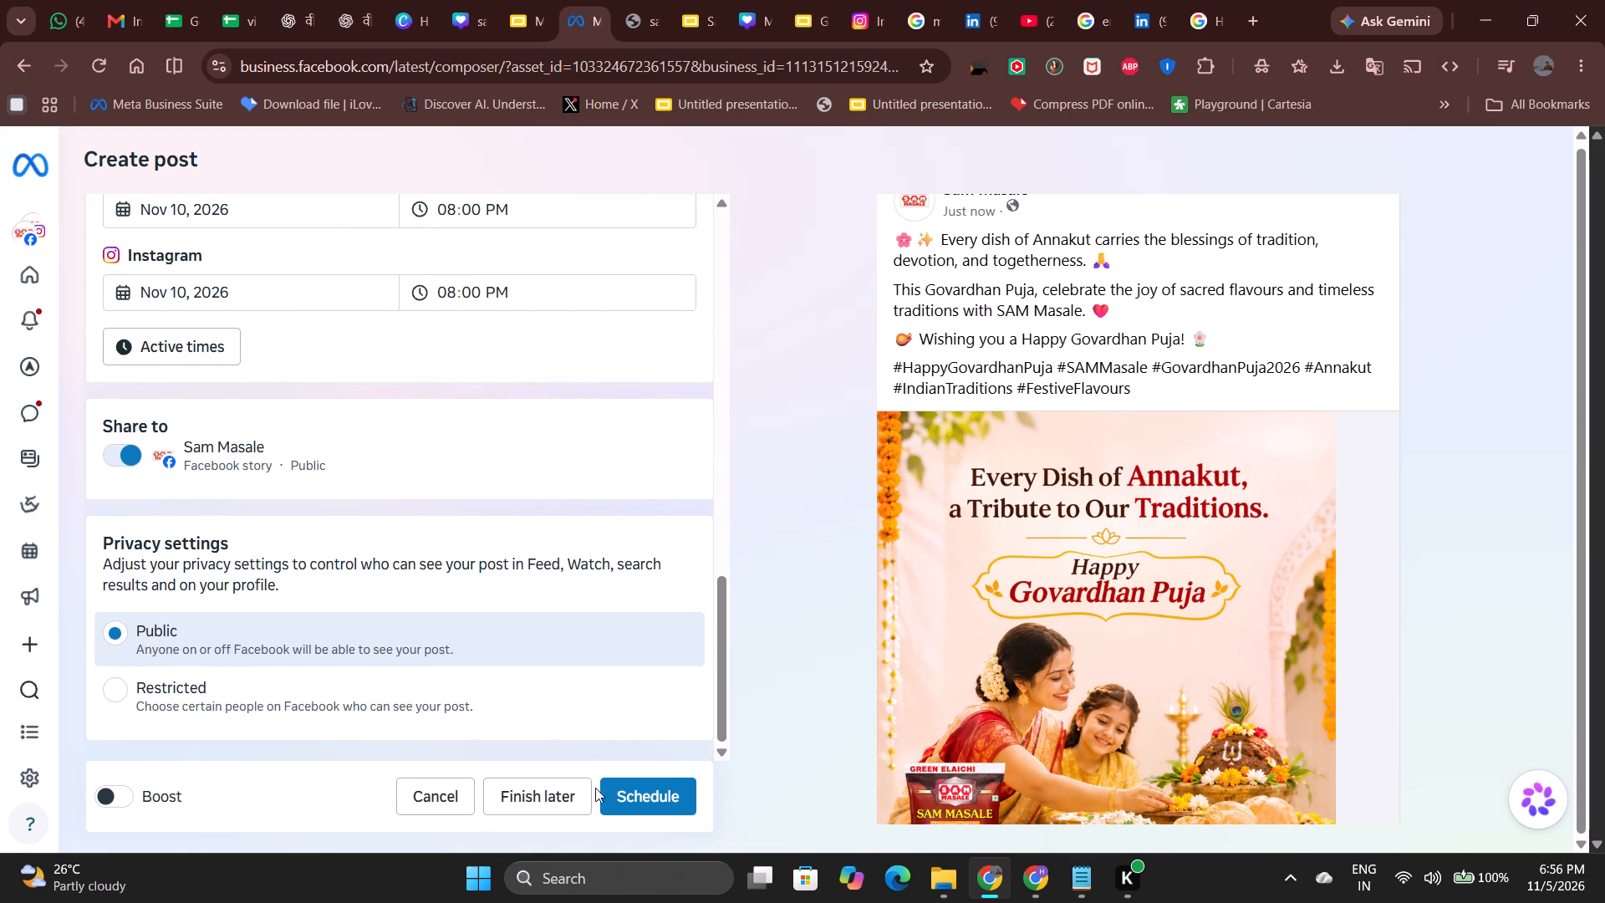
pyautogui.scroll(4, 534, 500)
pyautogui.scroll(5, 359, 467)
pyautogui.scroll(2, 452, 344)
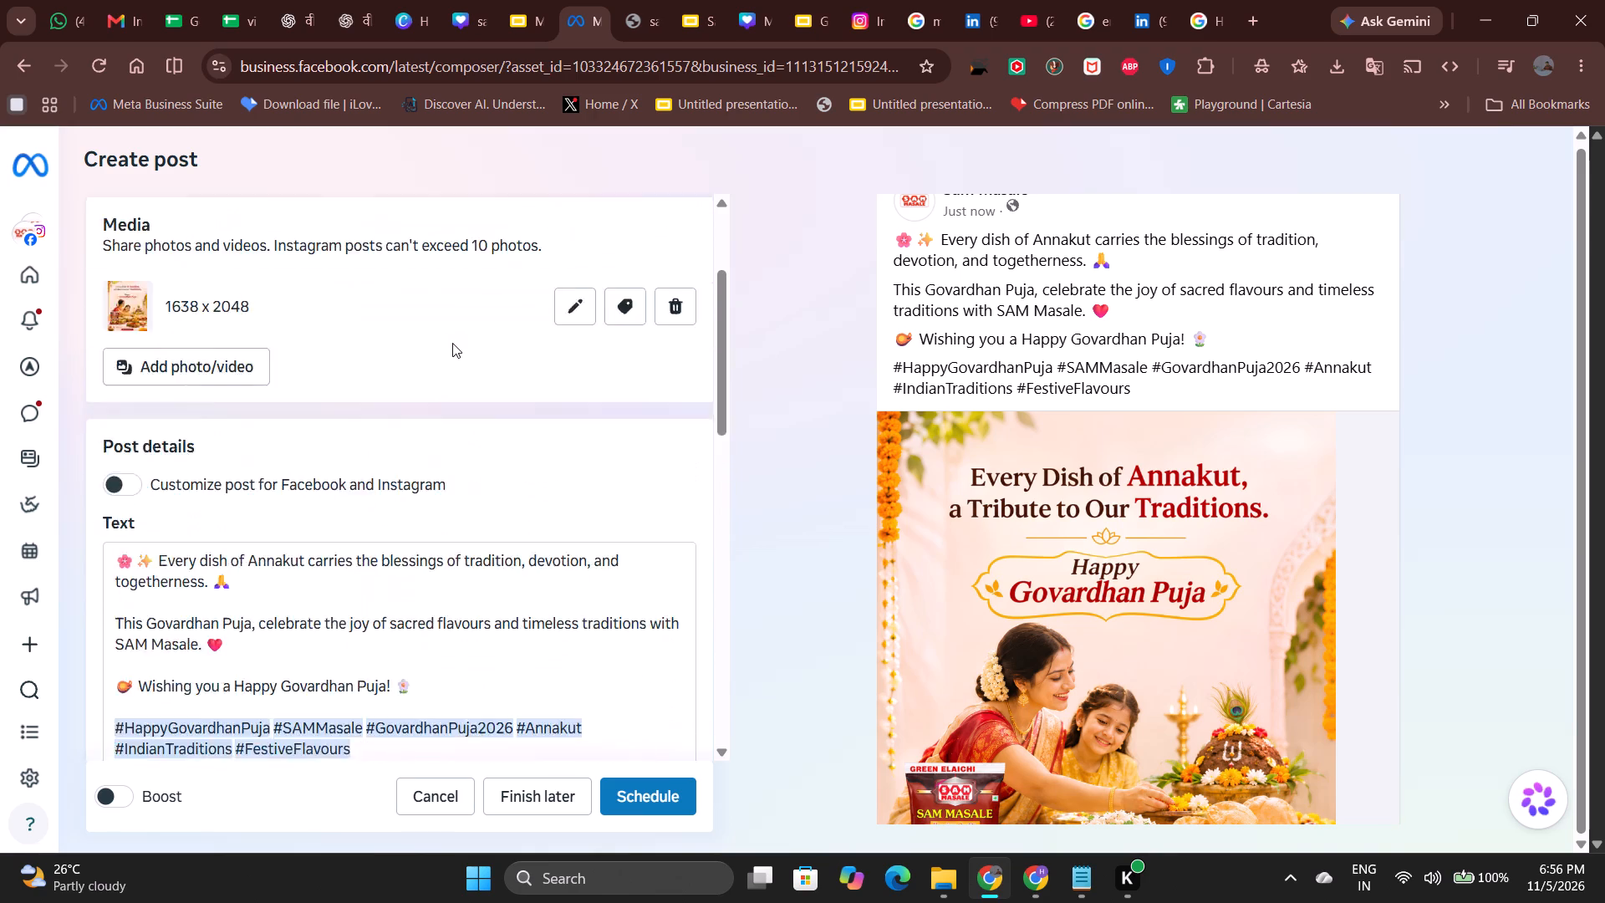
pyautogui.scroll(1, 452, 343)
pyautogui.scroll(-7, 454, 343)
pyautogui.scroll(-5, 616, 620)
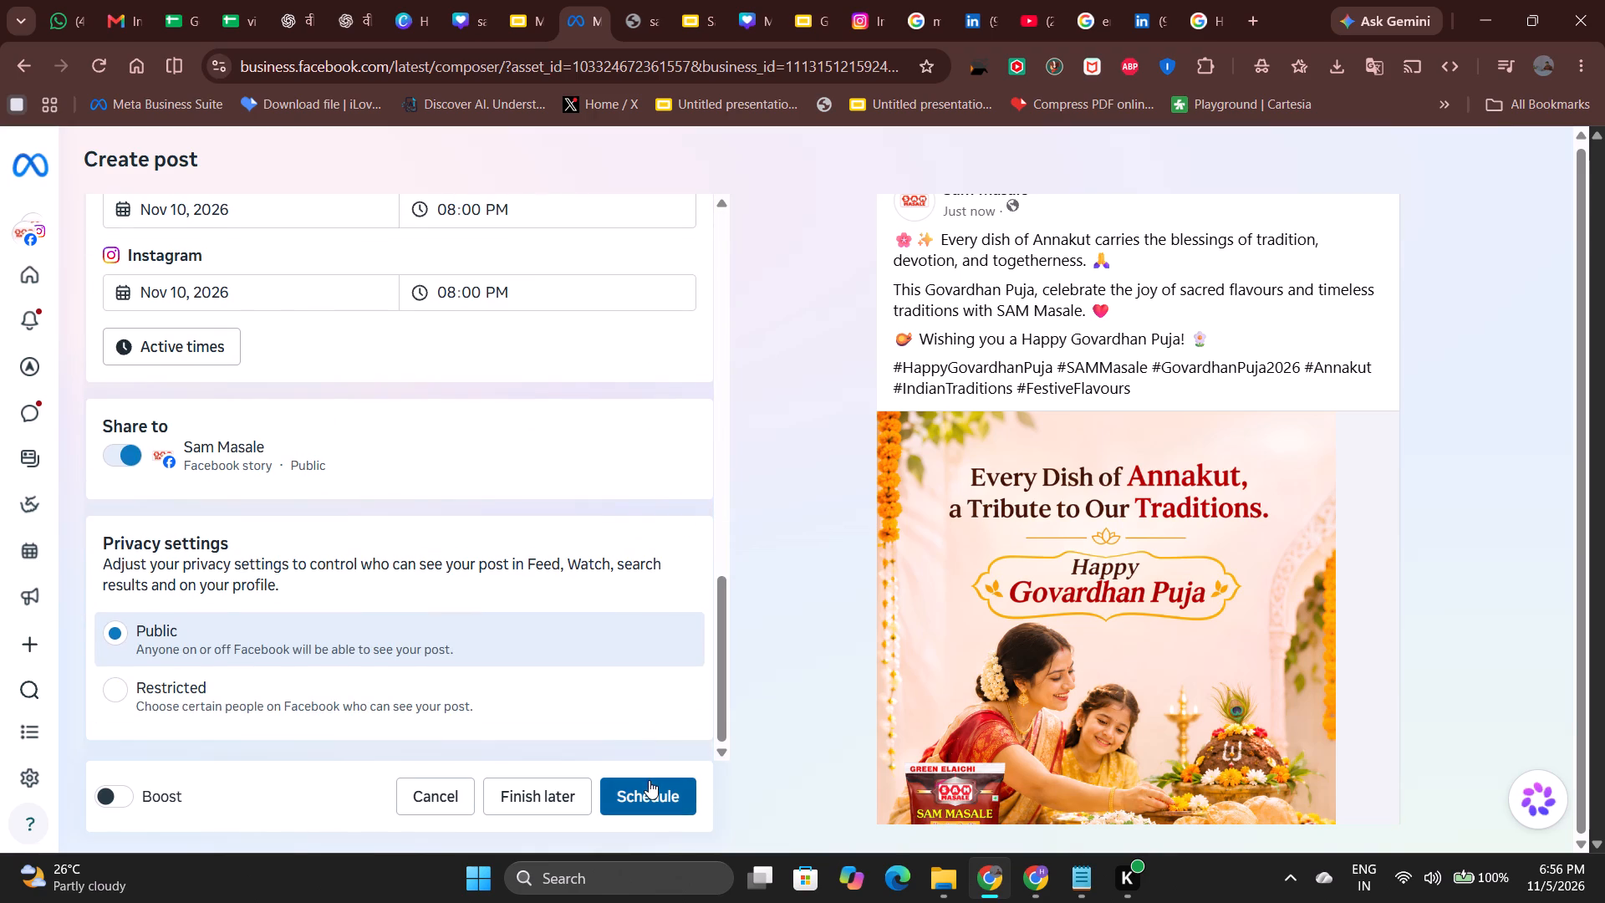
pyautogui.click(649, 780)
pyautogui.scroll(5, 532, 354)
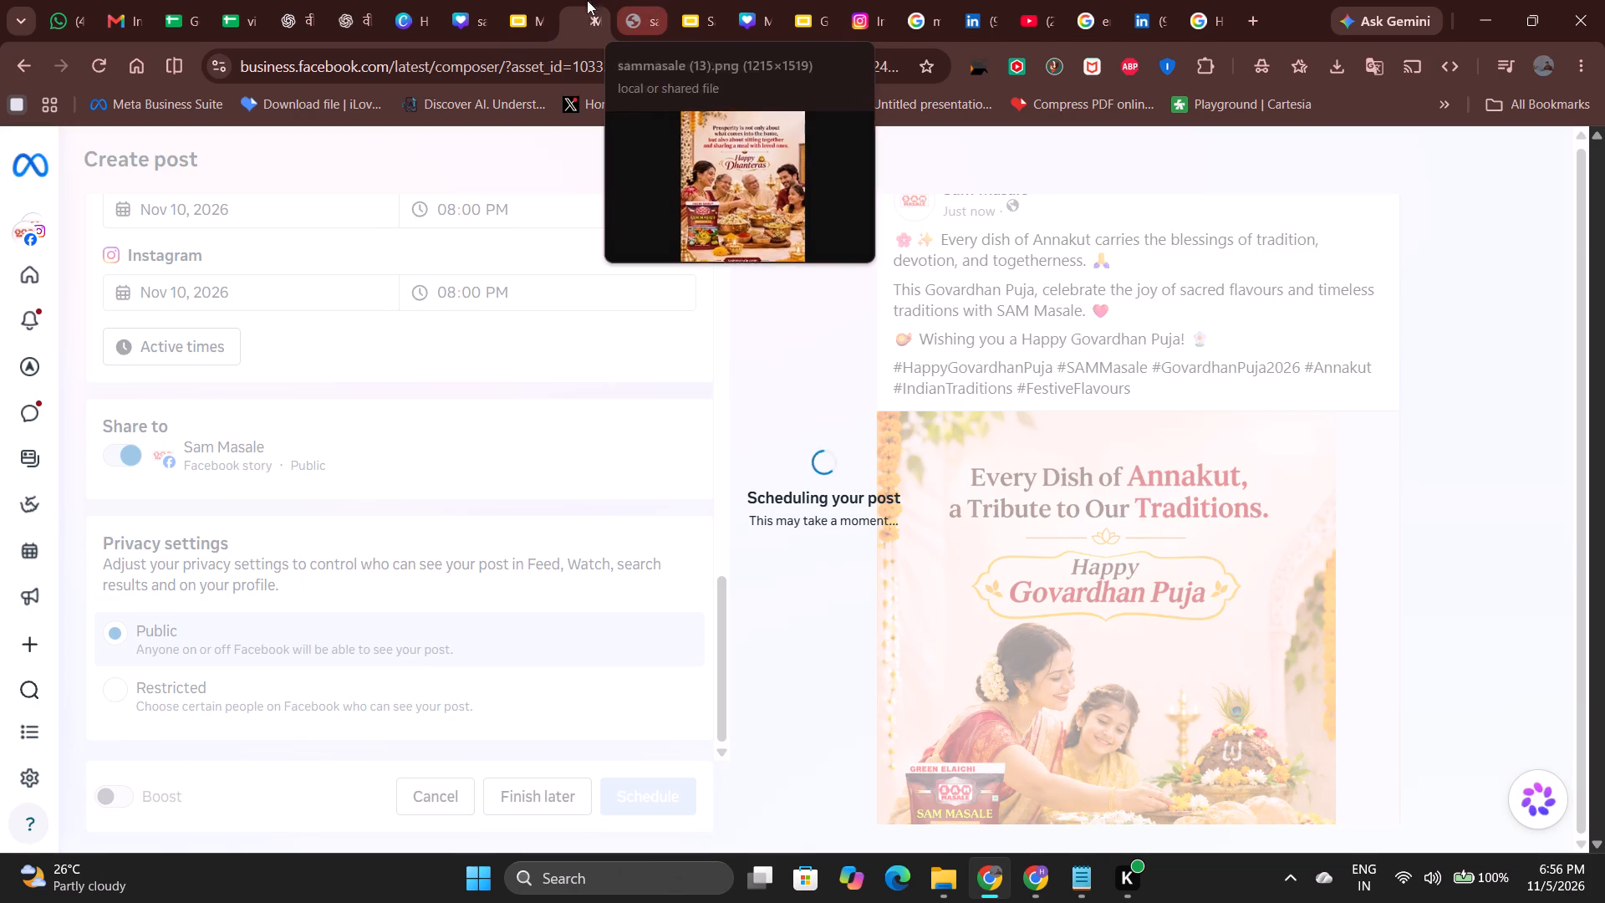
pyautogui.click(1169, 217)
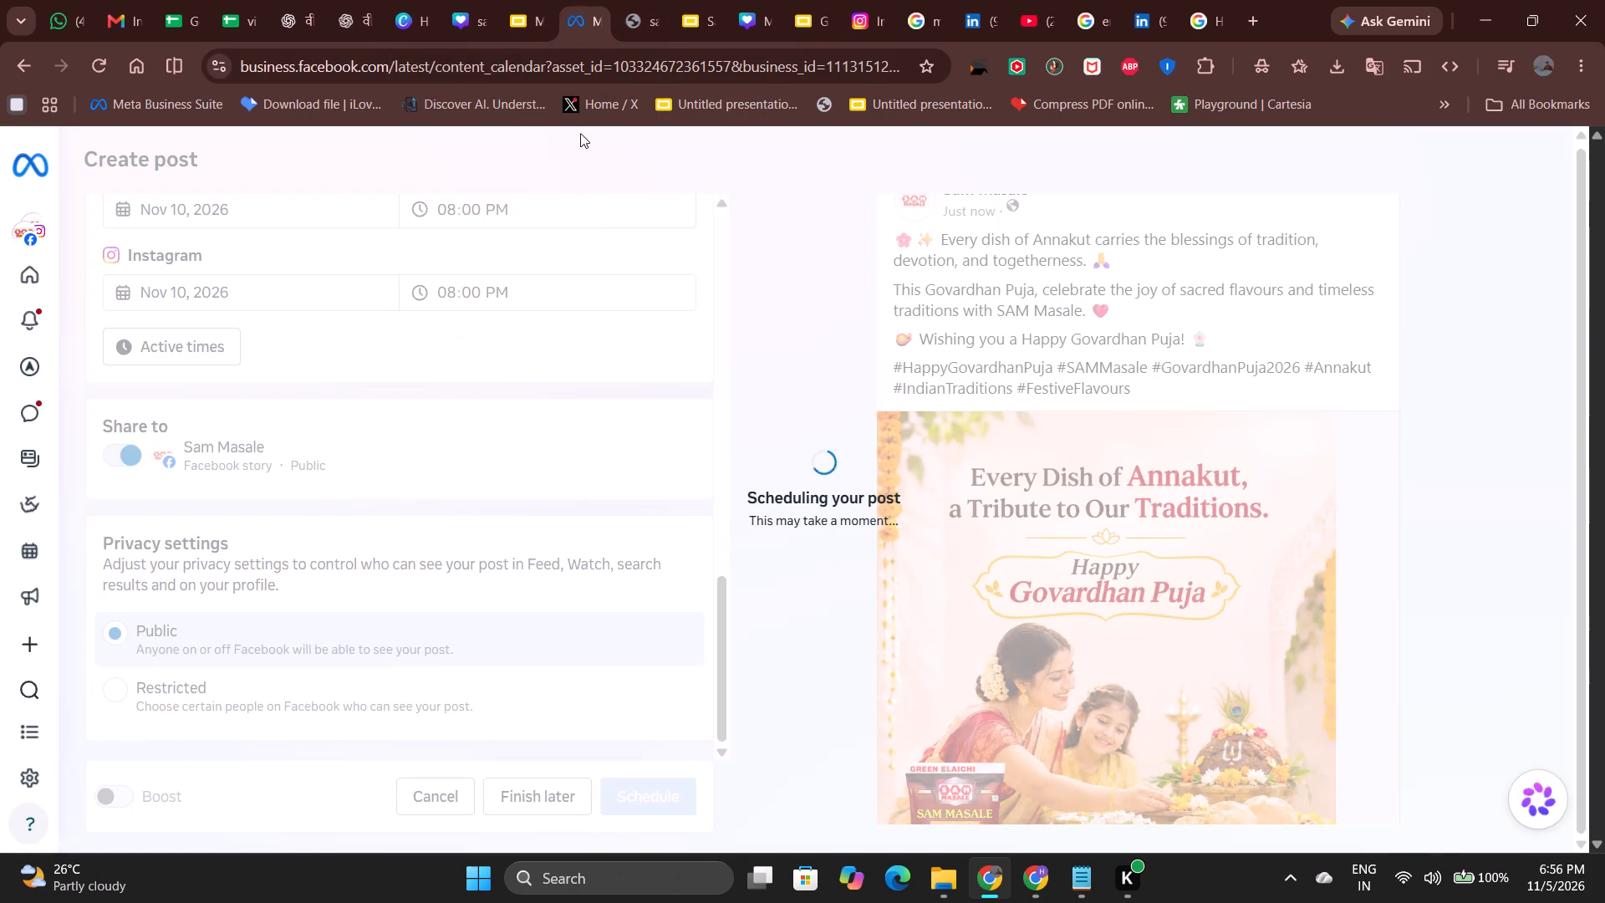
# Switch to the sammasale design in Canva and go to the Happy Bhai Dooj image on page 152.
pyautogui.click(468, 4)
pyautogui.scroll(-1, 667, 366)
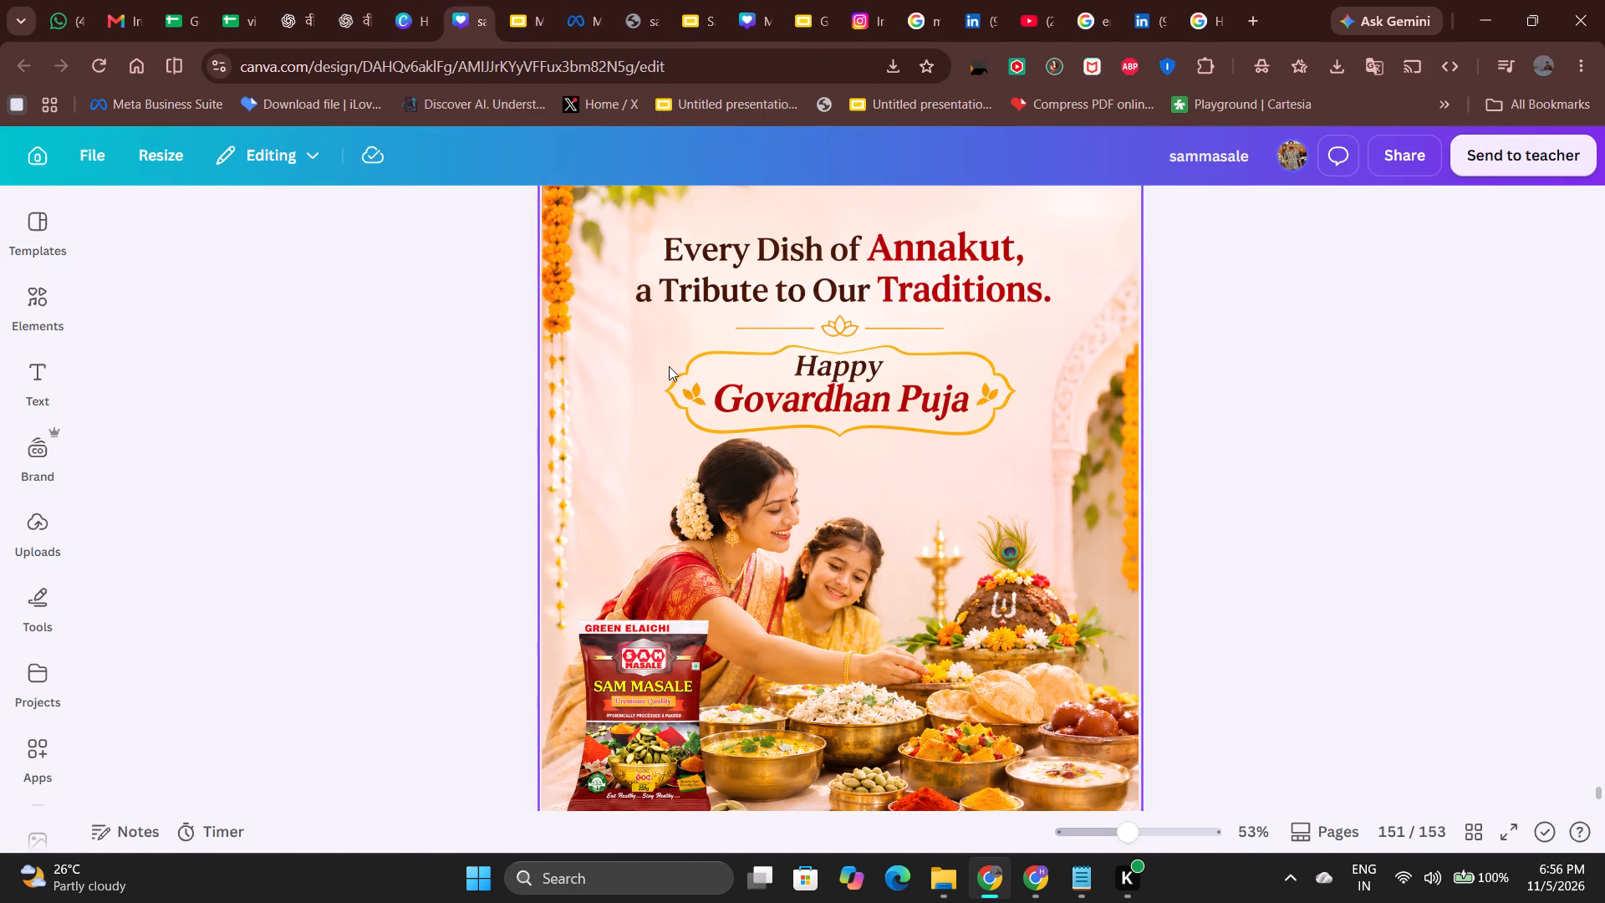
pyautogui.keyDown('ctrl'); pyautogui.scroll(-3, 675, 351); pyautogui.keyUp('ctrl')
pyautogui.scroll(-4, 678, 344)
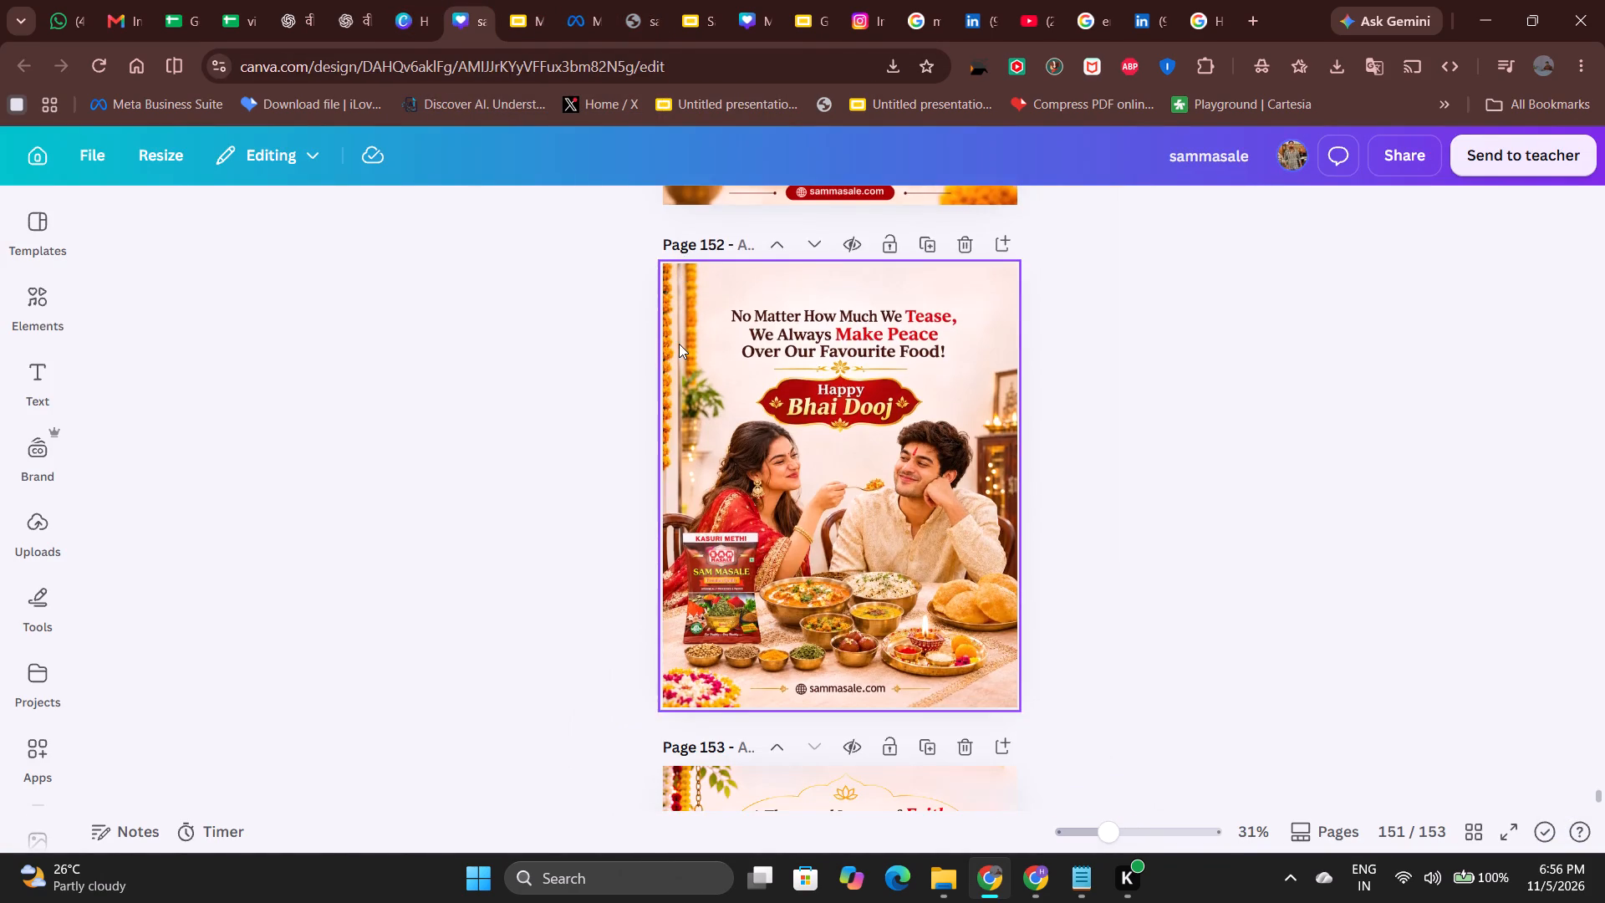
pyautogui.scroll(-5, 679, 344)
pyautogui.click(680, 339)
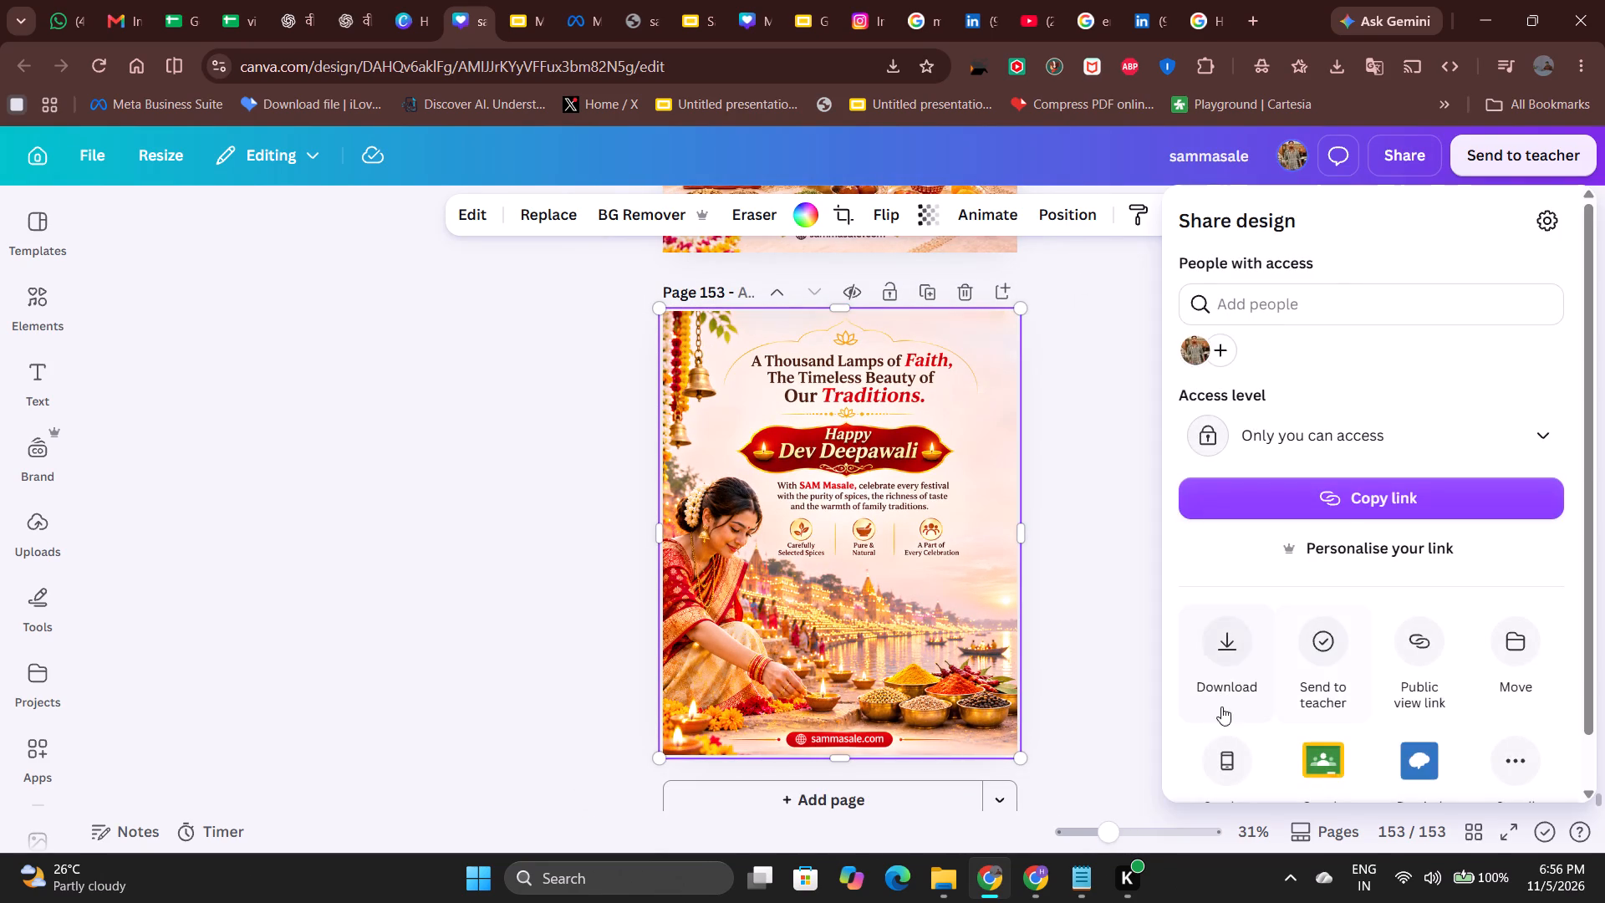
pyautogui.click(1252, 628)
pyautogui.click(1402, 645)
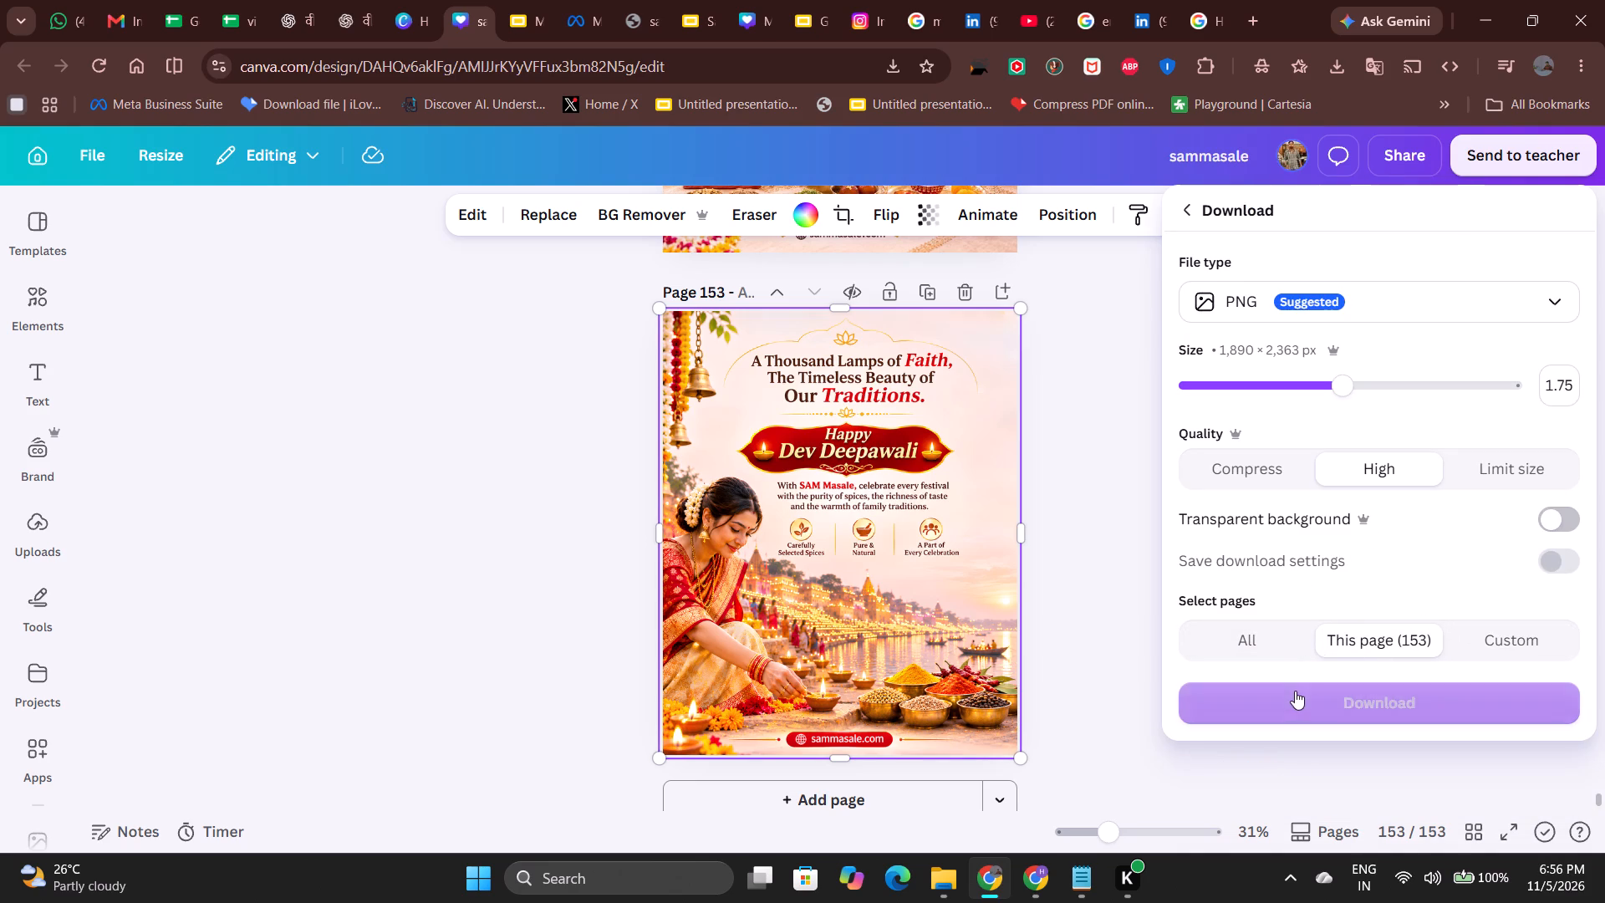
pyautogui.click(1322, 707)
# In the Sam Masale presentation, copy the full Dev Deepawali caption from the slide dated 24/11/26.
pyautogui.click(517, 0)
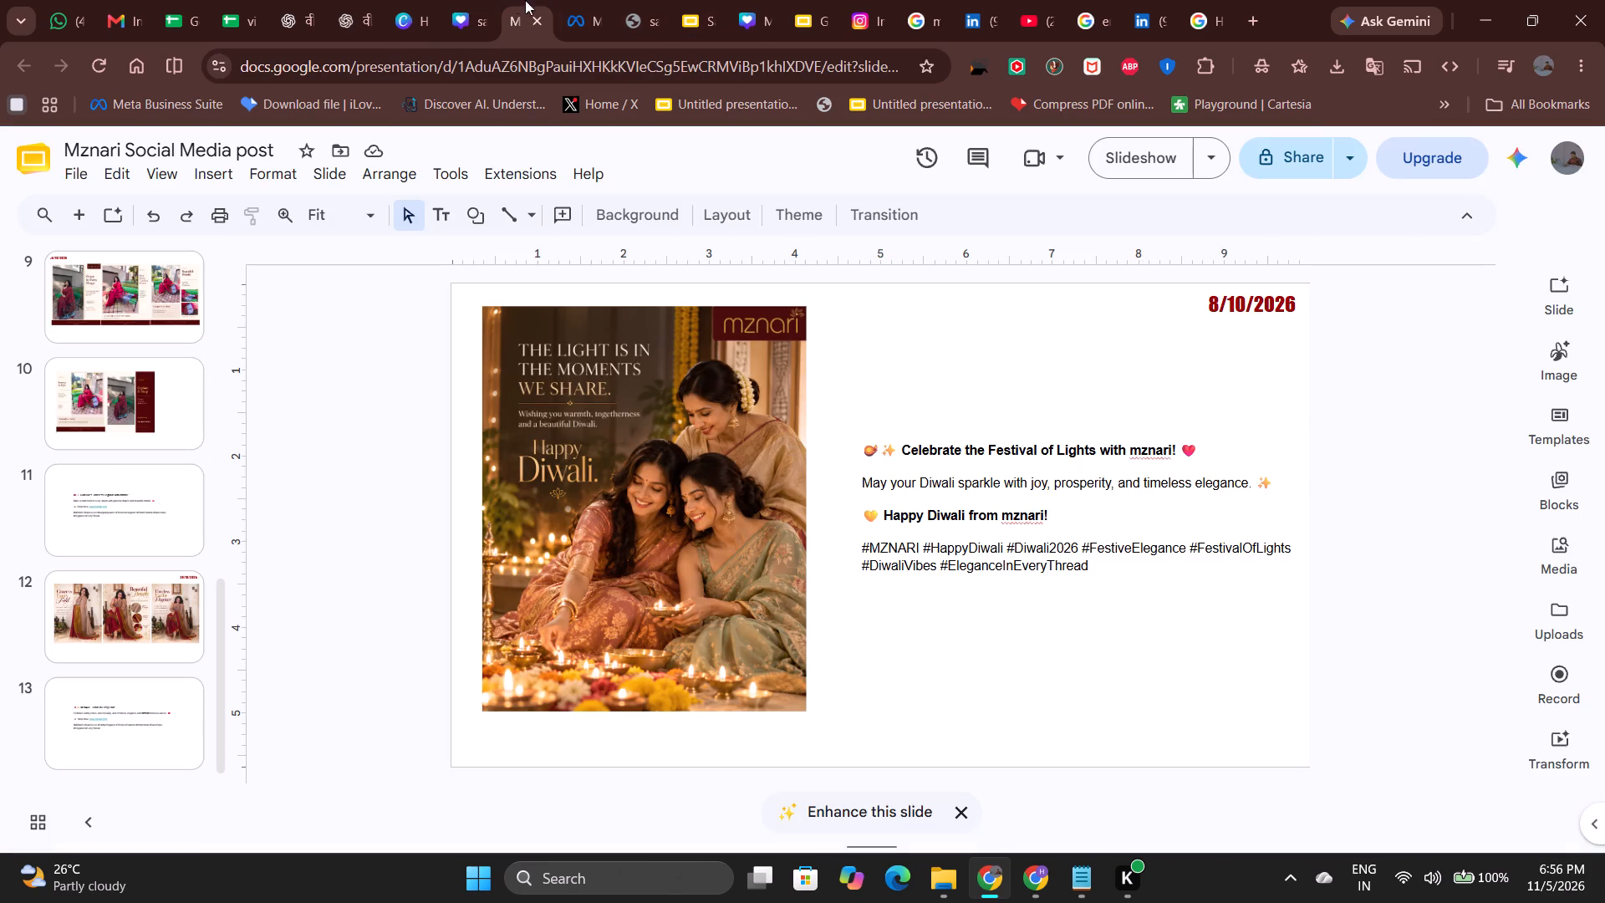
pyautogui.click(579, 0)
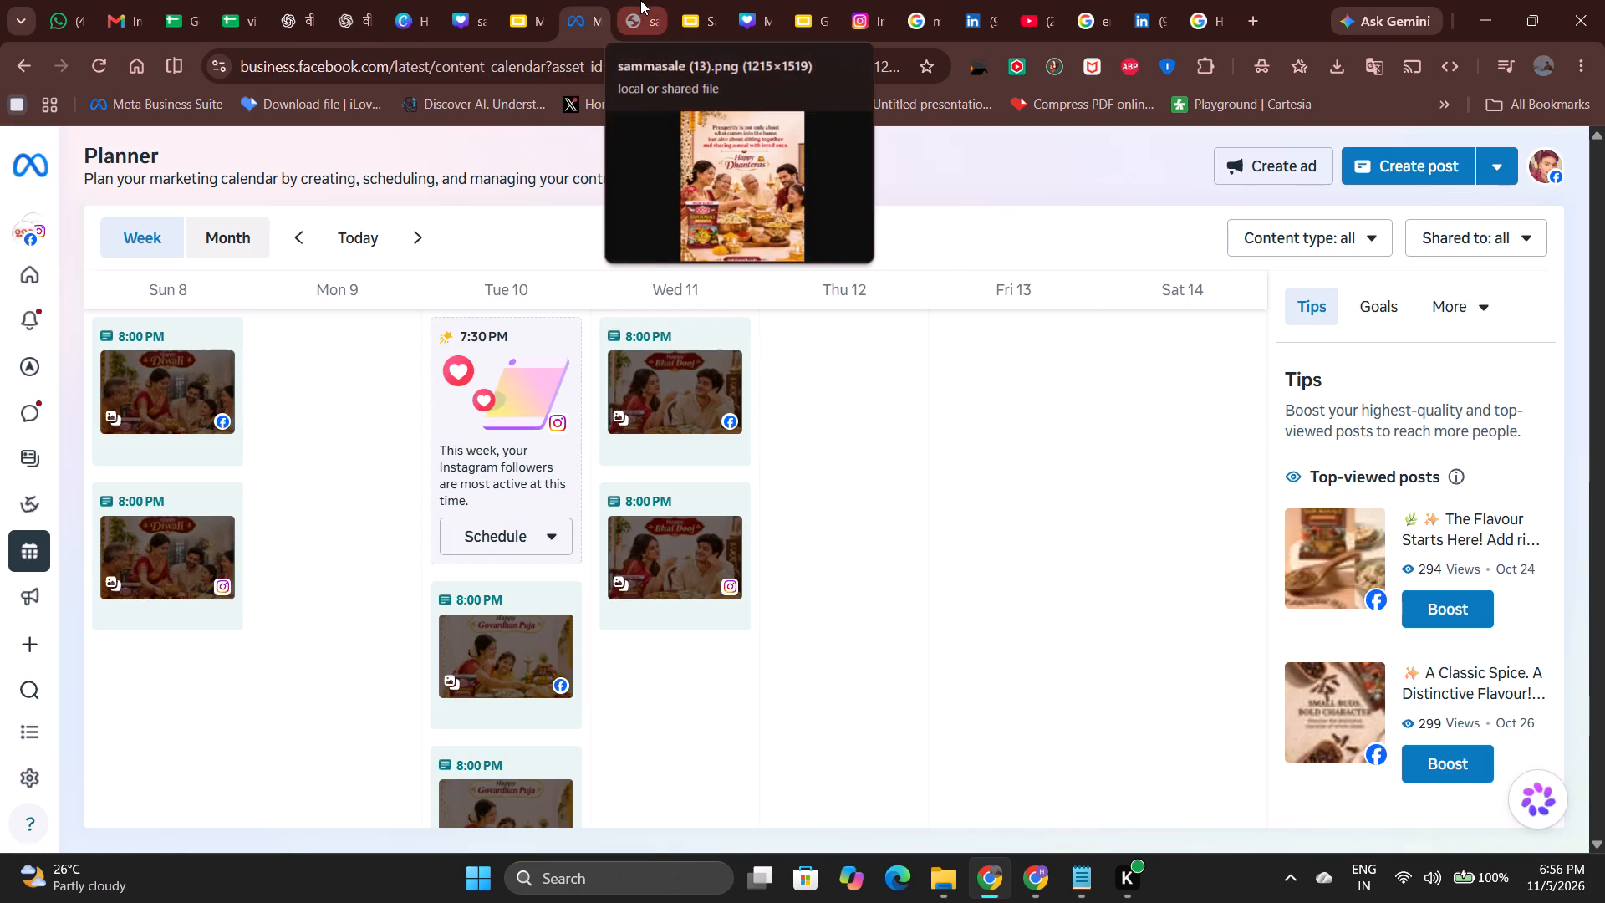
pyautogui.click(640, 0)
pyautogui.click(580, 0)
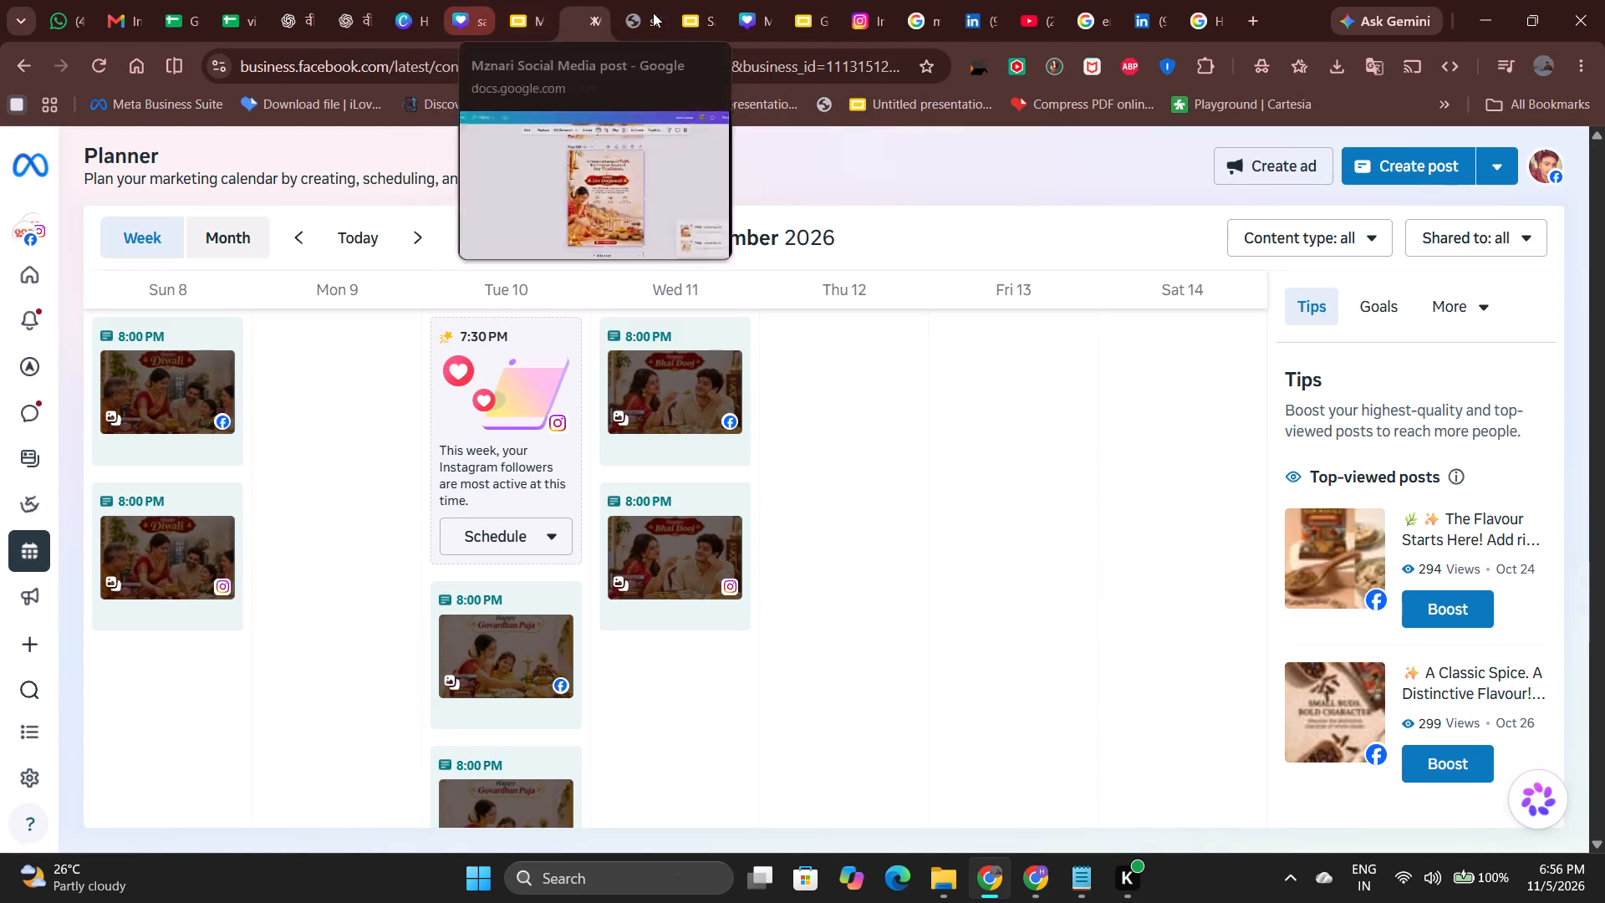
pyautogui.click(691, 14)
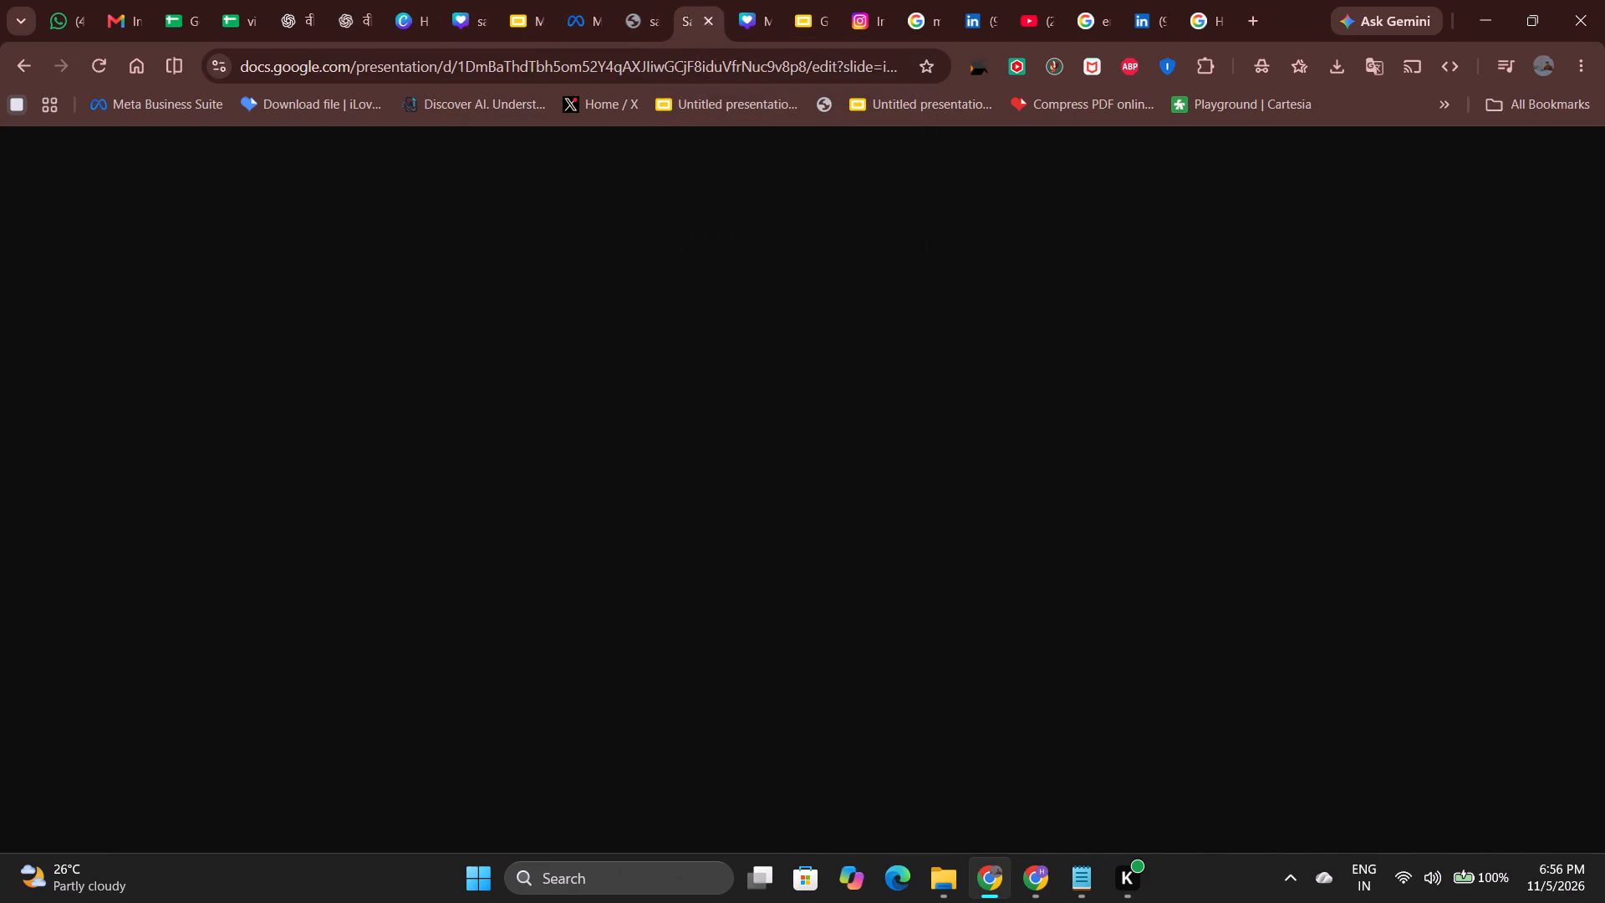
pyautogui.click(1056, 404)
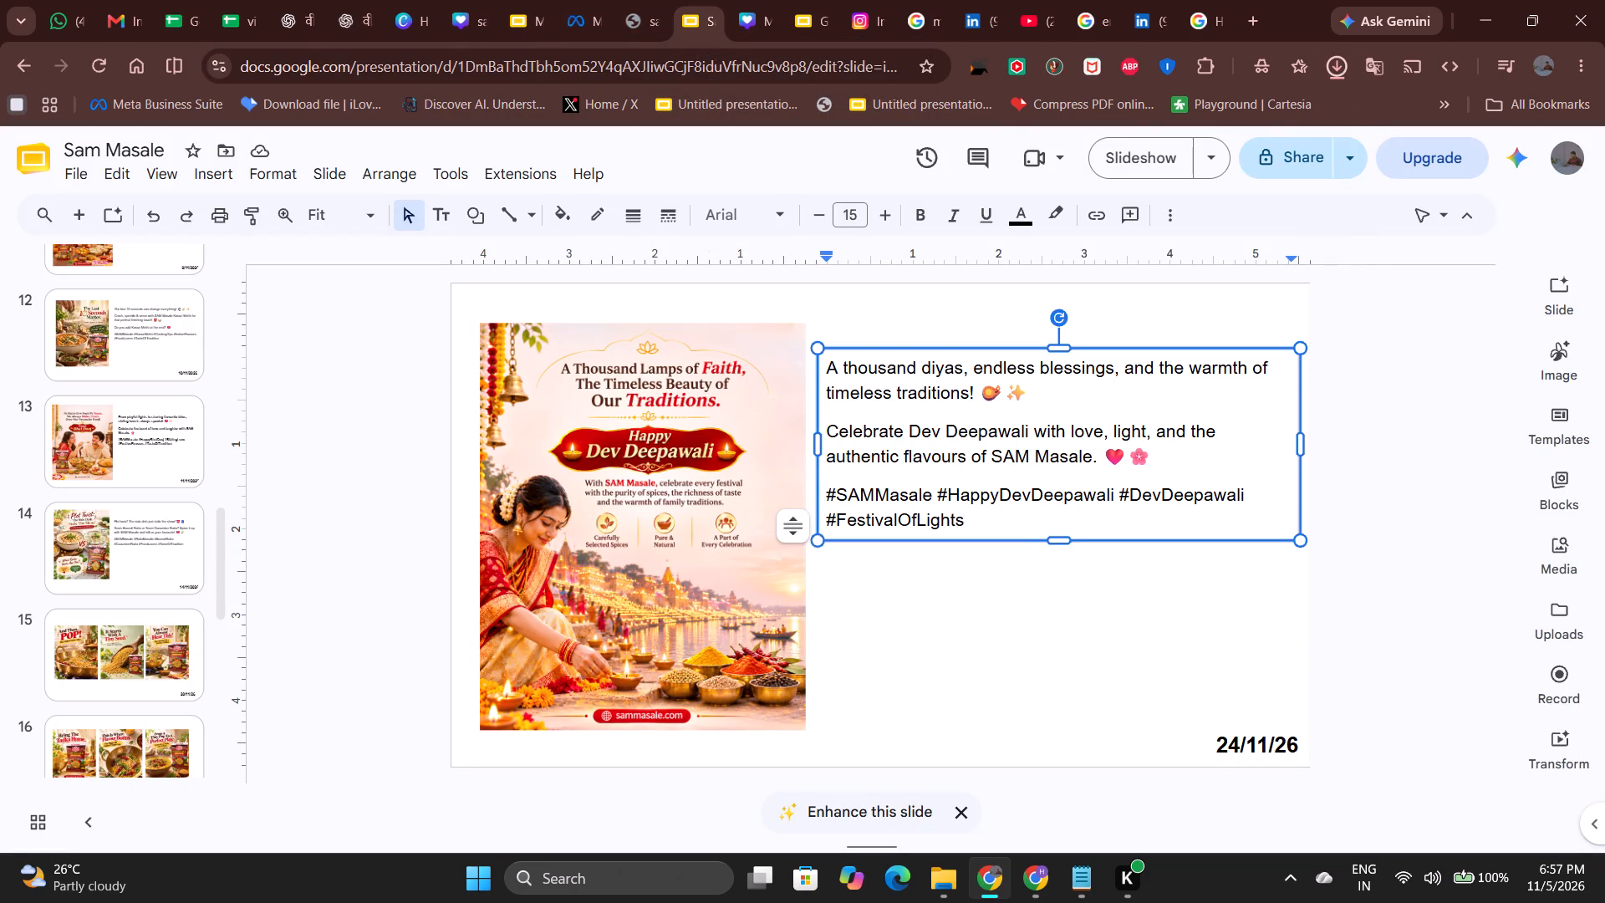
pyautogui.hotkey('ctrl', 'a')
pyautogui.hotkey('ctrl', 'c')
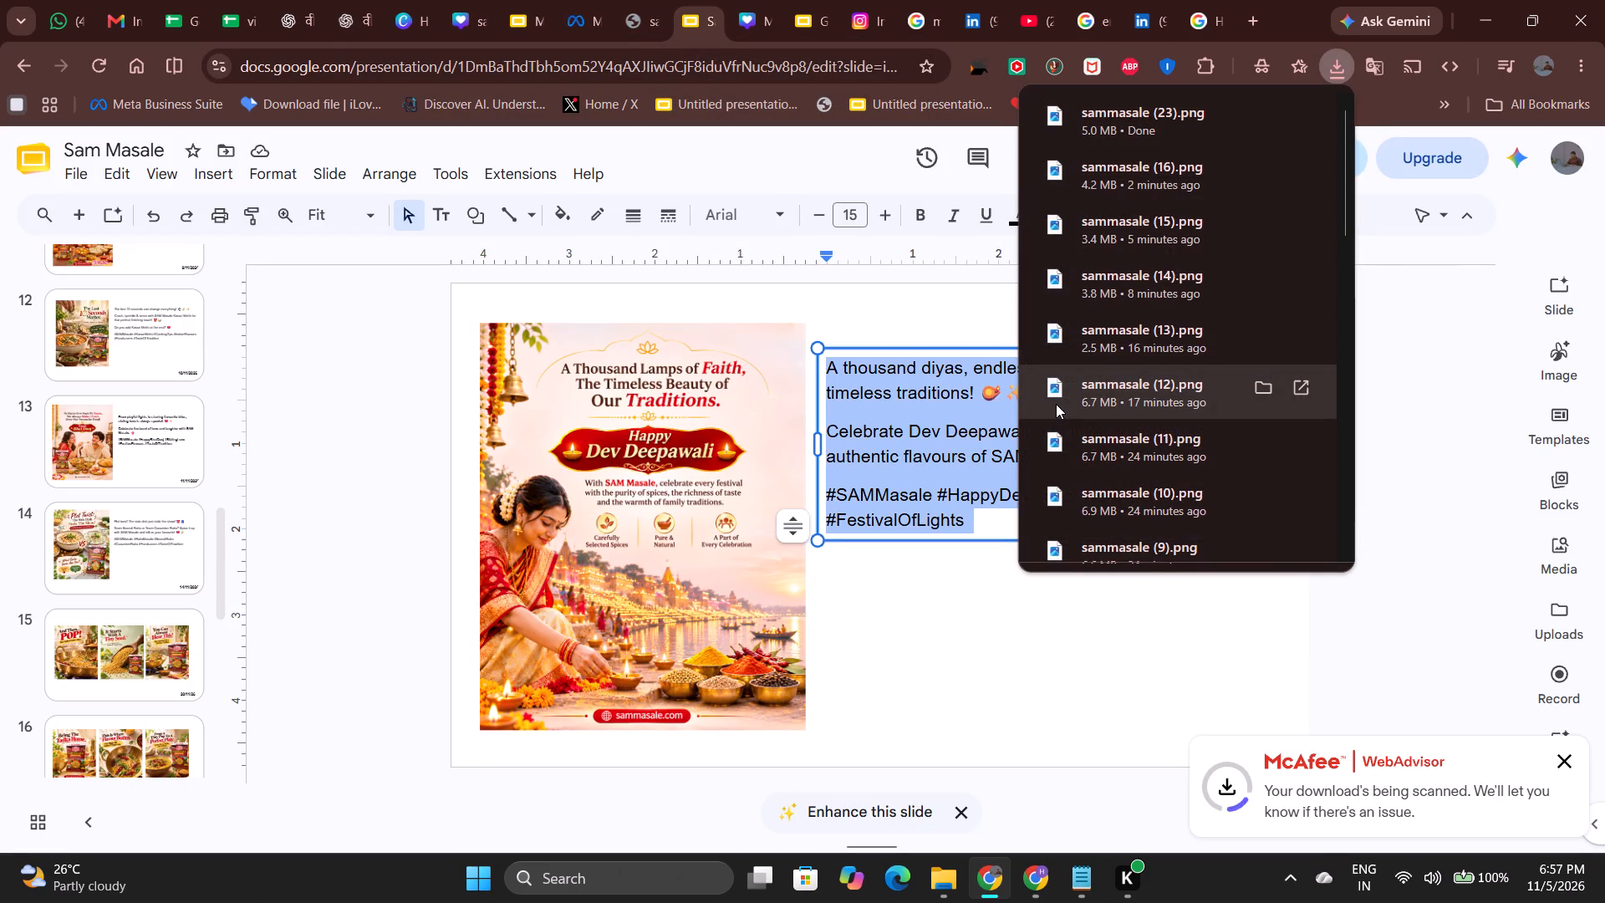
# Switch to the Meta planner, start a new post for Sam Masale and open the option for adding its photo.
pyautogui.click(572, 0)
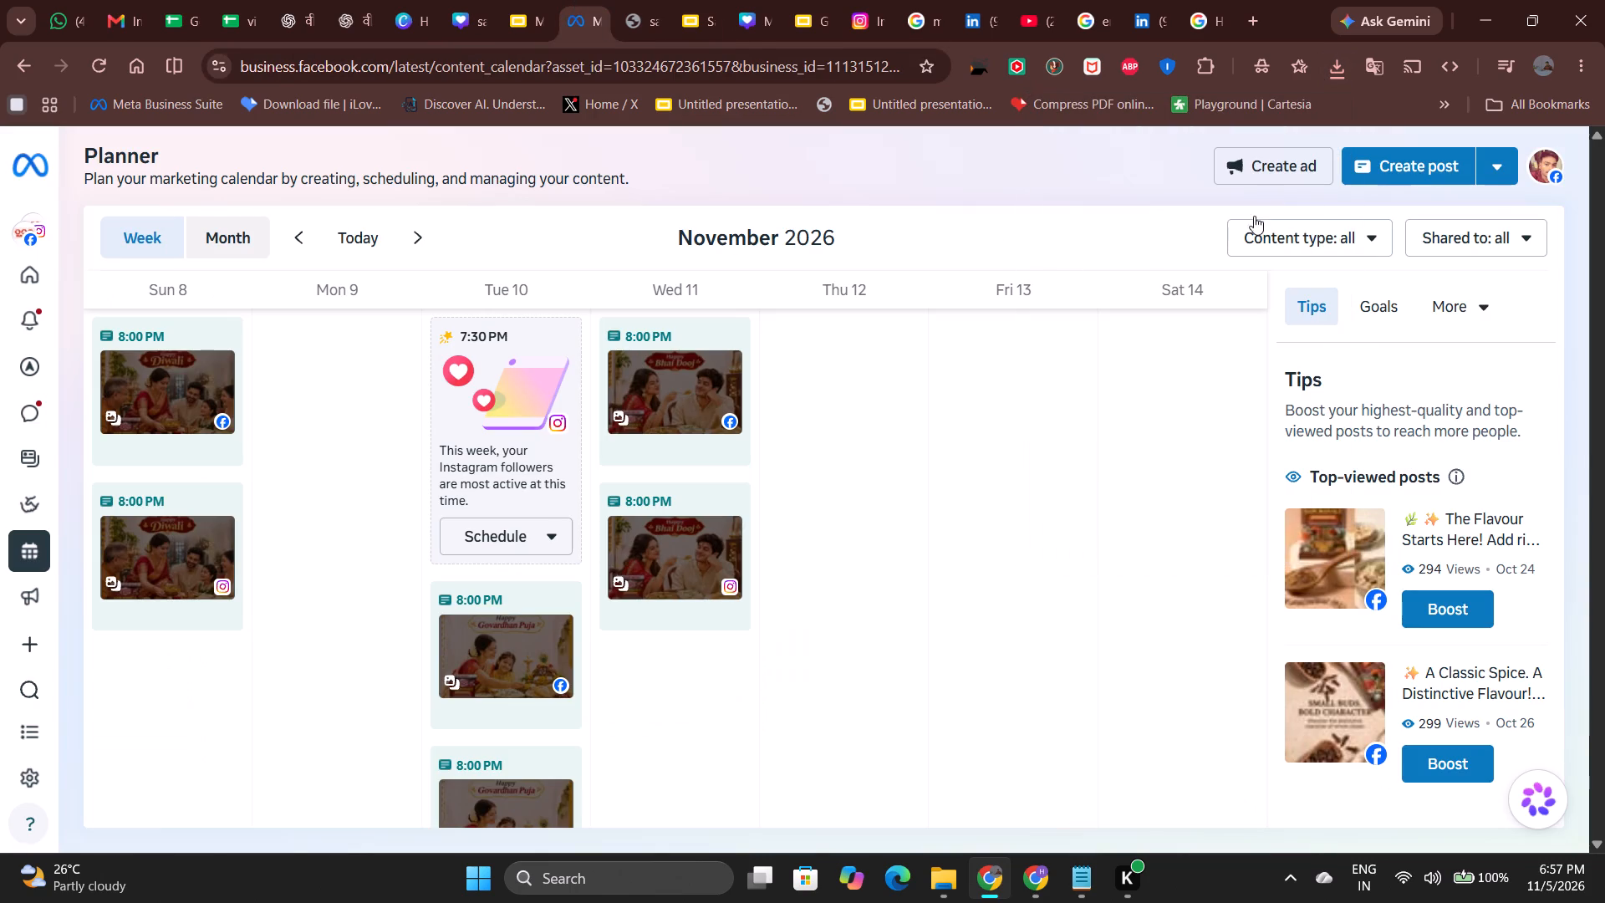
pyautogui.click(1399, 169)
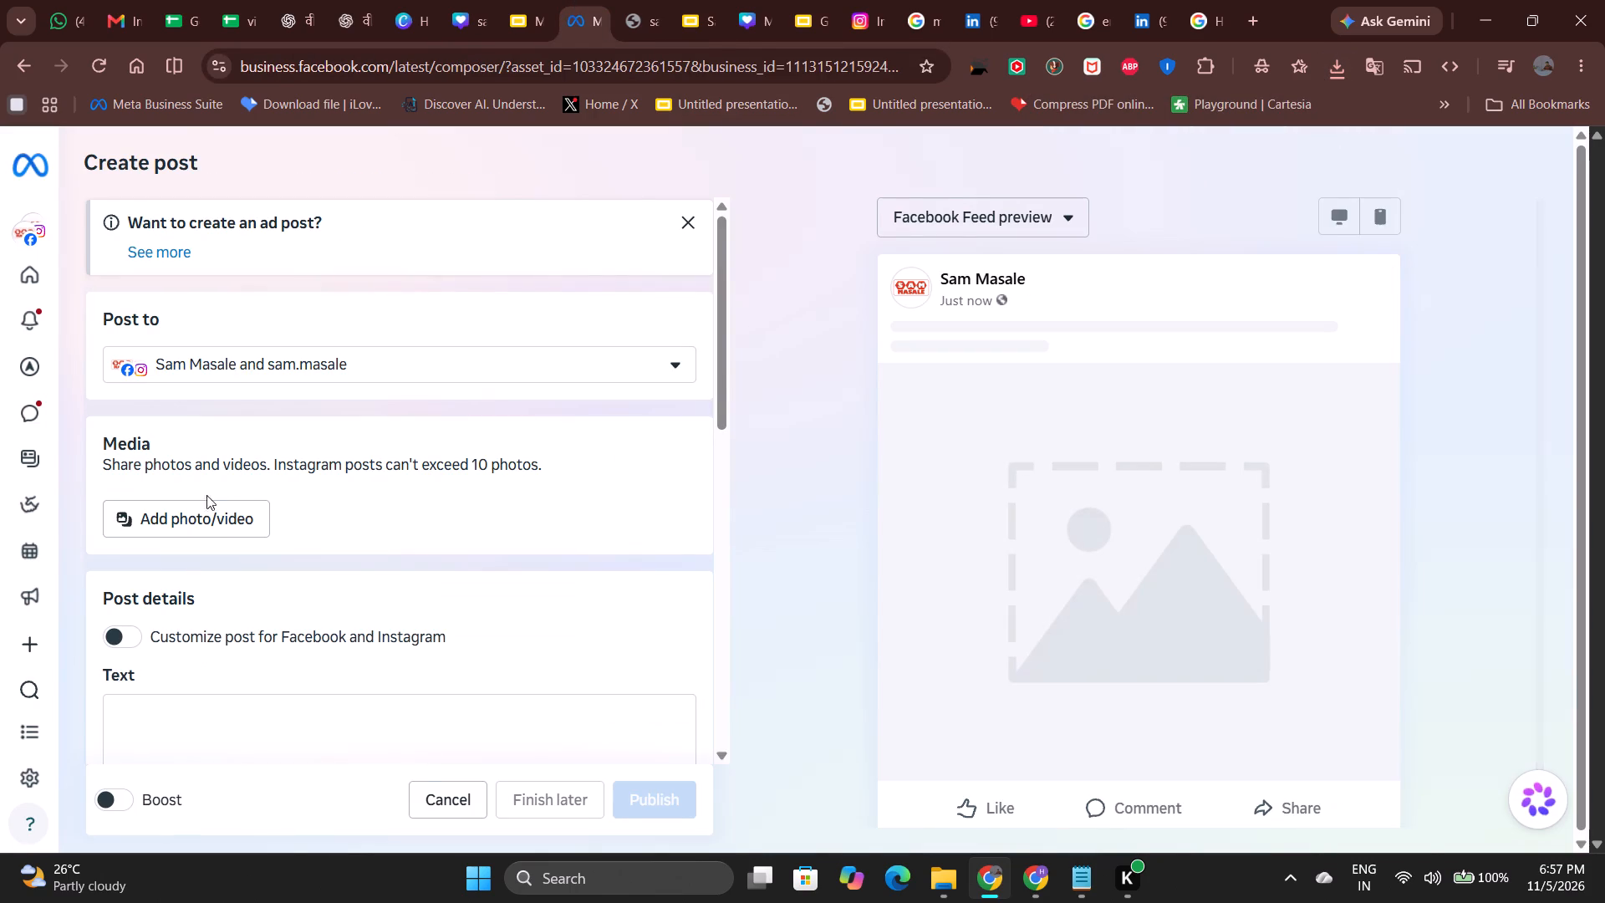
pyautogui.click(196, 509)
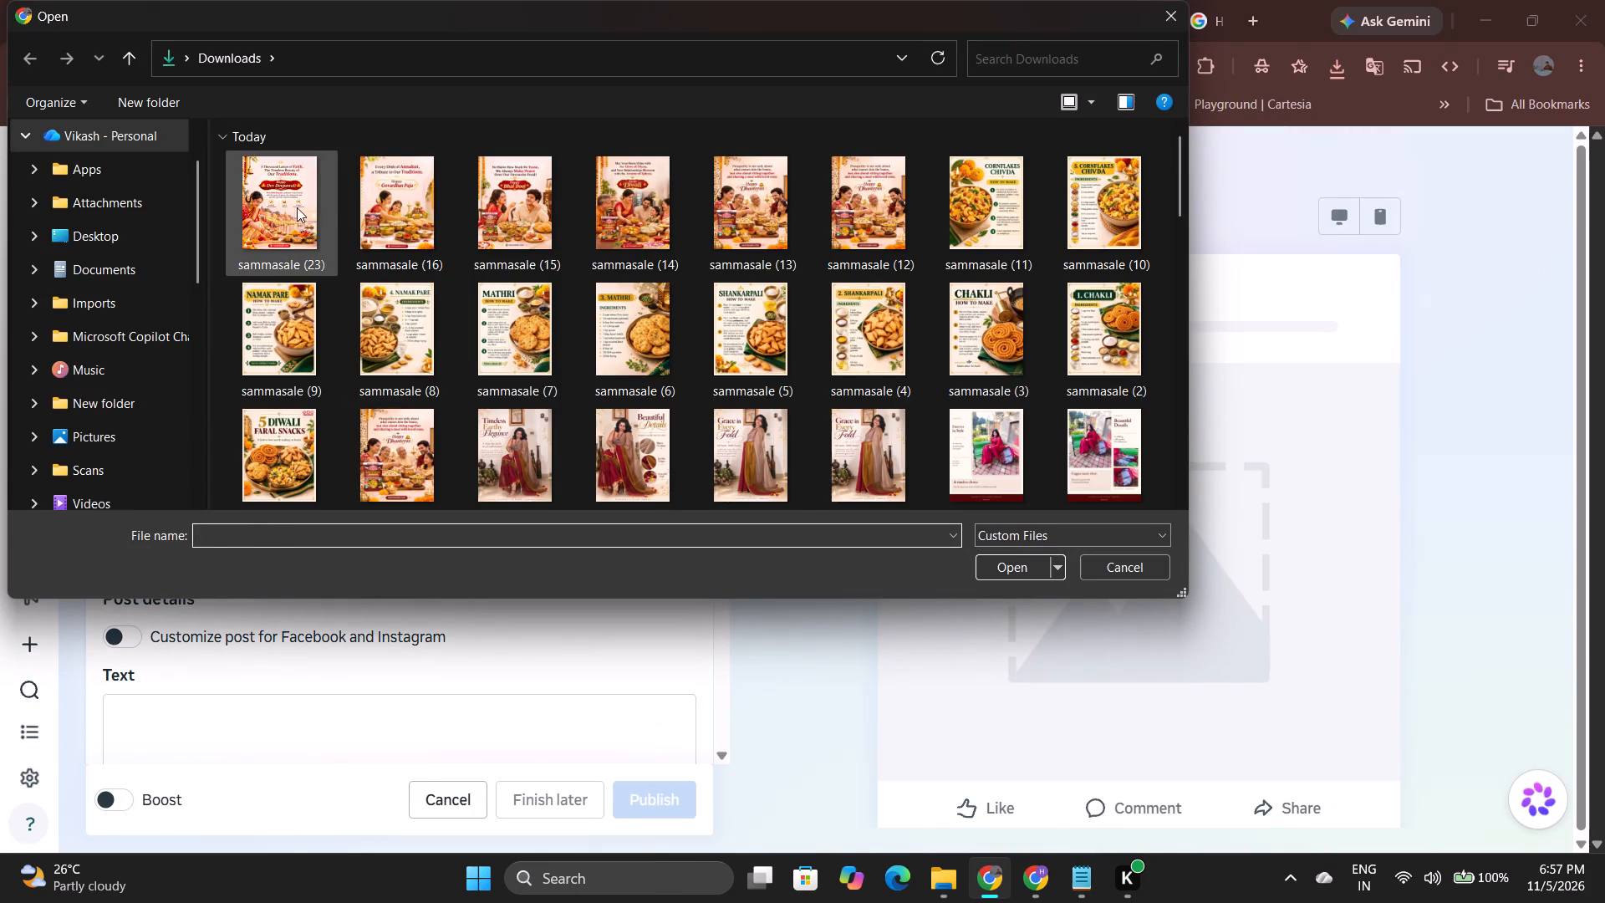
# Add the image sammasale (23) to the new post and paste the copied Dev Deepawali caption as its text.
pyautogui.click(291, 205)
pyautogui.click(1012, 557)
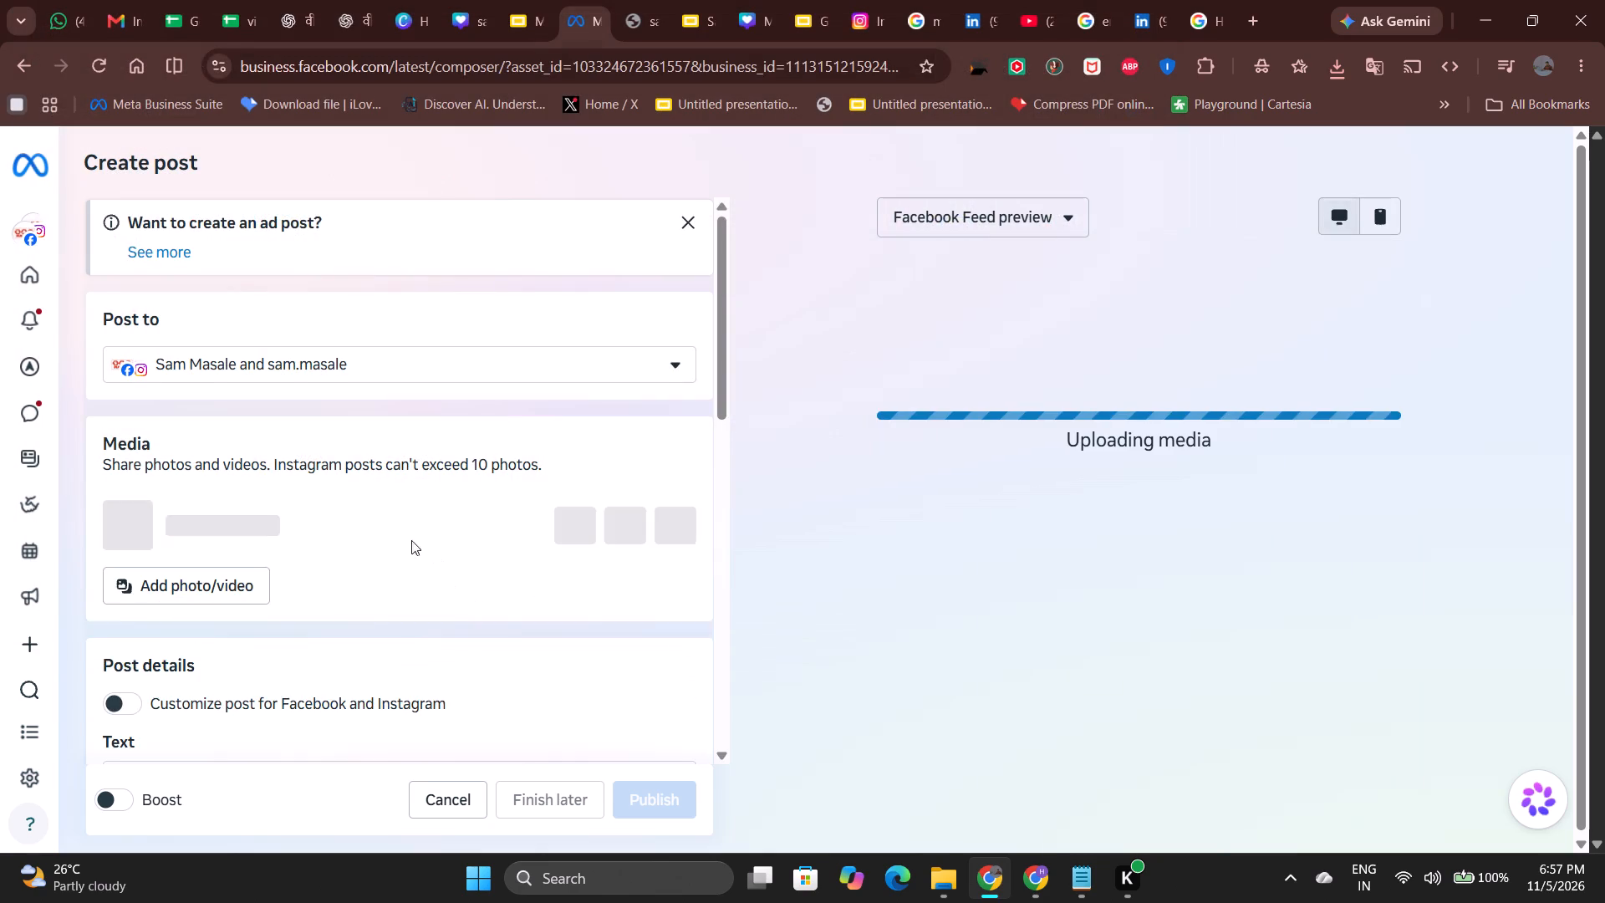
pyautogui.scroll(-3, 385, 511)
pyautogui.click(280, 471)
pyautogui.rightClick(278, 472)
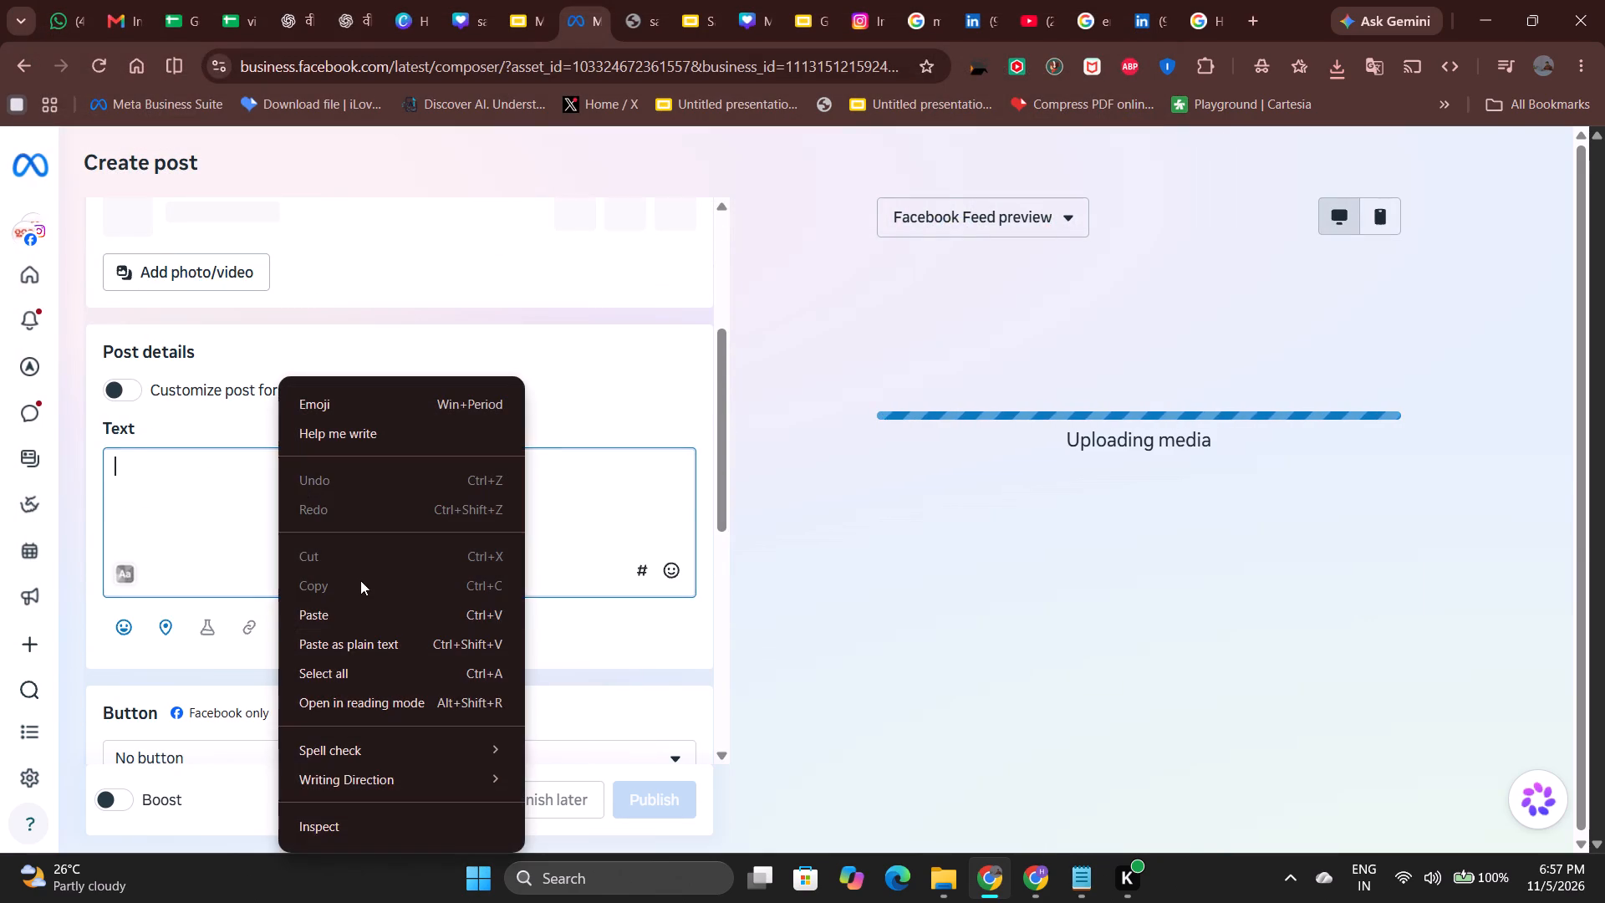
pyautogui.click(371, 617)
pyautogui.scroll(3, 385, 499)
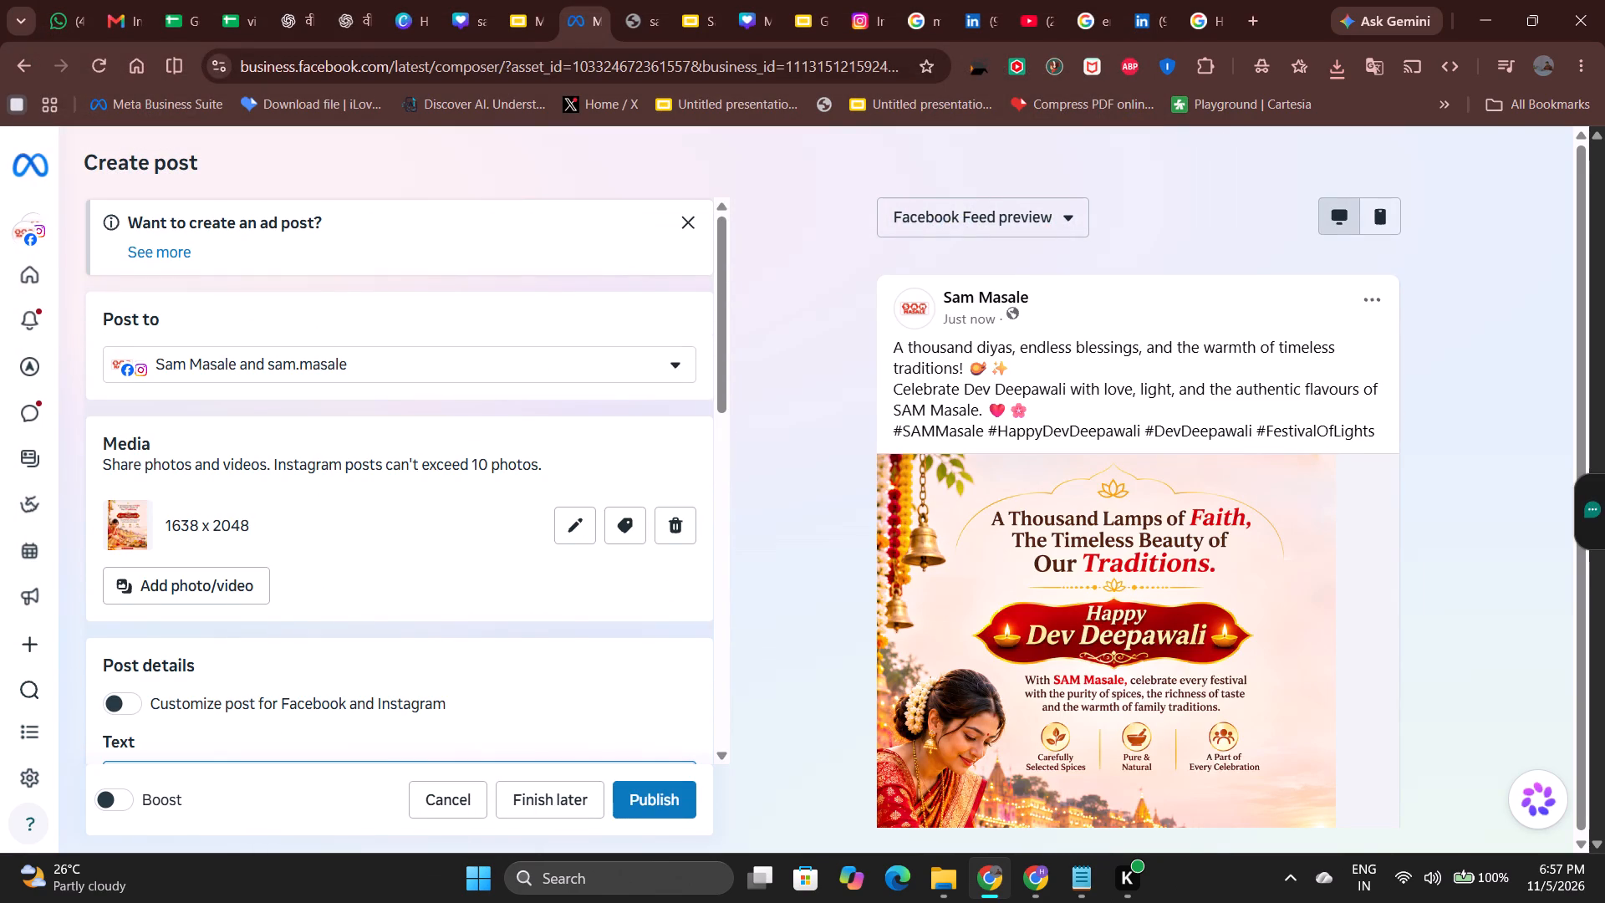
# Turn on date and time scheduling for the Dev Deepawali post.
pyautogui.scroll(-5, 423, 457)
pyautogui.scroll(-1, 391, 606)
pyautogui.scroll(-1, 507, 651)
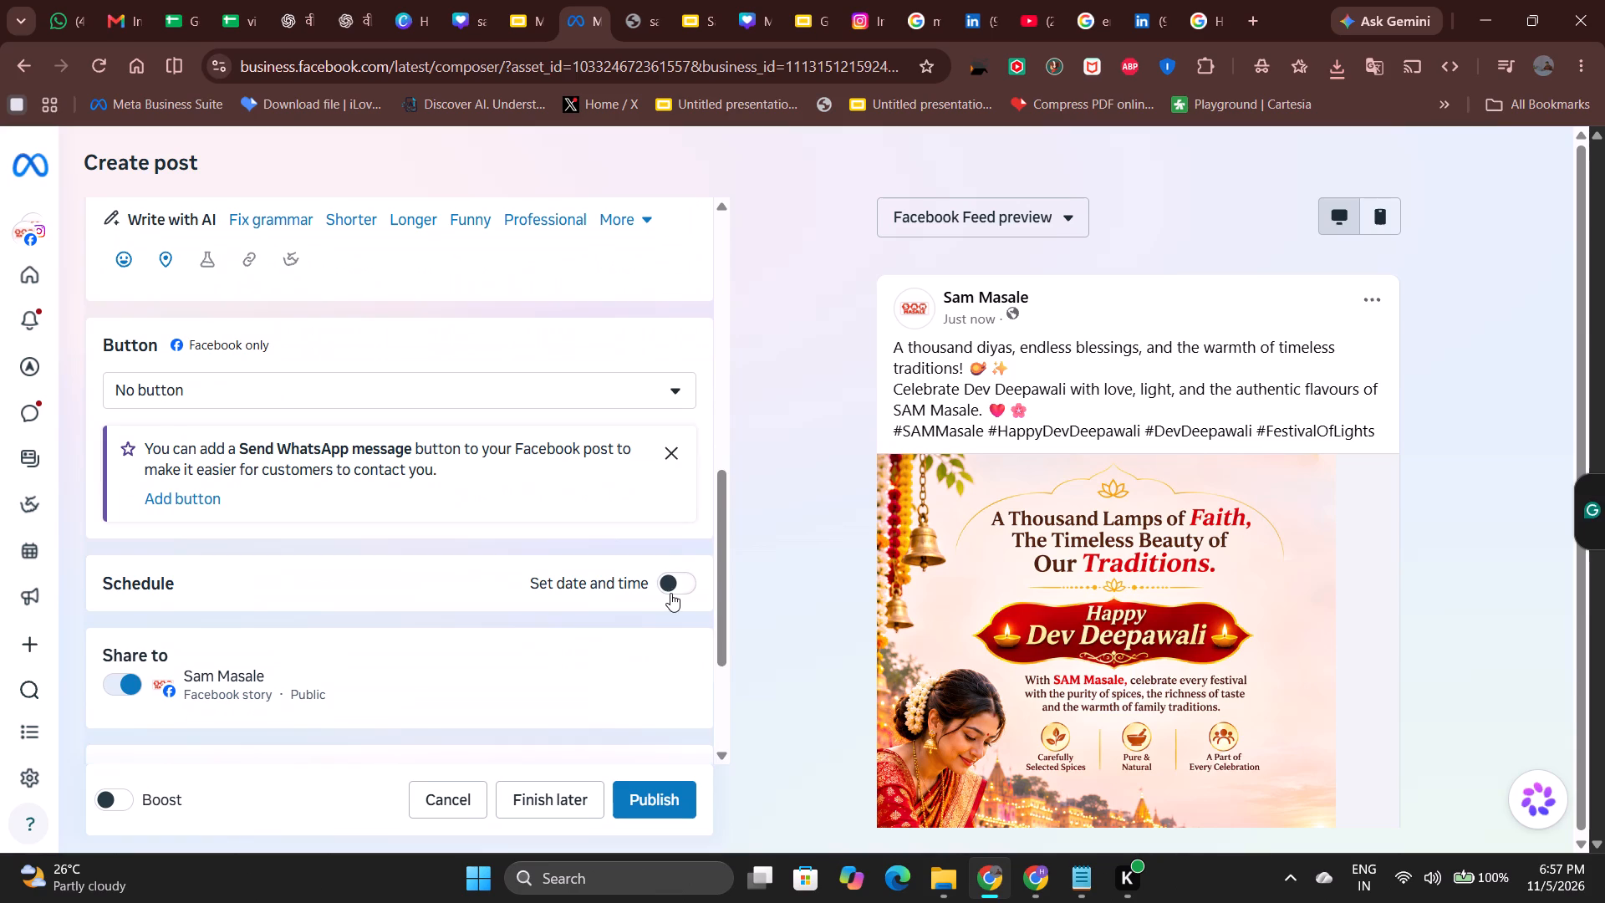
pyautogui.click(677, 578)
pyautogui.click(672, 490)
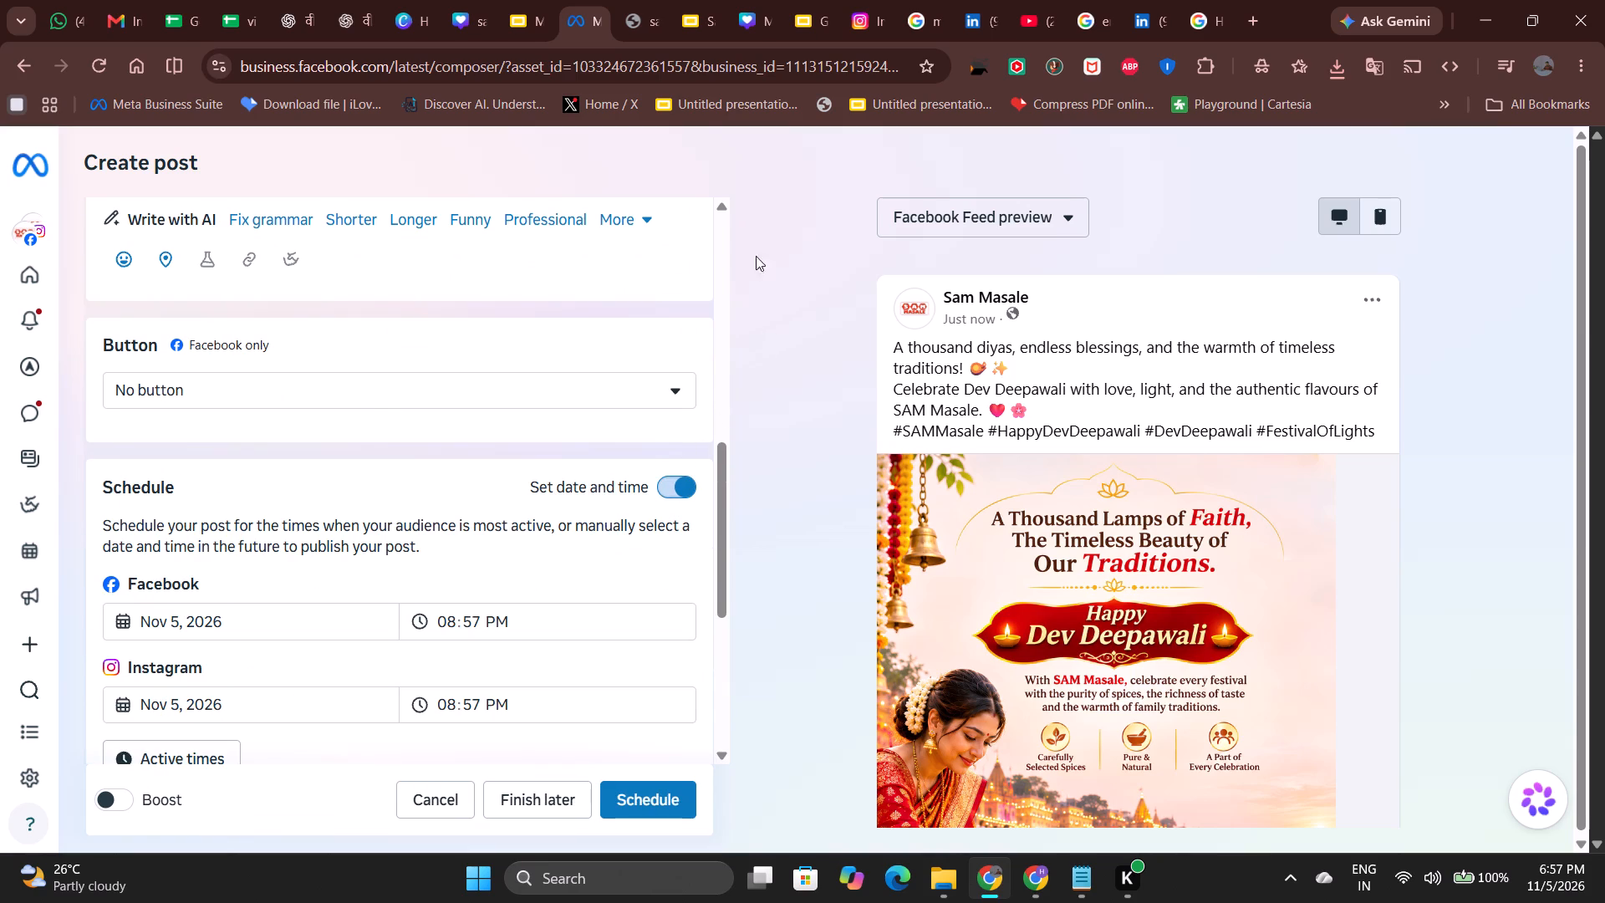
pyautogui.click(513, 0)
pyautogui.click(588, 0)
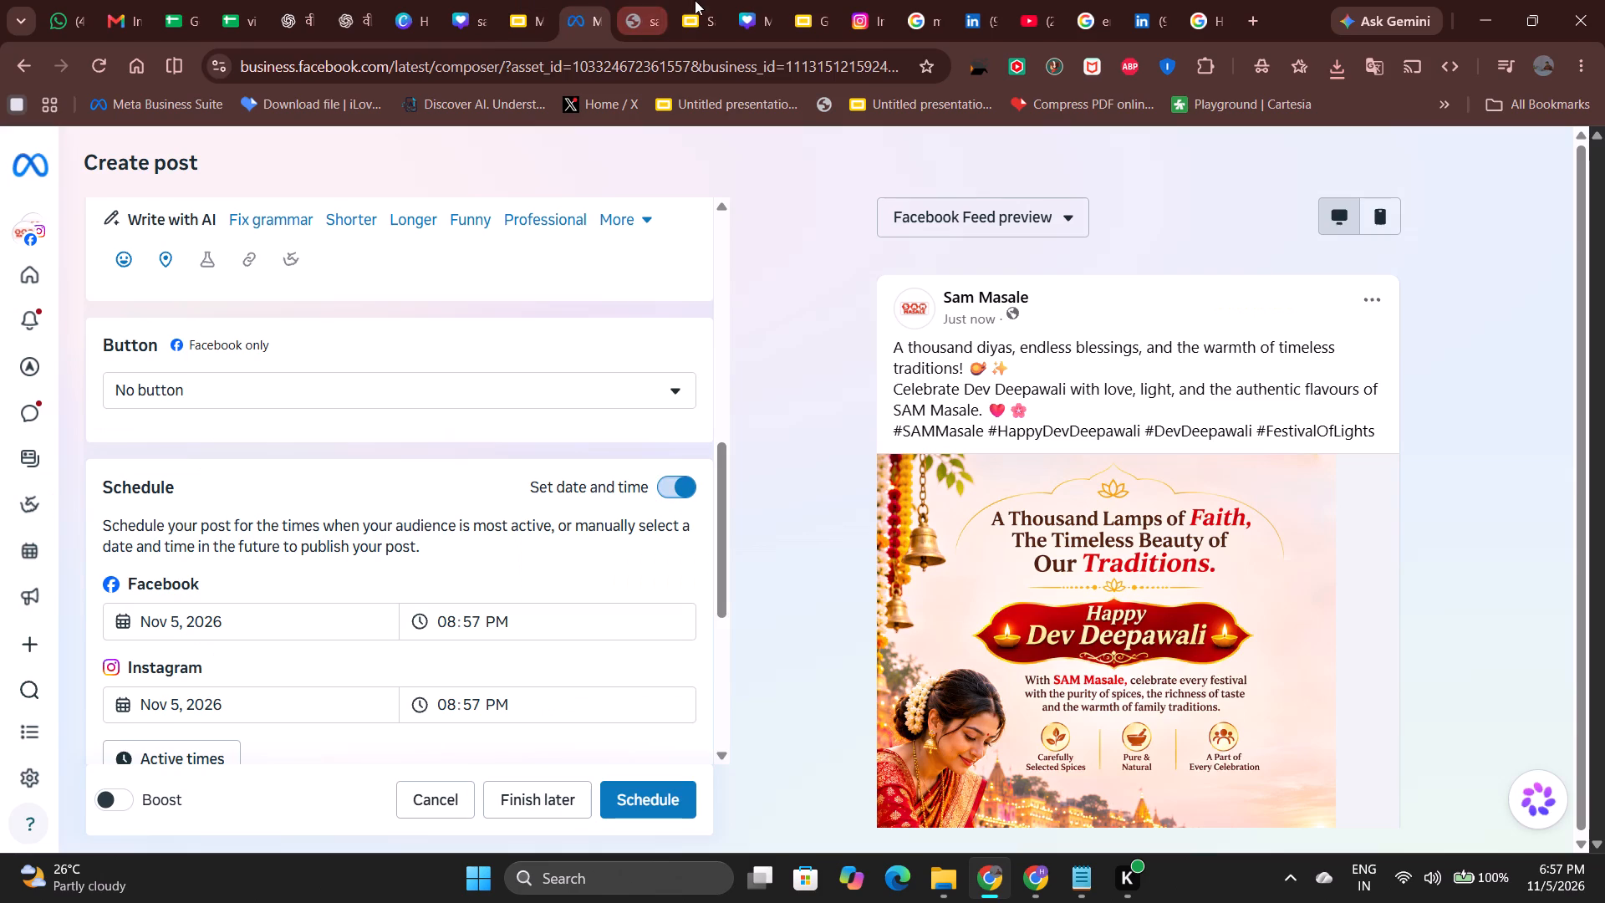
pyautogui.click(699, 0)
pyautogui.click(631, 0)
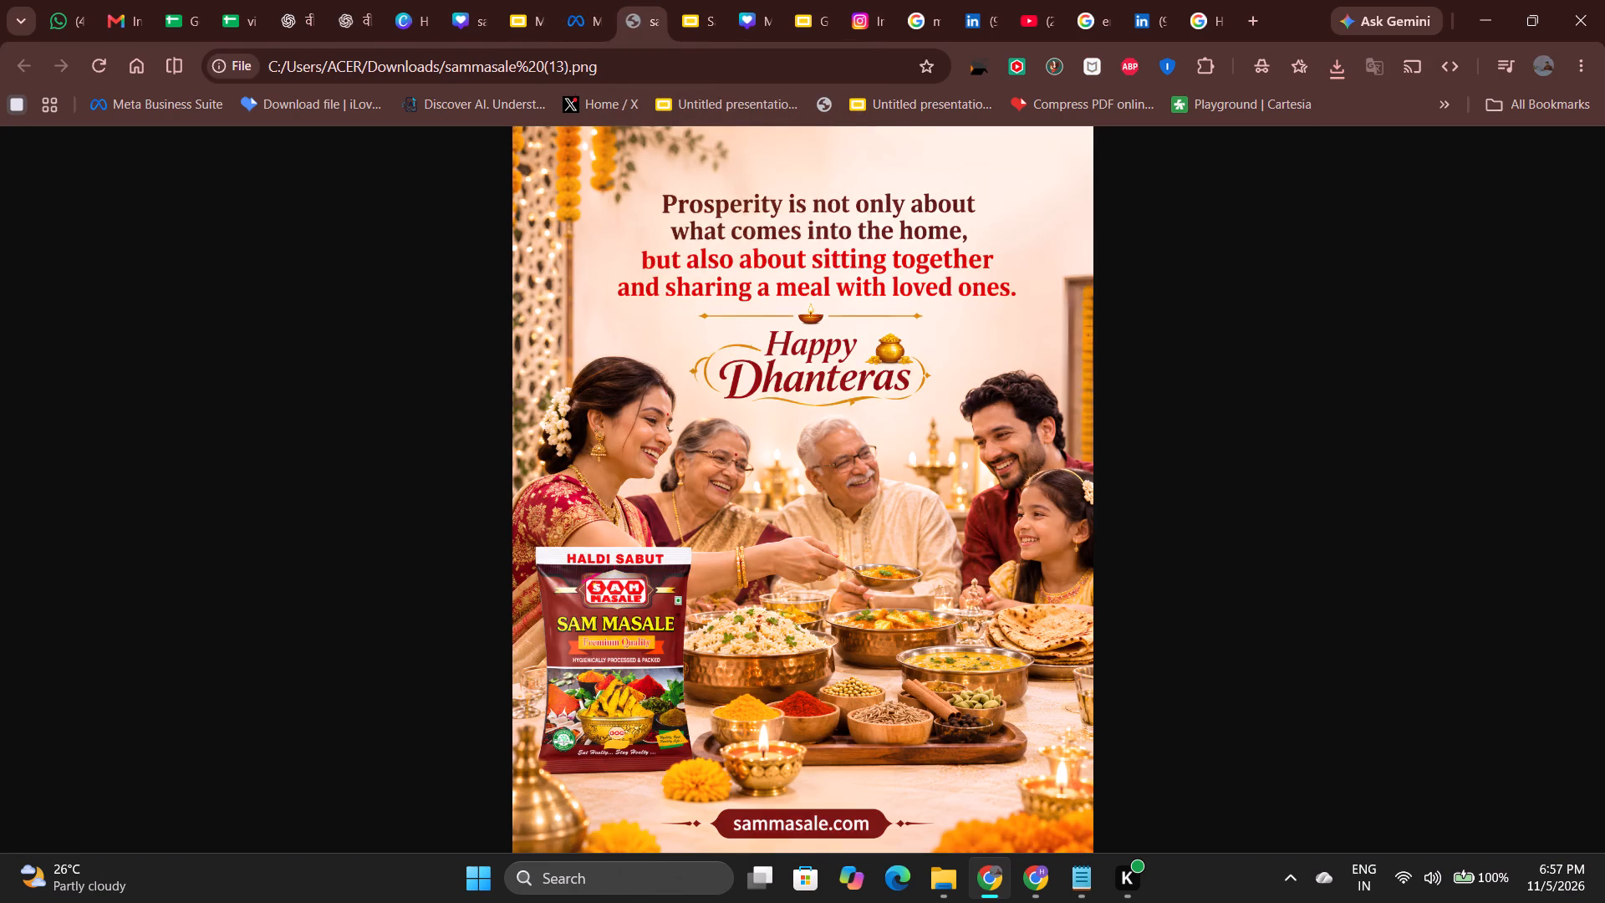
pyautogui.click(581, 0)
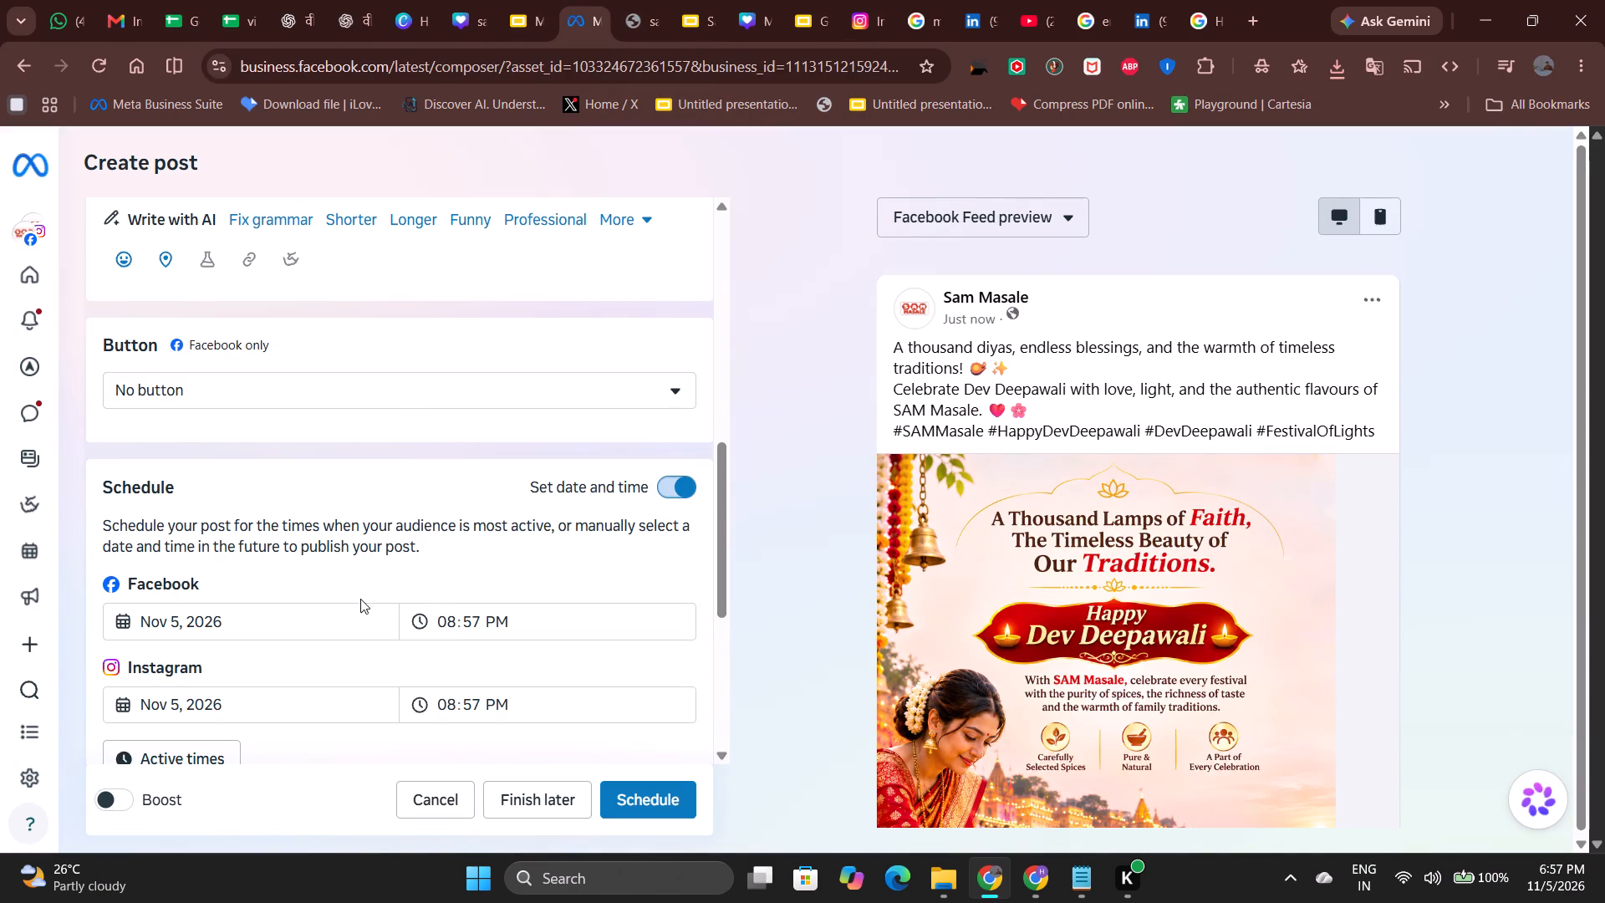
# Set both the Facebook and Instagram schedule dates to Nov 24, 2026.
pyautogui.click(264, 633)
pyautogui.click(257, 617)
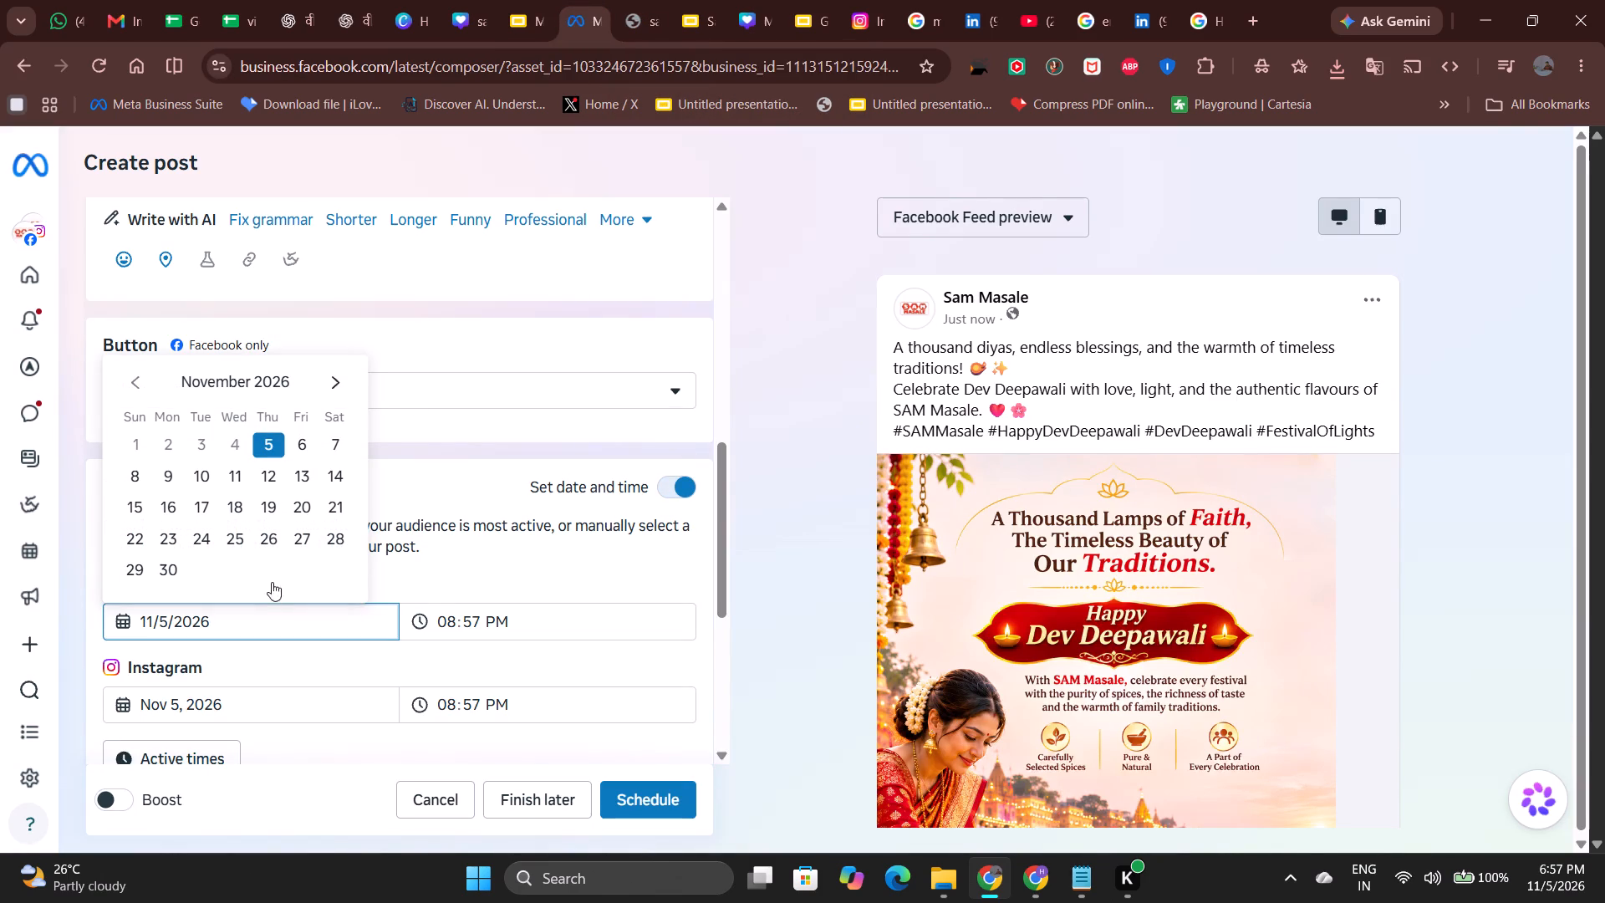
pyautogui.click(208, 539)
pyautogui.click(215, 712)
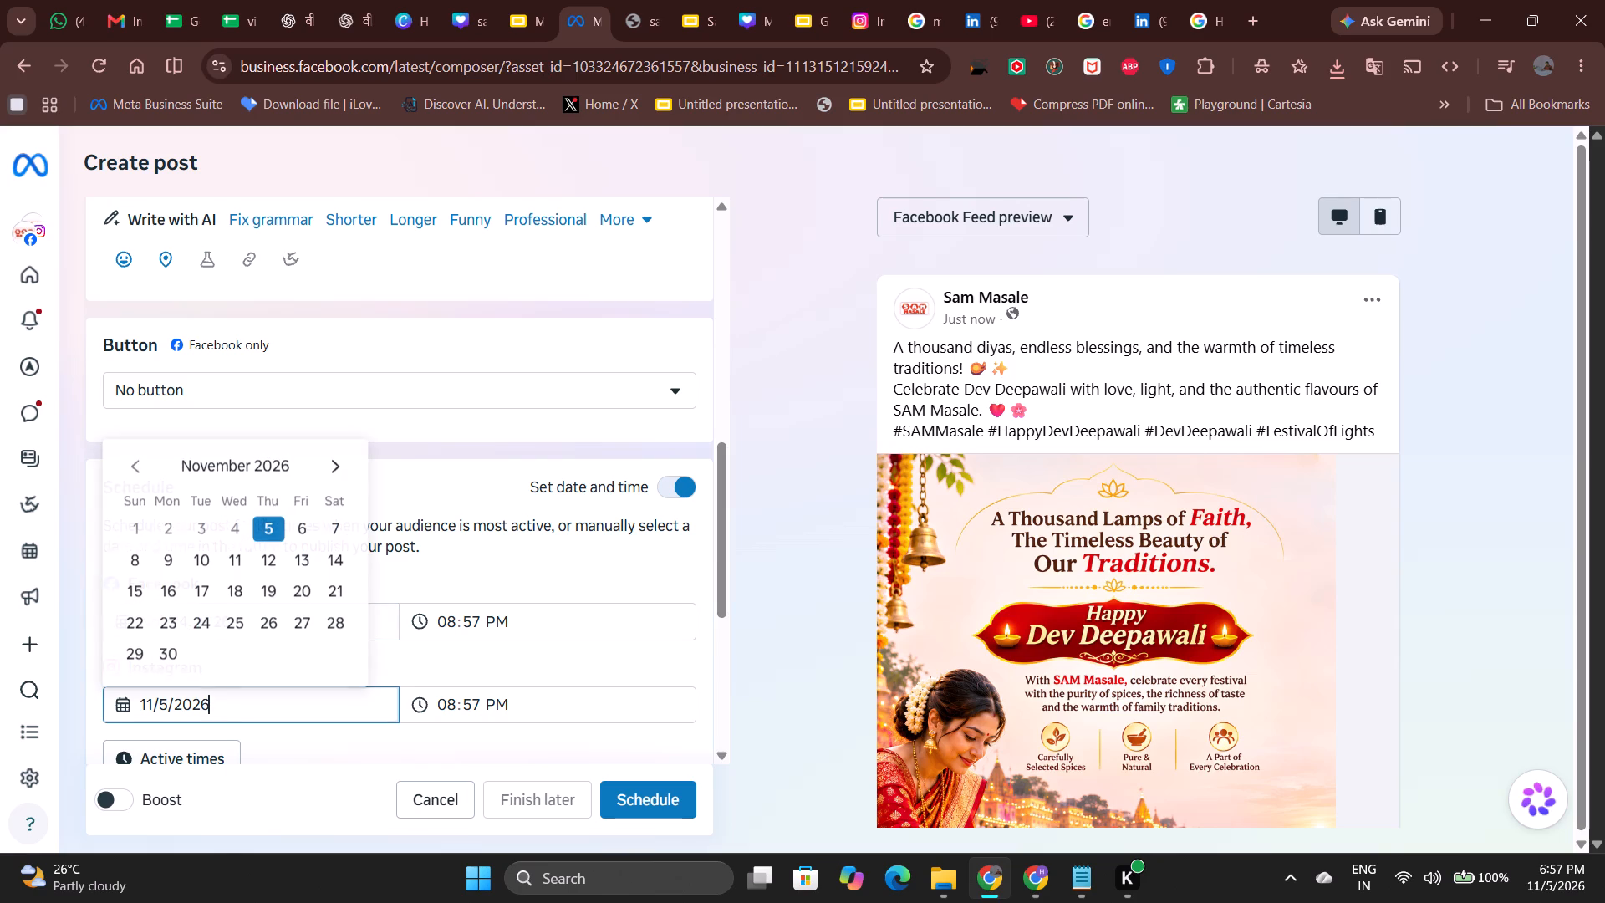
pyautogui.click(201, 625)
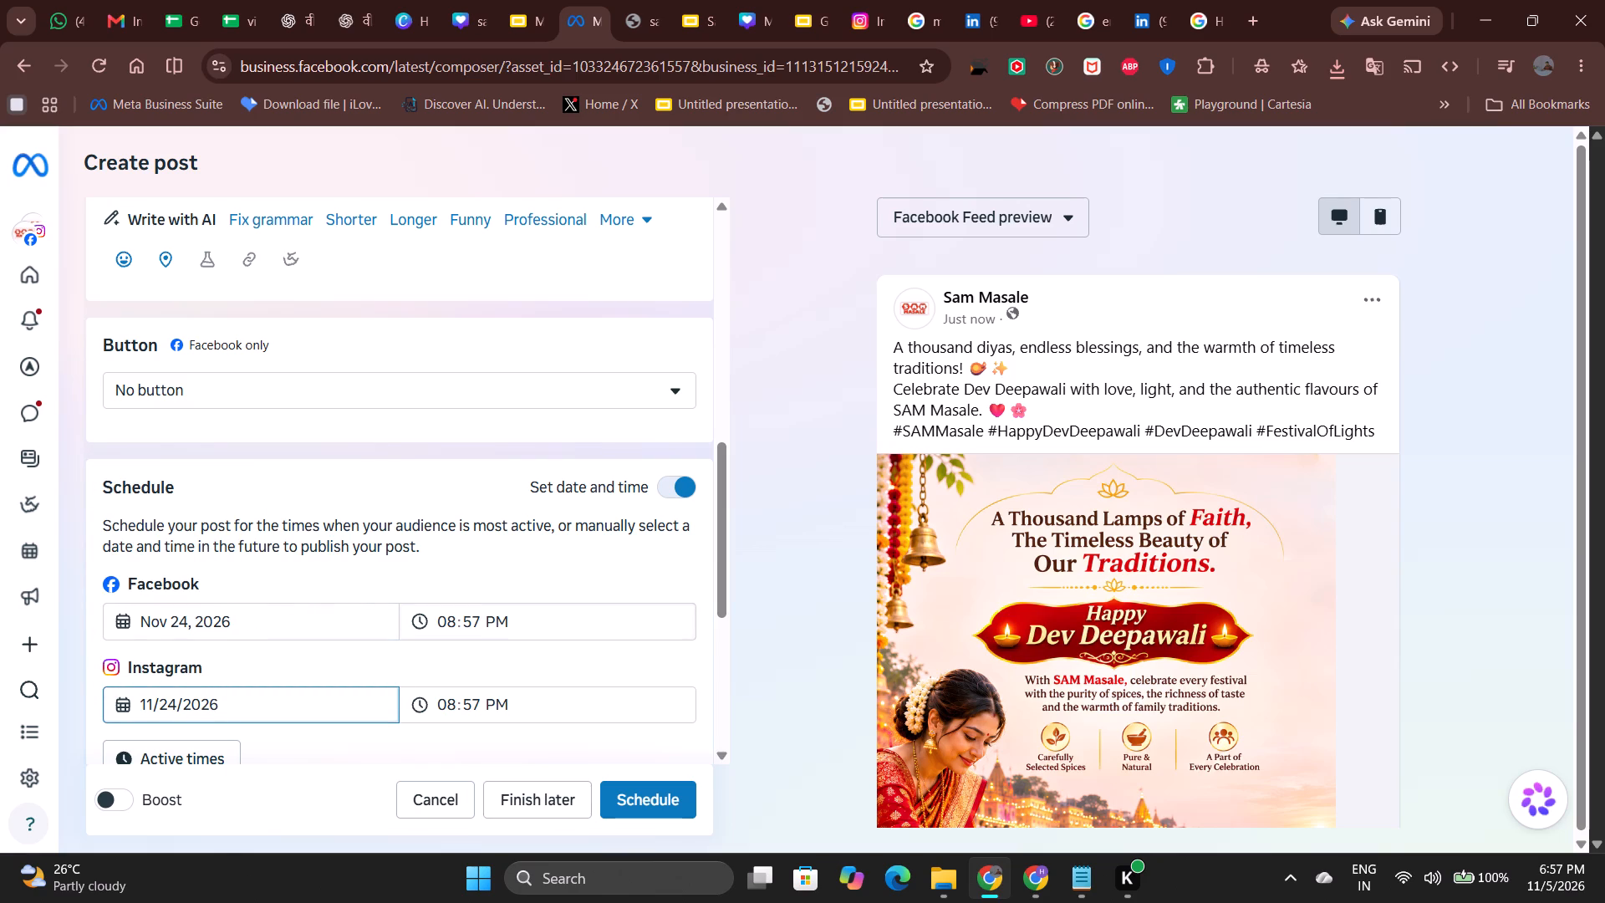
# Set both the Facebook and Instagram publishing times to 08:00 PM.
pyautogui.click(476, 619)
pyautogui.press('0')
pyautogui.click(482, 706)
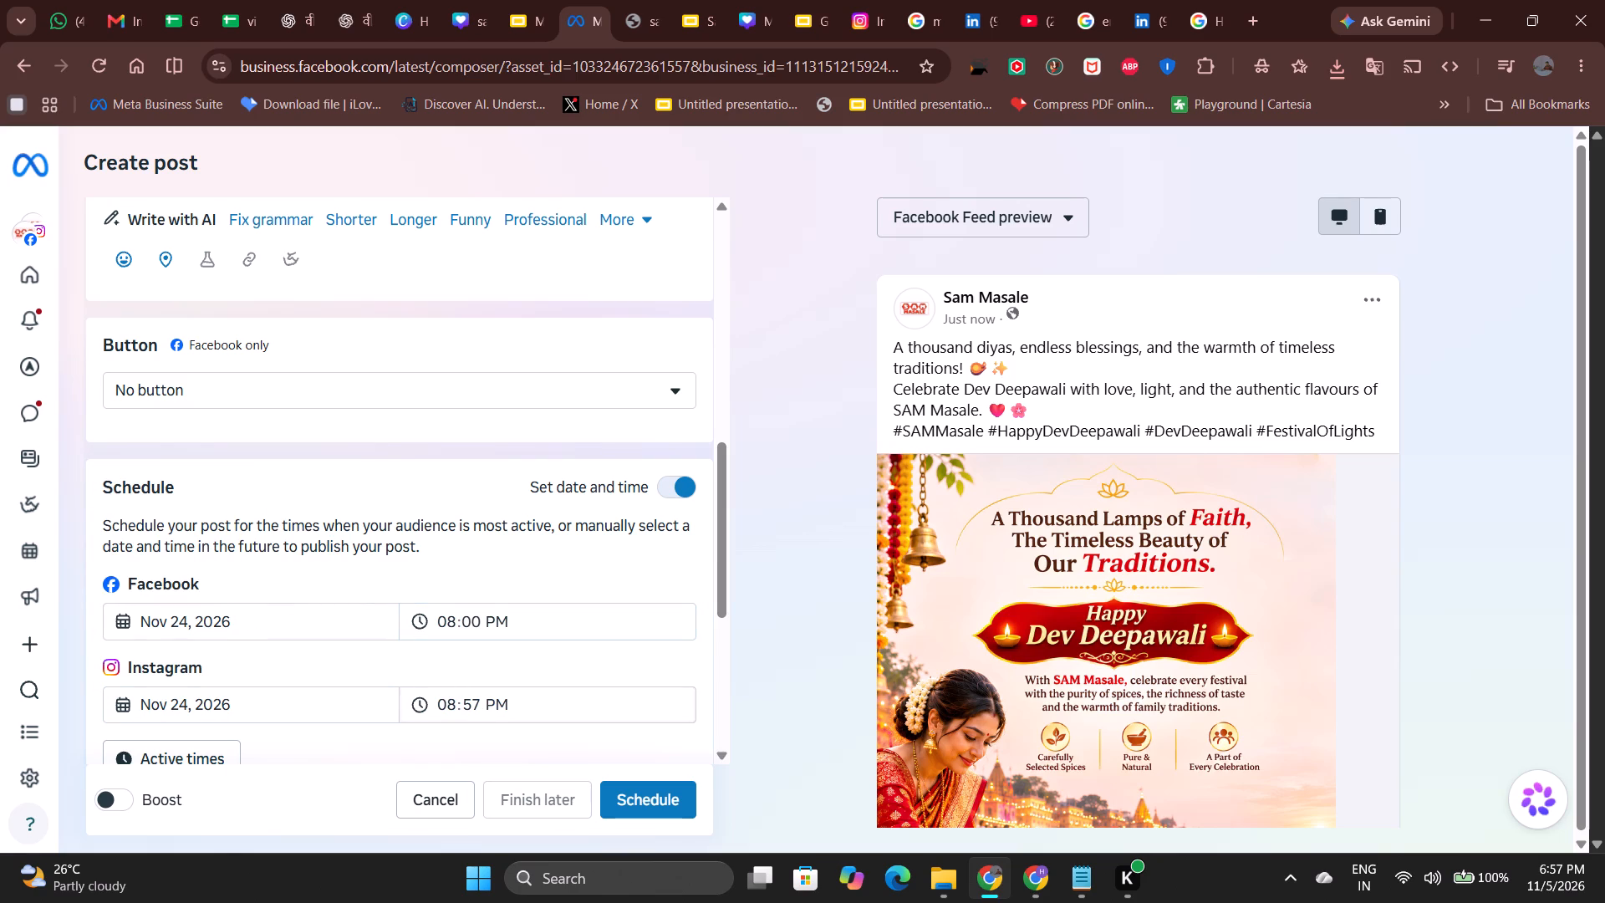
pyautogui.click(460, 696)
pyautogui.click(464, 694)
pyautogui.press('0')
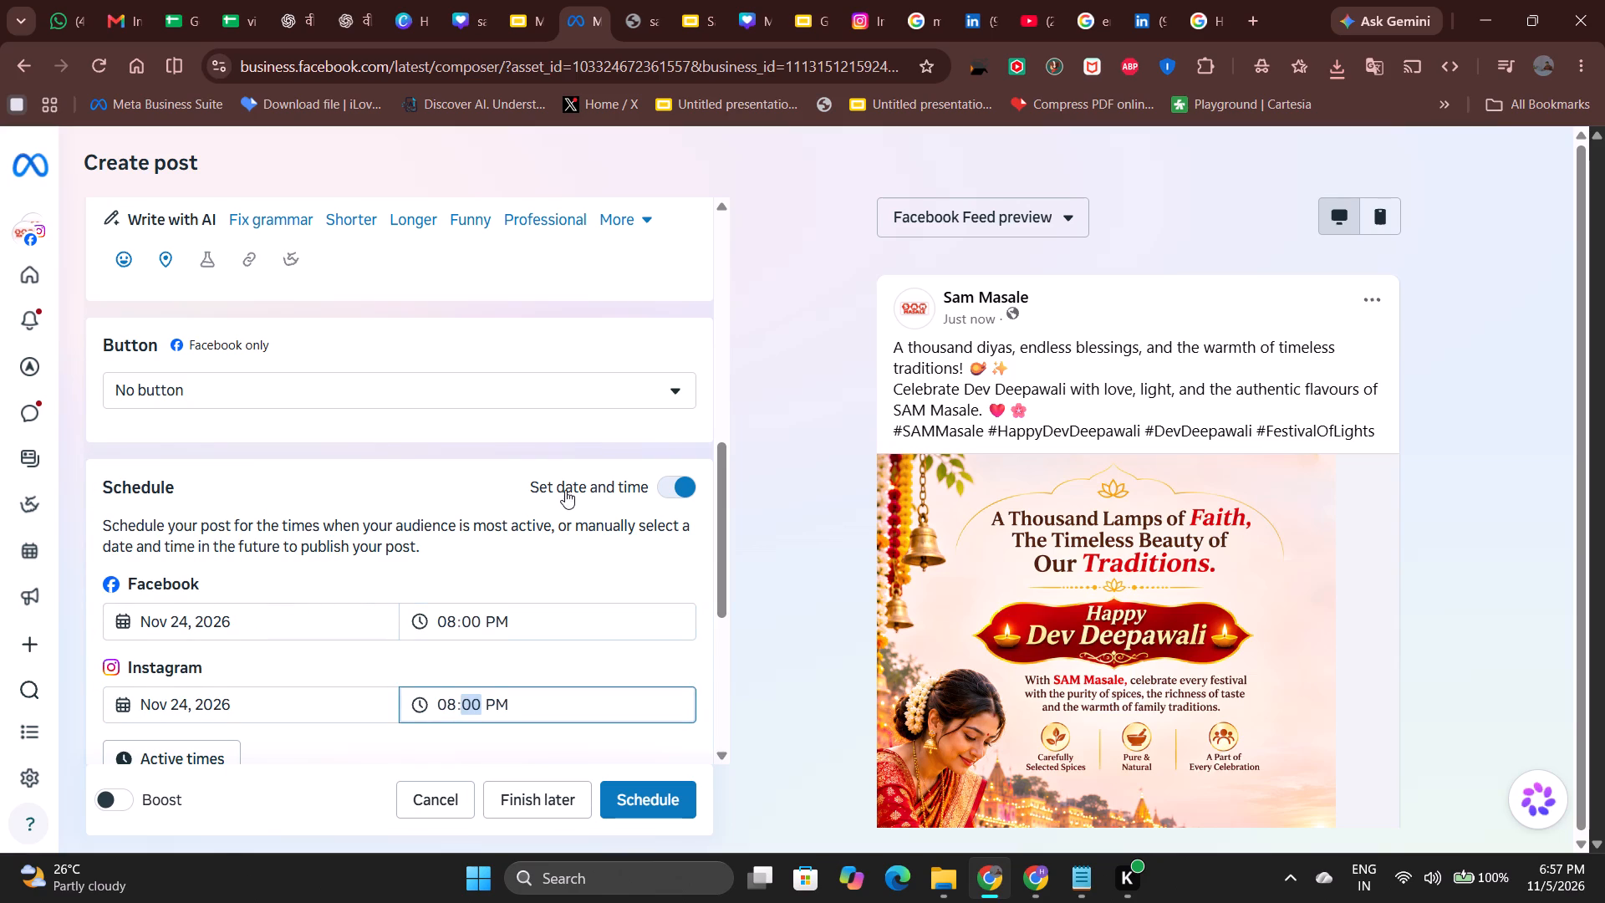
# Review the Dev Deepawali post's media, caption and schedule settings, and schedule it for Facebook and Instagram.
pyautogui.scroll(2, 565, 490)
pyautogui.click(795, 430)
pyautogui.scroll(4, 552, 441)
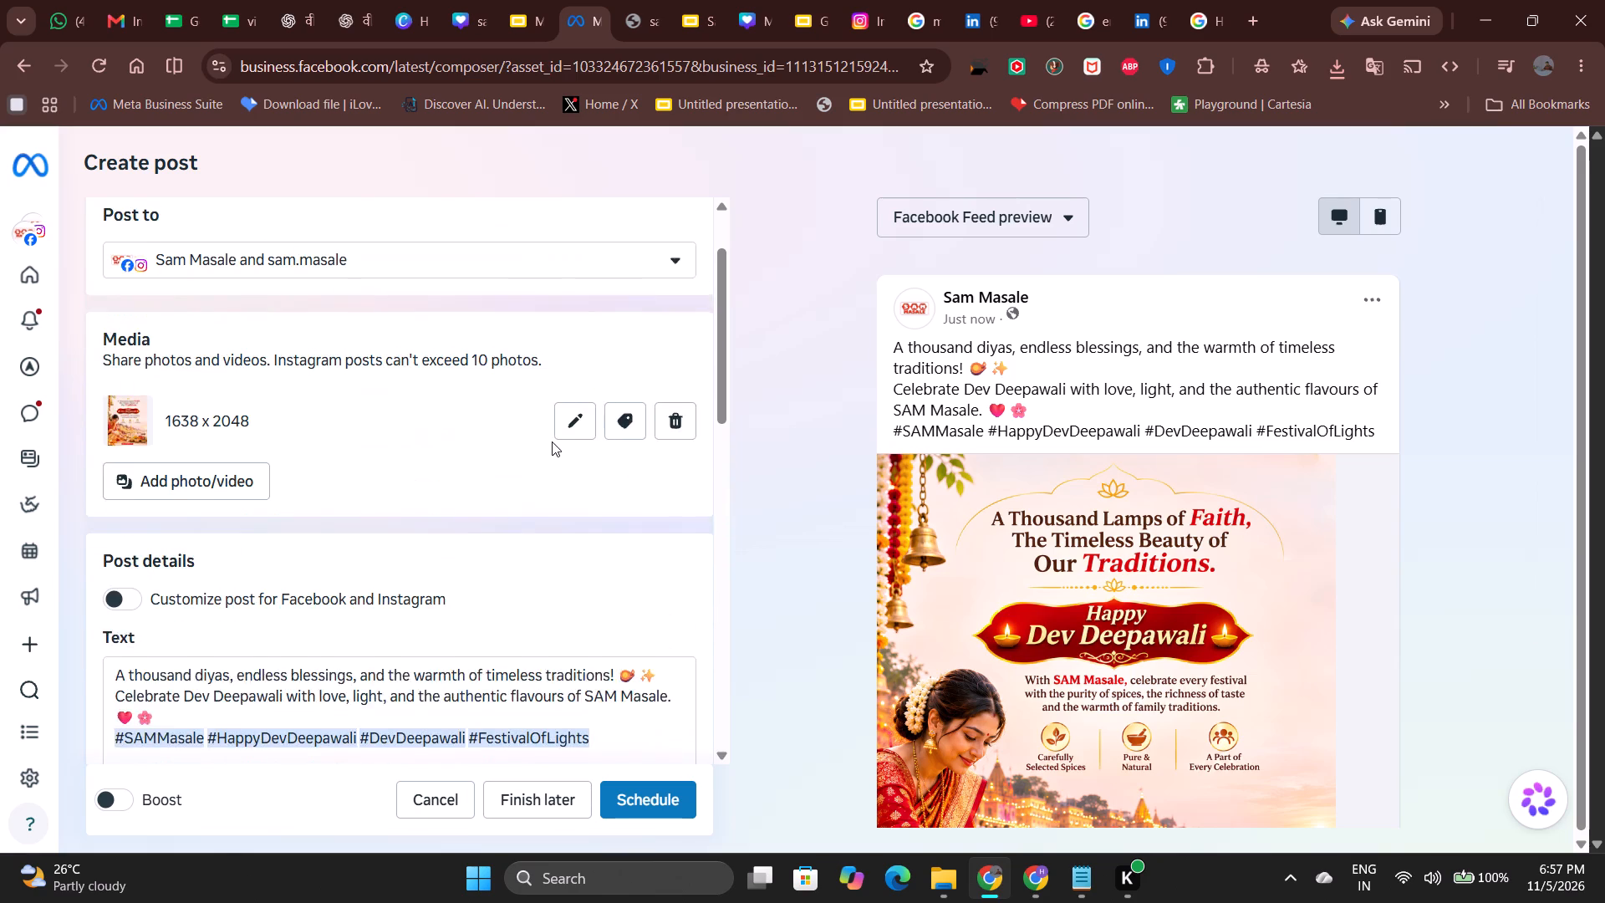
pyautogui.scroll(-11, 552, 441)
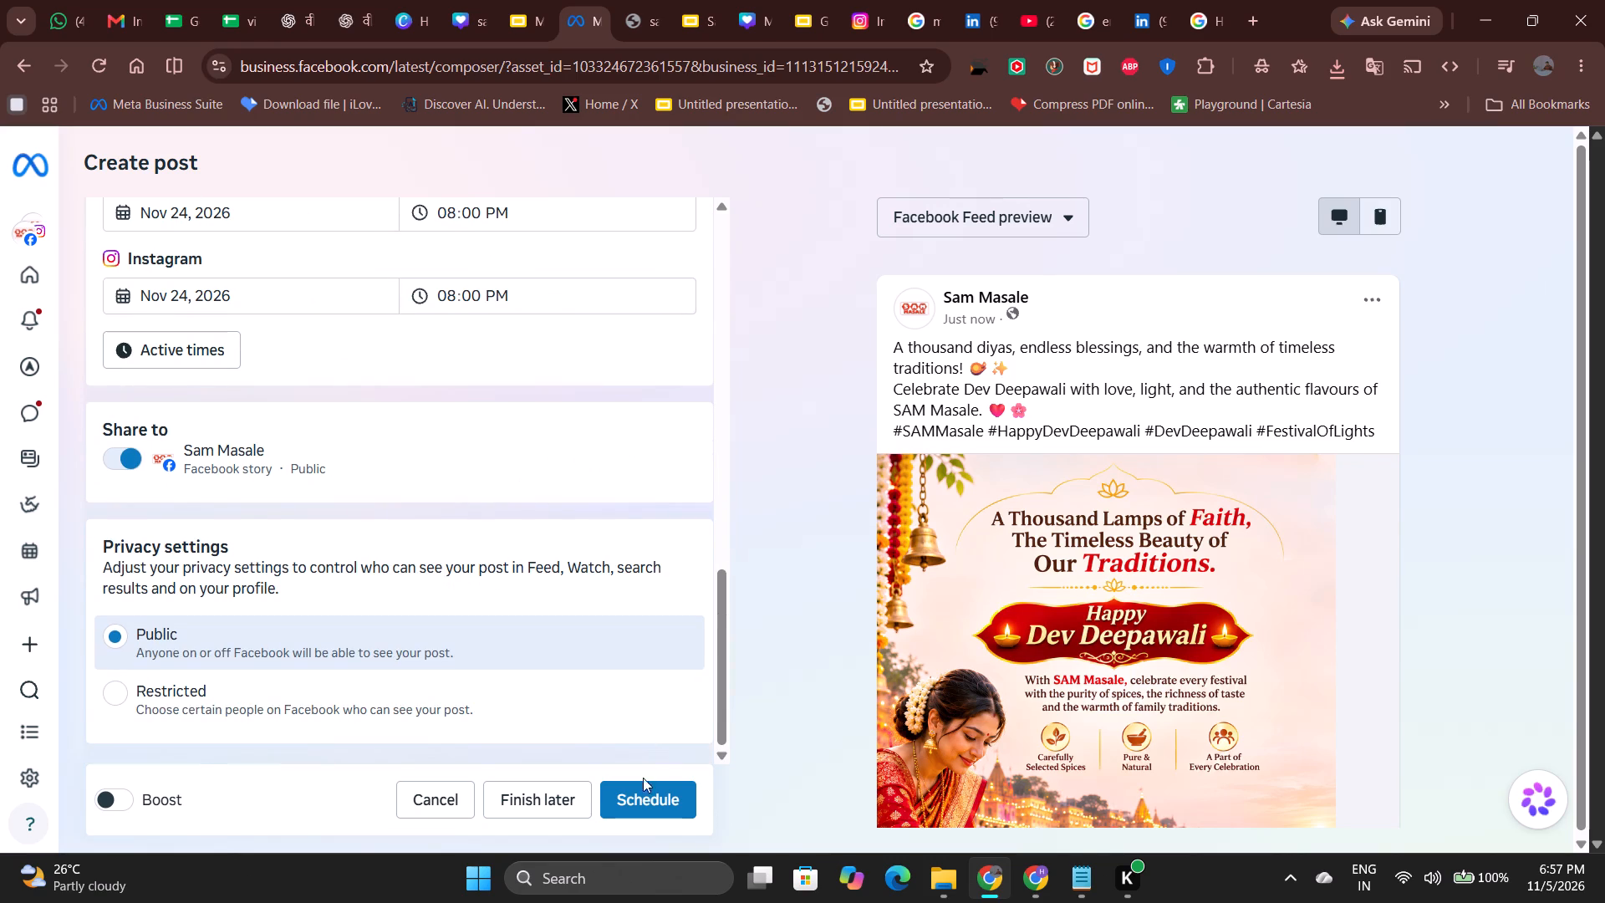
pyautogui.click(645, 790)
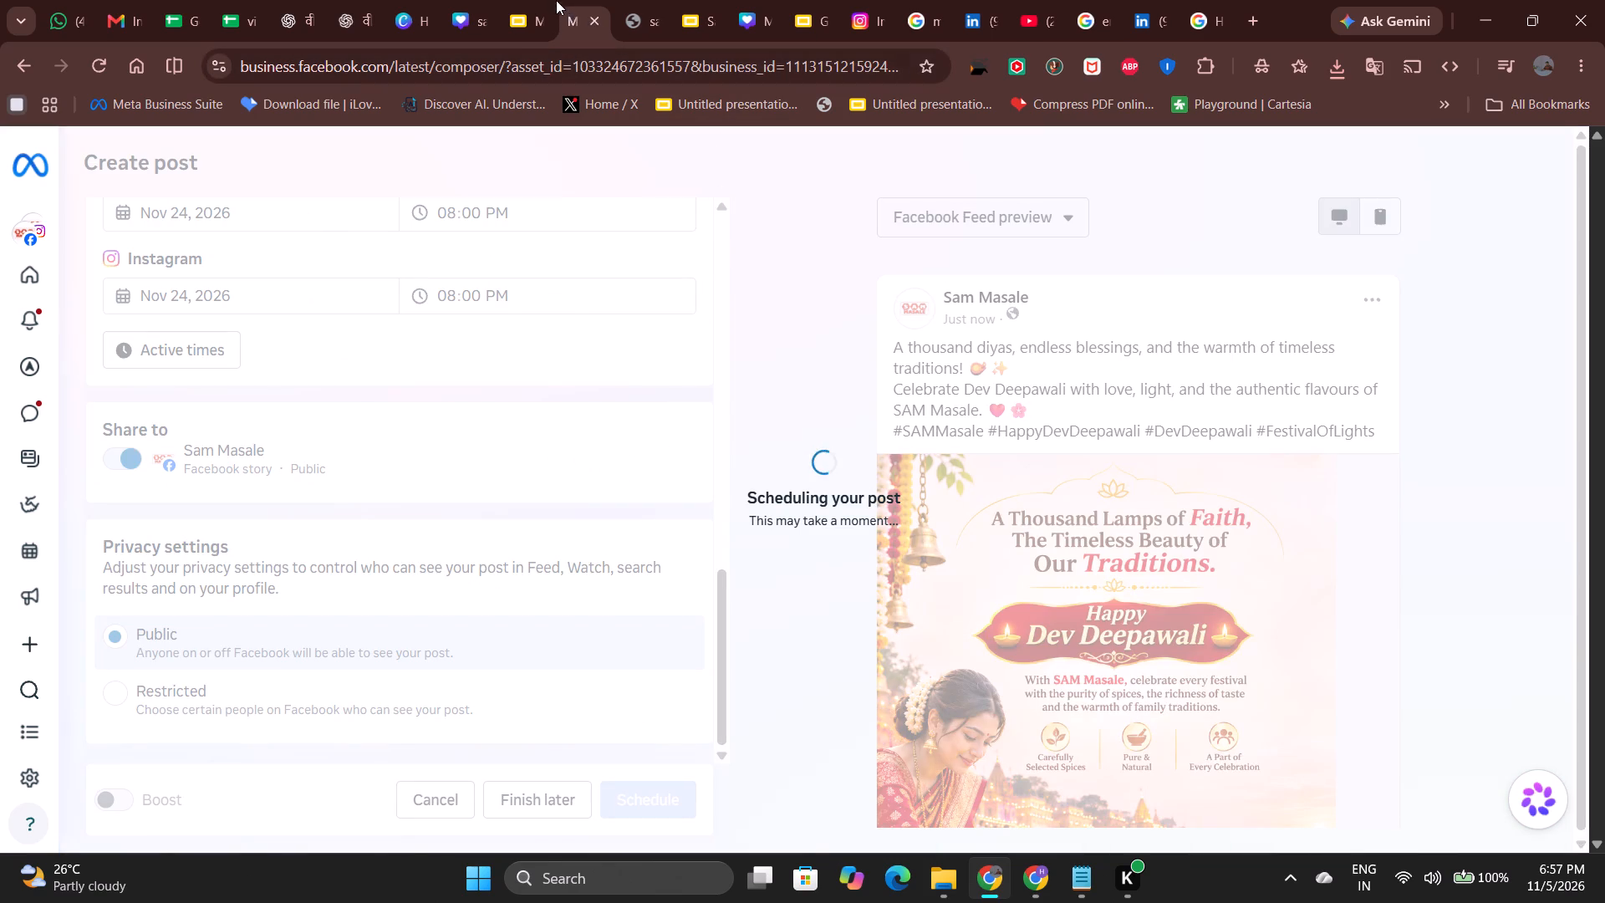
pyautogui.click(1186, 206)
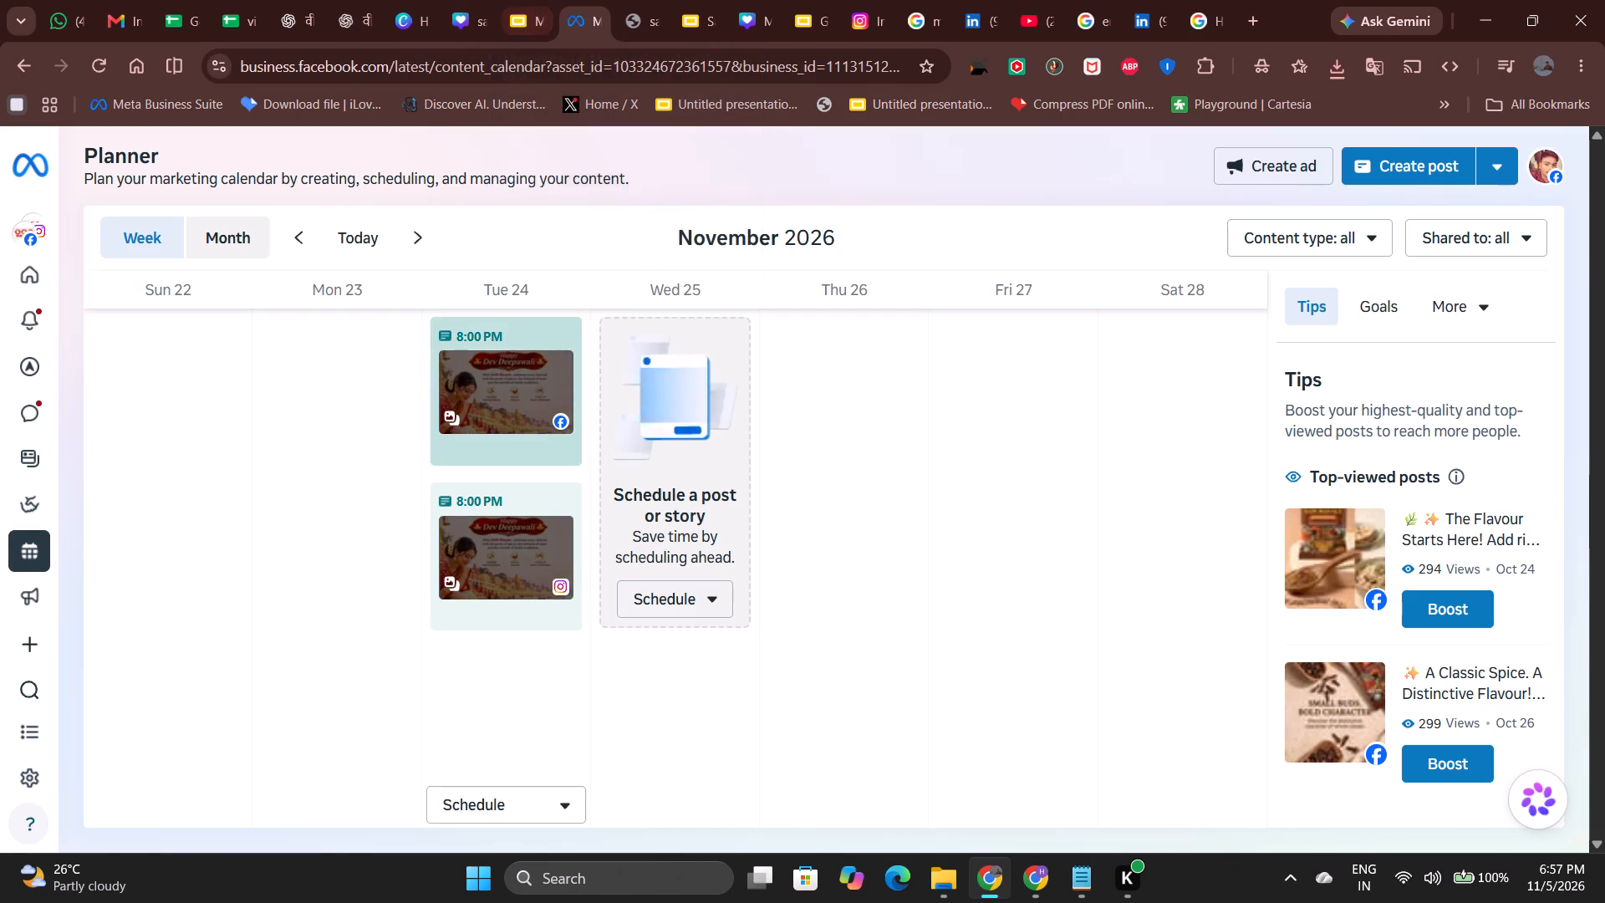
# Switch to the Mznari Social Media post presentation.
pyautogui.scroll(2, 507, 420)
pyautogui.click(524, 4)
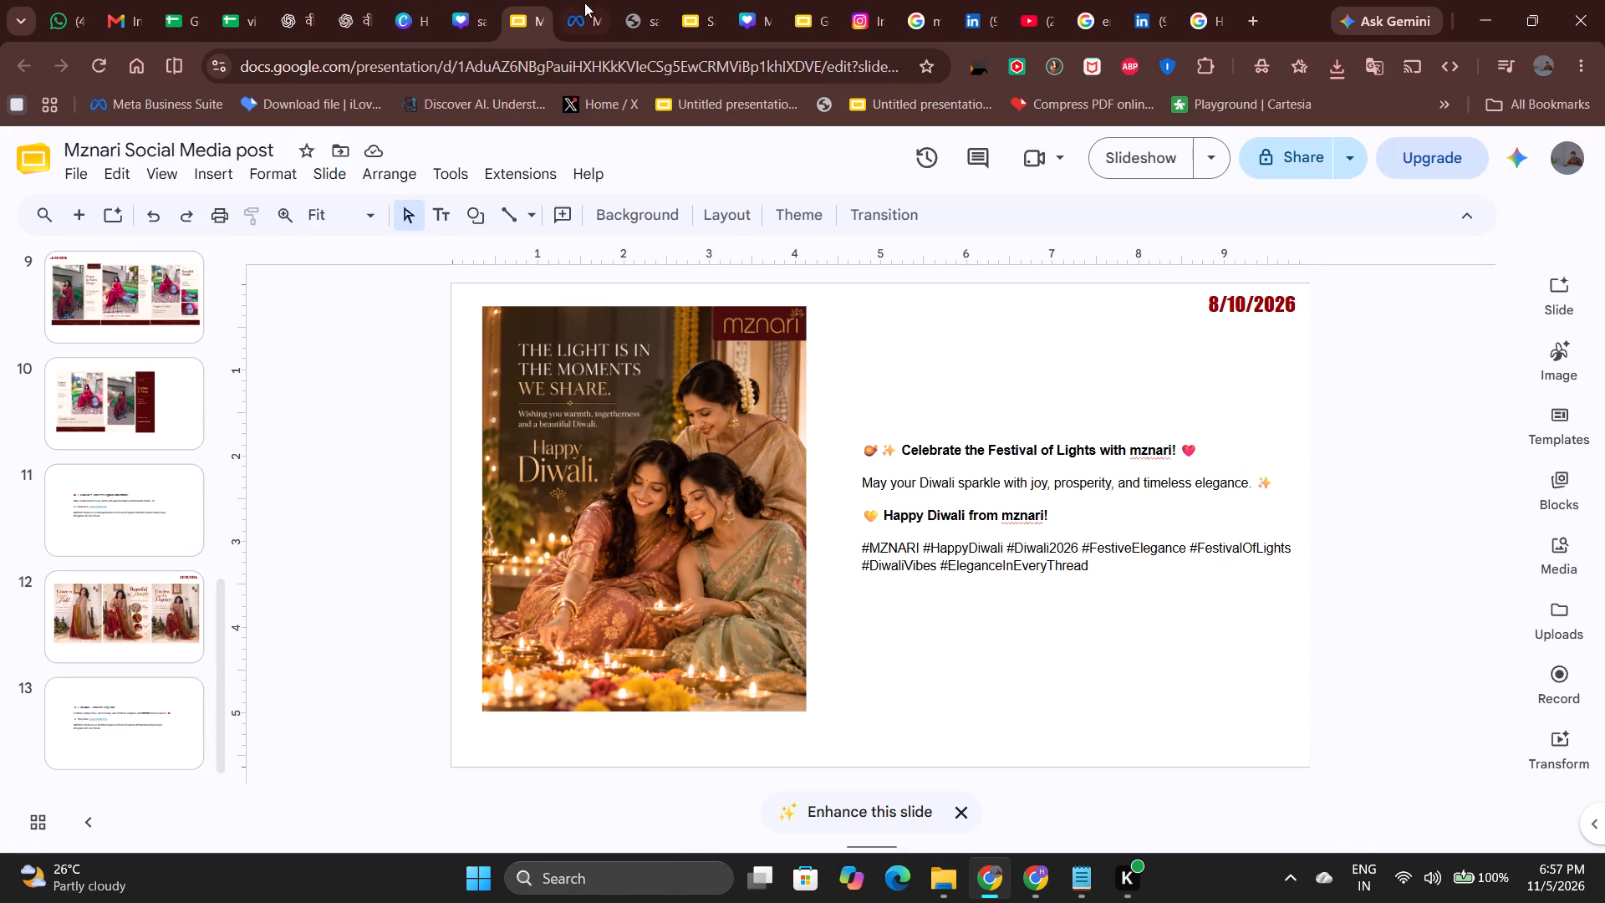
# Open slide 14 of the Sam Masale presentation to check the image of the "Plot Twist" raita post.
pyautogui.click(705, 0)
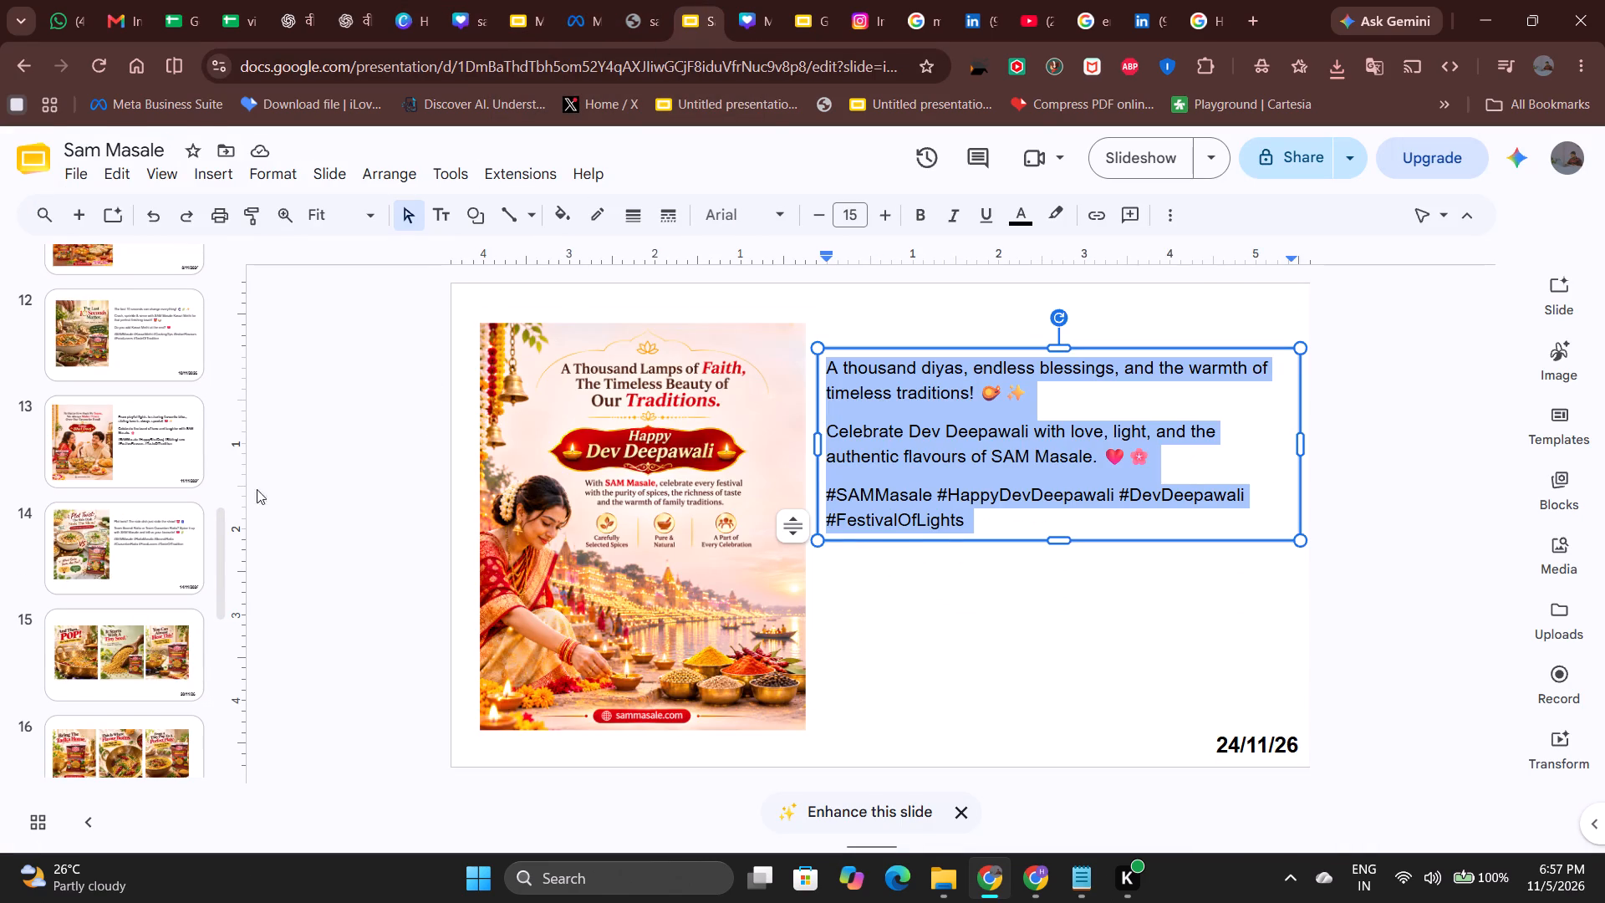
pyautogui.click(266, 480)
pyautogui.click(71, 538)
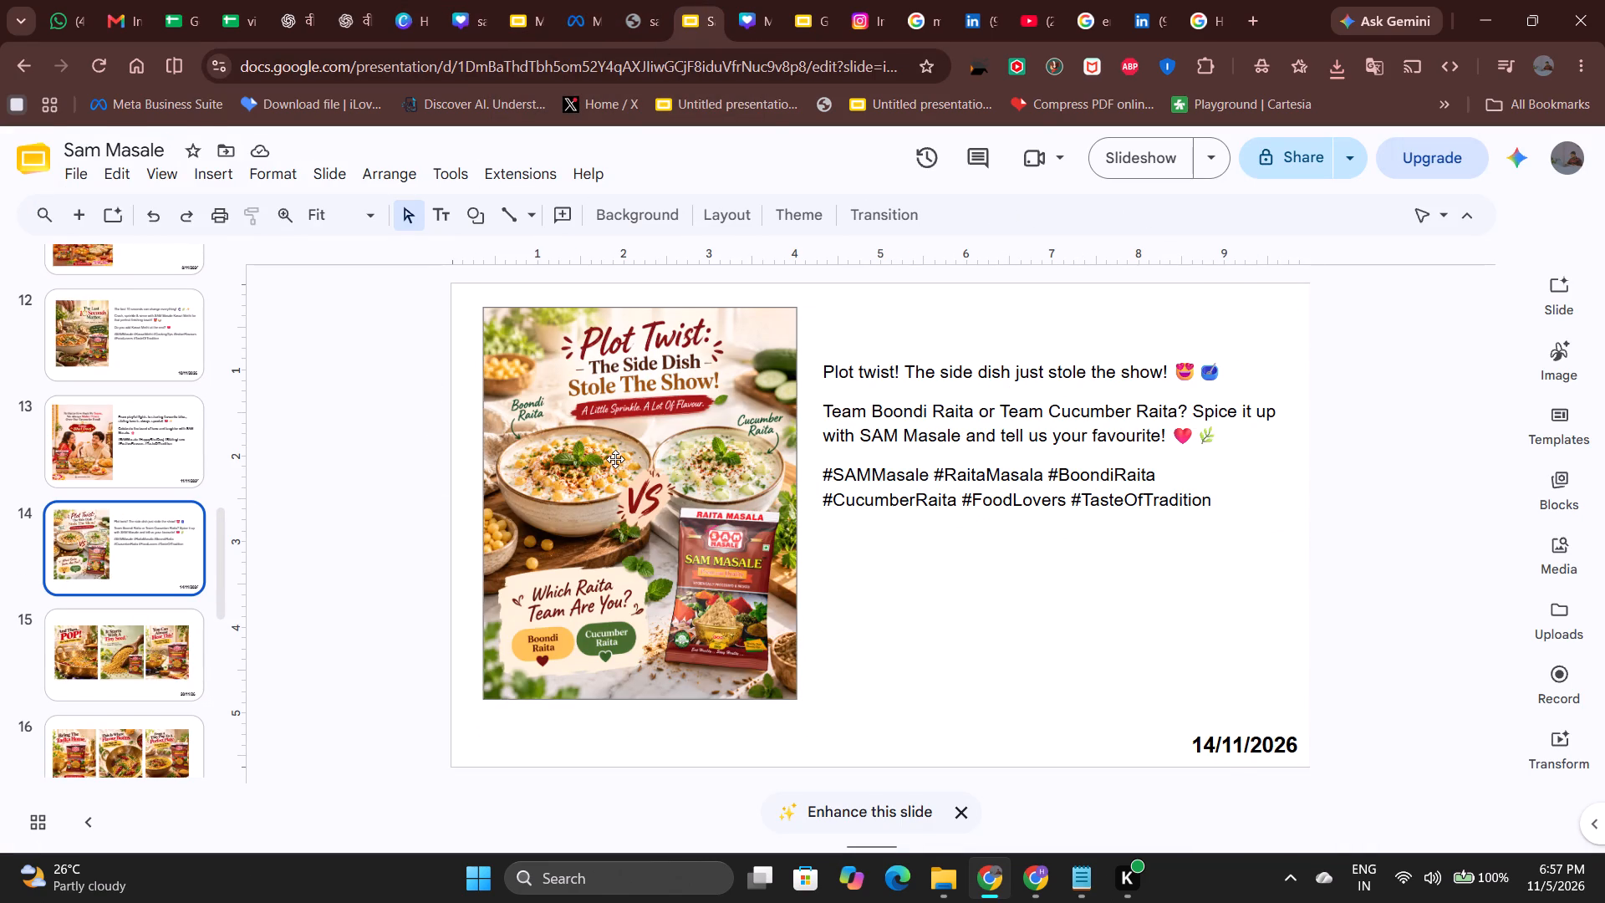
pyautogui.click(629, 441)
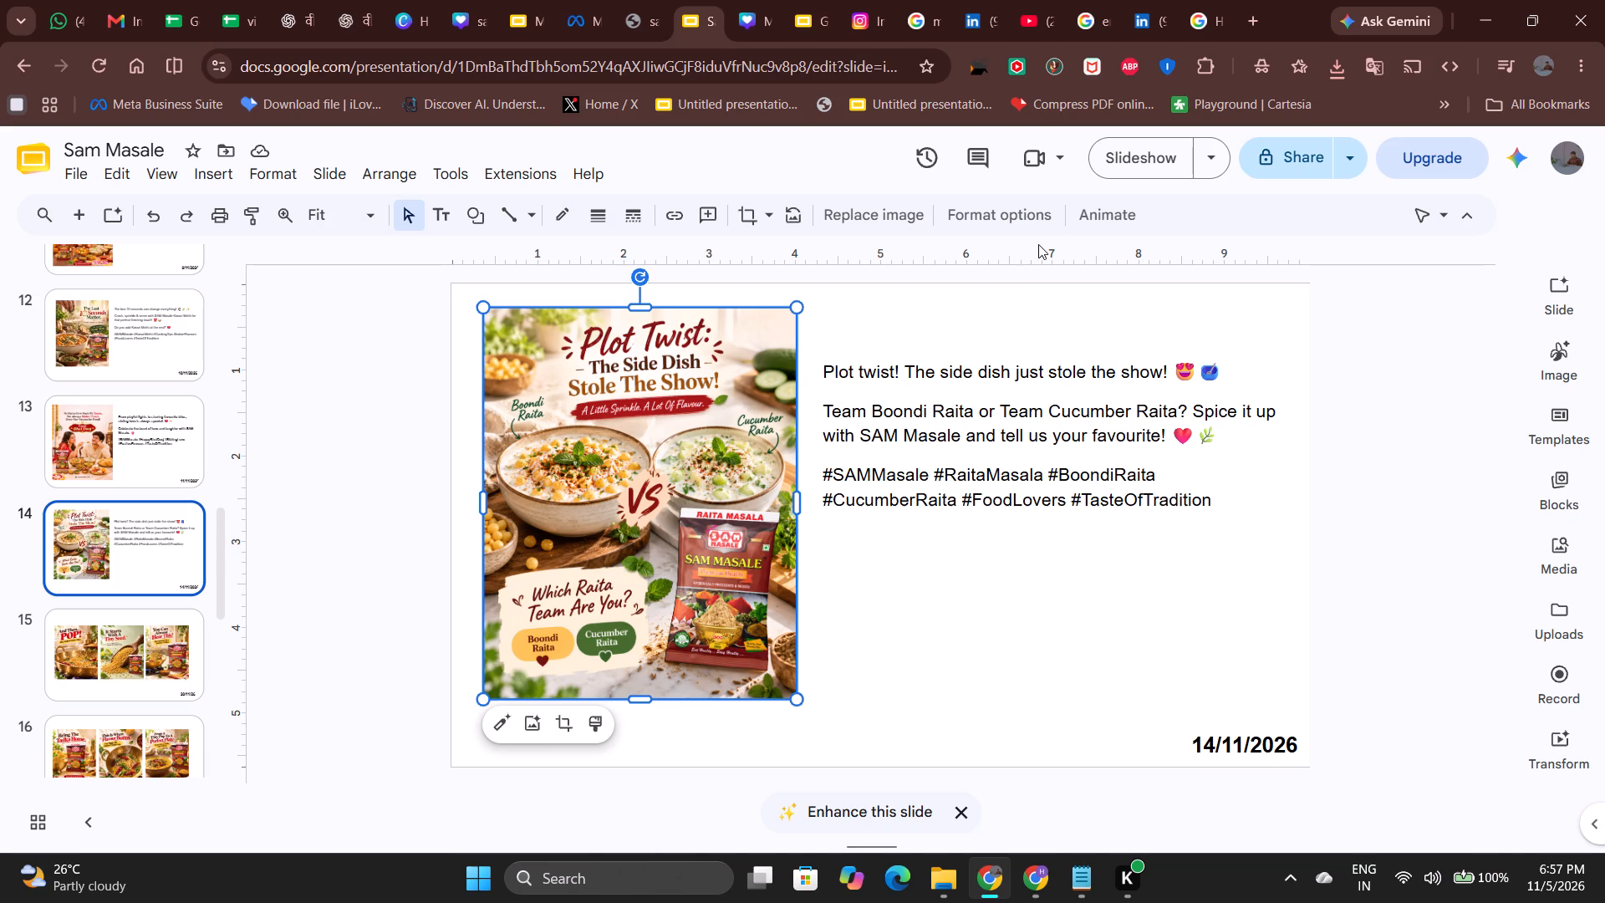
# Find the "Plot Twist: The Side Dish Stole The Show!" page 118 in the sammasale design and download only that page as a PNG.
pyautogui.click(743, 0)
pyautogui.click(474, 0)
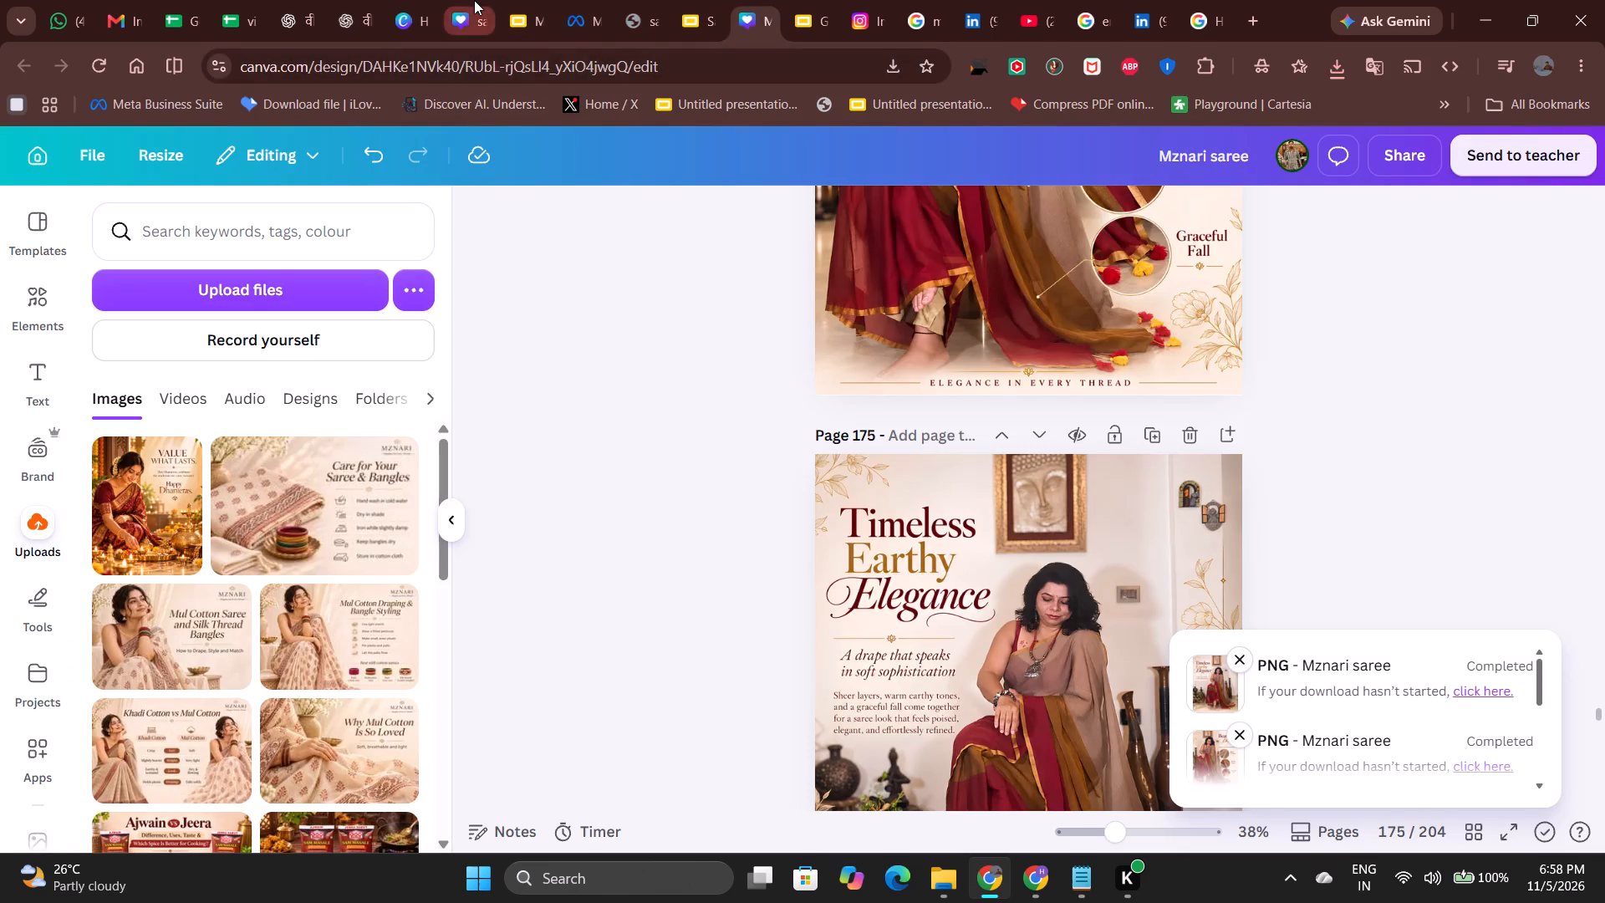
pyautogui.scroll(20, 763, 593)
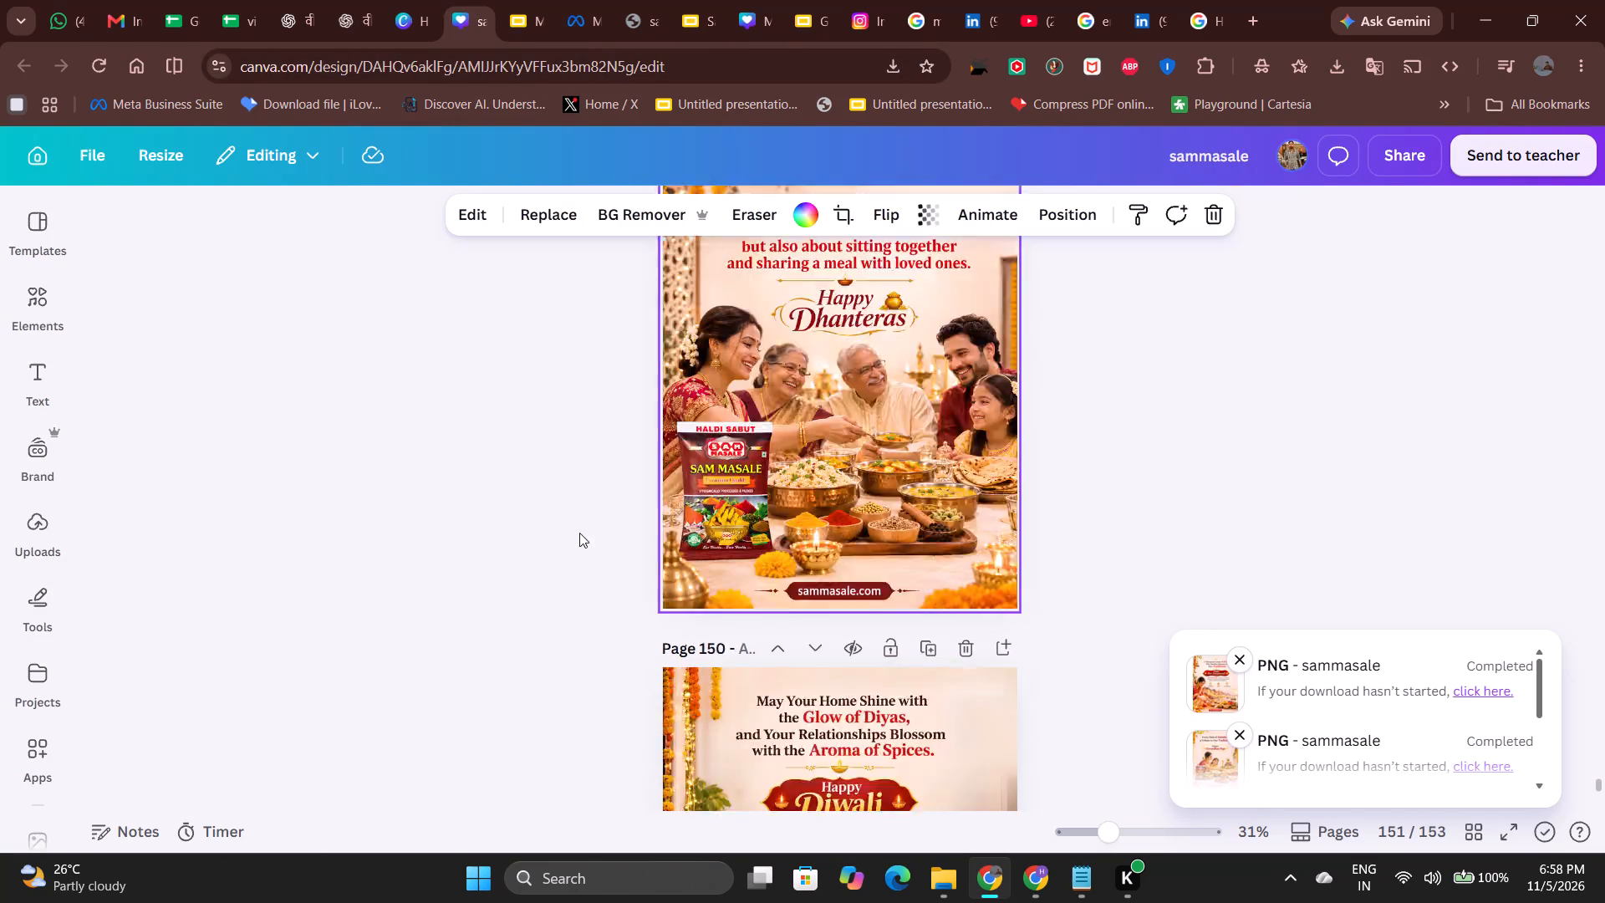
pyautogui.click(529, 541)
pyautogui.scroll(6, 780, 535)
pyautogui.scroll(19, 780, 535)
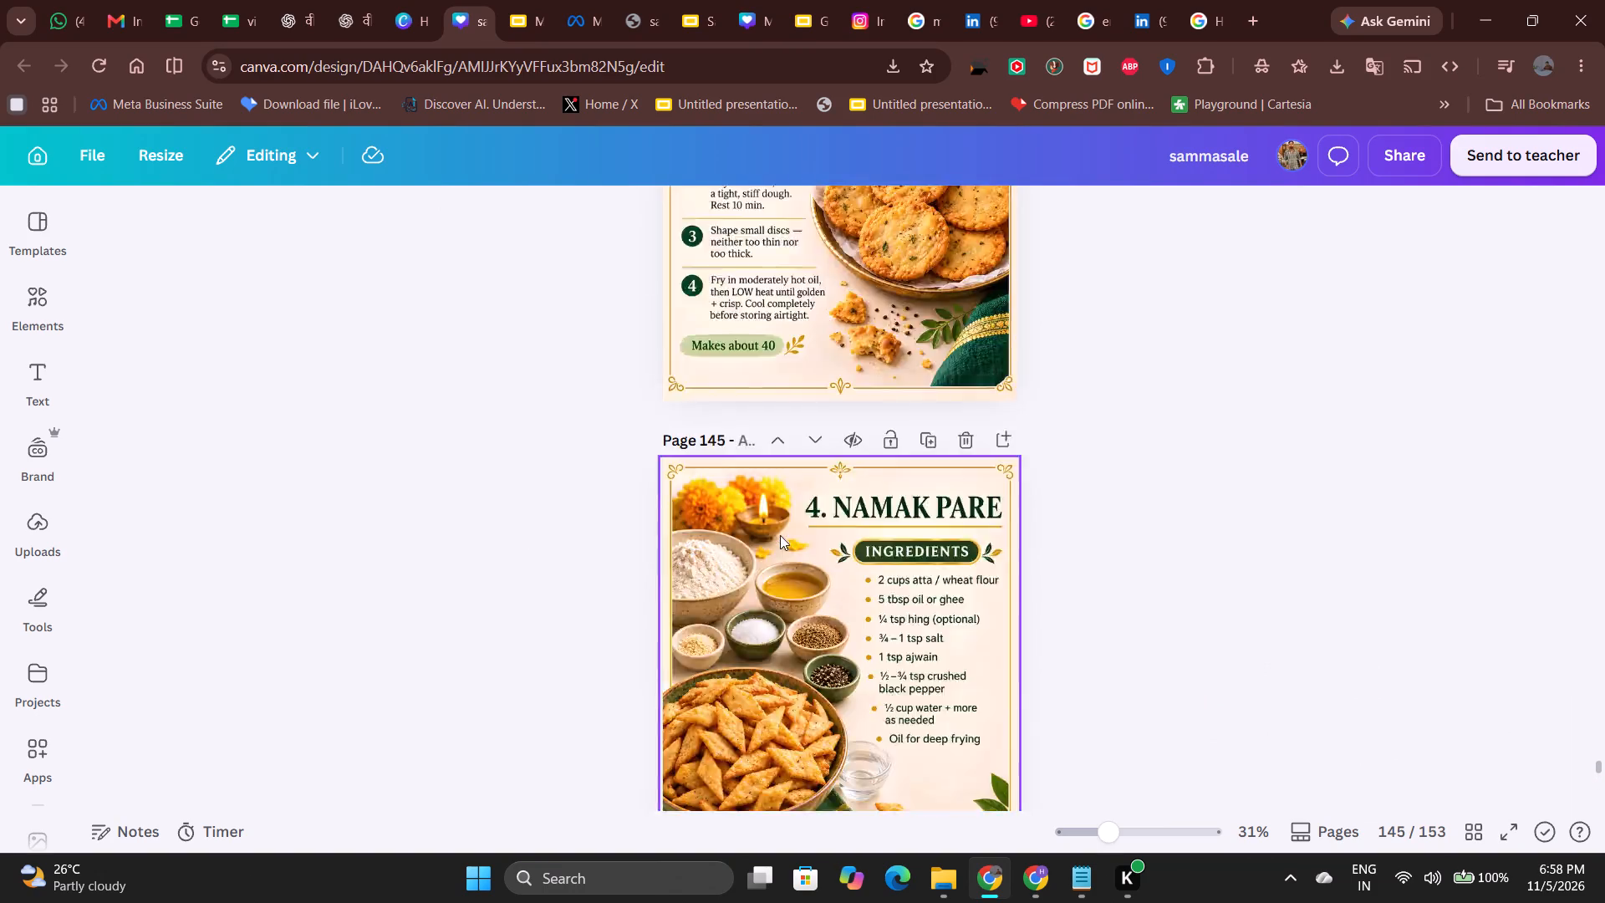
pyautogui.scroll(7, 780, 535)
pyautogui.scroll(-3, 780, 535)
pyautogui.scroll(20, 780, 535)
pyautogui.scroll(12, 780, 535)
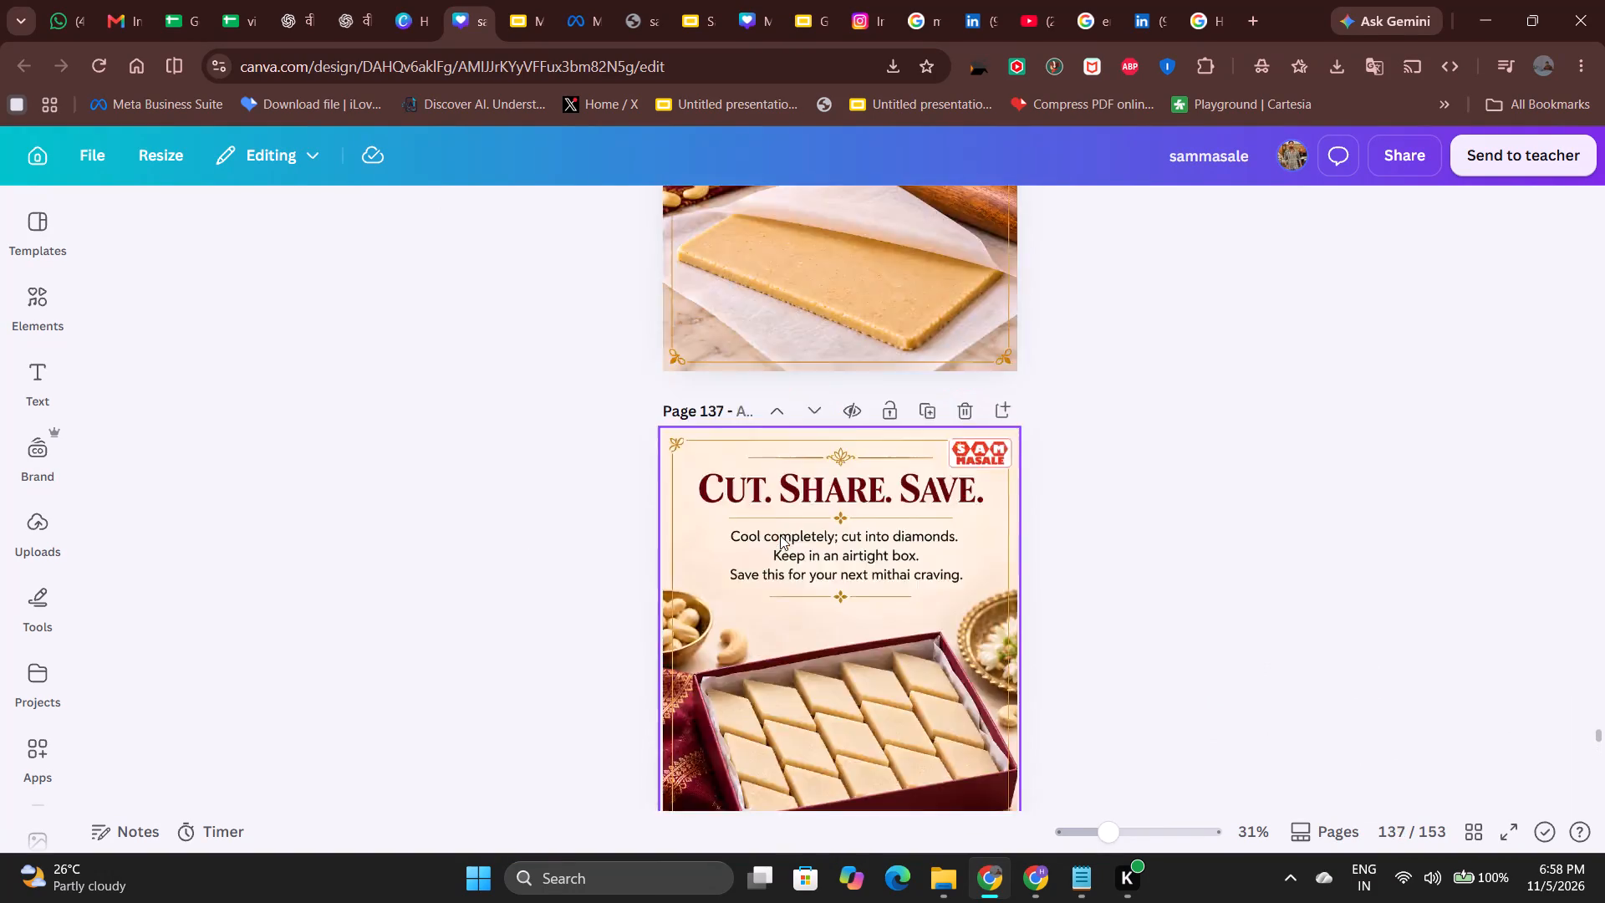
pyautogui.scroll(6, 780, 535)
pyautogui.scroll(18, 780, 535)
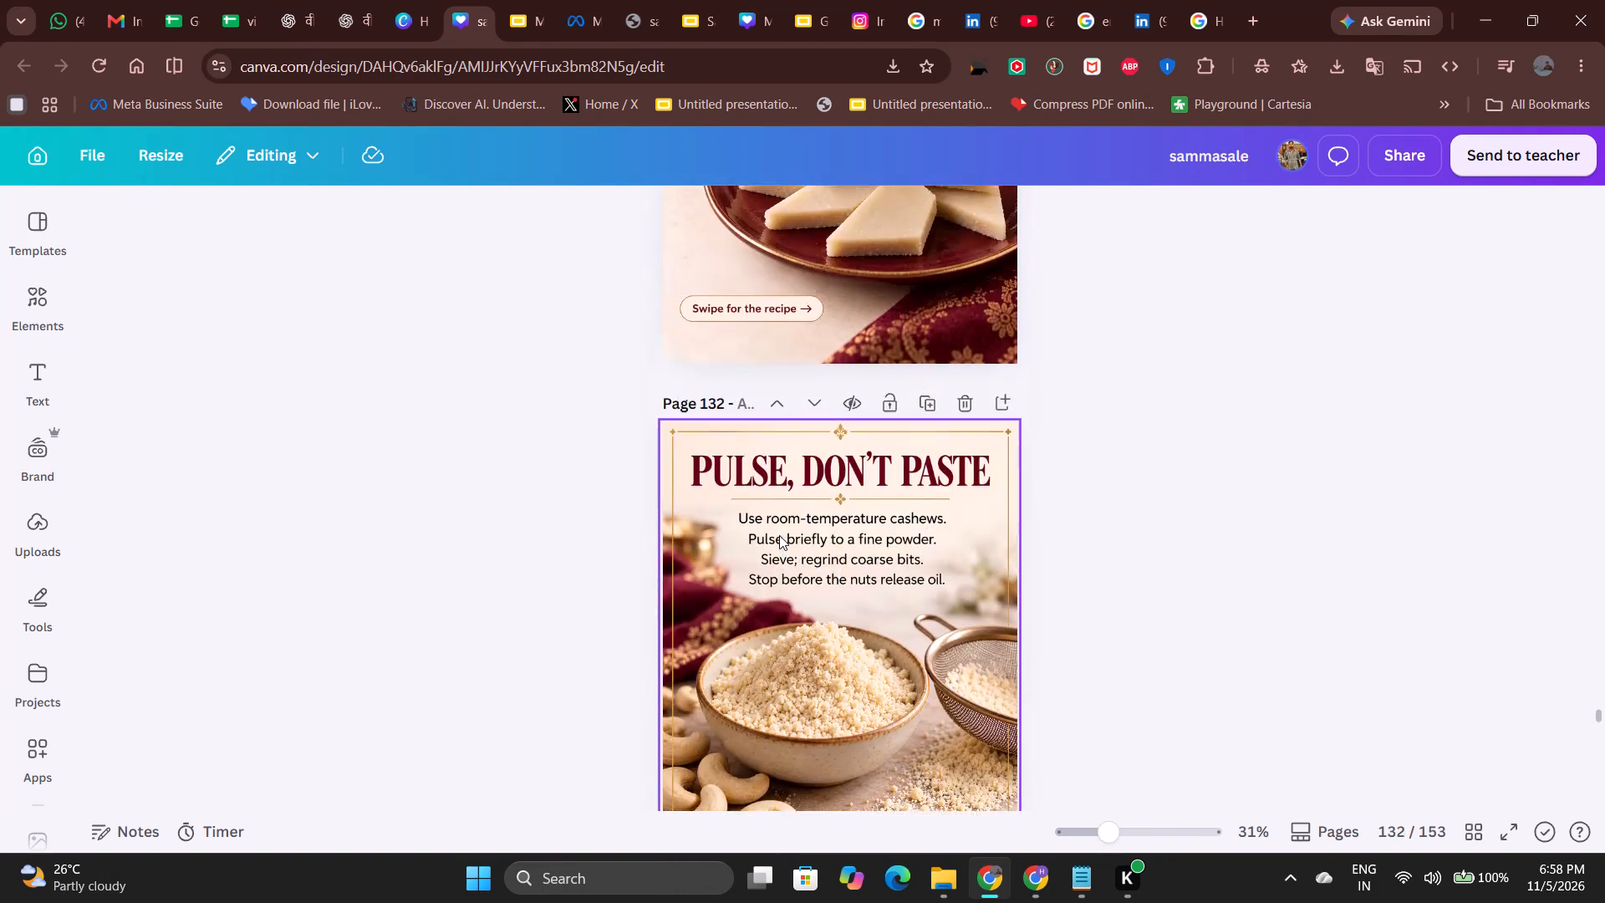
pyautogui.scroll(12, 779, 535)
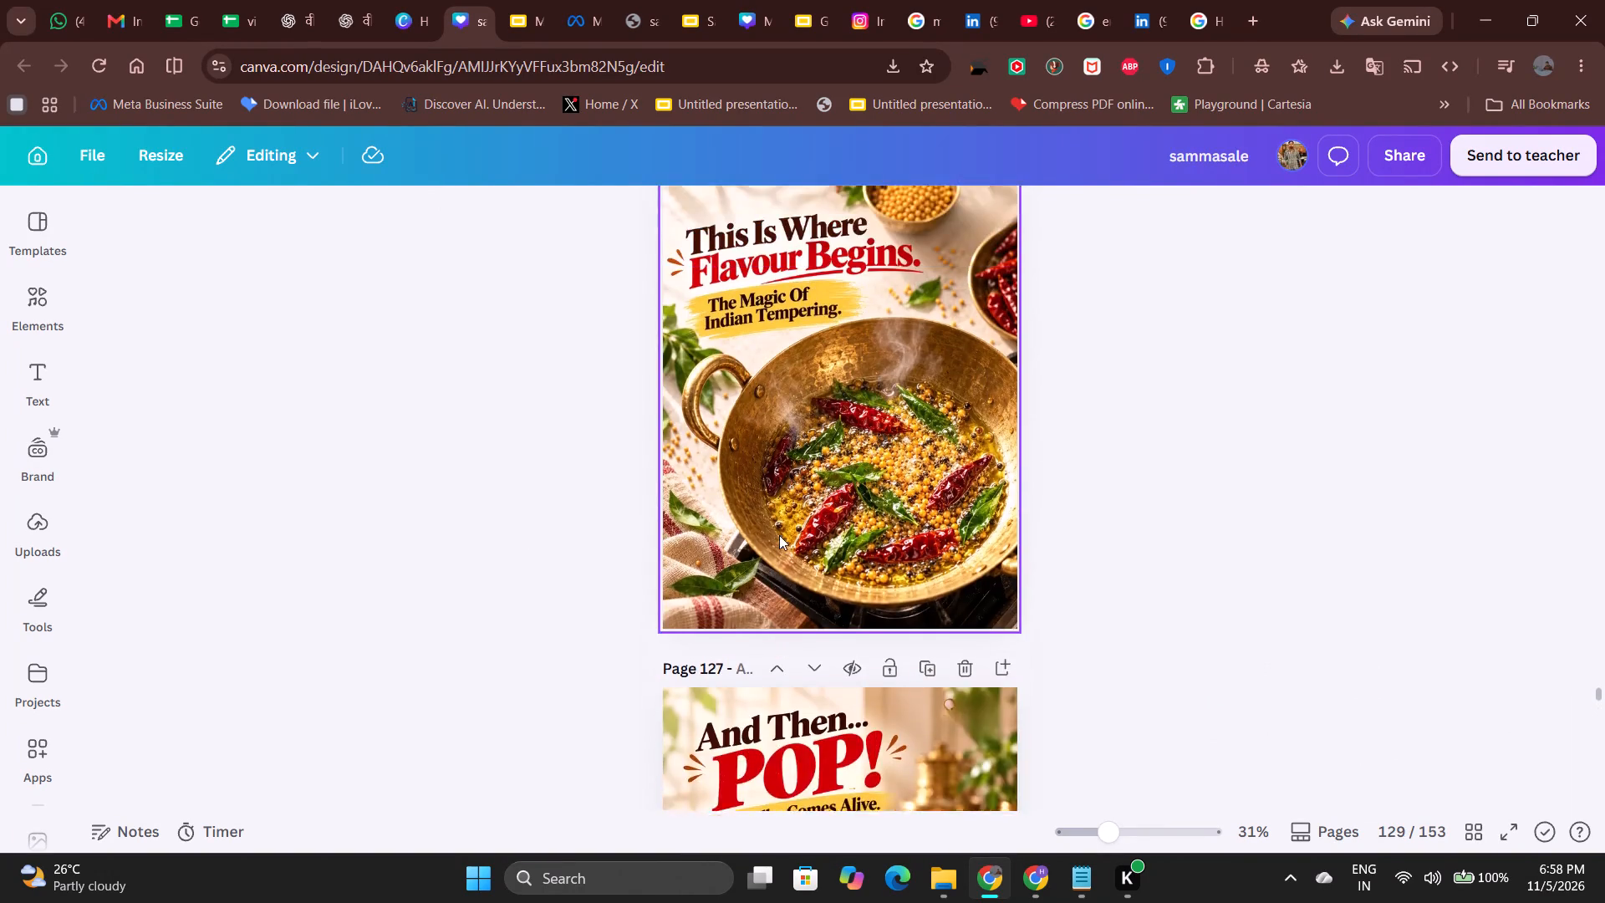
pyautogui.scroll(11, 779, 535)
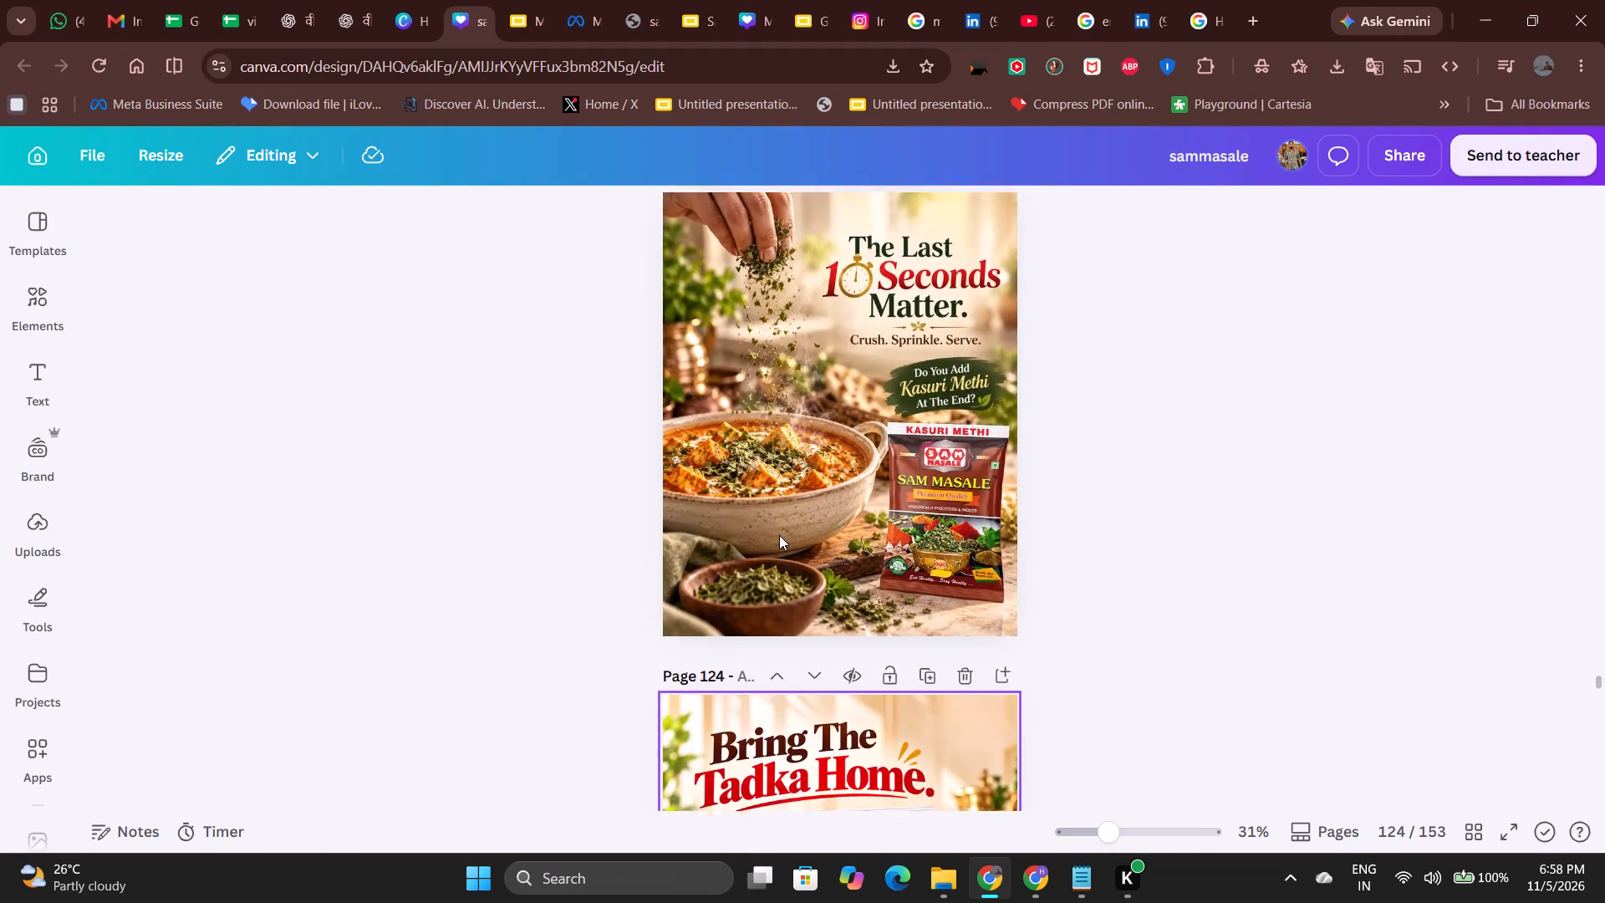
pyautogui.scroll(6, 779, 535)
pyautogui.scroll(-2, 779, 535)
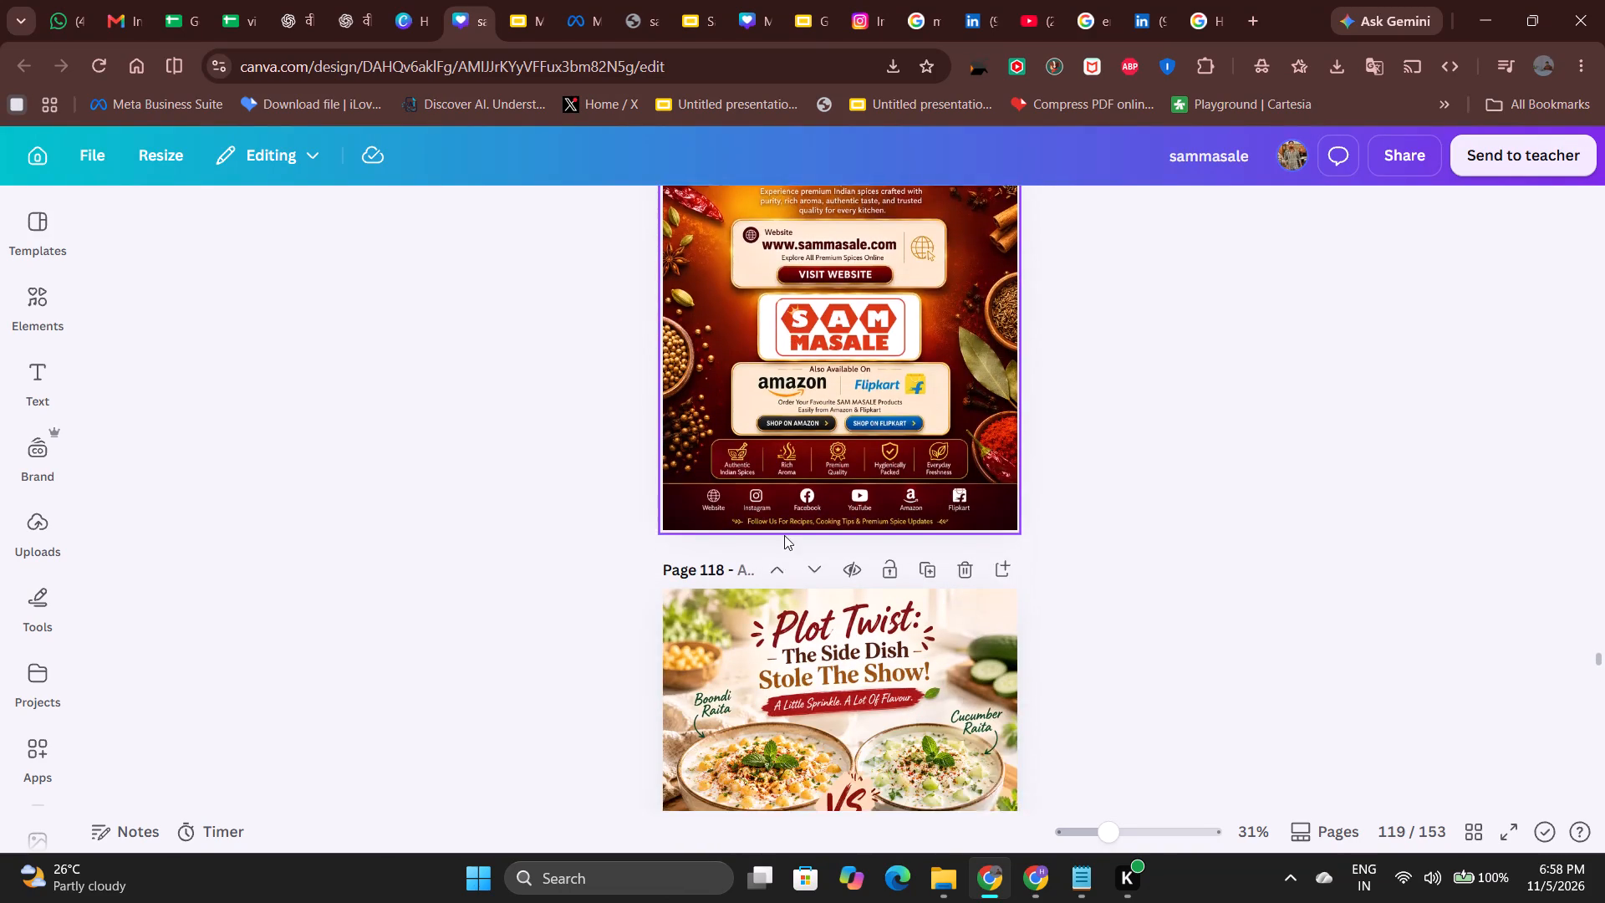
pyautogui.scroll(-2, 785, 535)
pyautogui.click(797, 523)
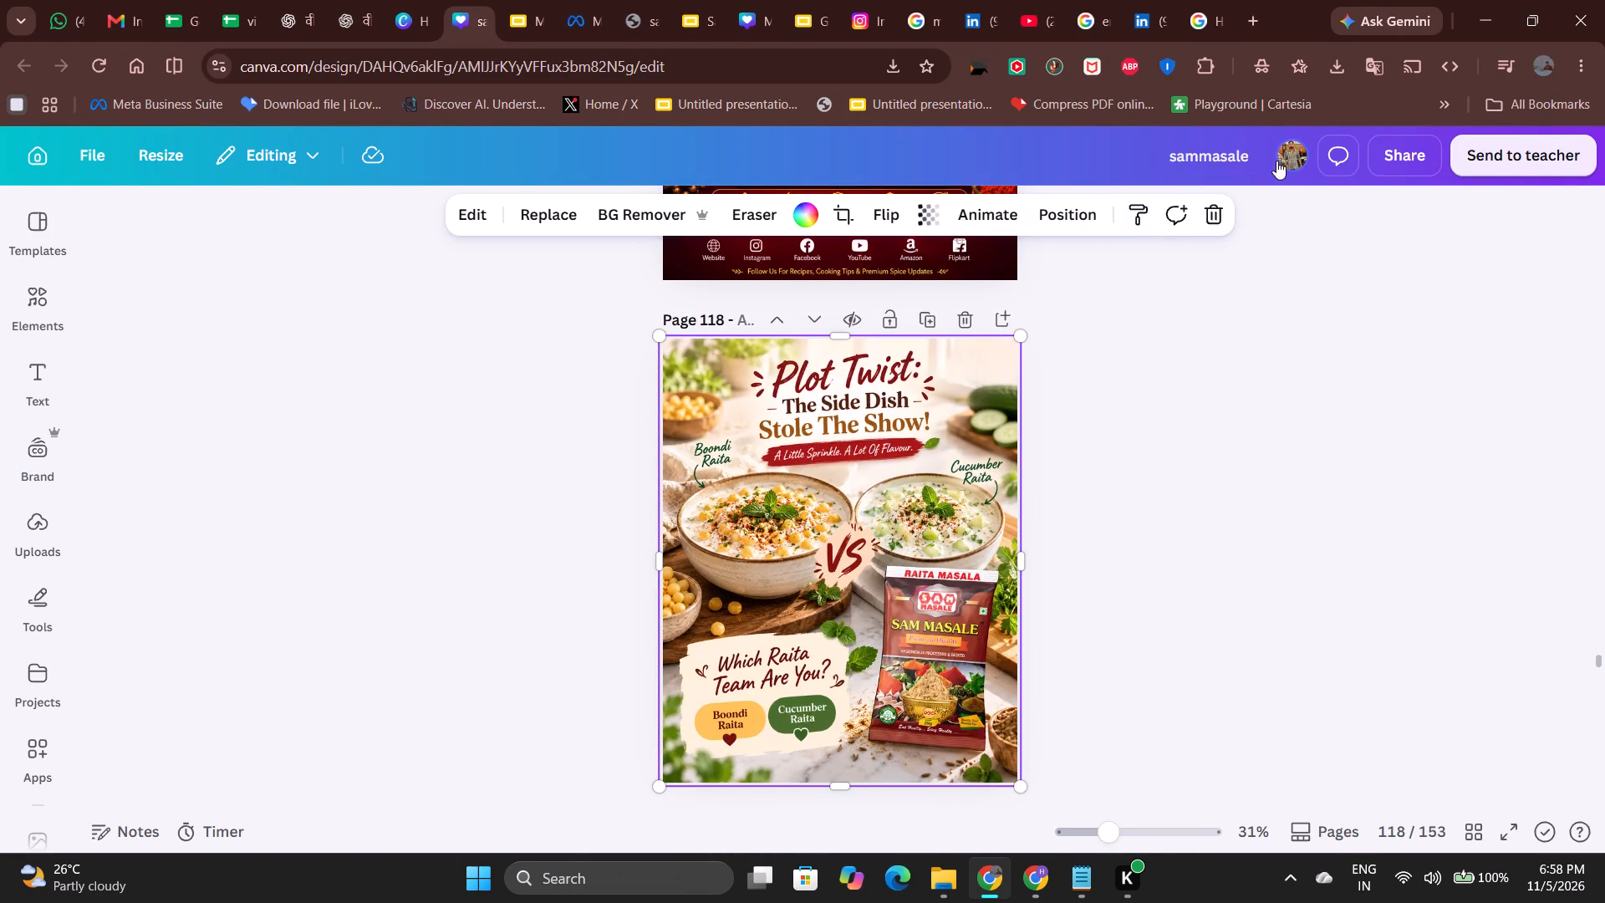
pyautogui.click(1394, 147)
pyautogui.click(1236, 627)
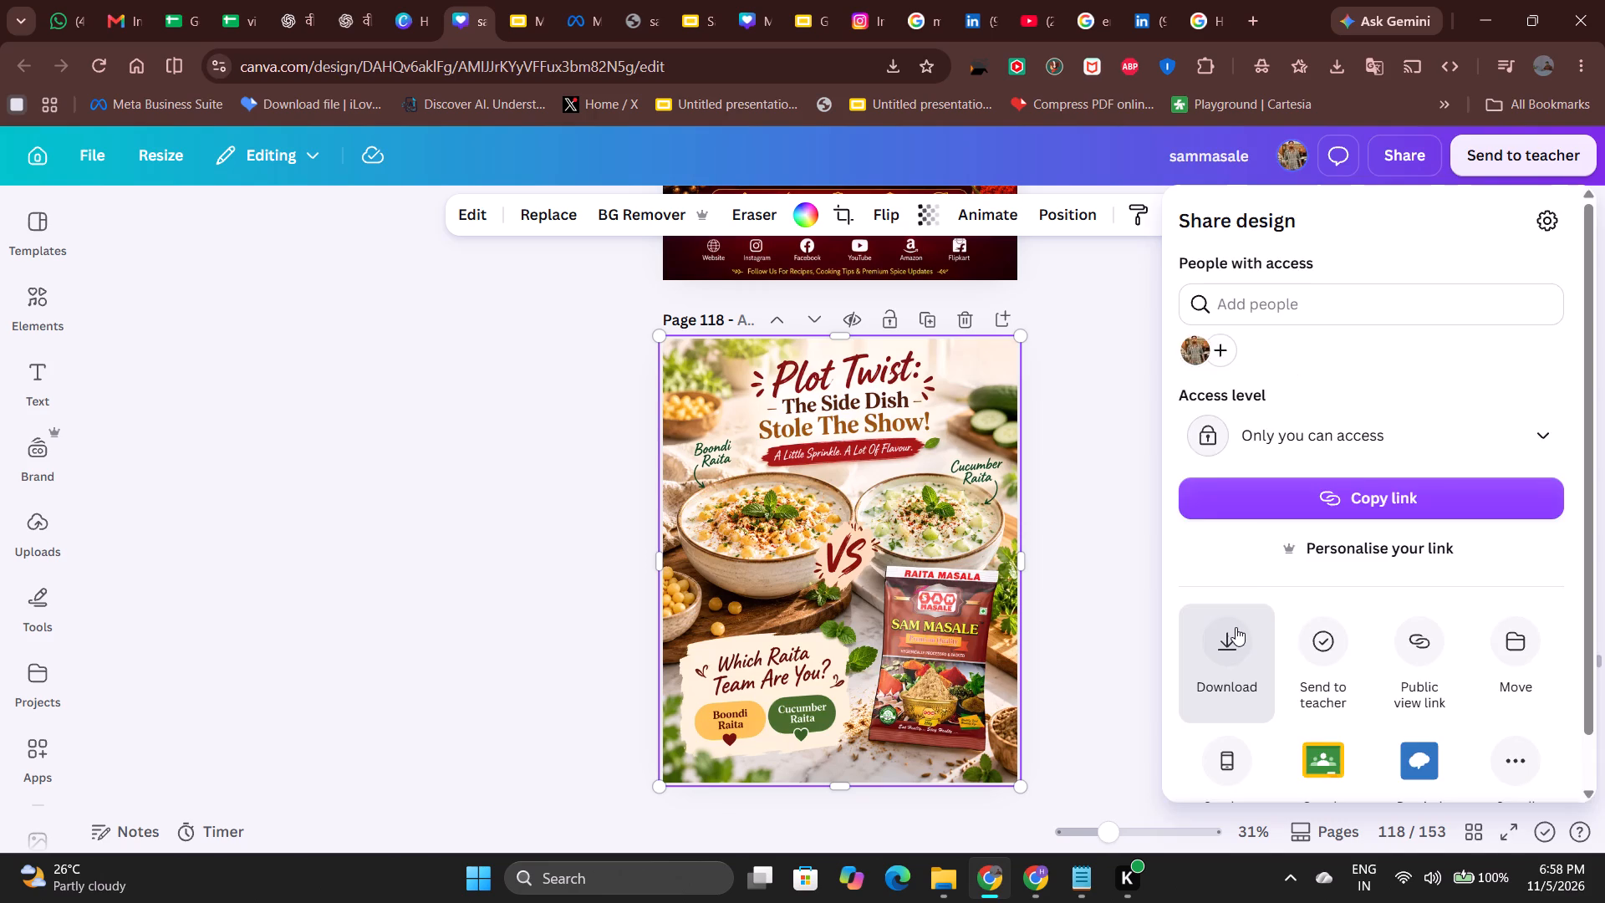
pyautogui.click(1399, 631)
pyautogui.click(1332, 713)
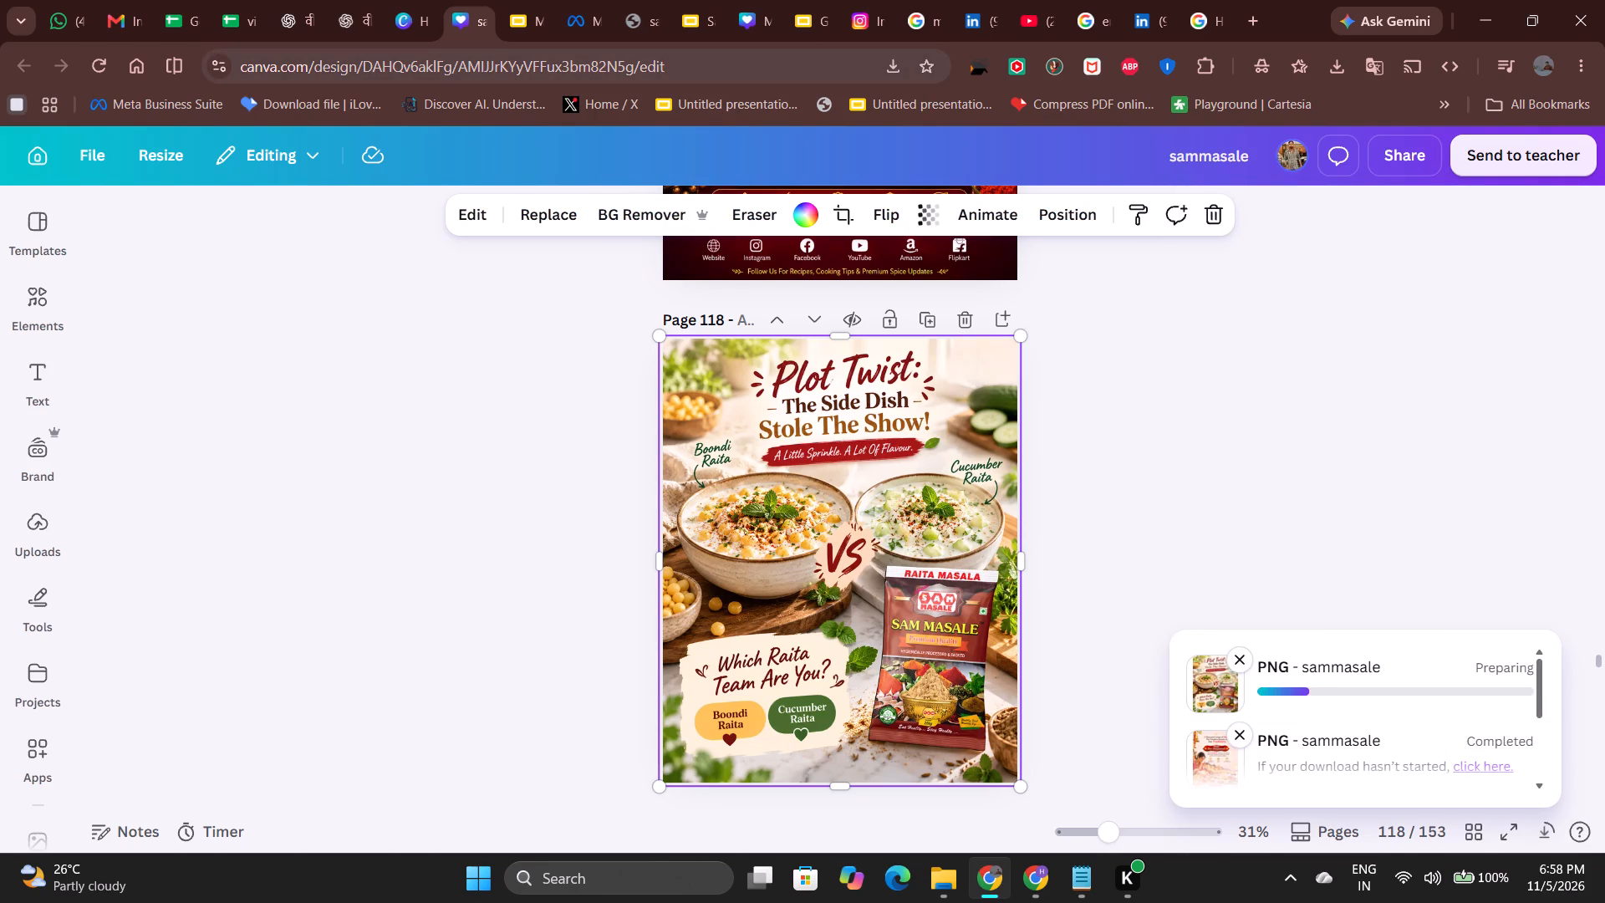
# Copy the full "Plot twist! The side dish just stole the show!" caption from slide 14 of the Sam Masale presentation.
pyautogui.click(541, 0)
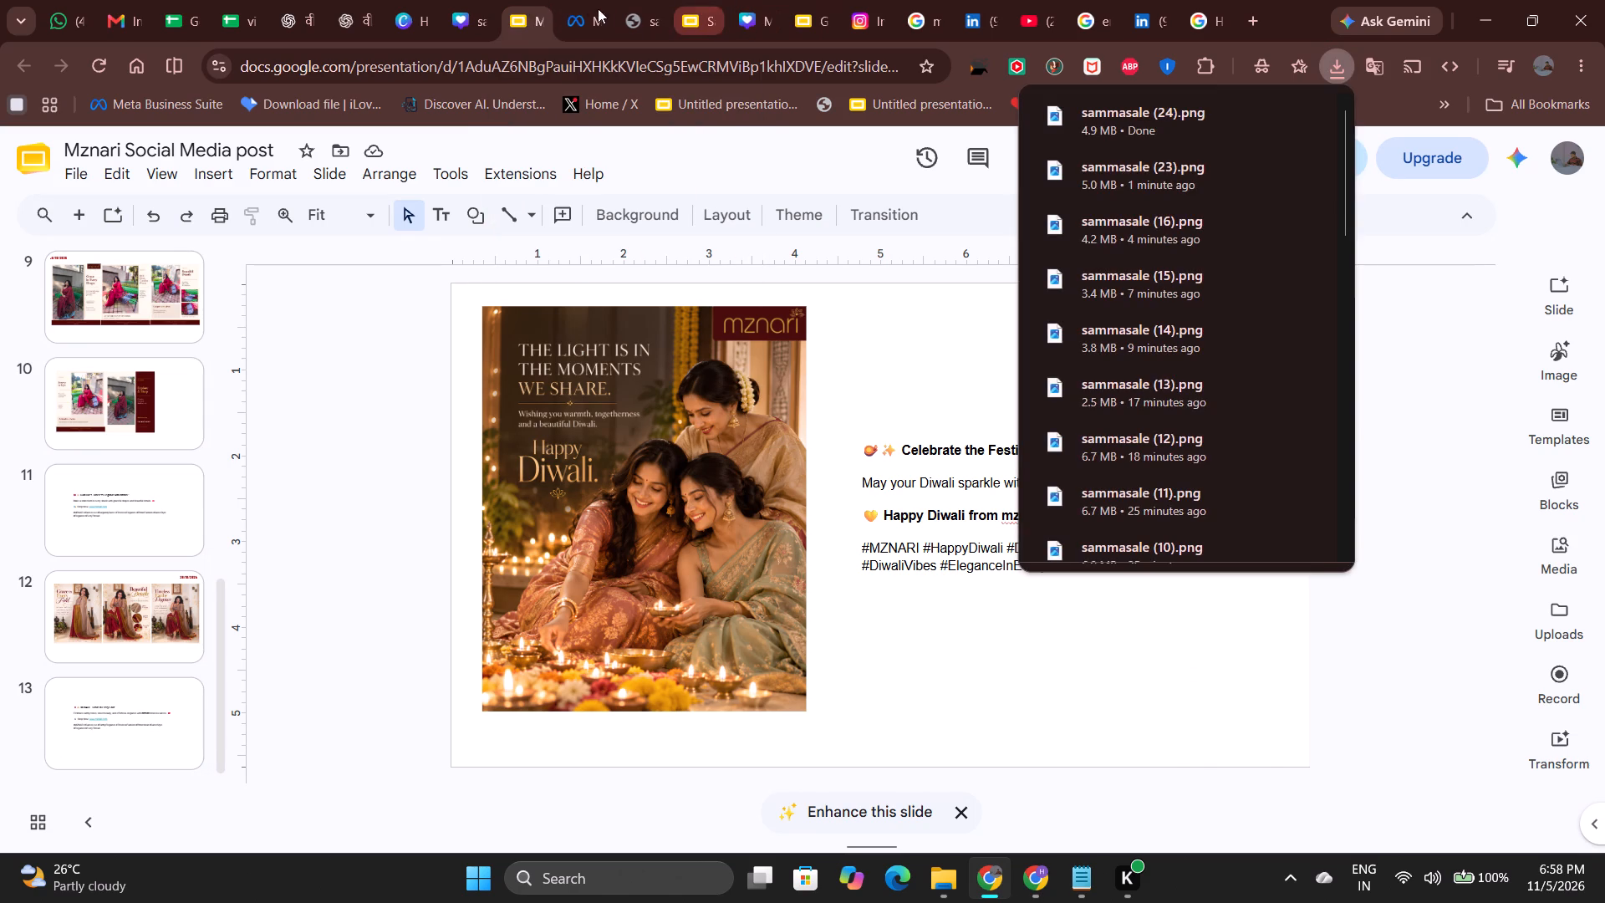
pyautogui.moveTo(527, 11); pyautogui.dragTo(976, 11)
pyautogui.click(638, 0)
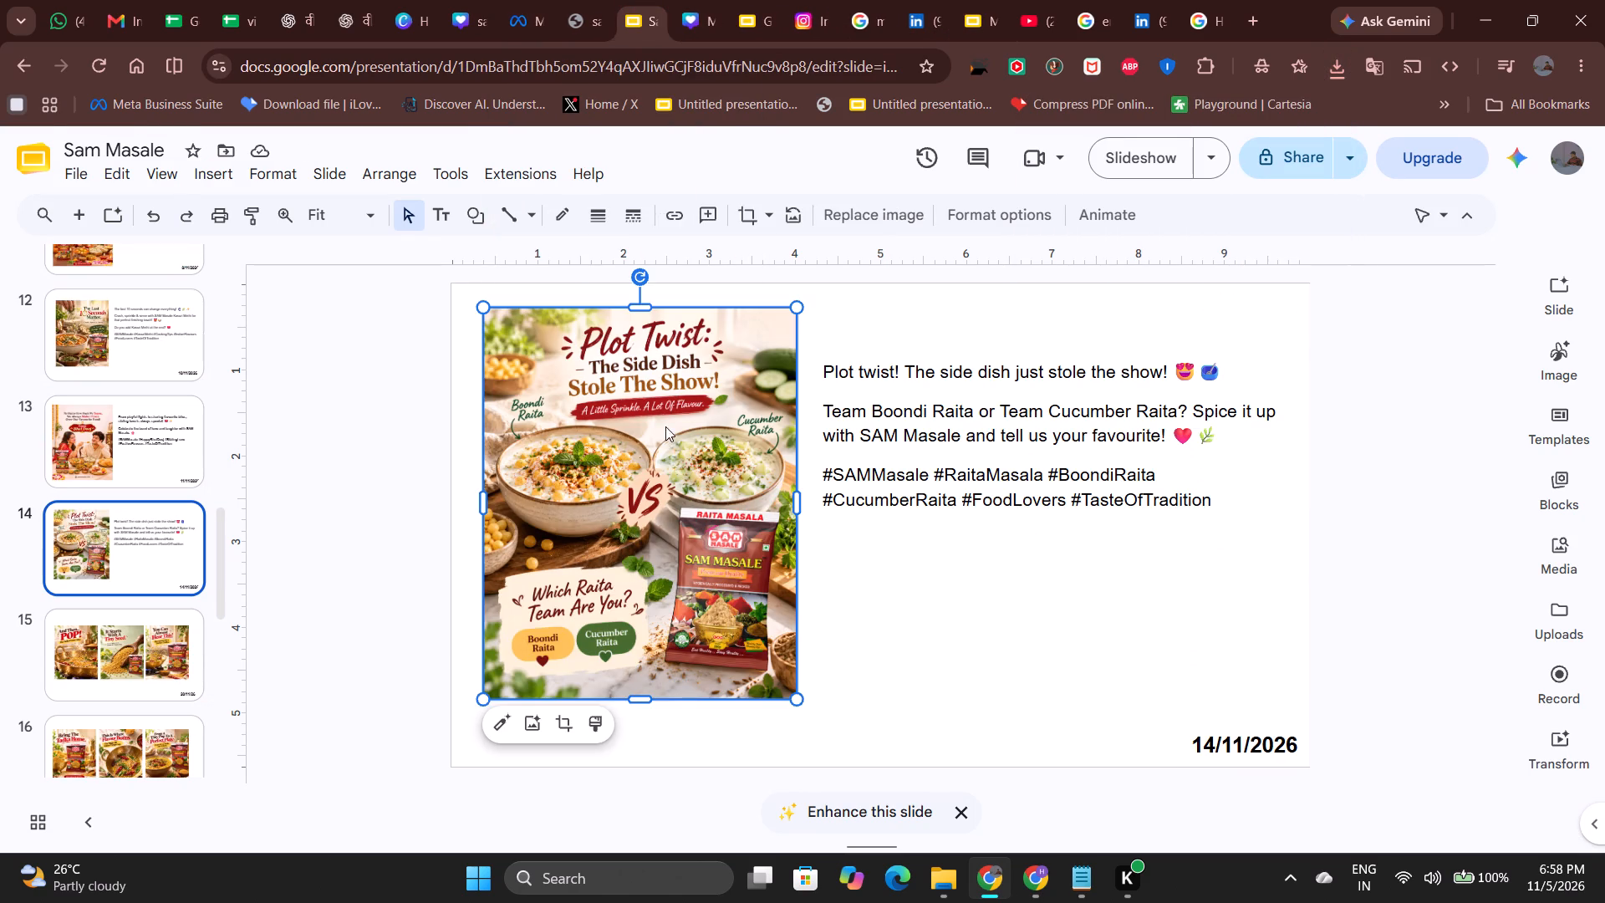
pyautogui.click(944, 481)
pyautogui.hotkey('ctrl', 'a')
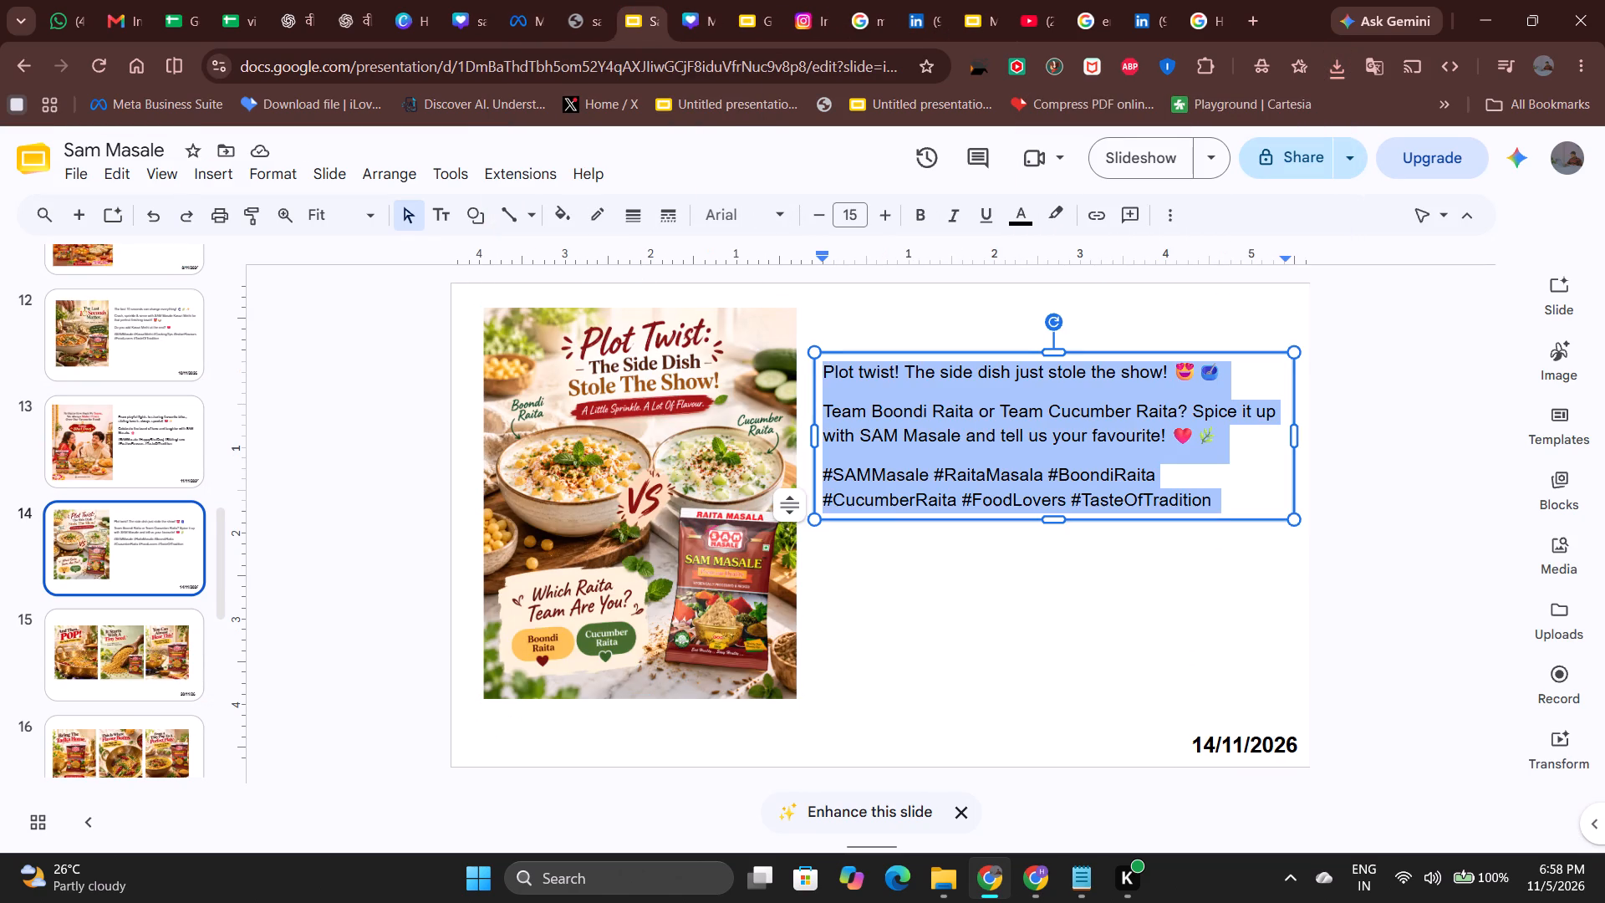
pyautogui.hotkey('ctrl', 'c')
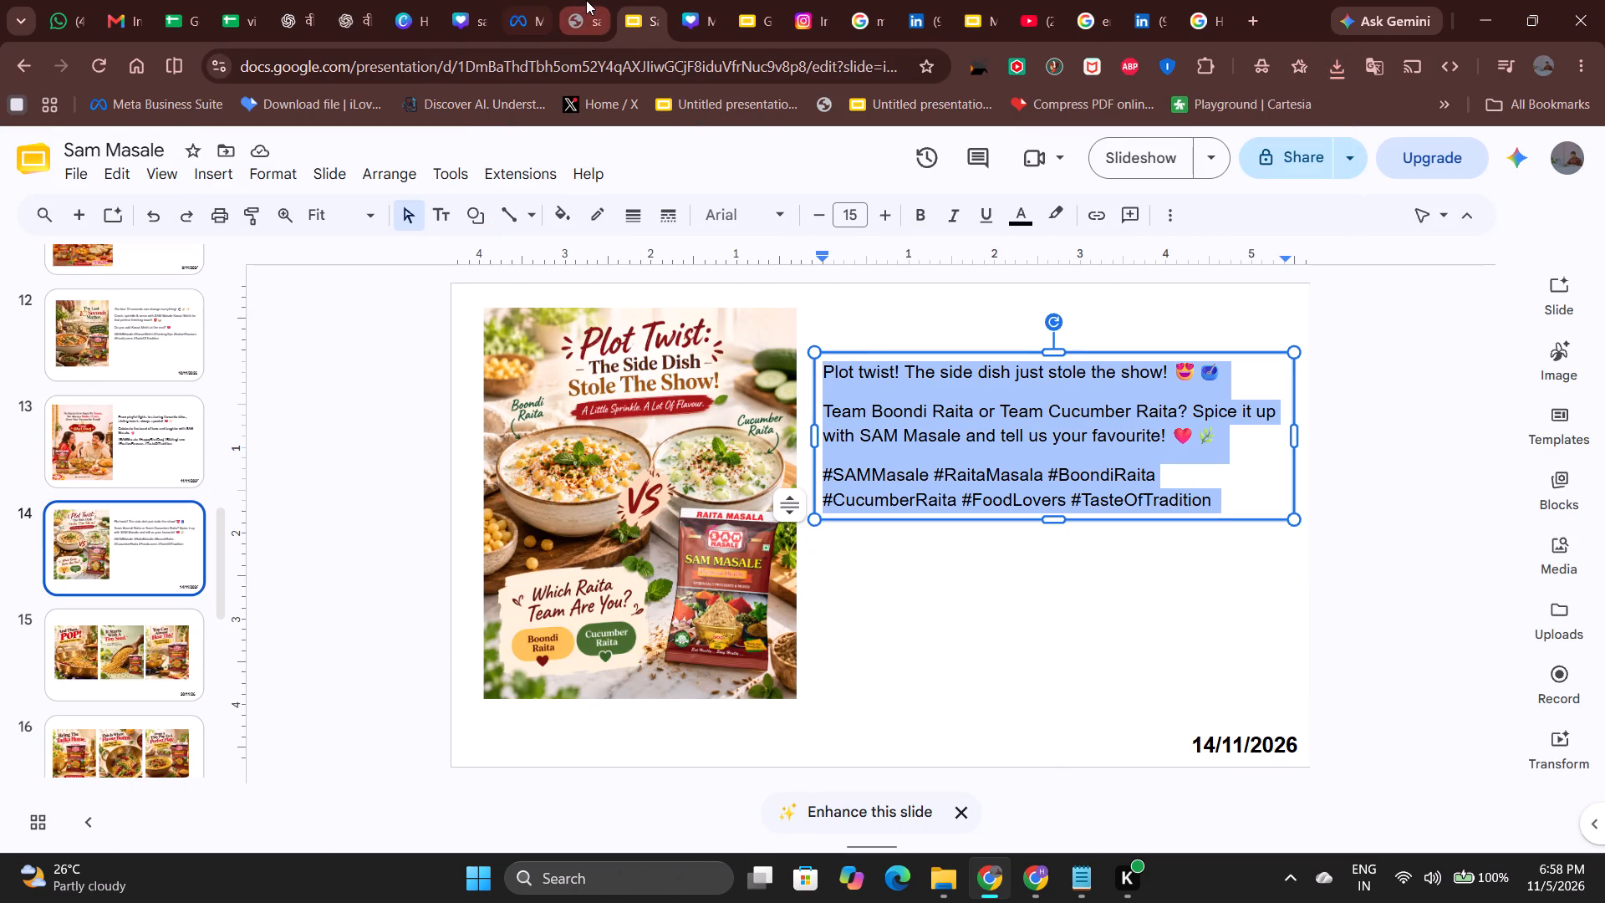
# In the Meta planner, start a new post for Sam Masale and attach the downloaded image sammasale (24).
pyautogui.click(586, 0)
pyautogui.click(527, 0)
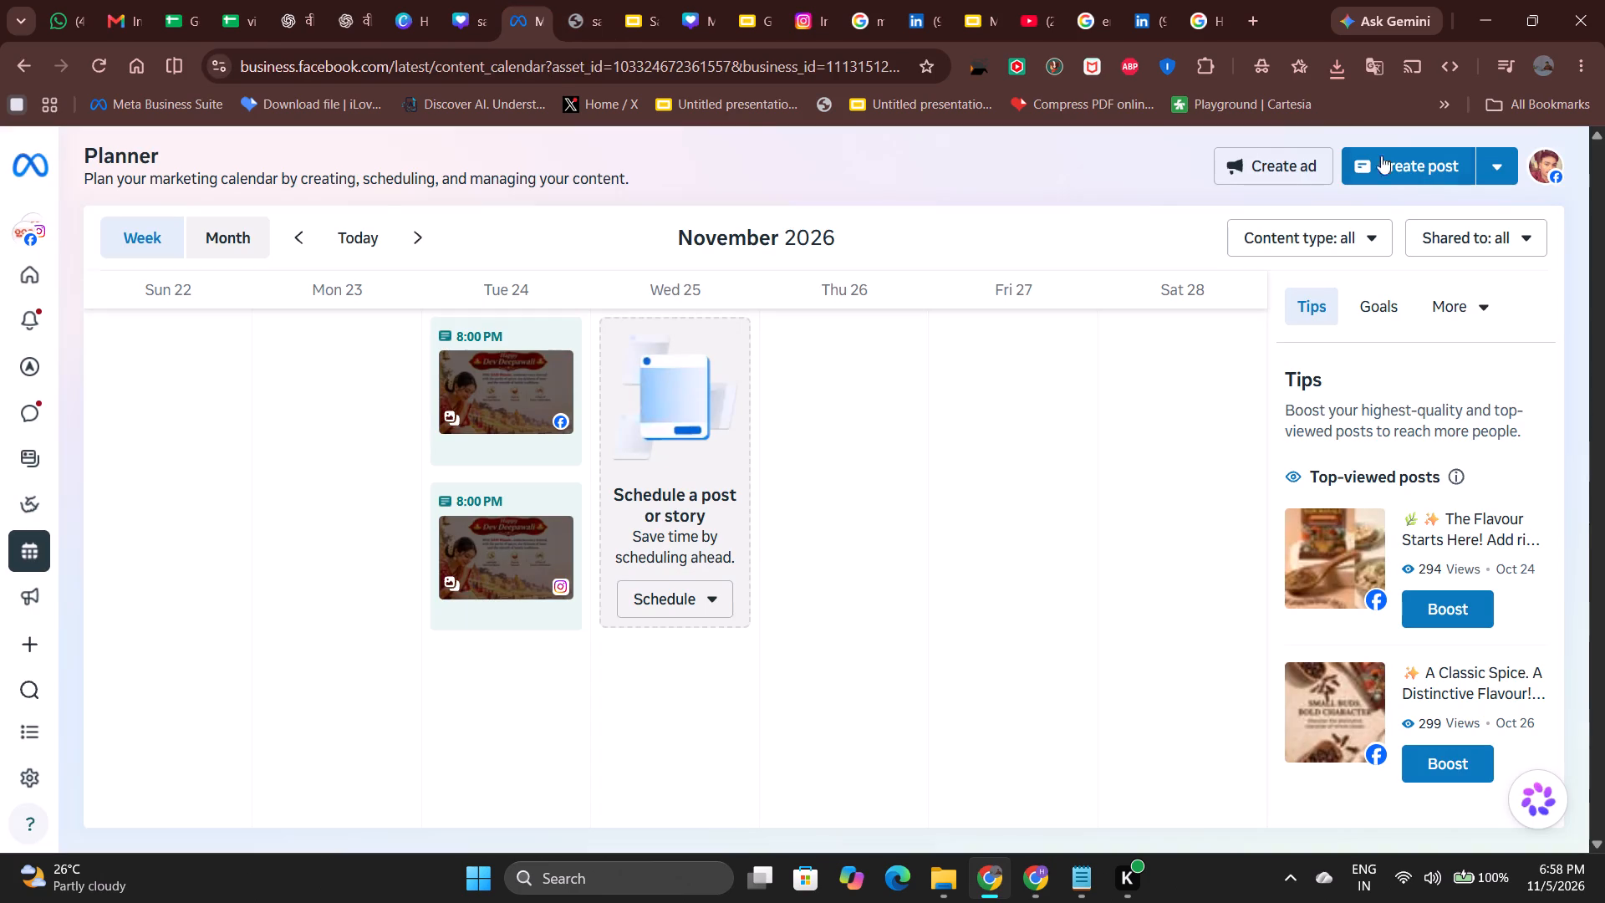
pyautogui.click(1403, 164)
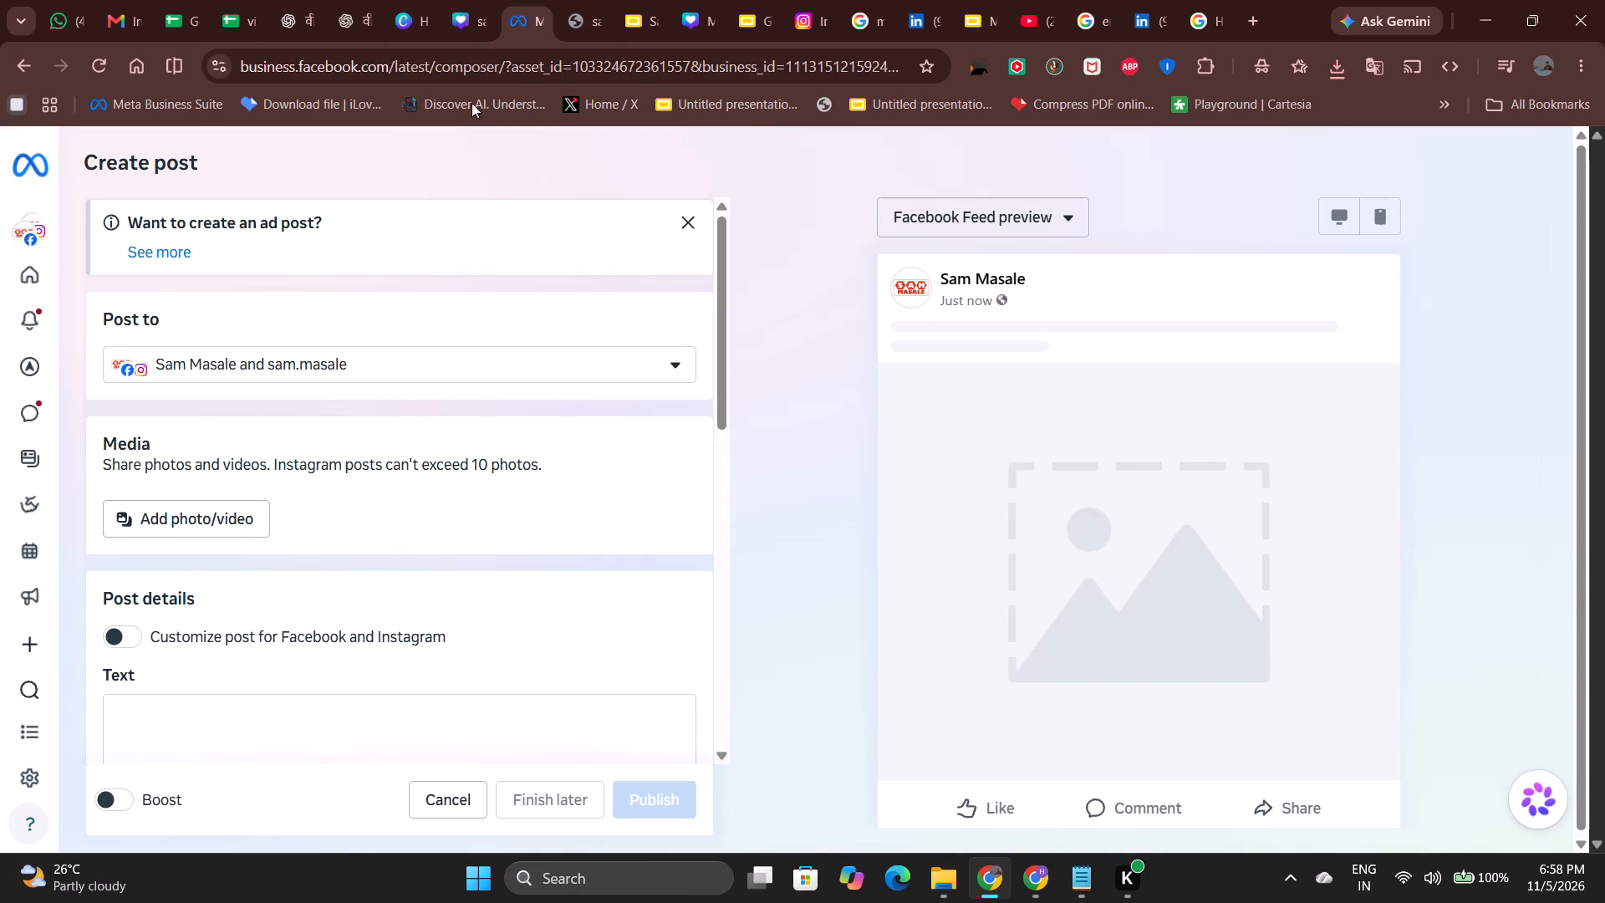
pyautogui.click(644, 22)
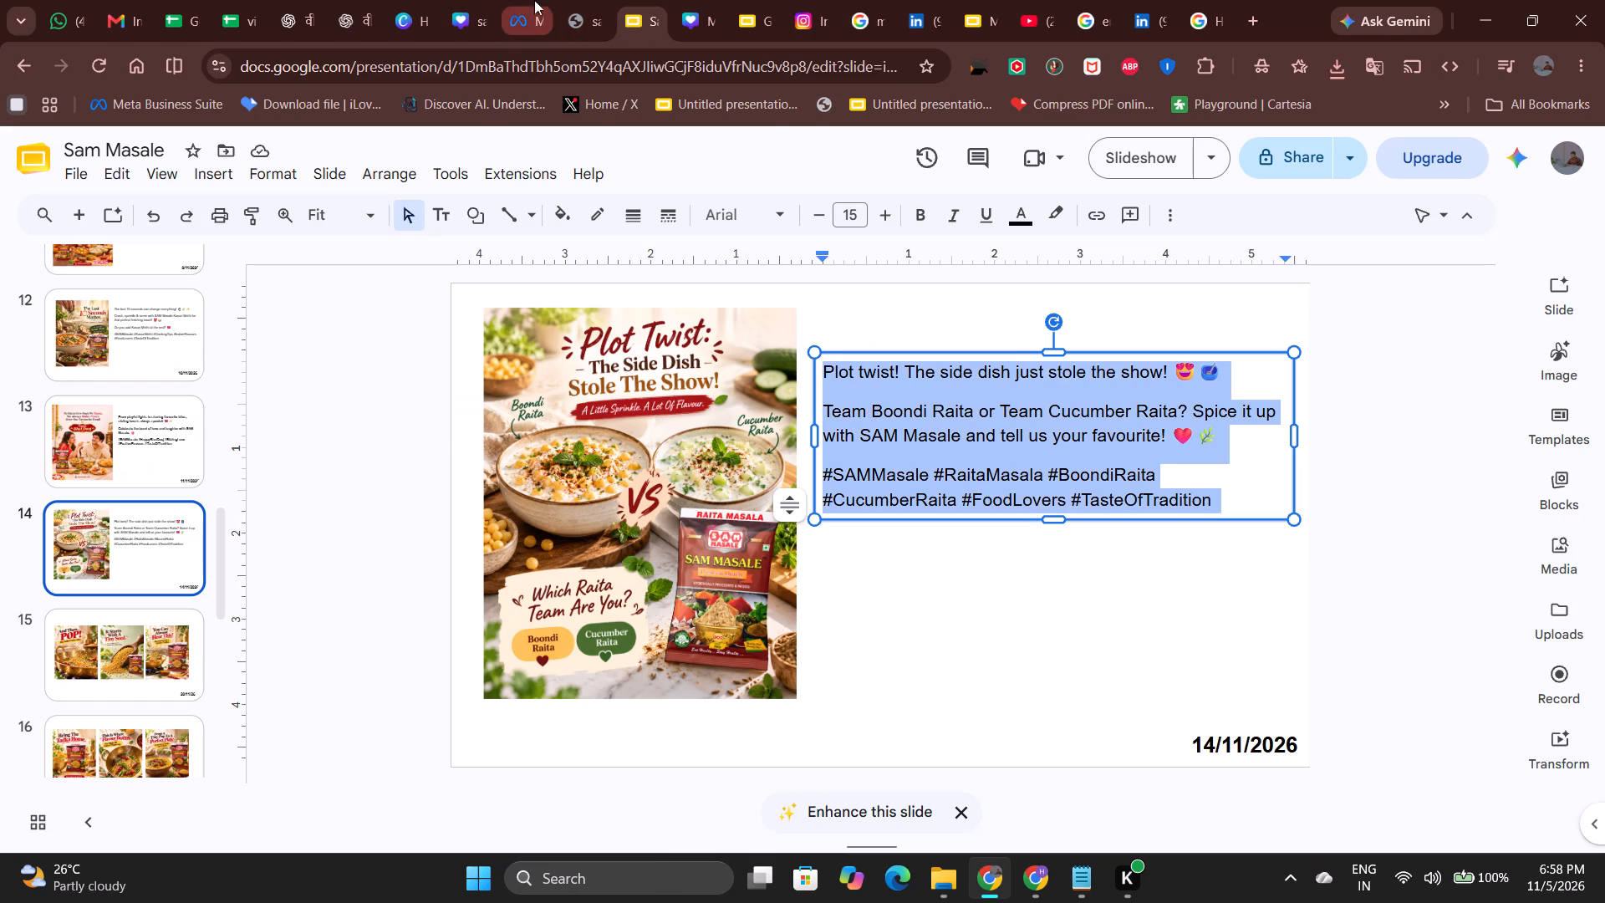
pyautogui.click(558, 0)
pyautogui.click(533, 0)
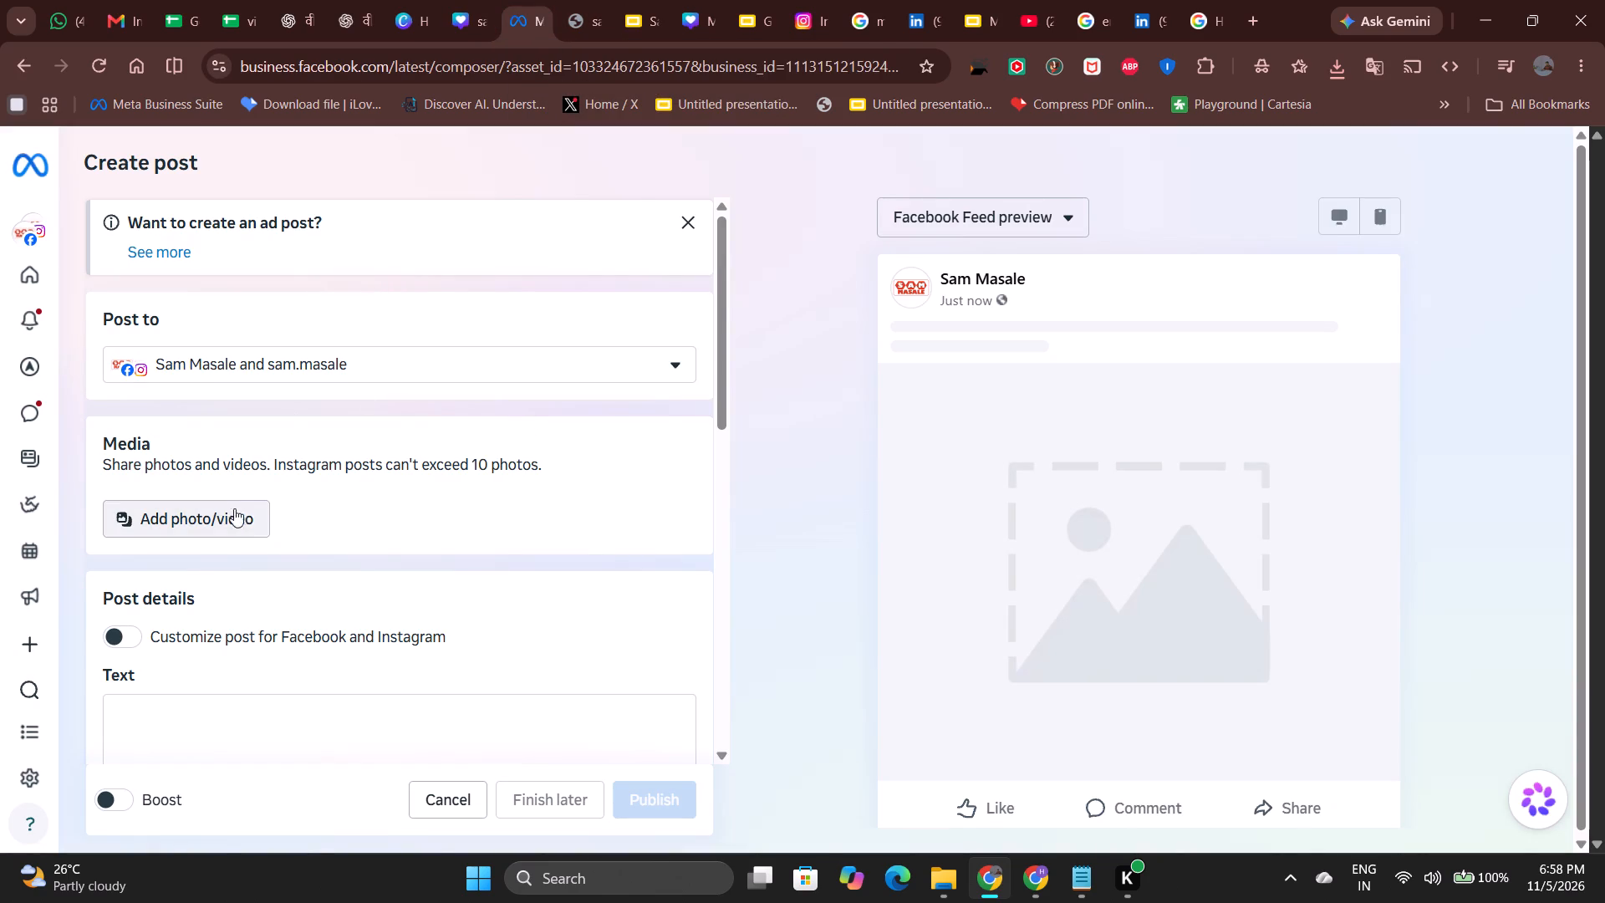
pyautogui.click(252, 512)
pyautogui.click(256, 243)
pyautogui.press('Return')
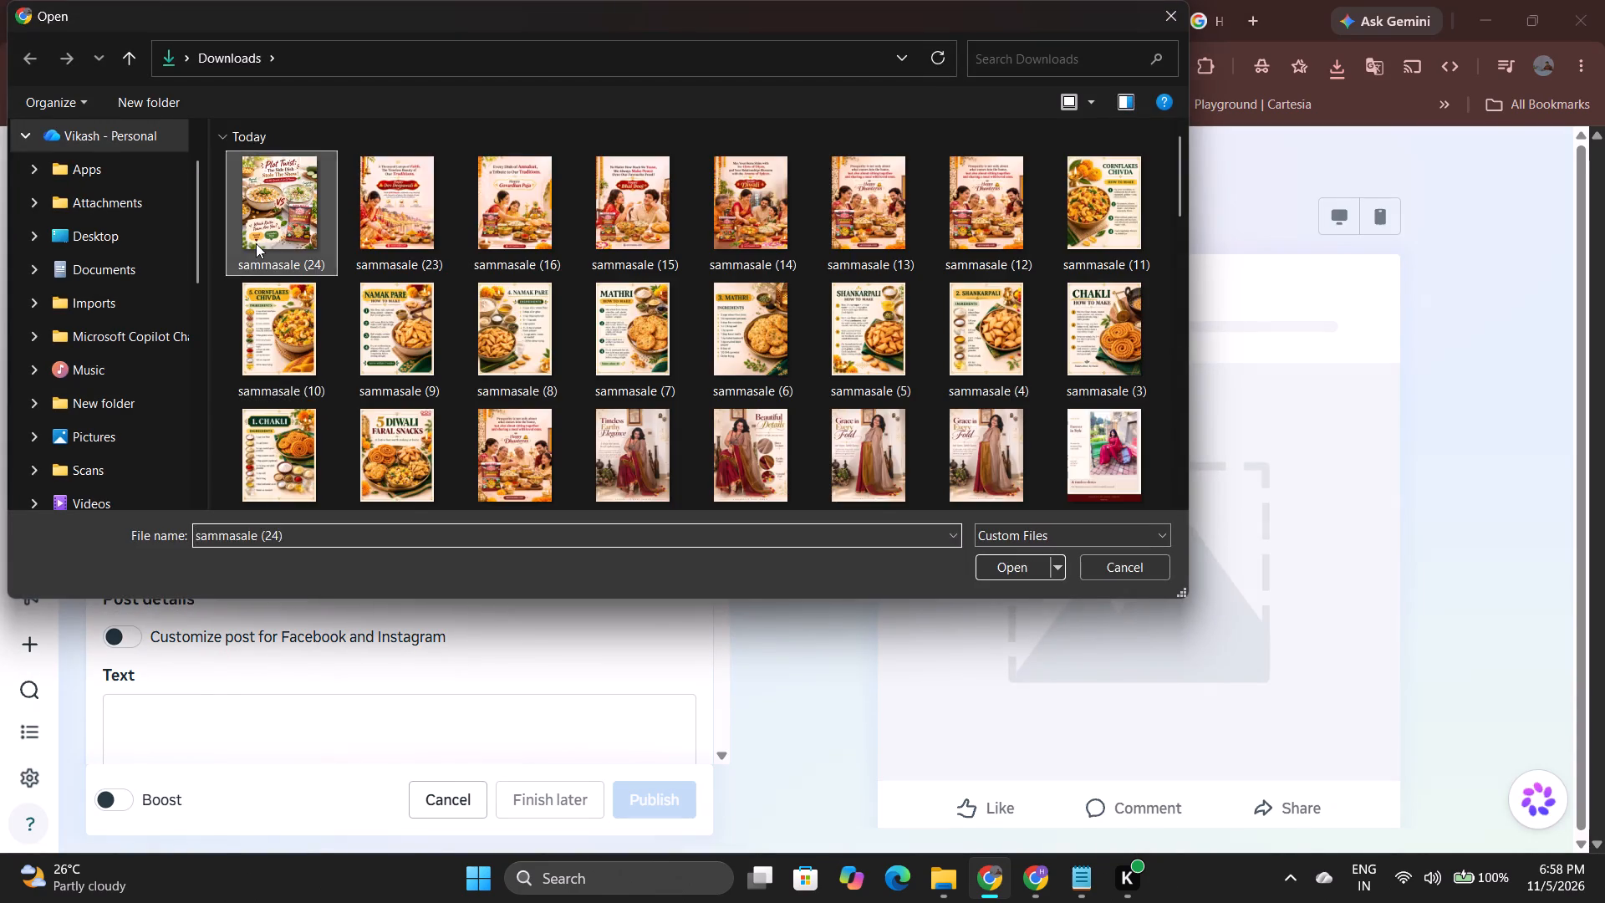
# Paste the copied "Plot twist!" raita caption into the post text and check the attached image.
pyautogui.scroll(-4, 370, 404)
pyautogui.click(299, 395)
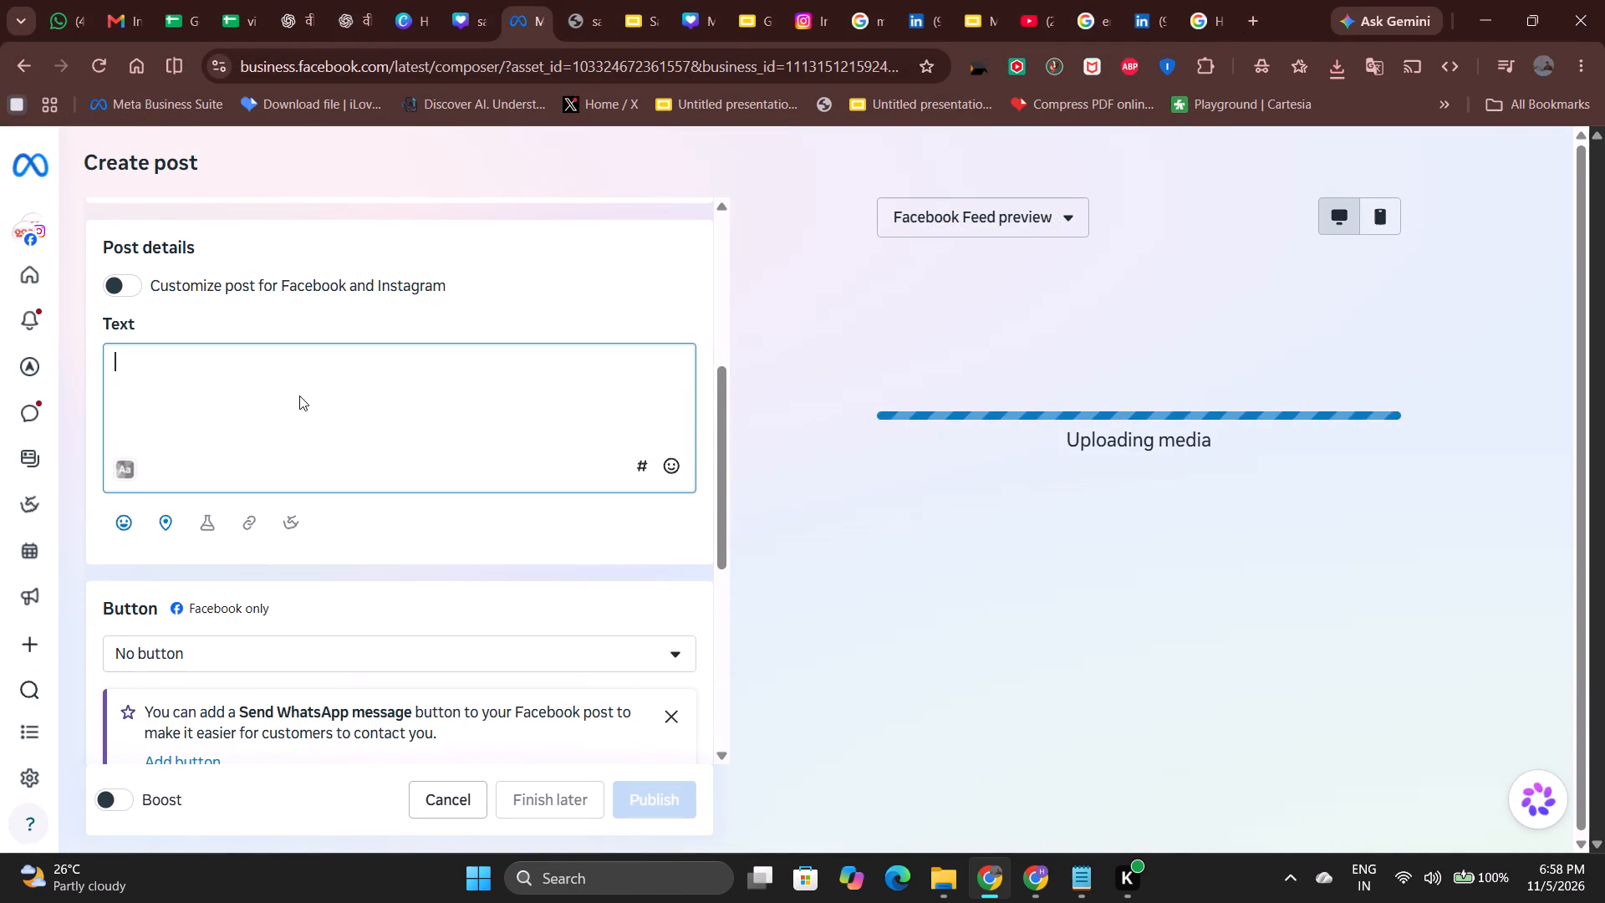
pyautogui.hotkey('ctrl', 'v')
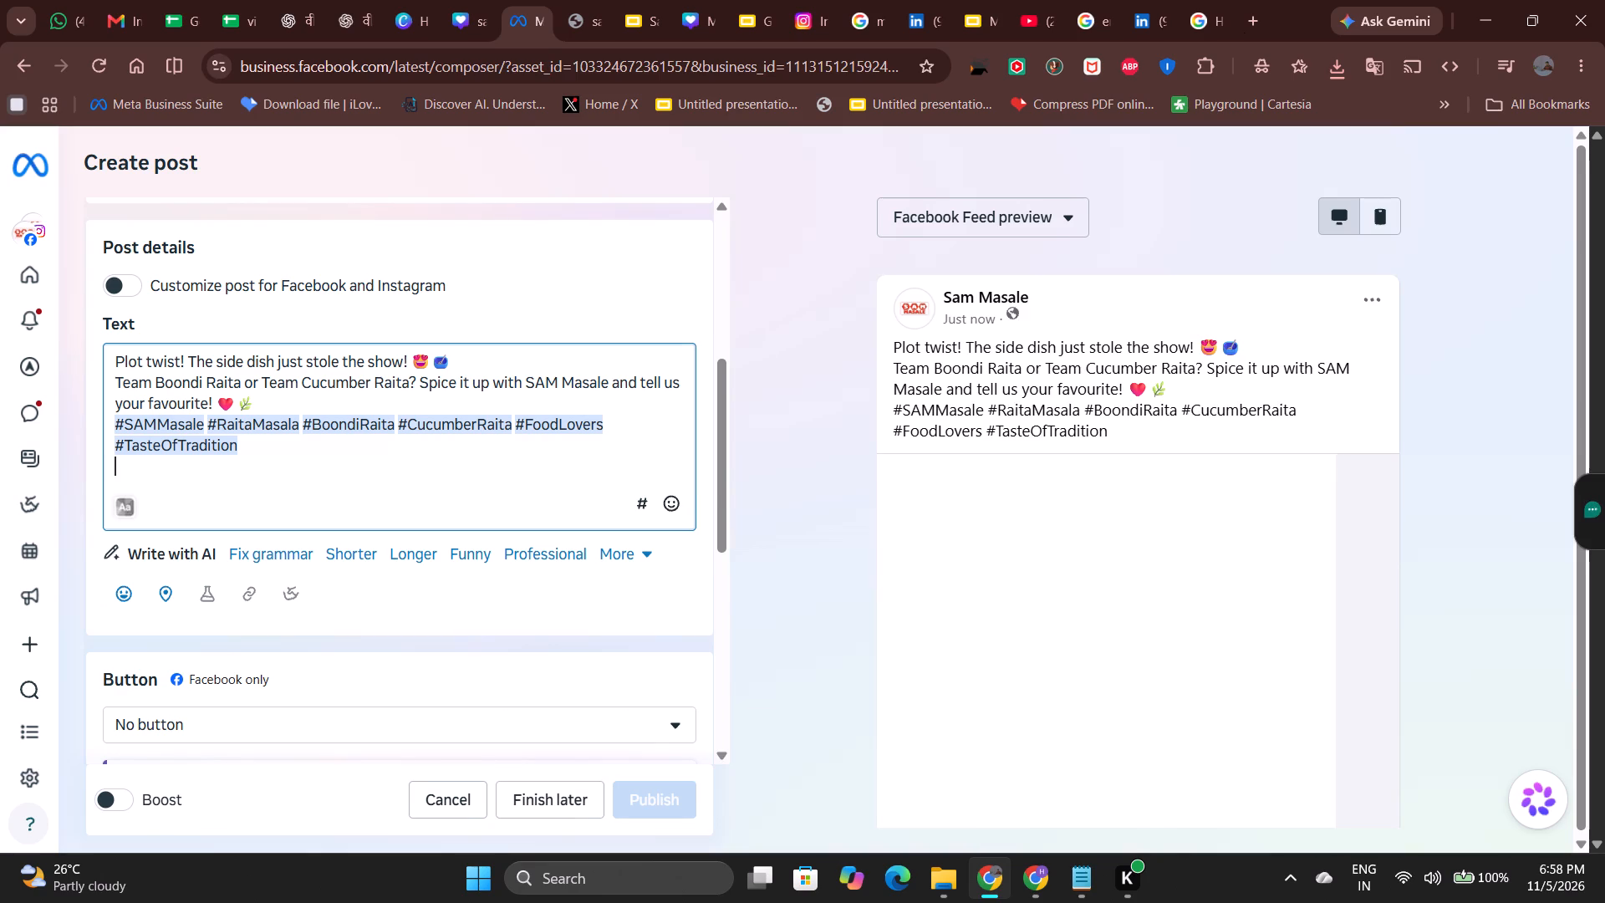
pyautogui.scroll(4, 524, 558)
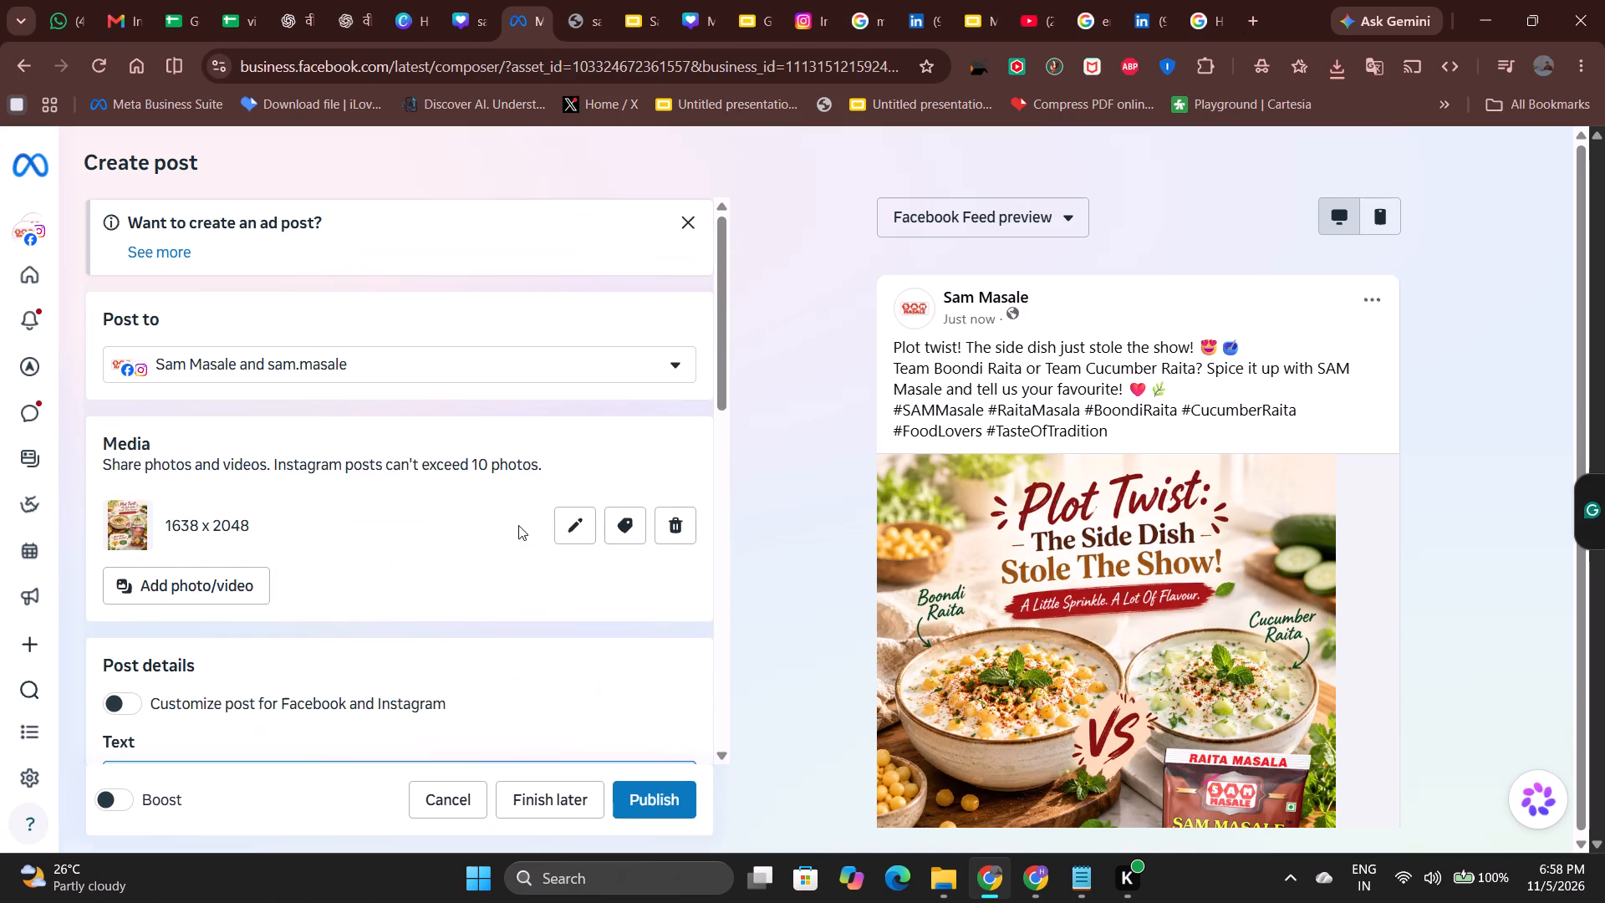
pyautogui.click(418, 491)
# Turn on scheduling and set both the Facebook and Instagram dates to Nov 14, 2026, as given on slide 14.
pyautogui.scroll(-6, 486, 411)
pyautogui.scroll(-1, 478, 628)
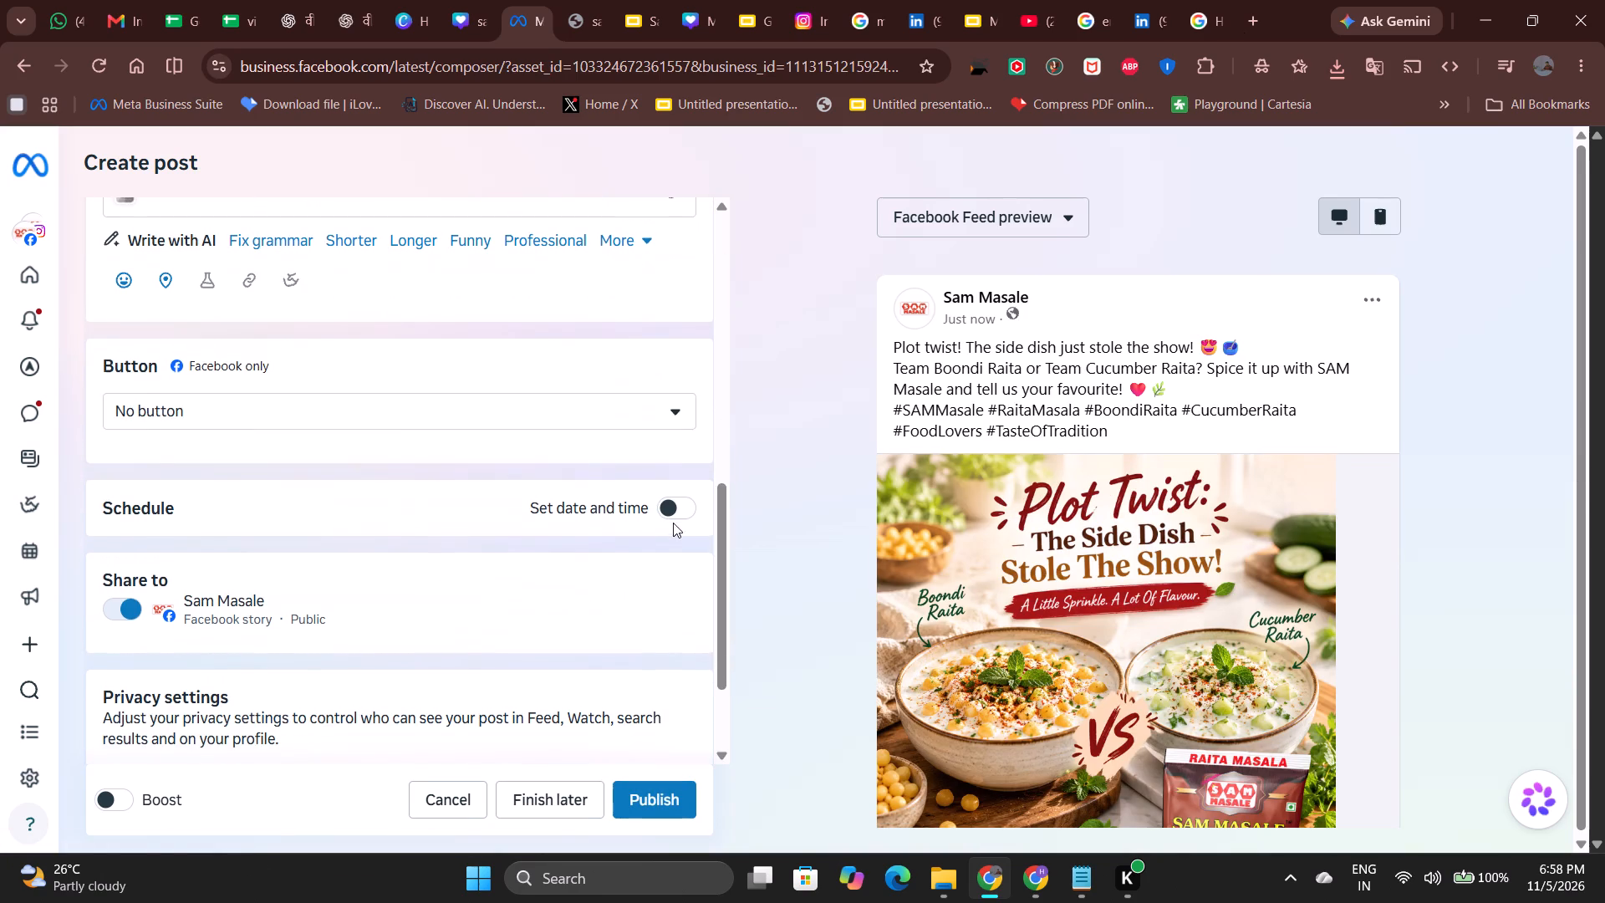
pyautogui.click(675, 510)
pyautogui.scroll(-2, 239, 549)
pyautogui.click(227, 441)
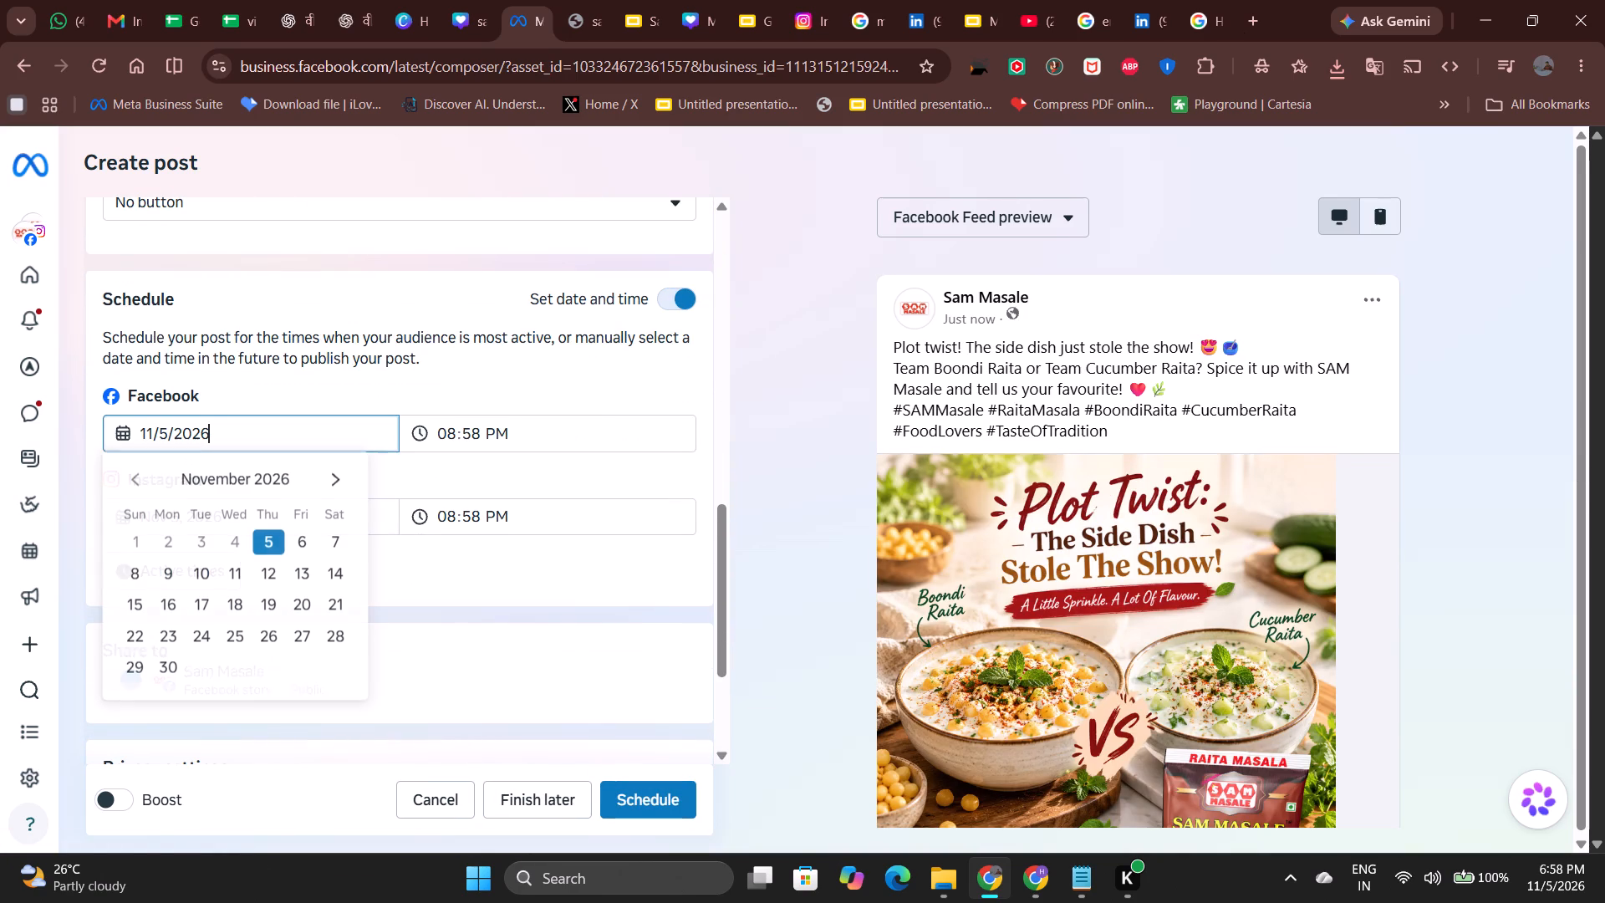
pyautogui.click(456, 13)
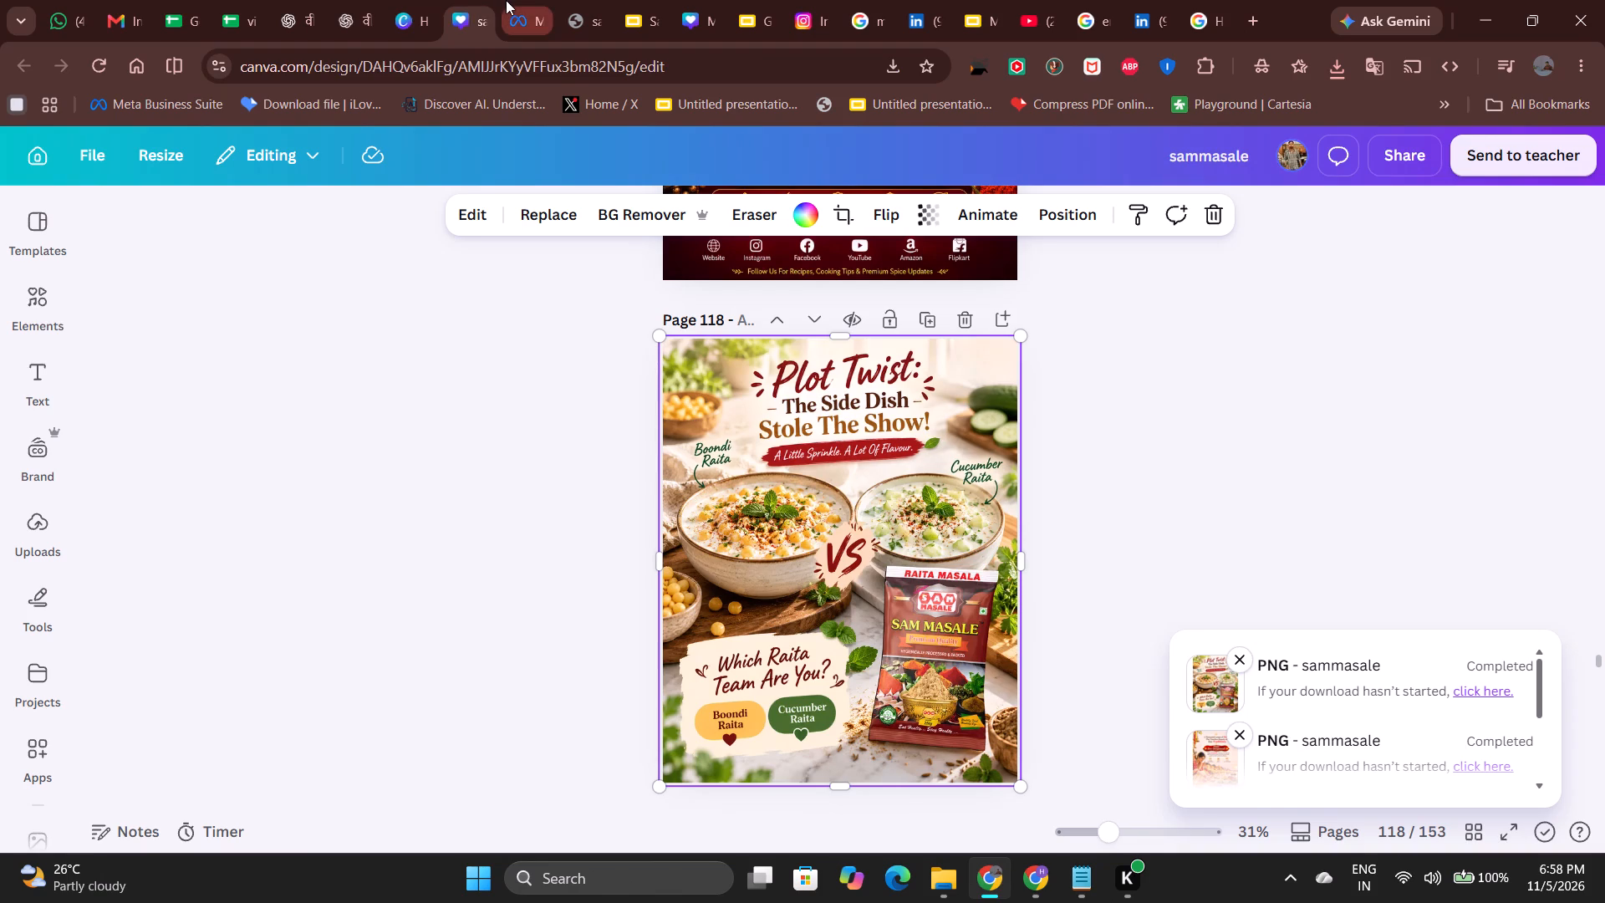
pyautogui.click(506, 0)
pyautogui.click(649, 0)
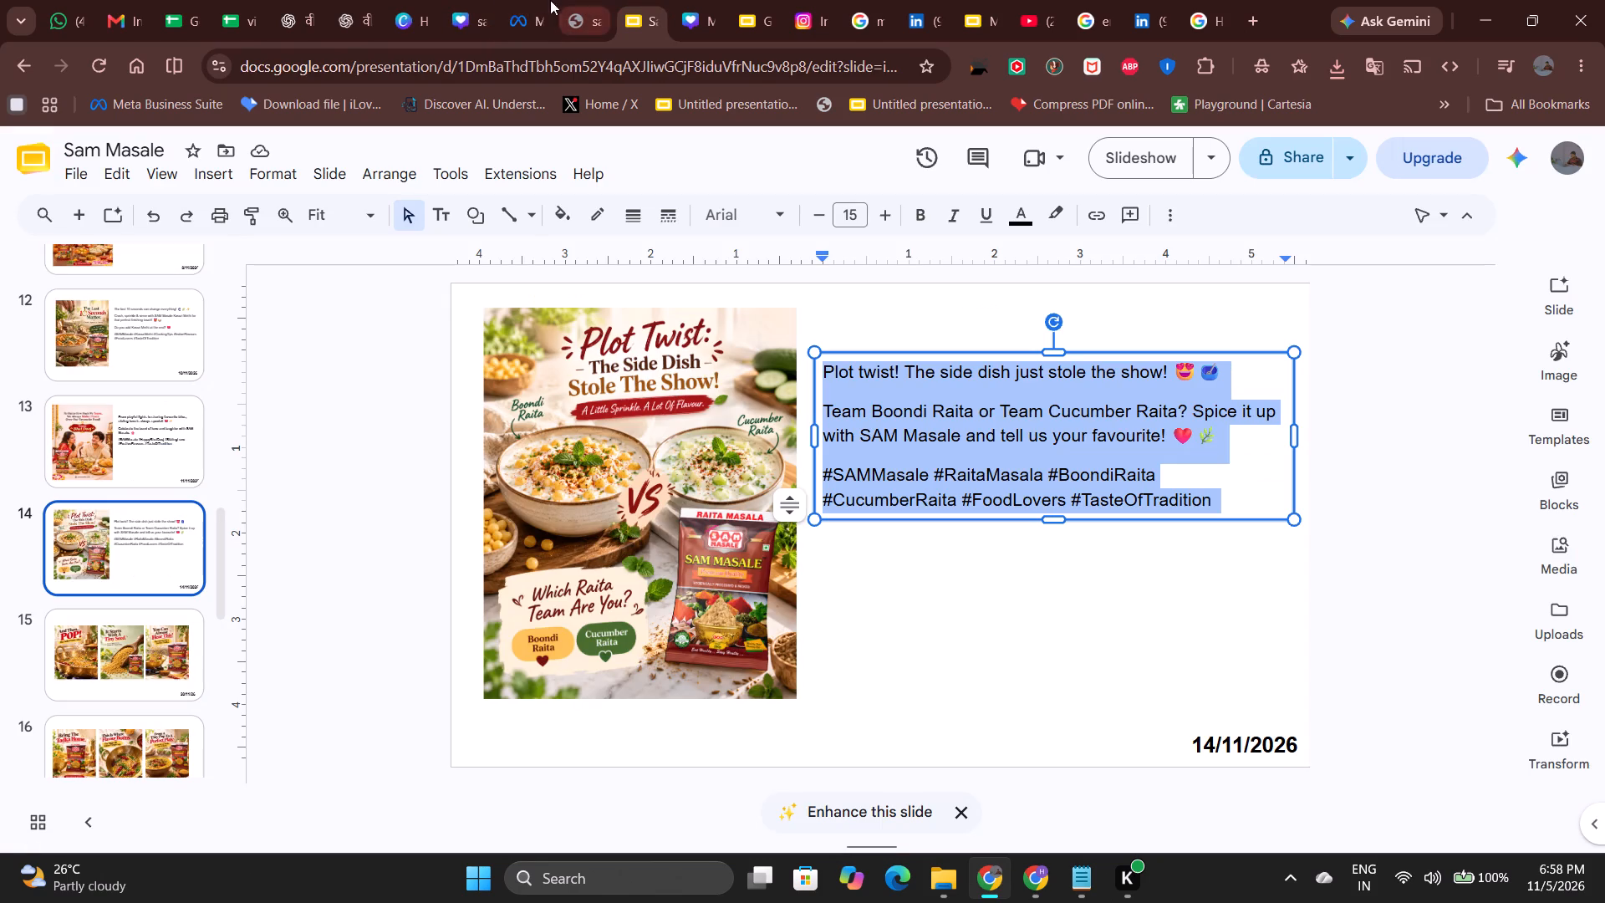
pyautogui.click(527, 0)
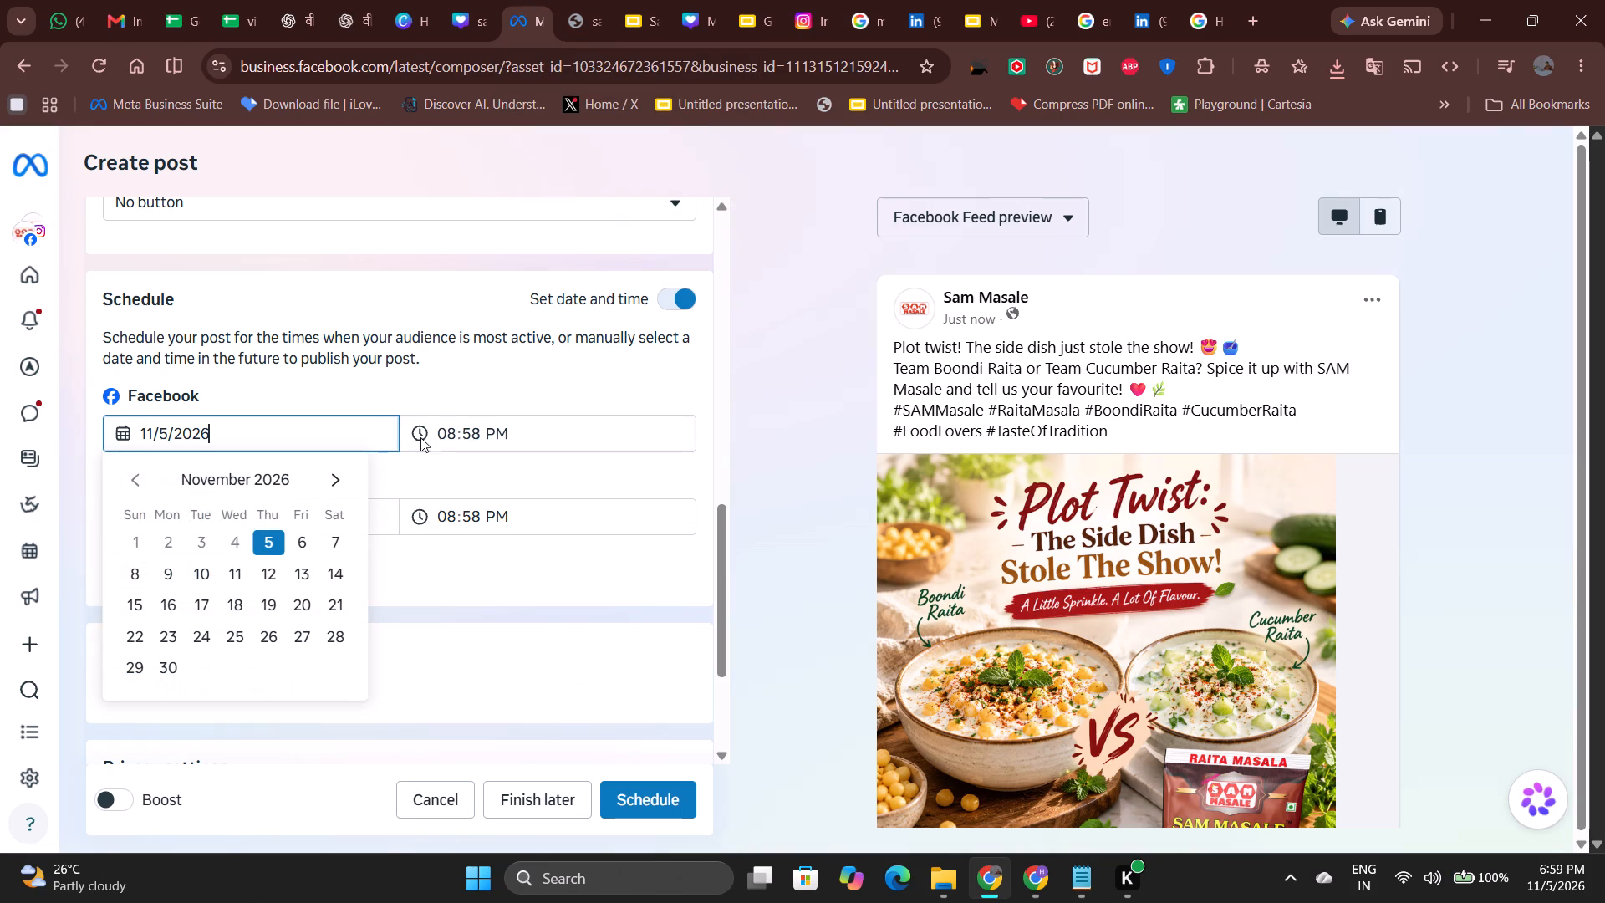
pyautogui.click(326, 574)
pyautogui.click(201, 514)
pyautogui.click(334, 648)
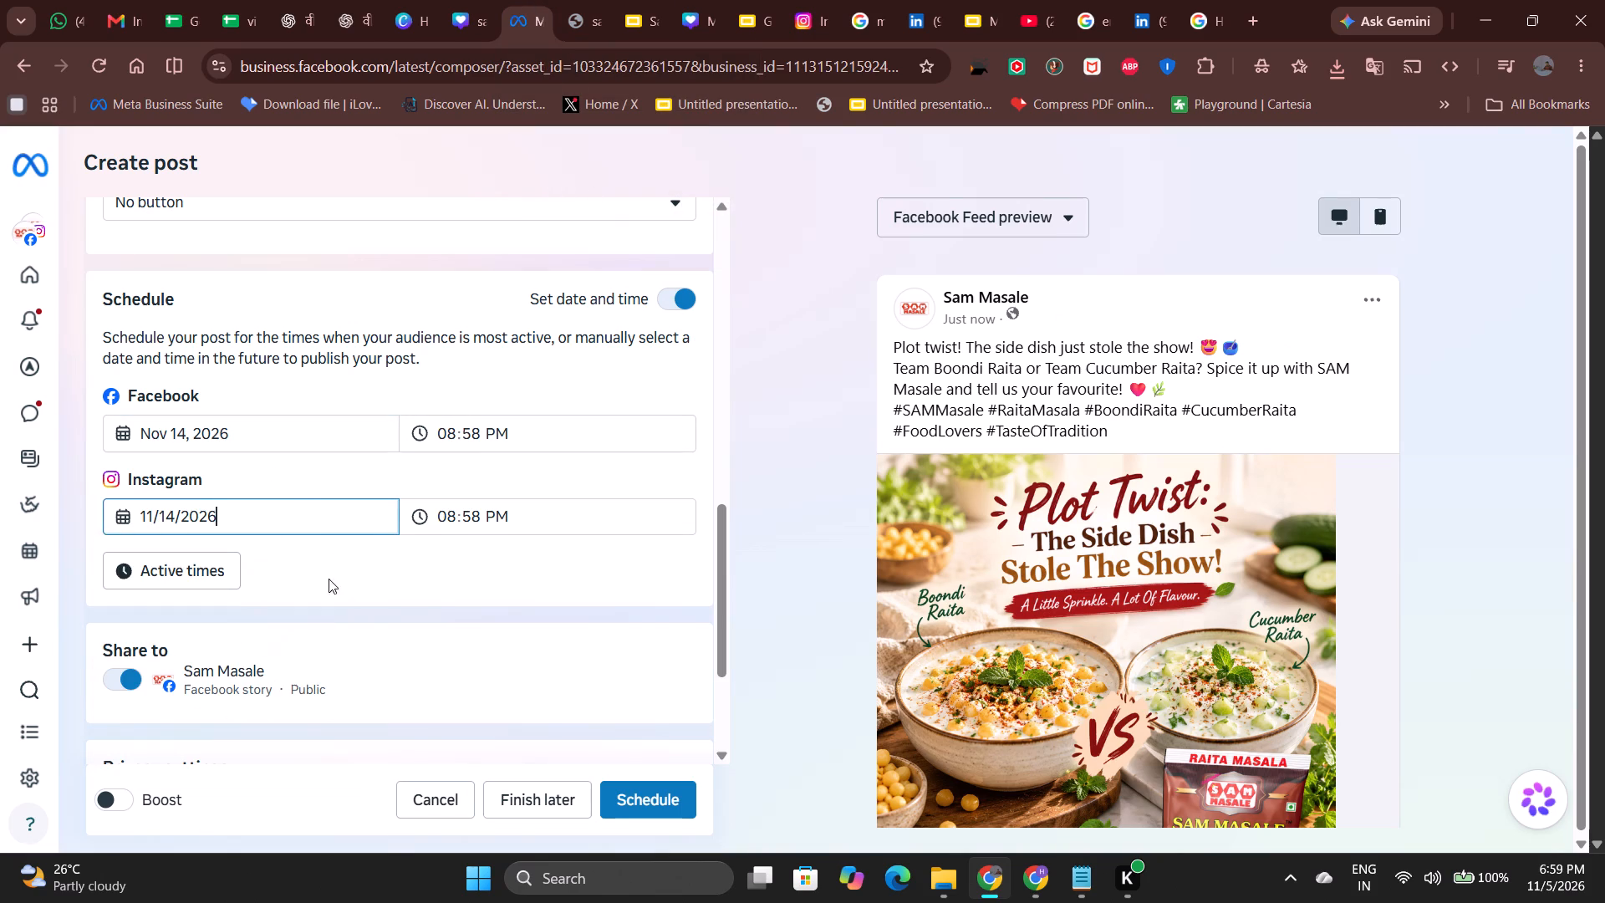
# Set both the Facebook and Instagram publishing times to 08:00 PM.
pyautogui.click(473, 437)
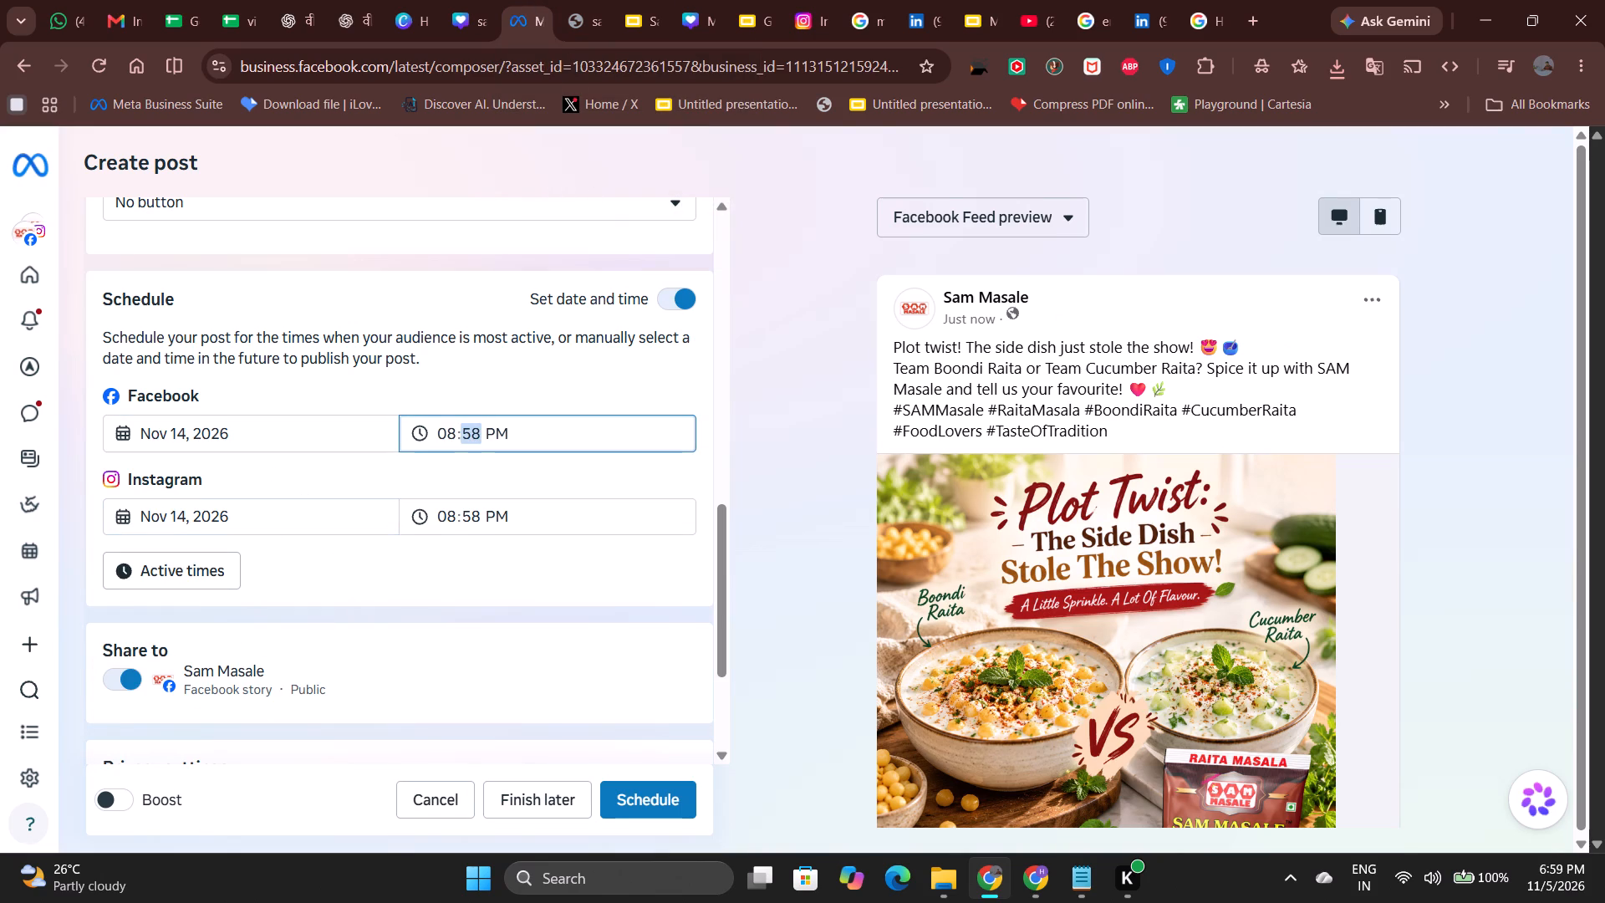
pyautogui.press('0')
pyautogui.click(463, 521)
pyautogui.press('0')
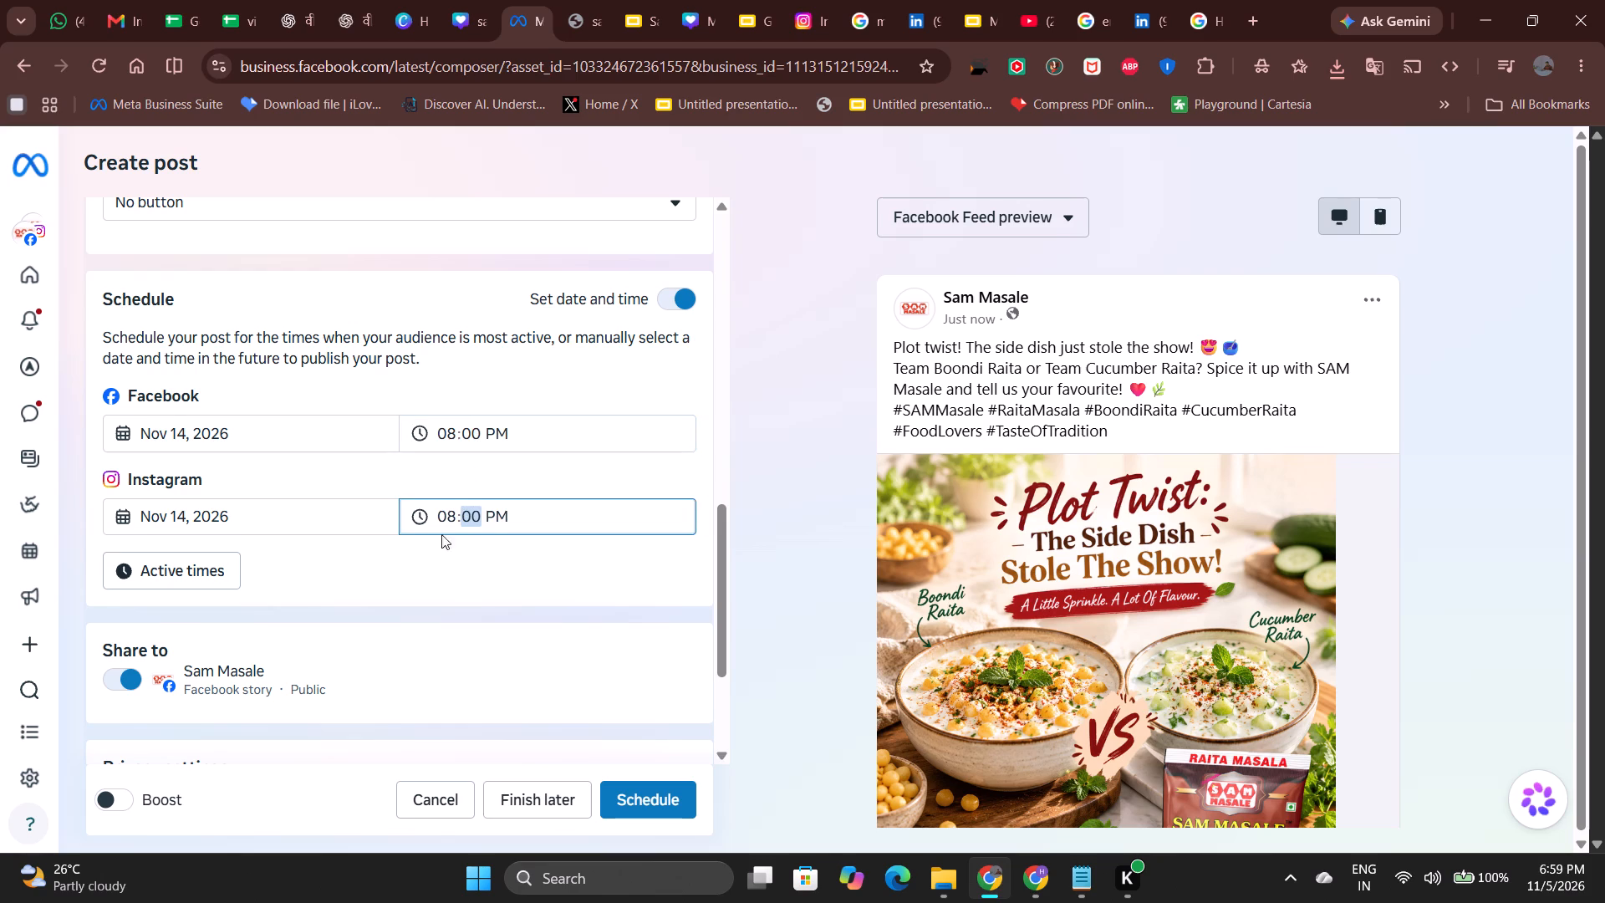
# Review the post details, schedule the raita post and dismiss the boost offer to return to the planner.
pyautogui.scroll(-2, 372, 579)
pyautogui.scroll(5, 226, 359)
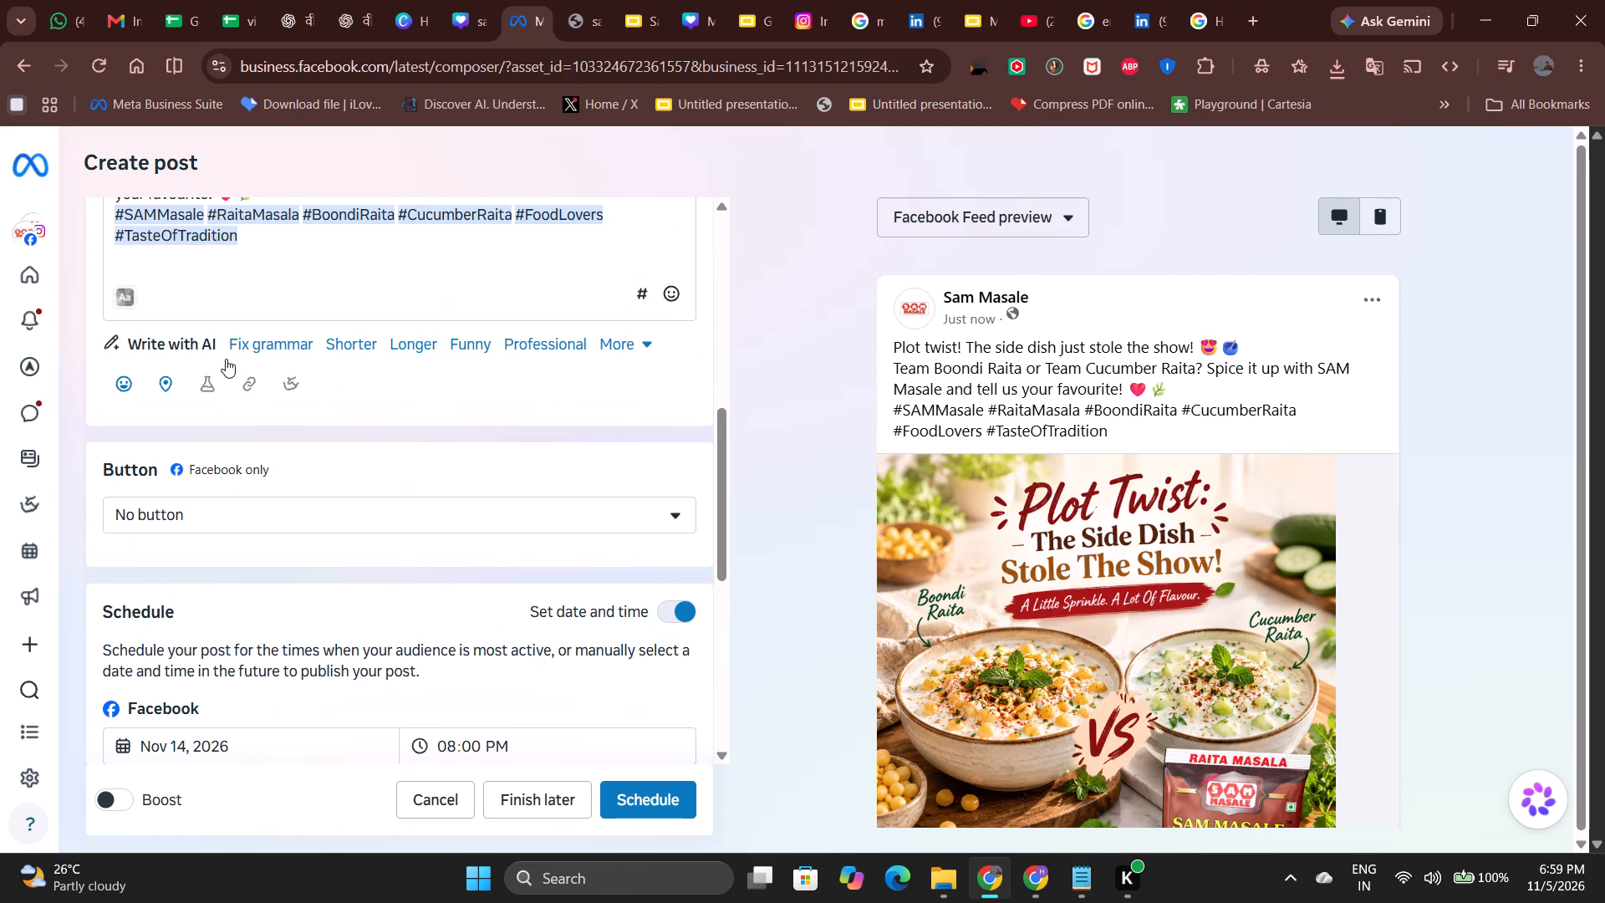
pyautogui.scroll(3, 273, 494)
pyautogui.scroll(-6, 564, 374)
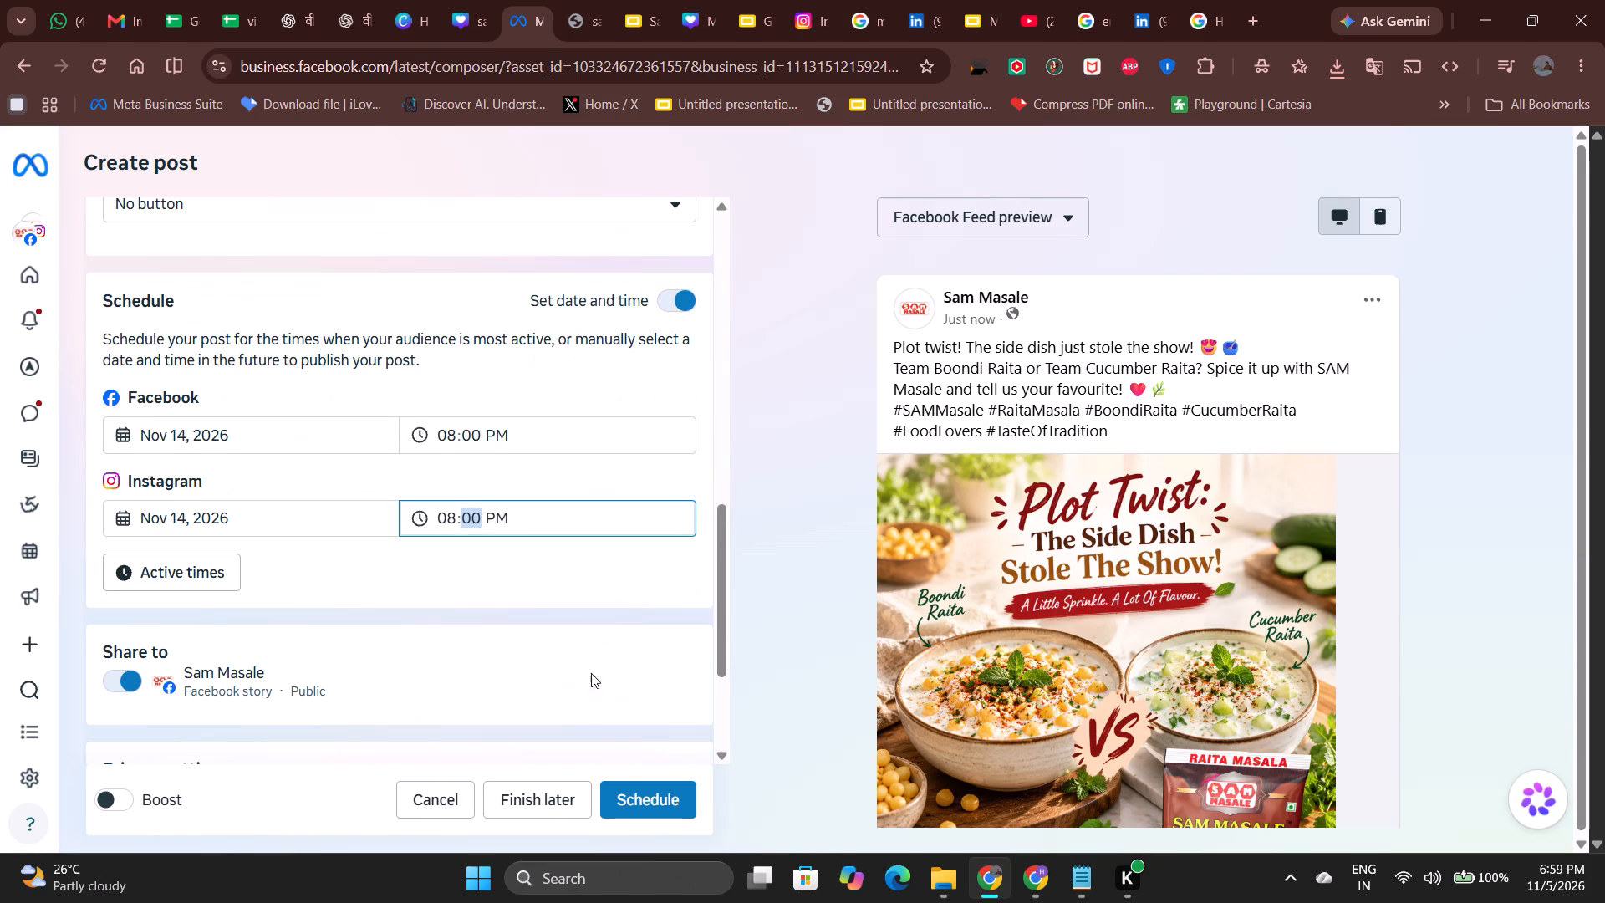
pyautogui.click(619, 650)
pyautogui.click(677, 809)
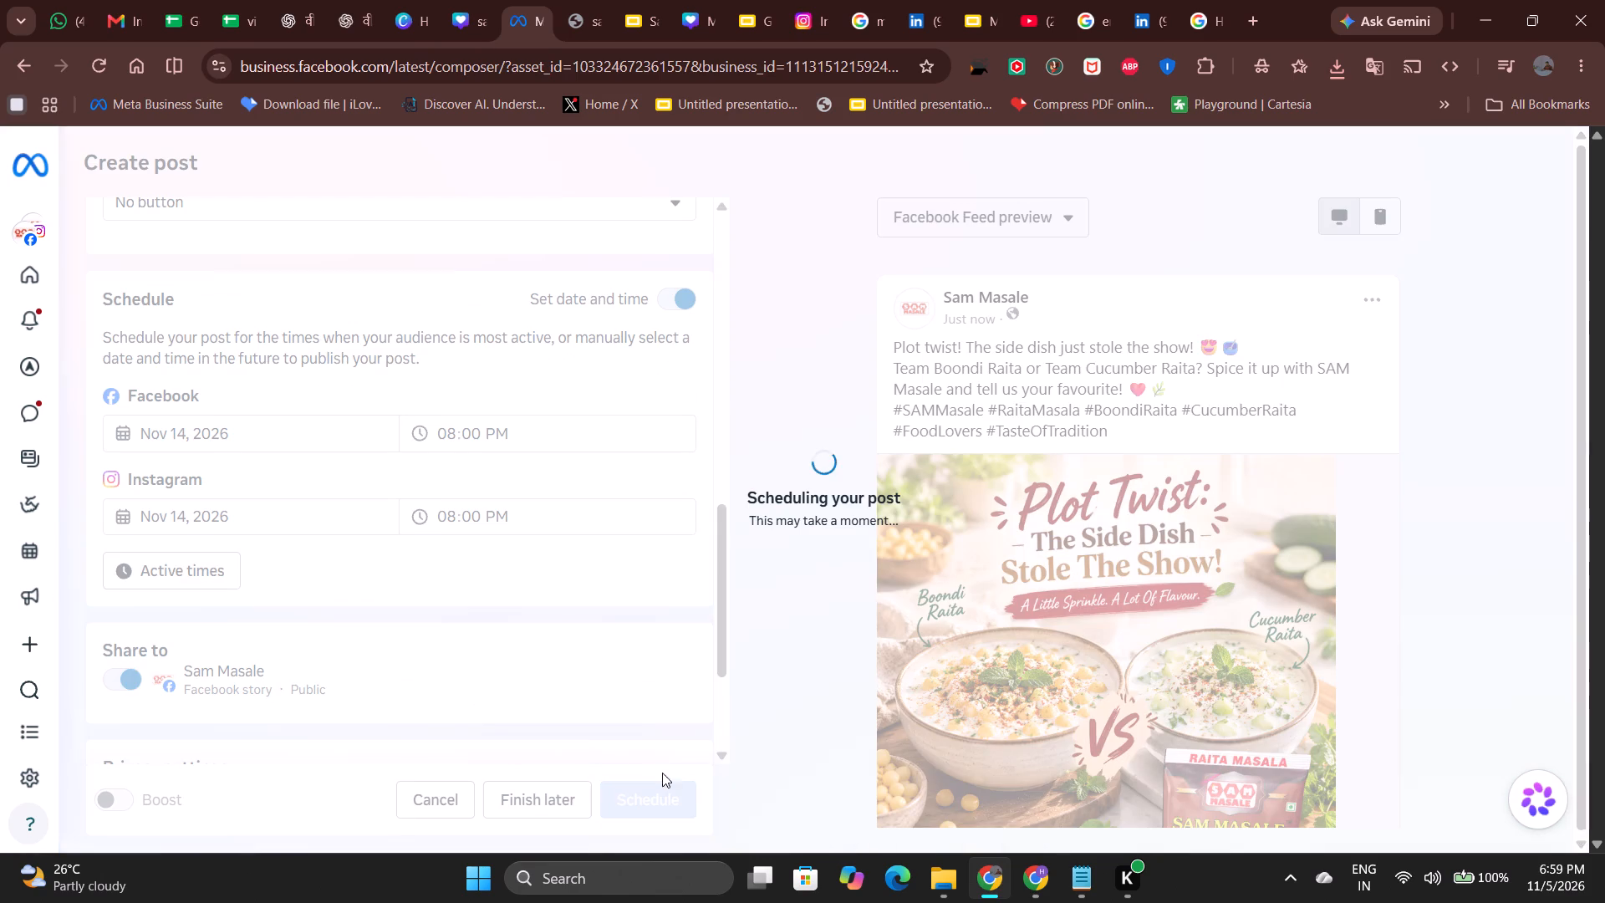
pyautogui.scroll(-5, 545, 591)
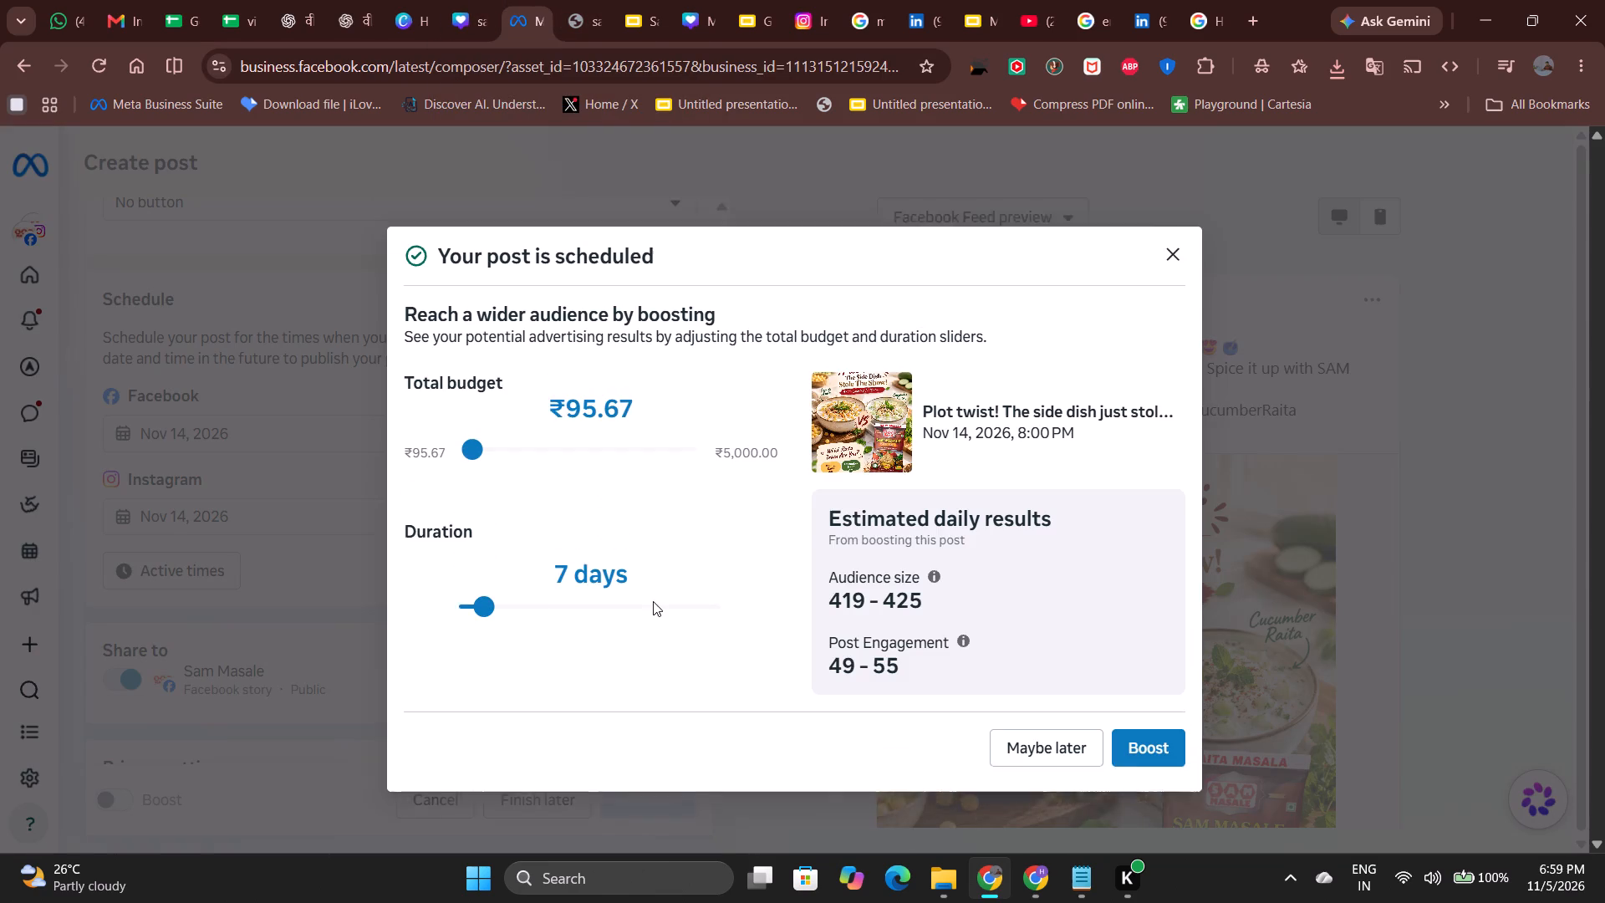
pyautogui.click(1181, 237)
pyautogui.click(1174, 209)
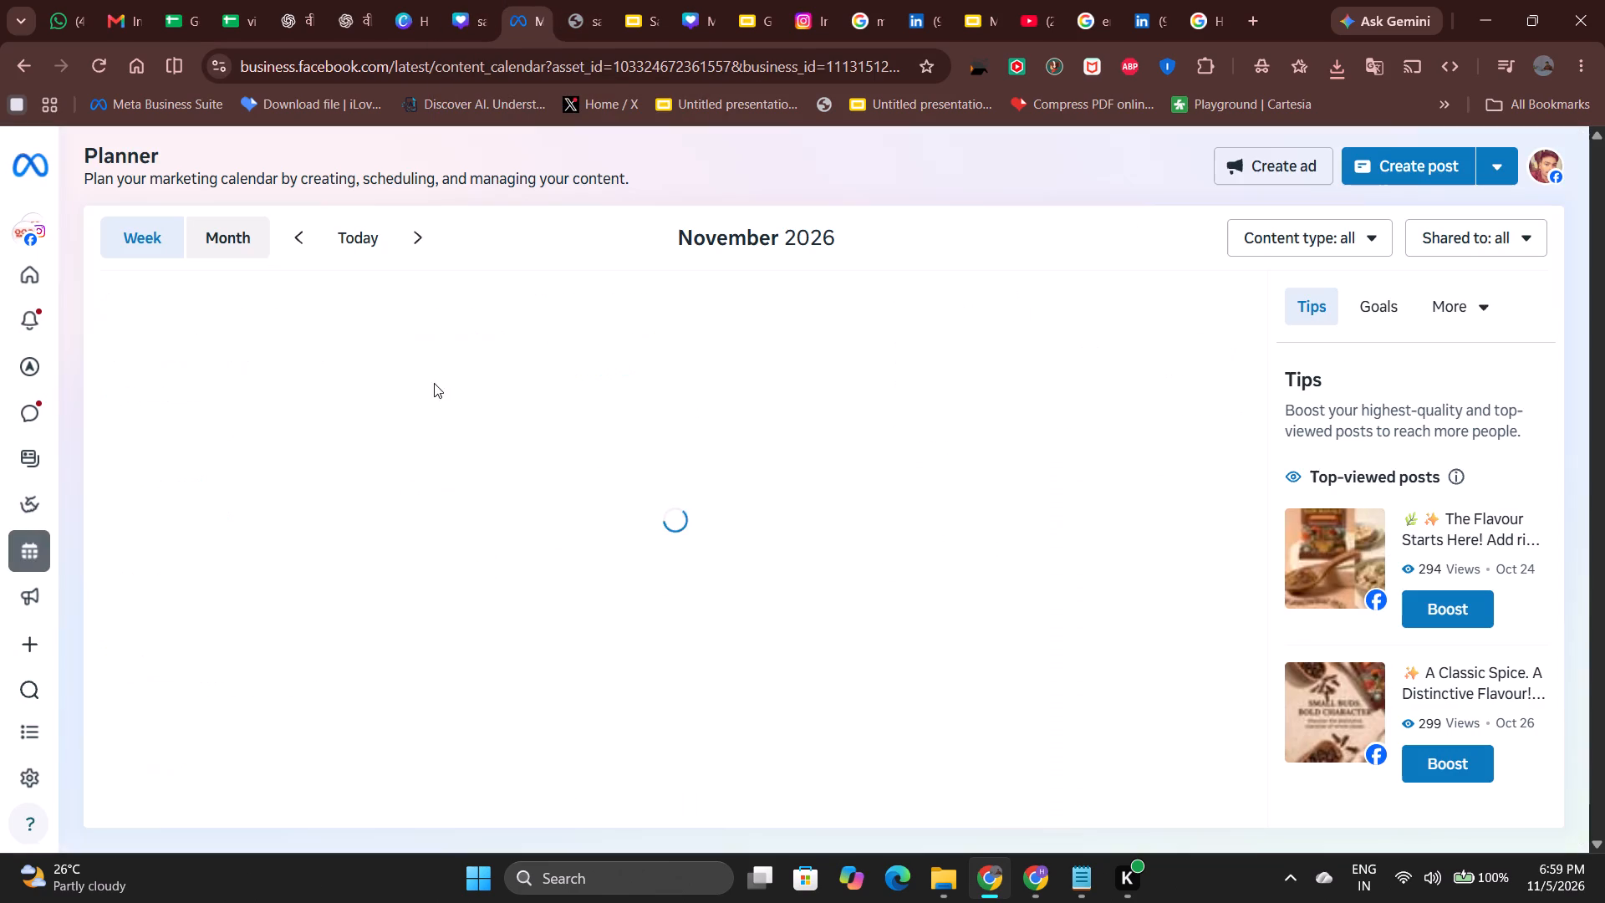
pyautogui.scroll(1, 513, 358)
# In the Sam Masale presentation, open slide 15 with the three Pili Sarso images dated 20/11/26.
pyautogui.click(621, 0)
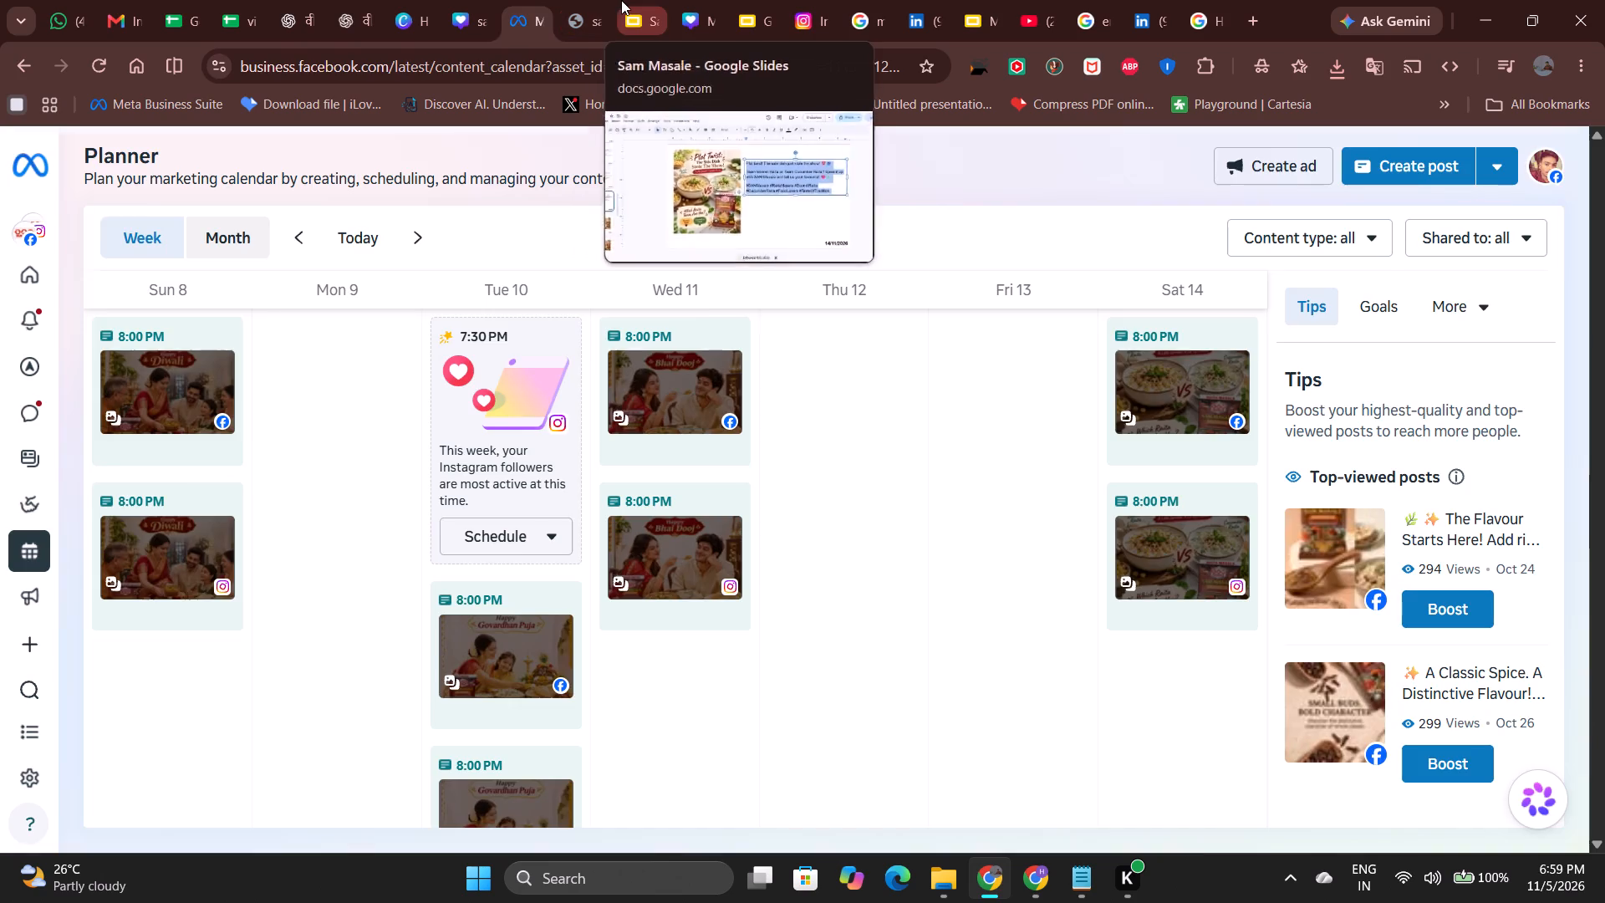
pyautogui.click(313, 443)
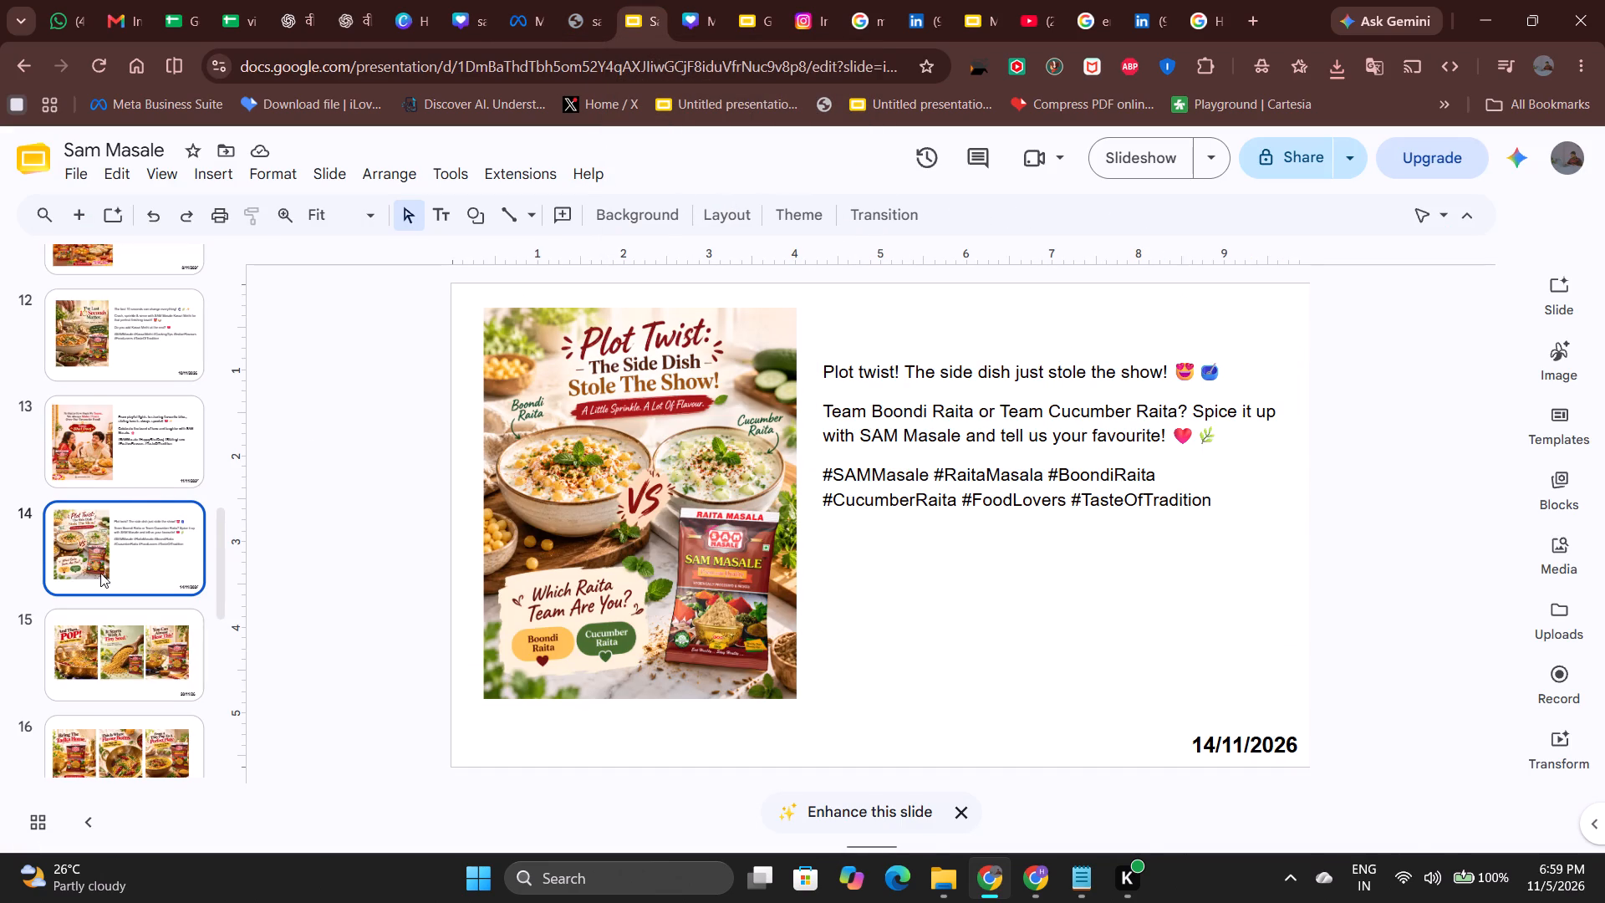
pyautogui.scroll(-1, 122, 569)
pyautogui.click(157, 550)
pyautogui.scroll(-1, 129, 594)
pyautogui.click(125, 540)
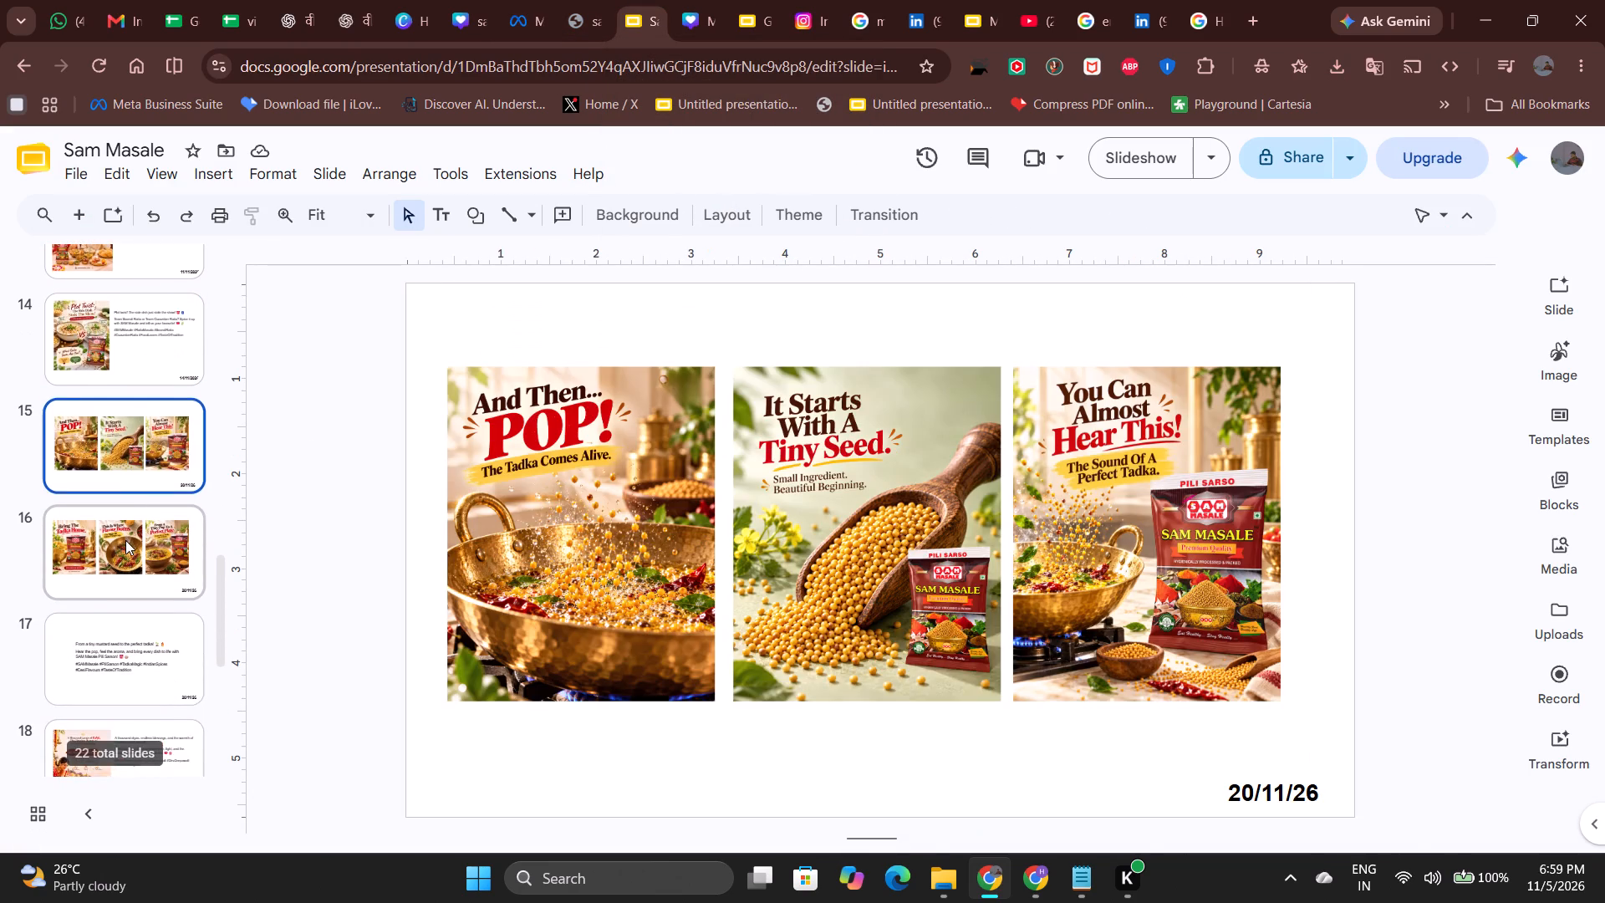
pyautogui.click(117, 455)
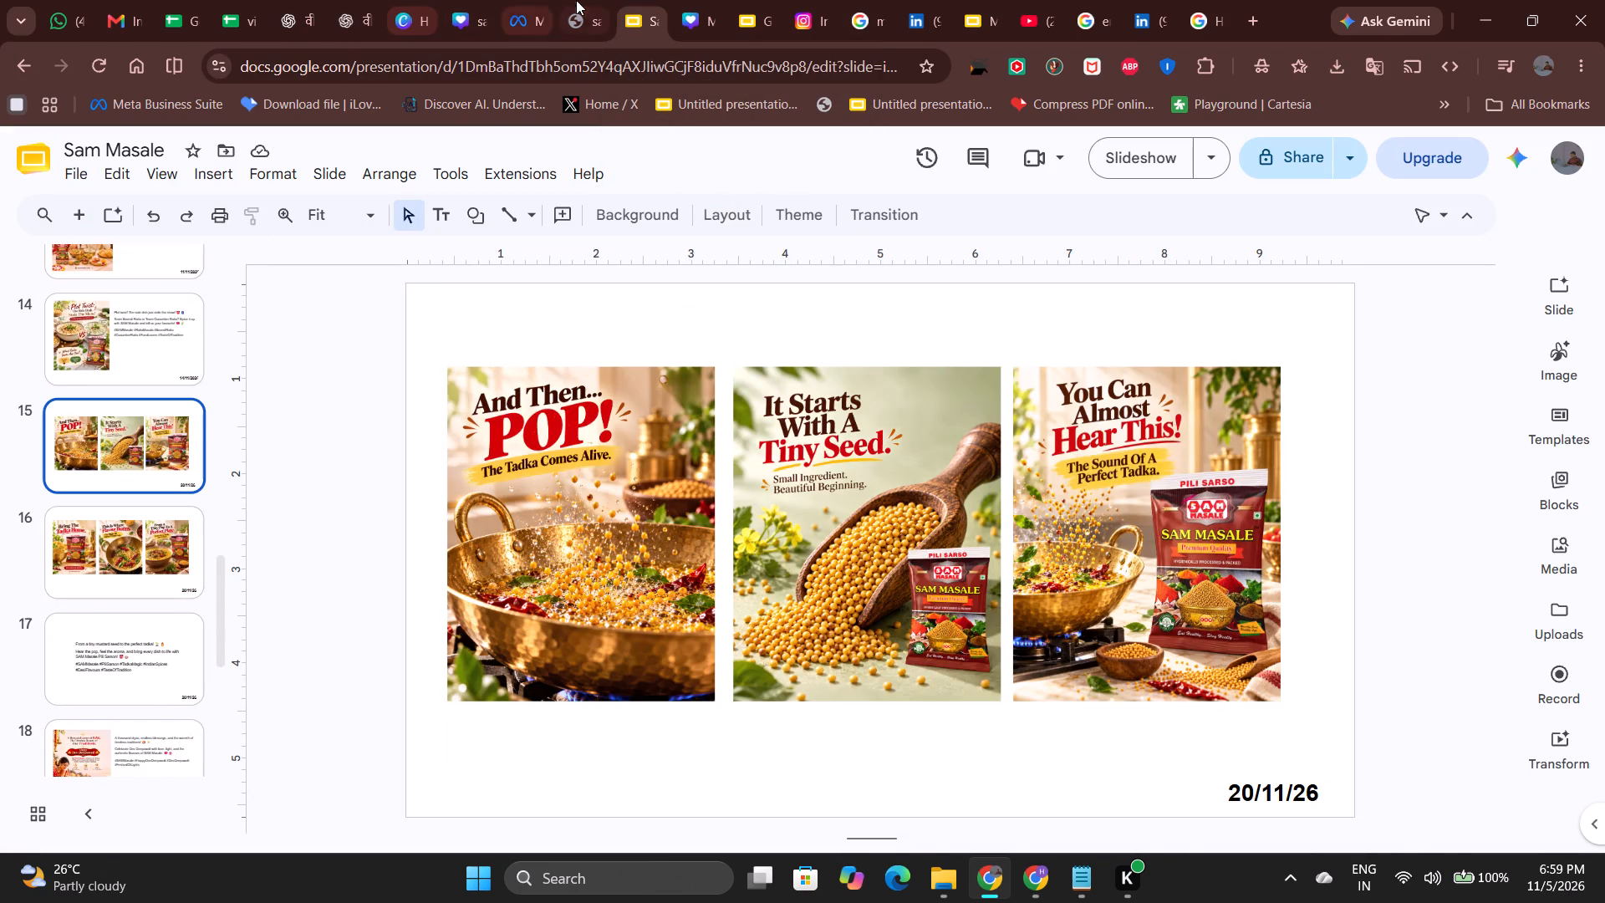
# Look through the sammasale design in Canva past page 118 for the Pili Sarso post images from slide 15.
pyautogui.click(585, 0)
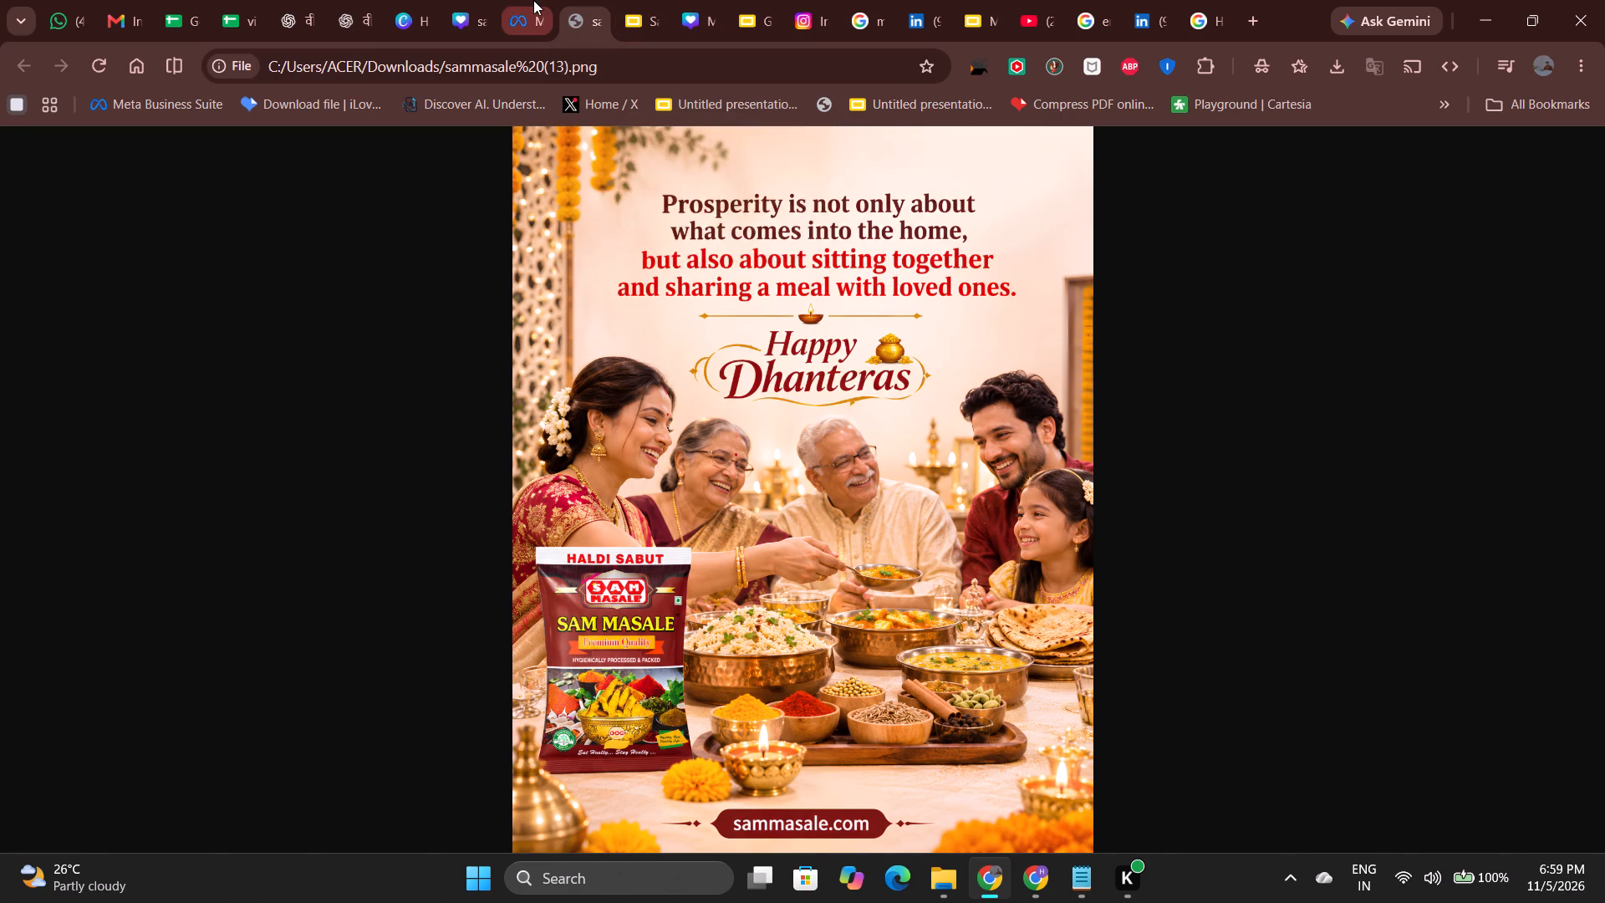
pyautogui.click(533, 0)
pyautogui.click(475, 0)
pyautogui.scroll(-5, 754, 467)
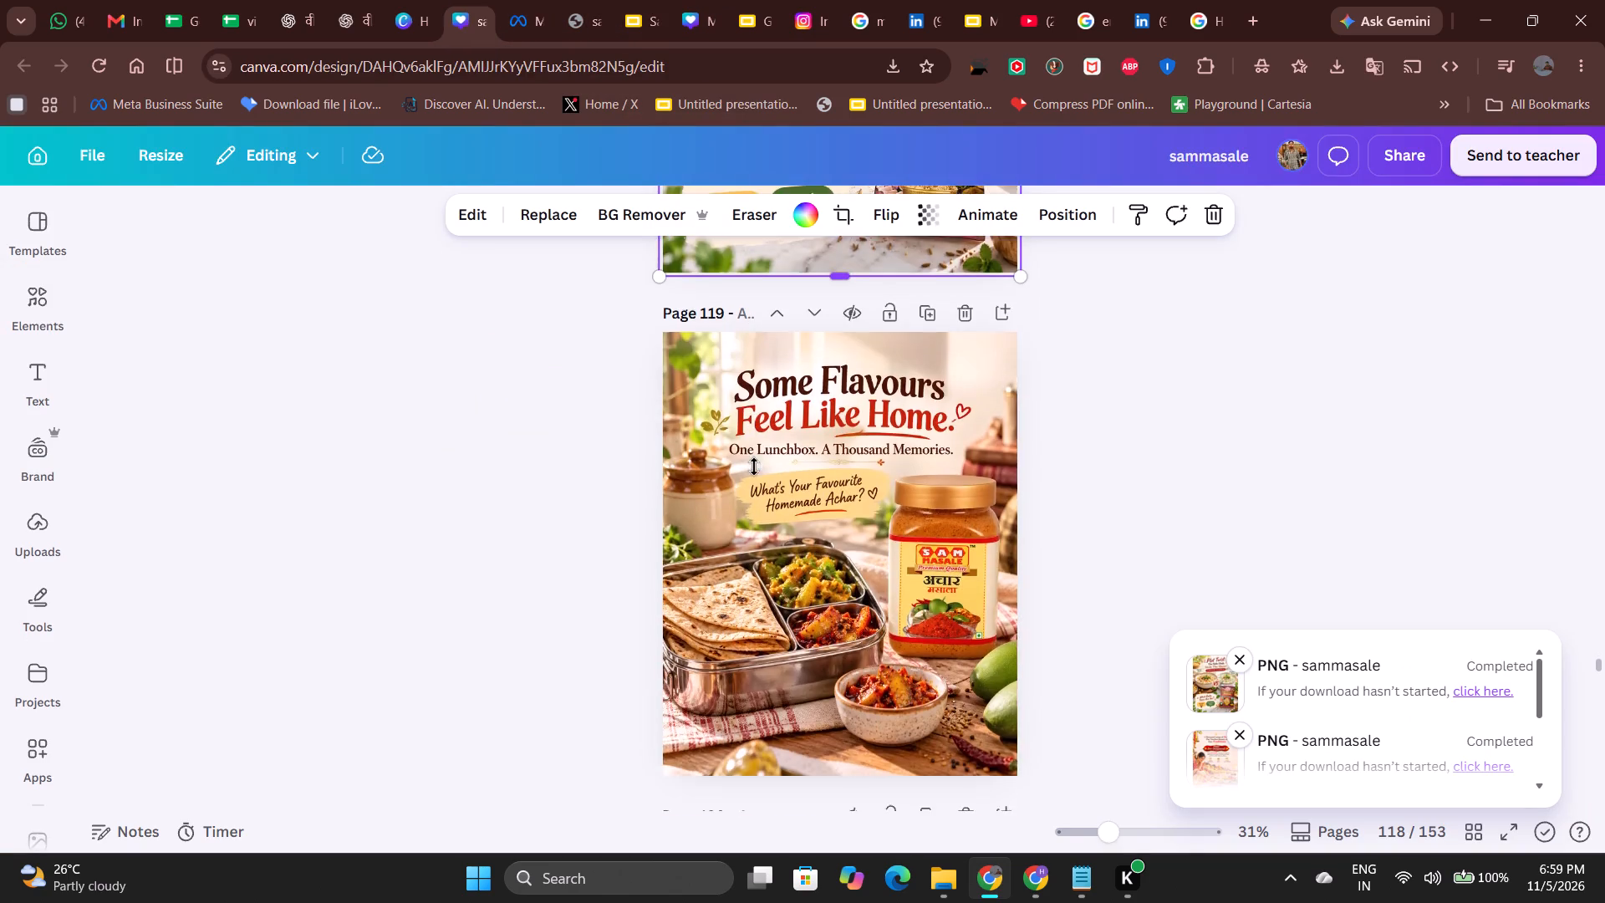
pyautogui.scroll(-14, 754, 467)
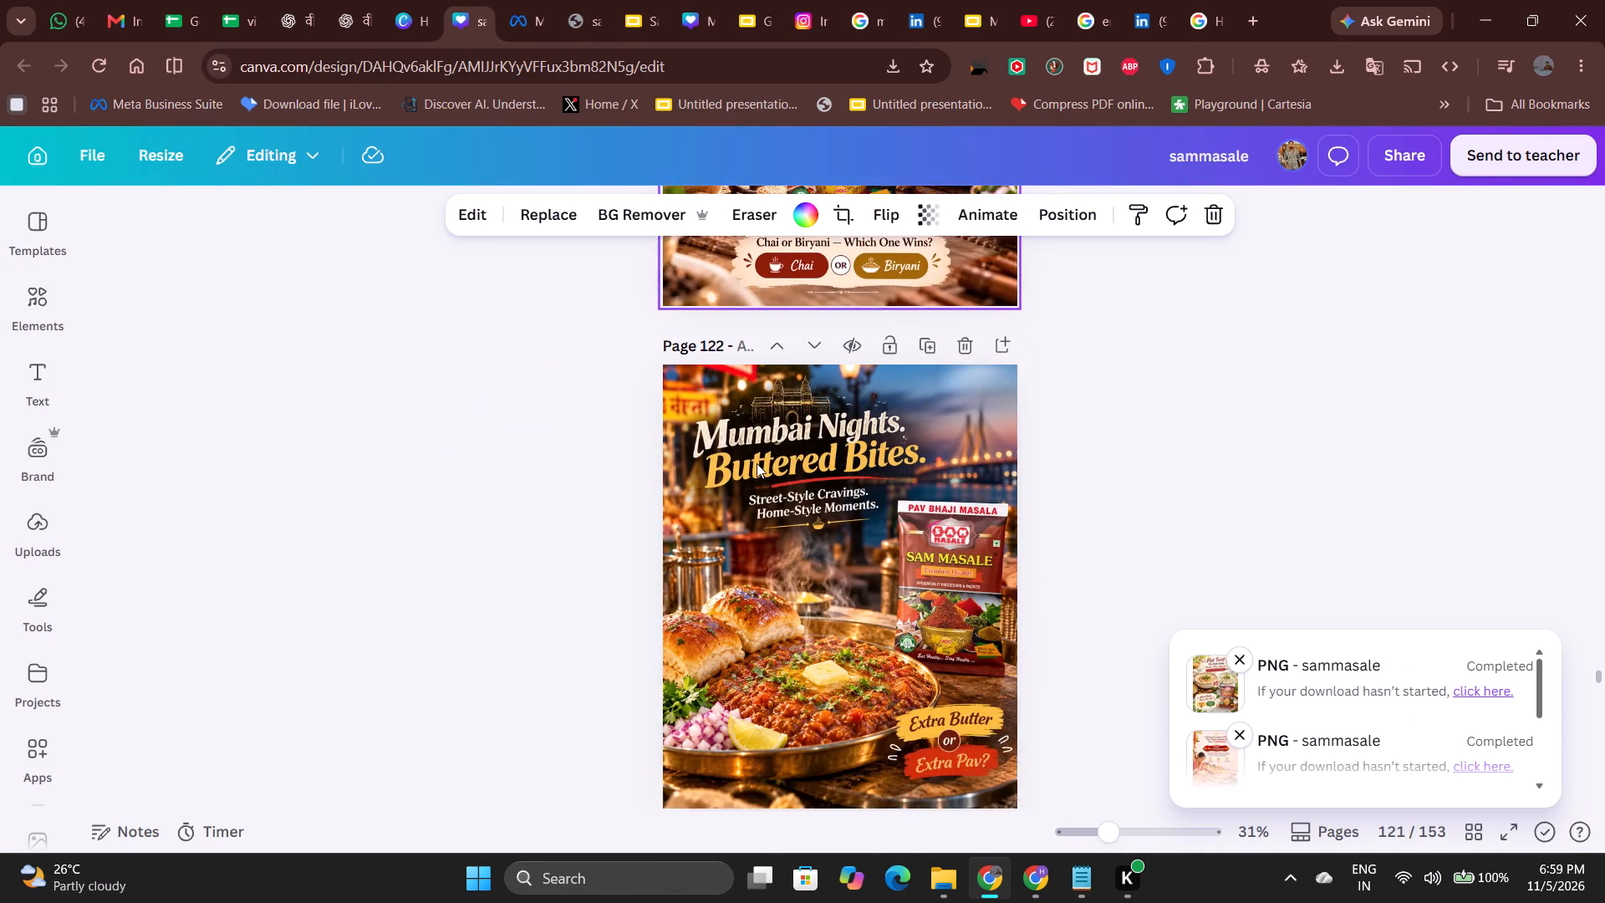
pyautogui.scroll(-10, 798, 436)
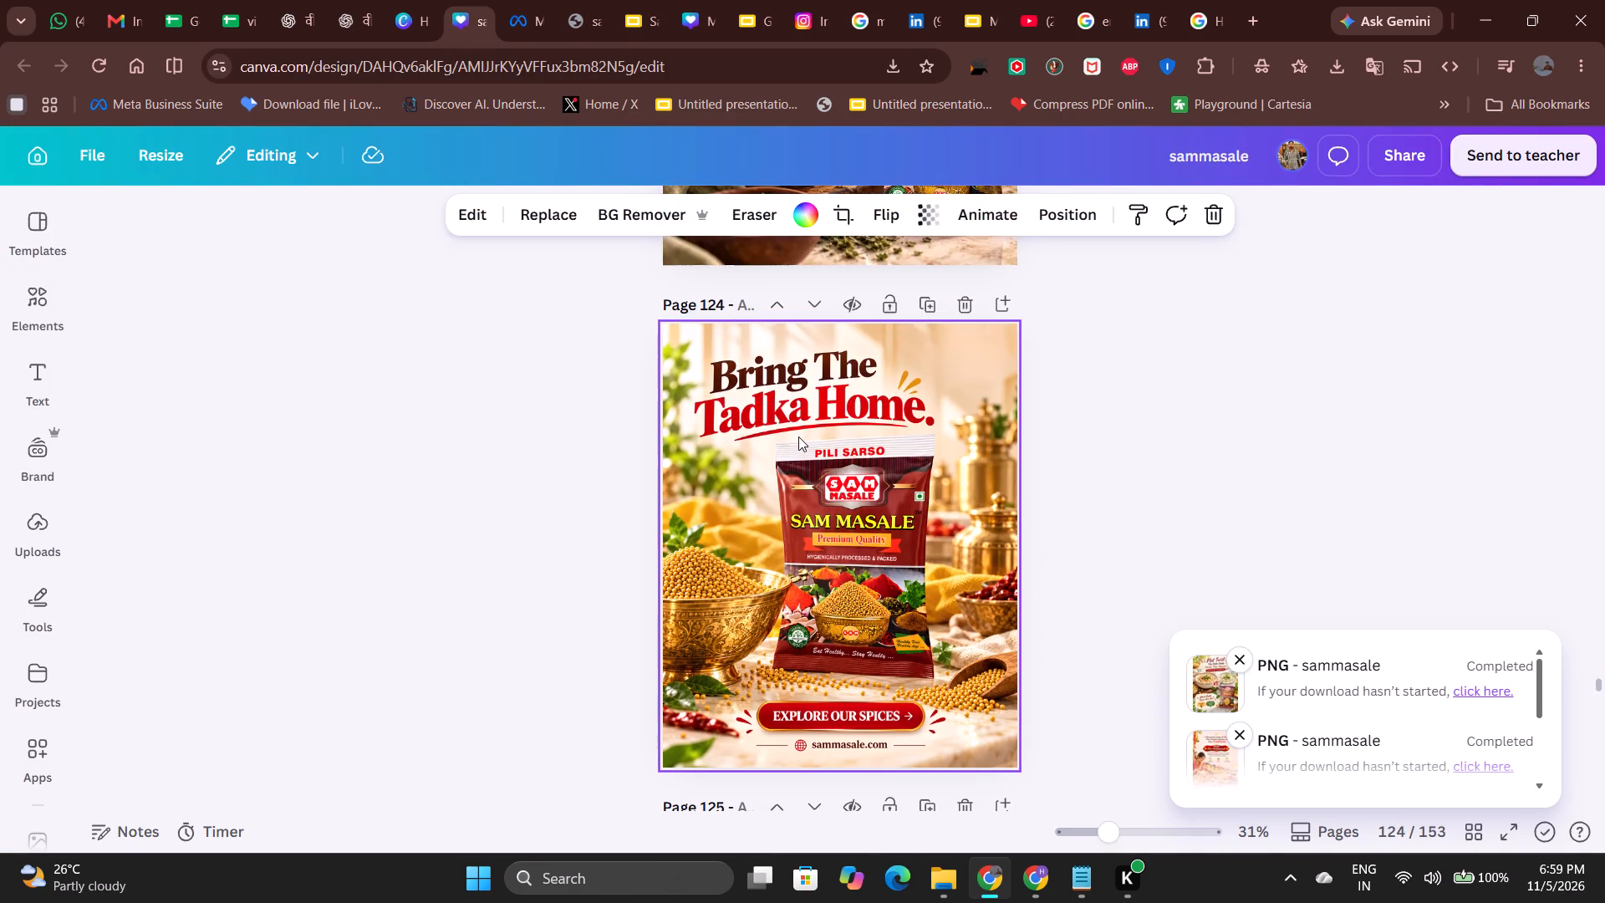
pyautogui.scroll(4, 798, 431)
pyautogui.click(798, 431)
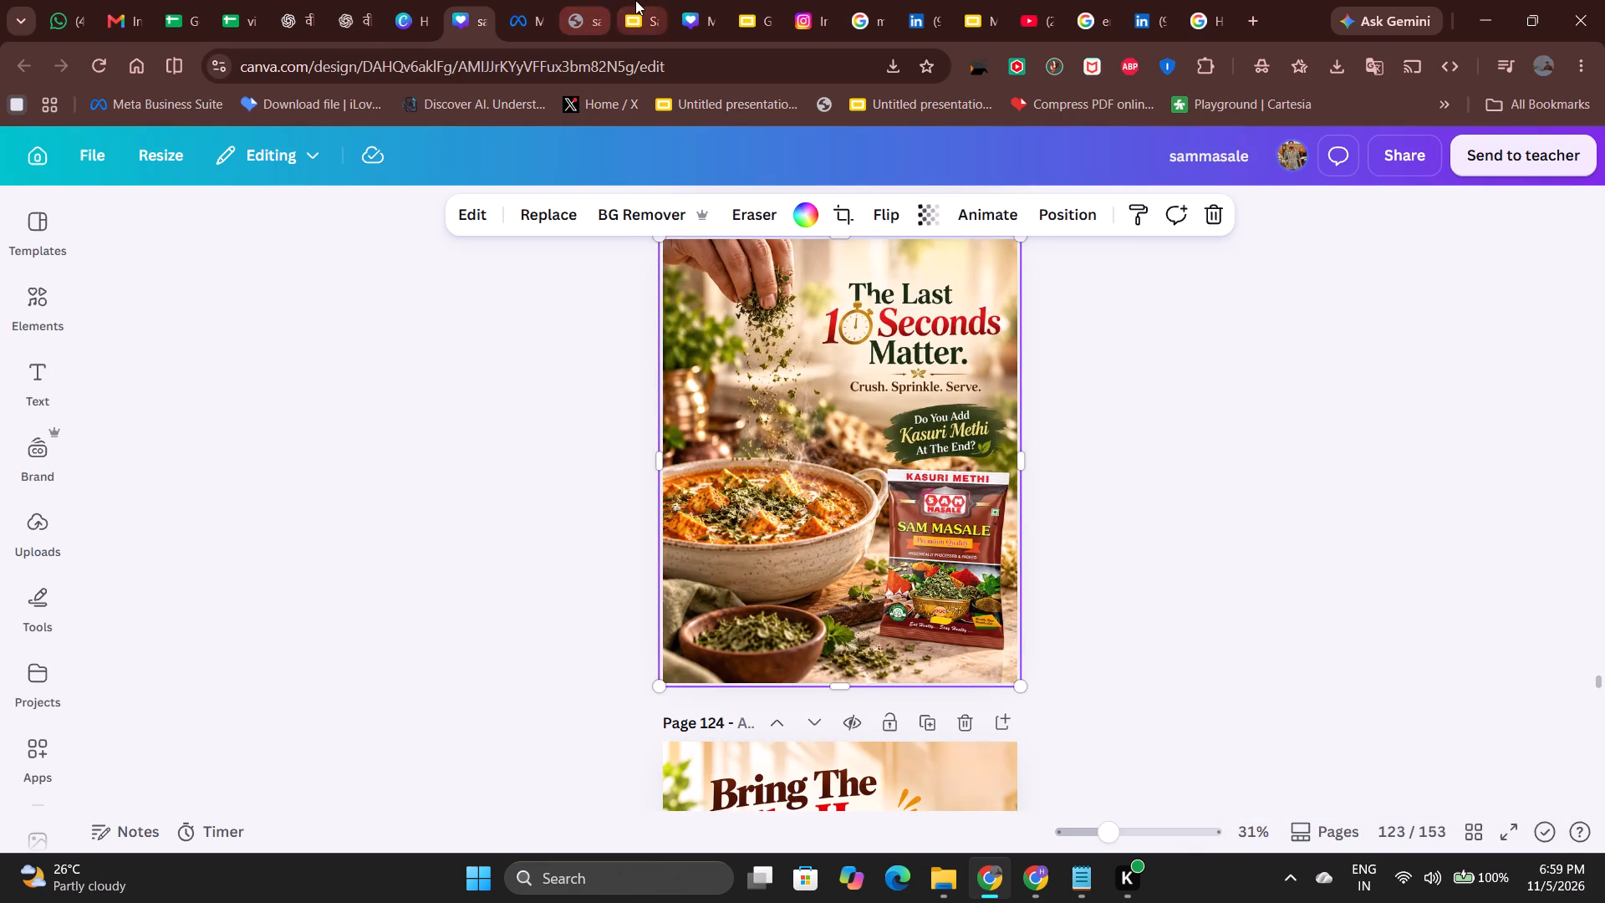
# In the Sam Masale presentation, change the date on slide 12, the Kasuri Methi "Last 10 Seconds" post, to 26/11/2026.
pyautogui.click(637, 0)
pyautogui.scroll(2, 174, 512)
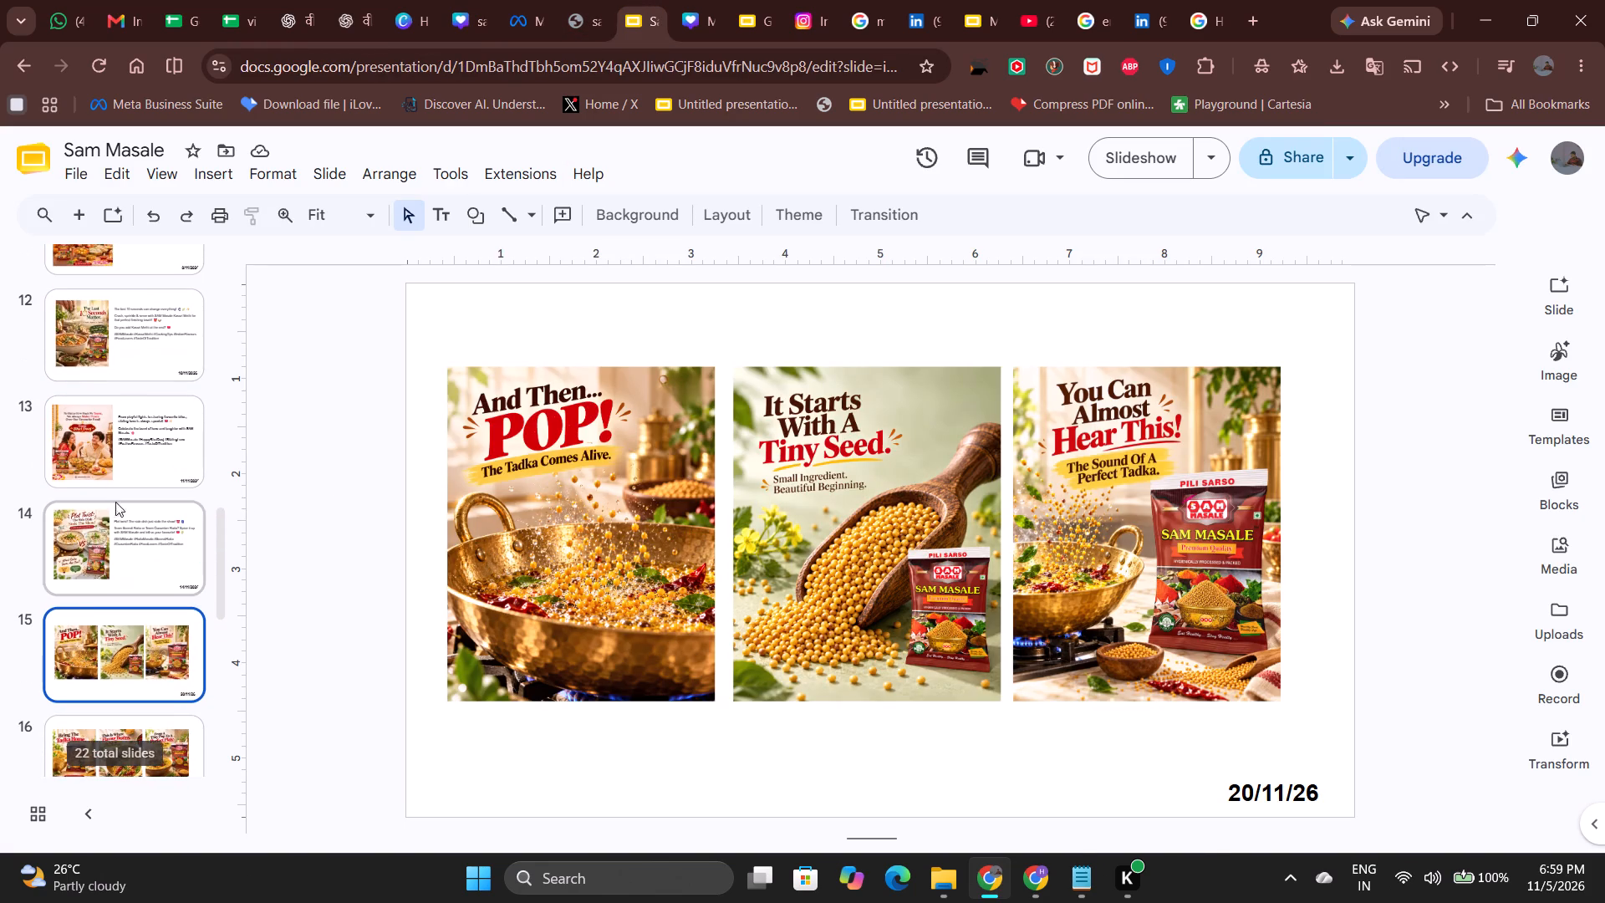
pyautogui.scroll(1, 111, 445)
pyautogui.click(111, 445)
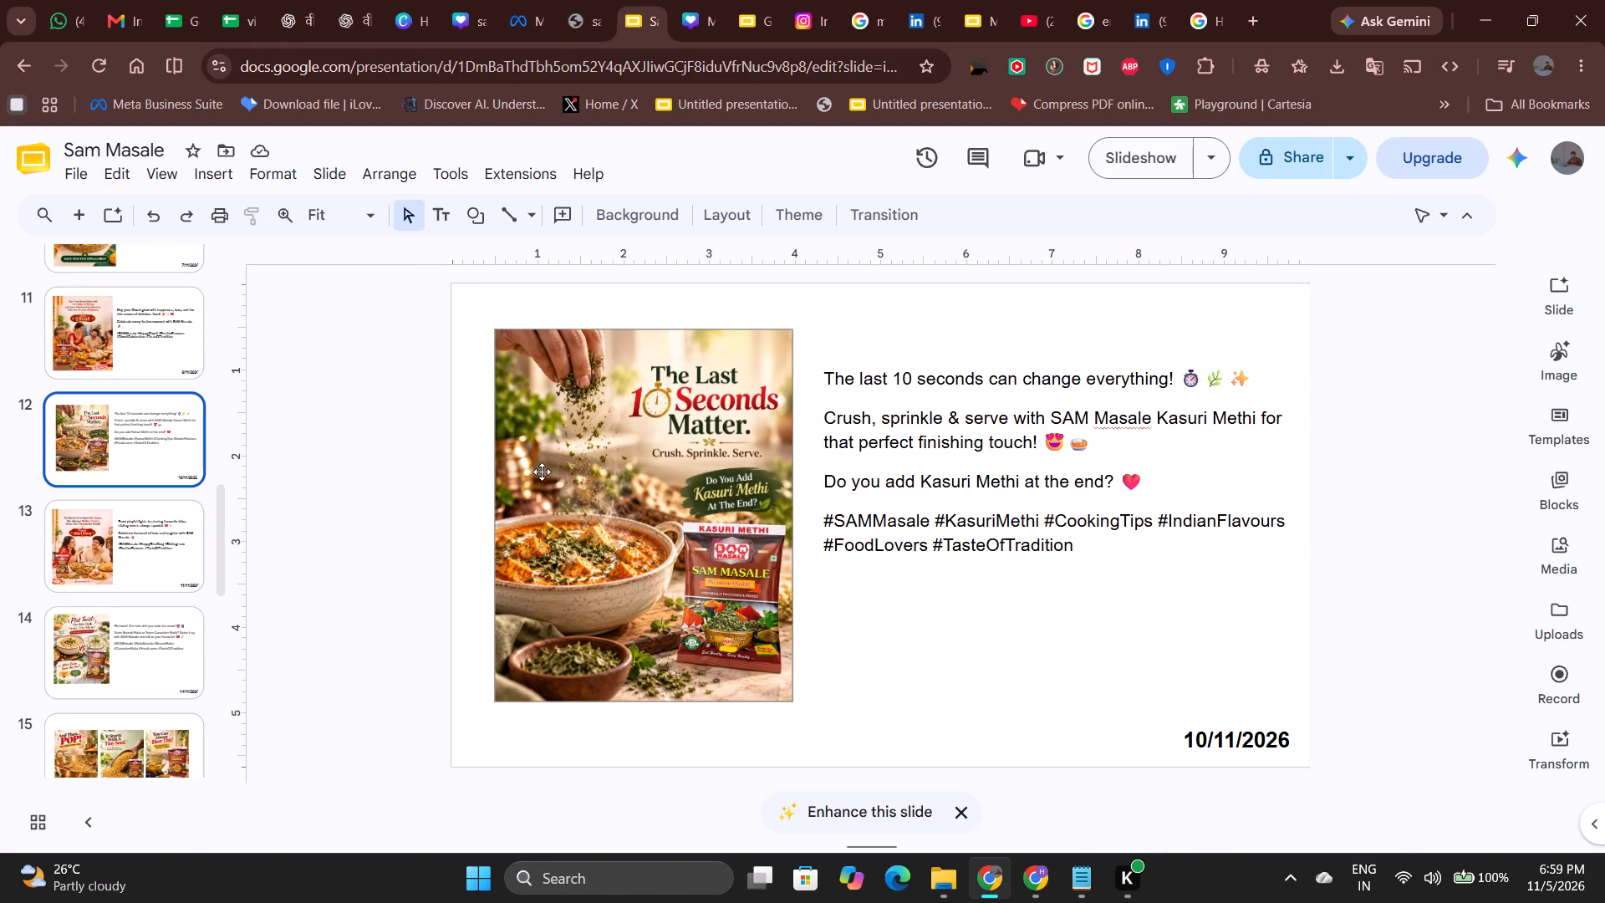
pyautogui.click(1203, 738)
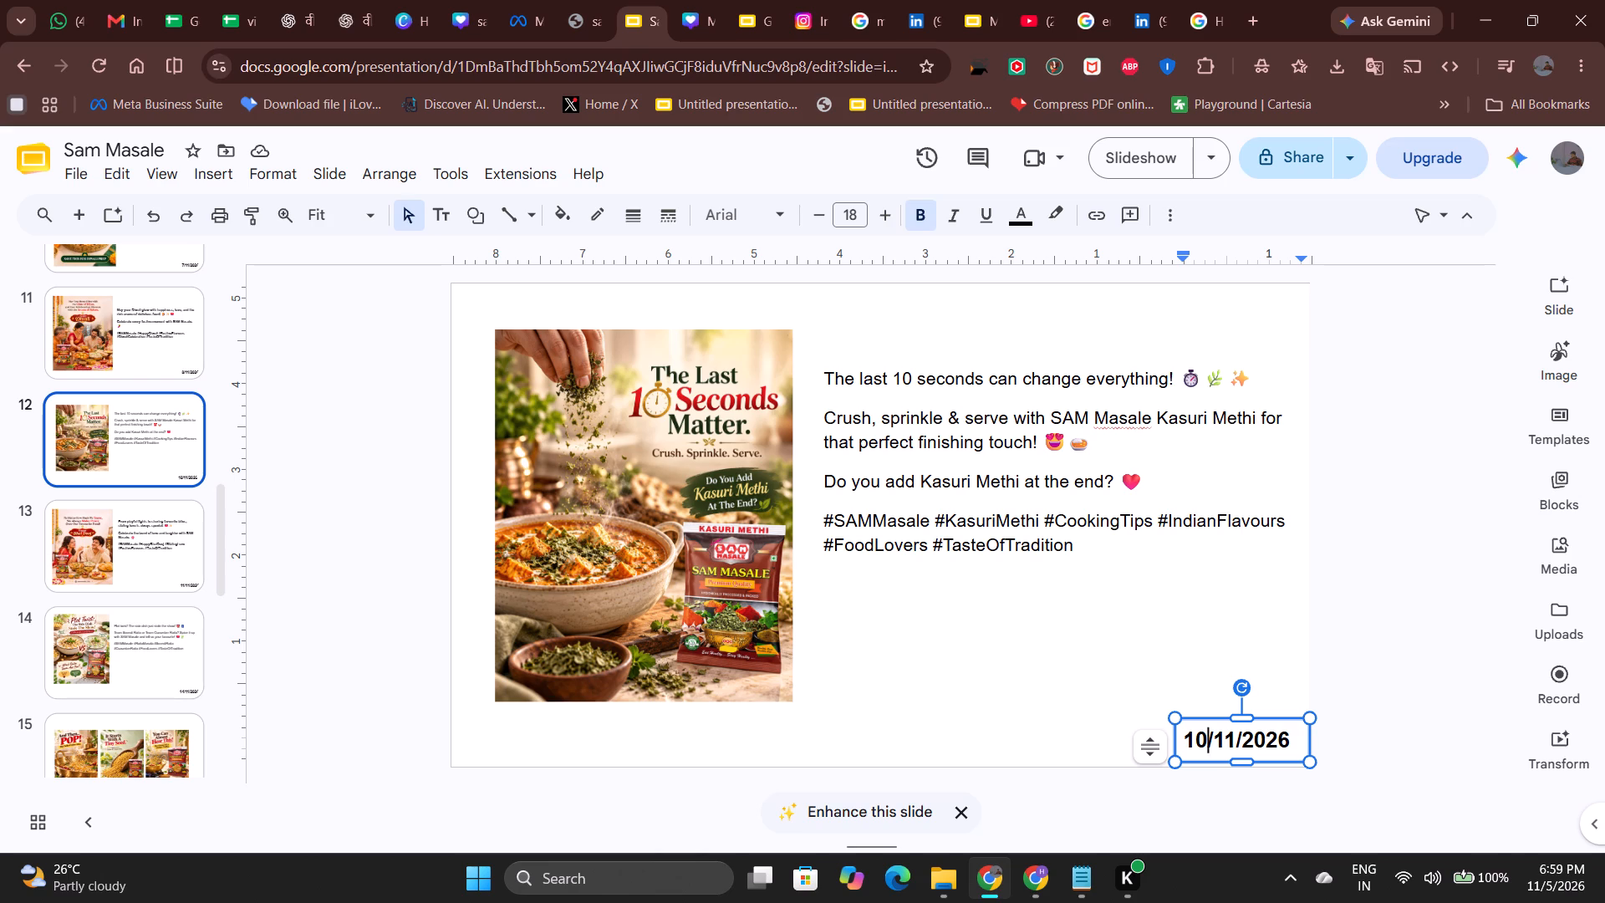
pyautogui.press('BackSpace')
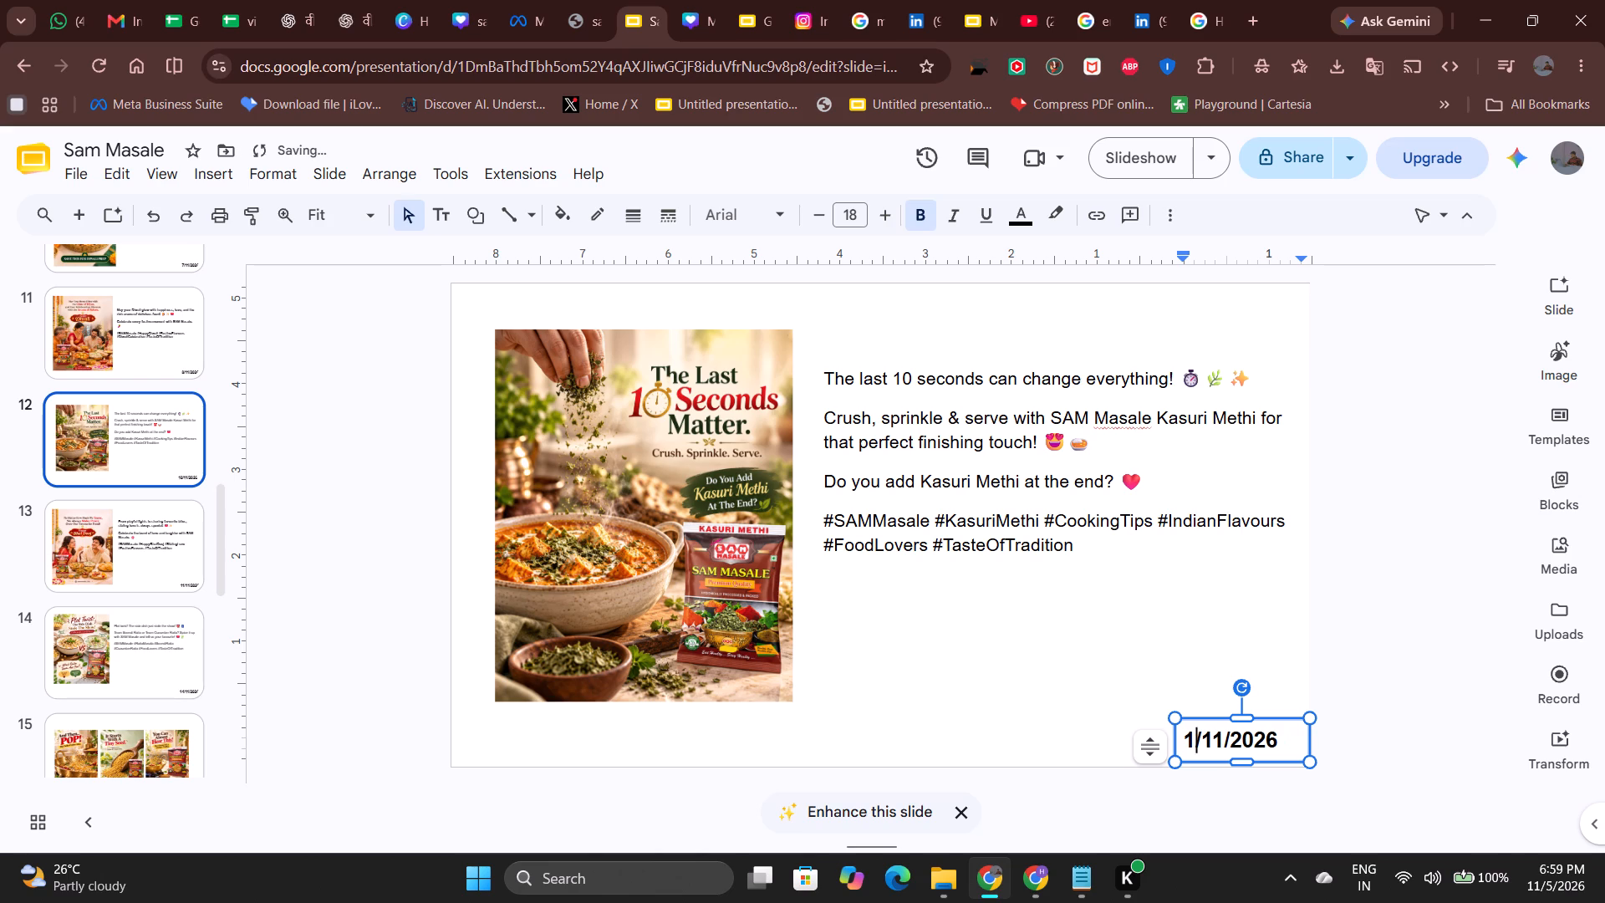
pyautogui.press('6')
pyautogui.press('Left')
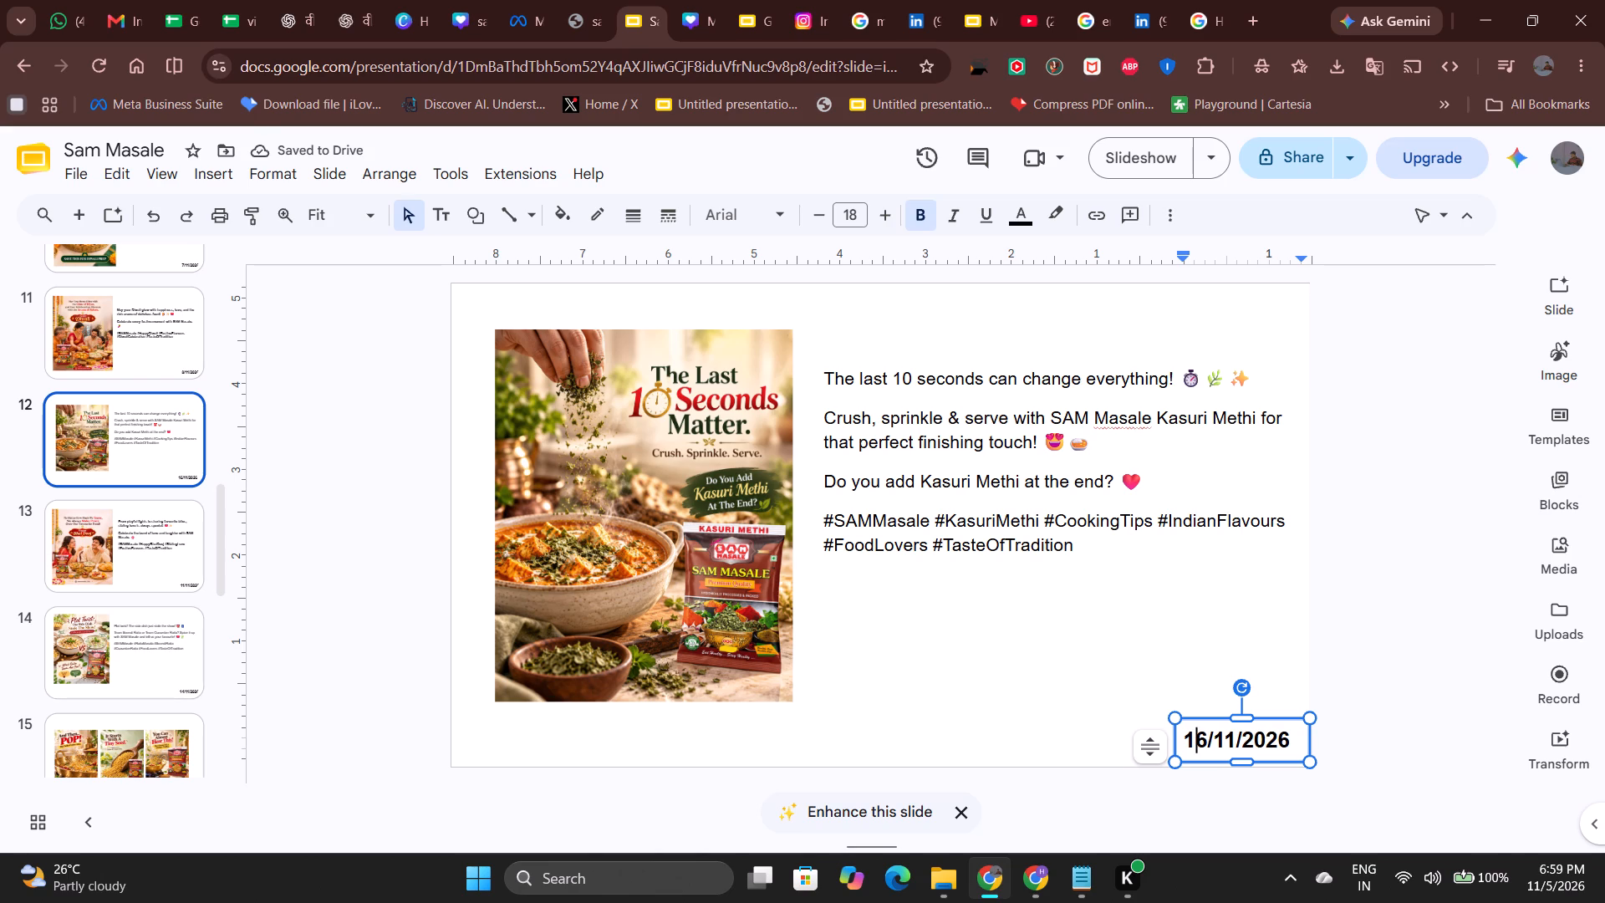
pyautogui.press('BackSpace')
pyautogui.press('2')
pyautogui.hscroll(2, 1062, 639)
pyautogui.click(1053, 618)
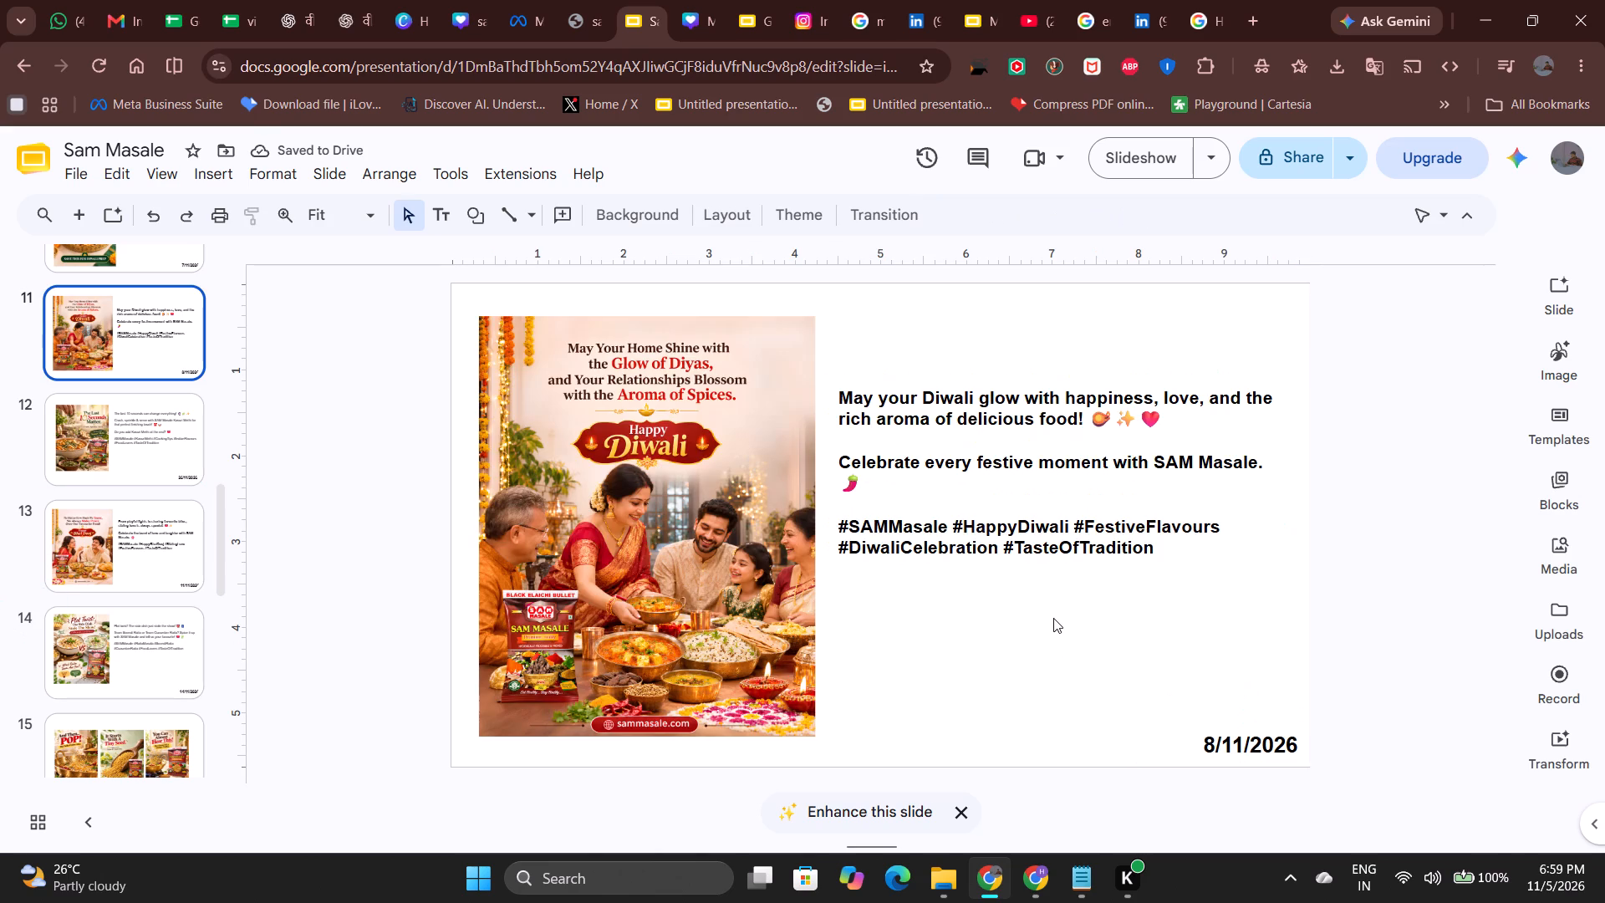
pyautogui.hotkey('ctrl', 'z')
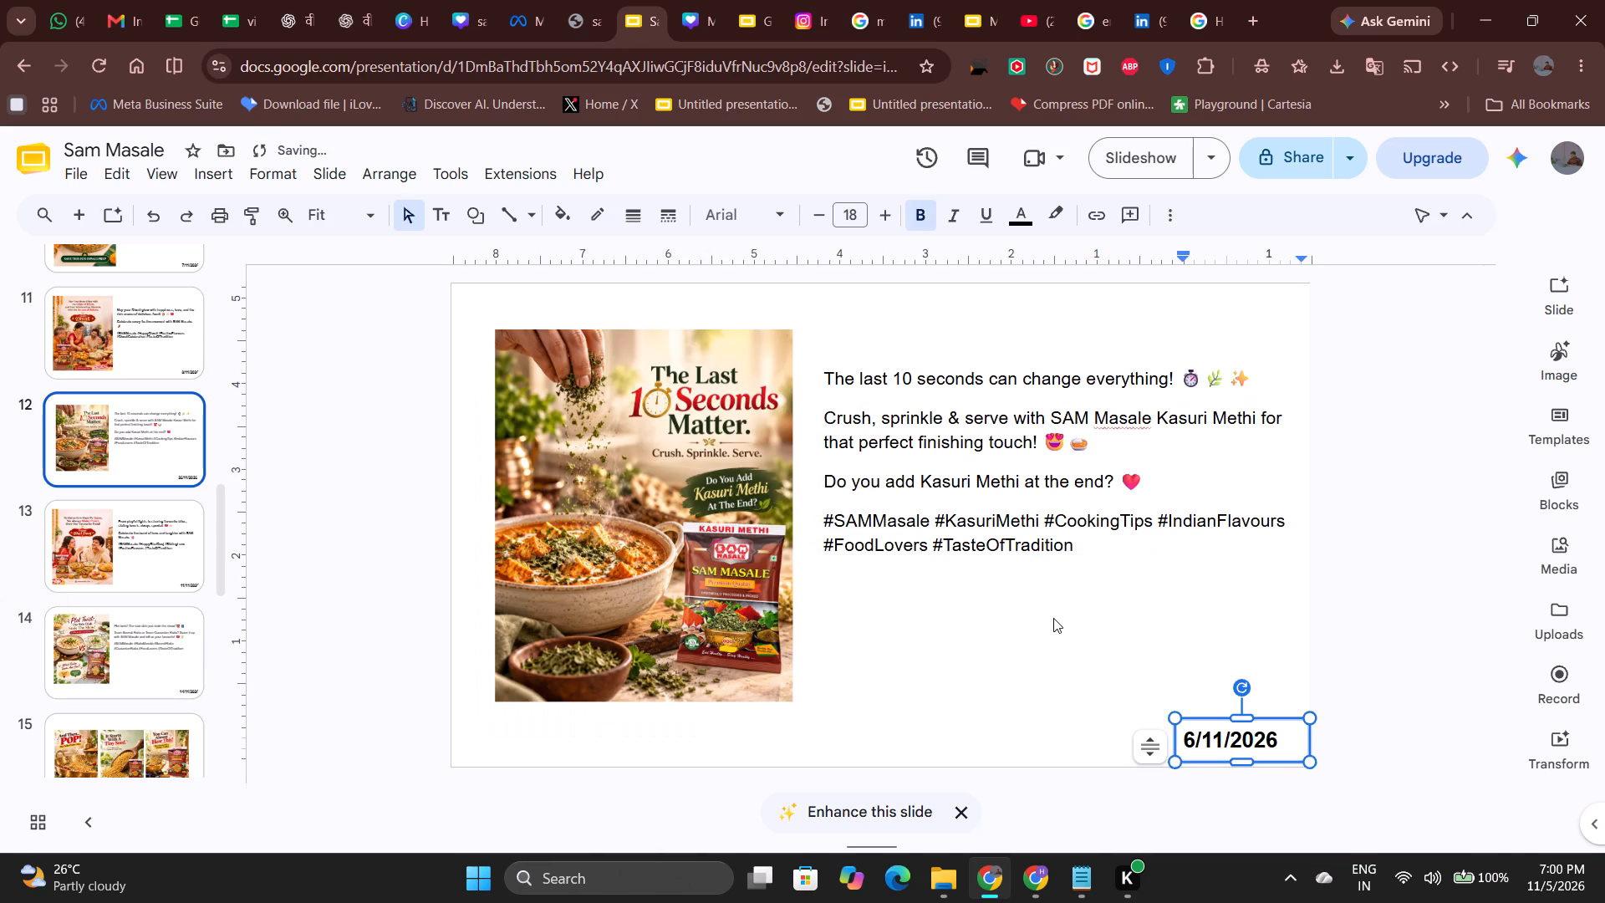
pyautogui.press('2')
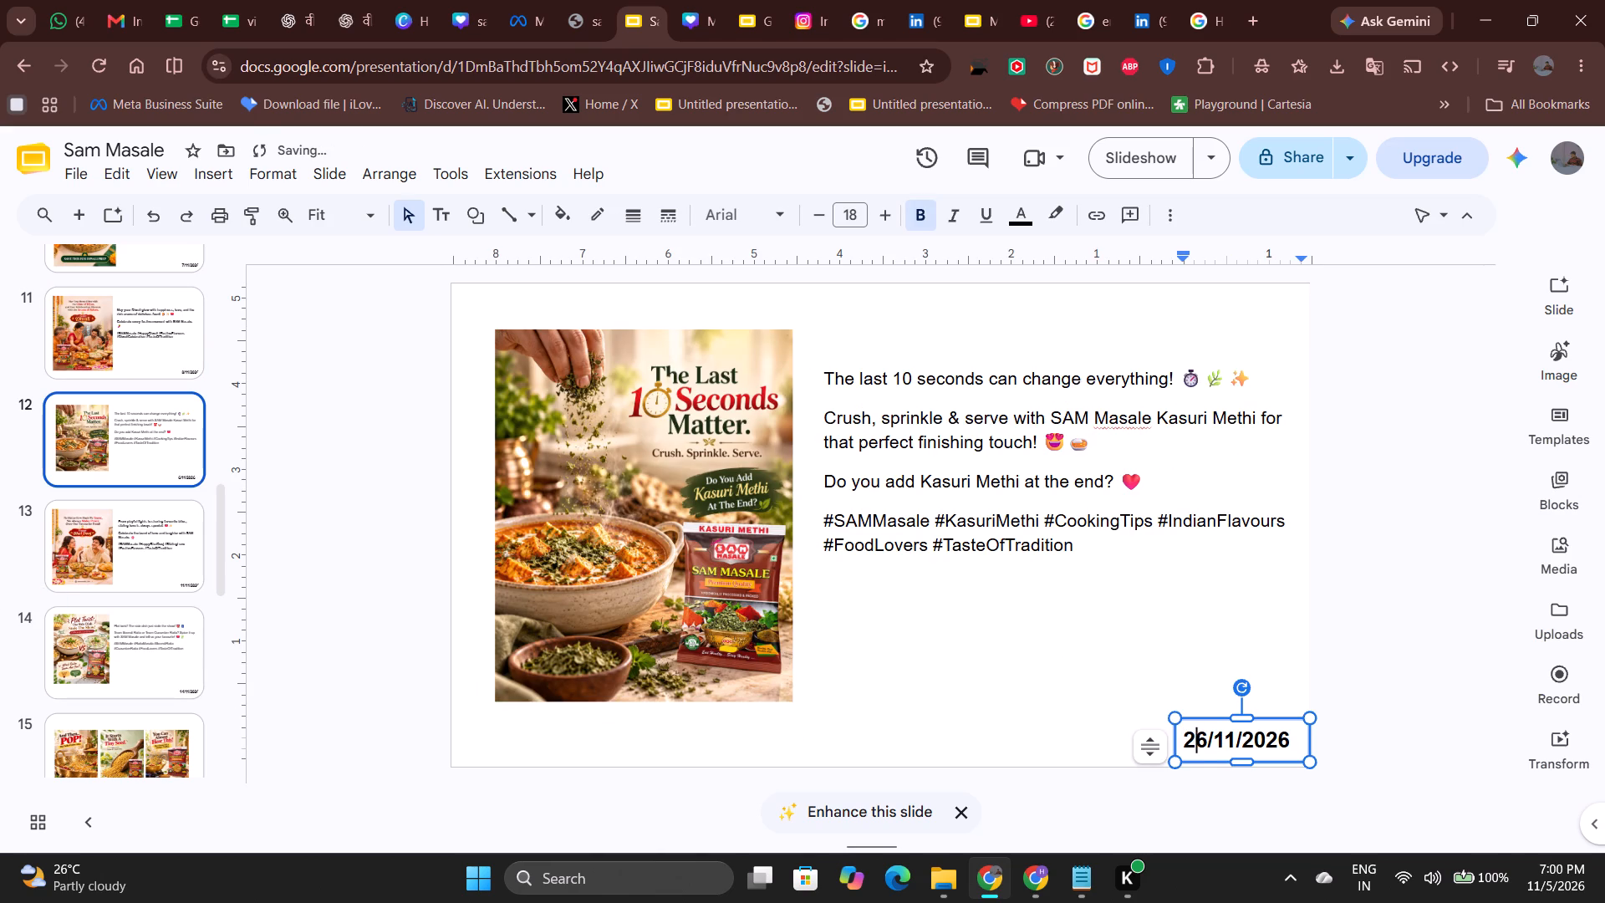
pyautogui.press('Return')
pyautogui.press('BackSpace')
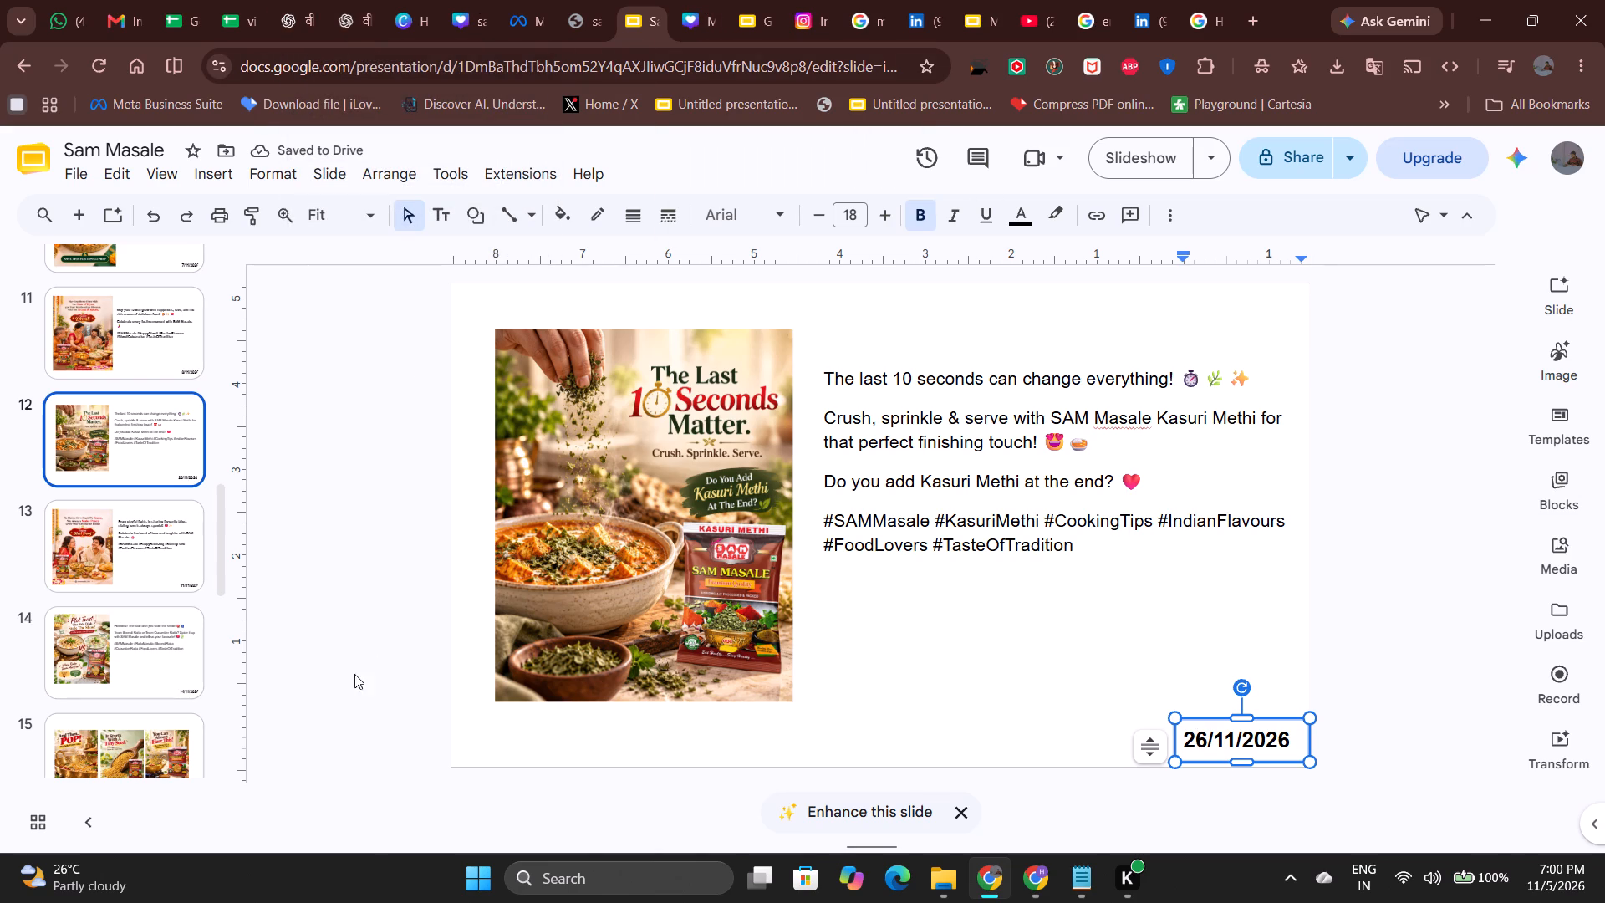
# Move slide 16, the "Bring The Tadka Home" images, ahead of the "And Then... POP!" slide 15 in the Sam Masale presentation.
pyautogui.click(325, 604)
pyautogui.scroll(-1, 171, 608)
pyautogui.click(149, 541)
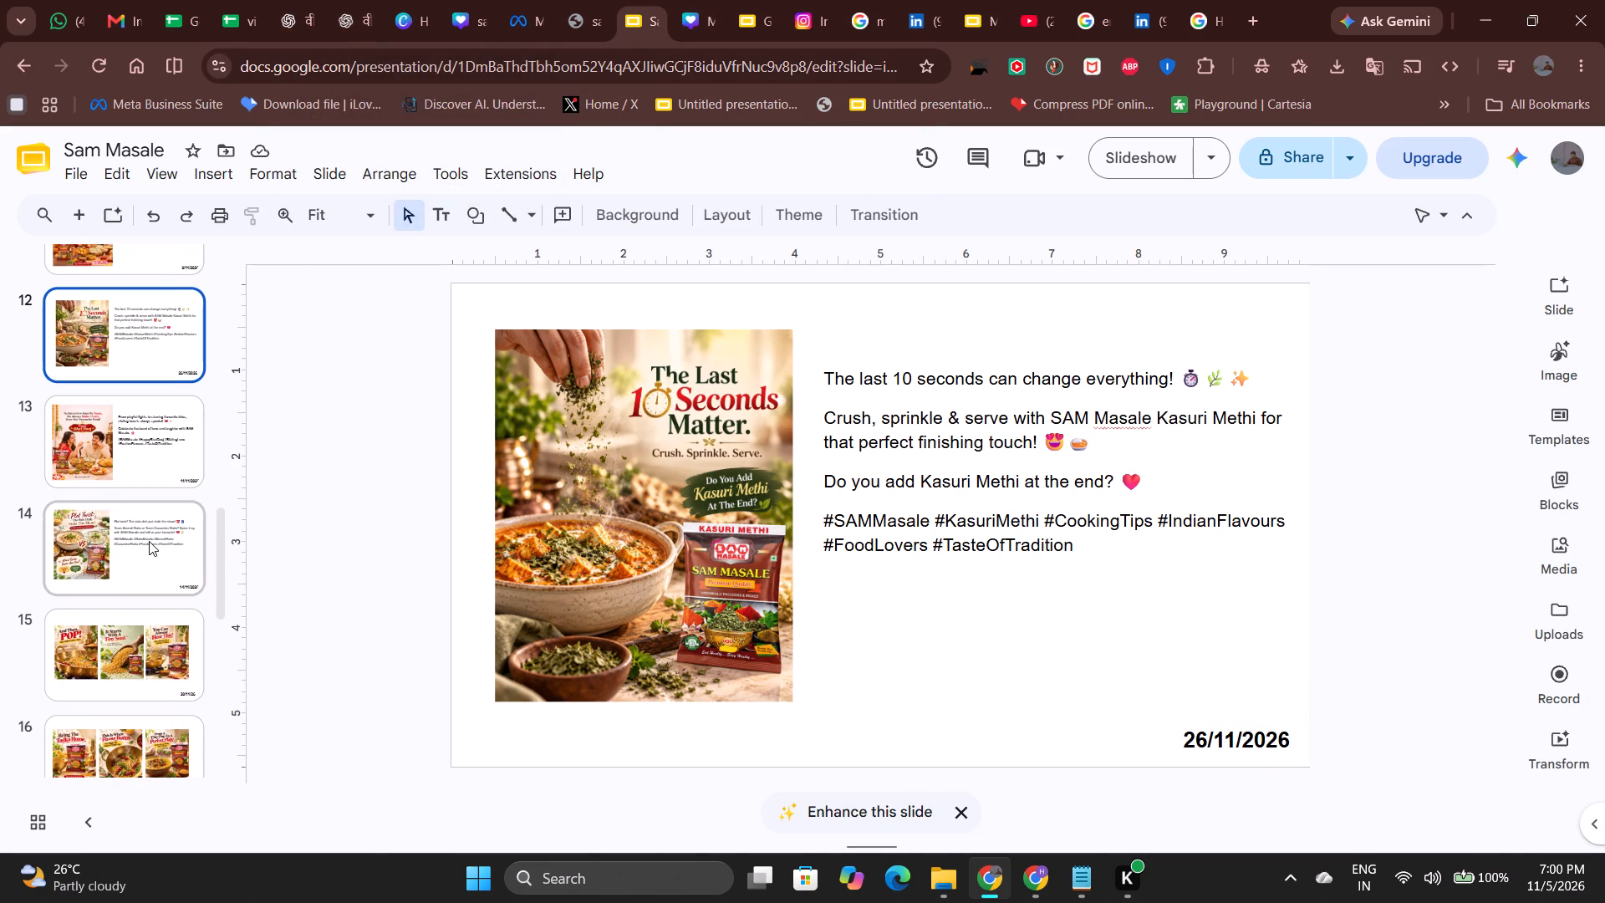
pyautogui.click(116, 647)
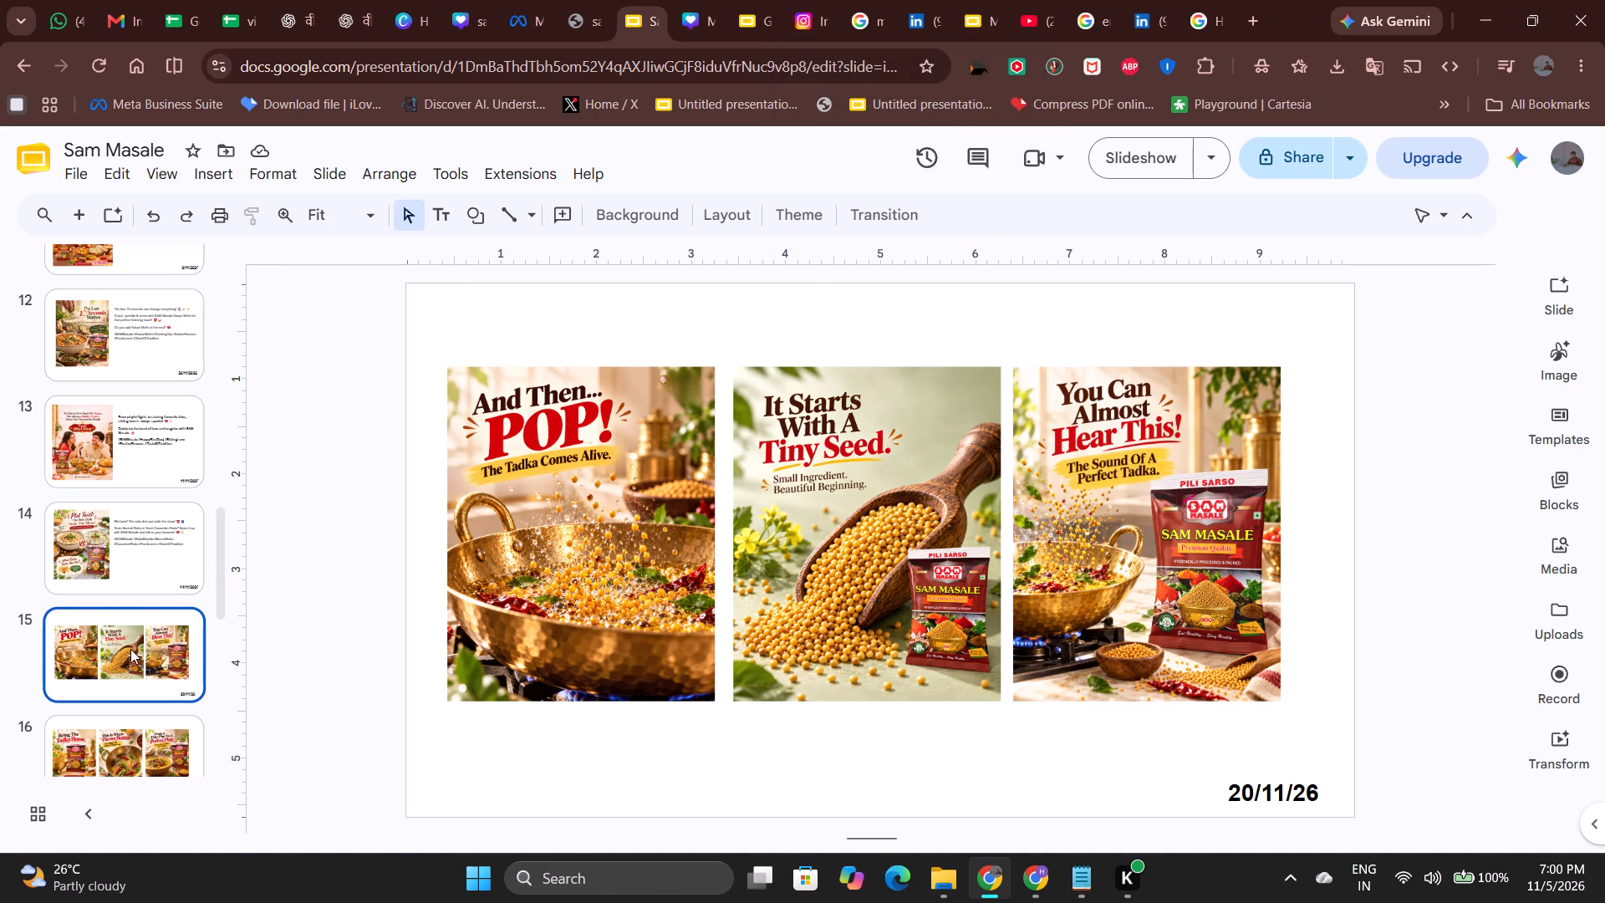
pyautogui.scroll(-2, 130, 649)
pyautogui.click(104, 578)
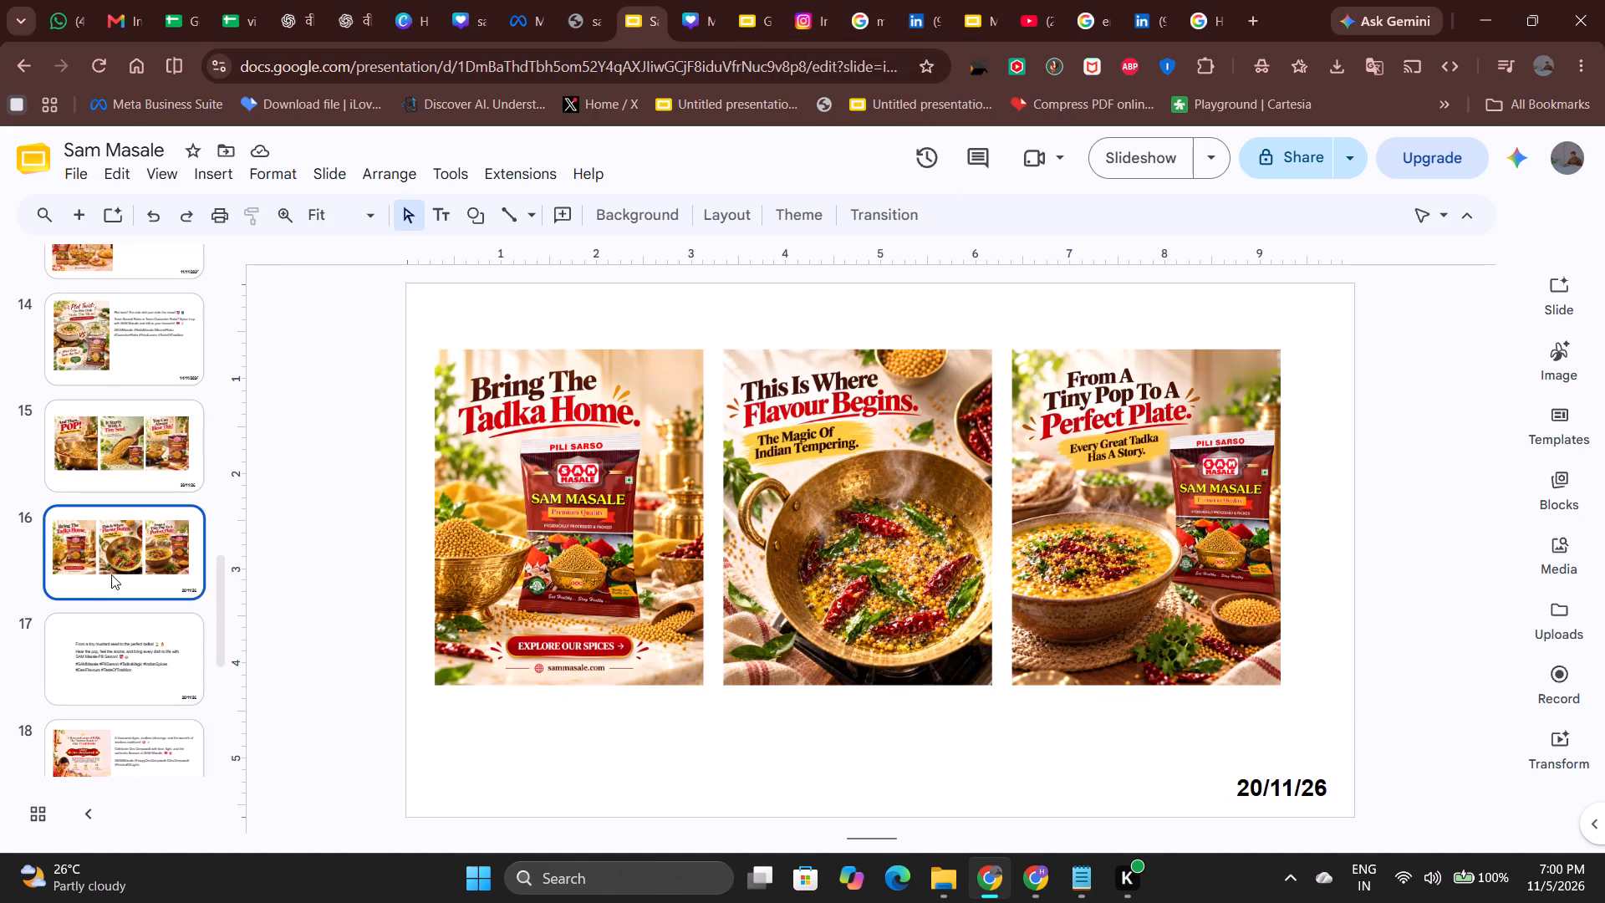
pyautogui.moveTo(111, 574); pyautogui.dragTo(70, 432)
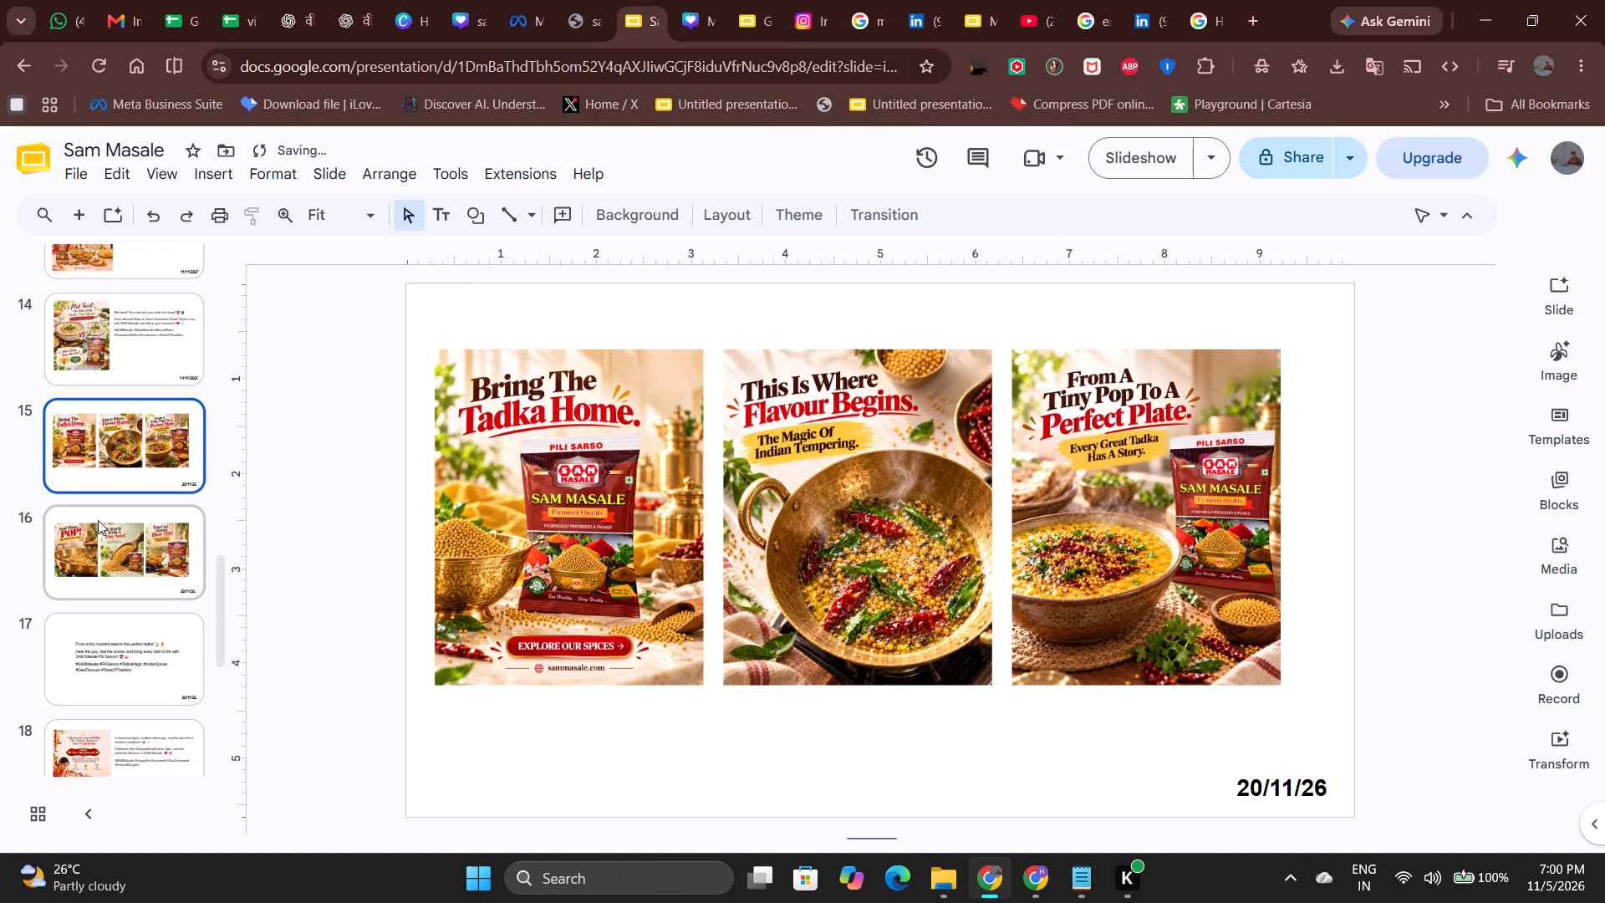
pyautogui.click(130, 538)
pyautogui.click(119, 421)
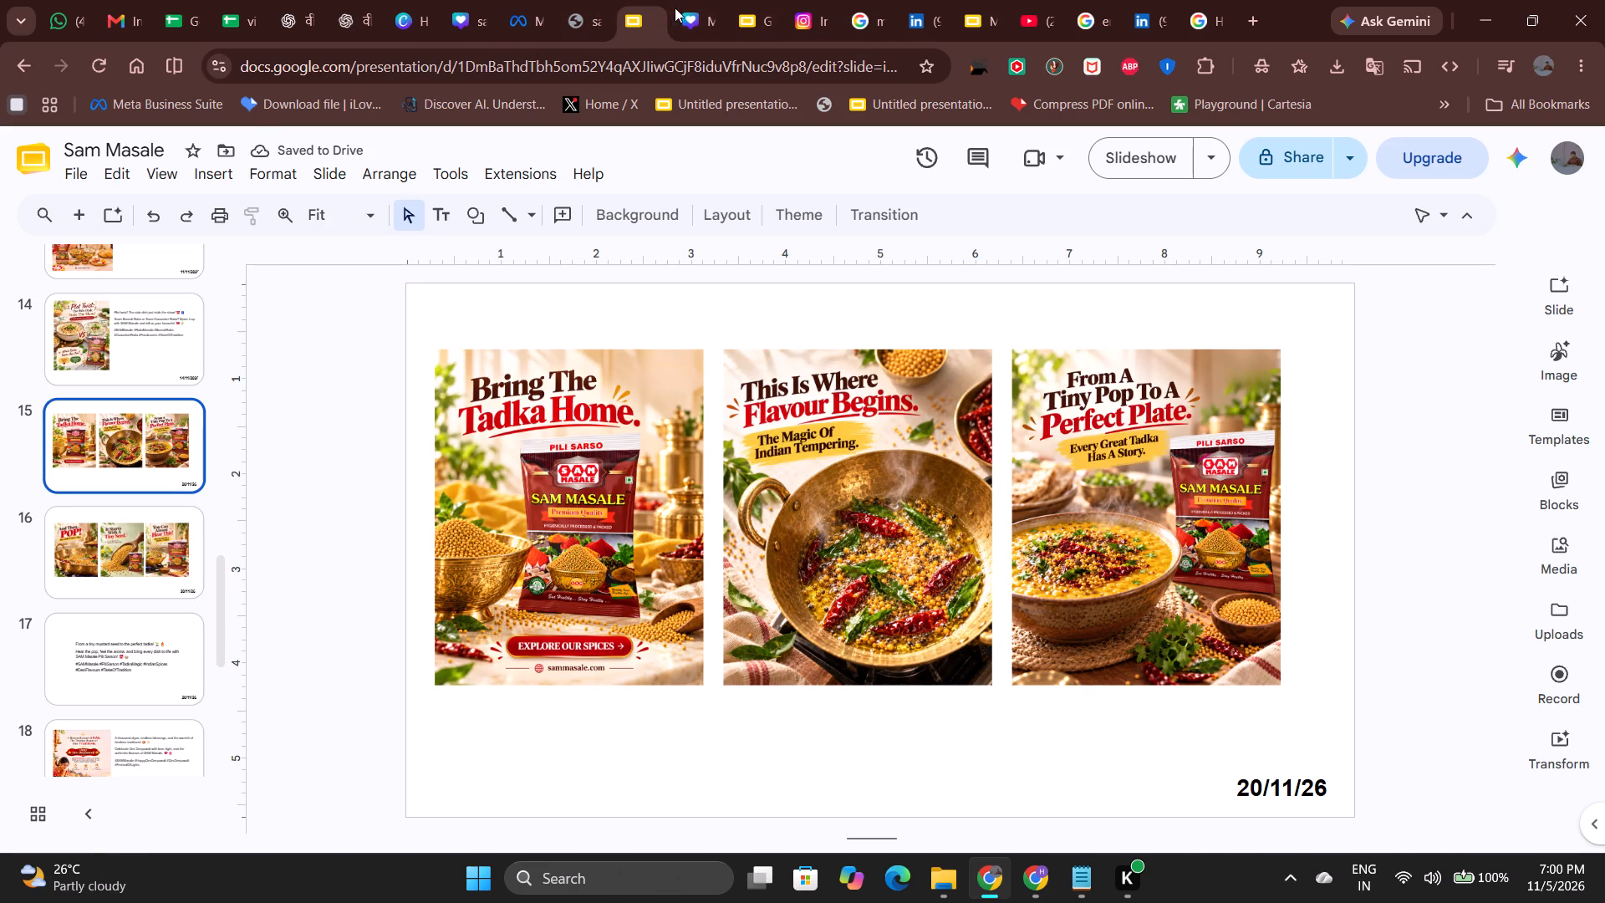
# Tidy the browser tabs by closing the sammasale design and placing the Mznari saree design after the Google search tab.
pyautogui.click(695, 5)
pyautogui.scroll(-6, 858, 483)
pyautogui.scroll(6, 843, 423)
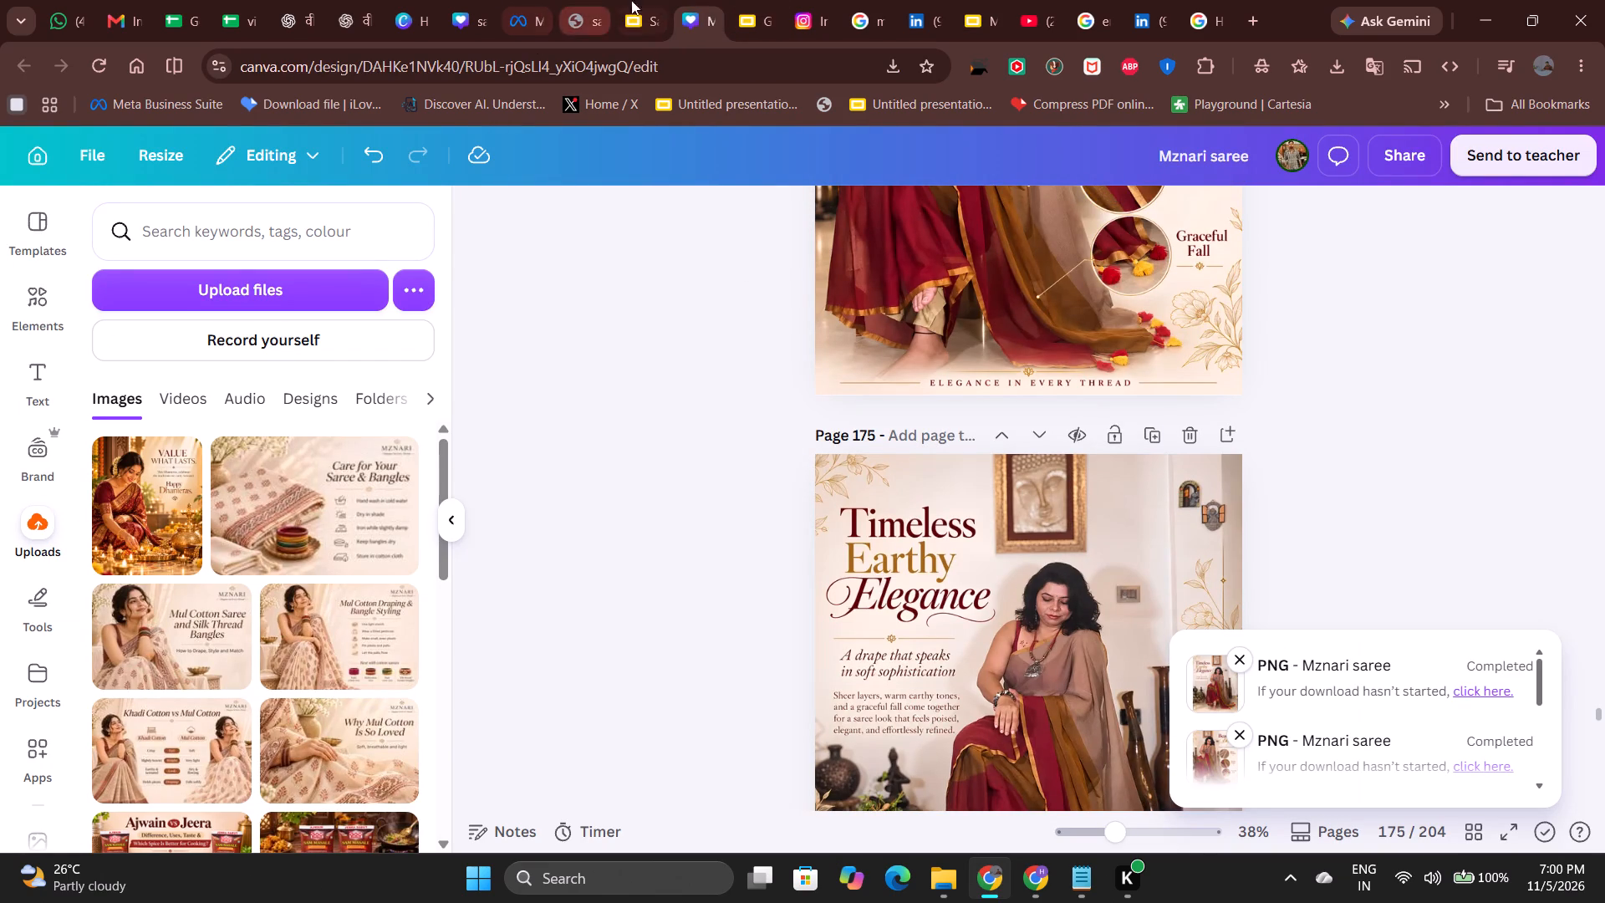
pyautogui.moveTo(466, 1); pyautogui.dragTo(604, 0)
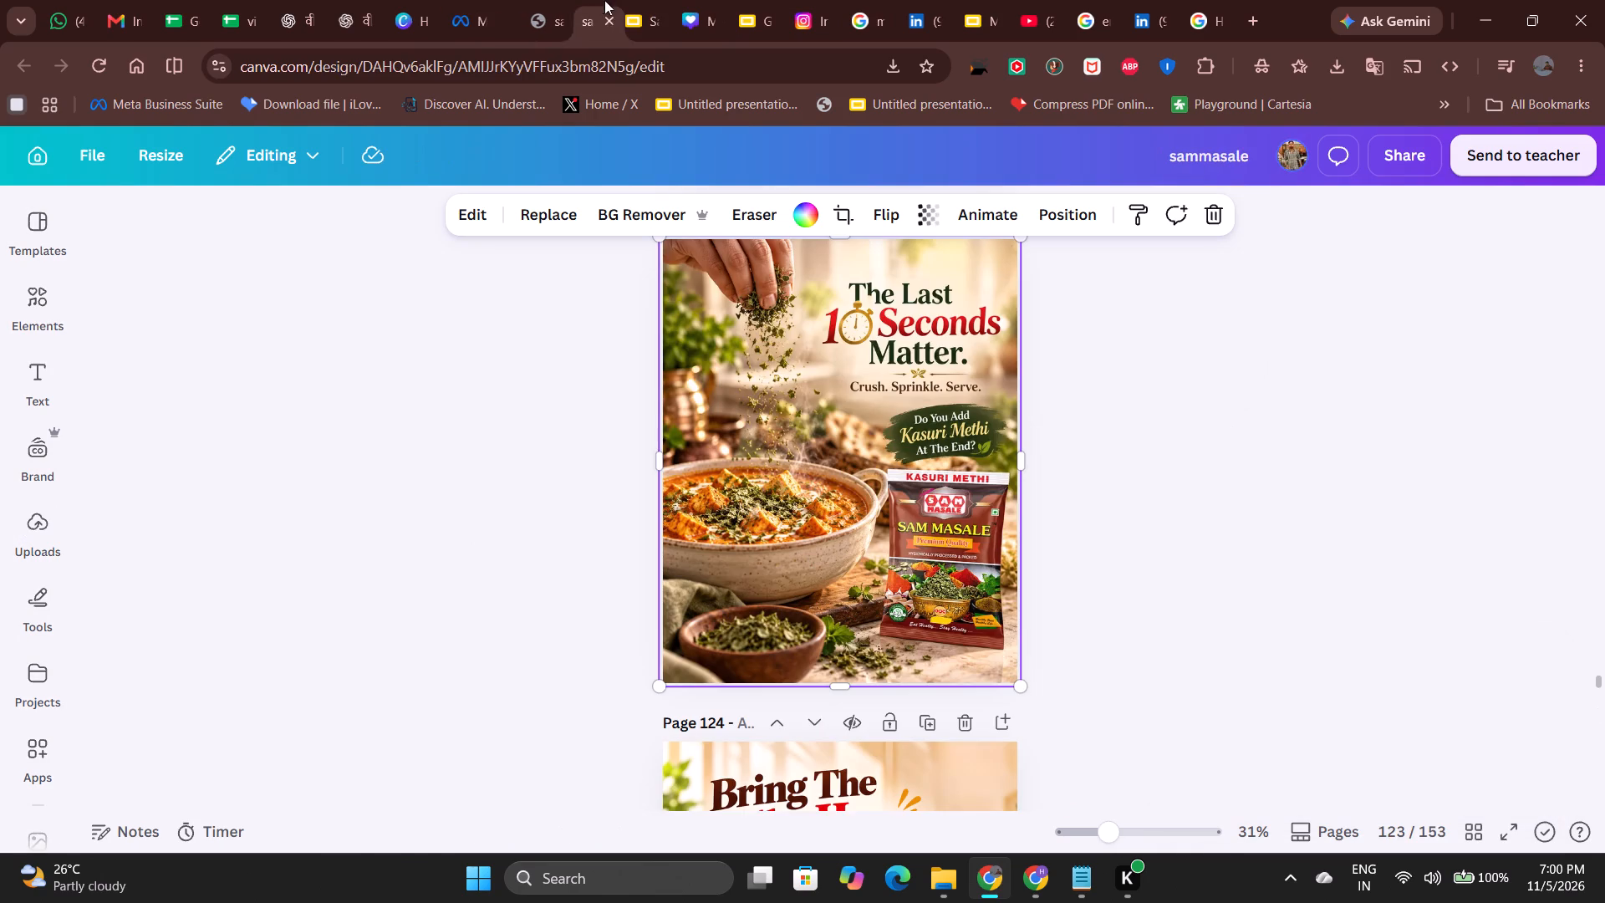
pyautogui.moveTo(604, 0); pyautogui.dragTo(622, 0)
pyautogui.click(646, 18)
pyautogui.click(695, 16)
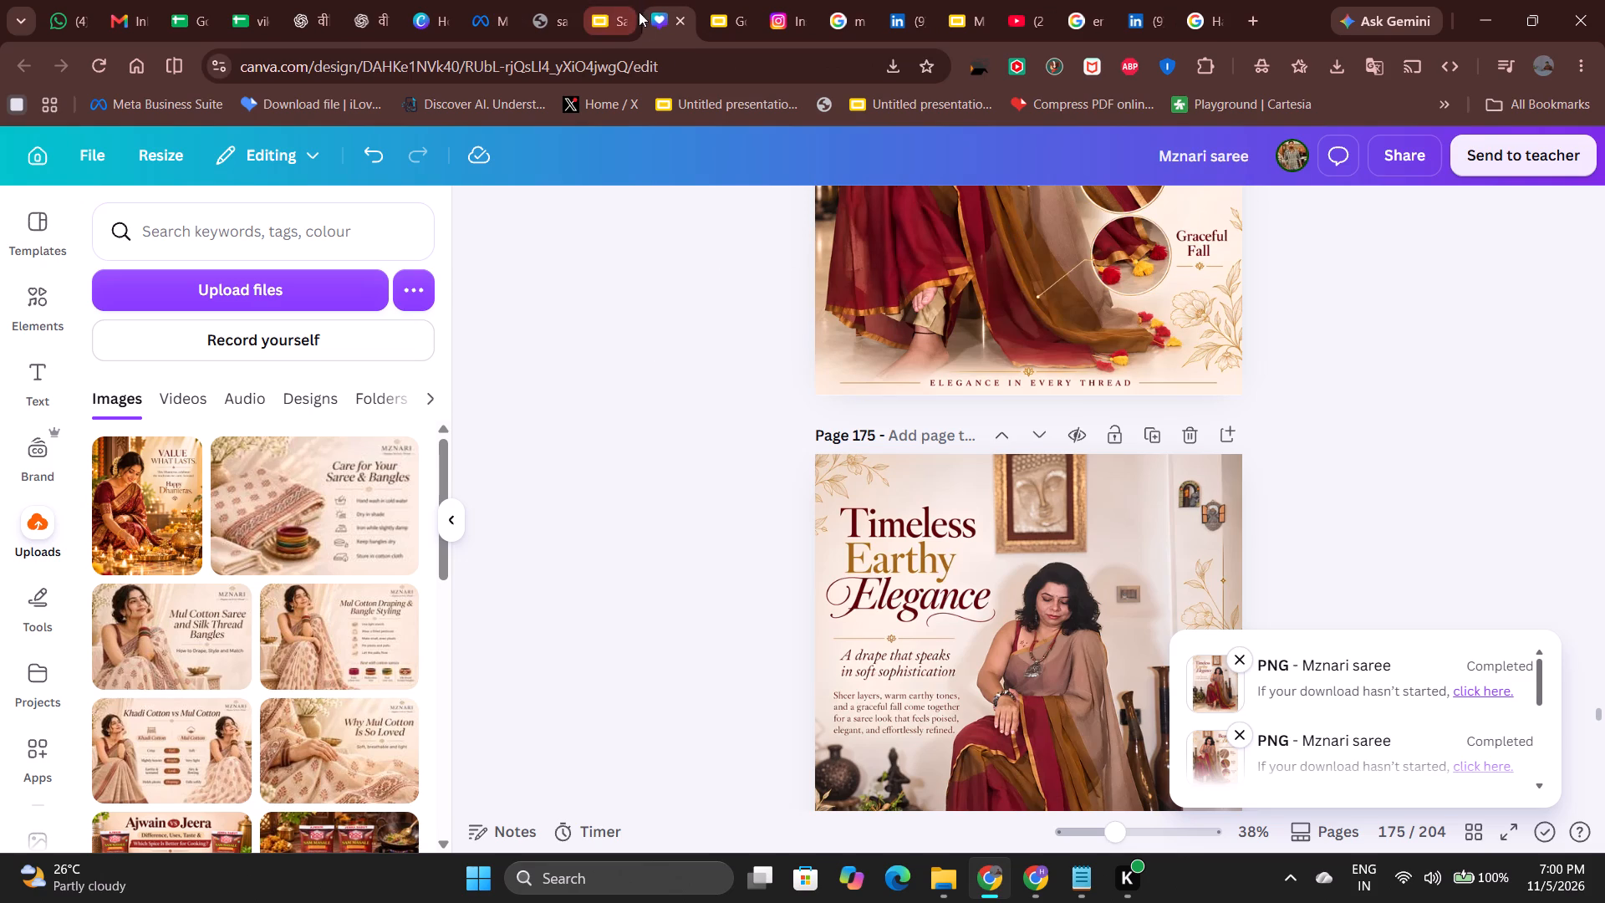
pyautogui.click(609, 4)
pyautogui.moveTo(655, 11); pyautogui.dragTo(846, 13)
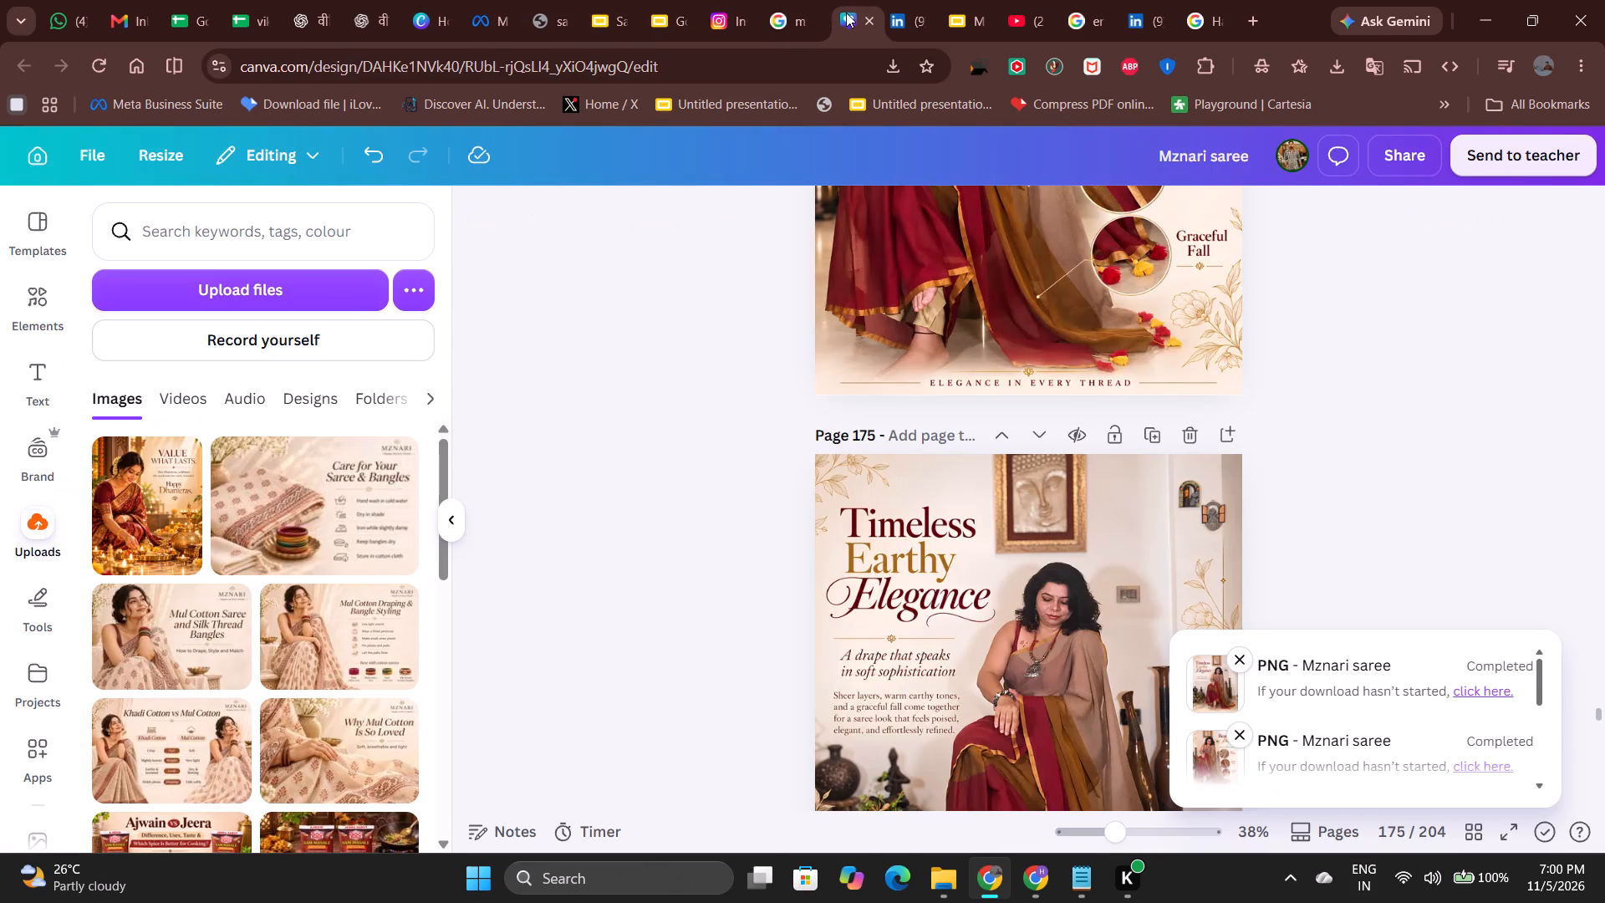
pyautogui.moveTo(846, 13); pyautogui.dragTo(849, 13)
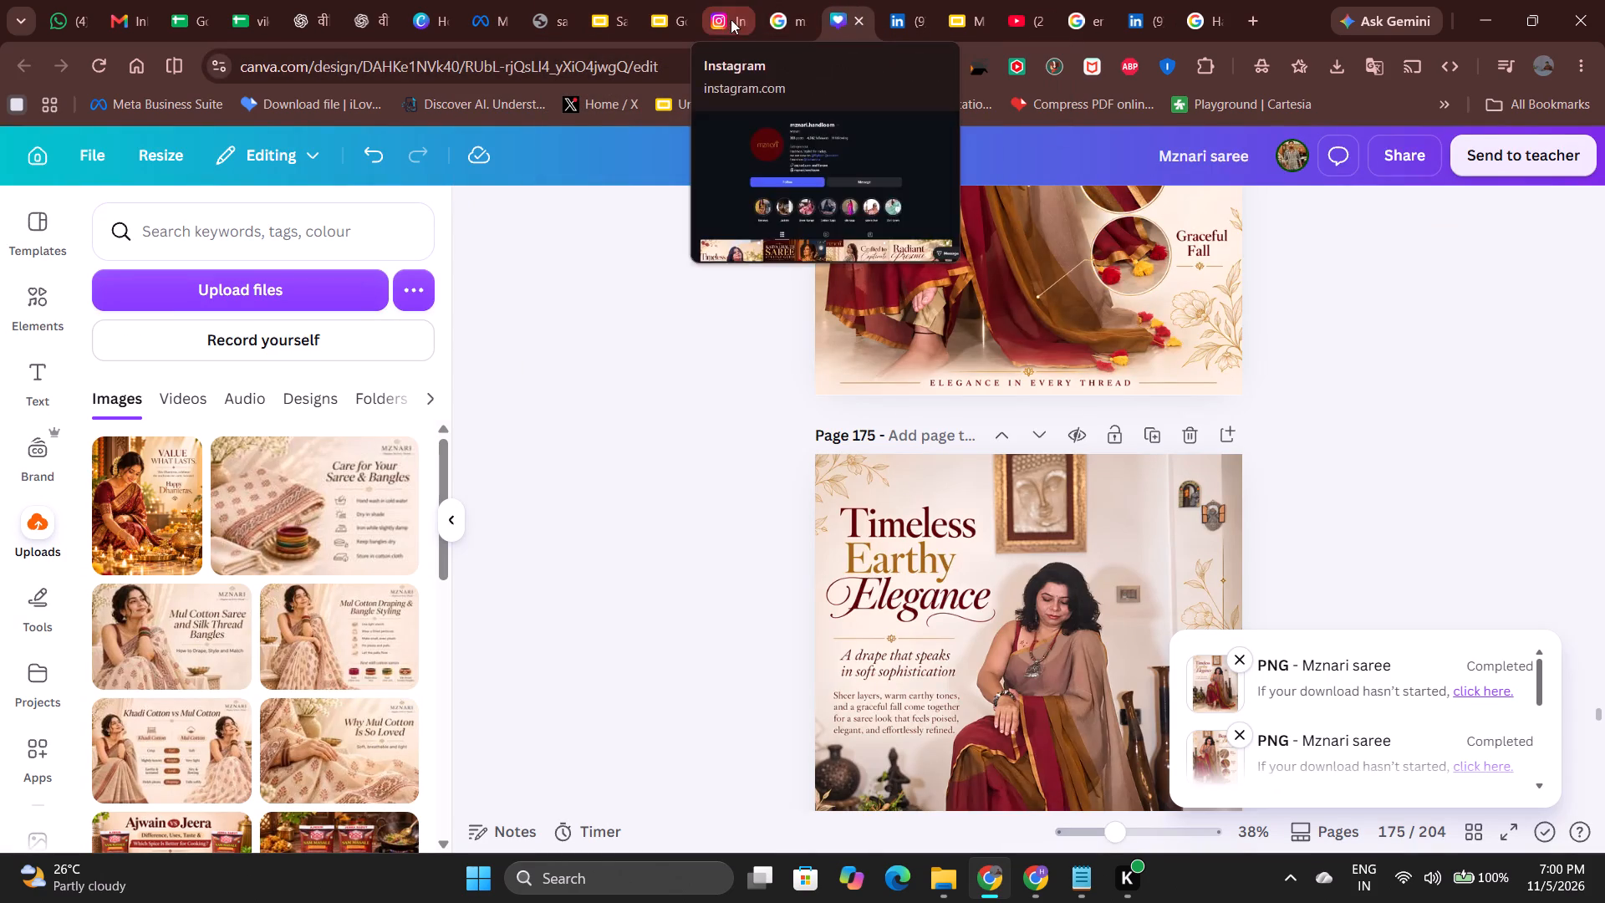
# Close the browser tabs of the Dhanteras image preview, both ChatGPT chats, both spreadsheets and the Mznari Instagram profile.
pyautogui.click(669, 21)
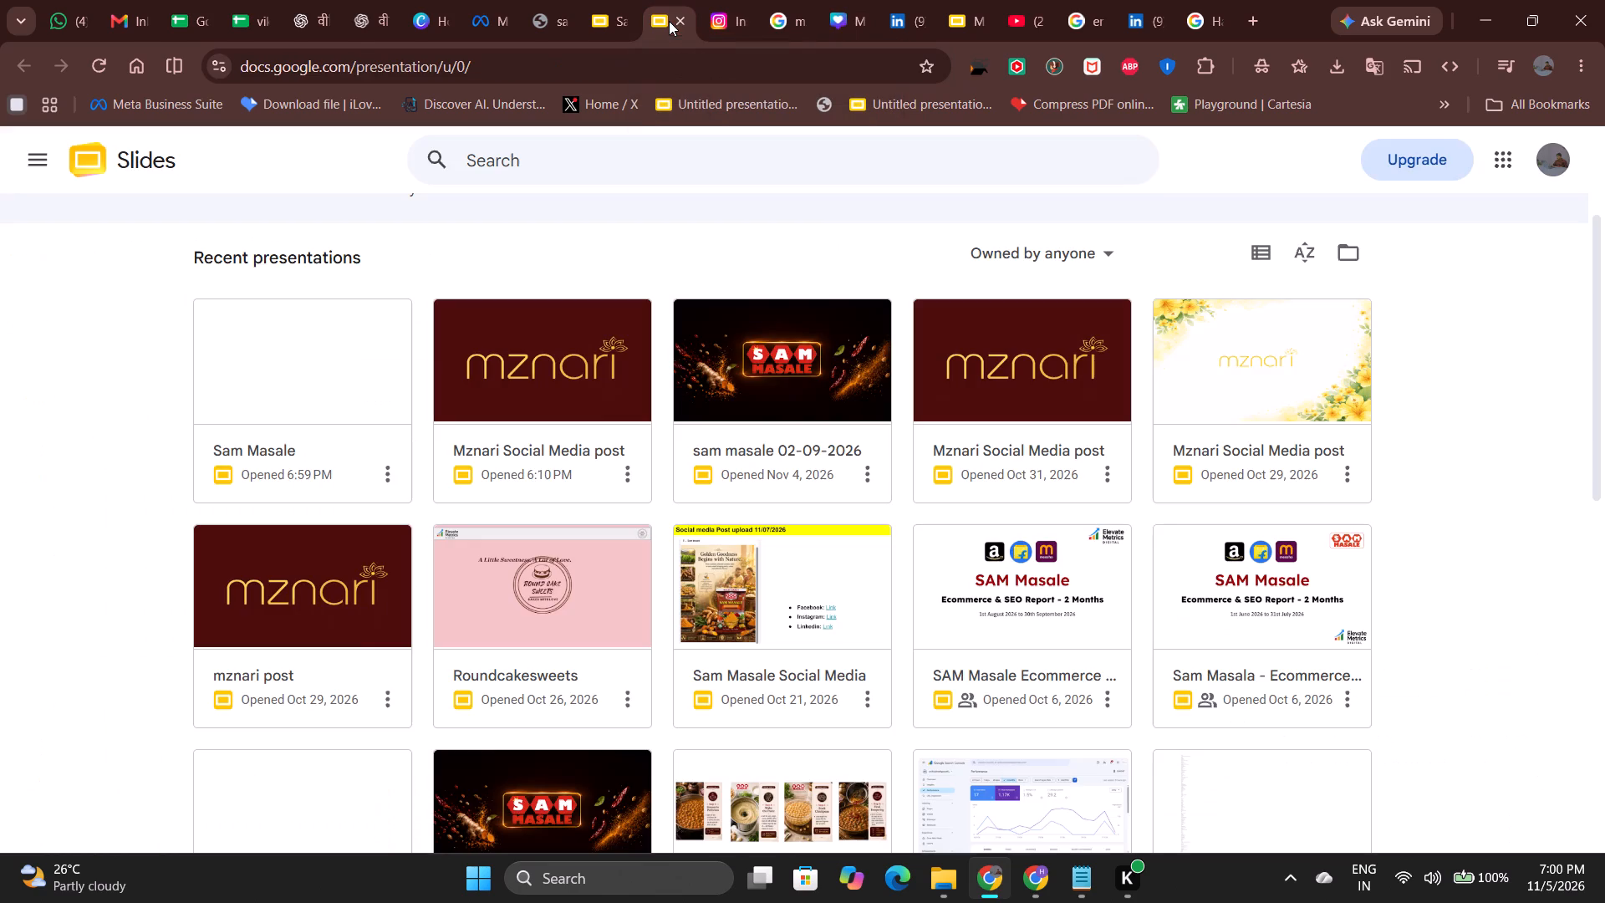
pyautogui.click(488, 19)
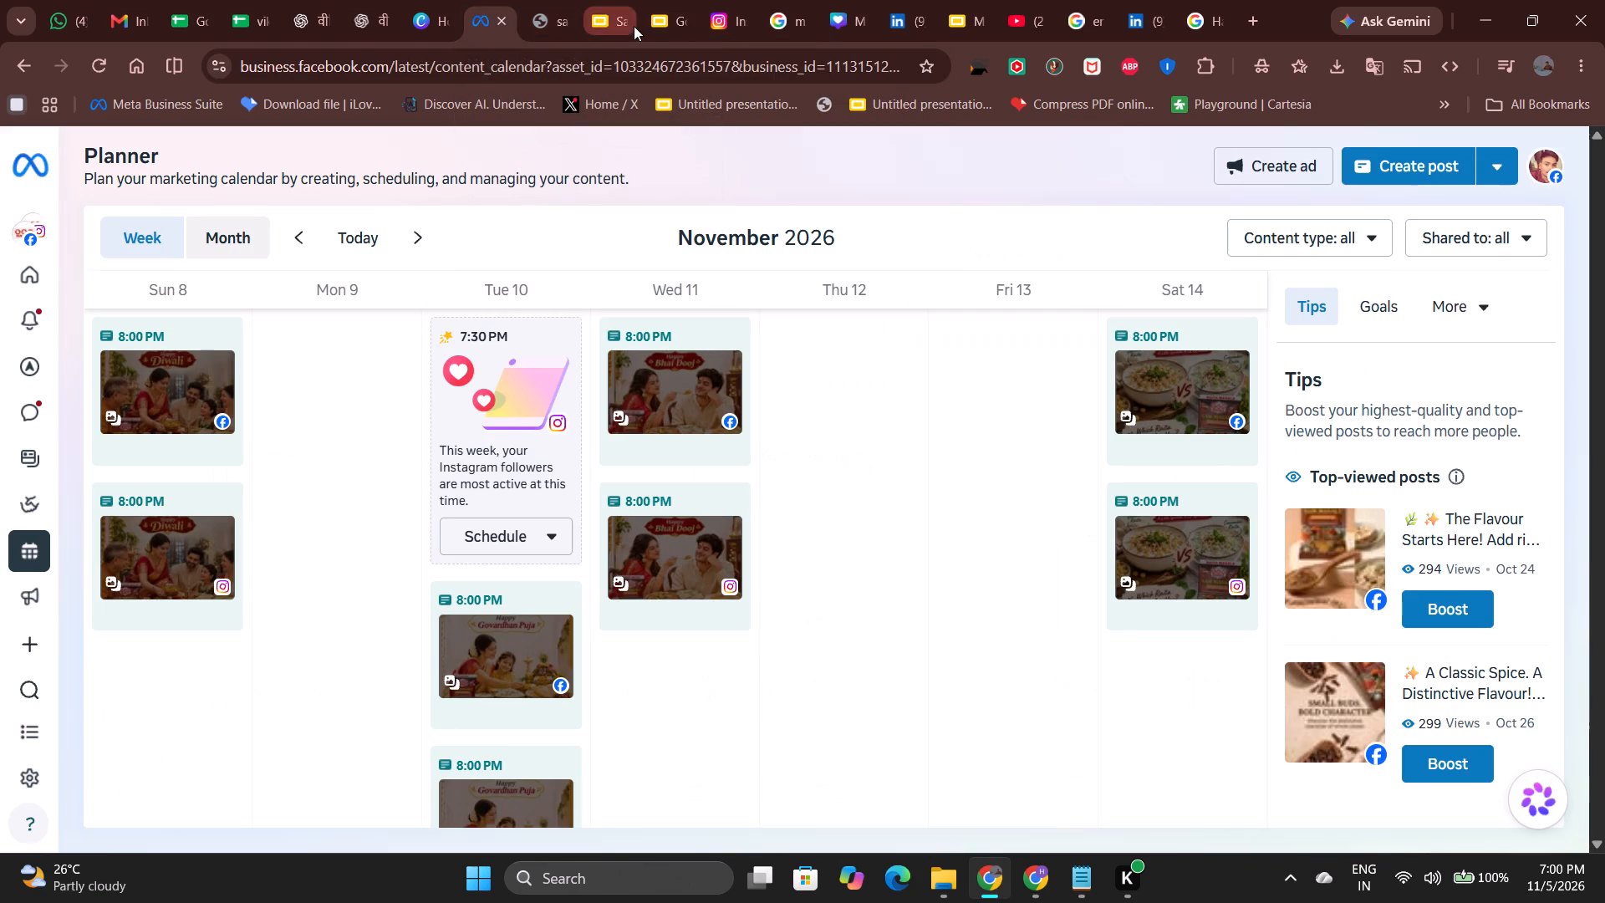
pyautogui.click(541, 13)
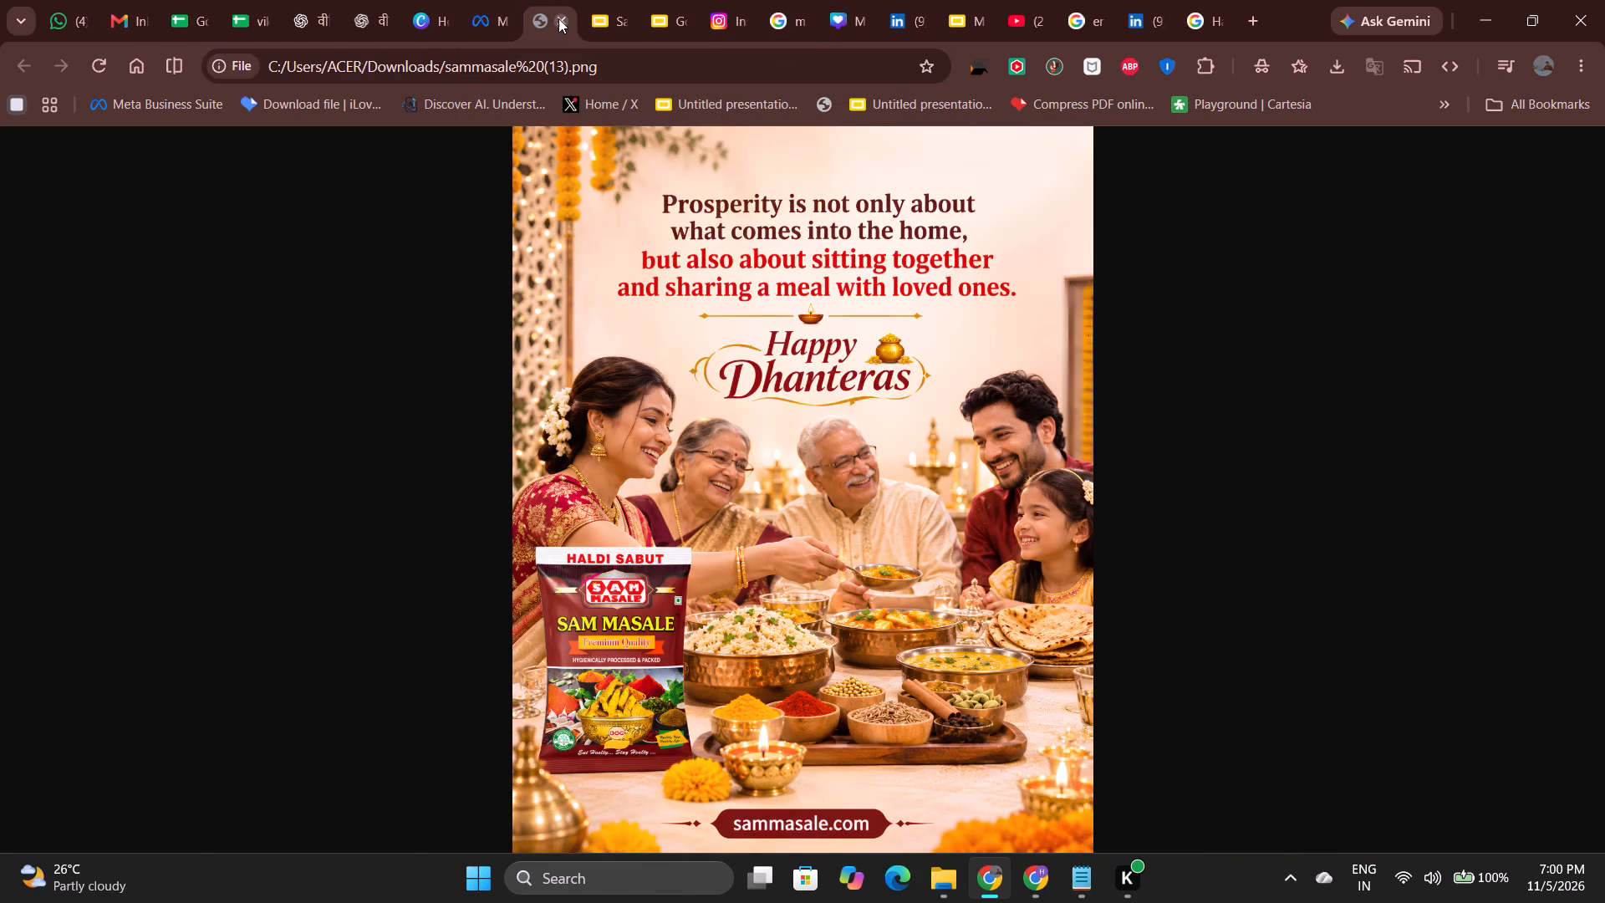
pyautogui.click(558, 18)
pyautogui.doubleClick(385, 20)
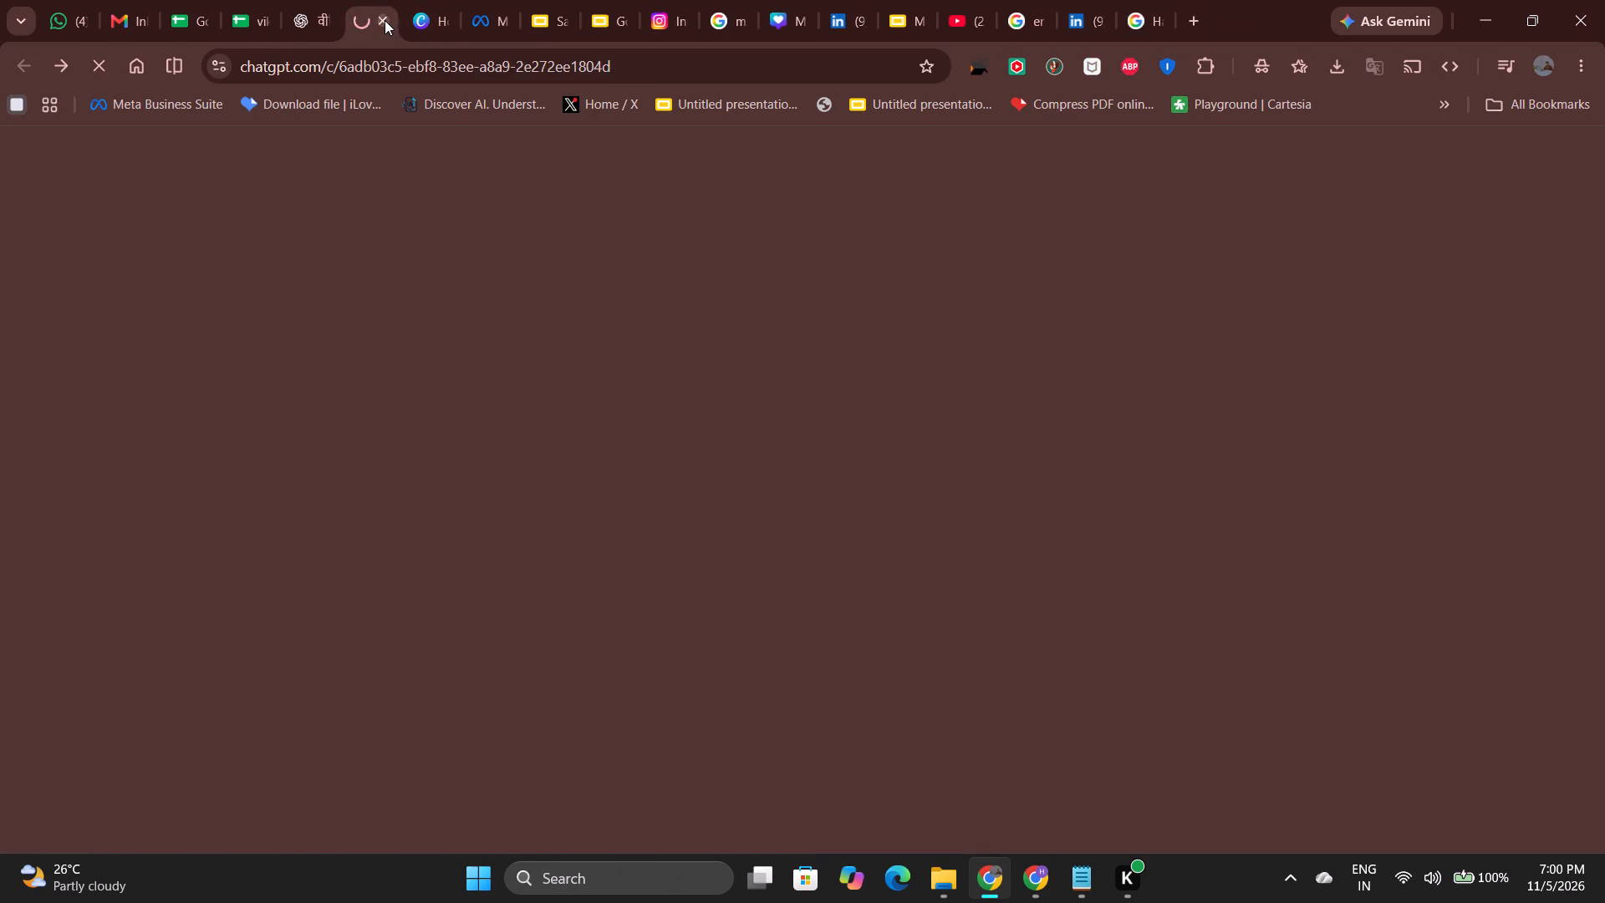
pyautogui.click(305, 9)
pyautogui.click(325, 19)
pyautogui.click(239, 6)
pyautogui.click(263, 15)
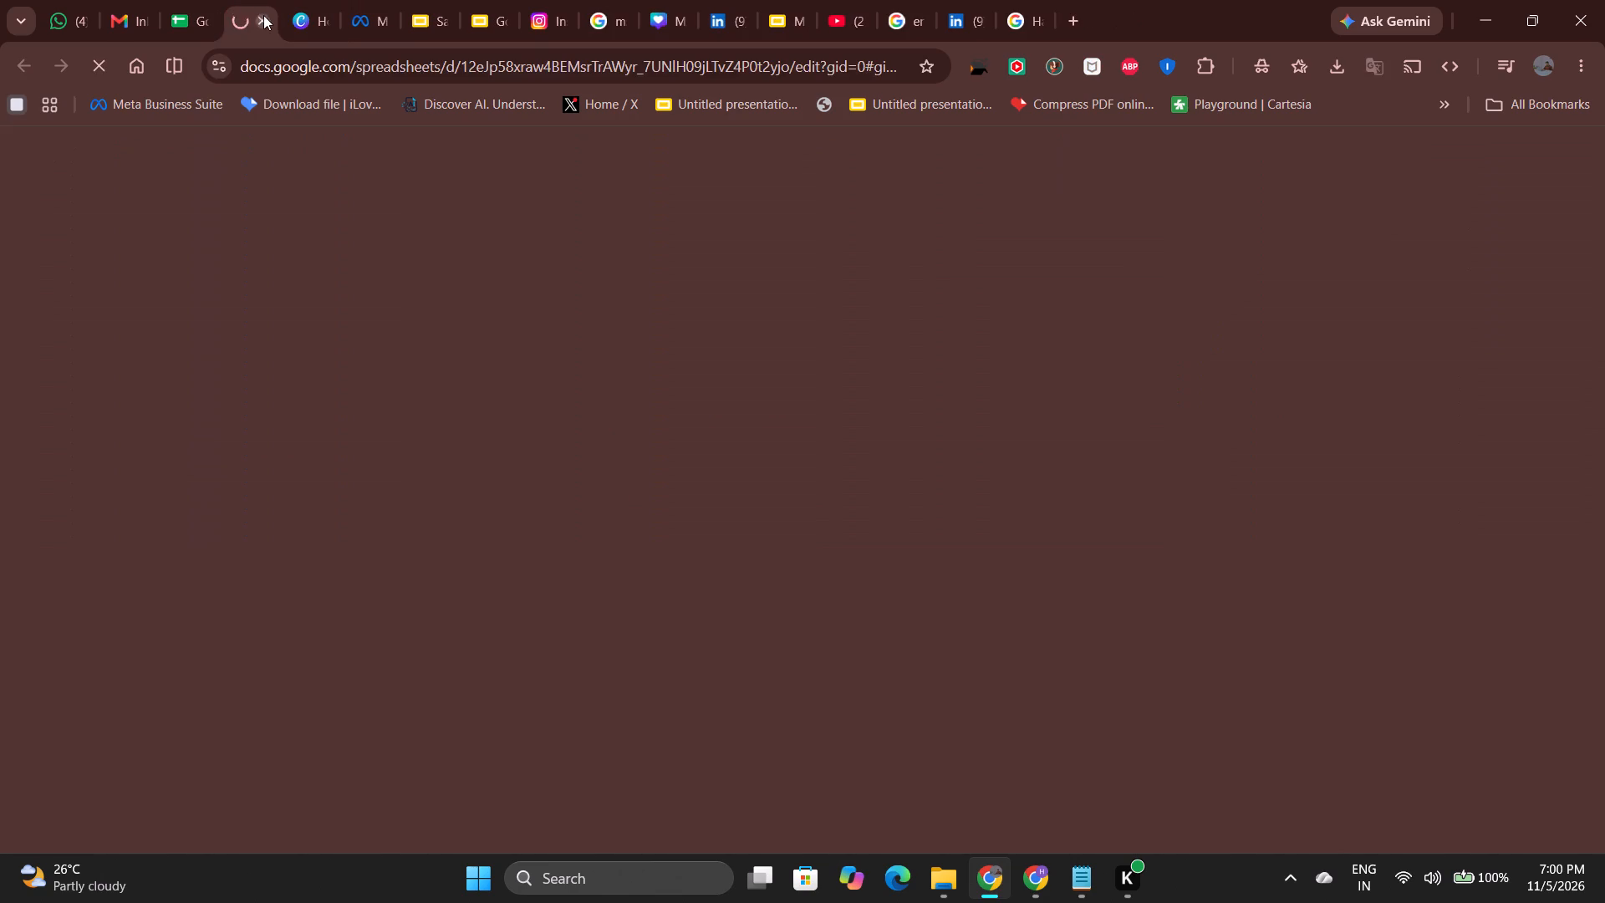
pyautogui.click(208, 3)
pyautogui.click(206, 14)
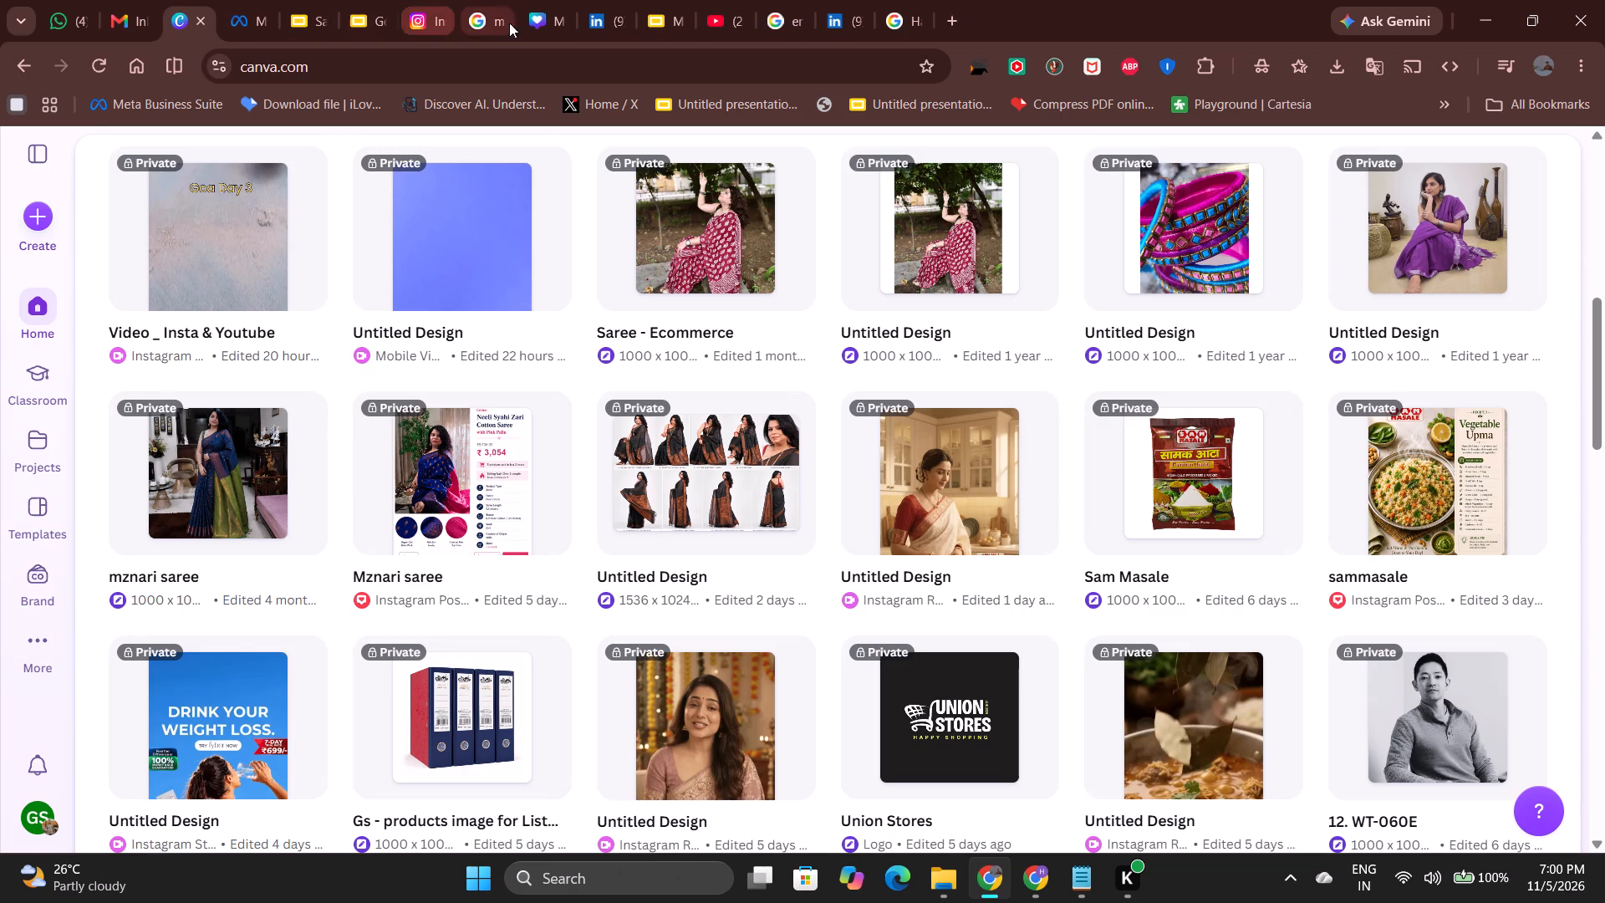
pyautogui.click(434, 1)
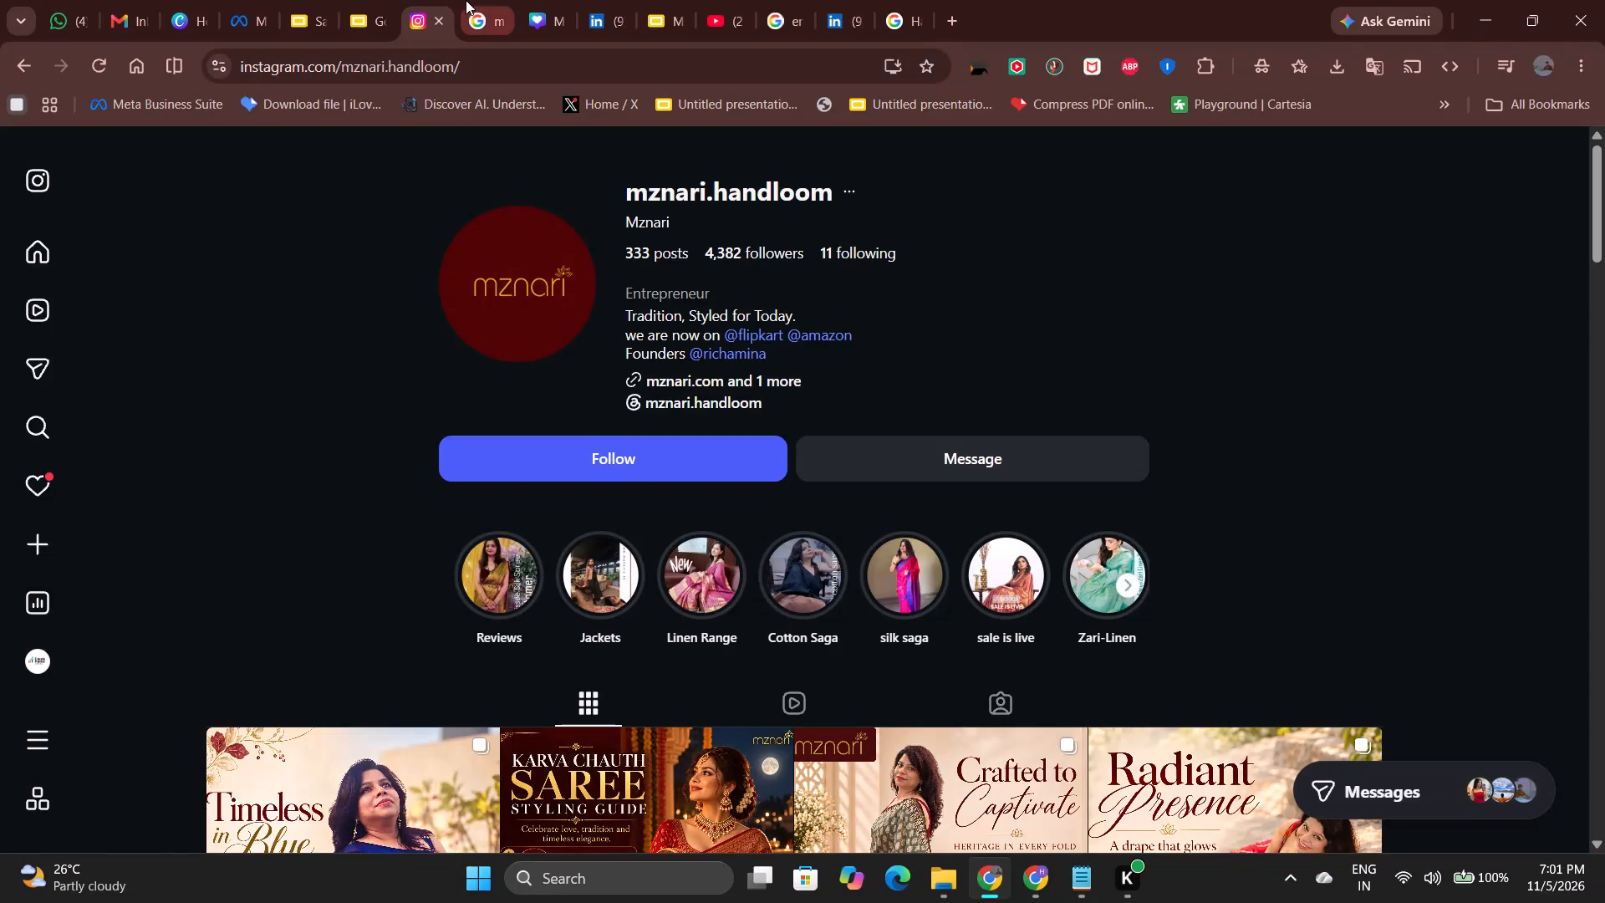
pyautogui.click(437, 23)
# Reopen the sammasale design in Canva and locate the mustard tadka series pages around "And Then... POP!" on page 127.
pyautogui.click(368, 13)
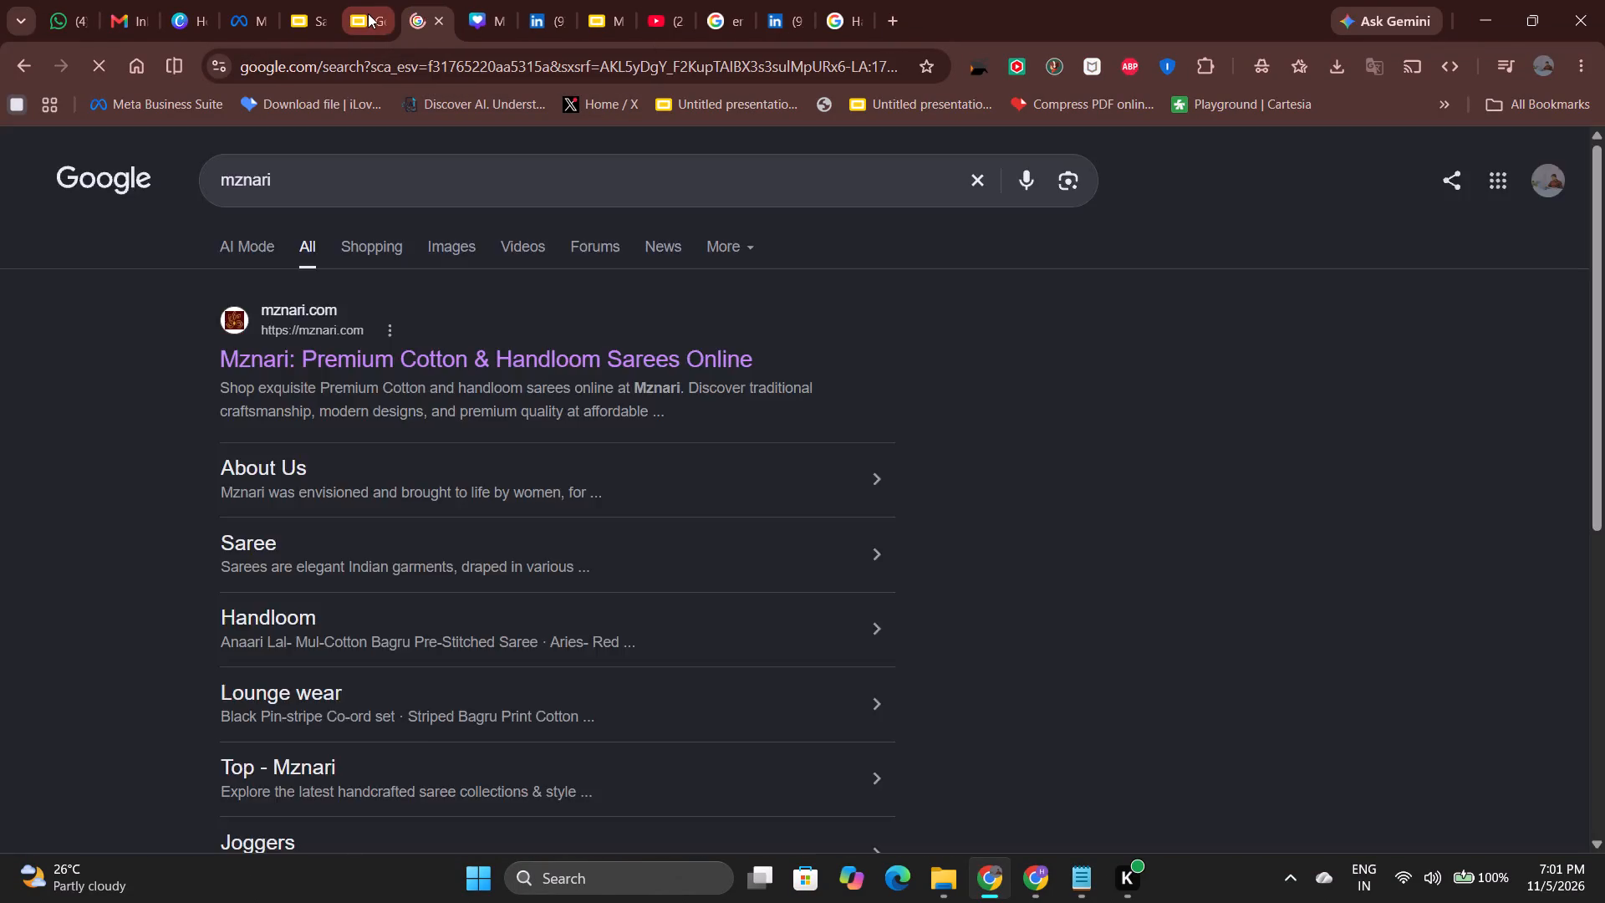
pyautogui.click(315, 8)
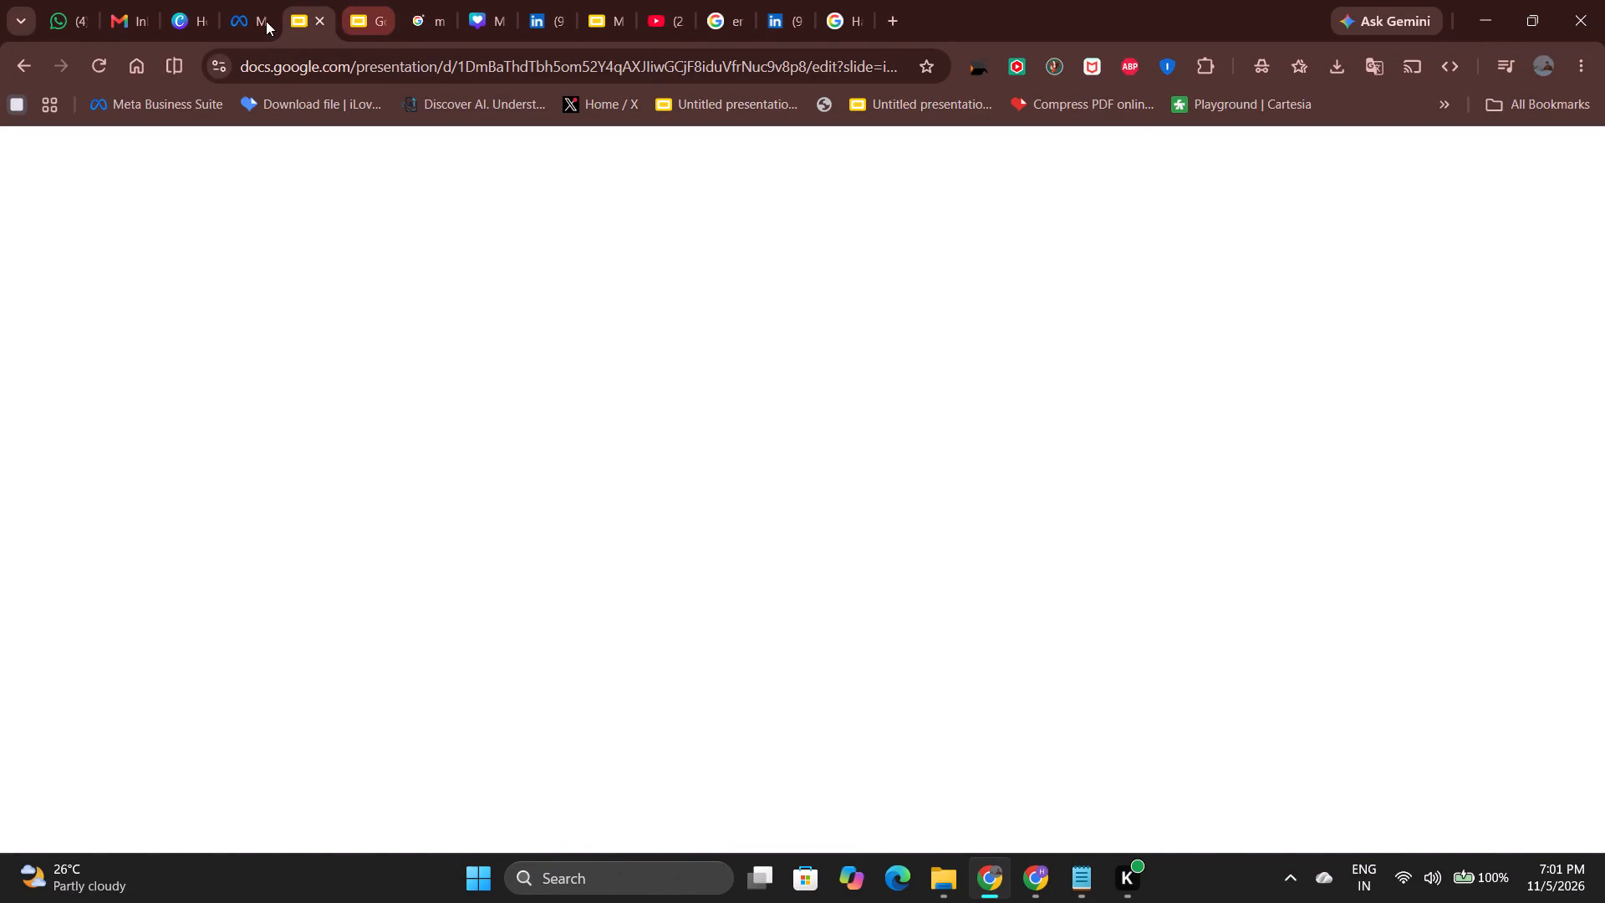
pyautogui.click(189, 13)
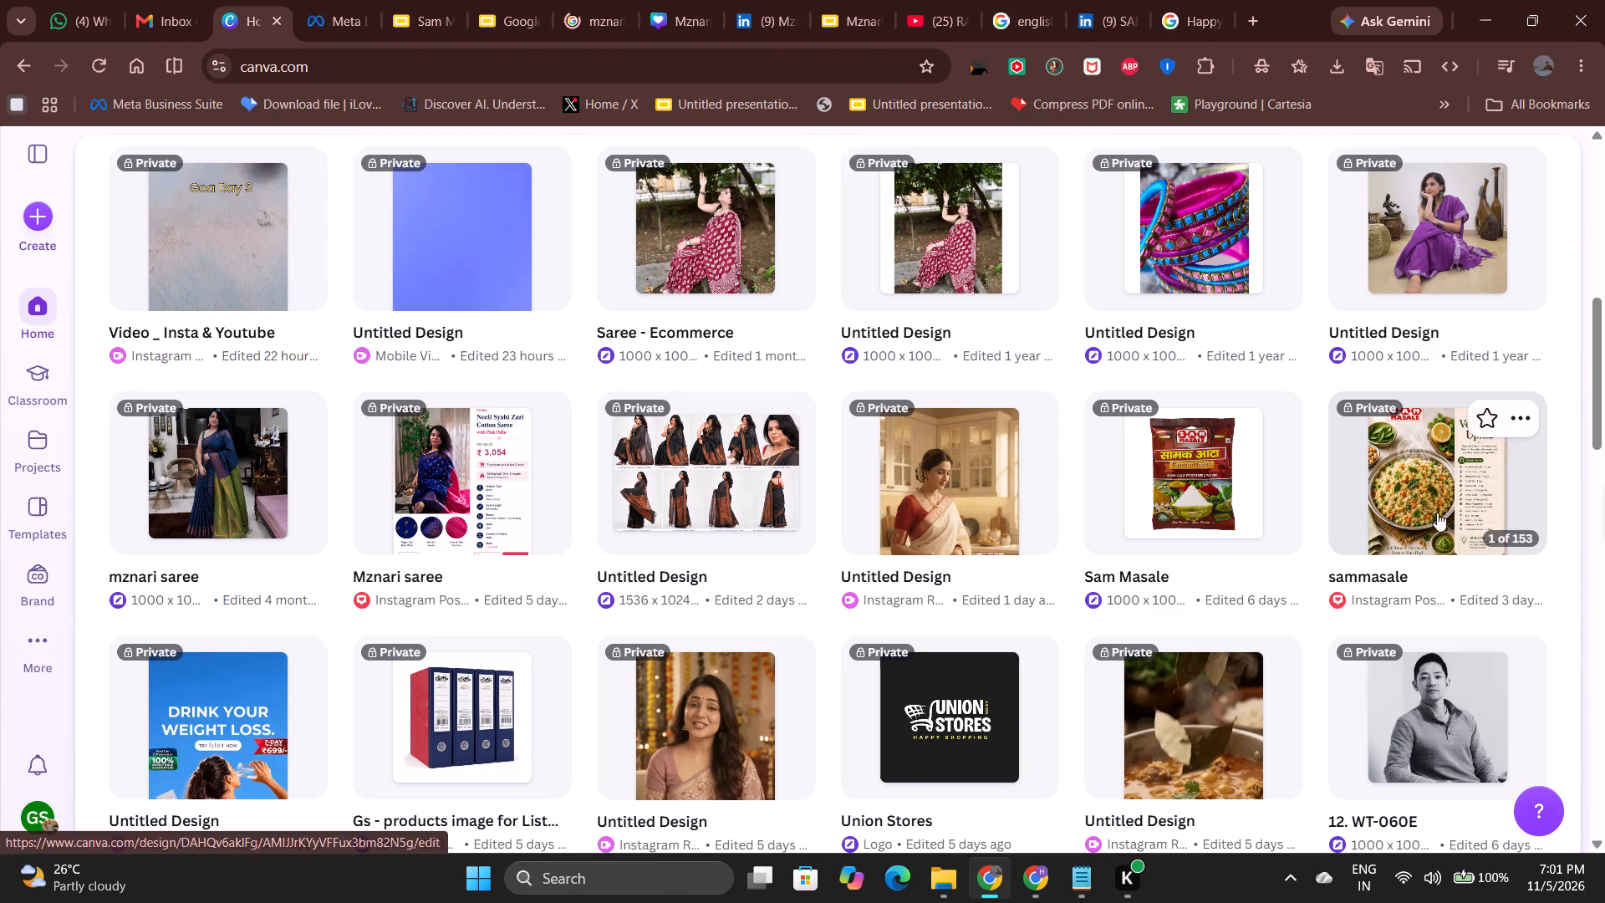
pyautogui.click(1419, 513)
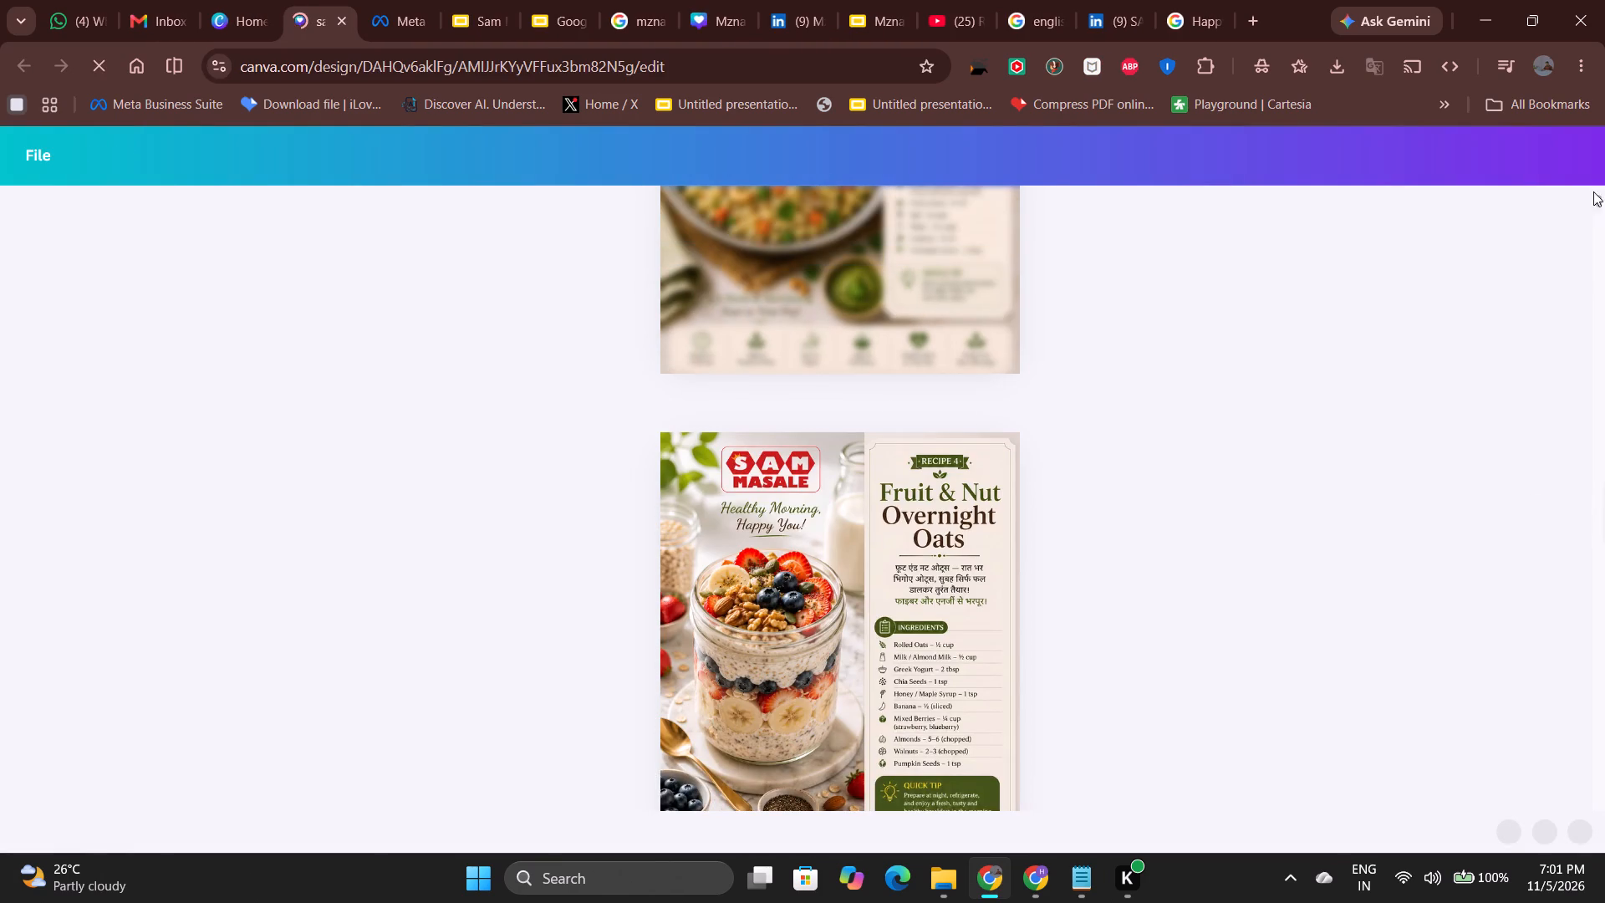
pyautogui.moveTo(1600, 198); pyautogui.dragTo(1604, 610)
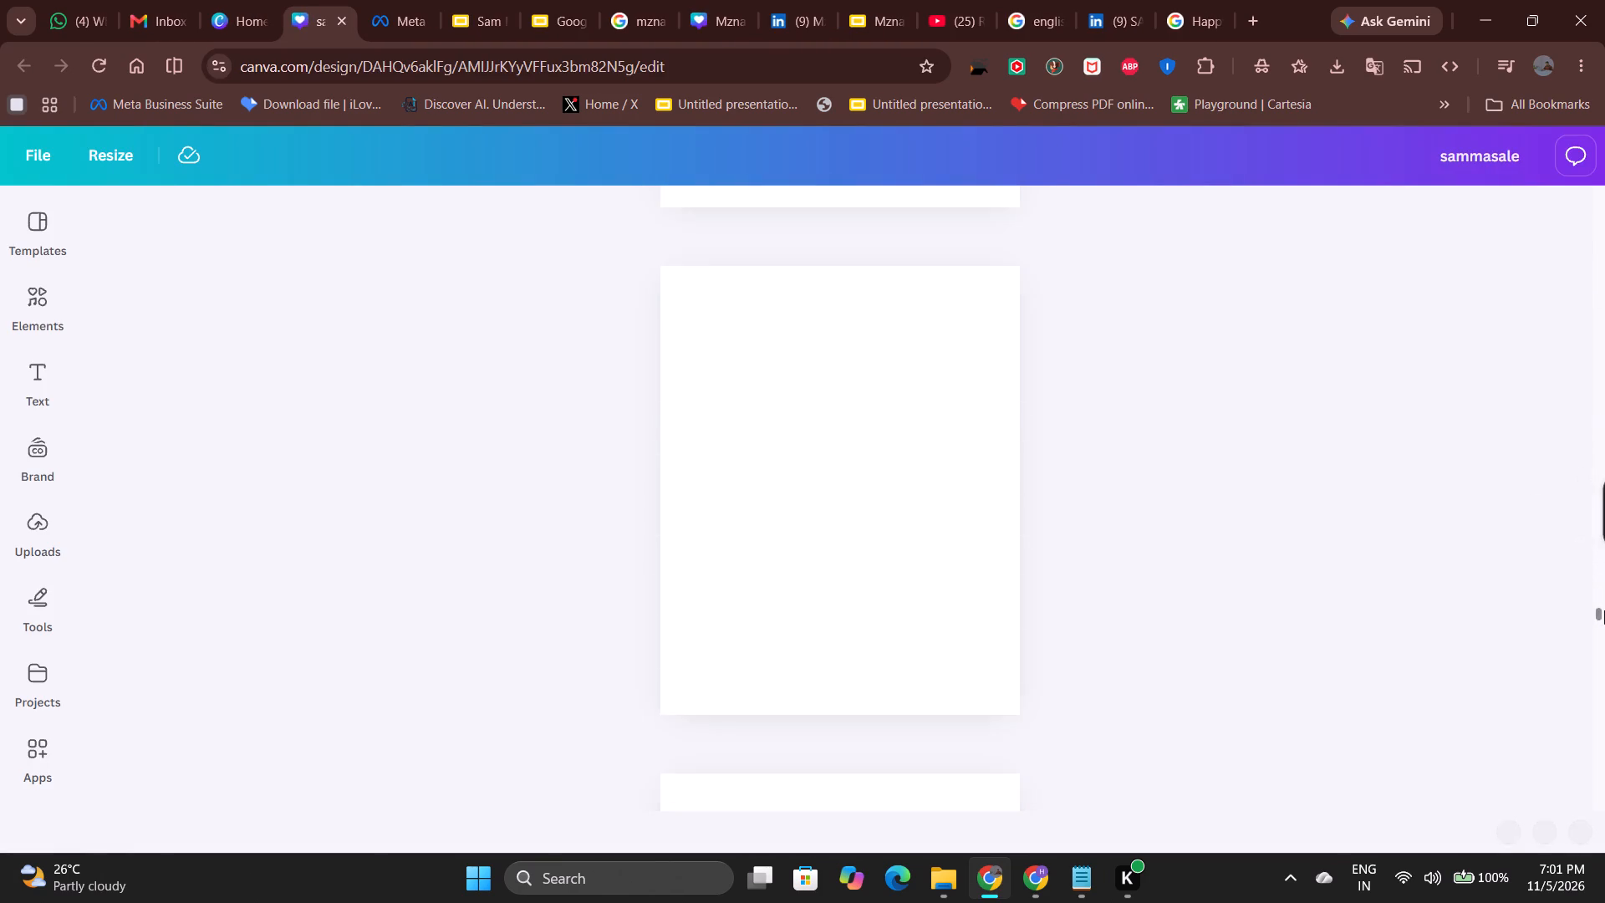
pyautogui.moveTo(1604, 610); pyautogui.dragTo(1604, 644)
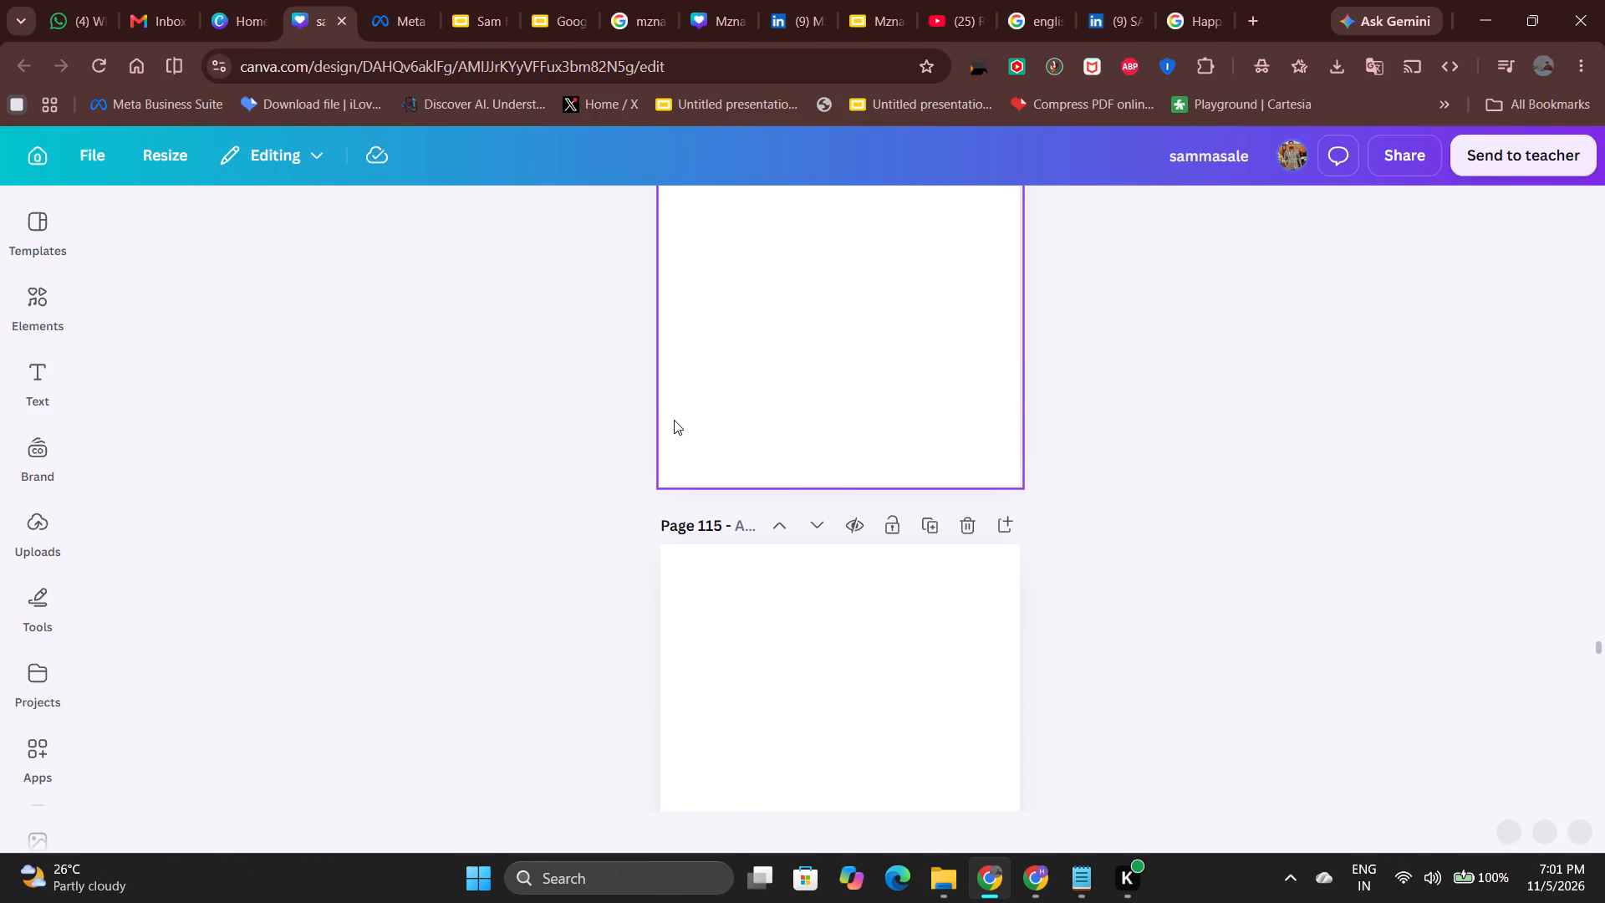
pyautogui.scroll(6, 772, 470)
pyautogui.scroll(-9, 885, 467)
pyautogui.scroll(-12, 899, 457)
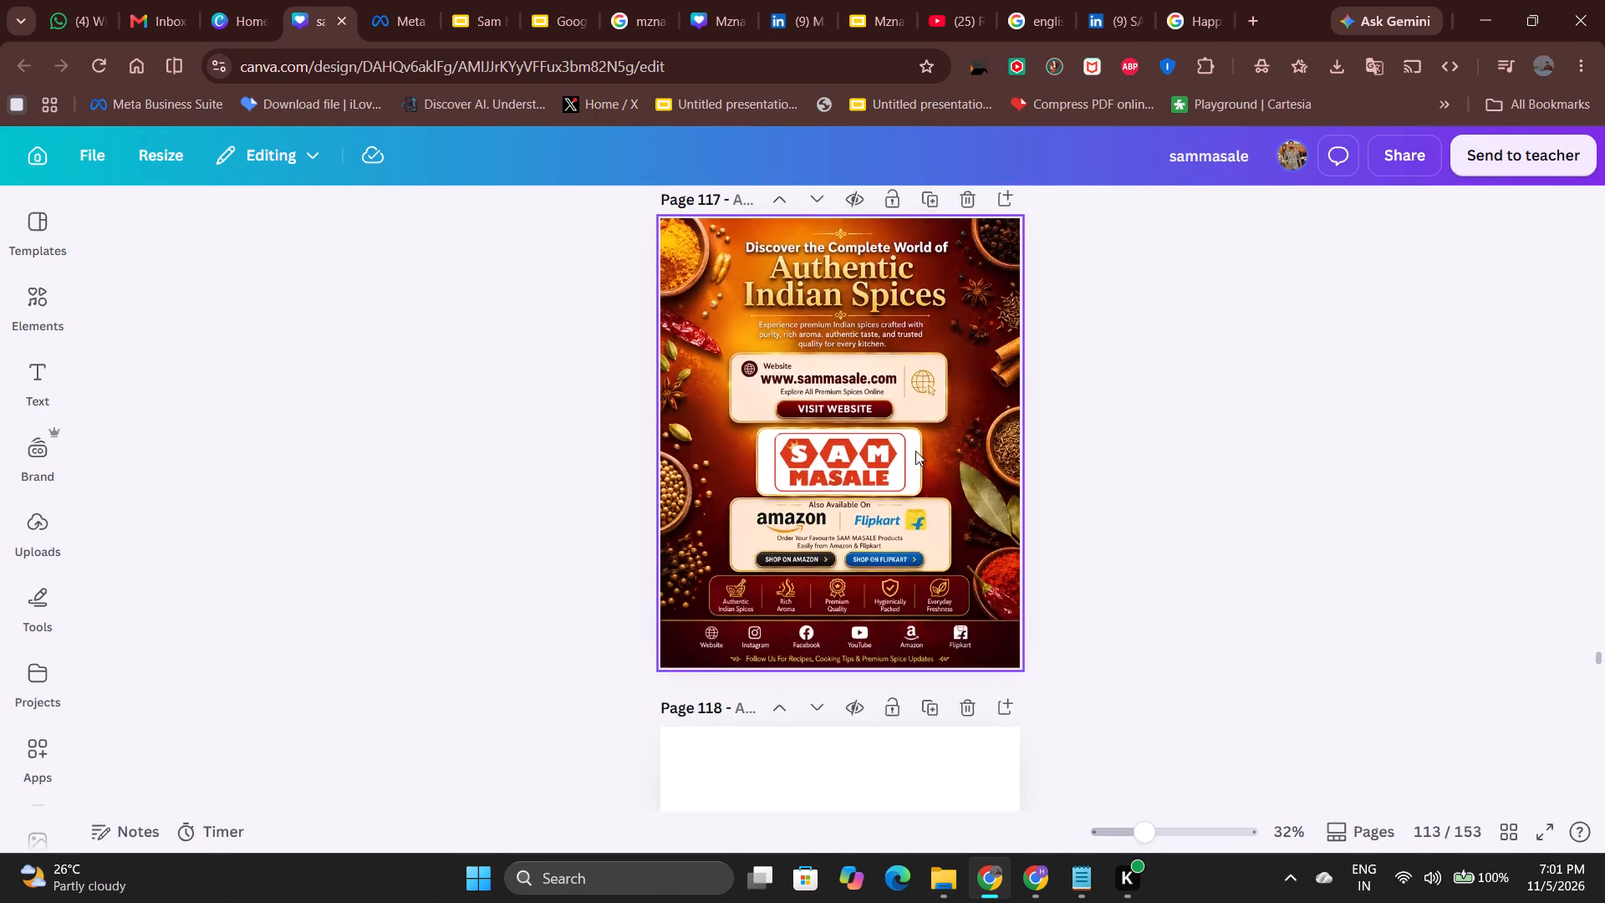
pyautogui.scroll(-2, 915, 451)
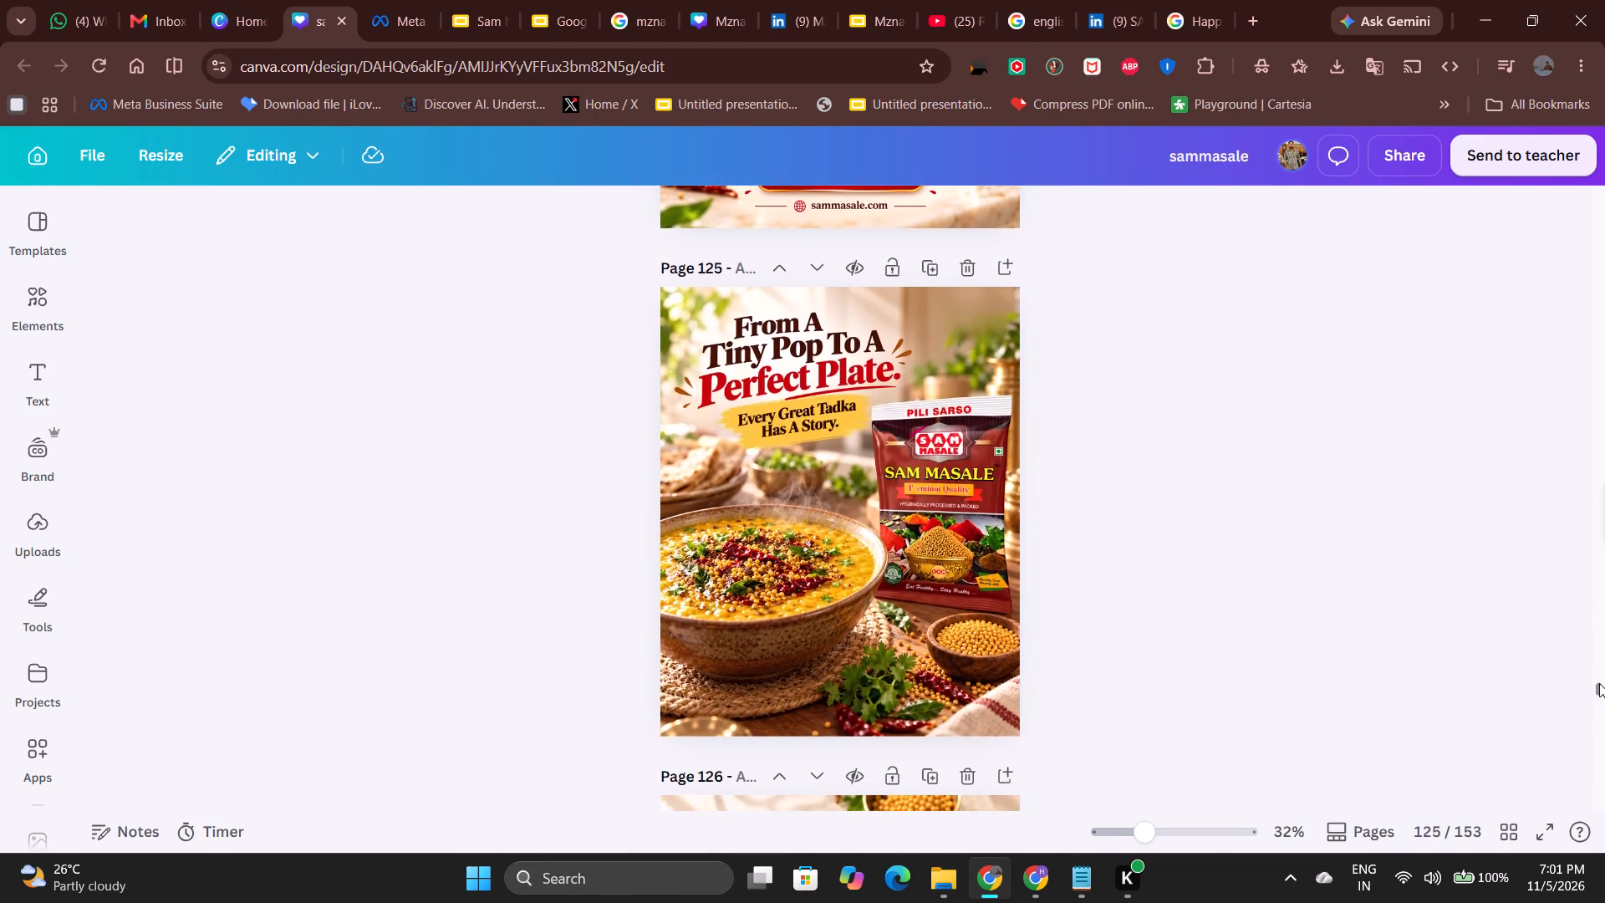
pyautogui.moveTo(1599, 683); pyautogui.dragTo(1602, 705)
pyautogui.scroll(16, 884, 546)
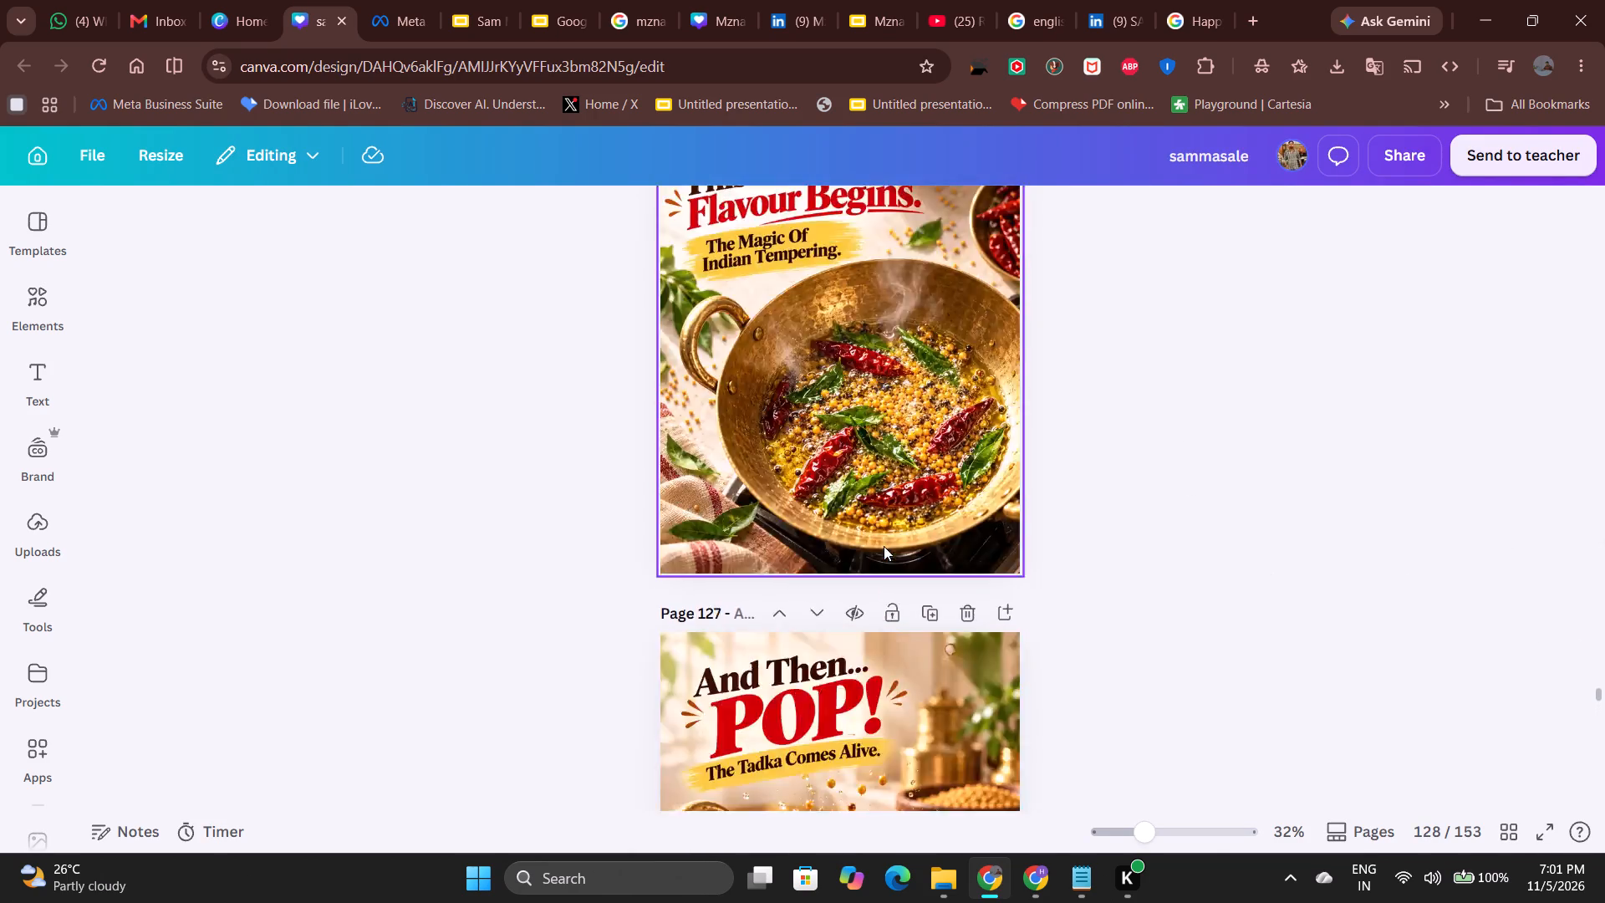
# Find page 124, "Bring The Tadka Home", in the sammasale design and download only that page as a PNG at size 1.5.
pyautogui.hscroll(1, 883, 546)
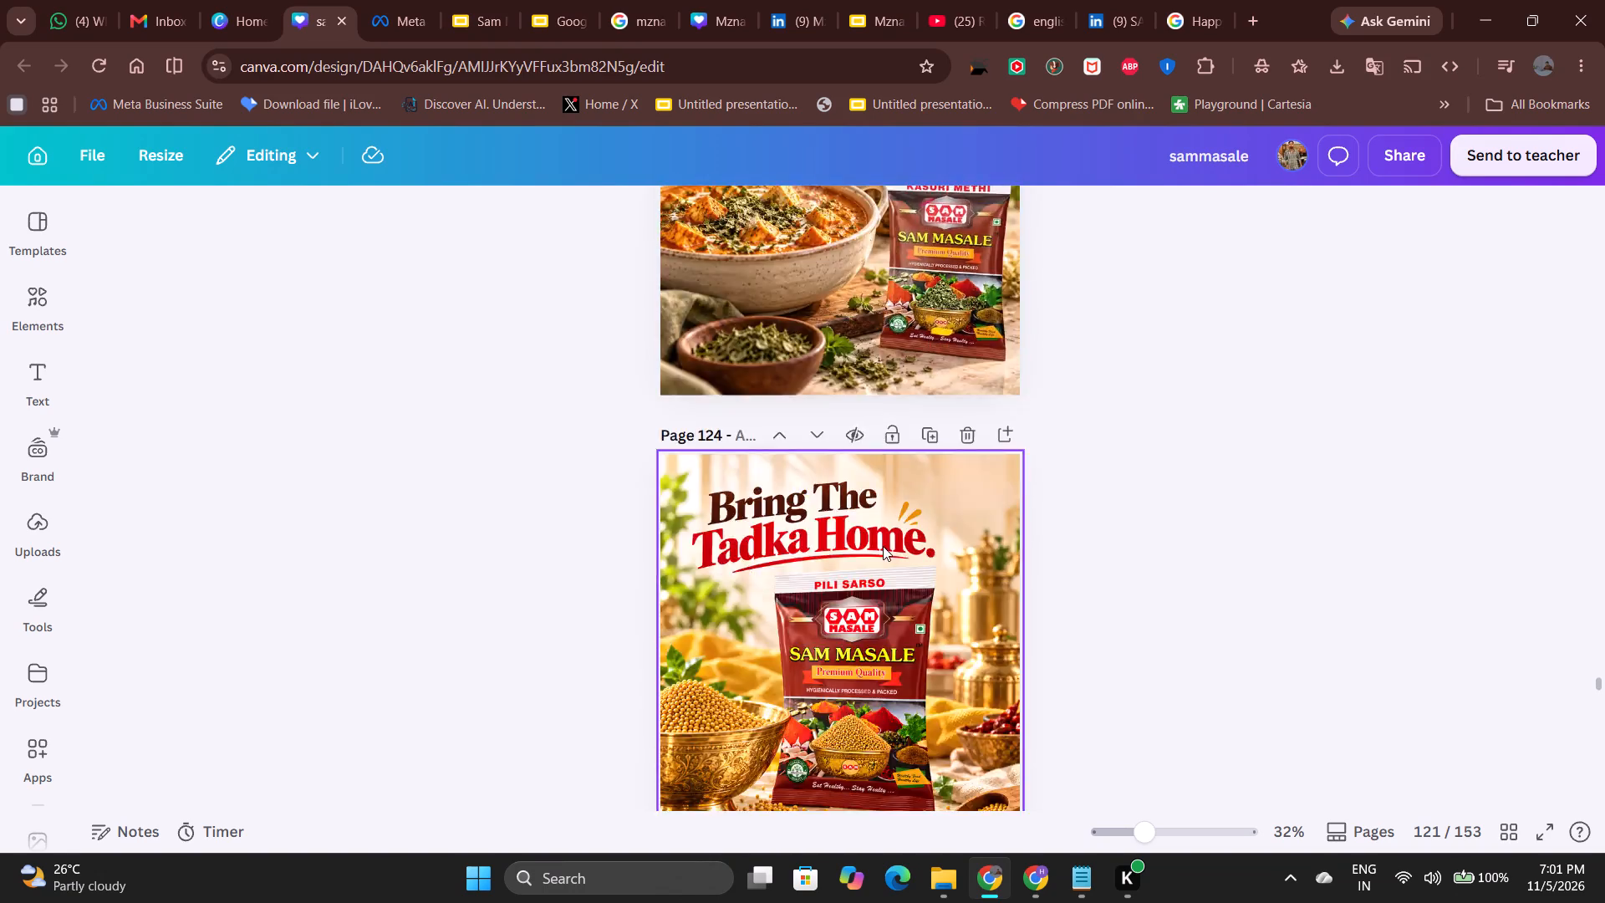
pyautogui.hscroll(1, 883, 546)
pyautogui.scroll(6, 883, 546)
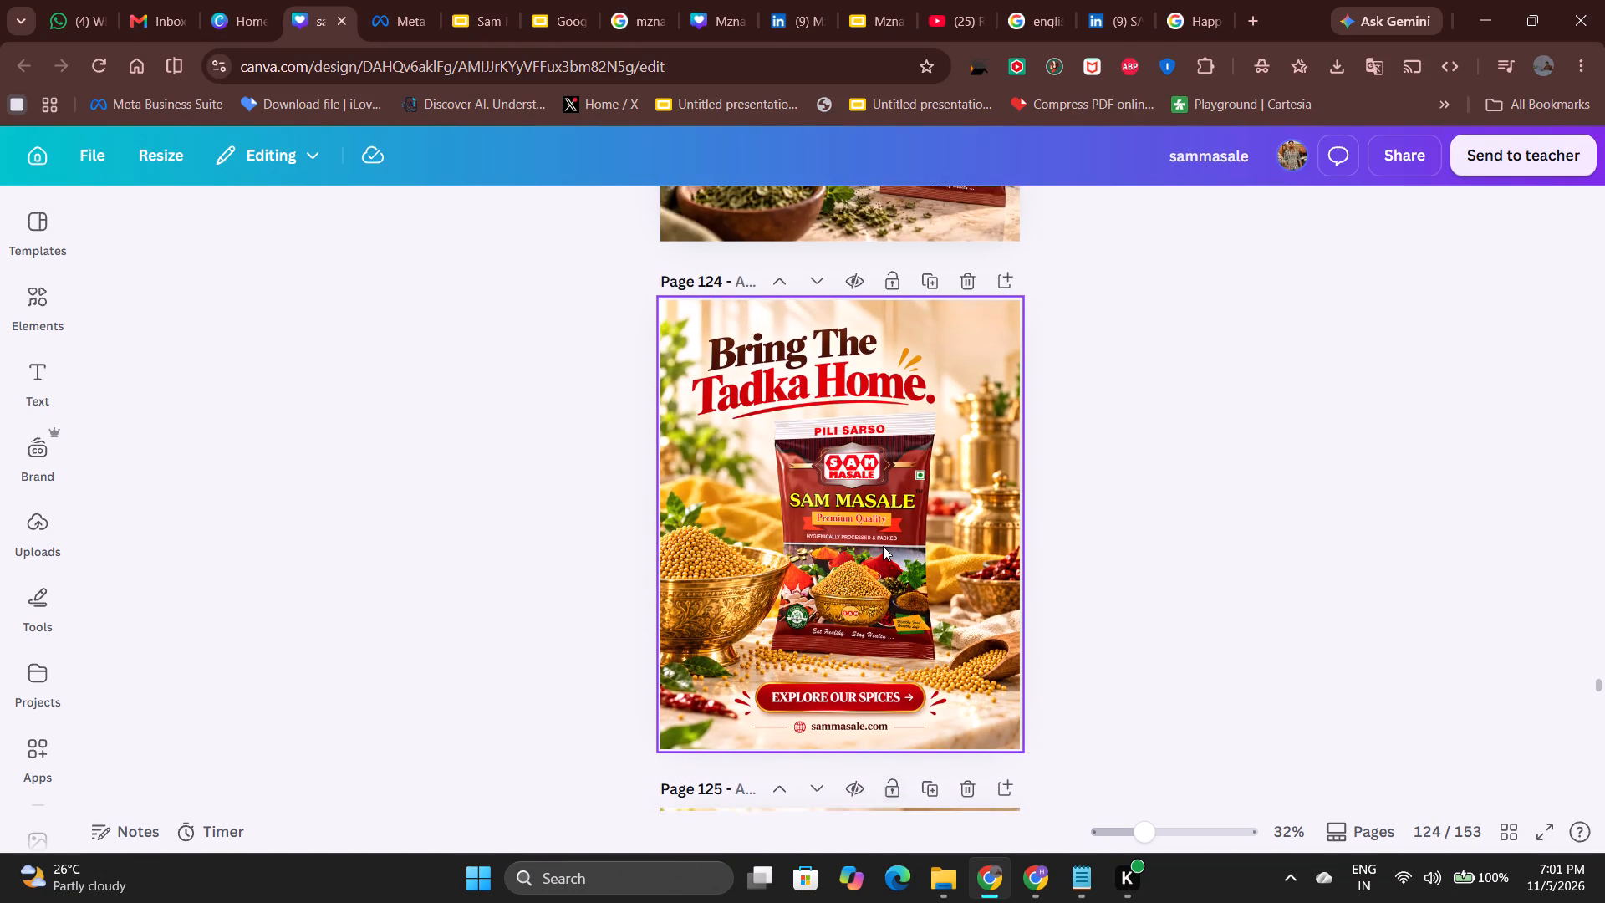
pyautogui.scroll(1, 883, 546)
pyautogui.click(1400, 156)
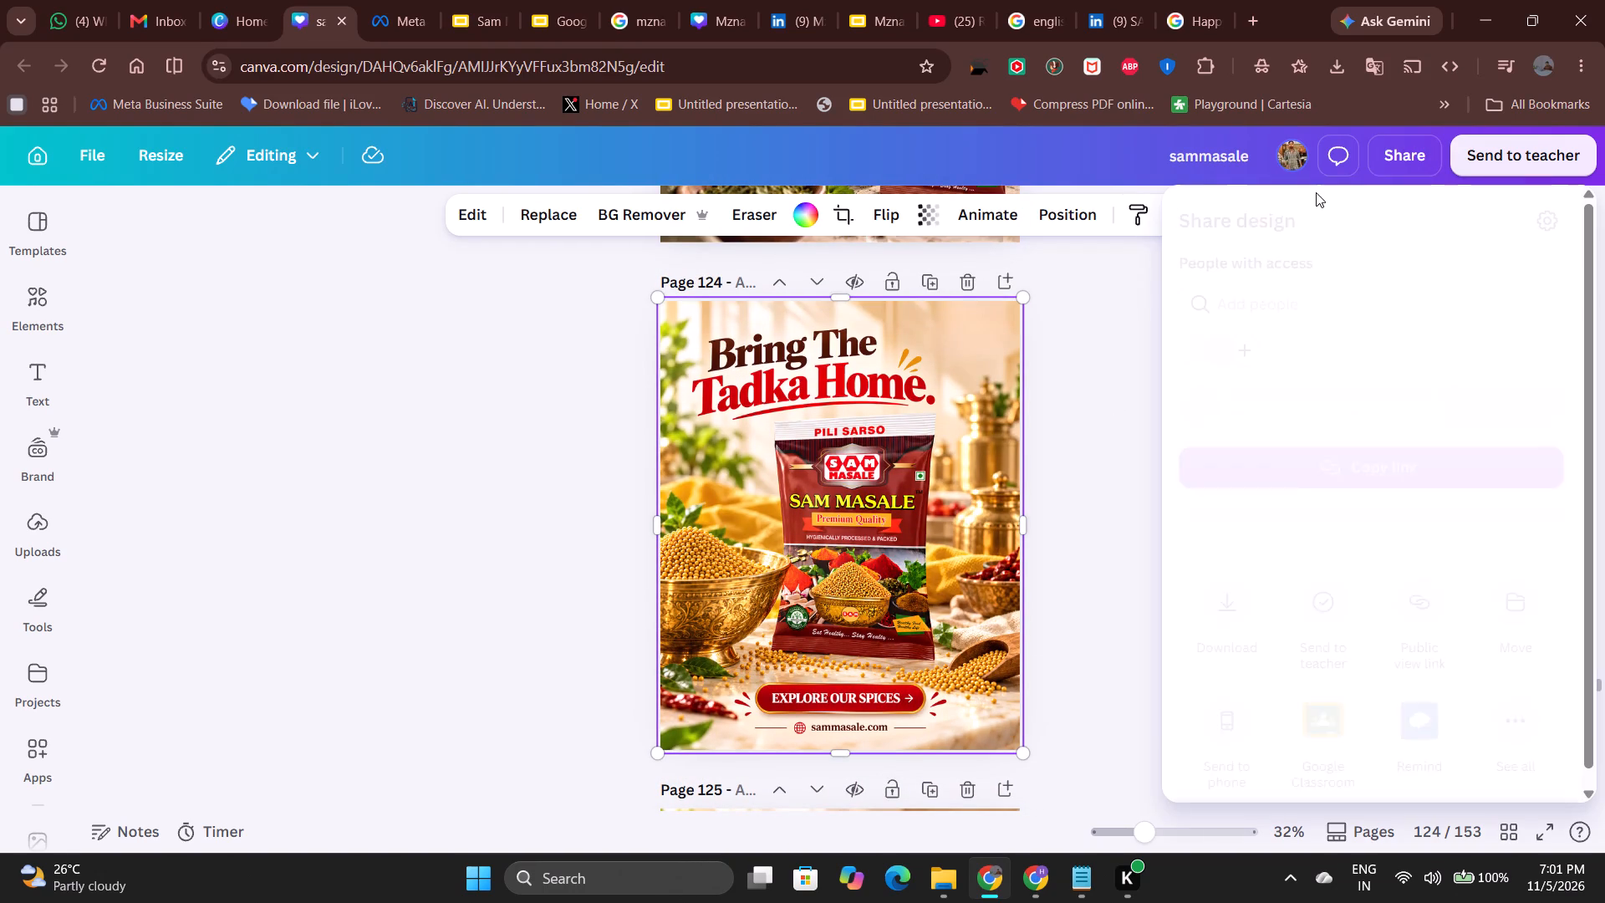
pyautogui.click(1241, 635)
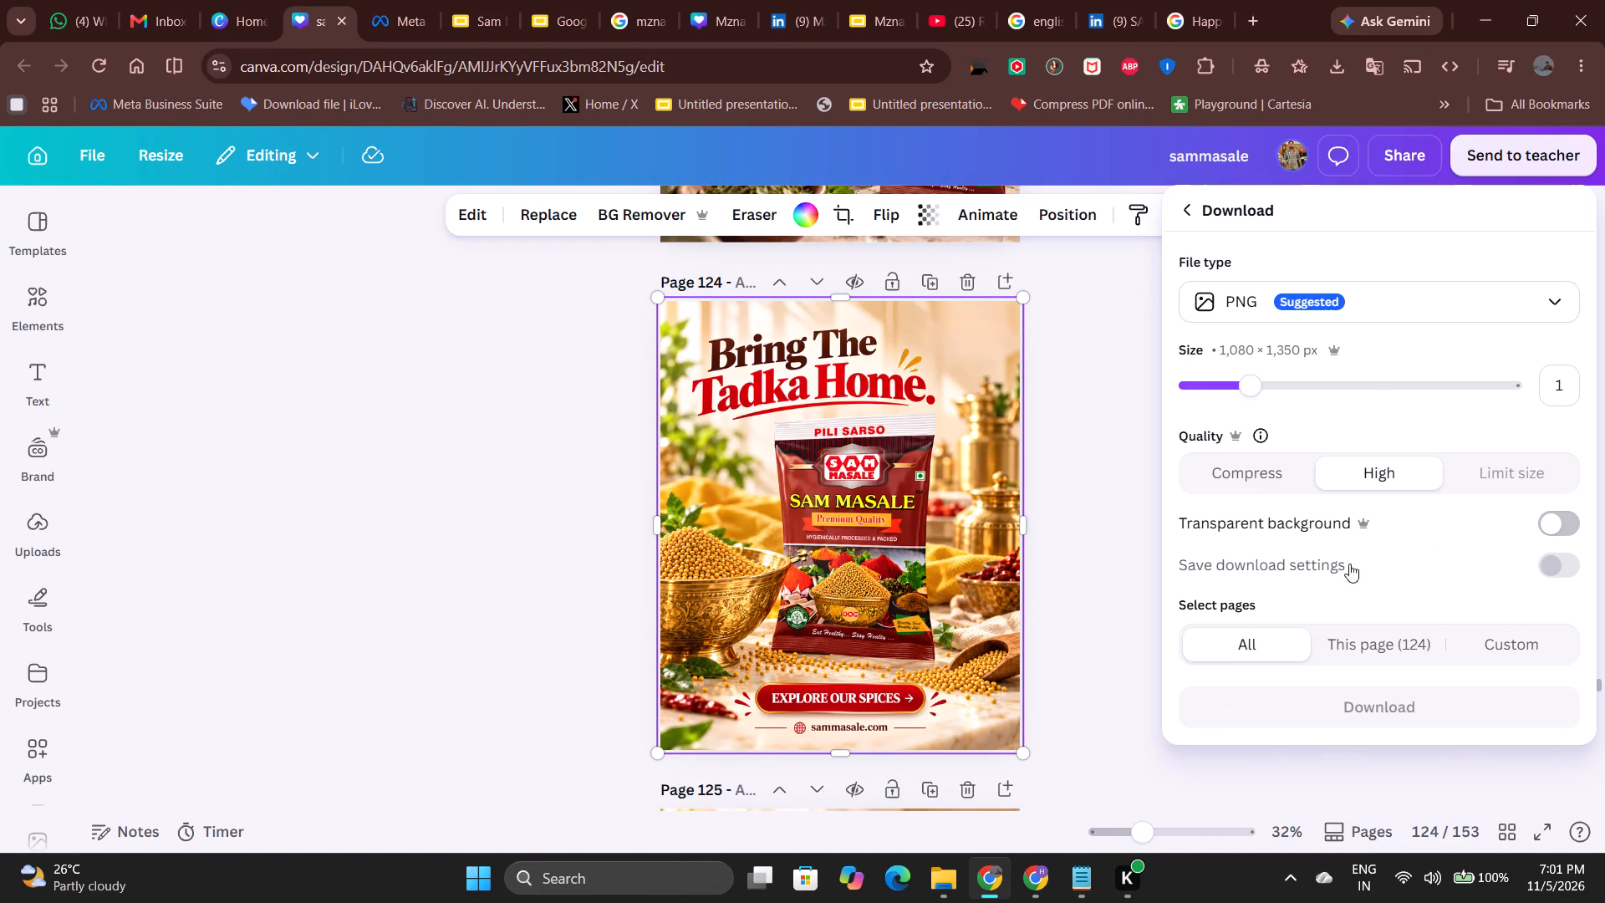
pyautogui.click(1359, 381)
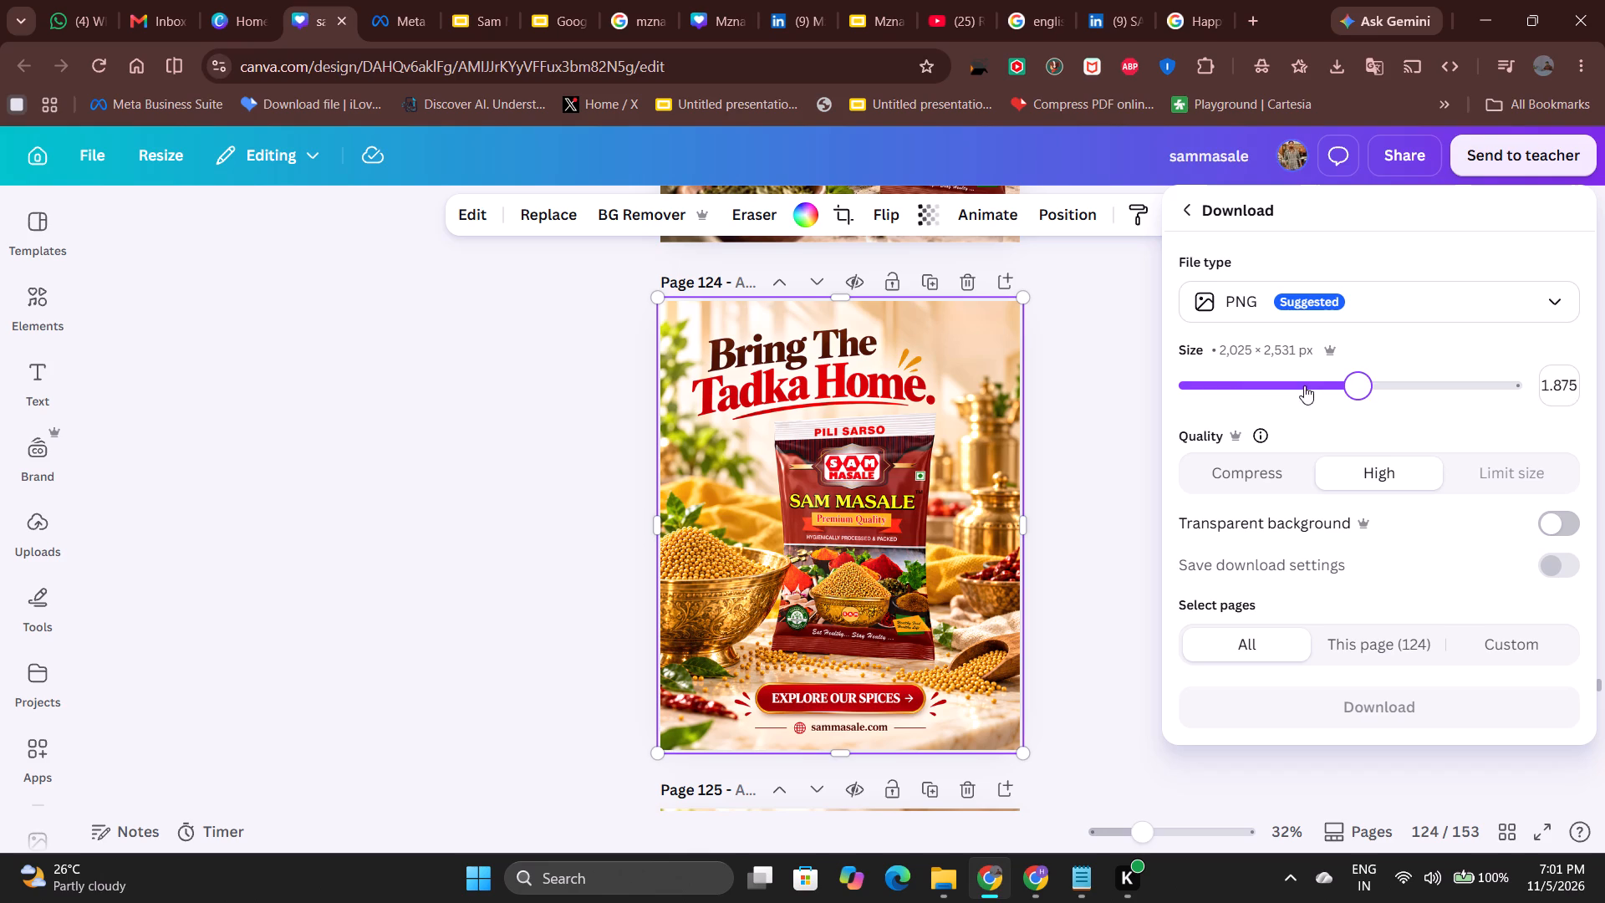
pyautogui.click(1316, 375)
pyautogui.click(1384, 640)
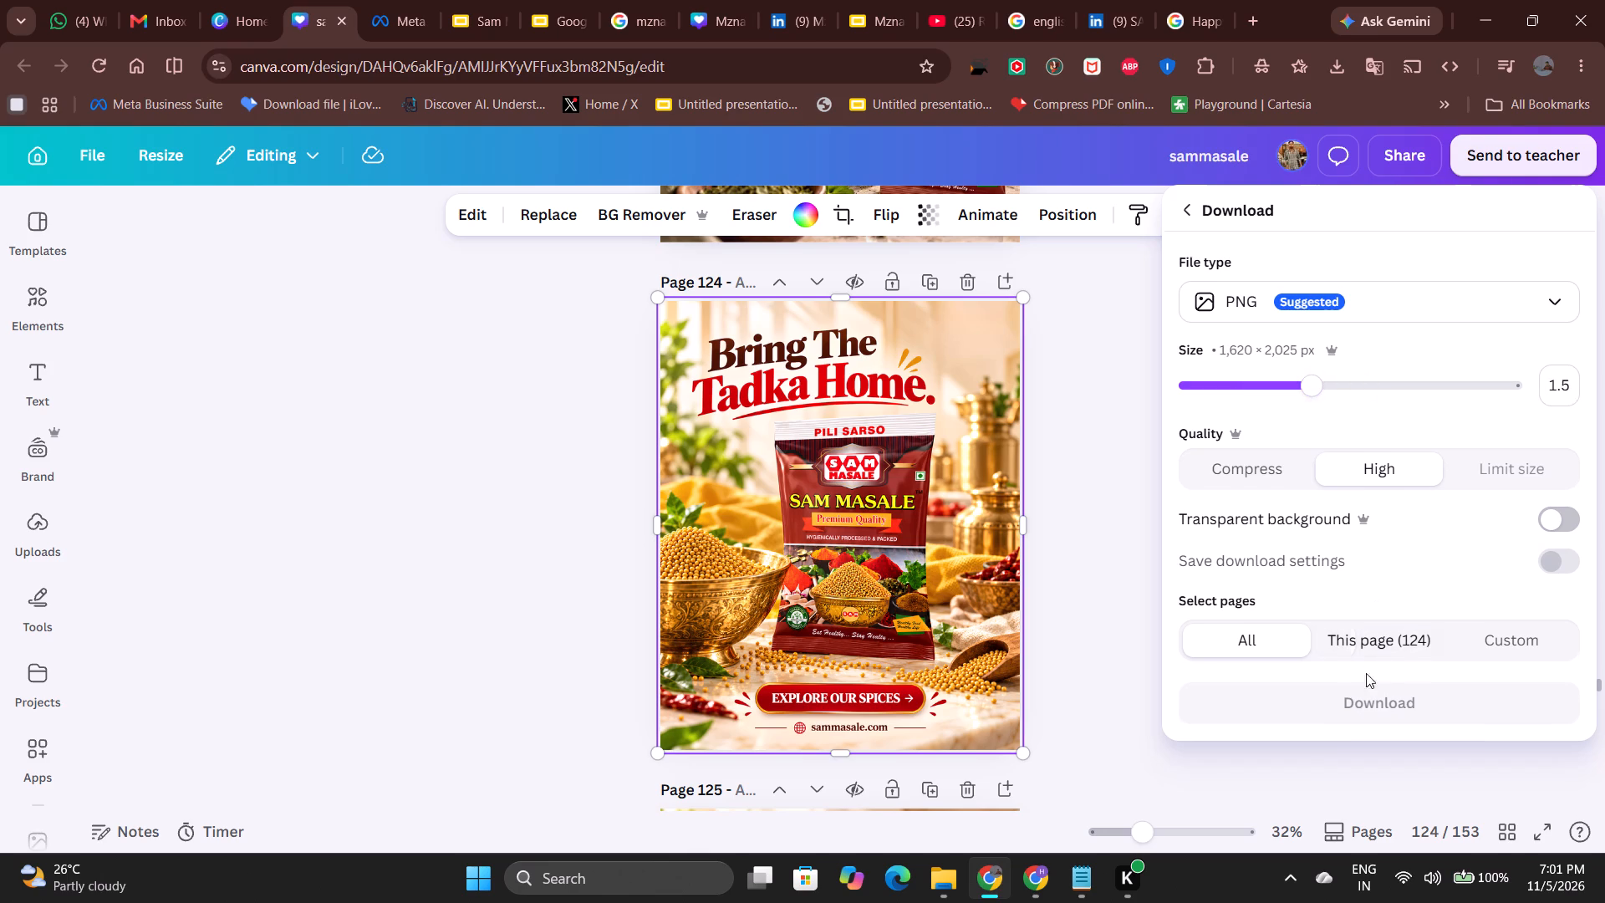
pyautogui.click(1356, 710)
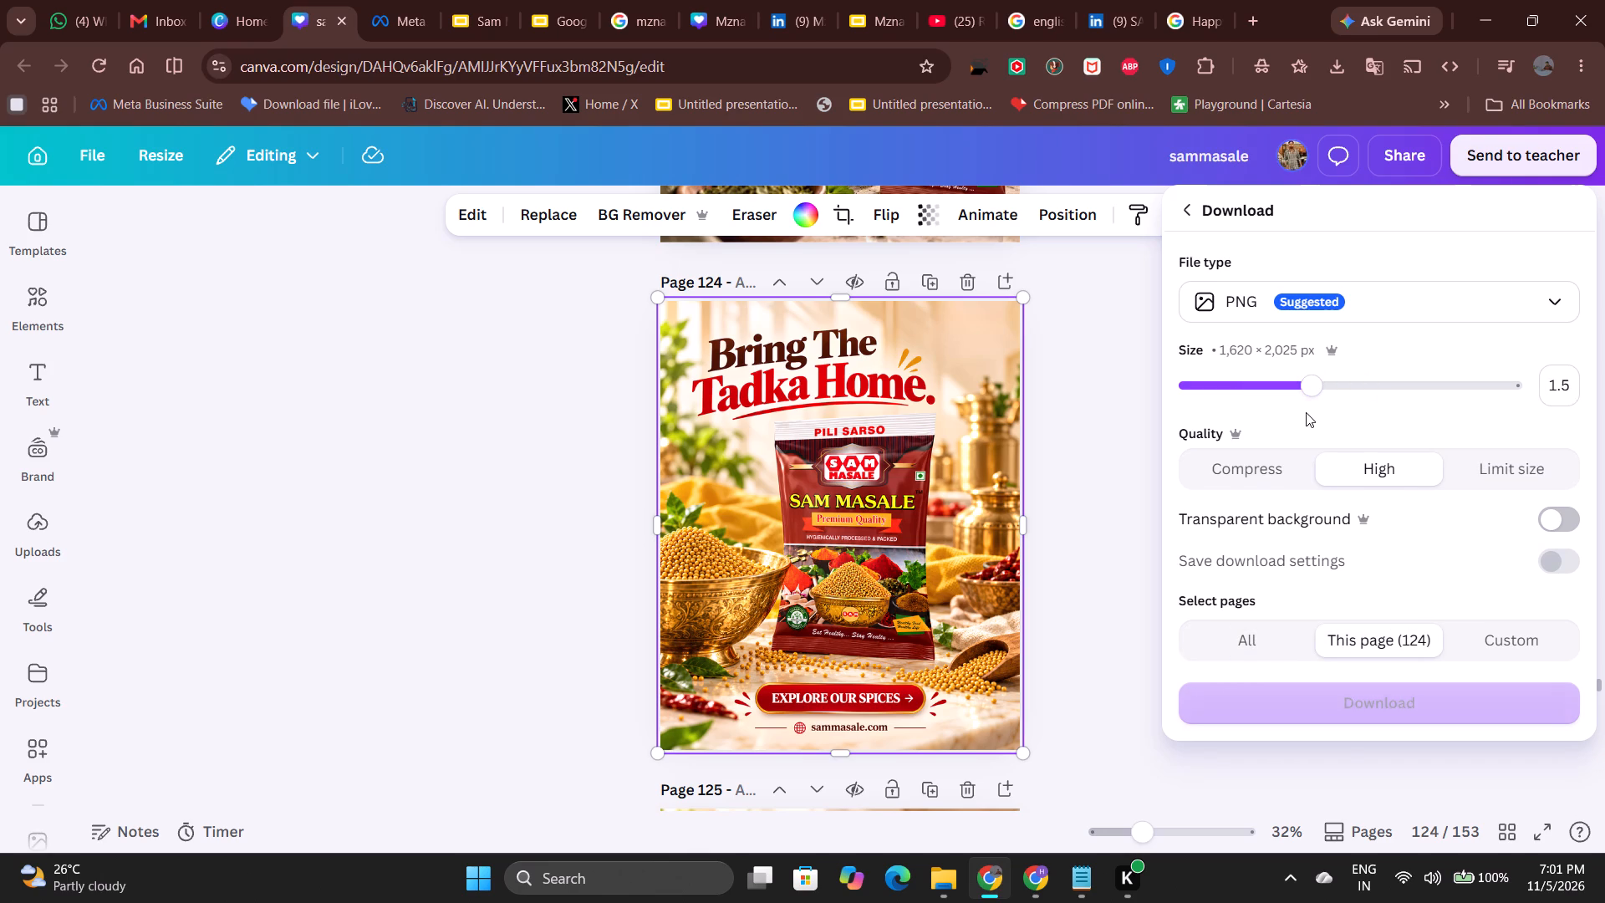
pyautogui.click(1362, 693)
# Download only page 125, "From A Tiny Pop To A Perfect Plate", of the sammasale design as a PNG.
pyautogui.scroll(-5, 927, 436)
pyautogui.click(836, 477)
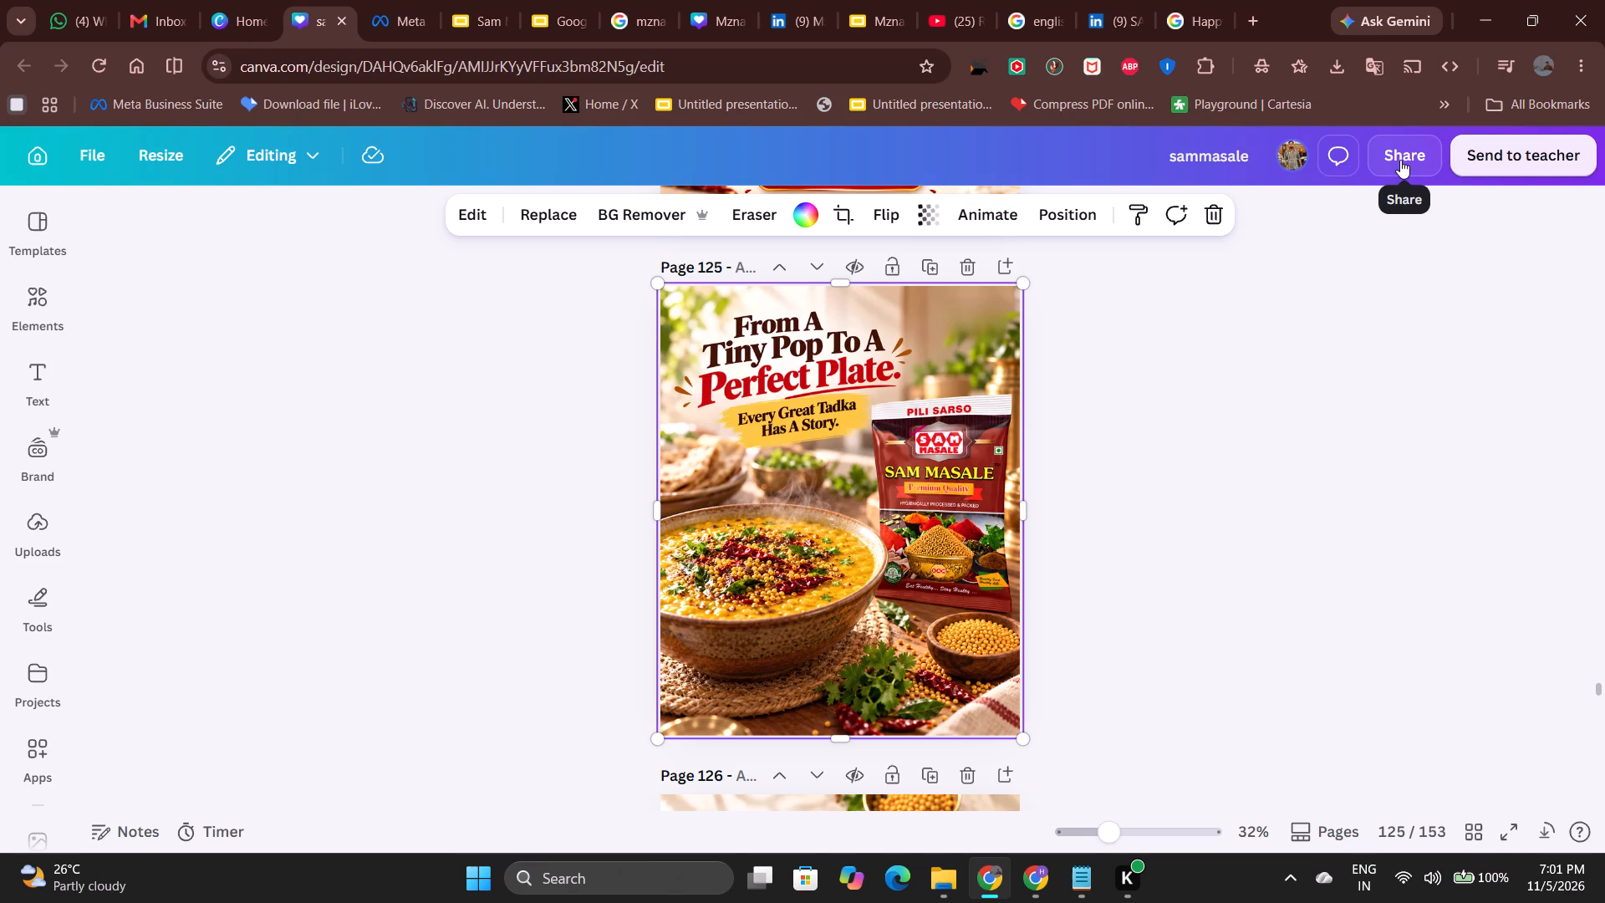
pyautogui.click(1400, 160)
pyautogui.click(1232, 676)
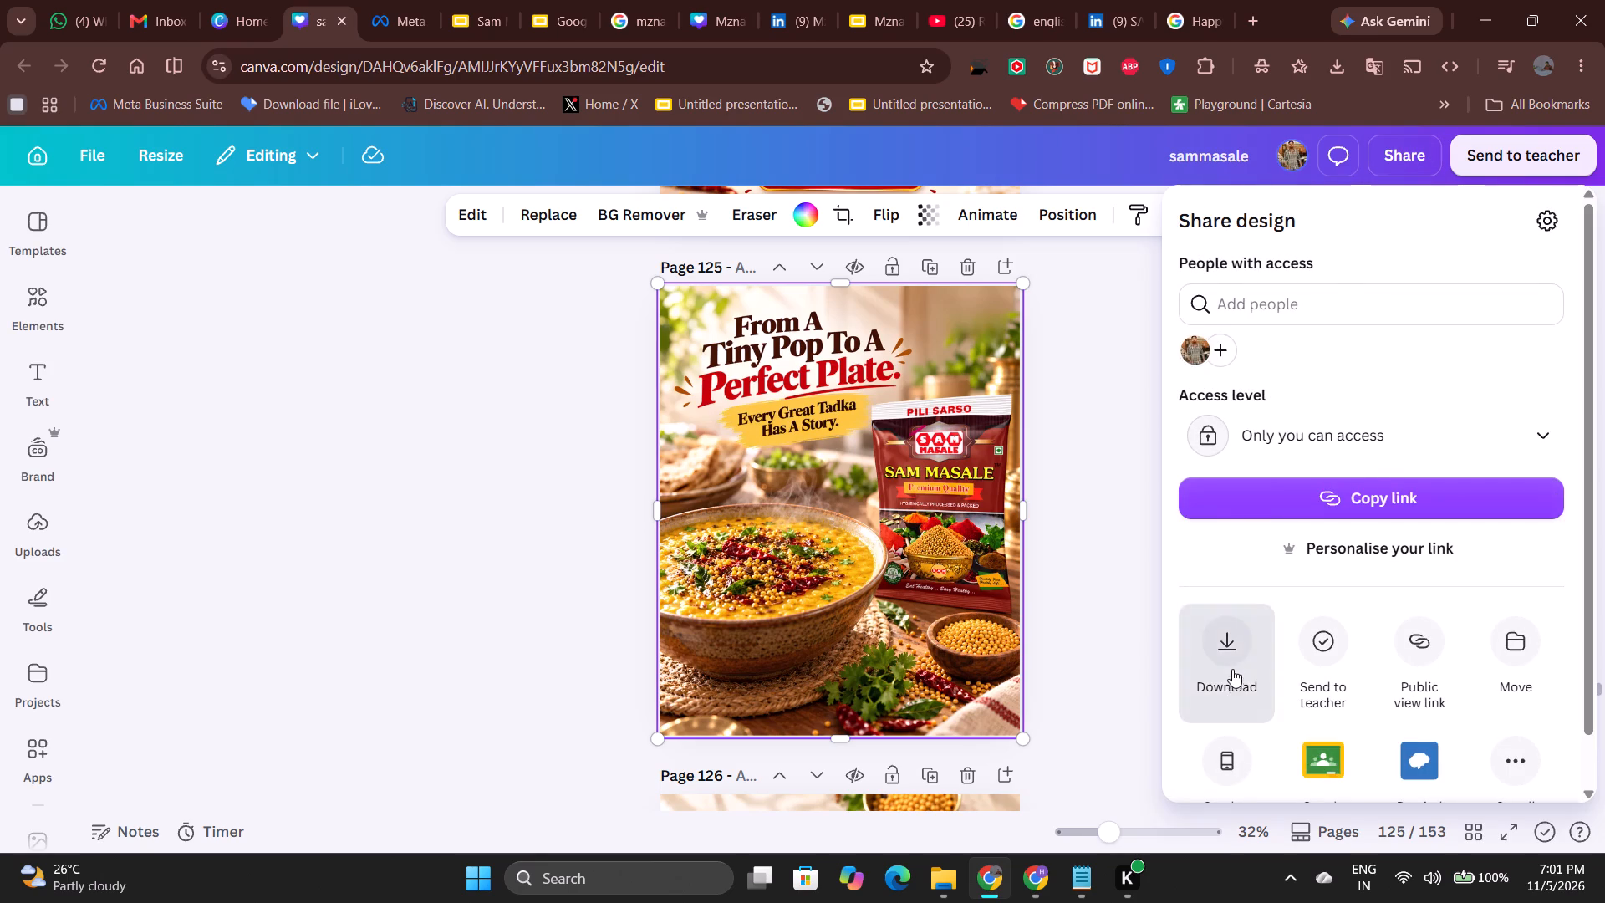
pyautogui.click(1388, 651)
pyautogui.click(1338, 701)
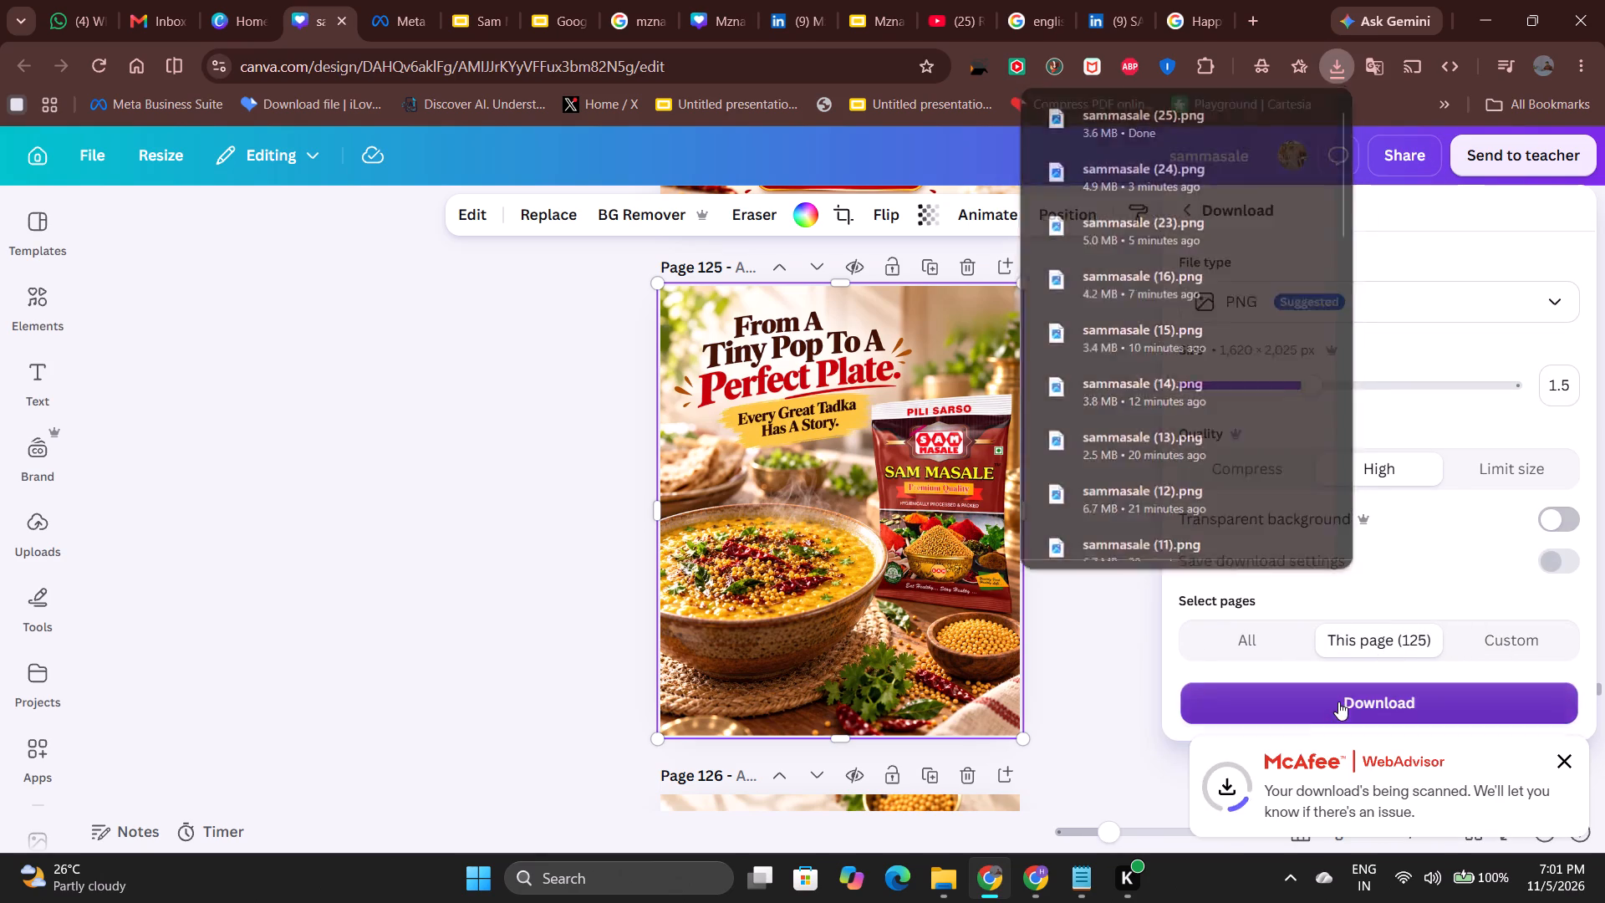
# Download only page 126, "This Is Where Flavour Begins", of the sammasale design as a PNG.
pyautogui.scroll(-5, 977, 530)
pyautogui.click(927, 531)
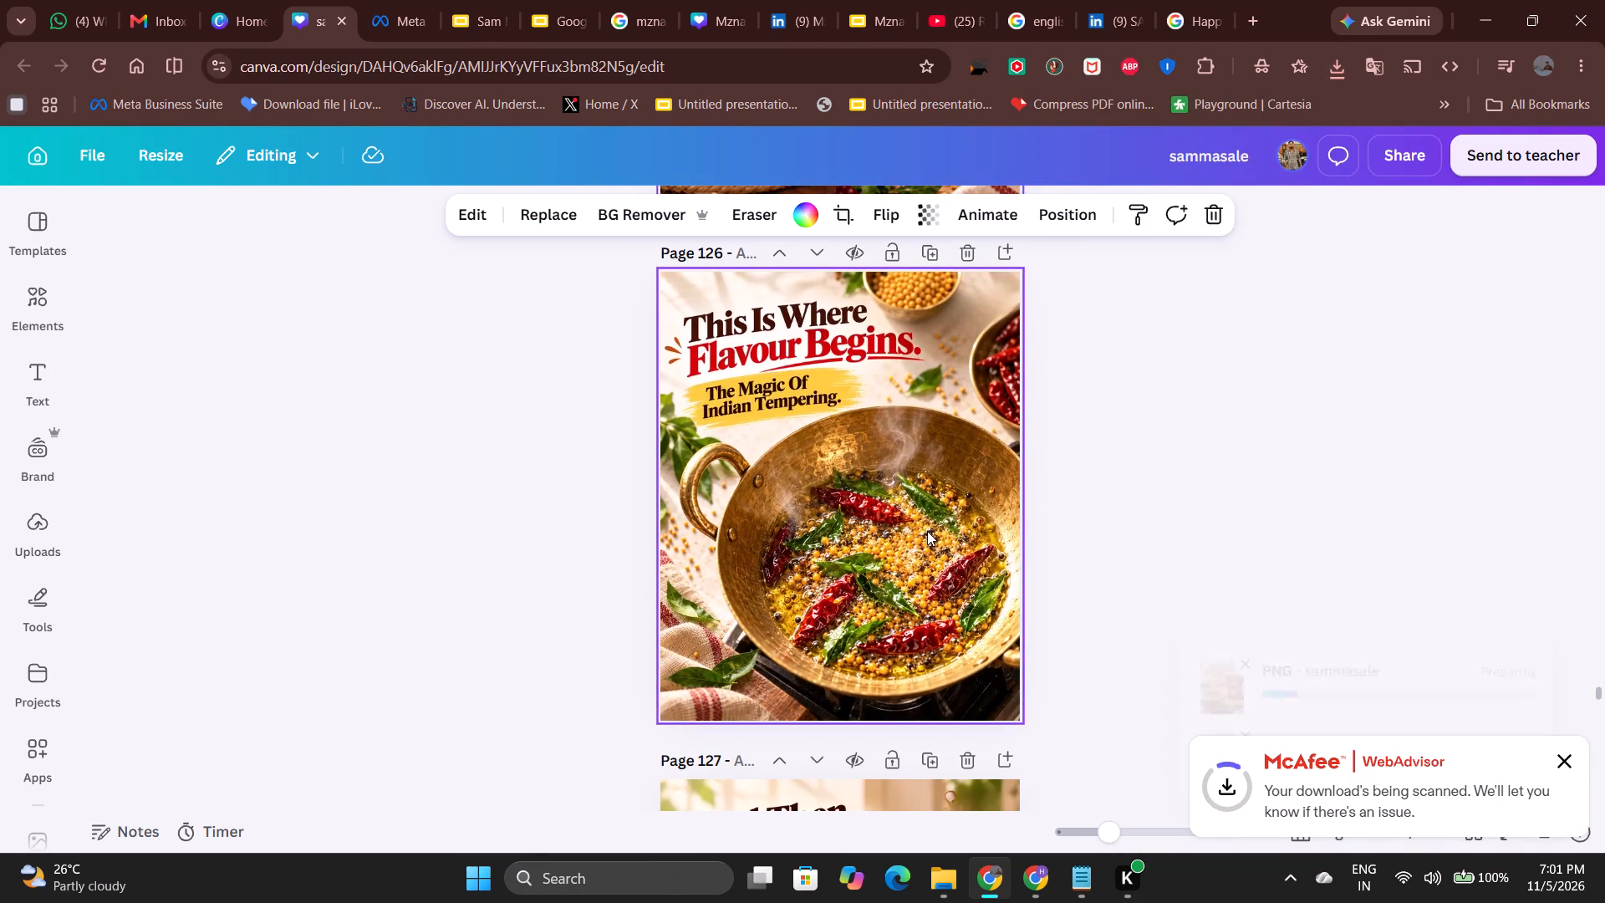
pyautogui.click(1416, 139)
pyautogui.click(1233, 634)
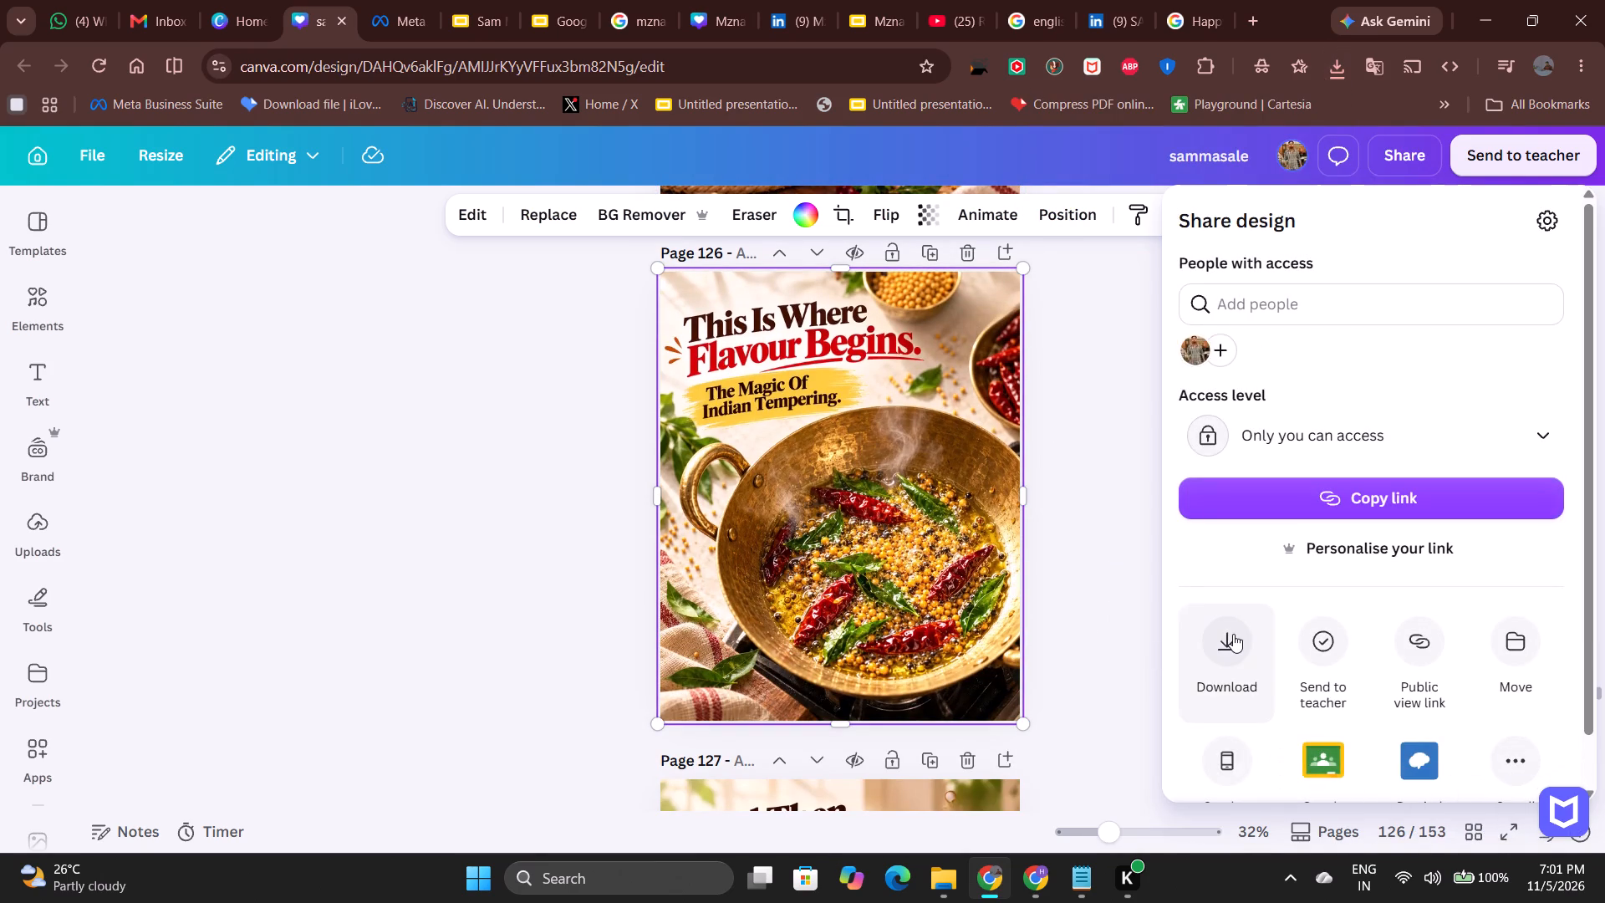
pyautogui.click(1403, 624)
pyautogui.click(1336, 705)
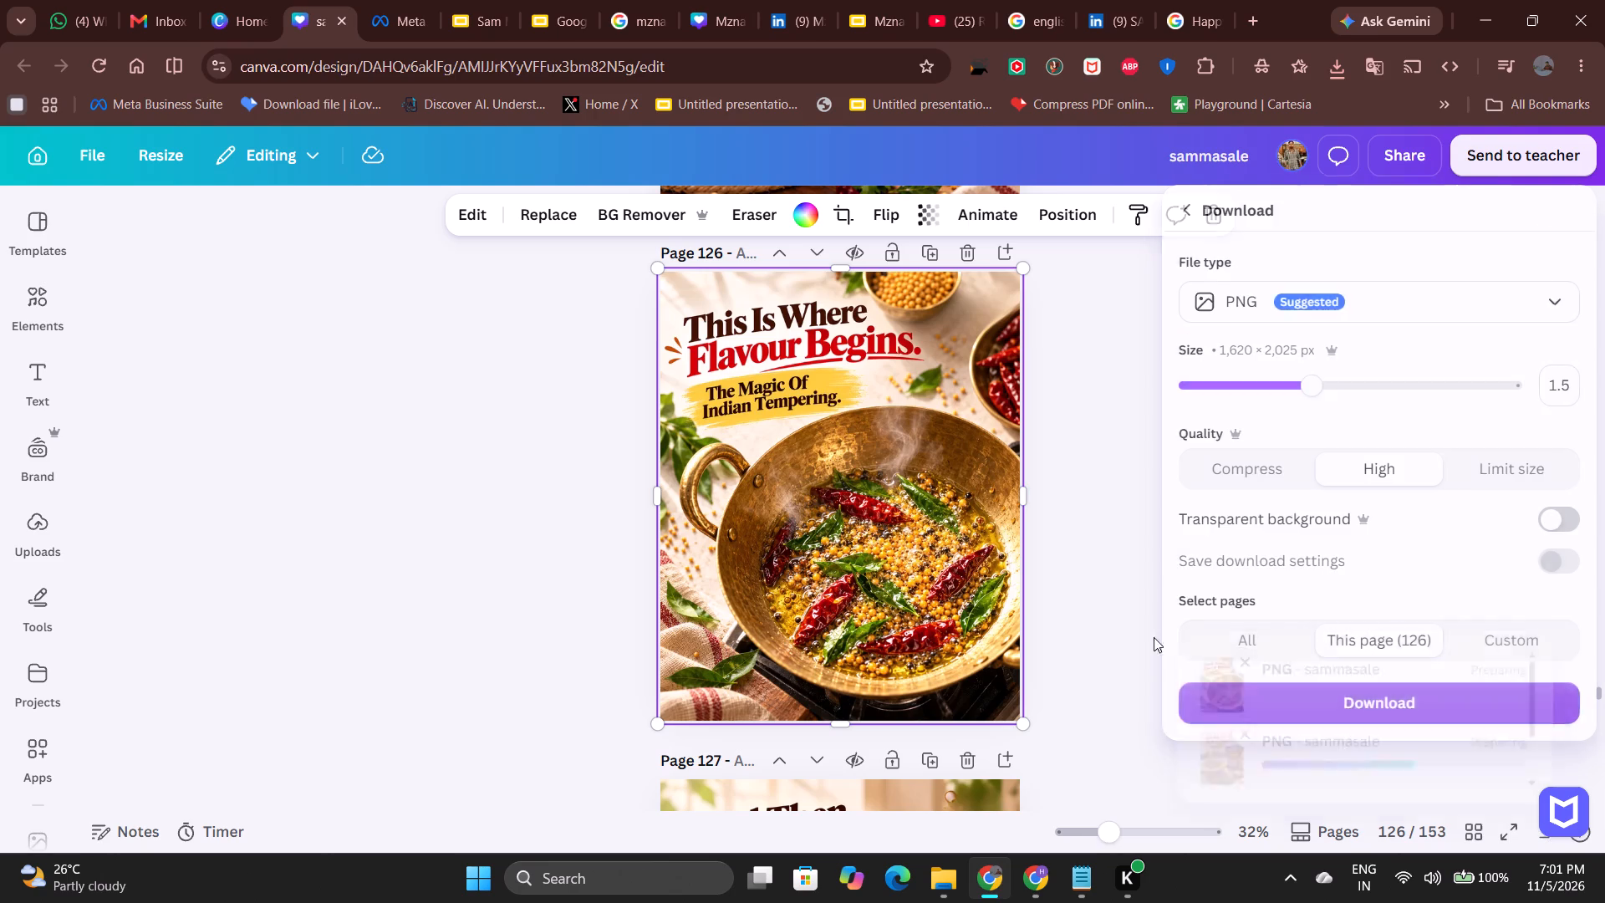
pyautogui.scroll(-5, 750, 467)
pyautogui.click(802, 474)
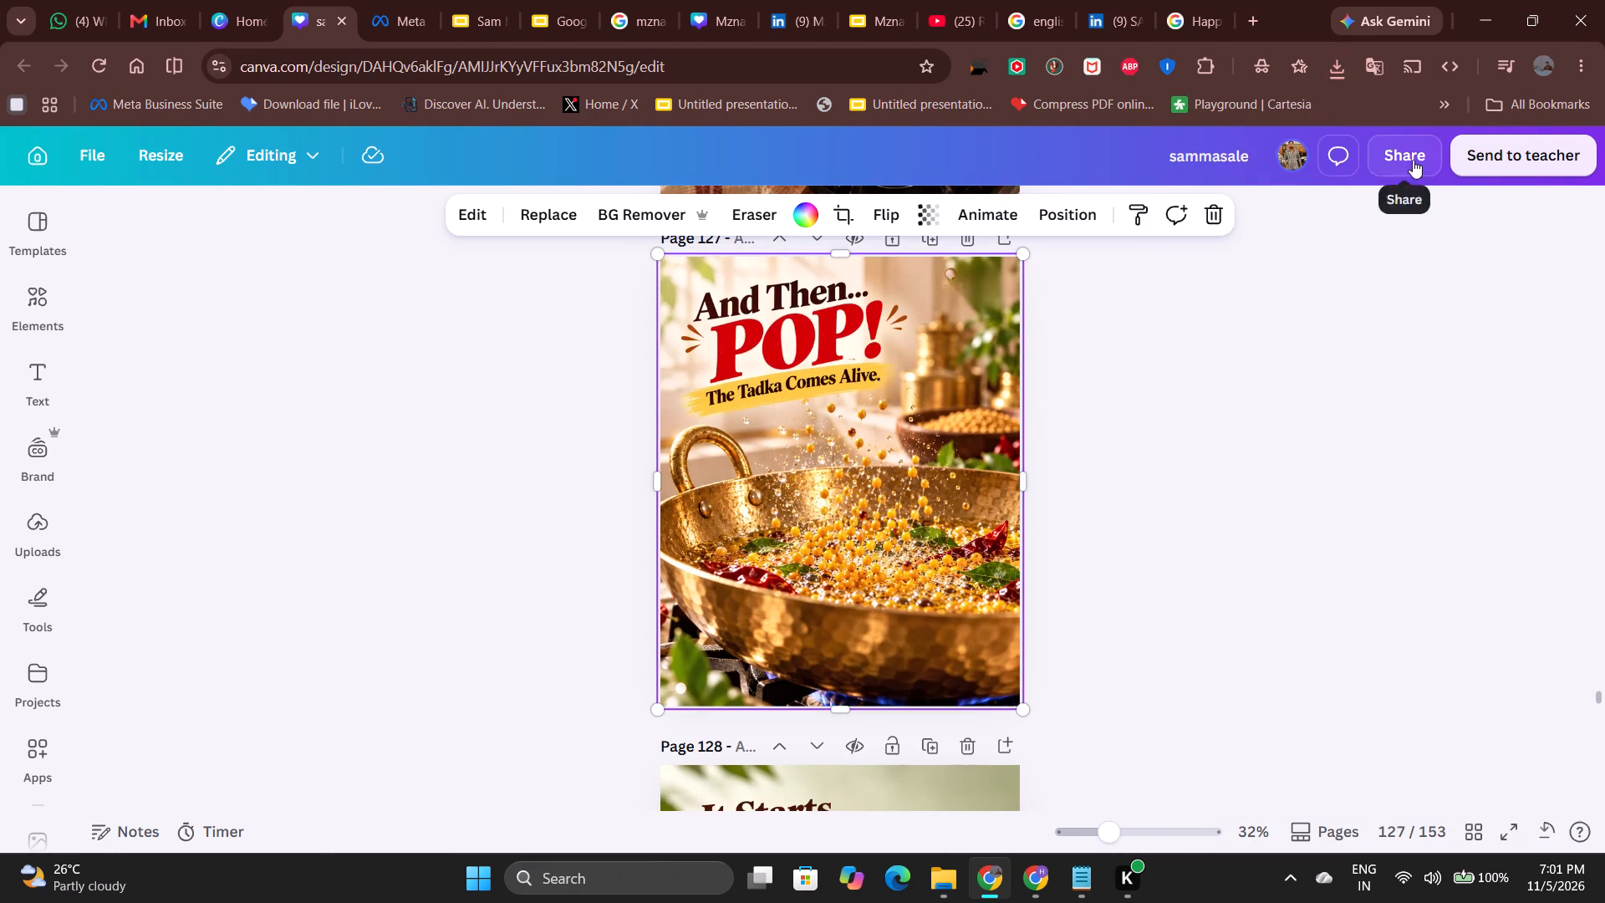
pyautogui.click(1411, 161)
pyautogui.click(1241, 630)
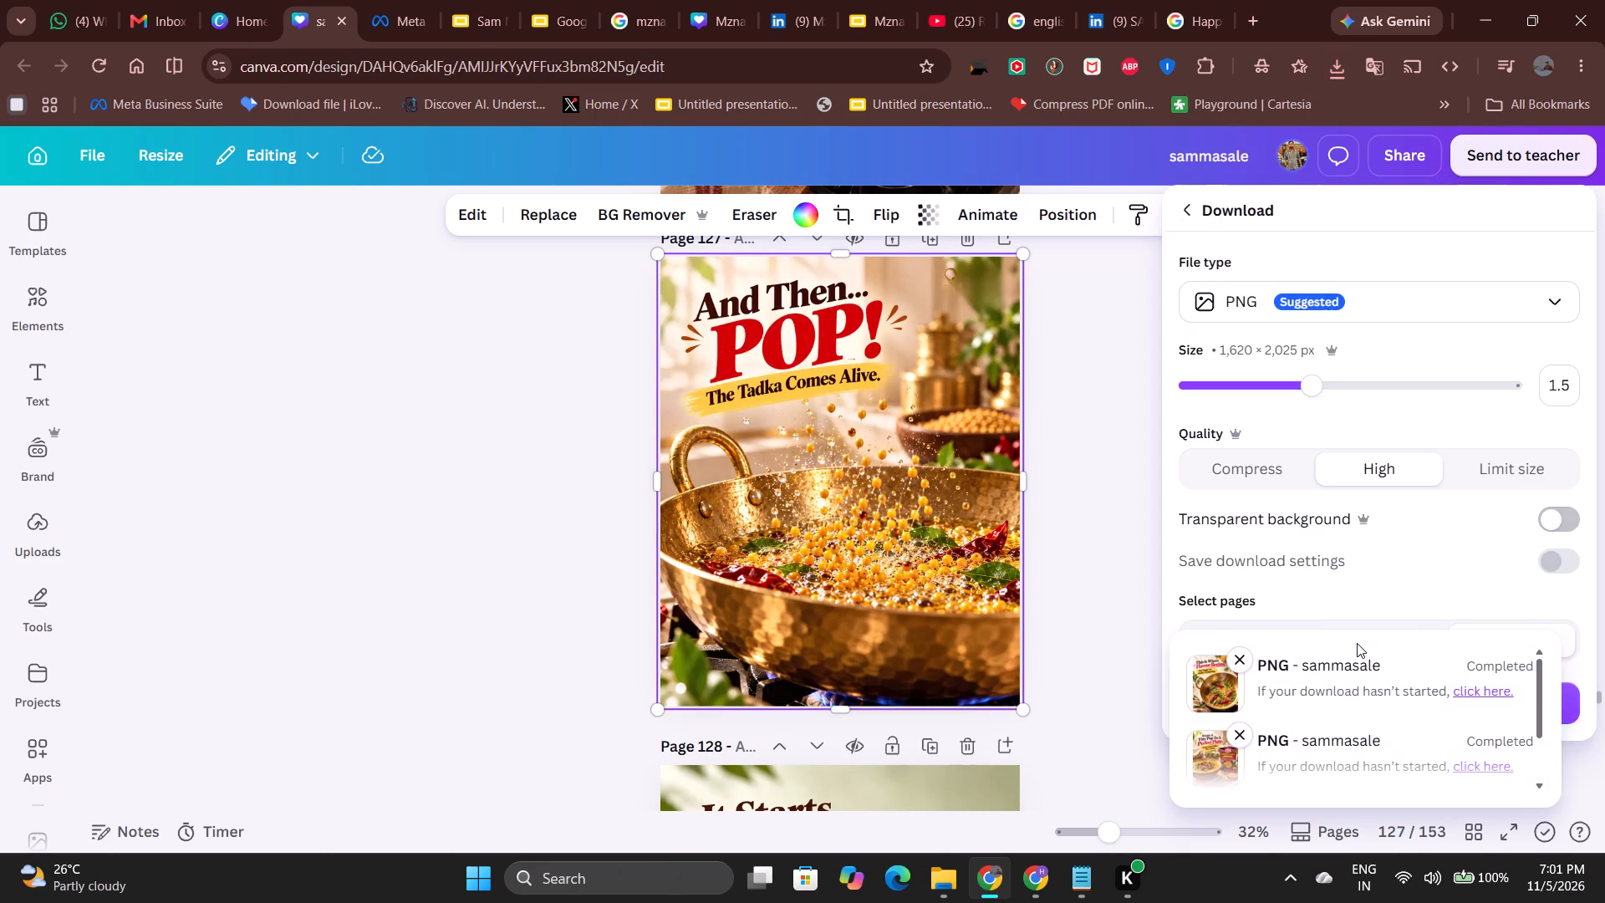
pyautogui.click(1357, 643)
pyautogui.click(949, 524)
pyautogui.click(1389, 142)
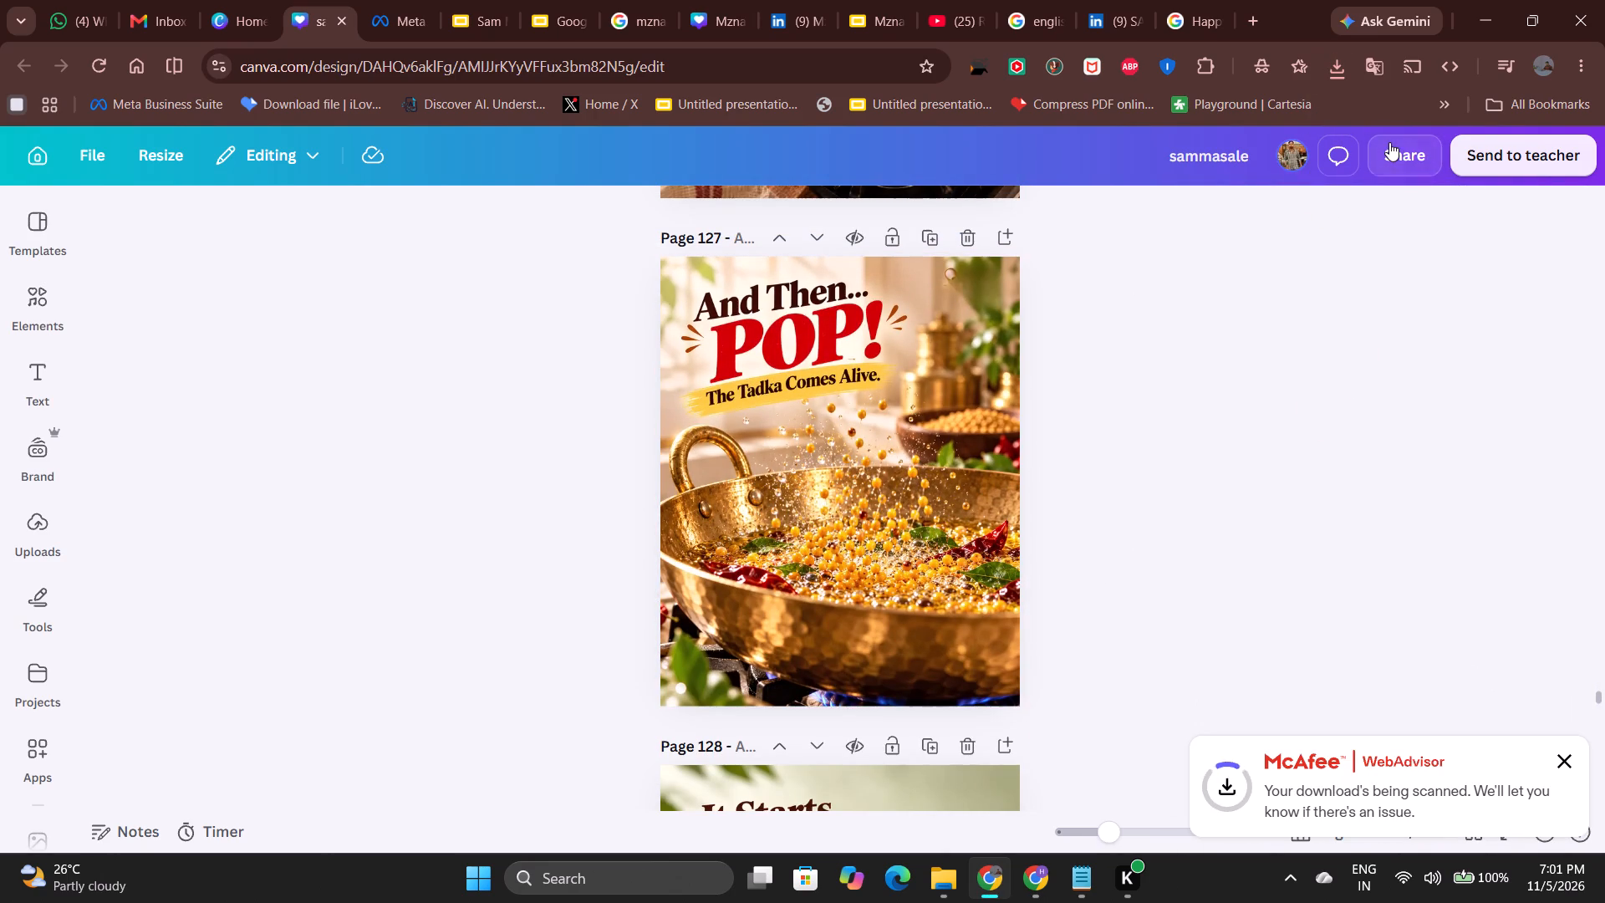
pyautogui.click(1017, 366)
# Download only page 127, "And Then... POP!", of the sammasale design as a PNG.
pyautogui.click(948, 358)
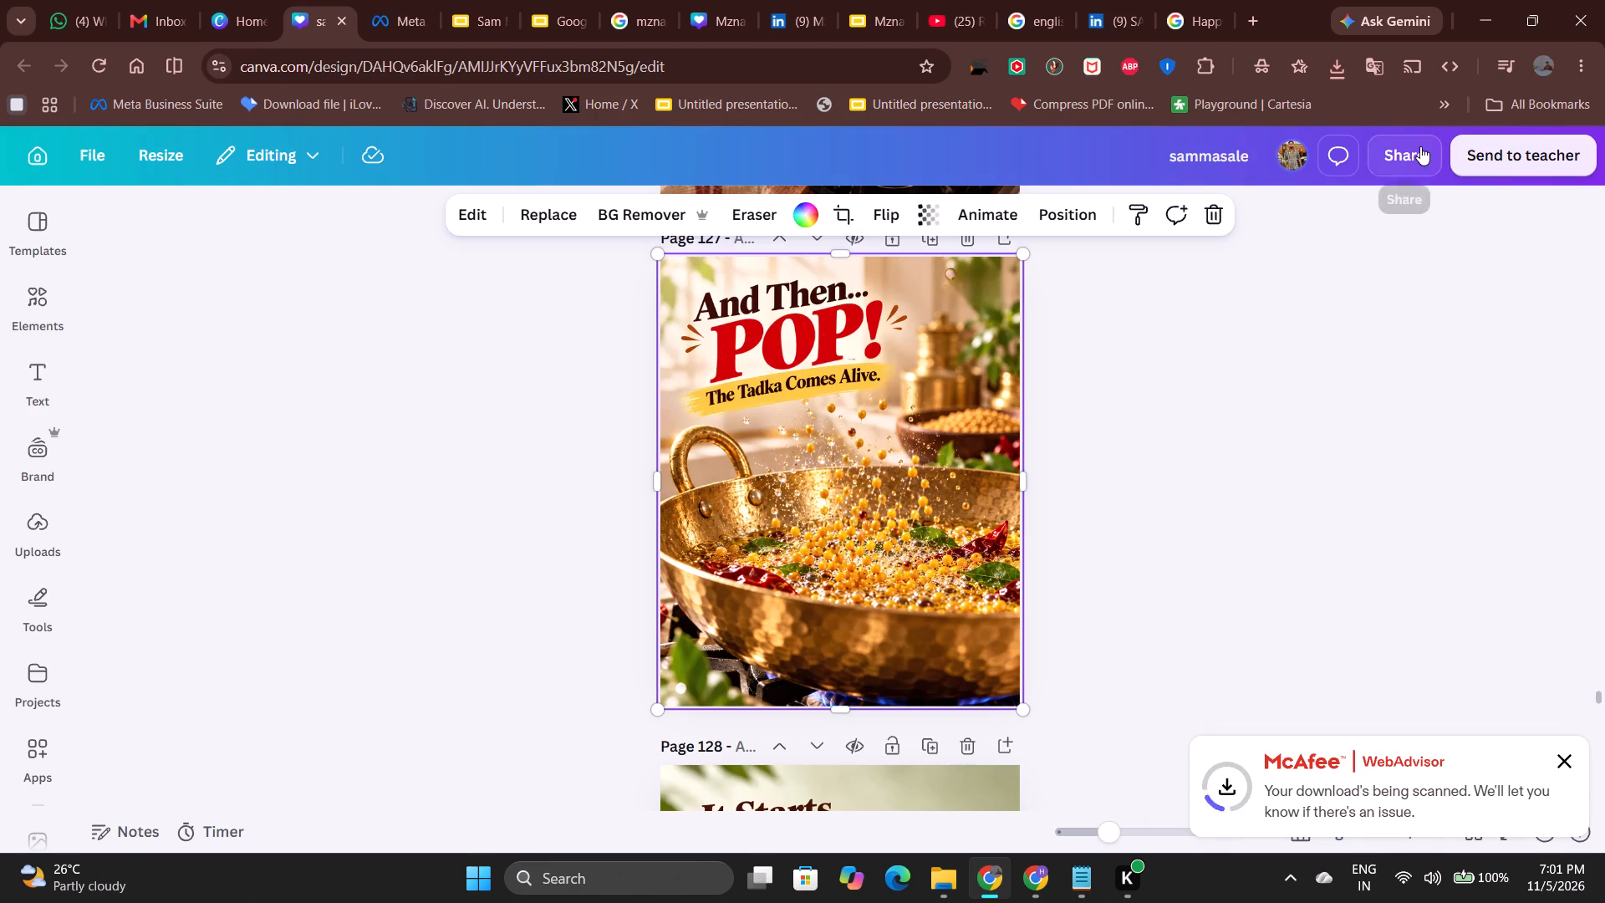
pyautogui.click(1420, 146)
pyautogui.click(1255, 637)
pyautogui.click(1368, 640)
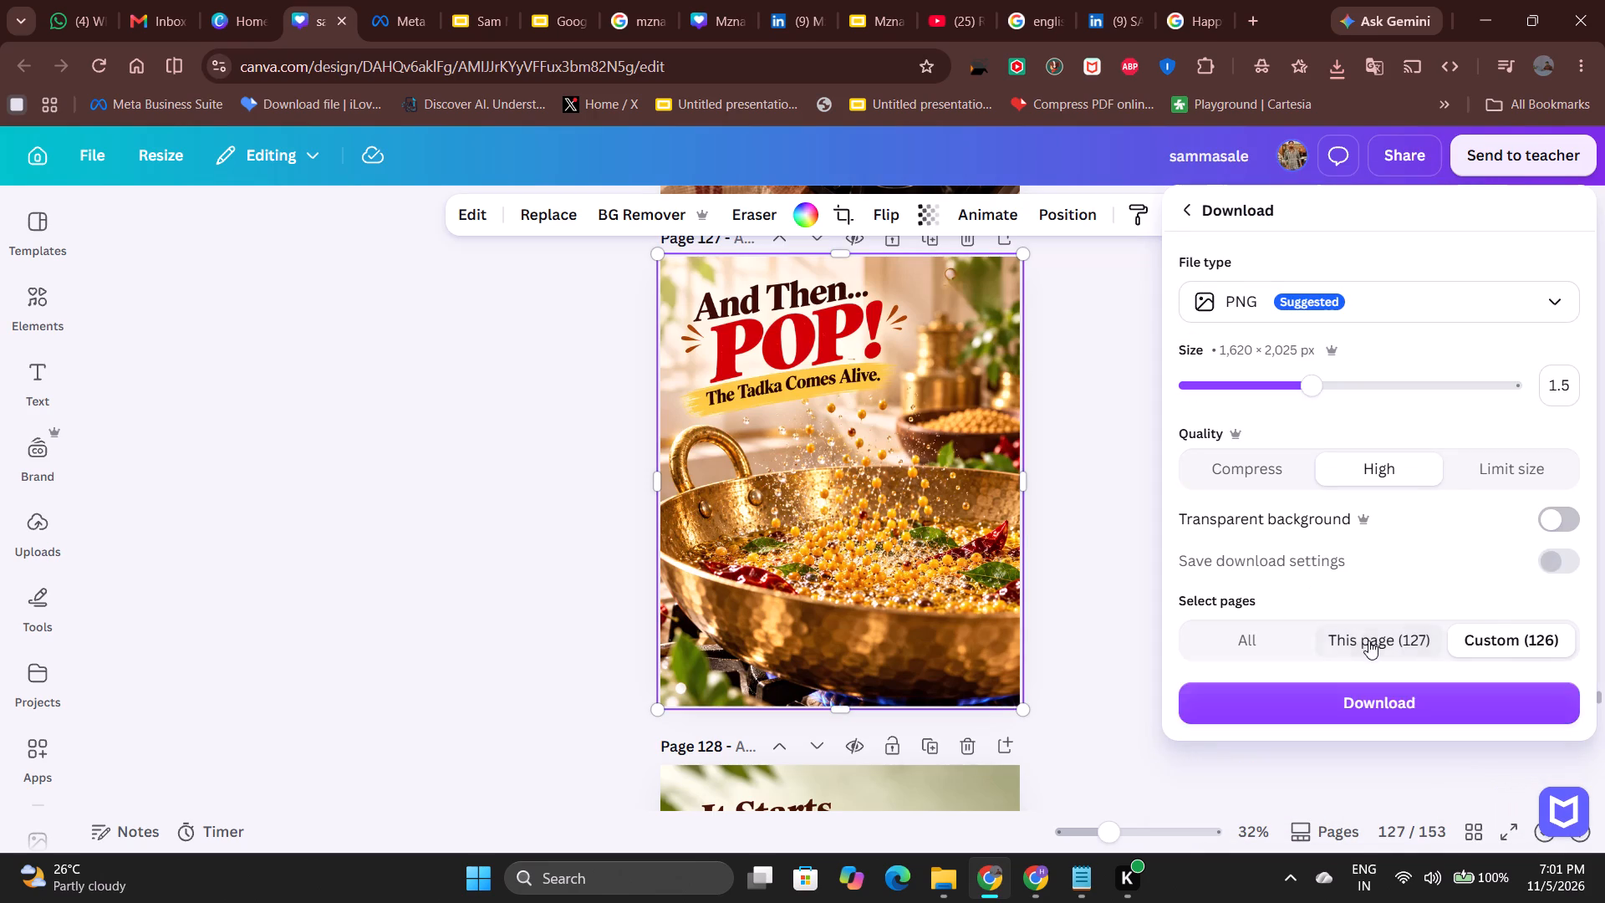
pyautogui.click(1368, 712)
pyautogui.scroll(-2, 1006, 523)
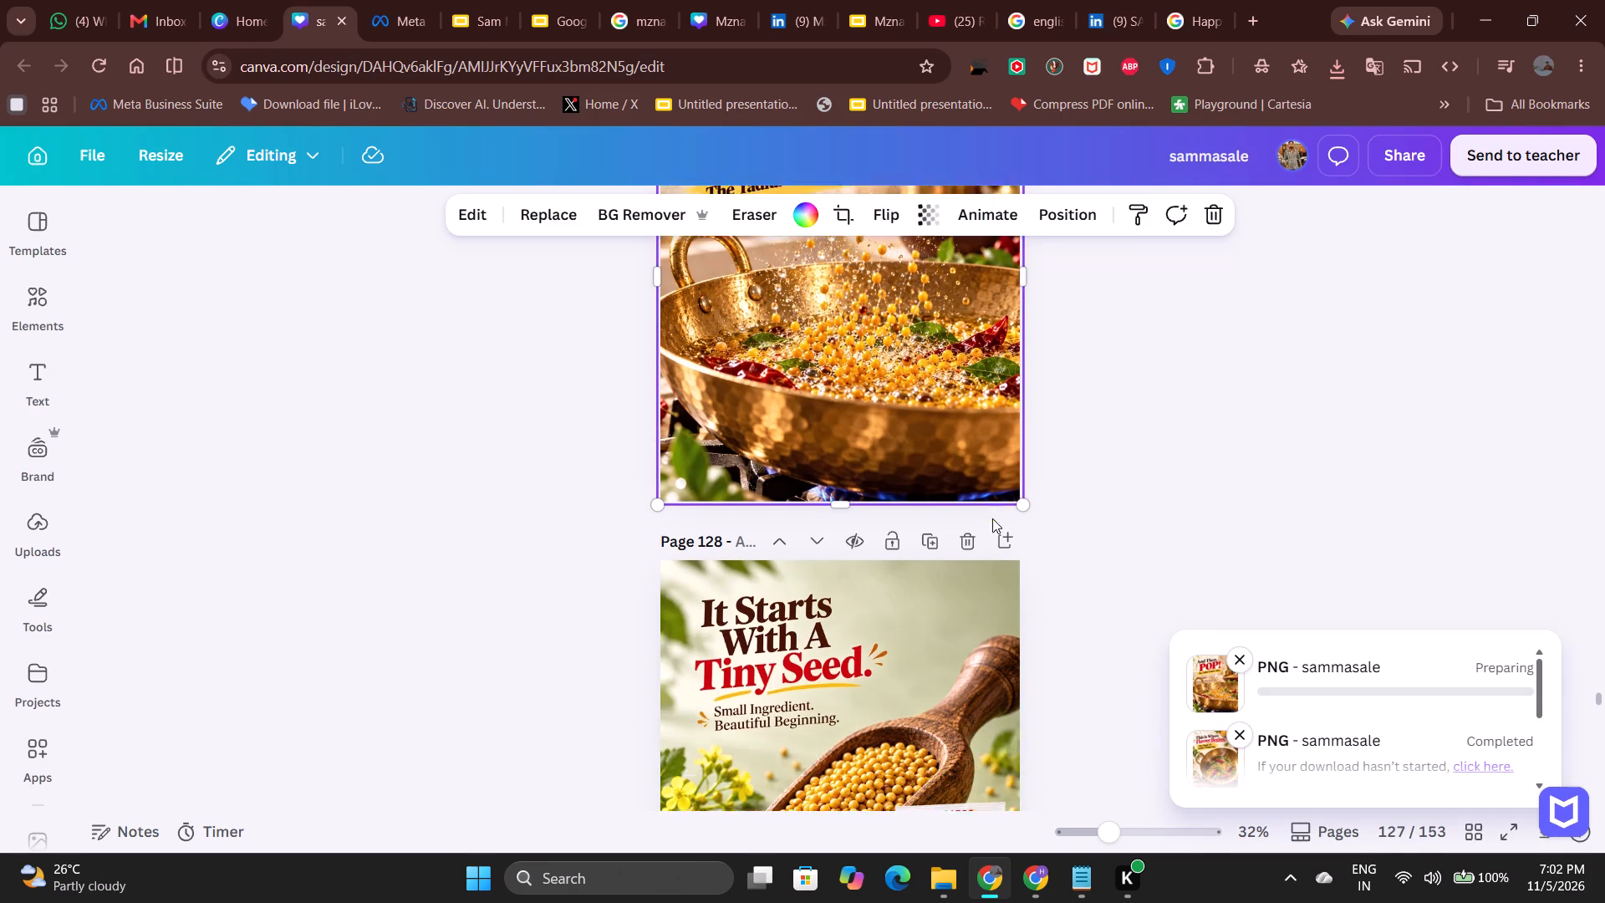
pyautogui.scroll(-2, 992, 518)
pyautogui.click(948, 513)
pyautogui.click(1422, 158)
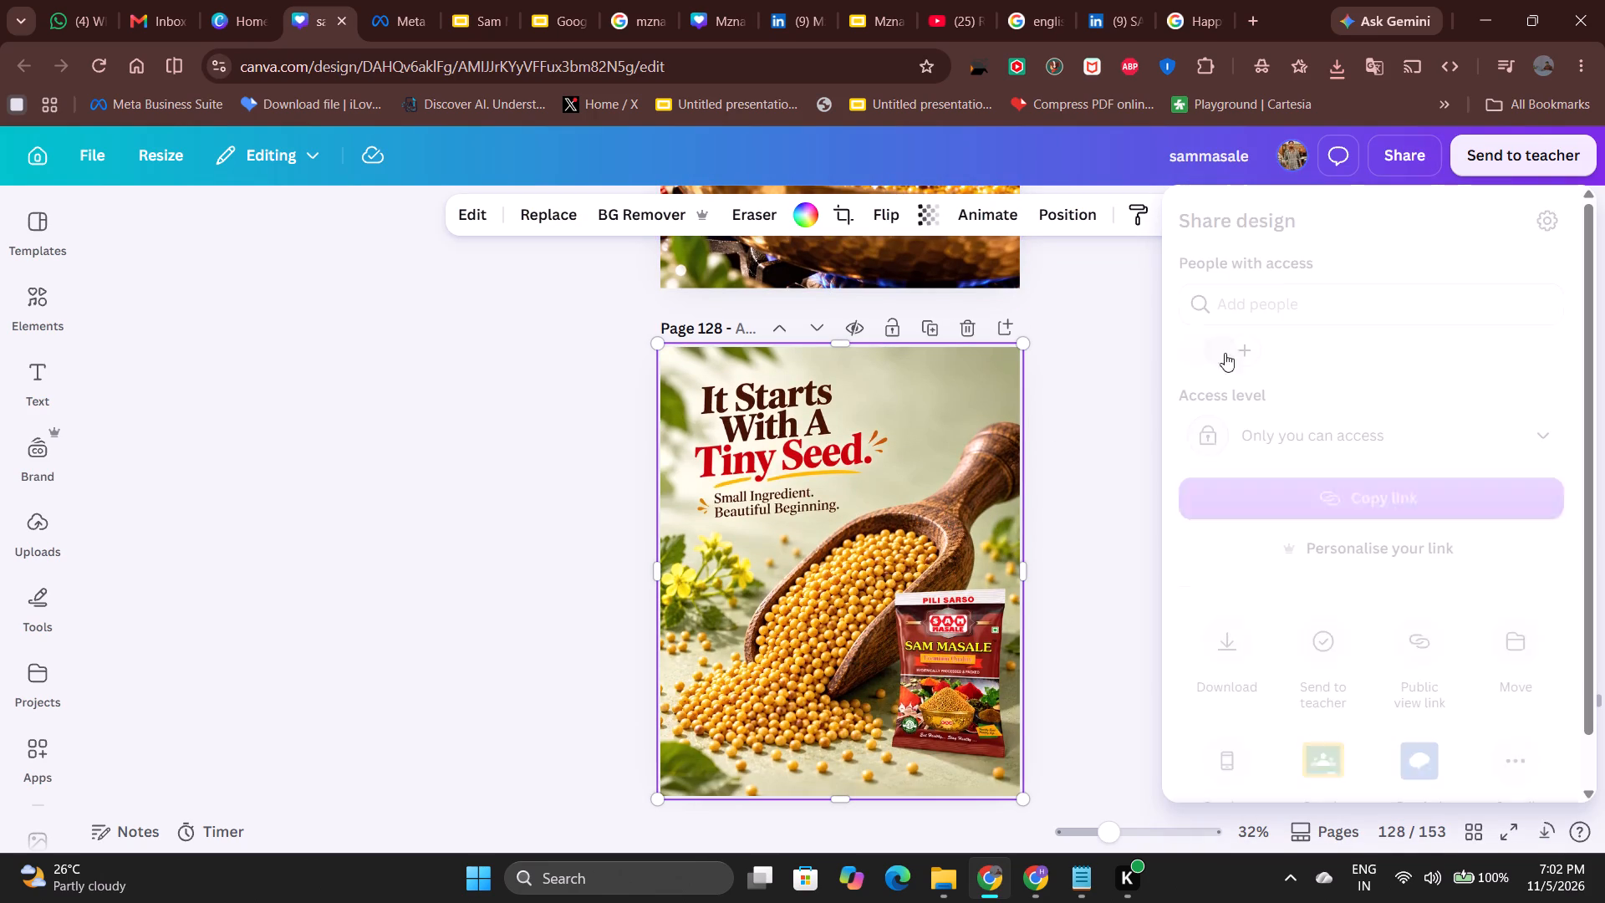
pyautogui.click(1252, 657)
pyautogui.click(1363, 632)
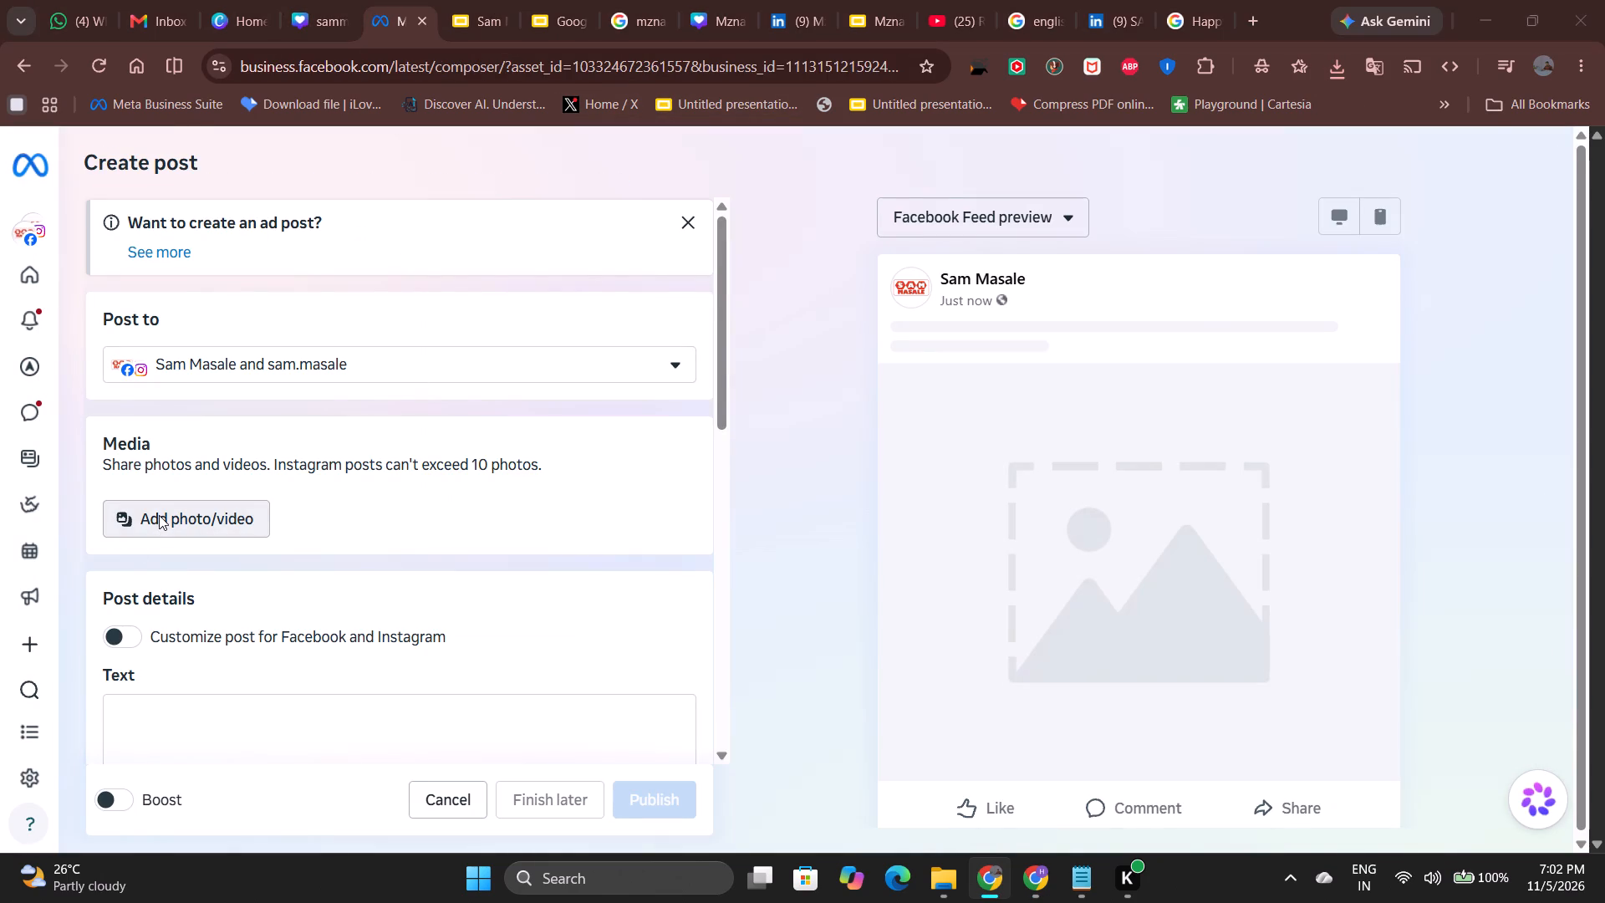
pyautogui.keyDown('ctrl'); pyautogui.scroll(12, 488, 318); pyautogui.keyUp('ctrl')
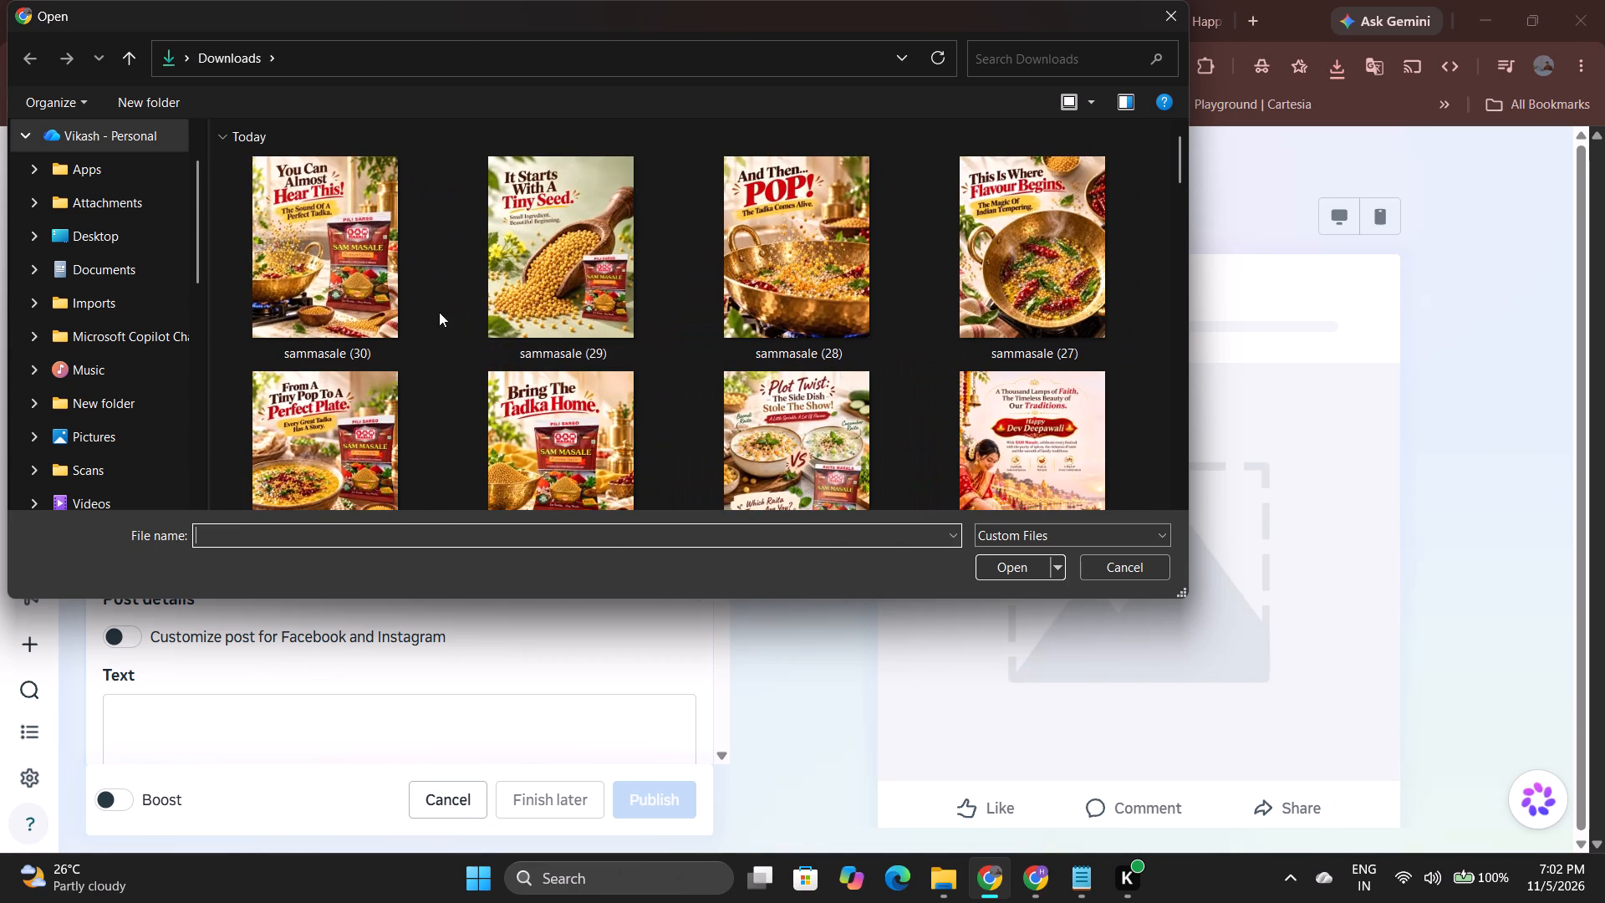
pyautogui.scroll(-1, 517, 287)
pyautogui.click(552, 393)
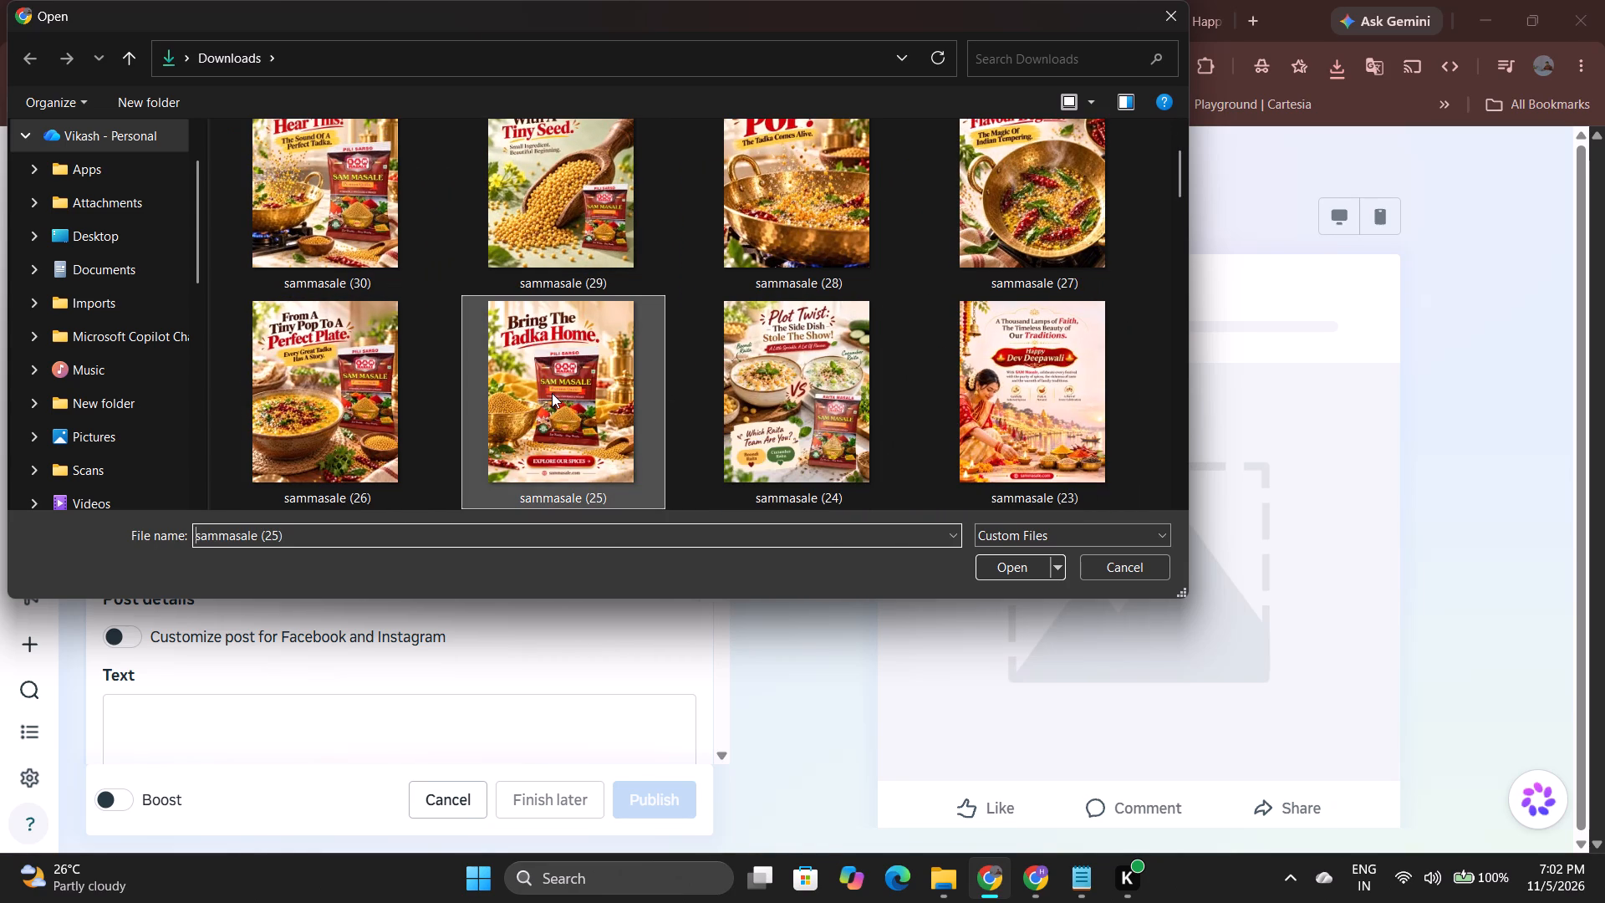
pyautogui.press('Return')
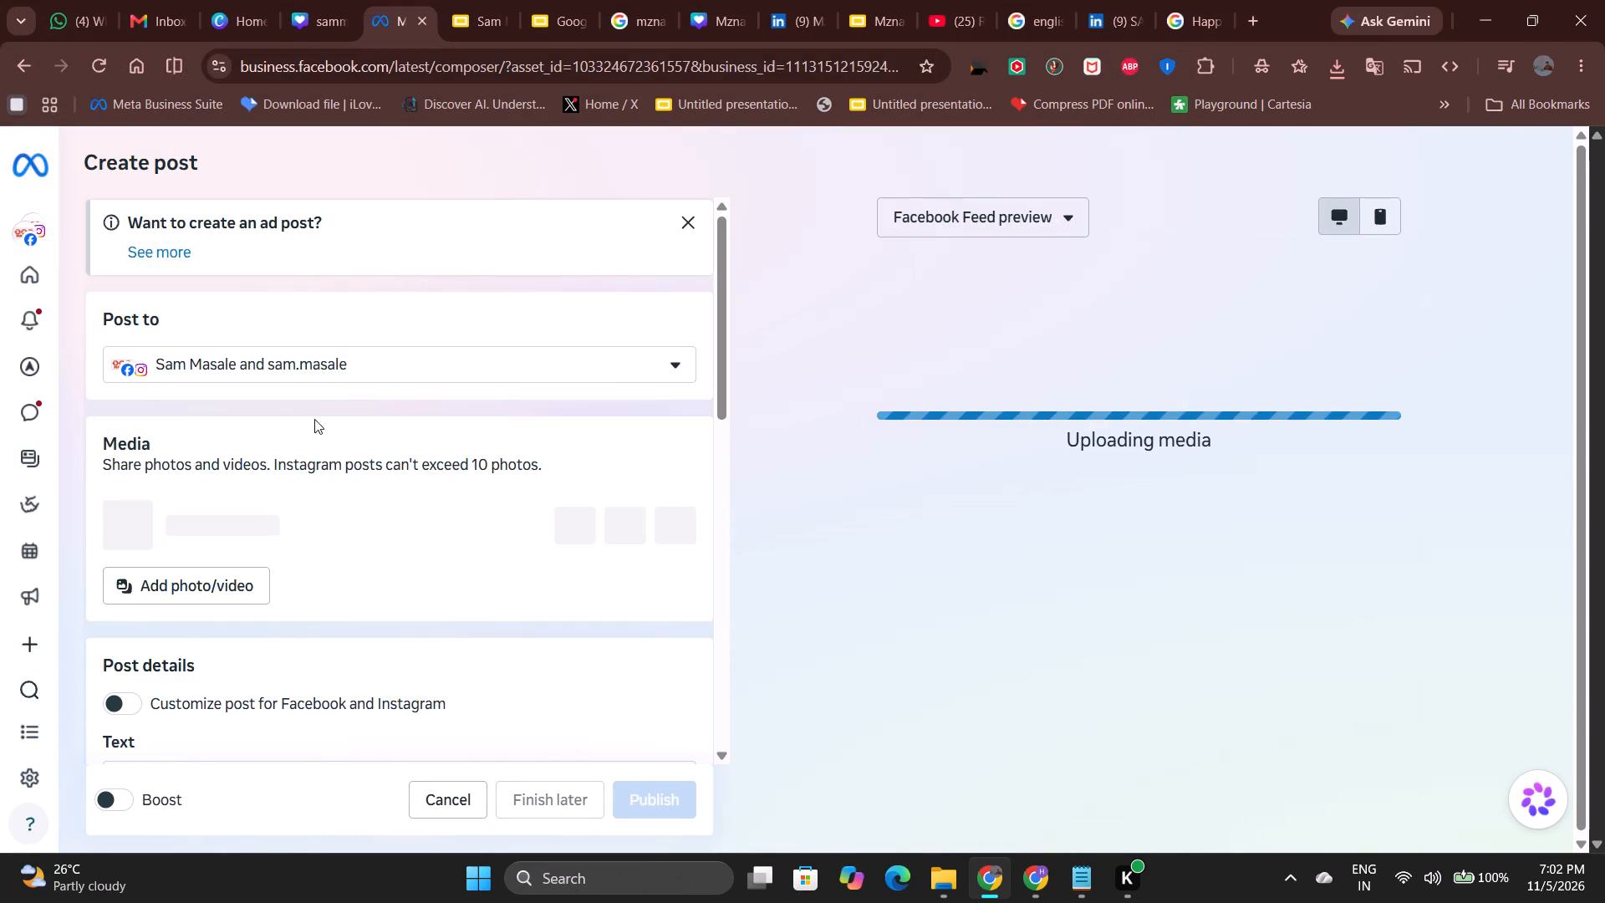
# Check the carousel order in the Sam Masale slides and add "This Is Where Flavour Begins", sammasale (27), as the post's second image.
pyautogui.click(469, 0)
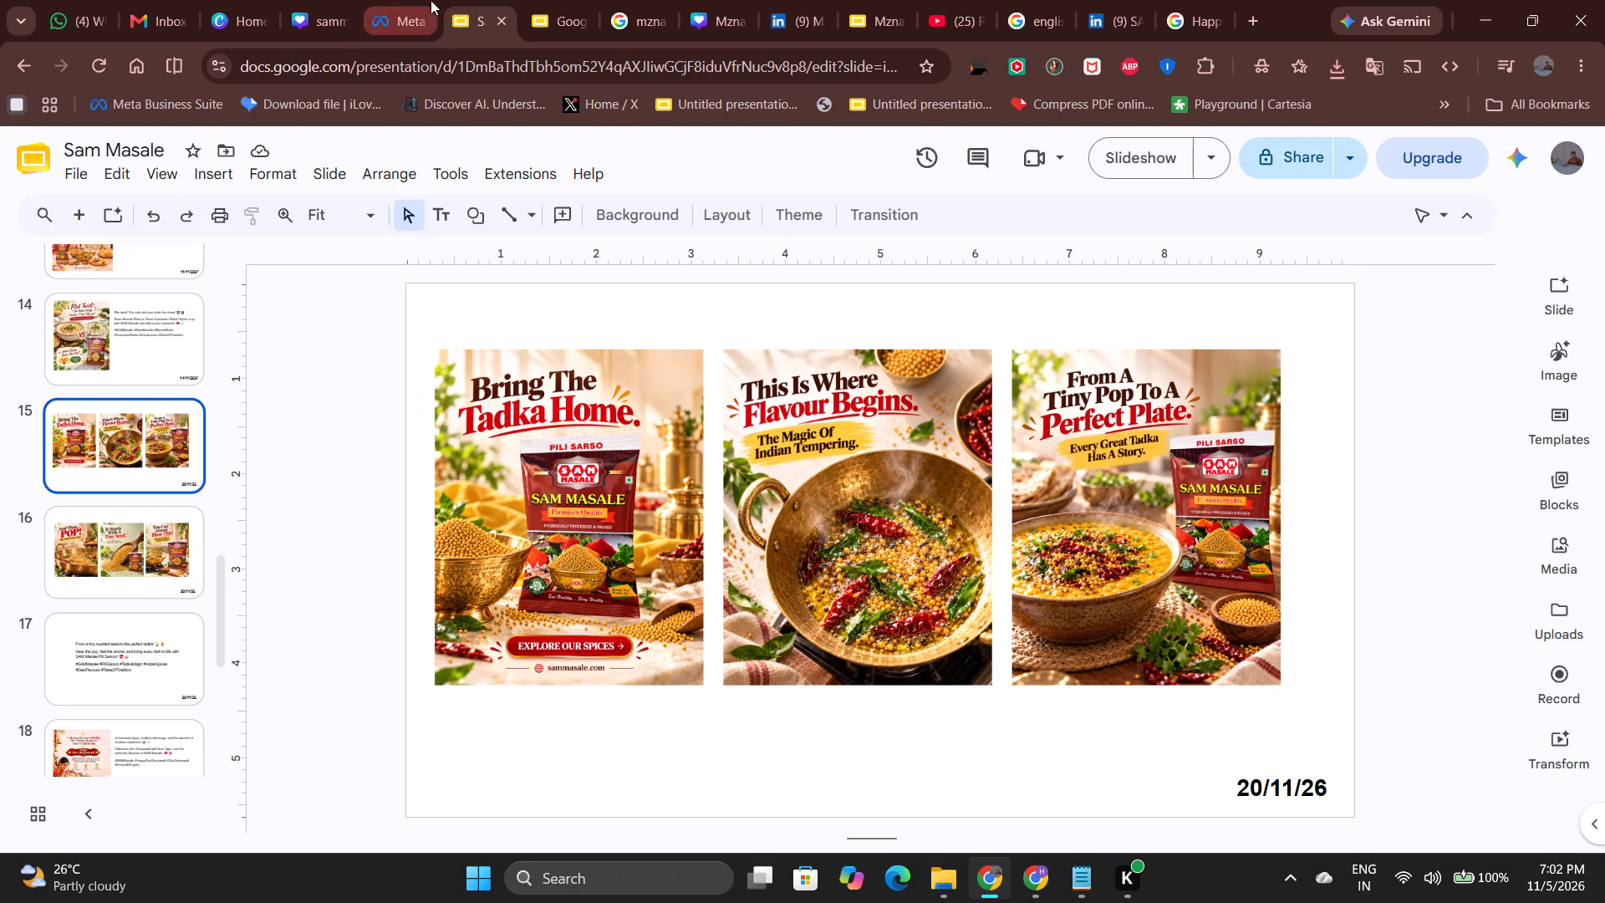
pyautogui.click(412, 0)
pyautogui.click(188, 579)
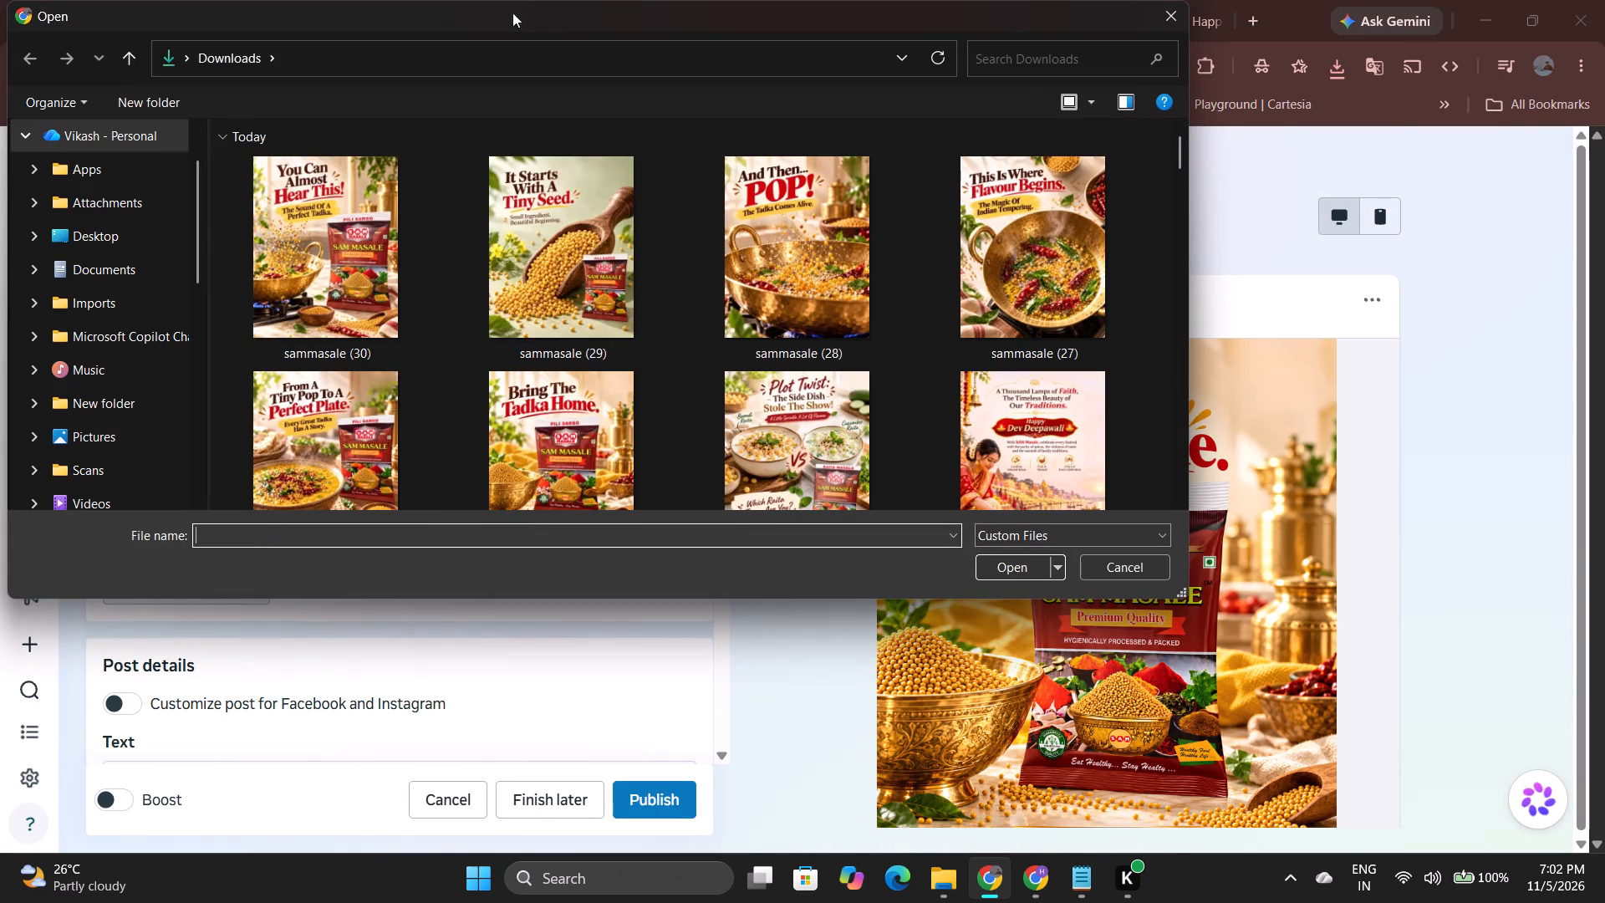
pyautogui.click(1168, 13)
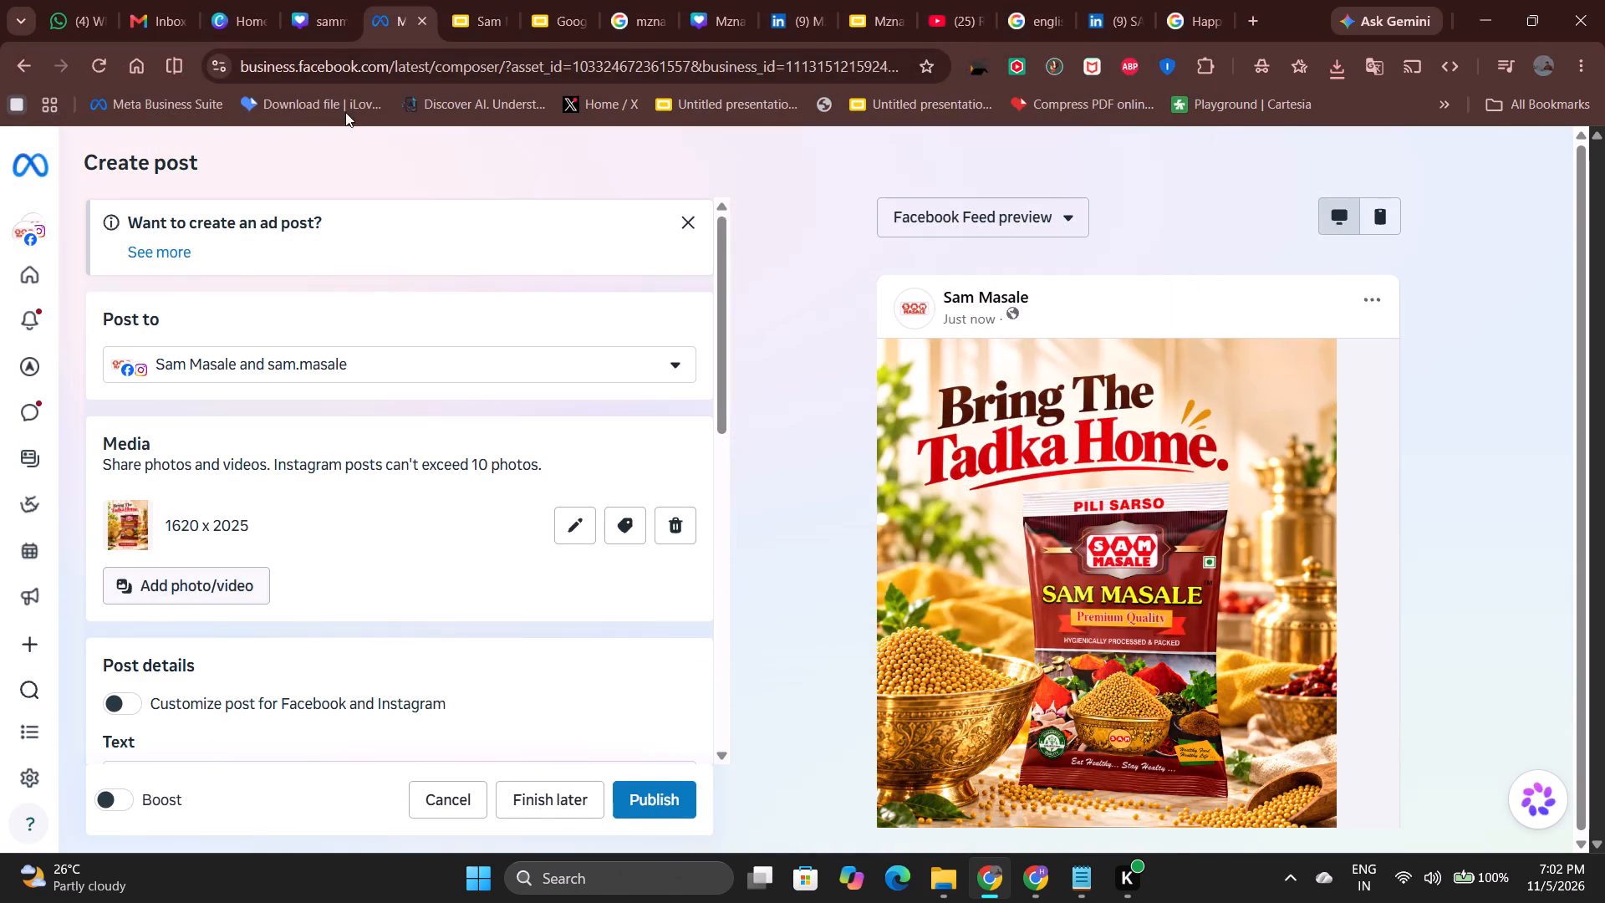
pyautogui.click(453, 9)
pyautogui.click(405, 0)
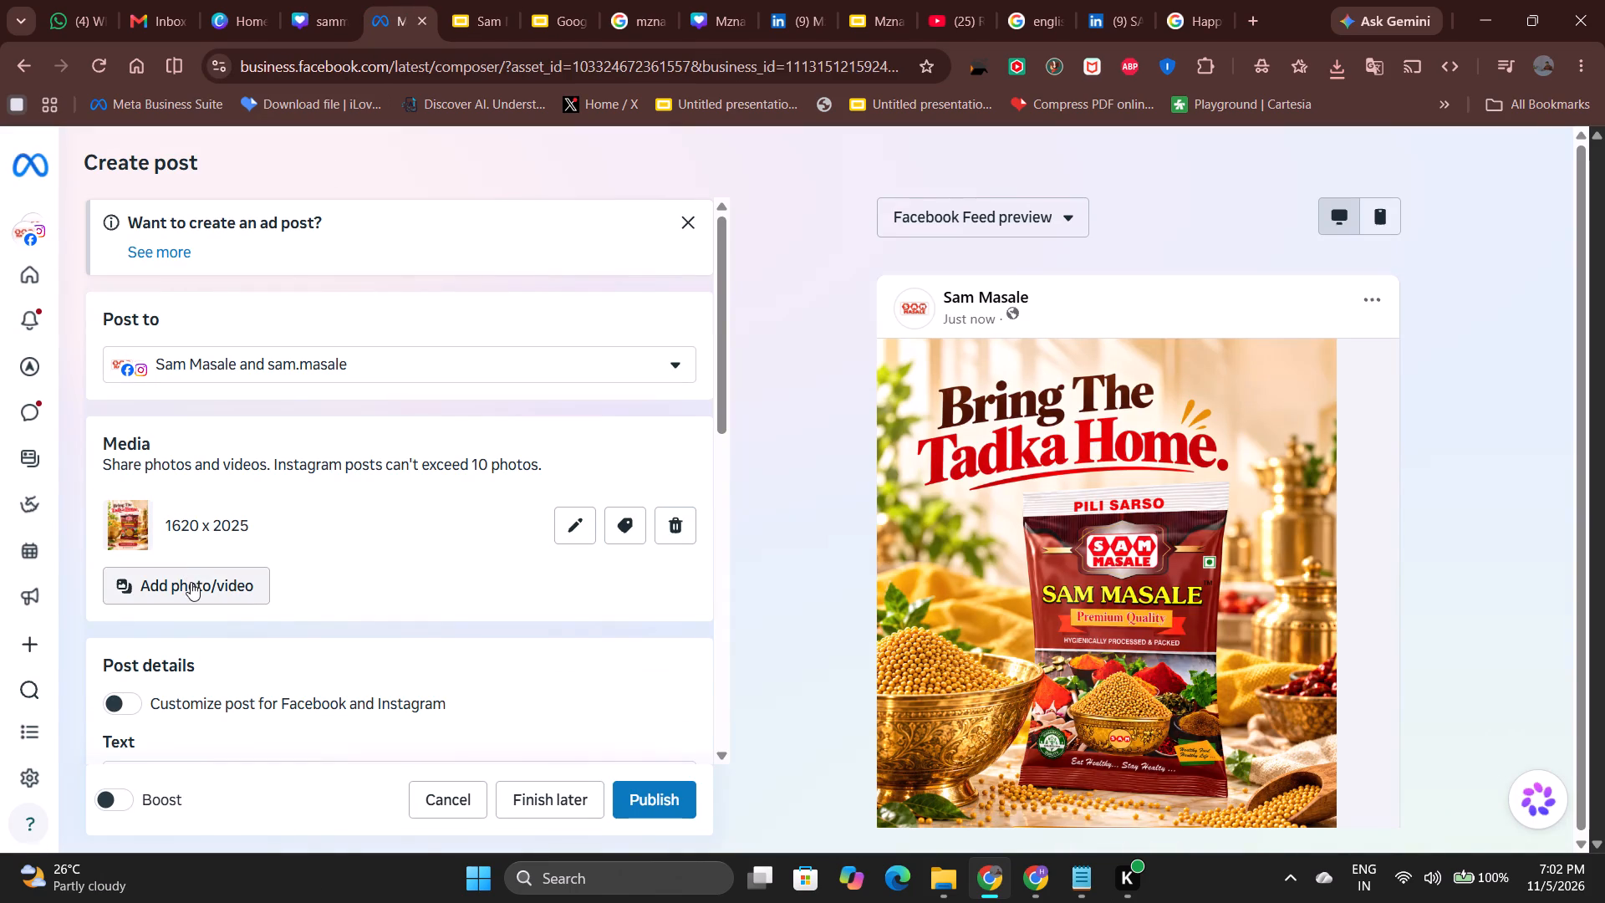
pyautogui.click(191, 582)
pyautogui.click(999, 309)
pyautogui.press('Return')
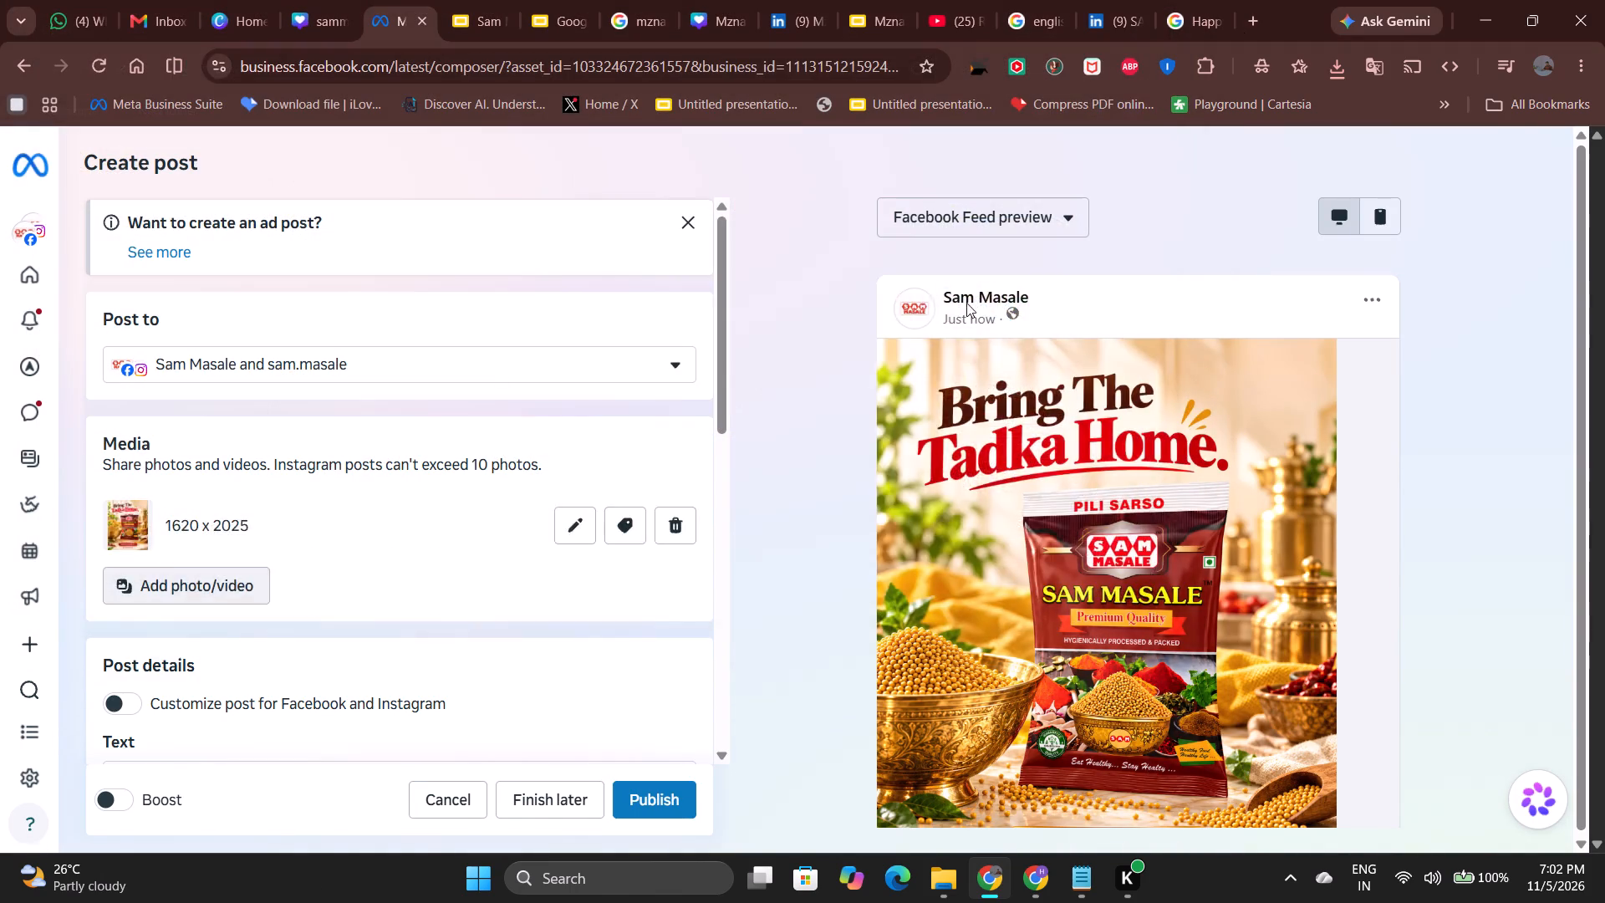
# Add "From A Tiny Pop To A Perfect Plate", sammasale (26), as the post's third image, following the slide order.
pyautogui.click(486, 33)
pyautogui.click(390, 0)
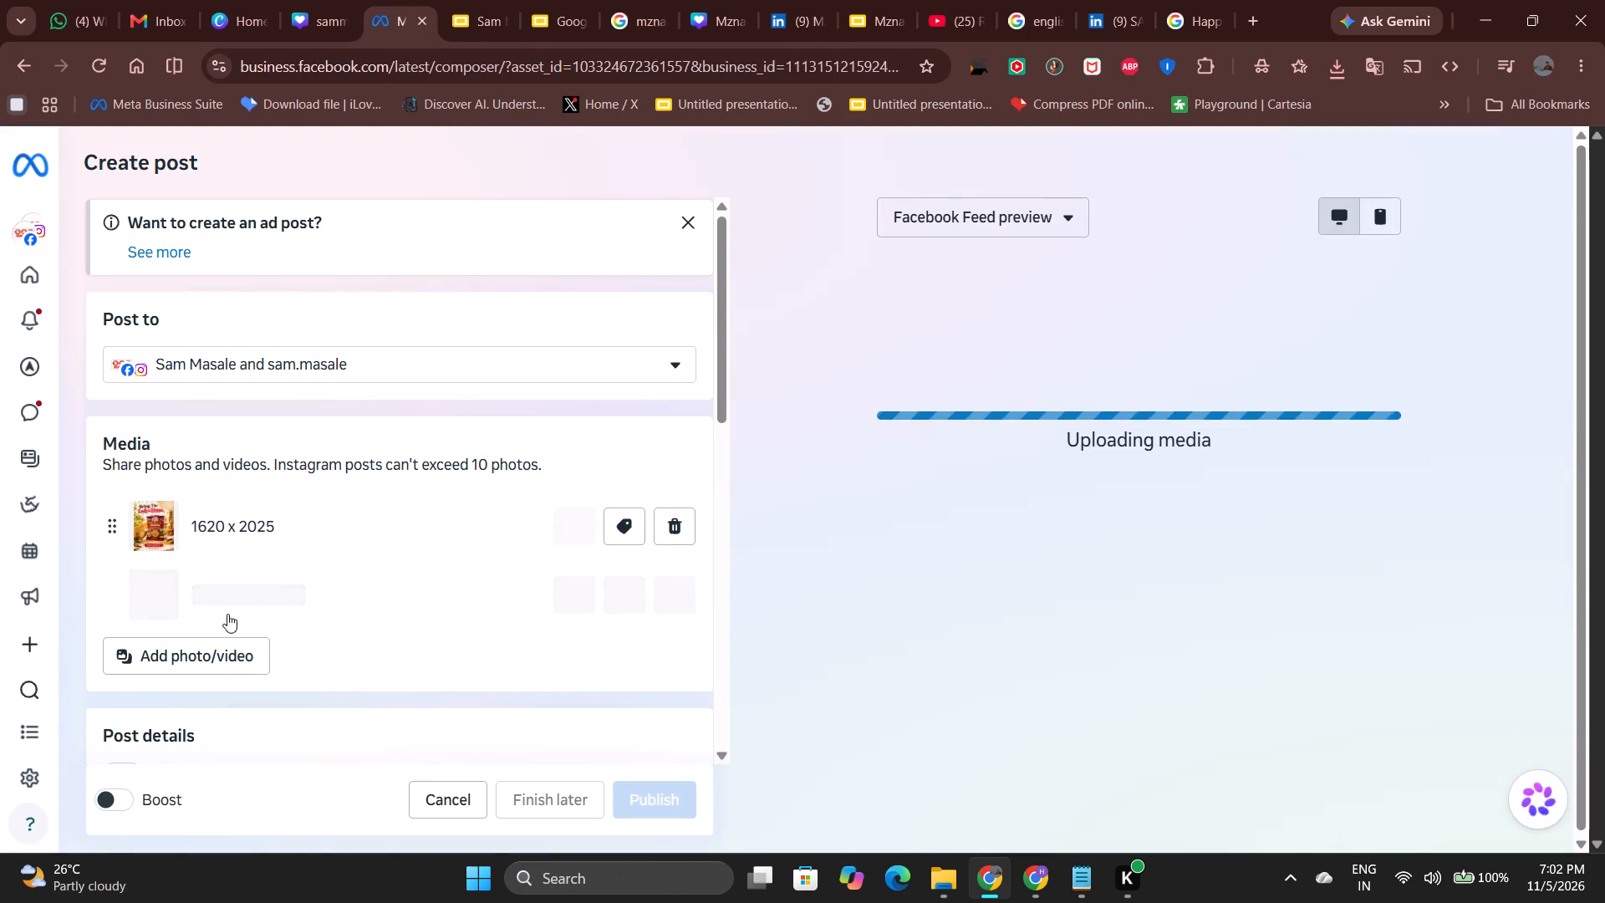
pyautogui.click(168, 647)
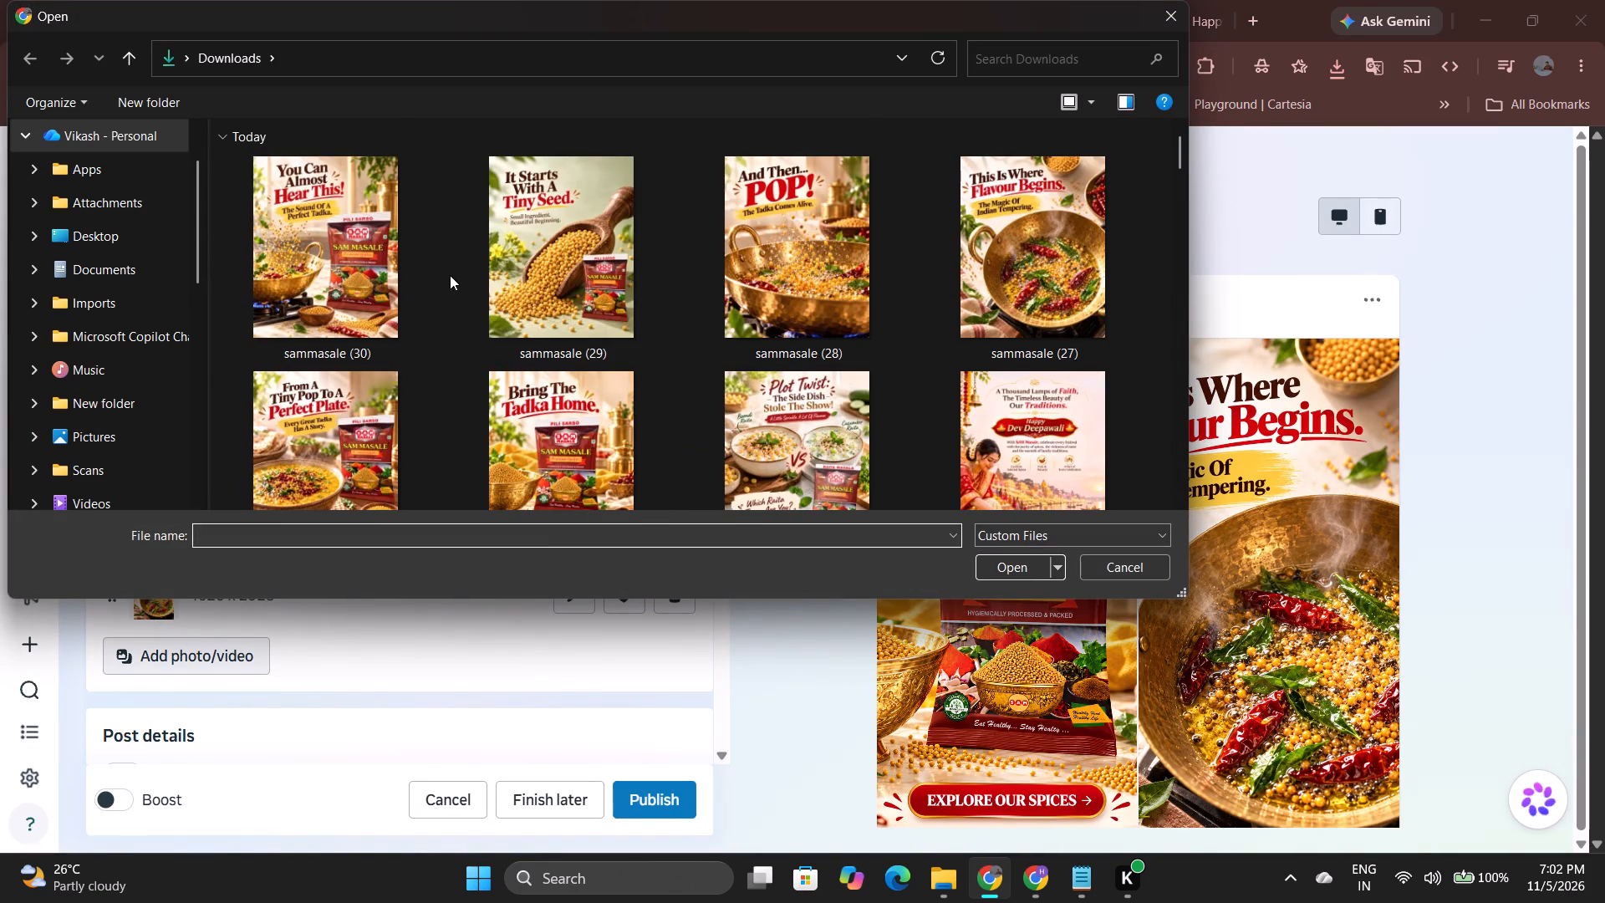
pyautogui.scroll(-1, 695, 370)
pyautogui.click(357, 386)
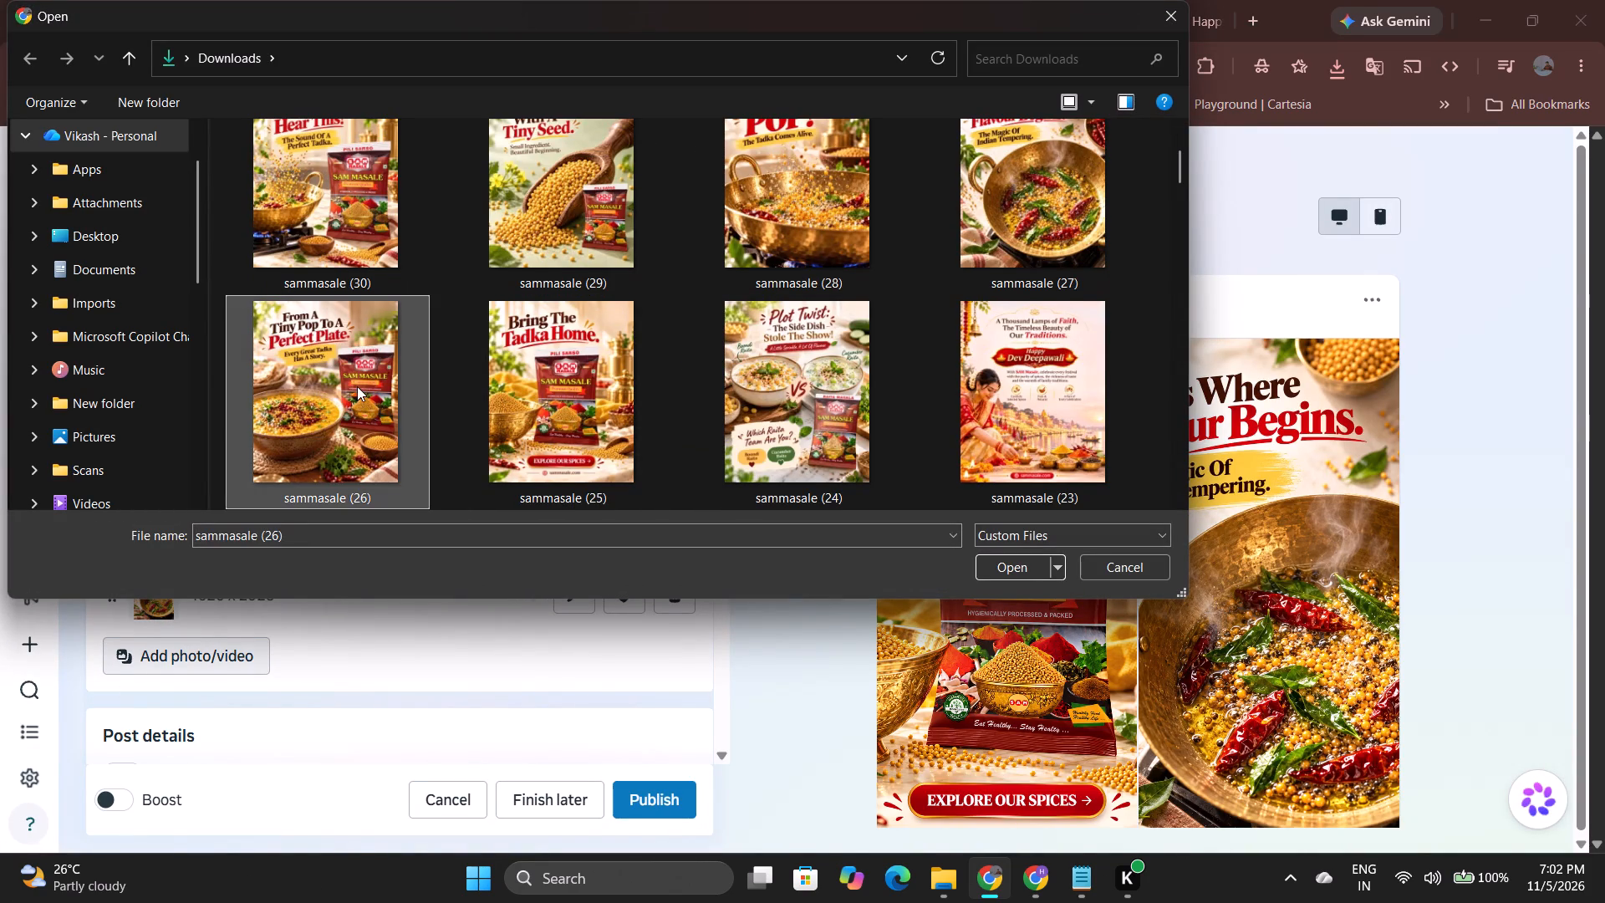
pyautogui.press('Return')
# Check slide 16 for the remaining carousel order and add "And Then... POP!", sammasale (28), as the post's fourth image.
pyautogui.click(483, 23)
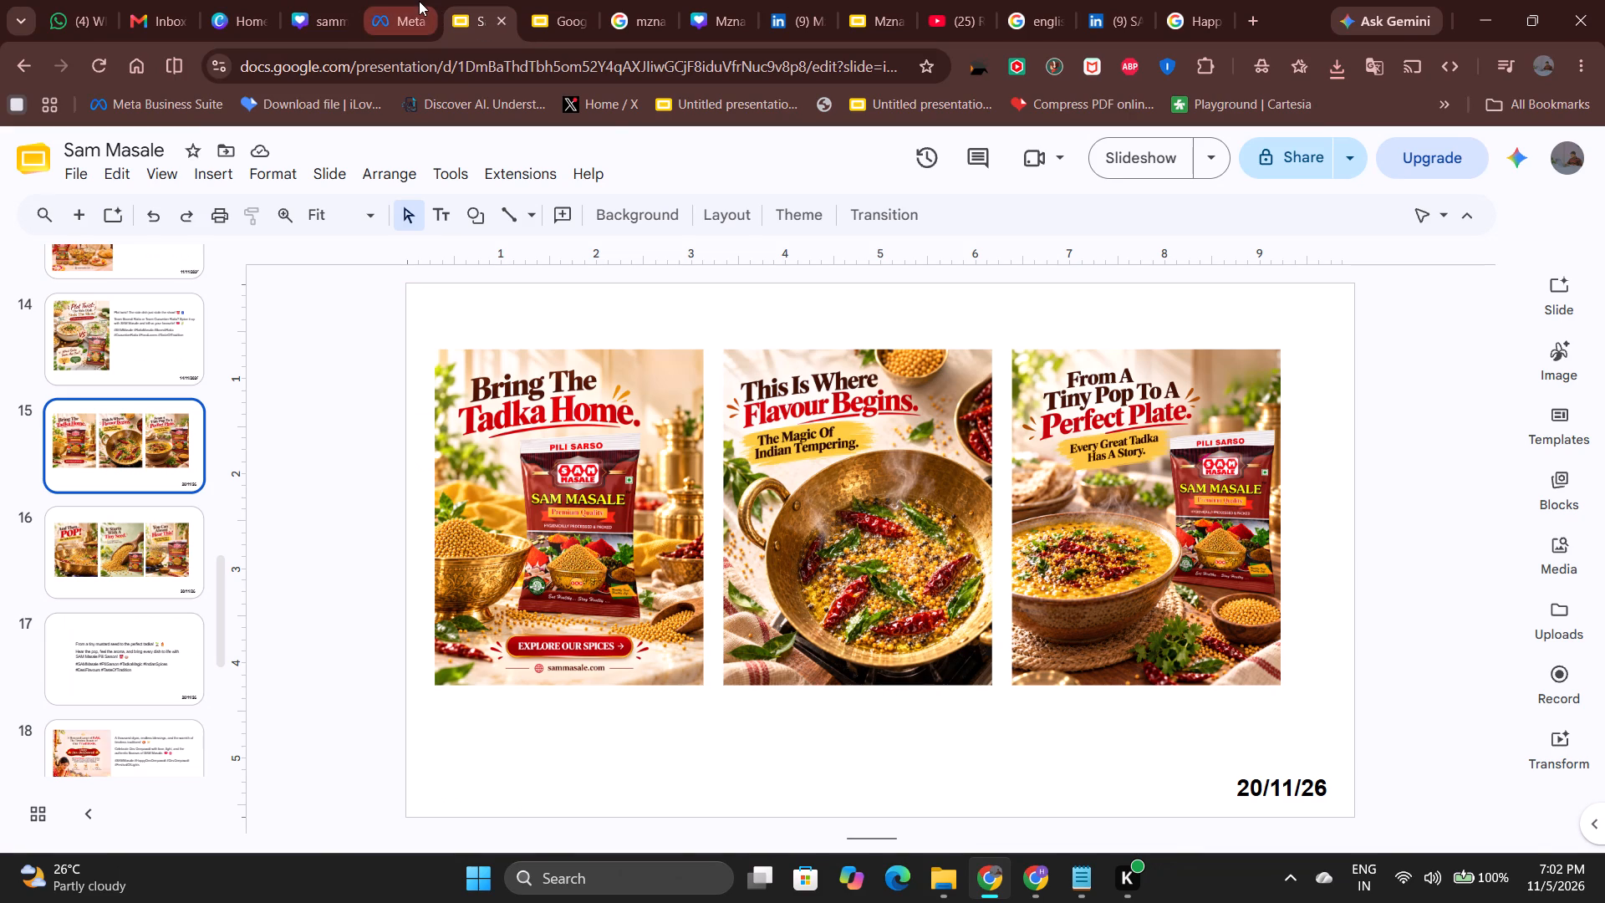
pyautogui.click(419, 1)
pyautogui.click(477, 0)
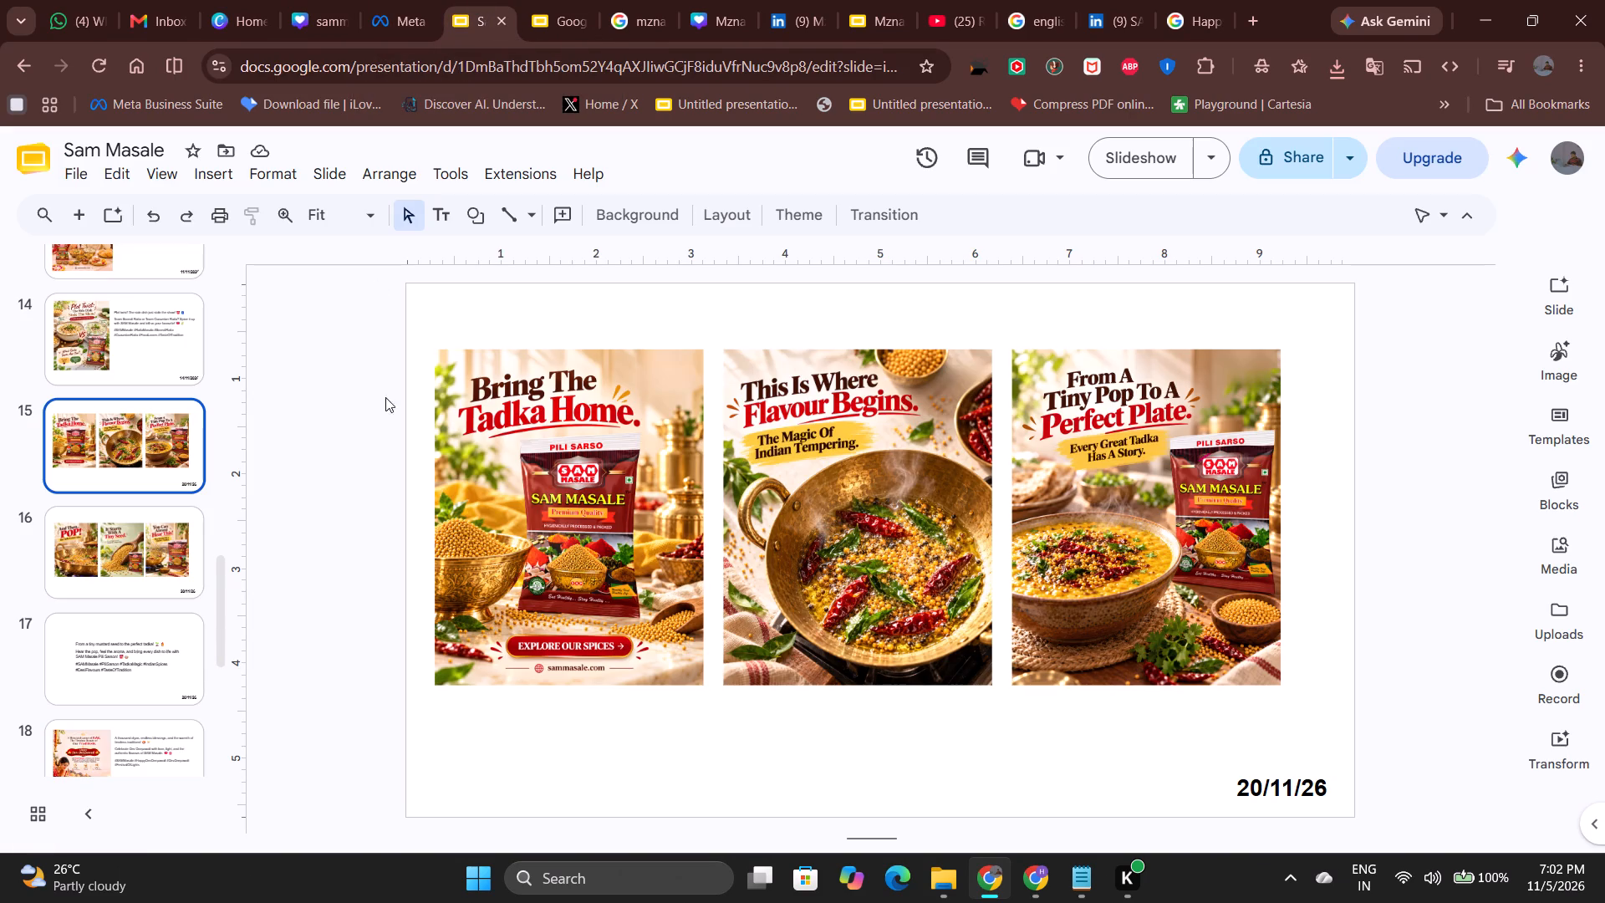
pyautogui.click(179, 572)
pyautogui.click(406, 0)
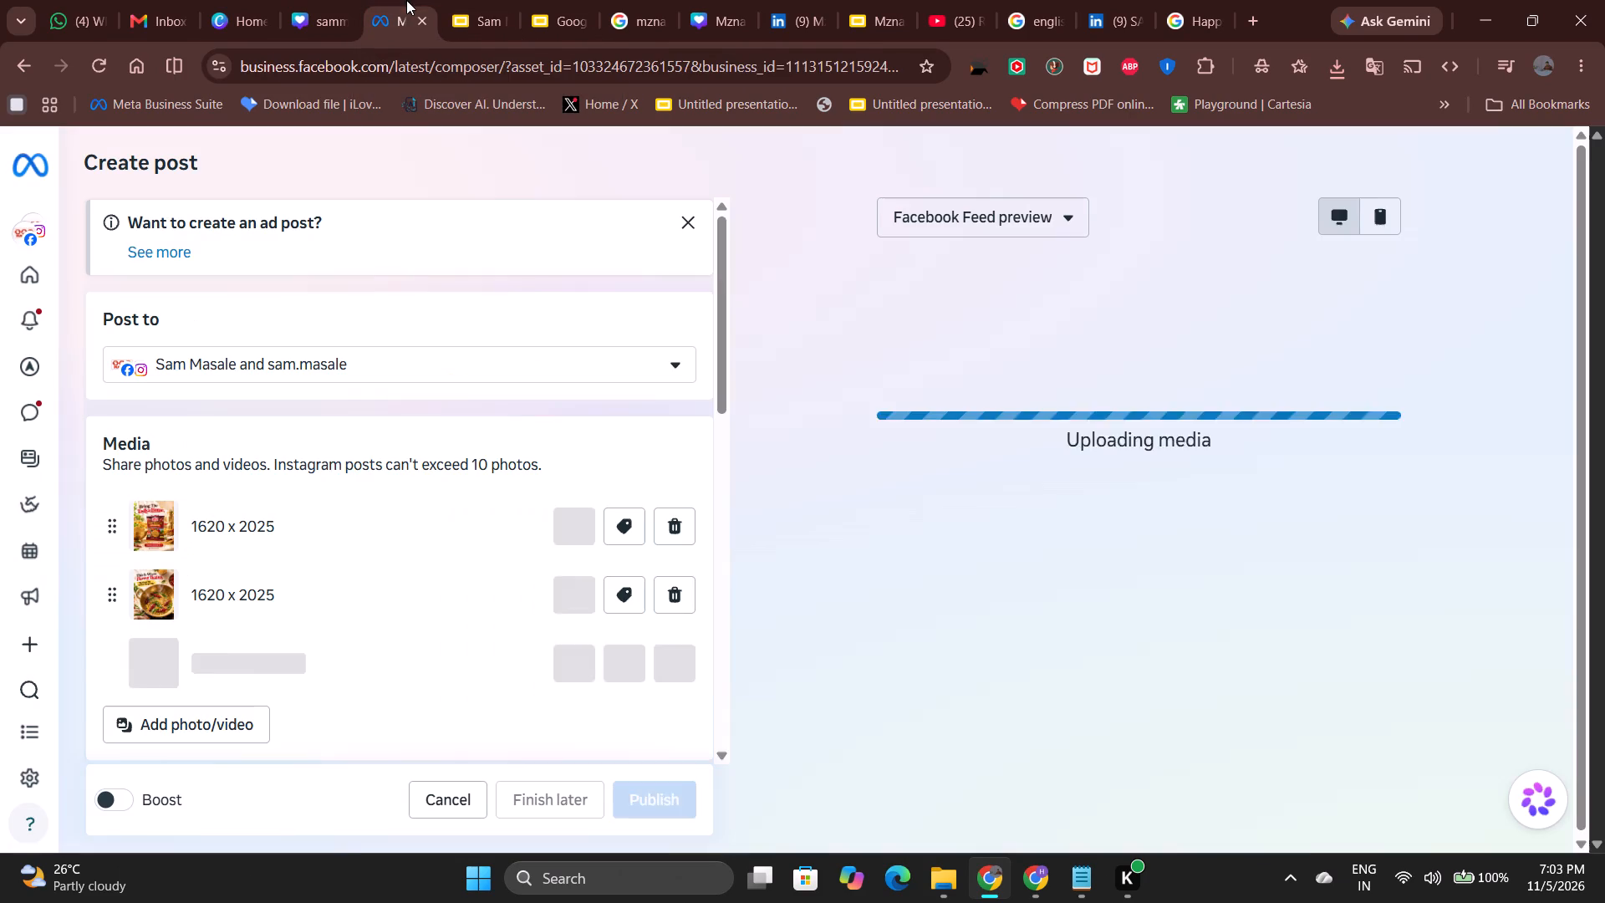
pyautogui.scroll(-1, 245, 538)
pyautogui.click(230, 607)
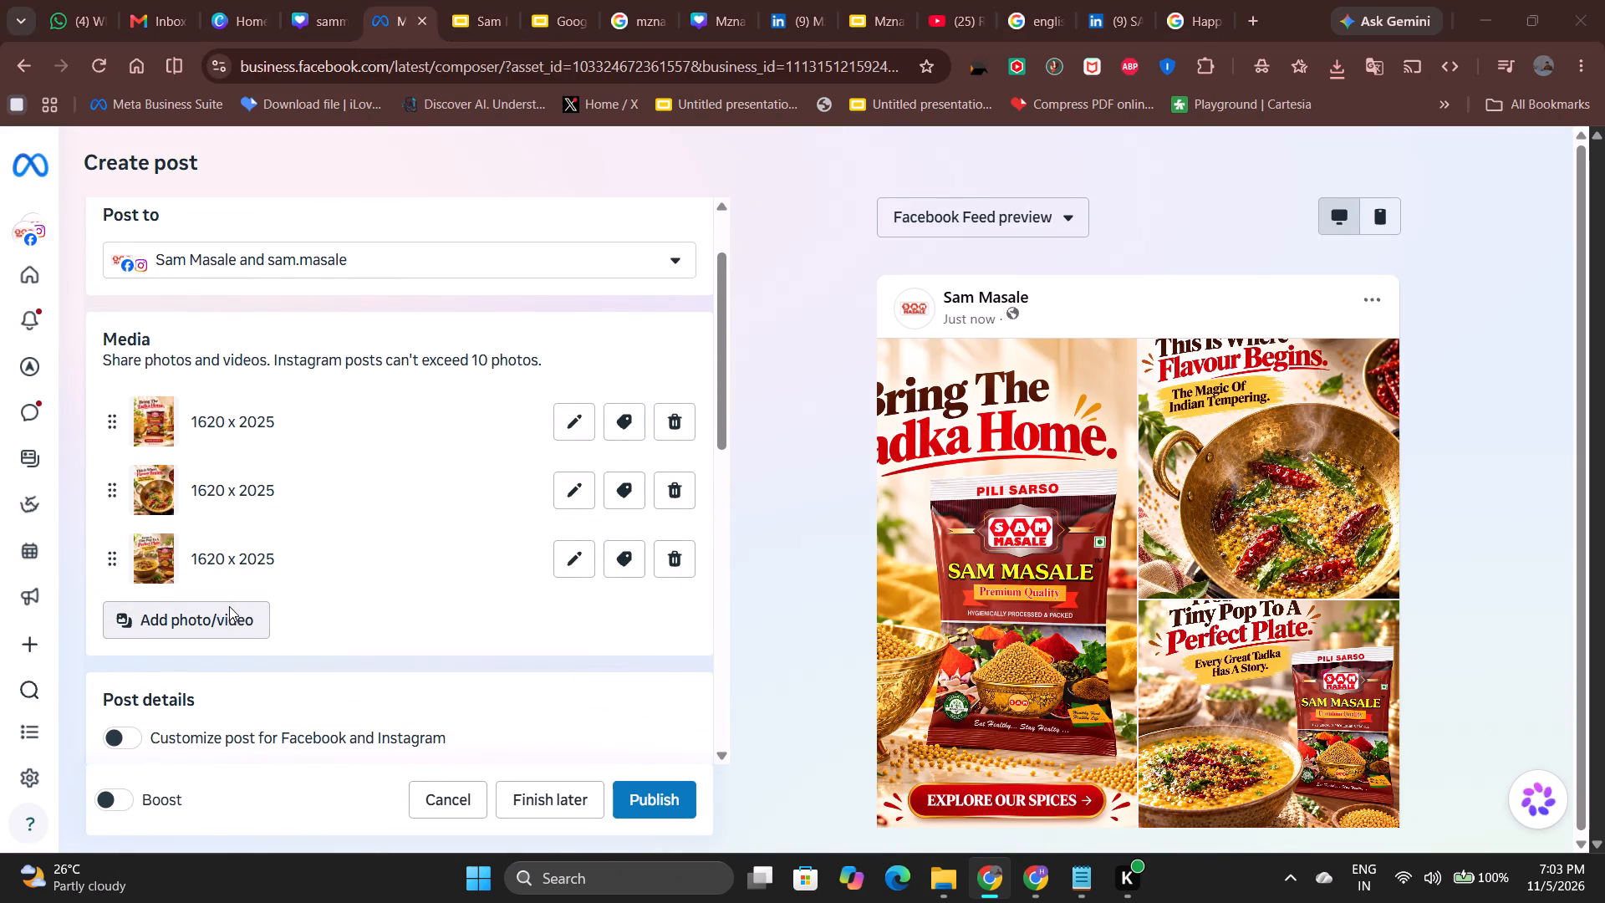
pyautogui.click(708, 273)
pyautogui.press('Return')
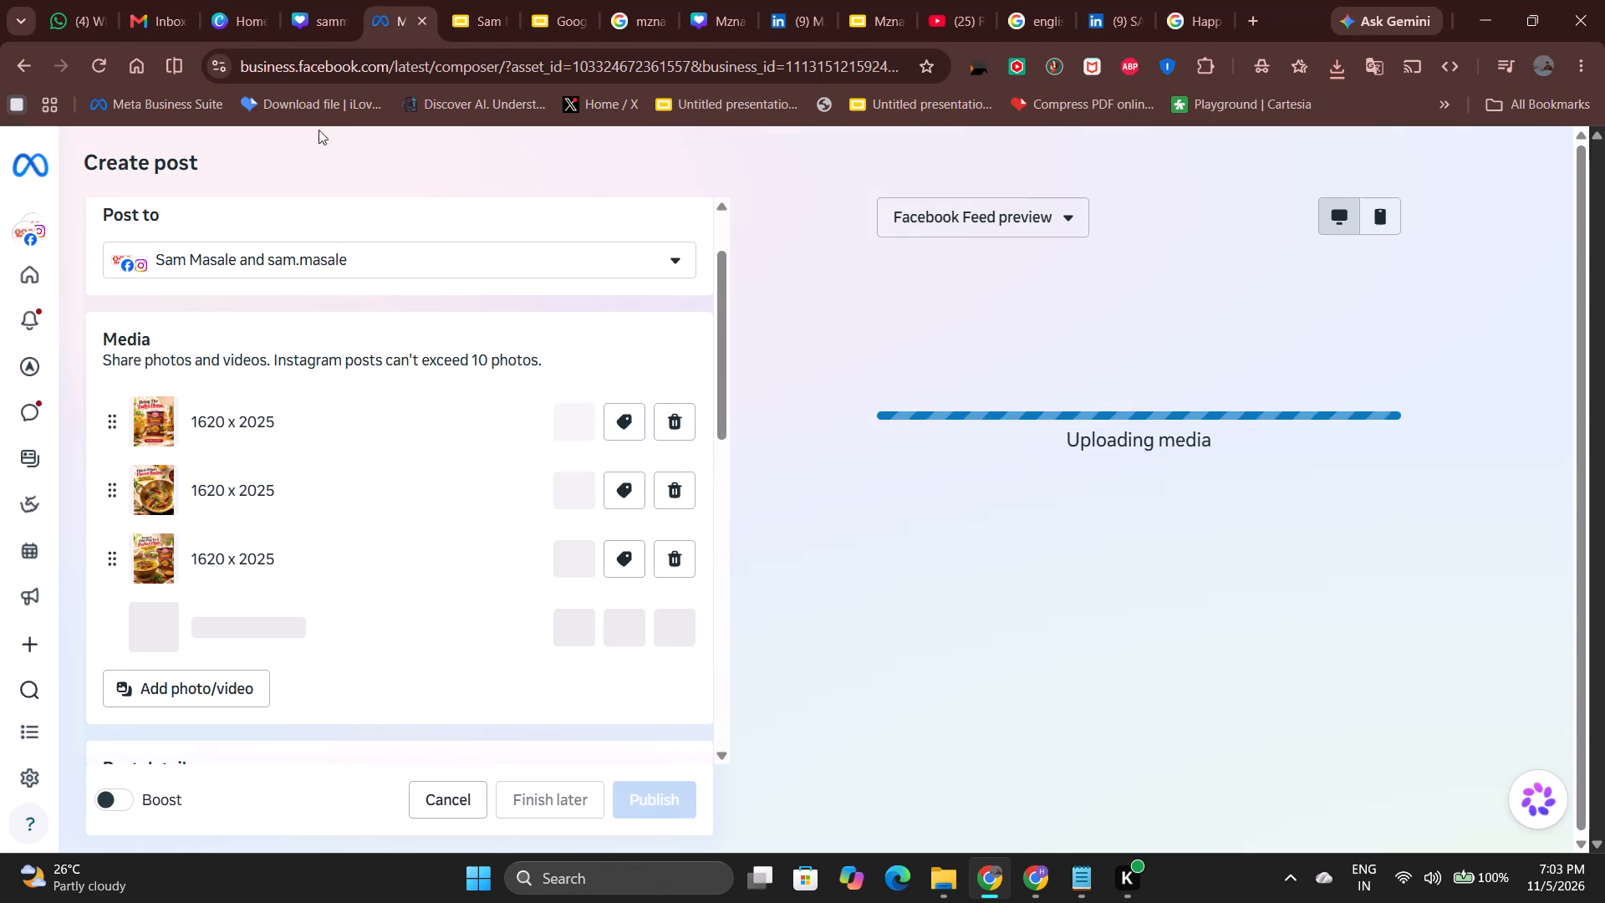
# Add "It Starts With A Tiny Seed", sammasale (29), as the post's fifth image, following the order on slide 16.
pyautogui.click(452, 0)
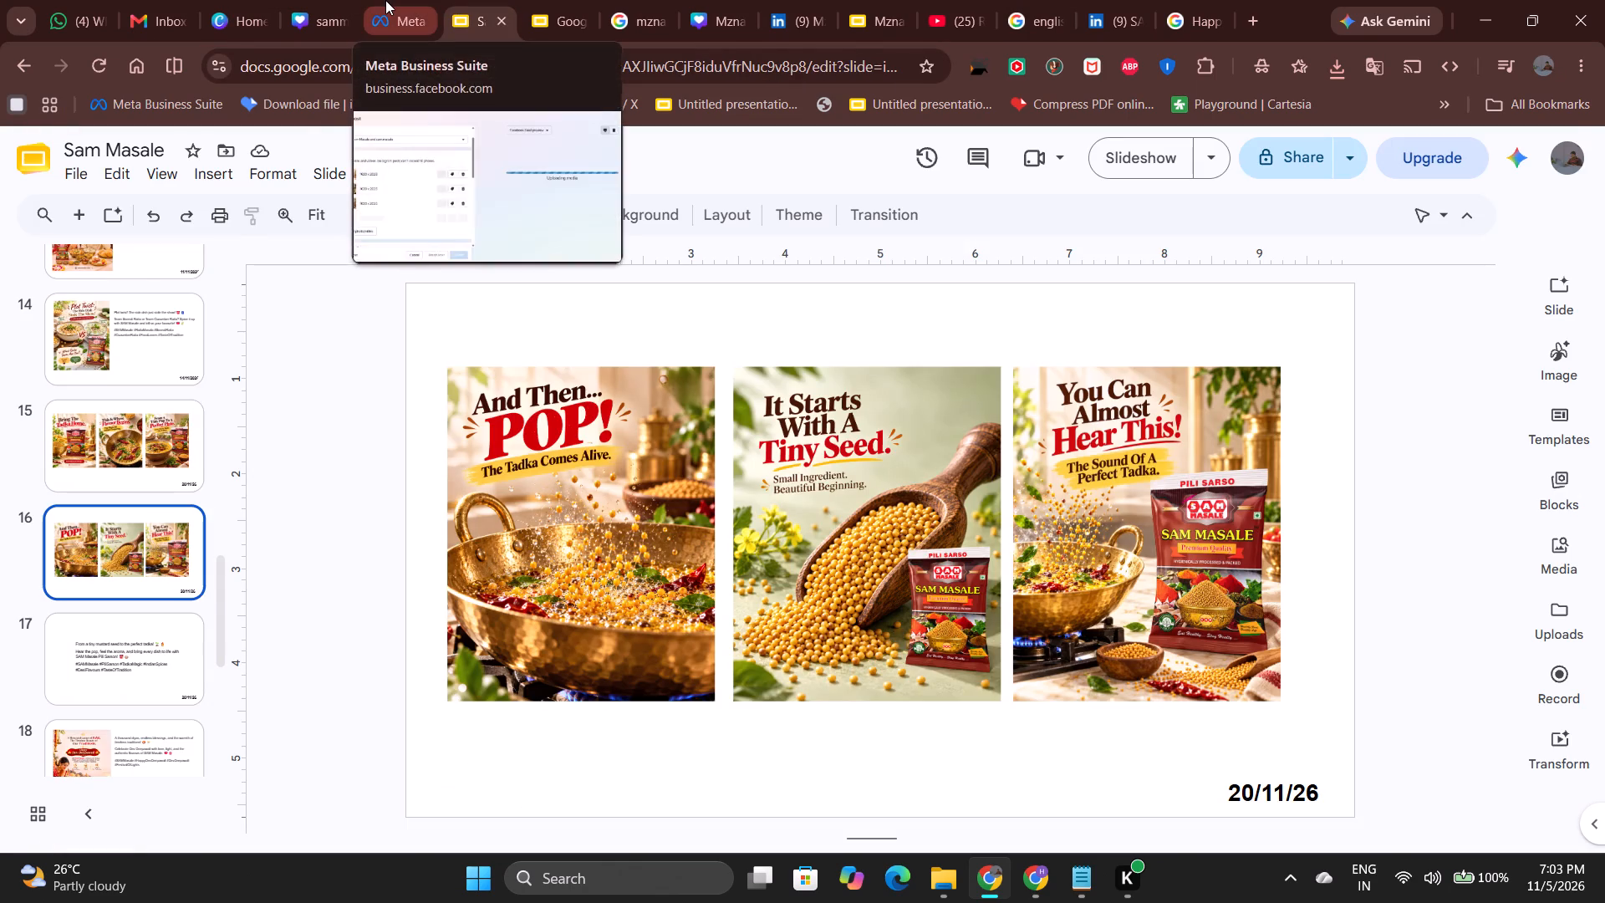
pyautogui.click(385, 0)
pyautogui.click(184, 695)
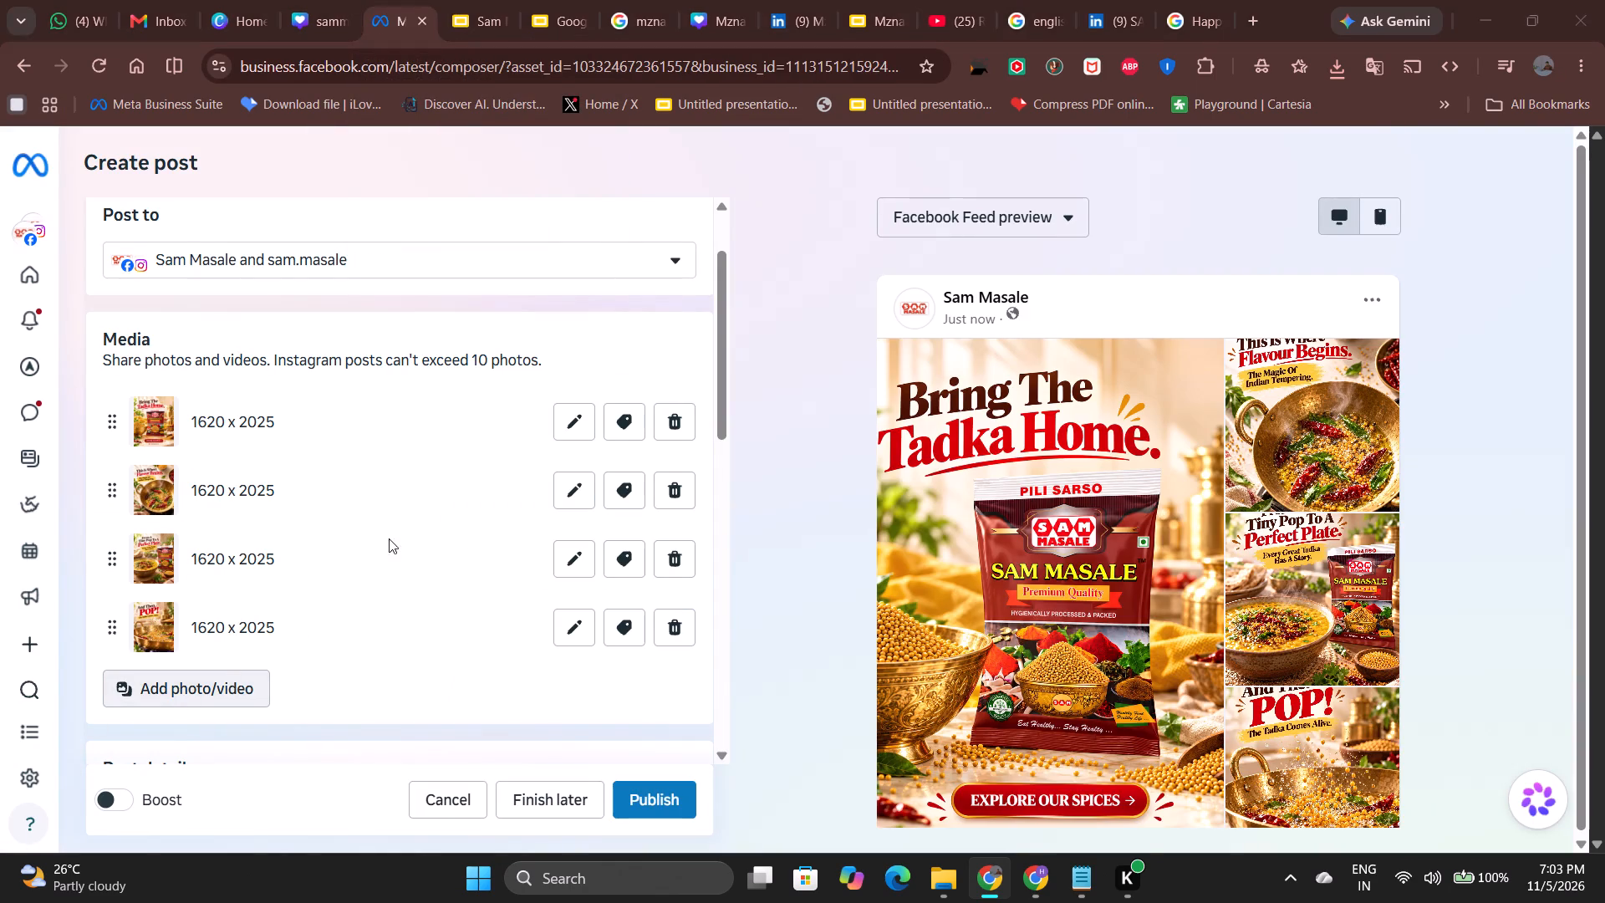
pyautogui.click(537, 245)
pyautogui.press('Return')
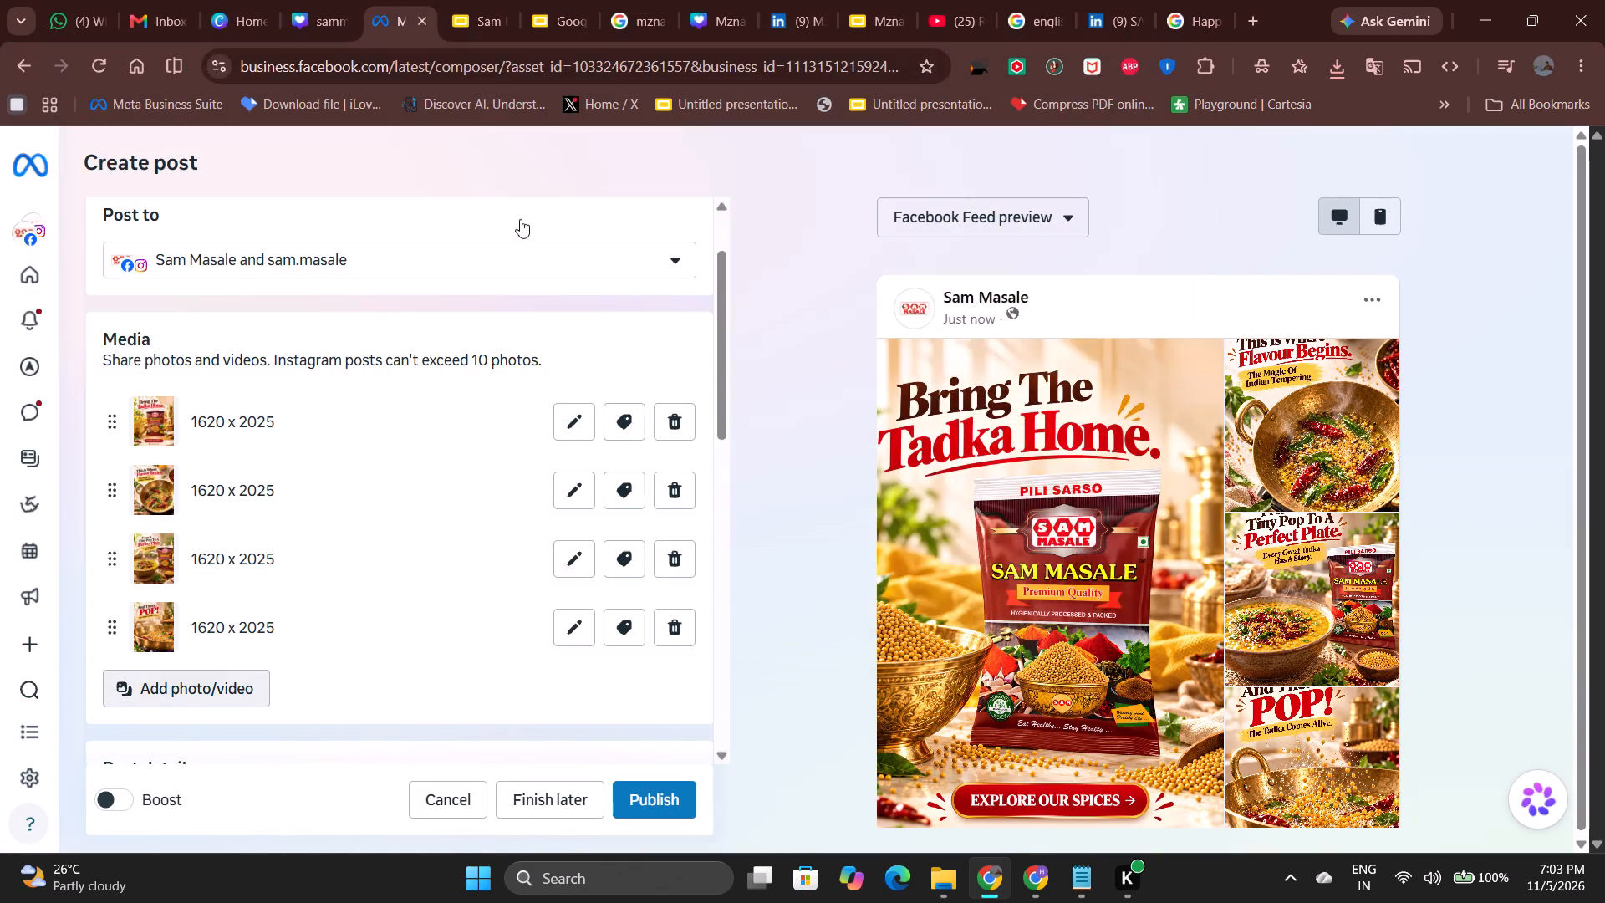
# Add "You Can Almost Hear This!", sammasale (30), as the post's sixth image and check the order against slide 16.
pyautogui.click(472, 30)
pyautogui.click(385, 0)
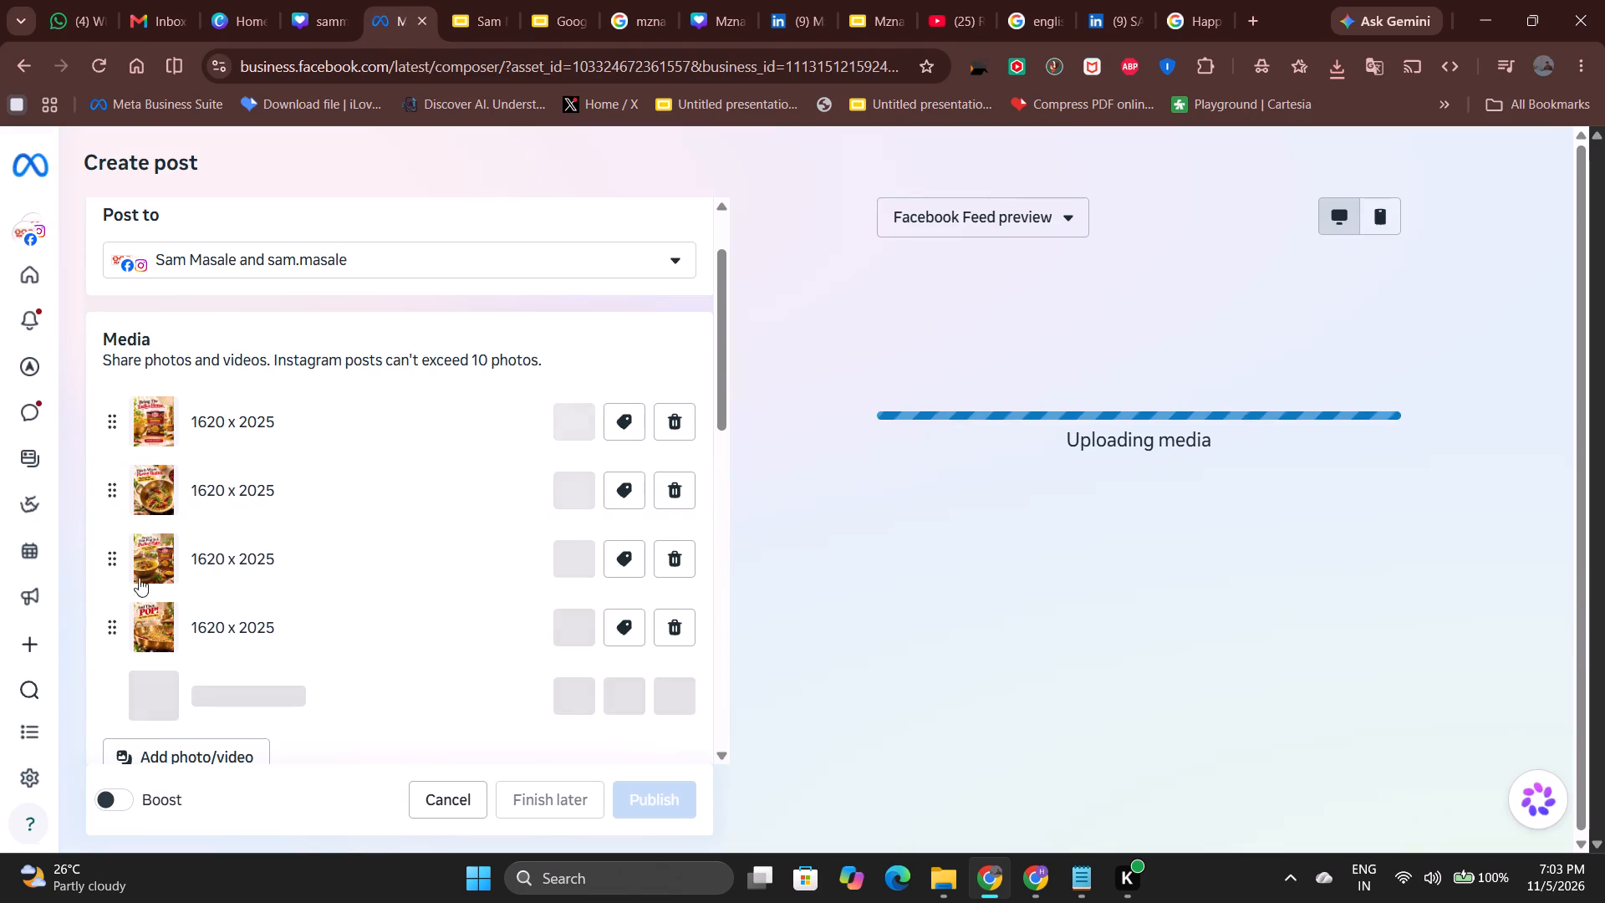
pyautogui.scroll(-1, 221, 548)
pyautogui.click(202, 644)
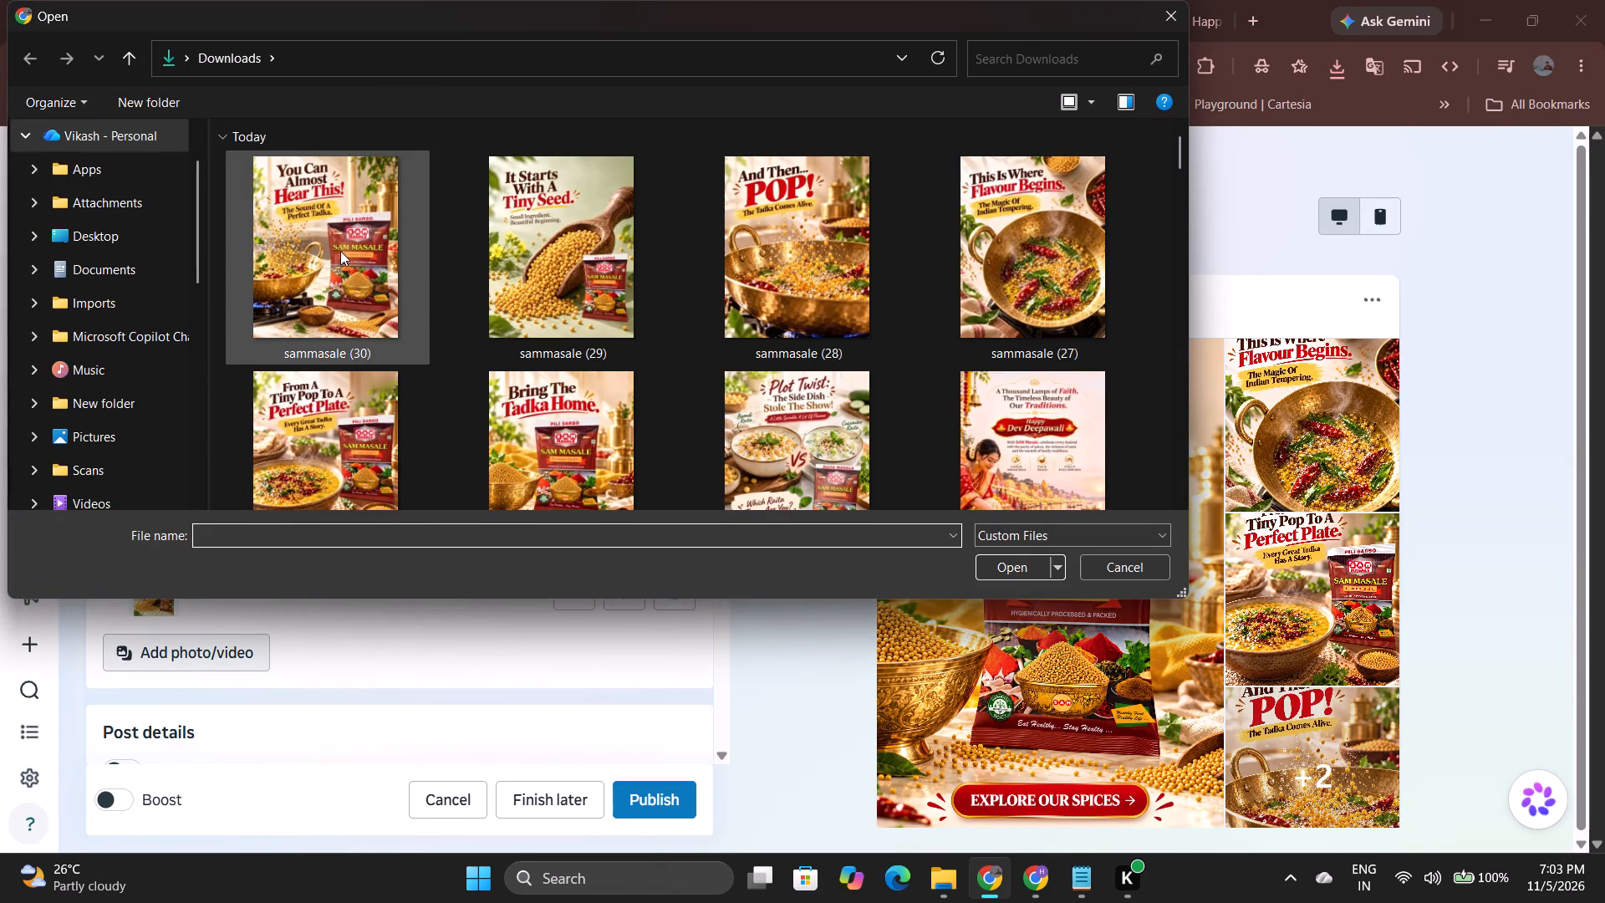
pyautogui.click(340, 251)
pyautogui.press('Return')
pyautogui.click(480, 0)
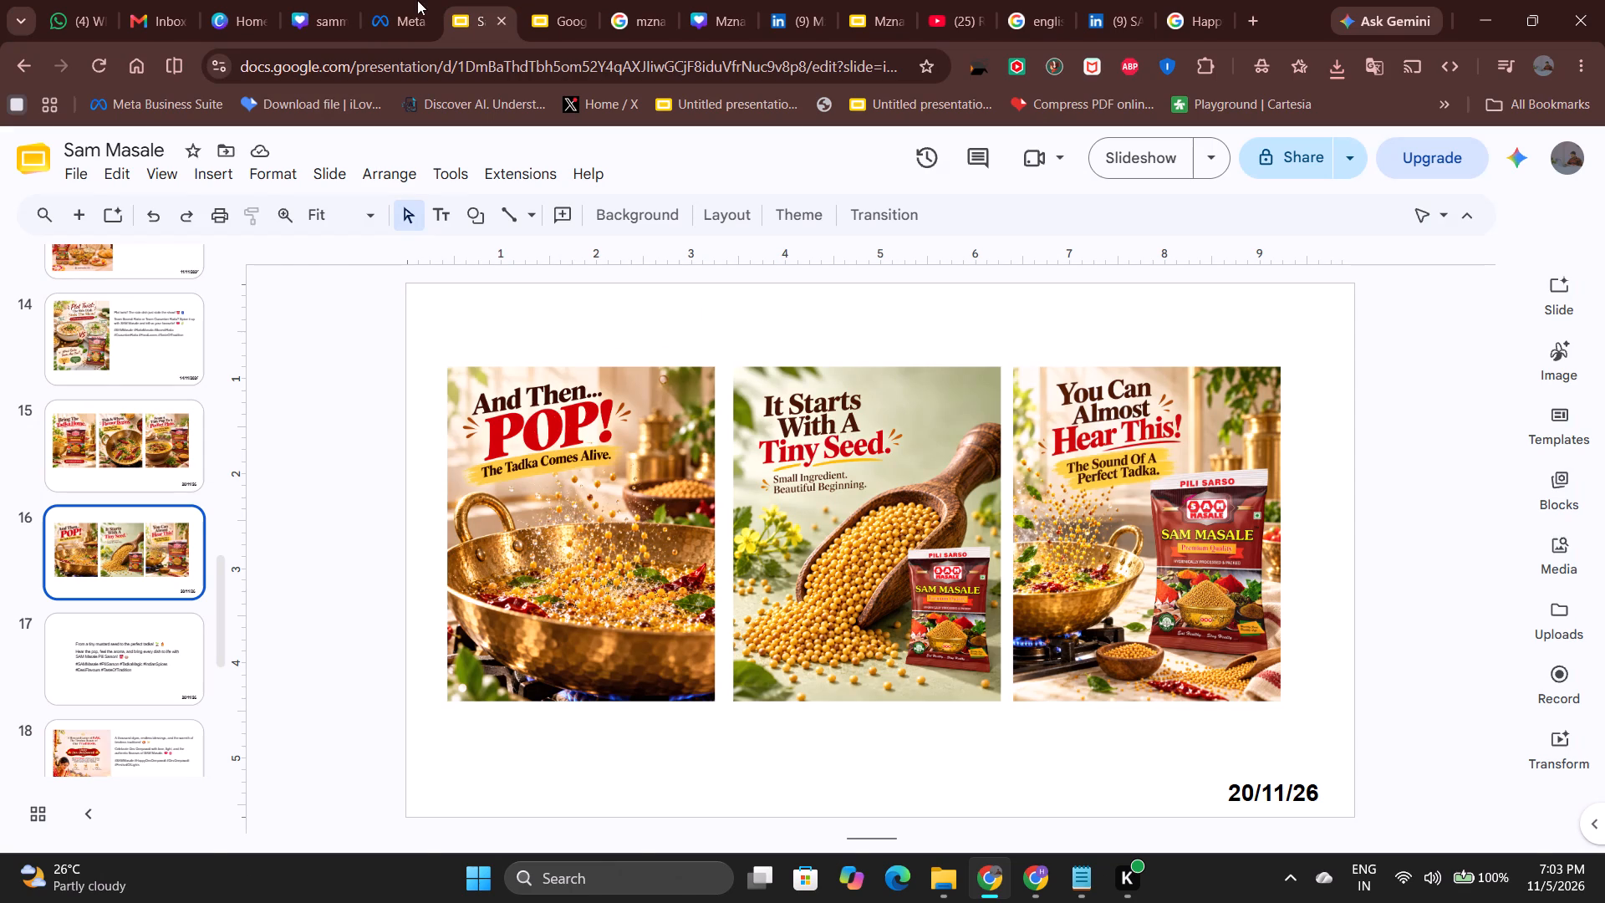
pyautogui.click(409, 0)
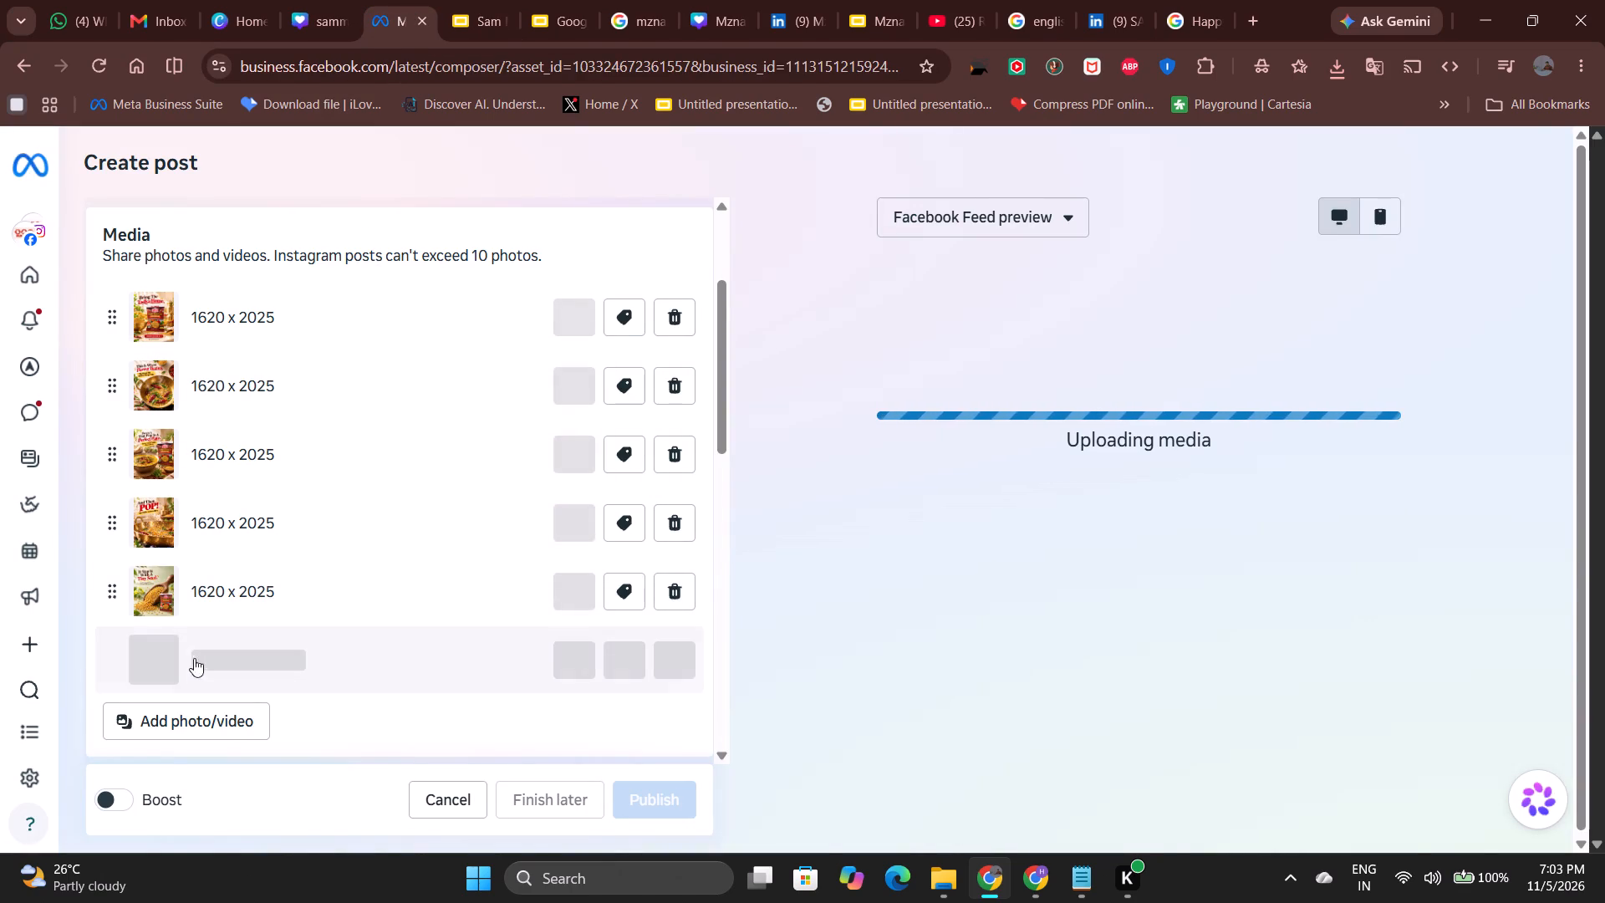
pyautogui.scroll(-5, 481, 511)
pyautogui.scroll(5, 487, 513)
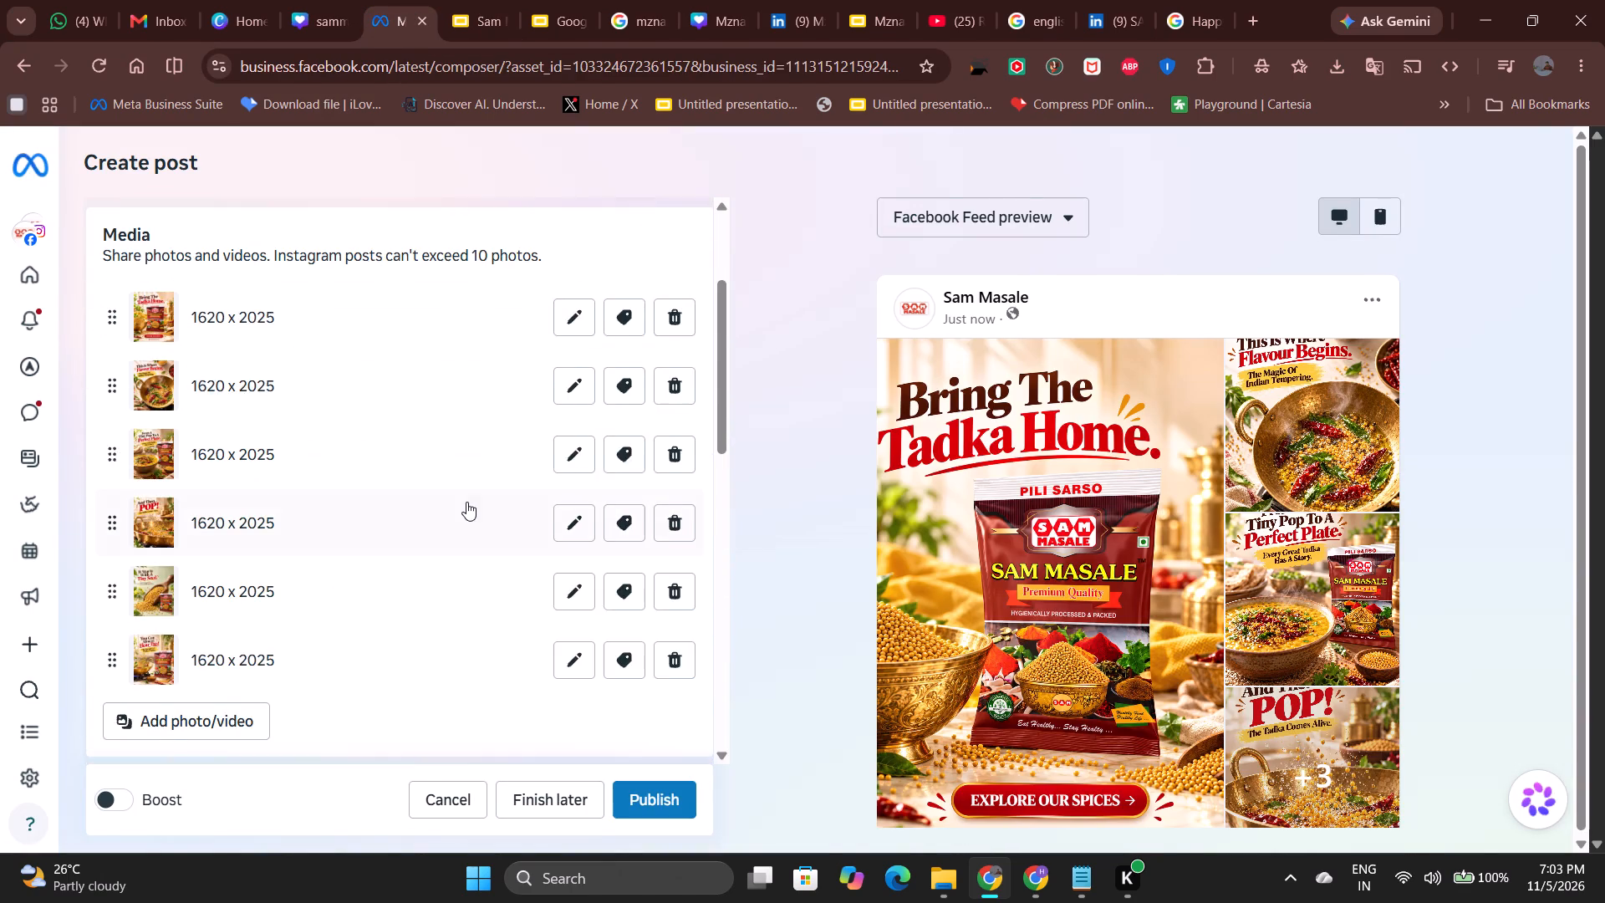
# Caption the Pili Sarso carousel with the text from slide 17 and schedule it for Friday, November 20, 2026 at 8:00 PM.
pyautogui.scroll(-4, 466, 501)
pyautogui.scroll(2, 466, 501)
pyautogui.scroll(-2, 278, 649)
pyautogui.click(307, 486)
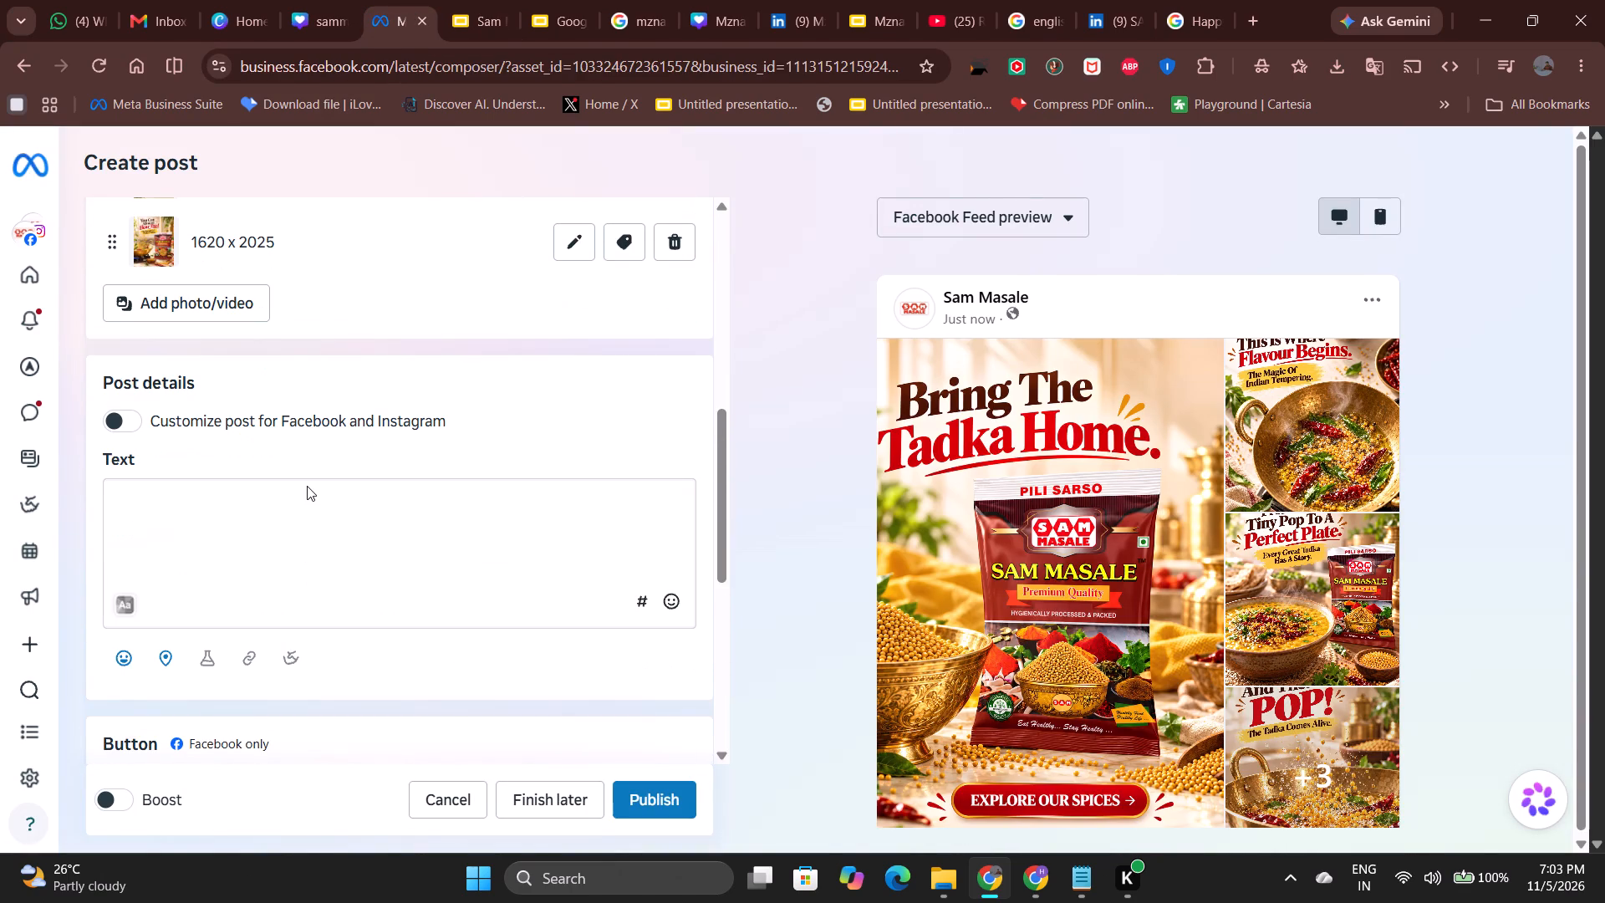
pyautogui.click(325, 516)
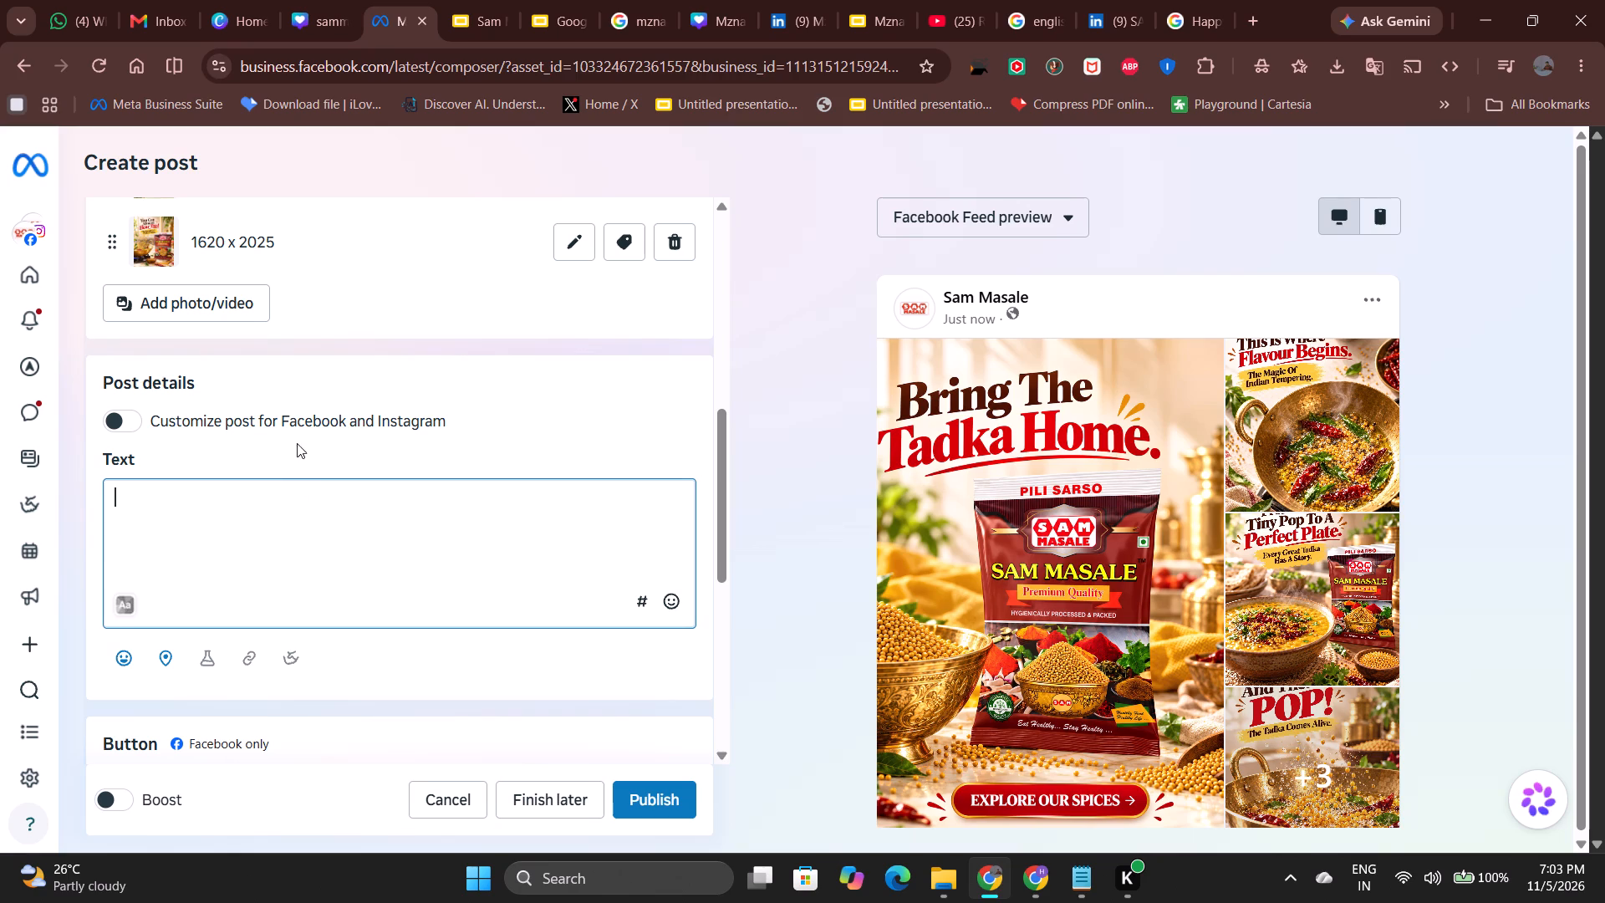
pyautogui.click(472, 28)
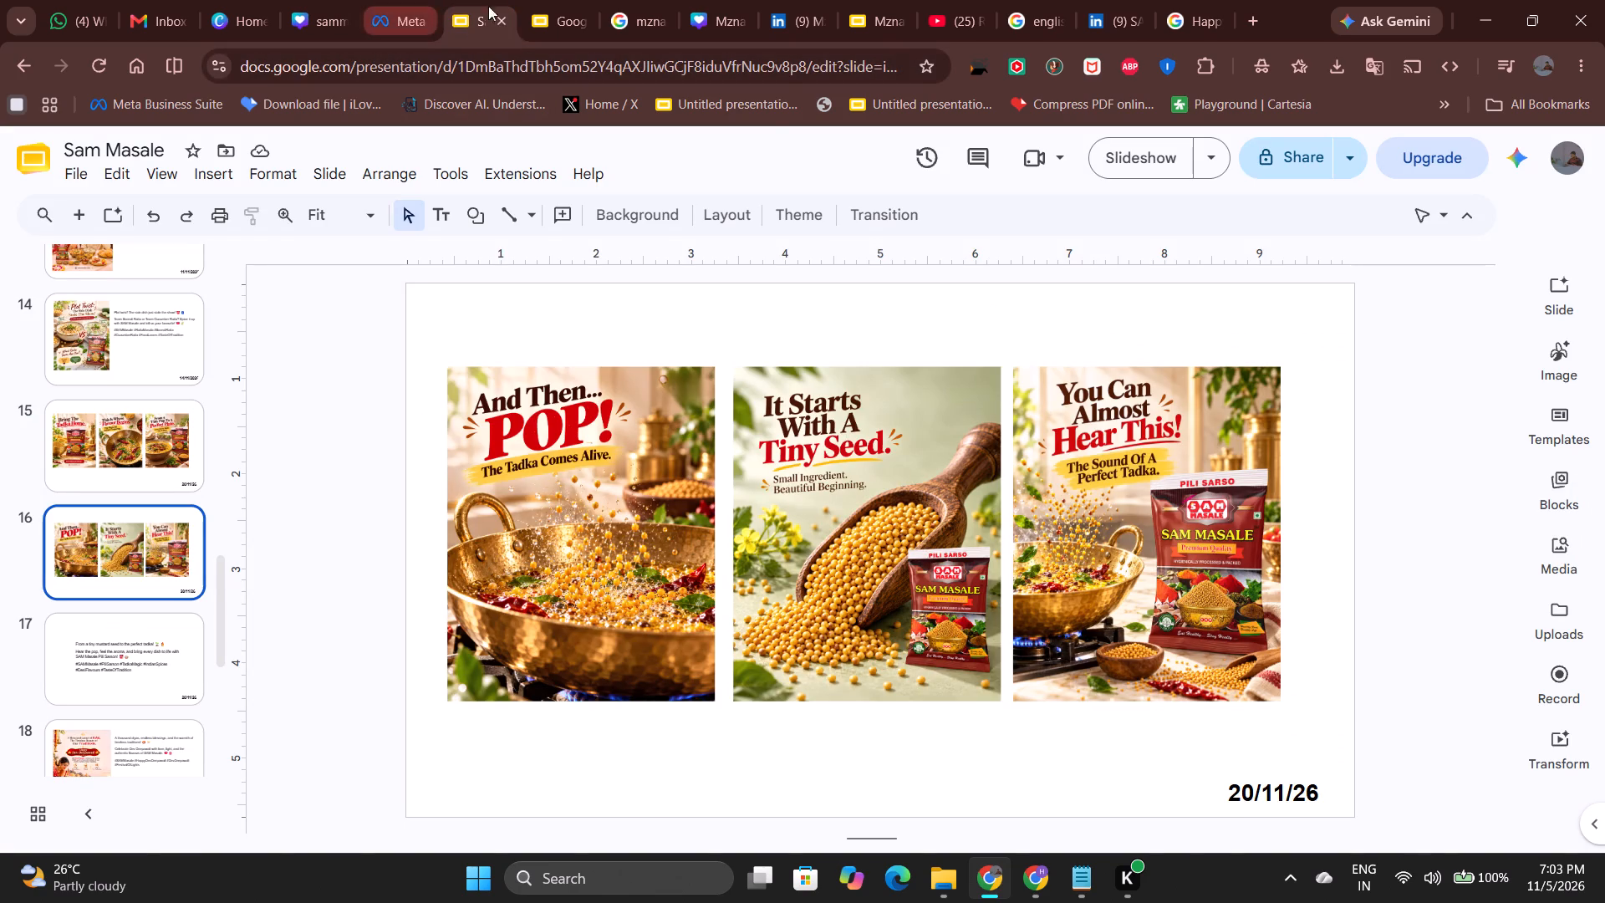
pyautogui.click(387, 0)
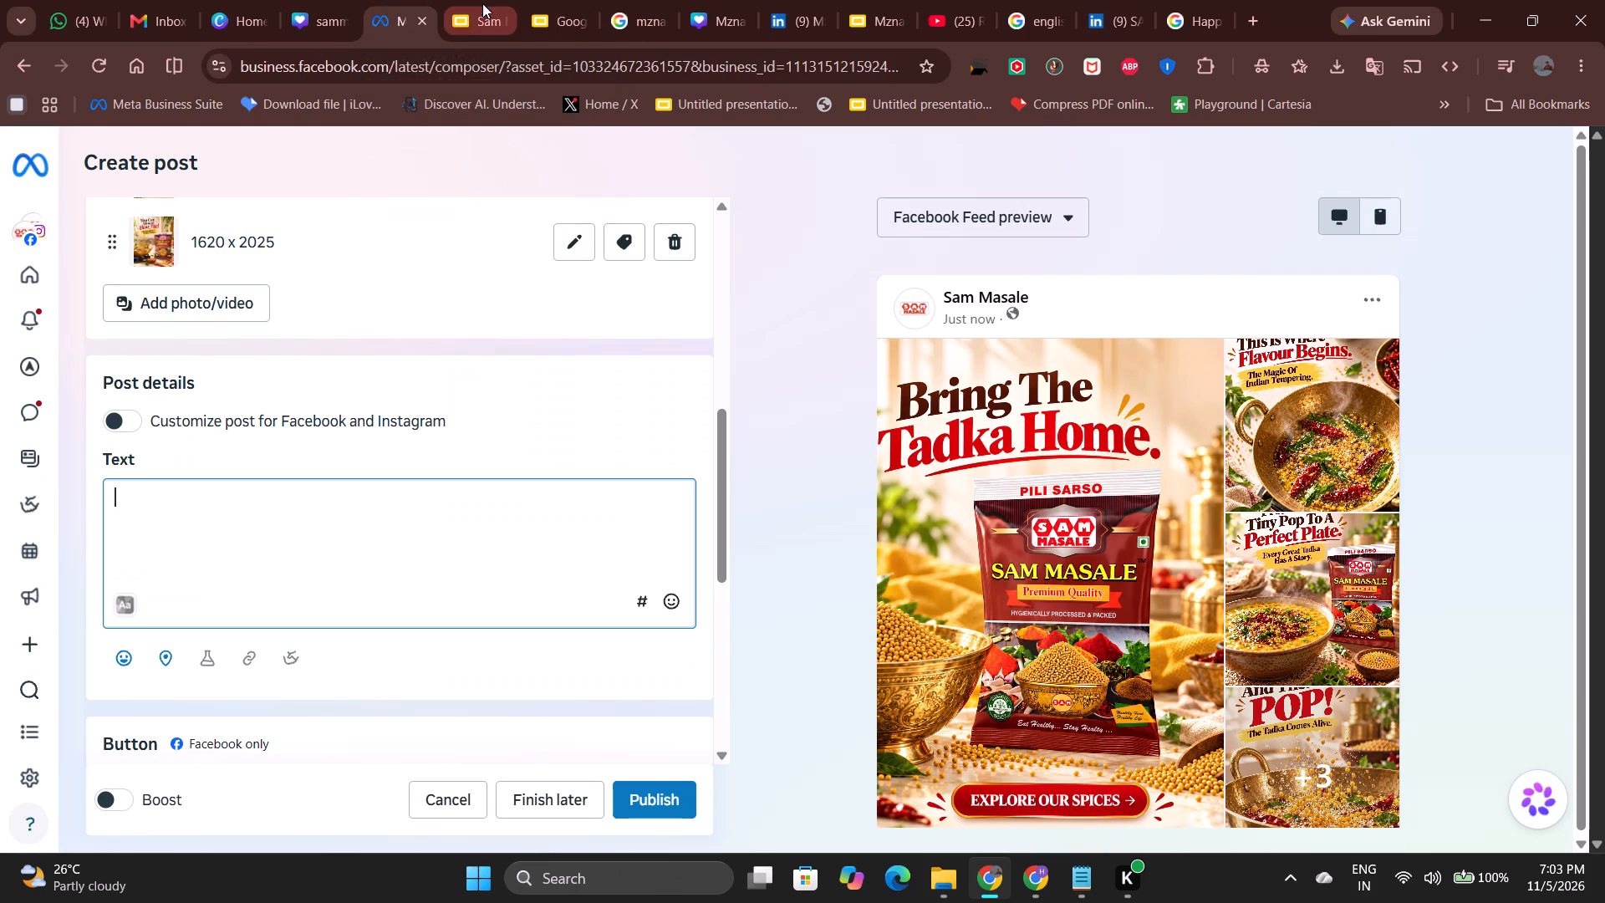
pyautogui.click(482, 3)
pyautogui.click(98, 651)
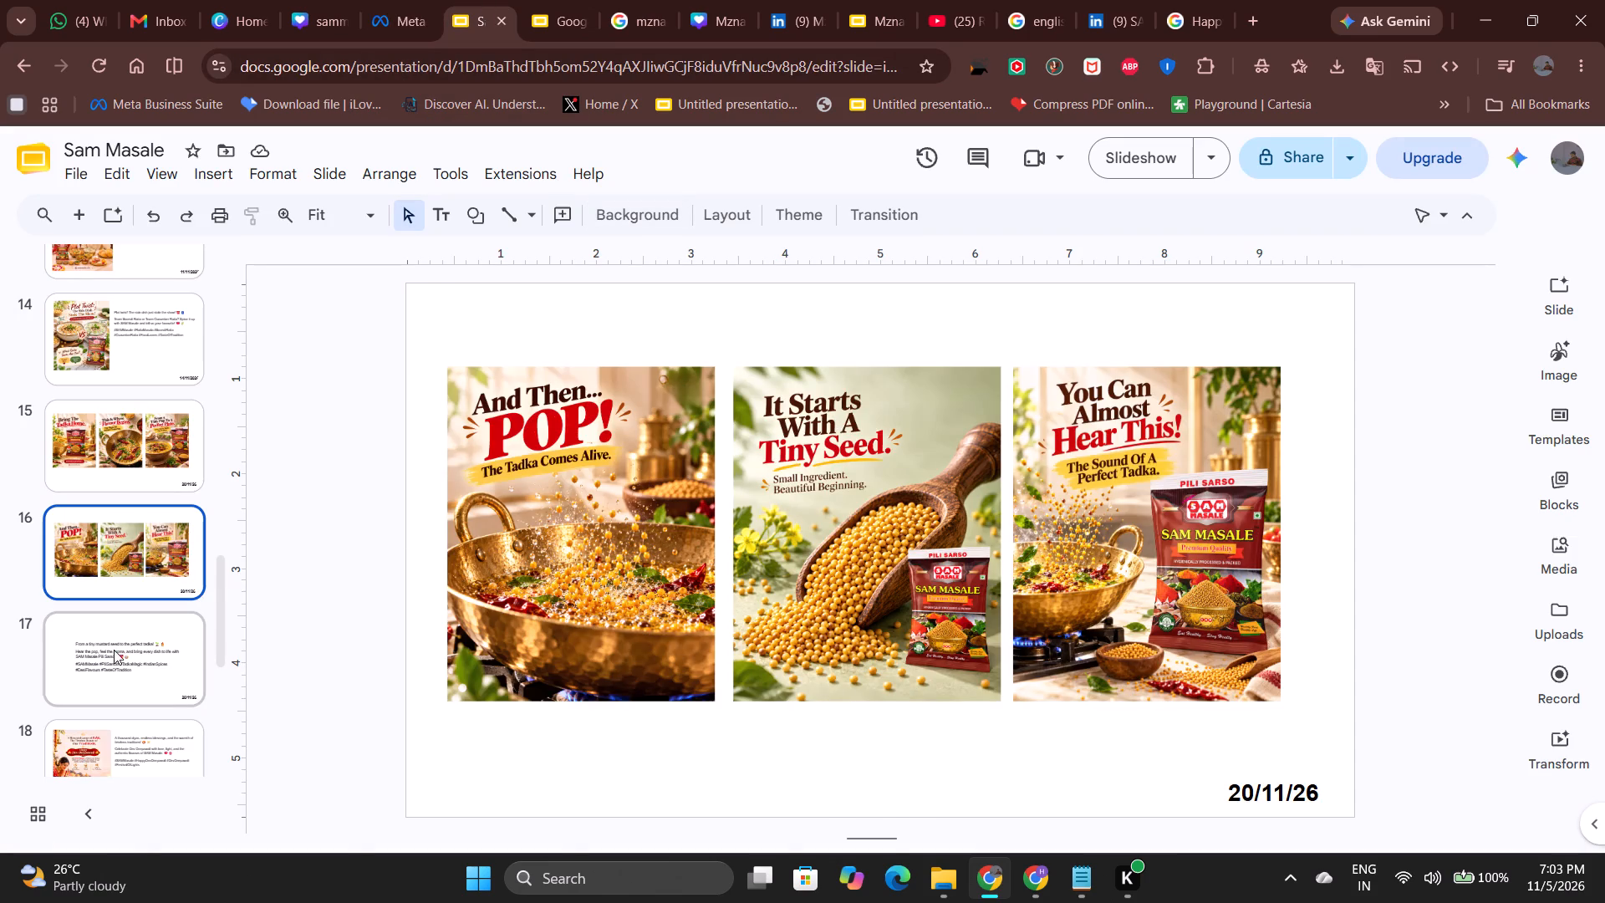
# Copy the Pili Sarson caption and hashtags from slide 17 into the Facebook and Instagram carousel post's text, without a trailing blank line.
pyautogui.click(811, 555)
pyautogui.hotkey('ctrl', 'a')
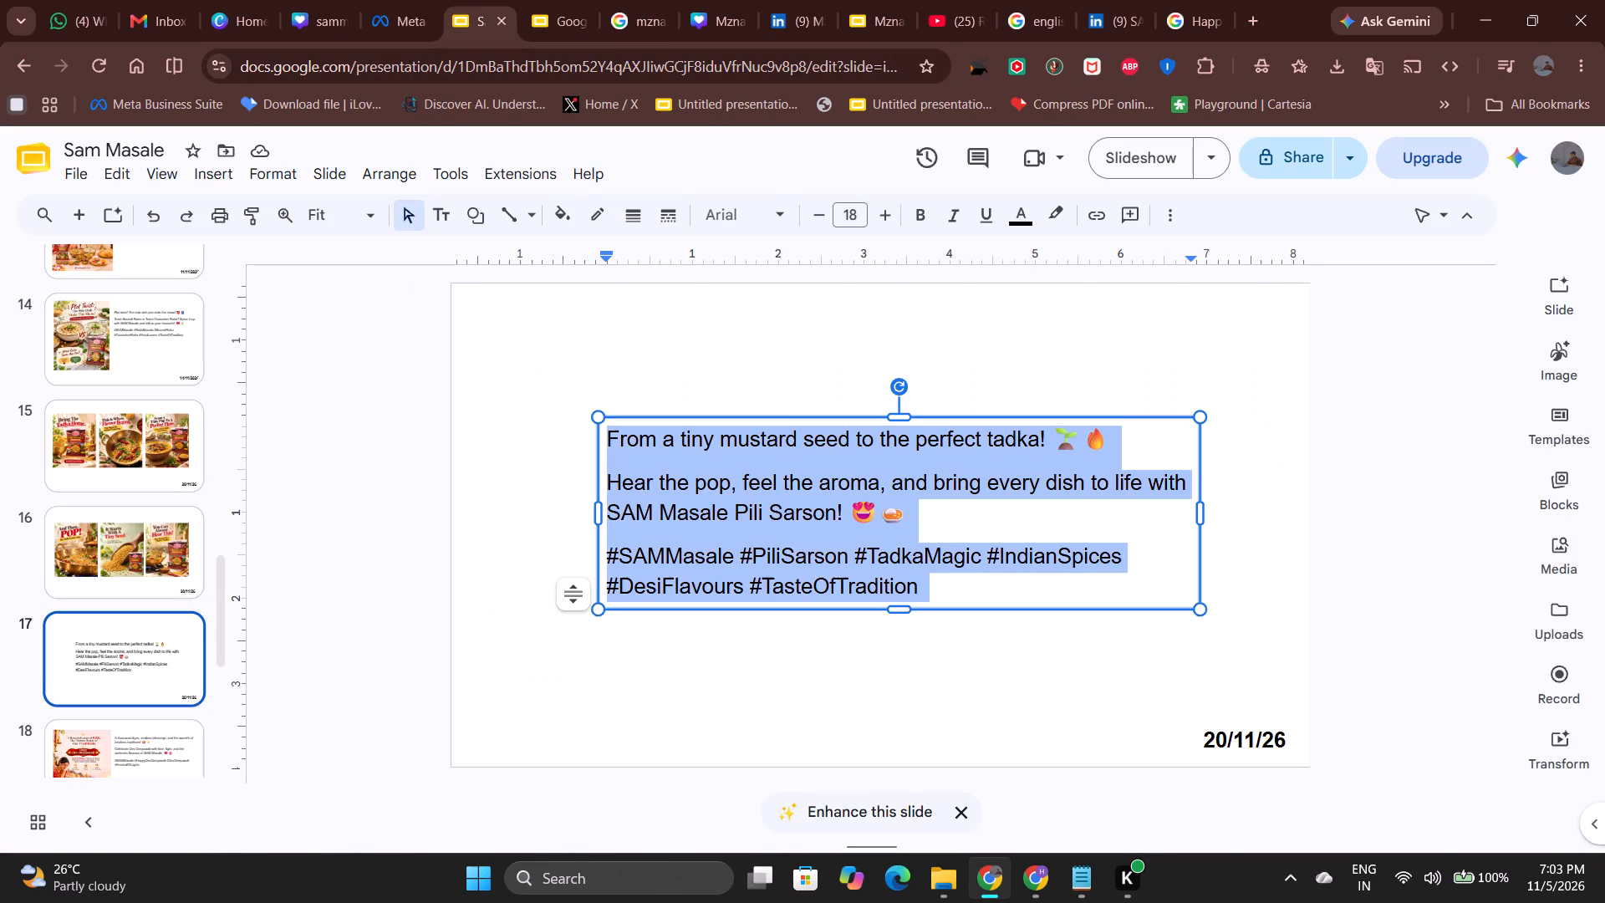
pyautogui.hotkey('ctrl', 'c')
pyautogui.click(381, 0)
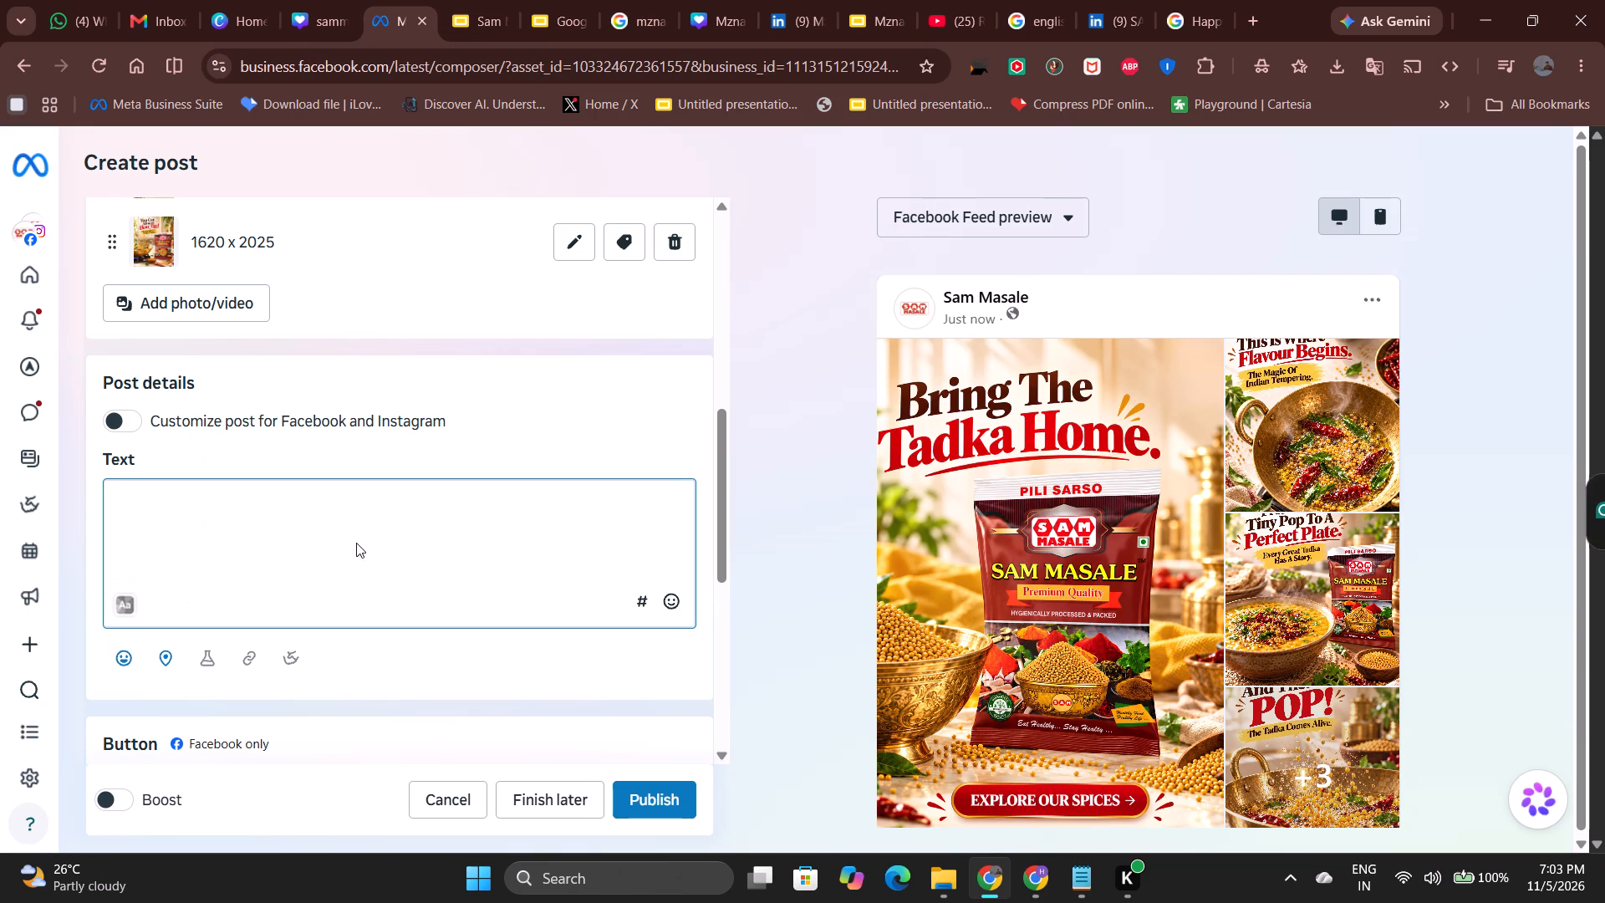
pyautogui.hotkey('ctrl', 'v')
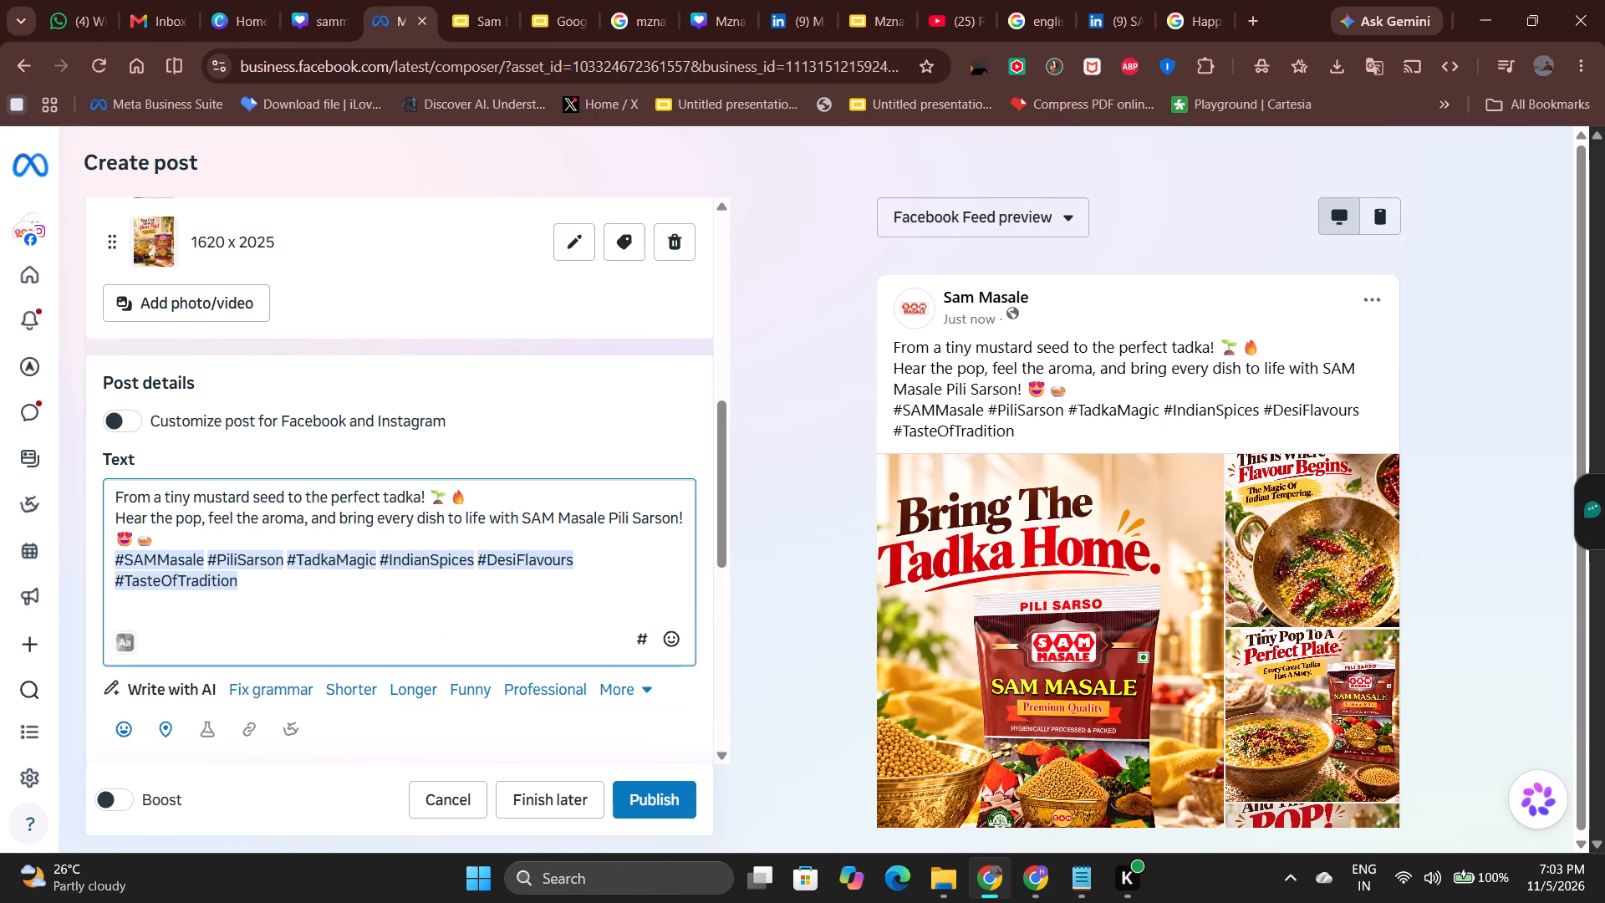
pyautogui.press('BackSpace')
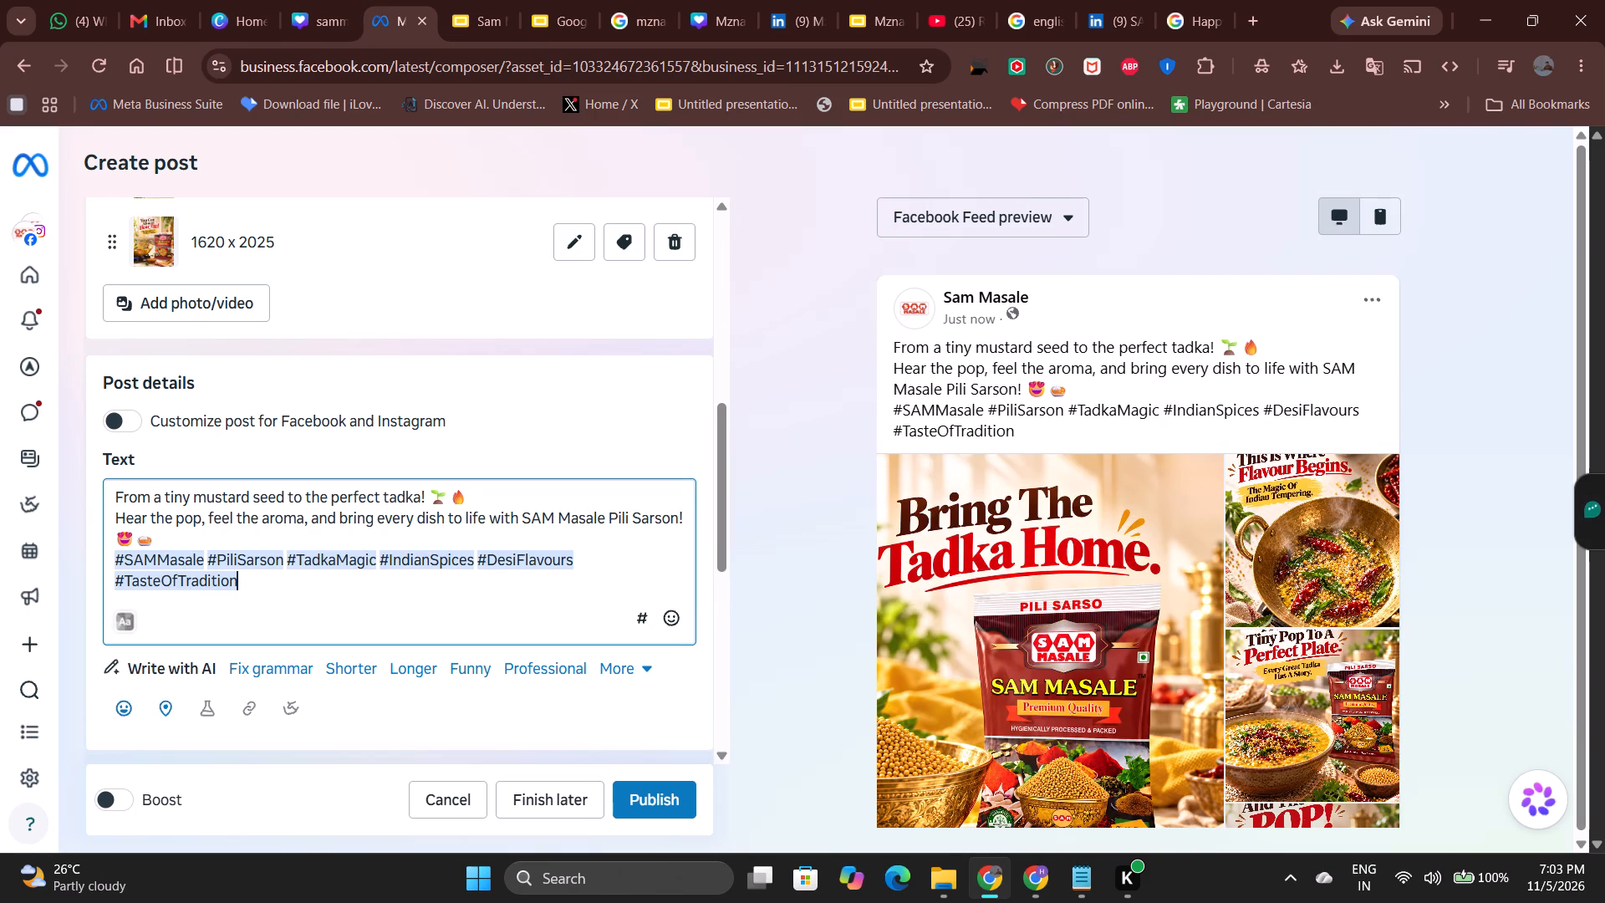
pyautogui.click(514, 445)
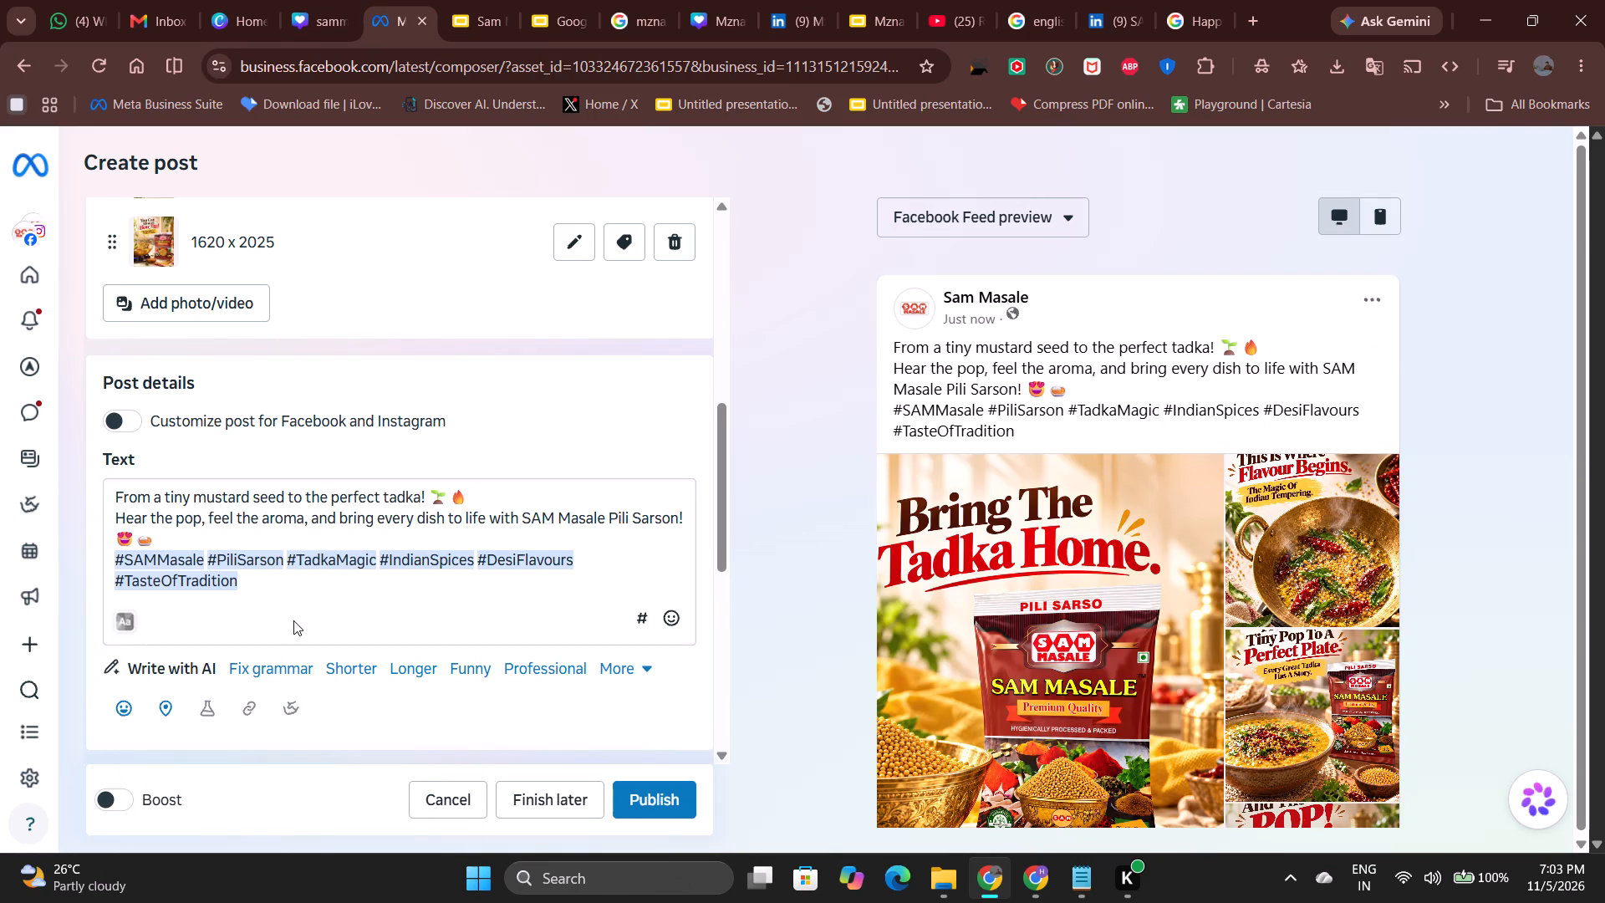
# Enable scheduling and set both the Facebook and Instagram dates to November 20, 2026, as shown on the carousel's slide.
pyautogui.scroll(-4, 333, 584)
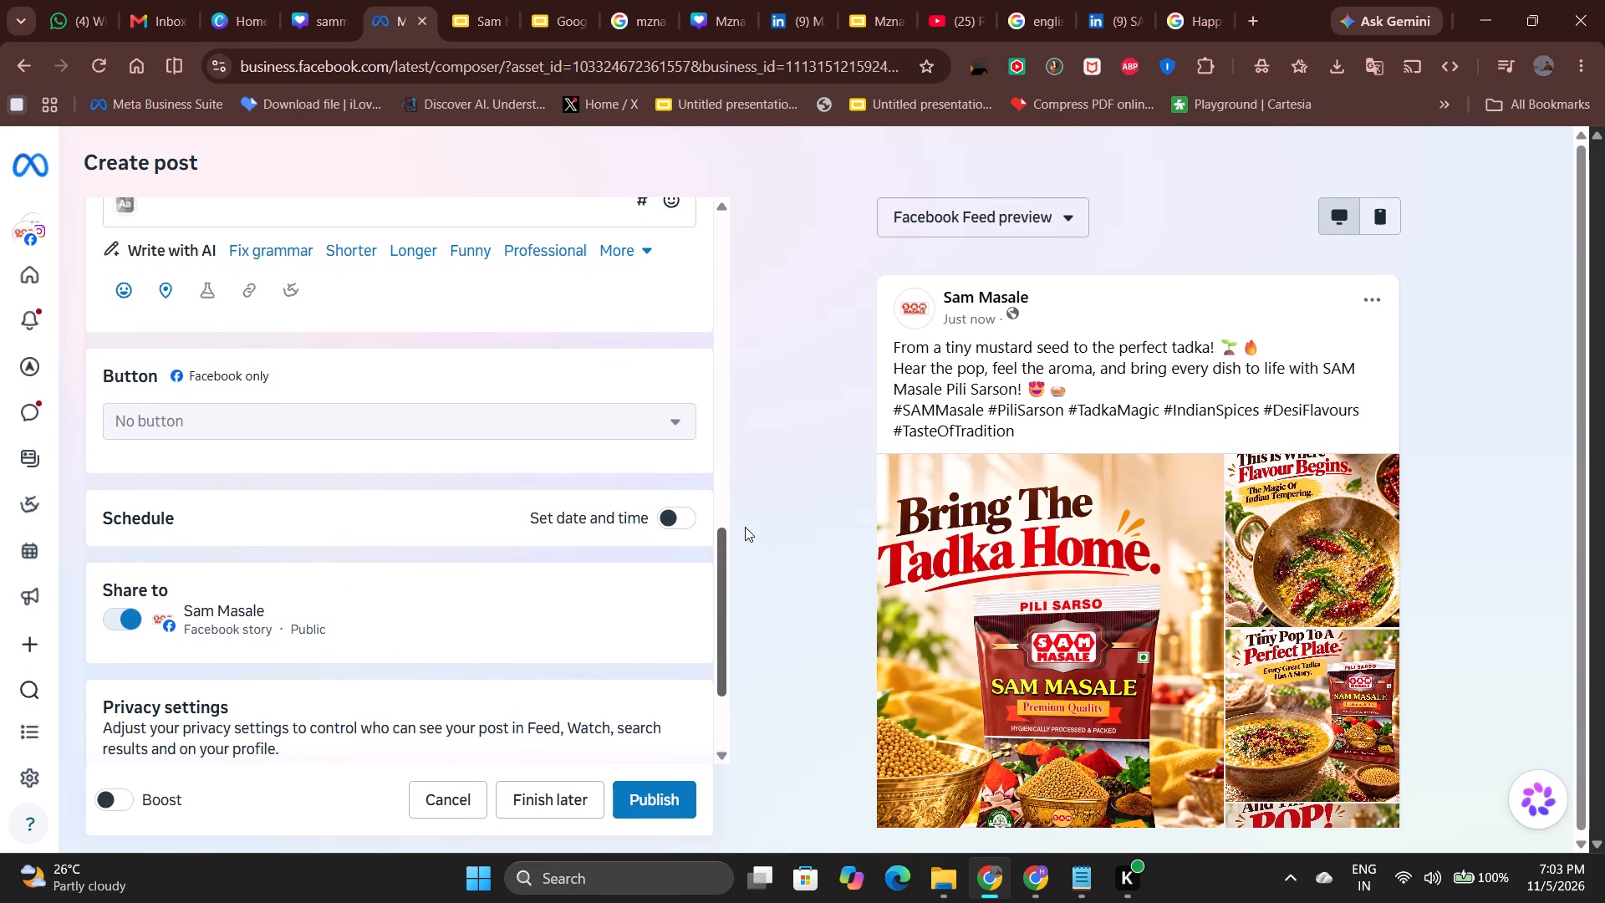
pyautogui.click(681, 515)
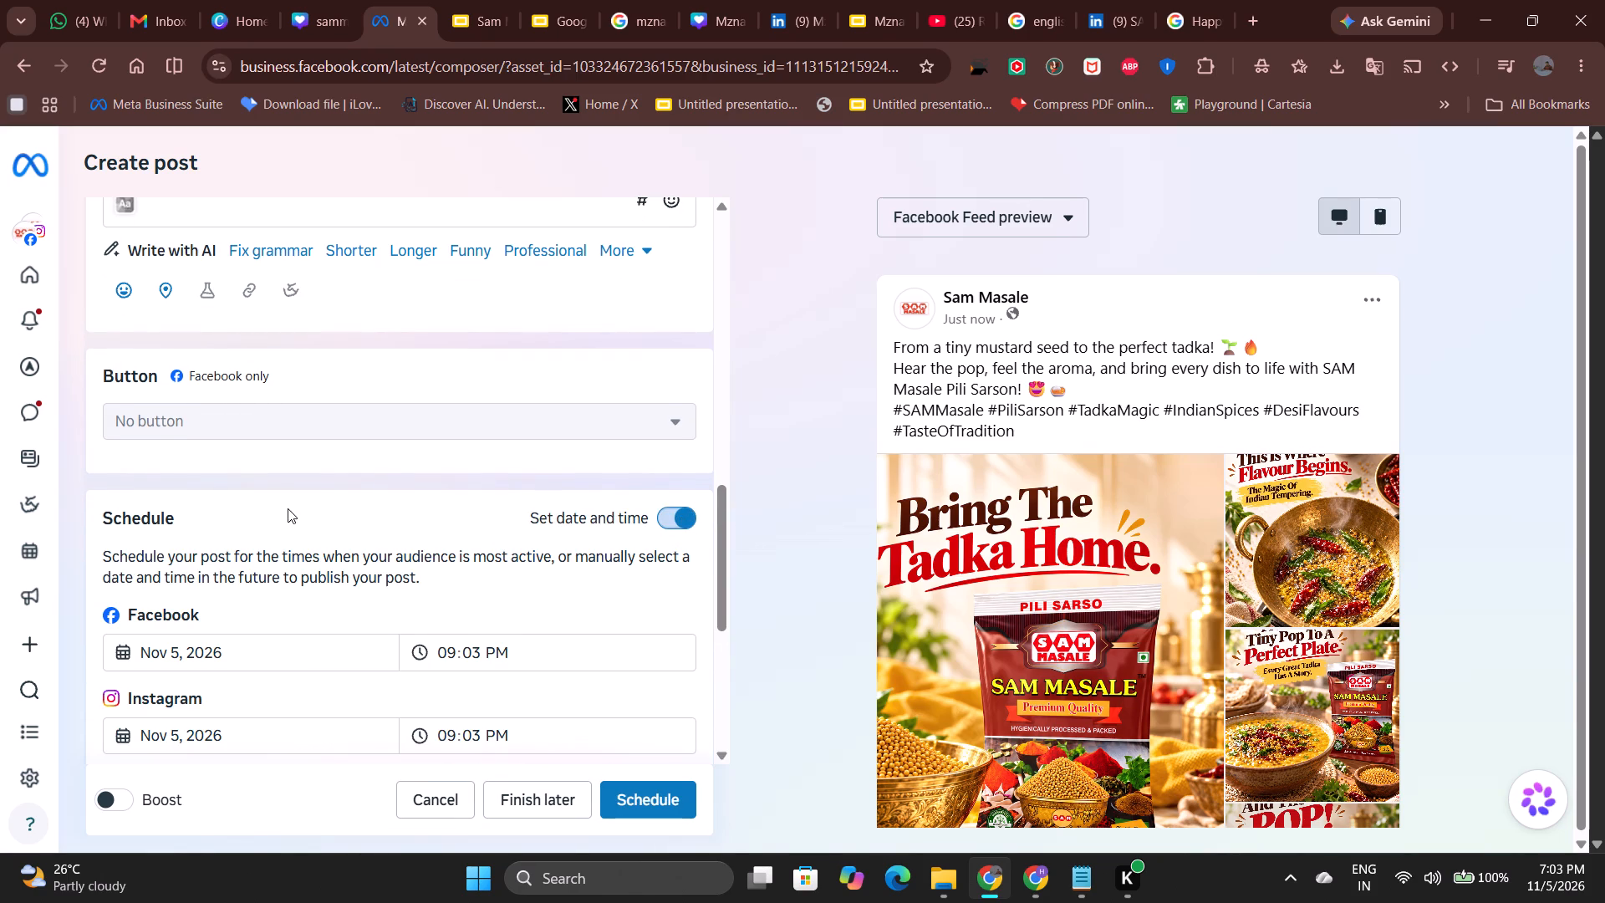
pyautogui.scroll(-2, 288, 508)
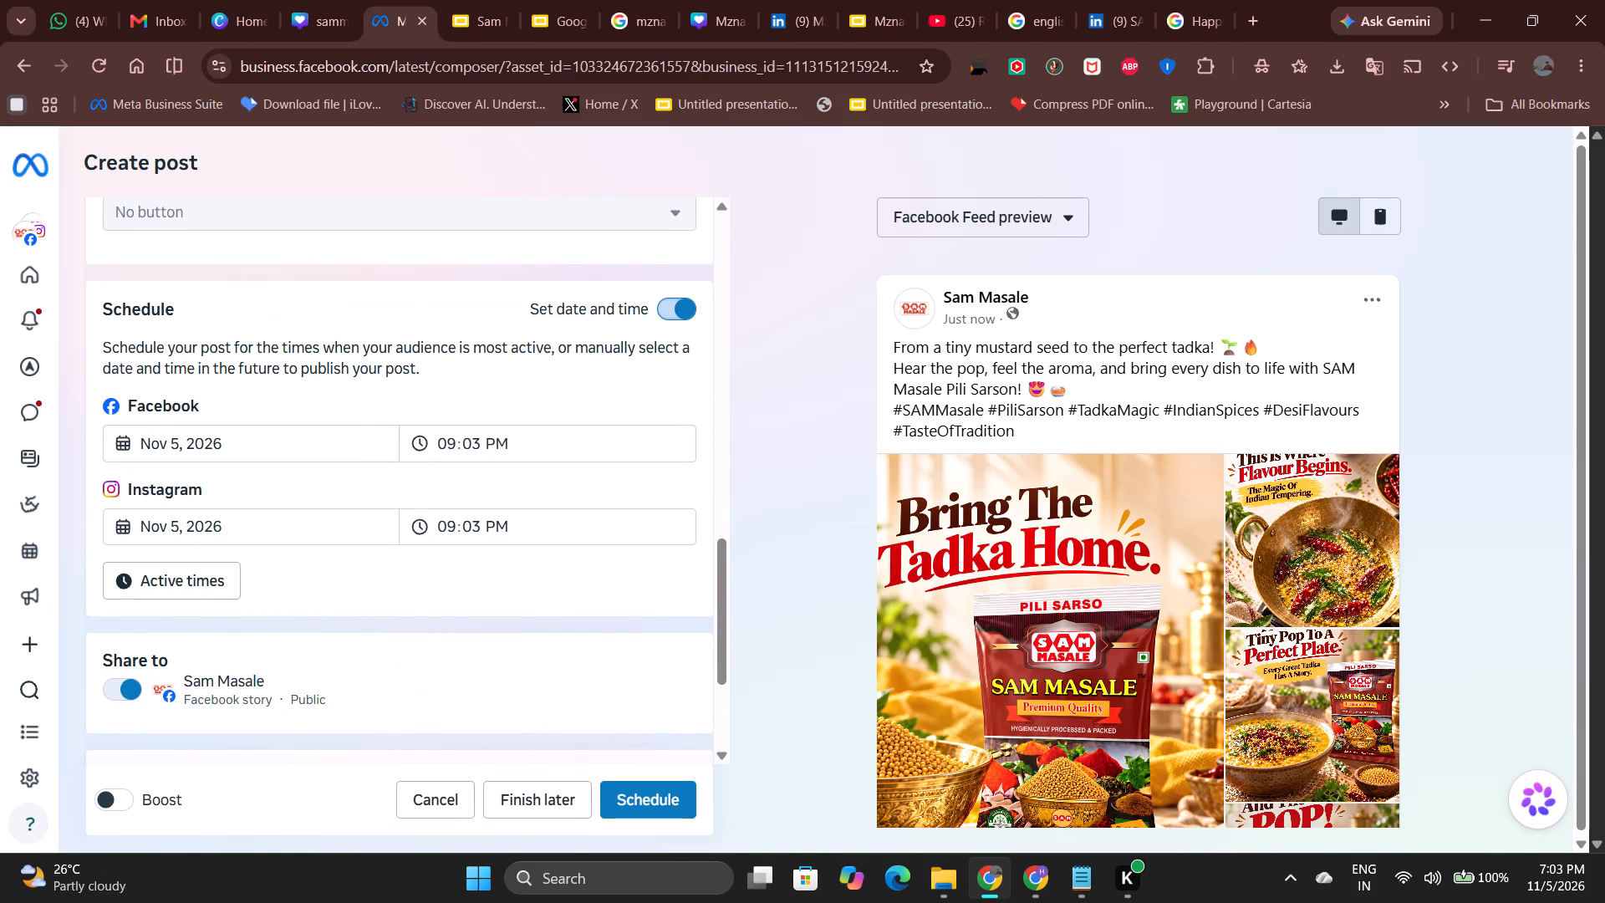
pyautogui.click(299, 451)
pyautogui.click(475, 0)
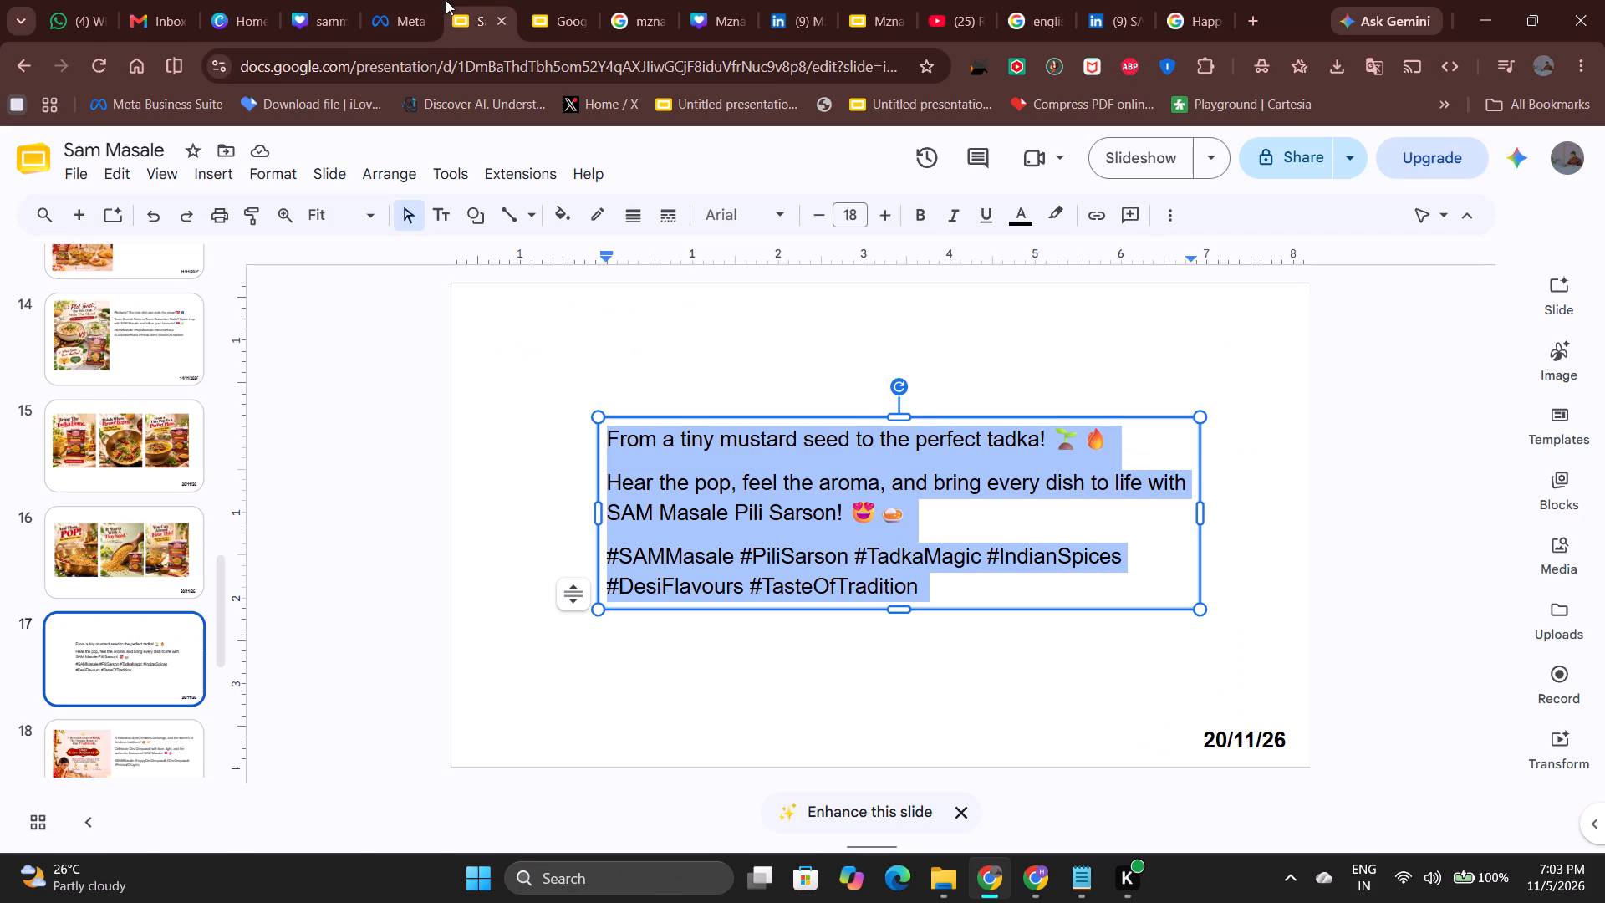
pyautogui.click(195, 528)
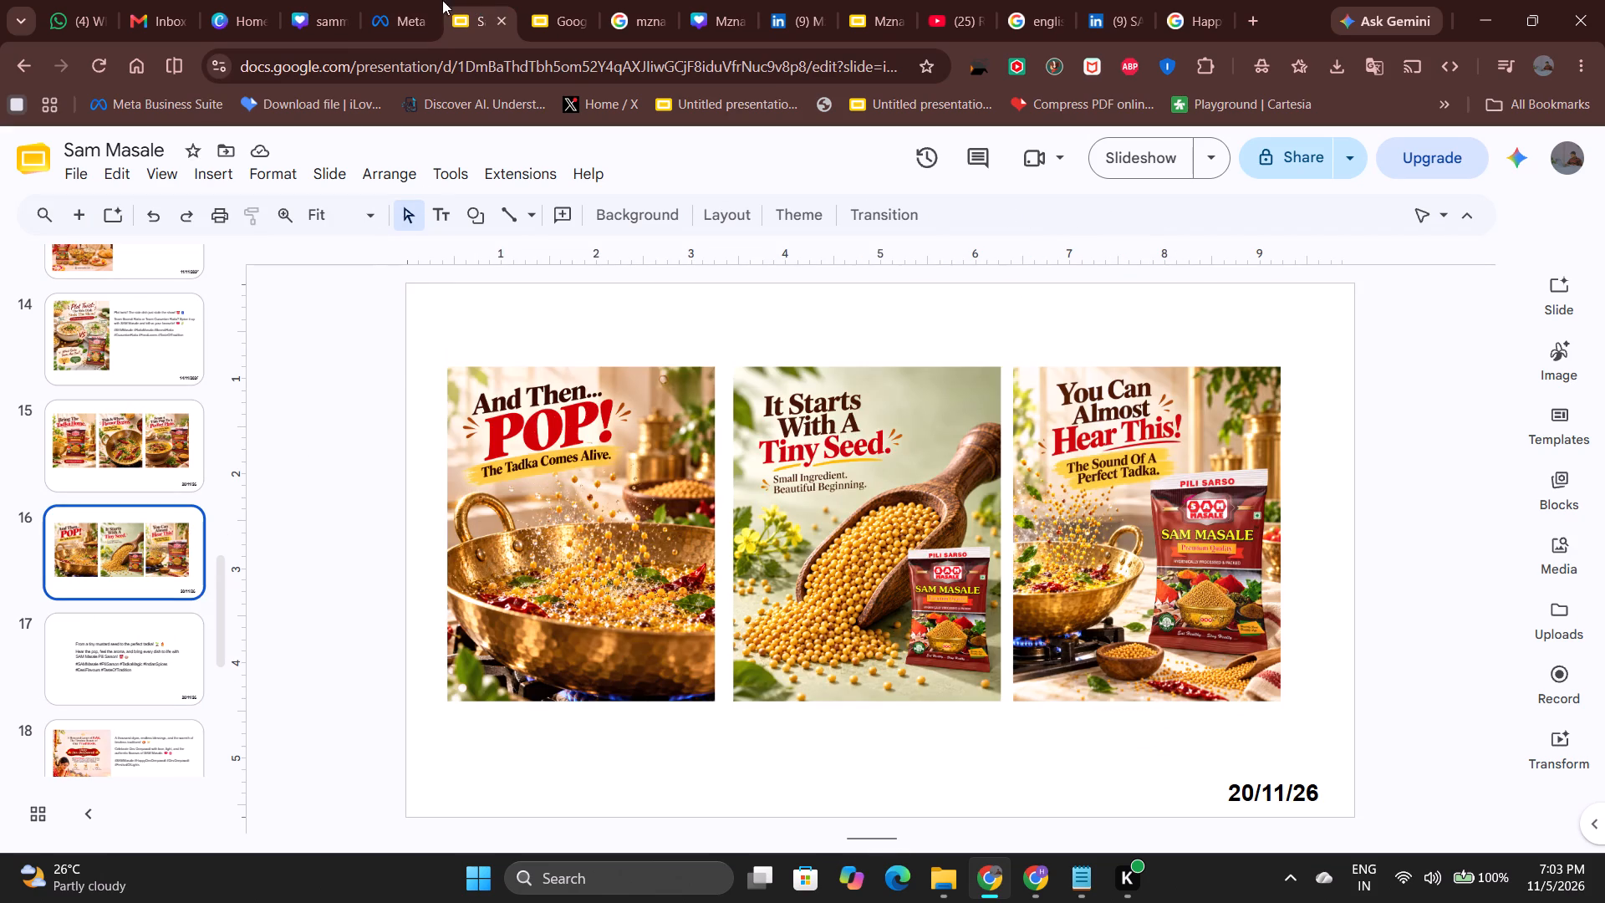
pyautogui.click(398, 0)
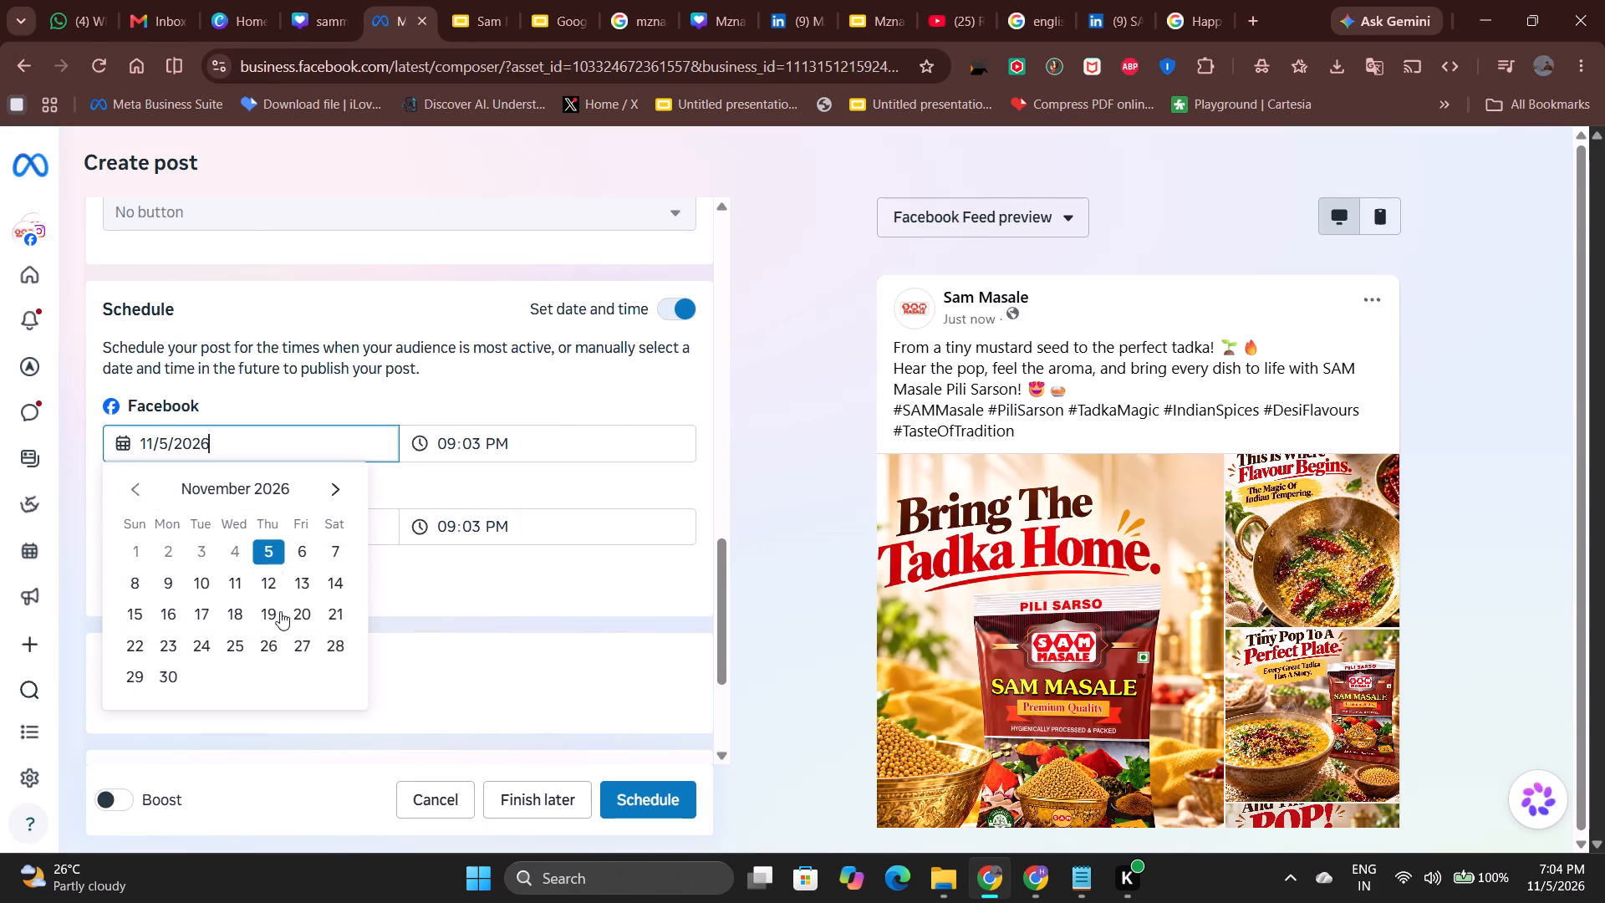
pyautogui.click(305, 611)
pyautogui.click(228, 532)
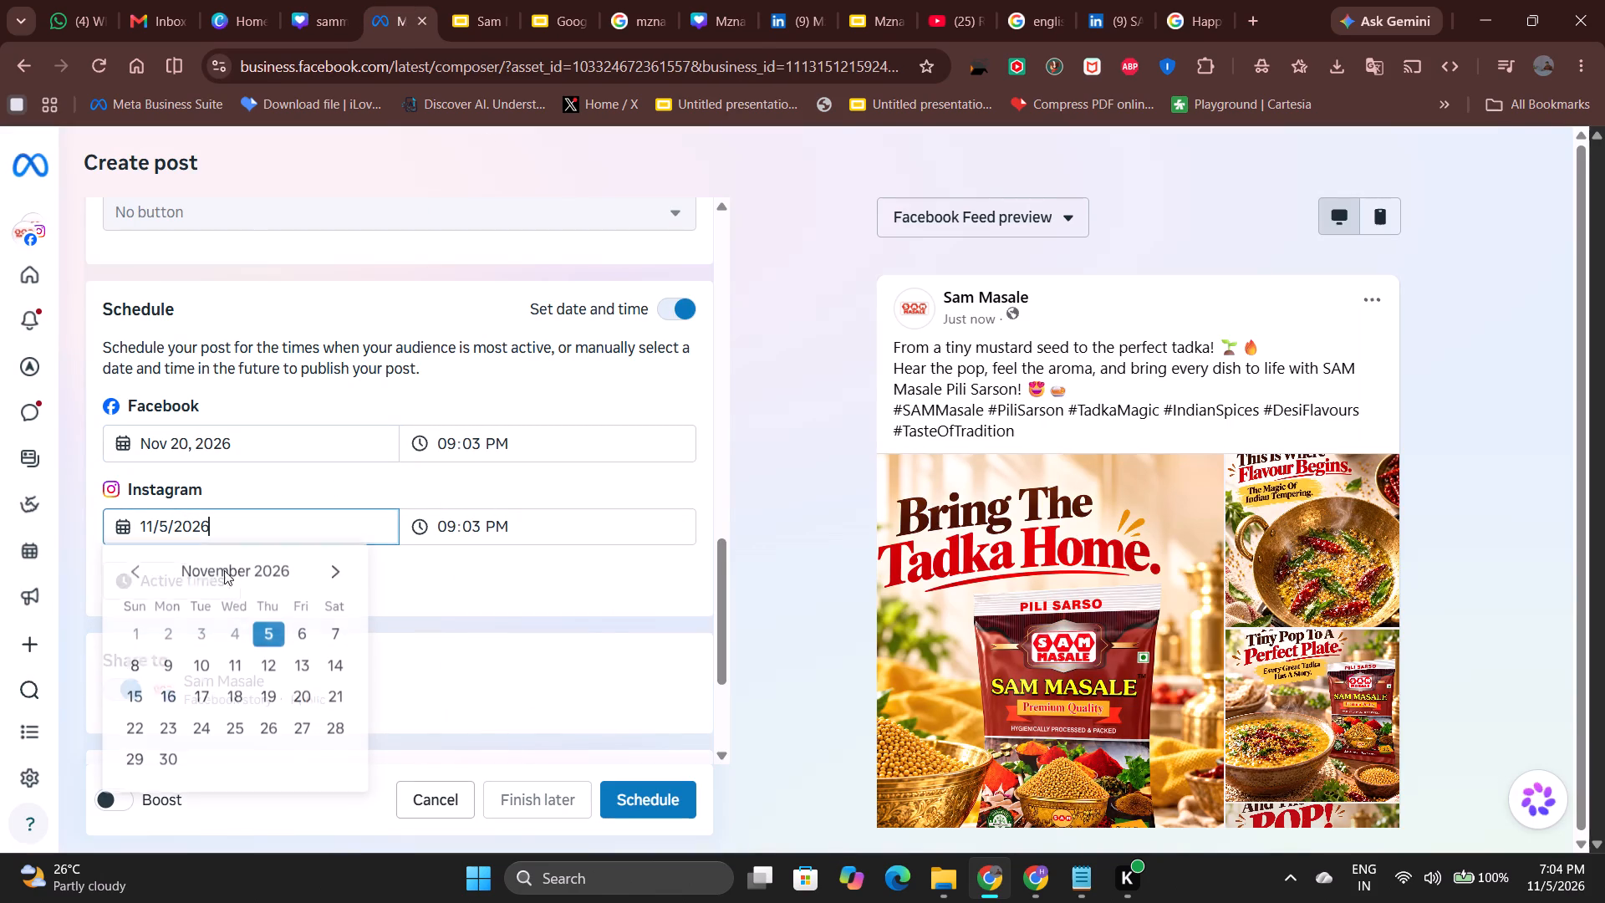
pyautogui.moveTo(303, 716); pyautogui.dragTo(303, 707)
pyautogui.click(303, 691)
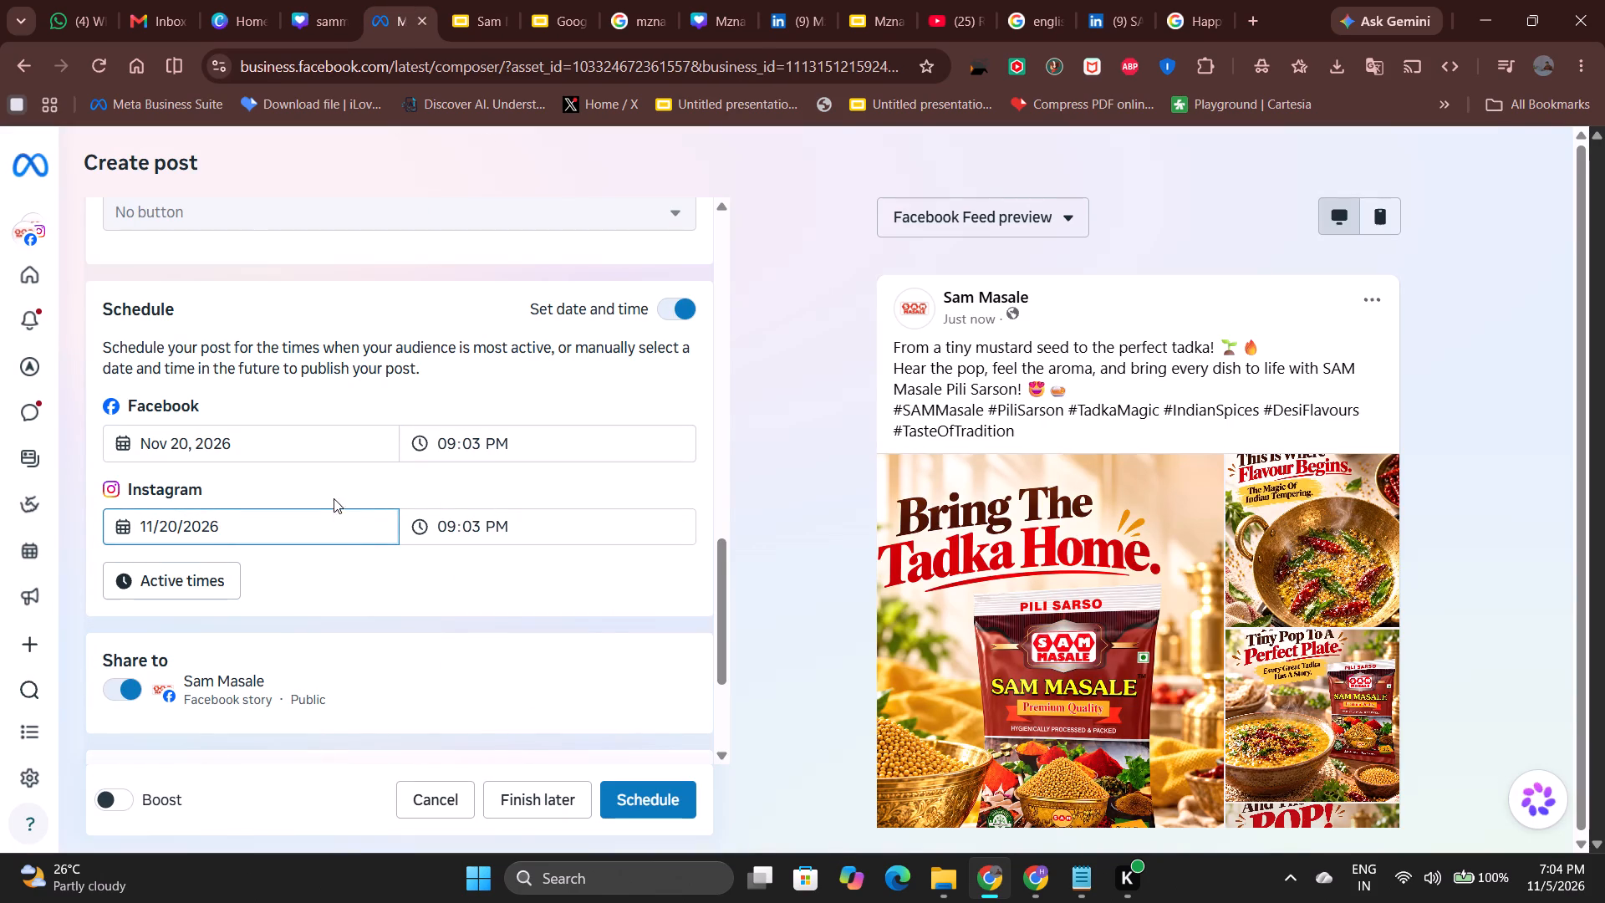
# Set both the Facebook and Instagram publishing times to 8:00 PM.
pyautogui.click(446, 451)
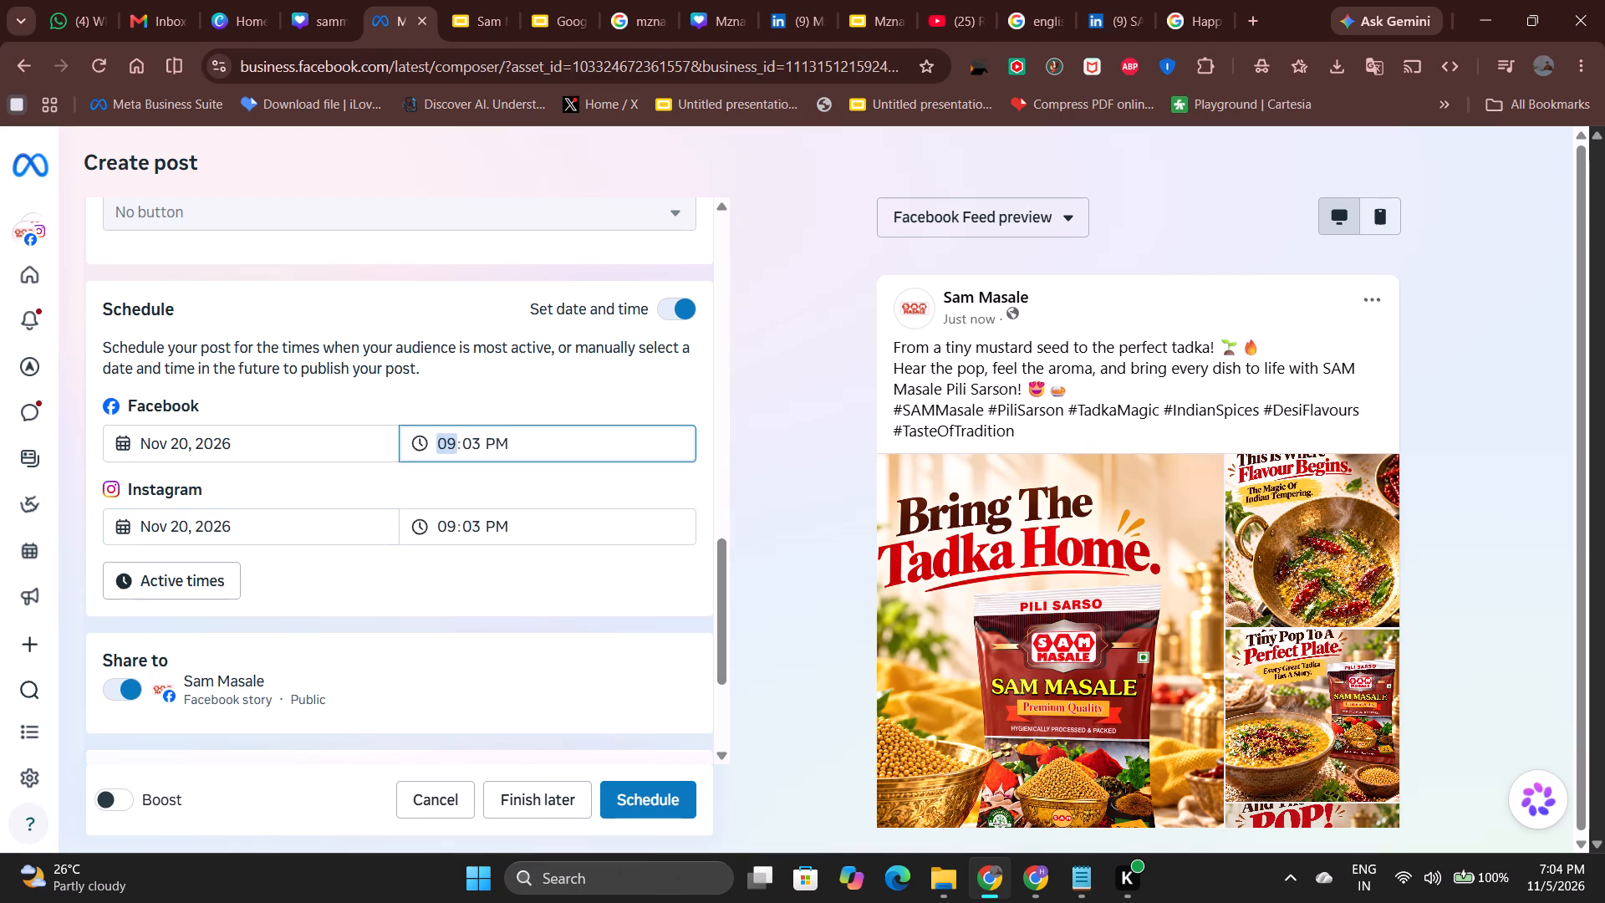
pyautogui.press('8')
pyautogui.click(451, 523)
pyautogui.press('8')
pyautogui.click(476, 437)
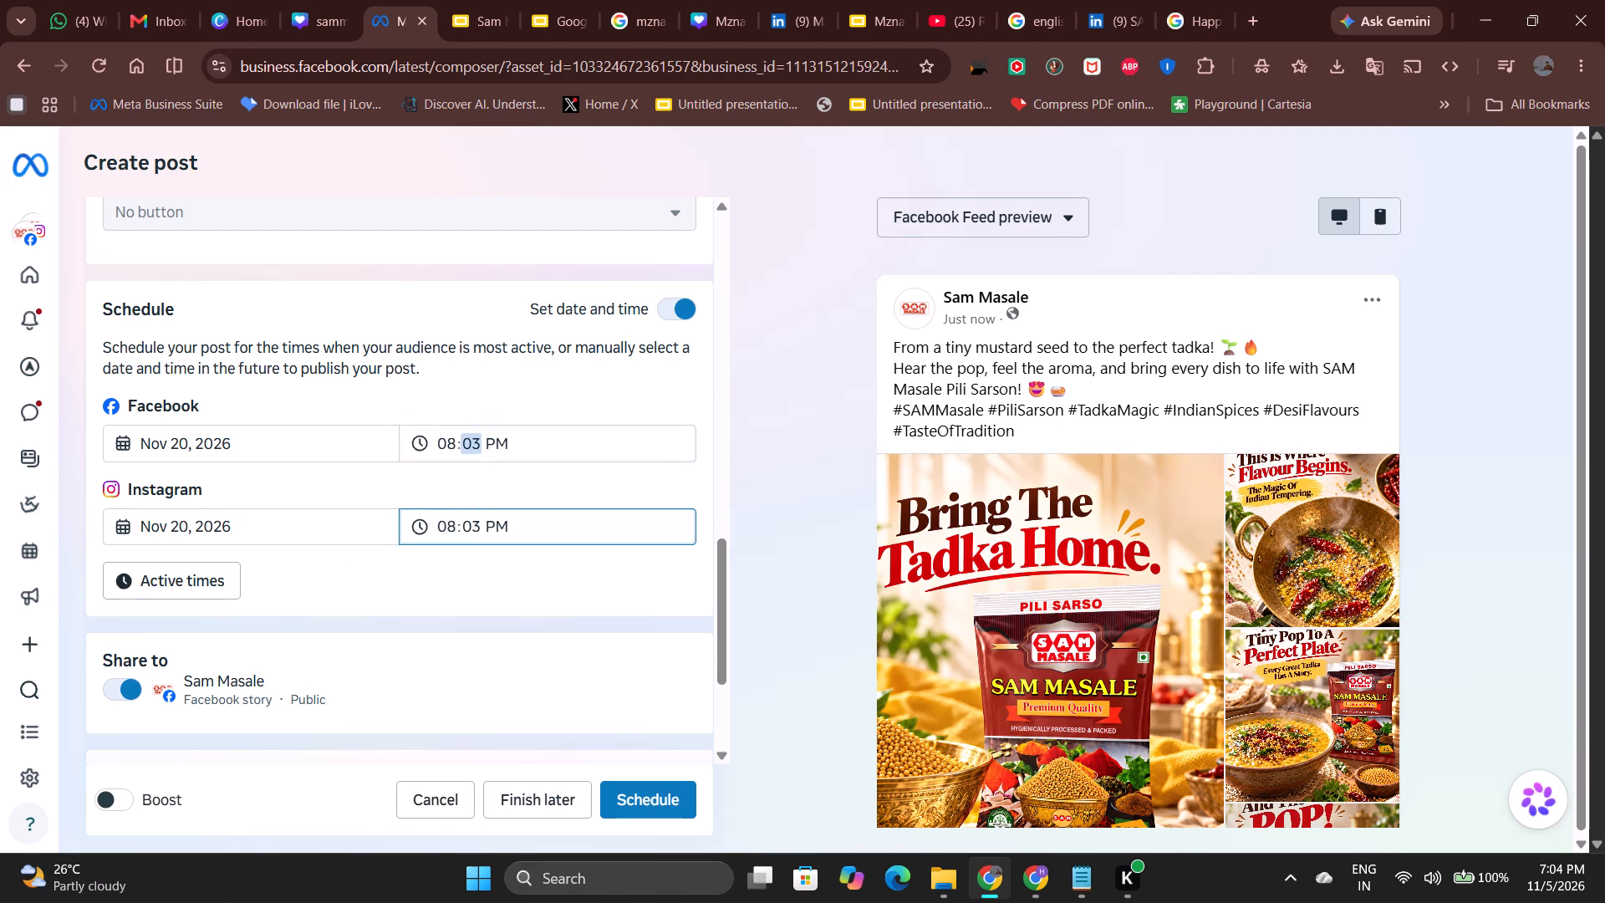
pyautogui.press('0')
pyautogui.click(477, 523)
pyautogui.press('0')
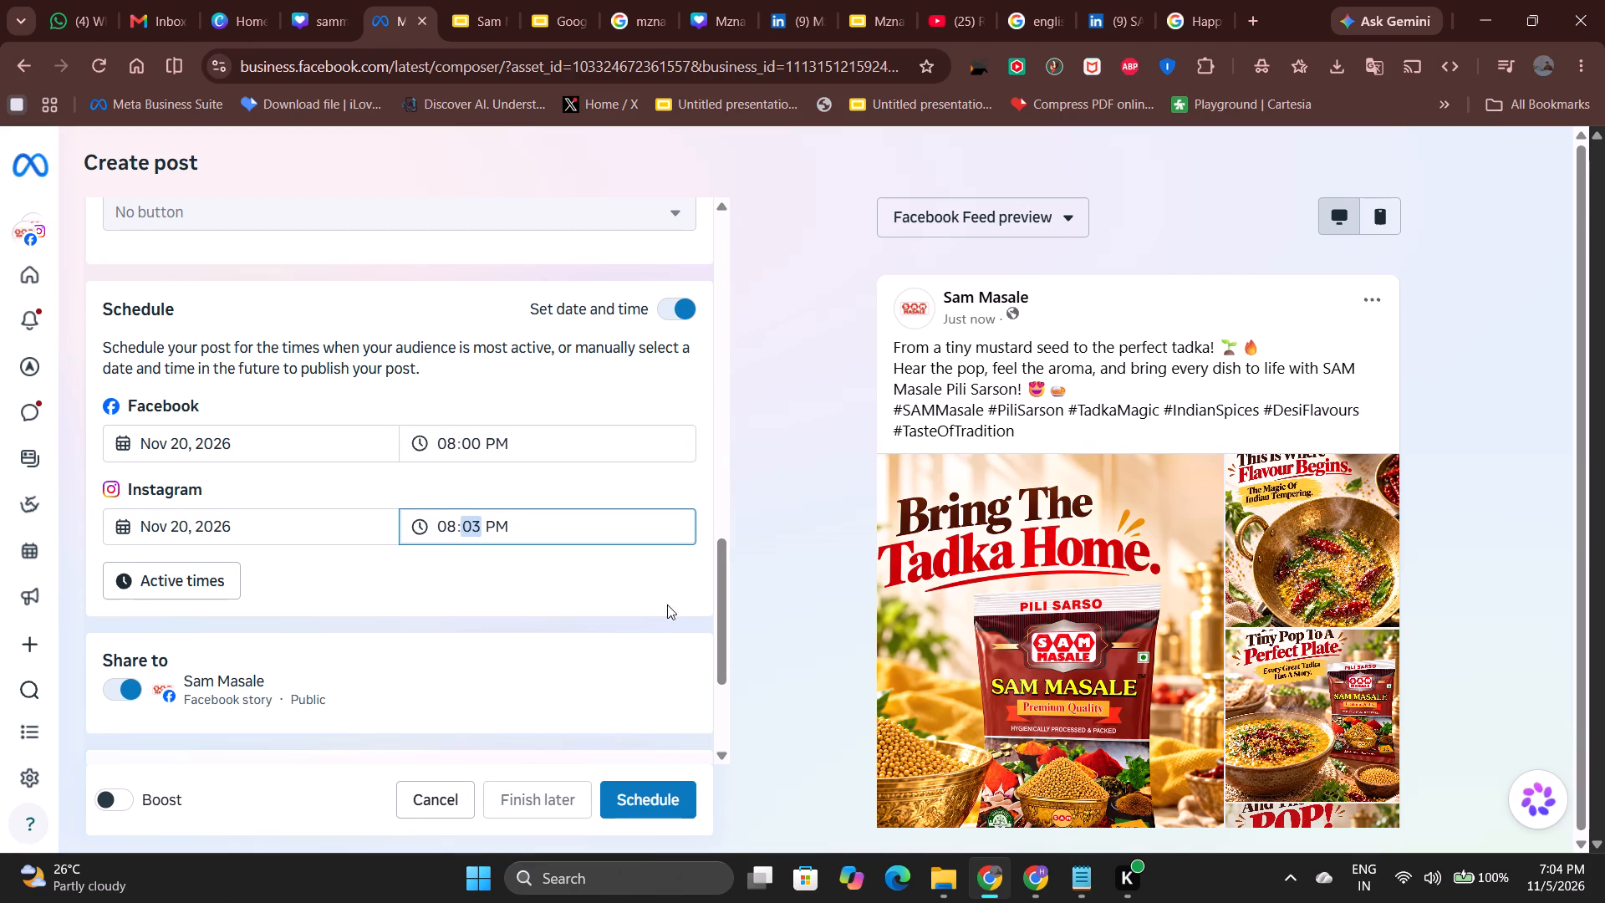
pyautogui.click(648, 568)
# Review the carousel post, schedule it on Facebook and Instagram, and dismiss the boost offer.
pyautogui.scroll(-3, 578, 540)
pyautogui.scroll(4, 366, 574)
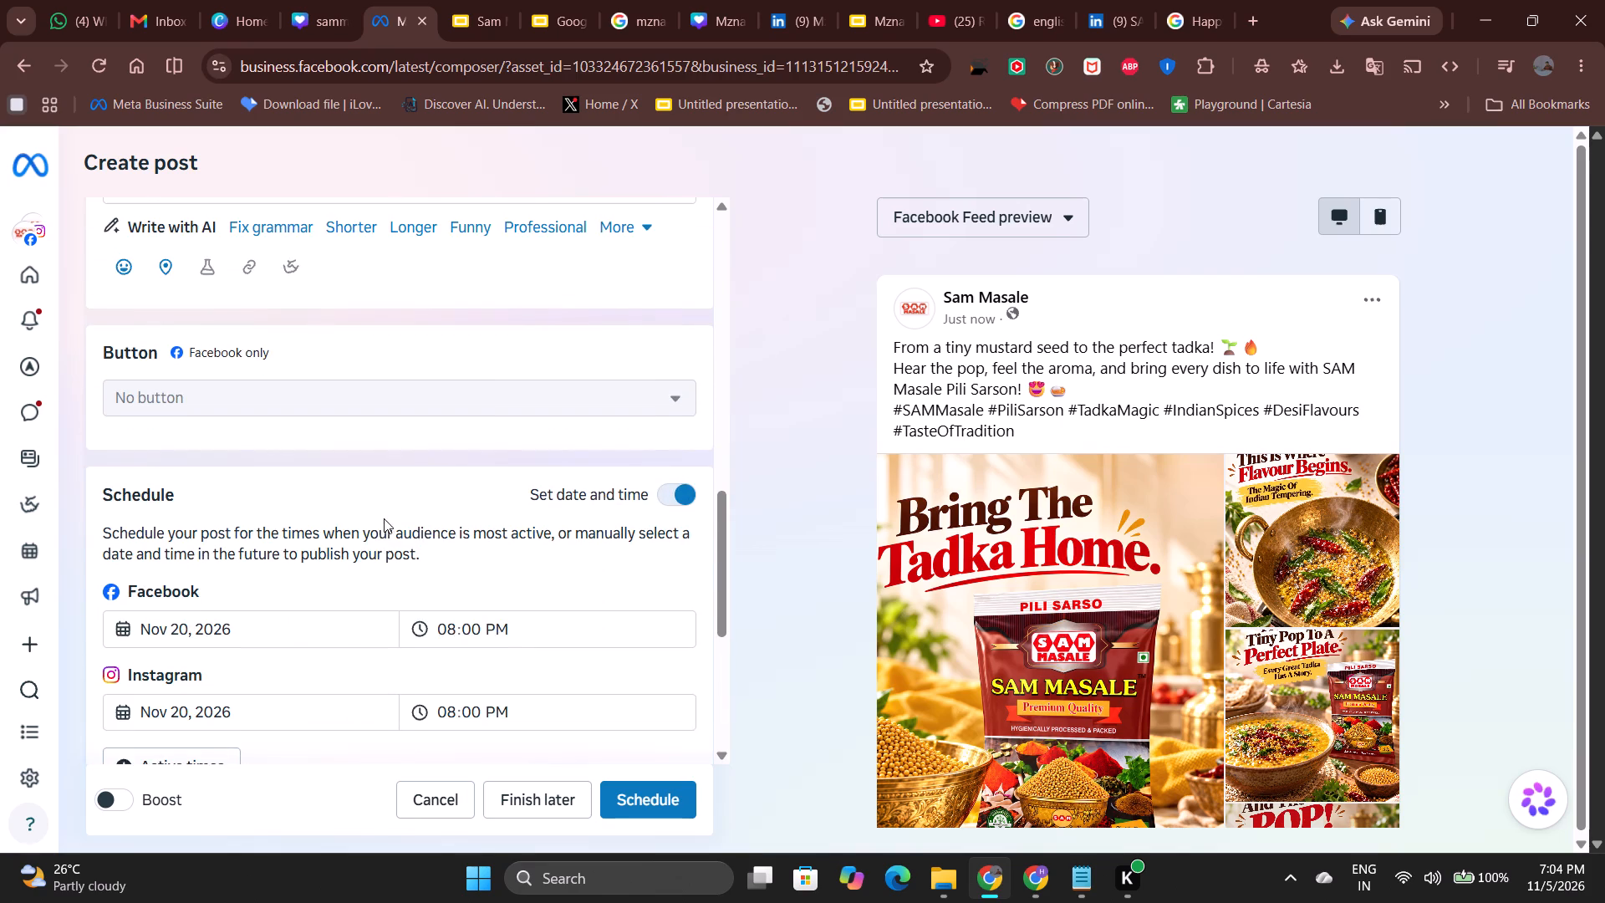
pyautogui.scroll(4, 448, 561)
pyautogui.click(627, 802)
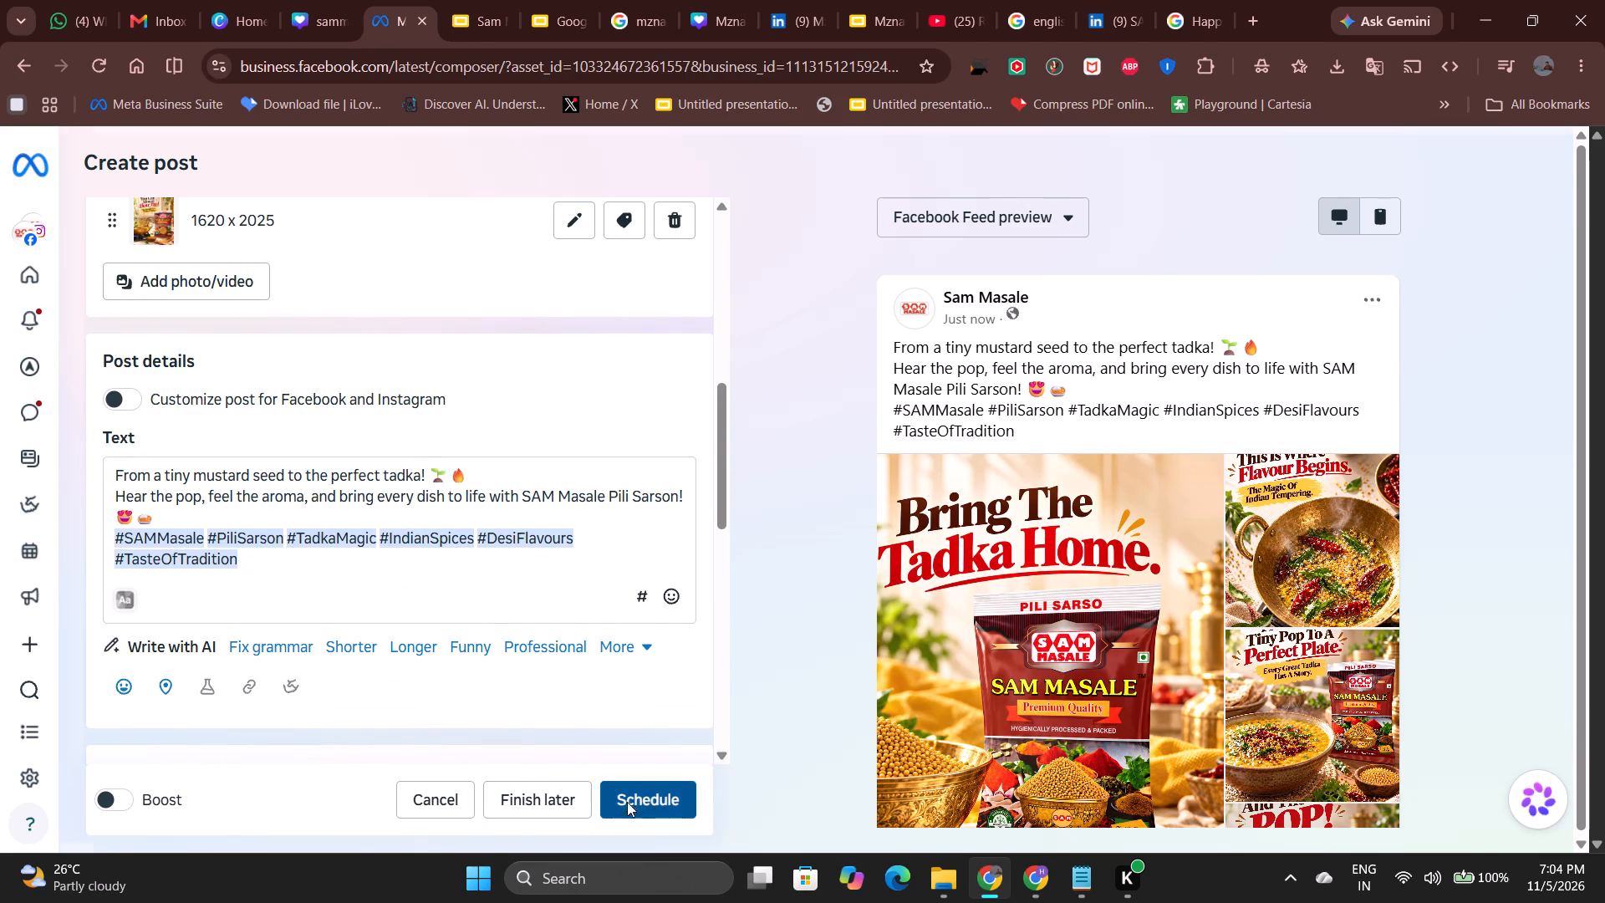
pyautogui.scroll(7, 397, 440)
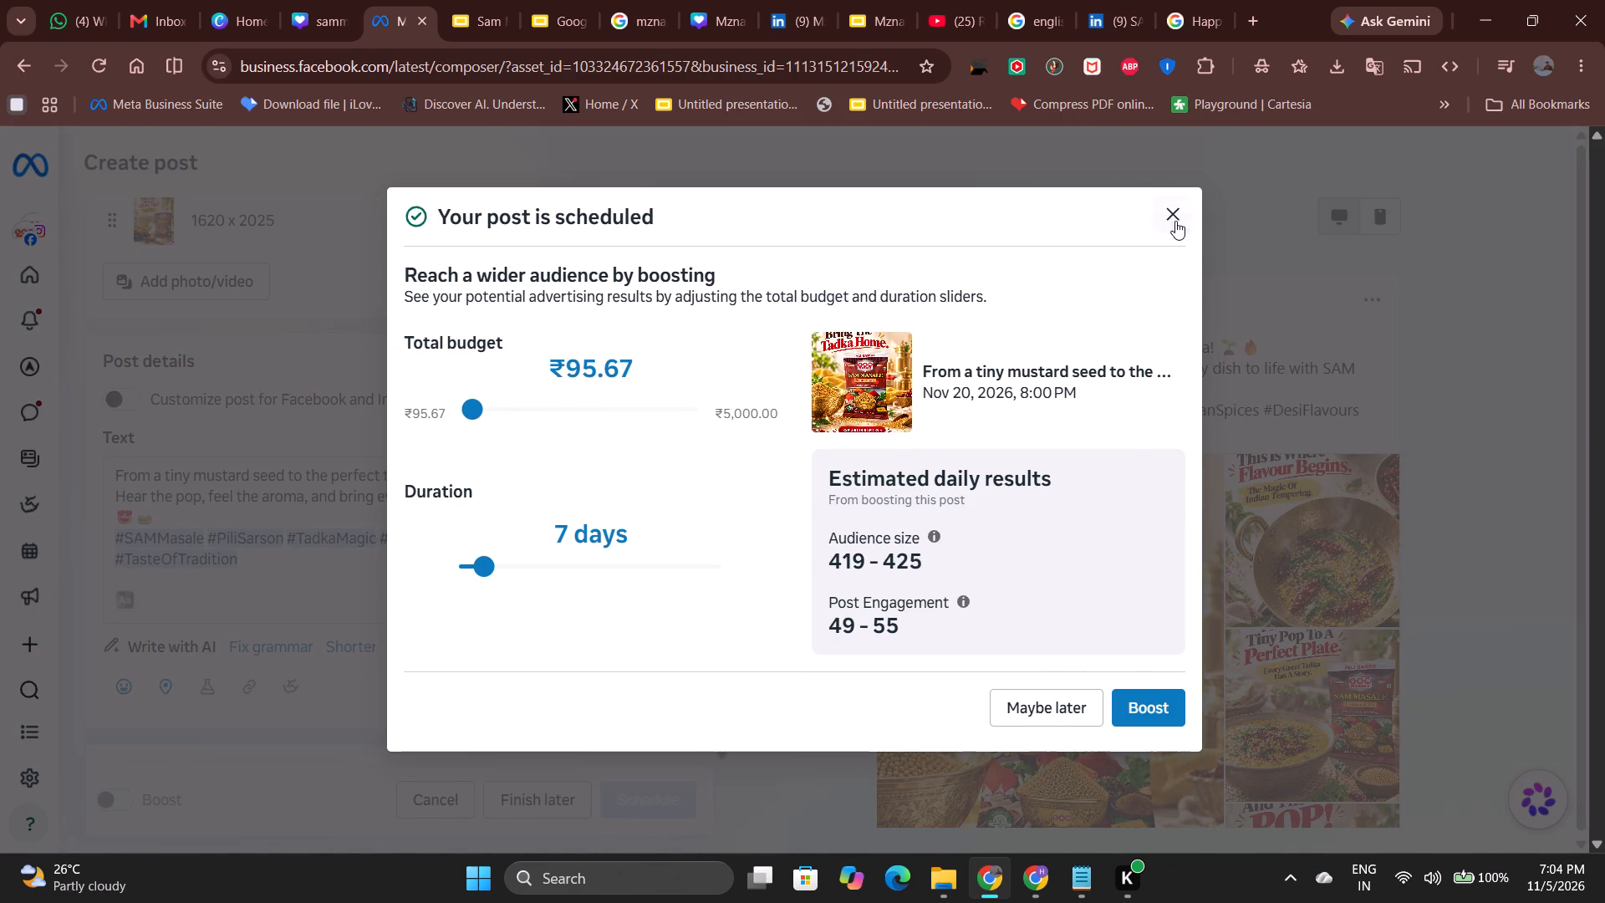
pyautogui.click(1174, 220)
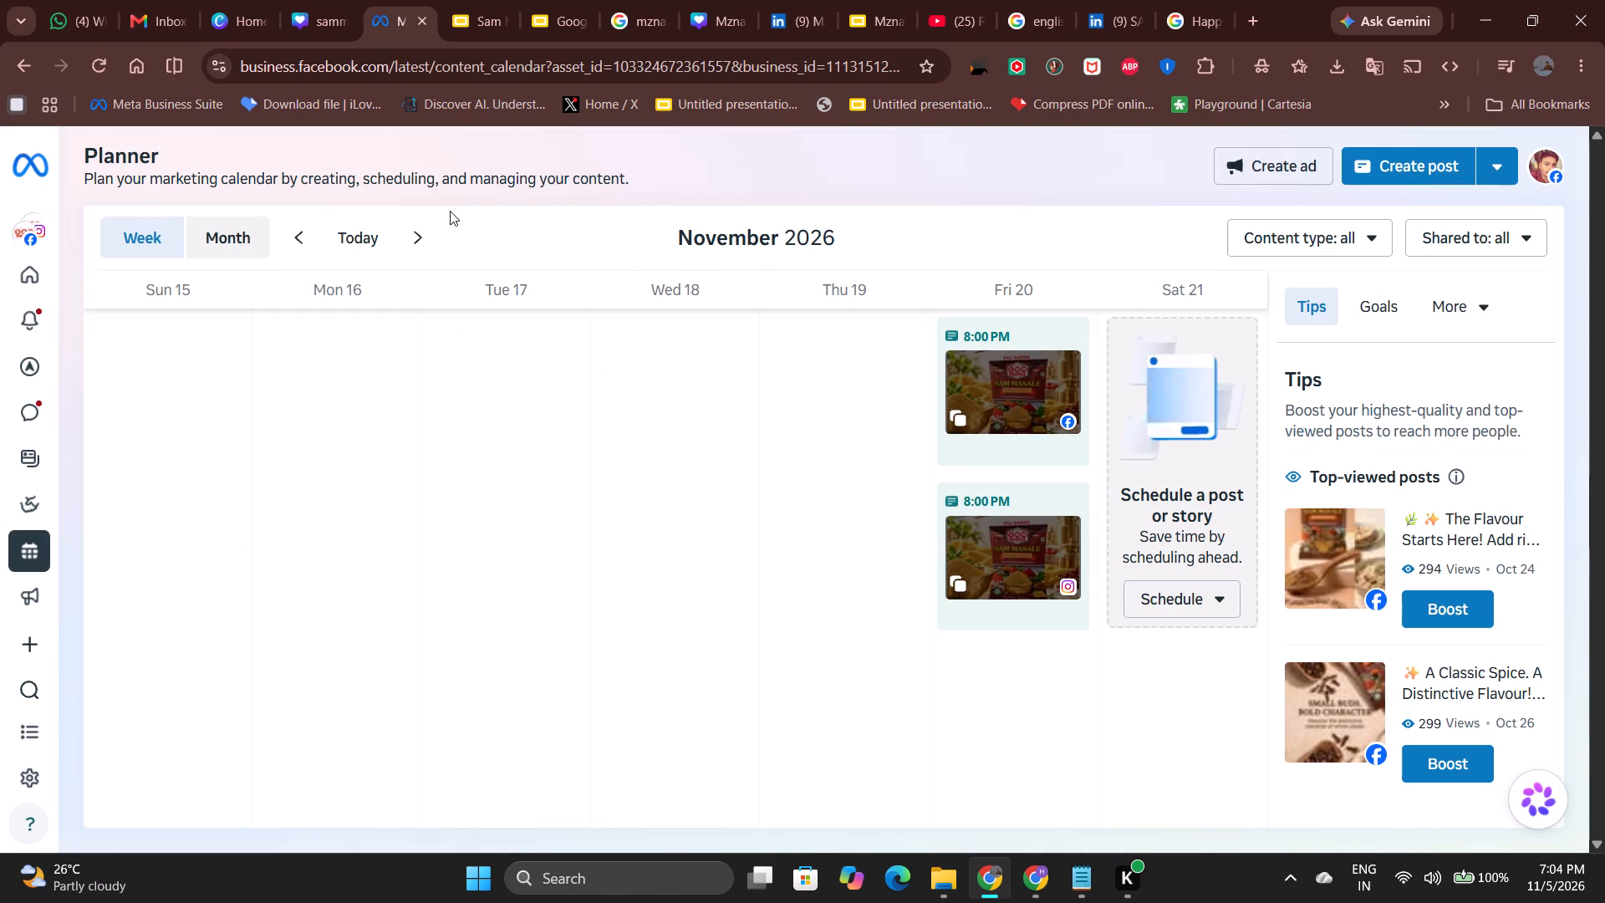
# Compare the November 2026 planner with slides 14, 18 and 19 of the Sam Masale deck to determine which post needs scheduling.
pyautogui.click(293, 222)
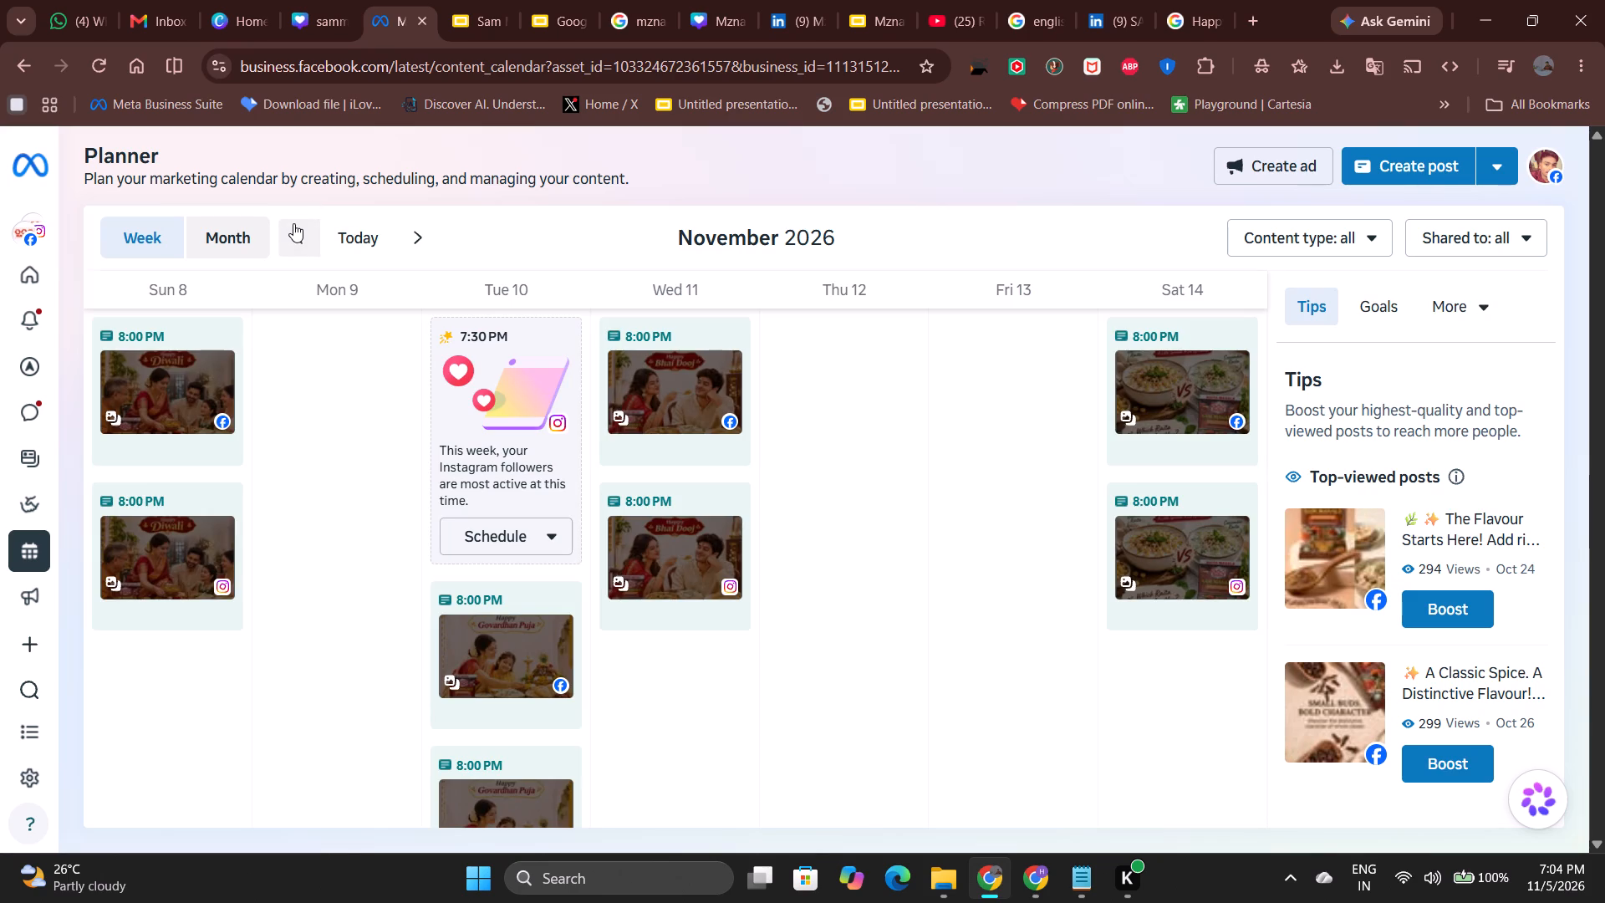
pyautogui.click(410, 239)
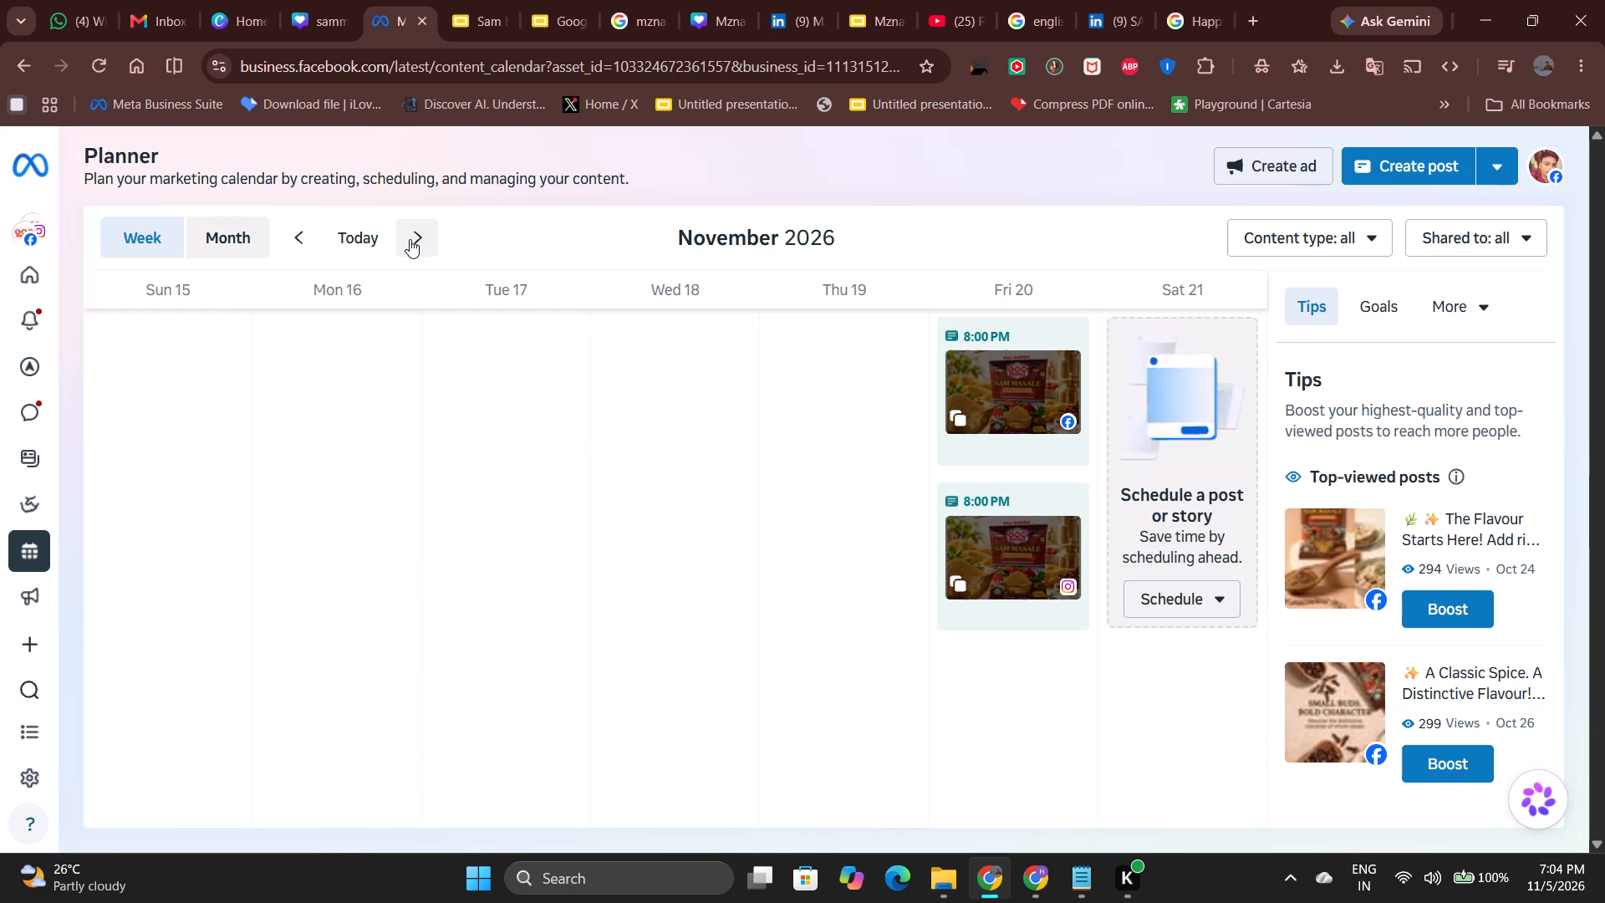
pyautogui.click(452, 0)
pyautogui.click(135, 447)
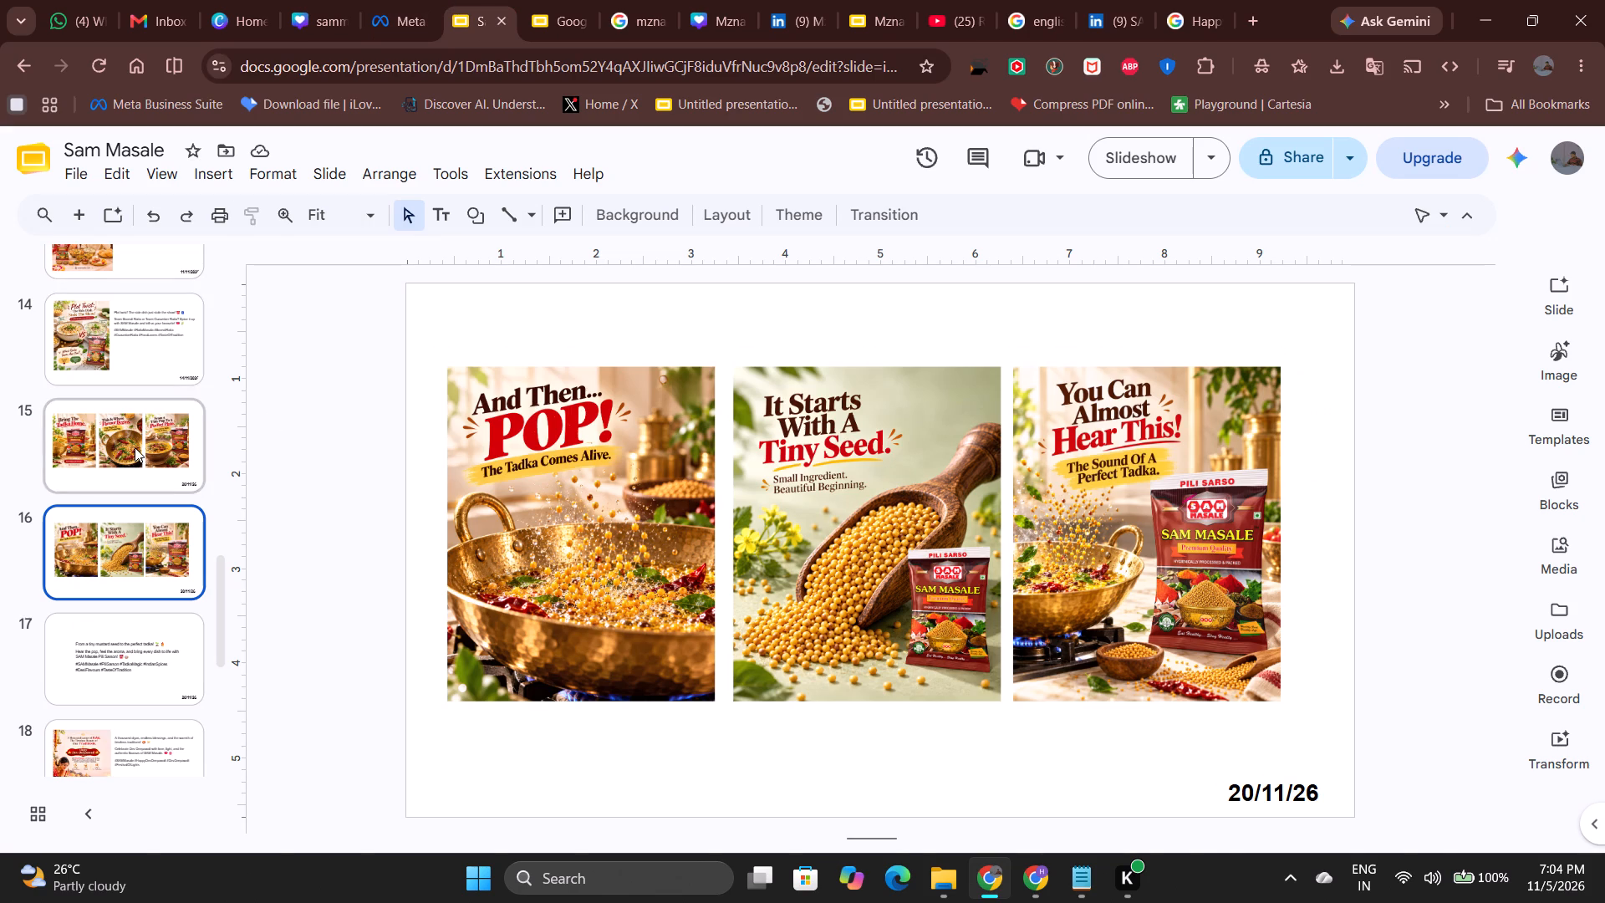
pyautogui.click(112, 344)
pyautogui.scroll(-3, 112, 465)
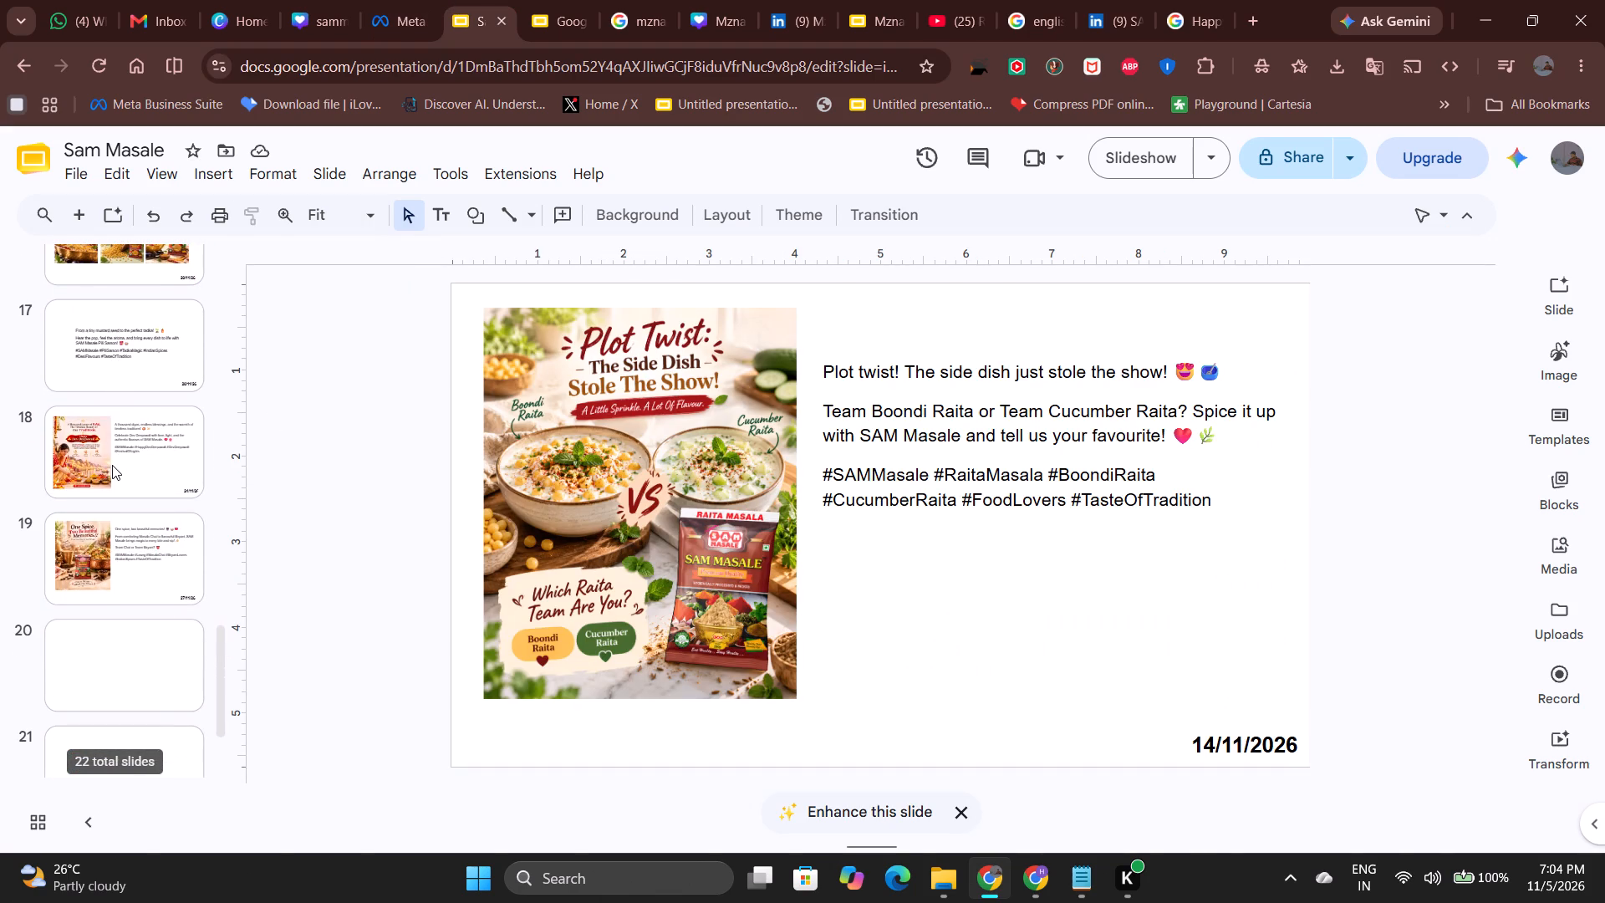
pyautogui.click(112, 465)
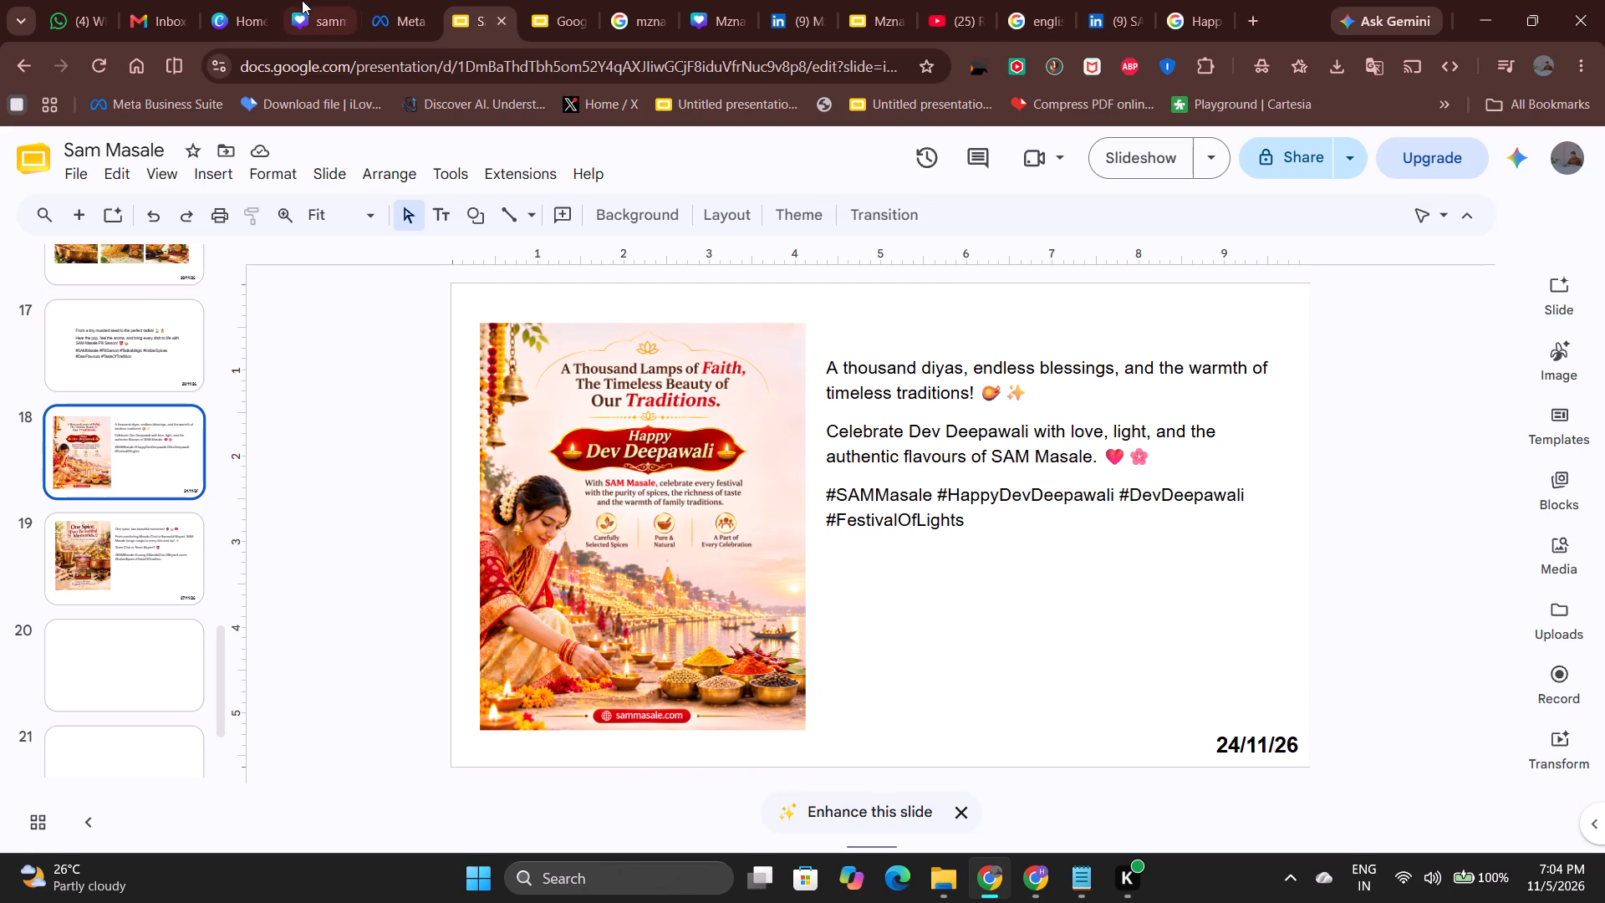
pyautogui.click(410, 0)
pyautogui.click(305, 238)
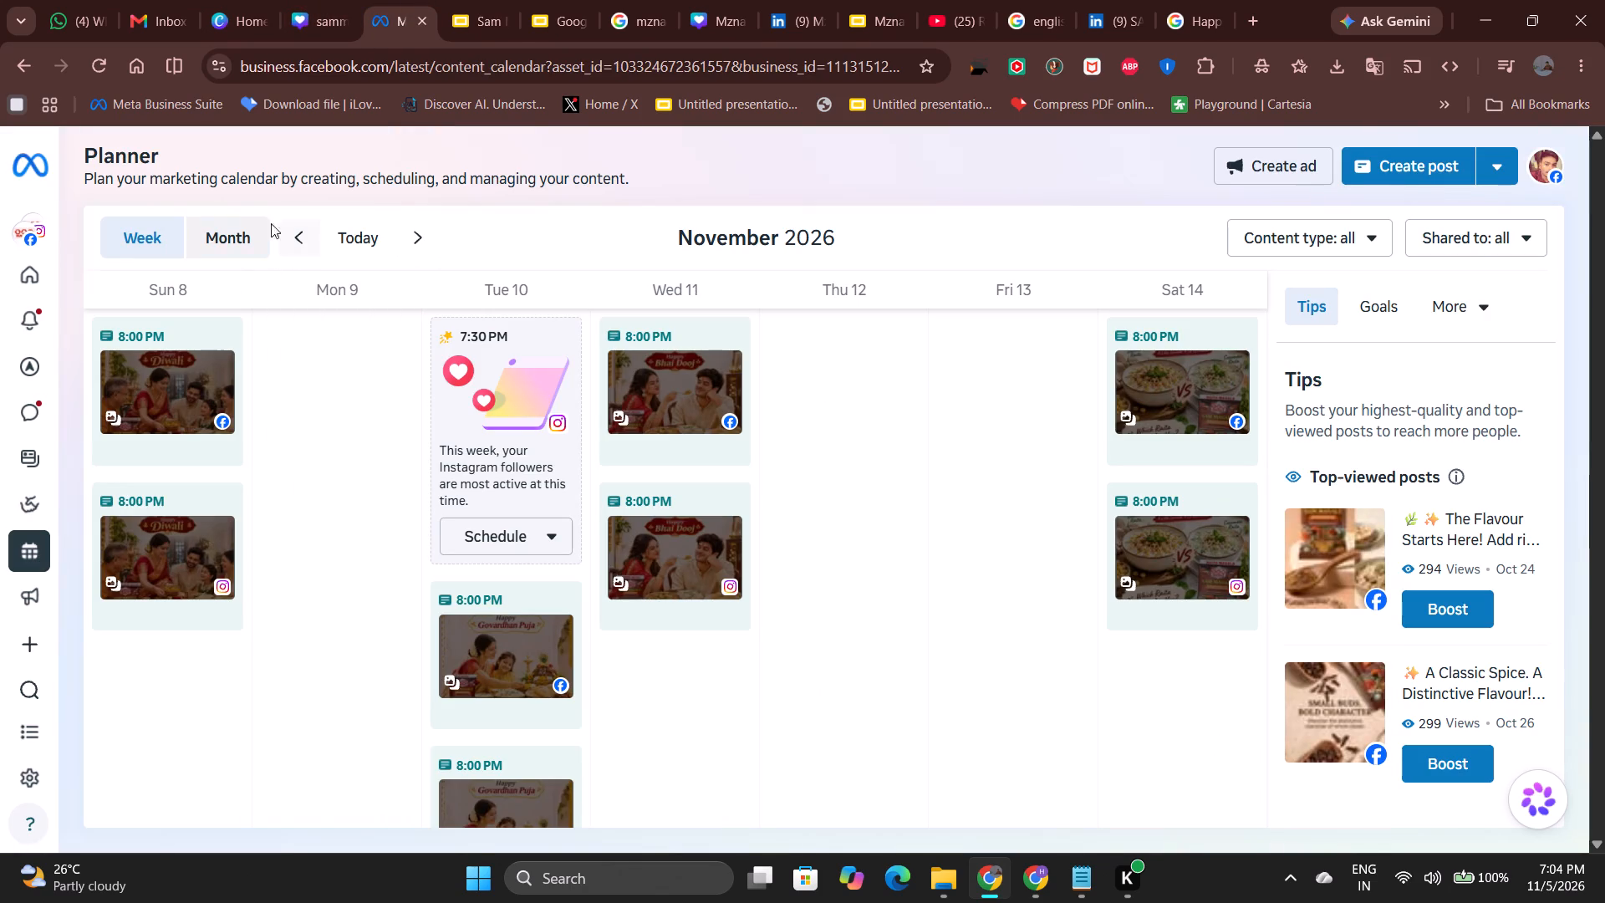
pyautogui.click(217, 237)
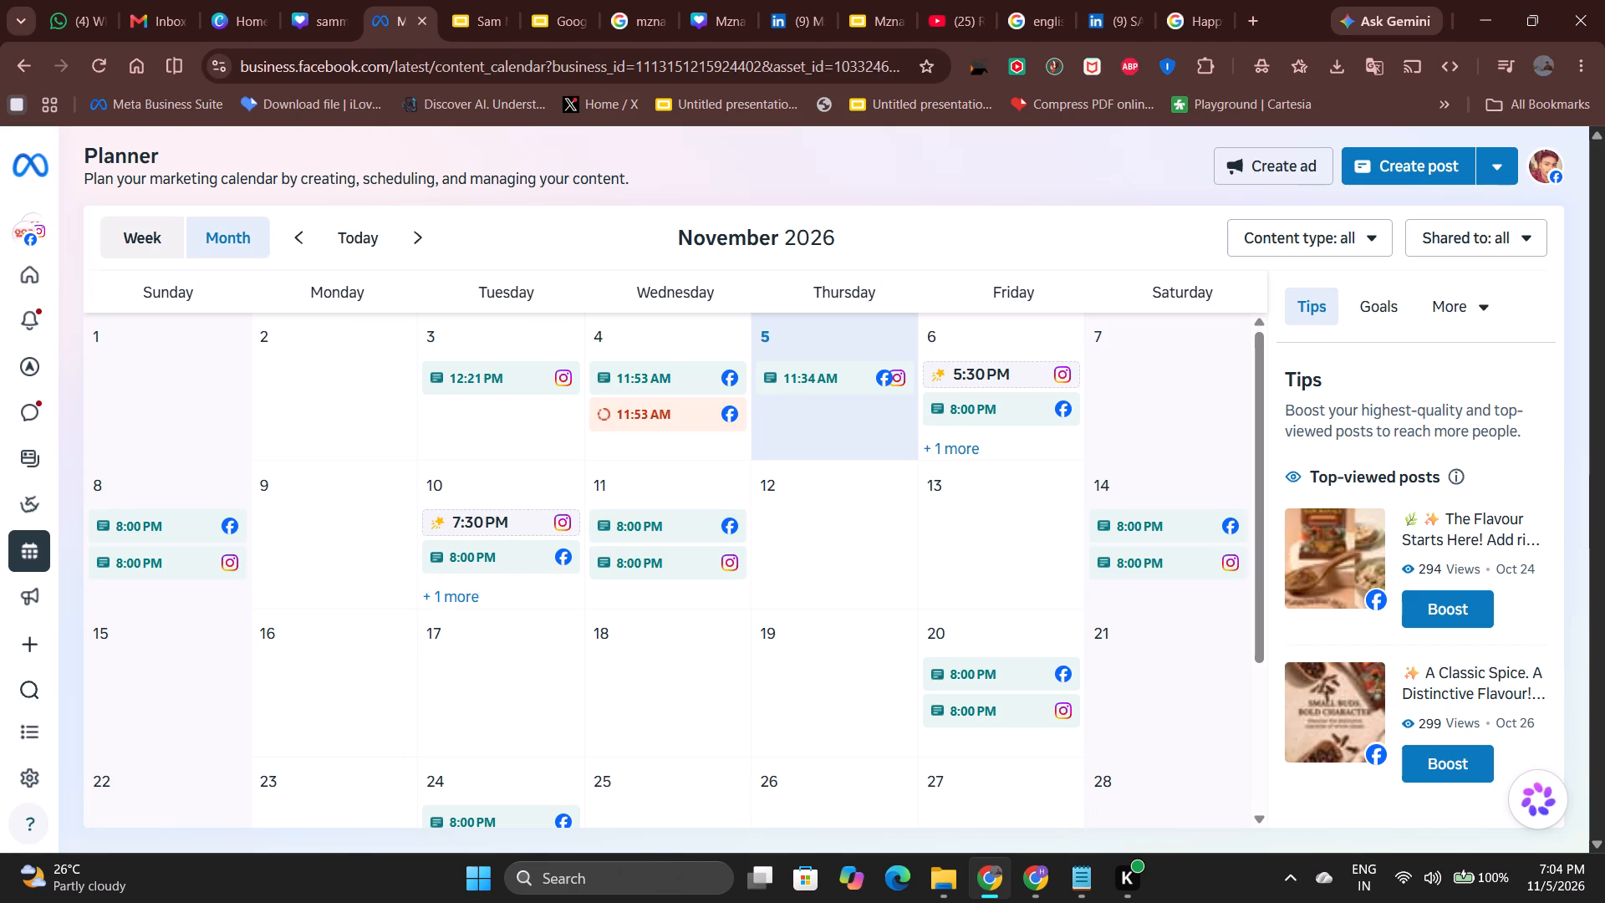
pyautogui.click(135, 242)
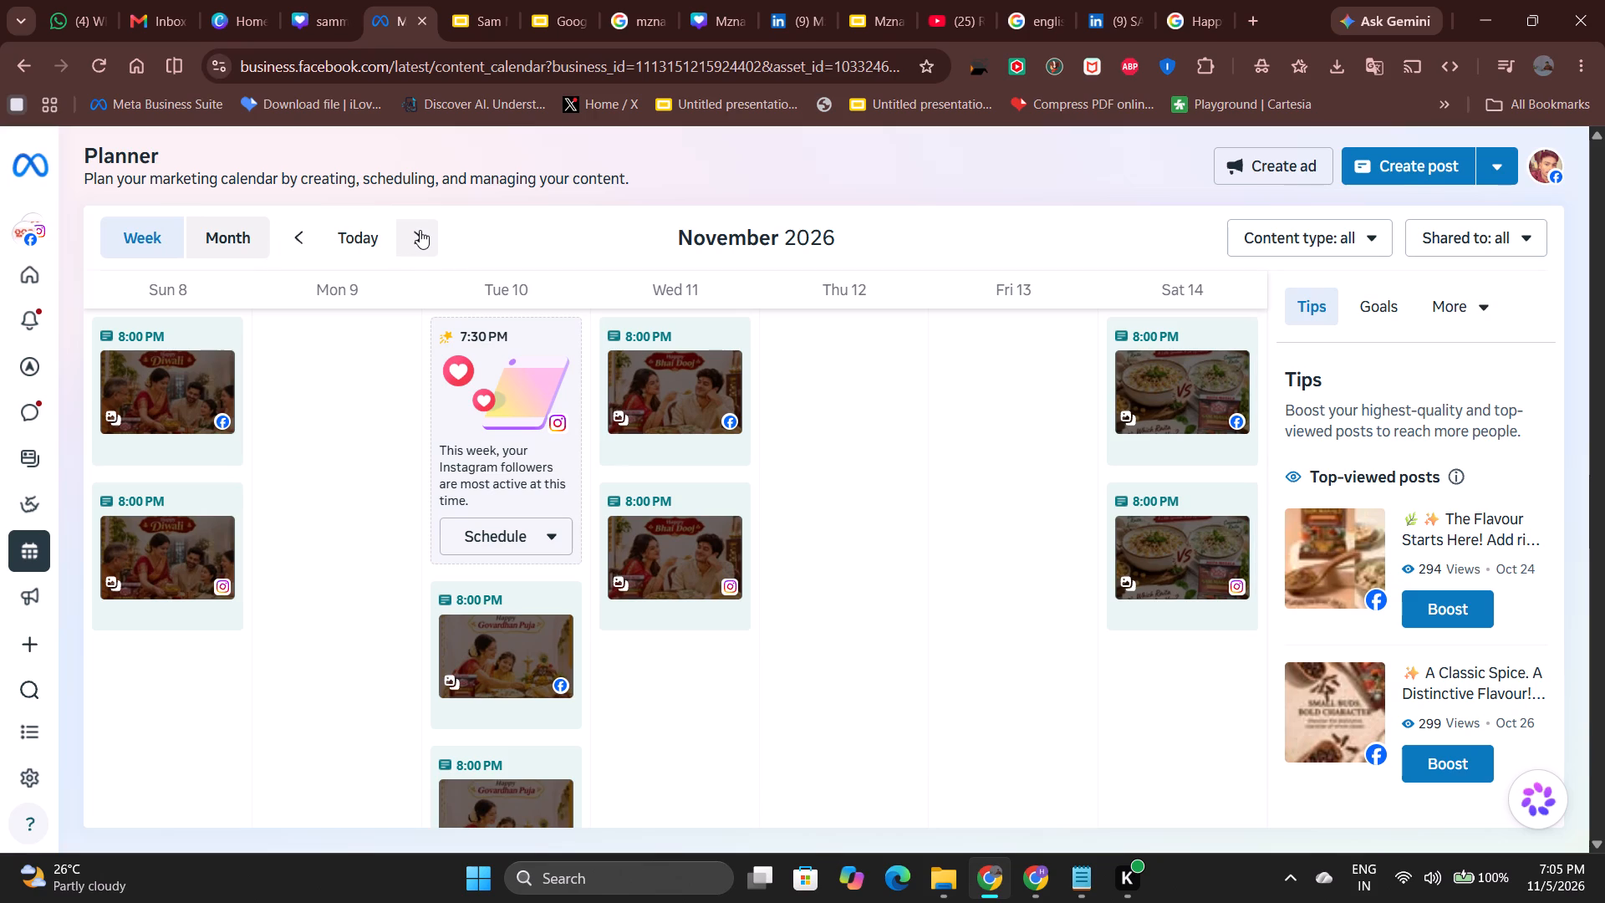
pyautogui.click(456, 0)
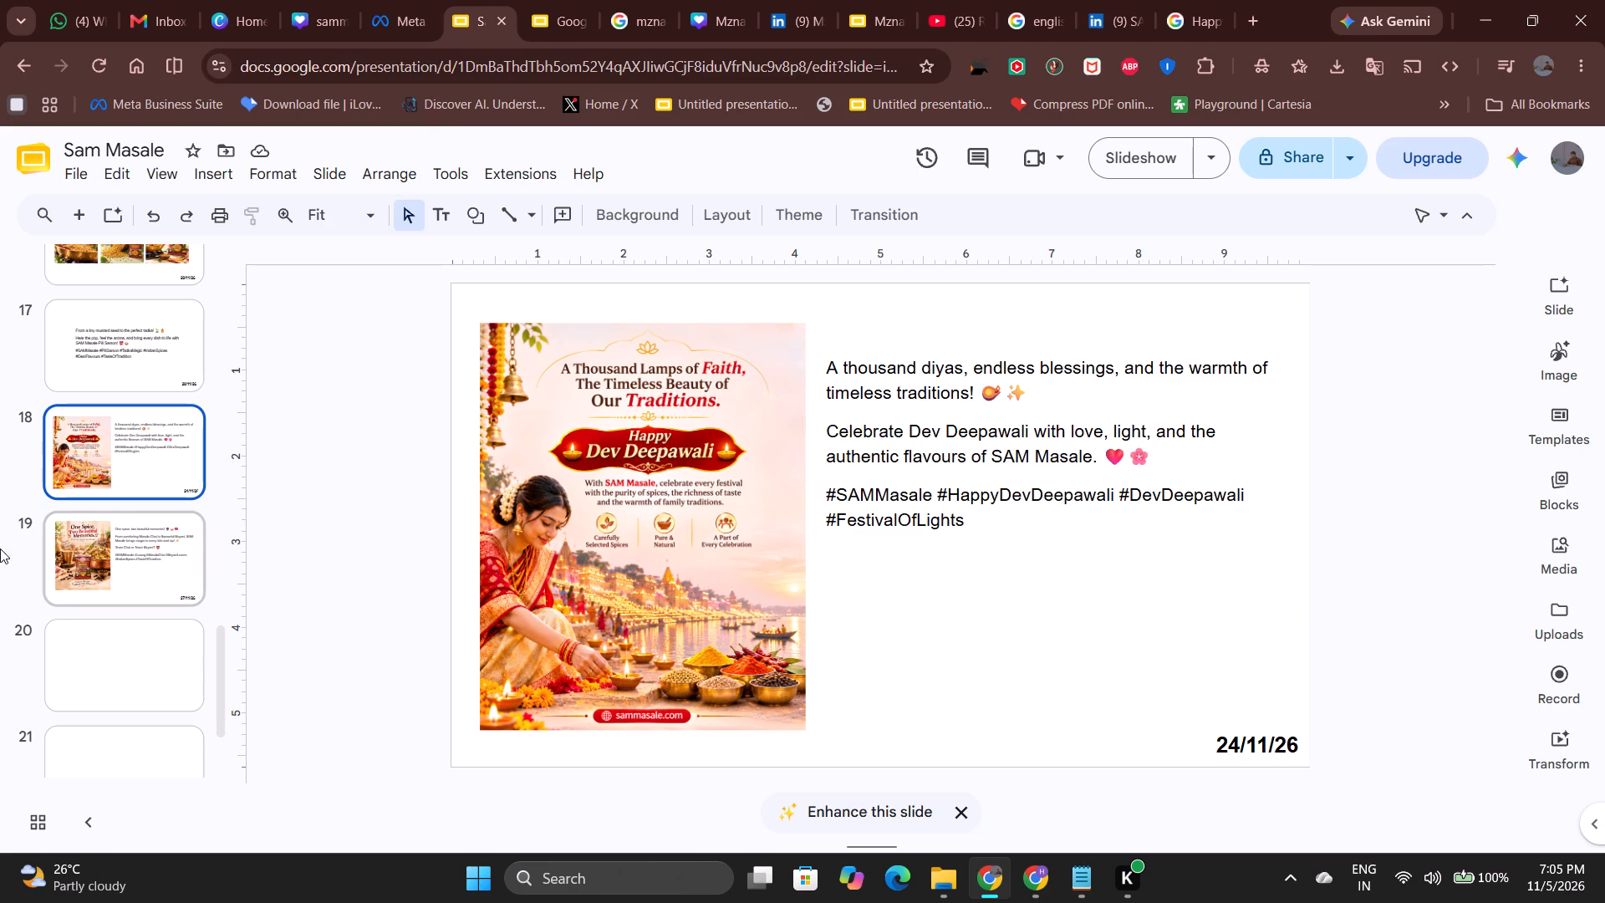
pyautogui.click(113, 581)
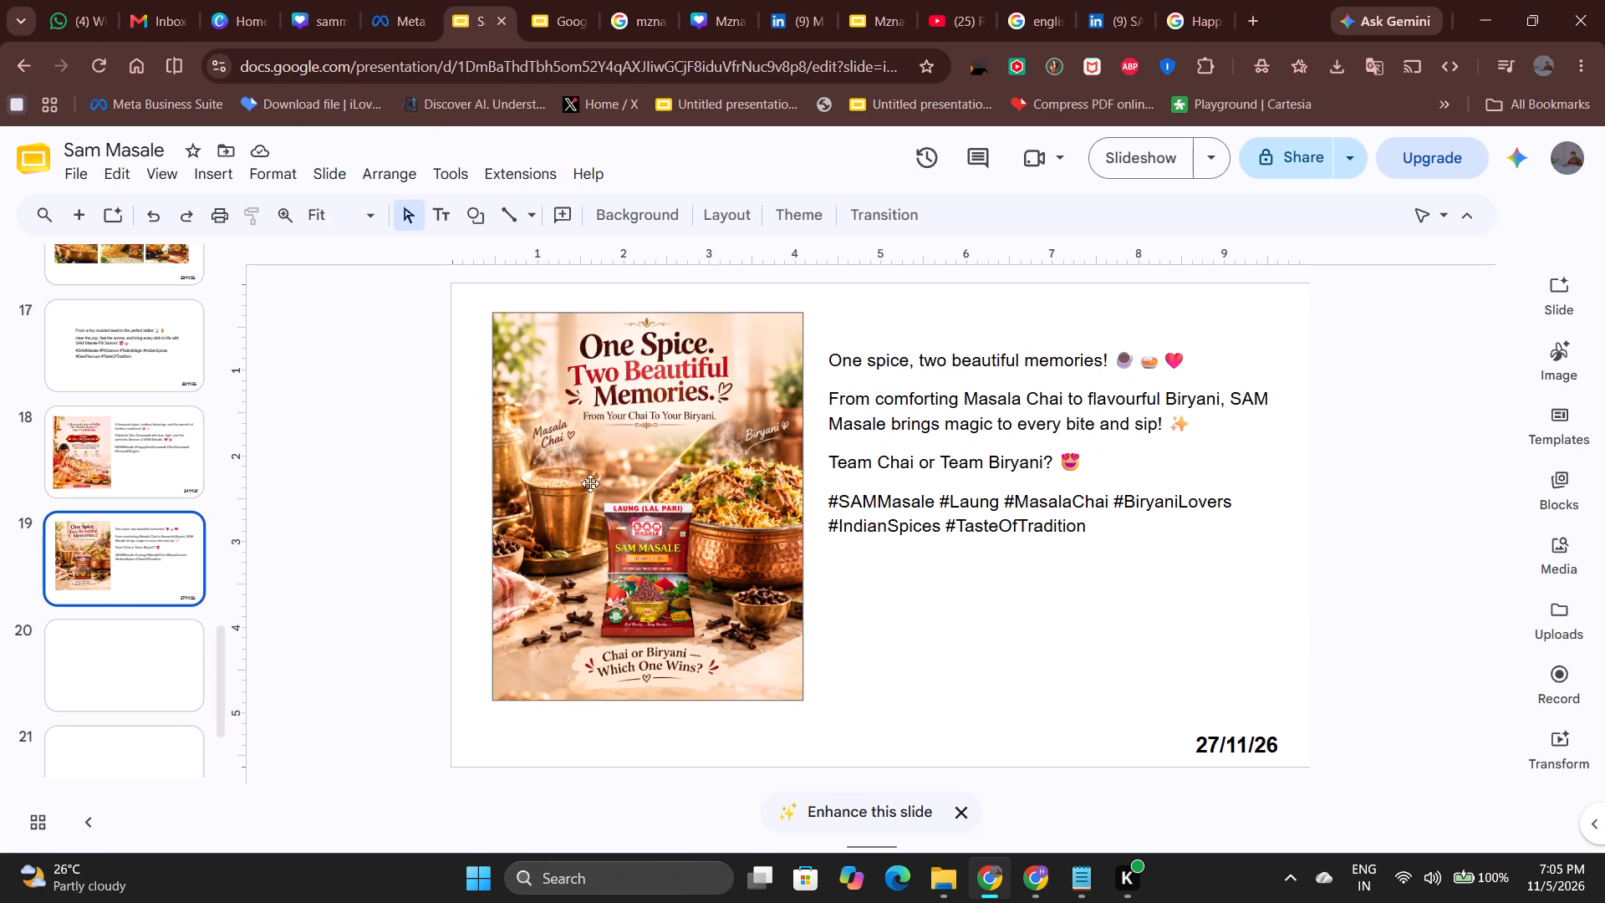
pyautogui.click(590, 483)
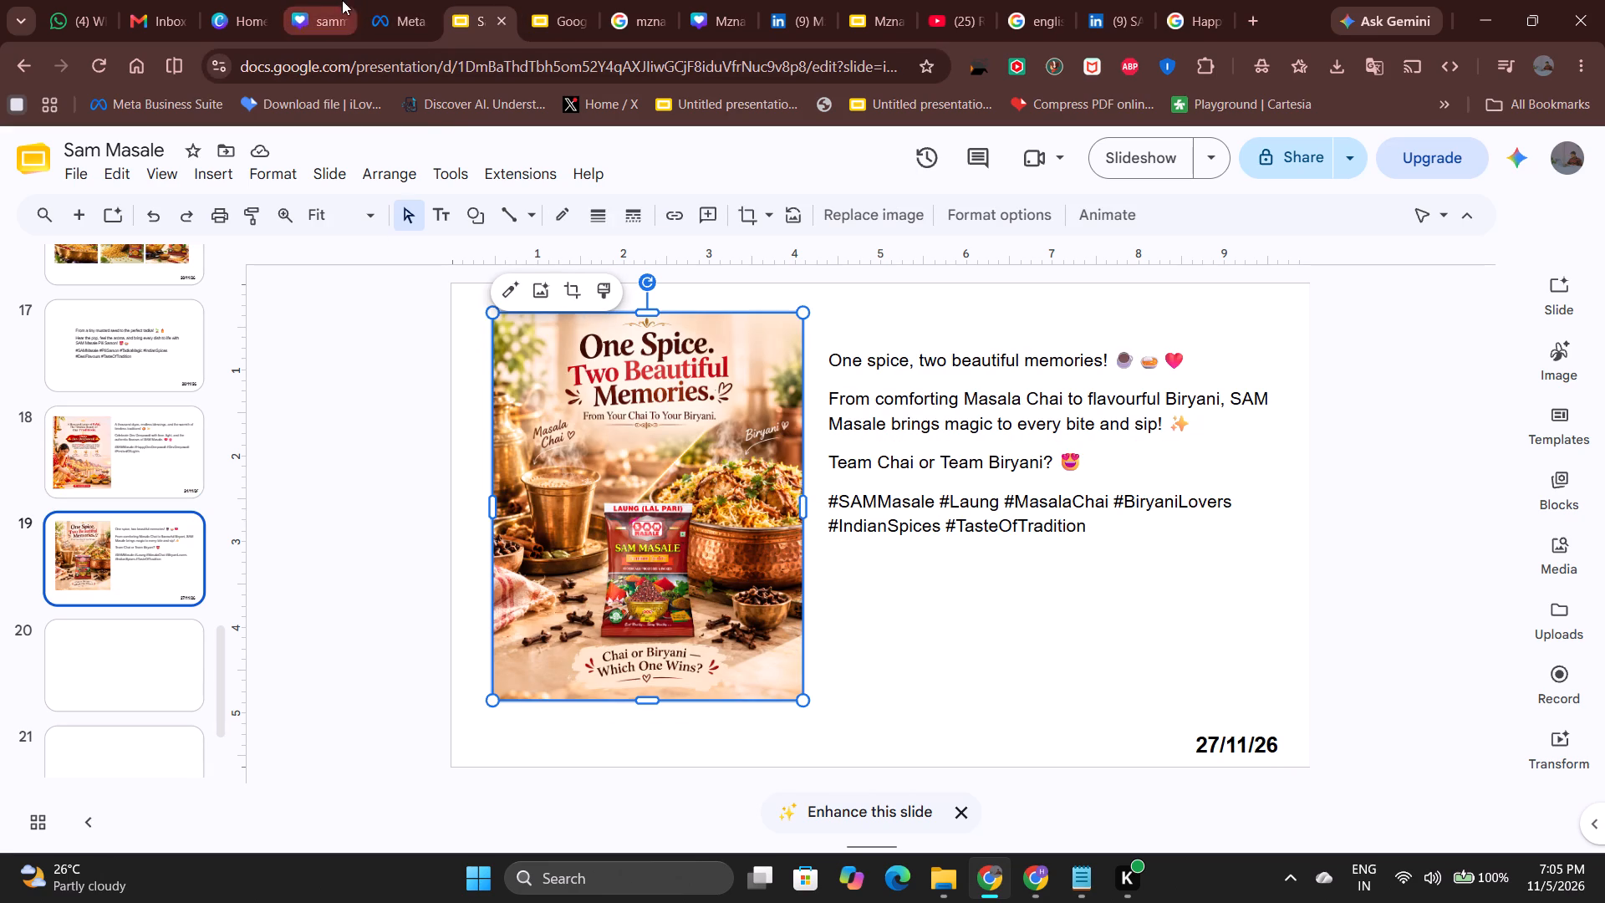
# Find the "One Spice. Two Beautiful Memories." design with Chai and Biryani choices in the sammasale Canva file and download only page 121 as PNG.
pyautogui.click(707, 0)
pyautogui.click(307, 0)
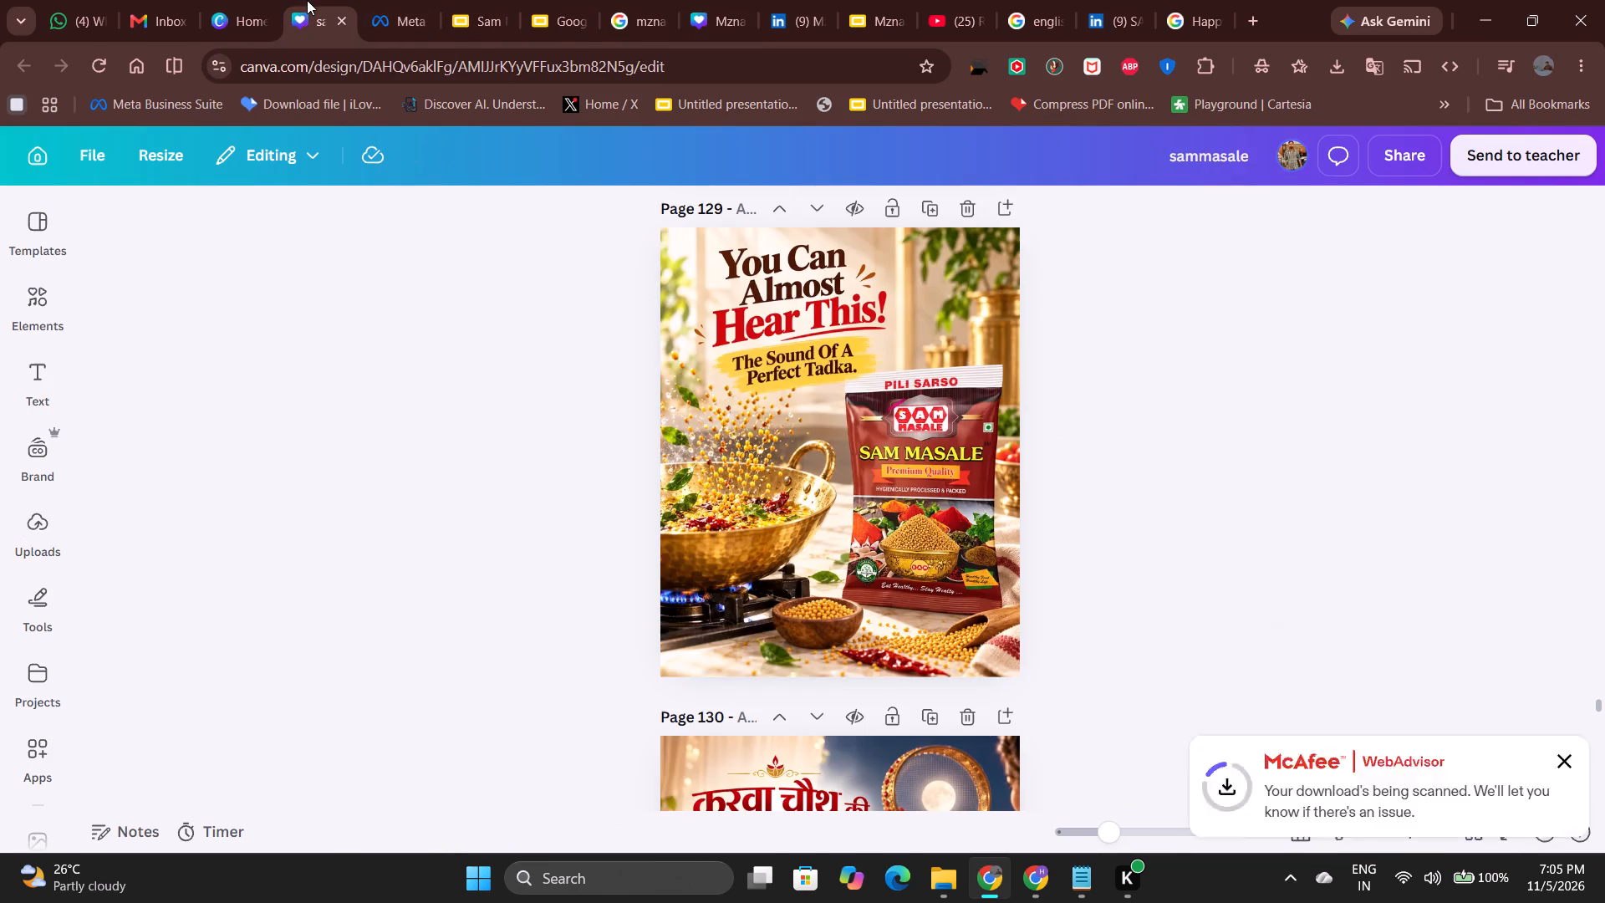
pyautogui.scroll(-17, 755, 457)
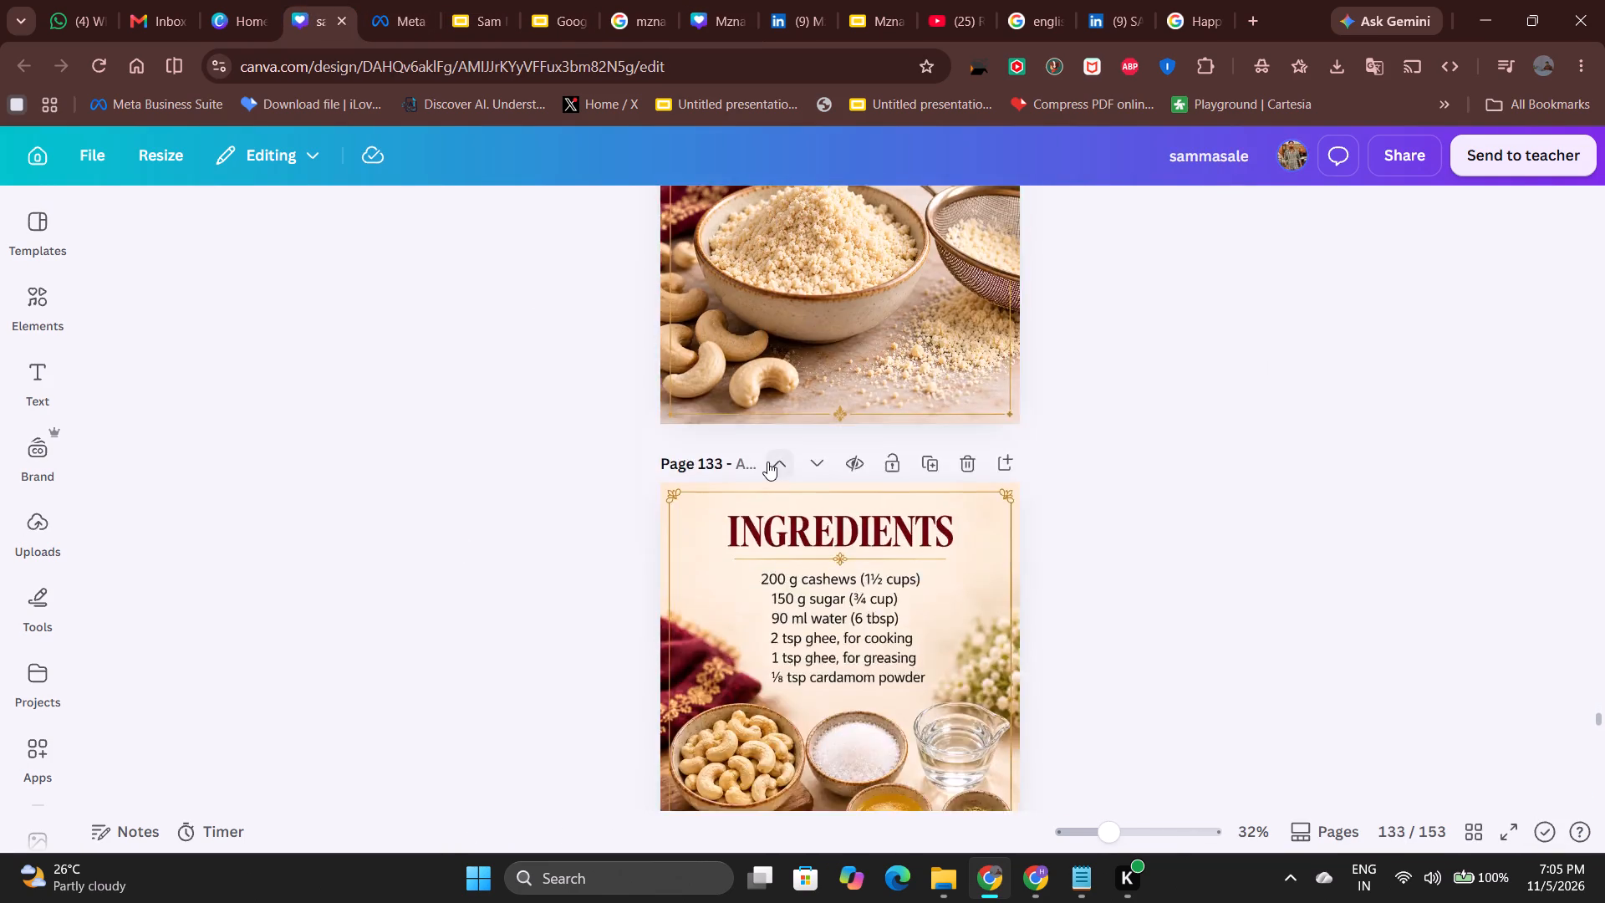
pyautogui.scroll(-13, 767, 462)
pyautogui.scroll(20, 767, 462)
pyautogui.scroll(1, 767, 462)
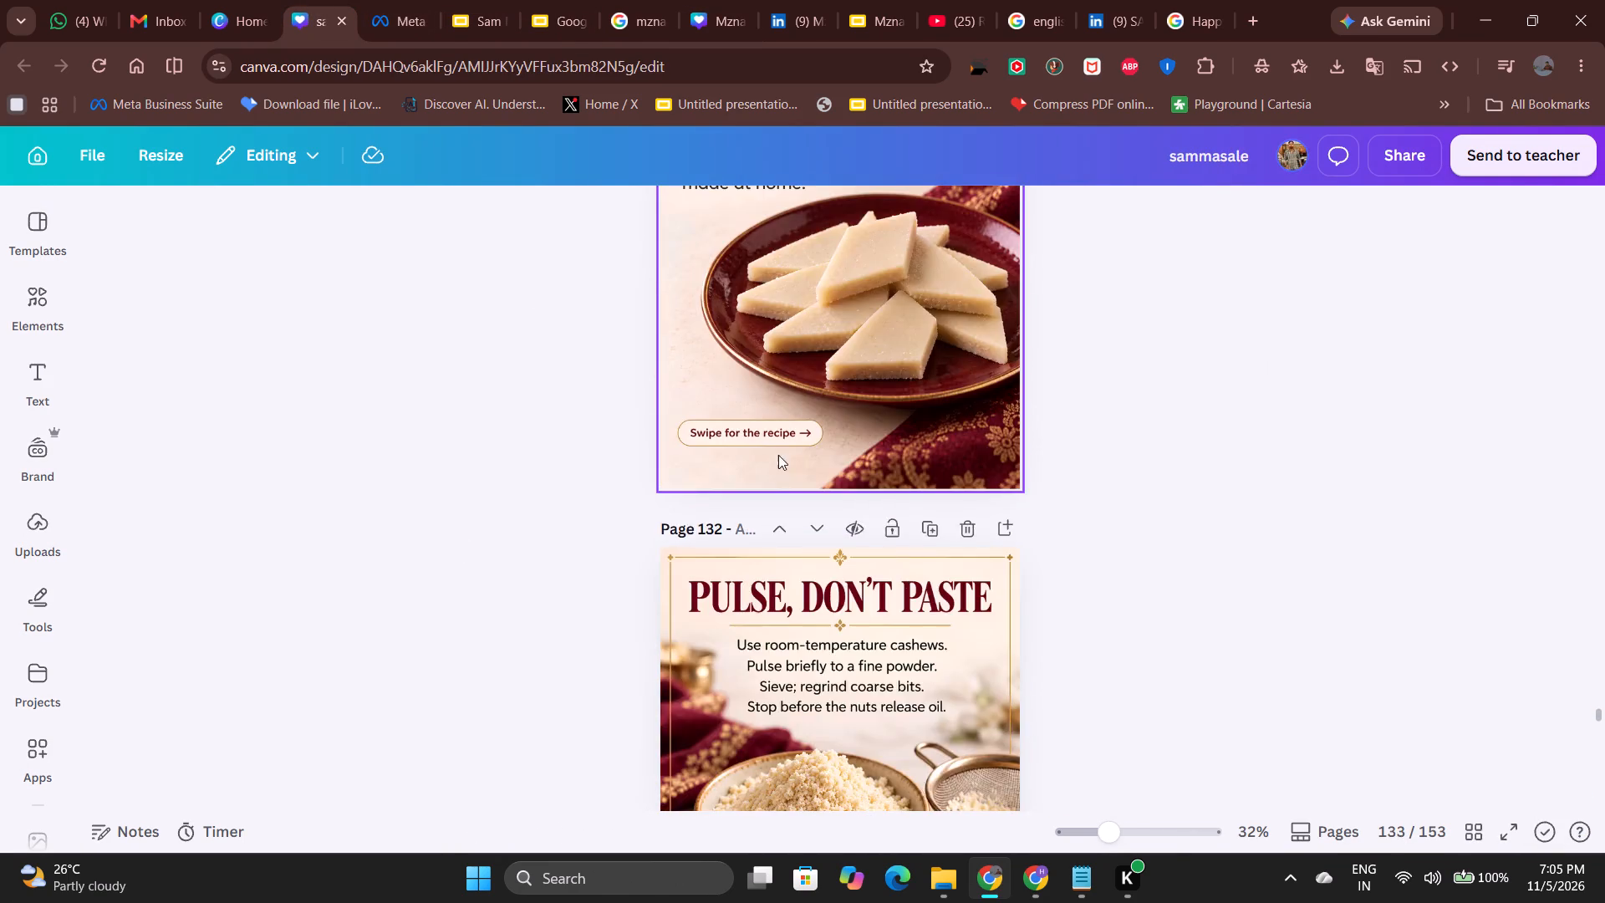
pyautogui.scroll(14, 778, 455)
pyautogui.scroll(20, 788, 452)
pyautogui.scroll(4, 788, 452)
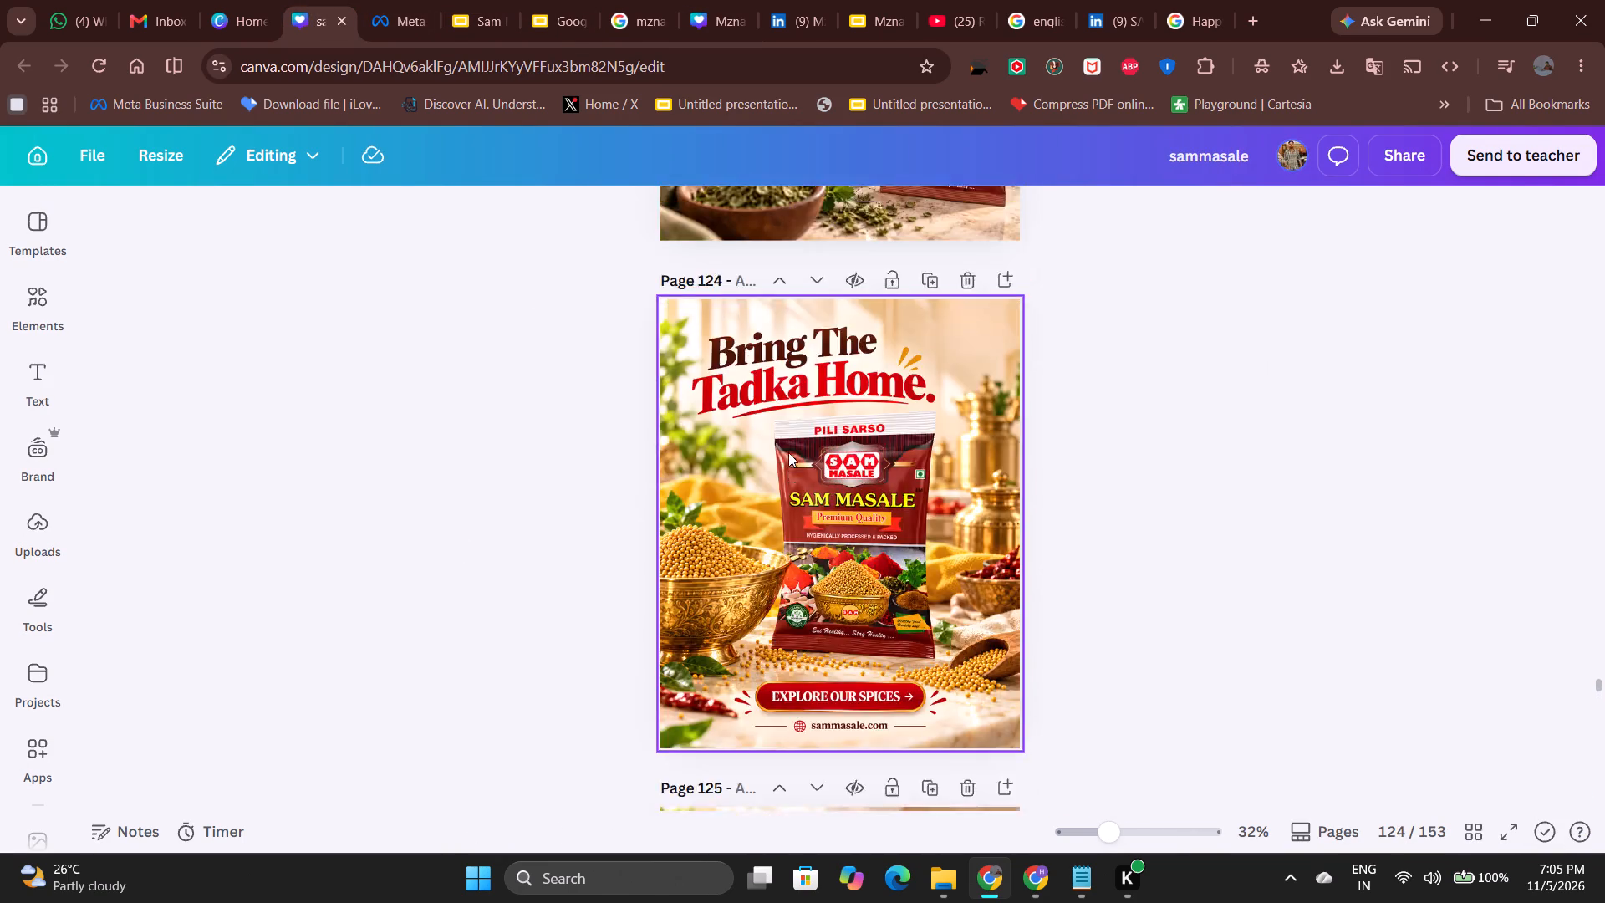
pyautogui.scroll(19, 788, 452)
pyautogui.scroll(-6, 788, 452)
pyautogui.click(788, 452)
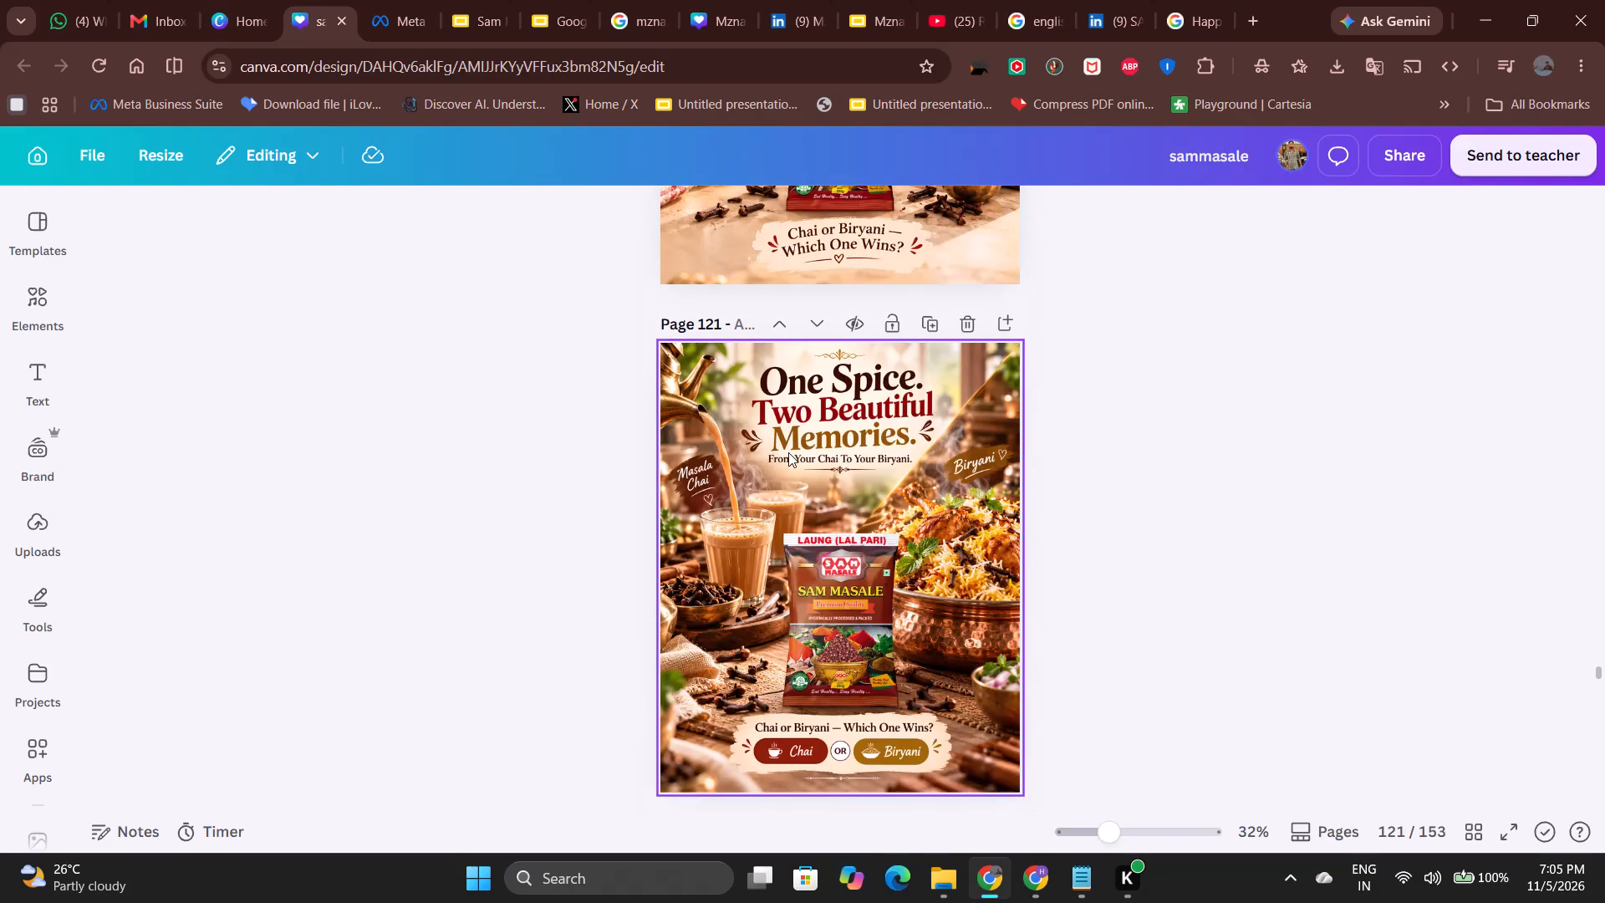
pyautogui.click(1396, 150)
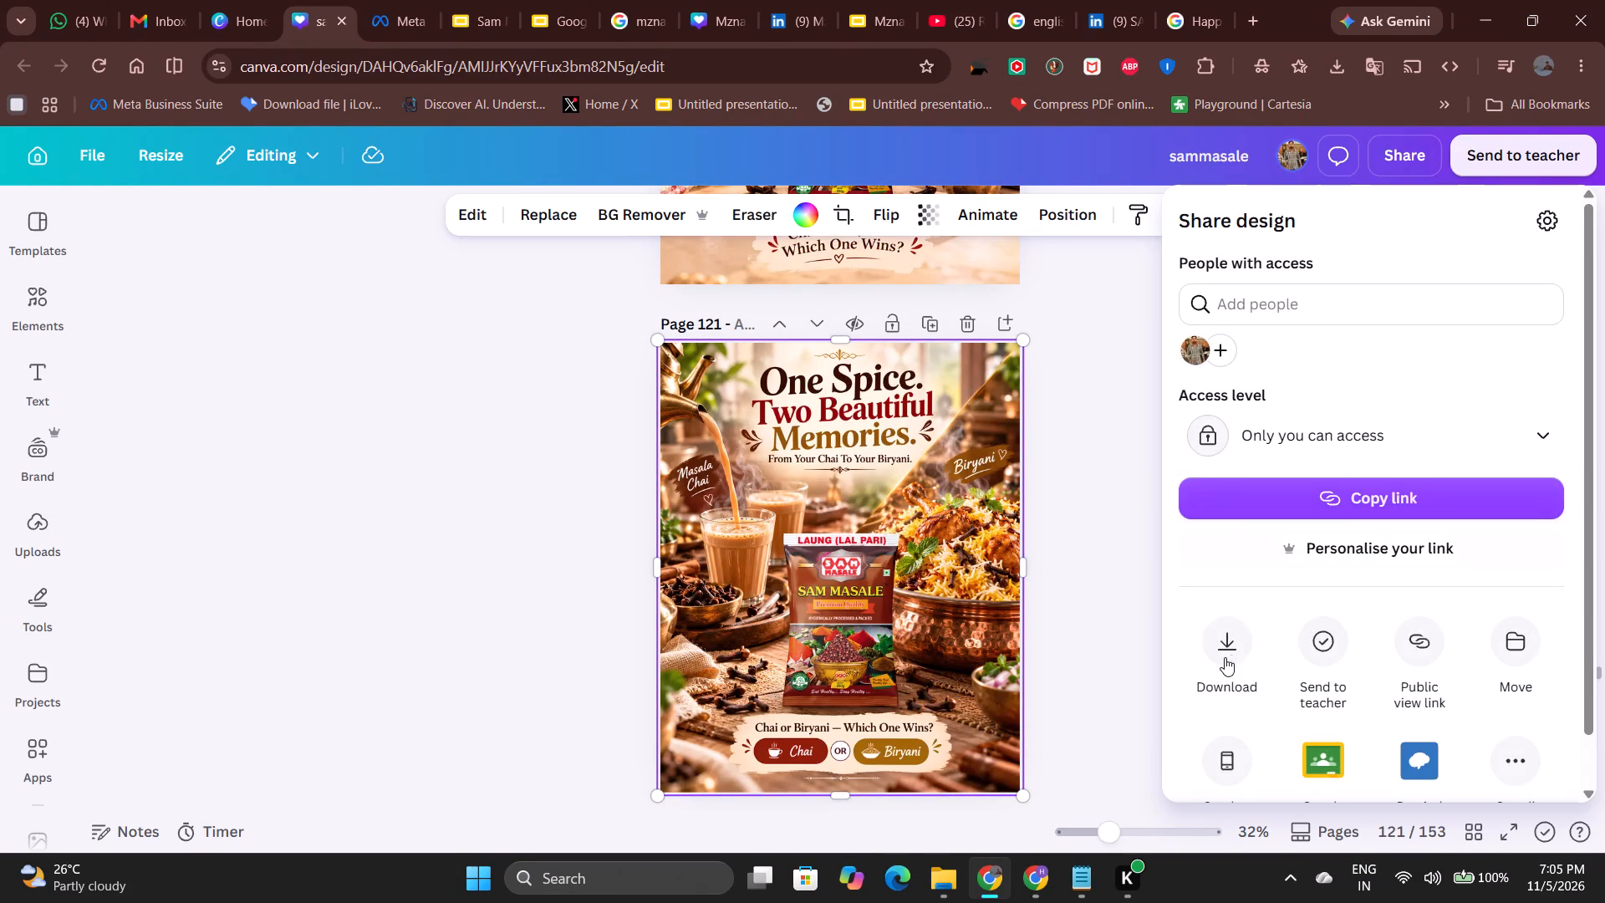
pyautogui.click(1225, 657)
pyautogui.click(1409, 624)
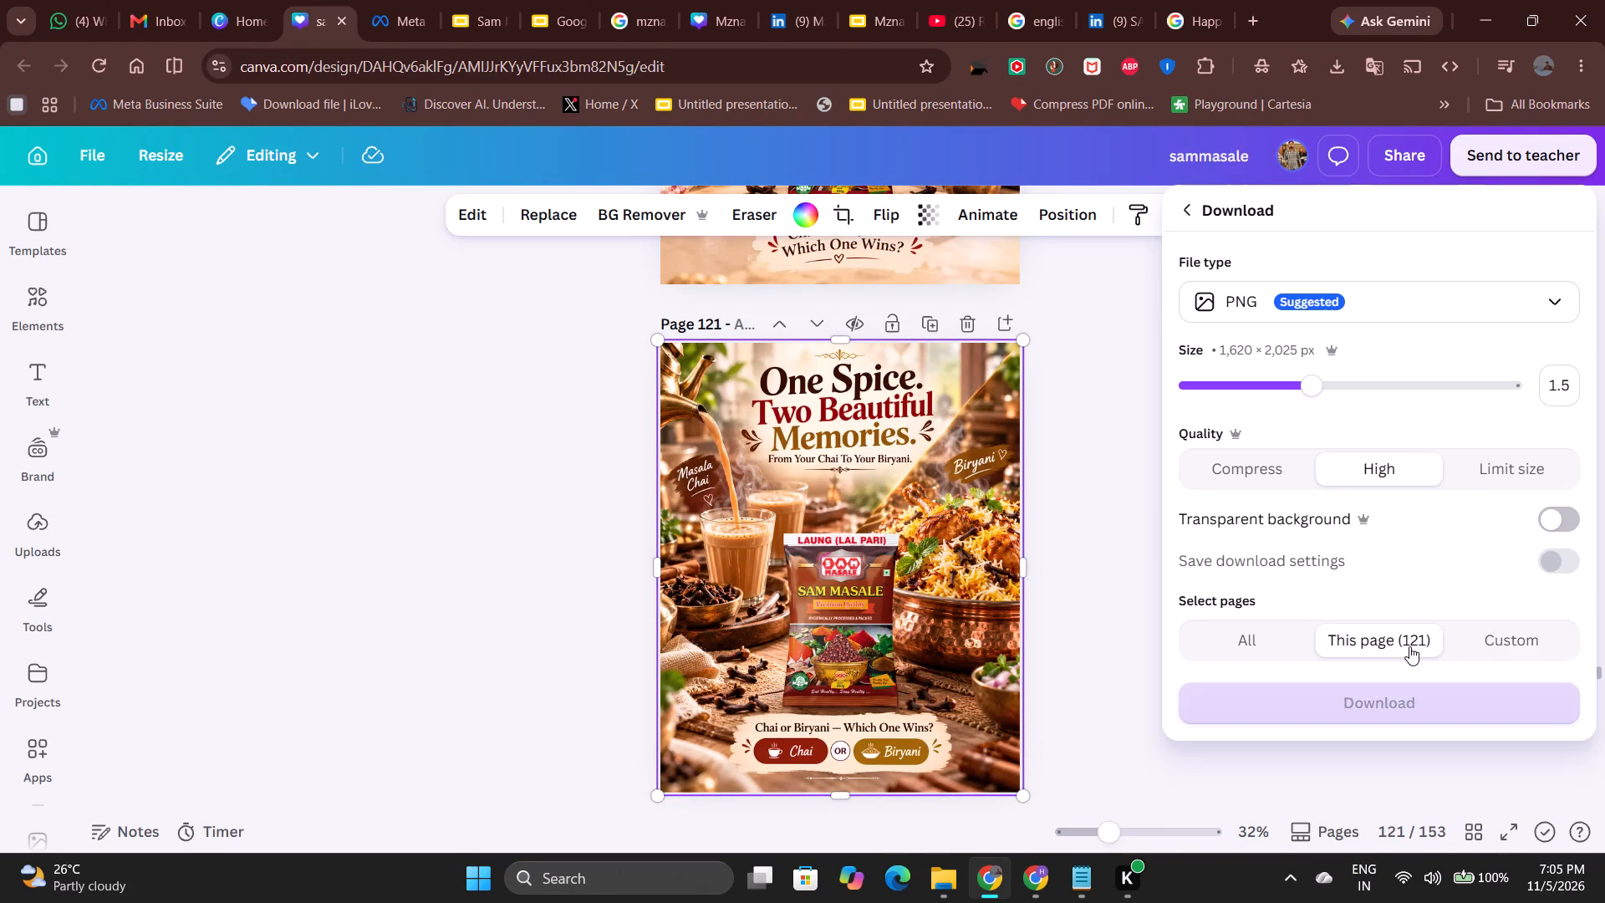
pyautogui.click(1344, 690)
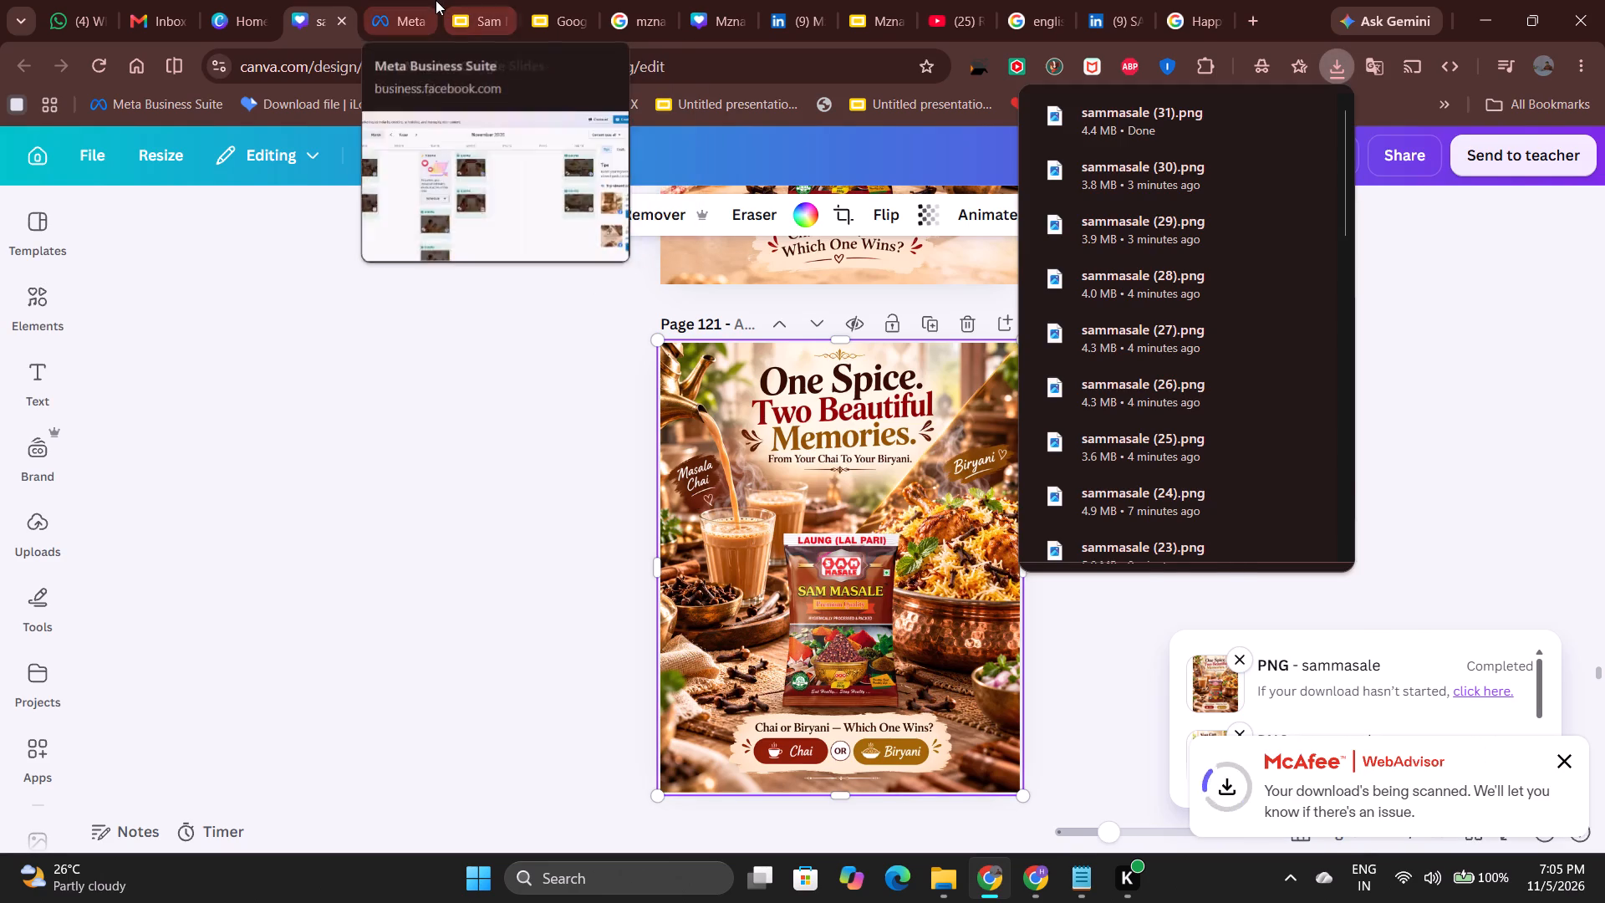
# Create a new Facebook and Instagram post for Sam Masale with the image sammasale (31) from Downloads.
pyautogui.click(436, 0)
pyautogui.click(1418, 162)
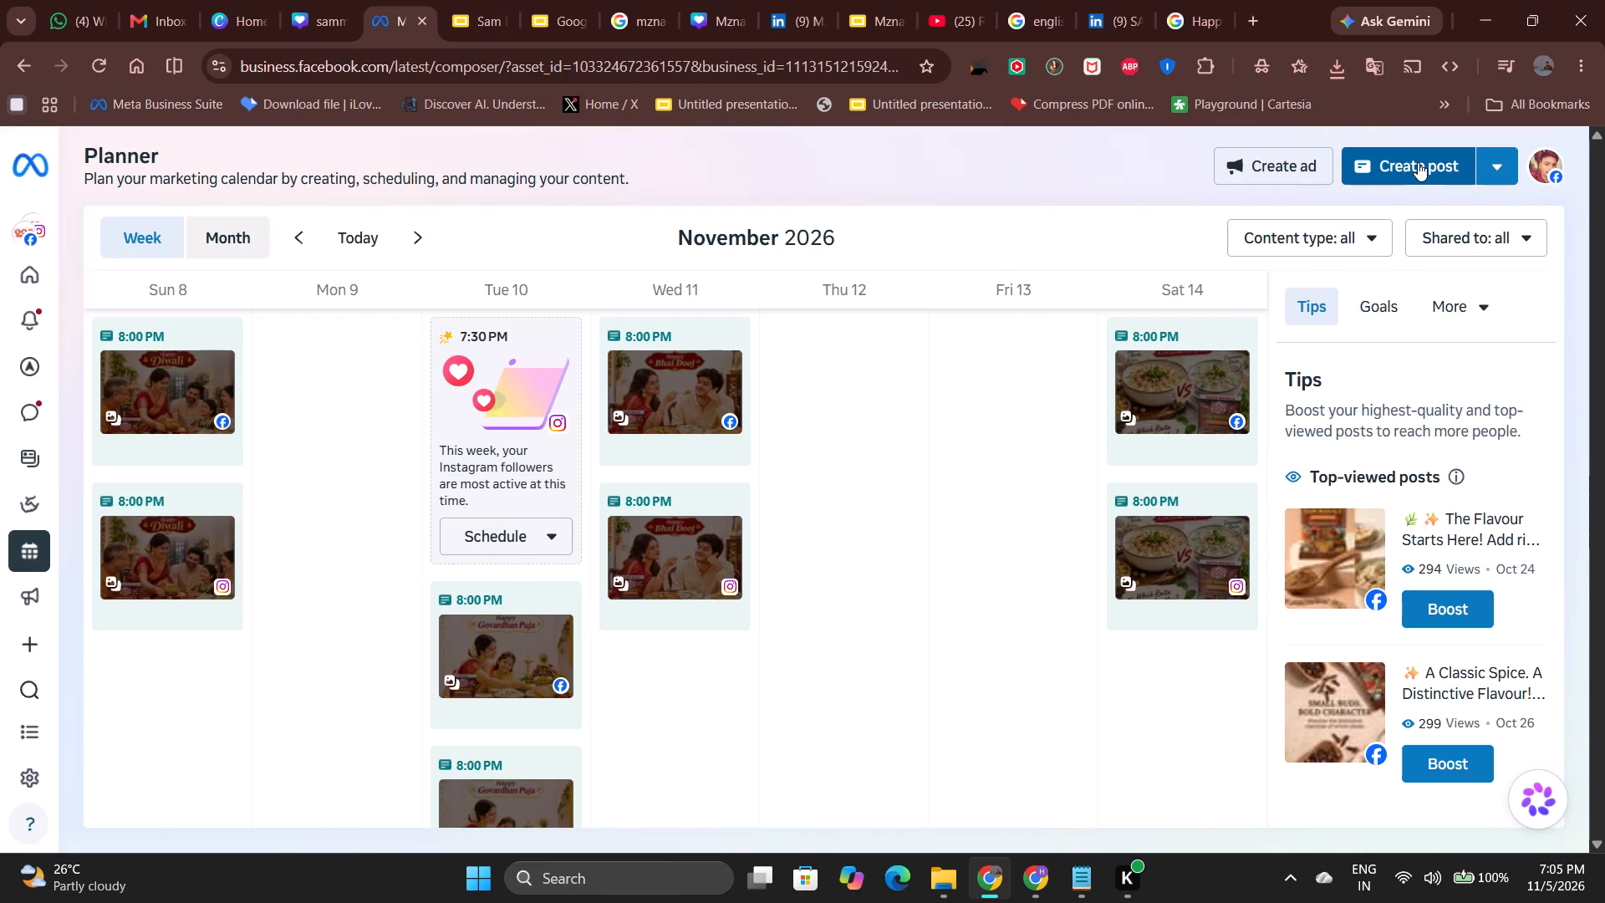
pyautogui.click(183, 531)
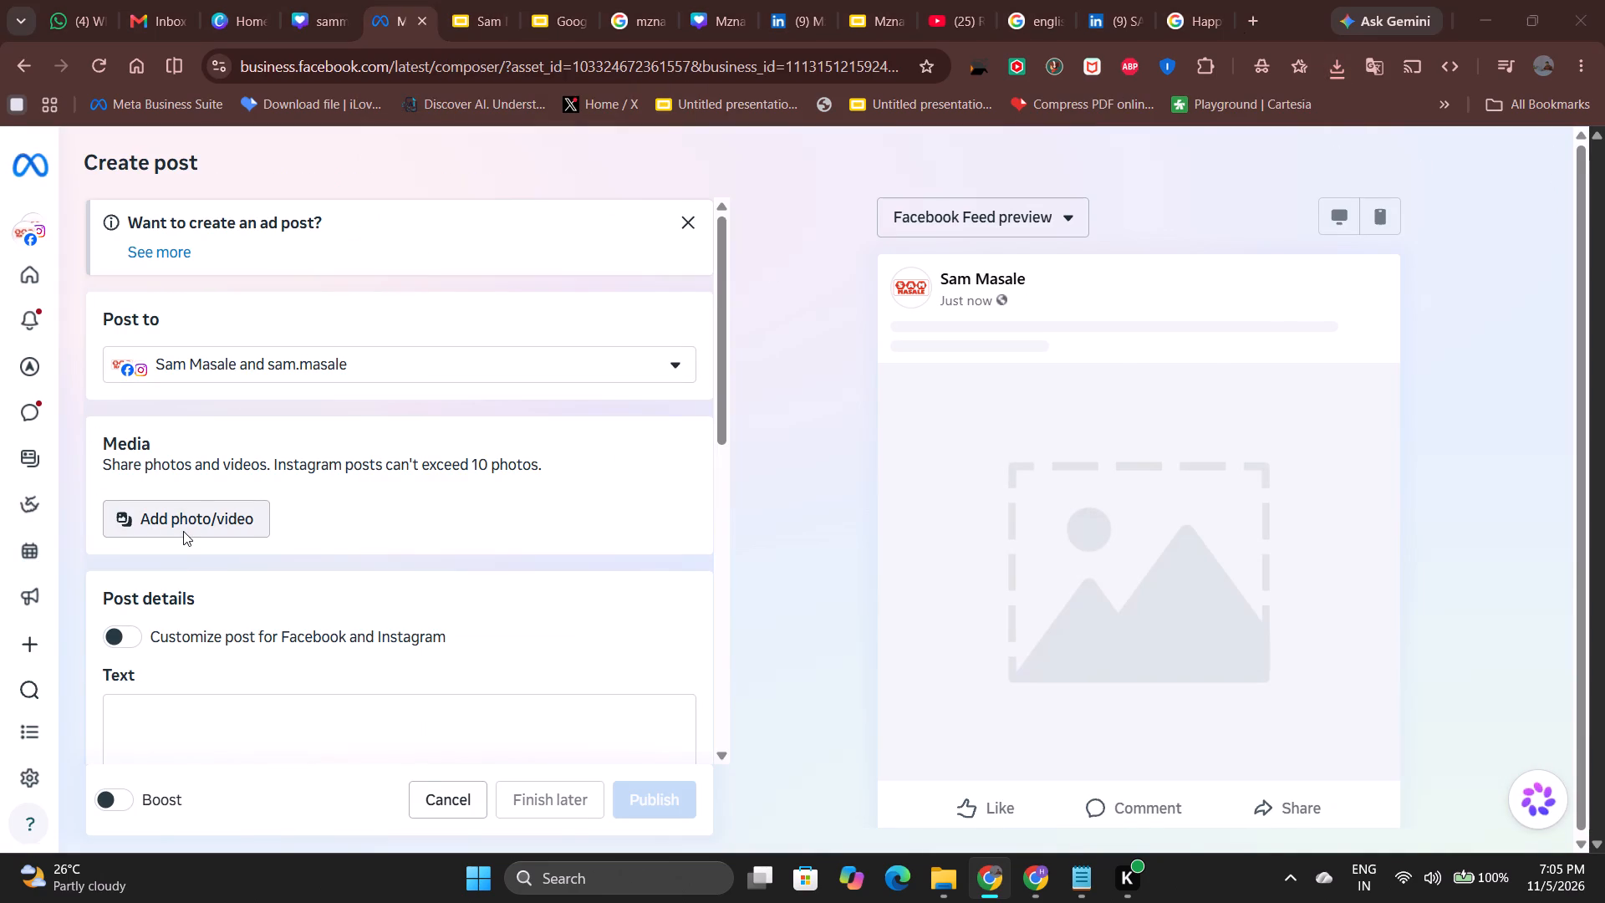
pyautogui.click(328, 251)
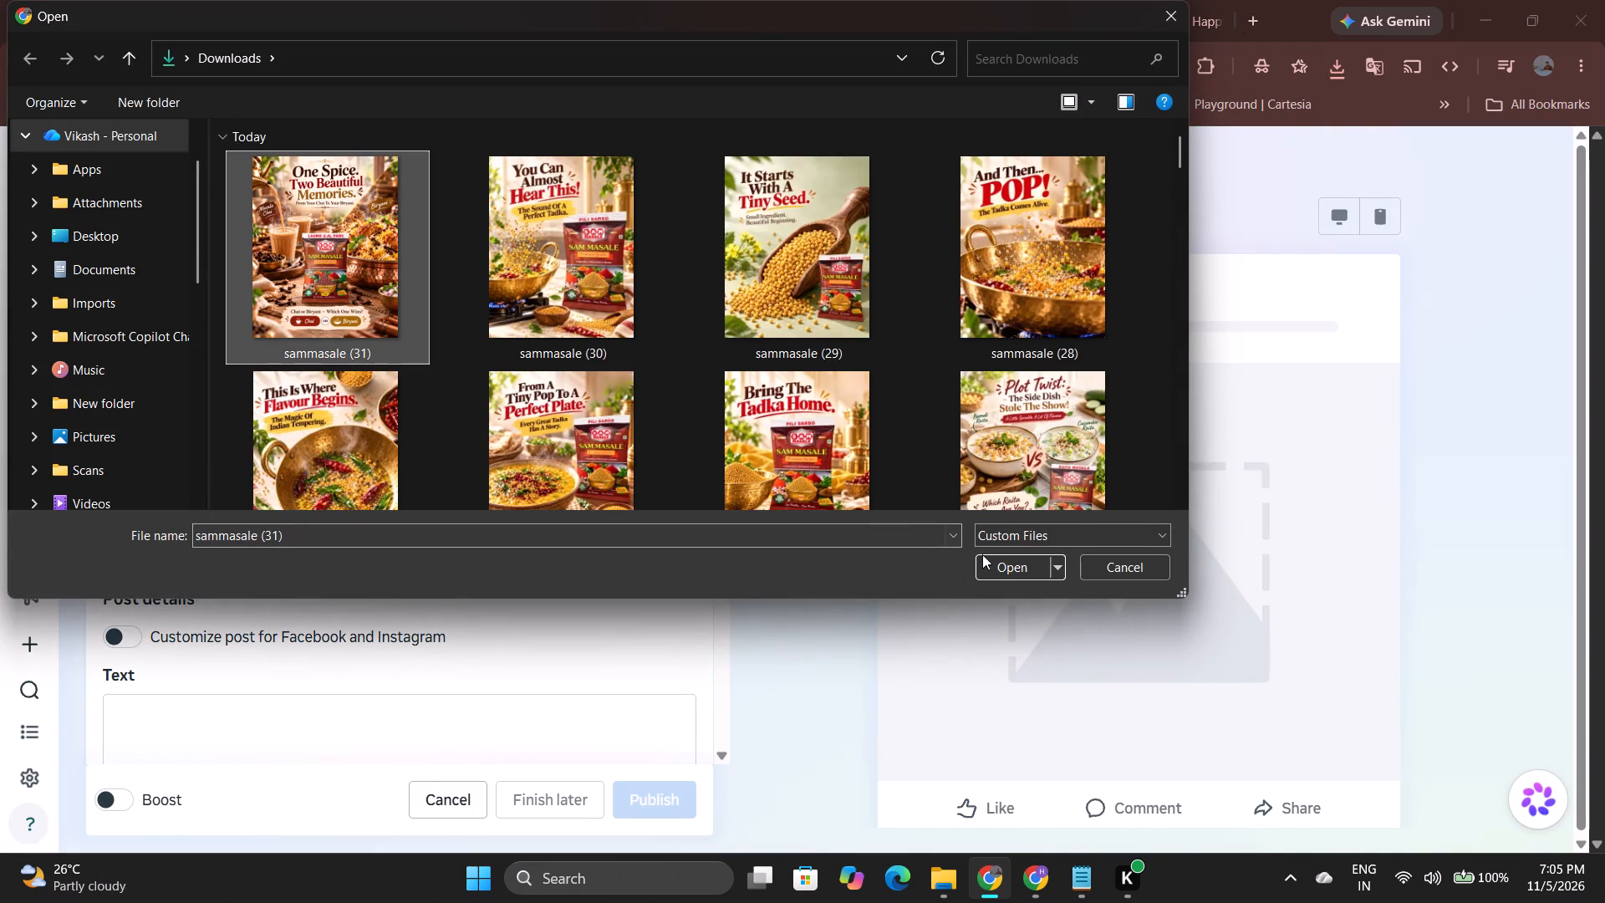
pyautogui.click(1001, 564)
# Caption the post with the "One spice, two beautiful memories!" text and hashtags copied from slide 19 of the Sam Masale deck.
pyautogui.scroll(-4, 395, 515)
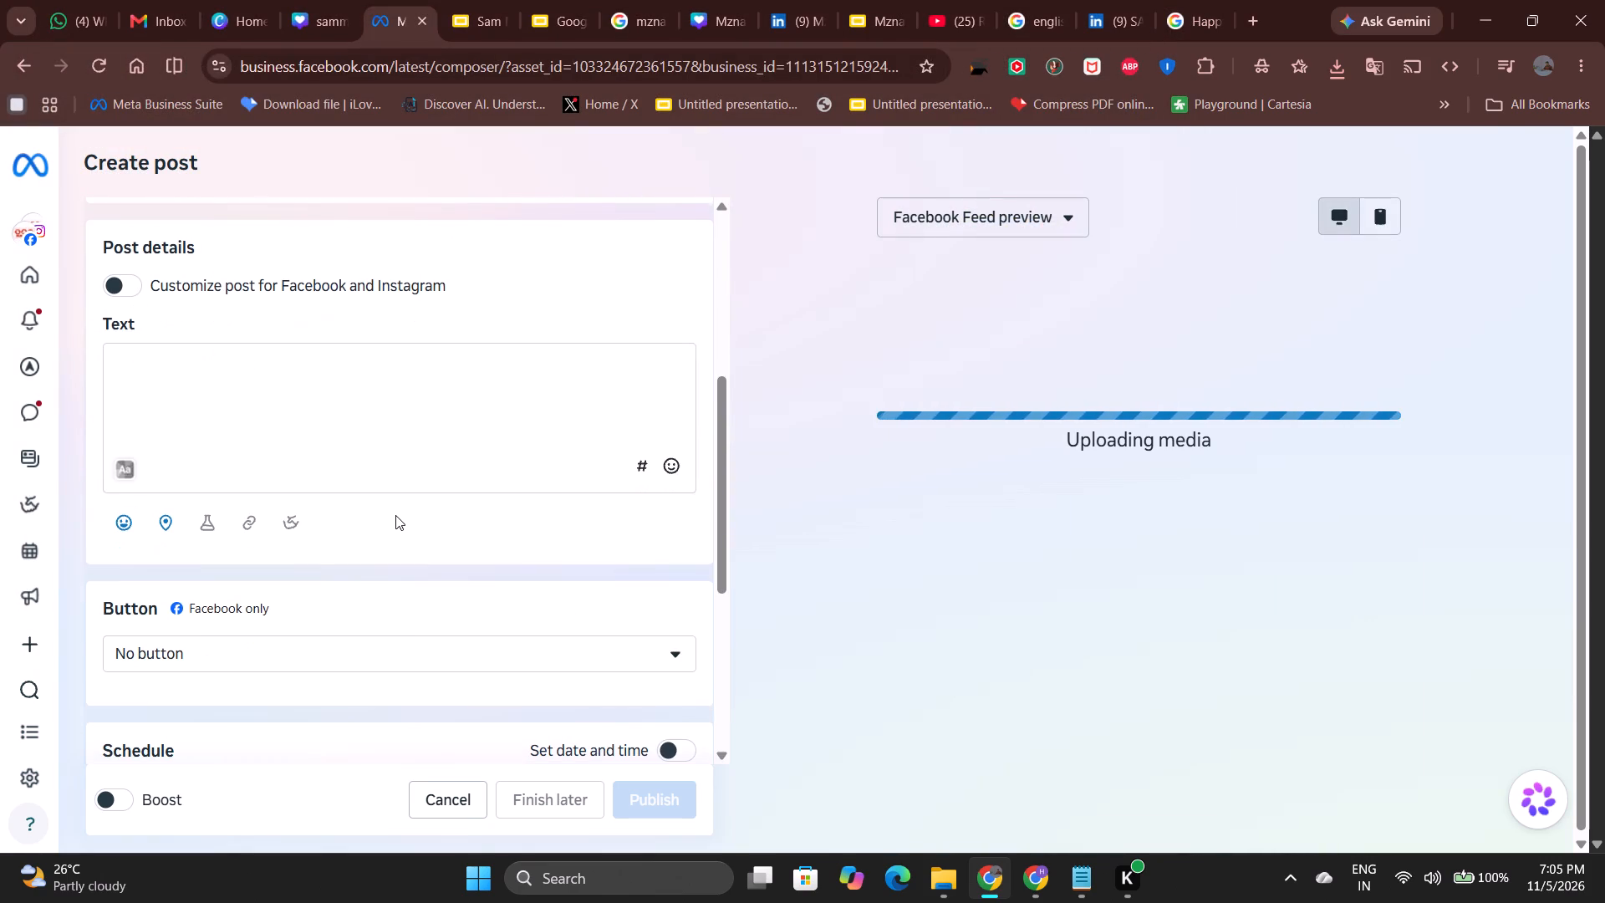
pyautogui.click(339, 361)
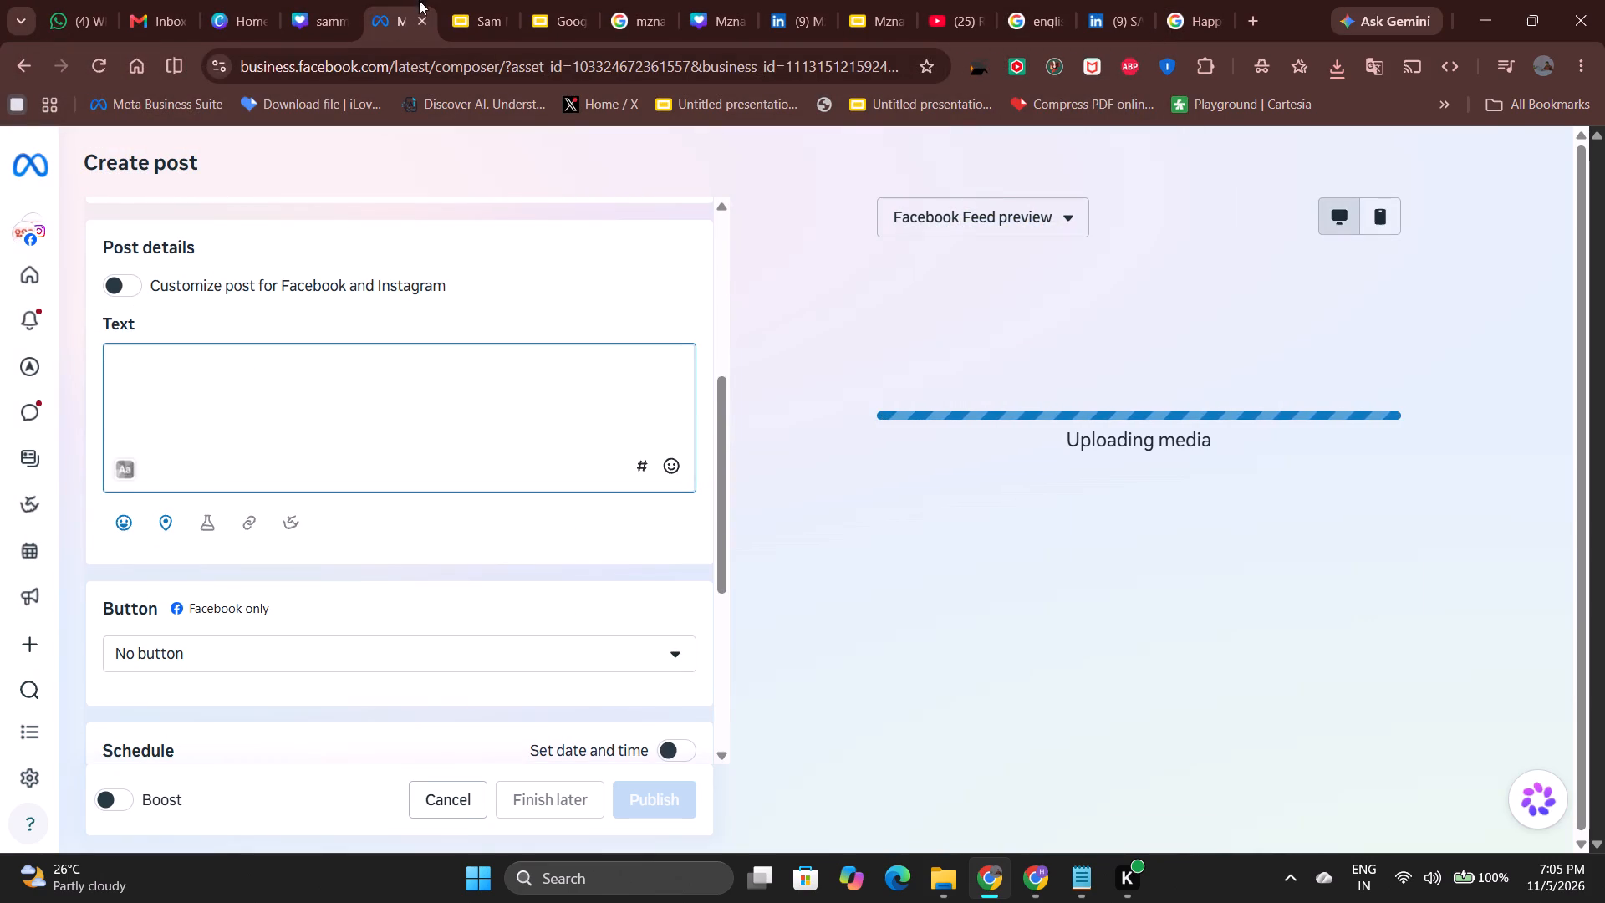
pyautogui.click(471, 0)
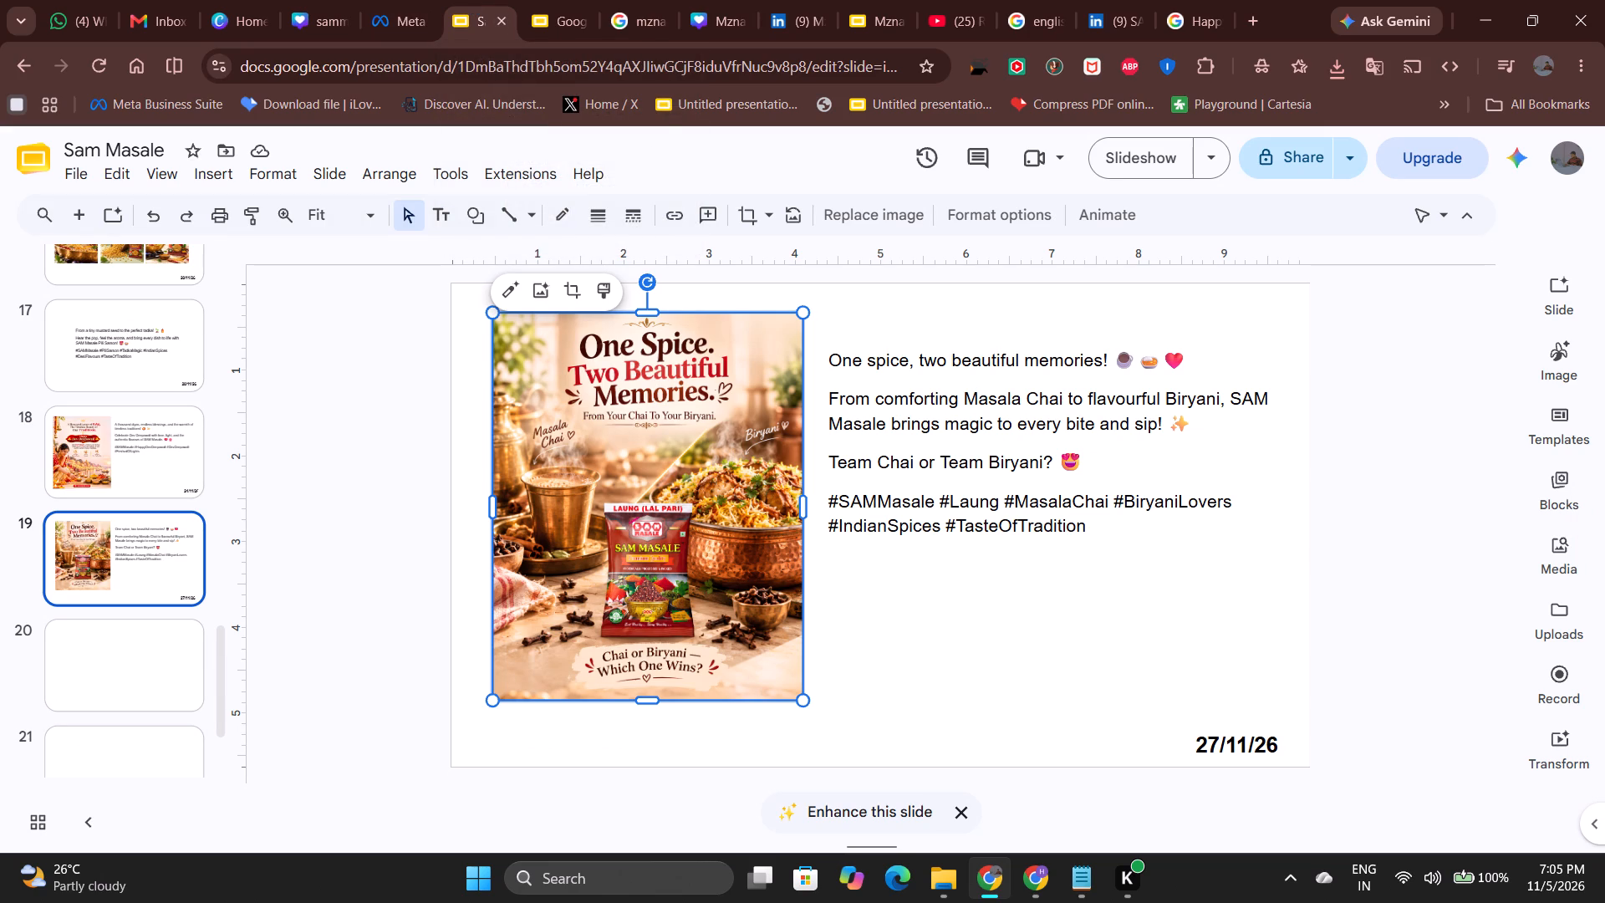
pyautogui.click(1012, 451)
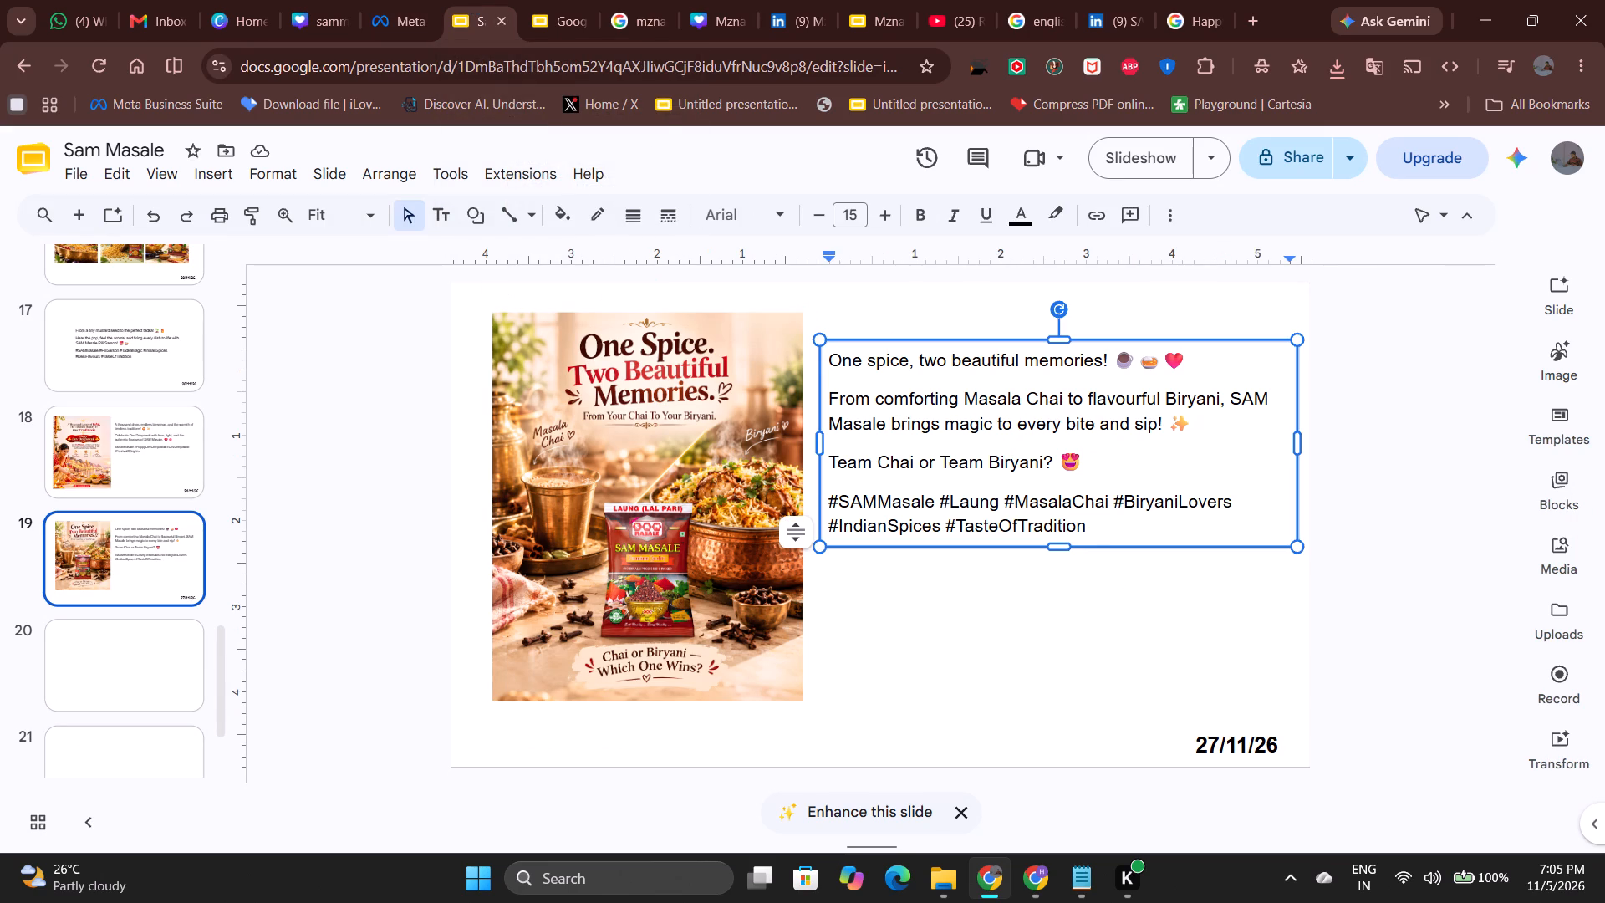
pyautogui.hotkey('ctrl', 'a')
pyautogui.hotkey('ctrl', 'c')
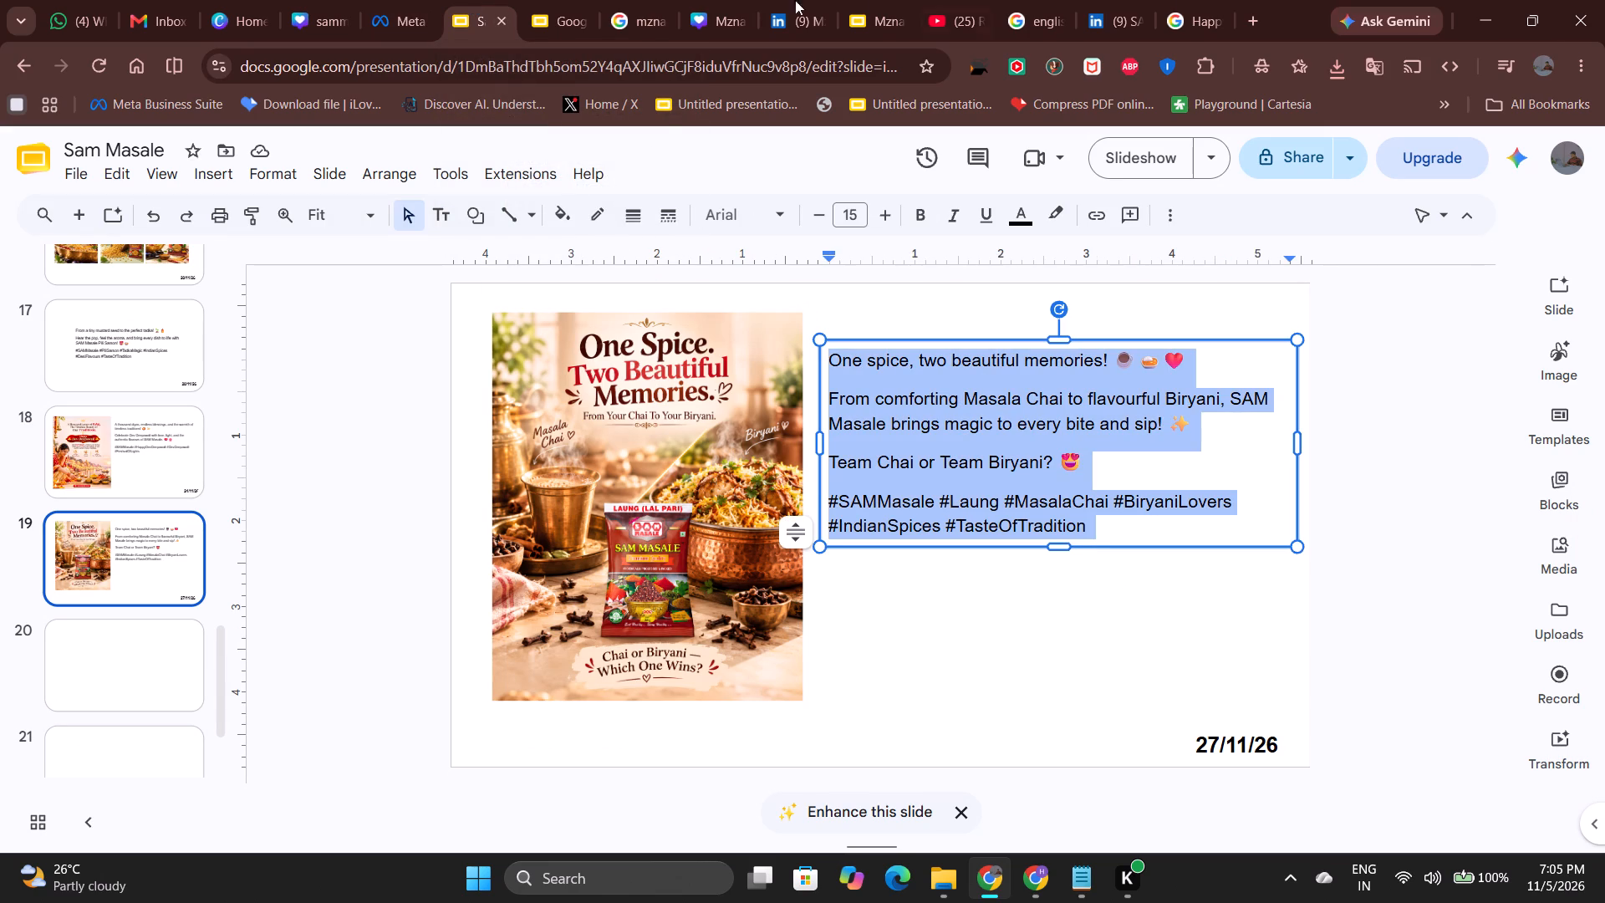
pyautogui.click(379, 0)
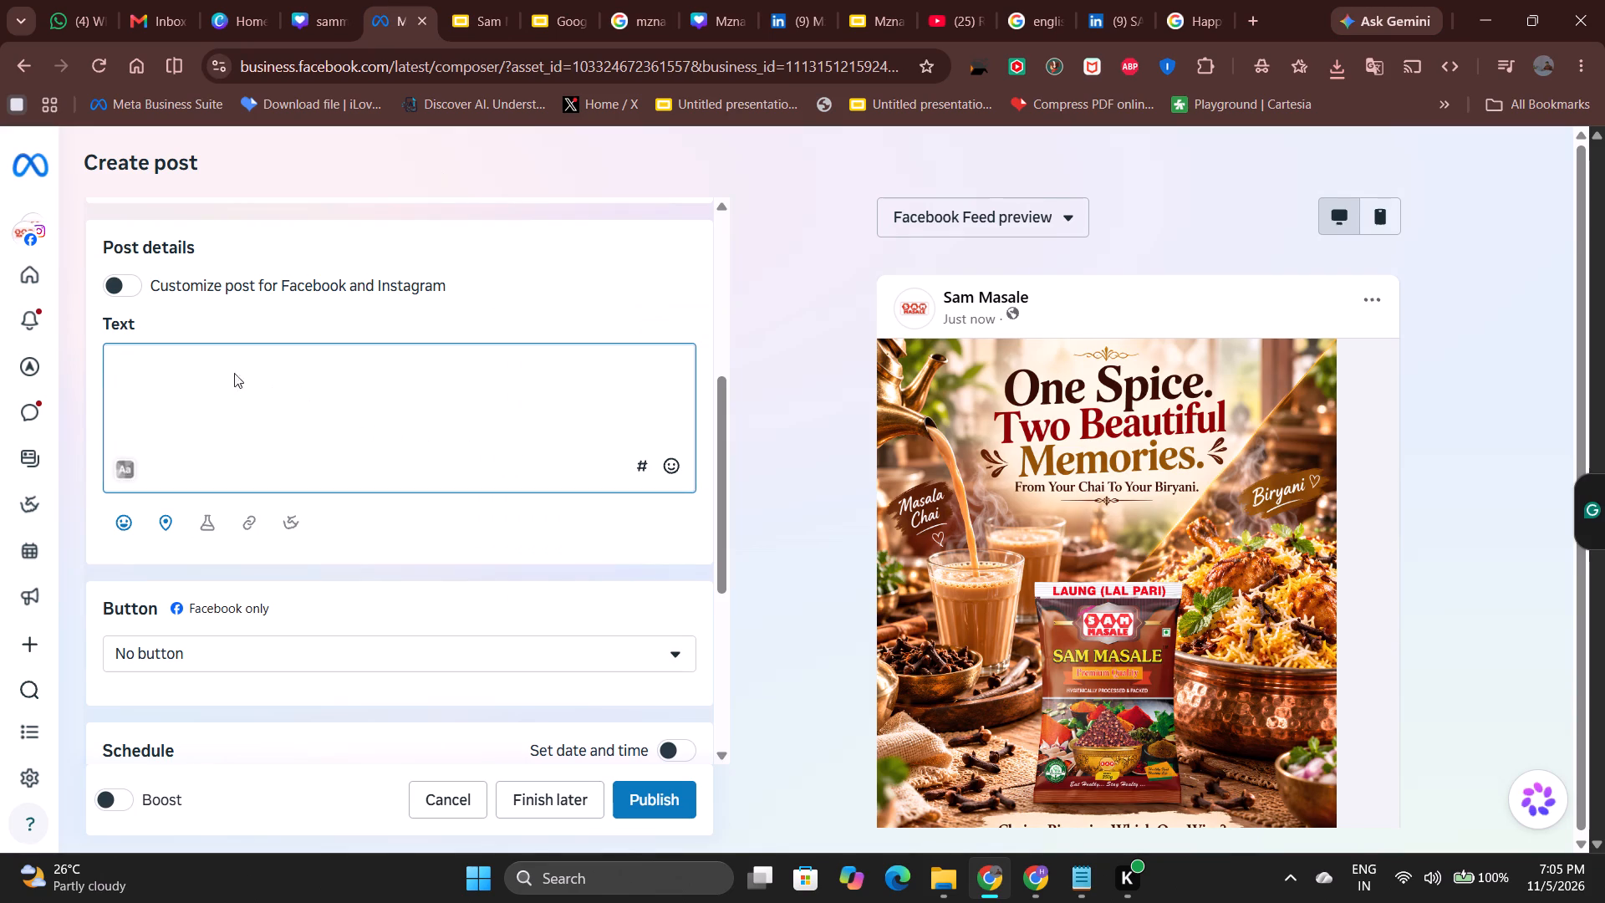
pyautogui.rightClick(214, 360)
pyautogui.click(308, 605)
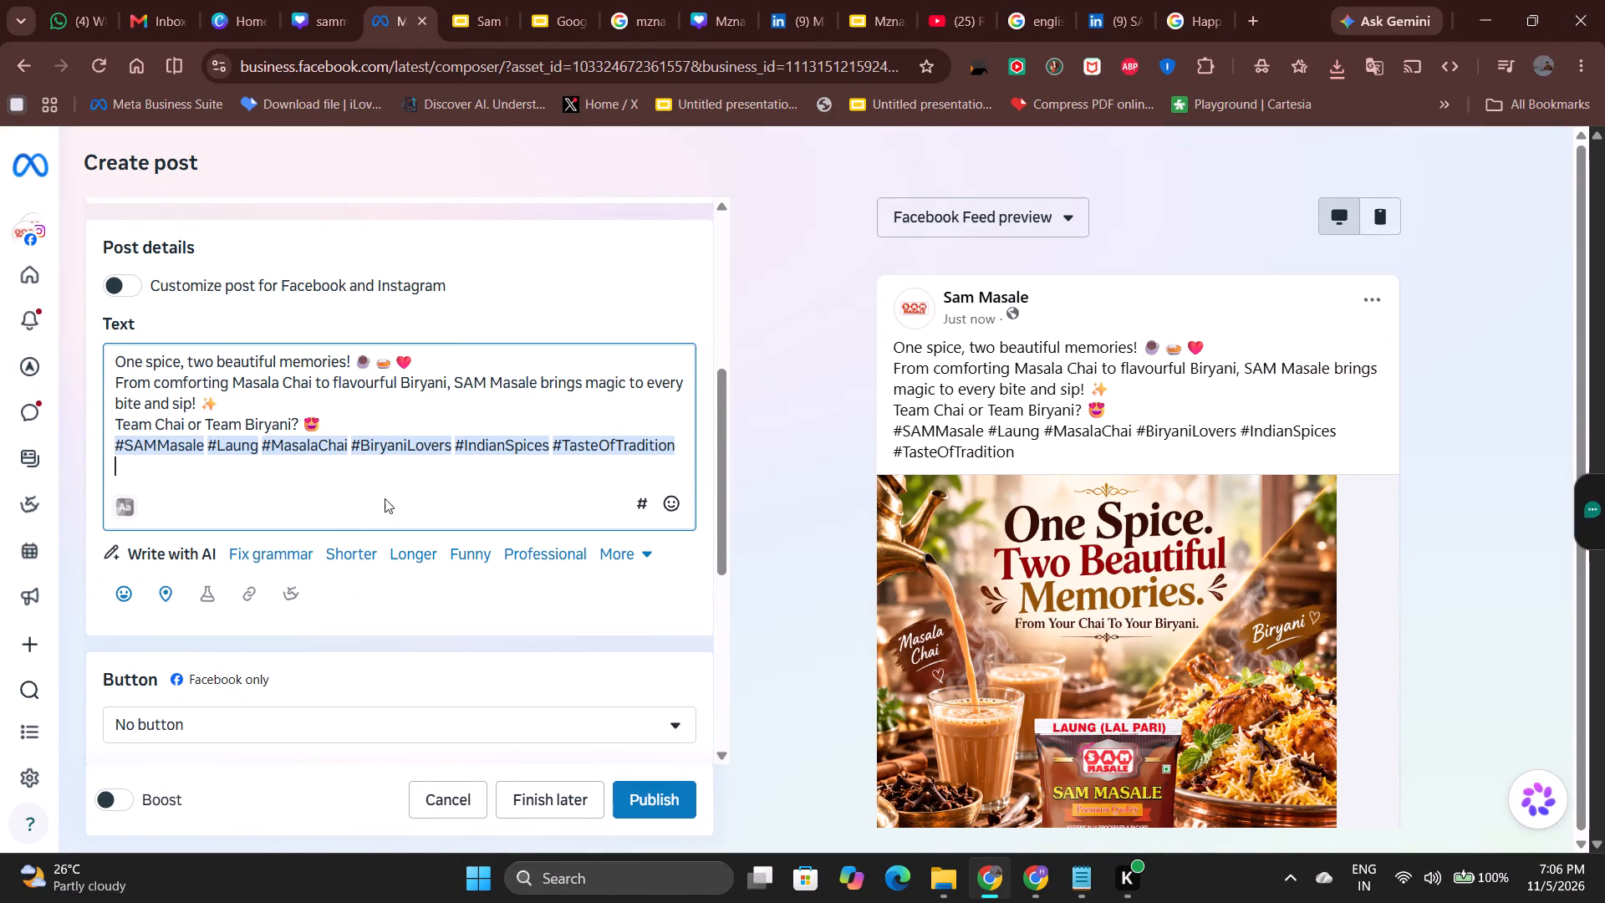
# Schedule the "One Spice. Two Beautiful Memories." post for November 24, 2026 at 8:00 PM on both Facebook and Instagram.
pyautogui.scroll(-6, 404, 354)
pyautogui.click(677, 356)
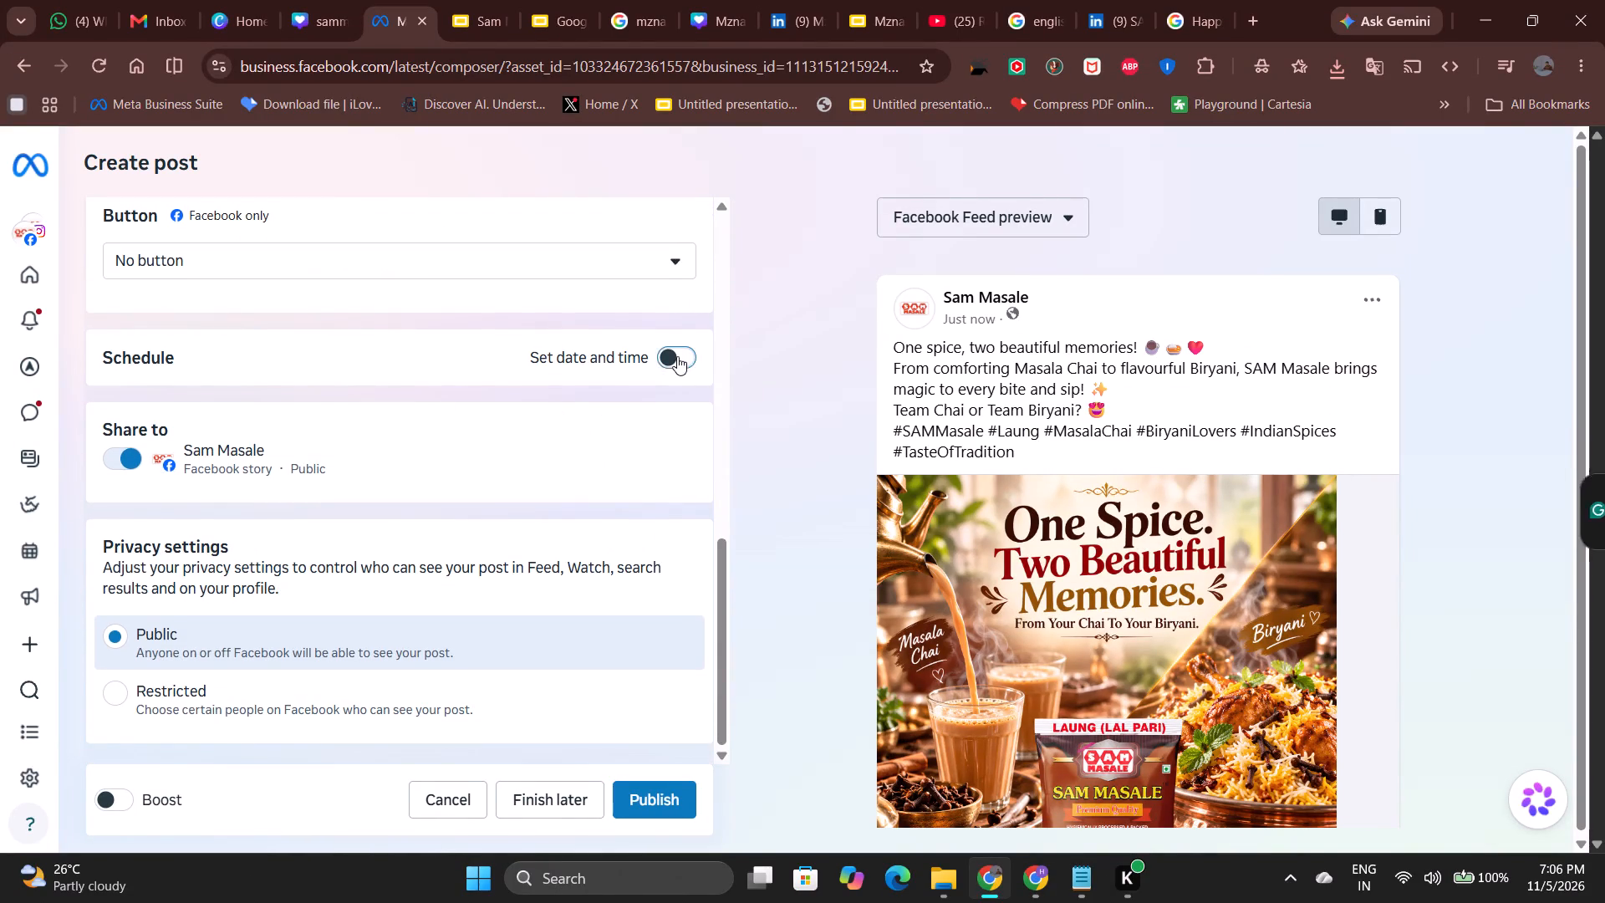
pyautogui.click(261, 499)
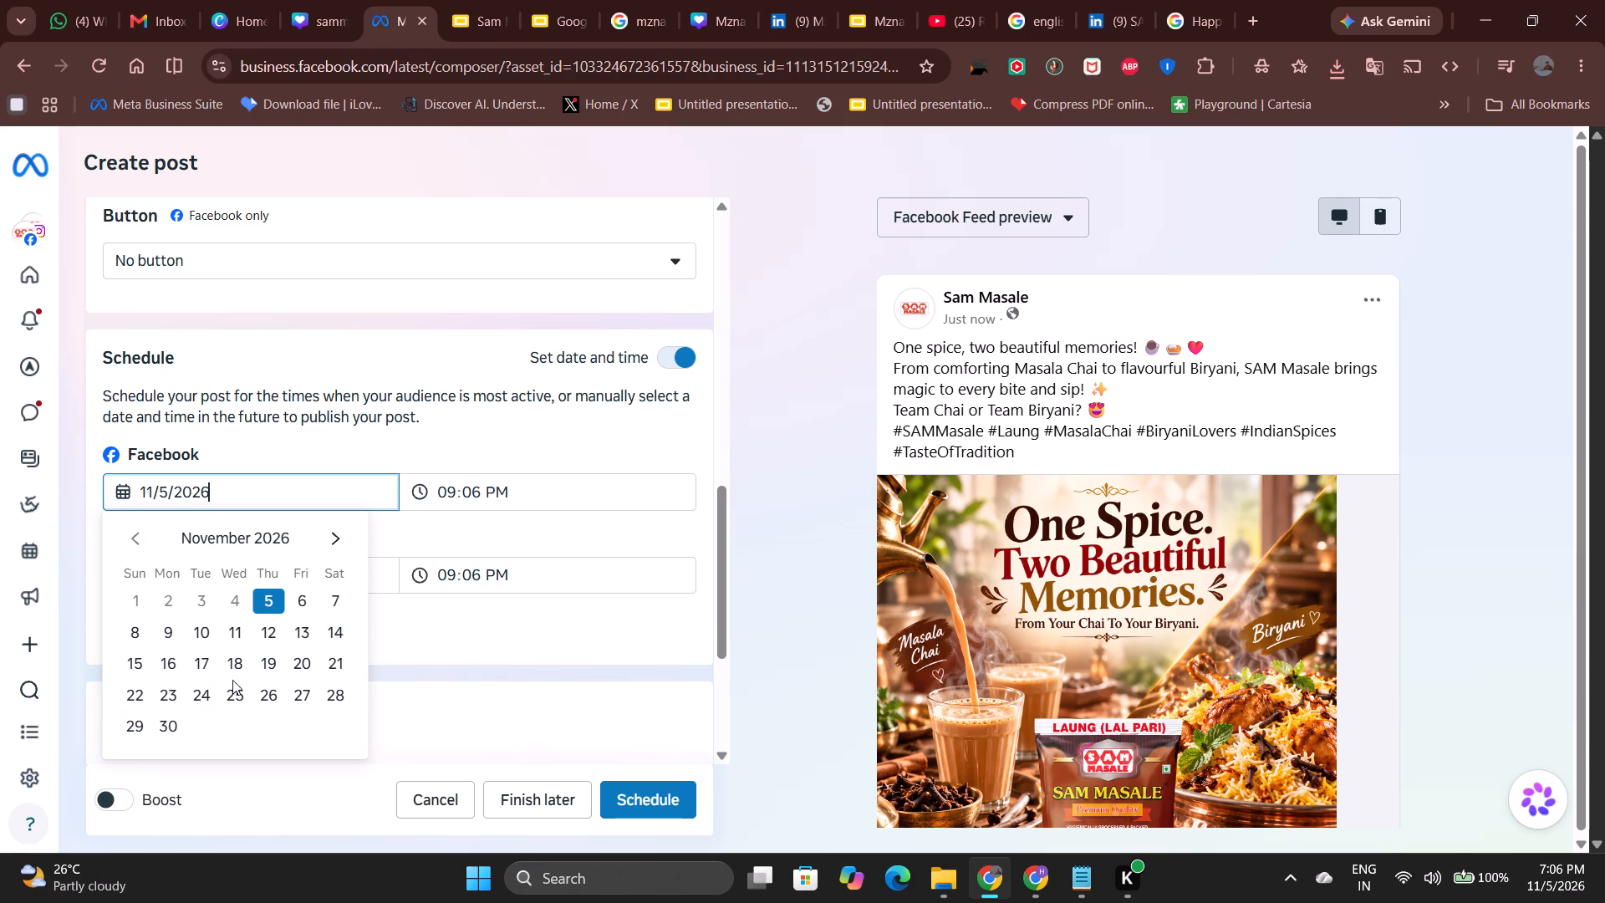
pyautogui.click(197, 691)
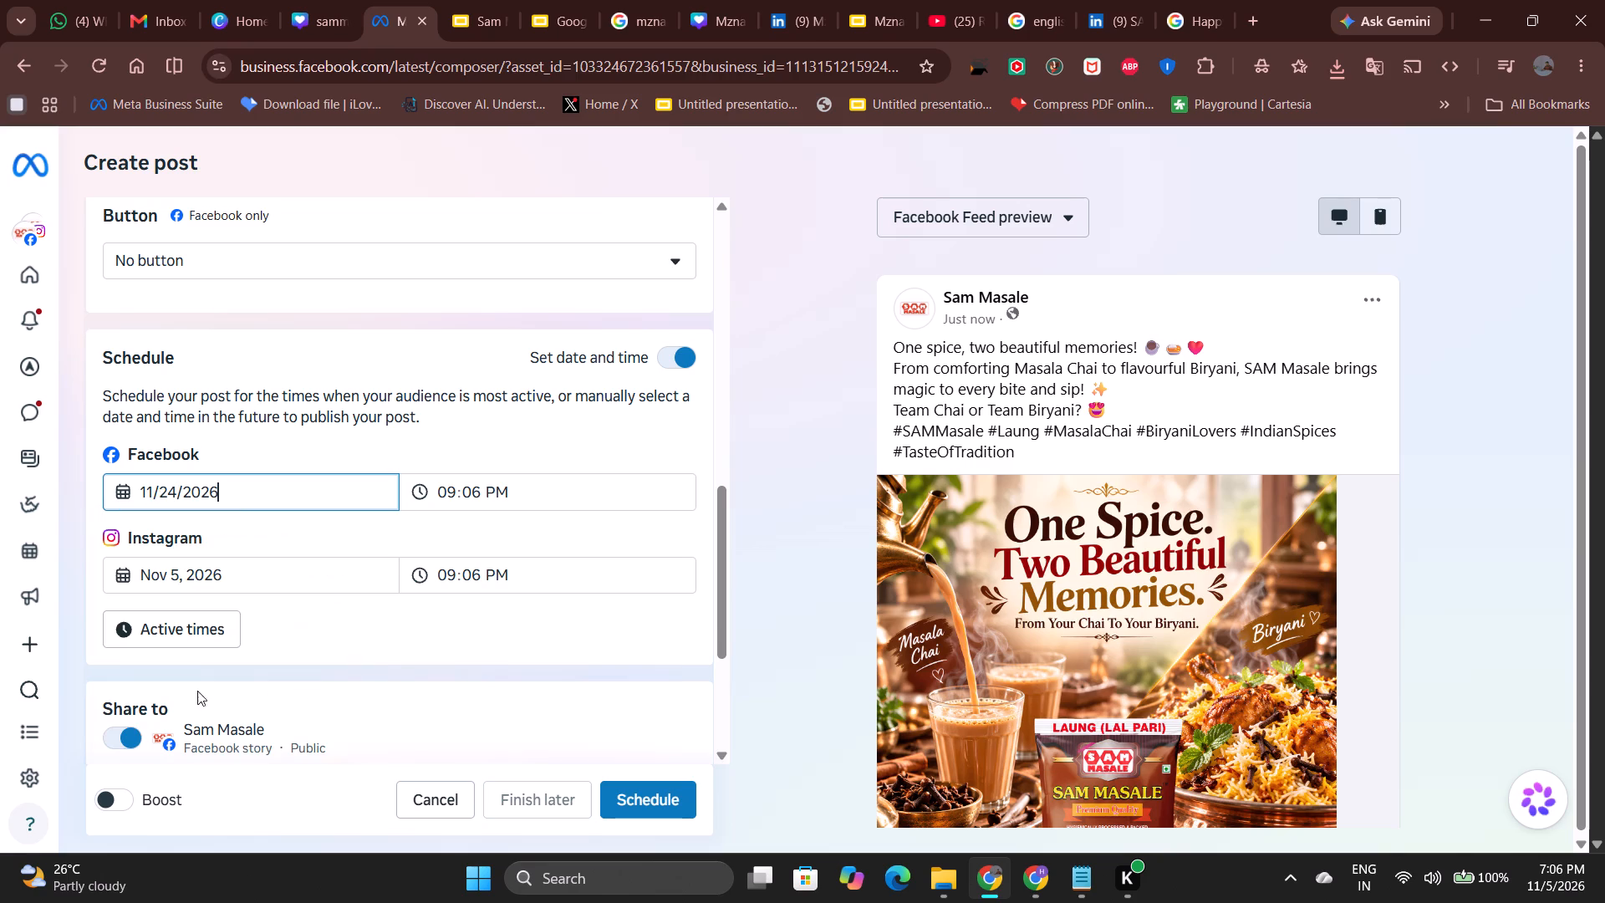
pyautogui.click(202, 579)
pyautogui.click(199, 772)
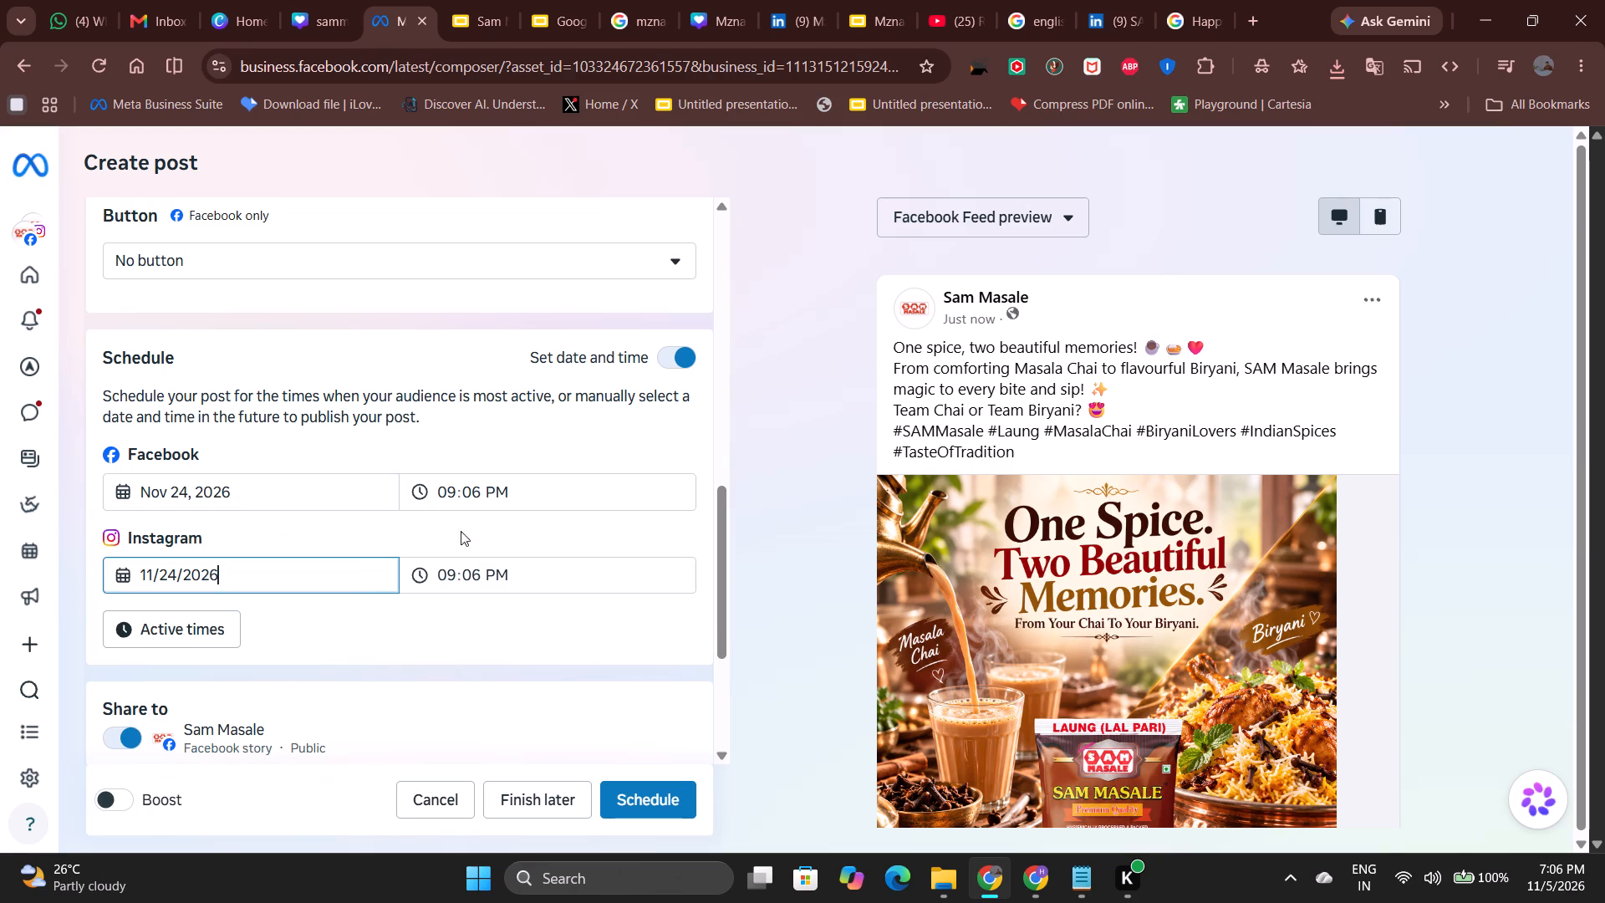
pyautogui.click(447, 488)
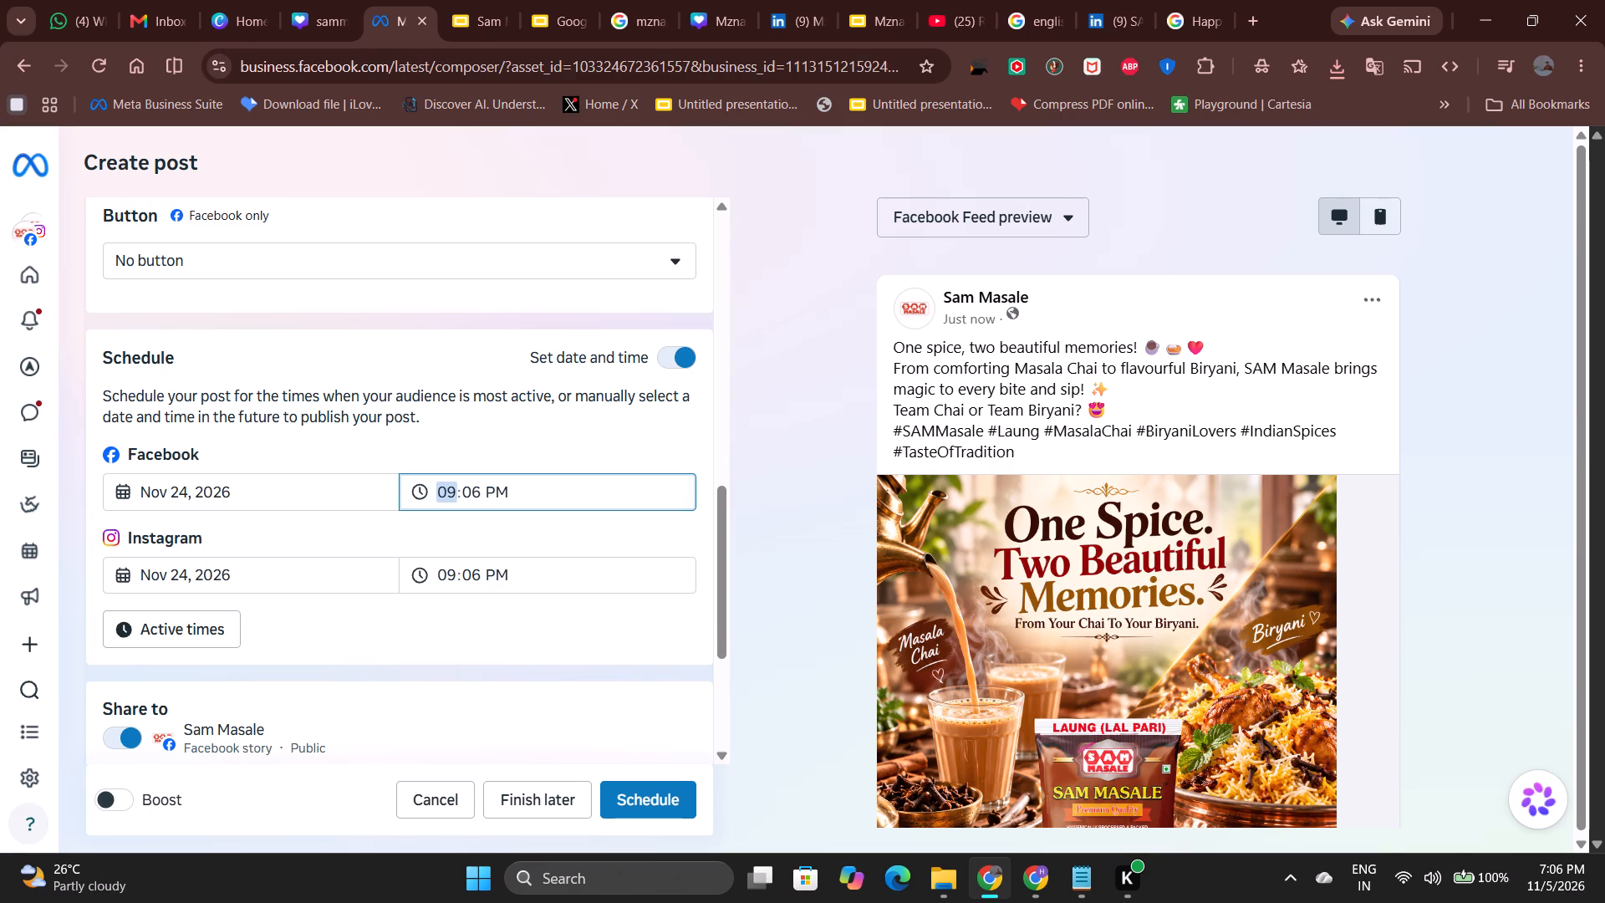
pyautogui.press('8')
pyautogui.click(447, 572)
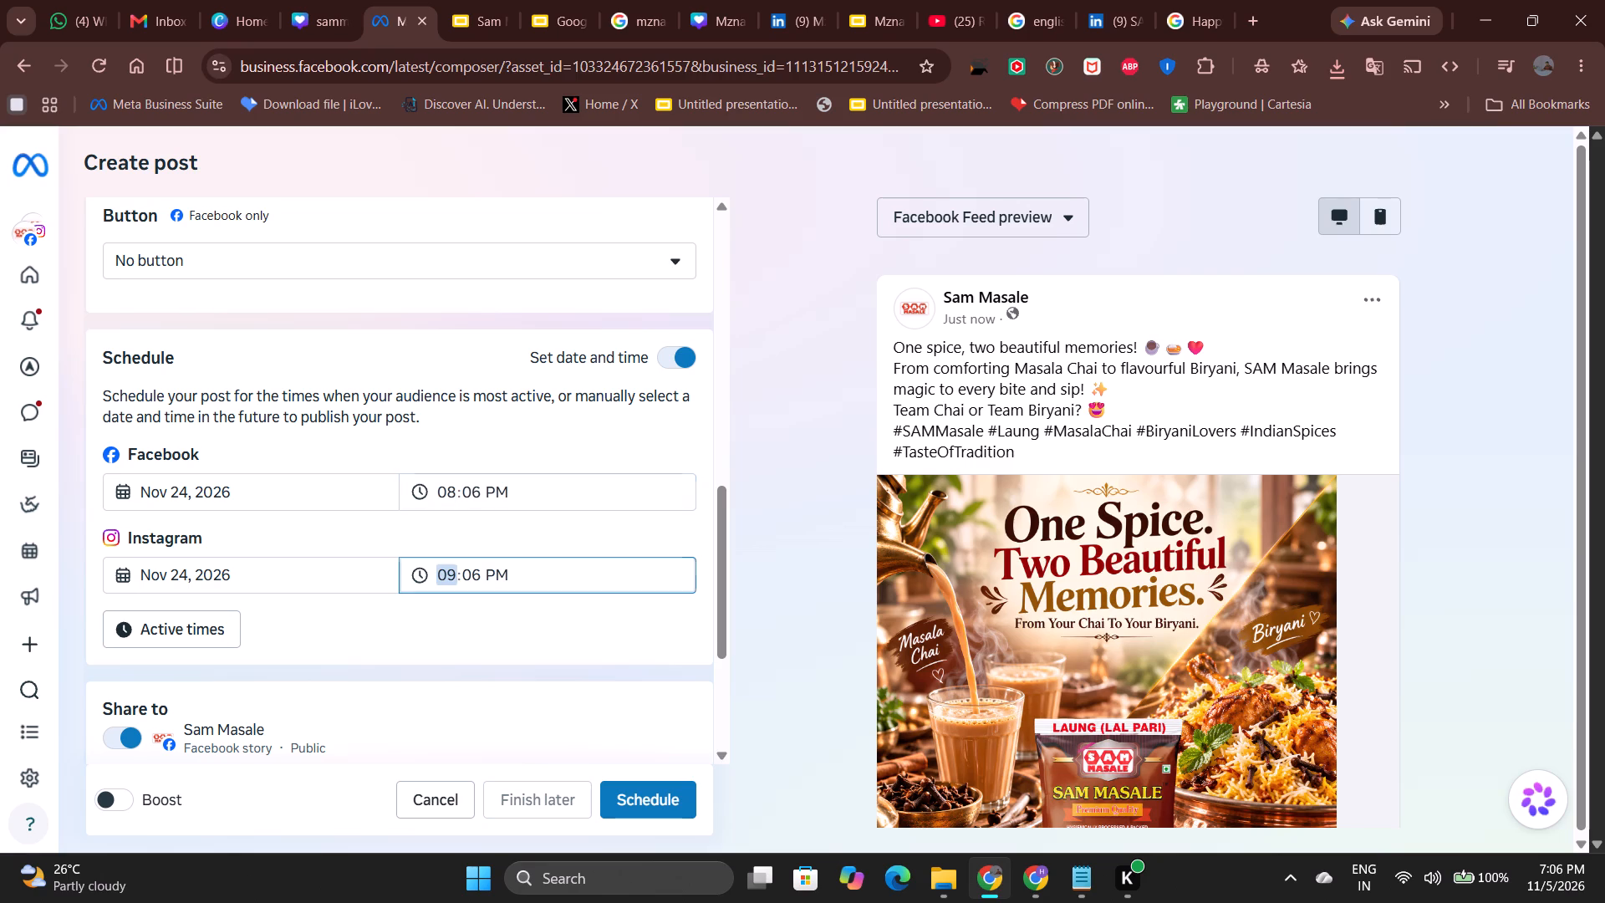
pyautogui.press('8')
pyautogui.click(468, 492)
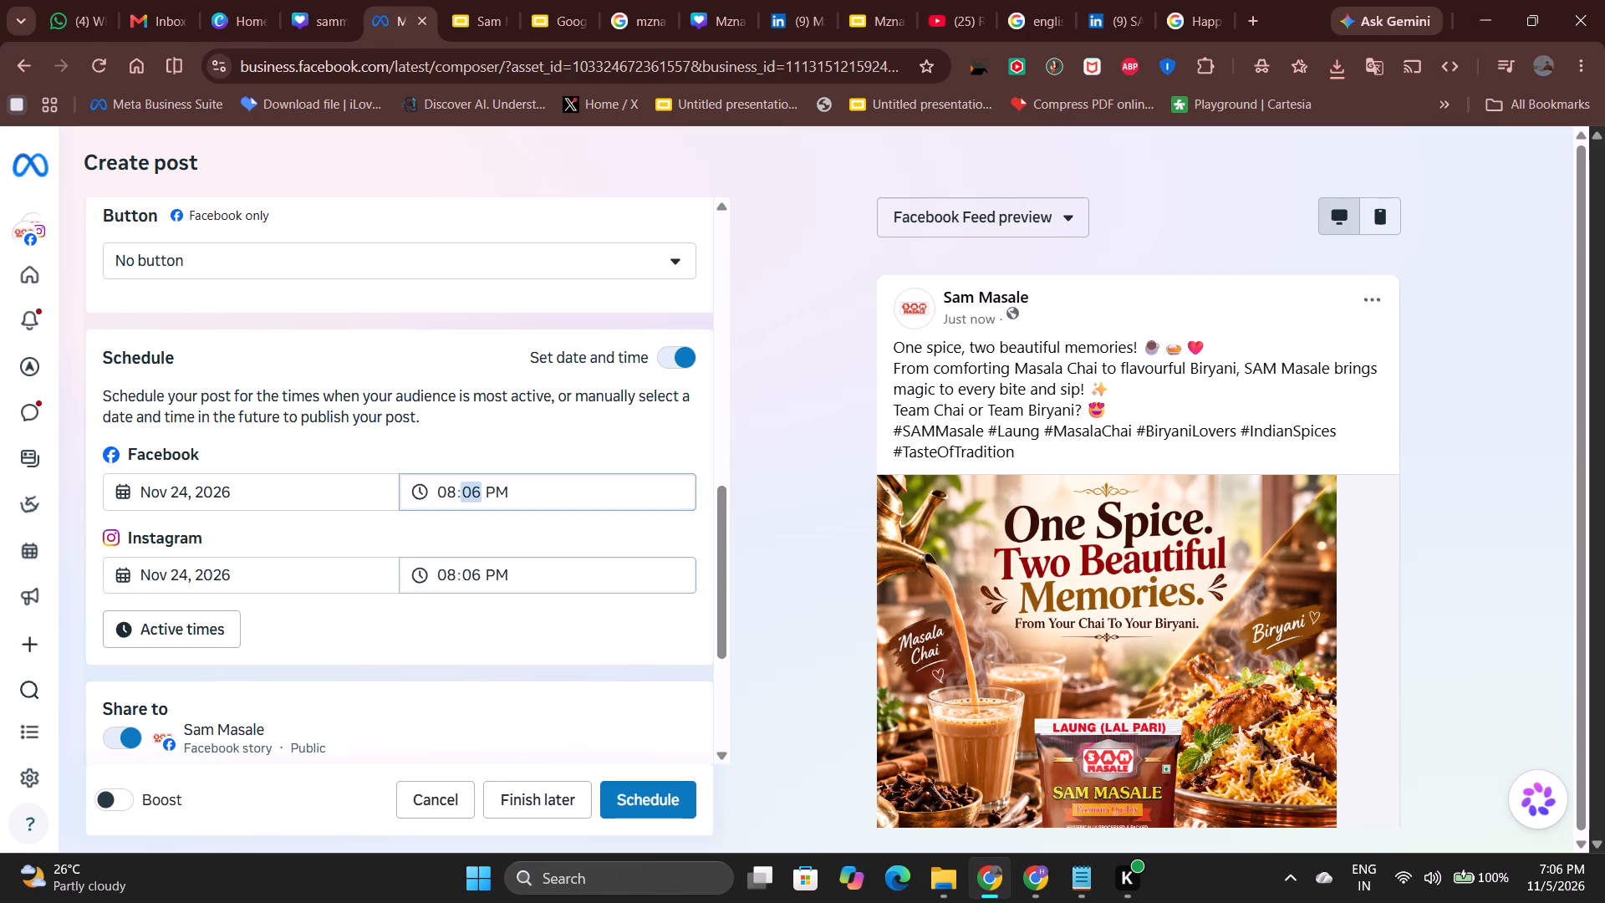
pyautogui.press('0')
pyautogui.click(464, 572)
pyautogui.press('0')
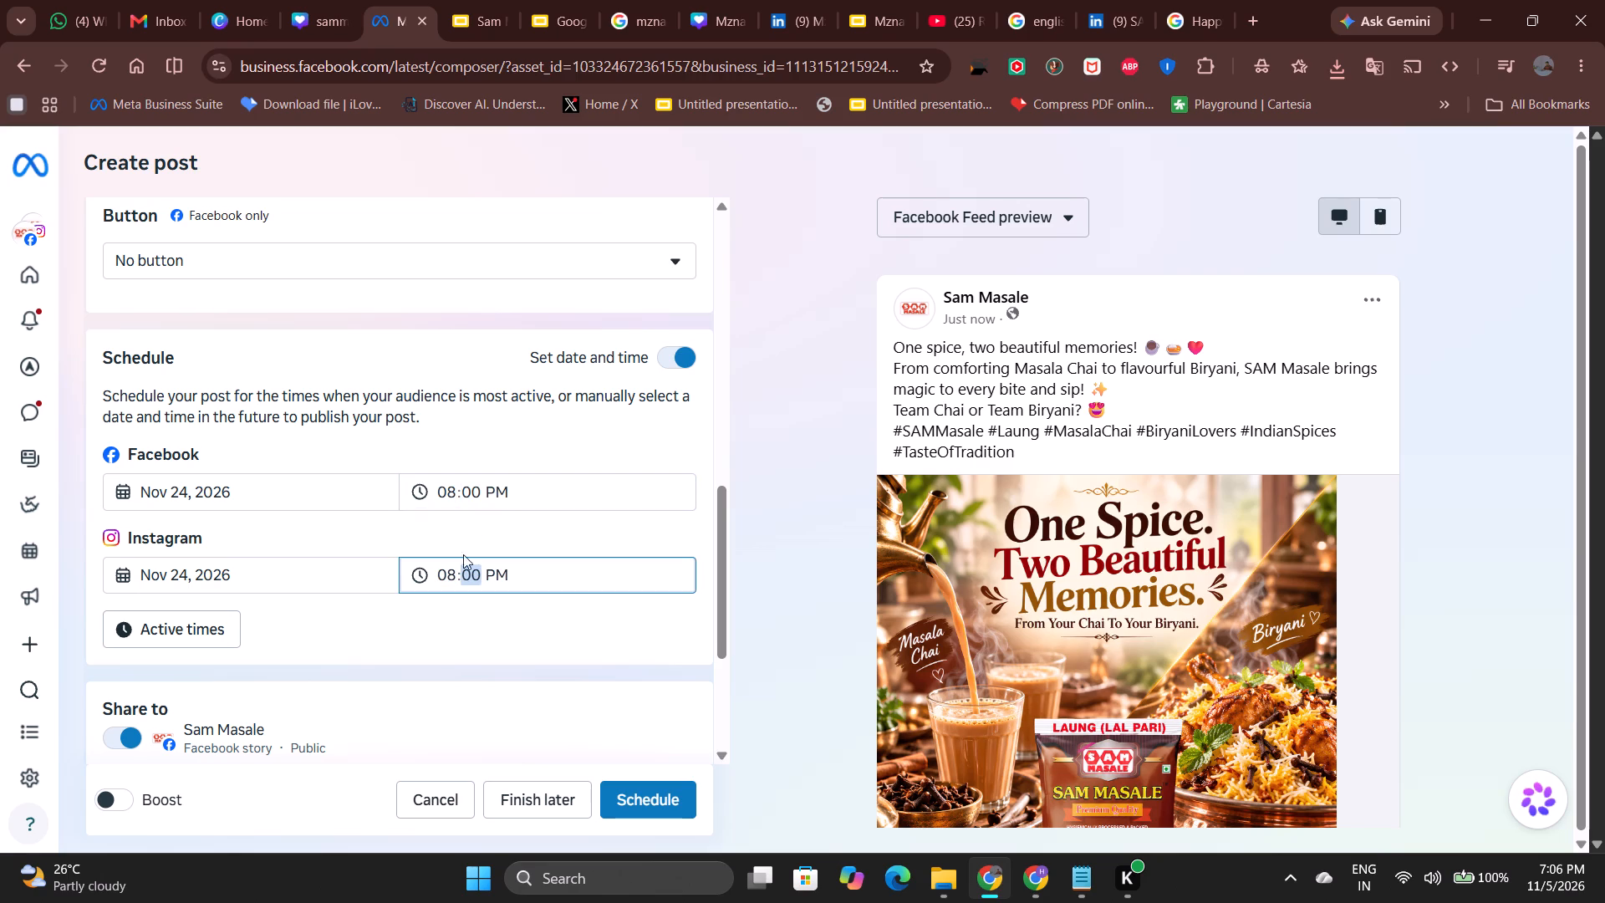
pyautogui.scroll(2, 427, 350)
pyautogui.click(797, 485)
pyautogui.scroll(6, 320, 445)
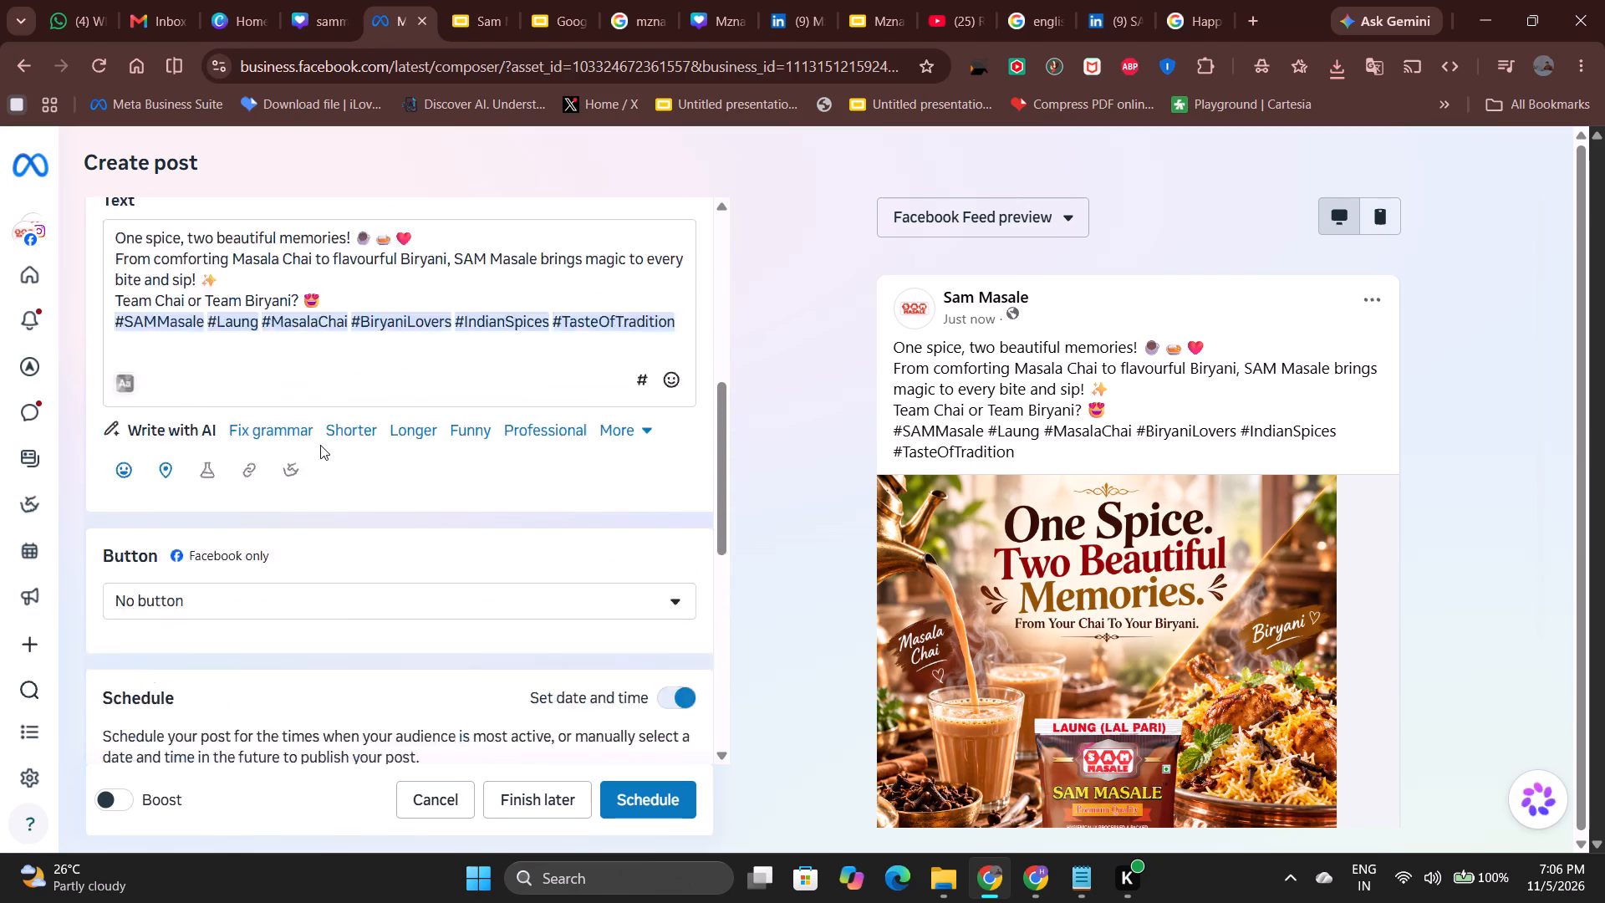
pyautogui.scroll(-6, 329, 441)
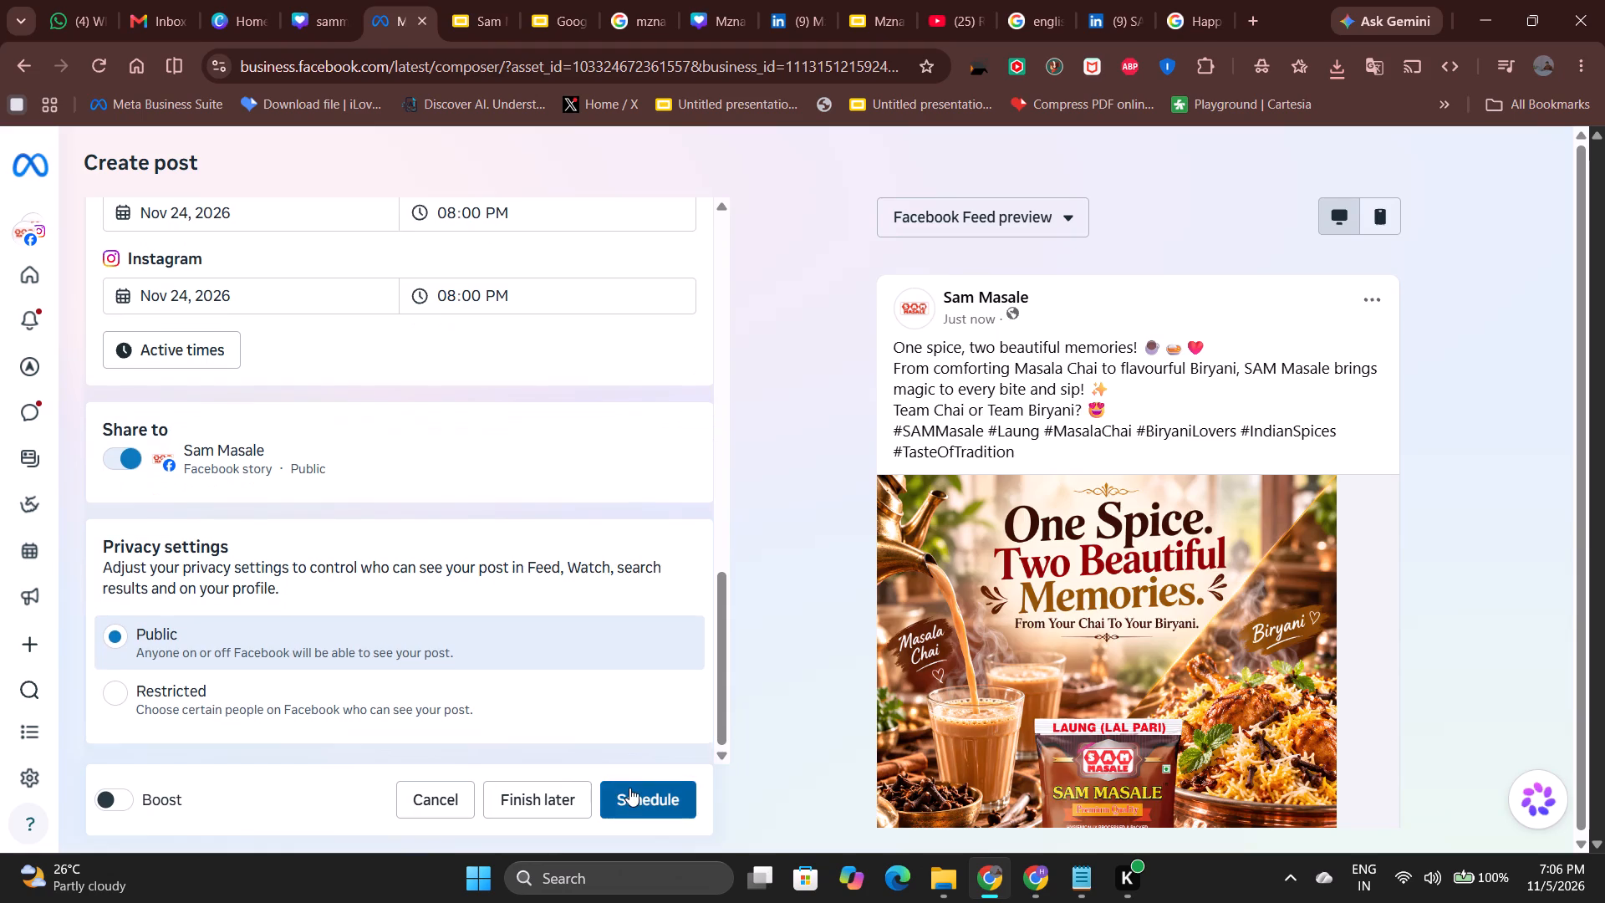
pyautogui.click(629, 788)
# Review the Sam Masale deck from slide 18 back to slide 12, checking the posts and their dates.
pyautogui.click(470, 0)
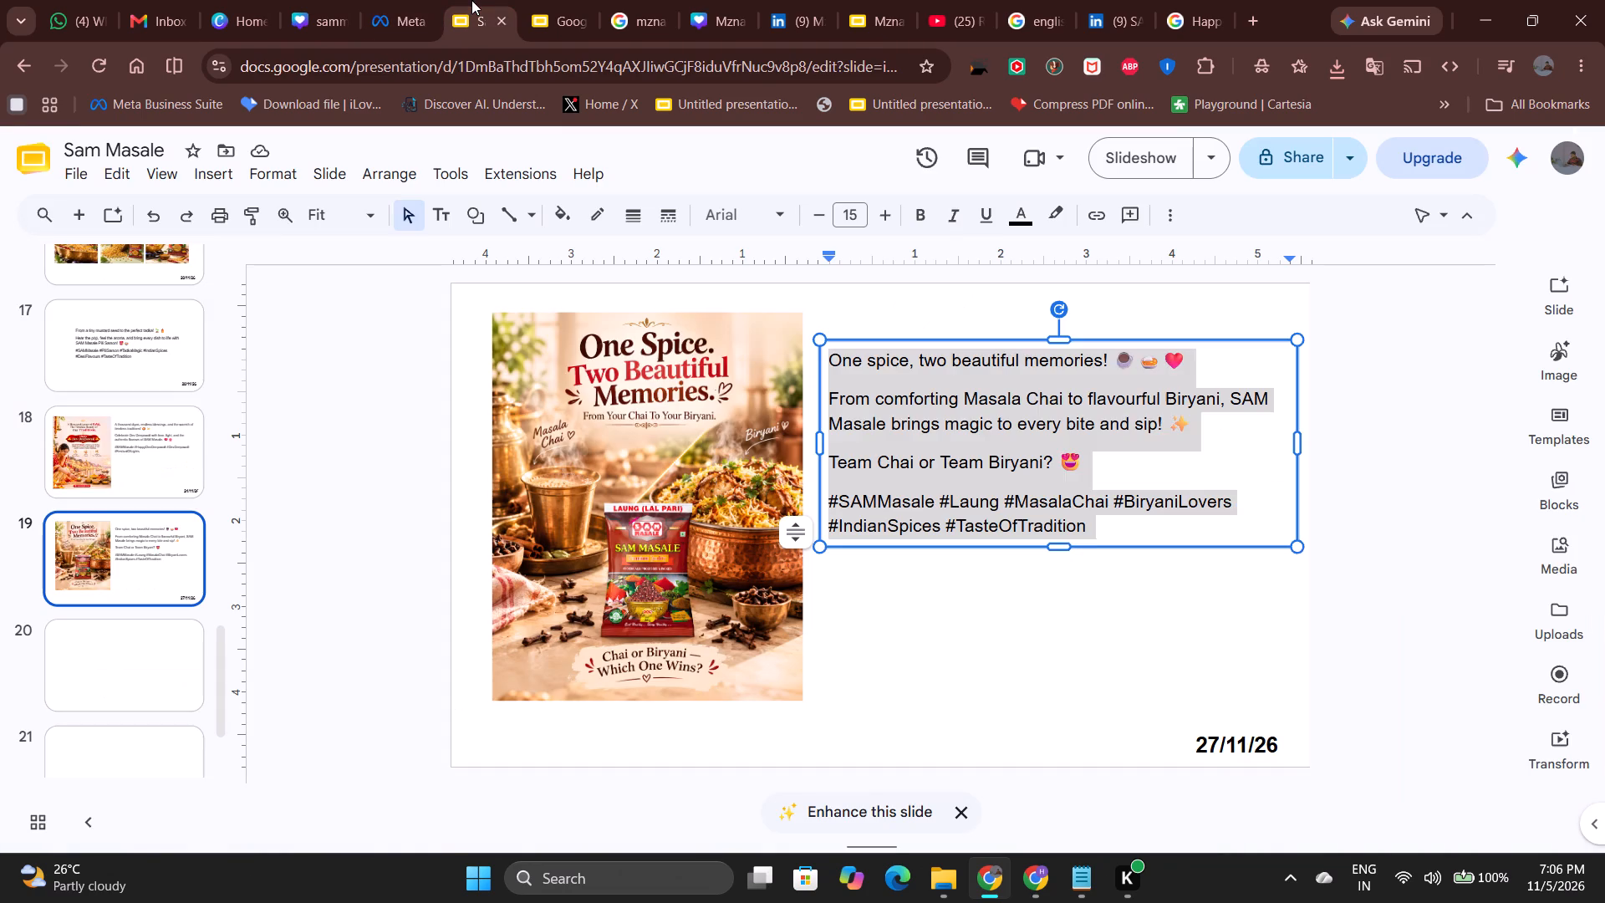
pyautogui.click(93, 457)
pyautogui.scroll(3, 117, 435)
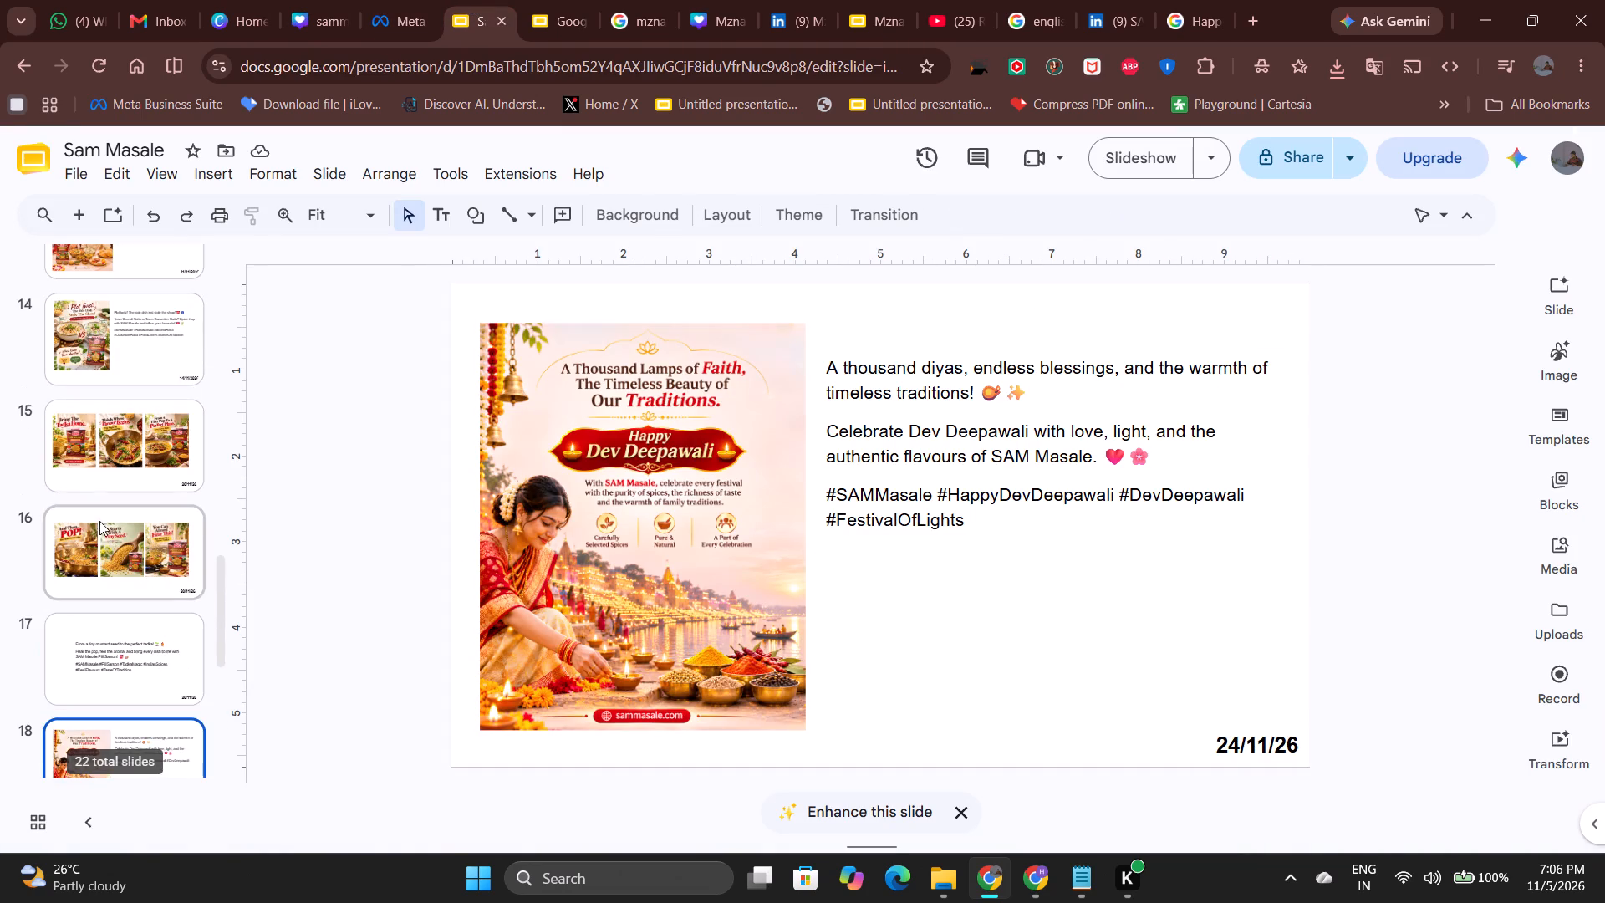
pyautogui.click(103, 527)
pyautogui.click(122, 420)
pyautogui.click(108, 334)
pyautogui.scroll(2, 111, 351)
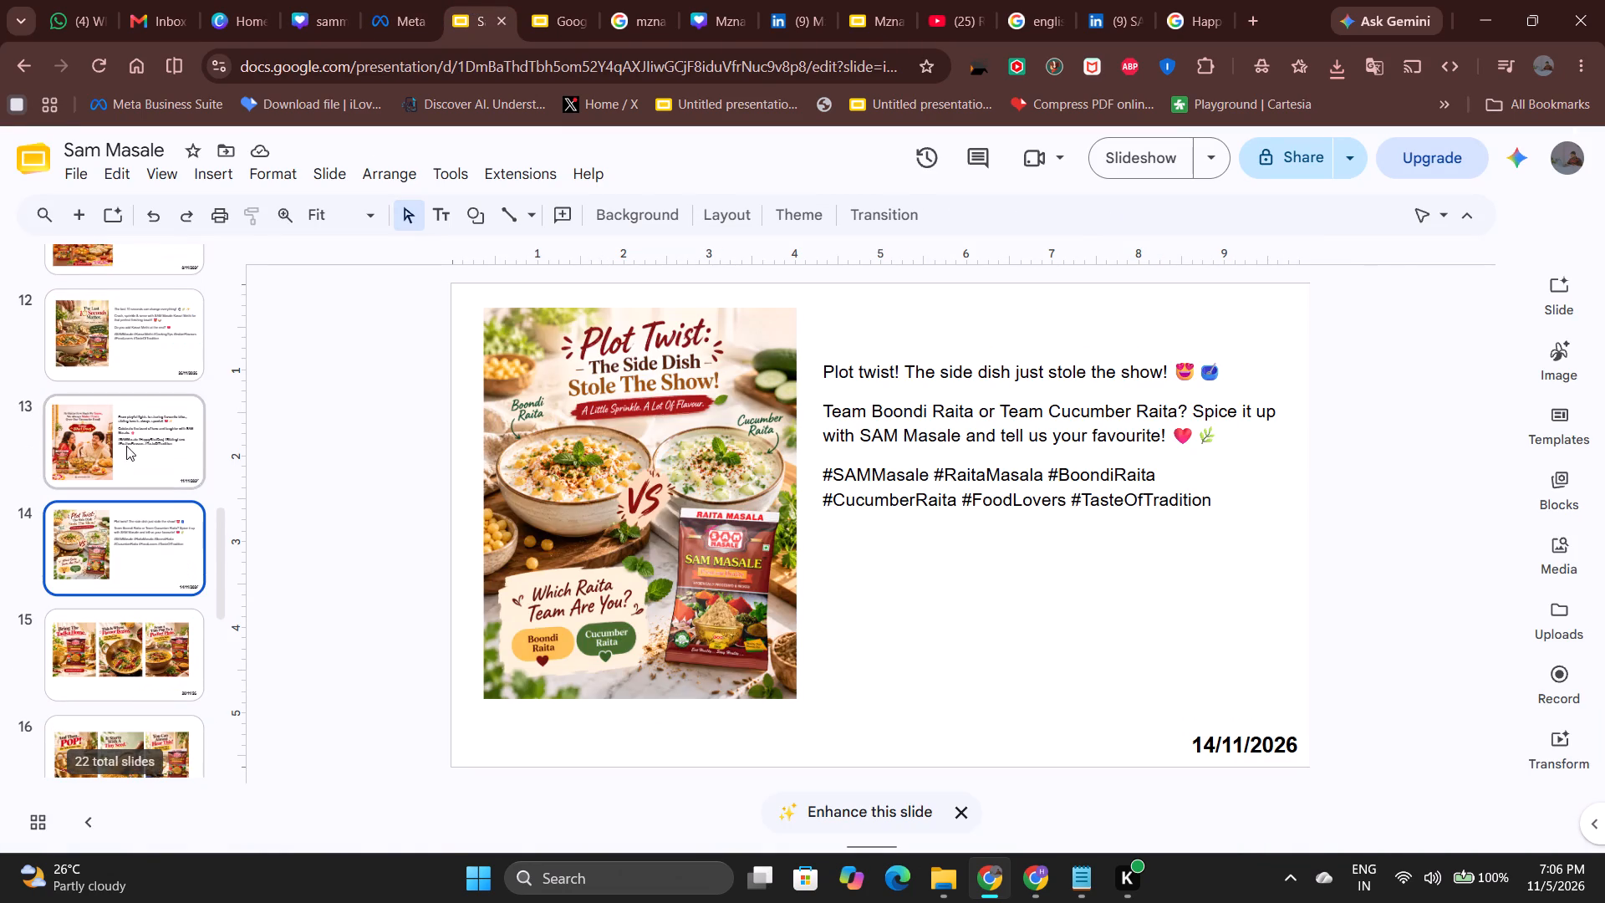
pyautogui.click(126, 446)
pyautogui.click(115, 323)
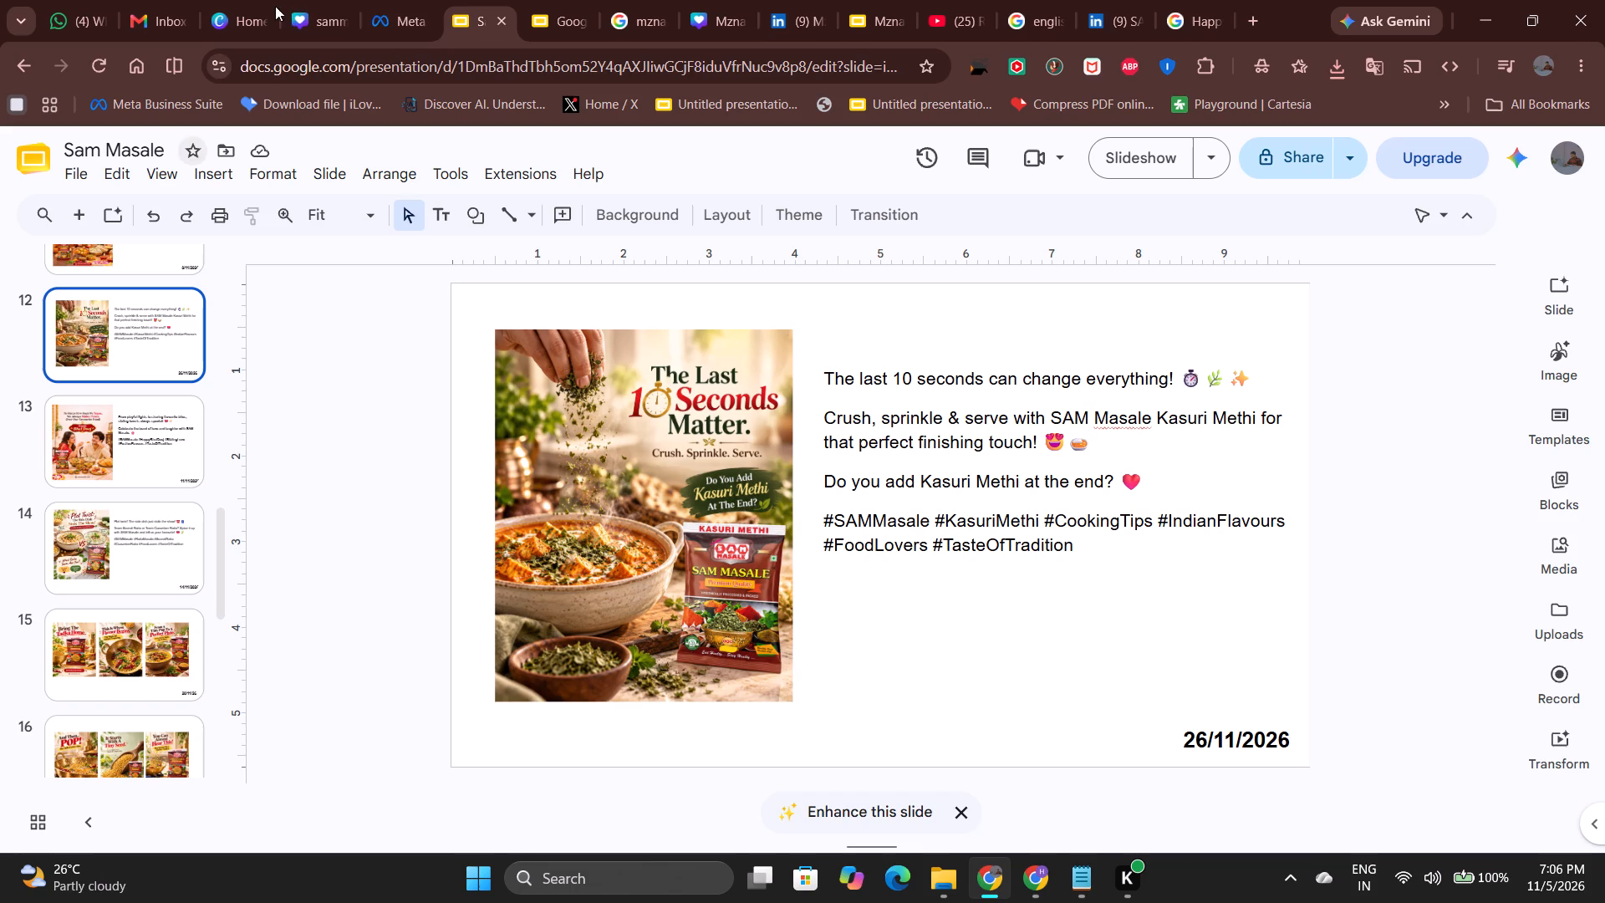
# Dismiss the boost offer for the scheduled post and return to the November 2026 planner.
pyautogui.click(378, 0)
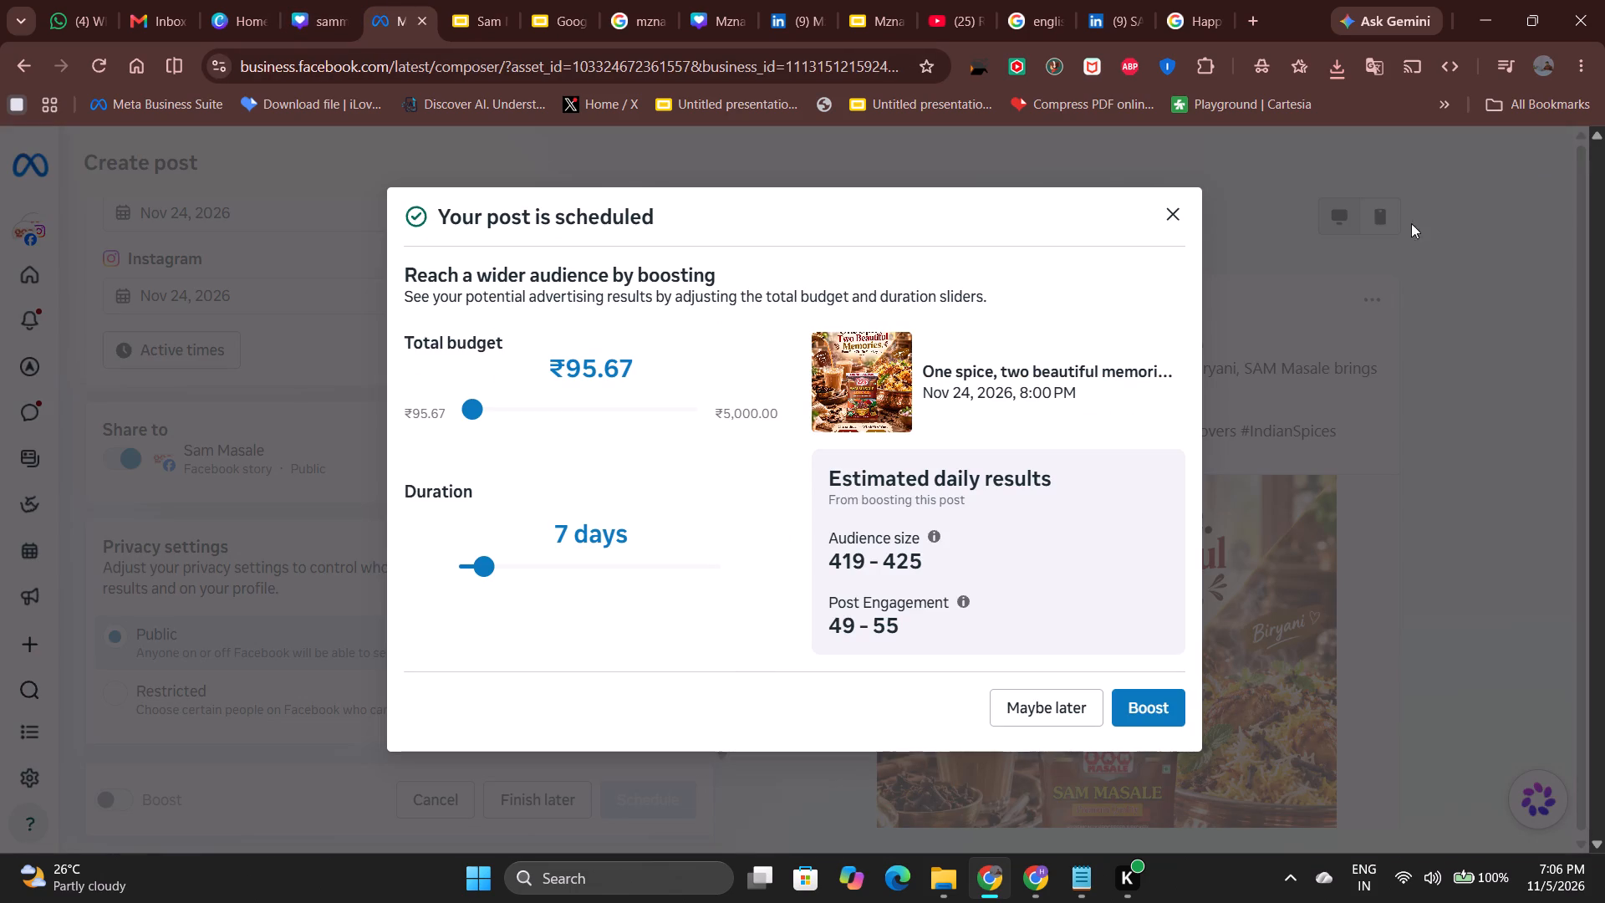
pyautogui.click(1177, 207)
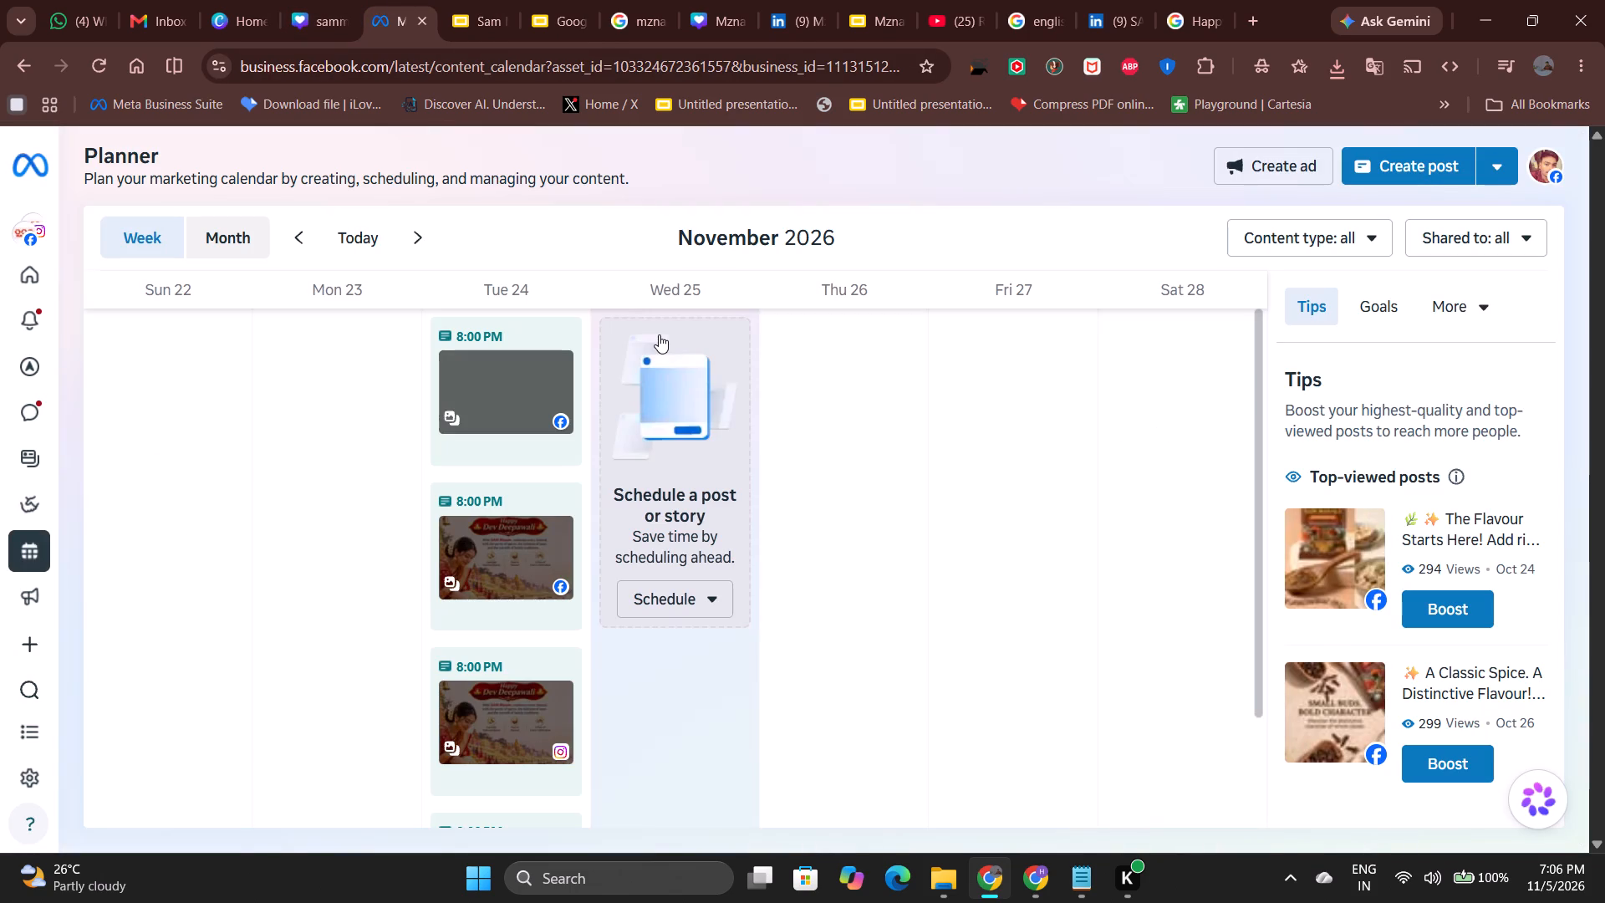
# Review the planner's November 22–28 week and check slides 11, 10 and 5 of the Sam Masale deck for creatives and posting dates.
pyautogui.scroll(1, 659, 334)
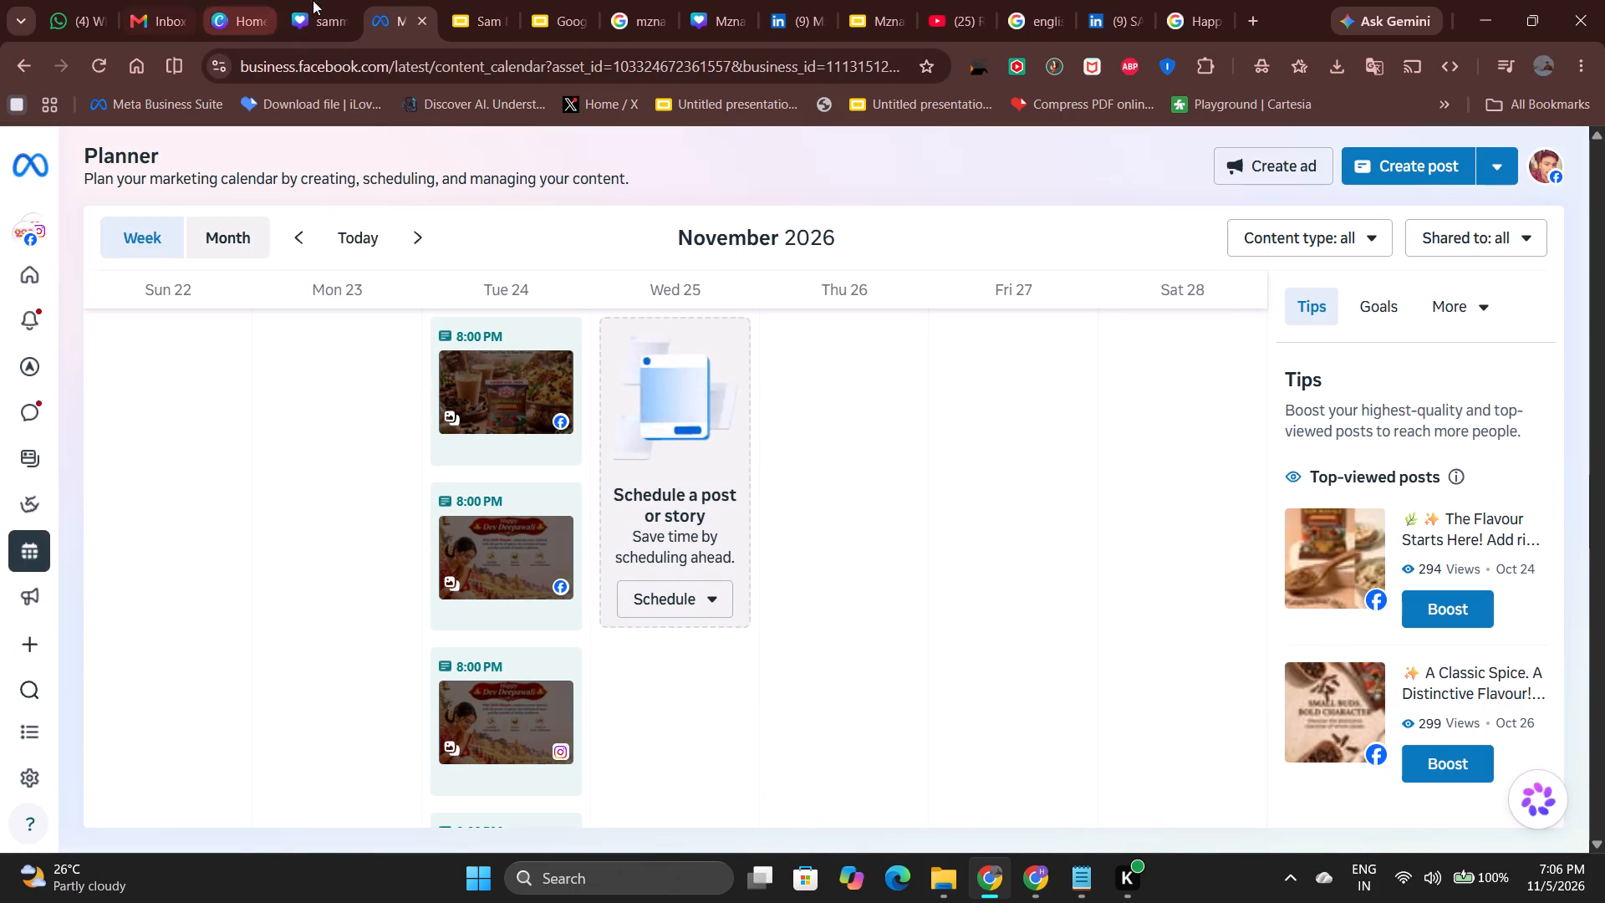
pyautogui.click(477, 0)
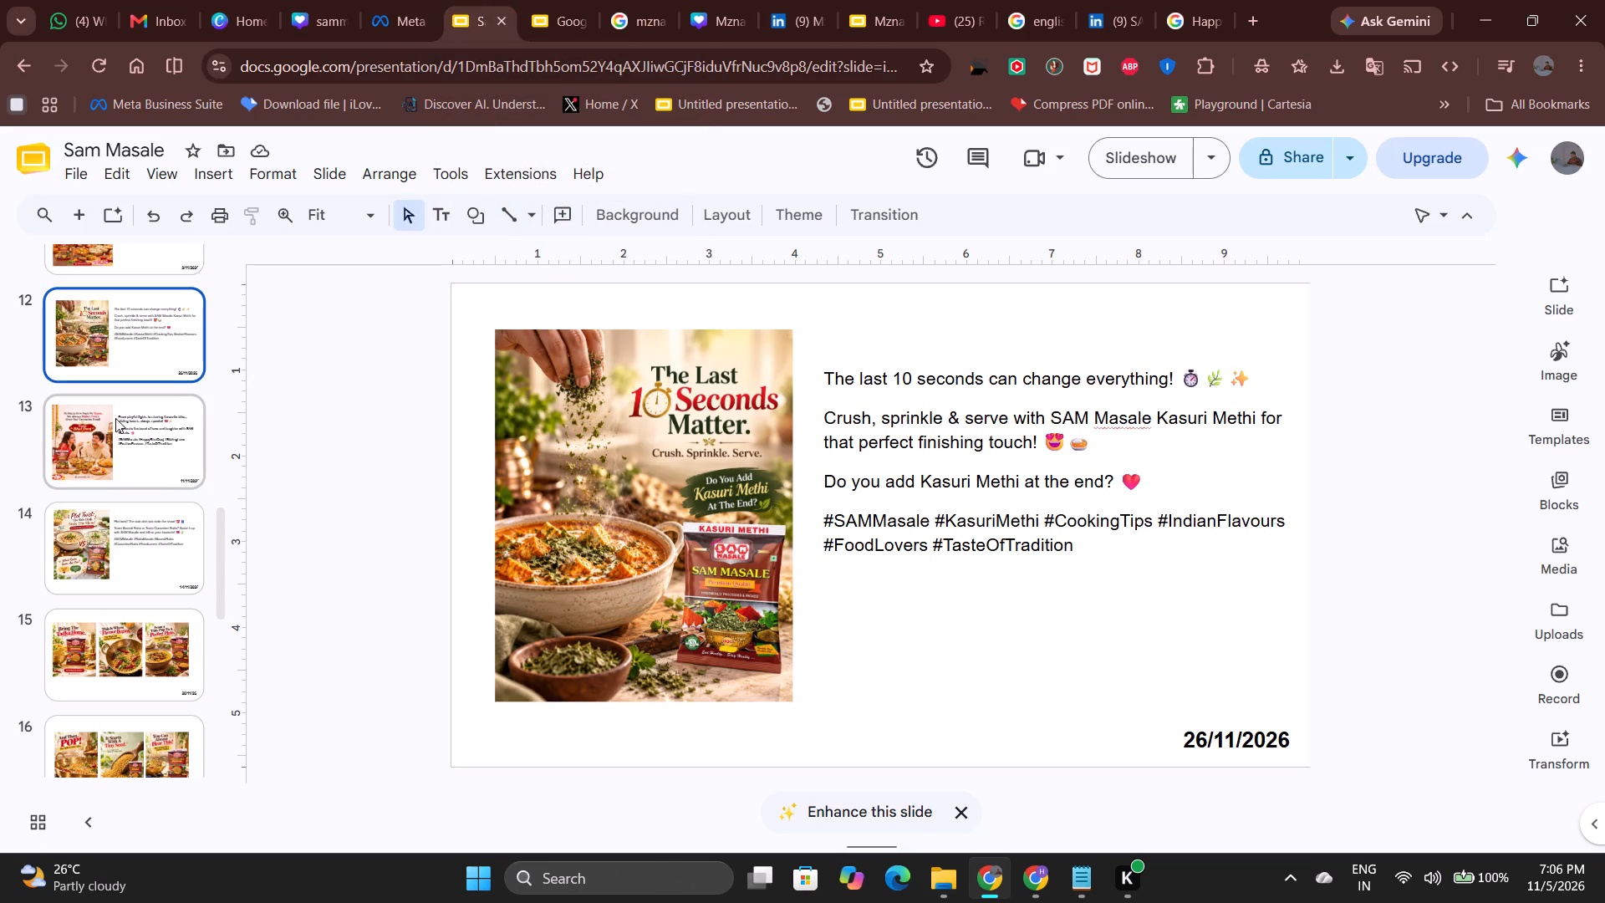
pyautogui.scroll(1, 135, 441)
pyautogui.click(115, 344)
pyautogui.scroll(2, 115, 346)
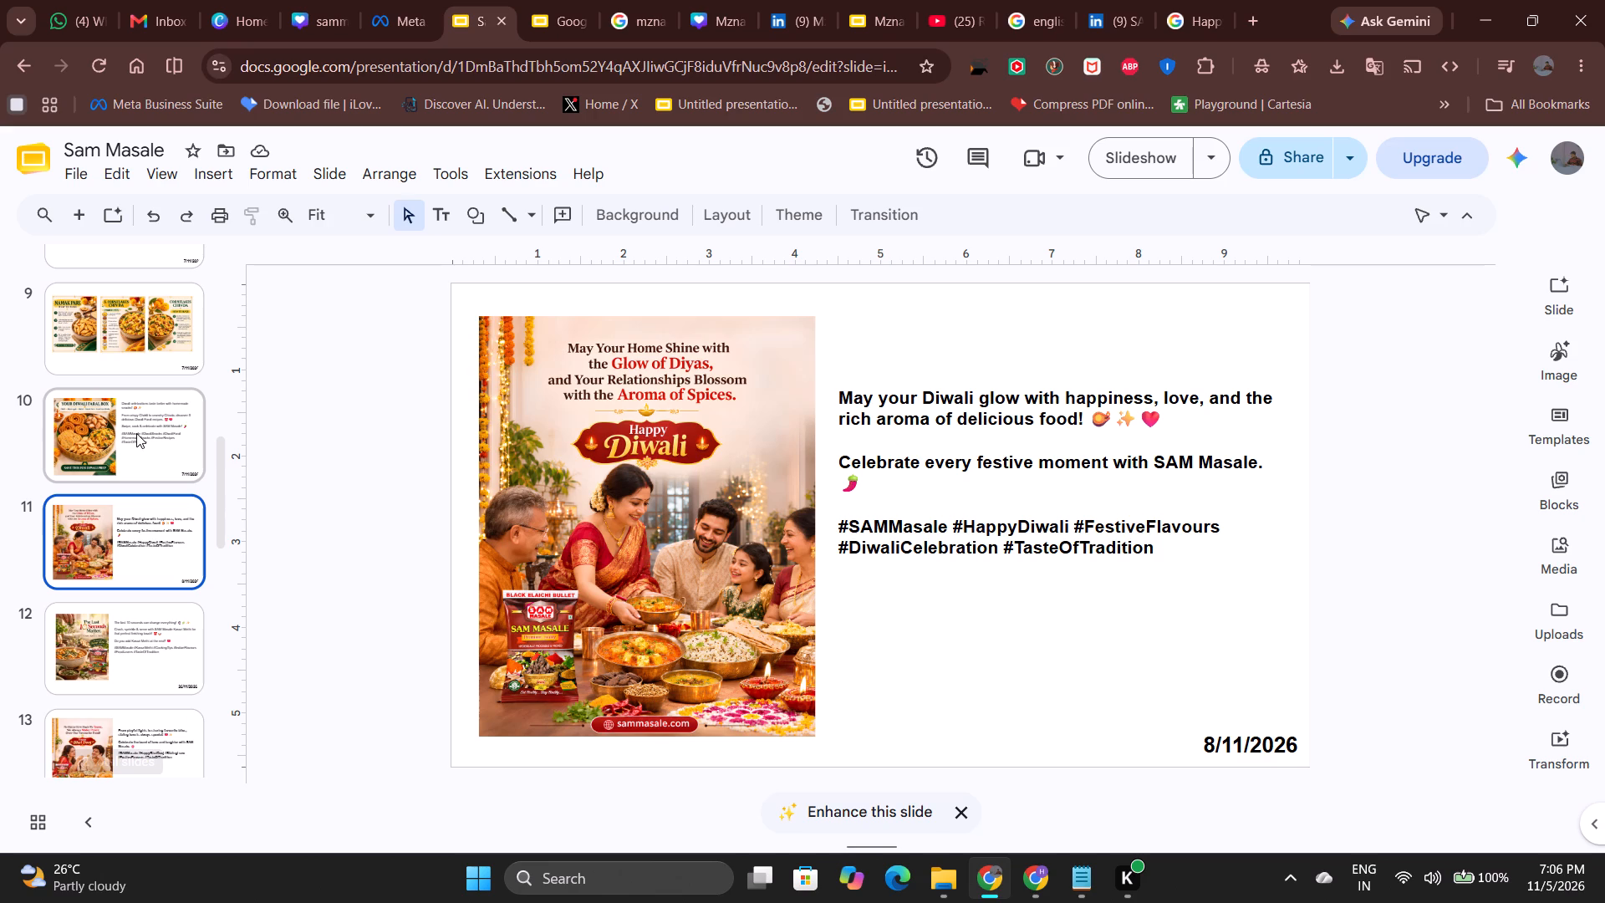
pyautogui.click(150, 402)
pyautogui.scroll(6, 150, 401)
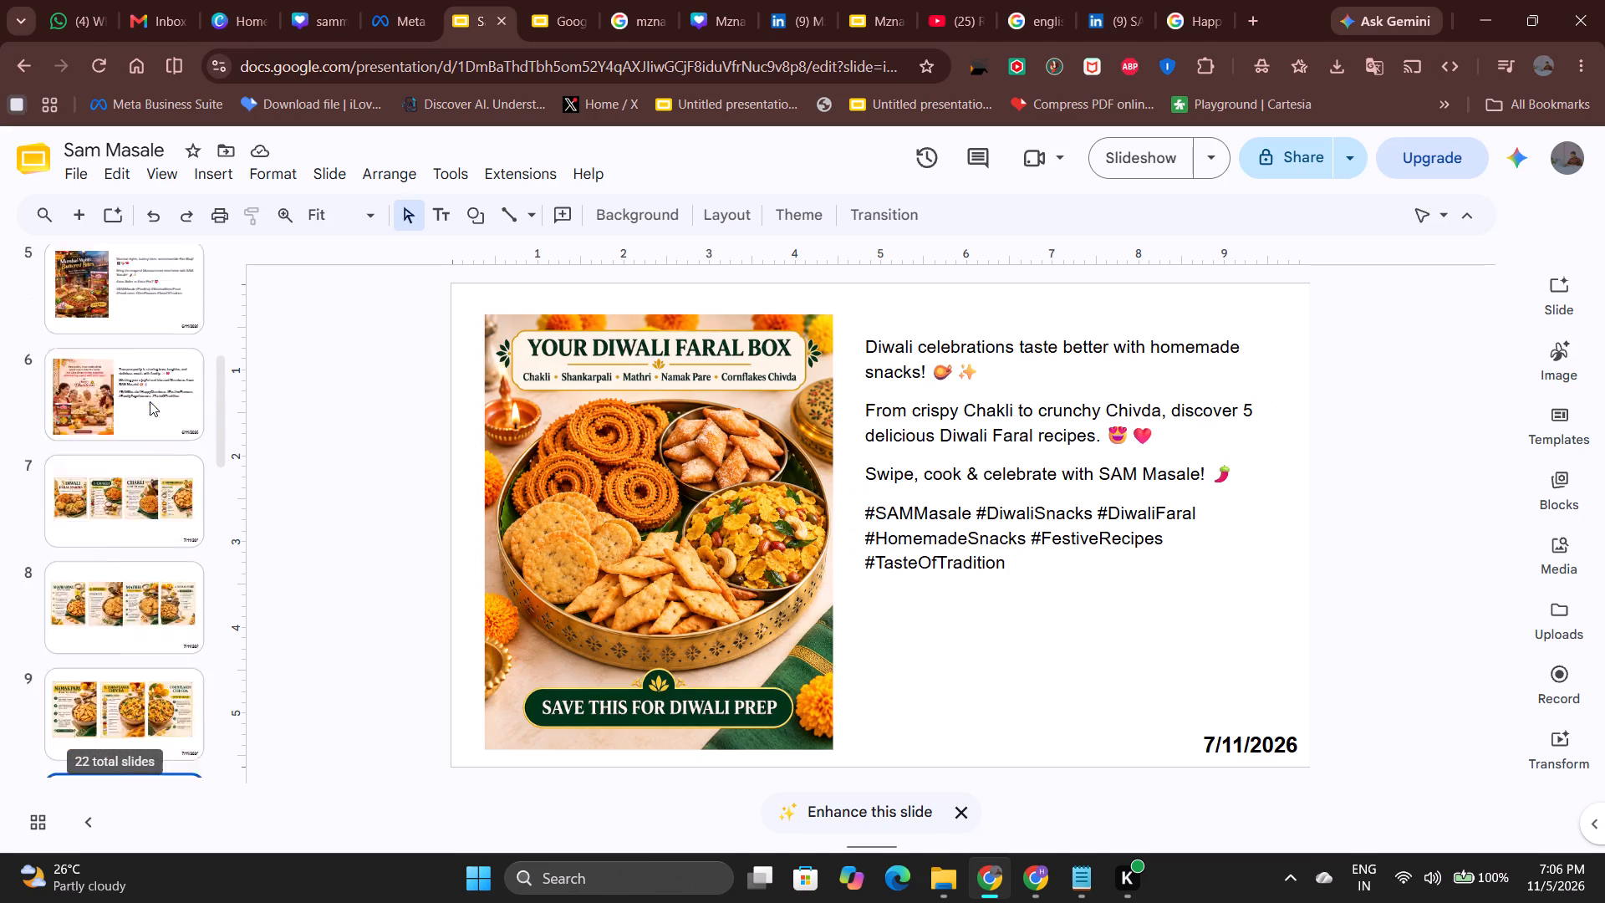
pyautogui.click(135, 528)
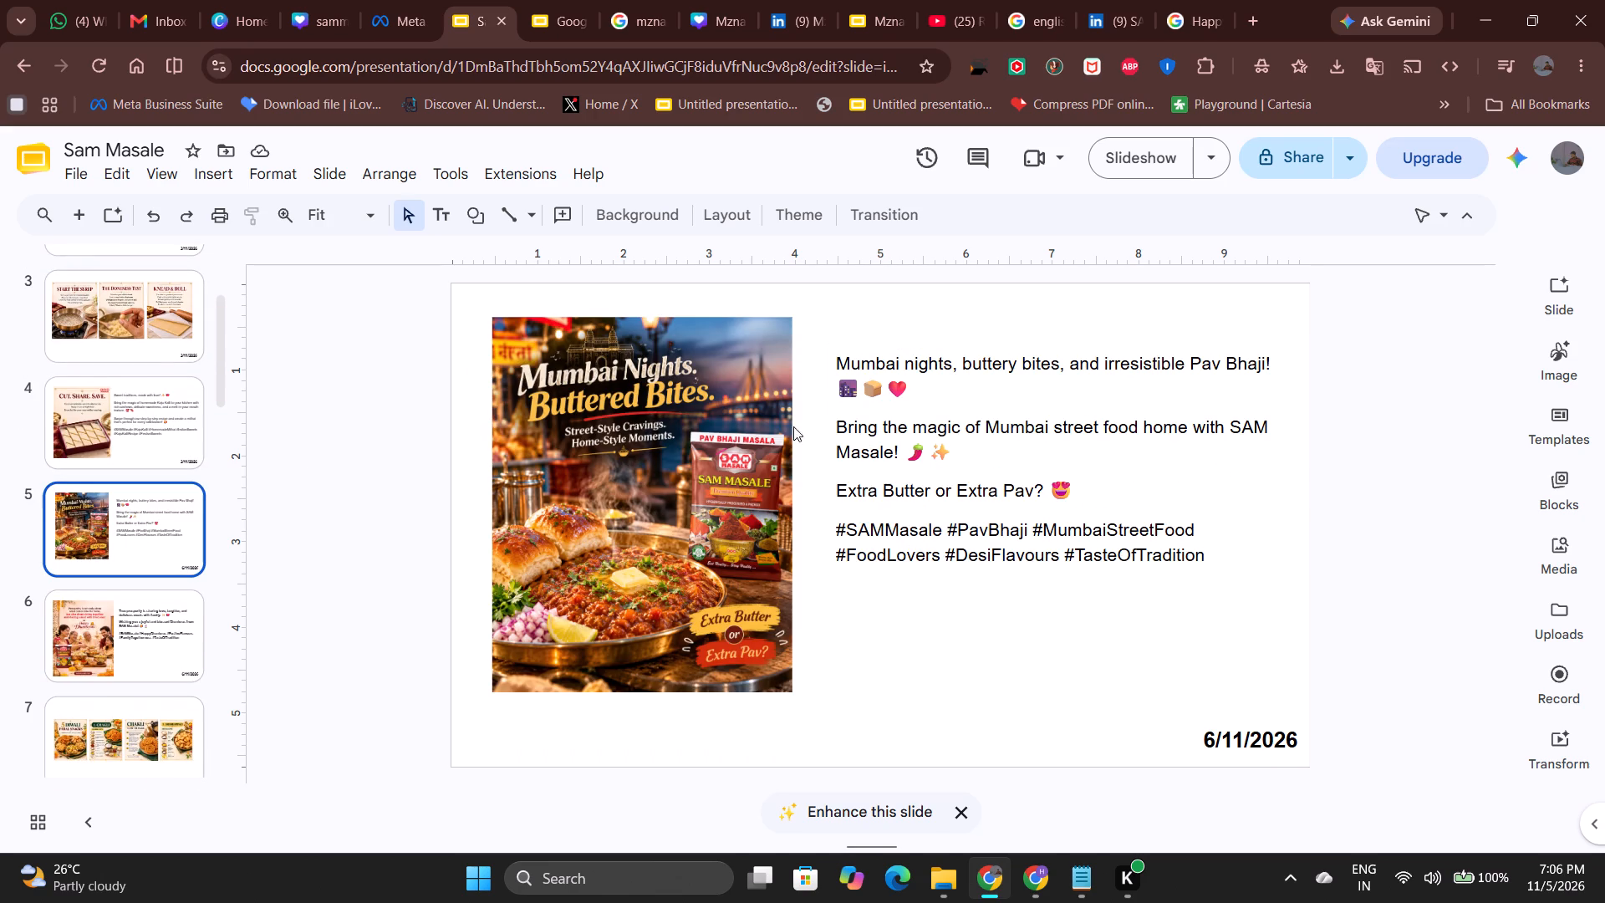
pyautogui.click(637, 485)
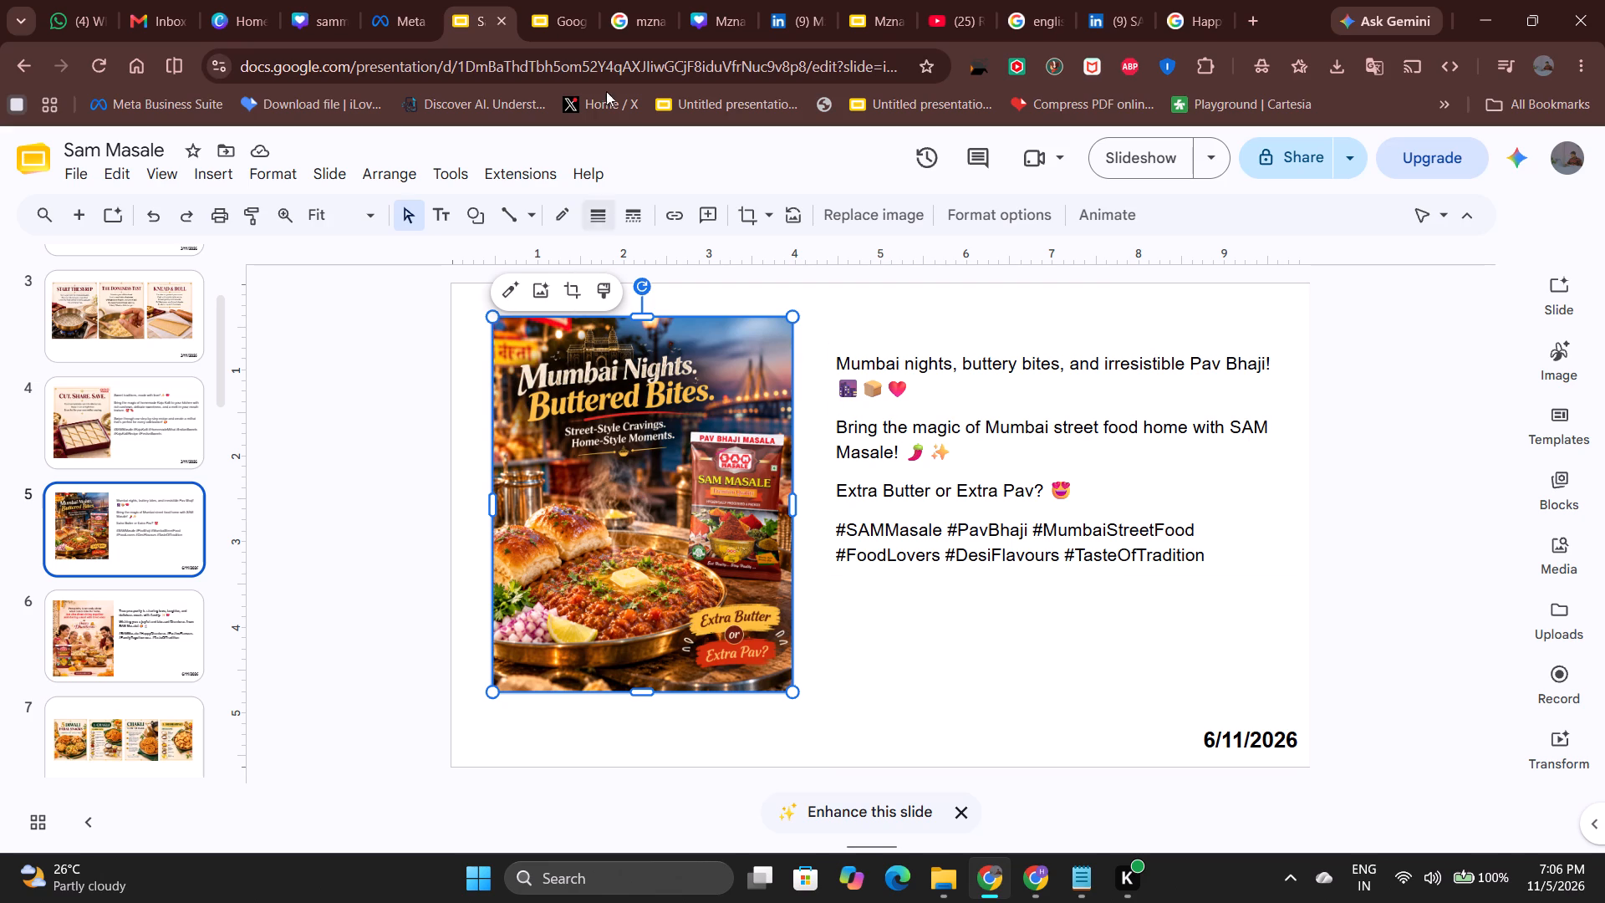
pyautogui.click(383, 0)
pyautogui.click(497, 0)
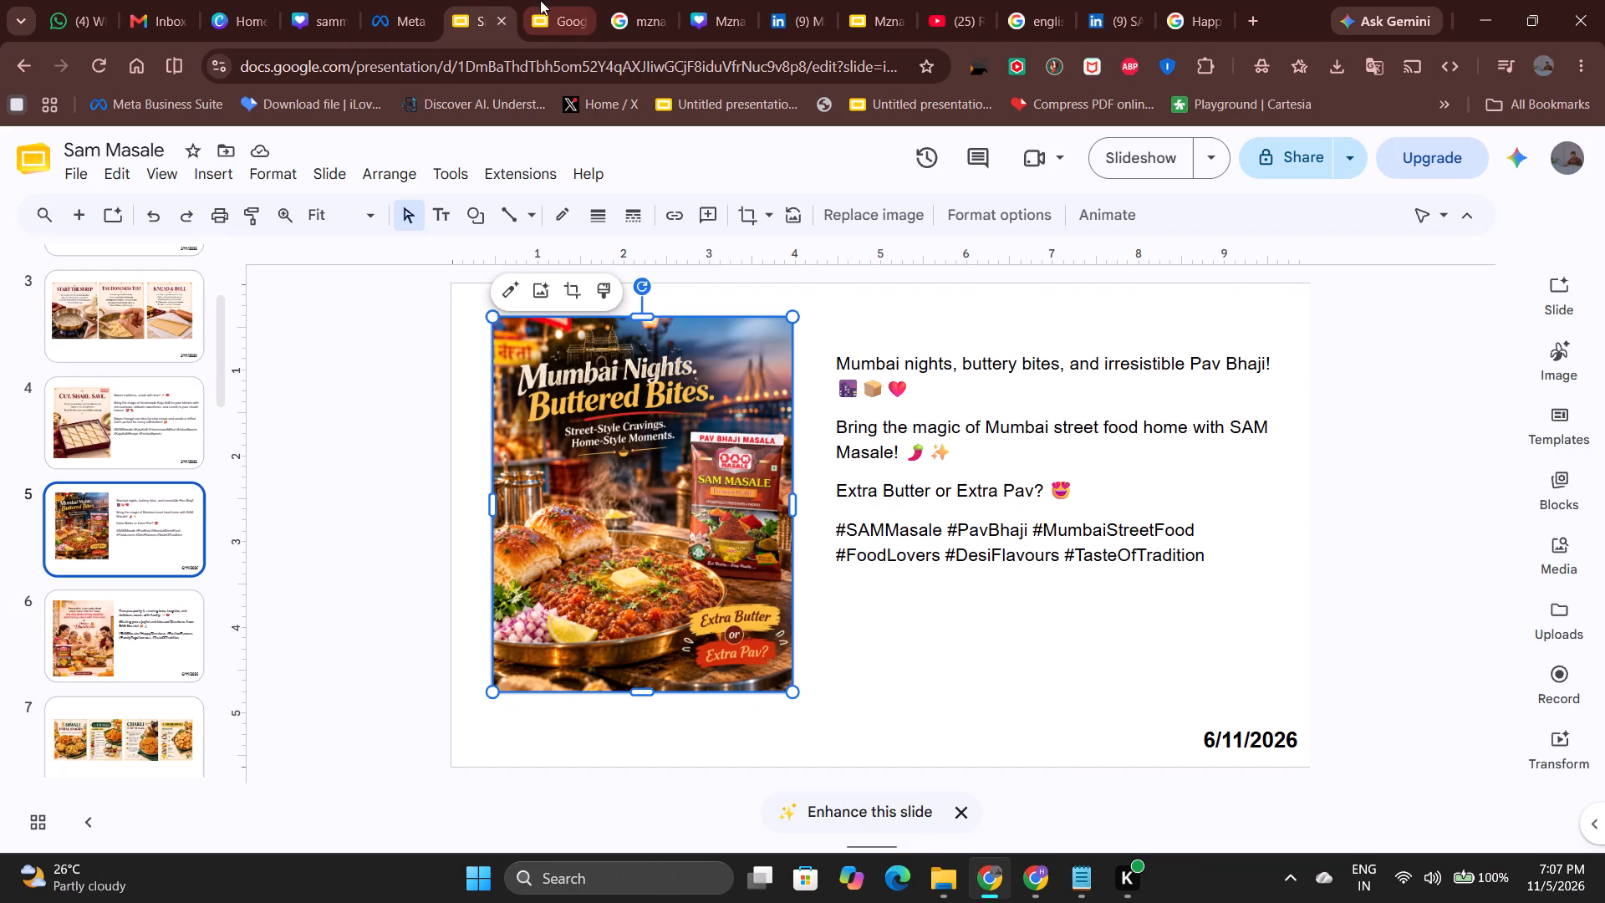
# Find the "Mumbai Nights. Buttered Bites." design in the sammasale Canva file and download only page 122 as PNG.
pyautogui.click(723, 5)
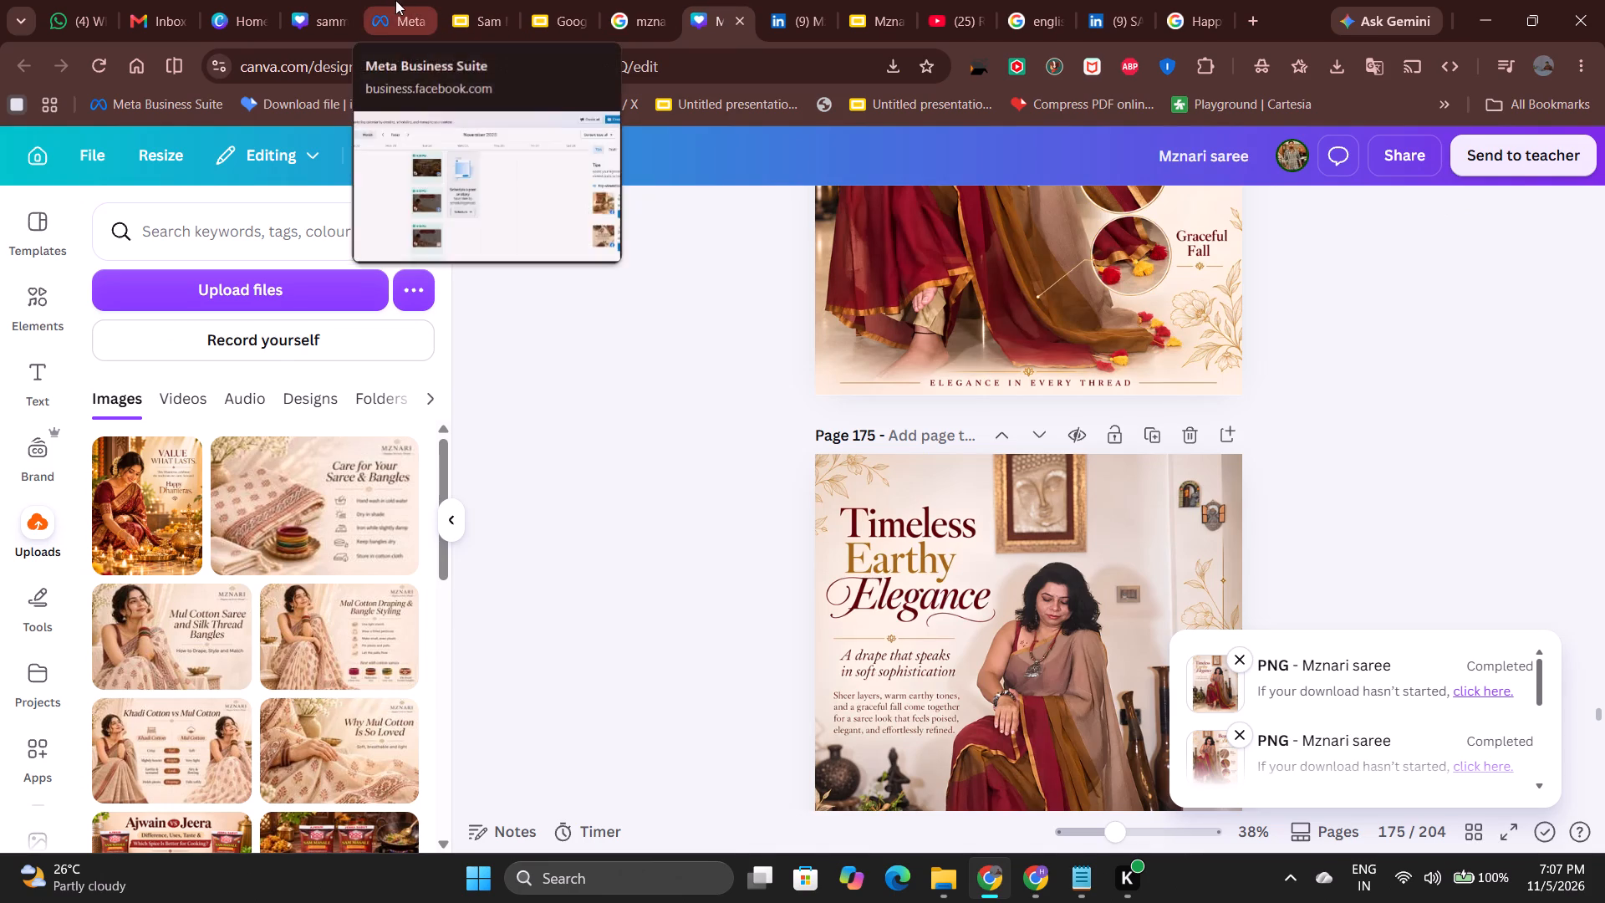
pyautogui.click(305, 0)
pyautogui.scroll(10, 709, 452)
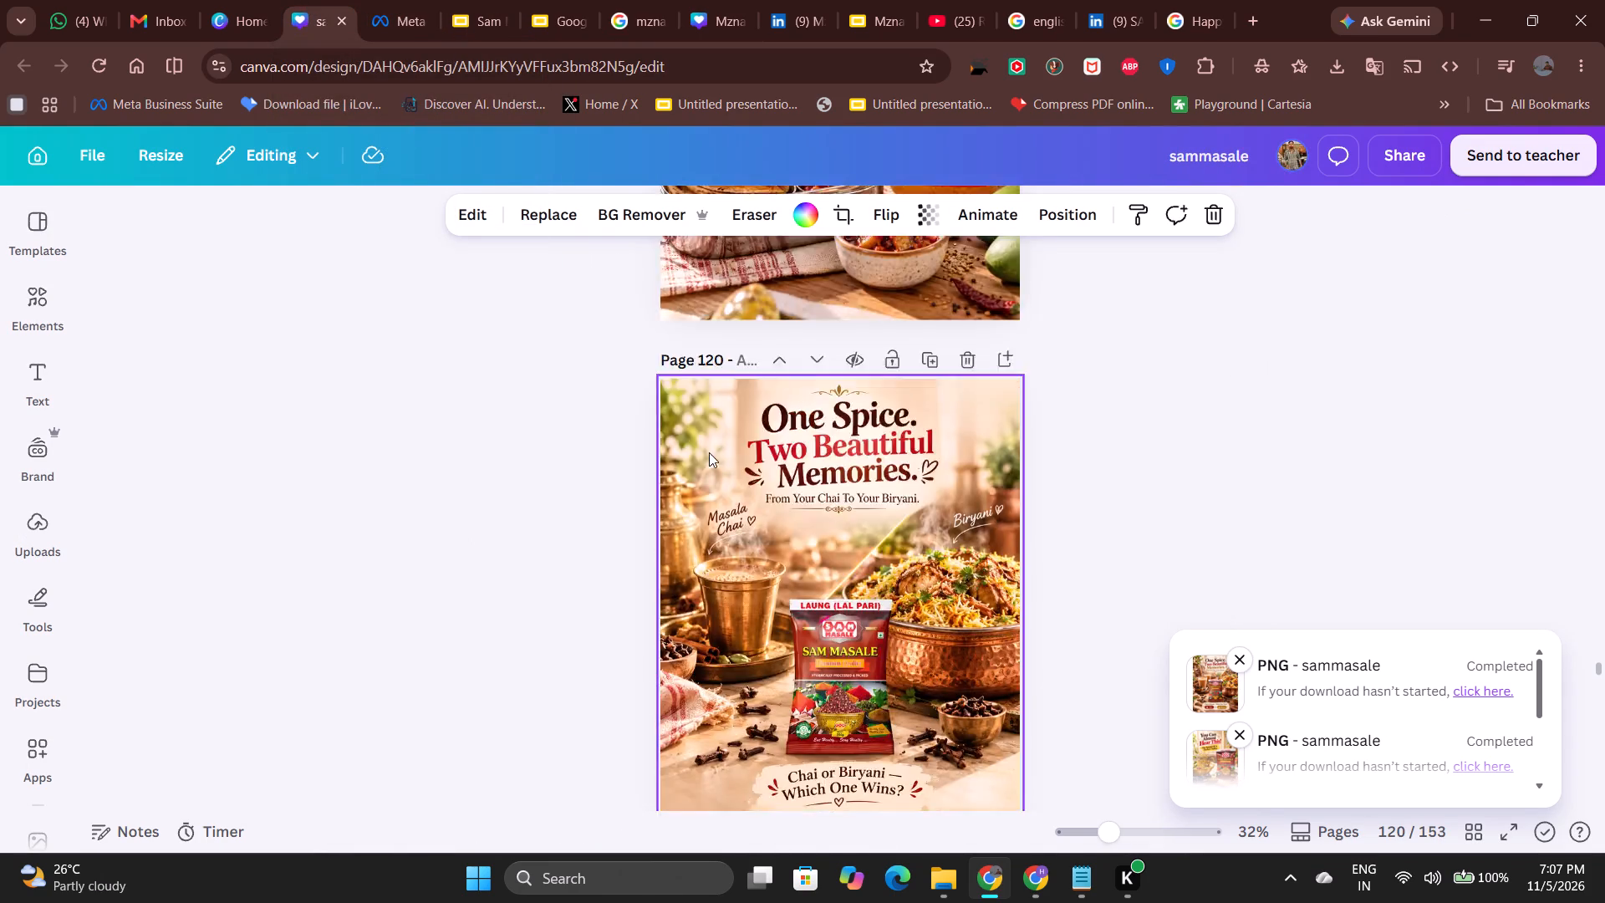
pyautogui.scroll(5, 709, 452)
pyautogui.hscroll(1, 709, 452)
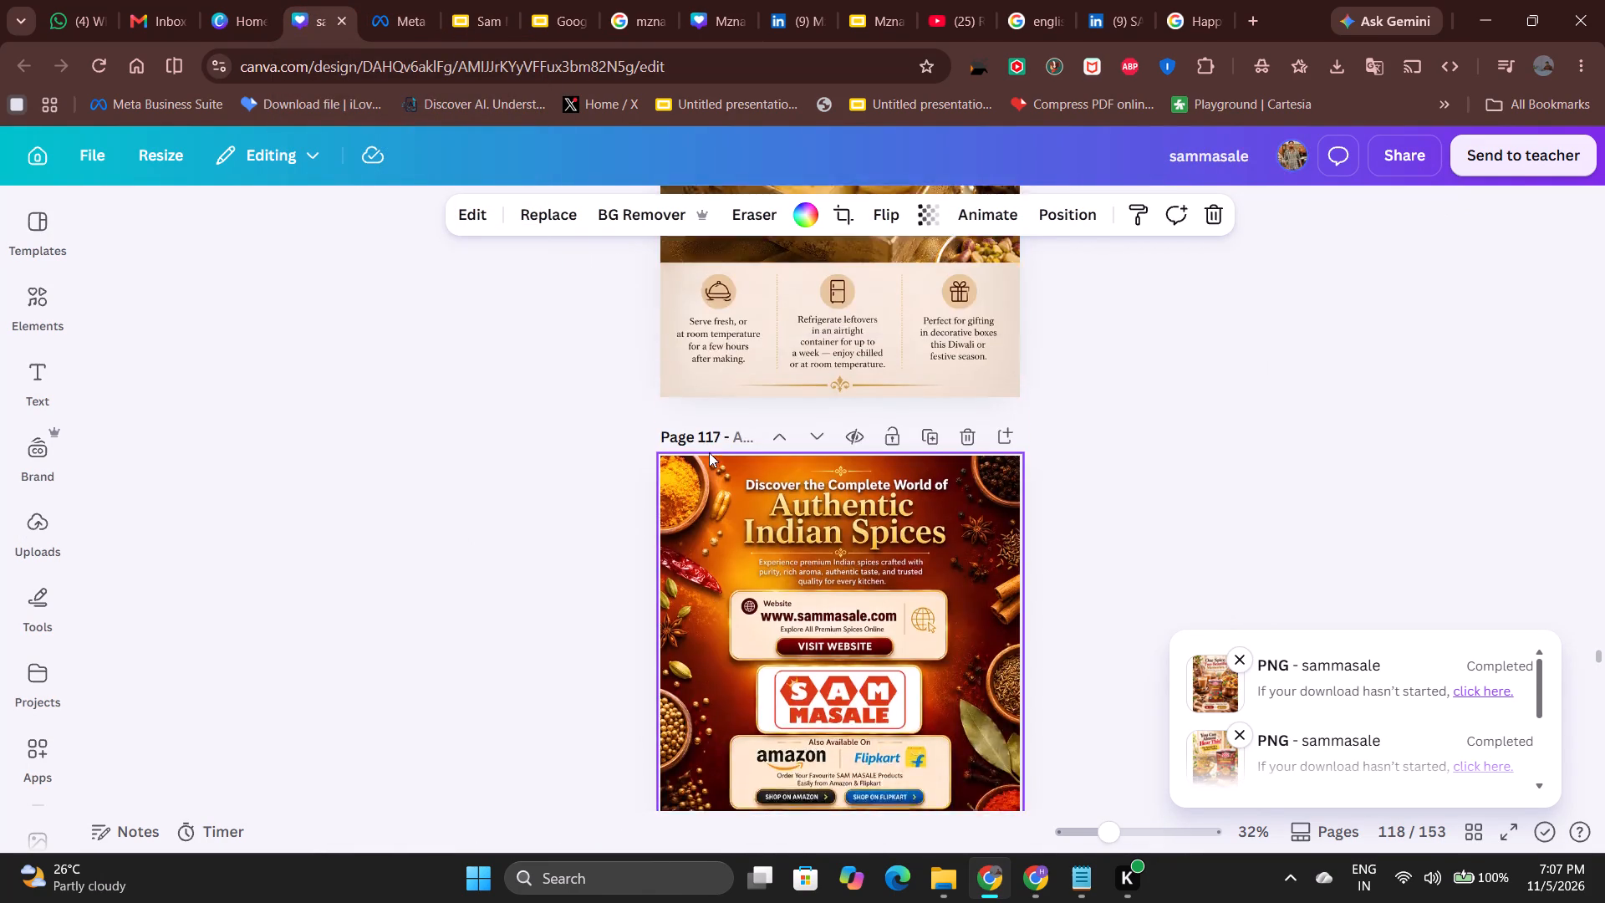
pyautogui.hscroll(1, 709, 452)
pyautogui.scroll(-8, 709, 452)
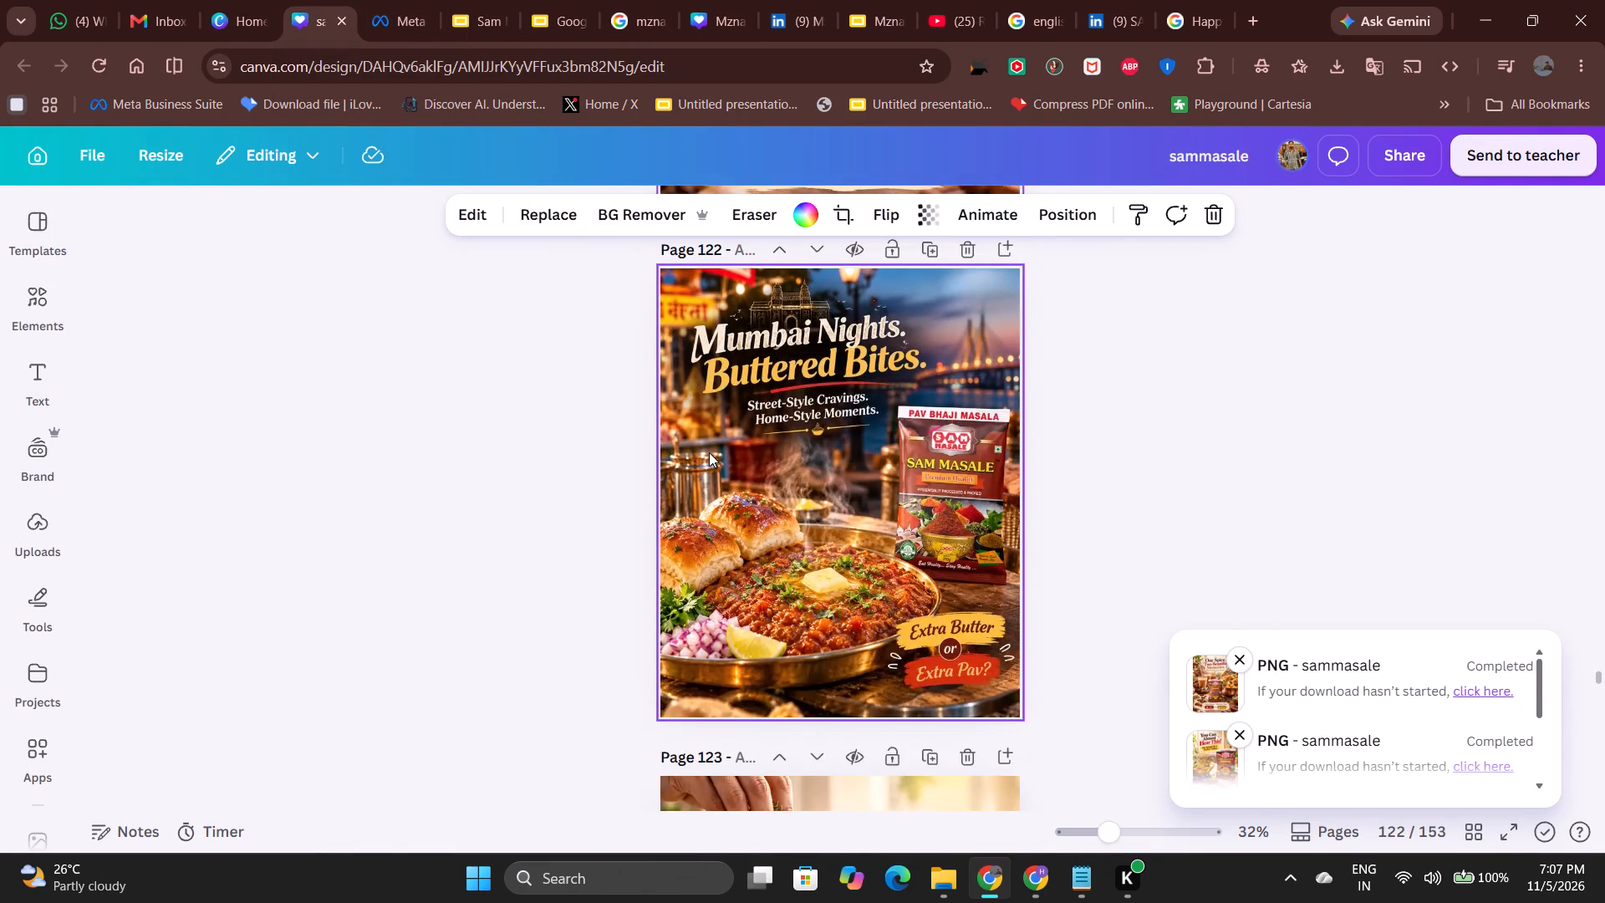
pyautogui.hscroll(1, 709, 452)
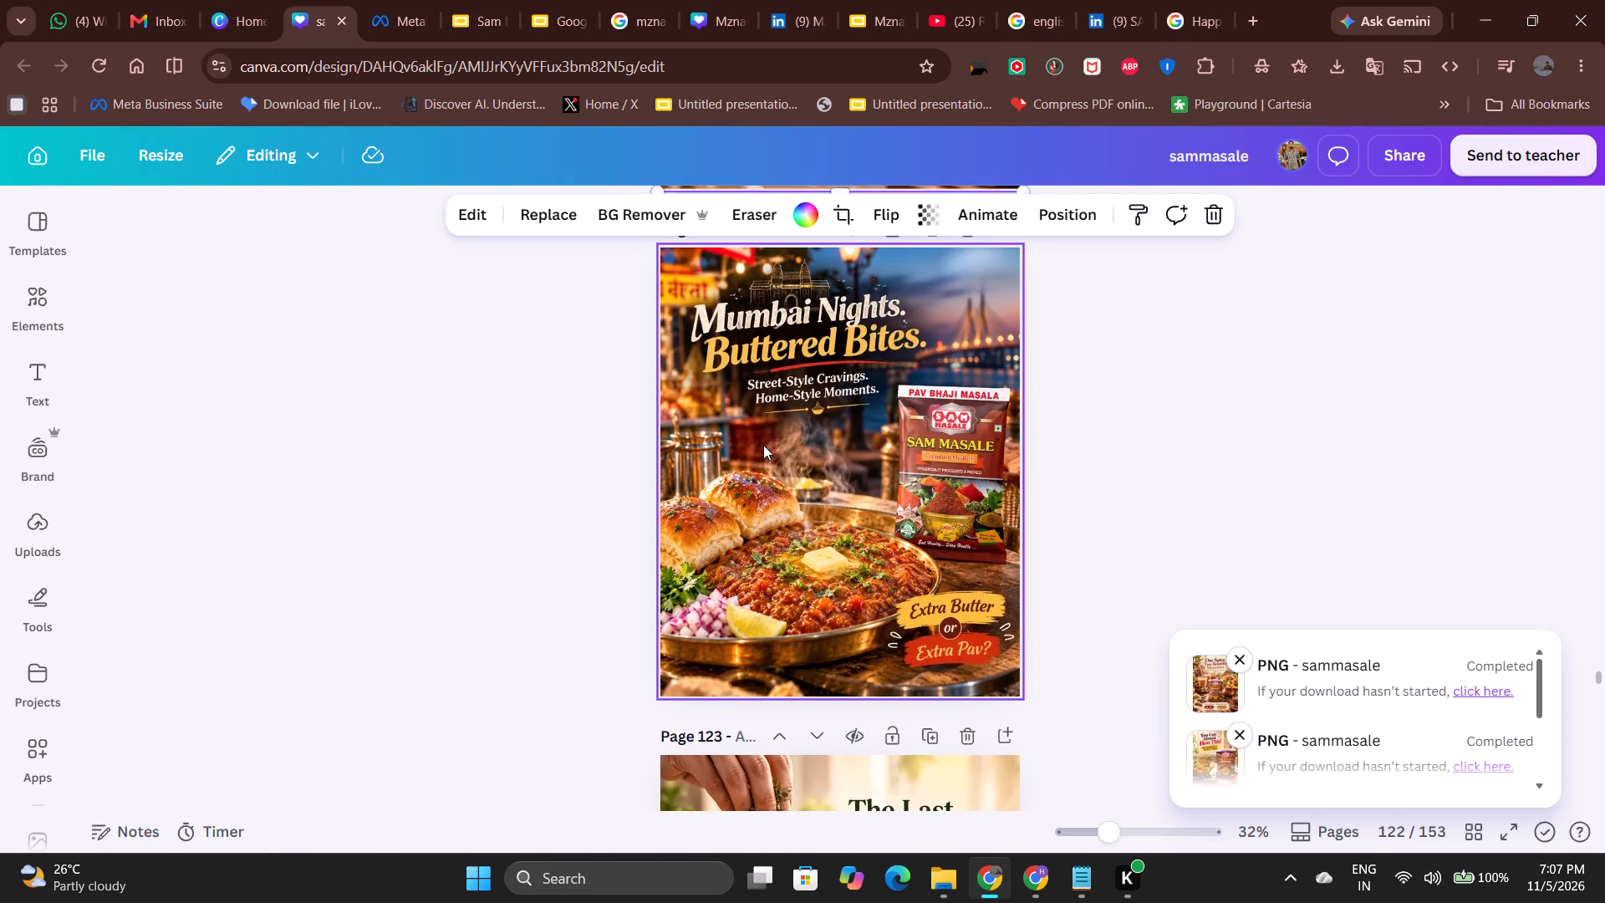
pyautogui.hscroll(1, 763, 445)
pyautogui.click(763, 445)
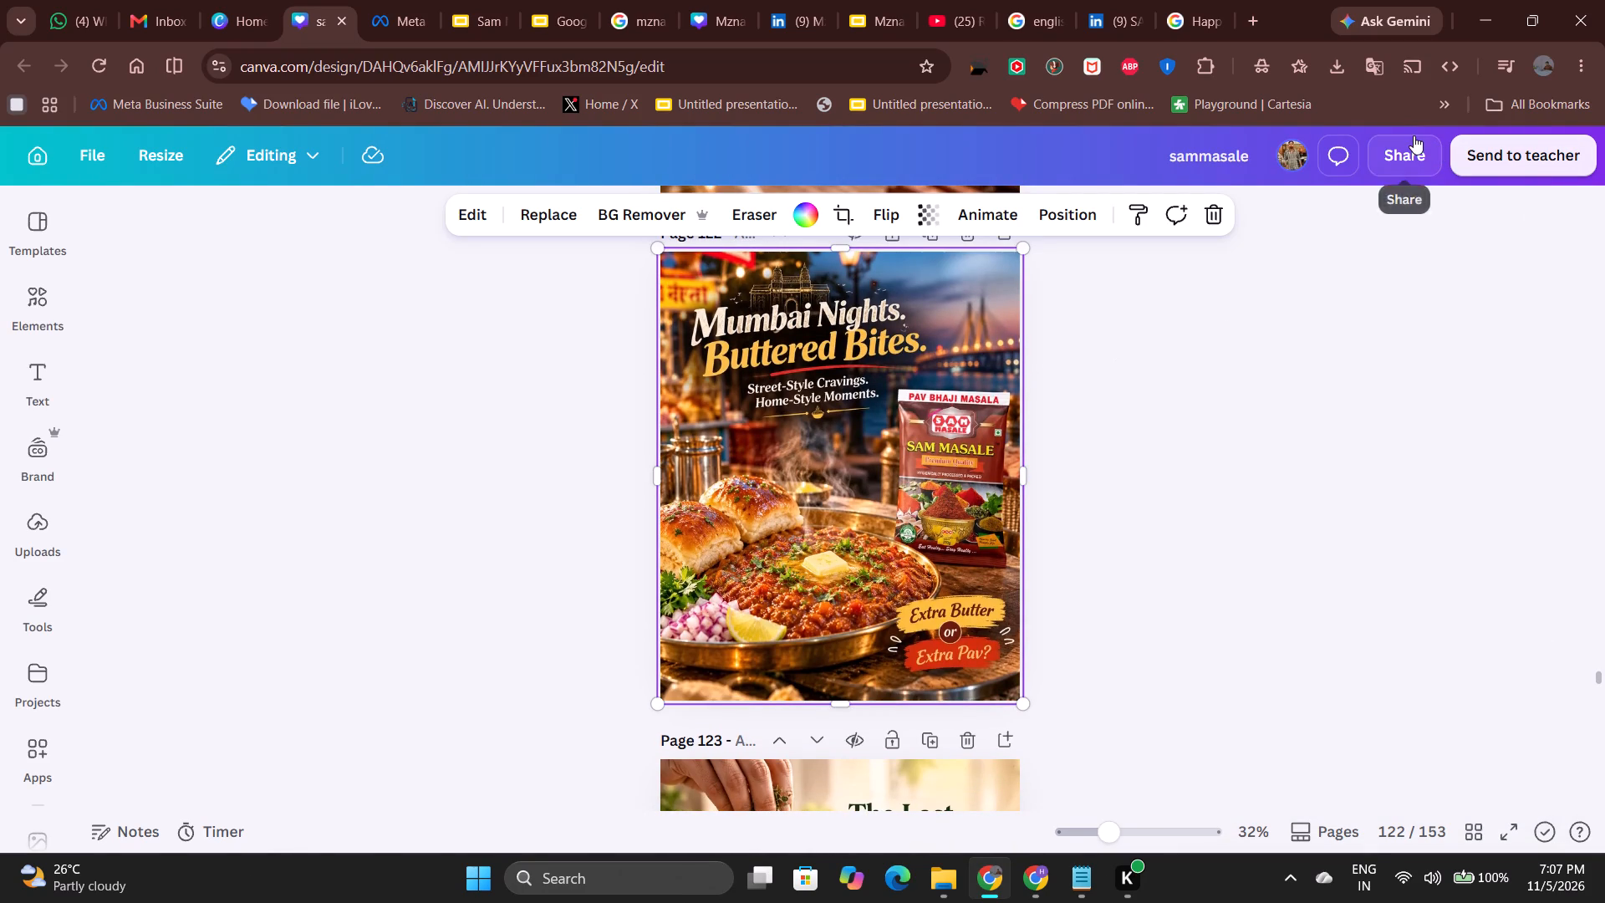
pyautogui.click(1414, 135)
pyautogui.click(1237, 652)
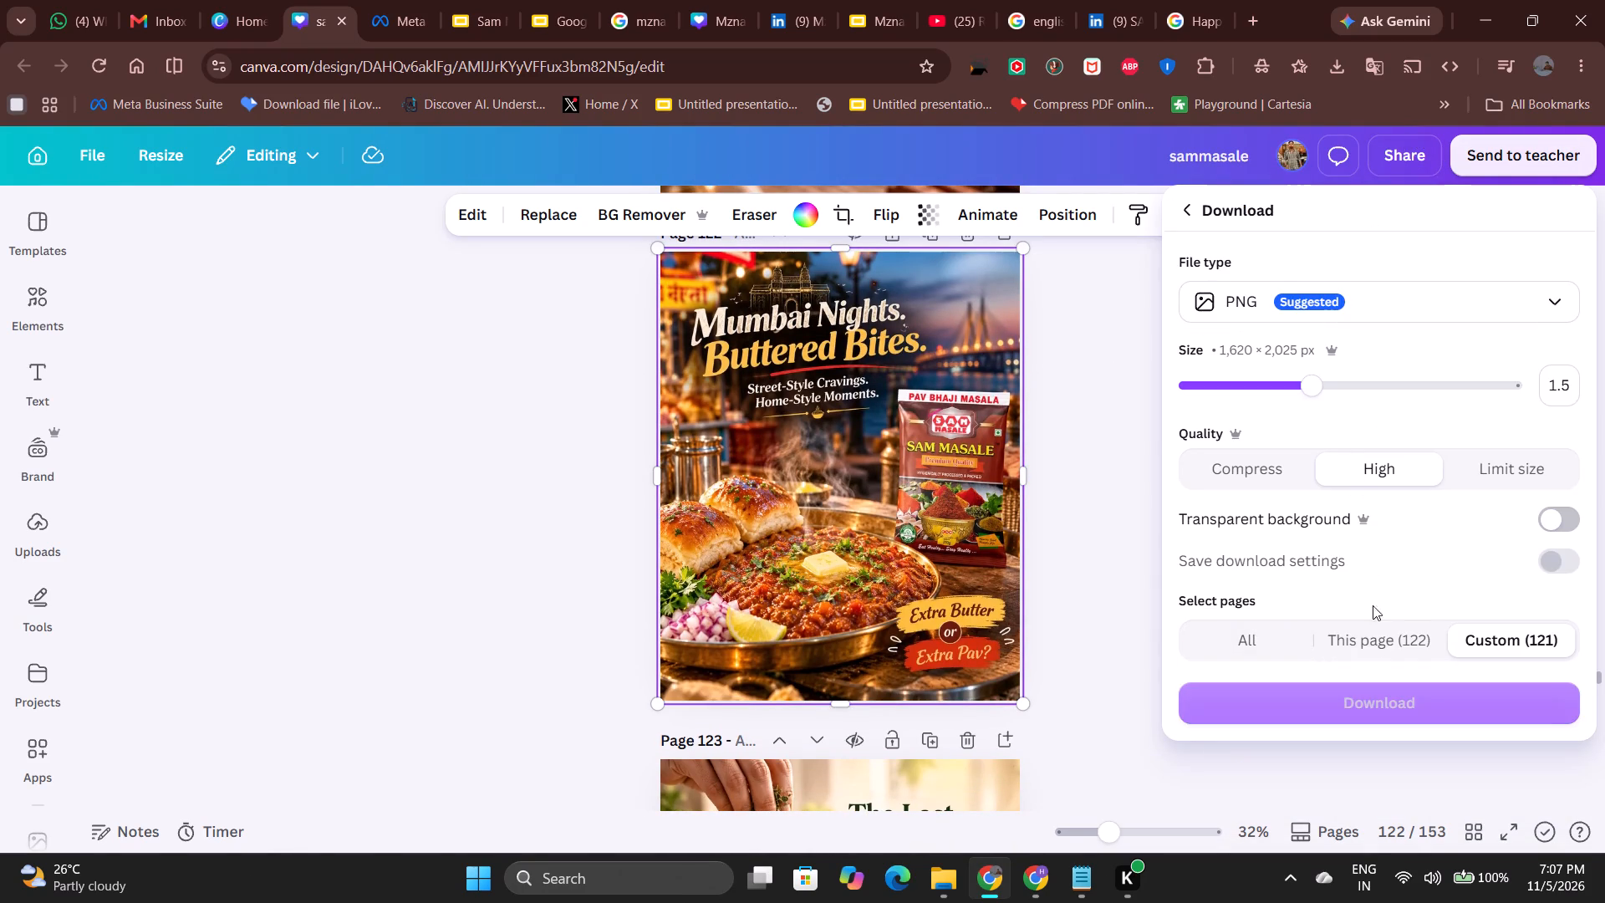
pyautogui.click(1388, 640)
pyautogui.click(1342, 693)
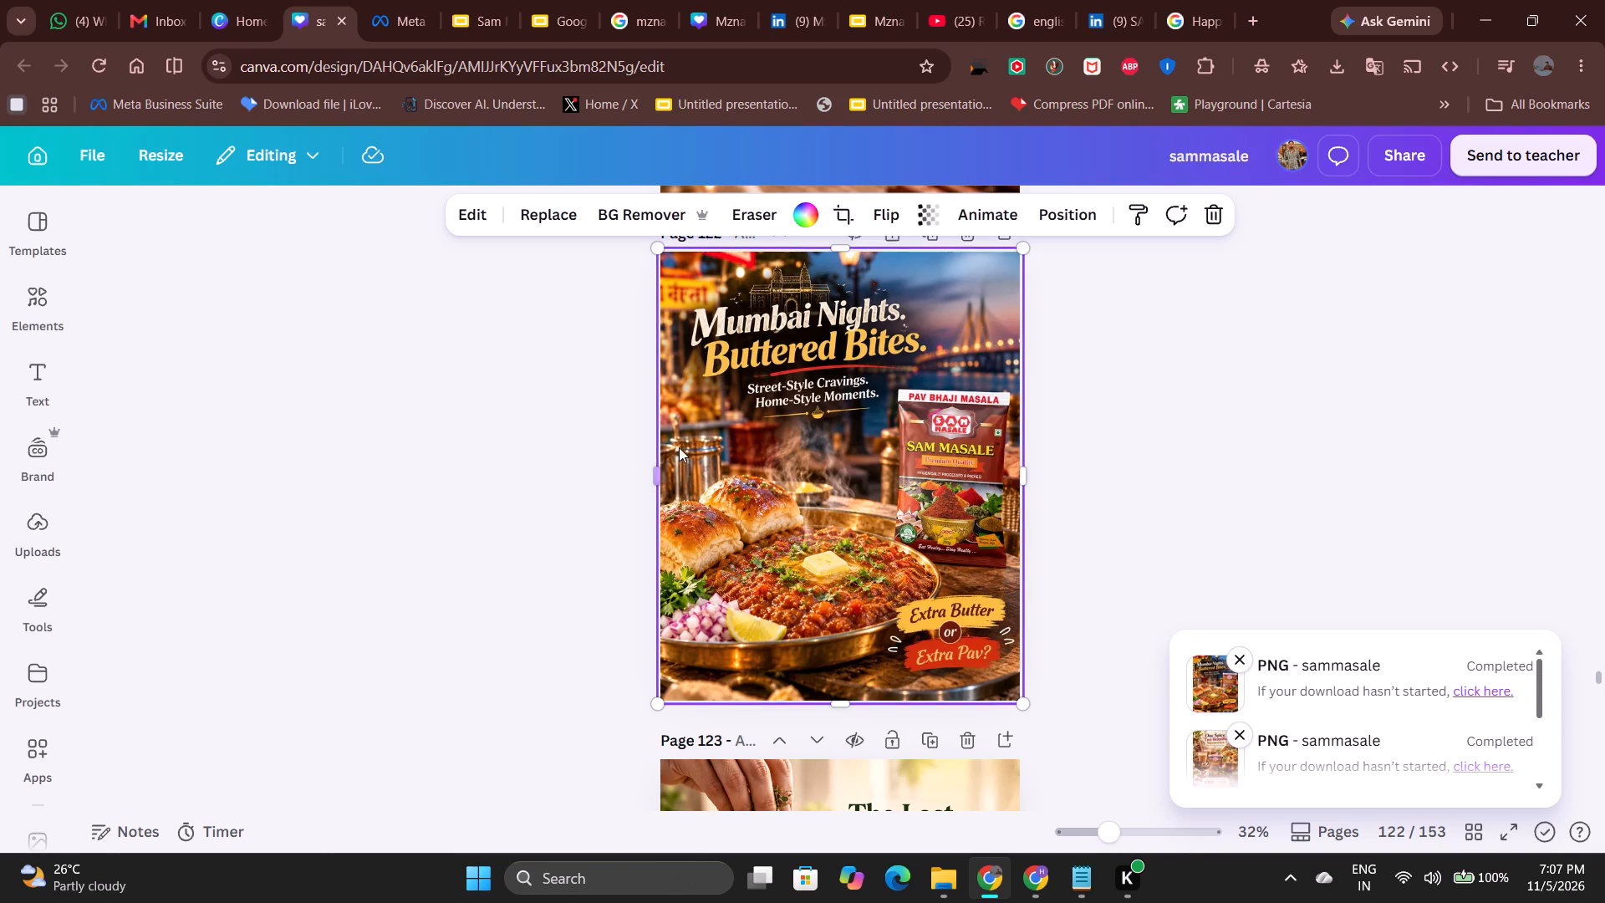
# Change the date on slide 5 of the Sam Masale deck to 27/11/2026 and widen its text box to fit one line.
pyautogui.click(461, 0)
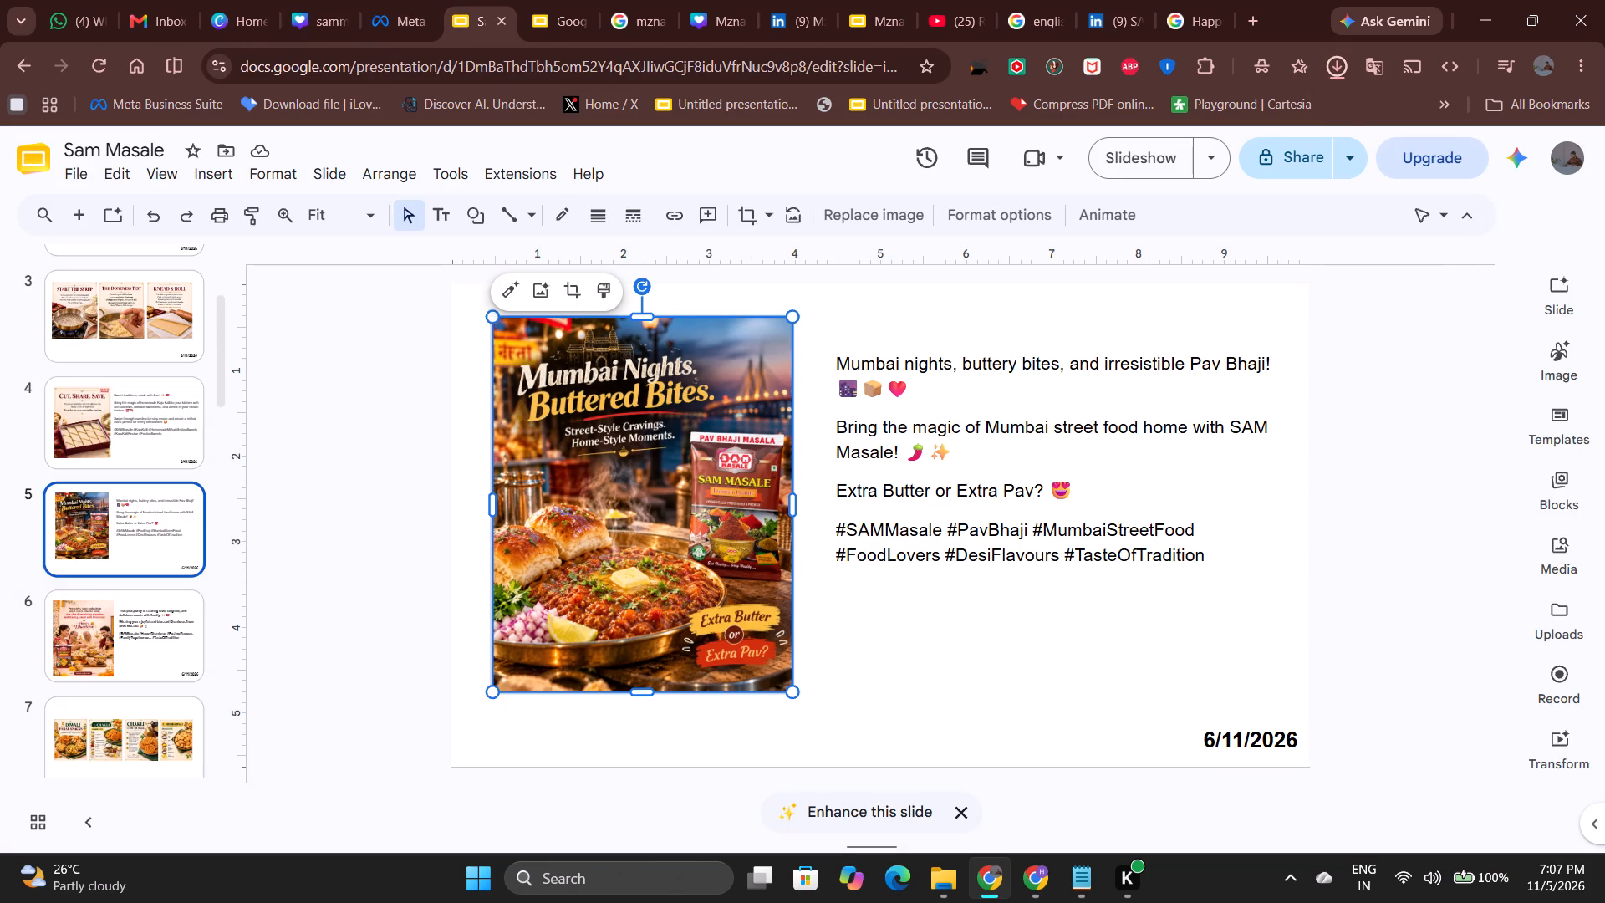
pyautogui.click(1214, 727)
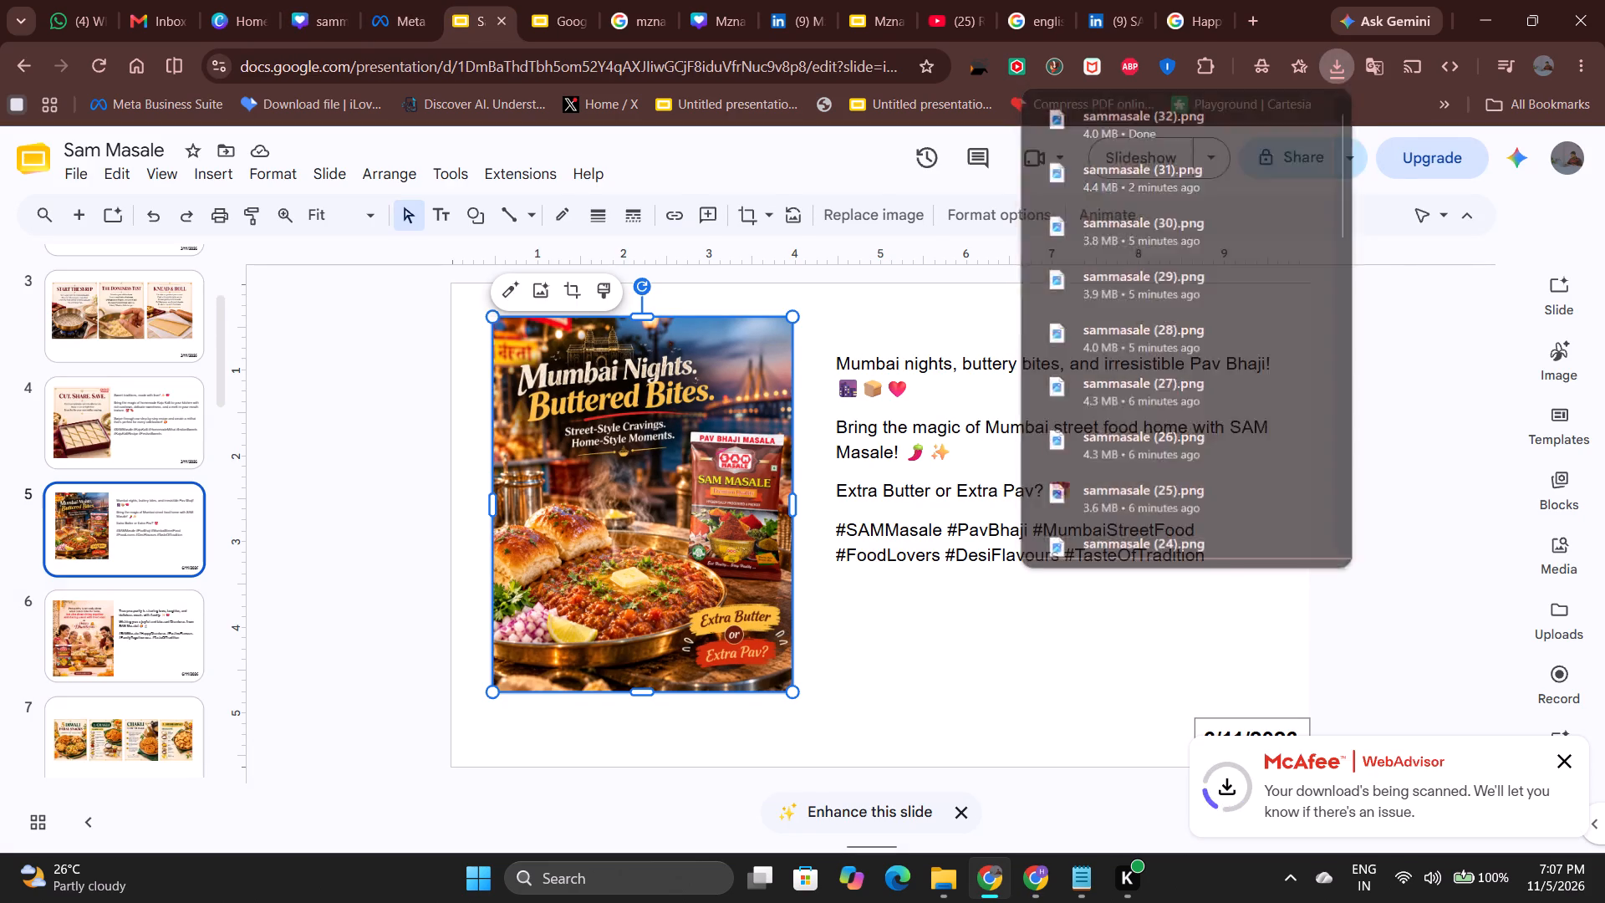
pyautogui.click(402, 0)
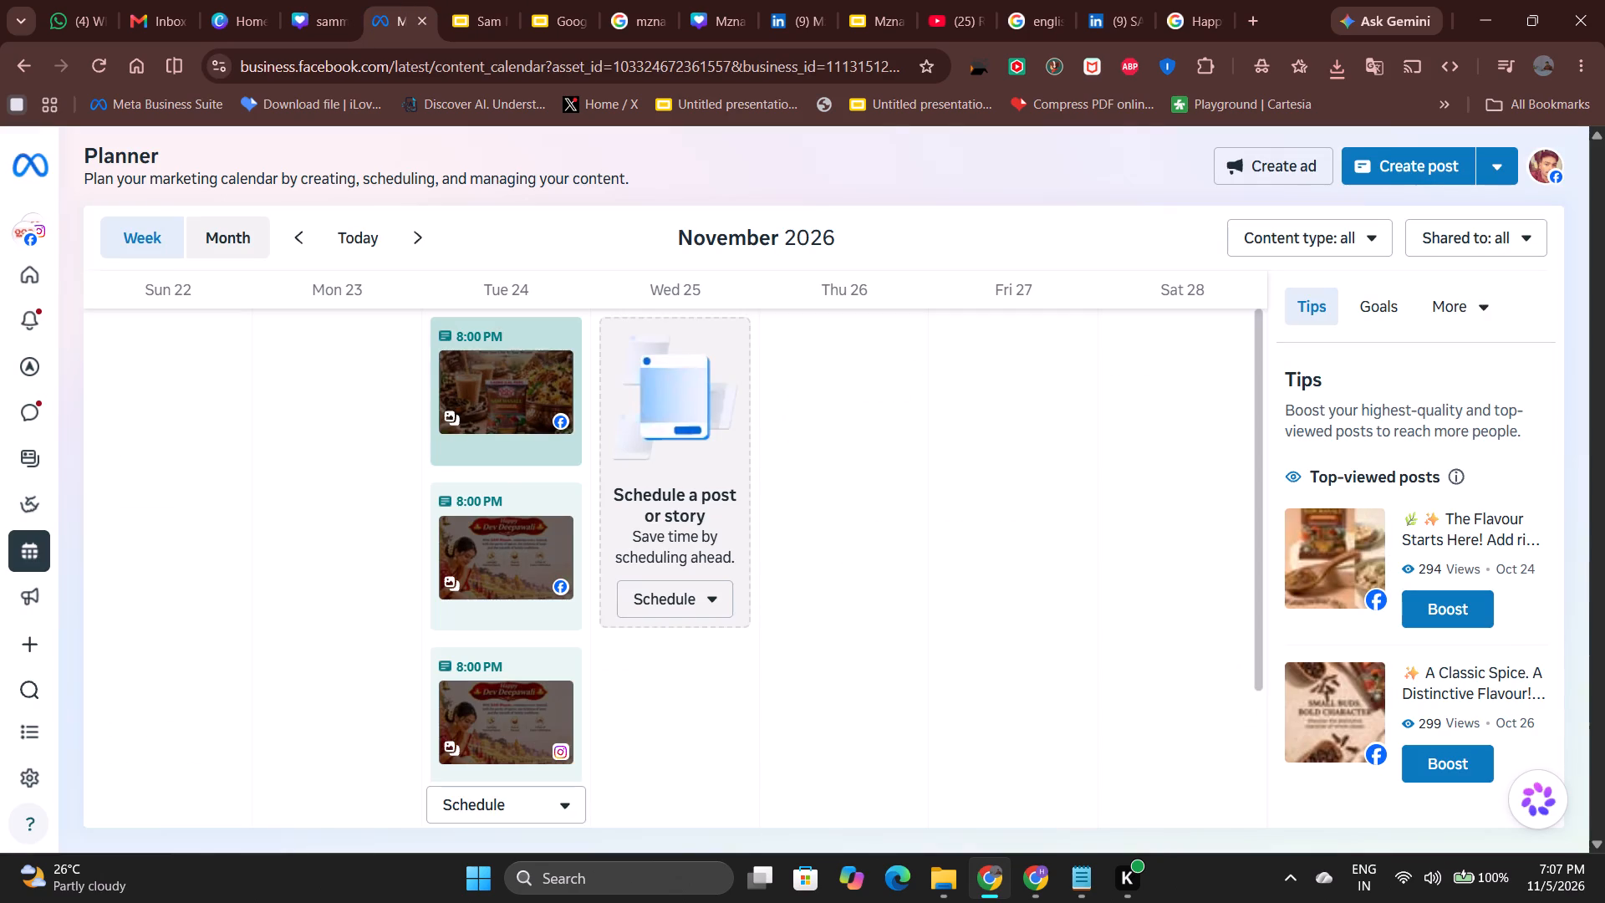
pyautogui.click(481, 2)
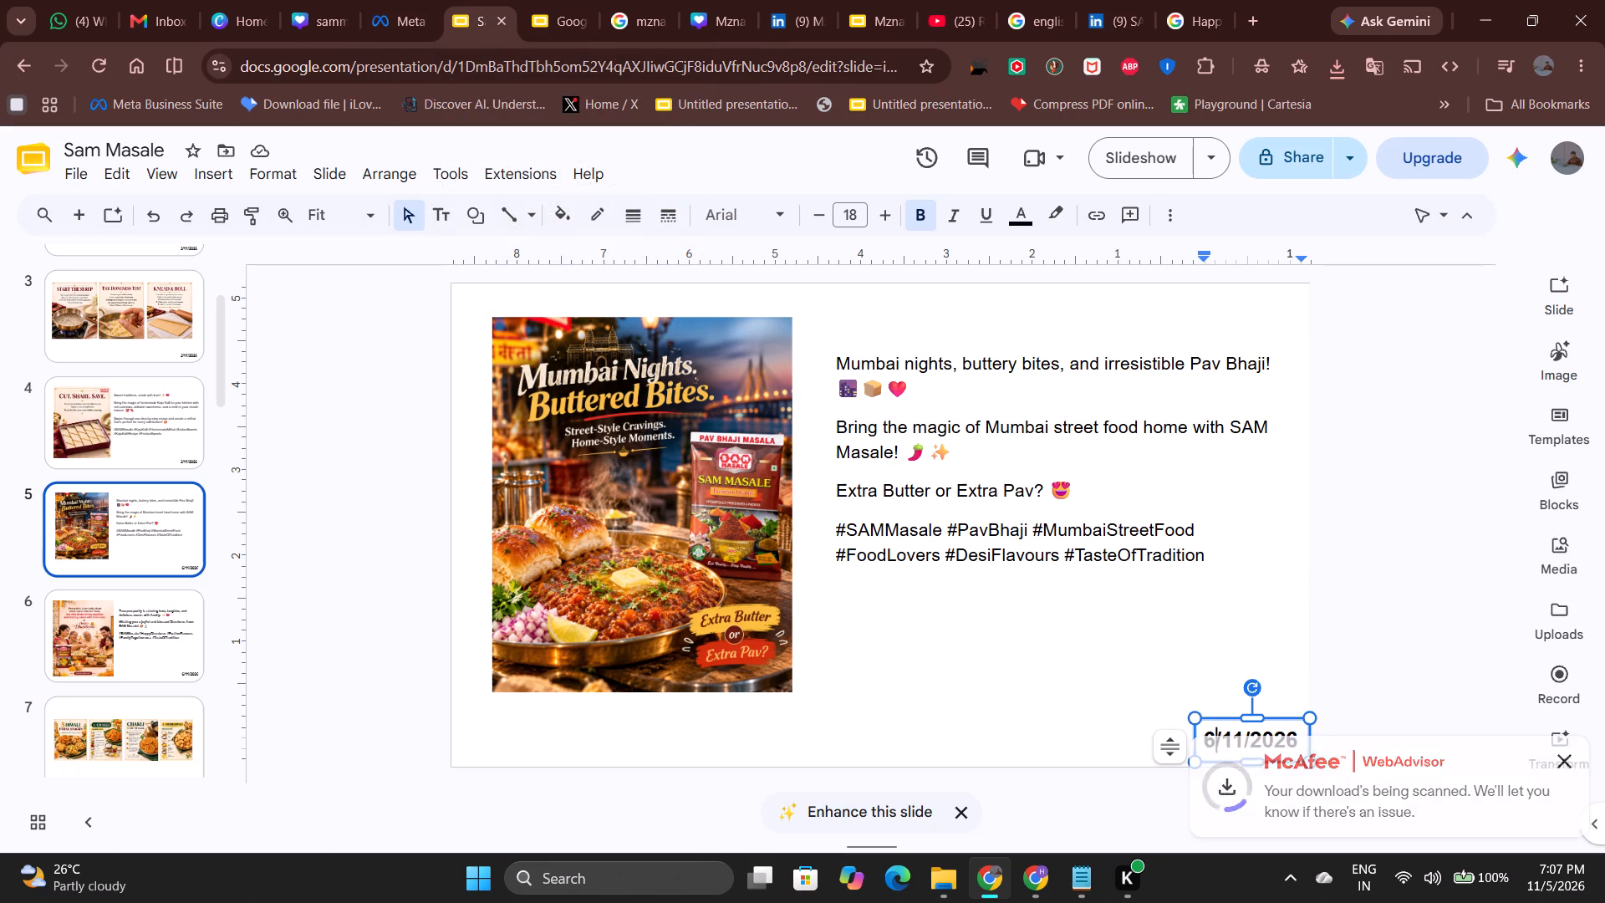
pyautogui.press('BackSpace')
pyautogui.write('27')
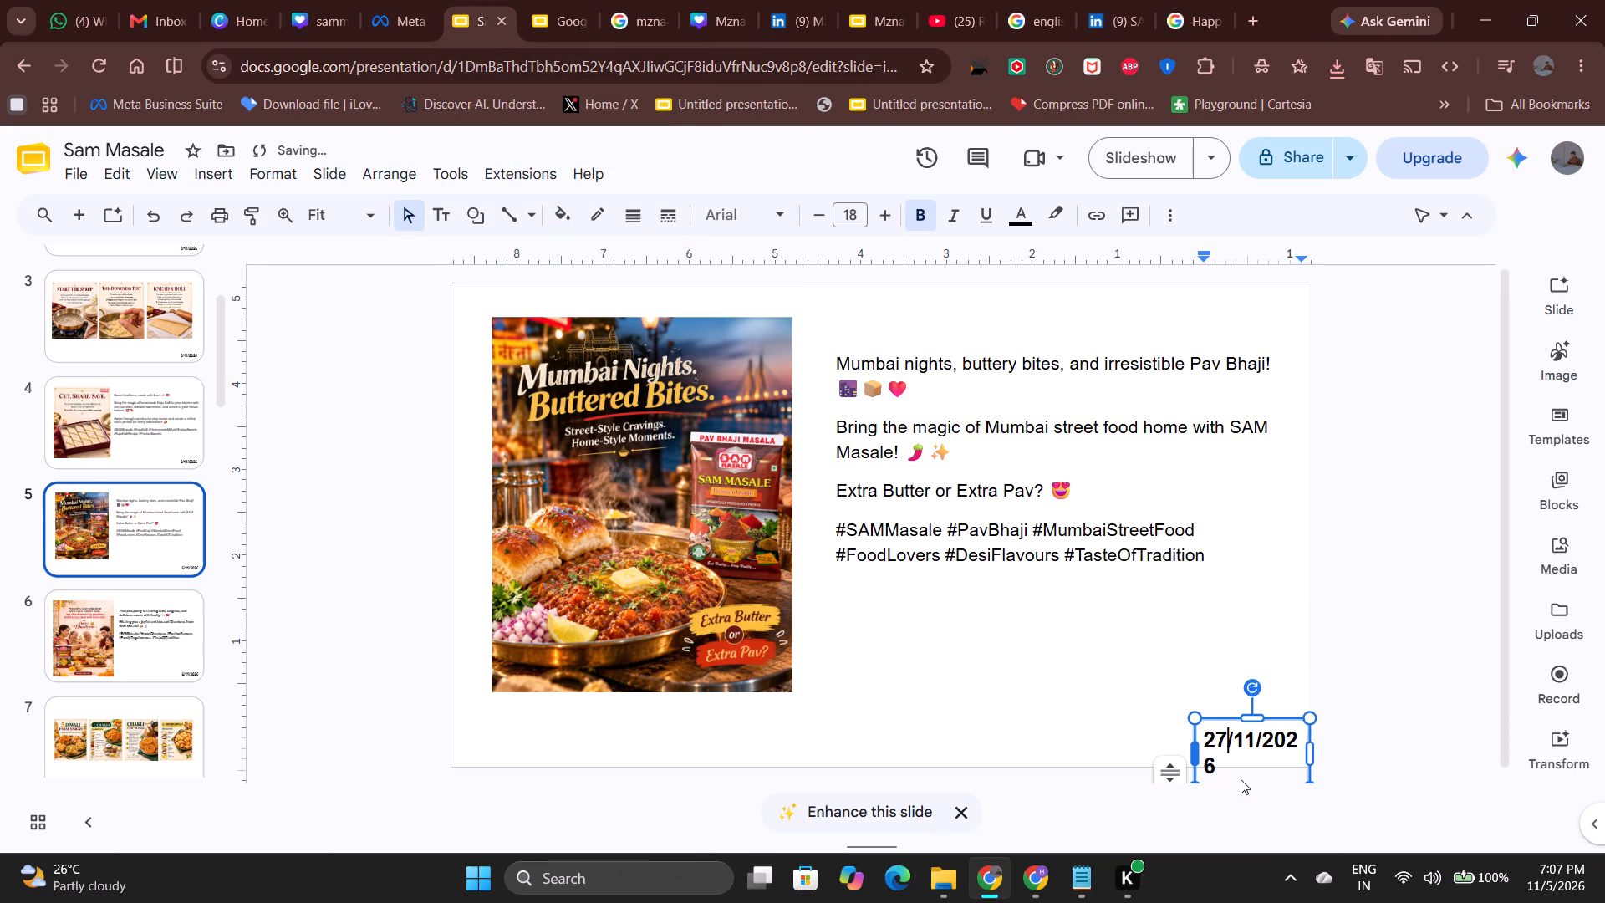
pyautogui.moveTo(1197, 752); pyautogui.dragTo(1175, 748)
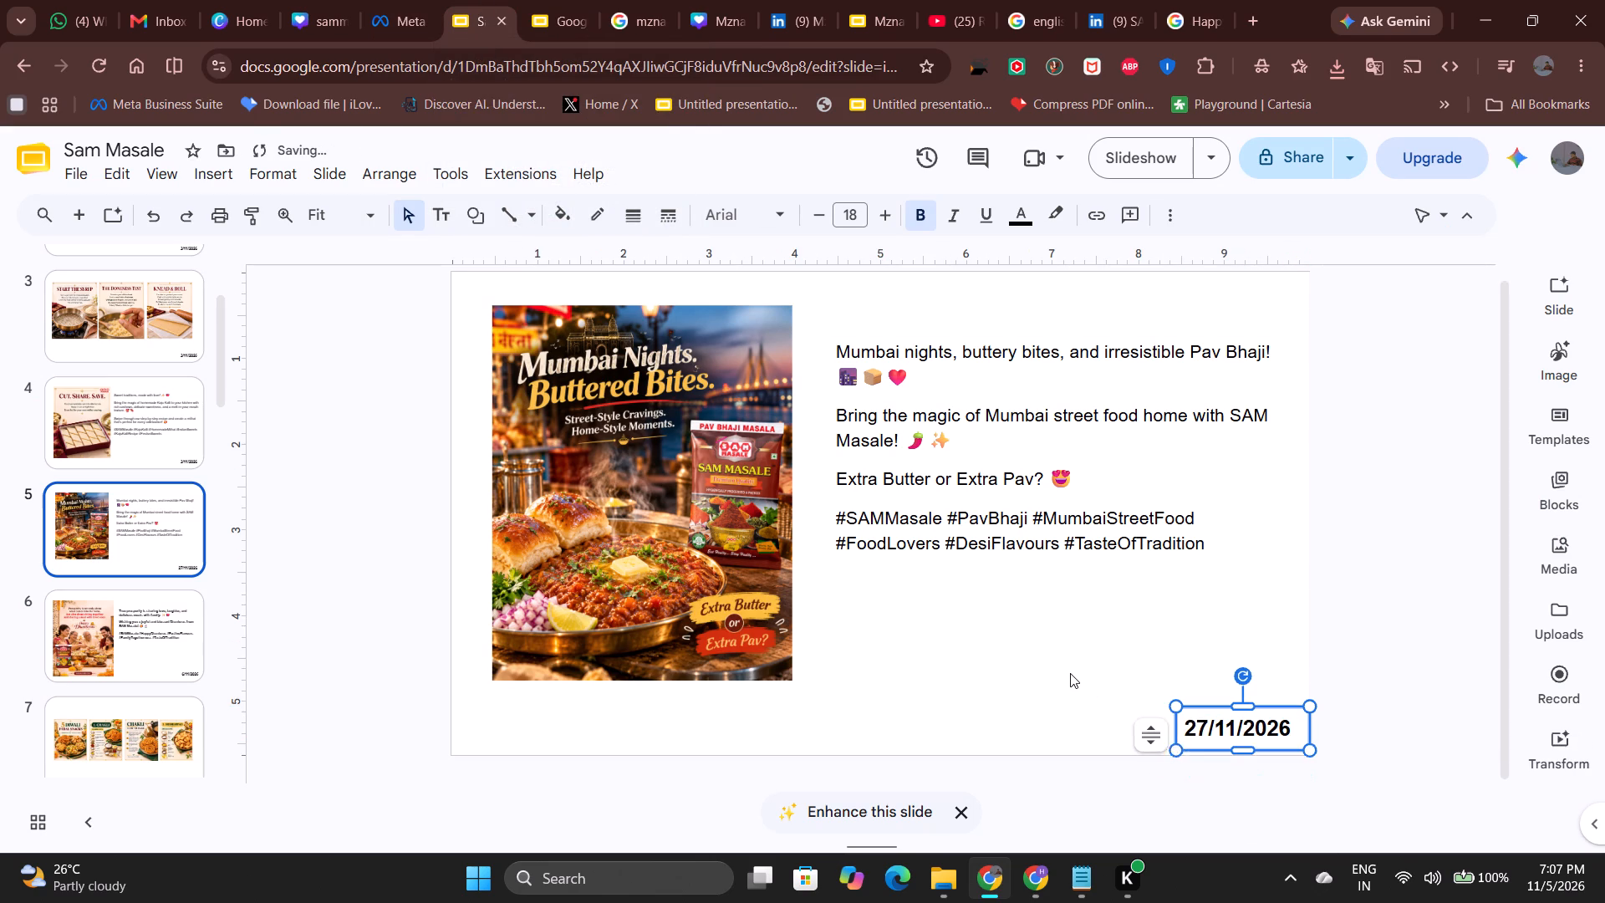
pyautogui.click(1070, 673)
# Start a Meta post for Sam Masale with the downloaded "Mumbai Nights" image and copy the Pav Bhaji caption from slide 5 for it.
pyautogui.click(369, 0)
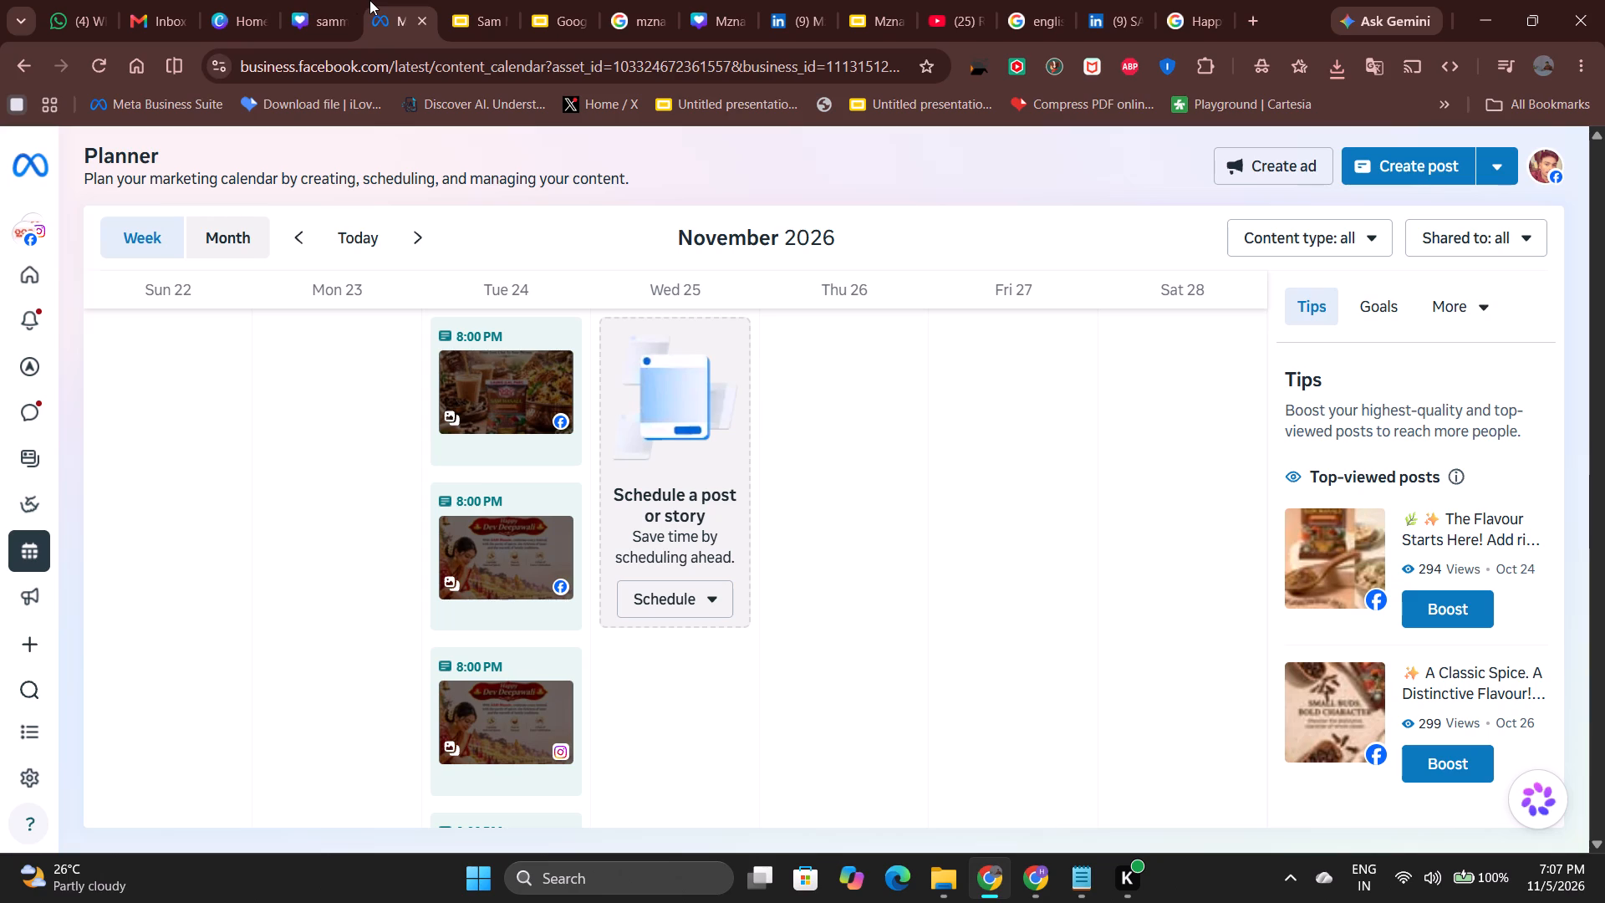
pyautogui.click(1407, 164)
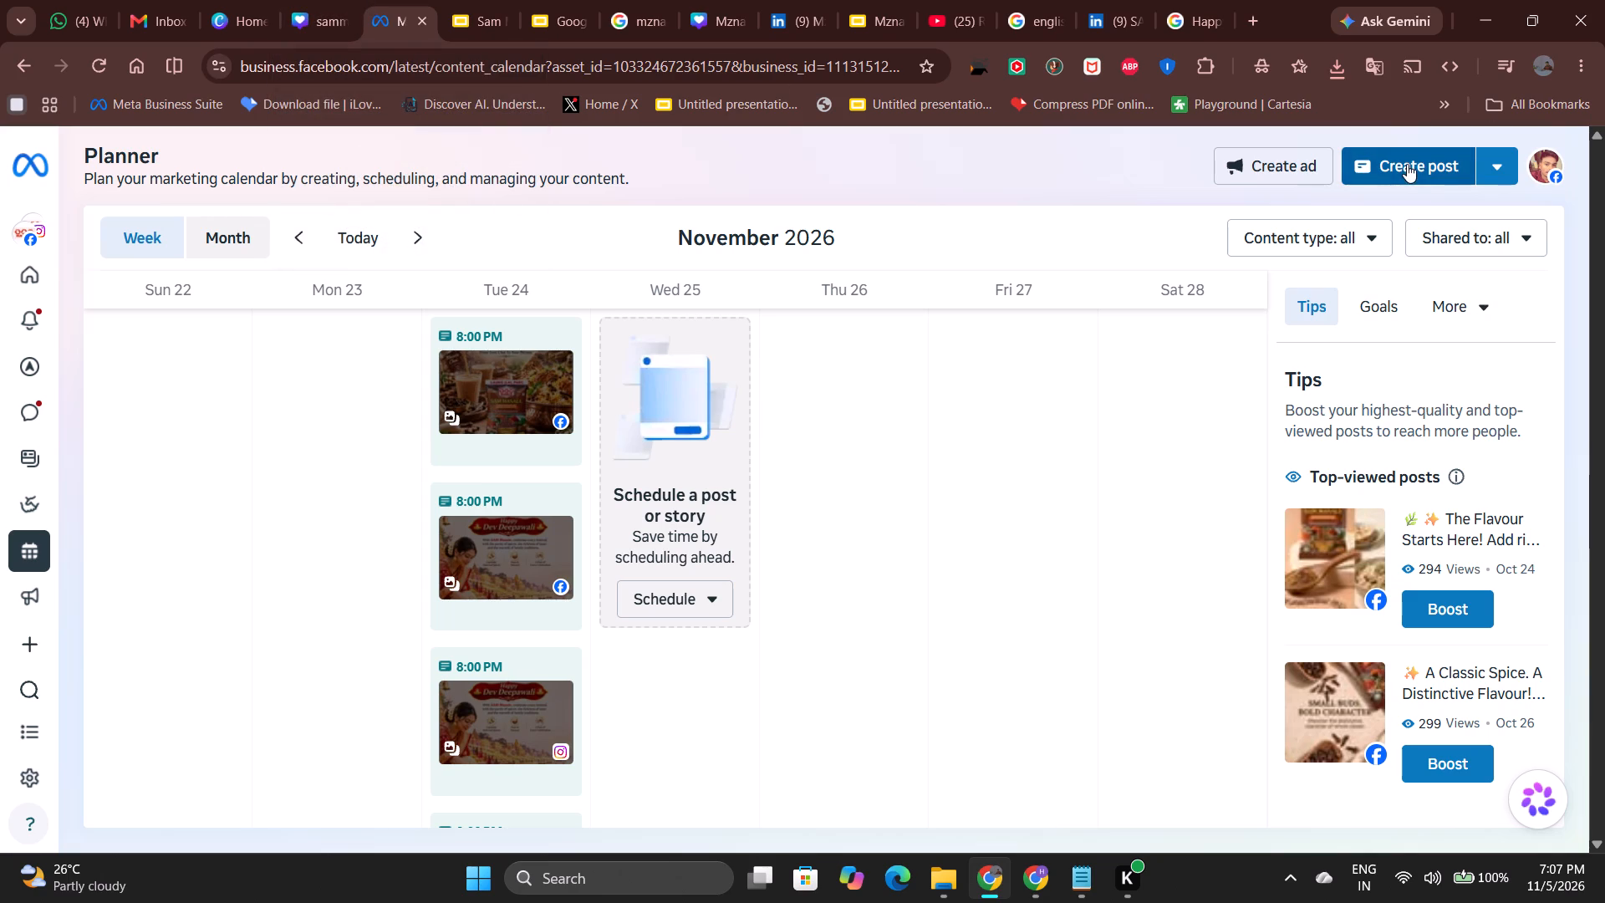
pyautogui.click(186, 518)
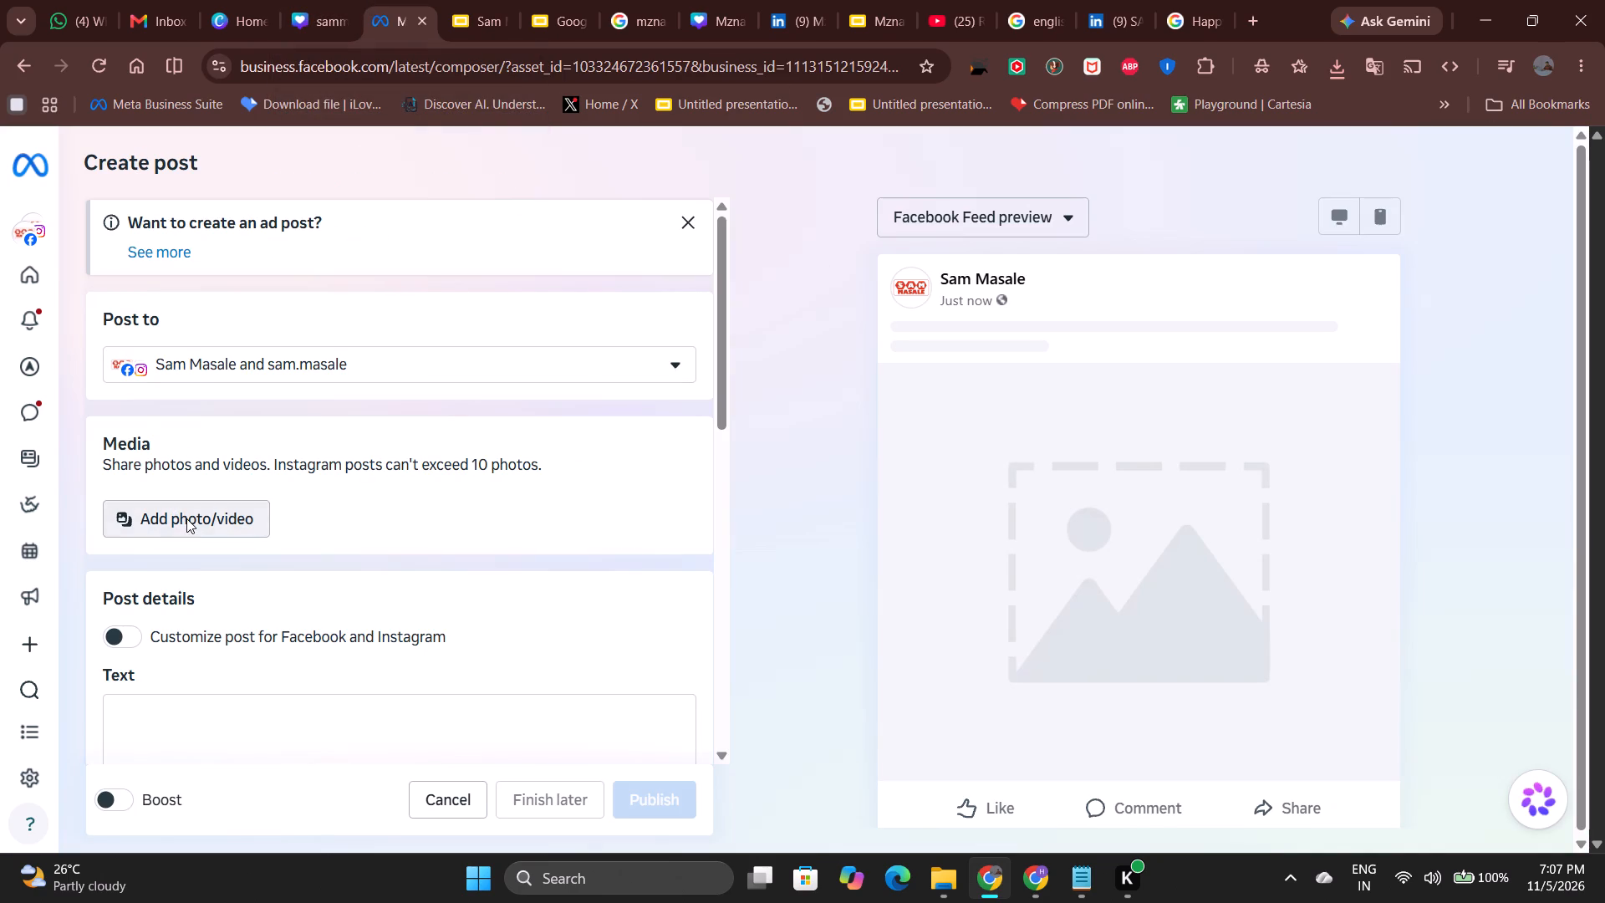
pyautogui.click(285, 213)
pyautogui.press('Return')
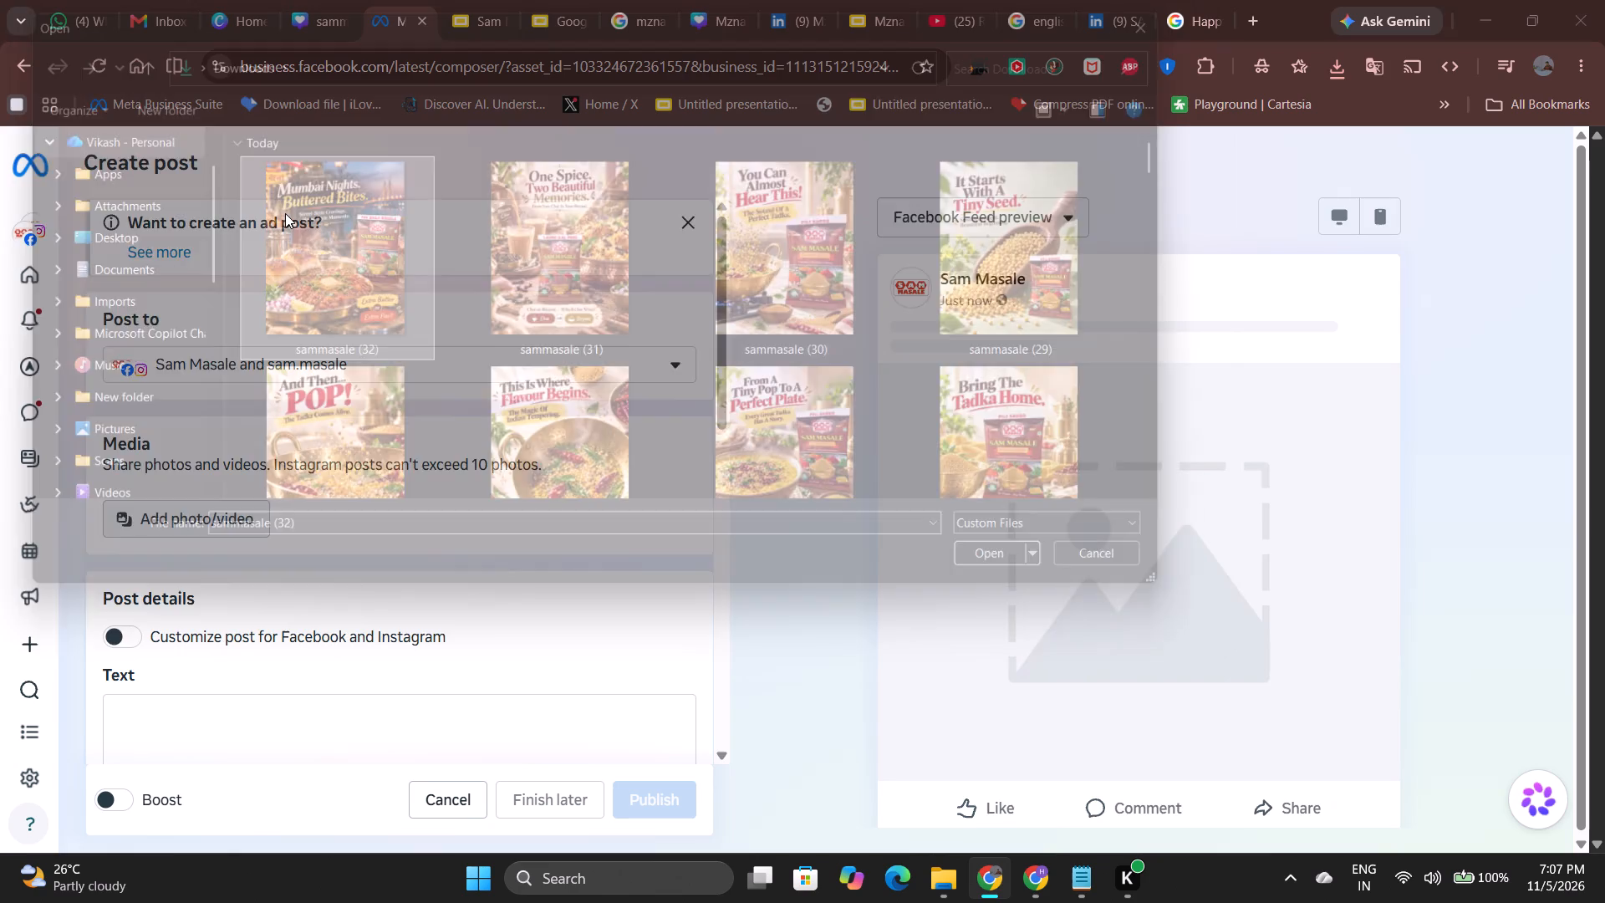
pyautogui.scroll(-2, 371, 380)
pyautogui.click(283, 621)
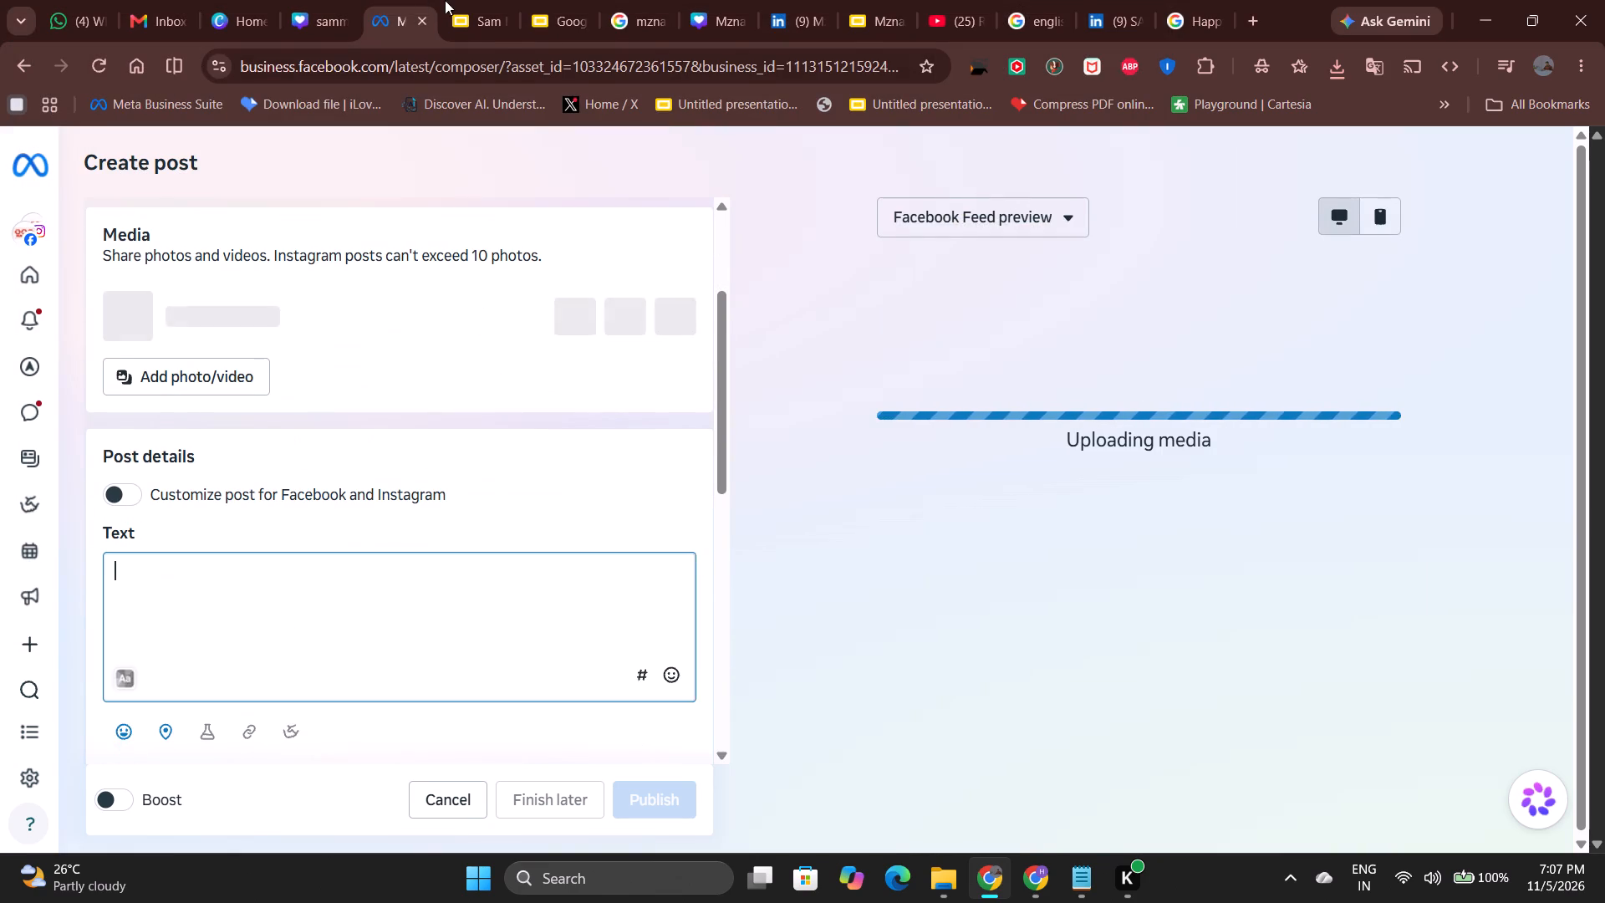
pyautogui.click(447, 0)
pyautogui.click(1019, 494)
pyautogui.hotkey('ctrl', 'a')
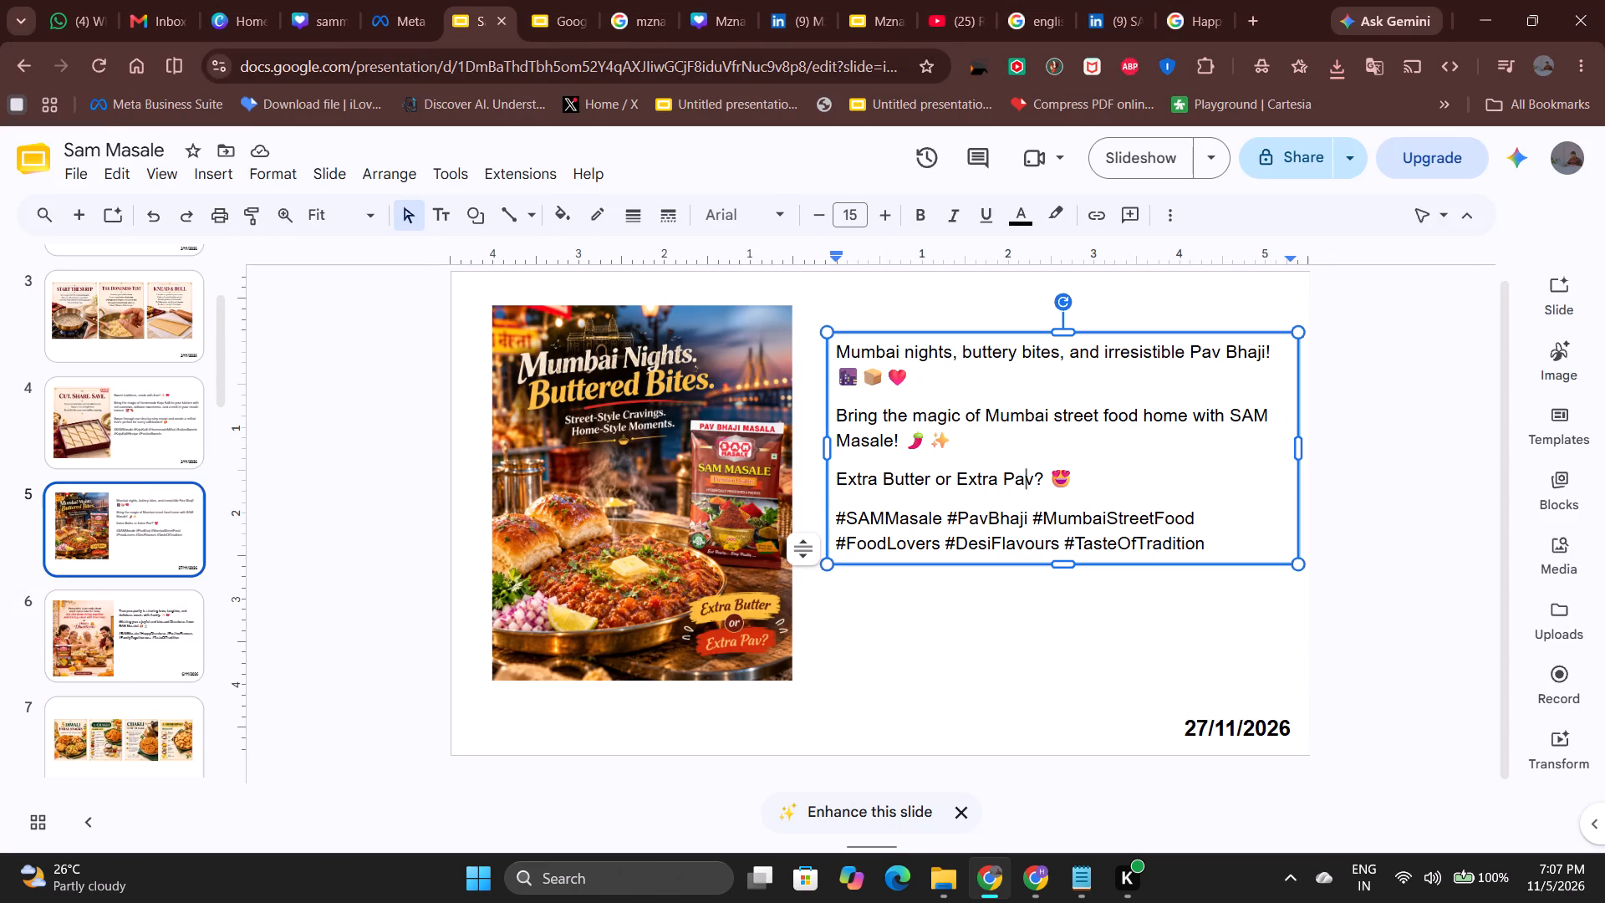
pyautogui.hotkey('ctrl', 'c')
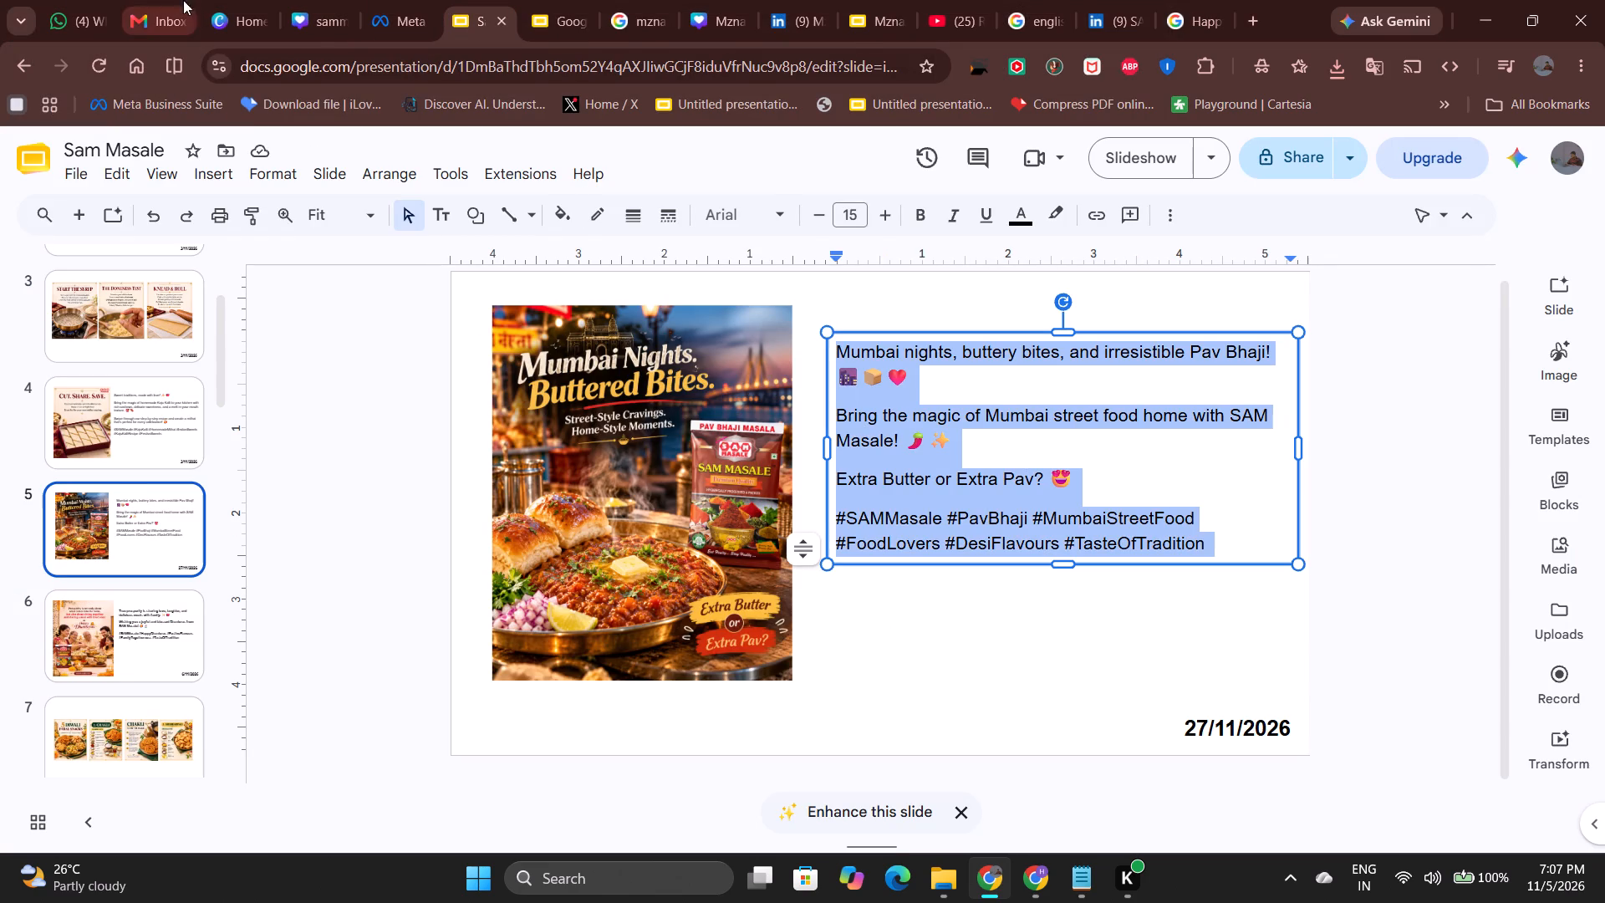
pyautogui.click(383, 0)
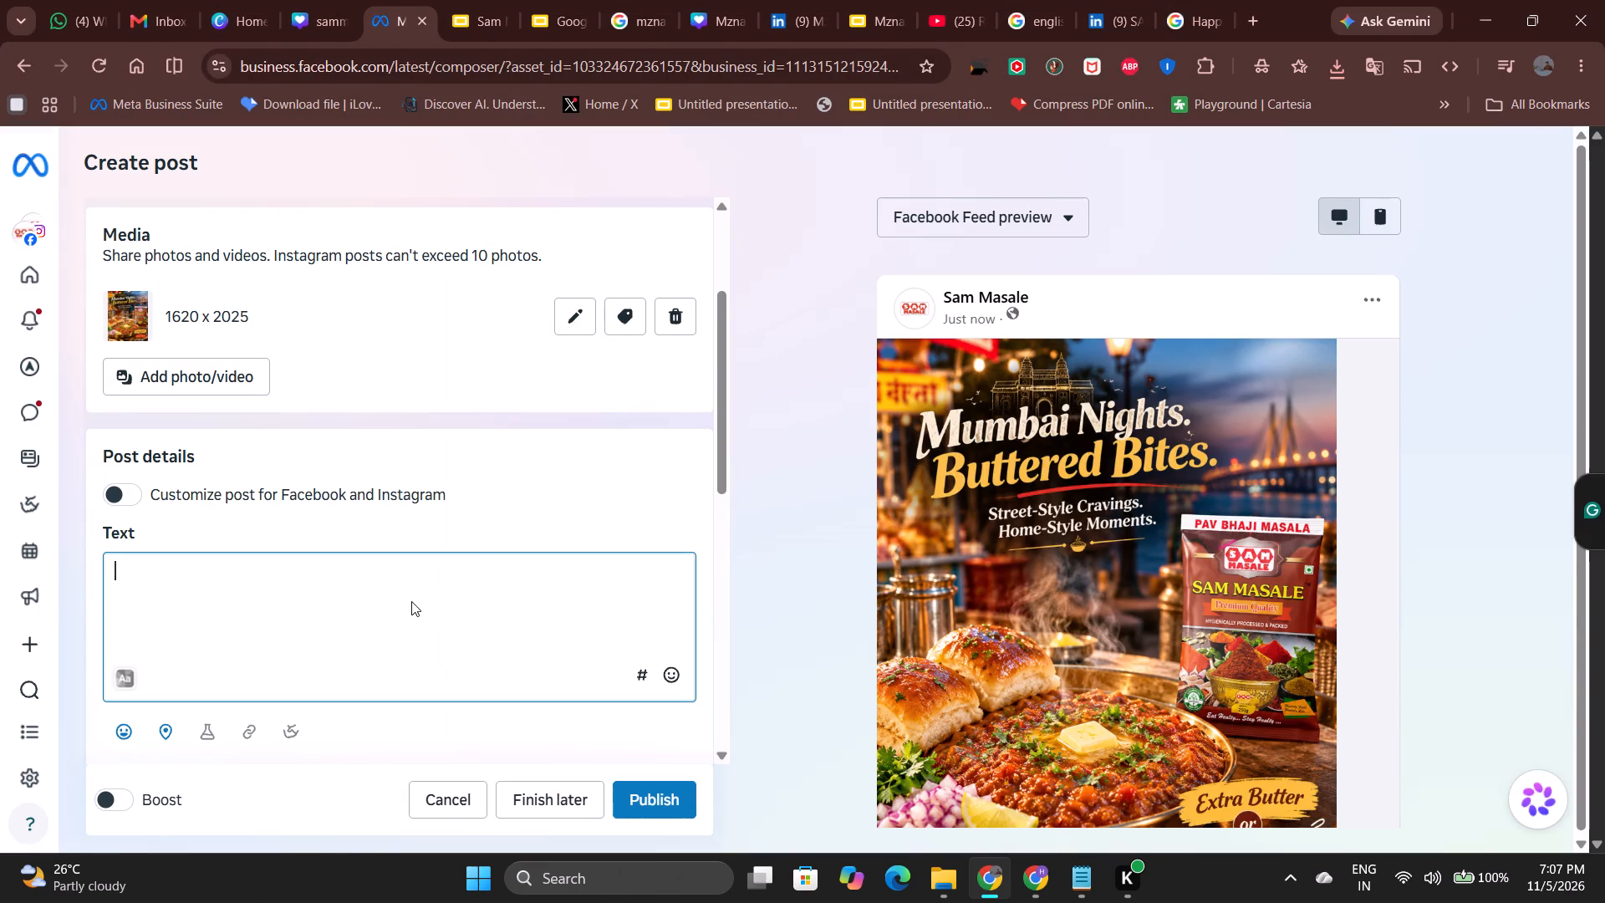
# Paste the Pav Bhaji caption into the post text and delete the emojis at the end of its second line.
pyautogui.hotkey('ctrl', 'v')
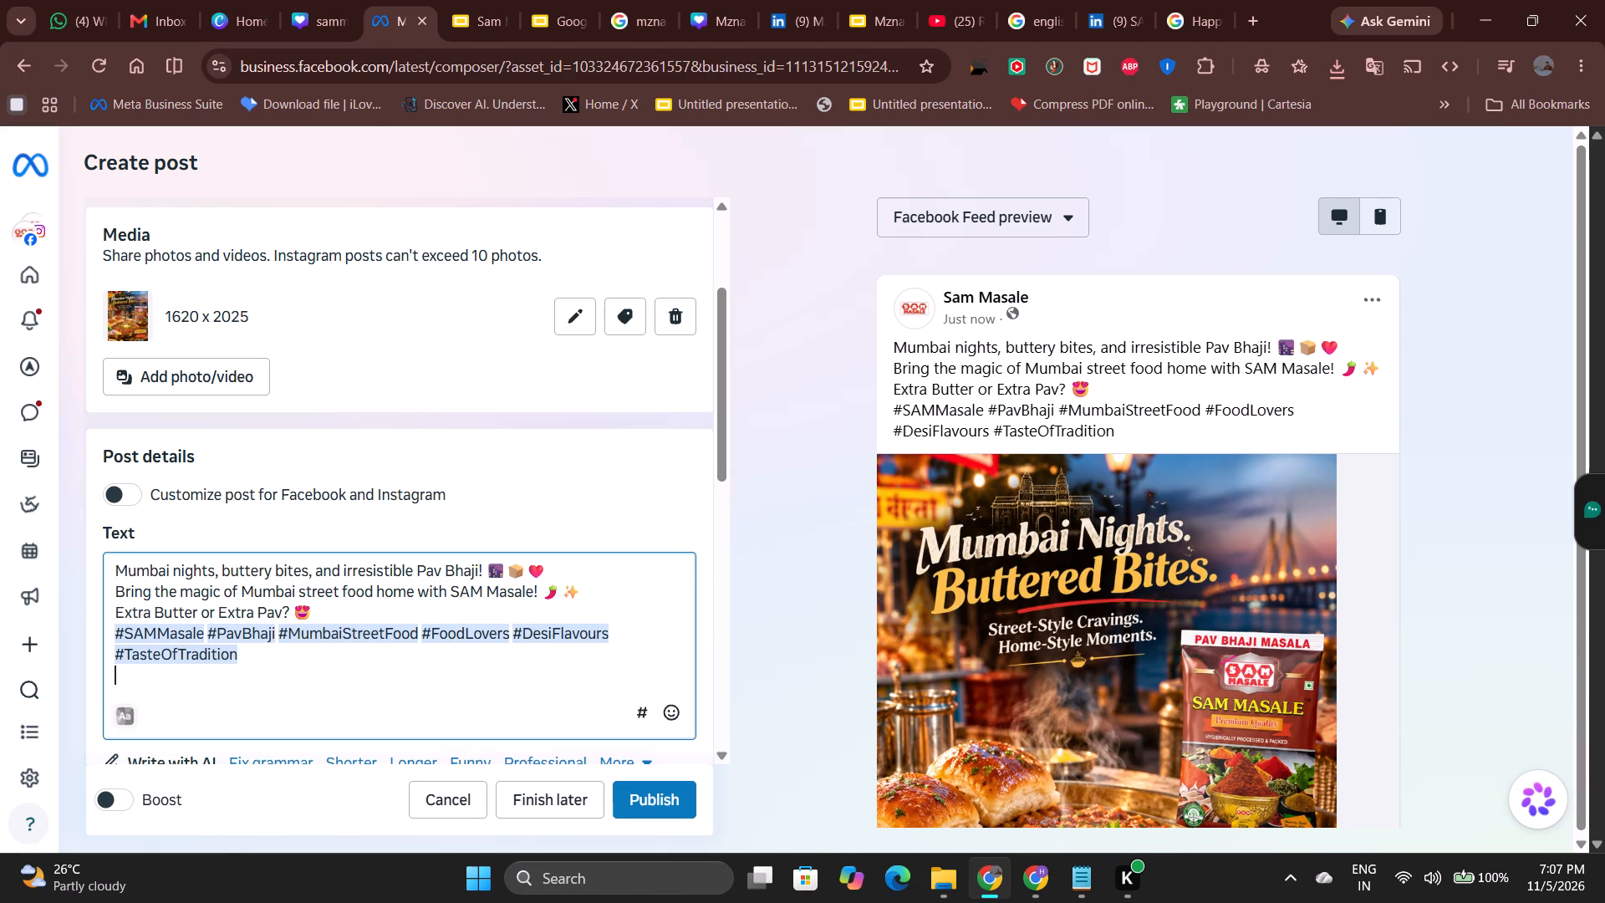
pyautogui.click(608, 584)
pyautogui.press('BackSpace')
pyautogui.press('BackSpace')
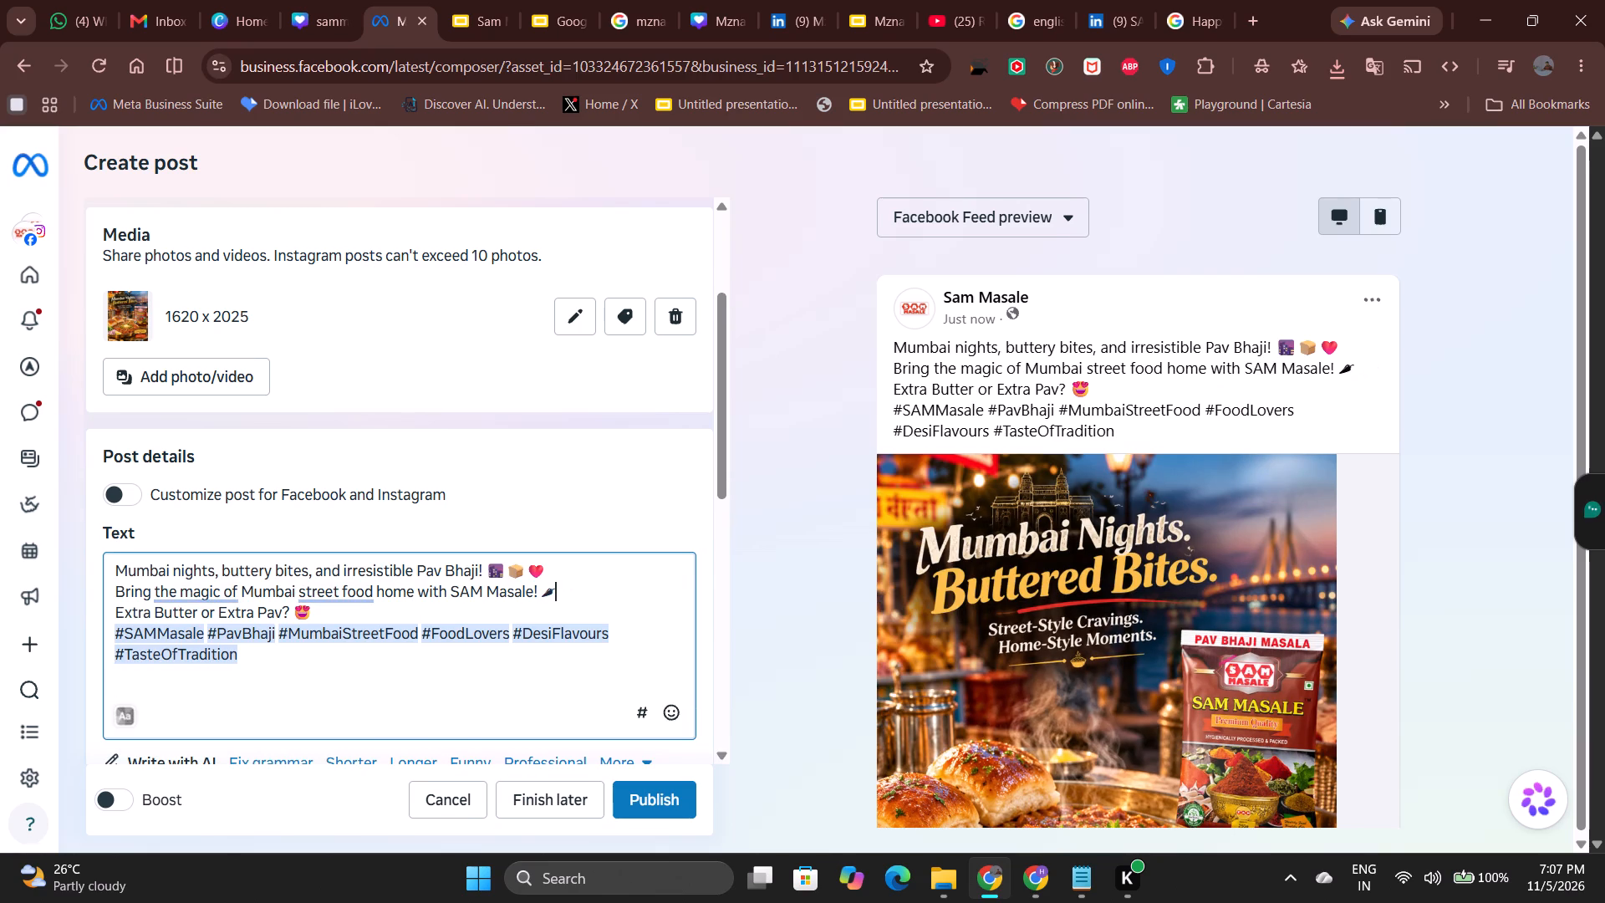
pyautogui.press('BackSpace')
# Reword the caption's second line as "Bring Mumbai street-food magic home with SAM Masale!".
pyautogui.scroll(-3, 280, 376)
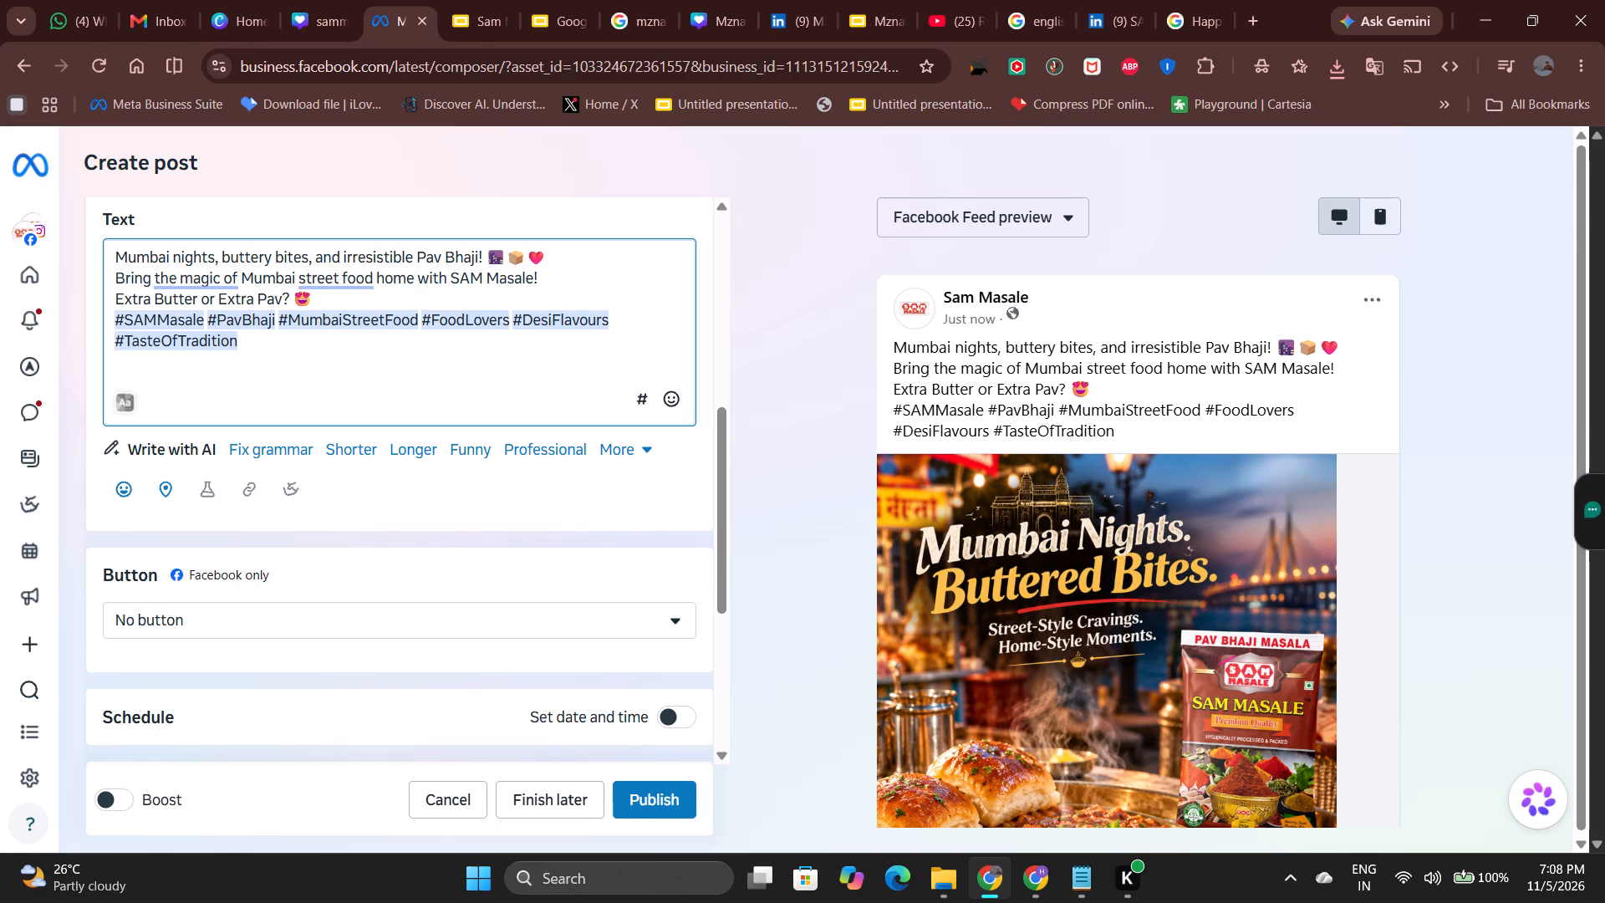
pyautogui.click(438, 358)
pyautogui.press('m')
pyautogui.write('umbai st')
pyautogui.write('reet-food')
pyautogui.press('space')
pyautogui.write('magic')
pyautogui.click(436, 305)
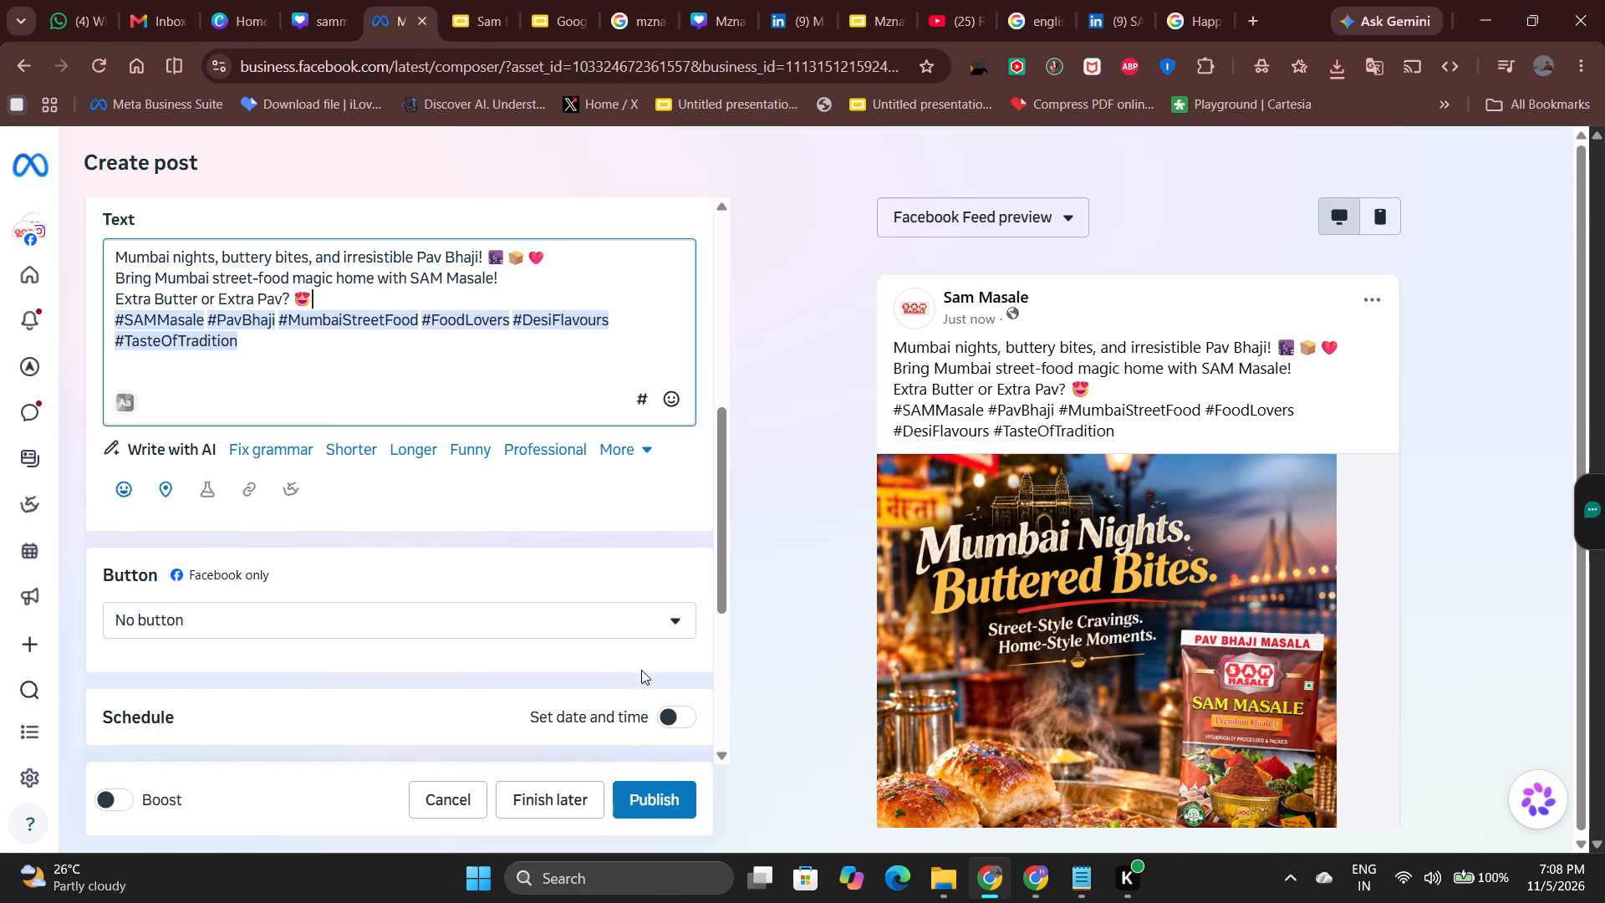
# Turn on scheduling for the post and set both the Facebook and Instagram dates to Nov 27, 2026.
pyautogui.click(674, 720)
pyautogui.scroll(-1, 360, 515)
pyautogui.scroll(1, 395, 298)
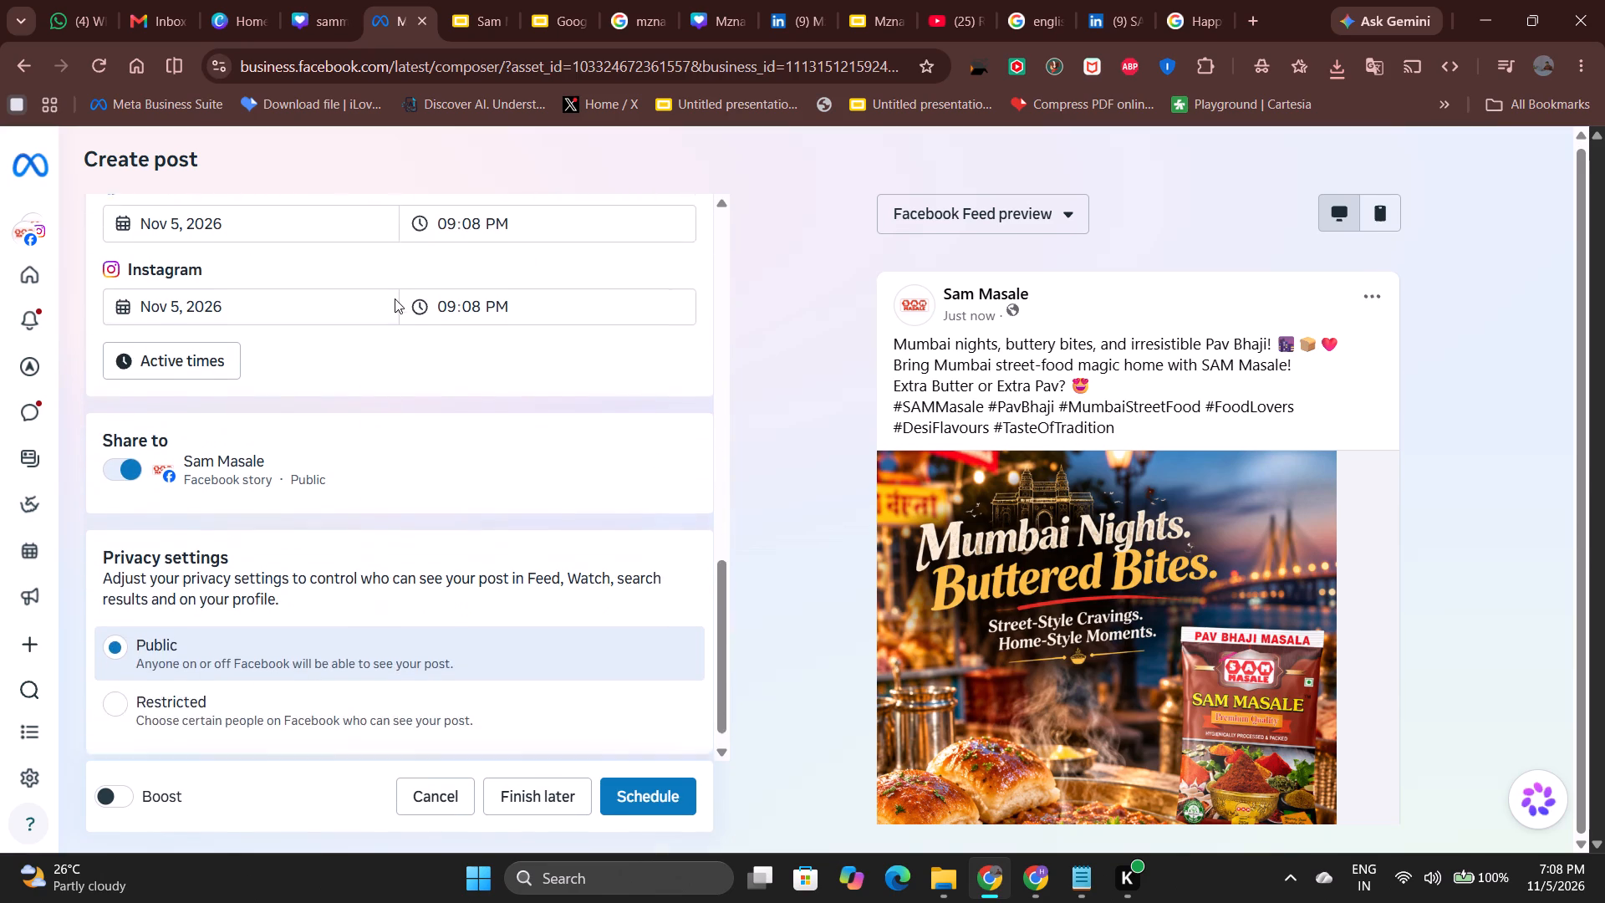
pyautogui.click(242, 313)
pyautogui.click(300, 515)
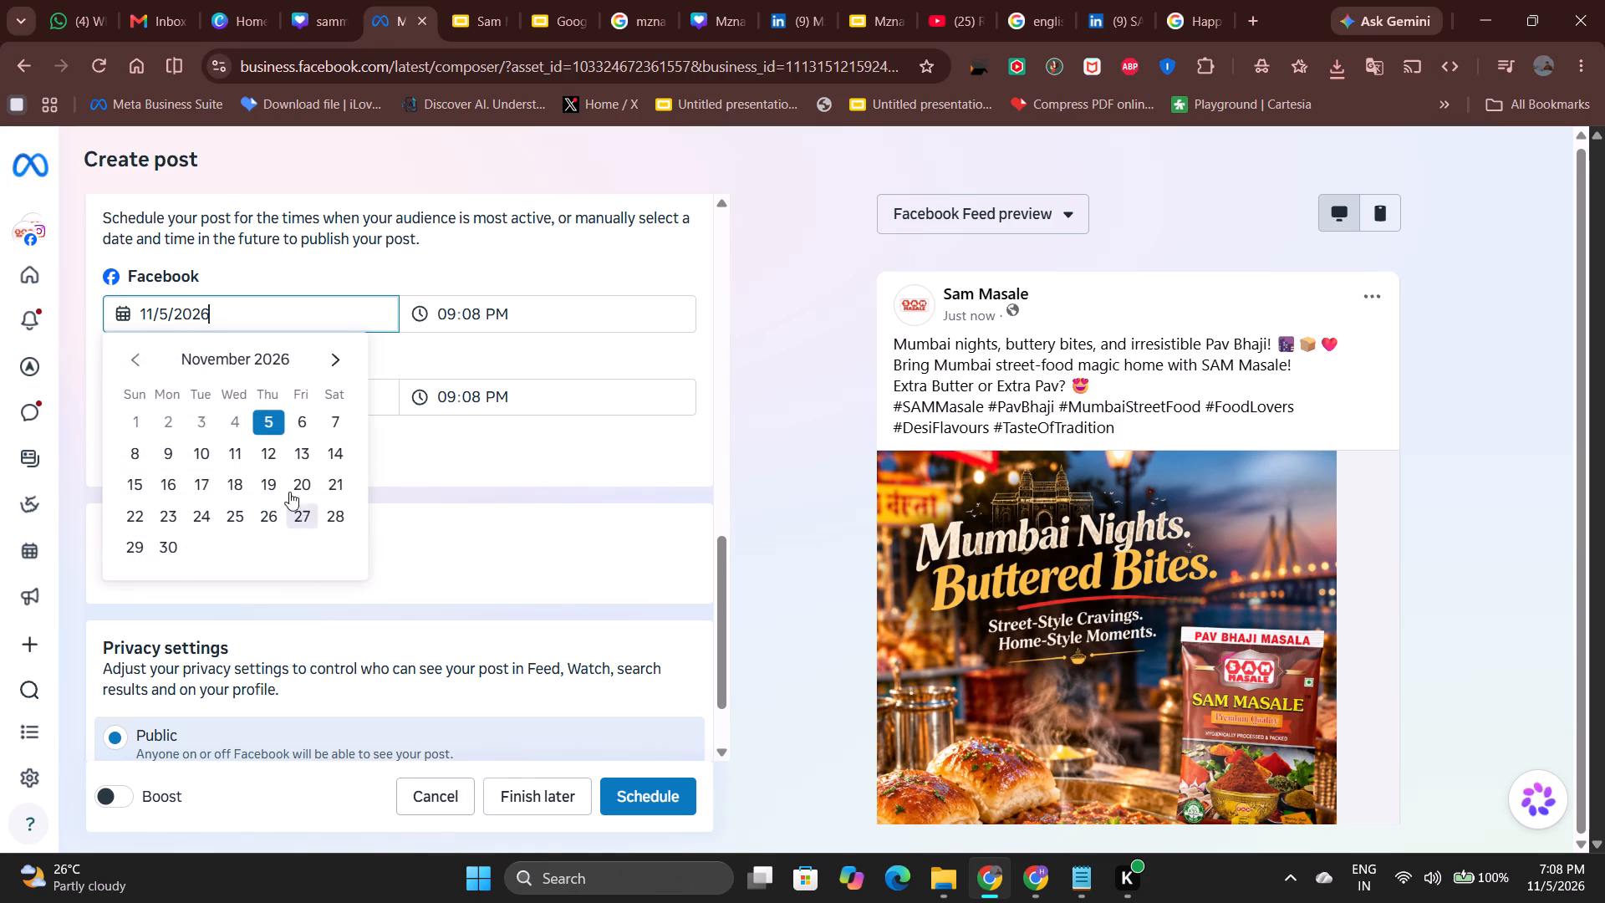
pyautogui.click(208, 404)
pyautogui.click(310, 600)
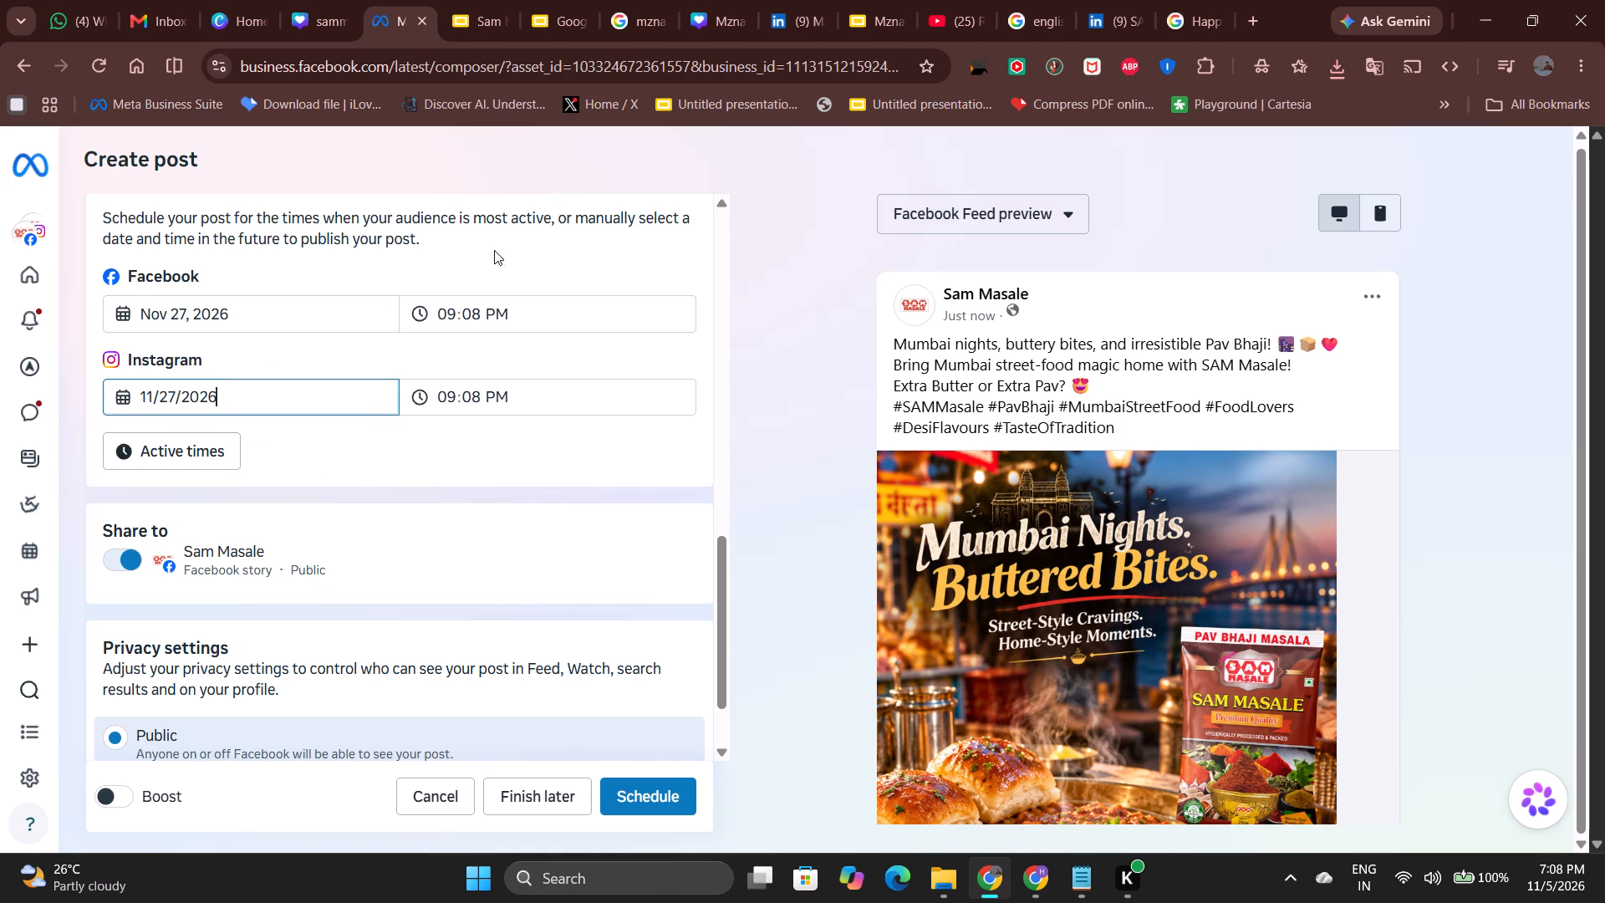
# Set both the Facebook and Instagram posting times to 08:00 PM.
pyautogui.click(443, 311)
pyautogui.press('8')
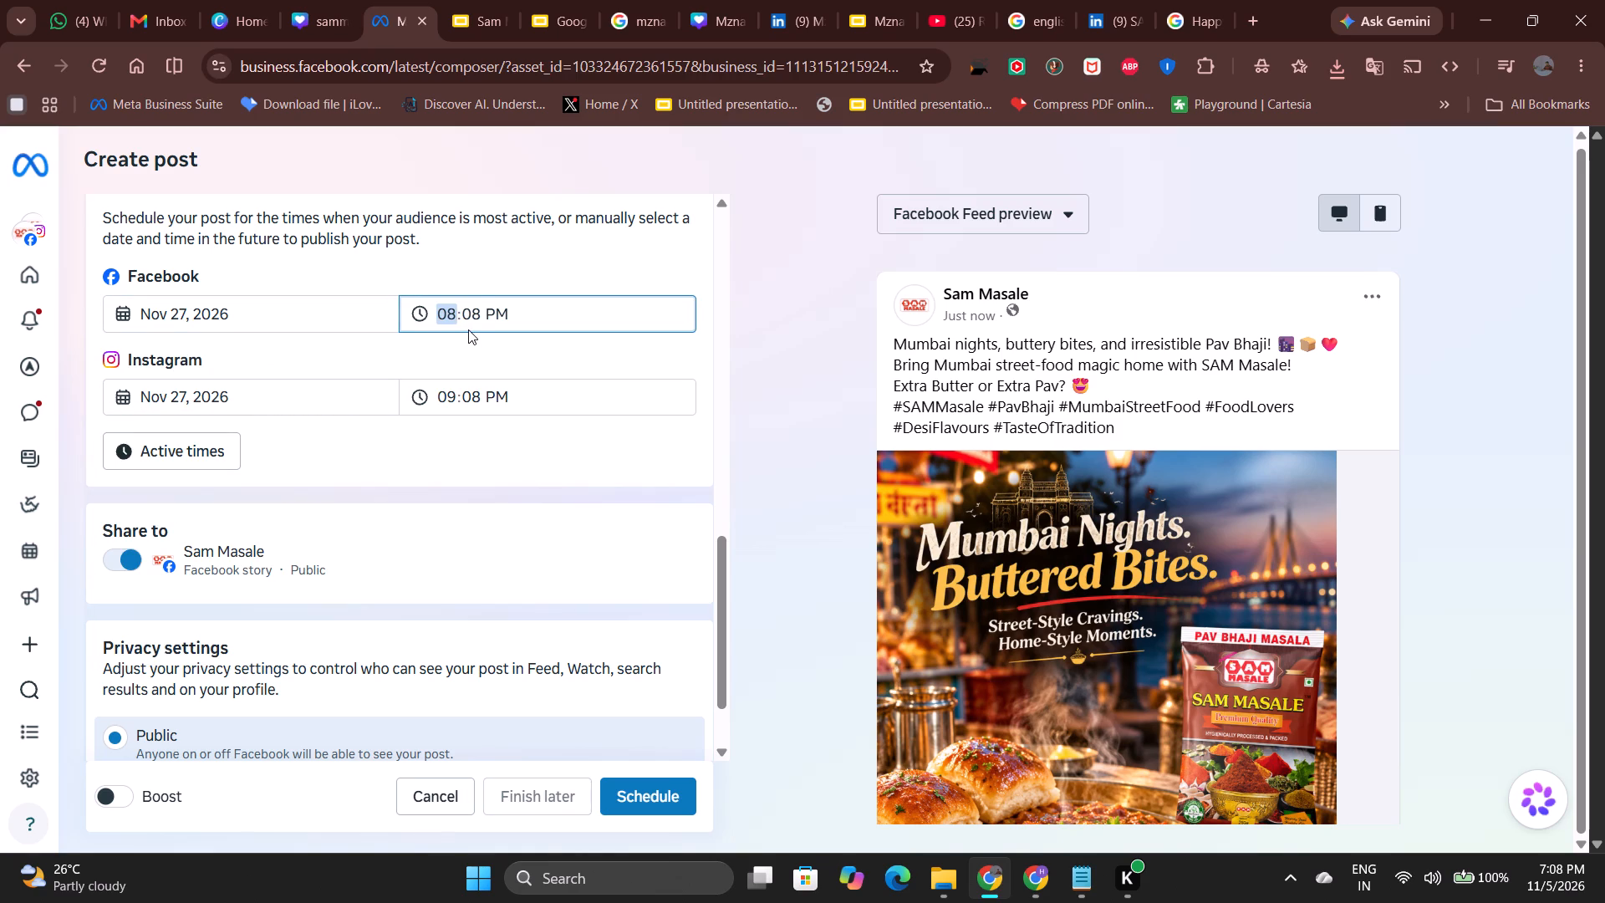
pyautogui.press('Right')
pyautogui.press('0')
pyautogui.click(449, 395)
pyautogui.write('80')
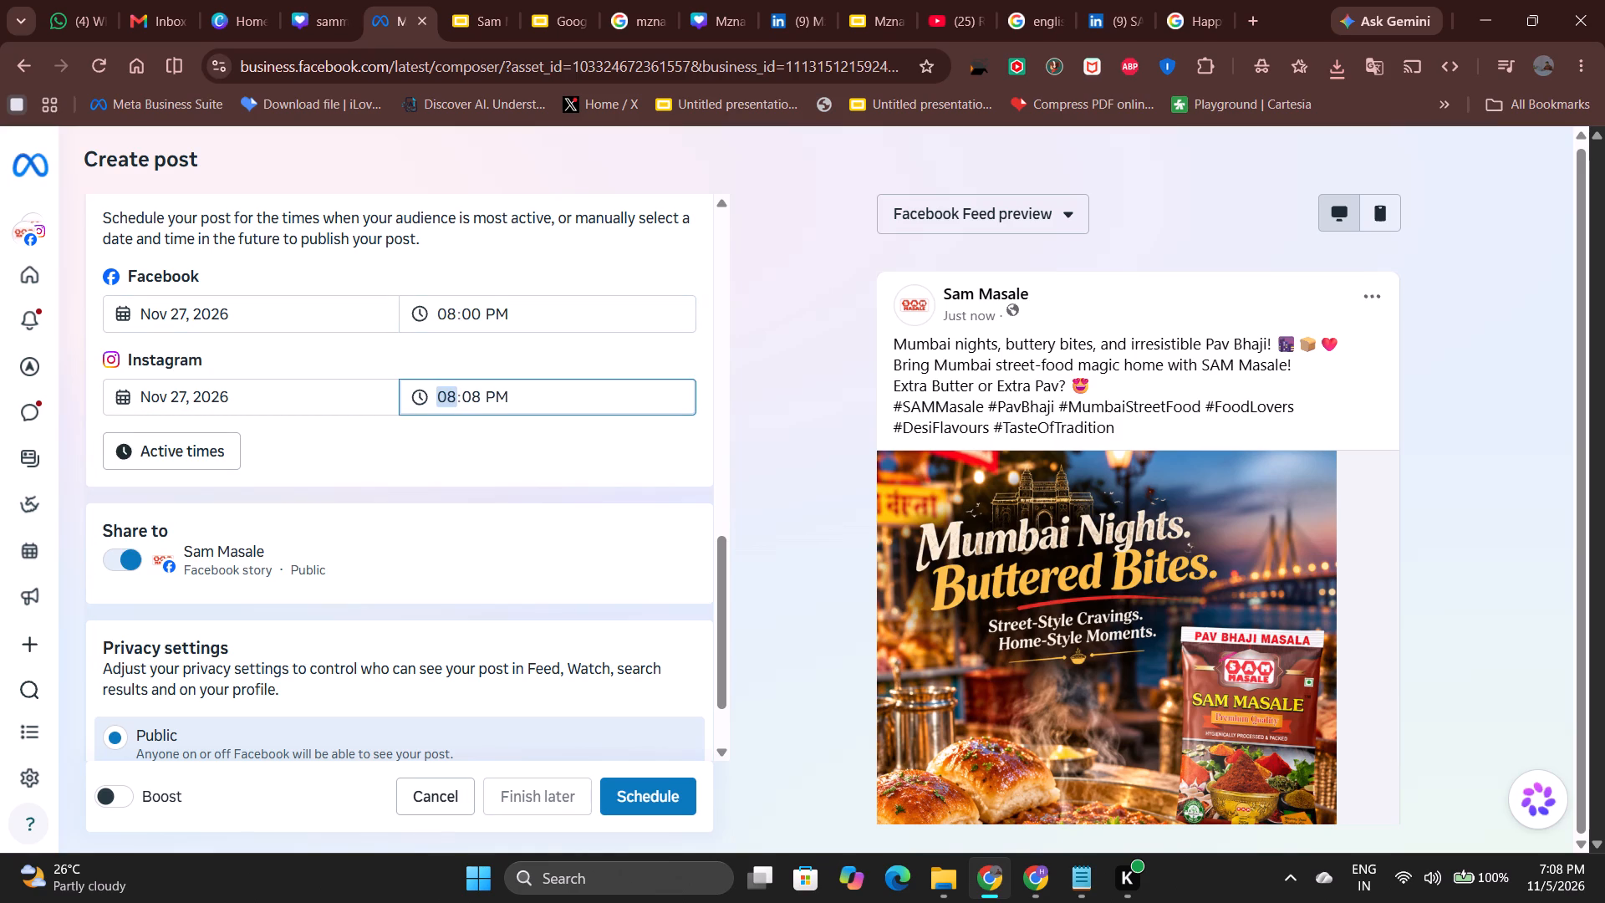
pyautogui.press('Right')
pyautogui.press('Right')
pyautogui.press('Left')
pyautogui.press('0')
# Review the Mumbai Nights post's caption and preview, schedule it, and dismiss the boost offer.
pyautogui.scroll(5, 572, 476)
pyautogui.click(829, 441)
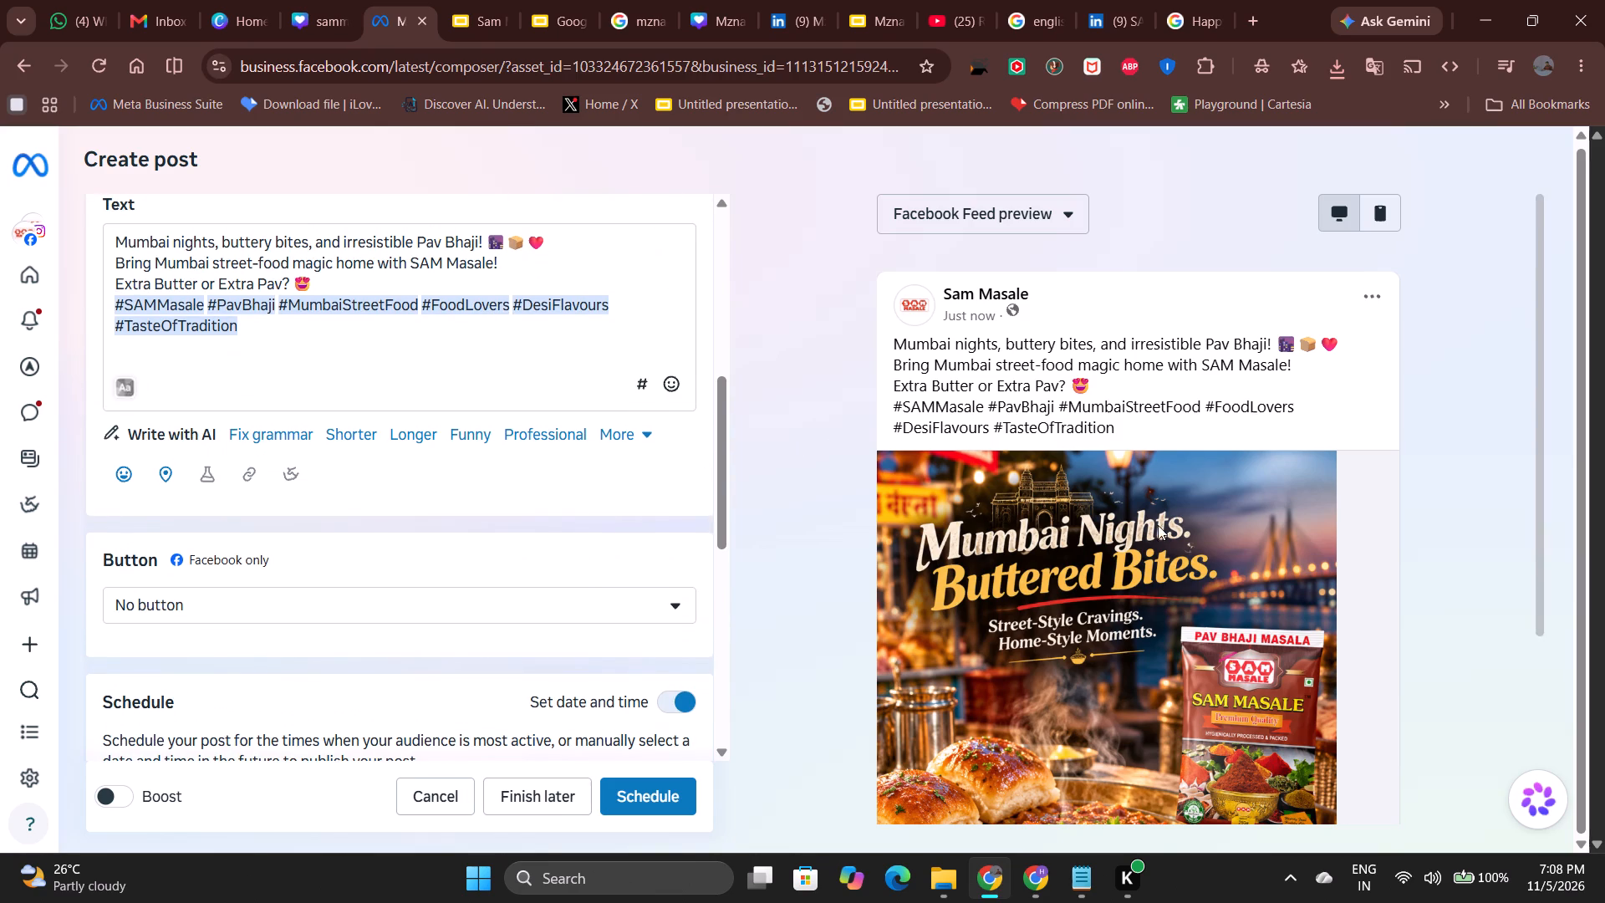
pyautogui.scroll(-4, 1280, 546)
pyautogui.scroll(2, 792, 524)
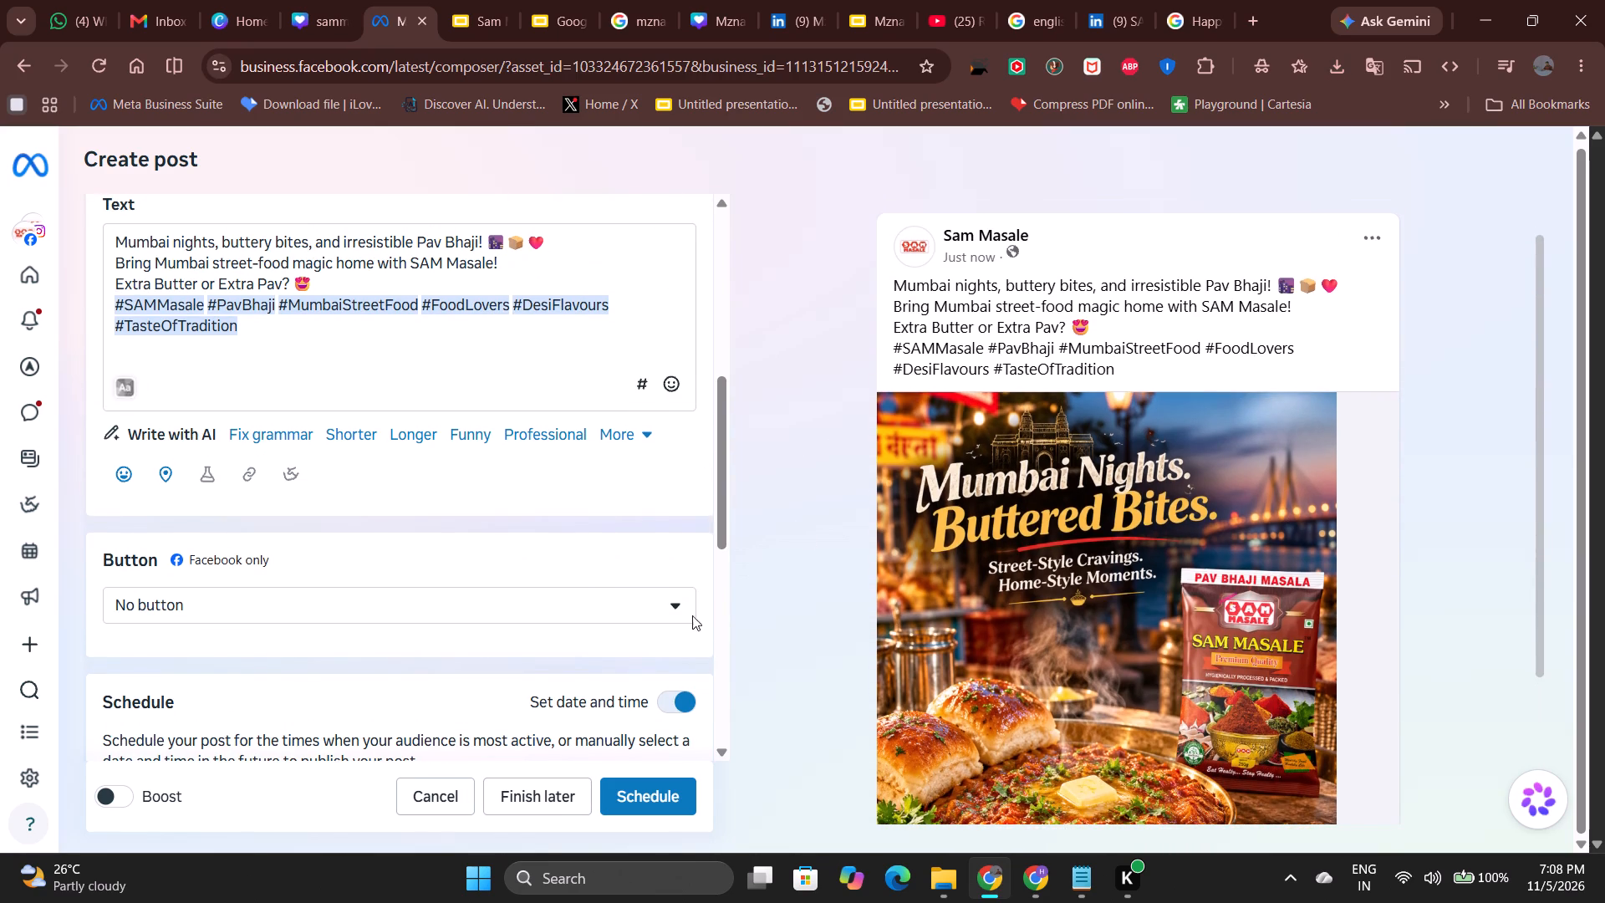
pyautogui.click(624, 797)
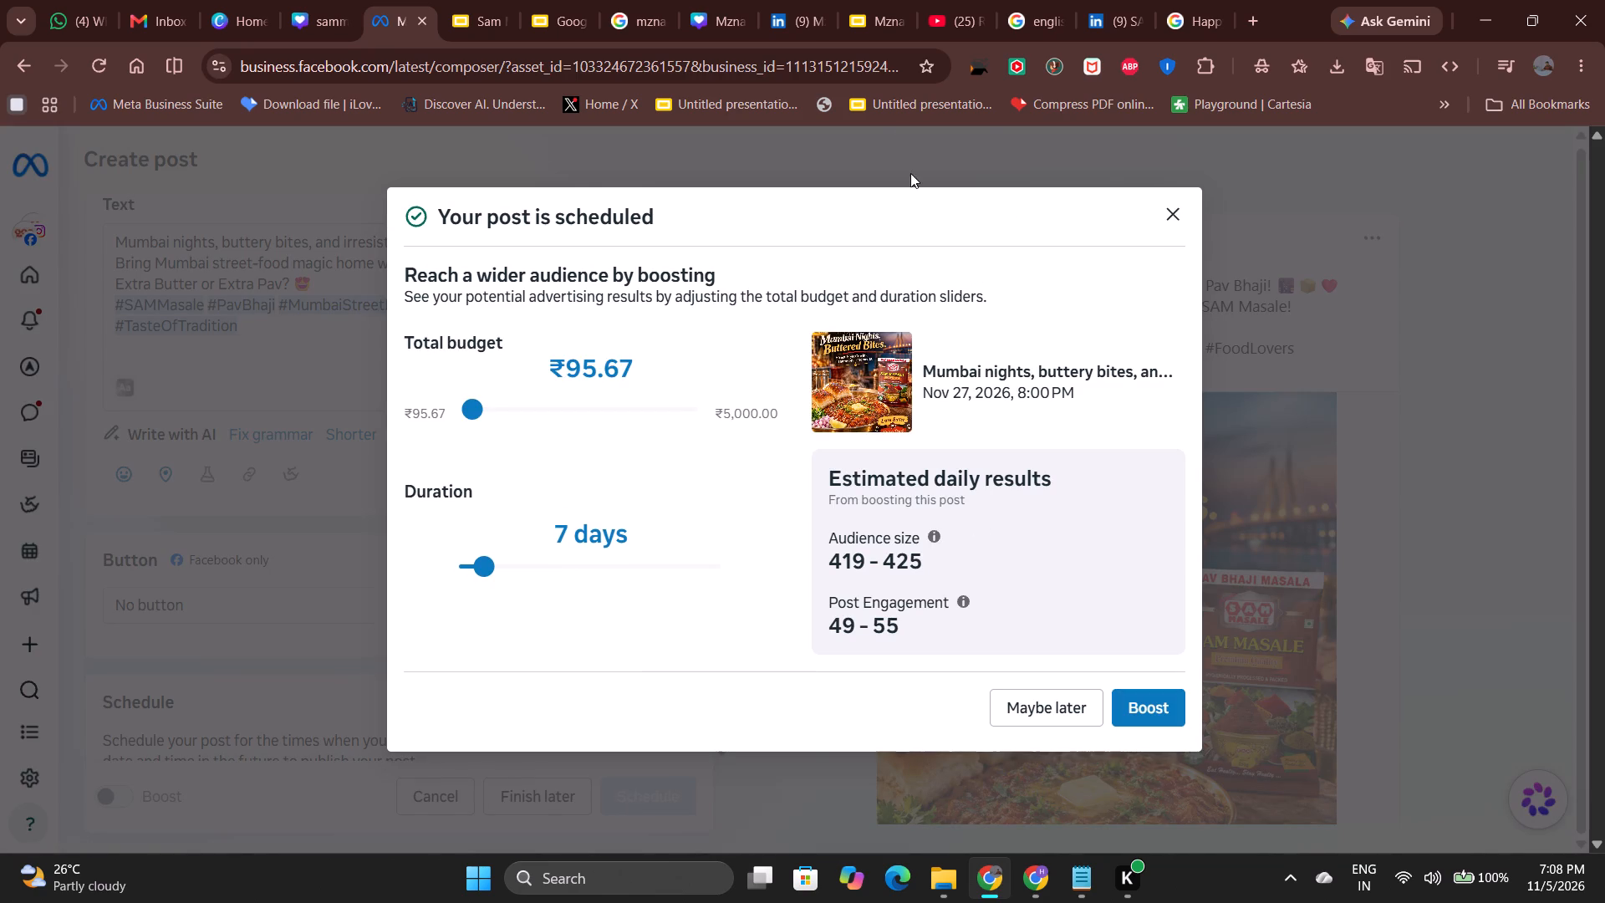
pyautogui.click(1175, 216)
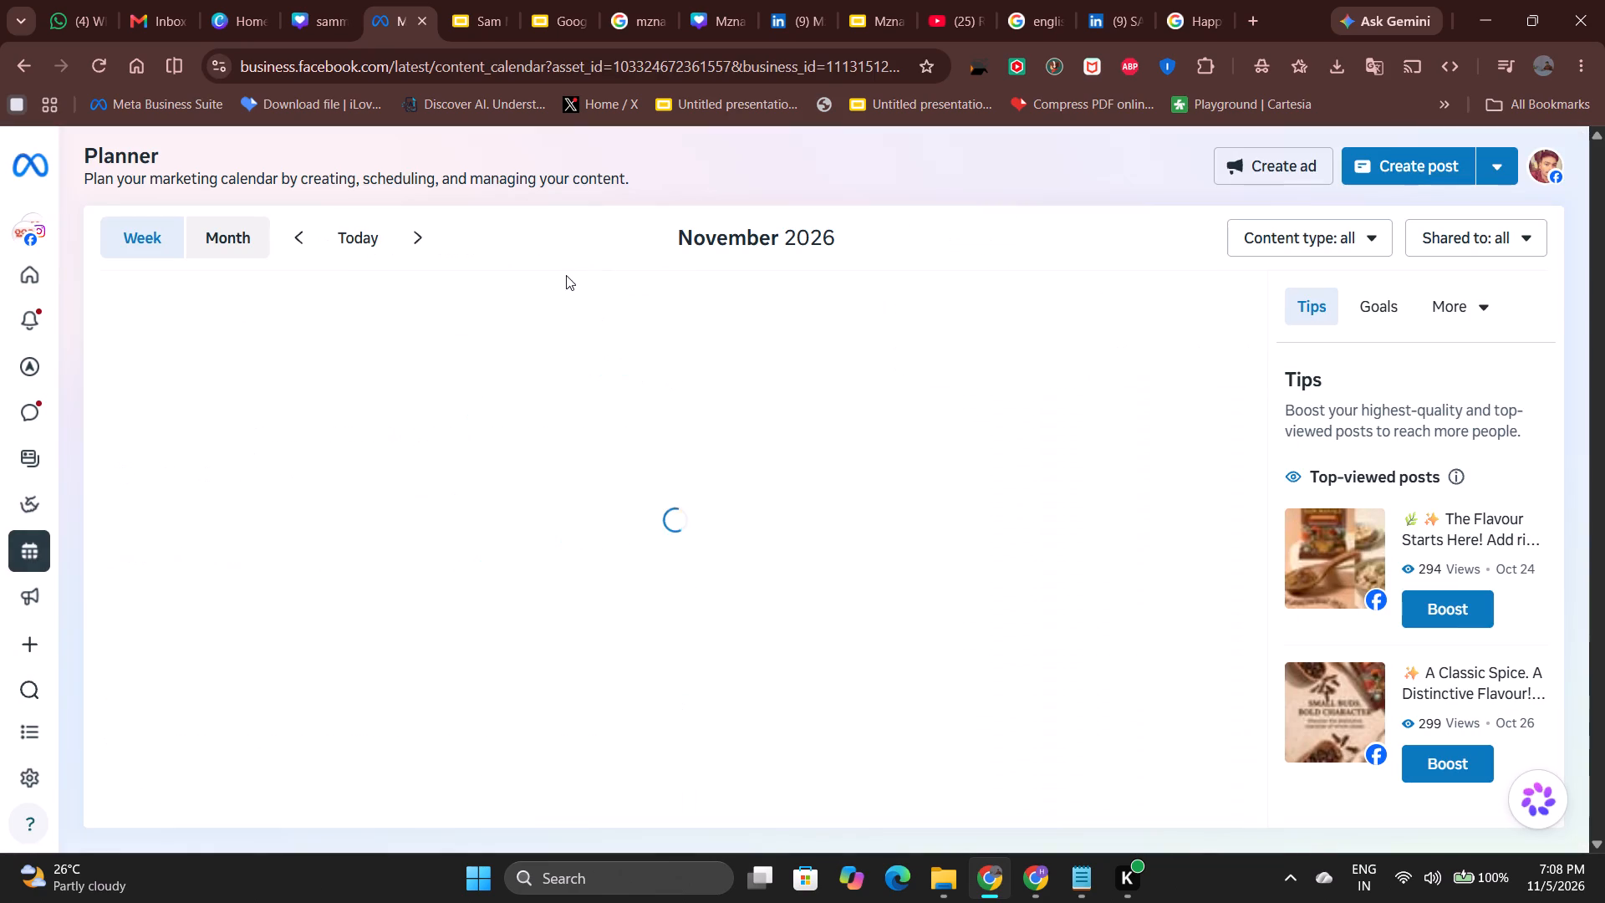
# Switch the planner to the month view for November 2026.
pyautogui.click(250, 242)
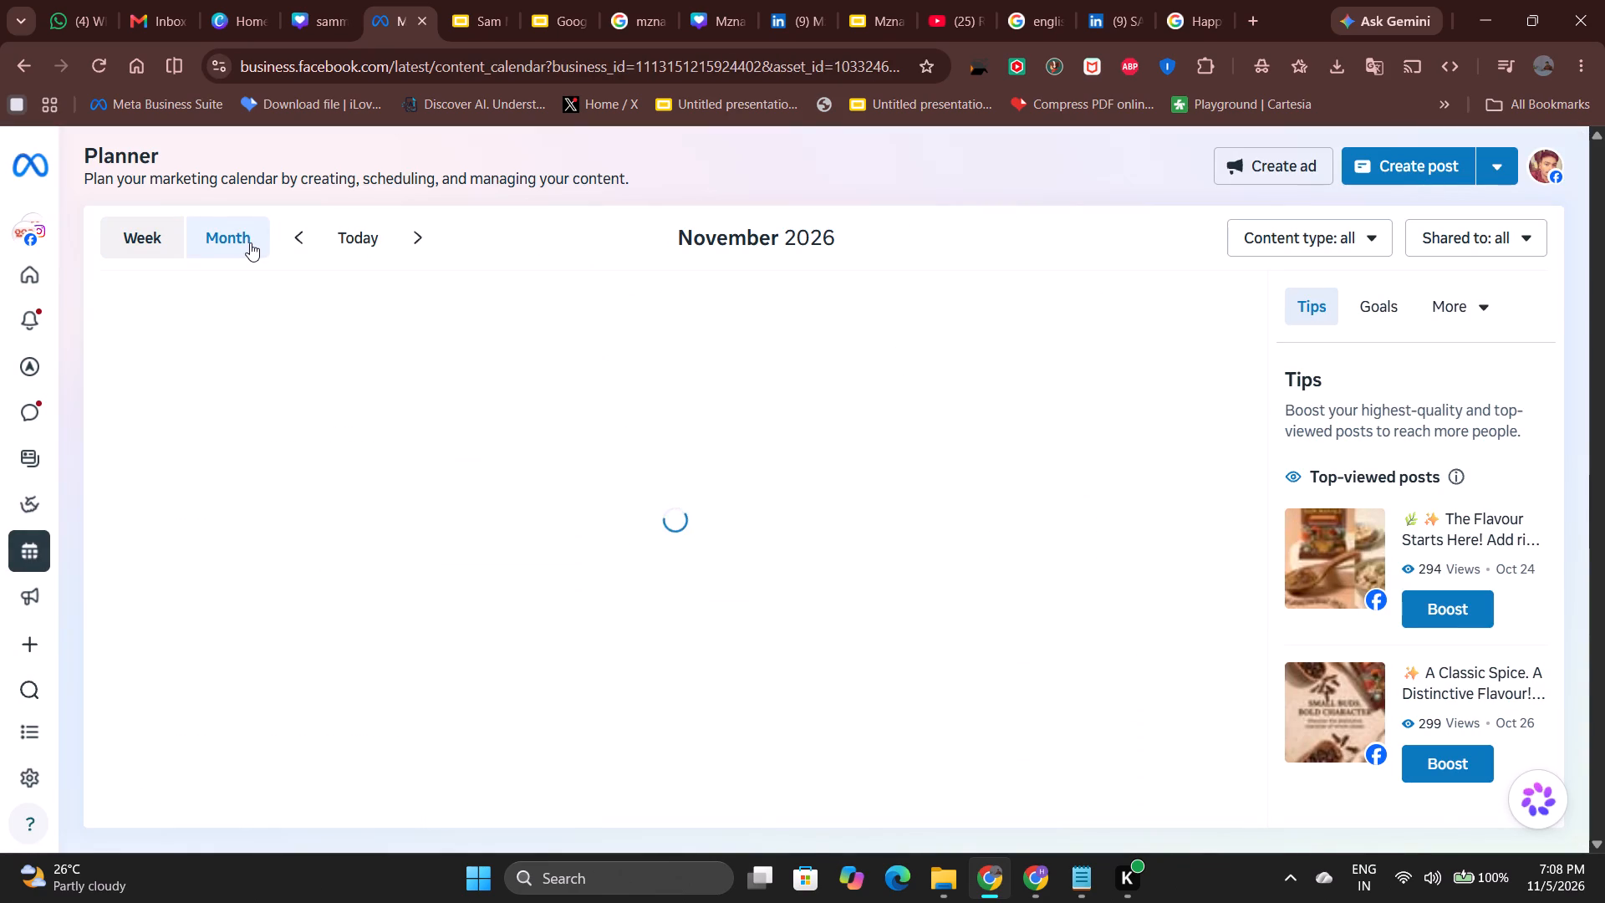
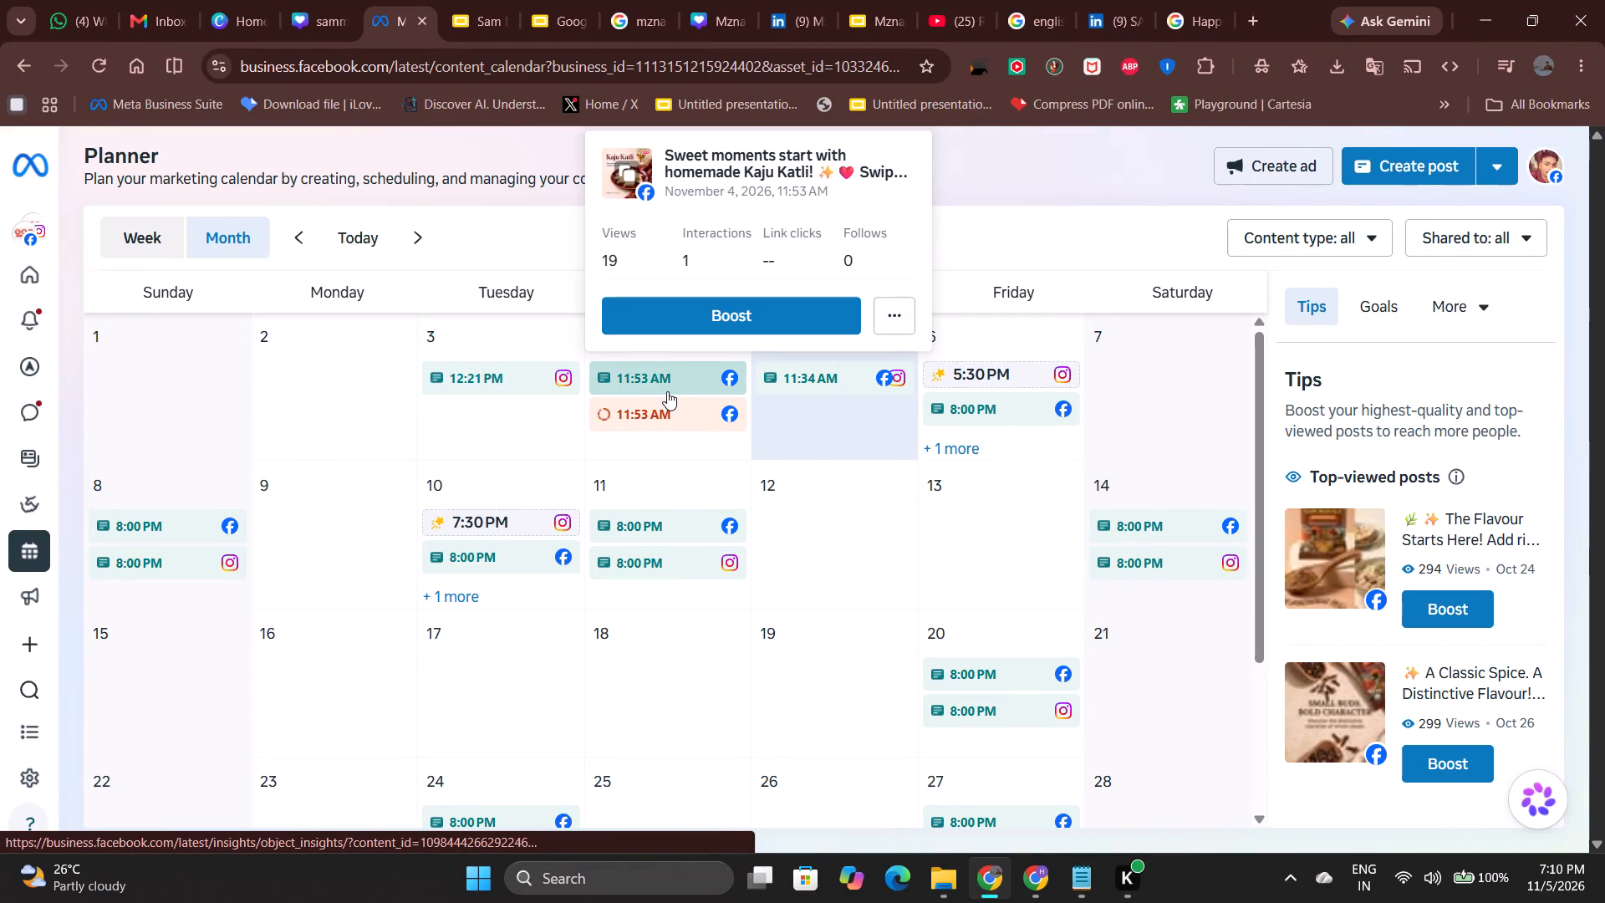
# Review the scheduled posts across the weeks of November 2026 in the monthly planner calendar.
pyautogui.scroll(3, 624, 423)
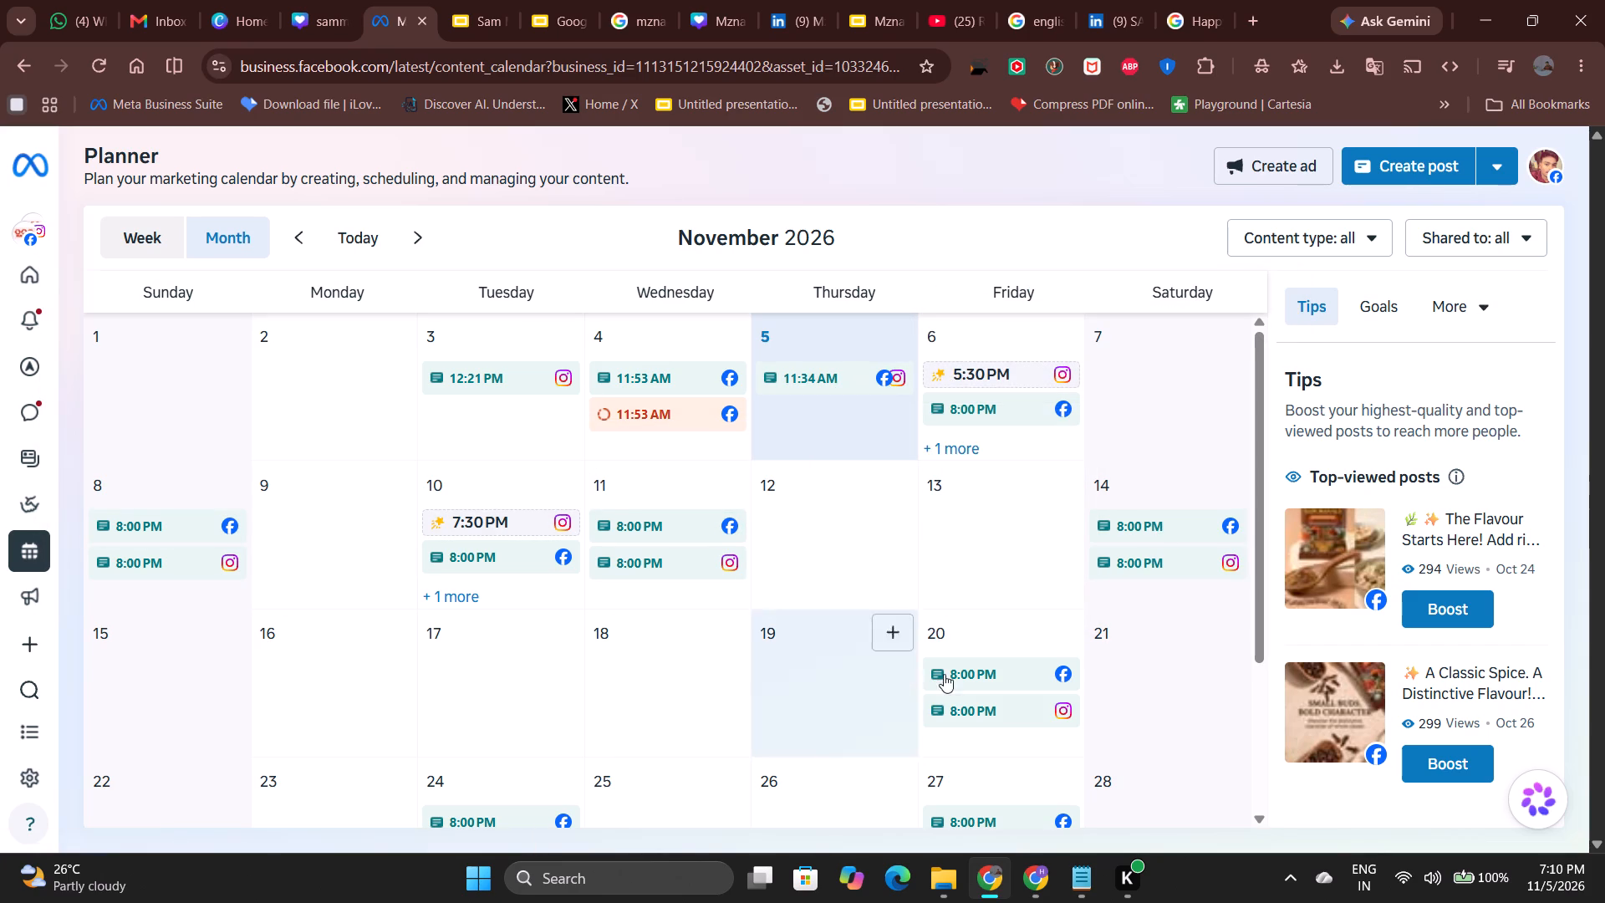
pyautogui.scroll(-1, 816, 645)
pyautogui.scroll(-1, 909, 666)
pyautogui.scroll(-1, 828, 663)
pyautogui.scroll(2, 406, 632)
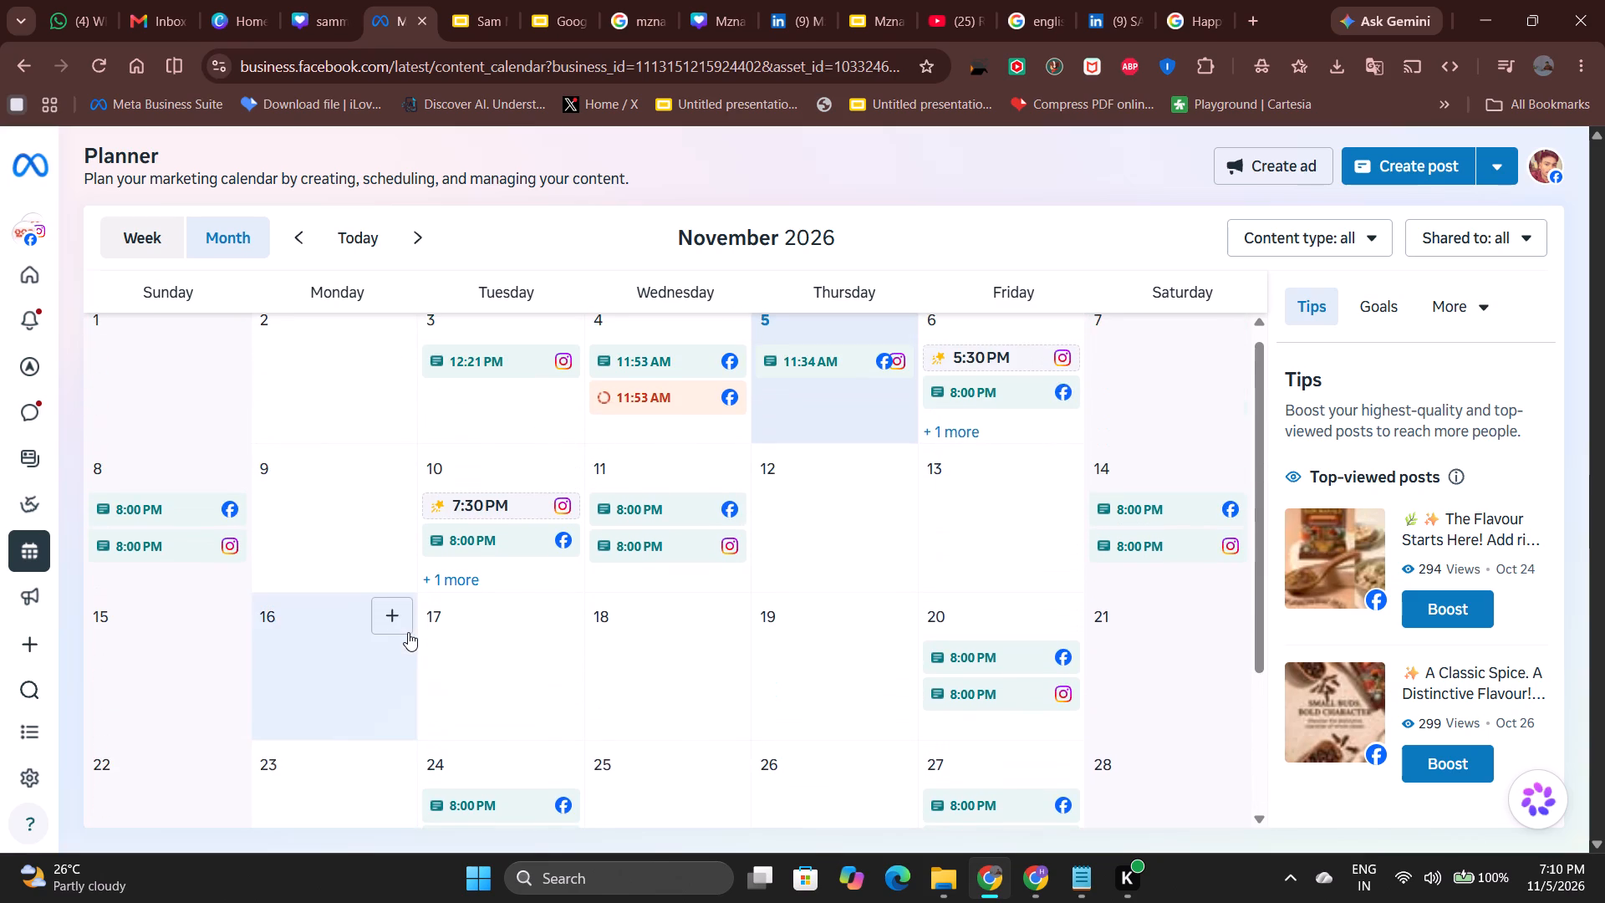
pyautogui.scroll(-3, 408, 632)
pyautogui.scroll(2, 409, 632)
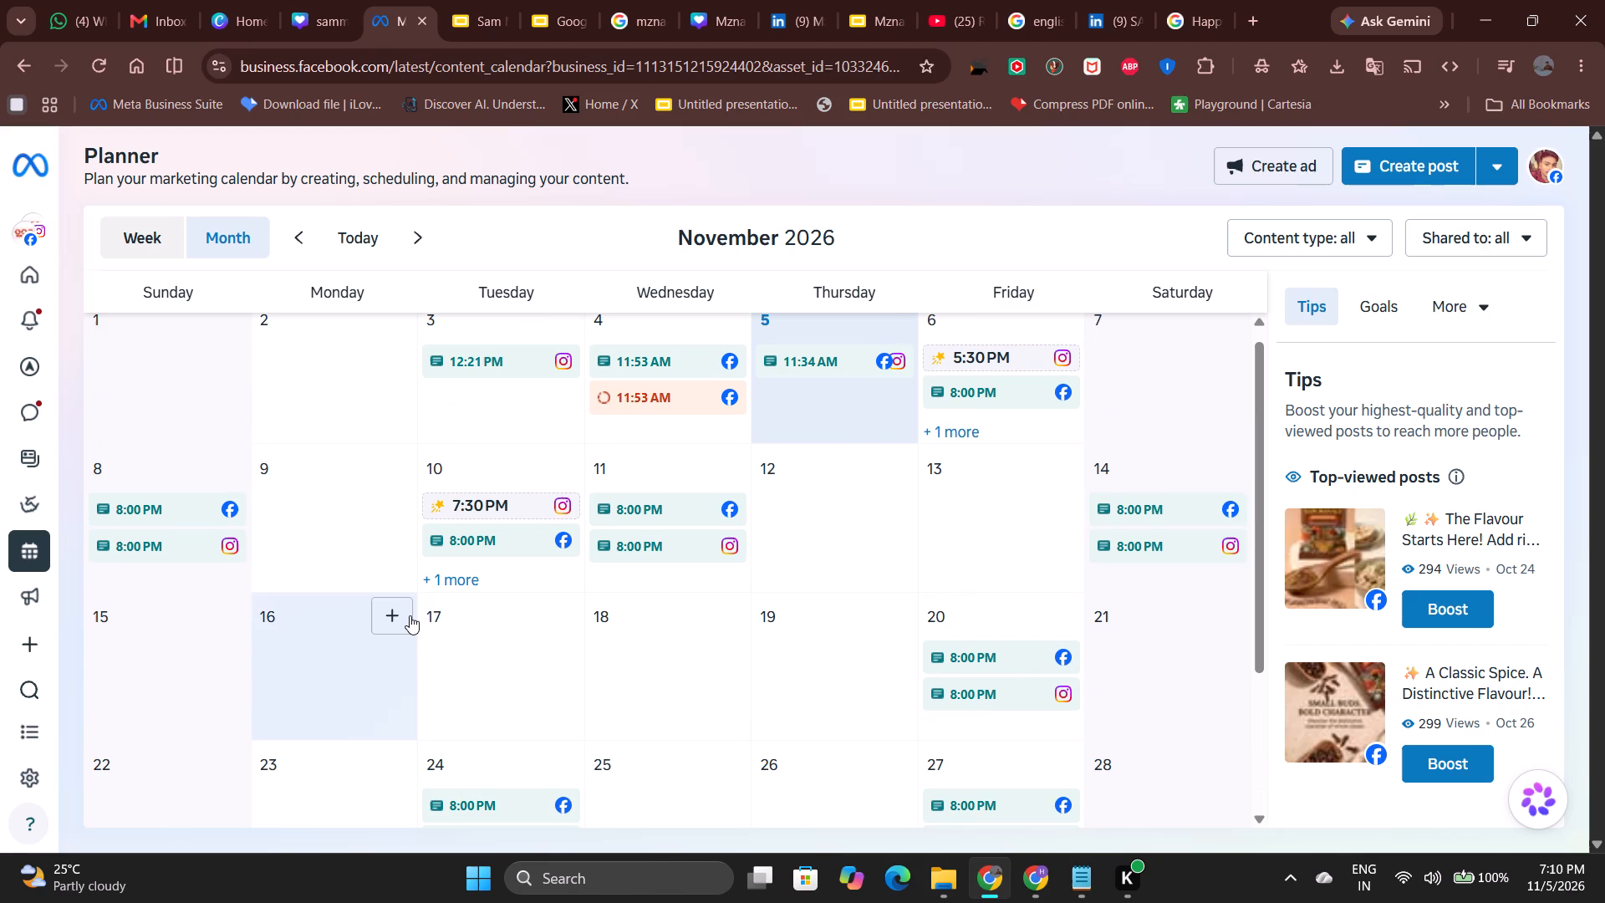
# Switch to the Sam Masale presentation and check the post dates on the Pav Bhaji and Happy Dhanteras slides.
pyautogui.click(468, 0)
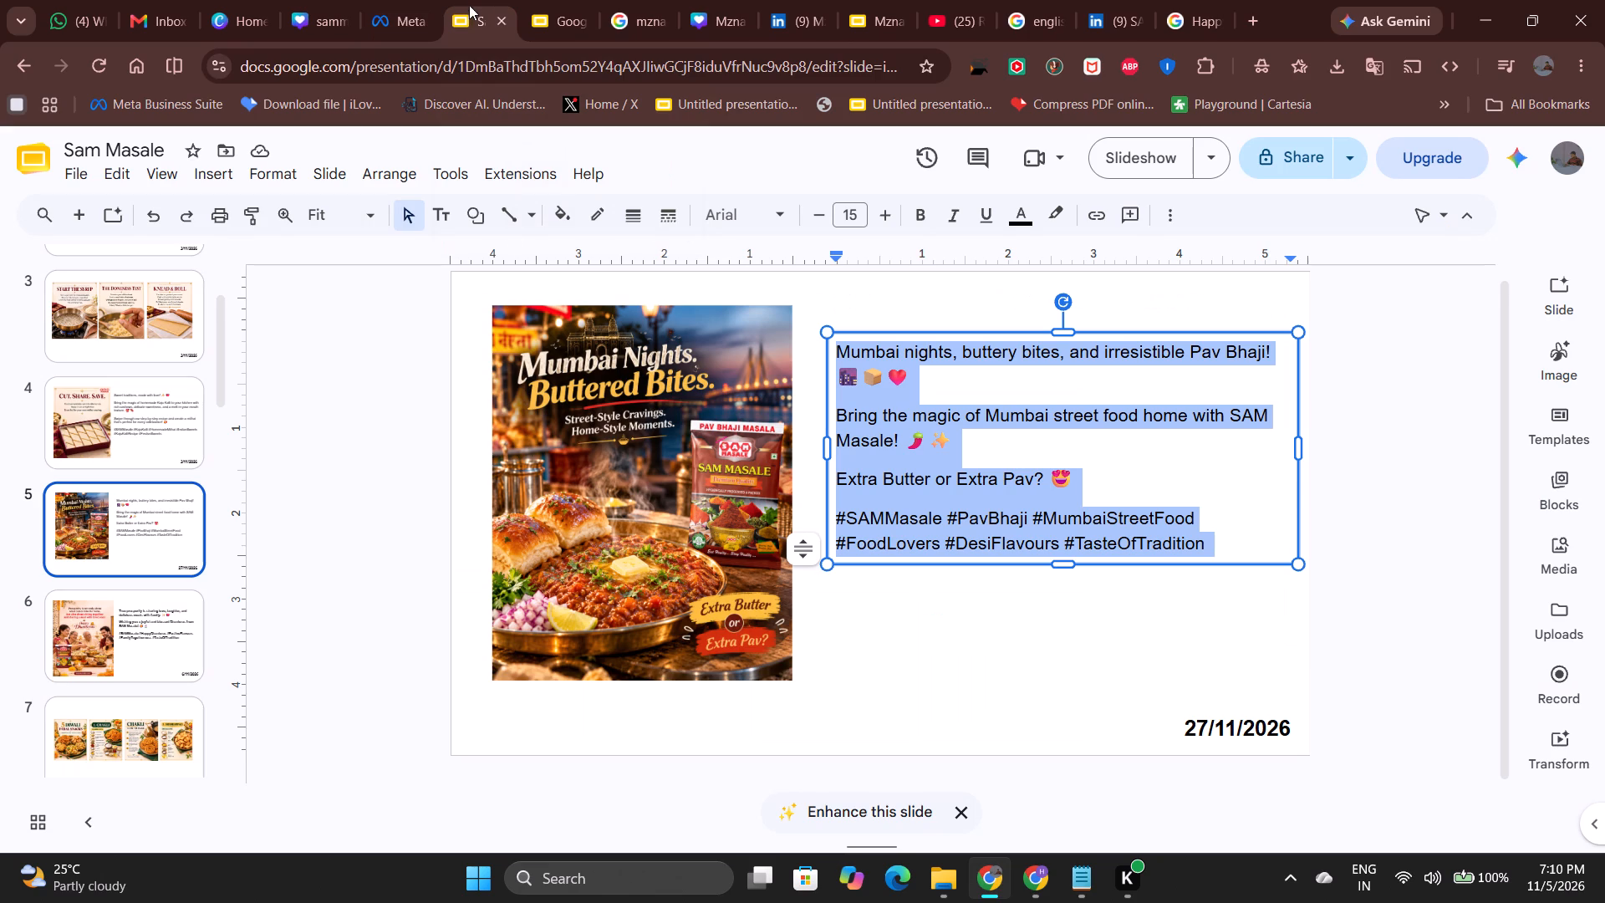
pyautogui.click(371, 479)
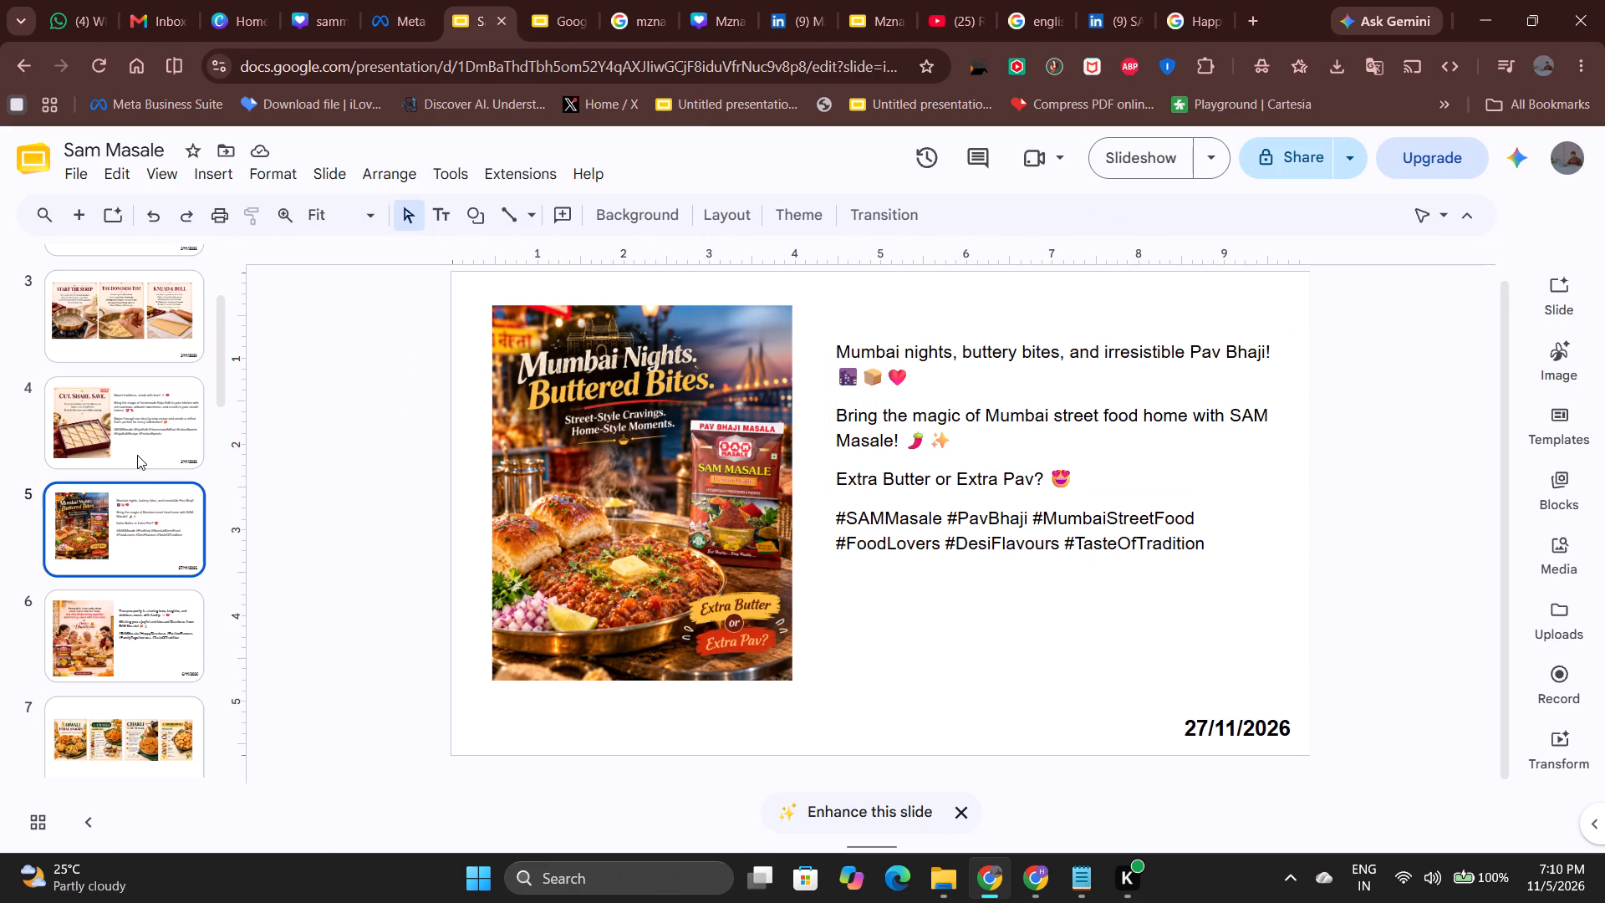
pyautogui.scroll(-2, 137, 460)
pyautogui.click(126, 431)
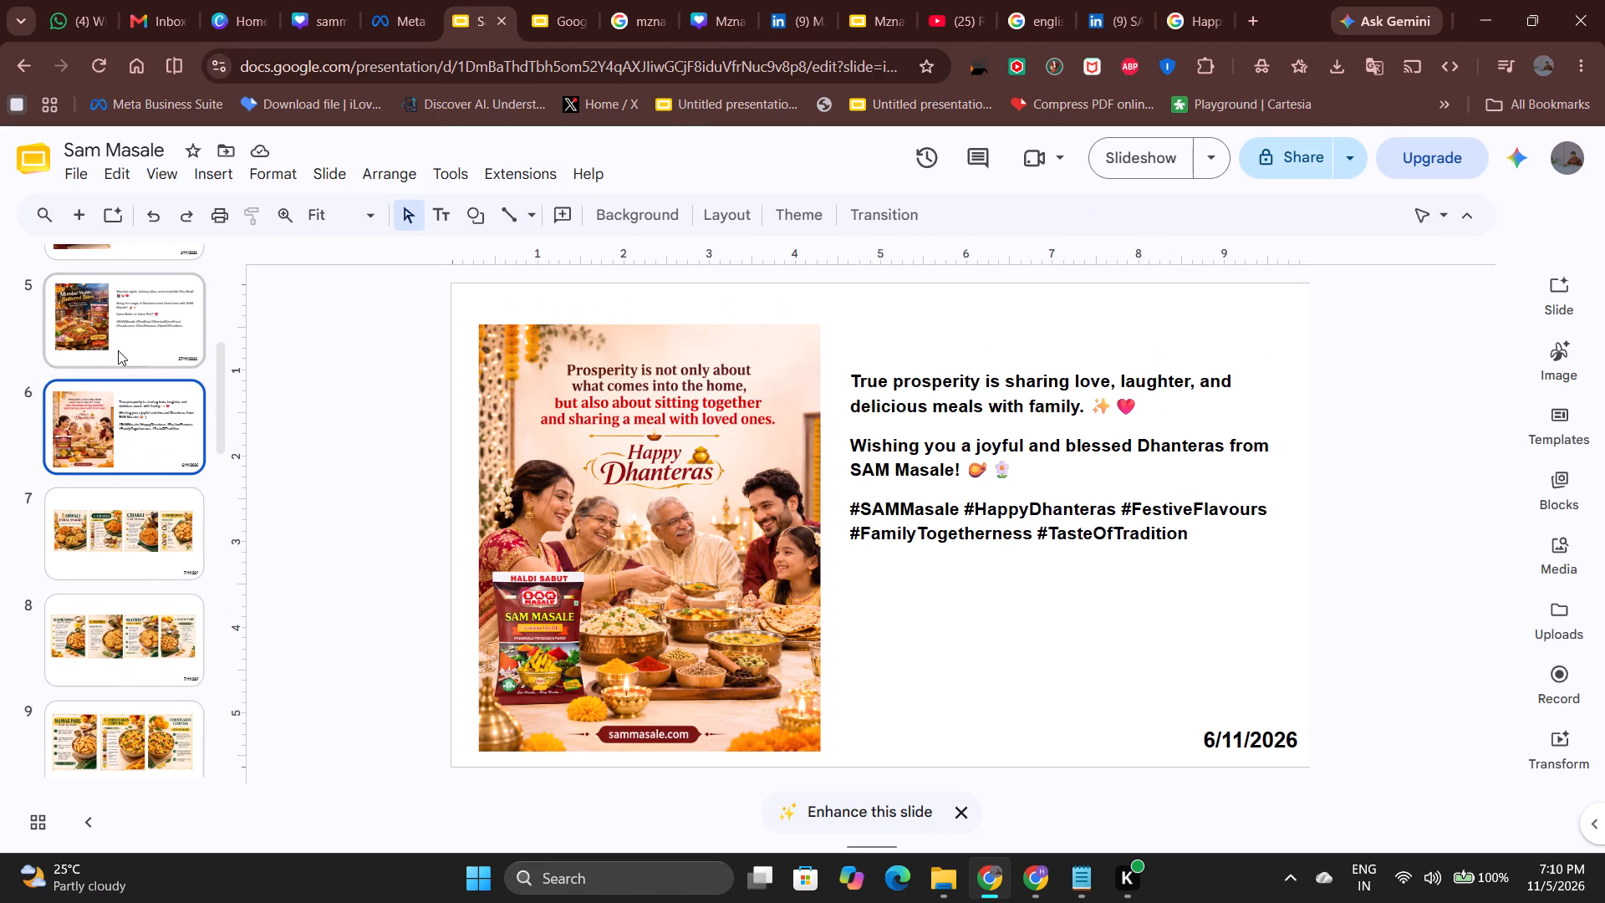
pyautogui.click(118, 350)
# Return to the Meta planner, show the calendar by week and inspect the posts scheduled for 15–21 November 2026.
pyautogui.click(385, 0)
pyautogui.scroll(-2, 659, 567)
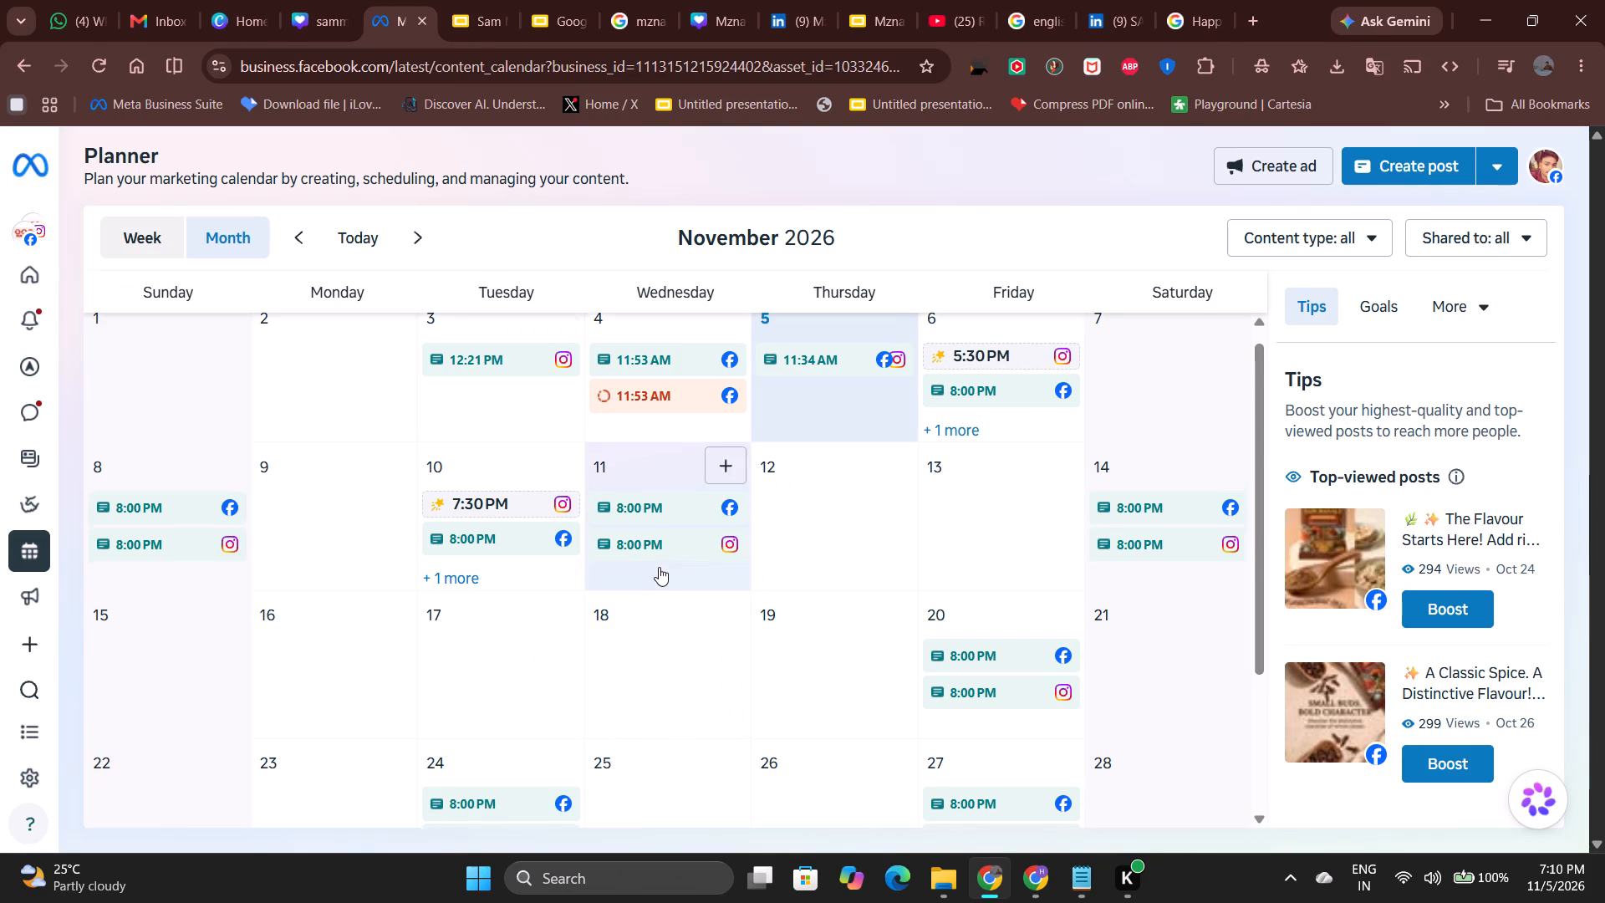
pyautogui.scroll(-2, 659, 567)
pyautogui.scroll(4, 659, 567)
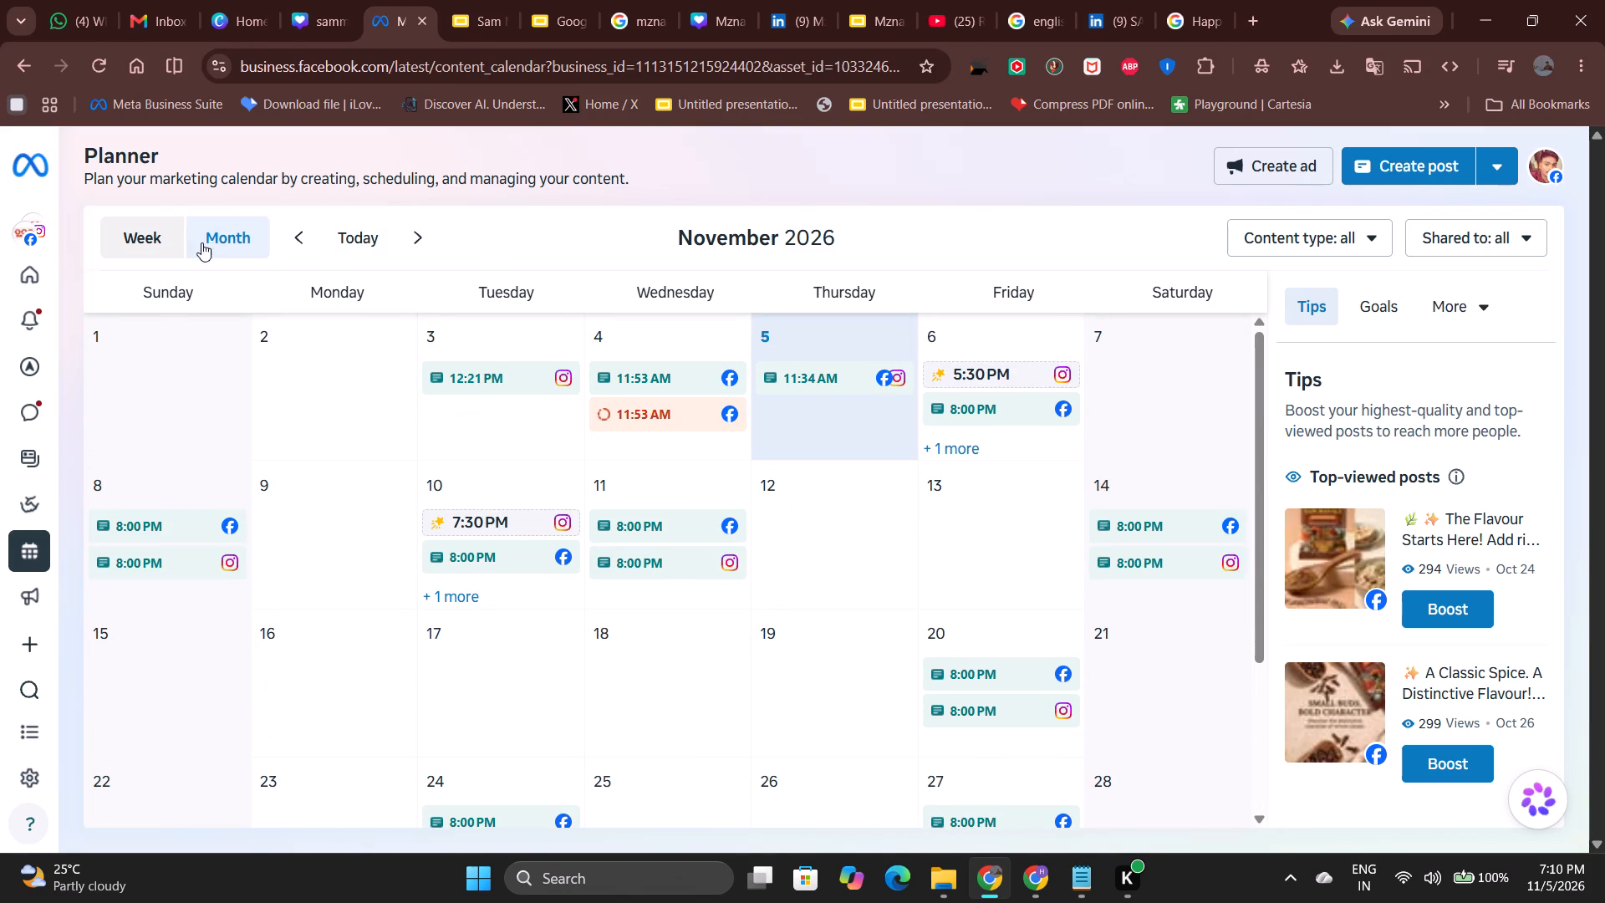
pyautogui.click(154, 229)
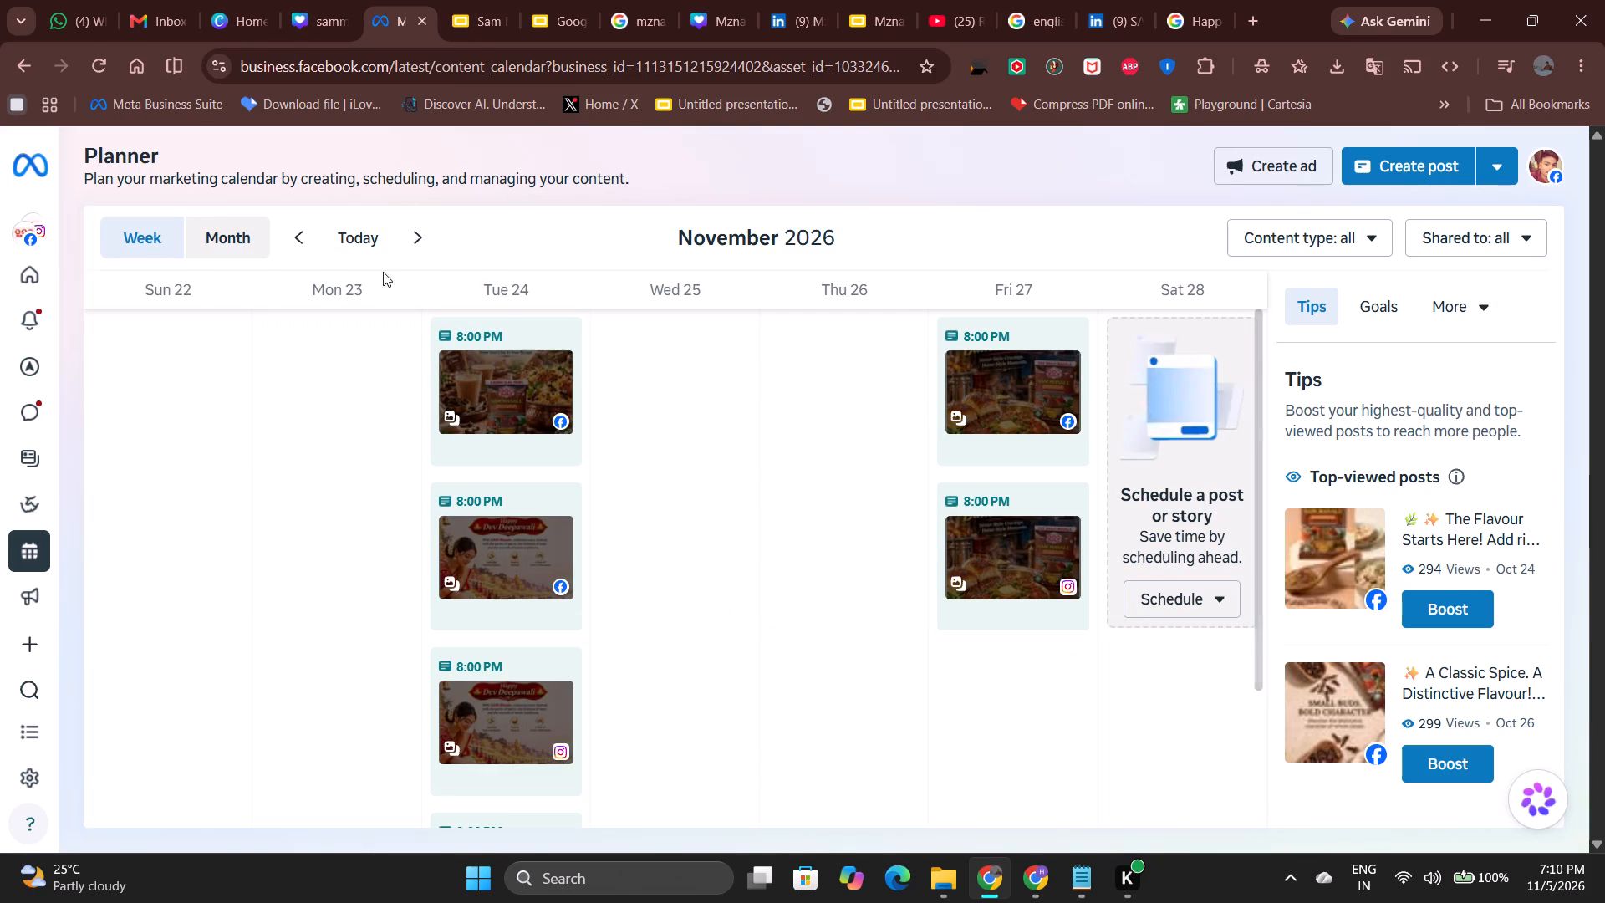
pyautogui.click(307, 237)
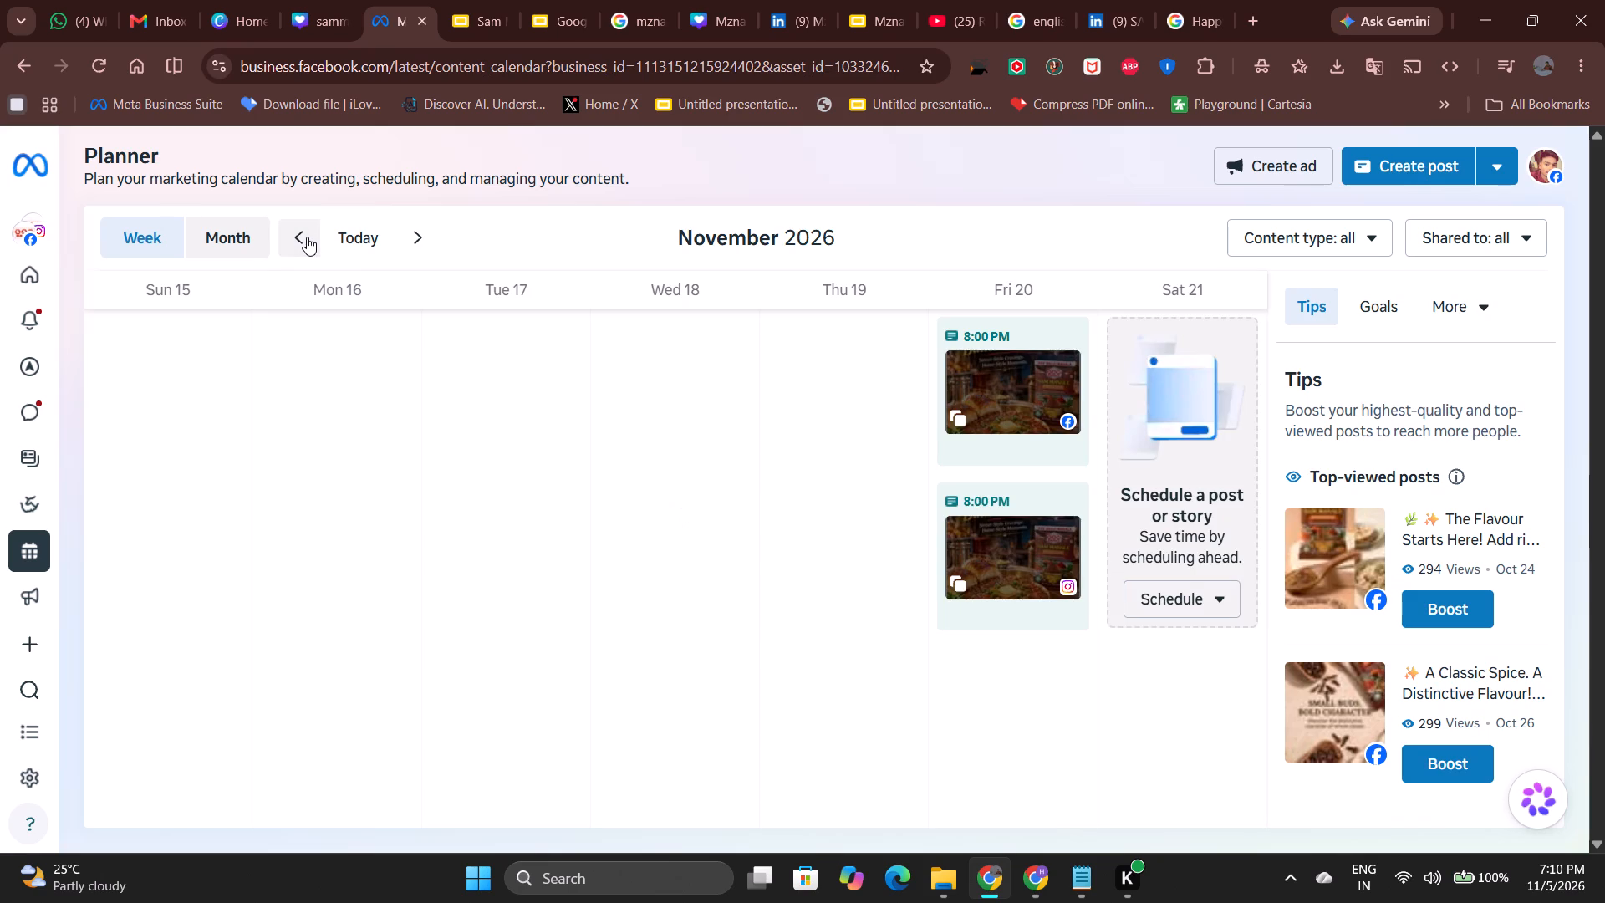
# In the Sam Masale presentation, go through slides 6 to 12 to find the next post and its planned date.
pyautogui.click(483, 0)
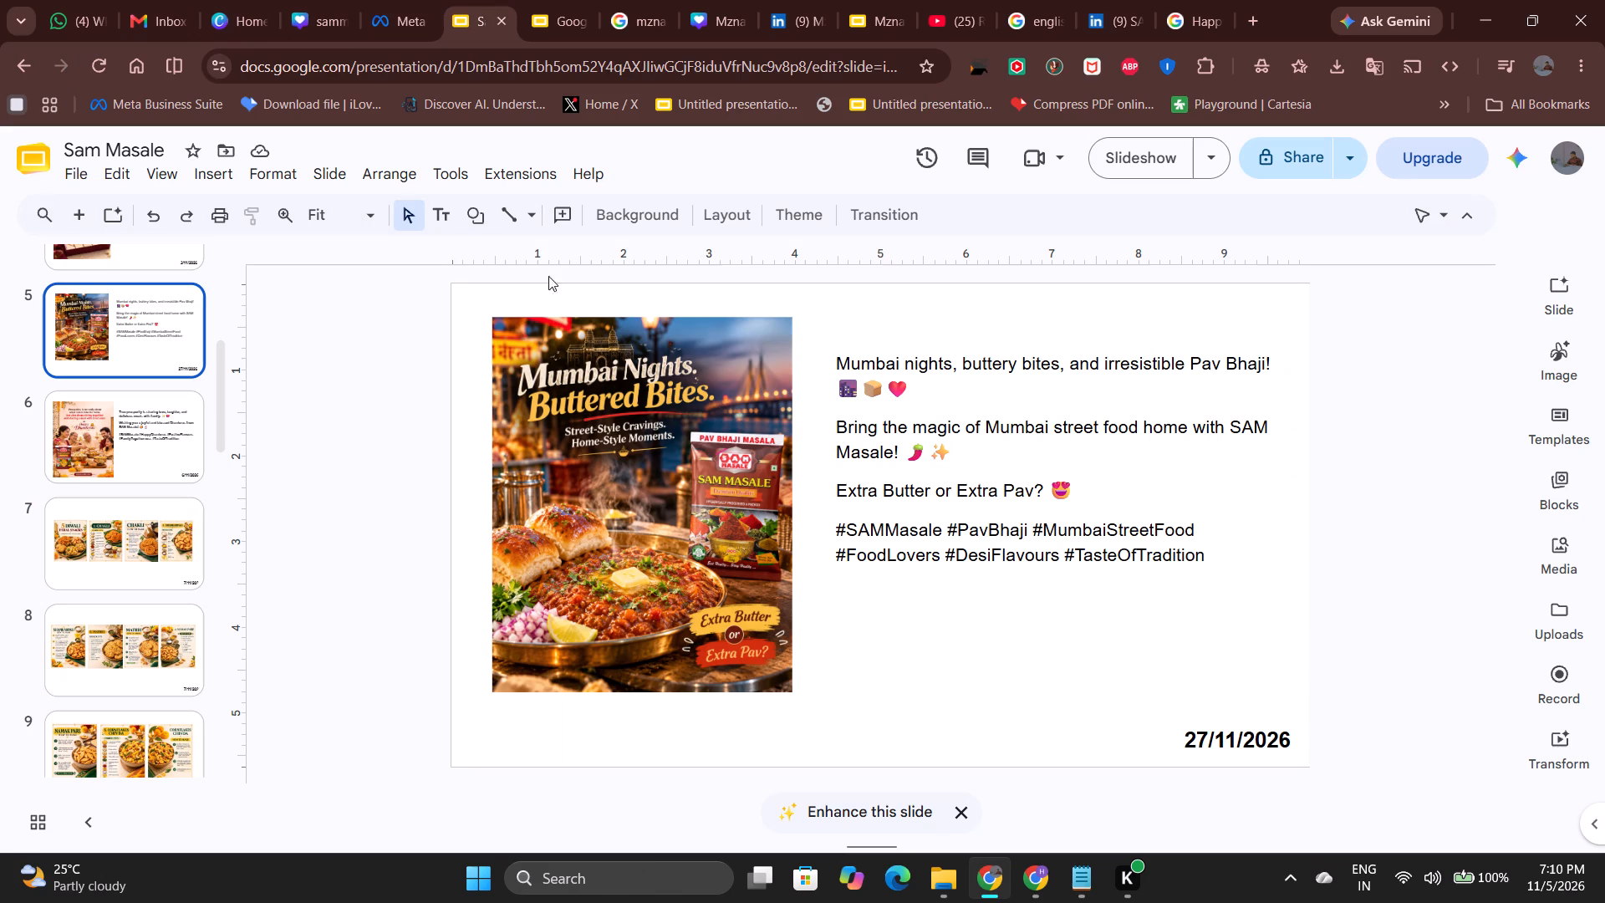
pyautogui.click(160, 454)
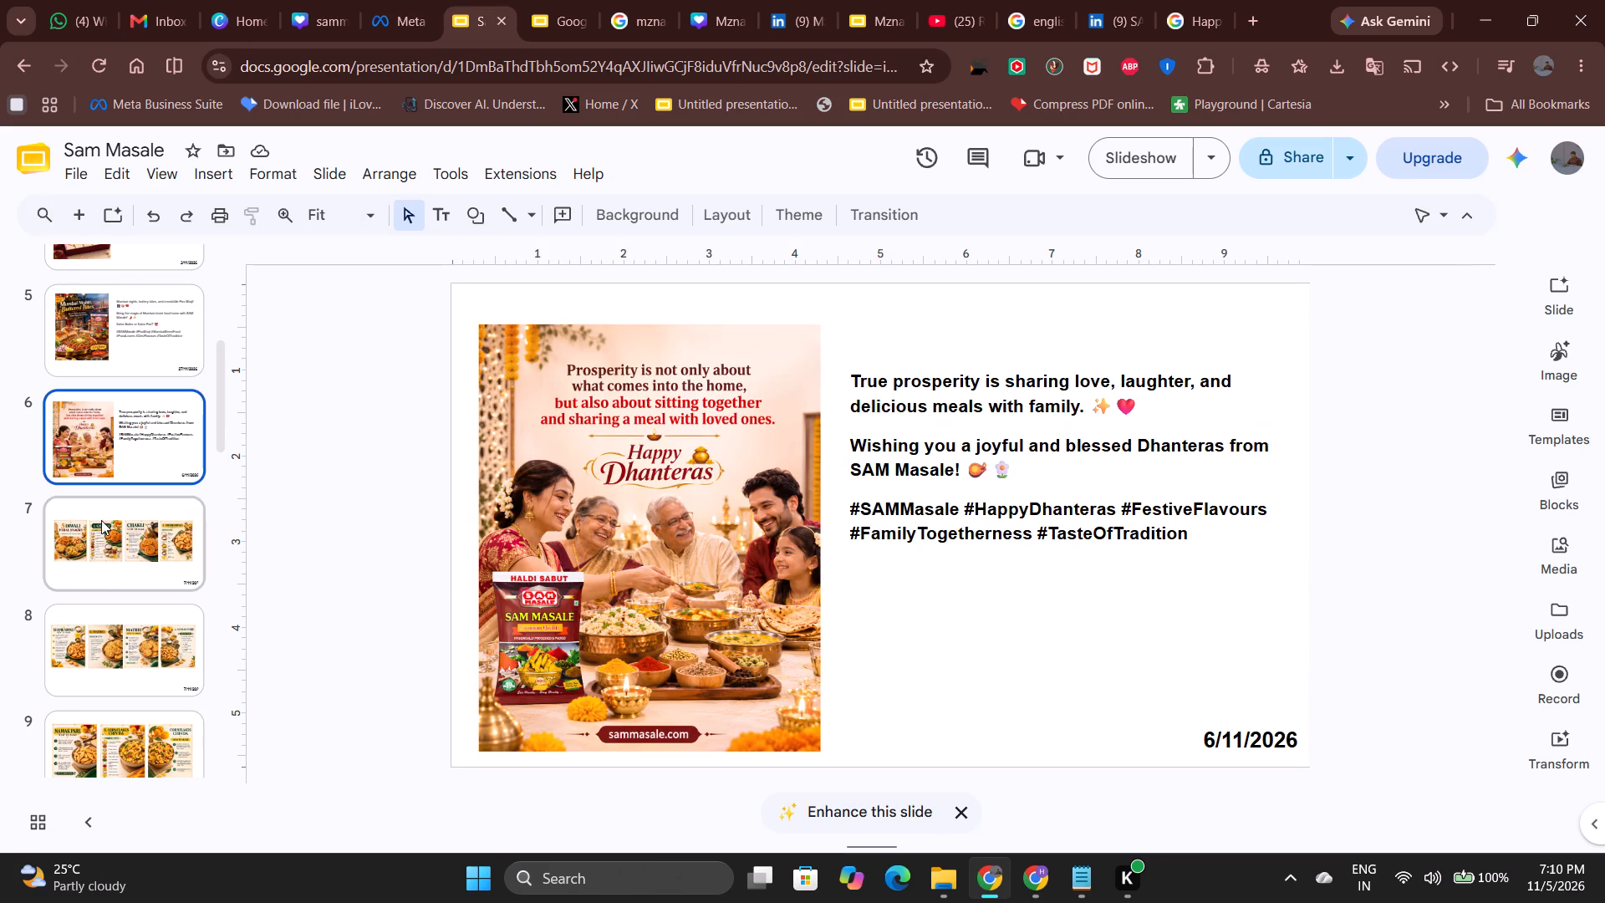
pyautogui.click(101, 547)
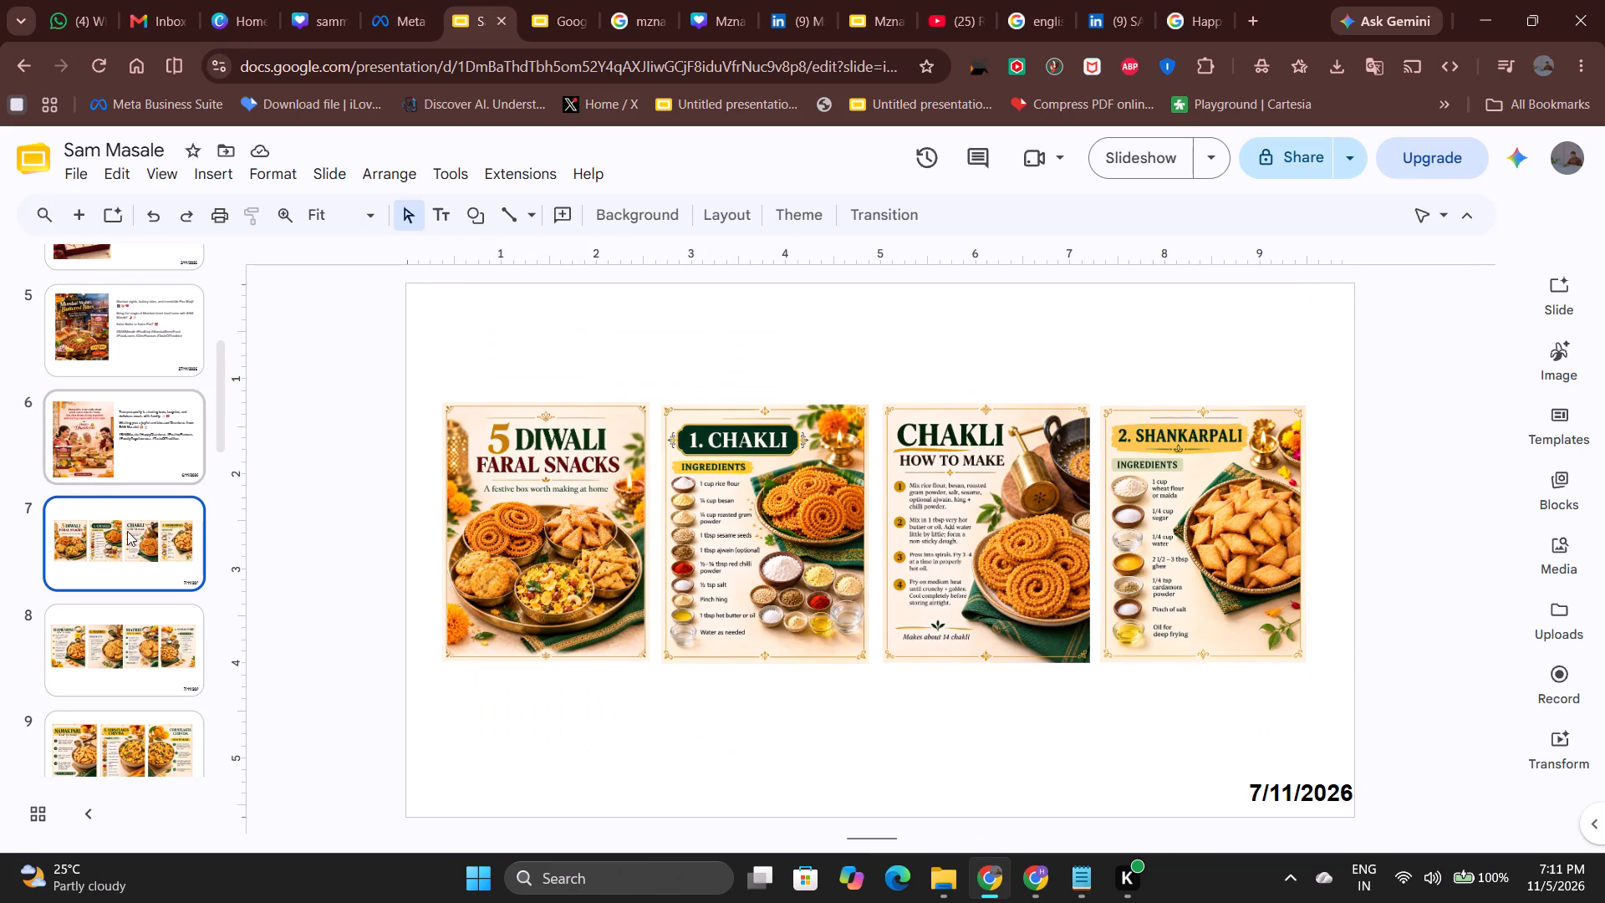
pyautogui.scroll(-1, 131, 528)
pyautogui.click(155, 559)
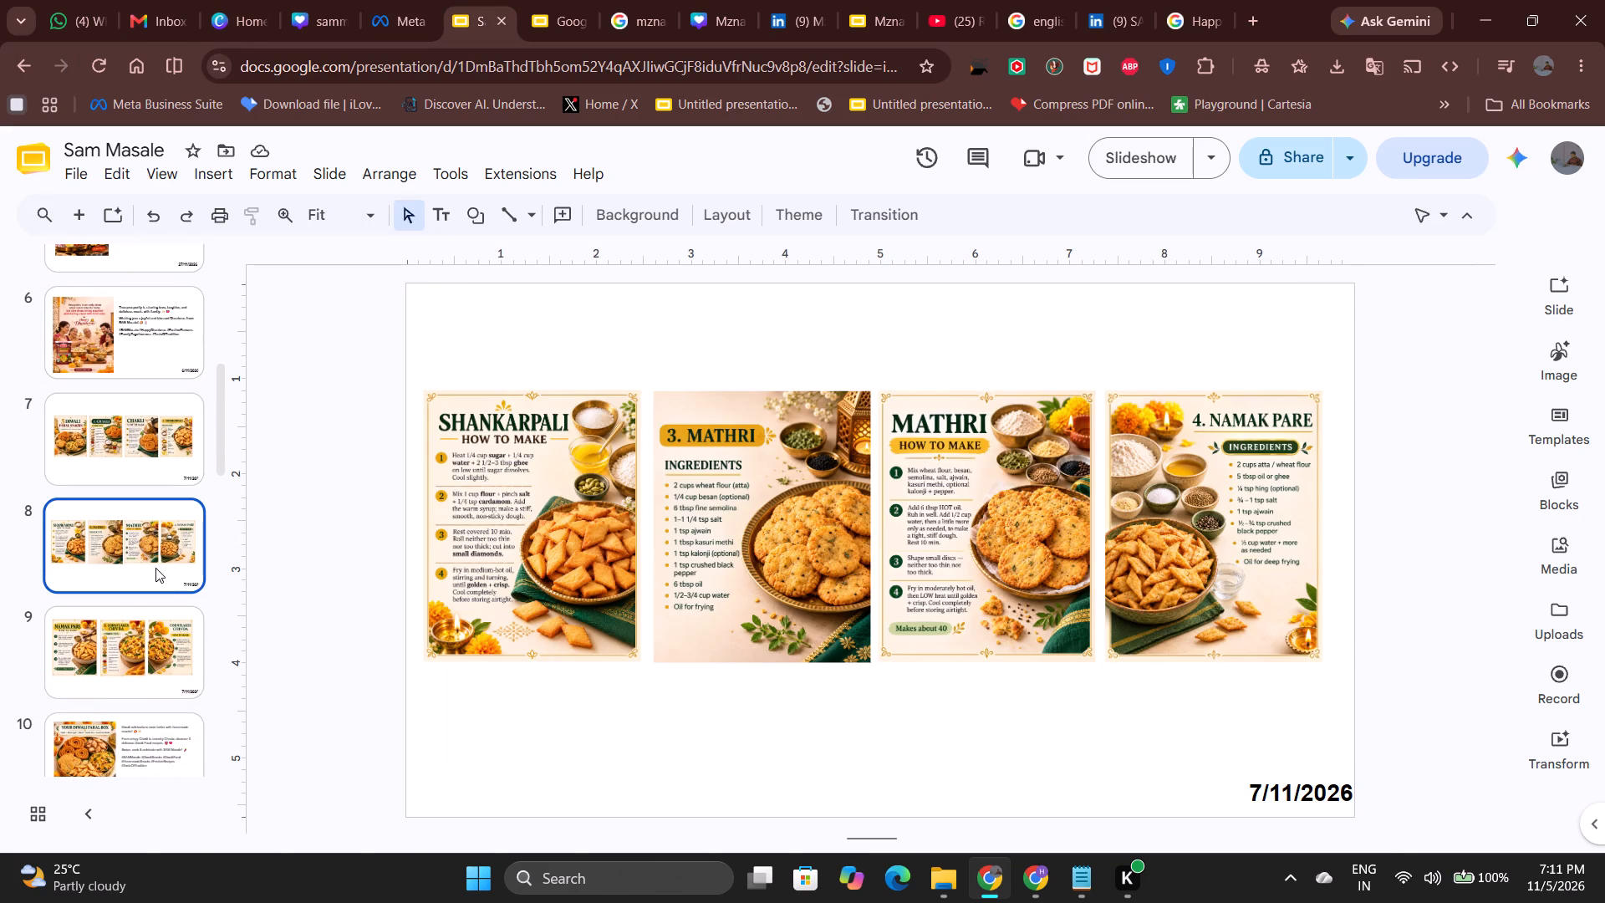
pyautogui.scroll(-1, 155, 572)
pyautogui.click(152, 579)
pyautogui.scroll(-2, 152, 579)
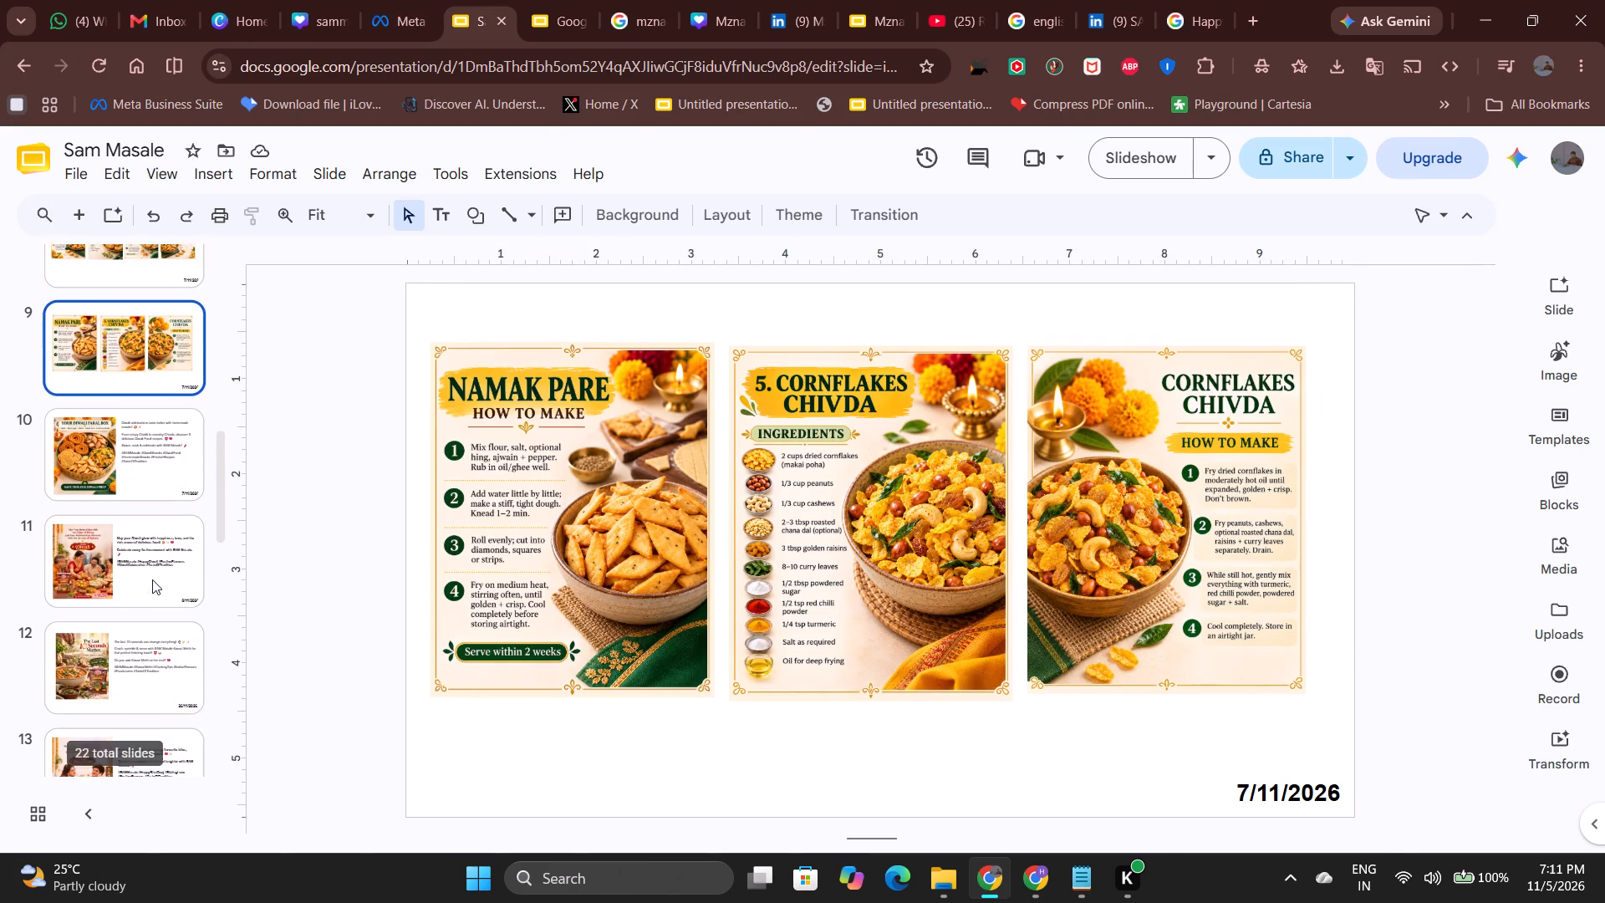
pyautogui.click(115, 550)
pyautogui.scroll(-2, 115, 550)
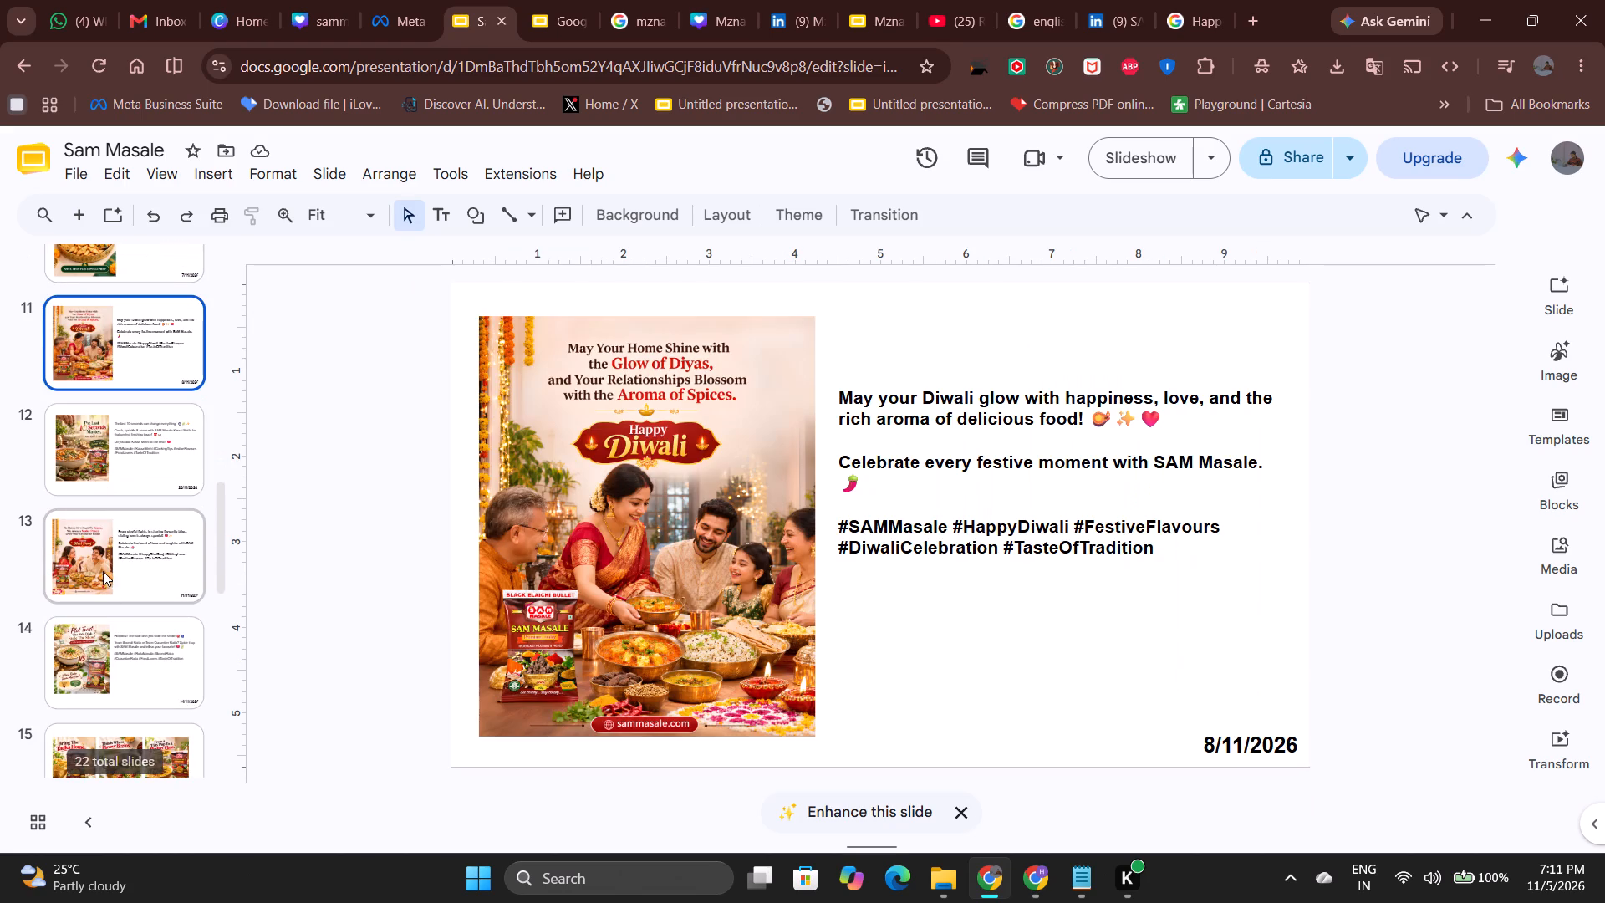
pyautogui.click(115, 435)
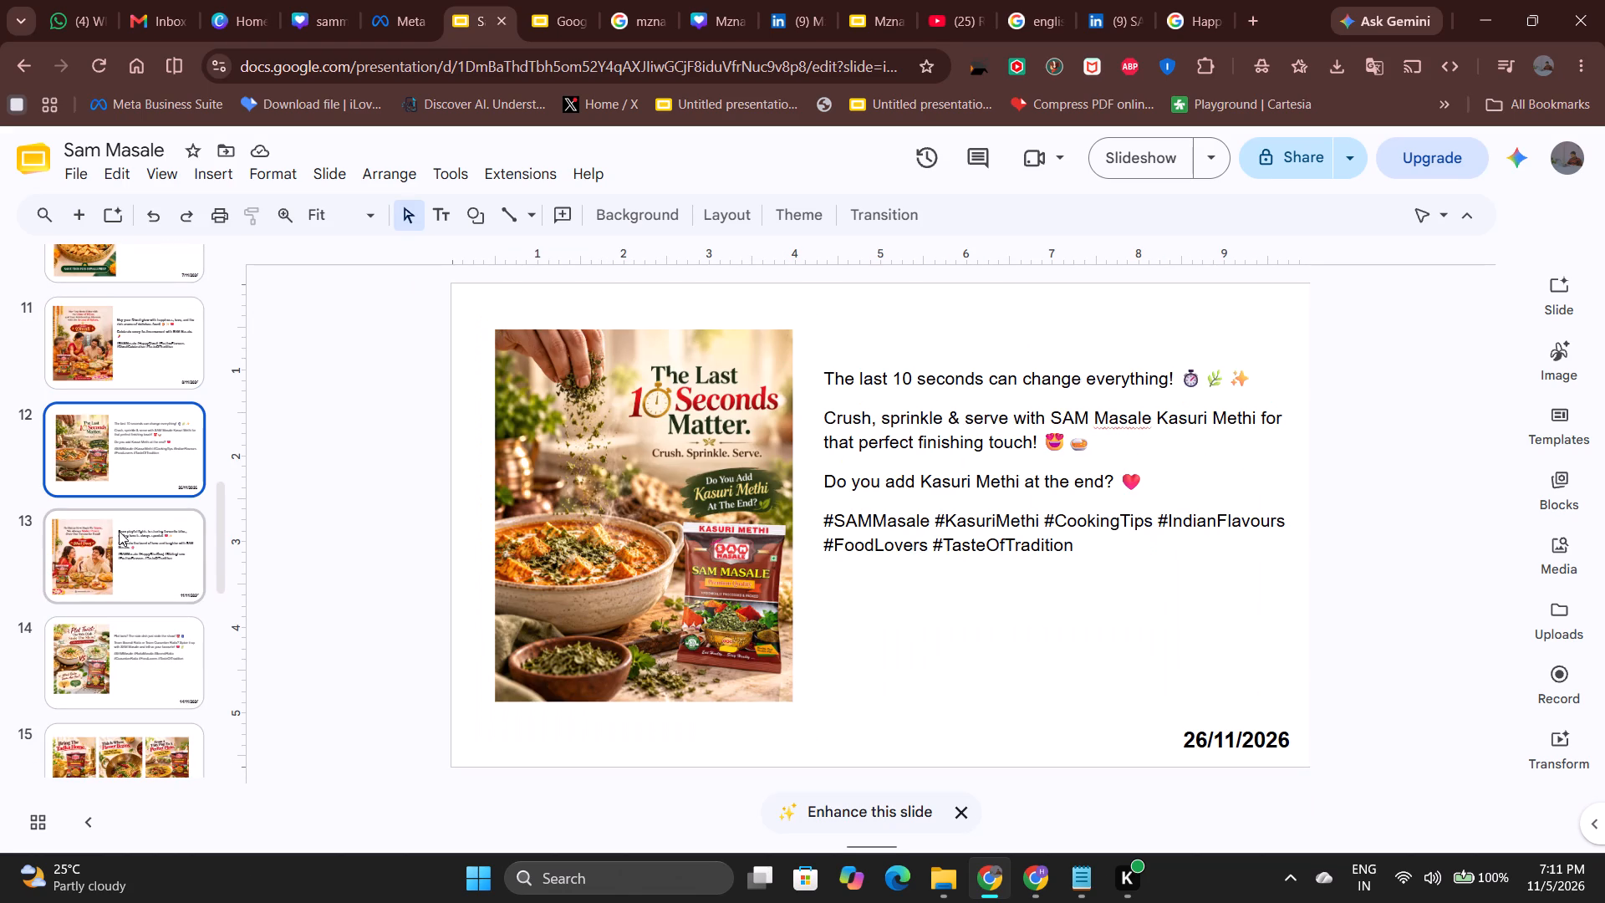
# Check the planner's 22–28 November week for scheduled posts, and glance at the sammasale design in Canva.
pyautogui.click(396, 0)
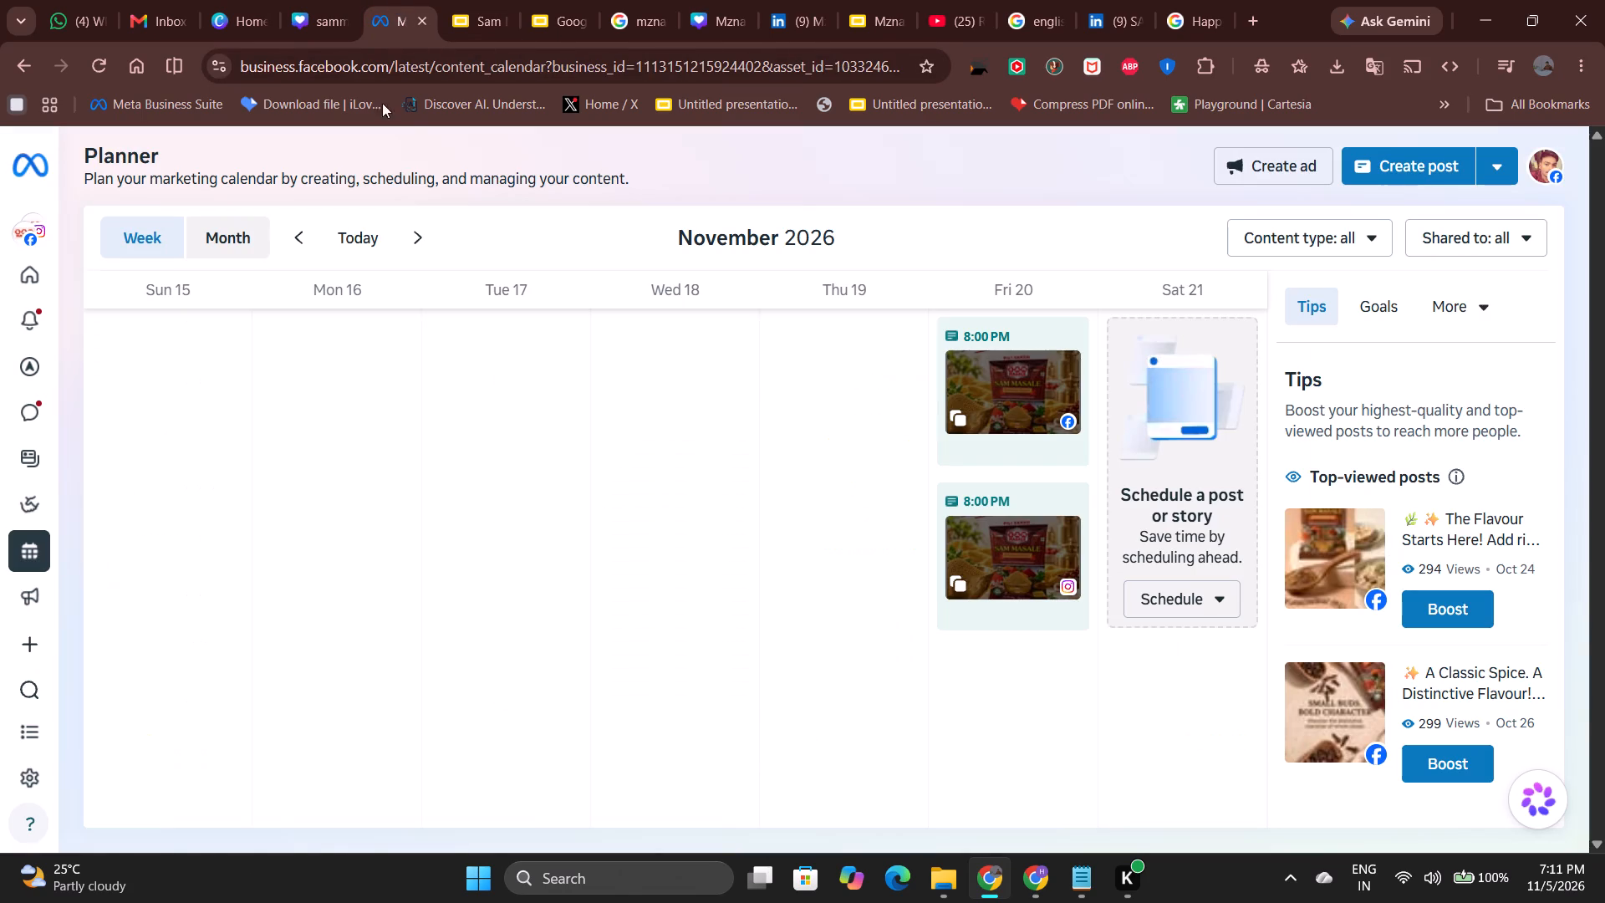
pyautogui.click(425, 244)
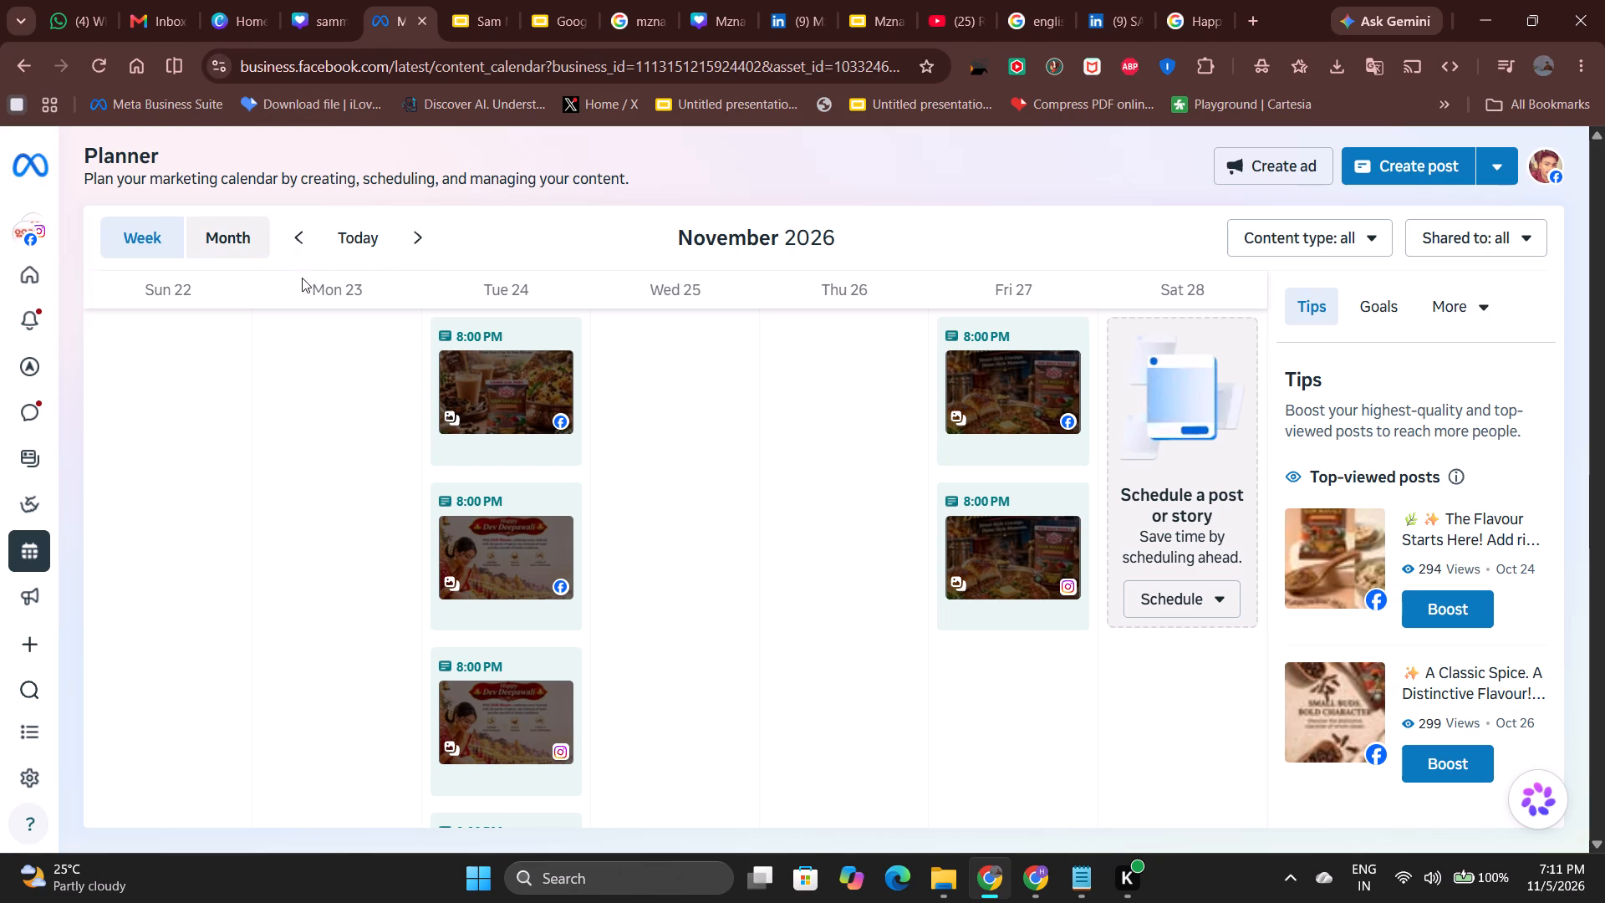
pyautogui.click(399, 229)
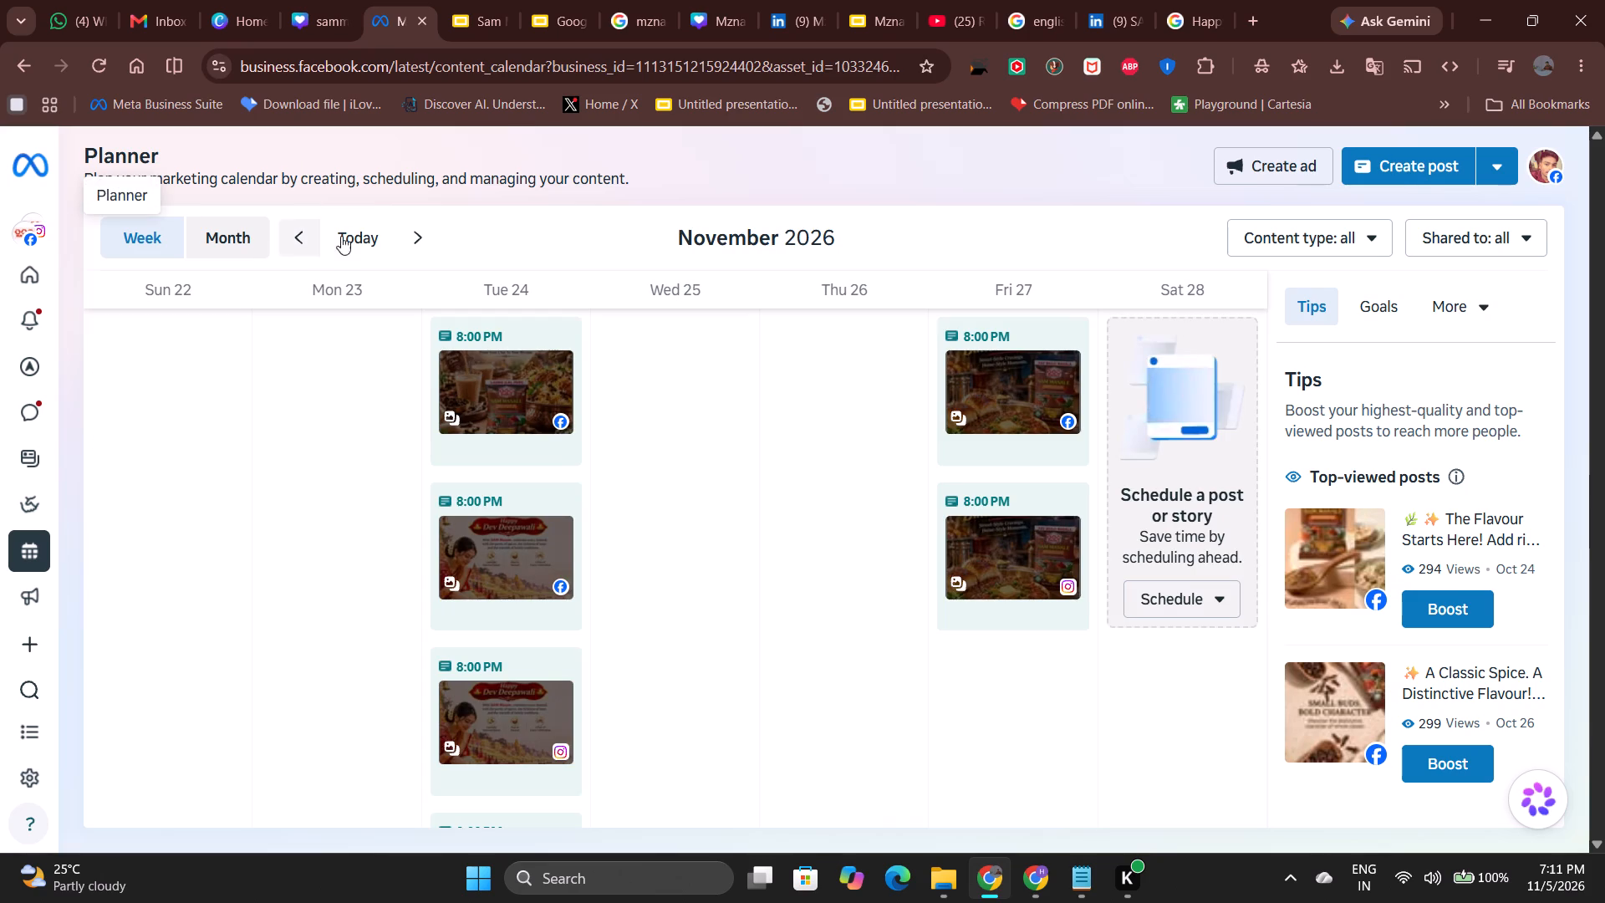
pyautogui.click(303, 0)
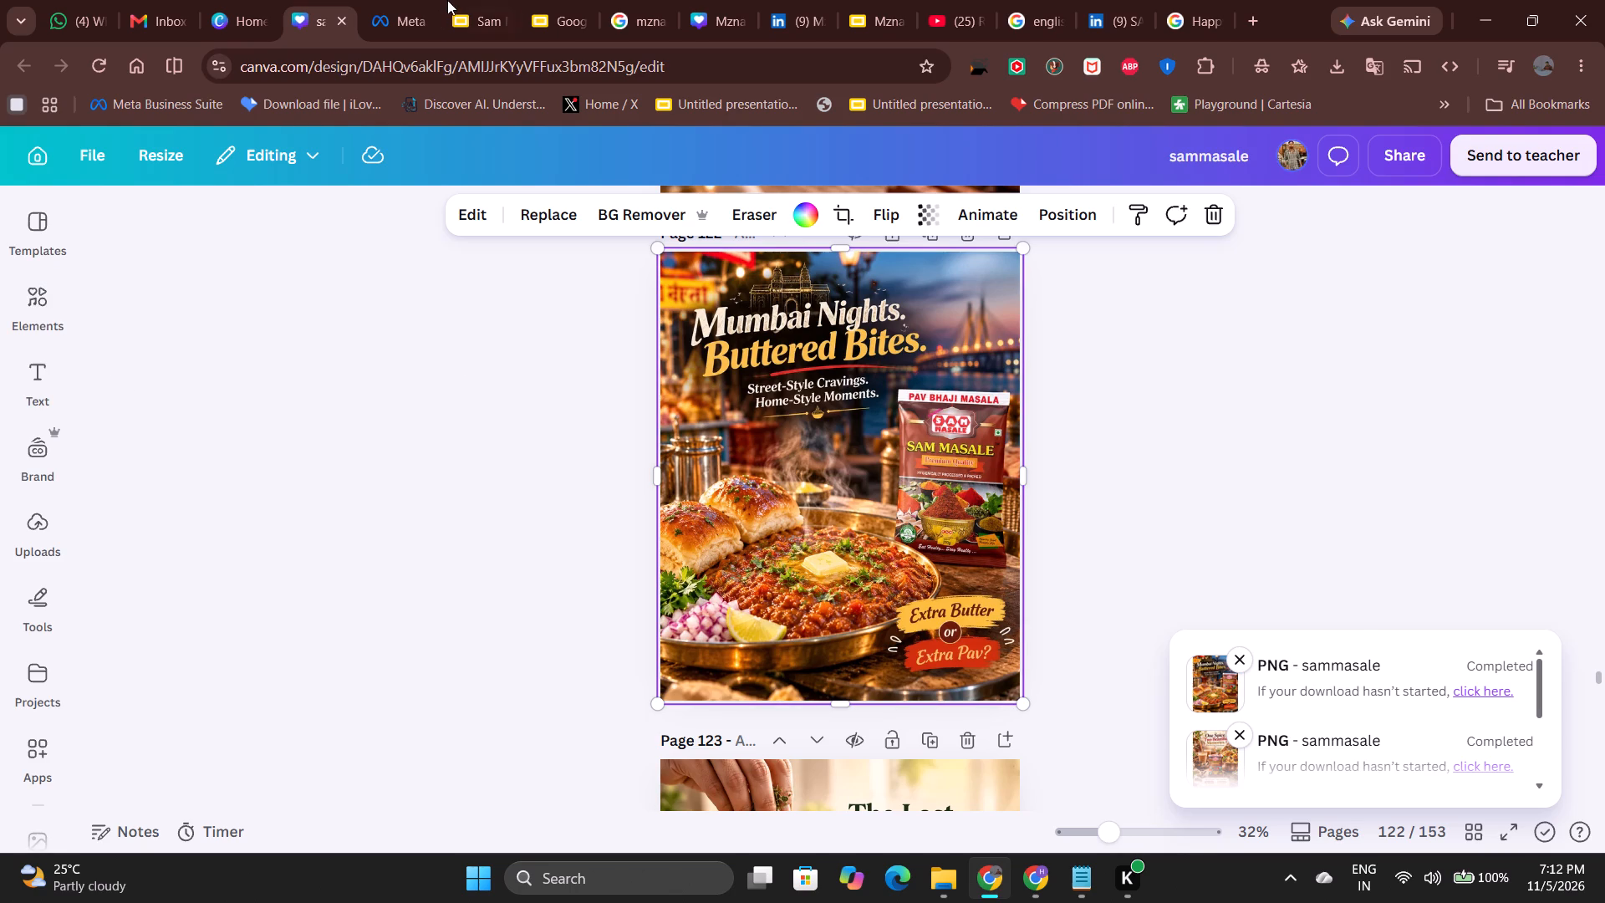
pyautogui.click(414, 0)
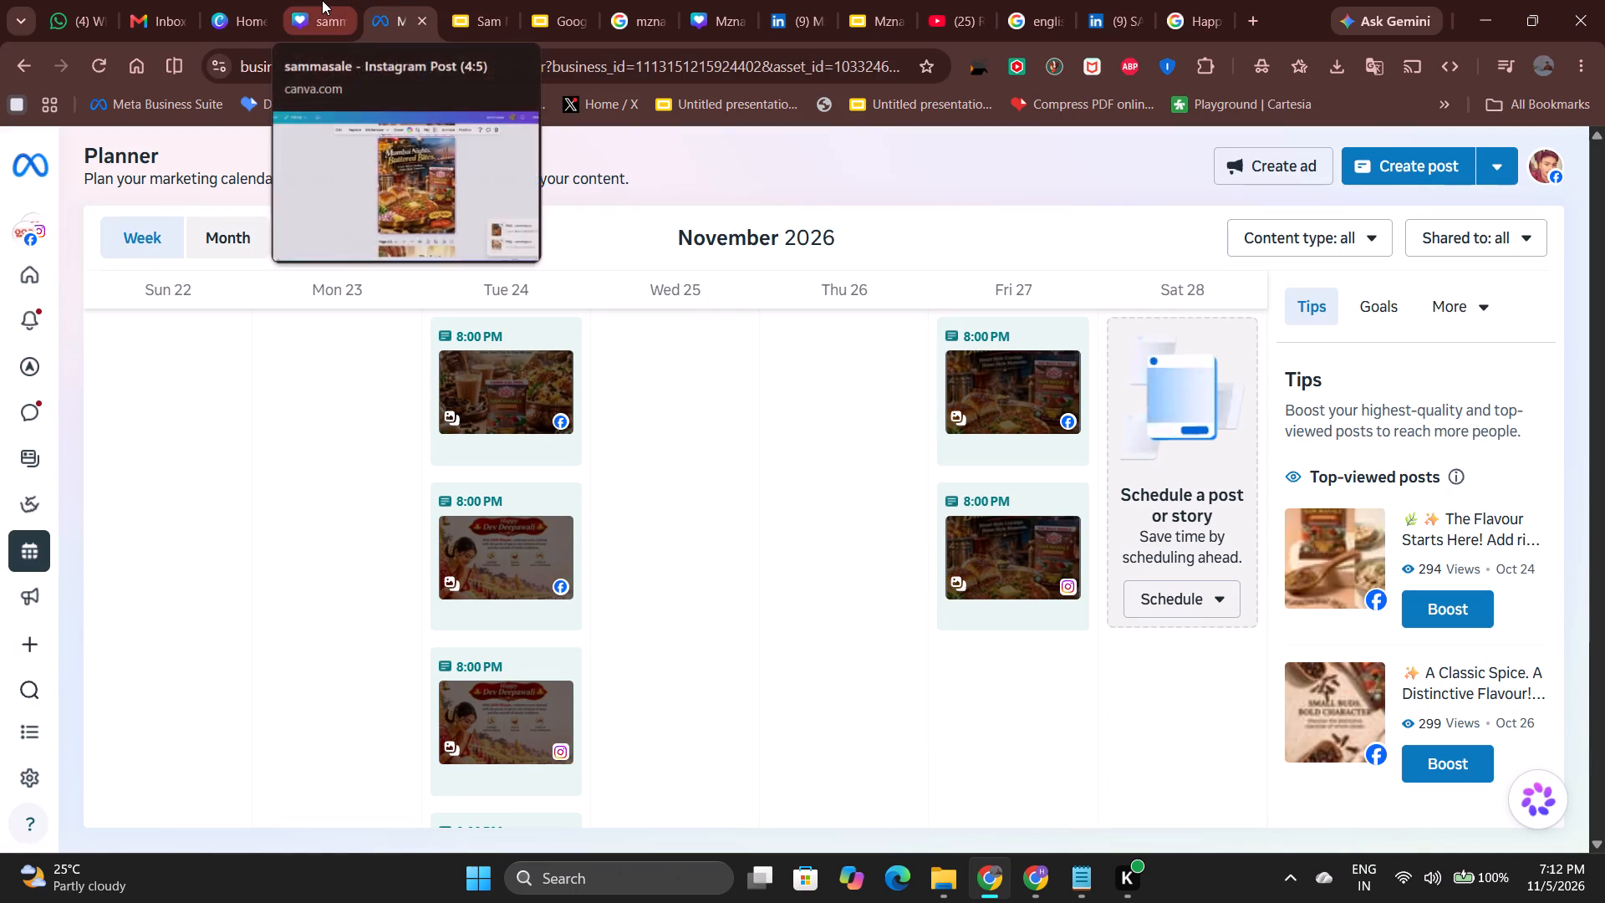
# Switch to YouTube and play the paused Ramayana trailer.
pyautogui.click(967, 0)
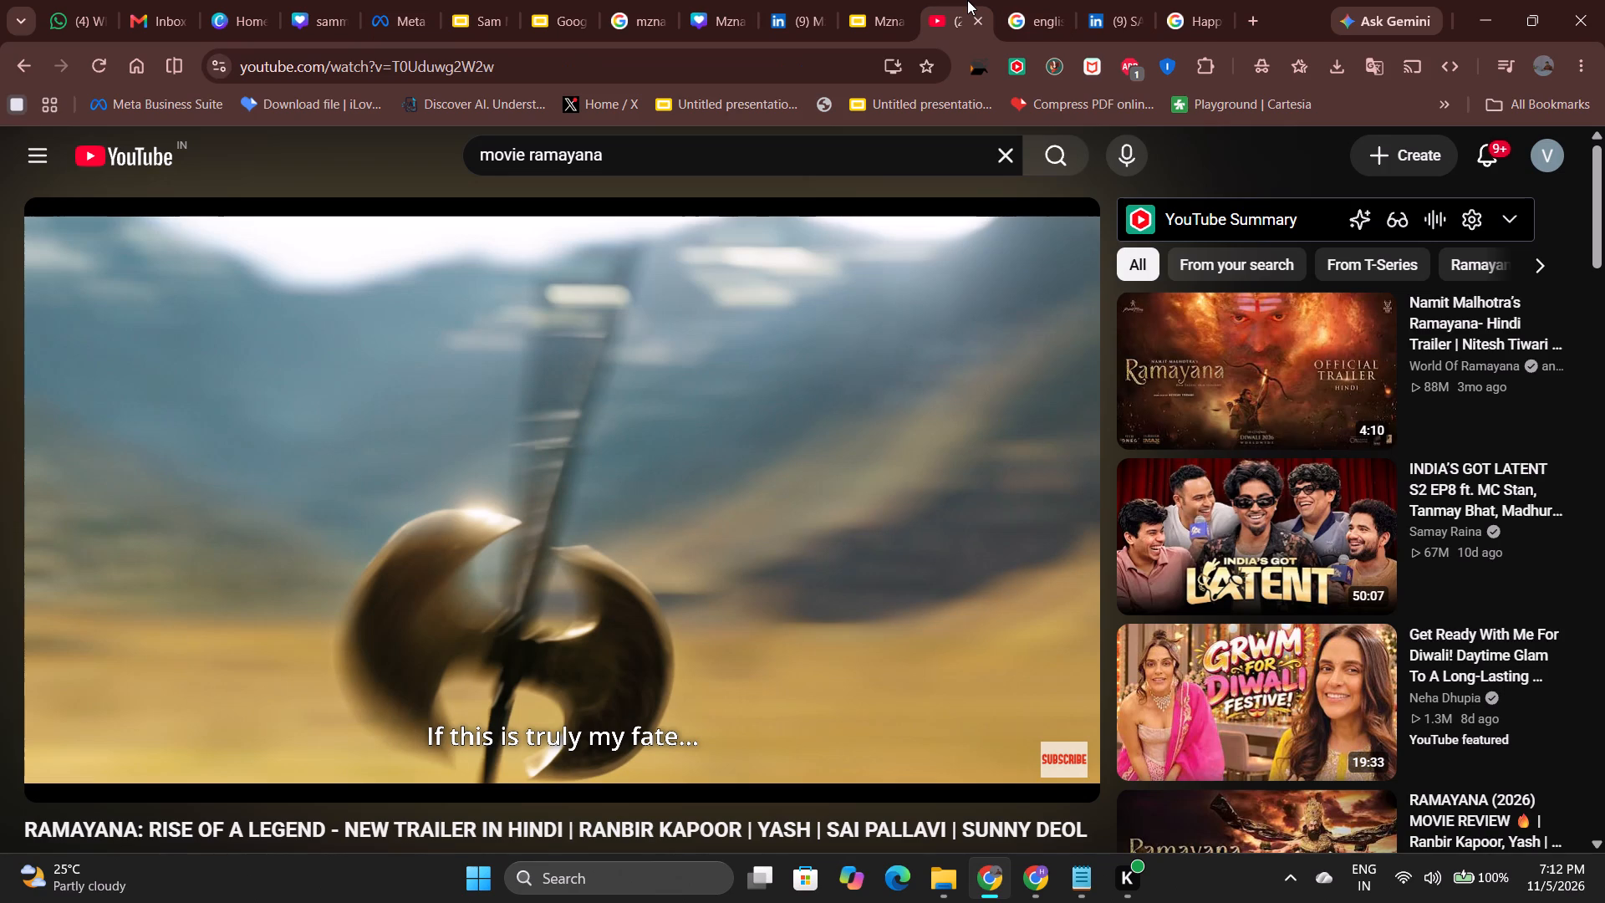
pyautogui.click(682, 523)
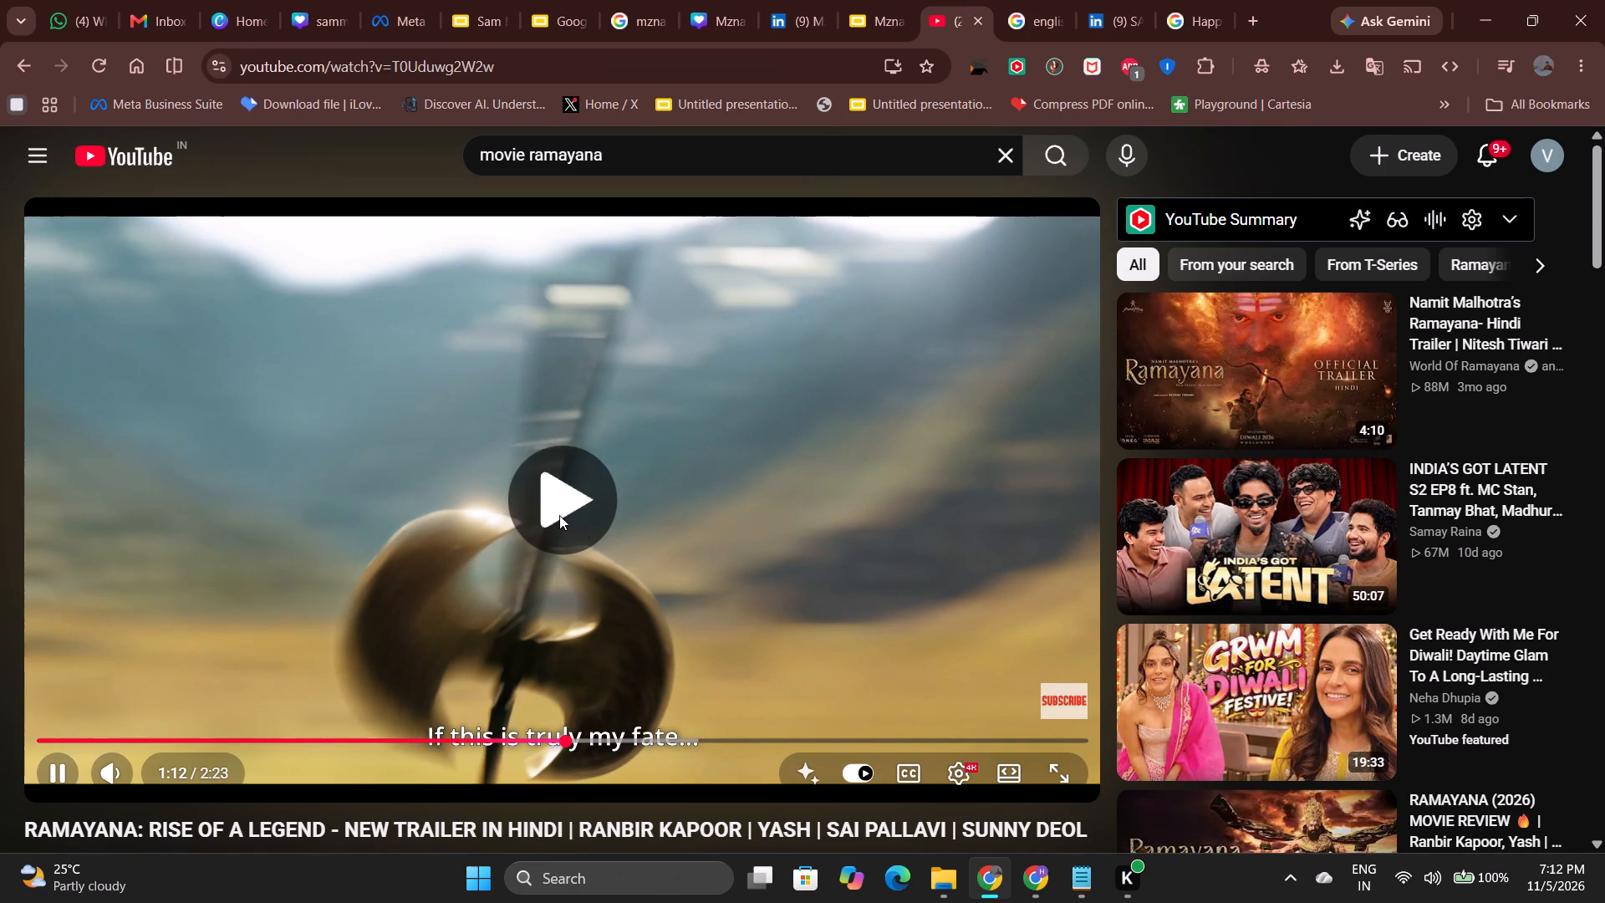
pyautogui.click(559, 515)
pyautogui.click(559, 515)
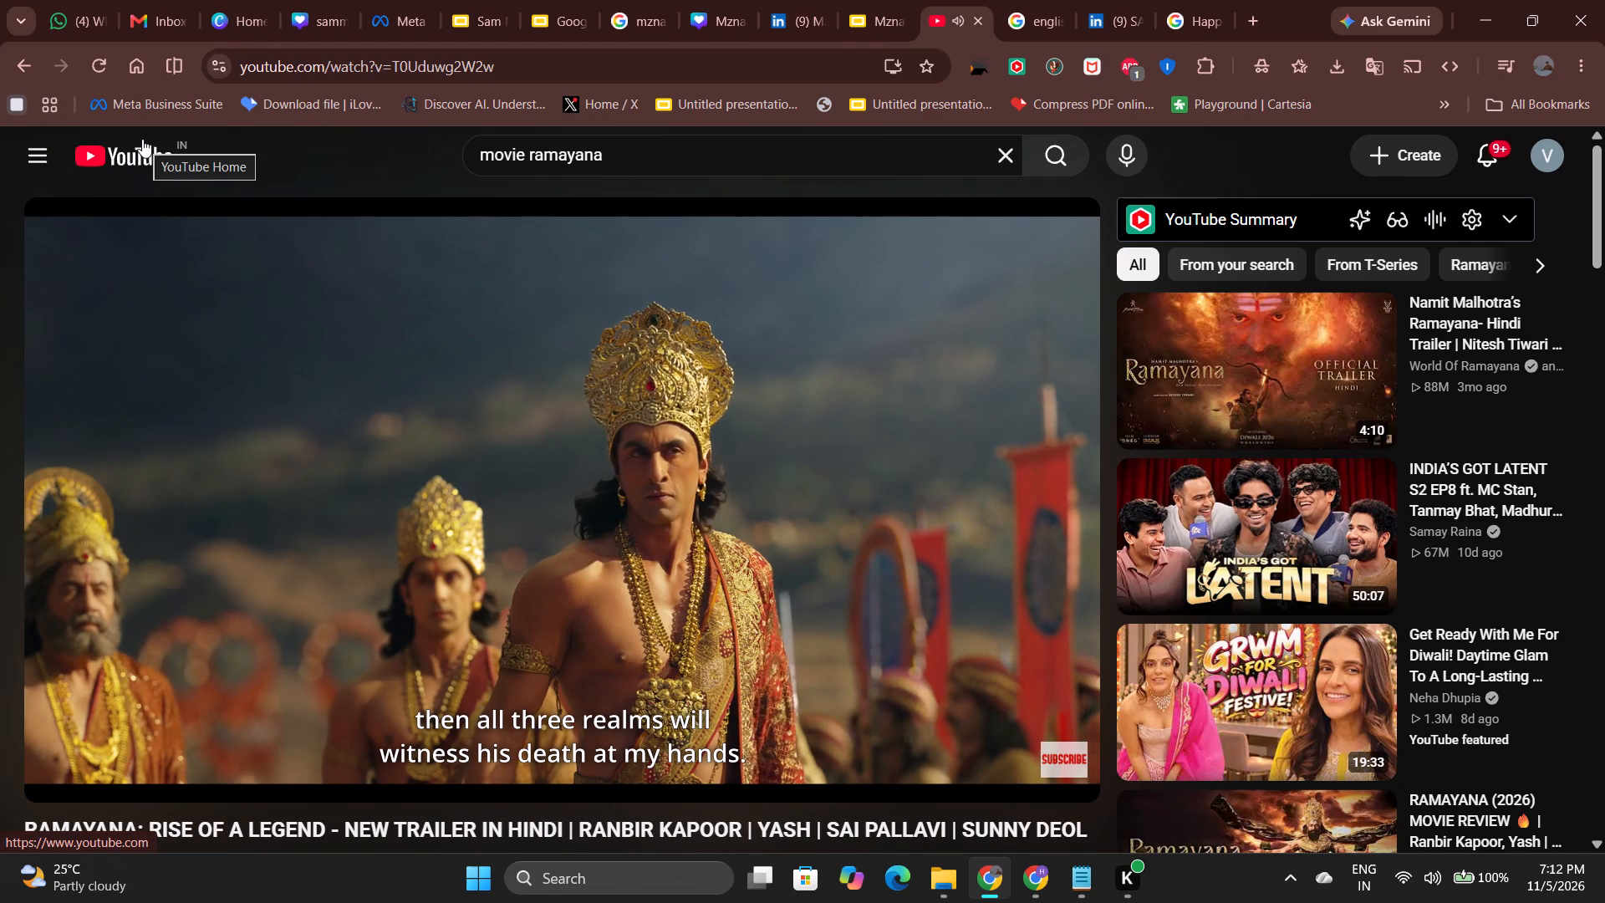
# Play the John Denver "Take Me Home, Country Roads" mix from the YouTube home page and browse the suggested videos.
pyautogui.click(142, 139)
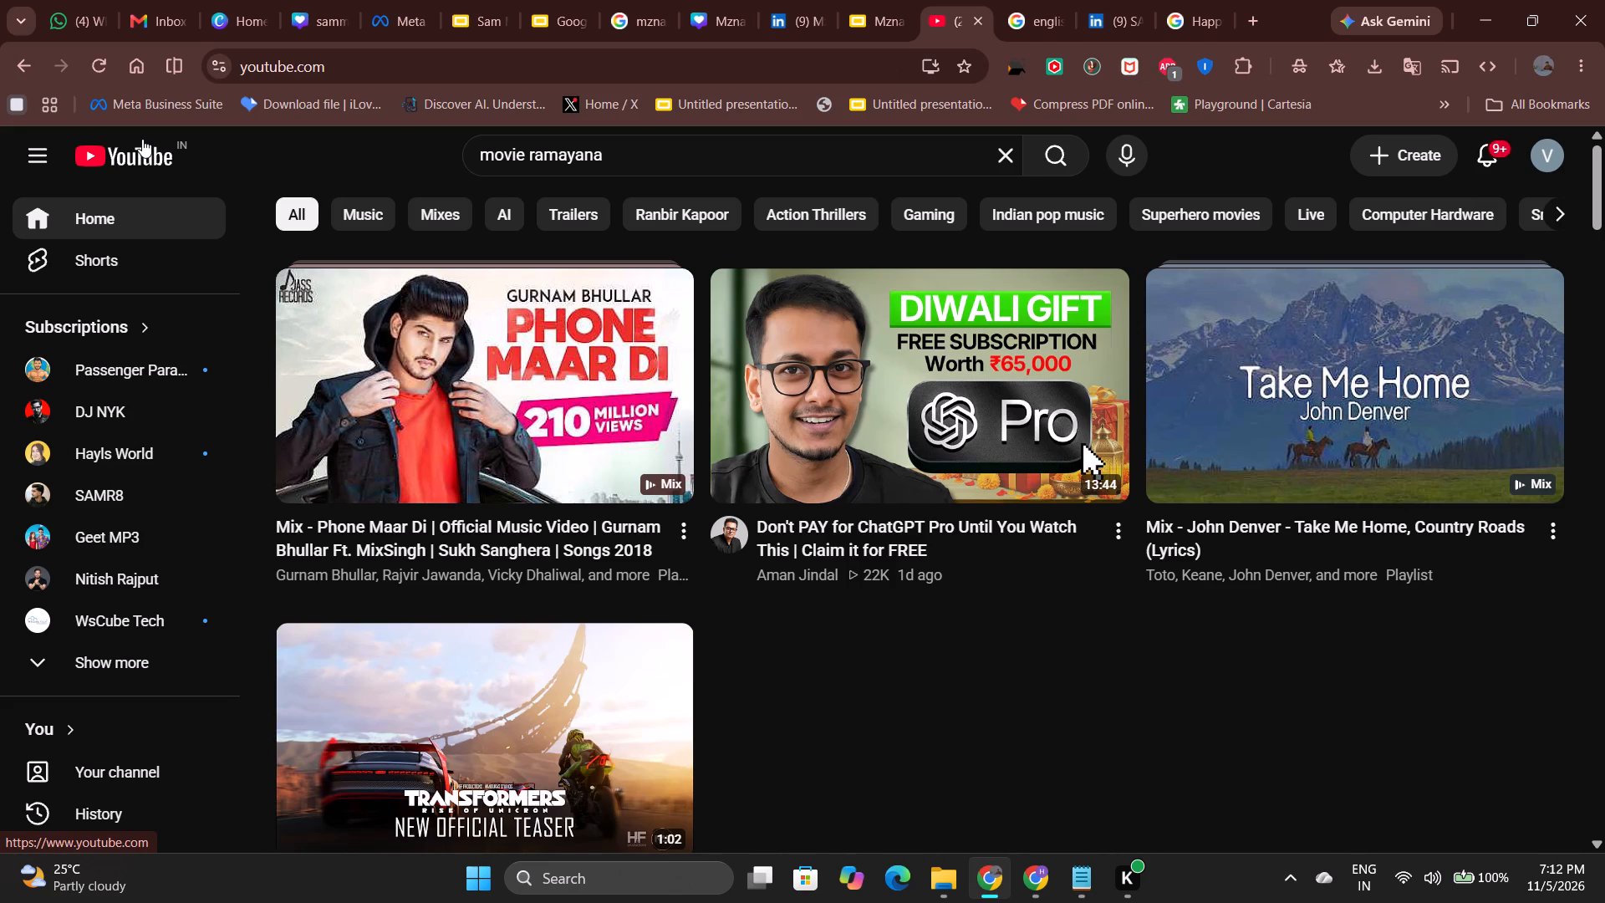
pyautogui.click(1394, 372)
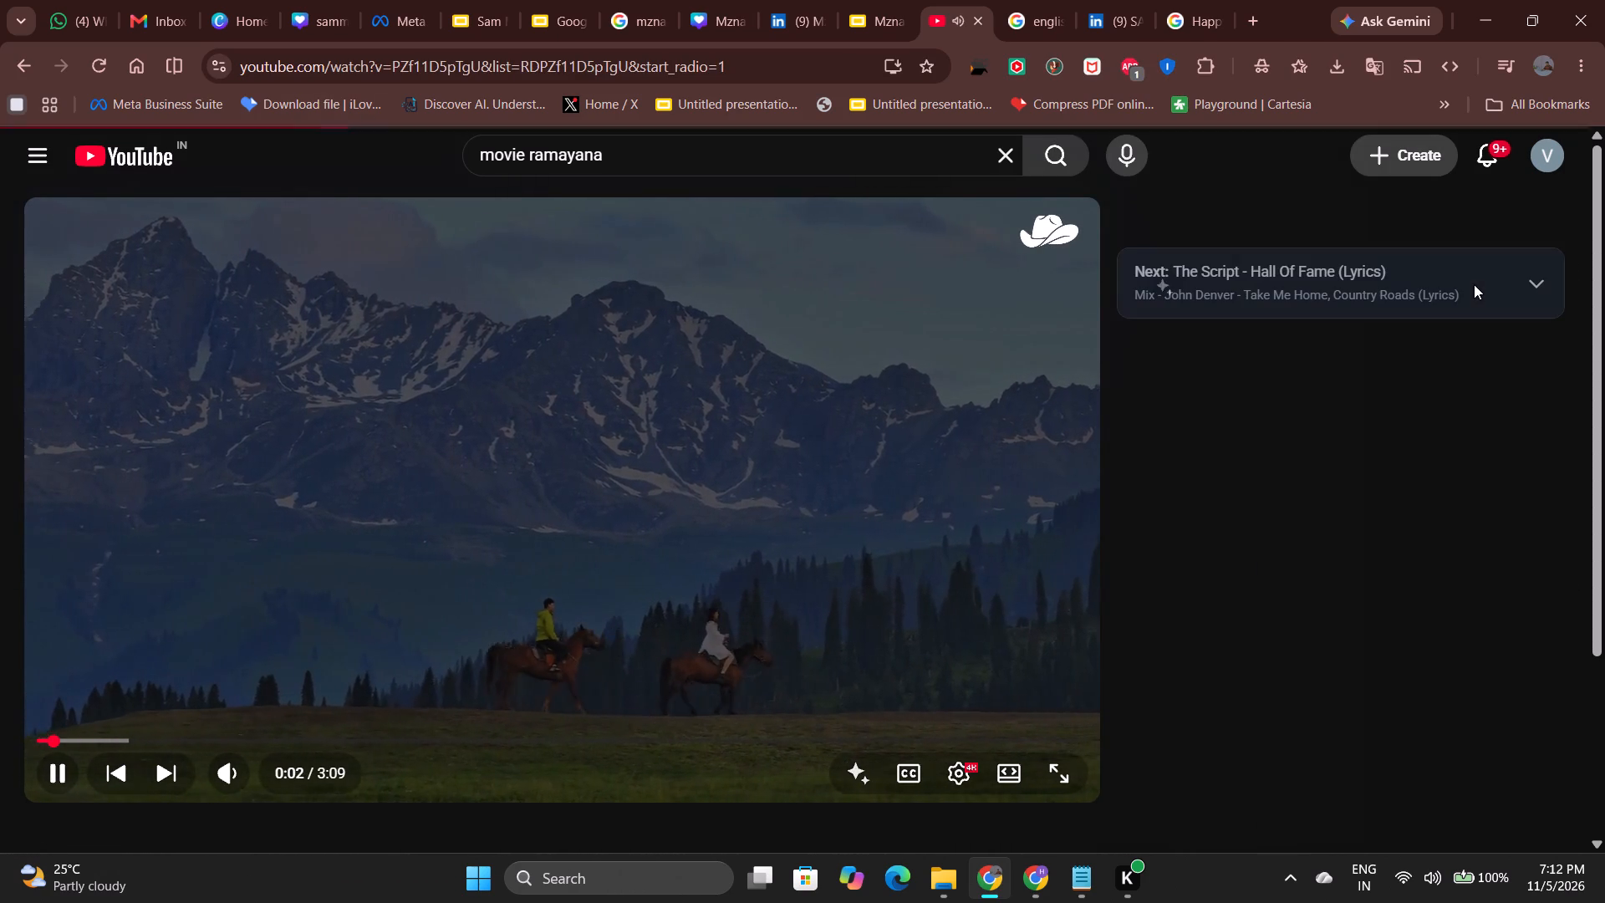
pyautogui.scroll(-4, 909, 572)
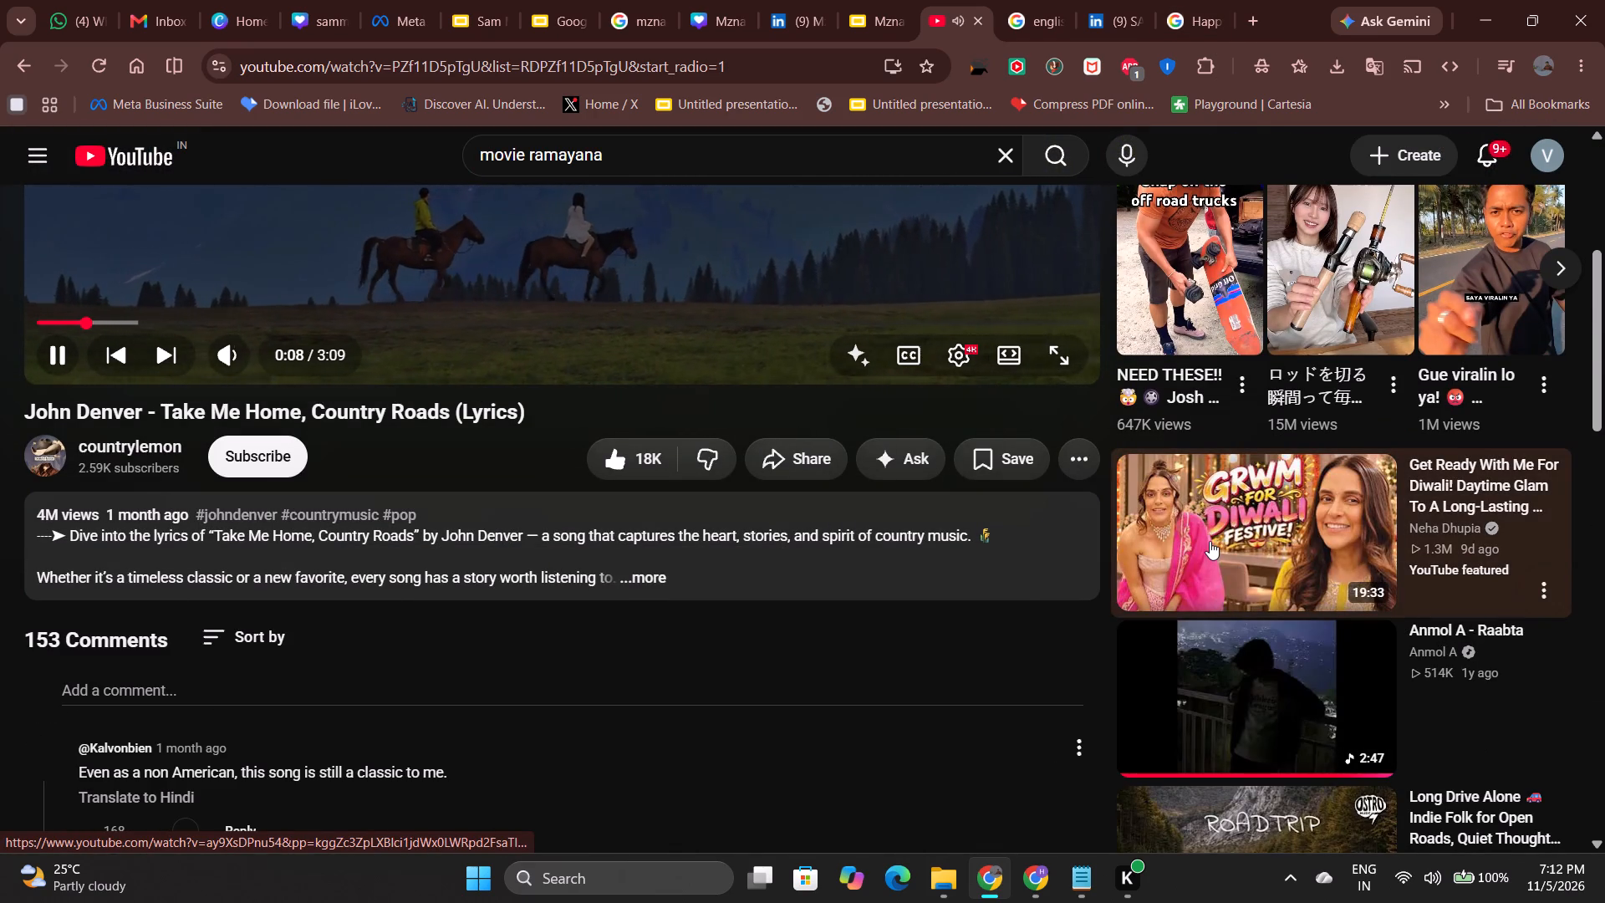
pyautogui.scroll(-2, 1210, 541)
# Play the suggested song "Anmol A - Raabta" and adjust its volume to about half.
pyautogui.click(1238, 500)
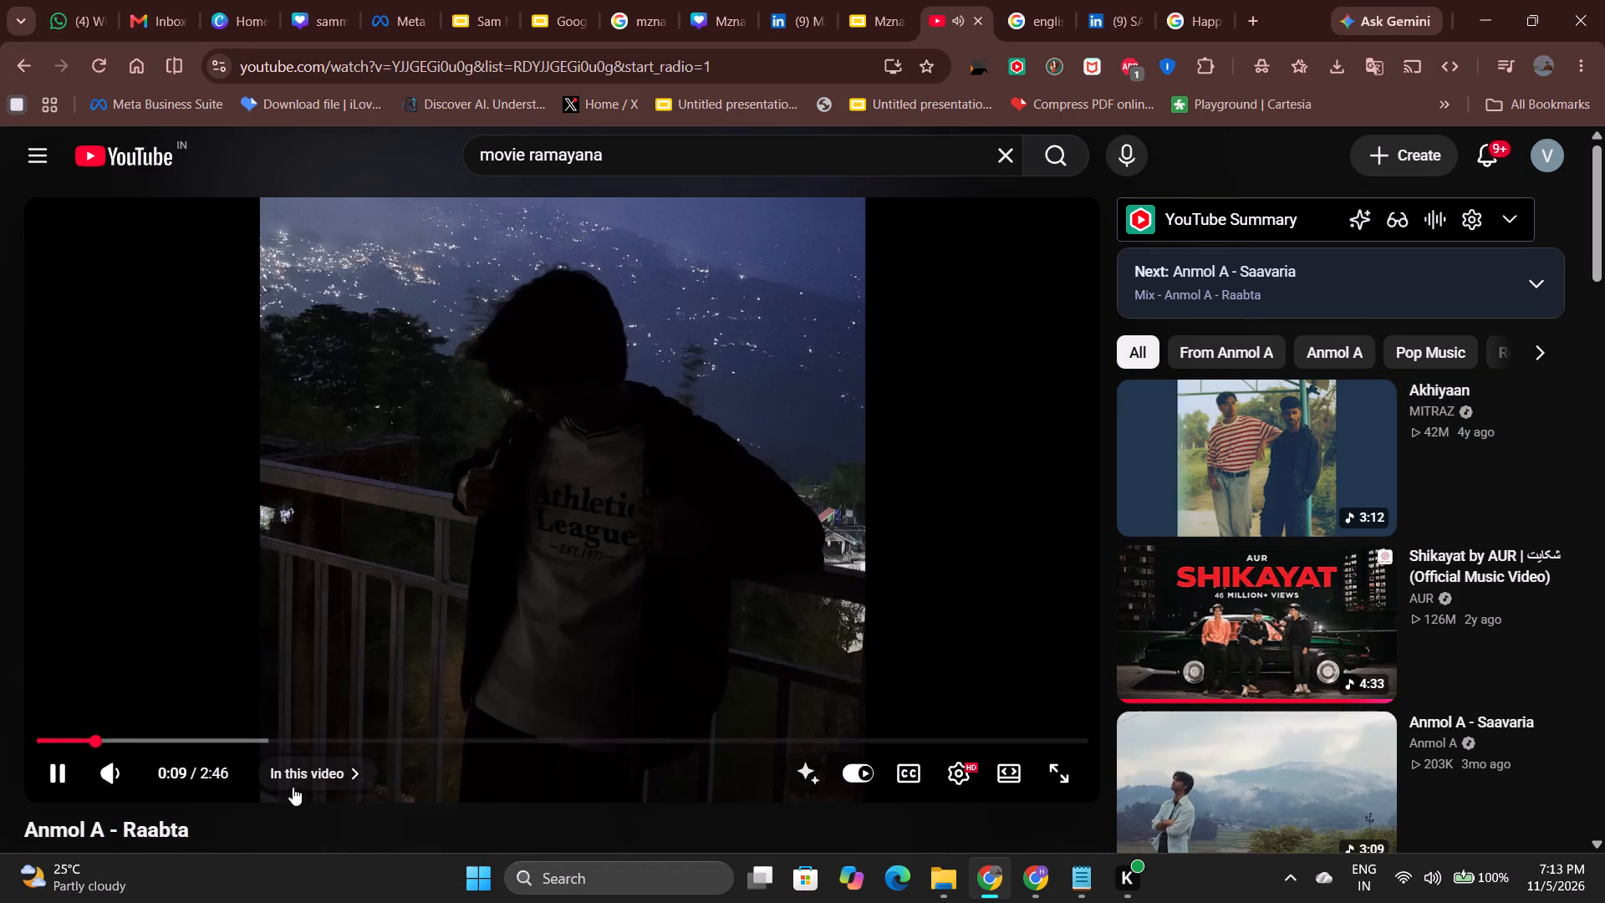
pyautogui.click(159, 768)
pyautogui.click(164, 770)
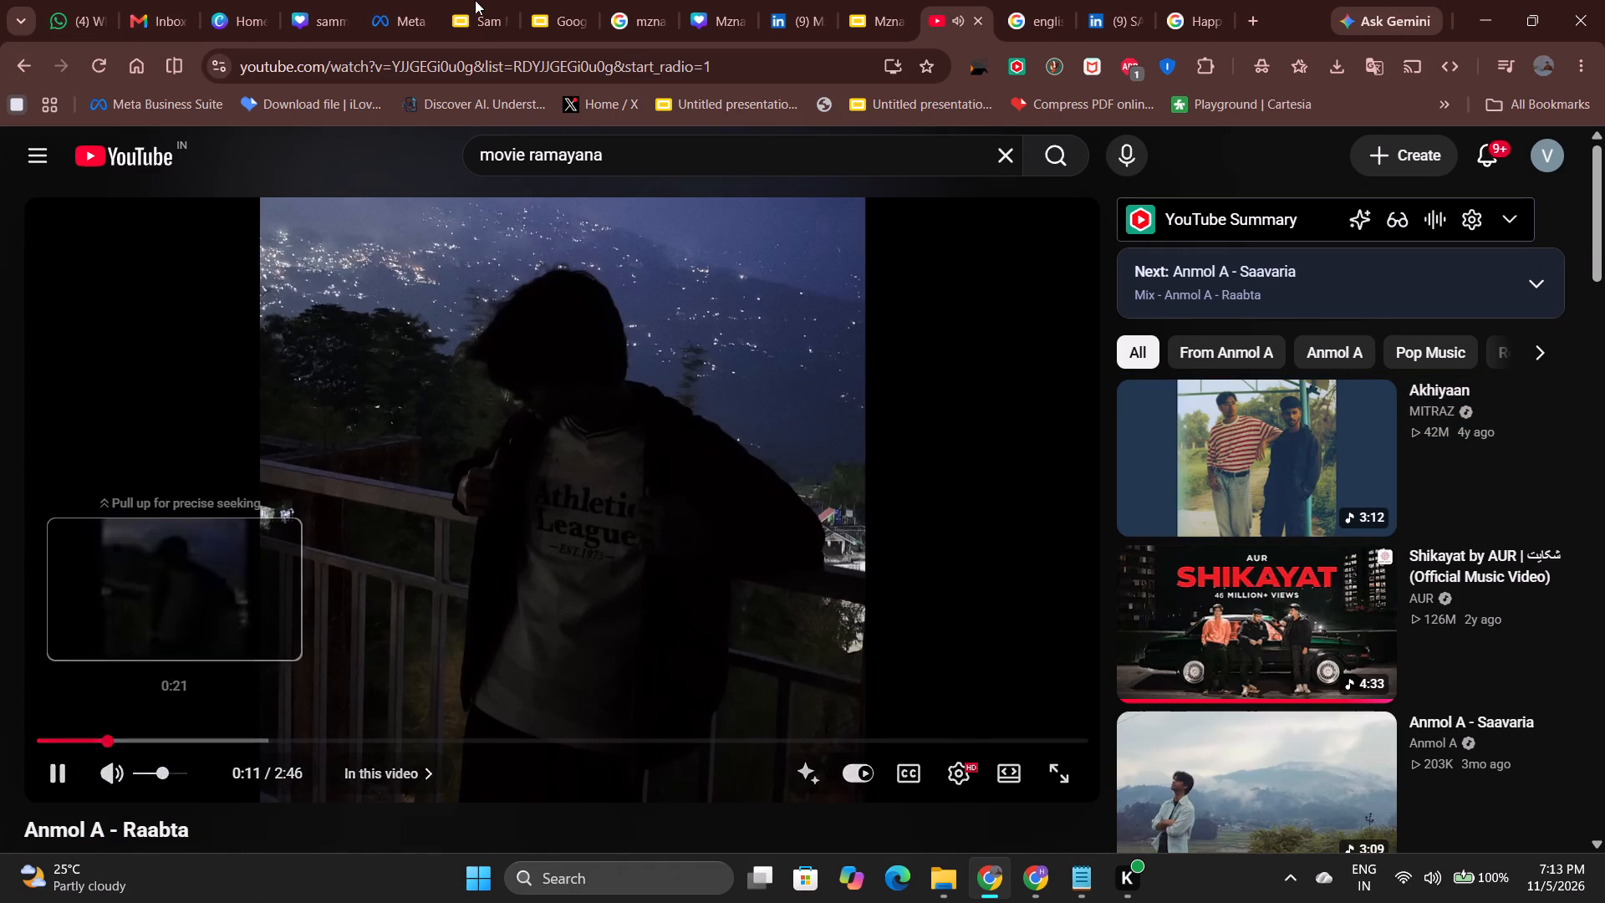
# Download page 123, "The Last 10 Seconds Matter", of the sammasale Canva design as a PNG matching slide 12.
pyautogui.click(476, 0)
pyautogui.click(399, 0)
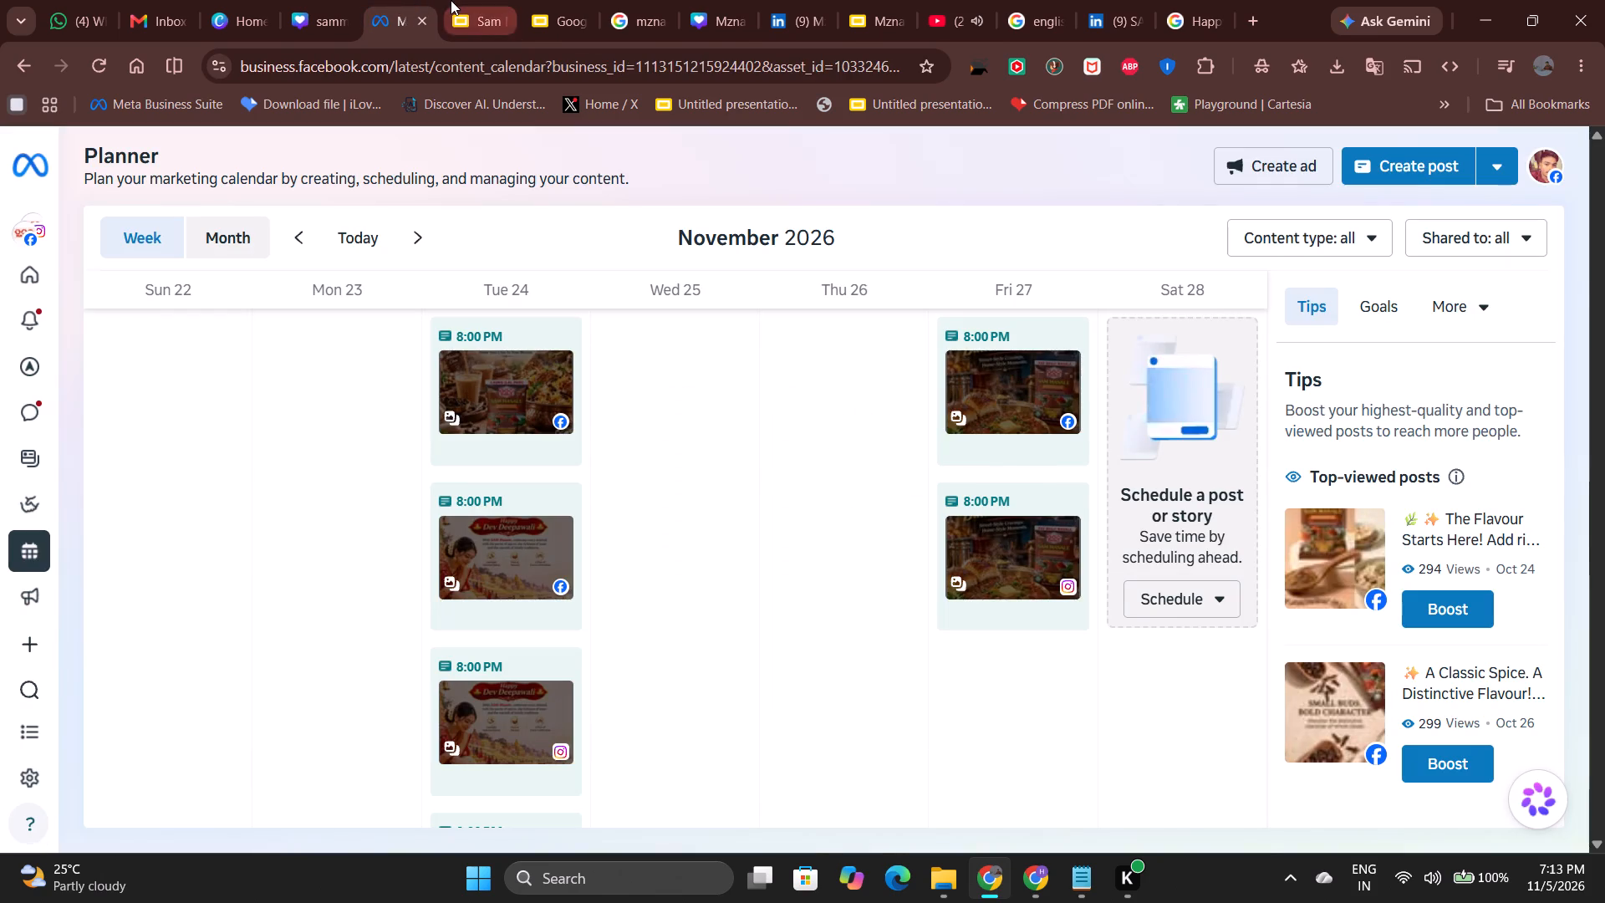
pyautogui.click(451, 0)
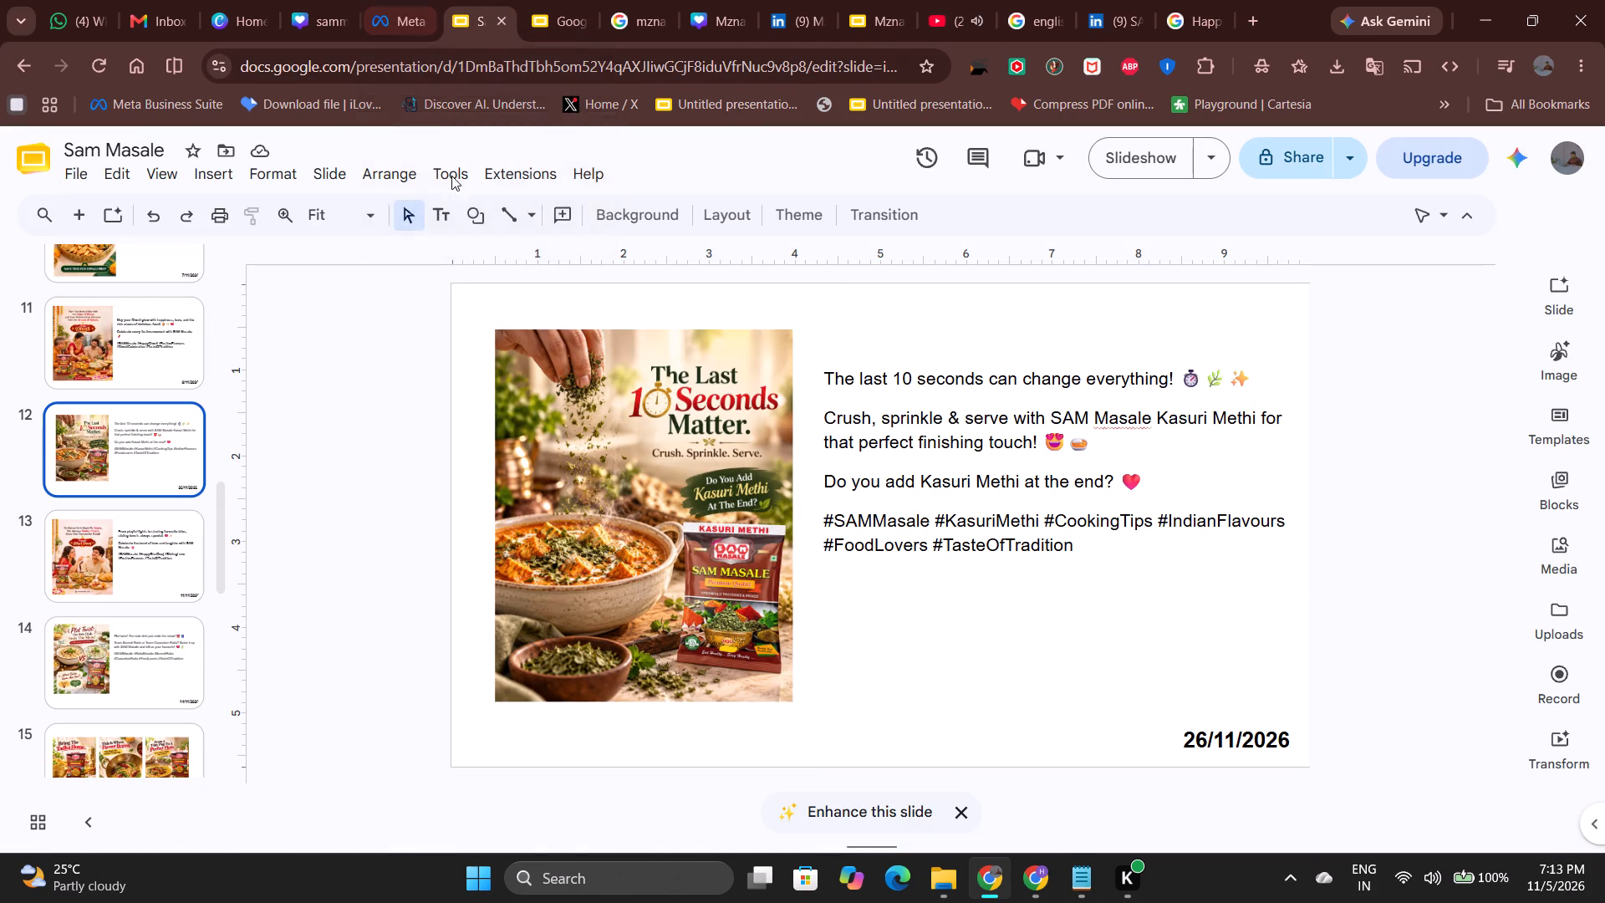
pyautogui.click(317, 0)
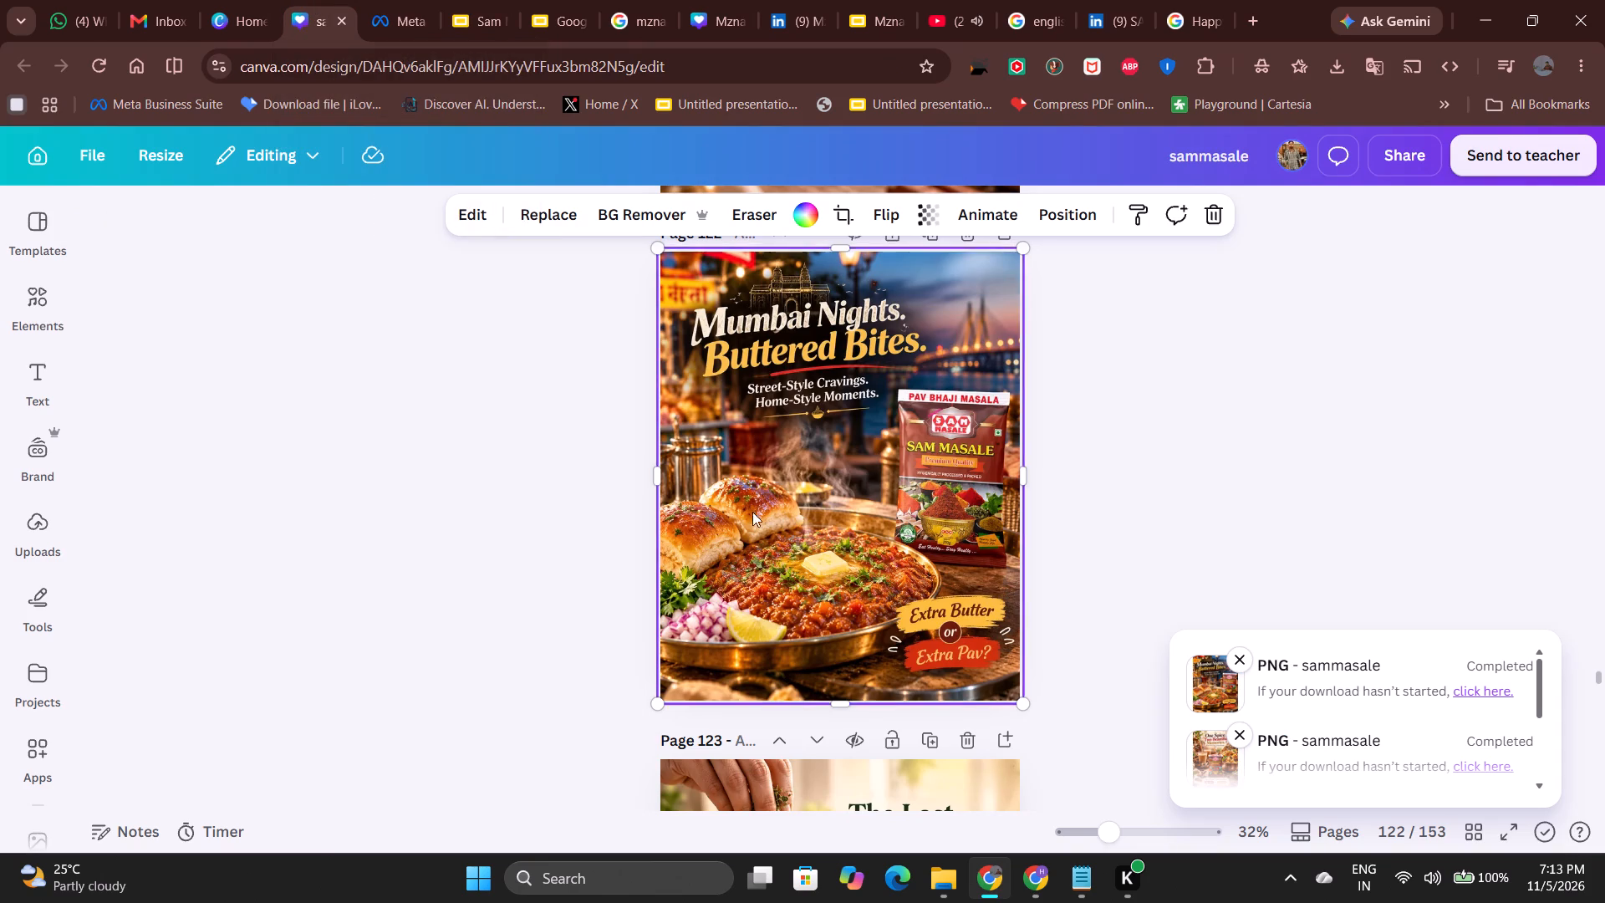
pyautogui.scroll(-5, 770, 526)
pyautogui.click(841, 445)
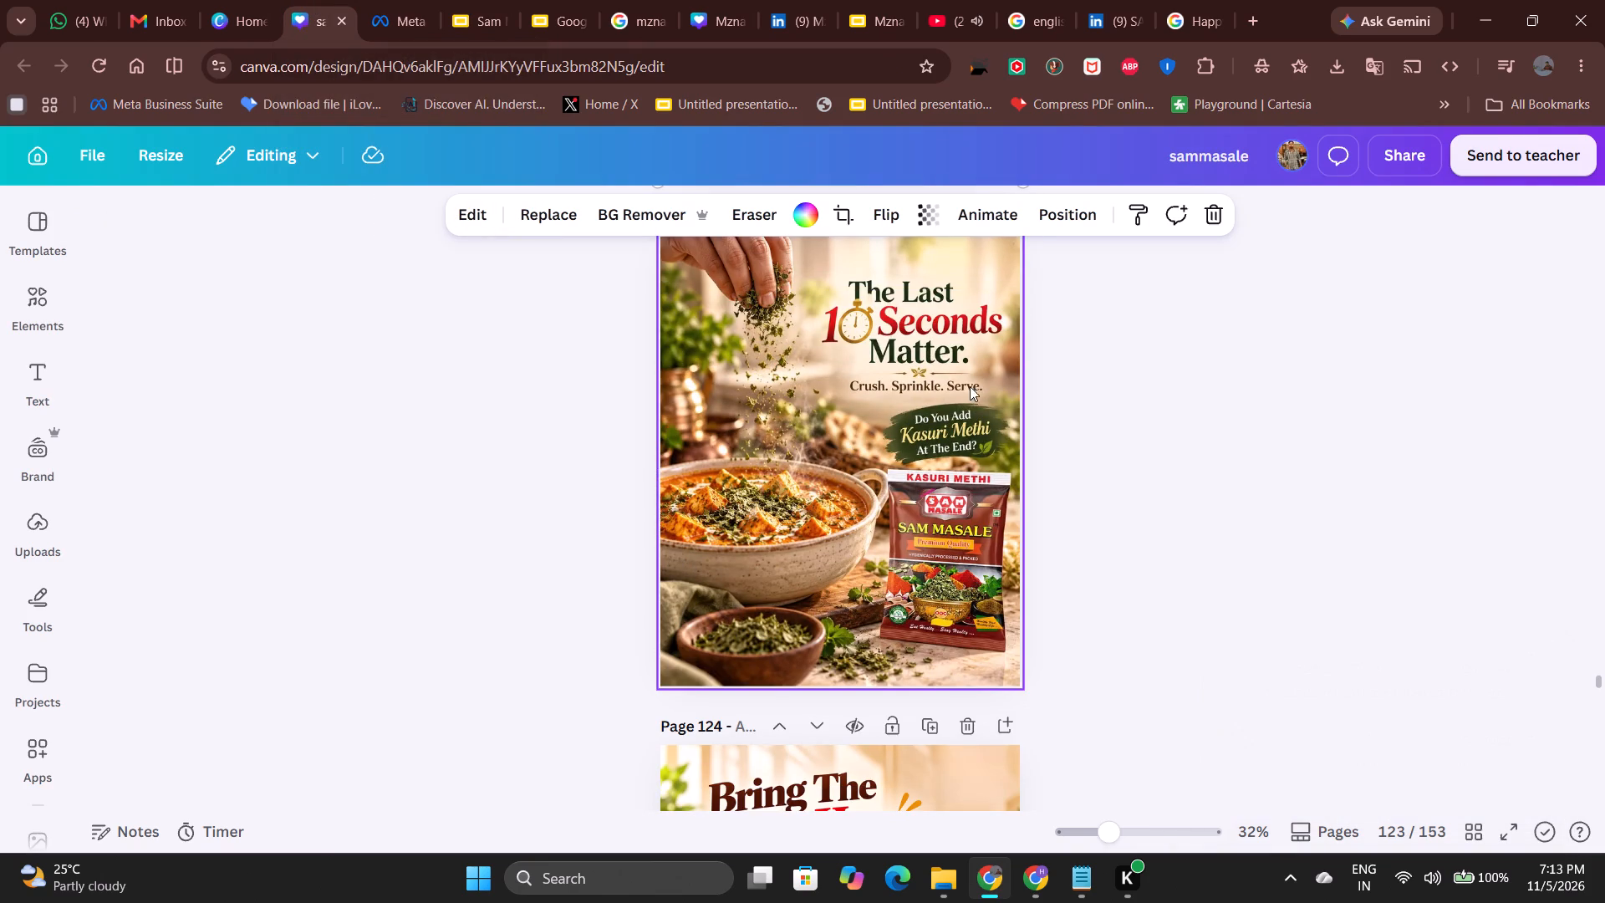
pyautogui.click(1405, 144)
pyautogui.click(1259, 654)
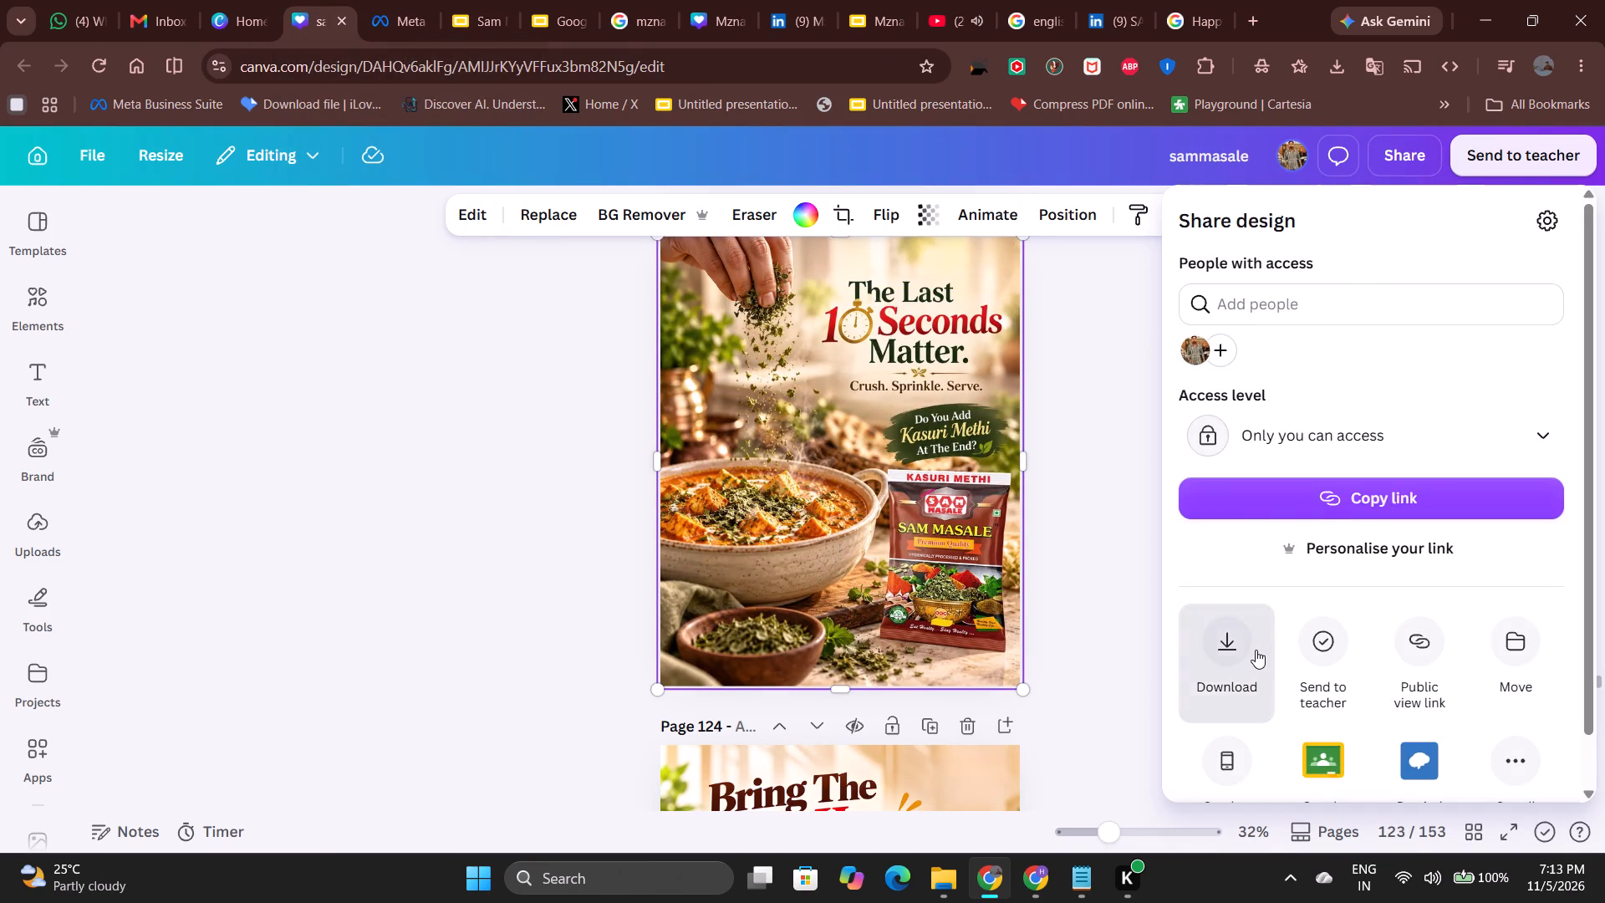
pyautogui.click(1389, 635)
pyautogui.click(1351, 701)
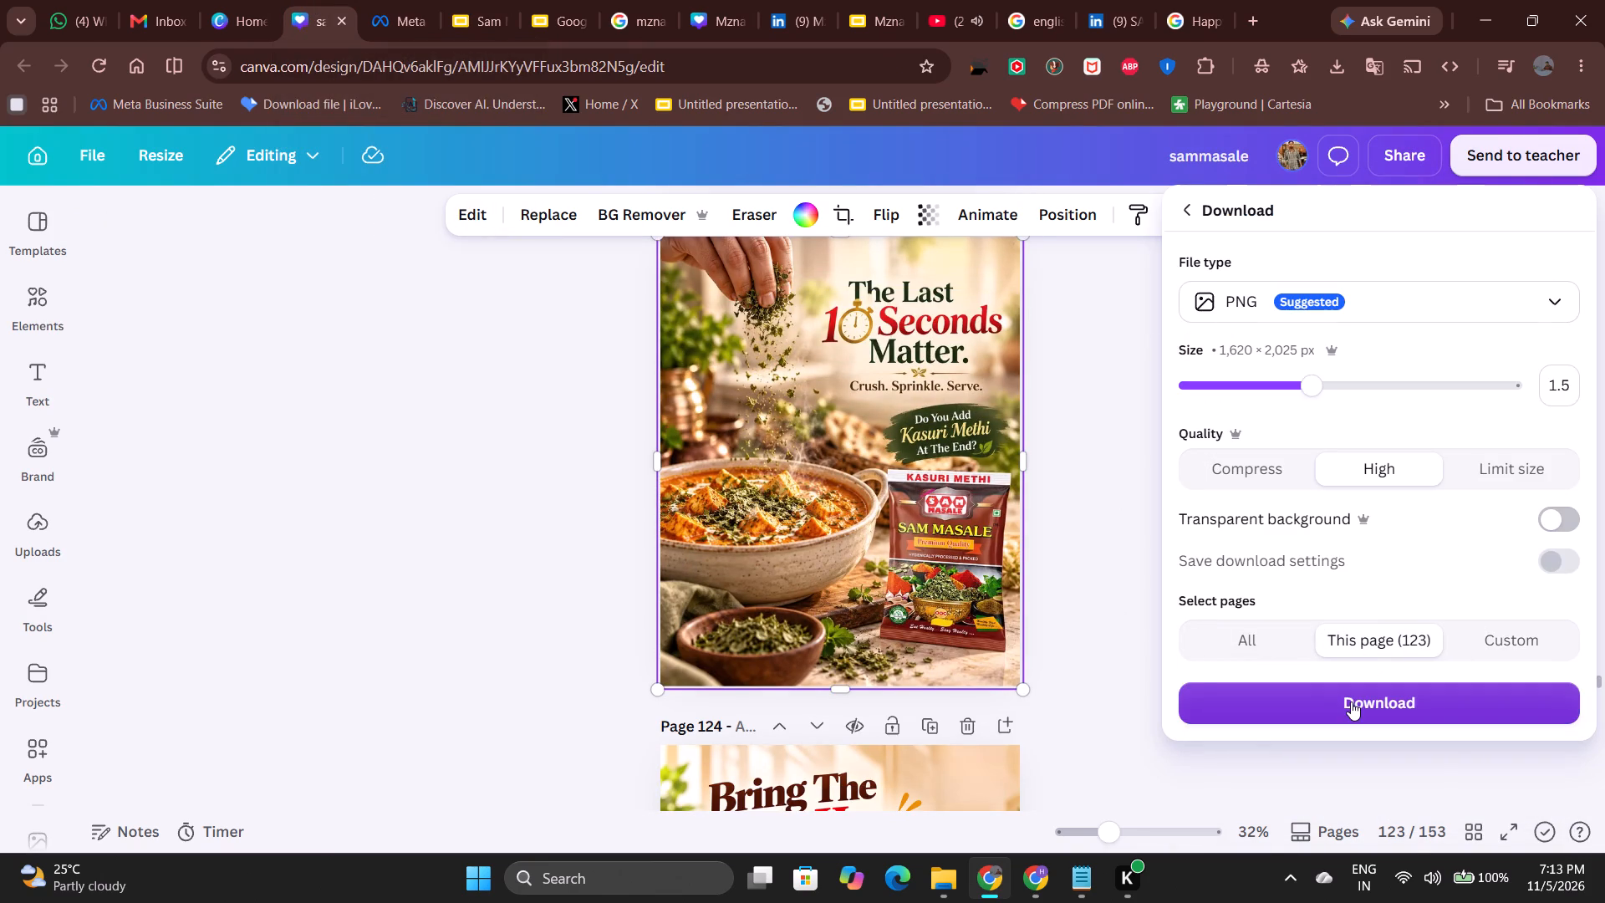
# Change the date on the "The Last 10 Seconds Matter" slide in Google Slides to 20/11/2026.
pyautogui.click(385, 0)
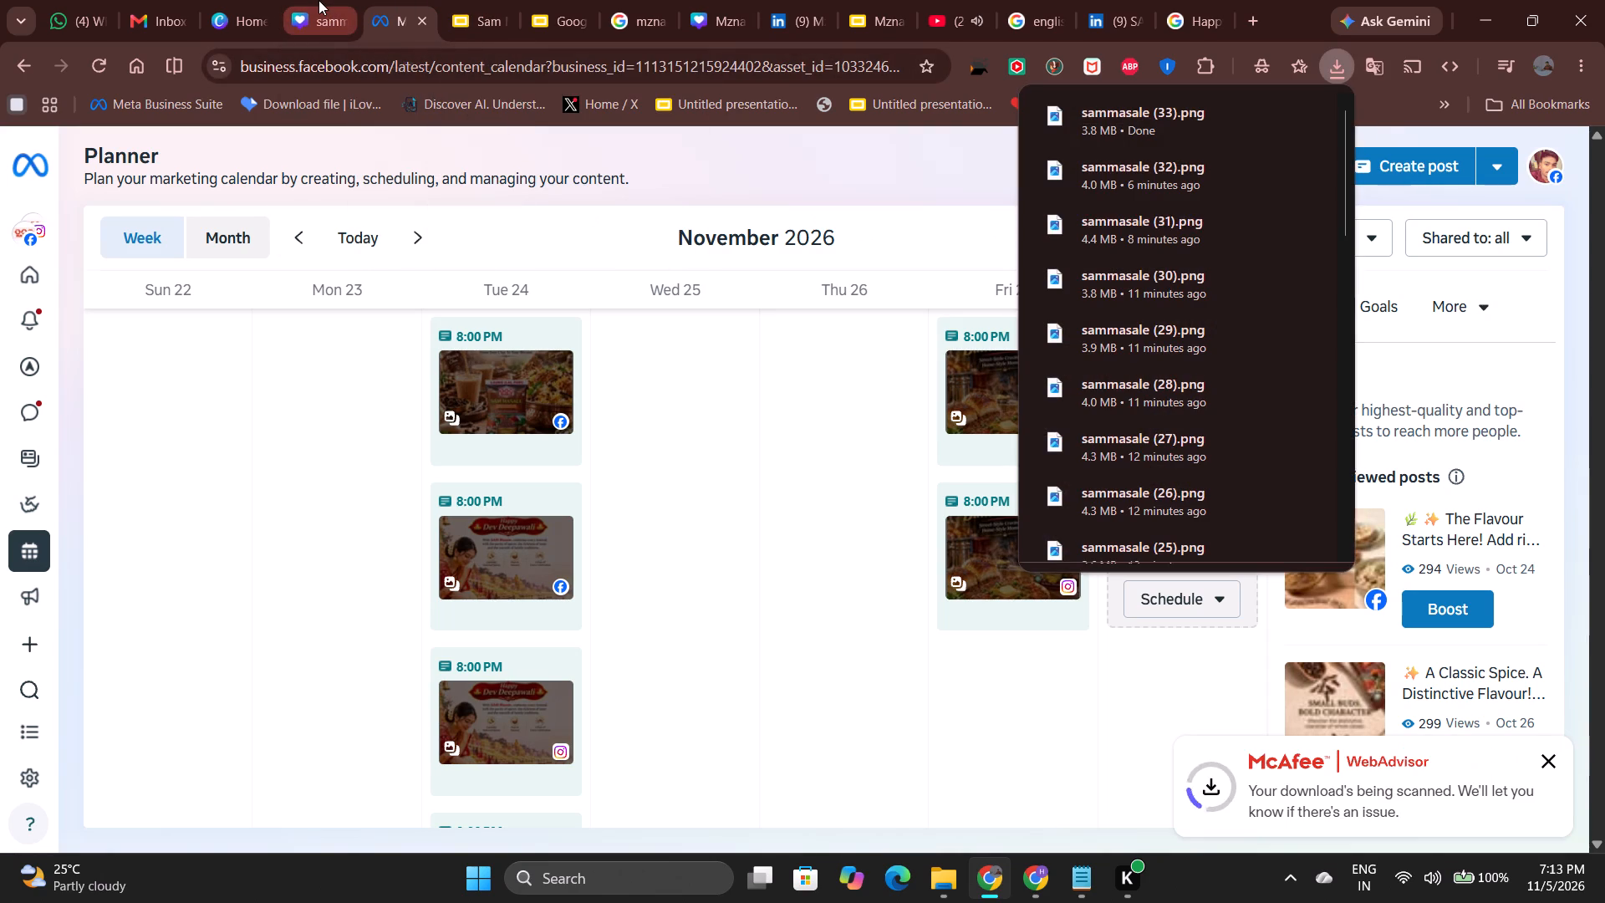
pyautogui.click(492, 4)
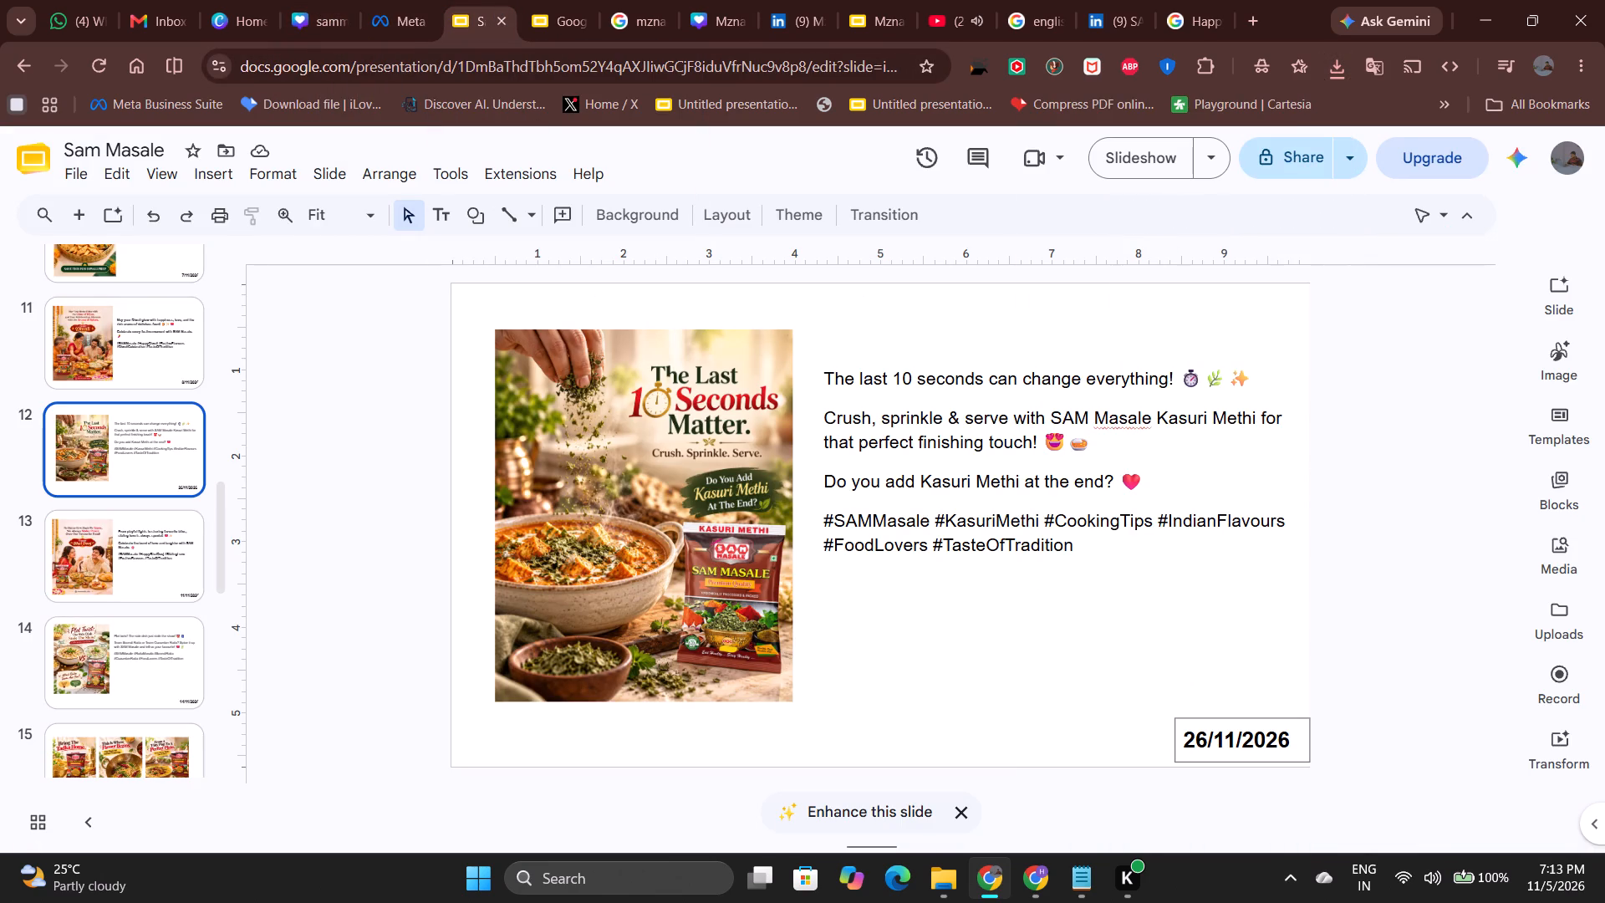
pyautogui.click(1202, 731)
pyautogui.press('BackSpace')
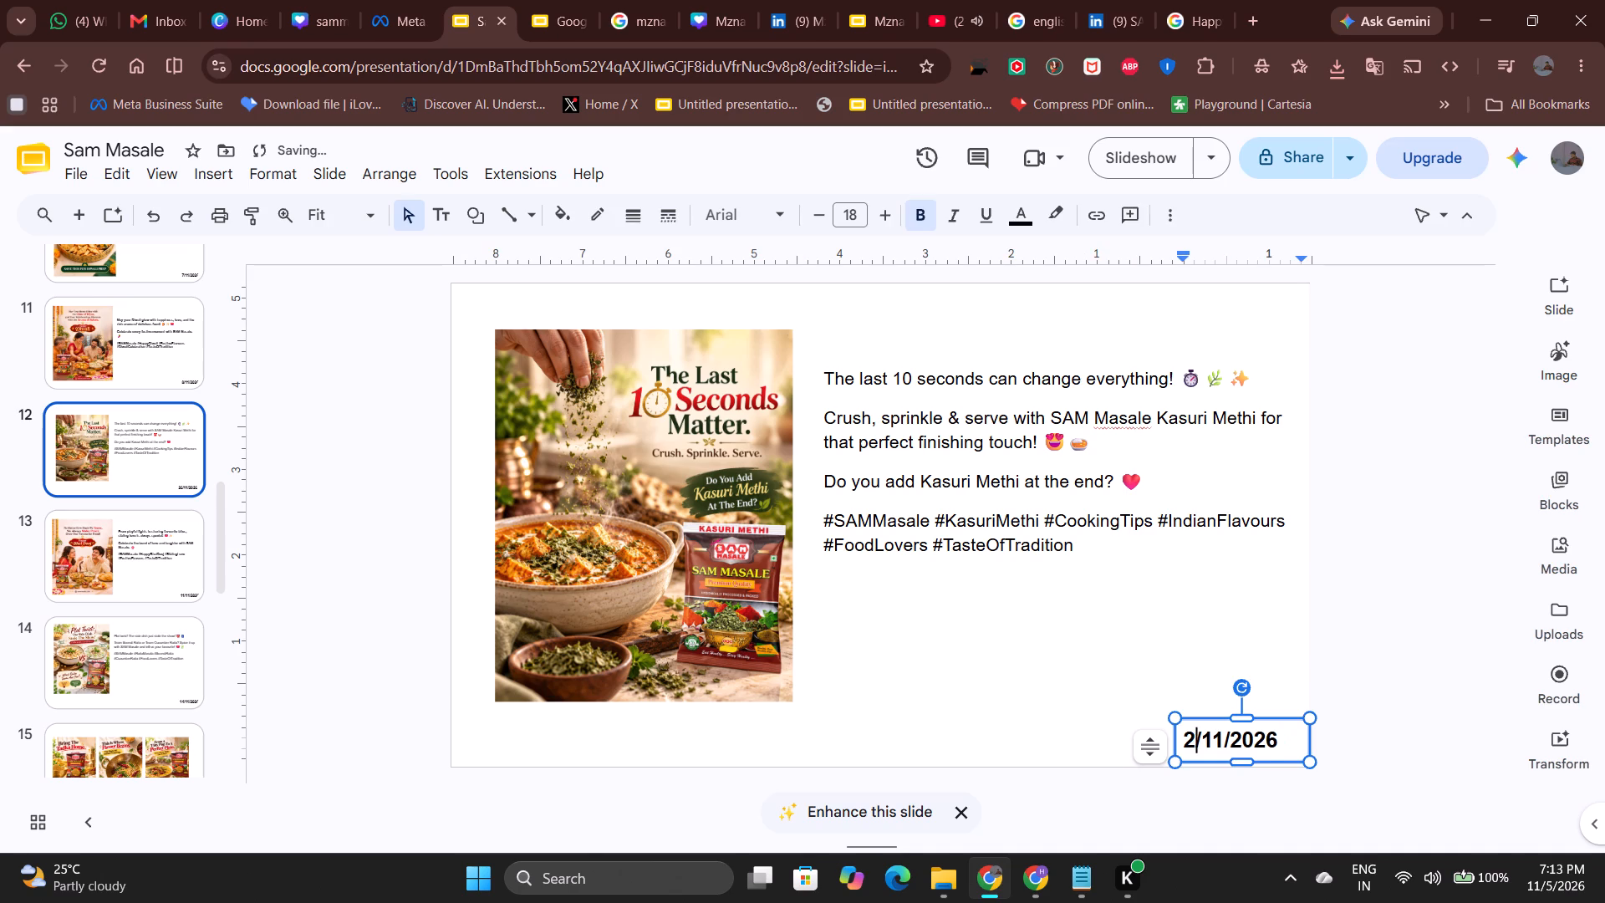
pyautogui.write('00')
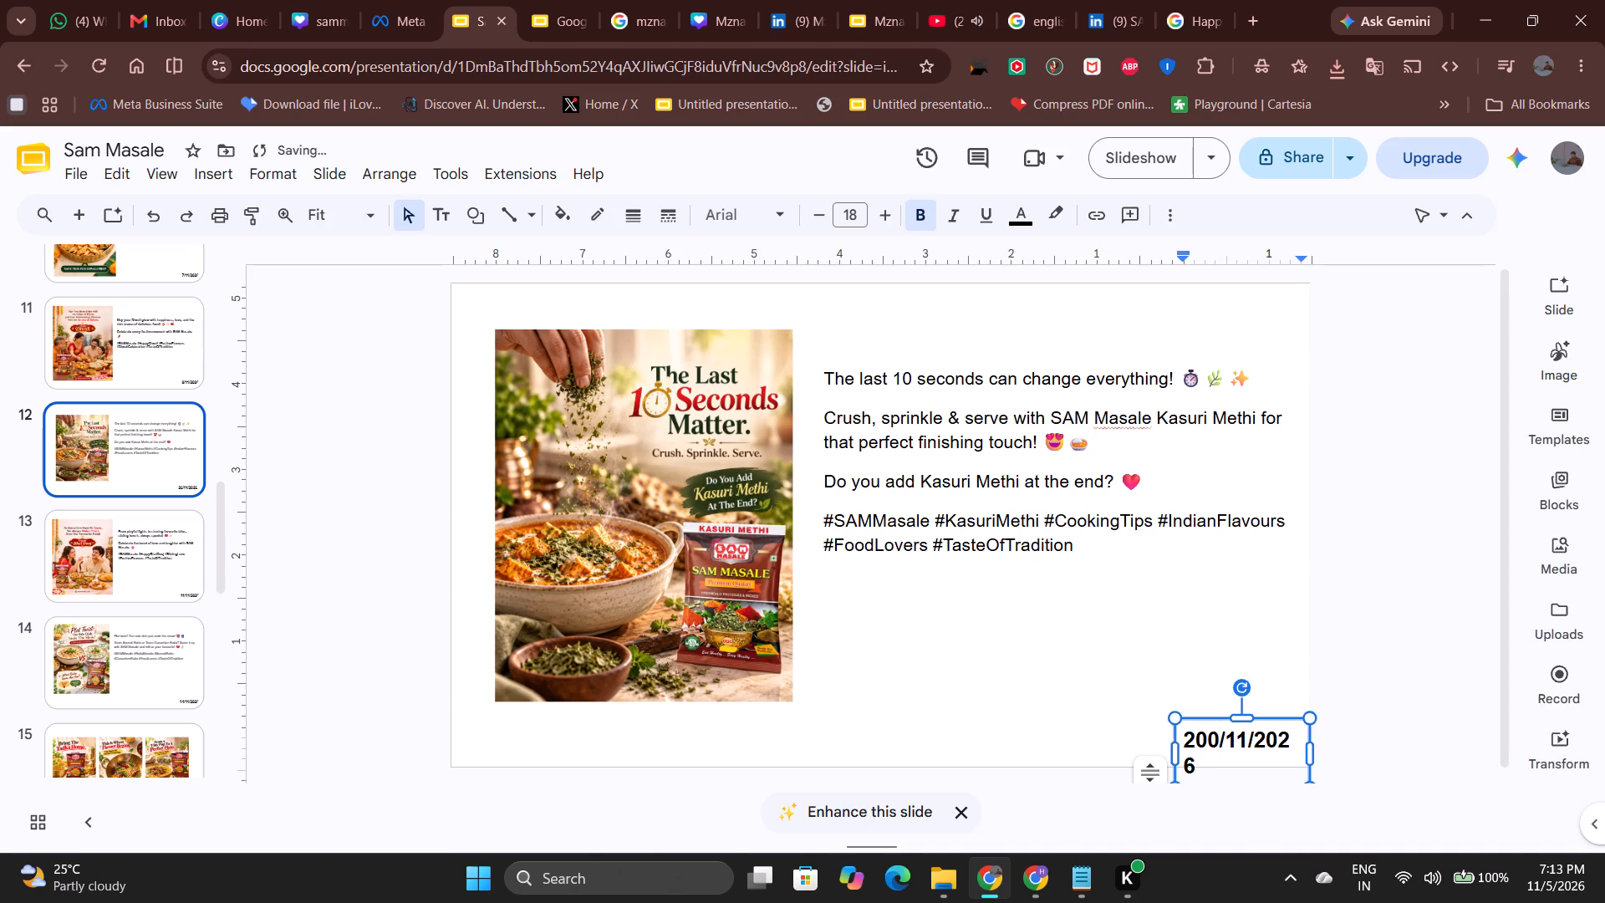
pyautogui.press('BackSpace')
pyautogui.click(1091, 699)
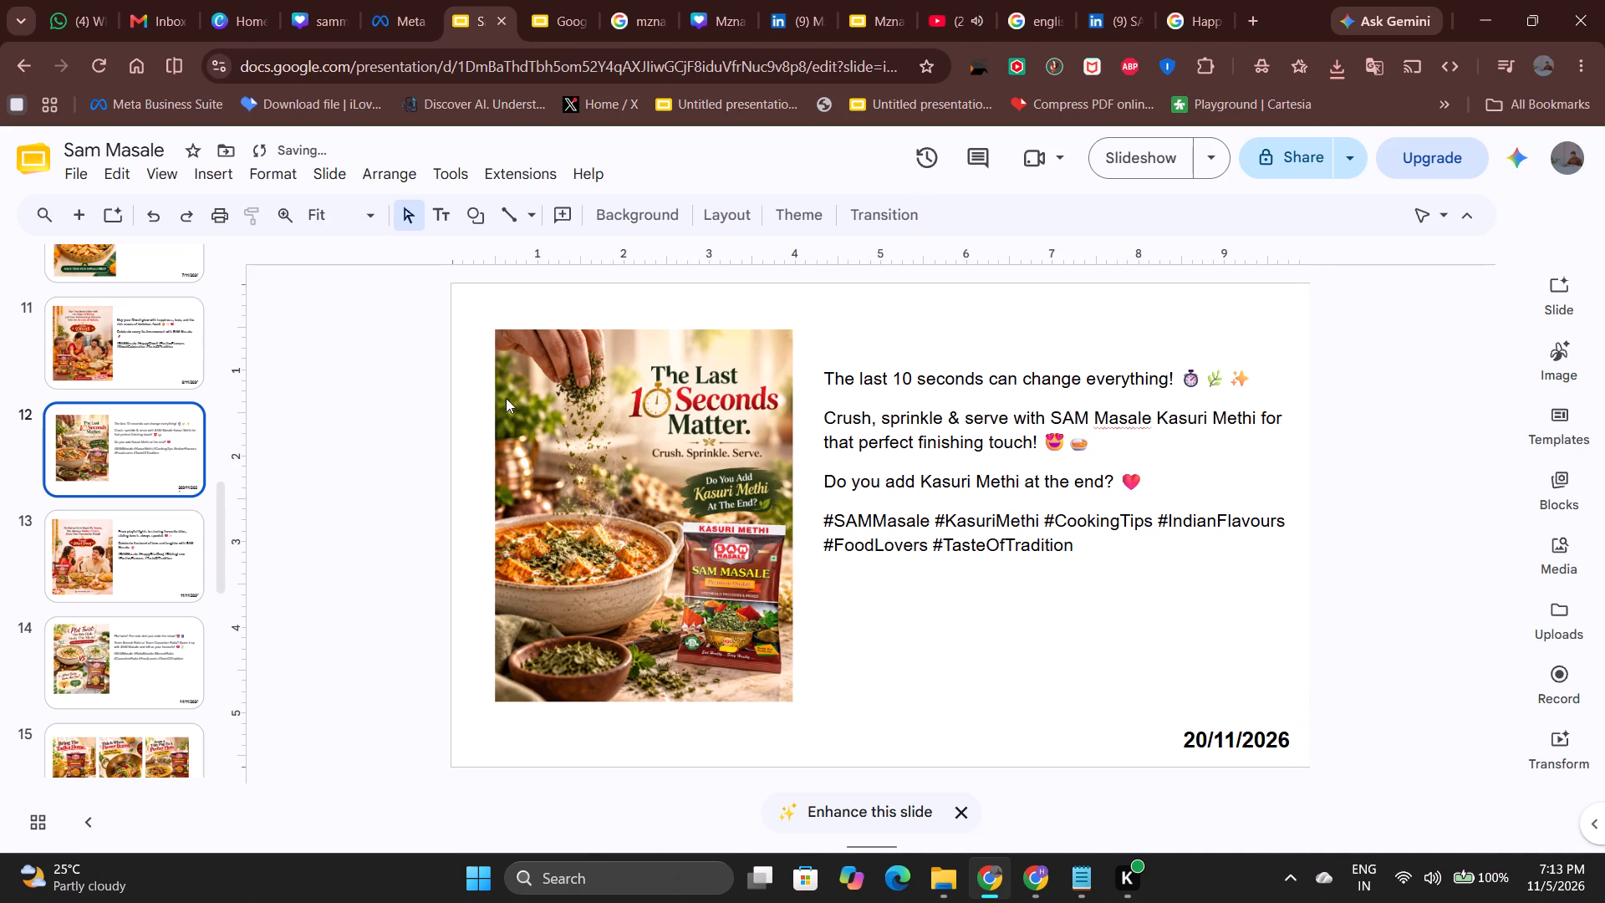
# Create a new post in Meta Business Suite and attach the downloaded image sammasale (33).
pyautogui.click(407, 0)
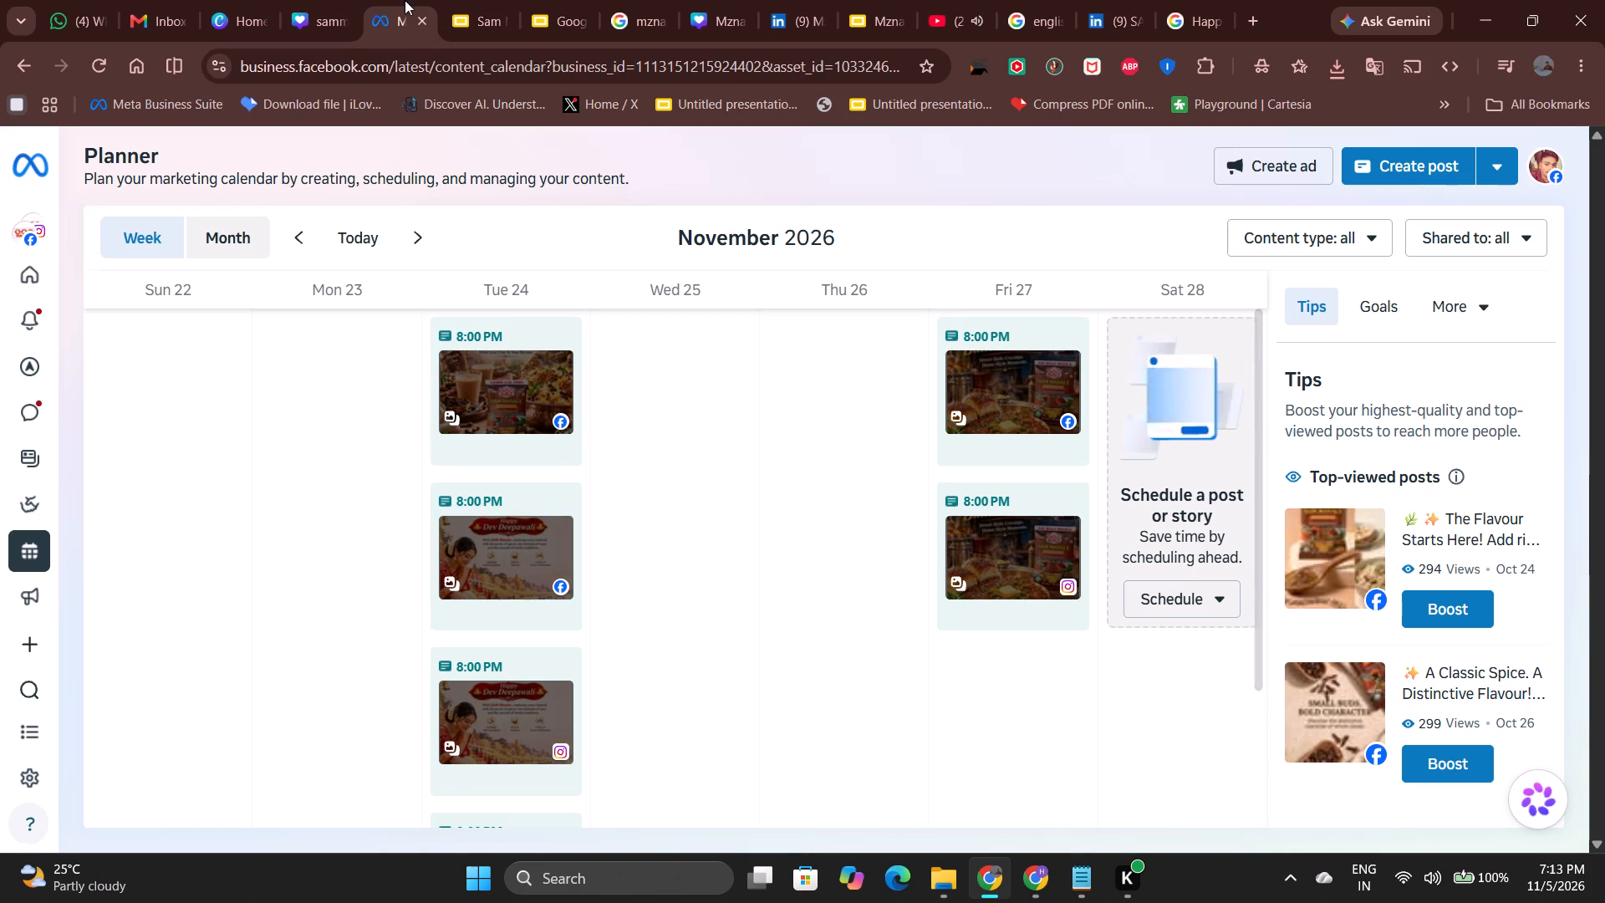
pyautogui.click(1390, 158)
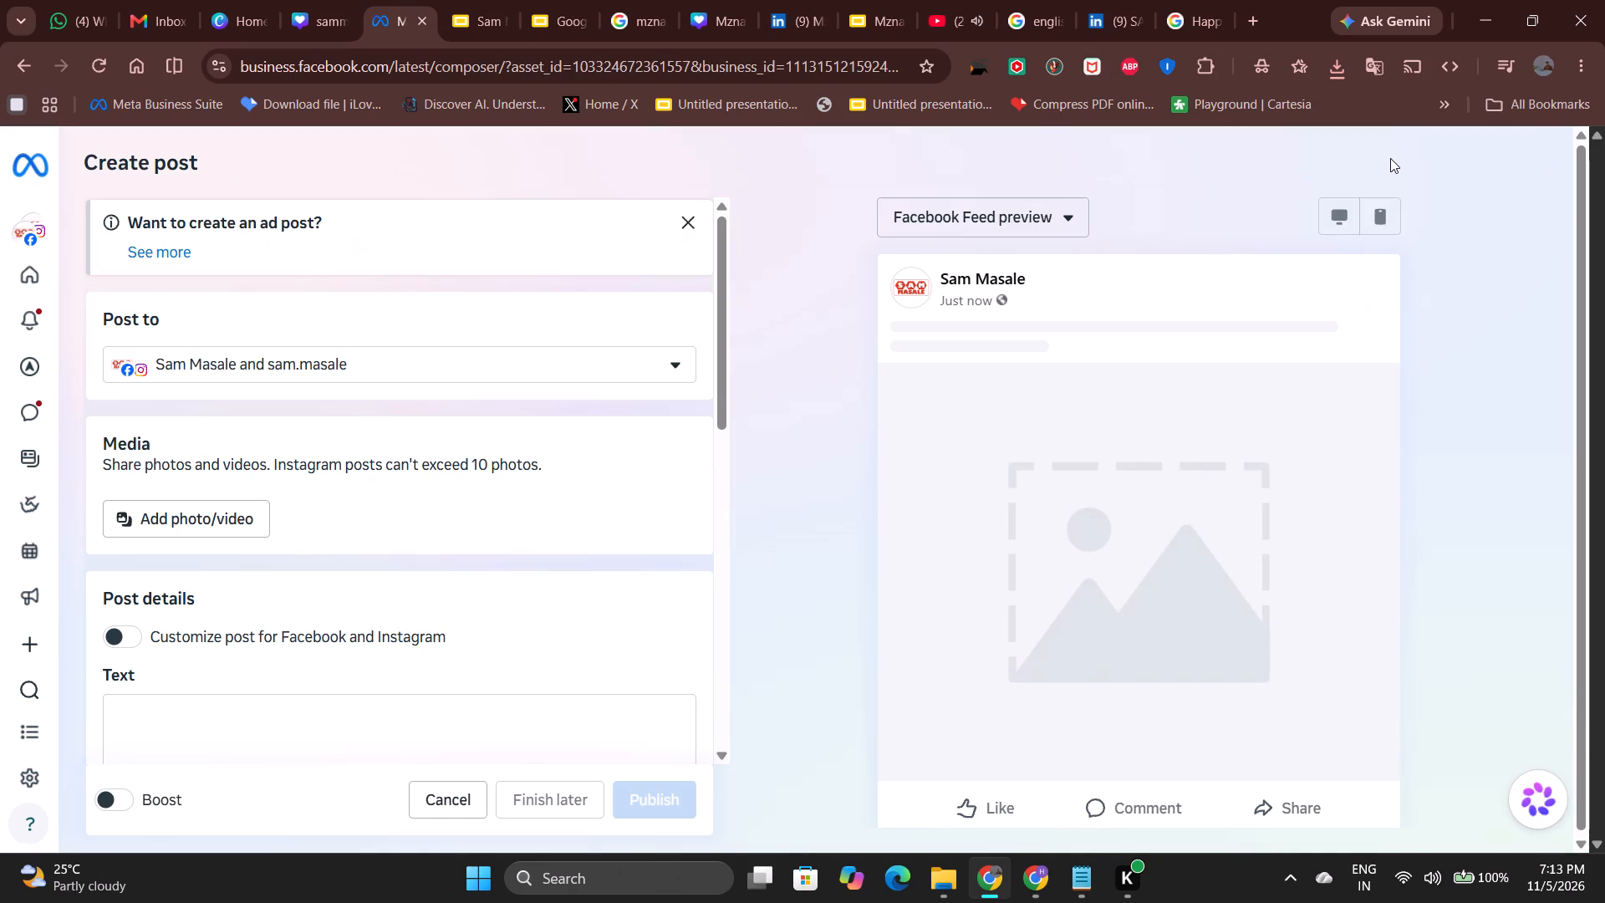
pyautogui.click(228, 519)
pyautogui.click(261, 223)
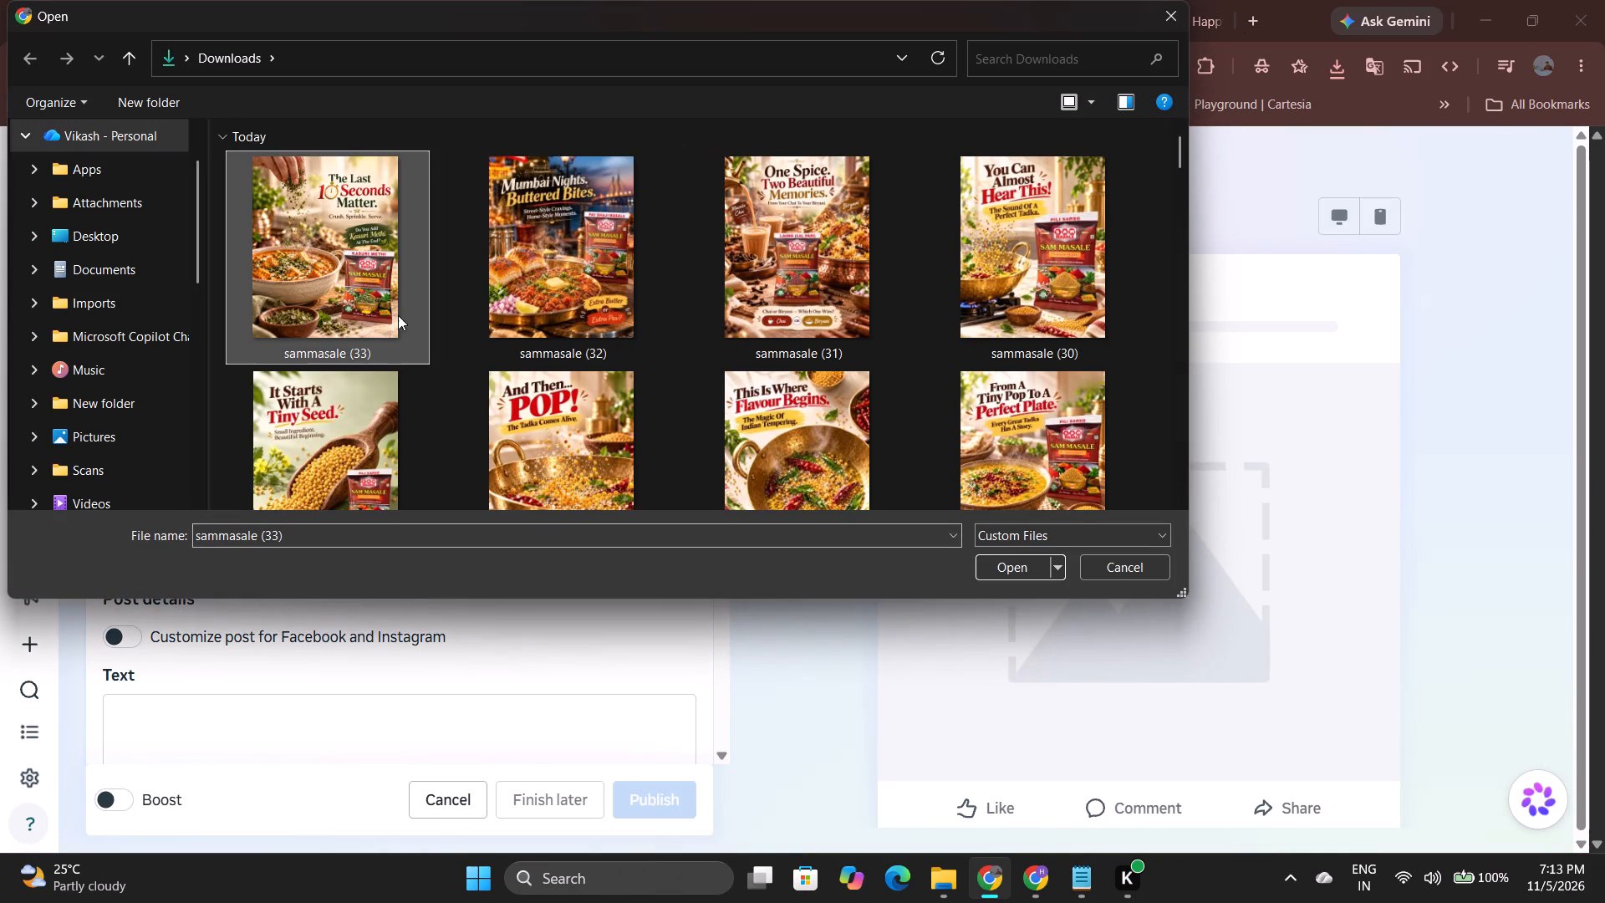
pyautogui.click(998, 562)
# Copy the full Kasuri Methi caption with hashtags from slide 12 into the new post's text.
pyautogui.scroll(-3, 293, 618)
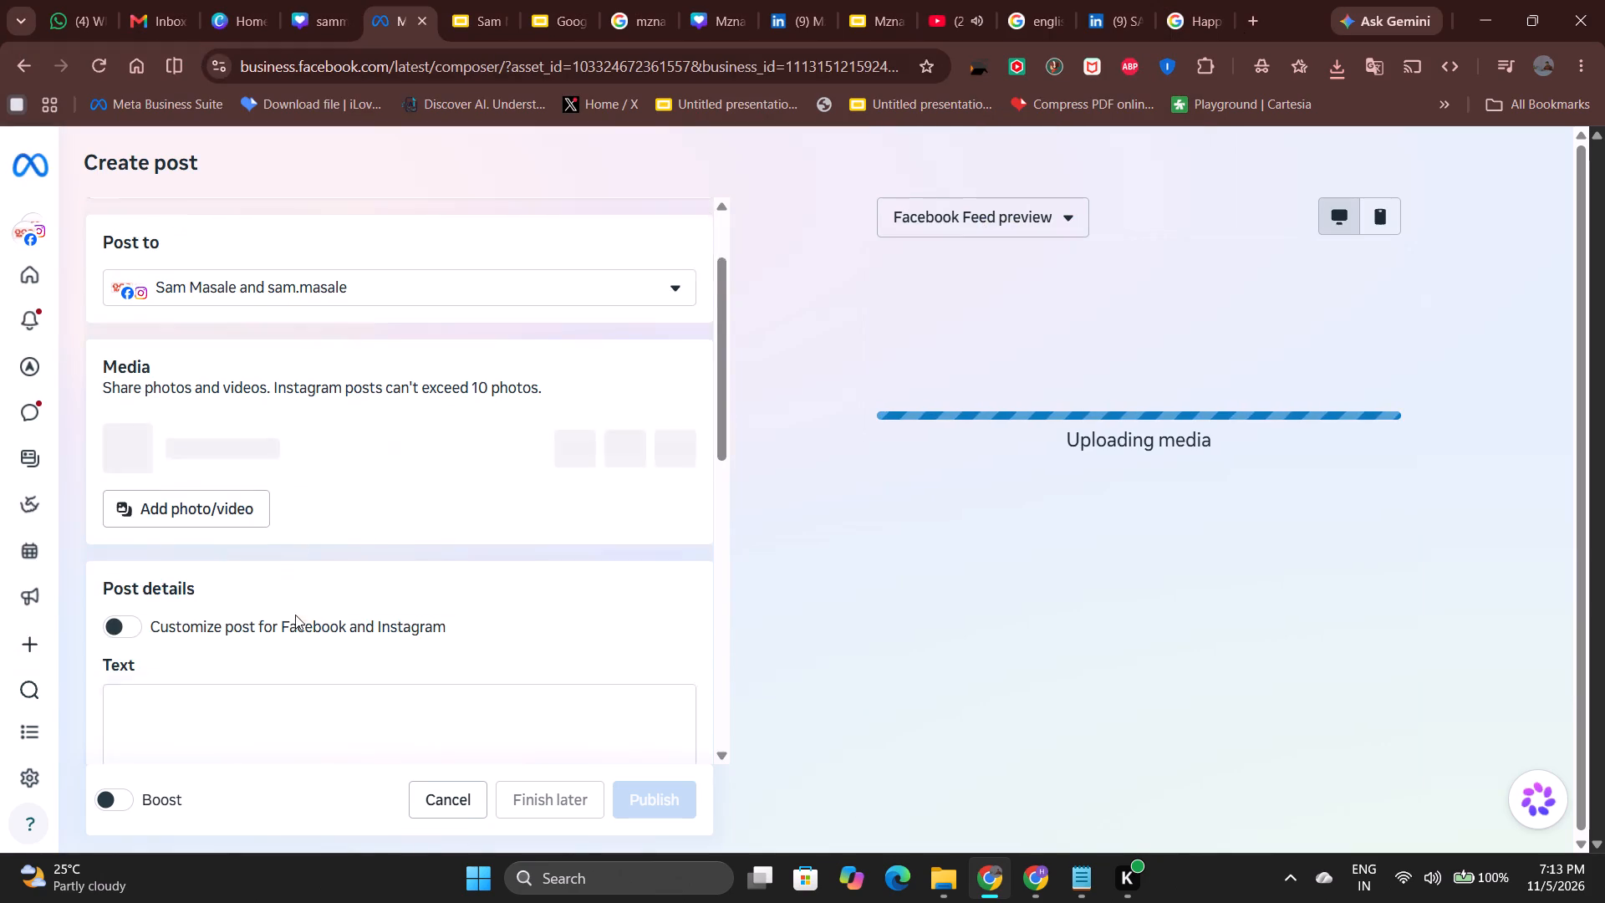
pyautogui.click(227, 492)
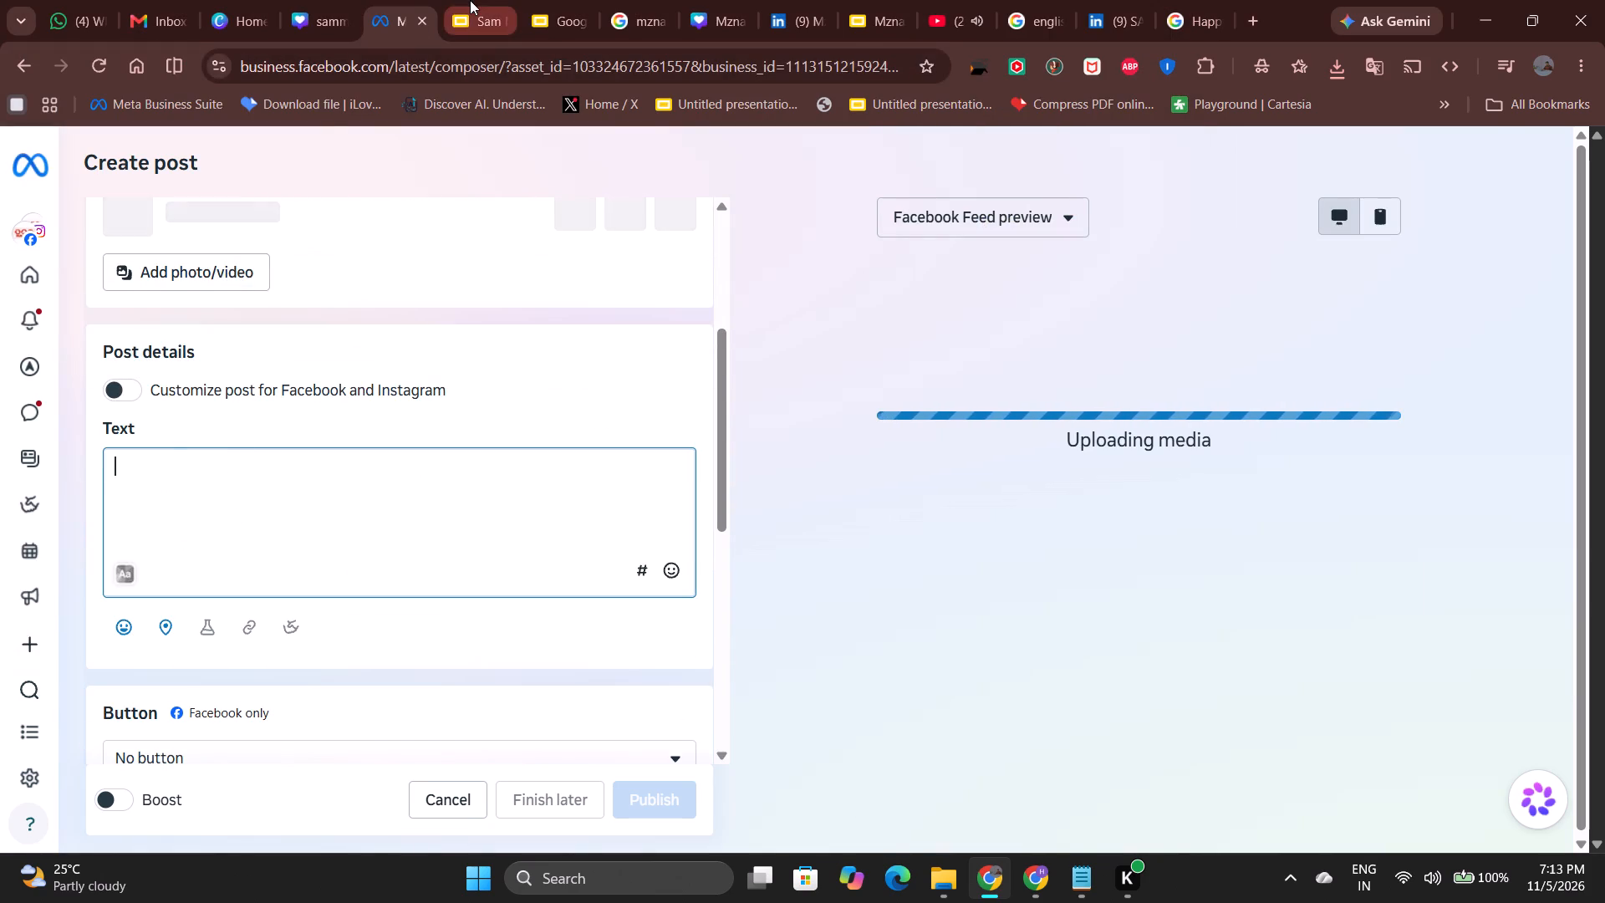
pyautogui.click(470, 0)
pyautogui.click(961, 509)
pyautogui.hotkey('ctrl', 'a')
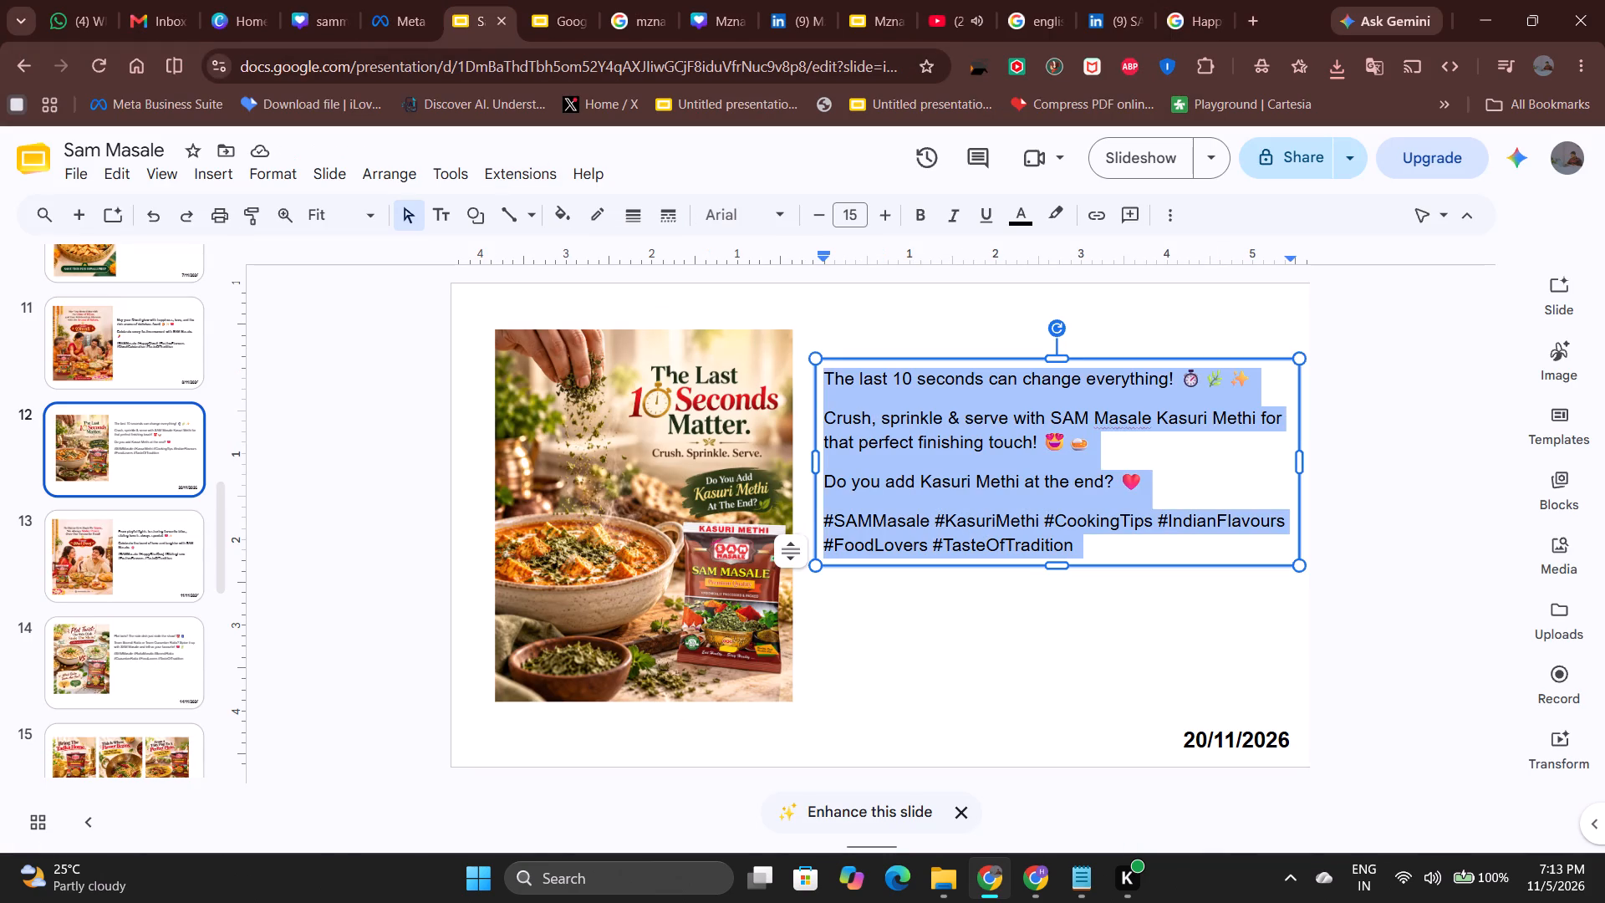
pyautogui.hotkey('ctrl', 'c')
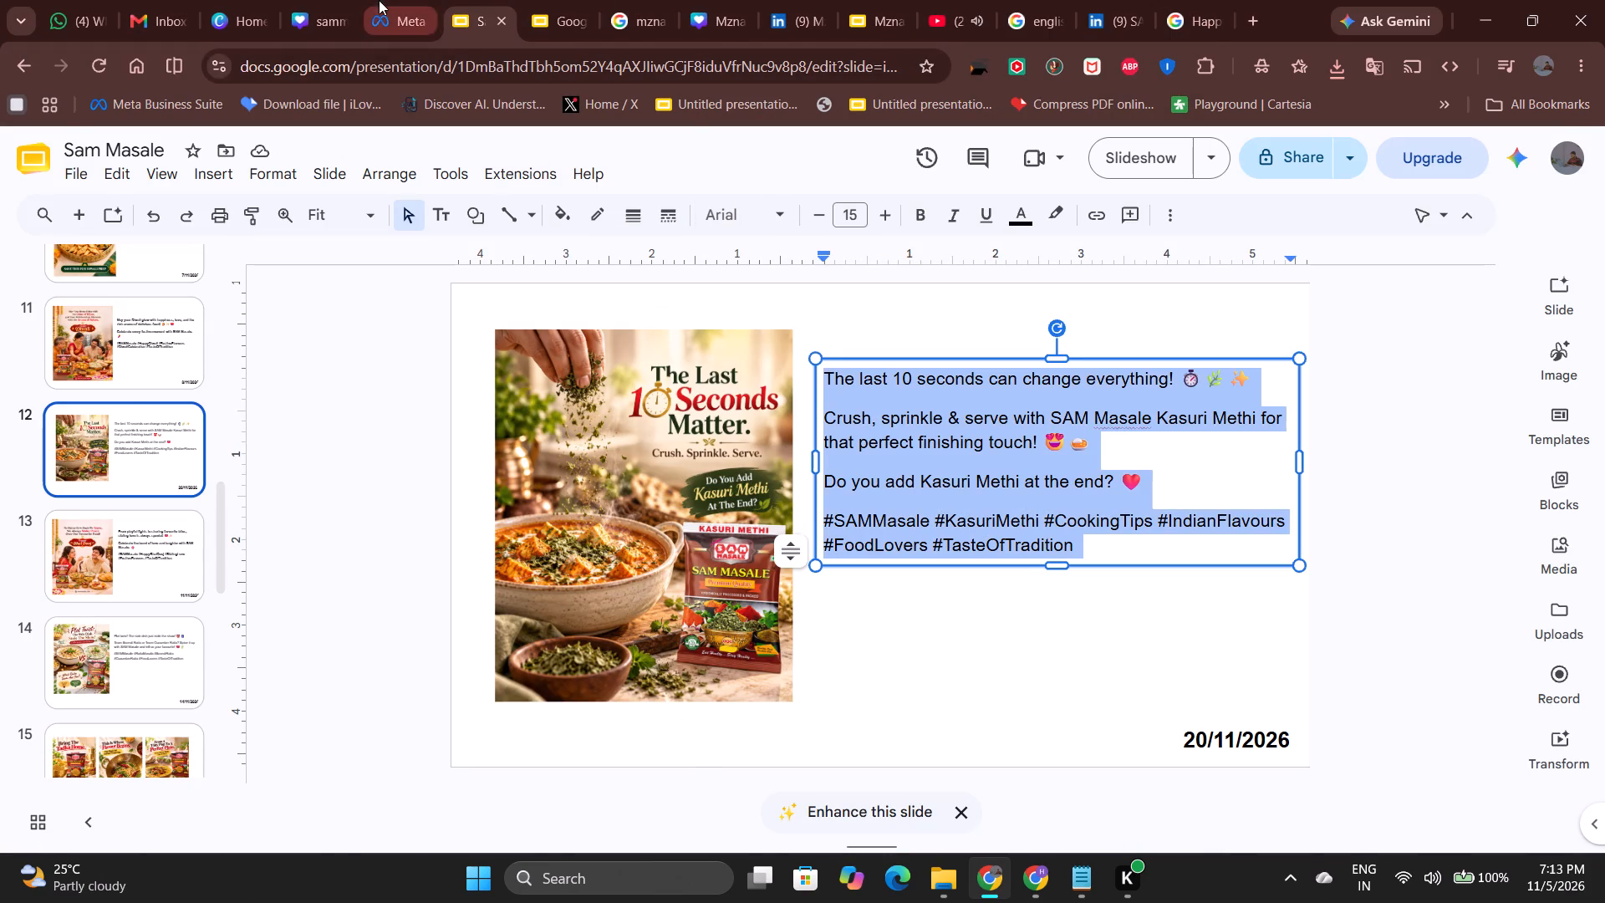
pyautogui.click(379, 0)
pyautogui.hotkey('ctrl', 'v')
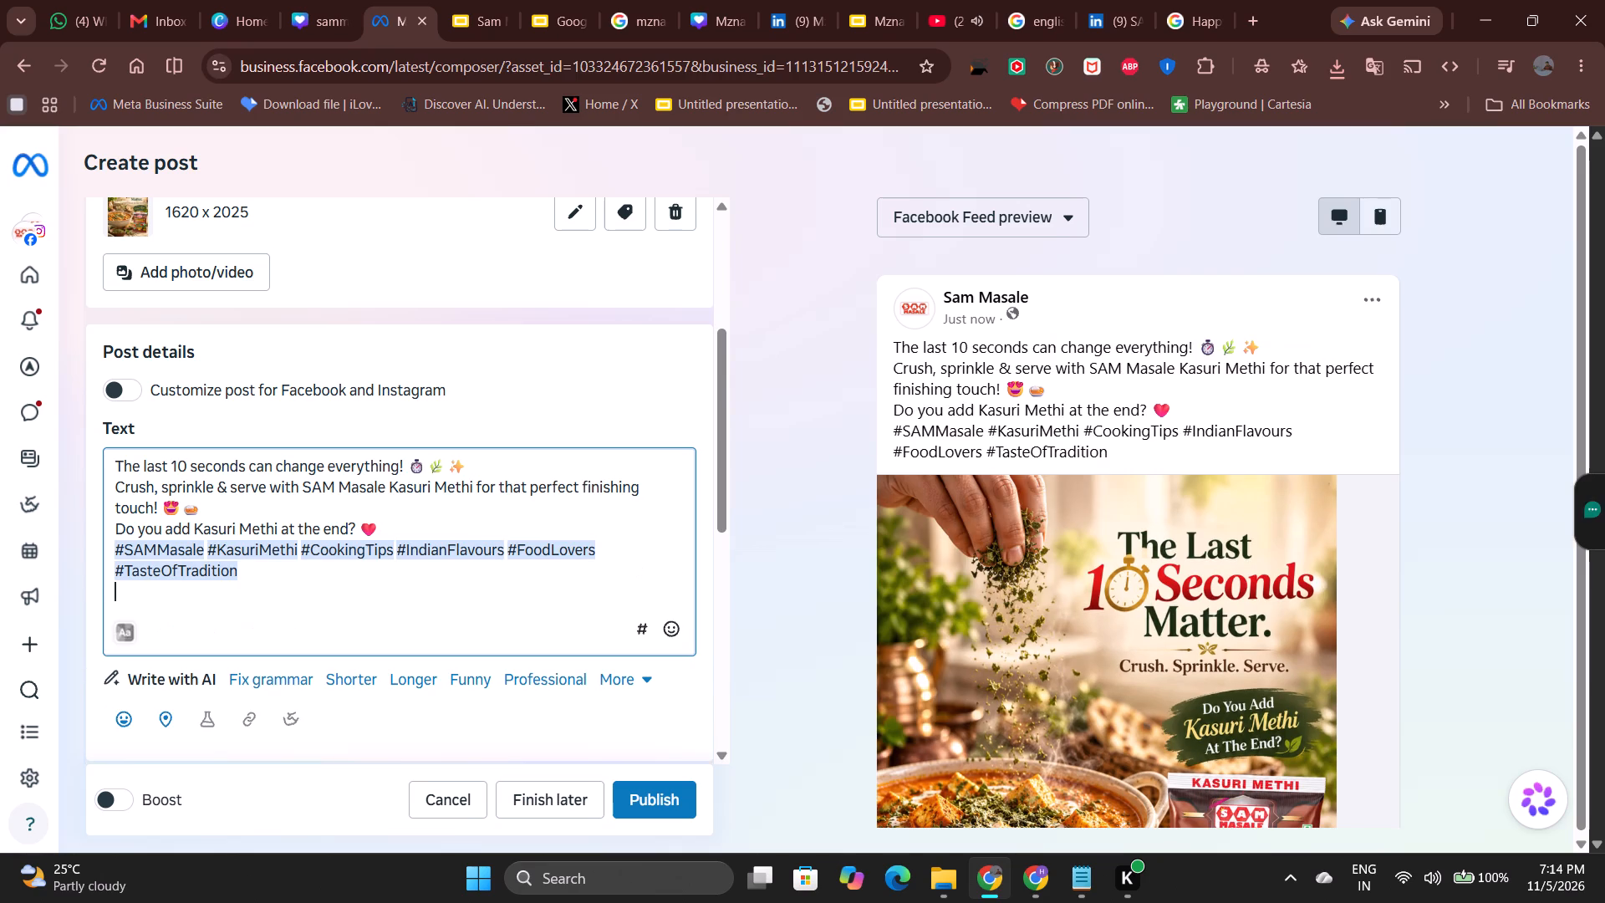
# Remove the empty line at the end of the Kasuri Methi caption in the post's text.
pyautogui.press('BackSpace')
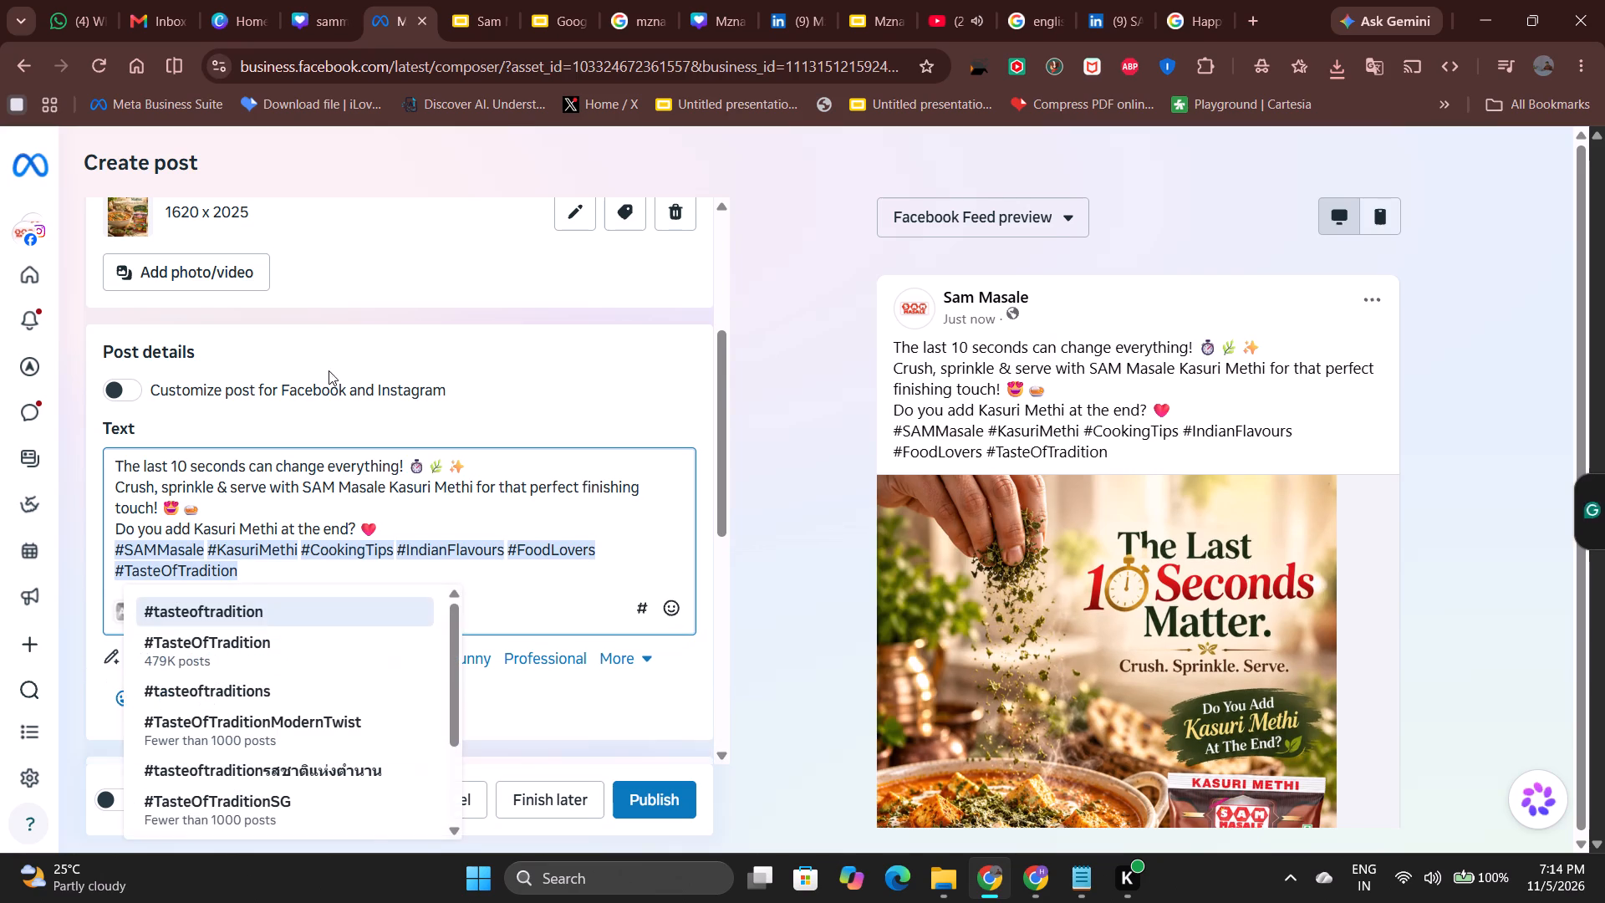
pyautogui.click(641, 355)
# Turn on scheduling for the post and set both the Facebook and Instagram dates to Nov 20, 2026.
pyautogui.scroll(-4, 575, 483)
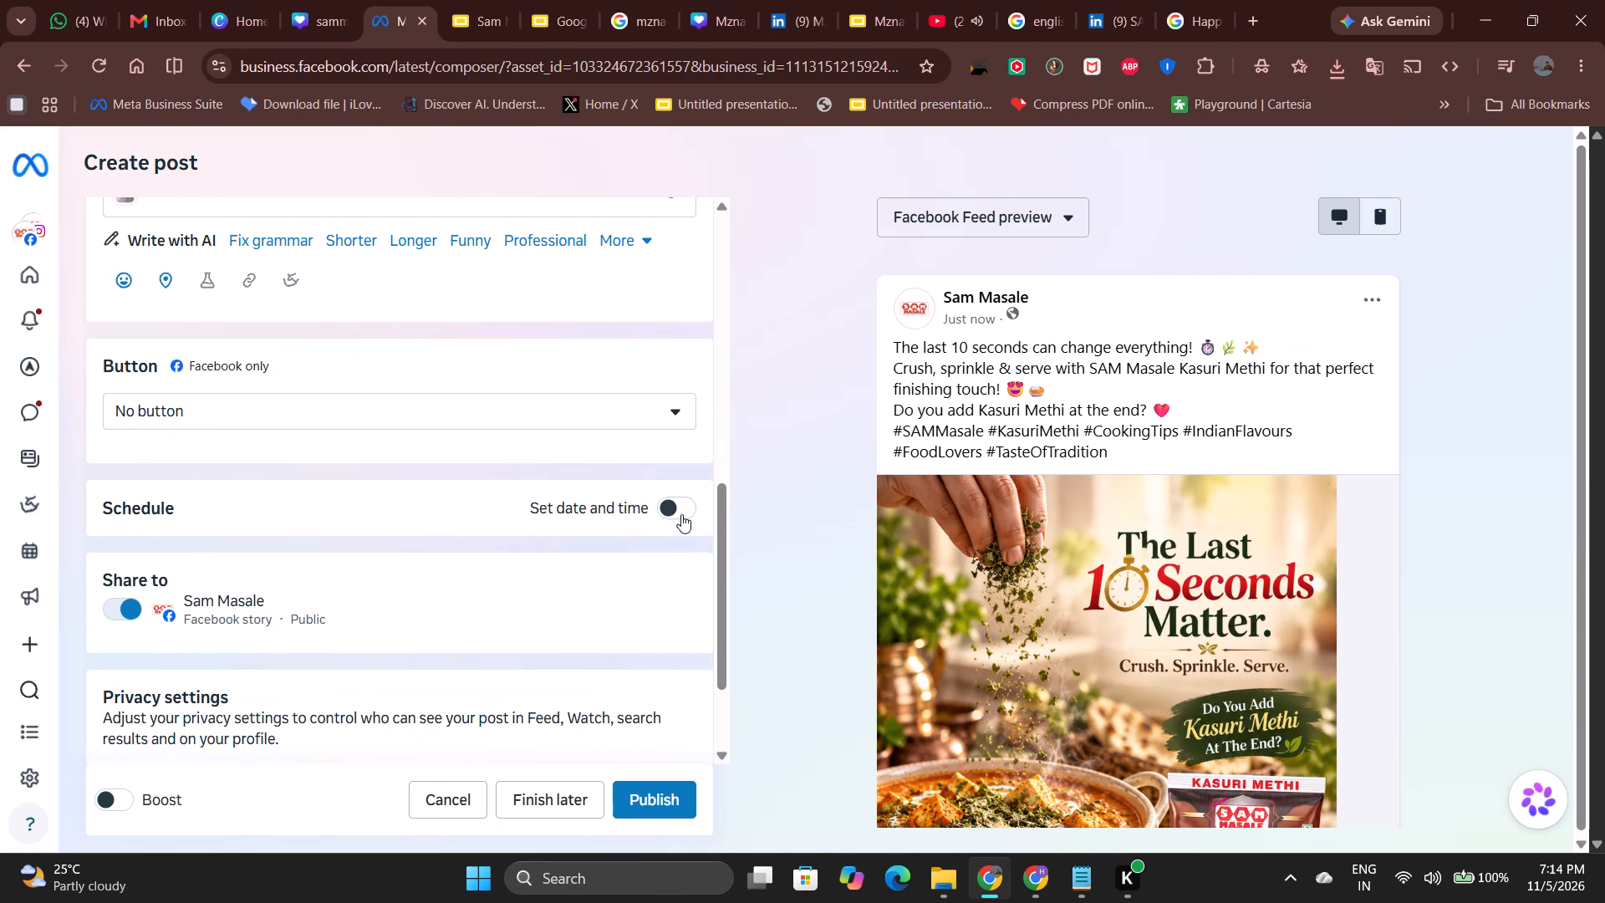
pyautogui.click(682, 513)
pyautogui.scroll(-1, 187, 530)
pyautogui.click(195, 550)
pyautogui.click(195, 534)
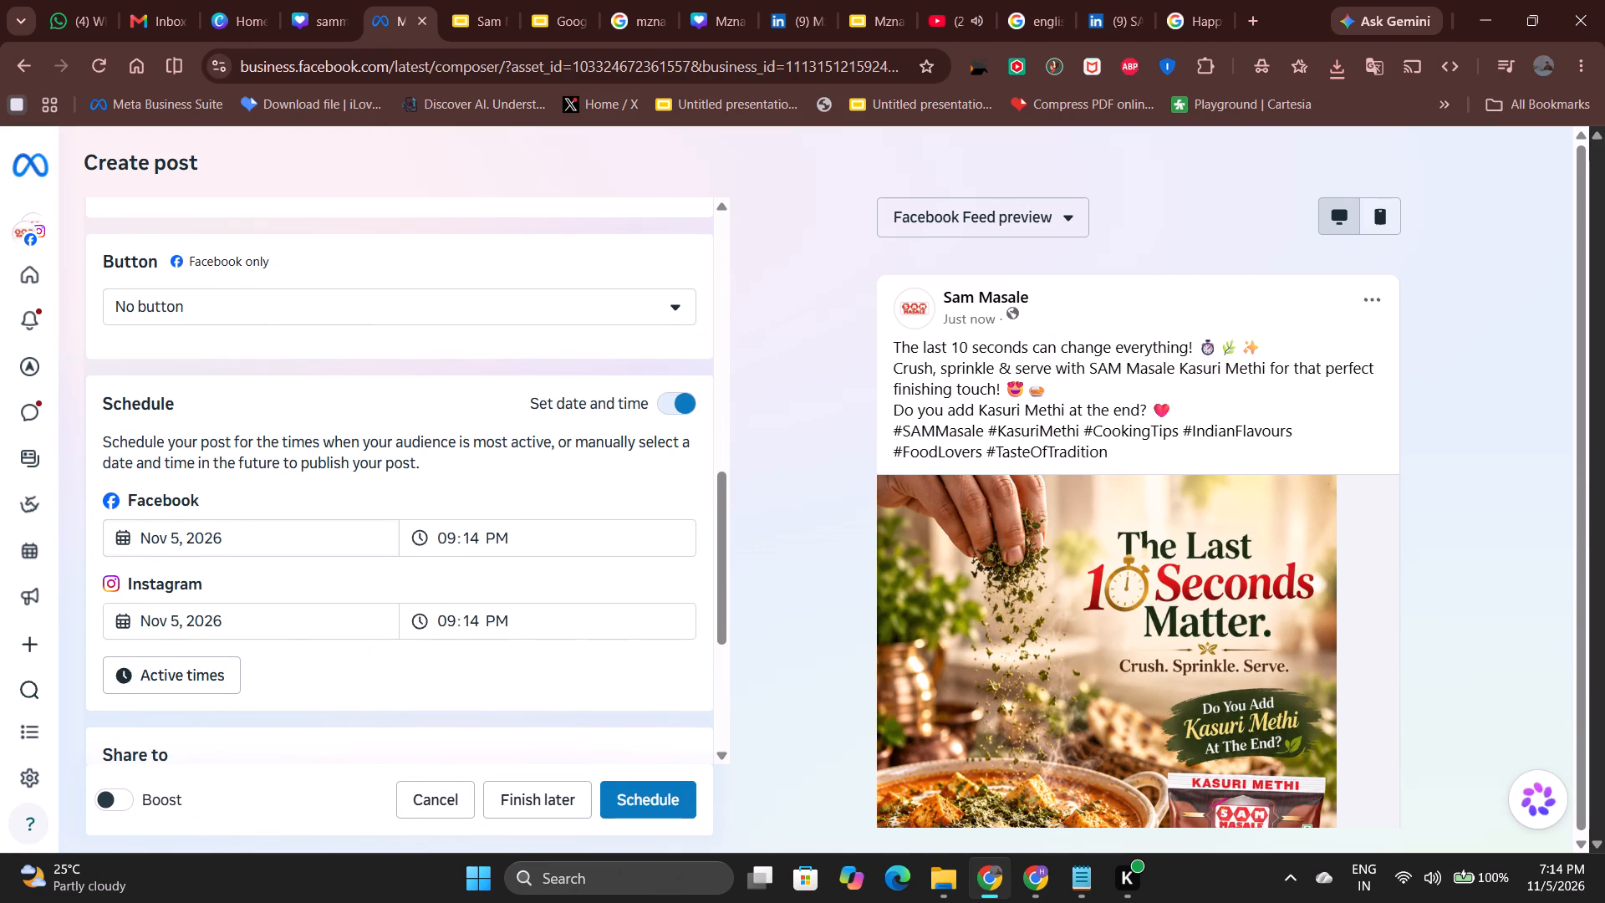
pyautogui.click(305, 704)
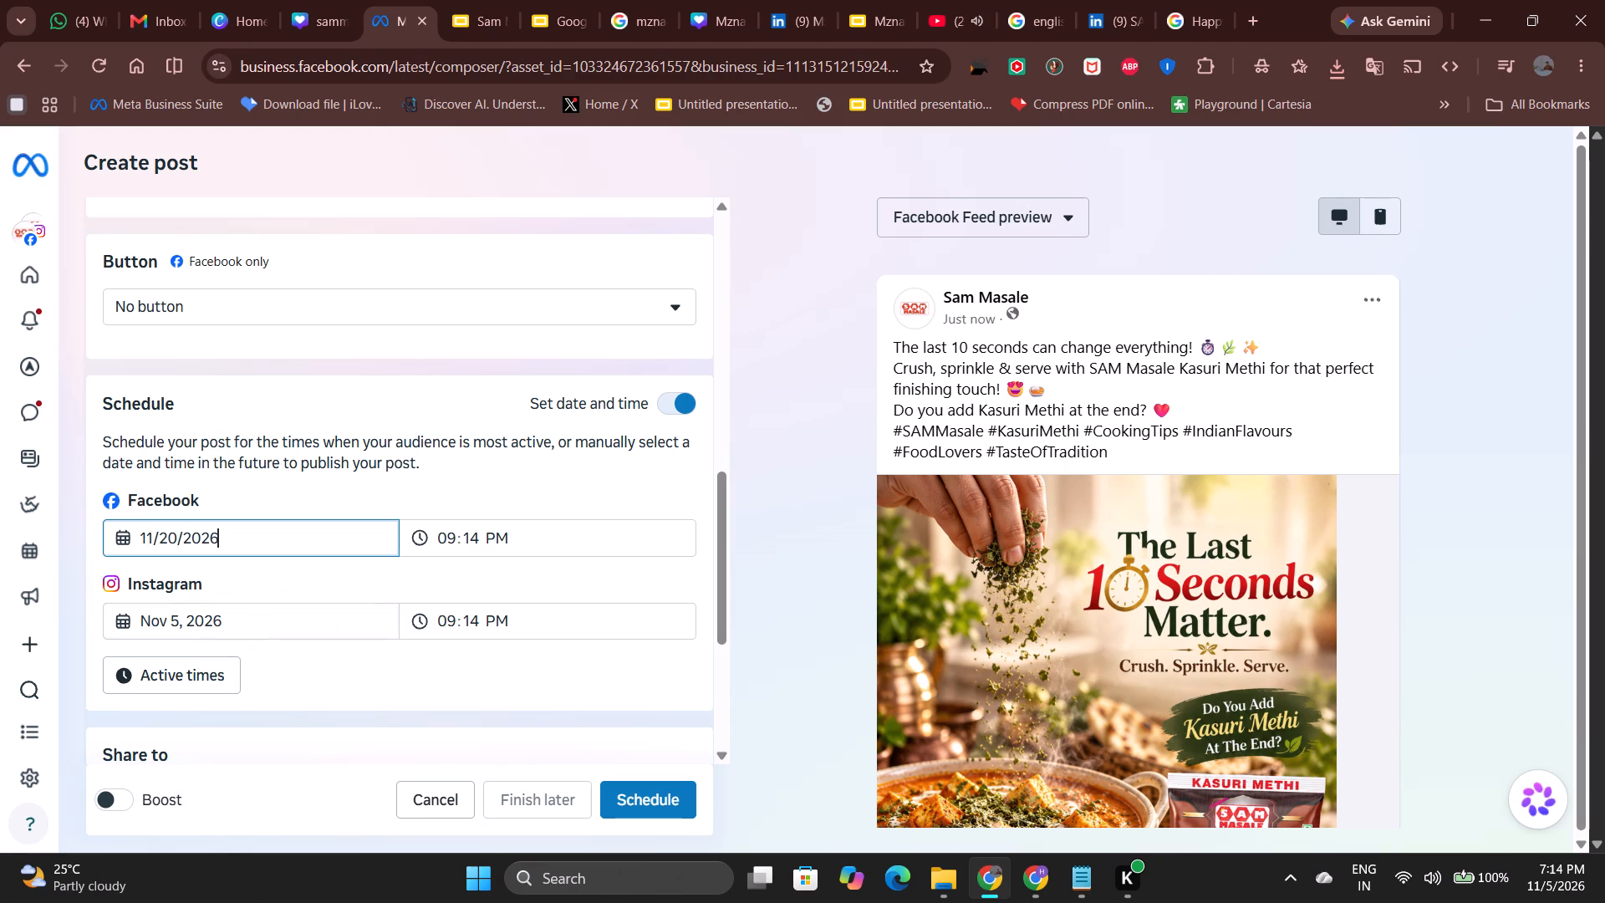
pyautogui.click(208, 625)
pyautogui.click(312, 502)
# Set the scheduled time to 08:00 PM for both Facebook and Instagram.
pyautogui.click(454, 542)
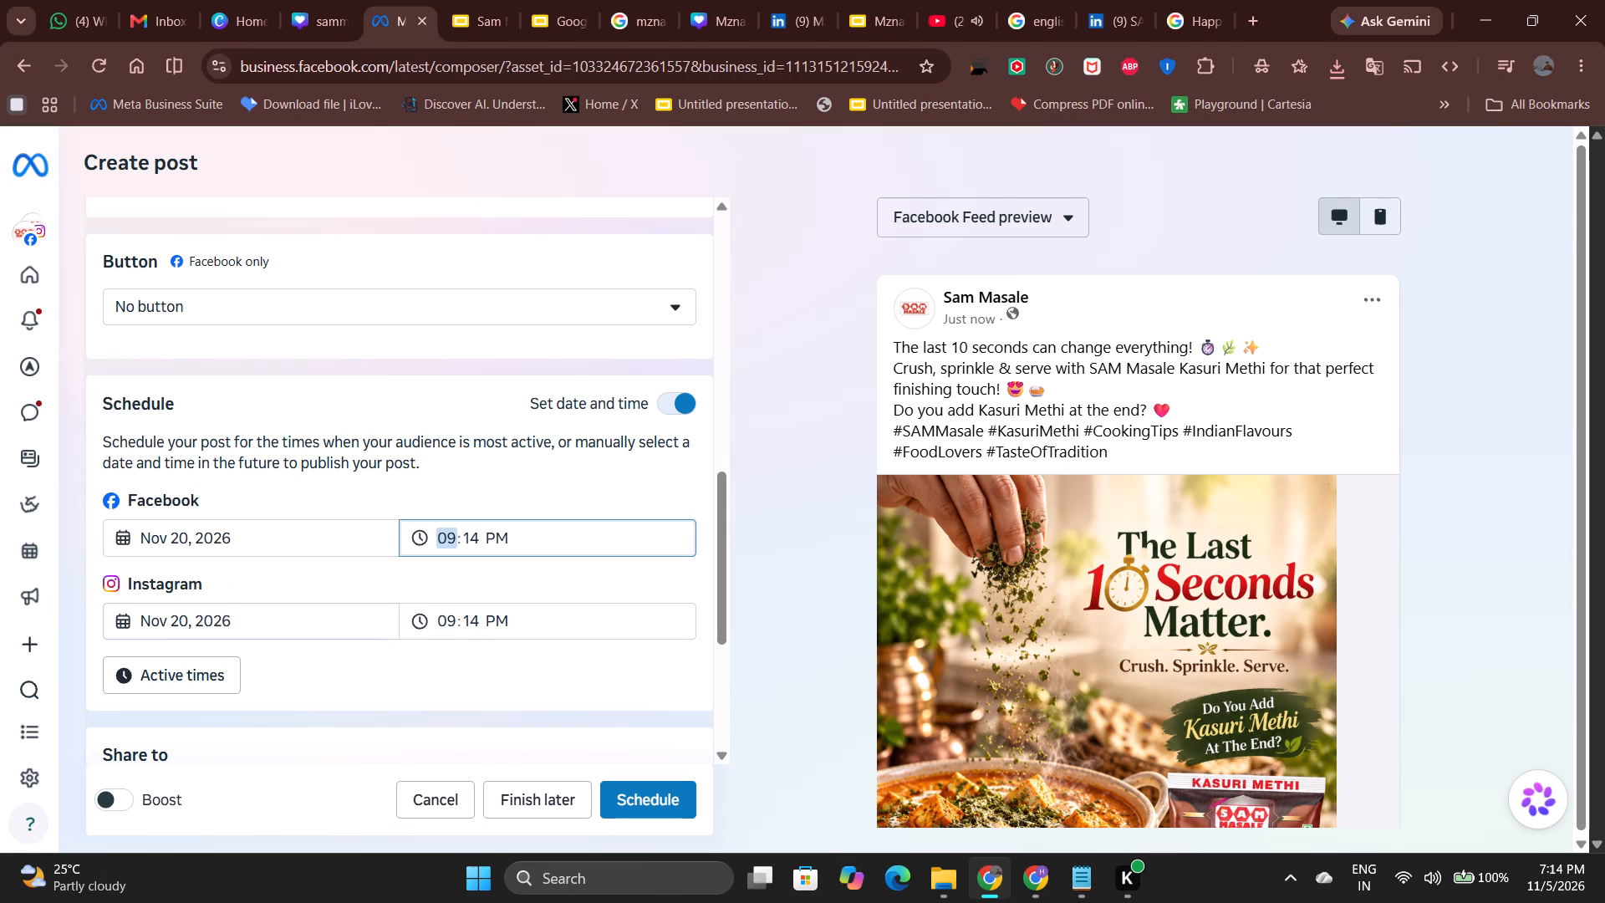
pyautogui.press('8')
pyautogui.press('Right')
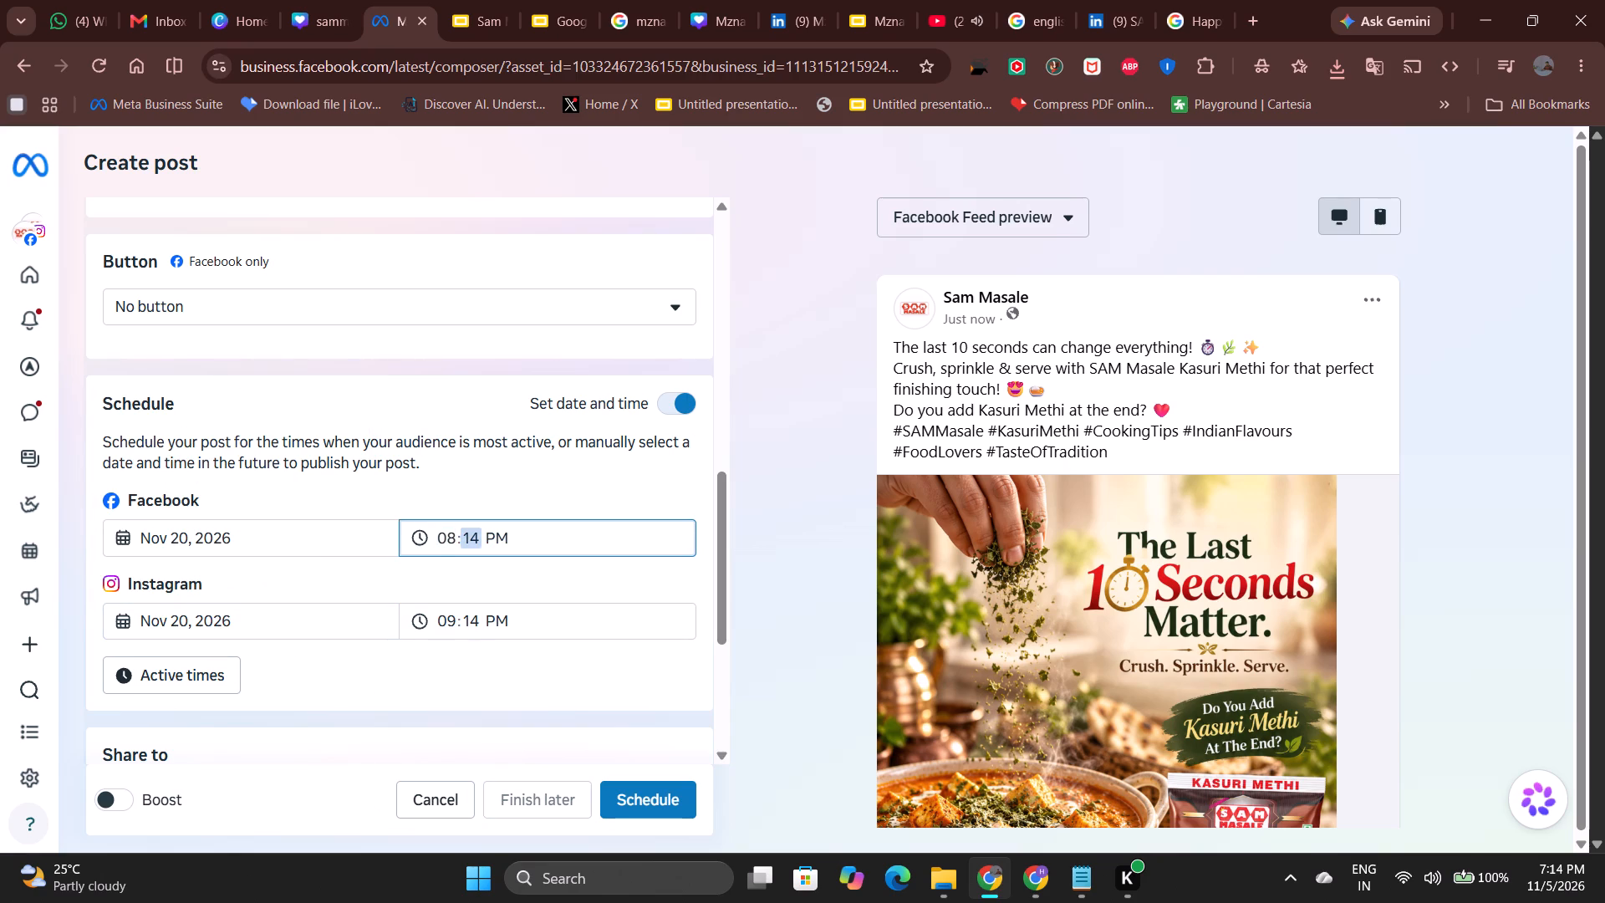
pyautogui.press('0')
pyautogui.click(438, 622)
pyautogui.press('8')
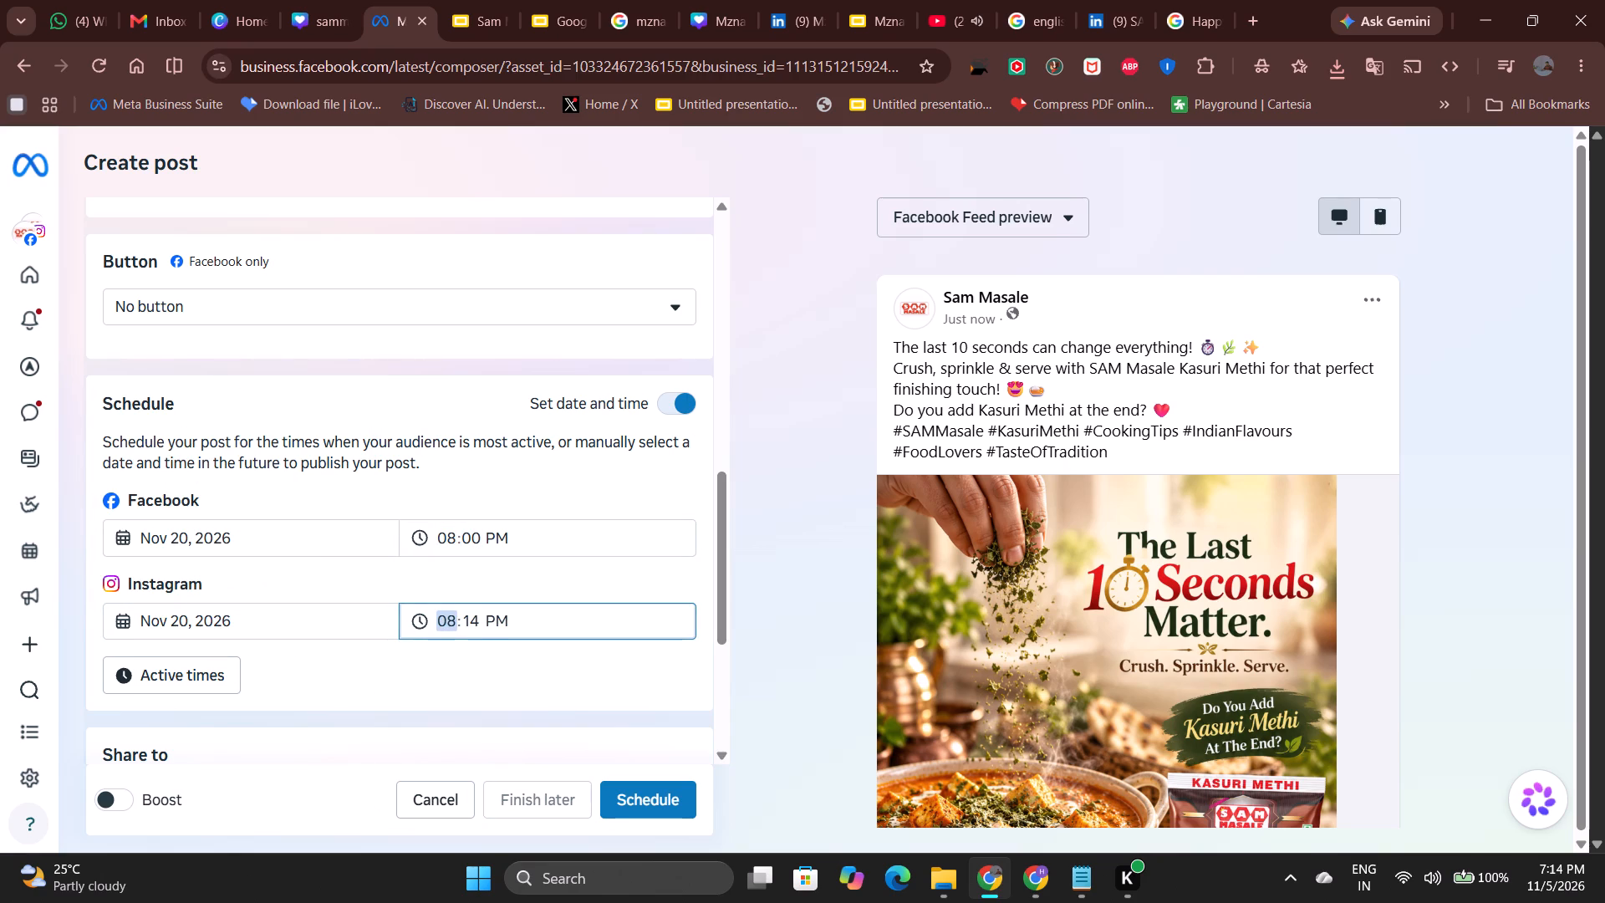
pyautogui.press('Right')
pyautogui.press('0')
# Check the post's schedule and sharing settings, submit the Kasuri Methi post for scheduling, and return to the Planner.
pyautogui.scroll(-4, 530, 390)
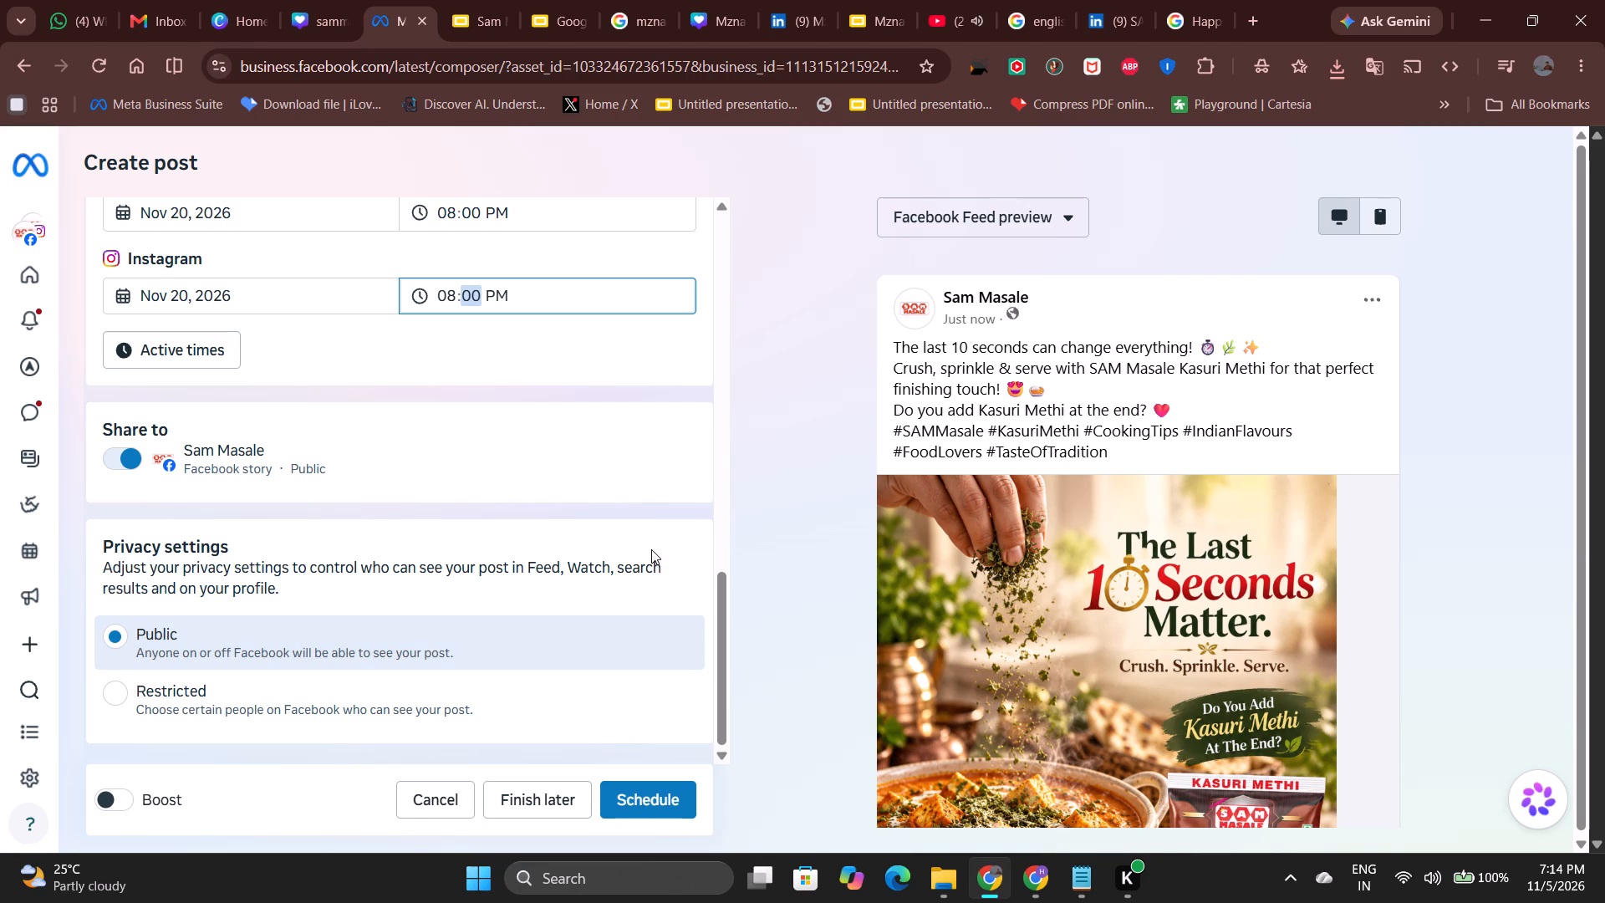
pyautogui.click(448, 426)
pyautogui.scroll(-6, 541, 442)
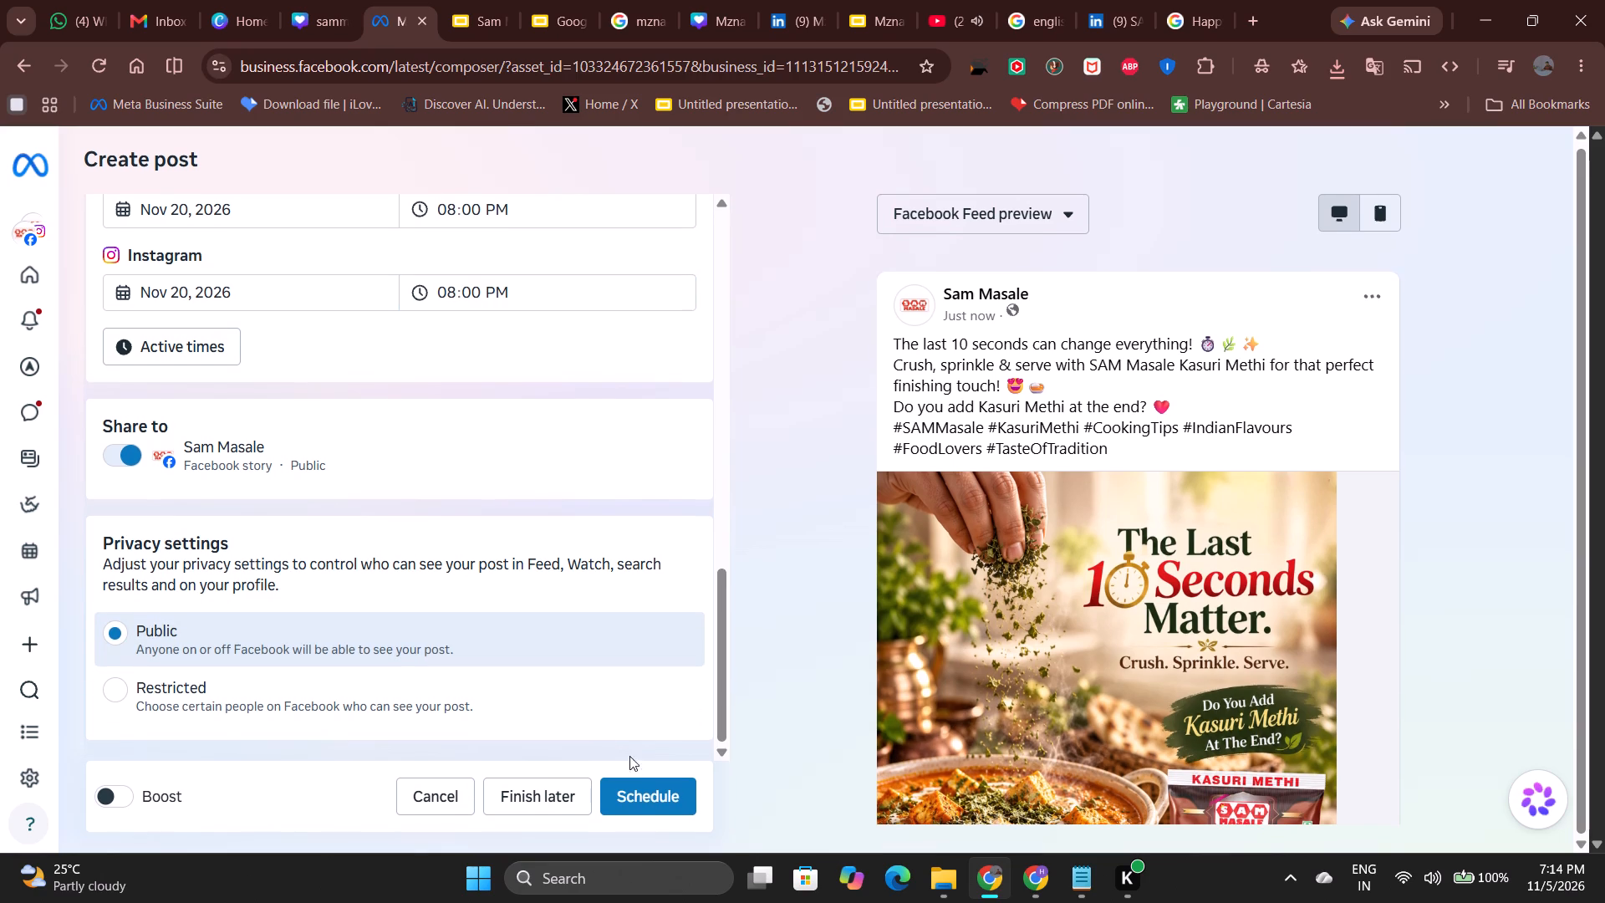
pyautogui.scroll(4, 442, 547)
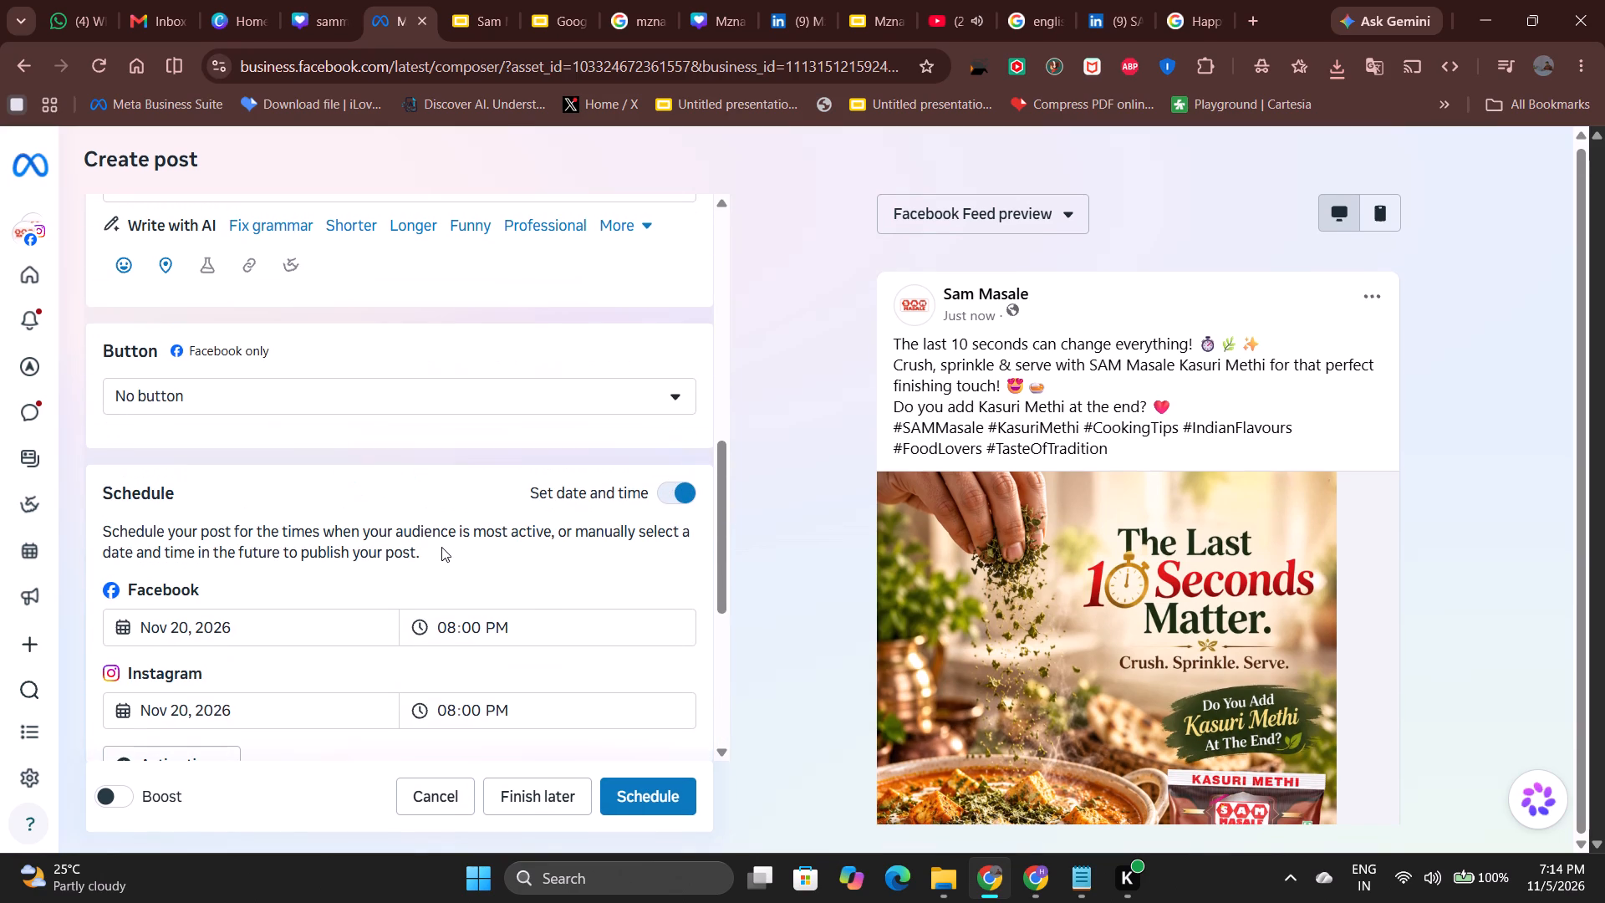
pyautogui.scroll(-5, 441, 547)
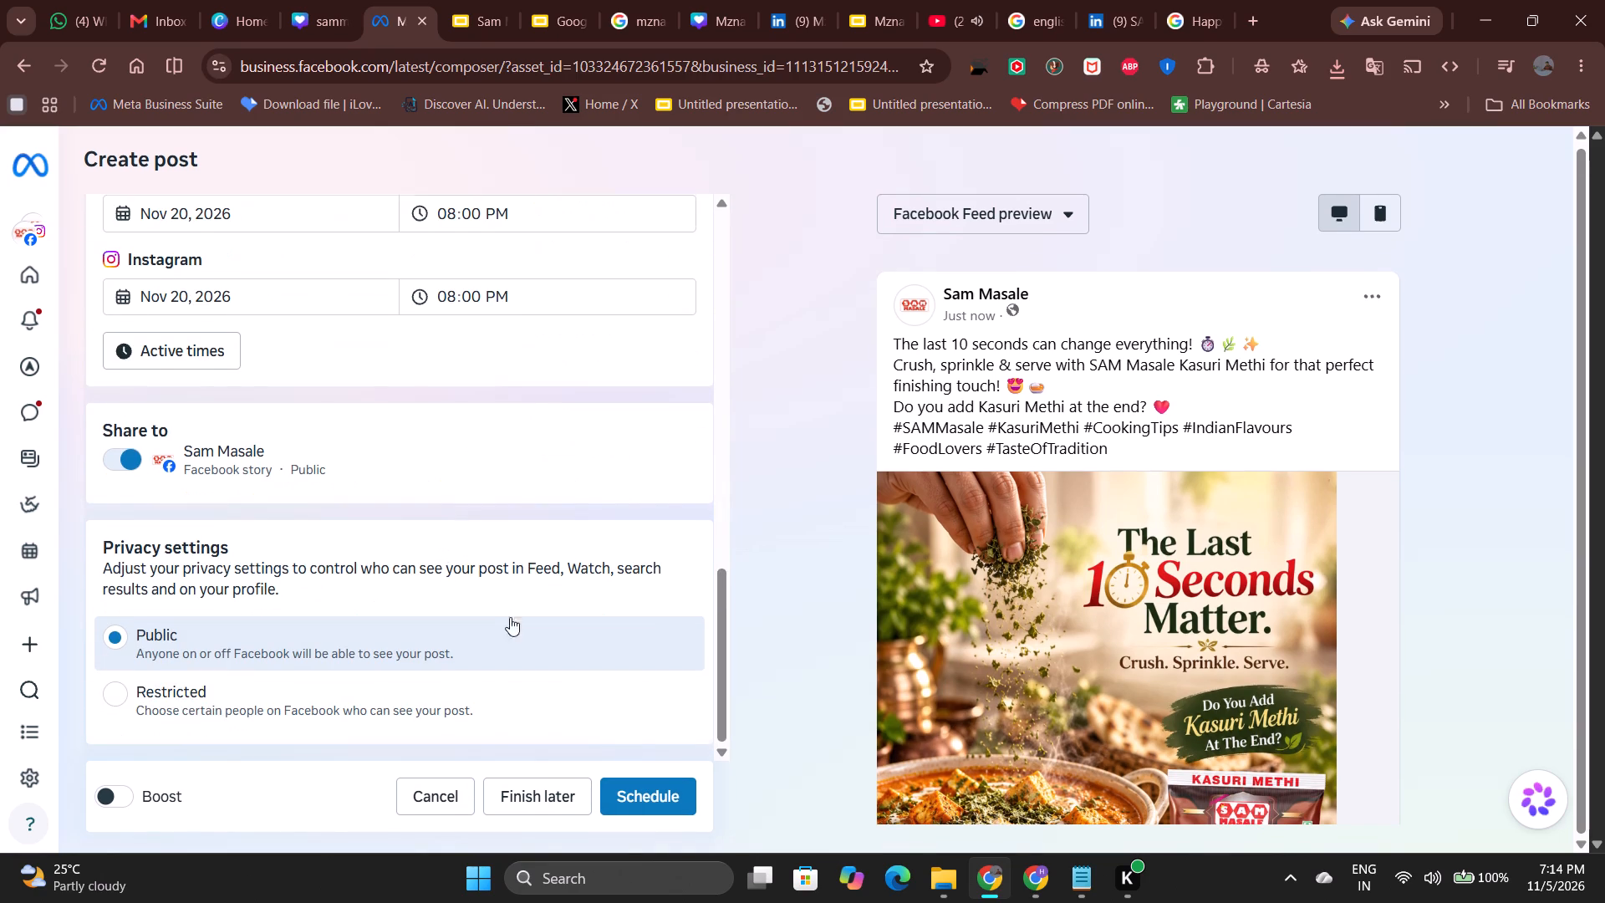
pyautogui.click(650, 788)
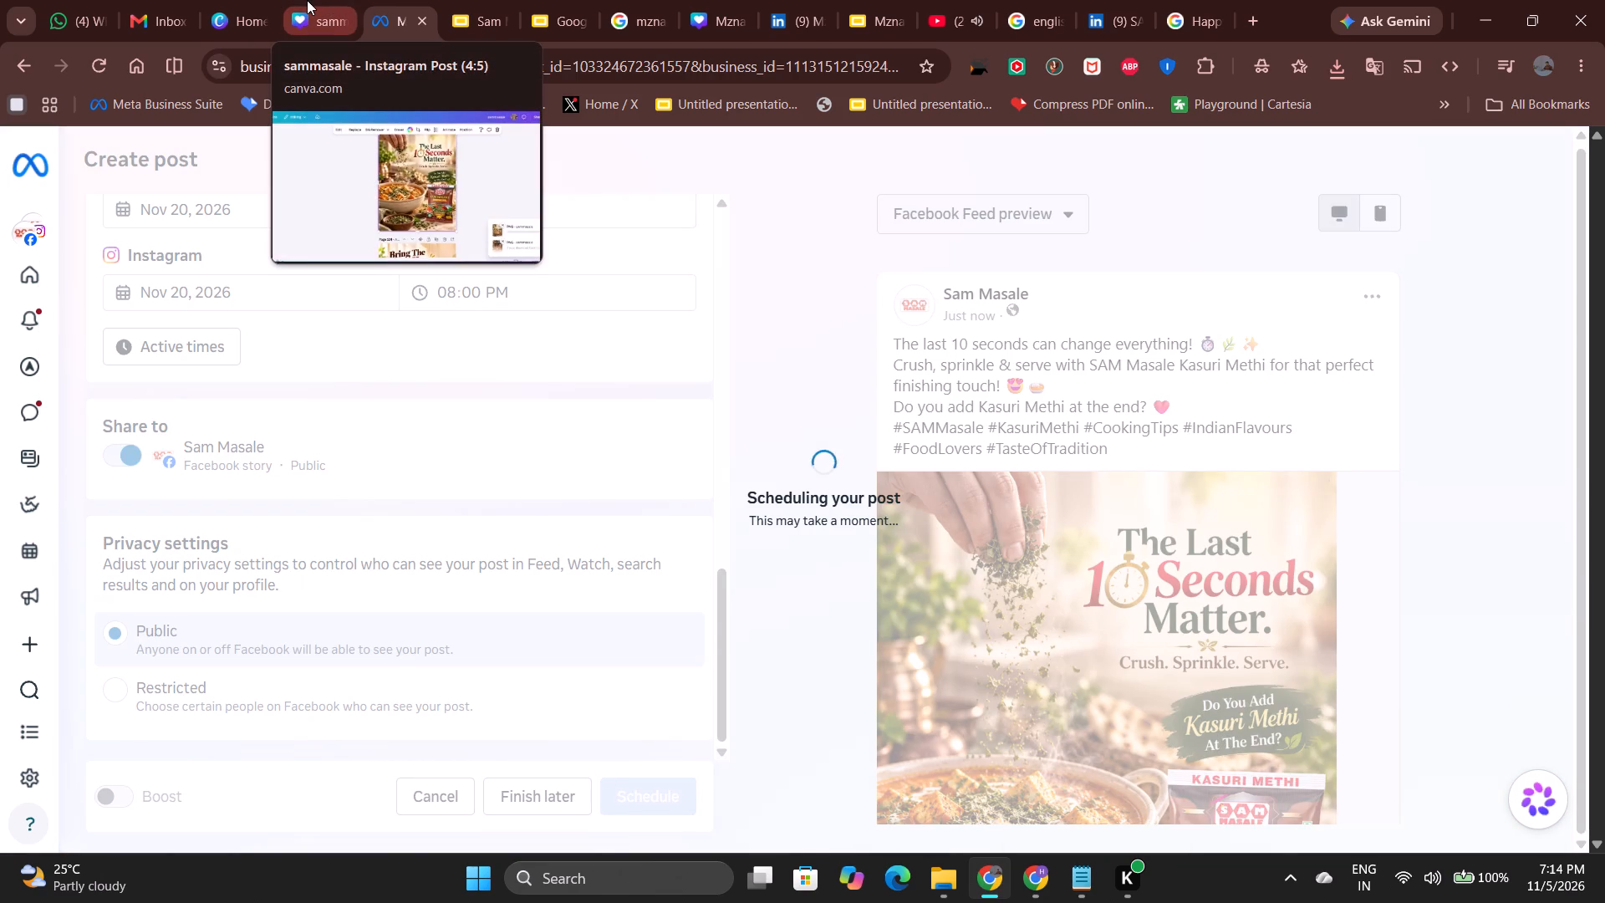
pyautogui.click(1181, 220)
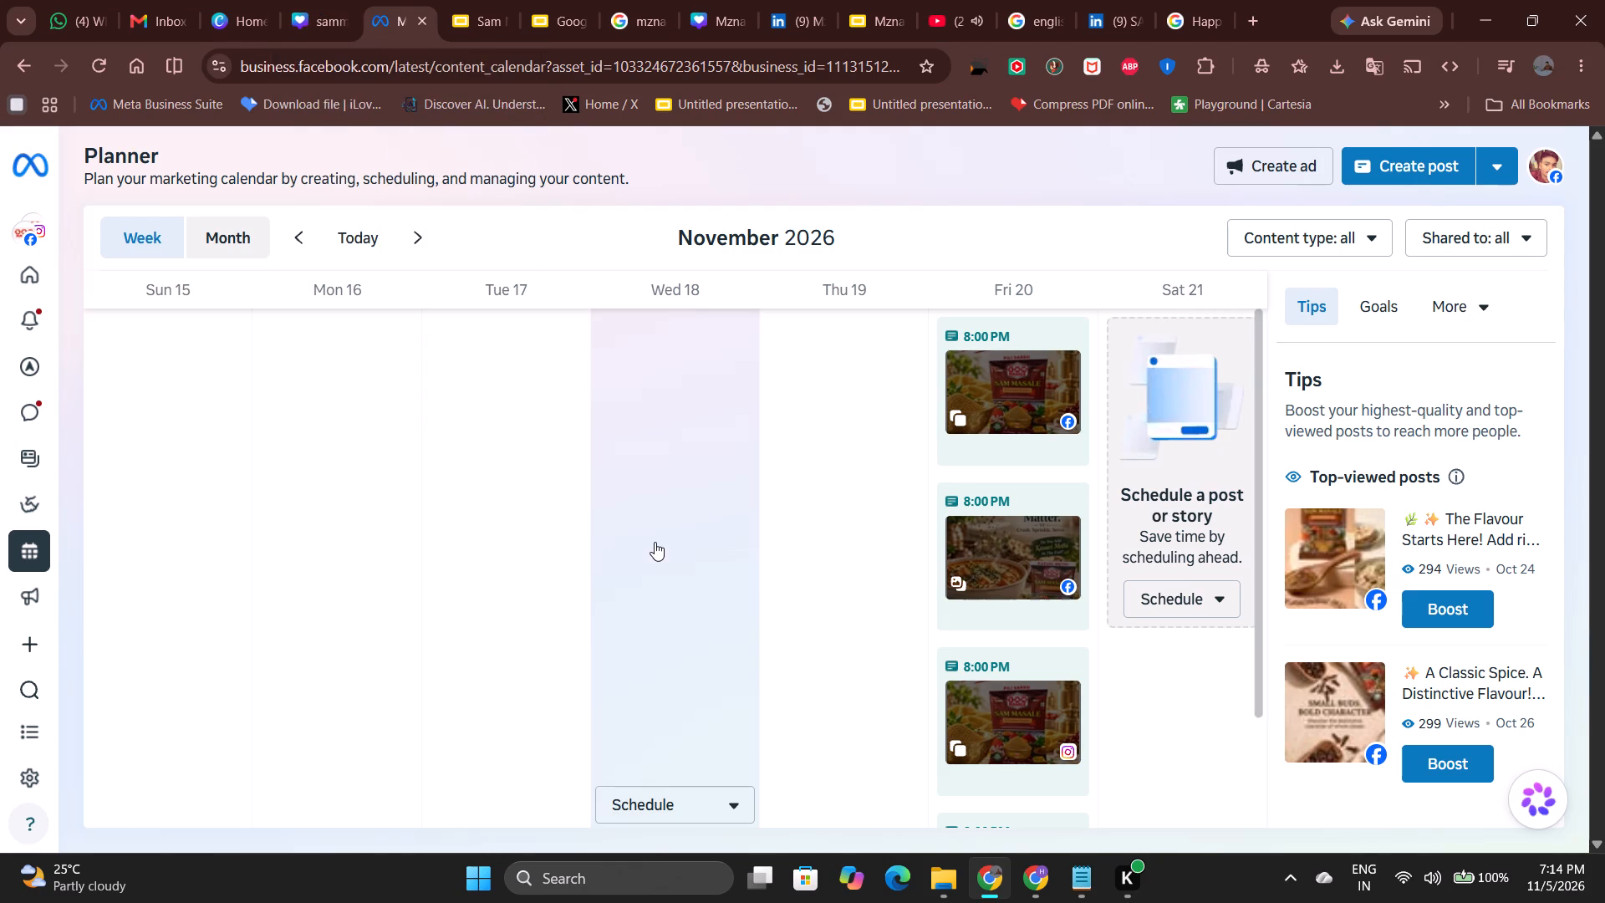
# Delete the Instagram "The Last 10 Seconds Matter" post scheduled for Friday 20 November at 8:00 PM.
pyautogui.click(1027, 415)
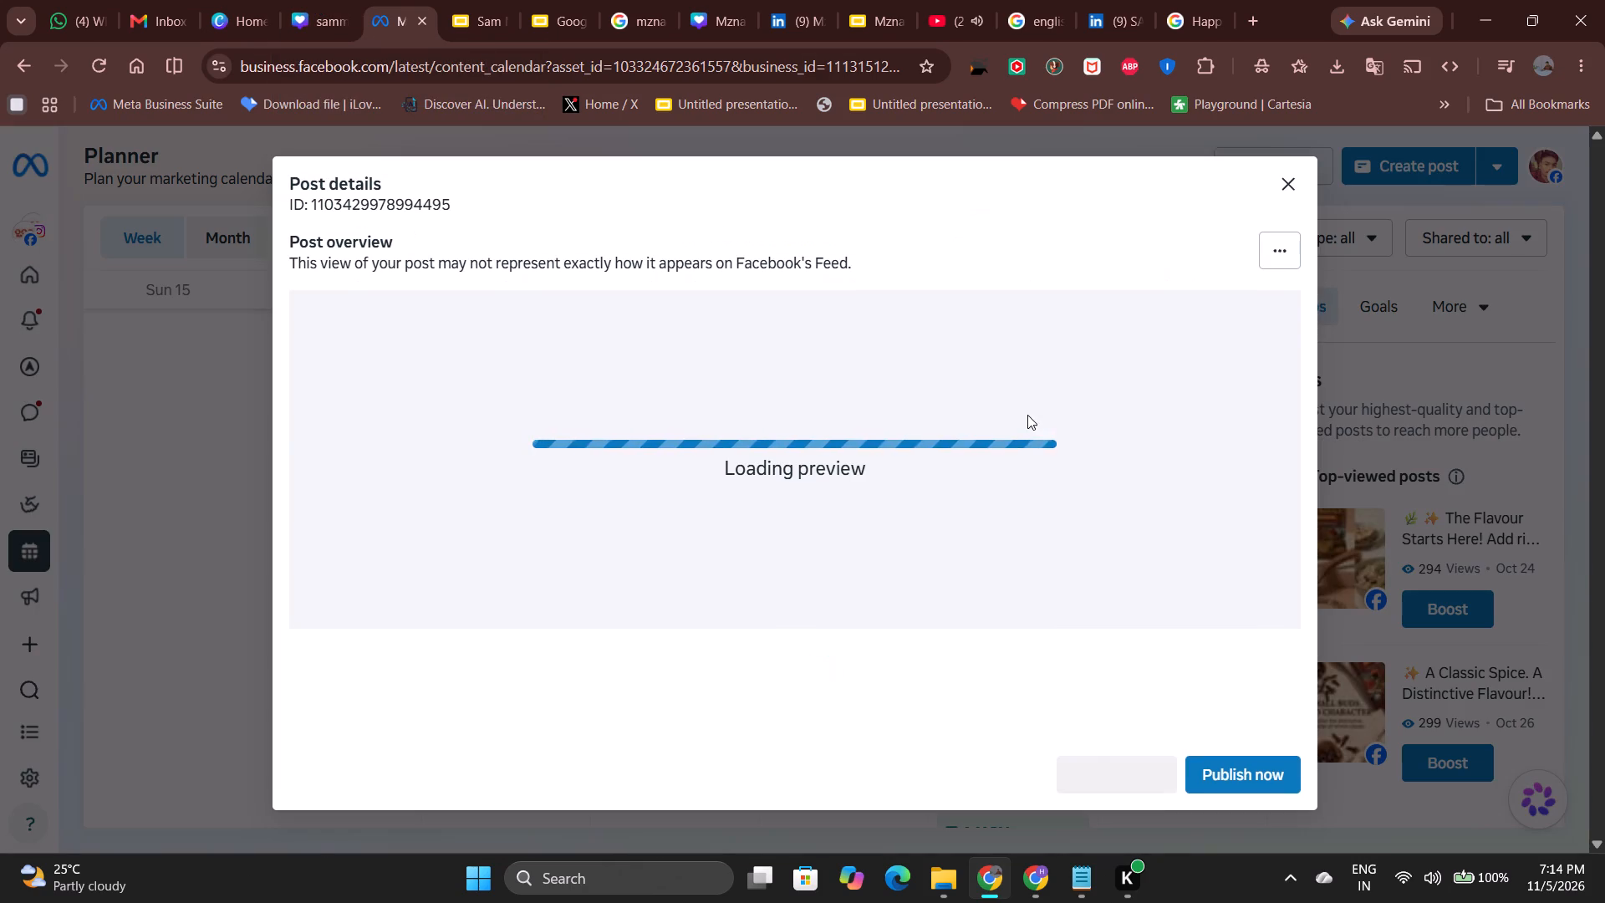
pyautogui.click(1276, 176)
pyautogui.scroll(-2, 950, 551)
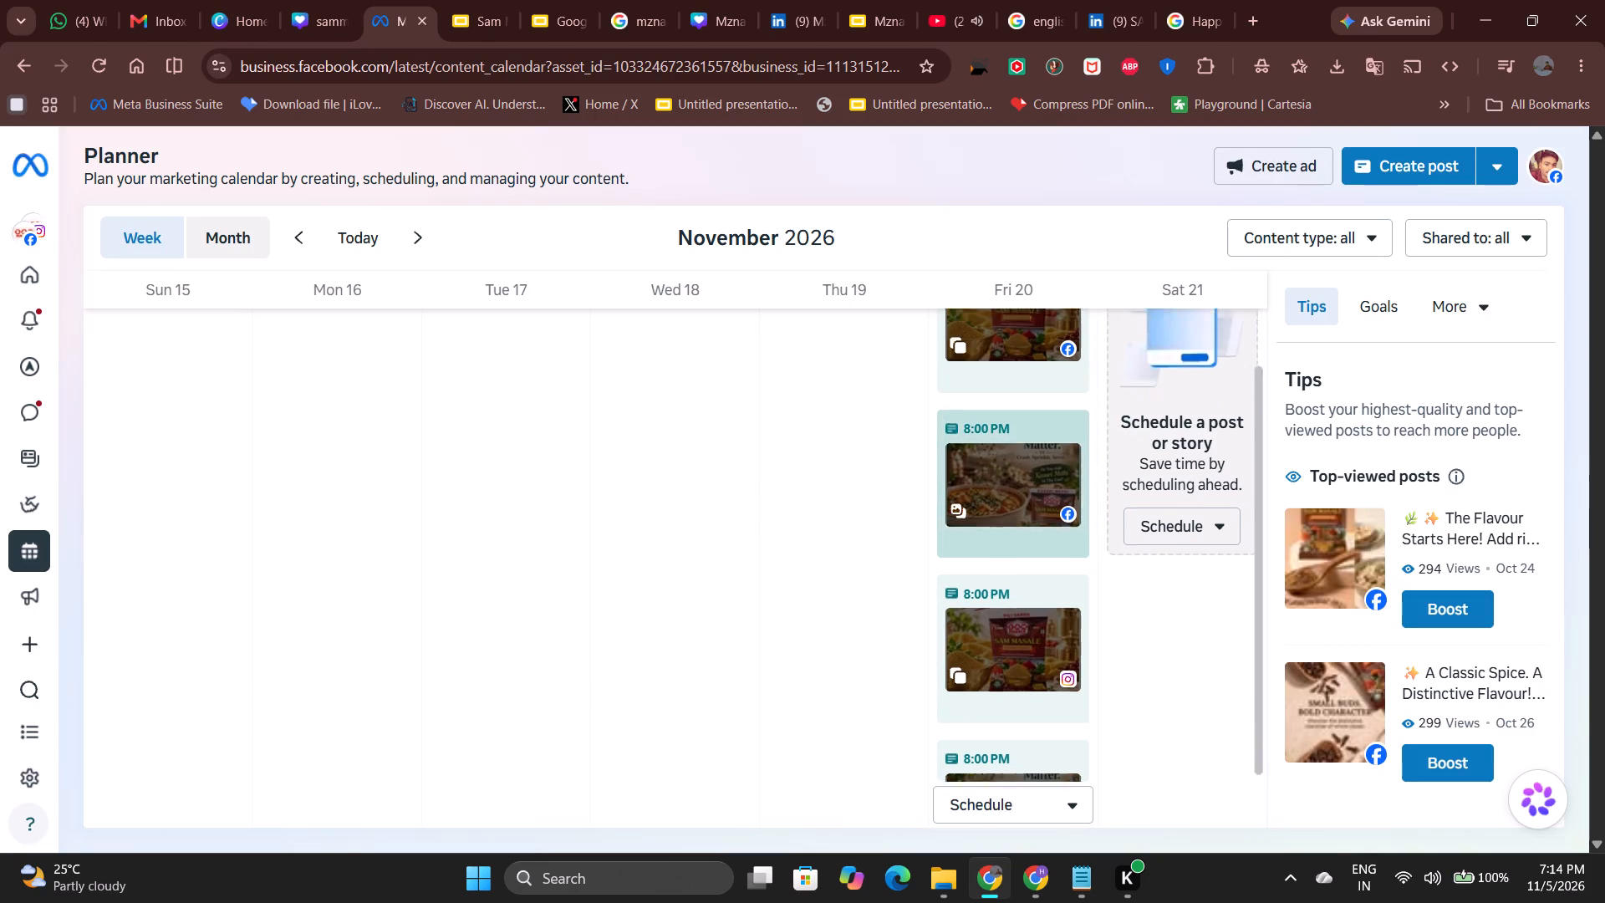
pyautogui.scroll(-4, 950, 551)
pyautogui.click(1004, 722)
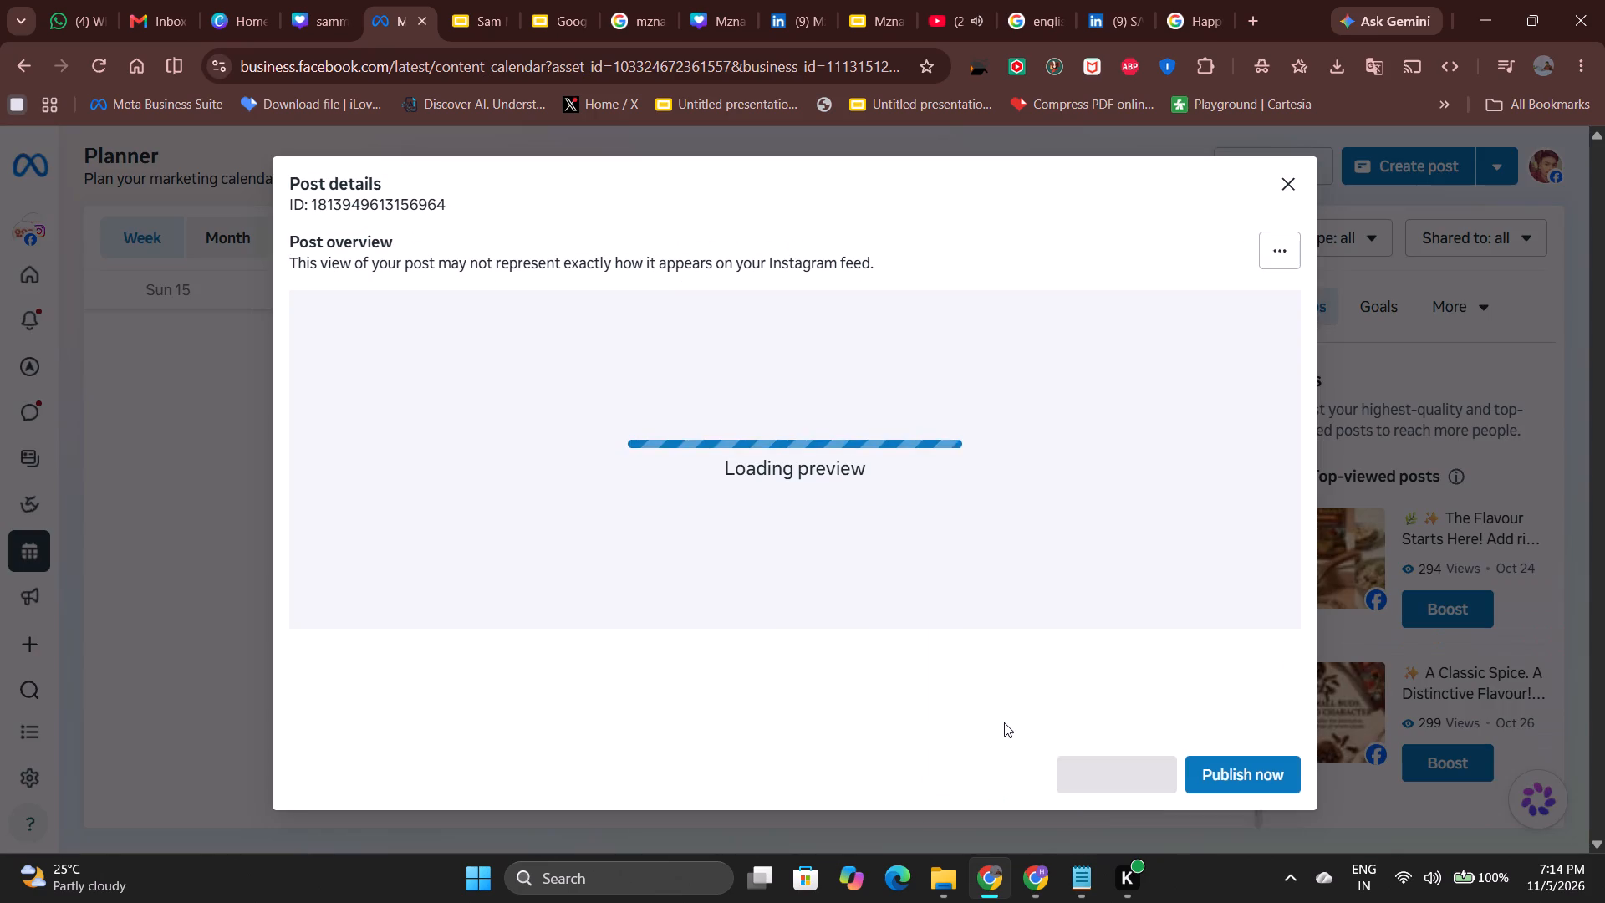
pyautogui.click(1281, 250)
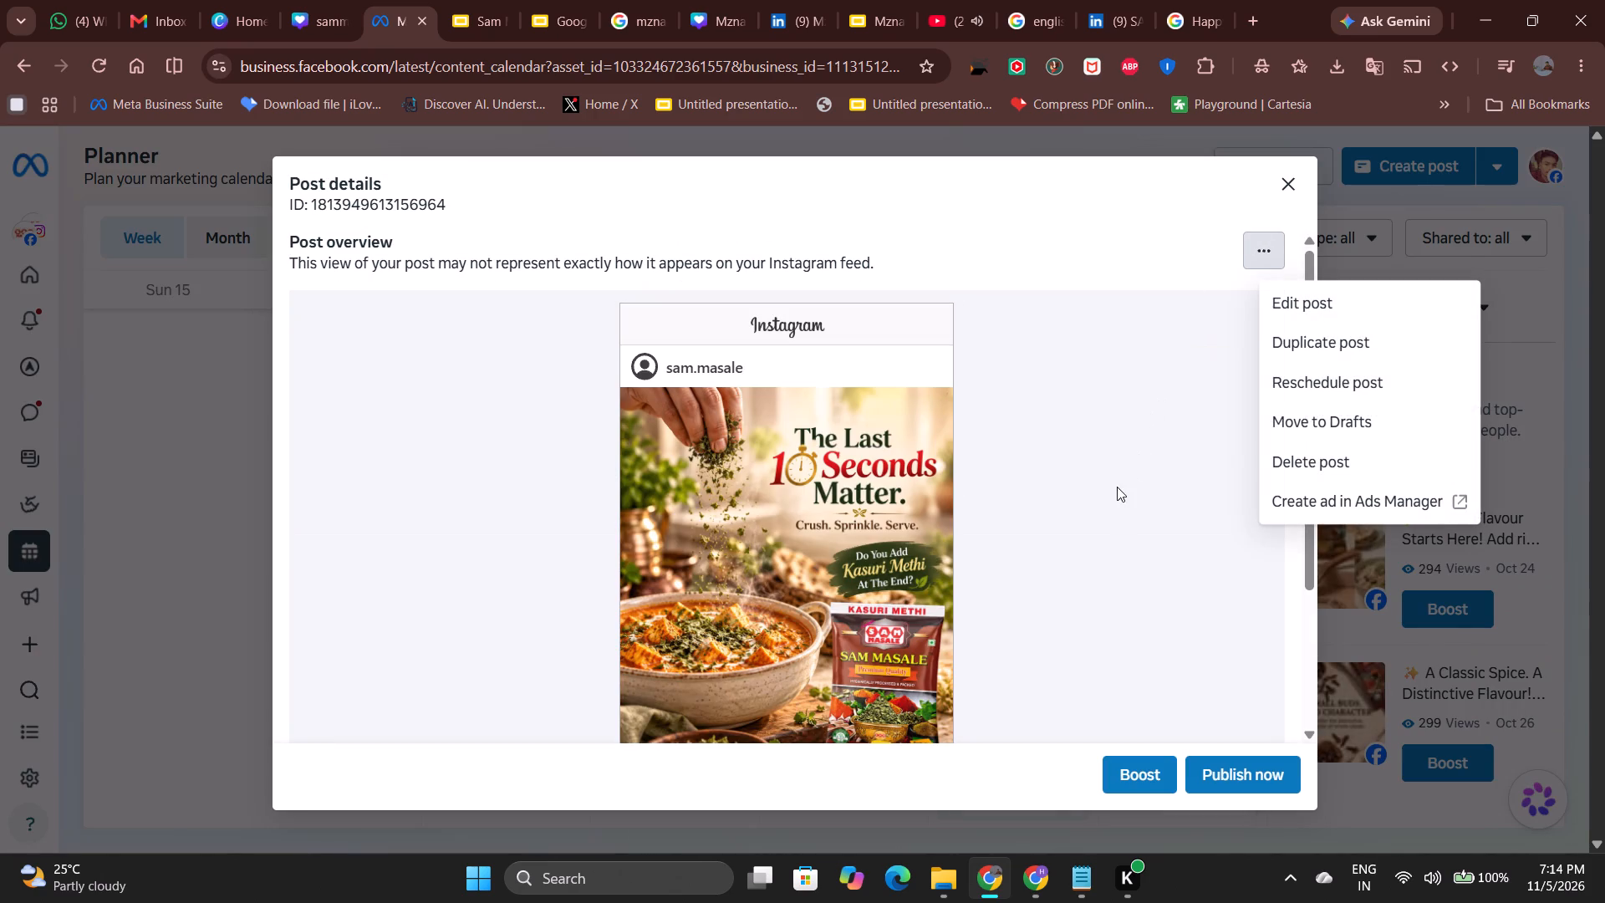
pyautogui.click(1307, 467)
pyautogui.click(1074, 434)
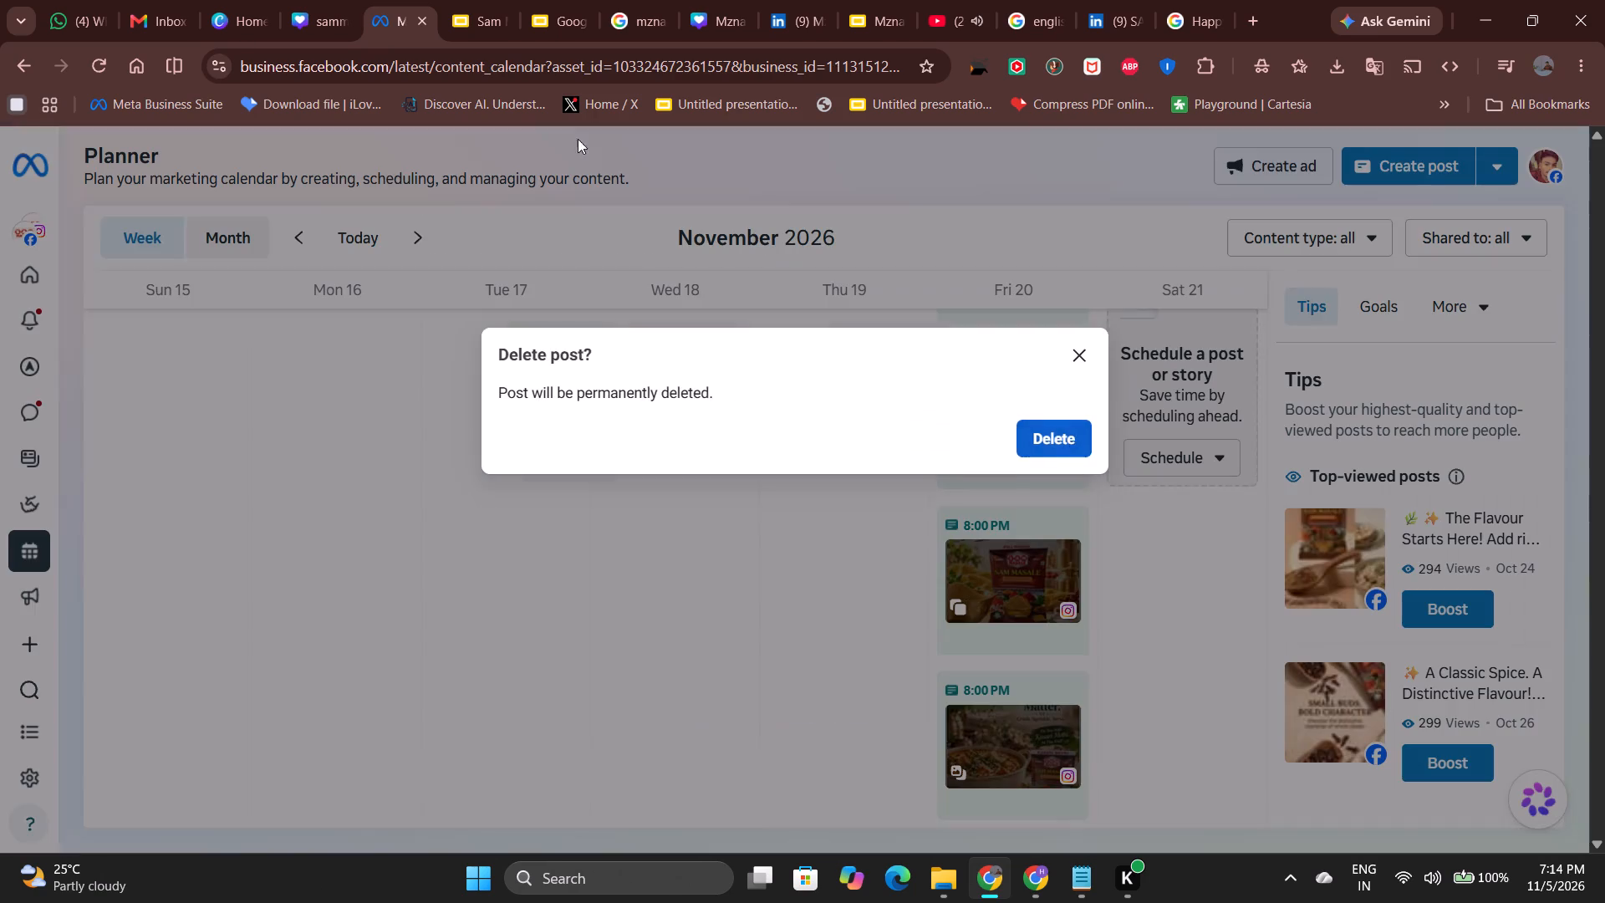
# Review the posts and dates on slides 13 to 15 of the Sam Masale presentation.
pyautogui.click(497, 0)
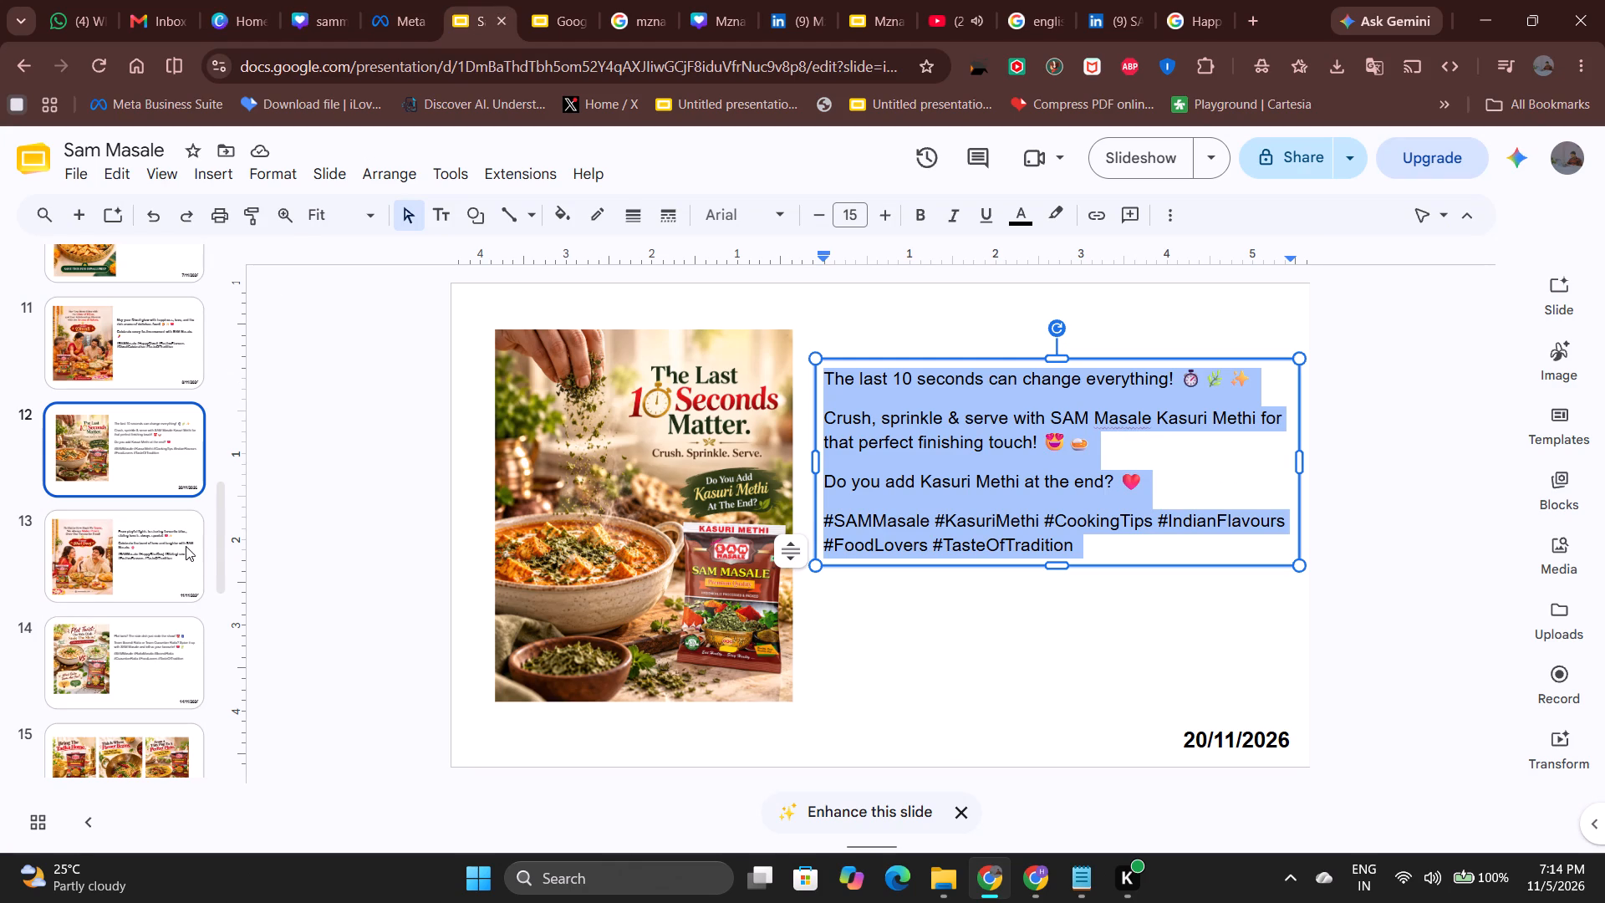
pyautogui.click(120, 571)
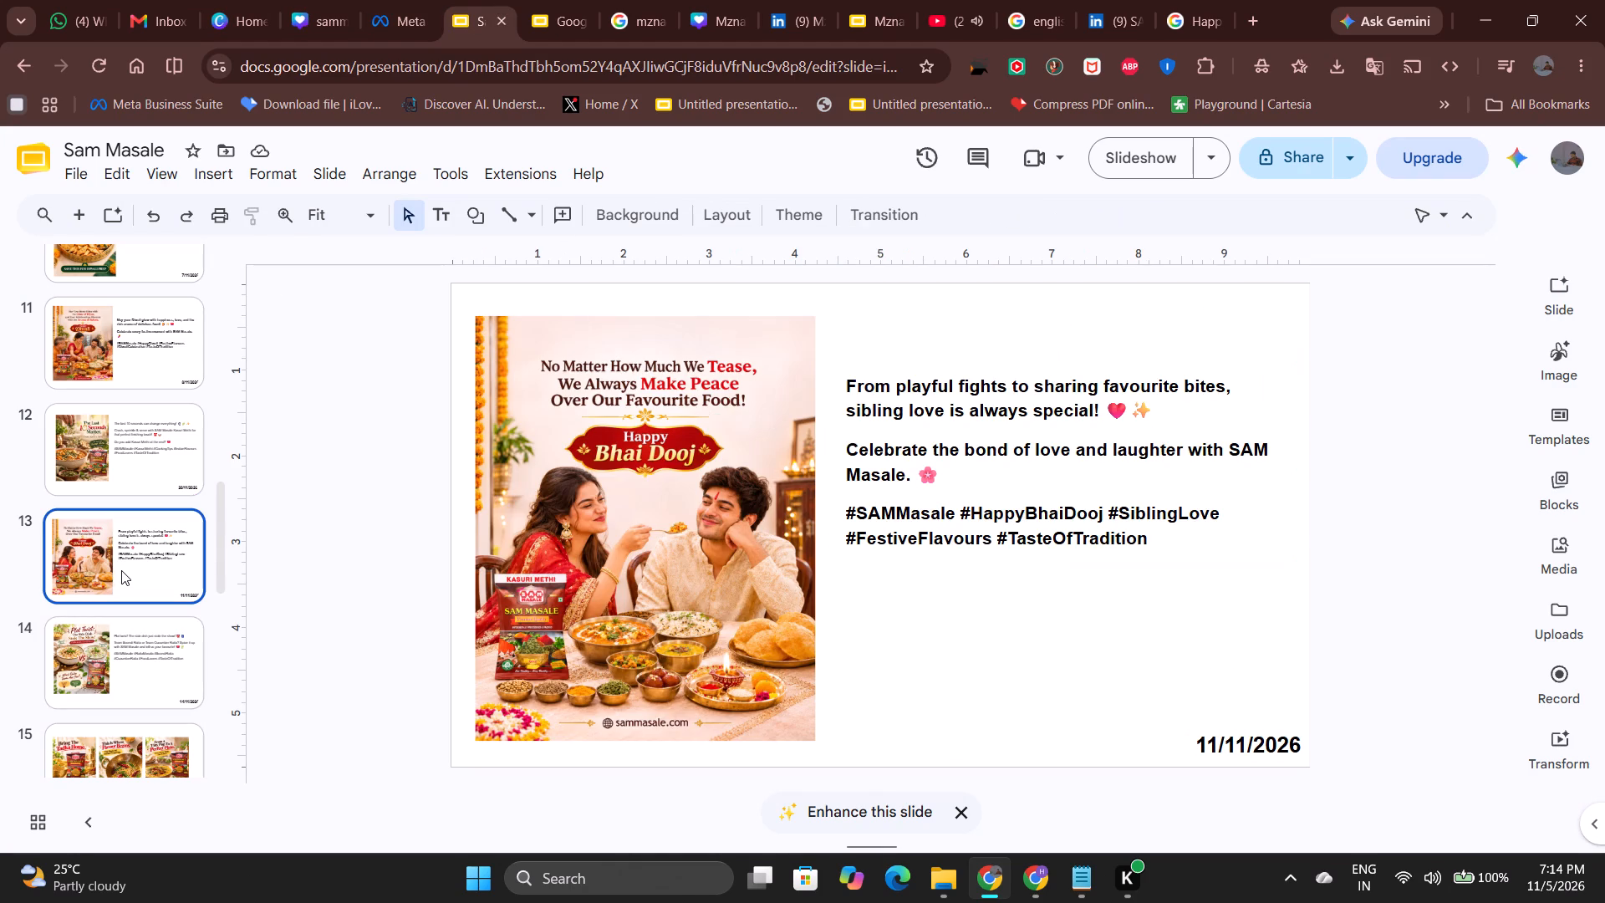
pyautogui.click(115, 654)
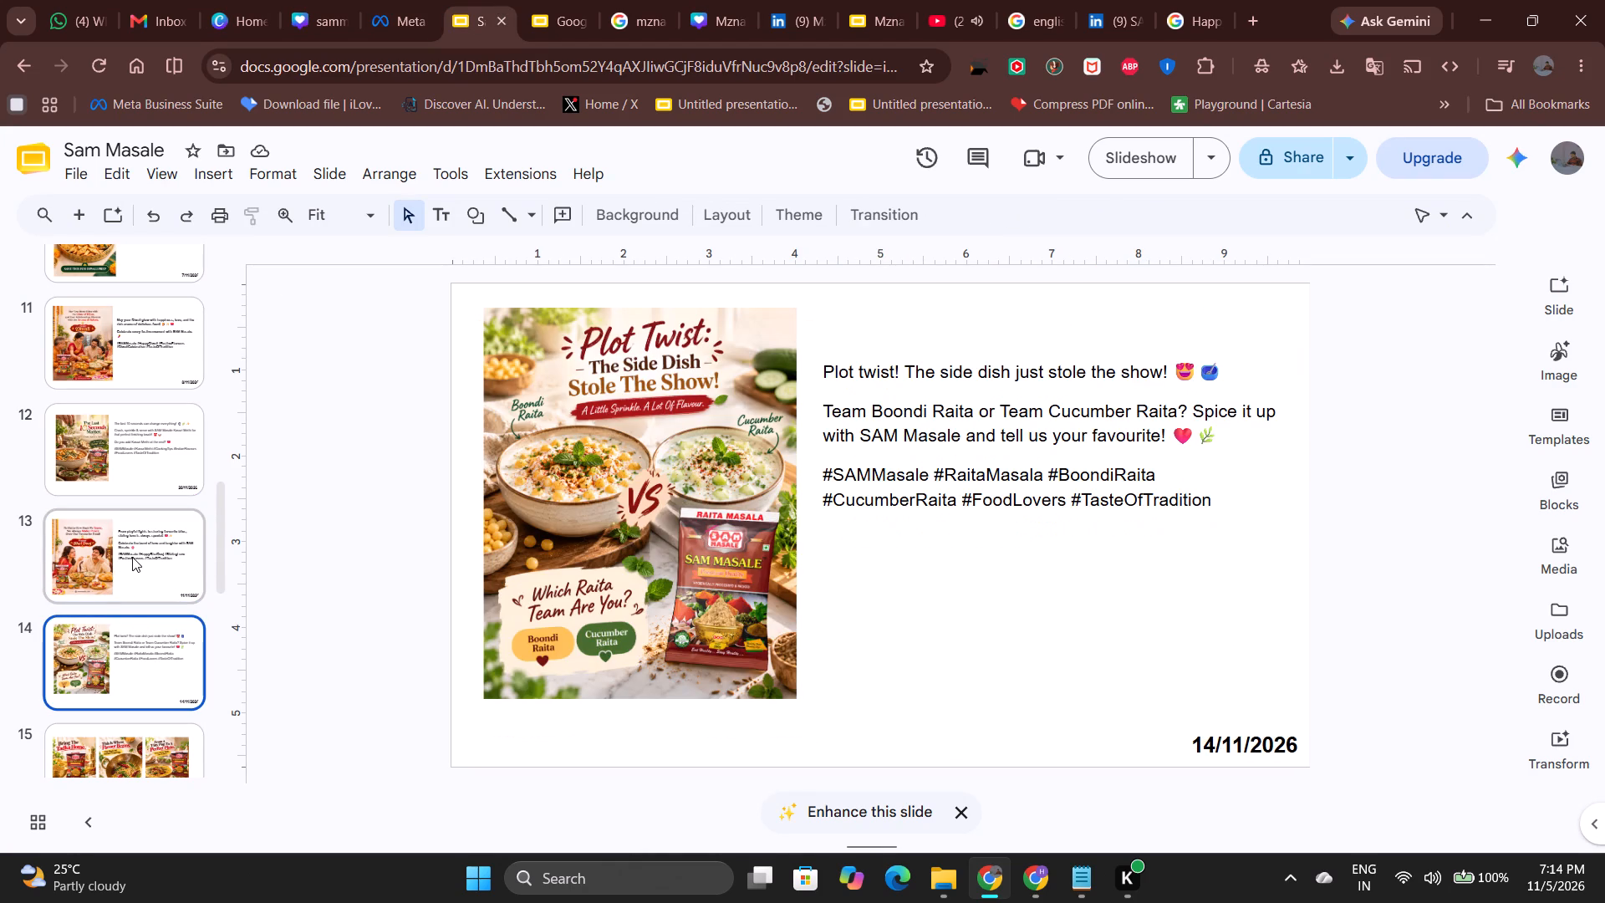
pyautogui.click(132, 557)
pyautogui.scroll(-2, 133, 556)
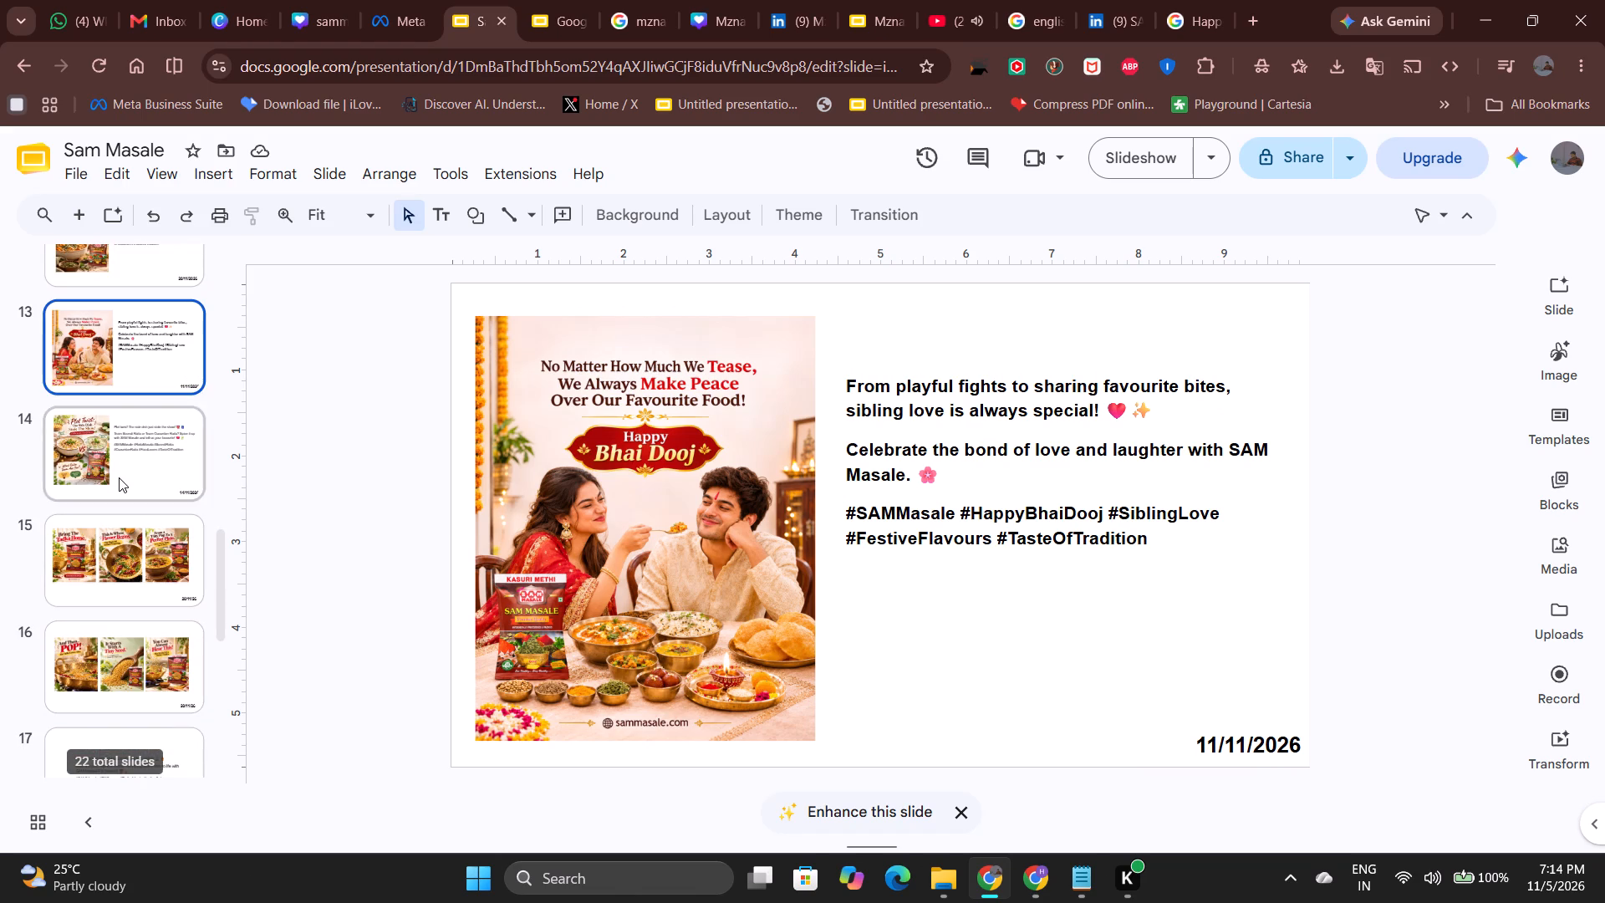
pyautogui.click(119, 477)
pyautogui.click(119, 544)
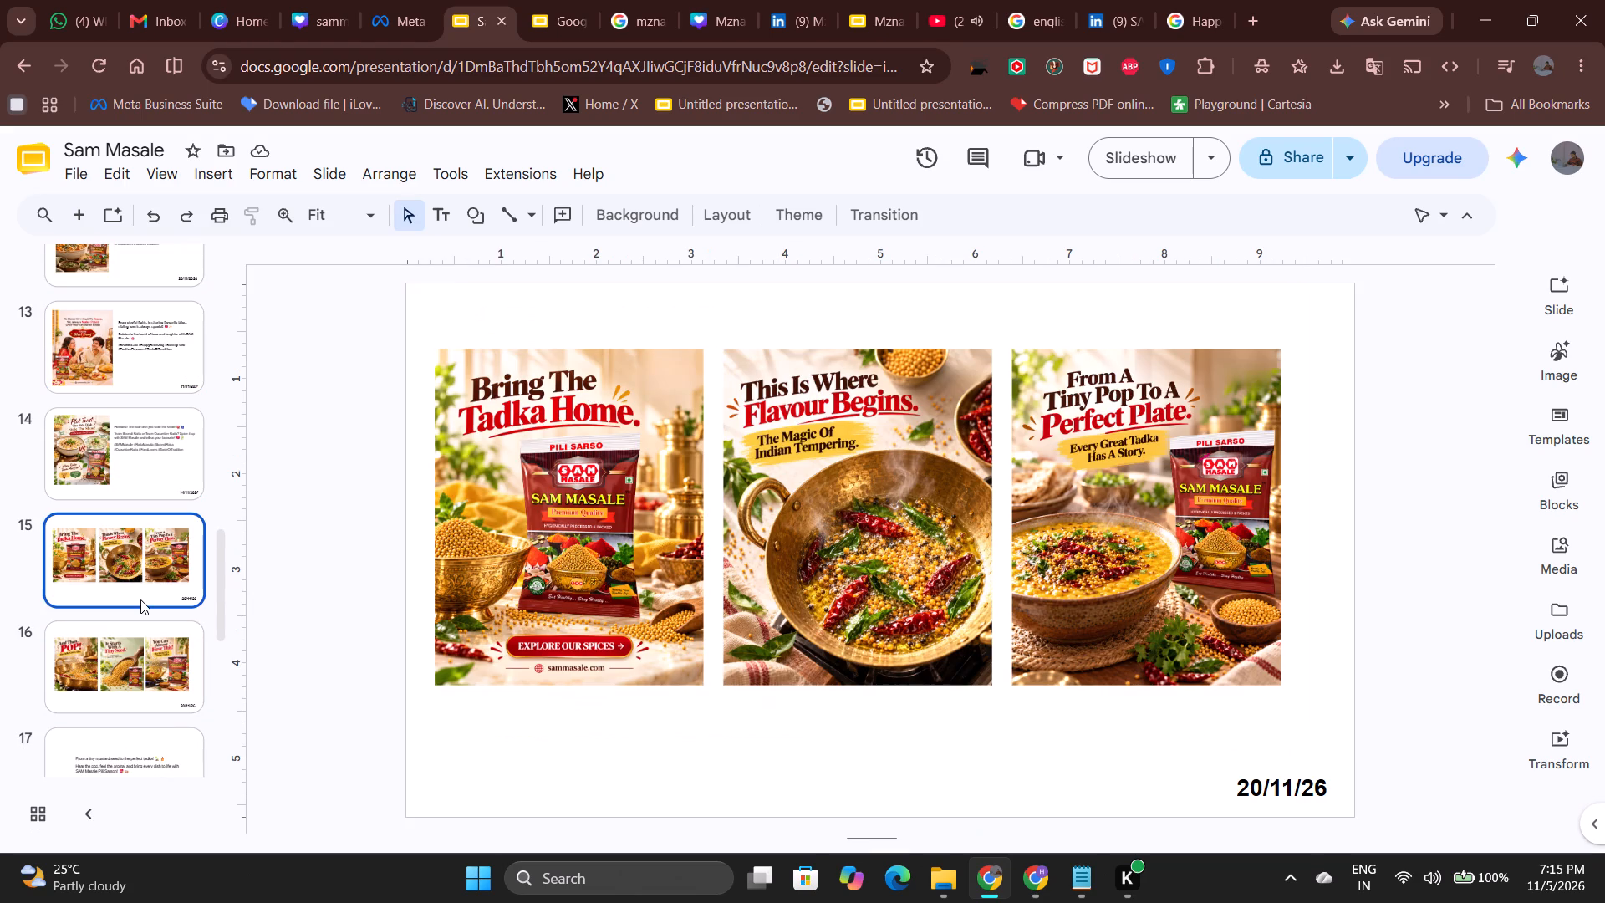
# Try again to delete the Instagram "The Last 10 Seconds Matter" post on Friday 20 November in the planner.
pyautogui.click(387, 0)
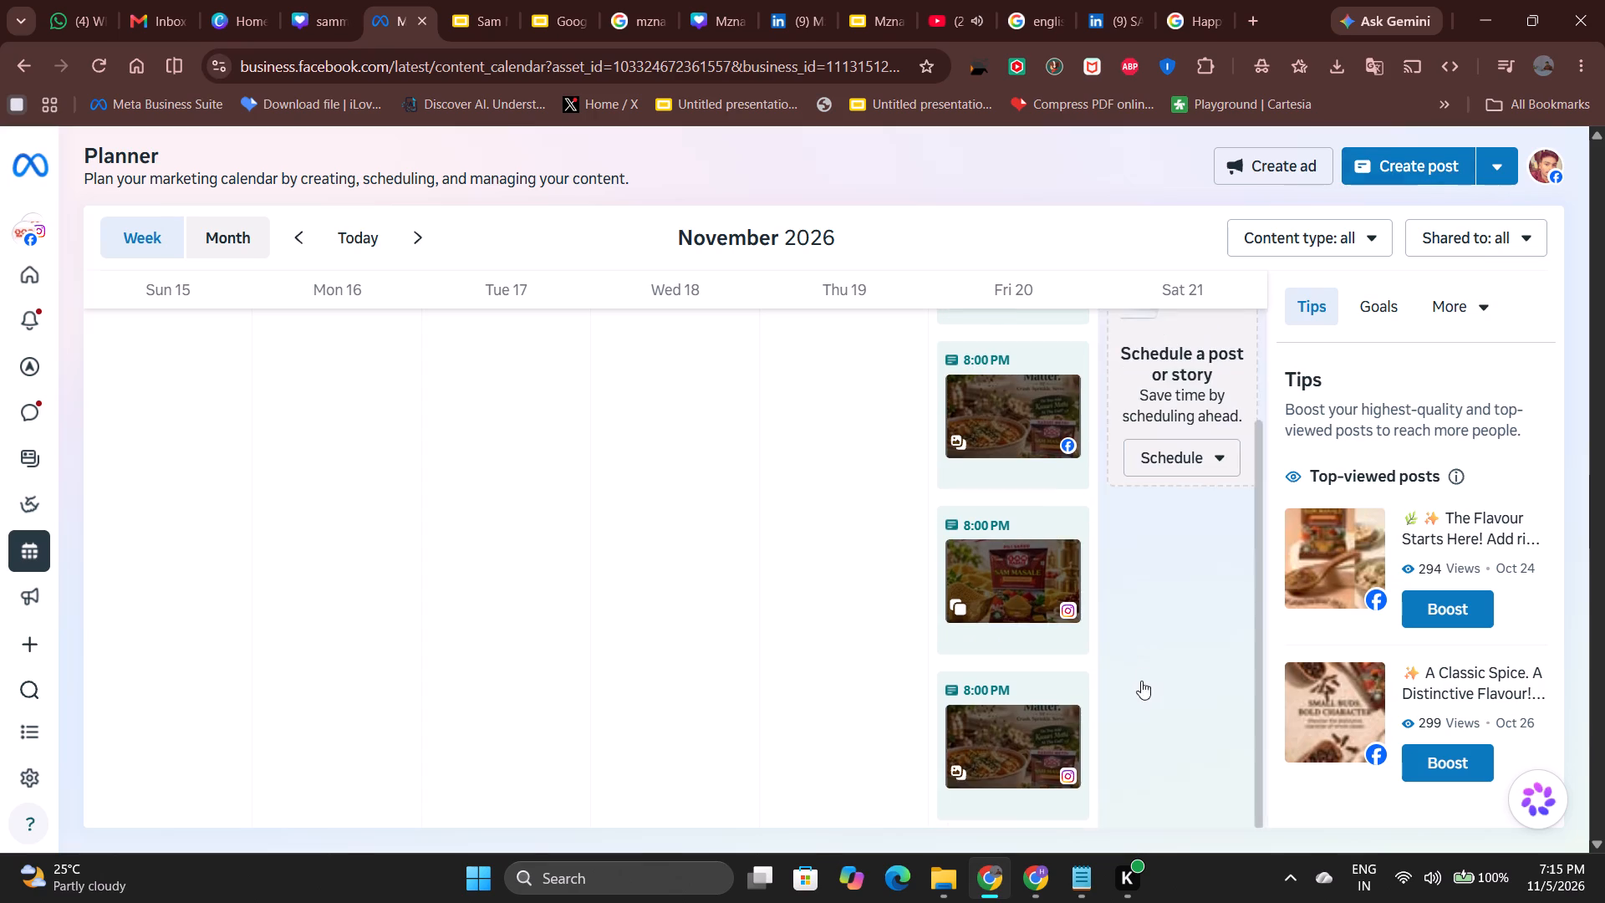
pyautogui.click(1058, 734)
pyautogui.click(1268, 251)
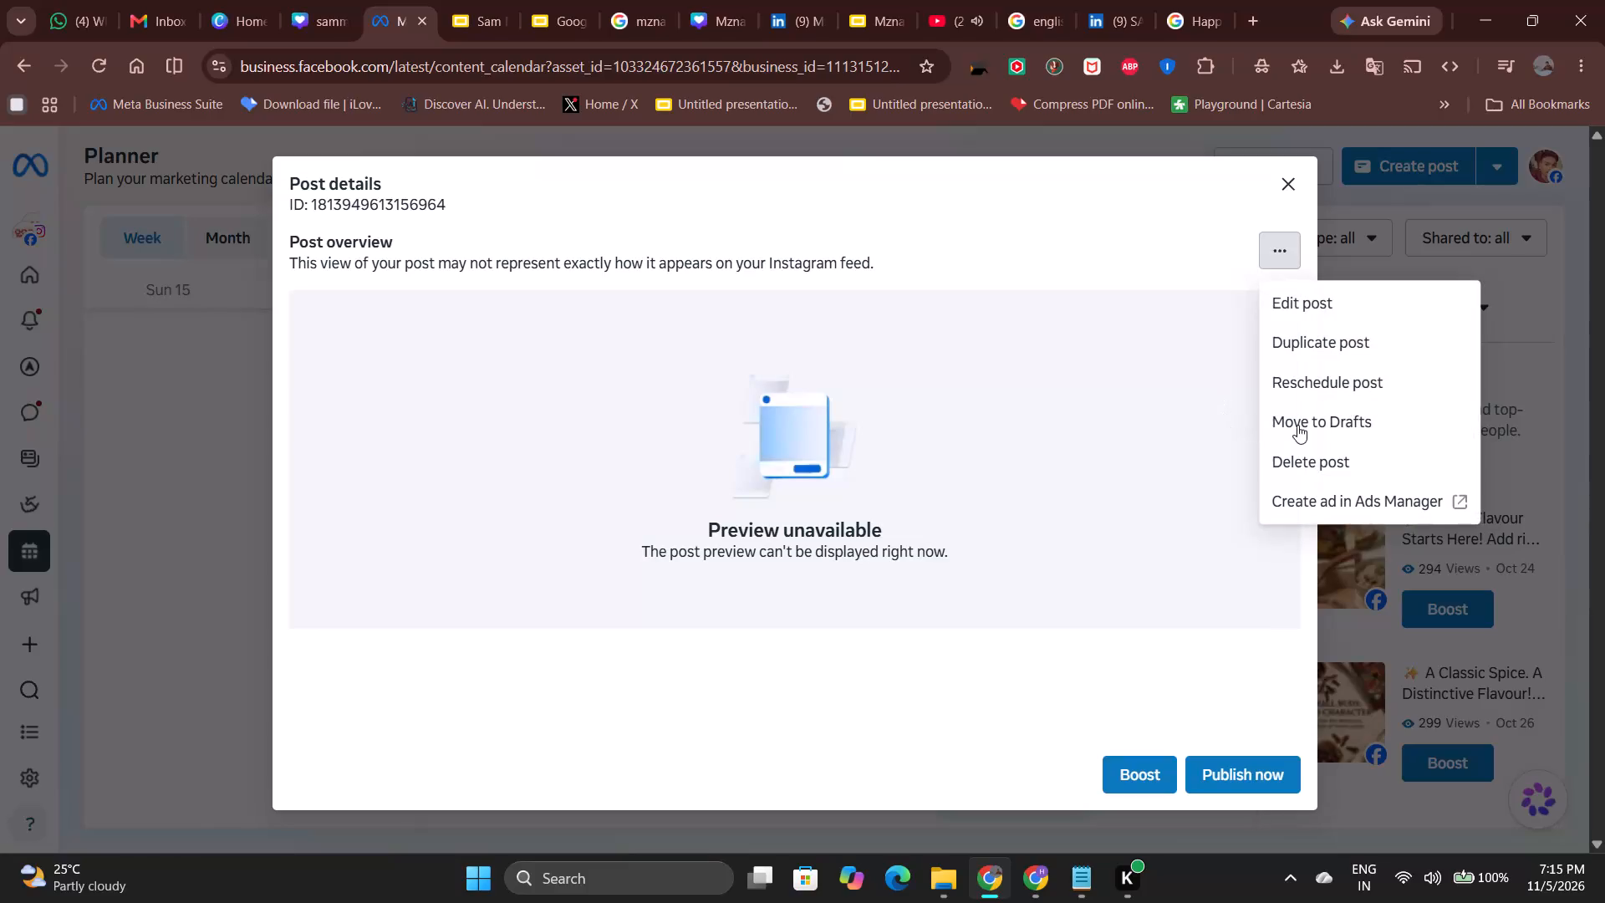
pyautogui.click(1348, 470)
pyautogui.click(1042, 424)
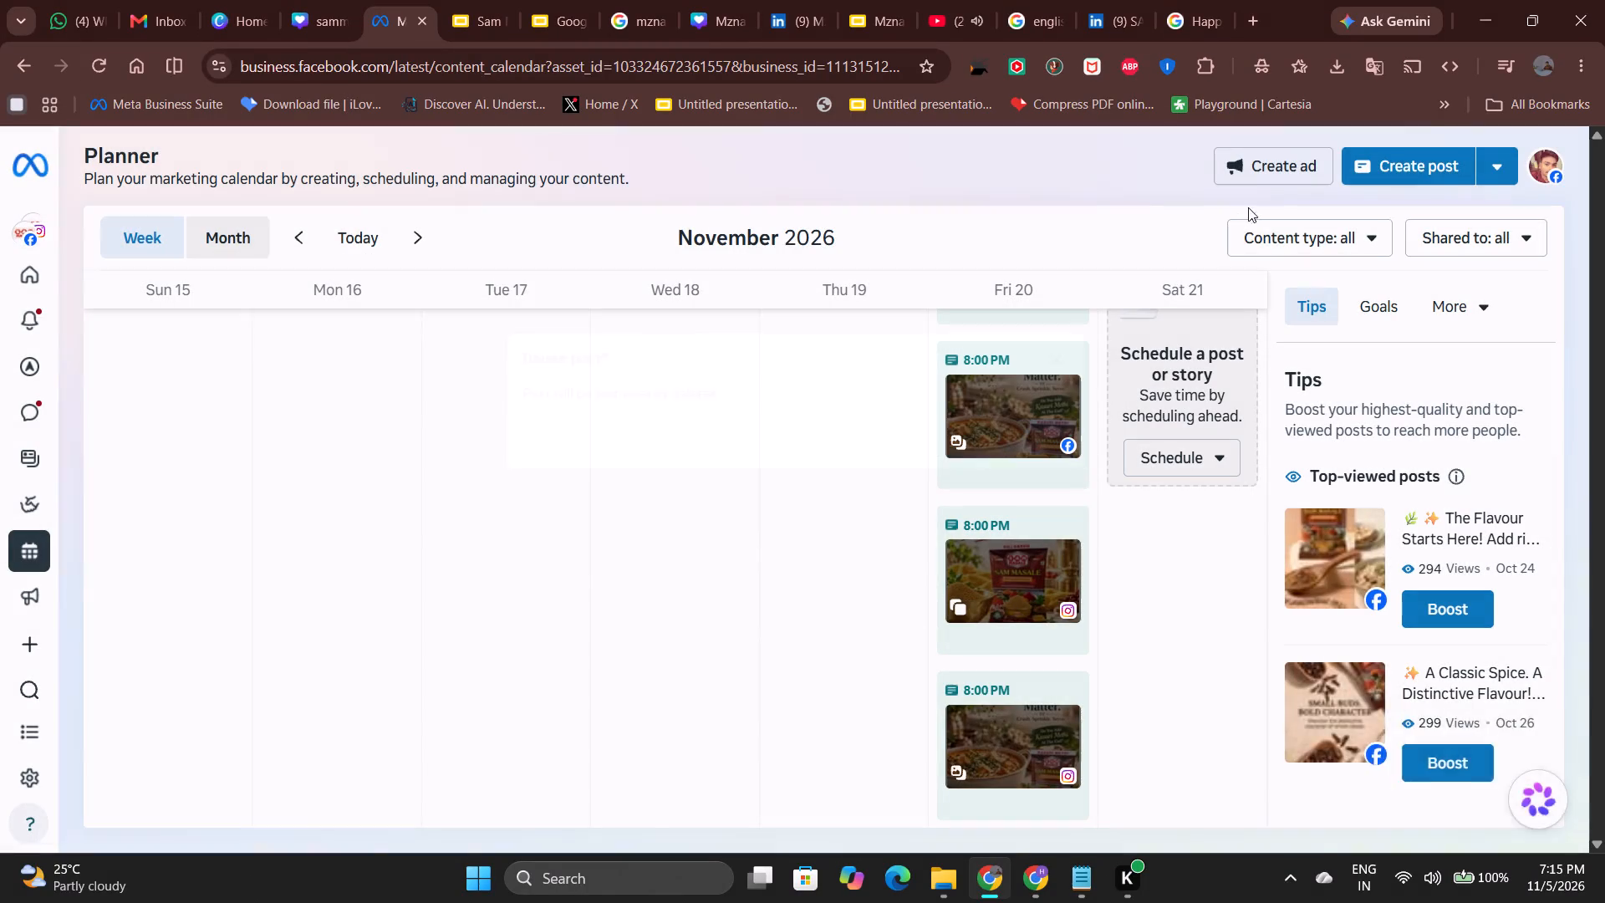
# Start a new post in the Planner and add the "sammasale (33)" image to it.
pyautogui.click(1408, 160)
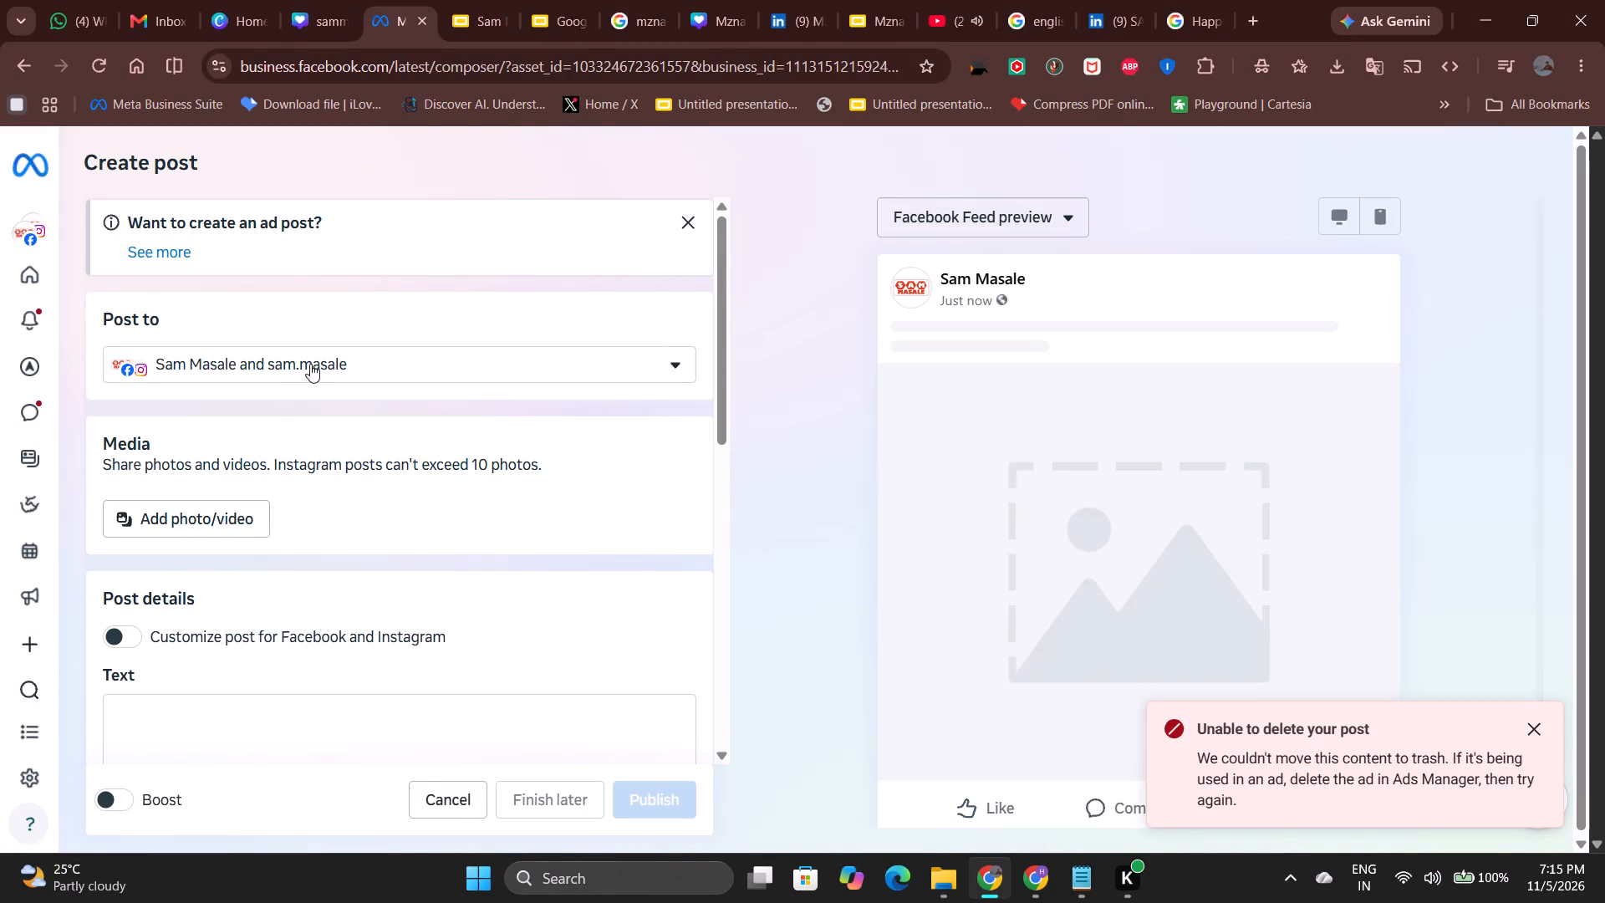
pyautogui.click(181, 508)
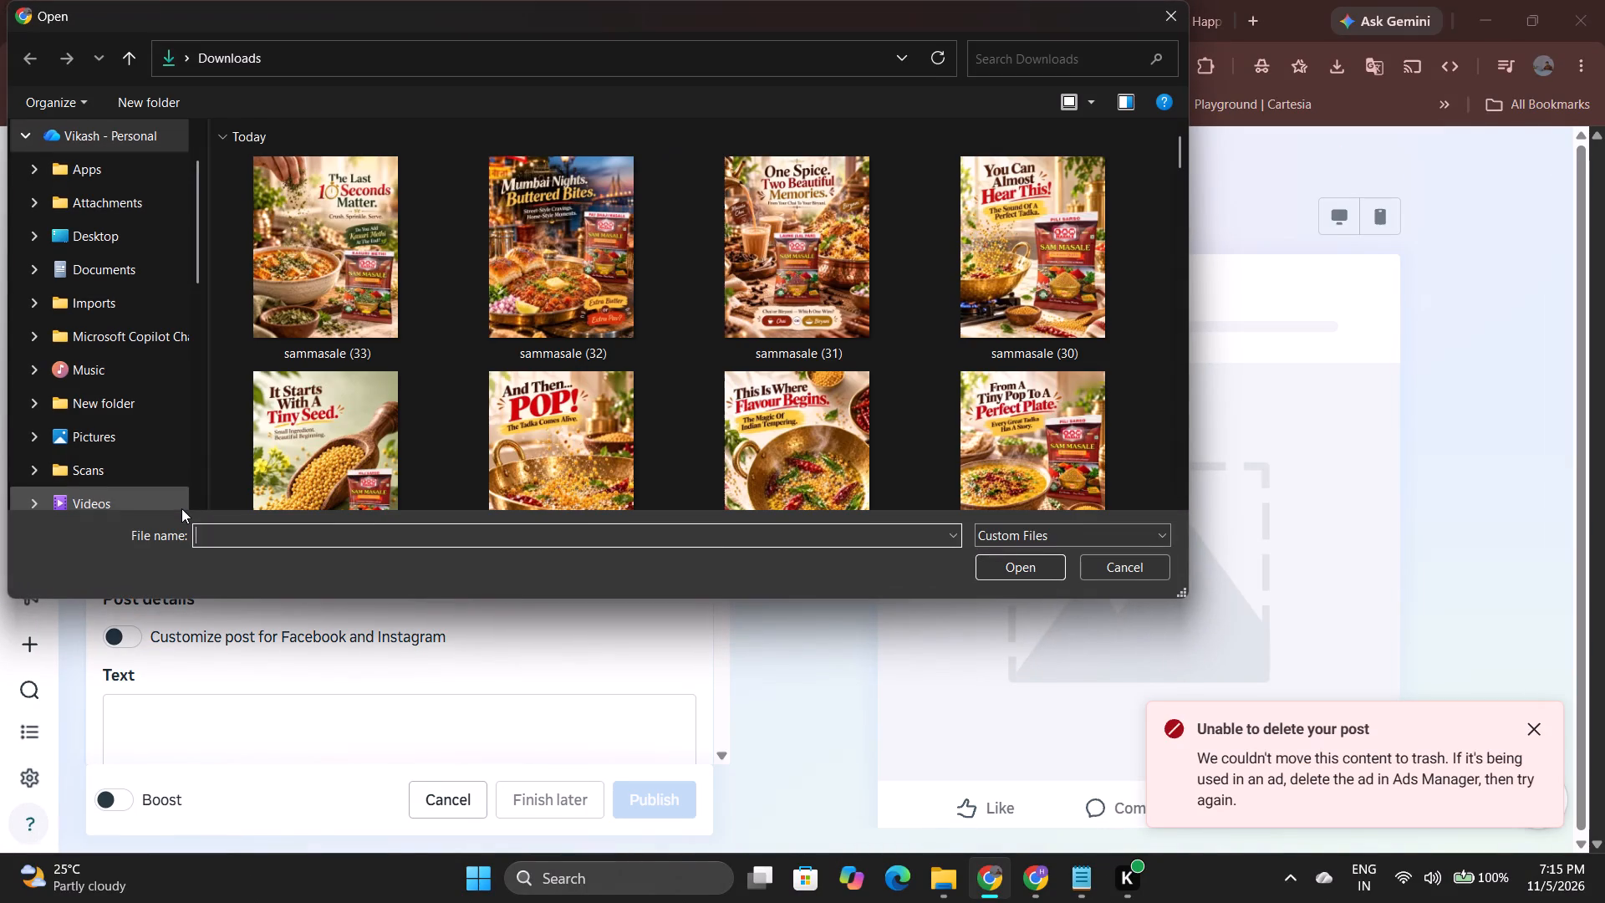
pyautogui.click(288, 227)
pyautogui.press('Return')
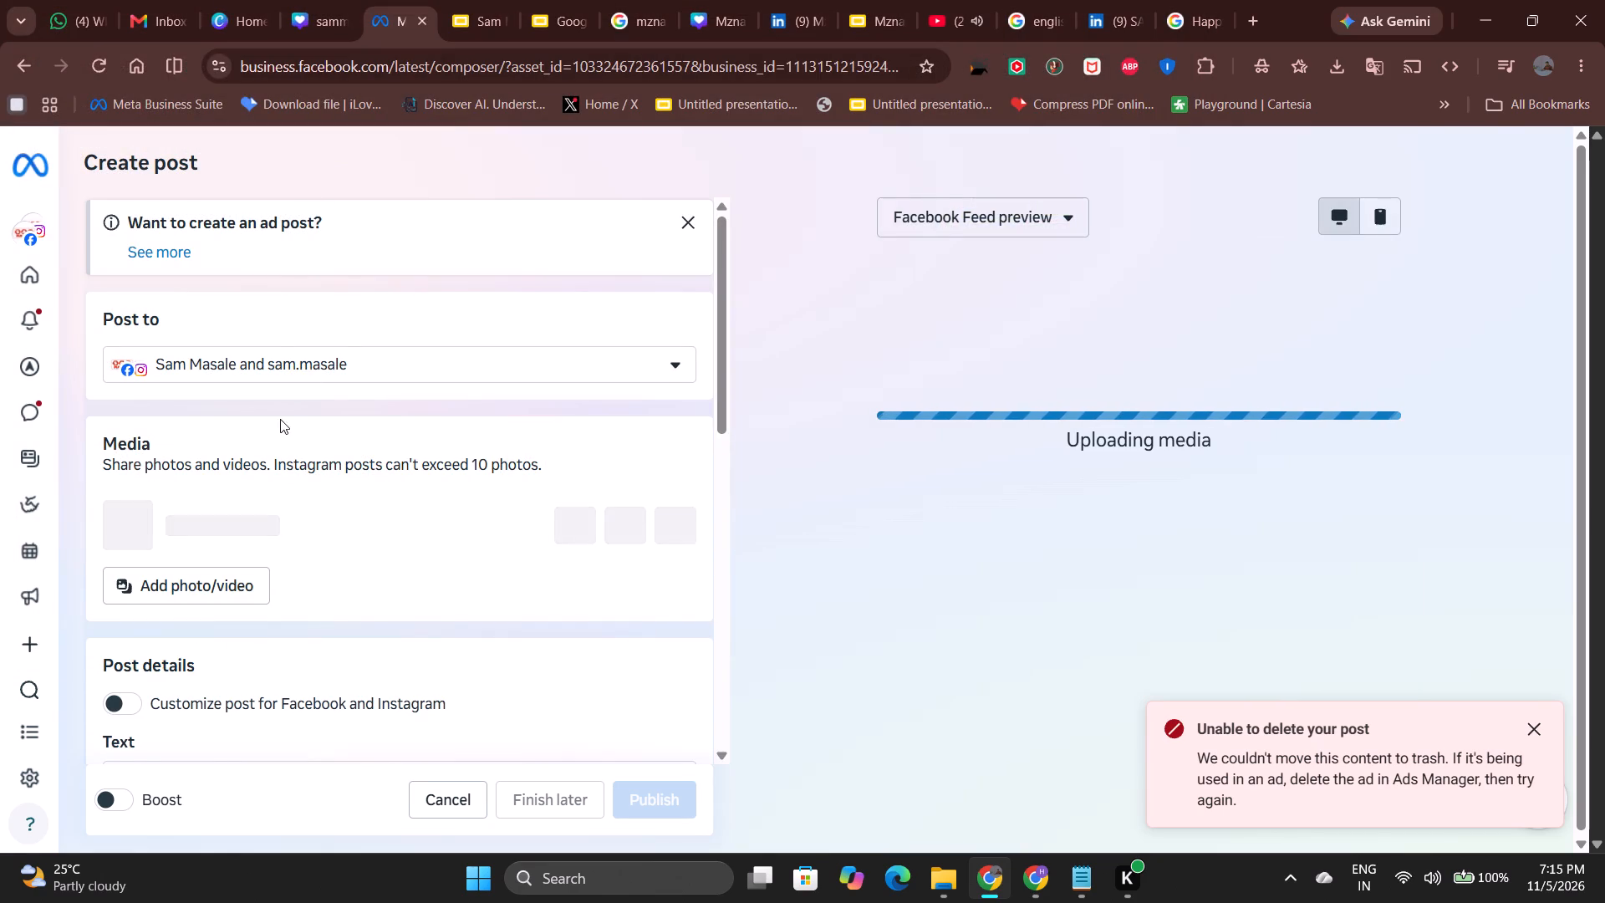
# Copy the full Kasuri Methi caption with hashtags from slide 12 of the Sam Masale presentation for the new post's text.
pyautogui.scroll(-3, 358, 345)
pyautogui.click(243, 458)
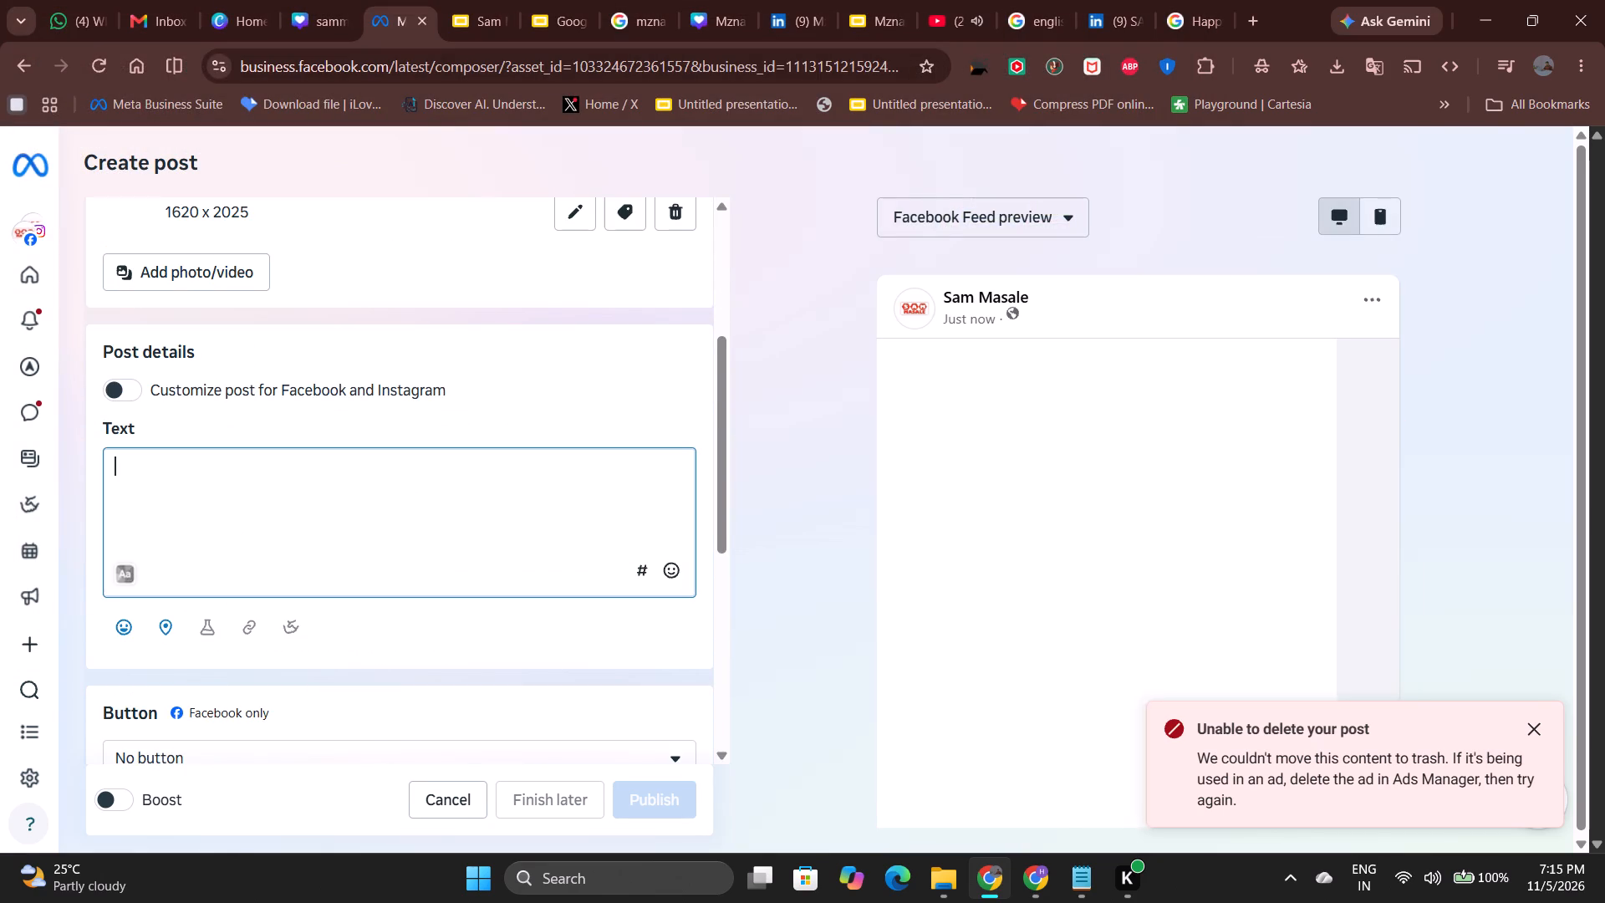
pyautogui.rightClick(292, 489)
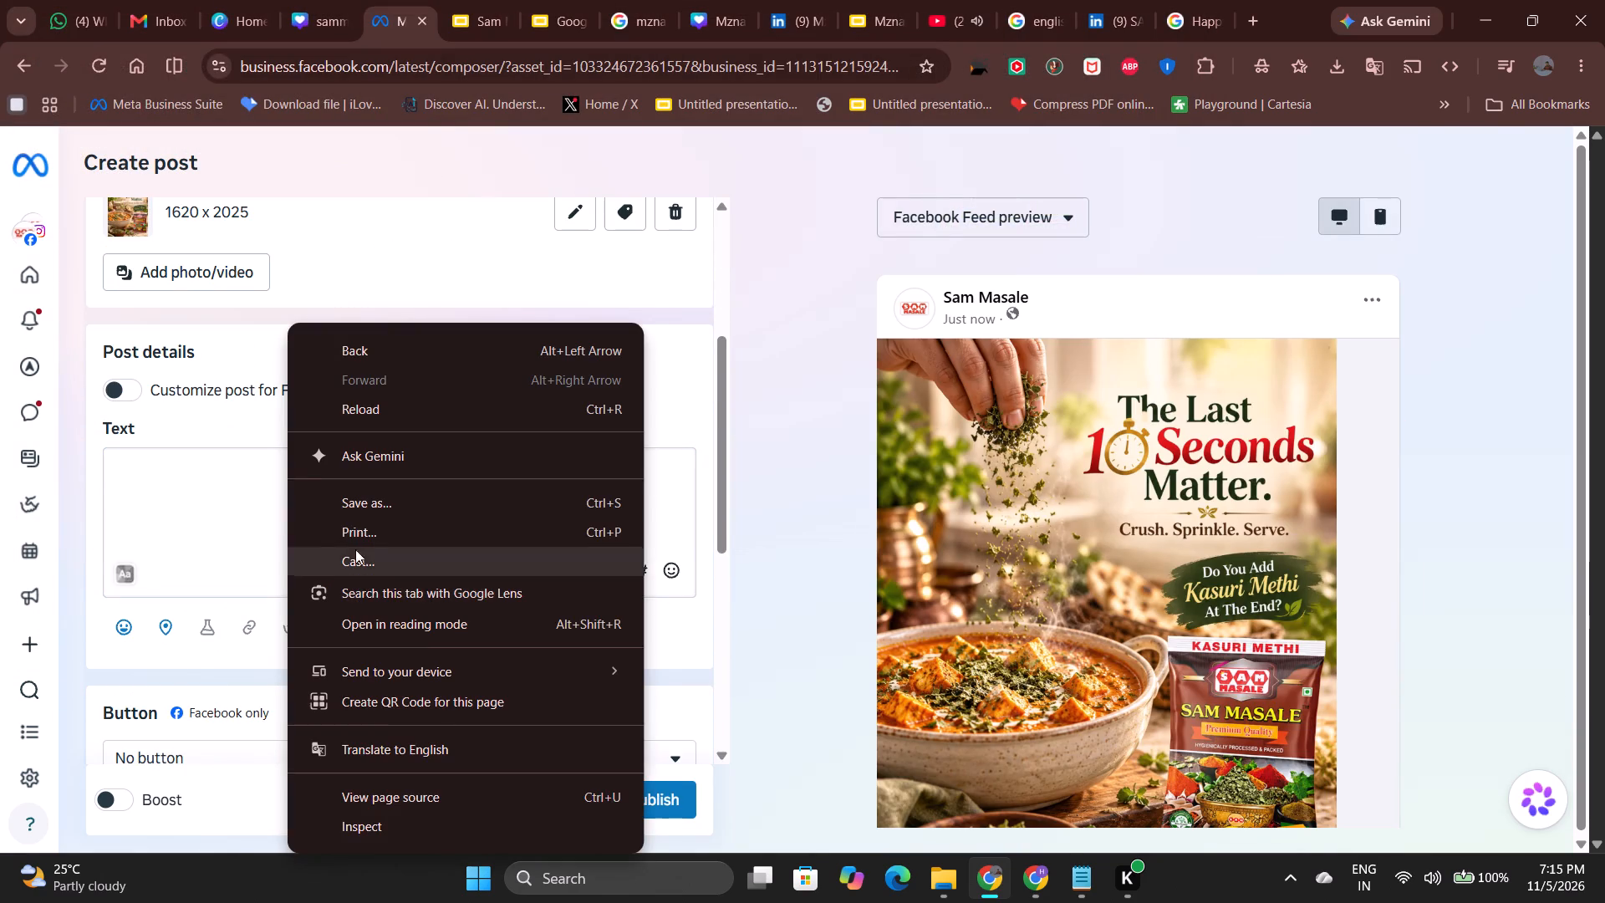
pyautogui.click(237, 481)
pyautogui.click(482, 0)
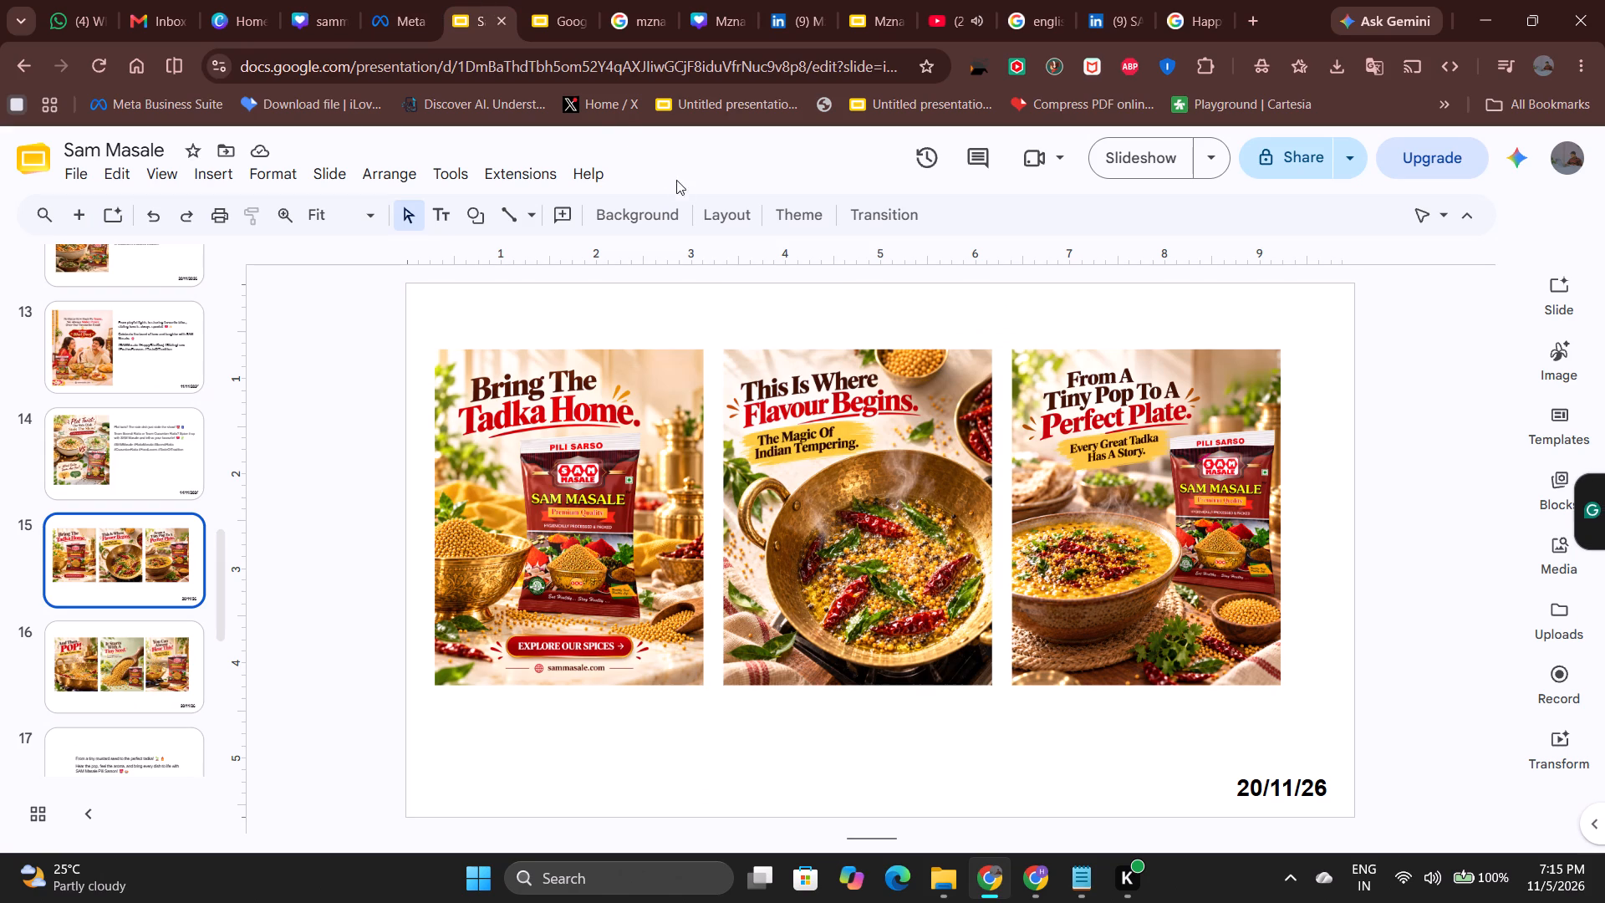
pyautogui.click(543, 18)
pyautogui.click(451, 0)
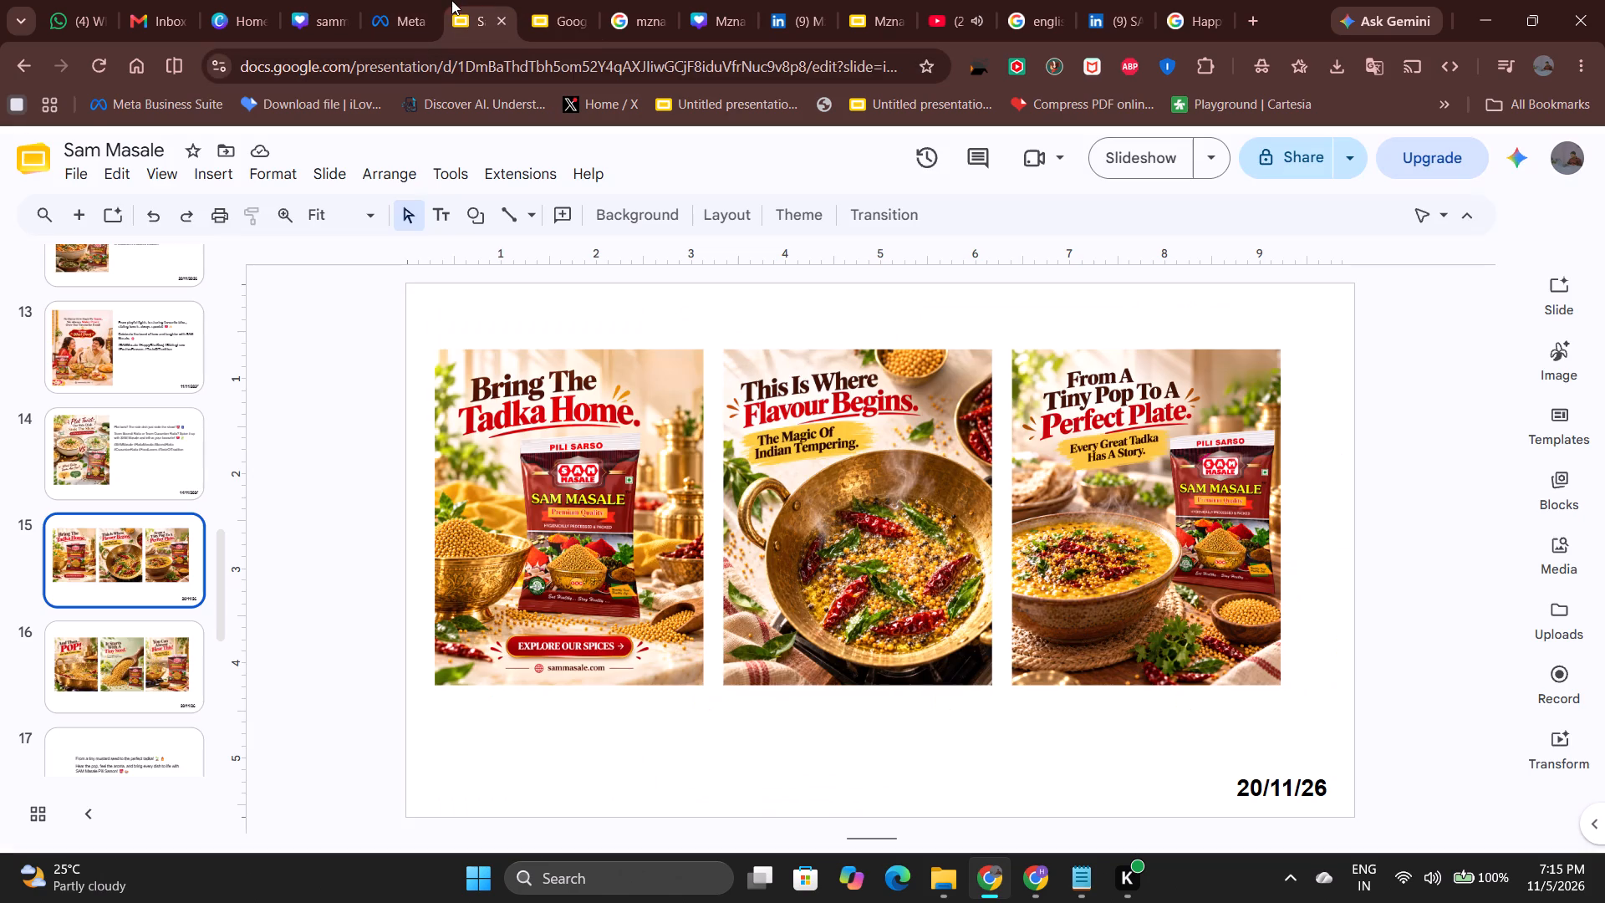
pyautogui.scroll(-1, 110, 496)
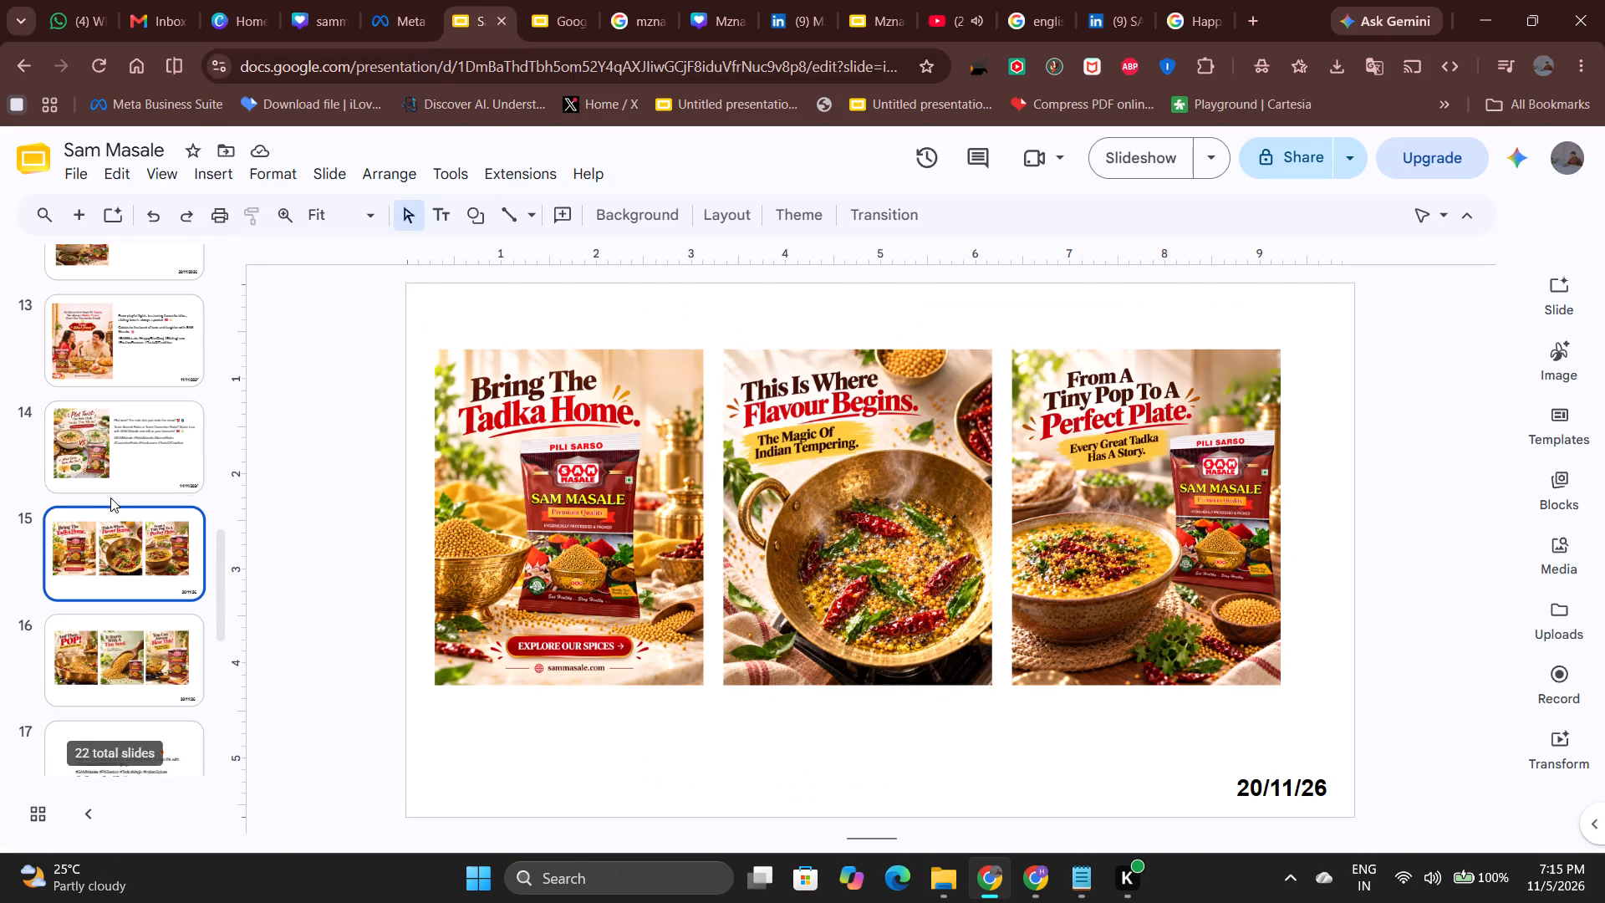
pyautogui.scroll(-2, 125, 551)
pyautogui.scroll(6, 84, 428)
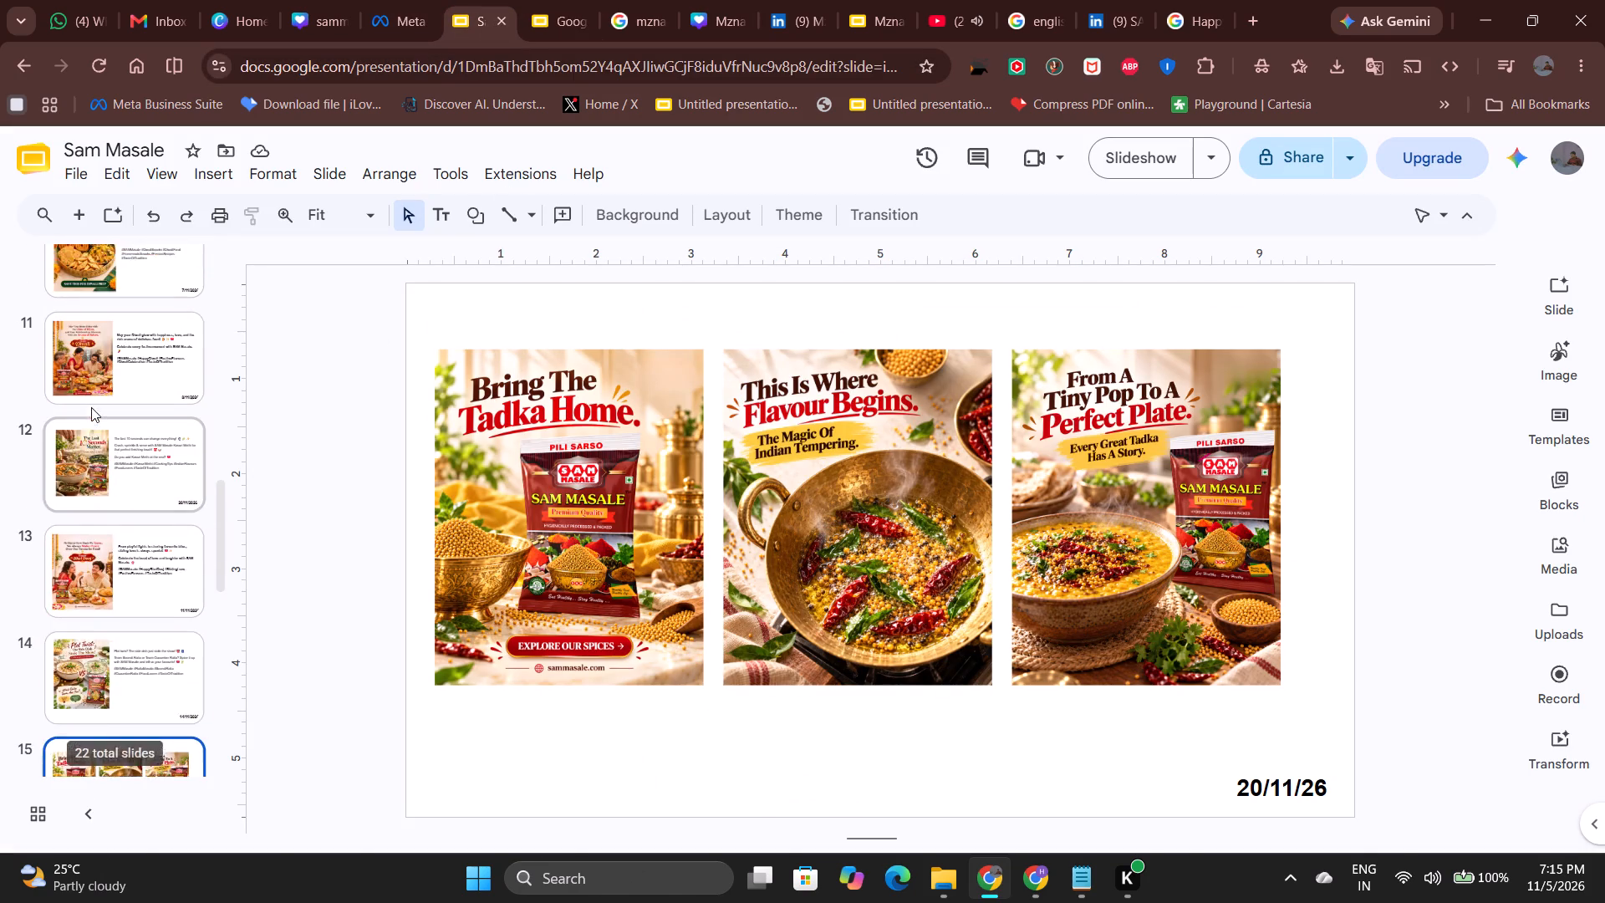
pyautogui.scroll(9, 91, 407)
pyautogui.scroll(-2, 124, 577)
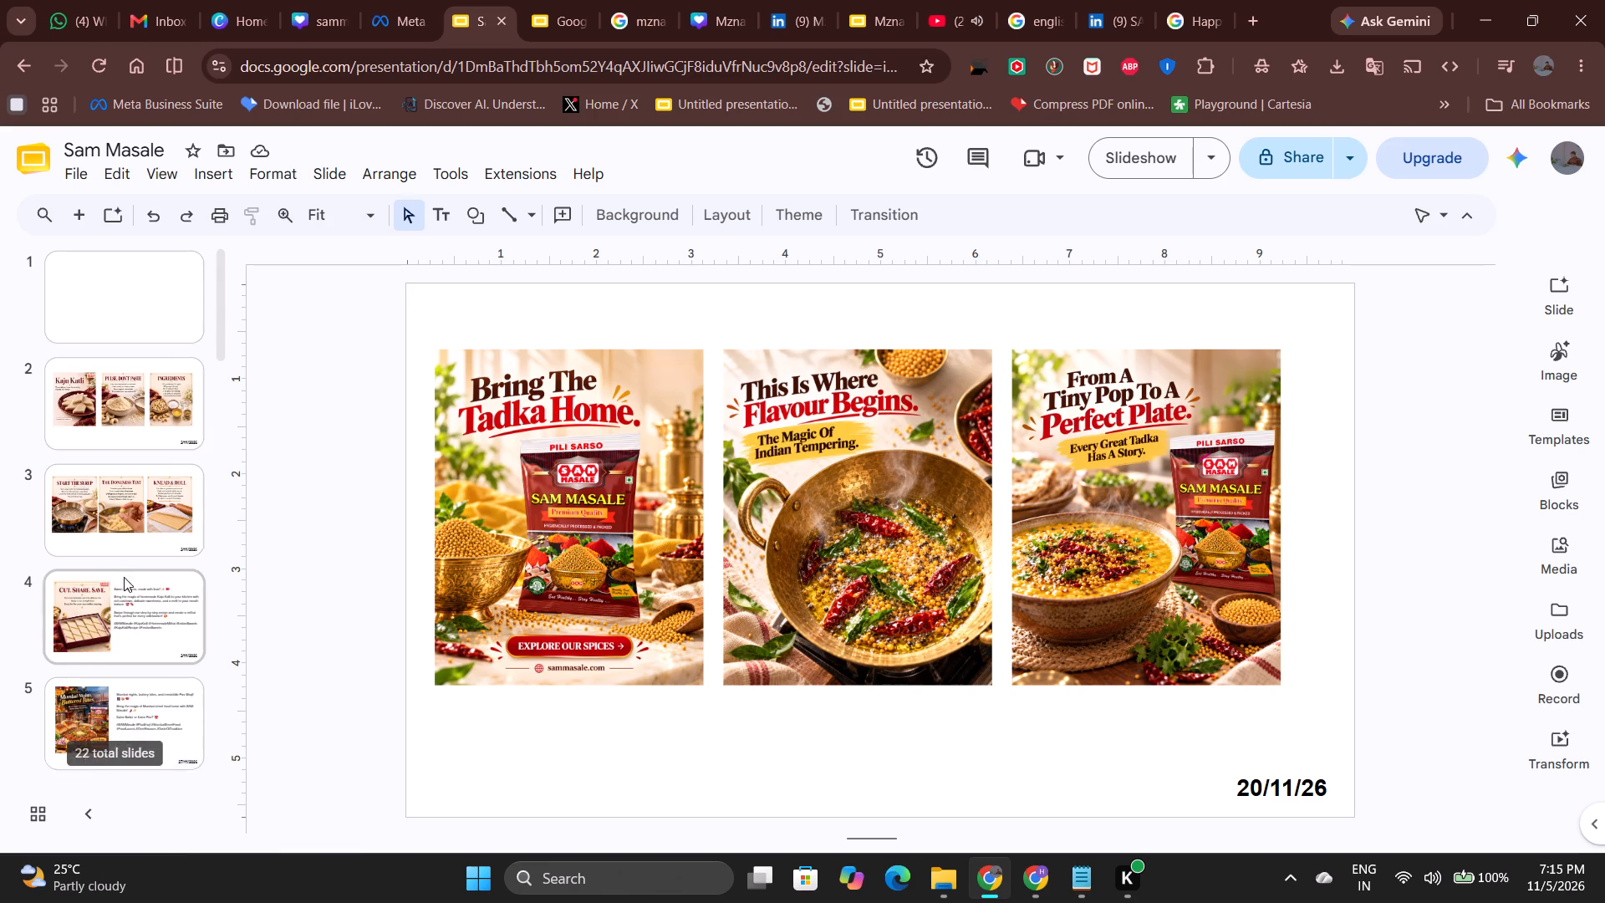
pyautogui.scroll(-2, 124, 577)
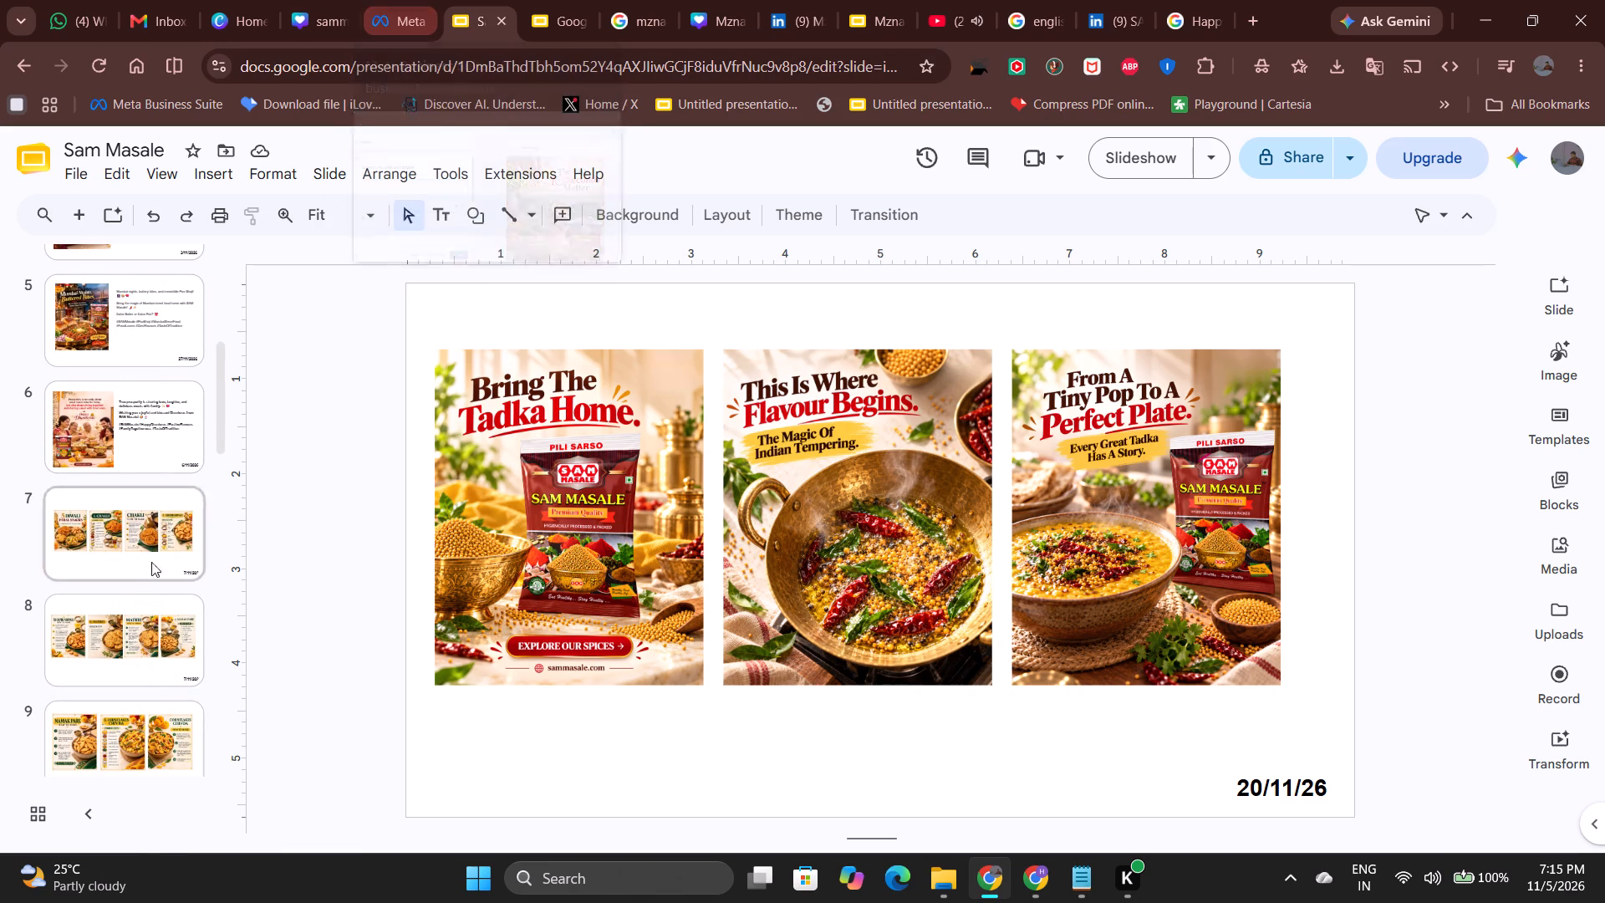
pyautogui.scroll(-6, 158, 577)
pyautogui.click(118, 429)
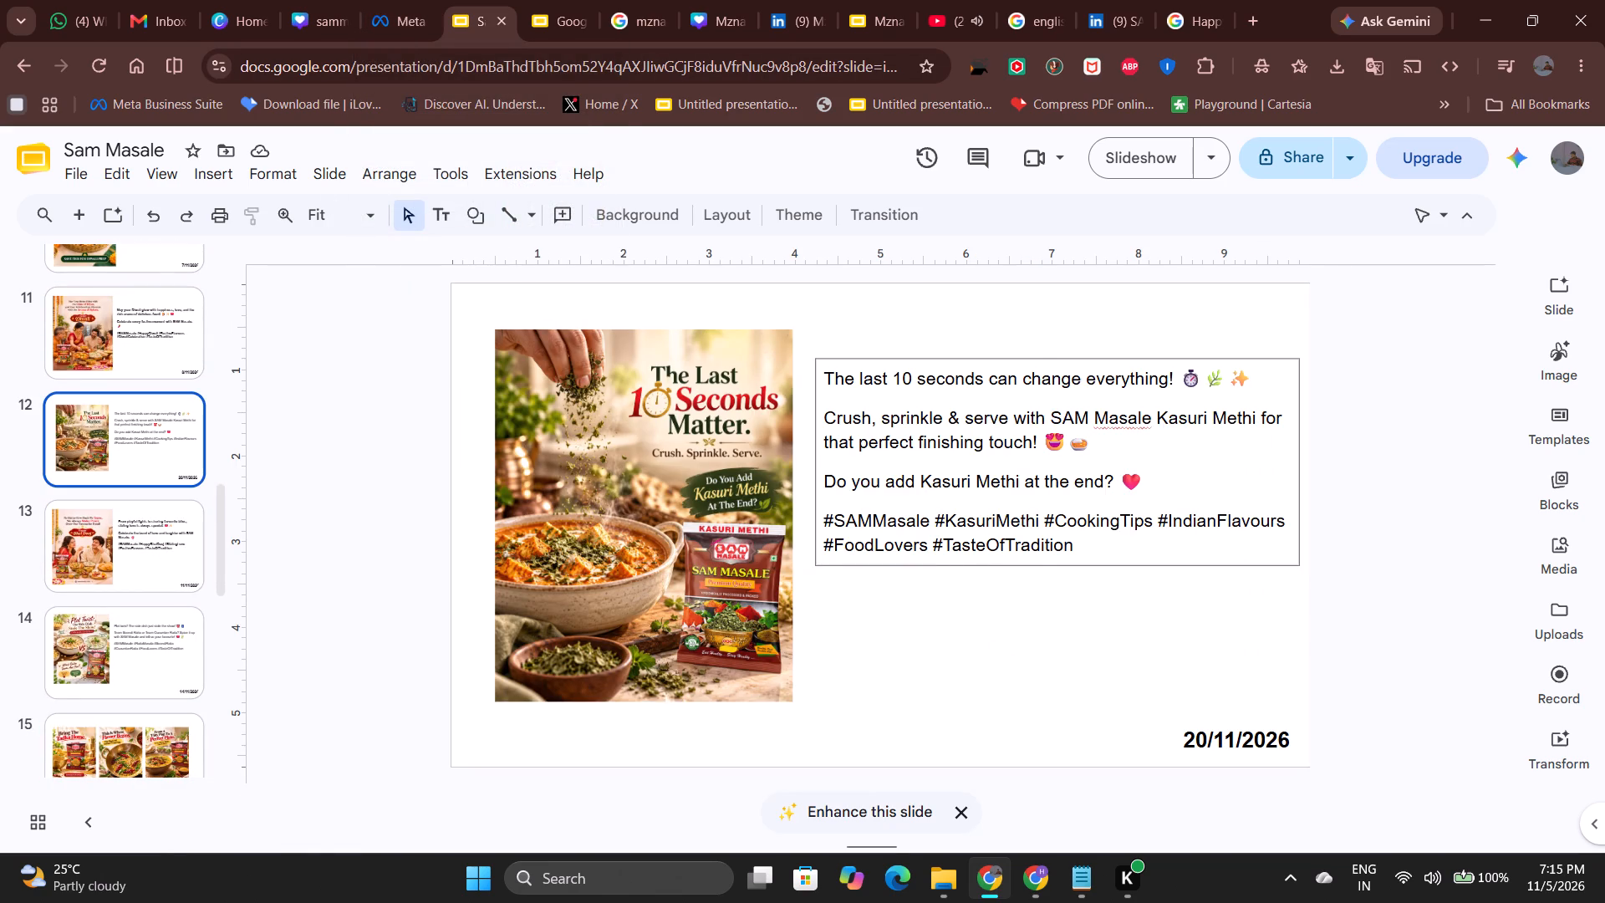
pyautogui.click(1022, 521)
pyautogui.hotkey('ctrl', 'a')
pyautogui.hotkey('ctrl', 'c')
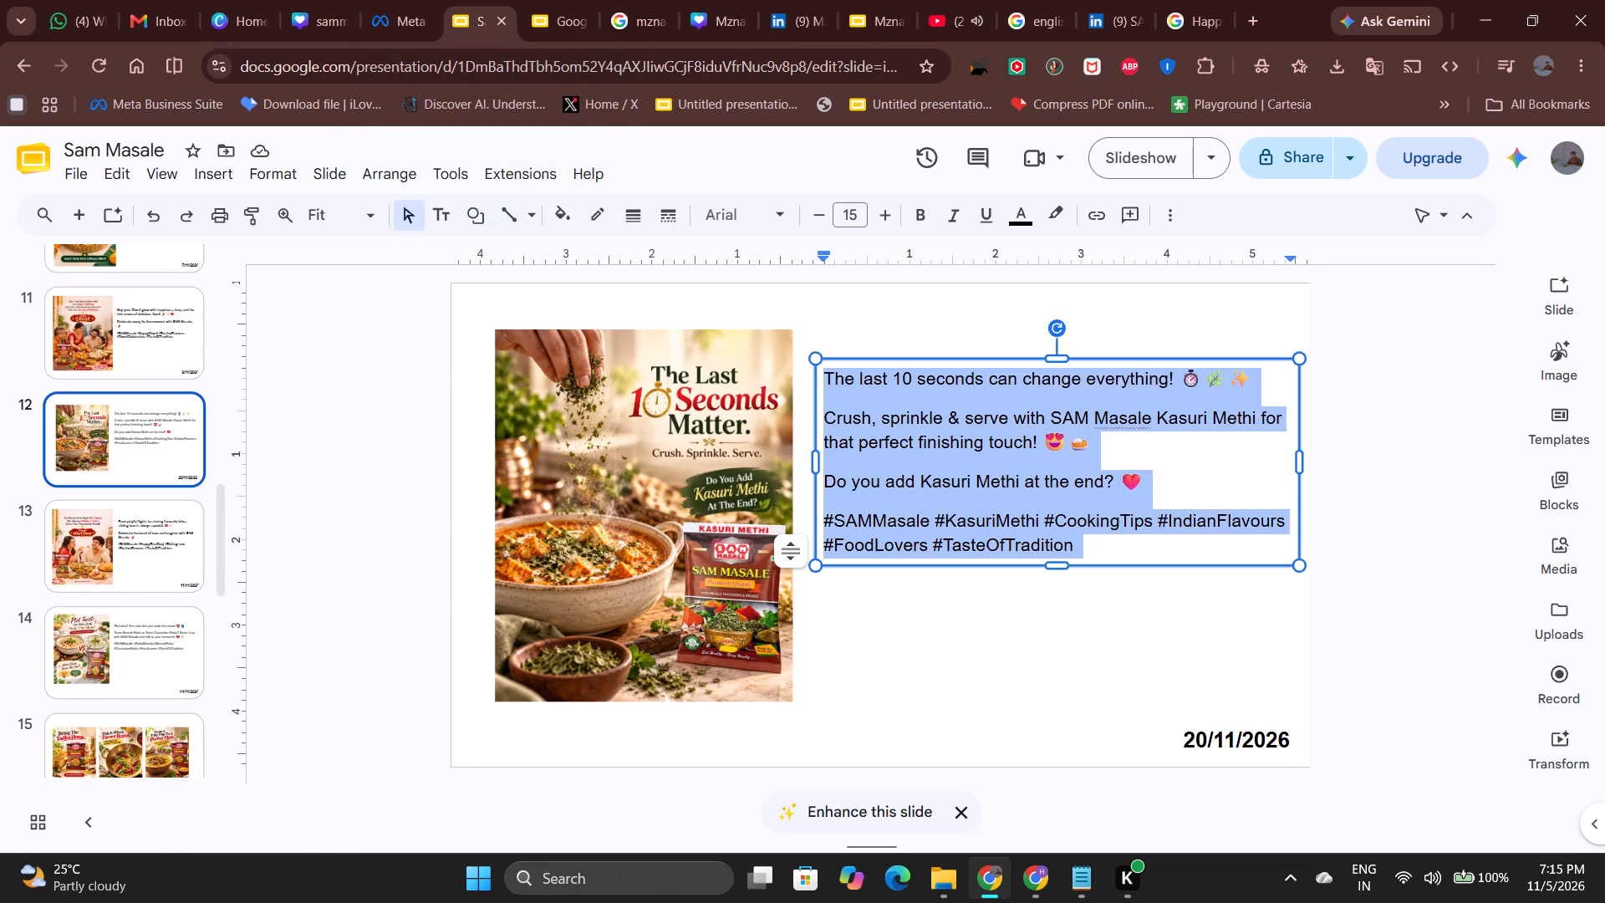
# Change the date on the "The Last 10 Seconds Matter" slide to 15/11/2026.
pyautogui.click(1206, 727)
pyautogui.press('BackSpace')
pyautogui.press('BackSpace')
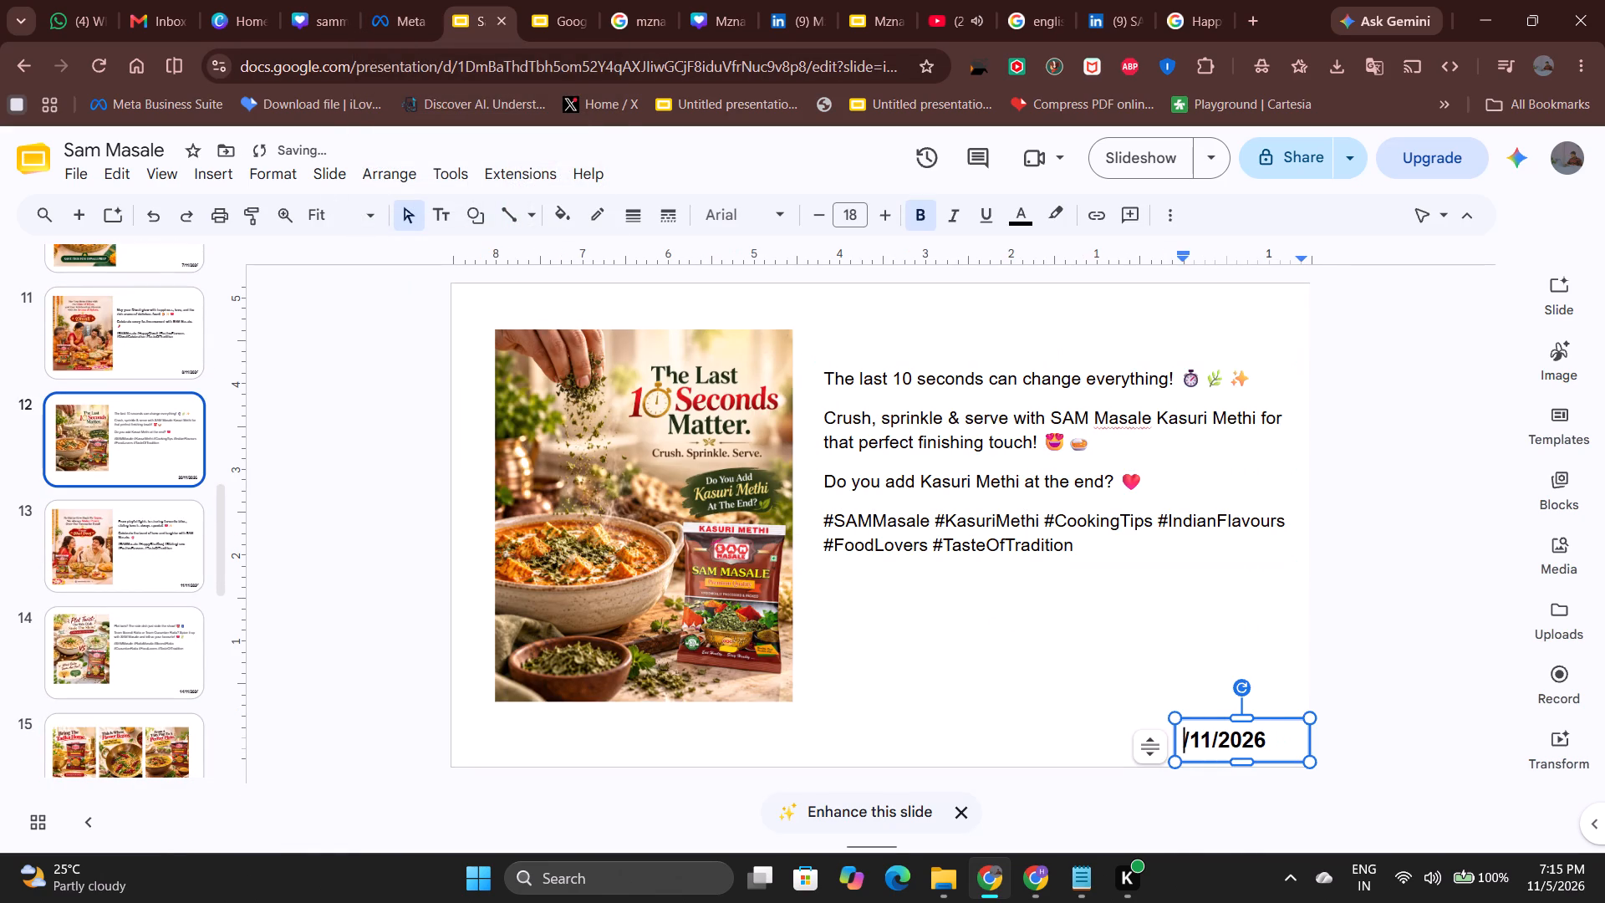
pyautogui.write('15')
pyautogui.click(1047, 658)
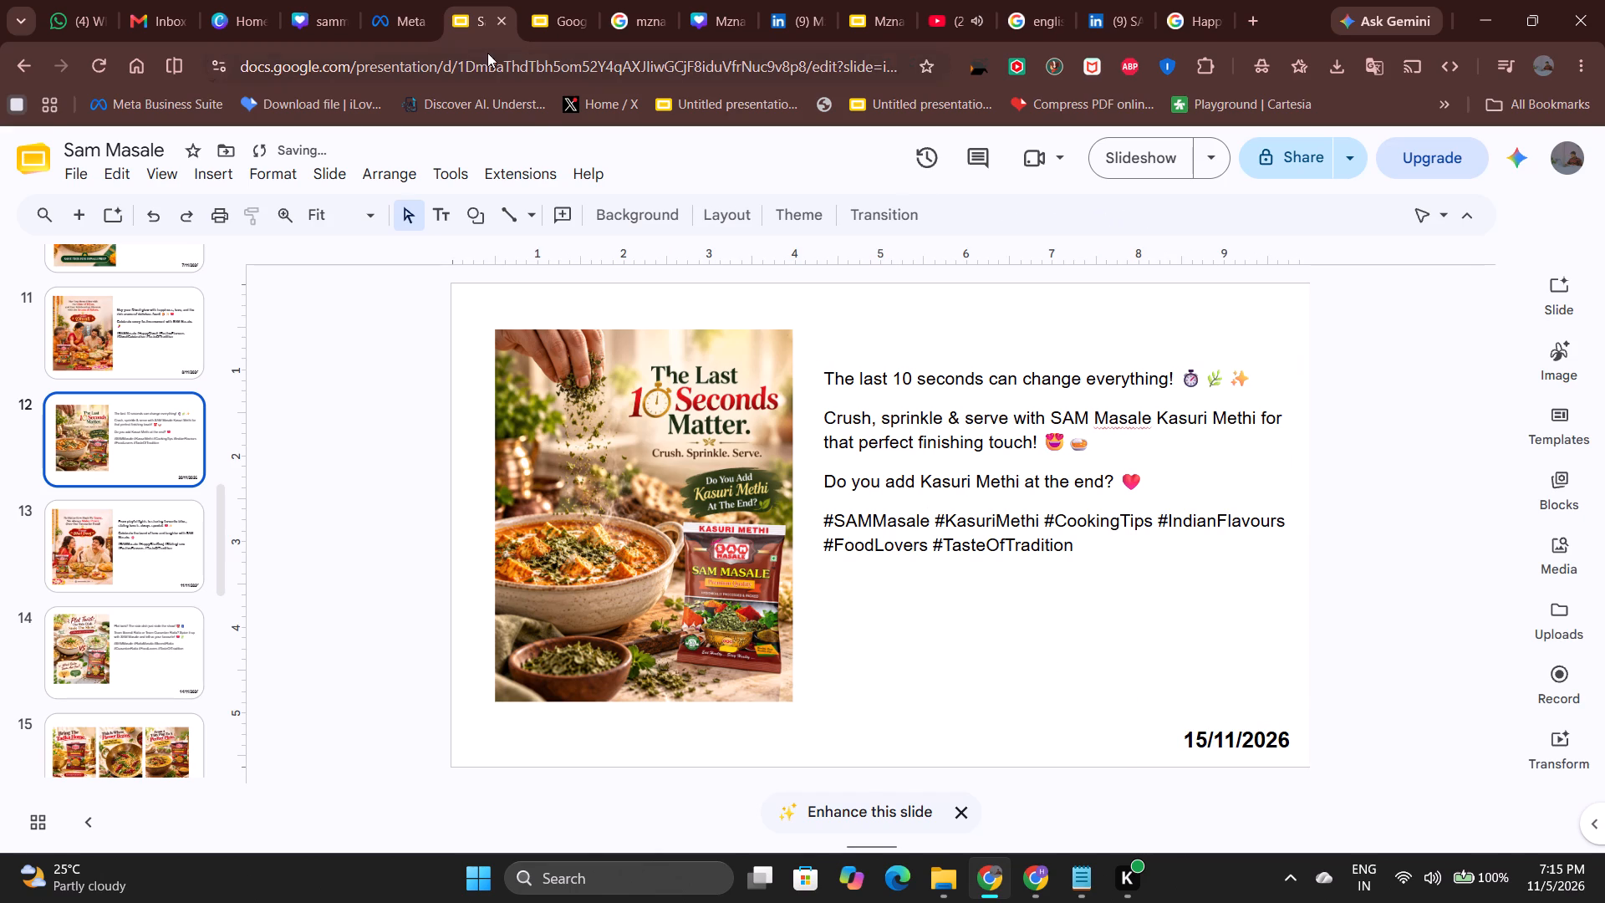
# Paste the copied Kasuri Methi caption with hashtags into the new post's text in Meta Business Suite.
pyautogui.click(387, 0)
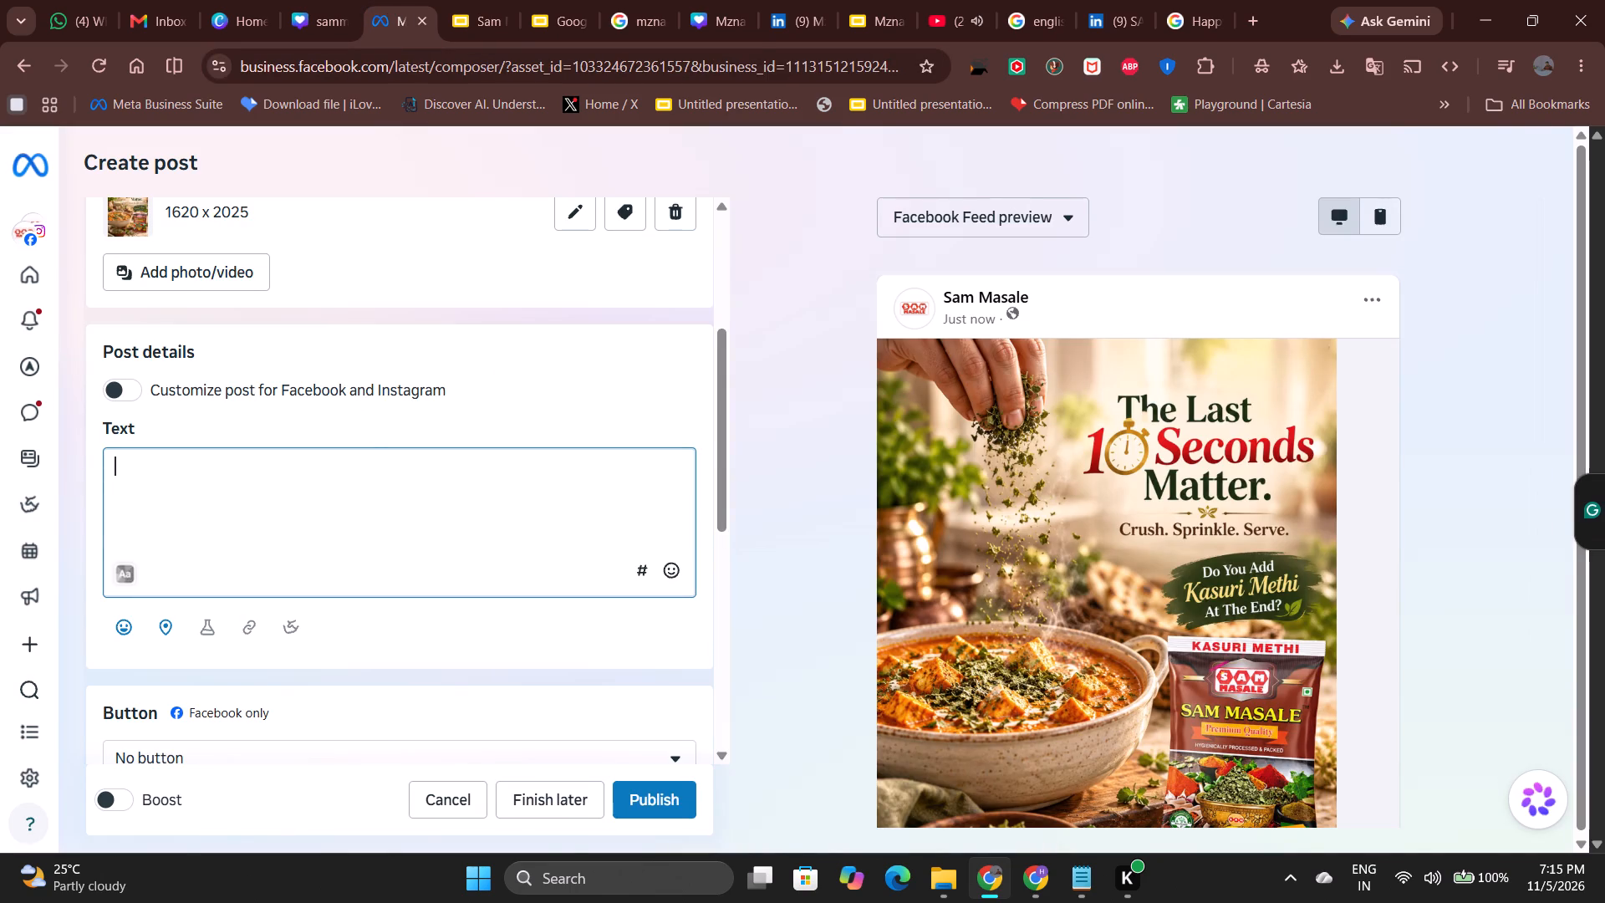
pyautogui.hotkey('ctrl', 'v')
# Turn on scheduling for the post and set both the Facebook and Instagram dates to Nov 15, 2026.
pyautogui.scroll(-2, 476, 350)
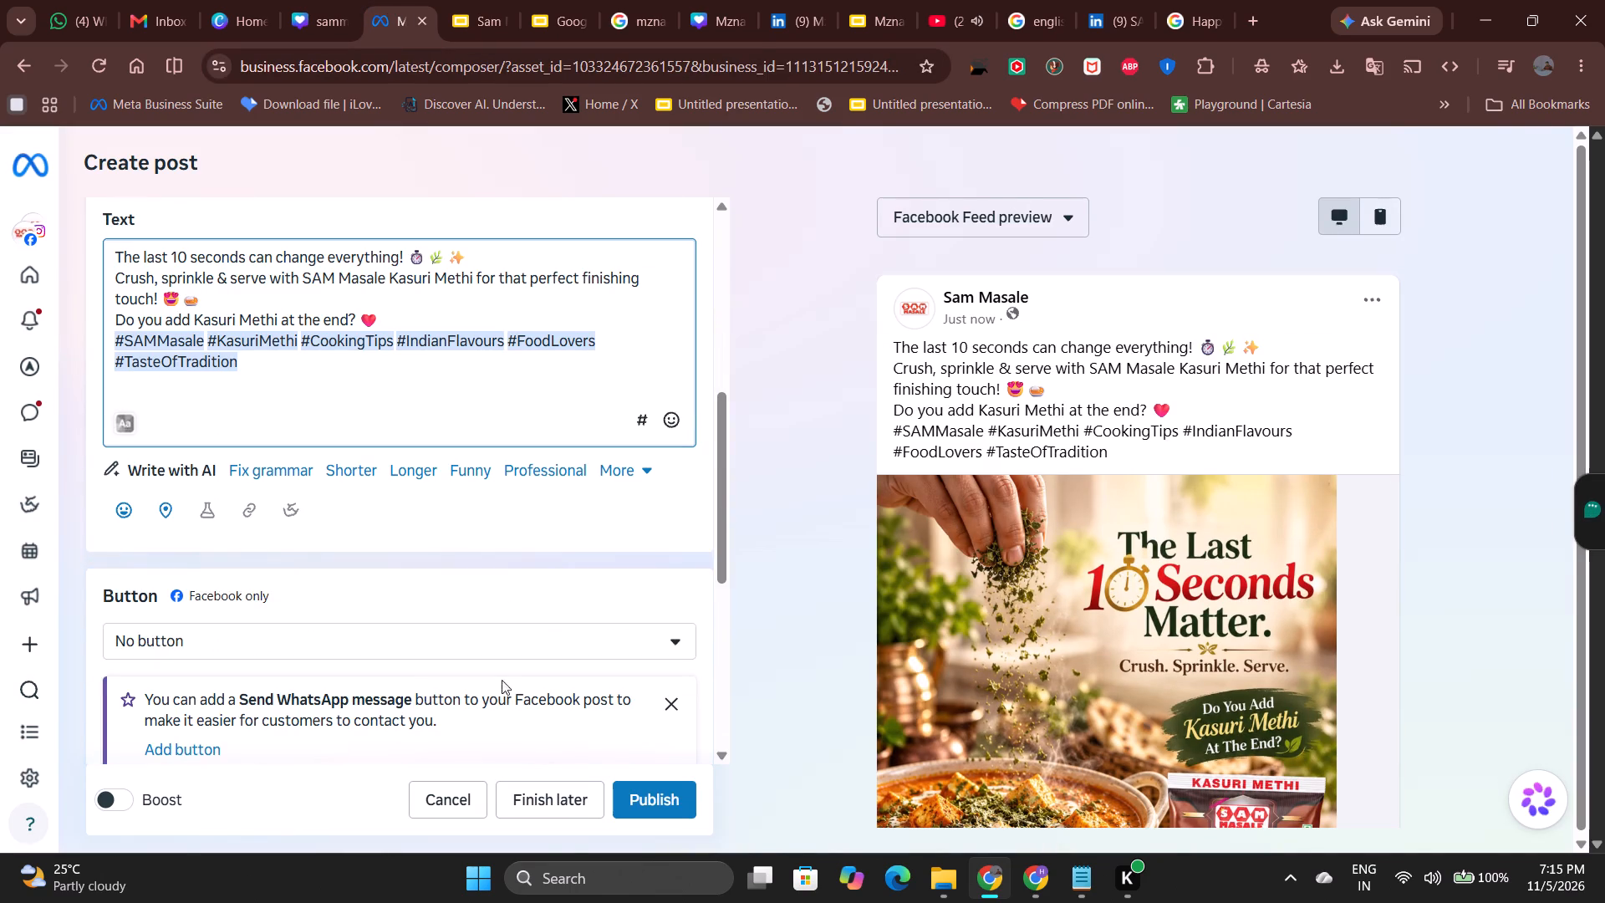
pyautogui.scroll(-6, 679, 610)
pyautogui.click(663, 223)
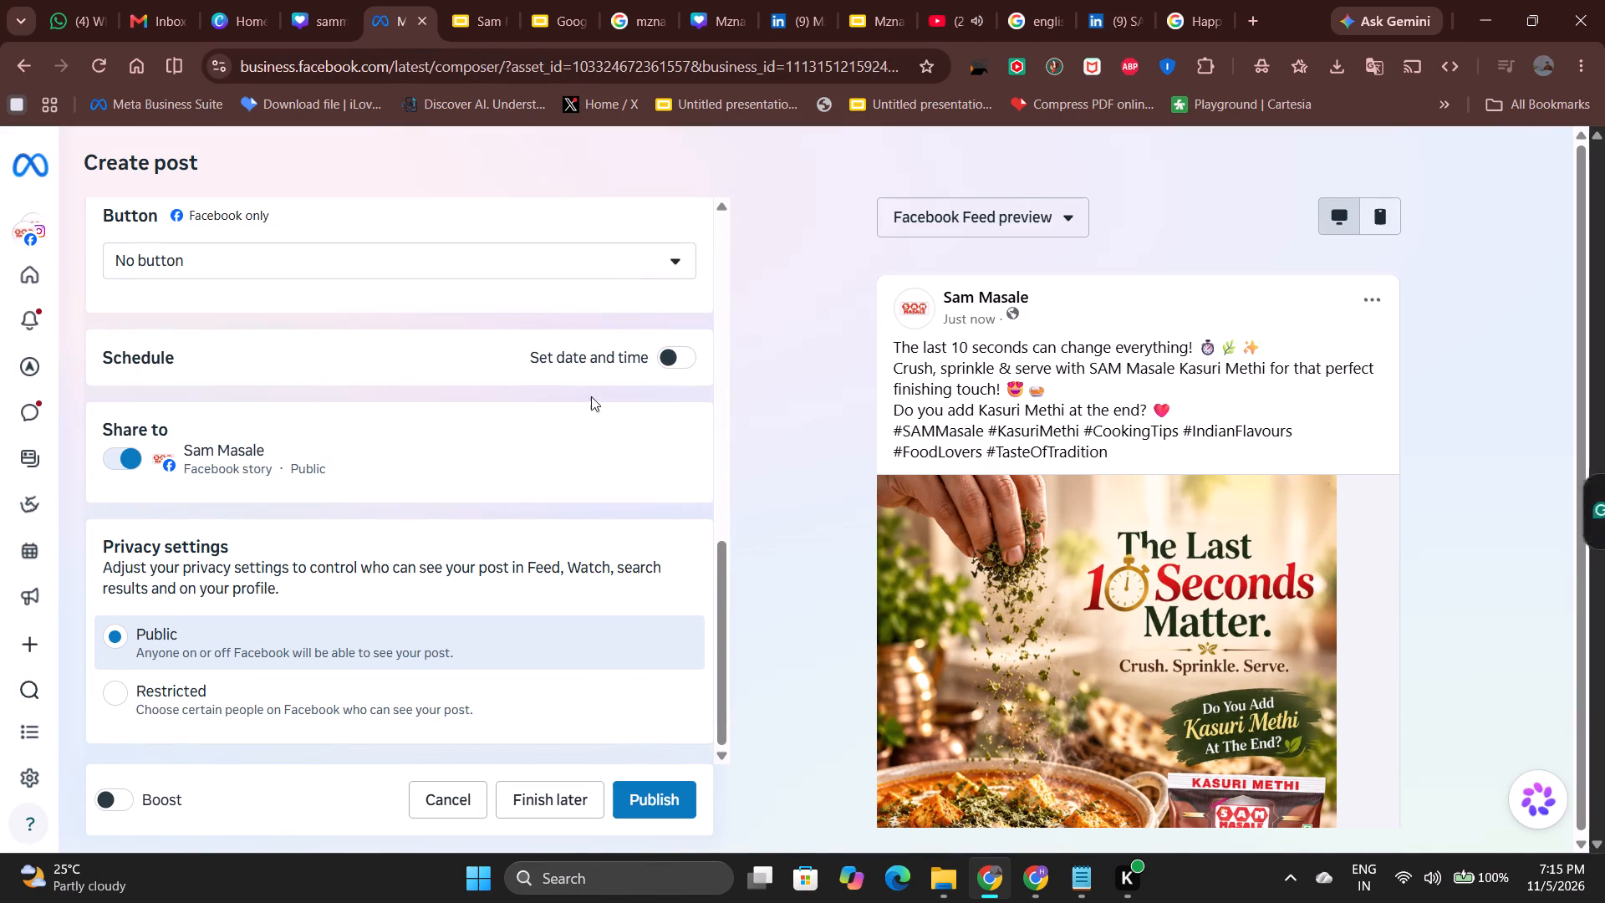
pyautogui.click(675, 352)
pyautogui.click(298, 492)
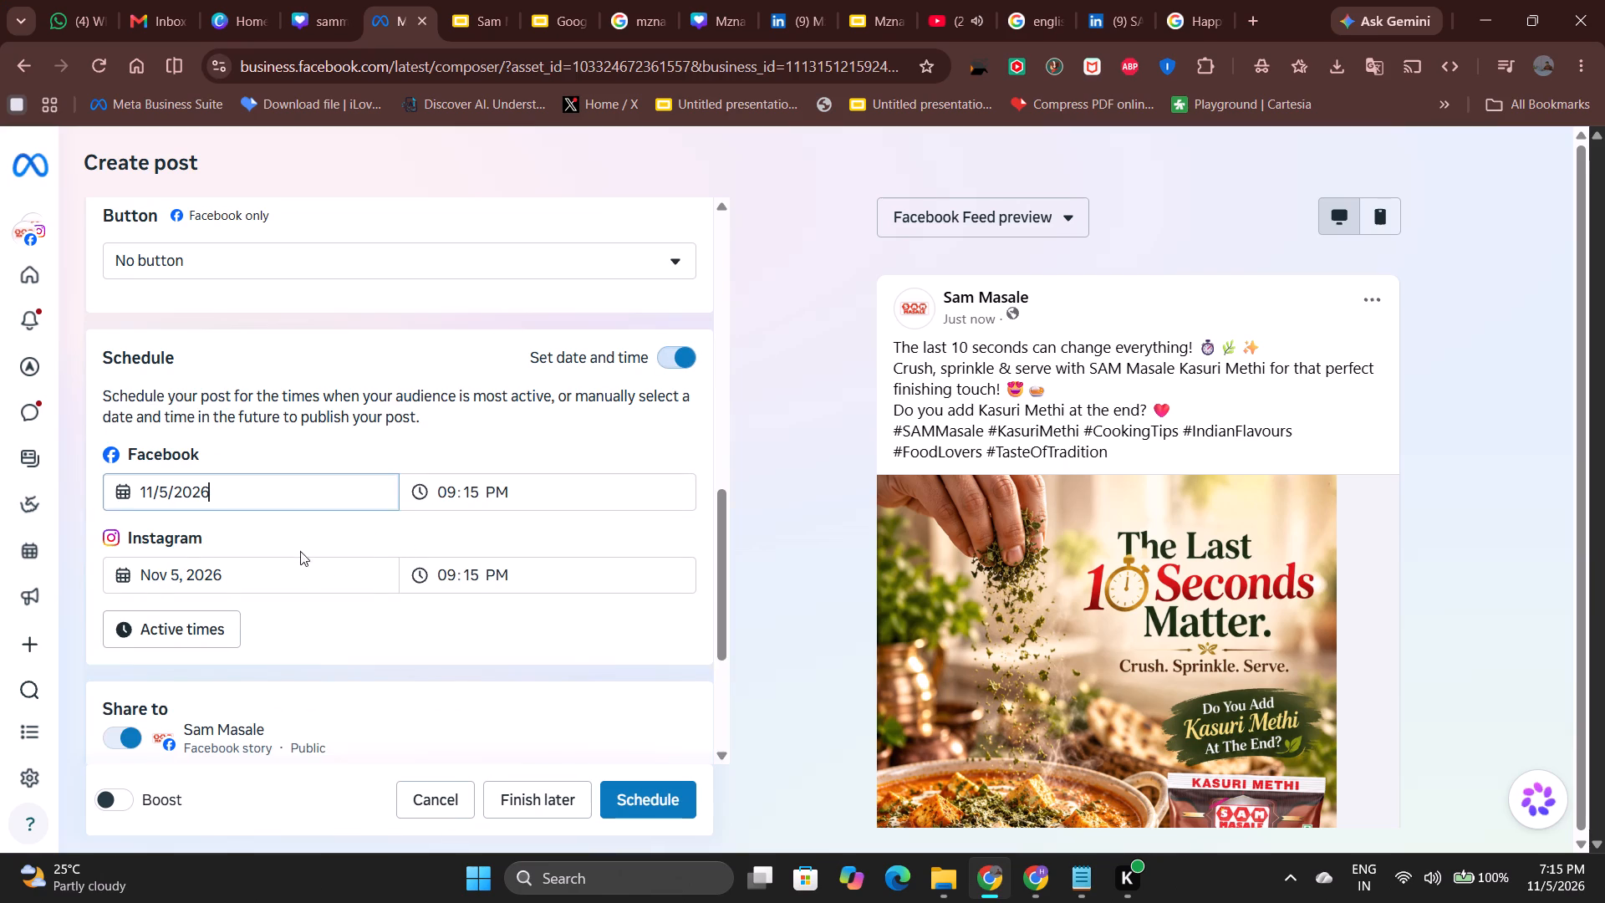
pyautogui.click(145, 666)
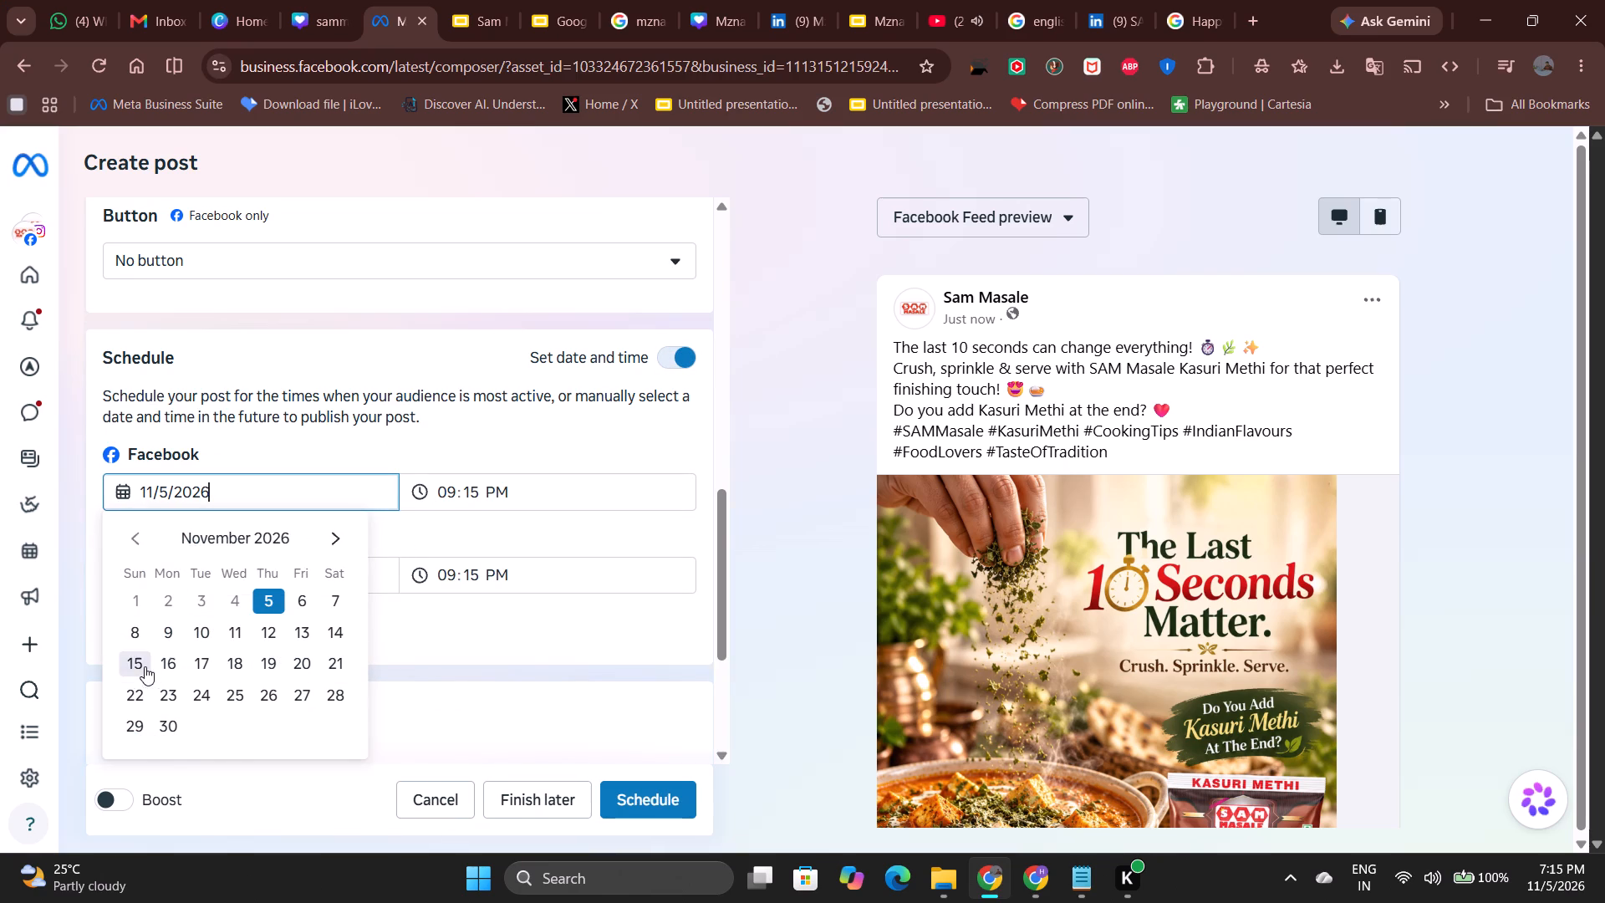
pyautogui.click(460, 487)
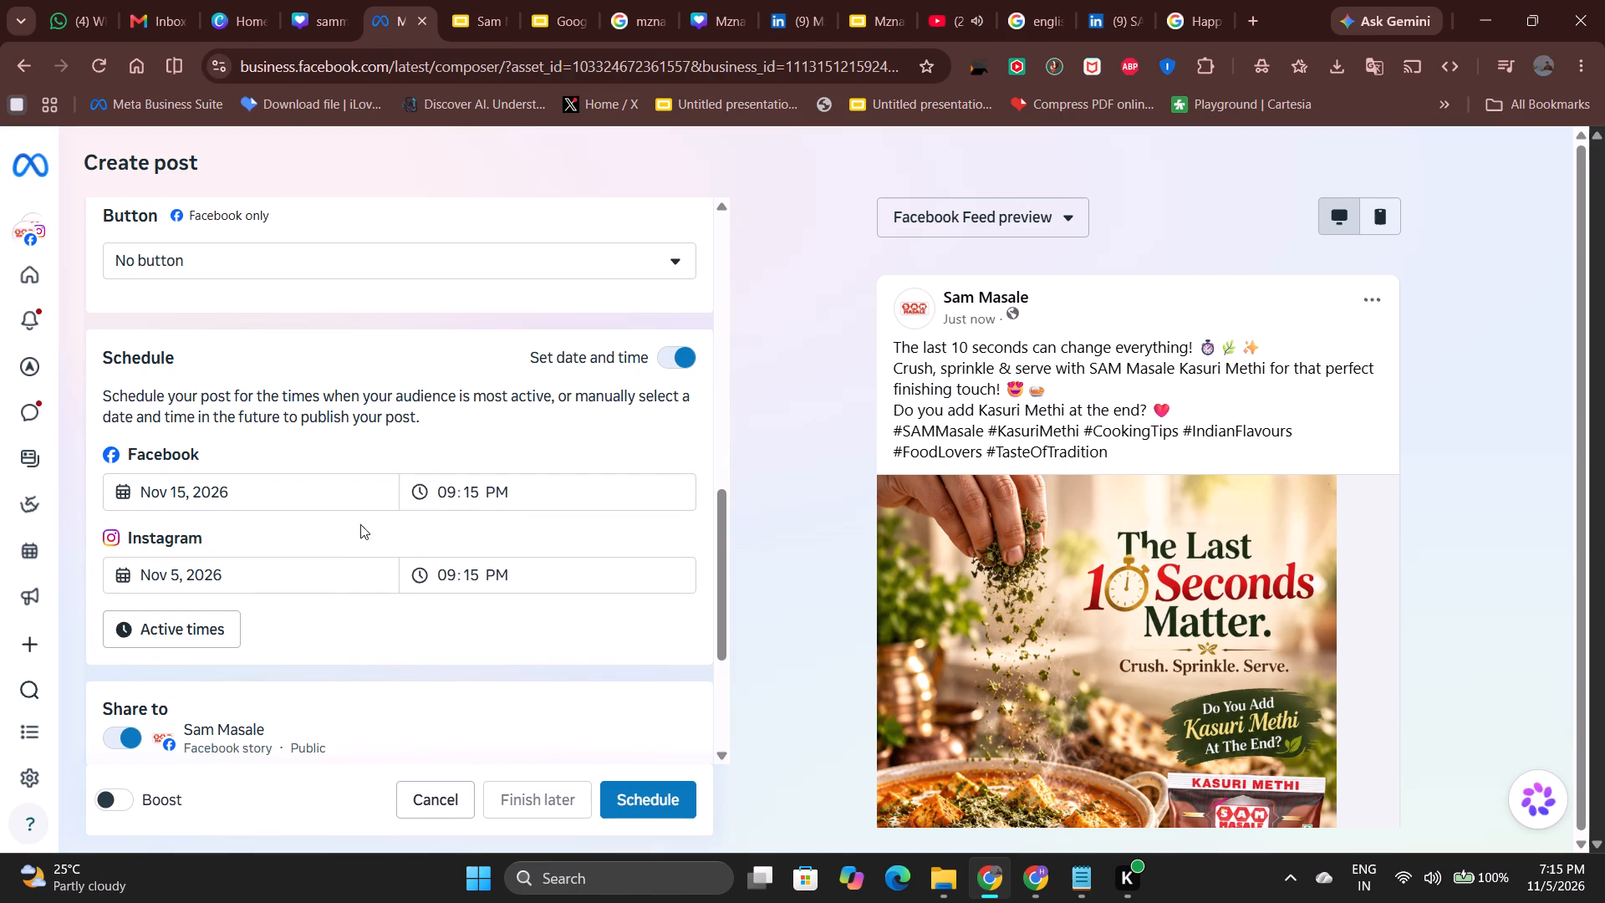
pyautogui.click(257, 570)
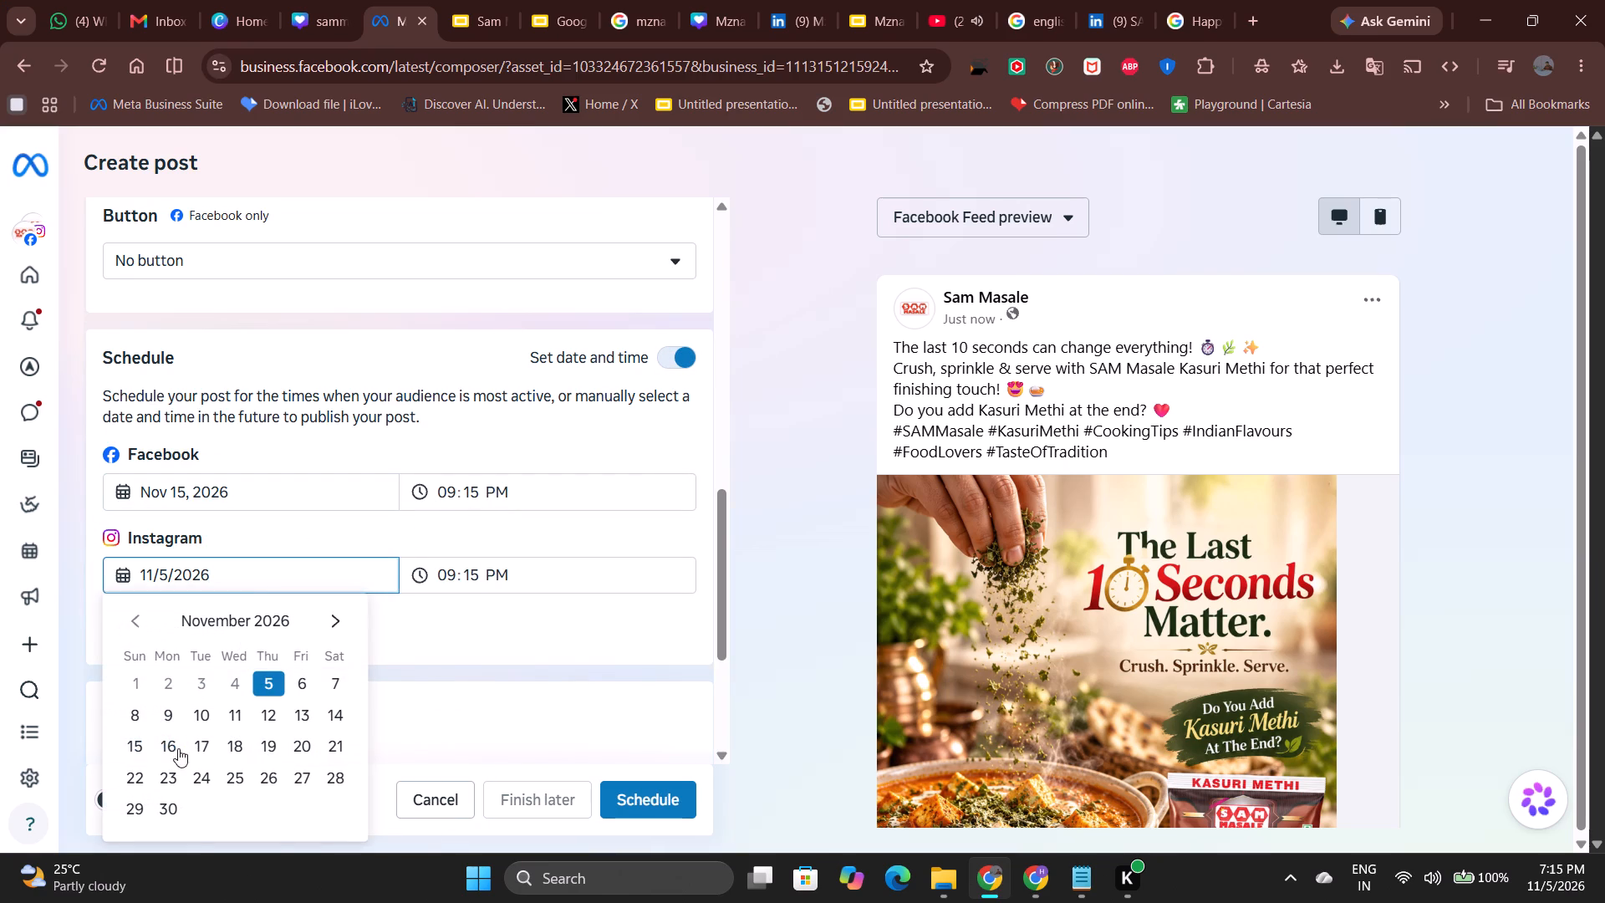
pyautogui.click(135, 744)
# Set both the Facebook and Instagram times to 08:00 PM and schedule the post.
pyautogui.click(454, 478)
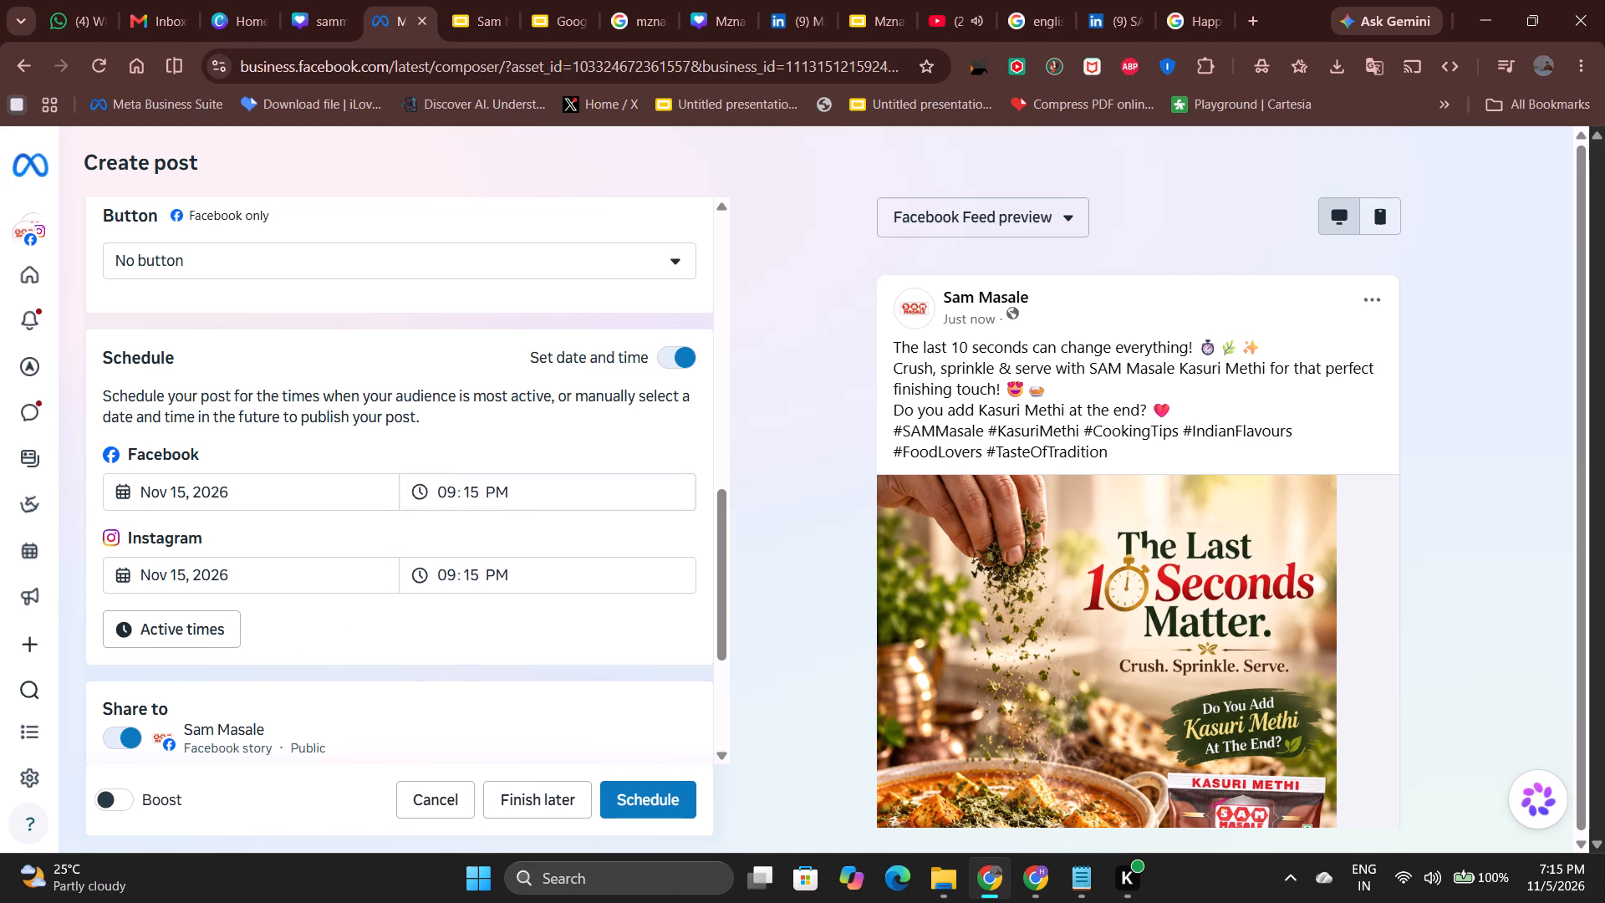
pyautogui.click(453, 483)
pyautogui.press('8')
pyautogui.press('Right')
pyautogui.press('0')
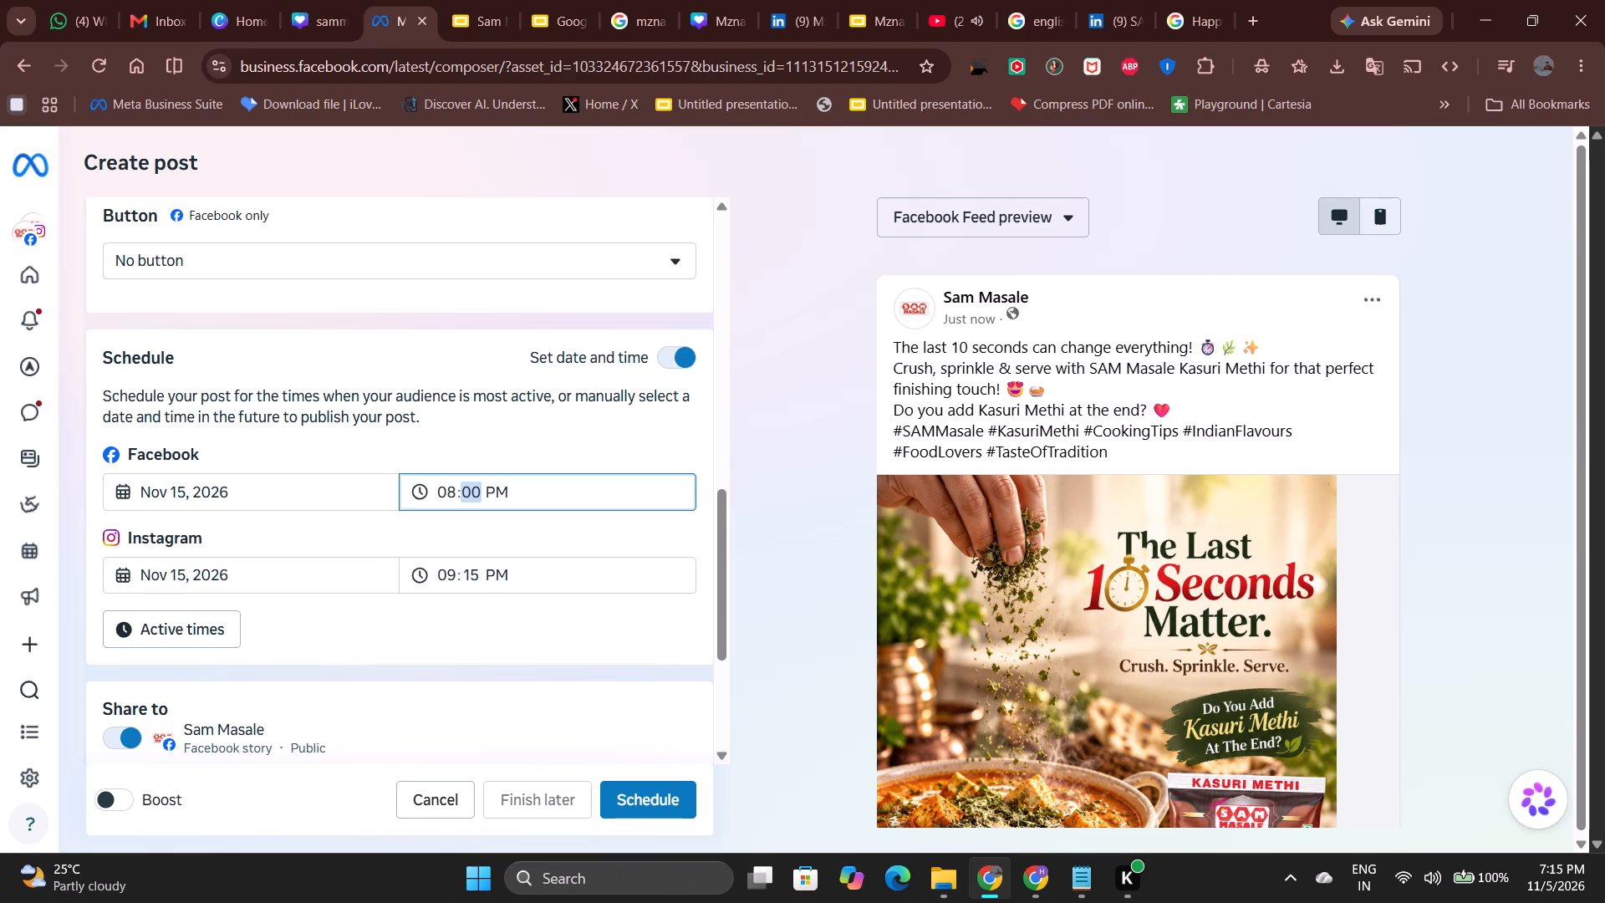
pyautogui.click(455, 584)
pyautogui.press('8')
pyautogui.press('Right')
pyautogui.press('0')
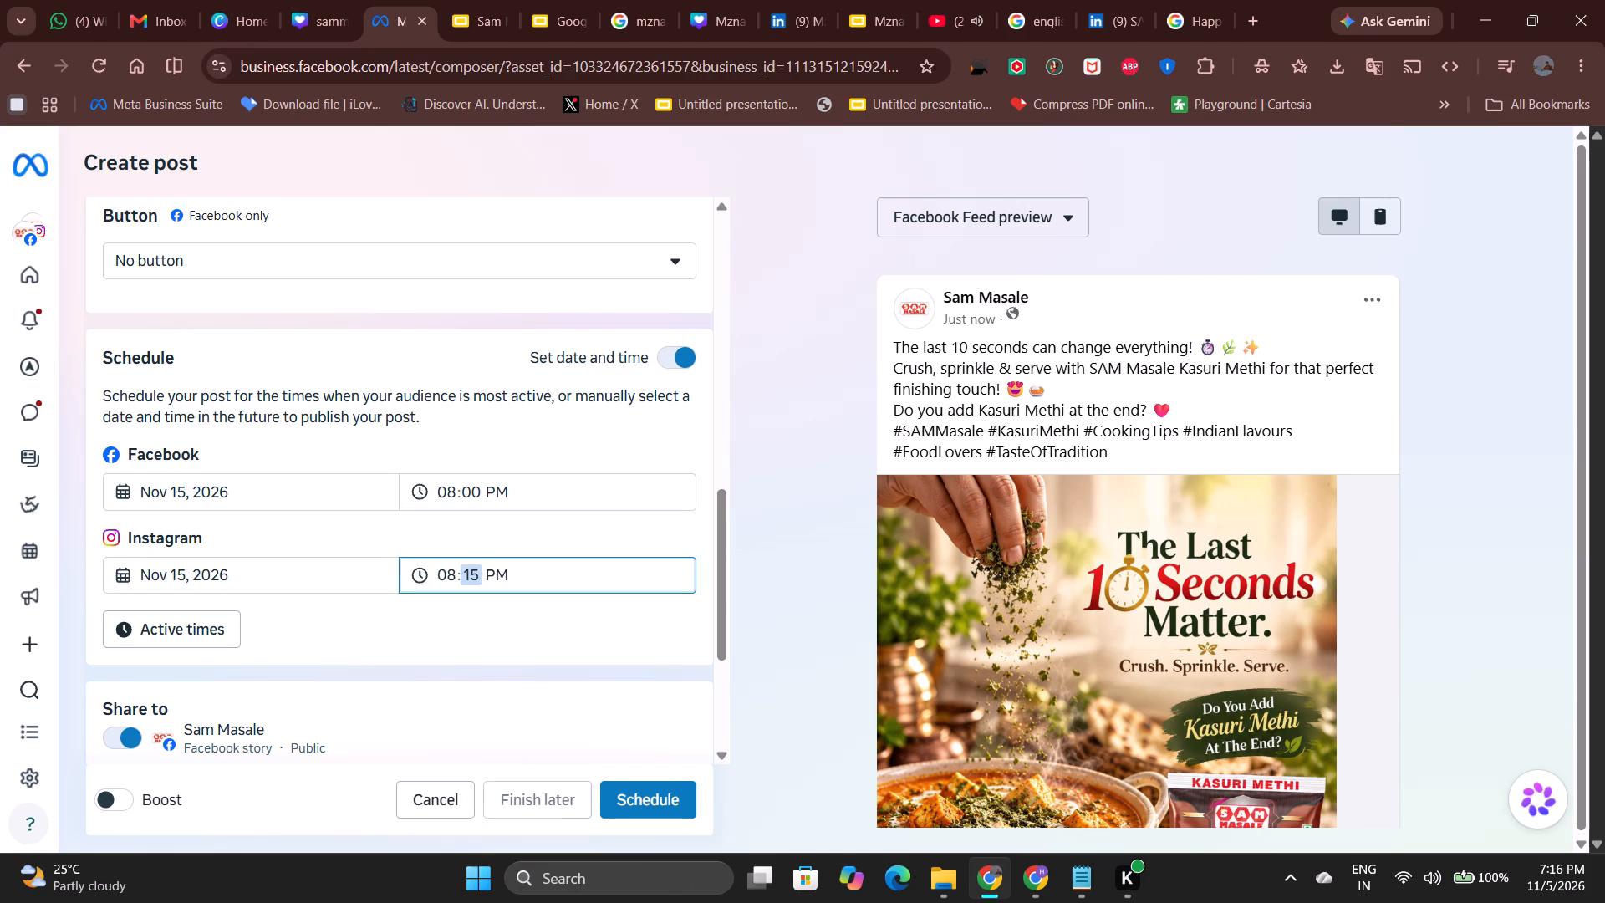
pyautogui.click(620, 653)
pyautogui.click(653, 809)
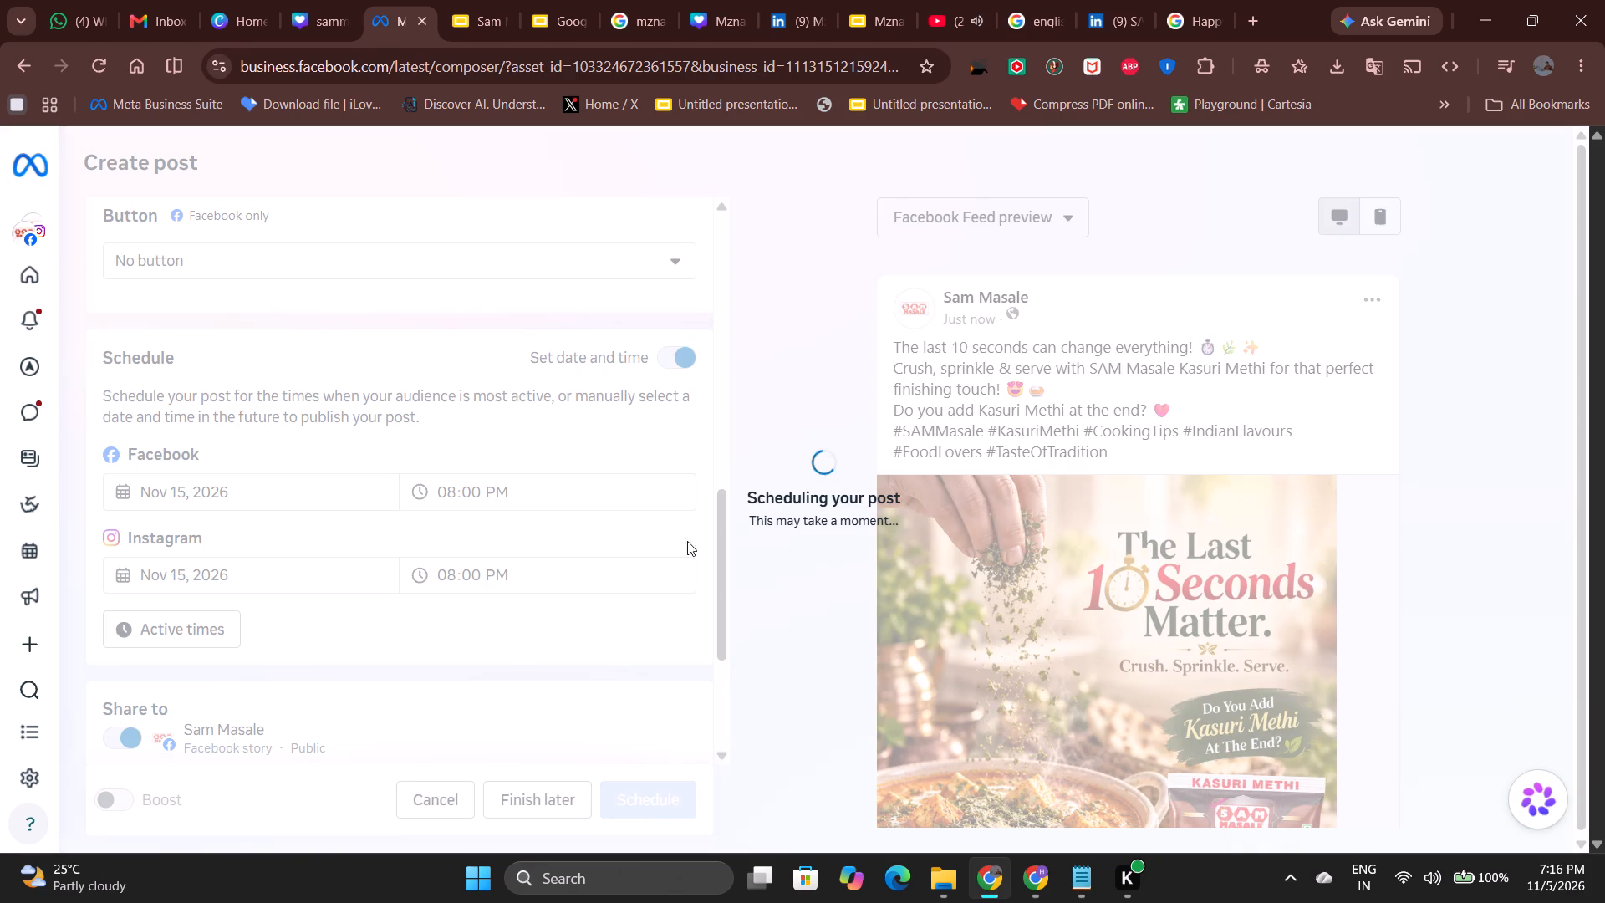
# Review the slides in the Sam Masale presentation, including the Bhai Dooj and Kaju Katli slides, and check their dates and order.
pyautogui.click(464, 0)
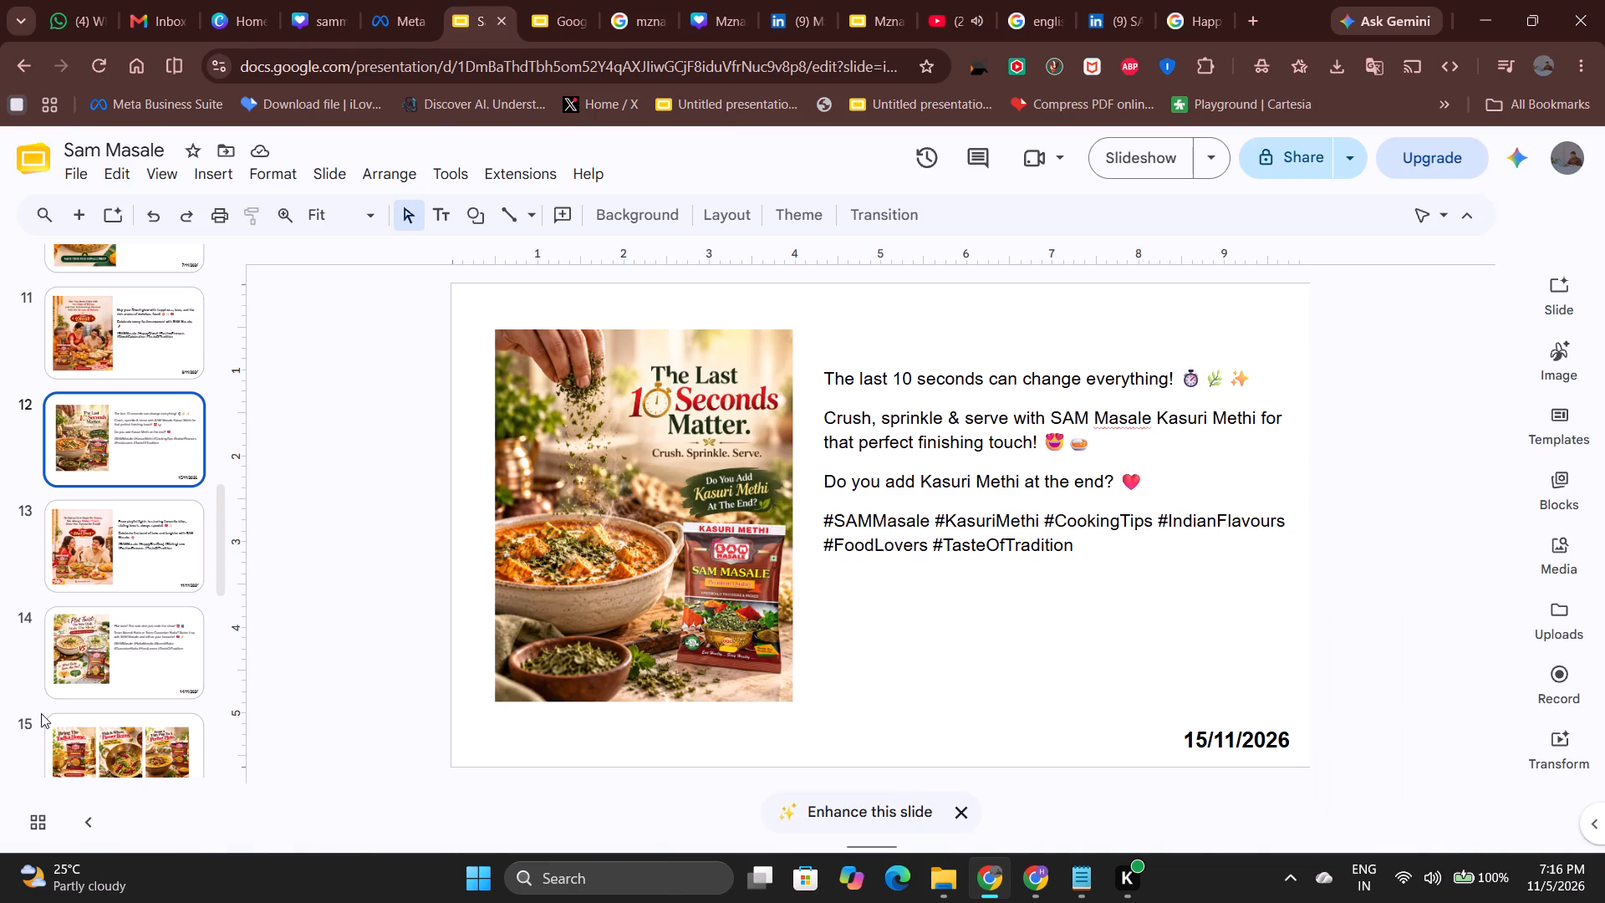
pyautogui.click(95, 568)
pyautogui.scroll(9, 102, 470)
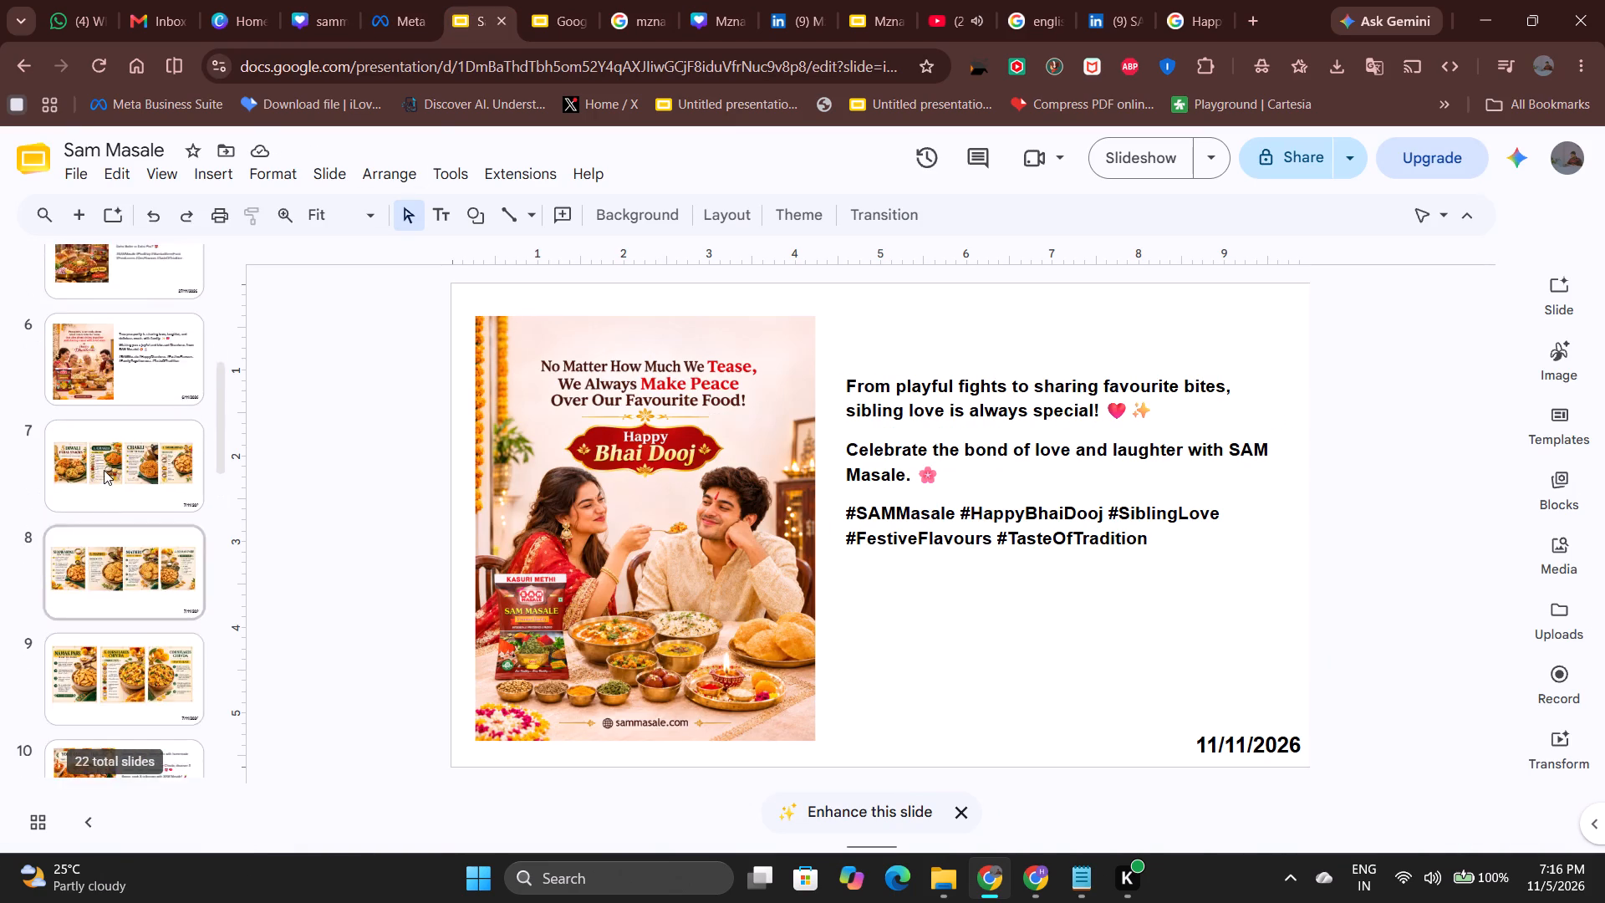
pyautogui.scroll(9, 104, 470)
pyautogui.click(149, 428)
pyautogui.click(126, 504)
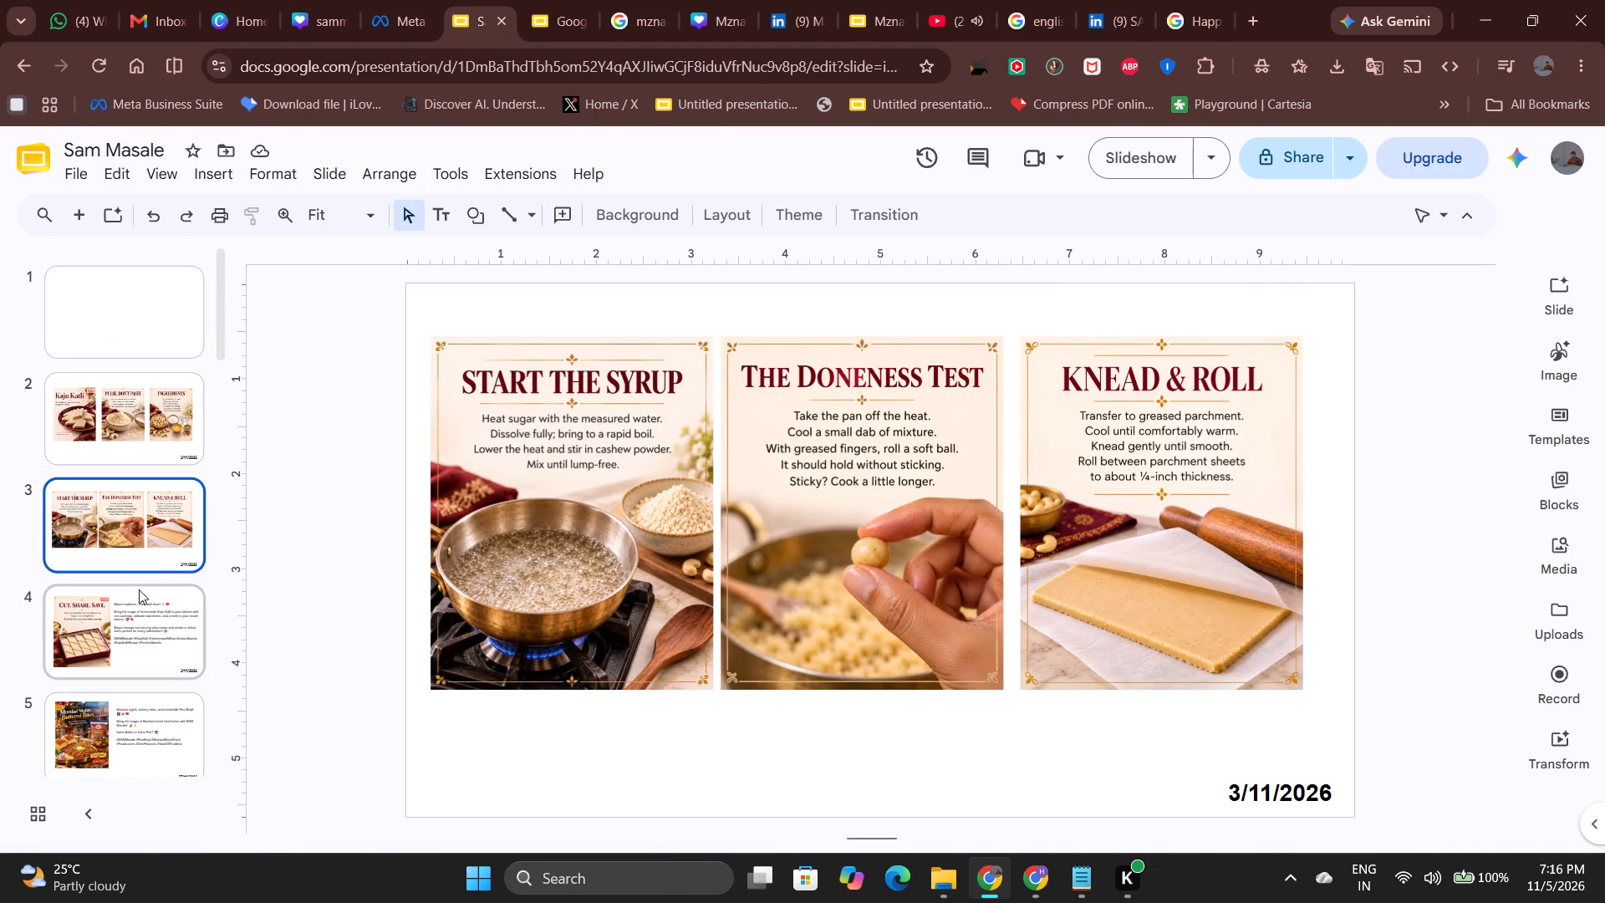
pyautogui.click(137, 632)
pyautogui.scroll(-2, 222, 742)
pyautogui.scroll(-1, 90, 377)
pyautogui.moveTo(89, 377); pyautogui.dragTo(98, 400)
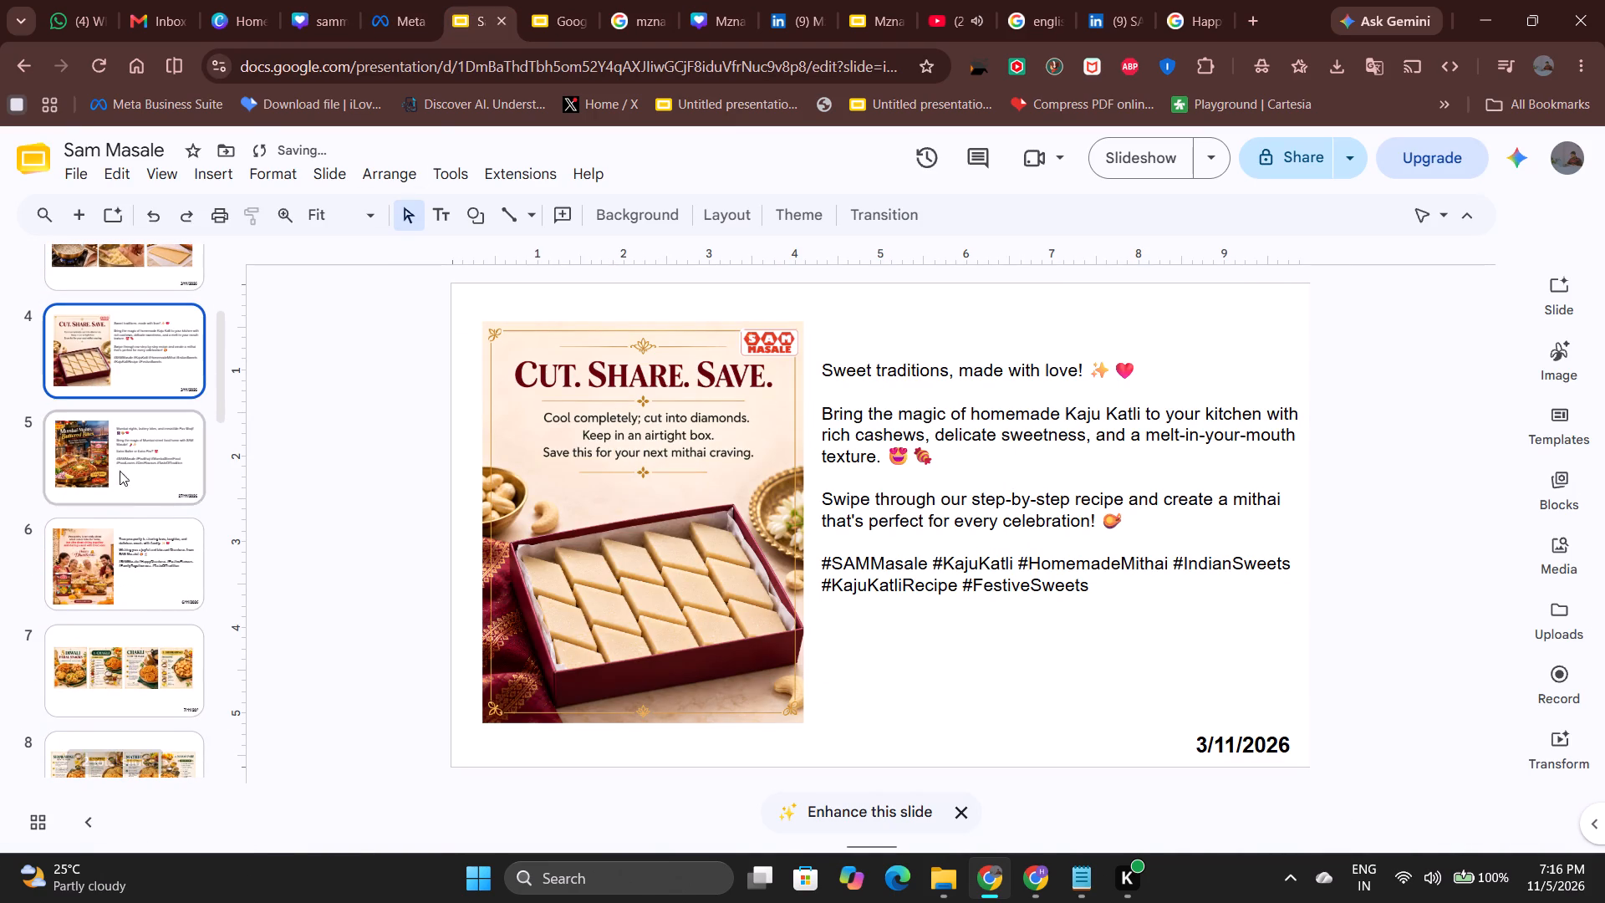
# Move the "Mumbai Nights. Buttered Bites." Pav Bhaji slide from position 5 down the slide order to just before slide 19.
pyautogui.click(125, 483)
pyautogui.moveTo(118, 463); pyautogui.dragTo(157, 698)
pyautogui.scroll(-13, 133, 539)
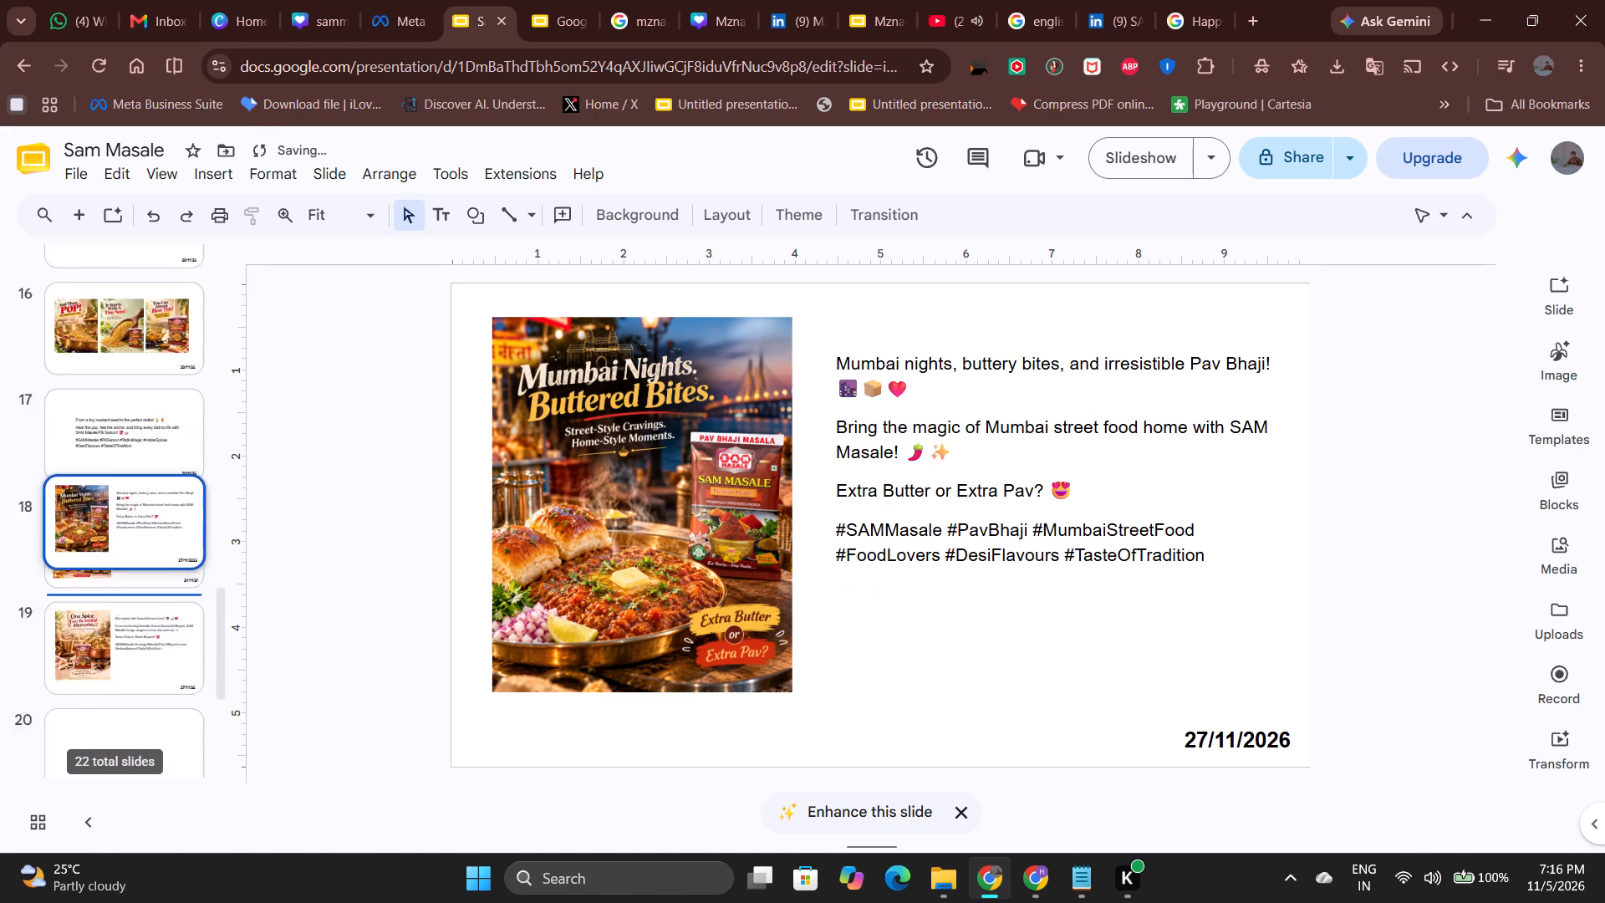
# Move the "Mumbai Nights. Buttered Bites." slide dated 27/11/2026 towards the end of the deck, after the "One Spice" slide.
pyautogui.scroll(-5, 157, 698)
pyautogui.moveTo(157, 698); pyautogui.dragTo(143, 523)
pyautogui.scroll(2, 105, 383)
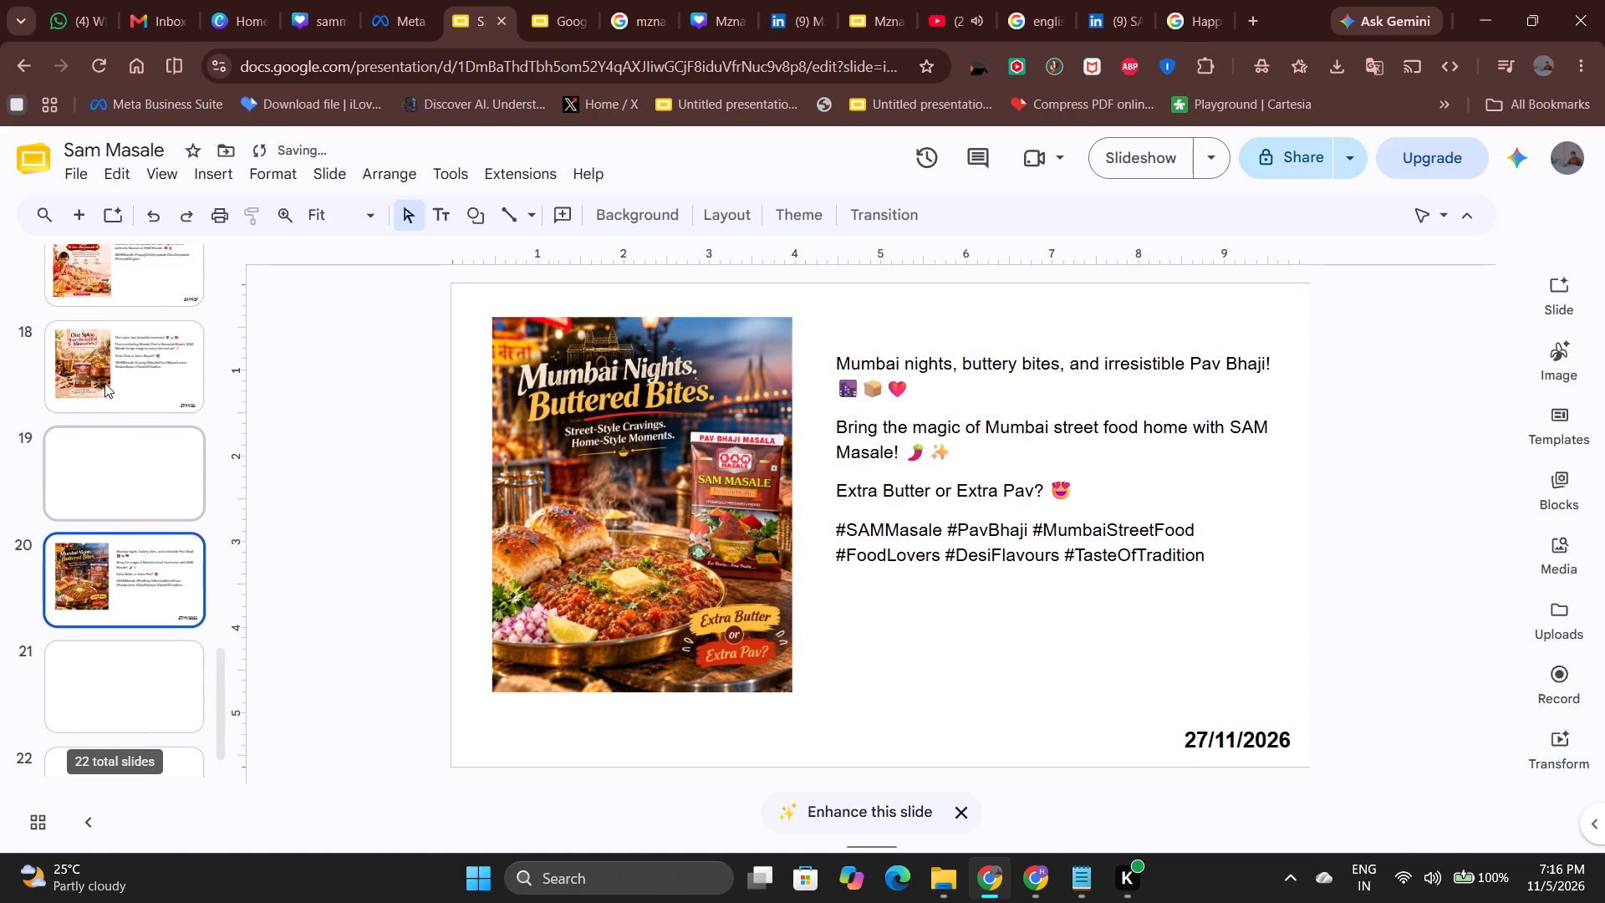
# Review the slide order and dates from the Dev Deepawali slide back up to the Happy Diwali slide.
pyautogui.scroll(5, 104, 383)
pyautogui.hscroll(3, 140, 518)
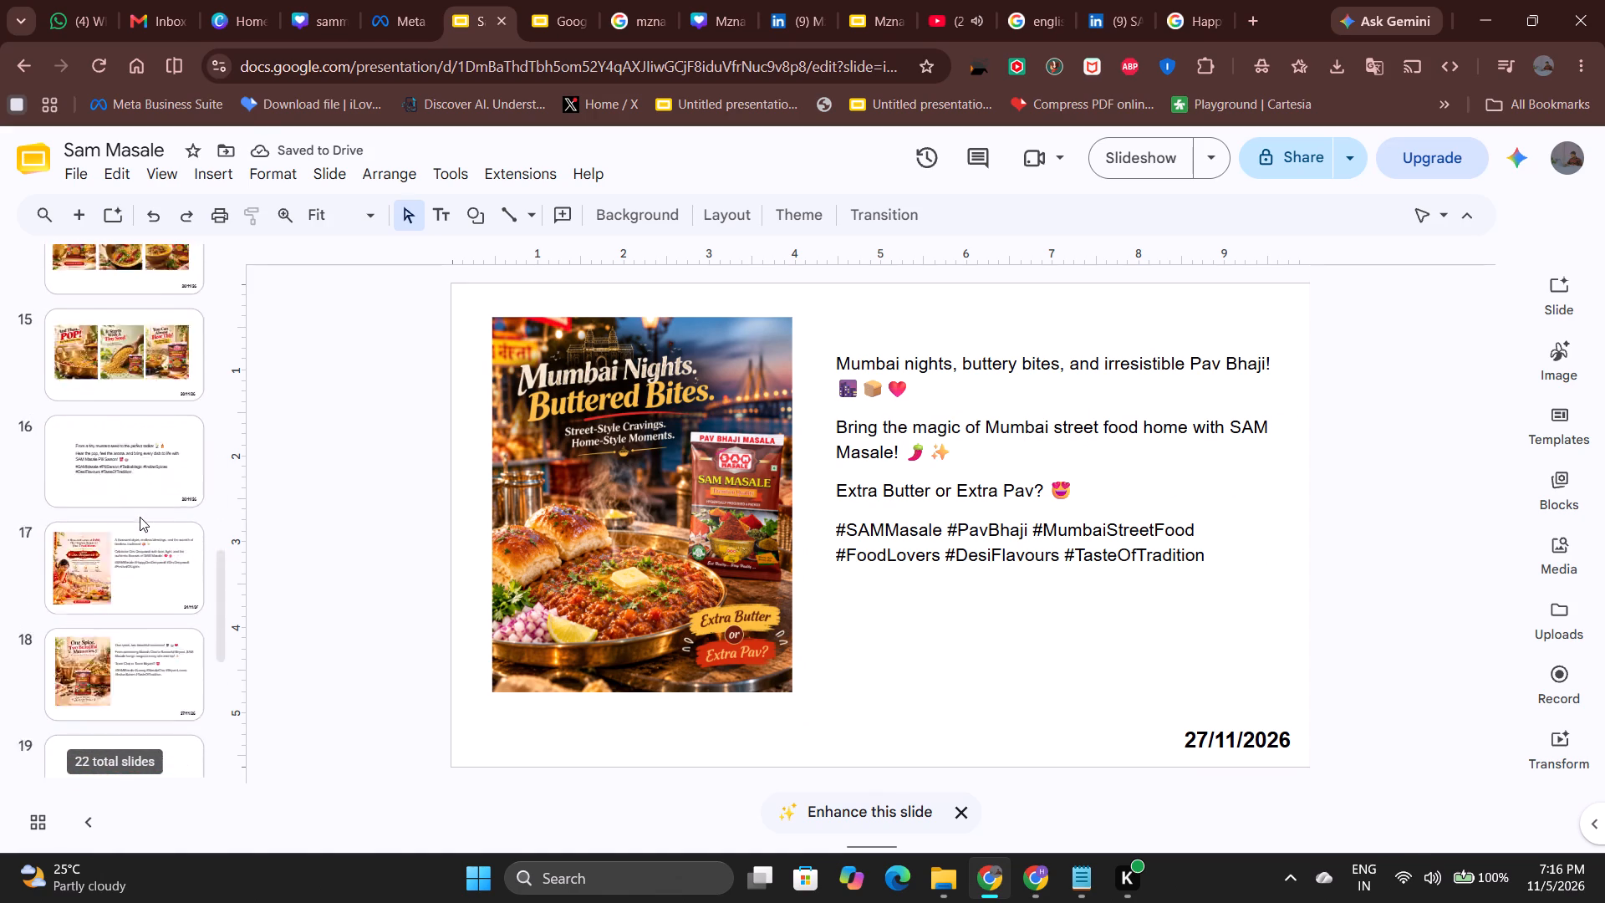
pyautogui.hscroll(1, 140, 517)
pyautogui.scroll(1, 140, 517)
pyautogui.click(99, 381)
pyautogui.scroll(1, 99, 381)
pyautogui.click(90, 294)
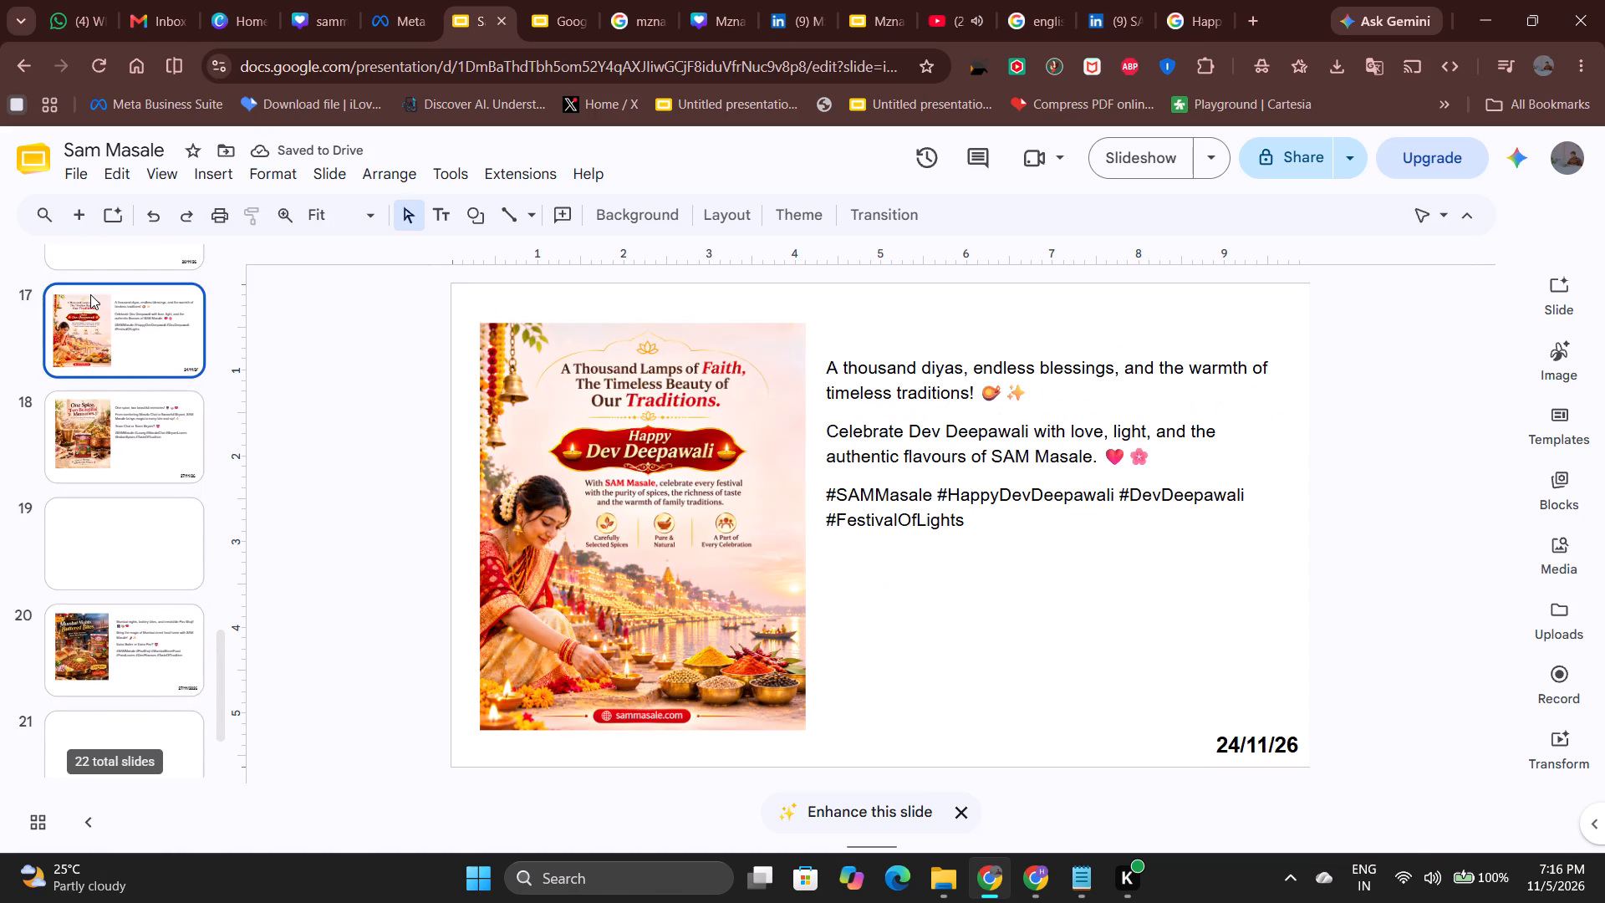
pyautogui.scroll(6, 164, 384)
pyautogui.scroll(1, 139, 513)
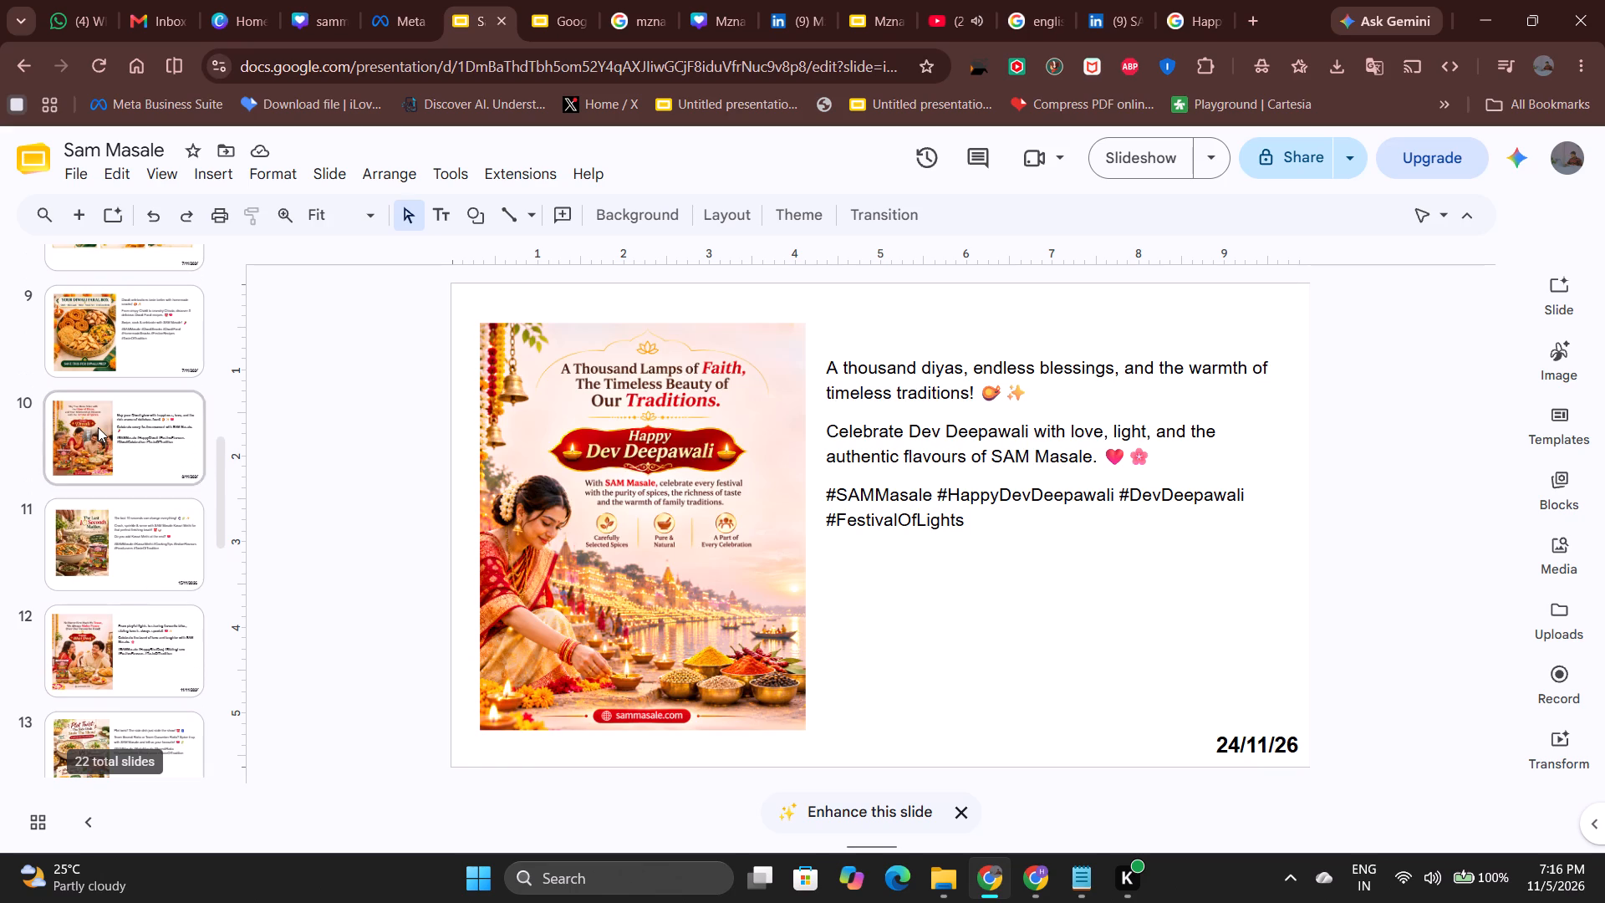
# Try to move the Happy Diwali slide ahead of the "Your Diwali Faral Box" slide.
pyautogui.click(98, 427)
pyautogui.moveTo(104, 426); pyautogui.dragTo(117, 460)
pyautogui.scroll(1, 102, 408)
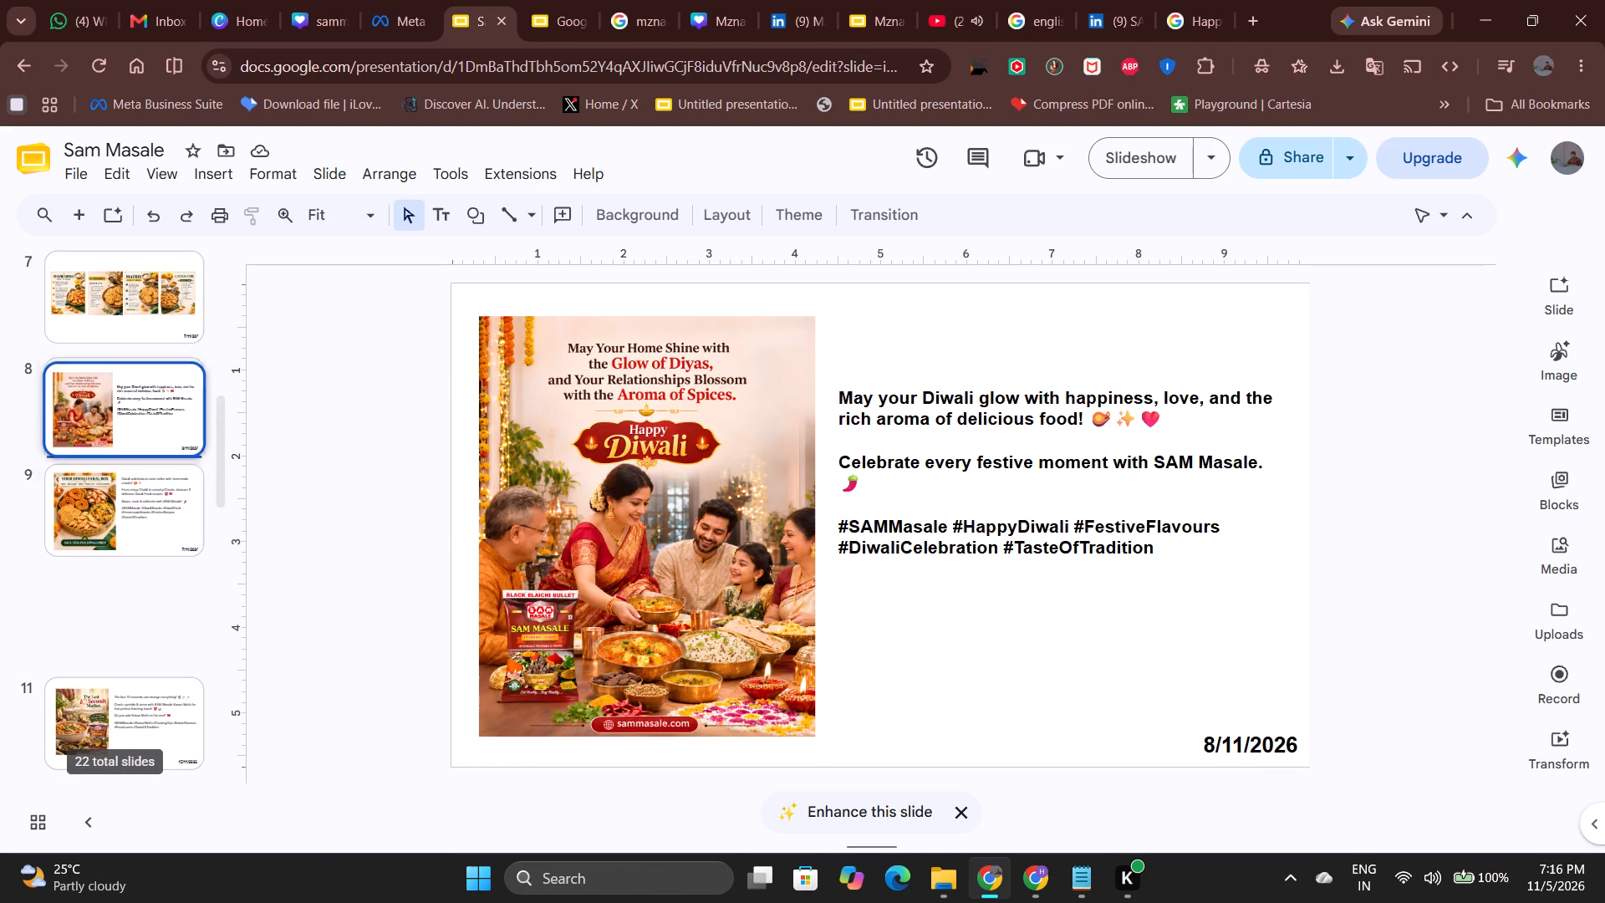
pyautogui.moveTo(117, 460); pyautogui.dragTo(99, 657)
# Put slides 11 to 13 in date order by moving the Bhai Dooj and "Plot Twist" raita slides ahead of "The Last 10 Seconds Matter".
pyautogui.scroll(1, 109, 618)
pyautogui.click(108, 511)
pyautogui.scroll(-1, 108, 510)
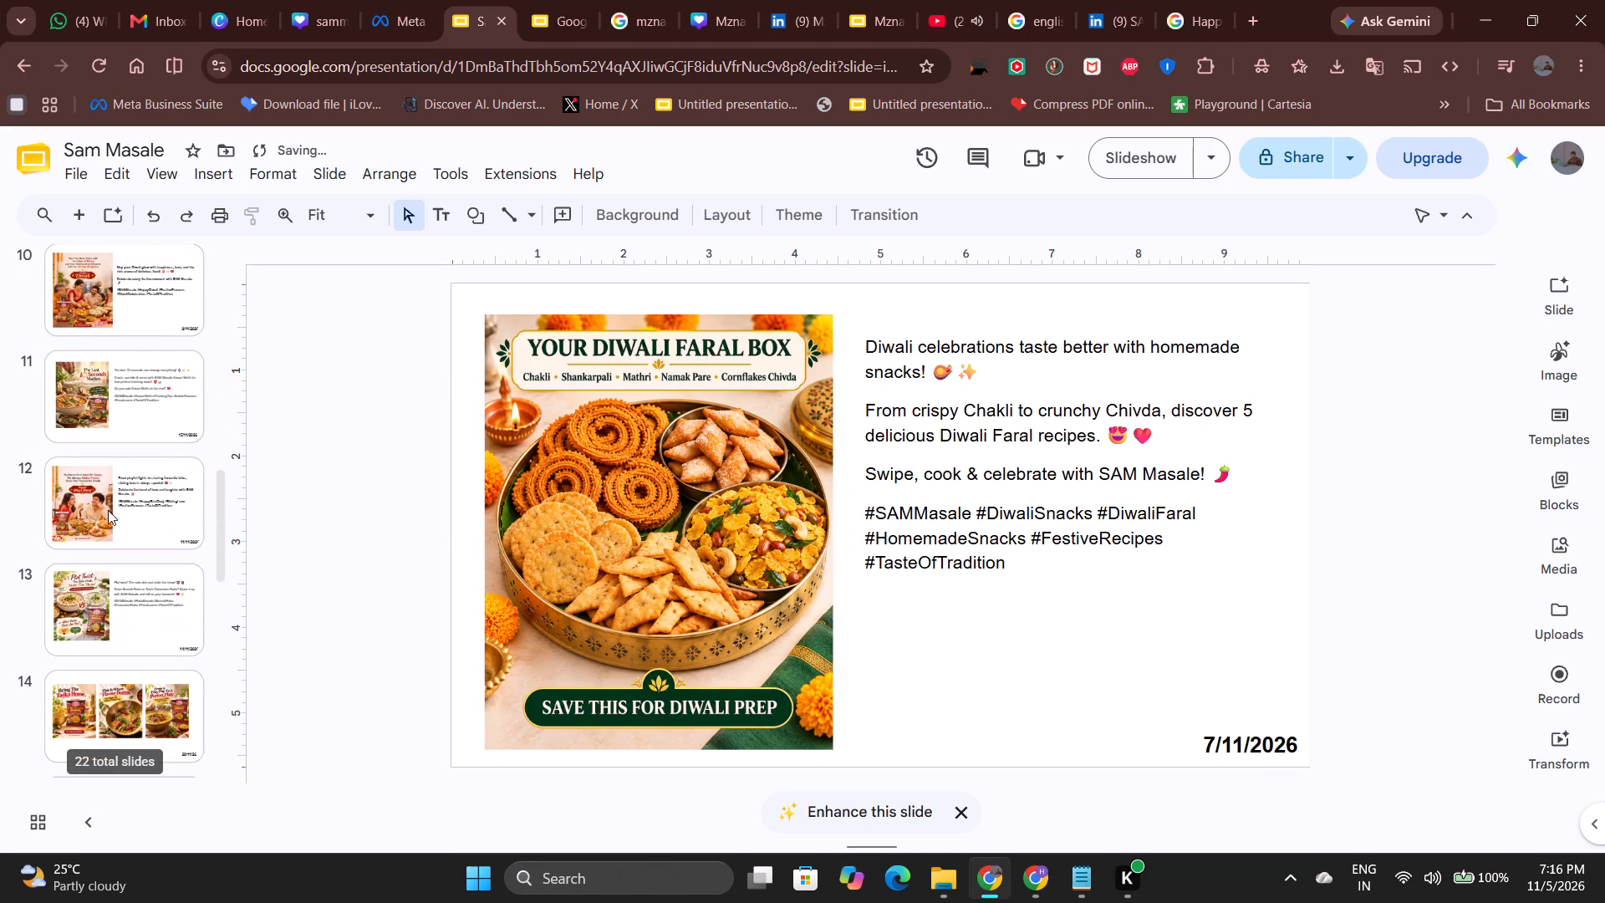
pyautogui.scroll(-1, 108, 510)
pyautogui.click(79, 330)
pyautogui.click(125, 449)
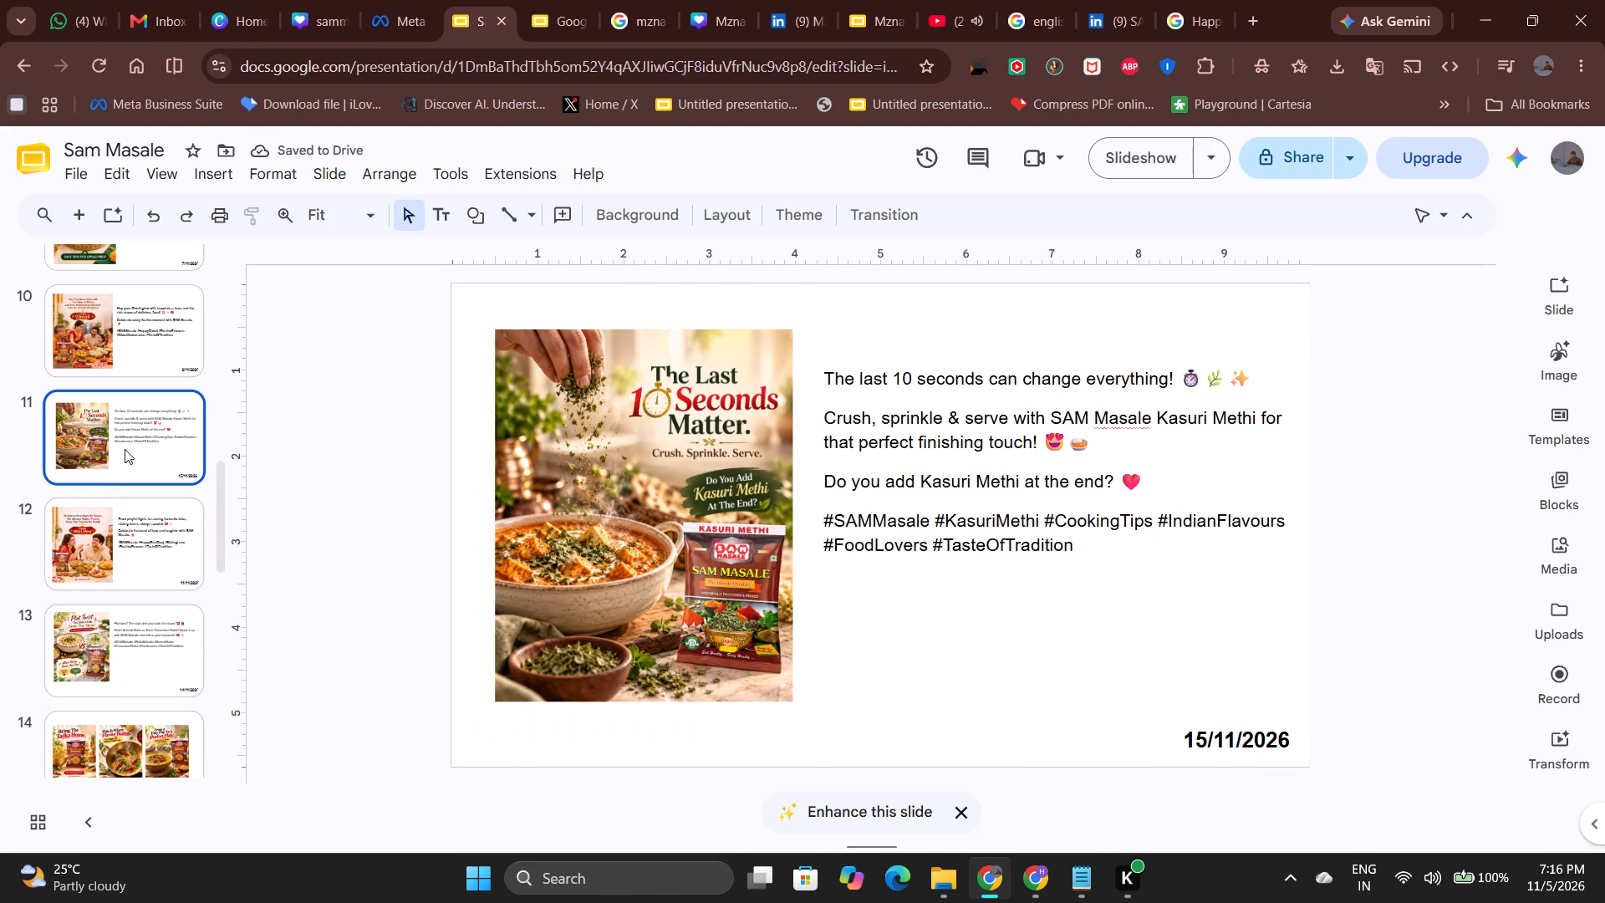
pyautogui.click(125, 564)
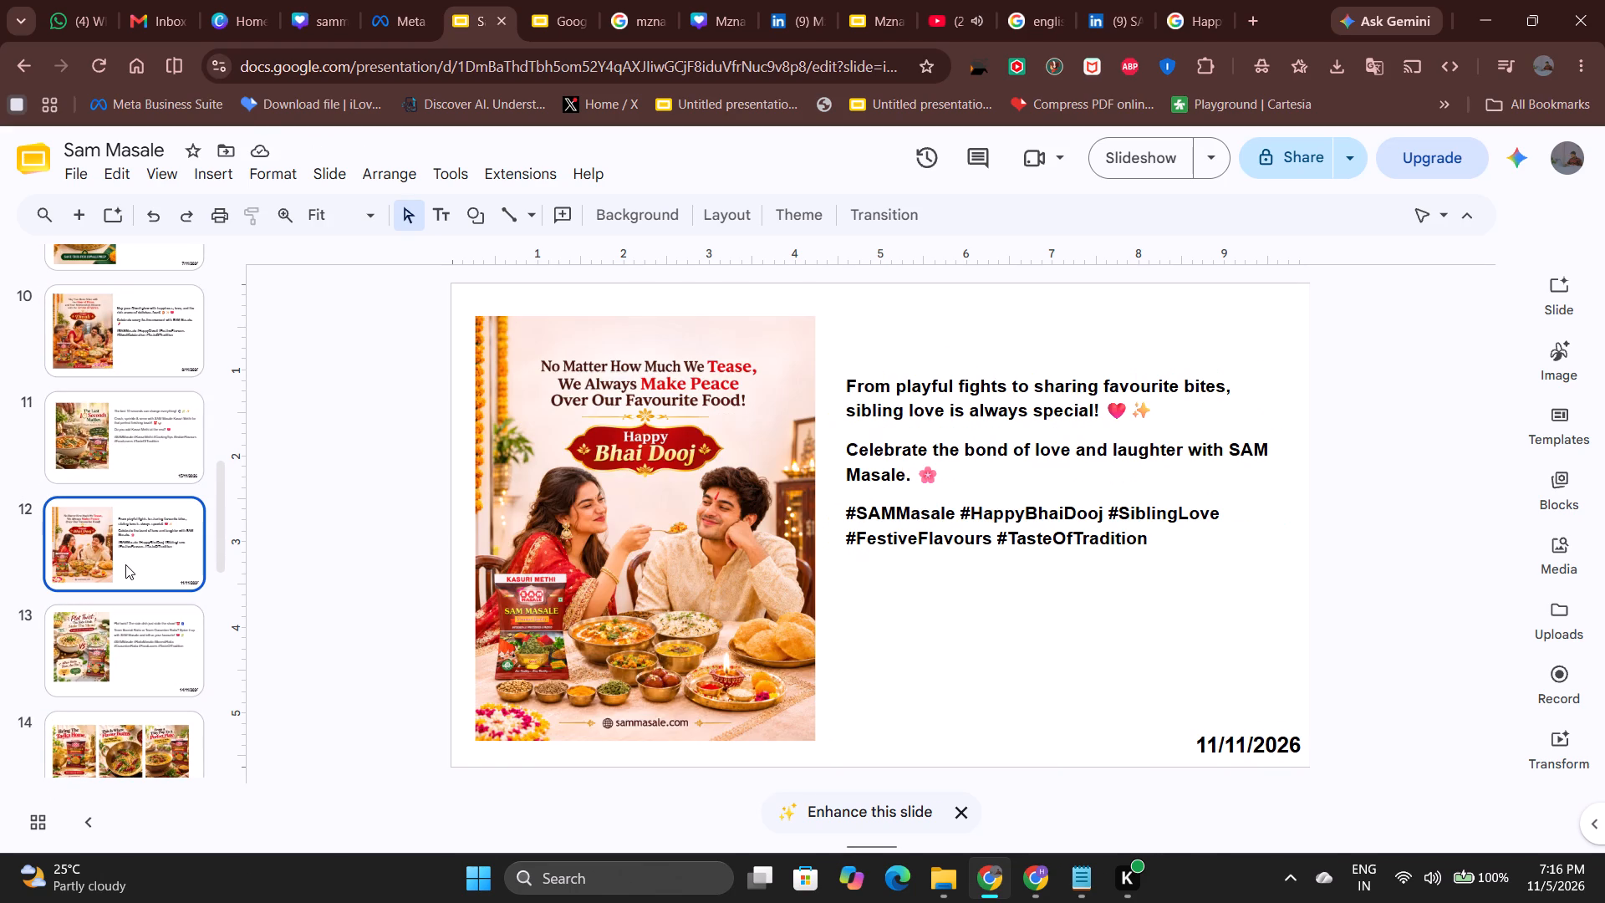
pyautogui.moveTo(125, 564); pyautogui.dragTo(99, 380)
pyautogui.click(99, 670)
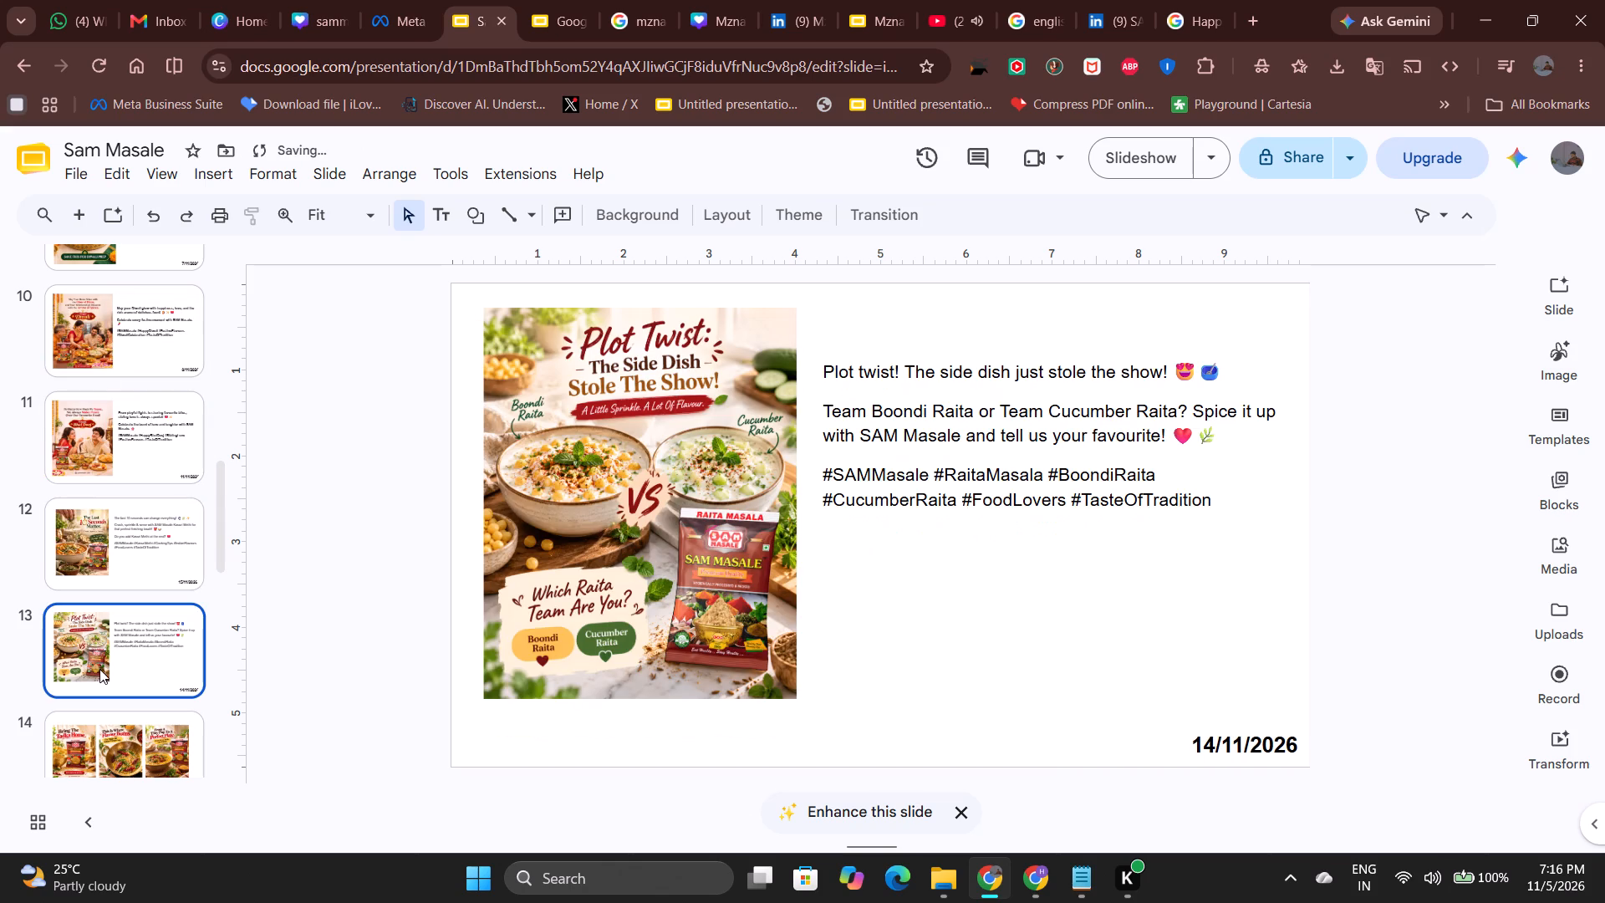
pyautogui.moveTo(99, 668); pyautogui.dragTo(99, 528)
# Review the posts and dates on slides 13 to 18 to check their order.
pyautogui.scroll(-1, 108, 641)
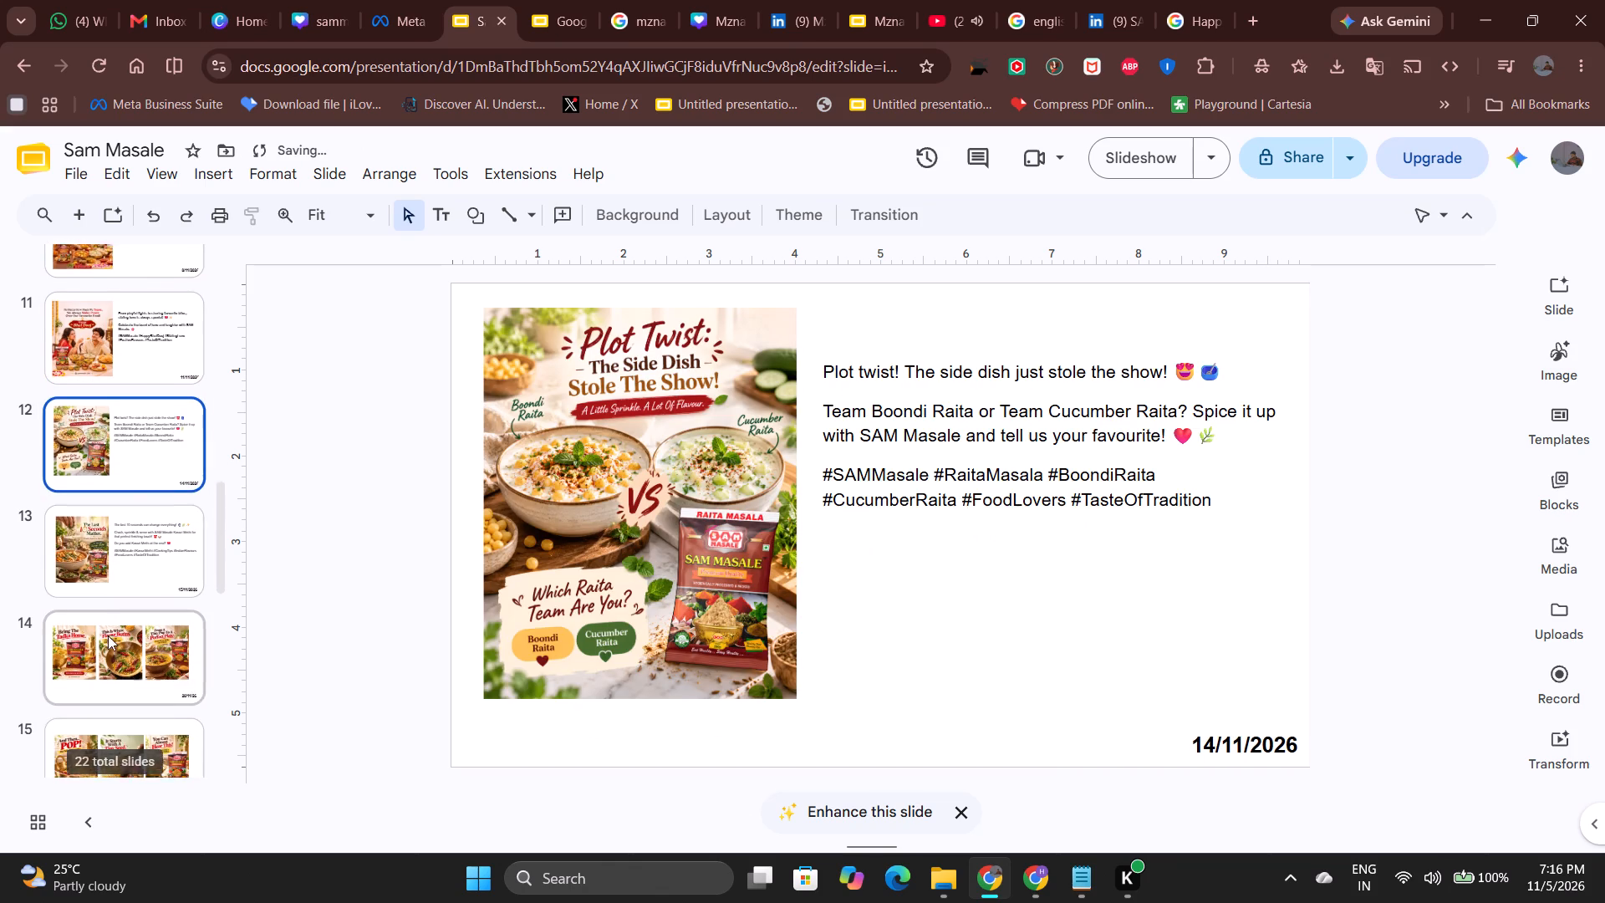
pyautogui.scroll(-1, 108, 635)
pyautogui.click(108, 635)
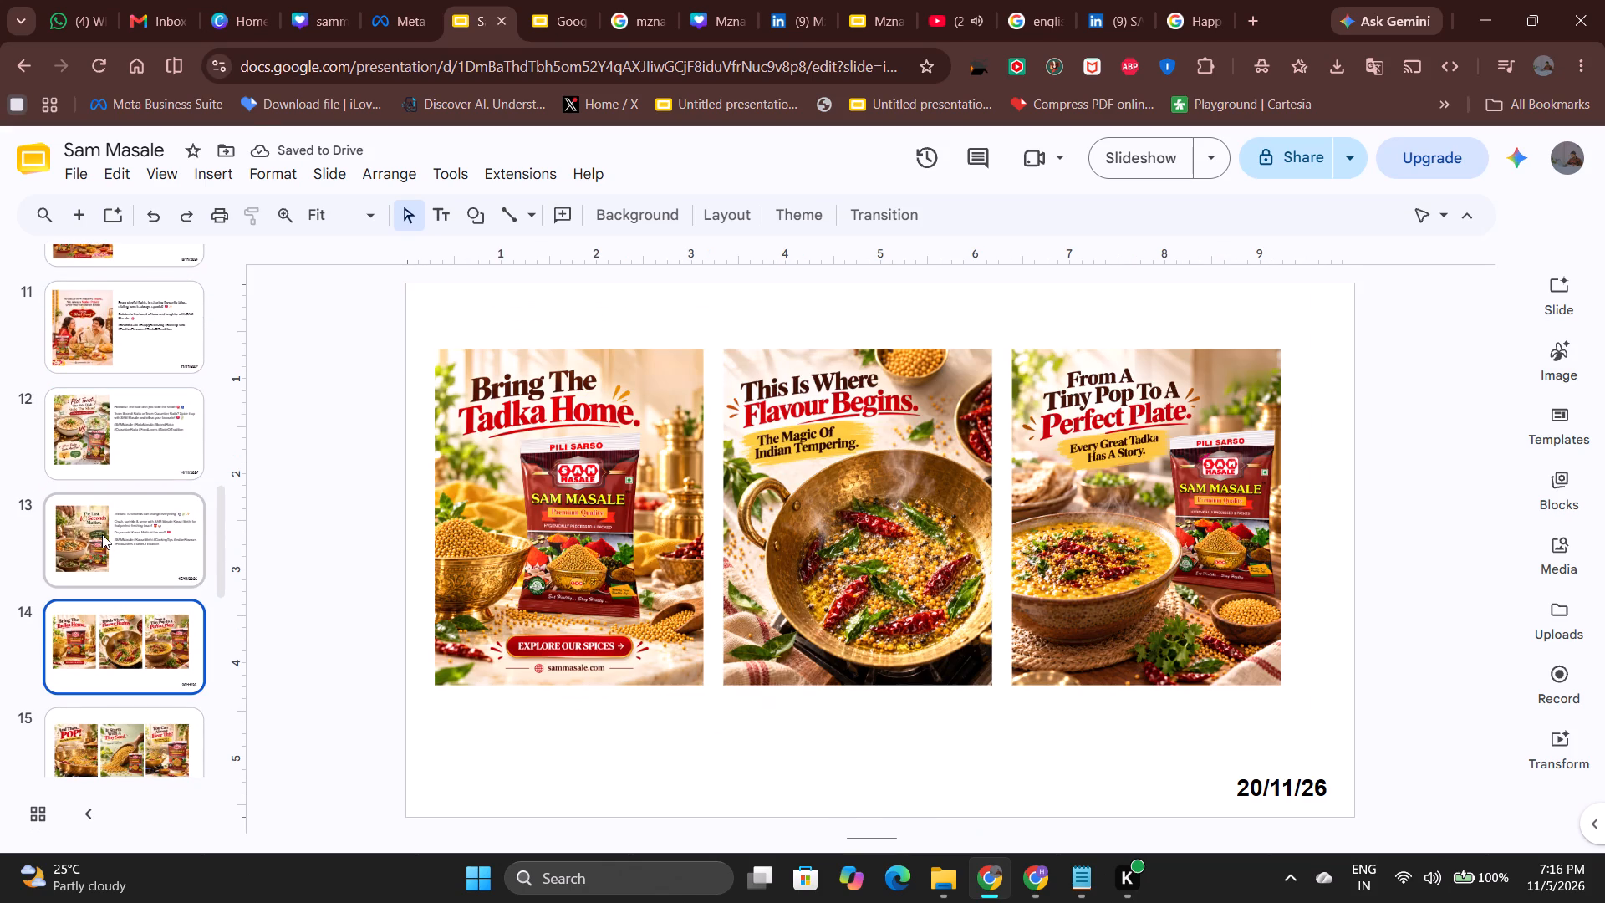
pyautogui.click(102, 534)
pyautogui.scroll(-2, 100, 536)
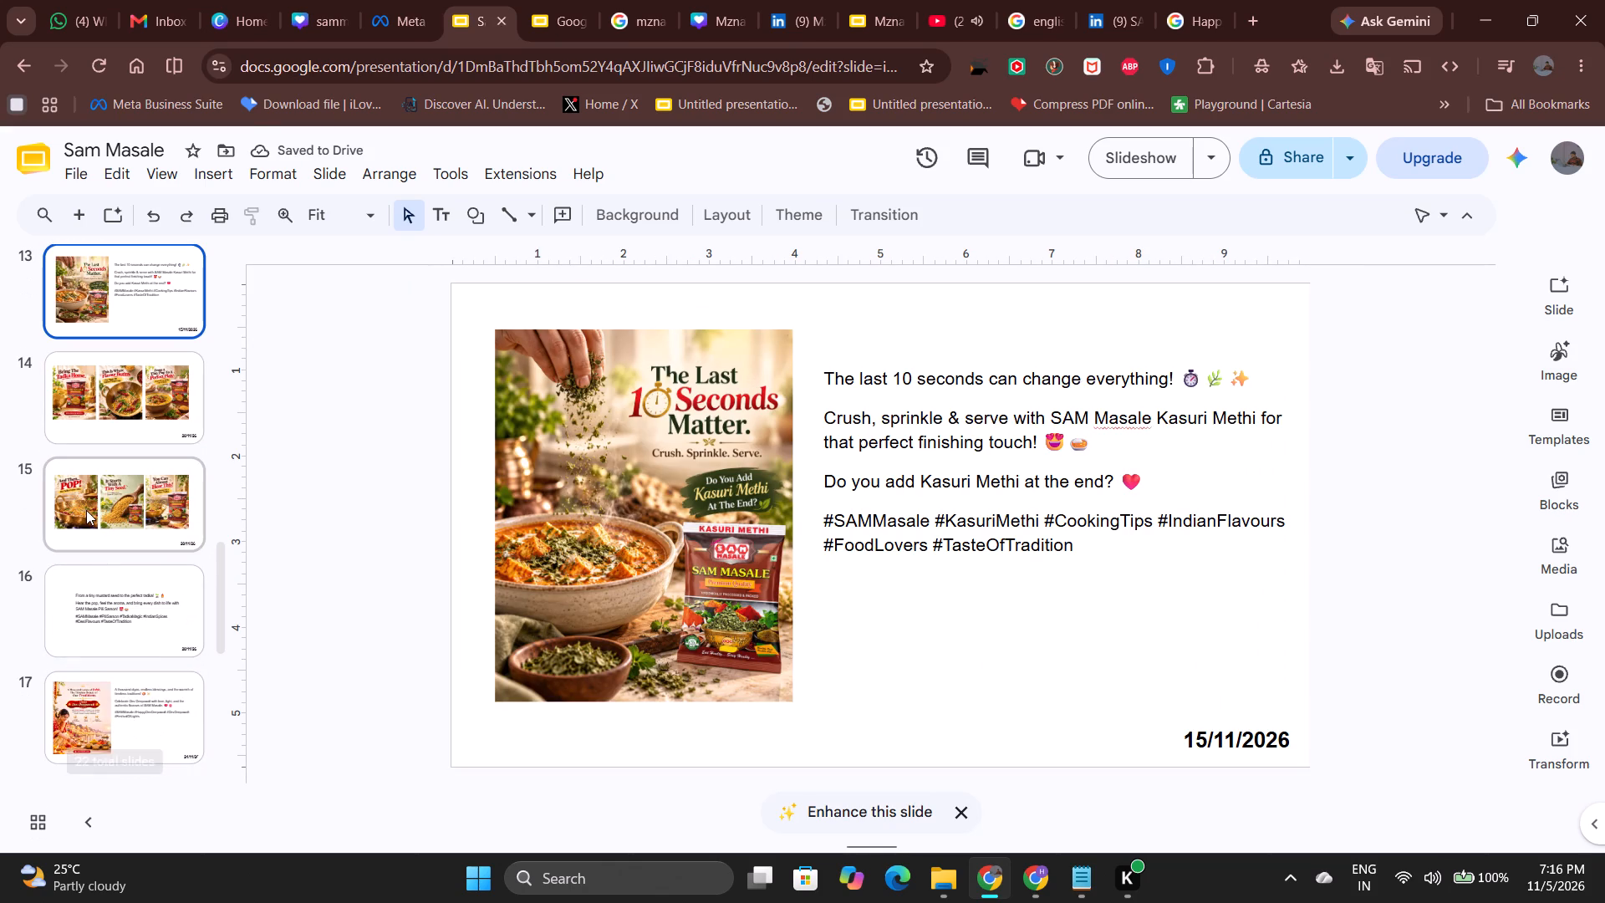
pyautogui.click(86, 510)
pyautogui.scroll(-1, 86, 510)
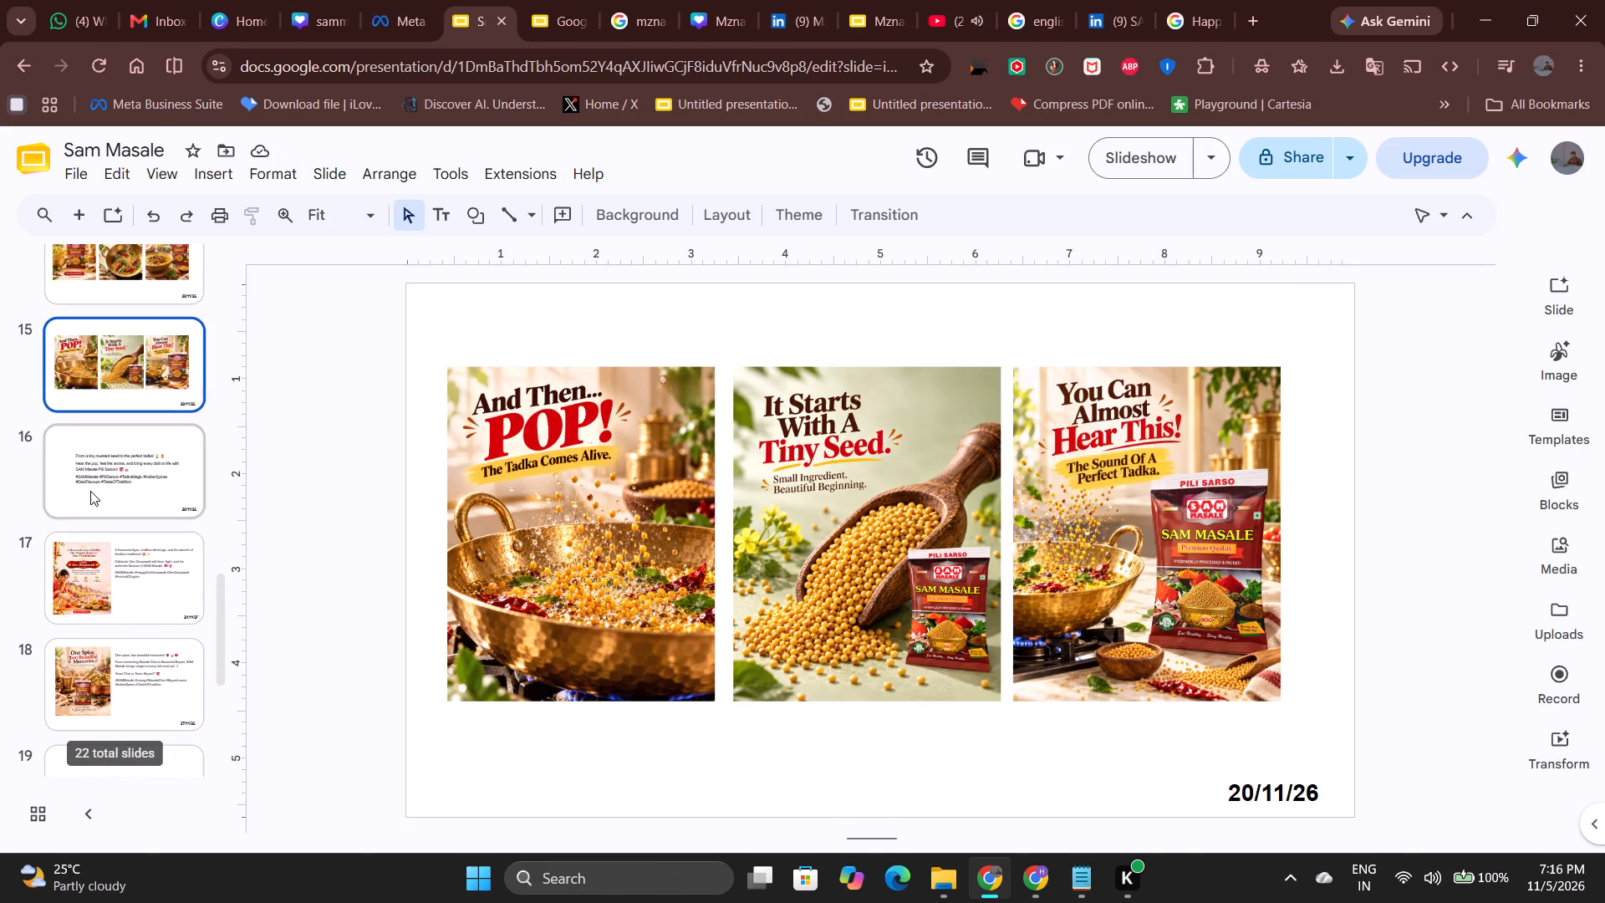
pyautogui.click(90, 490)
pyautogui.click(53, 590)
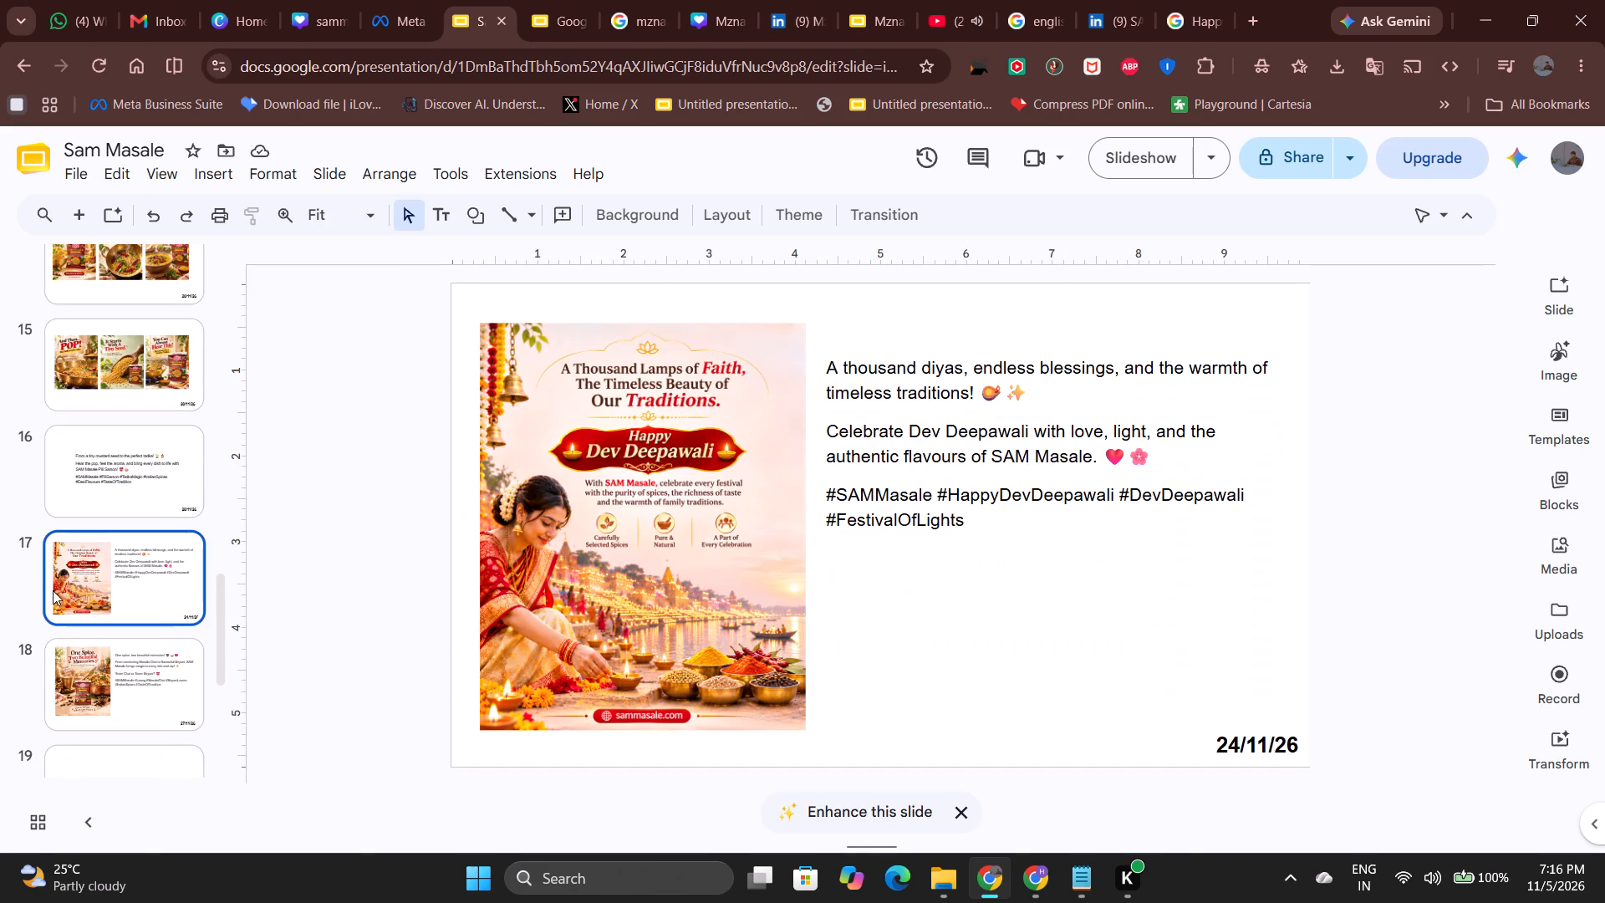
pyautogui.click(136, 692)
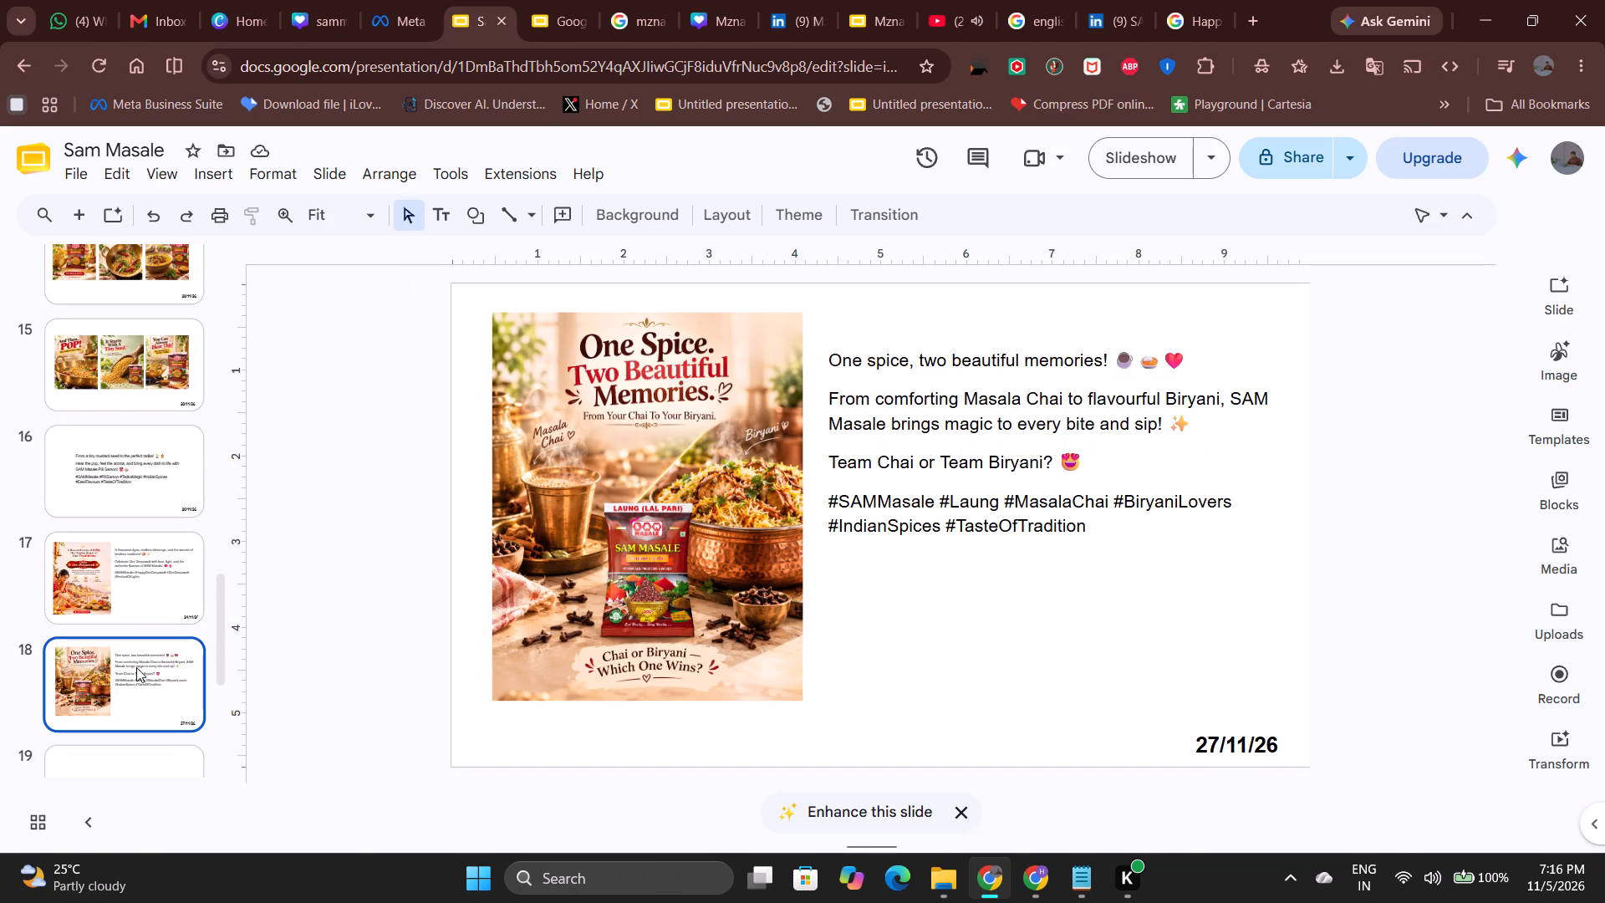
# Move the "Mumbai Nights. Buttered Bites." slide up above the blank slide 19, and look over the deck's order.
pyautogui.scroll(-3, 138, 655)
pyautogui.moveTo(112, 685); pyautogui.dragTo(120, 651)
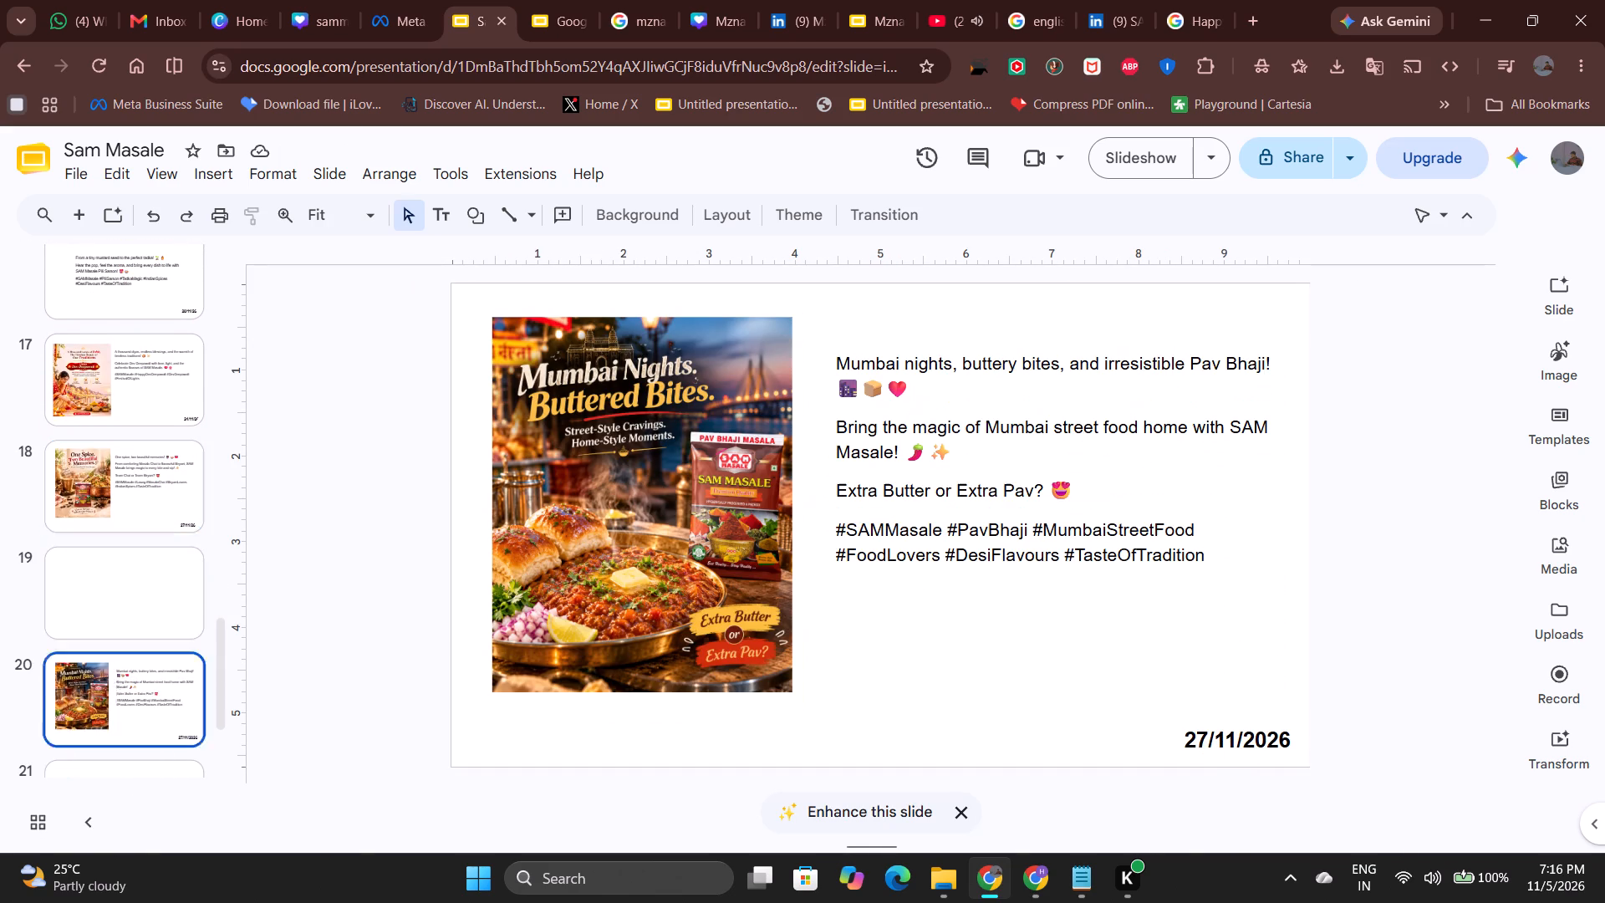
pyautogui.moveTo(120, 651); pyautogui.dragTo(120, 565)
pyautogui.scroll(-1, 147, 652)
pyautogui.scroll(7, 162, 589)
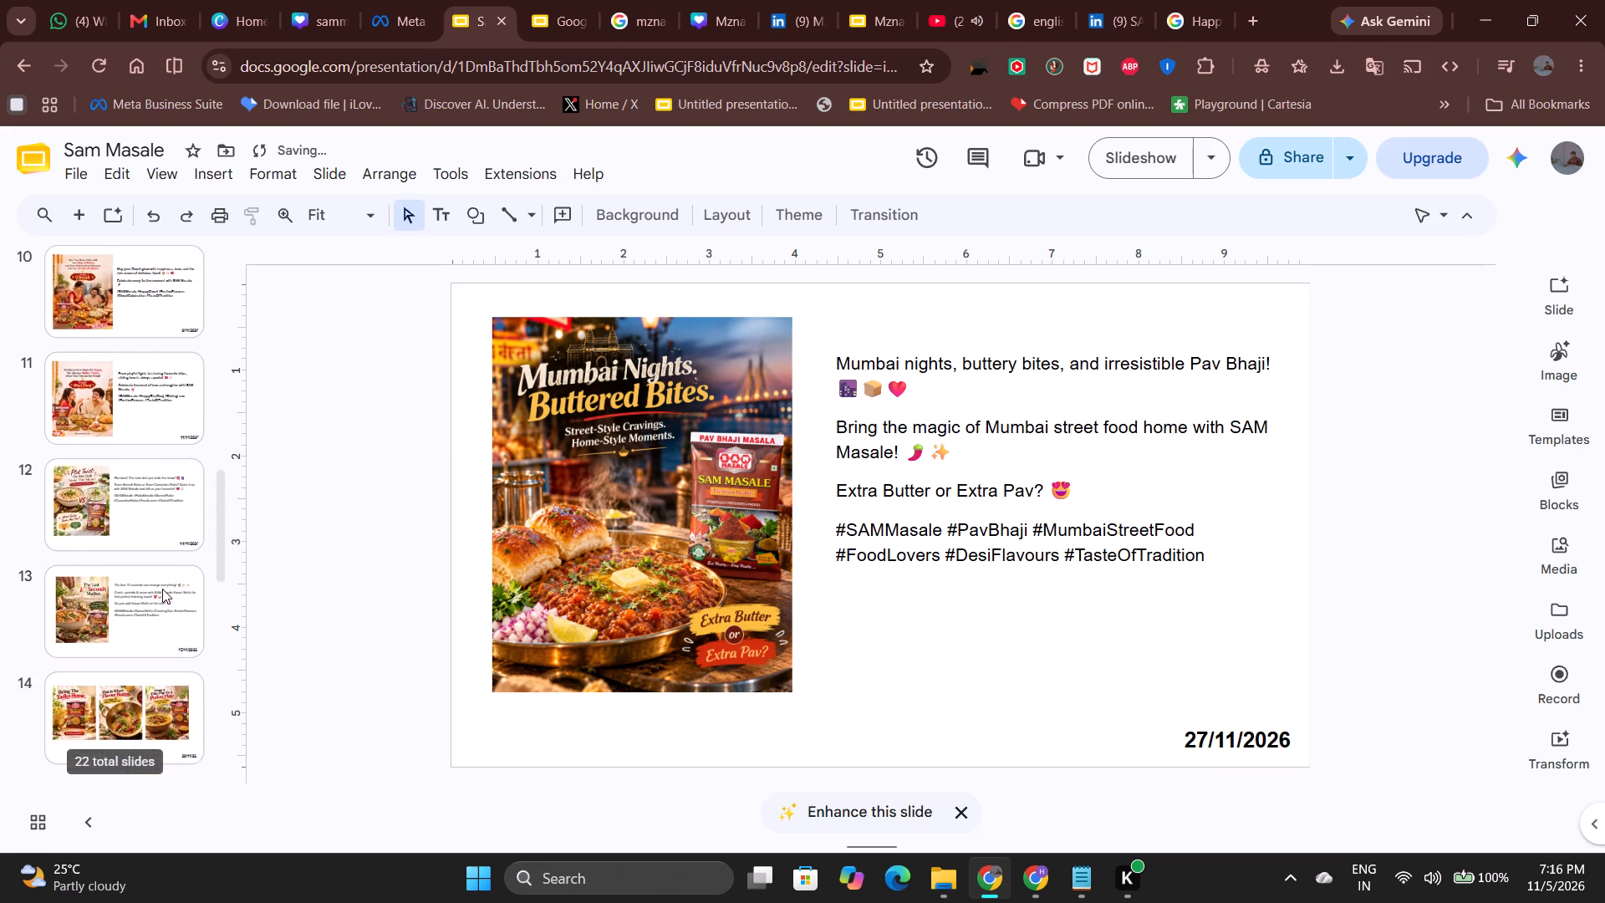
pyautogui.scroll(9, 162, 589)
pyautogui.scroll(-4, 162, 589)
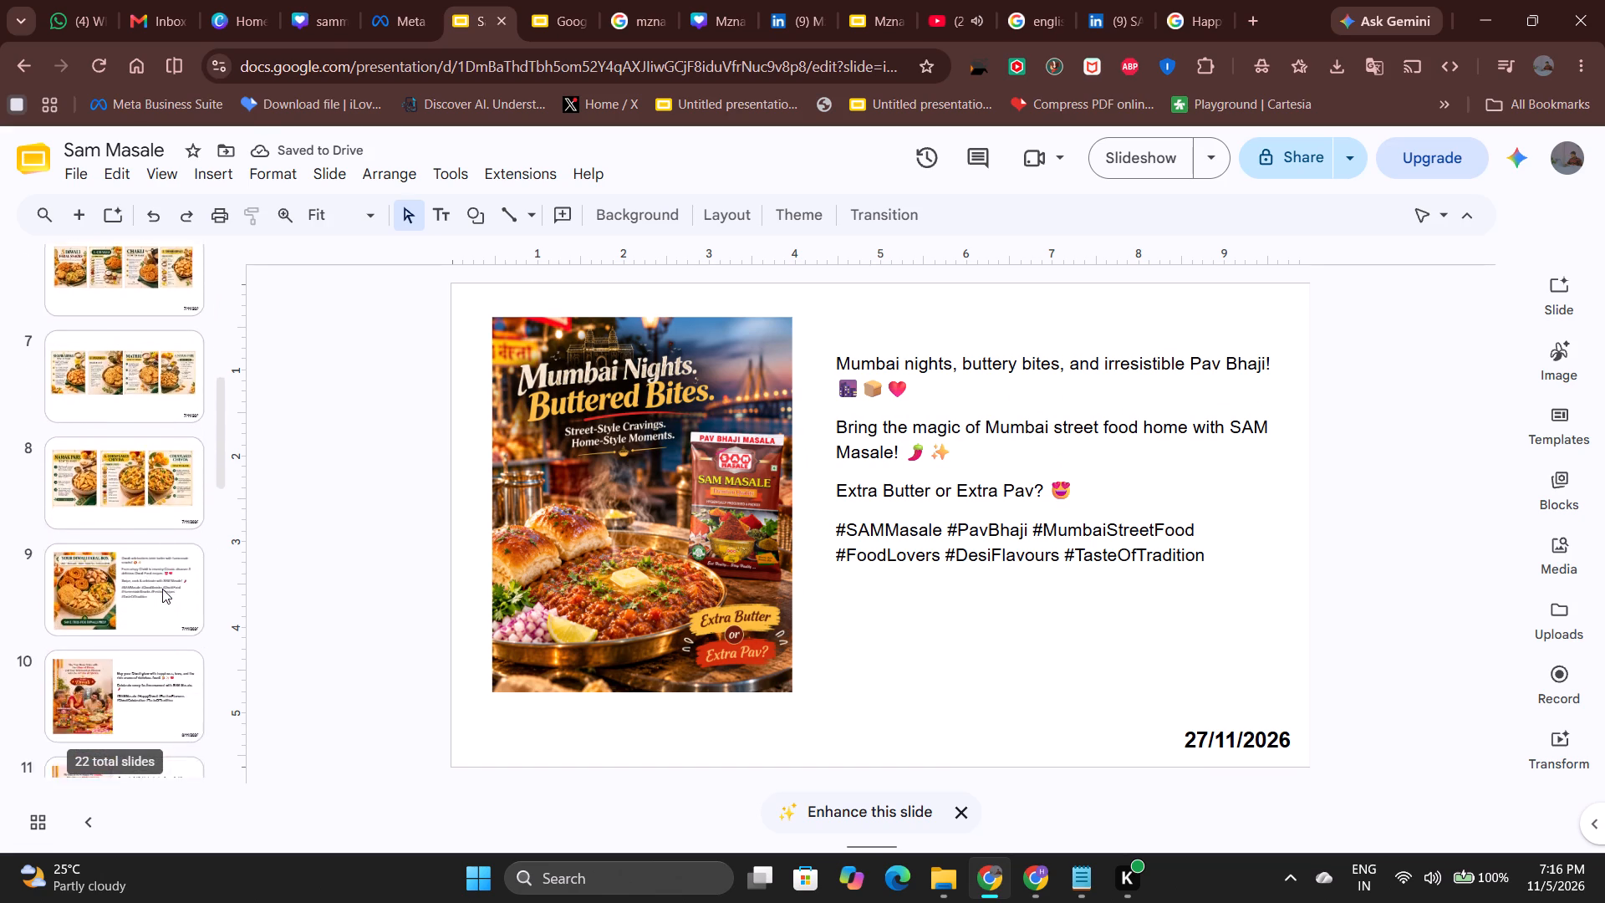
pyautogui.scroll(-2, 162, 589)
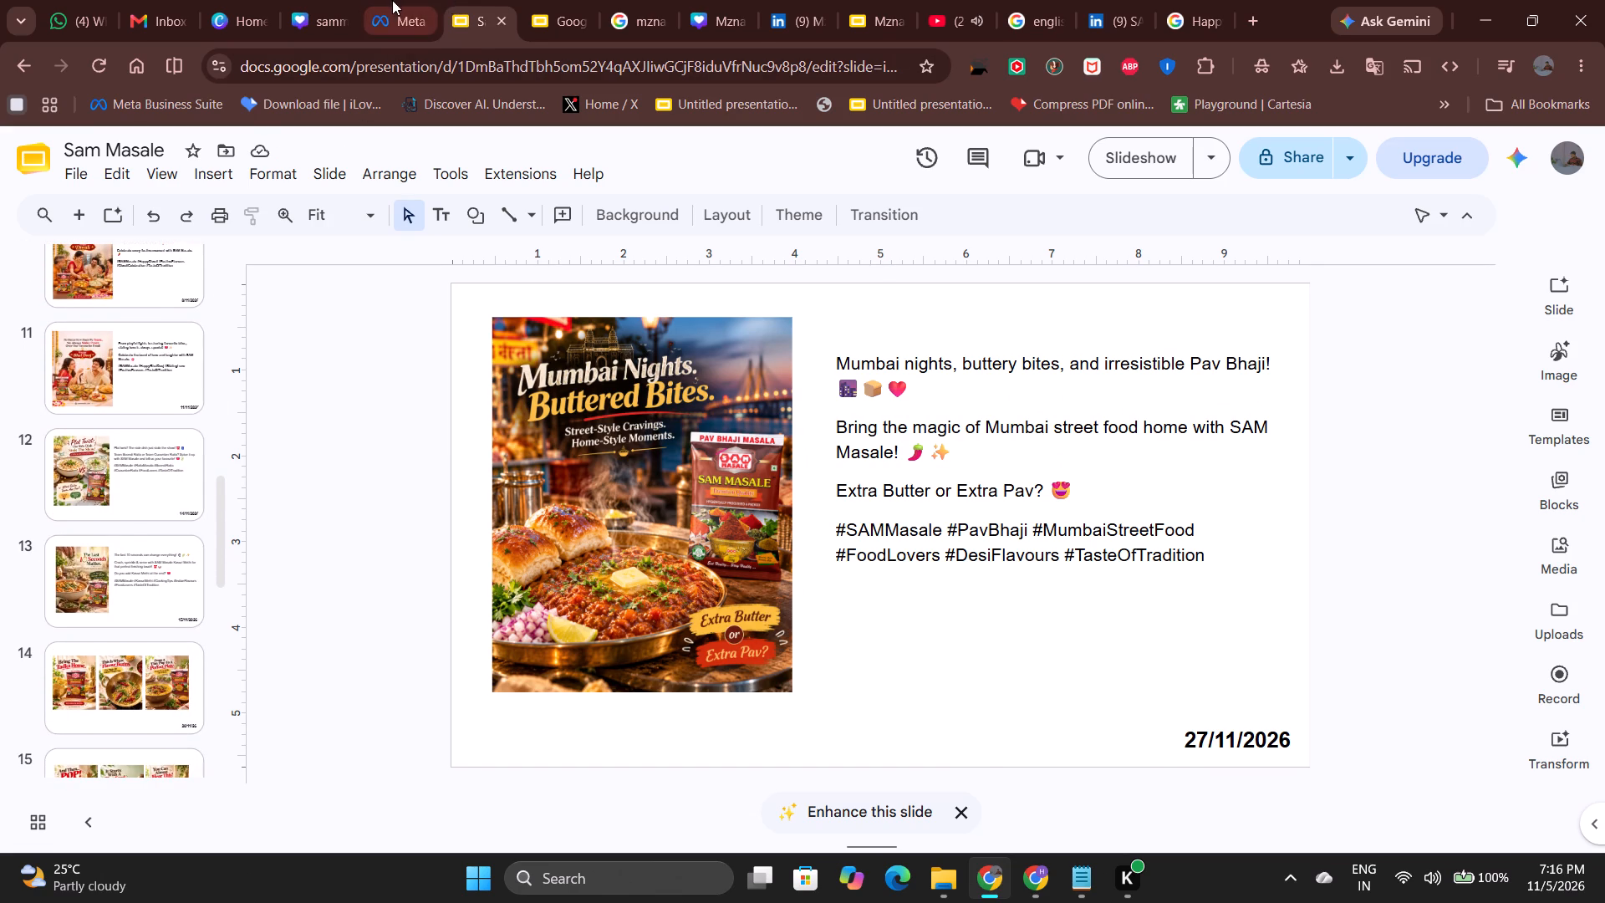
# Return to Meta Business Suite and check the scheduled posts in the Planner's November 2026 month view.
pyautogui.click(391, 0)
pyautogui.click(1164, 208)
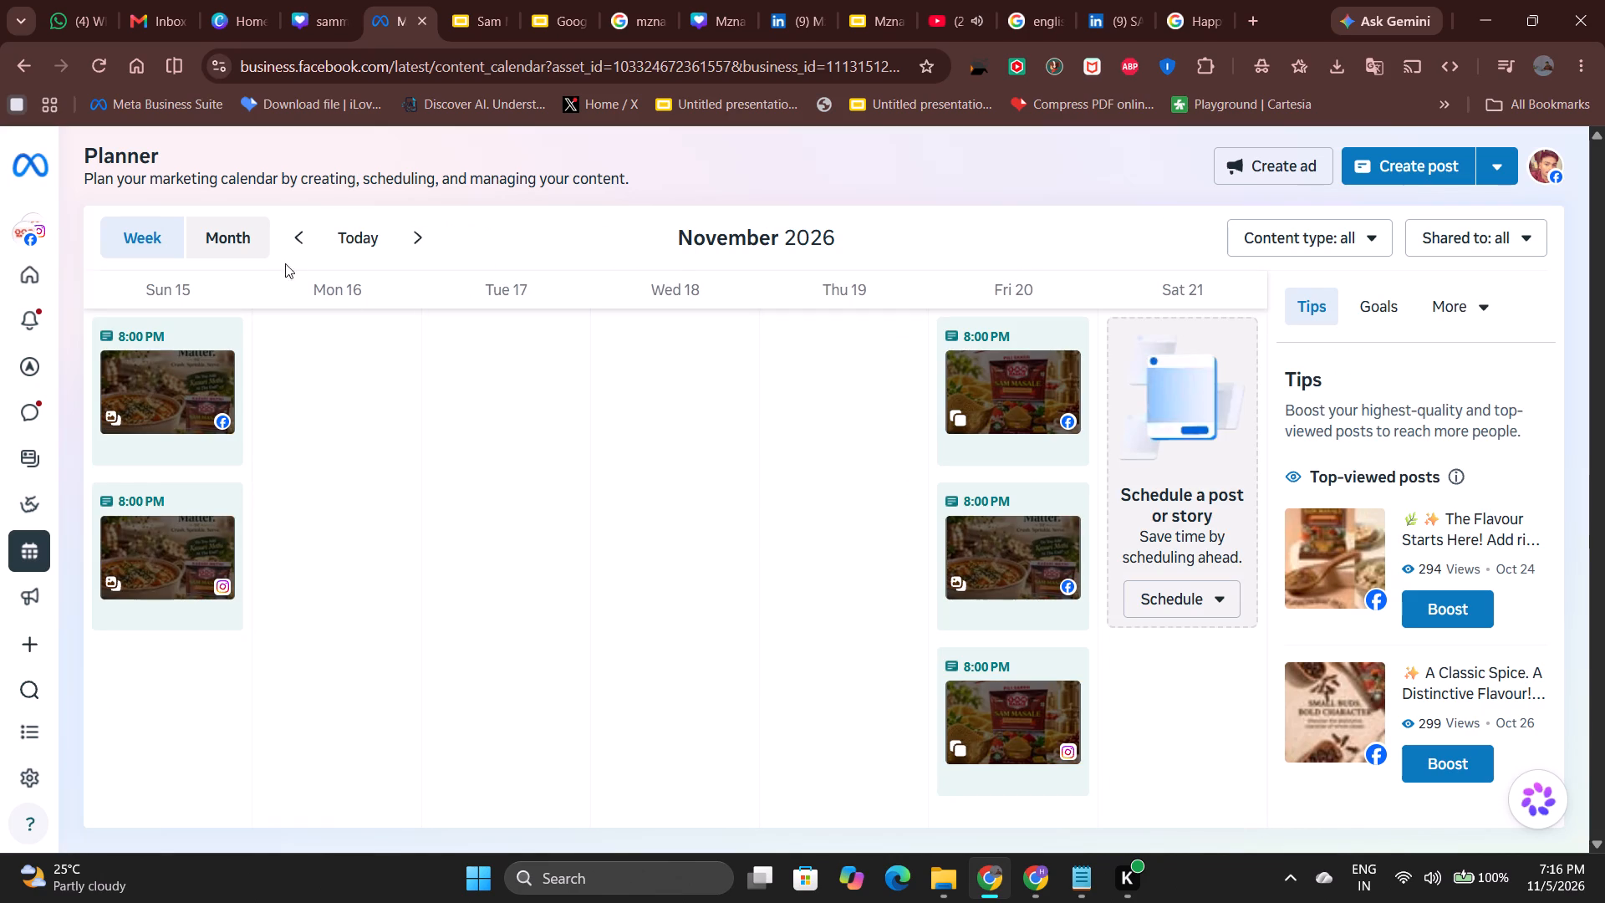
# Switch the Planner from the week view back to the month view and review the scheduled posts across November 2026.
pyautogui.click(241, 230)
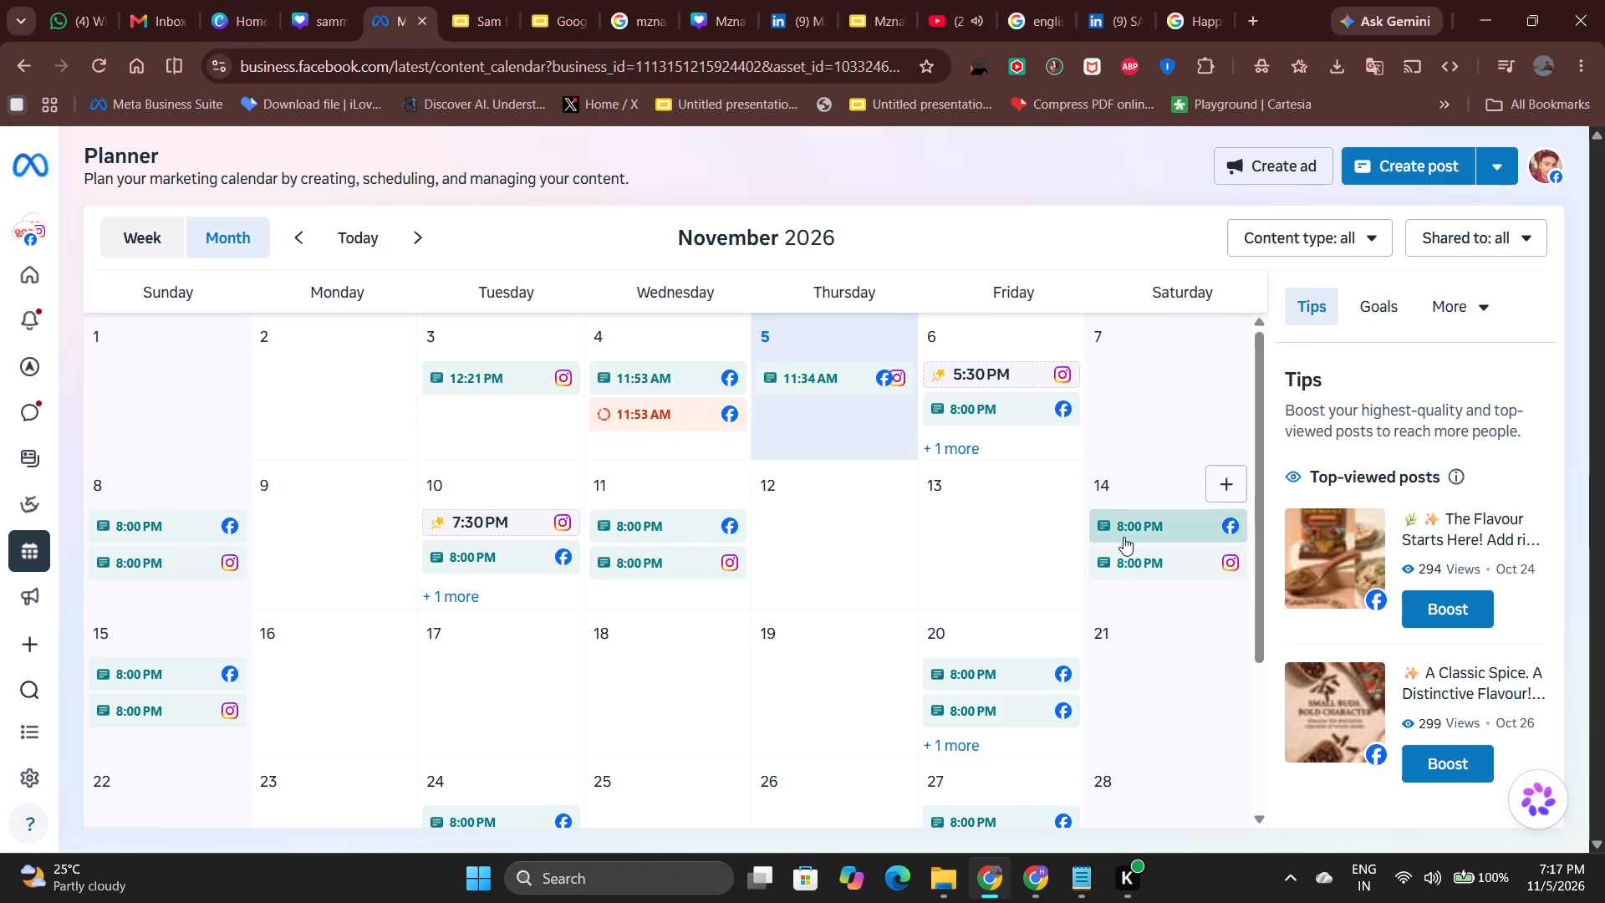
pyautogui.scroll(-2, 272, 559)
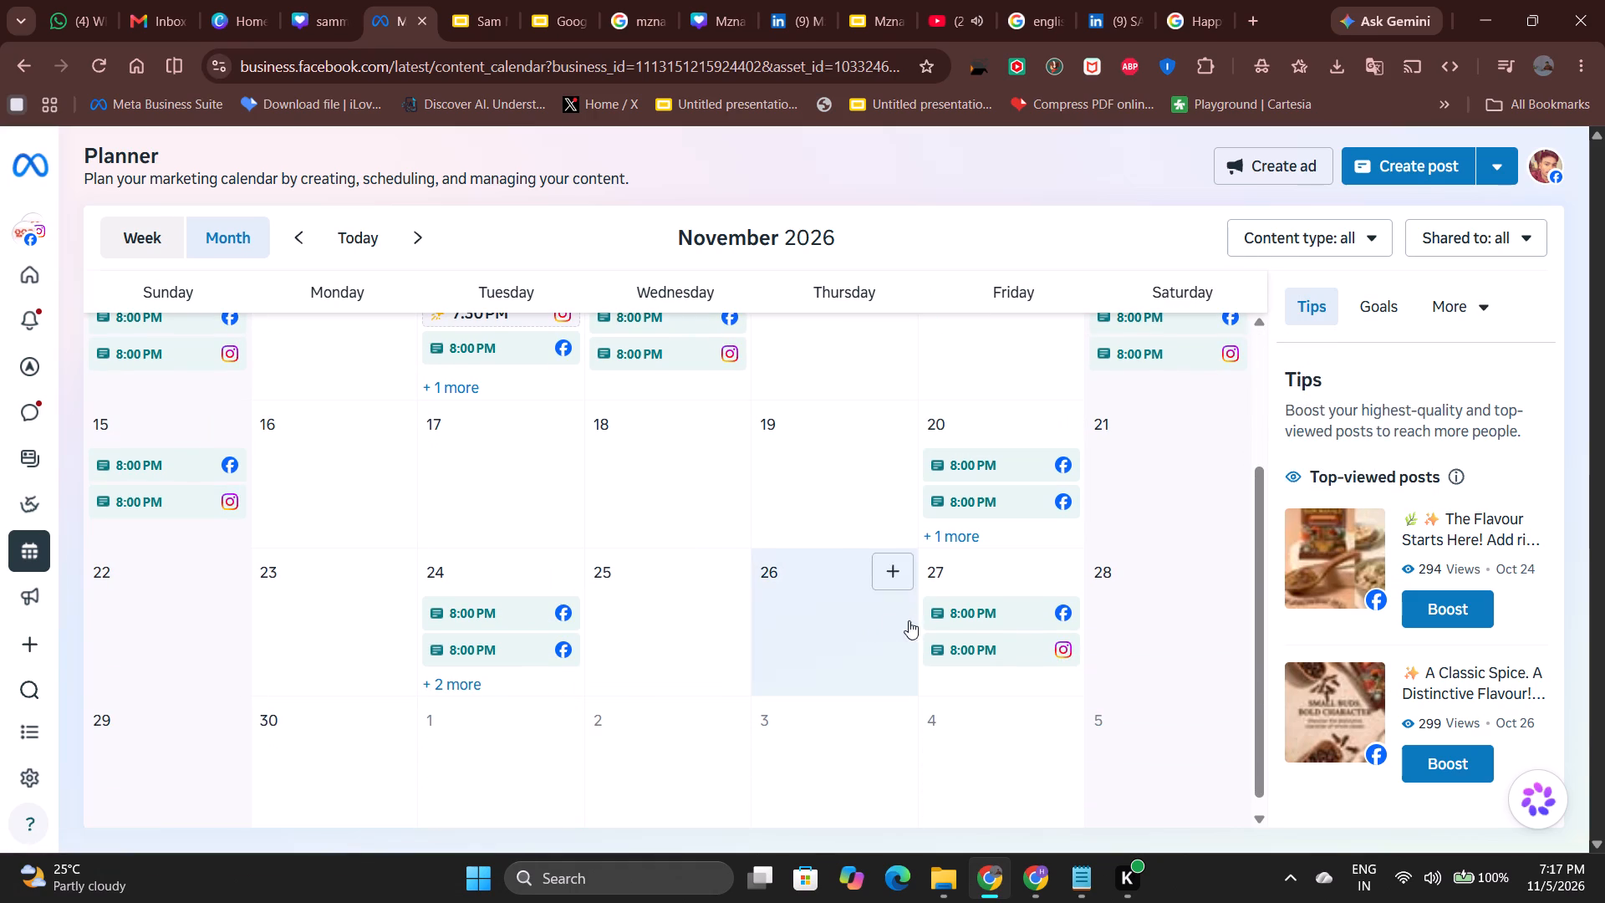
pyautogui.scroll(-4, 840, 531)
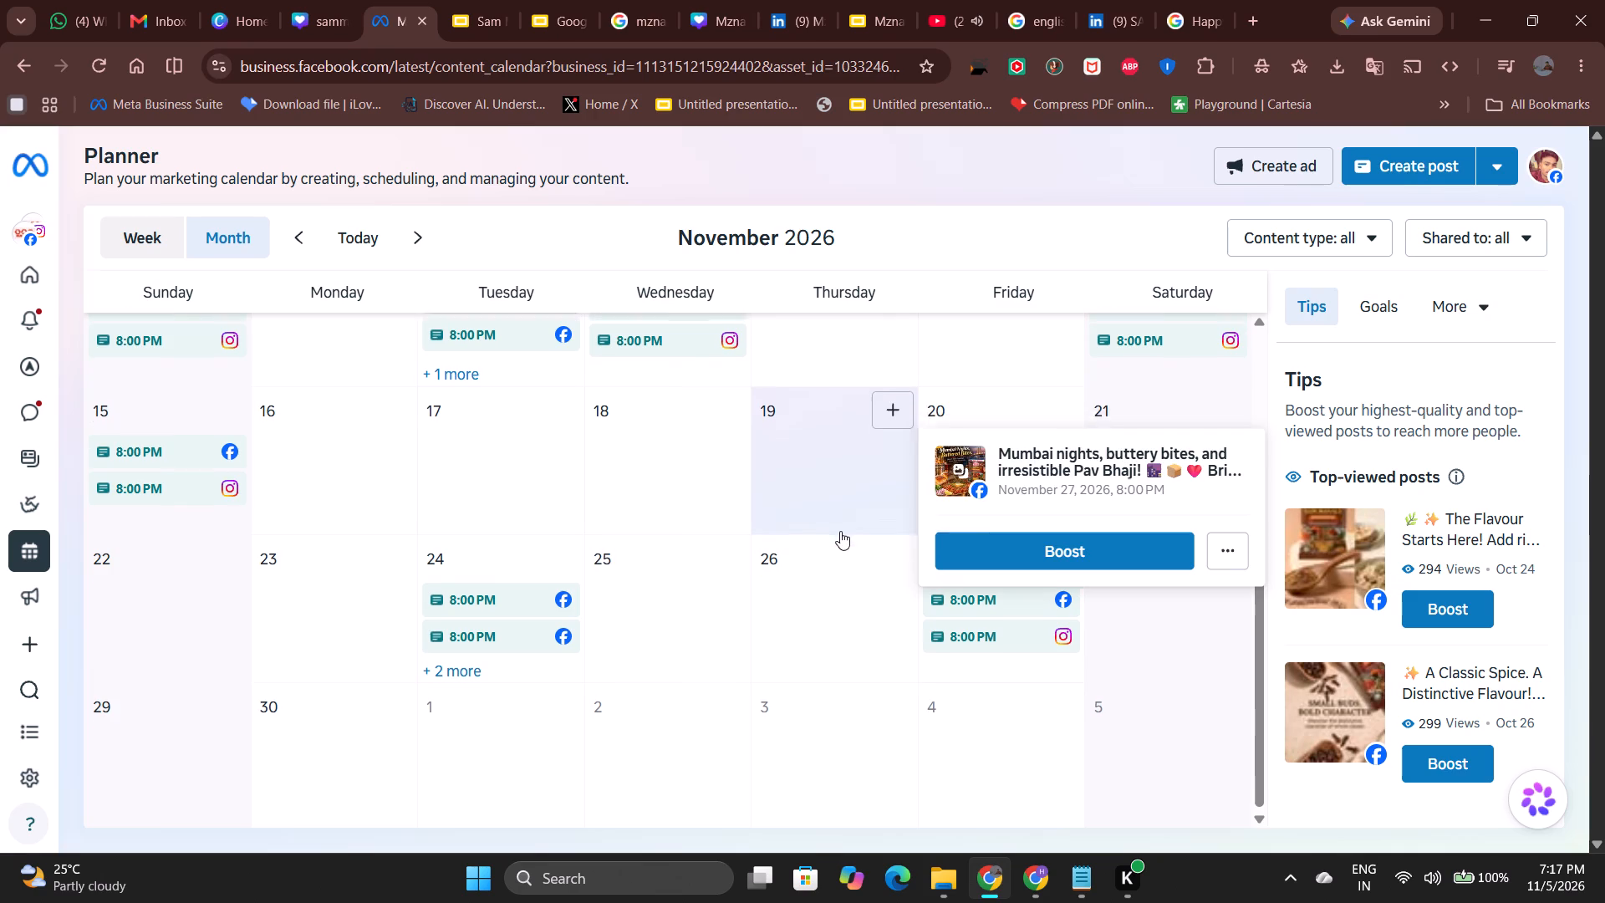
pyautogui.scroll(3, 456, 558)
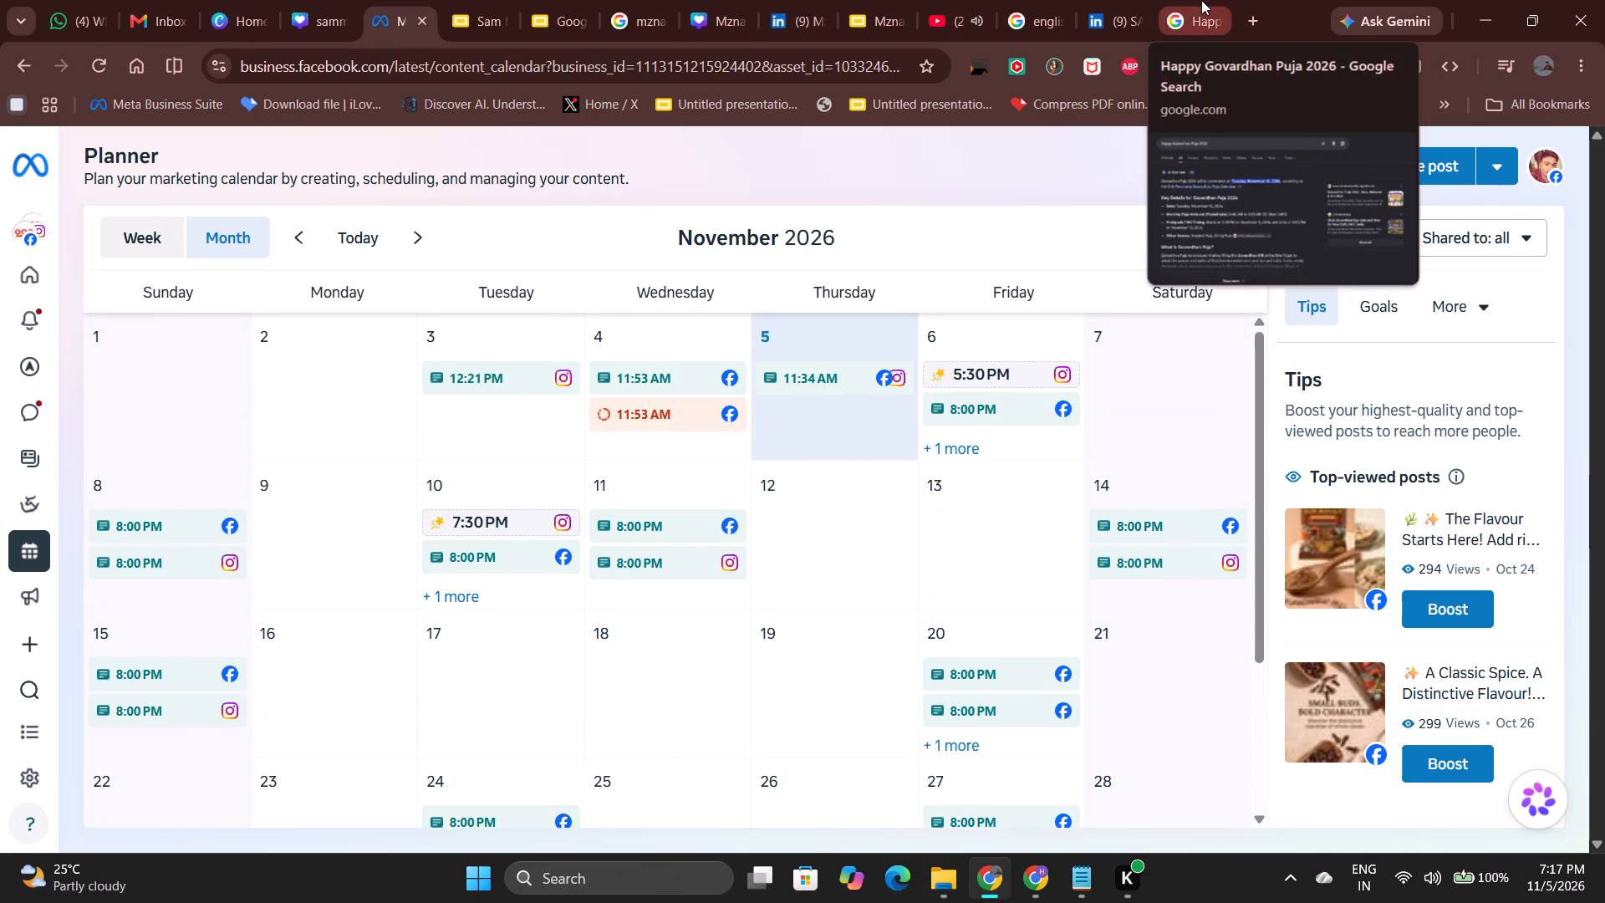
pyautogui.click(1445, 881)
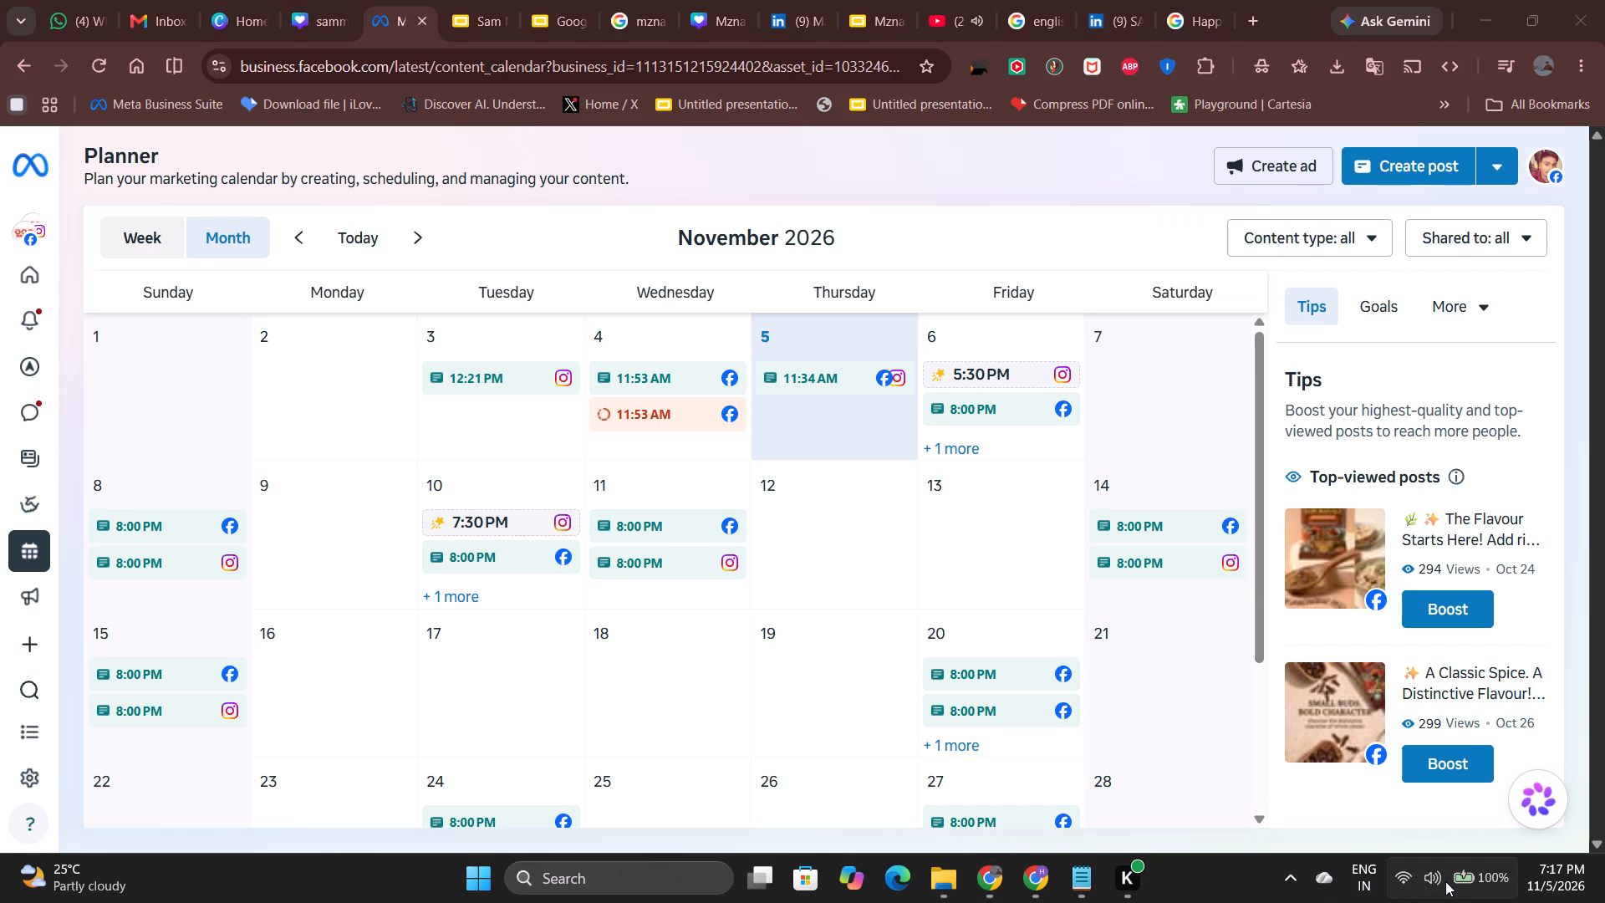
# Turn the computer's sound volume down slightly.
pyautogui.click(1459, 885)
pyautogui.click(1423, 753)
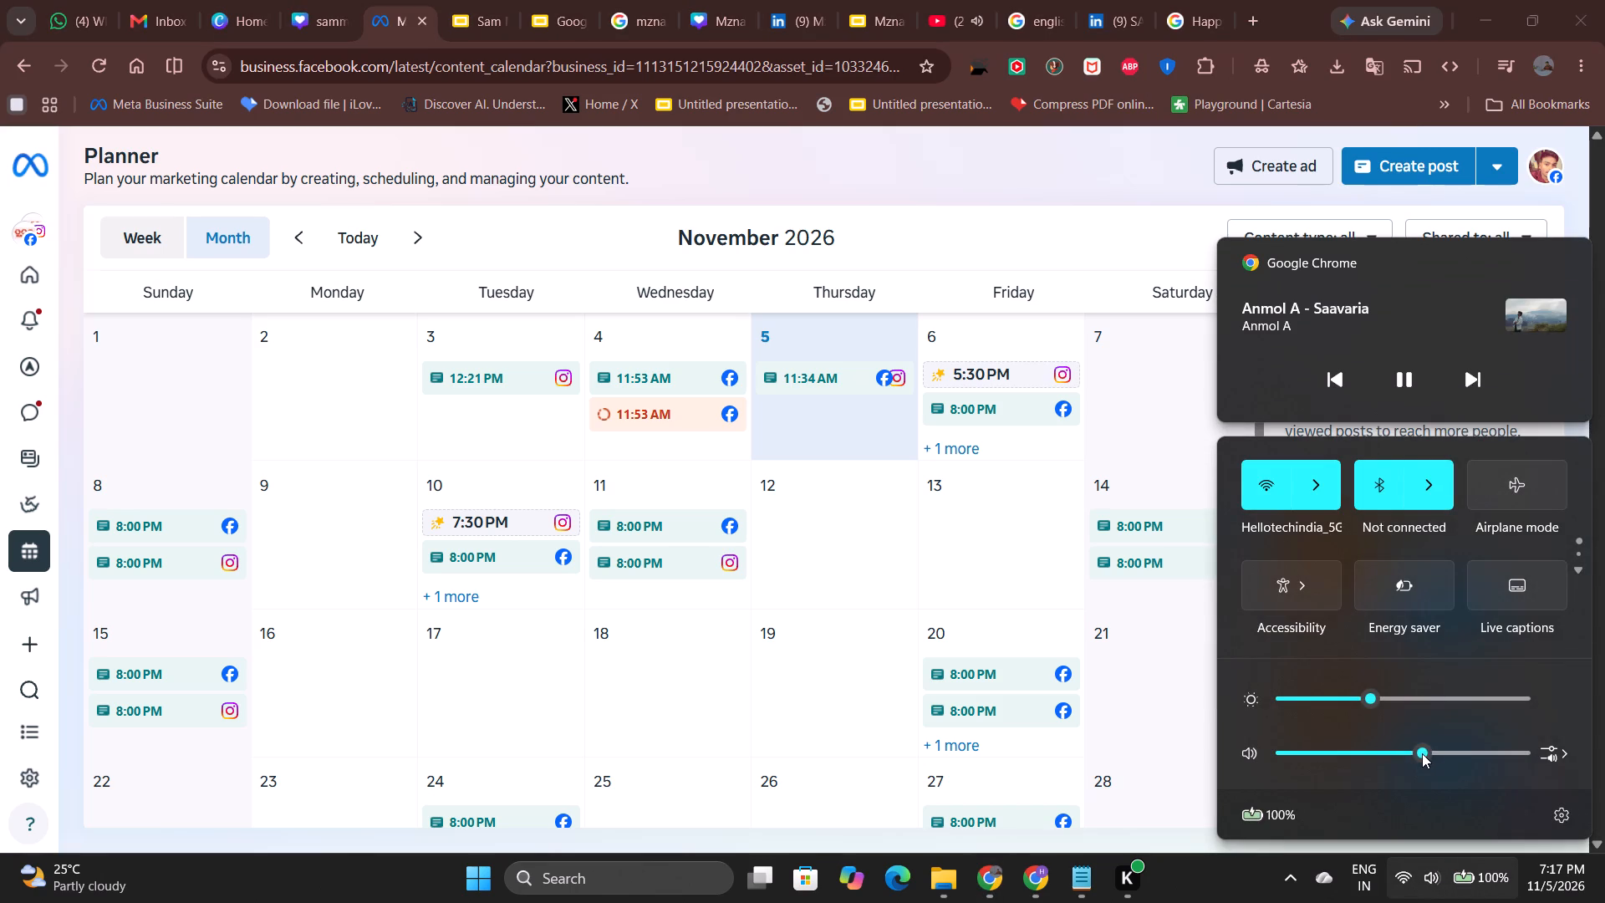
pyautogui.click(1433, 753)
pyautogui.click(1405, 755)
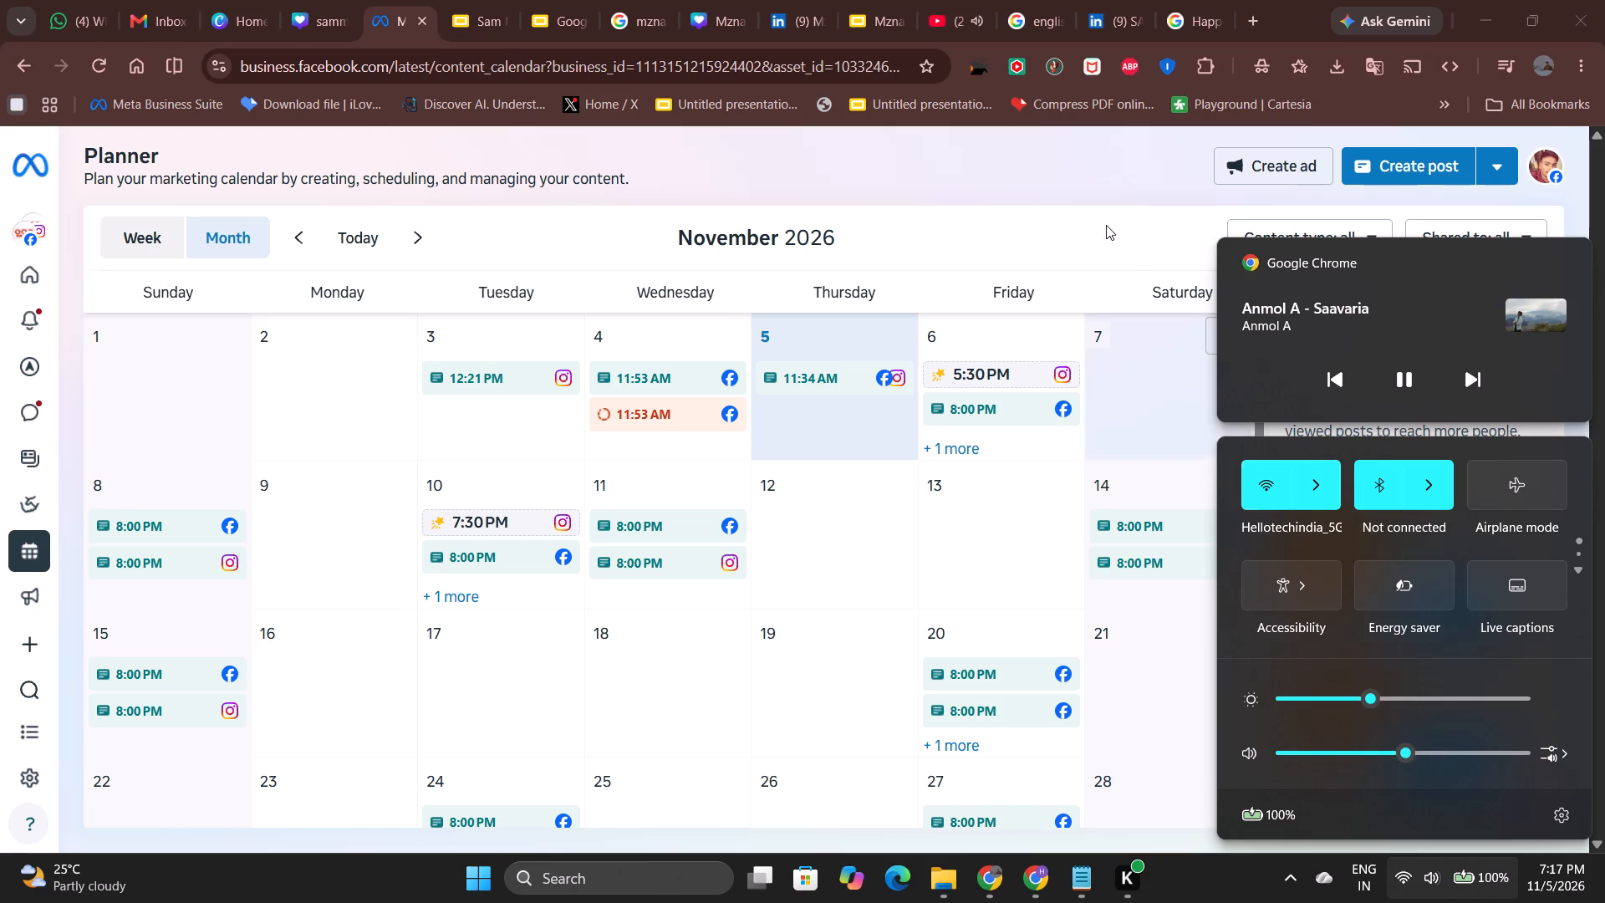
pyautogui.click(1070, 157)
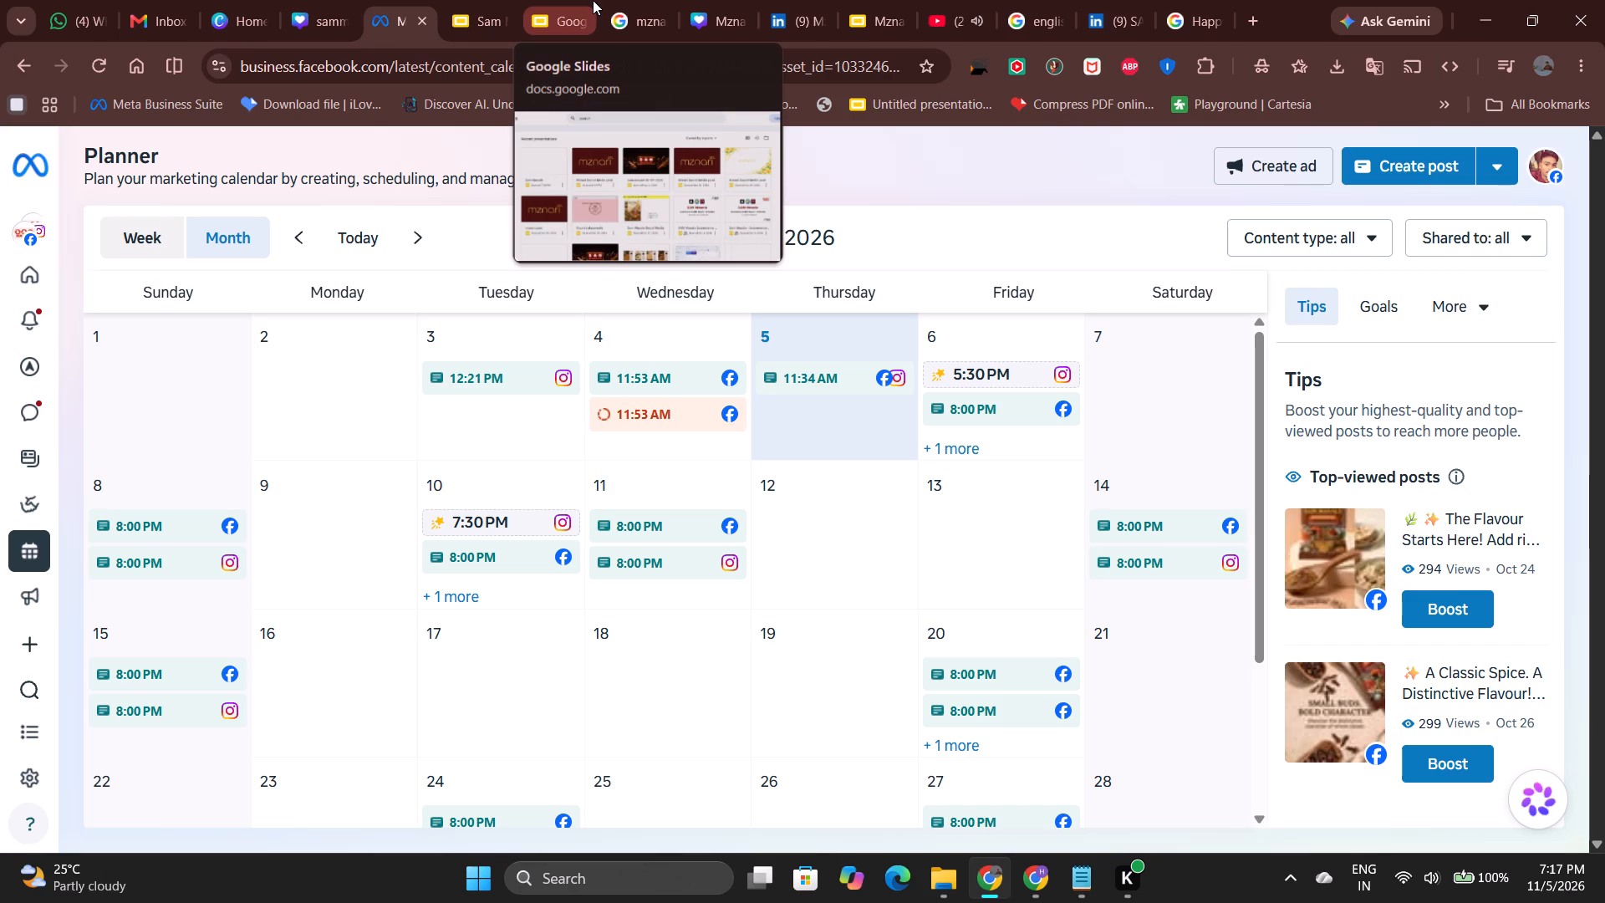
# Switch to SAM Masale's LinkedIn page, check its scheduled posts from a new post's scheduling options, and close the composer.
pyautogui.click(1093, 0)
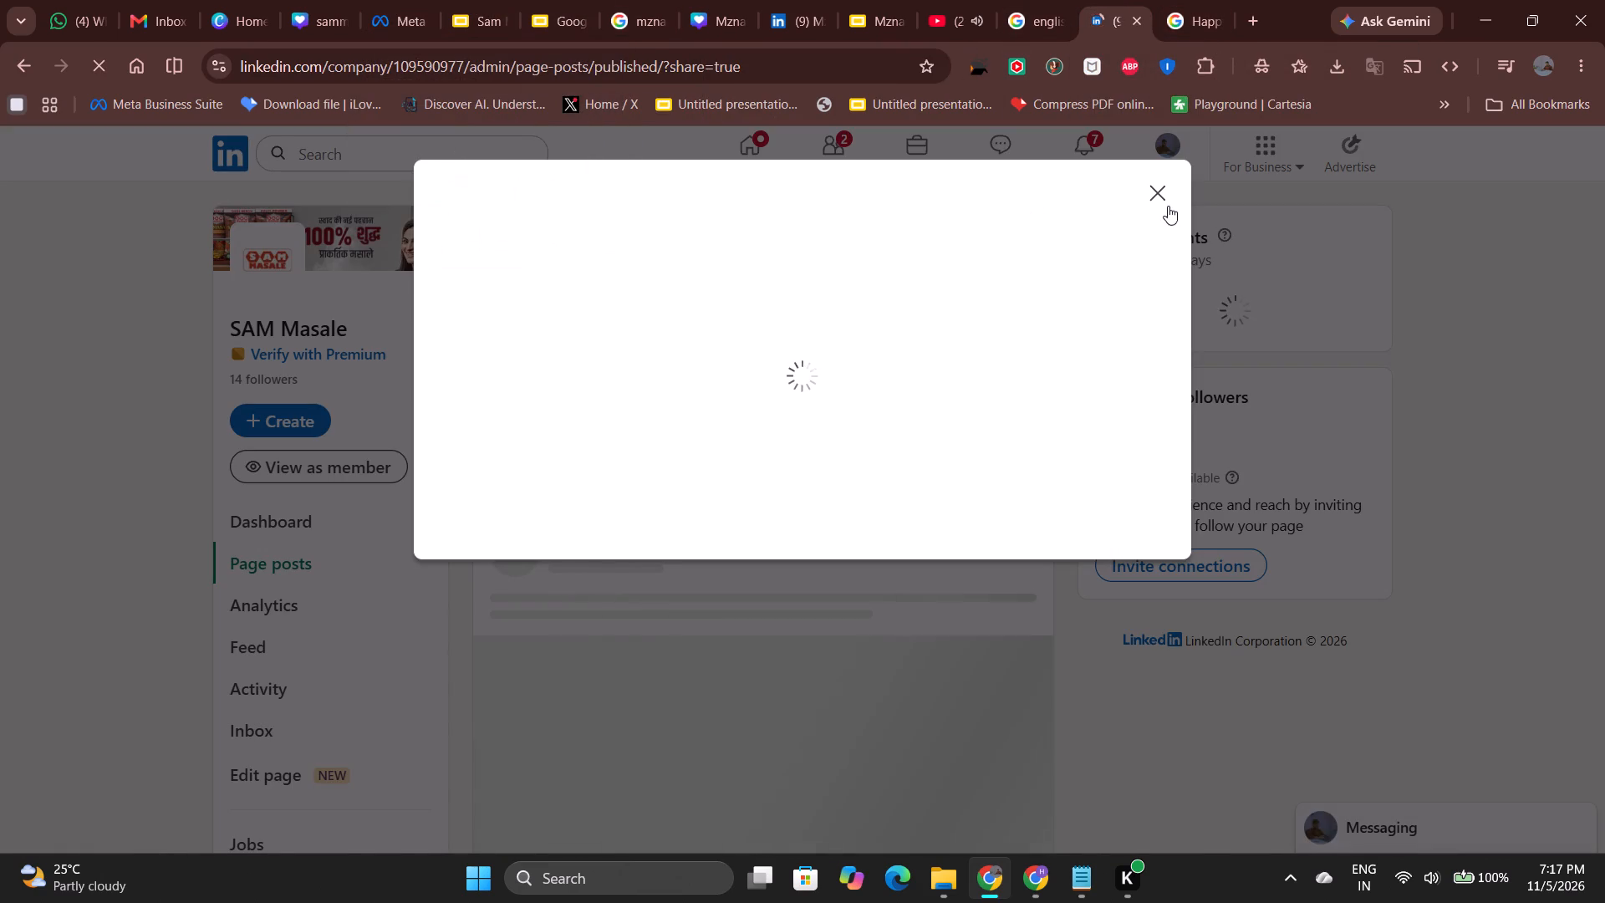
pyautogui.click(1165, 191)
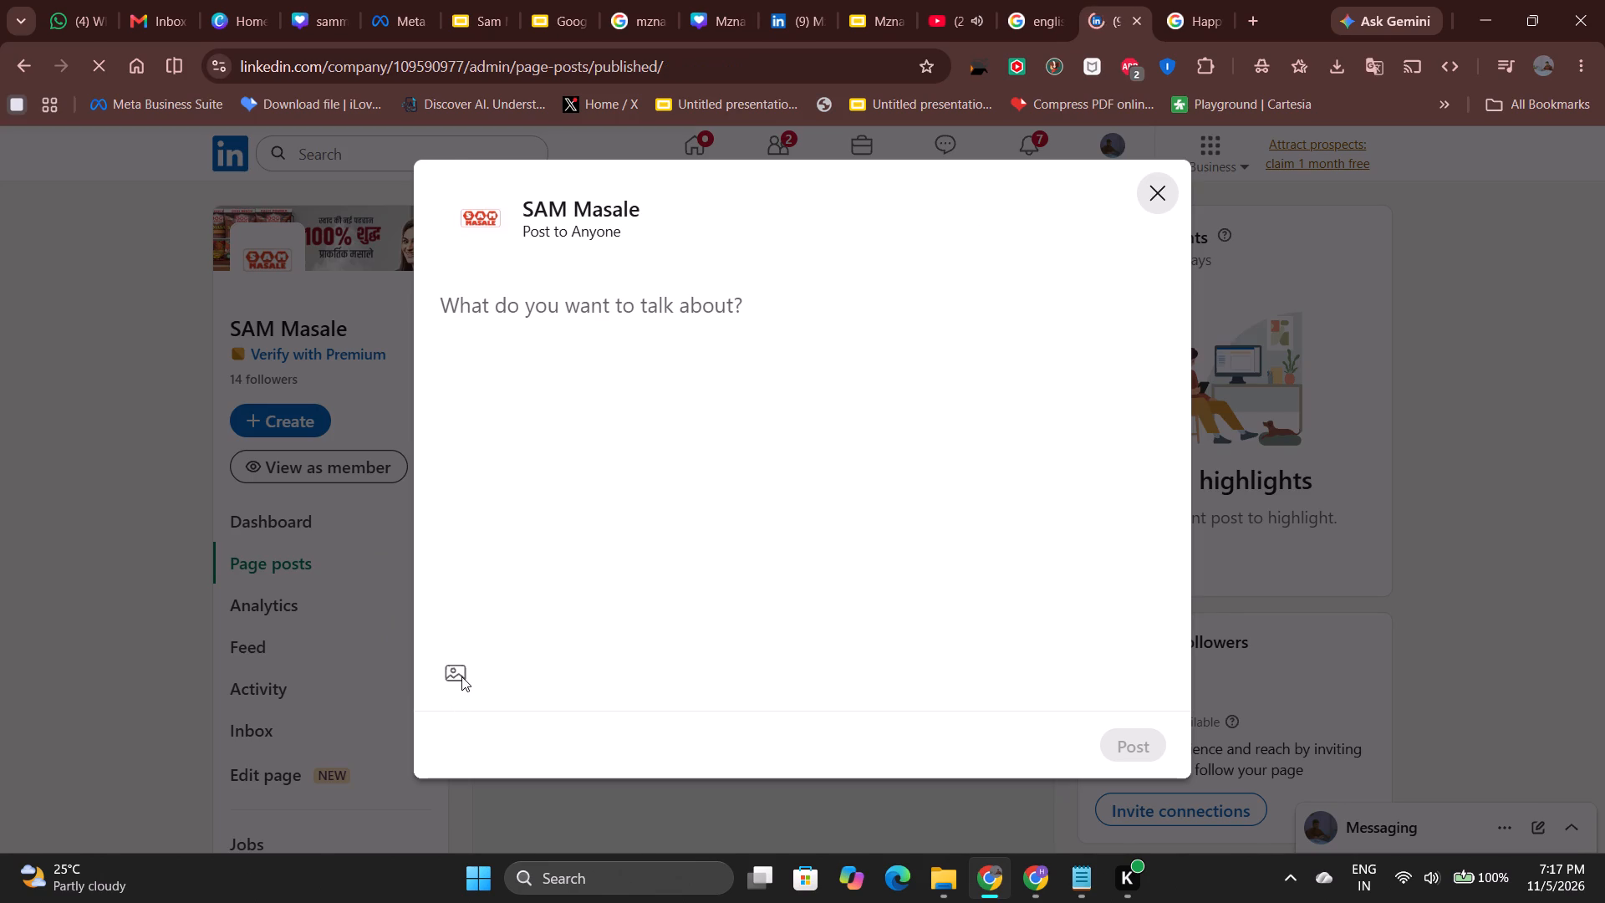
pyautogui.scroll(-5, 542, 298)
pyautogui.scroll(5, 603, 400)
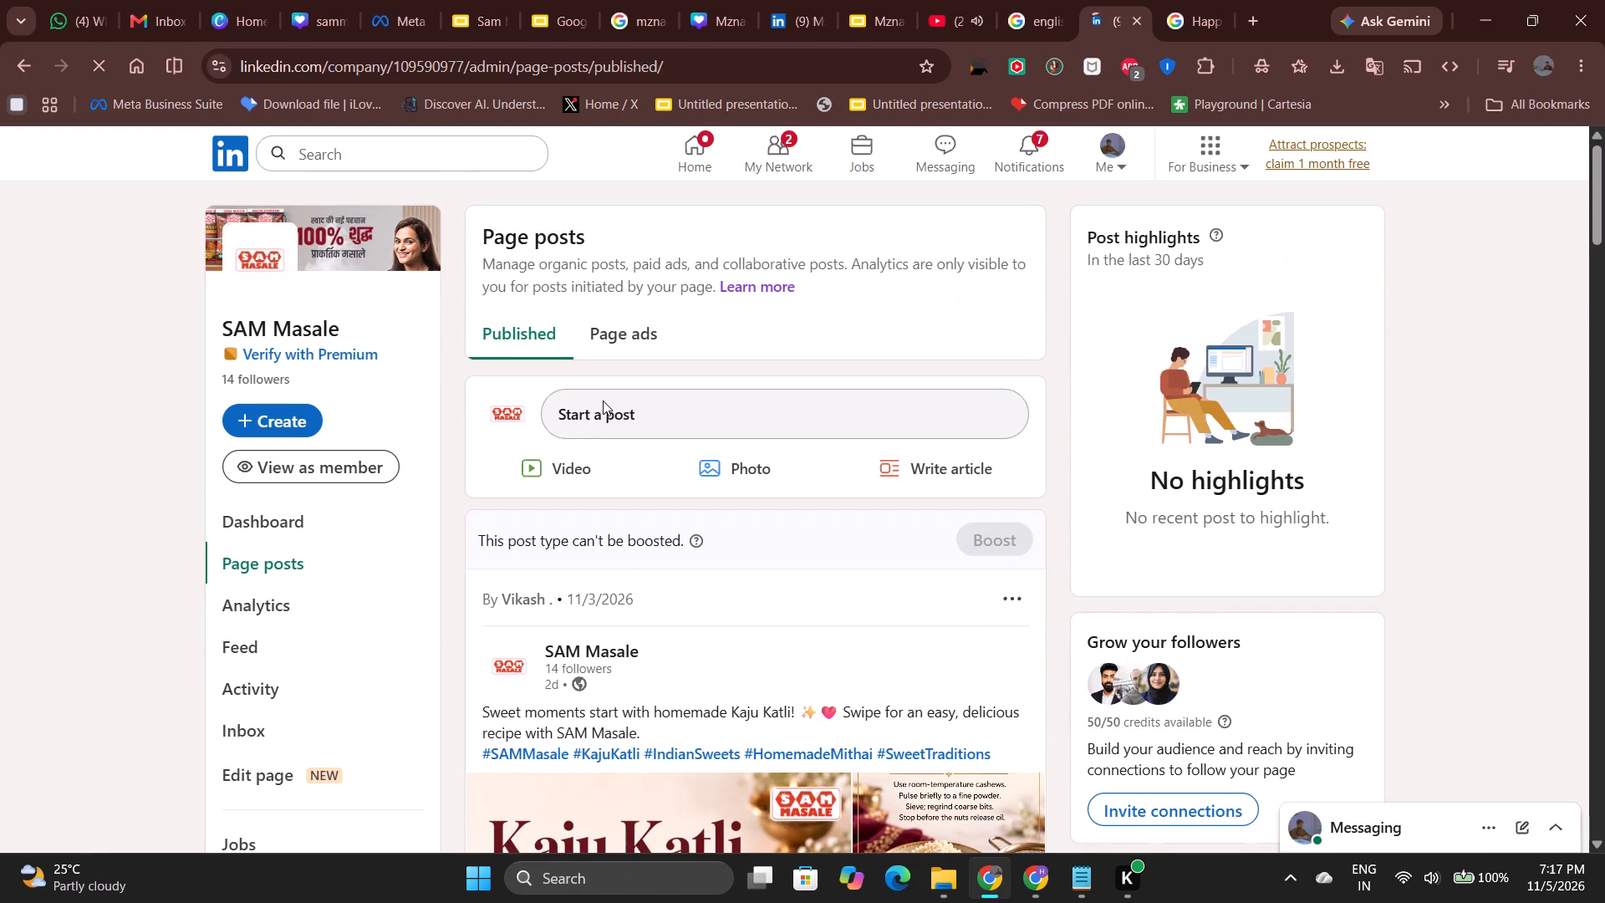
pyautogui.click(250, 415)
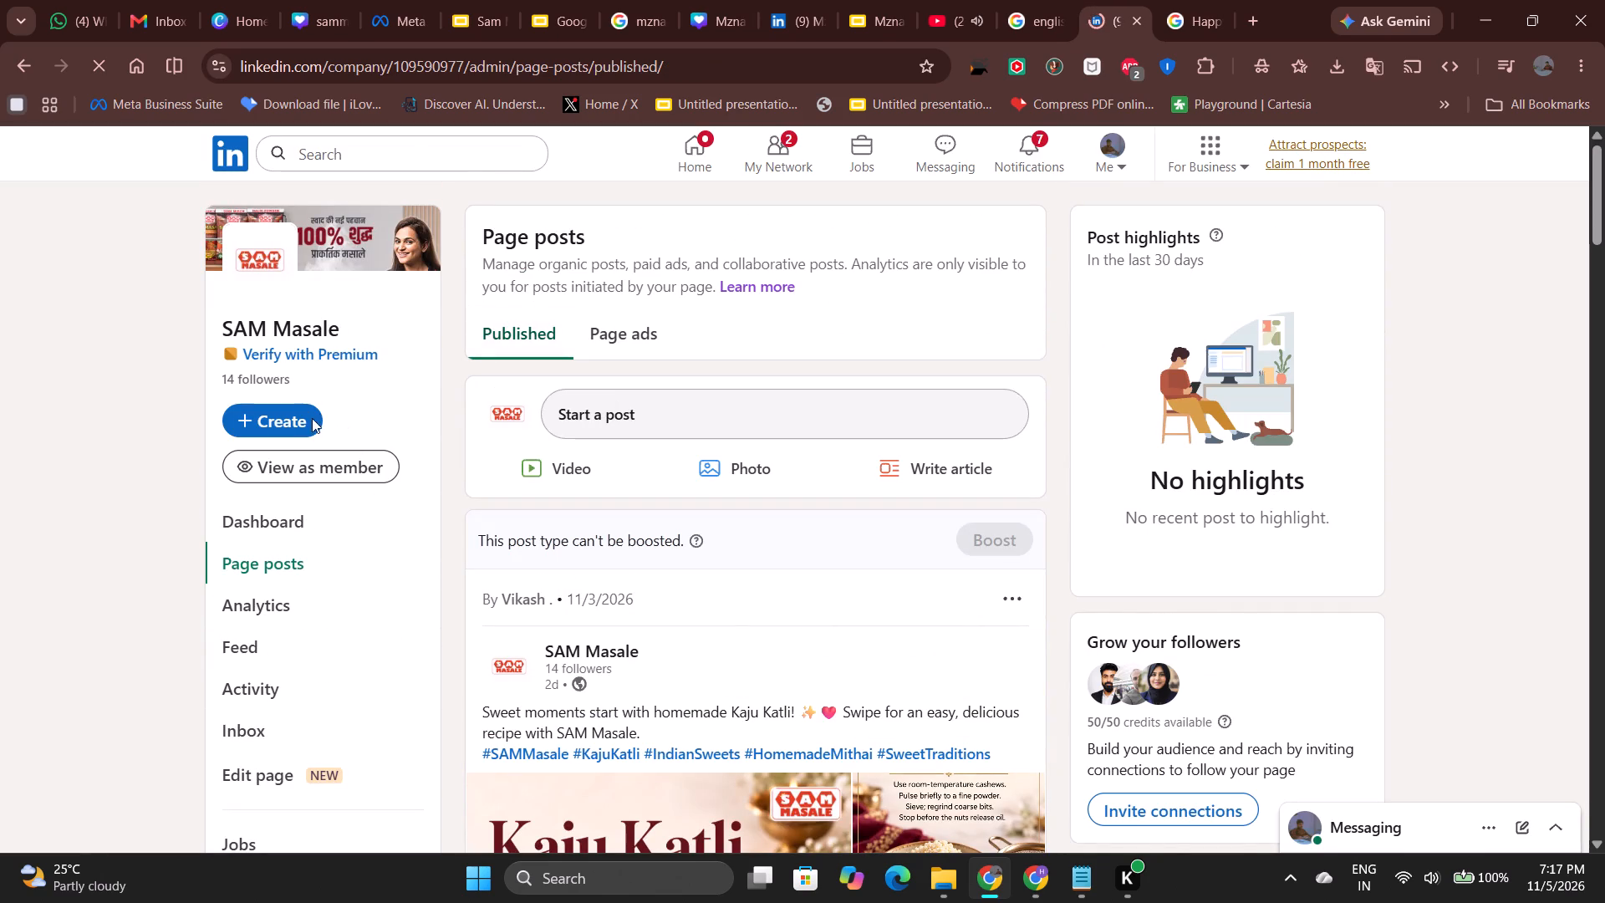
pyautogui.click(303, 423)
pyautogui.click(324, 428)
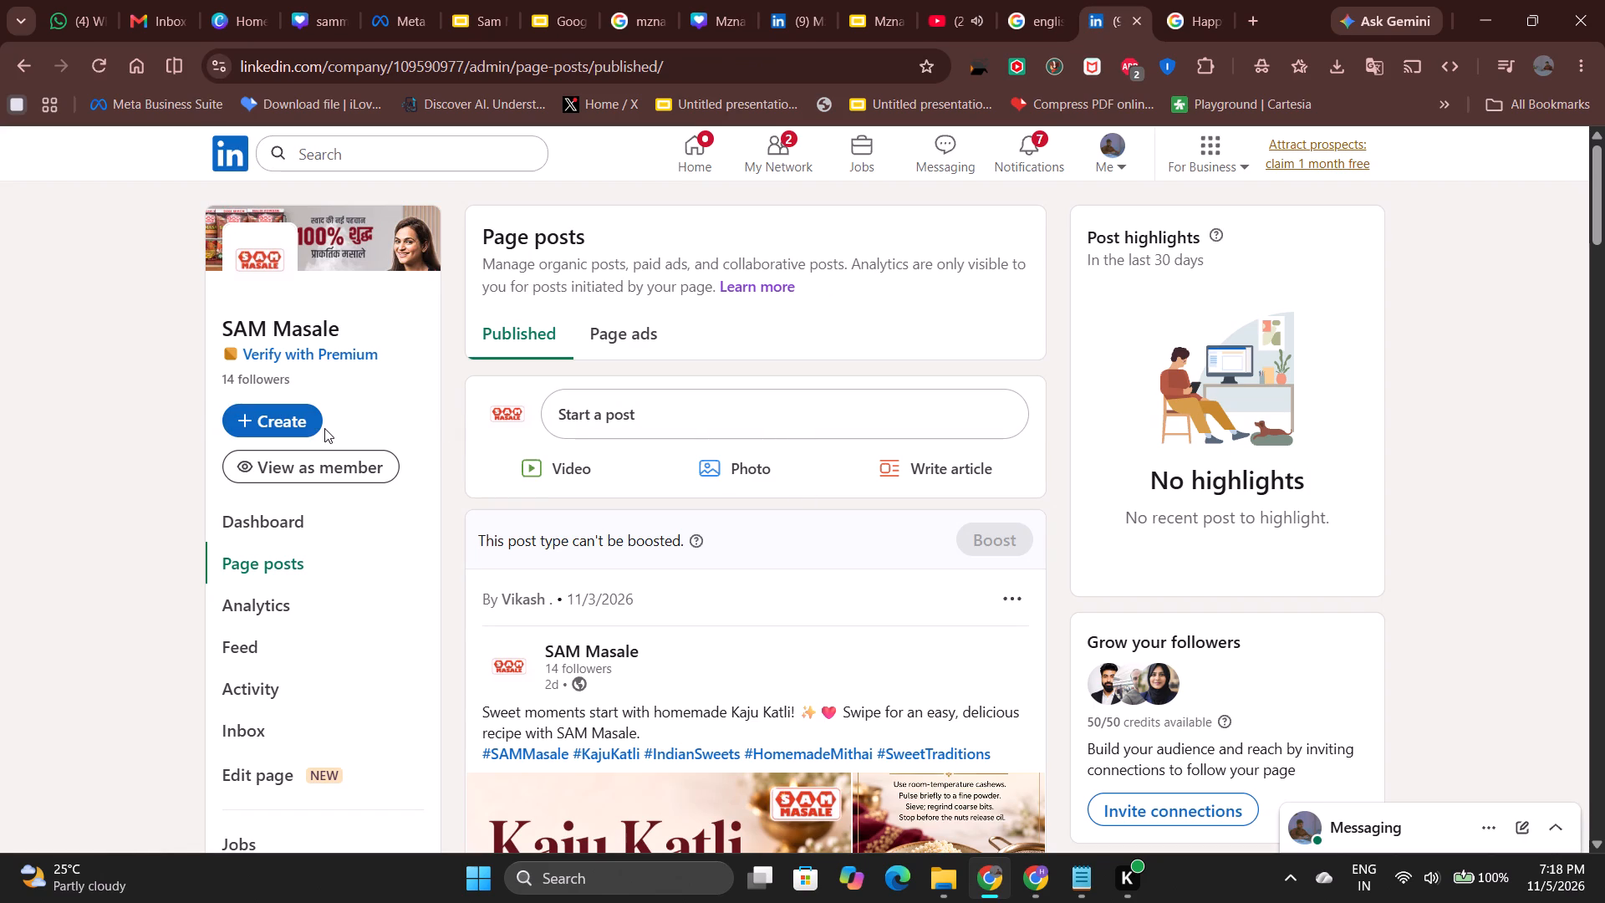
pyautogui.click(253, 413)
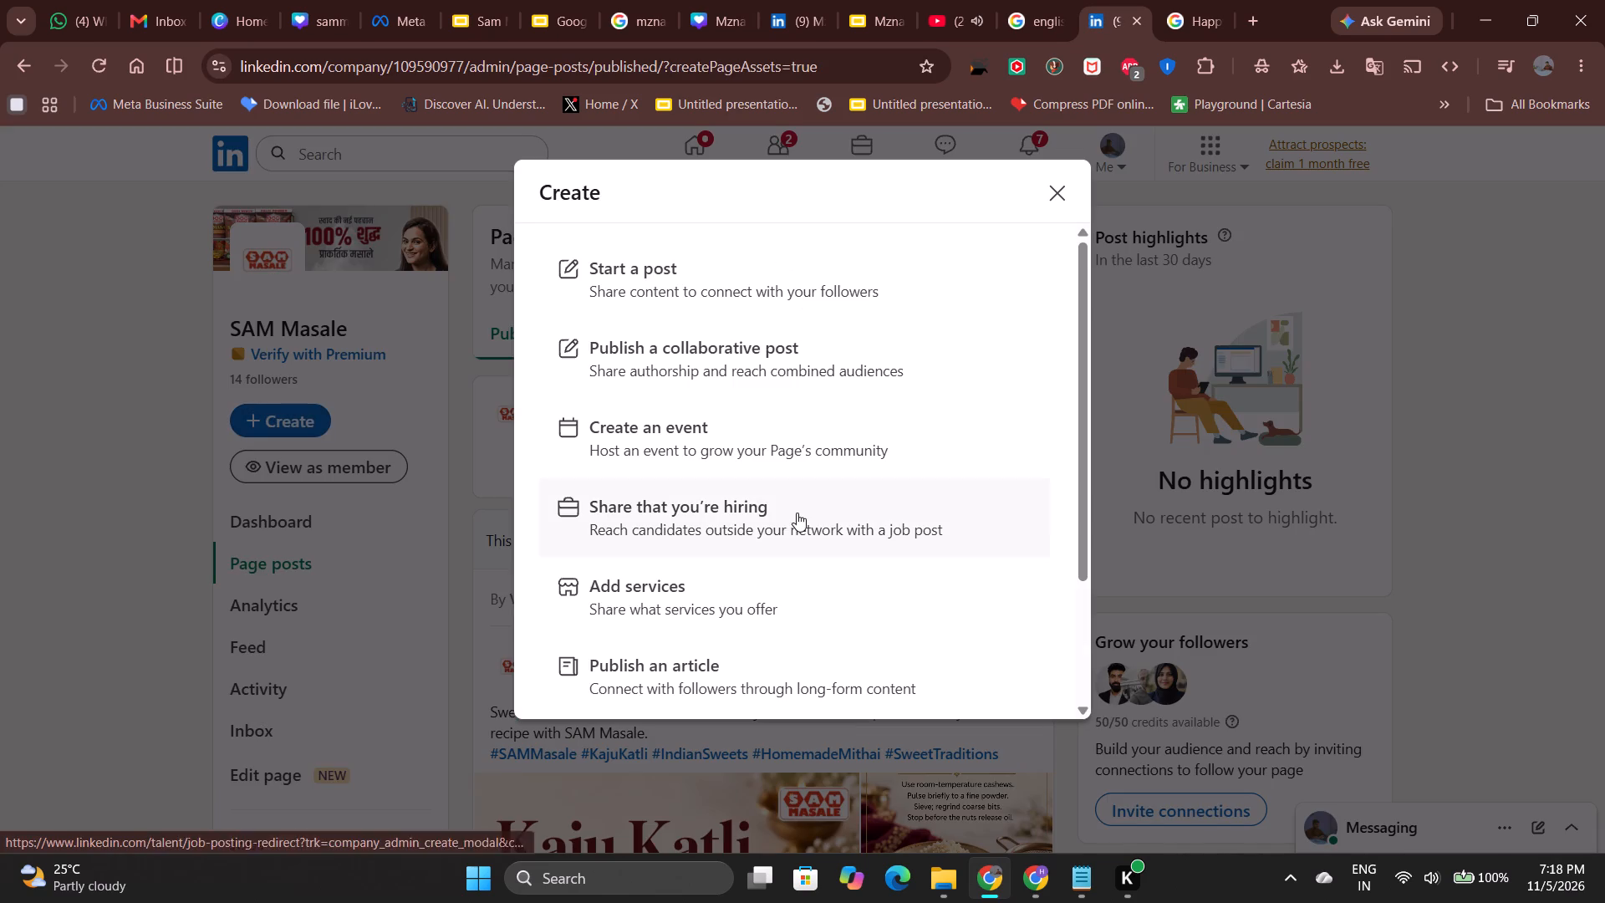
pyautogui.click(670, 262)
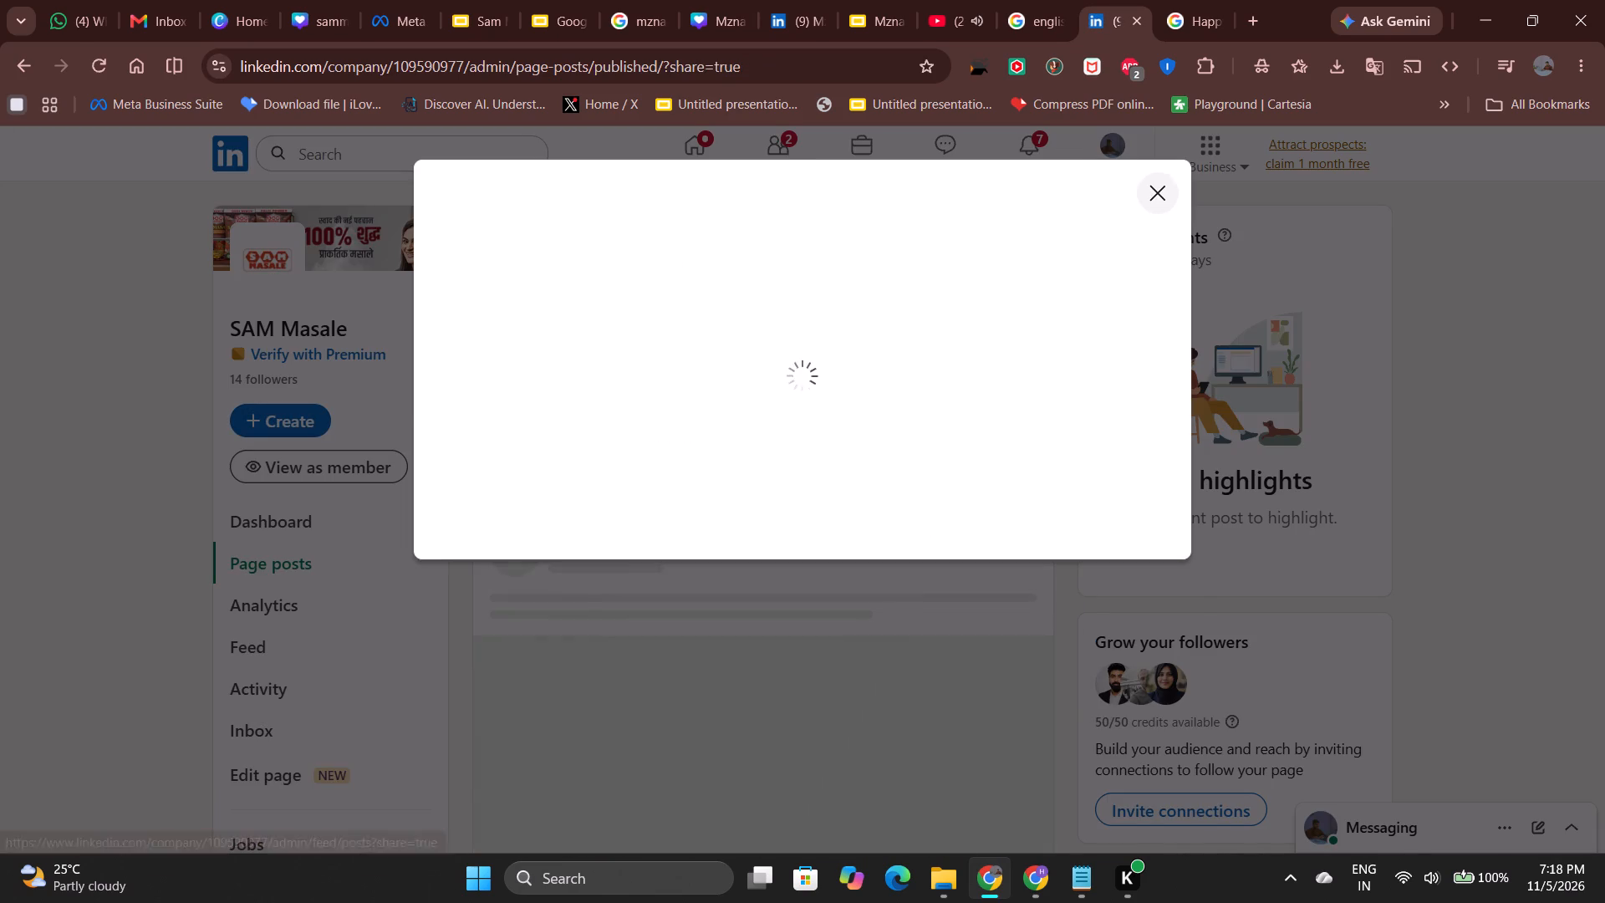
pyautogui.click(1076, 747)
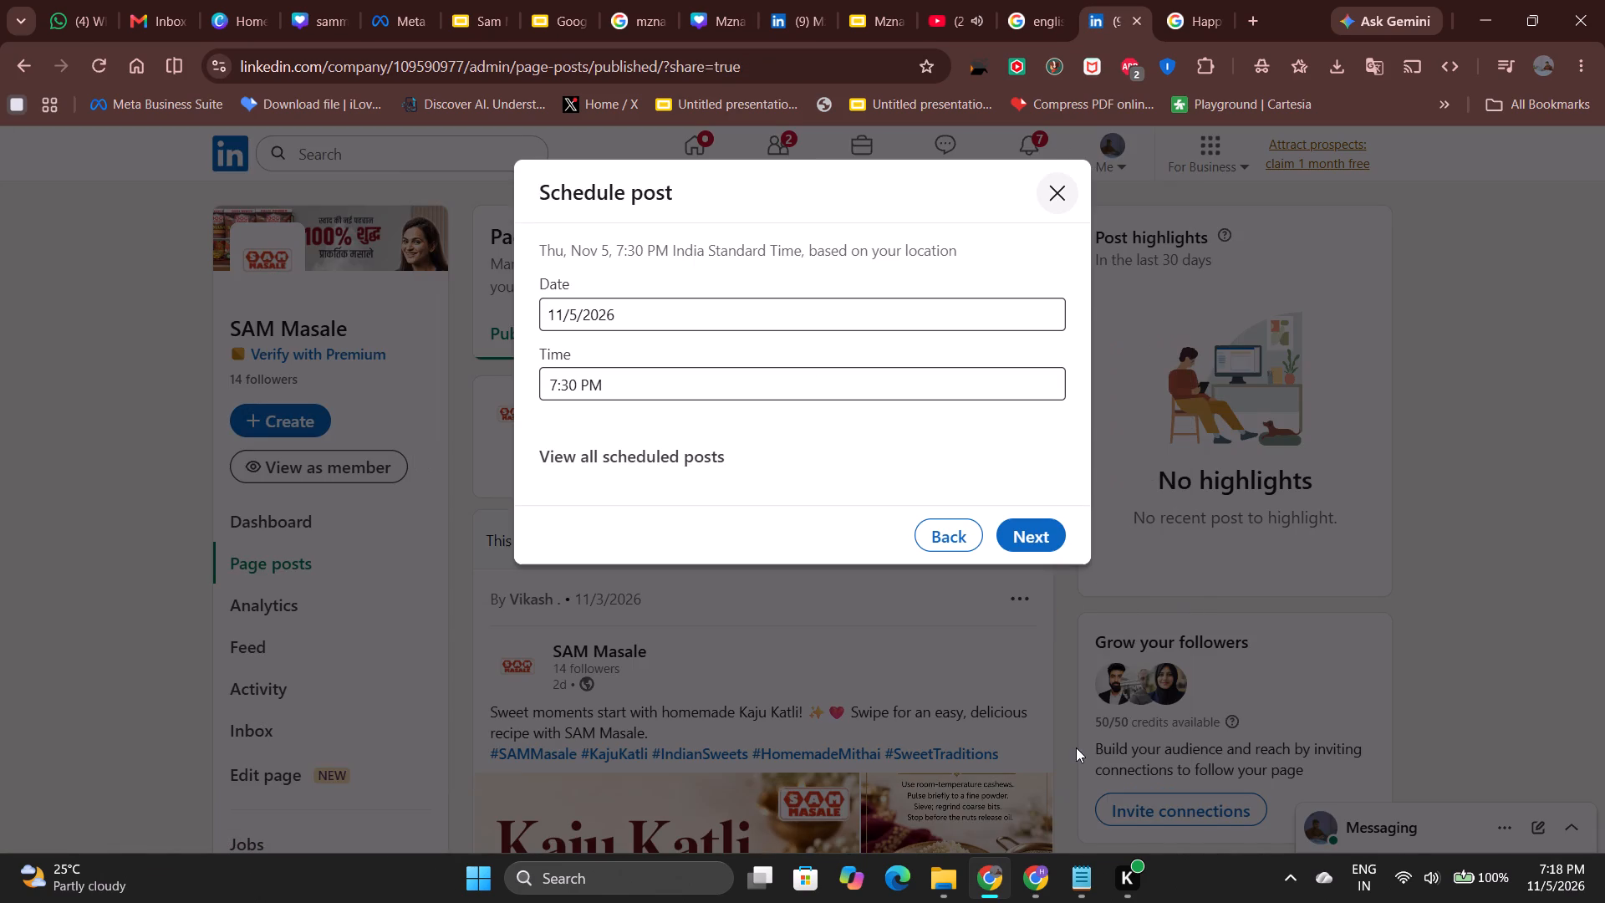
pyautogui.click(640, 465)
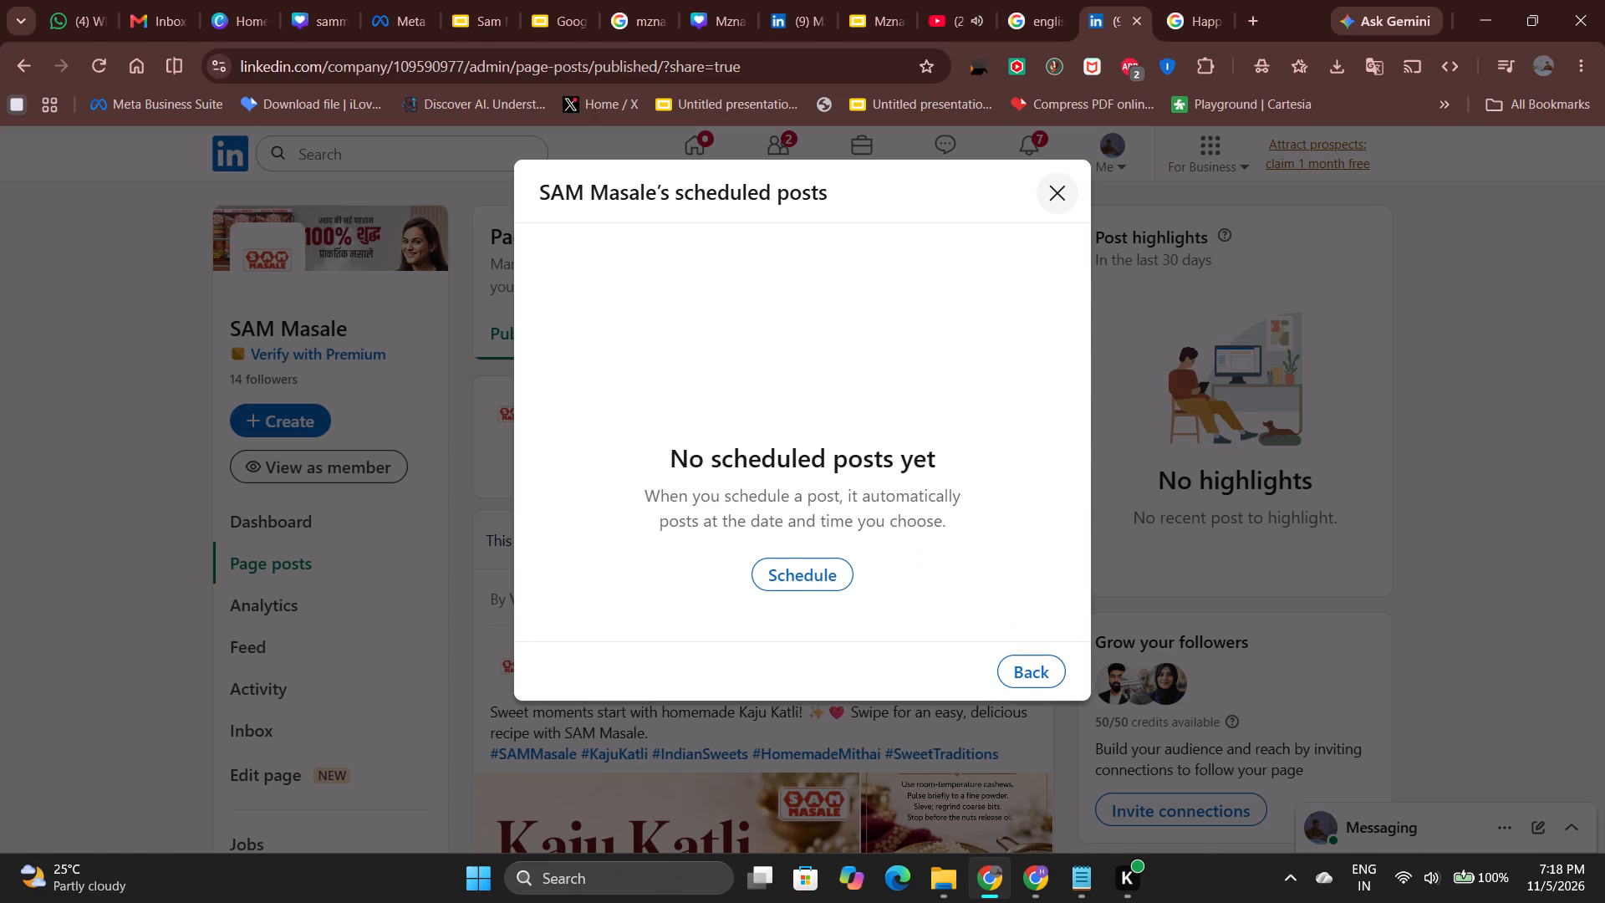
pyautogui.click(802, 584)
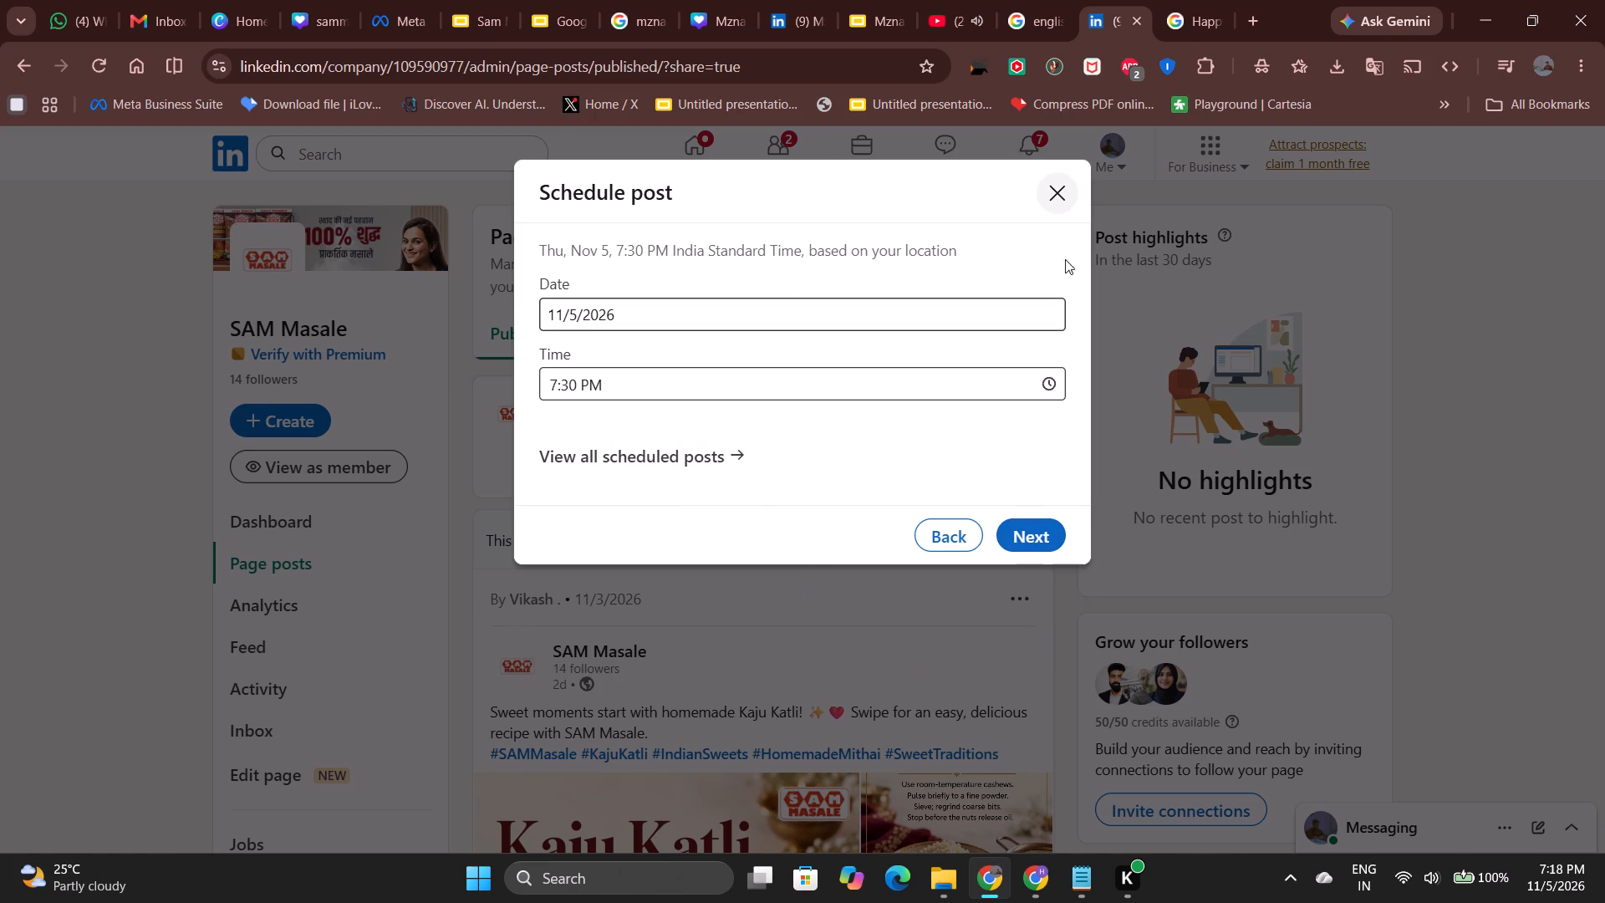
pyautogui.click(1067, 184)
pyautogui.scroll(-6, 761, 589)
pyautogui.scroll(6, 761, 589)
pyautogui.scroll(4, 489, 494)
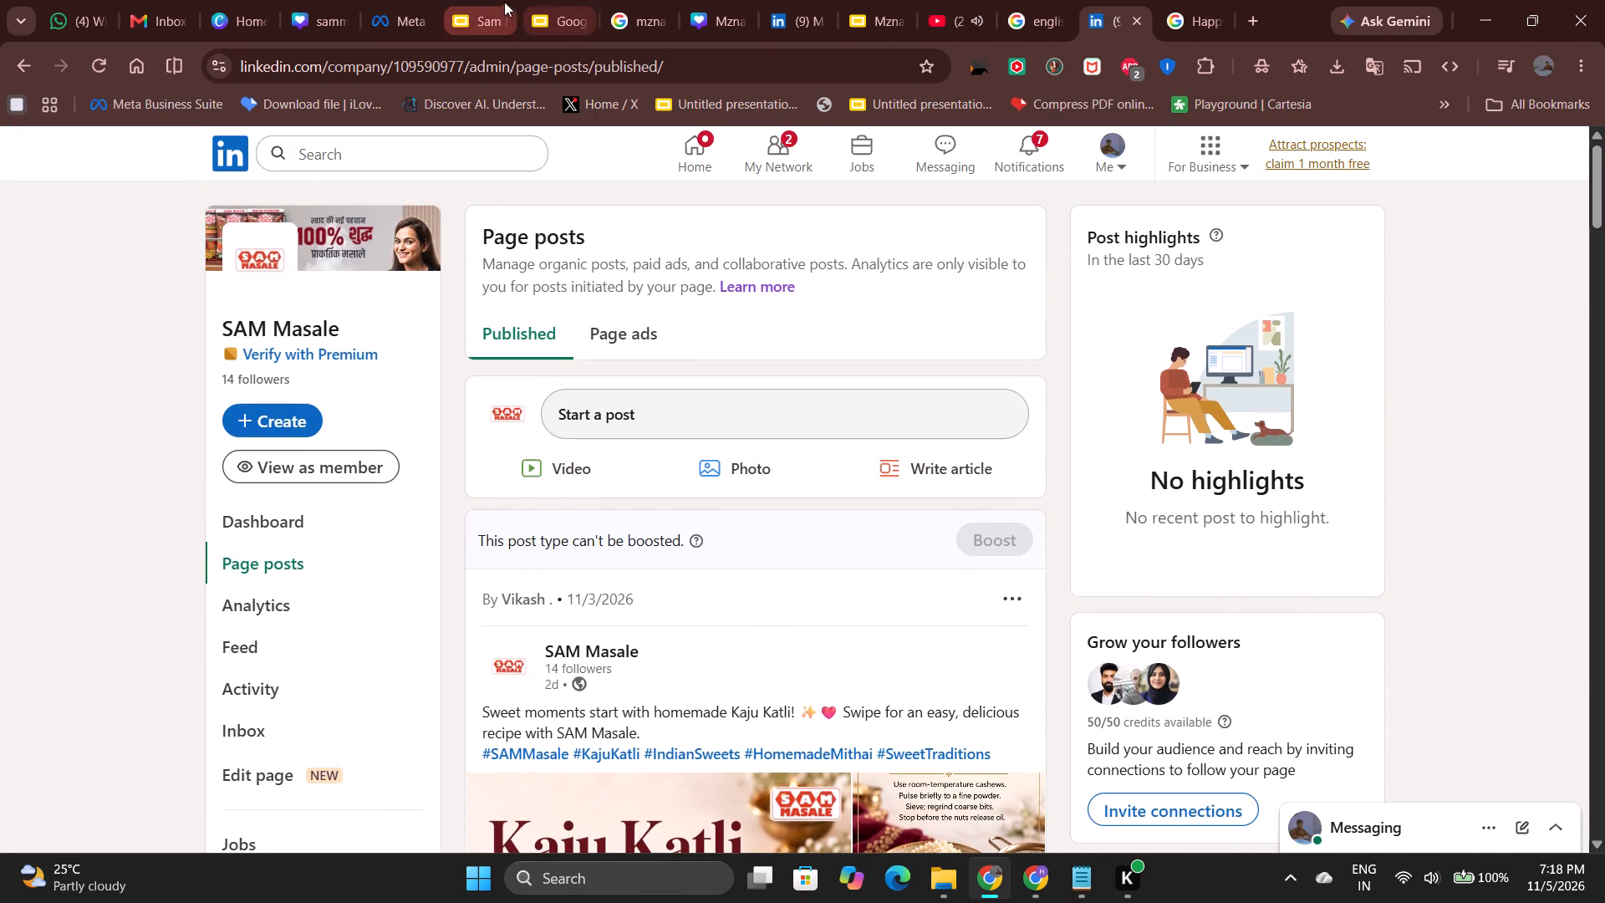
# Move the Sam Masale presentation's browser tab next to the LinkedIn page's tab.
pyautogui.click(563, 0)
pyautogui.moveTo(481, 0); pyautogui.dragTo(1031, 4)
# Review slides 2 to 6 of the Sam Masale deck to see which posts and dates come first.
pyautogui.scroll(13, 37, 518)
pyautogui.click(74, 414)
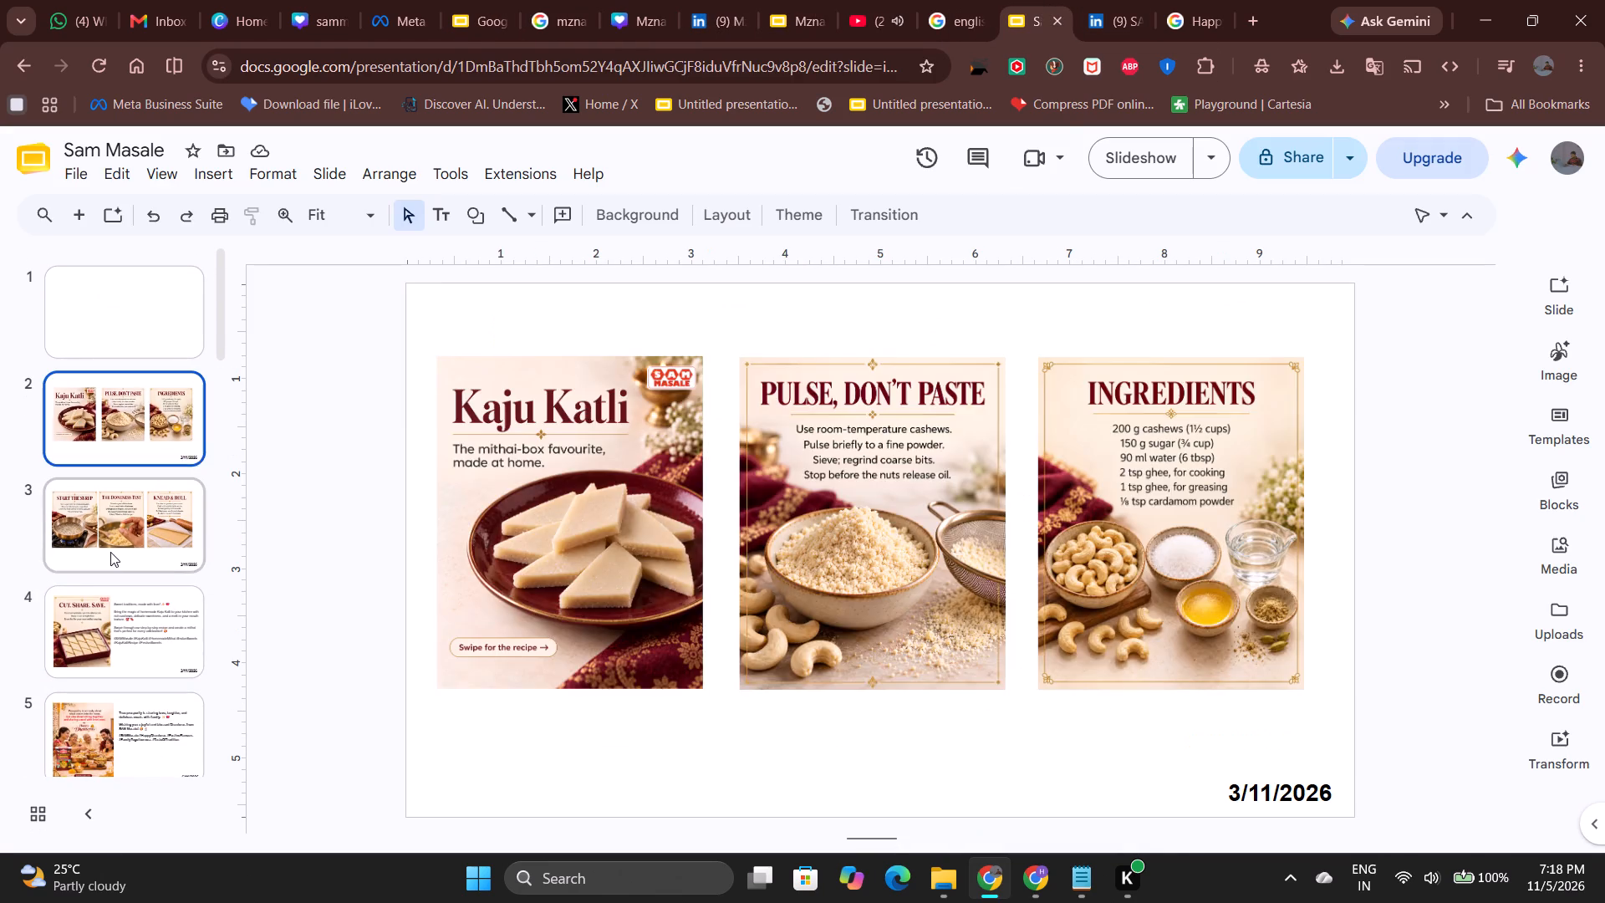
pyautogui.click(110, 552)
pyautogui.click(125, 662)
pyautogui.scroll(-2, 113, 588)
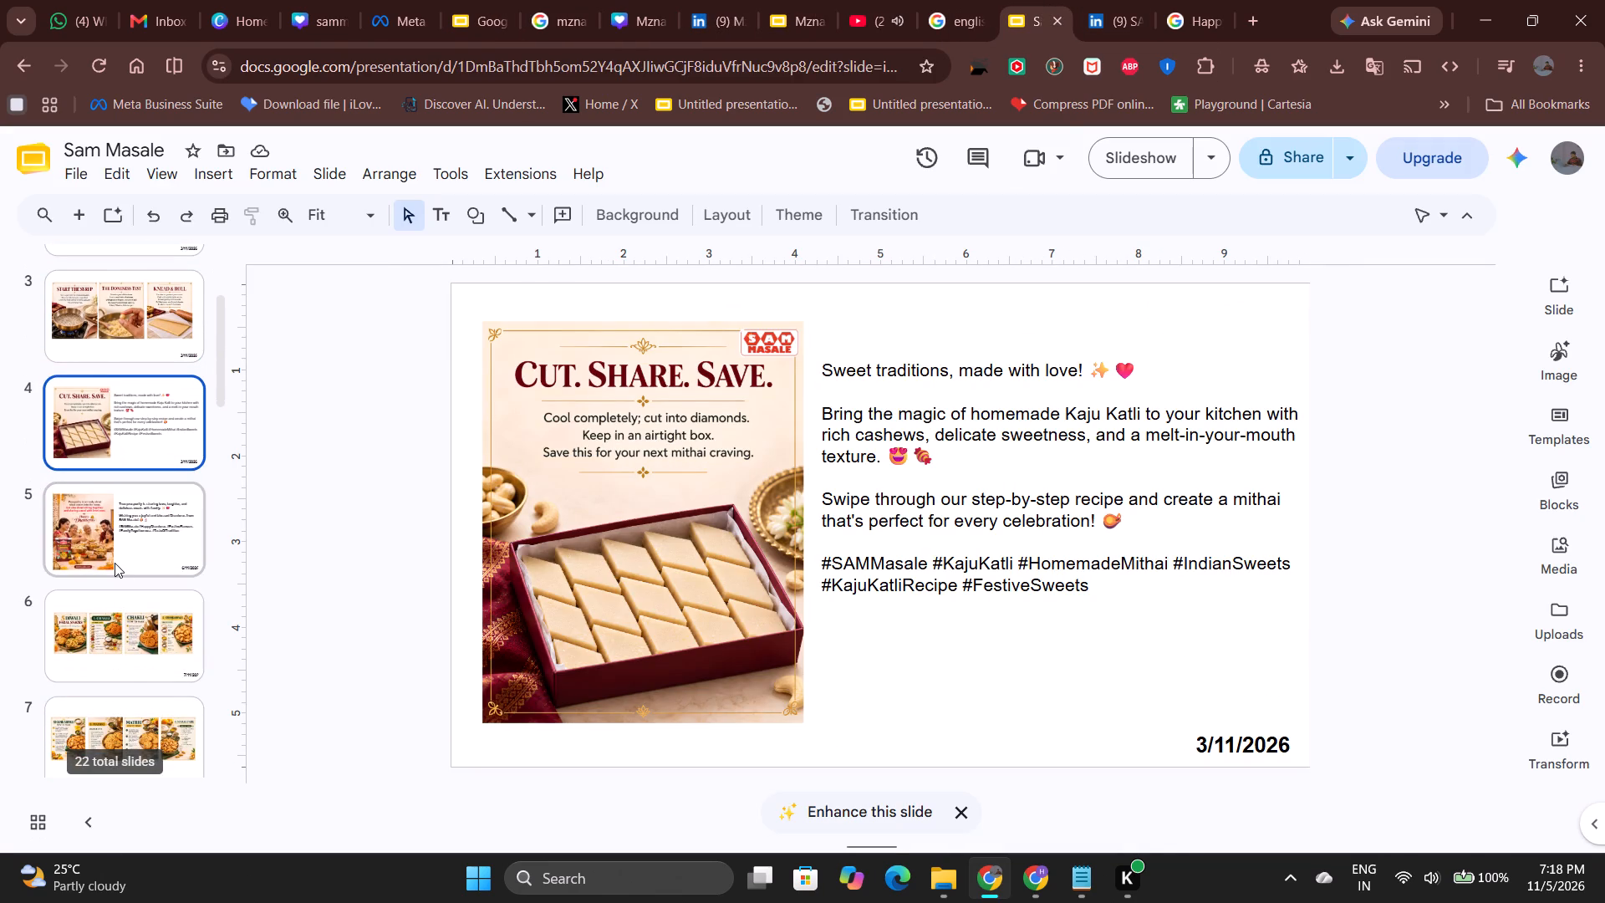
pyautogui.click(115, 563)
pyautogui.click(117, 629)
# Start a new LinkedIn post for SAM Masale and upload the "5 Diwali Faral Snacks" cover image, sammasale (1).
pyautogui.click(1093, 7)
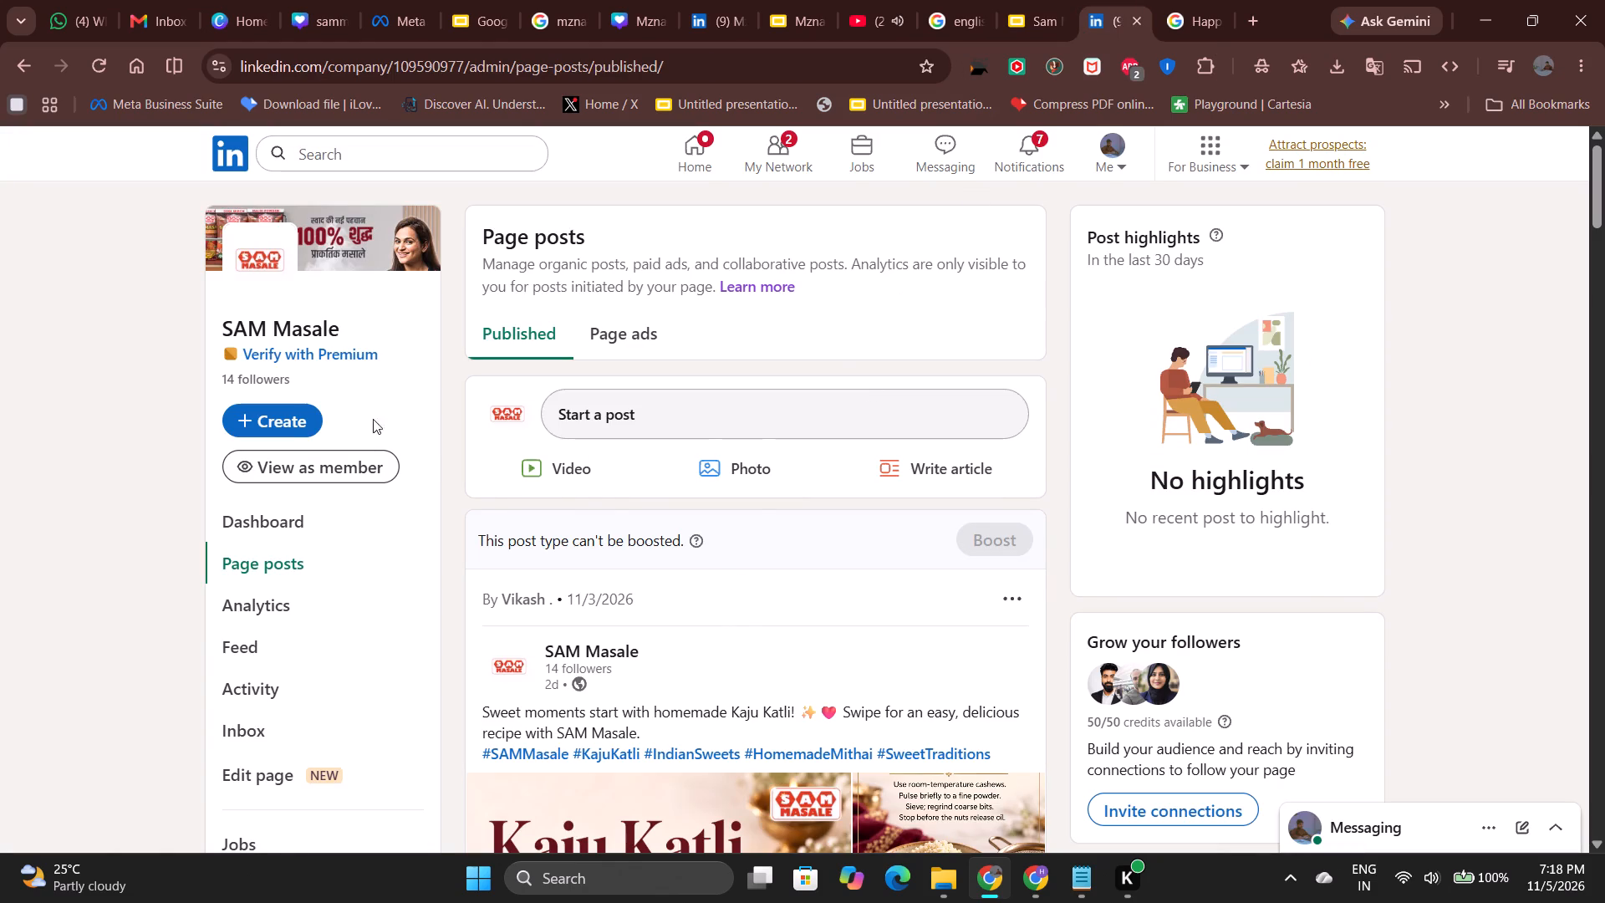
pyautogui.click(286, 429)
pyautogui.click(680, 270)
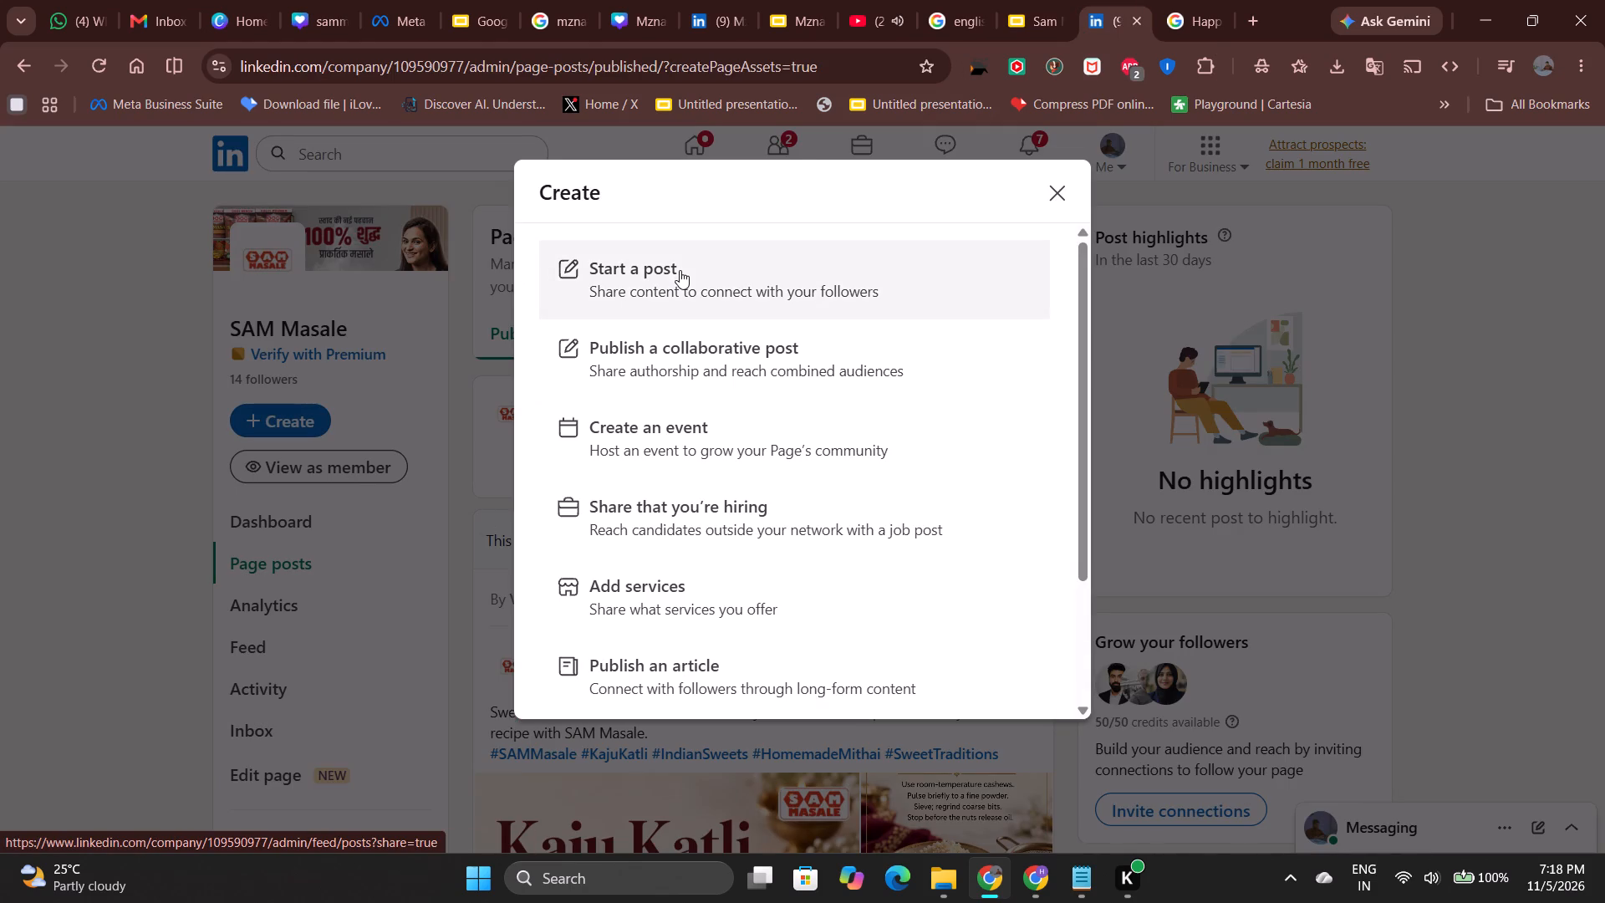
pyautogui.click(461, 671)
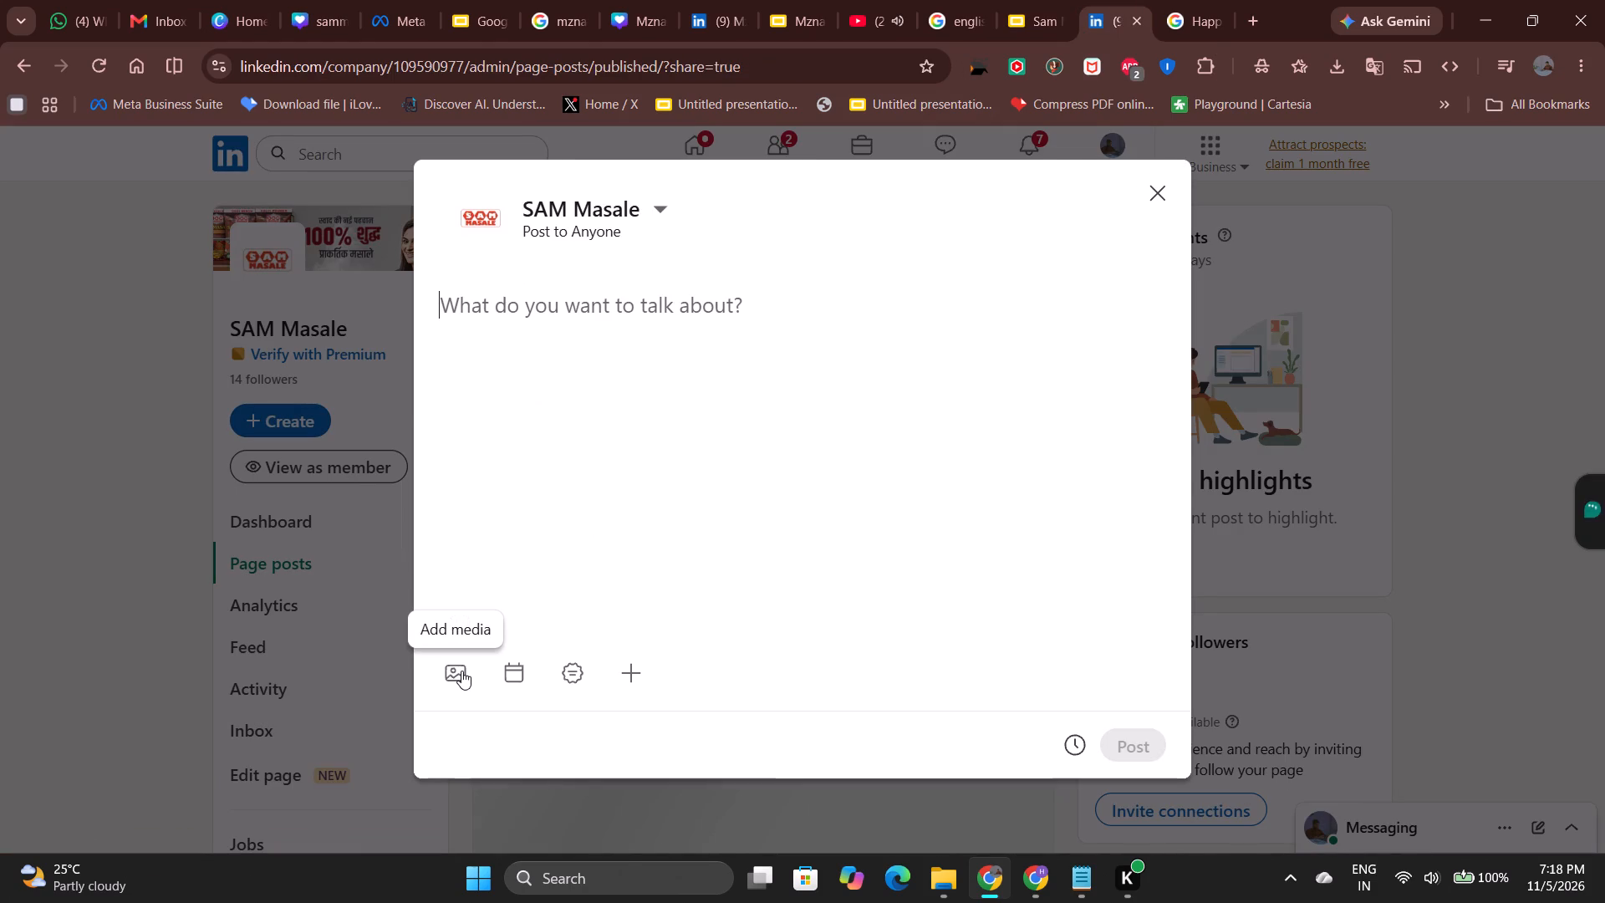
pyautogui.click(821, 599)
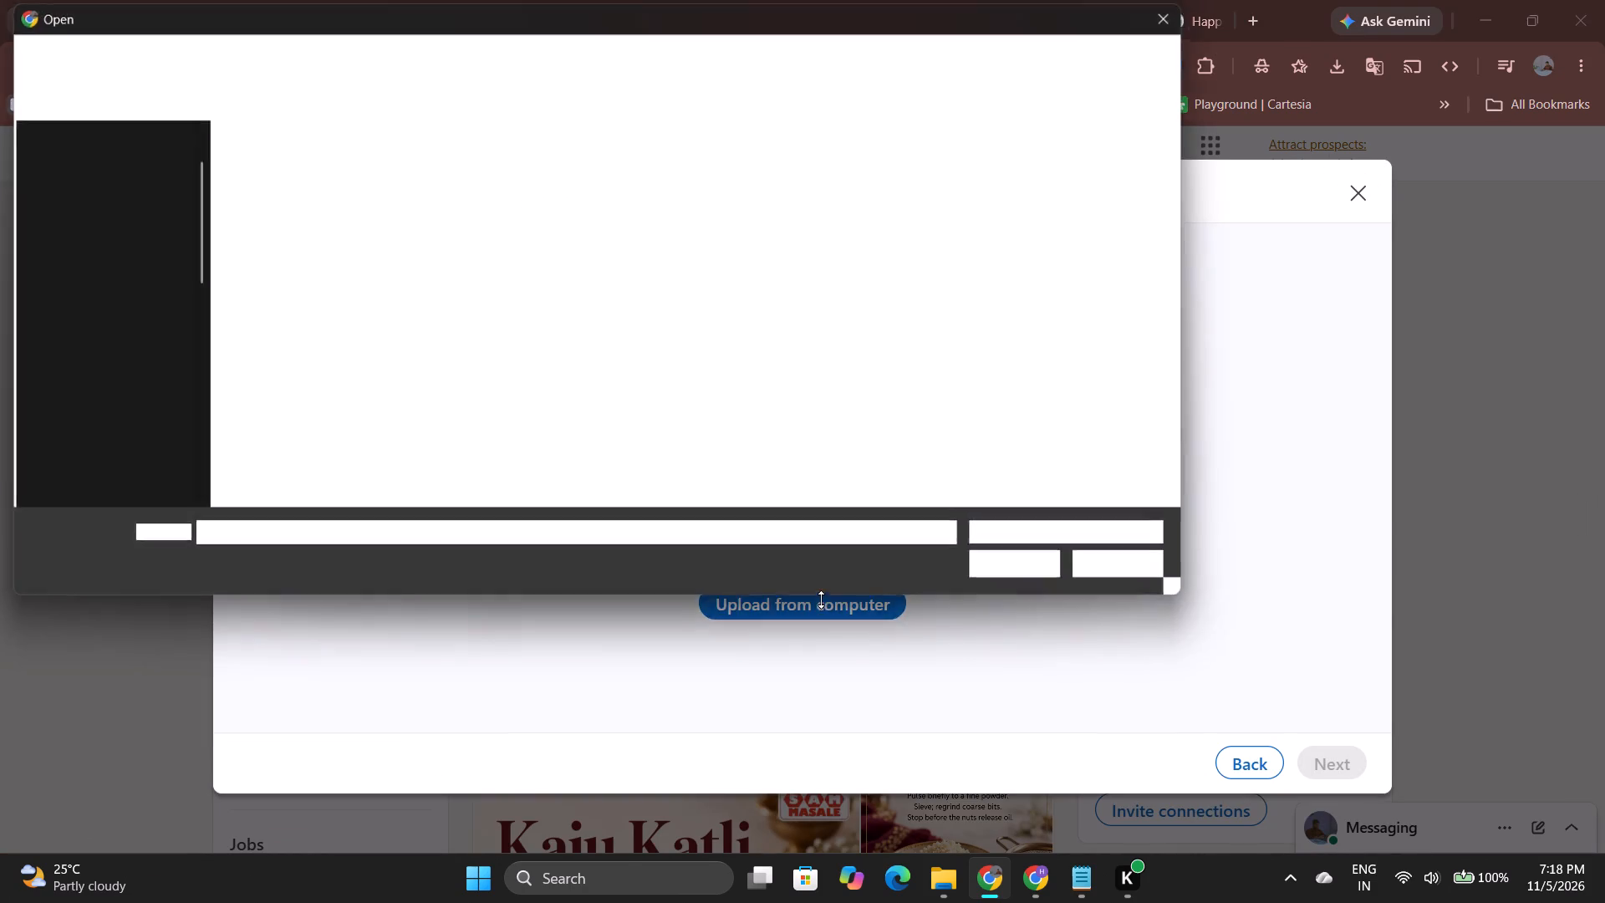
pyautogui.scroll(-2, 723, 339)
pyautogui.scroll(-3, 660, 361)
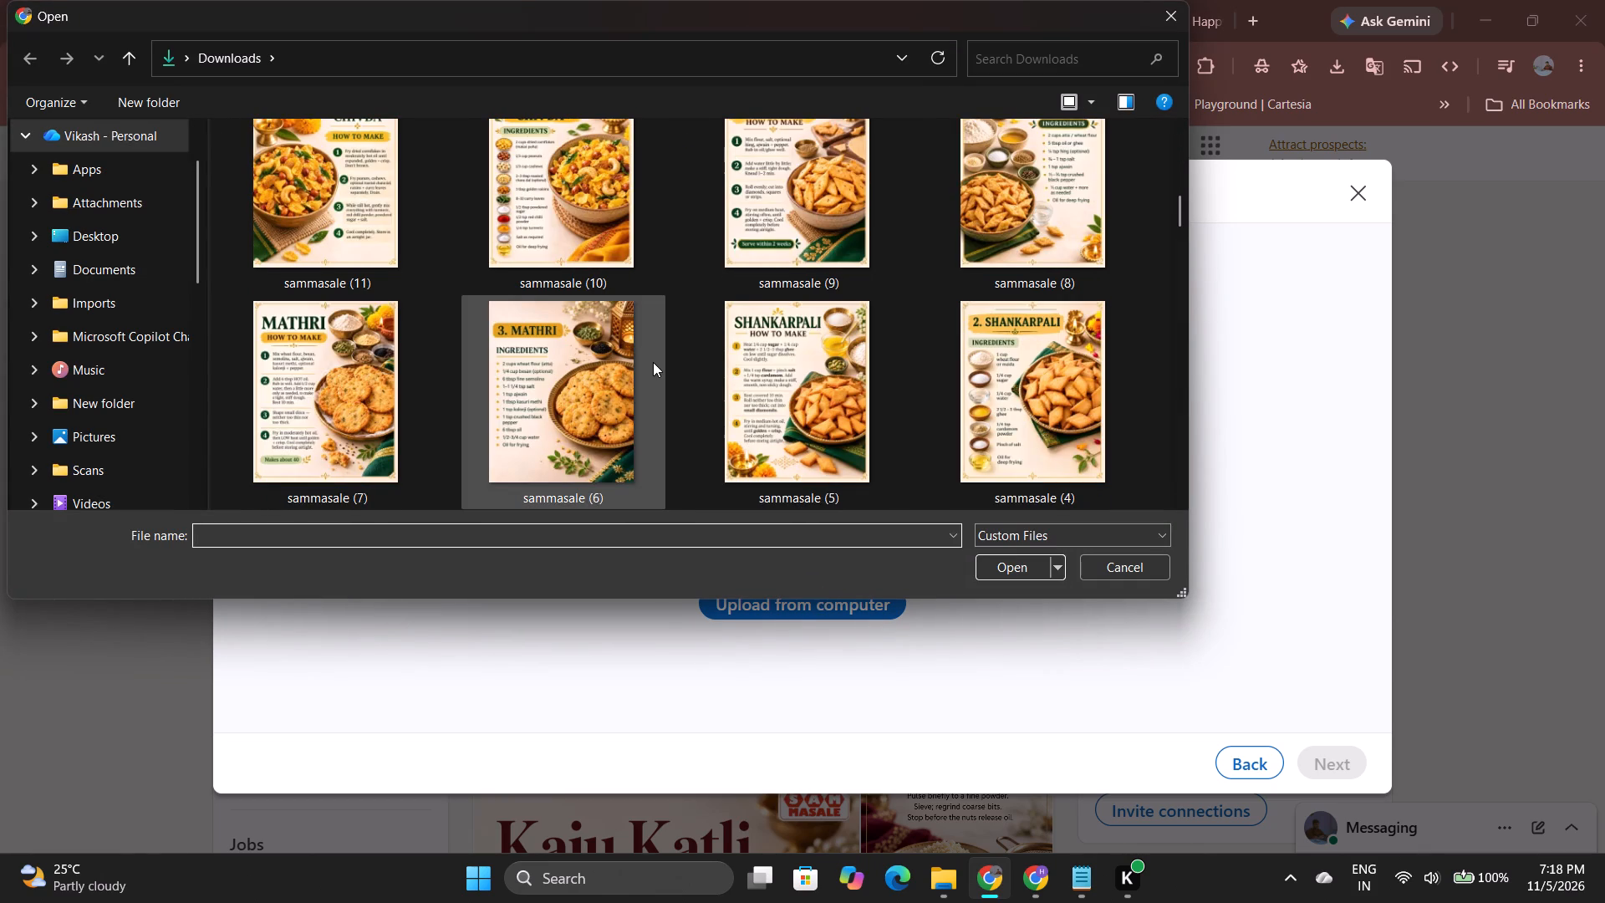
pyautogui.scroll(-2, 681, 360)
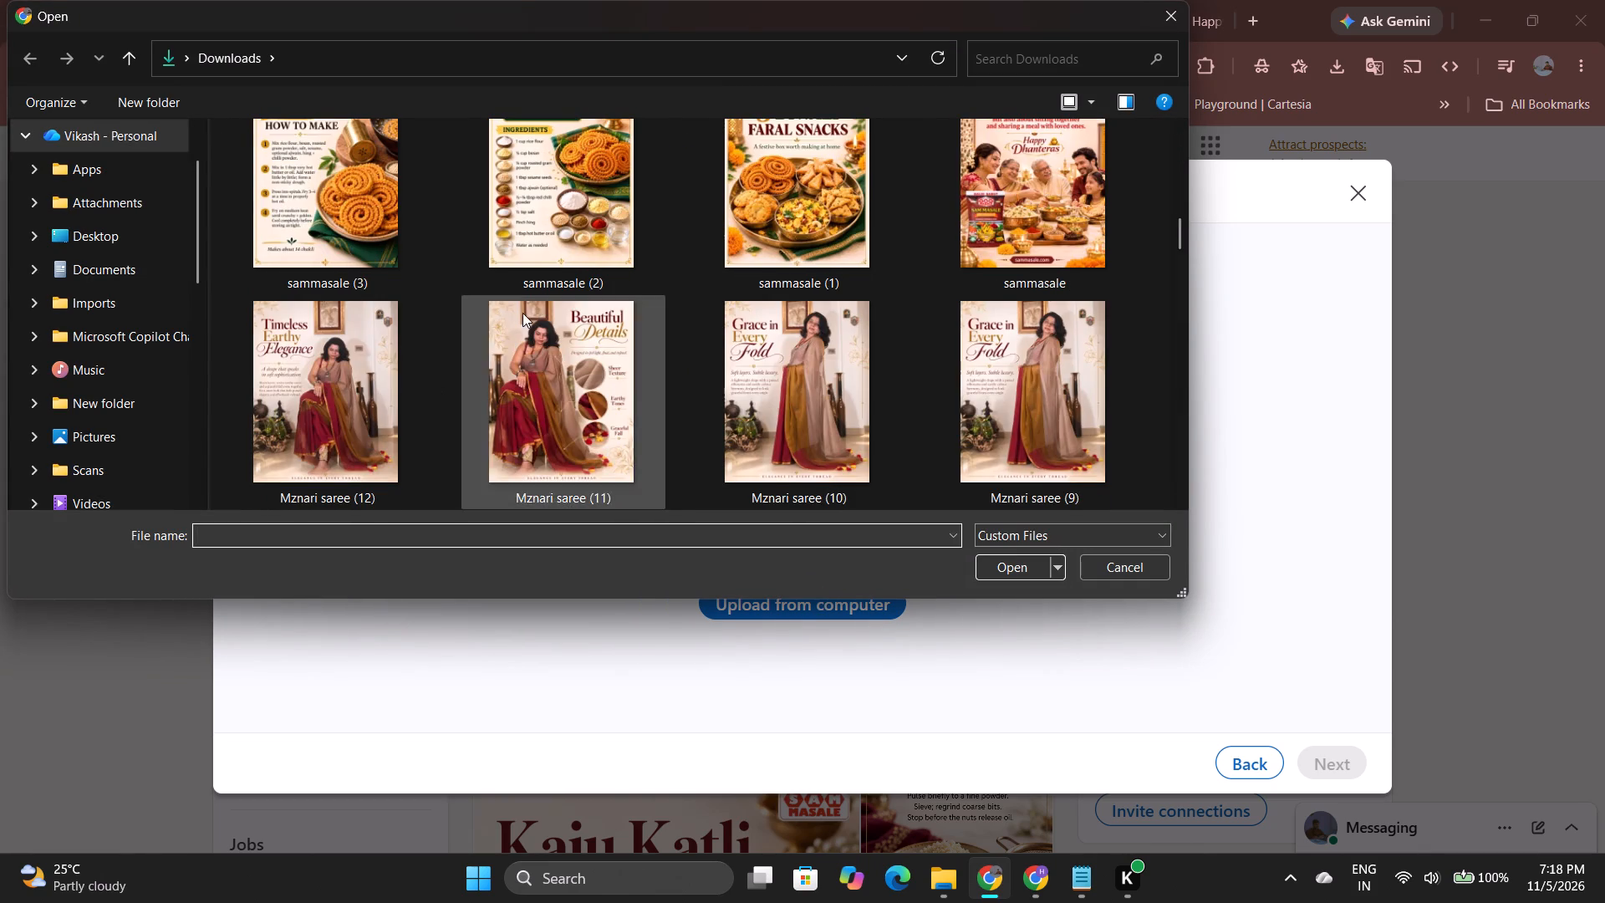
pyautogui.click(790, 220)
pyautogui.press('Return')
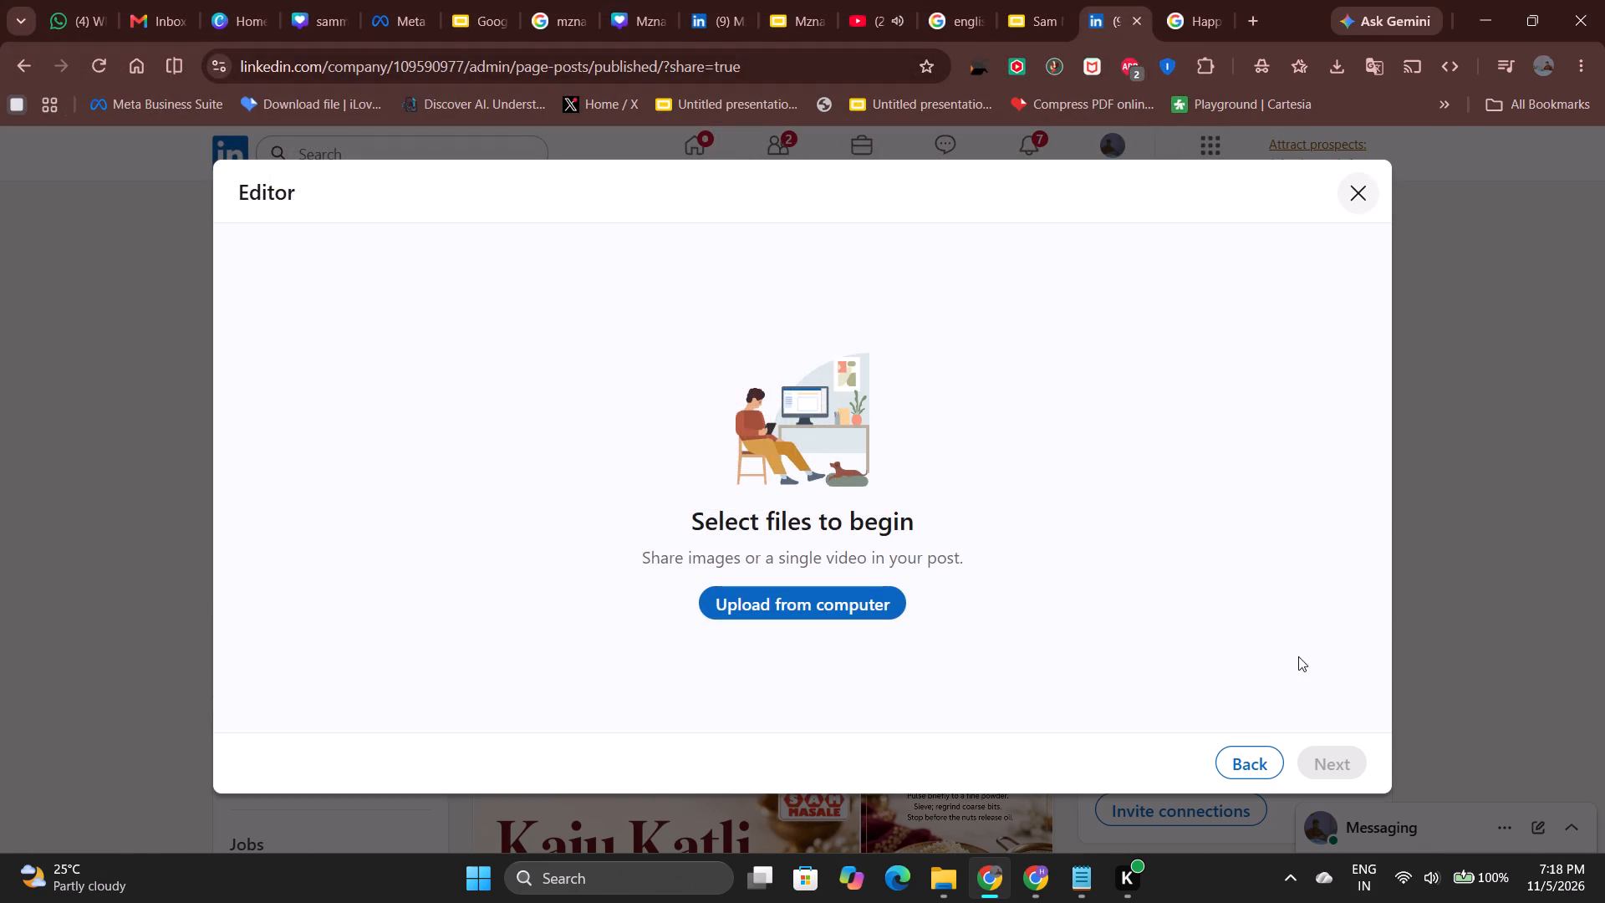
# Add the "1. Chakli" ingredients image, sammasale (2), as the post's second picture.
pyautogui.click(1256, 686)
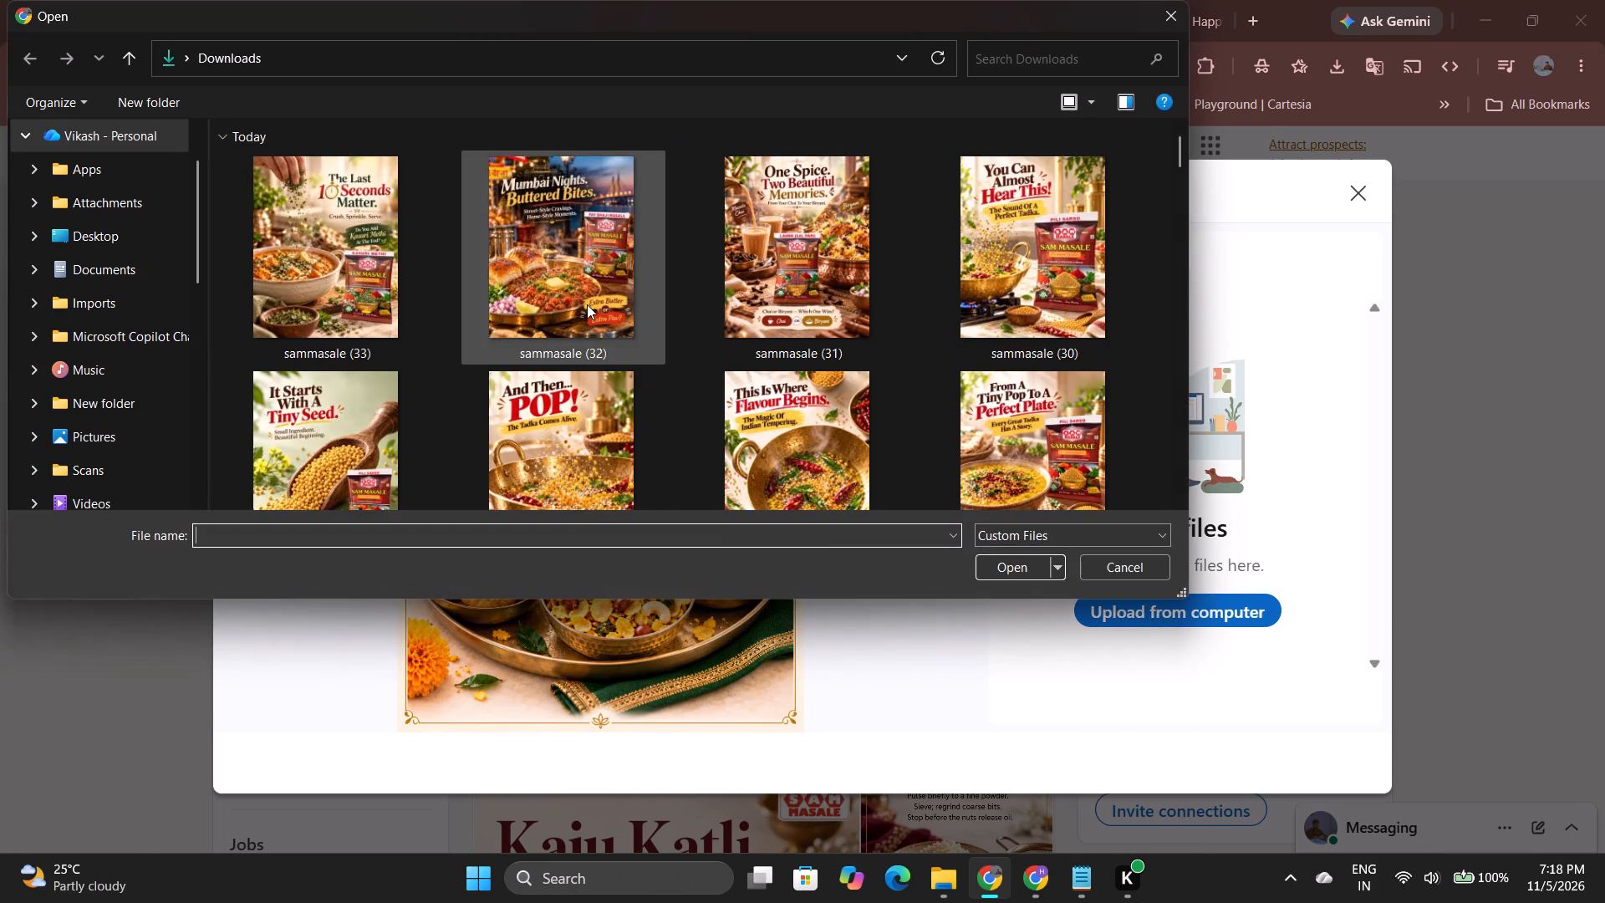
pyautogui.scroll(-4, 591, 305)
pyautogui.scroll(-1, 665, 337)
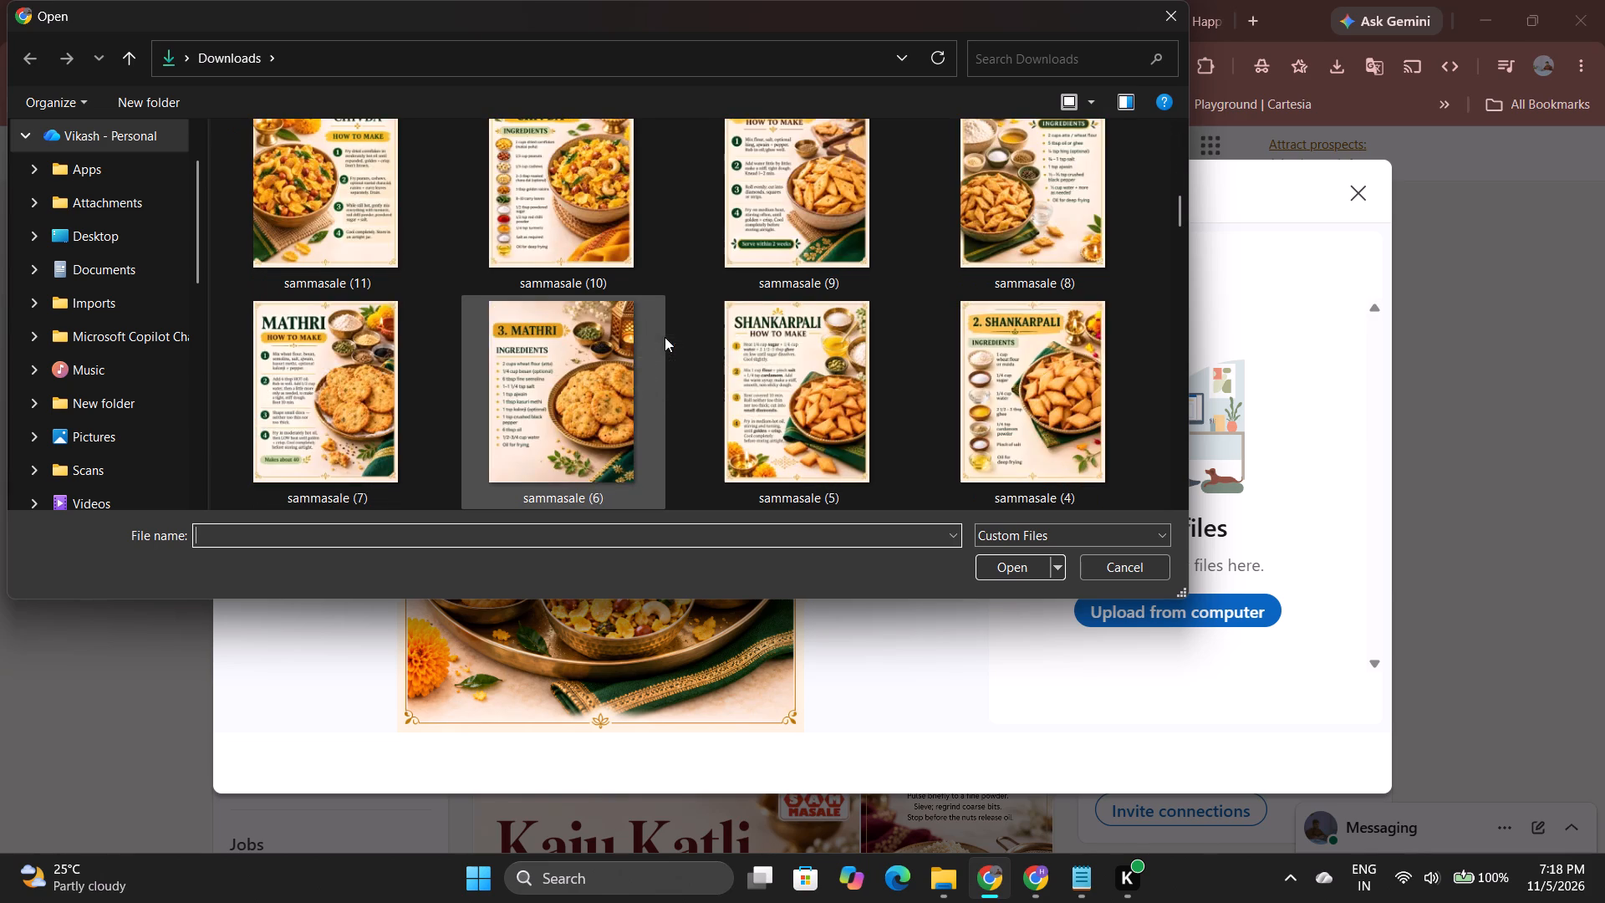
pyautogui.scroll(-2, 738, 419)
pyautogui.click(591, 191)
pyautogui.press('Return')
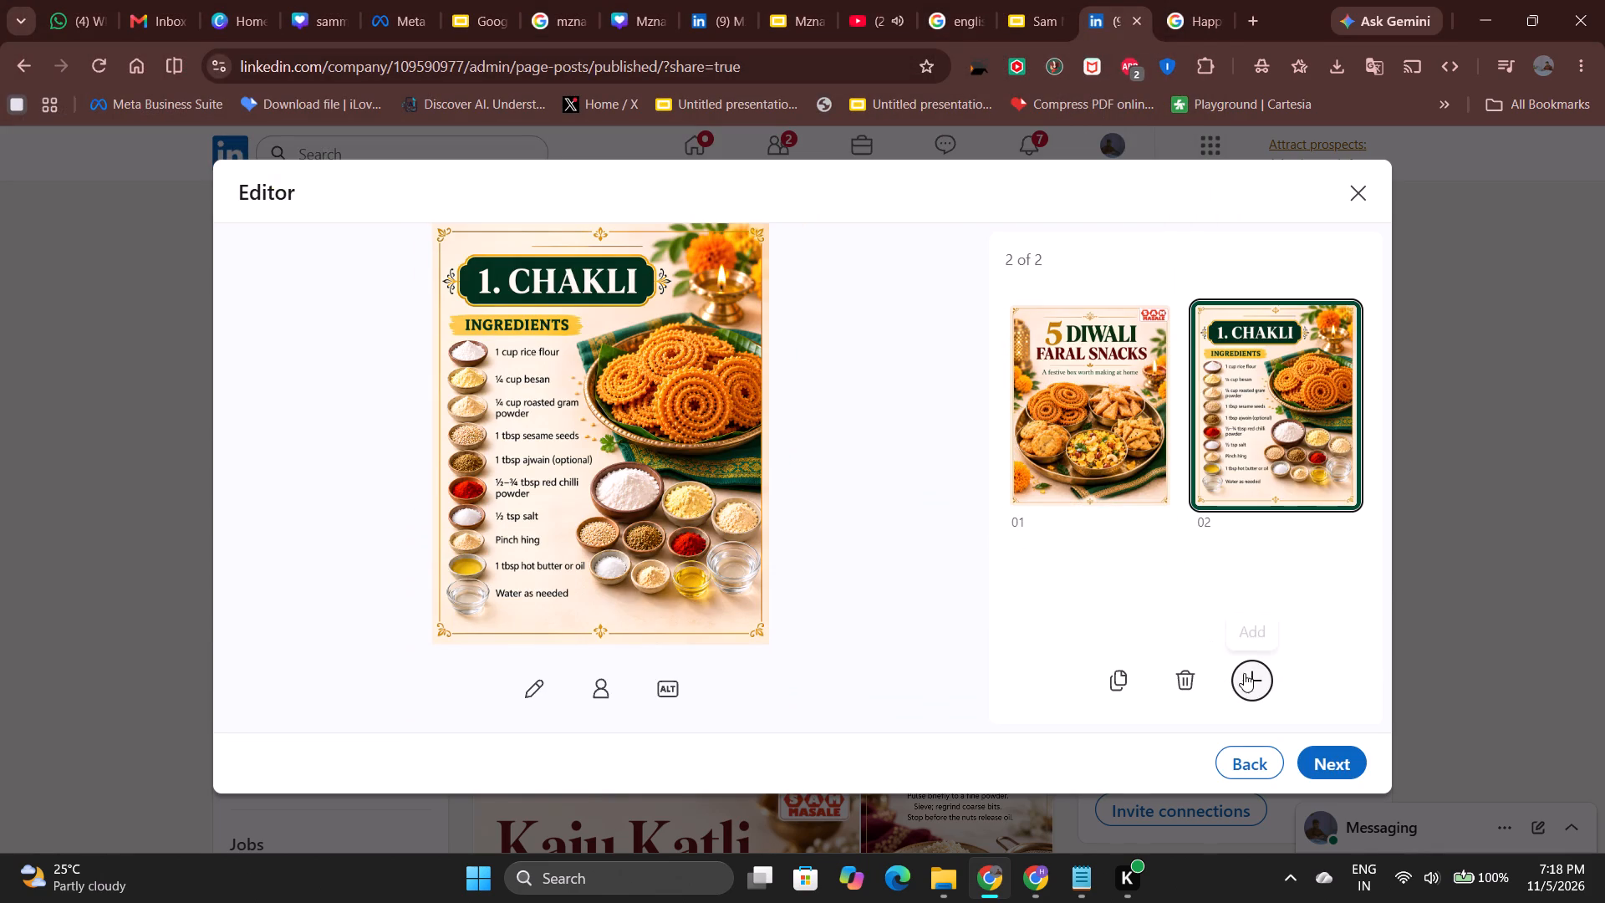
# Add the "Chakli How to Make" image, sammasale (3), as the post's third picture.
pyautogui.click(1245, 673)
pyautogui.scroll(-5, 604, 324)
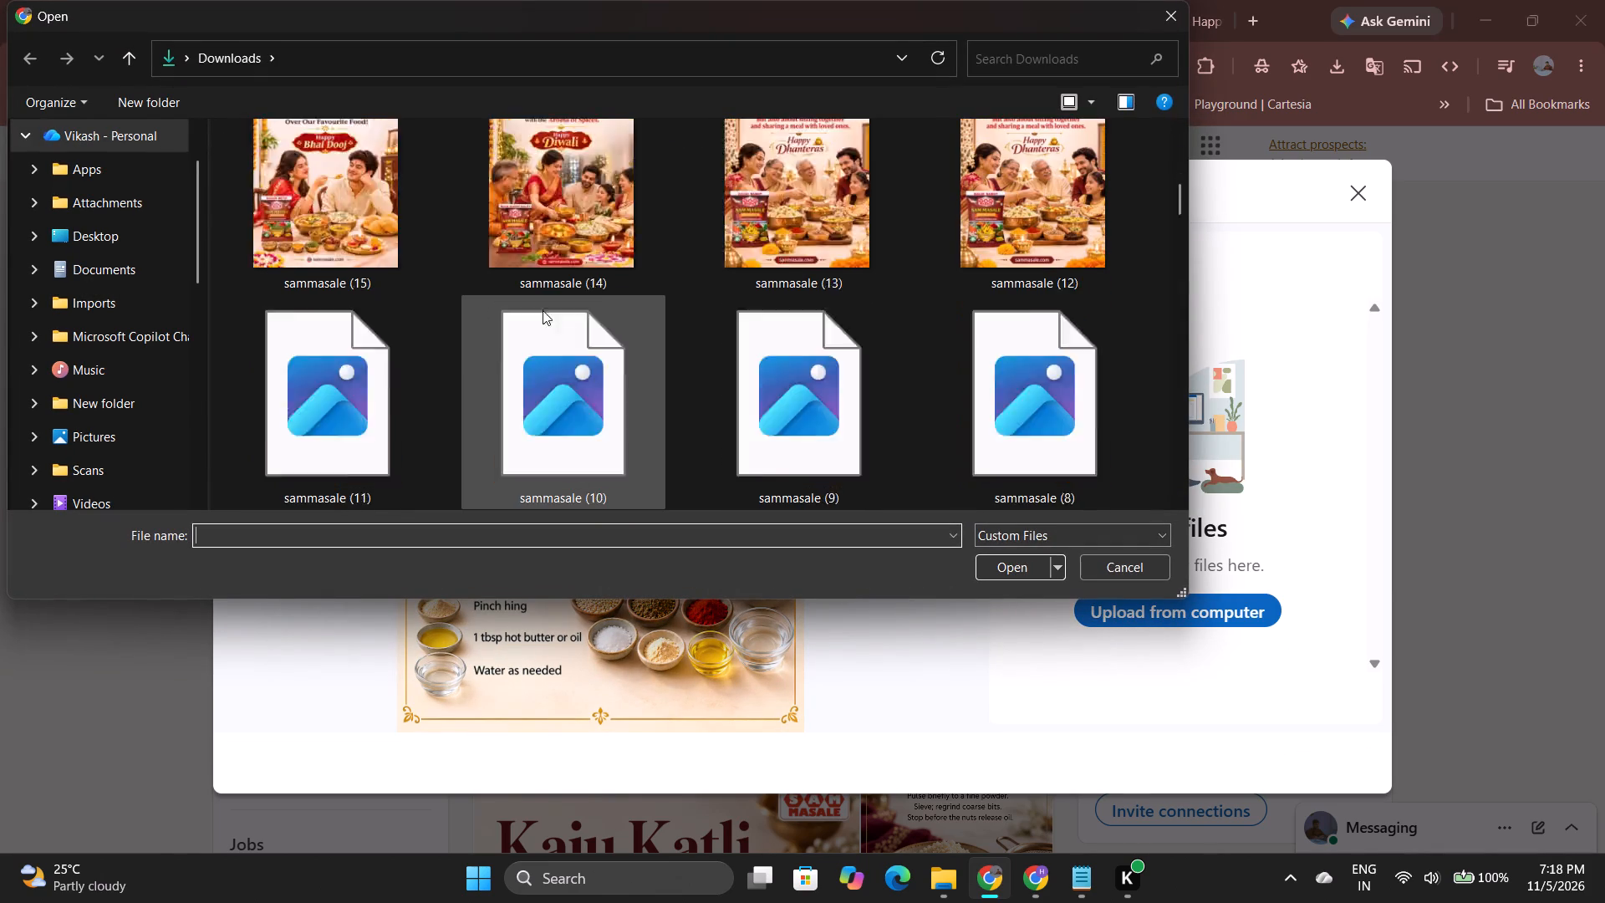
pyautogui.scroll(-2, 543, 310)
pyautogui.scroll(1, 539, 311)
pyautogui.scroll(-1, 531, 316)
pyautogui.click(381, 202)
pyautogui.press('Return')
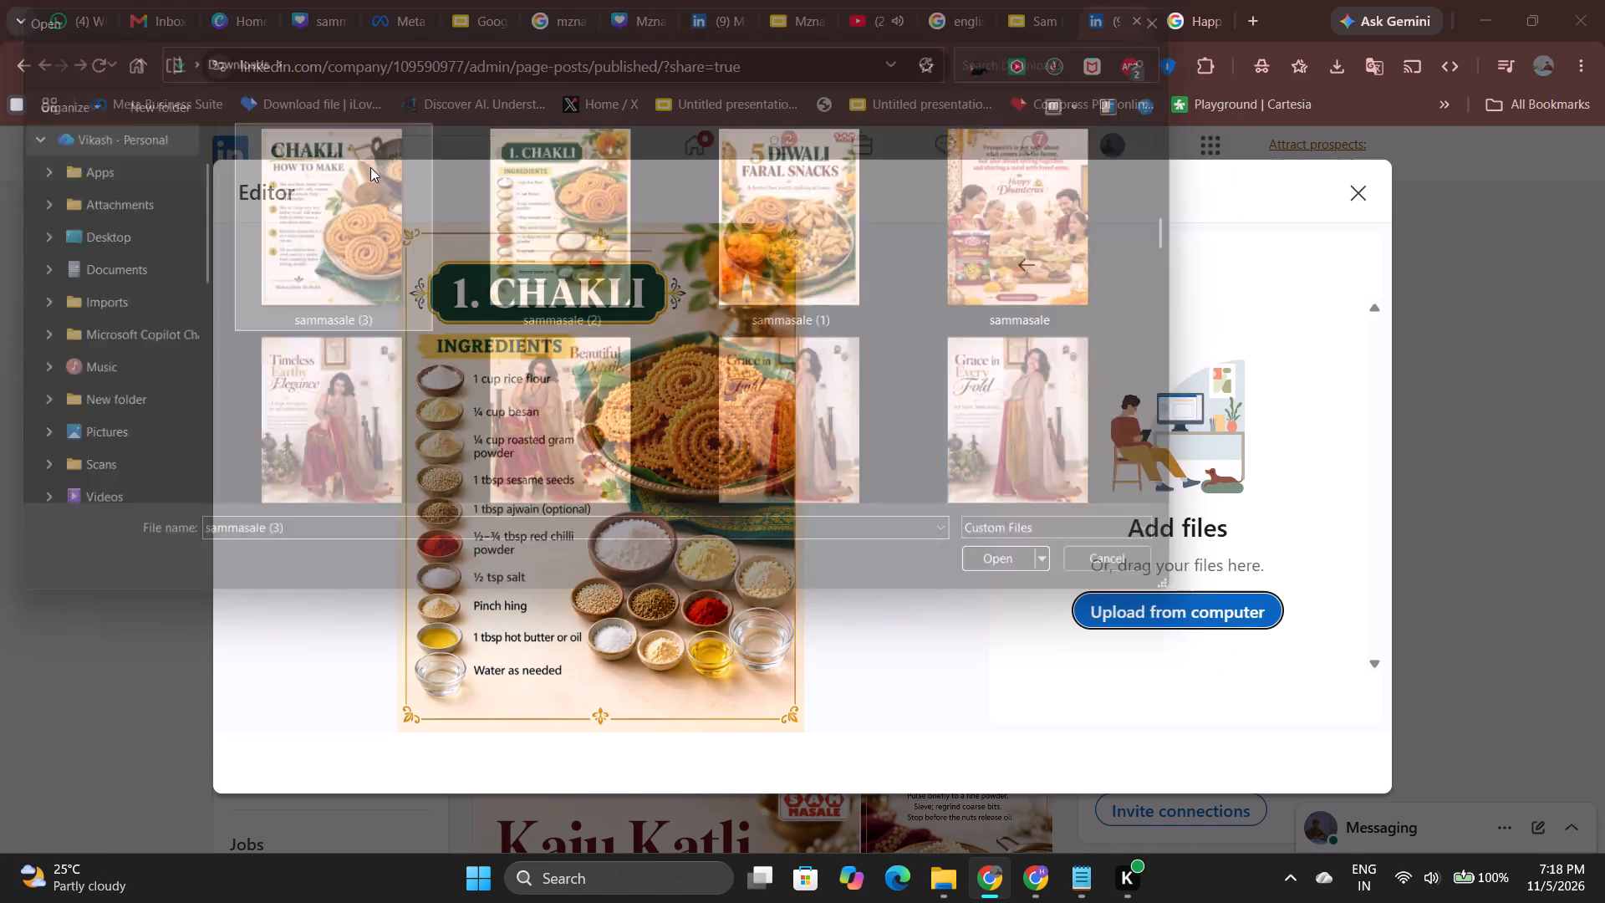
# Add the "2. Shankarpali" ingredients image, sammasale (4), as the post's fourth picture.
pyautogui.scroll(2, 1060, 481)
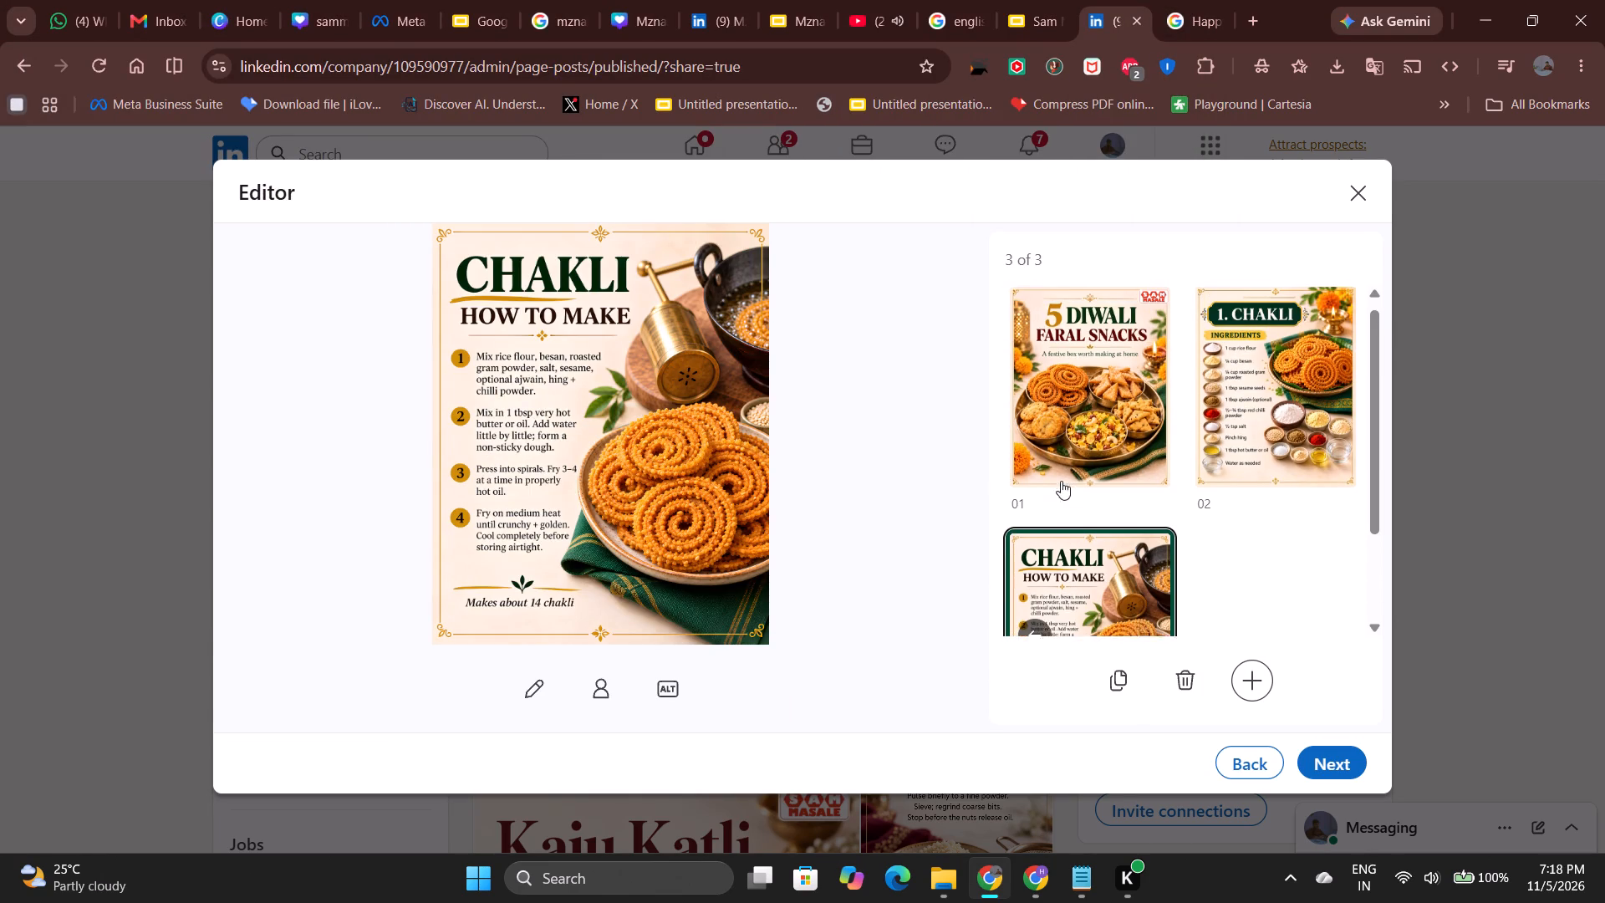
pyautogui.scroll(-1, 1111, 496)
pyautogui.click(1246, 675)
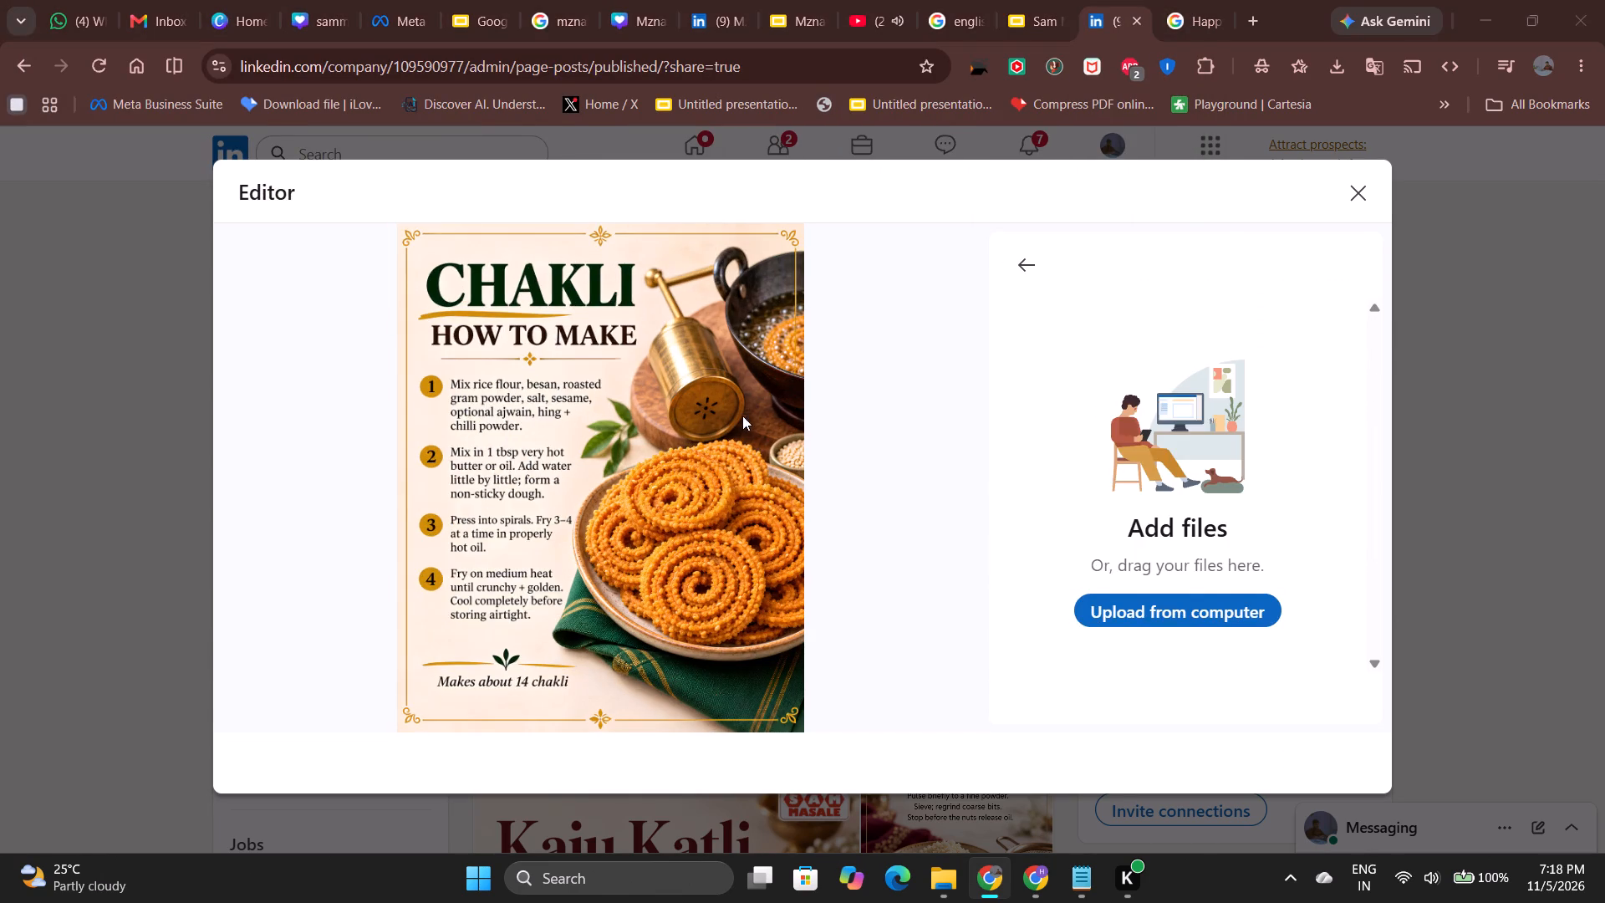
pyautogui.scroll(-6, 730, 242)
pyautogui.click(1014, 221)
pyautogui.press('Return')
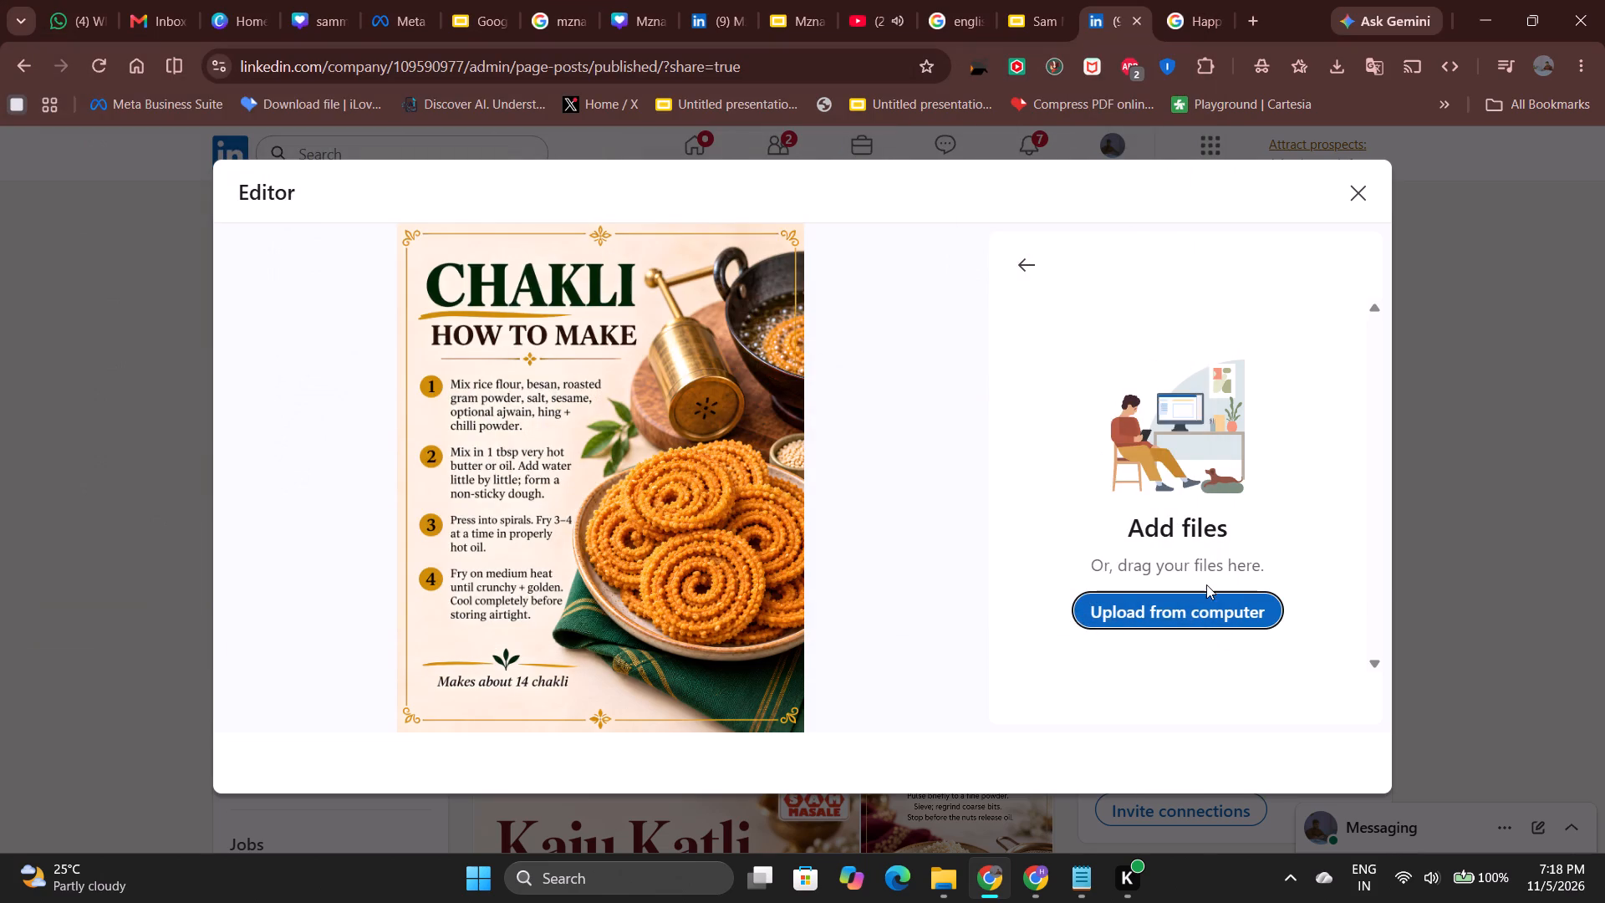
# Add the "Shankarpali How to Make" image, sammasale (5), as the post's fifth picture.
pyautogui.click(1261, 686)
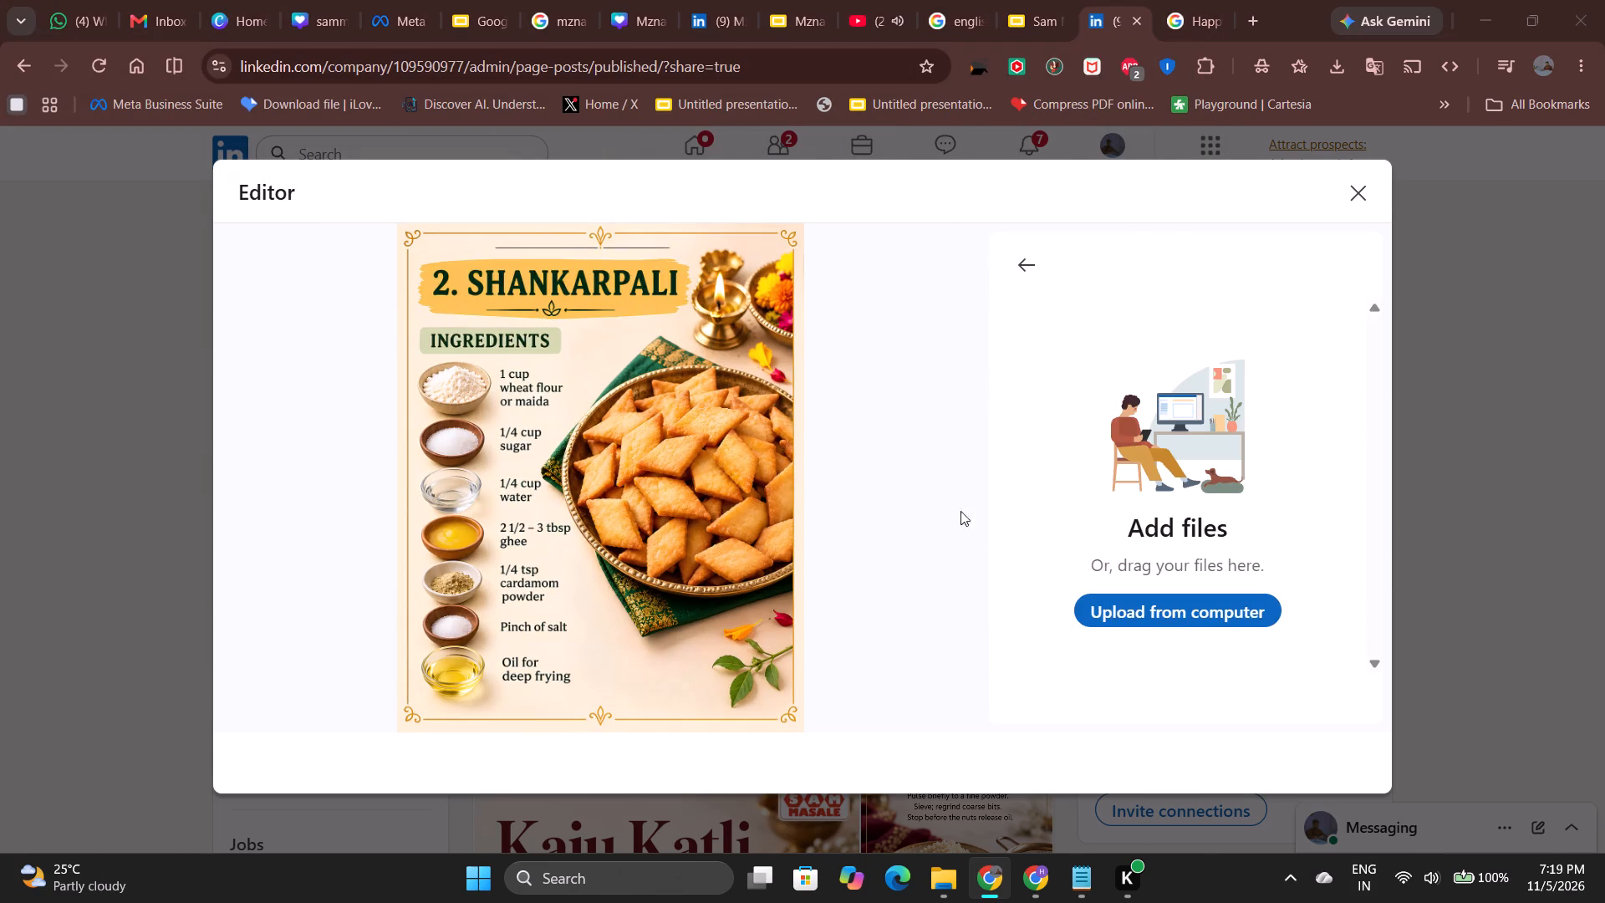
pyautogui.scroll(-3, 828, 314)
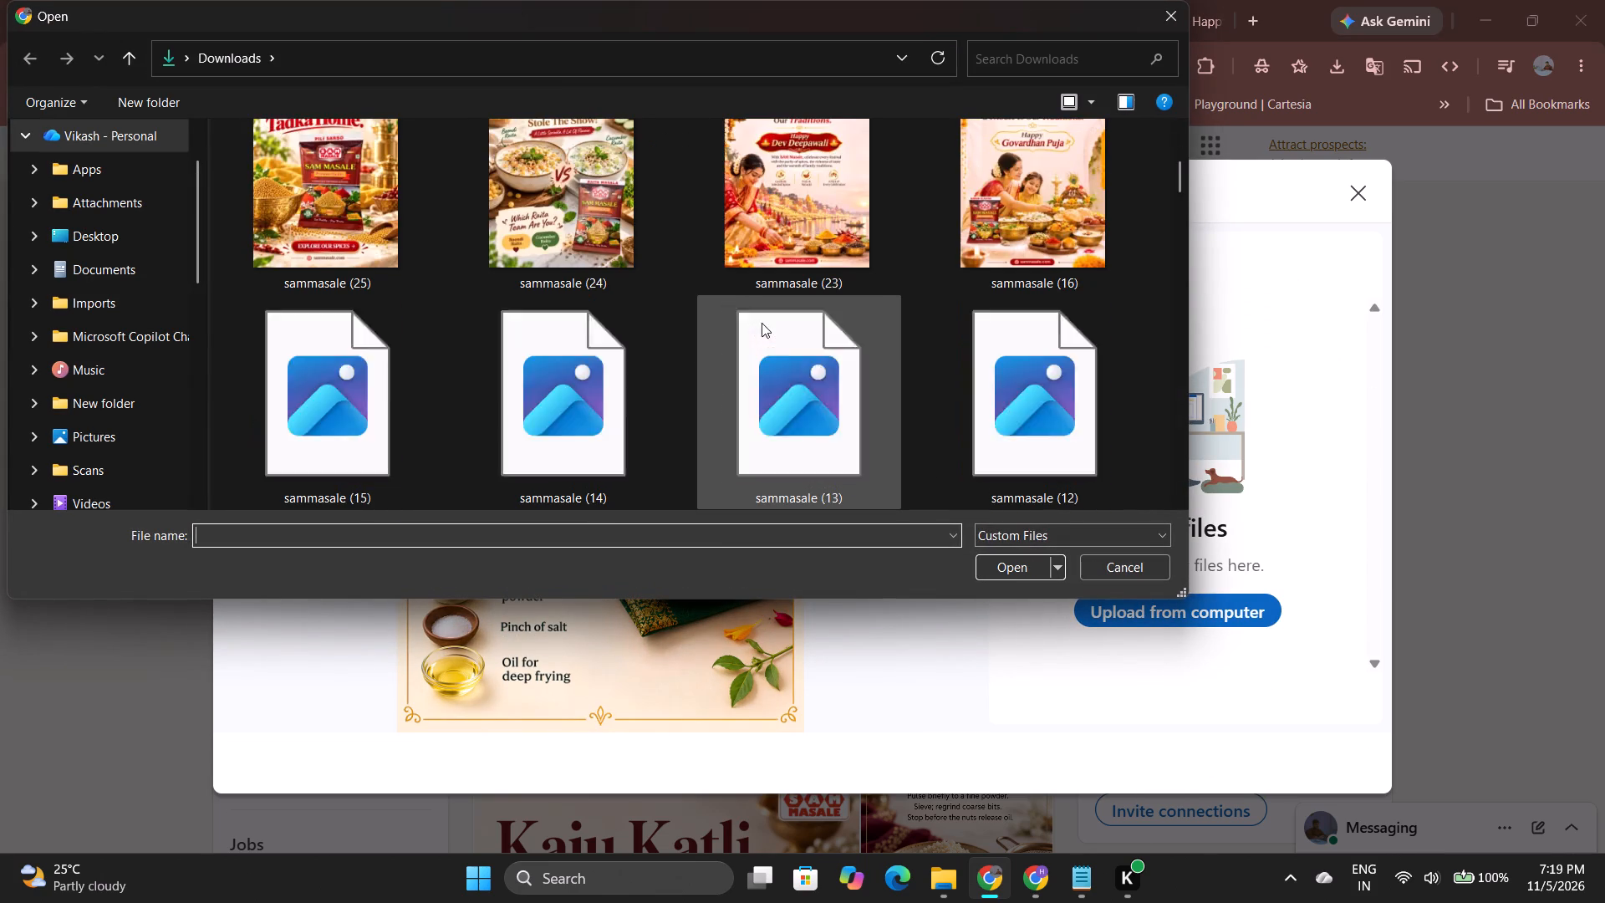
pyautogui.scroll(-2, 822, 315)
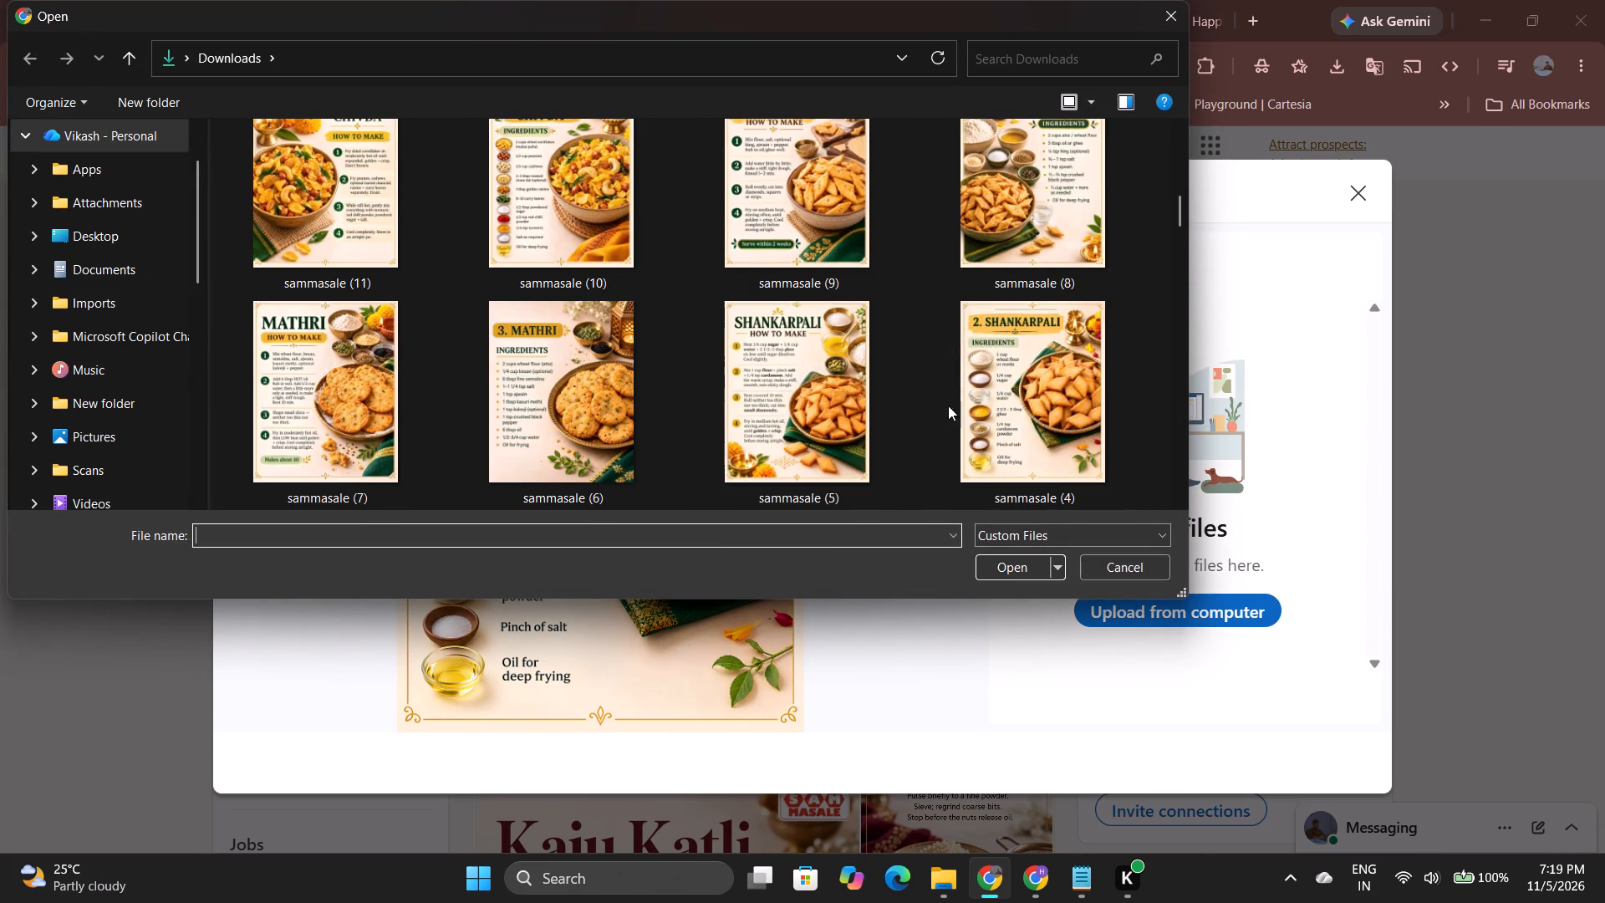
pyautogui.scroll(-1, 905, 312)
pyautogui.click(821, 228)
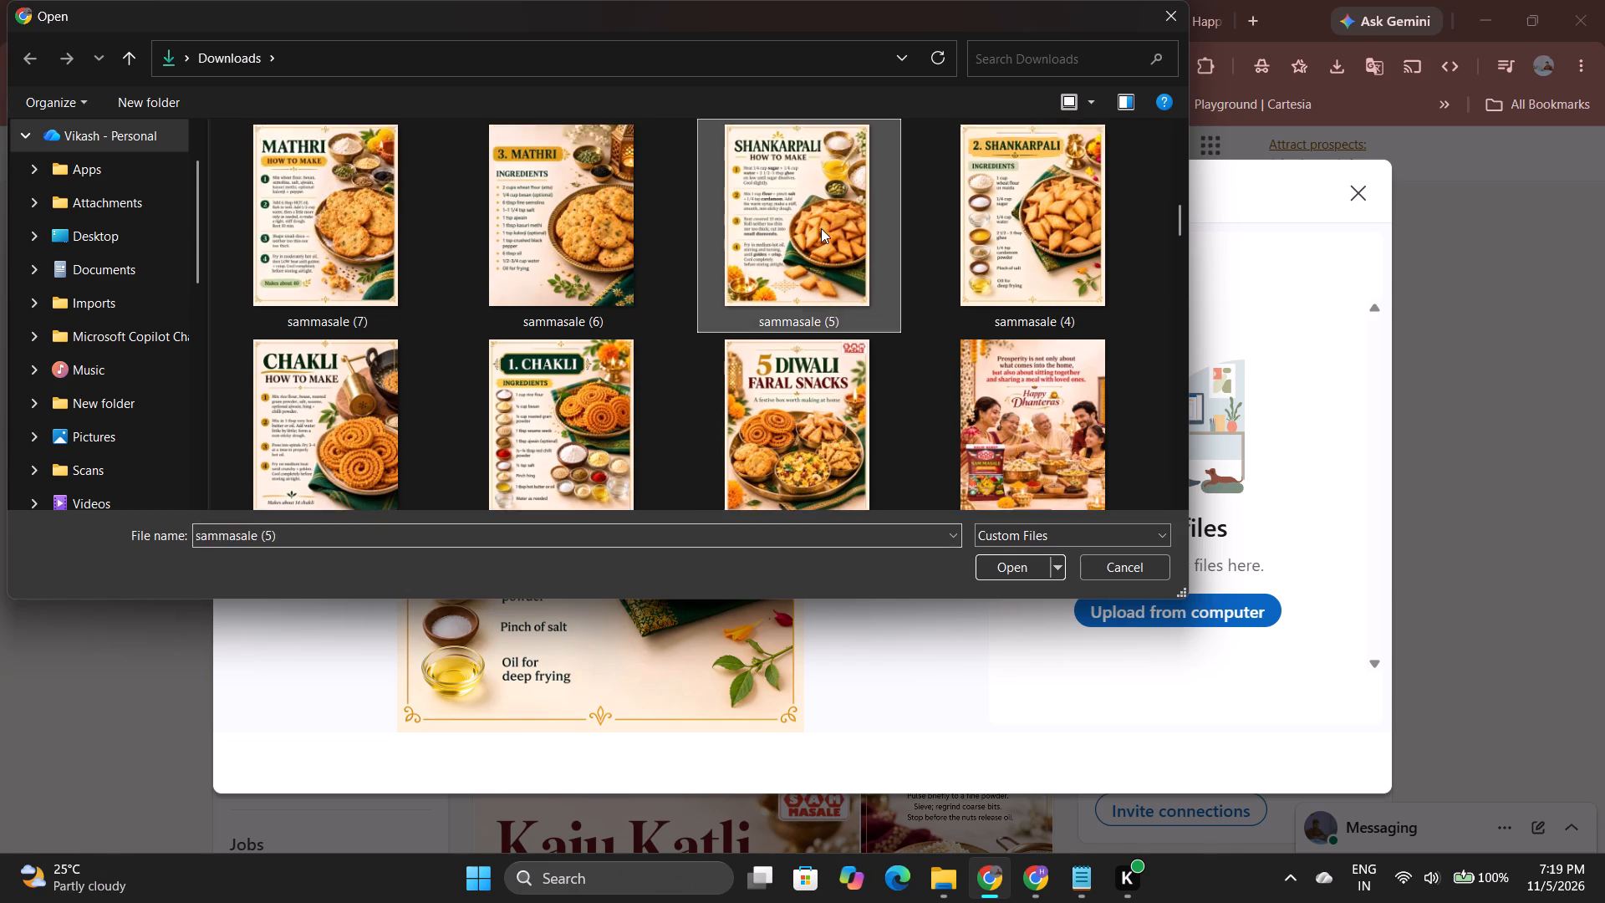
pyautogui.press('Return')
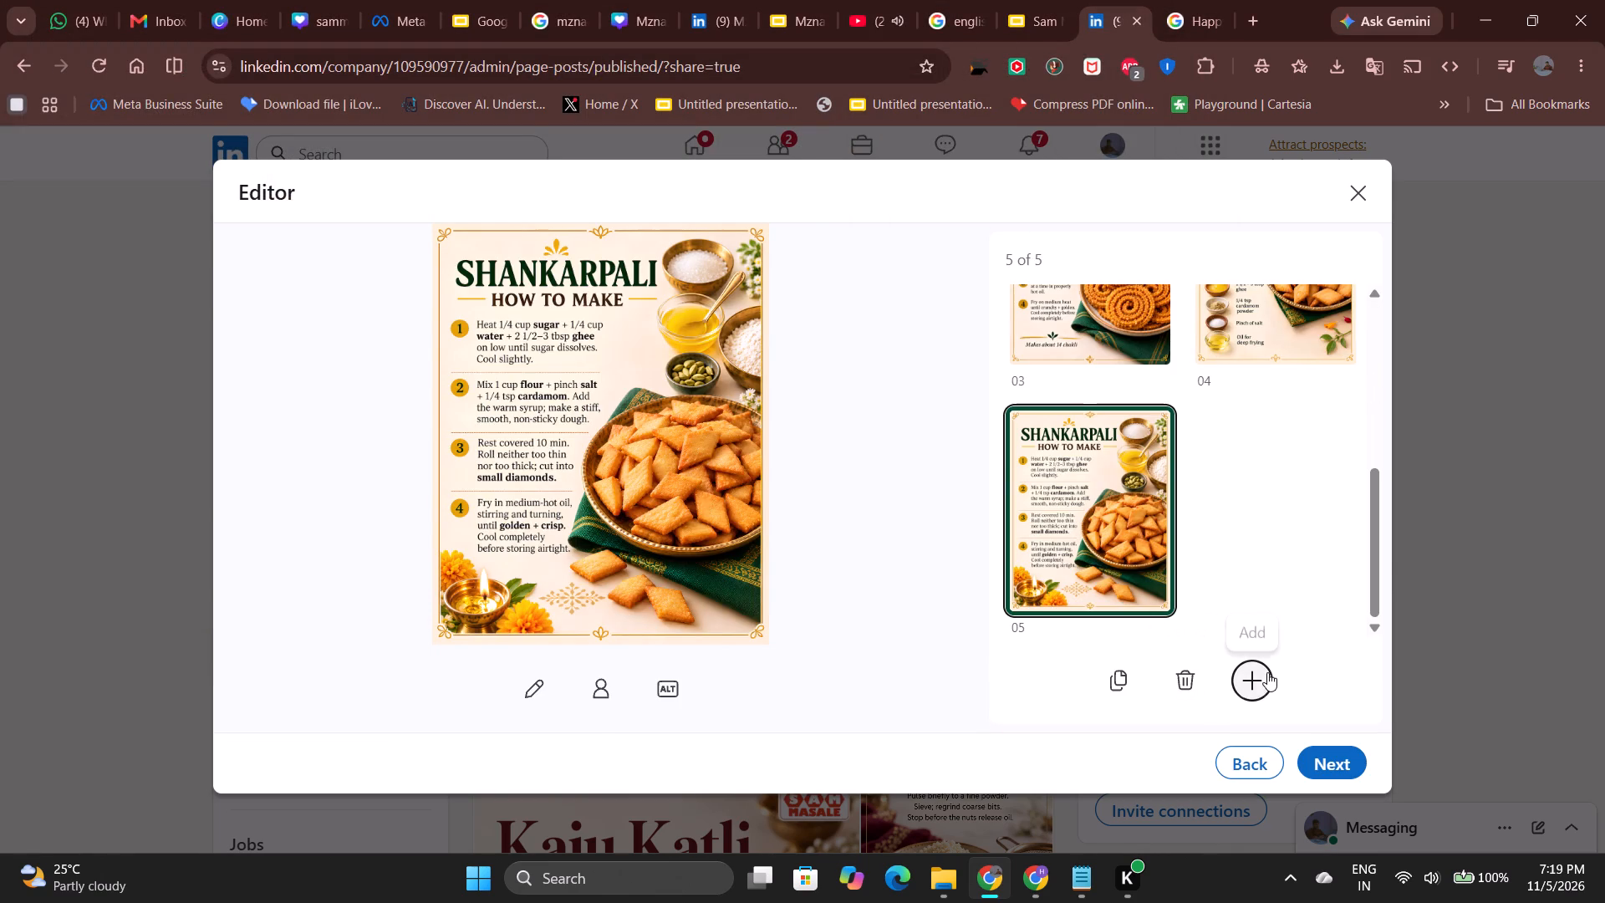
# Add the "3. Mathri" ingredients image, sammasale (6), as the post's sixth picture.
pyautogui.click(1261, 684)
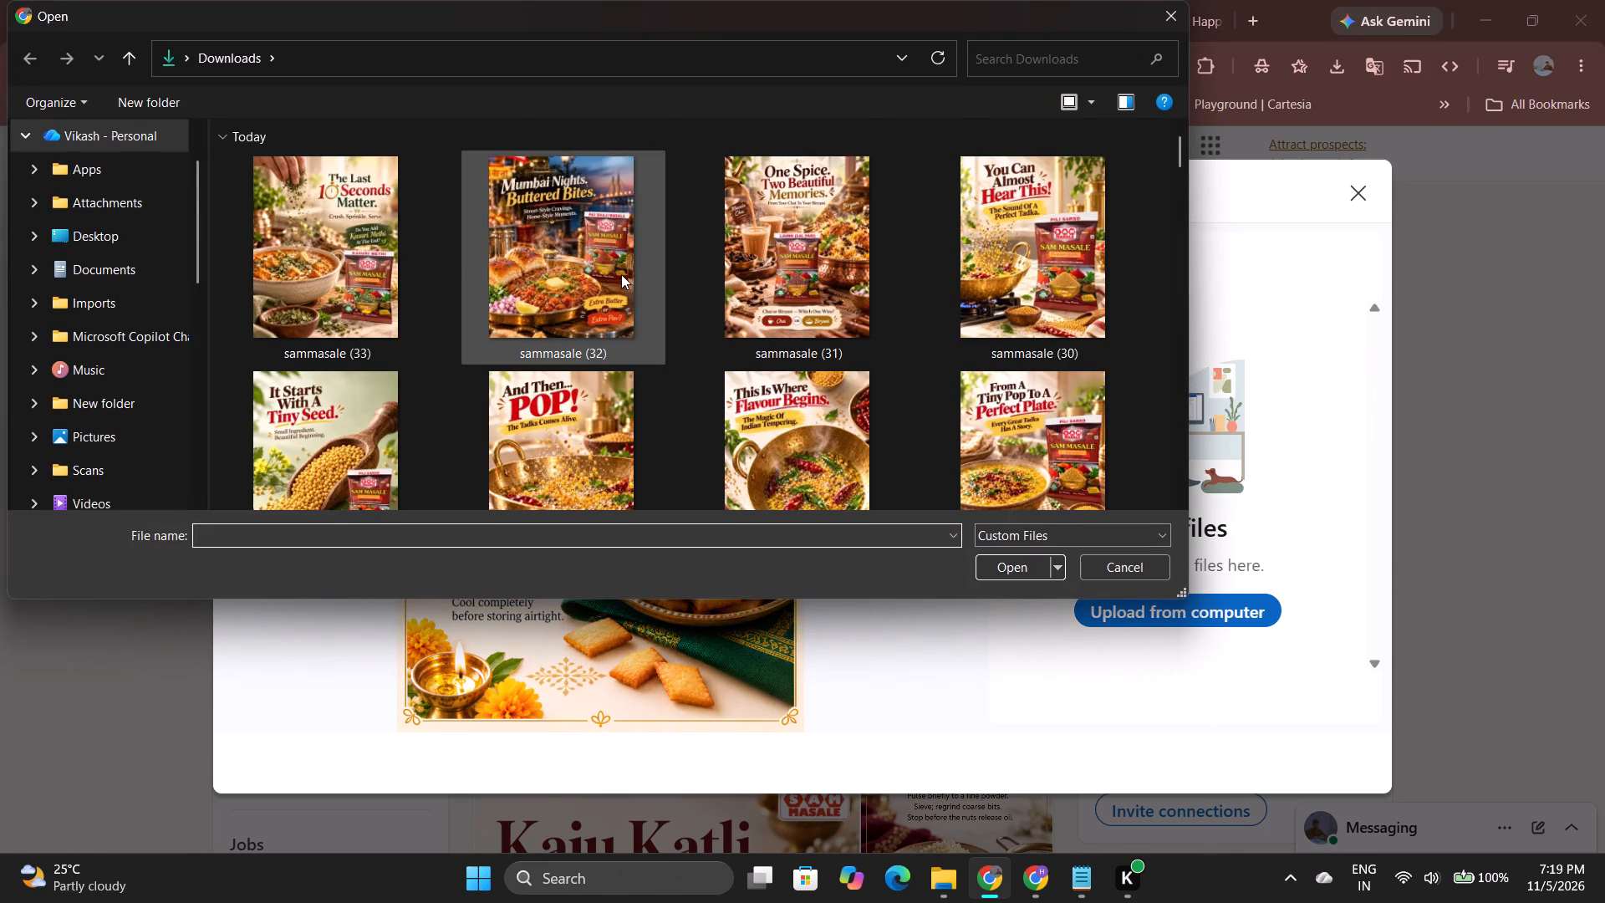
pyautogui.scroll(-5, 627, 274)
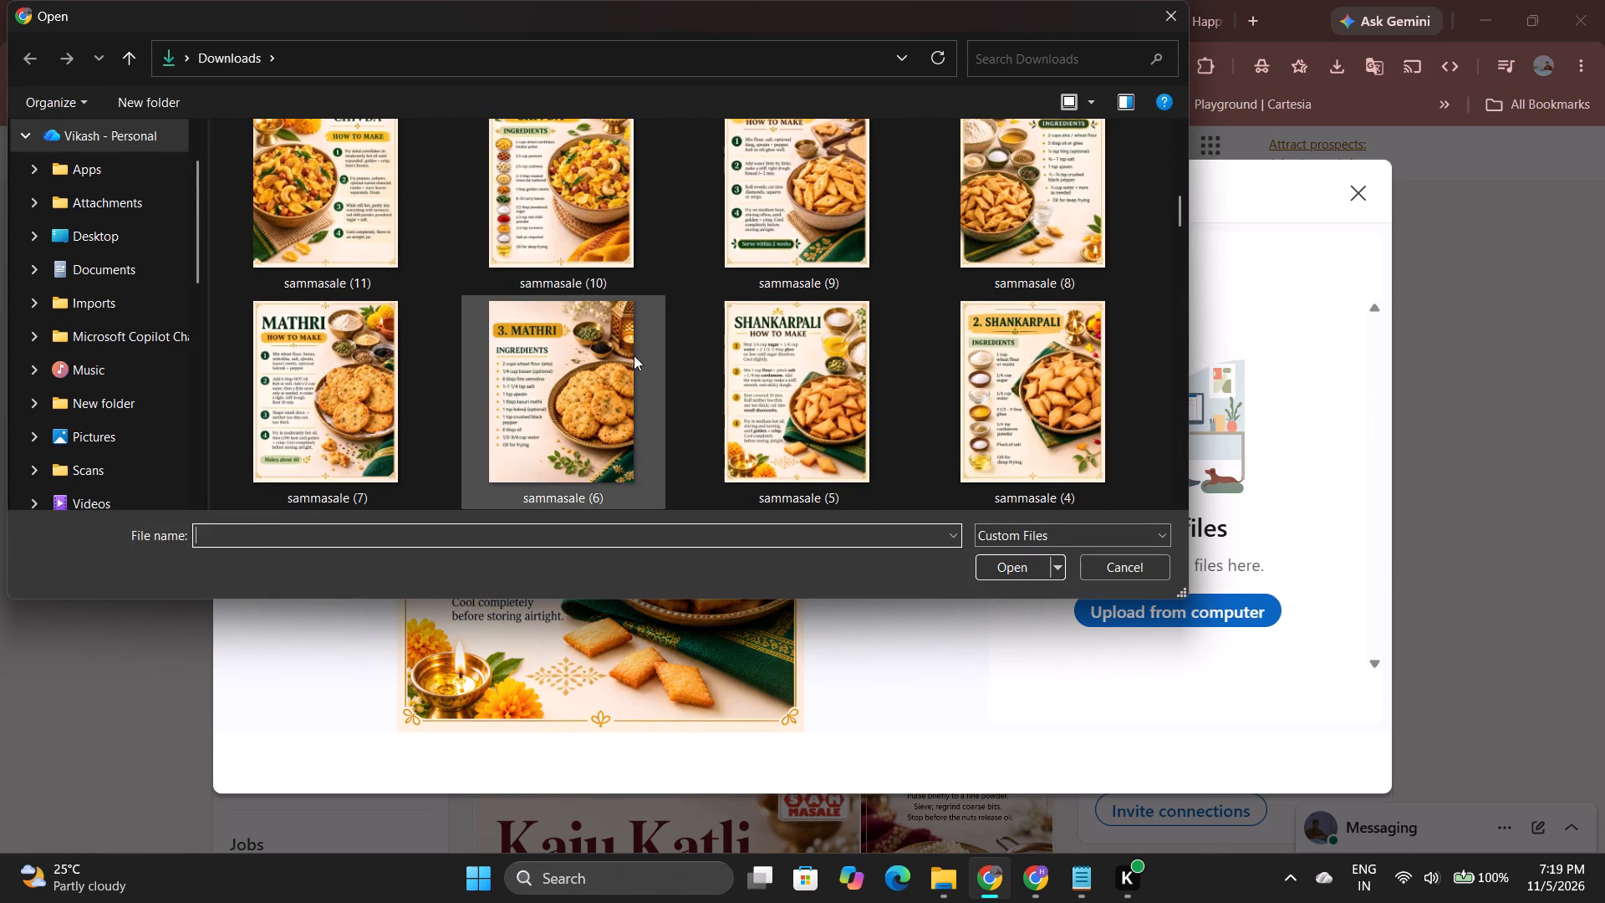
pyautogui.click(605, 375)
pyautogui.press('Return')
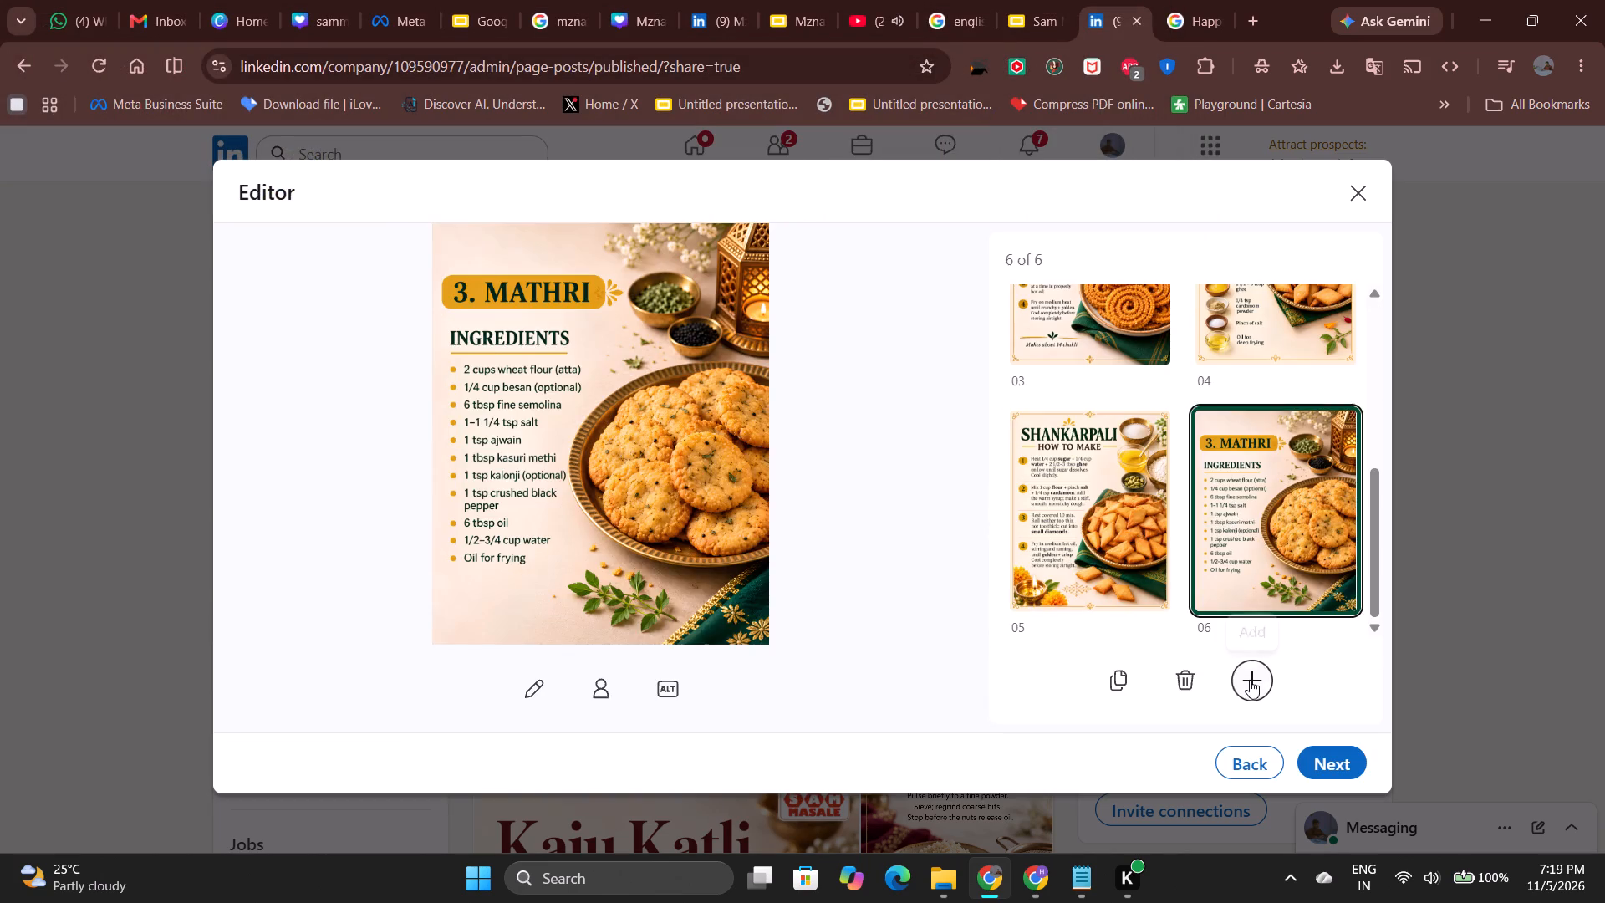
# Add the "Mathri How to Make" image, sammasale (7), as the post's seventh picture.
pyautogui.click(1250, 680)
pyautogui.scroll(-4, 513, 275)
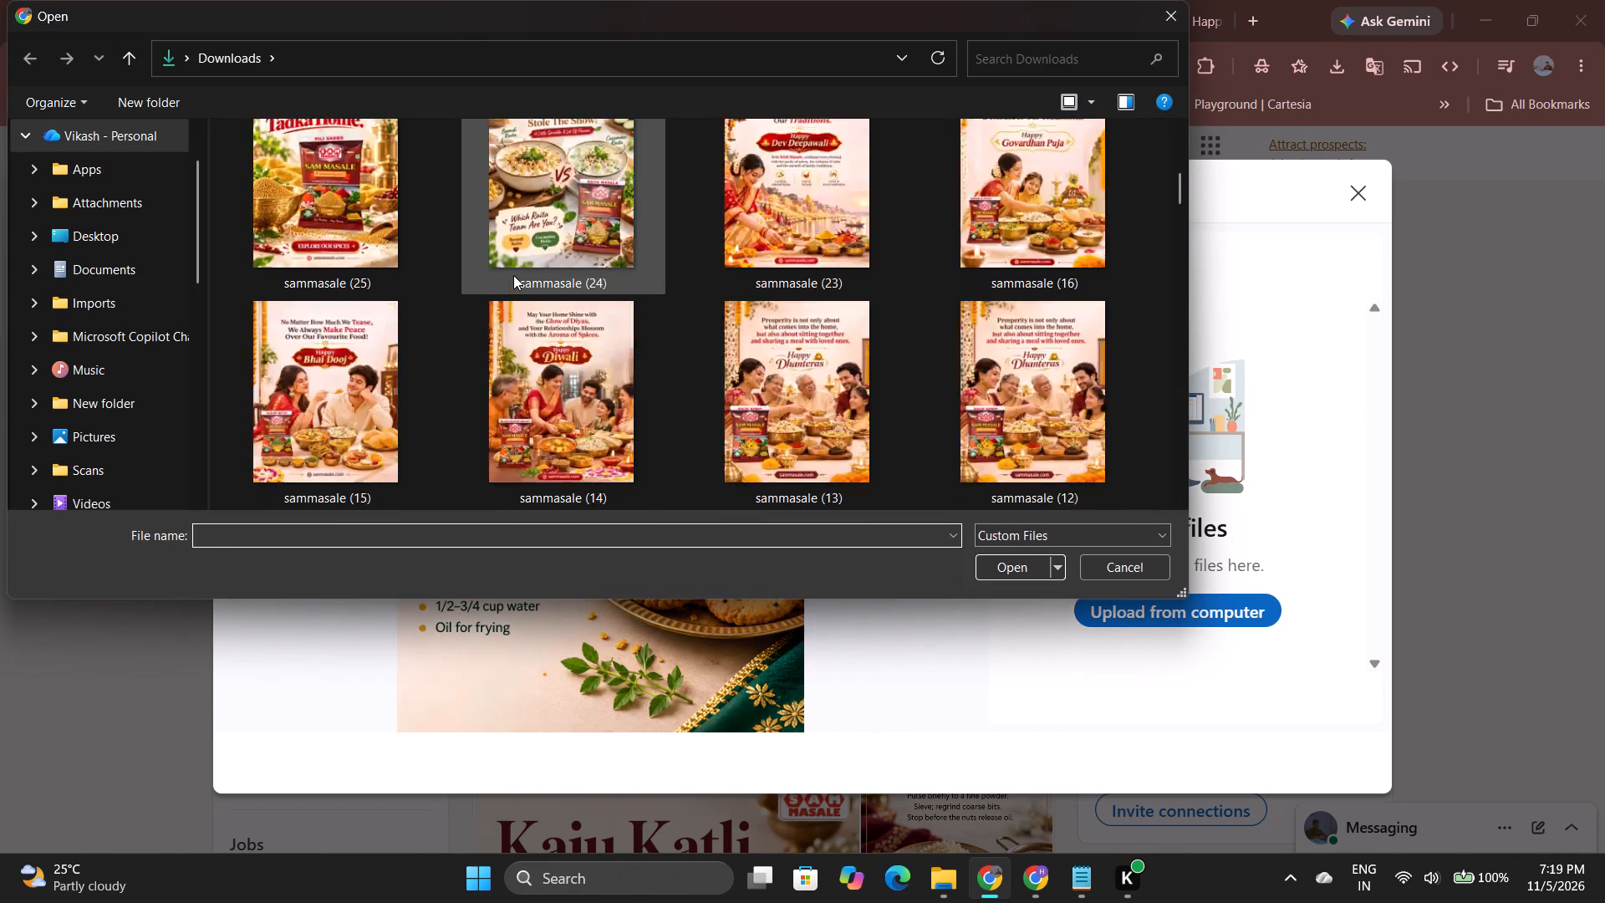
pyautogui.scroll(-1, 701, 409)
pyautogui.click(538, 410)
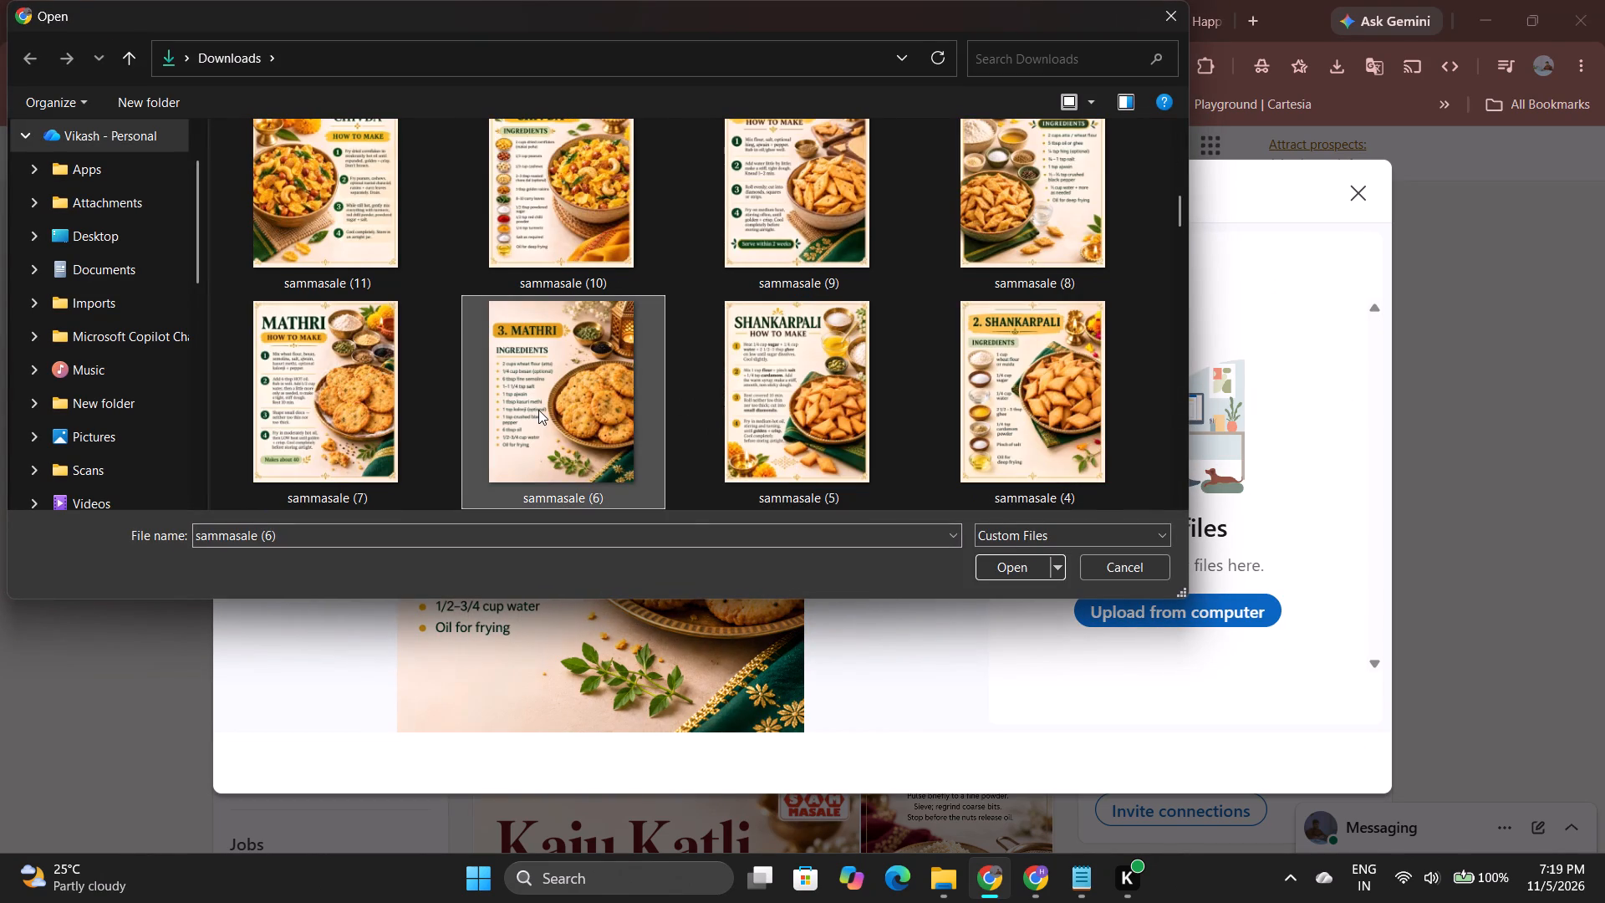
pyautogui.click(336, 392)
pyautogui.press('Return')
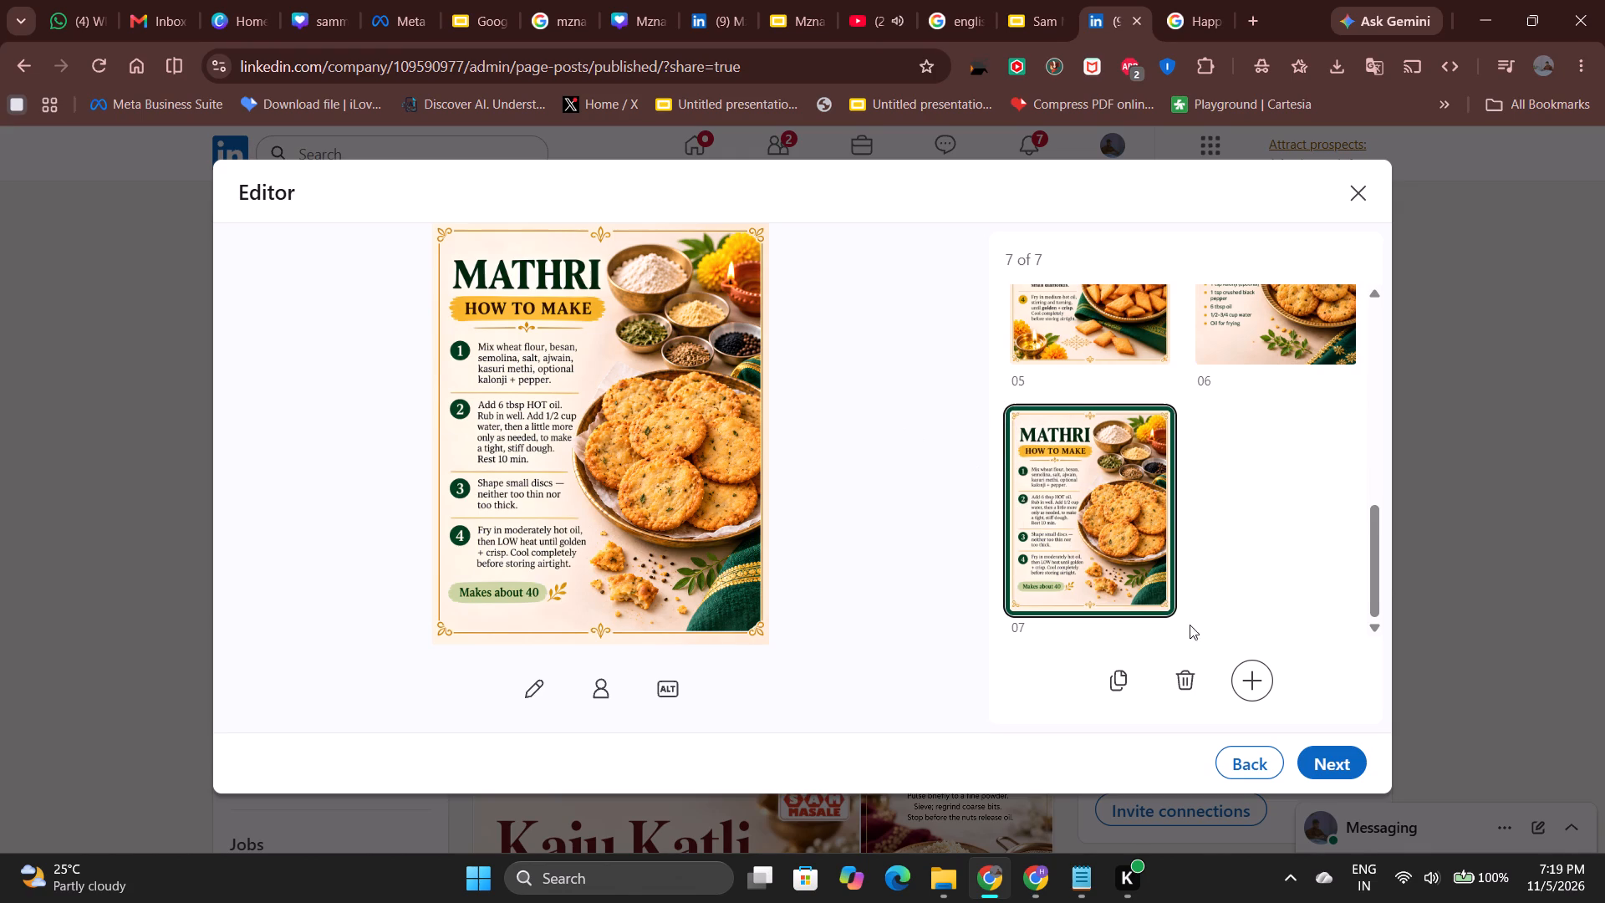
# Add the "4. Namak Pare" ingredients image, sammasale (8), as the post's eighth picture.
pyautogui.click(1238, 673)
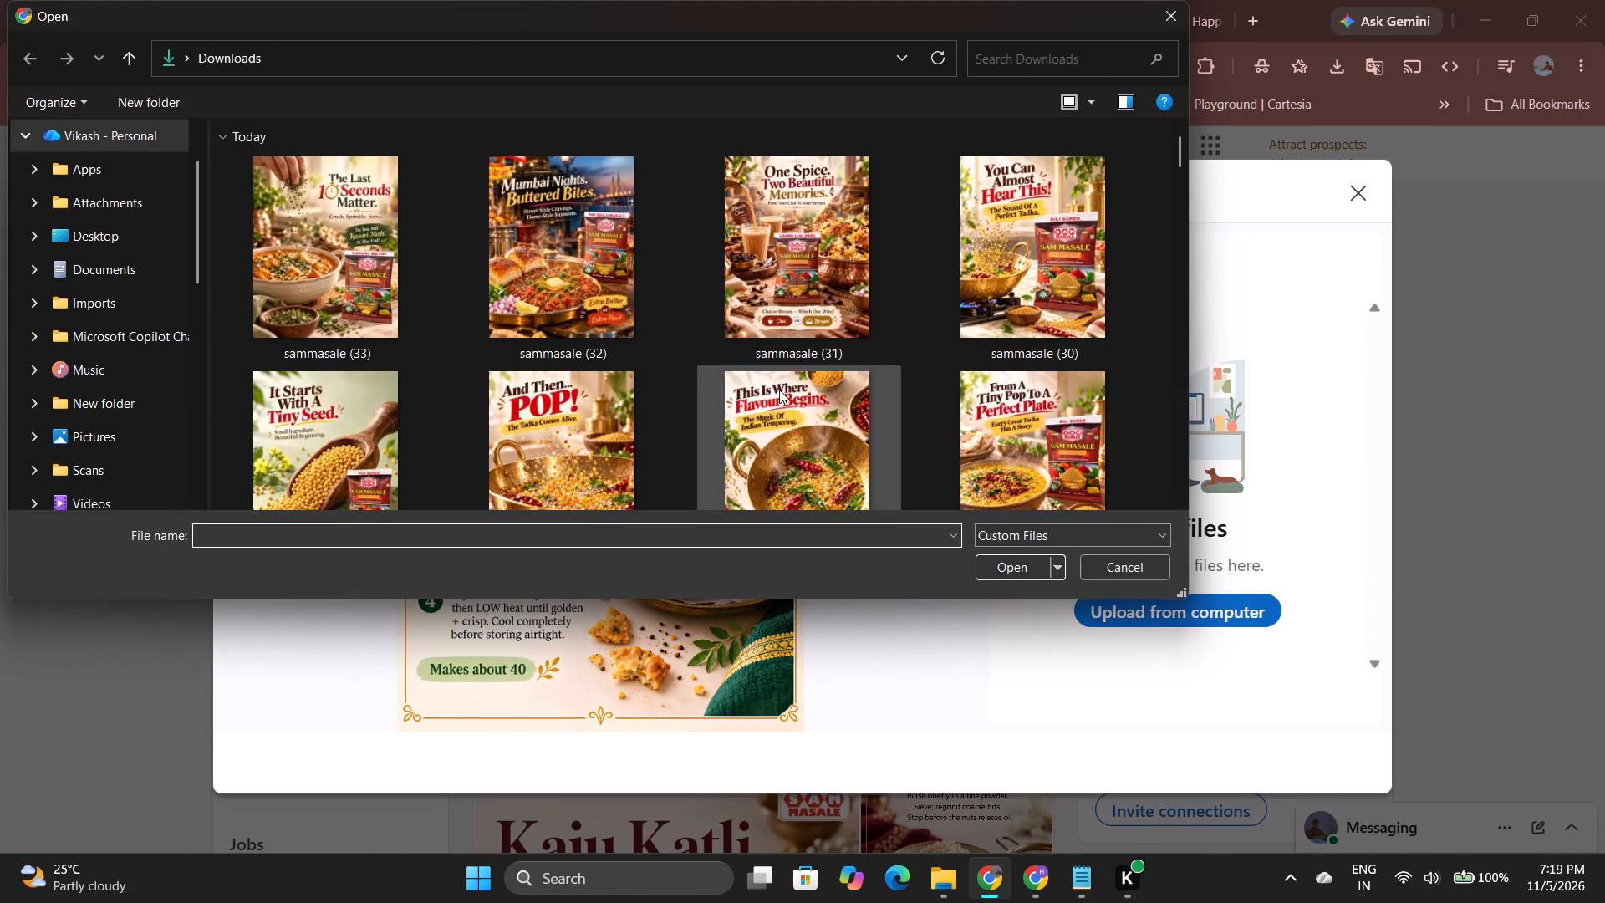
pyautogui.scroll(-7, 780, 315)
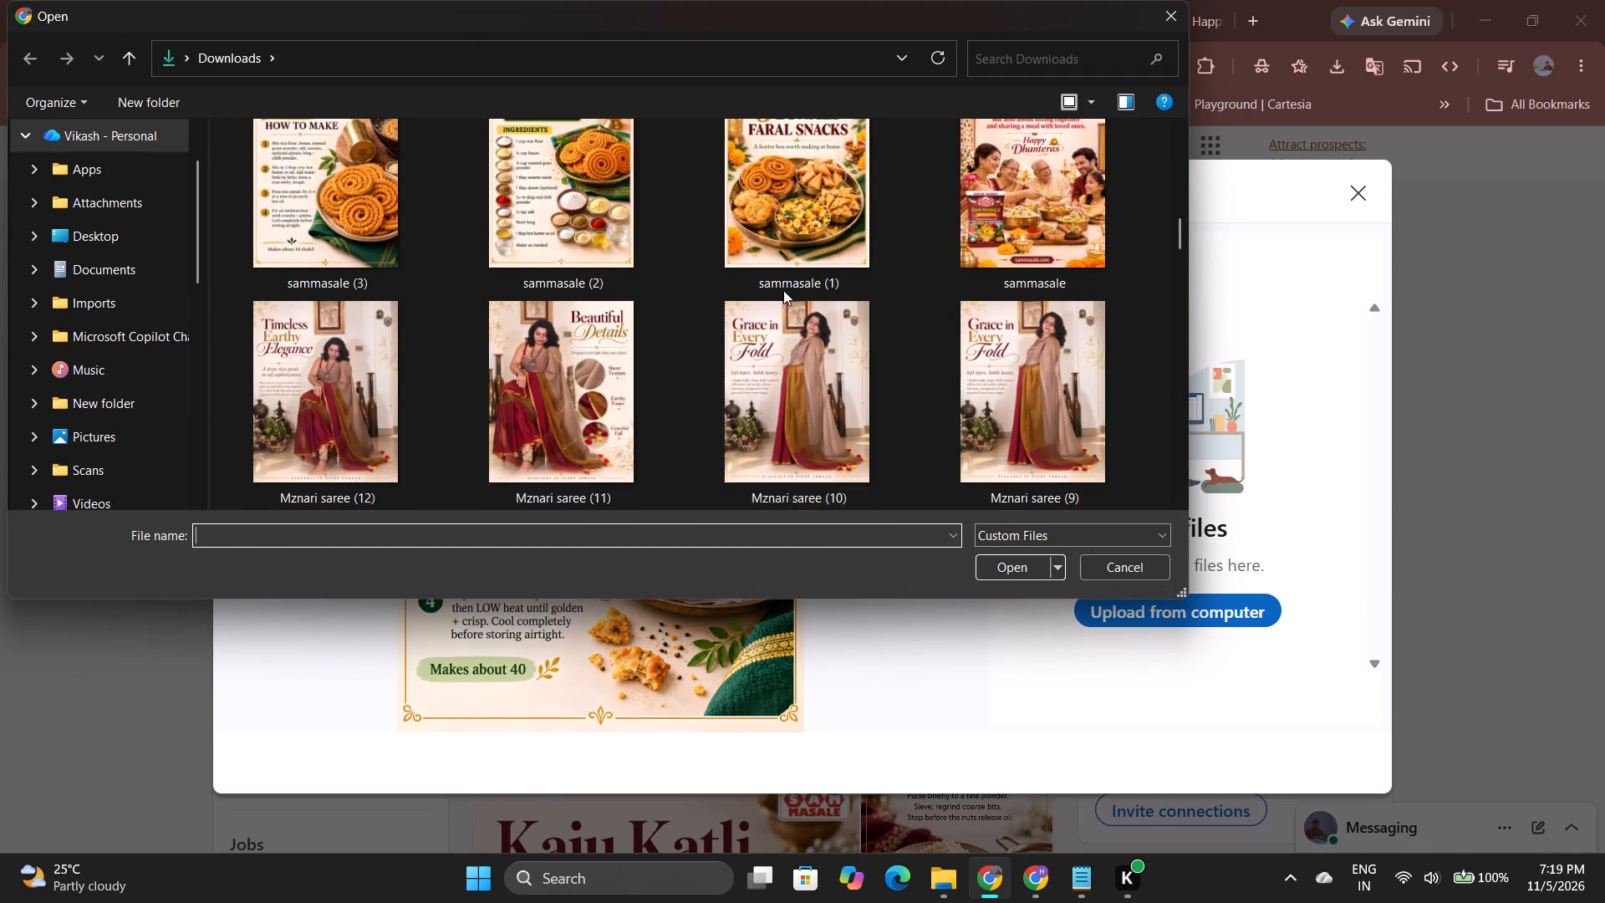
pyautogui.scroll(2, 783, 290)
pyautogui.scroll(1, 714, 293)
pyautogui.click(995, 244)
pyautogui.press('Return')
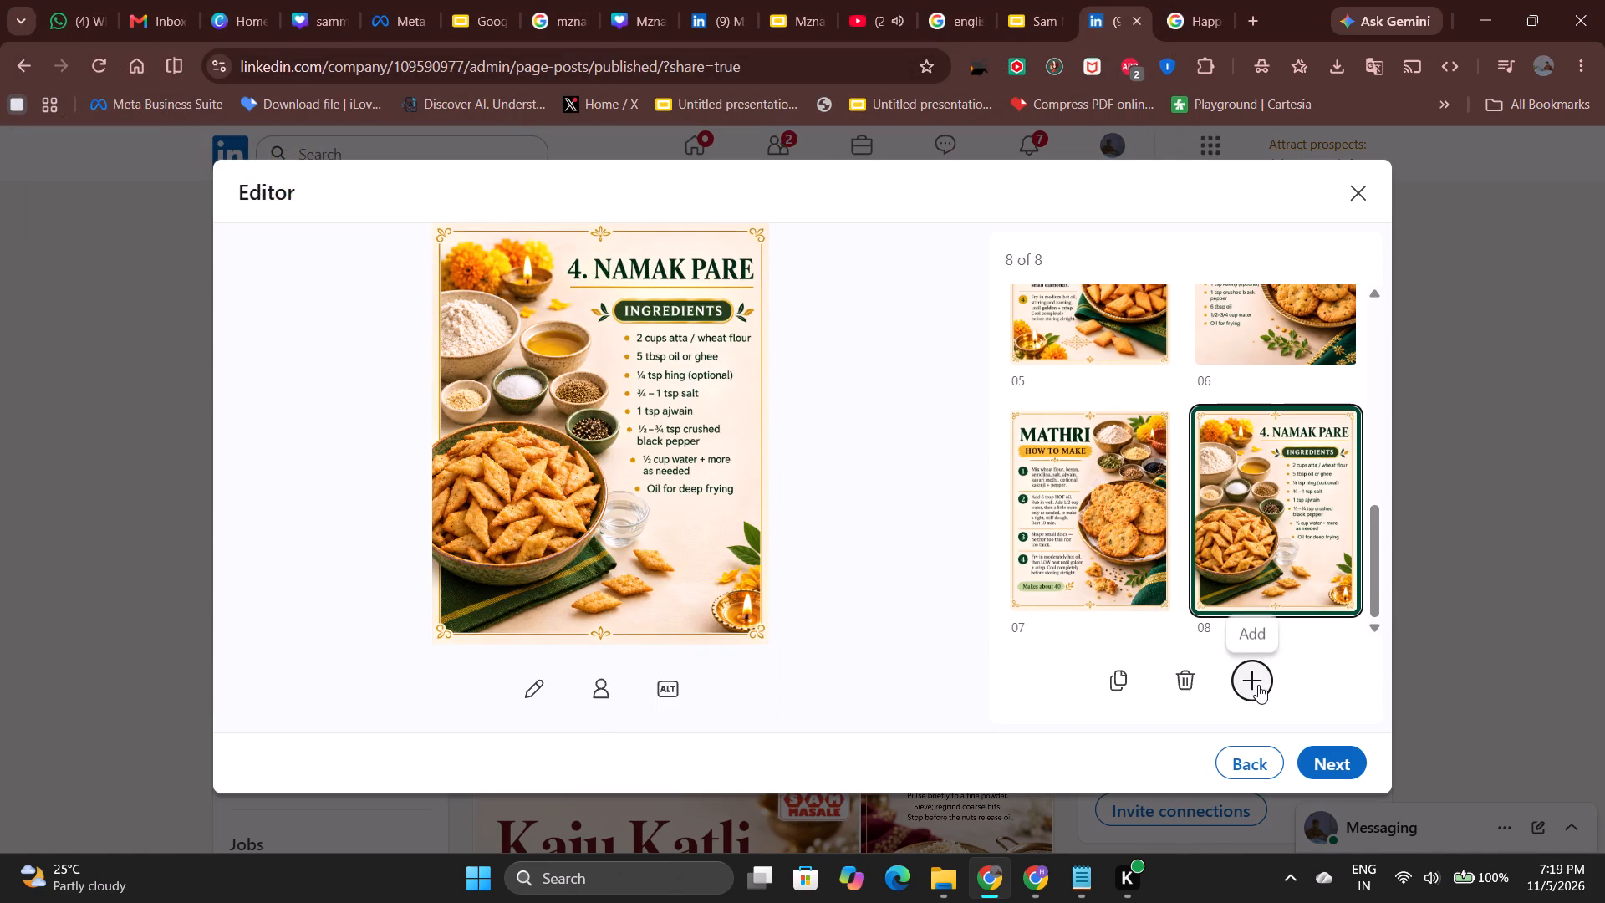
# Add the "Namak Pare How to Make" image, sammasale (9), as the post's ninth picture.
pyautogui.click(1258, 685)
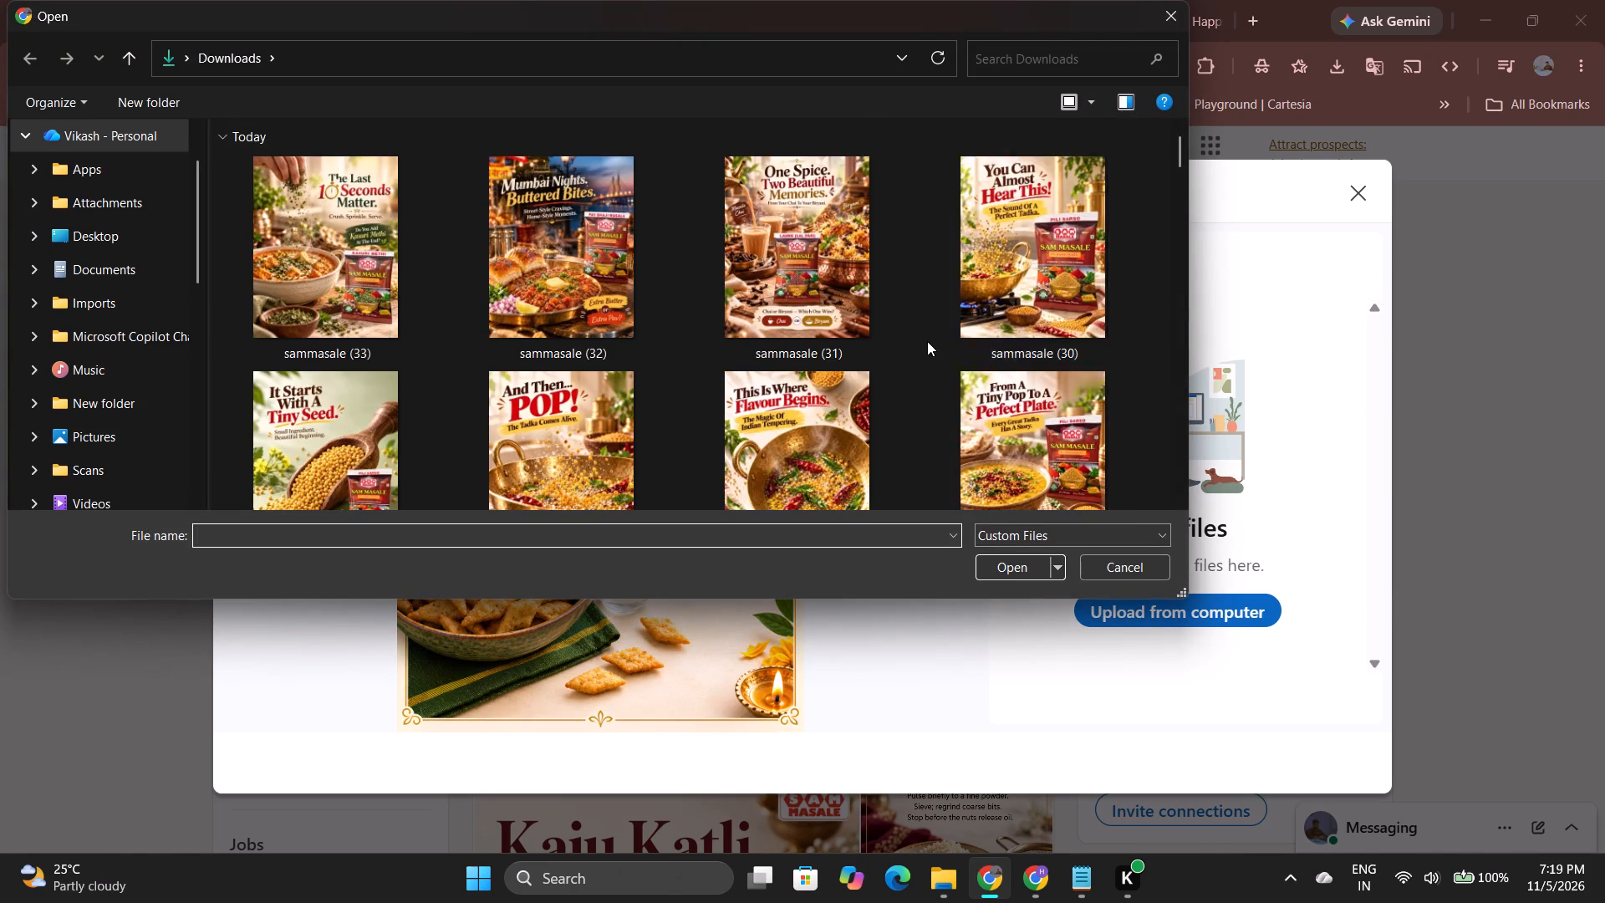
pyautogui.scroll(-1, 927, 341)
pyautogui.scroll(-3, 869, 403)
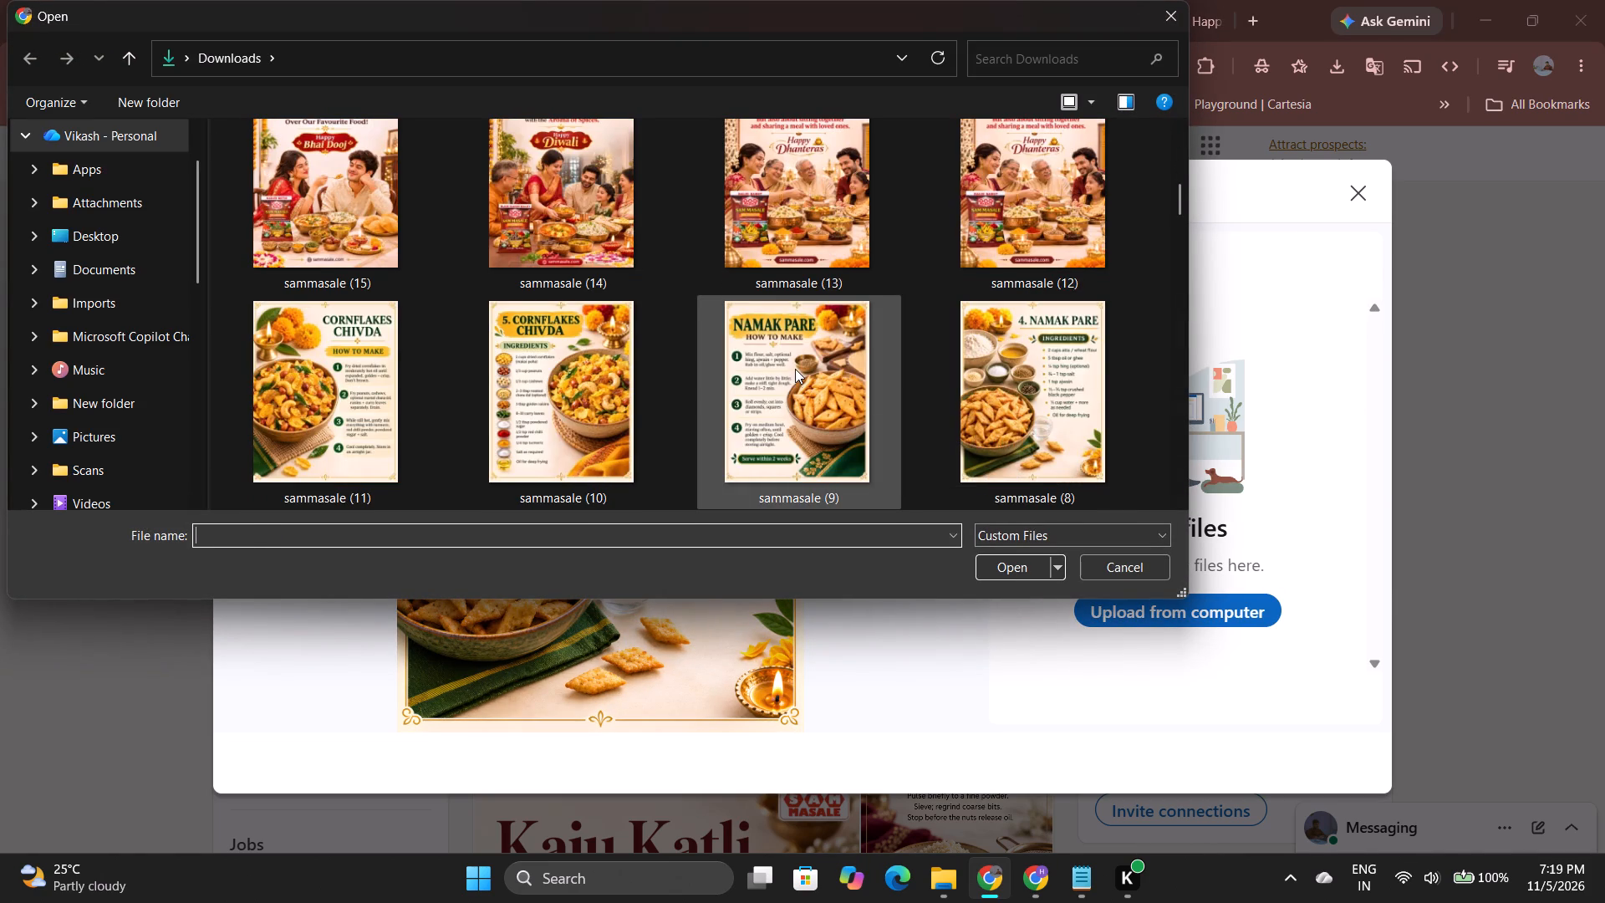
pyautogui.click(795, 369)
pyautogui.press('Return')
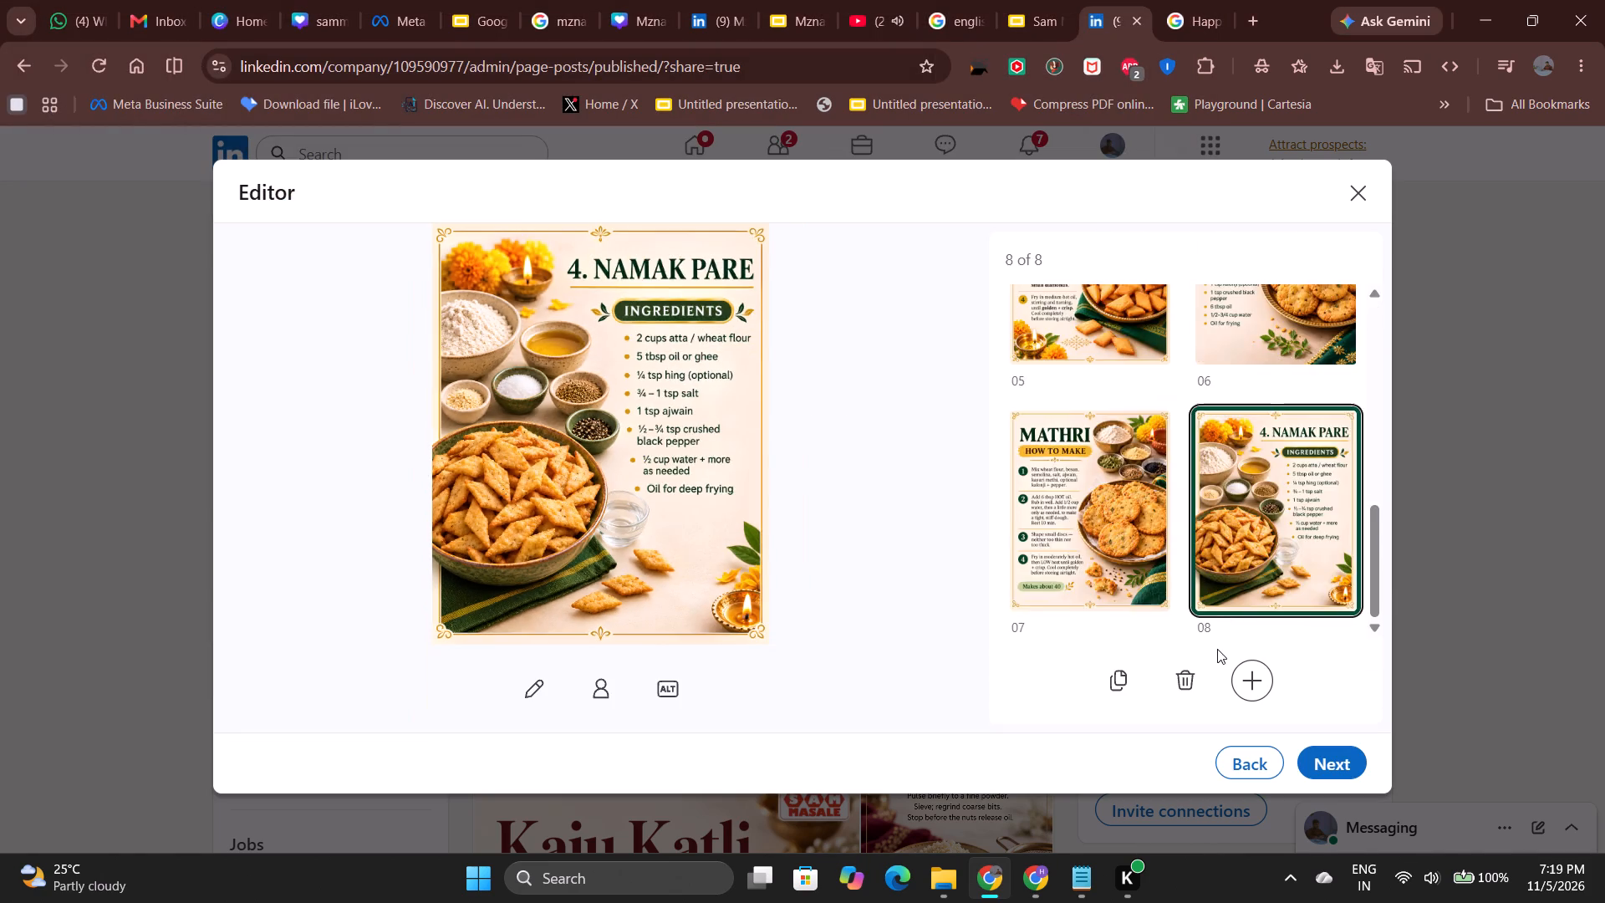
# Add the "5. Cornflakes Chivda" ingredients image, sammasale (10), as the post's tenth picture.
pyautogui.click(1257, 682)
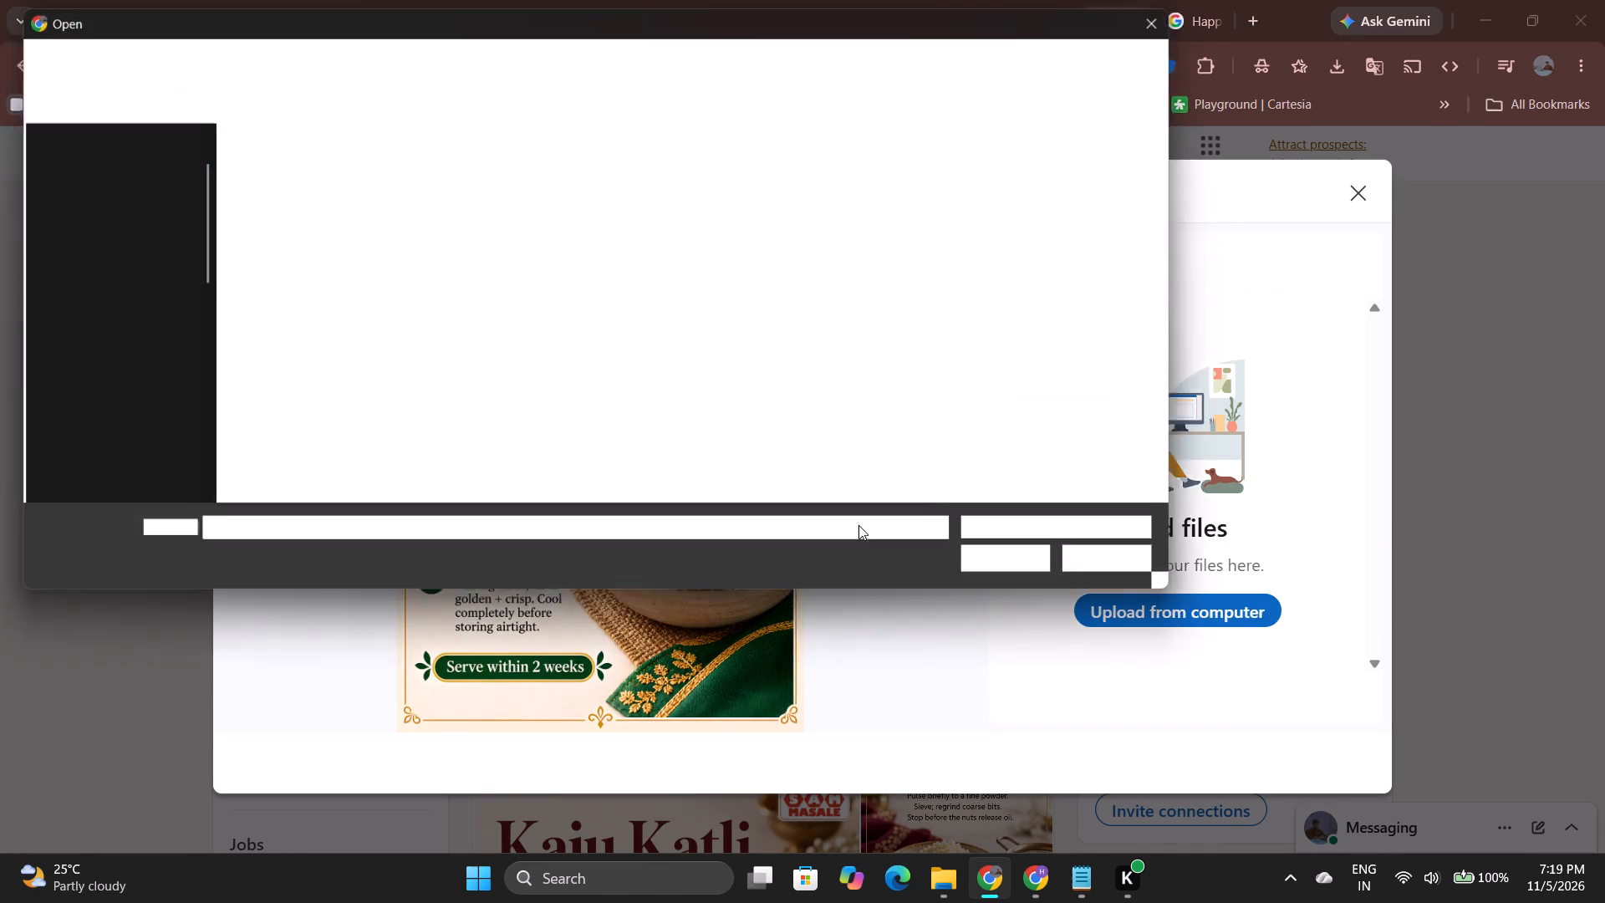
pyautogui.scroll(-3, 752, 375)
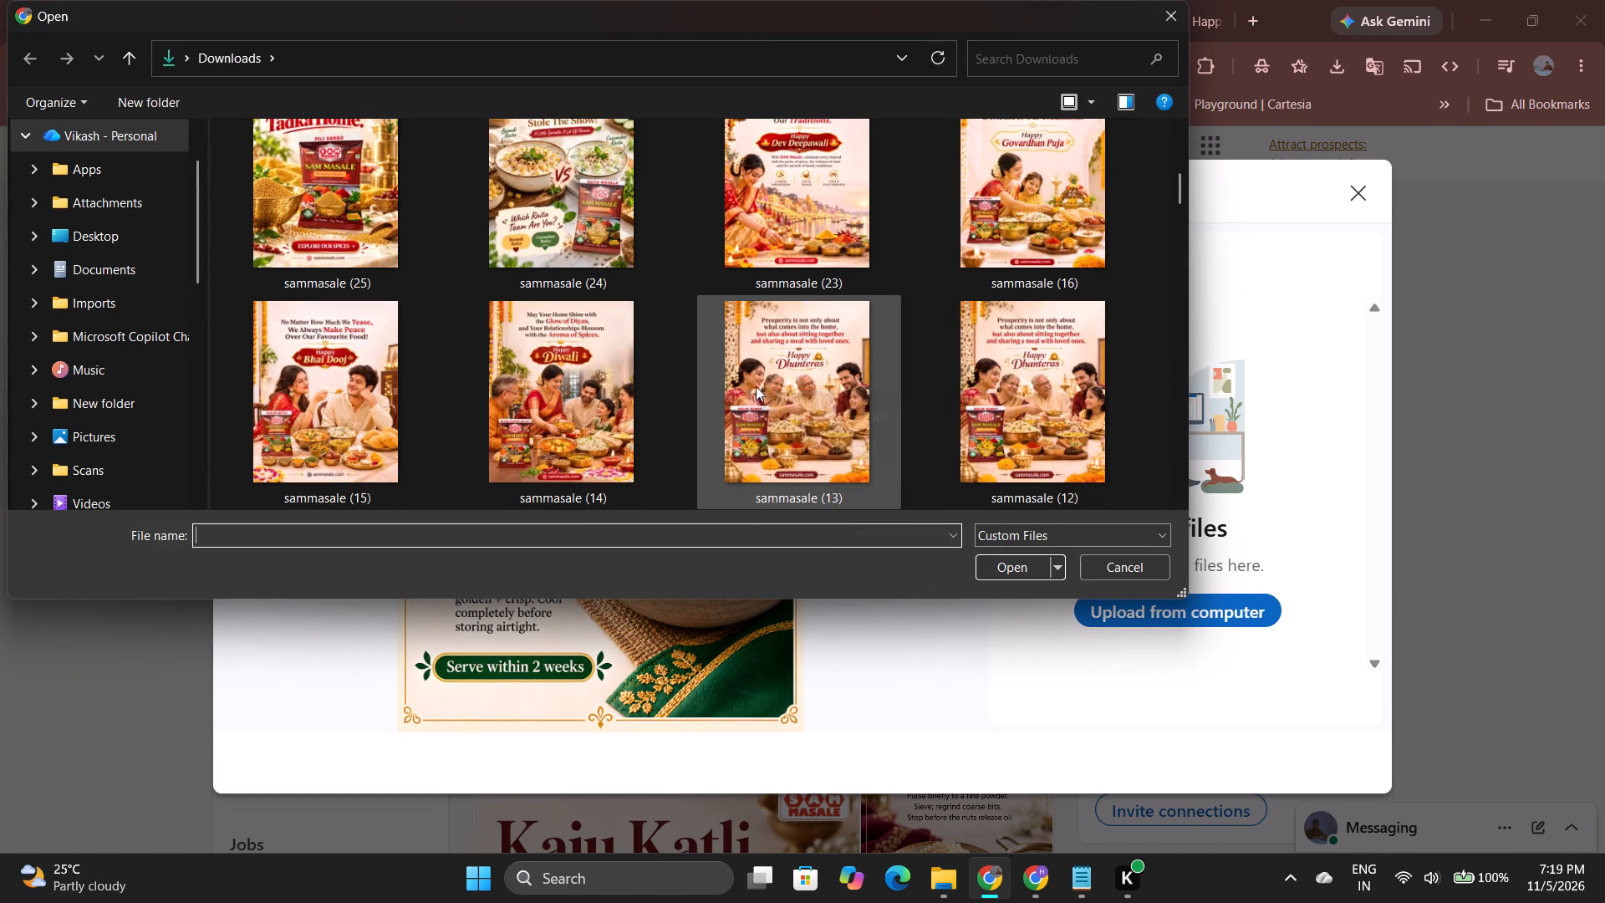
pyautogui.scroll(-1, 753, 381)
pyautogui.click(606, 351)
pyautogui.press('Return')
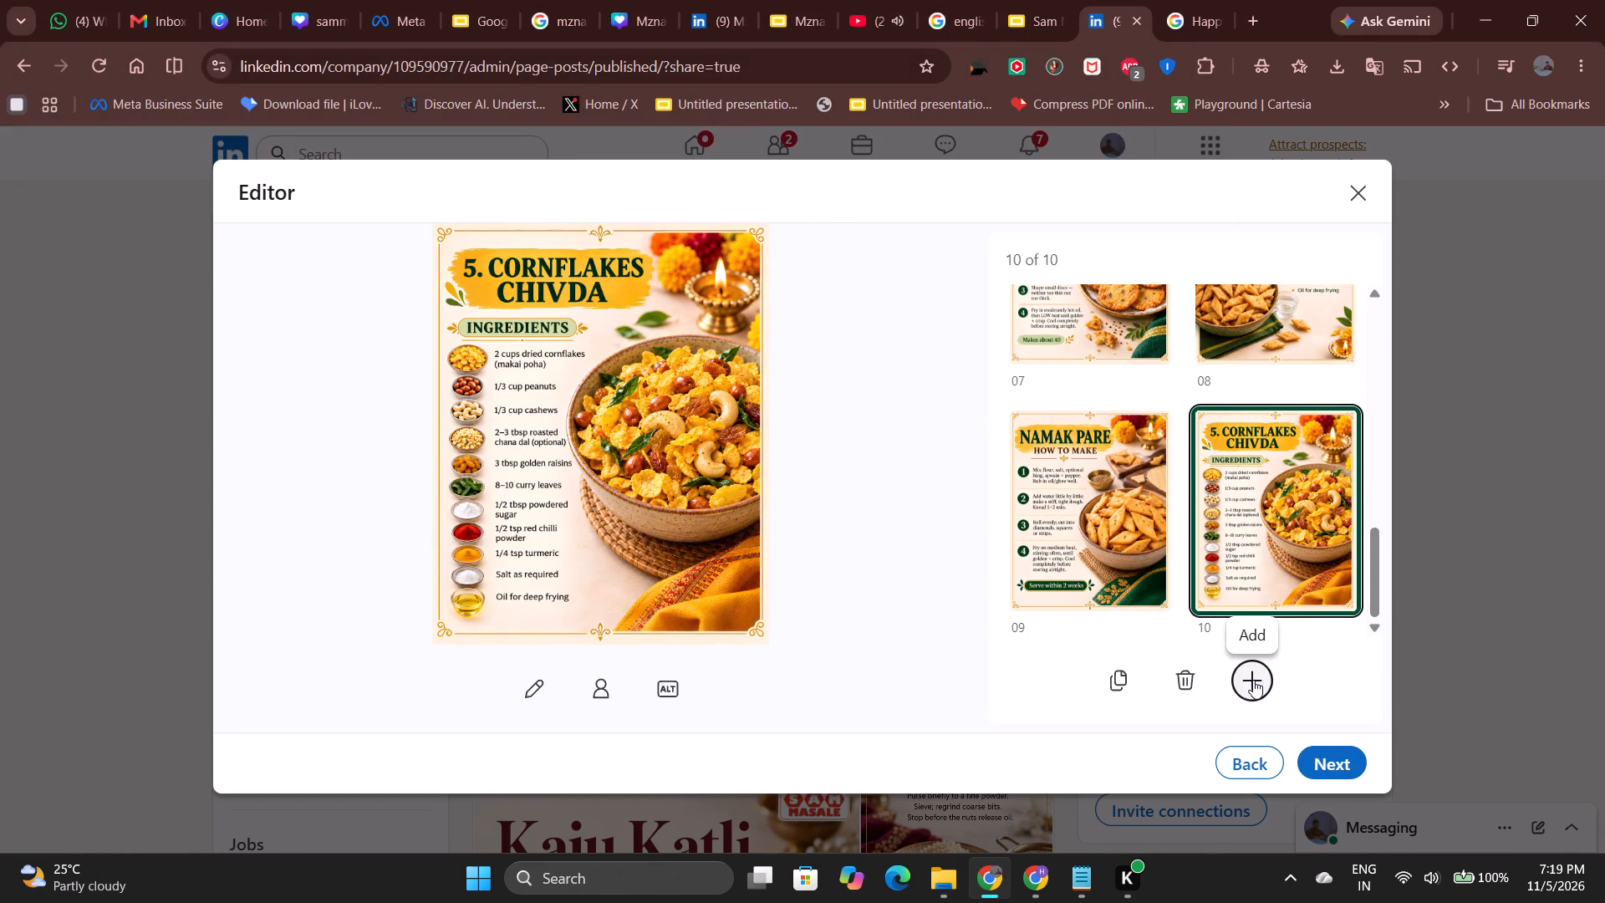
# Add the "Cornflakes Chivda How to Make" image, sammasale (11), as the post's eleventh picture.
pyautogui.click(1253, 680)
pyautogui.scroll(-2, 484, 273)
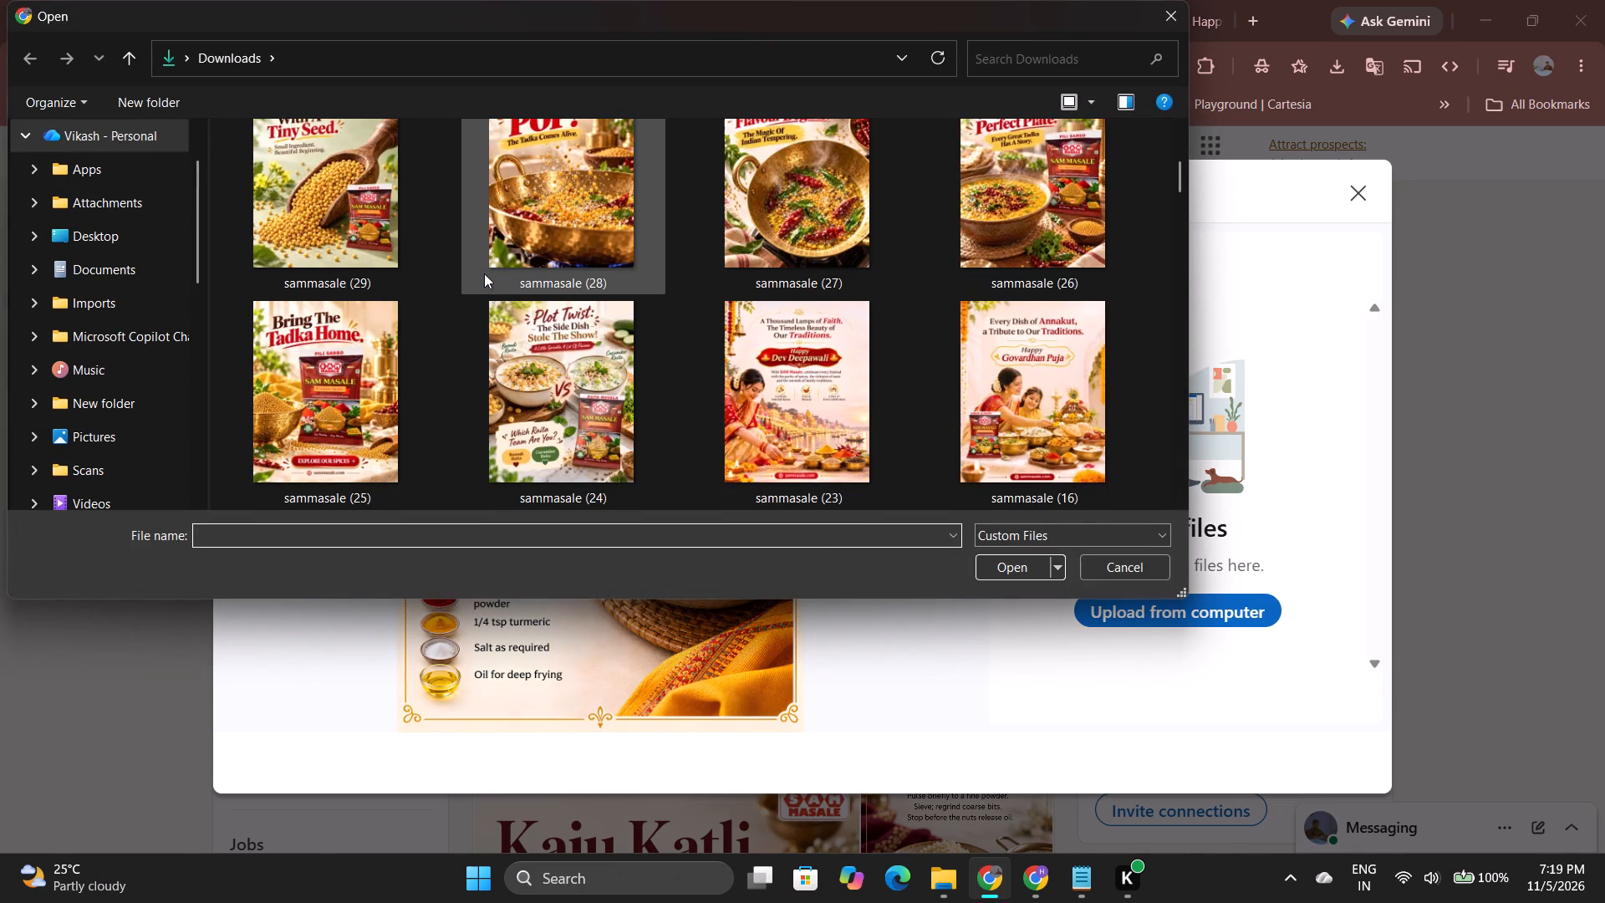
pyautogui.scroll(-2, 425, 286)
pyautogui.click(332, 378)
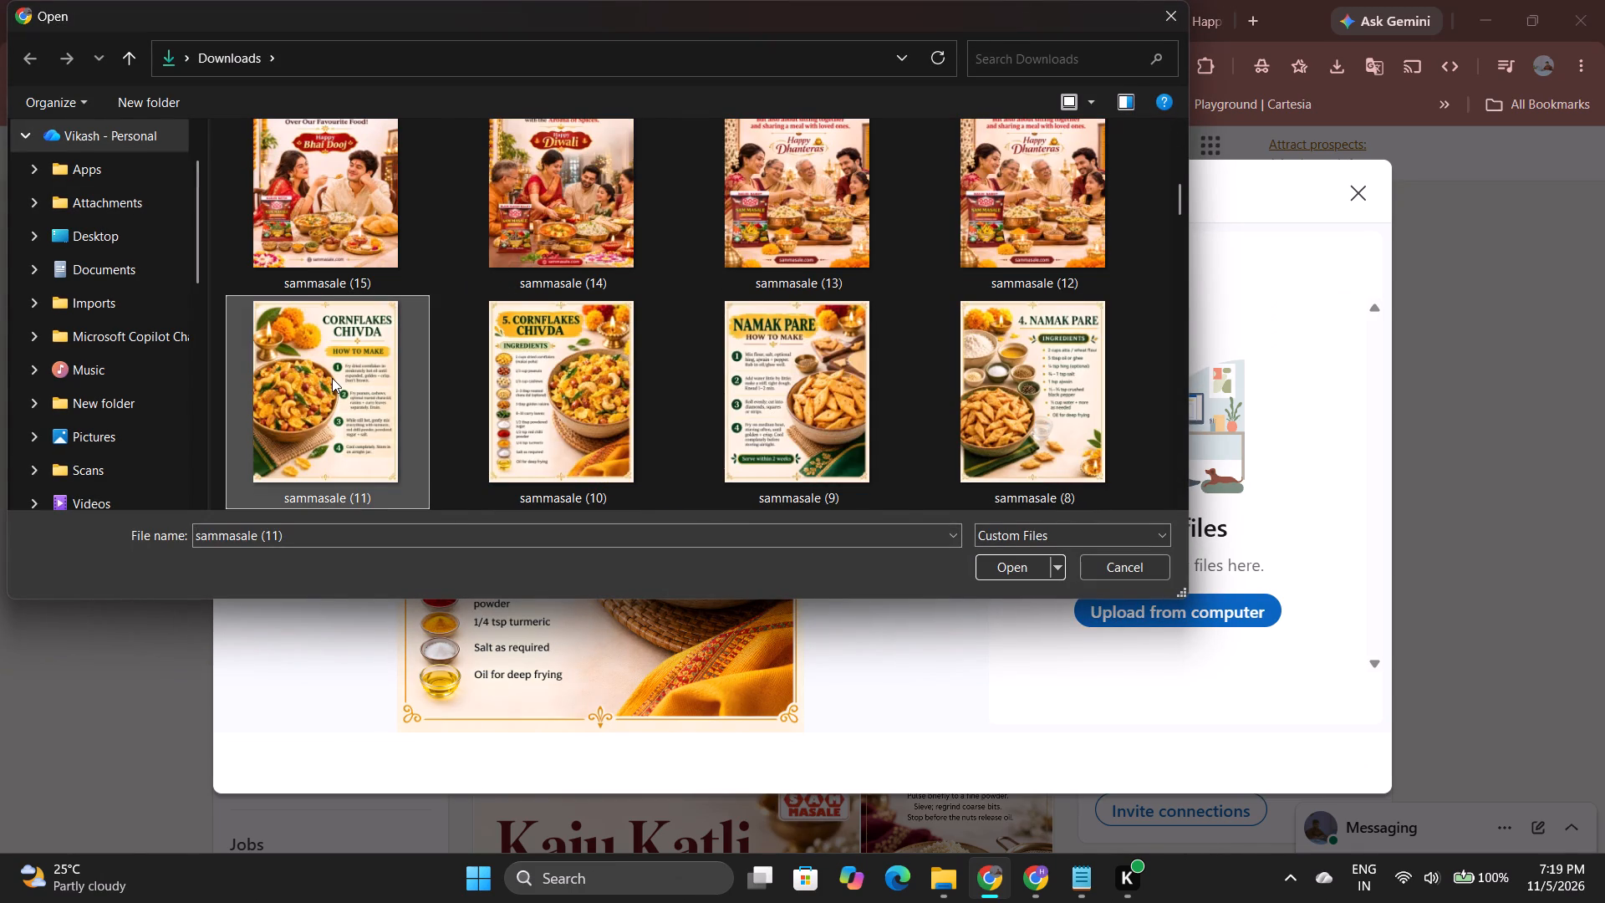
pyautogui.press('Return')
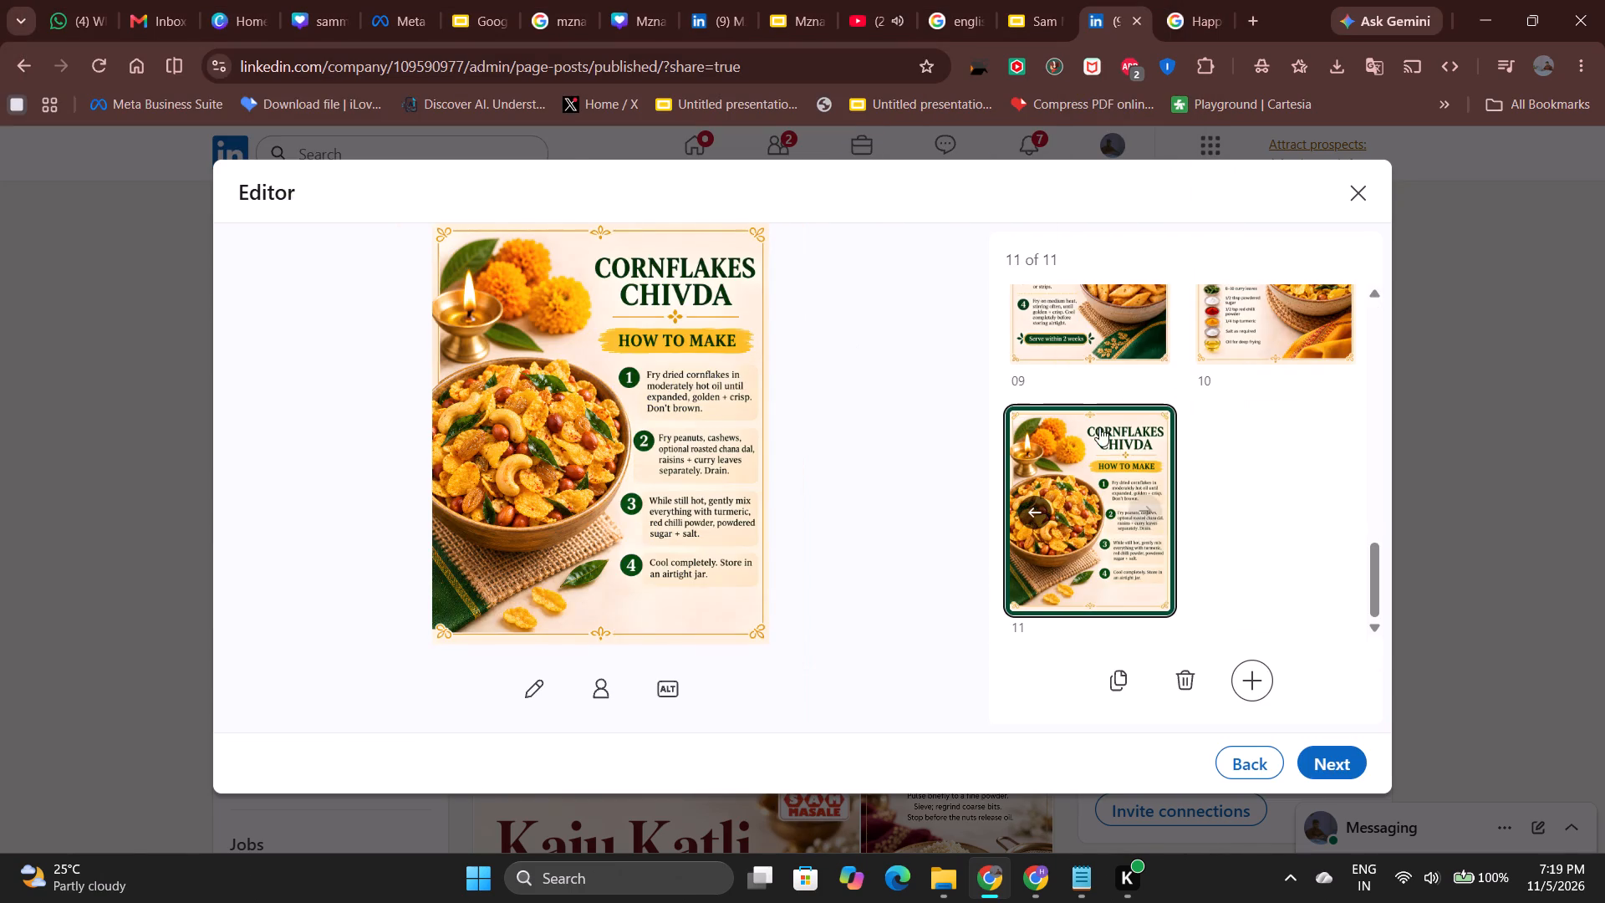
# Check the order of the eleven uploaded pictures and attach the set to the SAM Masale post.
pyautogui.scroll(5, 1179, 466)
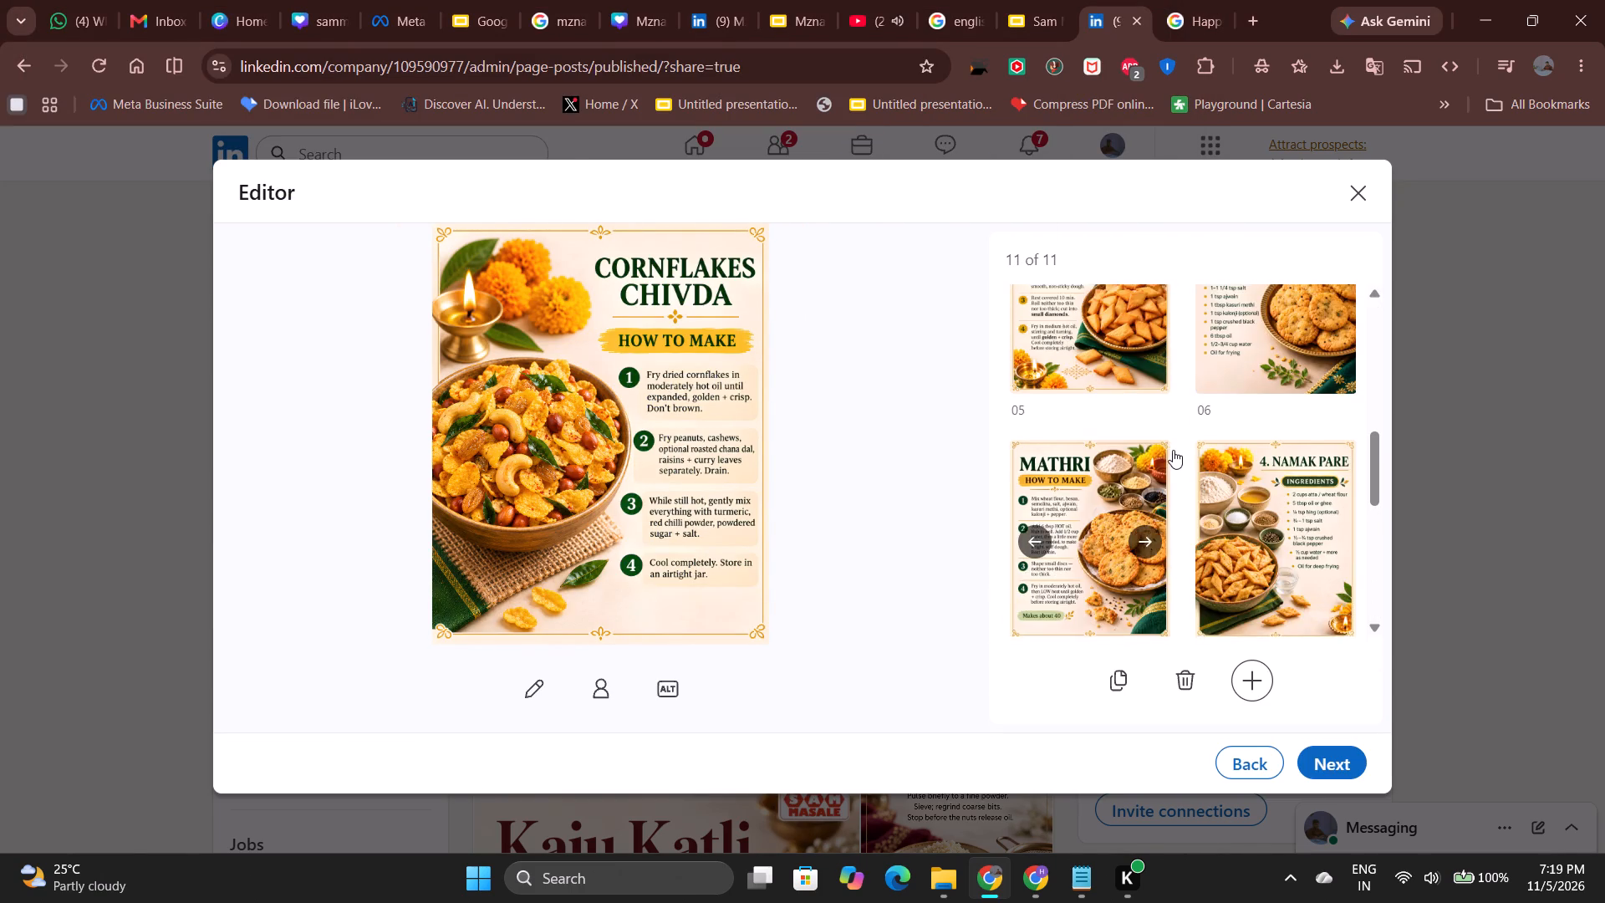
pyautogui.scroll(11, 1173, 450)
pyautogui.scroll(-11, 1189, 487)
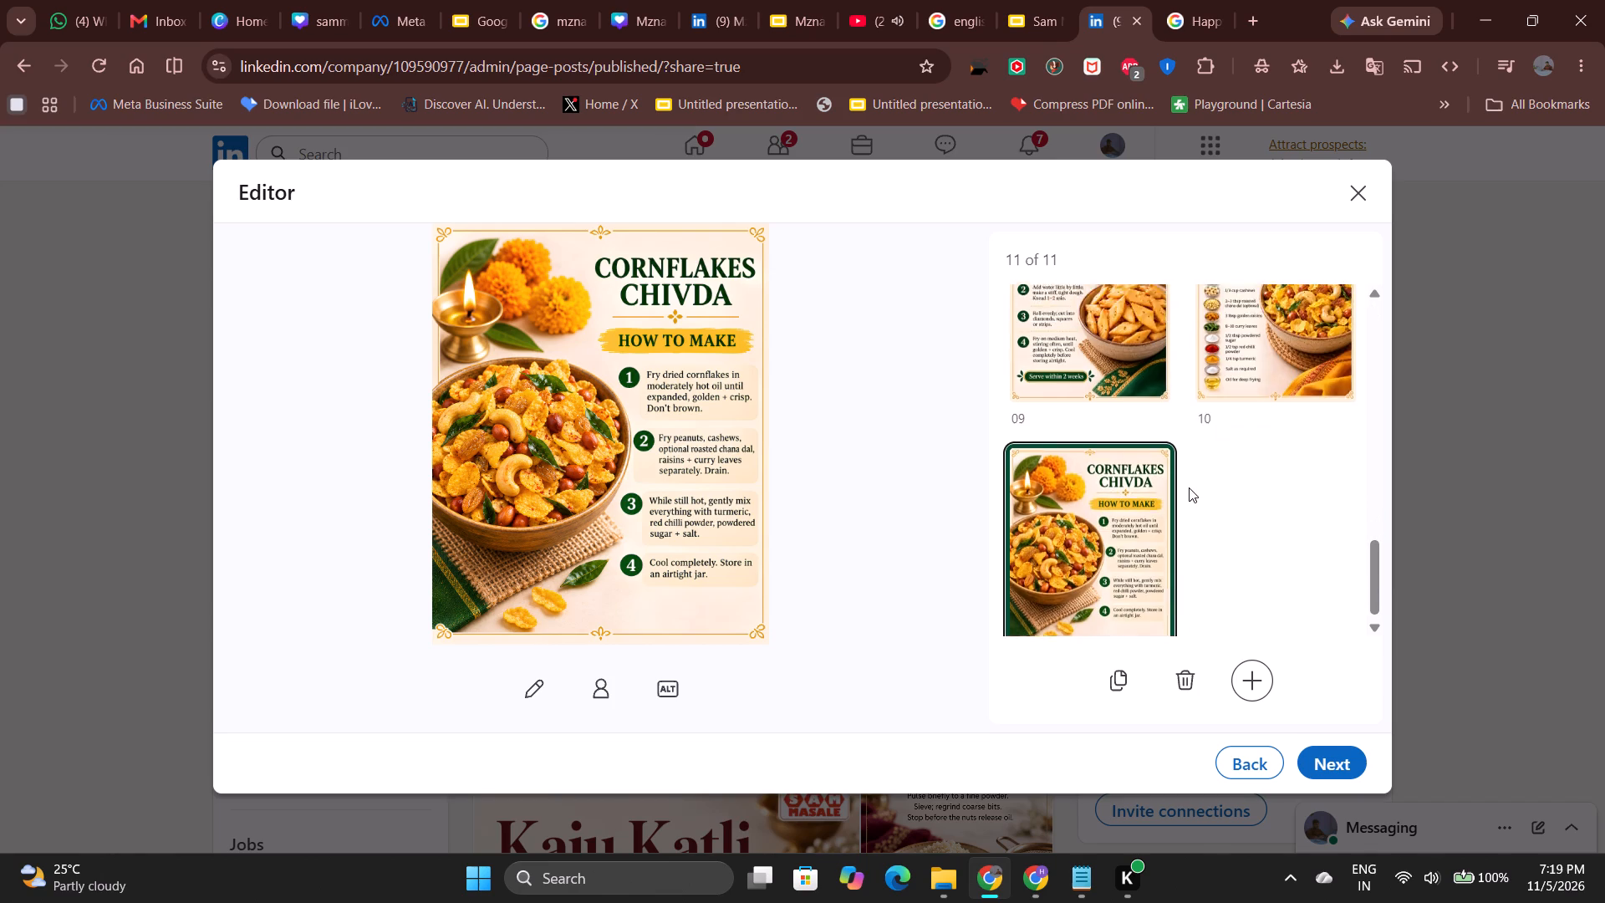
pyautogui.scroll(-5, 1190, 491)
pyautogui.click(1322, 770)
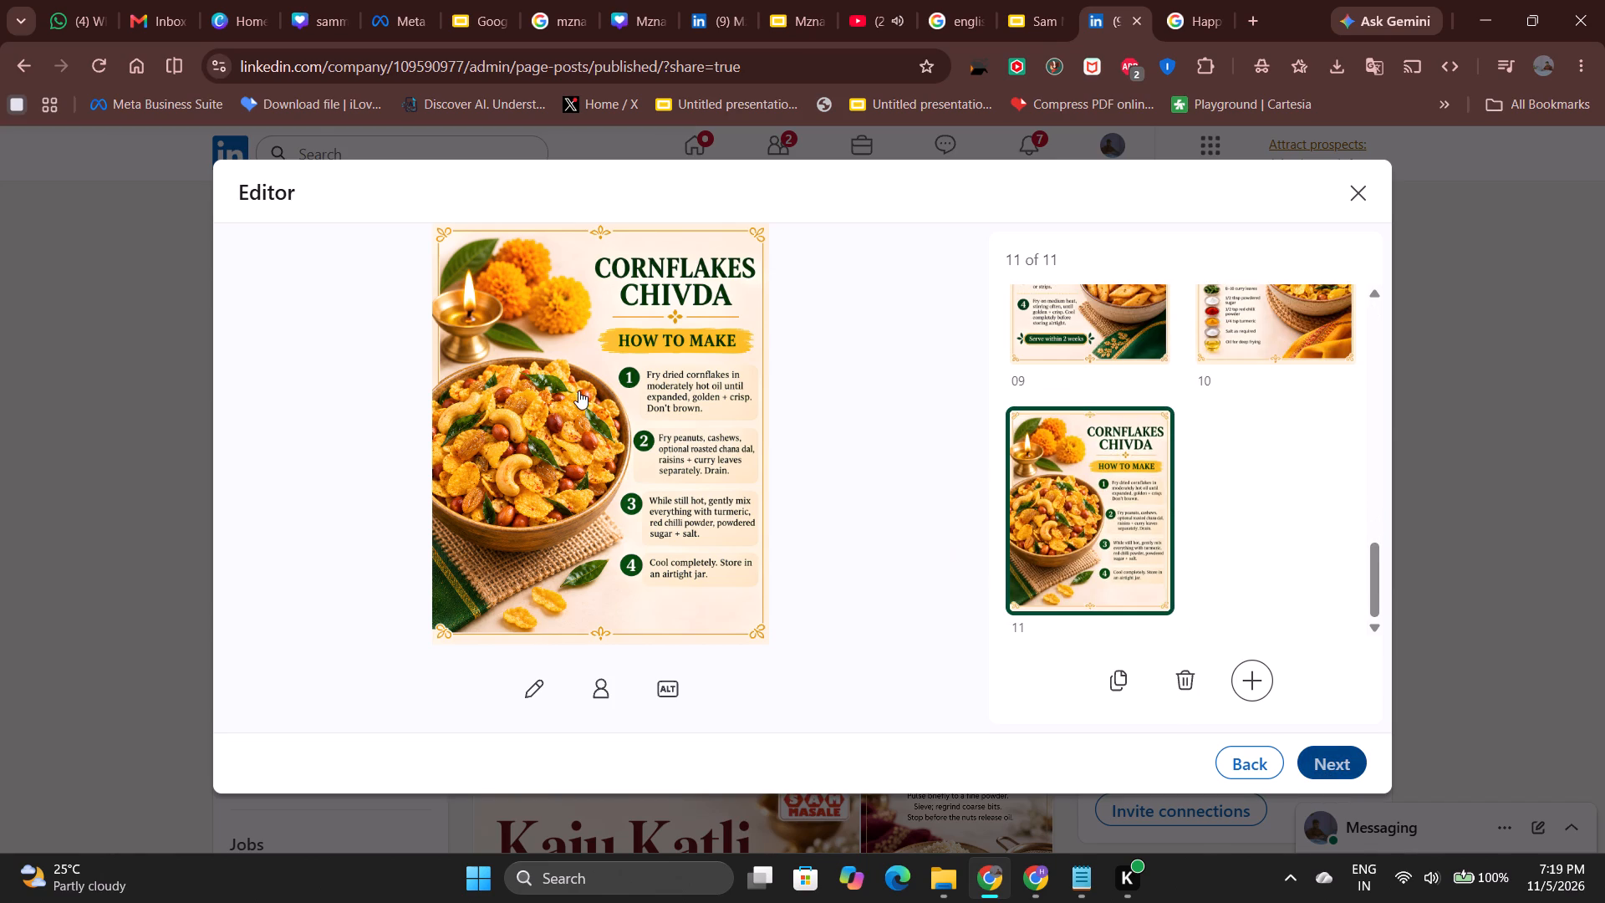
# Examine the layout of the attached Diwali Faral Snacks pictures in the post preview.
pyautogui.scroll(-4, 588, 369)
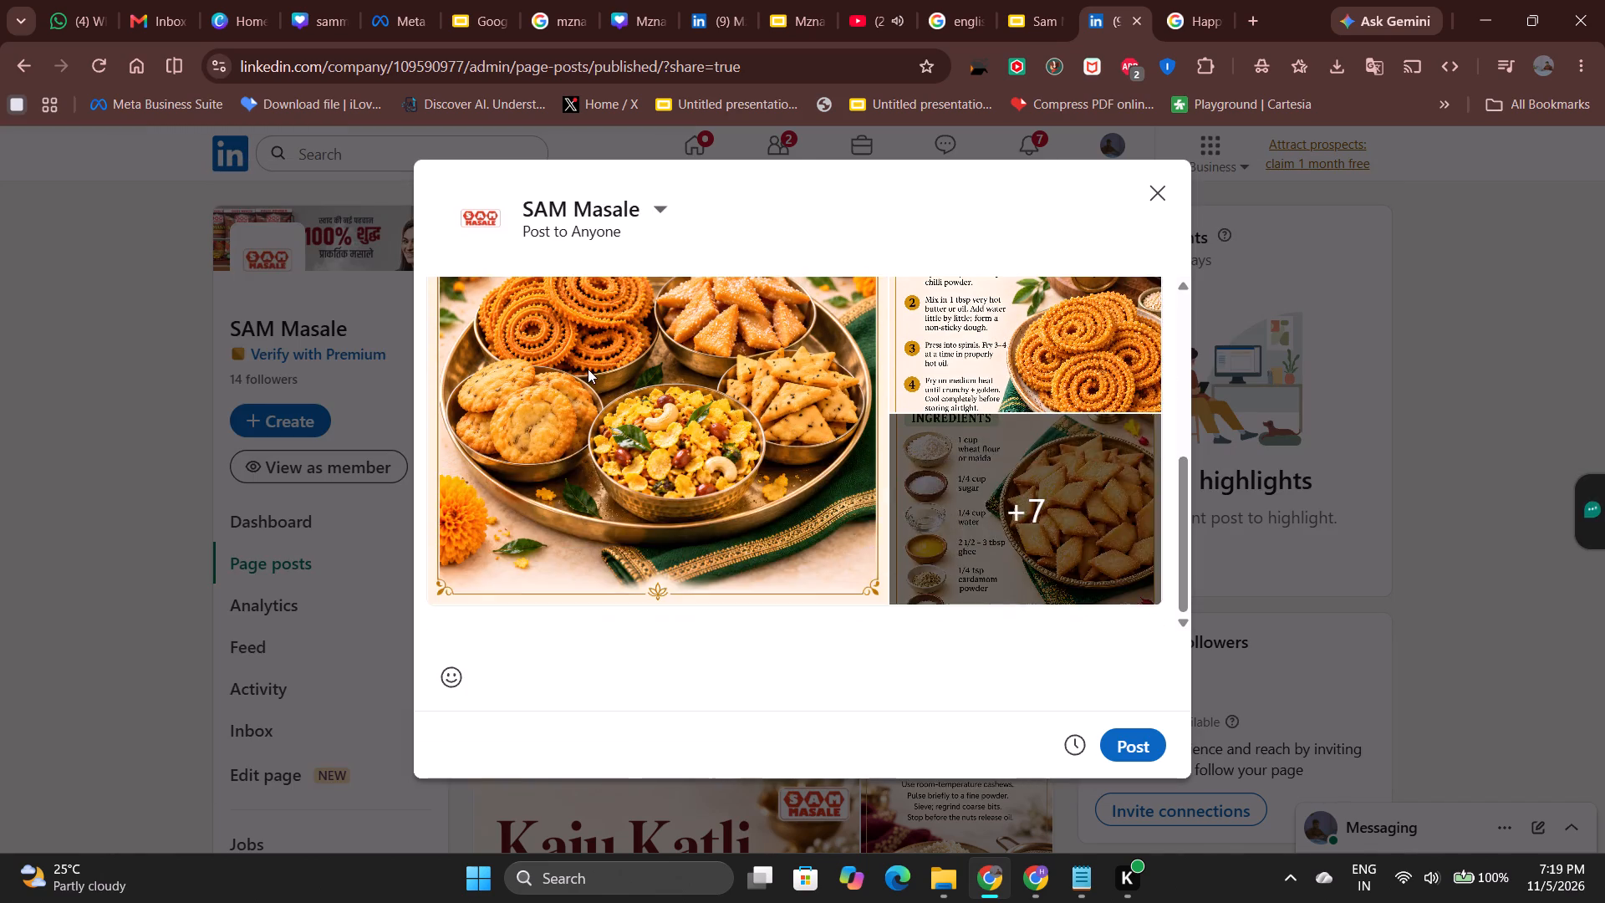
pyautogui.scroll(2, 588, 369)
pyautogui.scroll(-3, 588, 369)
pyautogui.scroll(4, 588, 369)
pyautogui.scroll(-4, 588, 369)
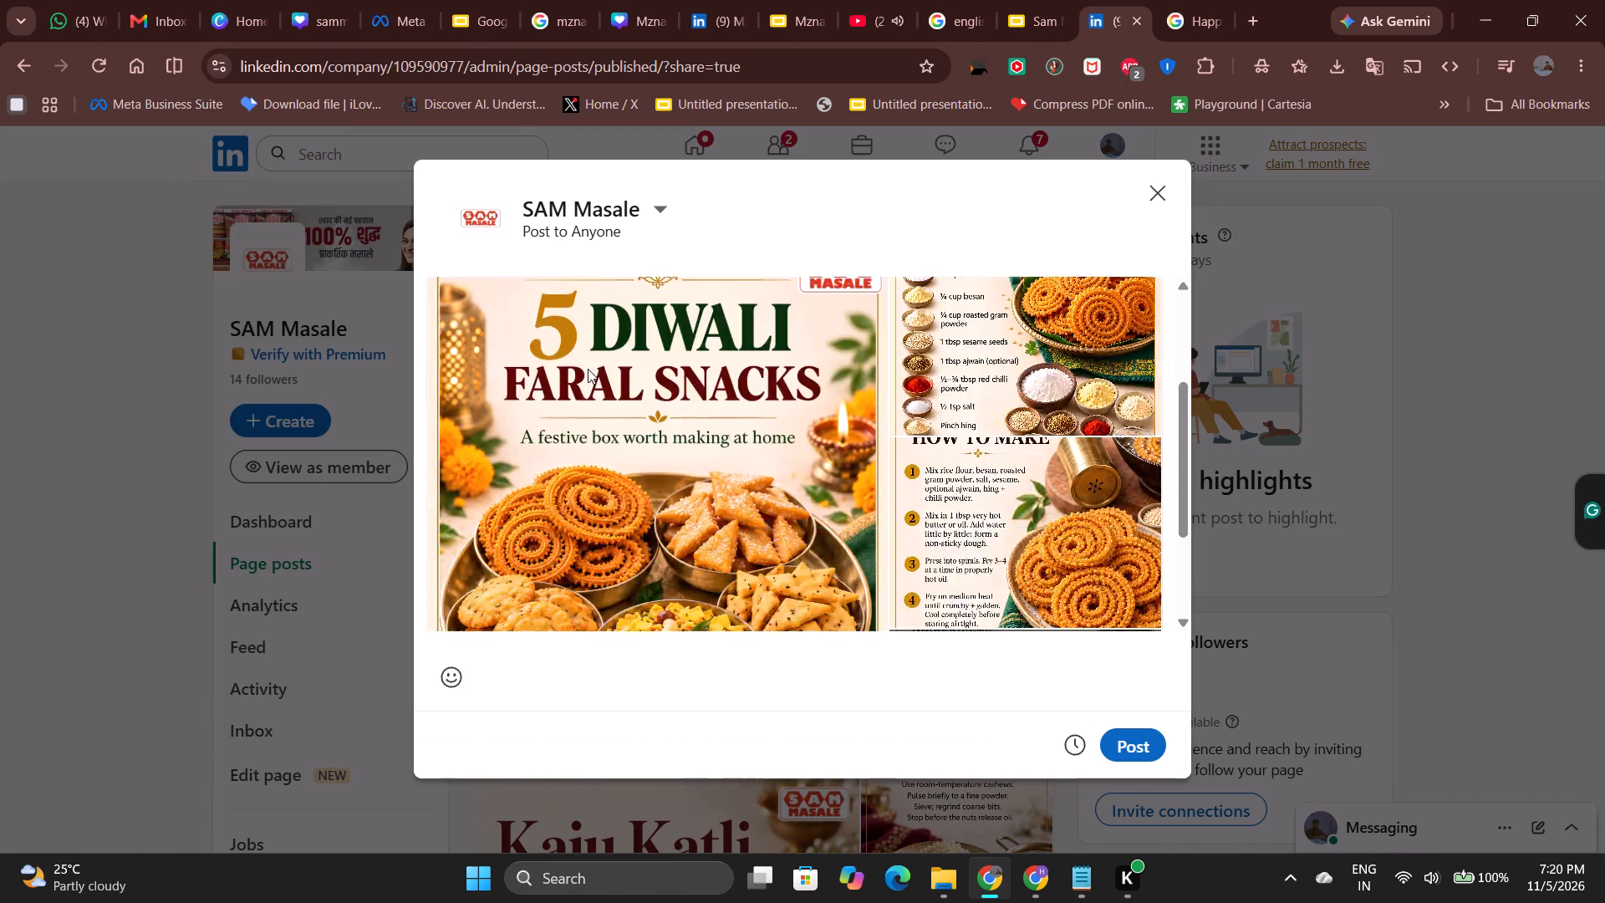
pyautogui.scroll(3, 588, 369)
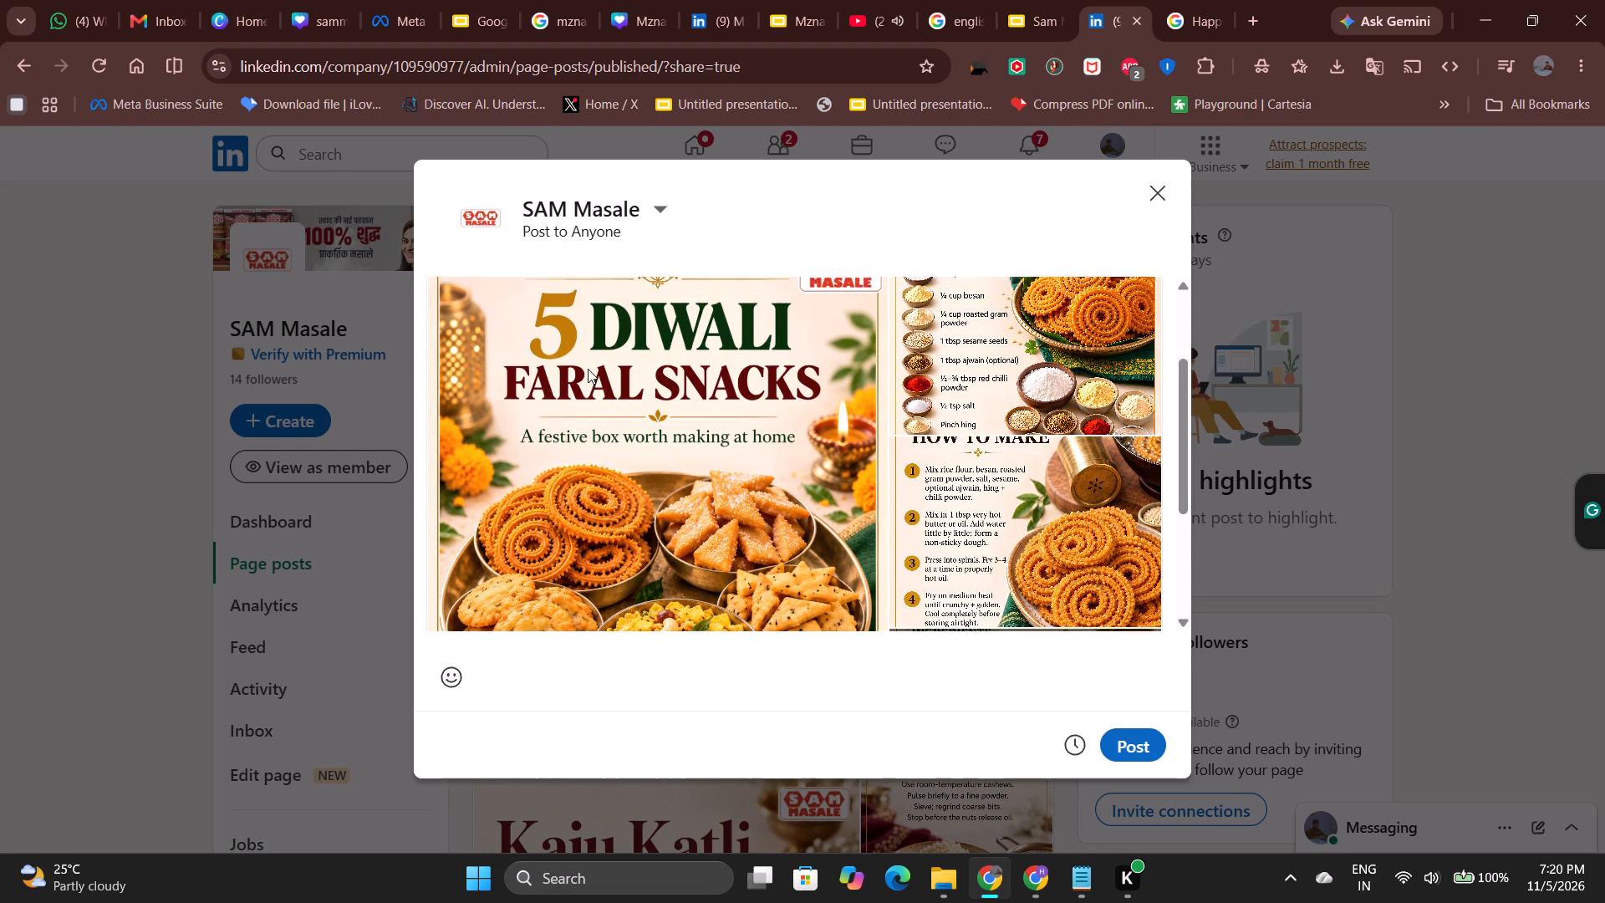
pyautogui.scroll(-3, 588, 369)
pyautogui.scroll(4, 588, 369)
pyautogui.click(538, 308)
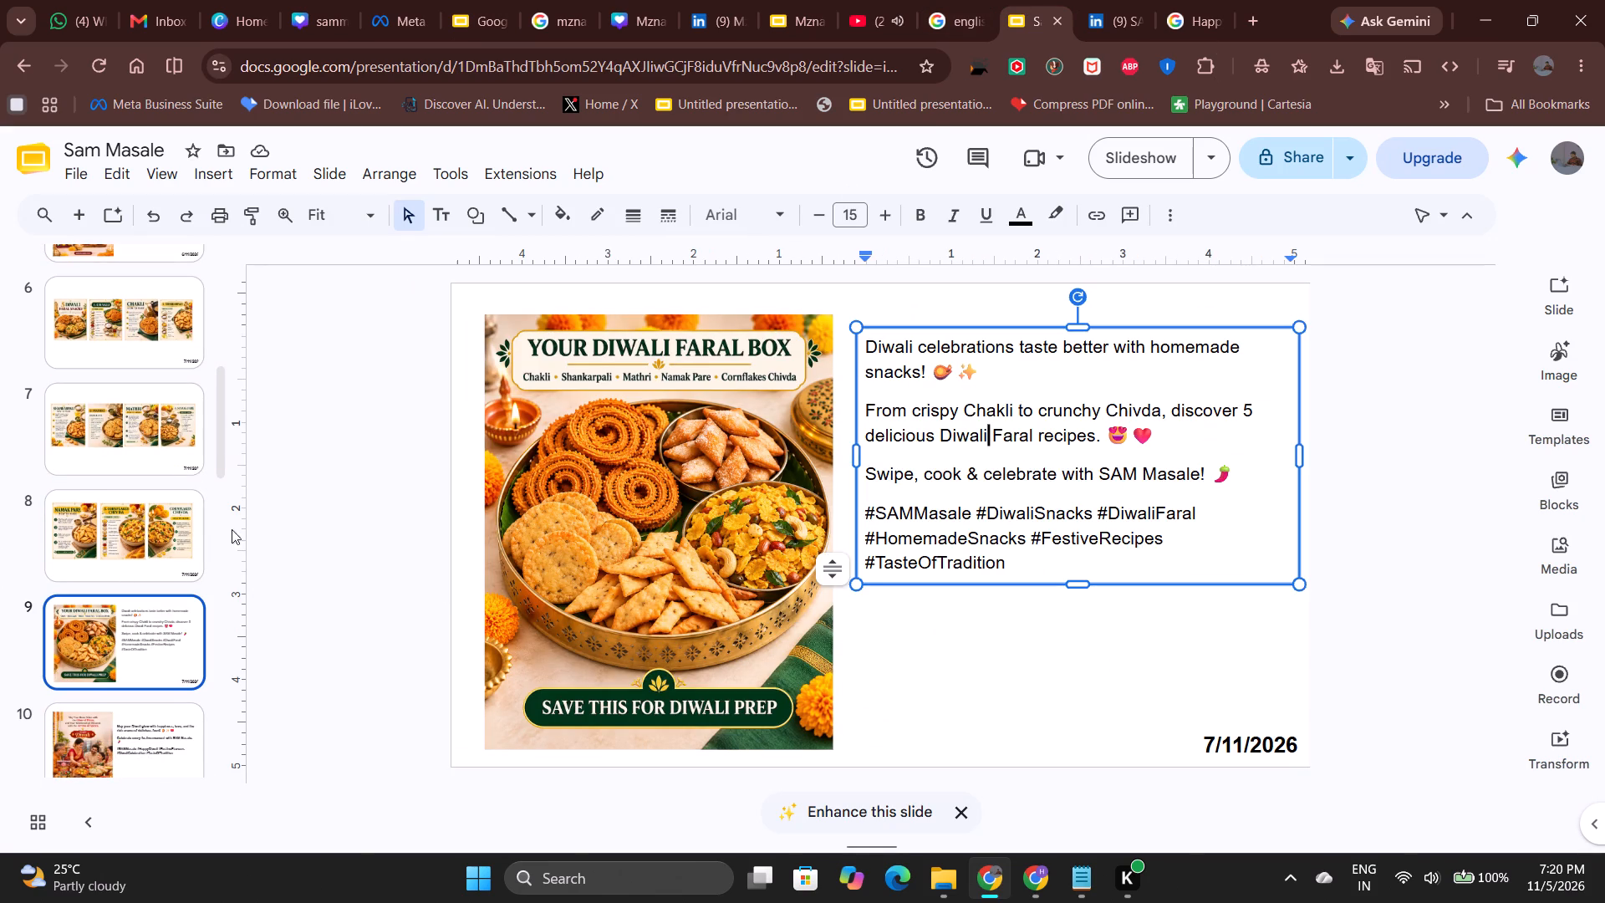
pyautogui.scroll(3, 107, 564)
pyautogui.click(100, 631)
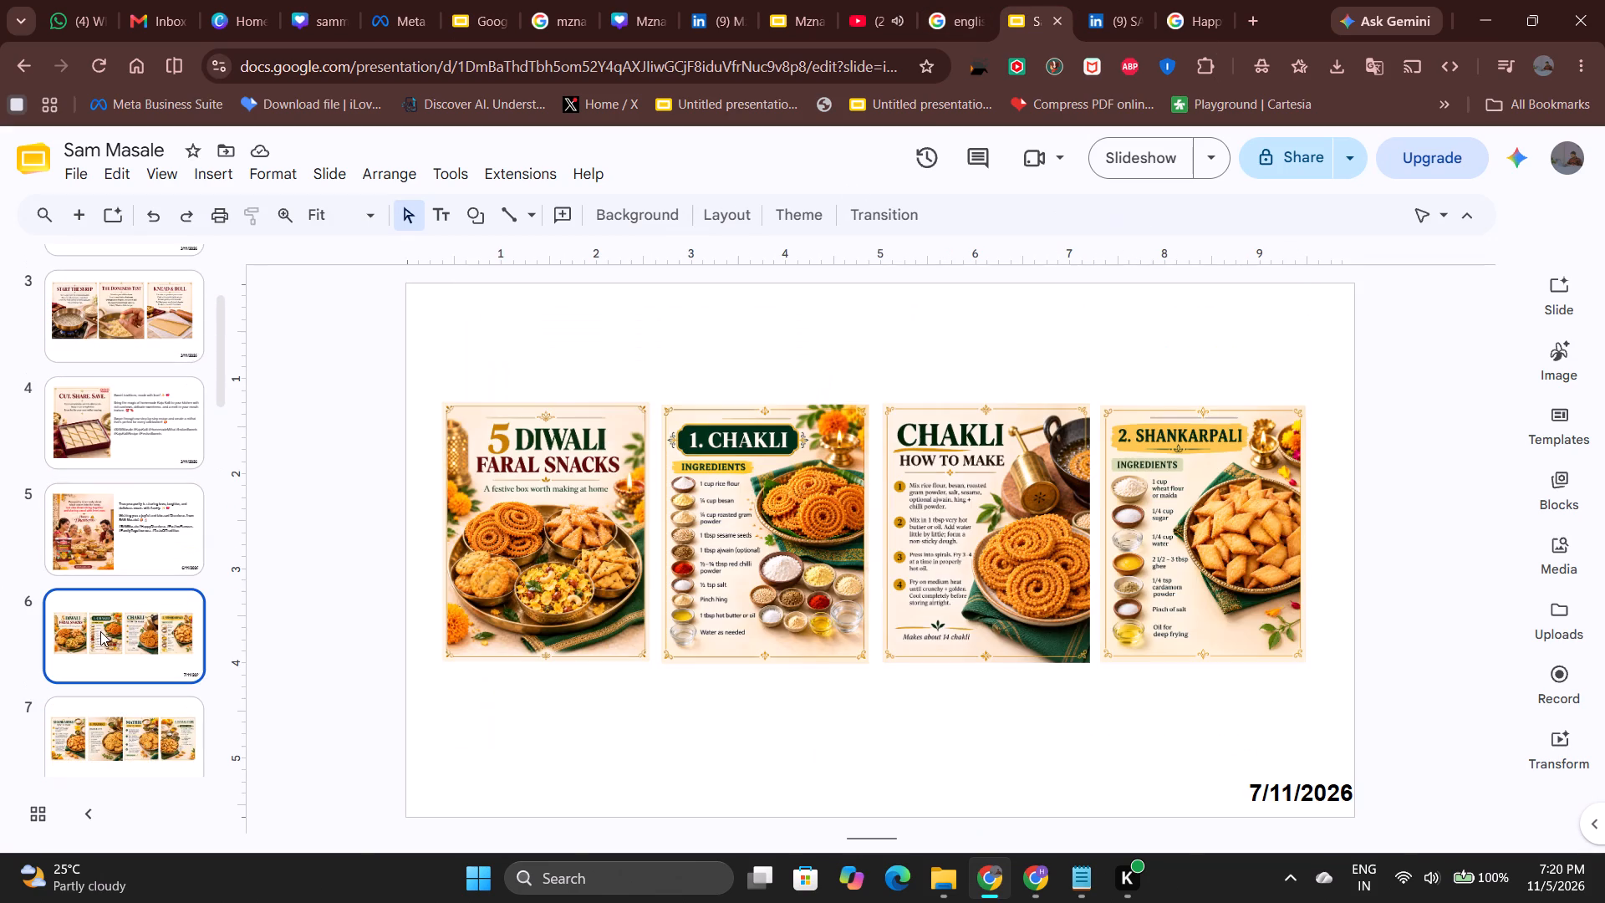
pyautogui.scroll(-4, 112, 597)
pyautogui.click(113, 557)
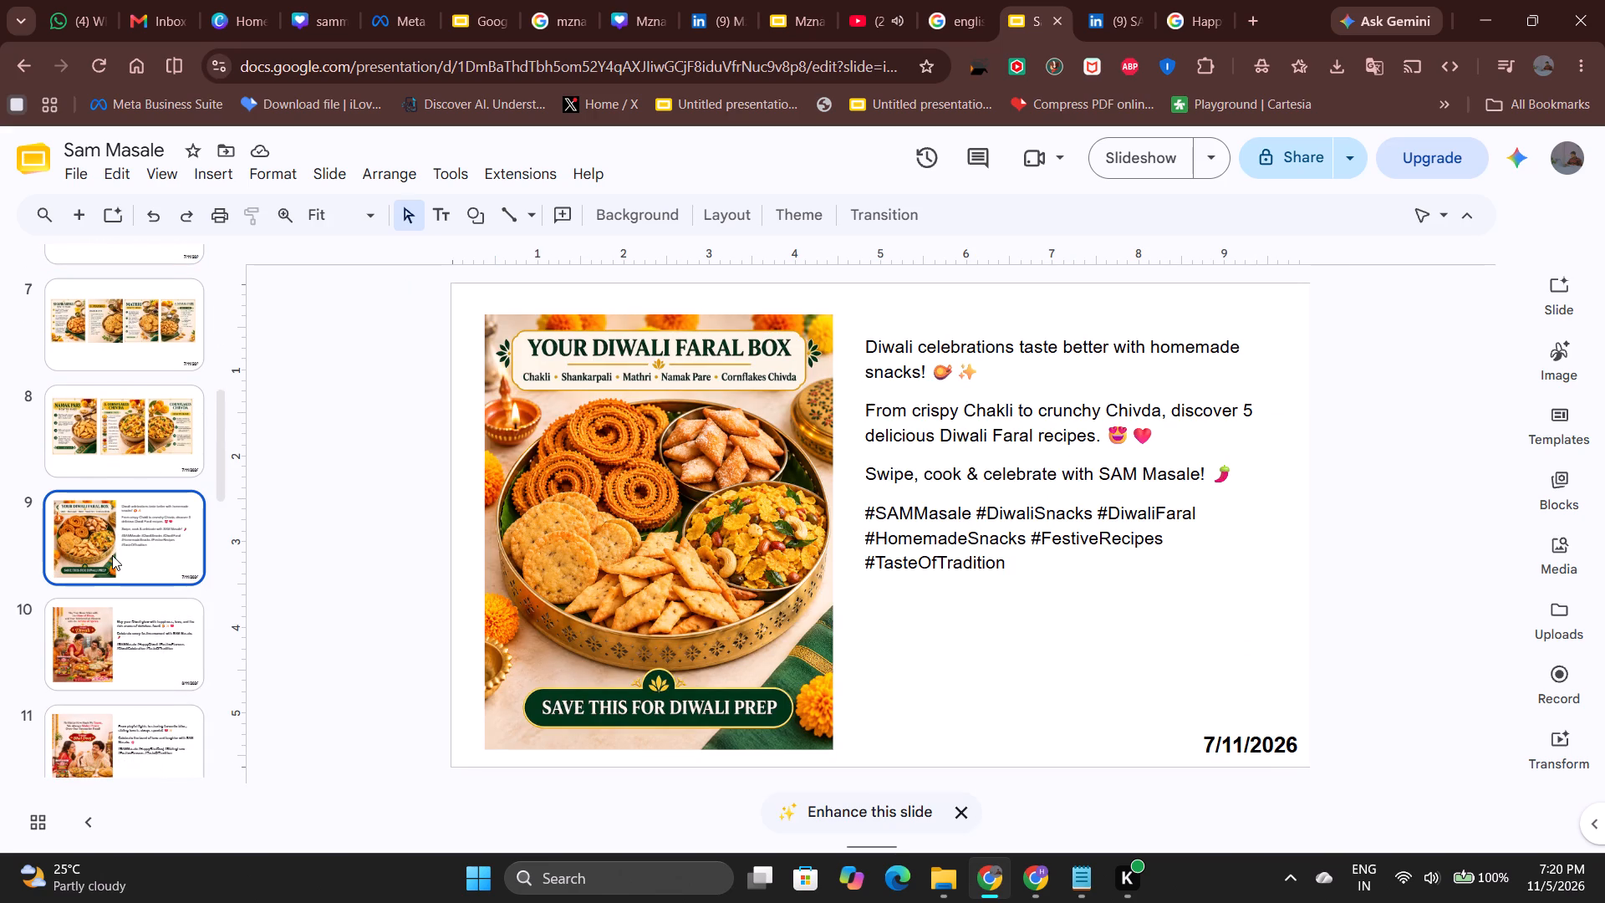
pyautogui.scroll(1, 92, 477)
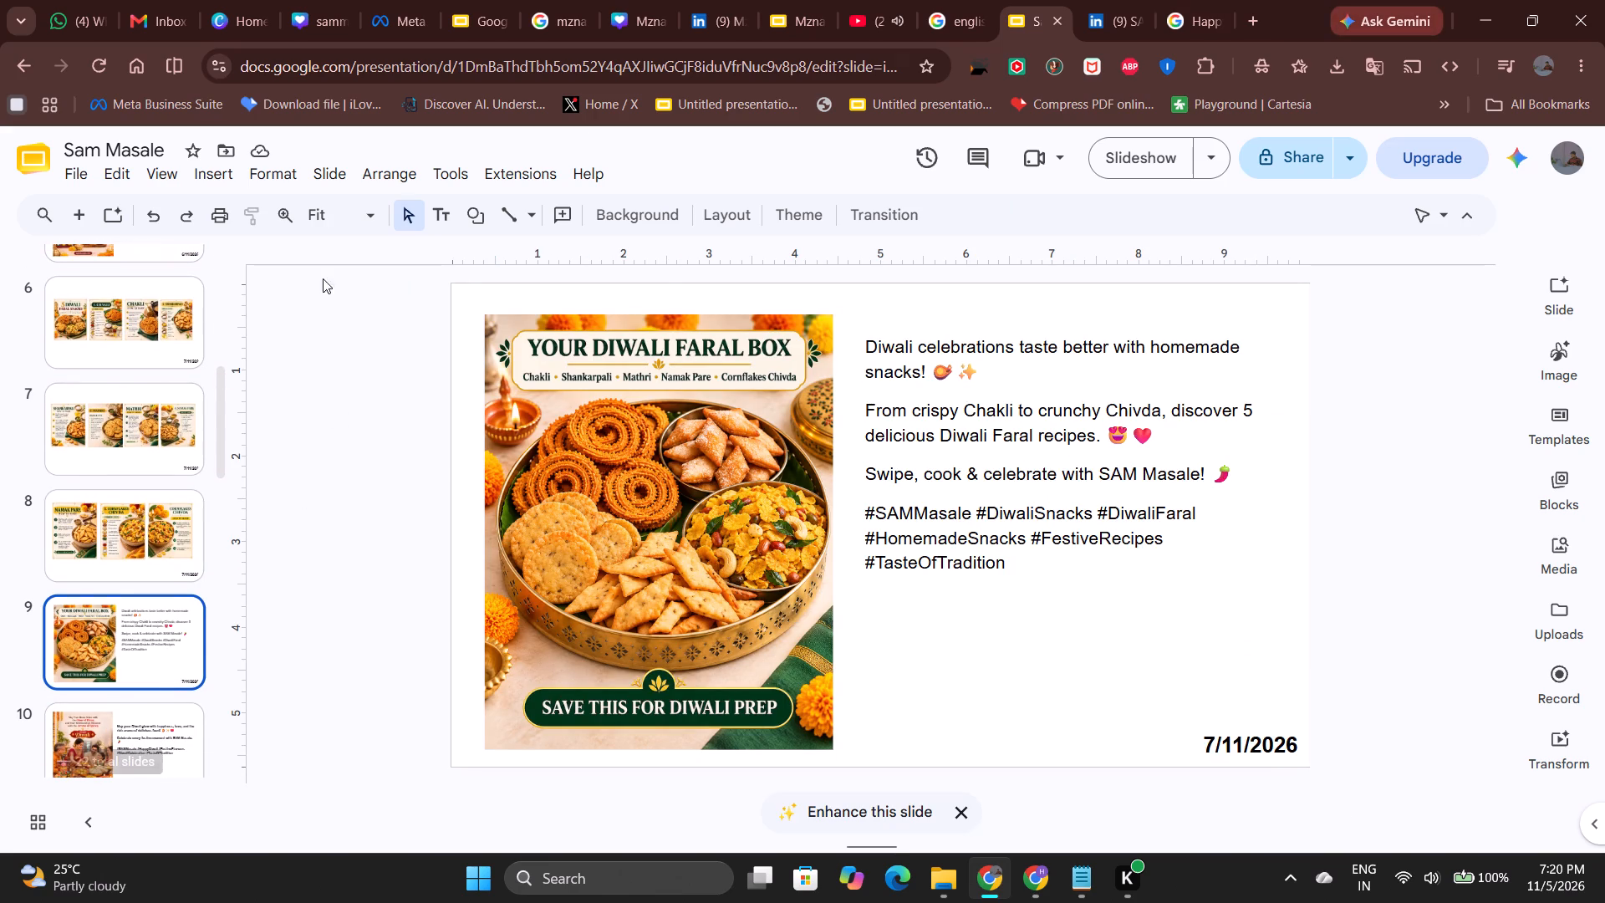
pyautogui.click(675, 438)
pyautogui.hotkey('ctrl', 'c')
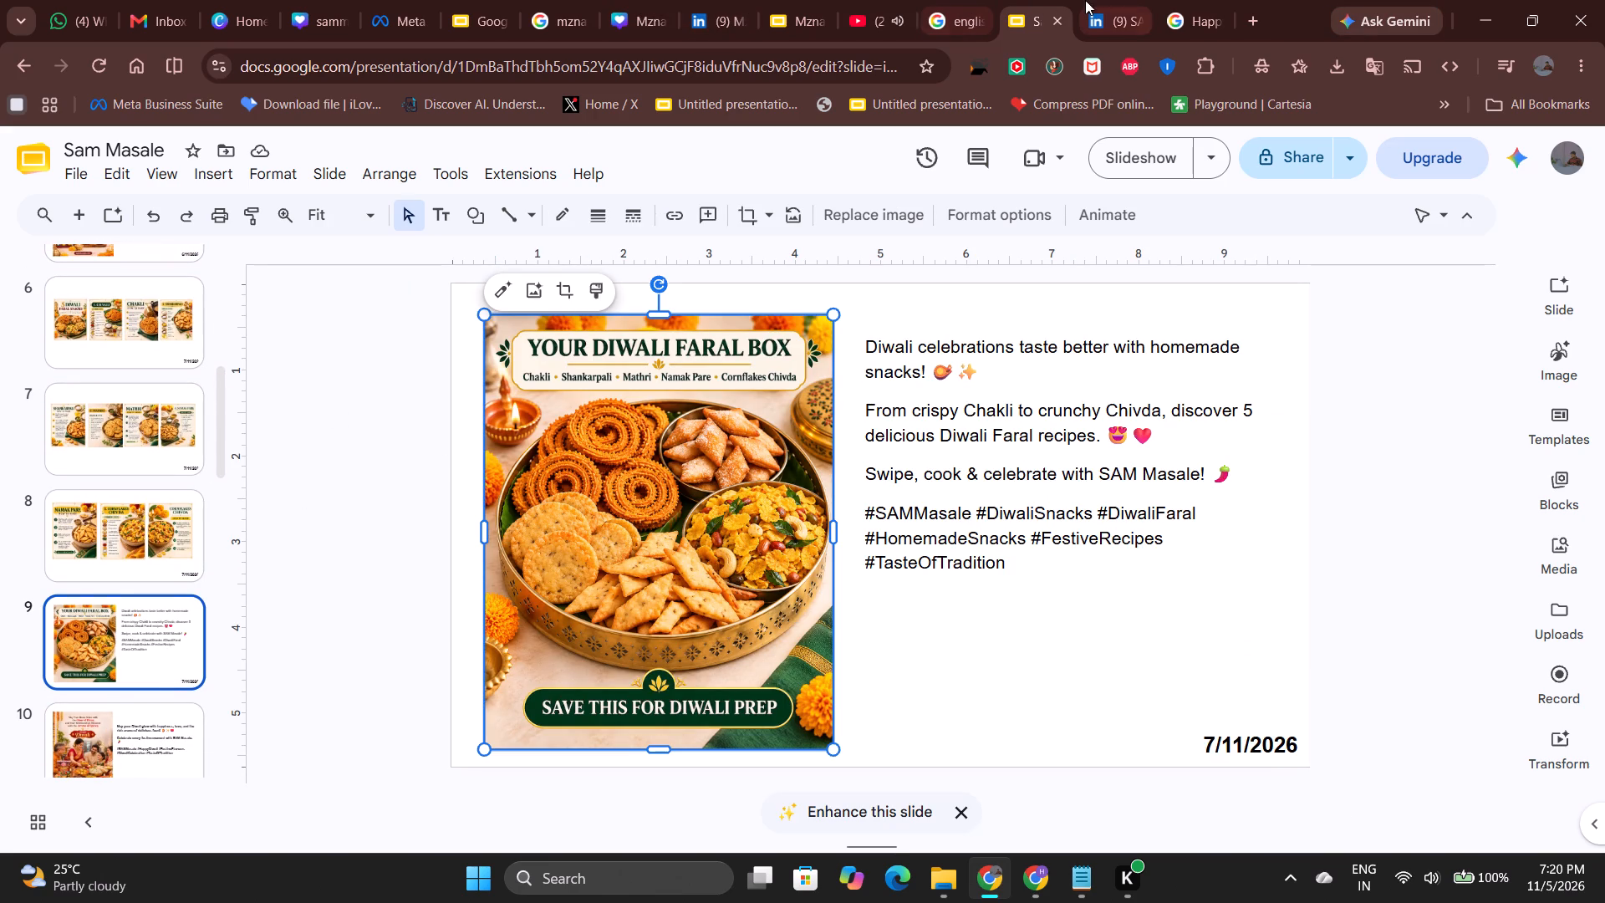
# Add a blank page after the "Cornflakes Chivda How to Make" page, page 148, in the sammasale Canva design.
pyautogui.click(331, 0)
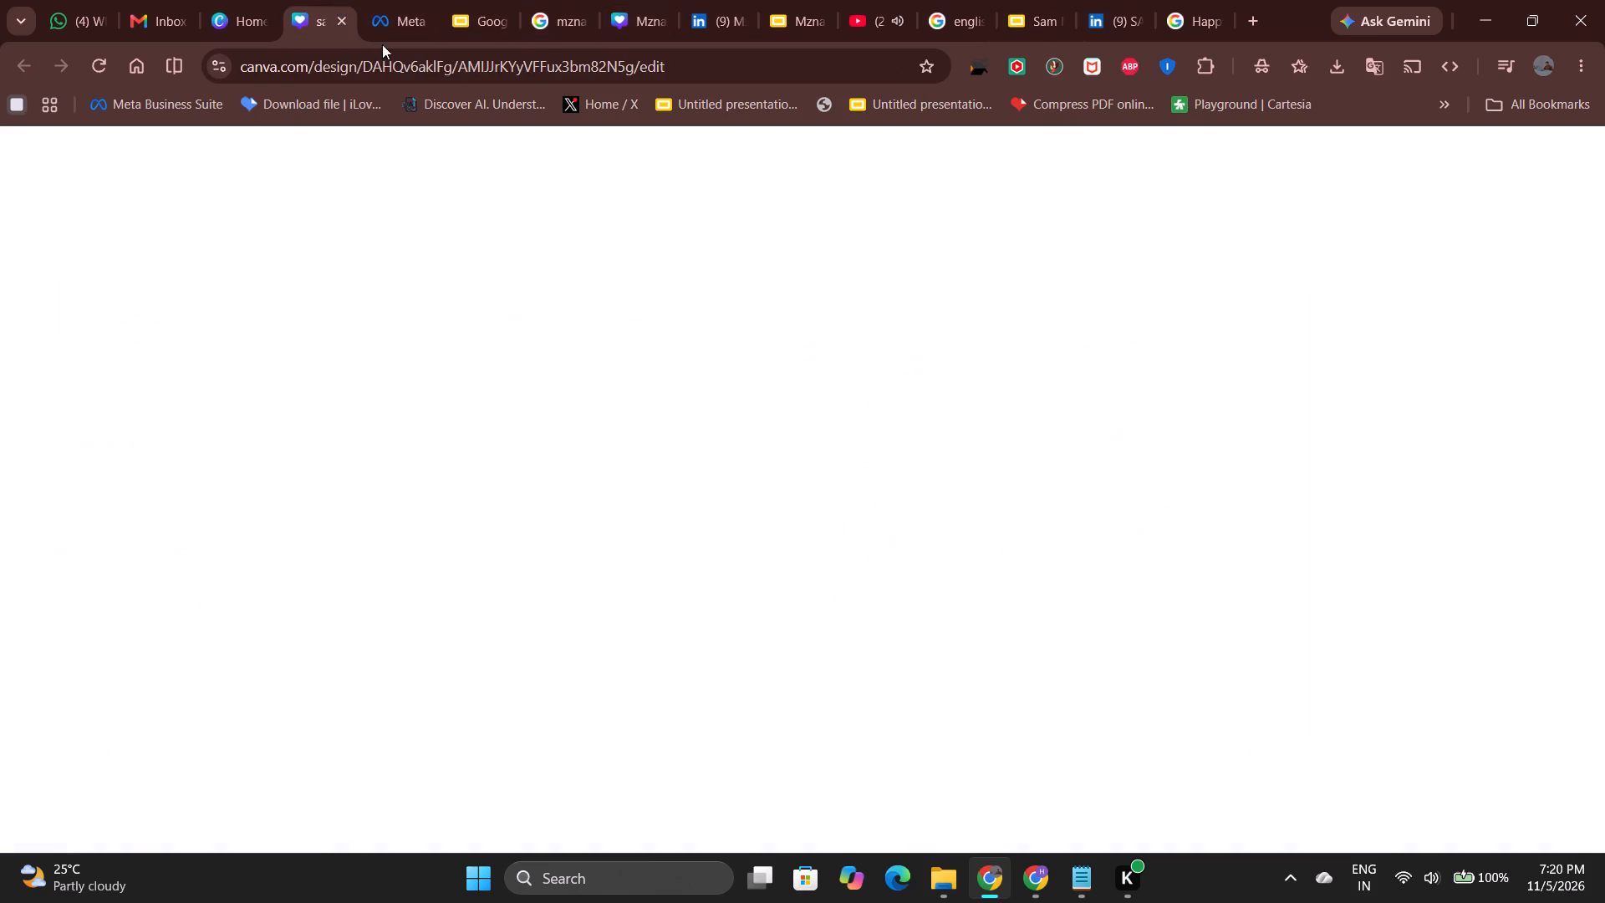
pyautogui.scroll(-5, 736, 396)
pyautogui.scroll(5, 737, 397)
pyautogui.scroll(-5, 737, 397)
pyautogui.scroll(4, 737, 397)
pyautogui.scroll(-9, 737, 397)
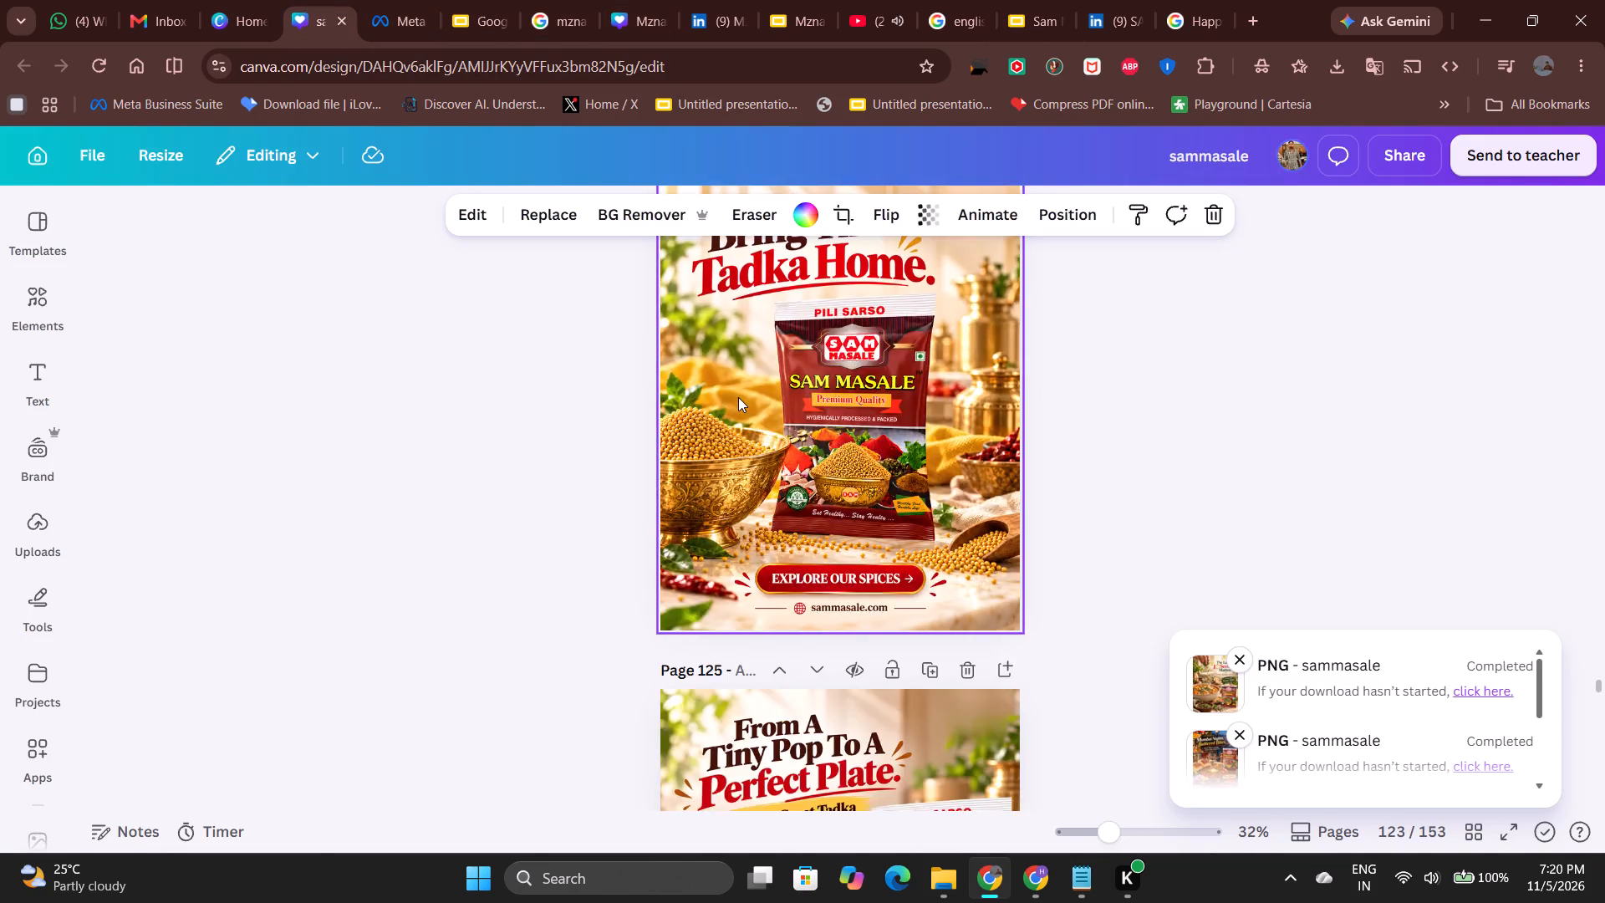
pyautogui.scroll(-19, 738, 397)
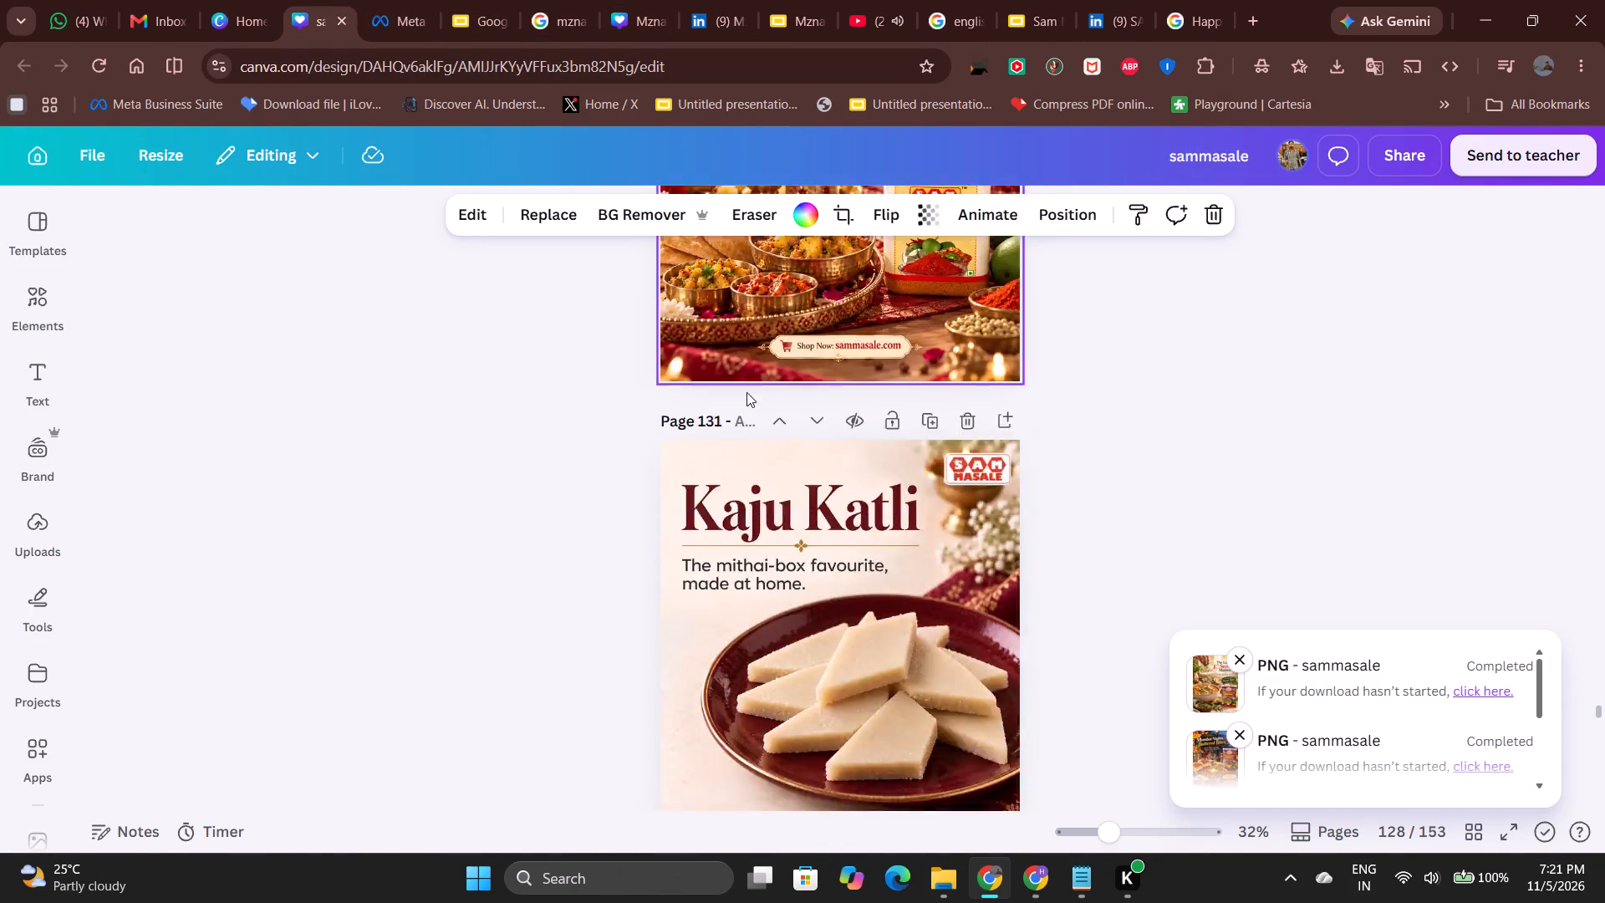
pyautogui.scroll(-19, 746, 392)
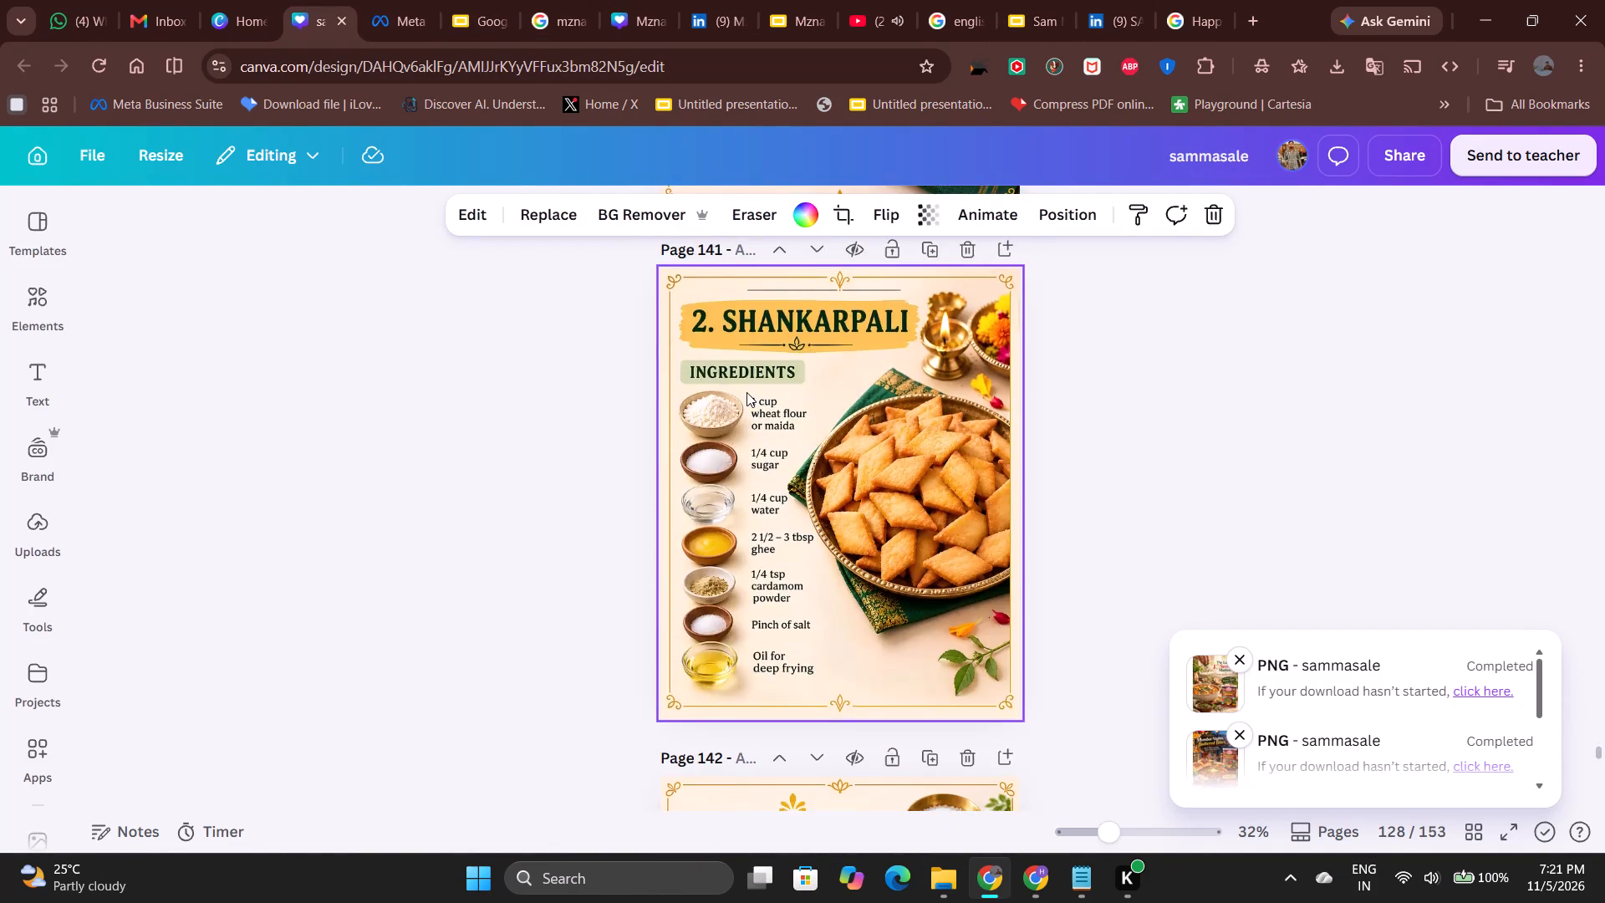
pyautogui.scroll(-9, 746, 392)
pyautogui.scroll(1, 878, 569)
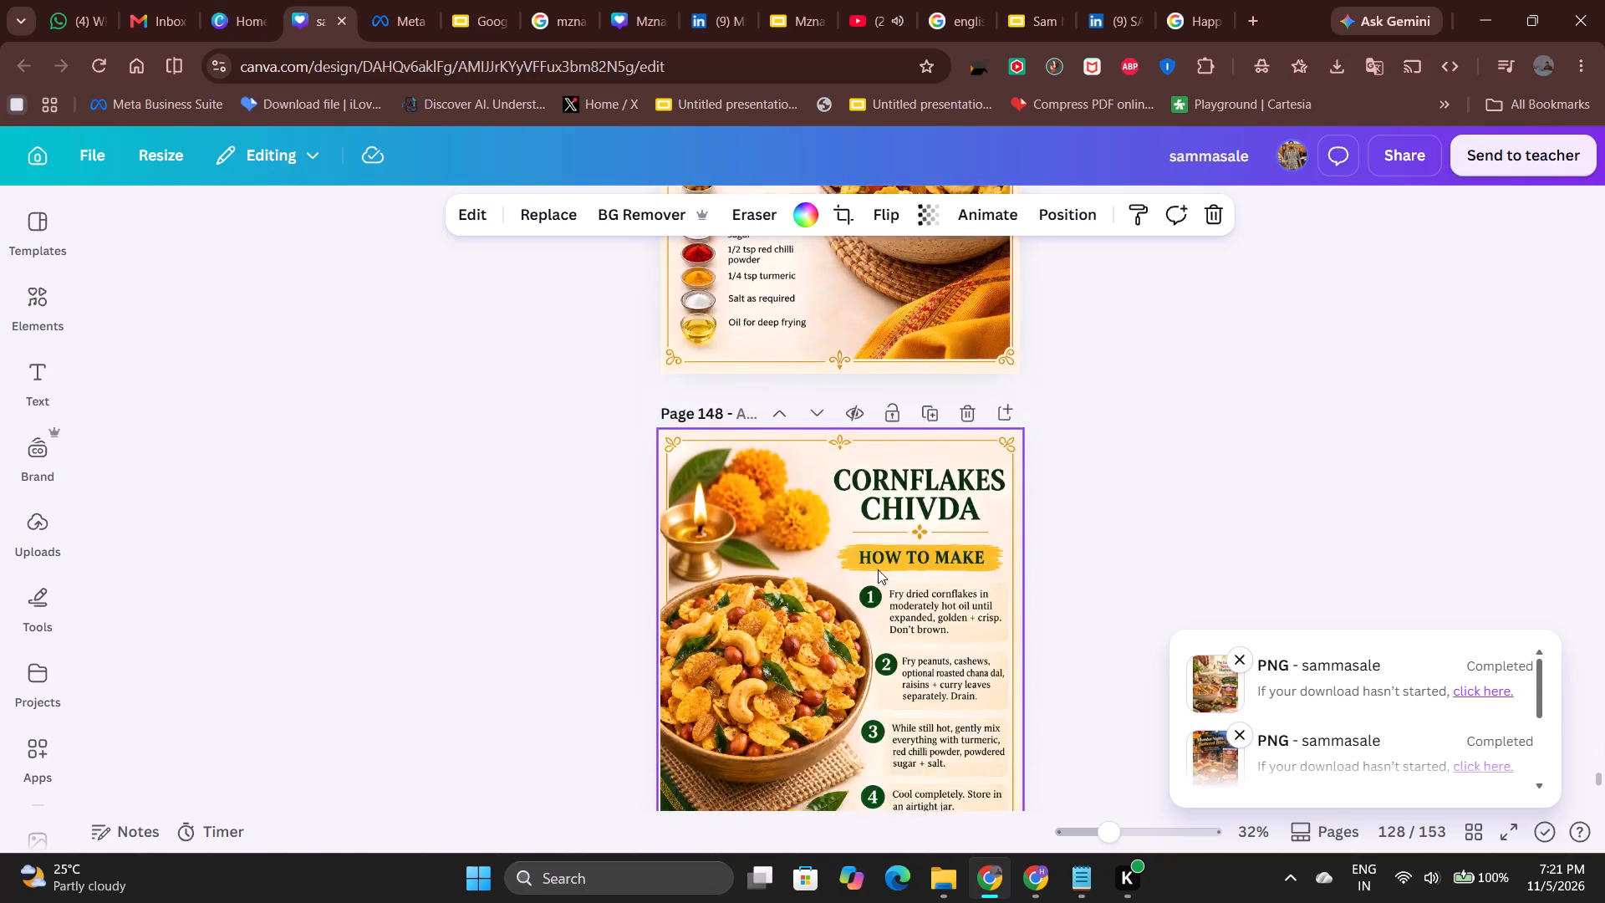
pyautogui.scroll(1, 878, 569)
pyautogui.scroll(-4, 878, 569)
pyautogui.scroll(2, 878, 569)
pyautogui.scroll(-1, 878, 569)
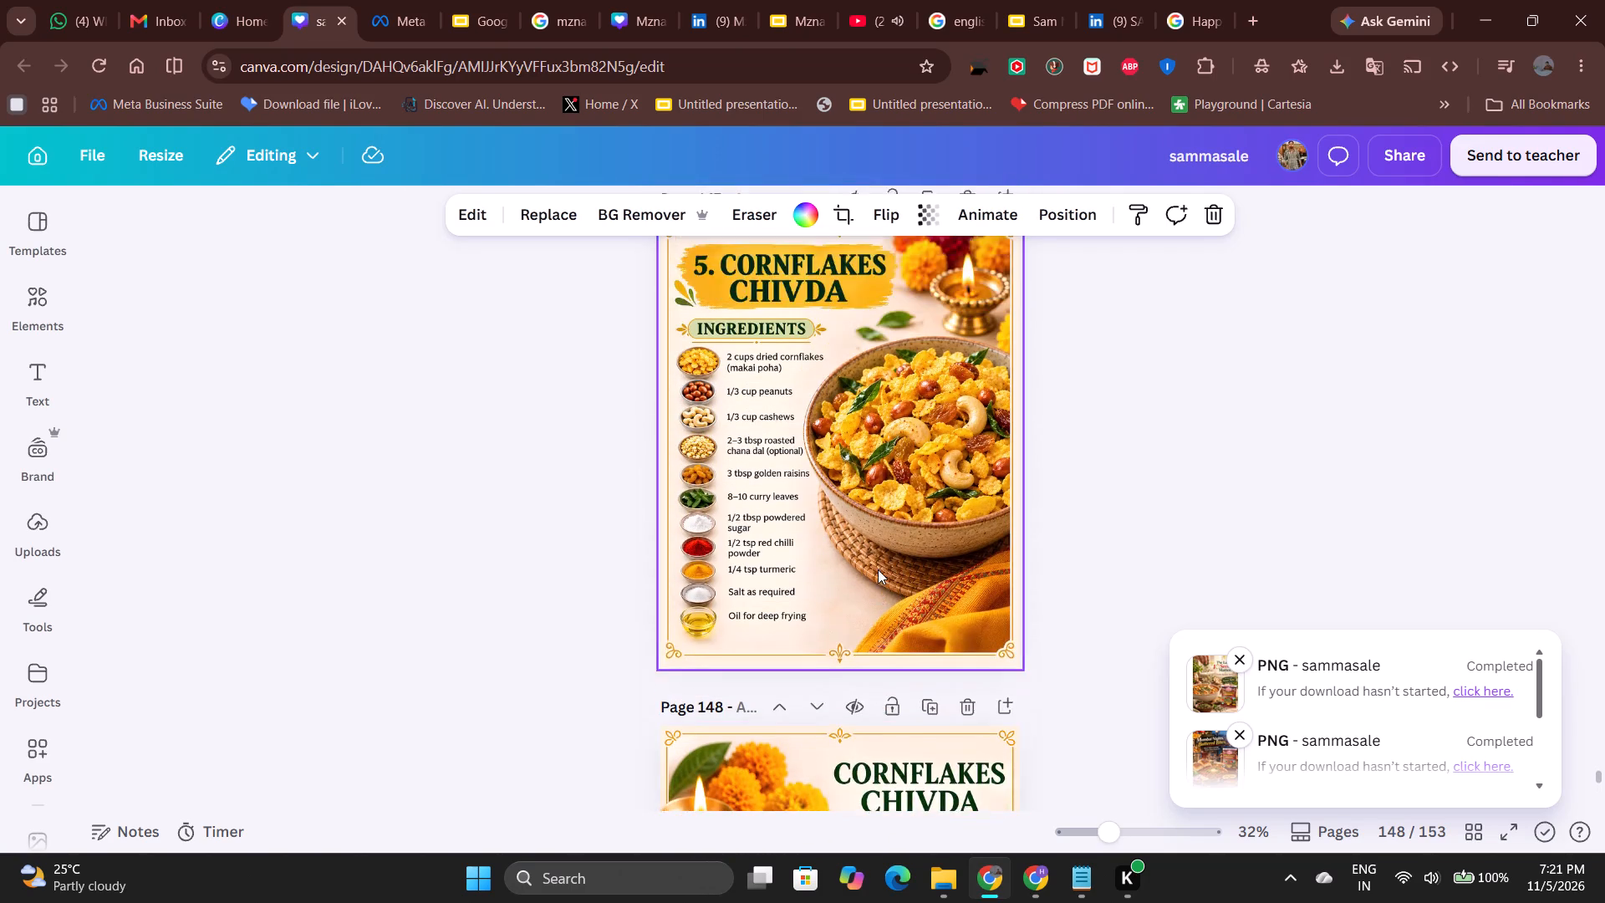
pyautogui.scroll(-1, 878, 569)
pyautogui.click(1001, 621)
pyautogui.scroll(-1, 1001, 621)
pyautogui.scroll(-1, 907, 619)
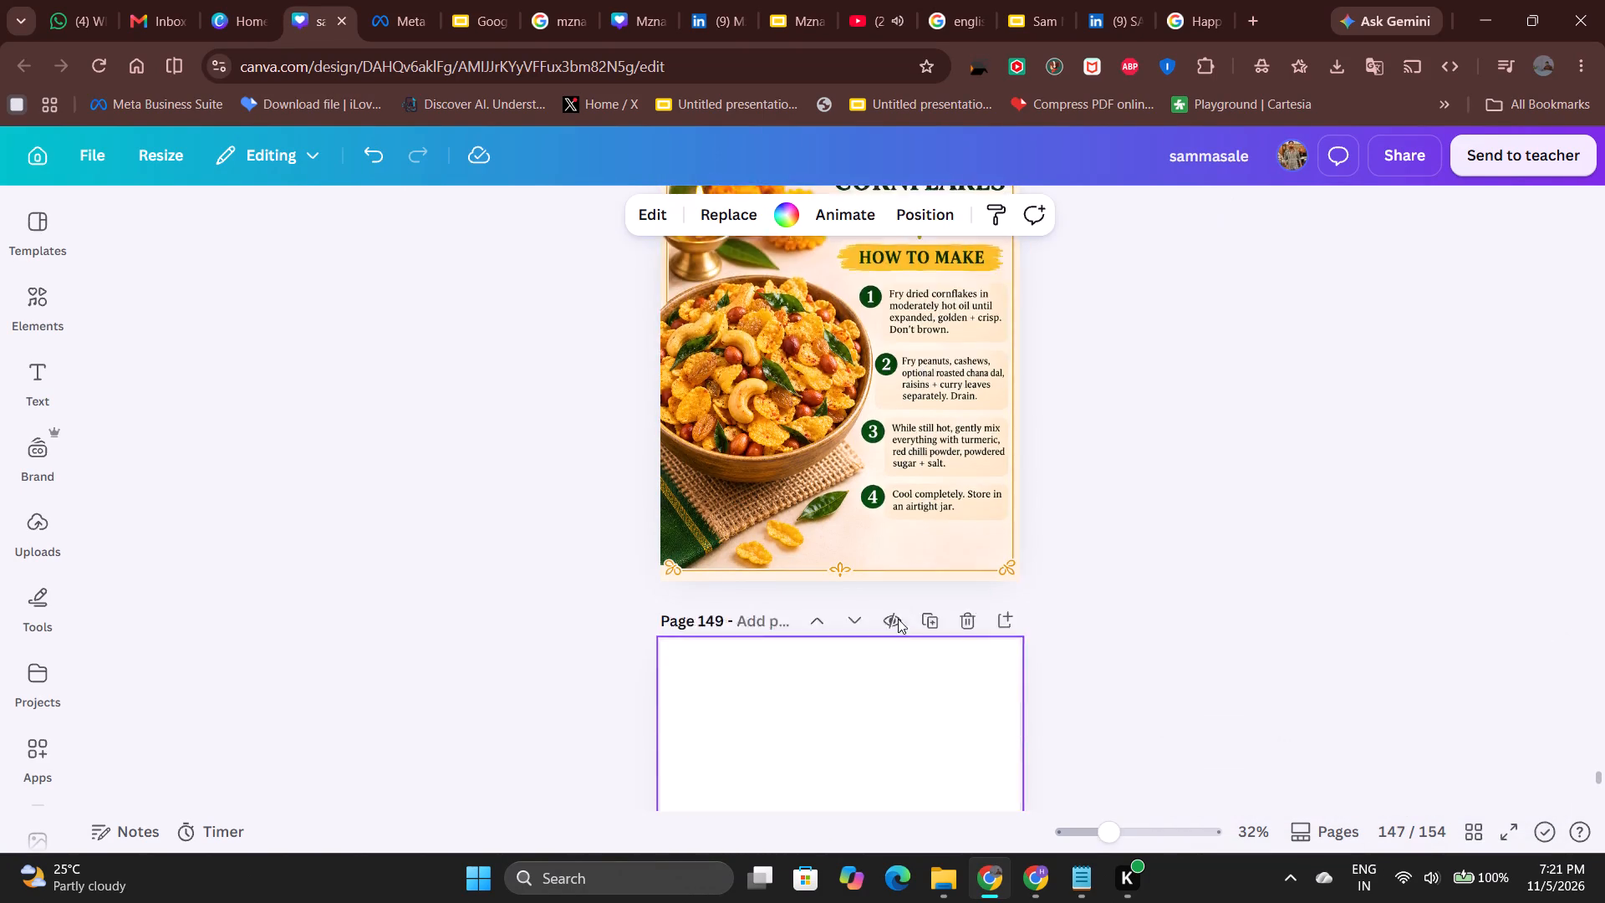
pyautogui.scroll(-3, 898, 619)
# Upload the "The Last 10 Seconds Matter" image, sammasale (33), from Downloads to the Canva uploads.
pyautogui.click(856, 648)
pyautogui.click(12, 522)
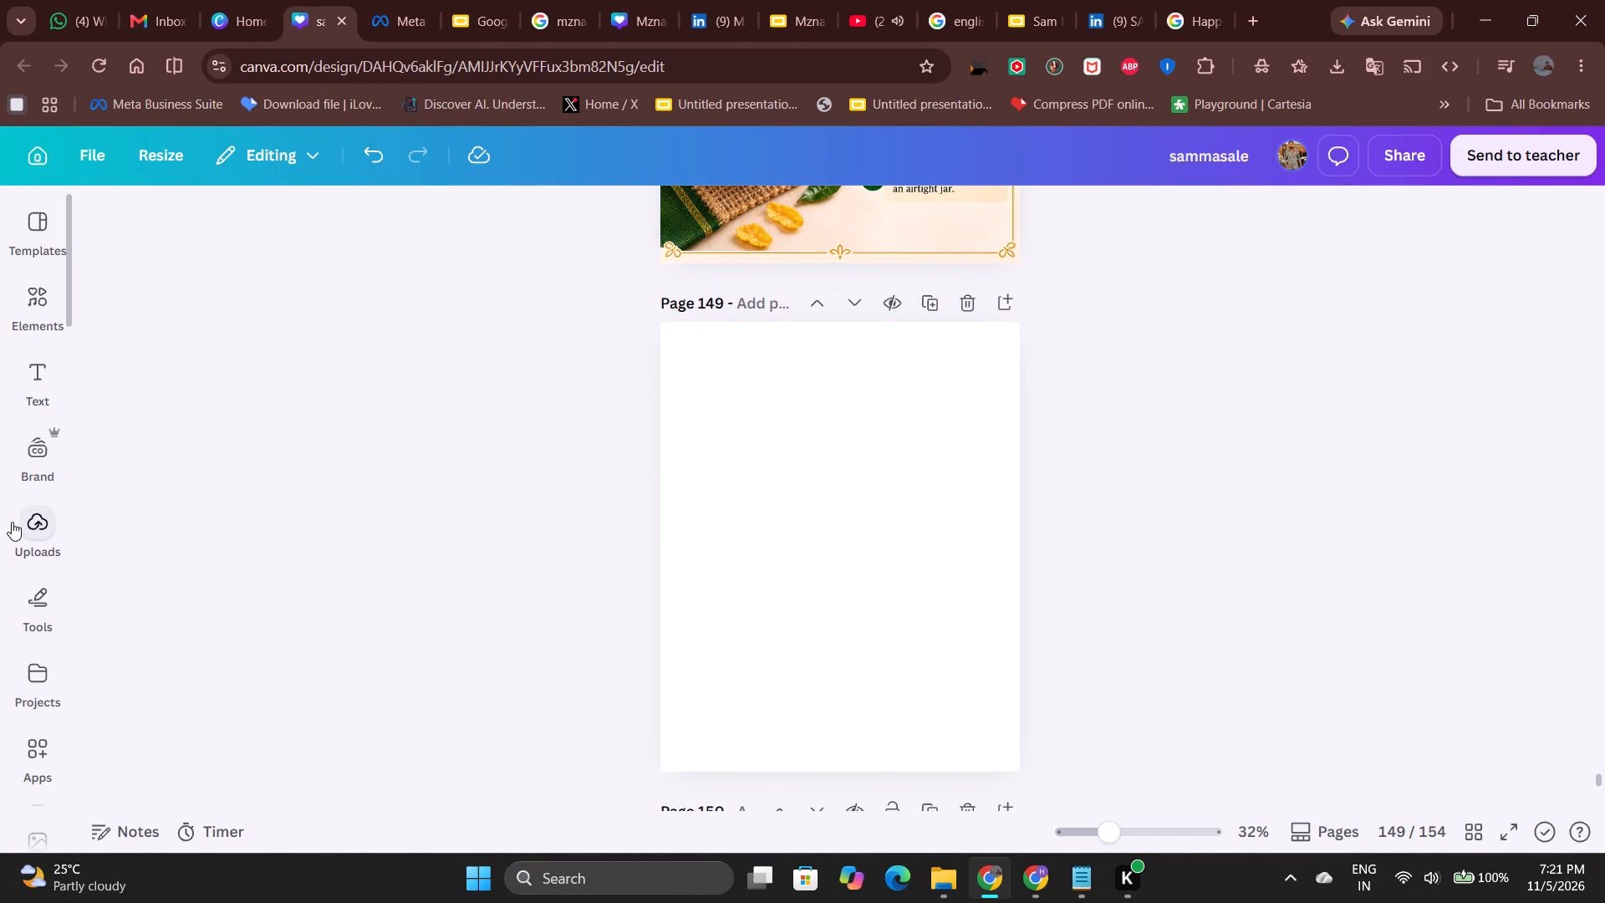
pyautogui.click(809, 511)
pyautogui.click(921, 494)
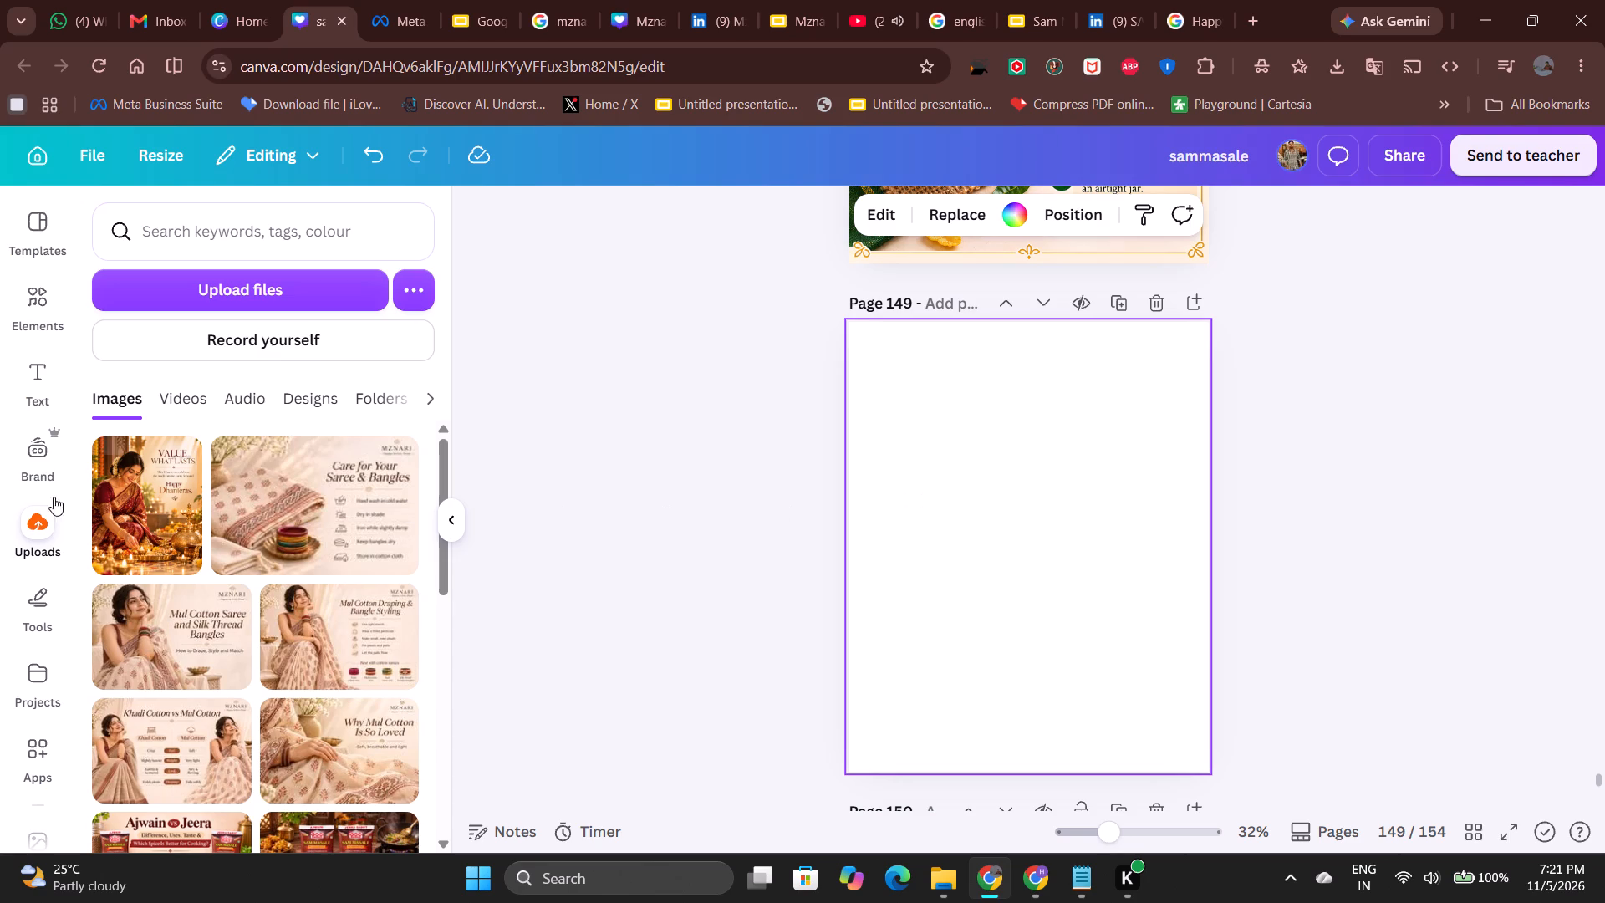
pyautogui.click(242, 289)
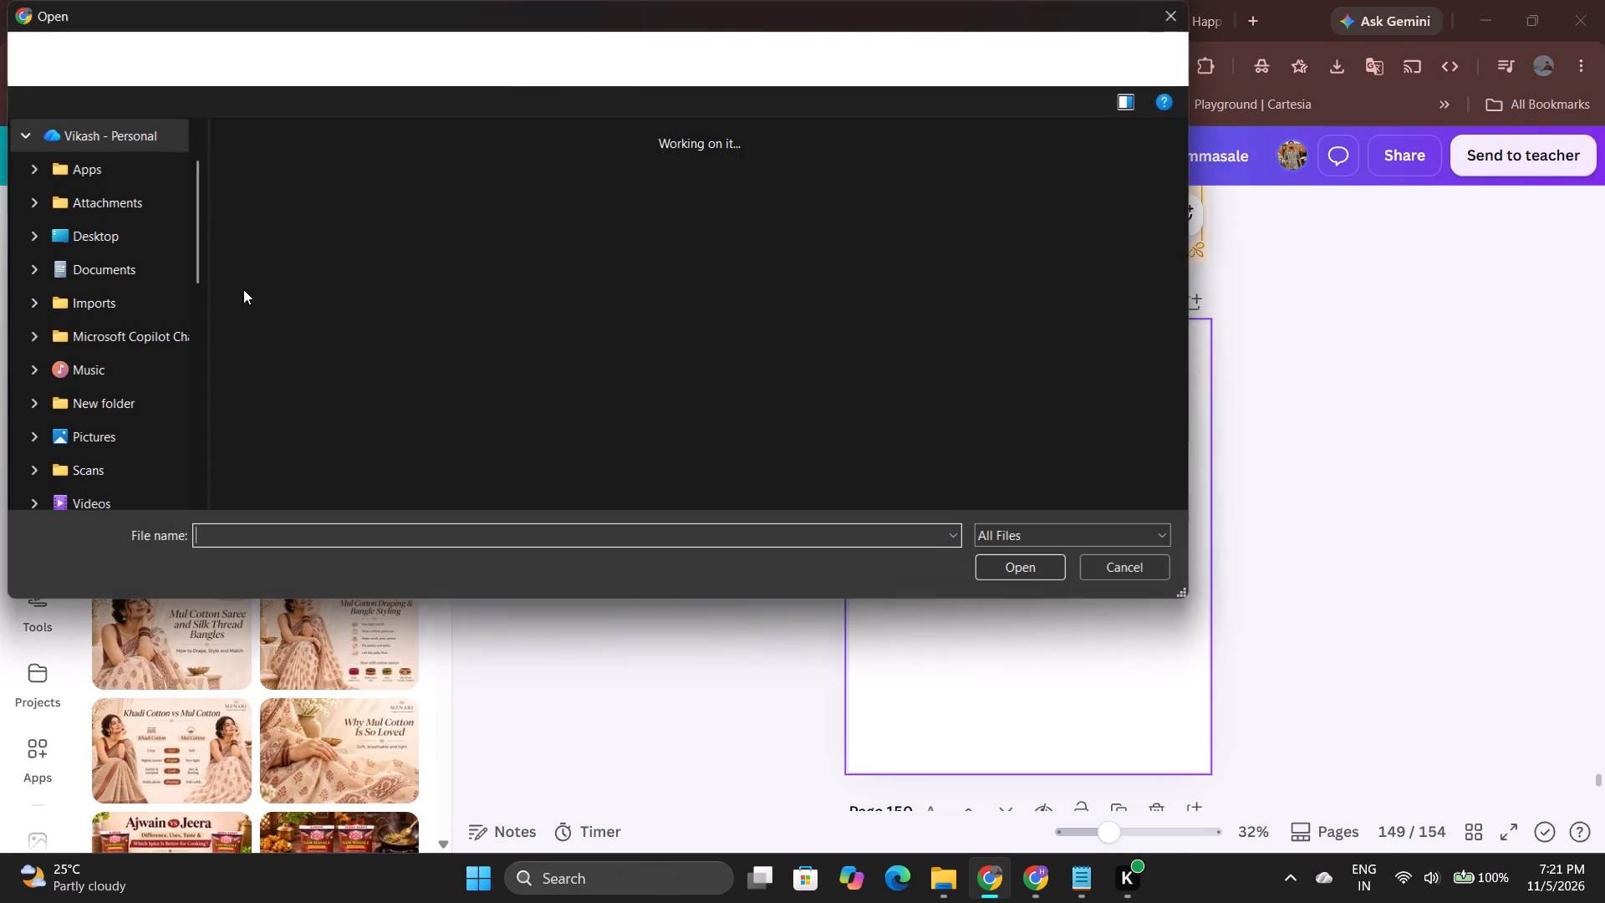
pyautogui.click(294, 251)
pyautogui.press('Return')
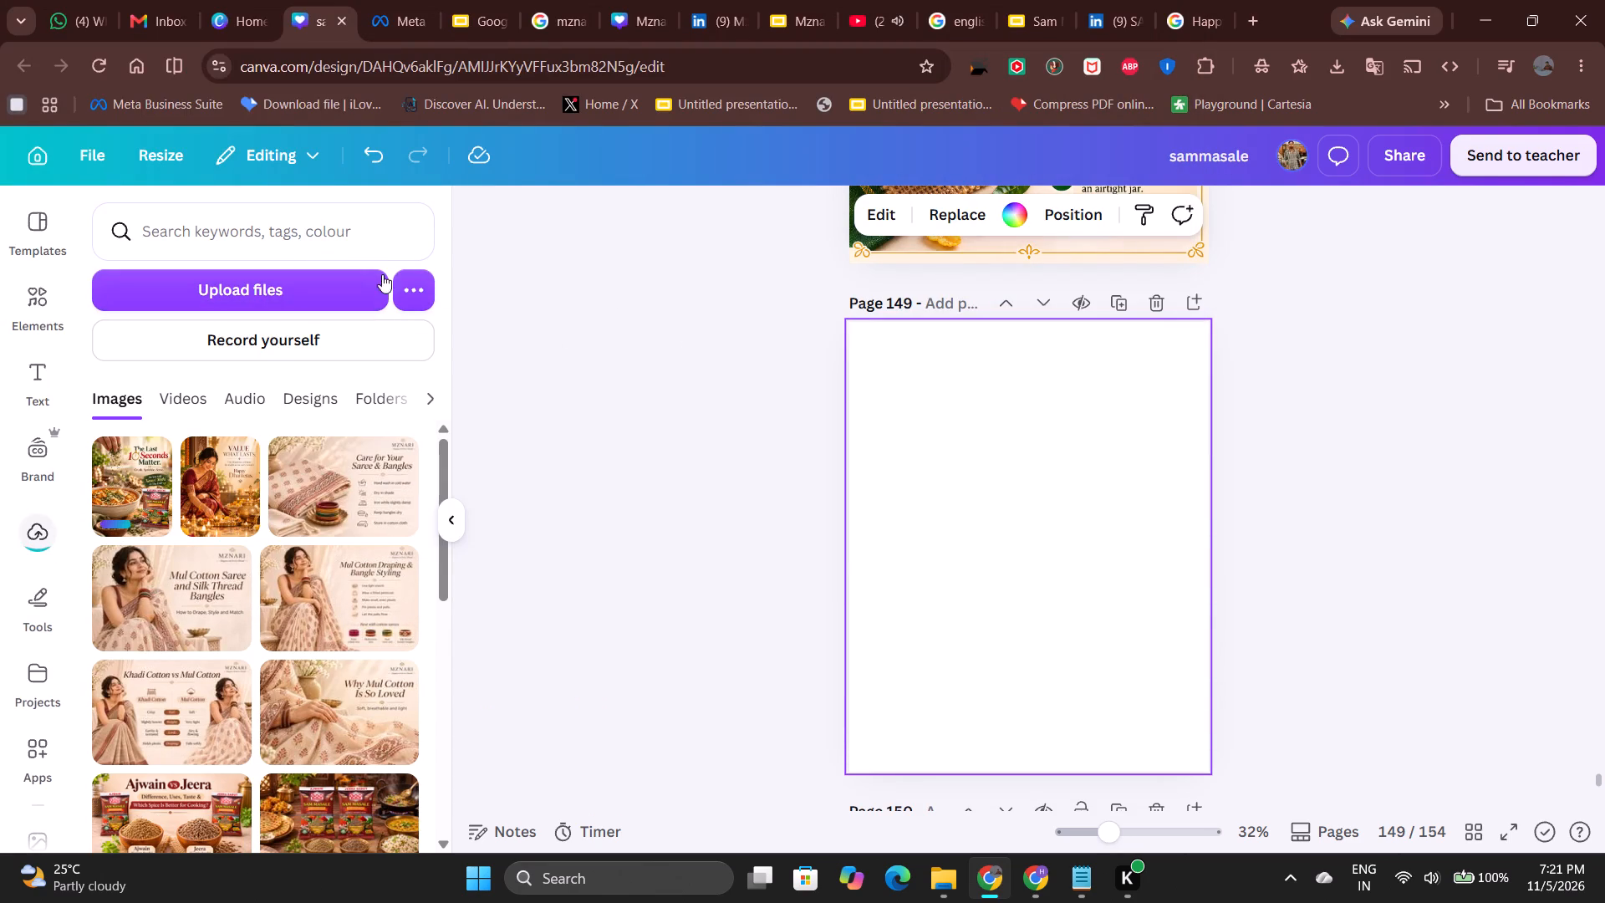
pyautogui.click(345, 284)
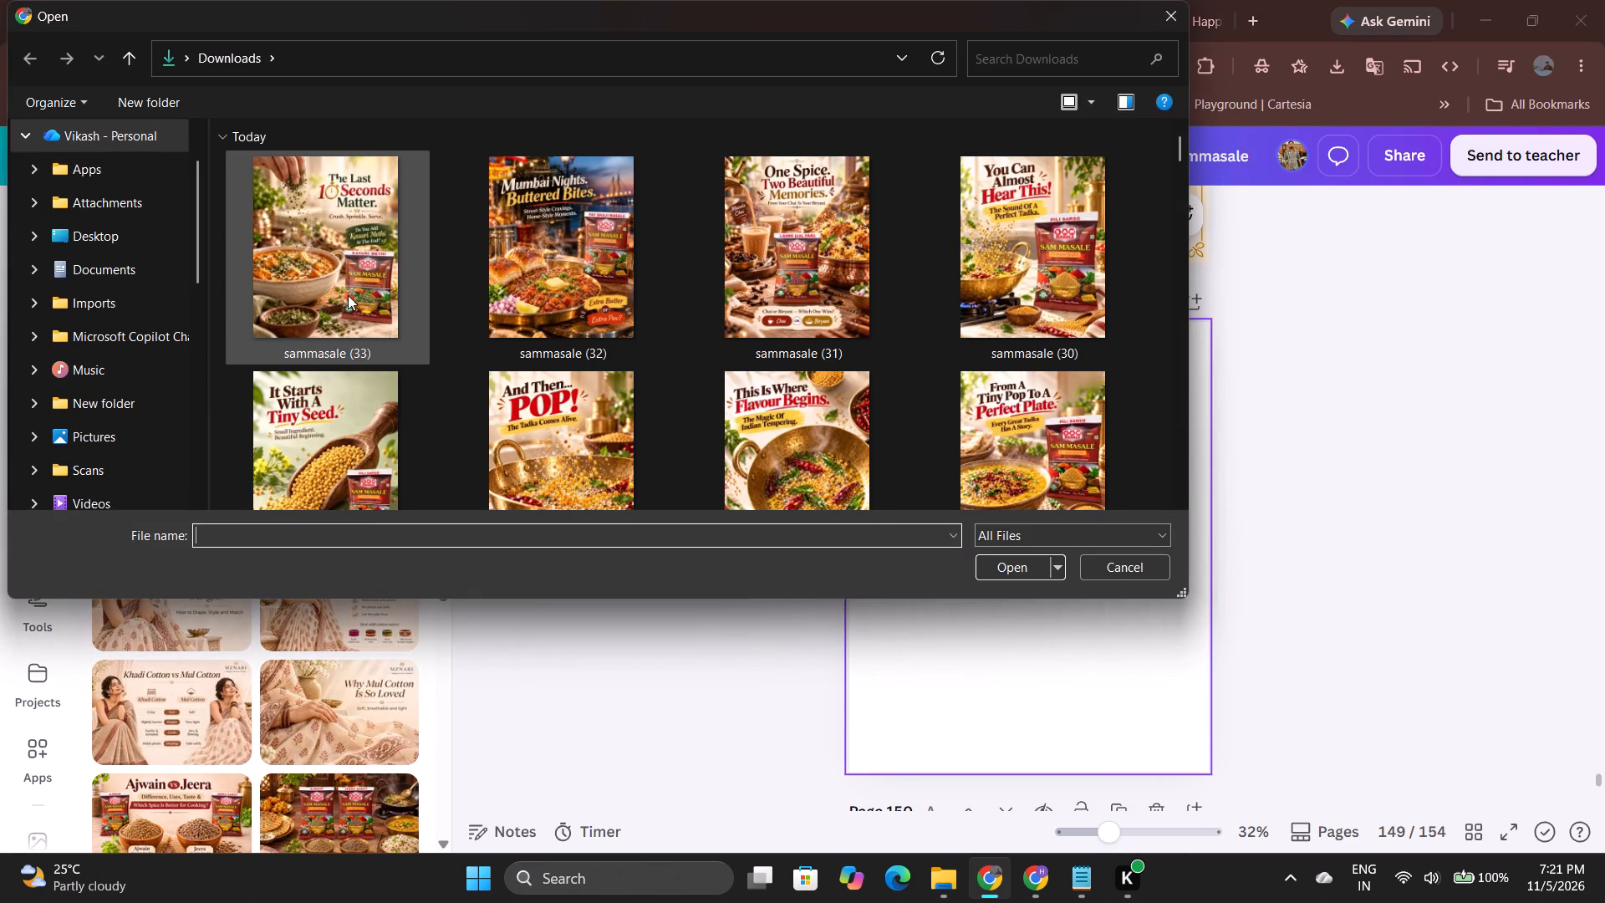
pyautogui.click(1158, 18)
# Paste in the copied "Your Diwali Faral Box" picture and set it as the background of blank page 149.
pyautogui.click(916, 512)
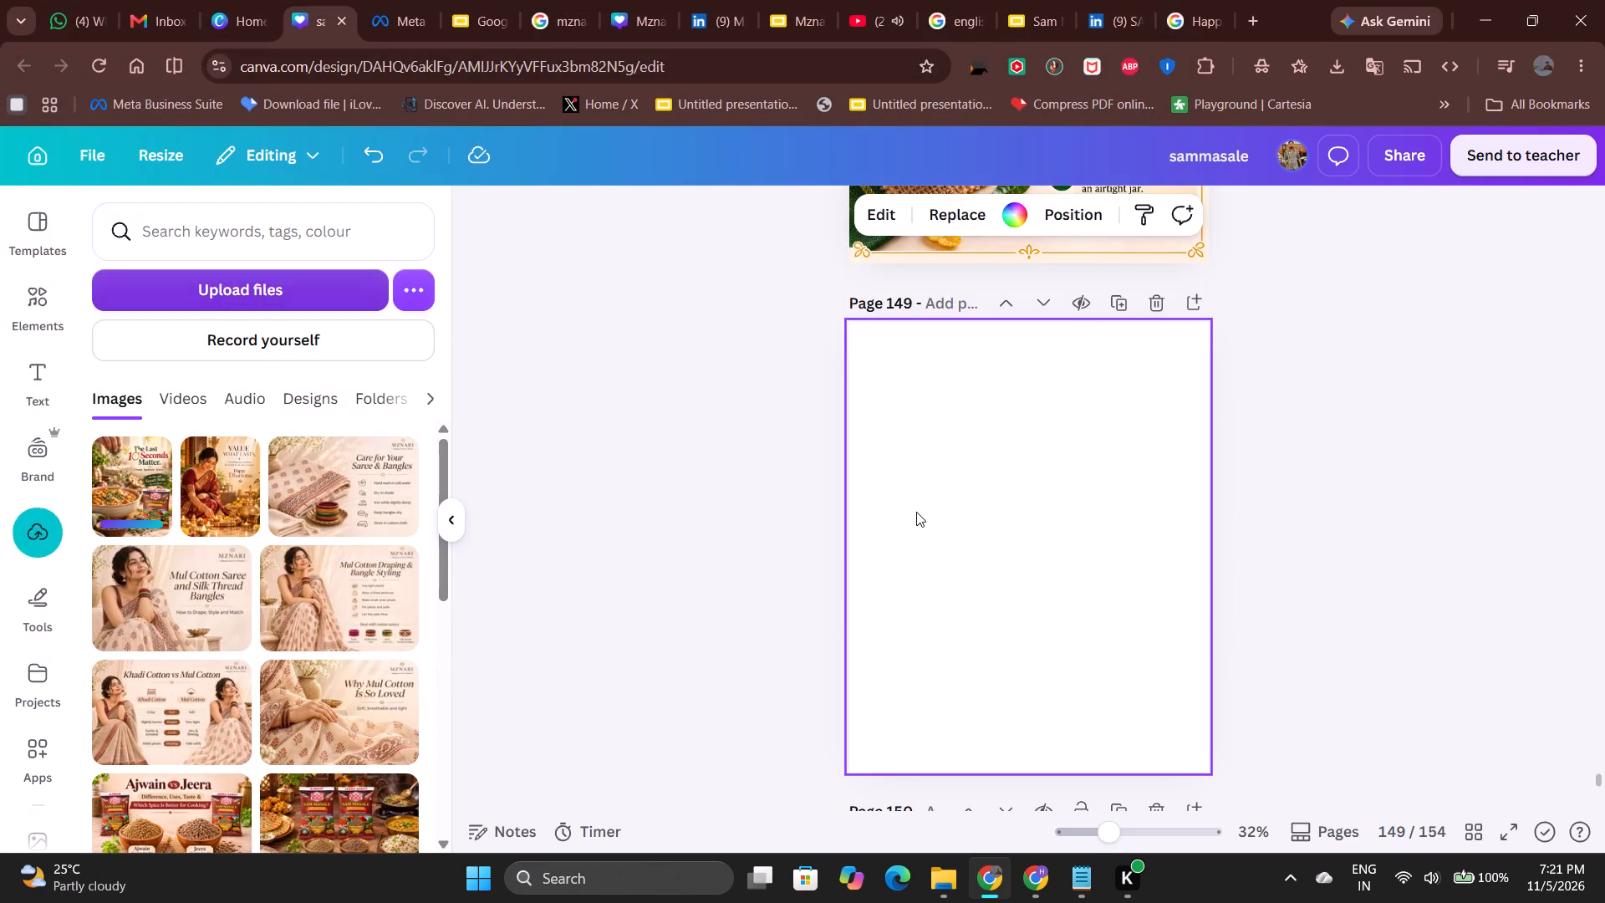
pyautogui.hotkey('ctrl', 'v')
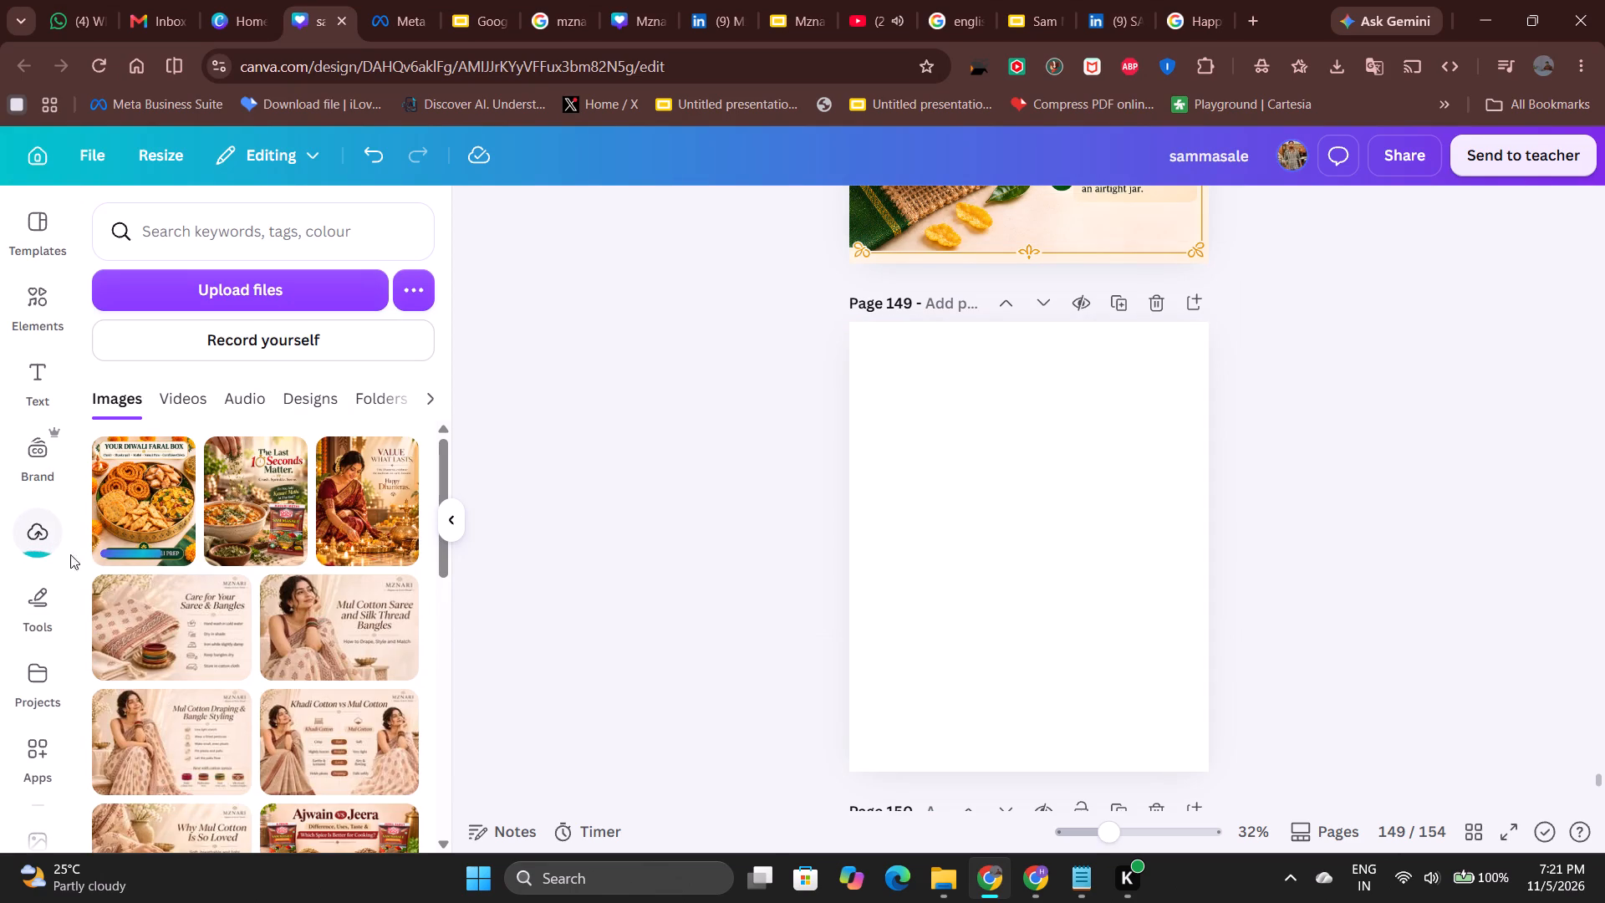
pyautogui.click(135, 526)
pyautogui.rightClick(1067, 501)
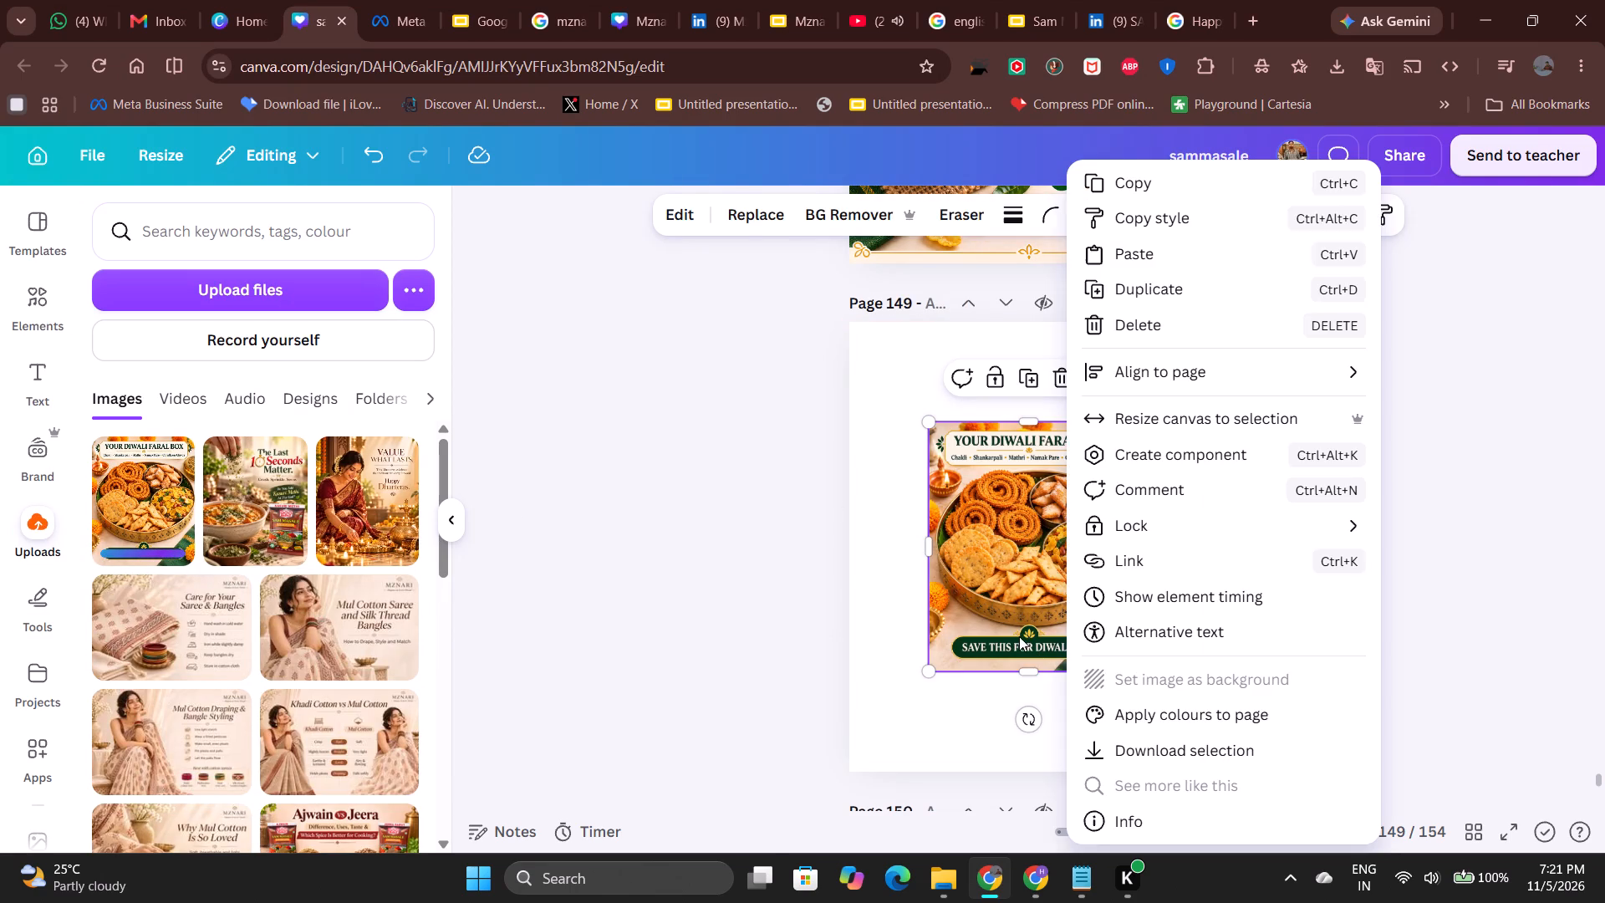
pyautogui.click(1102, 673)
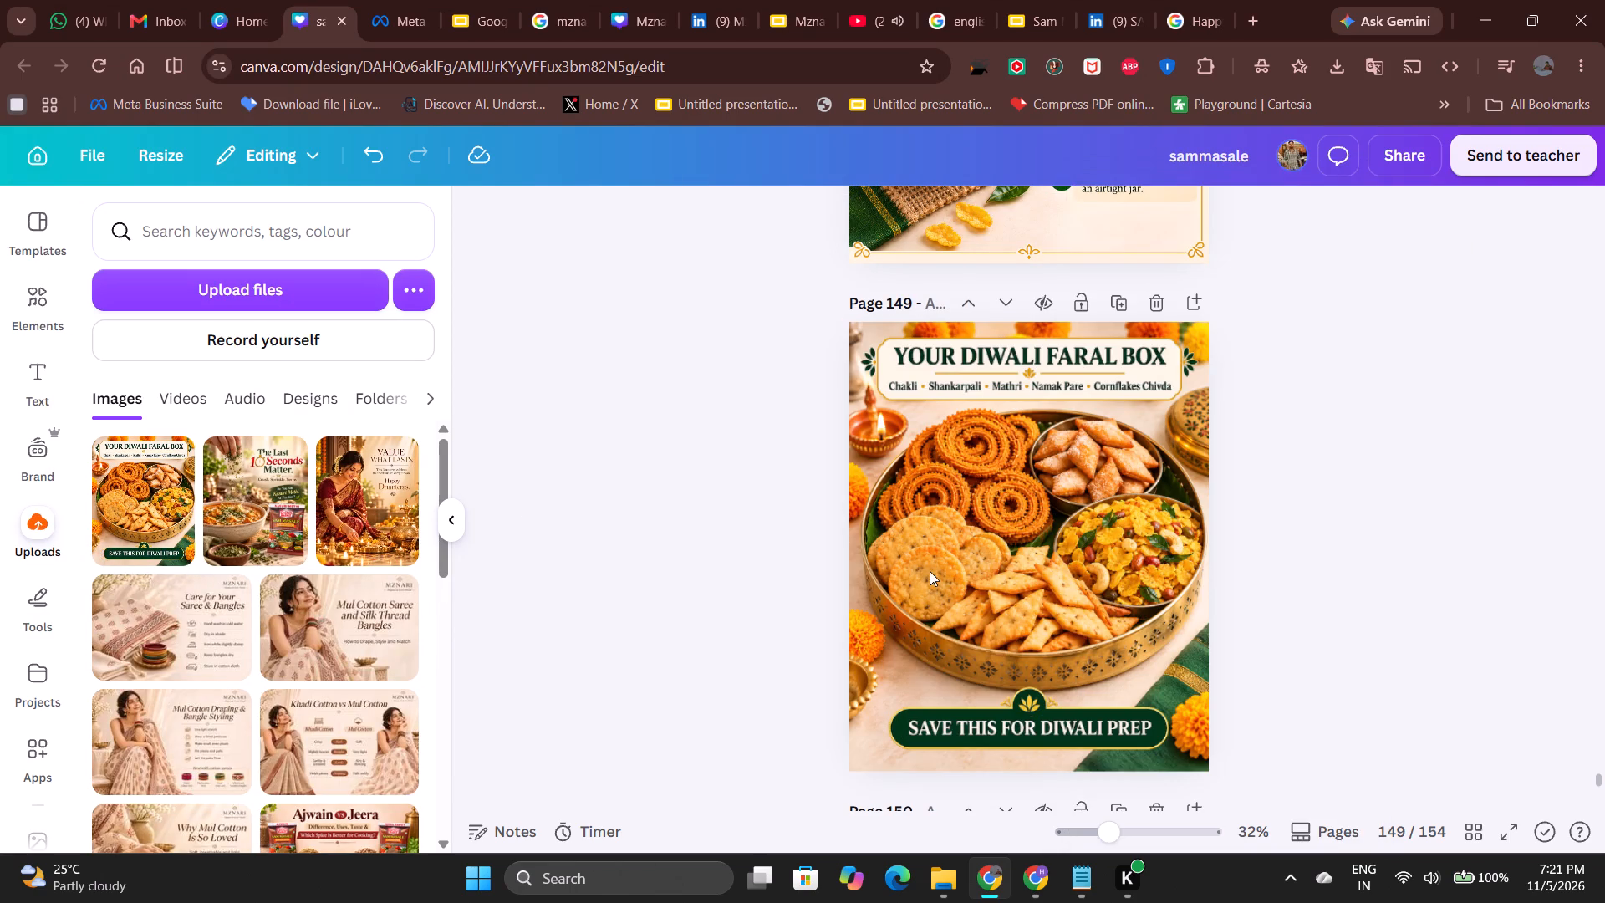
# Download only page 149, the "Your Diwali Faral Box" picture, from the sammasale Canva design as a PNG.
pyautogui.click(930, 571)
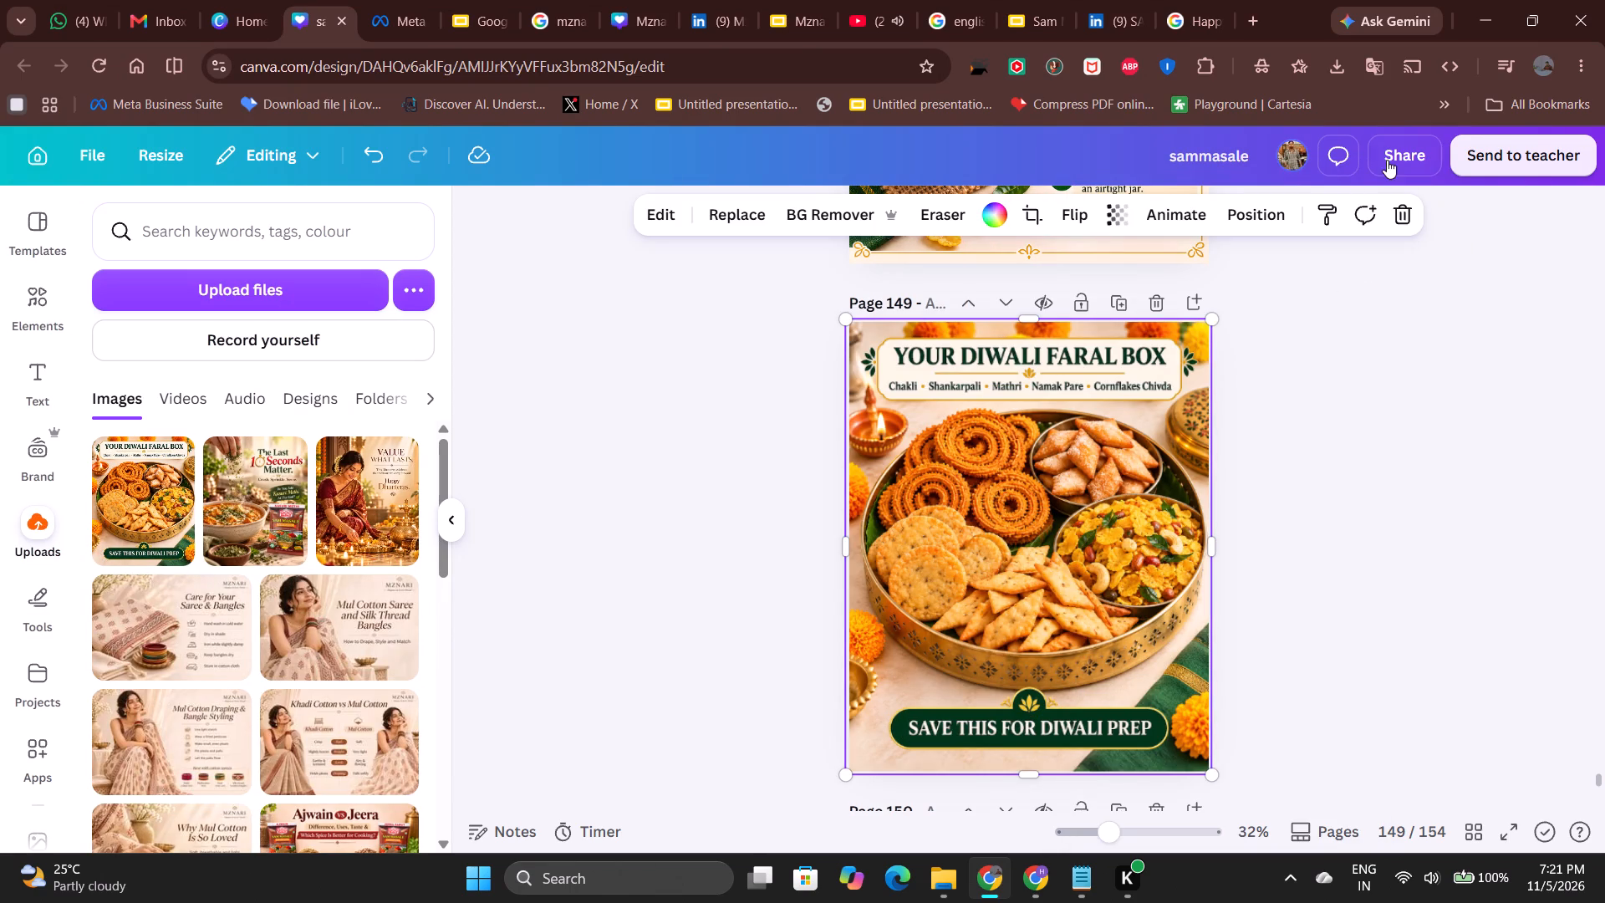
pyautogui.click(1387, 160)
pyautogui.click(1241, 651)
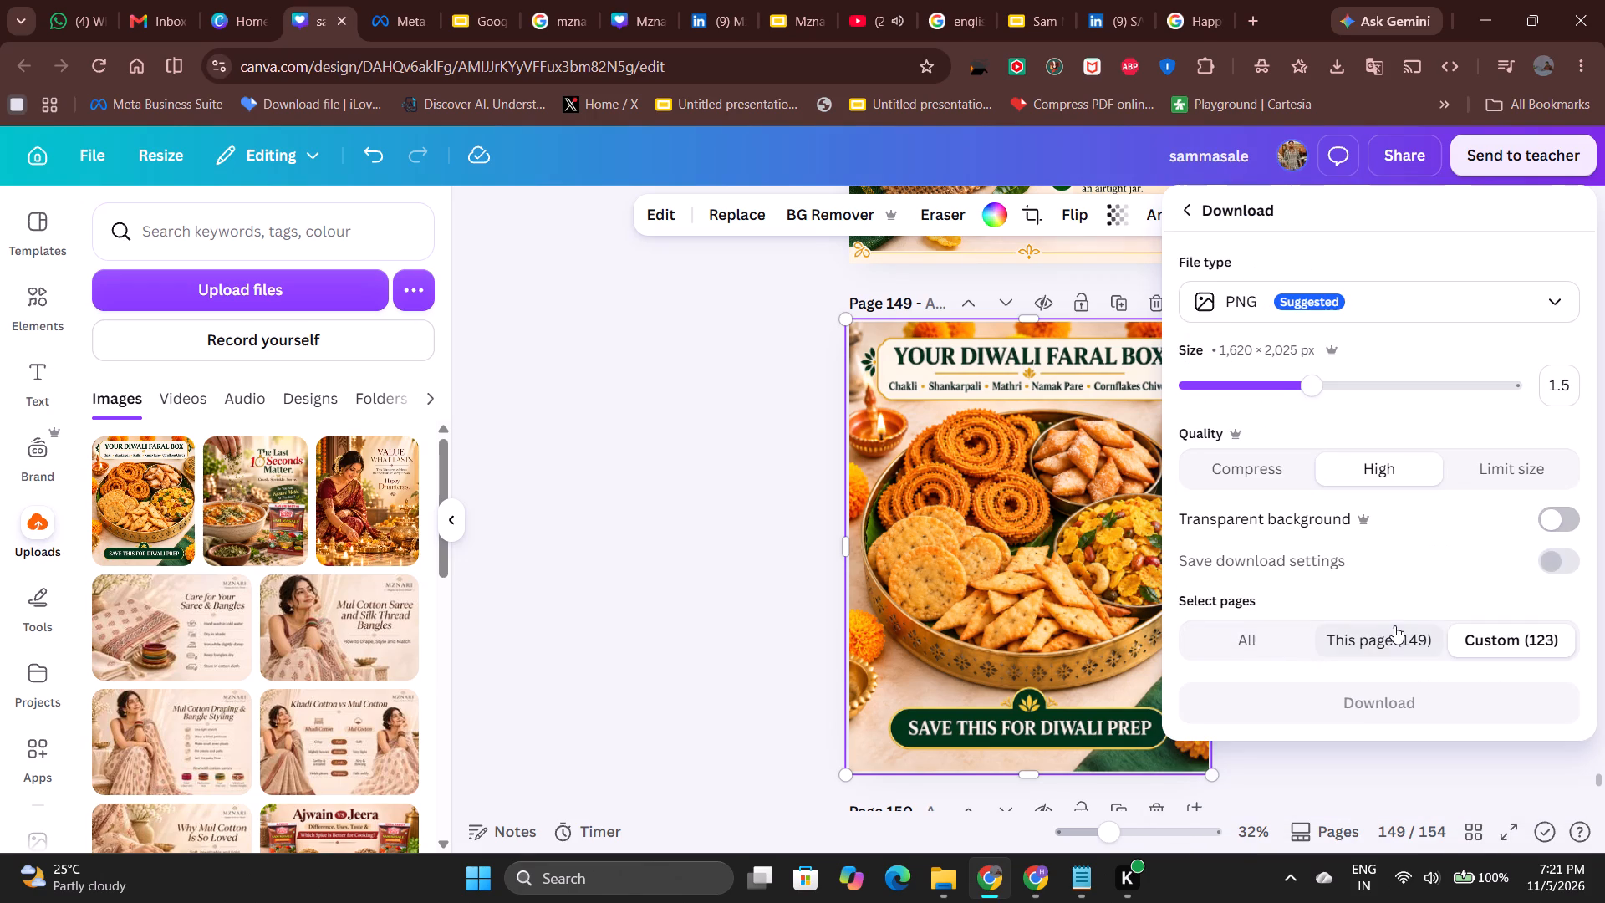
pyautogui.click(1372, 645)
pyautogui.click(1253, 688)
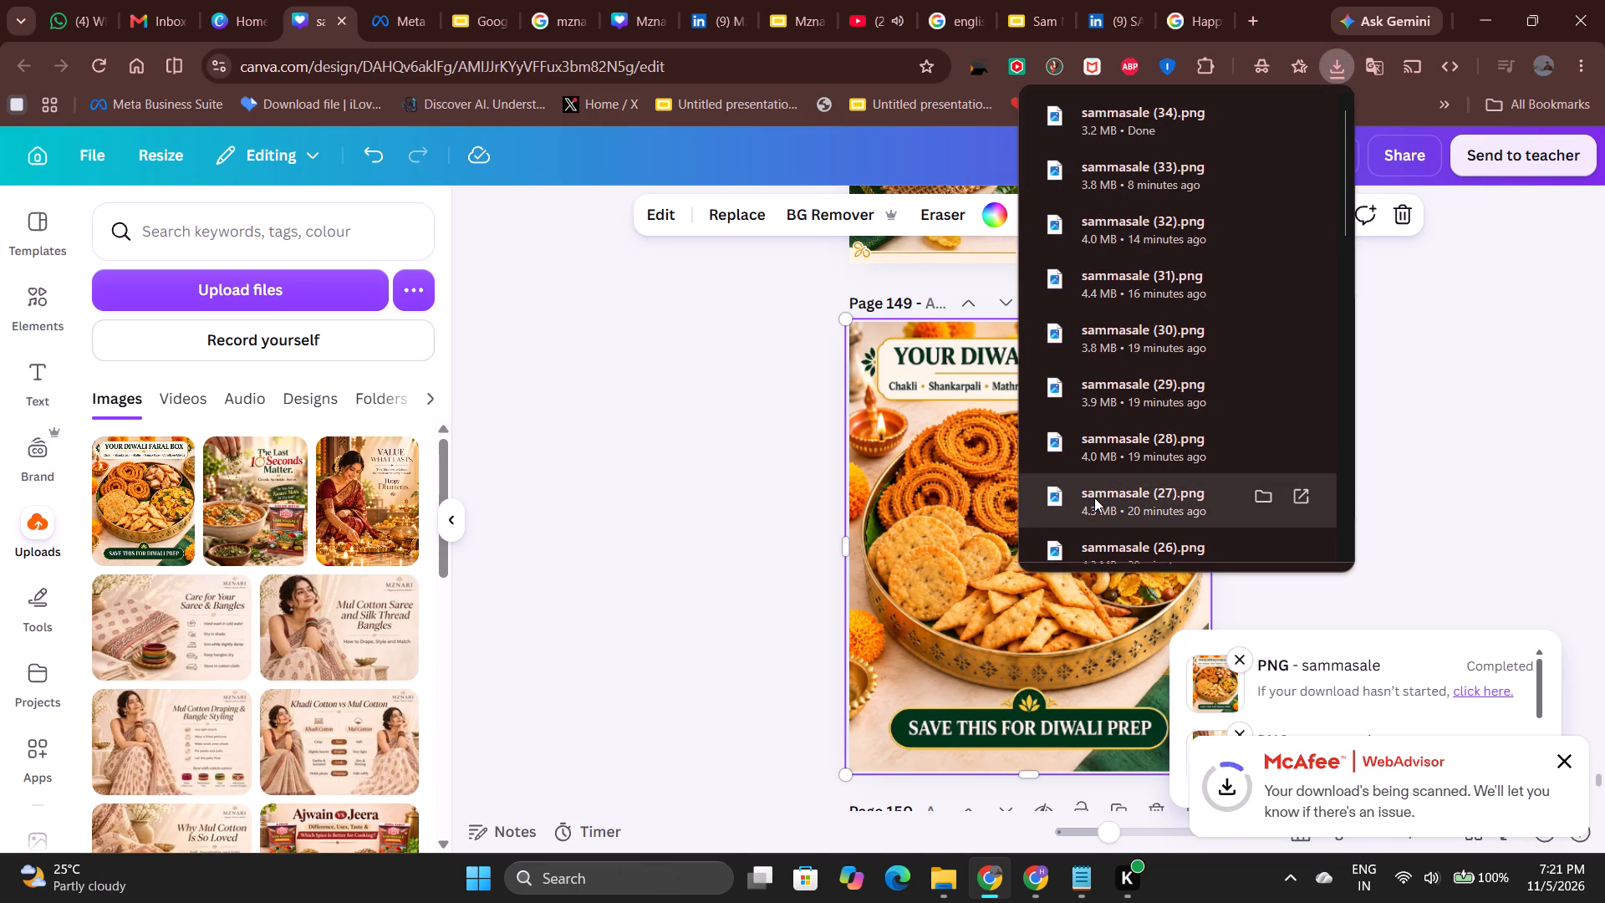
pyautogui.click(741, 436)
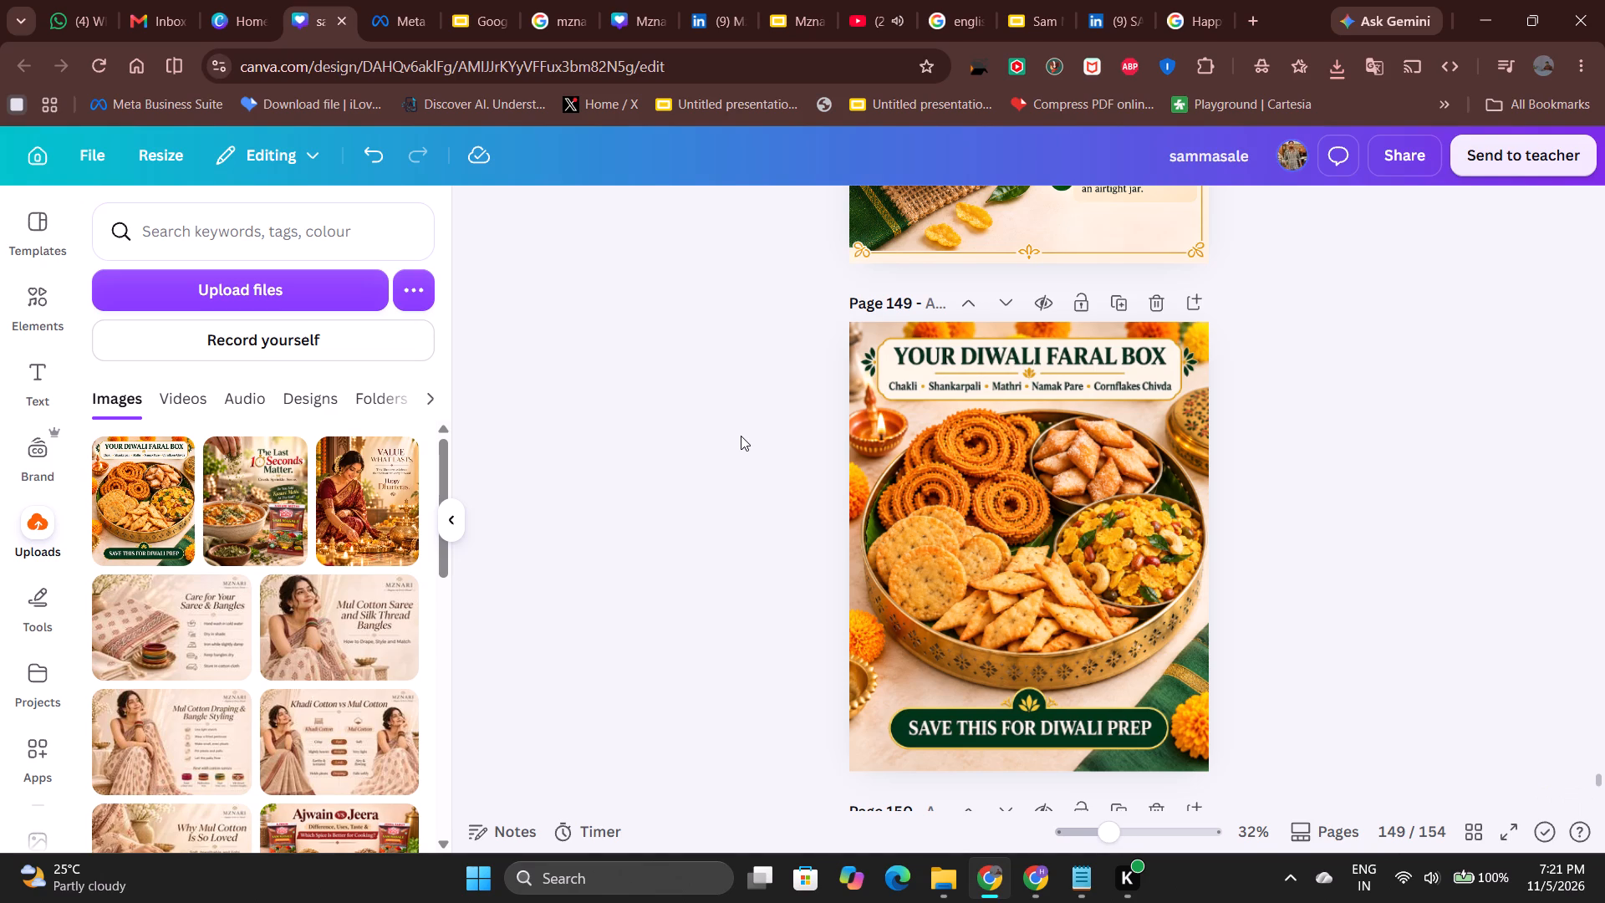
pyautogui.click(934, 487)
pyautogui.click(568, 375)
# Check the Diwali Faral draft on the SAM Masale LinkedIn page, abandon it, and start a new blank post.
pyautogui.click(701, 14)
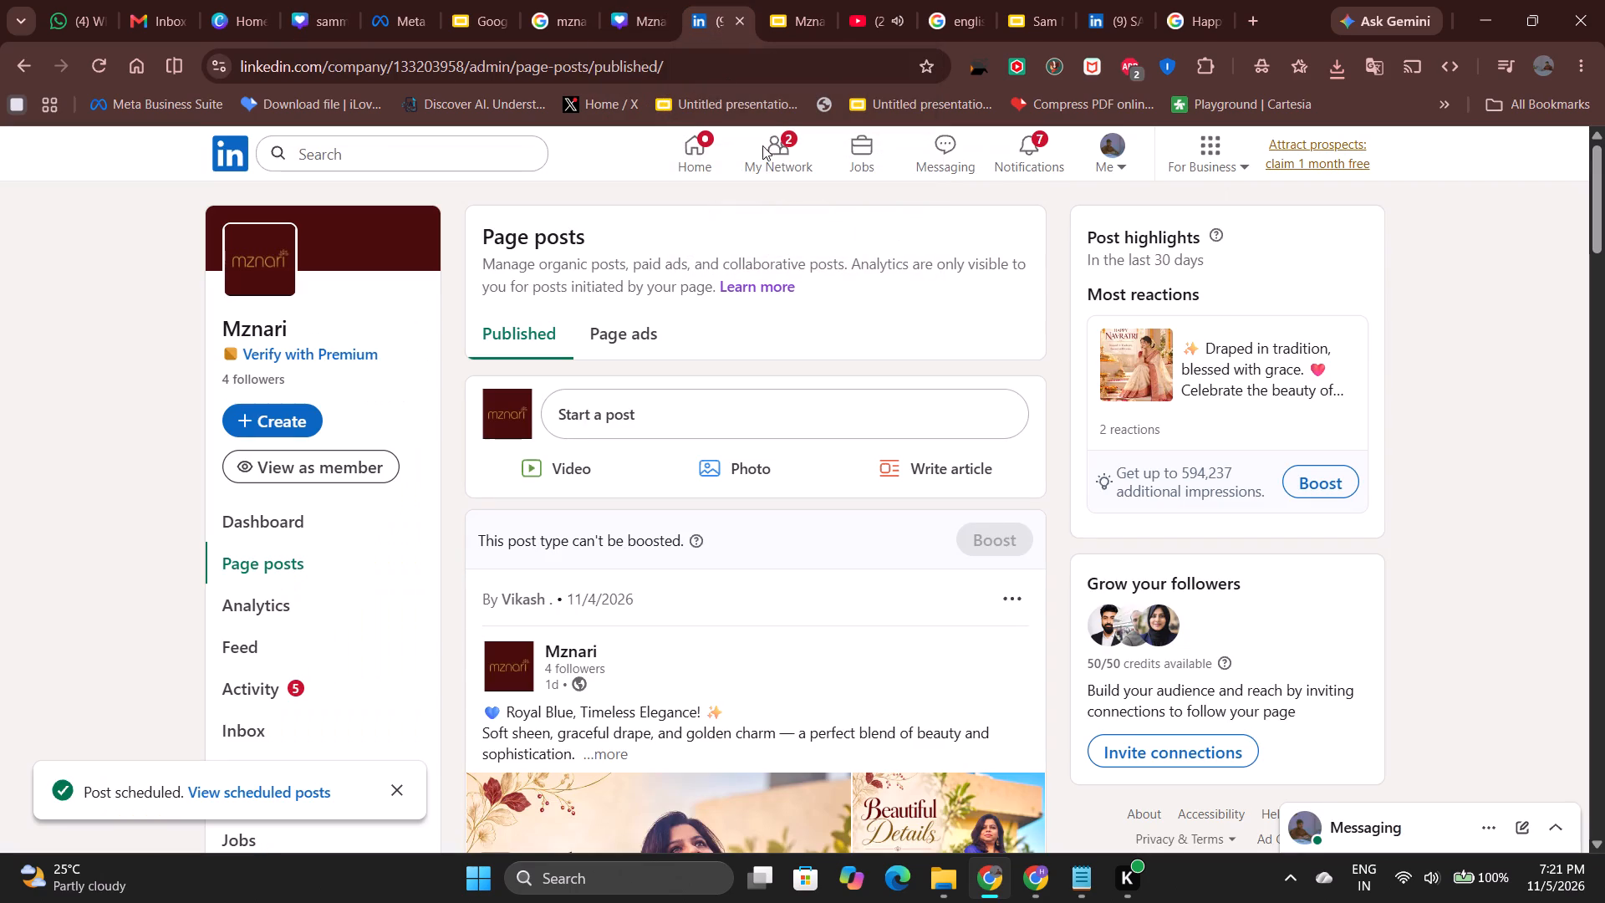
pyautogui.click(1088, 9)
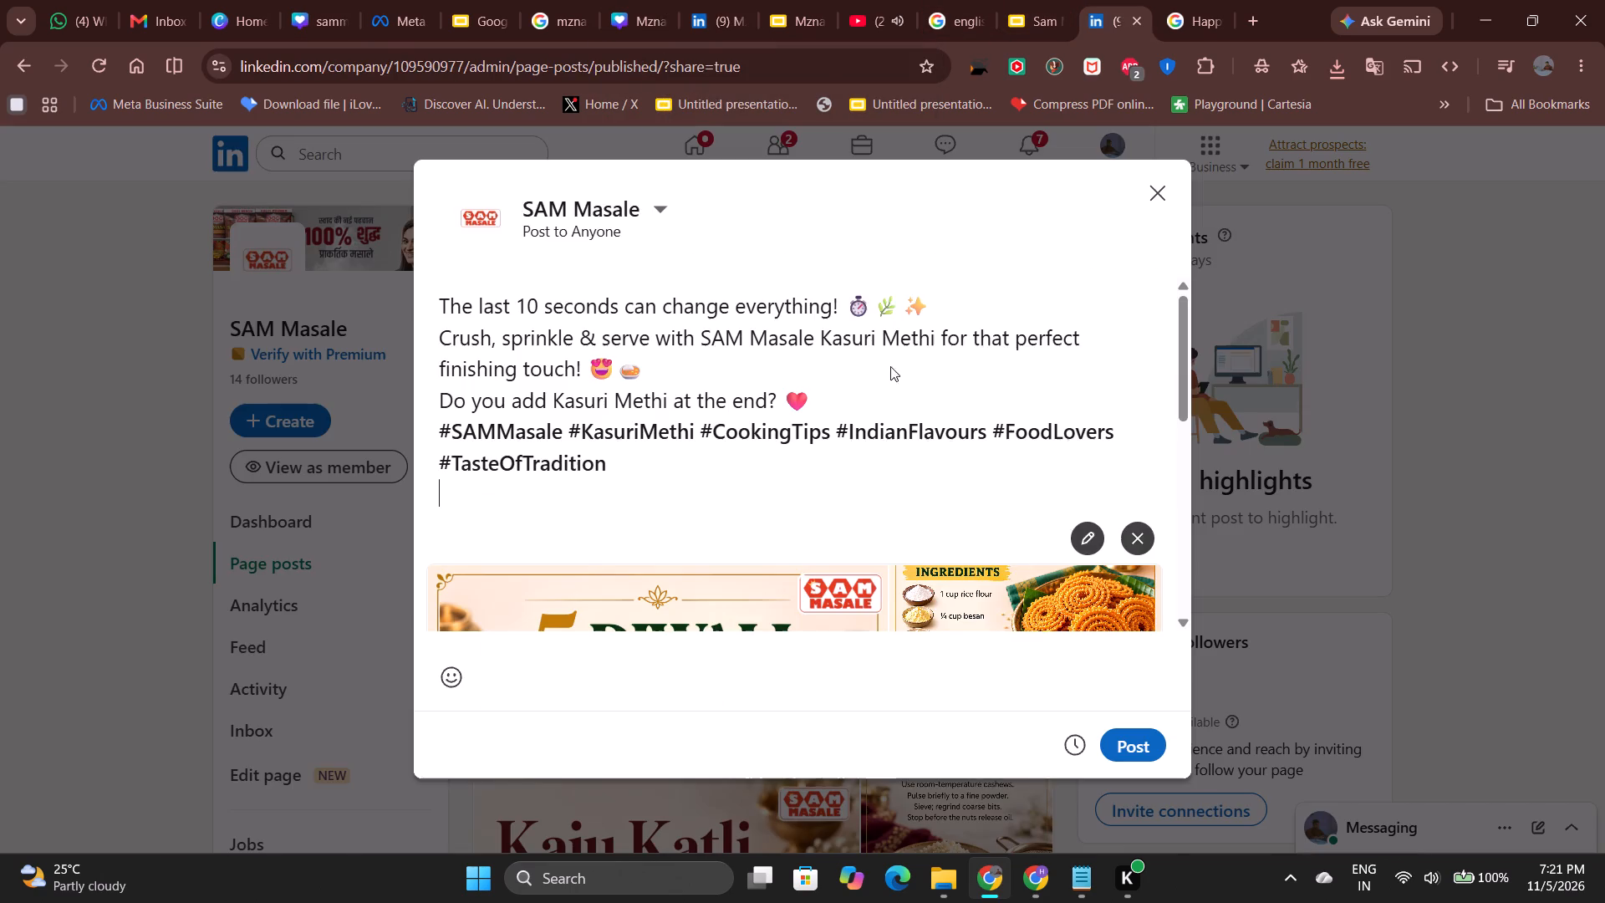
pyautogui.scroll(-6, 898, 567)
pyautogui.scroll(-2, 596, 486)
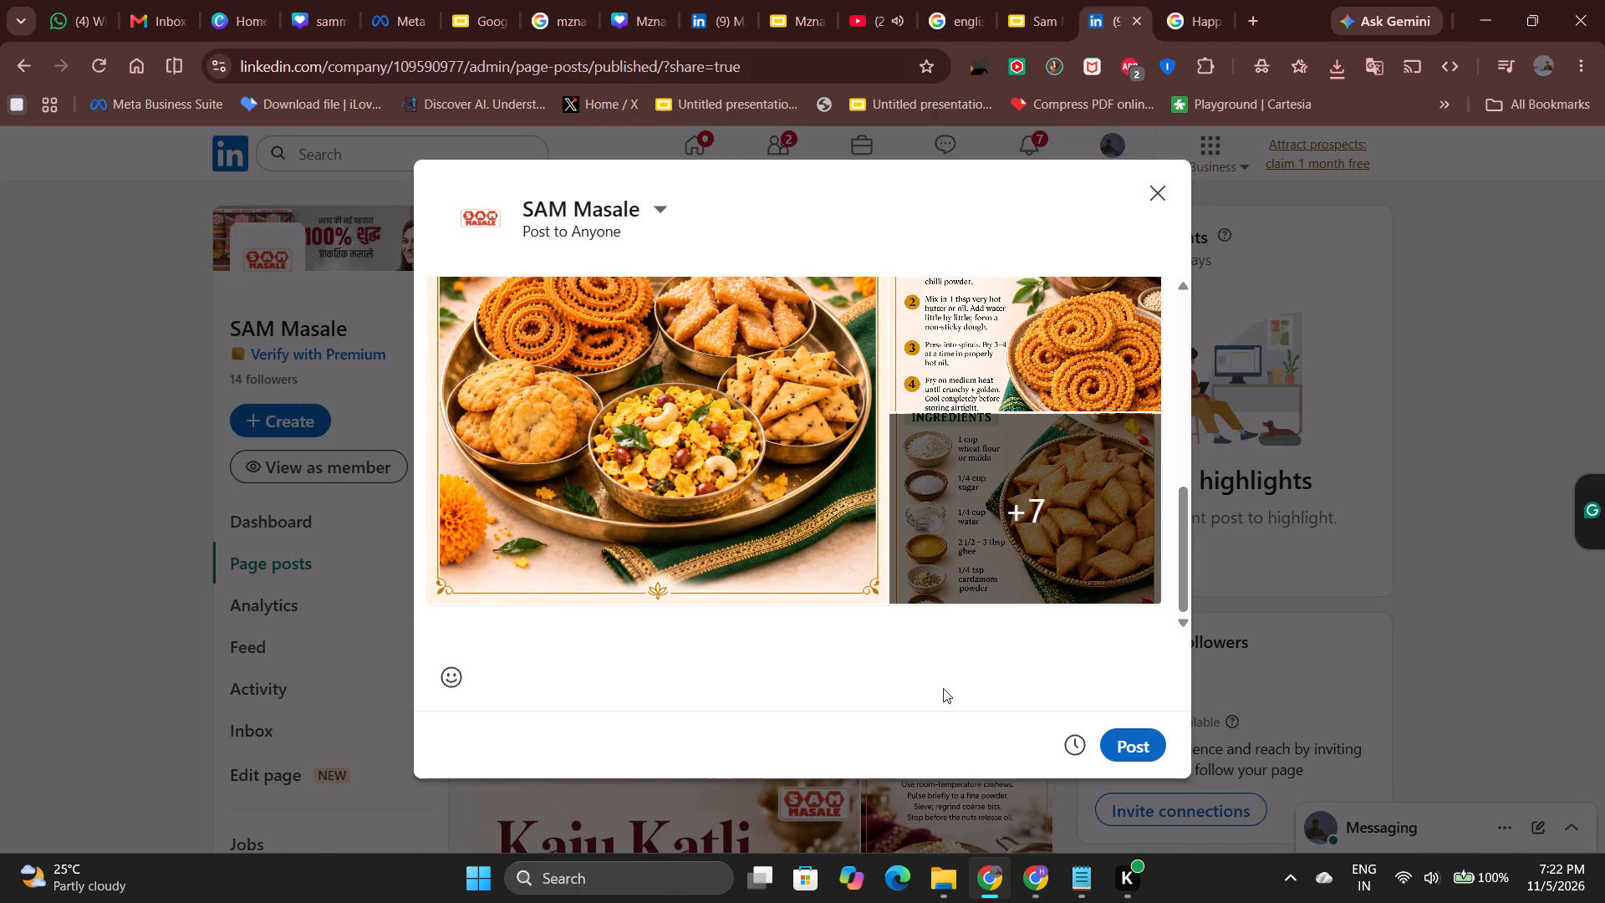
pyautogui.scroll(-3, 609, 541)
pyautogui.scroll(5, 520, 549)
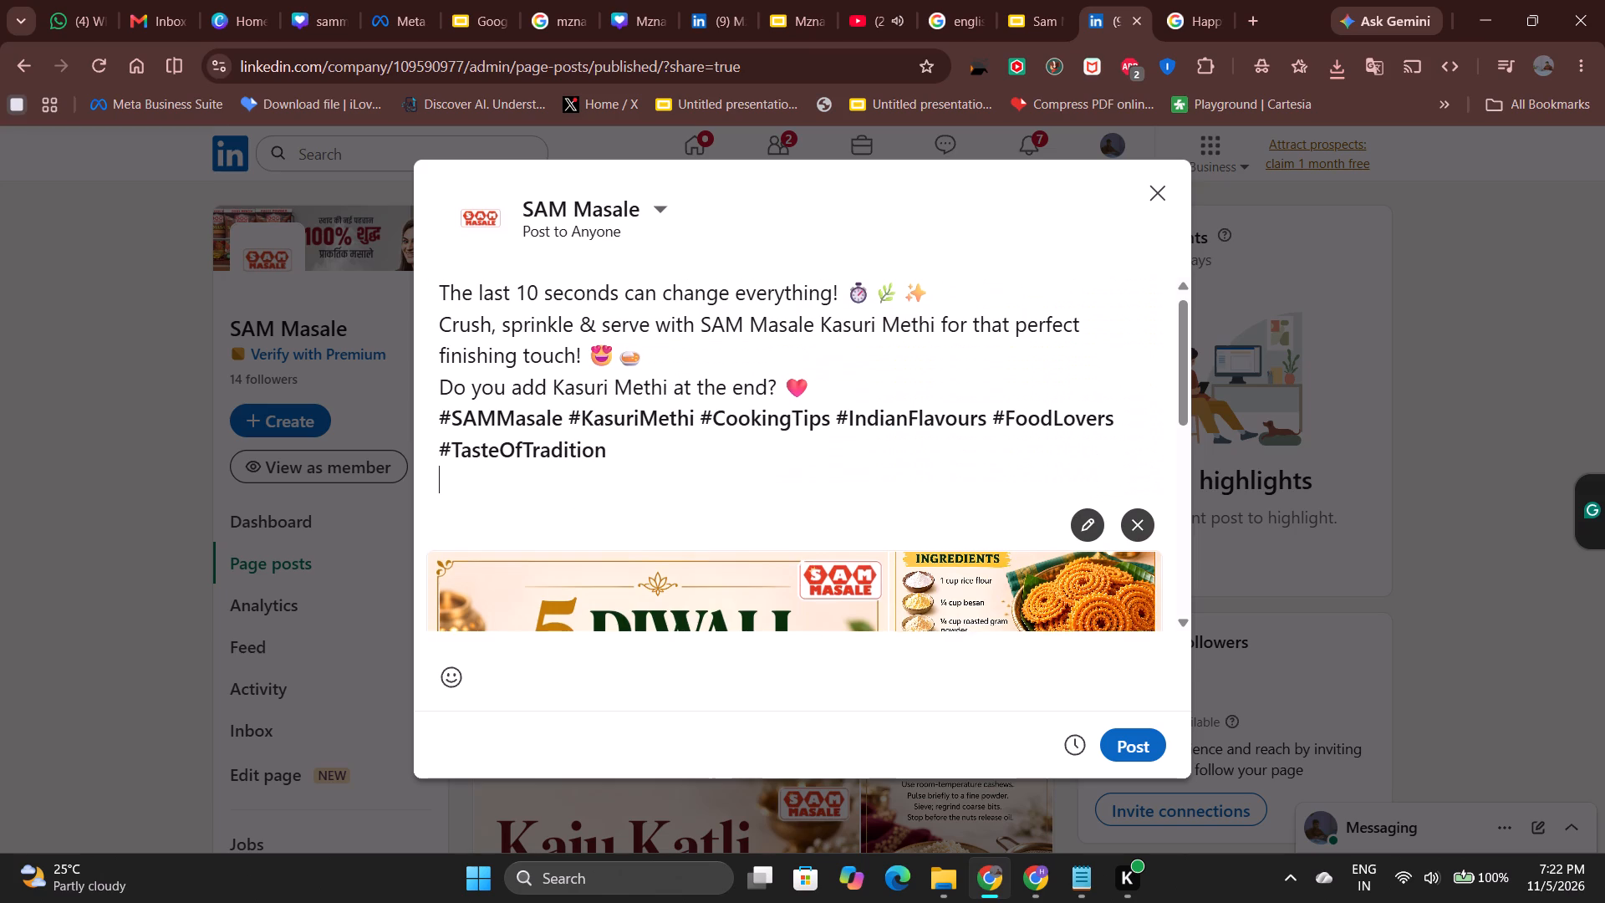
pyautogui.scroll(4, 618, 478)
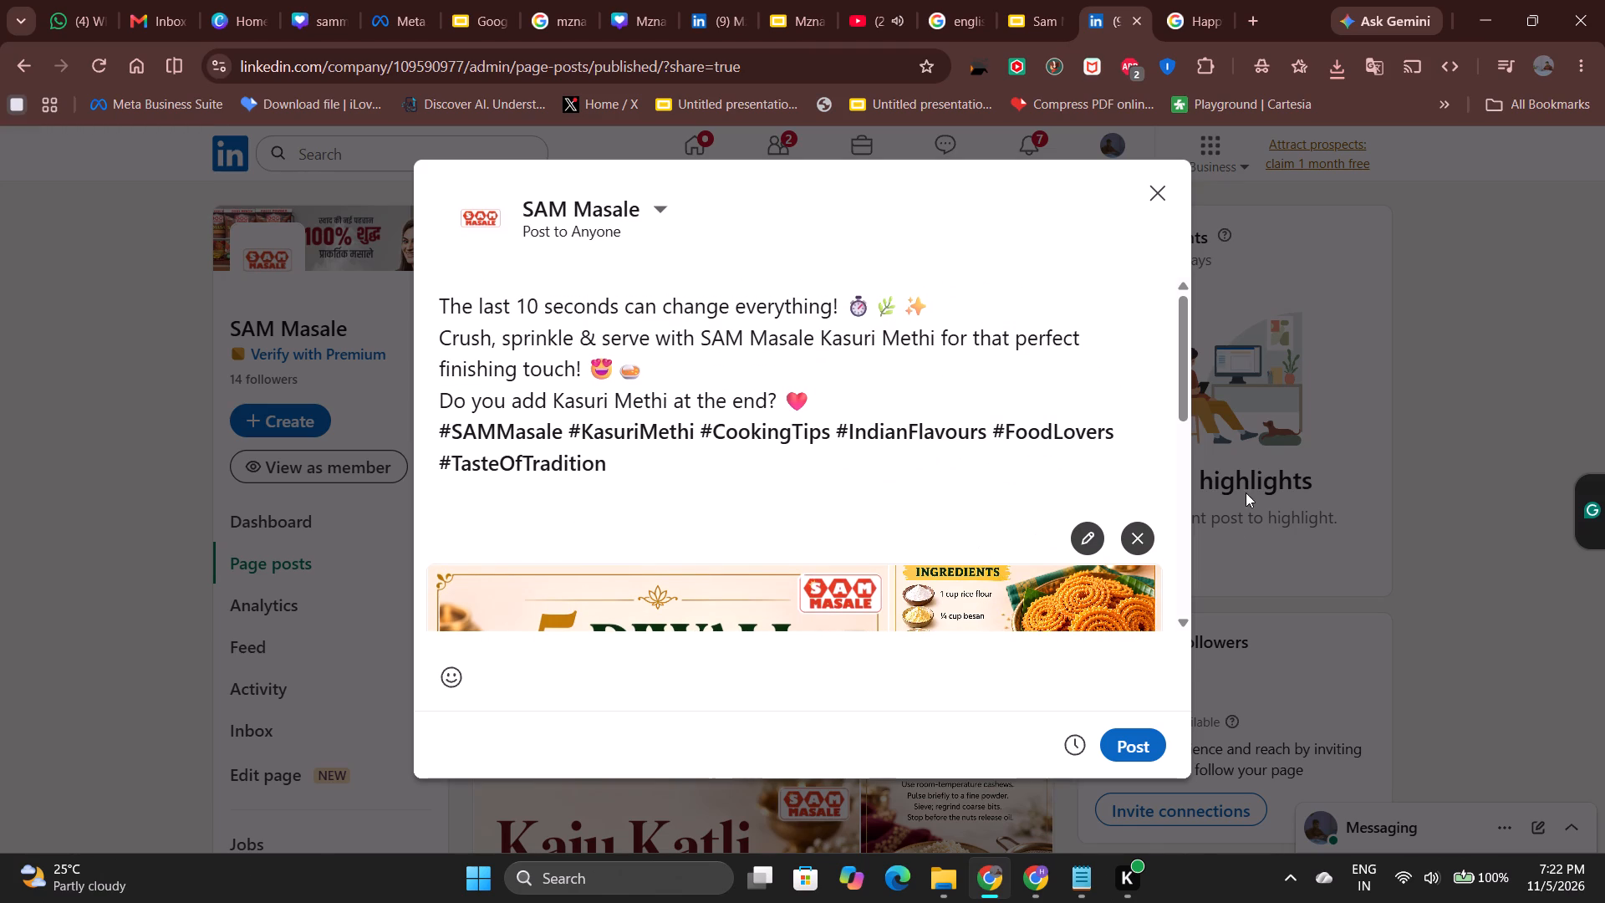
pyautogui.hscroll(15, 956, 564)
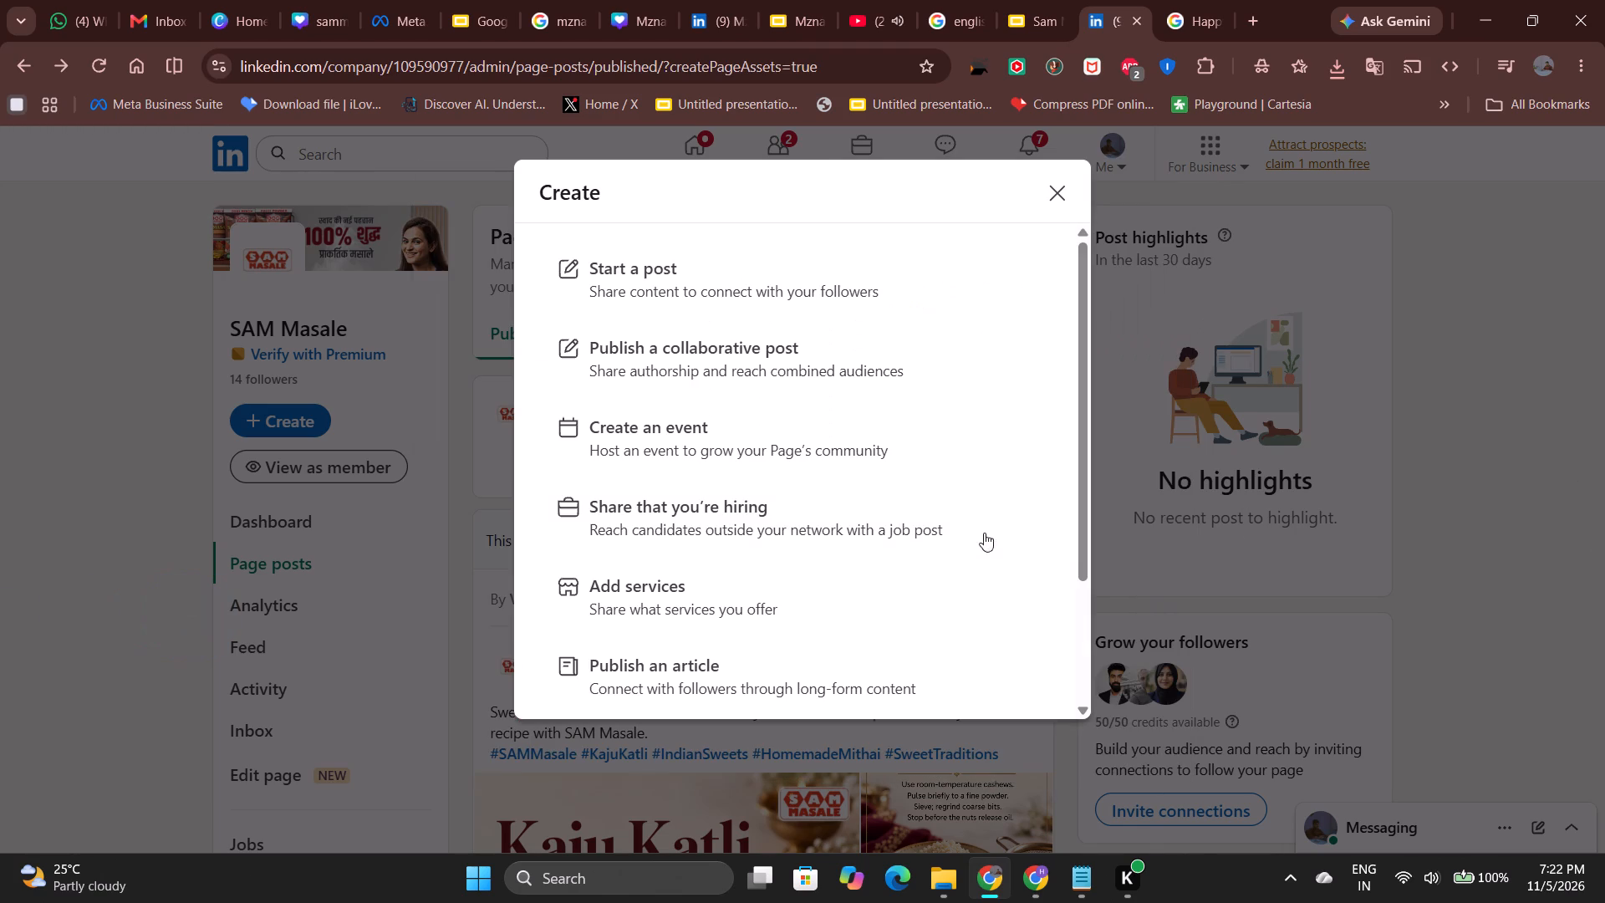
pyautogui.click(613, 287)
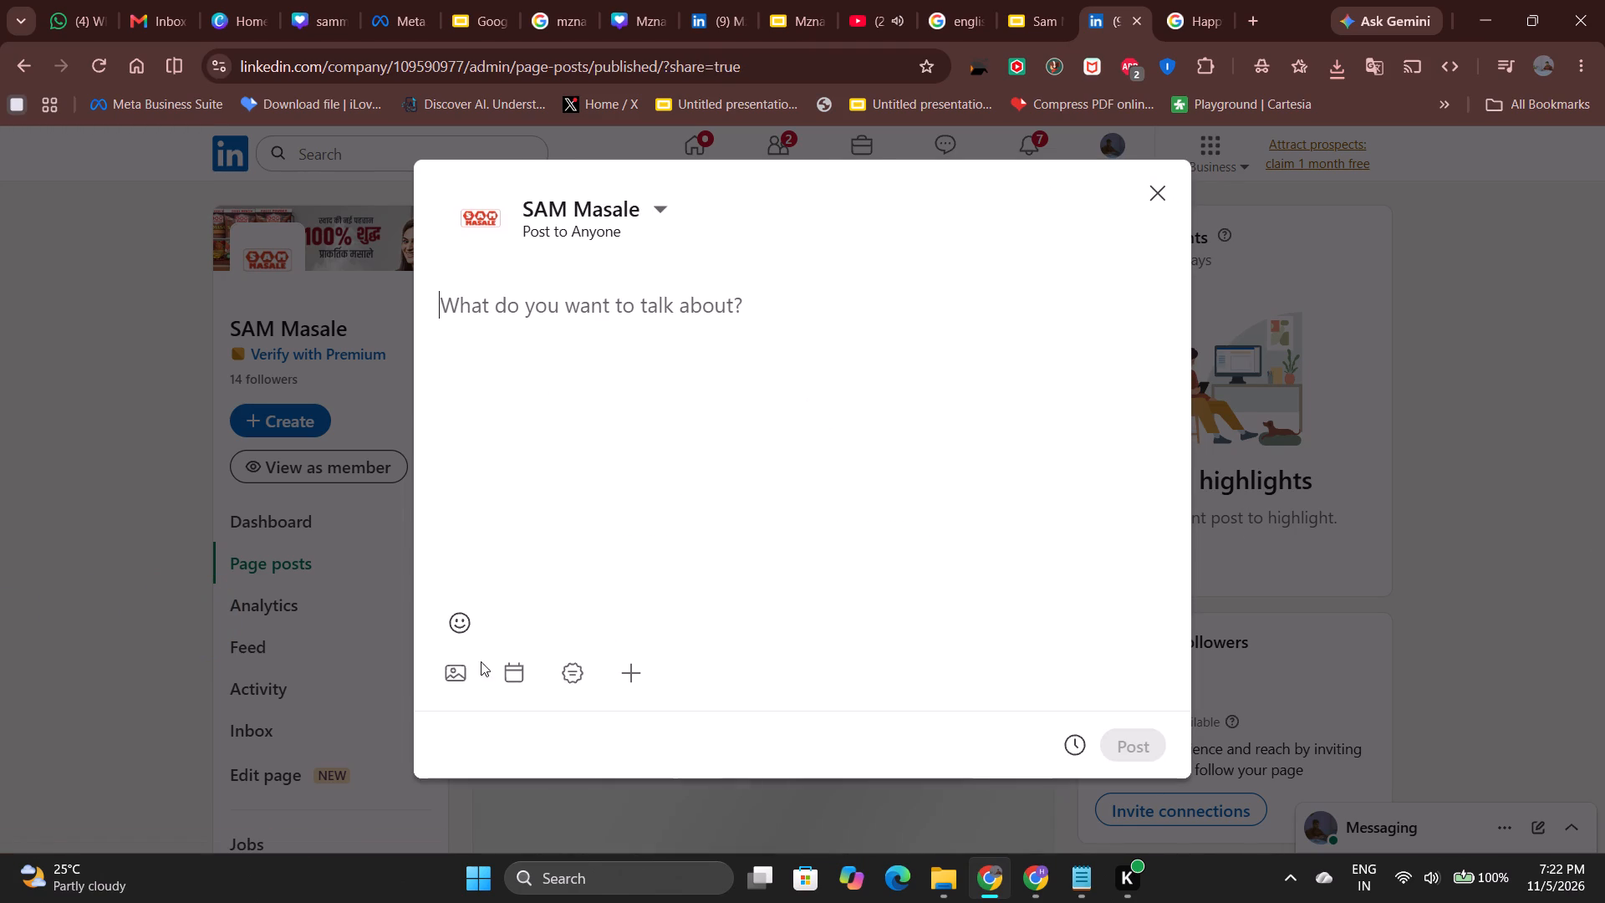
# Add the "5 Diwali Faral Snacks" cover picture, sammasale (1), from Downloads as the new post's first image.
pyautogui.click(456, 661)
pyautogui.click(456, 674)
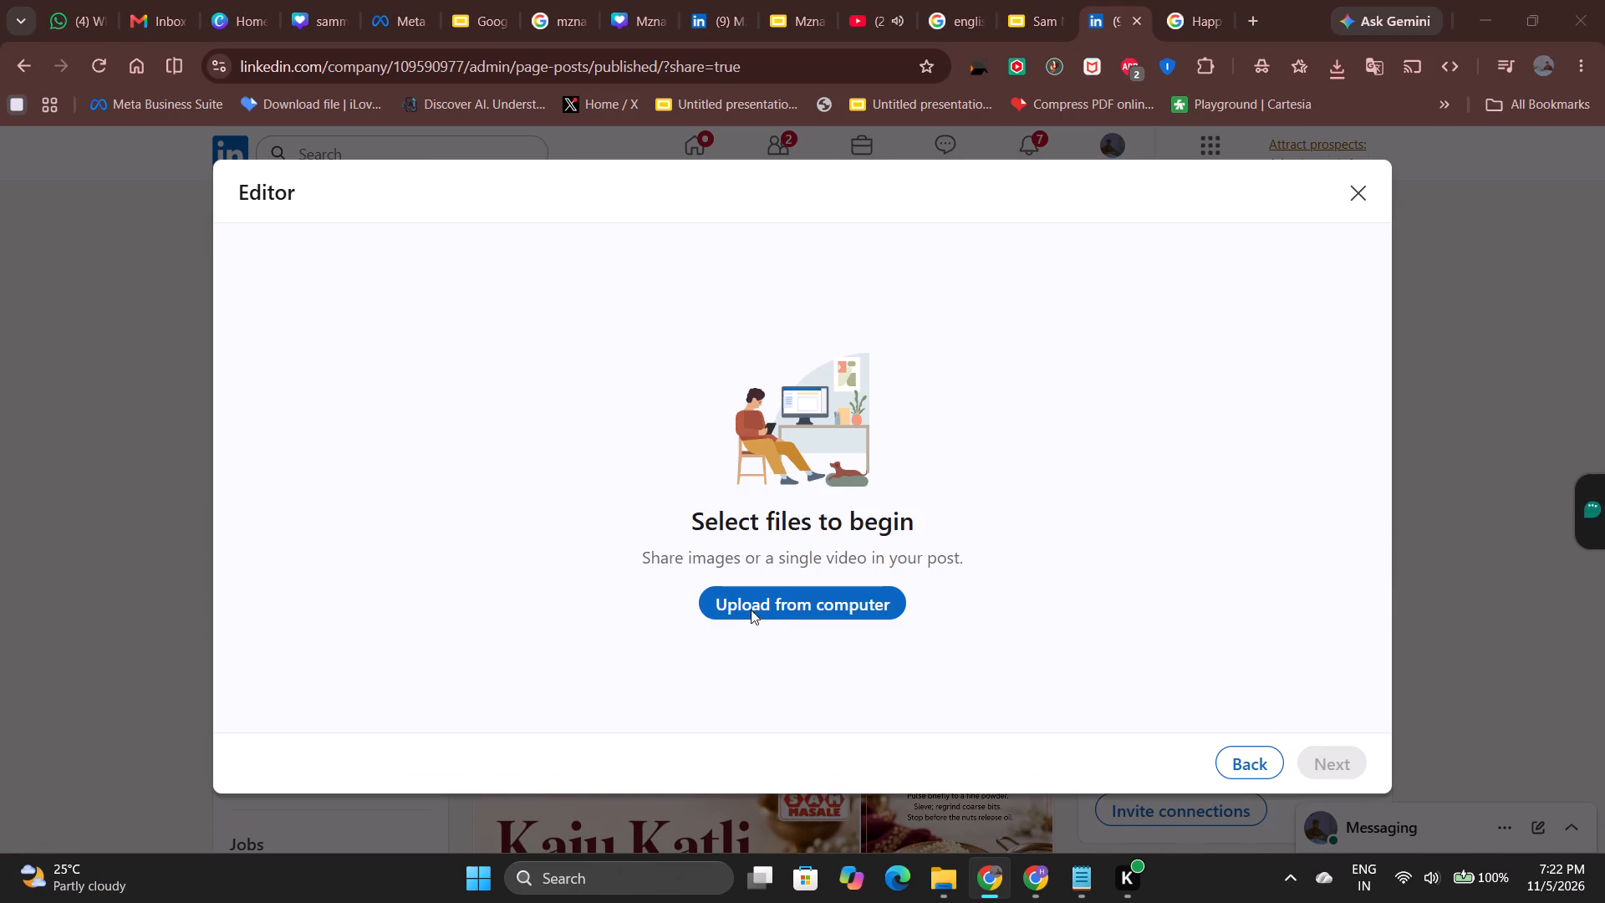
pyautogui.click(754, 611)
pyautogui.scroll(-4, 827, 314)
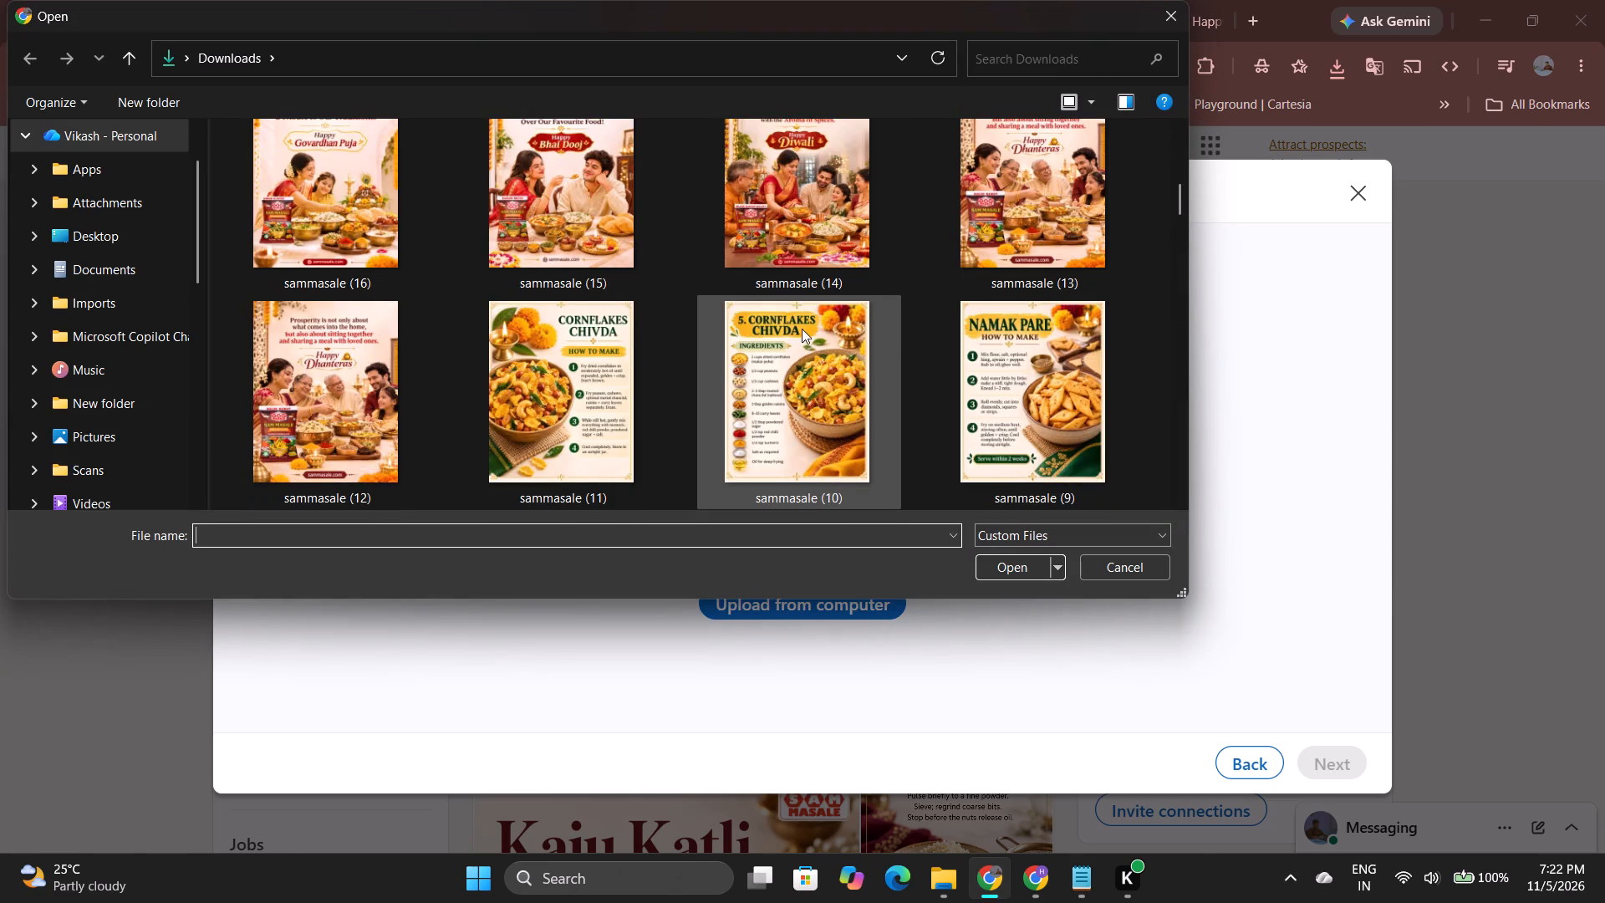
pyautogui.scroll(-4, 793, 329)
pyautogui.scroll(2, 797, 319)
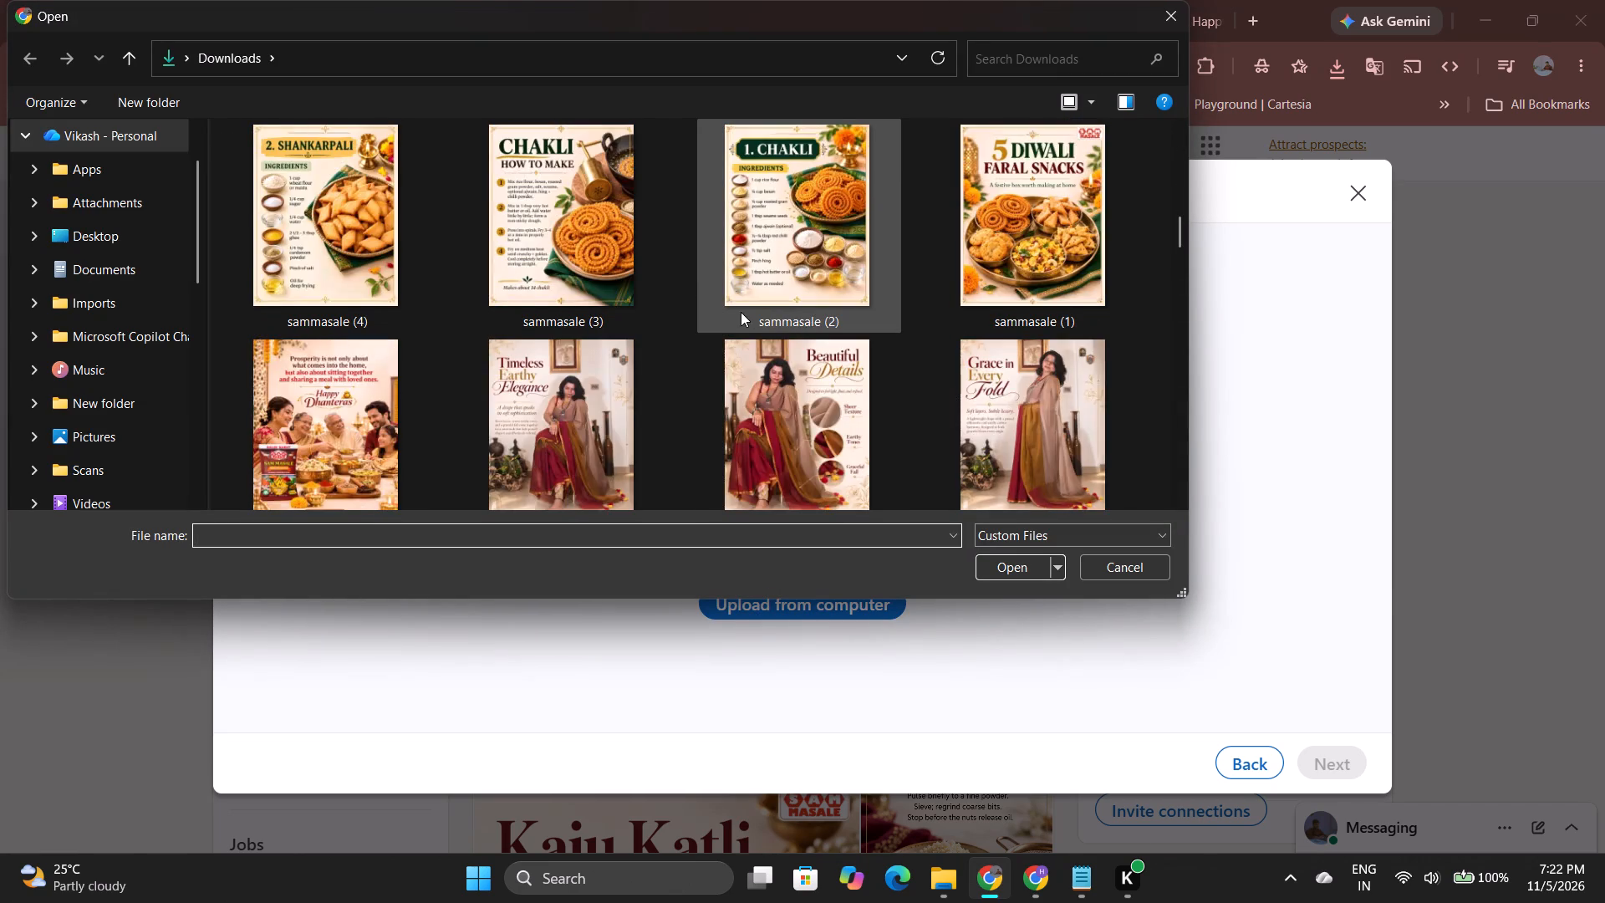
pyautogui.scroll(1, 741, 312)
pyautogui.scroll(-1, 888, 355)
pyautogui.click(1029, 356)
pyautogui.press('Return')
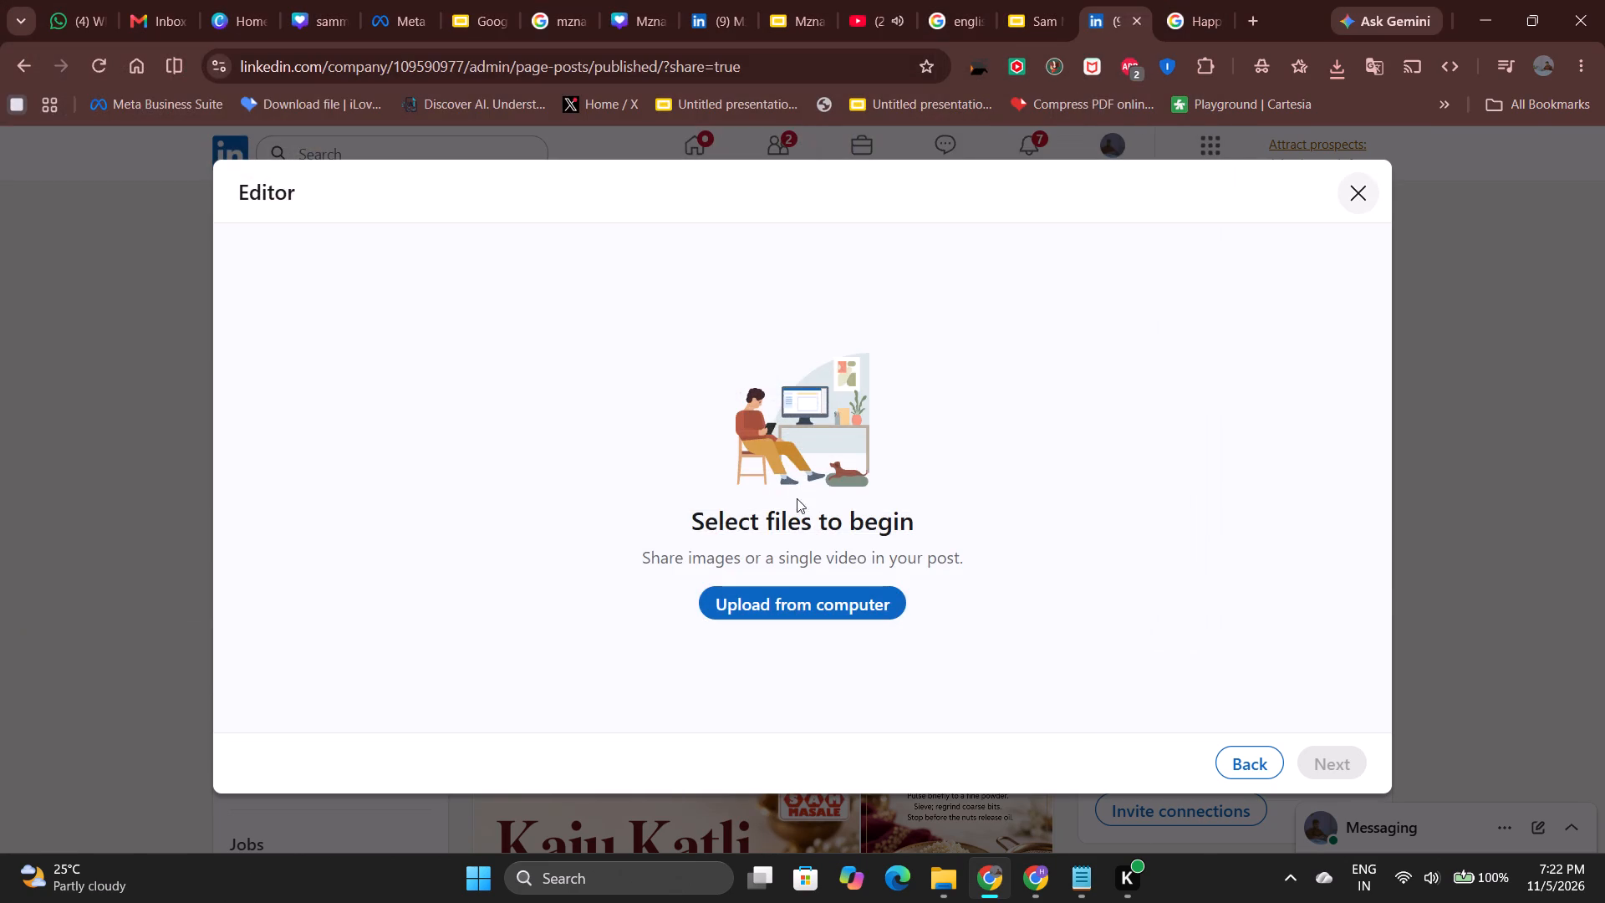
# Add the "1. Chakli" ingredients picture, sammasale (2), from Downloads as the post's second image.
pyautogui.click(1248, 696)
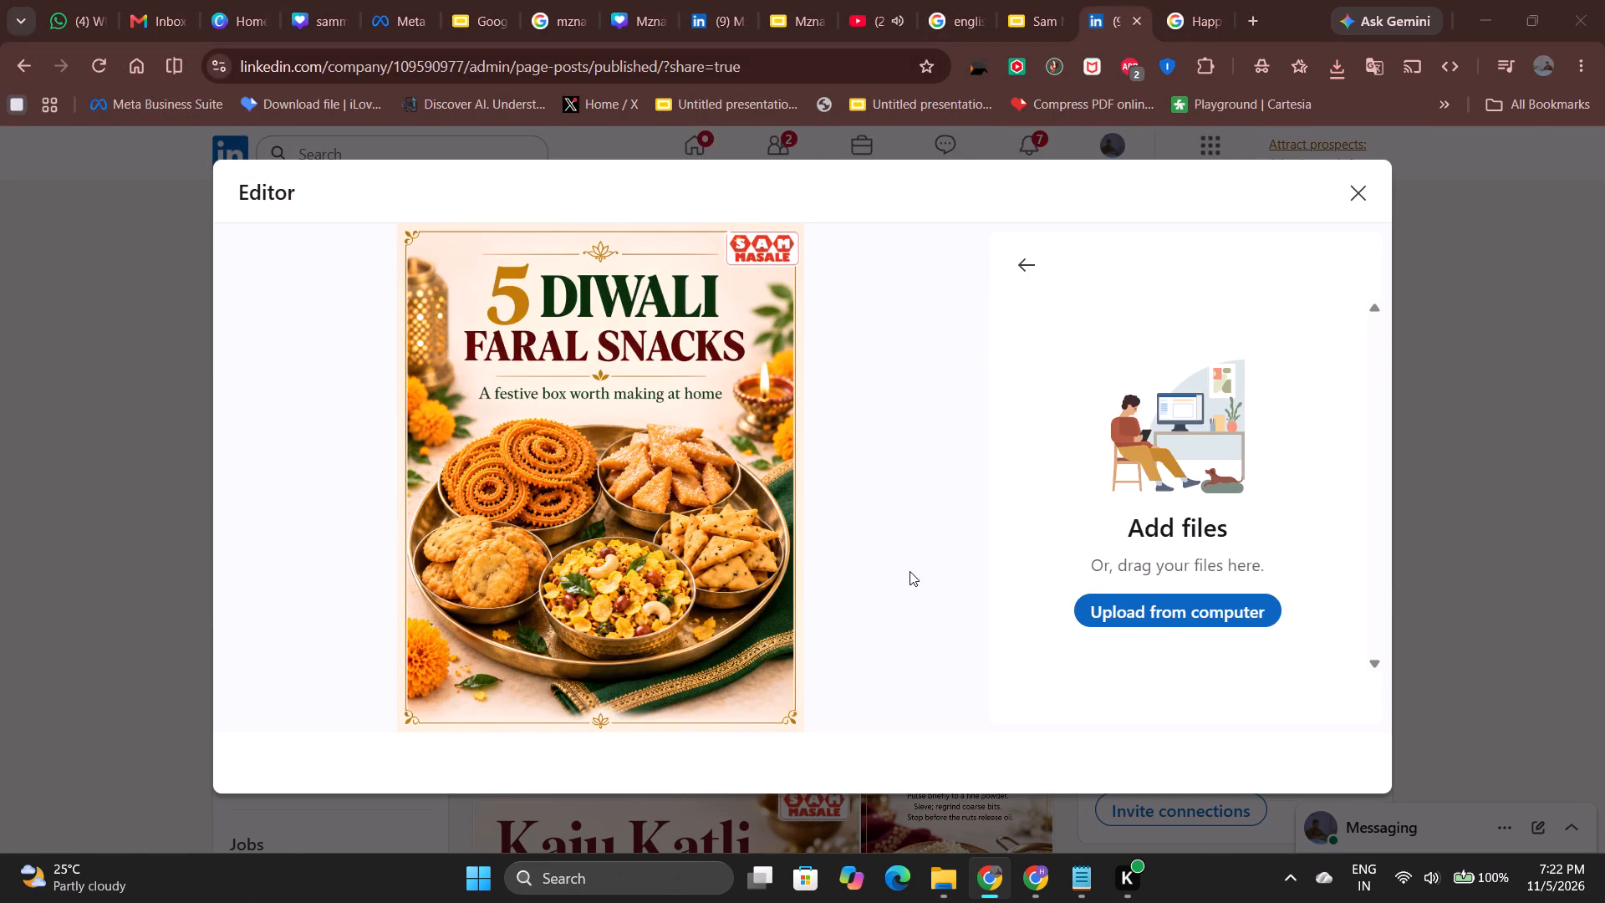
pyautogui.scroll(-1, 731, 384)
pyautogui.scroll(-4, 812, 444)
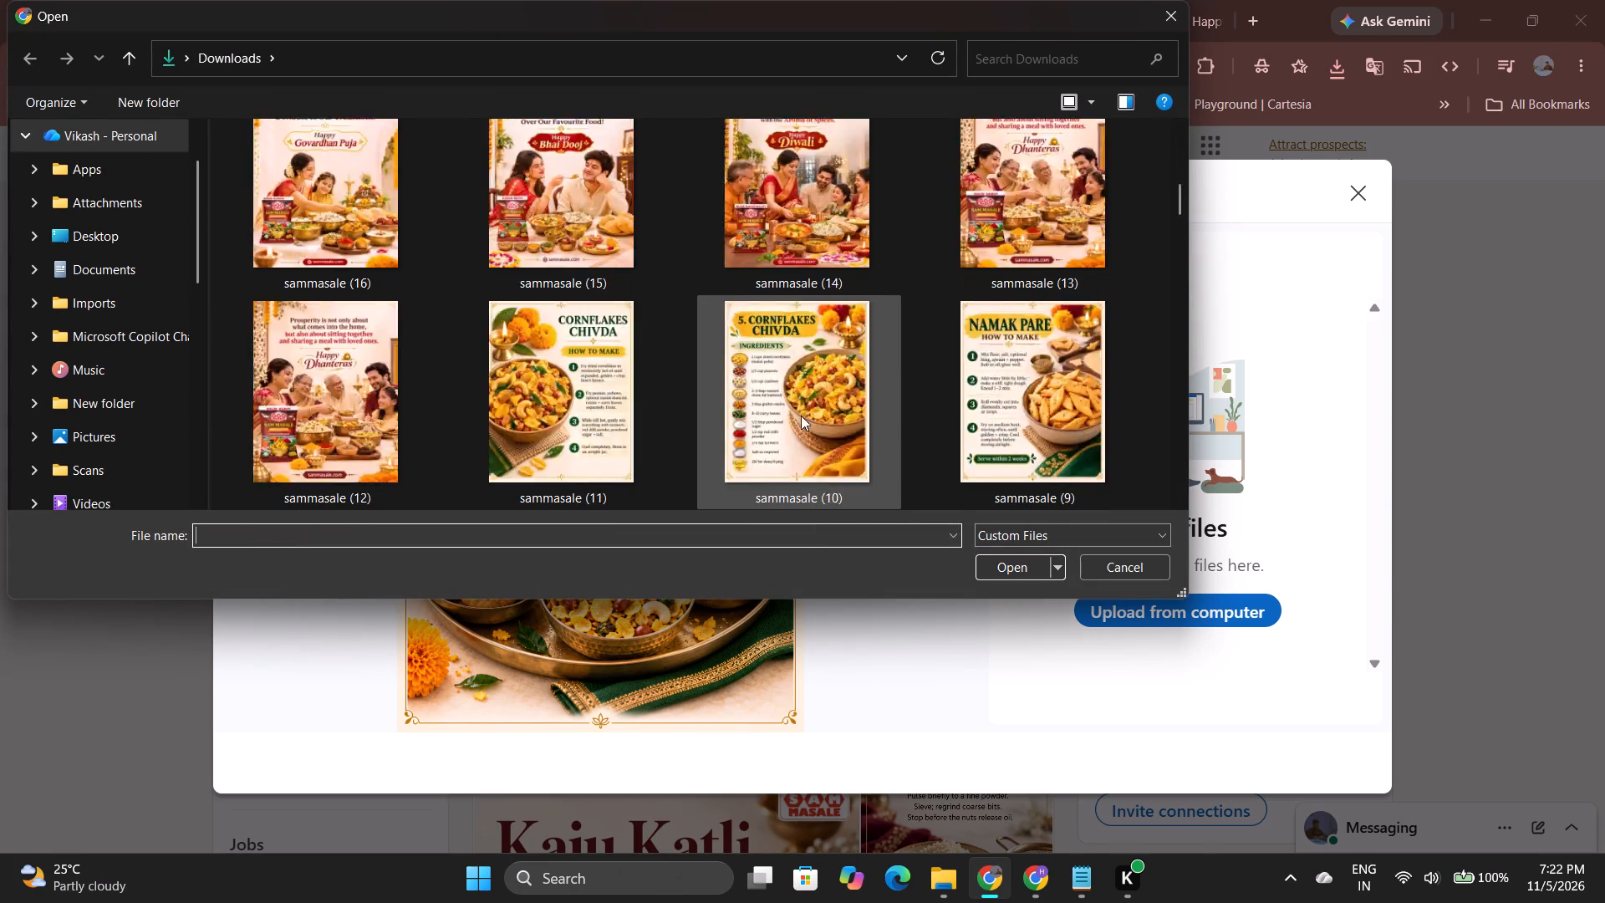
pyautogui.scroll(-1, 813, 341)
pyautogui.click(823, 363)
pyautogui.press('Return')
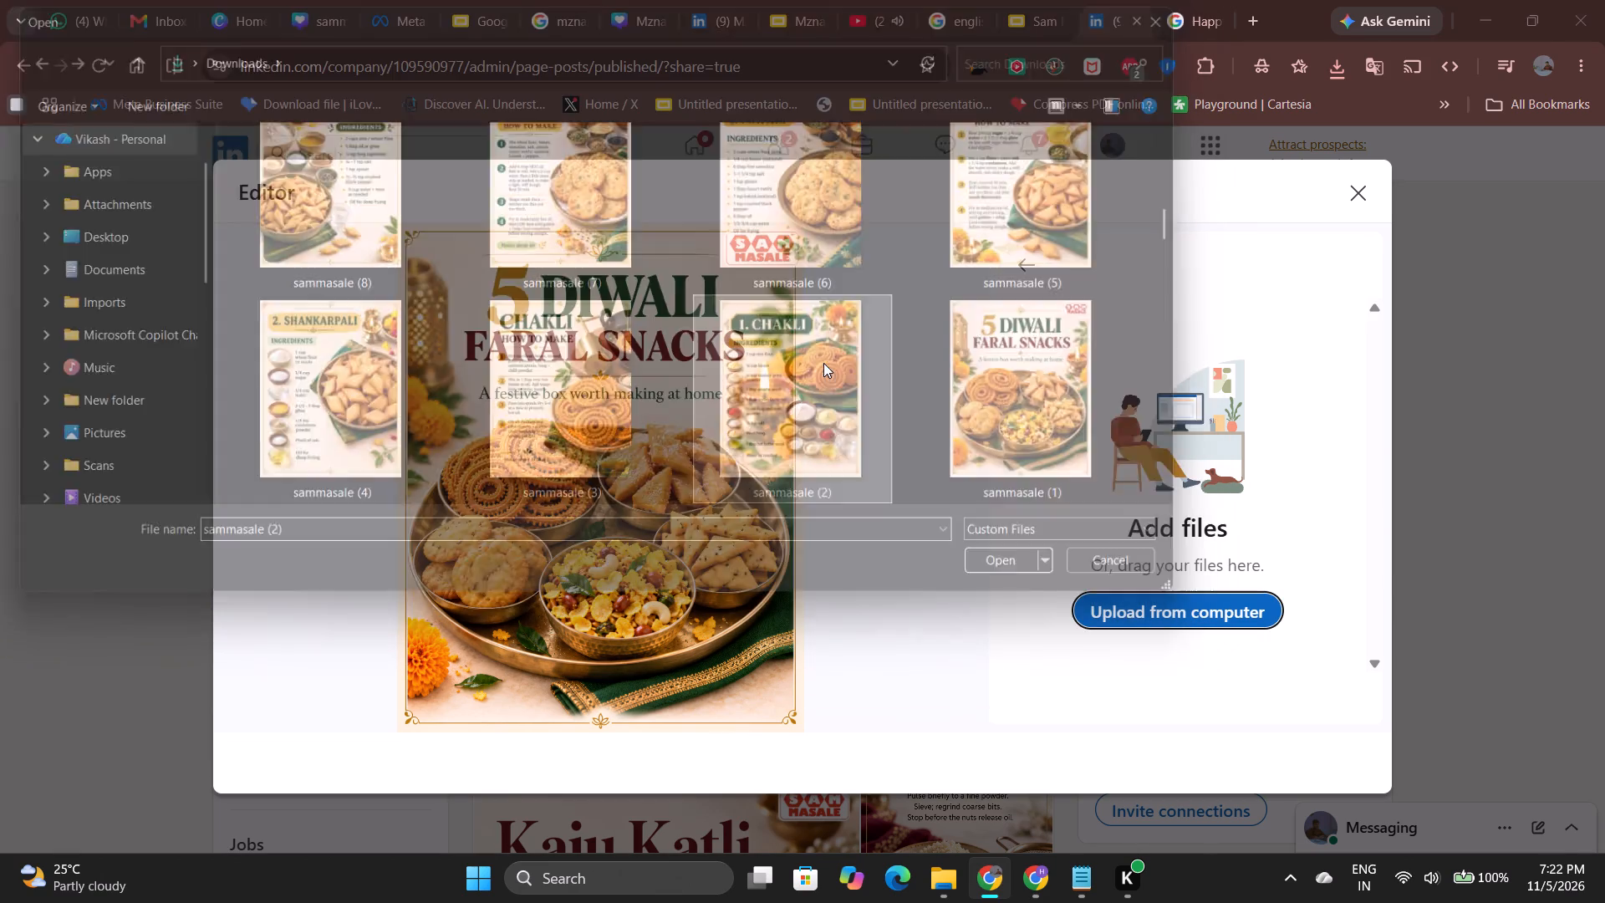
# Add the "Chakli How to Make" picture, sammasale (3), from Downloads as the post's third image.
pyautogui.click(1248, 672)
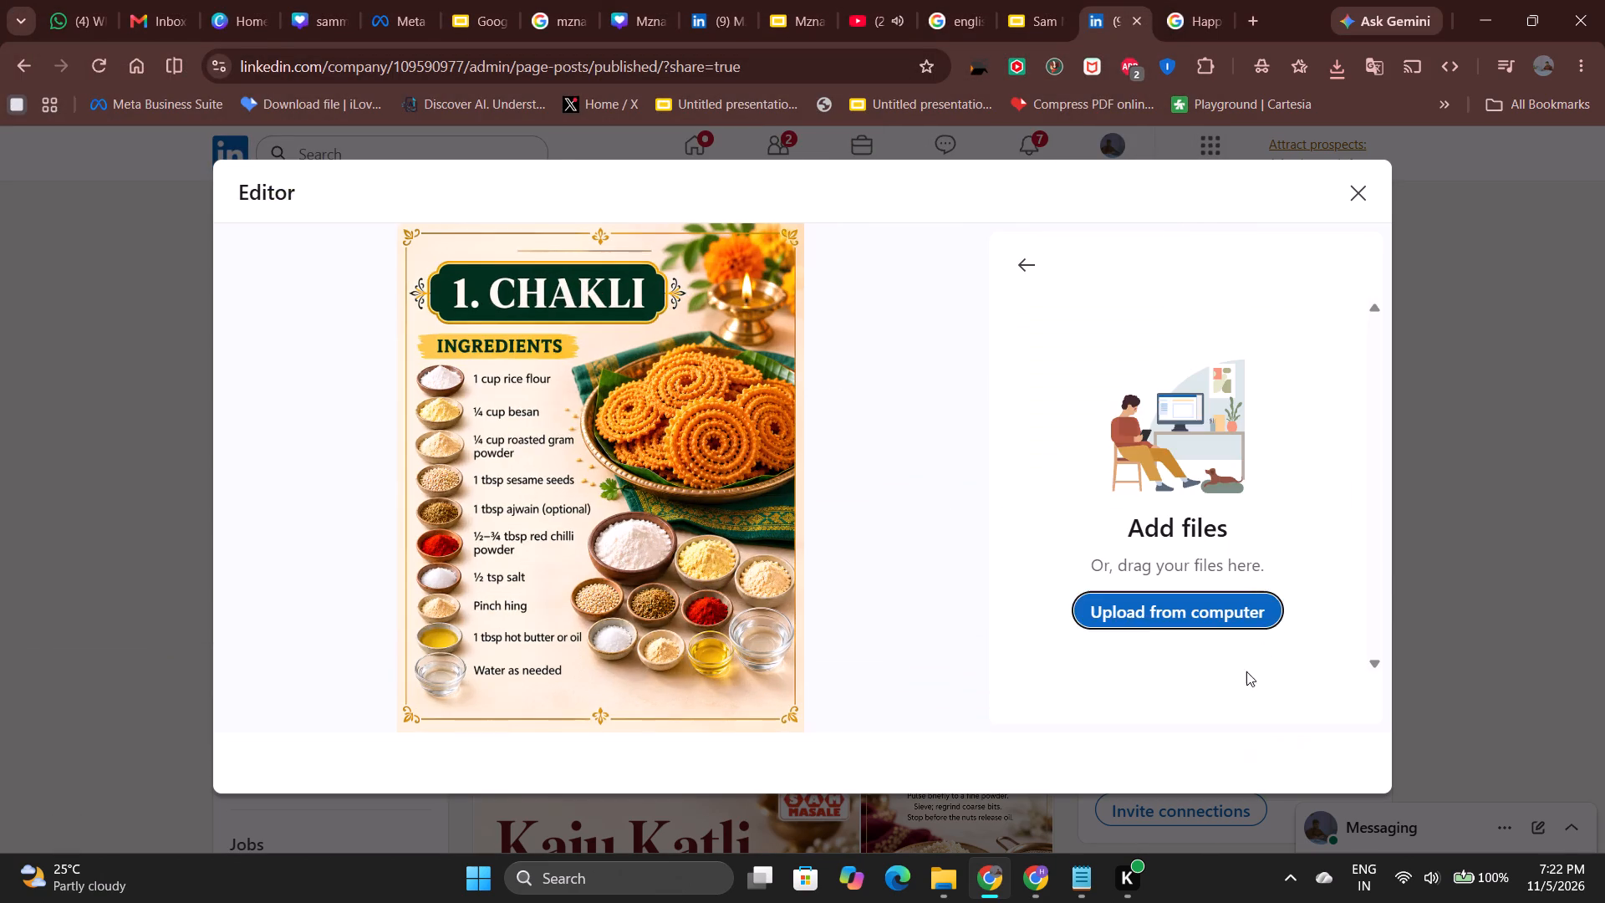
pyautogui.scroll(-6, 780, 346)
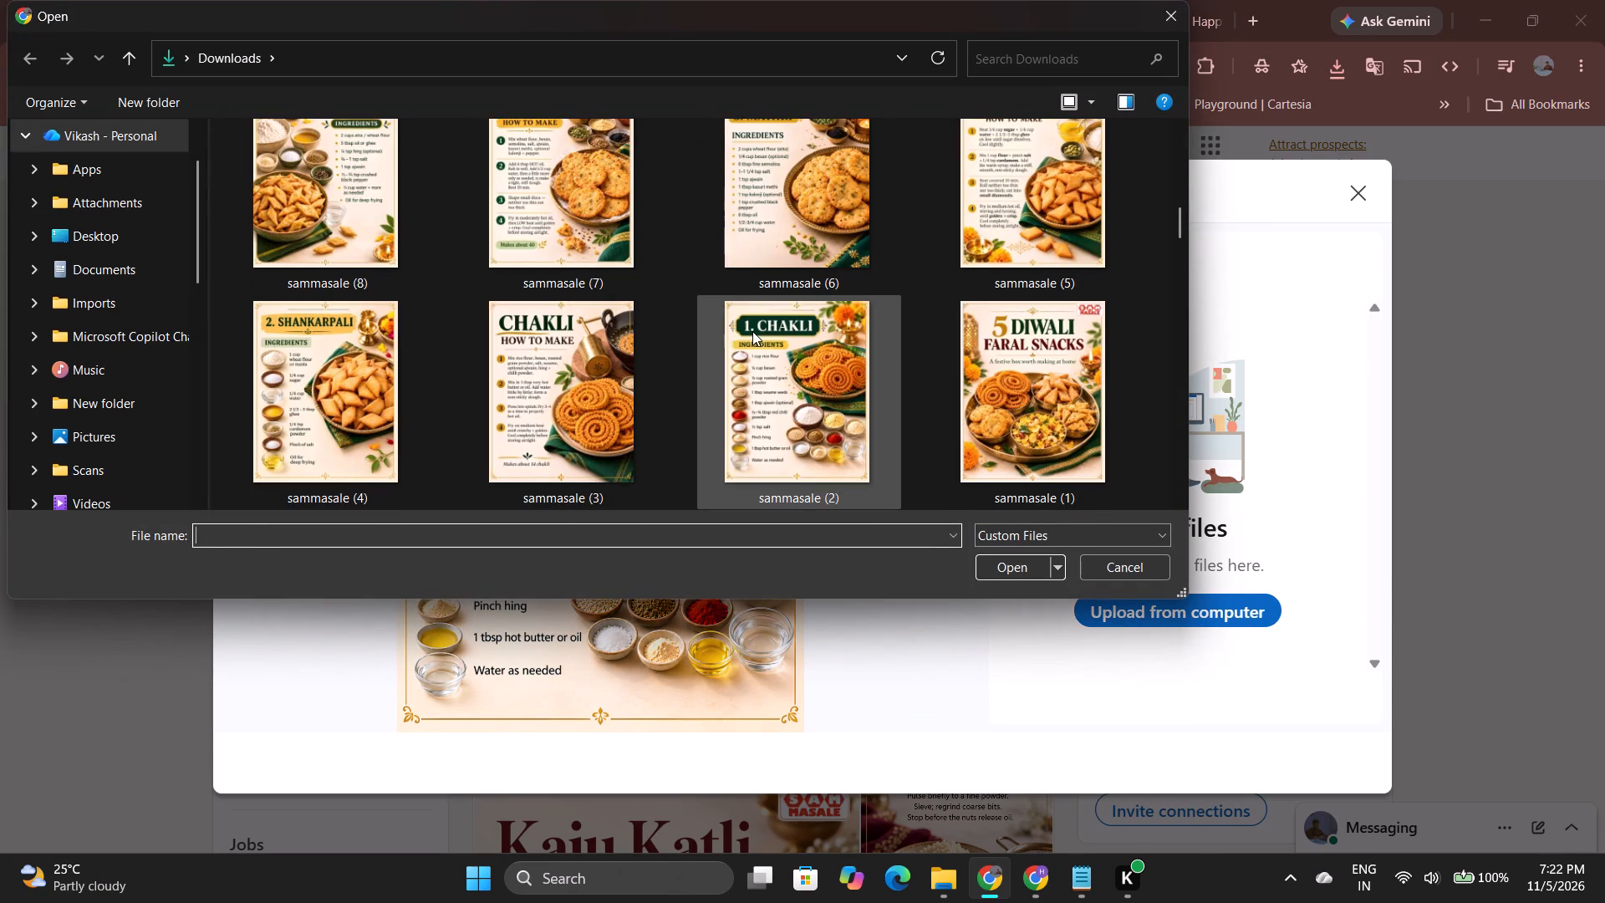
pyautogui.click(626, 335)
pyautogui.press('Return')
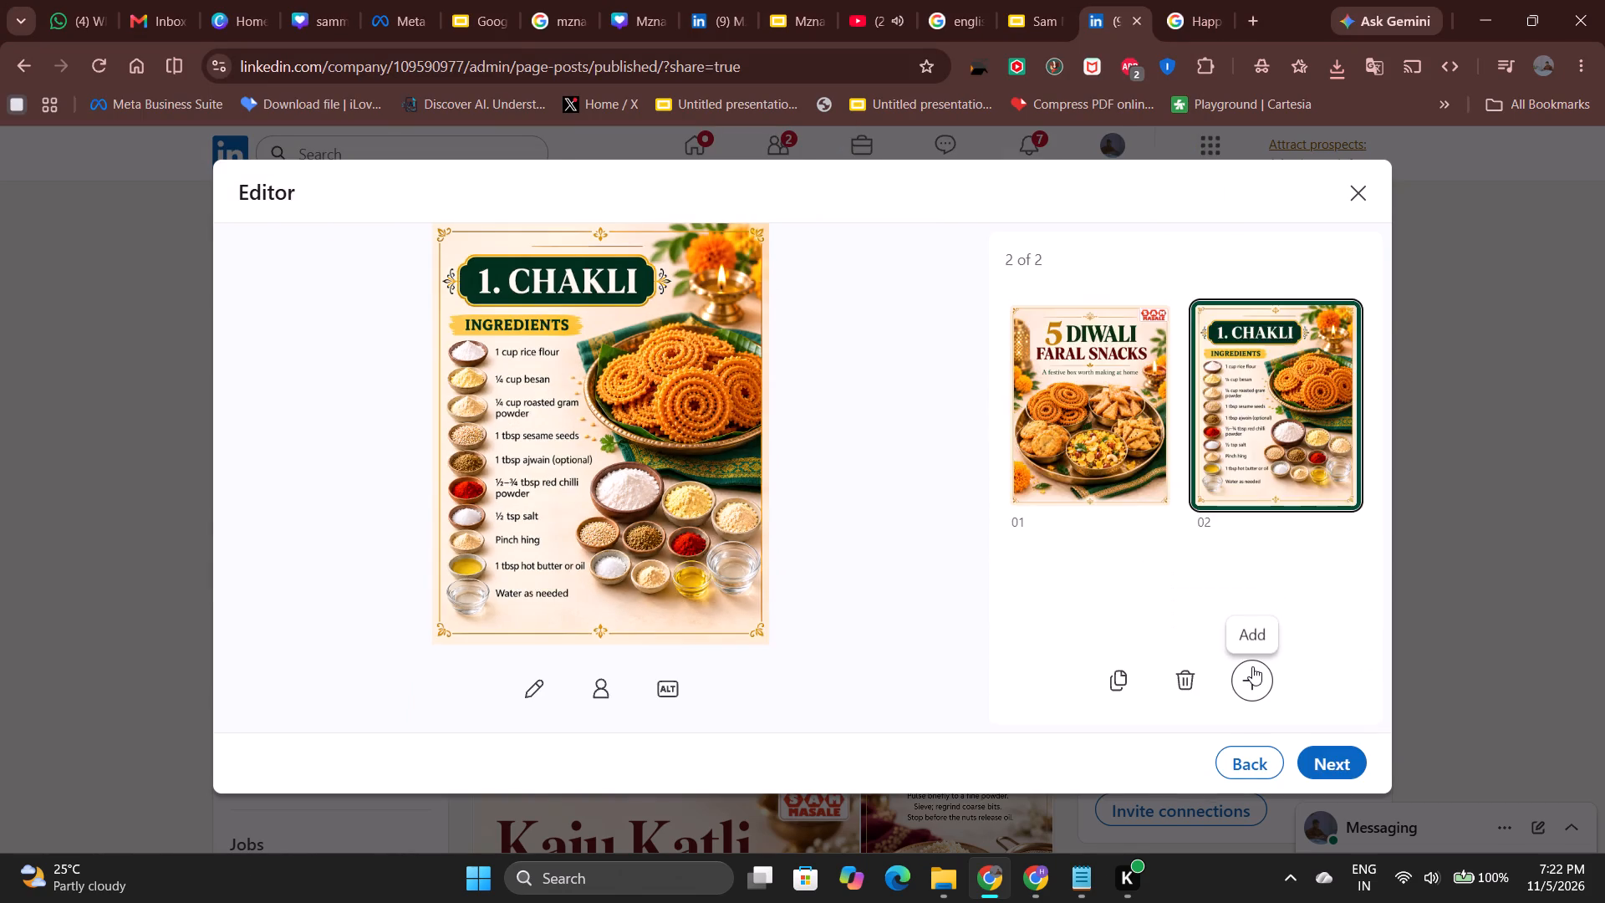
# Add the "2. Shankarpali" ingredients picture, sammasale (4), from Downloads as the post's fourth image.
pyautogui.click(1252, 666)
pyautogui.scroll(-8, 553, 355)
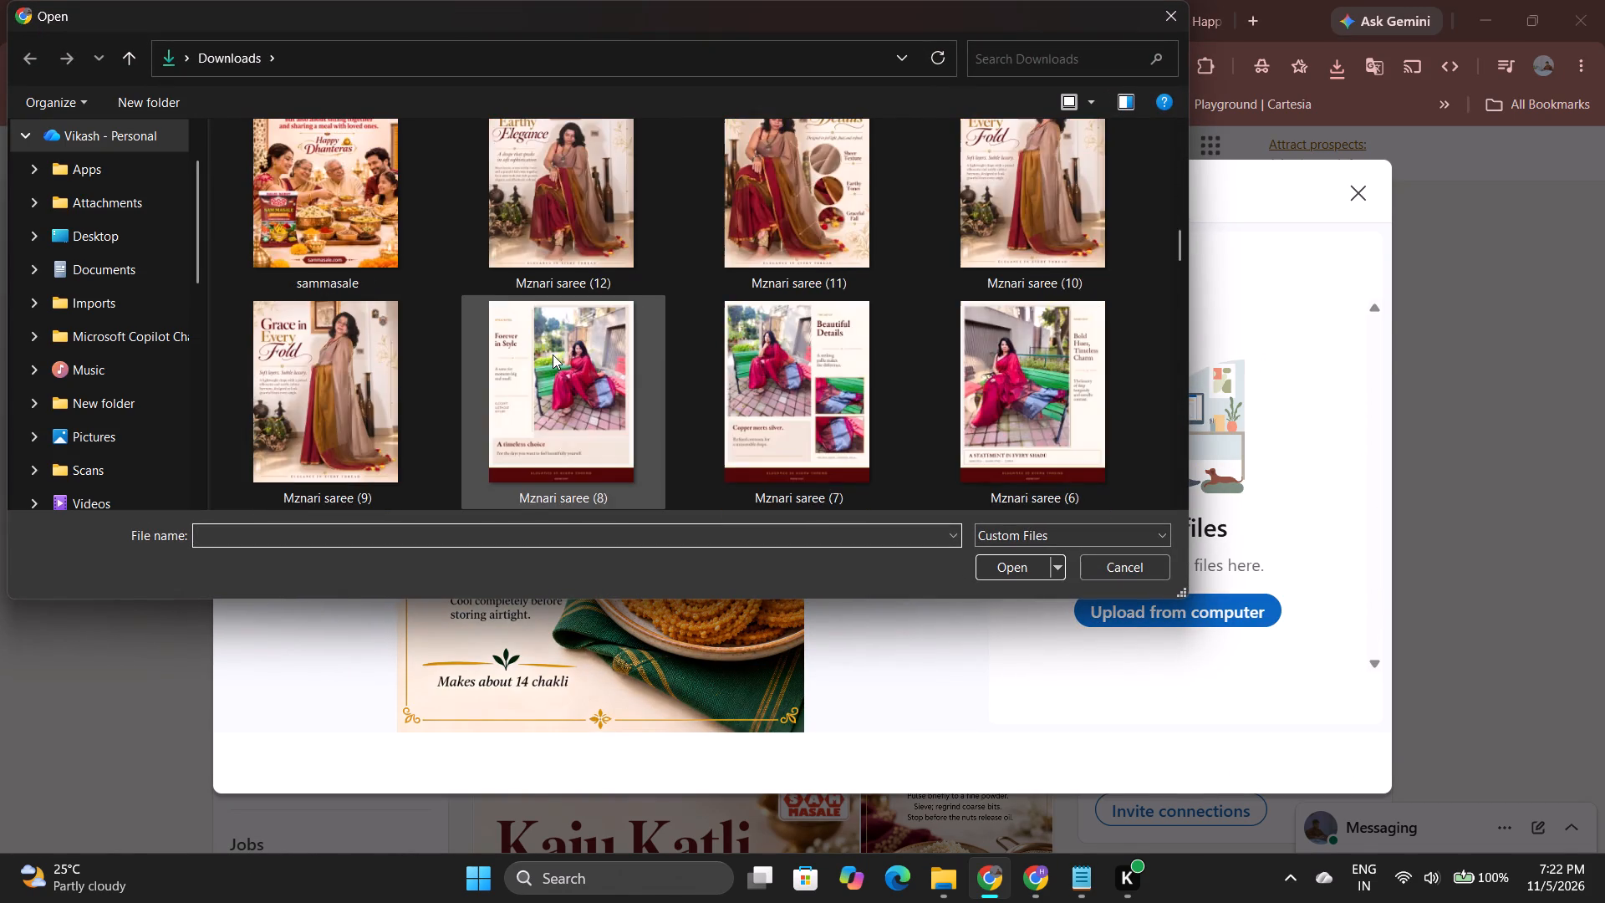
pyautogui.scroll(-4, 557, 351)
pyautogui.scroll(7, 621, 346)
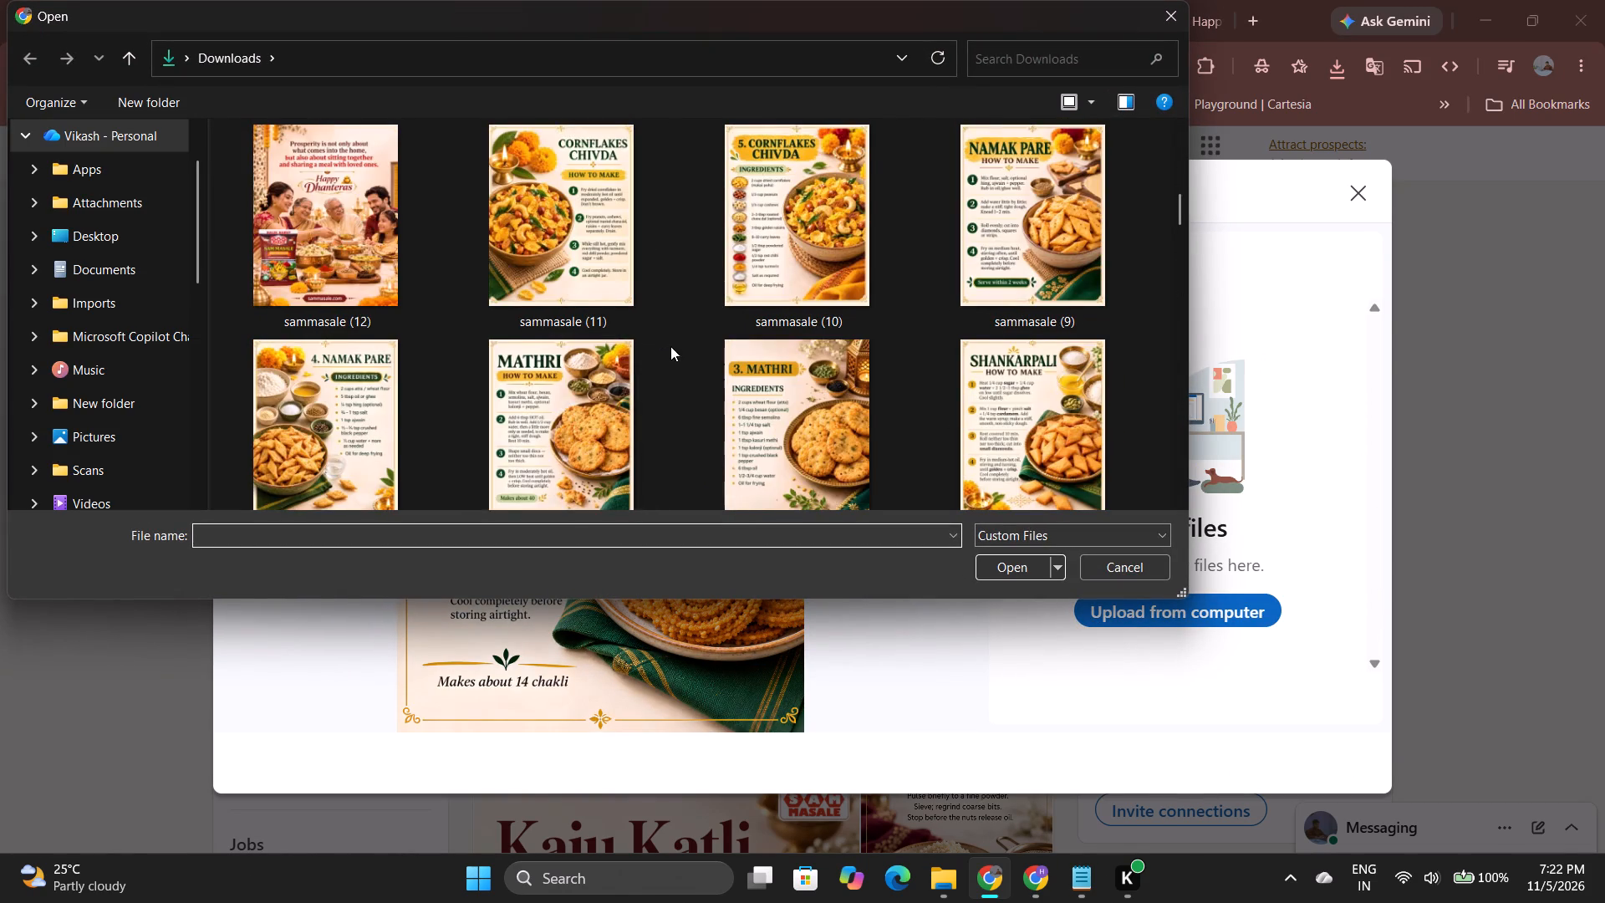
pyautogui.scroll(-2, 674, 349)
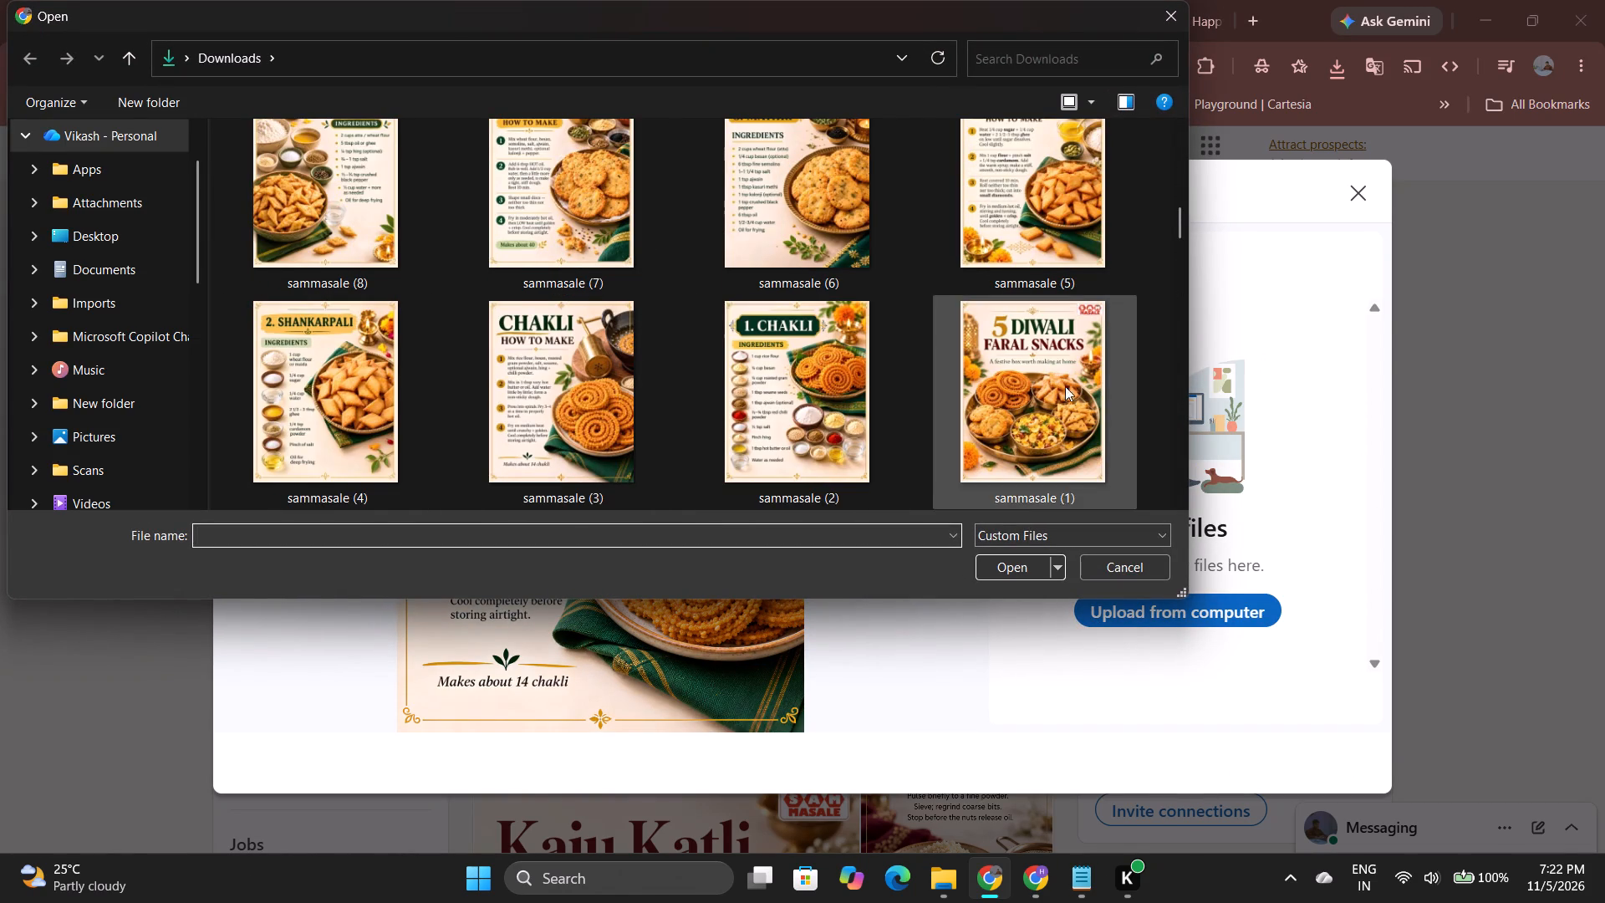
pyautogui.click(303, 396)
pyautogui.press('Return')
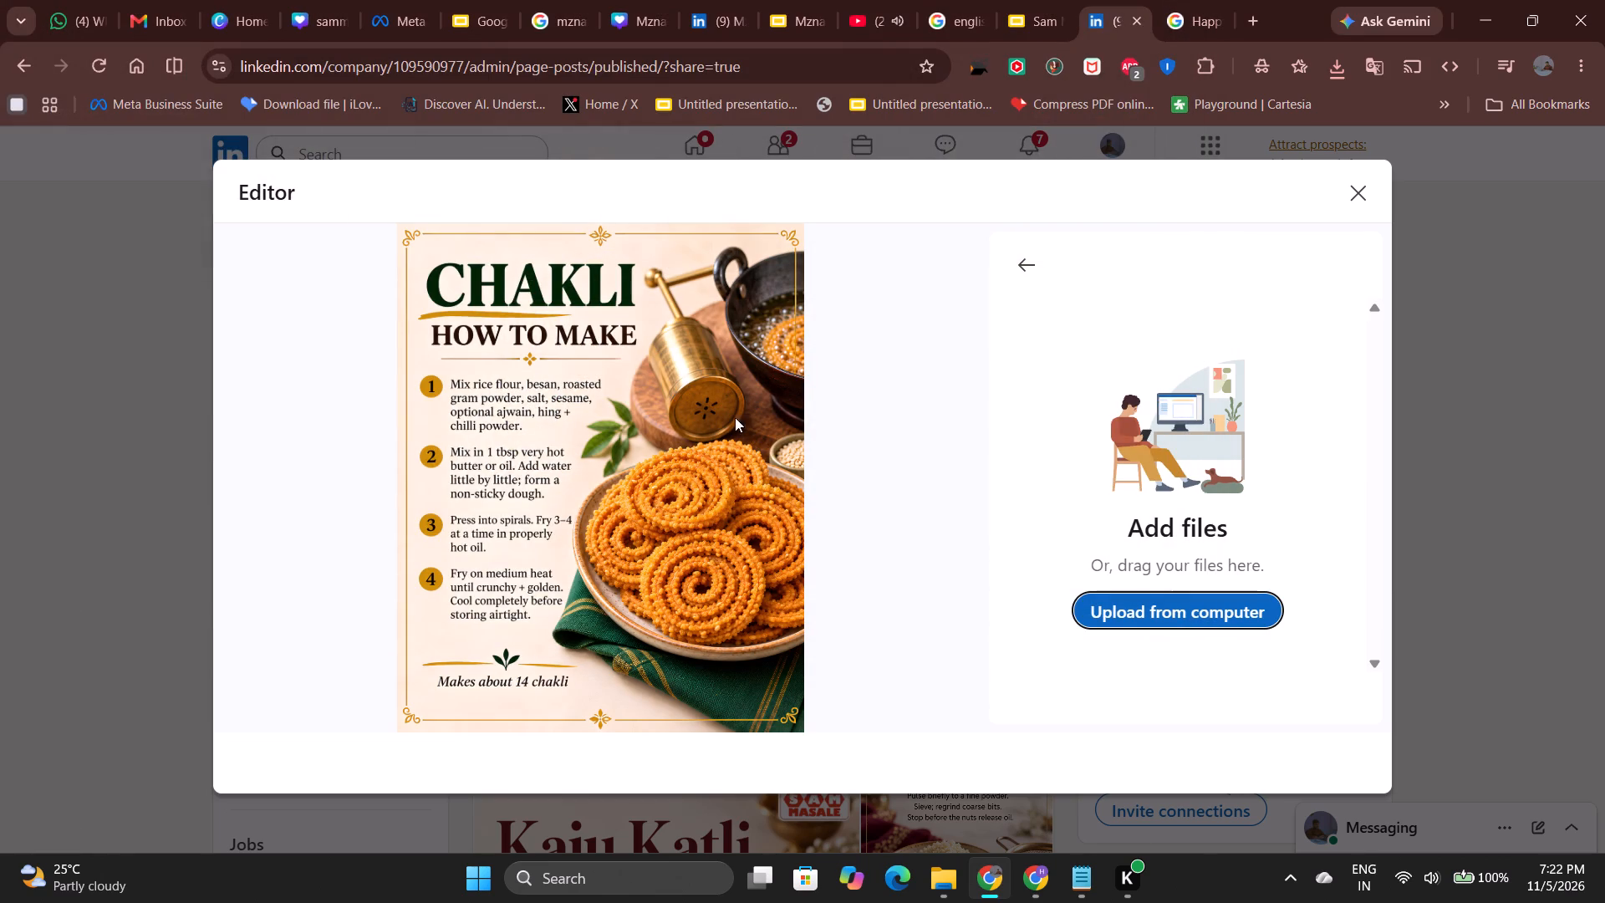
pyautogui.scroll(1, 1185, 402)
pyautogui.scroll(-2, 1185, 402)
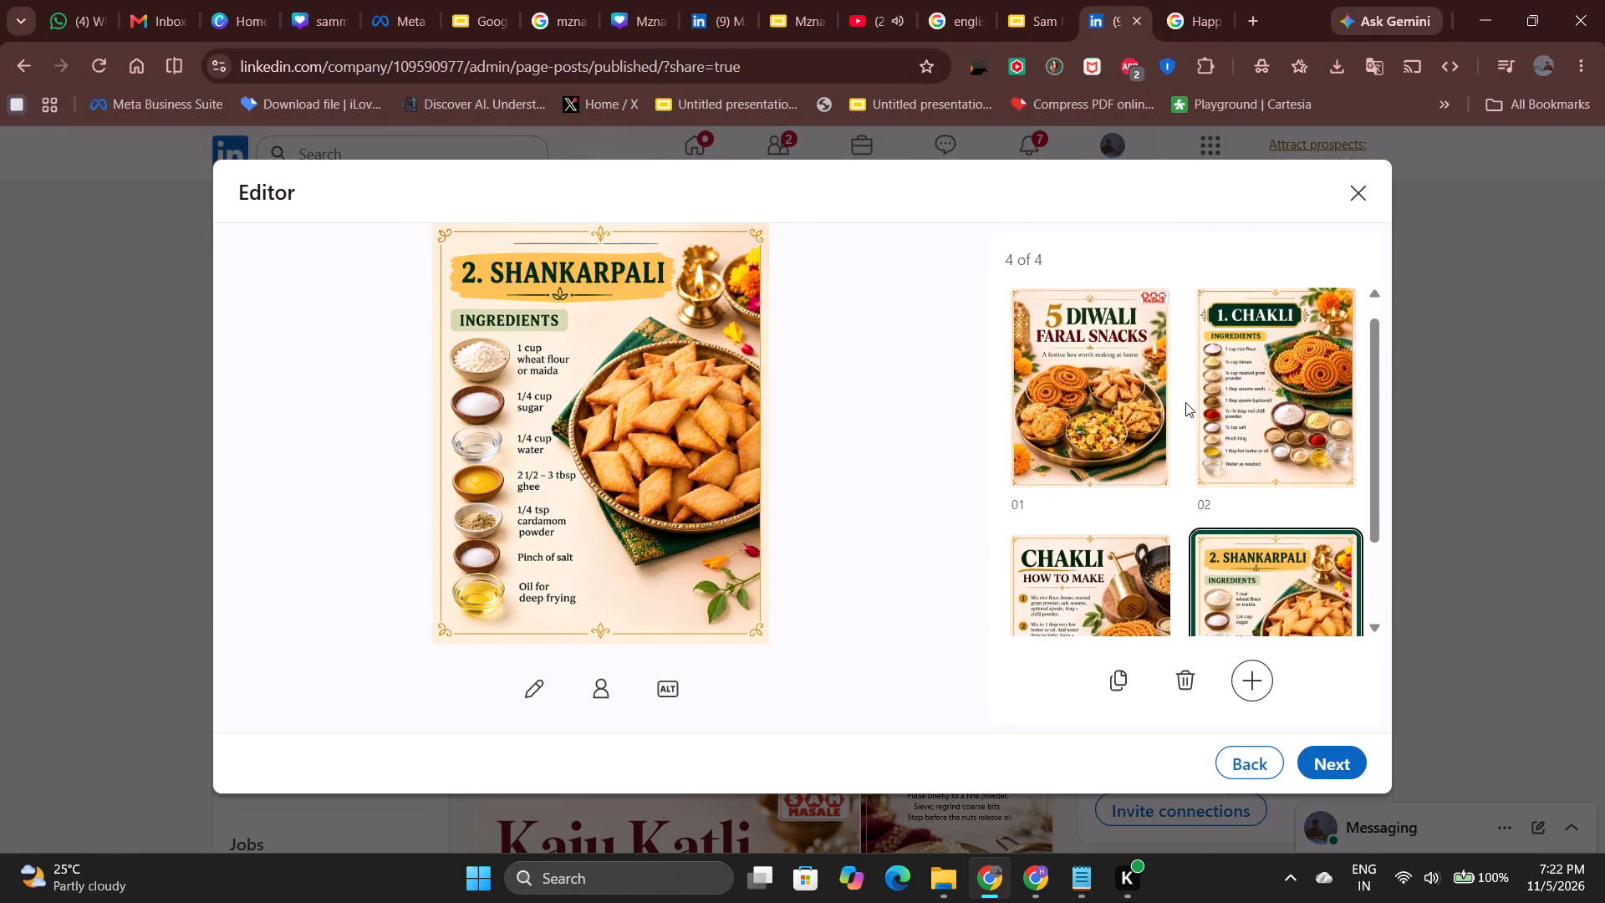
# Add the "Shankarpali How to Make" picture, sammasale (5), from Downloads as the post's fifth image.
pyautogui.click(1257, 684)
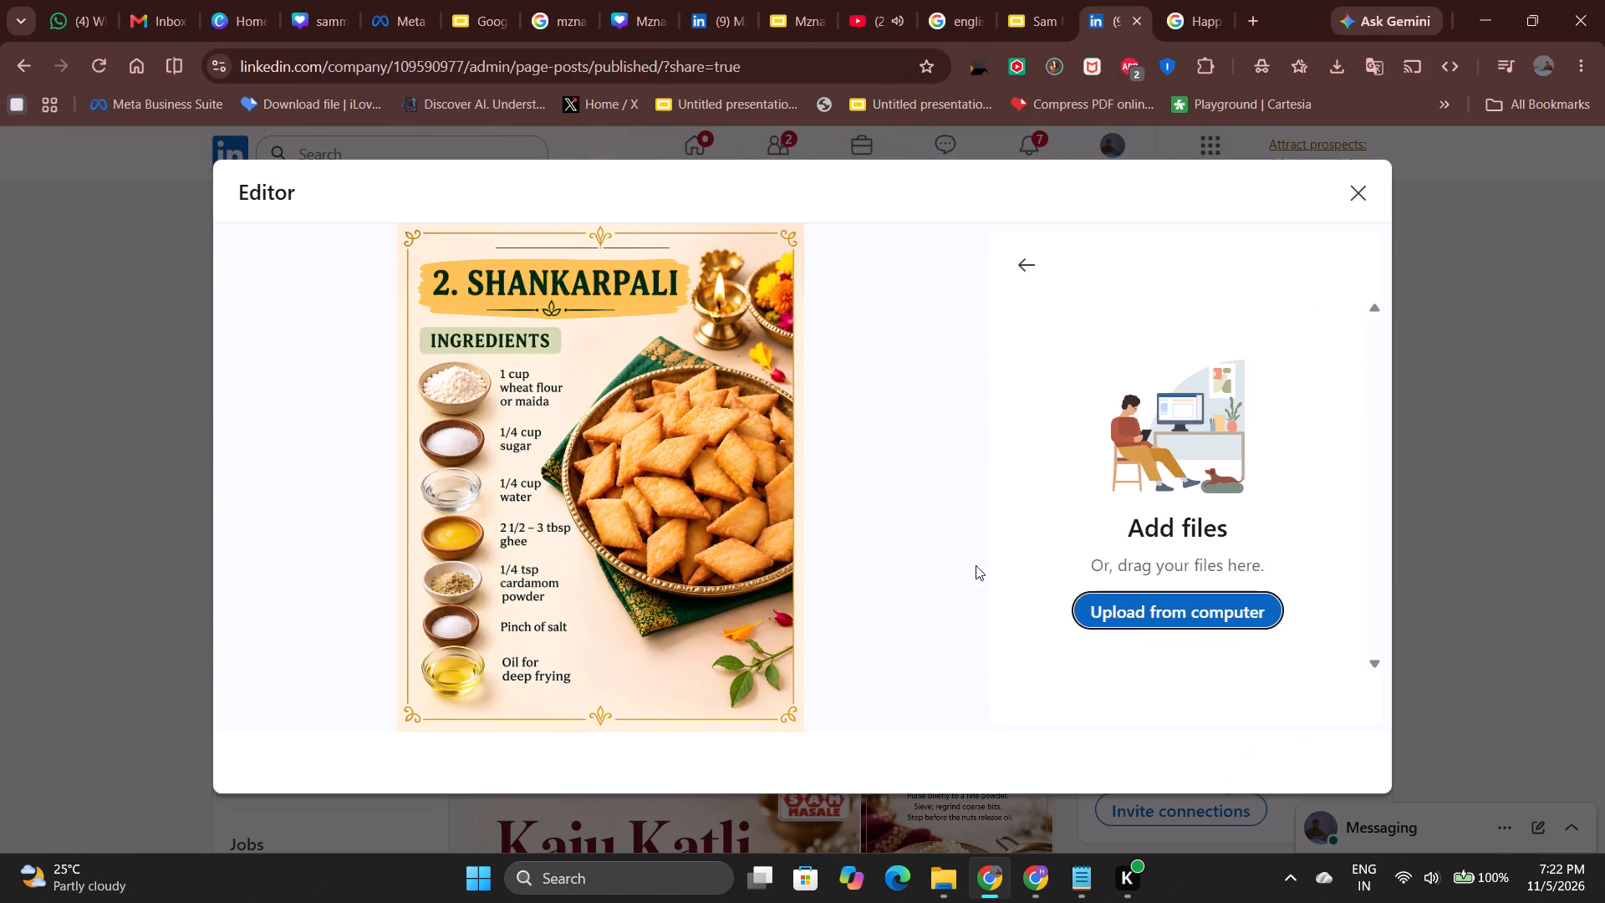
pyautogui.scroll(-3, 594, 279)
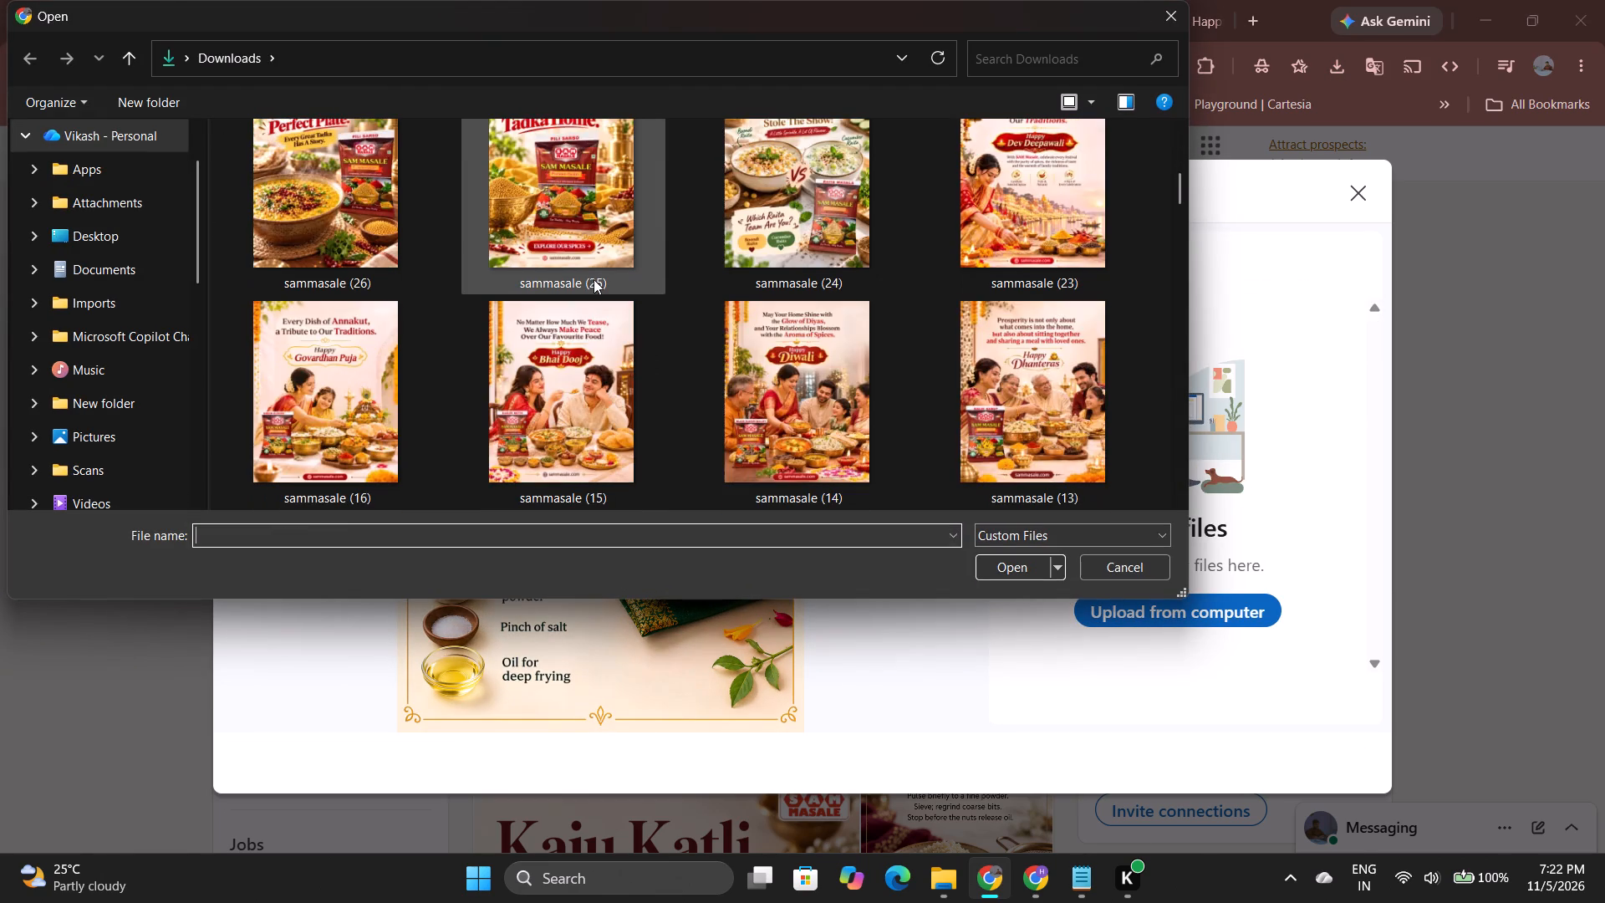
pyautogui.scroll(-2, 594, 279)
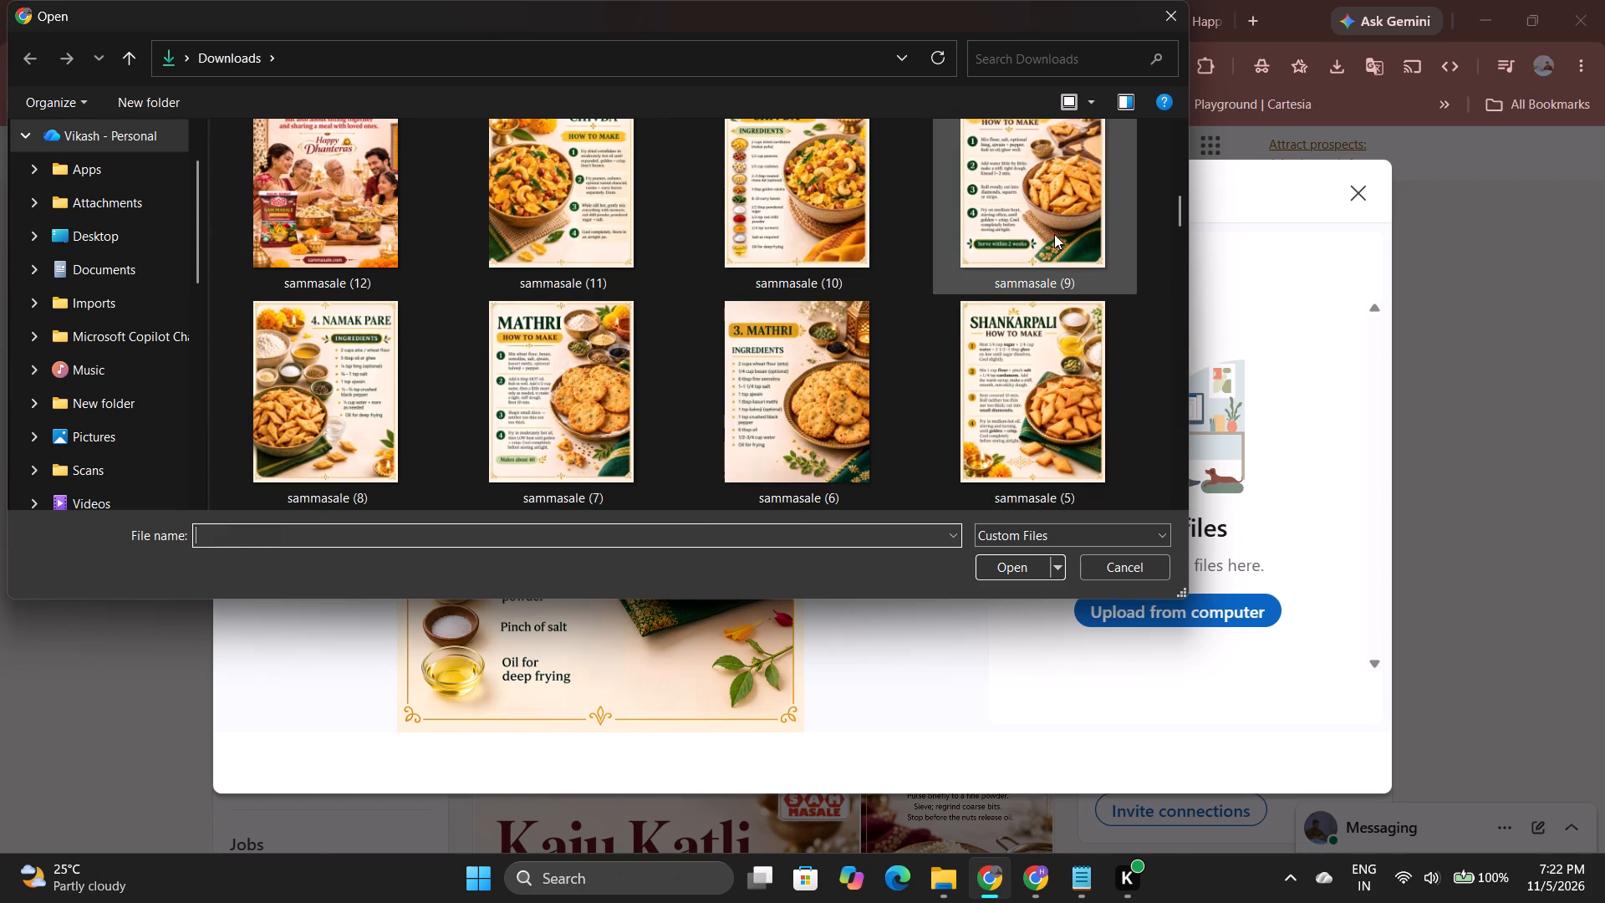
pyautogui.click(1054, 234)
pyautogui.scroll(-1, 725, 325)
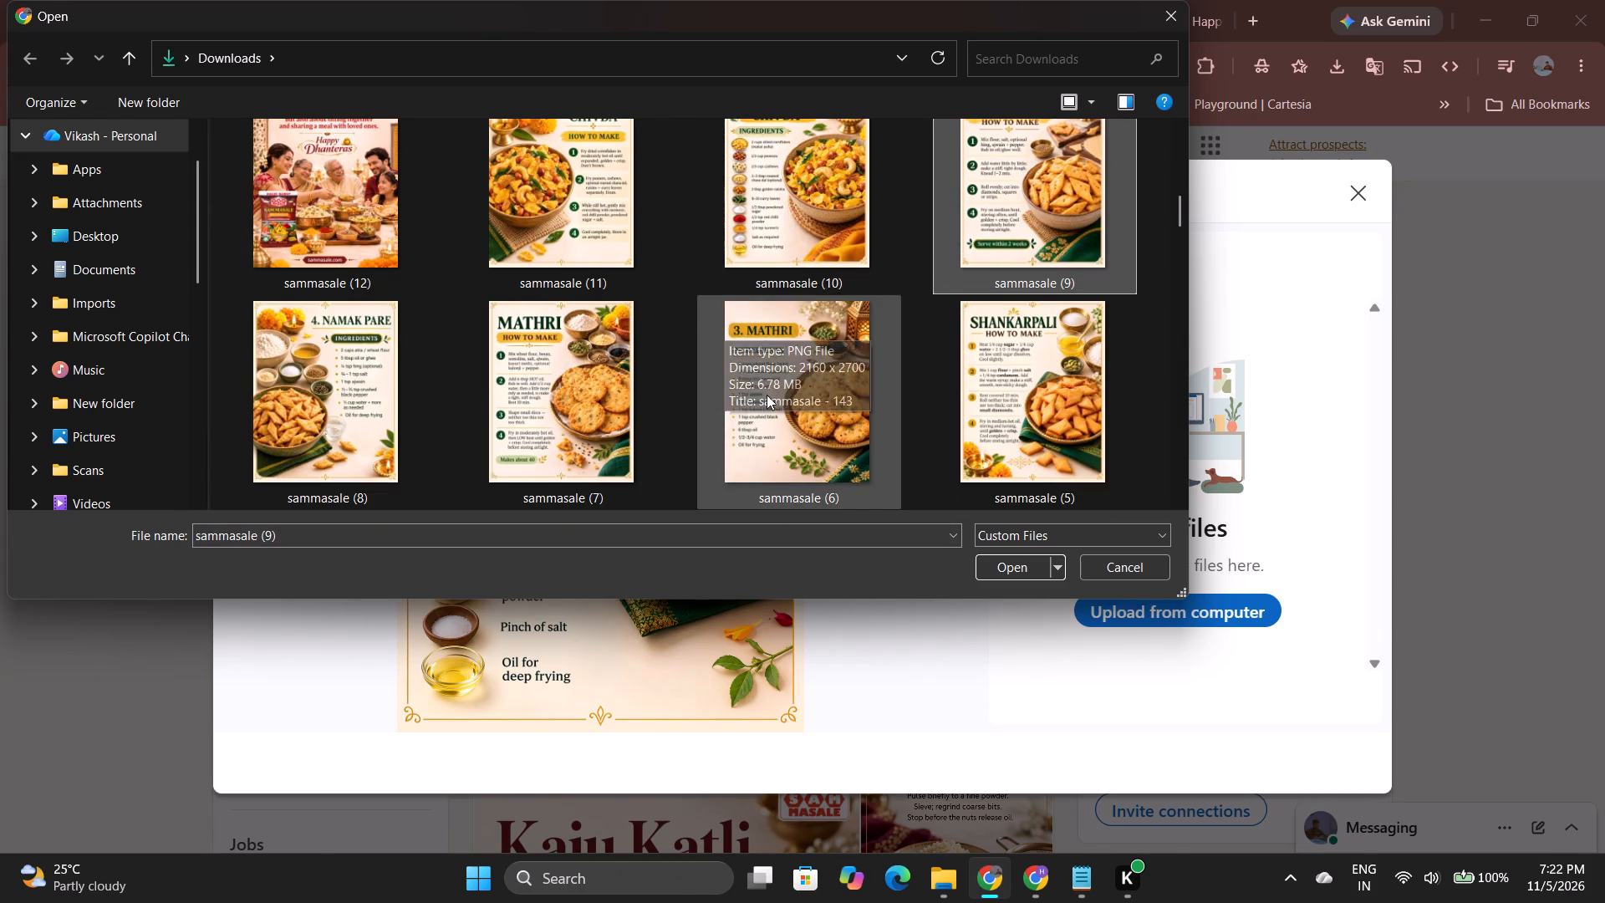
pyautogui.scroll(-1, 645, 370)
pyautogui.click(1030, 231)
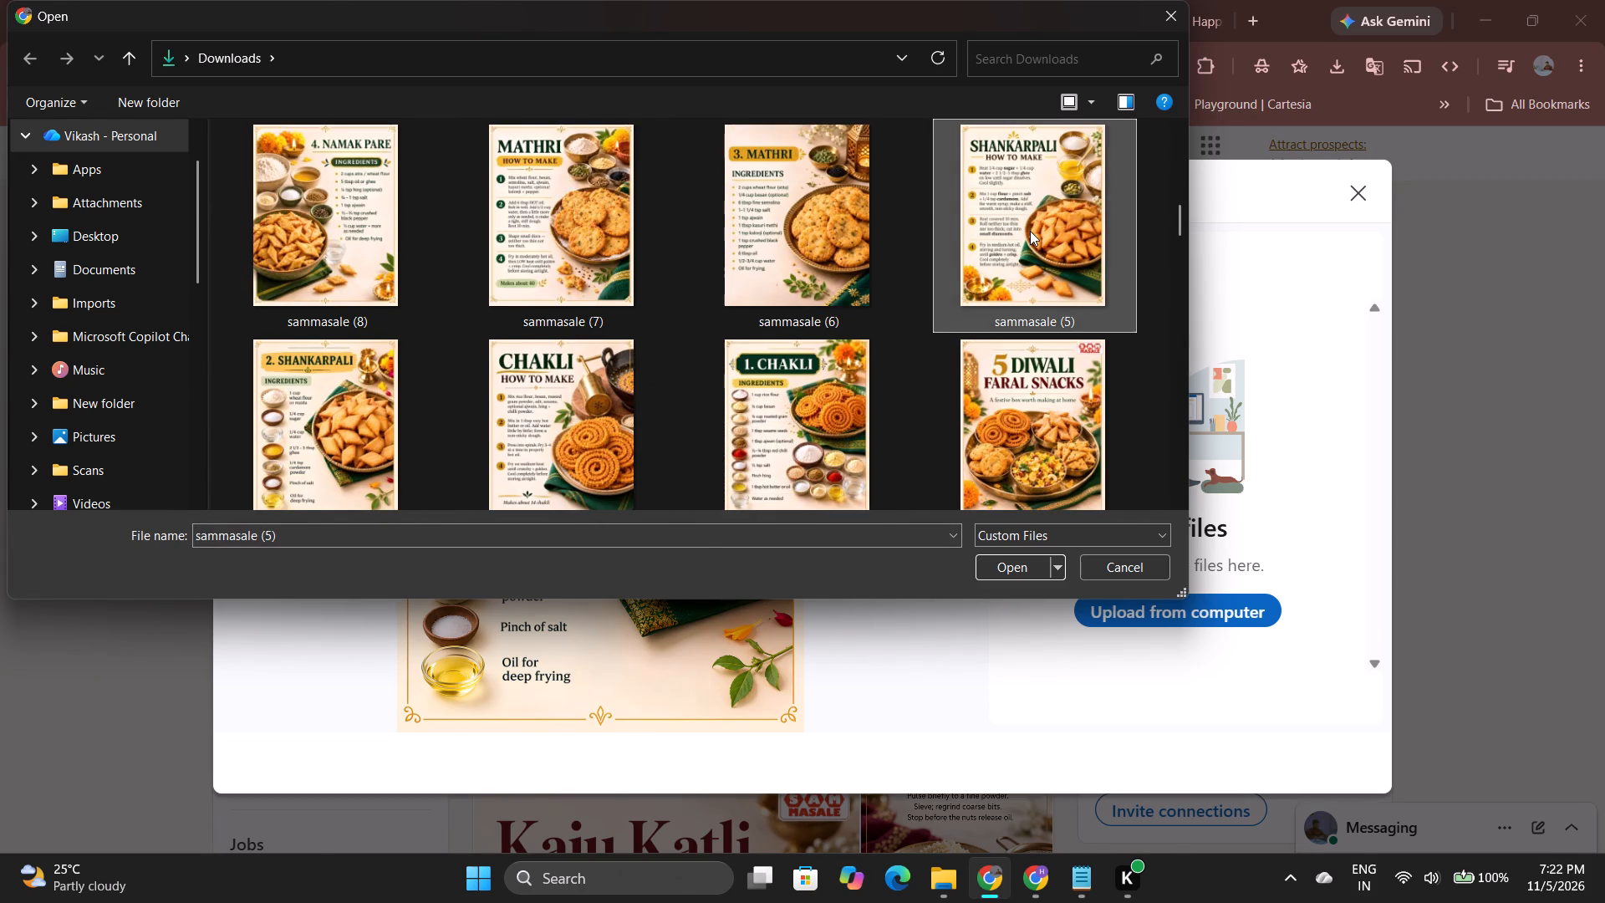
pyautogui.press('Return')
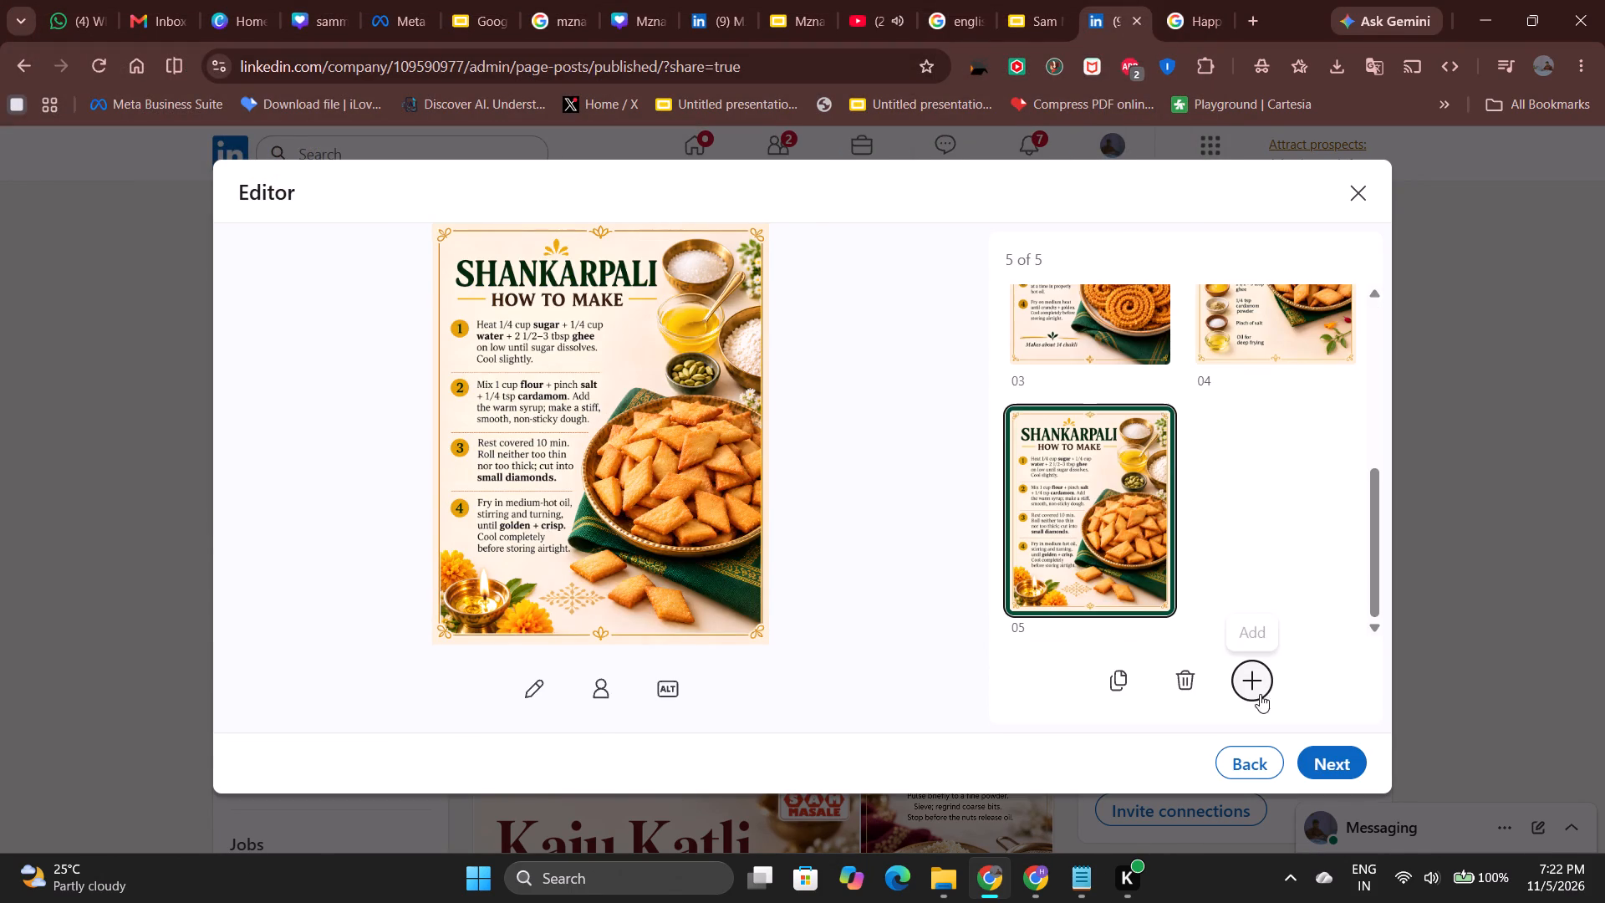
# Add the "3. Mathri" ingredients picture, sammasale (6), from Downloads as the post's sixth image.
pyautogui.click(1252, 686)
pyautogui.scroll(-3, 686, 397)
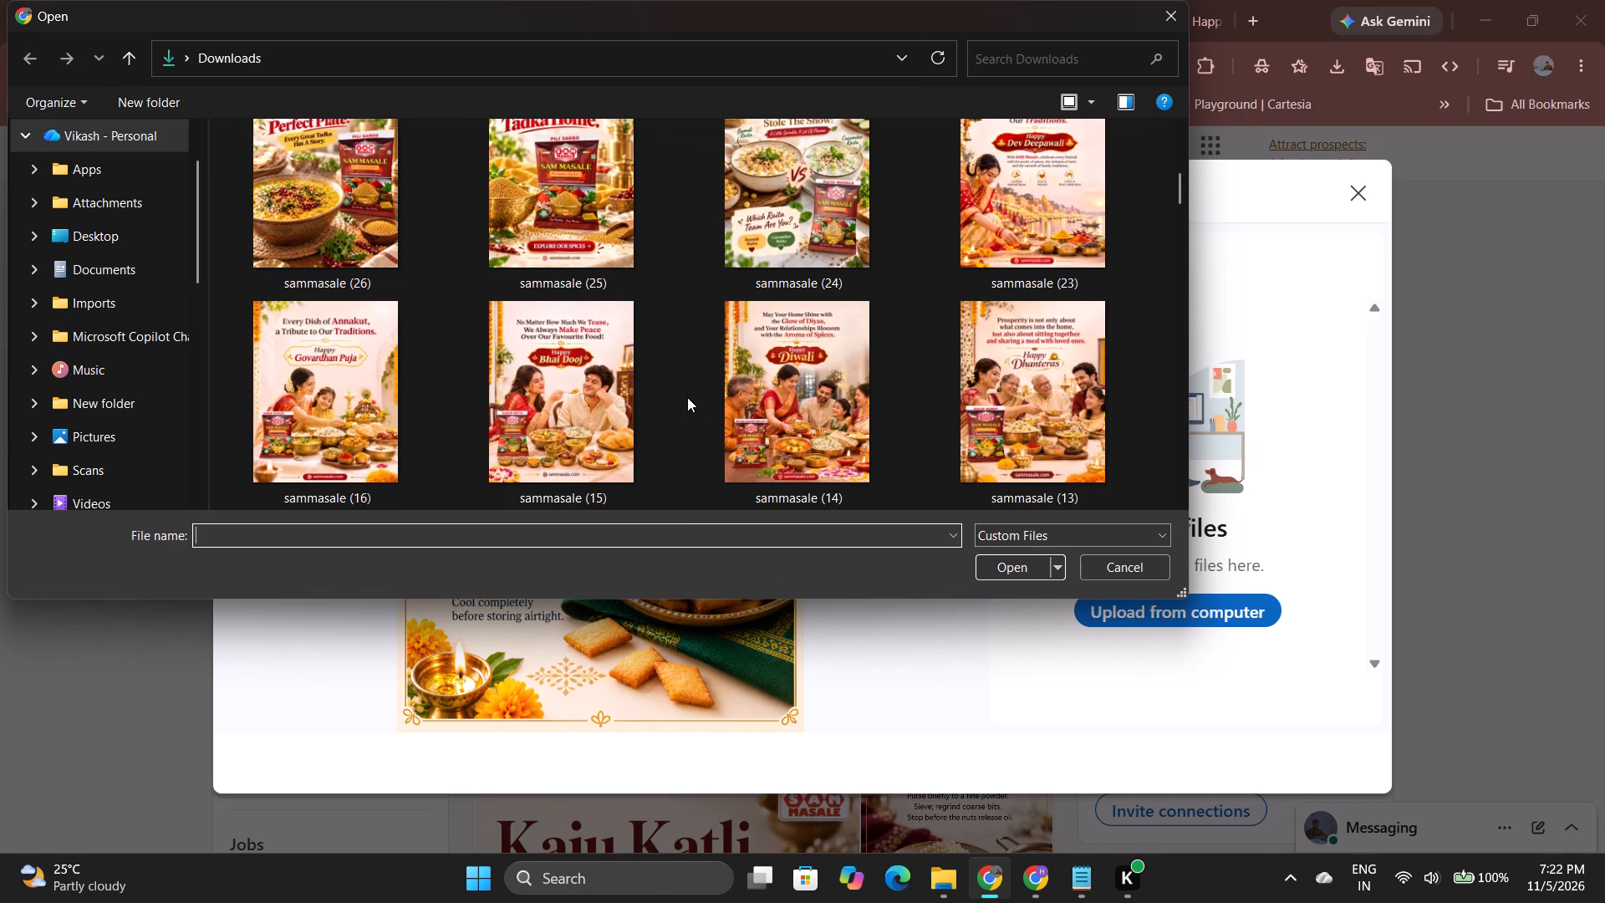
pyautogui.scroll(-3, 693, 397)
pyautogui.scroll(-2, 757, 344)
pyautogui.scroll(3, 785, 288)
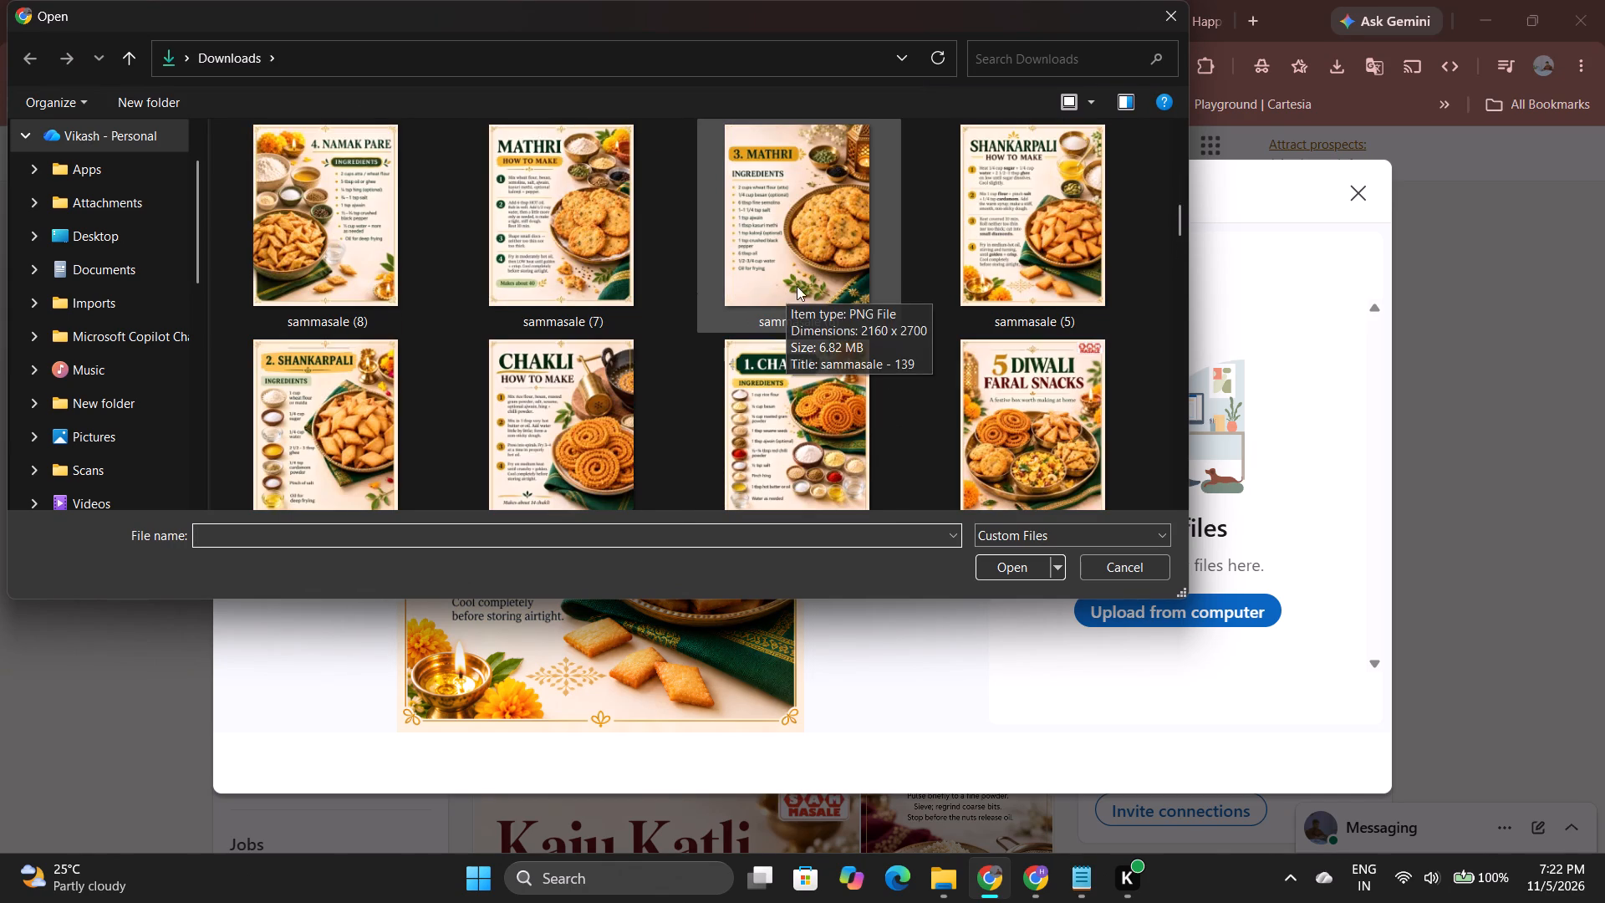
pyautogui.click(808, 201)
pyautogui.press('Return')
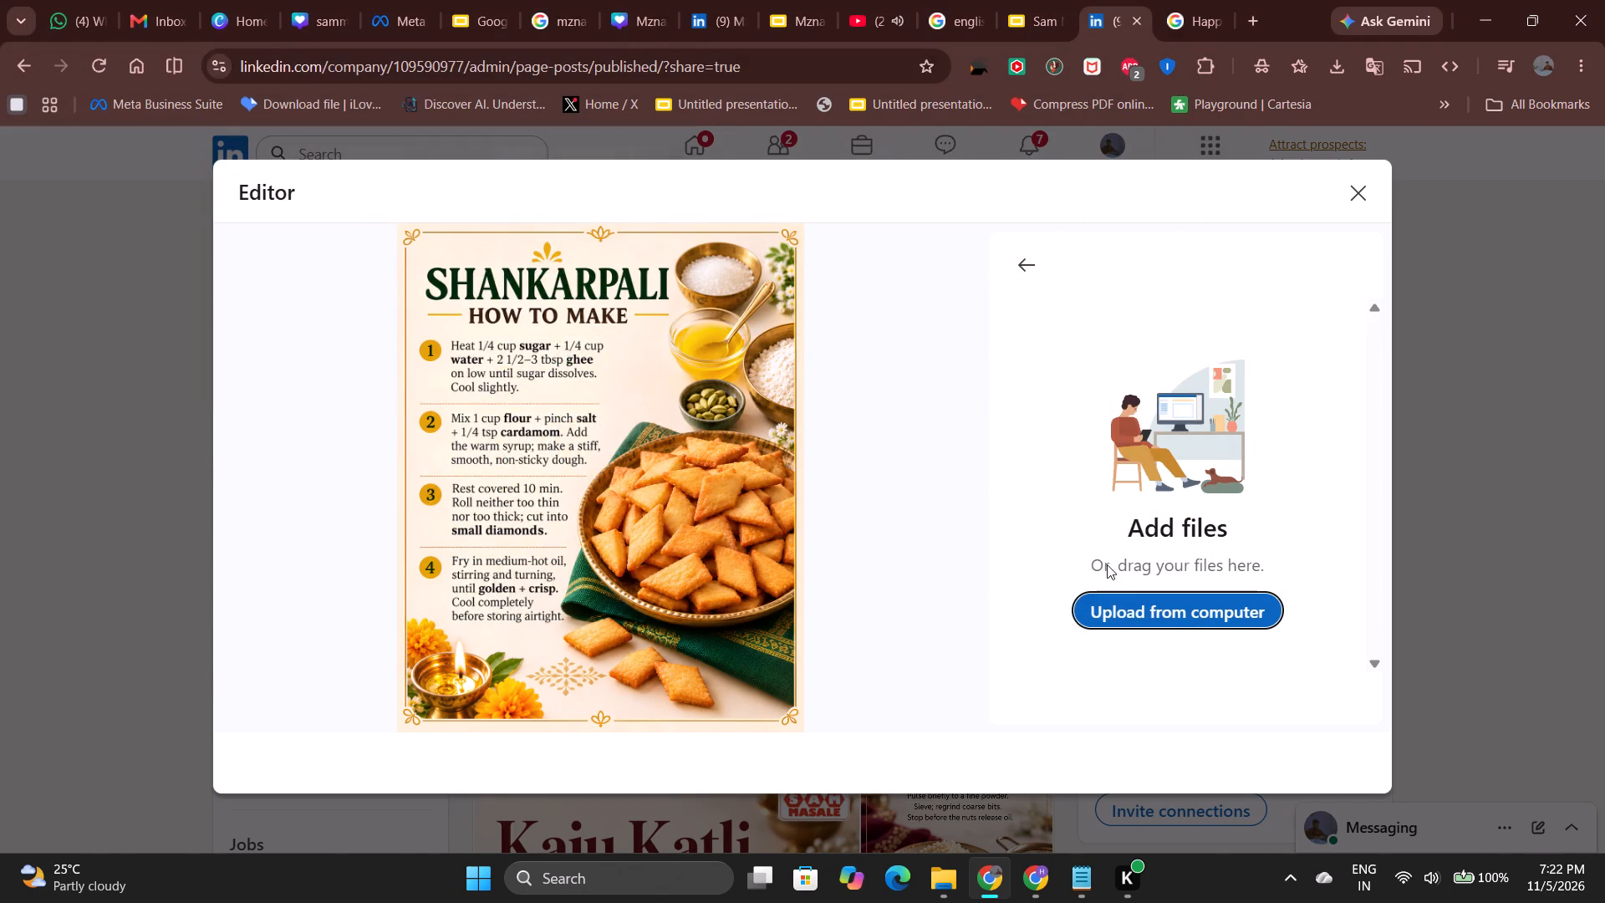
# Add the "Mathri How to Make" picture, sammasale (7), from Downloads as the post's seventh image.
pyautogui.click(1239, 681)
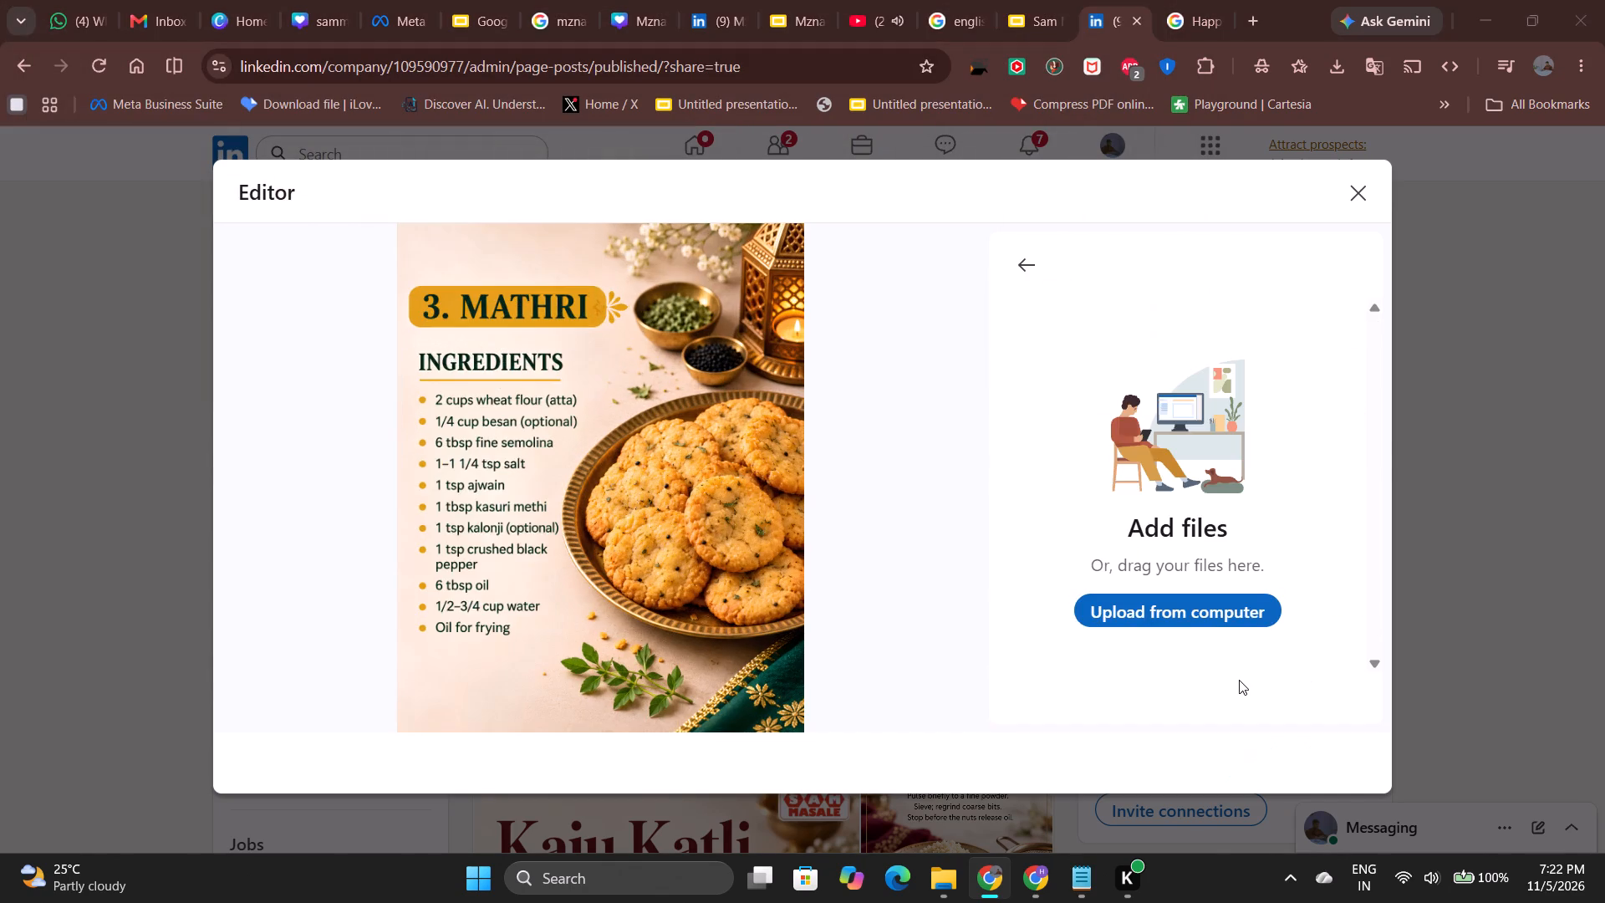
pyautogui.scroll(-5, 823, 251)
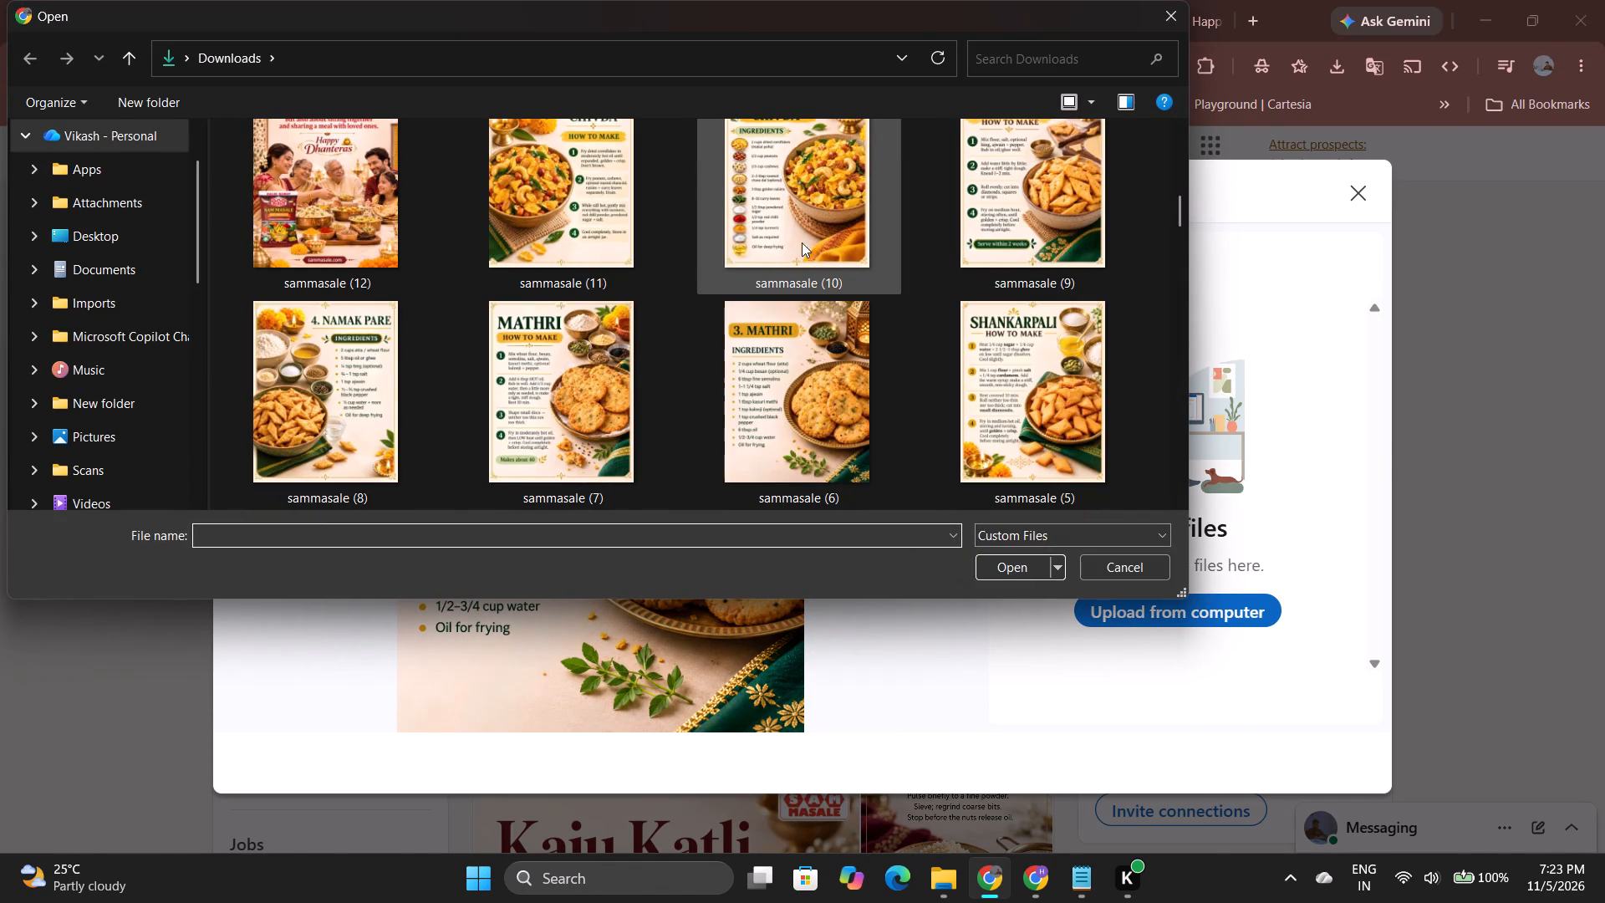
pyautogui.click(551, 374)
pyautogui.press('Return')
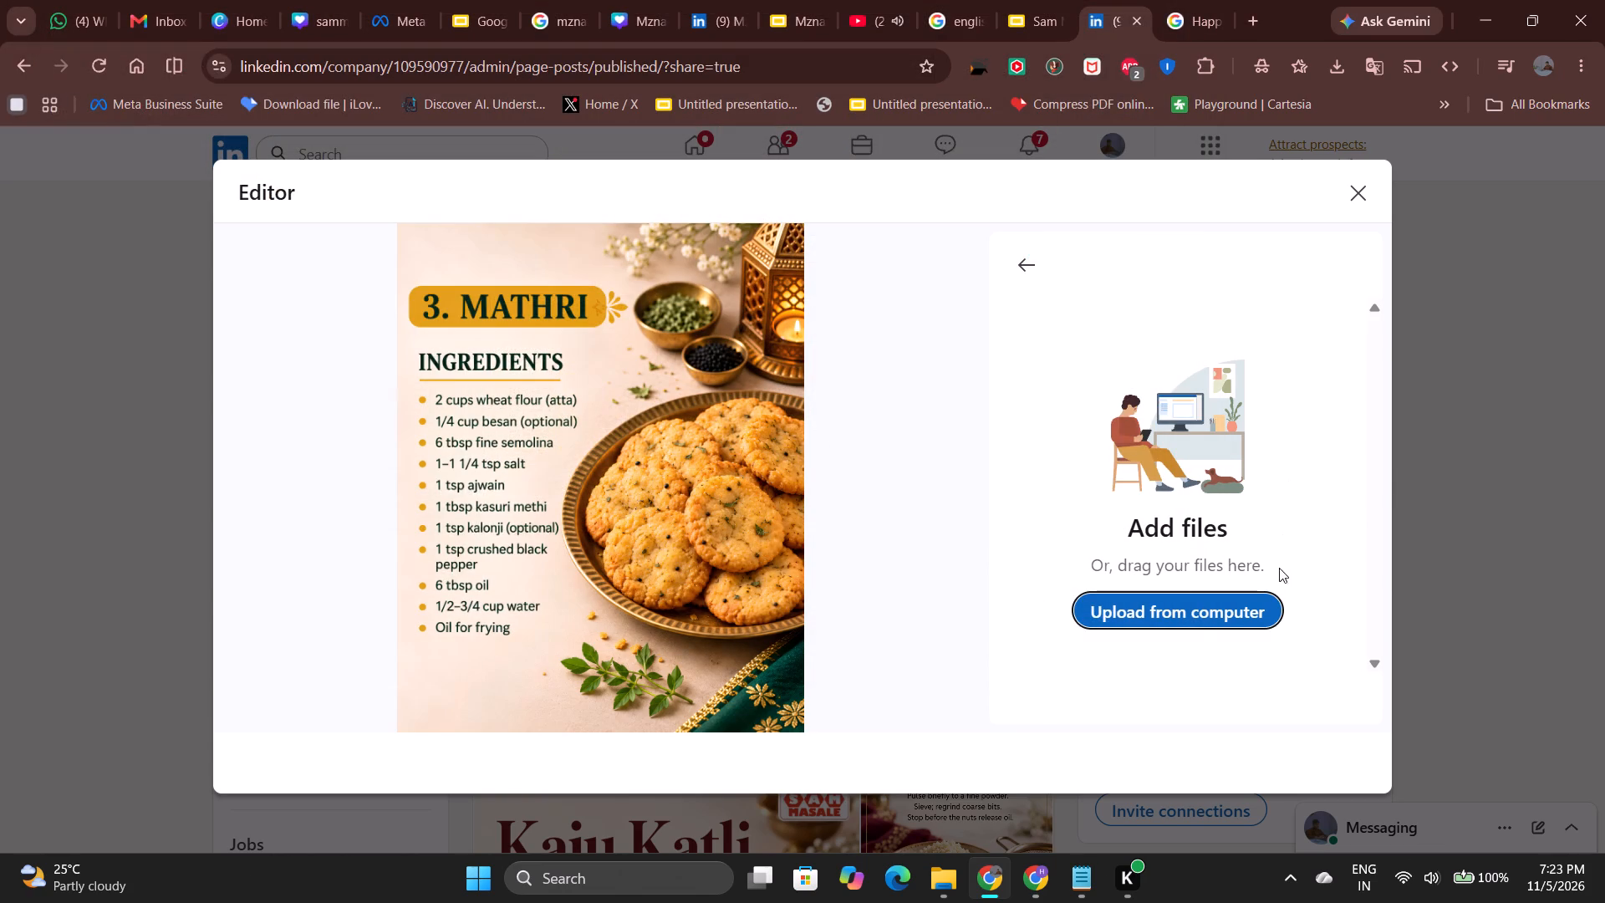
# Add the "4. Namak Pare" ingredients picture, sammasale (8), from Downloads as the post's eighth image.
pyautogui.click(1250, 682)
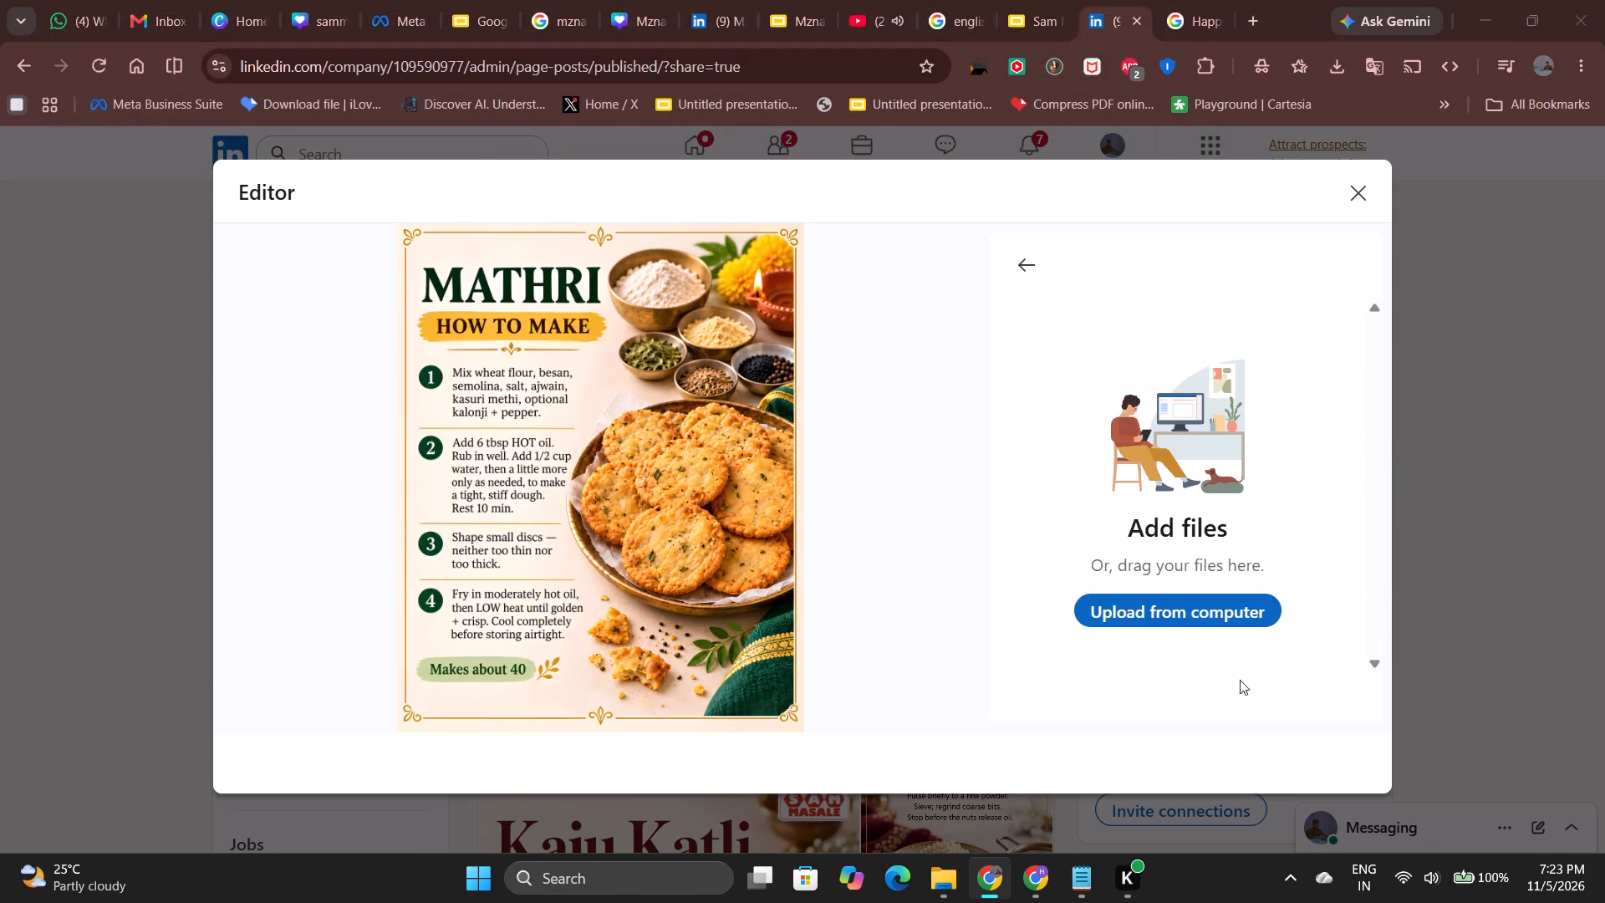
pyautogui.scroll(-5, 786, 358)
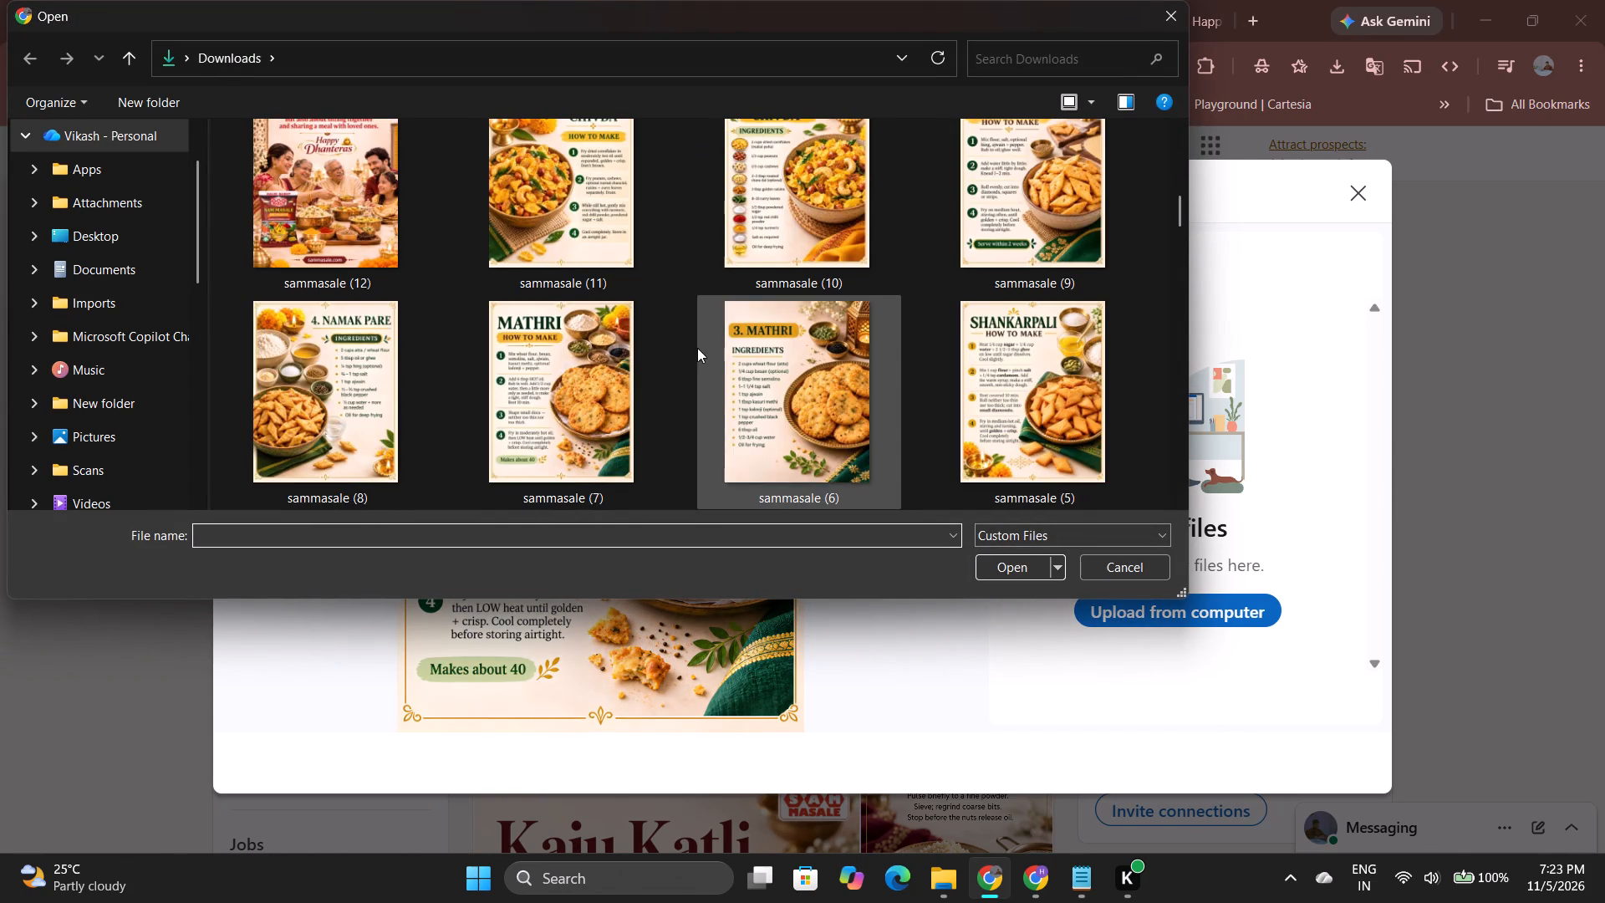
pyautogui.click(350, 362)
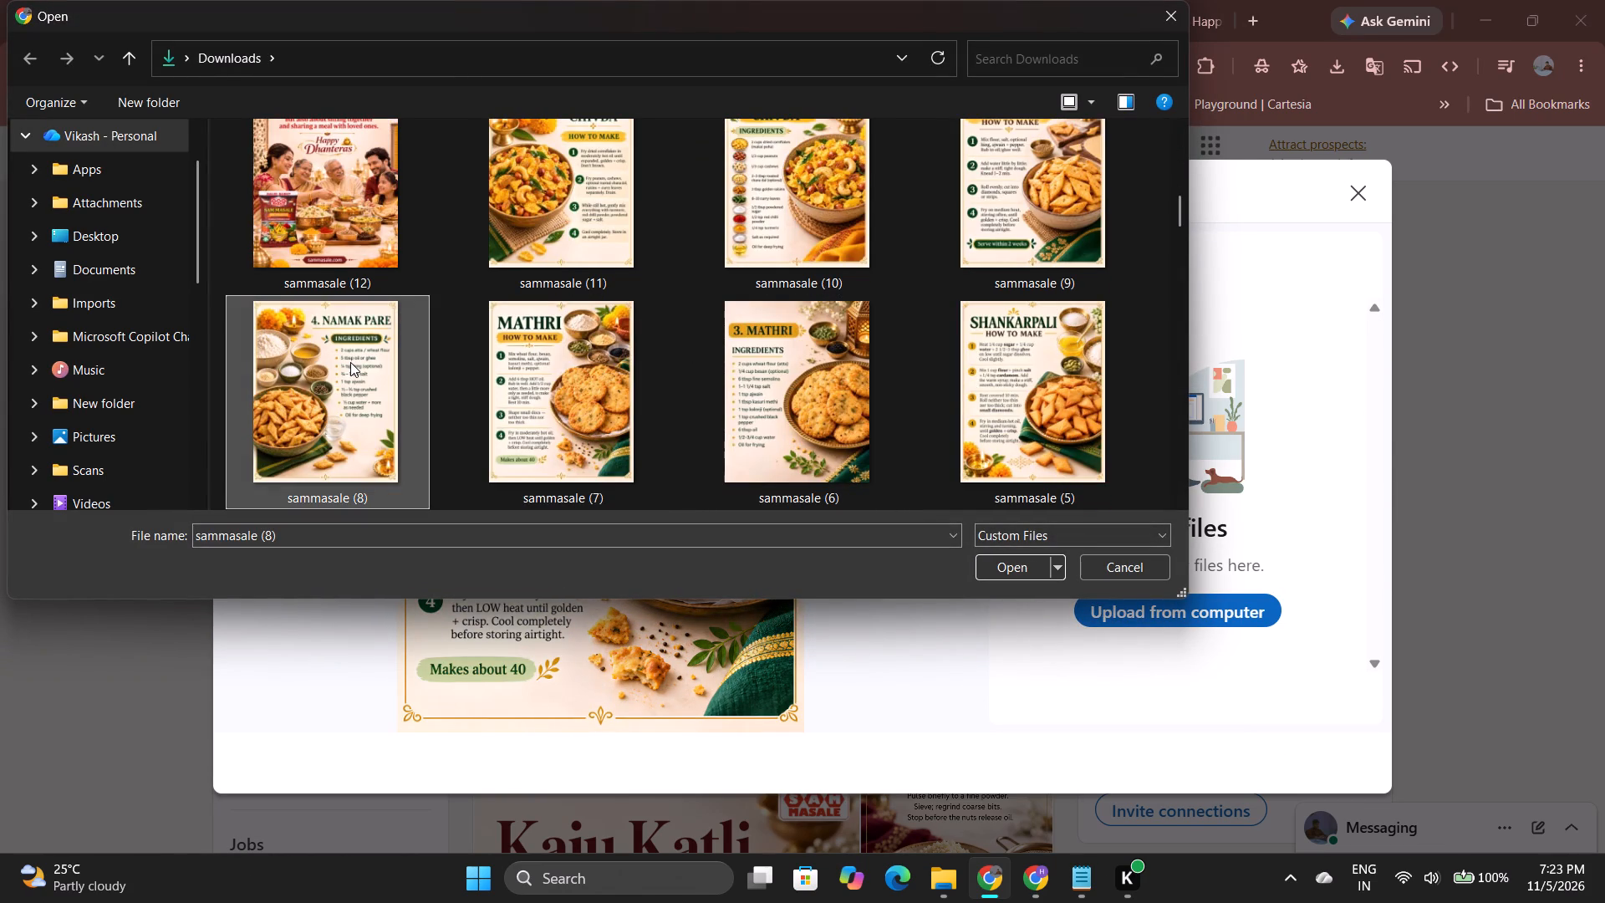
pyautogui.press('Return')
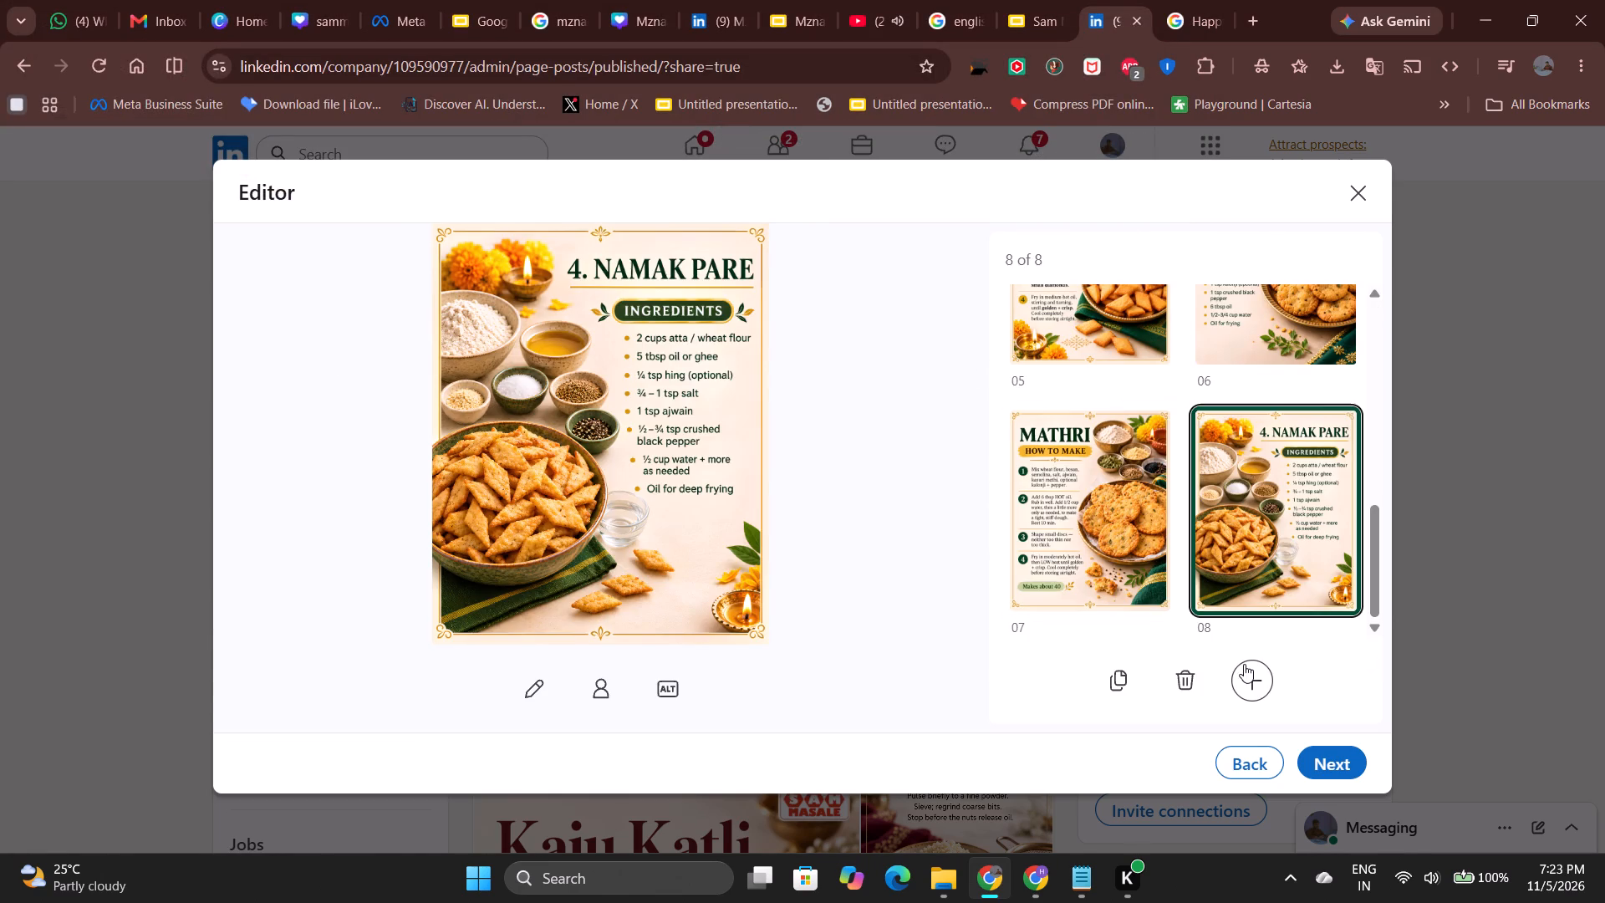
# Add the "Namak Pare How to Make" picture, sammasale (9), from Downloads as the post's ninth image.
pyautogui.click(1245, 668)
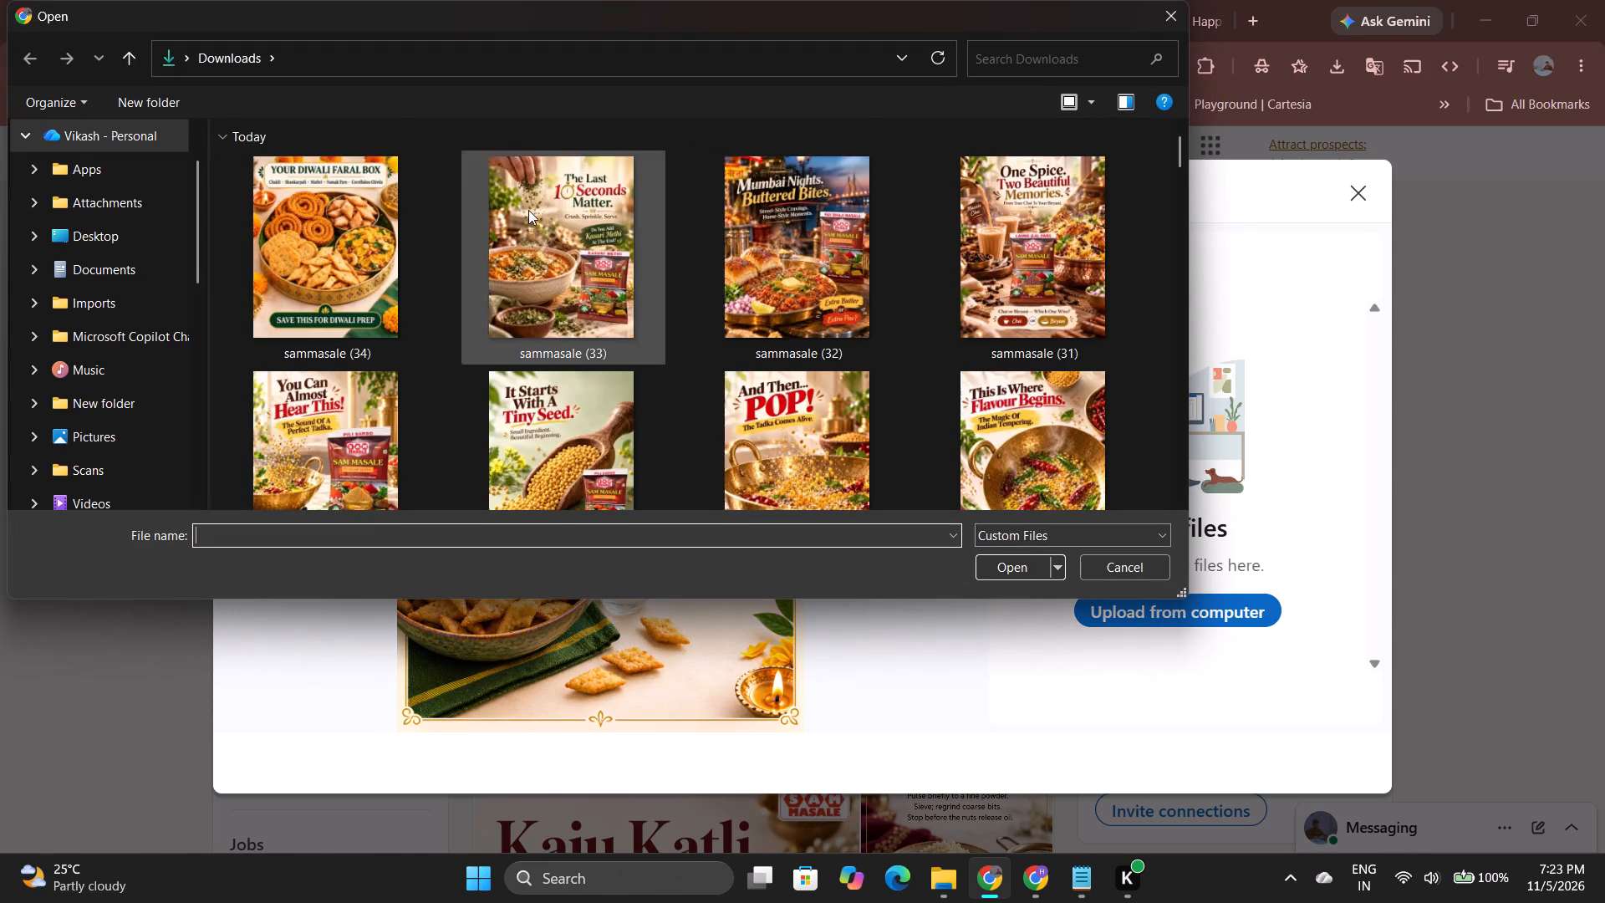
pyautogui.scroll(-6, 528, 210)
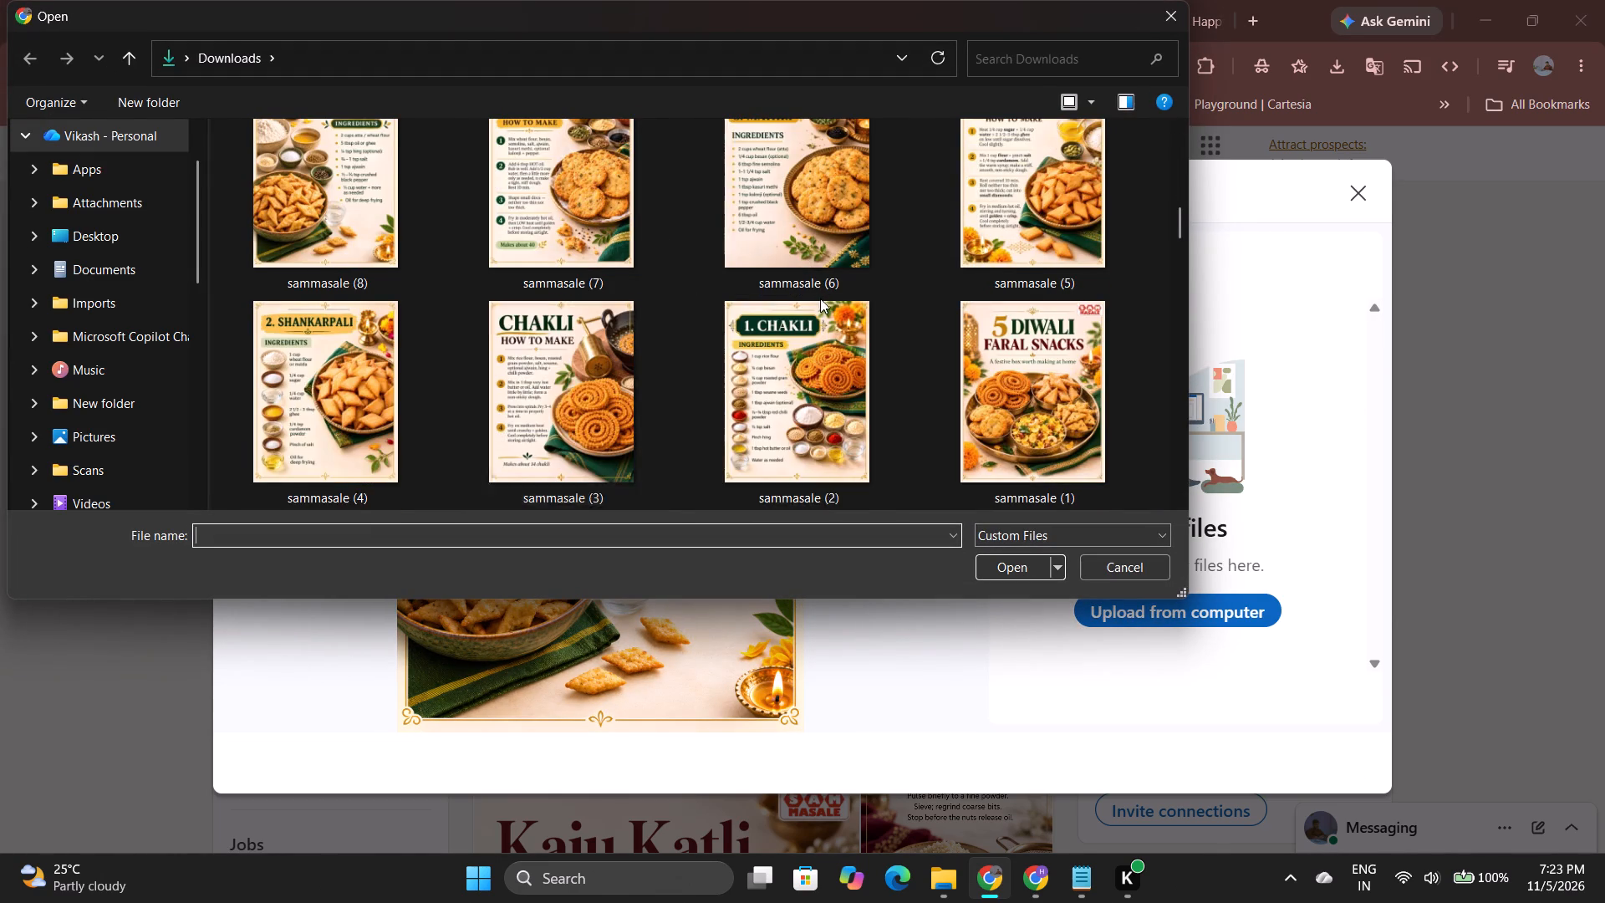
pyautogui.scroll(2, 821, 298)
pyautogui.click(1044, 225)
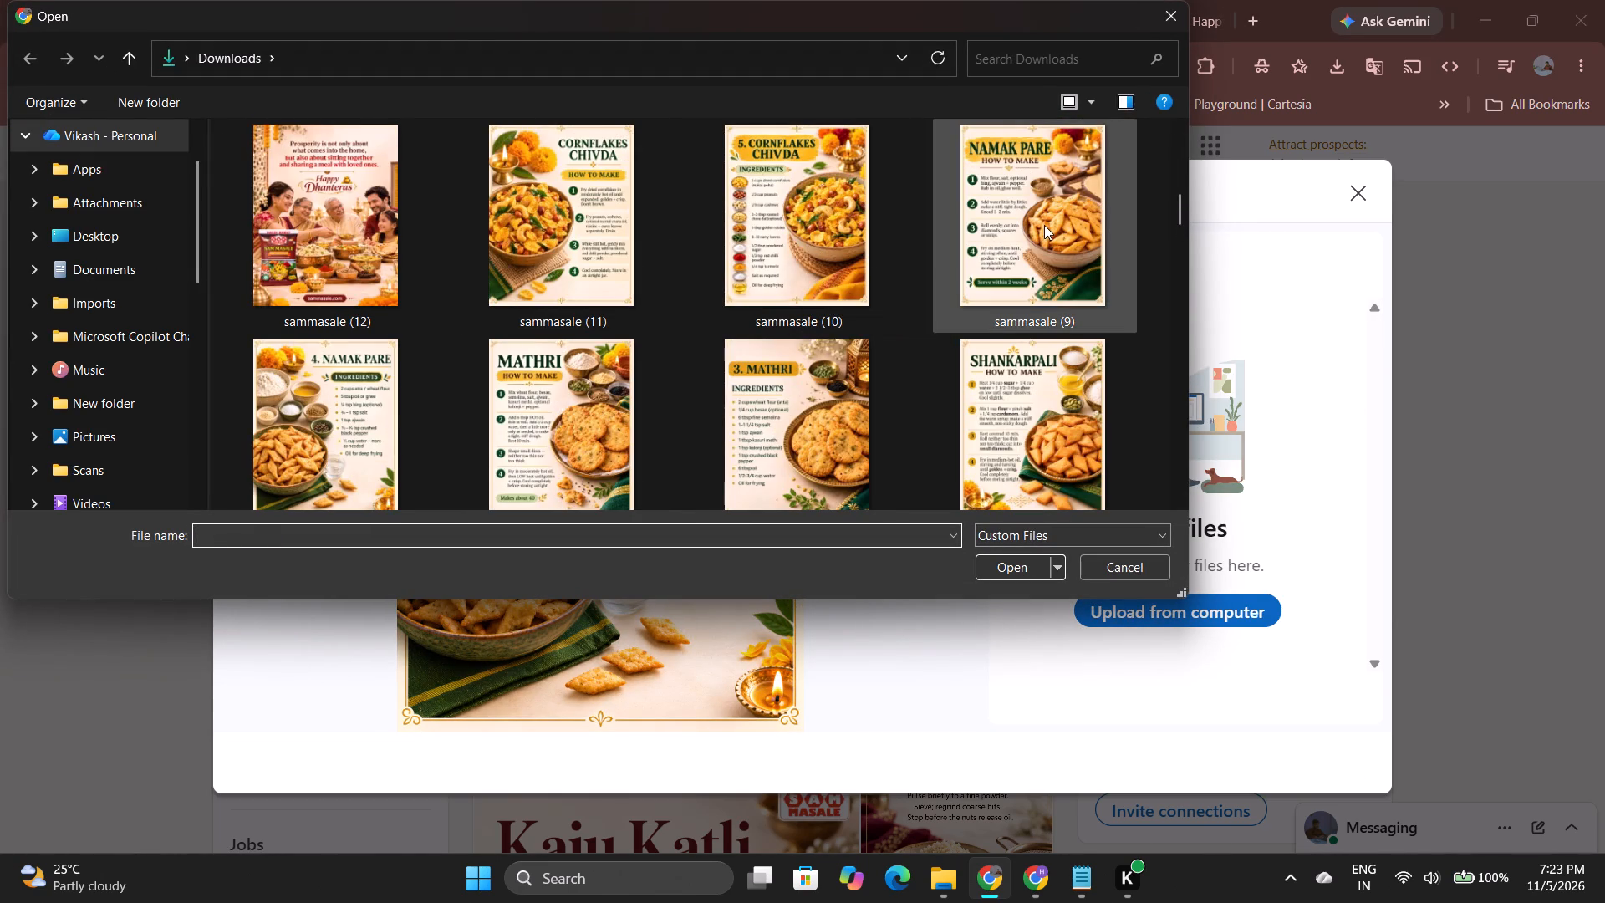
pyautogui.press('Return')
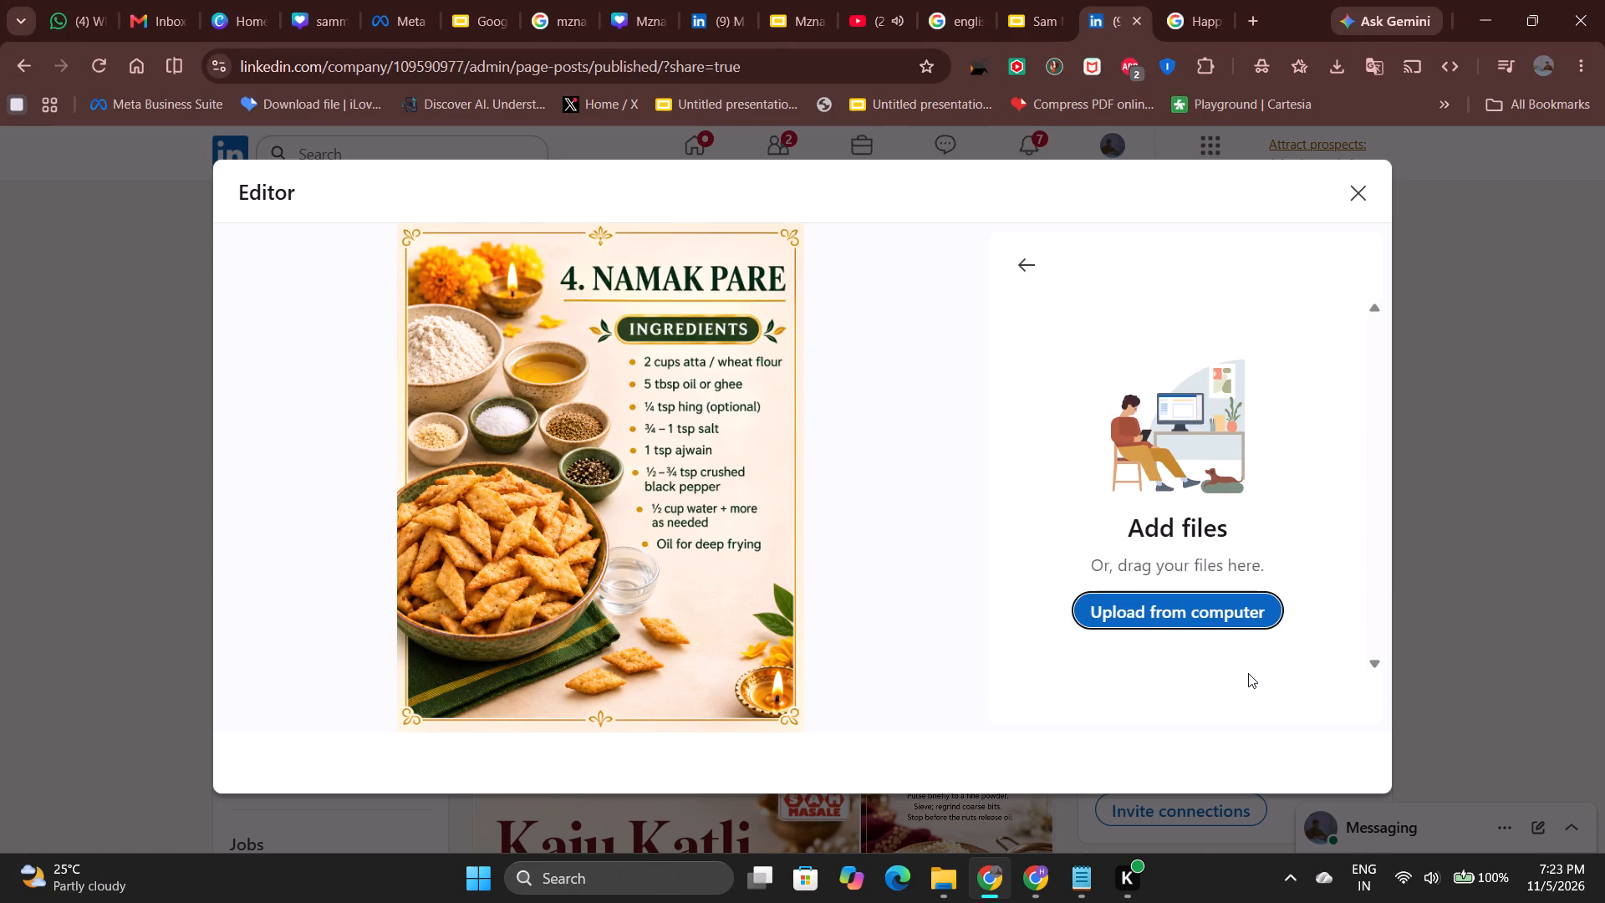
# Add the "5. Cornflakes Chivda" ingredients picture, sammasale (10), from Downloads as the post's tenth image.
pyautogui.click(1246, 686)
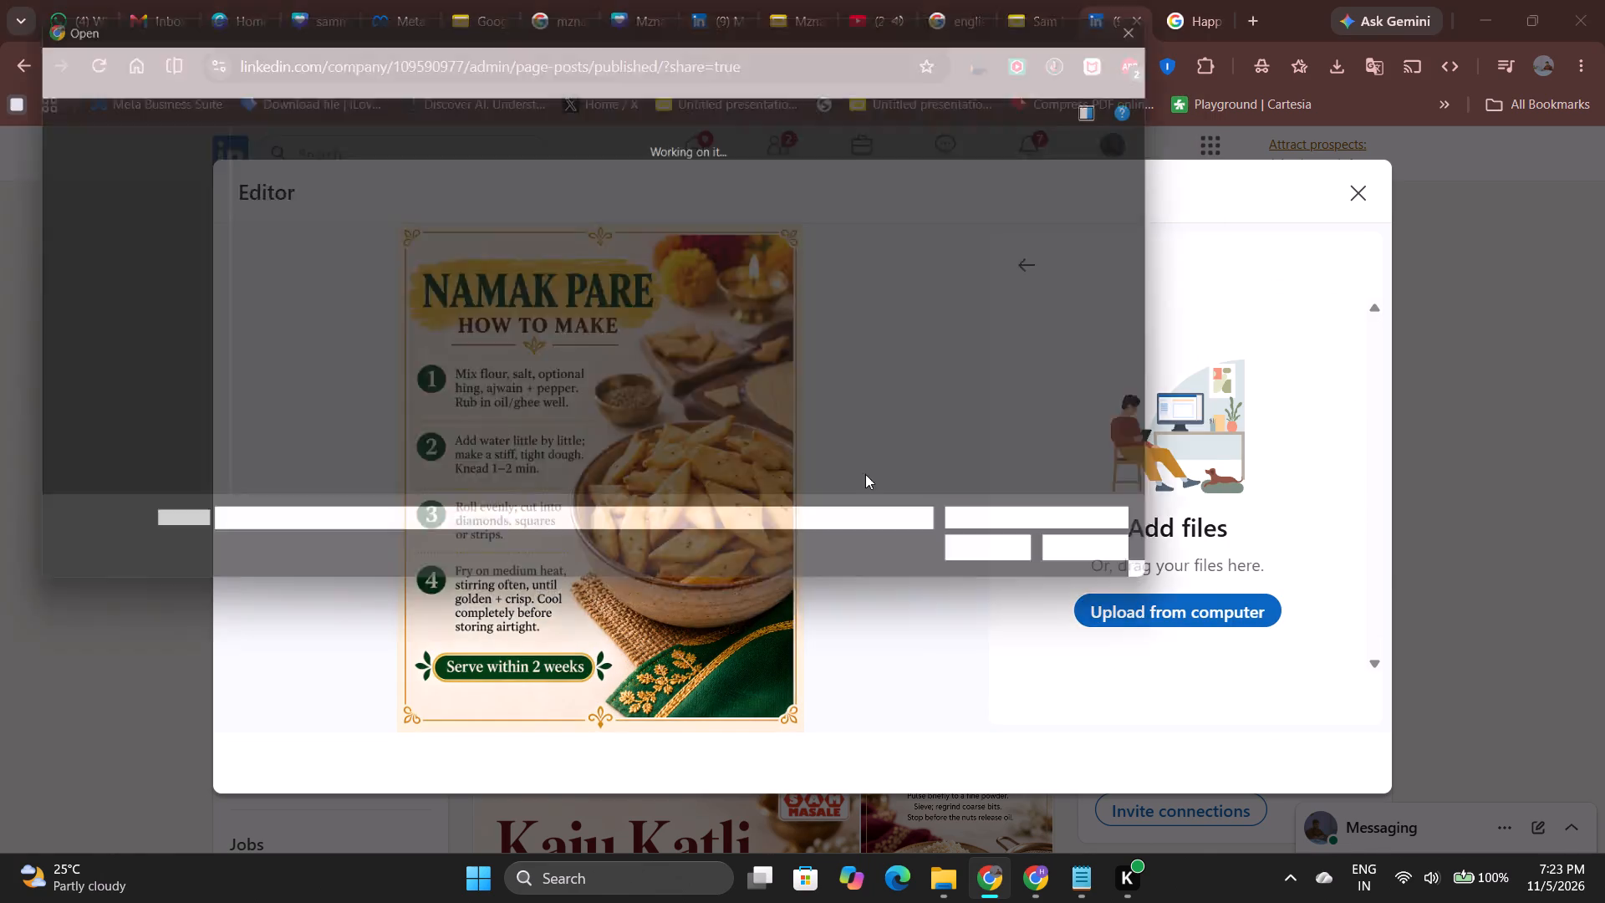
pyautogui.scroll(-5, 826, 281)
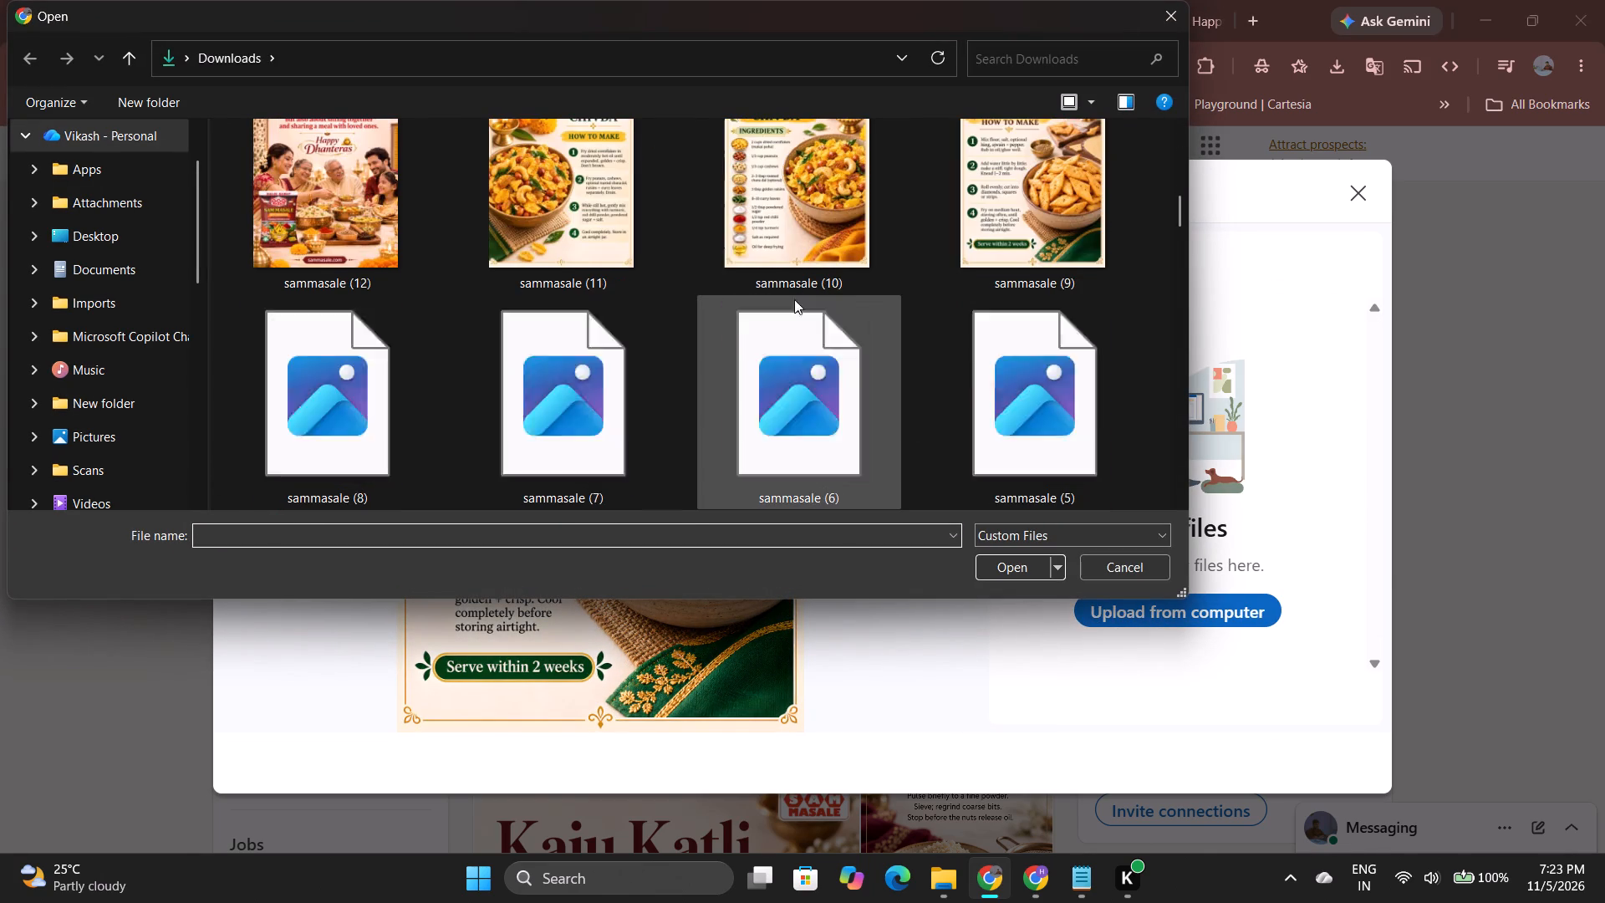
pyautogui.click(798, 204)
pyautogui.press('Return')
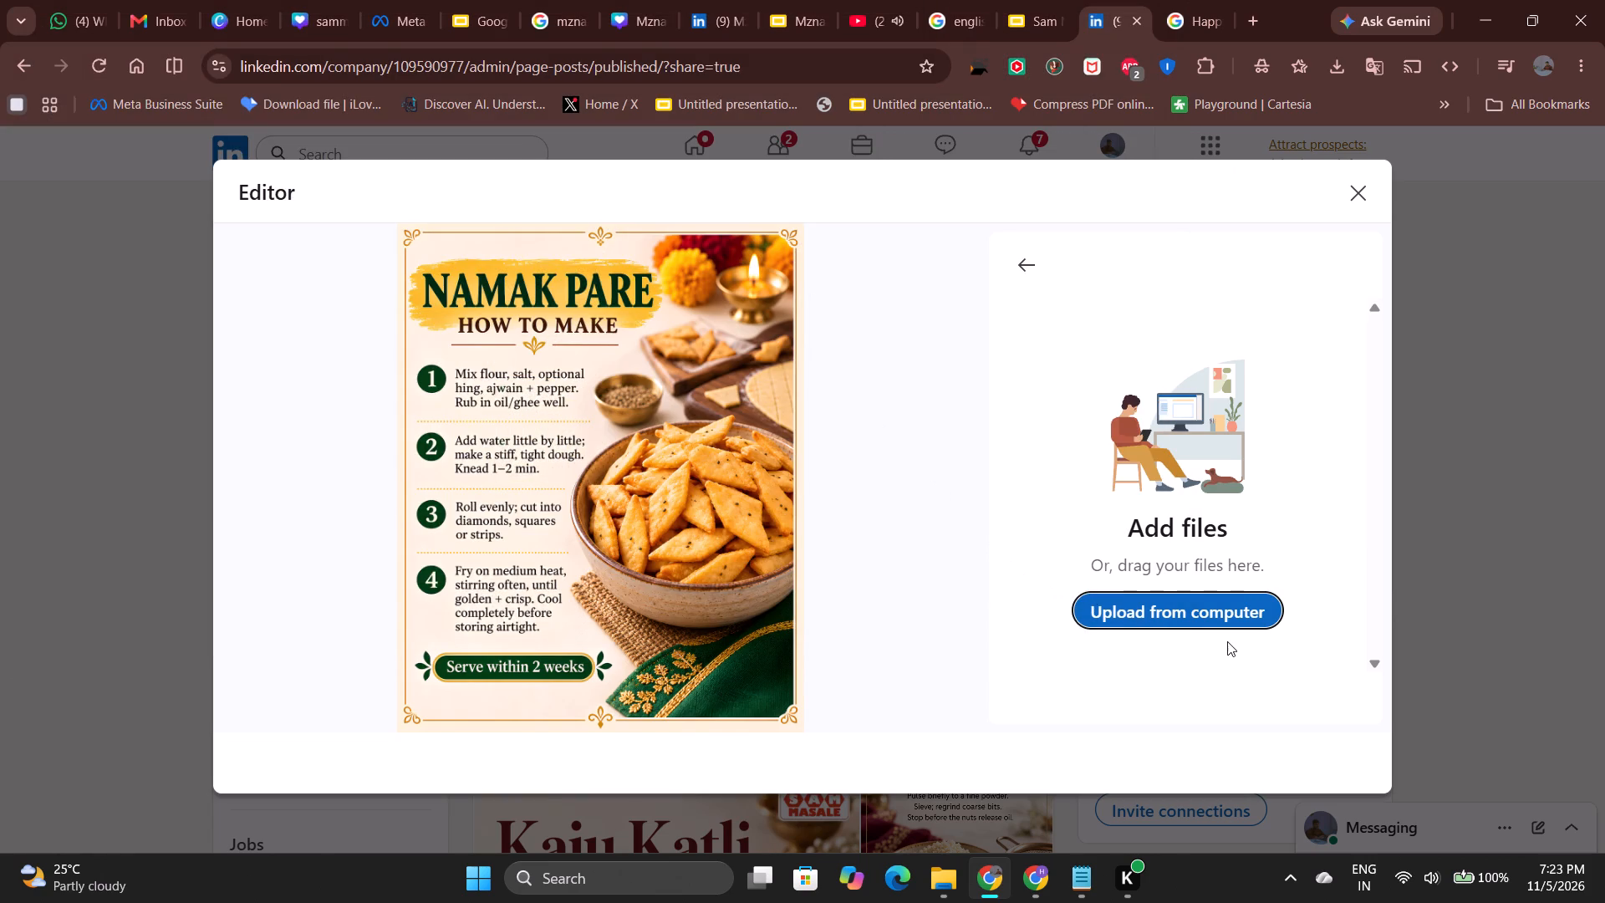
# Add the "Cornflakes Chivda How to Make" picture, sammasale (11), from Downloads as the post's eleventh image.
pyautogui.click(1250, 677)
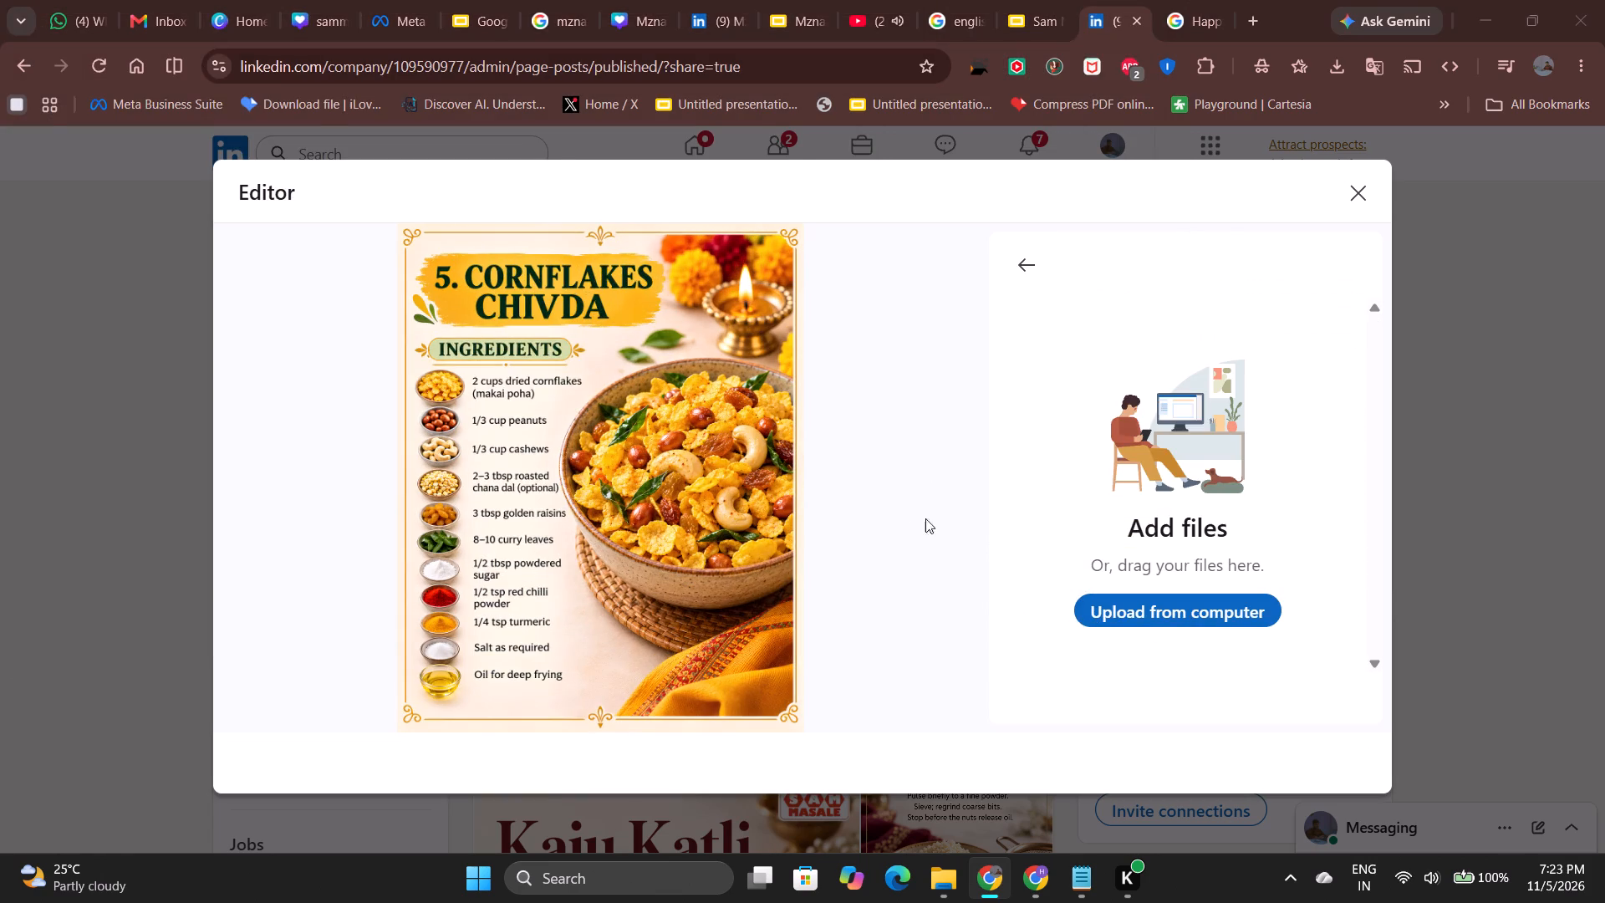
pyautogui.scroll(-4, 678, 293)
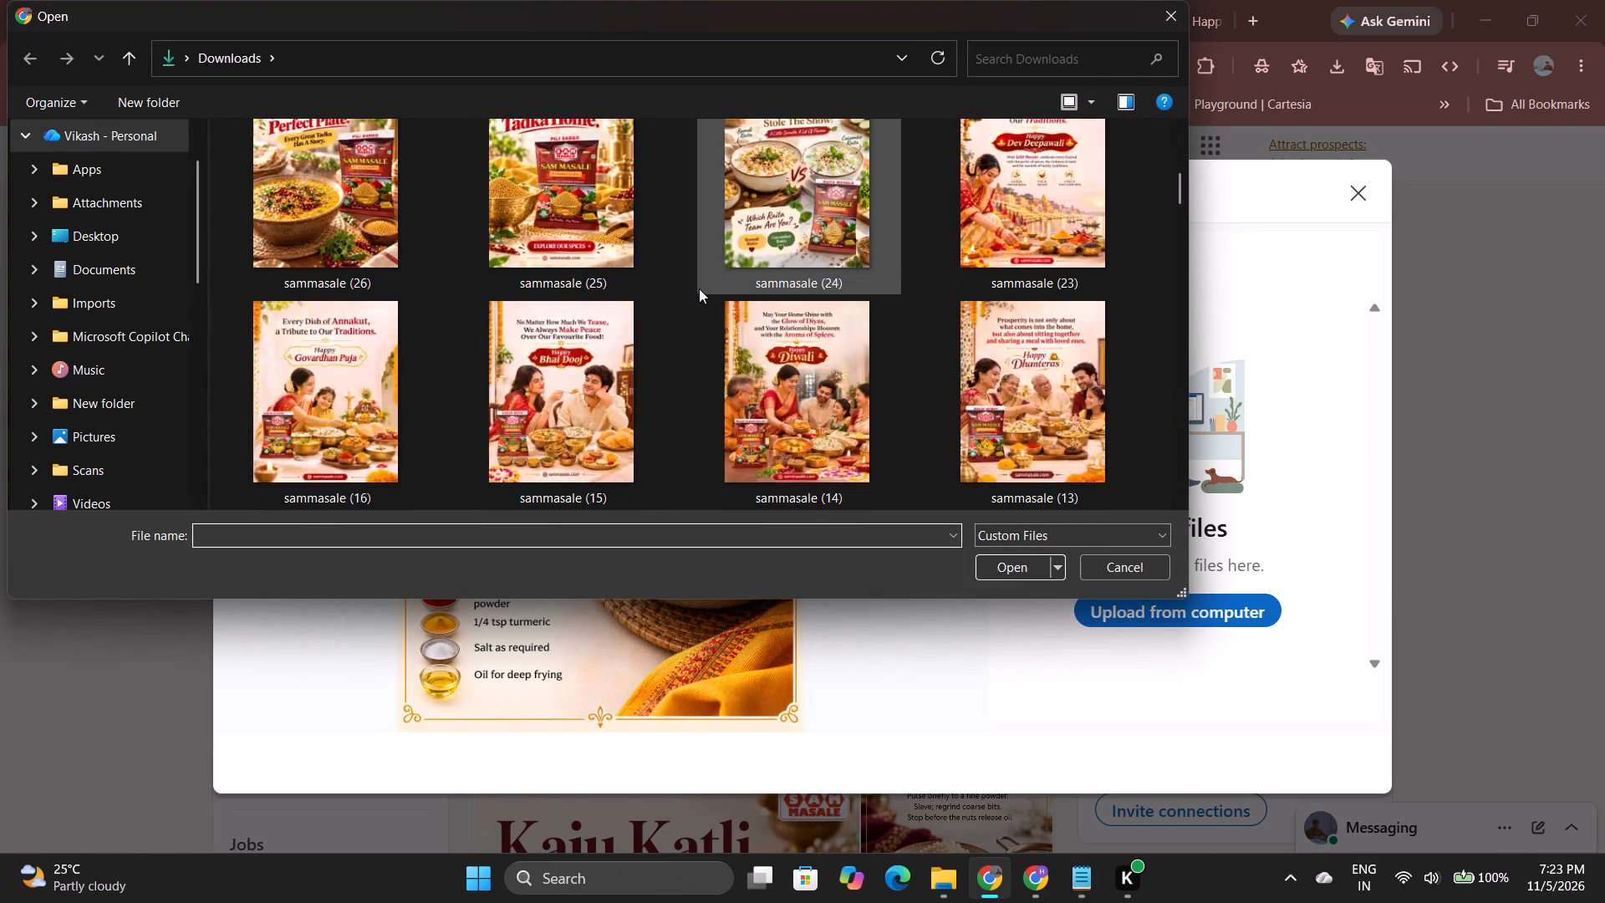
pyautogui.click(573, 383)
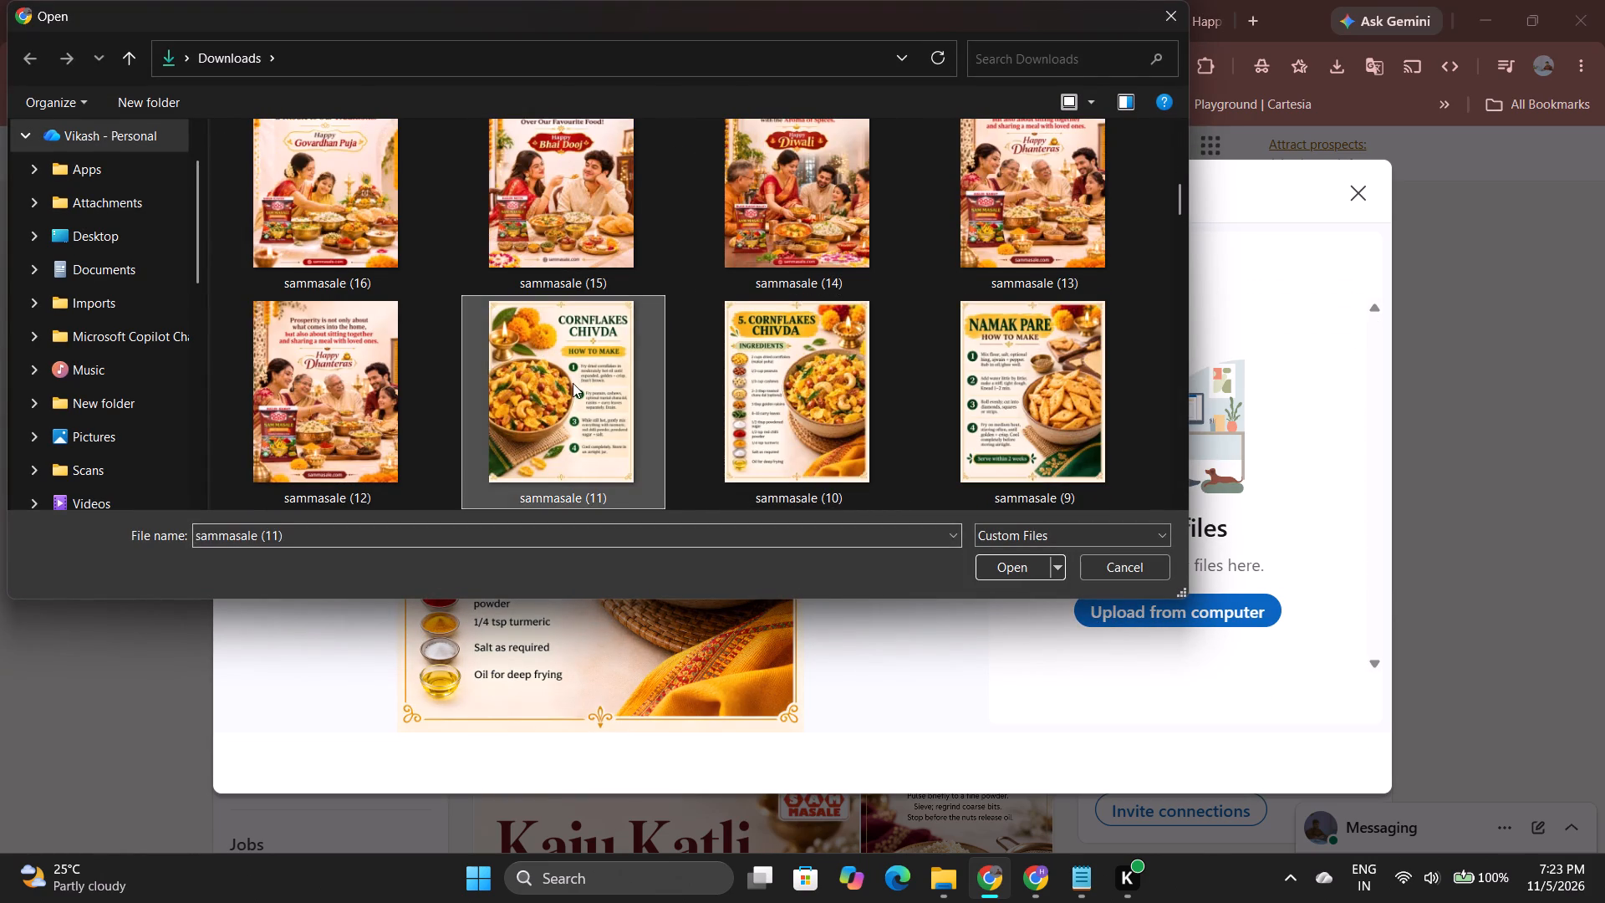
pyautogui.press('Return')
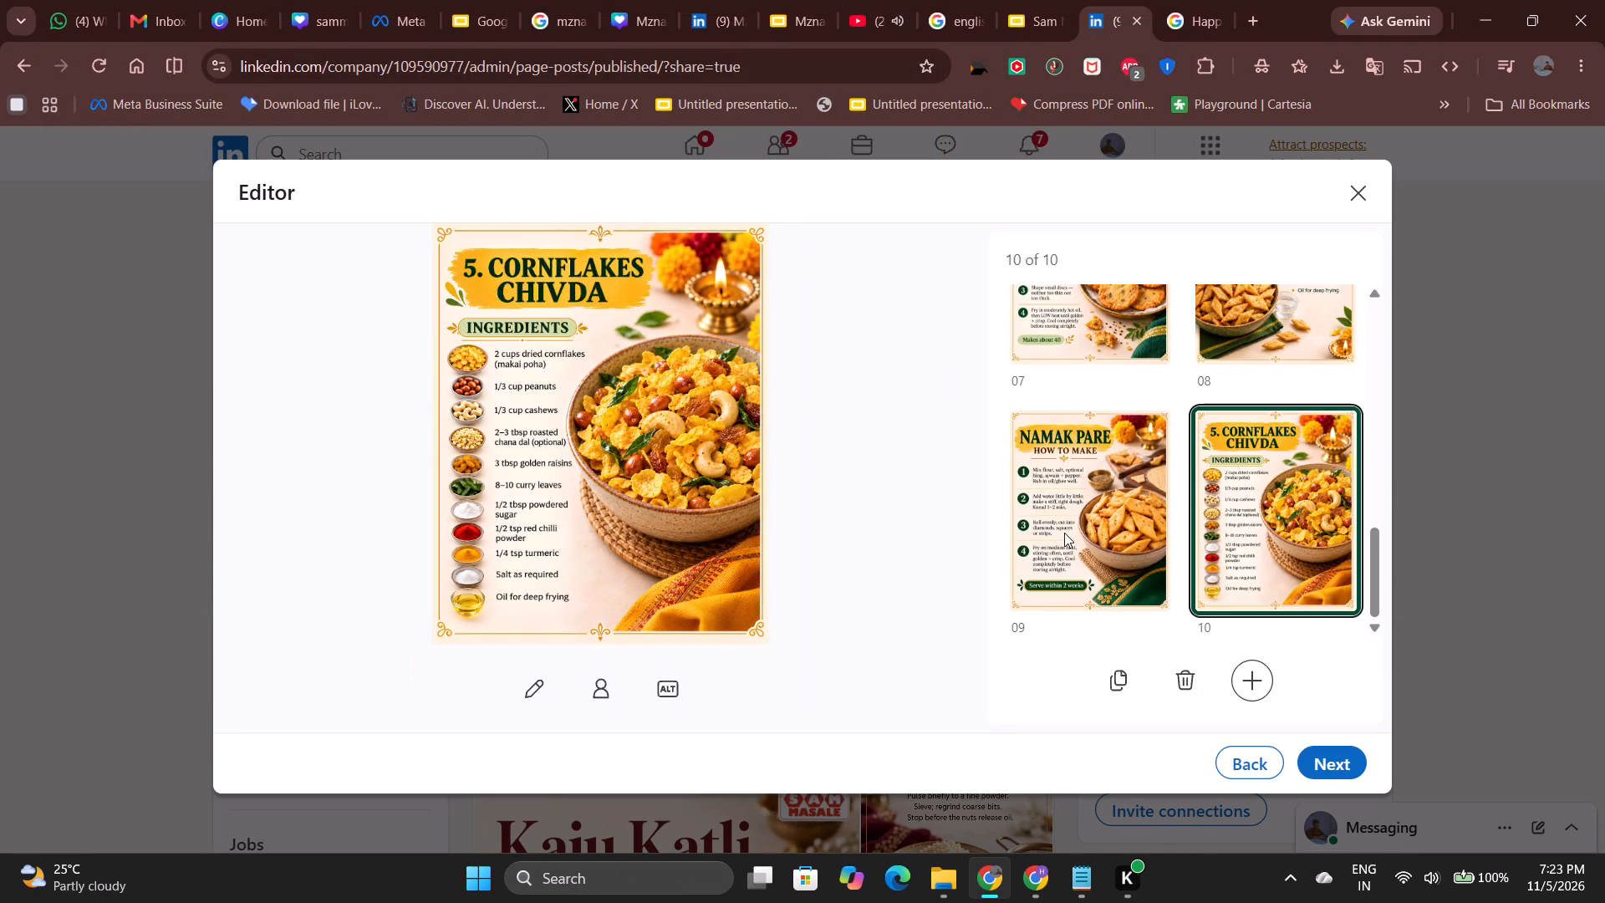
pyautogui.scroll(3, 1116, 503)
pyautogui.scroll(-3, 1115, 502)
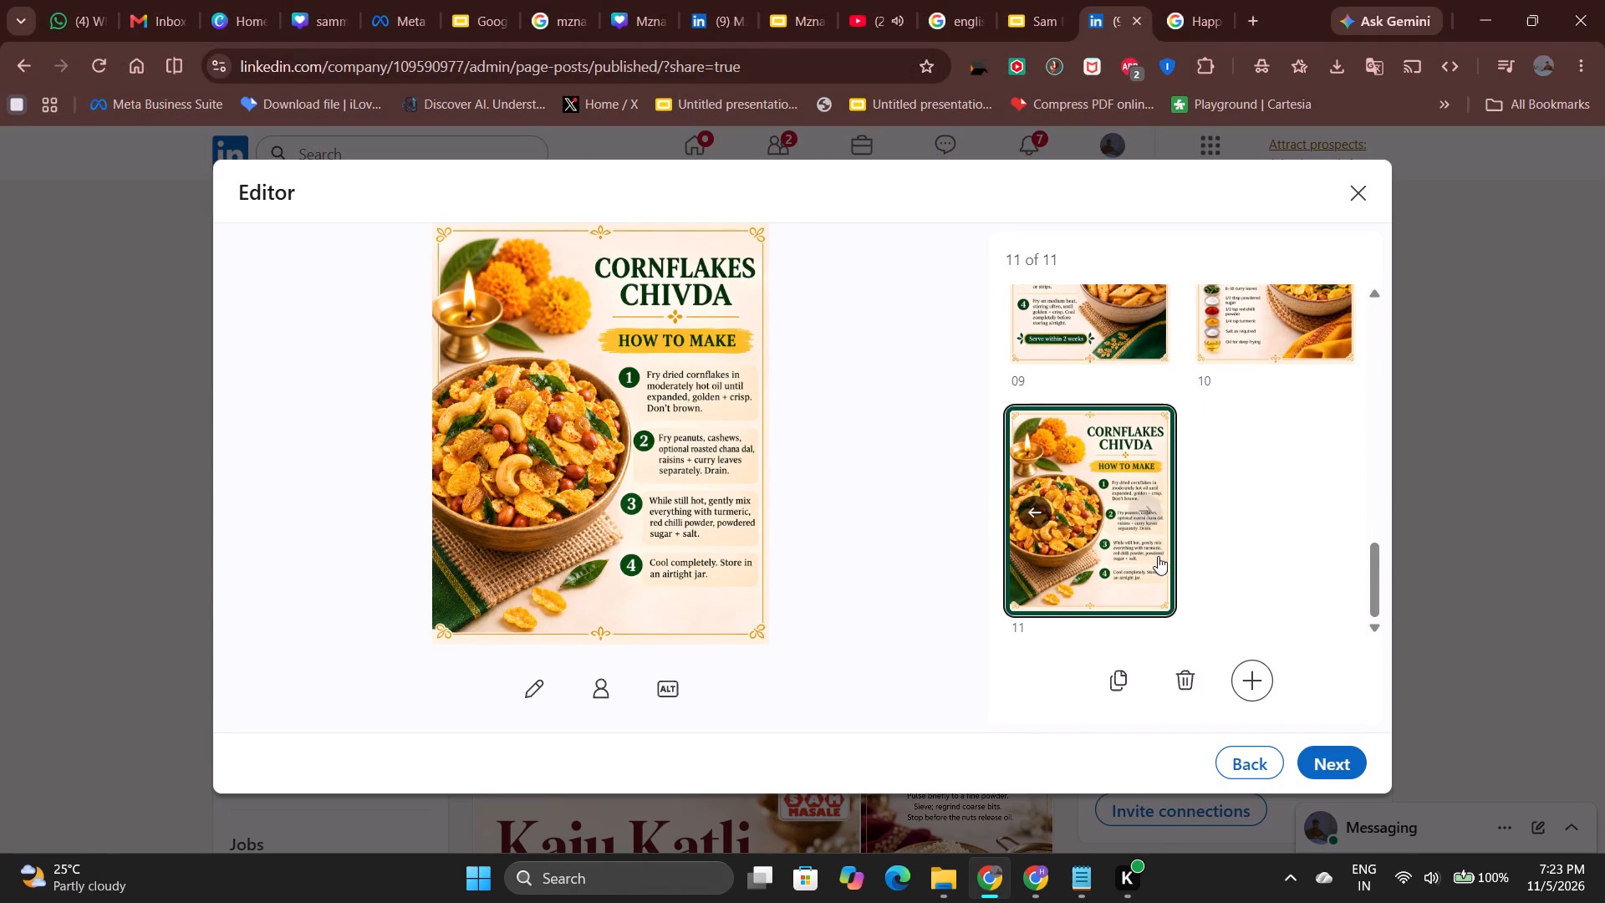
# Add the "Your Diwali Faral Box" picture, sammasale (34), from Downloads as the twelfth image and attach the image set to the post.
pyautogui.click(1246, 670)
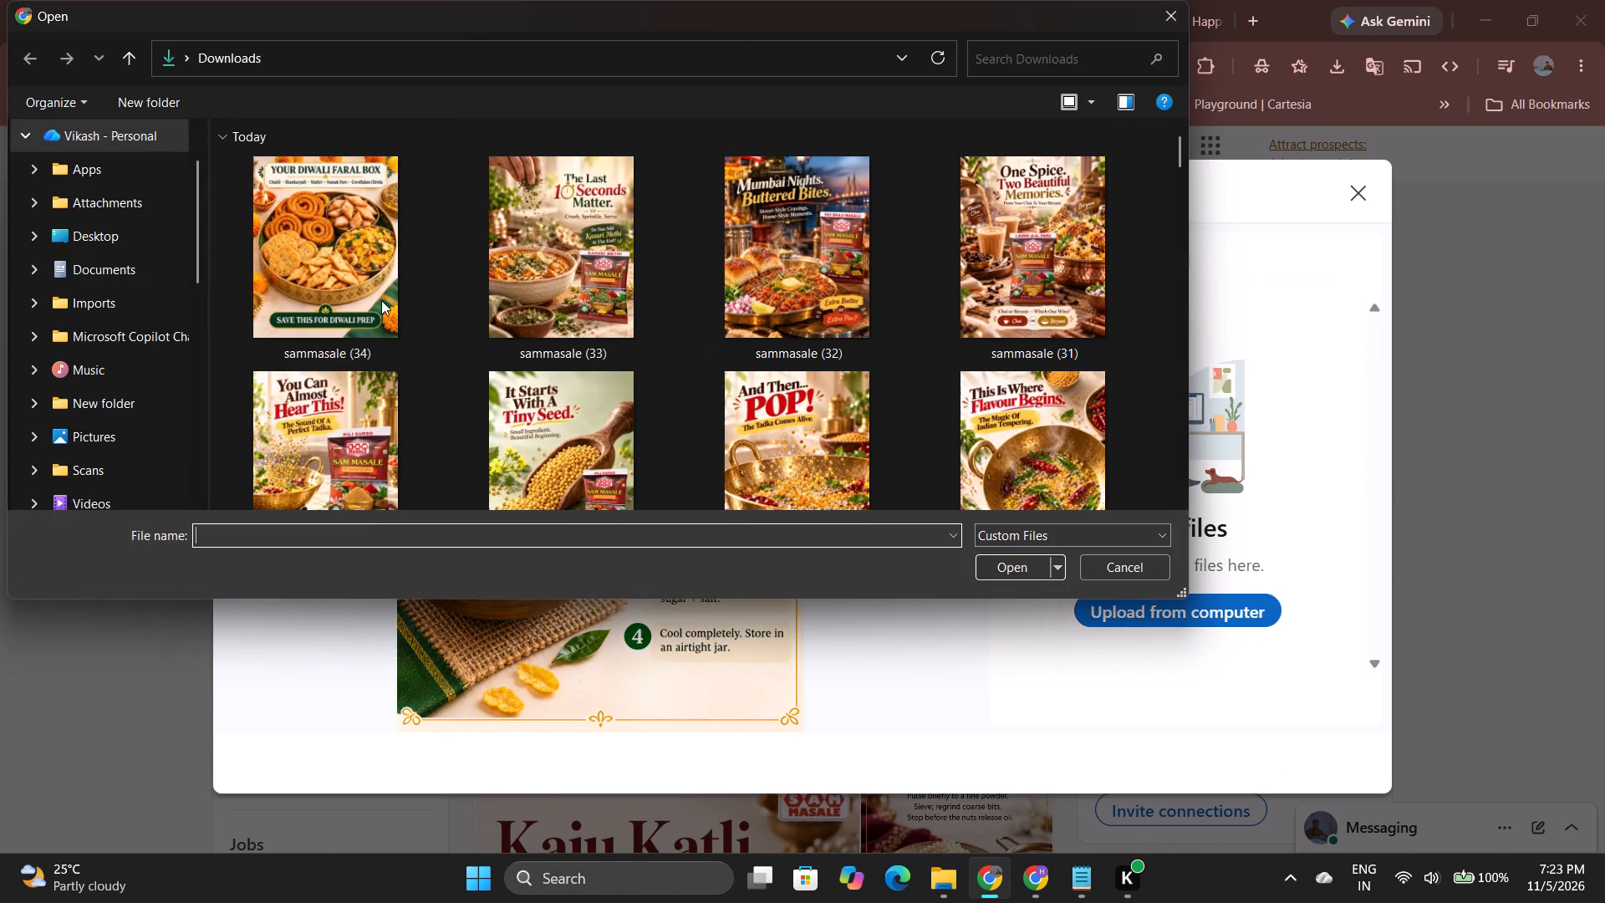
pyautogui.click(322, 256)
pyautogui.press('Return')
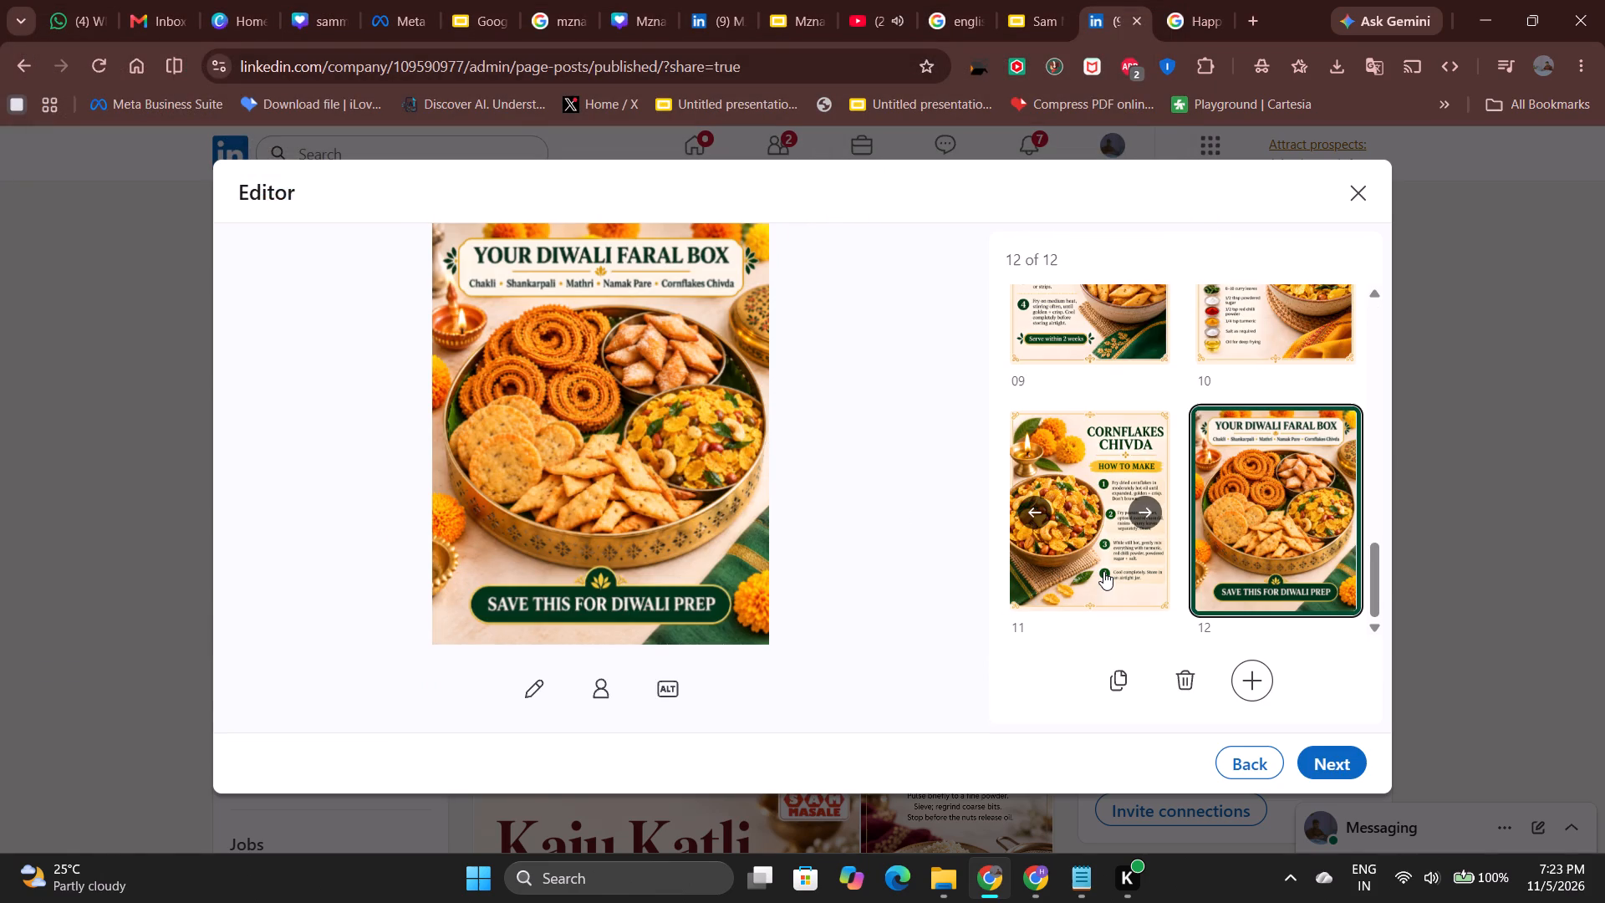
pyautogui.click(1081, 564)
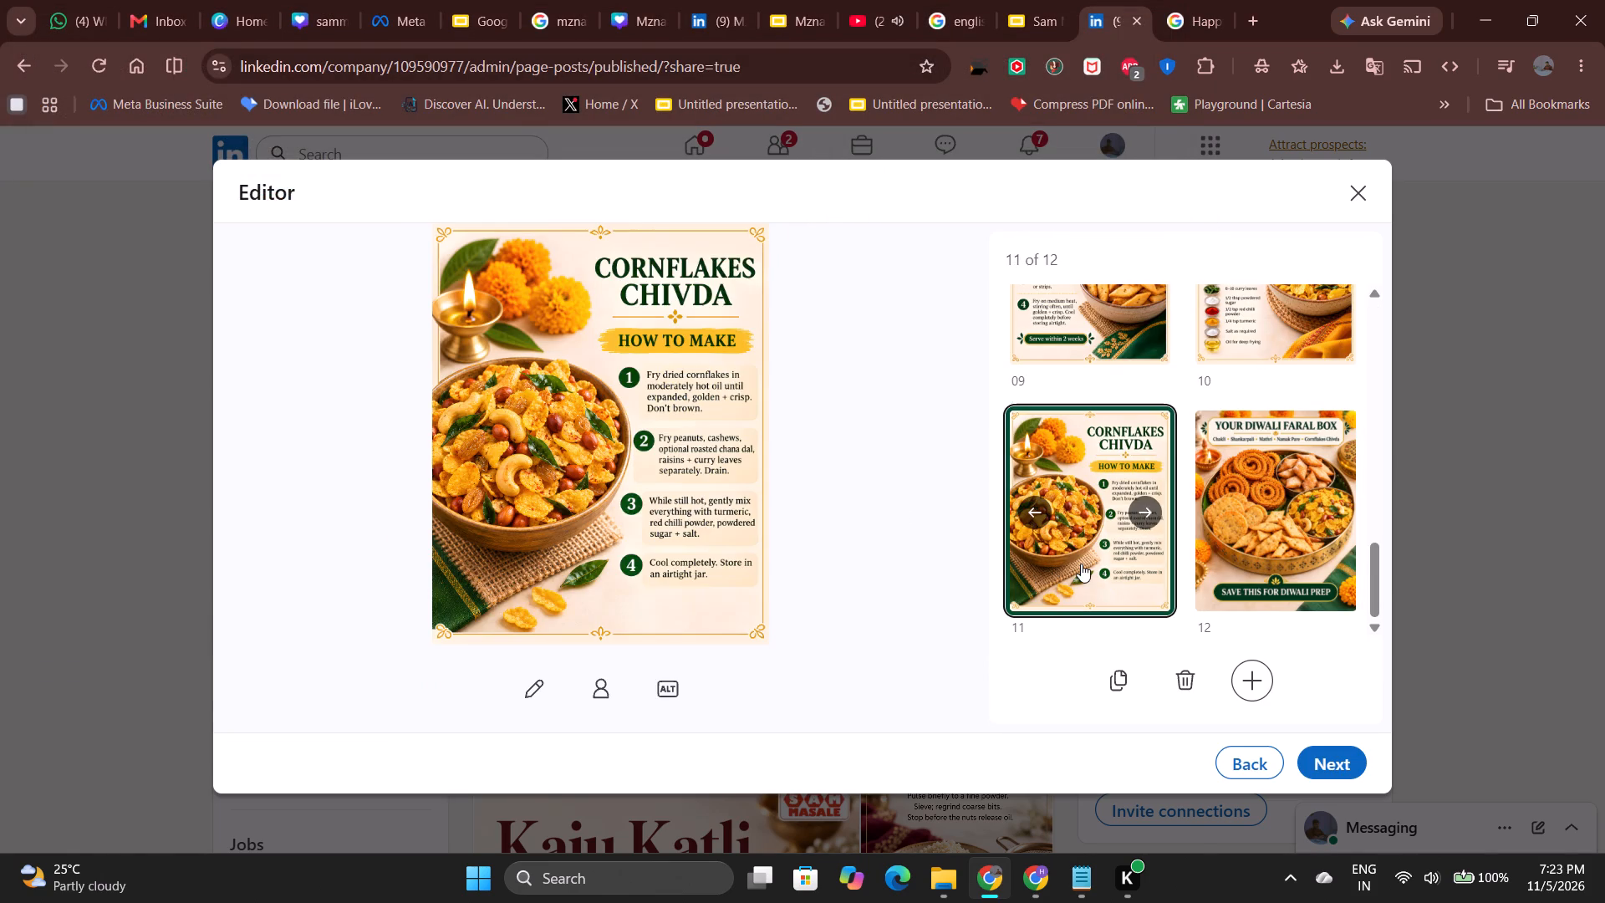
pyautogui.click(1276, 493)
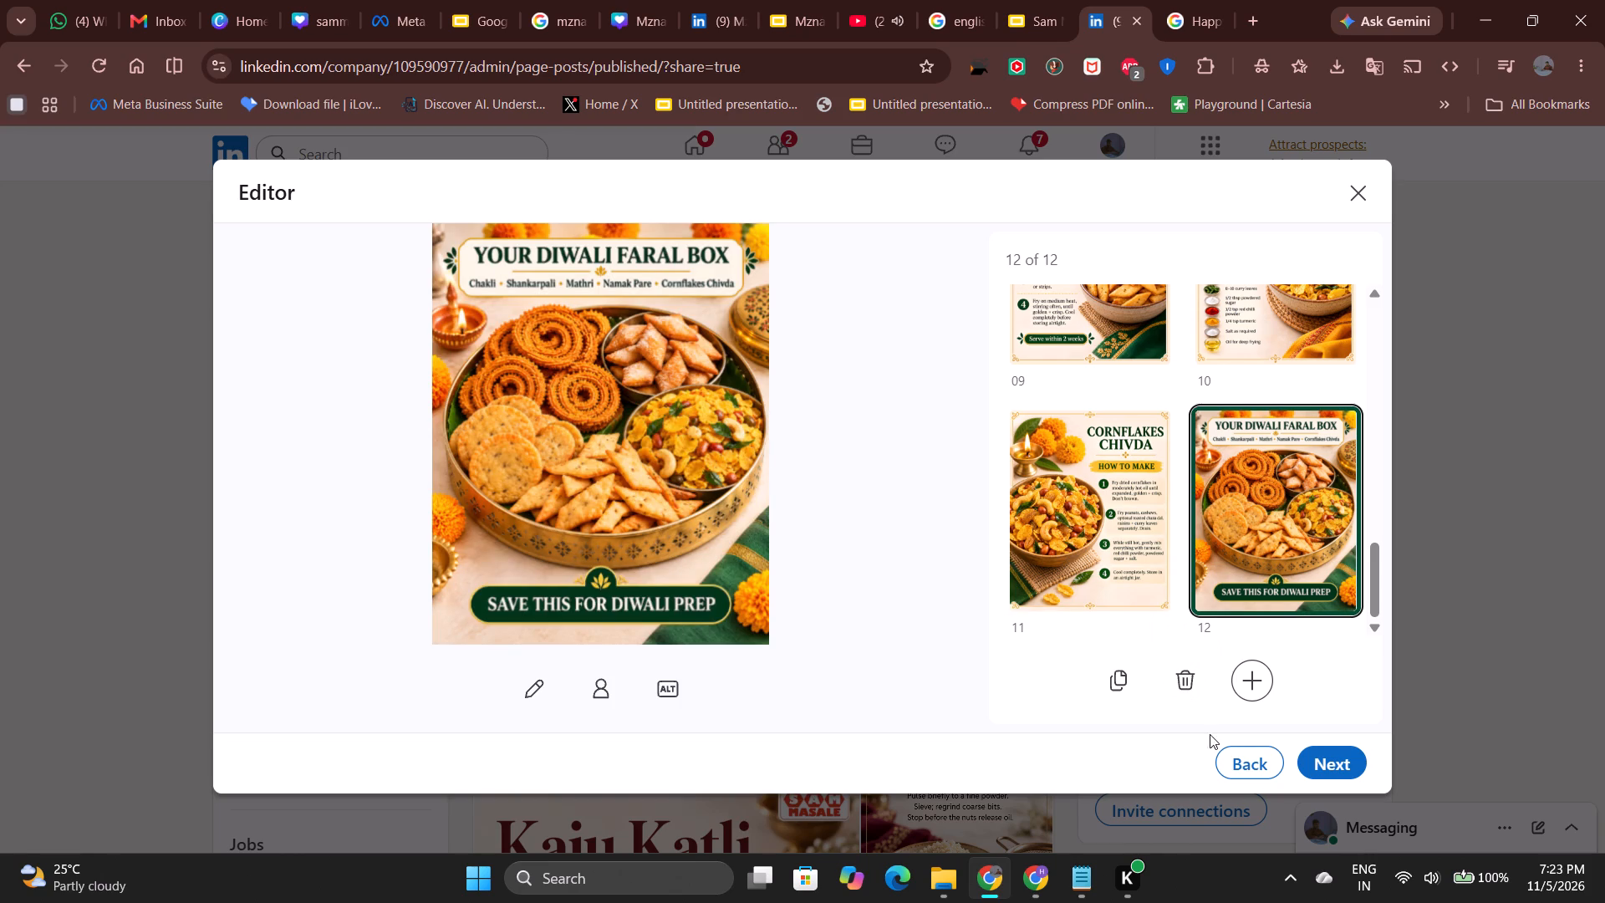
pyautogui.click(1322, 761)
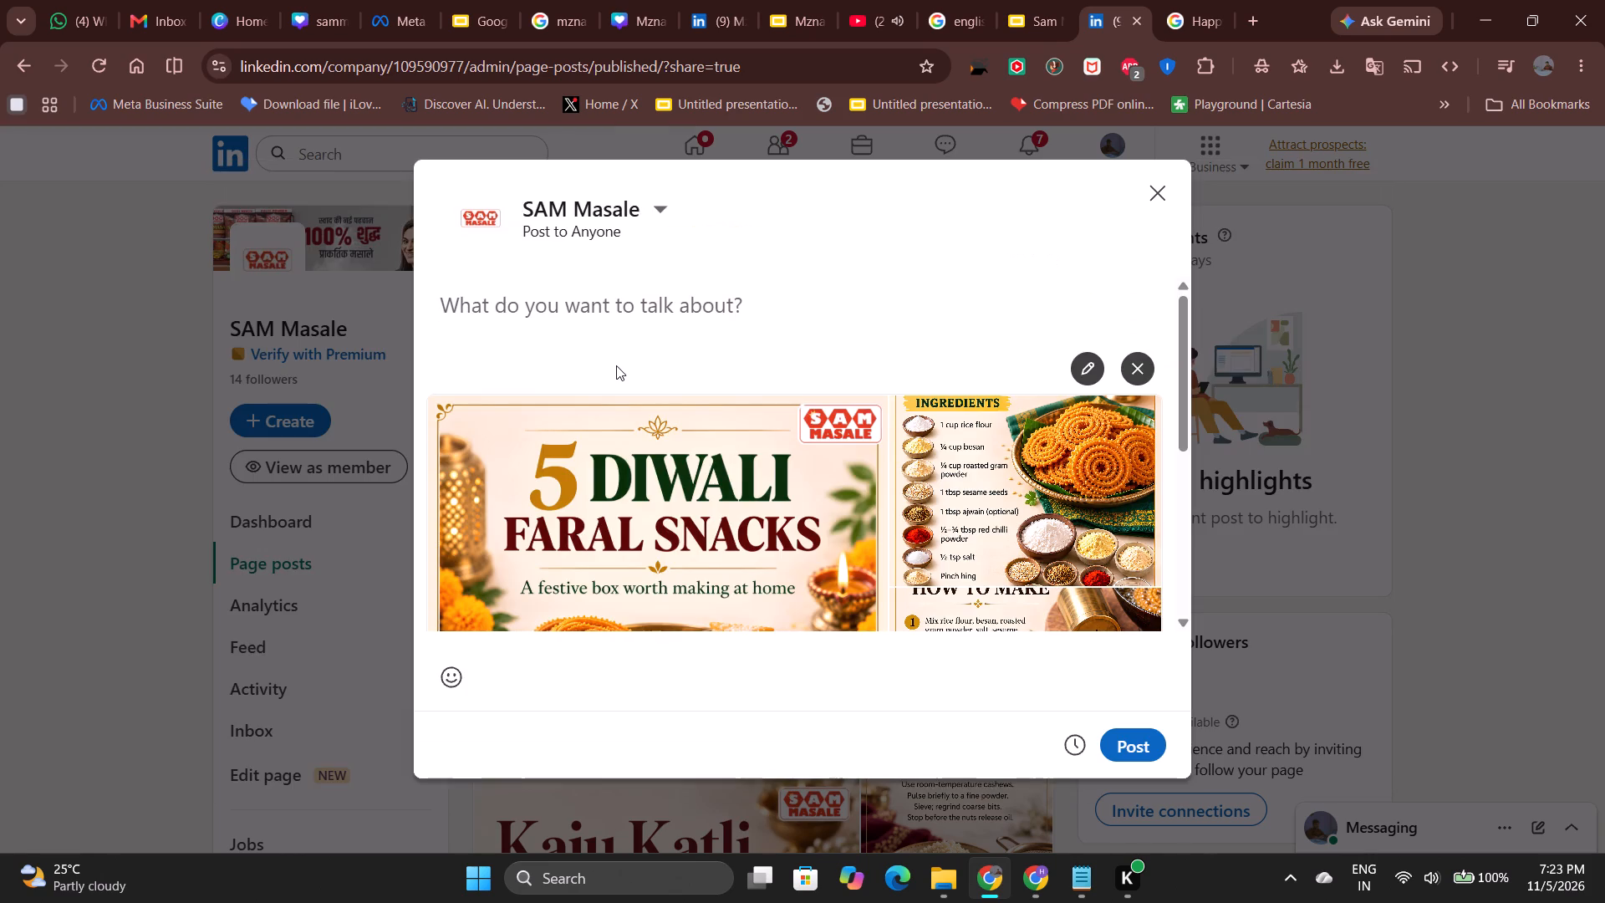
# Copy the 7/11/2026 Diwali Faral caption from the Sam Masale presentation into the LinkedIn post's text.
pyautogui.click(595, 308)
pyautogui.hotkey('ctrl', 'v')
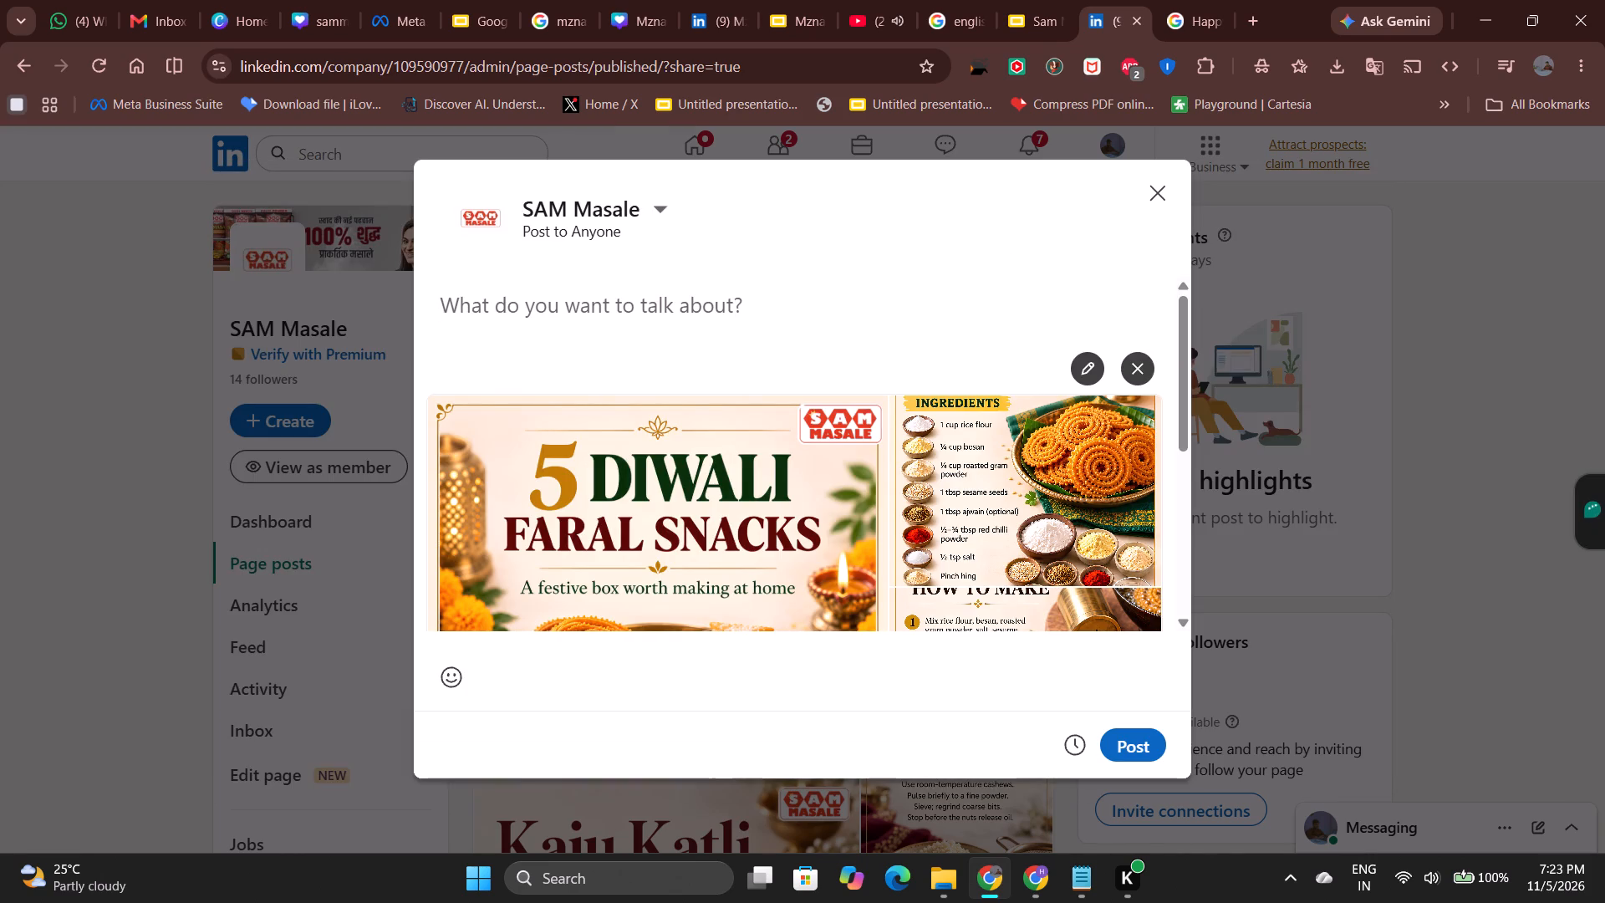
pyautogui.click(456, 0)
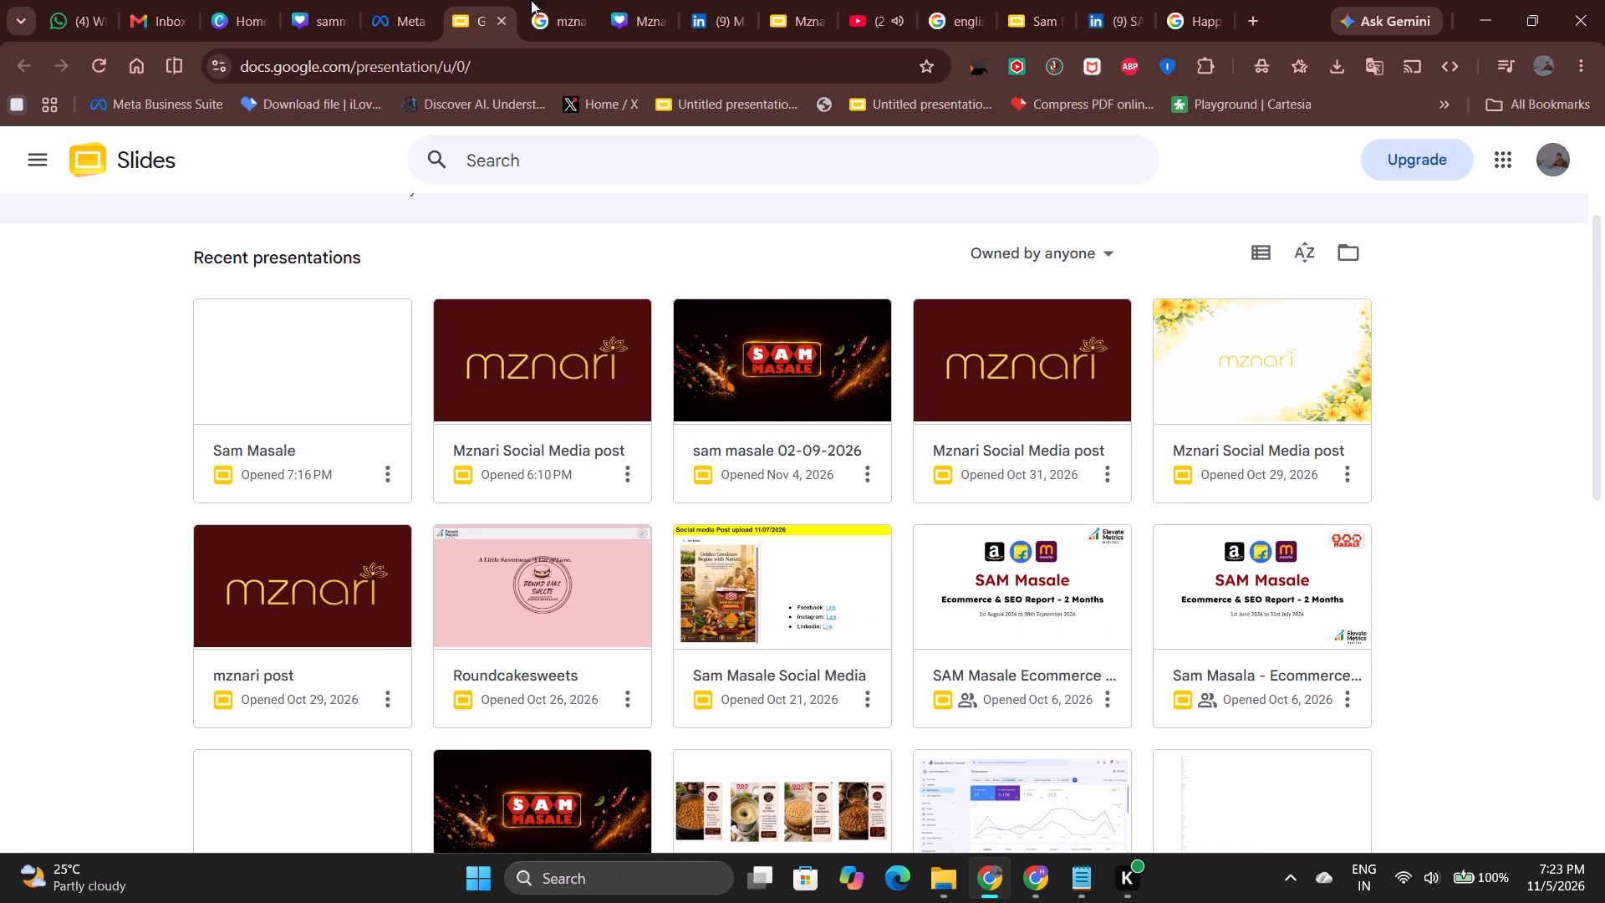
pyautogui.click(783, 0)
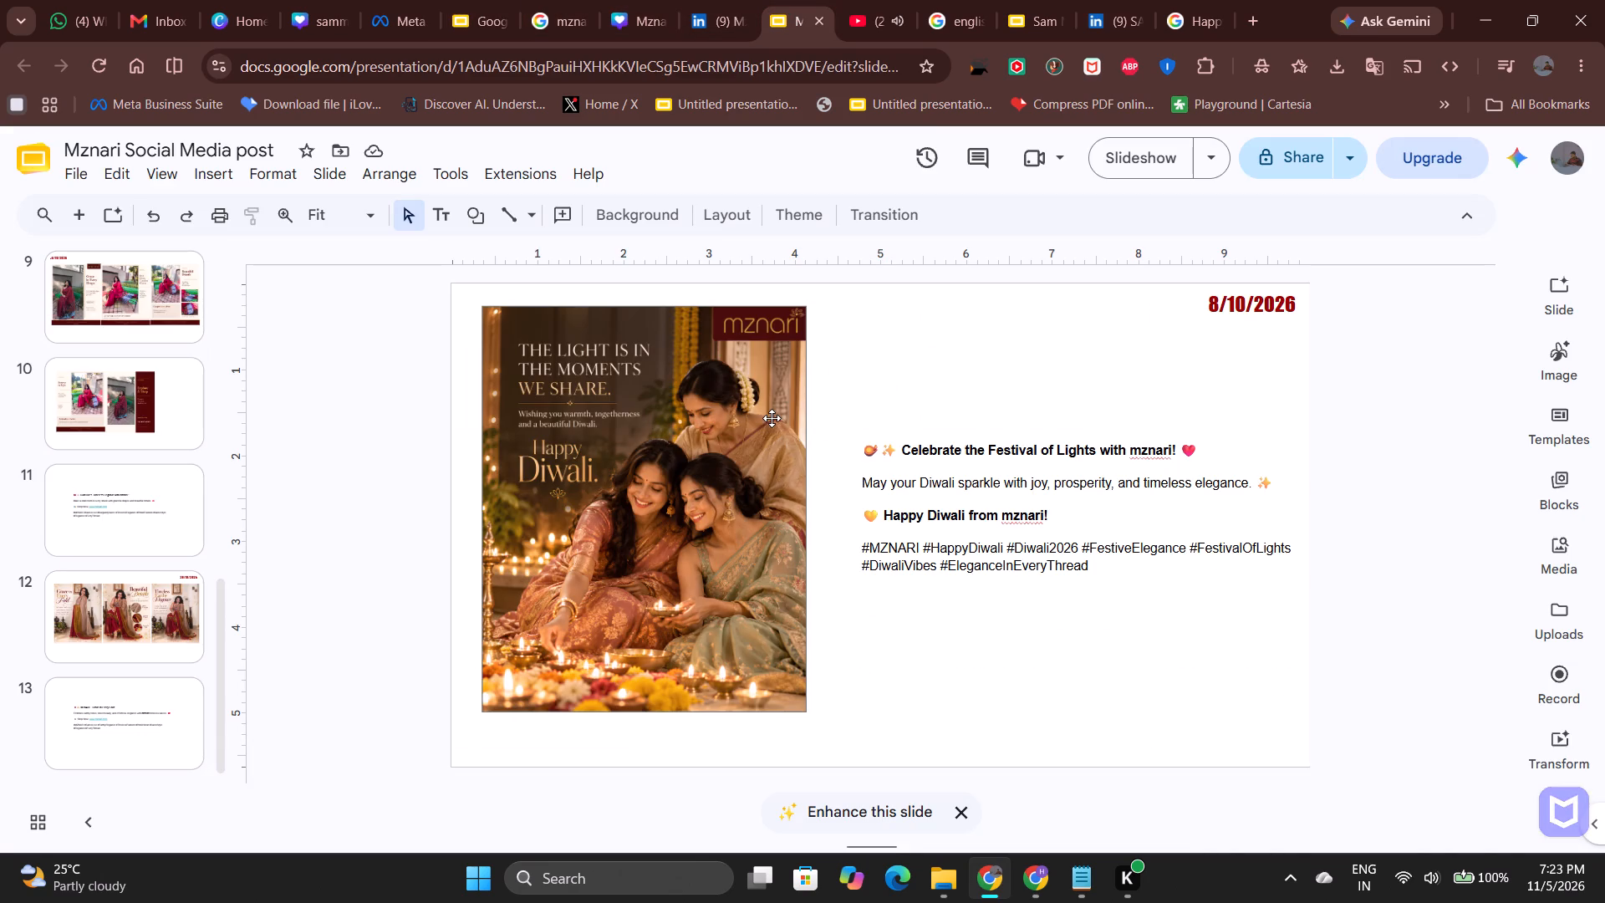
pyautogui.click(1015, 18)
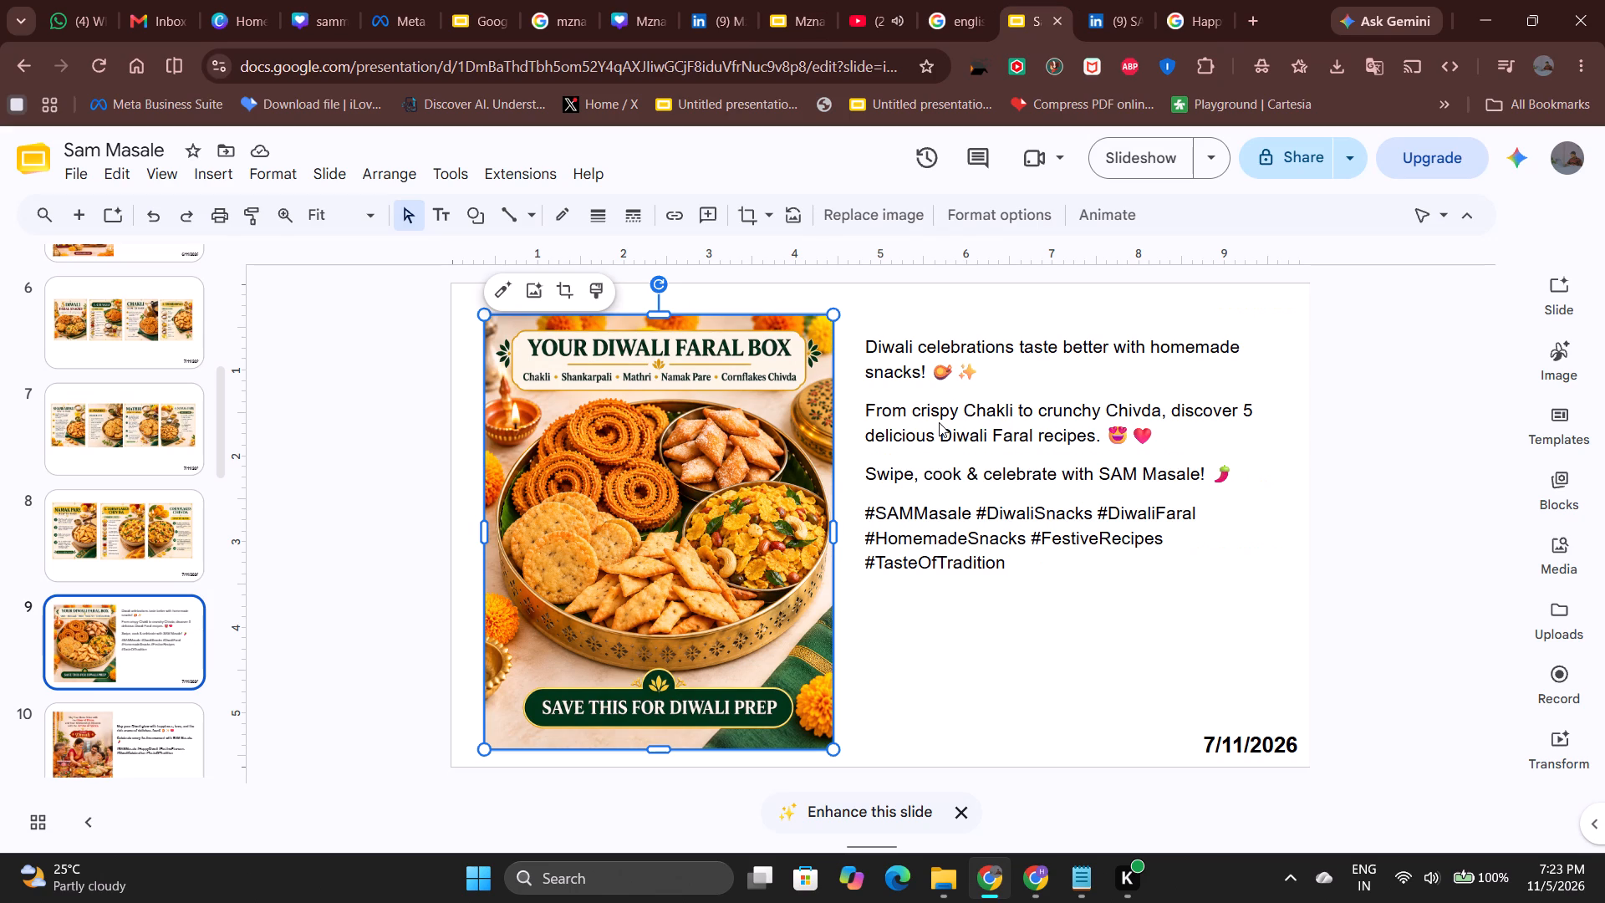
pyautogui.click(939, 422)
pyautogui.hotkey('ctrl', 'a')
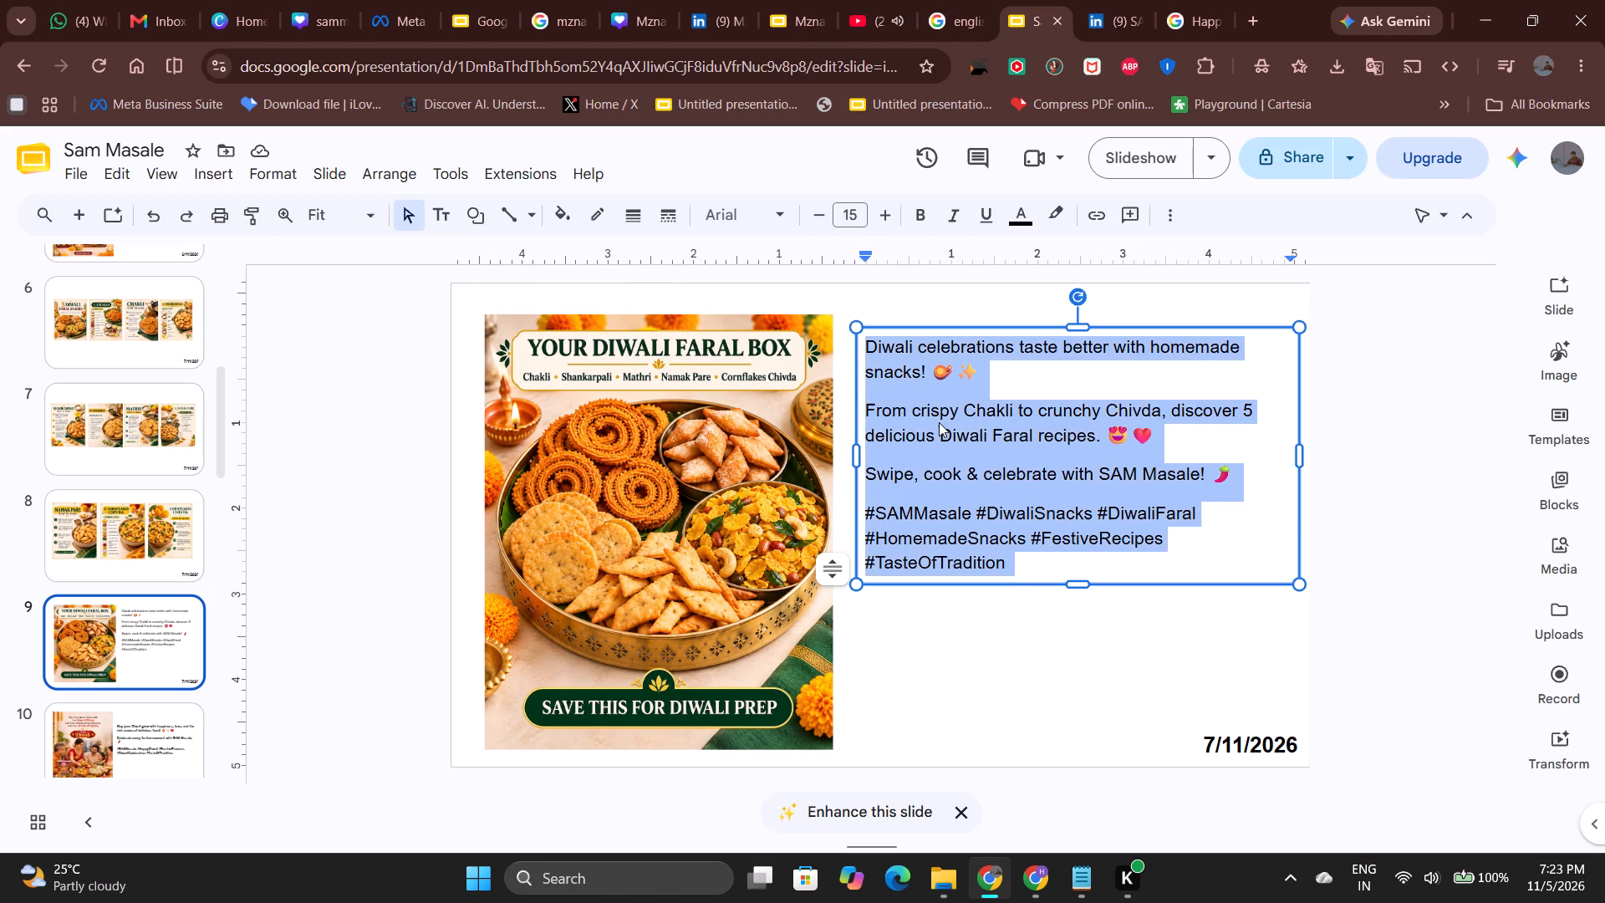
pyautogui.hotkey('ctrl', 'c')
pyautogui.click(1123, 0)
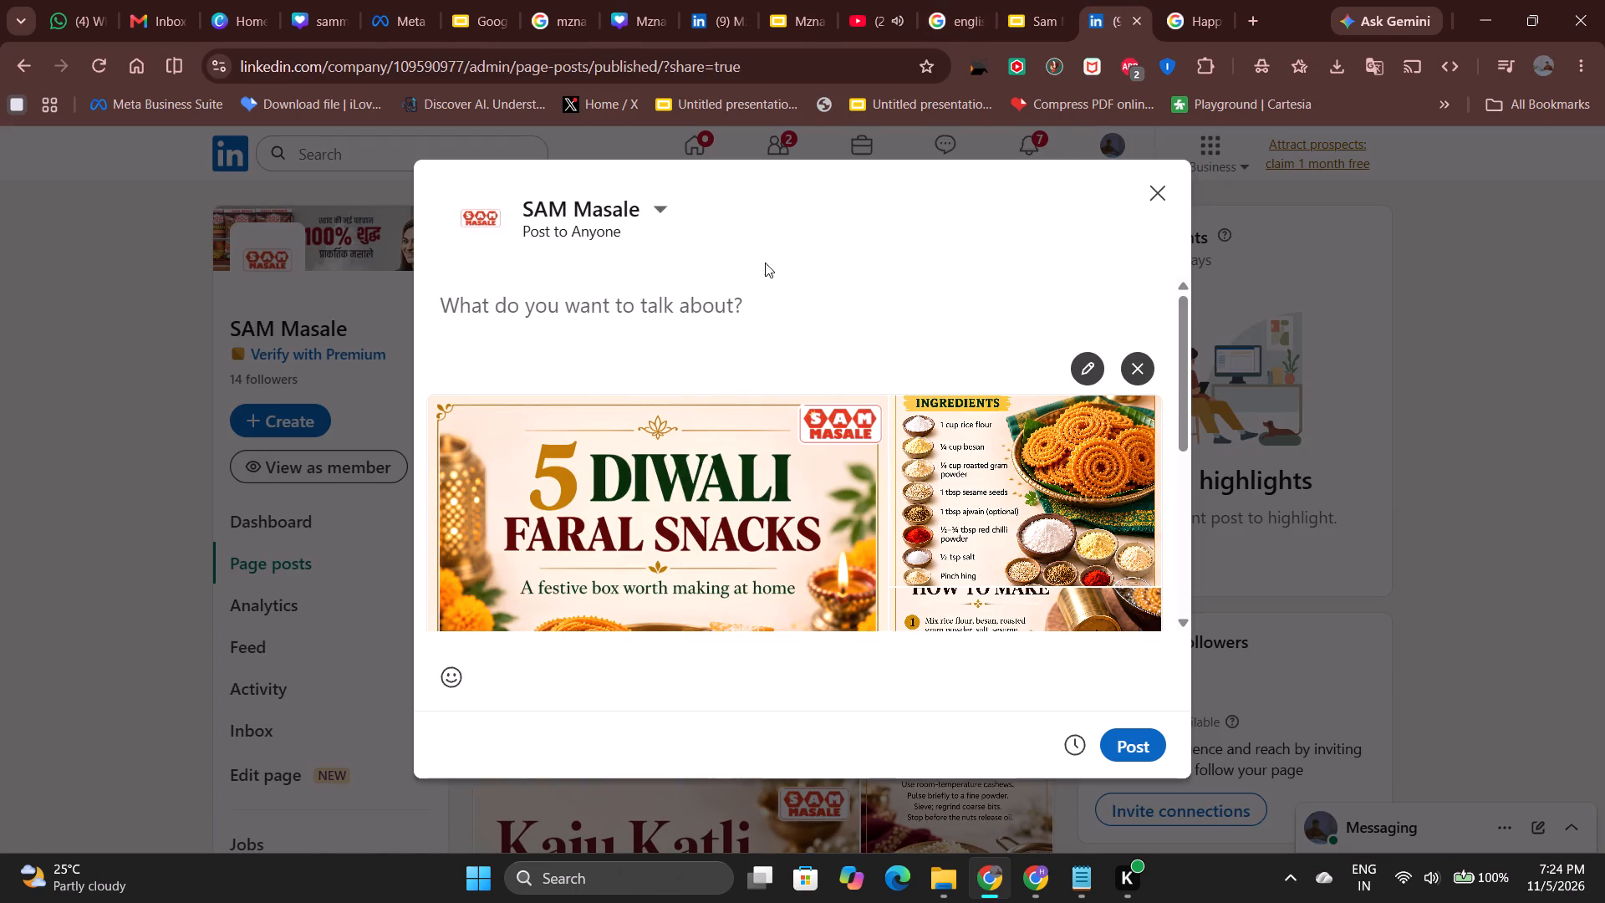
pyautogui.hotkey('ctrl', 'v')
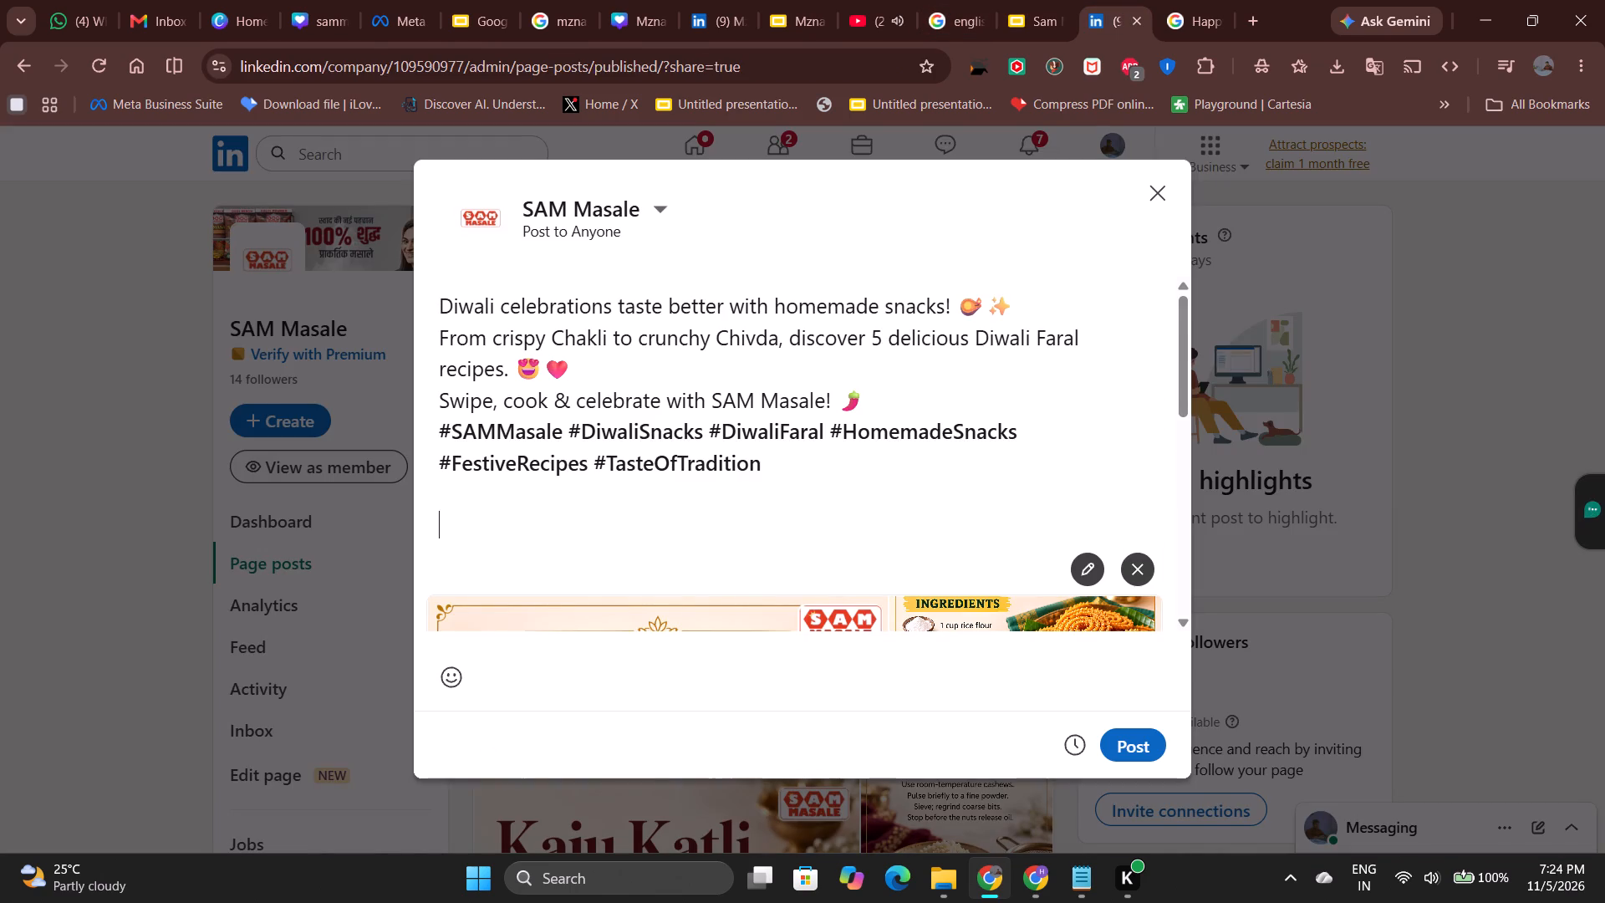
# Remove the trailing blank line and the last hashtags, #FestiveRecipes and #TasteOfTradition, from the post's caption.
pyautogui.press('BackSpace')
pyautogui.moveTo(809, 473); pyautogui.dragTo(407, 467)
pyautogui.press('BackSpace')
pyautogui.click(496, 463)
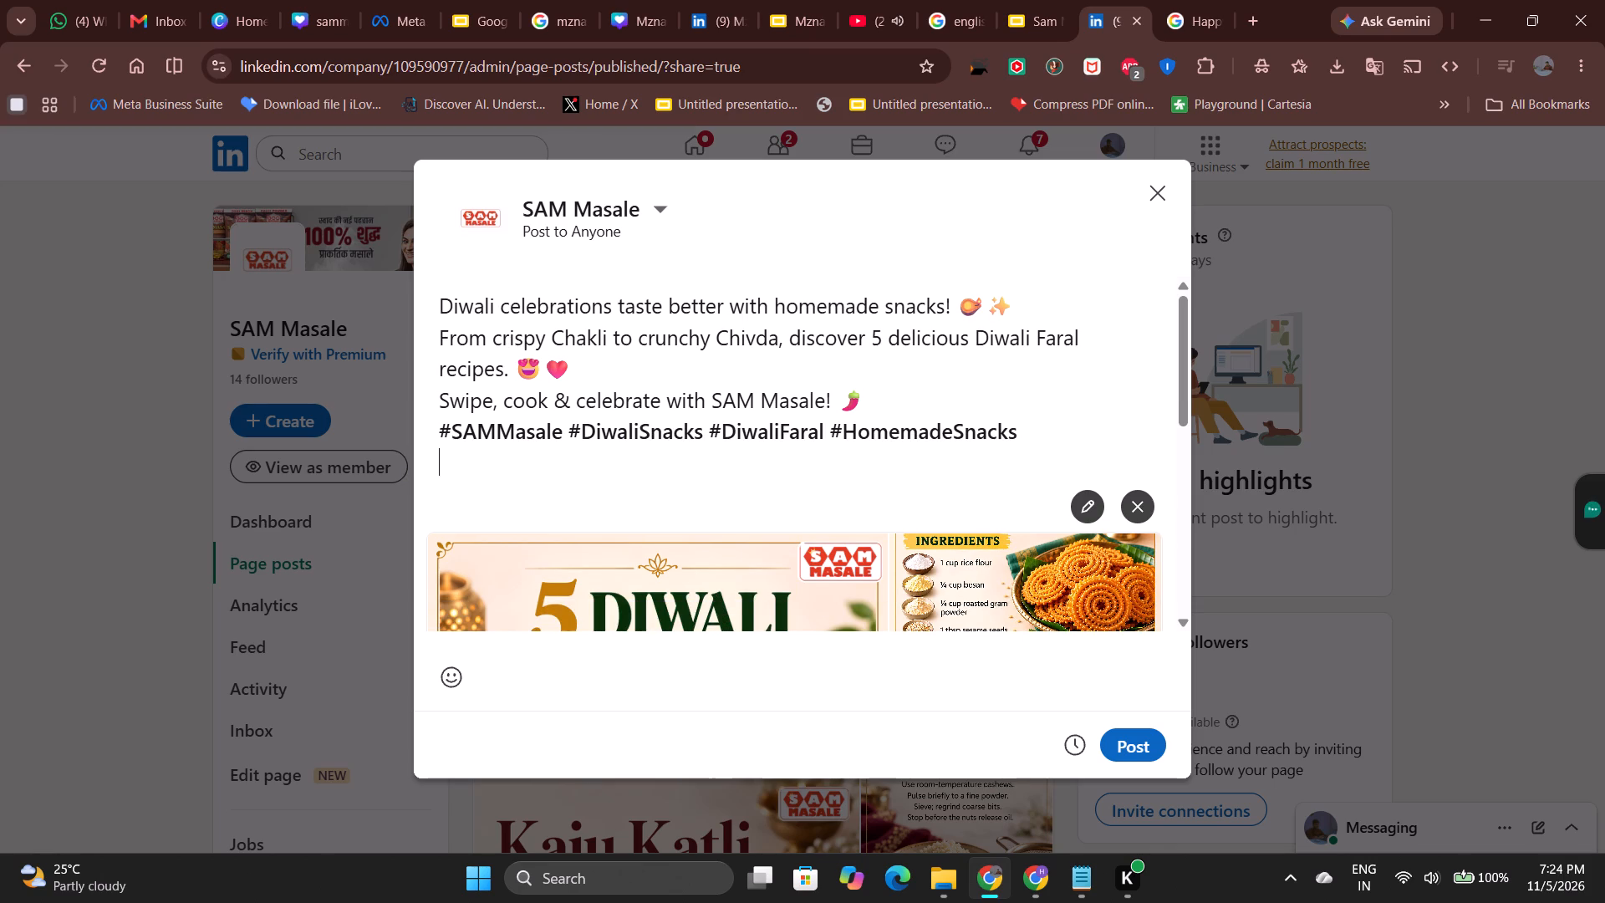
# Remove the empty line left at the end of the Diwali Faral post's caption.
pyautogui.press('BackSpace')
pyautogui.scroll(1, 670, 368)
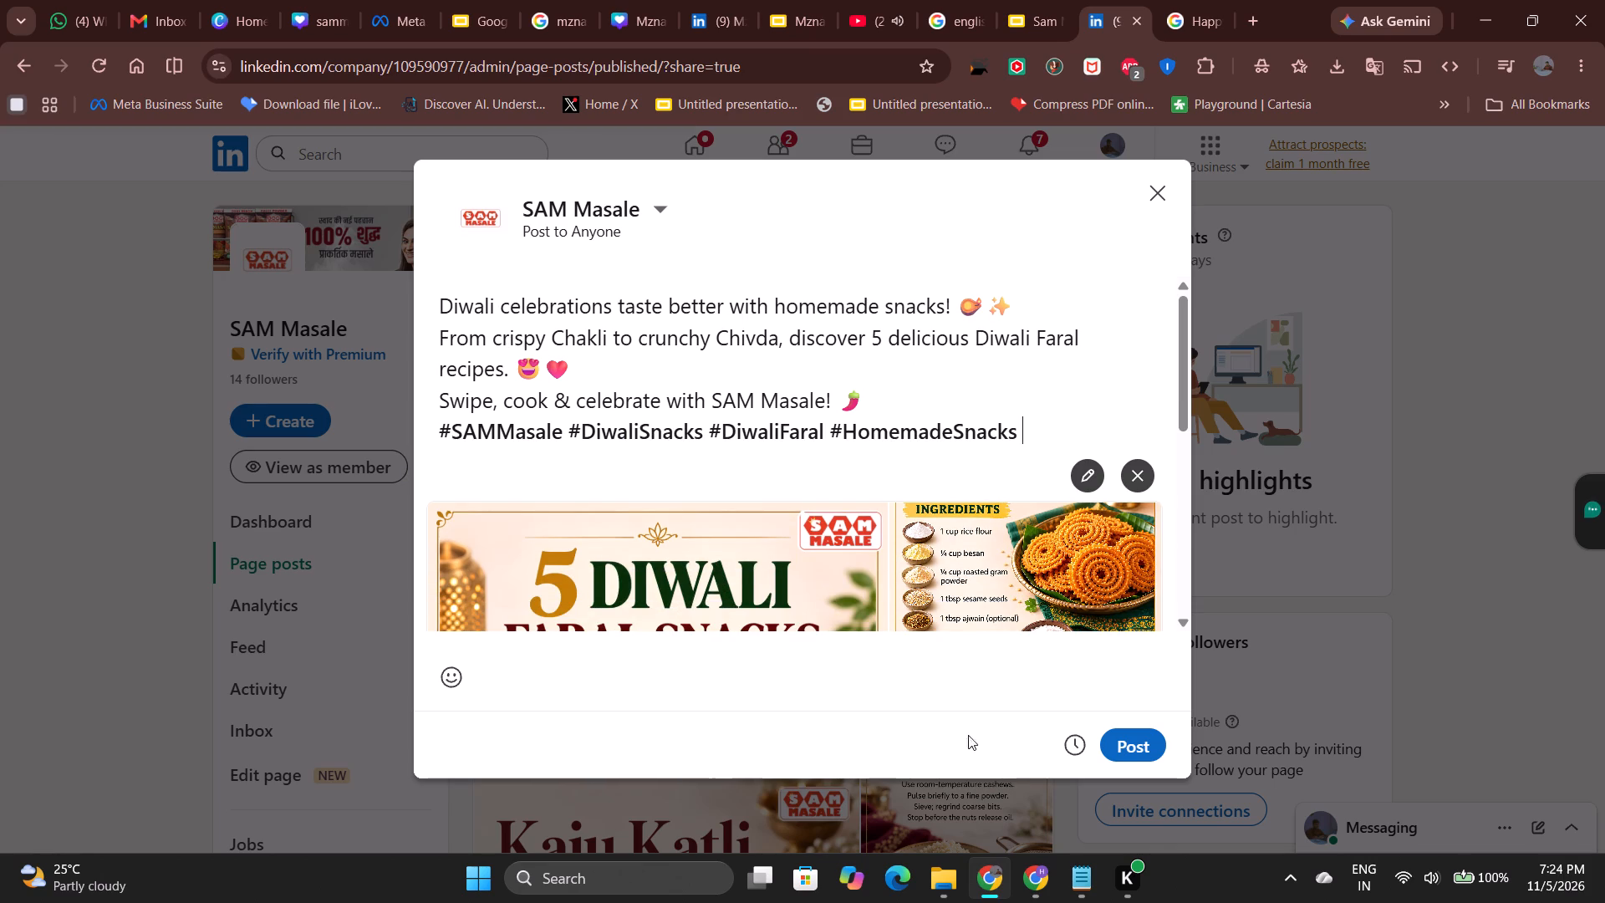
# Schedule the Diwali Faral Snacks post for 11/7/2026 at 8:00 AM.
pyautogui.click(1076, 742)
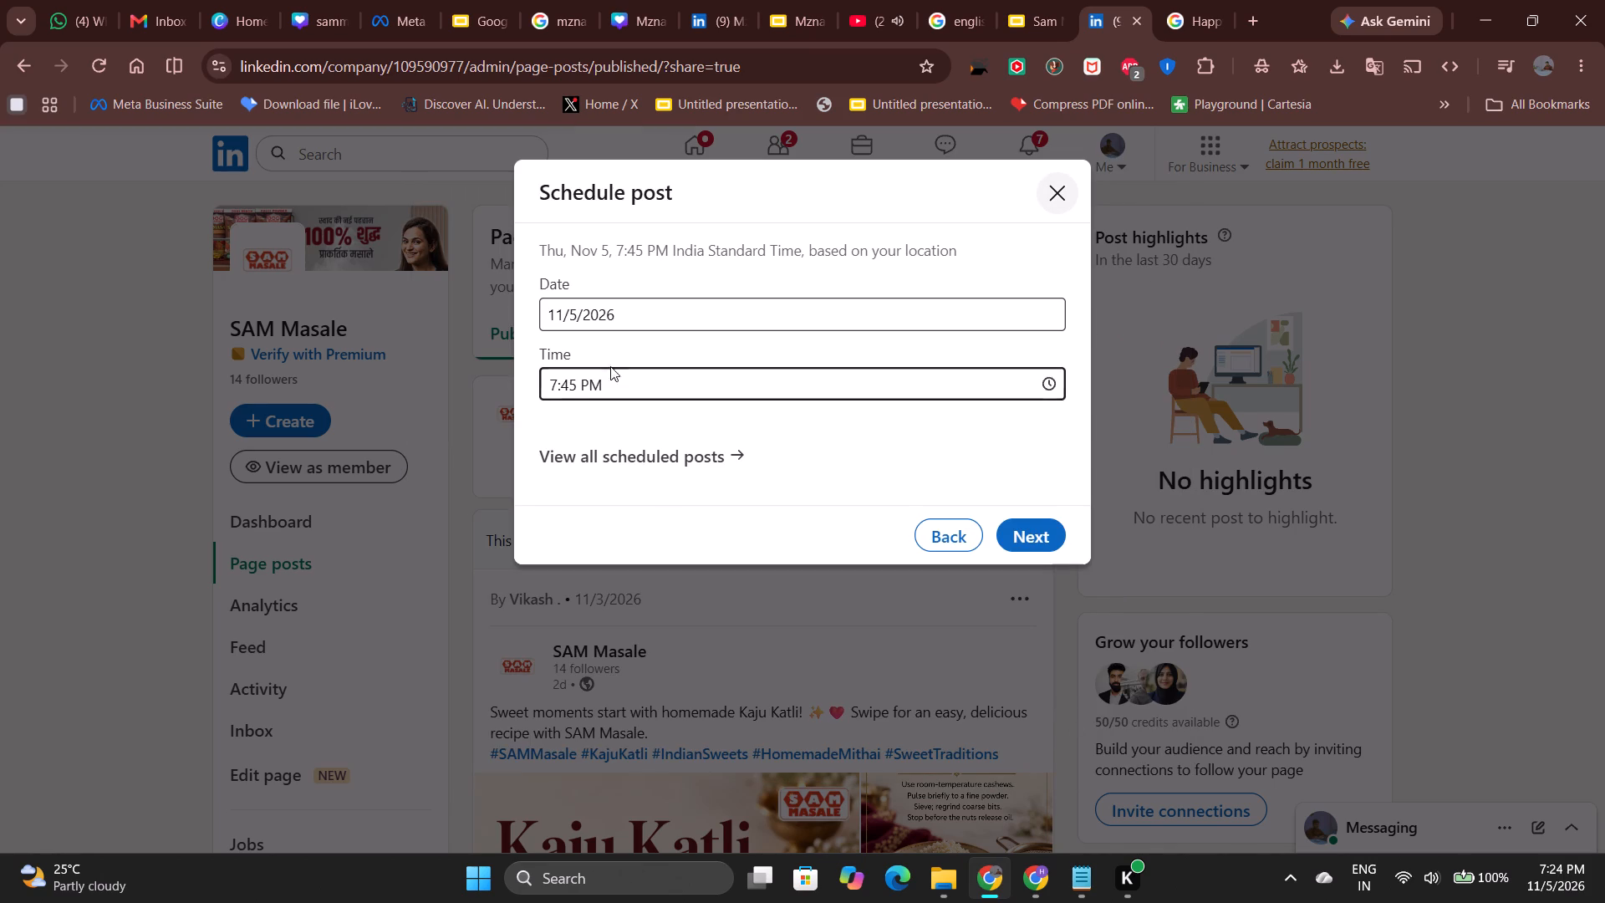
pyautogui.click(645, 310)
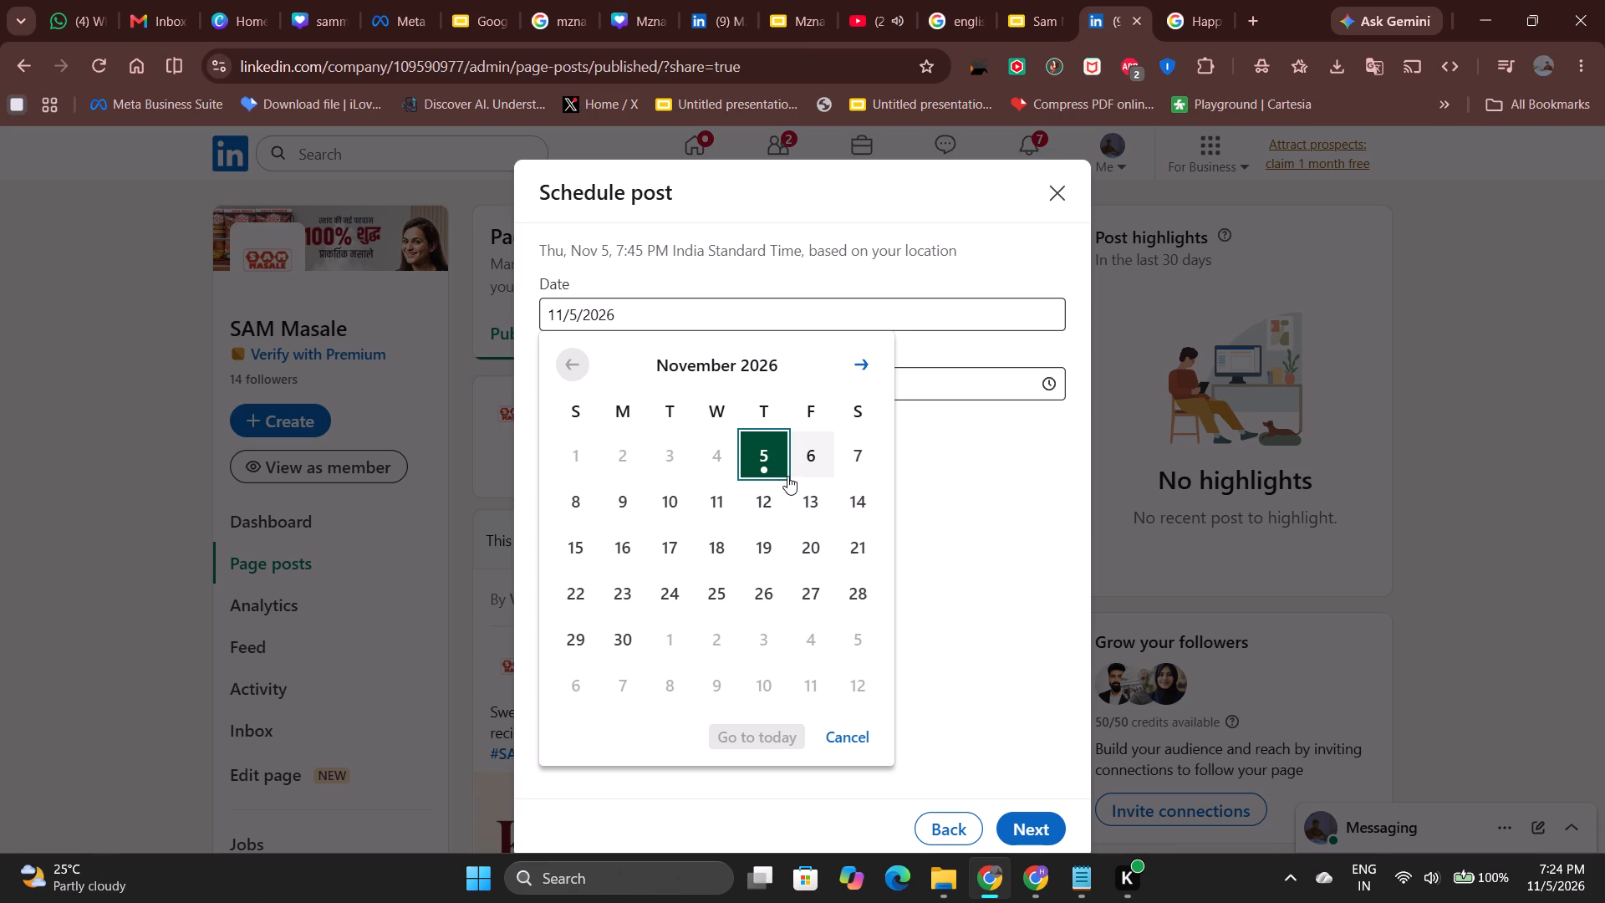
pyautogui.click(858, 454)
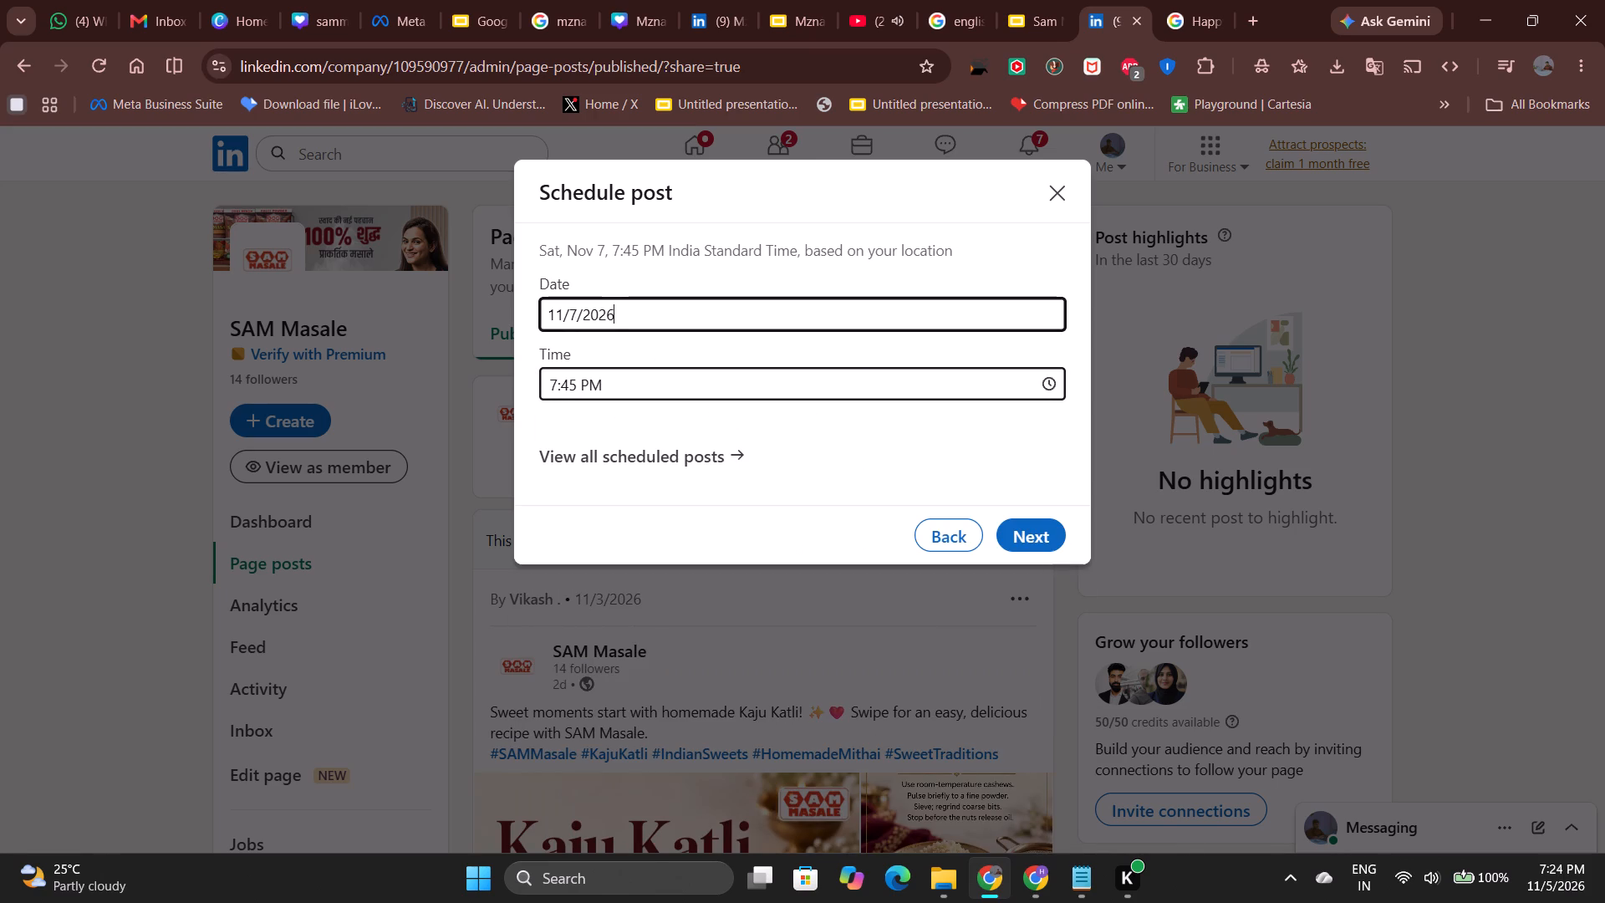
pyautogui.click(622, 390)
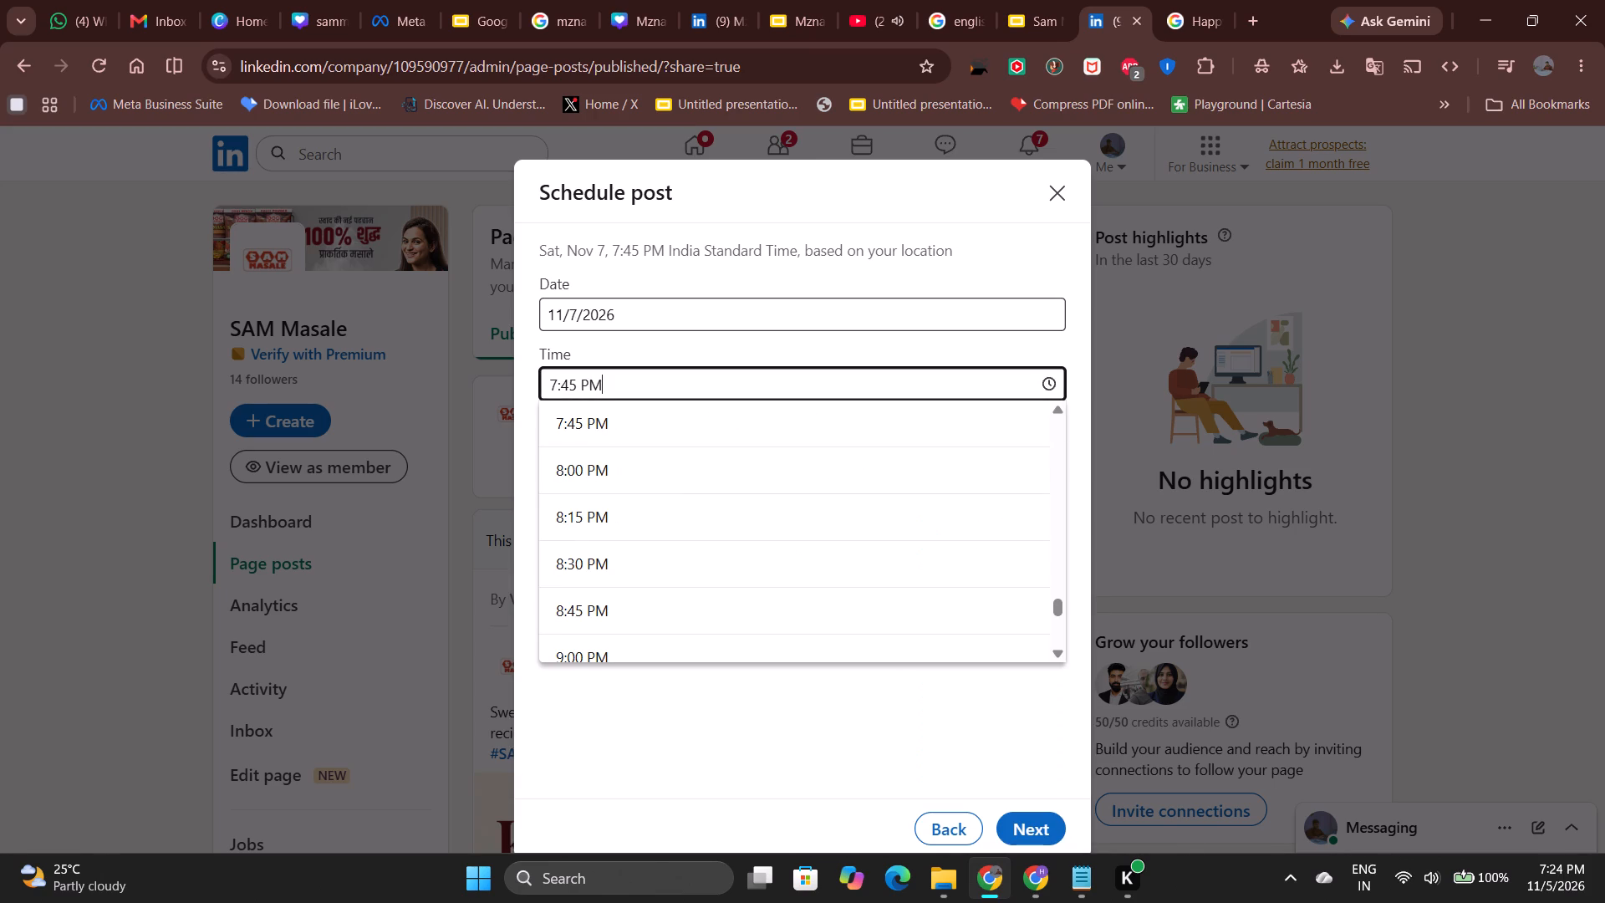
pyautogui.scroll(9, 874, 537)
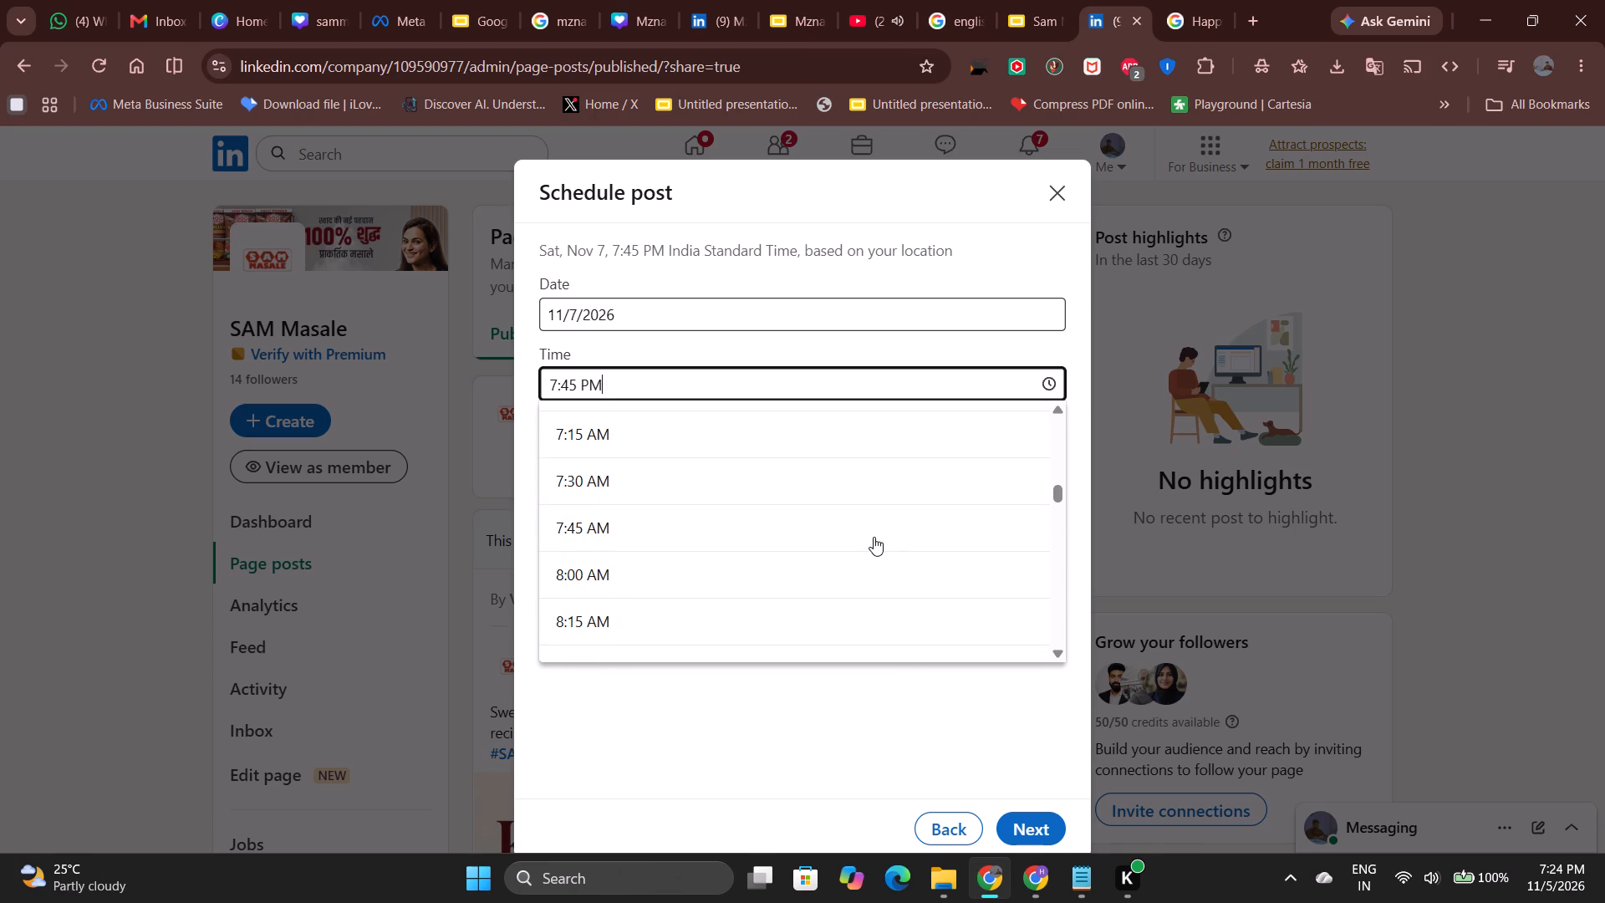
pyautogui.scroll(4, 874, 537)
pyautogui.hscroll(1, 874, 537)
pyautogui.scroll(3, 874, 537)
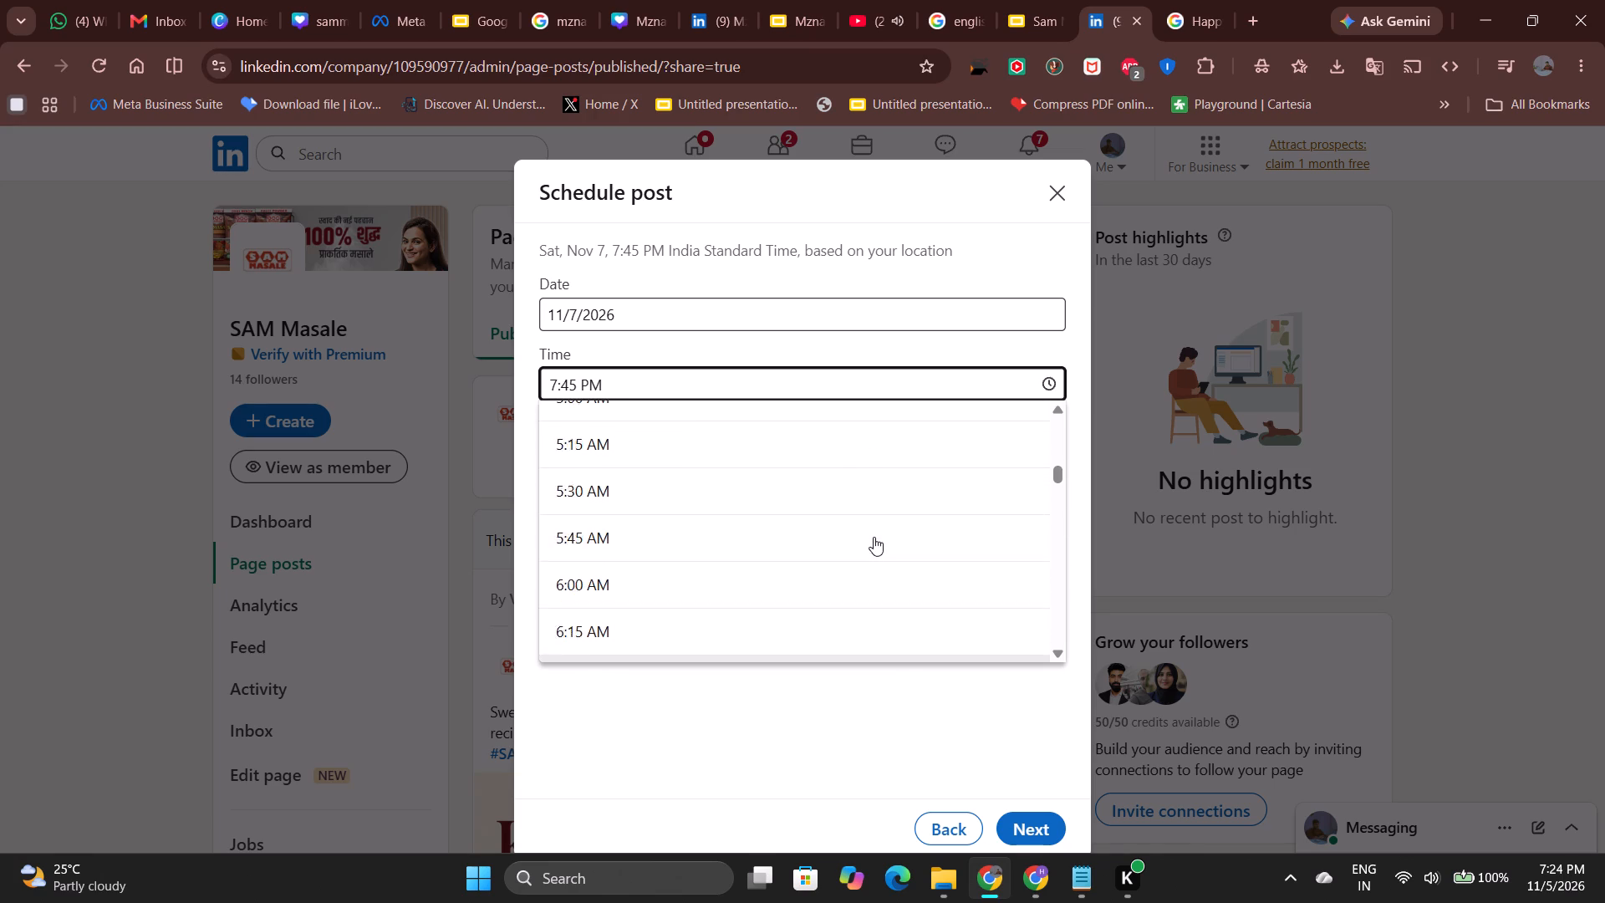
pyautogui.scroll(3, 874, 537)
pyautogui.hscroll(2, 874, 537)
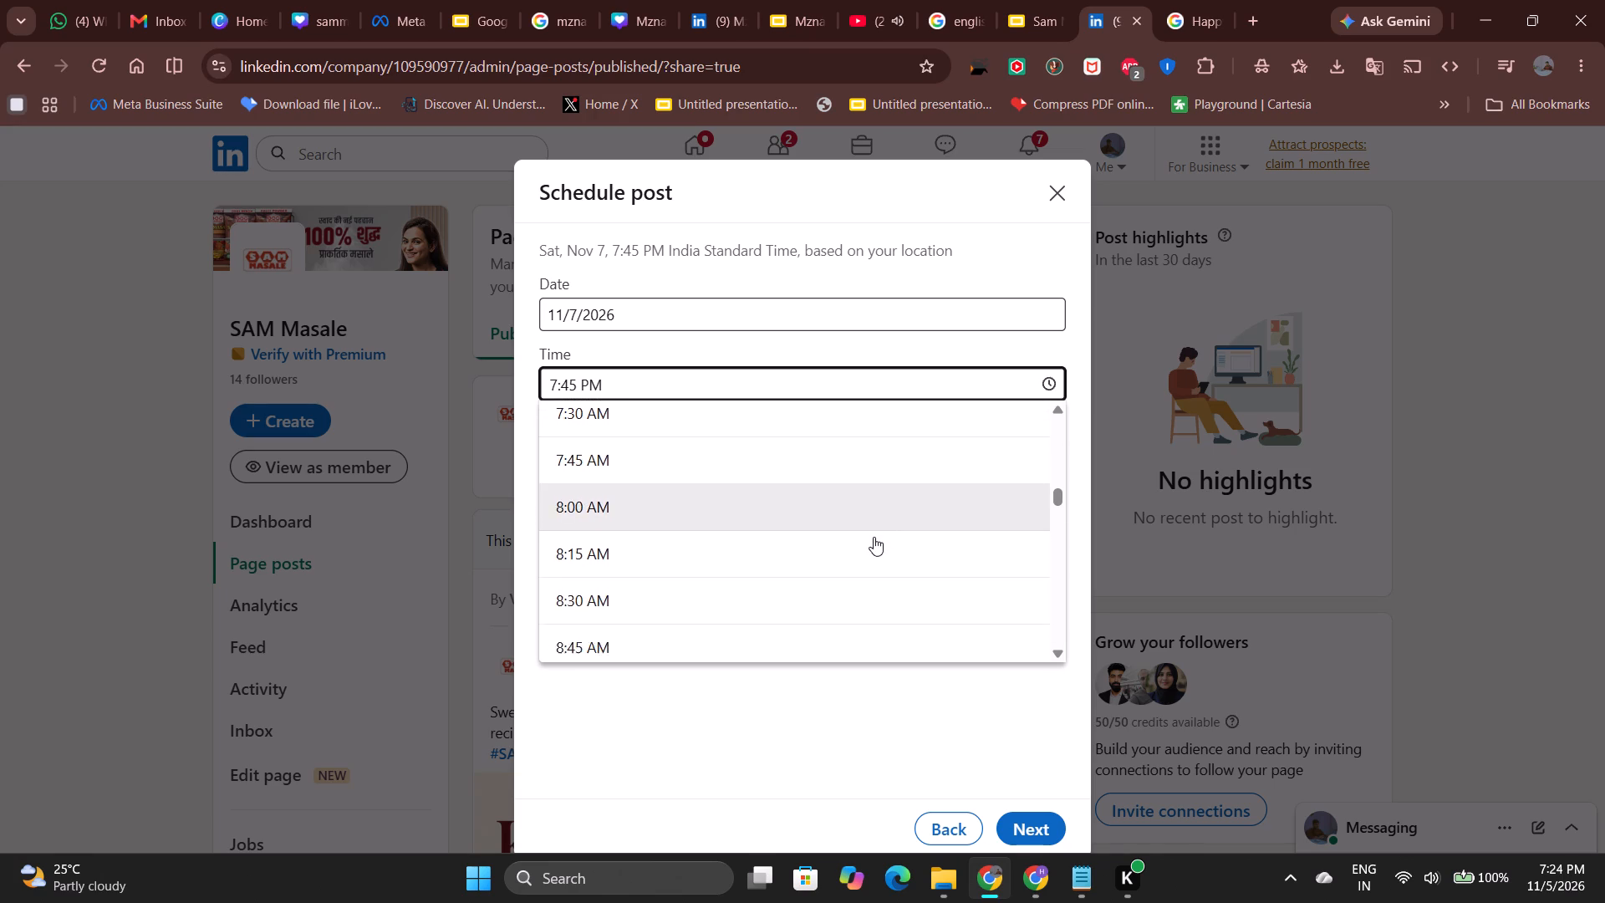
pyautogui.hscroll(2, 874, 537)
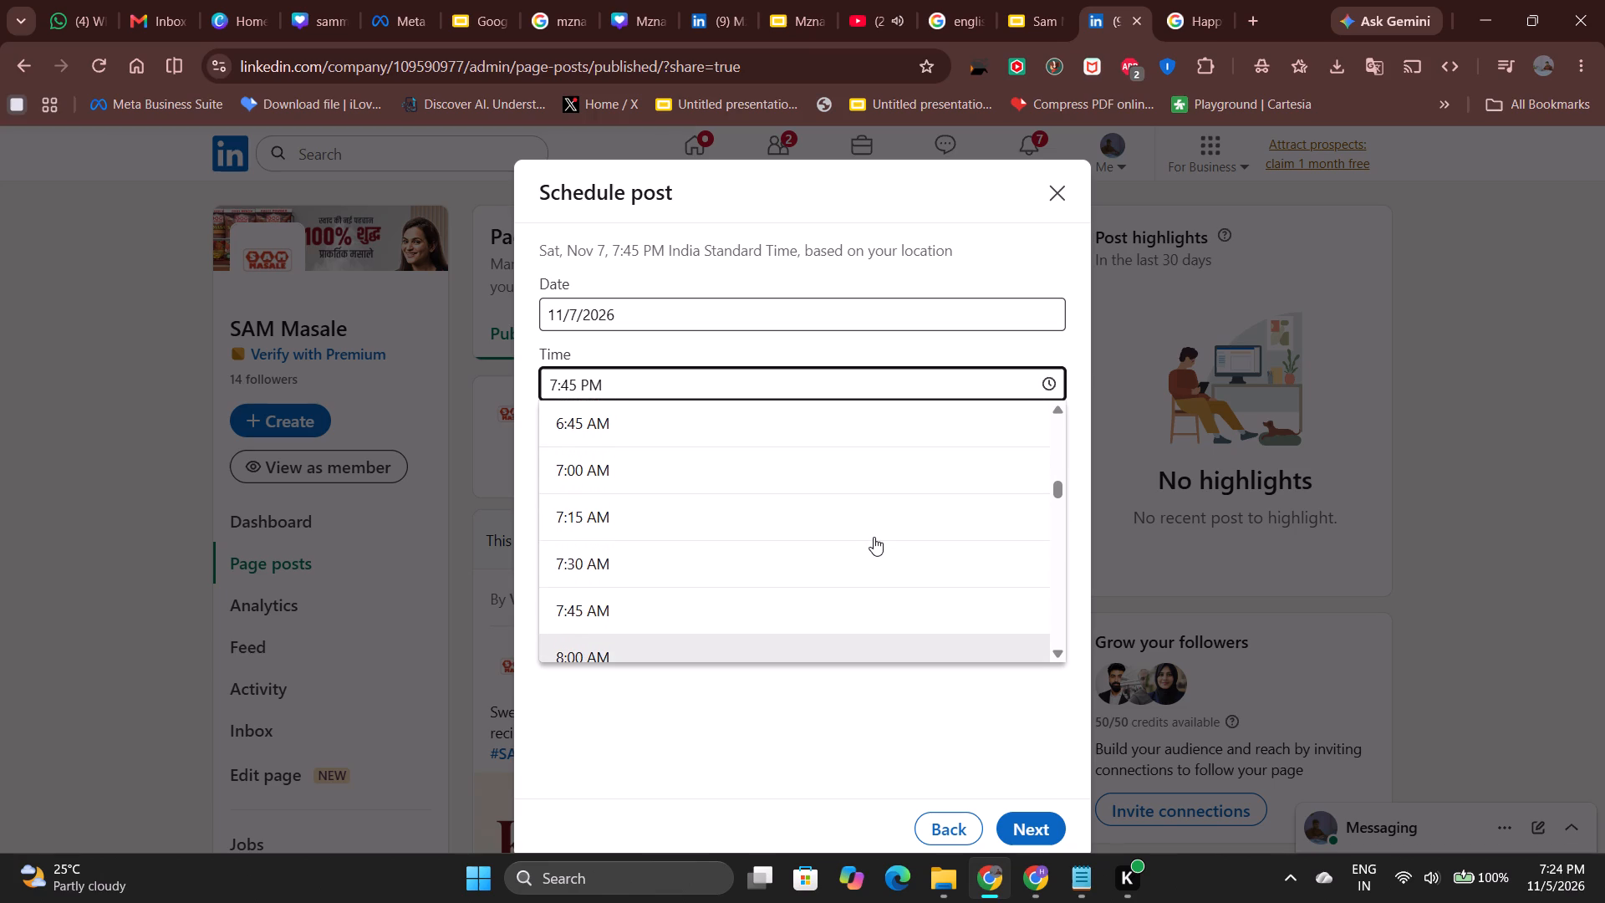
pyautogui.hscroll(1, 632, 562)
pyautogui.hscroll(1, 602, 450)
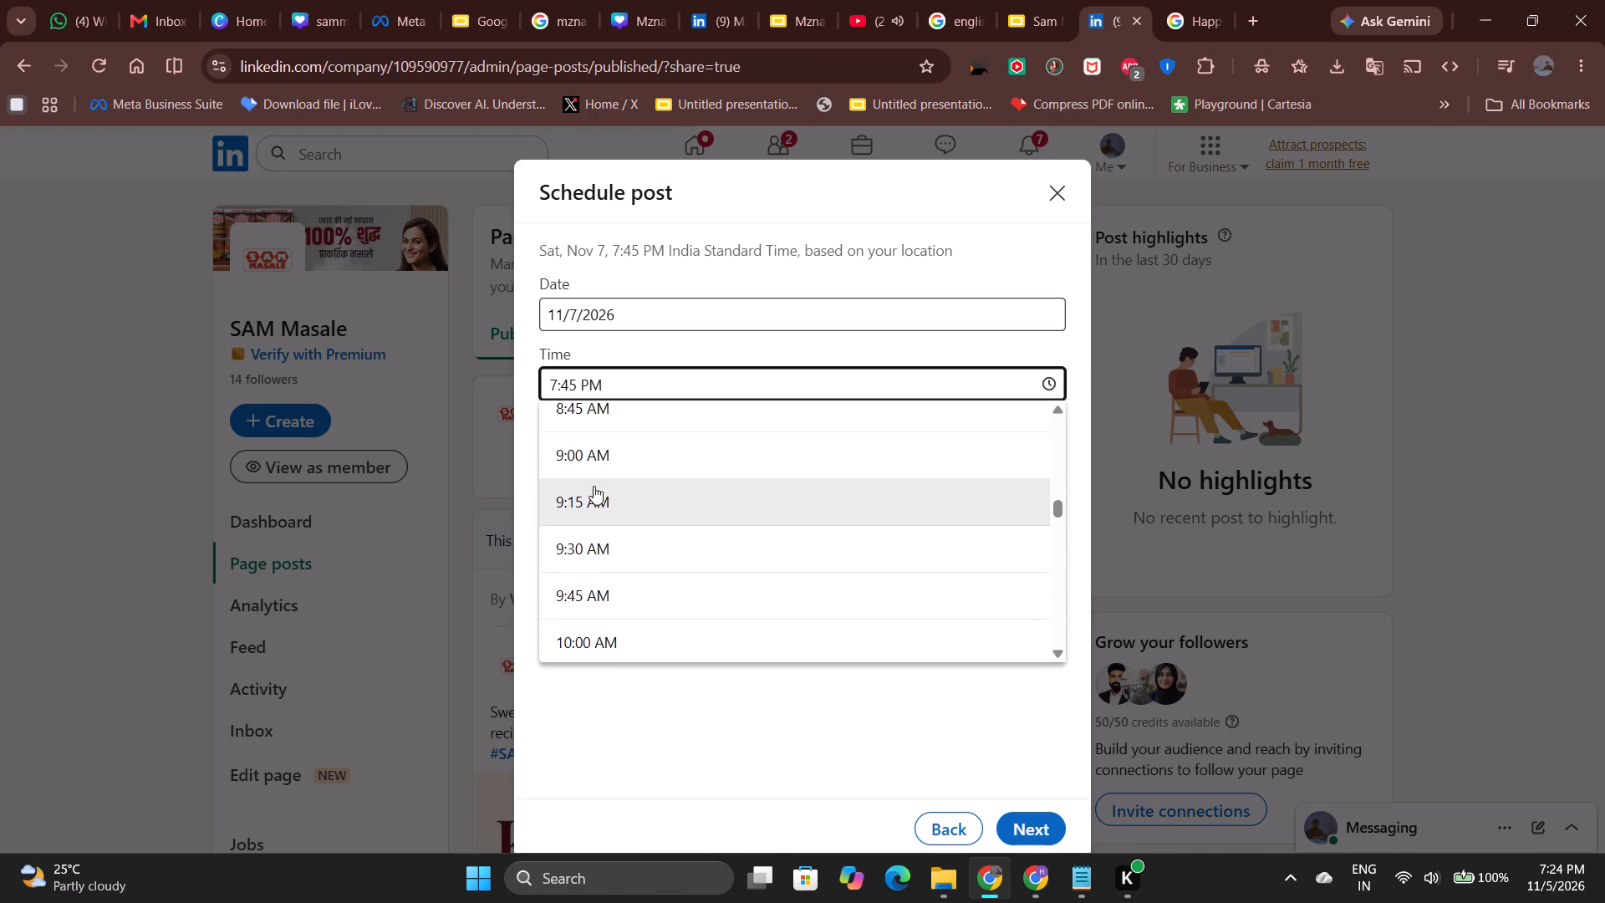
pyautogui.hscroll(1, 594, 486)
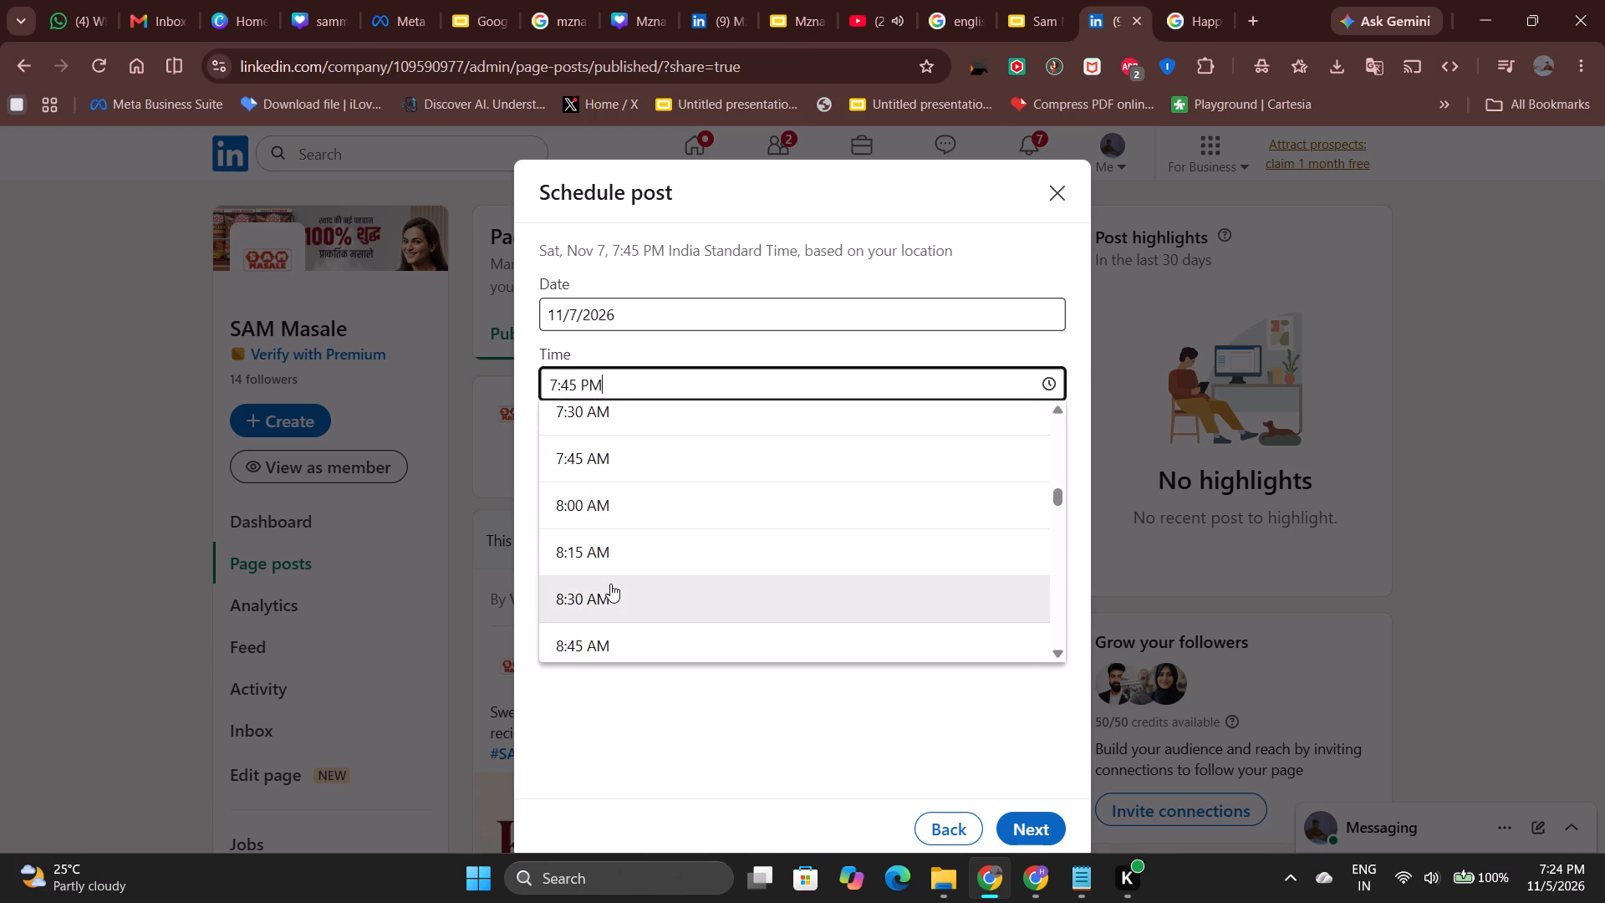
pyautogui.hscroll(2, 613, 588)
pyautogui.hscroll(1, 593, 470)
pyautogui.click(592, 456)
pyautogui.hscroll(1, 592, 456)
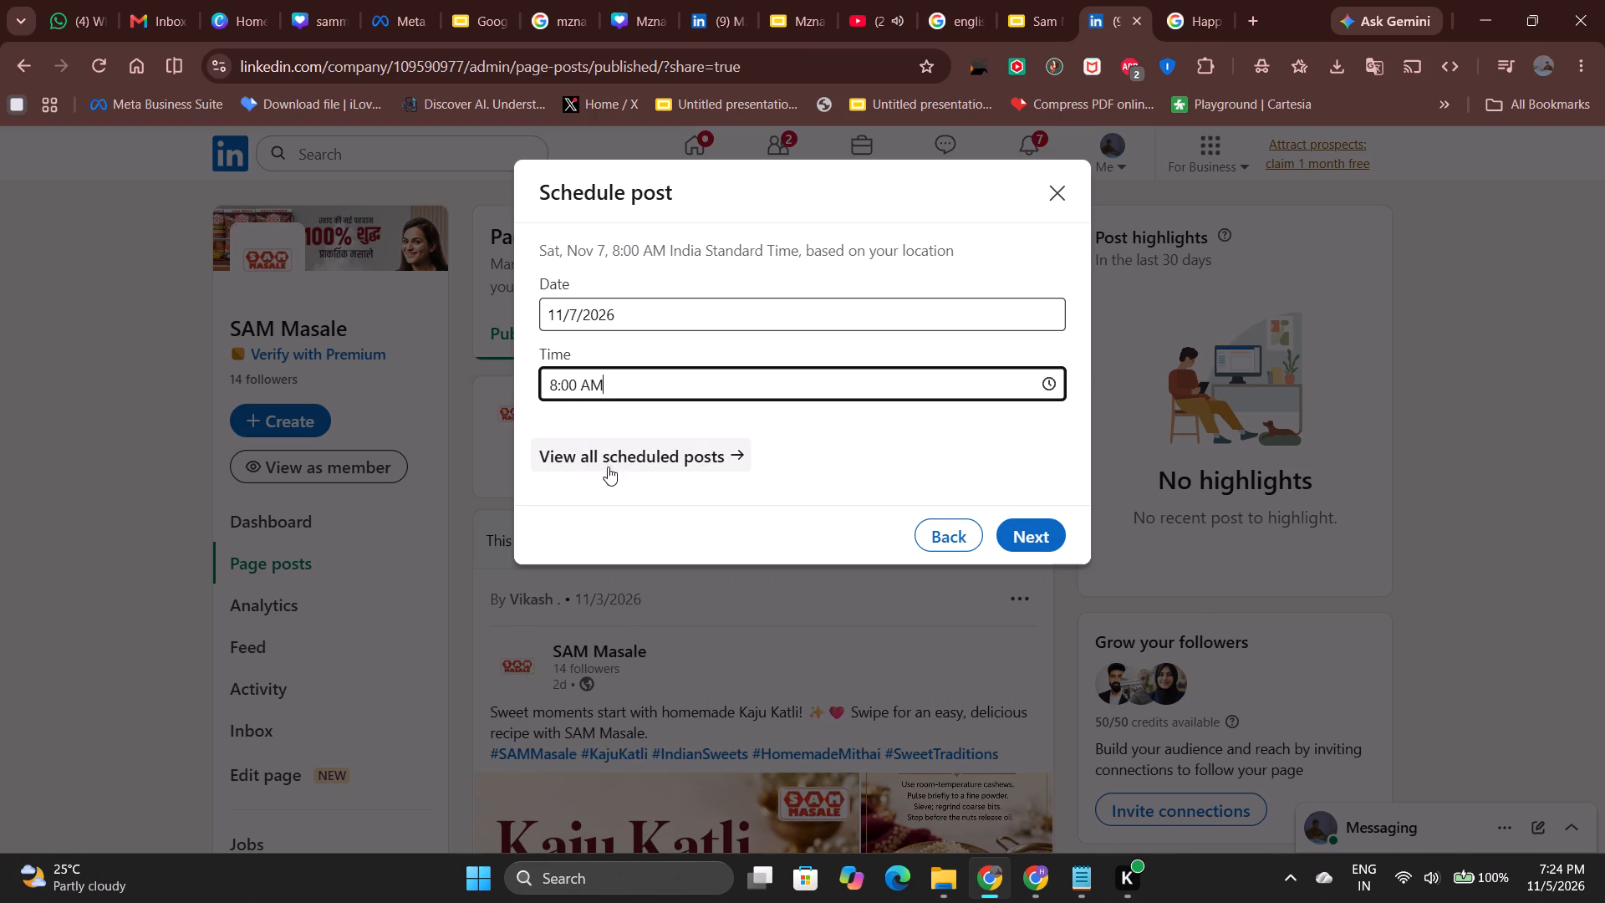
pyautogui.click(870, 480)
pyautogui.click(1026, 527)
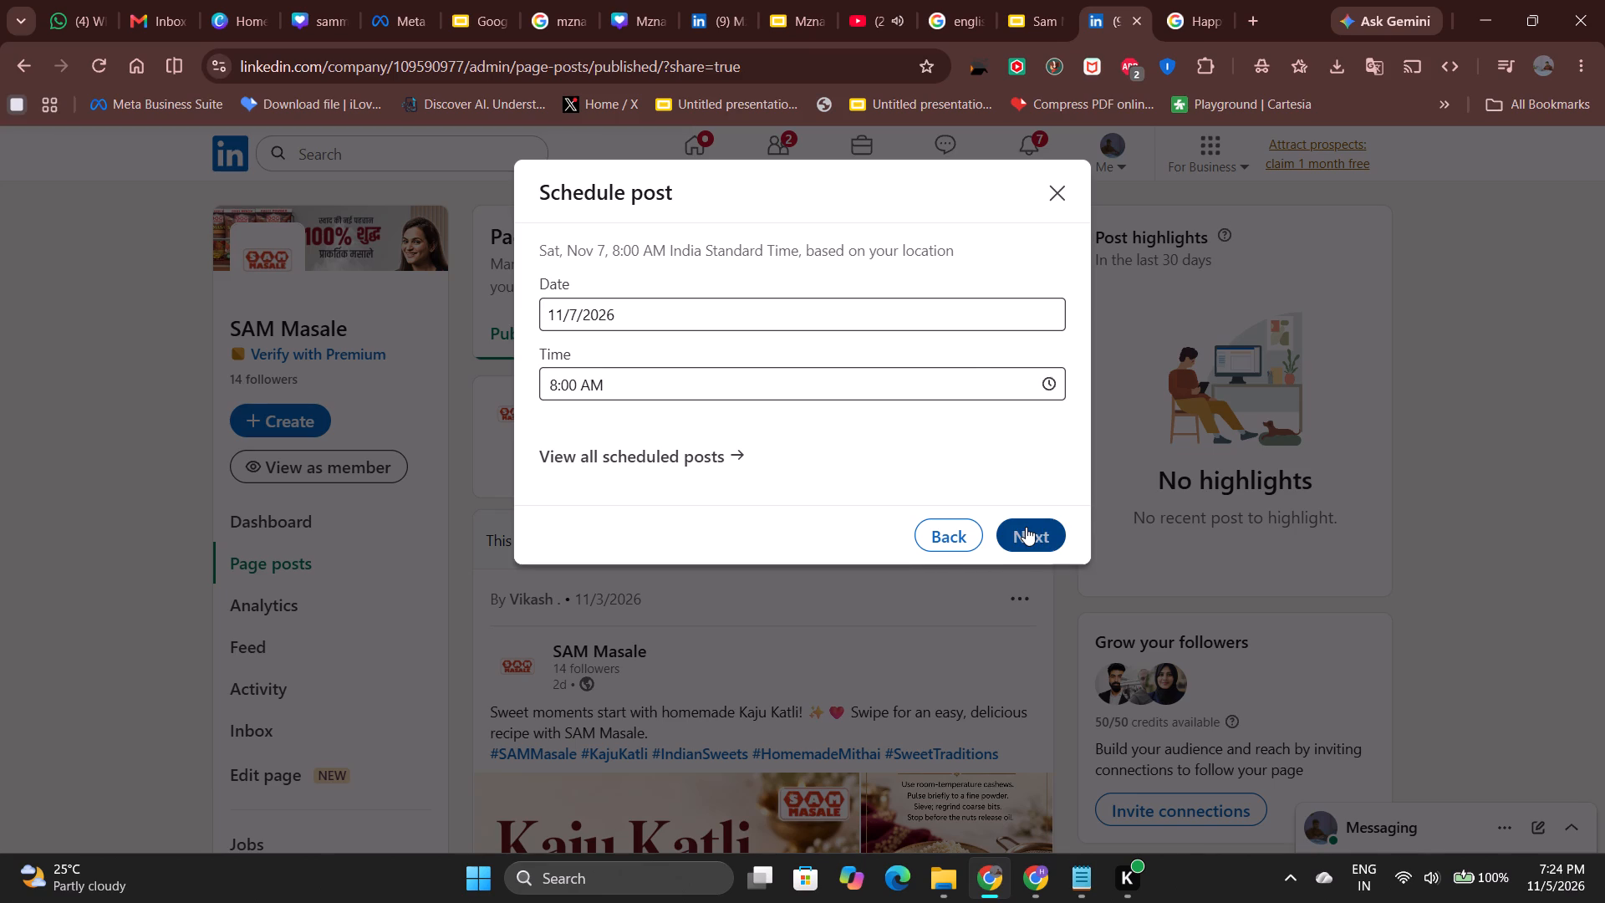
pyautogui.click(1107, 732)
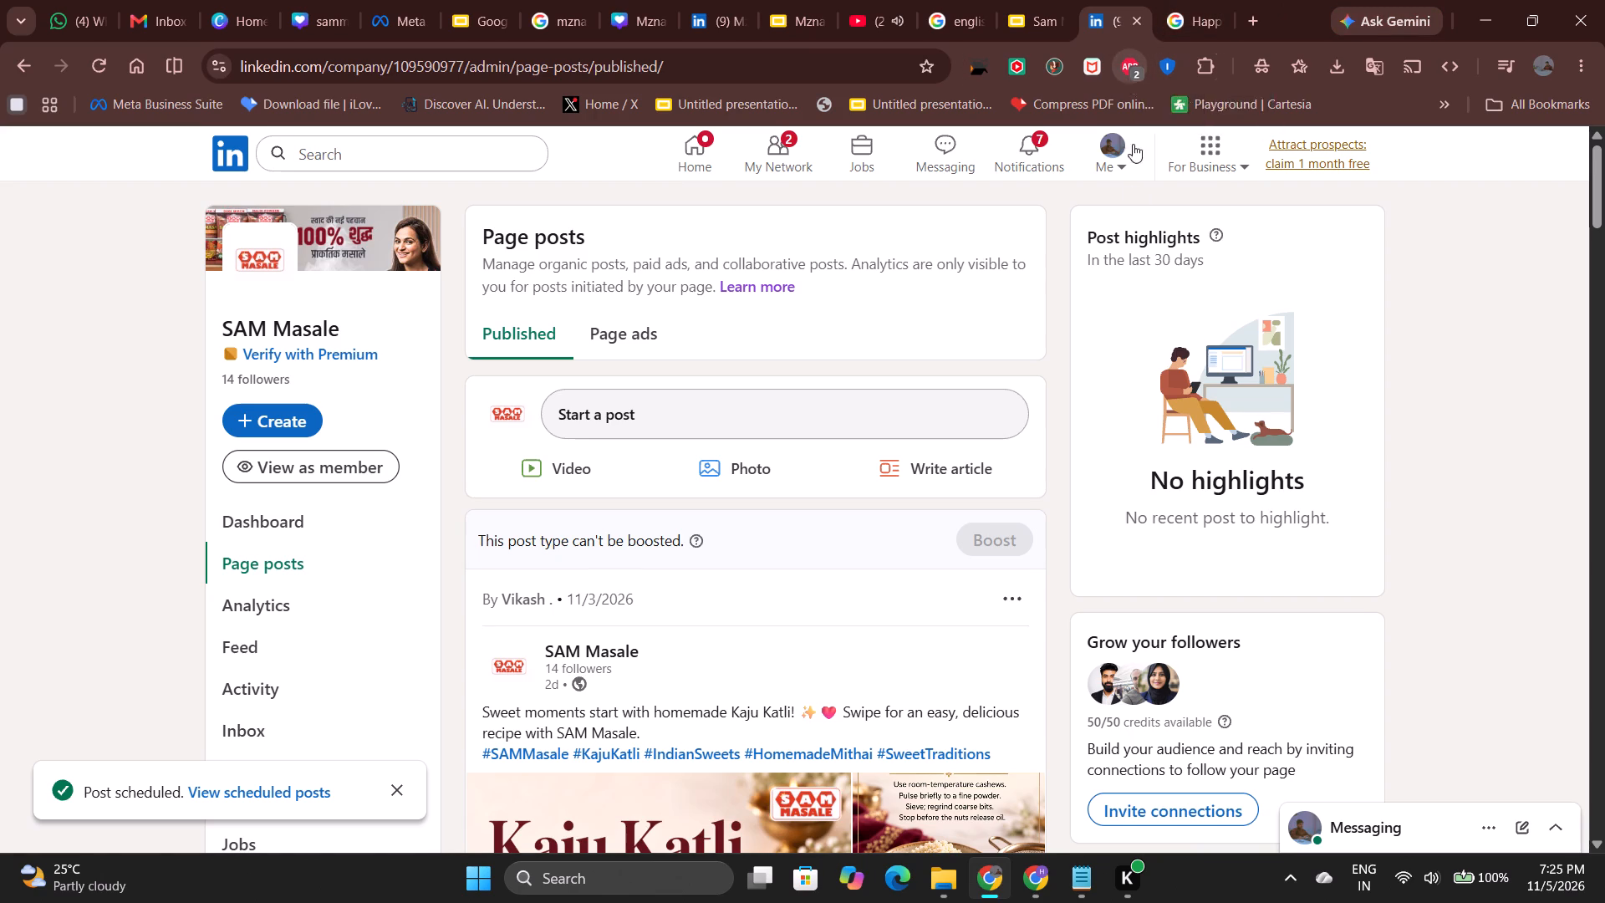
# Go to the Sam Masale presentation and review the 8/11/2026 Happy Diwali slide for the next post's picture and caption.
pyautogui.scroll(-3, 1205, 403)
pyautogui.scroll(-3, 954, 355)
pyautogui.scroll(2, 946, 358)
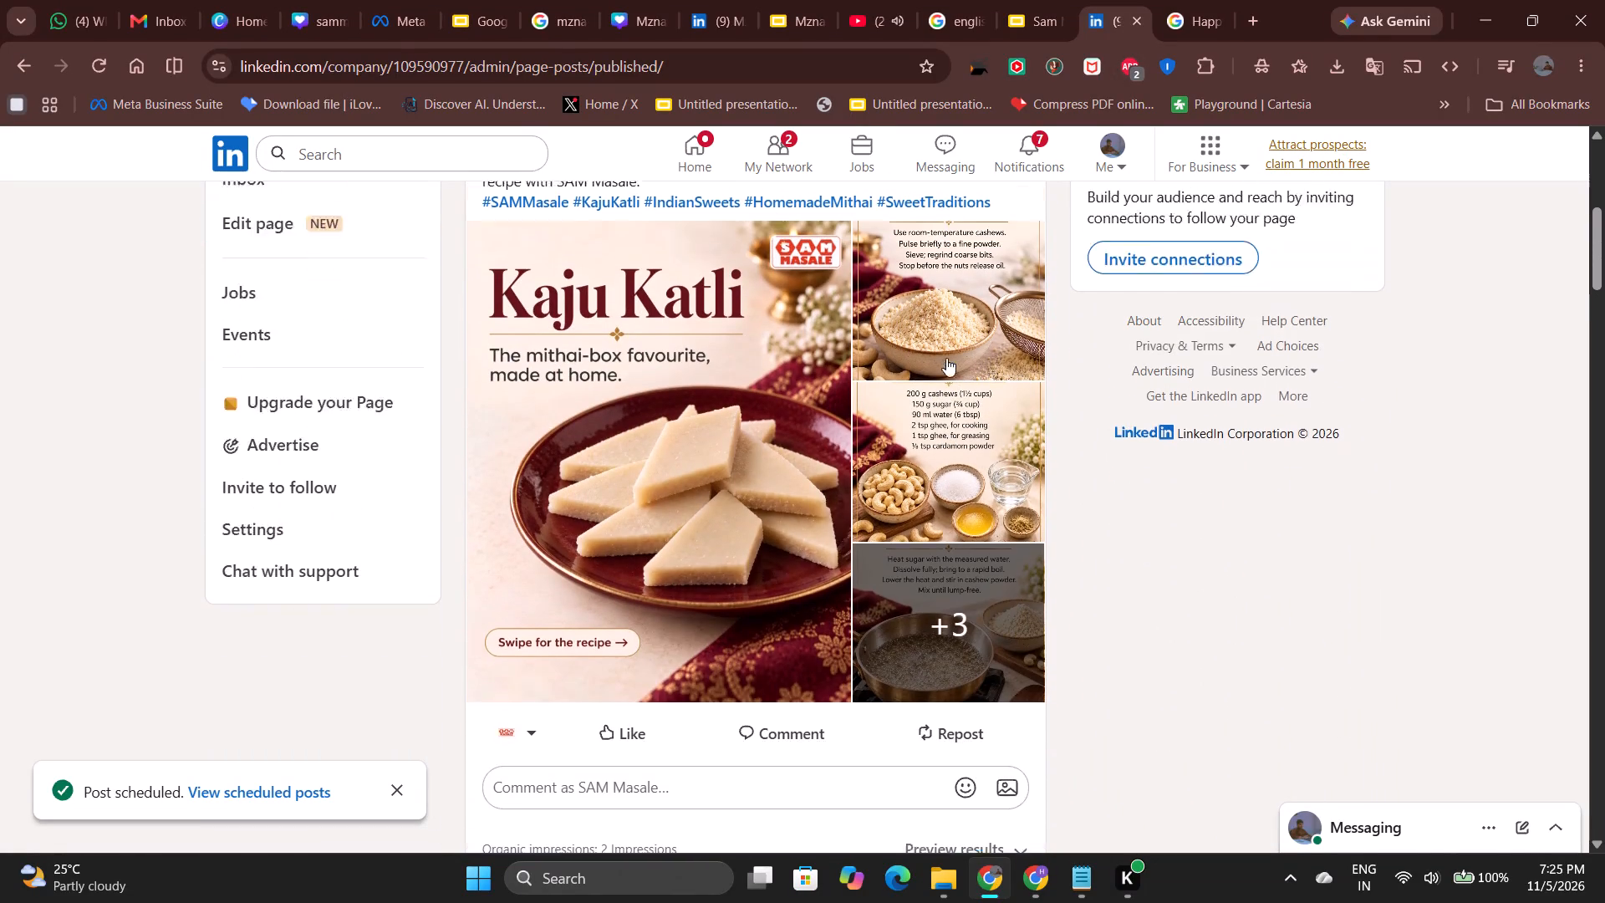
pyautogui.click(796, 0)
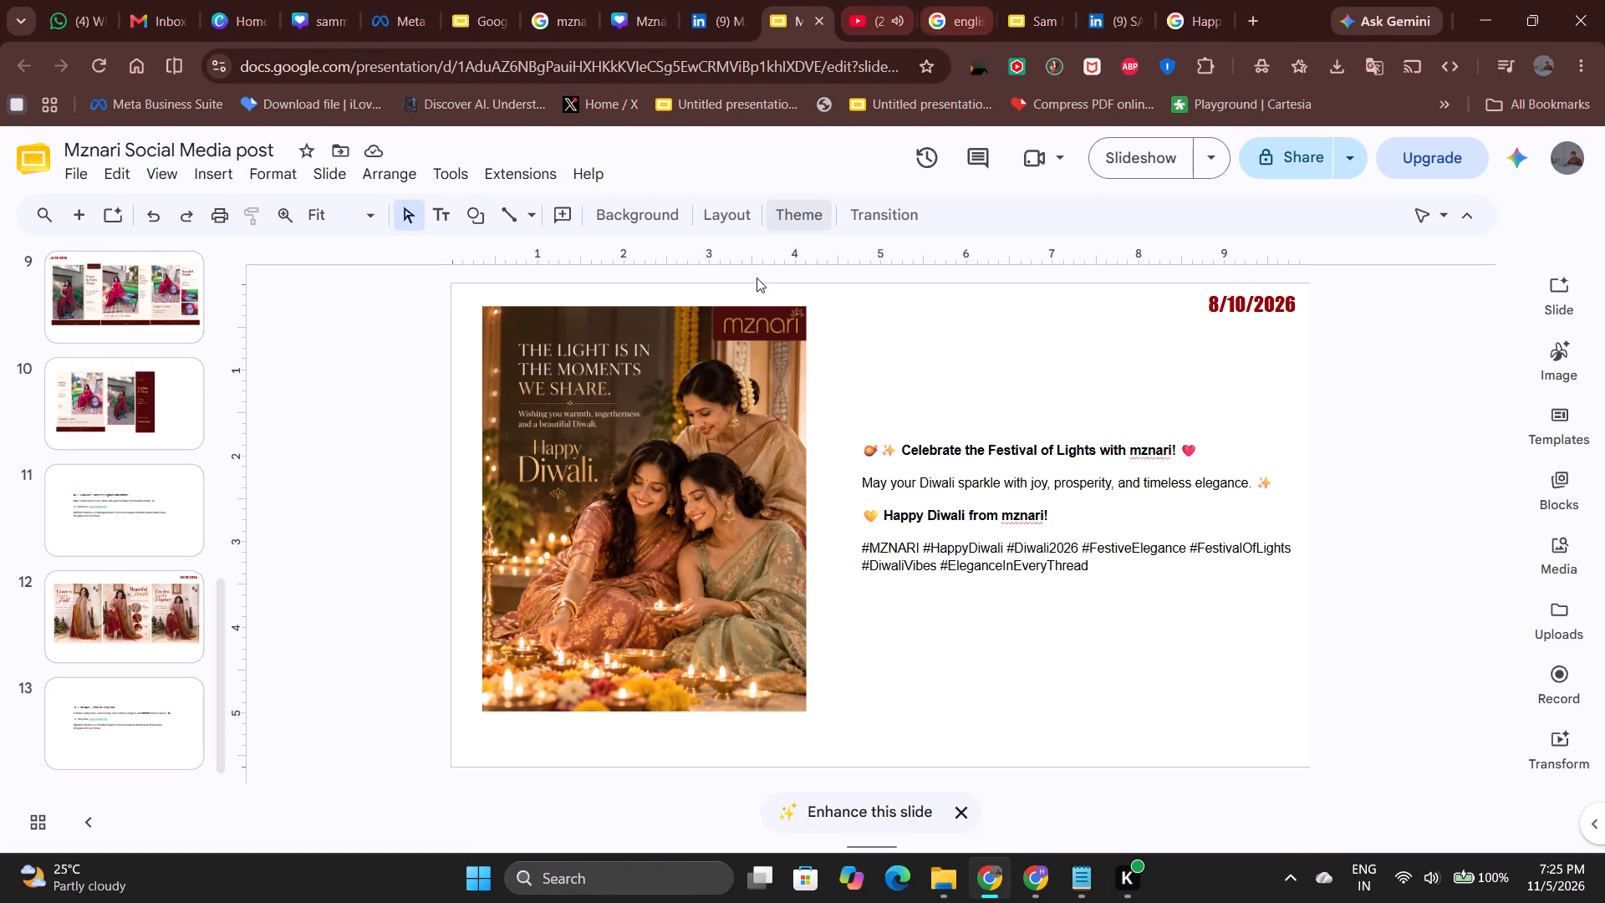
pyautogui.click(926, 370)
pyautogui.click(1038, 0)
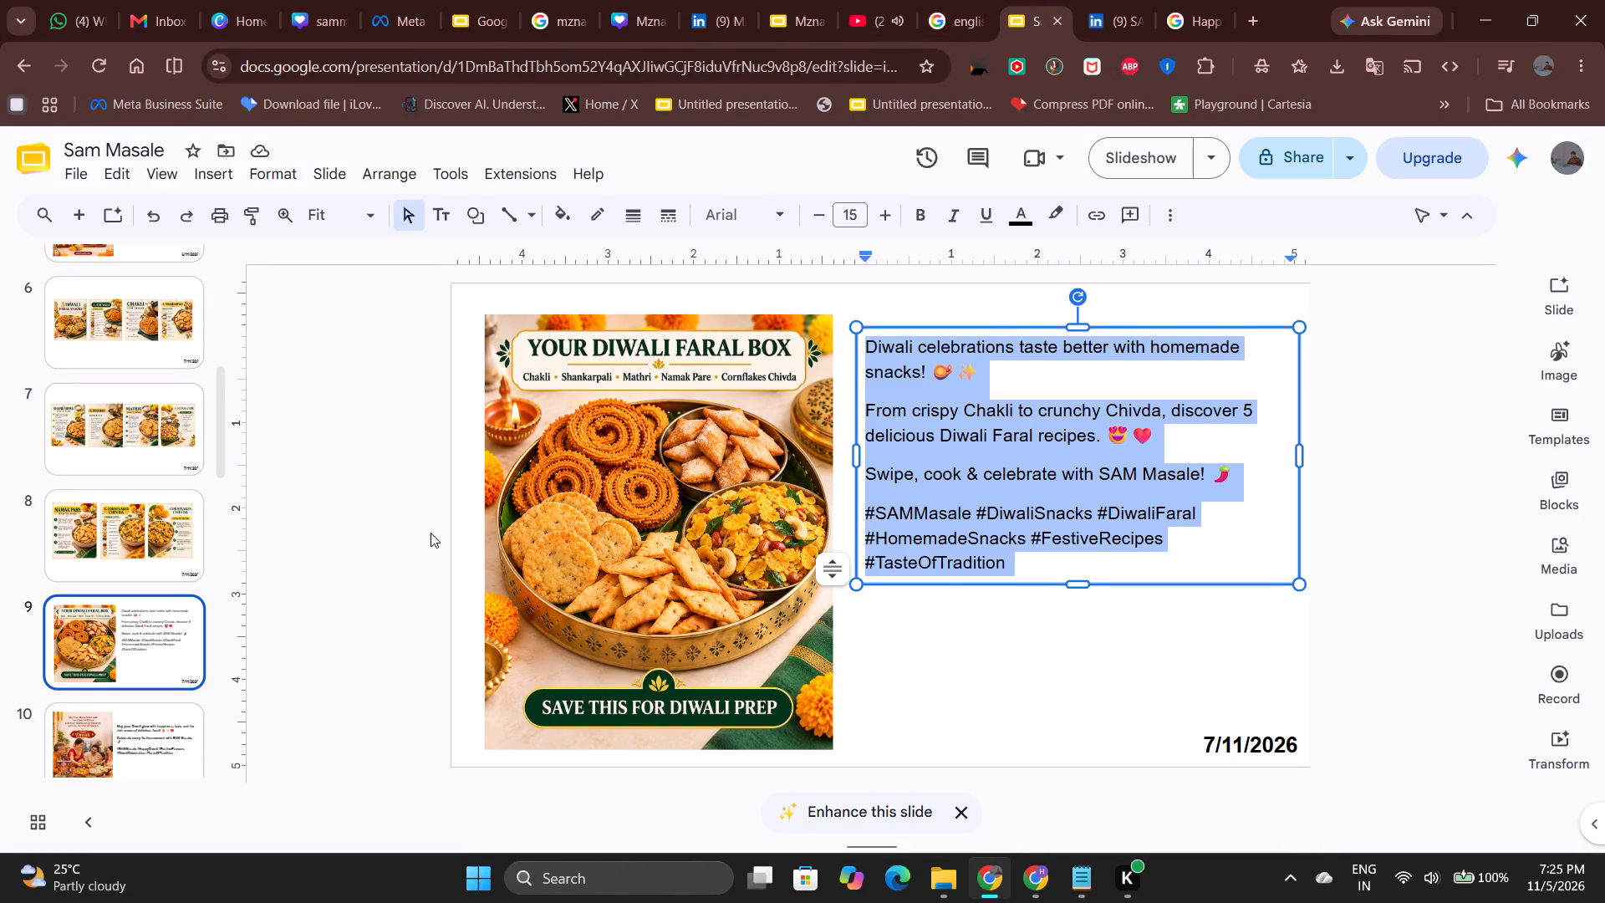
pyautogui.click(431, 533)
pyautogui.scroll(-1, 202, 513)
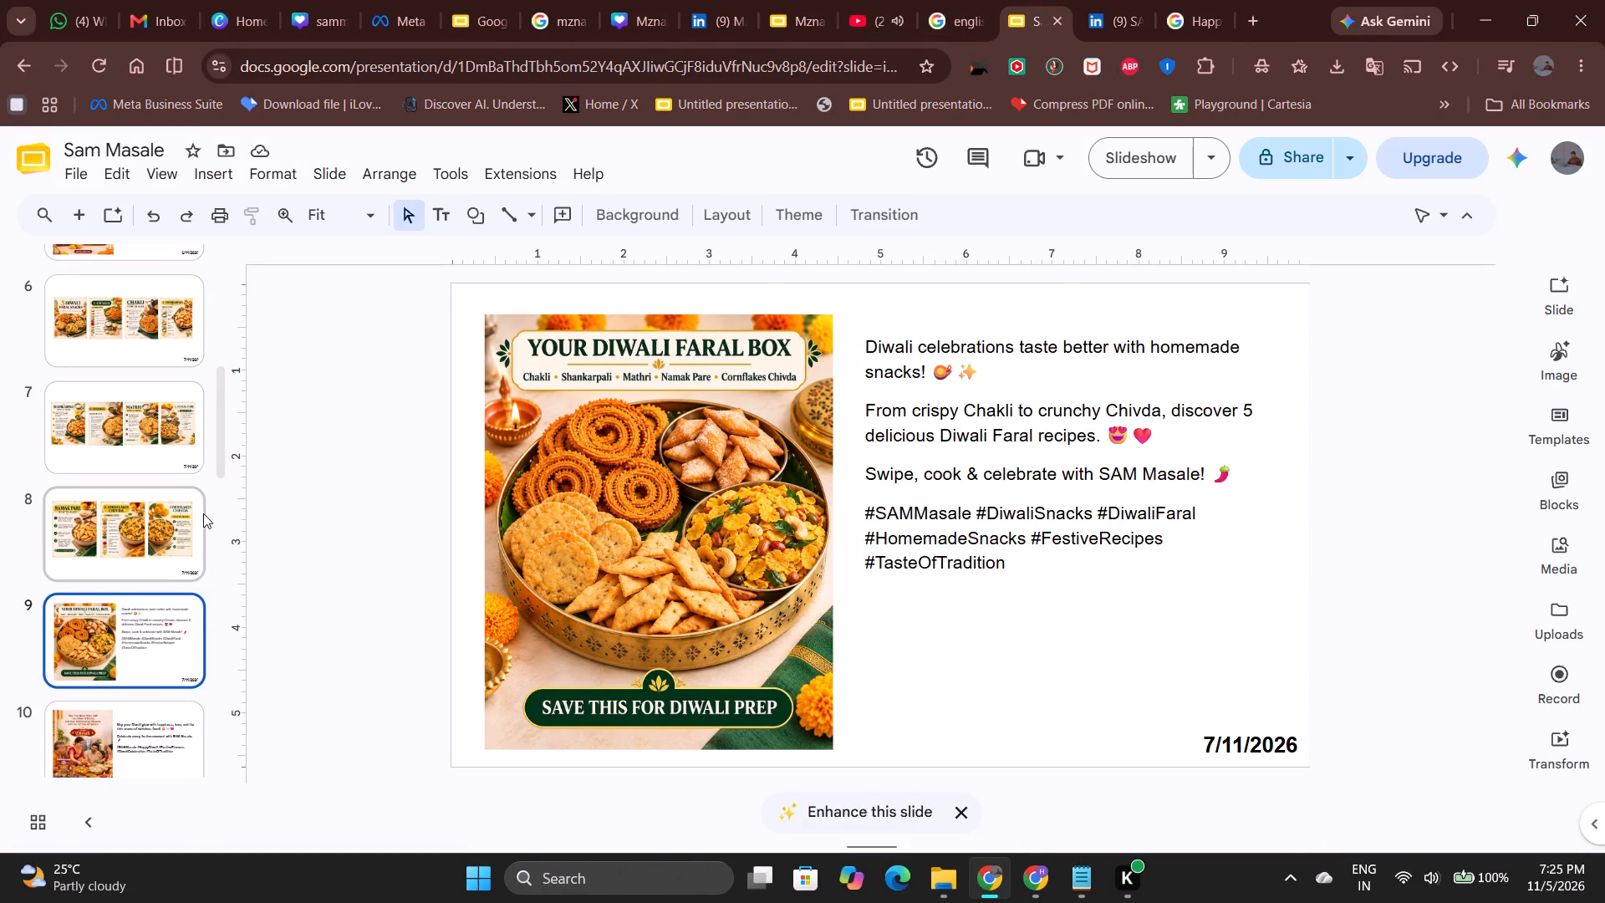
pyautogui.scroll(-3, 203, 513)
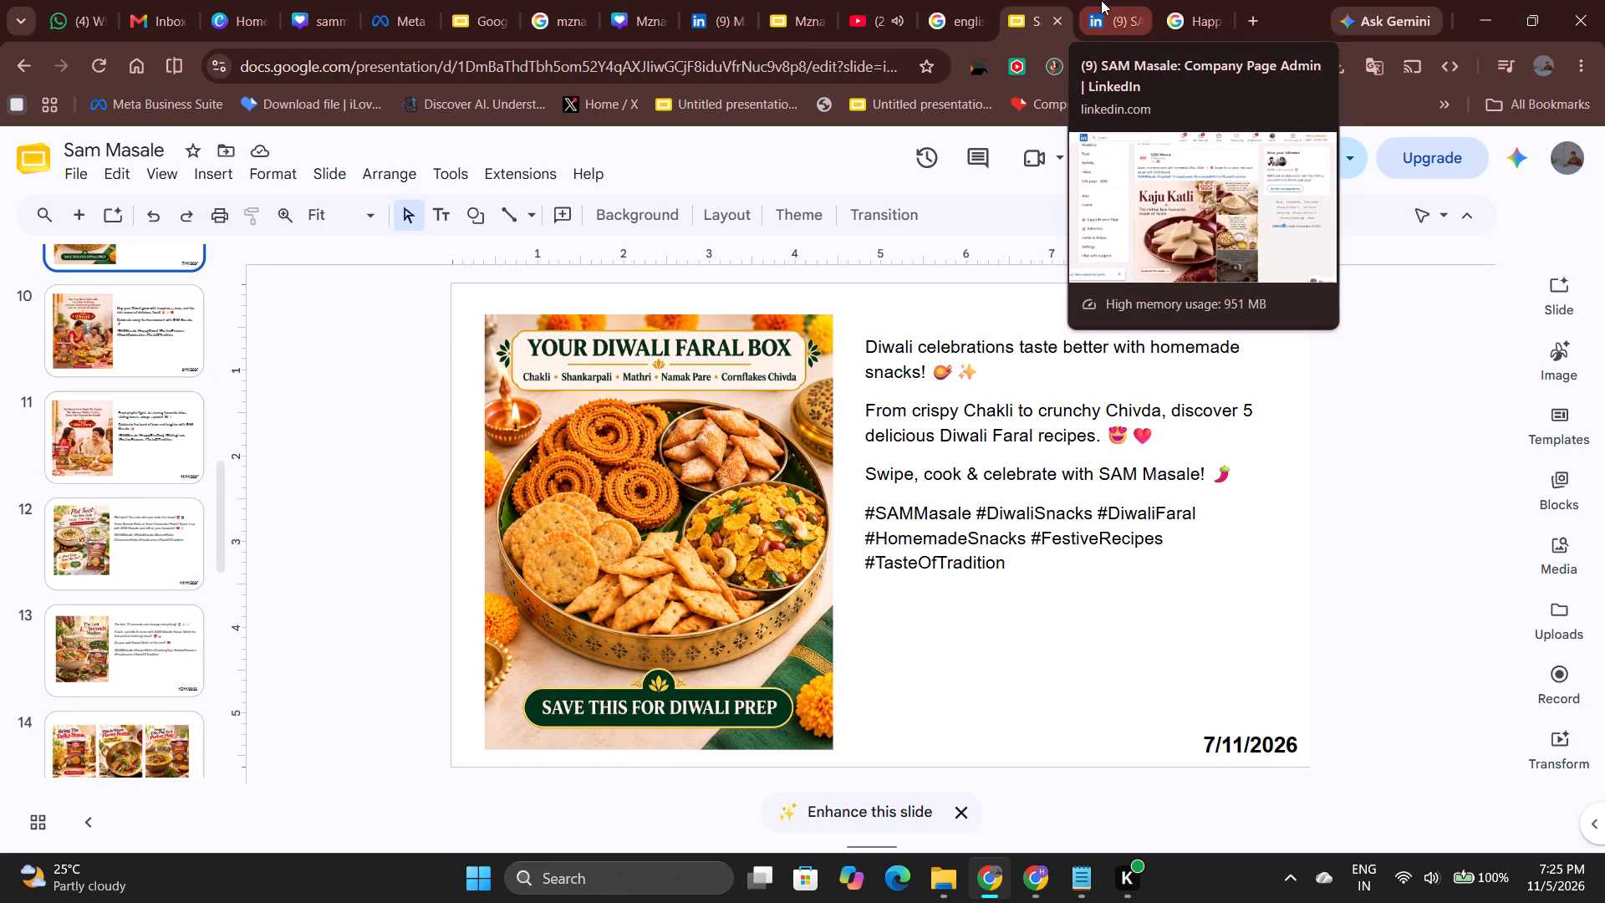
pyautogui.scroll(4, 364, 465)
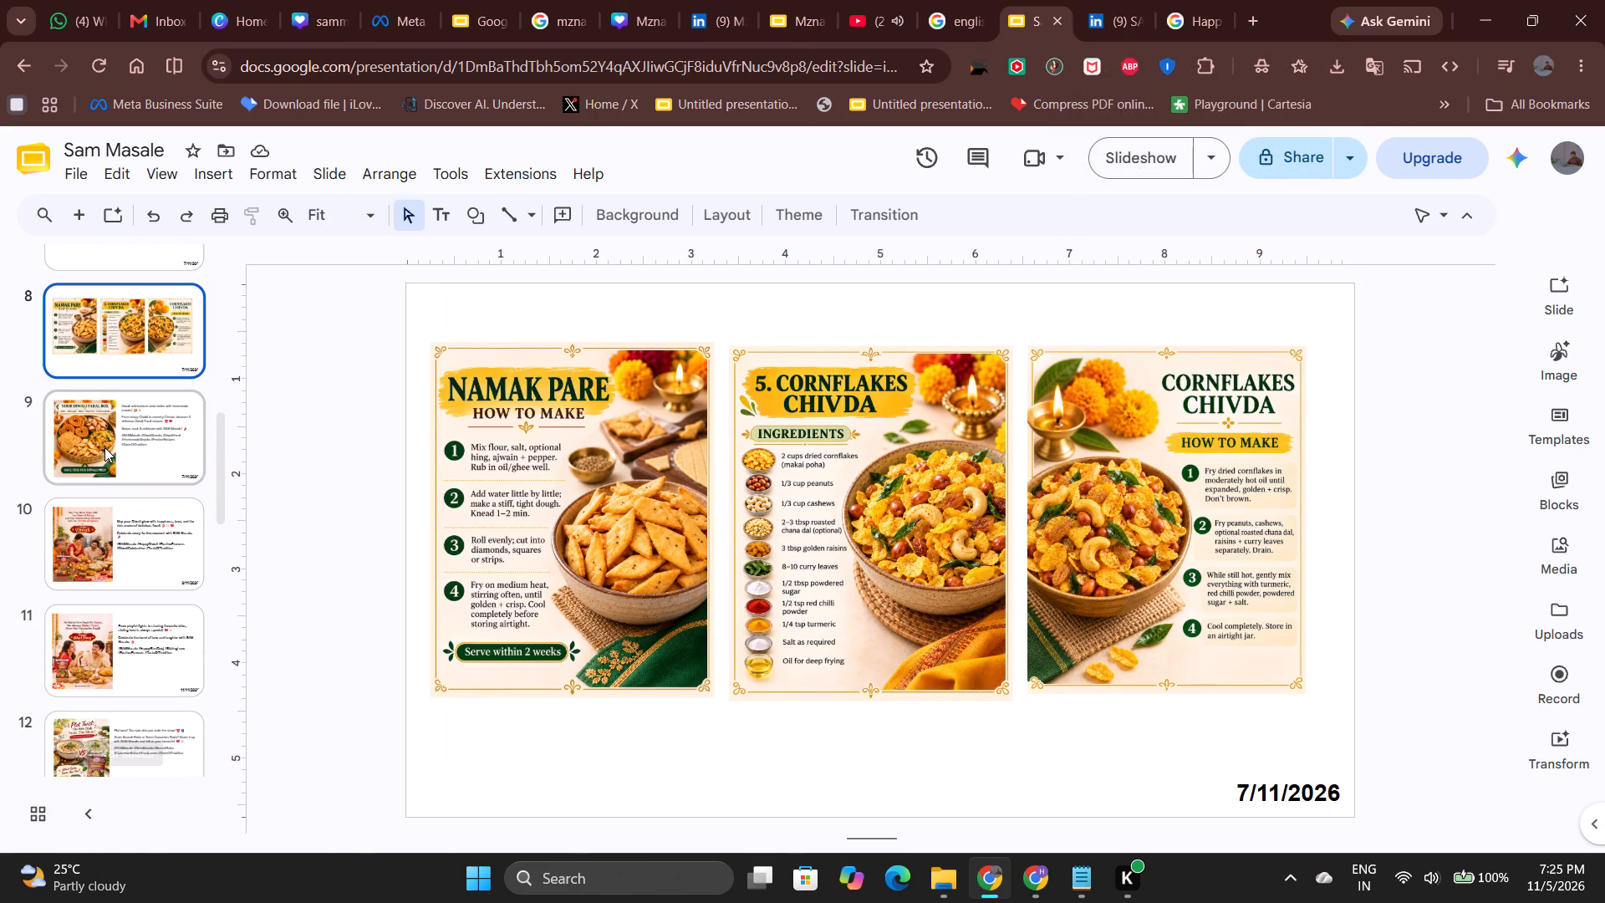
pyautogui.click(125, 440)
pyautogui.click(100, 540)
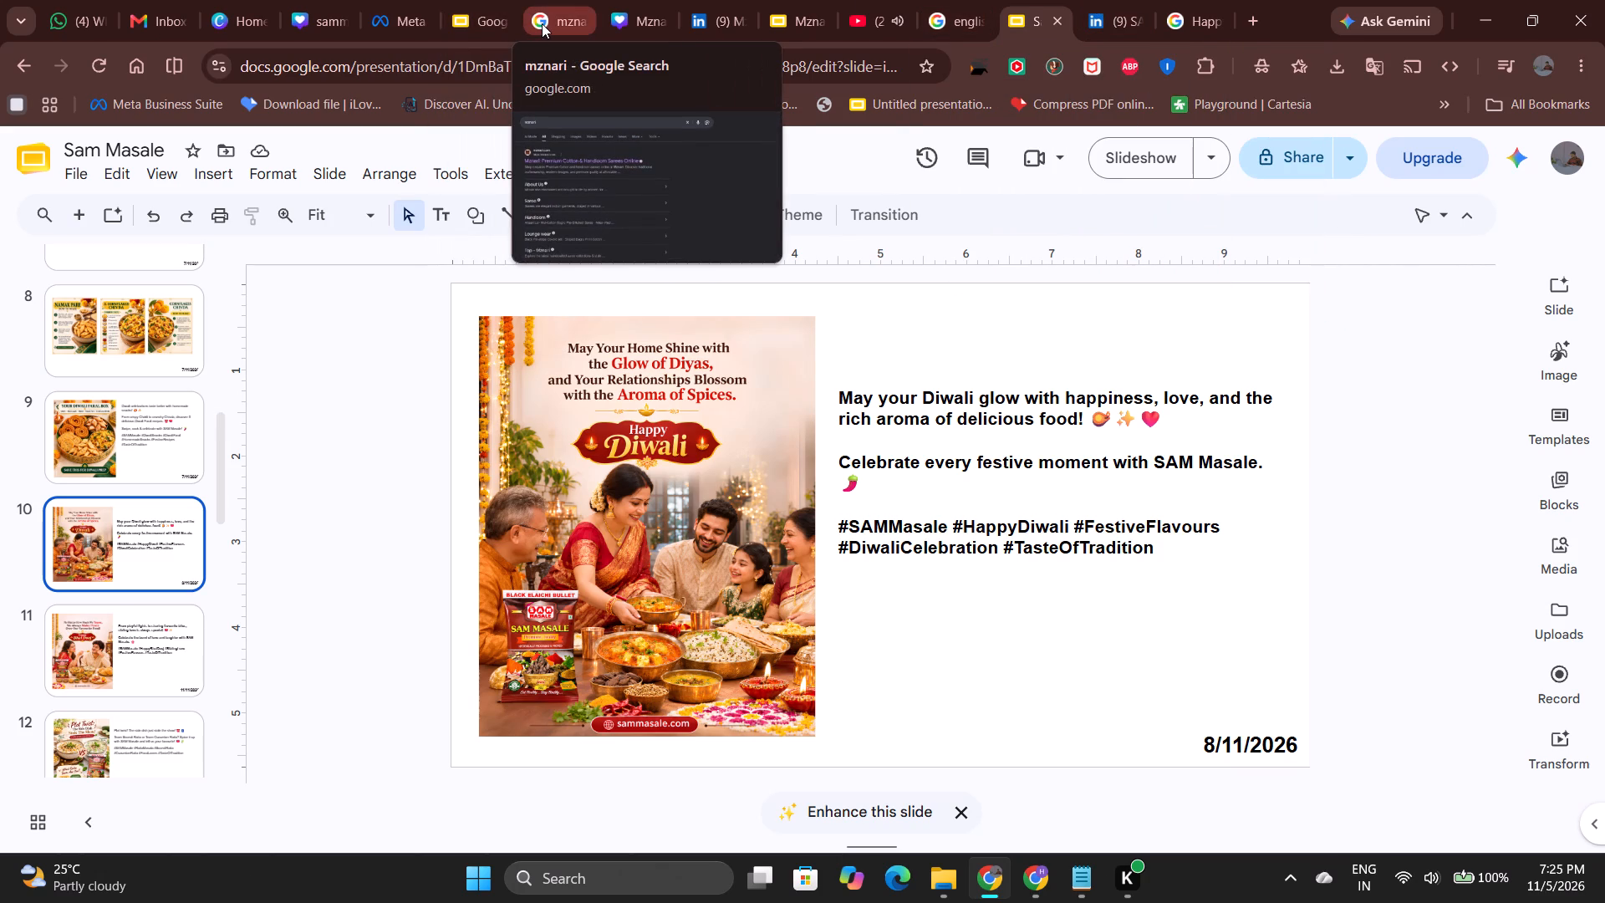
# Switch to the sammasale design in Canva and look for the festive picture for the 8/11/2026 Happy Diwali post.
pyautogui.click(615, 8)
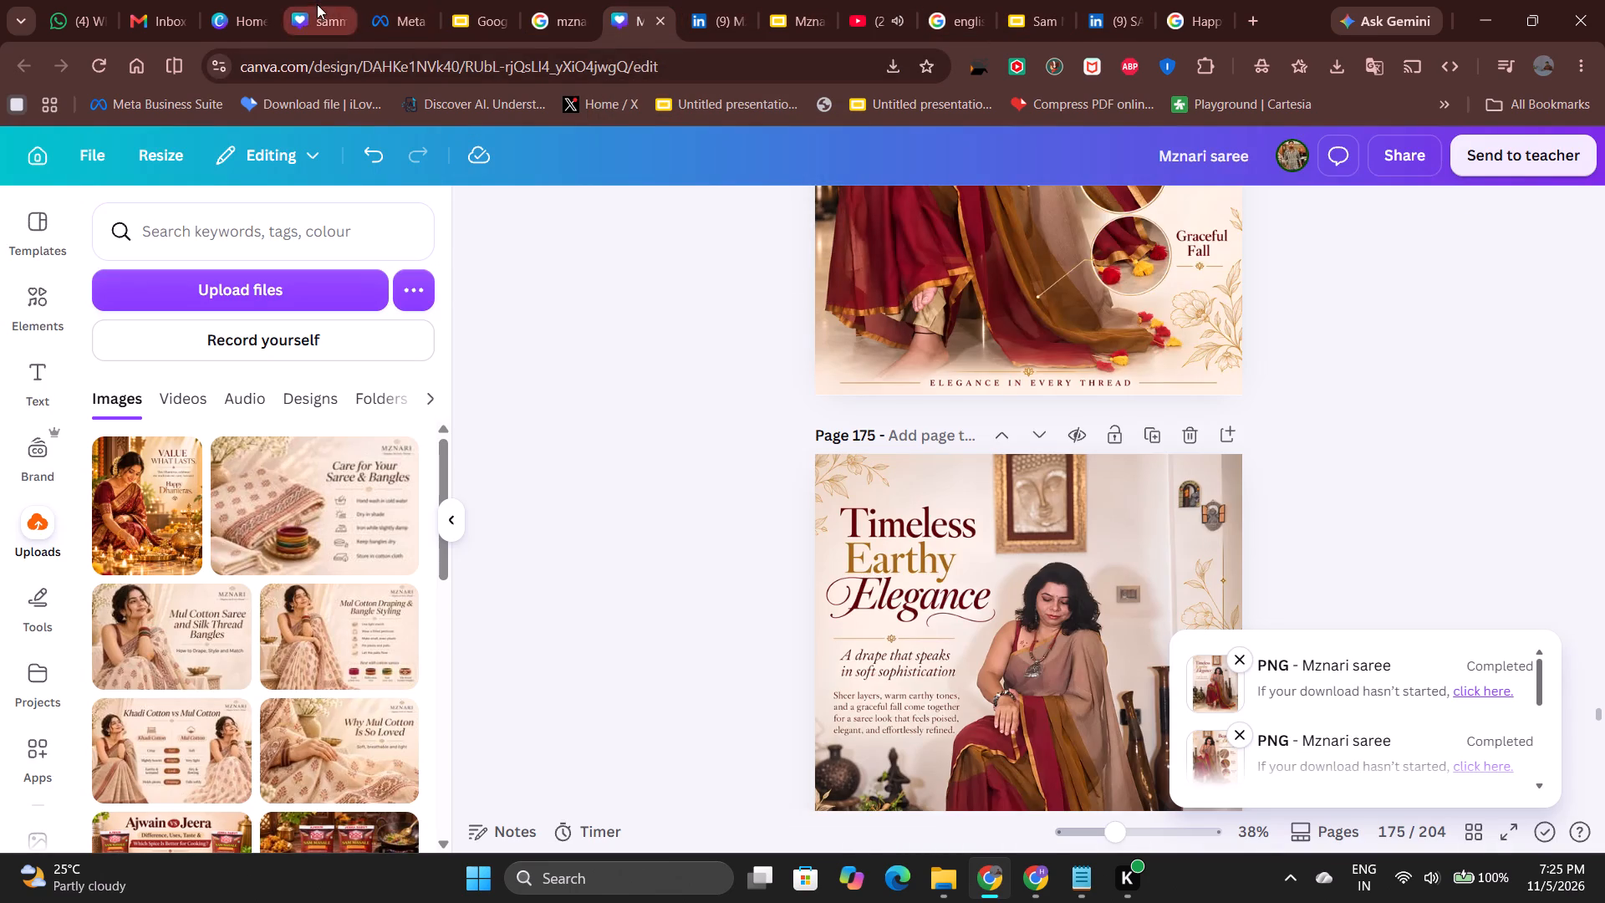
pyautogui.moveTo(317, 4); pyautogui.dragTo(888, 6)
pyautogui.click(882, 11)
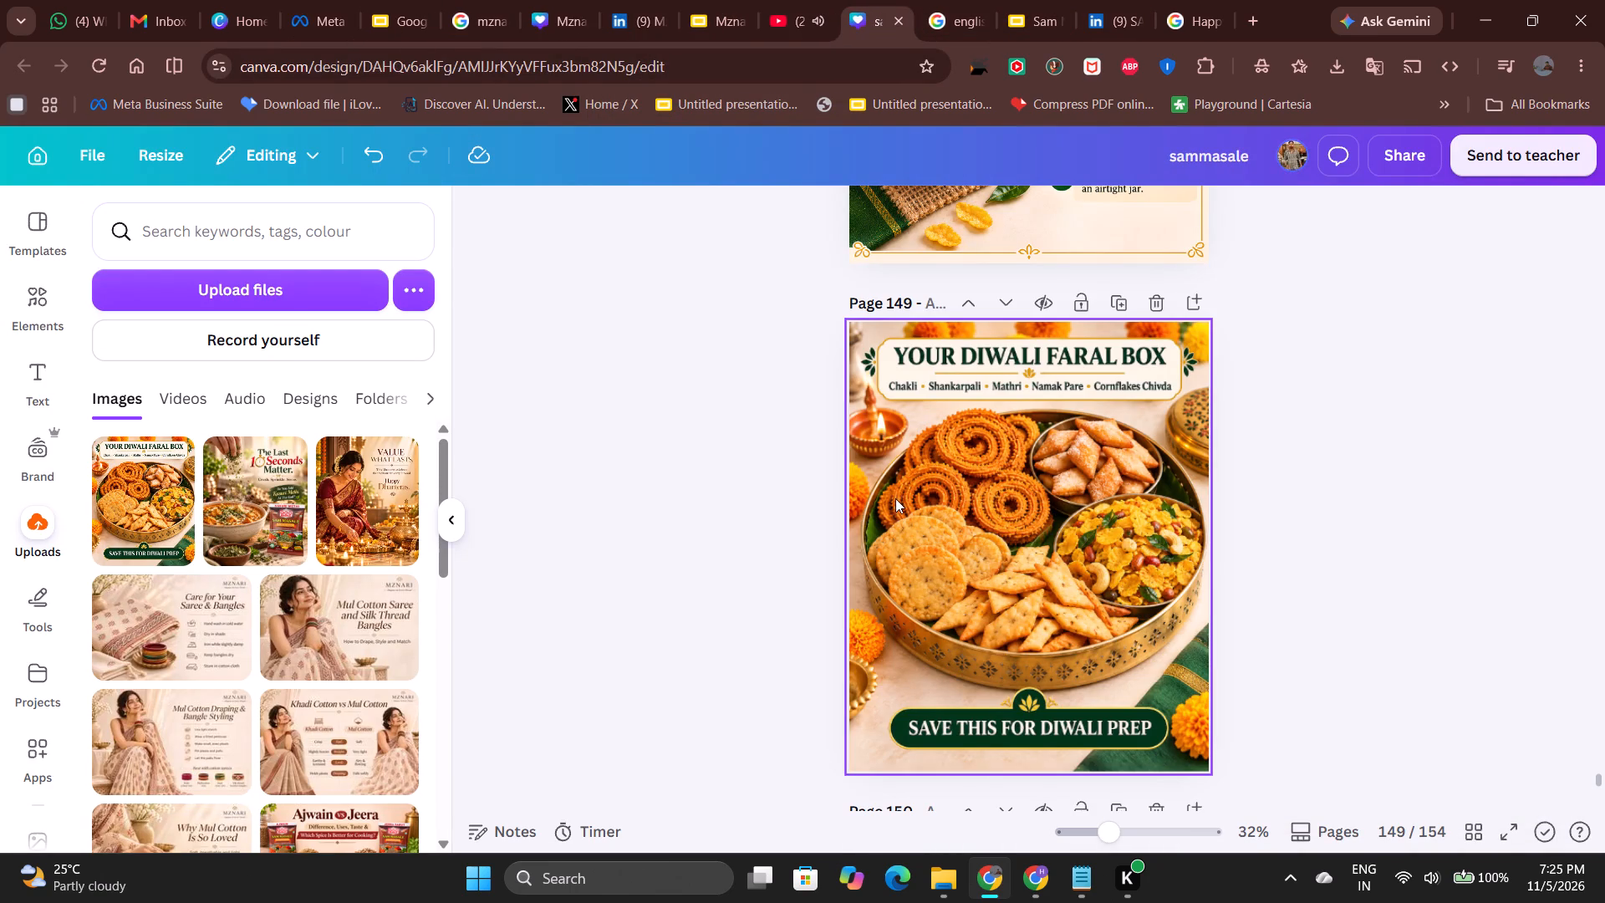
pyautogui.scroll(-8, 897, 498)
pyautogui.scroll(3, 918, 520)
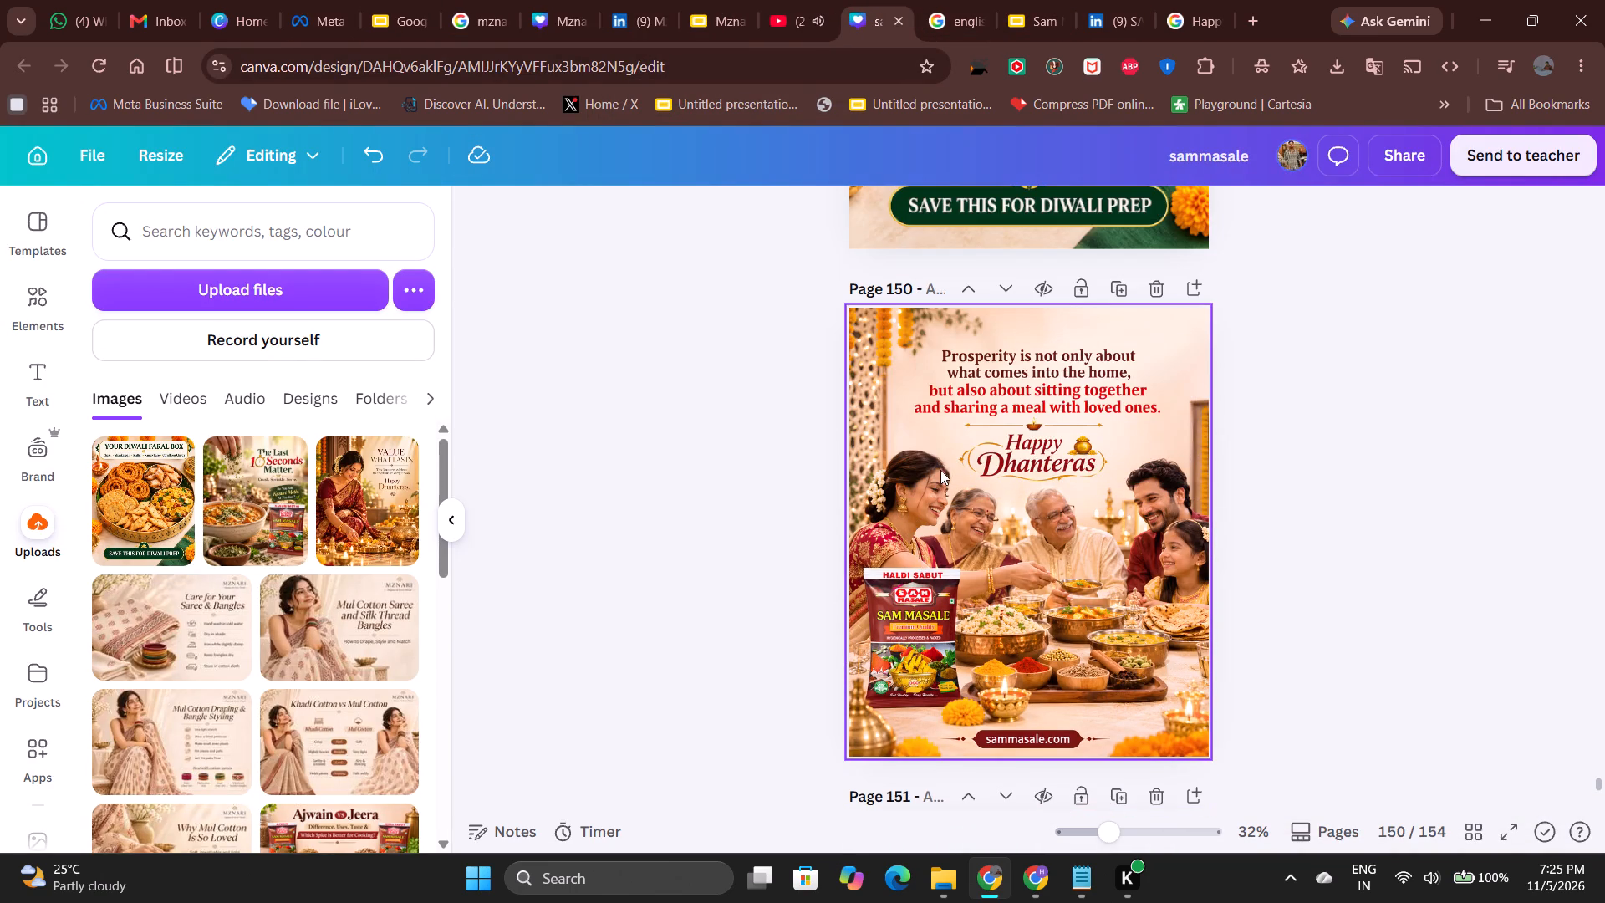
pyautogui.click(942, 469)
pyautogui.scroll(-2, 1159, 412)
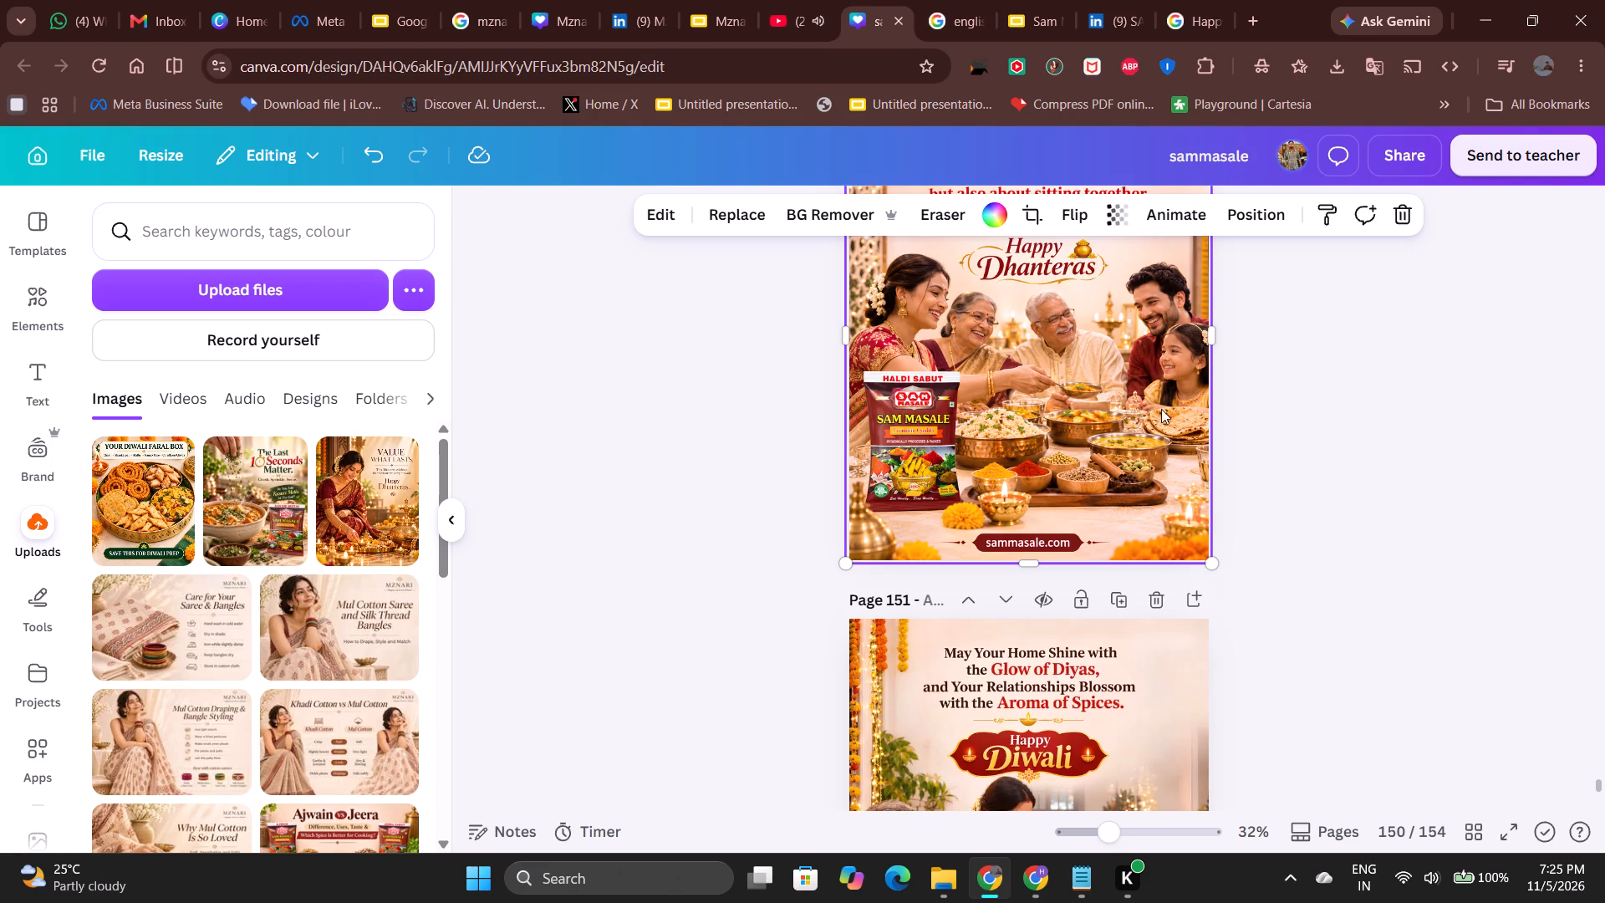
pyautogui.click(1411, 156)
pyautogui.click(721, 432)
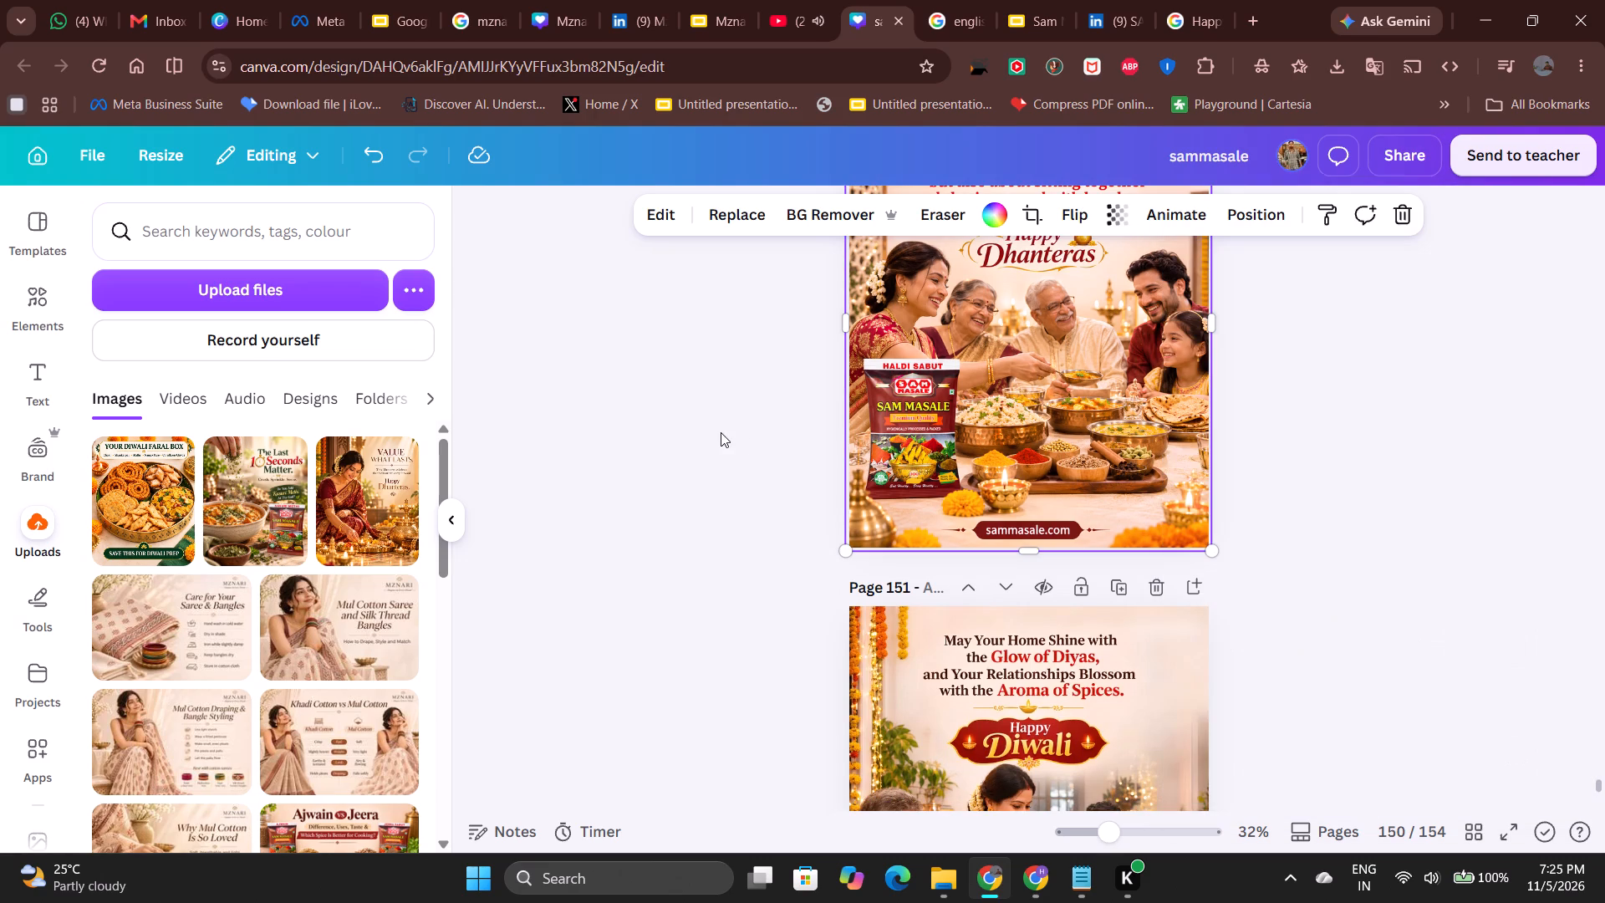
# Return to the SAM Masale LinkedIn page and check its list of scheduled posts.
pyautogui.click(1090, 0)
pyautogui.scroll(3, 620, 404)
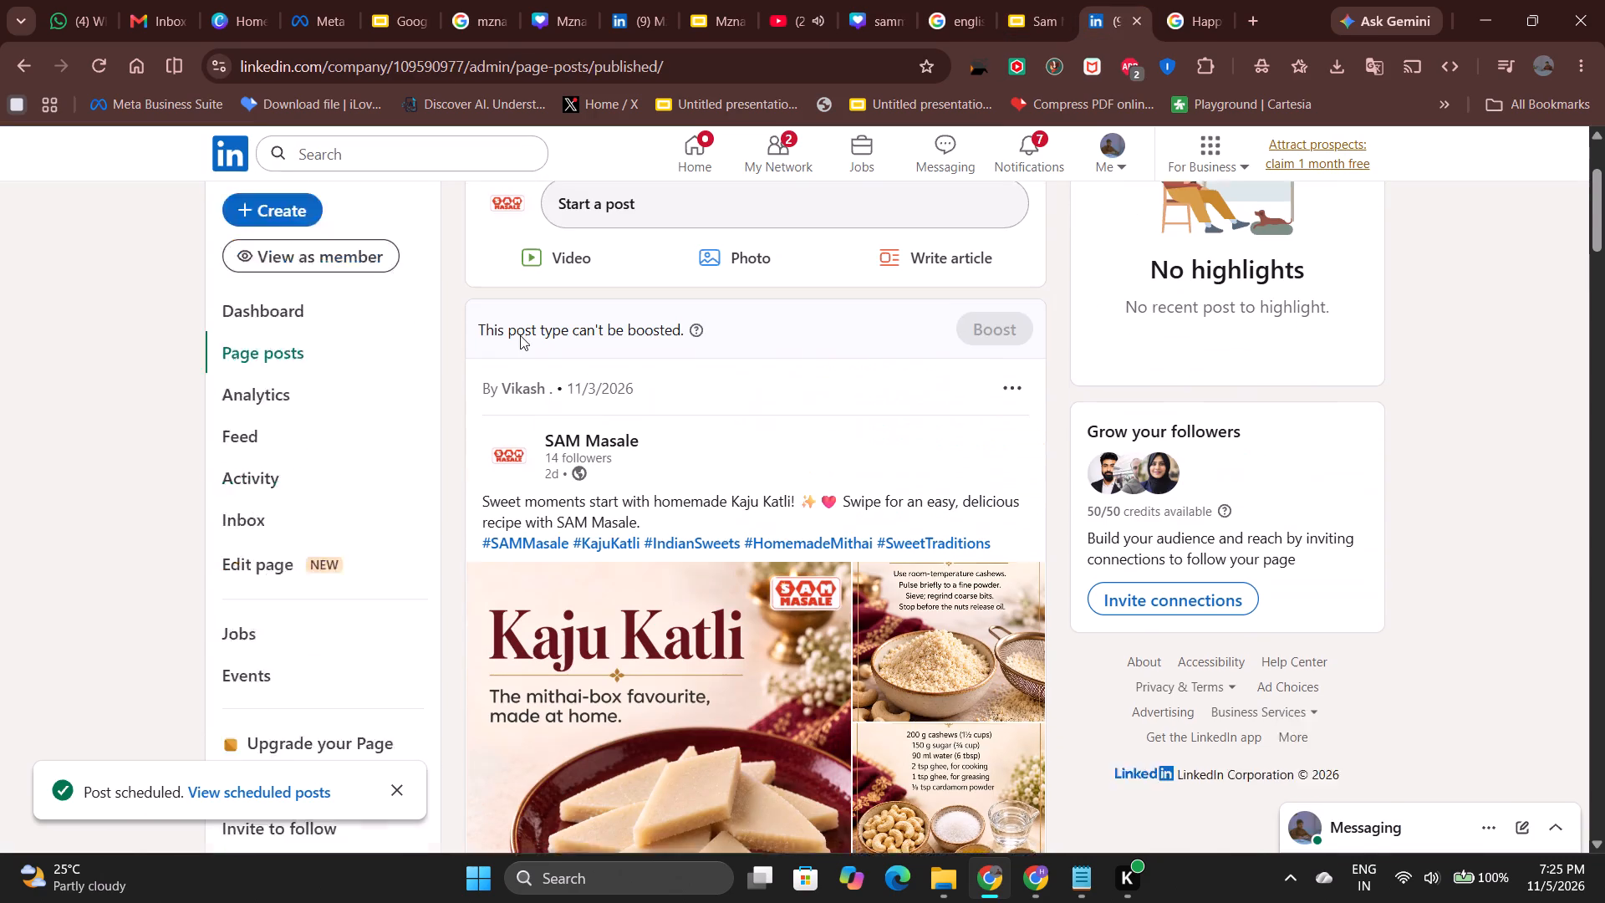
pyautogui.click(239, 306)
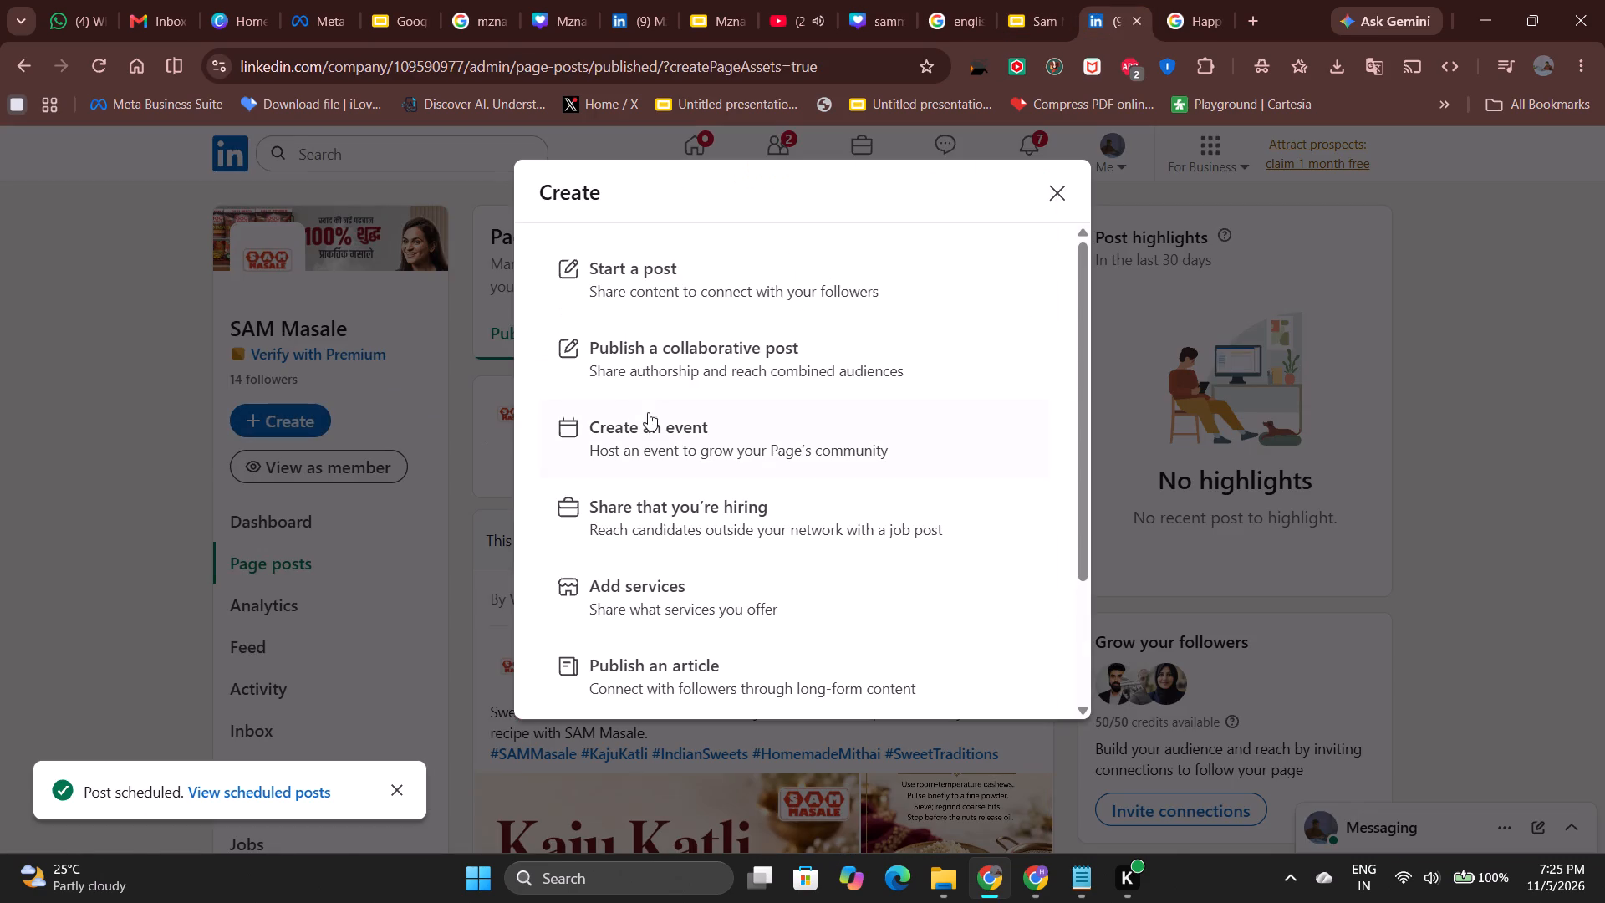
pyautogui.click(108, 780)
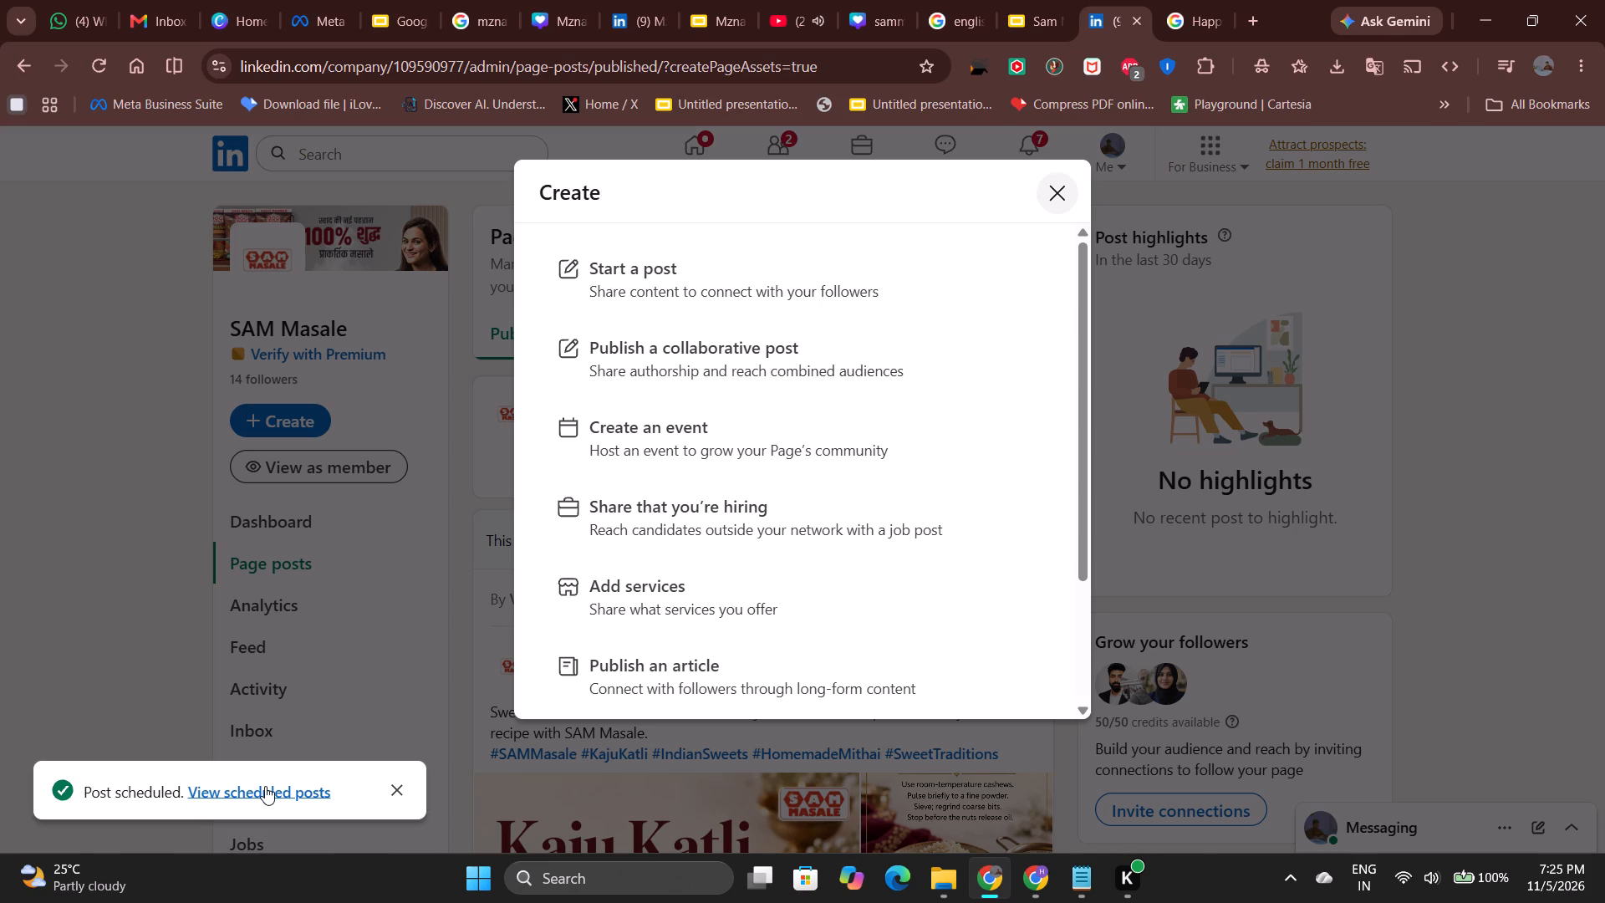
pyautogui.click(265, 786)
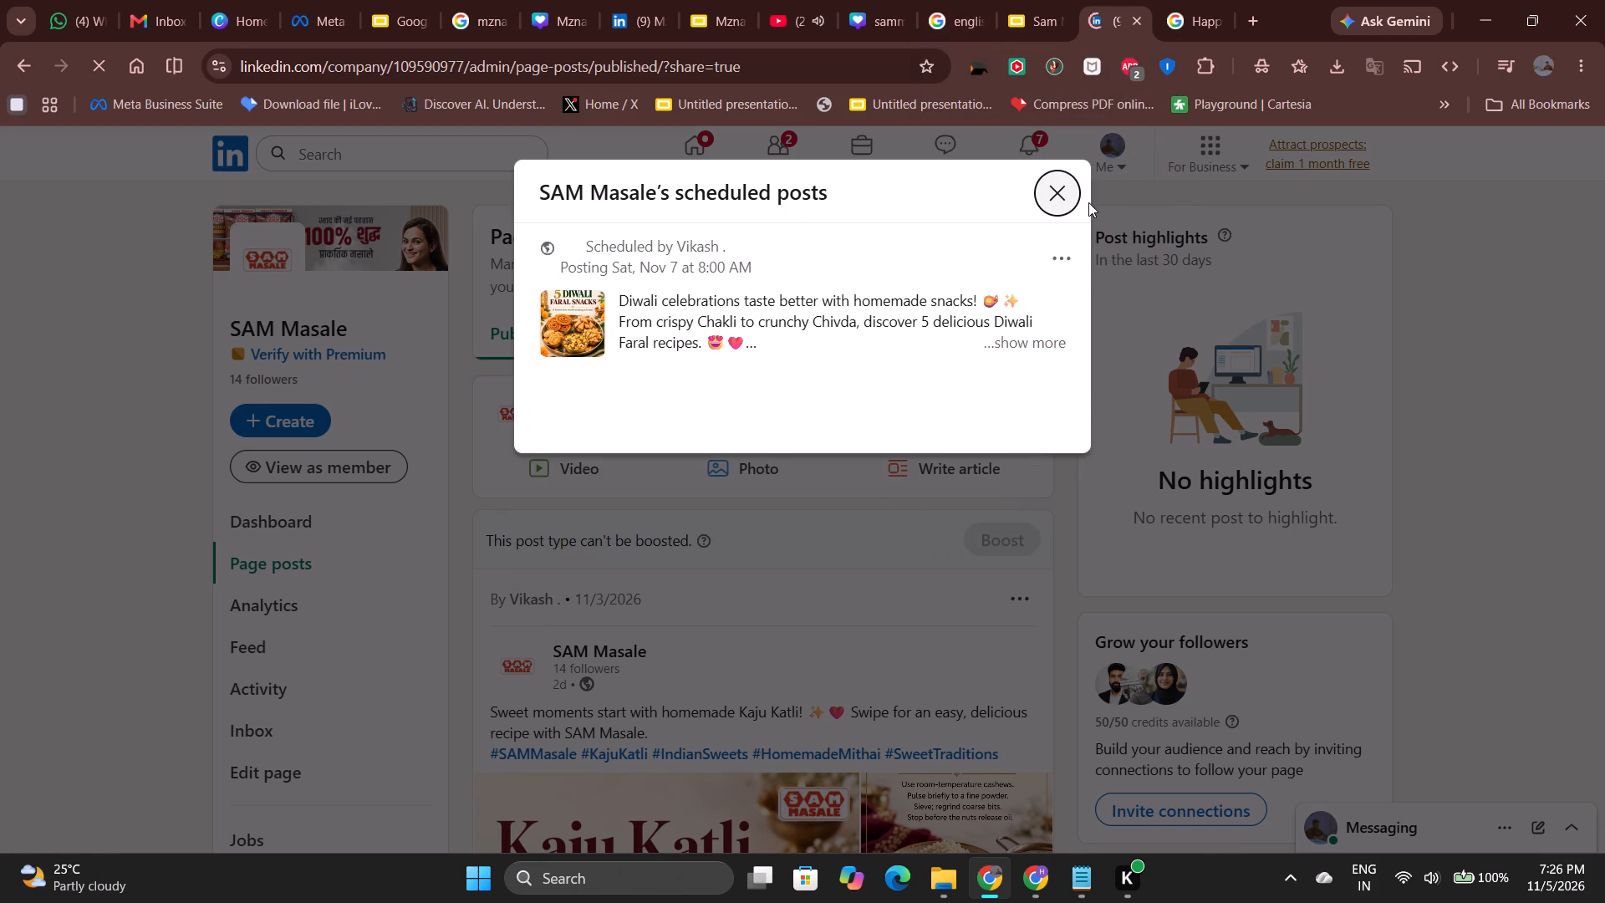
pyautogui.click(1061, 190)
# Start a new SAM Masale post and attach the Happy Dhanteras picture, sammasale (13), from Downloads.
pyautogui.click(312, 421)
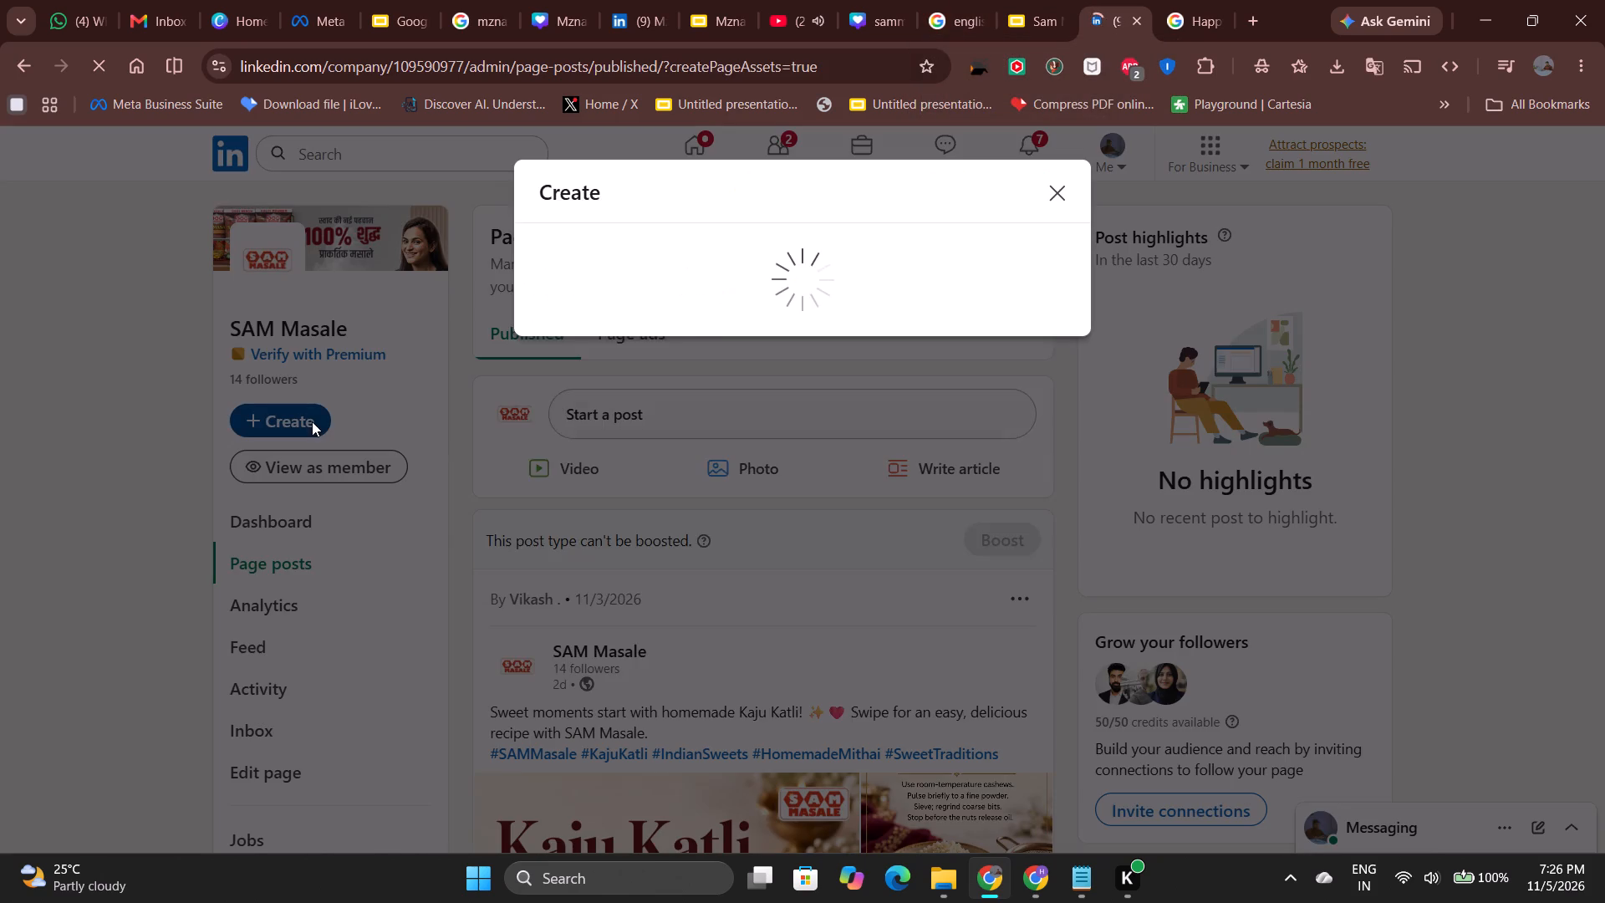
pyautogui.click(594, 263)
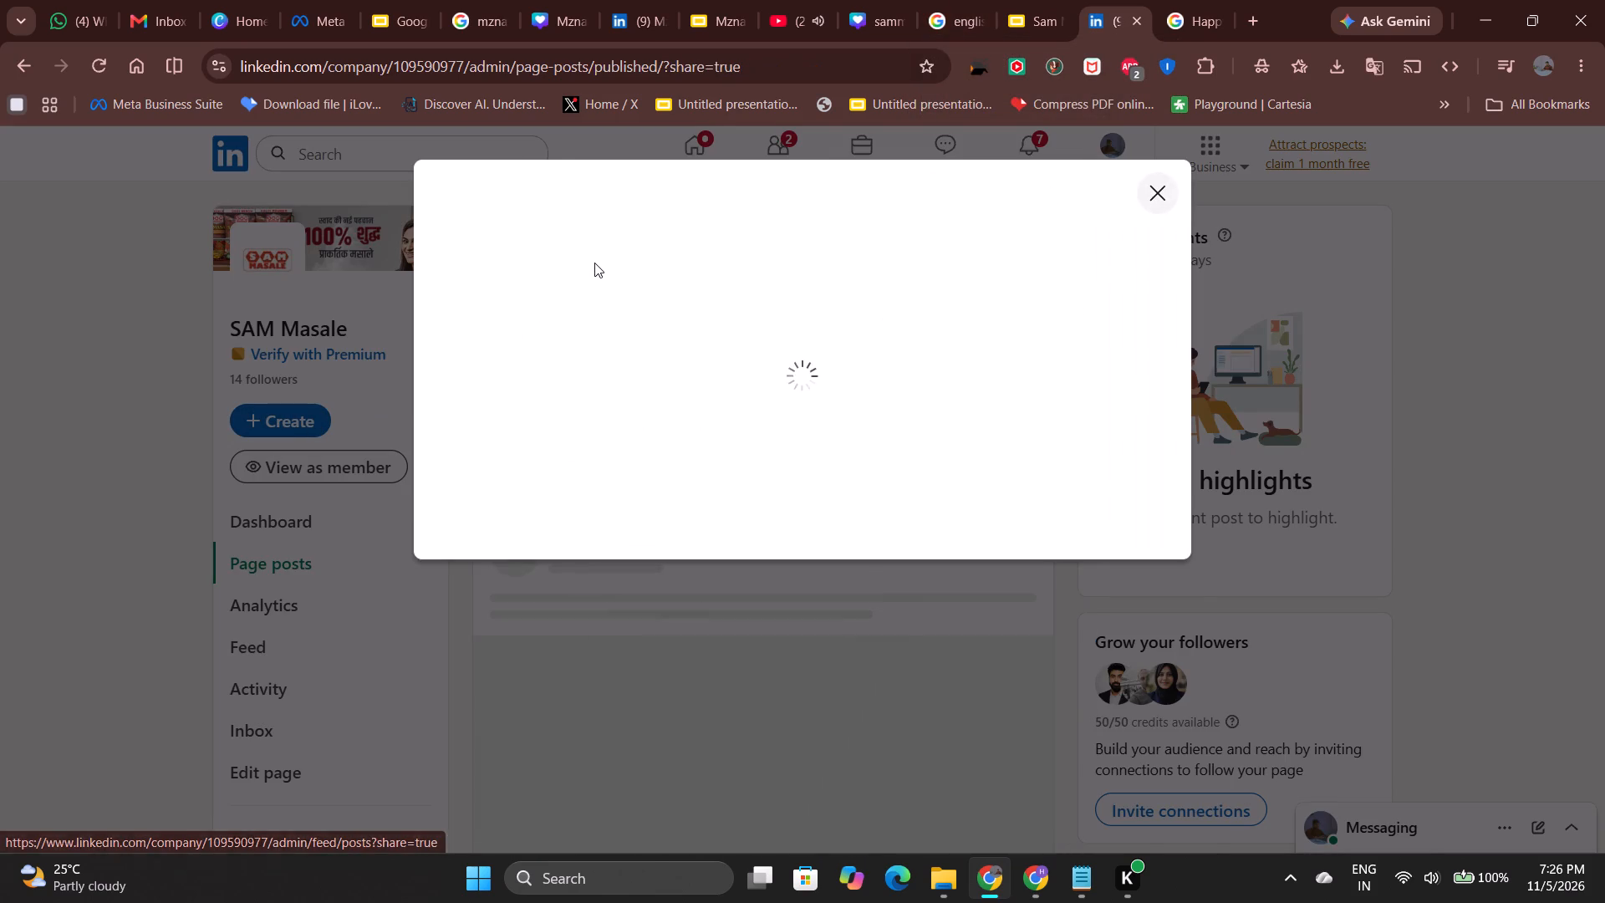
pyautogui.click(466, 667)
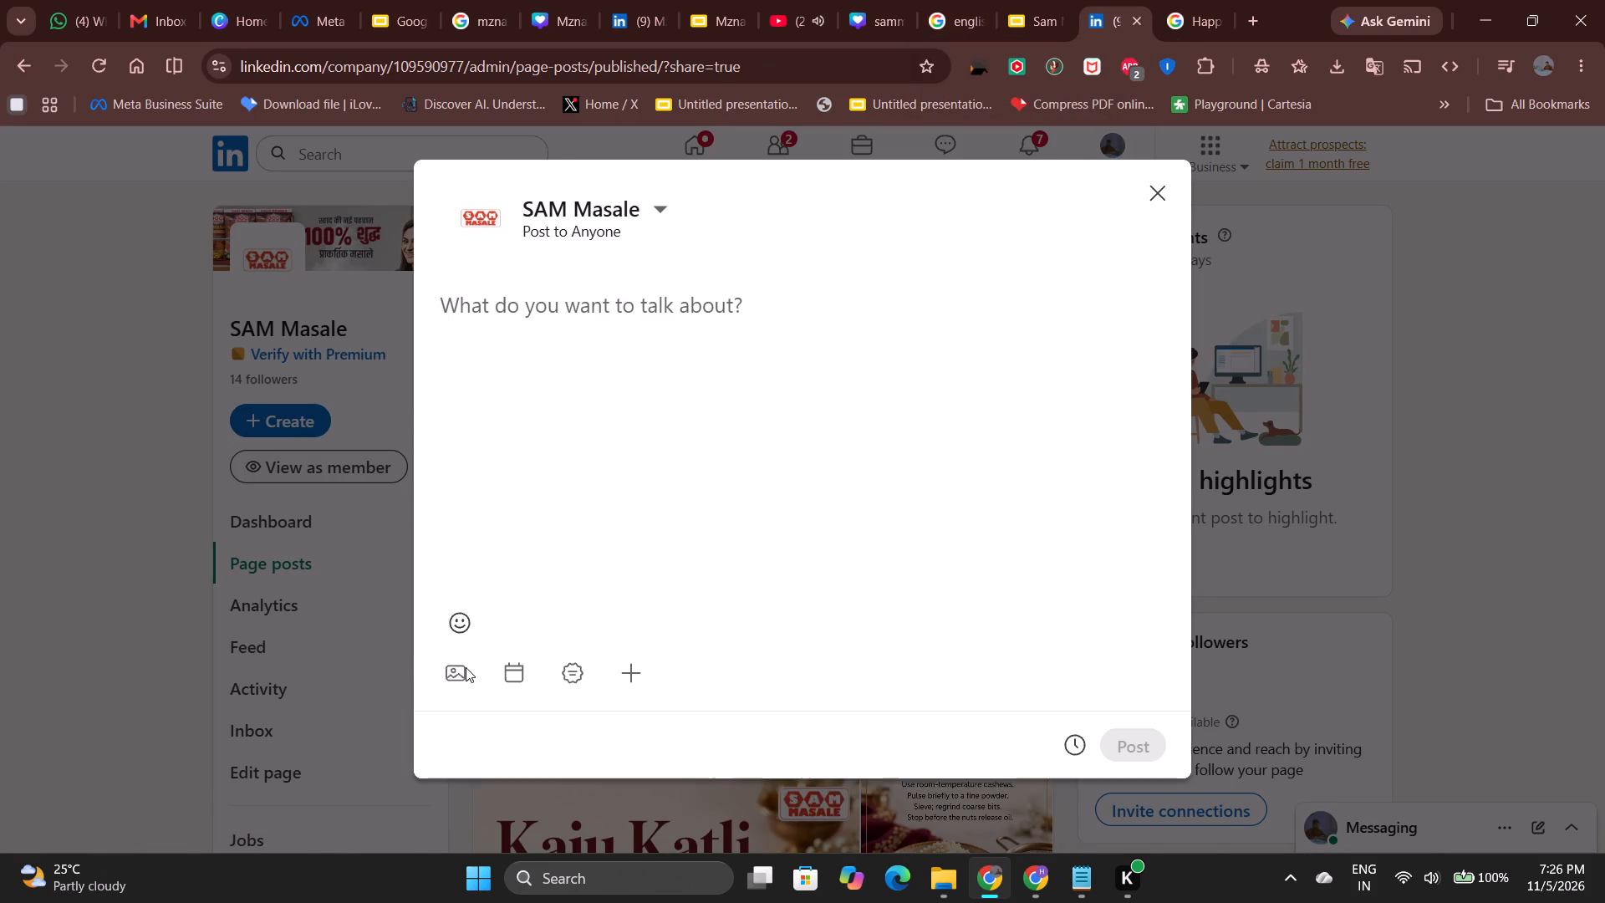
pyautogui.click(774, 594)
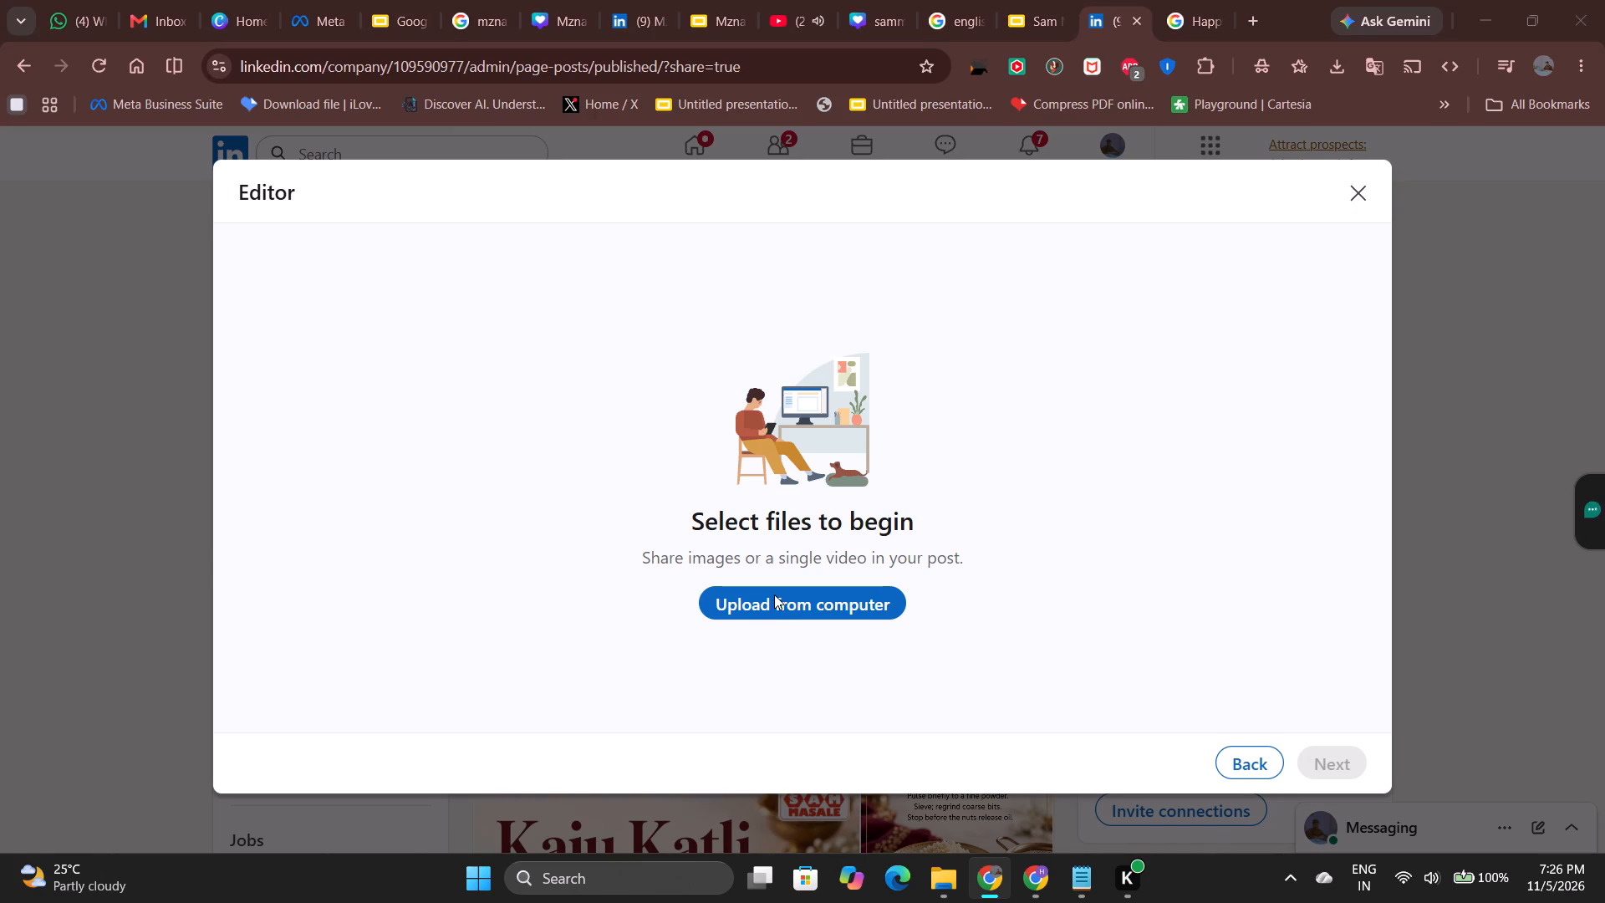
pyautogui.scroll(-1, 791, 405)
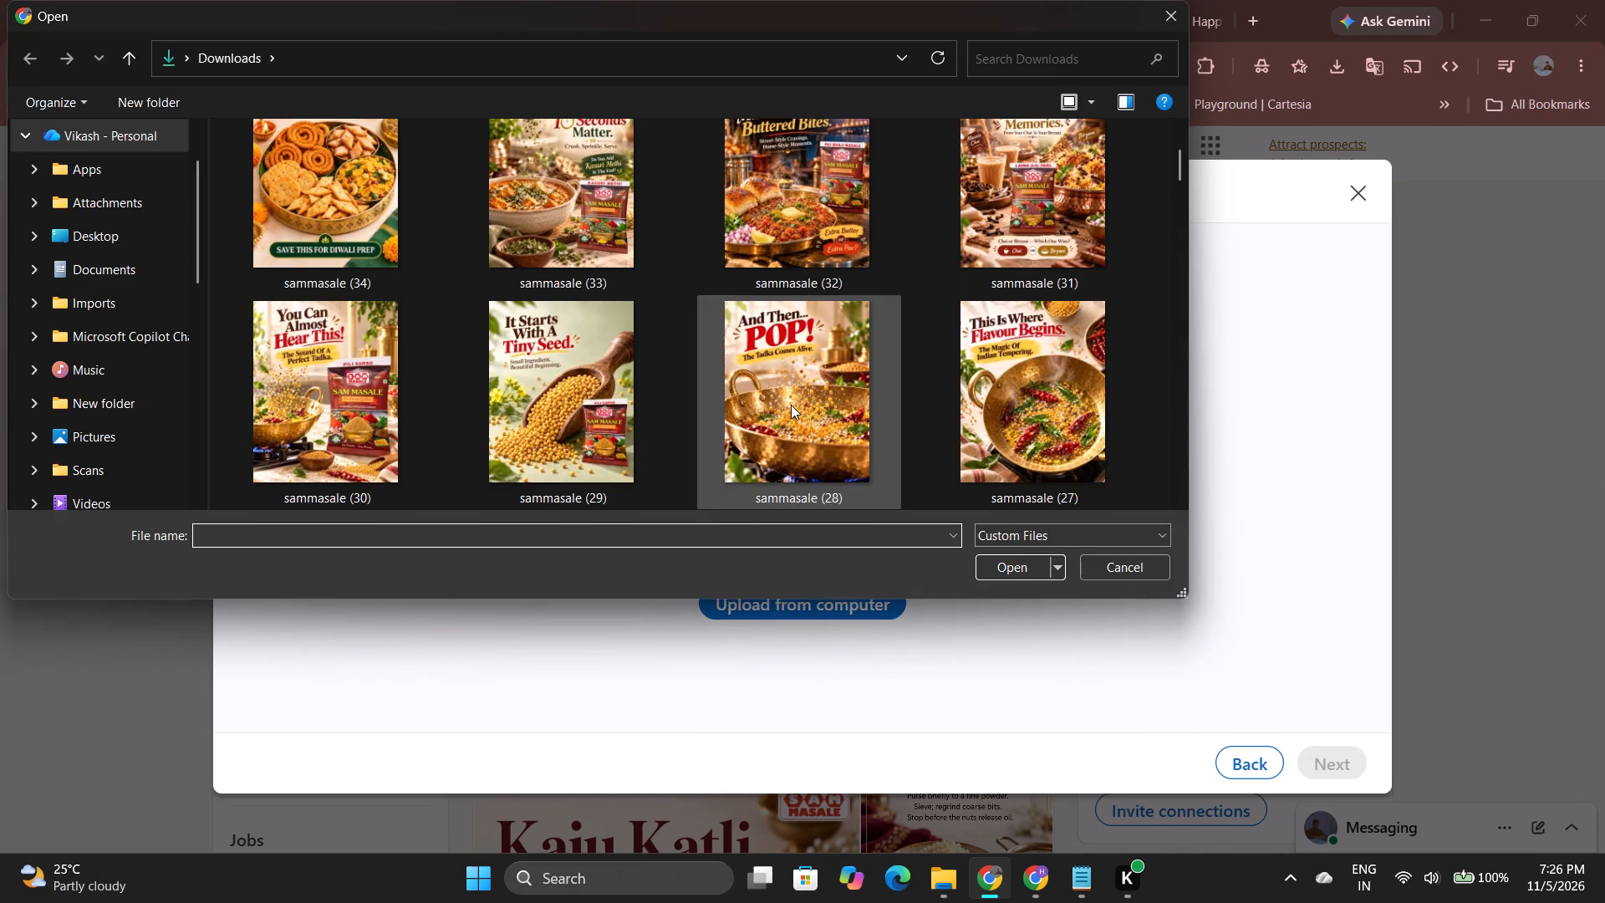
pyautogui.scroll(-2, 791, 405)
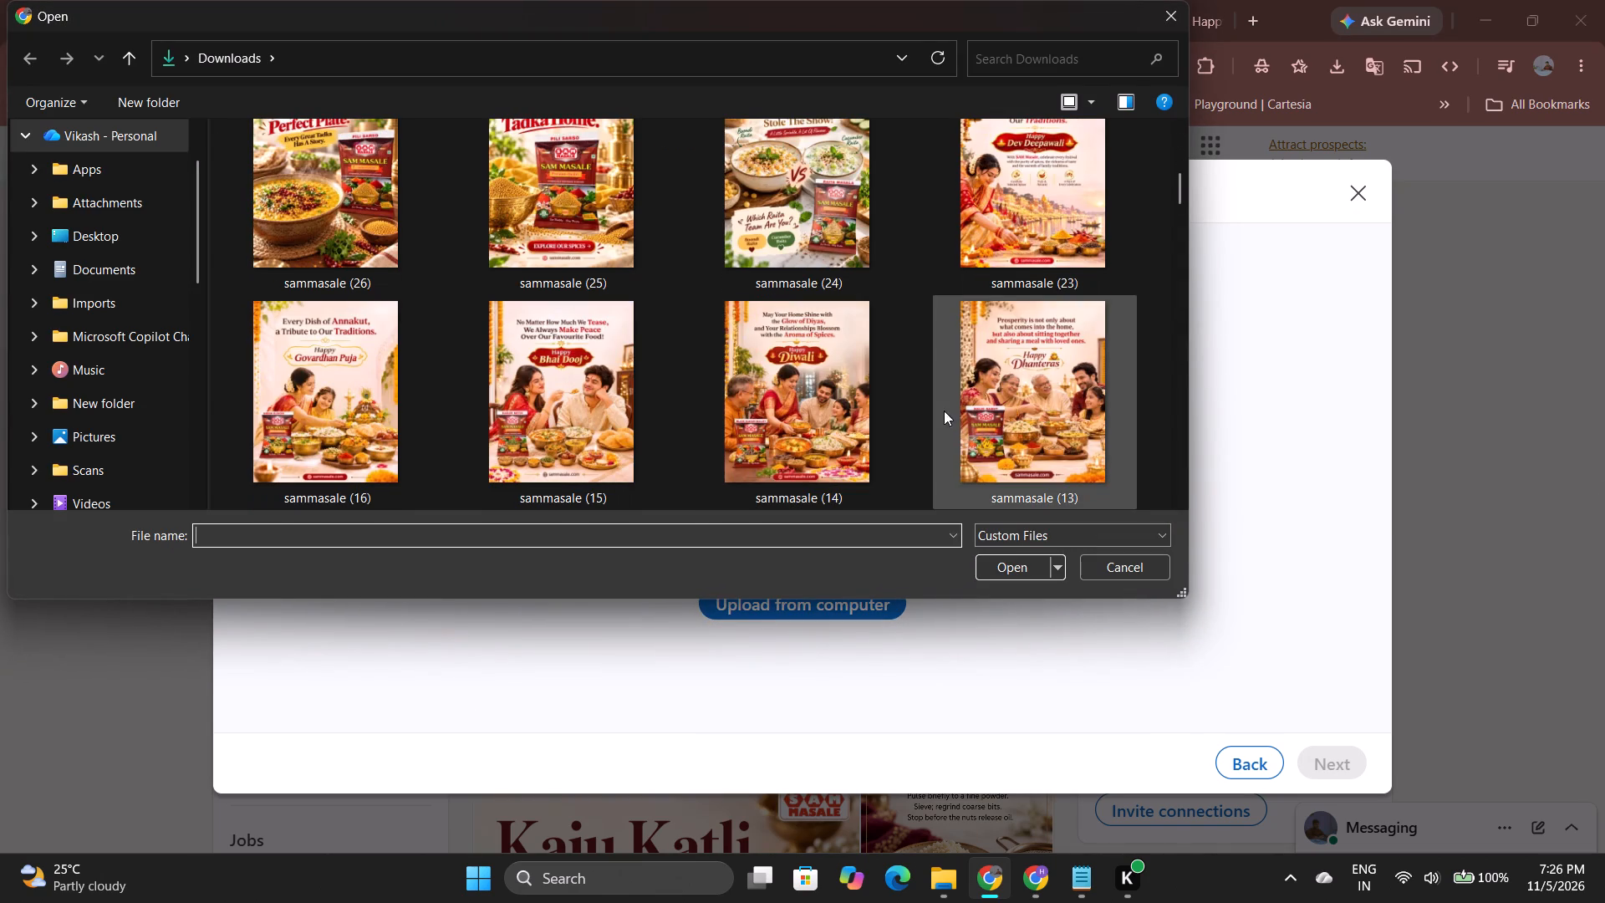
pyautogui.click(985, 423)
pyautogui.scroll(-1, 932, 373)
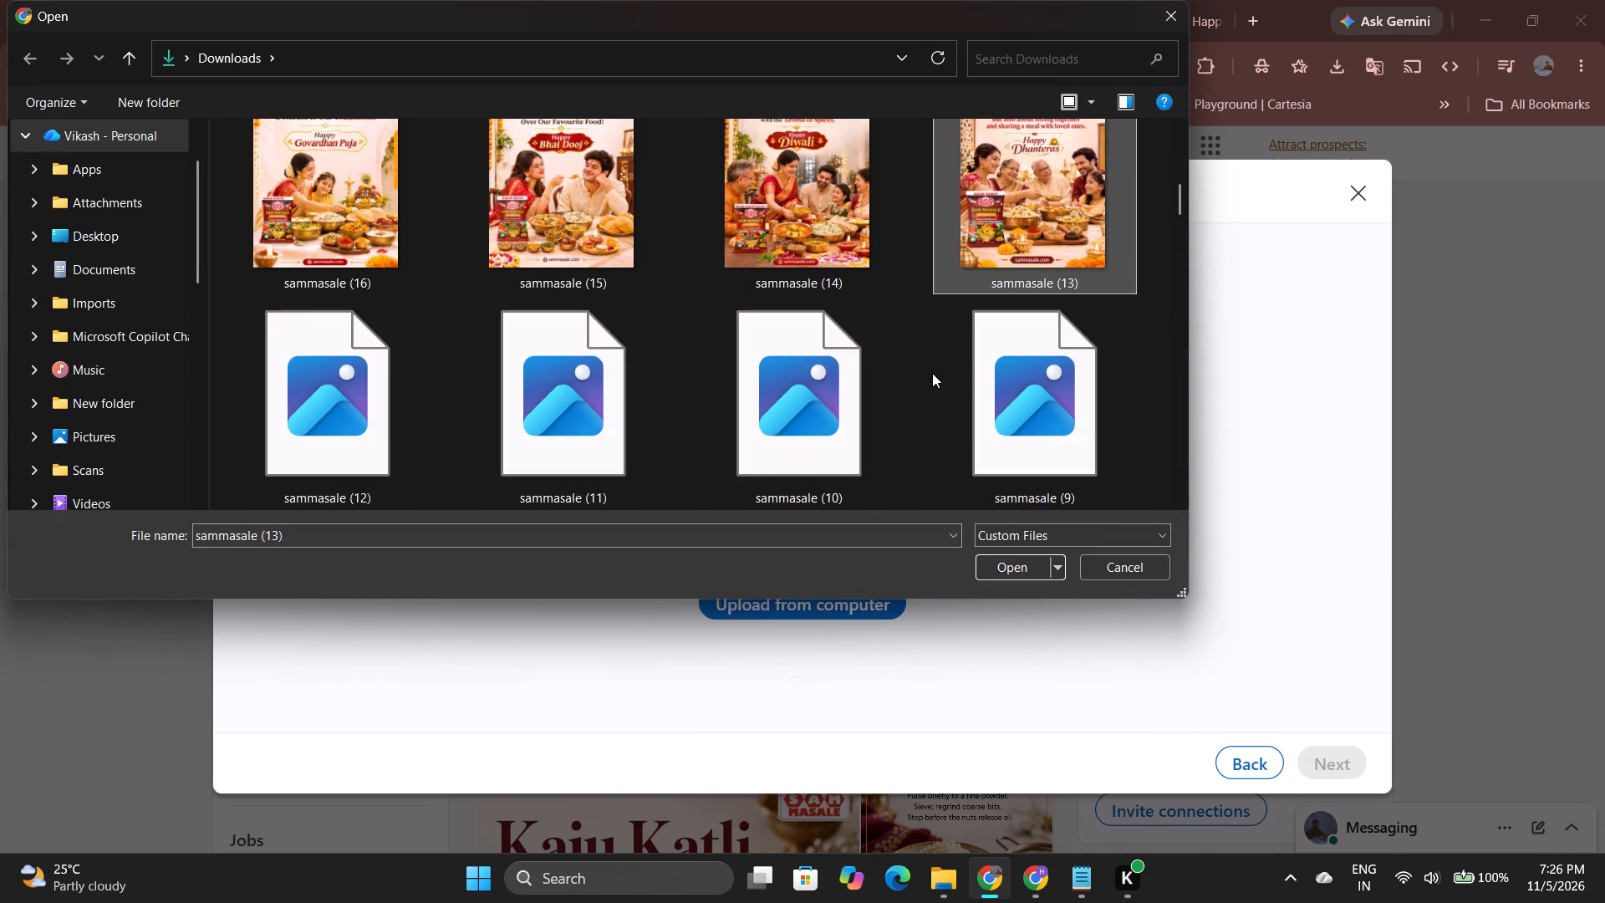
pyautogui.click(1004, 573)
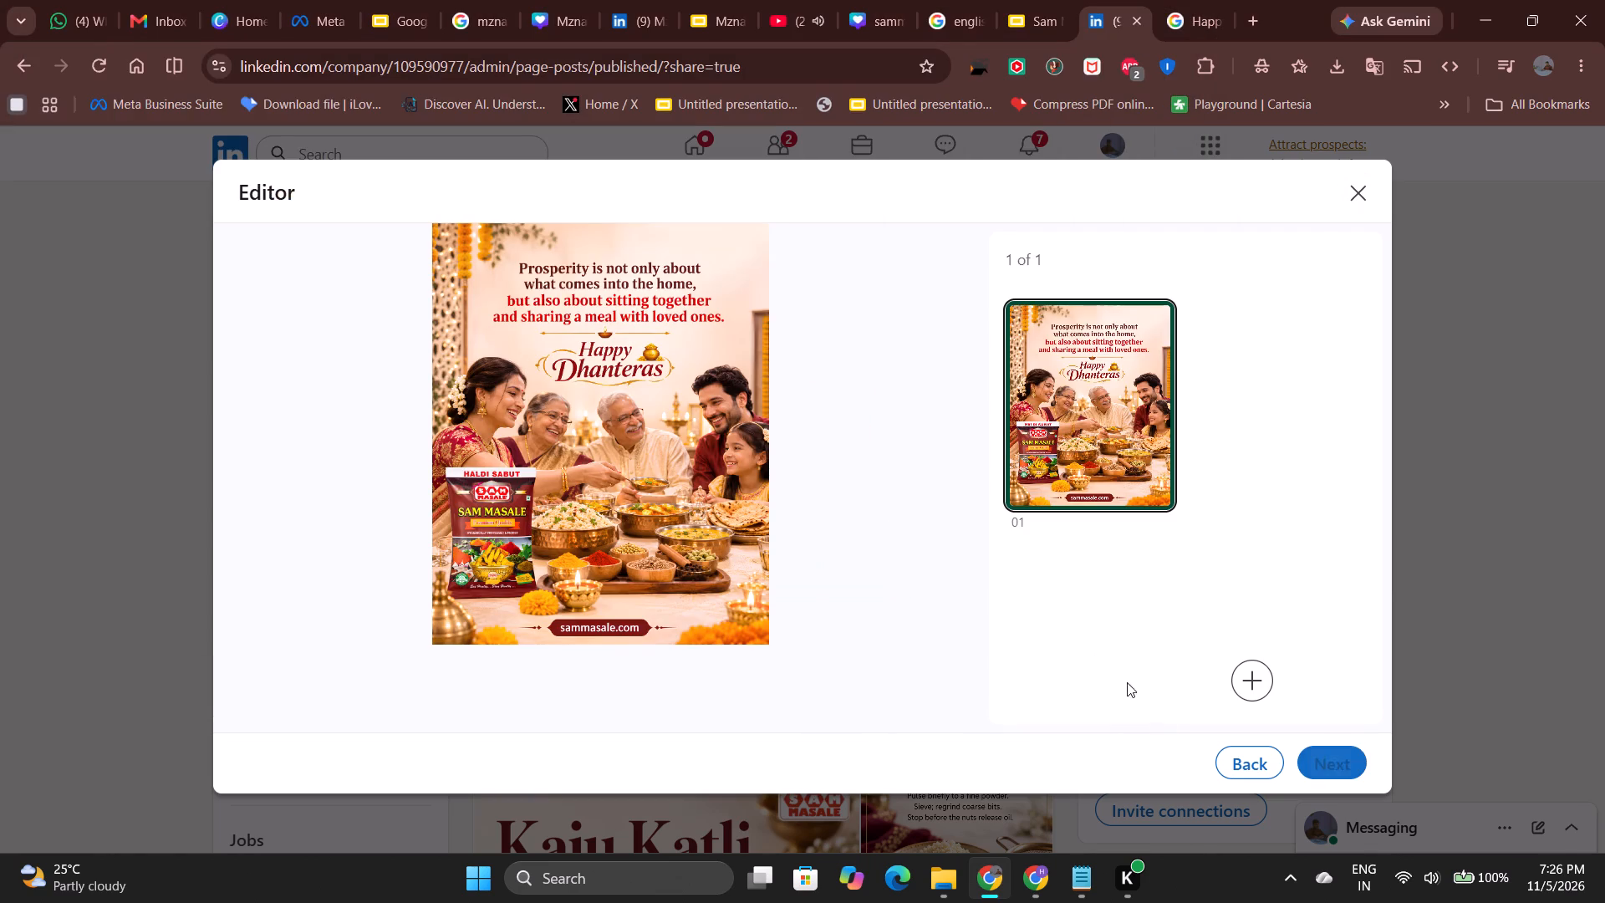
pyautogui.click(1332, 752)
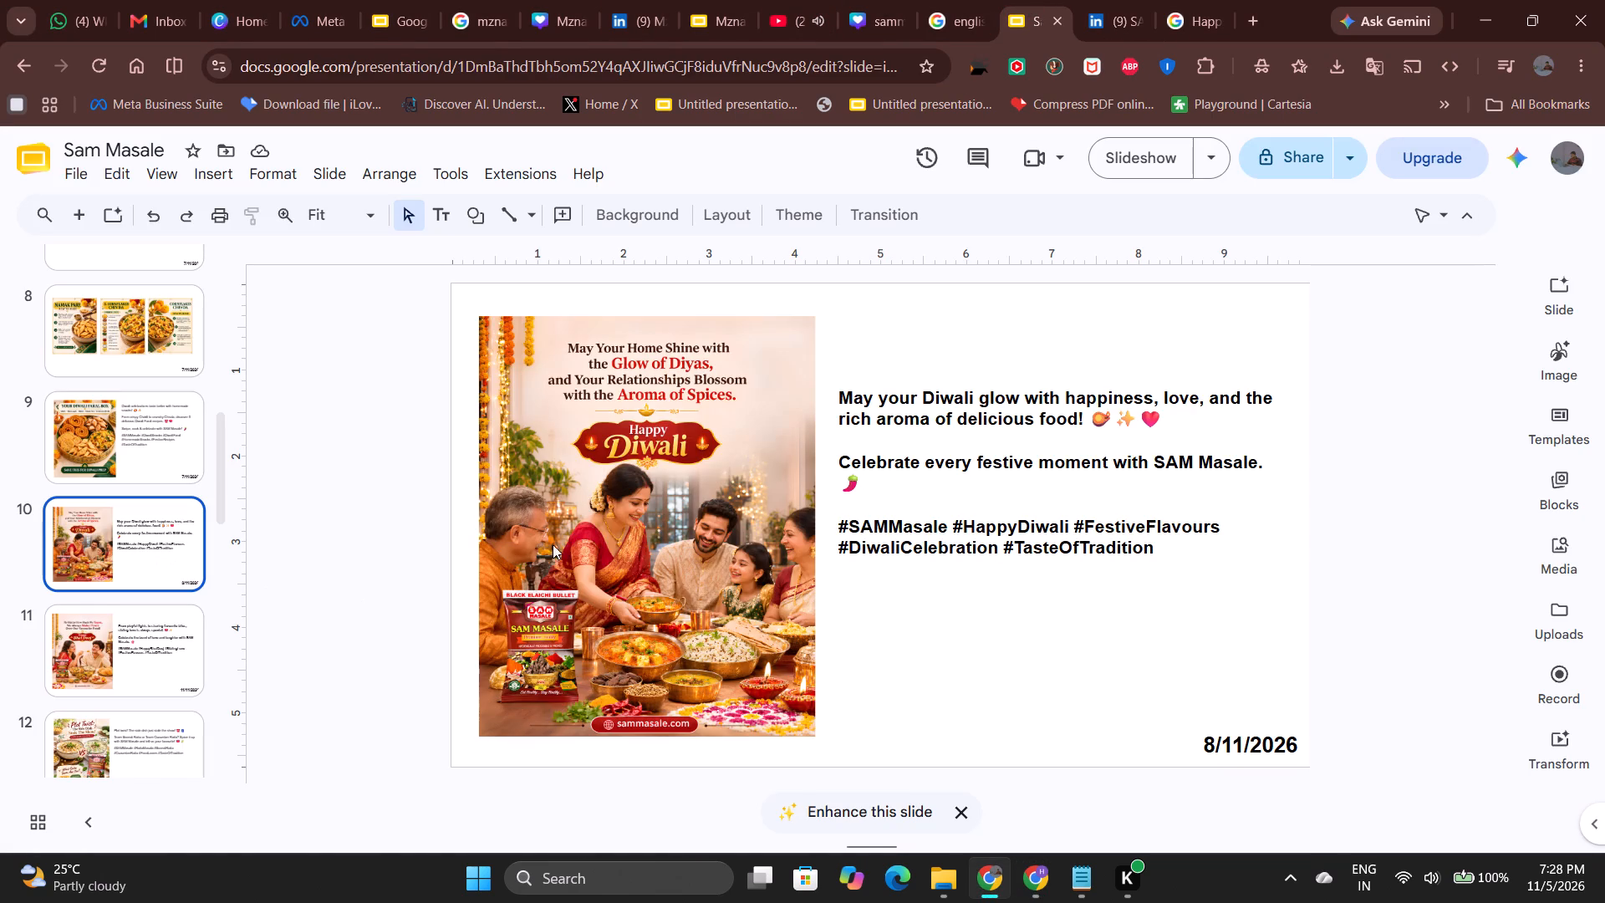
pyautogui.click(936, 494)
pyautogui.hotkey('ctrl', 'a')
pyautogui.hotkey('ctrl', 'c')
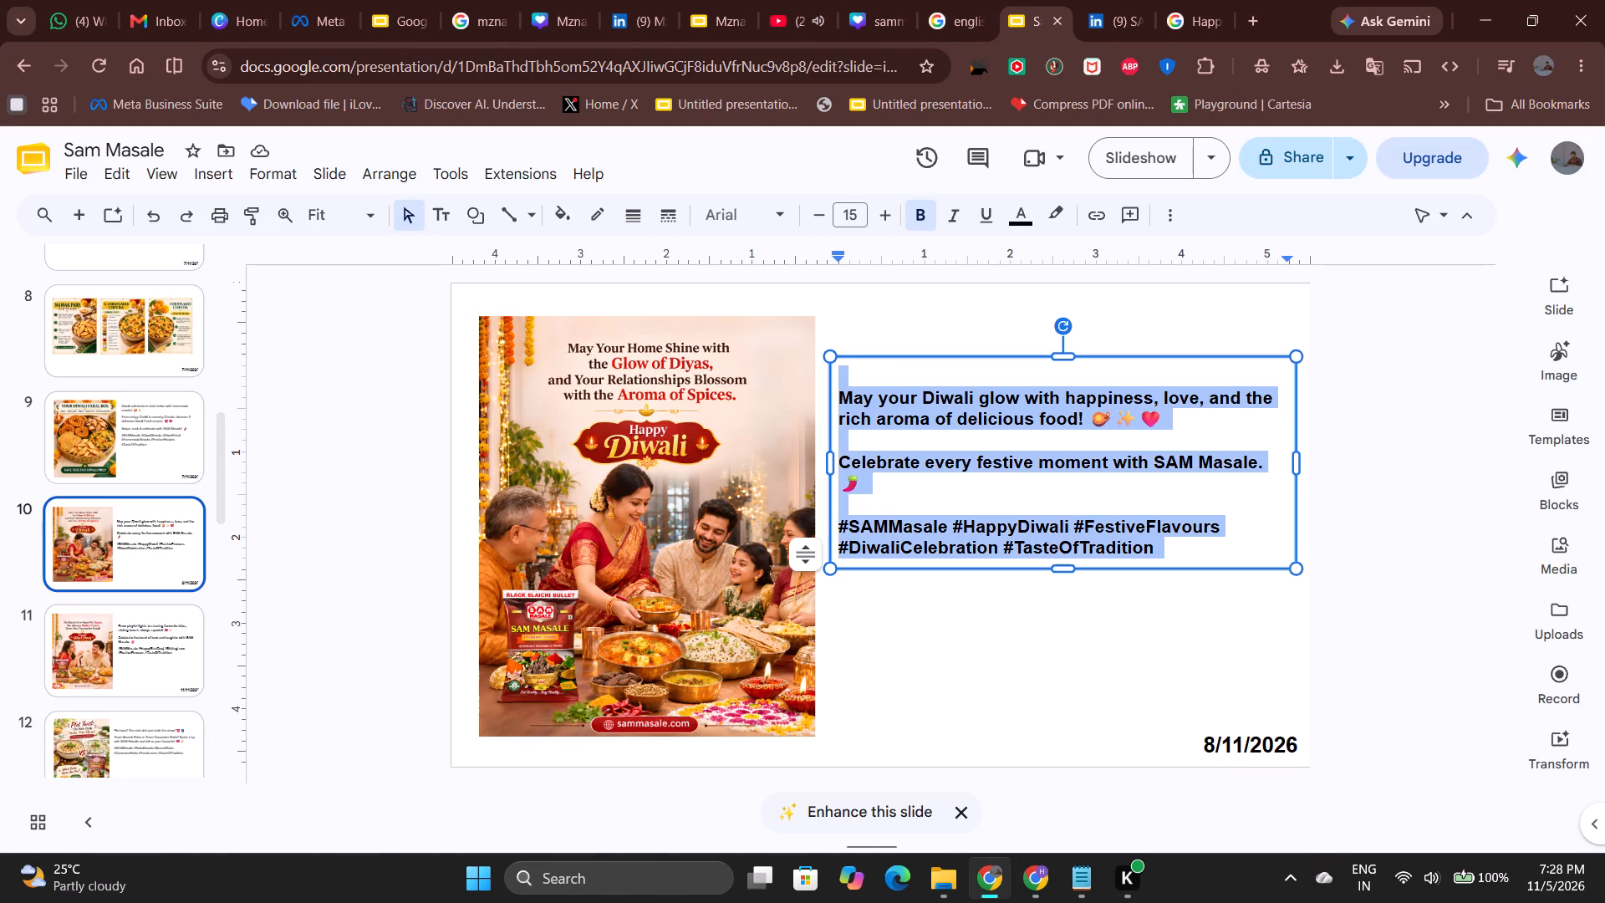
pyautogui.click(1112, 0)
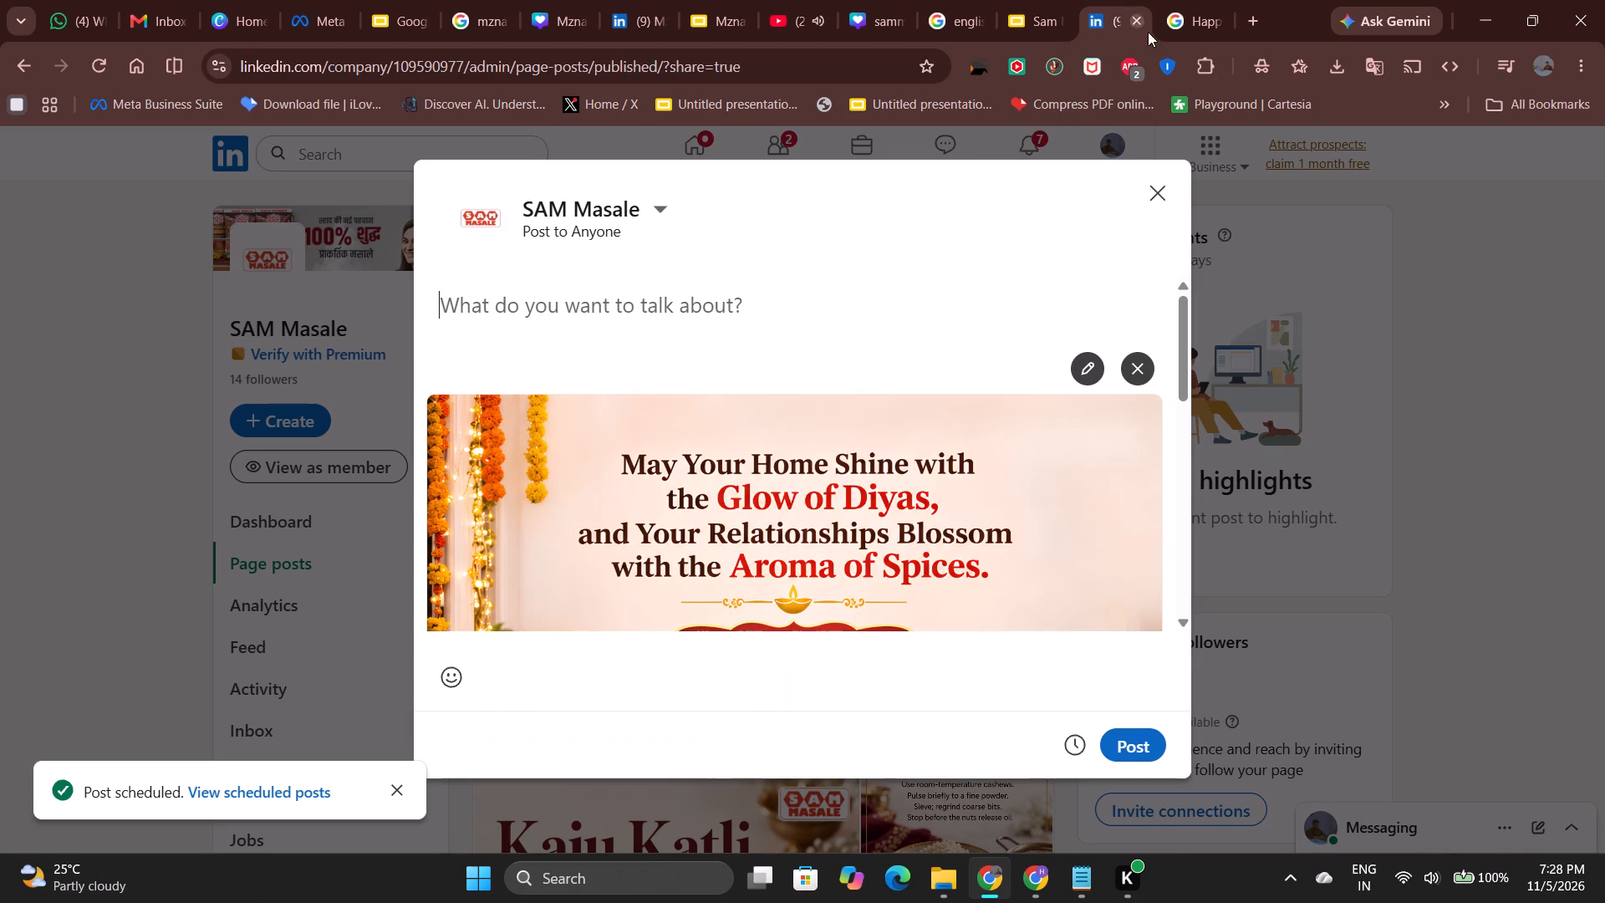
pyautogui.click(578, 317)
pyautogui.hotkey('ctrl', 'v')
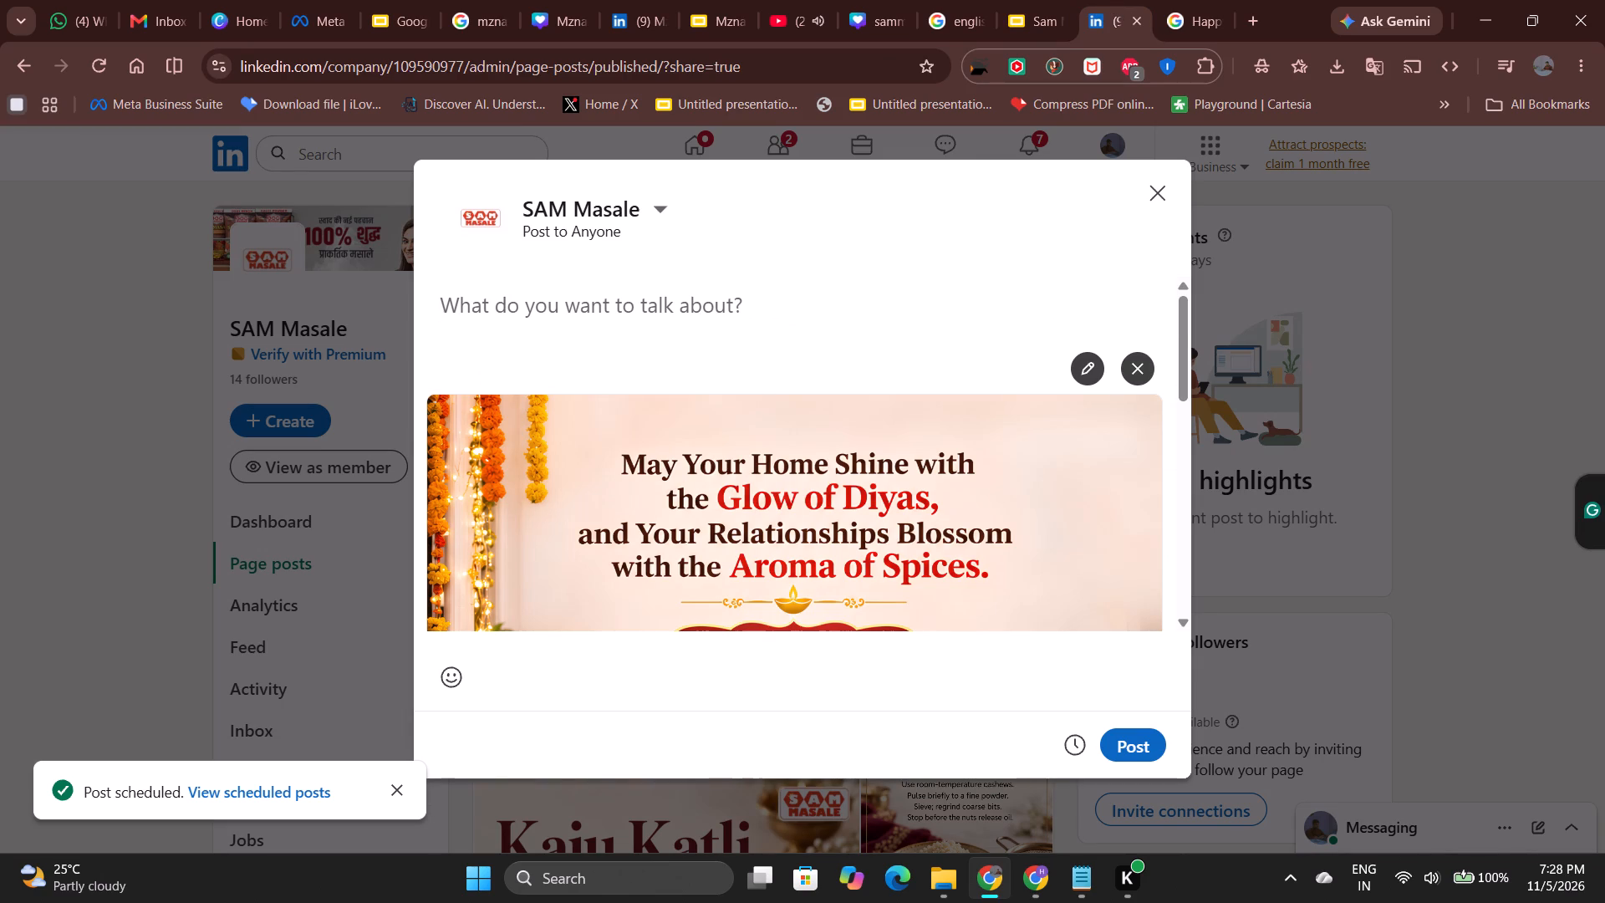
# Remove the empty lines at the start and end of the Diwali post's caption.
pyautogui.press('BackSpace')
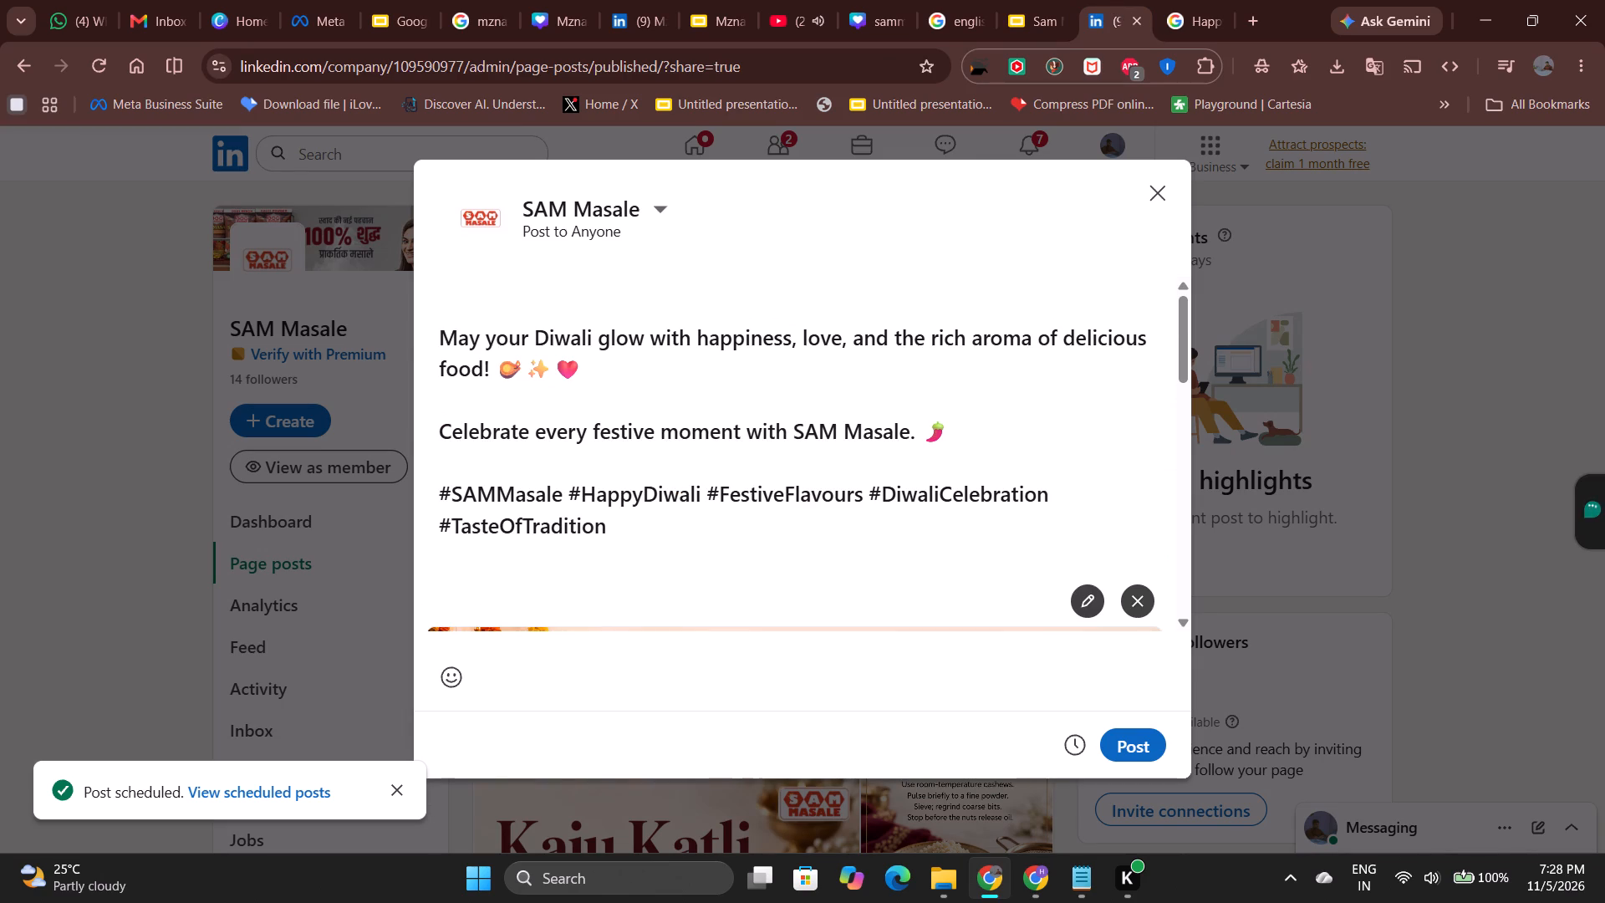
pyautogui.press('Down')
pyautogui.press('BackSpace')
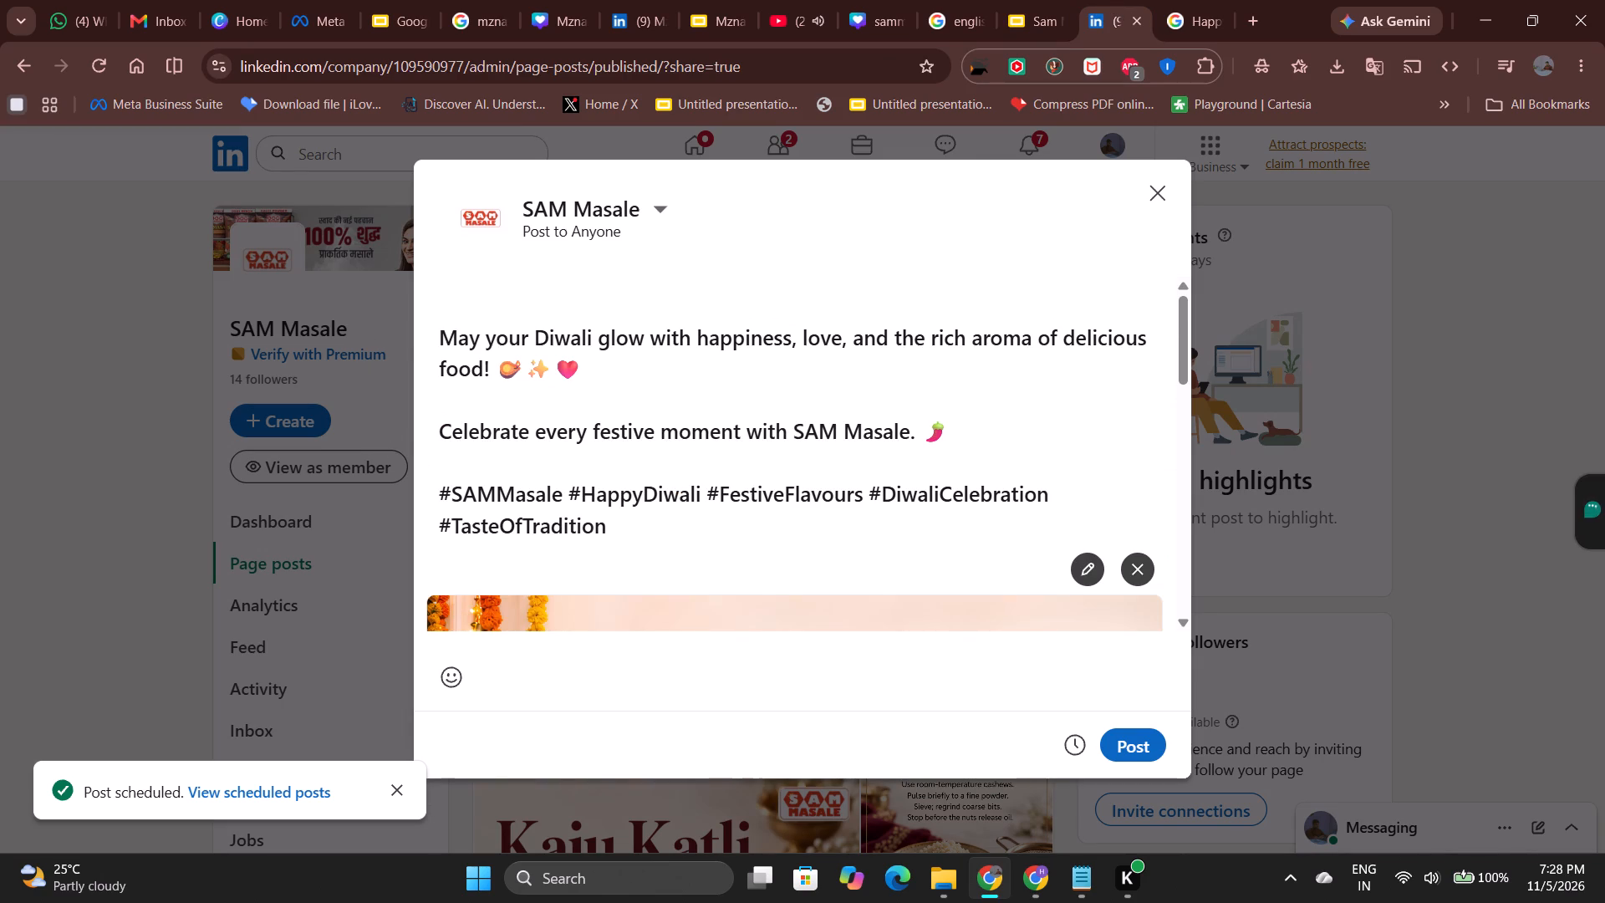
pyautogui.scroll(-1, 608, 392)
pyautogui.scroll(2, 571, 314)
pyautogui.click(507, 291)
pyautogui.press('BackSpace')
pyautogui.press('BackSpace')
pyautogui.press('Down')
pyautogui.press('BackSpace')
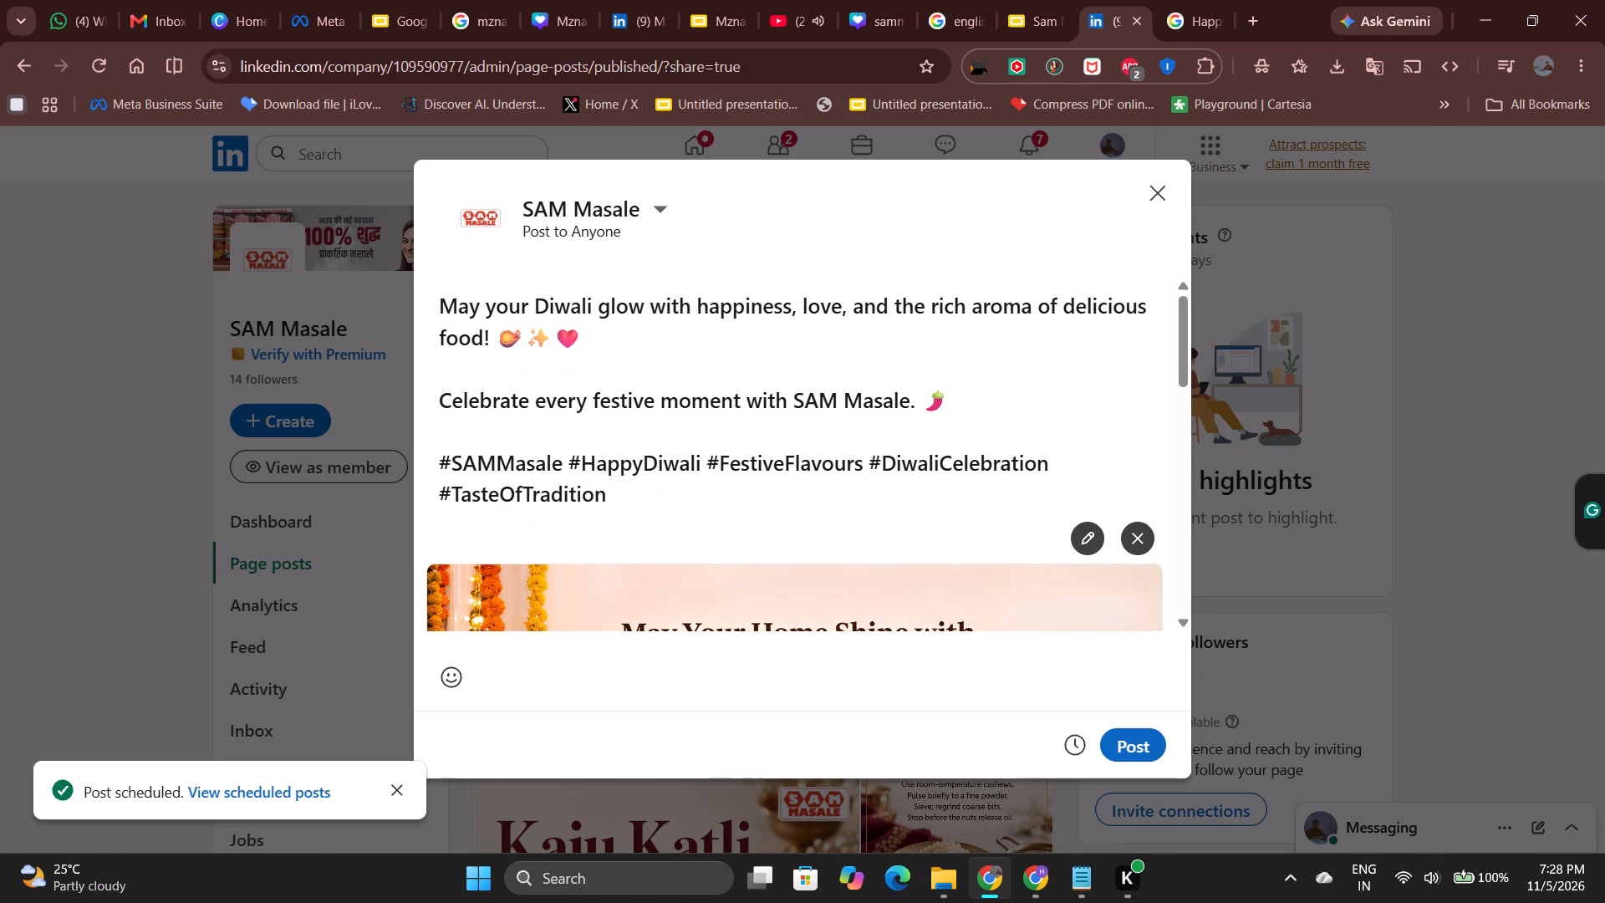
# Schedule the Happy Diwali post for 11/8/2026 at 8:00 PM.
pyautogui.click(1078, 737)
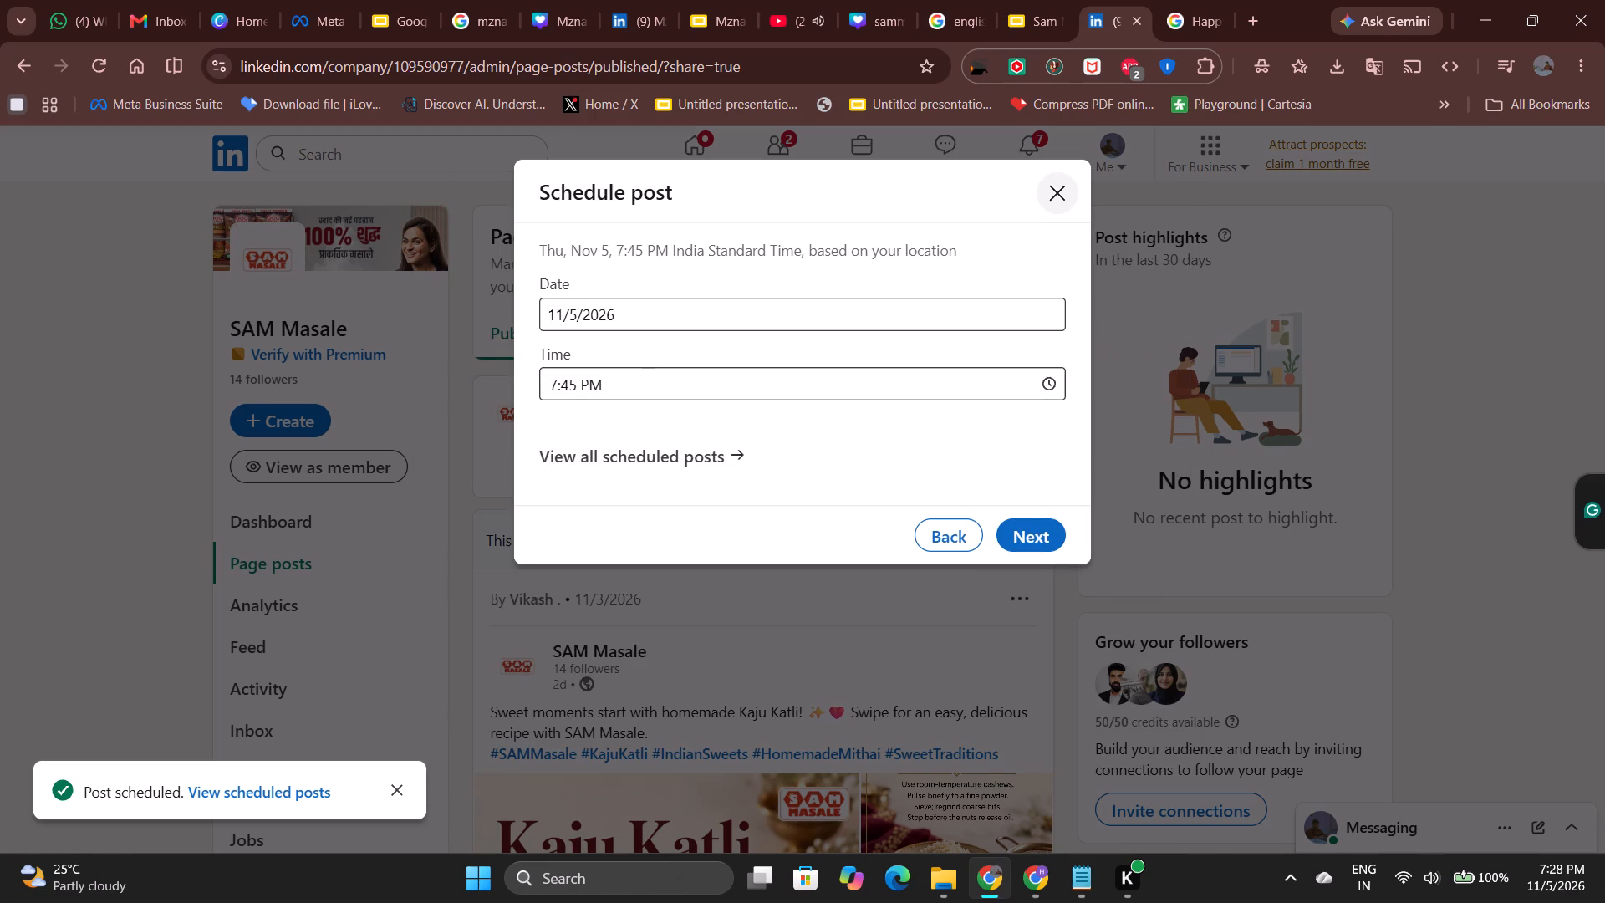
pyautogui.click(670, 383)
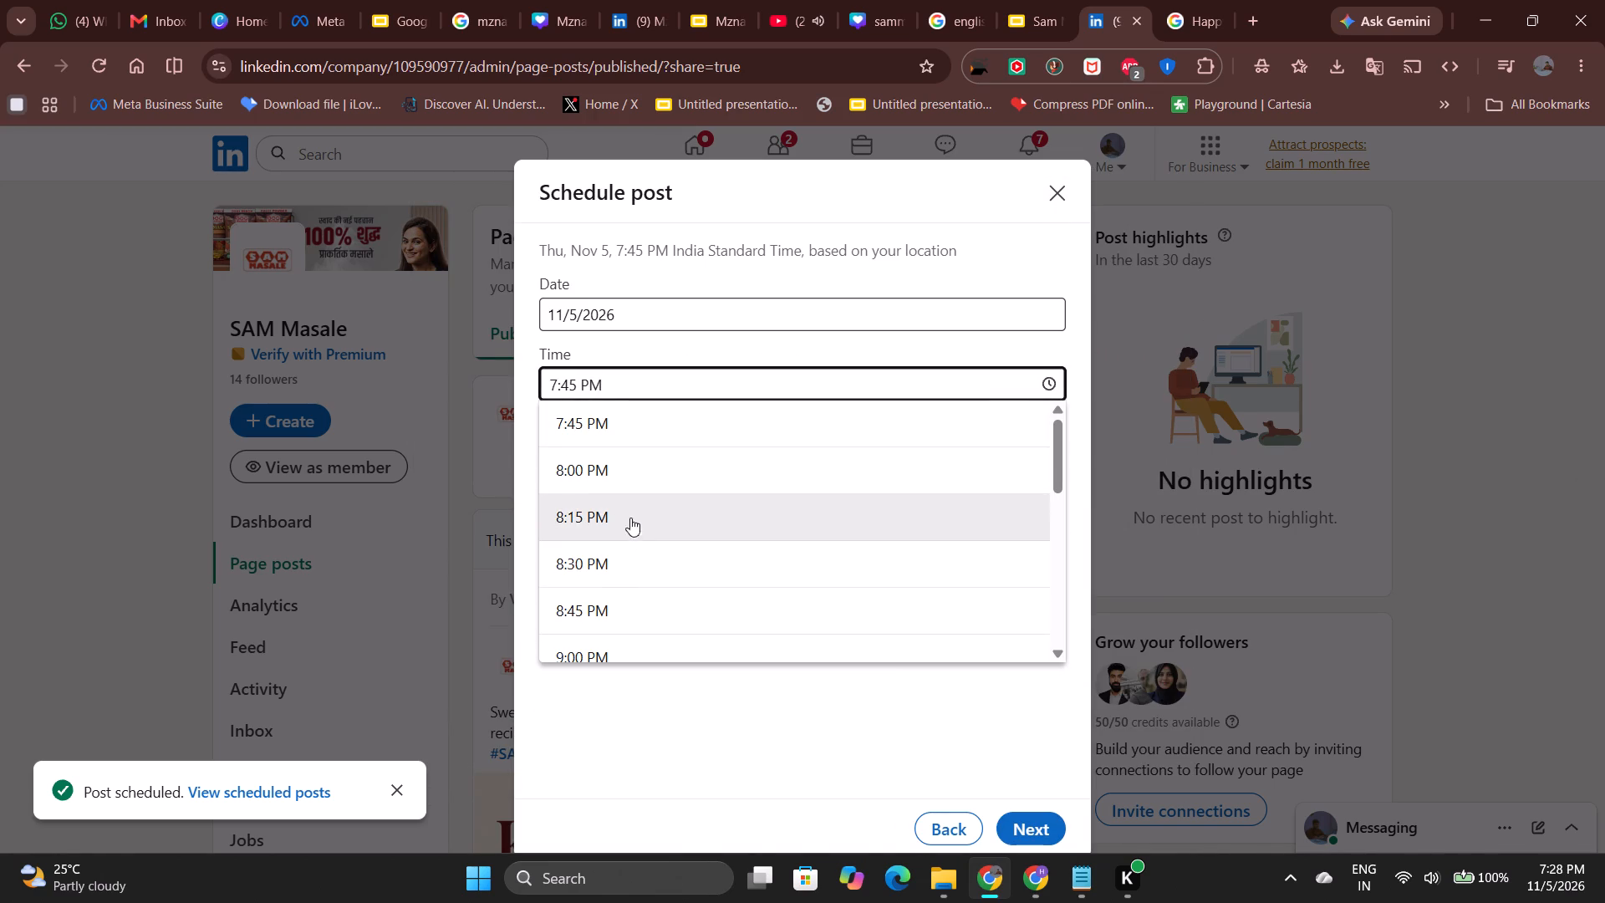
pyautogui.click(619, 482)
pyautogui.click(609, 326)
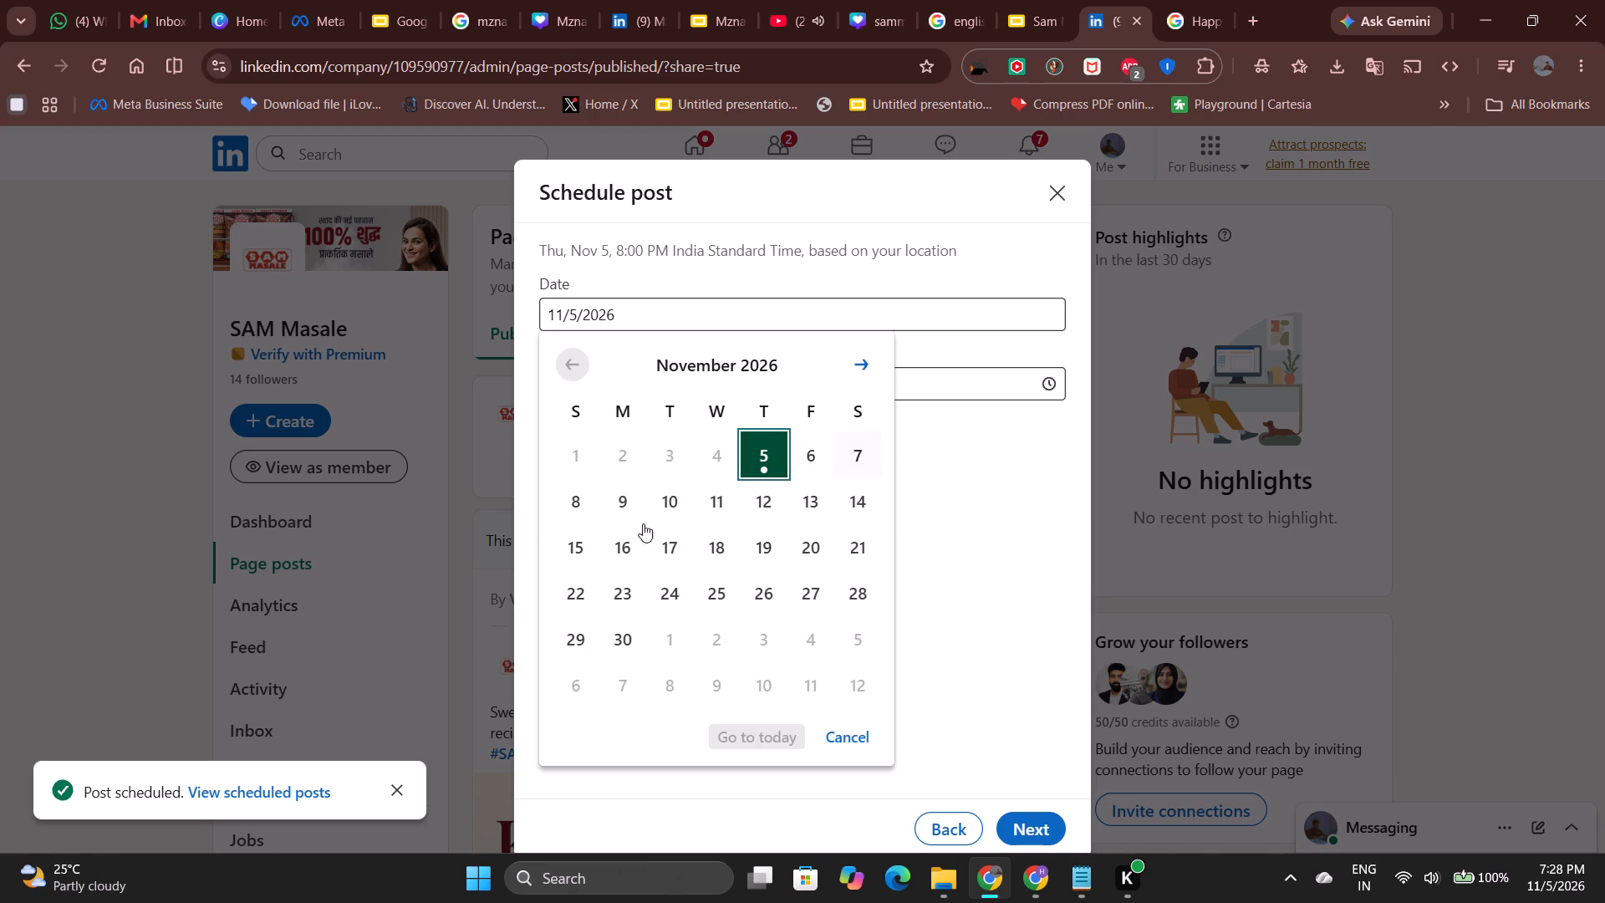
pyautogui.click(581, 497)
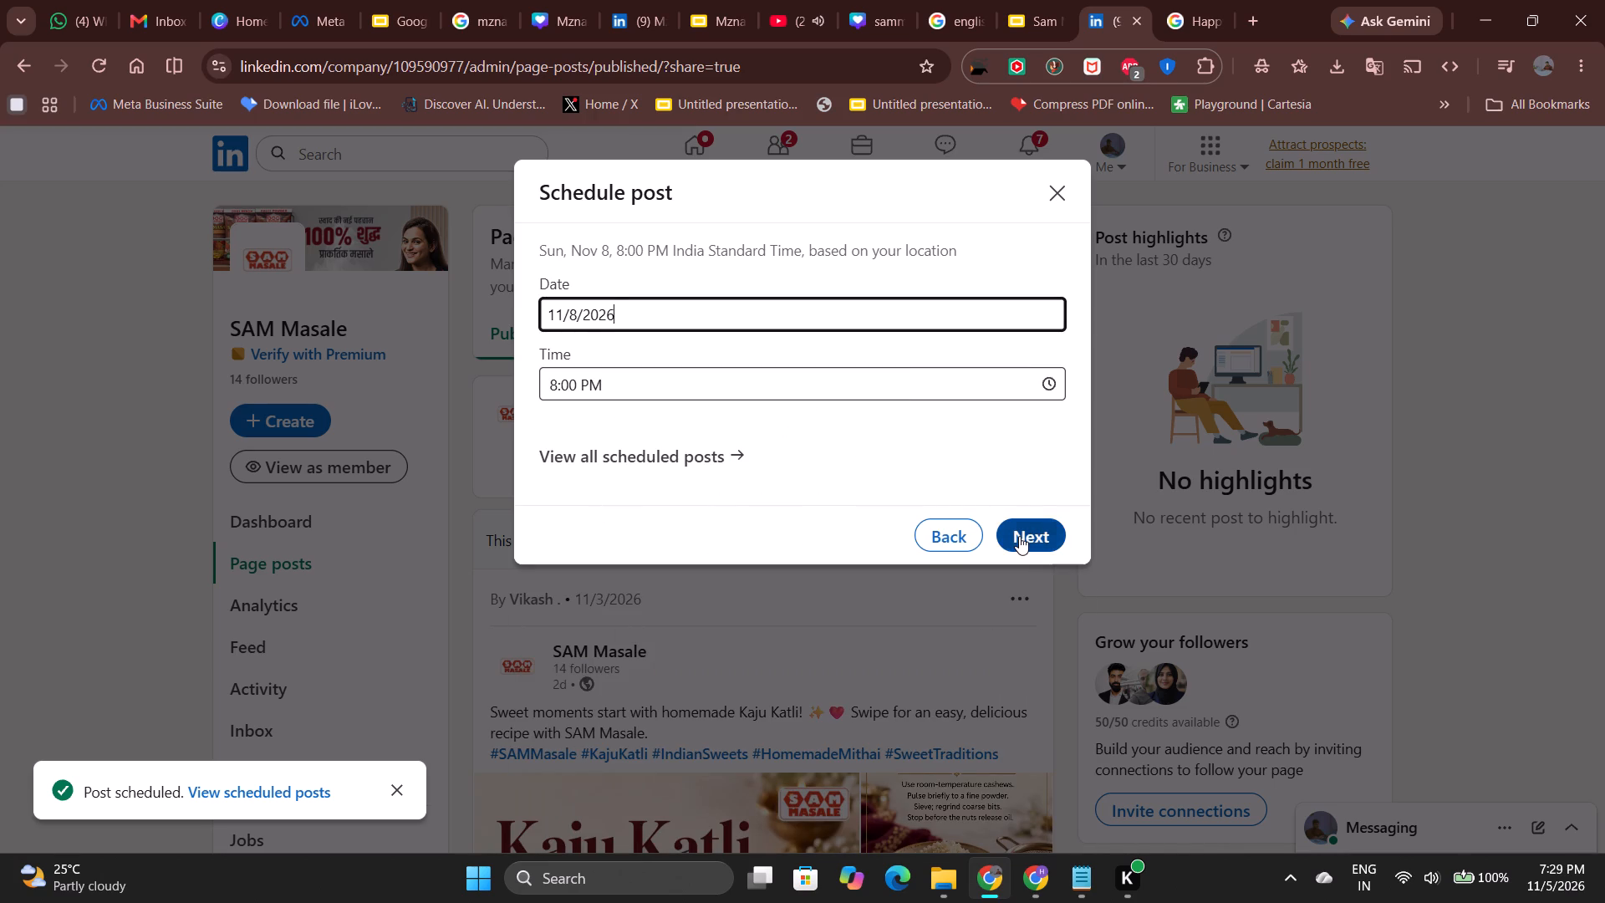
pyautogui.click(1019, 536)
pyautogui.scroll(-4, 590, 555)
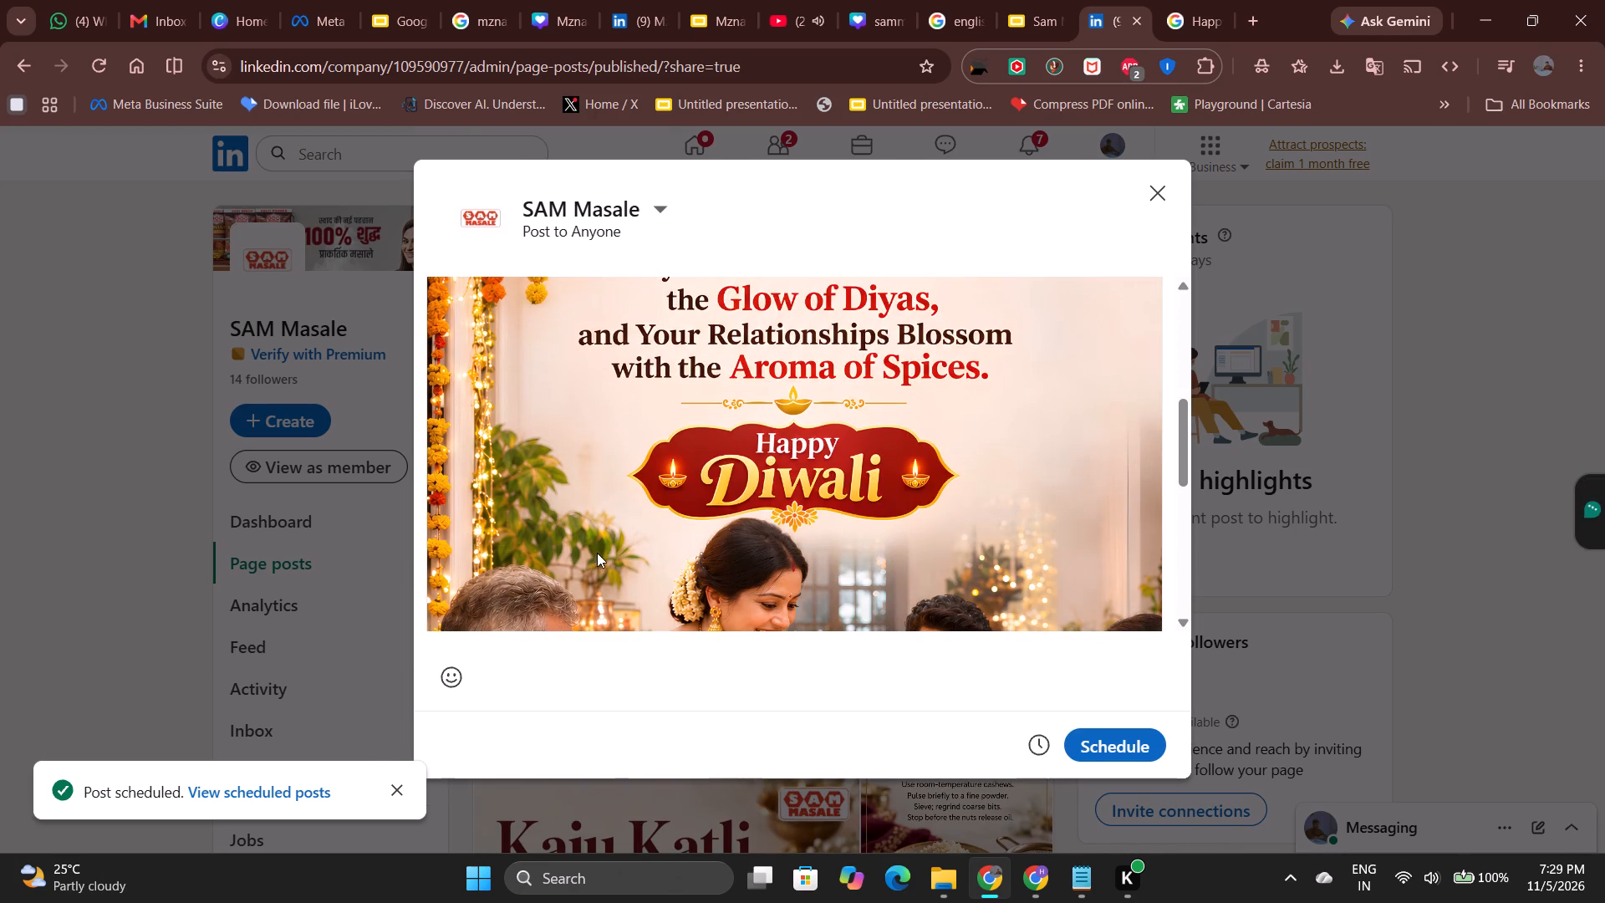
pyautogui.click(1103, 748)
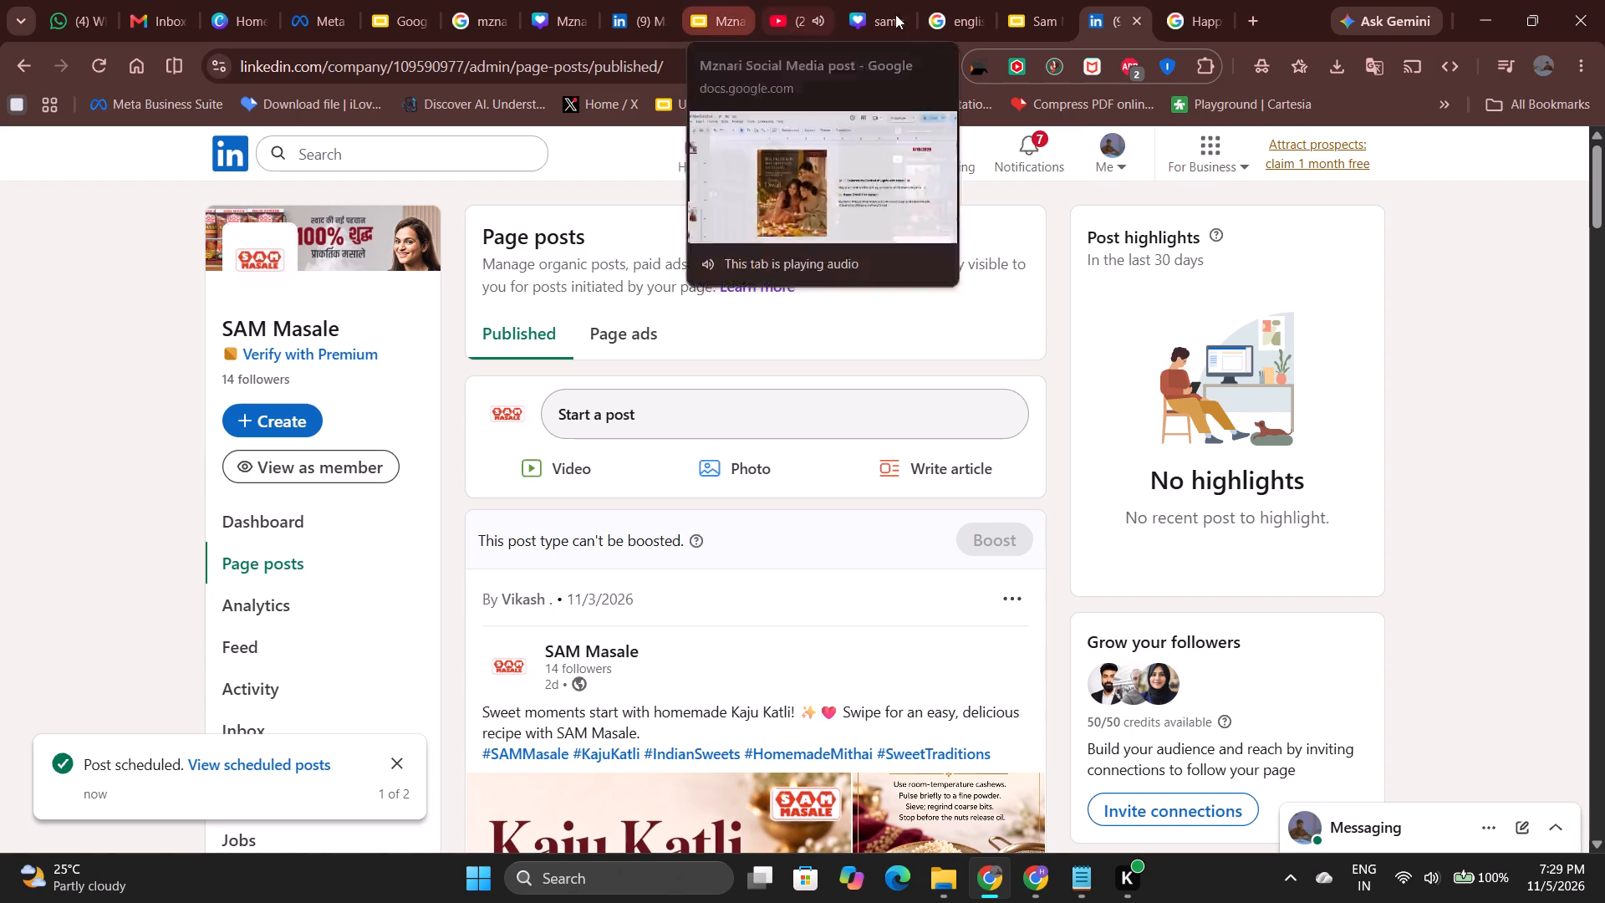
# Check the Sam Masale presentation and the Canva design for the festival creative that follows Diwali.
pyautogui.click(1034, 0)
pyautogui.click(365, 386)
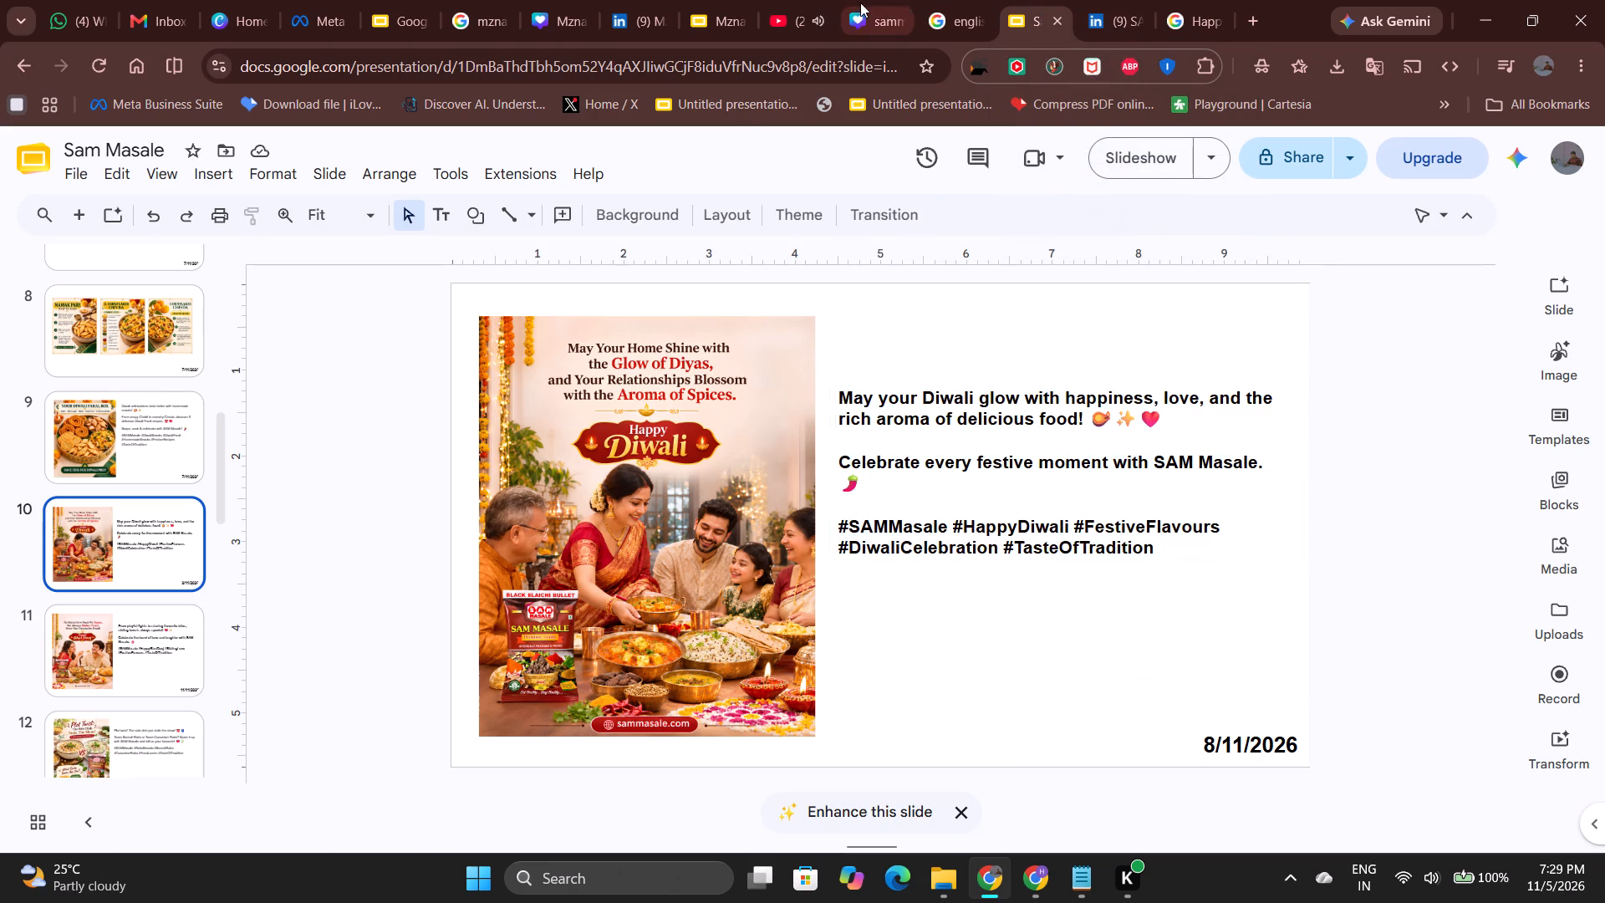
pyautogui.click(878, 0)
pyautogui.scroll(-4, 899, 422)
pyautogui.click(935, 443)
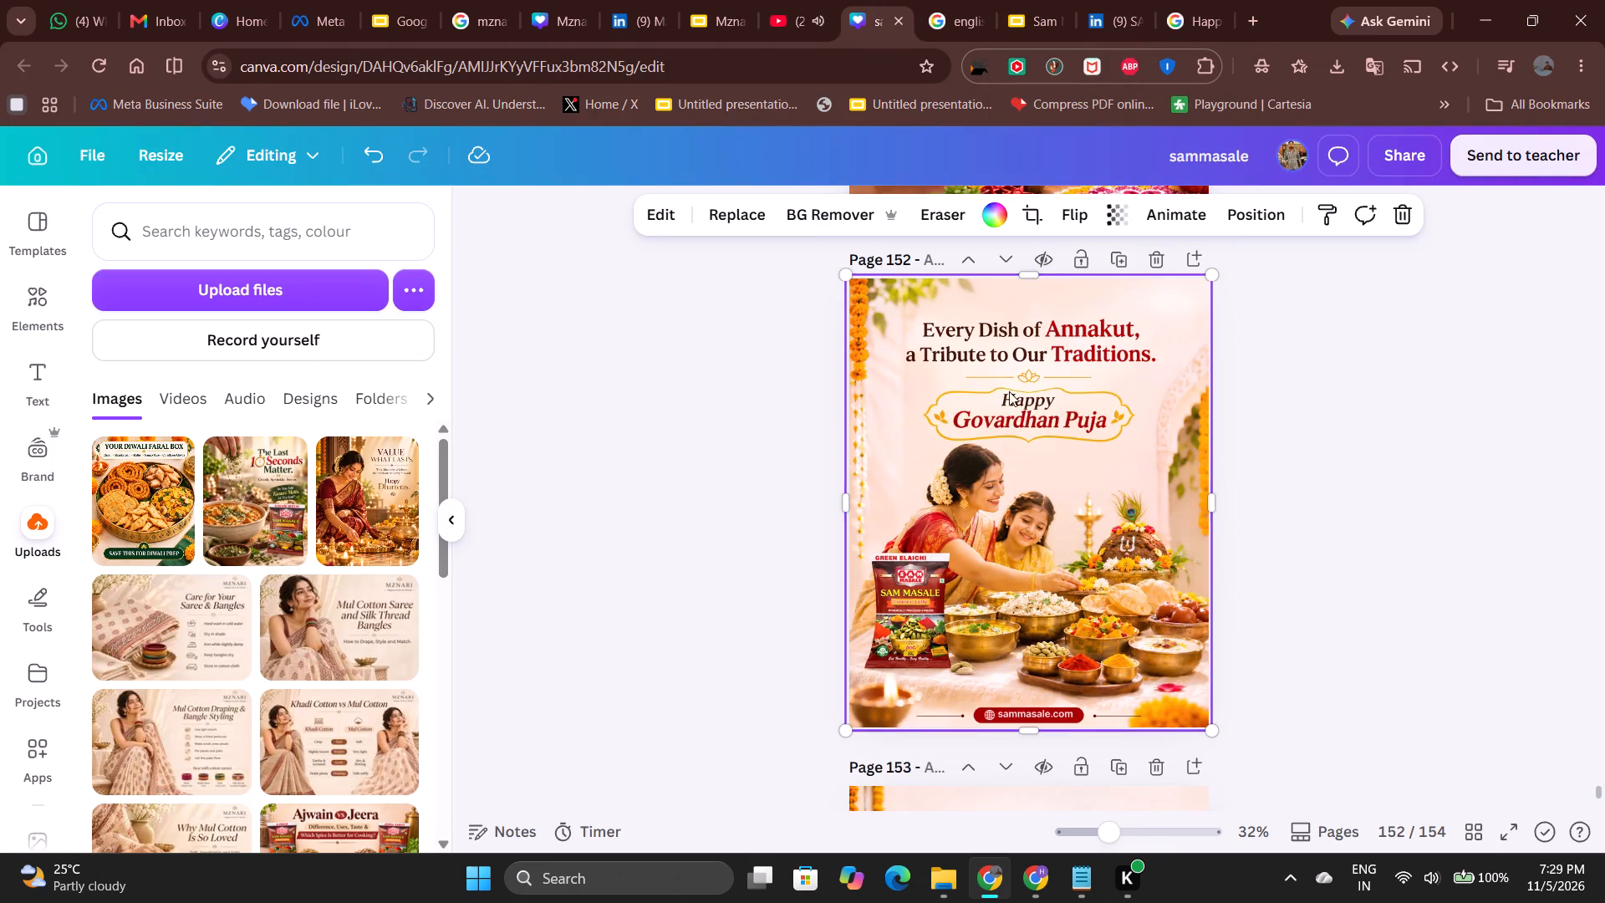
pyautogui.click(1109, 0)
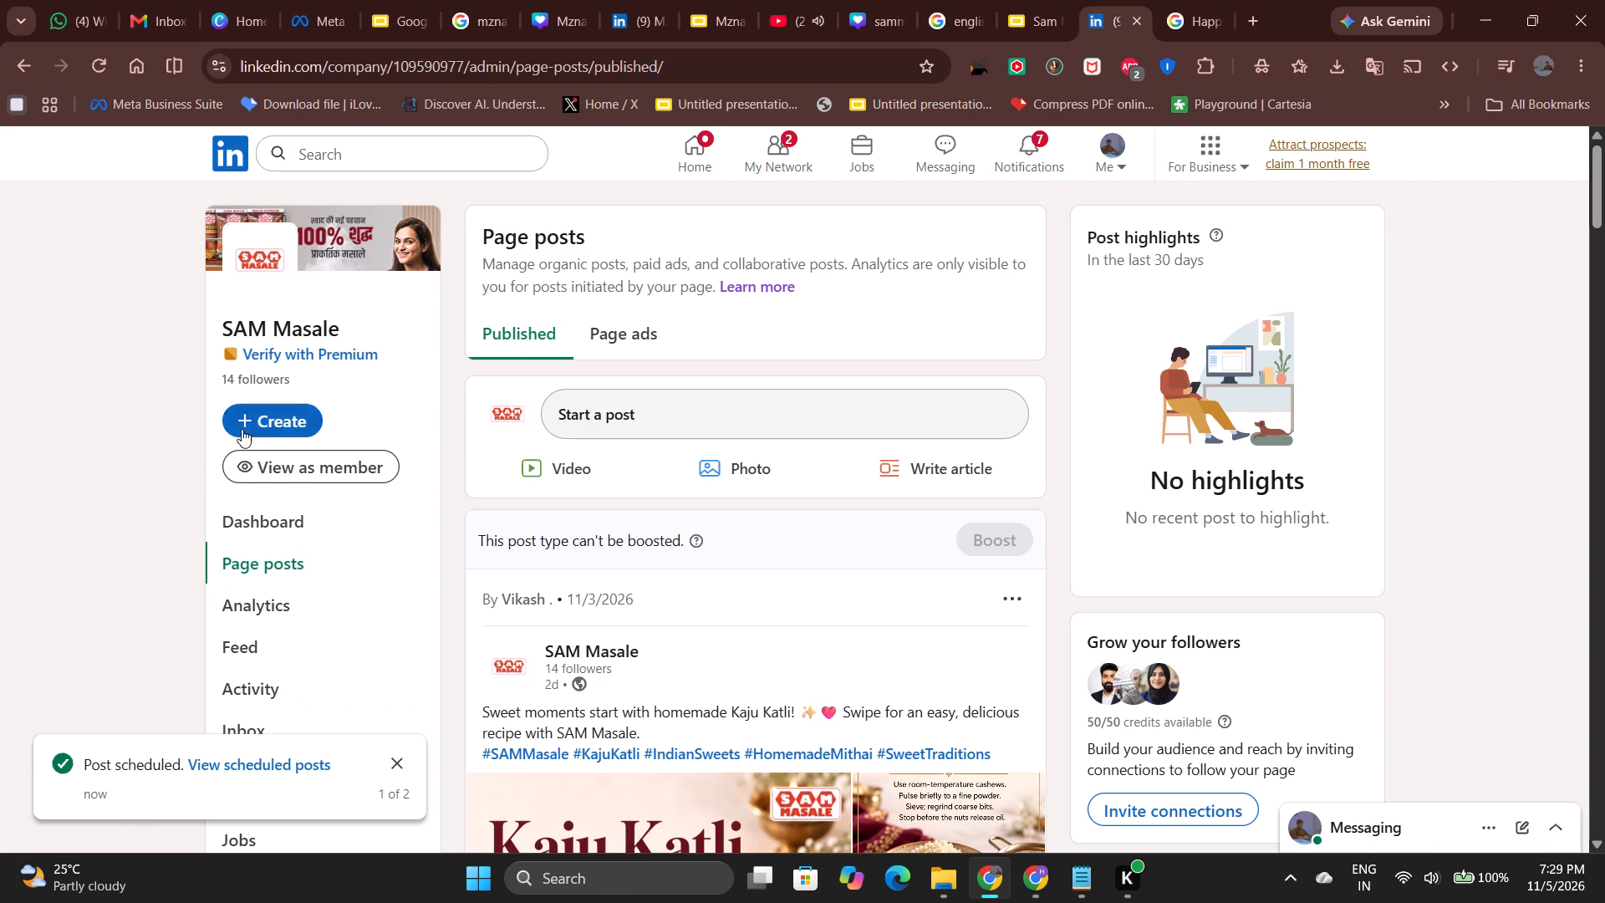
# Start a new SAM Masale LinkedIn post with the Happy Govardhan Puja image, sammasale (16), as its media.
pyautogui.click(258, 421)
pyautogui.click(676, 285)
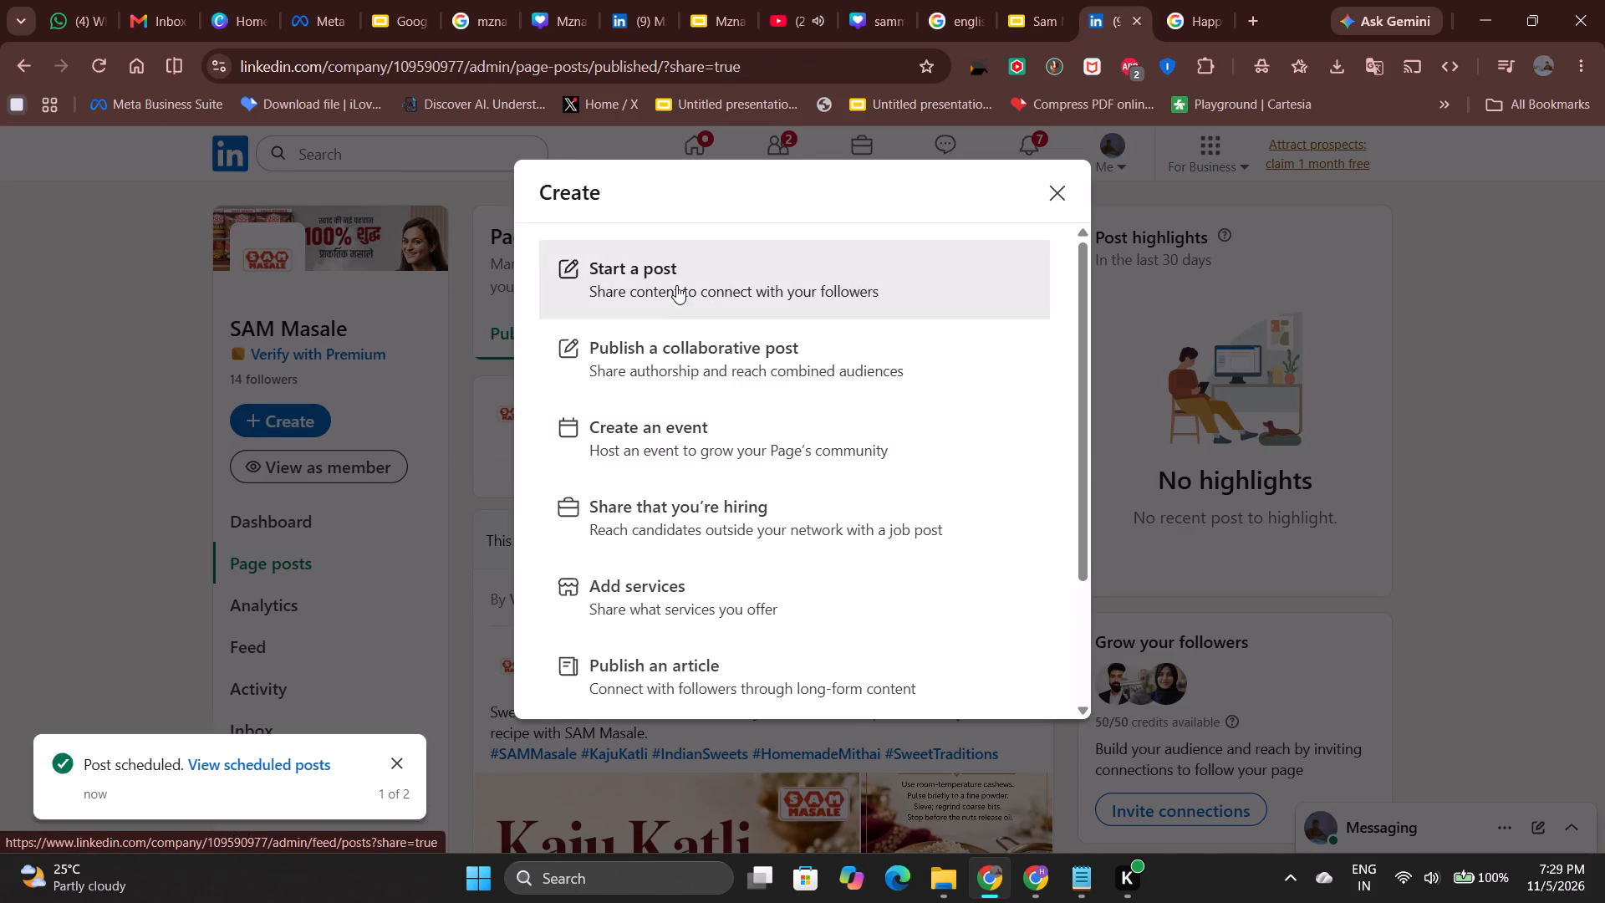
pyautogui.click(456, 669)
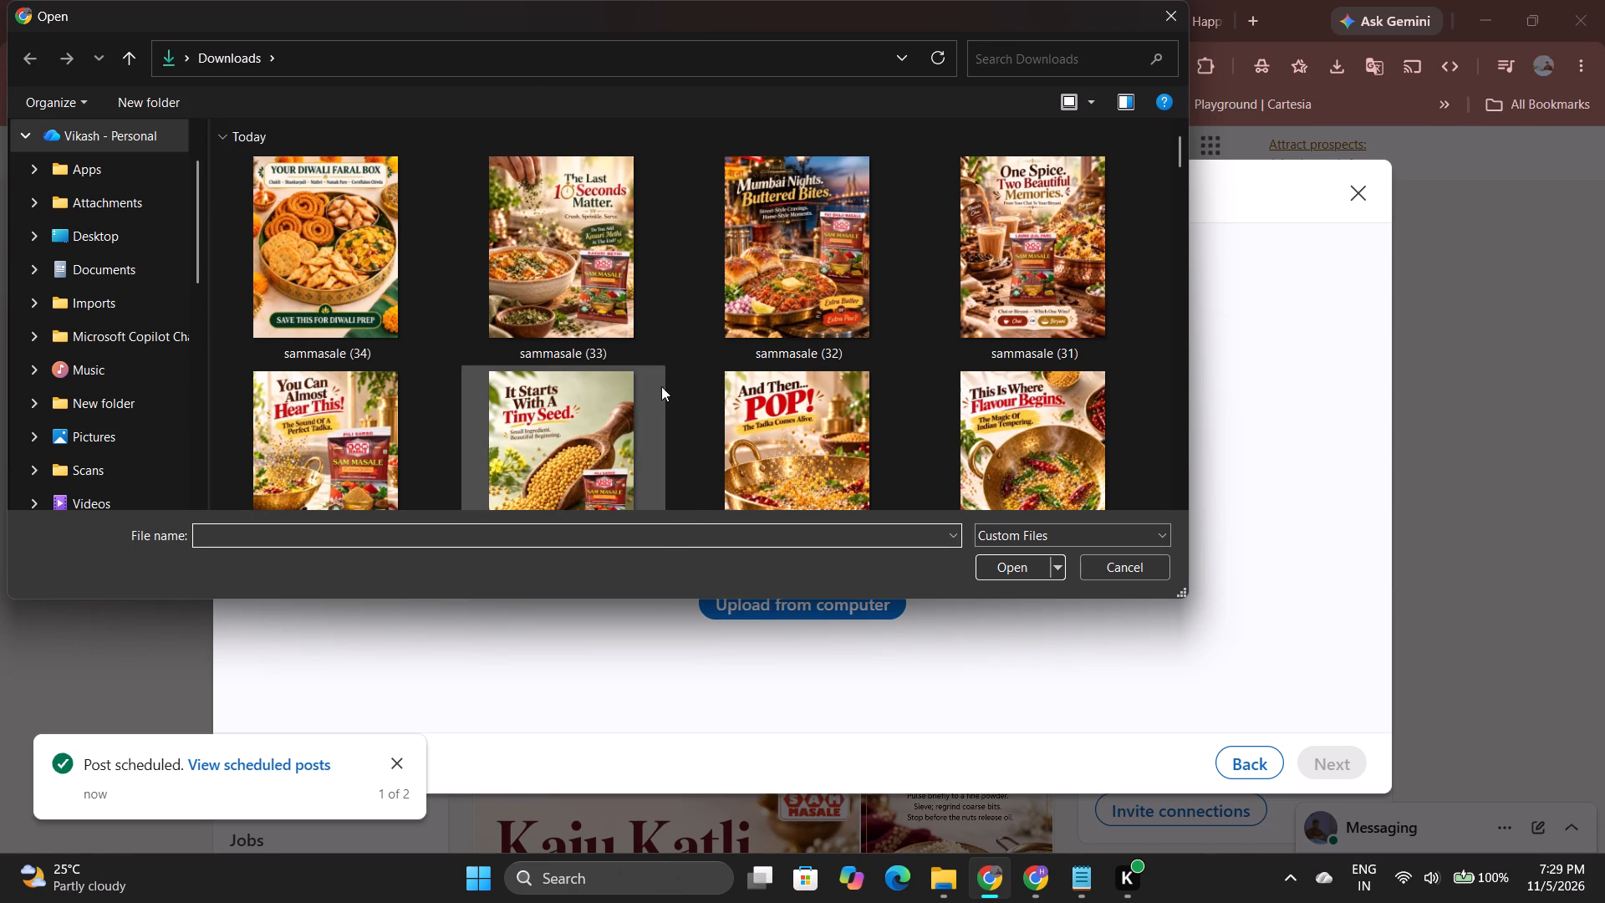
pyautogui.scroll(-3, 878, 374)
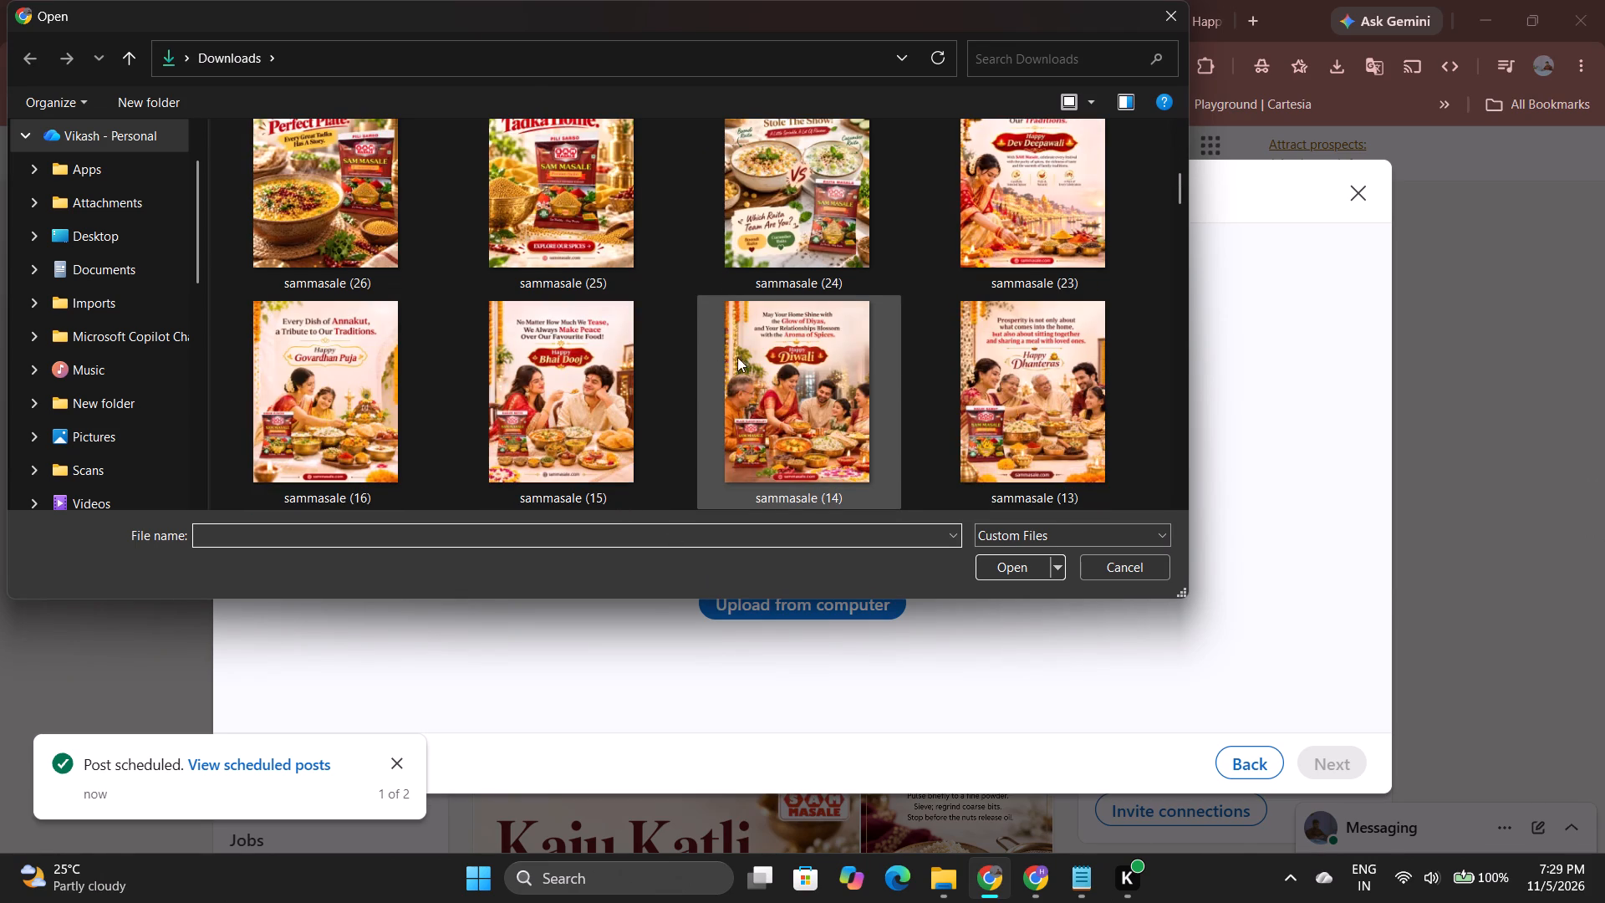
pyautogui.click(329, 422)
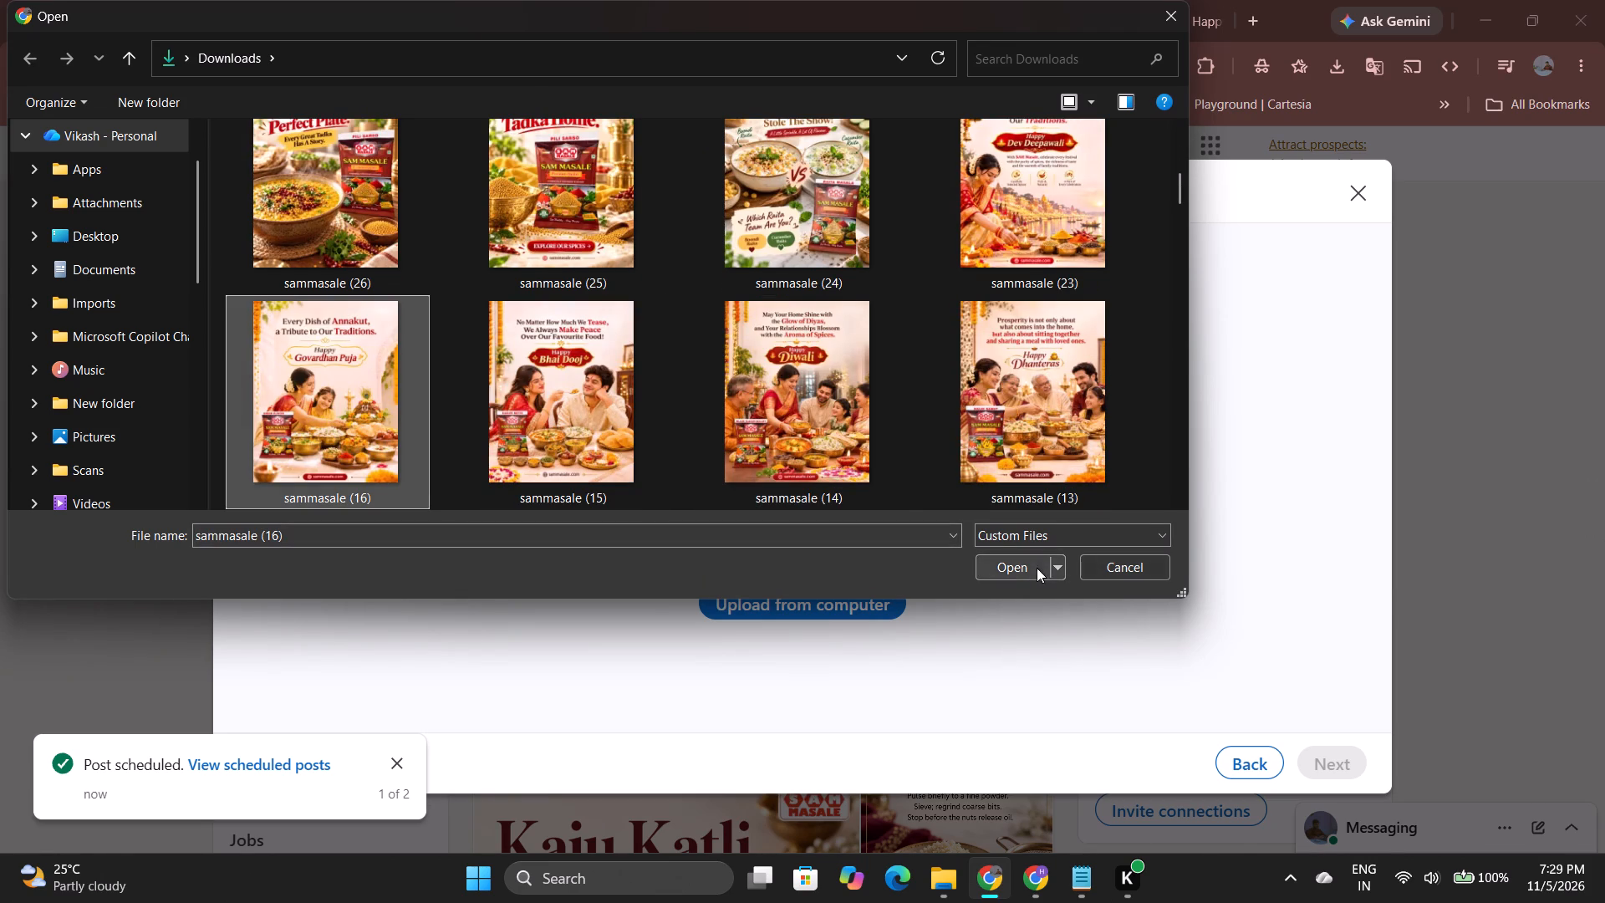
pyautogui.click(1028, 568)
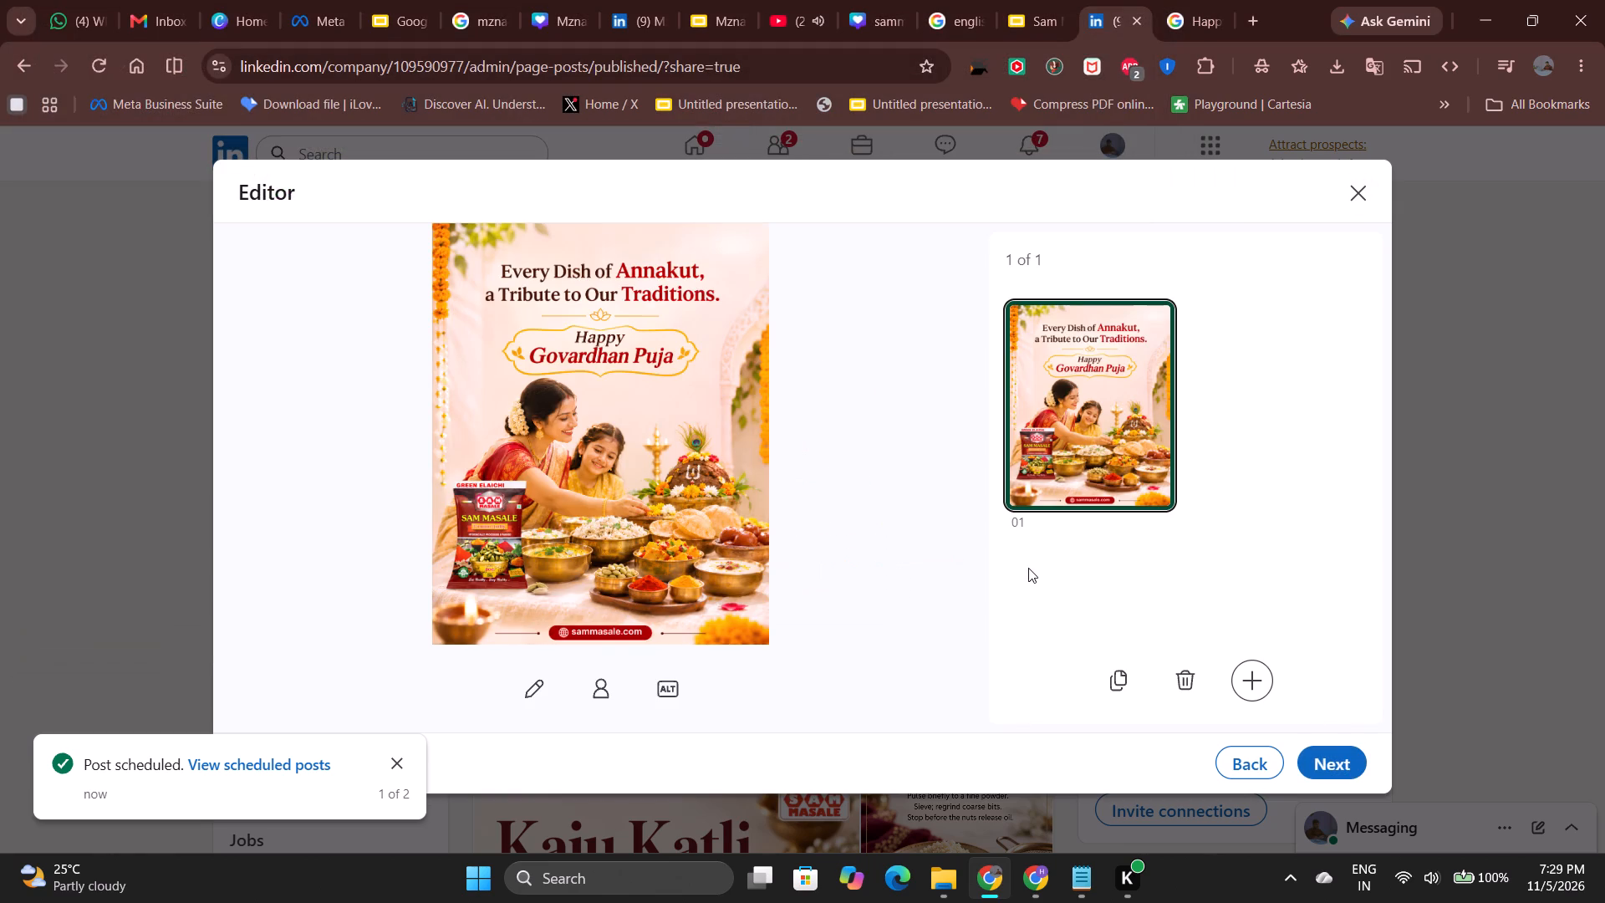
pyautogui.click(1316, 758)
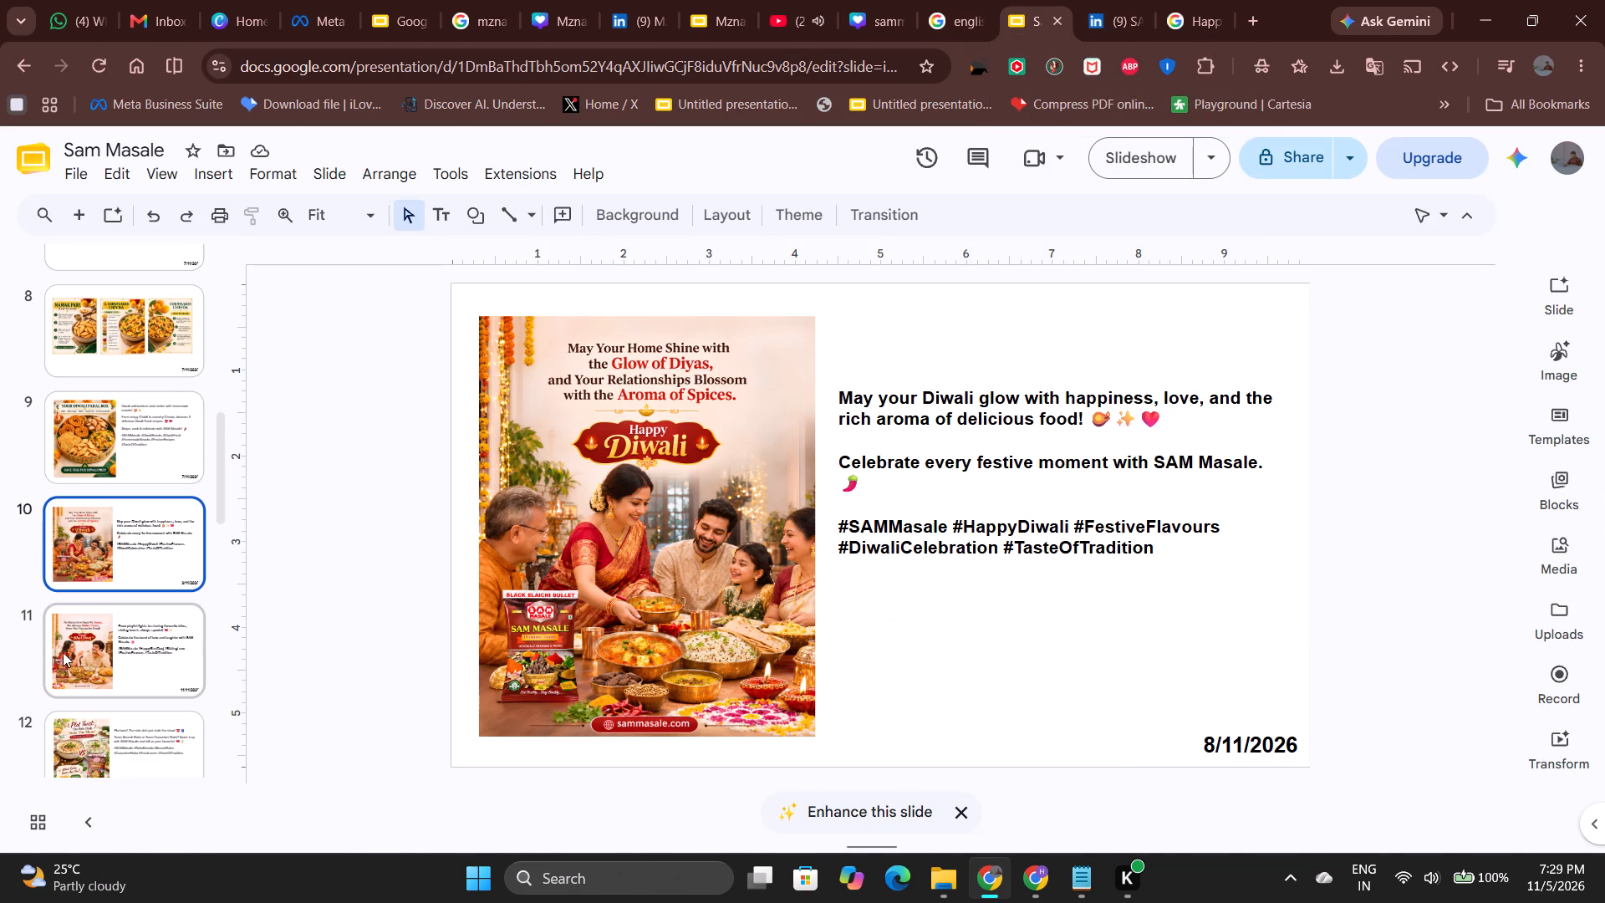
# Compare the Sam Masale presentation's slides after Diwali with the Govardhan Puja post draft, looking for its caption.
pyautogui.click(64, 652)
pyautogui.click(1090, 0)
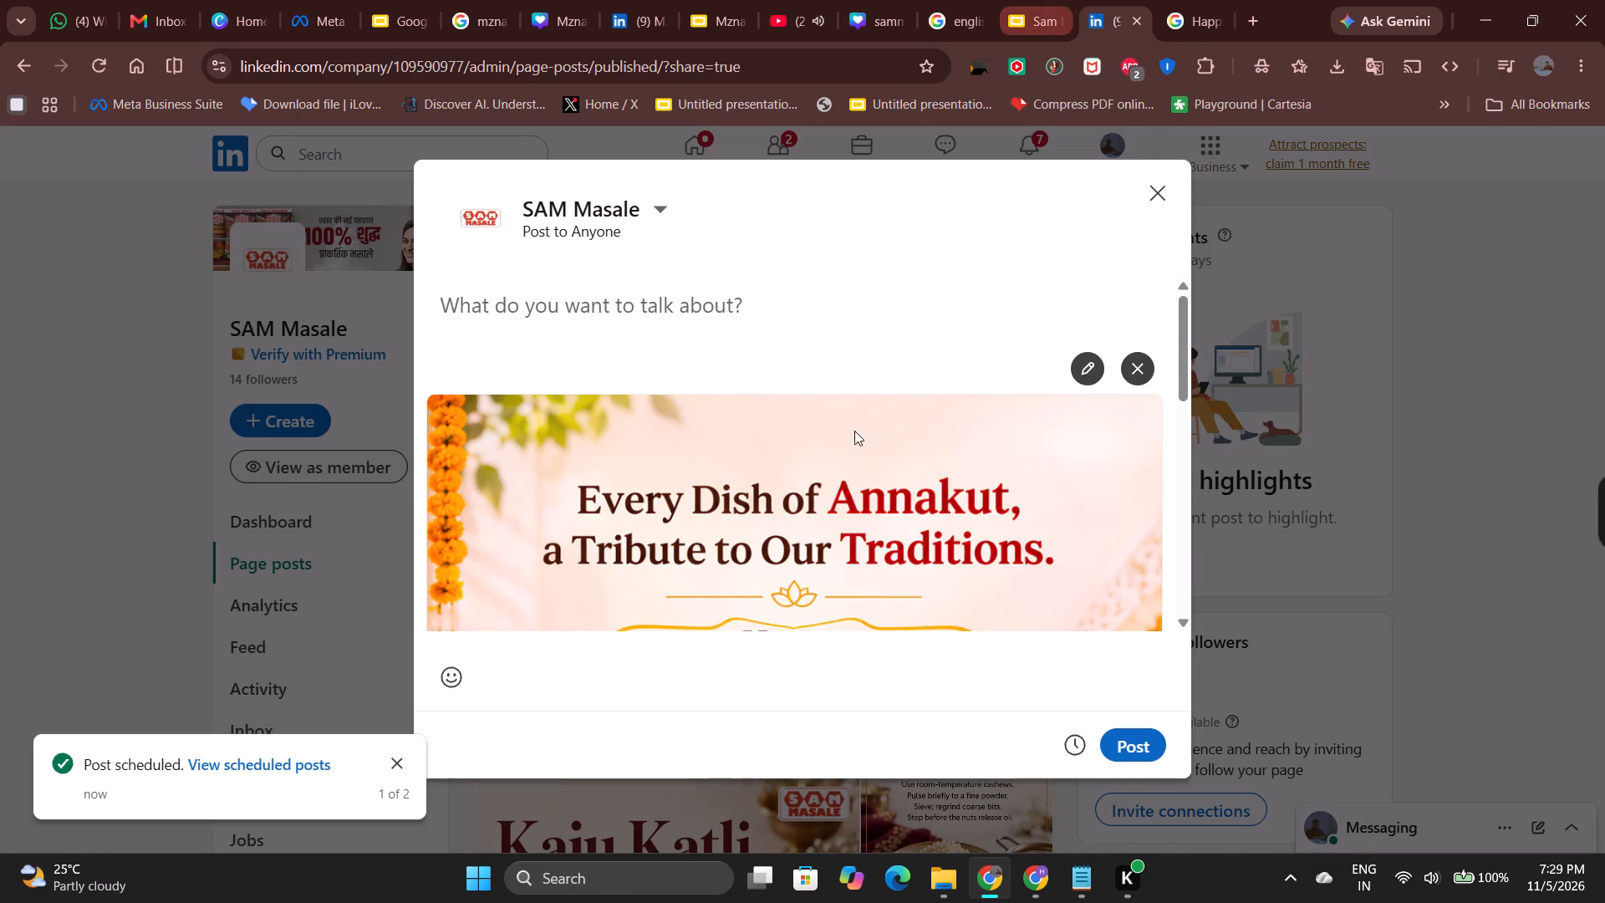
pyautogui.scroll(-6, 731, 543)
pyautogui.scroll(1, 806, 478)
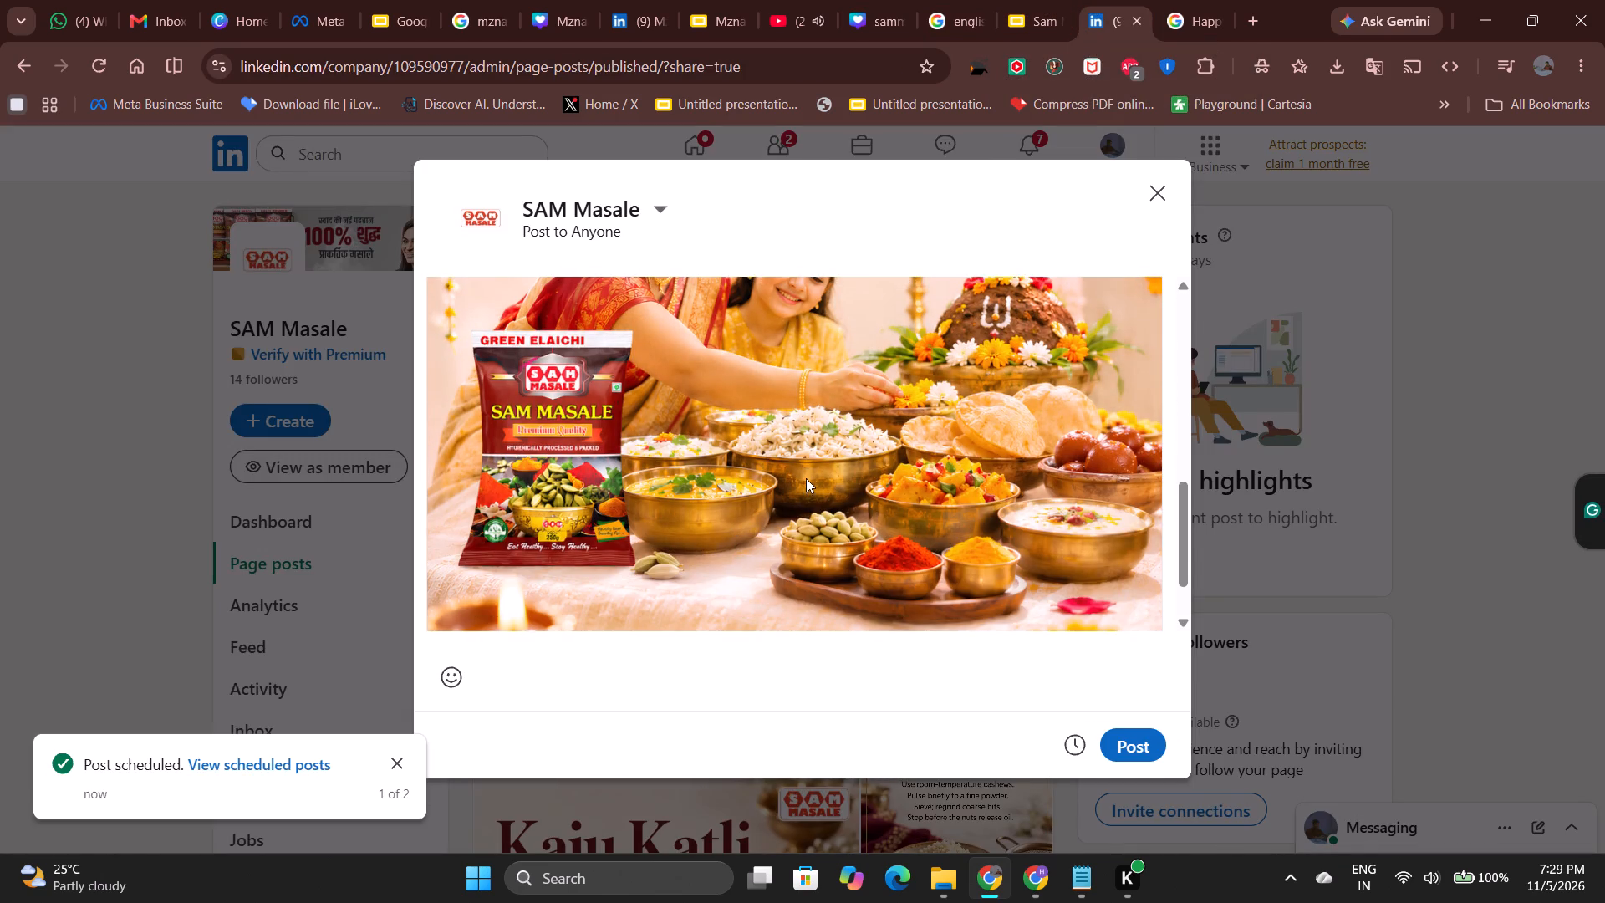
pyautogui.scroll(2, 834, 223)
pyautogui.click(1000, 12)
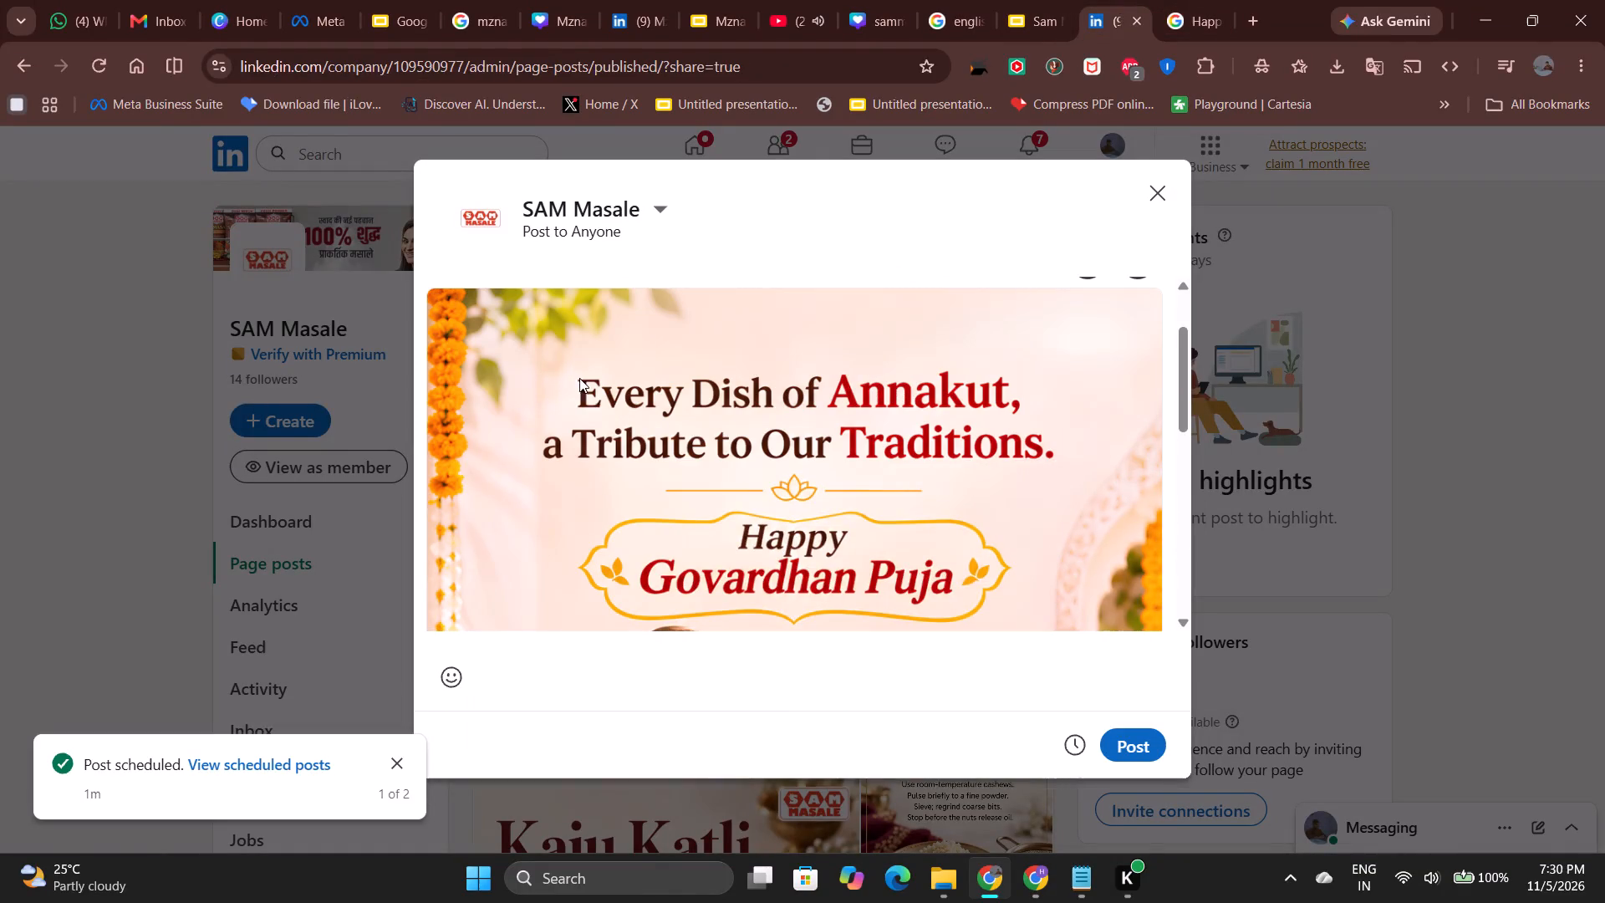
pyautogui.scroll(5, 581, 407)
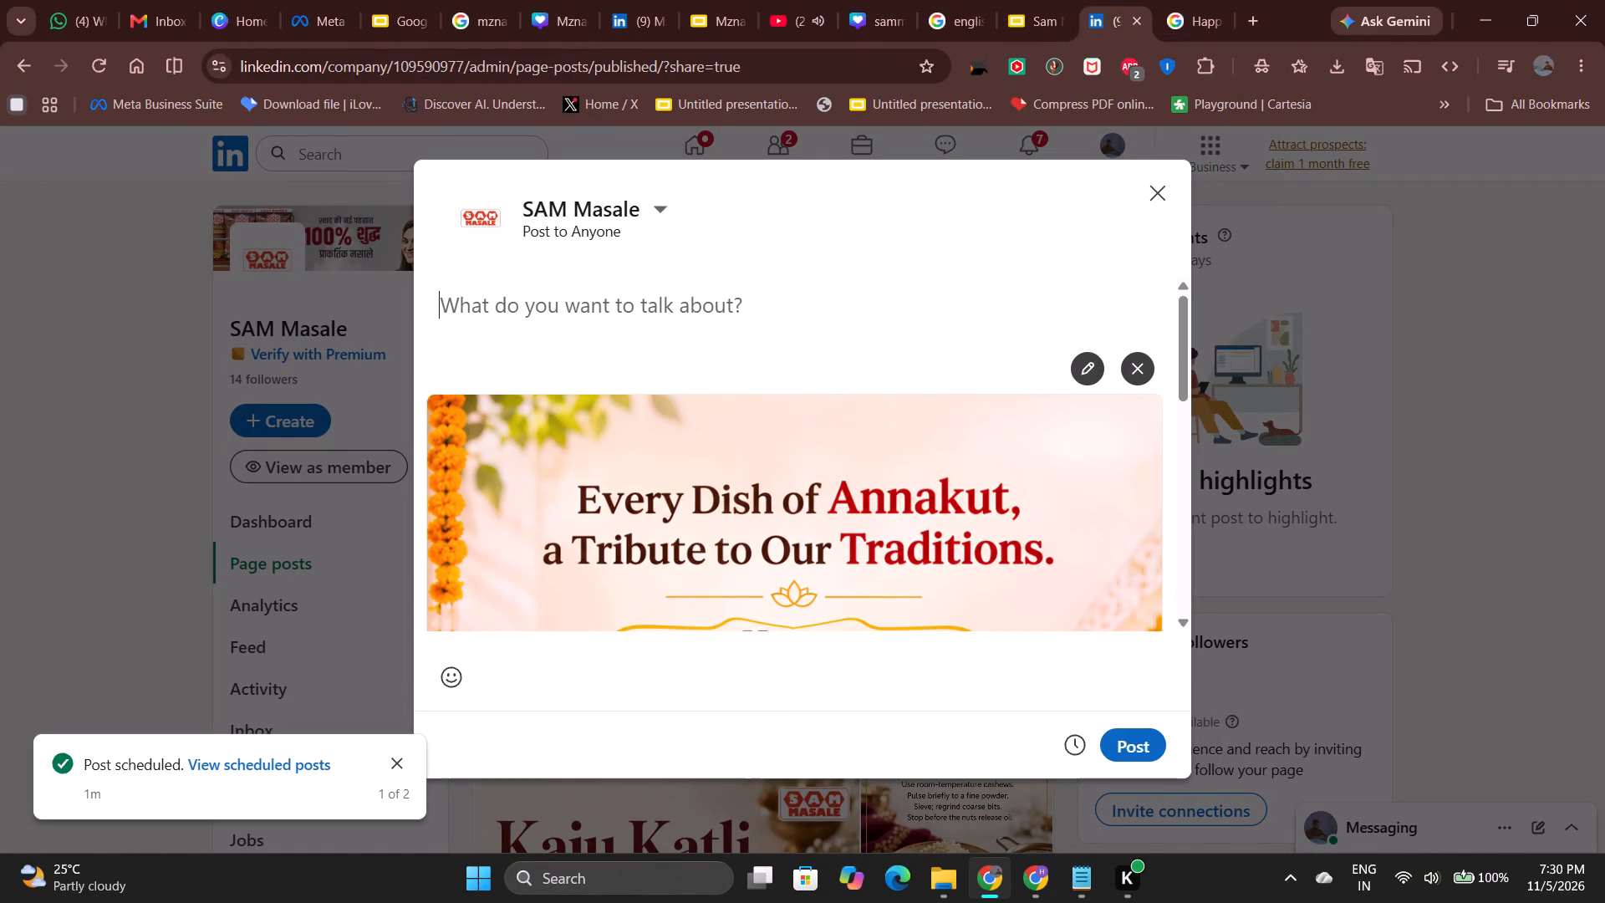
pyautogui.hotkey('ctrl', 'v')
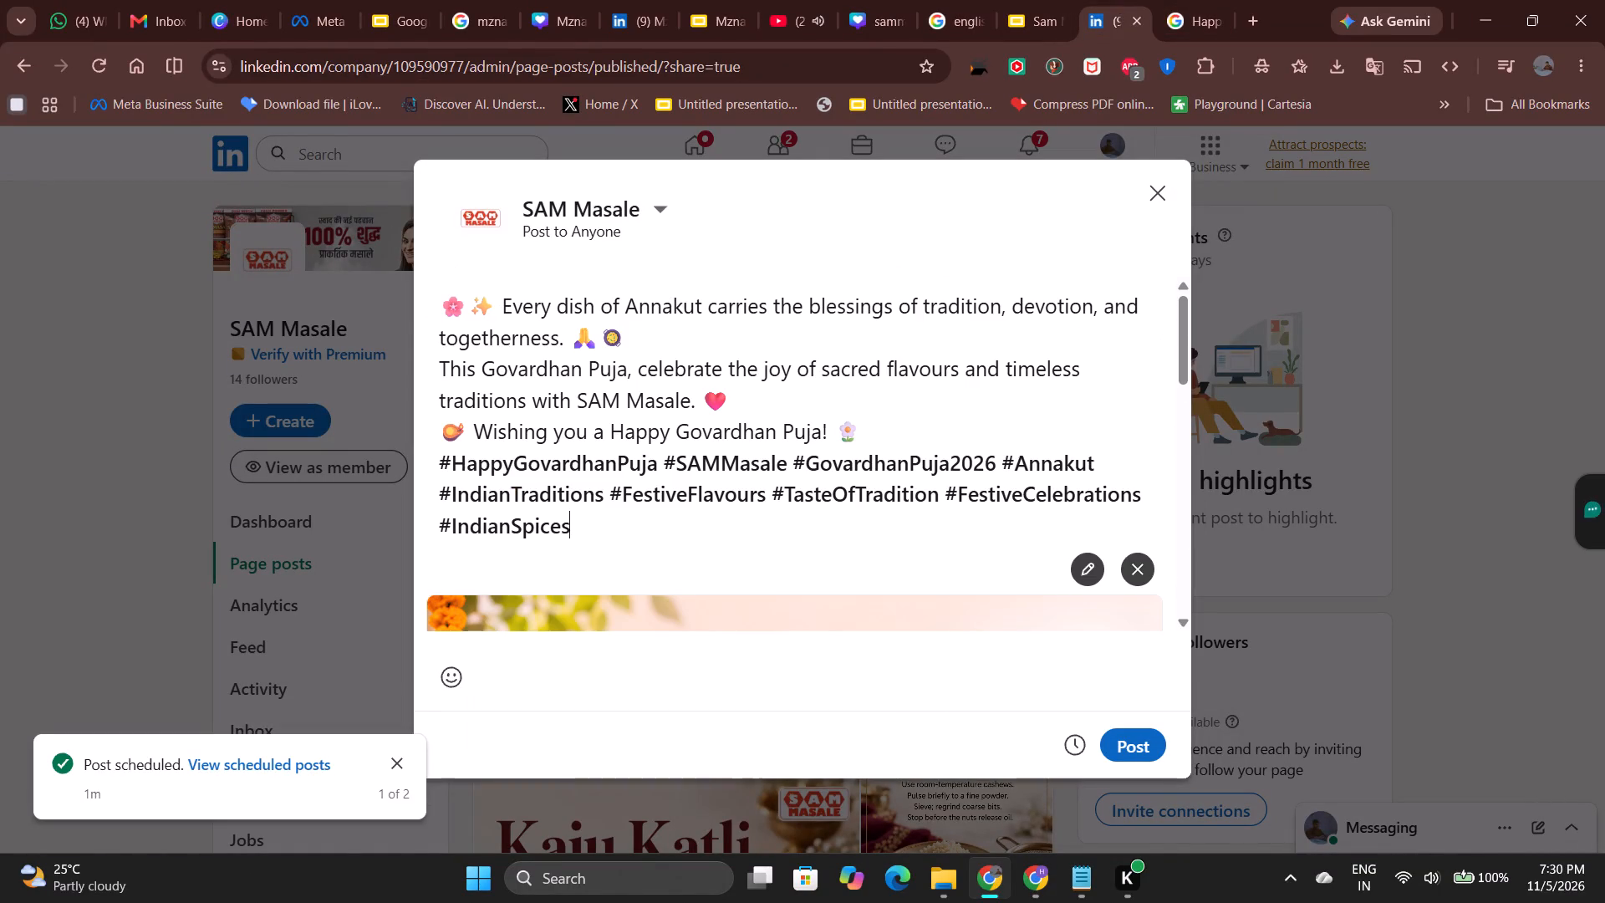
# Delete the last four hashtags, from #FestiveFlavours to #IndianSpices, from the Govardhan Puja caption.
pyautogui.moveTo(540, 523); pyautogui.dragTo(512, 516)
pyautogui.click(581, 518)
pyautogui.moveTo(578, 525); pyautogui.dragTo(452, 525)
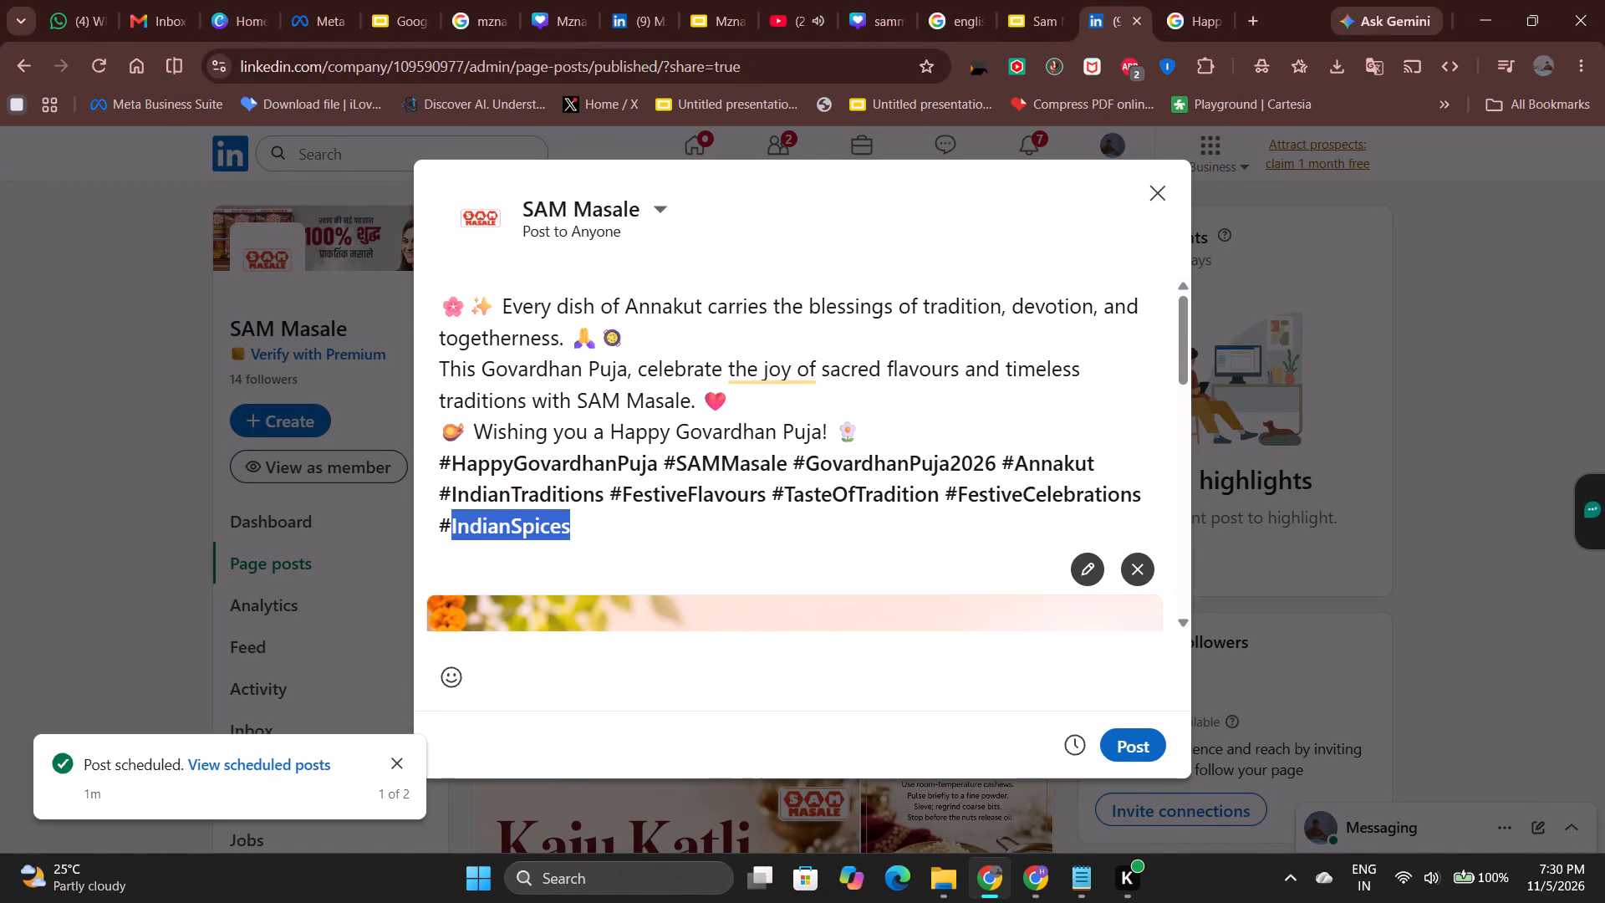
pyautogui.moveTo(452, 525); pyautogui.dragTo(610, 497)
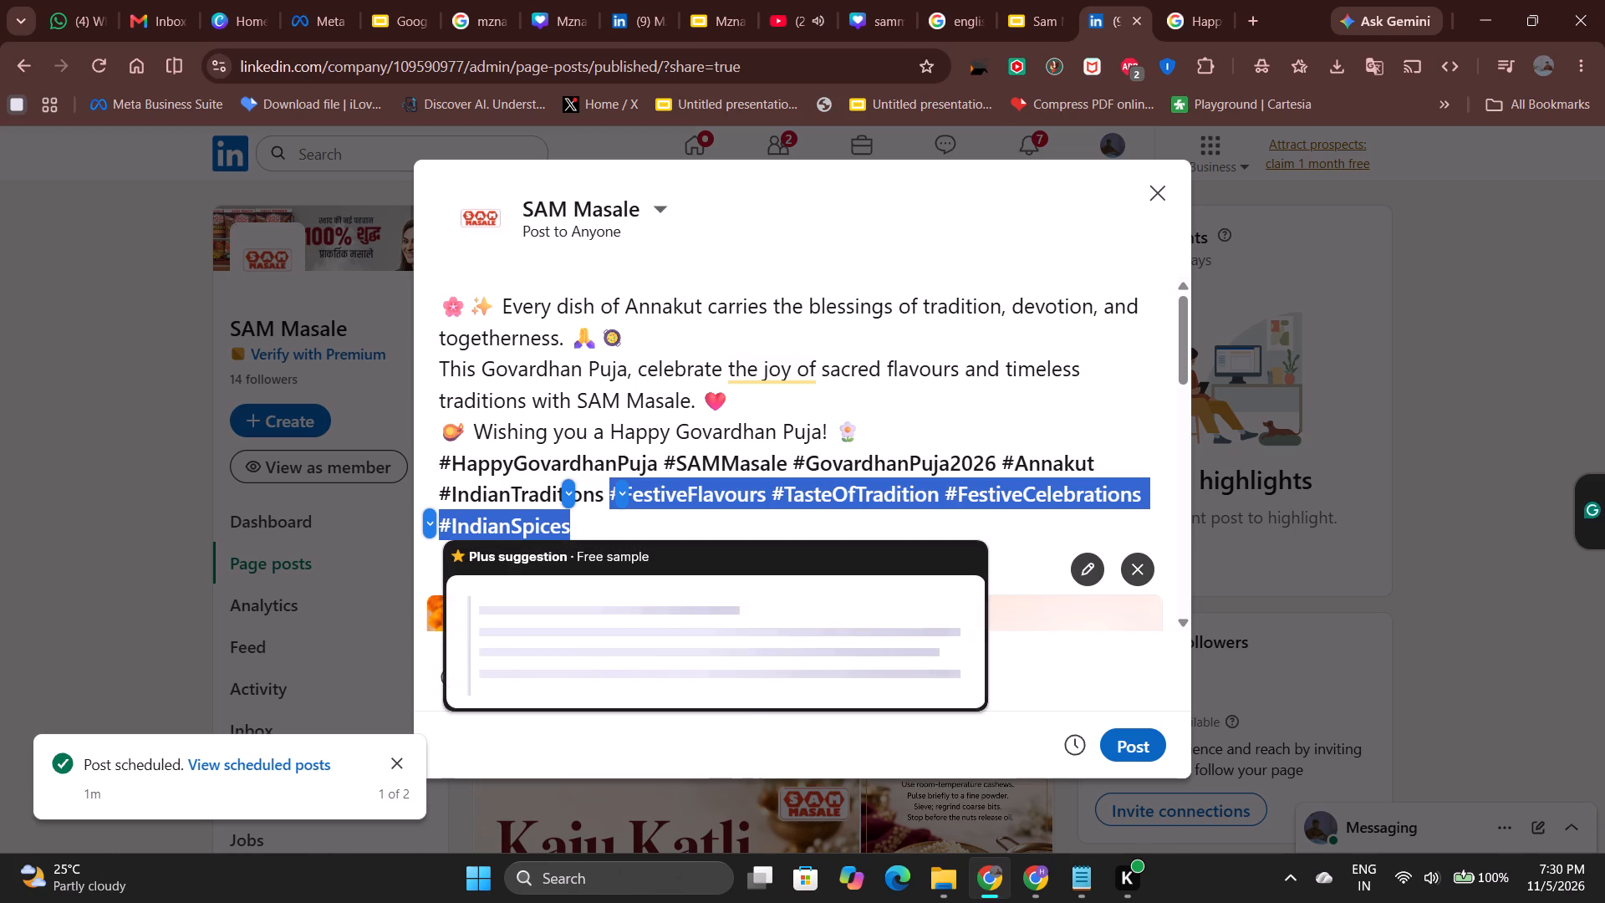
pyautogui.press('BackSpace')
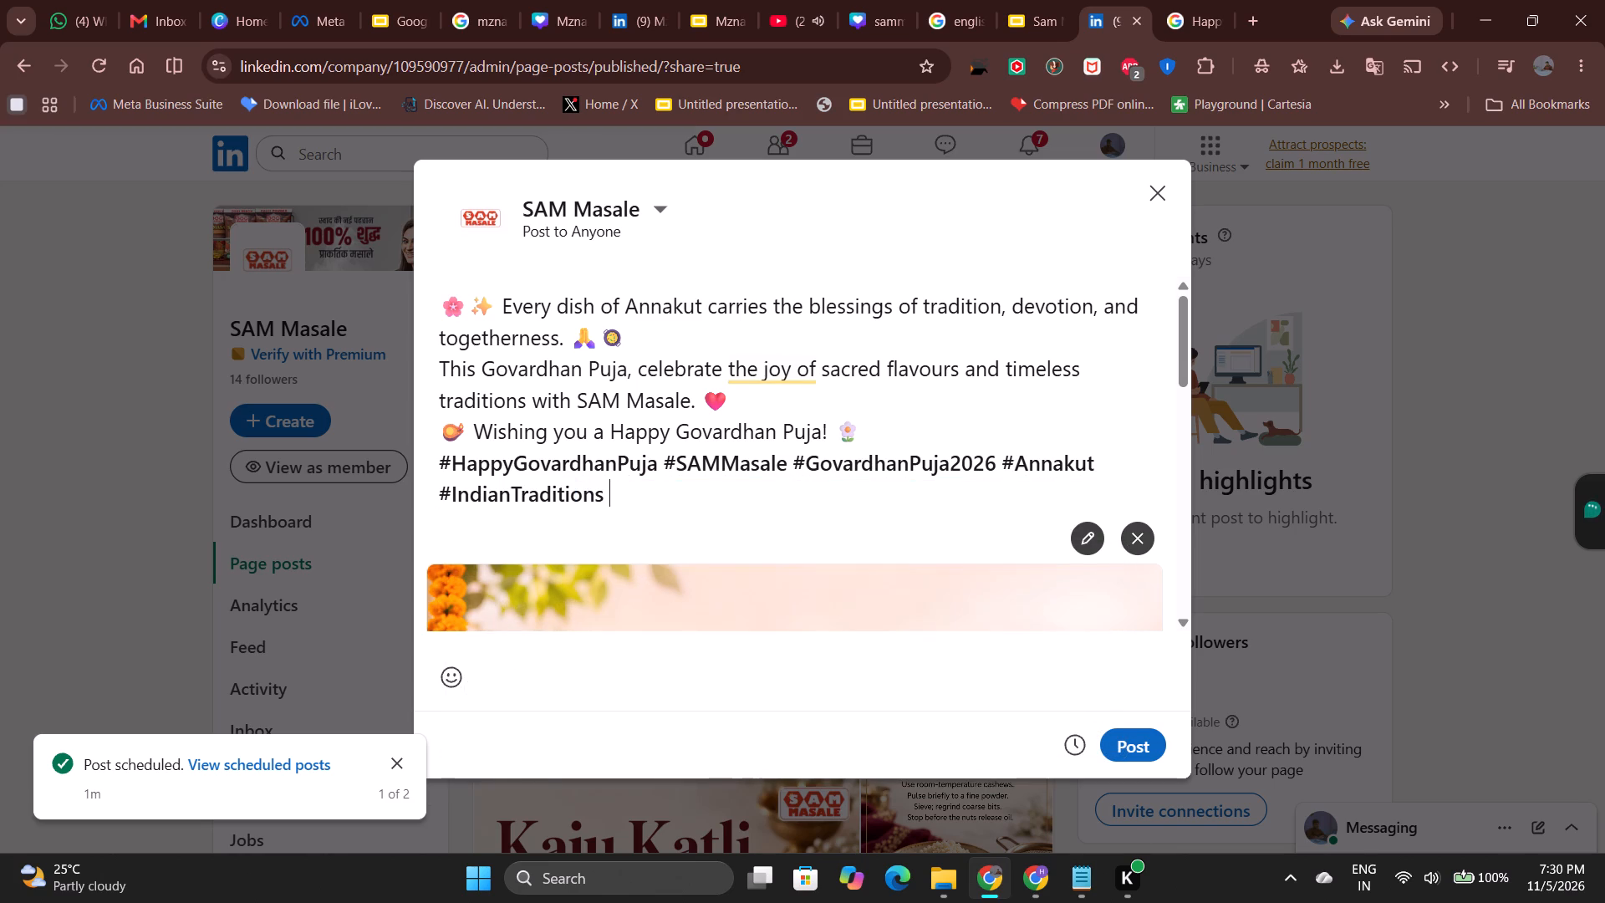
pyautogui.scroll(2, 803, 502)
# Set the Govardhan Puja post's schedule to 11/10/2026 at 8:00 PM.
pyautogui.click(1079, 742)
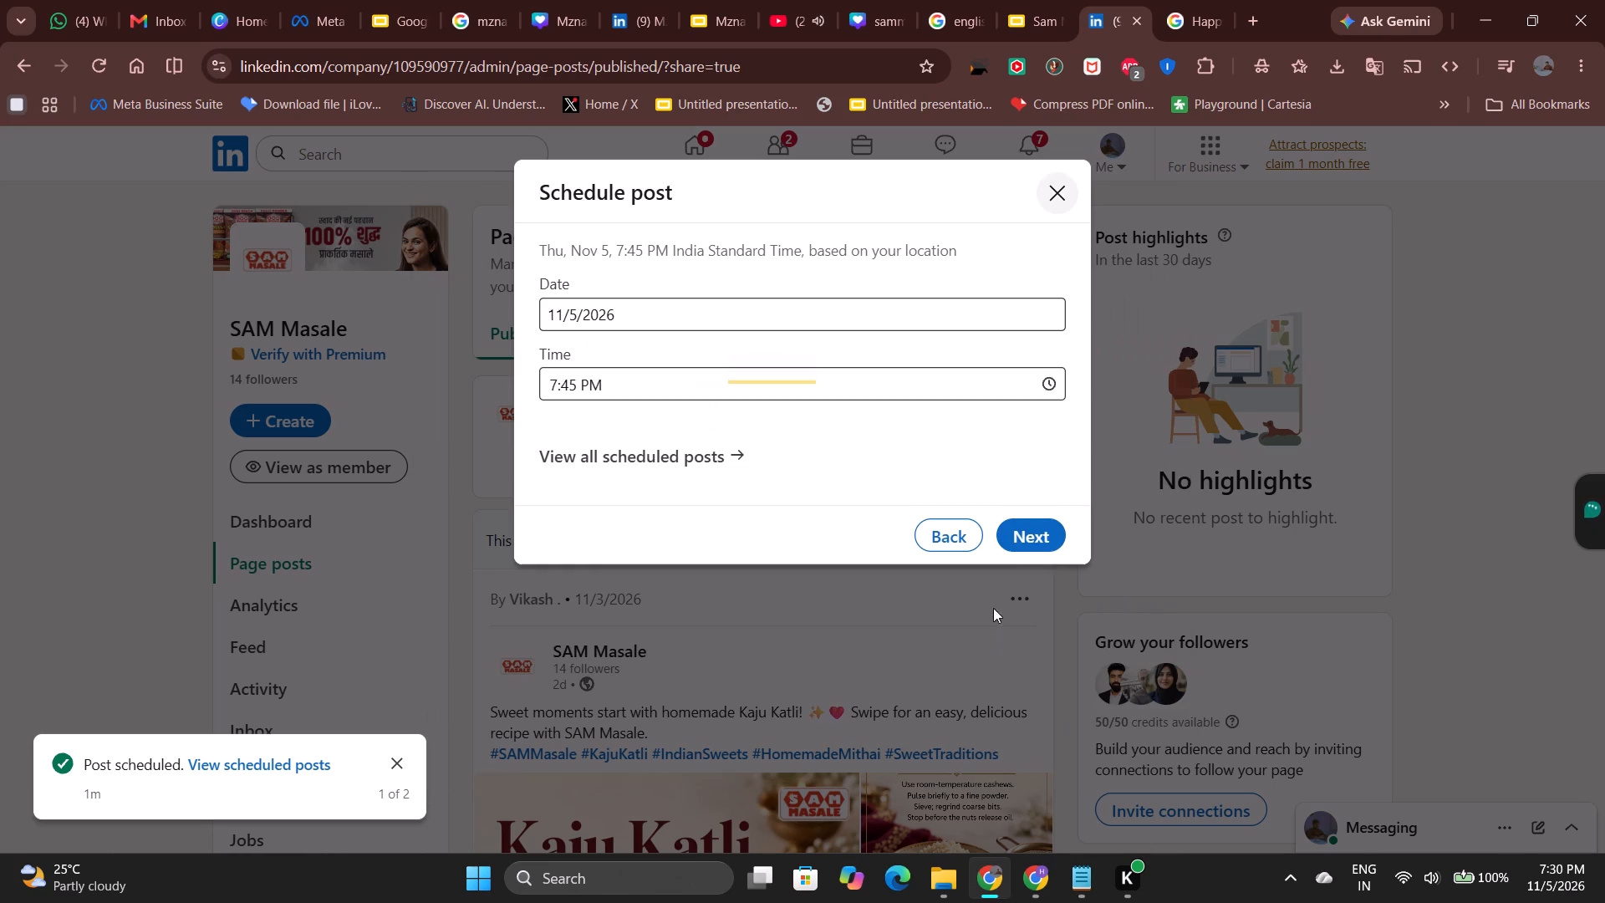
pyautogui.click(701, 381)
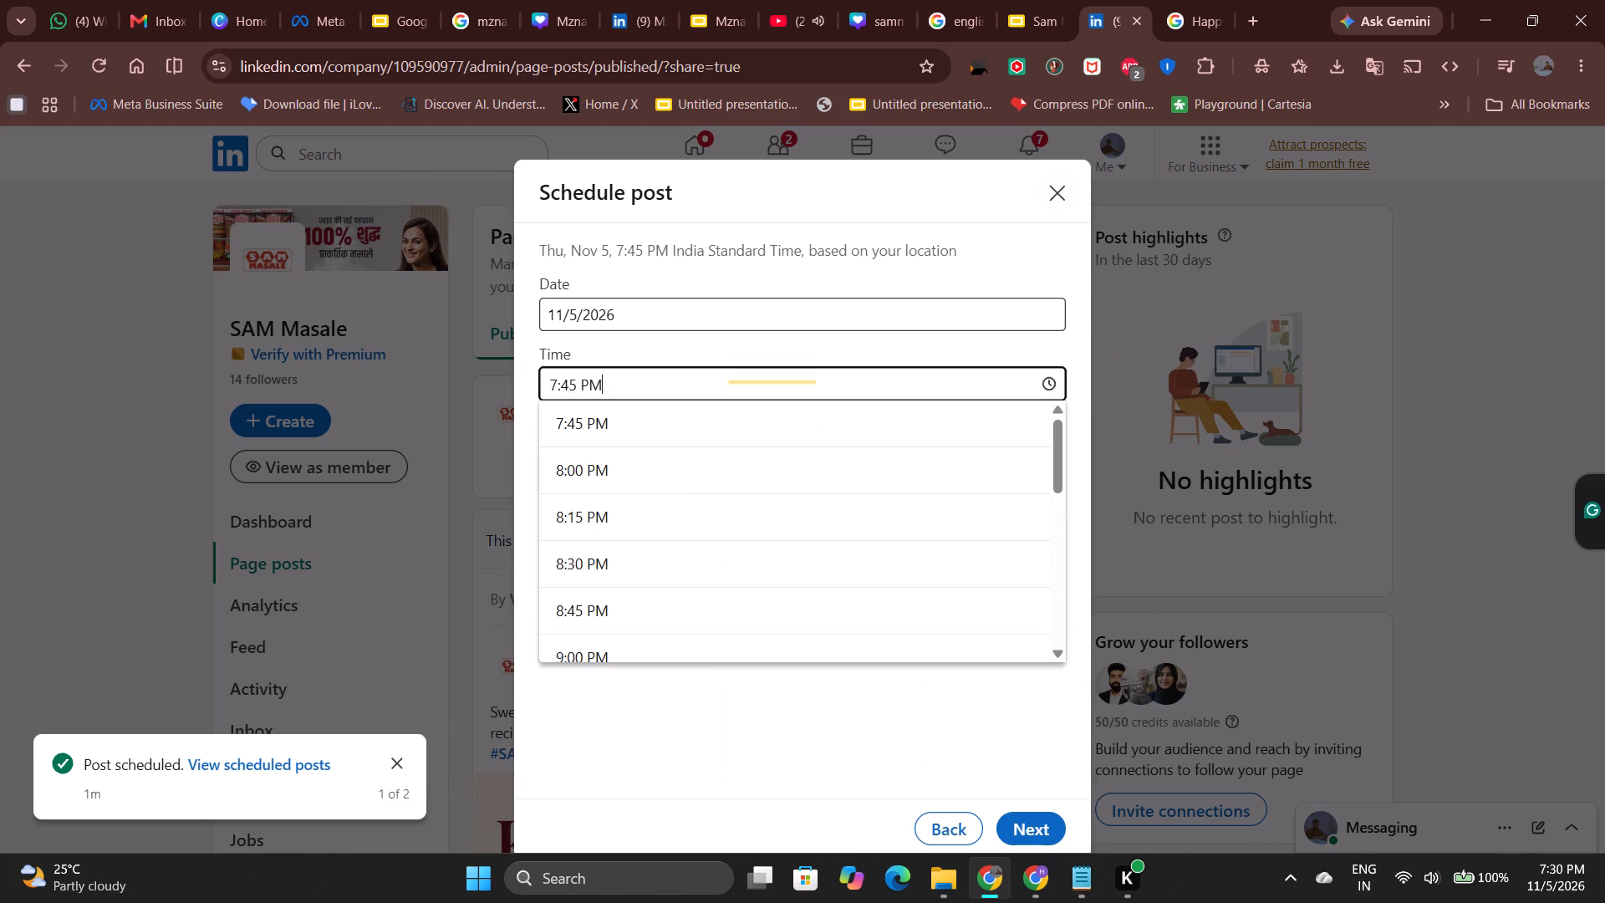
pyautogui.click(609, 473)
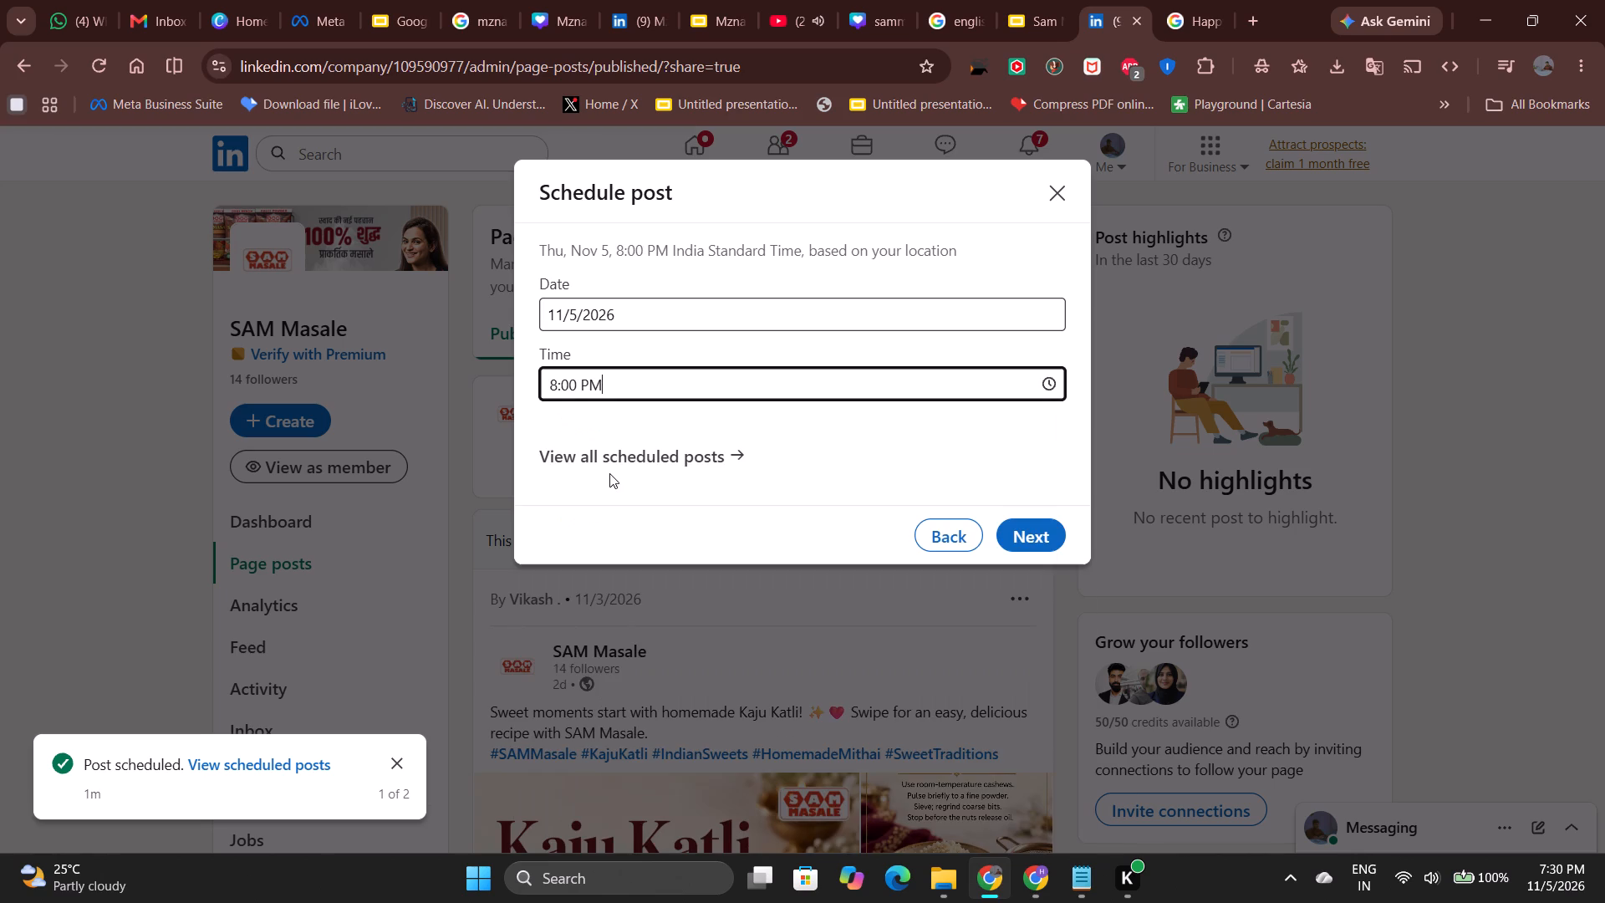
pyautogui.click(572, 314)
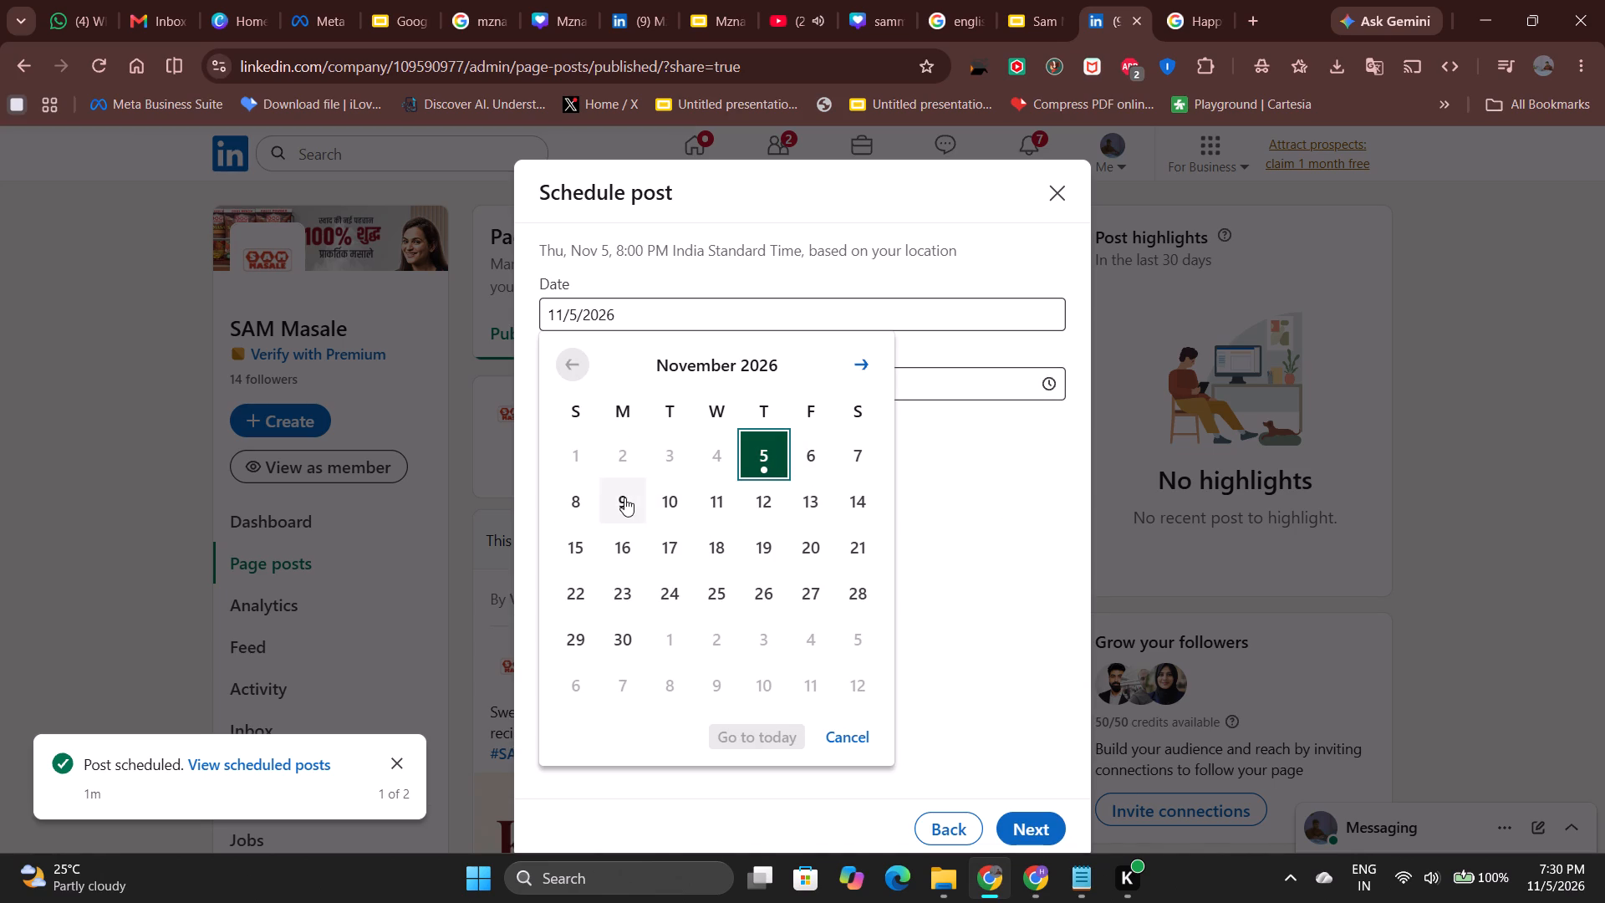
pyautogui.click(654, 502)
pyautogui.click(795, 439)
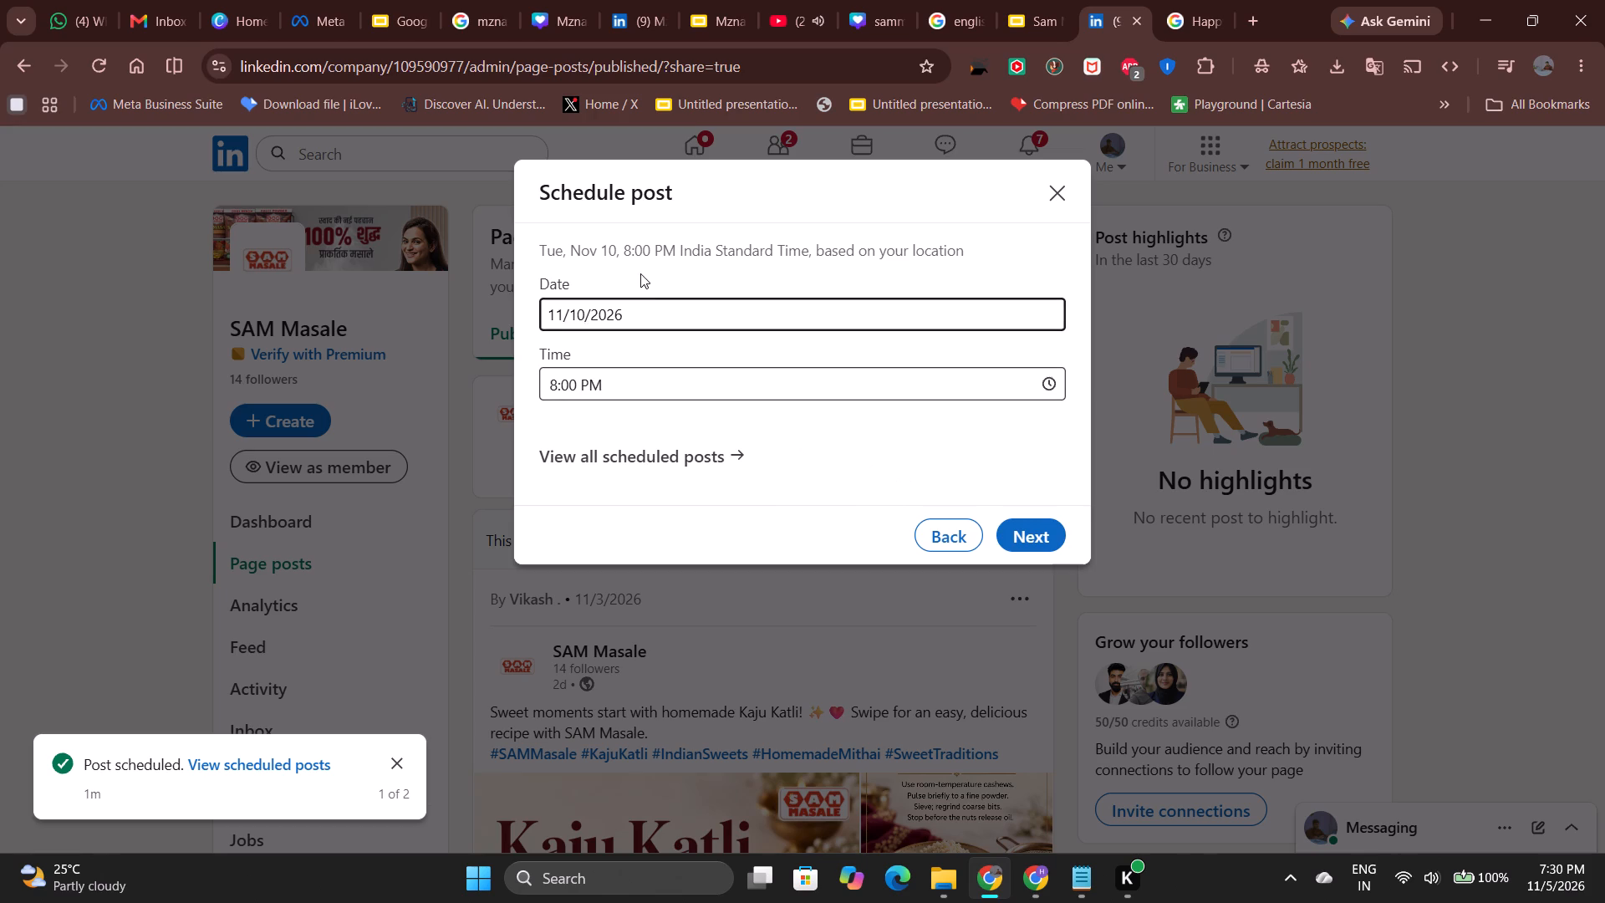
# Check the Govardhan Puja date against the scheduling calendar, the Sam Masale presentation and the Google search for Happy Govardhan Puja 2026.
pyautogui.click(650, 313)
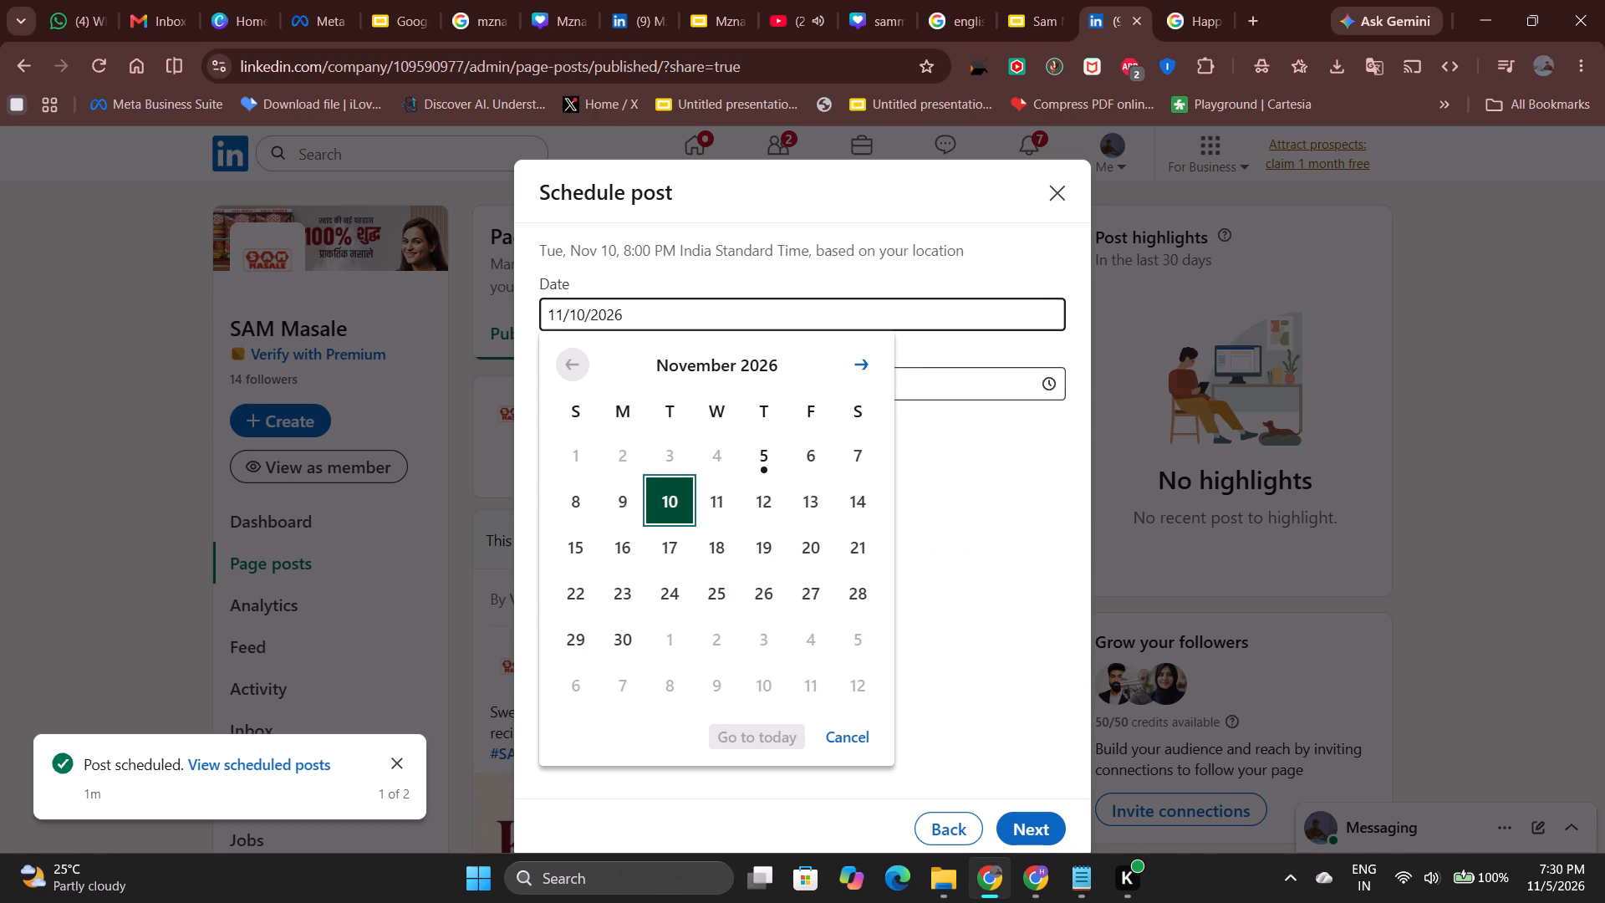
pyautogui.click(792, 242)
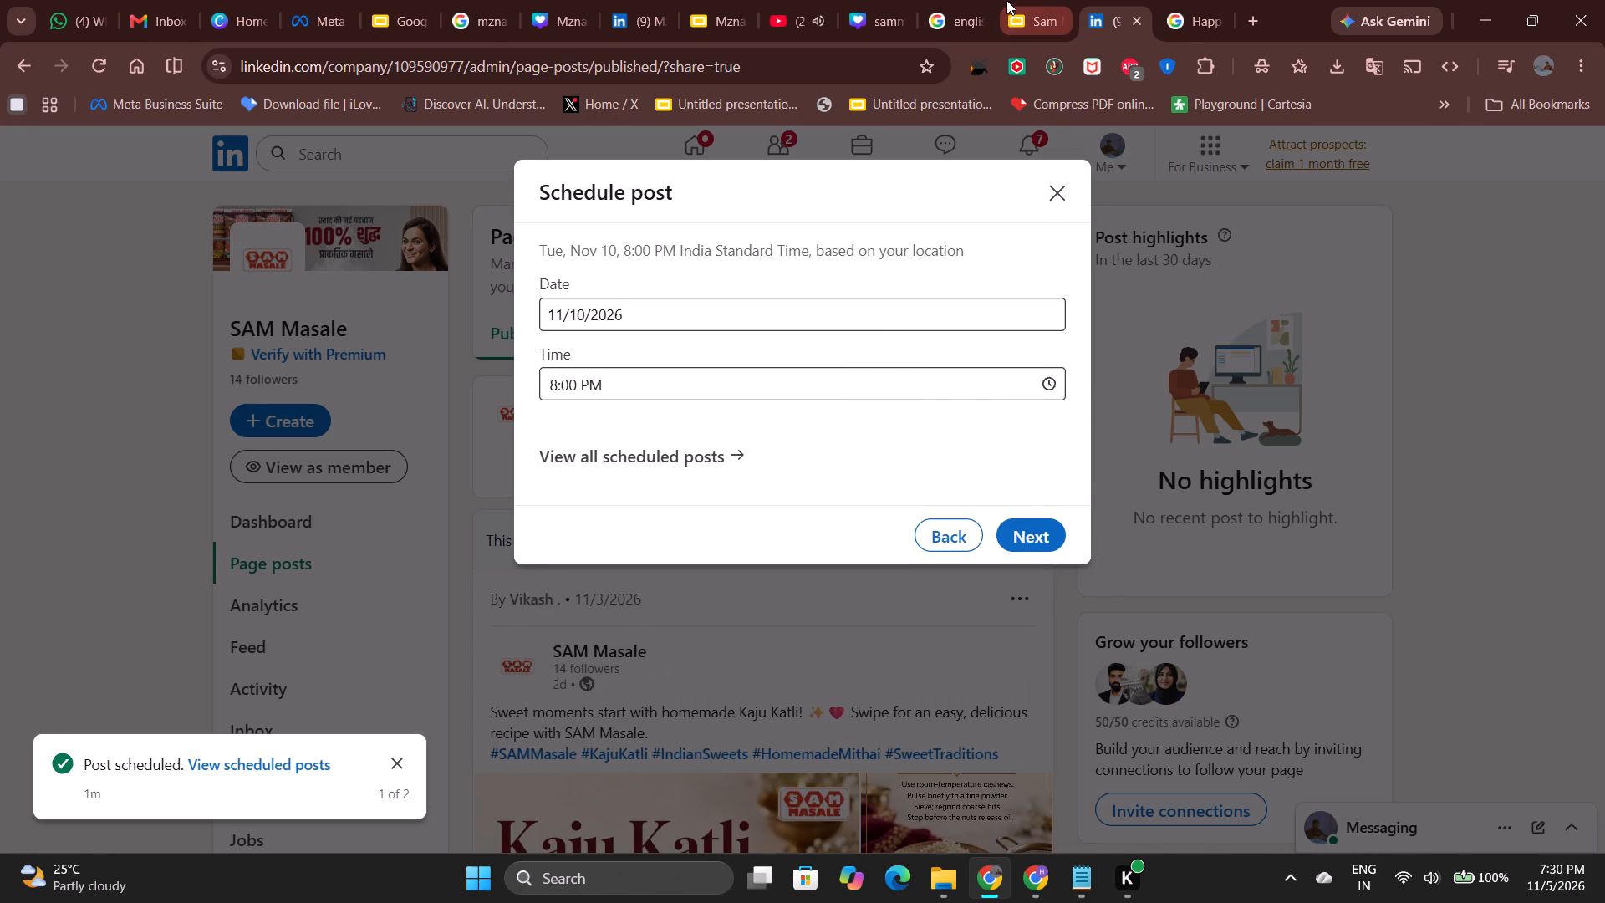
pyautogui.click(1006, 0)
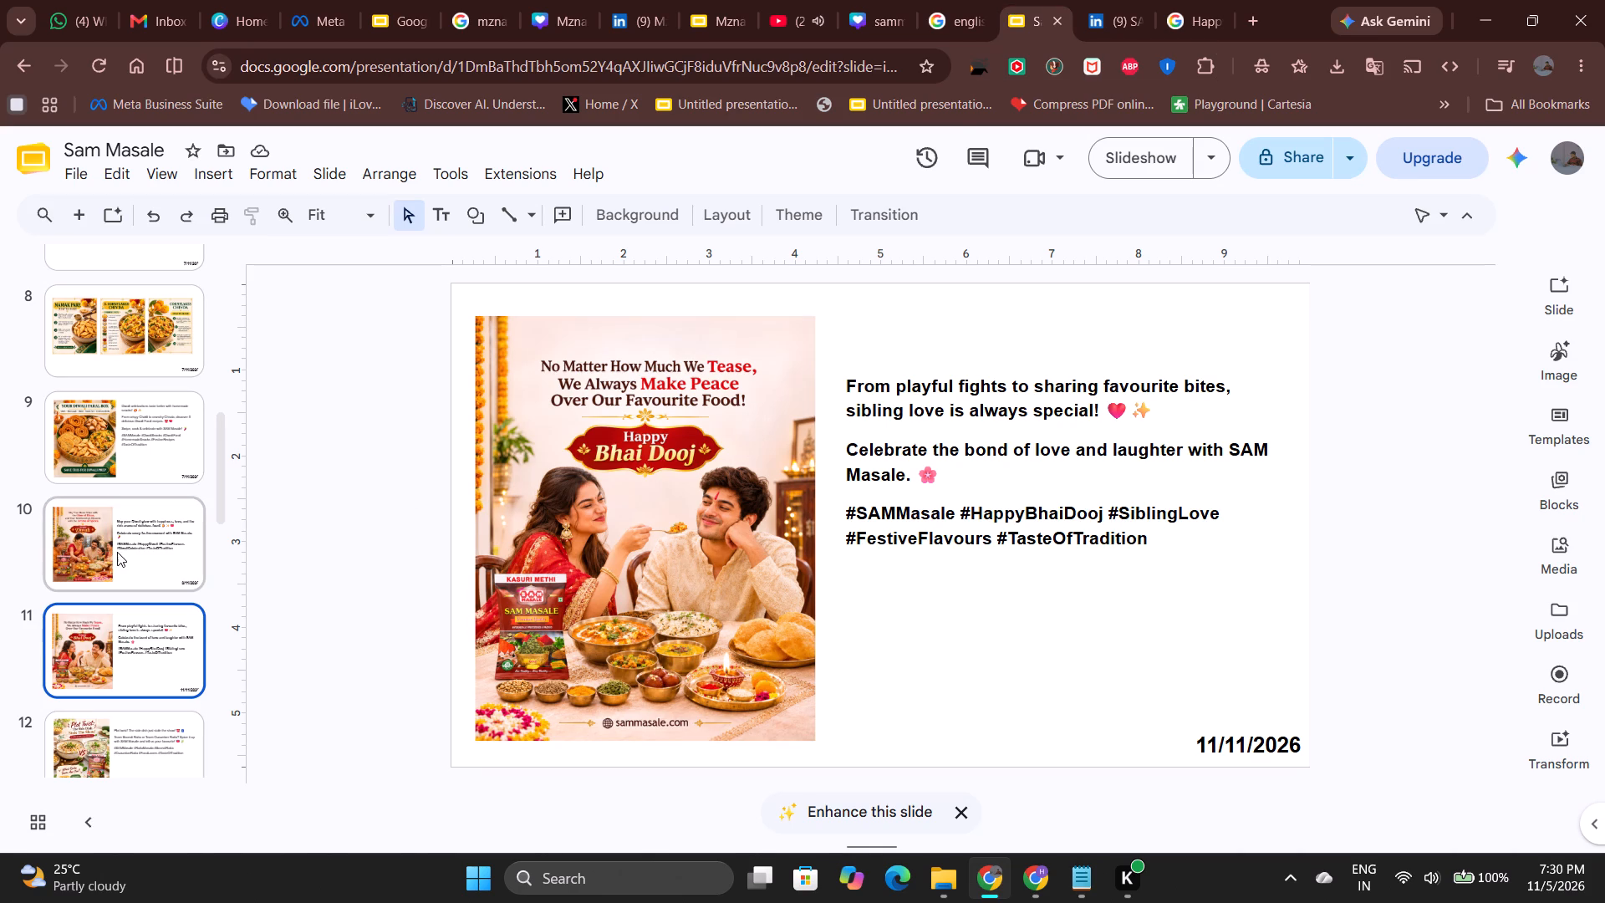
pyautogui.click(1207, 3)
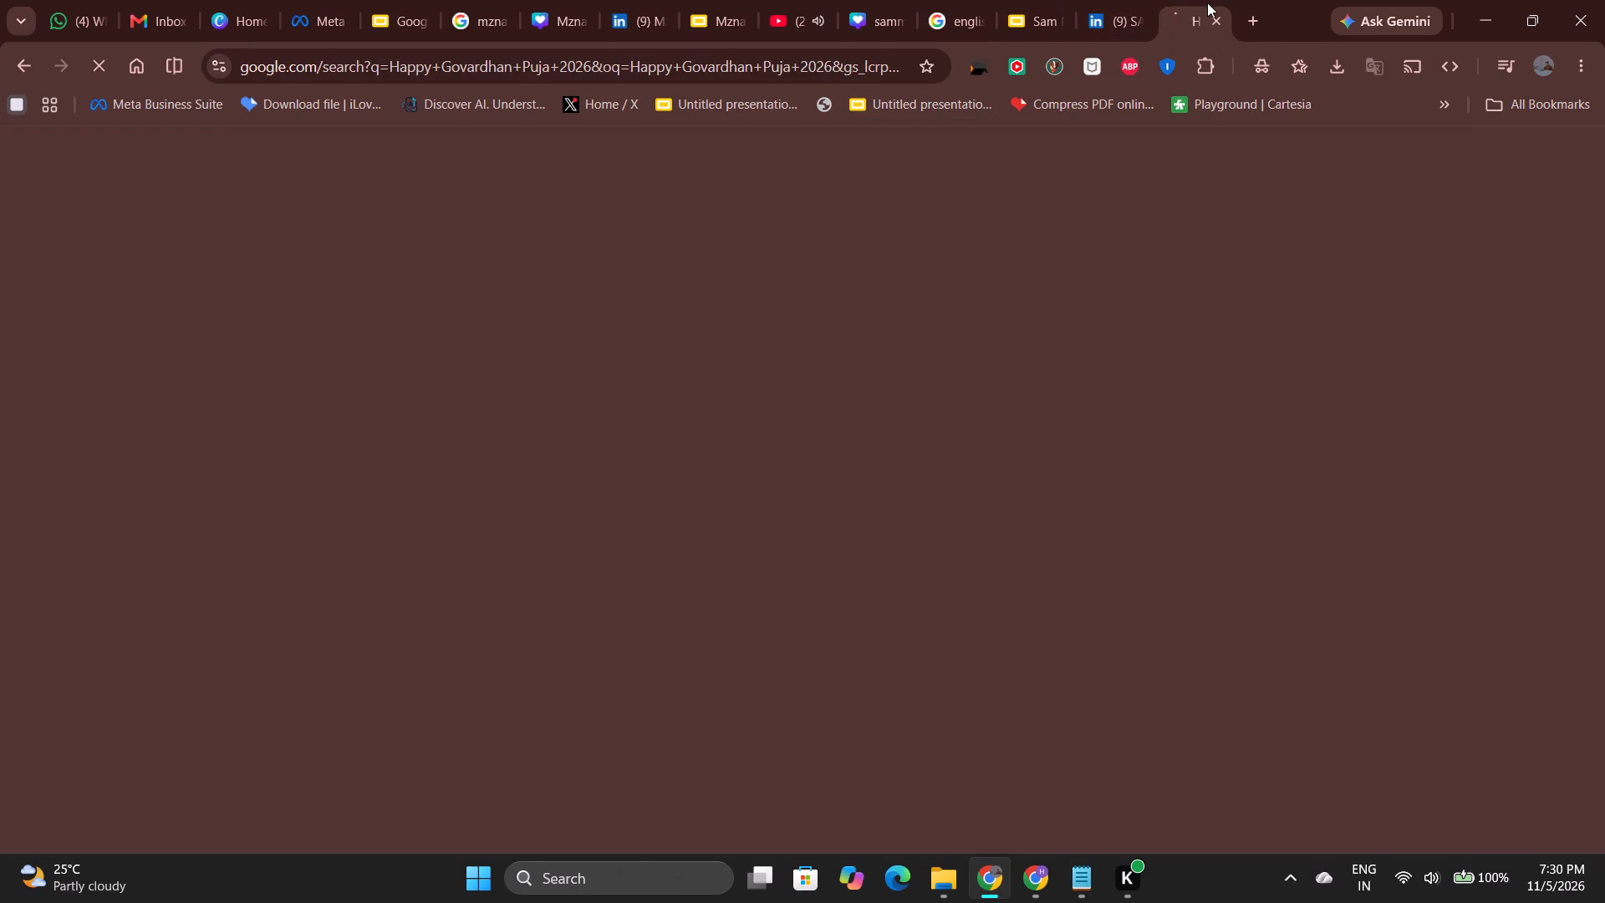
pyautogui.click(1027, 8)
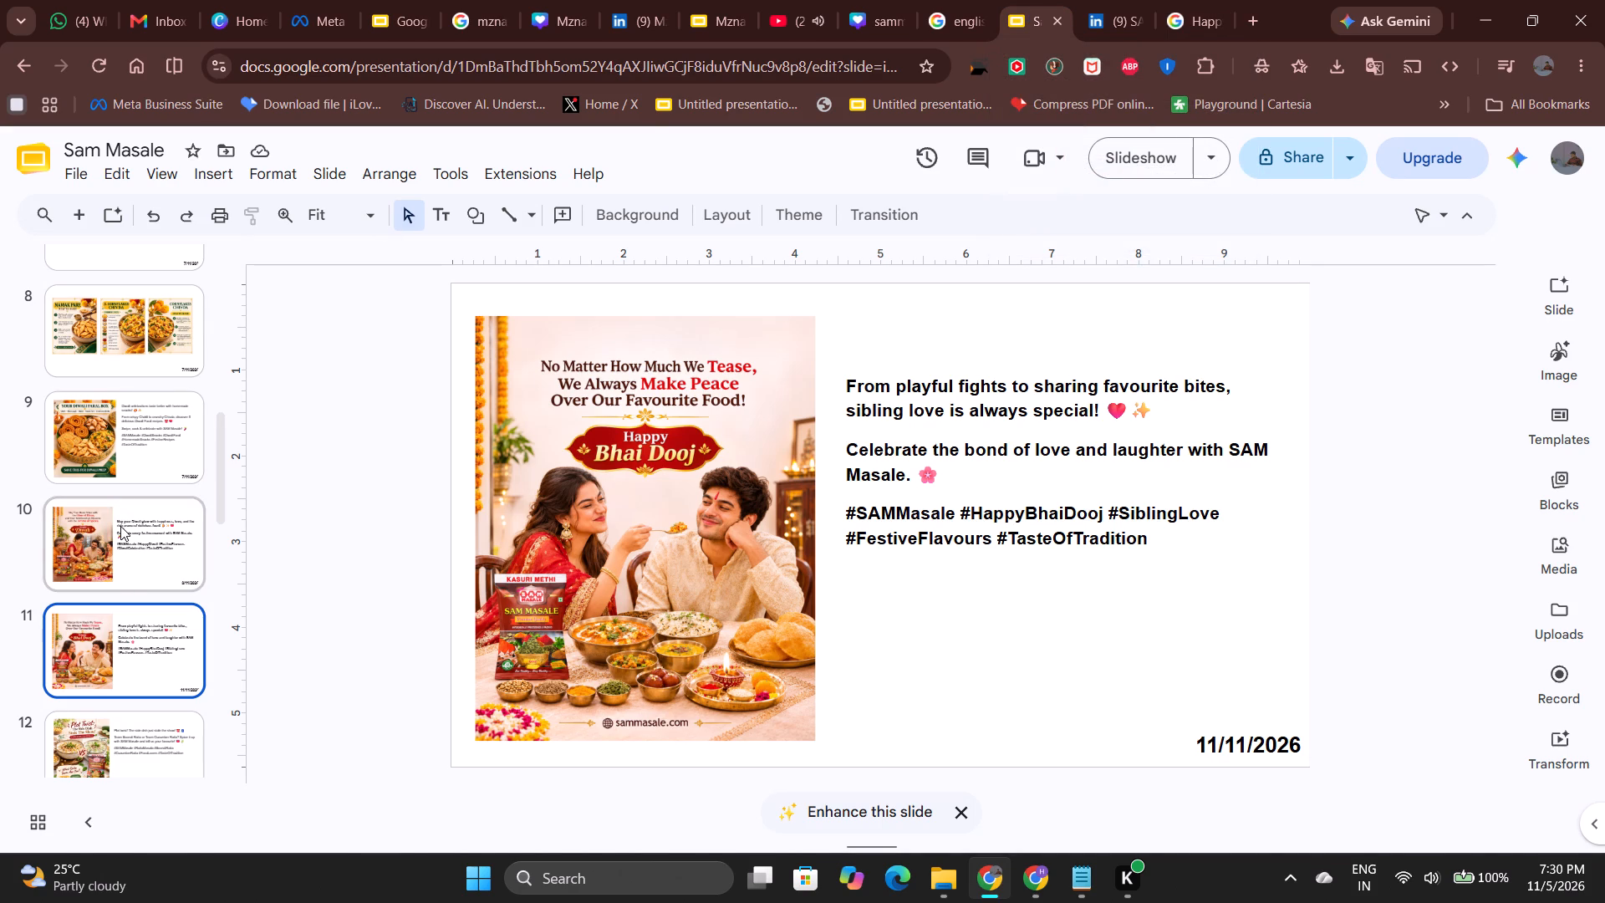
pyautogui.scroll(-1, 135, 512)
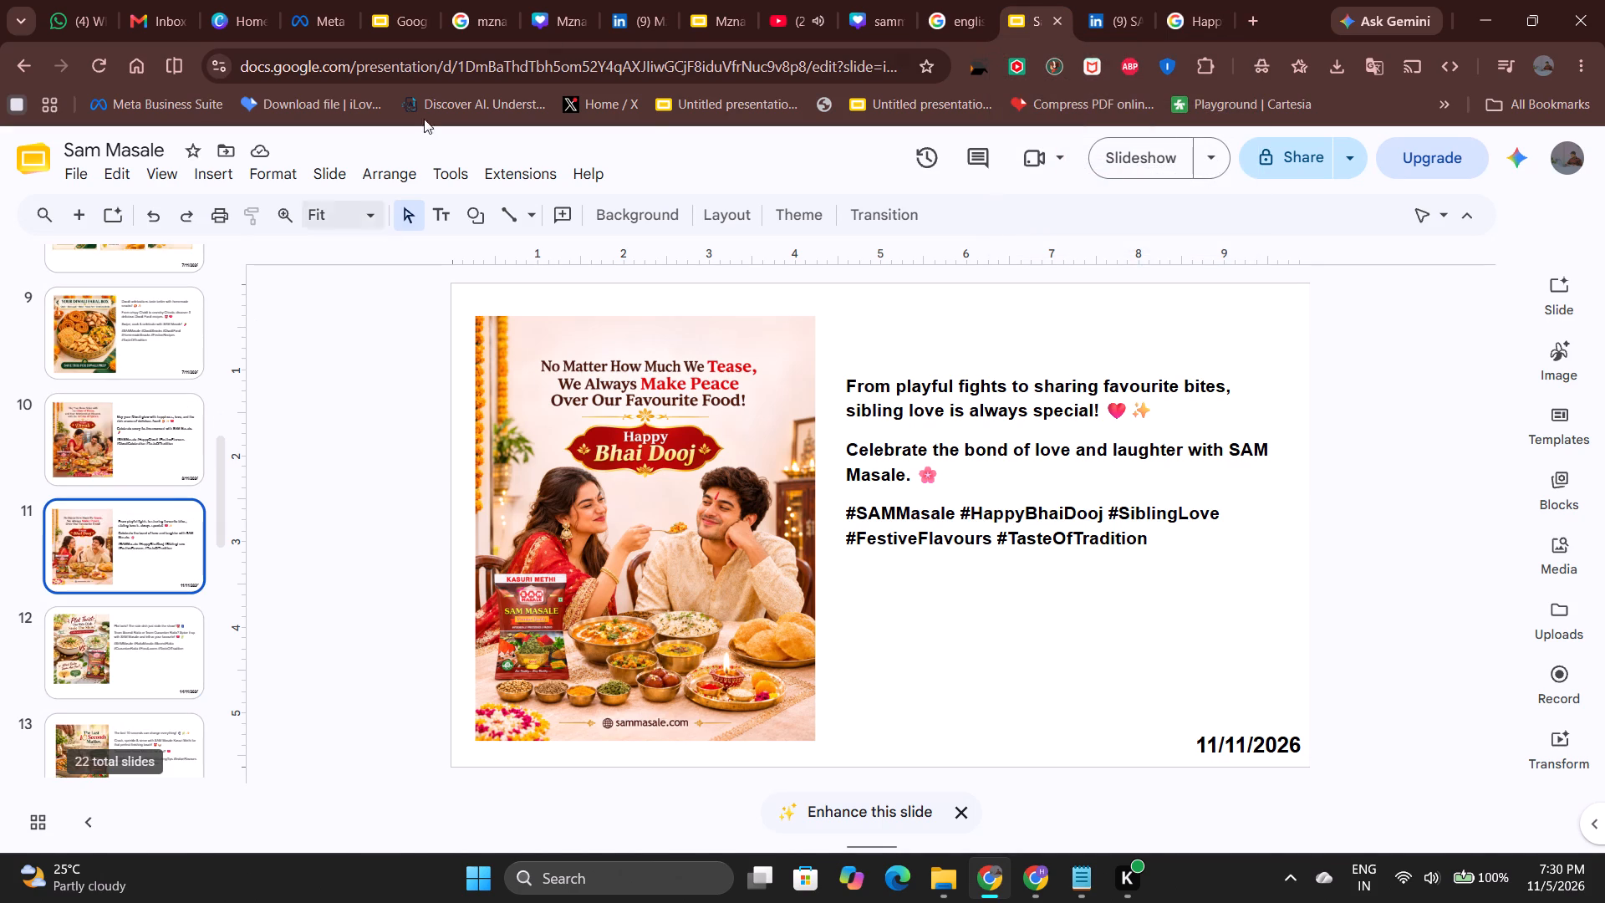
# Capture the Happy Govardhan Puja title from the Canva design with Copyfish and search Google for the copied text.
pyautogui.click(856, 0)
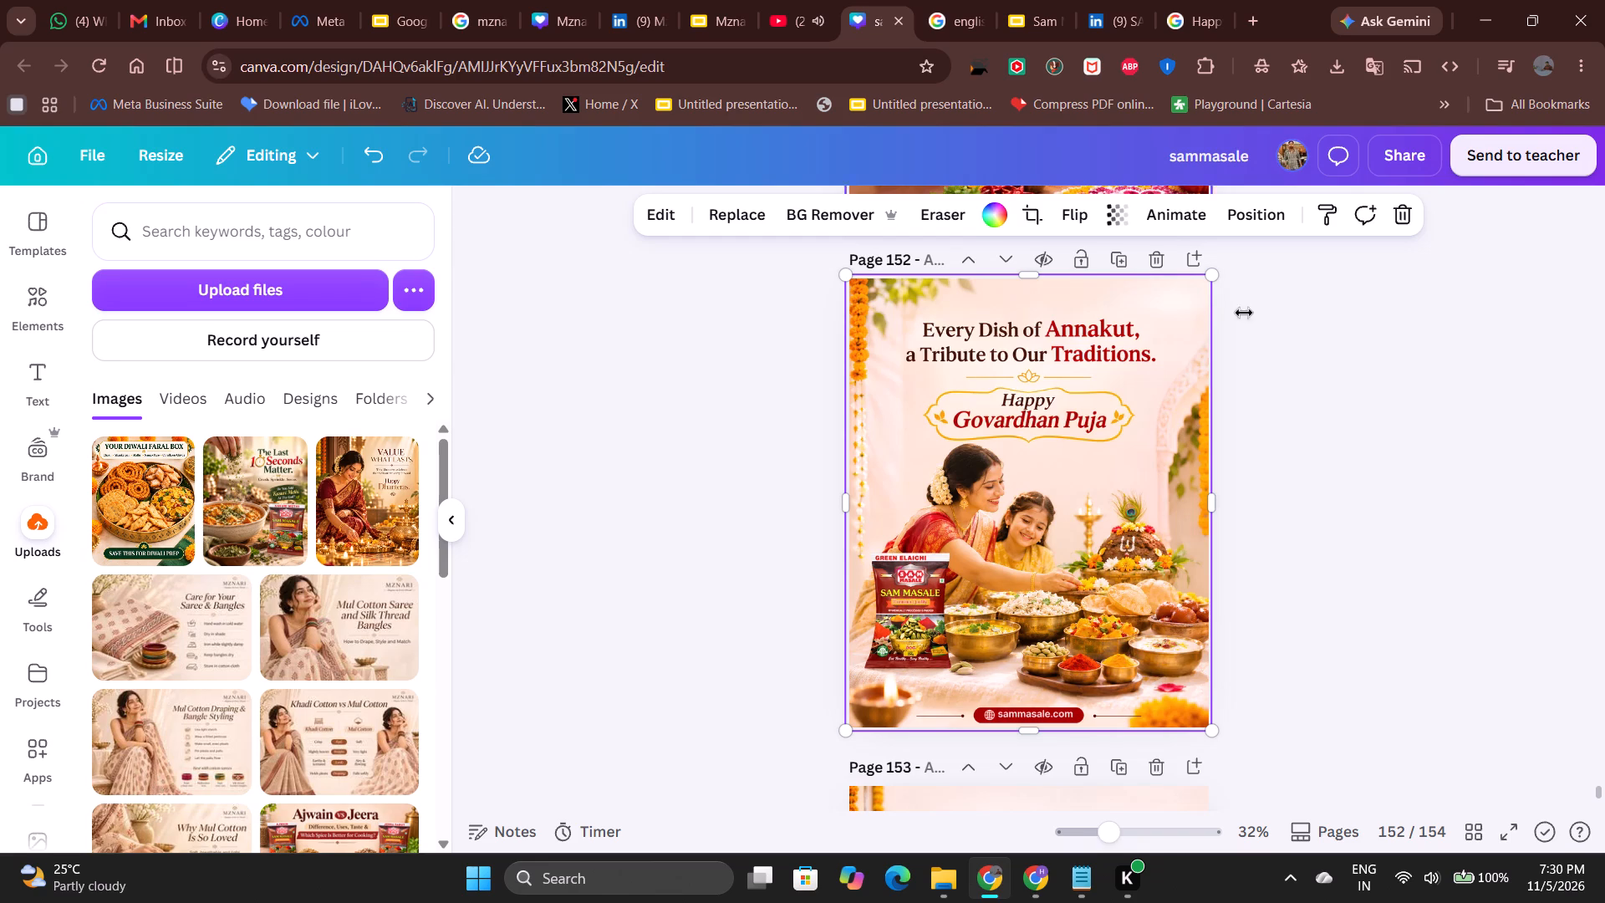
pyautogui.click(983, 59)
pyautogui.moveTo(1134, 385); pyautogui.dragTo(1109, 387)
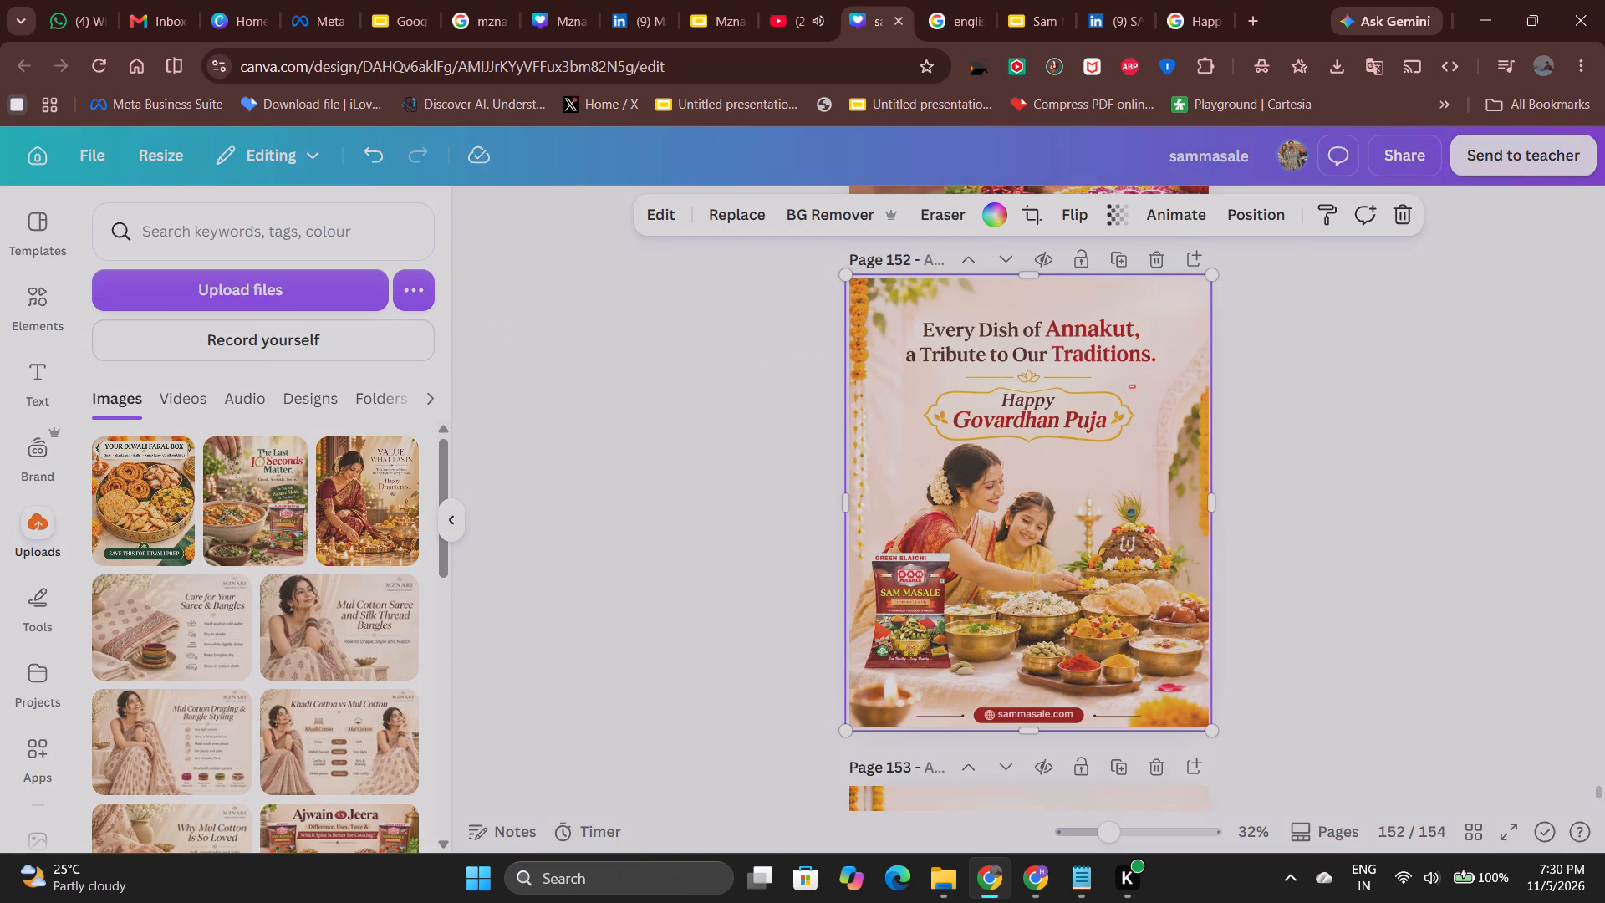
pyautogui.moveTo(1109, 387); pyautogui.dragTo(913, 429)
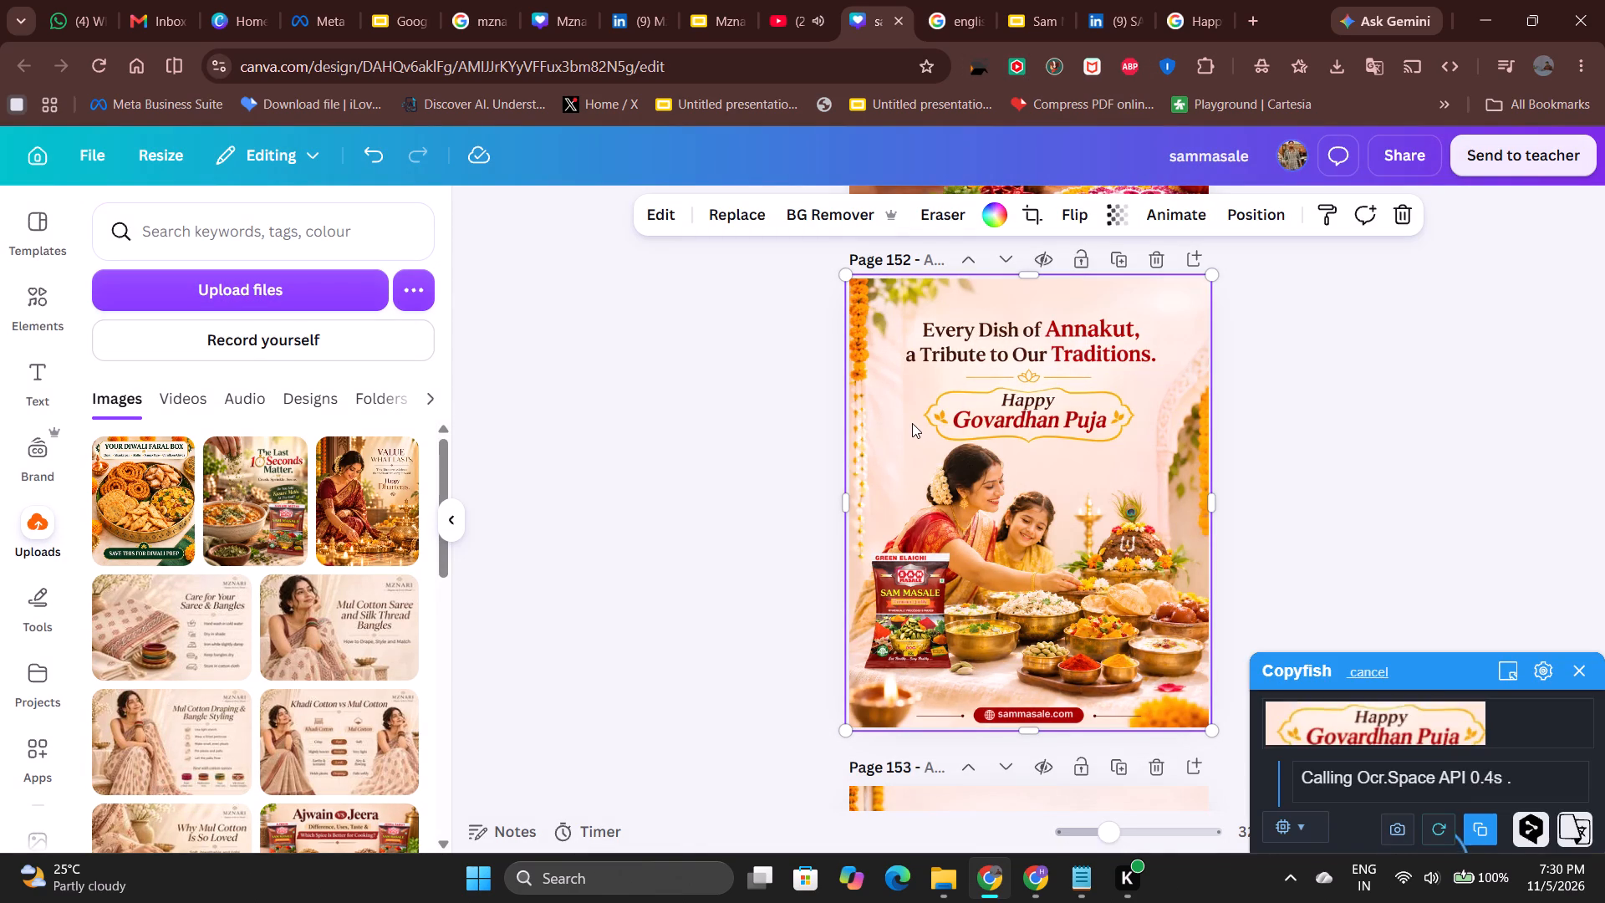
pyautogui.doubleClick(1485, 828)
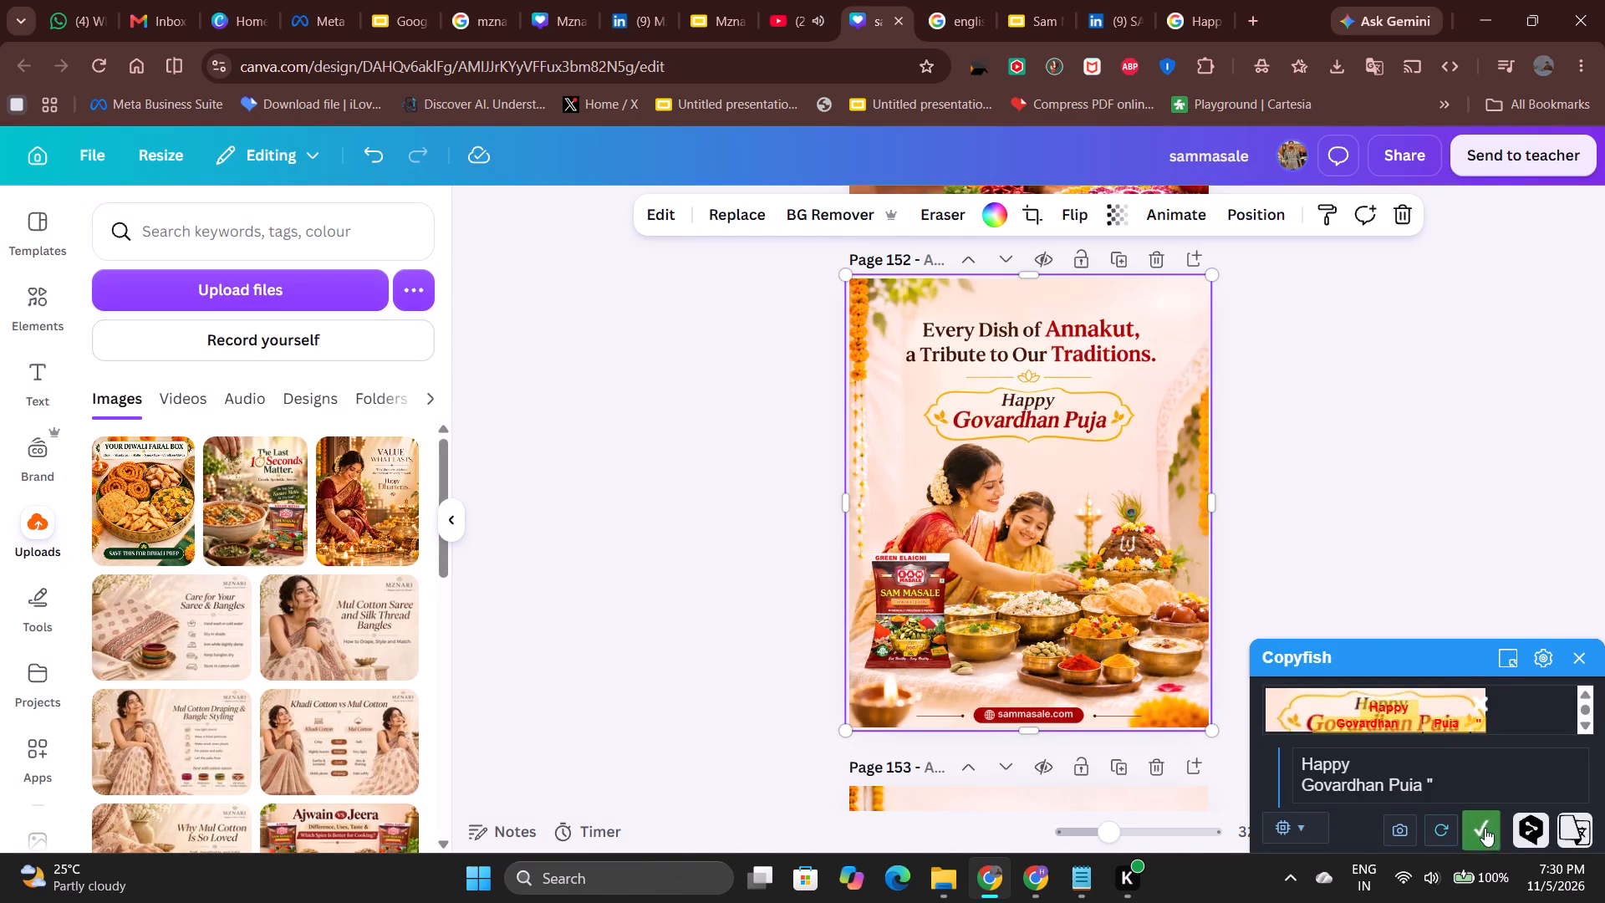
pyautogui.click(1210, 0)
pyautogui.click(639, 166)
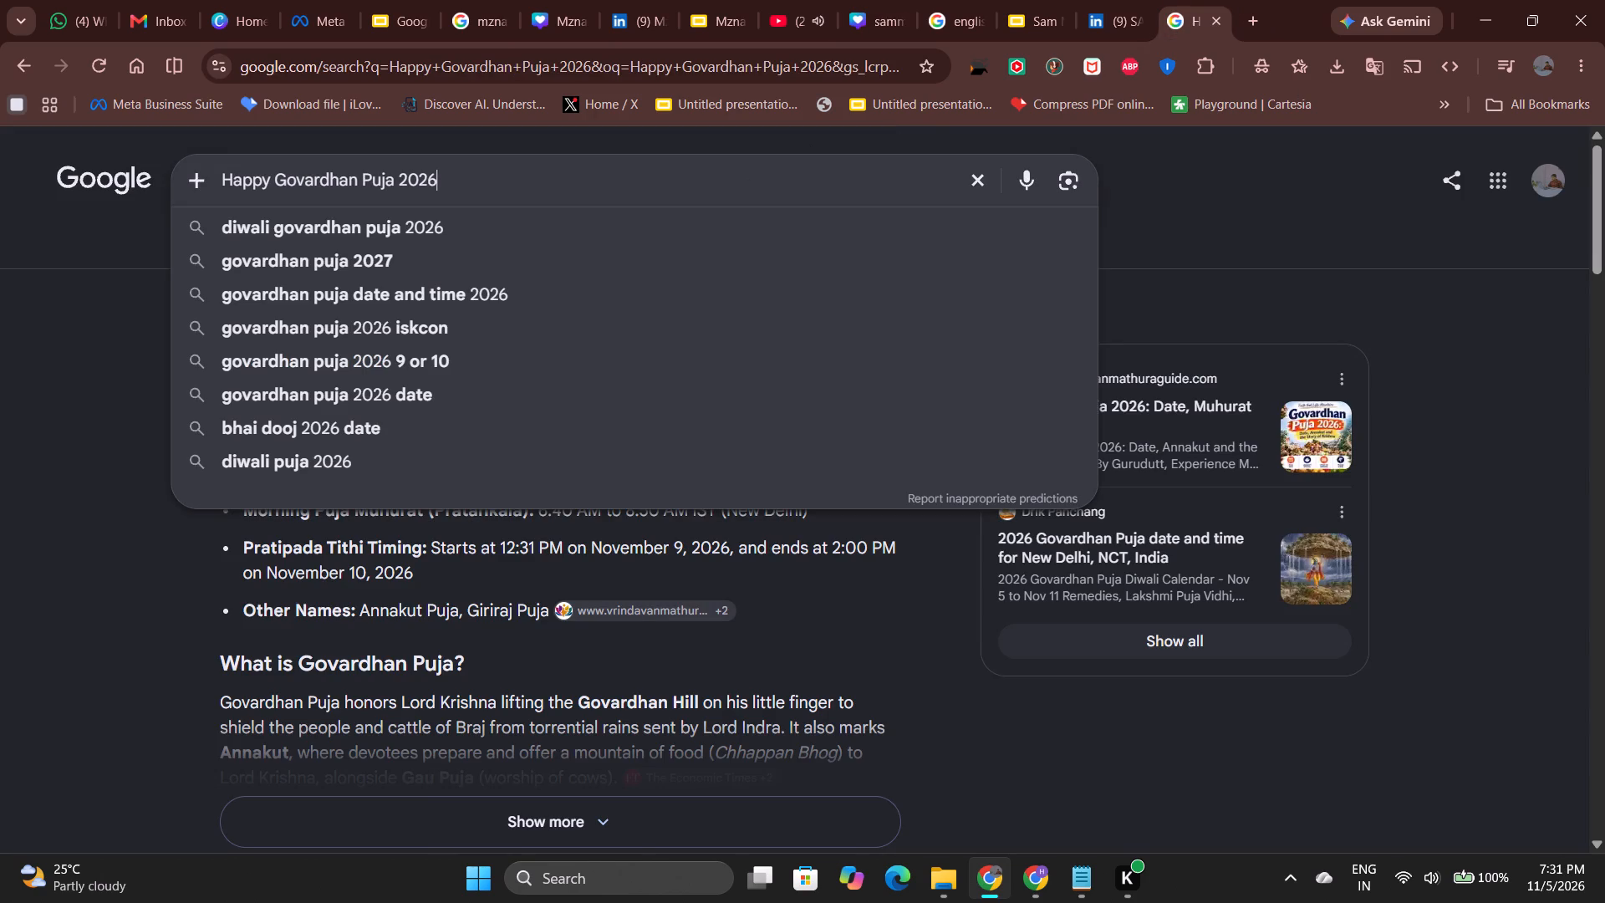
pyautogui.hotkey('ctrl', 'a')
pyautogui.hotkey('ctrl', 'v')
pyautogui.press('Return')
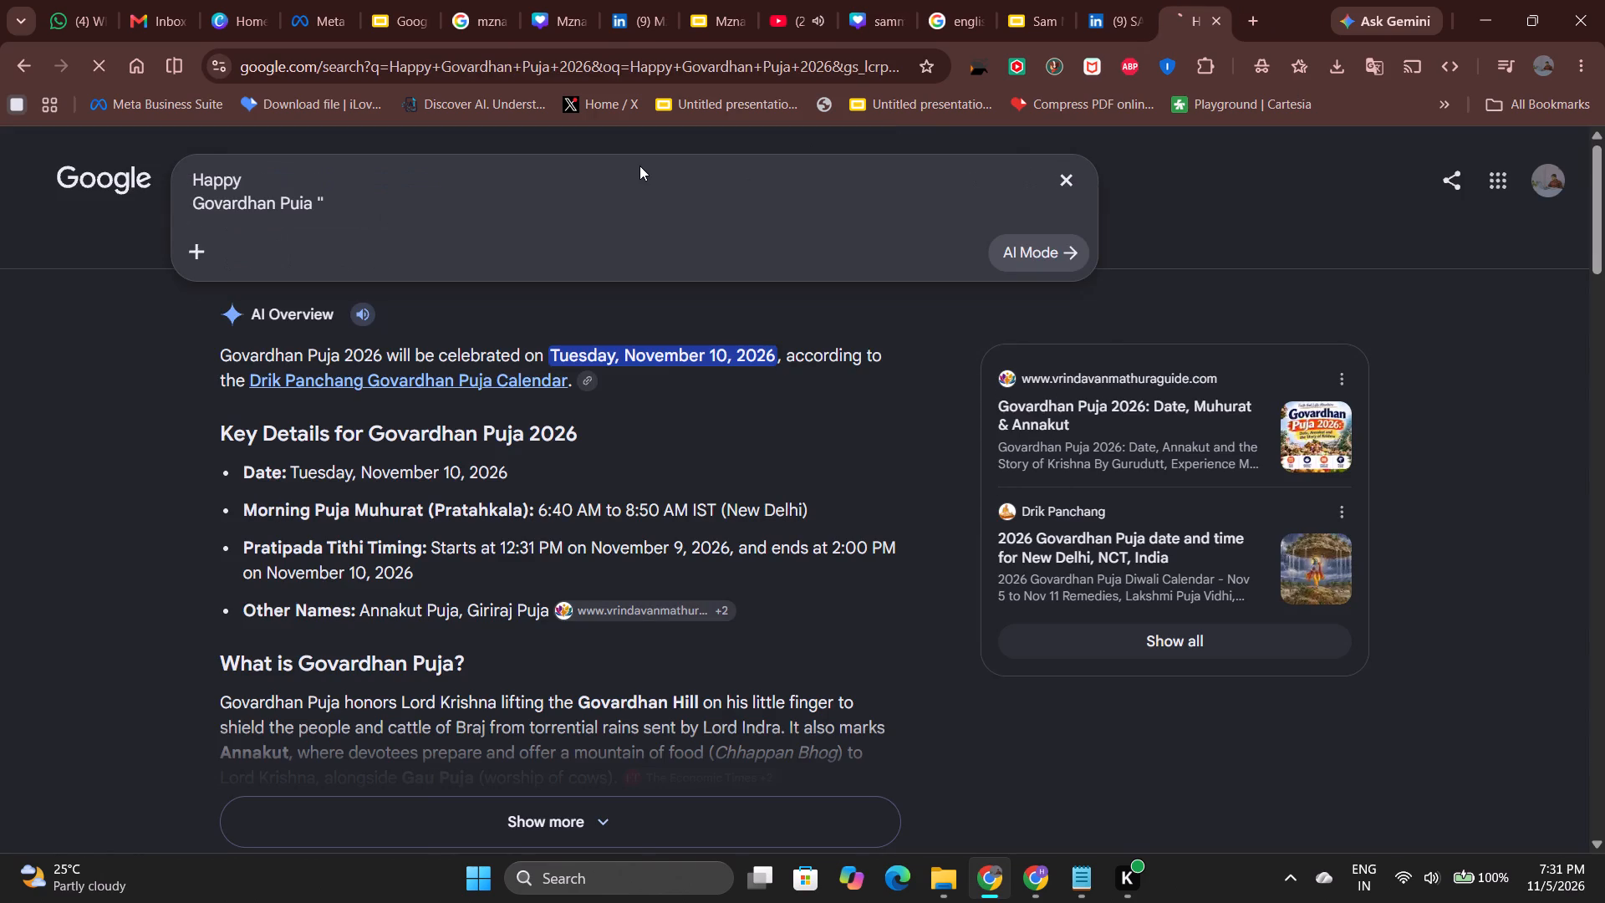
# Refine the Google search to "Happy Govardhan 2026 ?" to verify the festival's date.
pyautogui.click(443, 178)
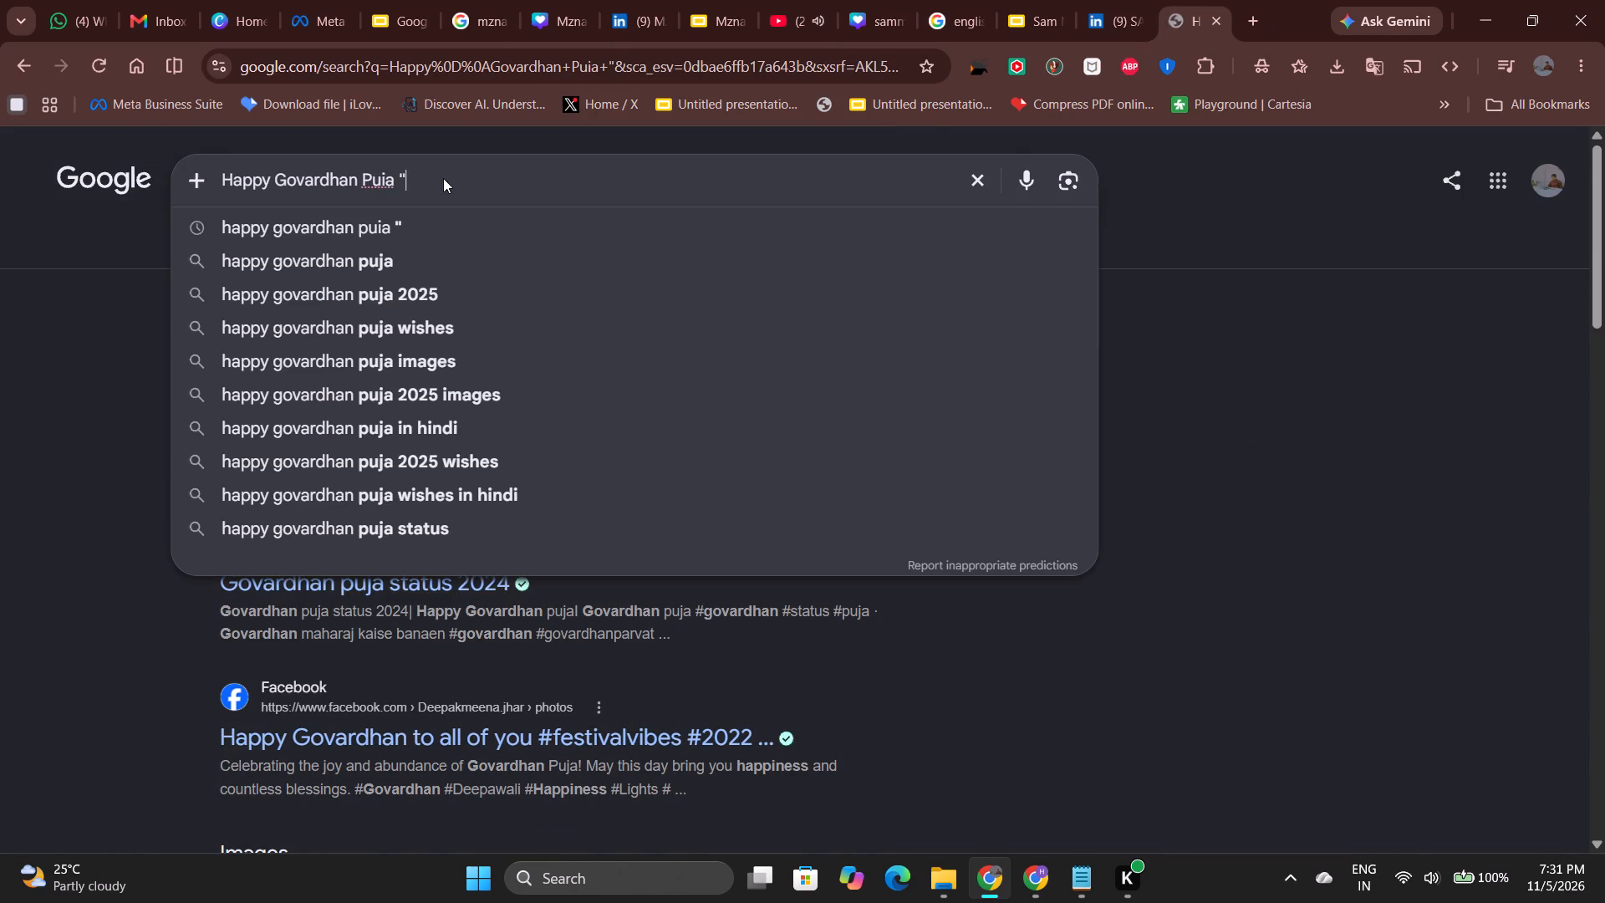
pyautogui.press('BackSpace')
pyautogui.press('BackSpace')
pyautogui.press('space')
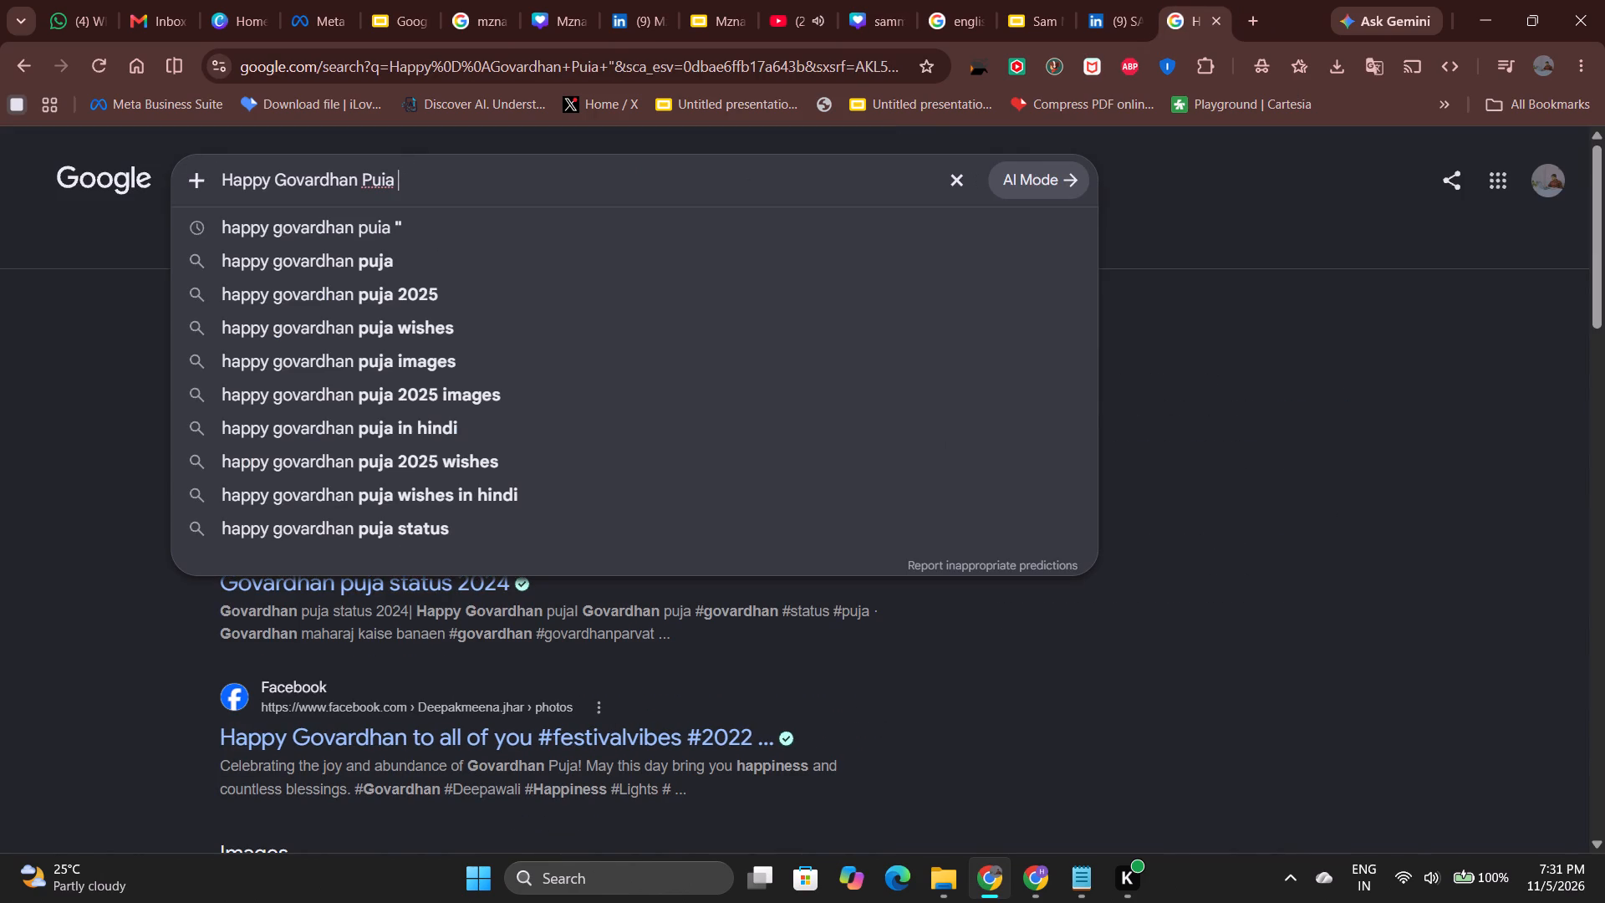
pyautogui.write('2026')
pyautogui.press('Return')
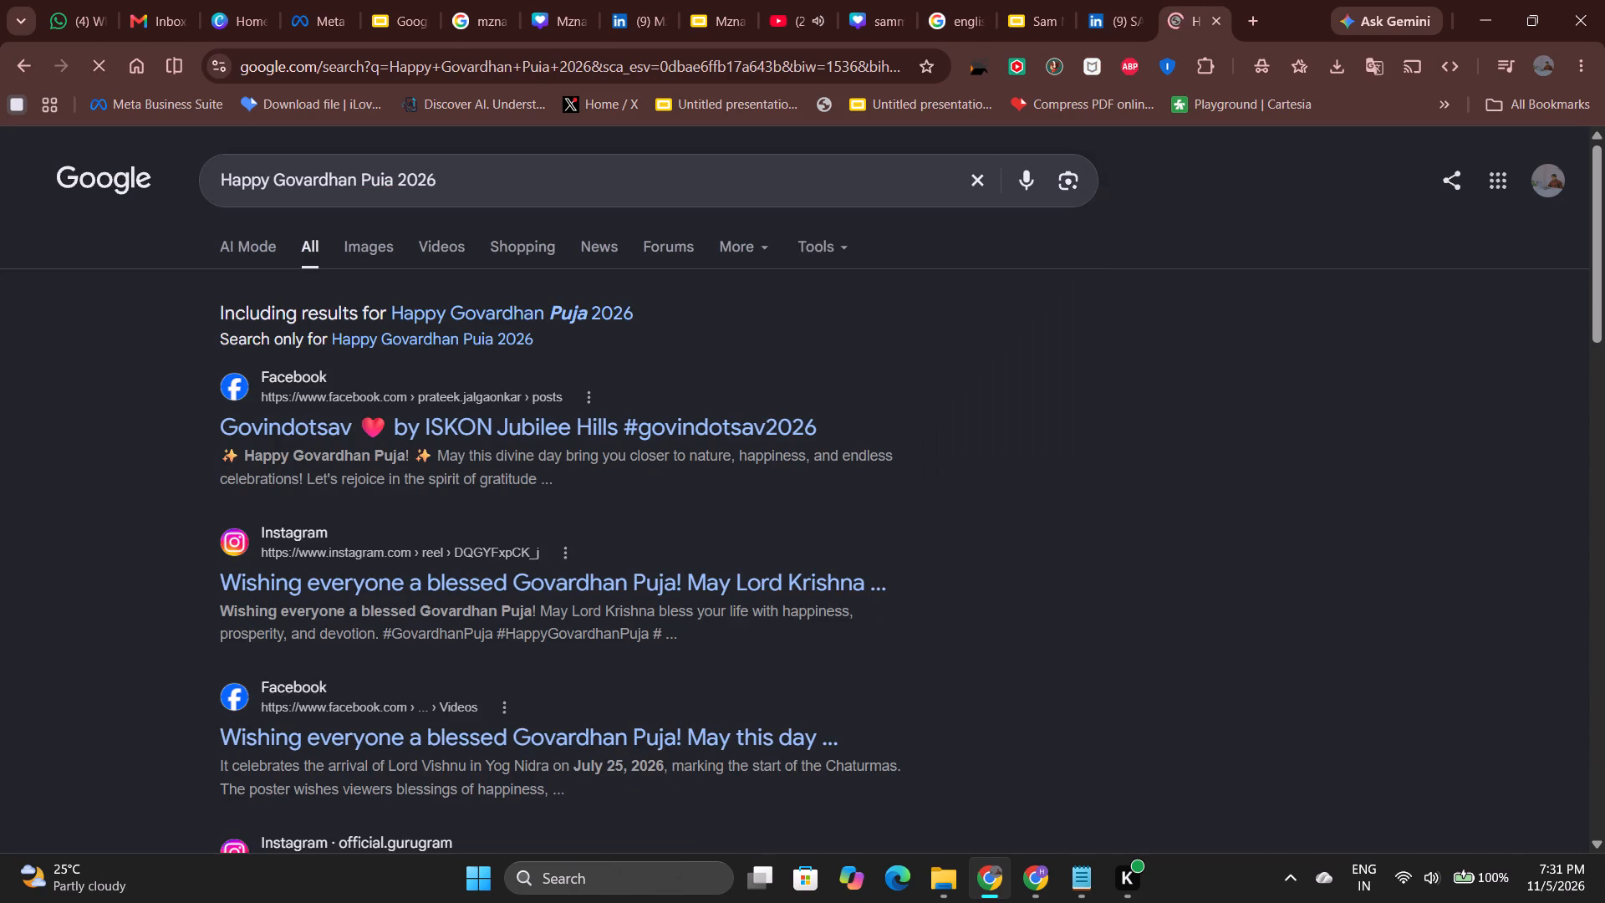
pyautogui.click(441, 178)
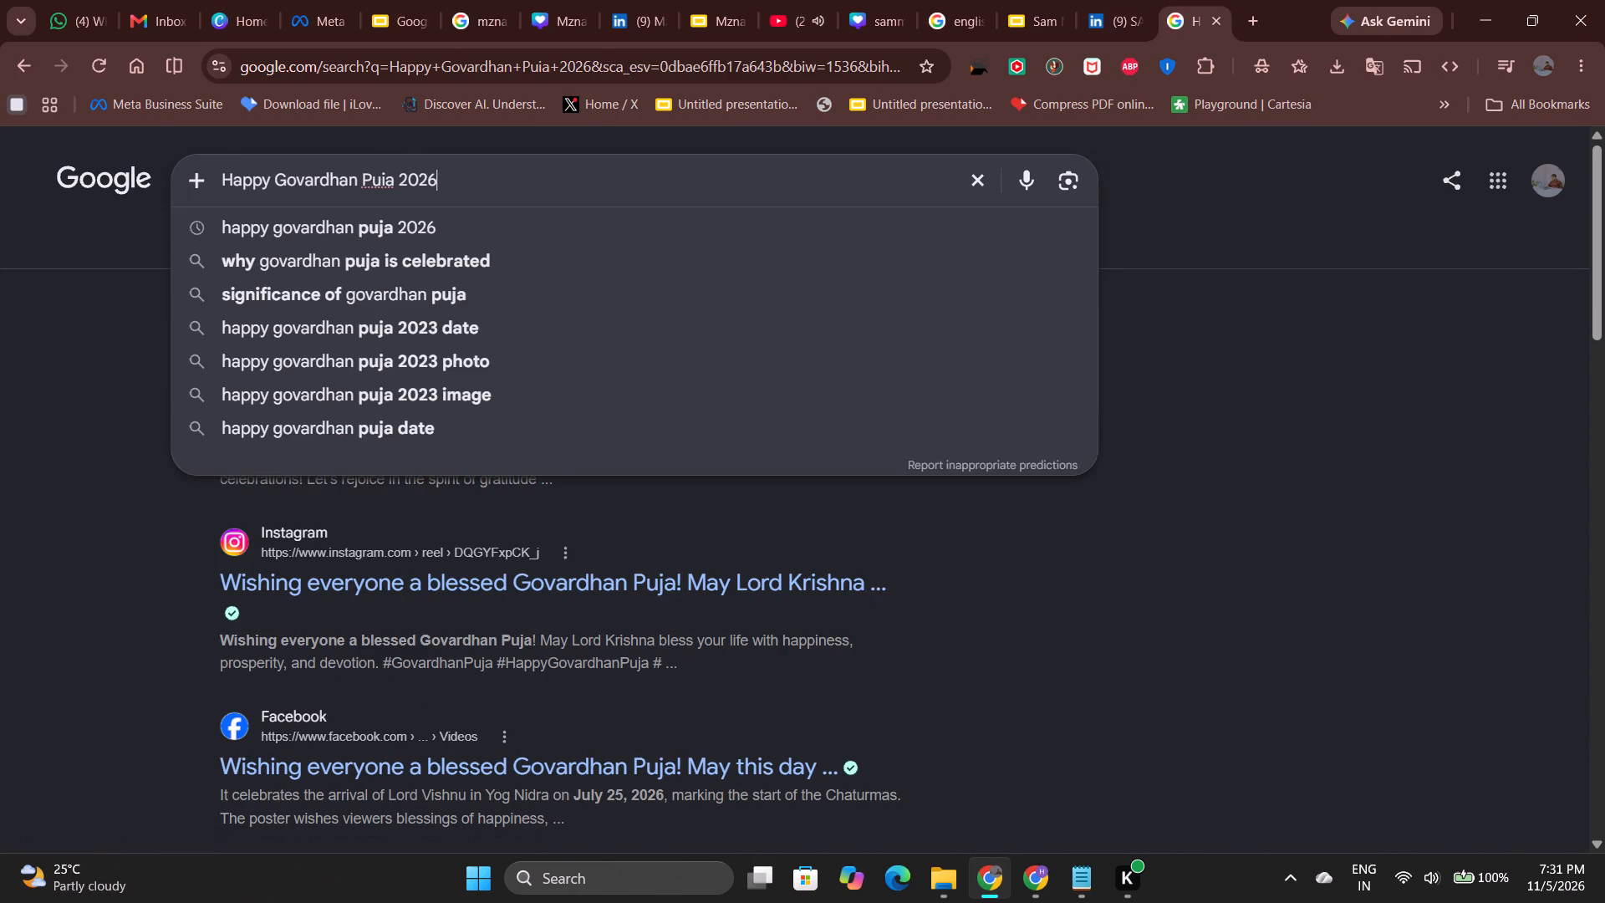
pyautogui.press('space')
pyautogui.hotkey('shift', '?')
pyautogui.press('Return')
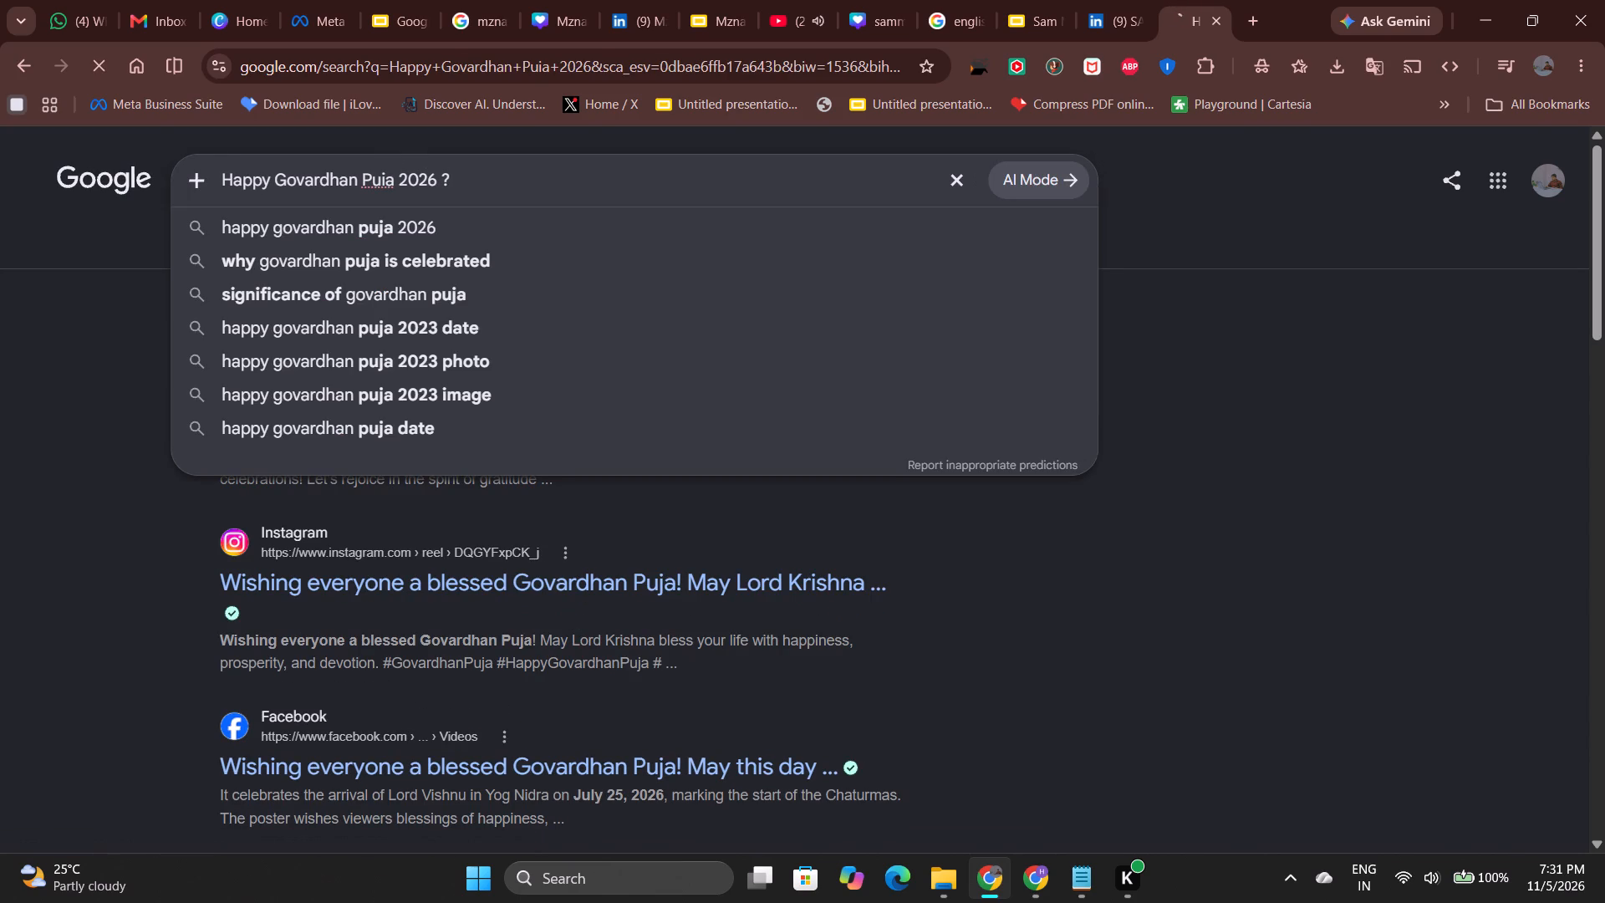
pyautogui.doubleClick(367, 180)
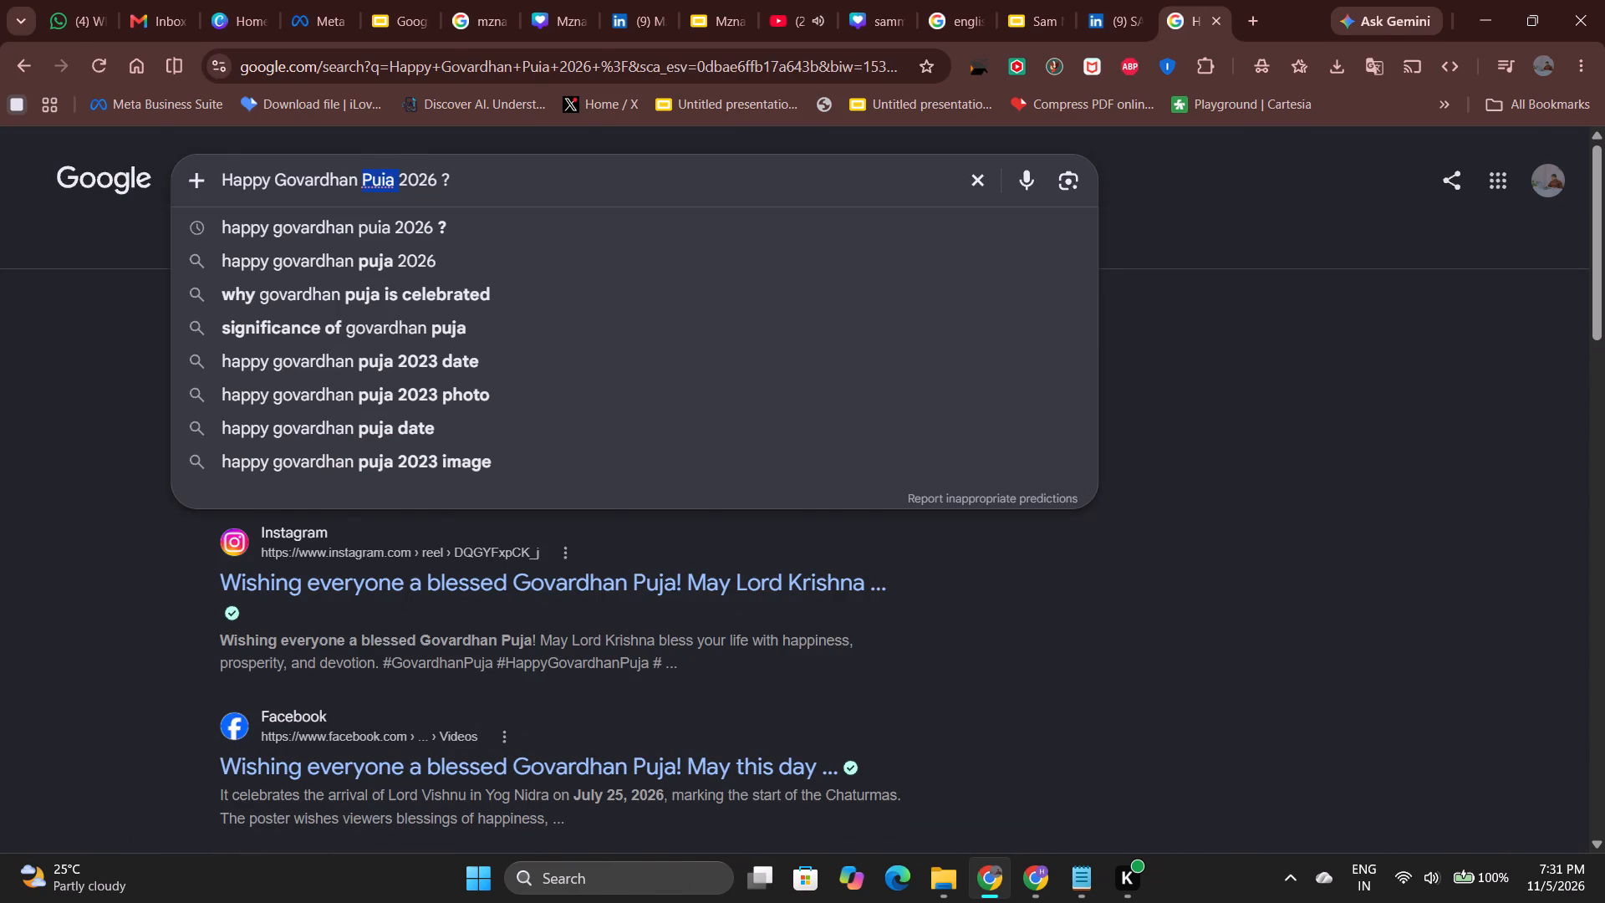
pyautogui.press('BackSpace')
pyautogui.press('Return')
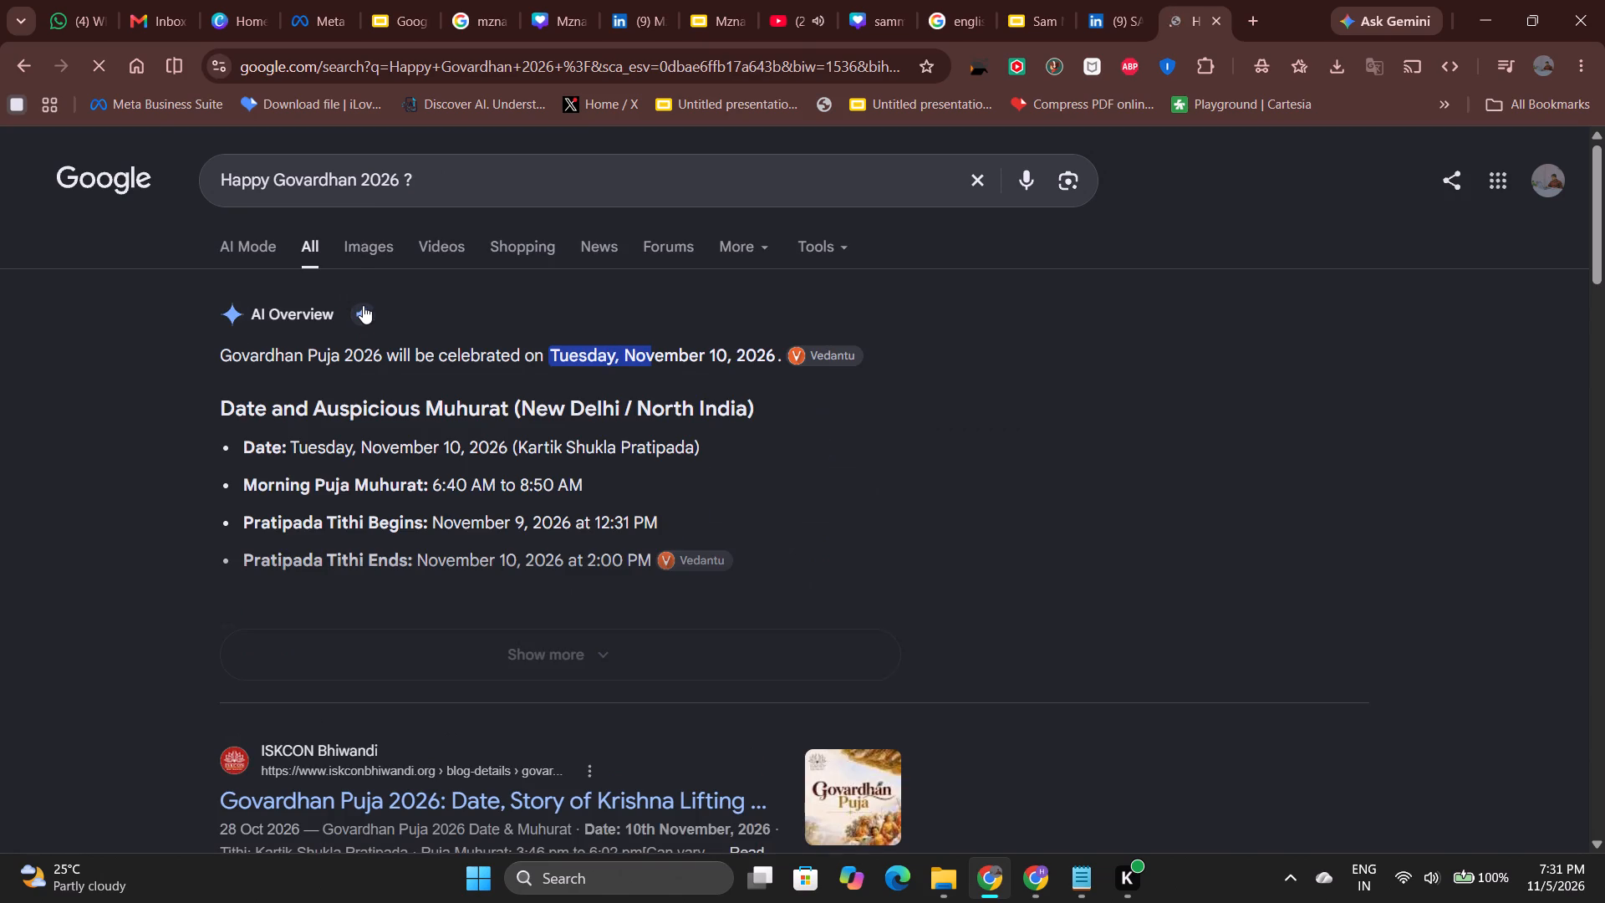
# Return to the Govardhan Puja post on LinkedIn and schedule it.
pyautogui.click(1095, 1)
pyautogui.click(684, 319)
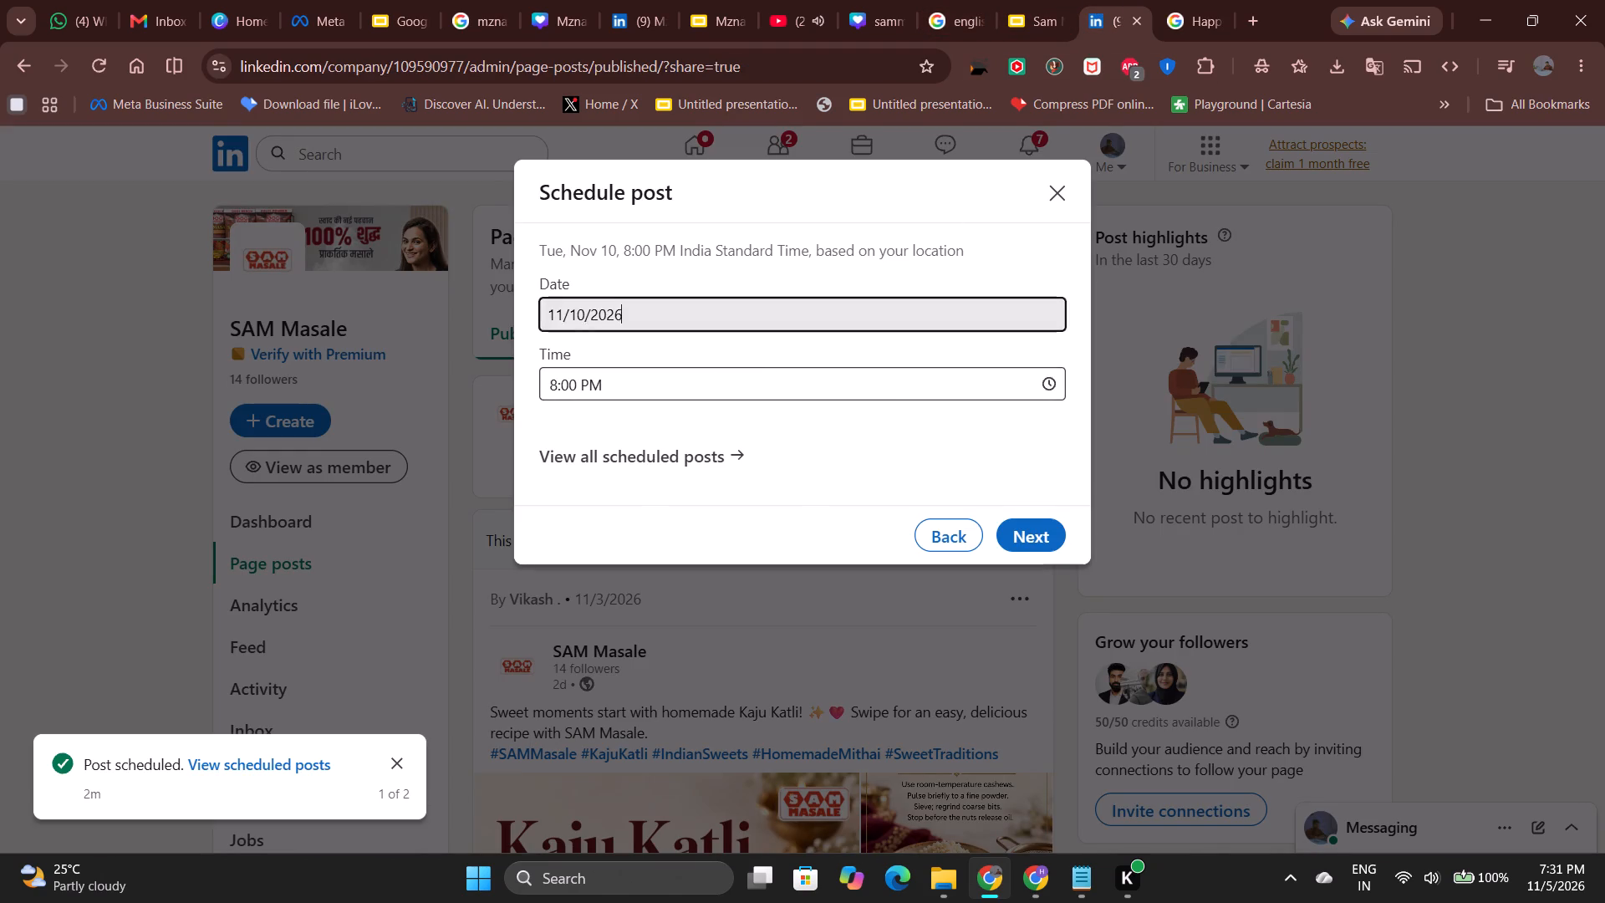
# Schedule the Govardhan Puja post on the SAM Masale LinkedIn page for 11/10/2026 at 8:00 PM.
pyautogui.click(975, 642)
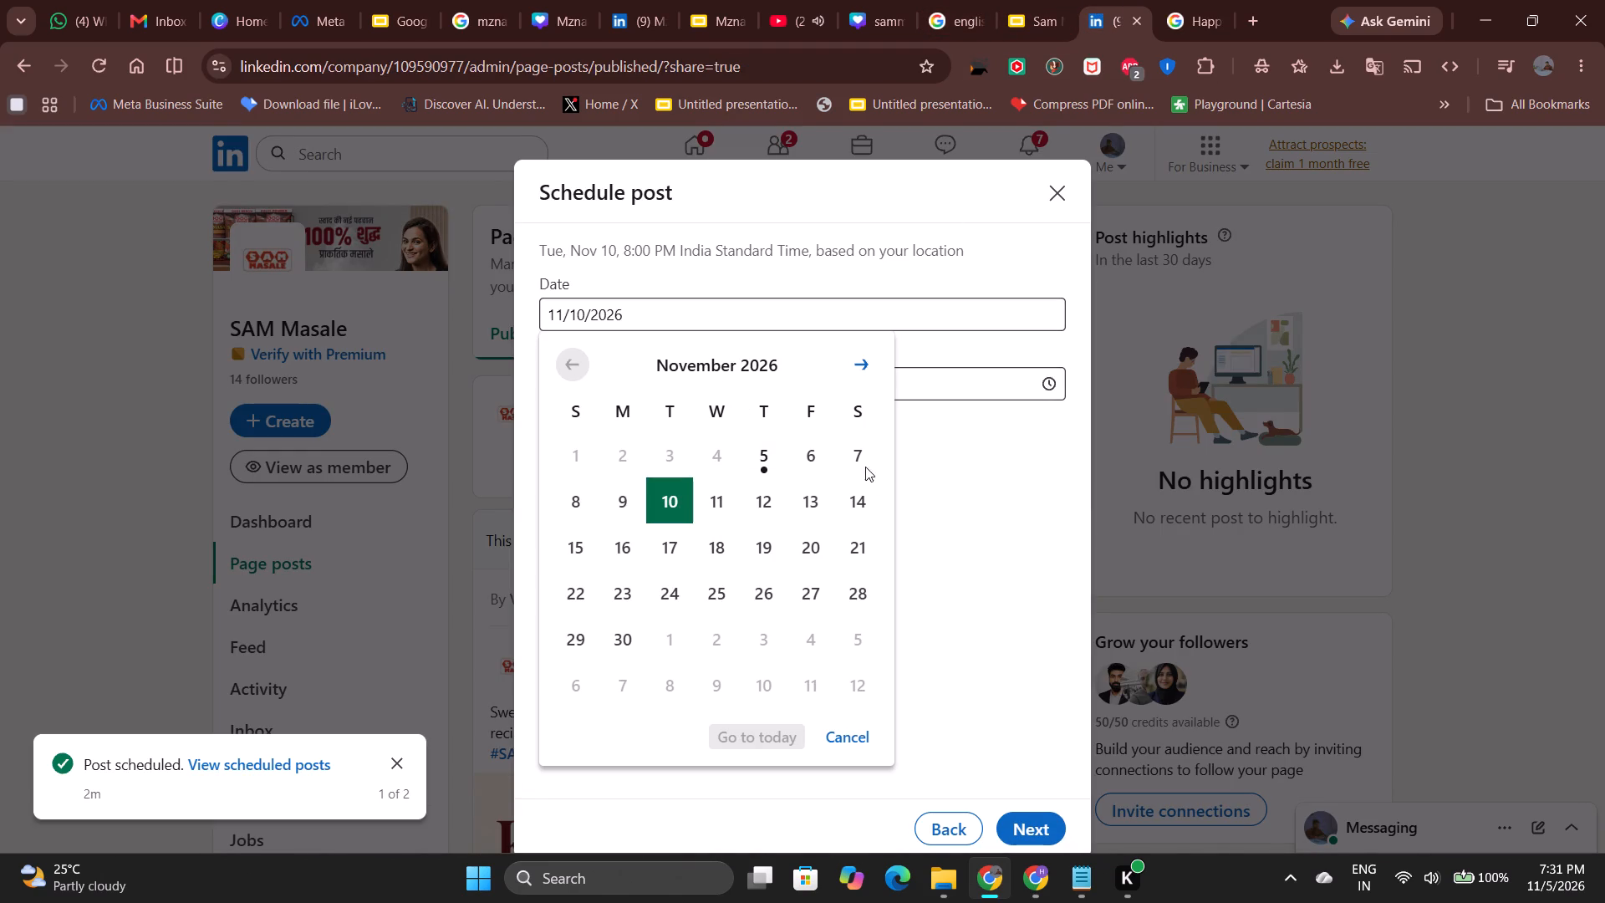
pyautogui.click(1009, 527)
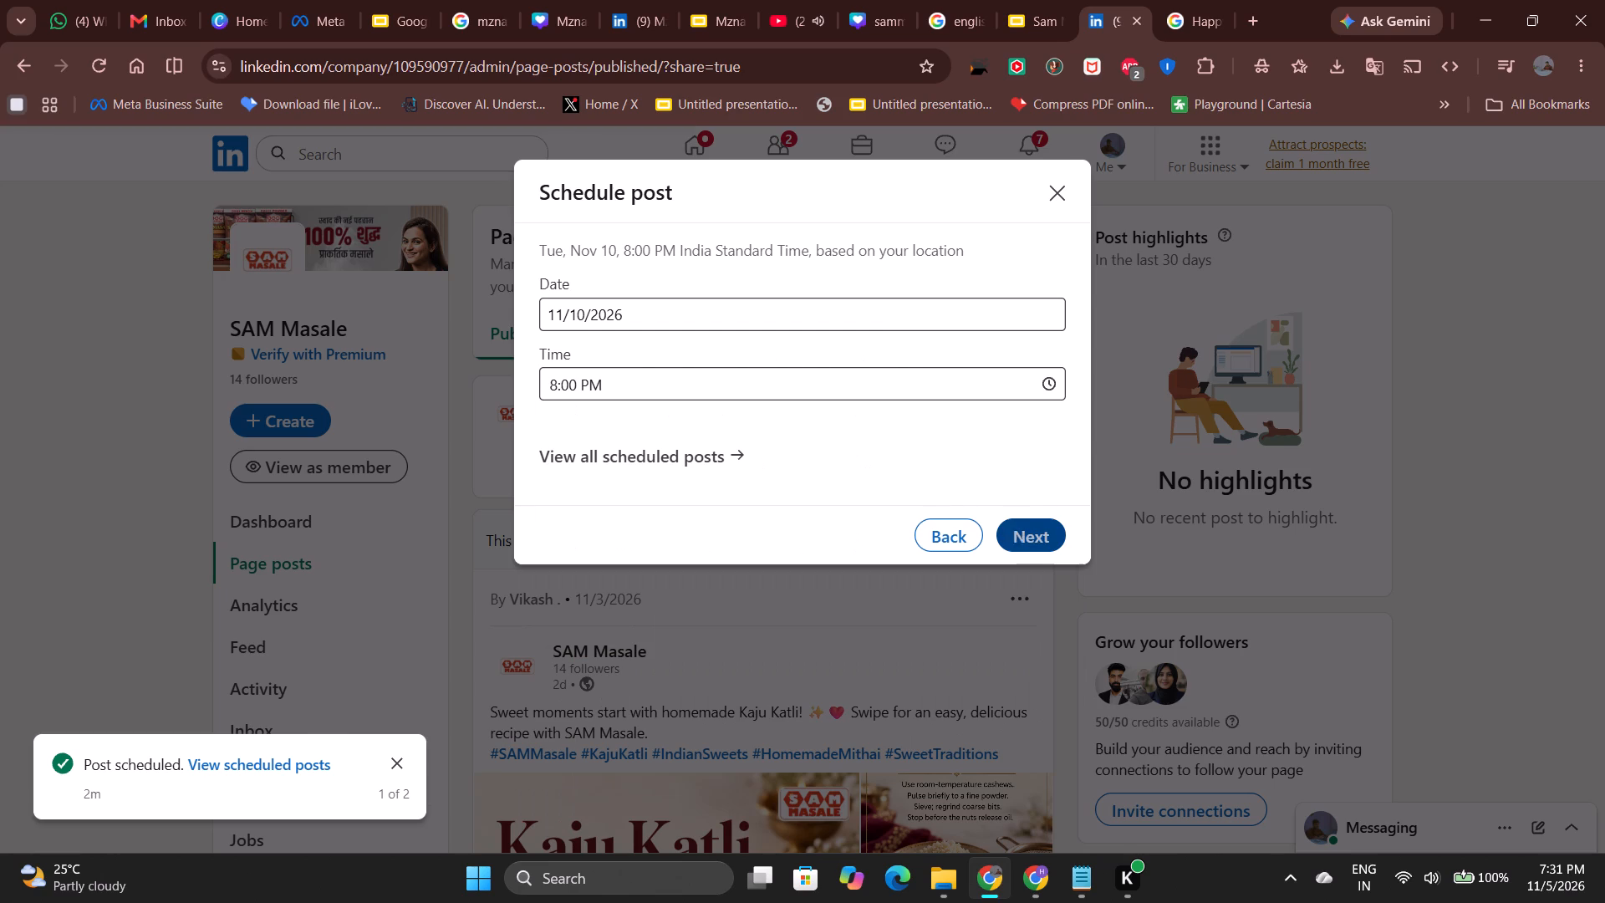
pyautogui.scroll(-5, 1013, 616)
pyautogui.click(1131, 742)
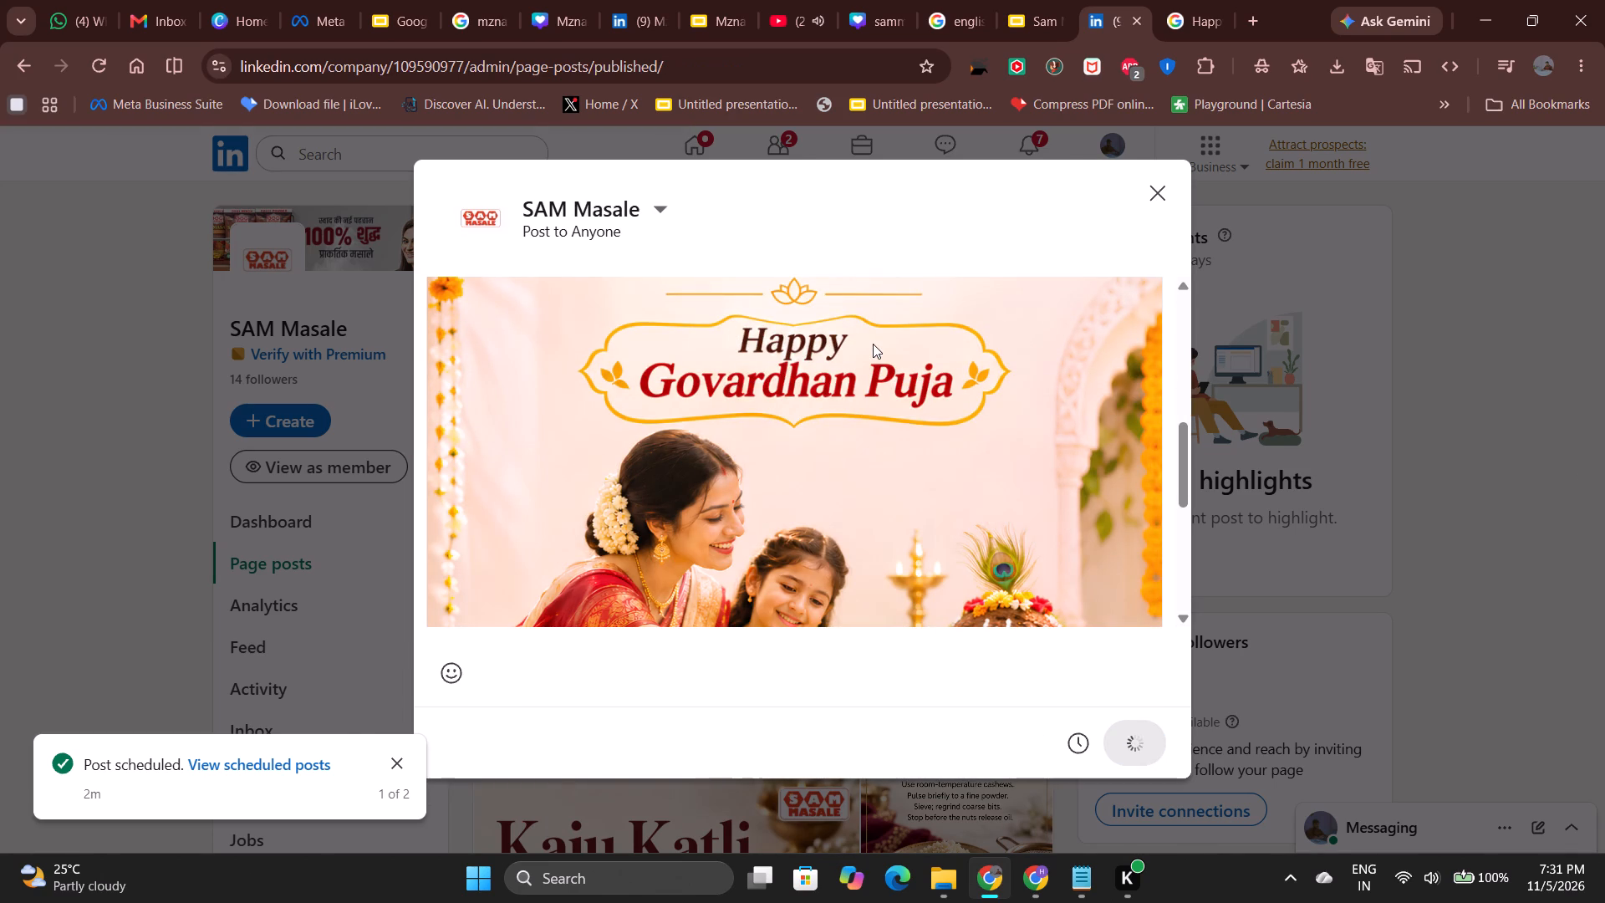
pyautogui.scroll(-2, 874, 343)
pyautogui.scroll(2, 874, 343)
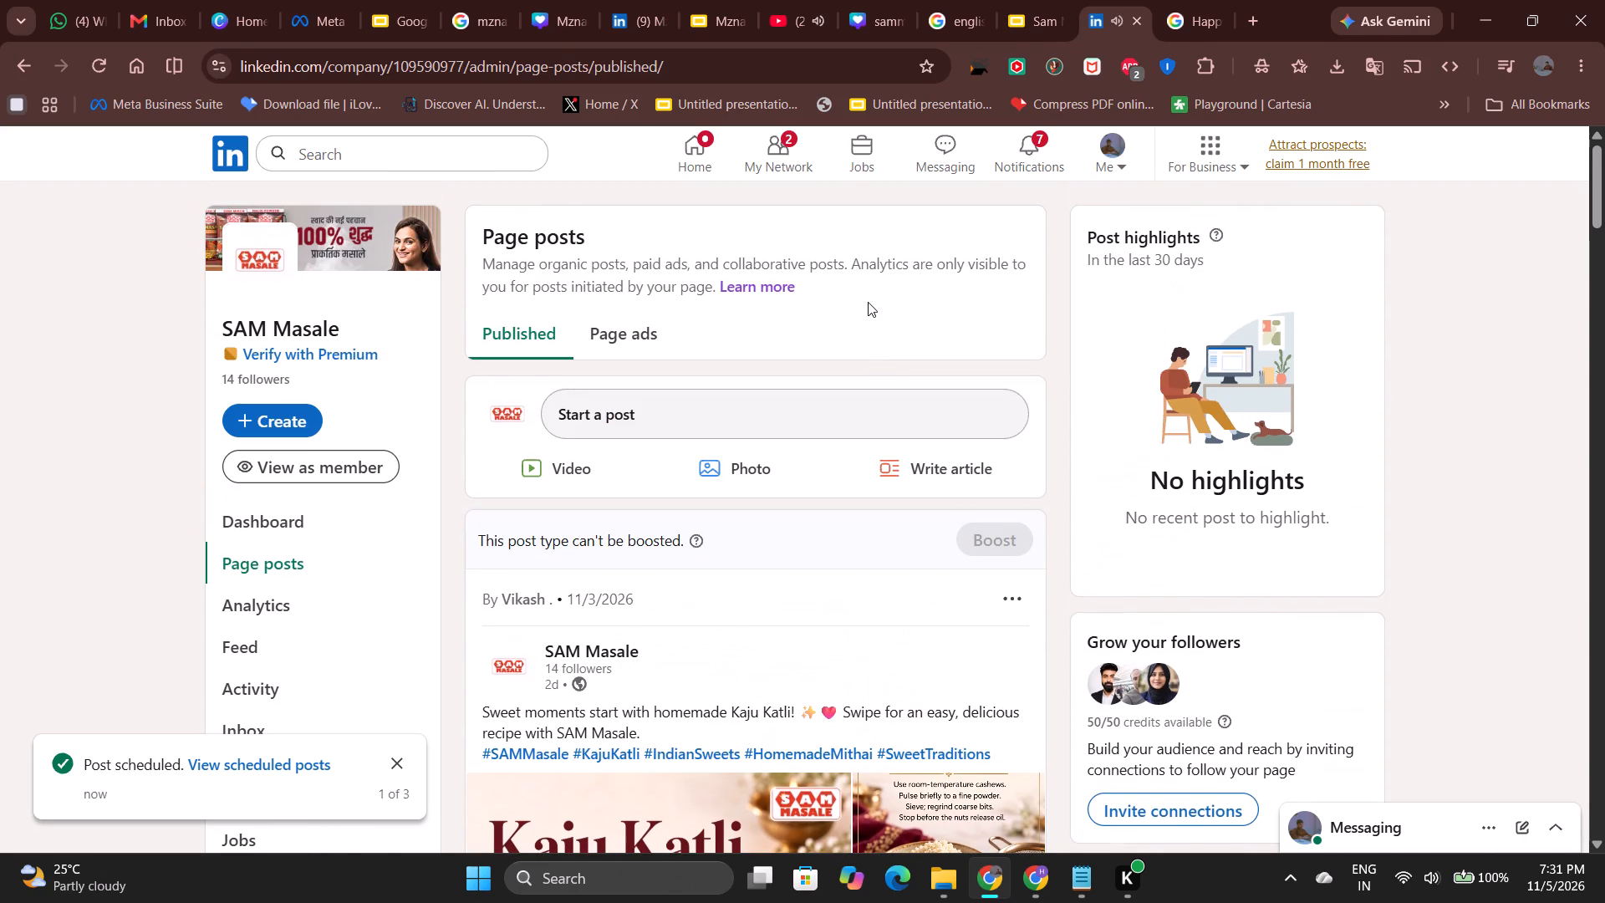
# Identify the Happy Bhai Dooj design in Canva, then start a SAM Masale LinkedIn post and add its image, sammasale (15).
pyautogui.click(876, 0)
pyautogui.scroll(-4, 1027, 556)
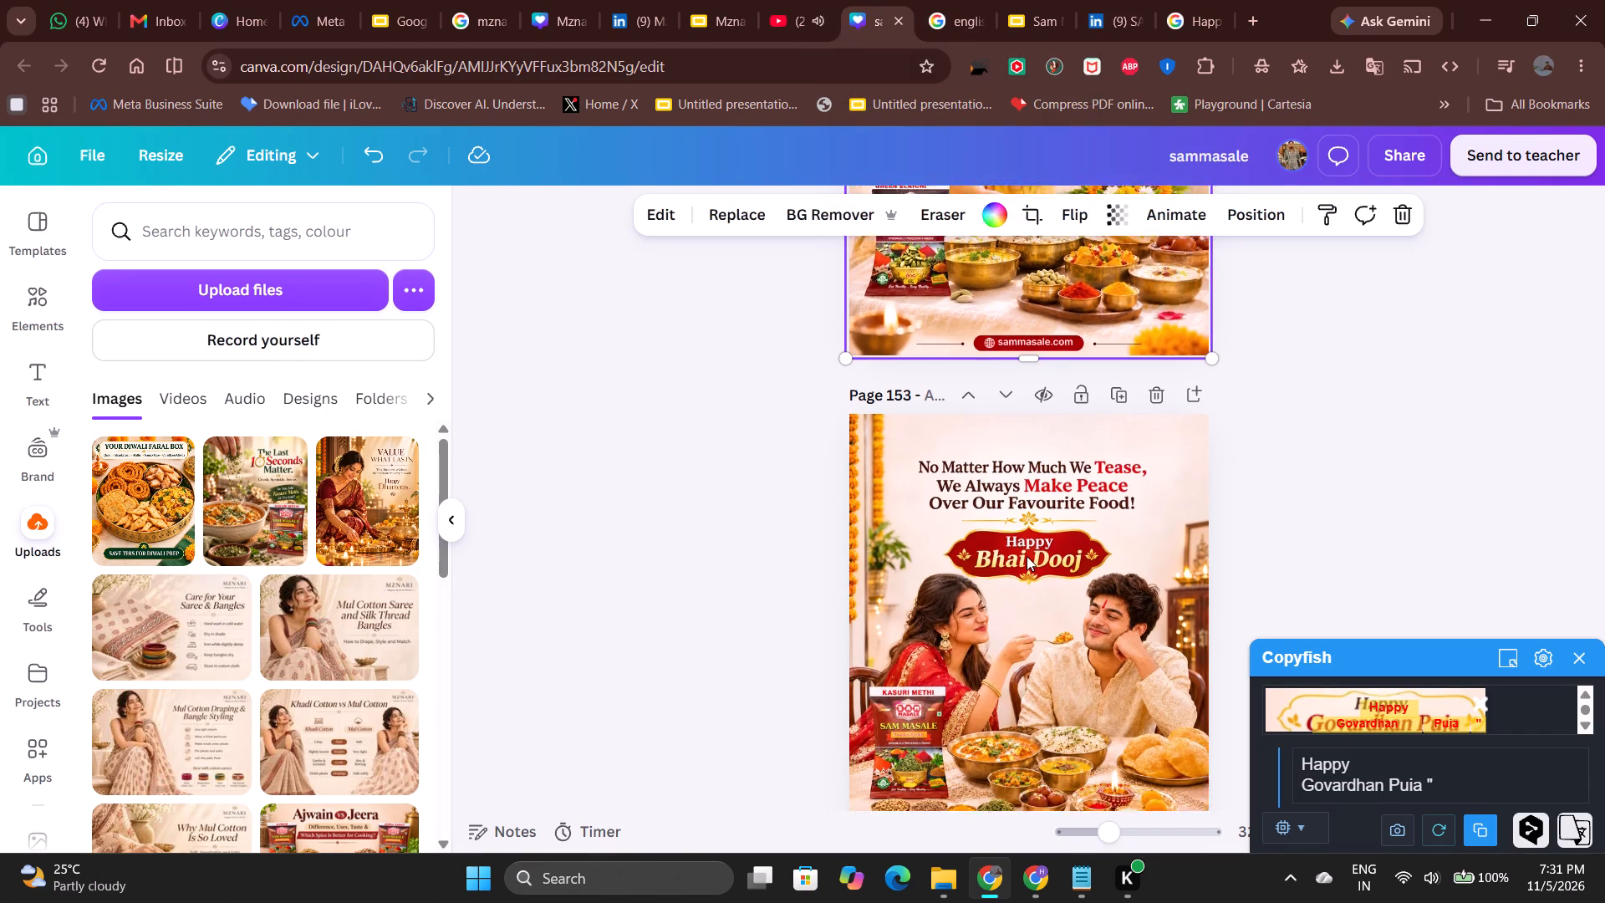
pyautogui.scroll(-1, 1027, 556)
pyautogui.click(1027, 535)
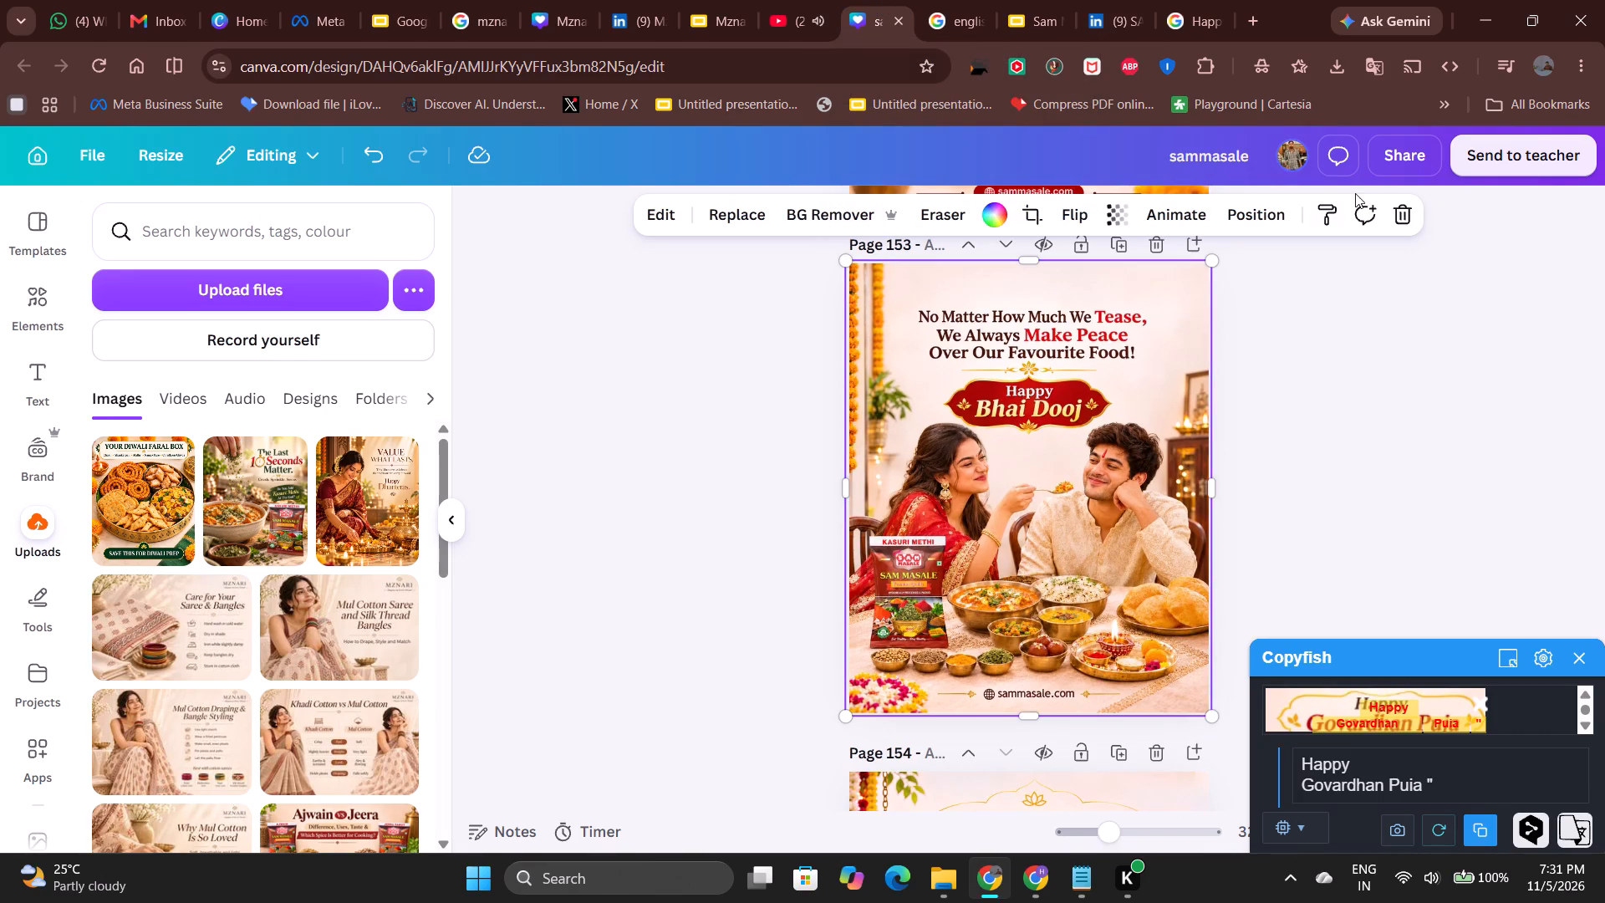
pyautogui.click(1088, 0)
pyautogui.scroll(4, 588, 524)
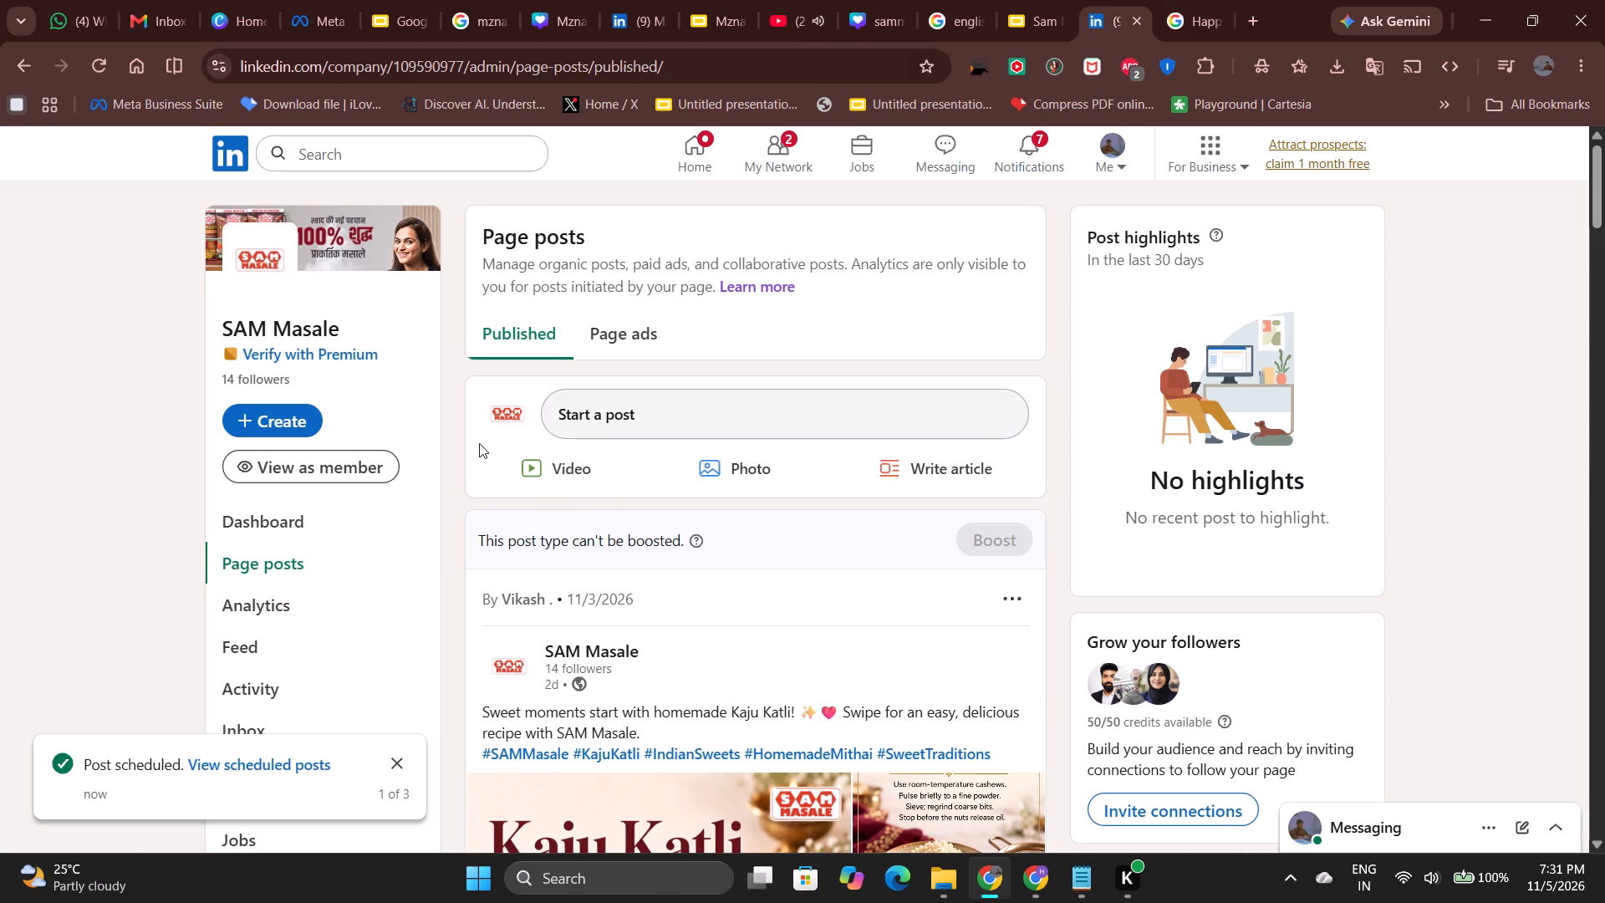
pyautogui.click(308, 421)
pyautogui.click(715, 288)
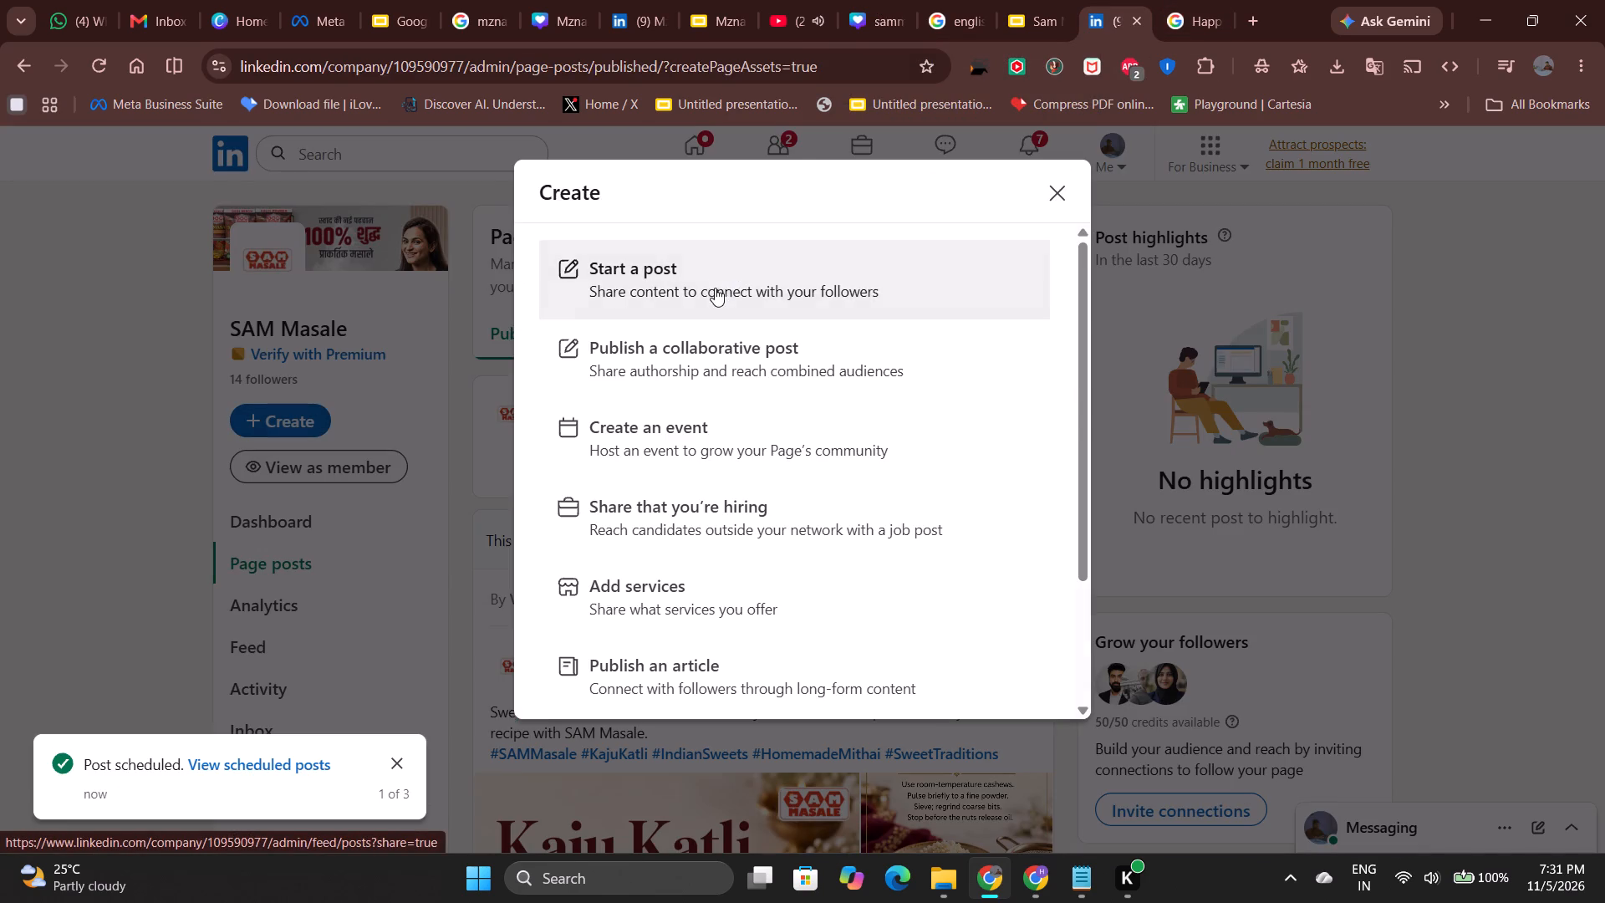
pyautogui.click(462, 666)
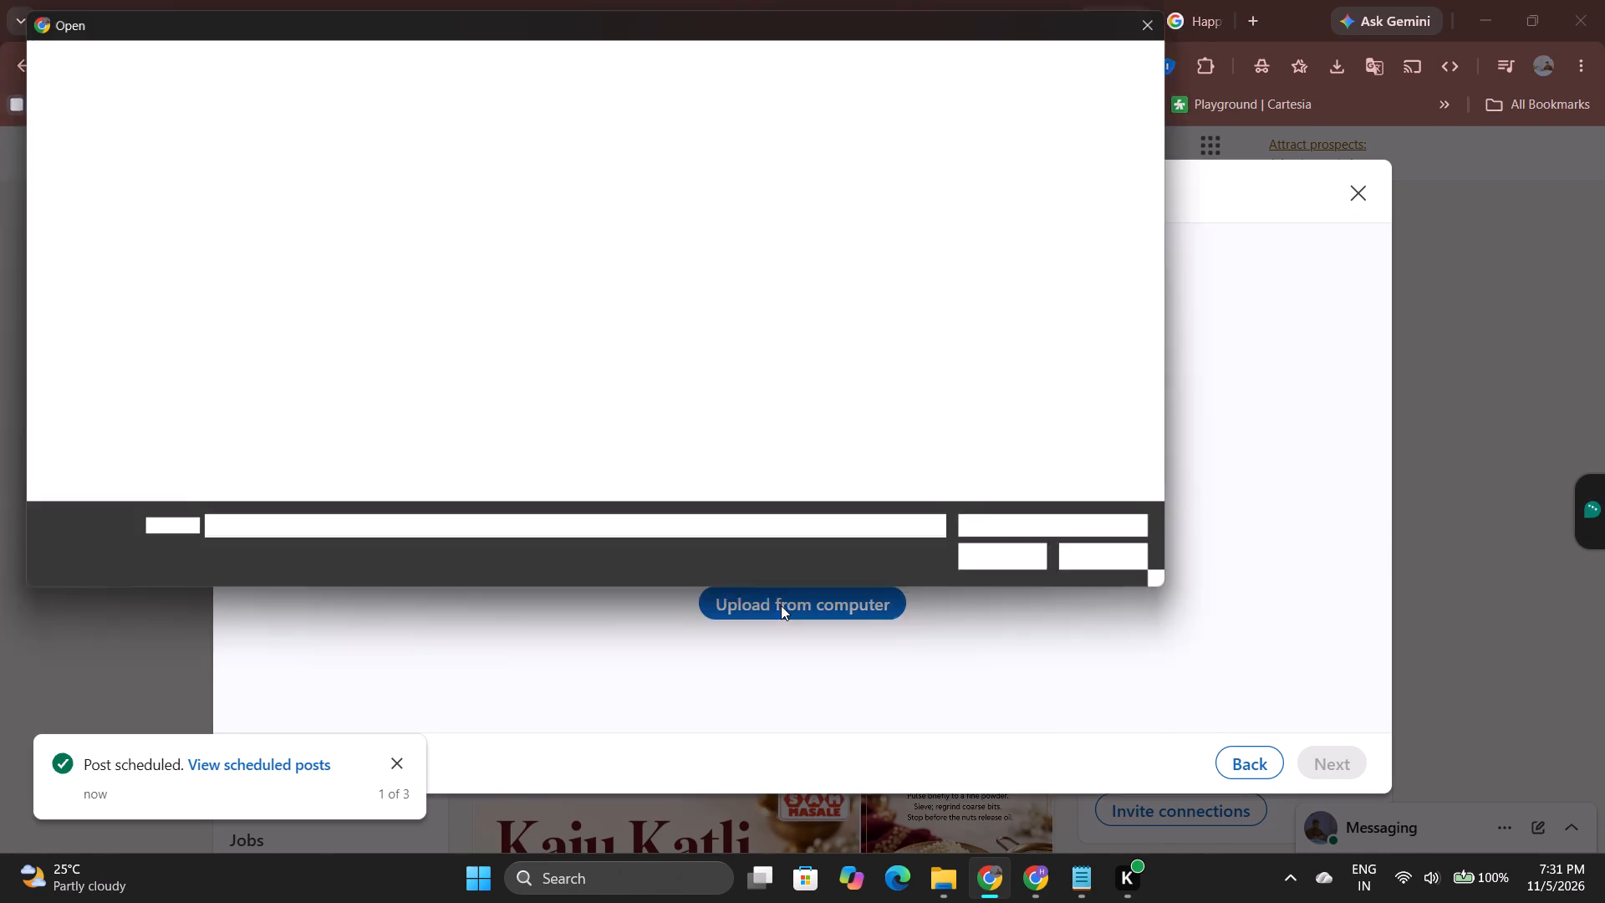
pyautogui.scroll(-3, 484, 330)
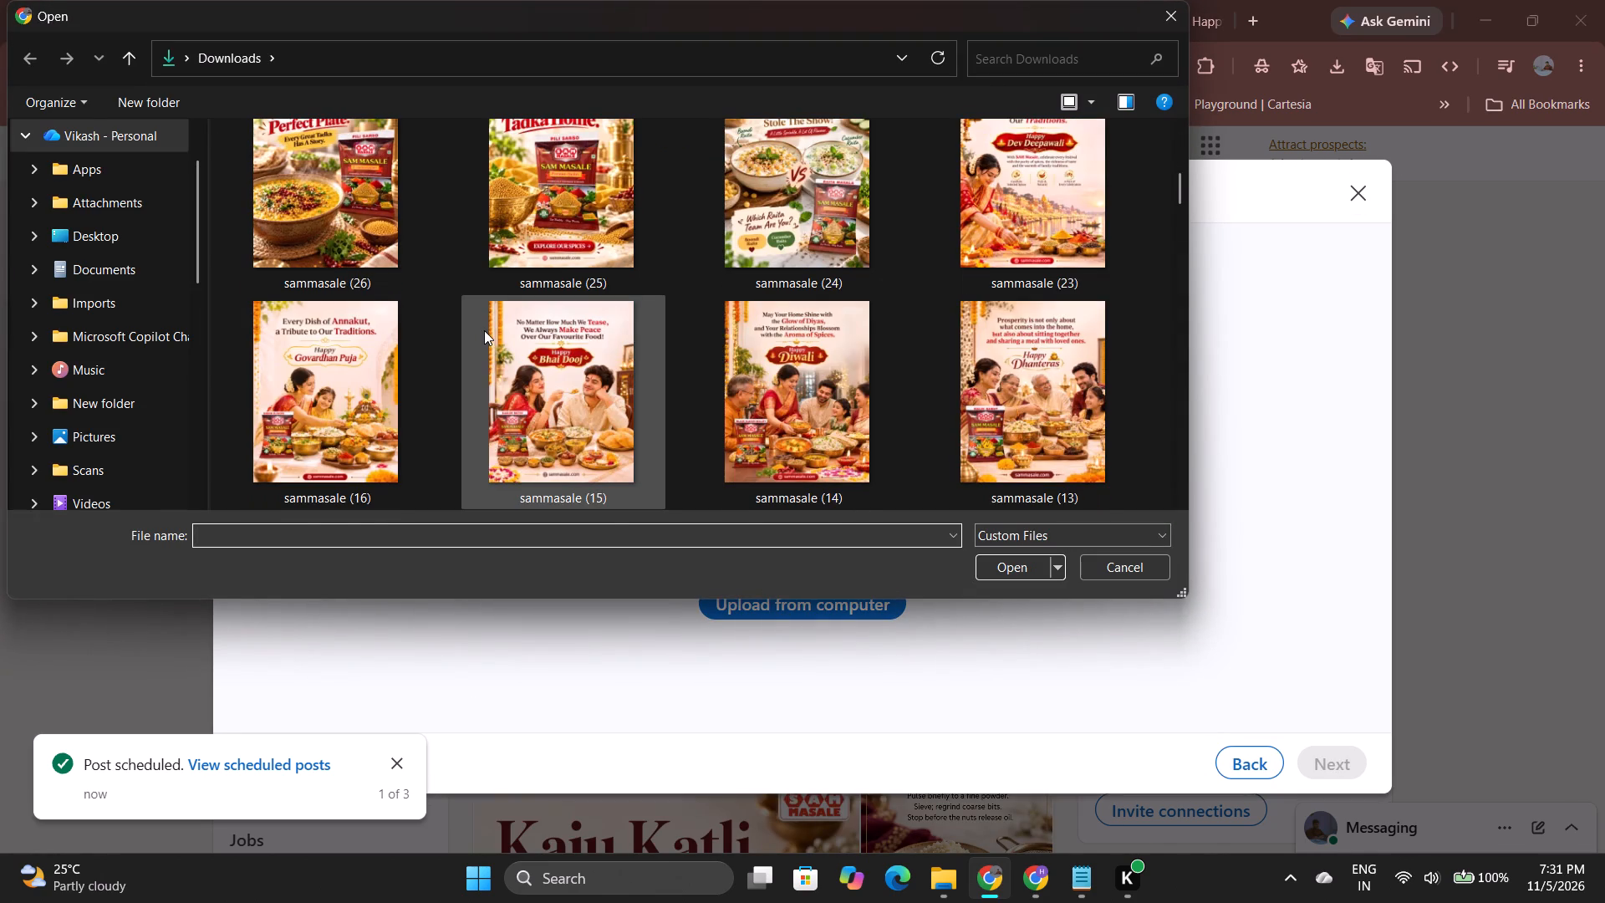
pyautogui.click(557, 401)
pyautogui.click(998, 571)
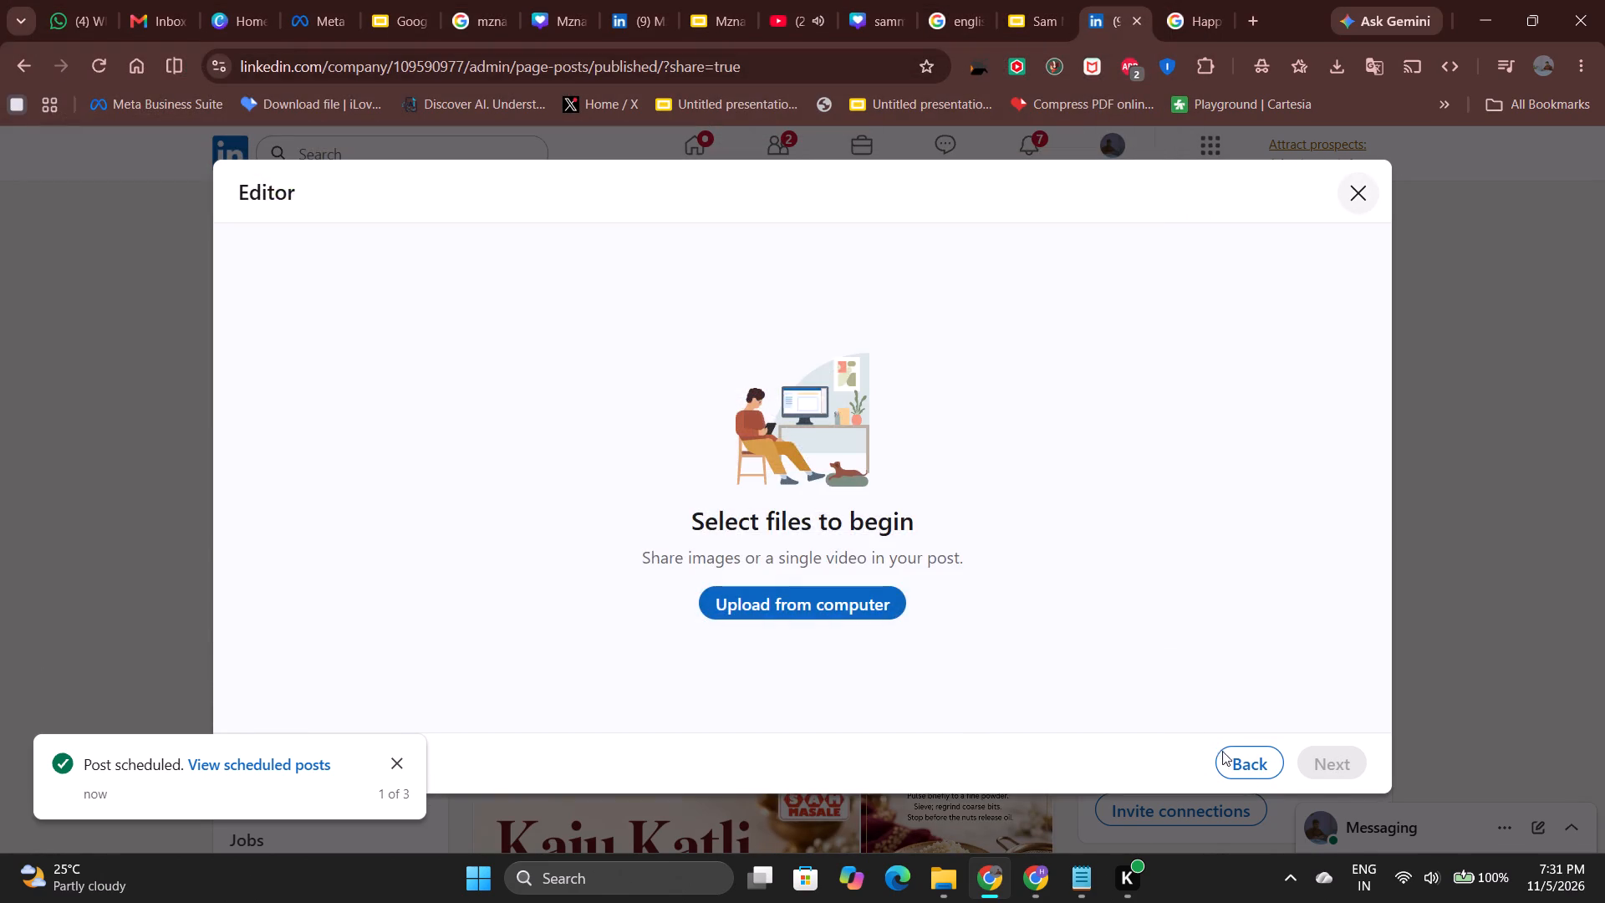
# Add the Bhai Dooj image to a new SAM Masale LinkedIn post.
pyautogui.click(1337, 761)
# Copy the Bhai Dooj caption with its hashtags from the Sam Masale presentation into the LinkedIn post, without trailing blank lines.
pyautogui.click(665, 311)
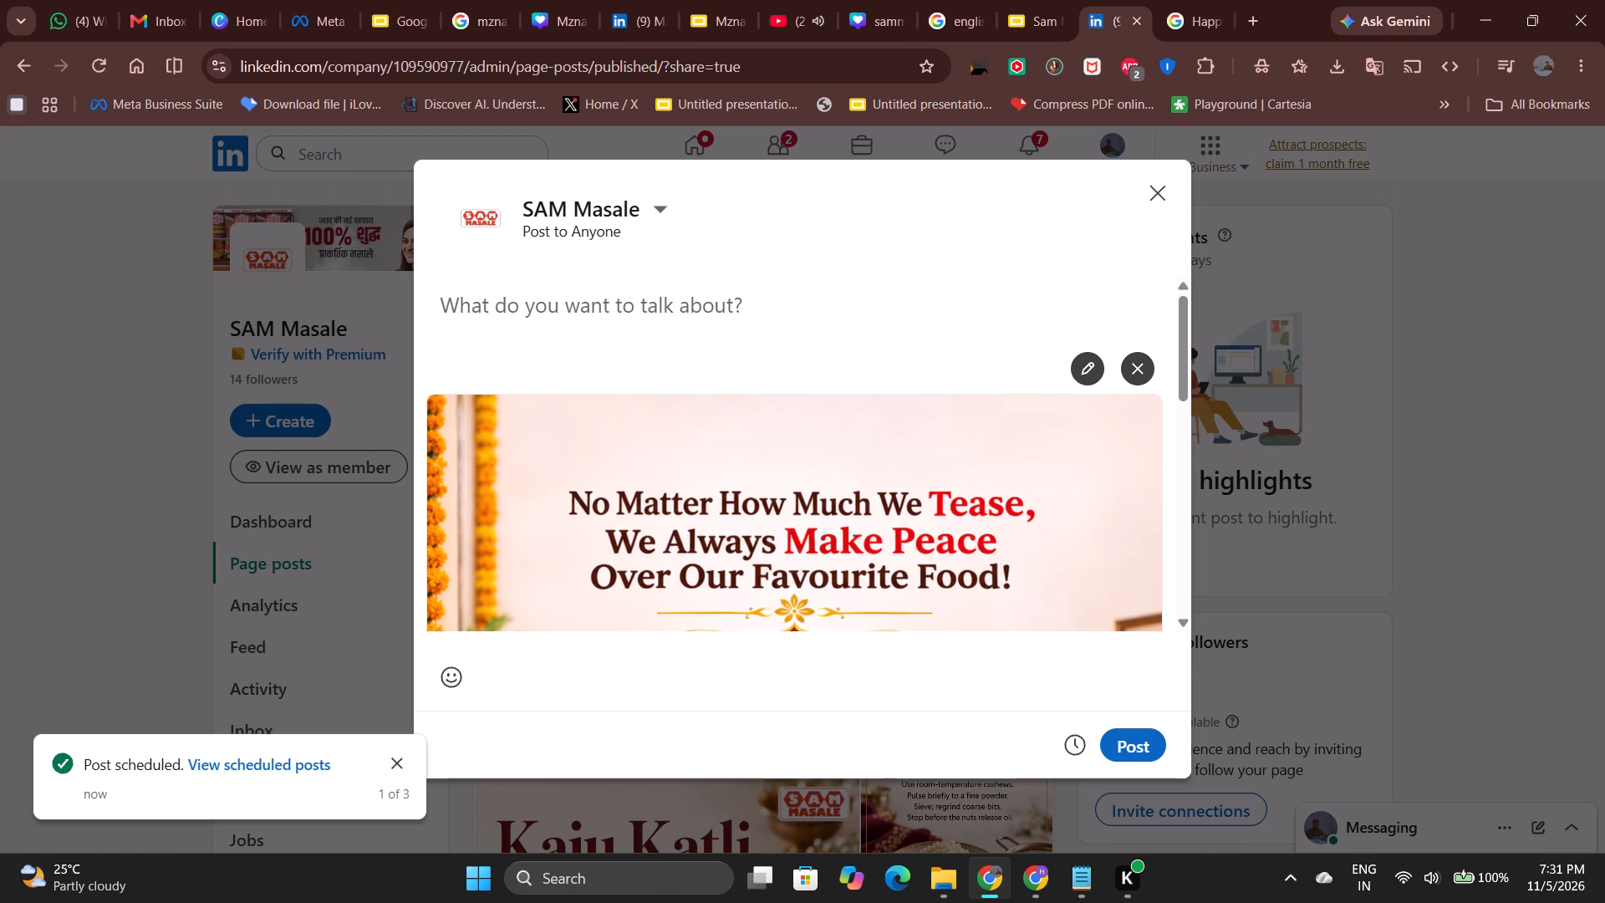
pyautogui.click(1018, 0)
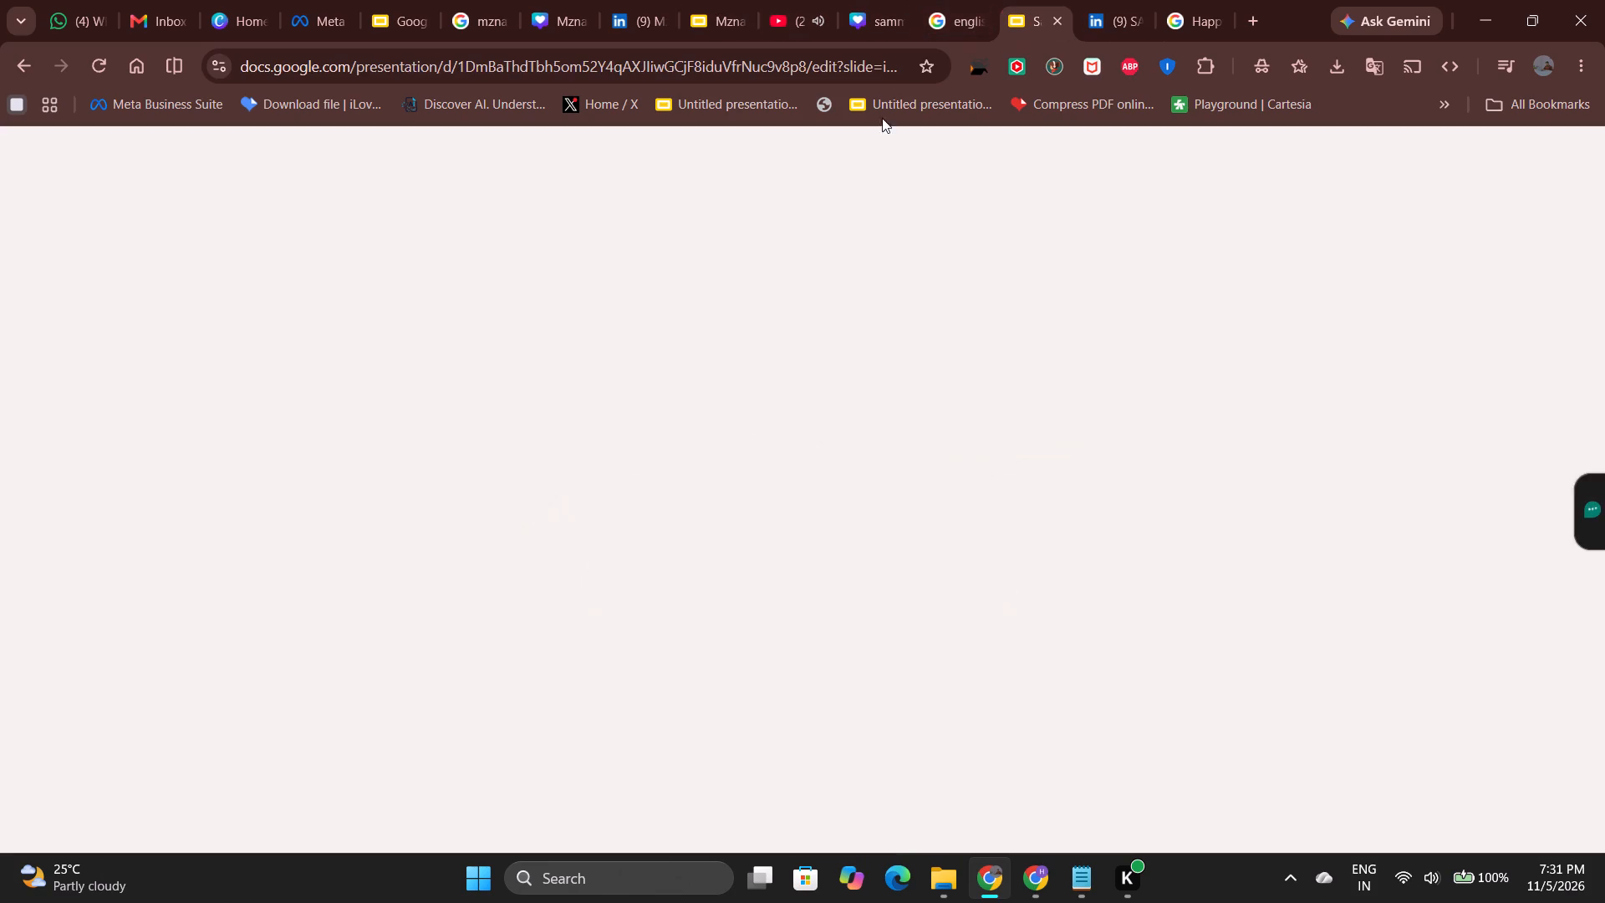
pyautogui.click(1138, 428)
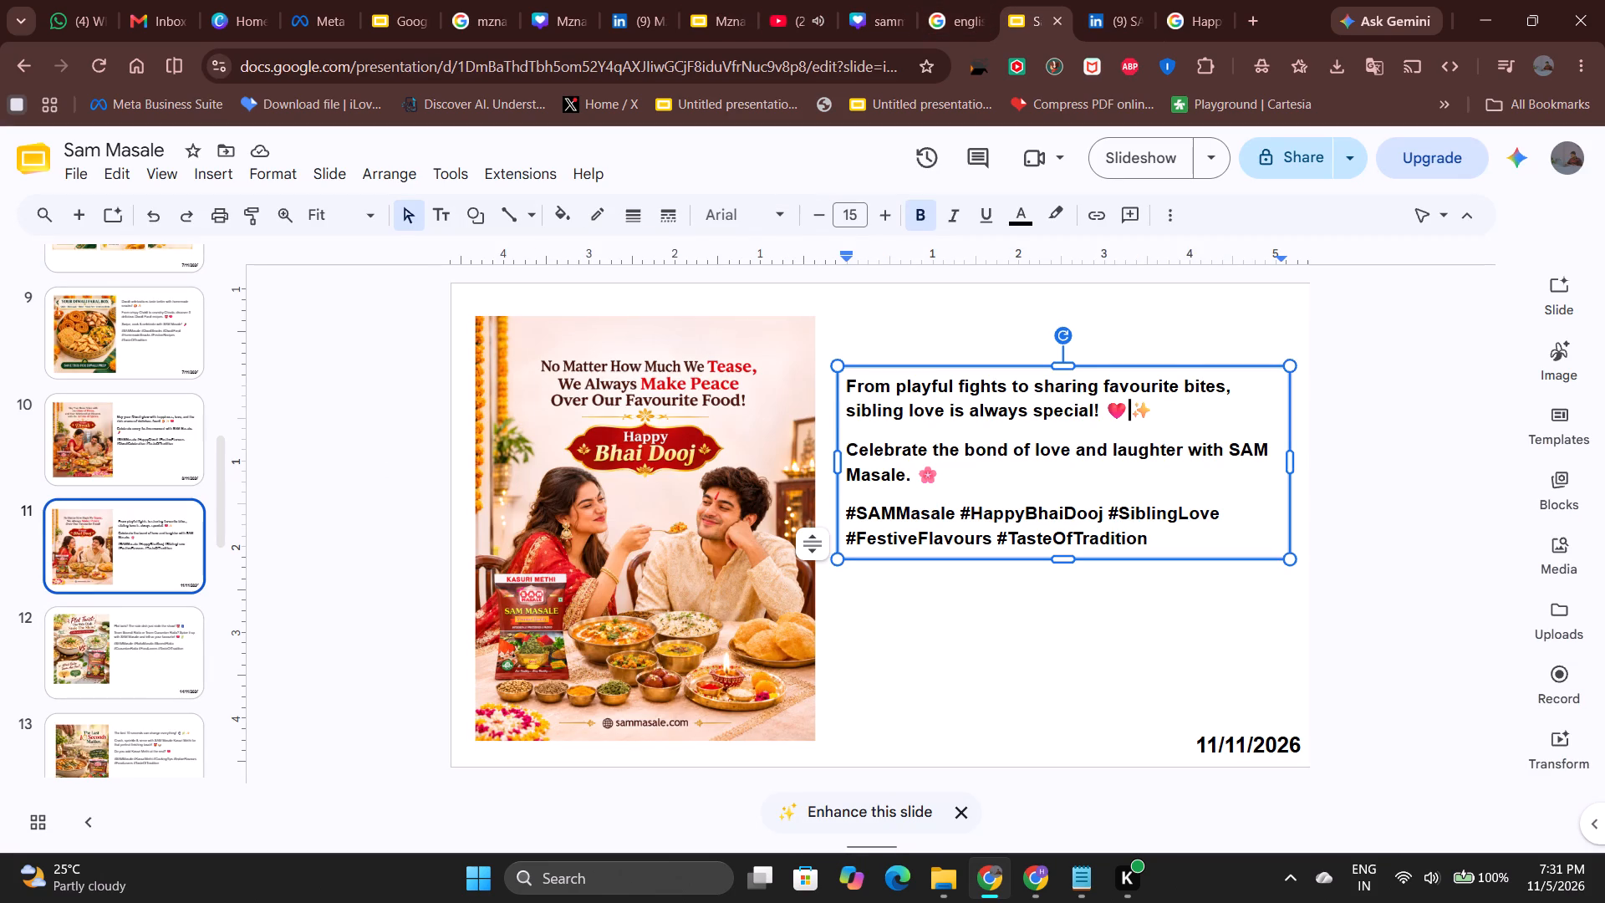
pyautogui.hotkey('ctrl', 'a')
pyautogui.hotkey('ctrl', 'c')
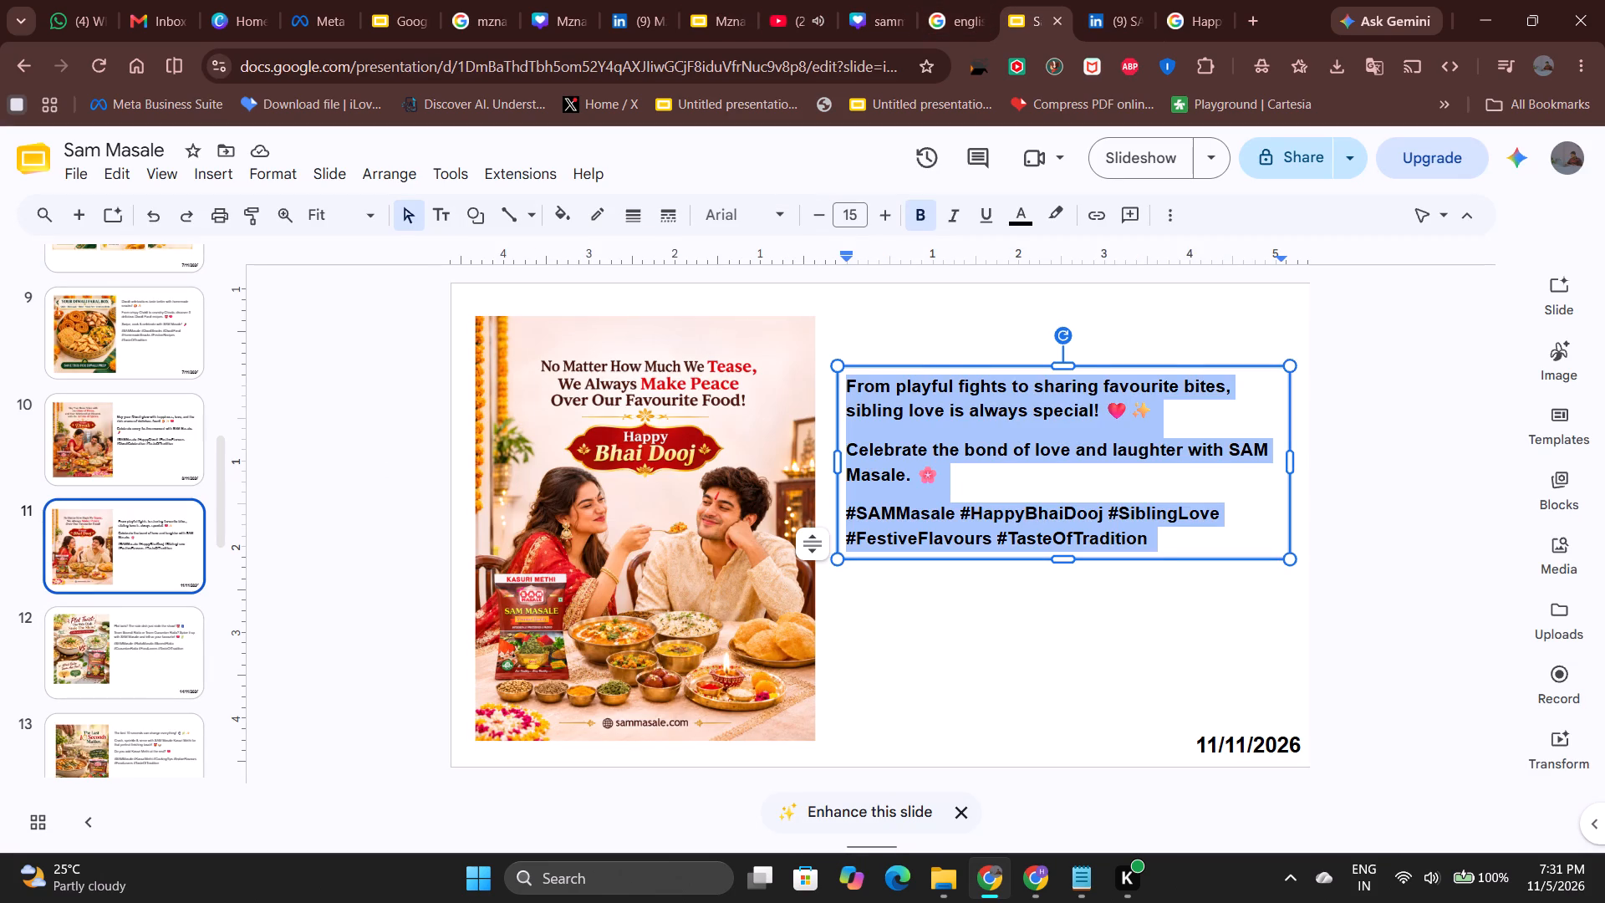
pyautogui.click(1090, 9)
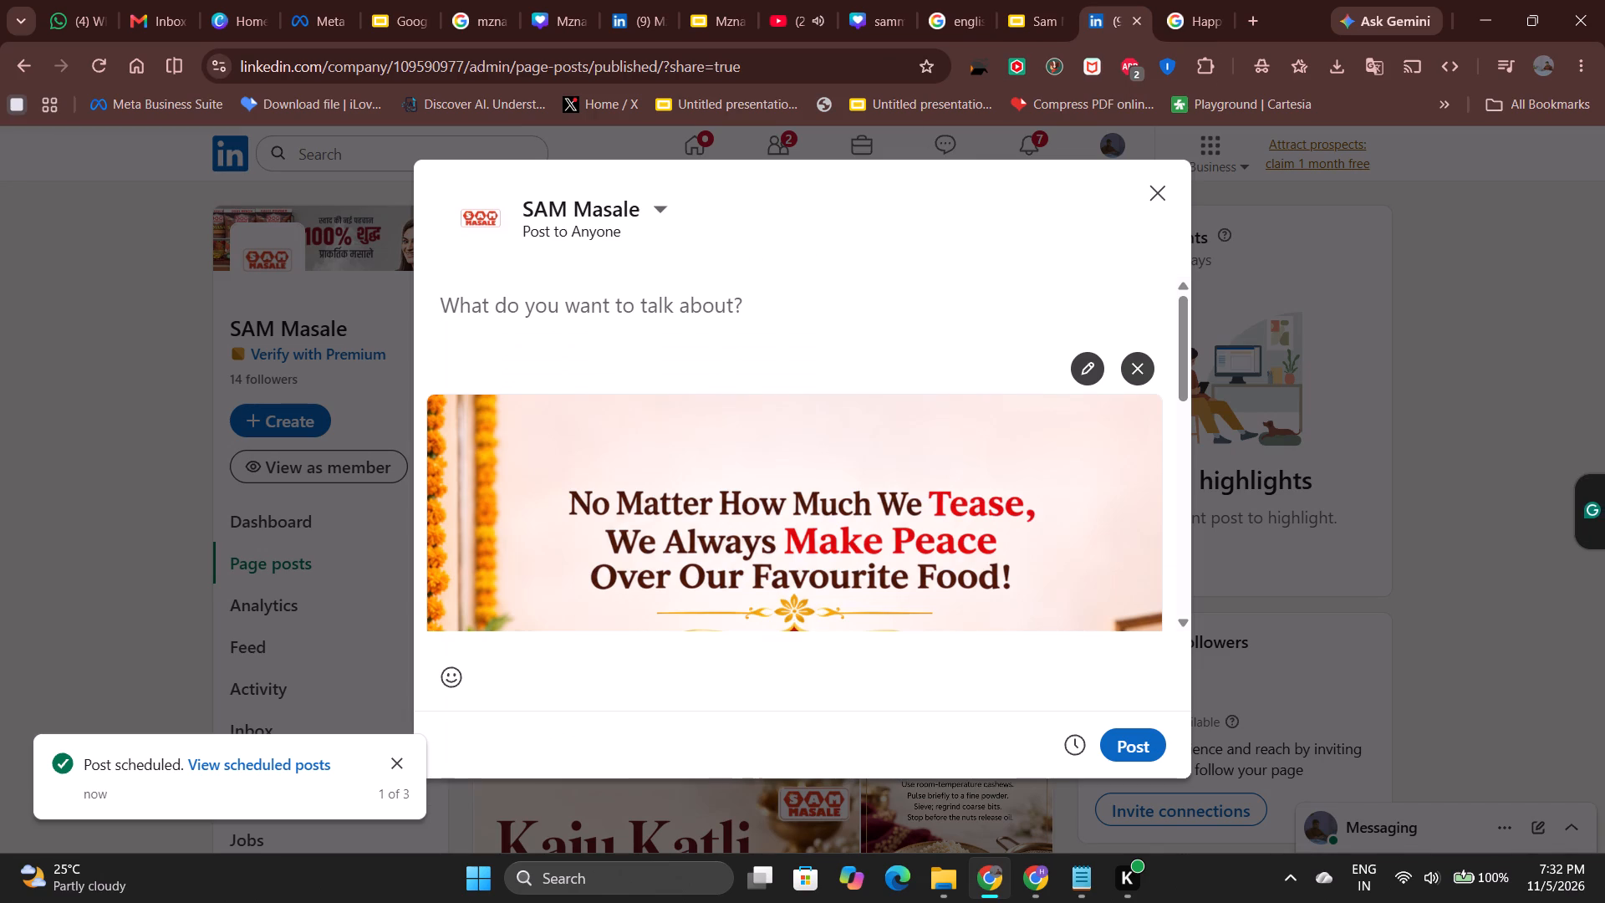
pyautogui.hotkey('ctrl', 'v')
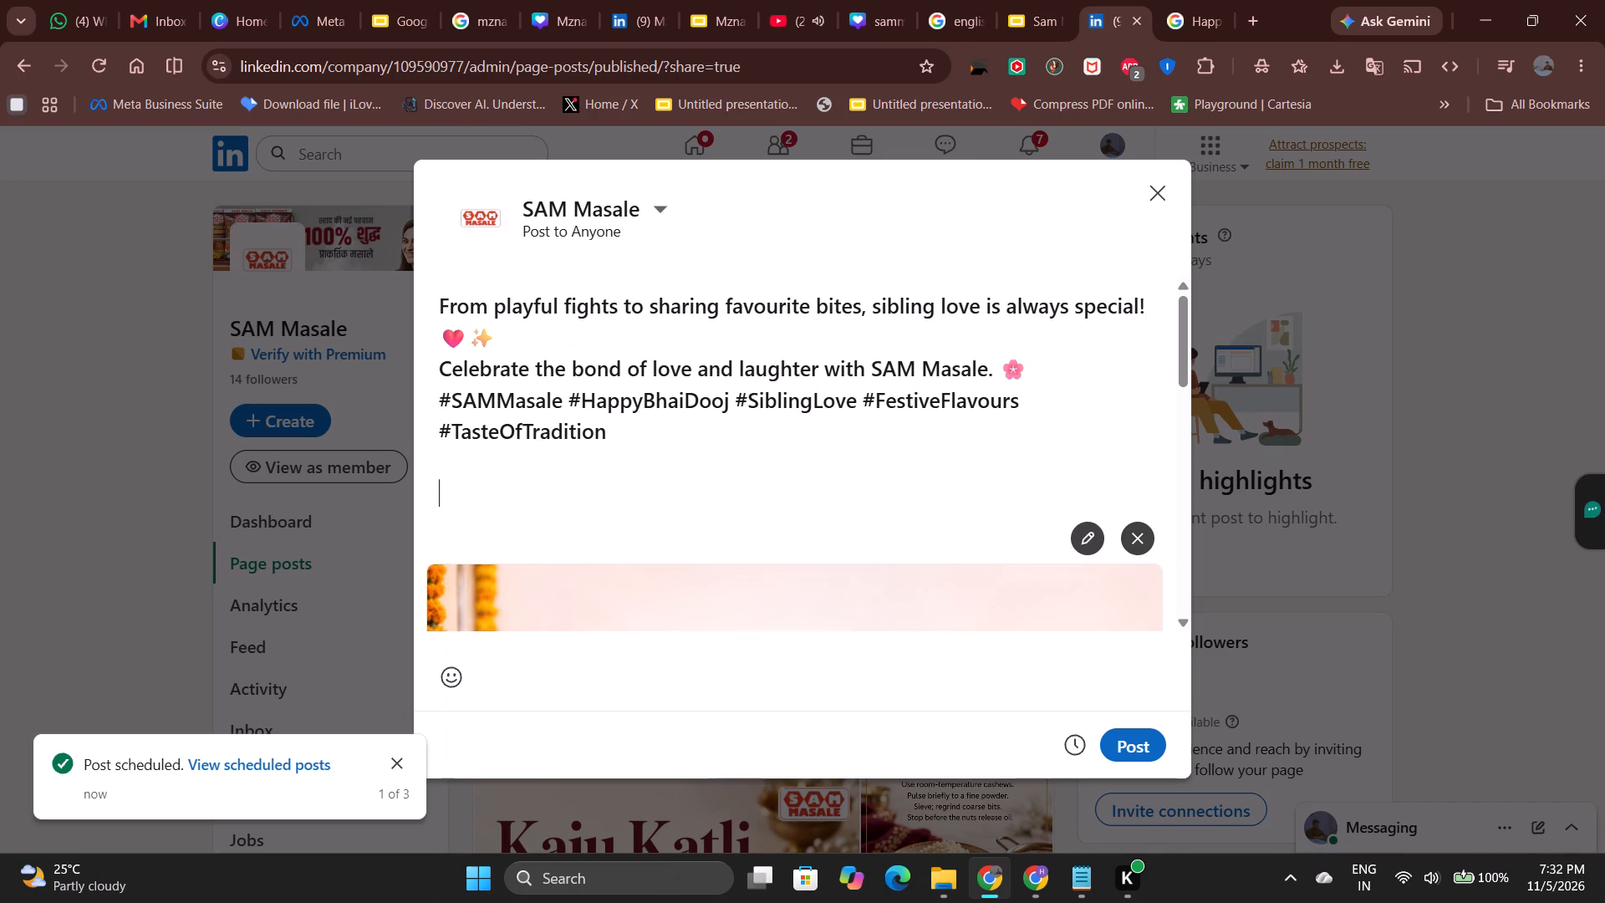
pyautogui.press('BackSpace')
pyautogui.press('Down')
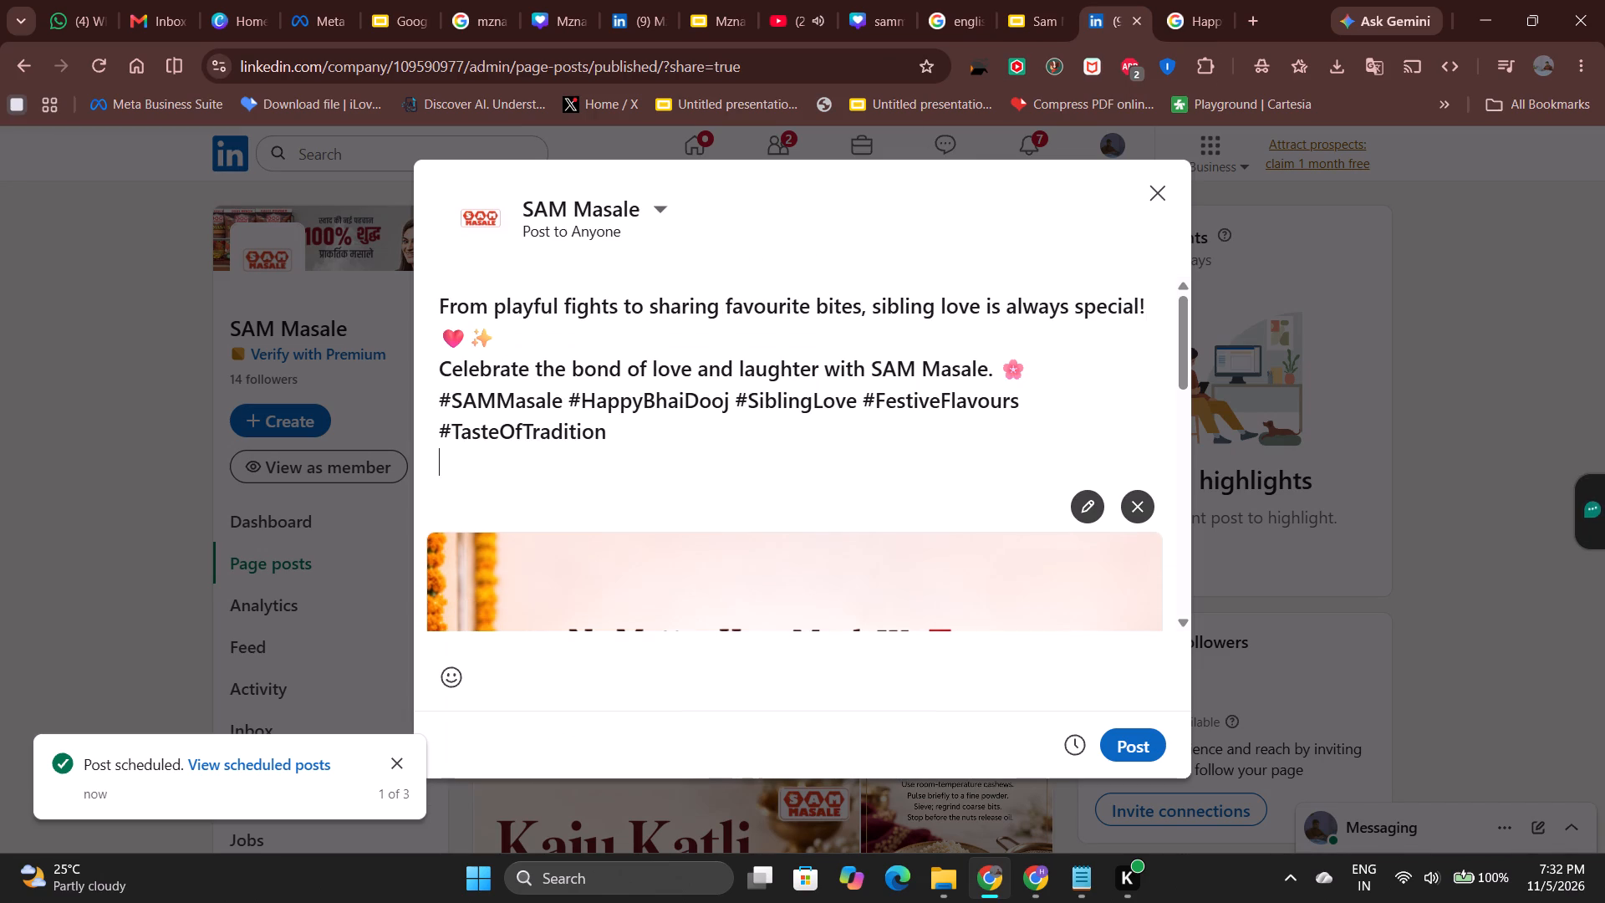
pyautogui.press('BackSpace')
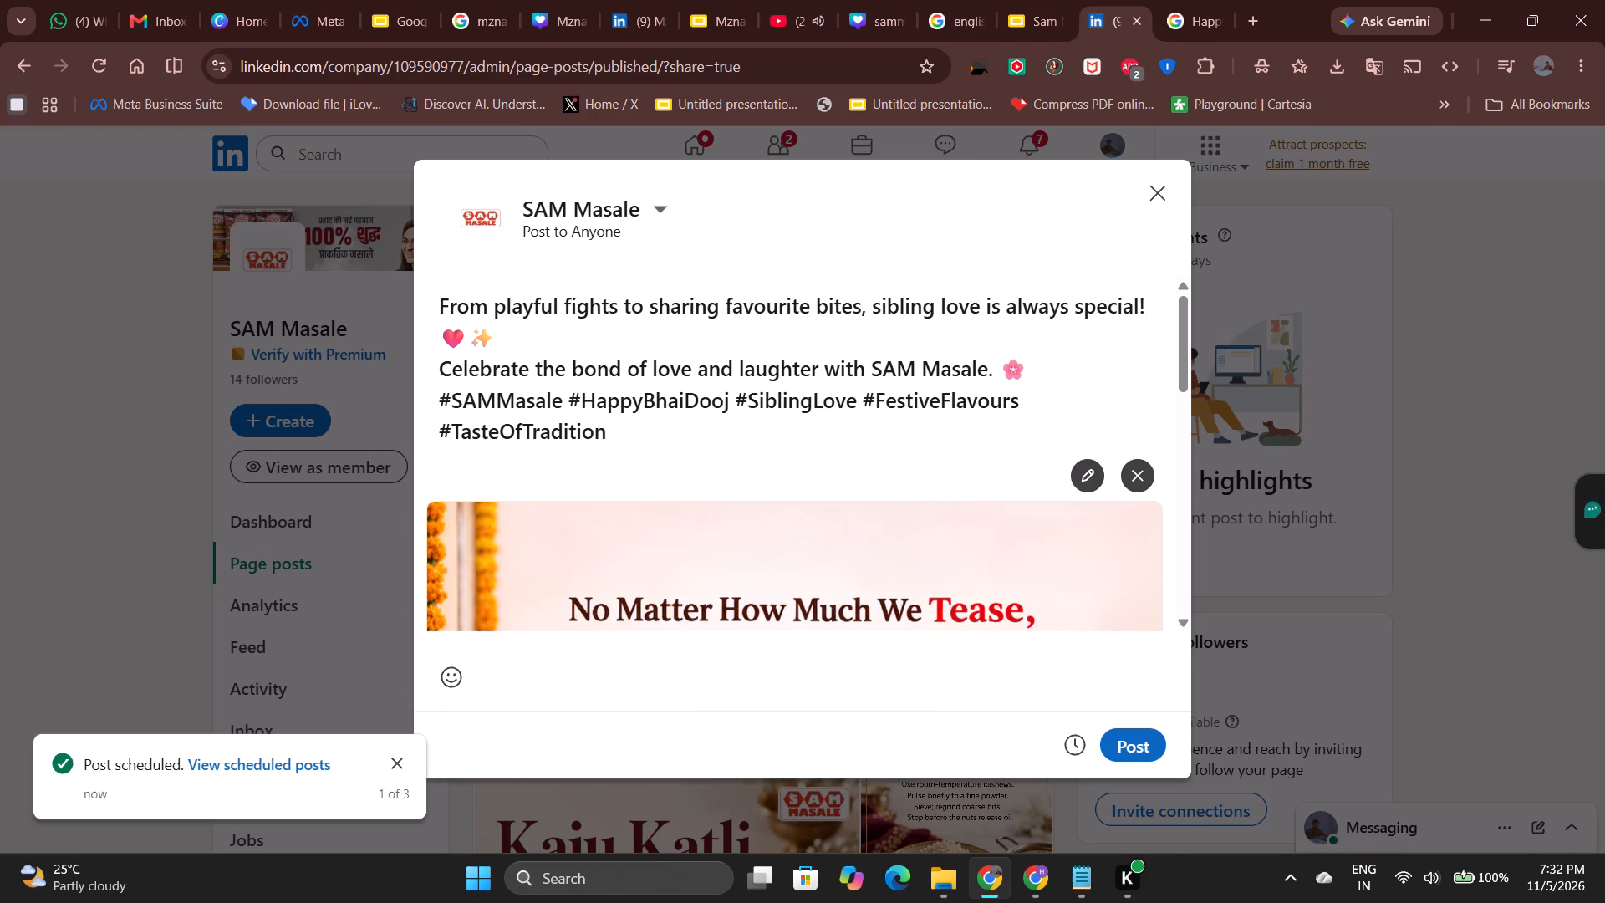
# Schedule the Bhai Dooj post for 11/11/2026 at 8:00 PM, checking the date on its slide in the Sam Masale presentation.
pyautogui.click(1067, 744)
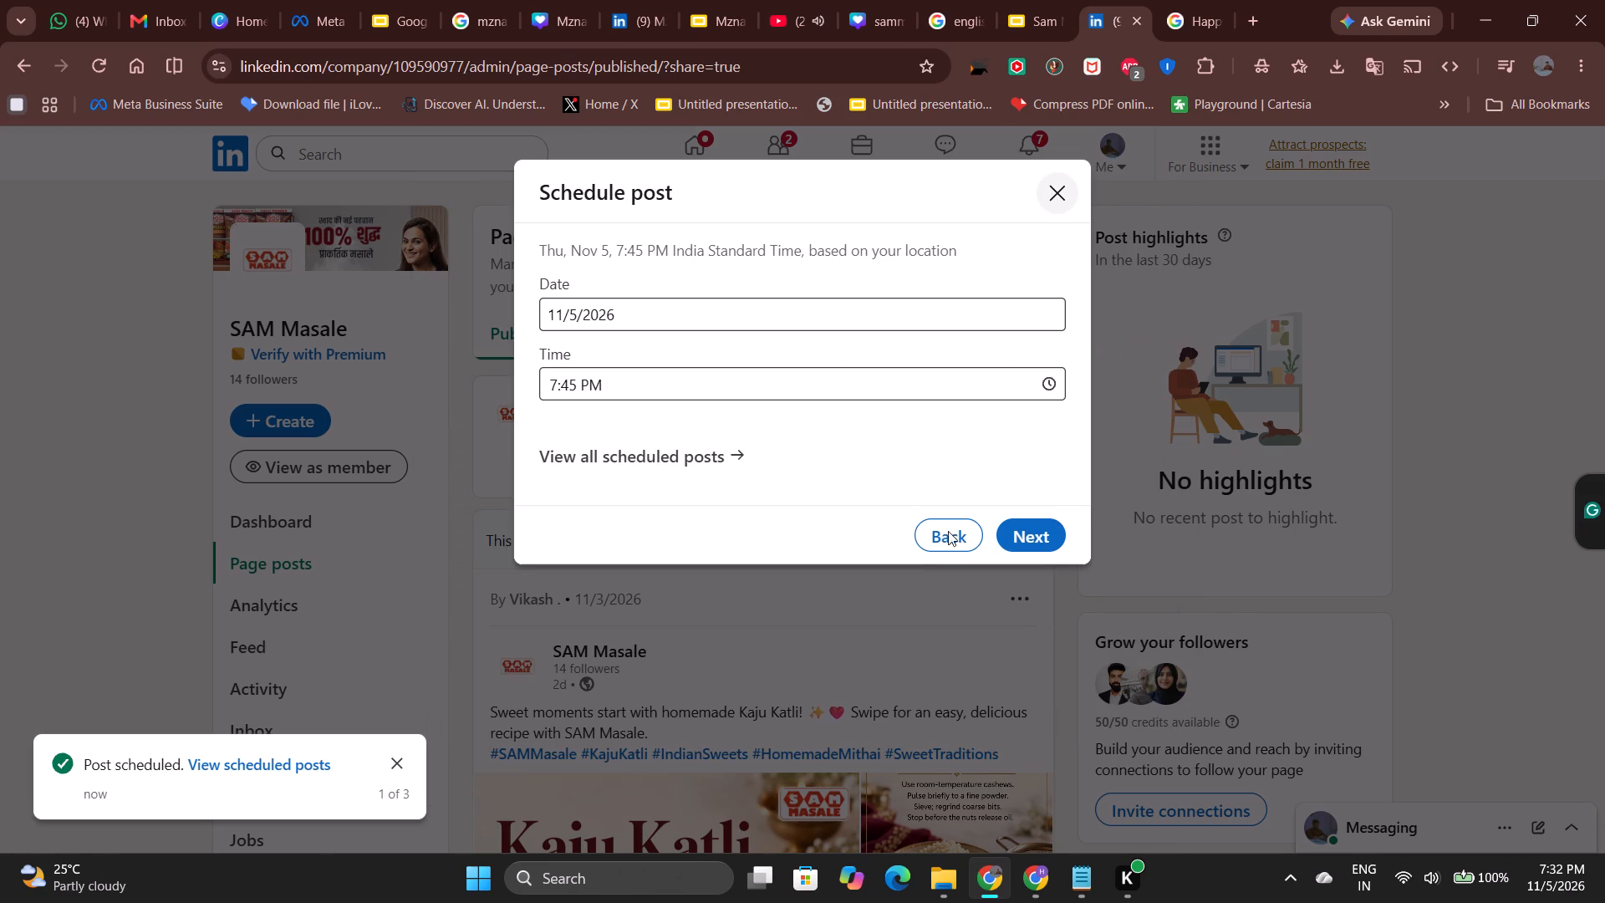
pyautogui.click(764, 312)
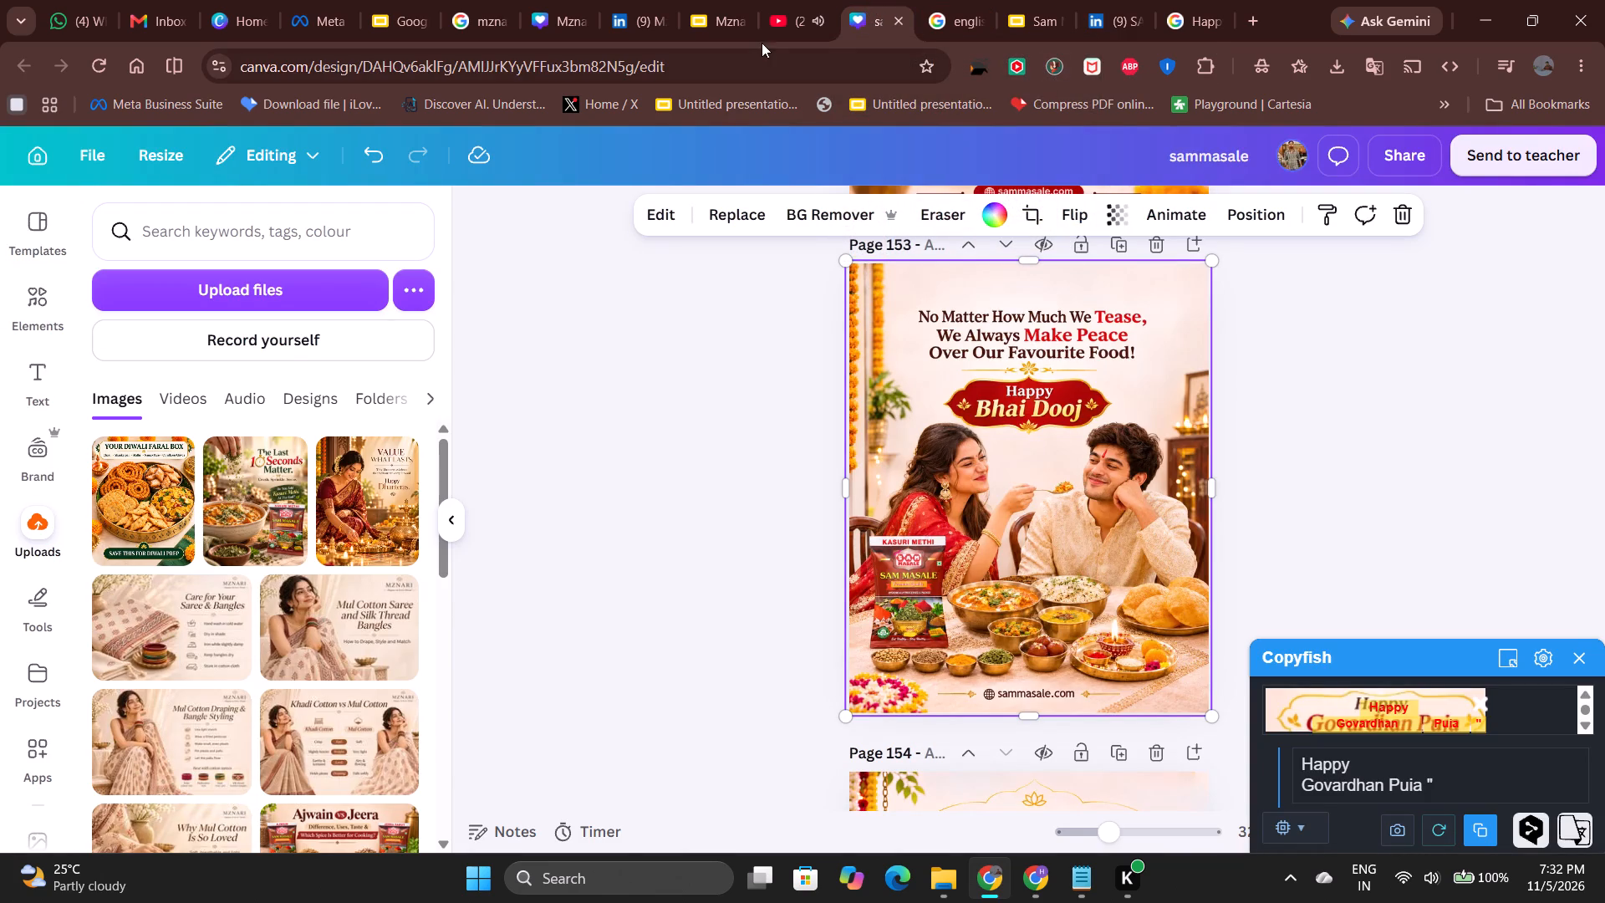
pyautogui.click(1044, 0)
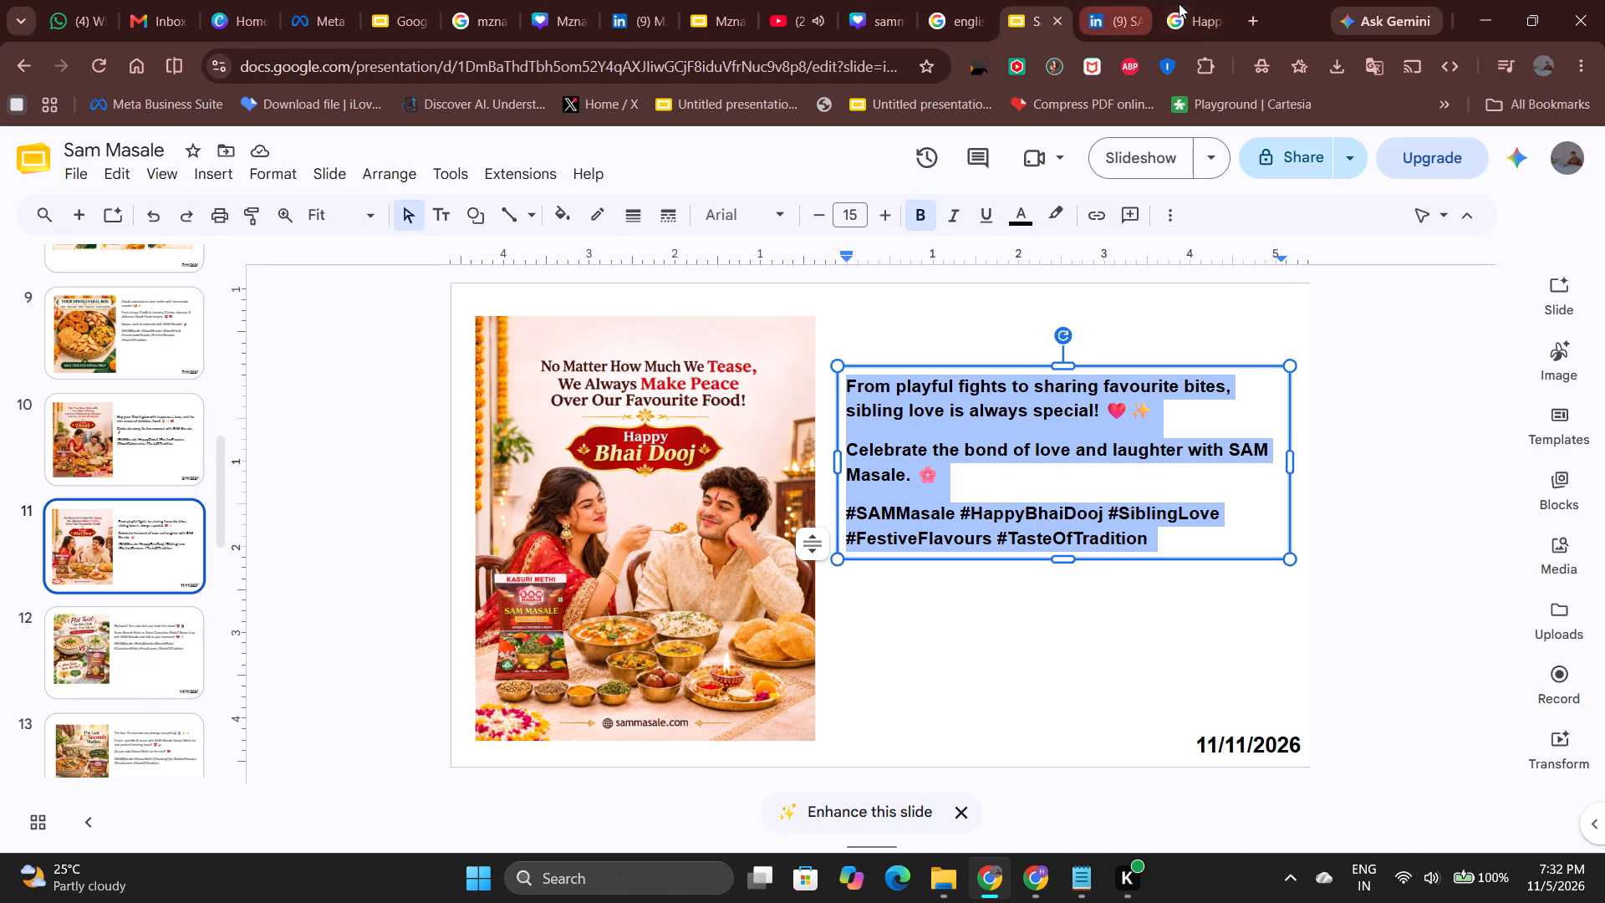
pyautogui.click(1089, 0)
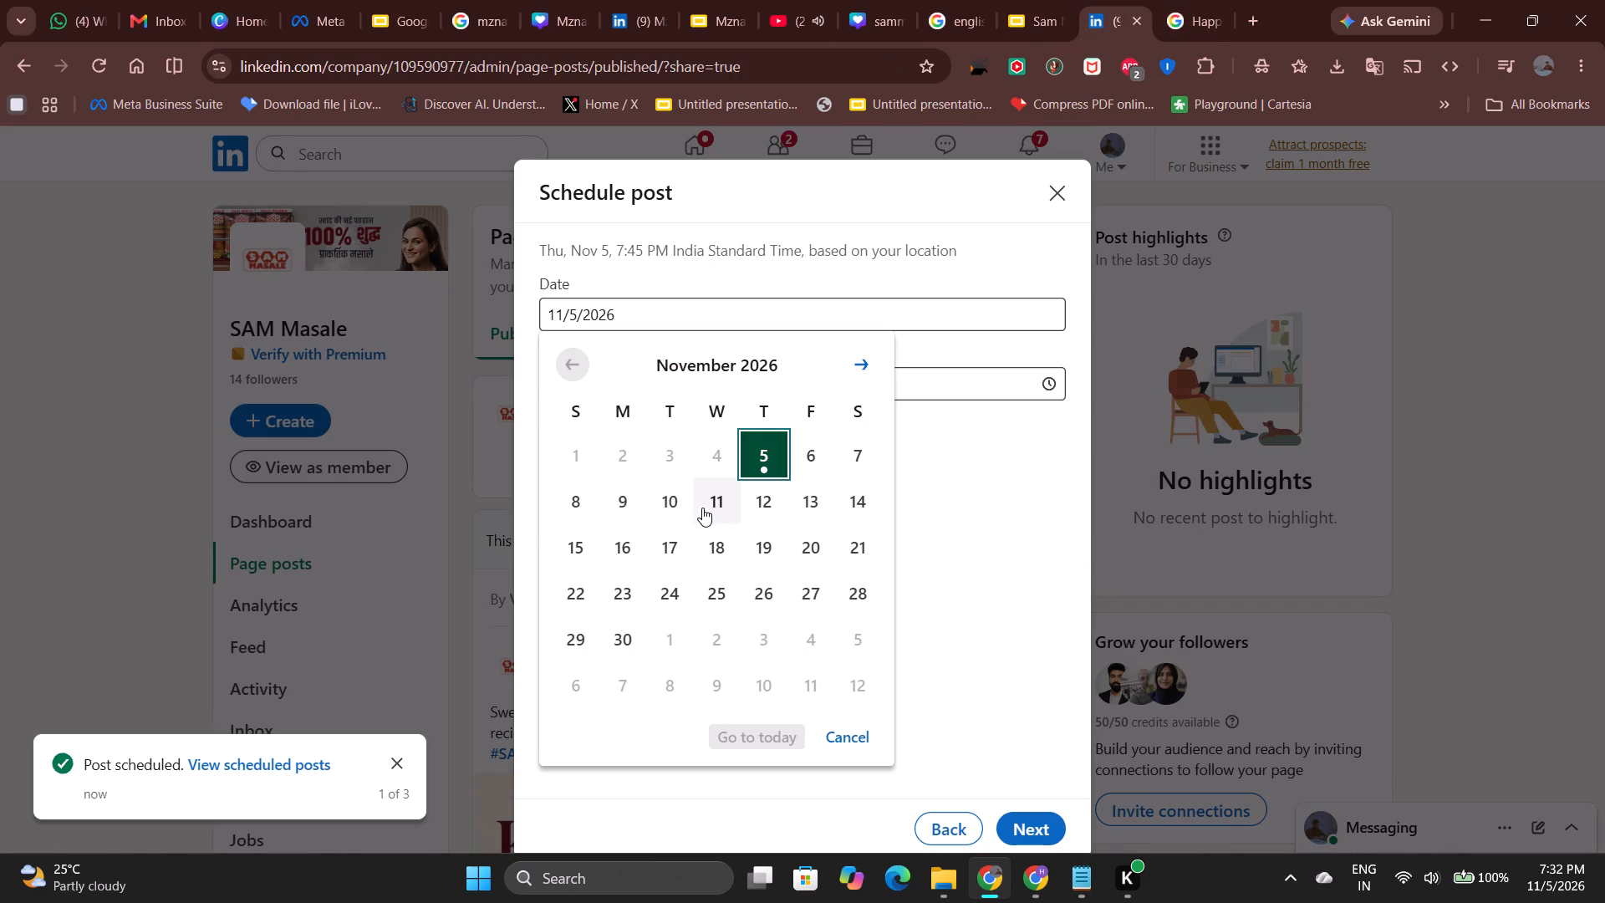
pyautogui.click(716, 502)
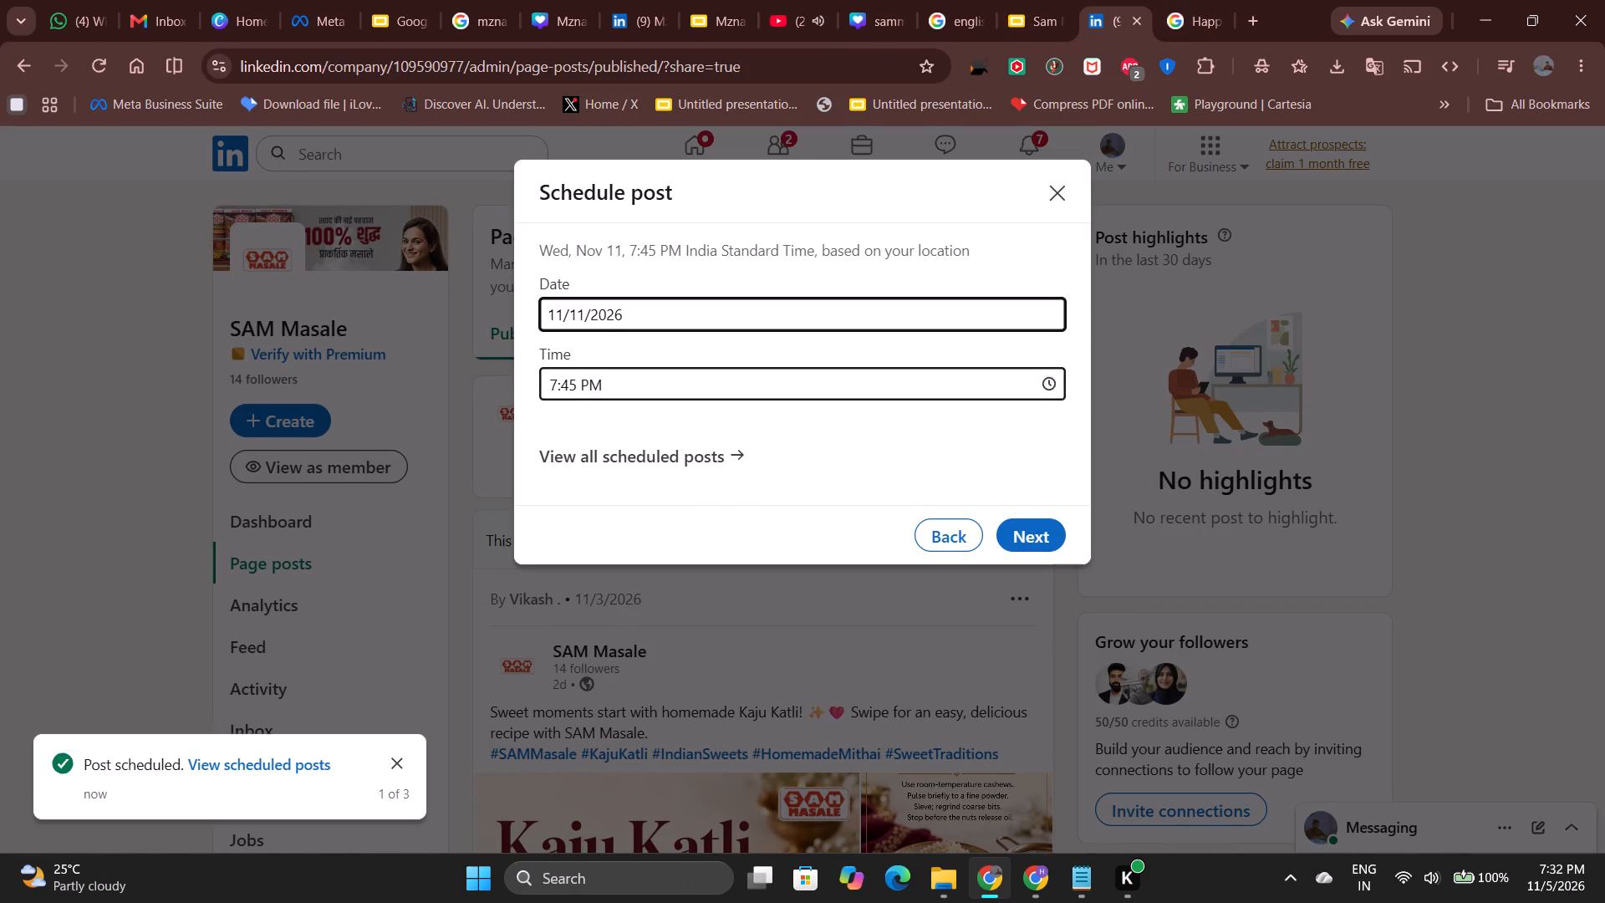
pyautogui.click(660, 377)
pyautogui.click(647, 475)
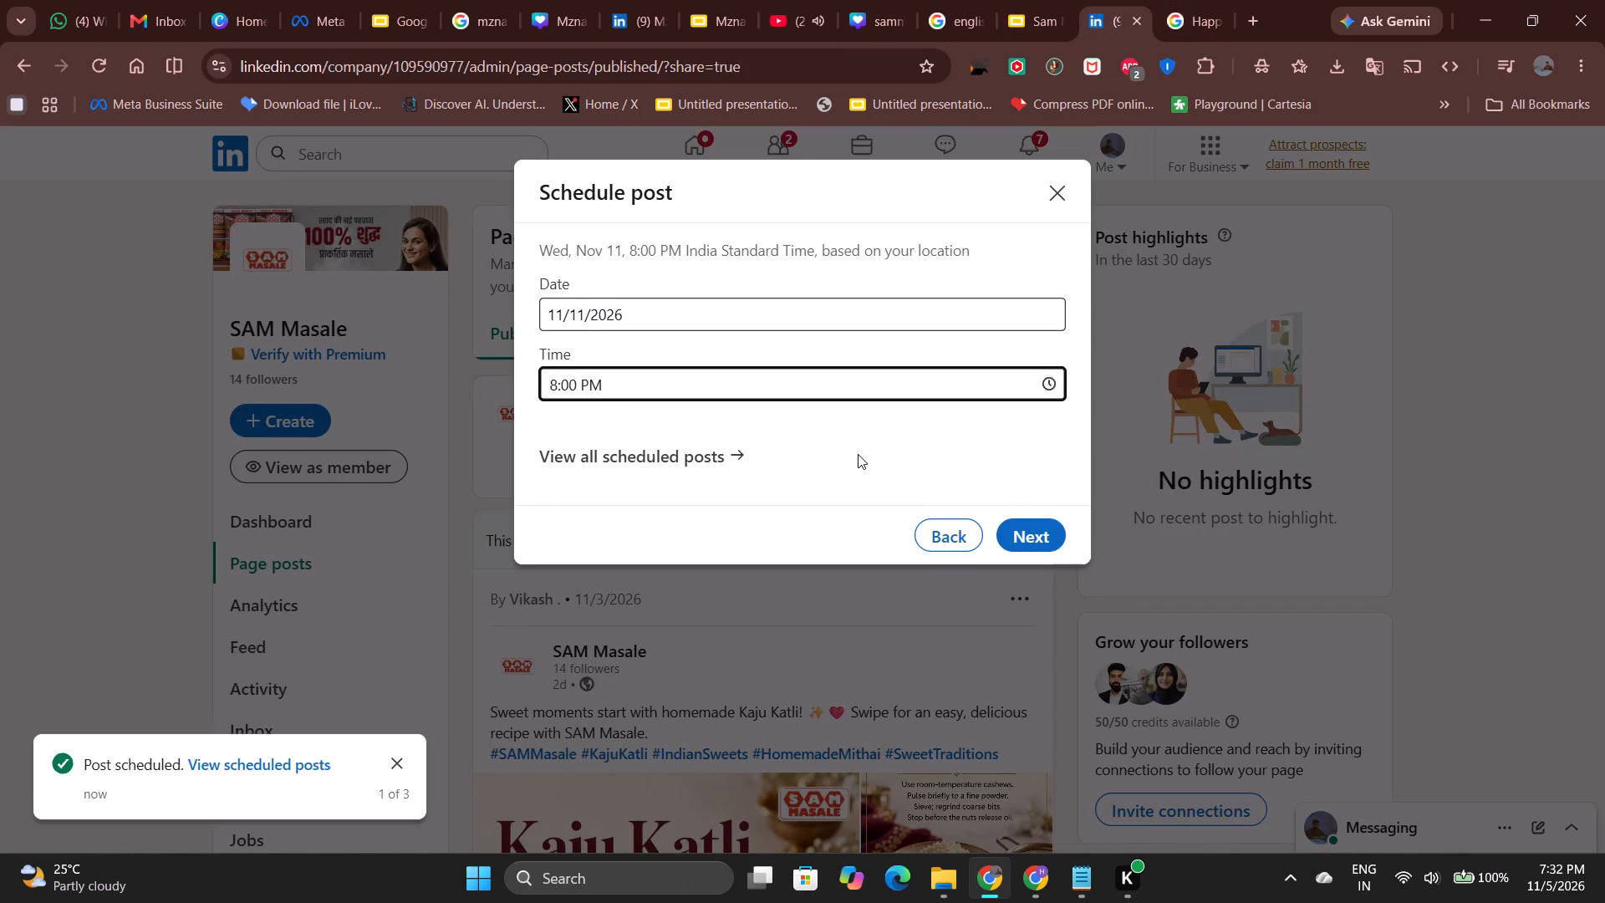
pyautogui.click(1042, 543)
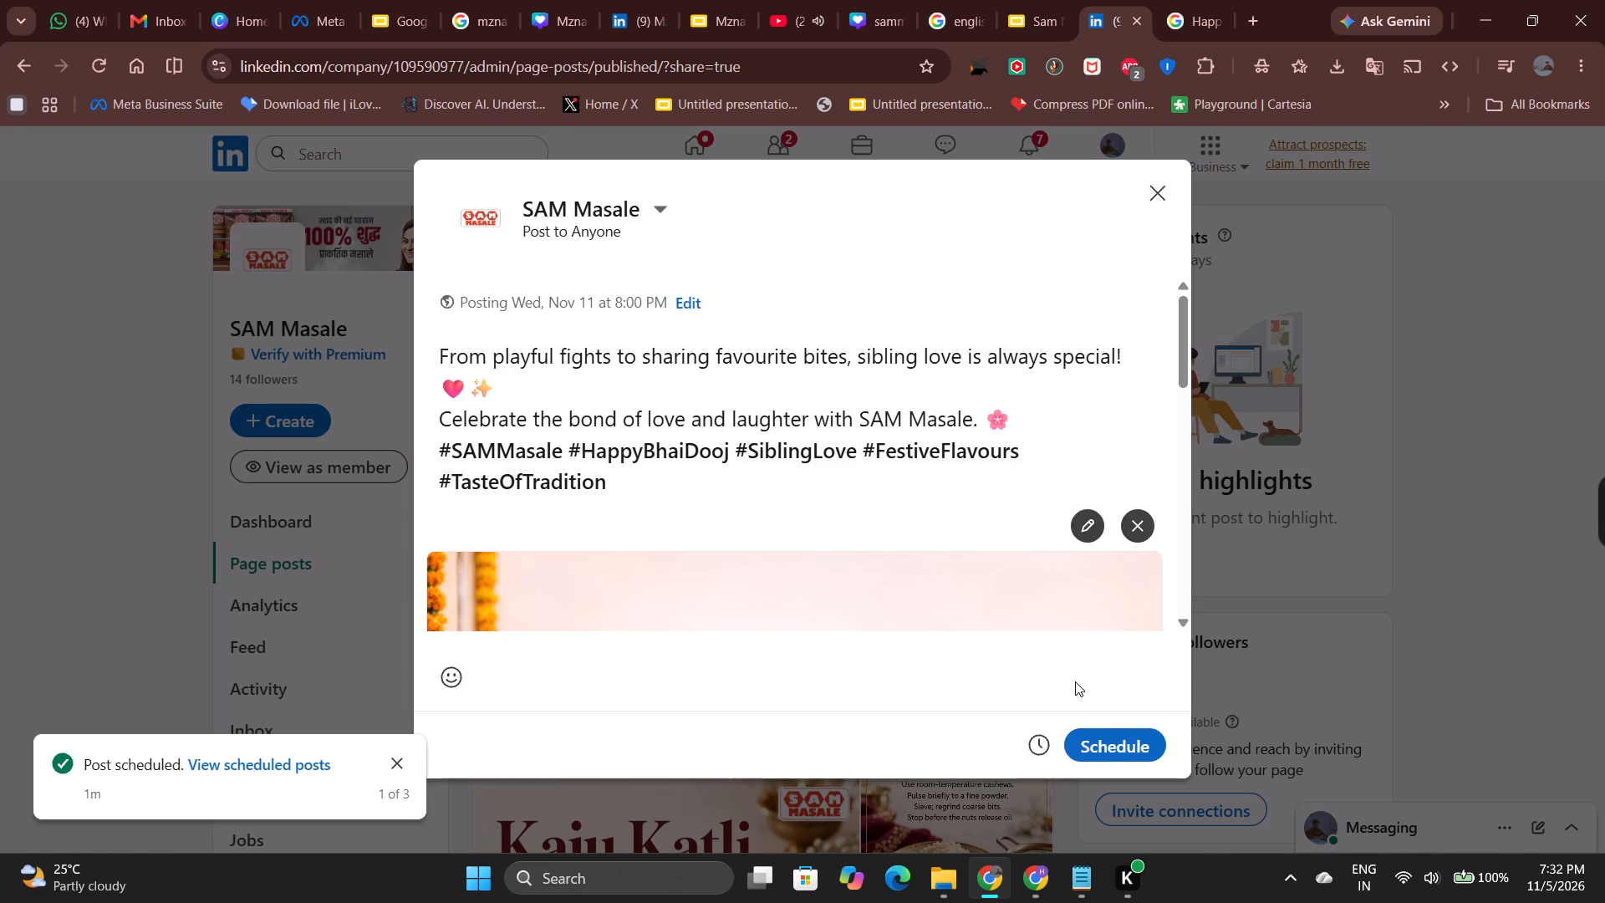
pyautogui.click(1114, 742)
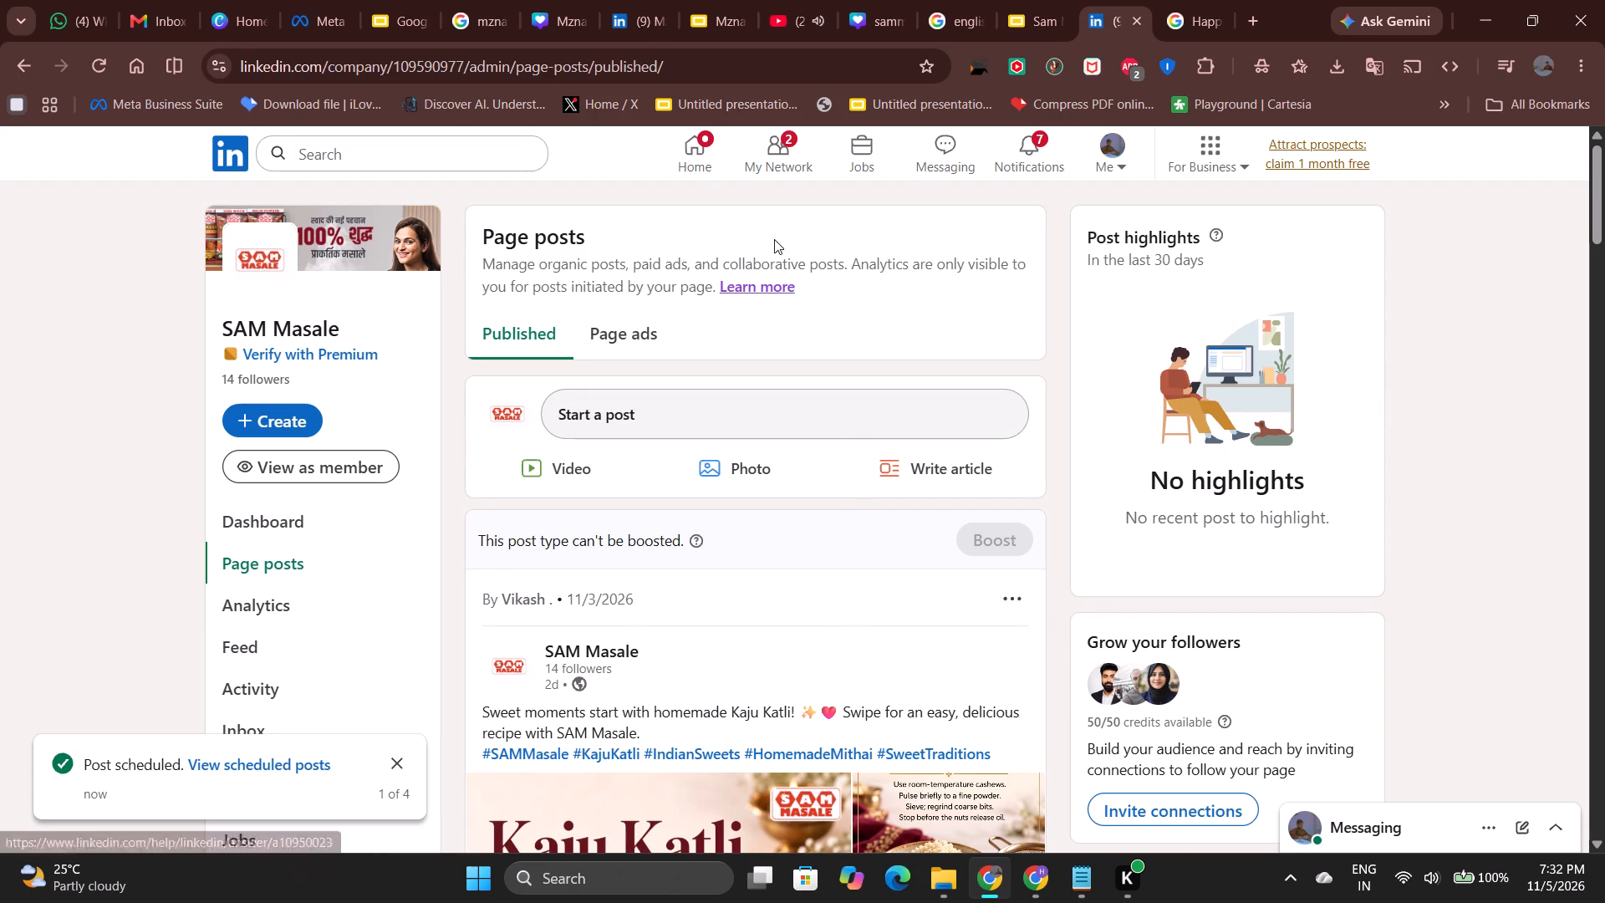
# View the Boondi versus Cucumber Raita slide dated 14/11/2026 in the Sam Masale presentation.
pyautogui.click(1020, 8)
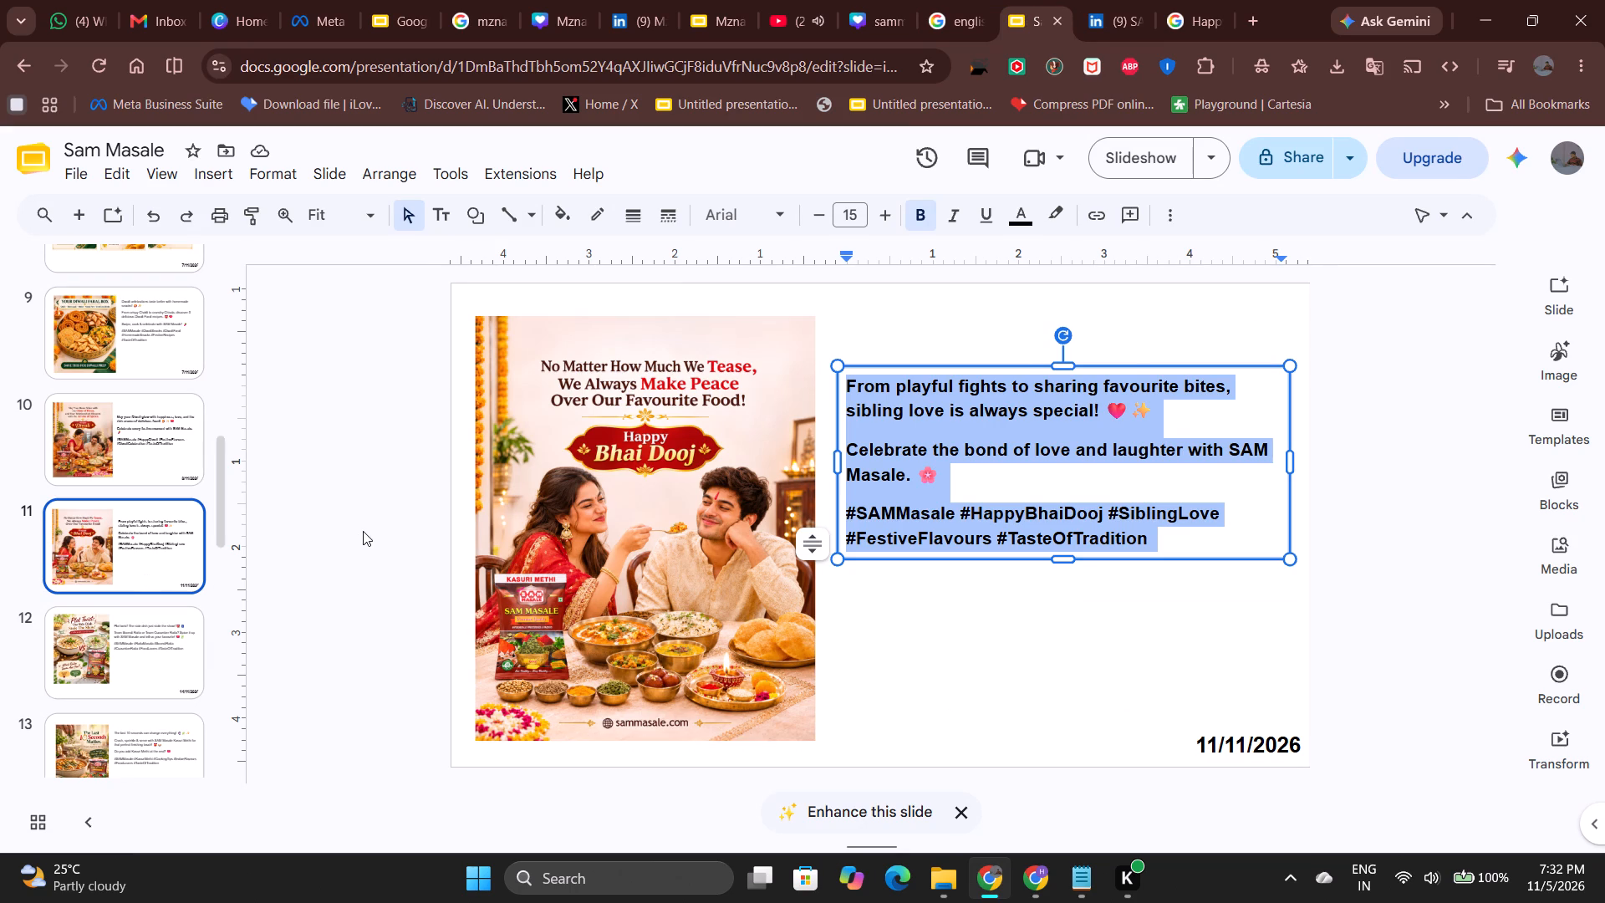
pyautogui.click(363, 531)
pyautogui.click(176, 656)
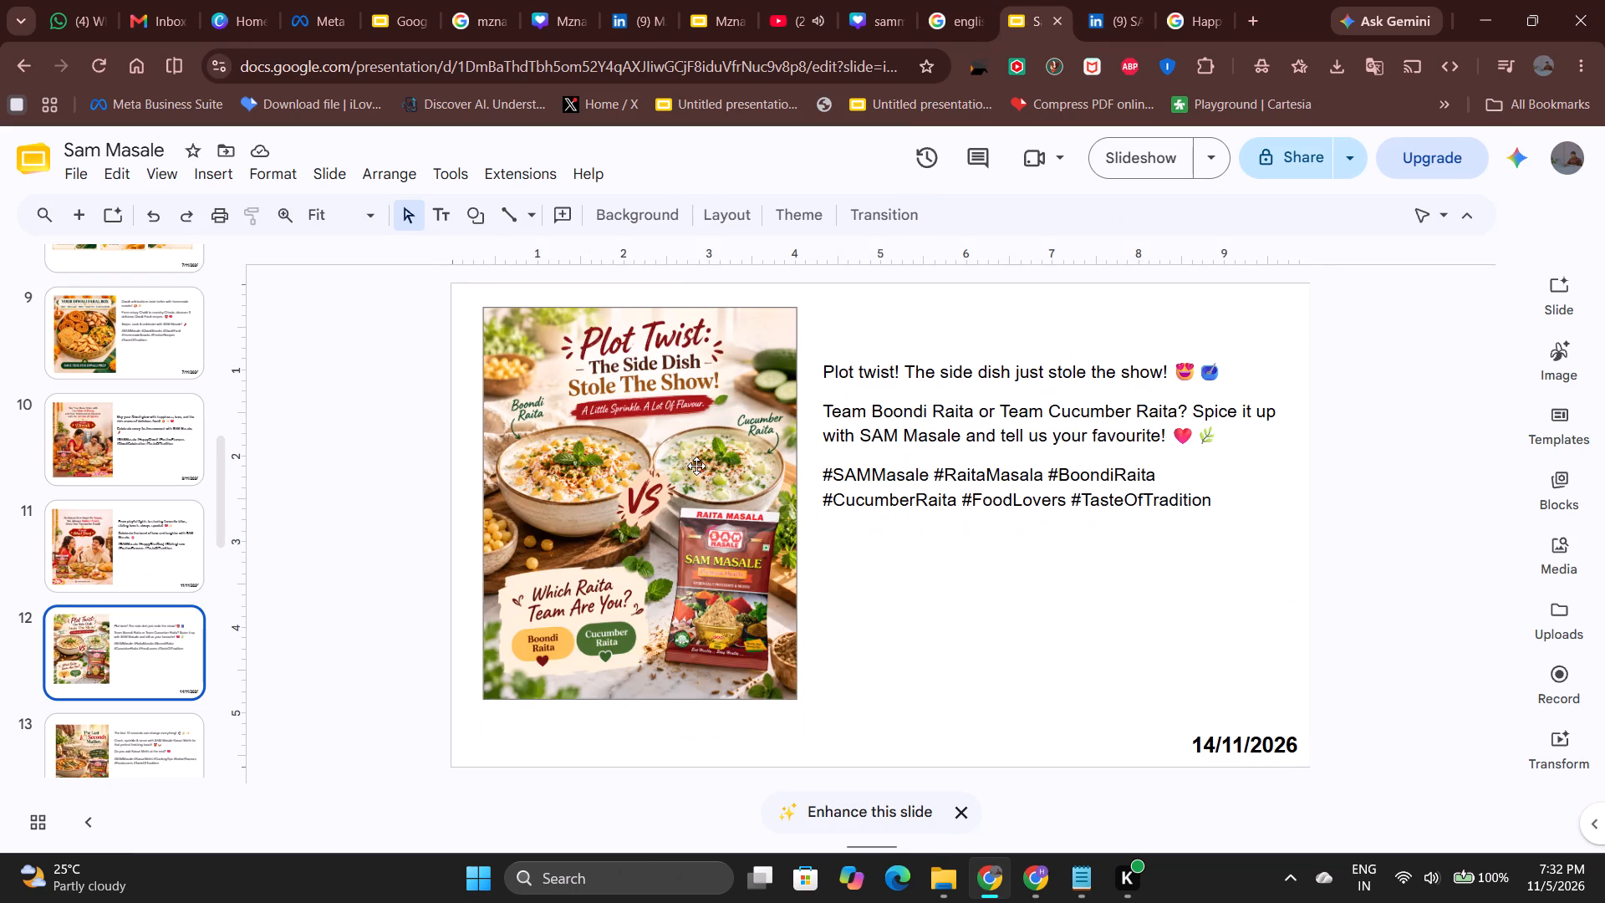
pyautogui.click(696, 466)
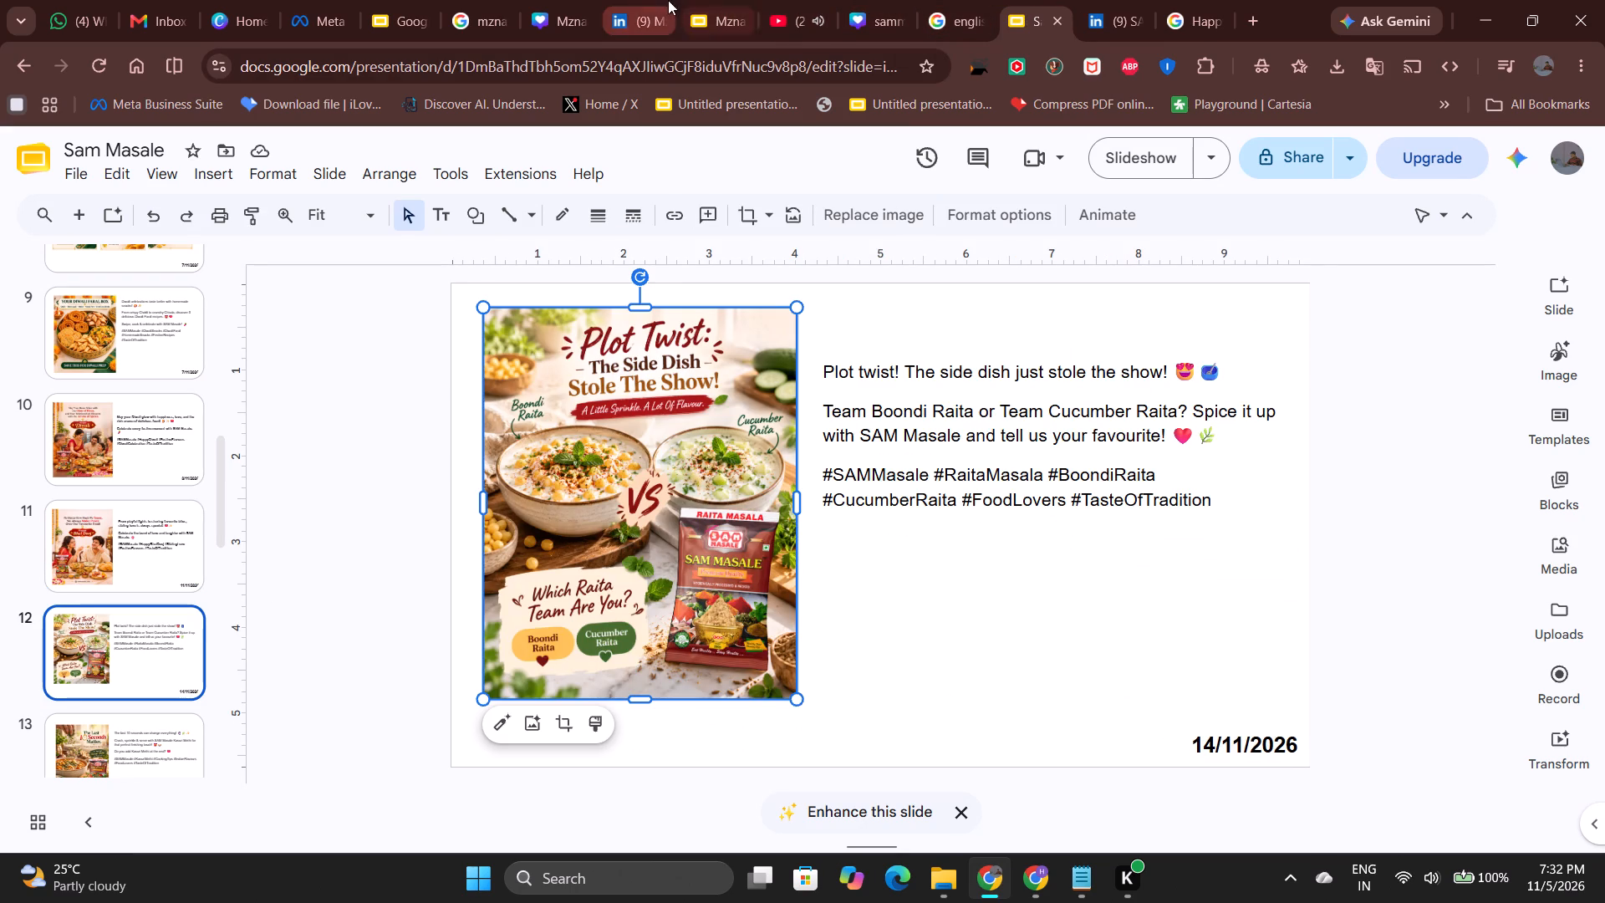
# Bring the Meta Business Suite content calendar next to the sammasale Canva design and open it.
pyautogui.click(554, 0)
pyautogui.click(873, 0)
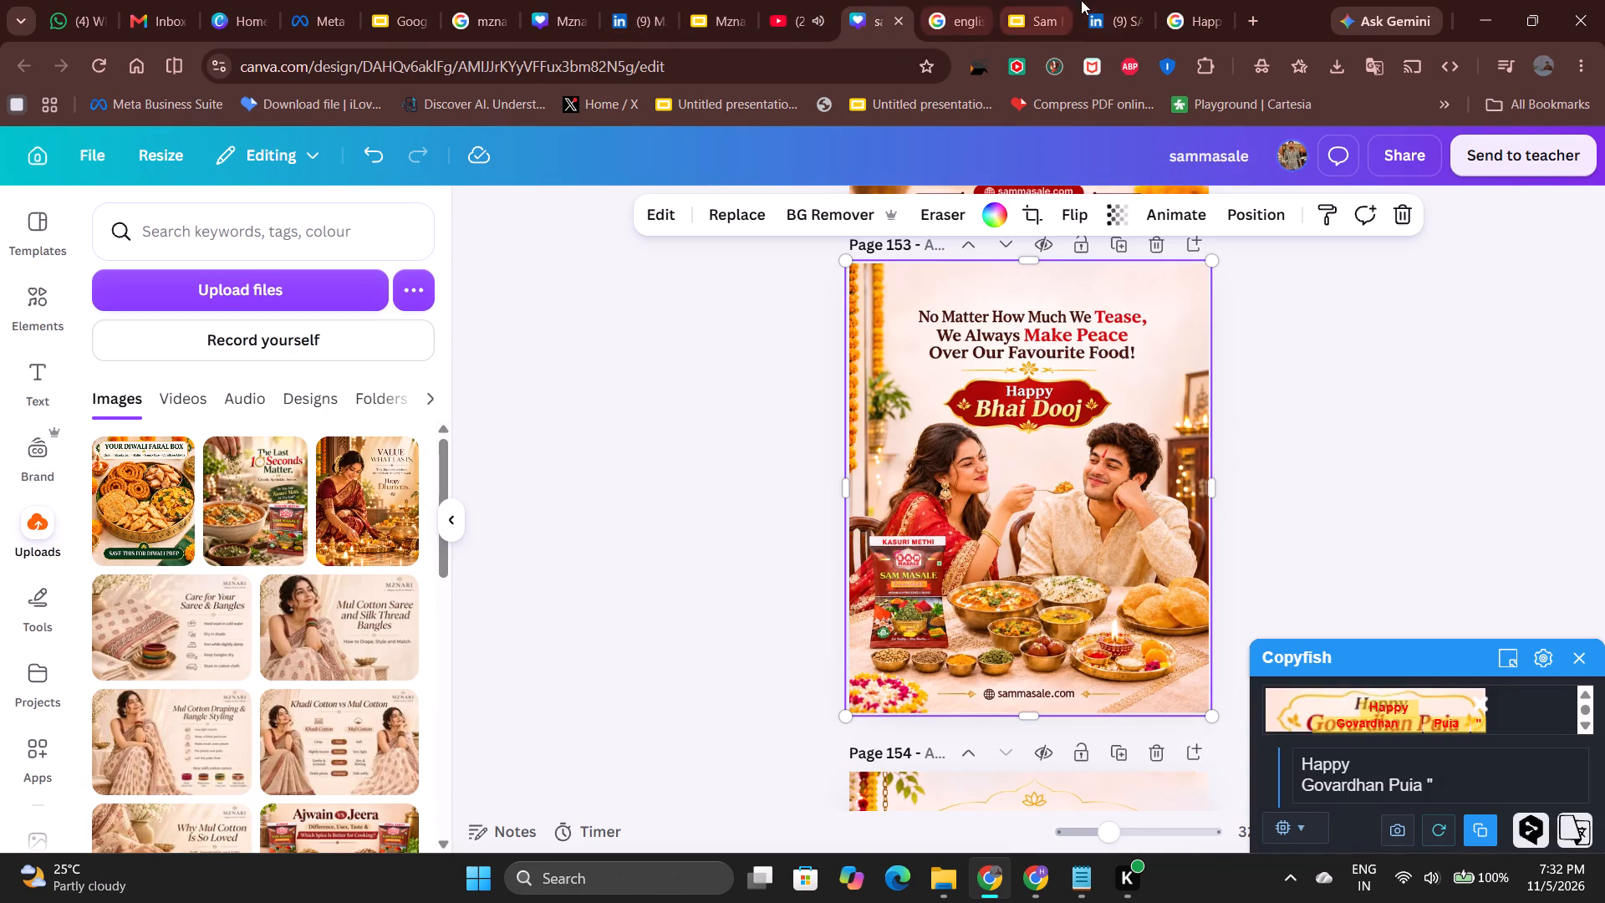
pyautogui.moveTo(313, 0); pyautogui.dragTo(890, 0)
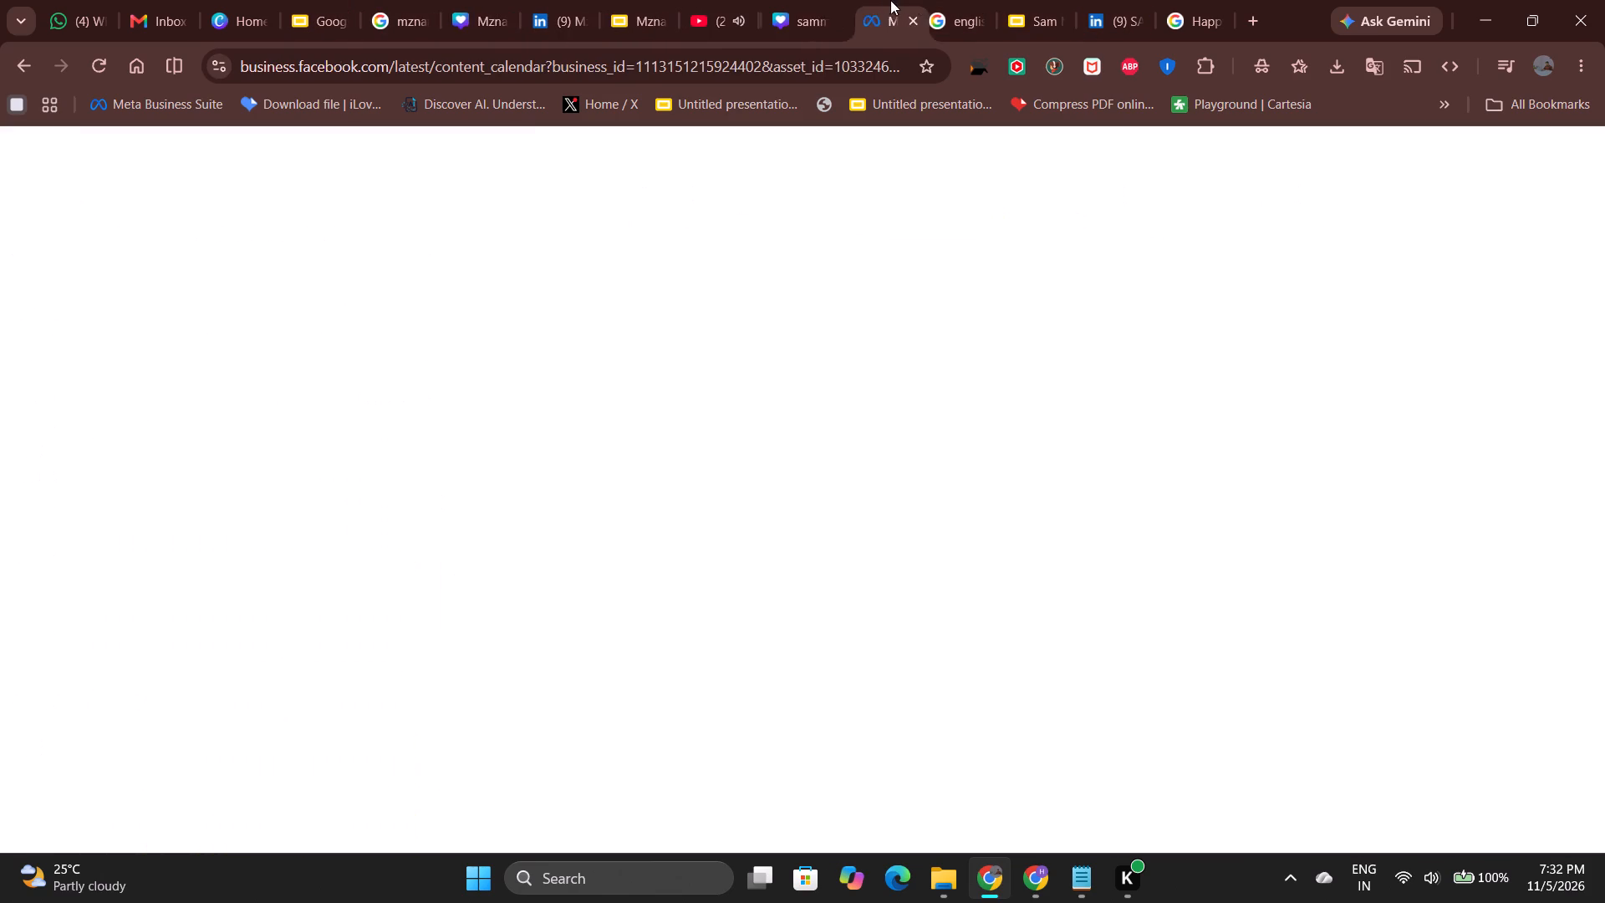
# Start a new SAM Masale LinkedIn post and upload the Boondi versus Cucumber Raita image, sammasale (24), from Downloads.
pyautogui.moveTo(890, 0); pyautogui.dragTo(902, 0)
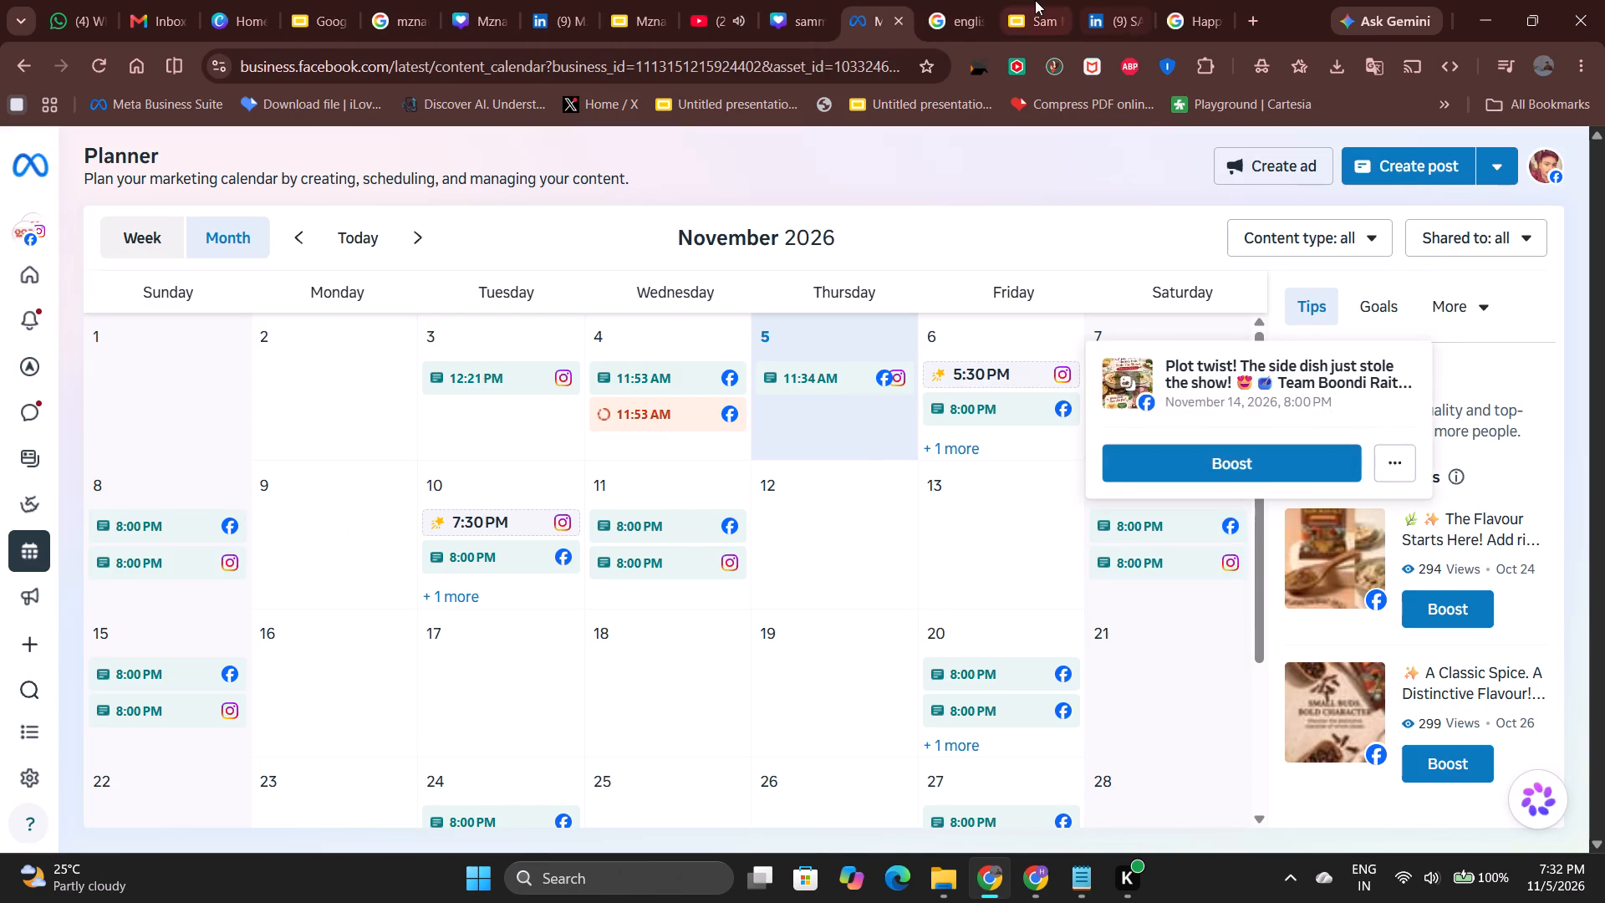
pyautogui.click(1118, 0)
pyautogui.click(293, 436)
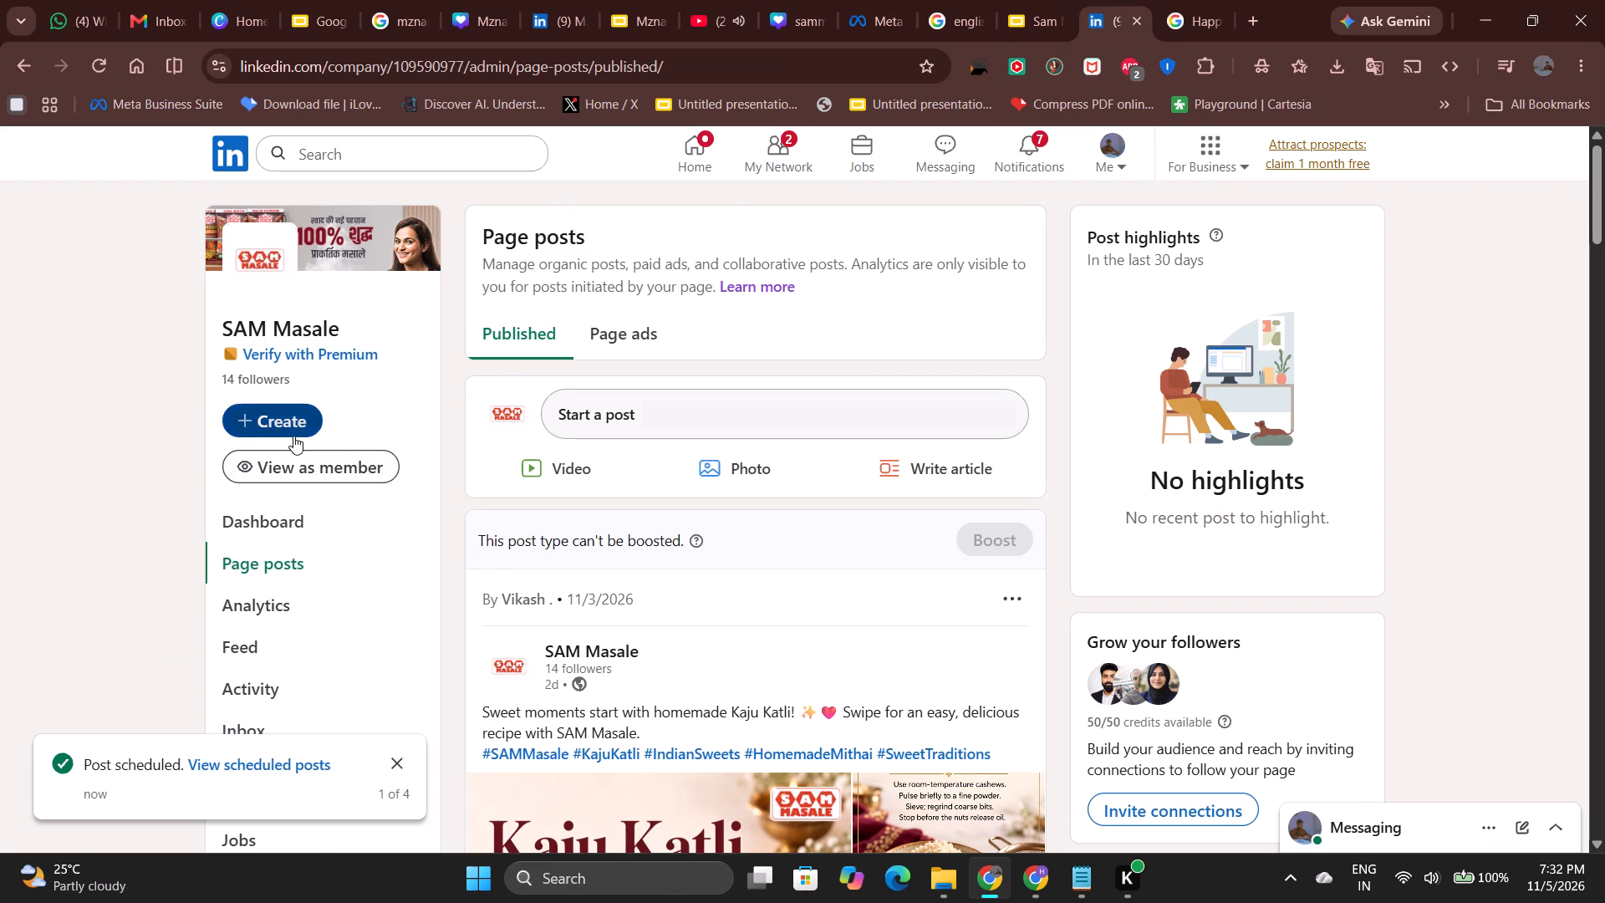
pyautogui.click(706, 250)
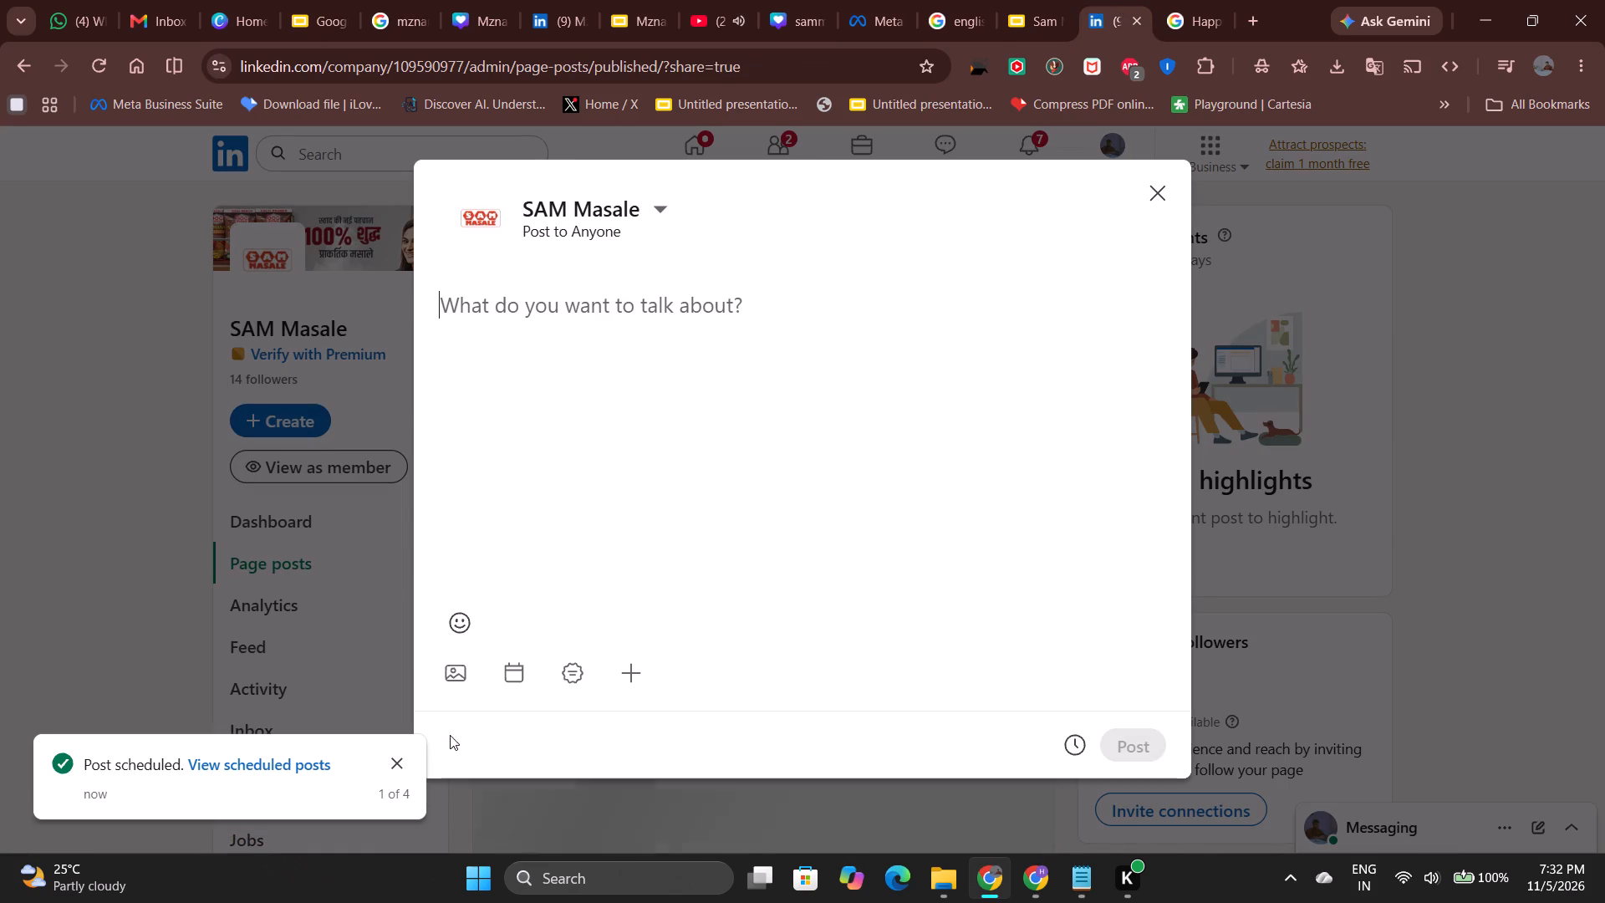
pyautogui.click(446, 680)
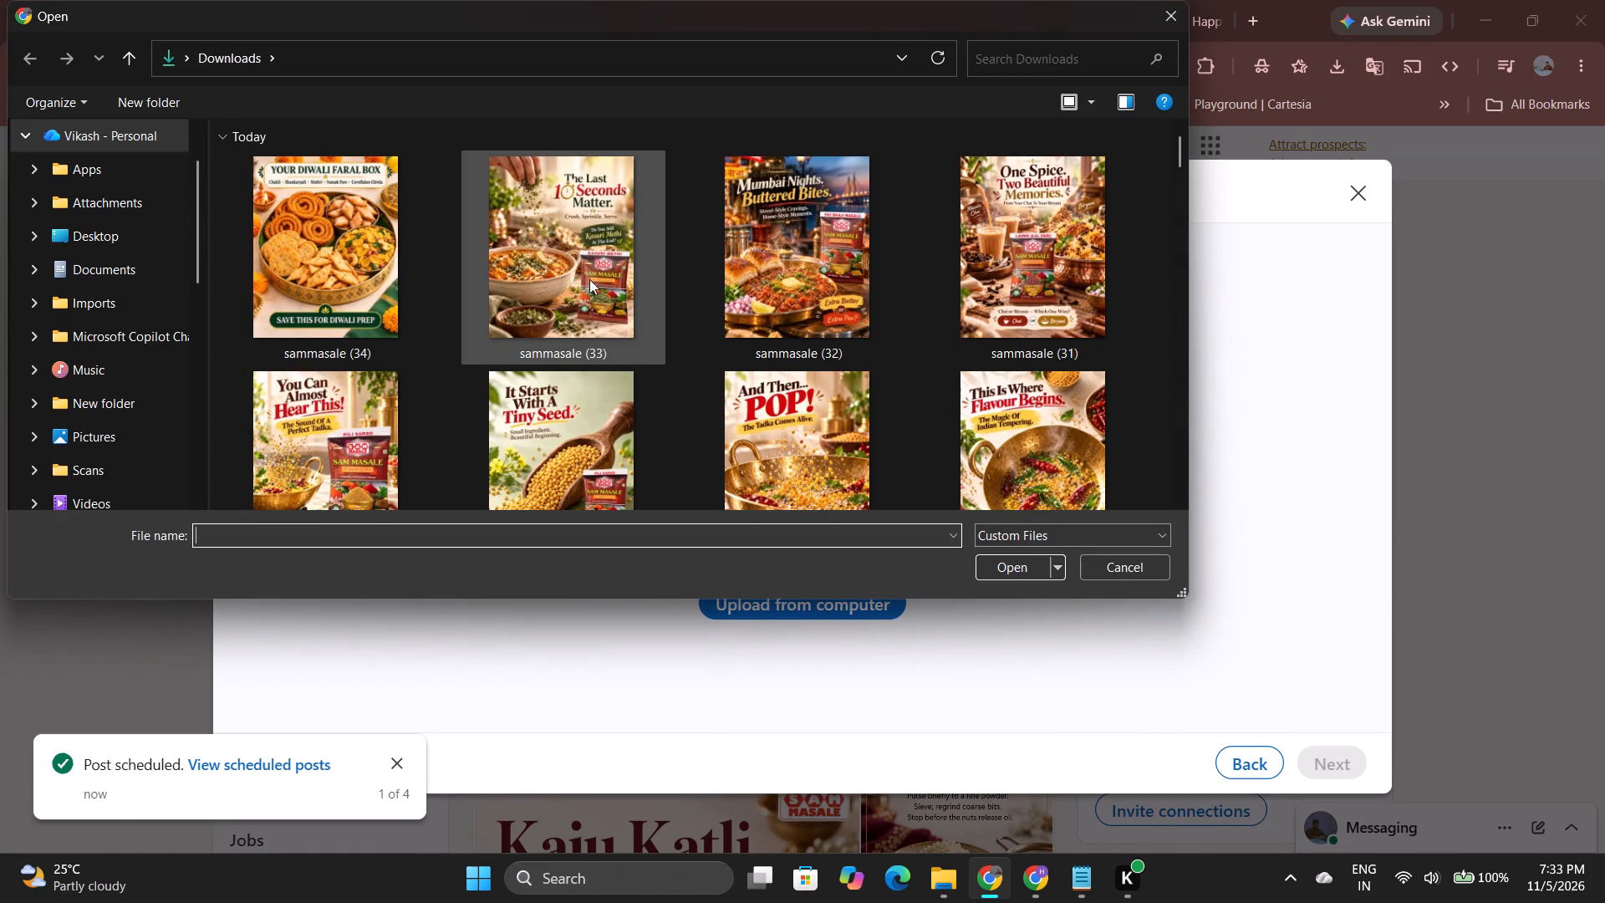
pyautogui.scroll(-1, 582, 275)
pyautogui.scroll(-1, 693, 303)
pyautogui.scroll(-1, 510, 318)
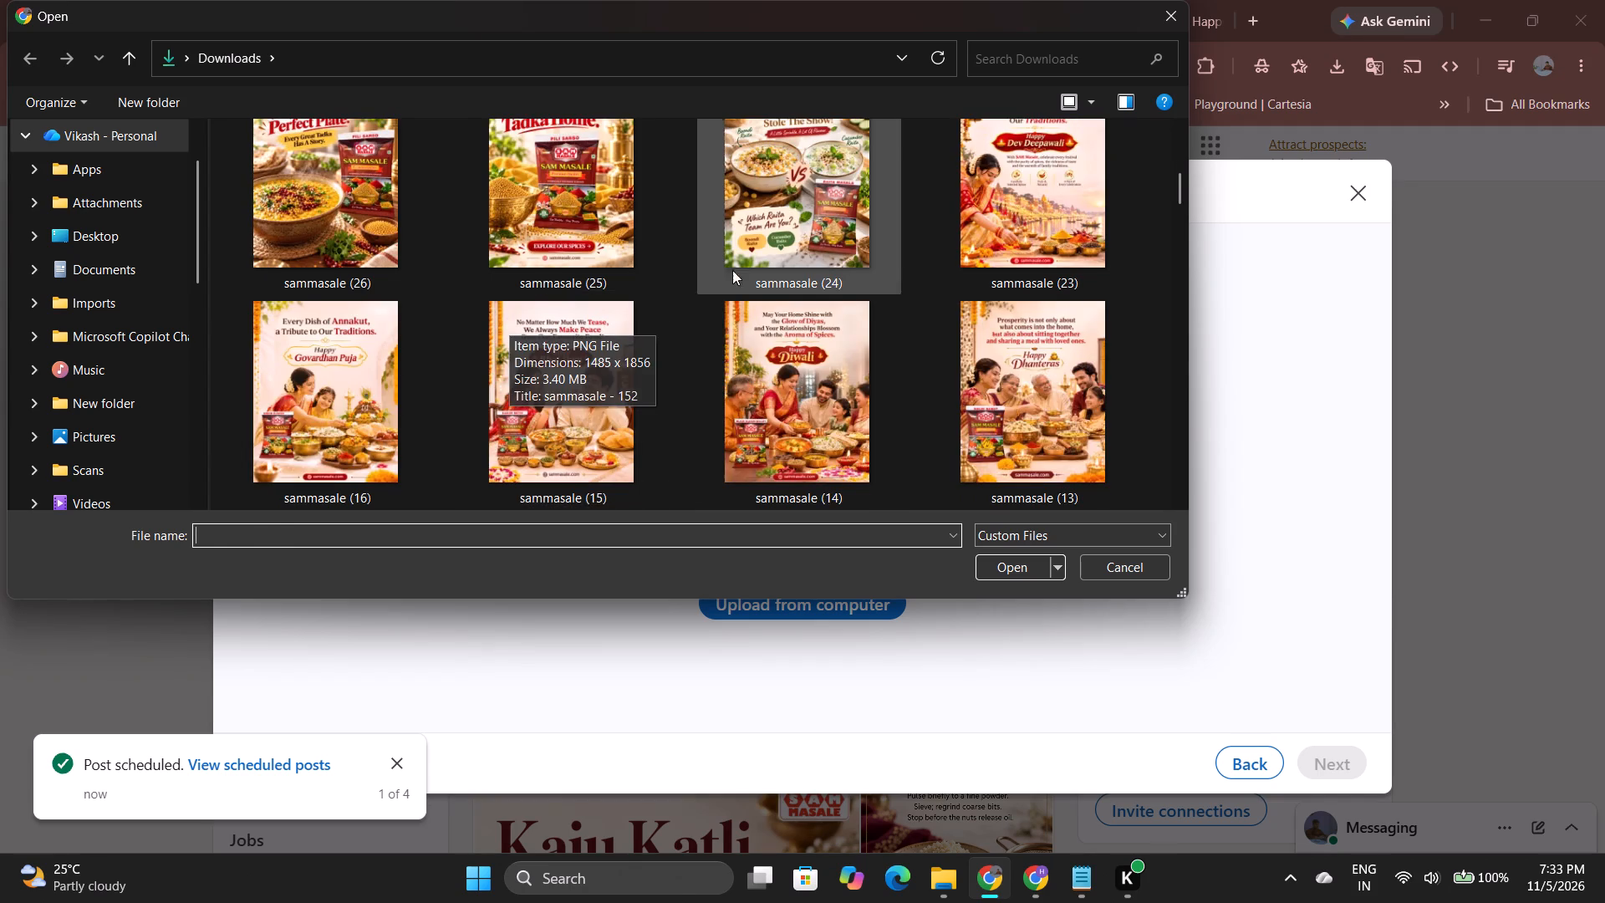
pyautogui.click(787, 238)
pyautogui.click(1007, 554)
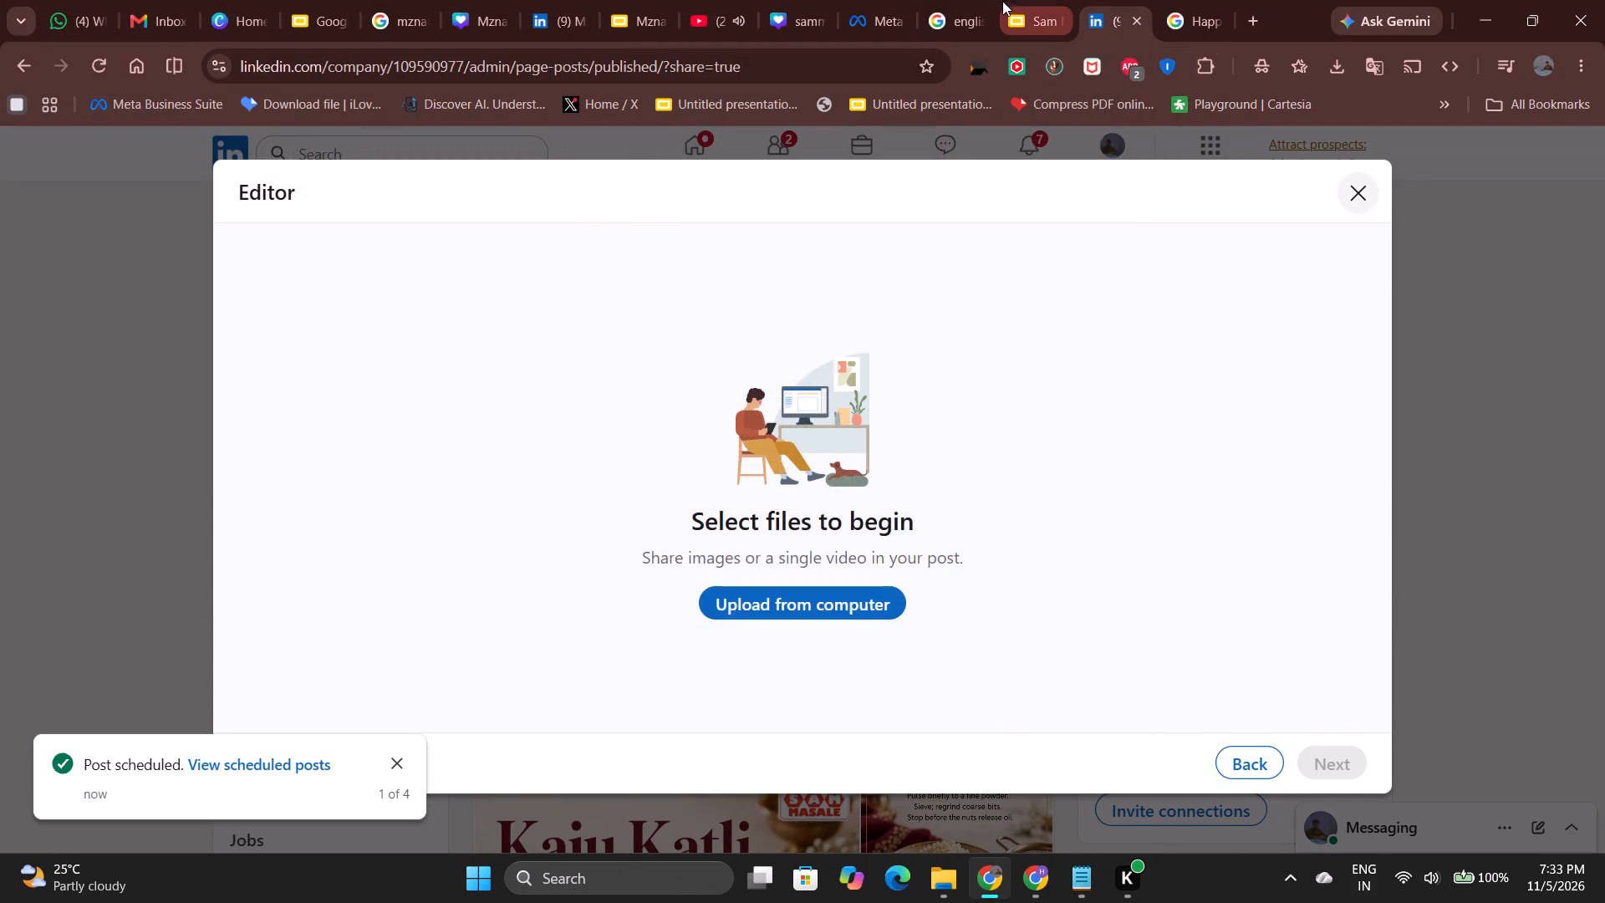
# Copy the raita caption with its hashtags from the Sam Masale presentation into the LinkedIn post with its image, without trailing blank lines.
pyautogui.click(1031, 4)
pyautogui.click(1009, 451)
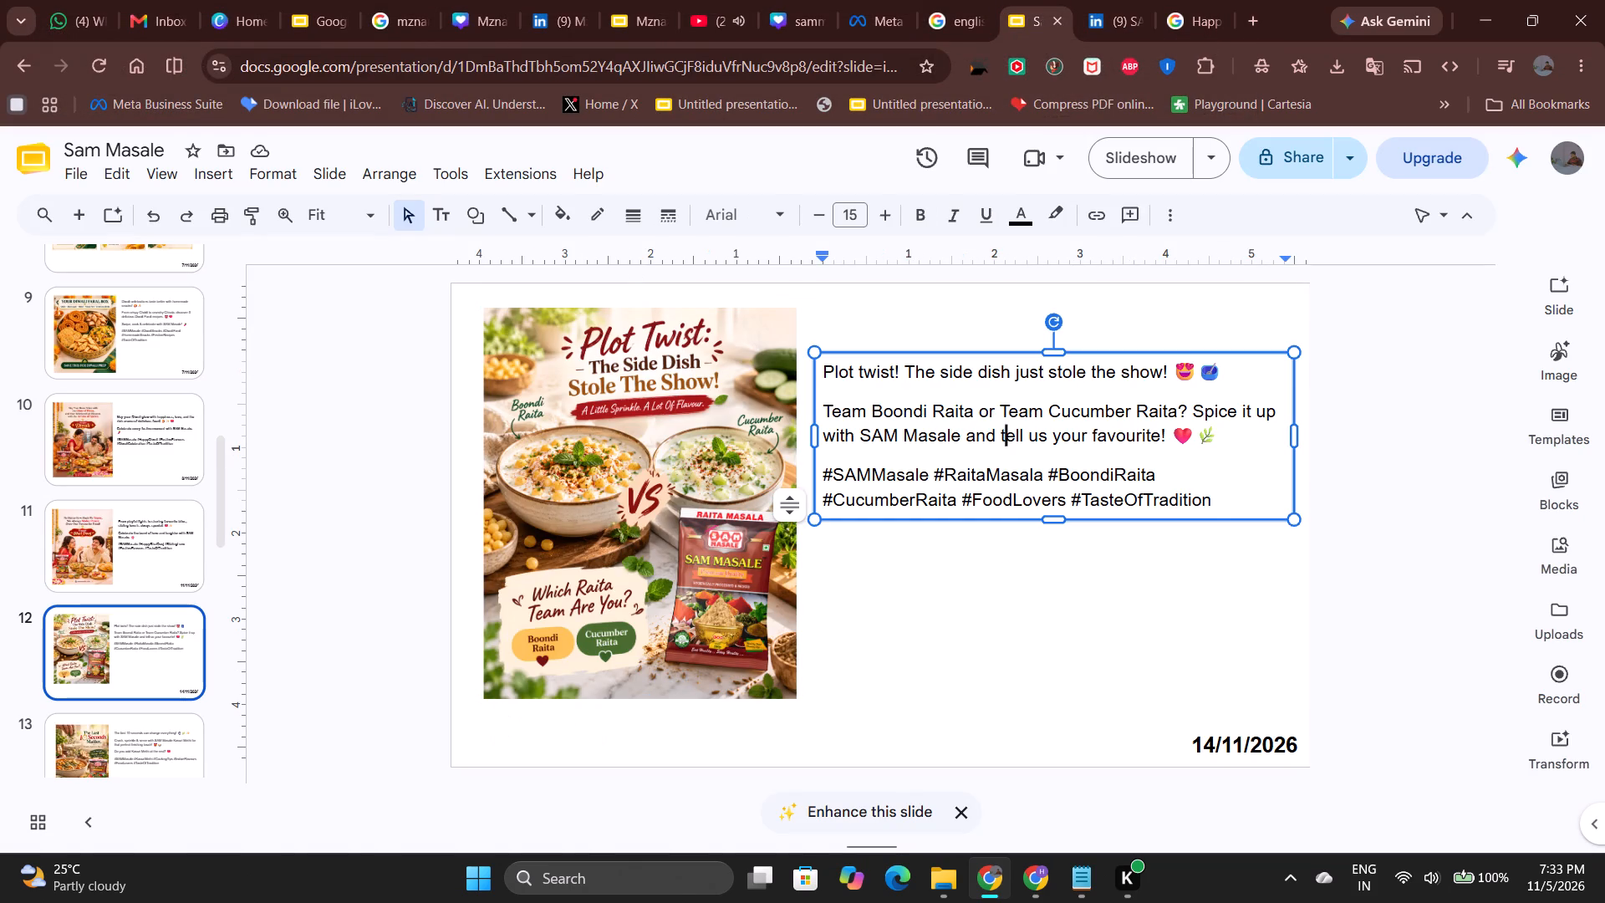
pyautogui.hotkey('ctrl', 'a')
pyautogui.hotkey('ctrl', 'c')
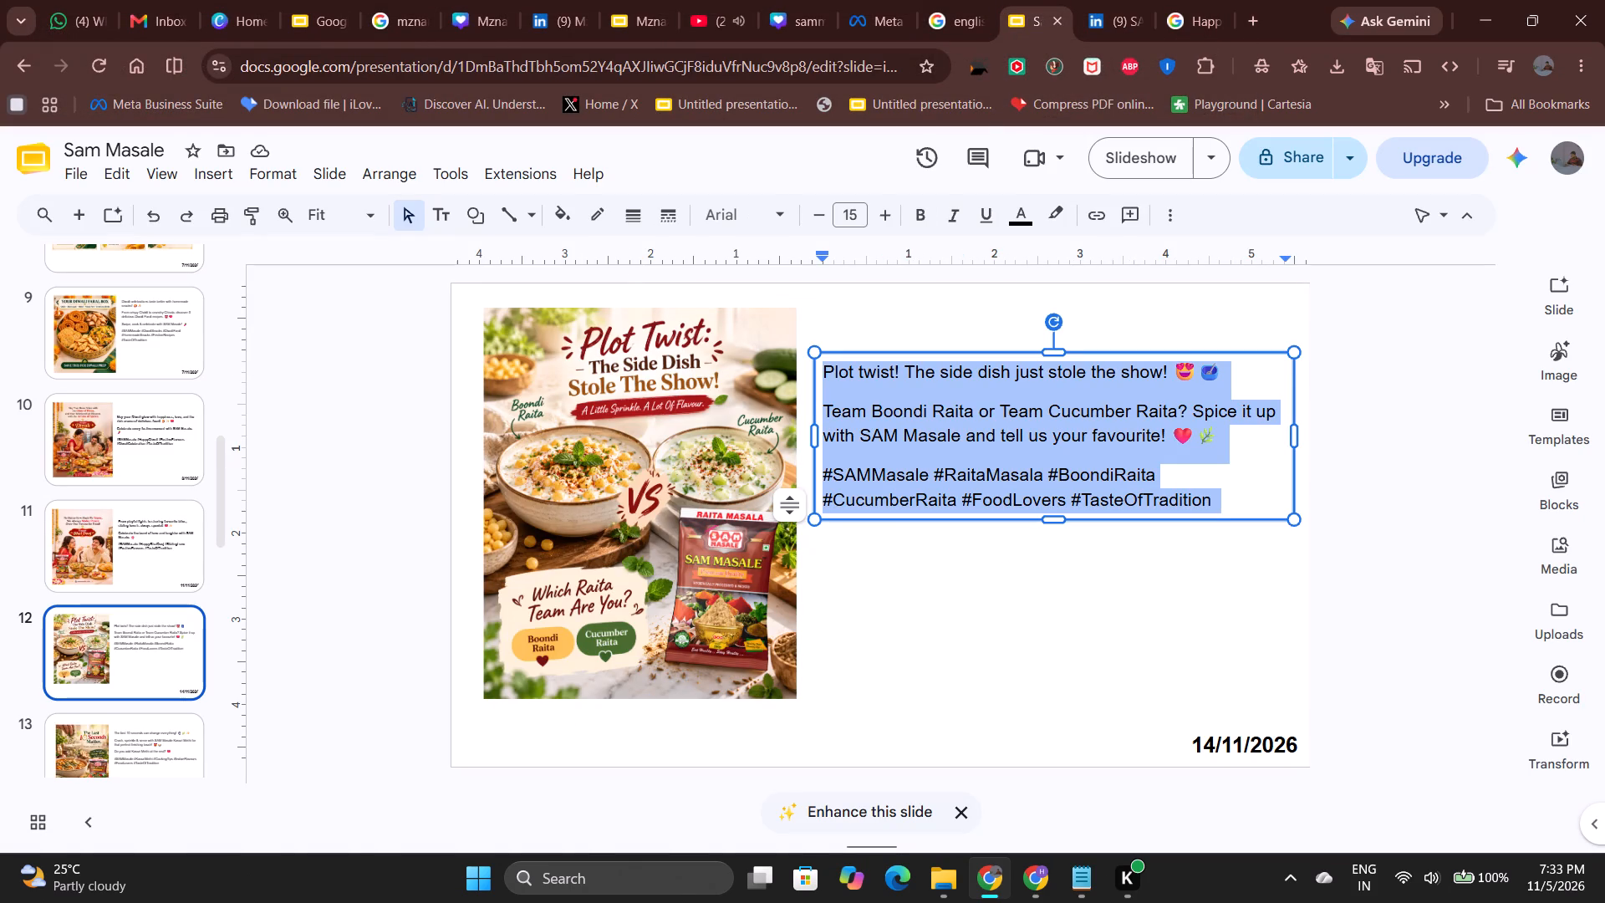
pyautogui.click(1095, 0)
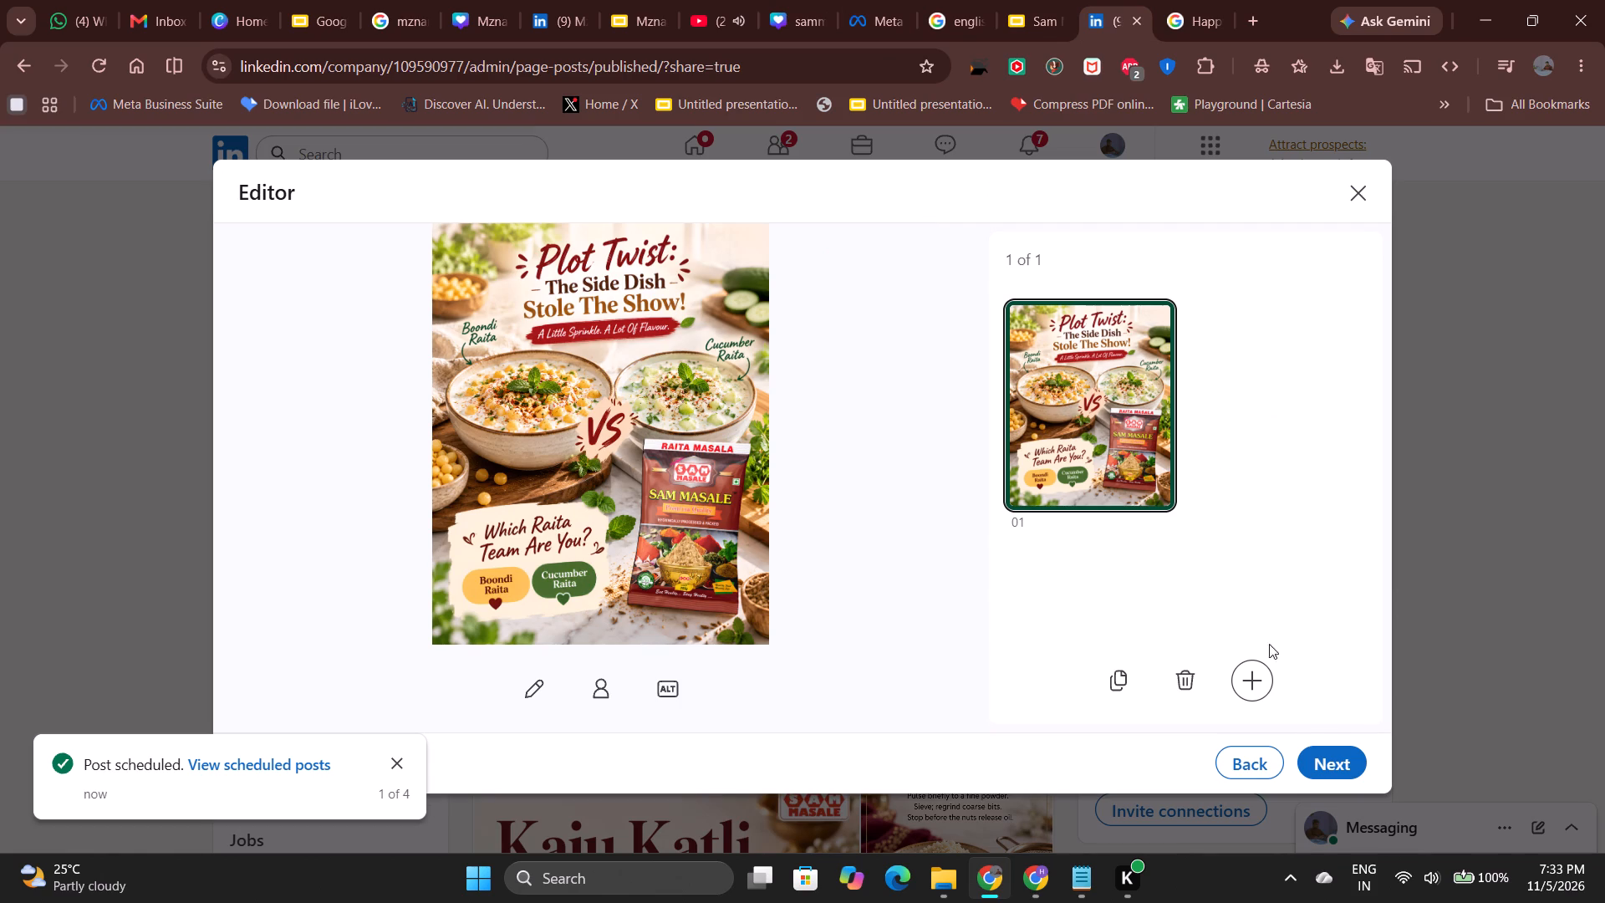
pyautogui.click(1312, 763)
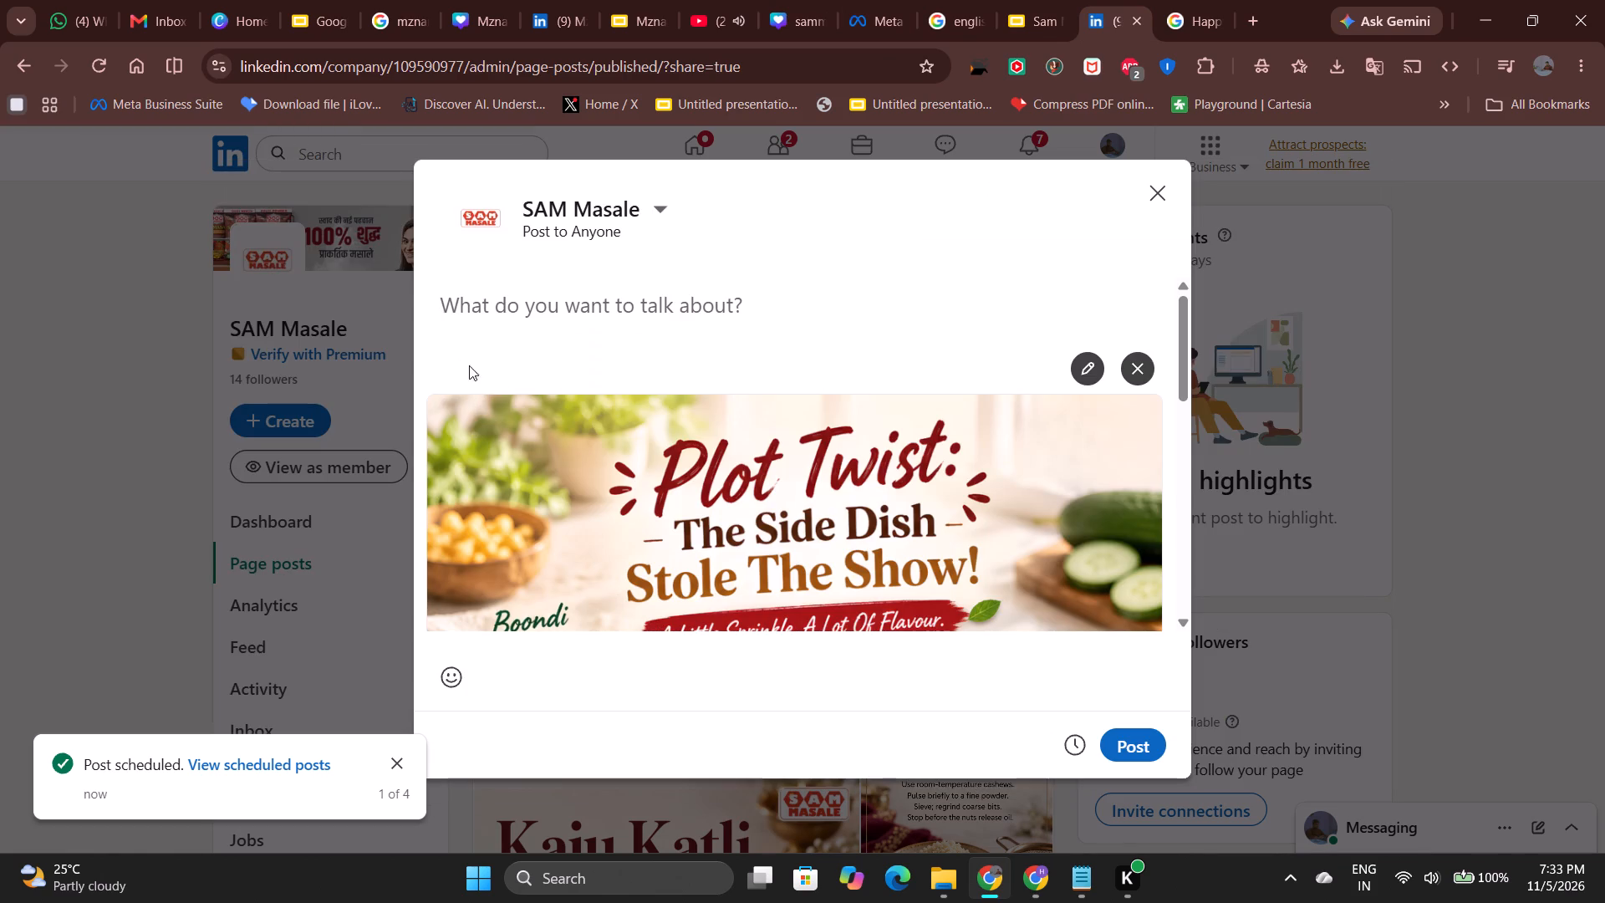
pyautogui.hotkey('ctrl', 'v')
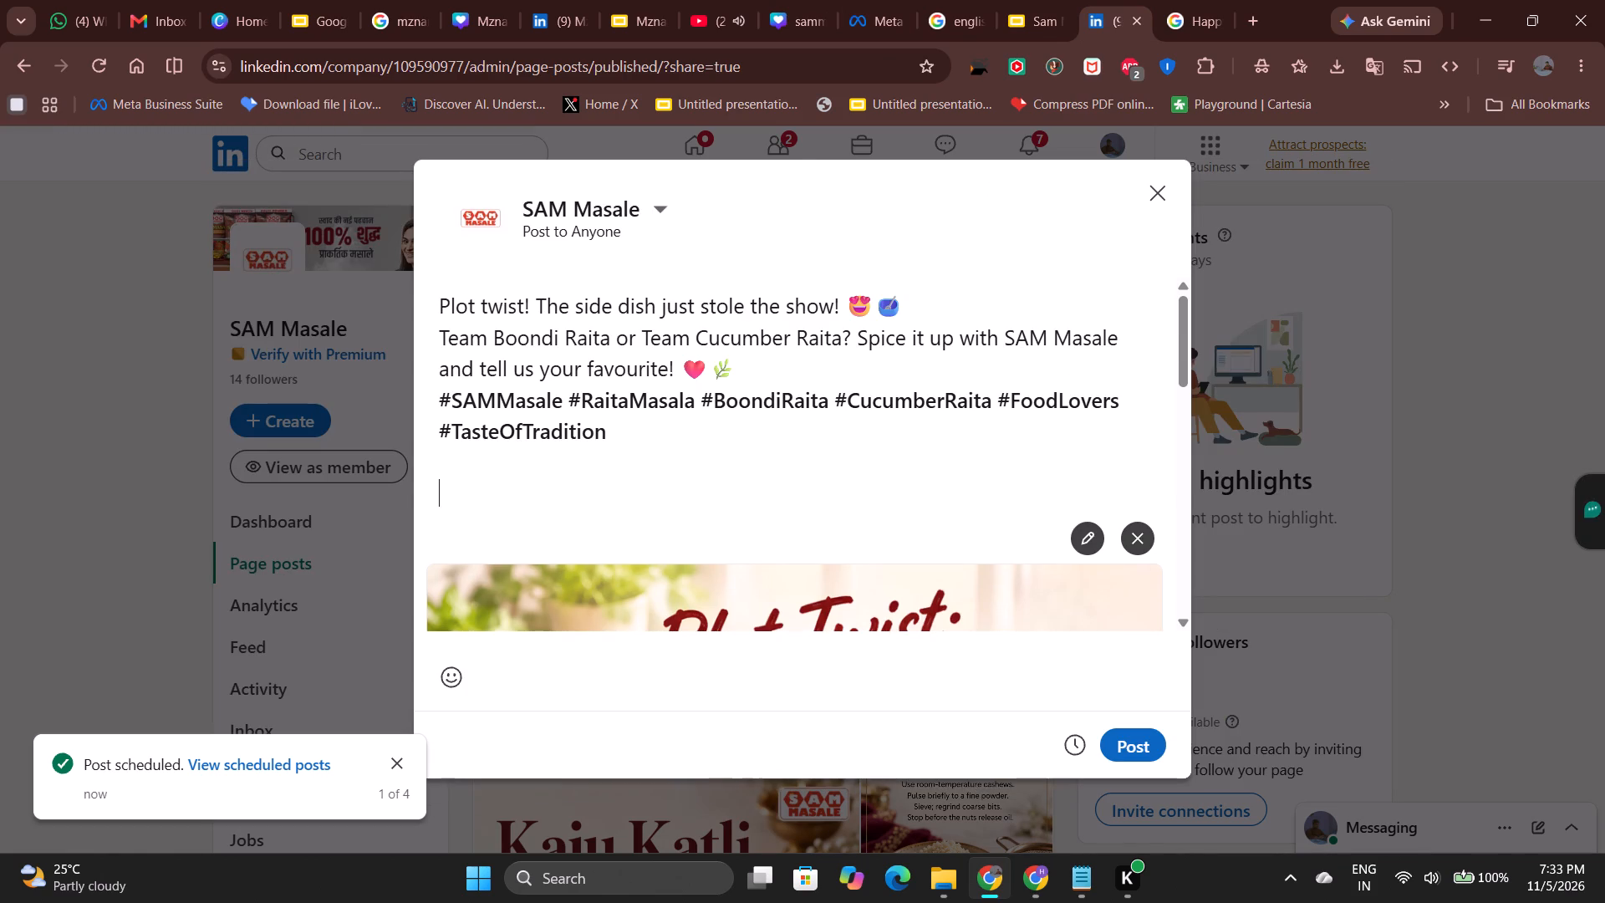
pyautogui.press('BackSpace')
pyautogui.press('BackSpace')
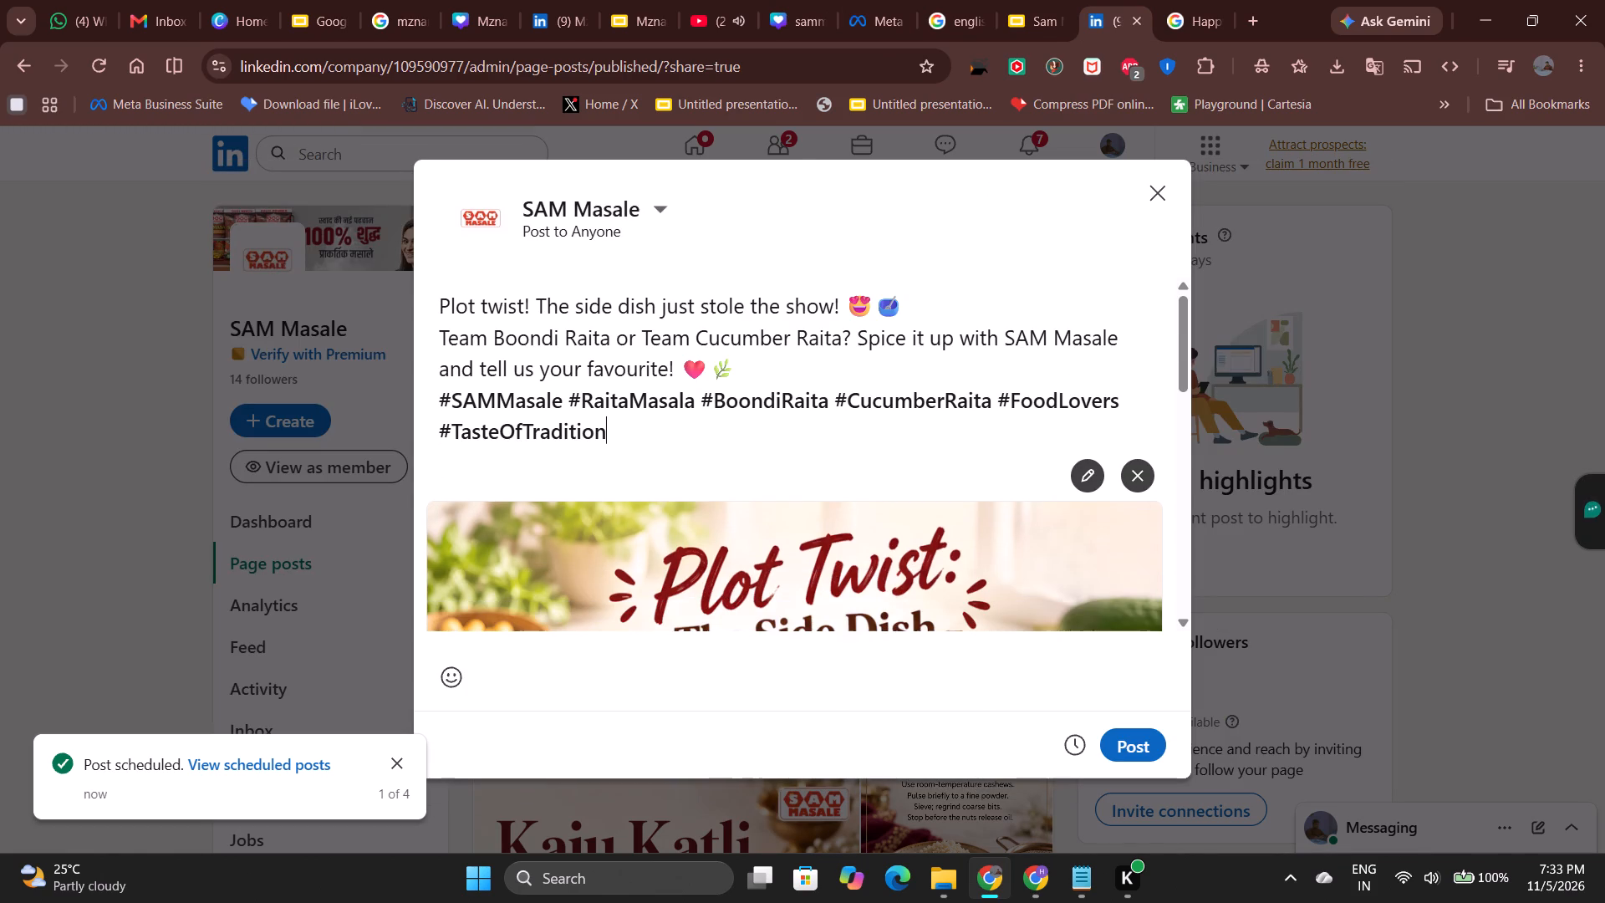
# Schedule the Boondi versus Cucumber Raita post for 11/14/2026 at 8:00 PM.
pyautogui.scroll(-3, 789, 421)
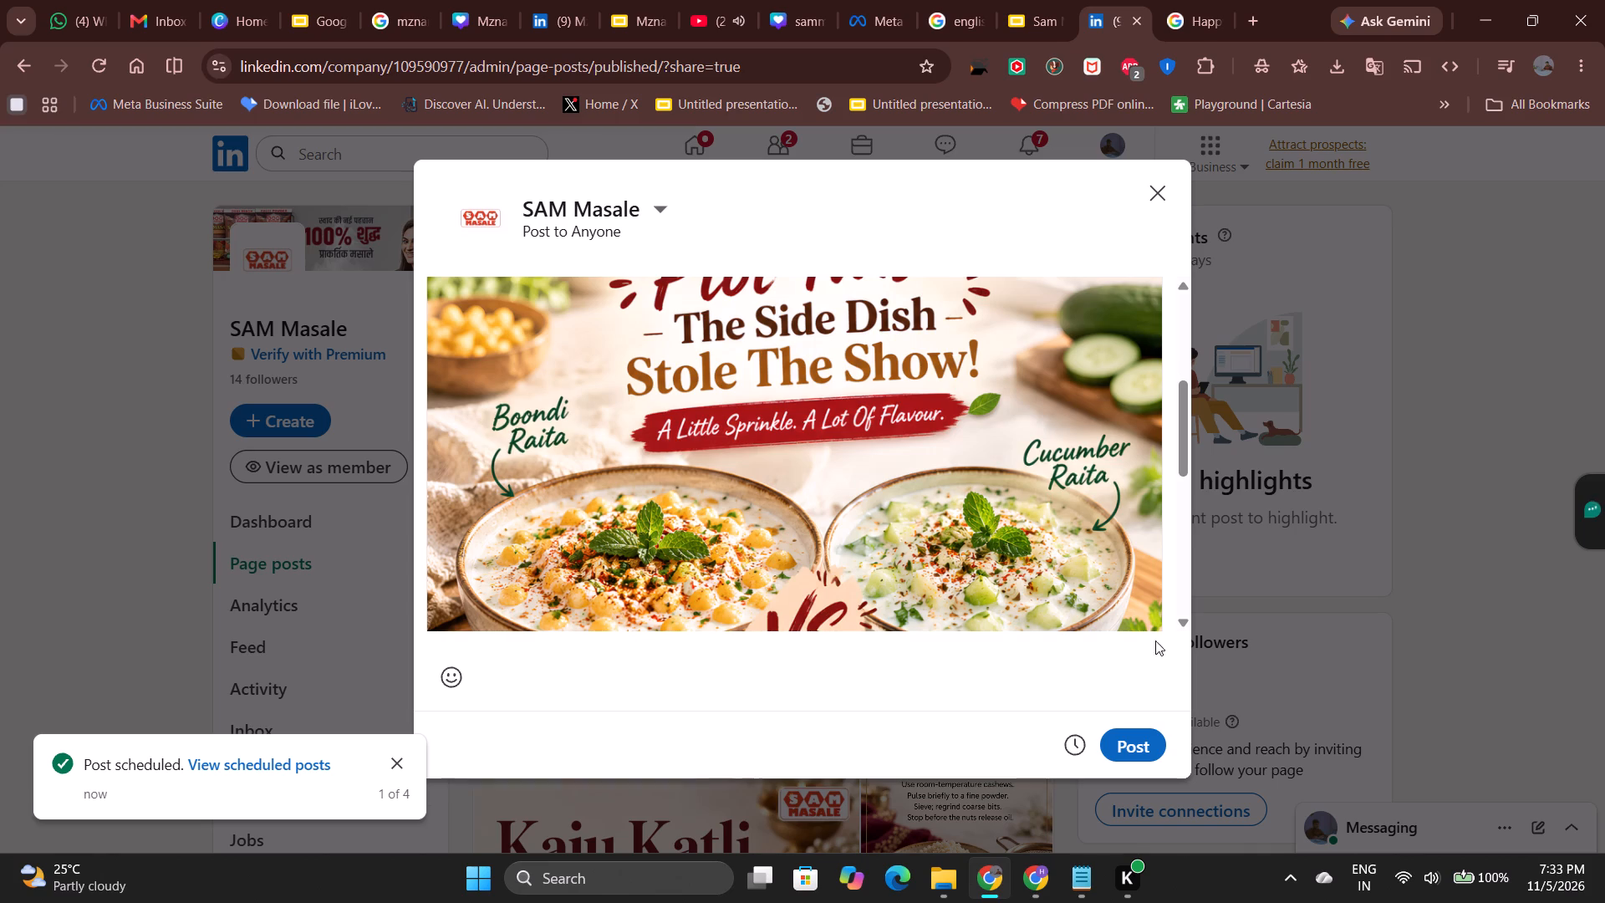
pyautogui.click(1083, 755)
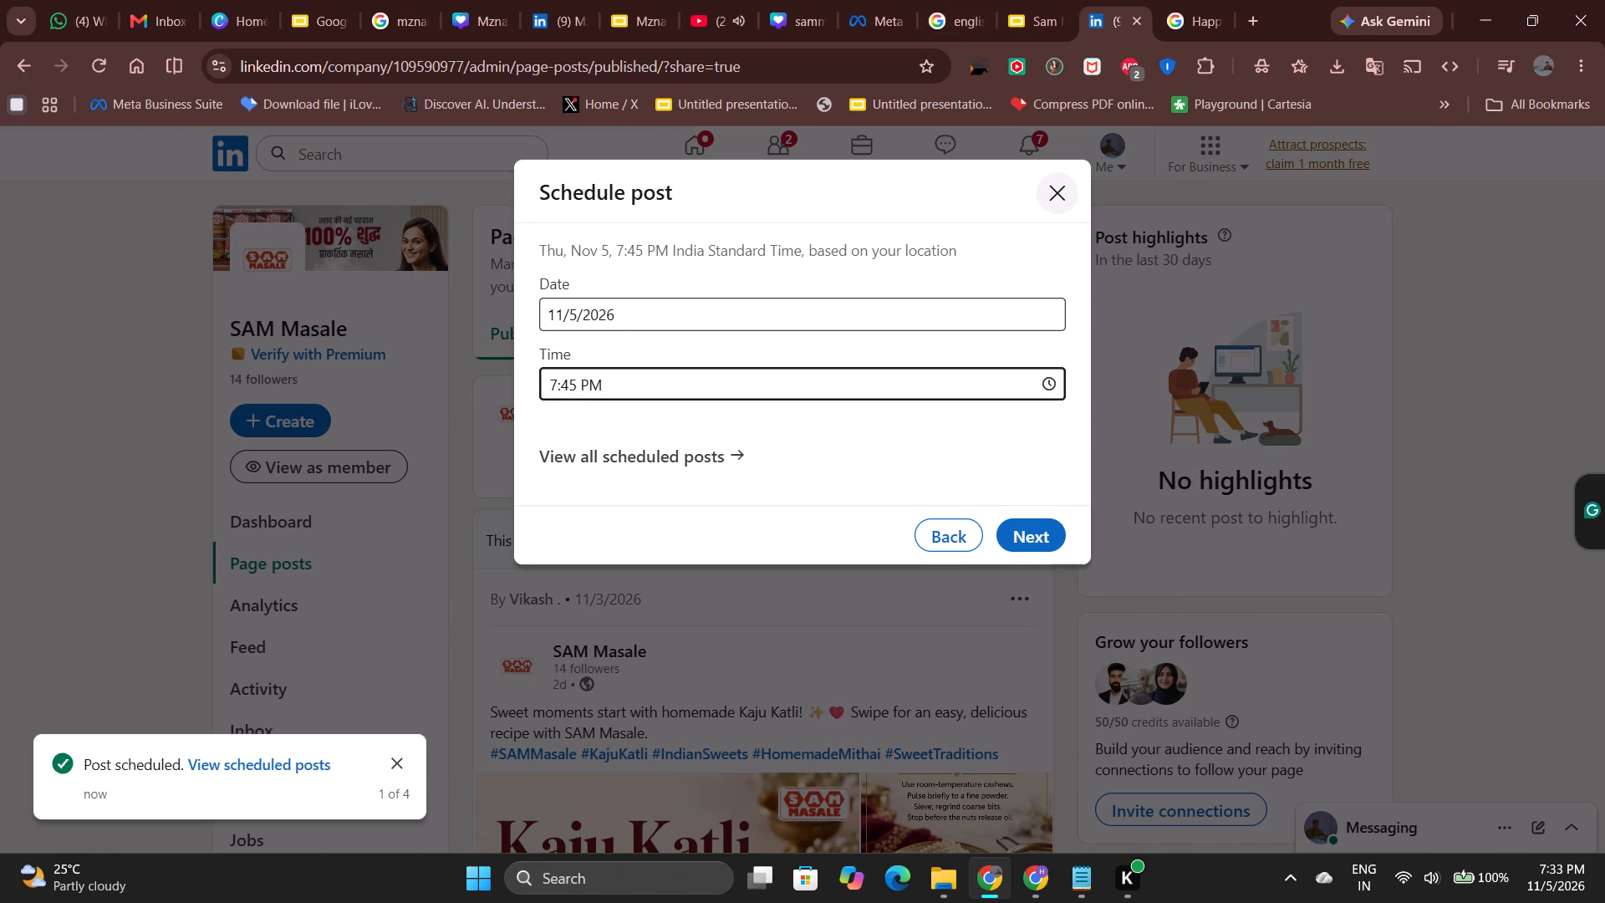
pyautogui.click(681, 311)
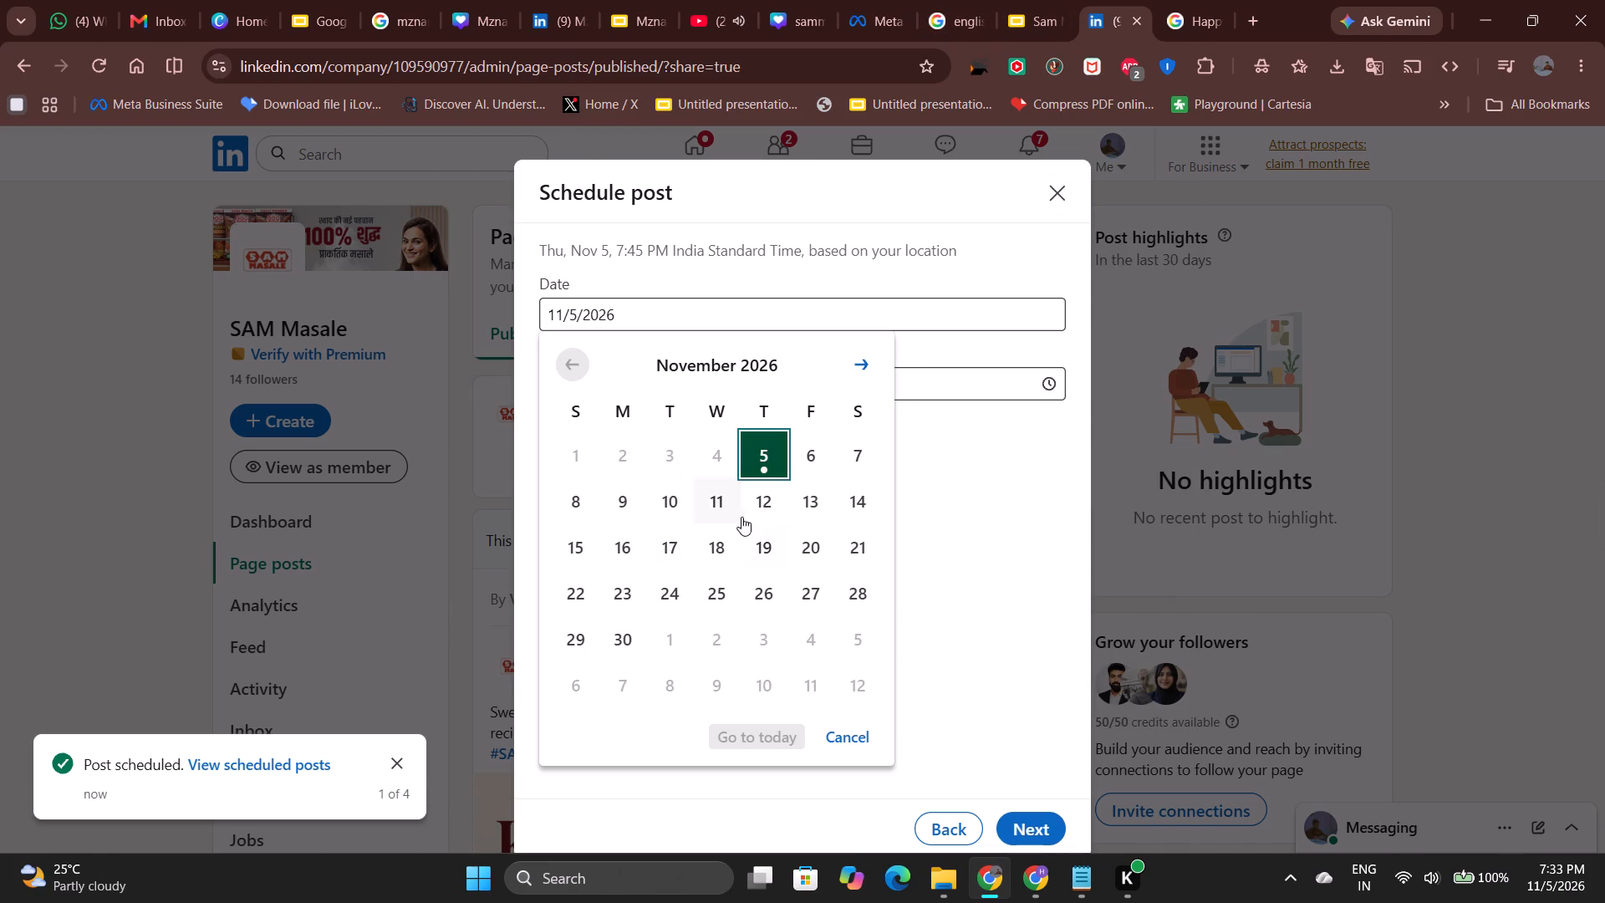
pyautogui.click(870, 500)
pyautogui.click(584, 386)
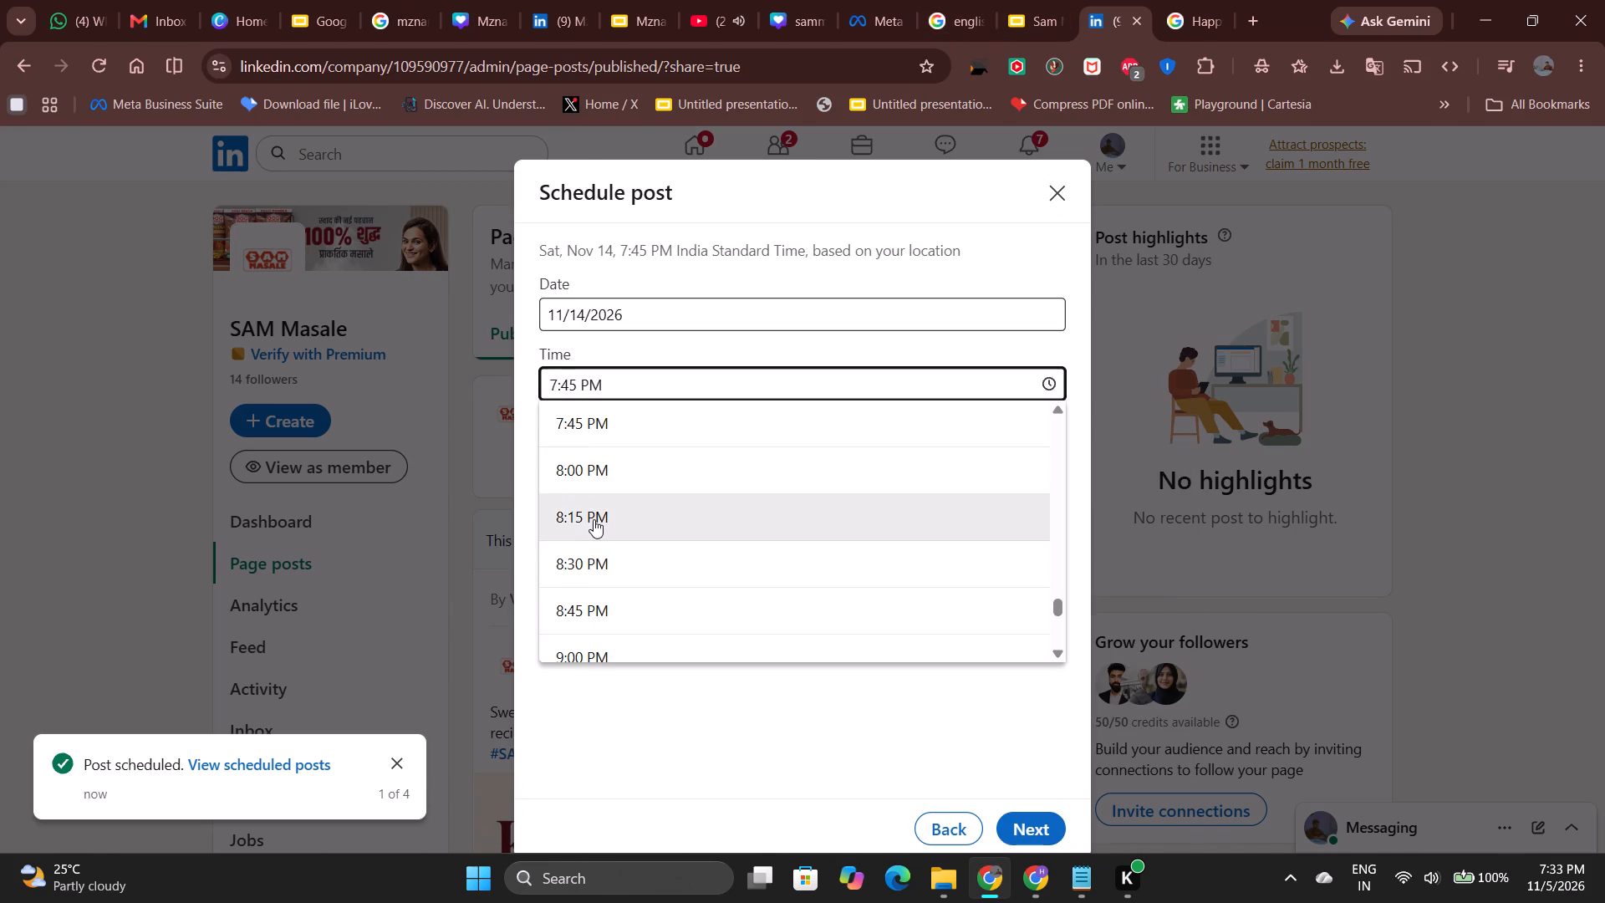
pyautogui.click(595, 472)
pyautogui.click(1009, 535)
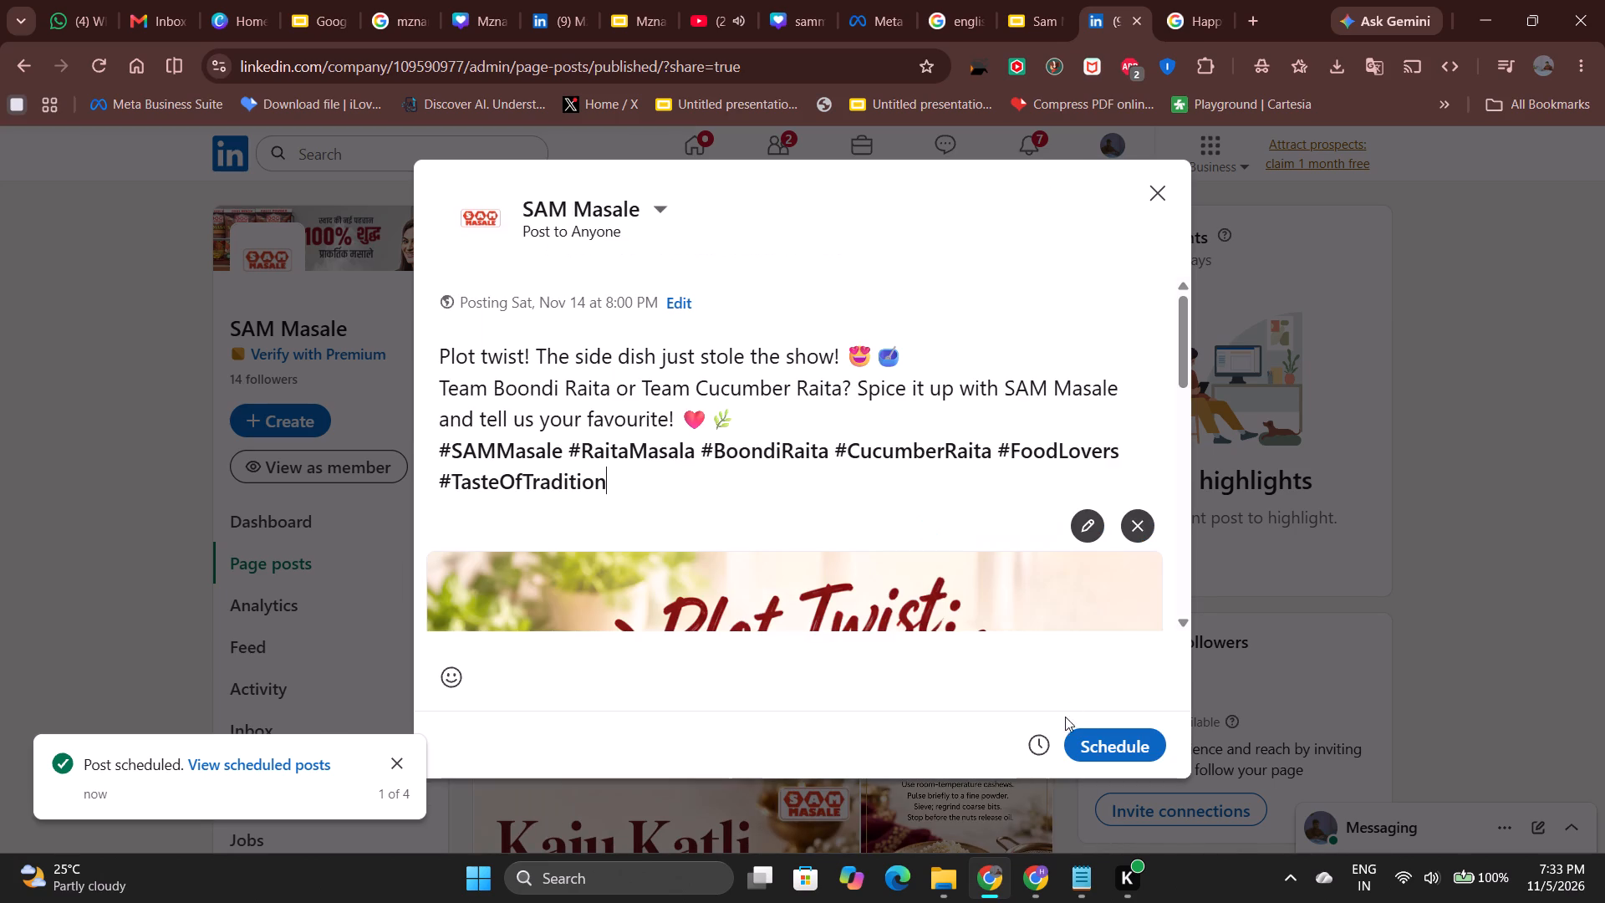
pyautogui.click(1101, 742)
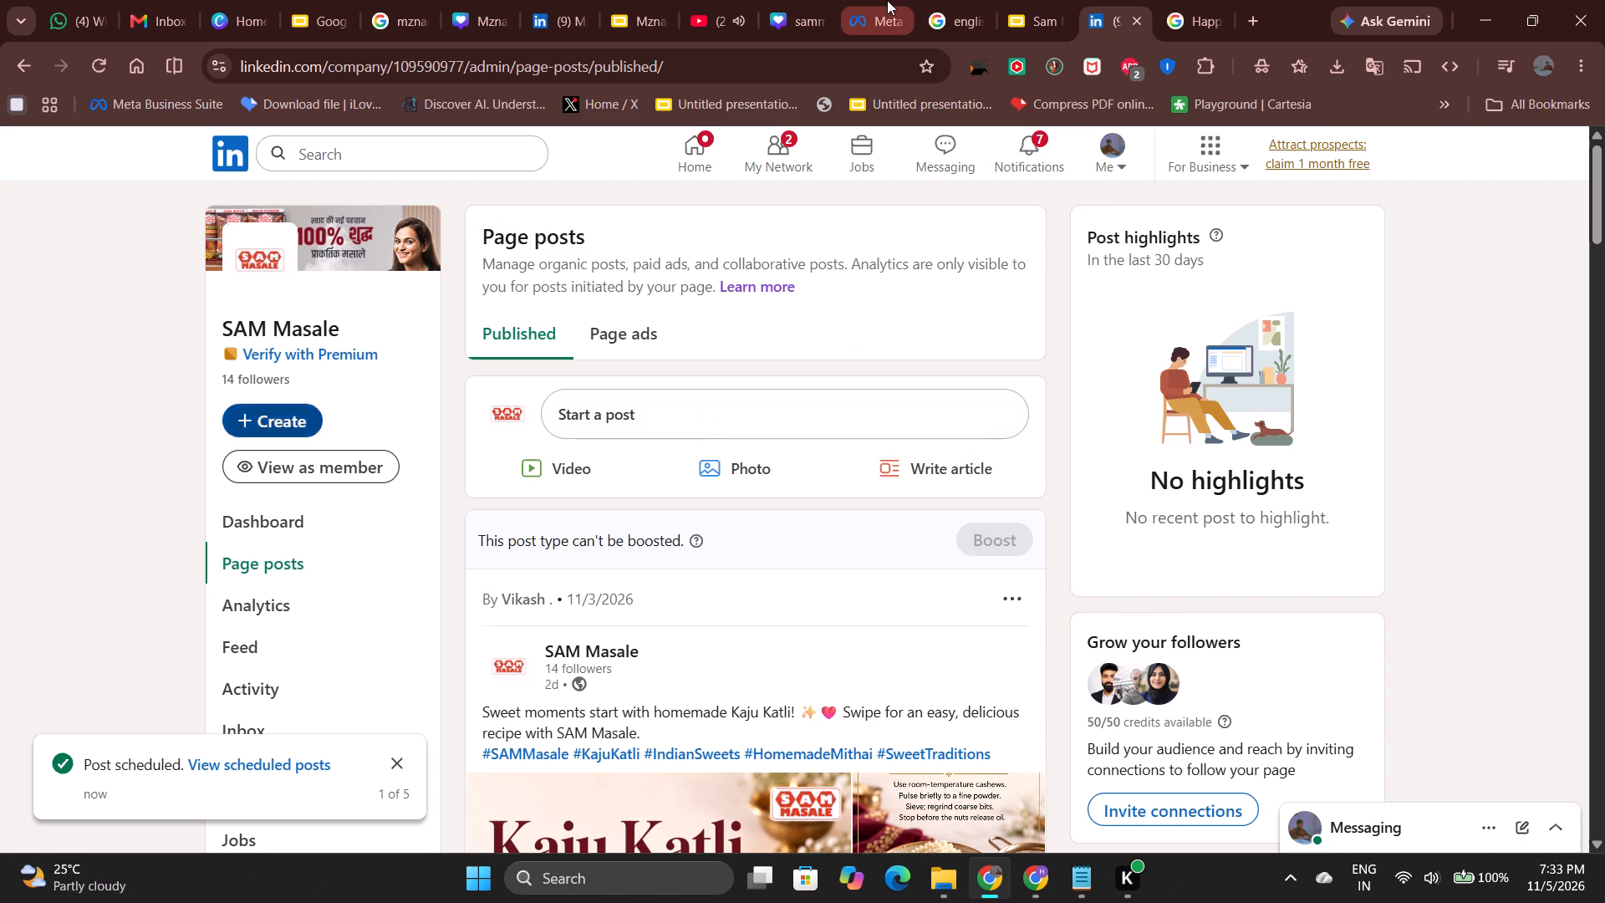
# Find the slide dated 15/11/2026 in the Sam Masale presentation and upload its Kasuri Methi image, sammasale (33), to a new SAM Masale LinkedIn post.
pyautogui.click(1006, 0)
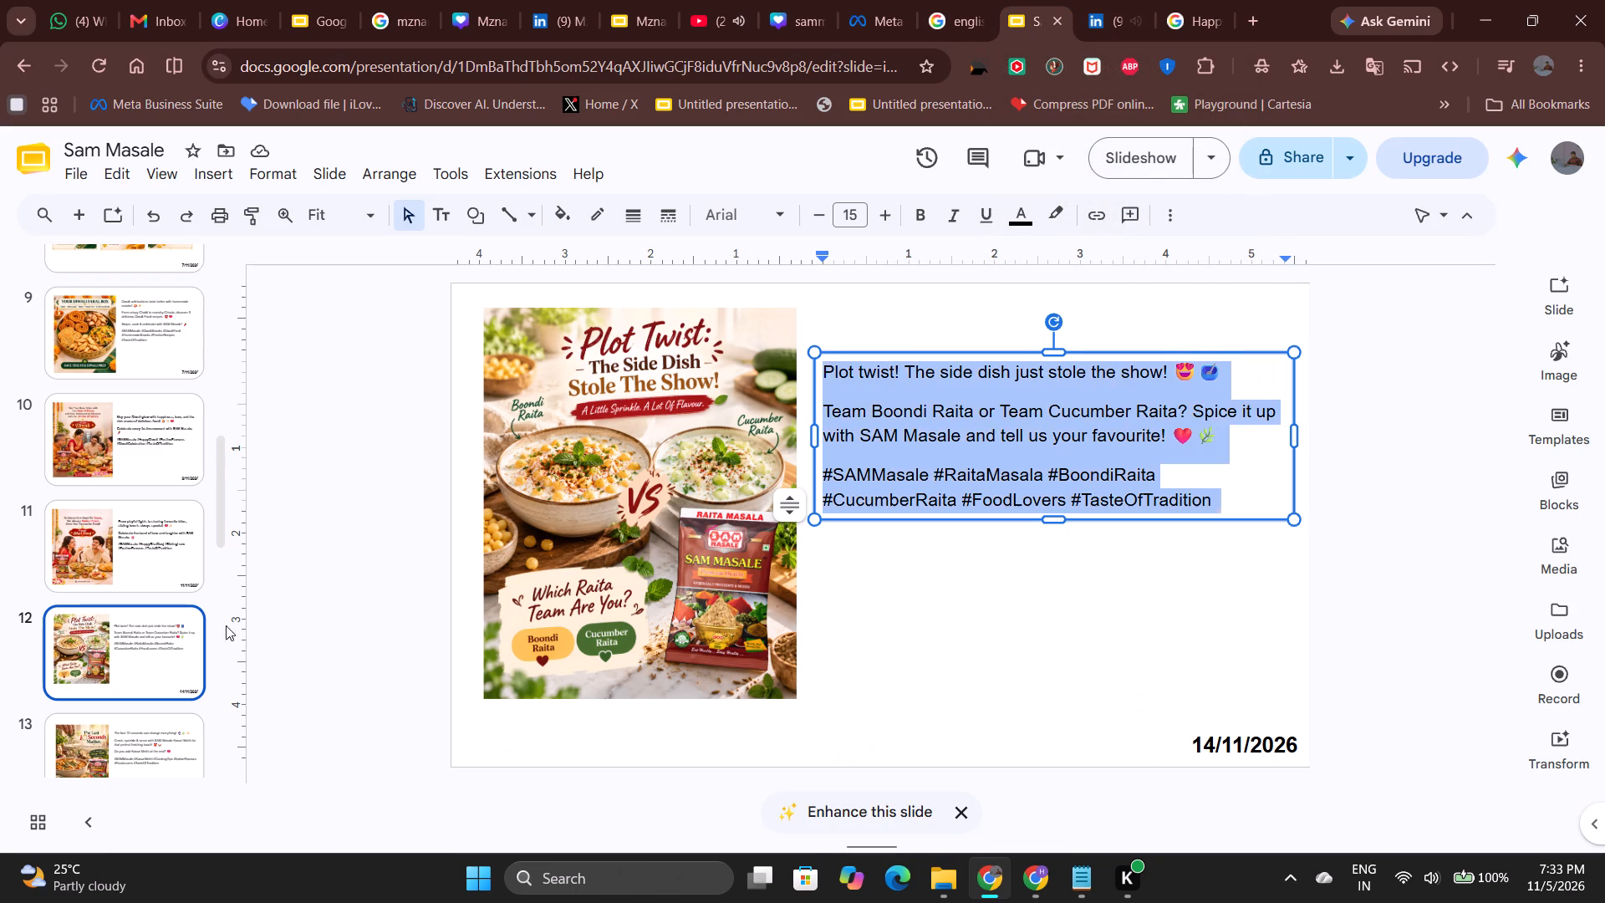
pyautogui.click(344, 528)
pyautogui.scroll(-3, 64, 500)
pyautogui.click(101, 456)
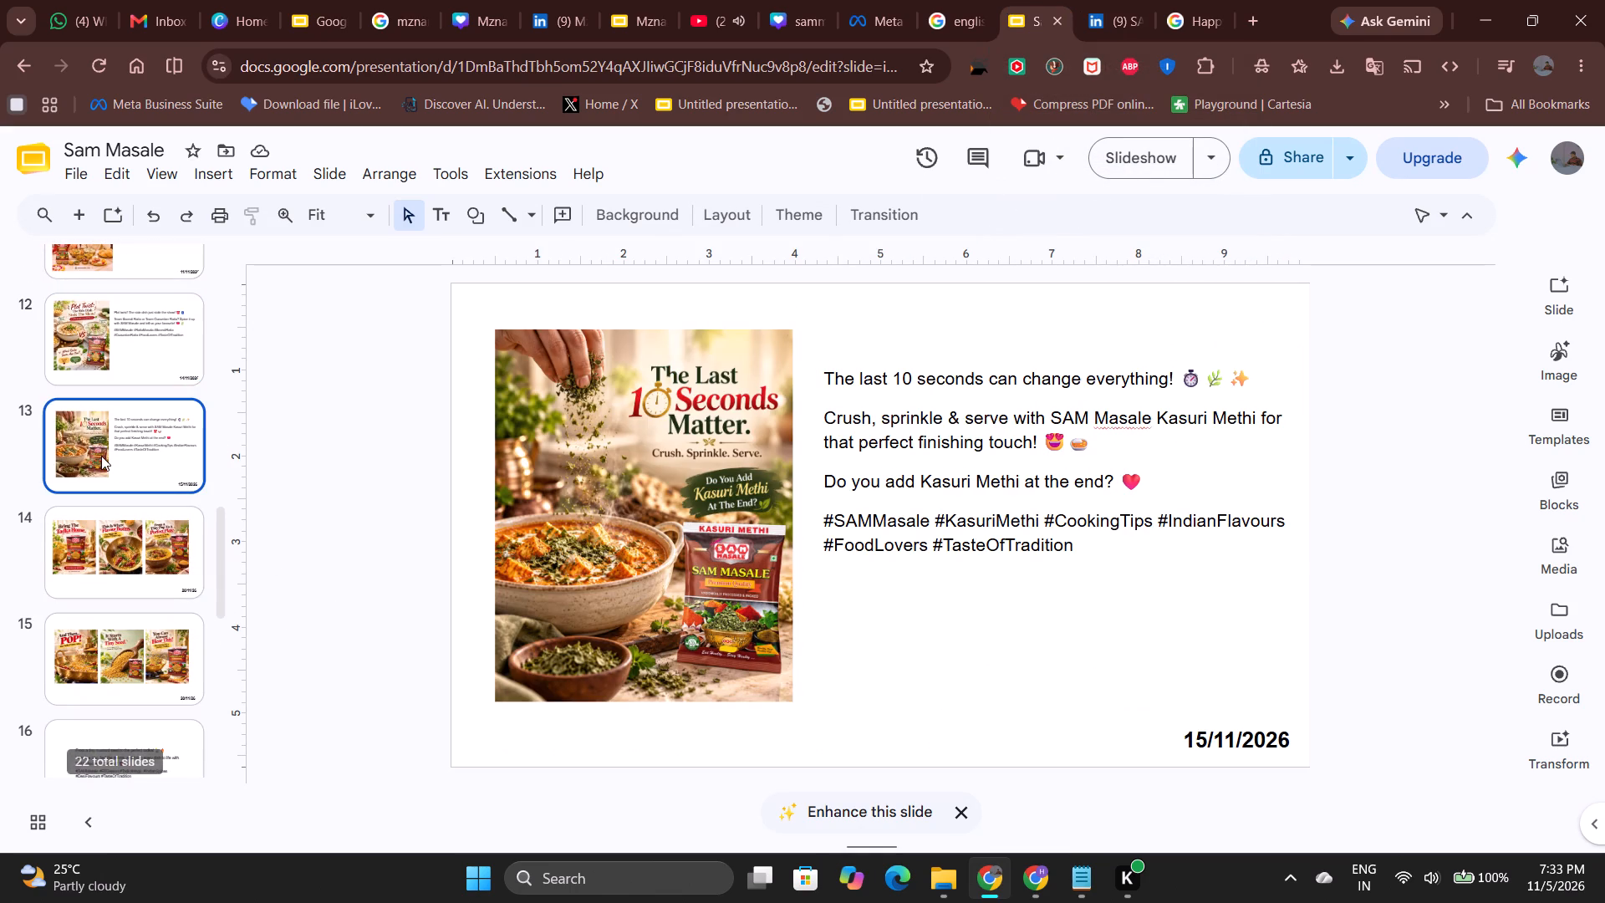
pyautogui.click(664, 494)
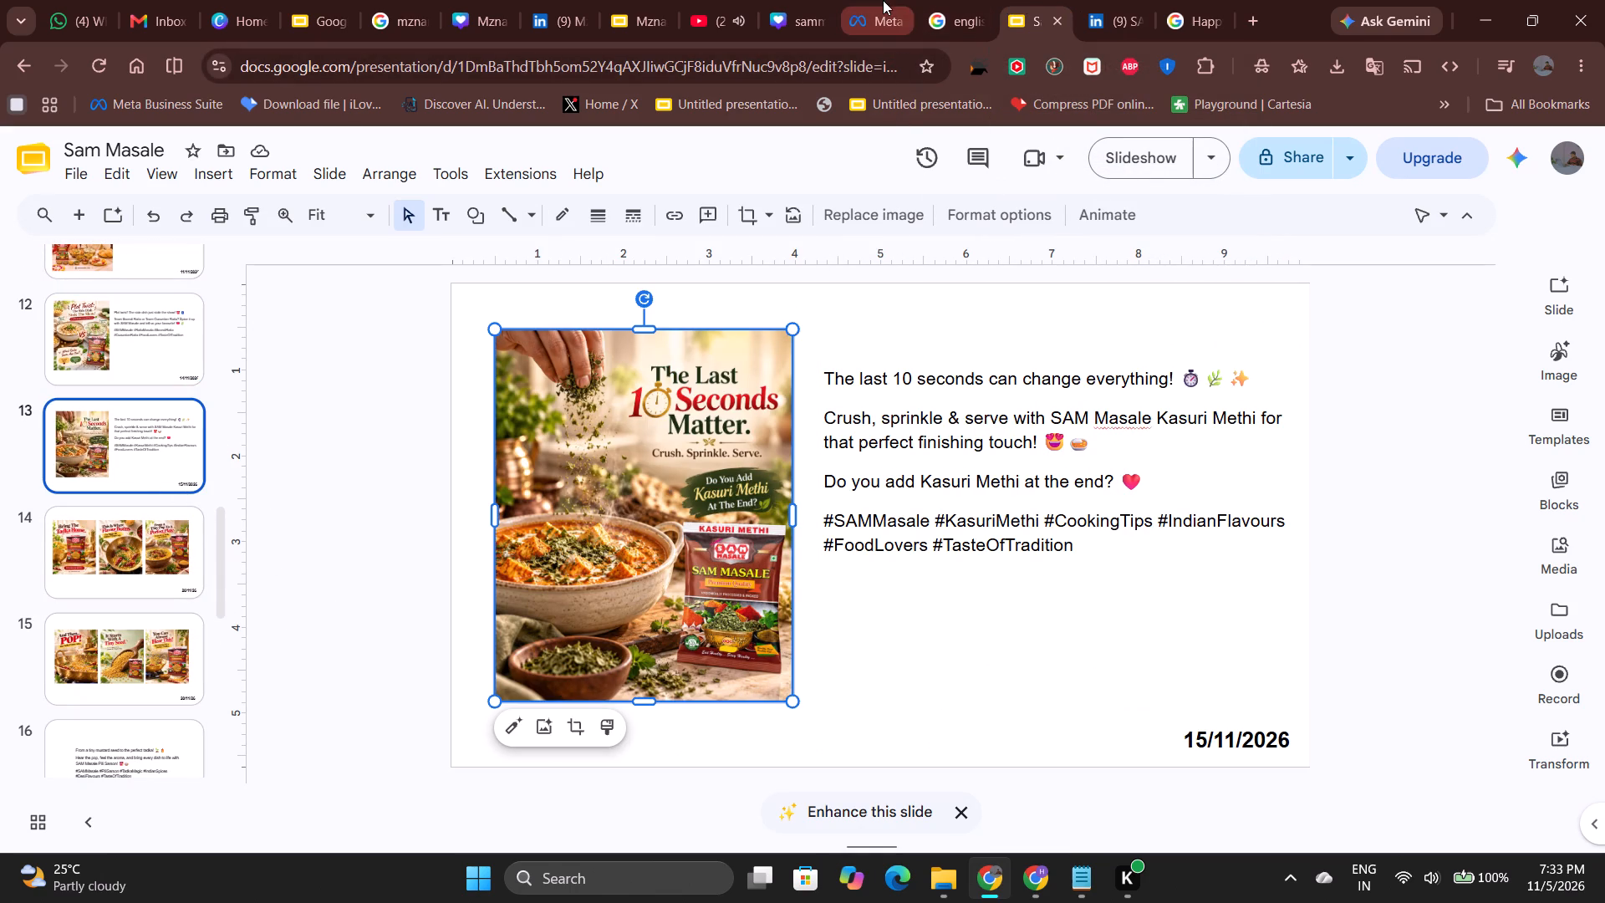
pyautogui.click(1117, 13)
pyautogui.click(255, 426)
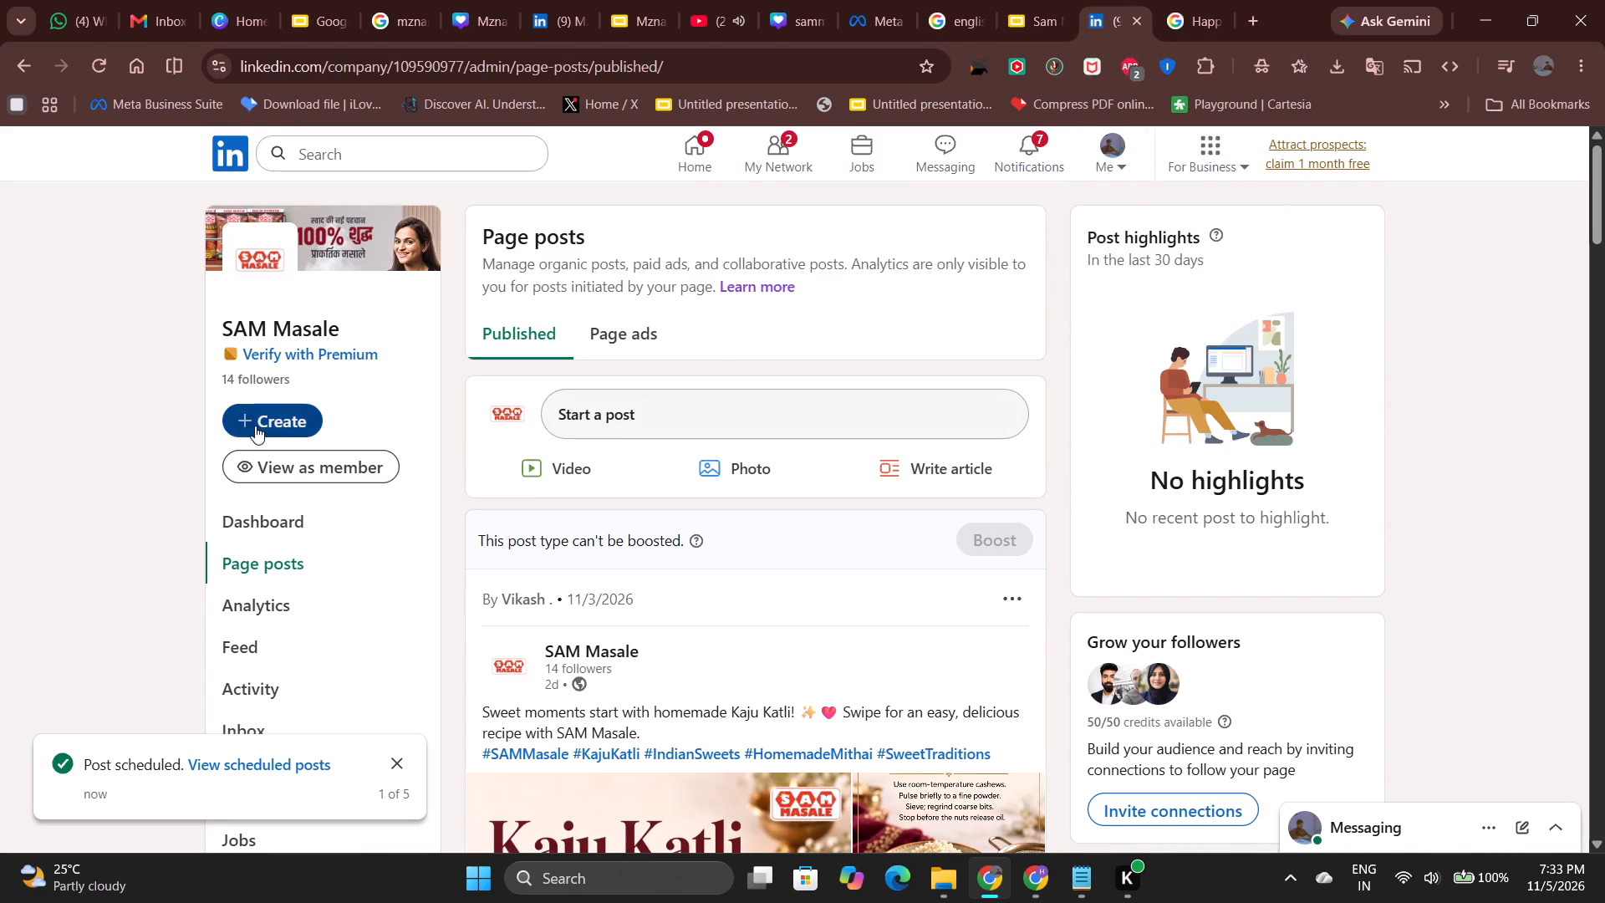
pyautogui.click(668, 264)
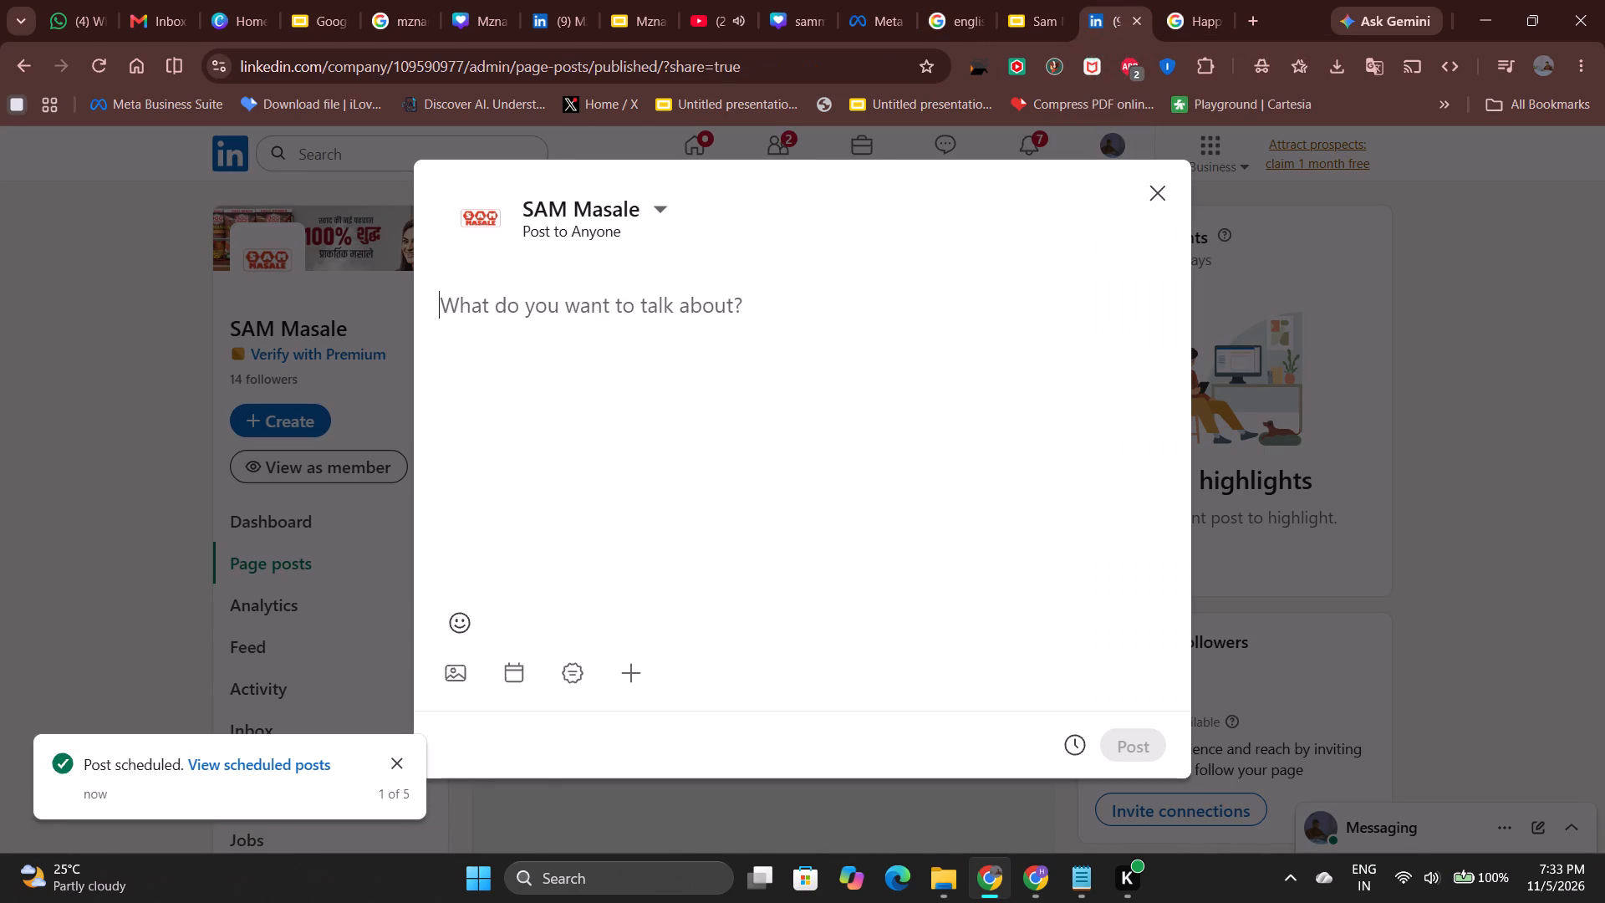
pyautogui.click(451, 664)
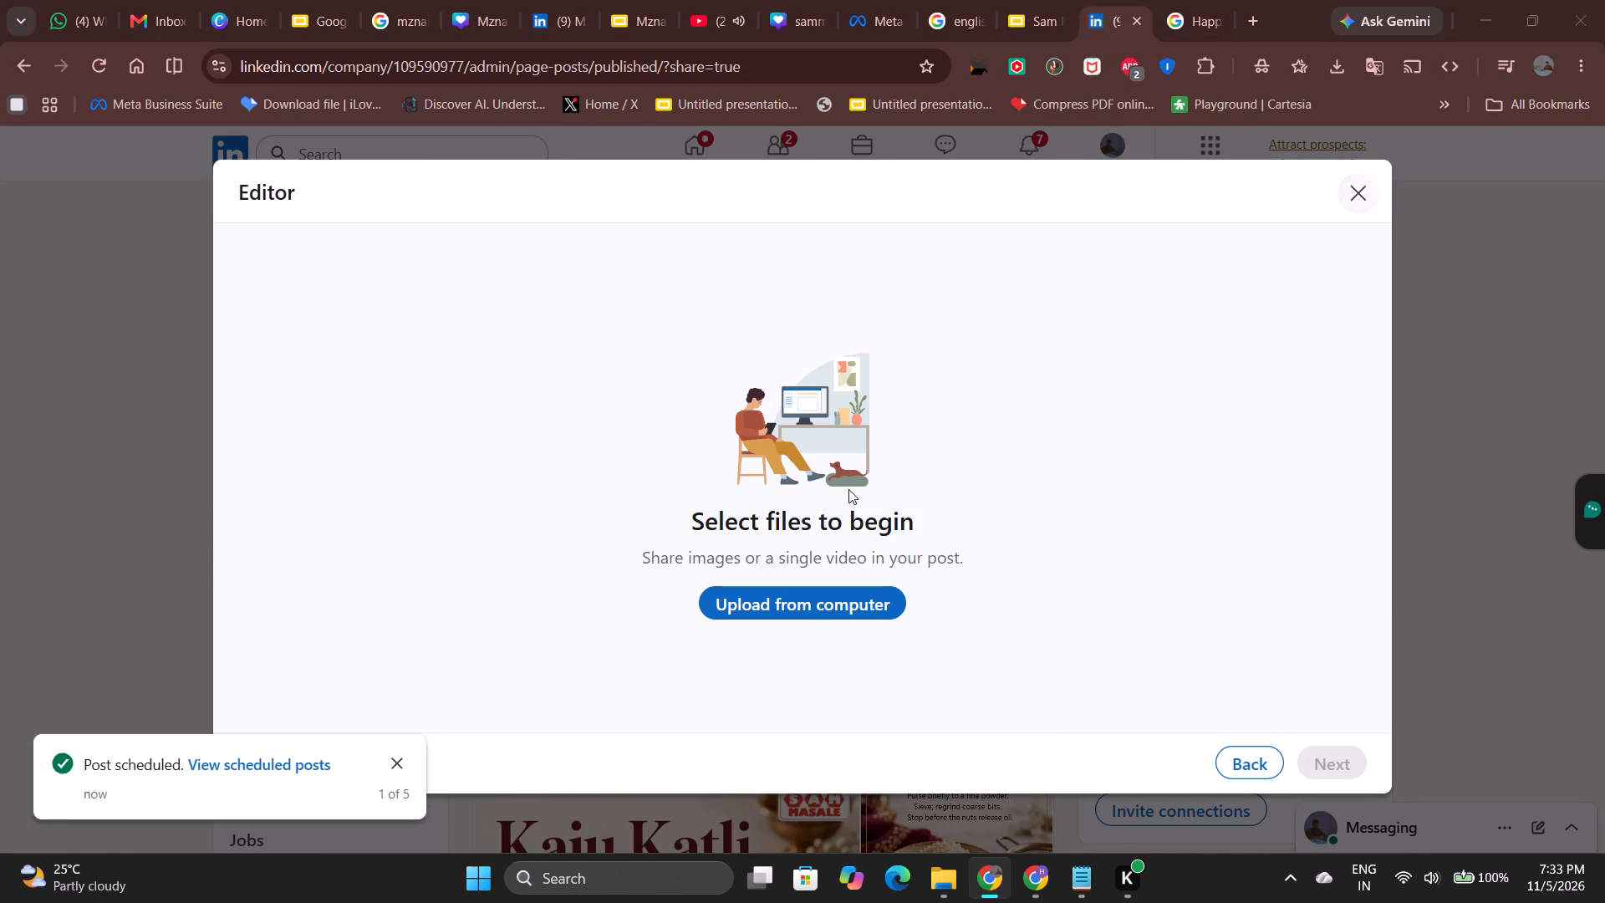
pyautogui.click(808, 603)
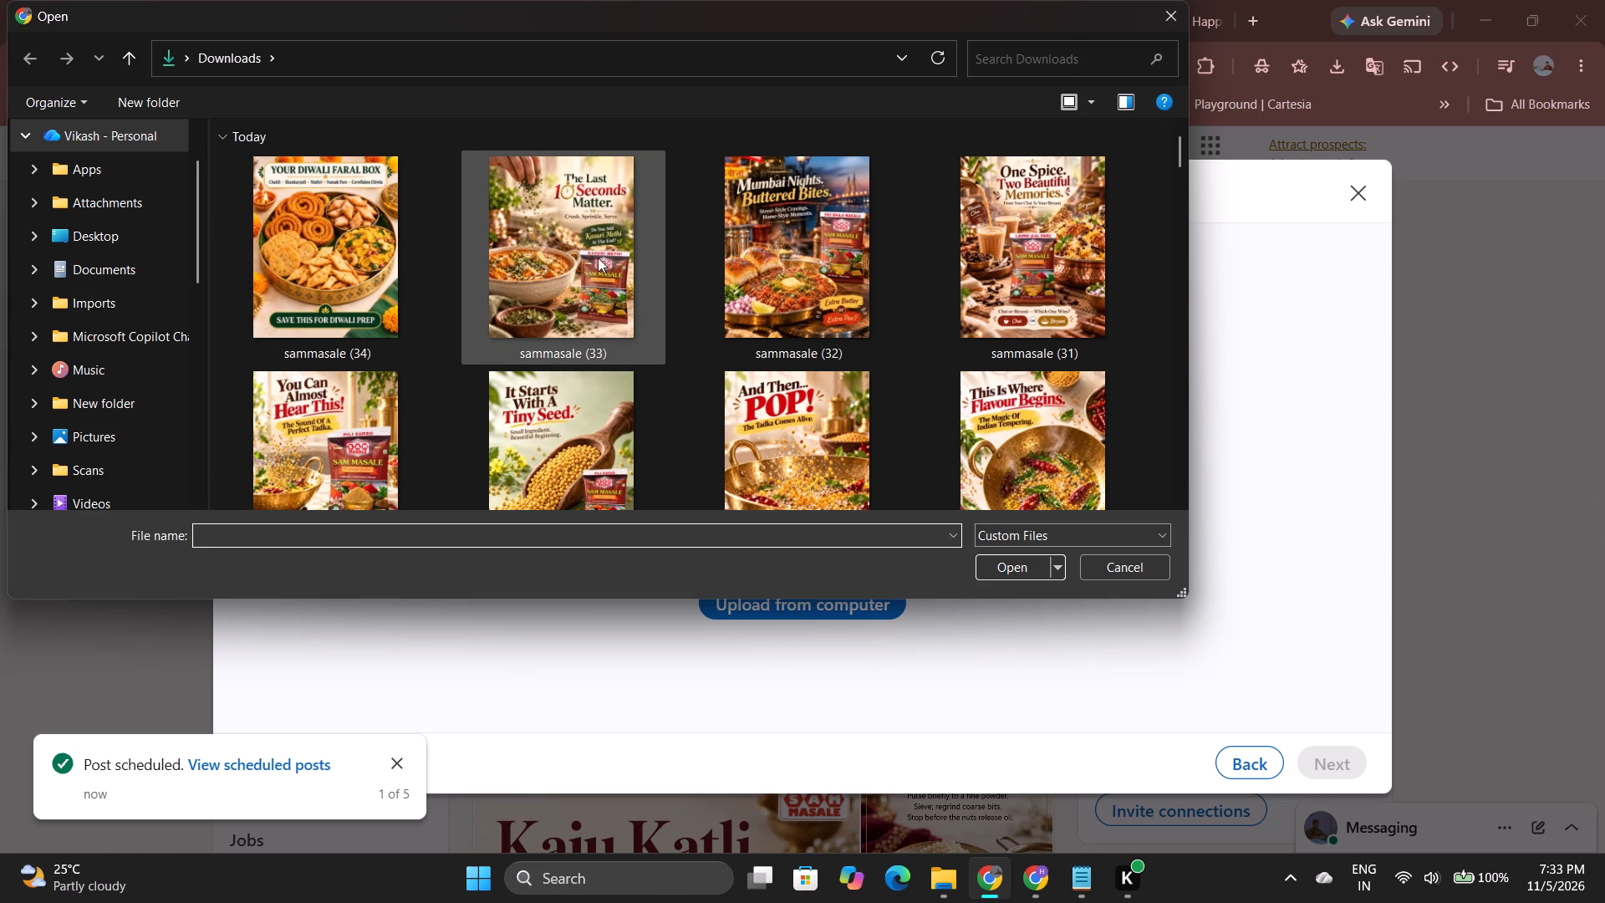
pyautogui.click(588, 232)
pyautogui.click(1032, 566)
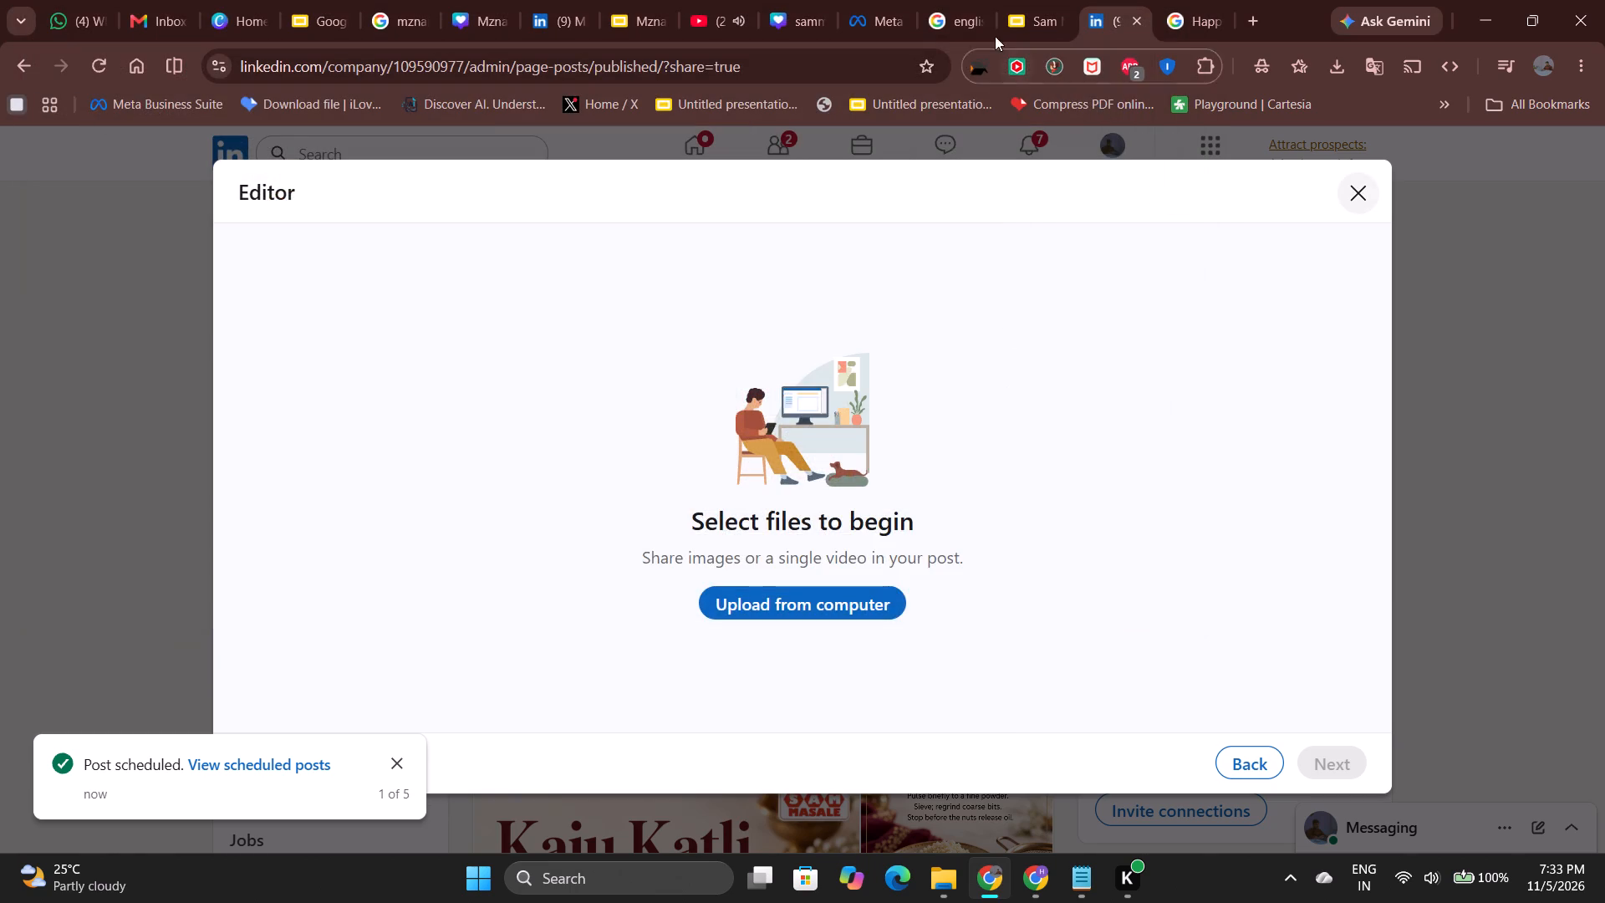
# Check November 15 in the Meta calendar and copy the Kasuri Methi slide's caption with hashtags into the LinkedIn post, without trailing blank lines.
pyautogui.click(873, 0)
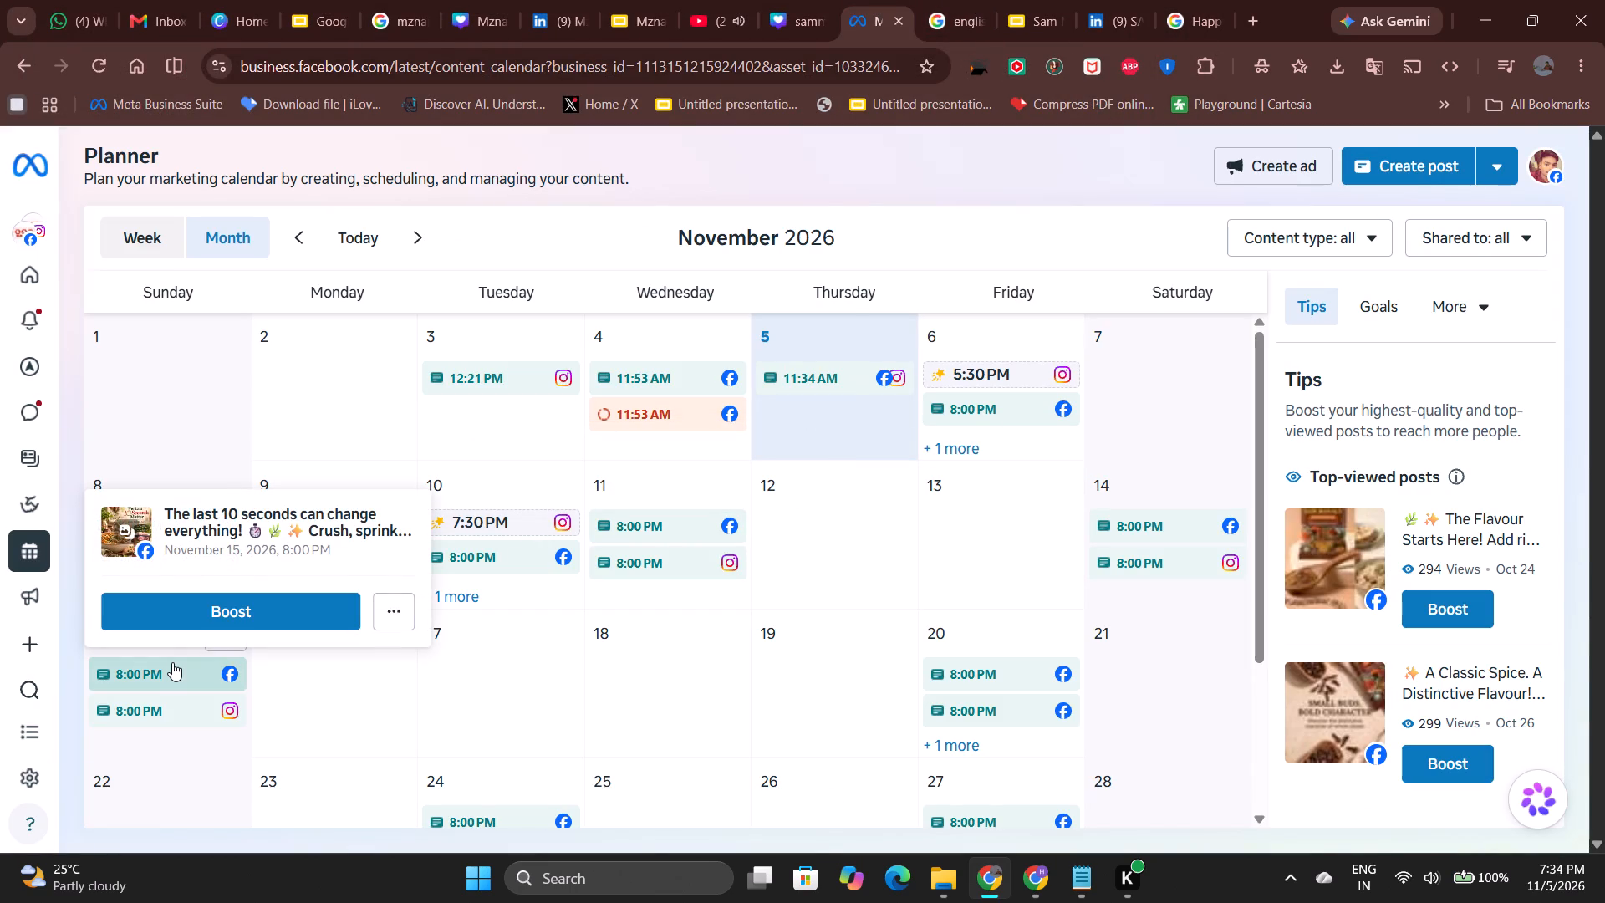
pyautogui.click(1025, 0)
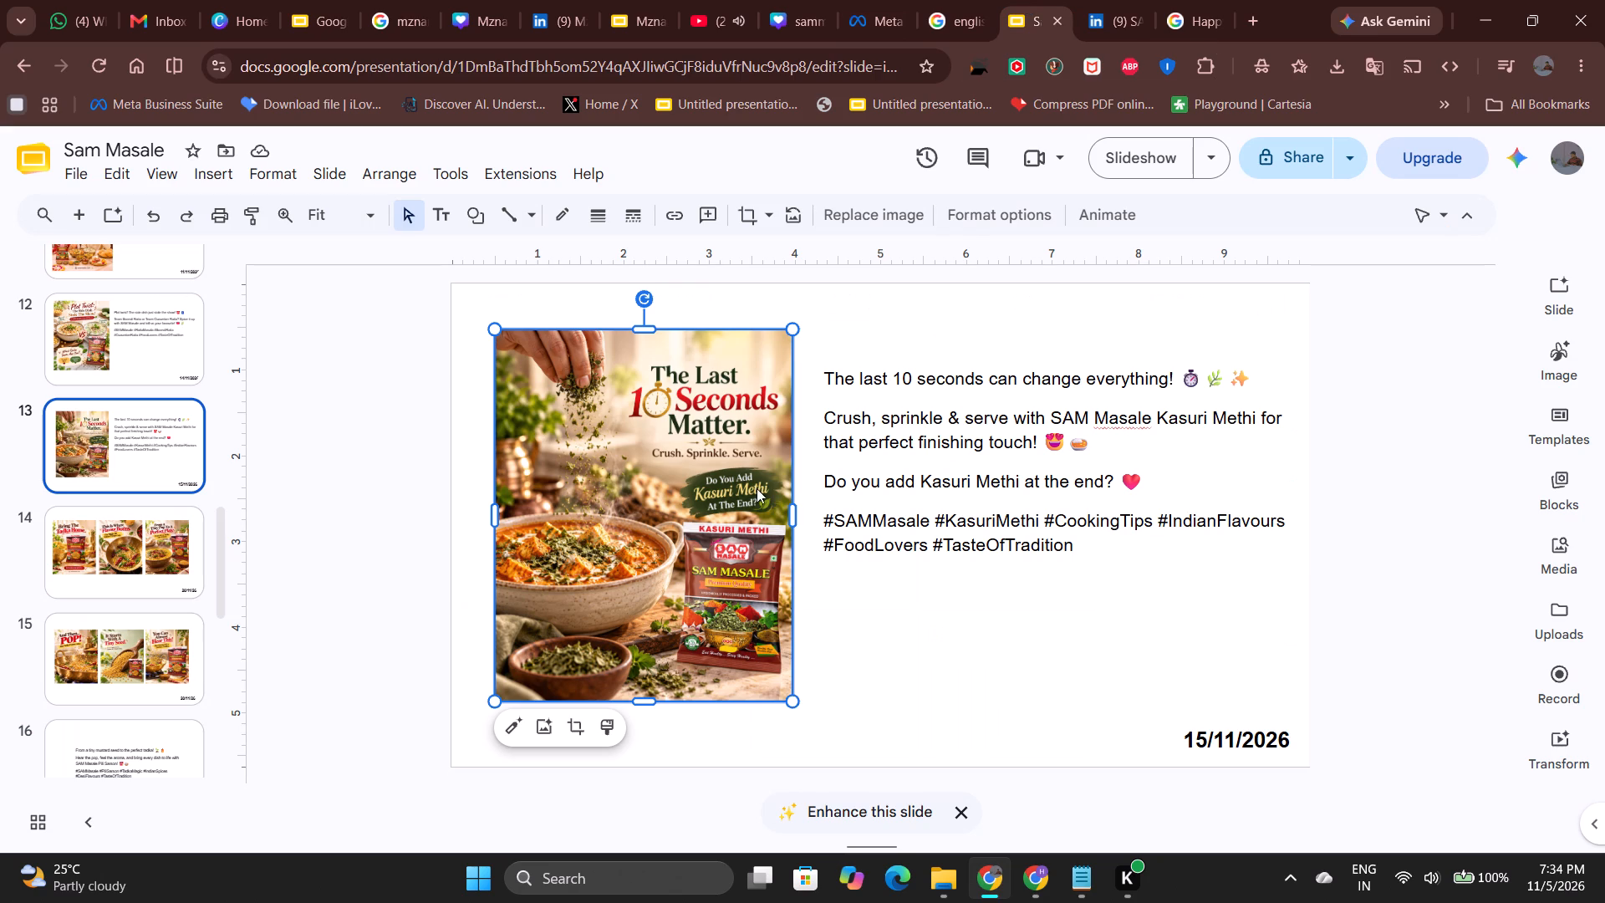
pyautogui.click(1180, 403)
pyautogui.hotkey('ctrl', 'a')
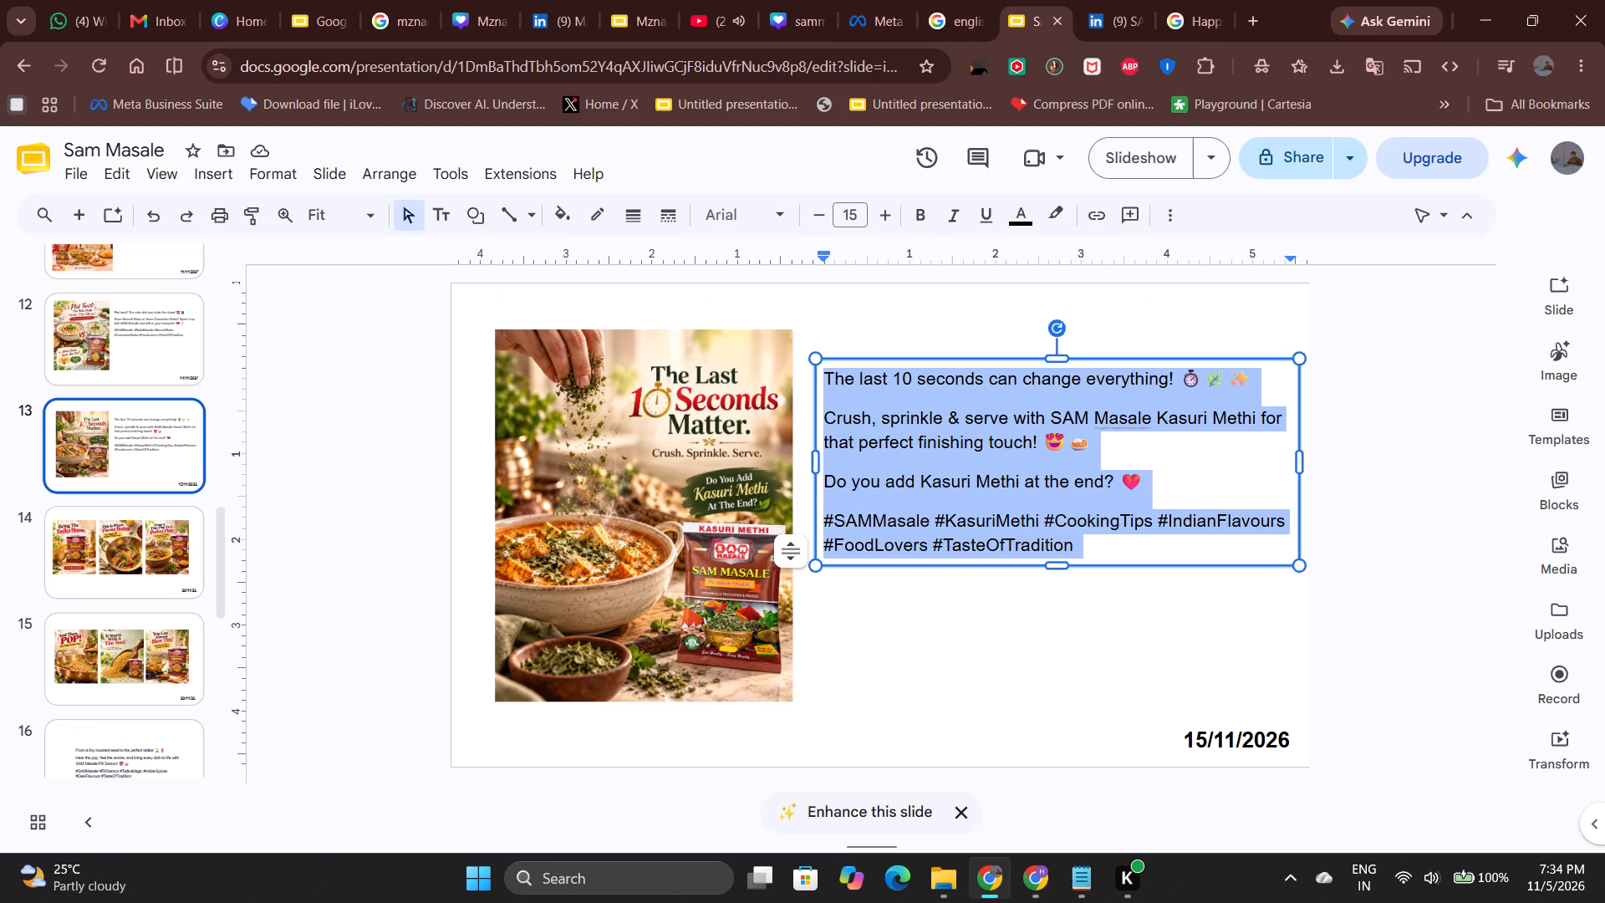
pyautogui.hotkey('ctrl', 'c')
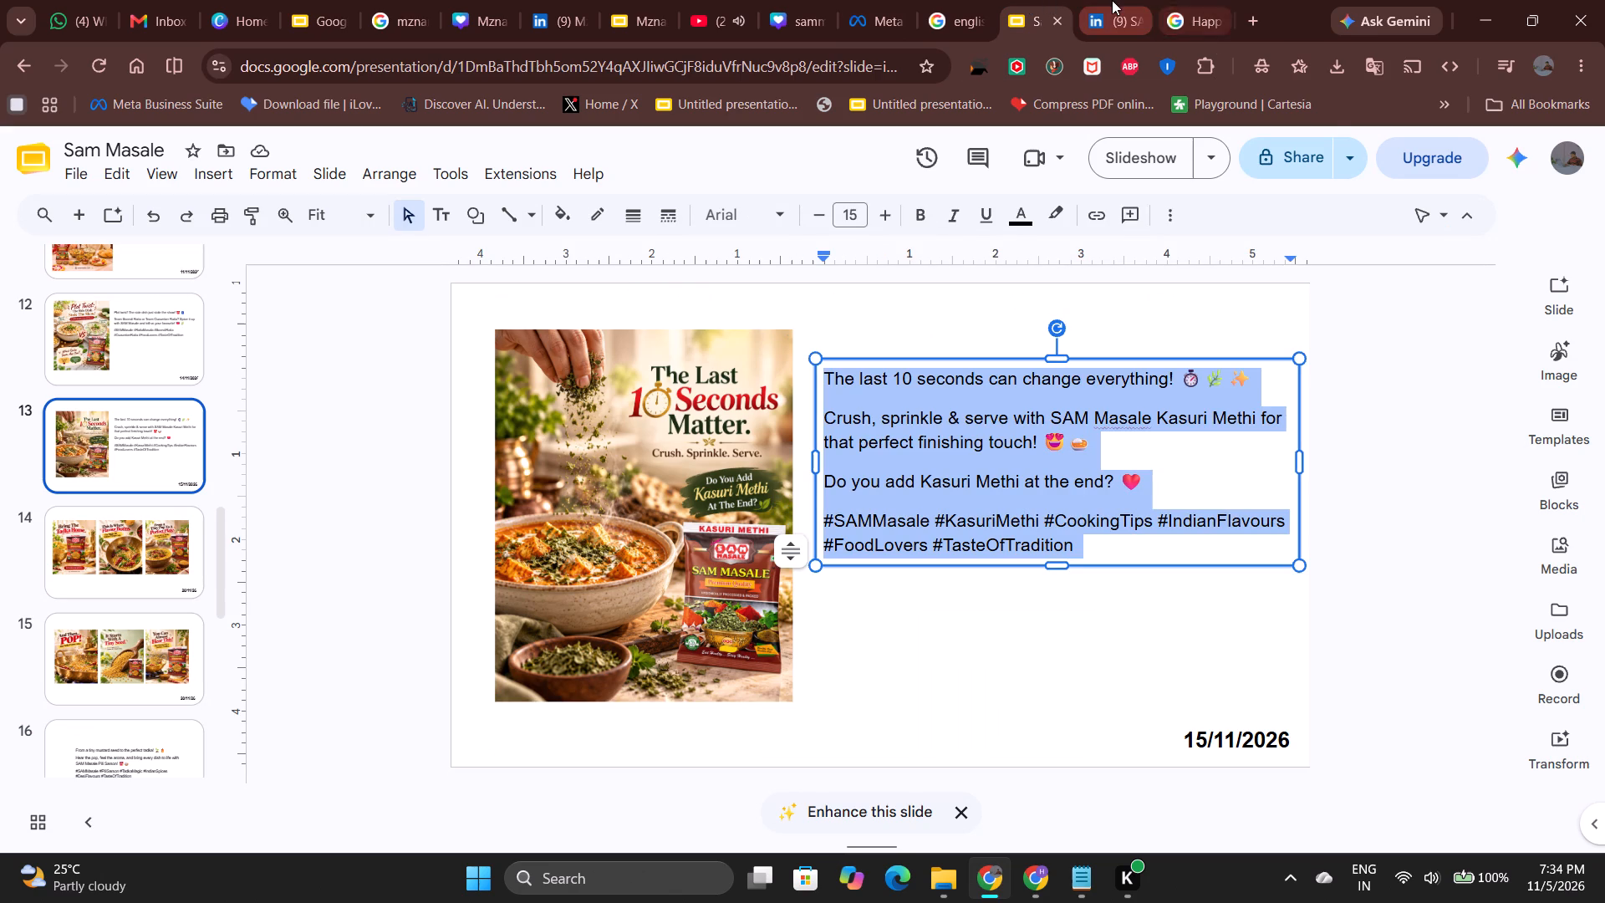
pyautogui.click(1087, 0)
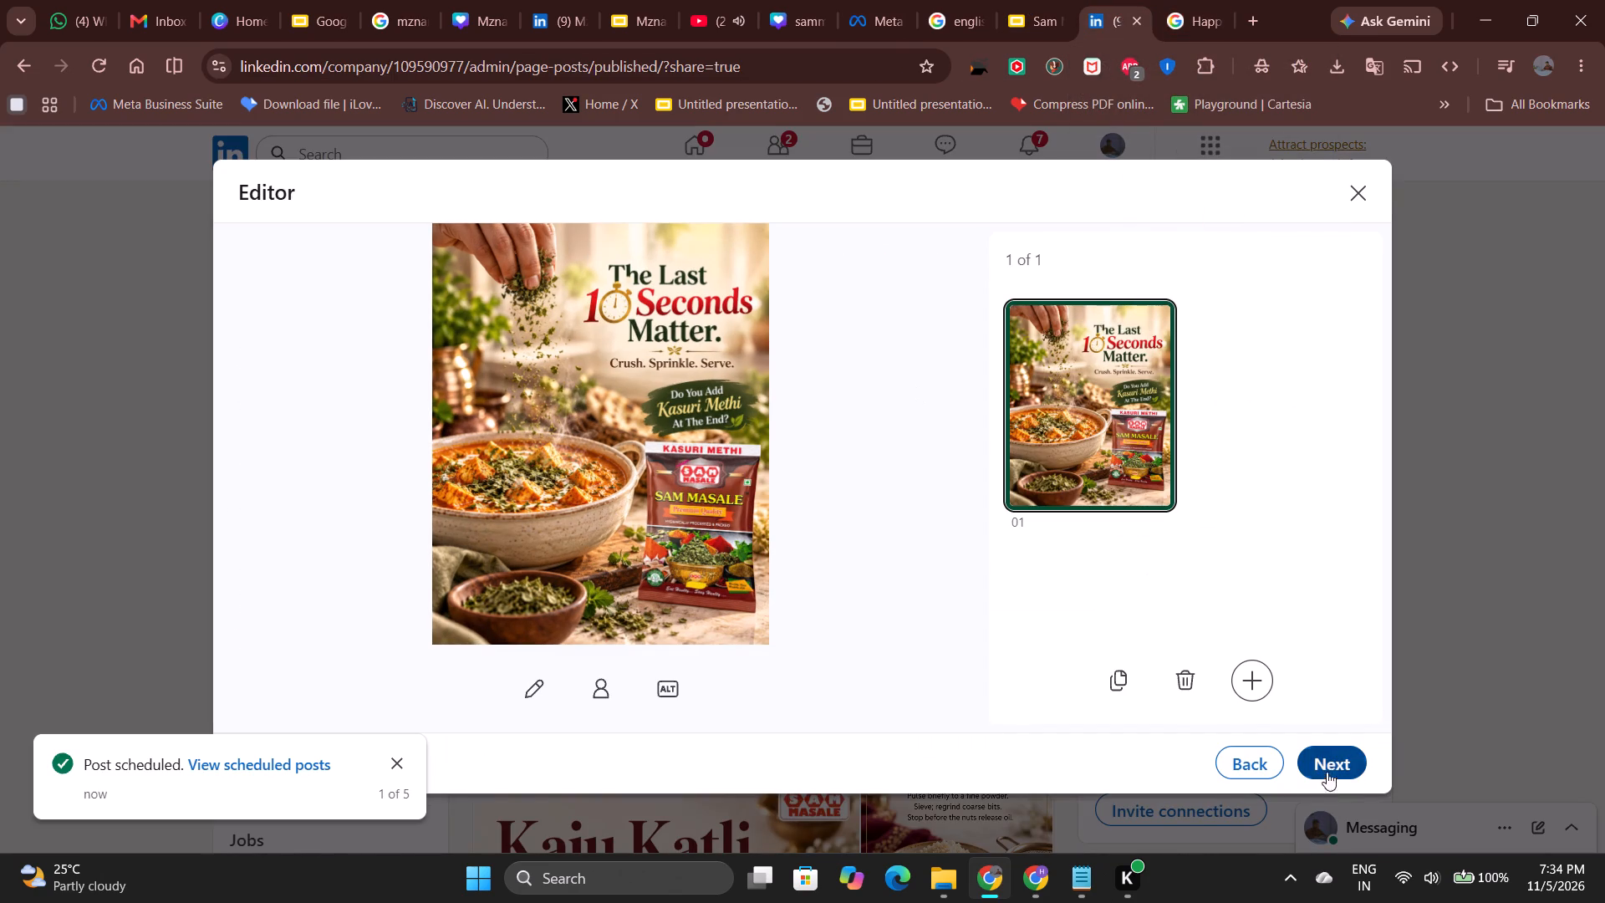
pyautogui.click(1322, 759)
pyautogui.click(649, 308)
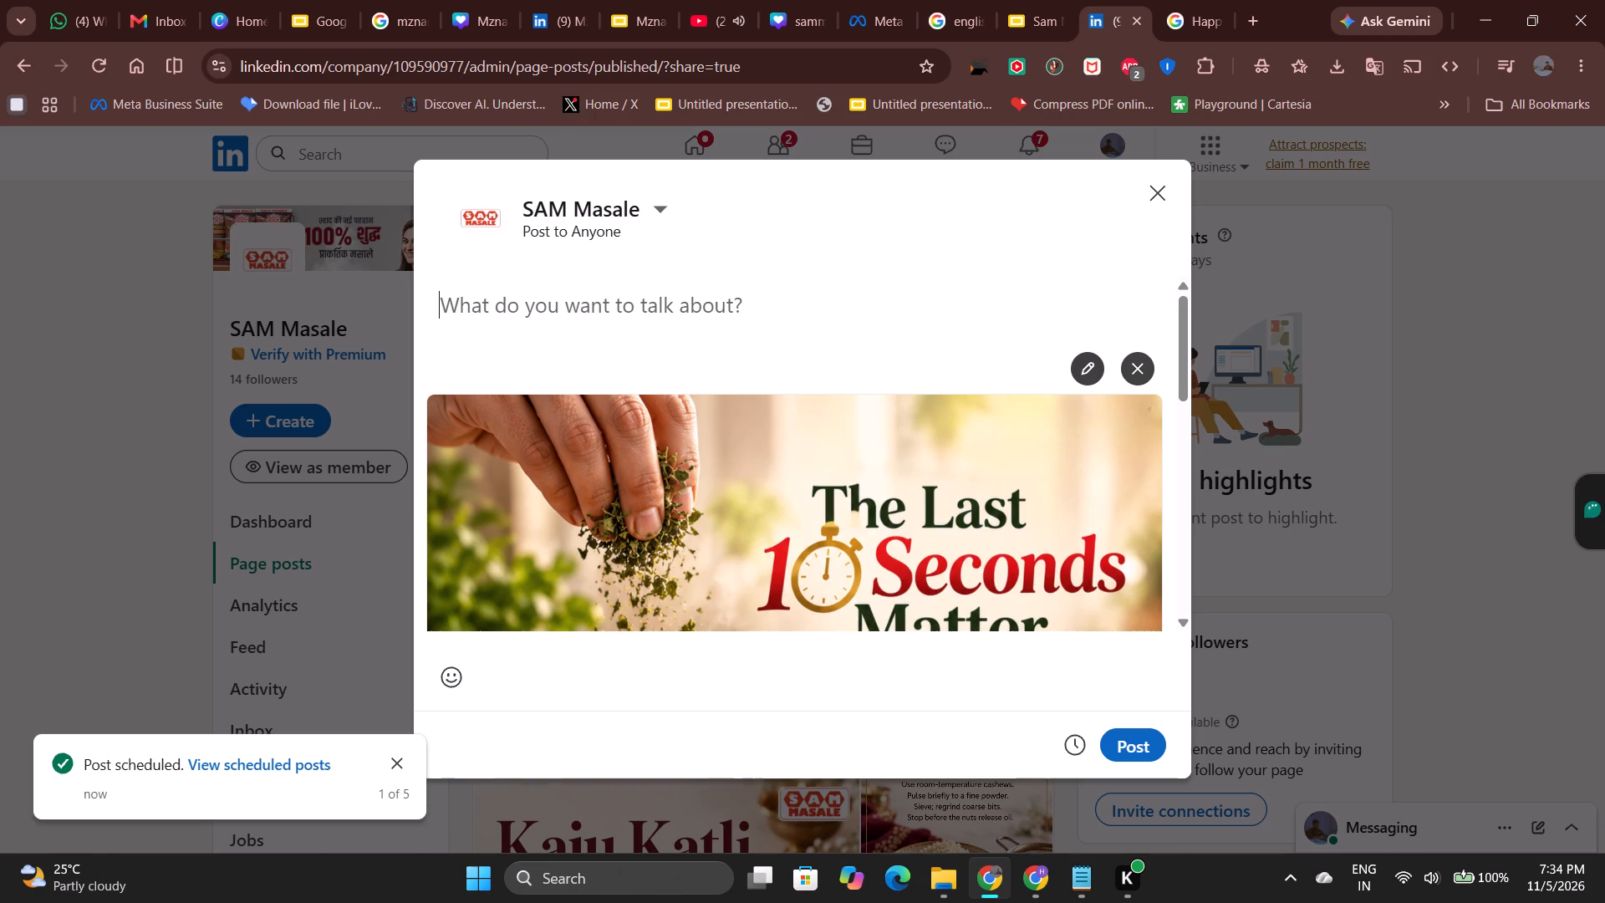
pyautogui.hotkey('ctrl', 'v')
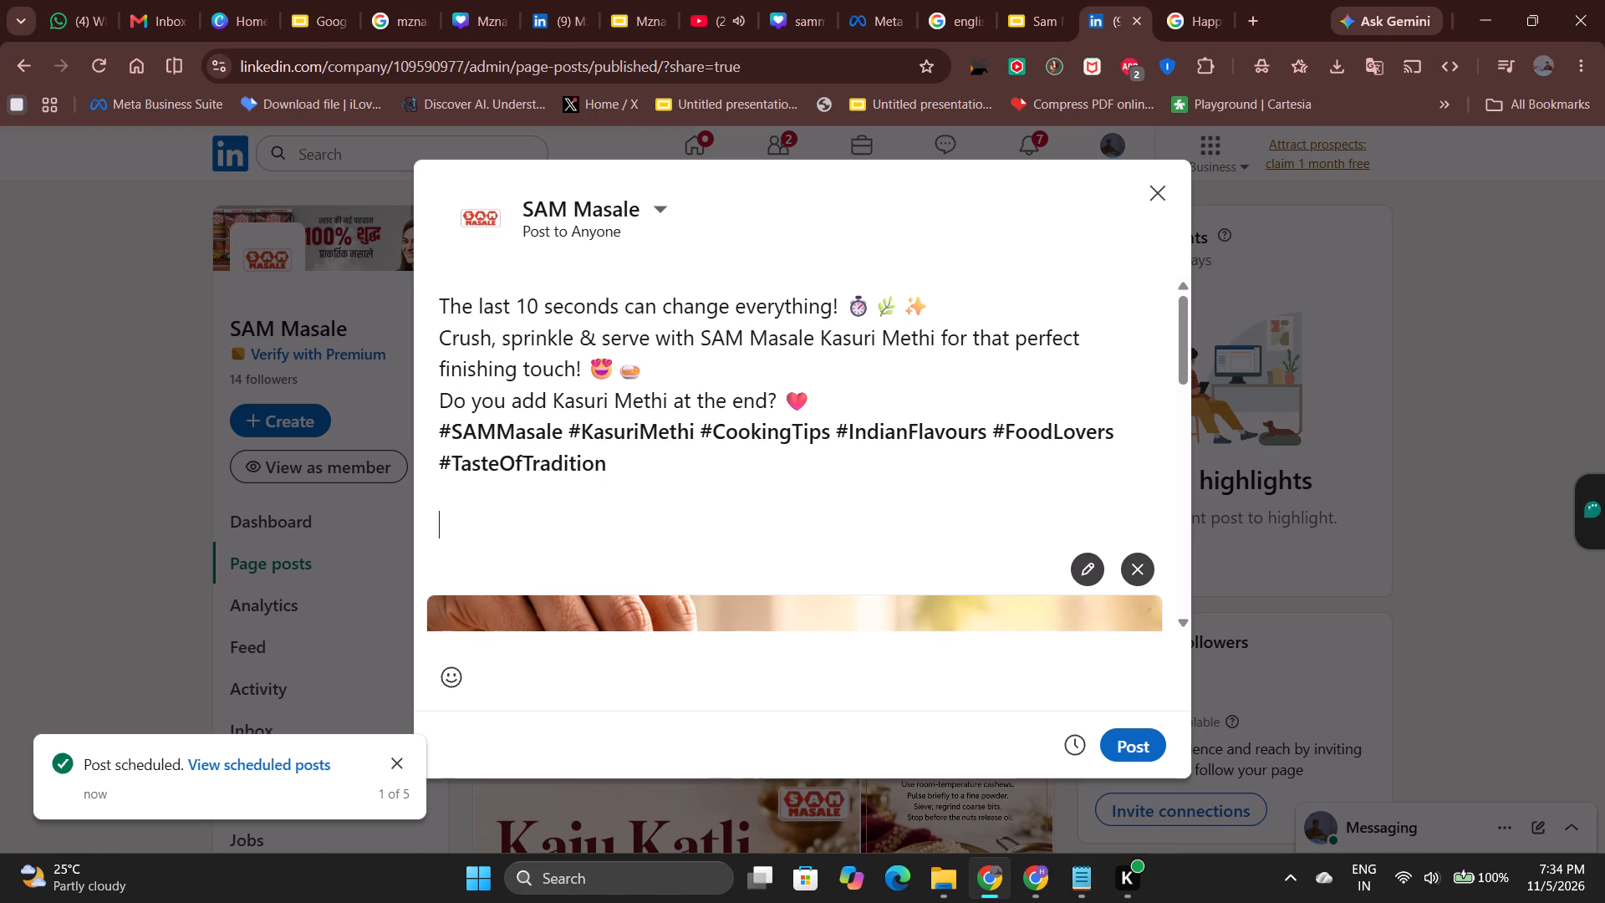
pyautogui.press('BackSpace')
pyautogui.press('Down')
pyautogui.press('BackSpace')
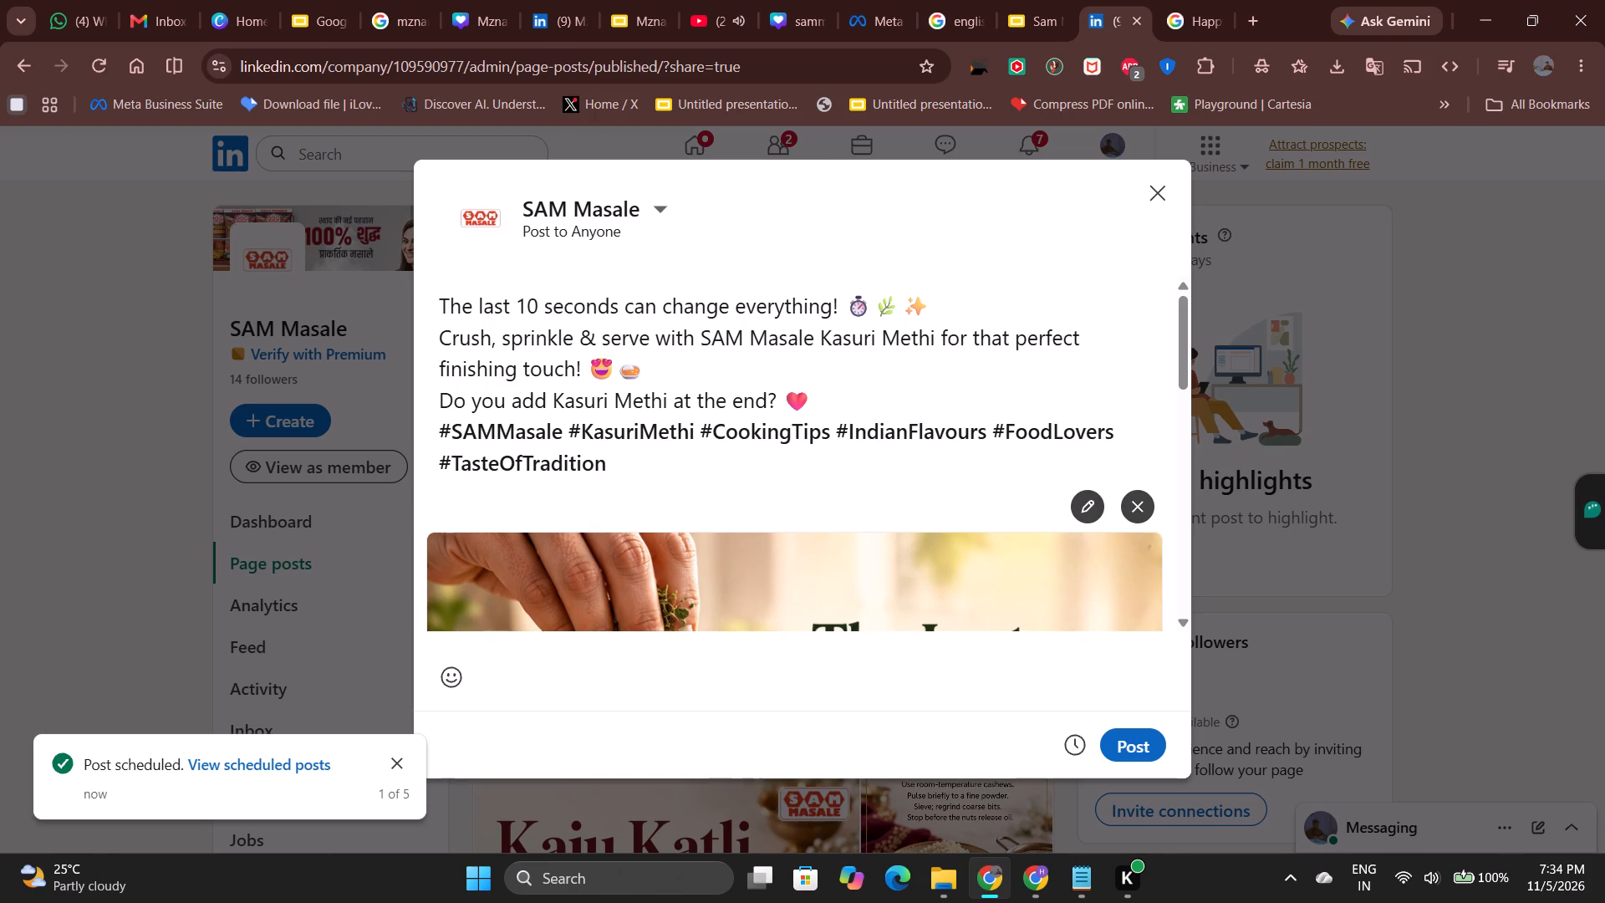
pyautogui.scroll(3, 902, 435)
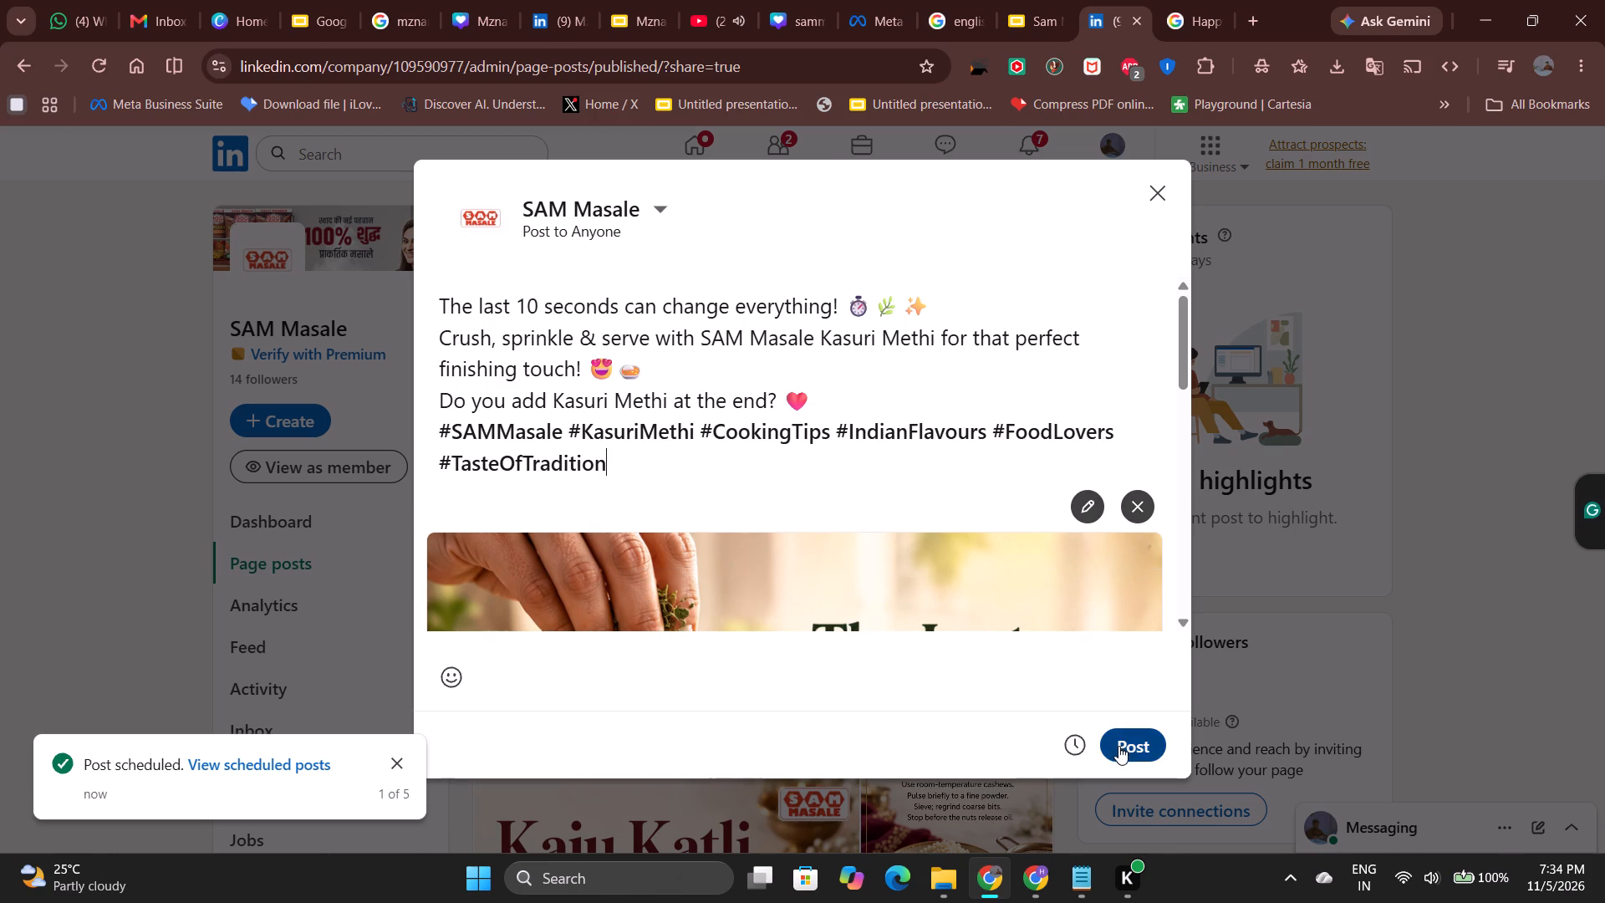
# Schedule the Kasuri Methi post for 11/15/2026 at 8:00 PM.
pyautogui.click(1075, 746)
pyautogui.click(660, 312)
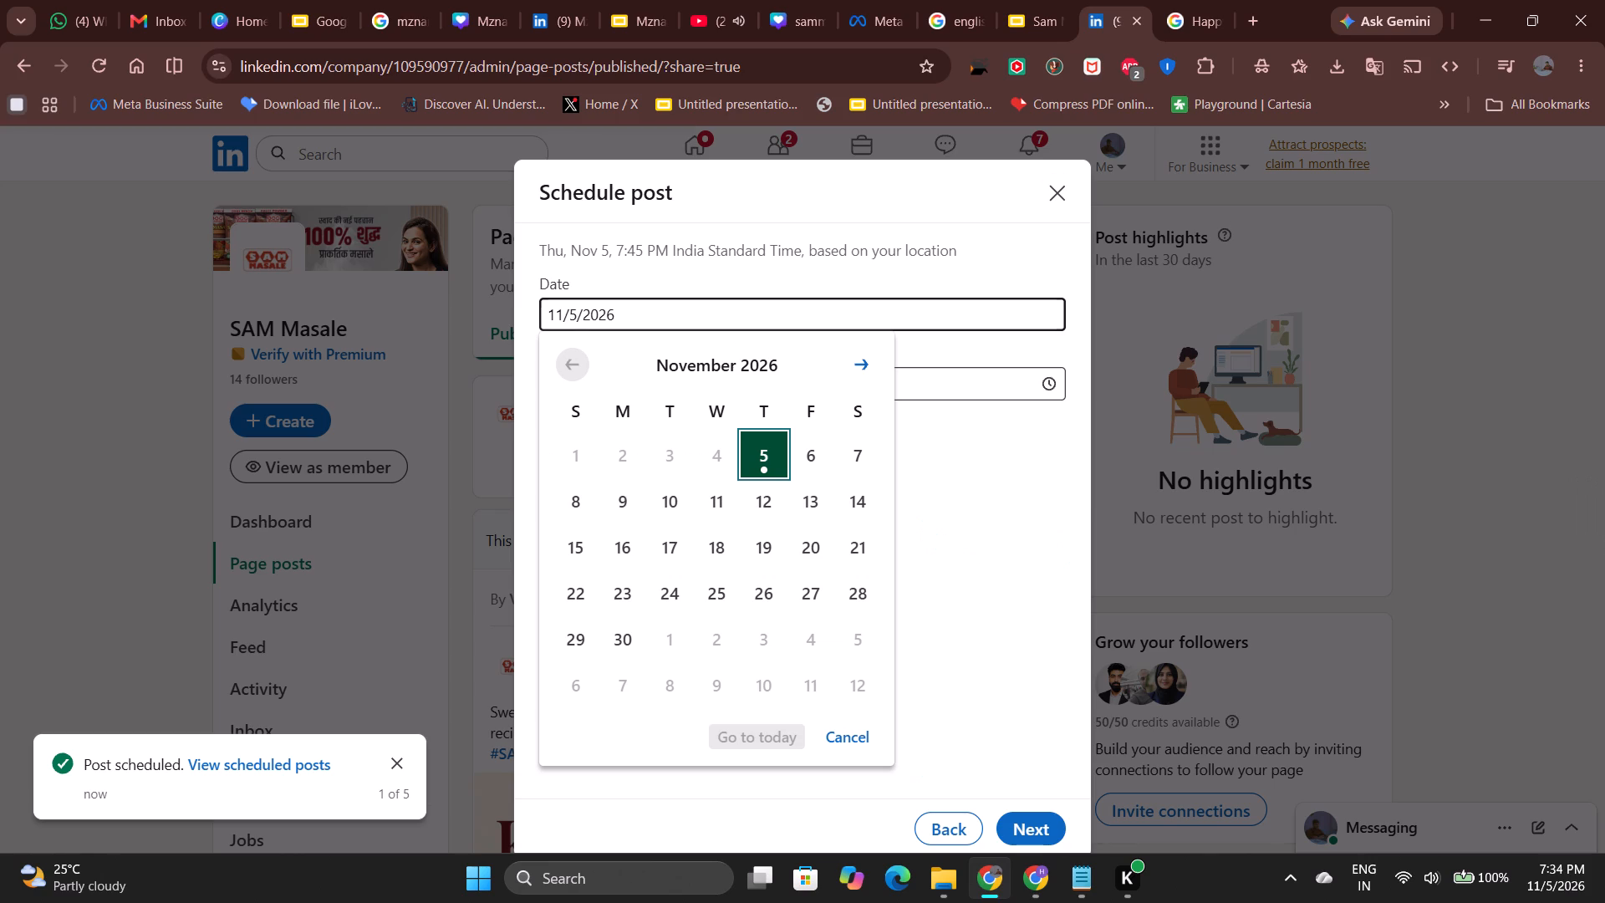
pyautogui.click(573, 555)
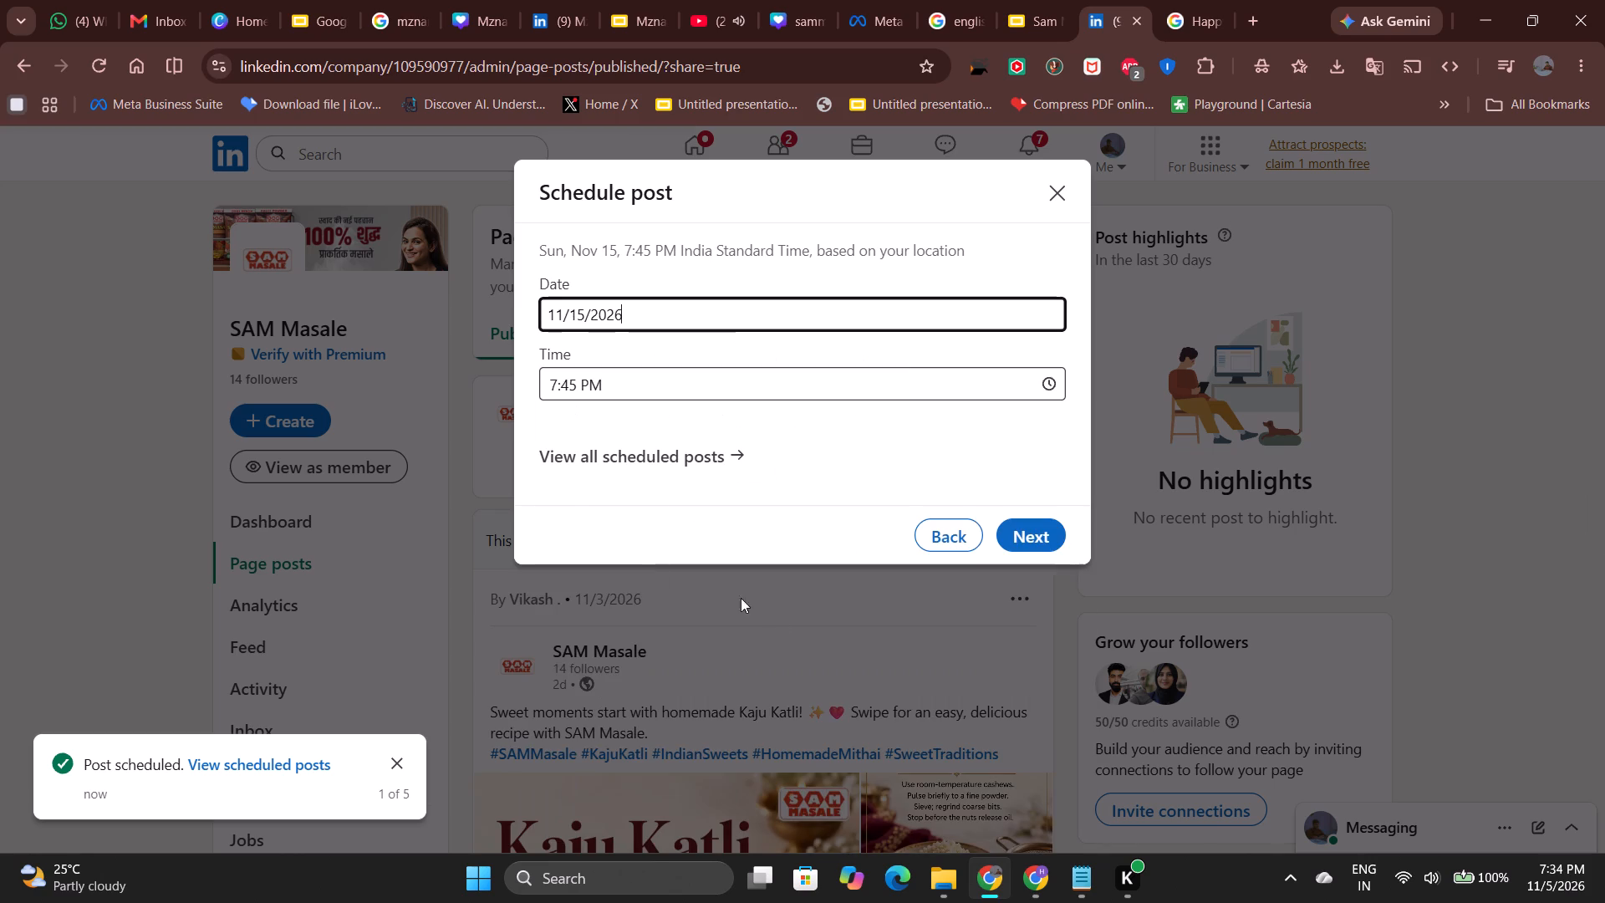
pyautogui.click(633, 370)
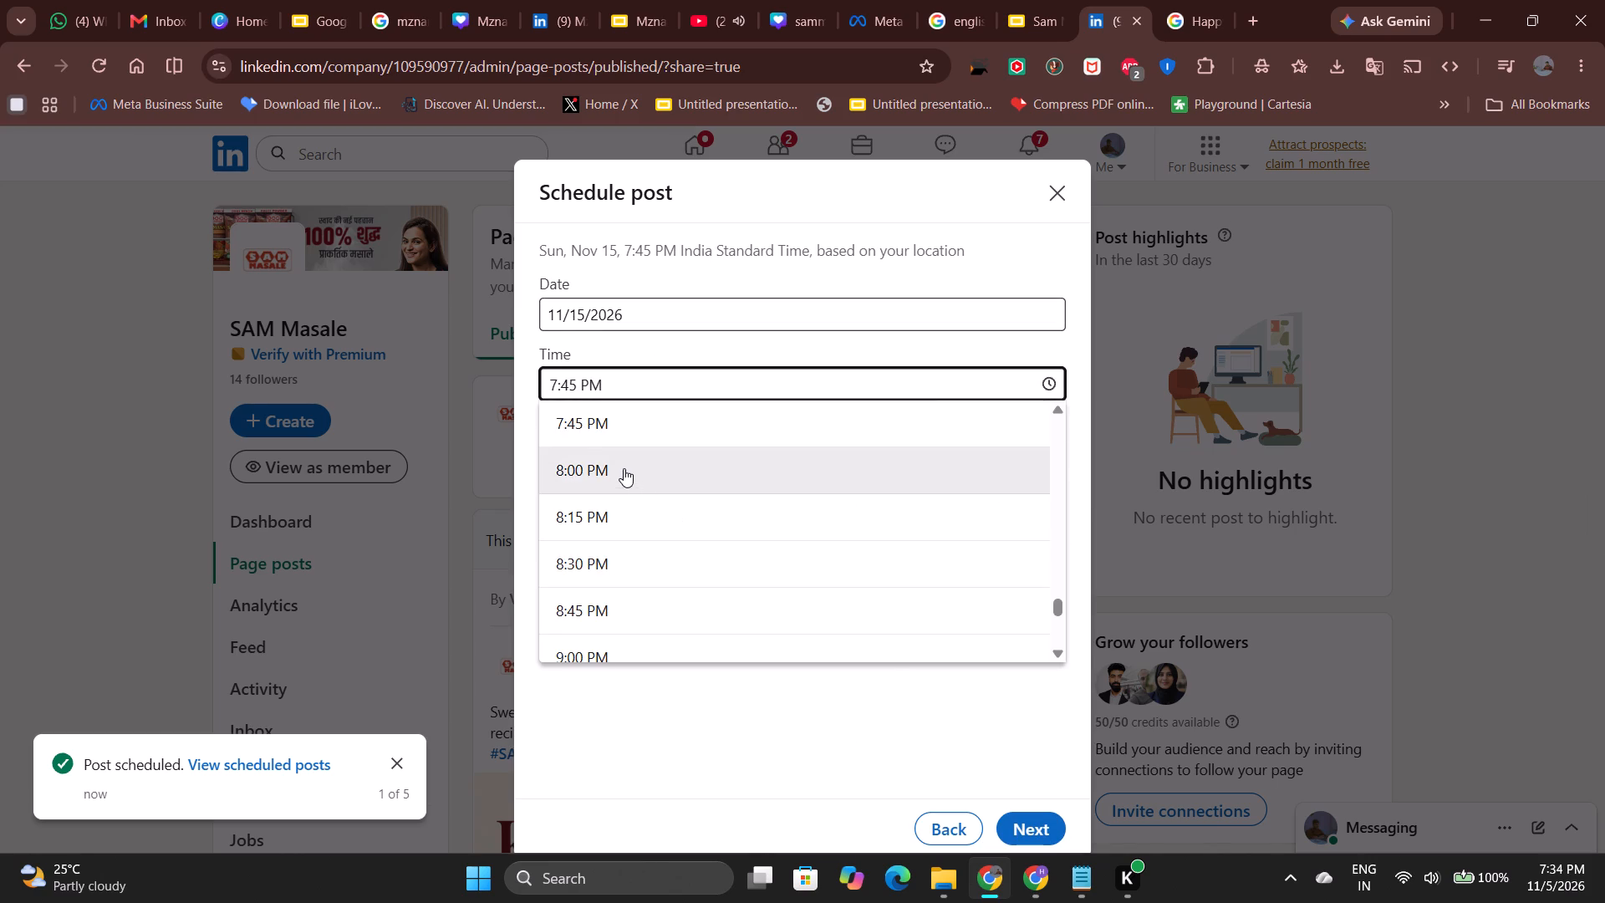
pyautogui.click(624, 468)
pyautogui.click(1050, 533)
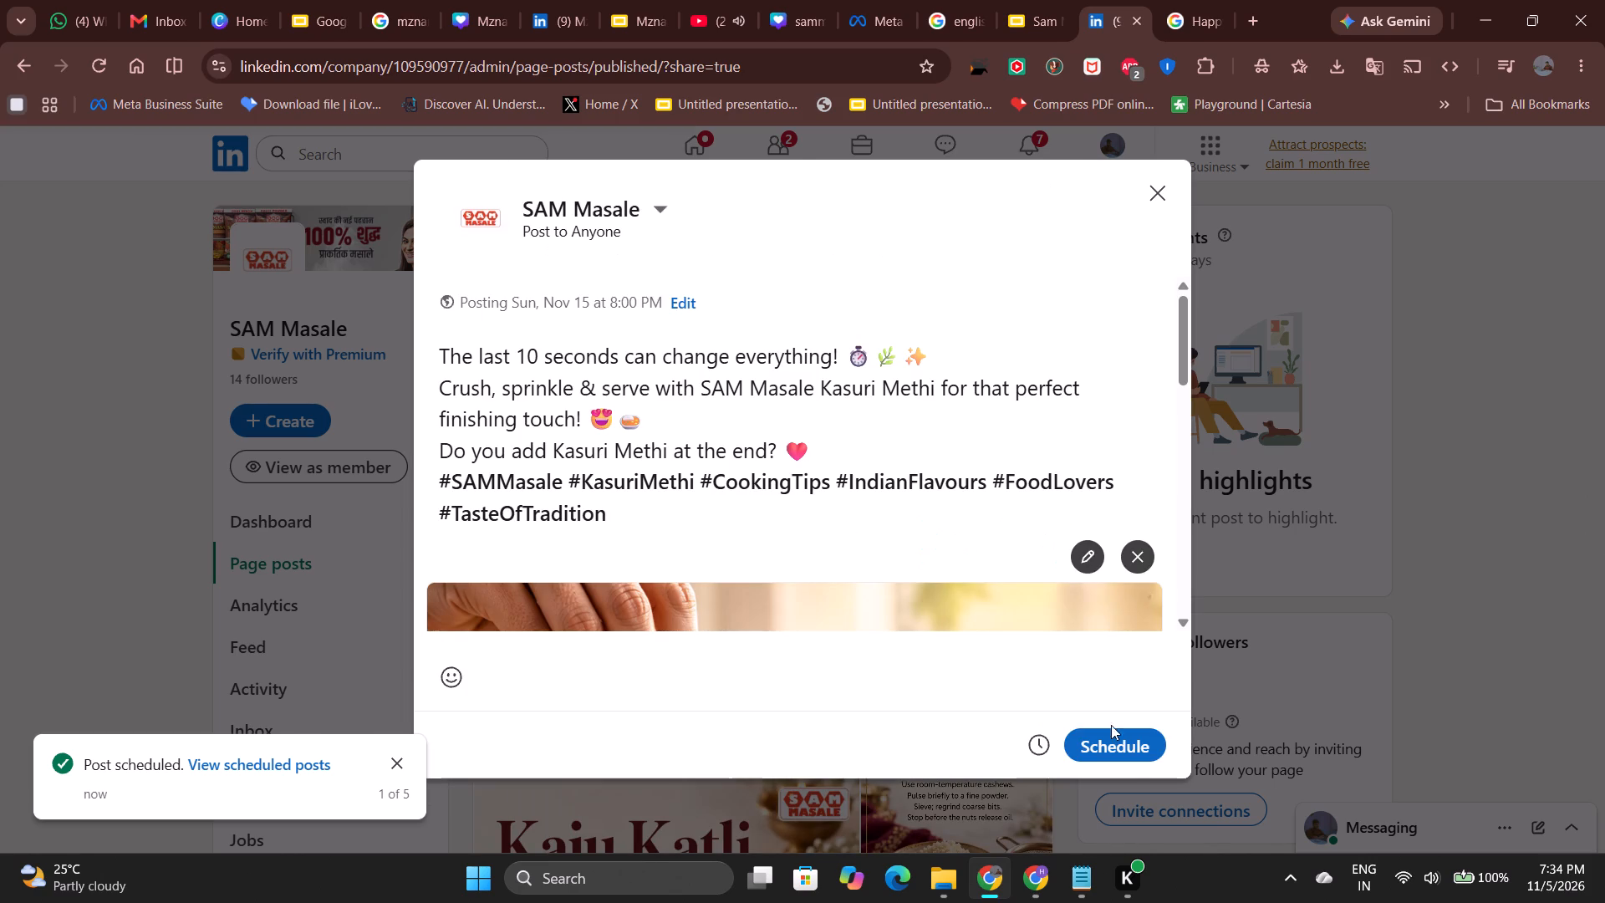
pyautogui.click(1145, 750)
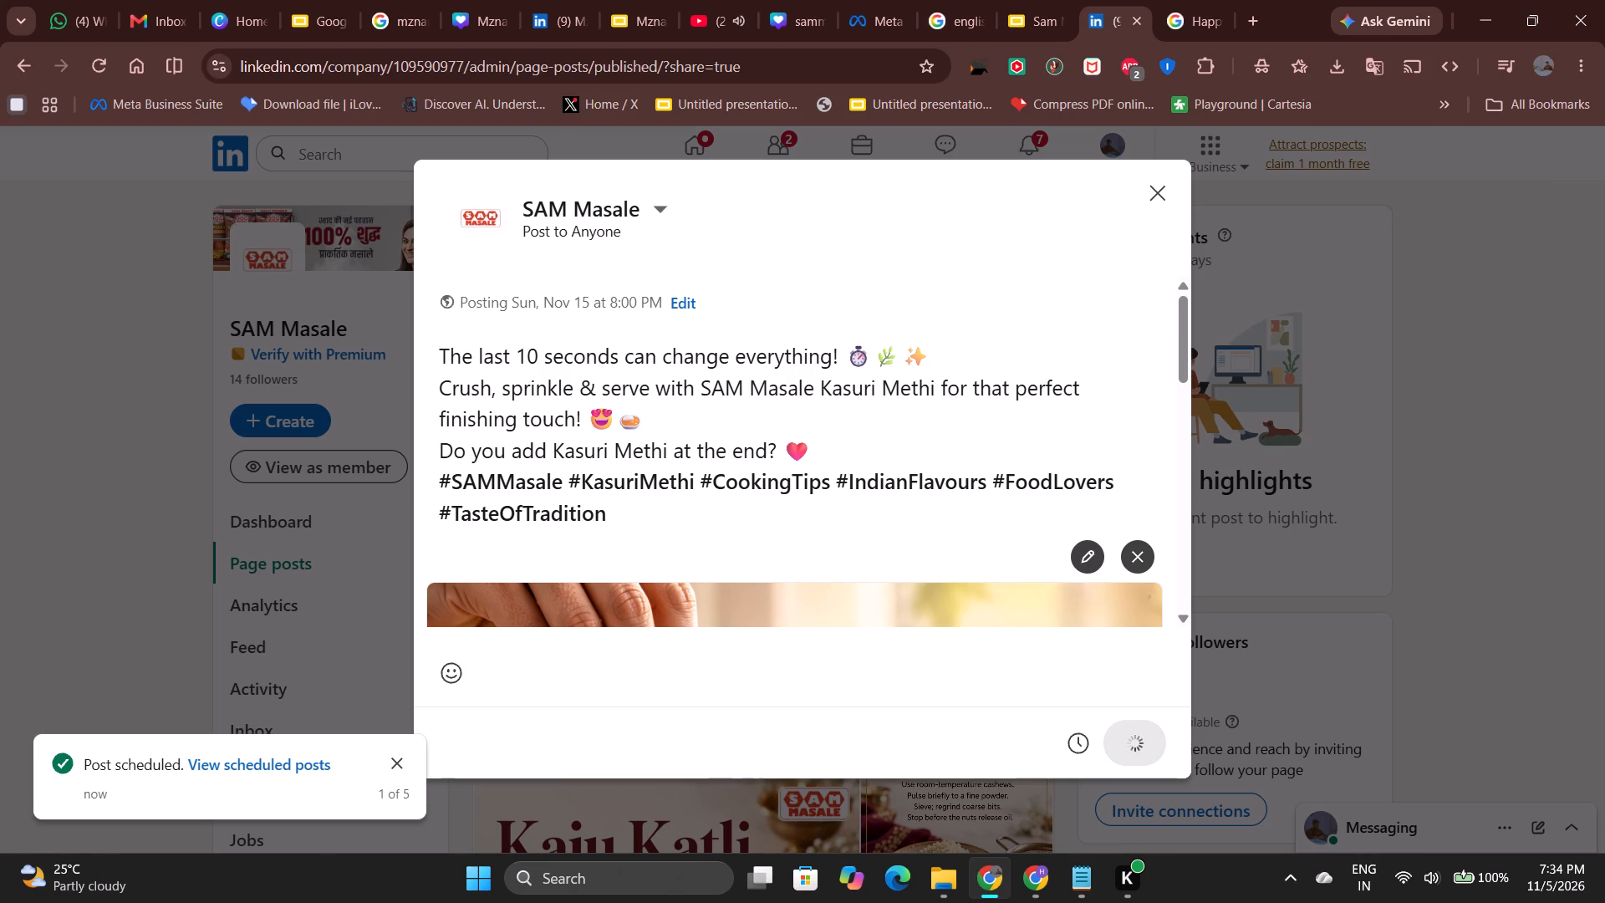
pyautogui.scroll(-3, 664, 469)
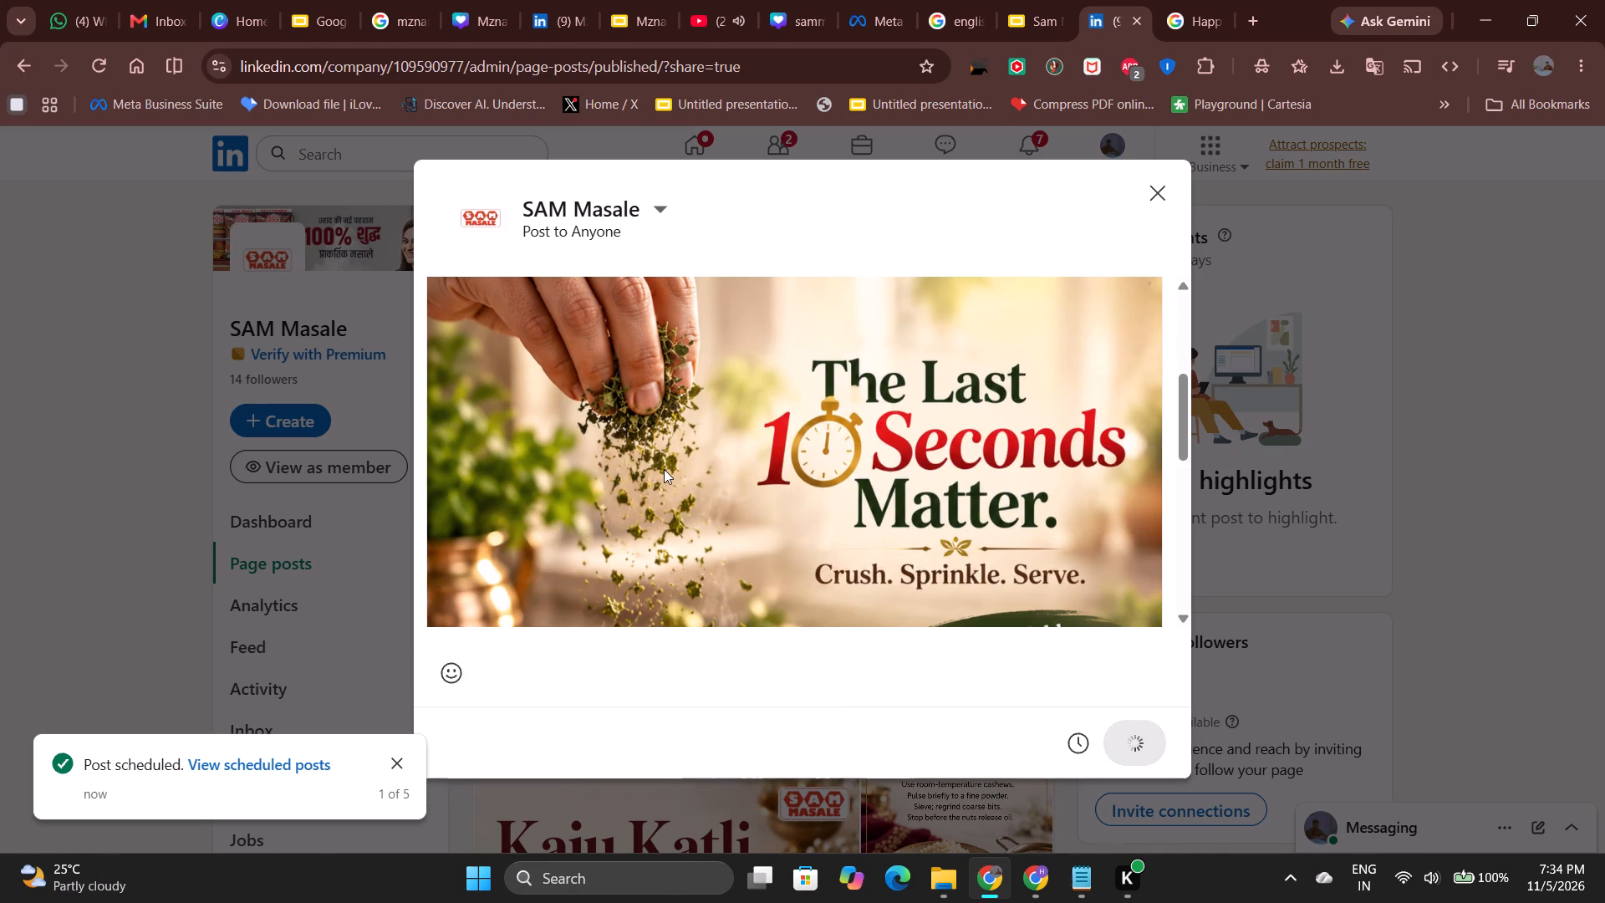
pyautogui.scroll(3, 663, 468)
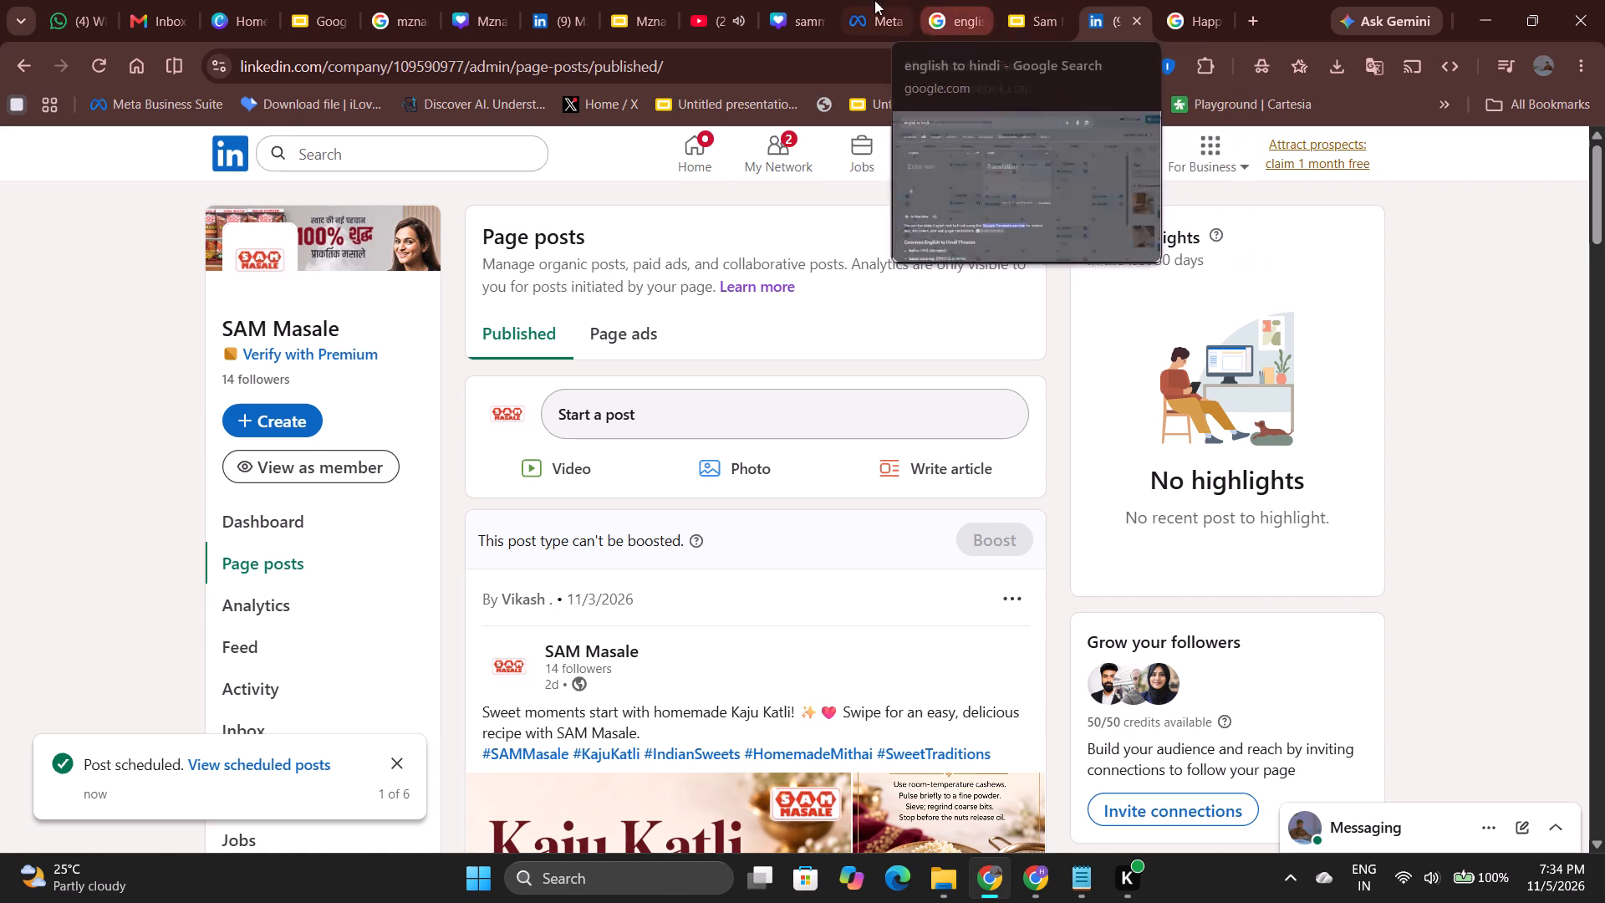
# Find the slide dated 20/11/26 in the Sam Masale presentation and upload its first image, sammasale (25), to a new SAM Masale LinkedIn post.
pyautogui.click(1024, 0)
pyautogui.click(359, 561)
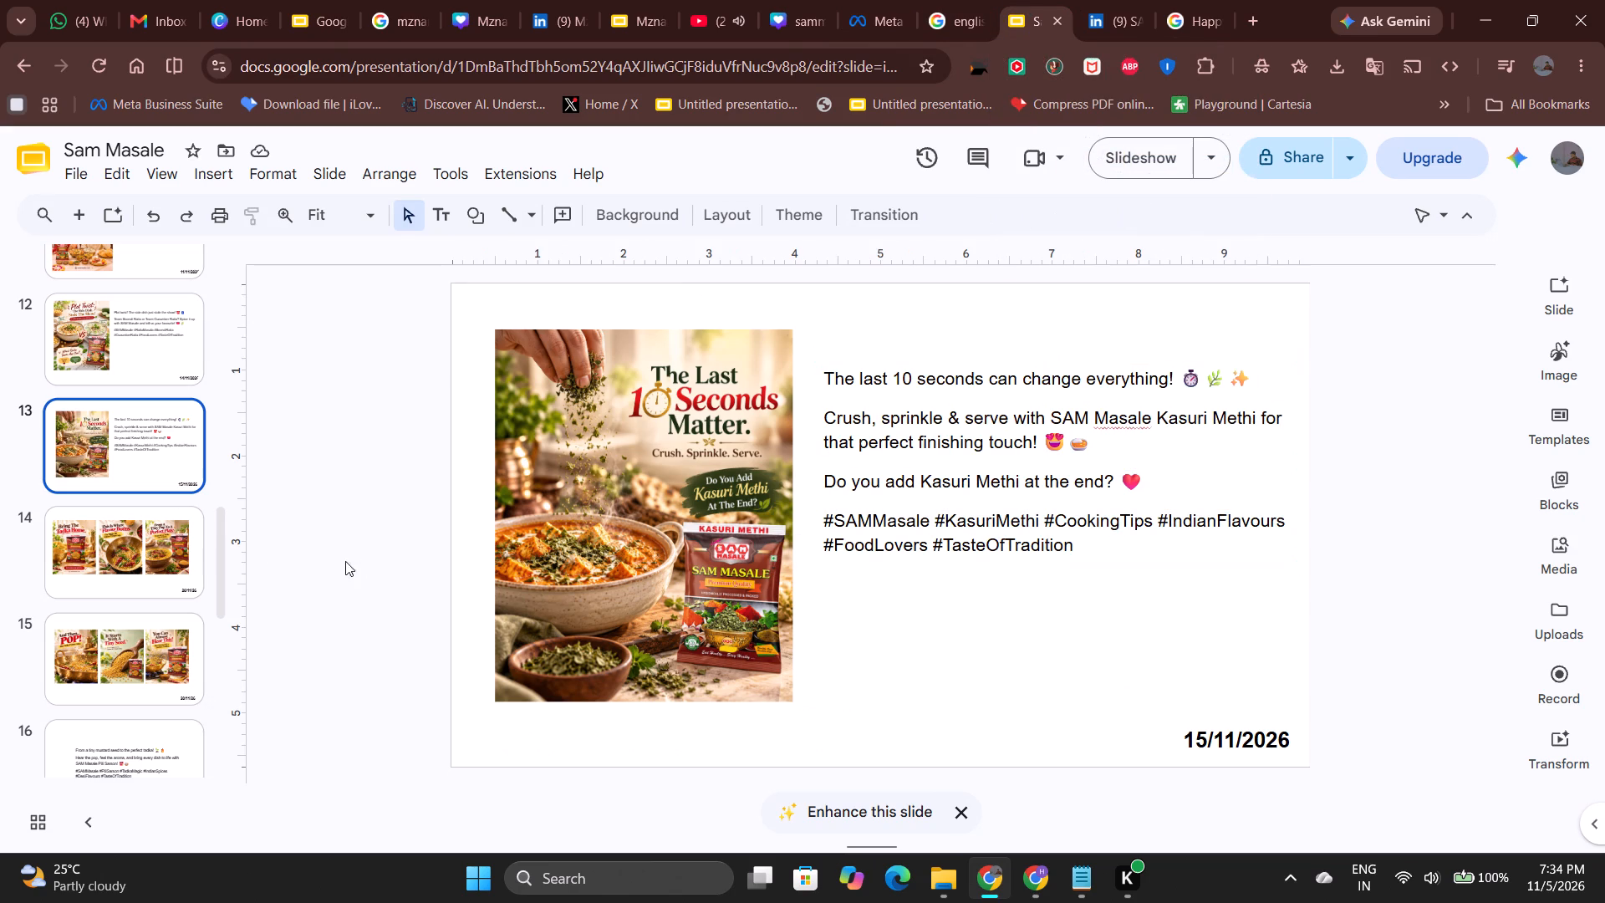
pyautogui.click(107, 578)
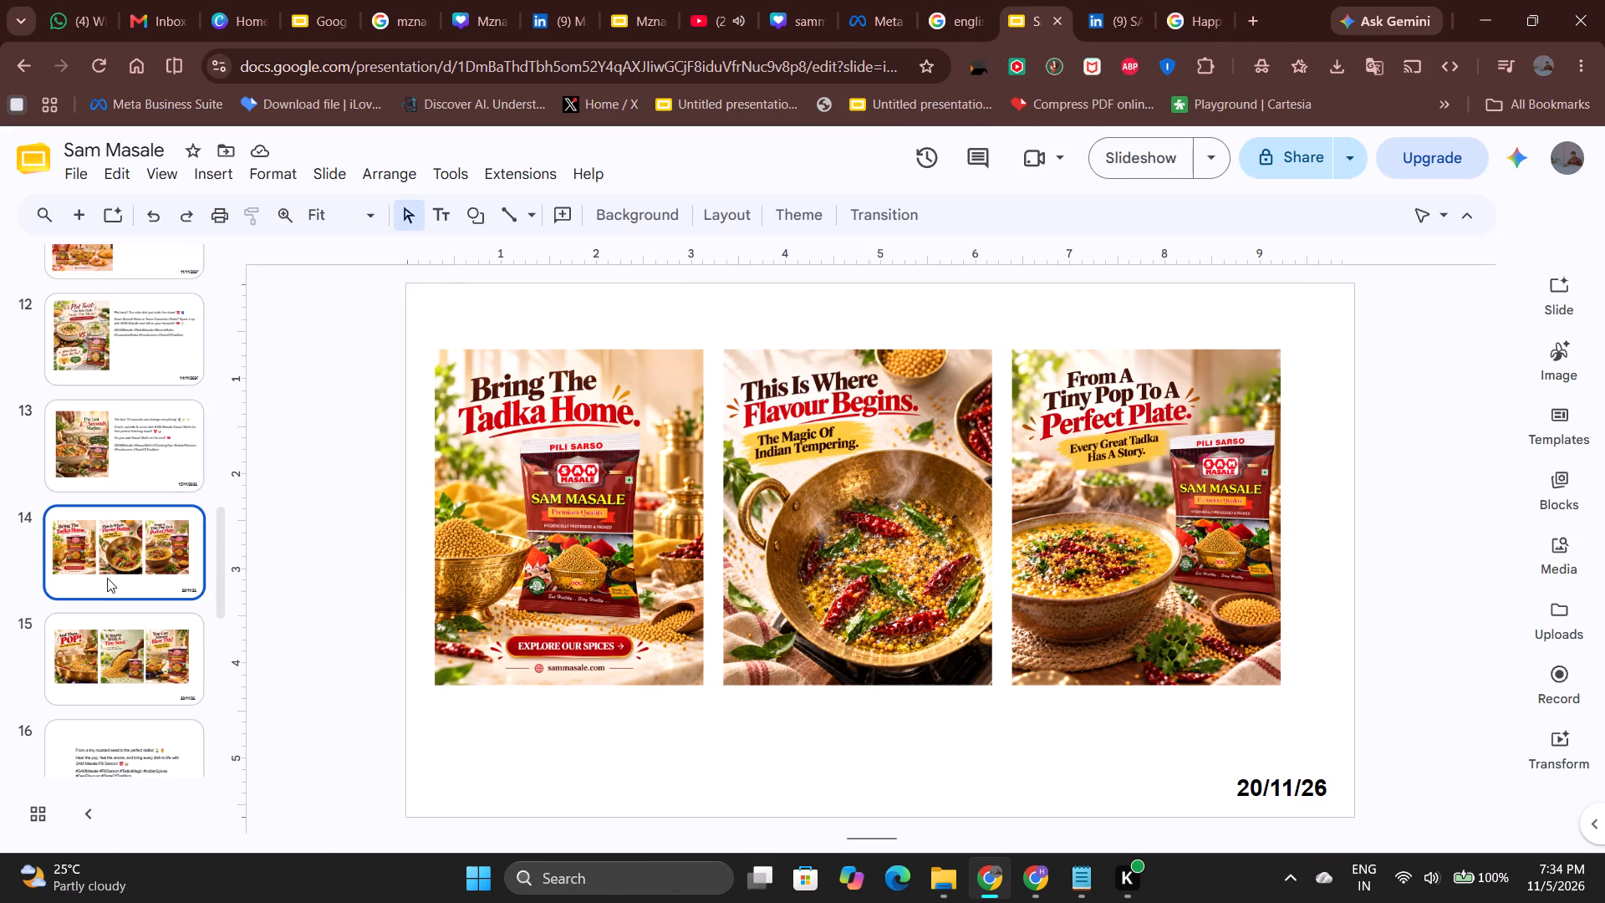
pyautogui.click(1118, 3)
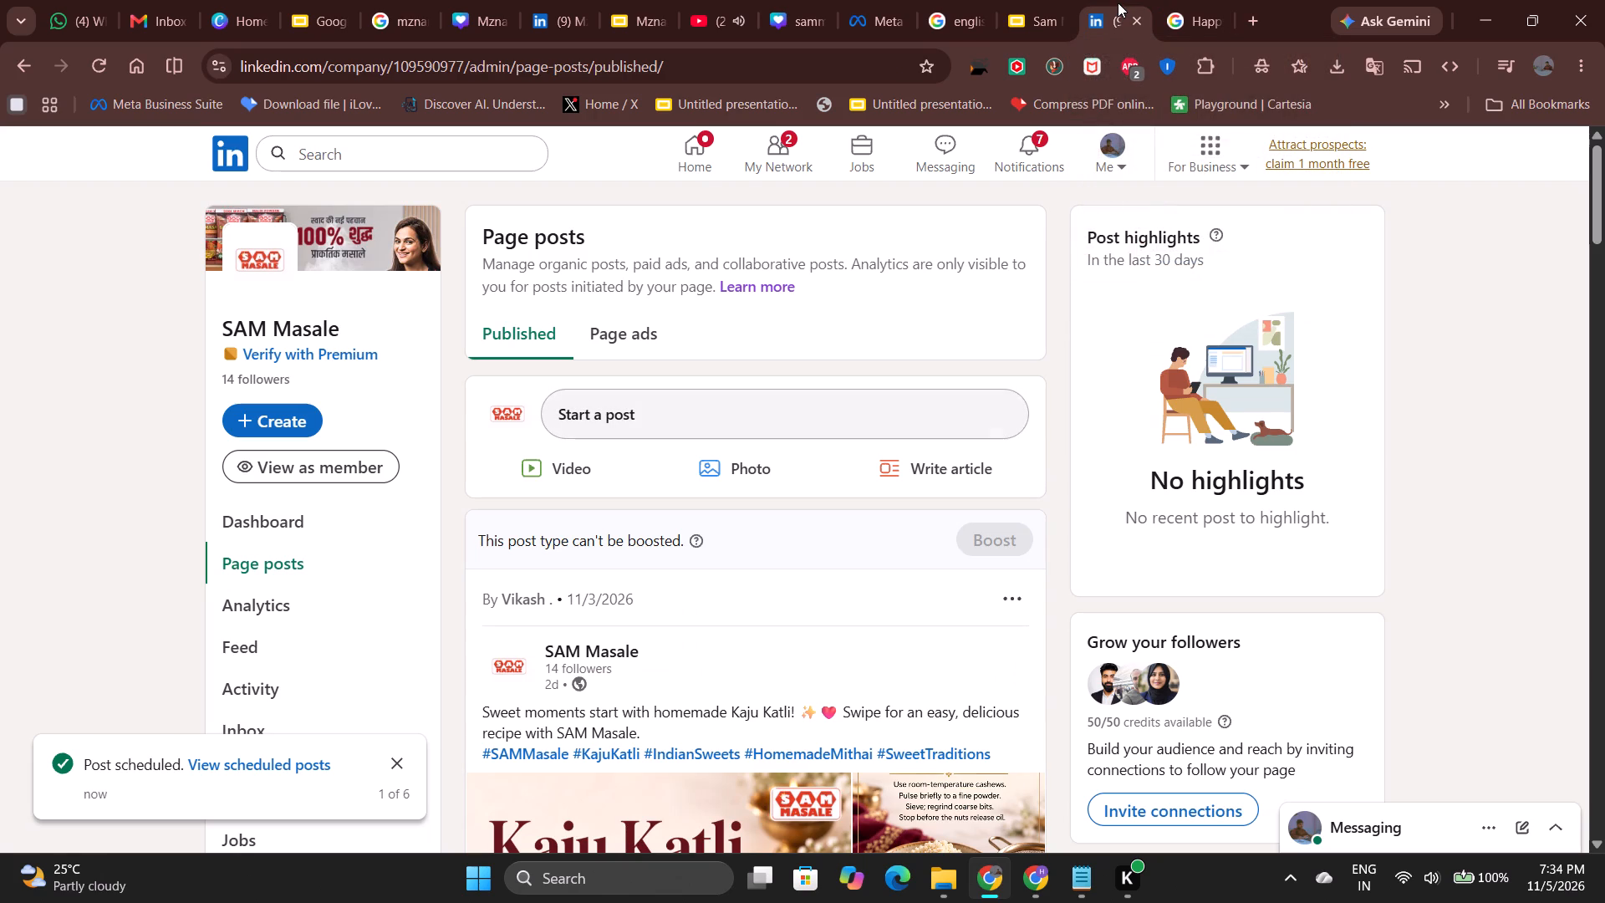
pyautogui.click(290, 421)
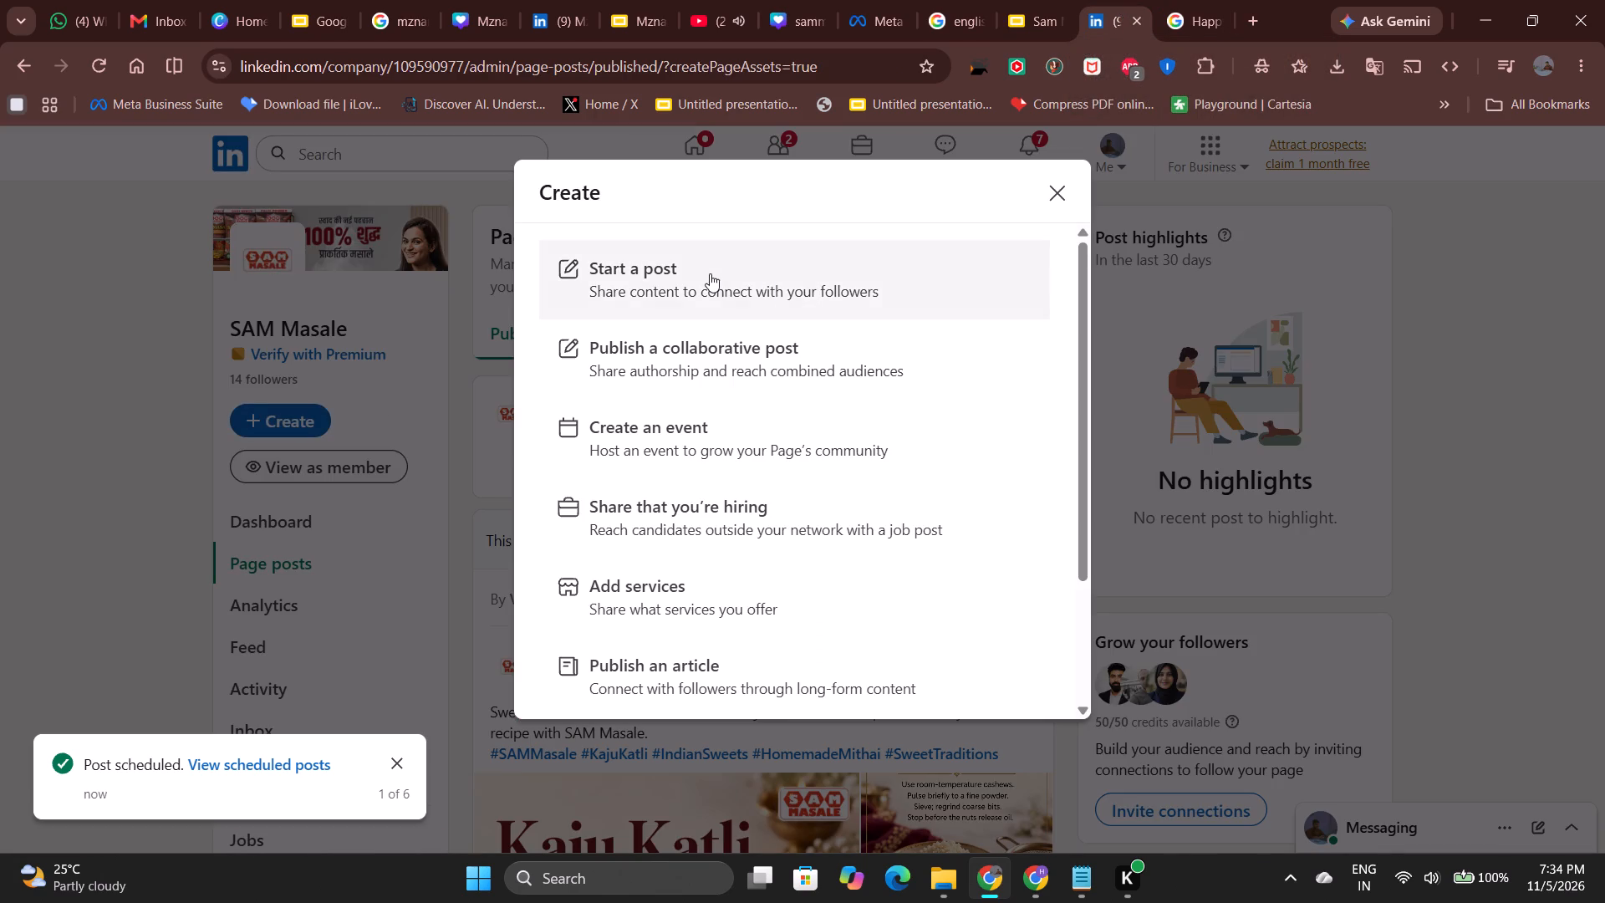
pyautogui.click(710, 273)
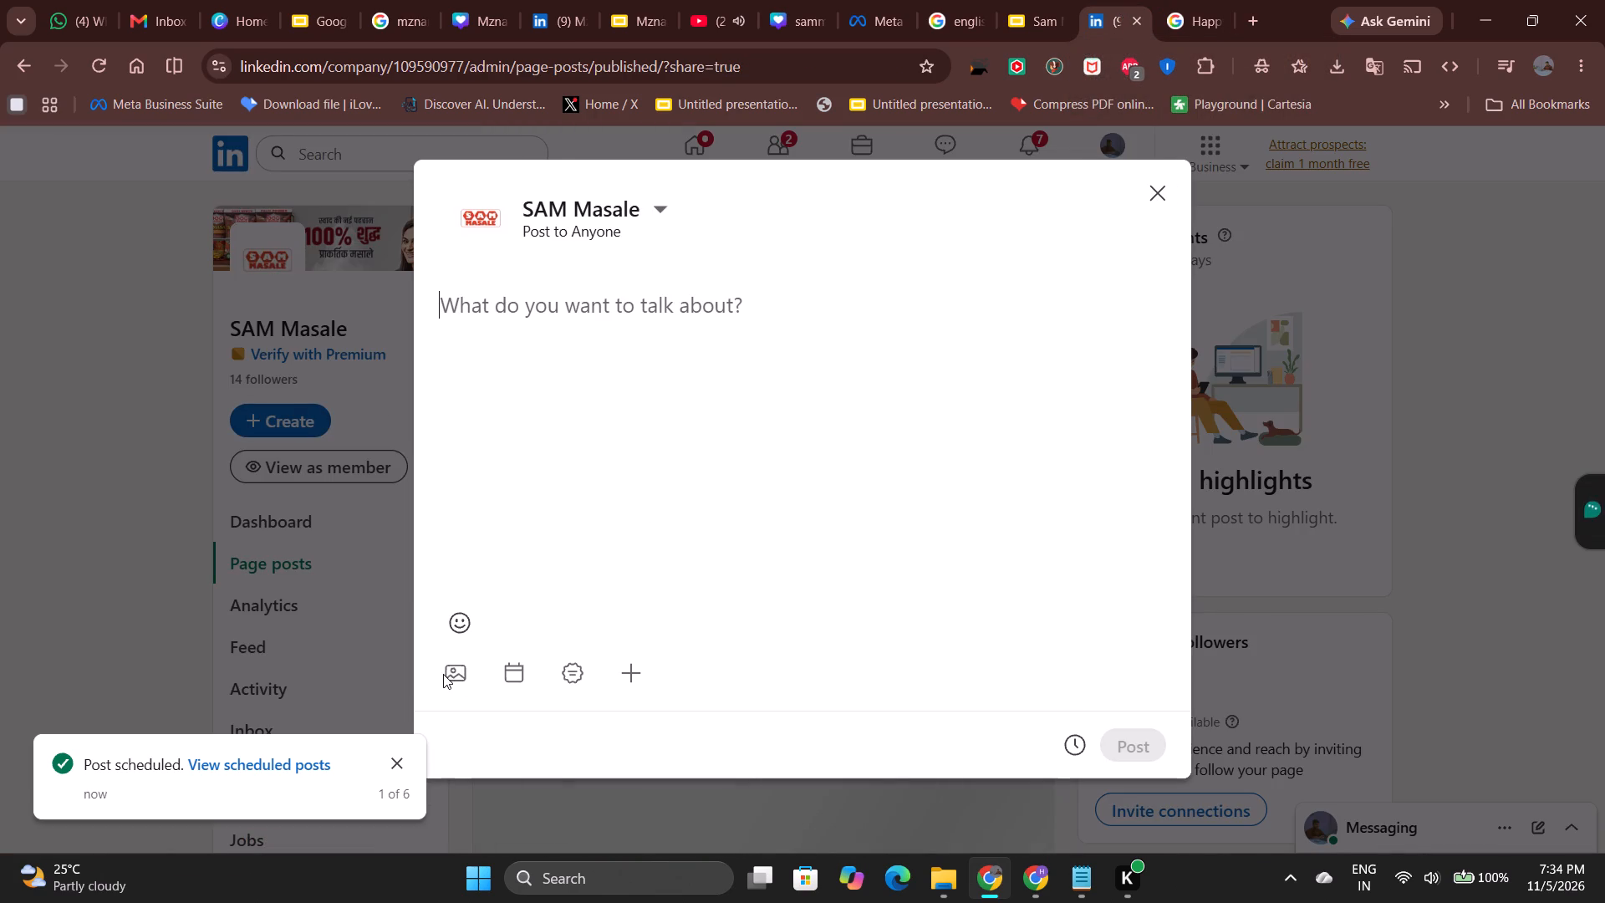
pyautogui.click(443, 674)
pyautogui.click(839, 605)
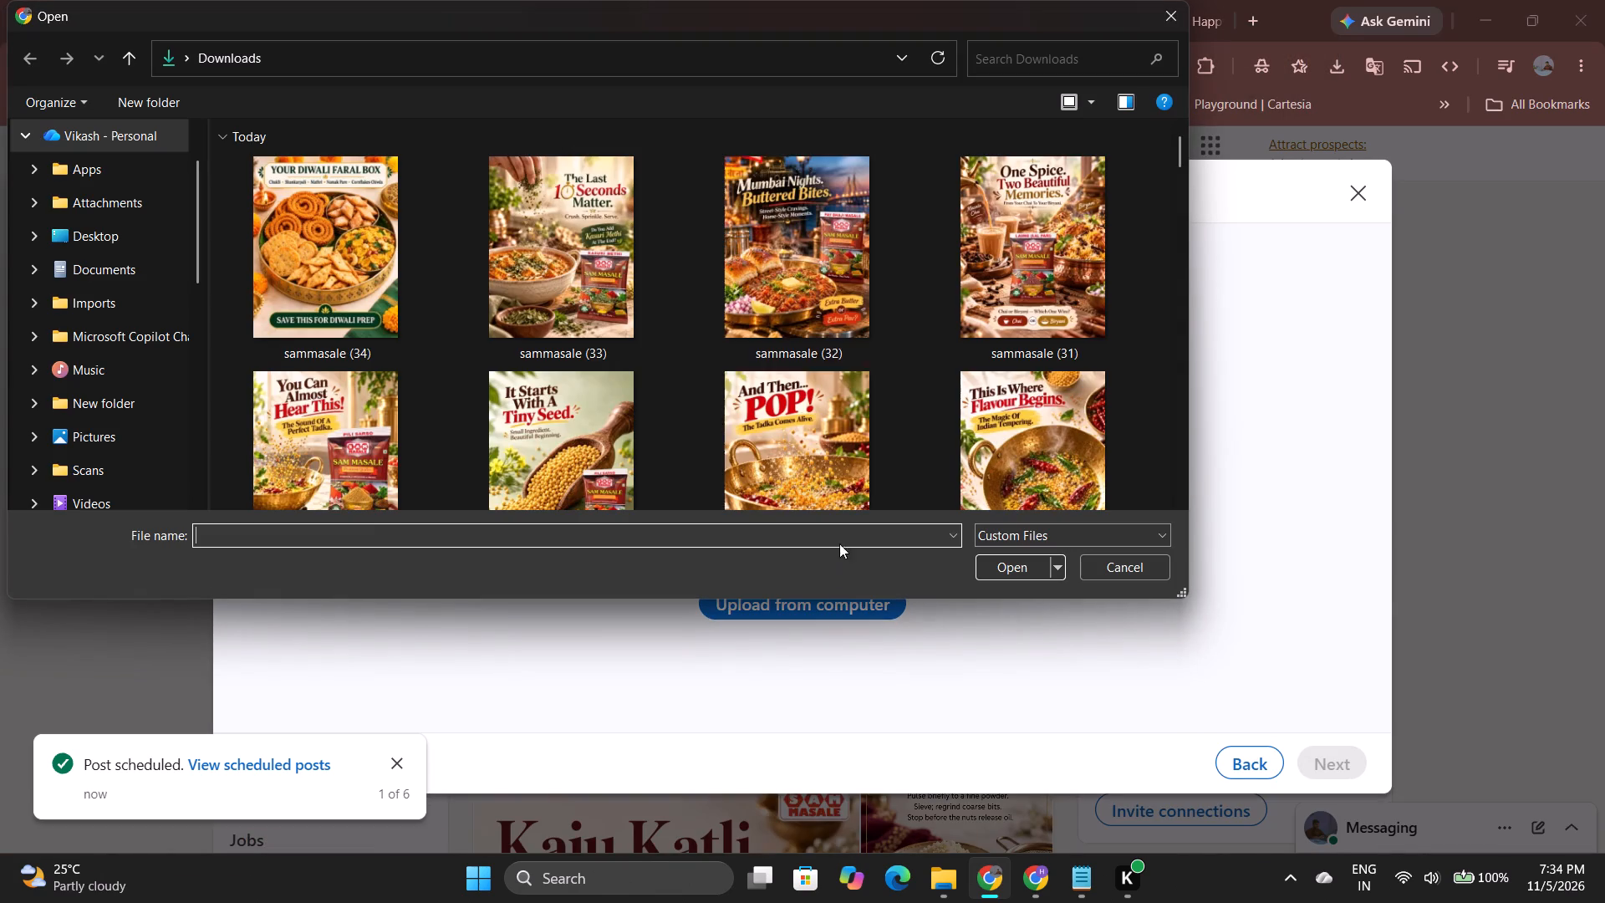
pyautogui.scroll(-2, 887, 327)
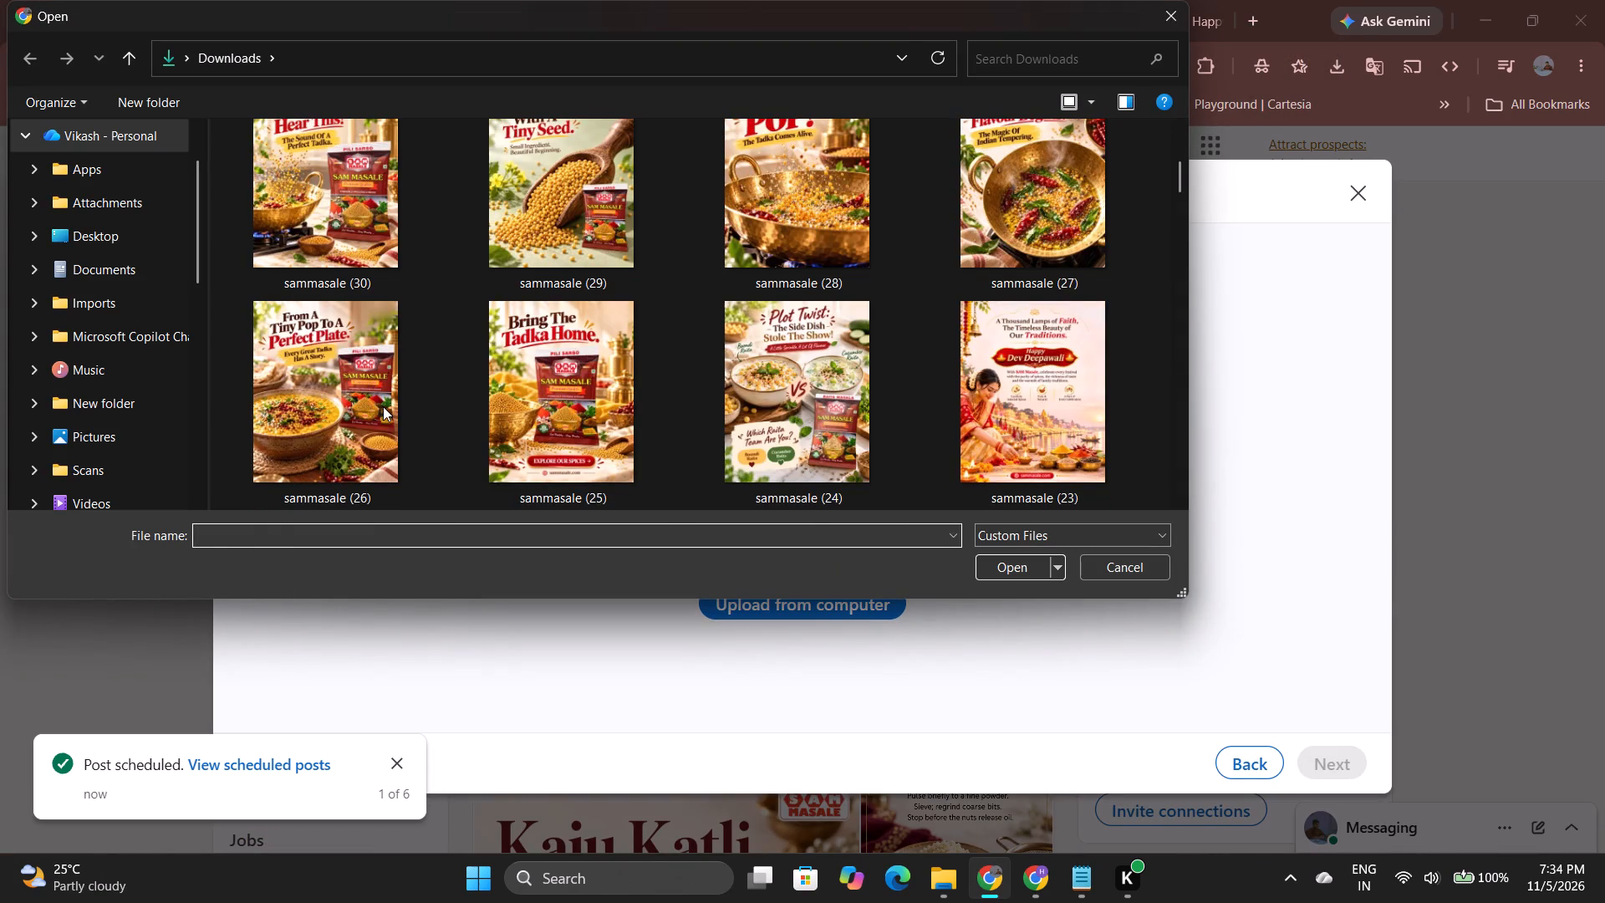
pyautogui.click(383, 406)
pyautogui.click(592, 394)
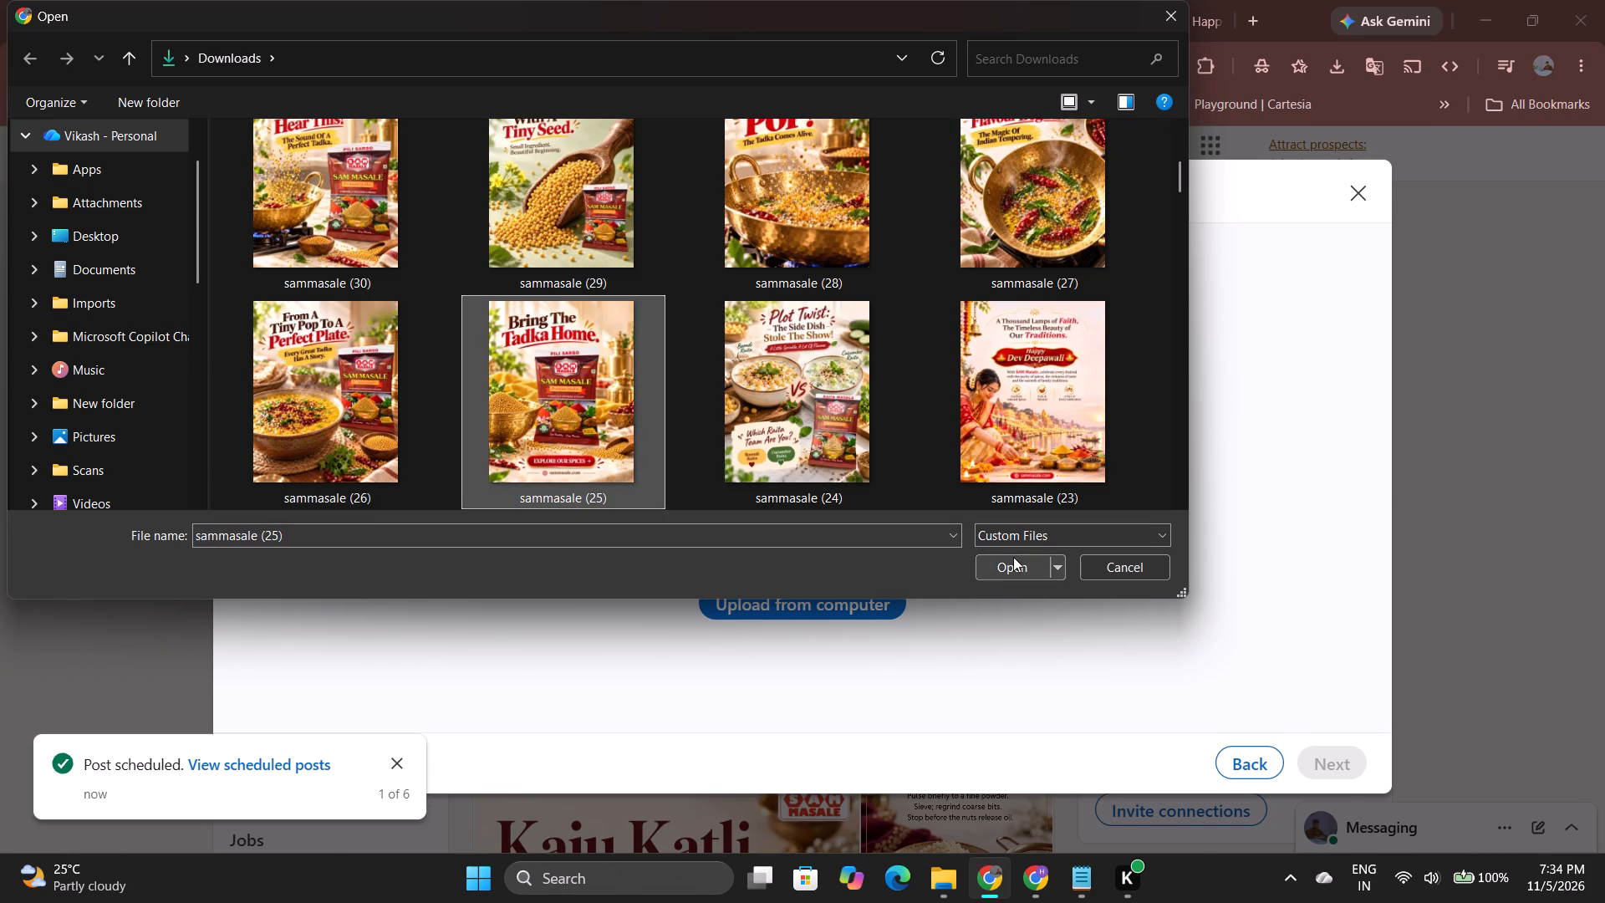
pyautogui.click(1012, 559)
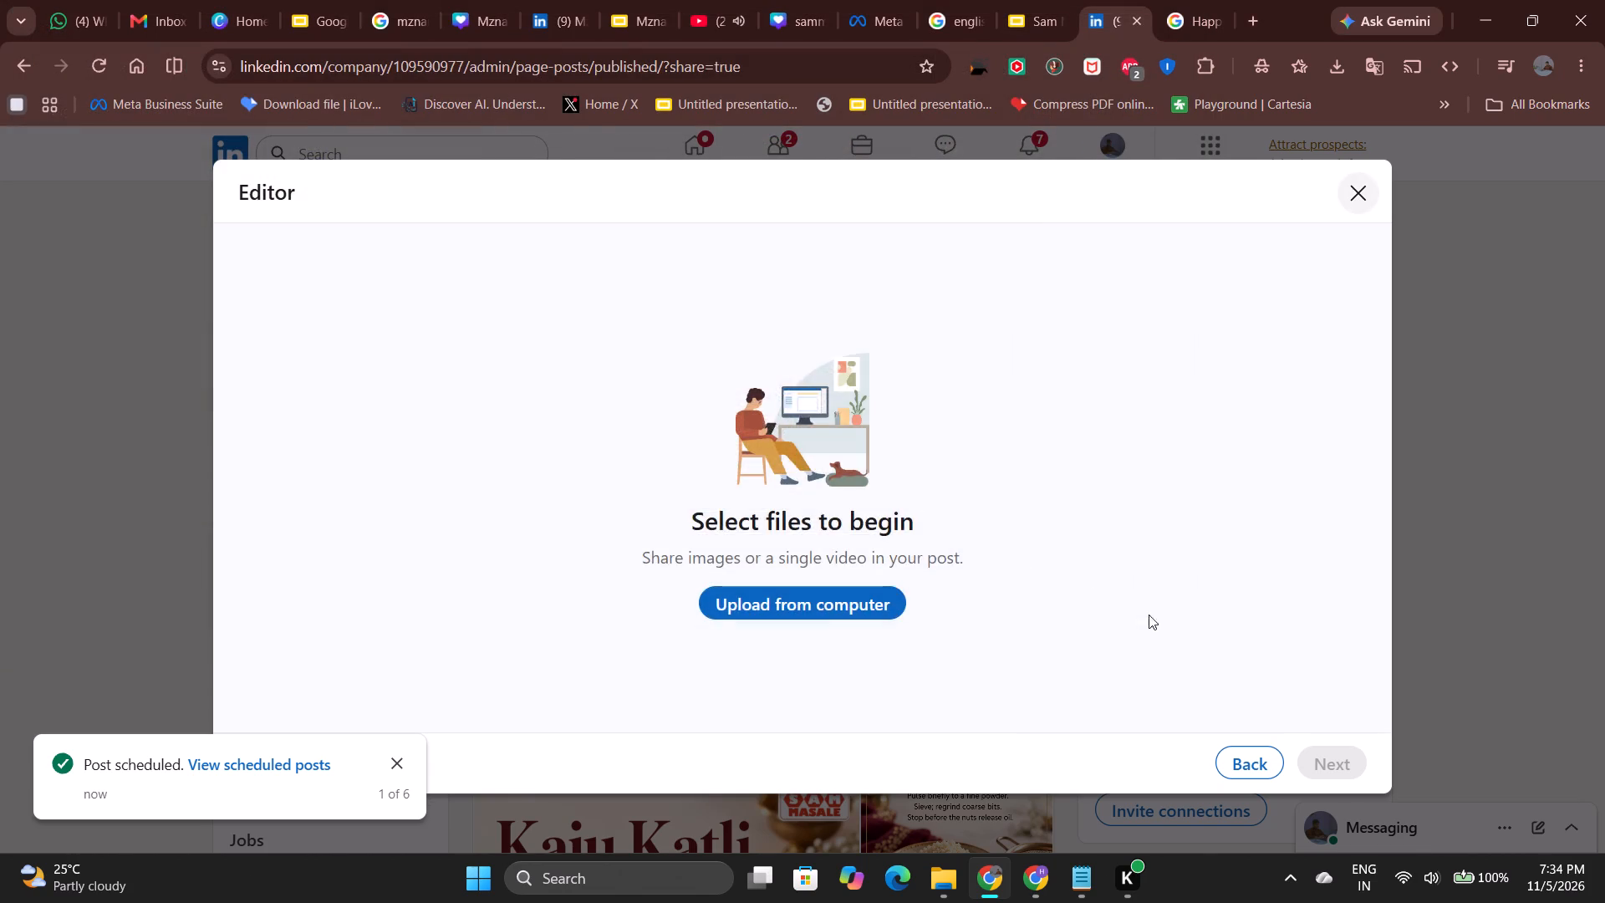
# Add the Perfect Plate image, sammasale (26), and the Flavour Begins image, sammasale (27), to the LinkedIn post.
pyautogui.click(1271, 667)
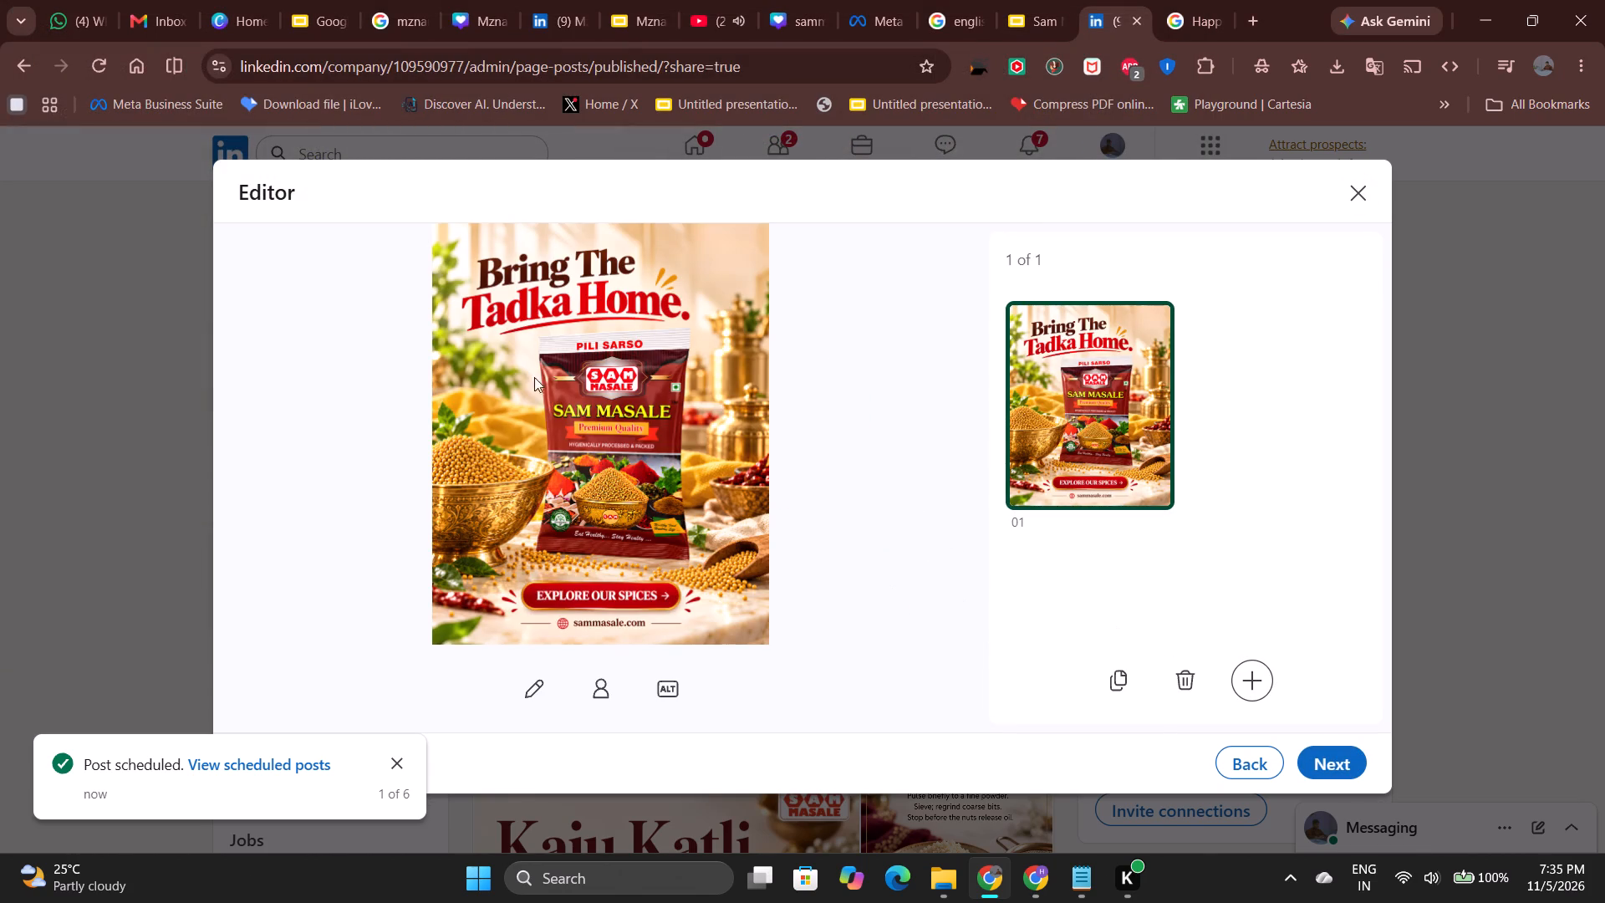
pyautogui.click(1254, 678)
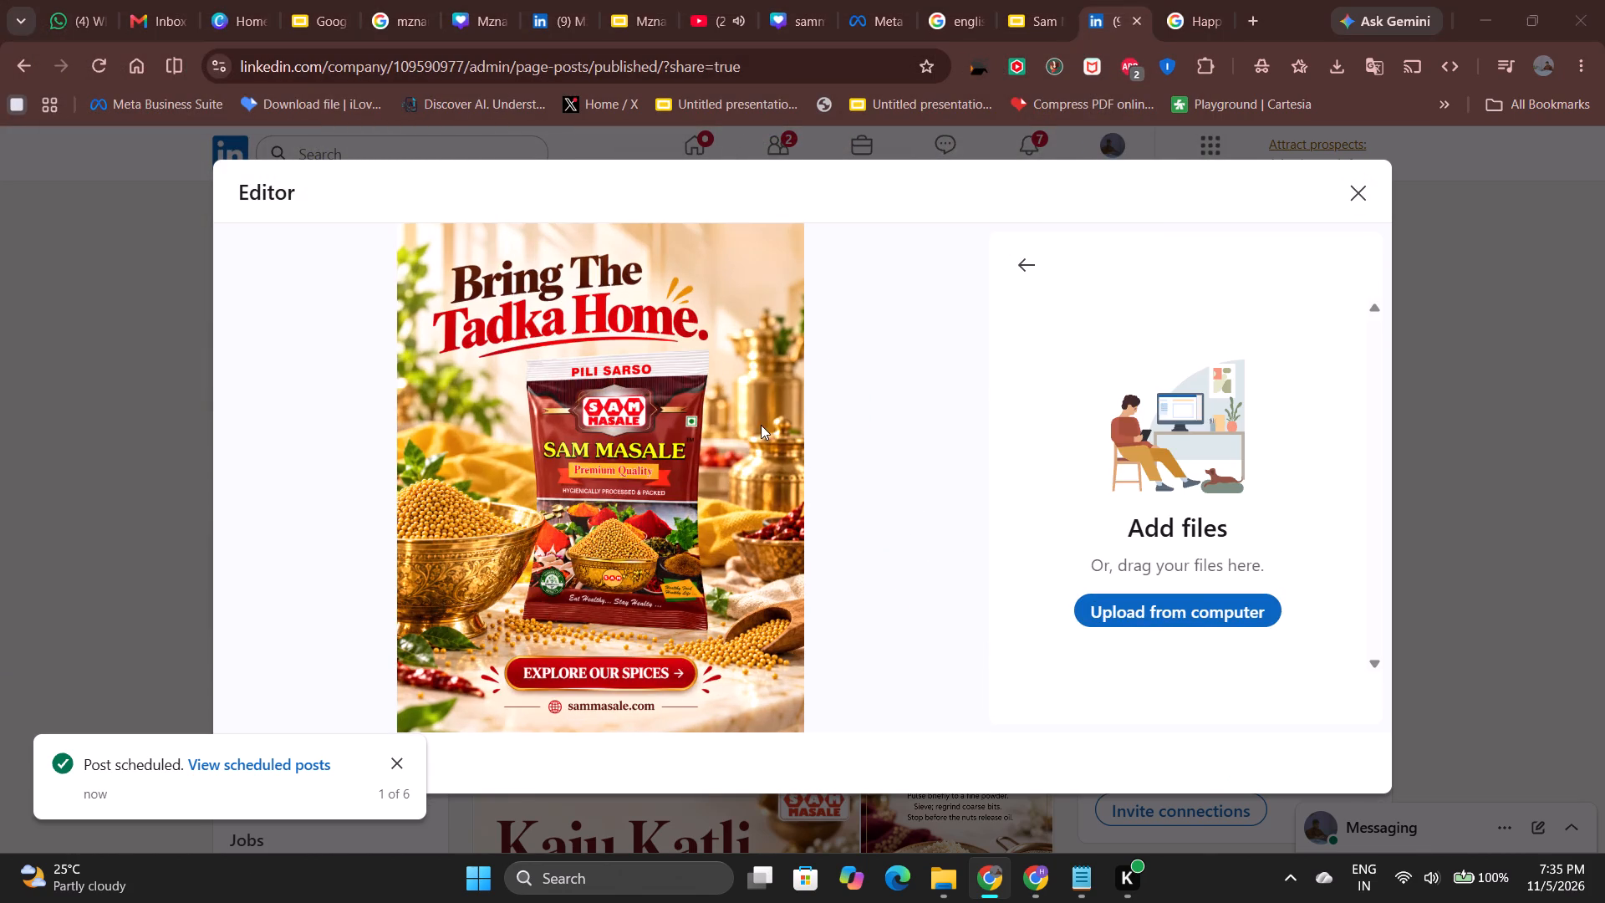
pyautogui.scroll(-2, 516, 256)
pyautogui.click(352, 418)
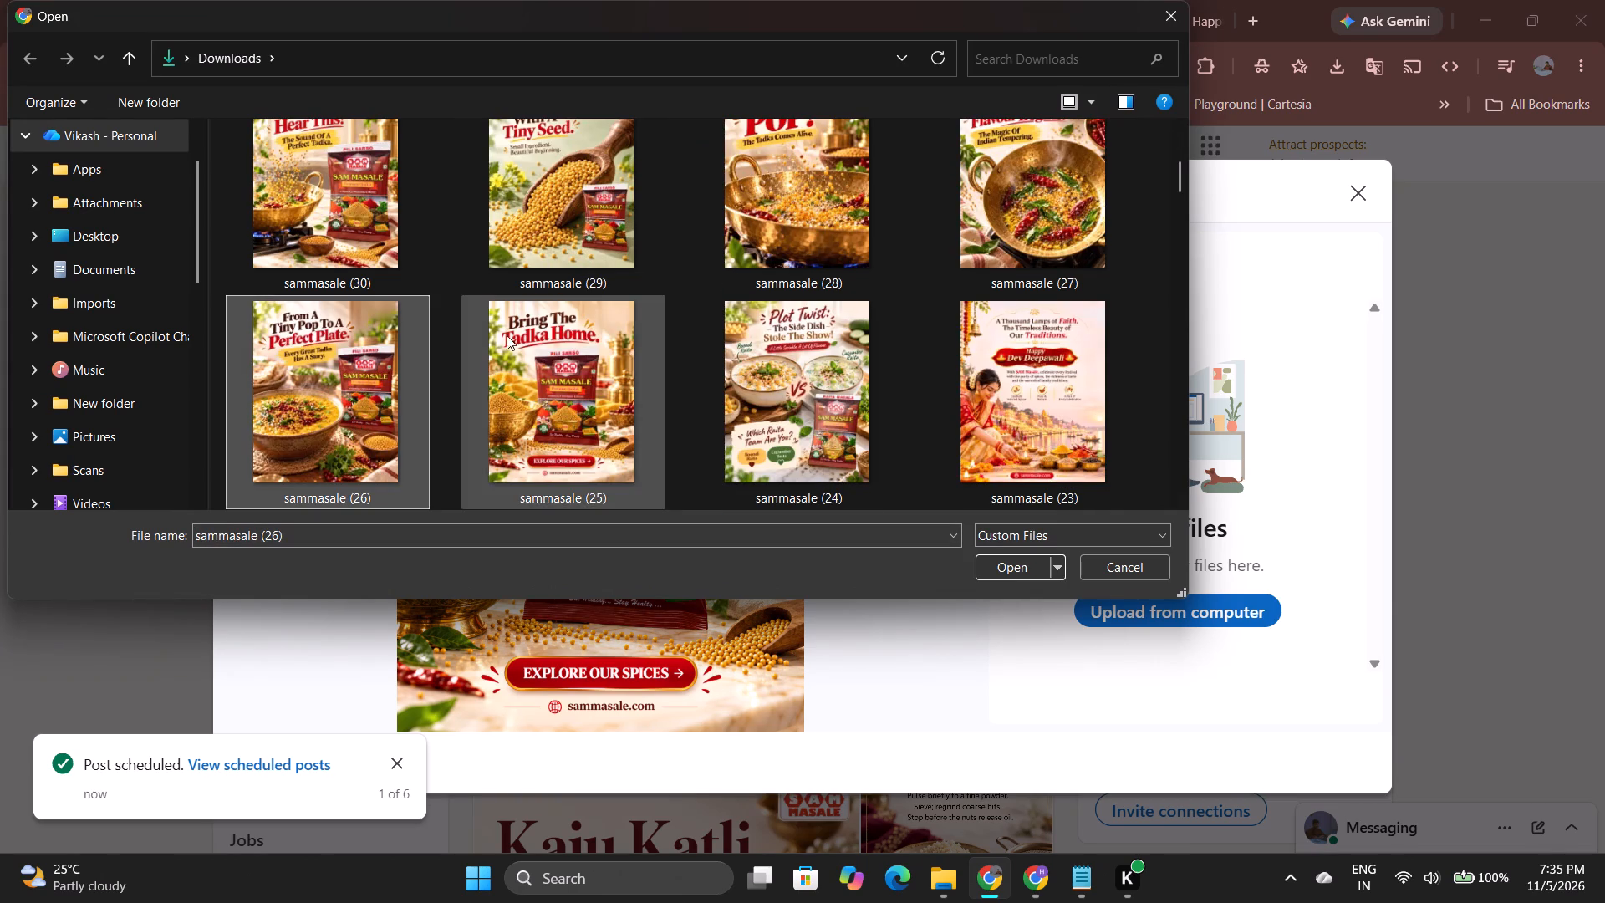
pyautogui.click(1009, 573)
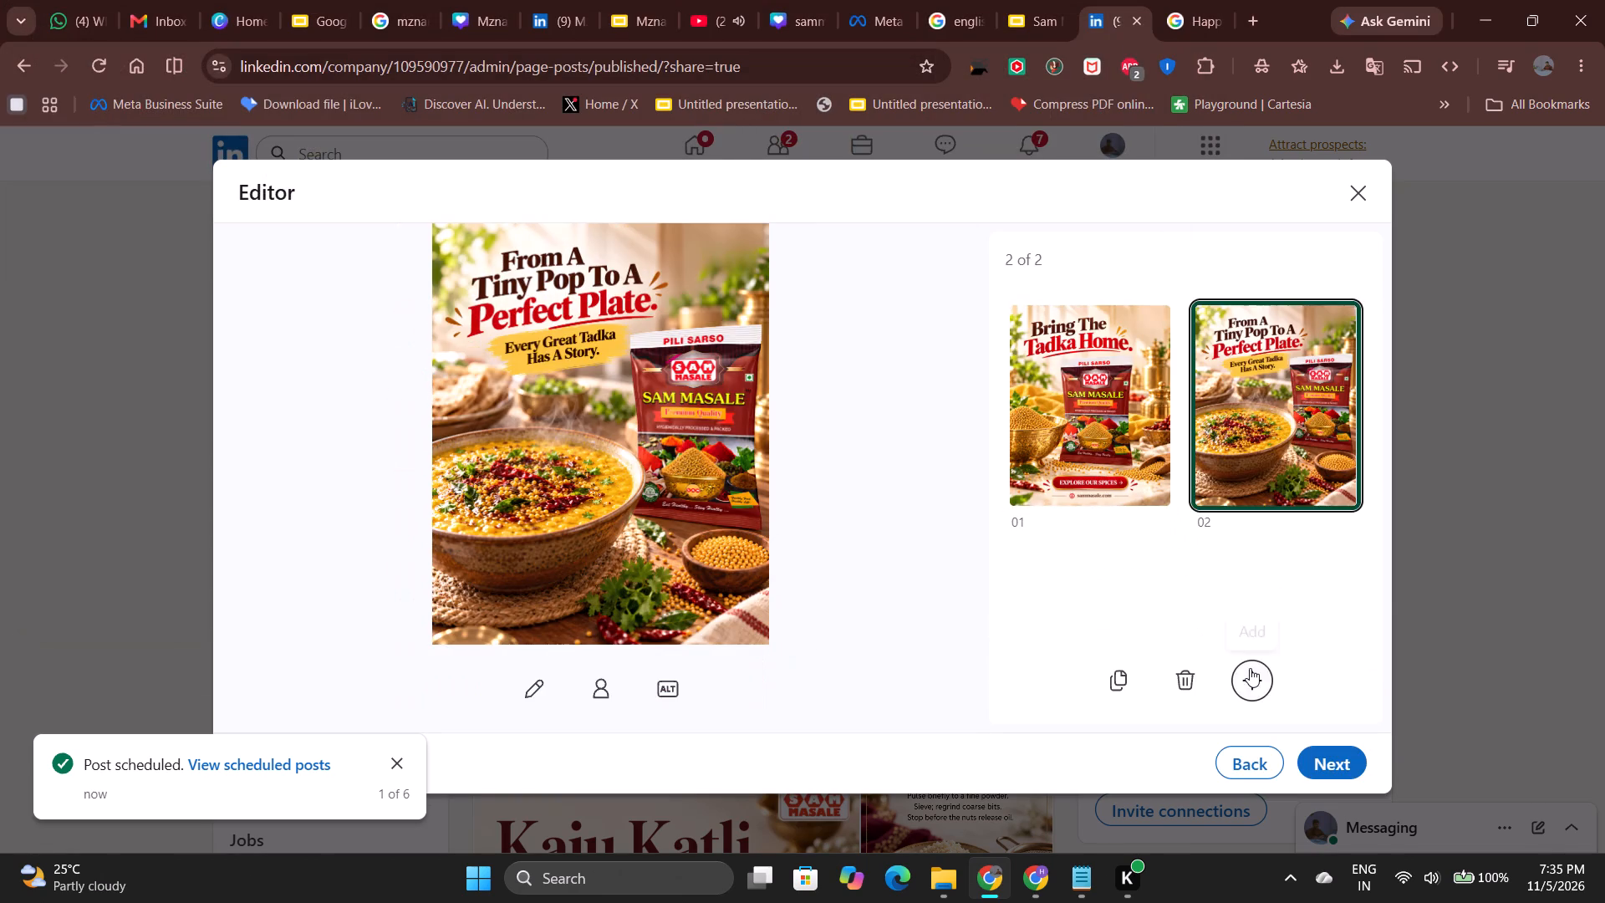
pyautogui.click(1251, 670)
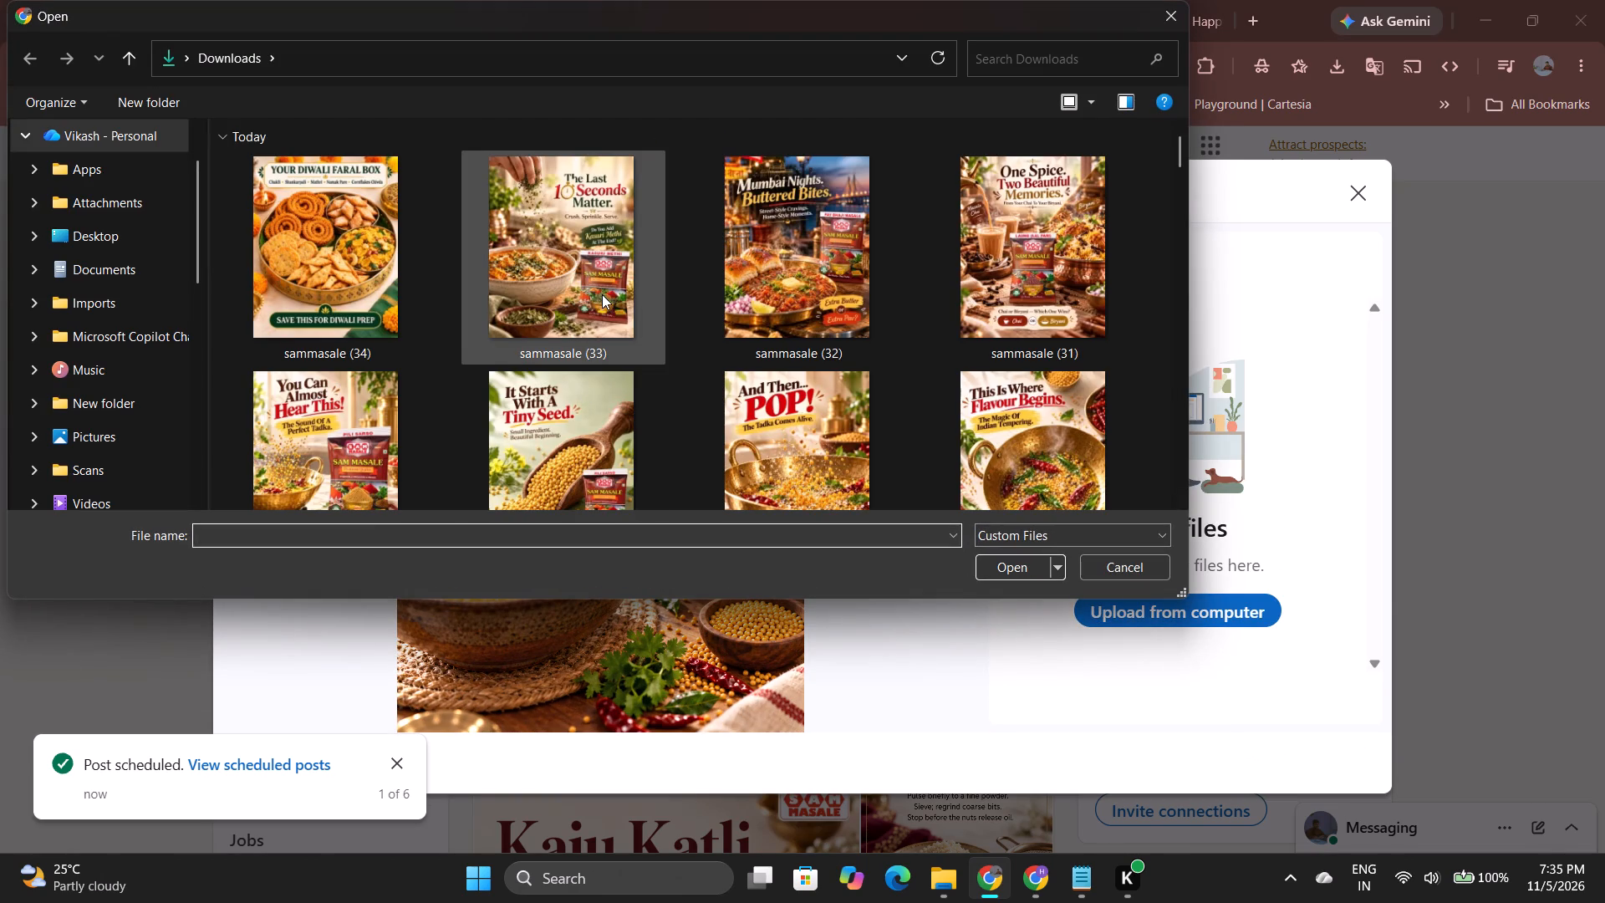
pyautogui.scroll(-1, 602, 294)
pyautogui.scroll(-1, 460, 386)
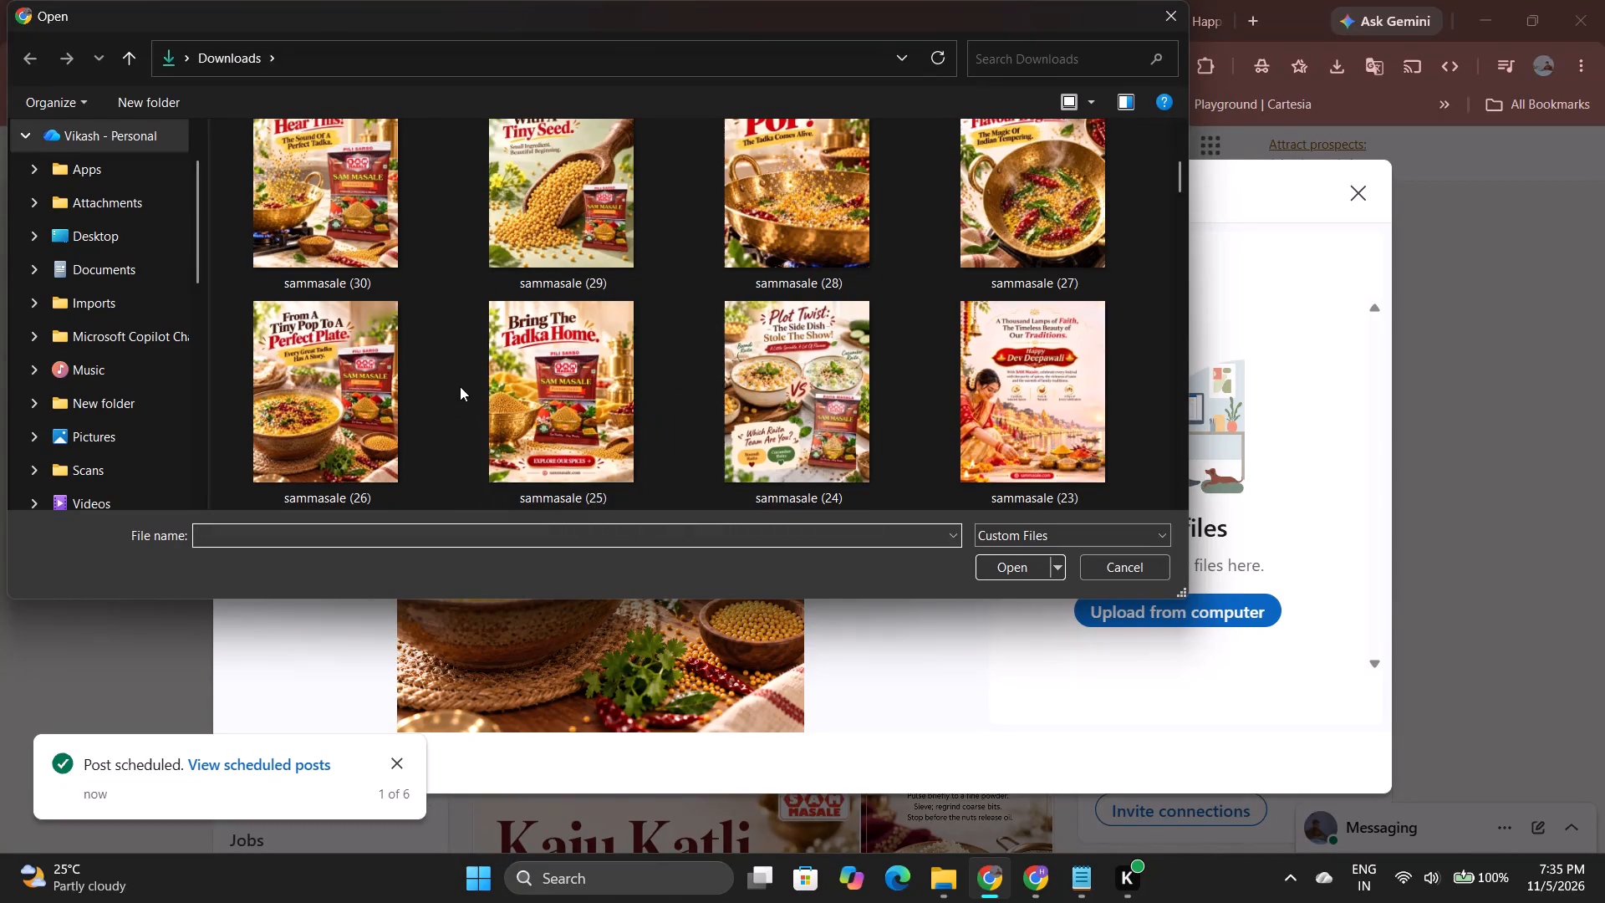
pyautogui.click(1067, 231)
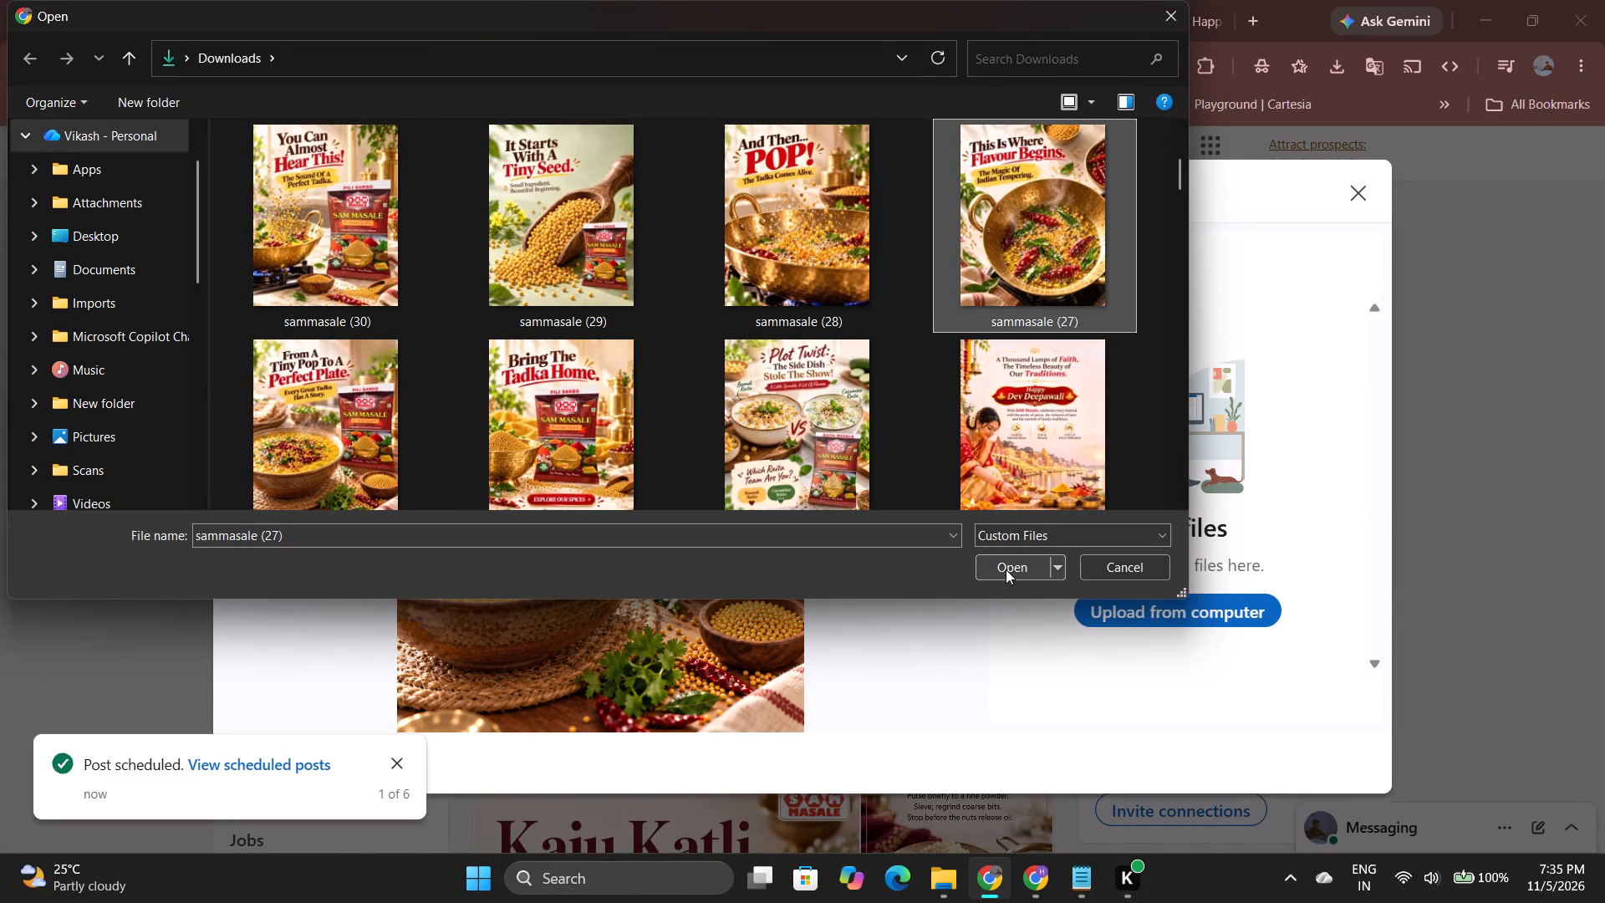
pyautogui.click(1006, 567)
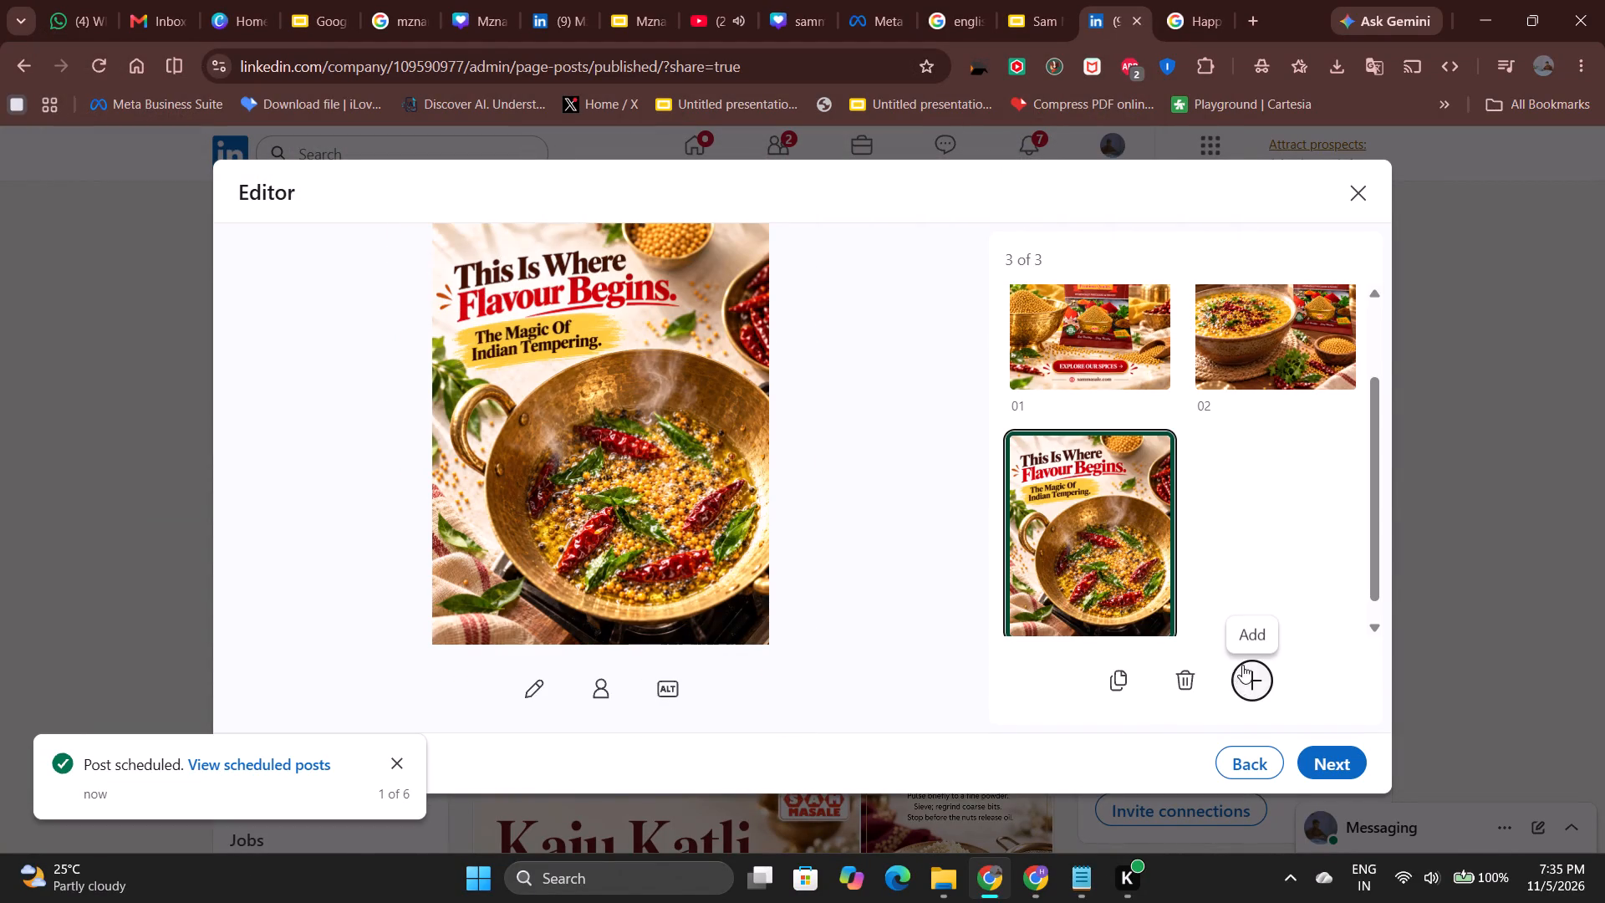
# Add sammasale (28), sammasale (29) and sammasale (30) as the remaining Pili Sarso images and attach all six to the post.
pyautogui.click(1248, 669)
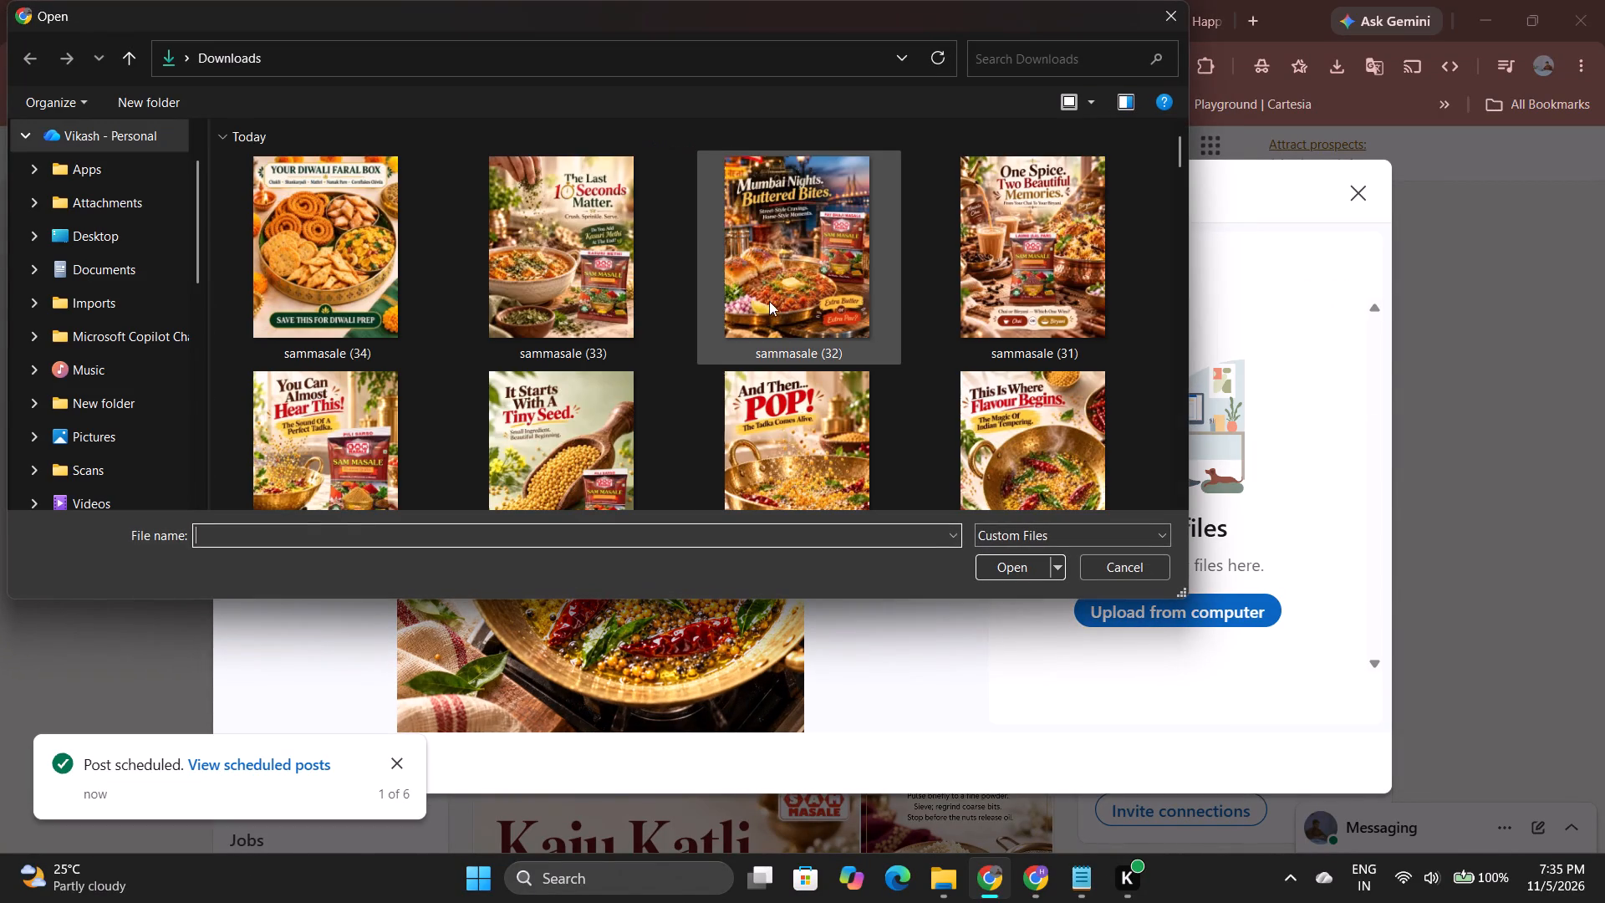
pyautogui.scroll(-1, 742, 258)
pyautogui.click(813, 314)
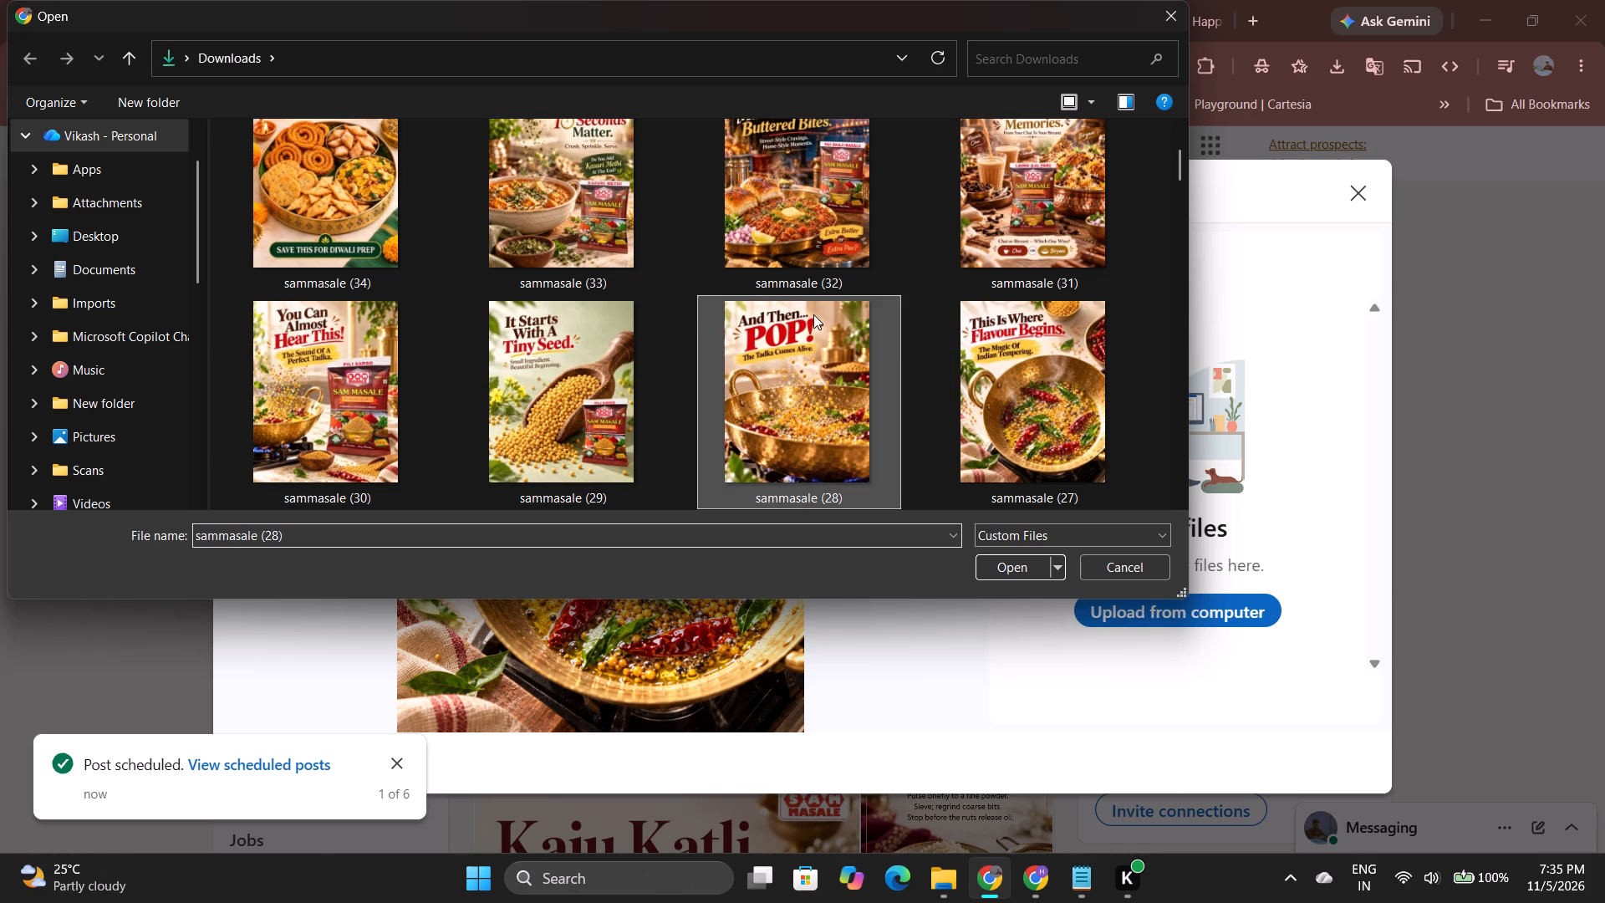
pyautogui.click(995, 562)
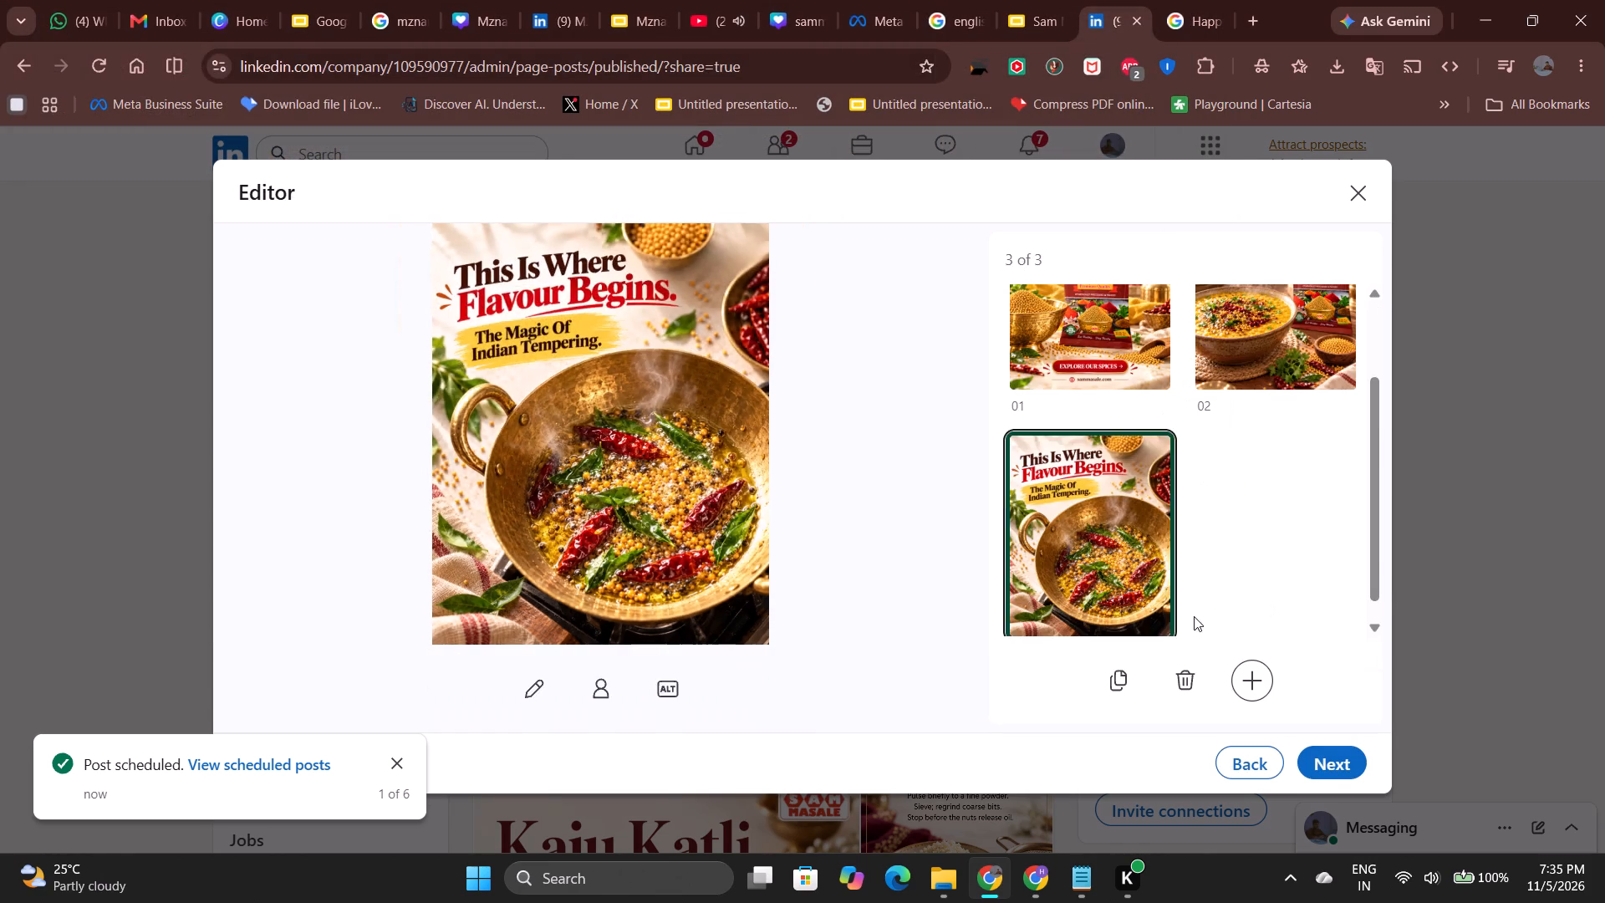
pyautogui.click(1250, 680)
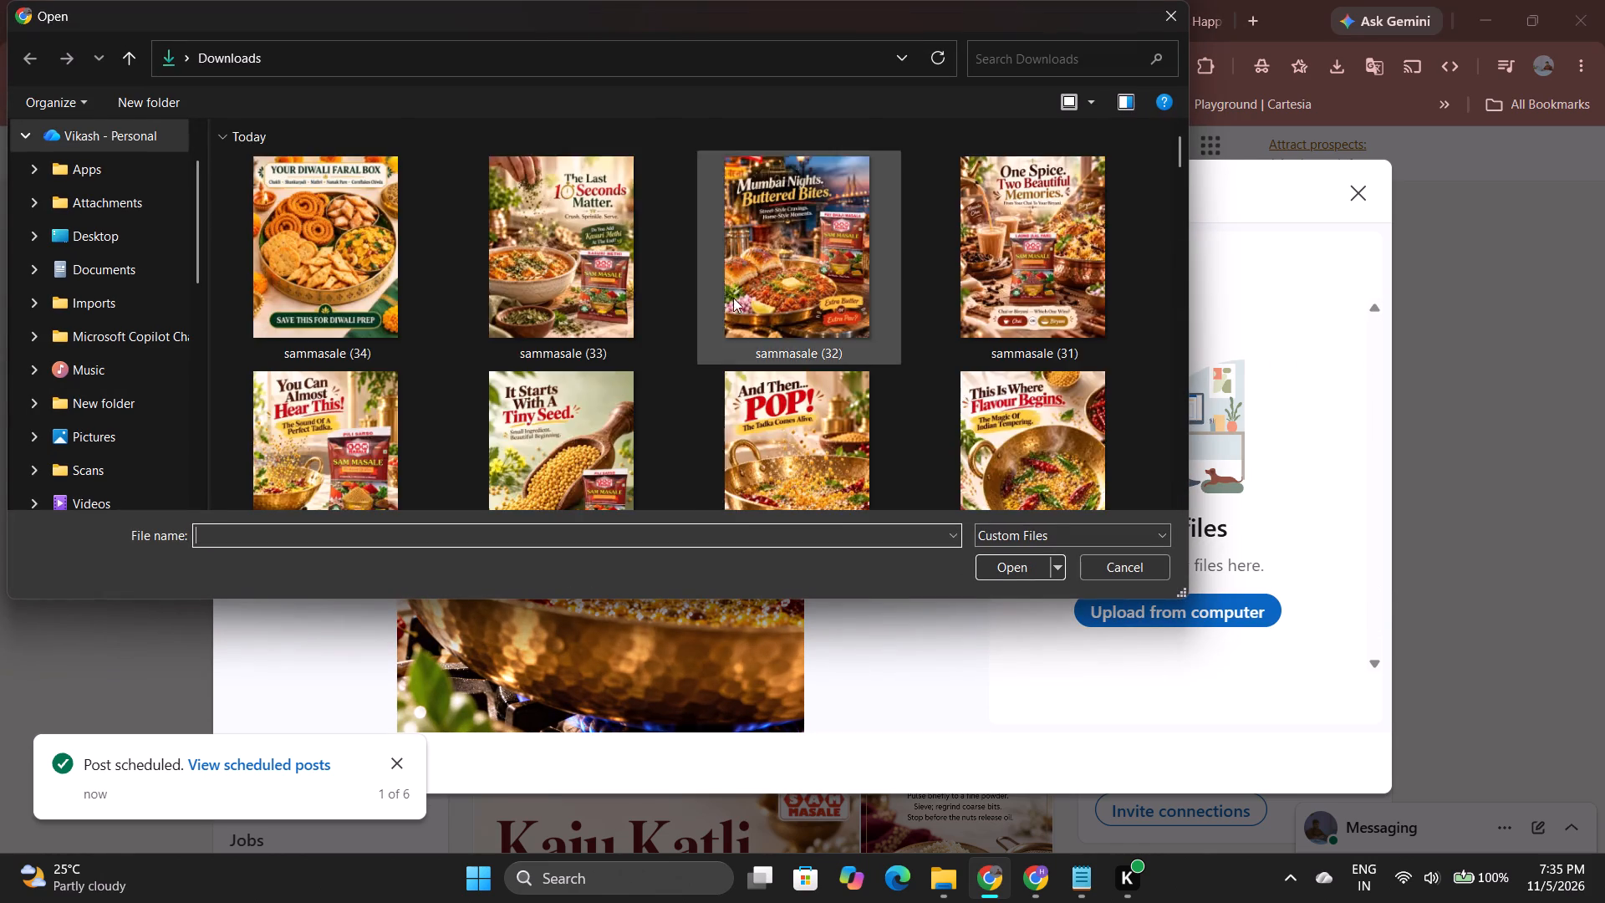
pyautogui.scroll(-2, 660, 253)
pyautogui.click(554, 251)
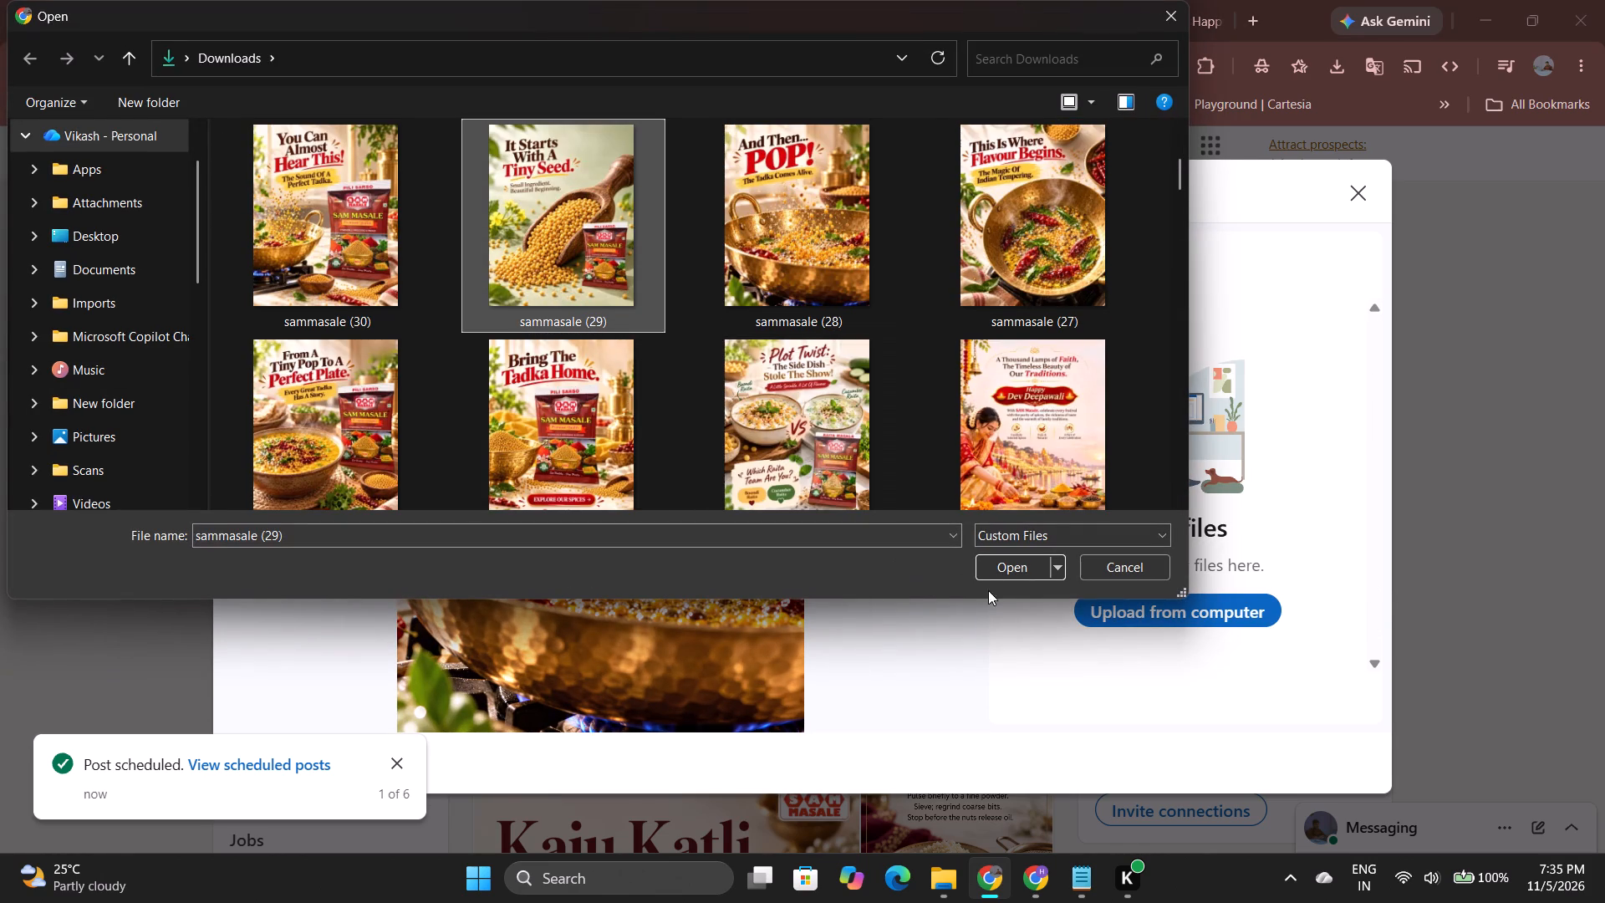
pyautogui.click(997, 562)
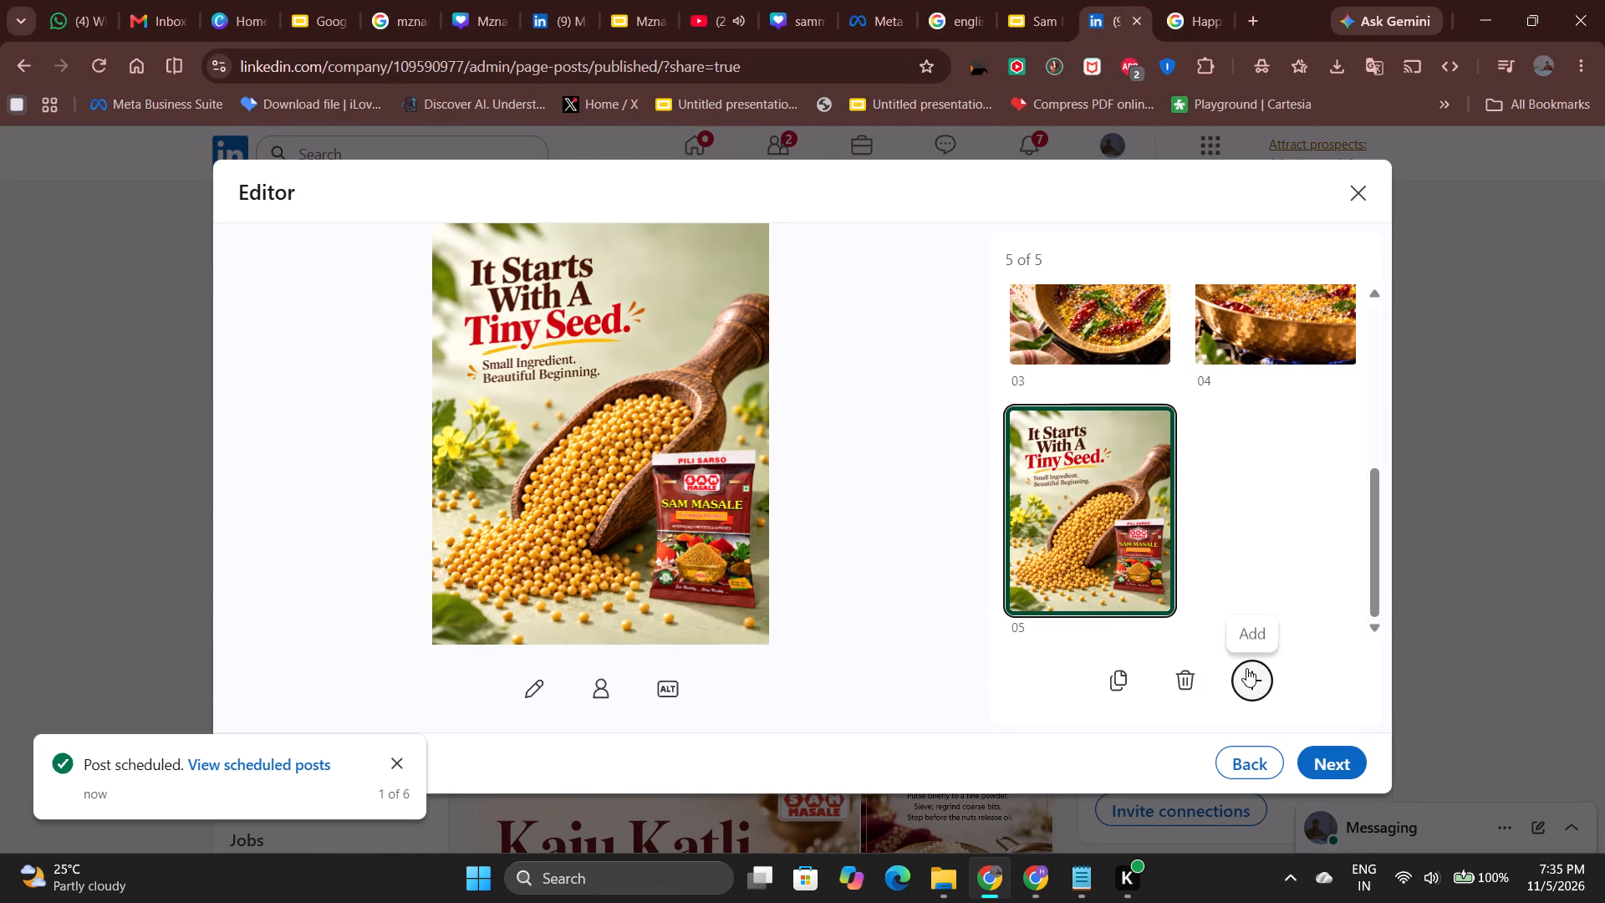
pyautogui.click(1253, 686)
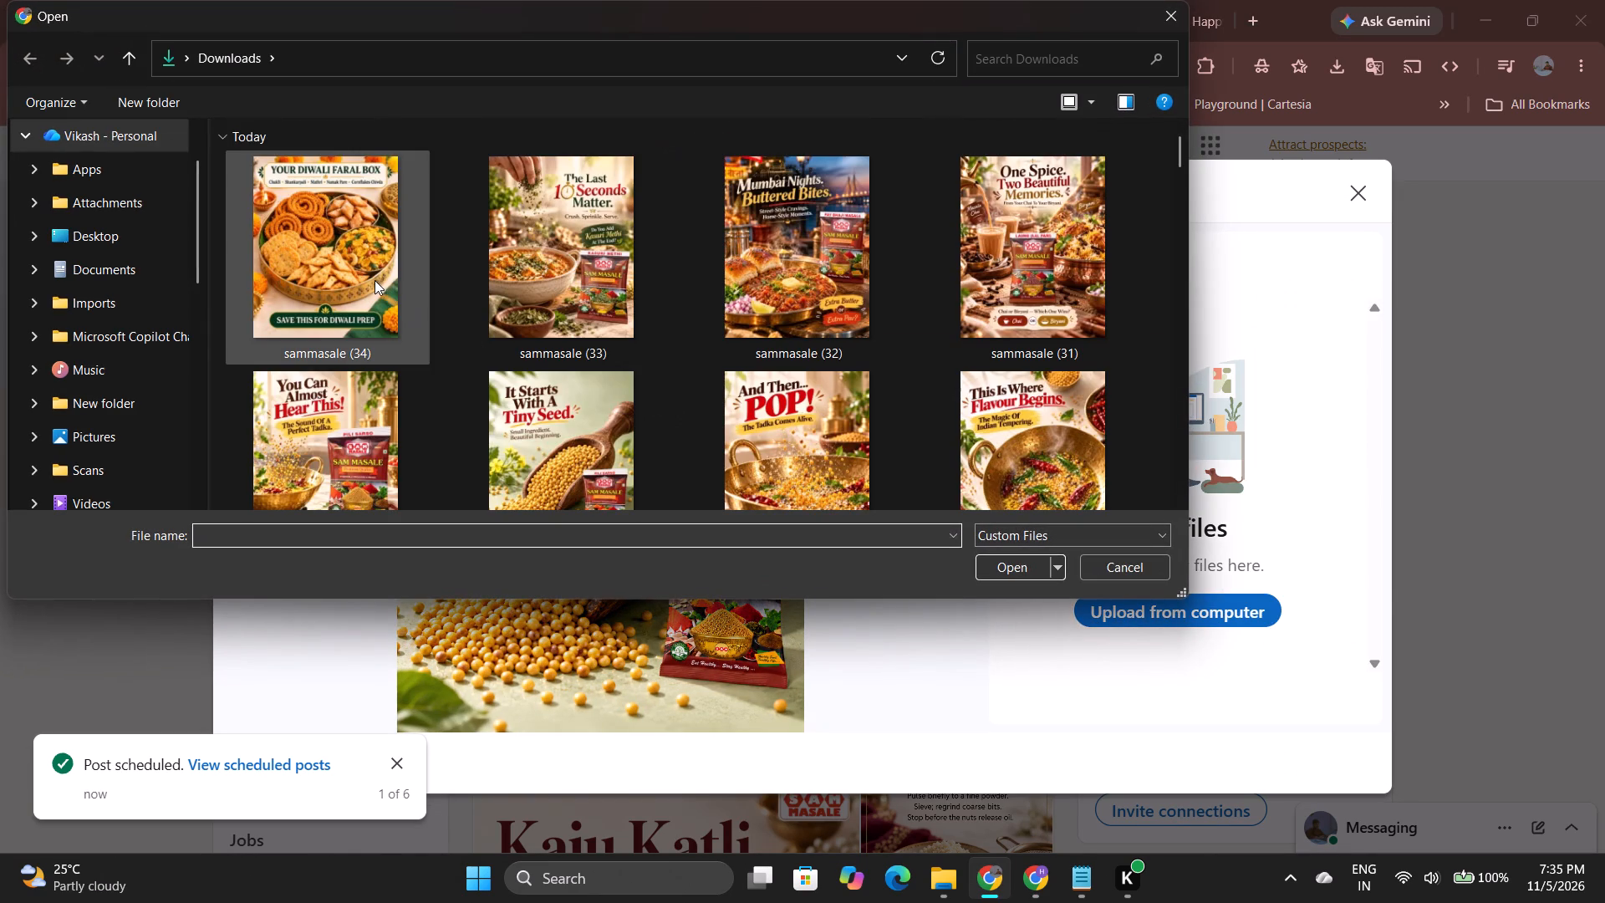
pyautogui.scroll(-1, 476, 347)
pyautogui.click(425, 358)
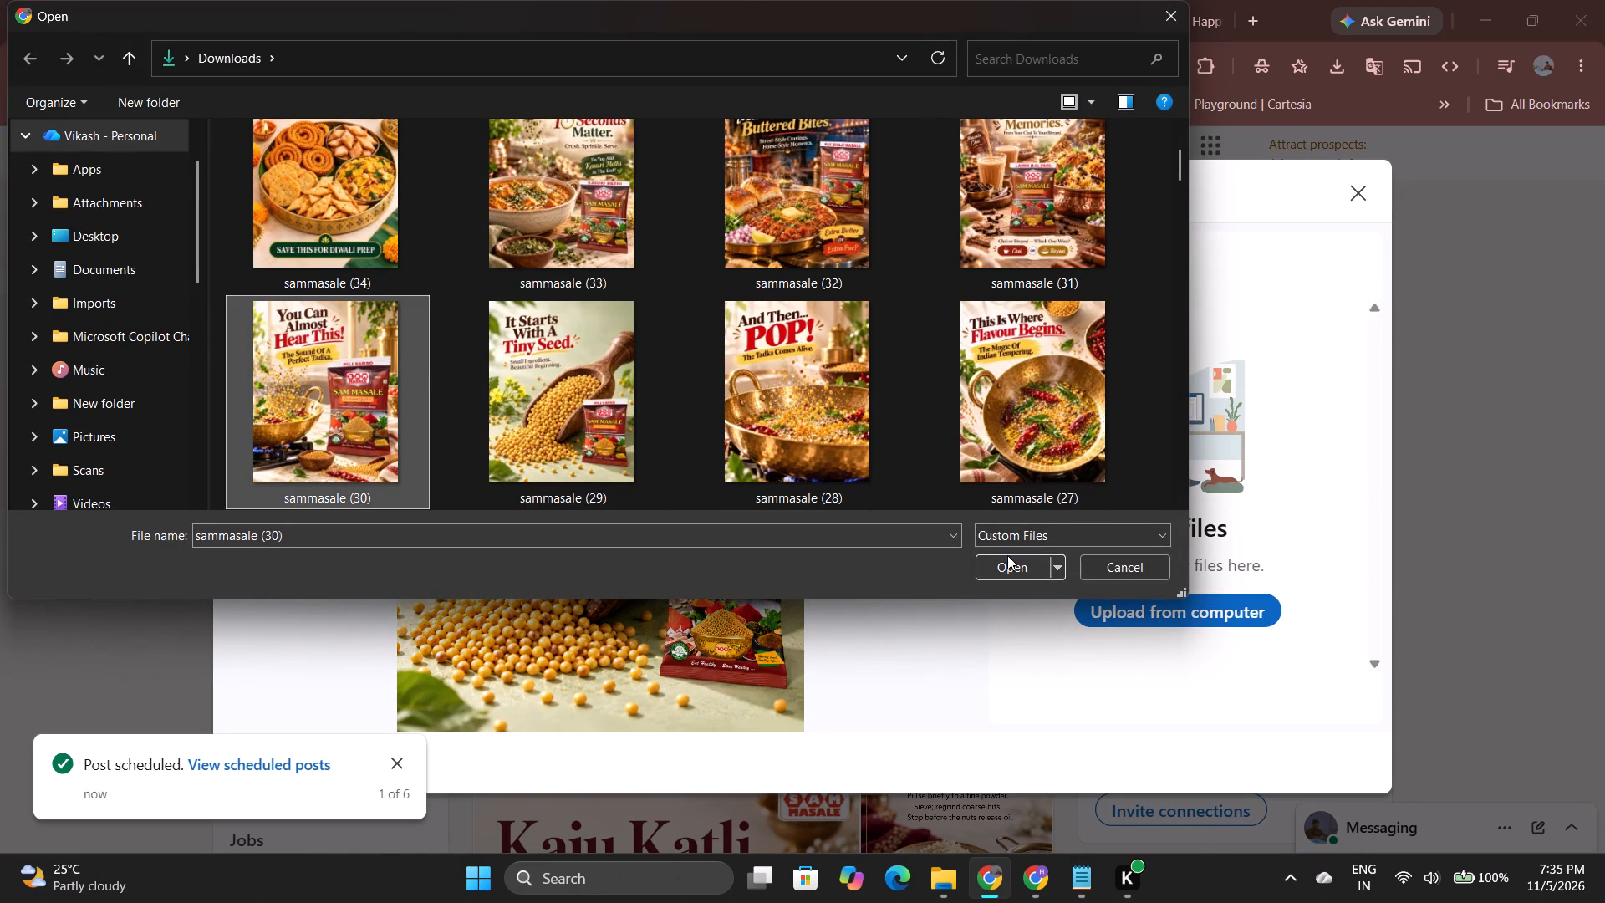
pyautogui.click(1010, 555)
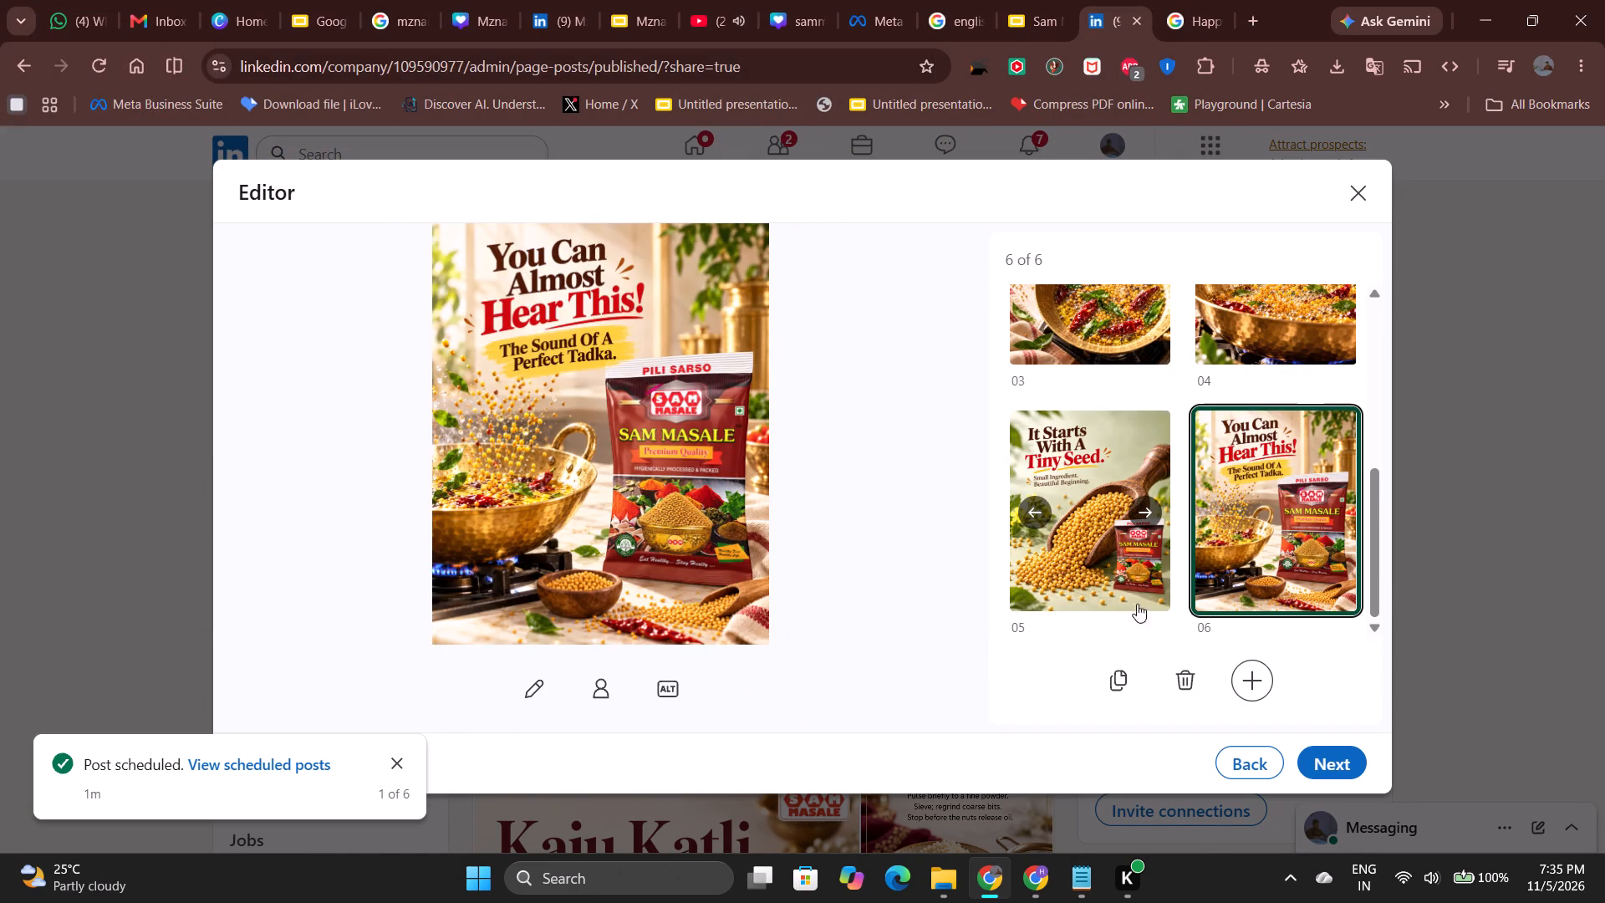
pyautogui.click(1318, 752)
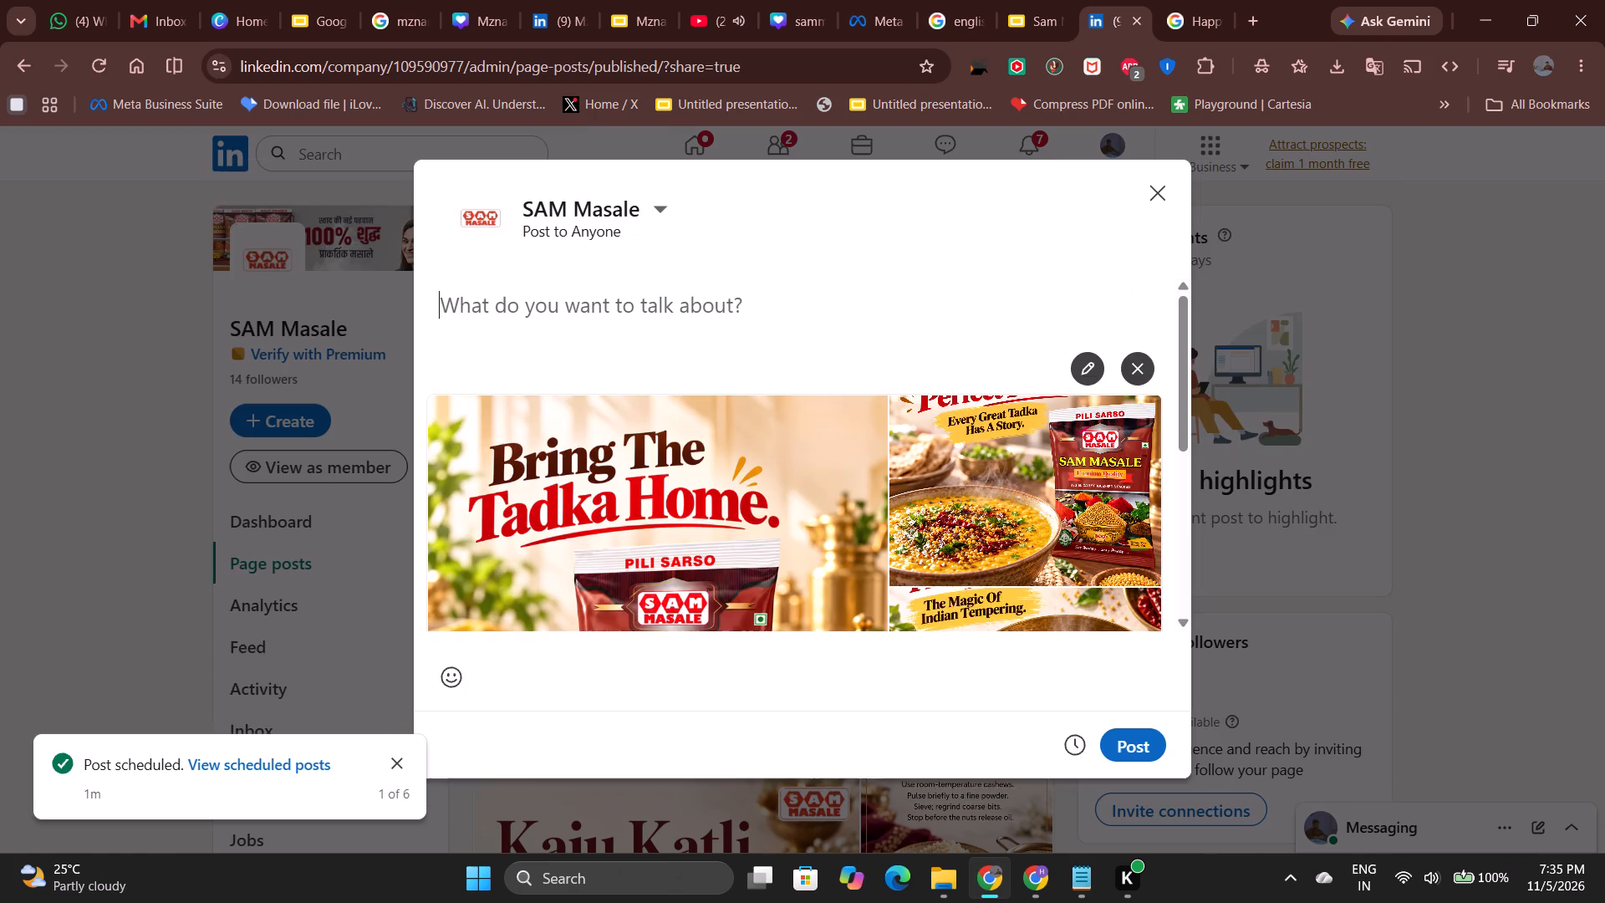
# Copy the Pili Sarson tadka caption from the 20/11/26 text slide into the six-image LinkedIn post, removing the trailing blank lines.
pyautogui.click(623, 312)
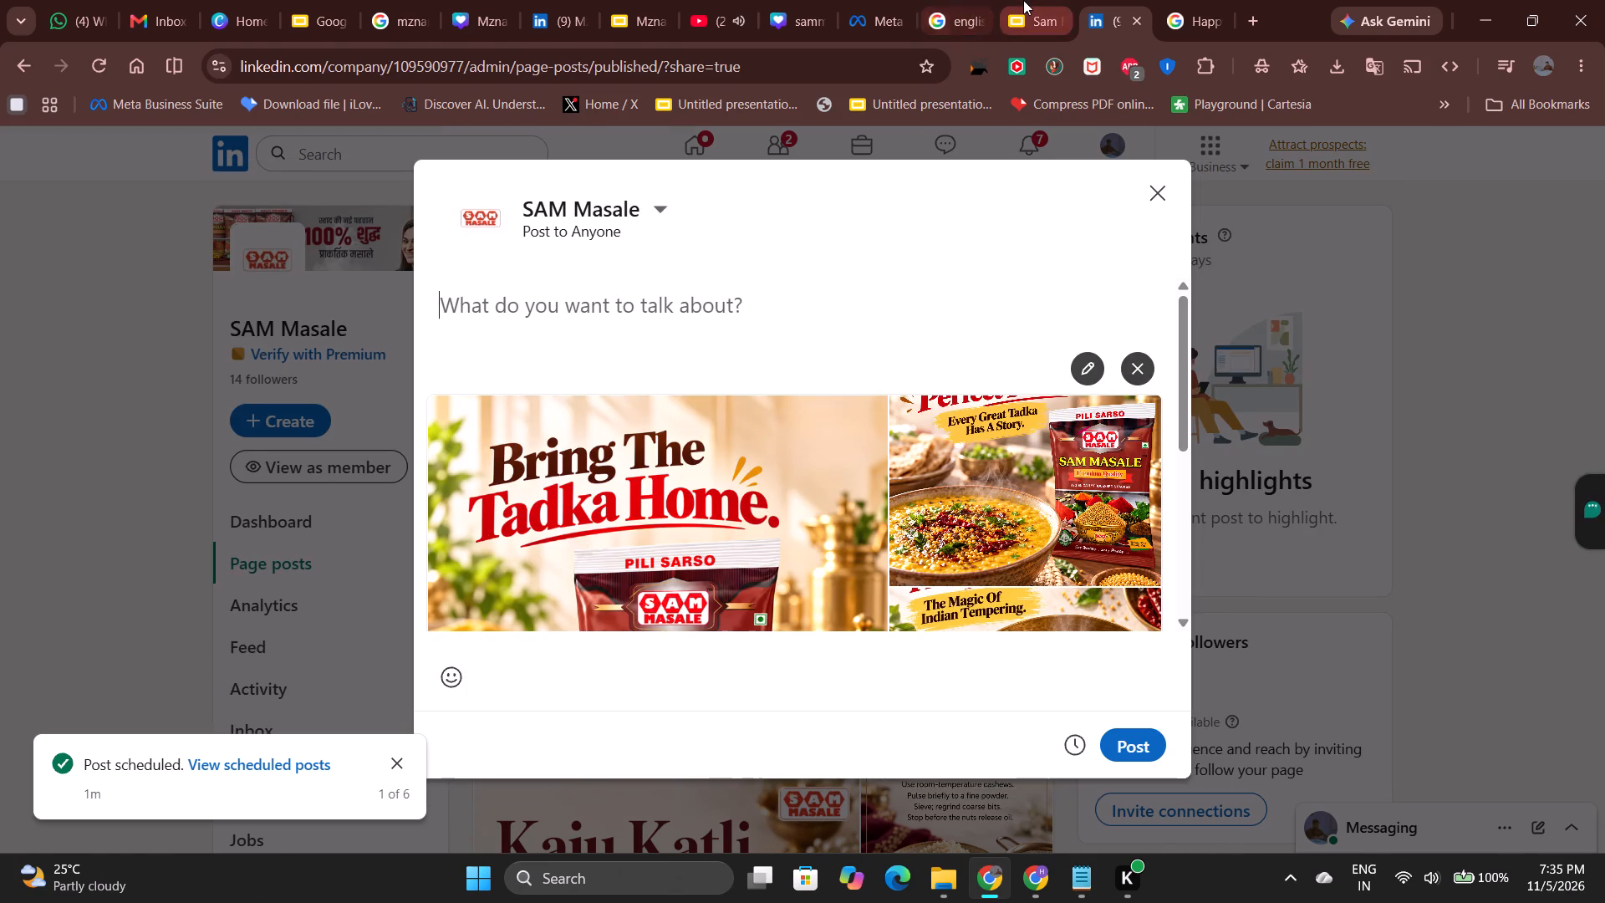
pyautogui.click(1023, 0)
pyautogui.scroll(-1, 132, 667)
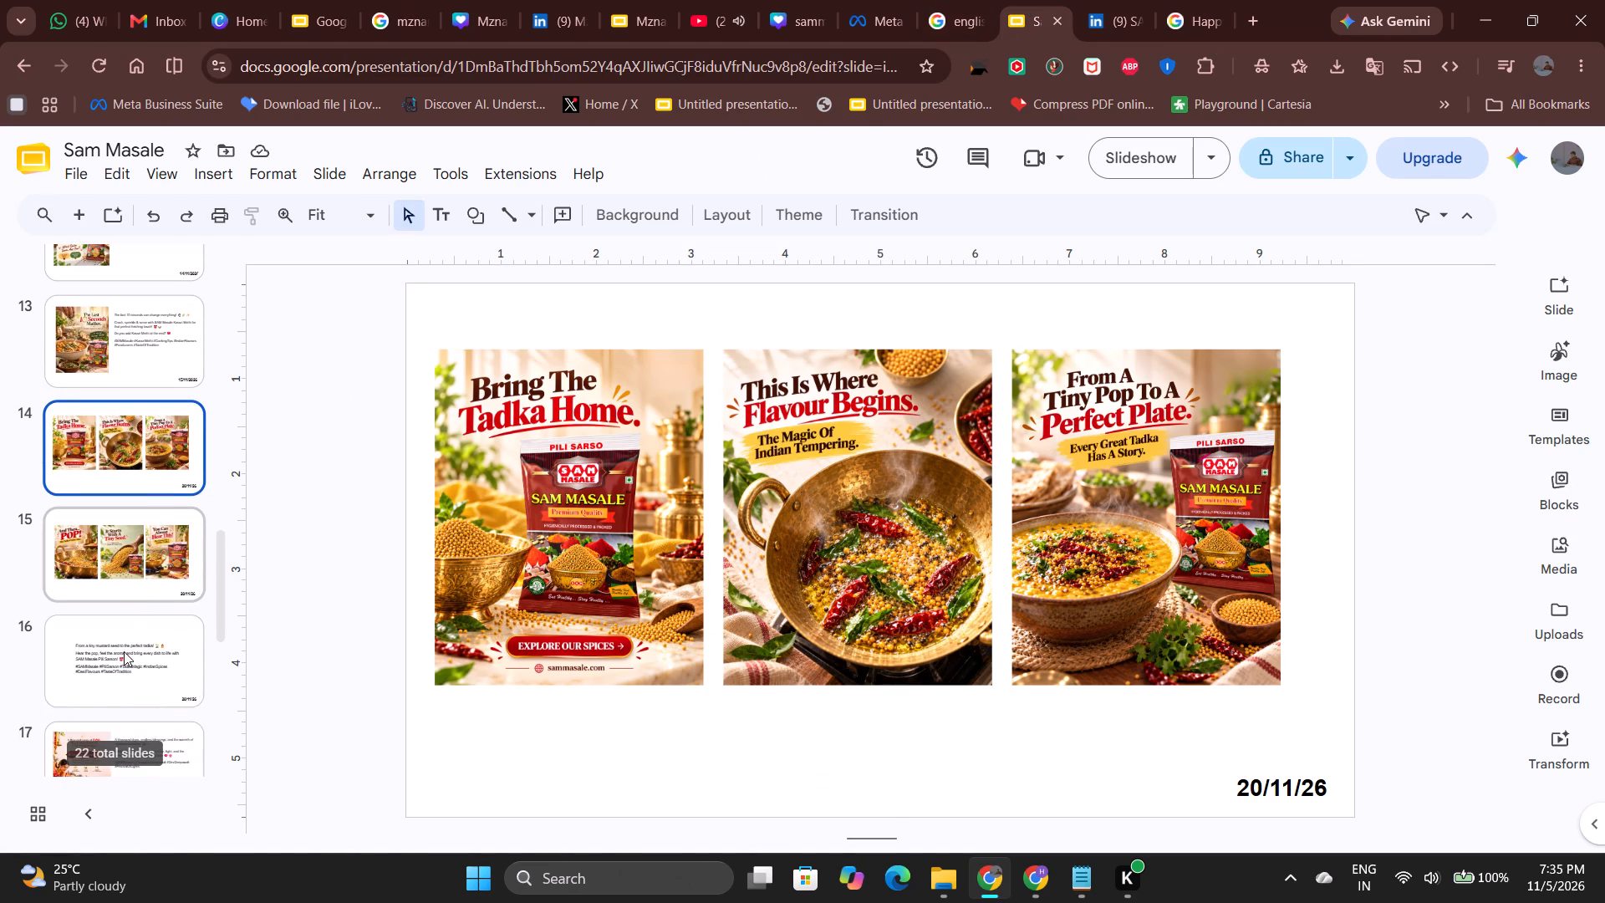
pyautogui.click(124, 651)
pyautogui.click(904, 521)
pyautogui.hotkey('ctrl', 'a')
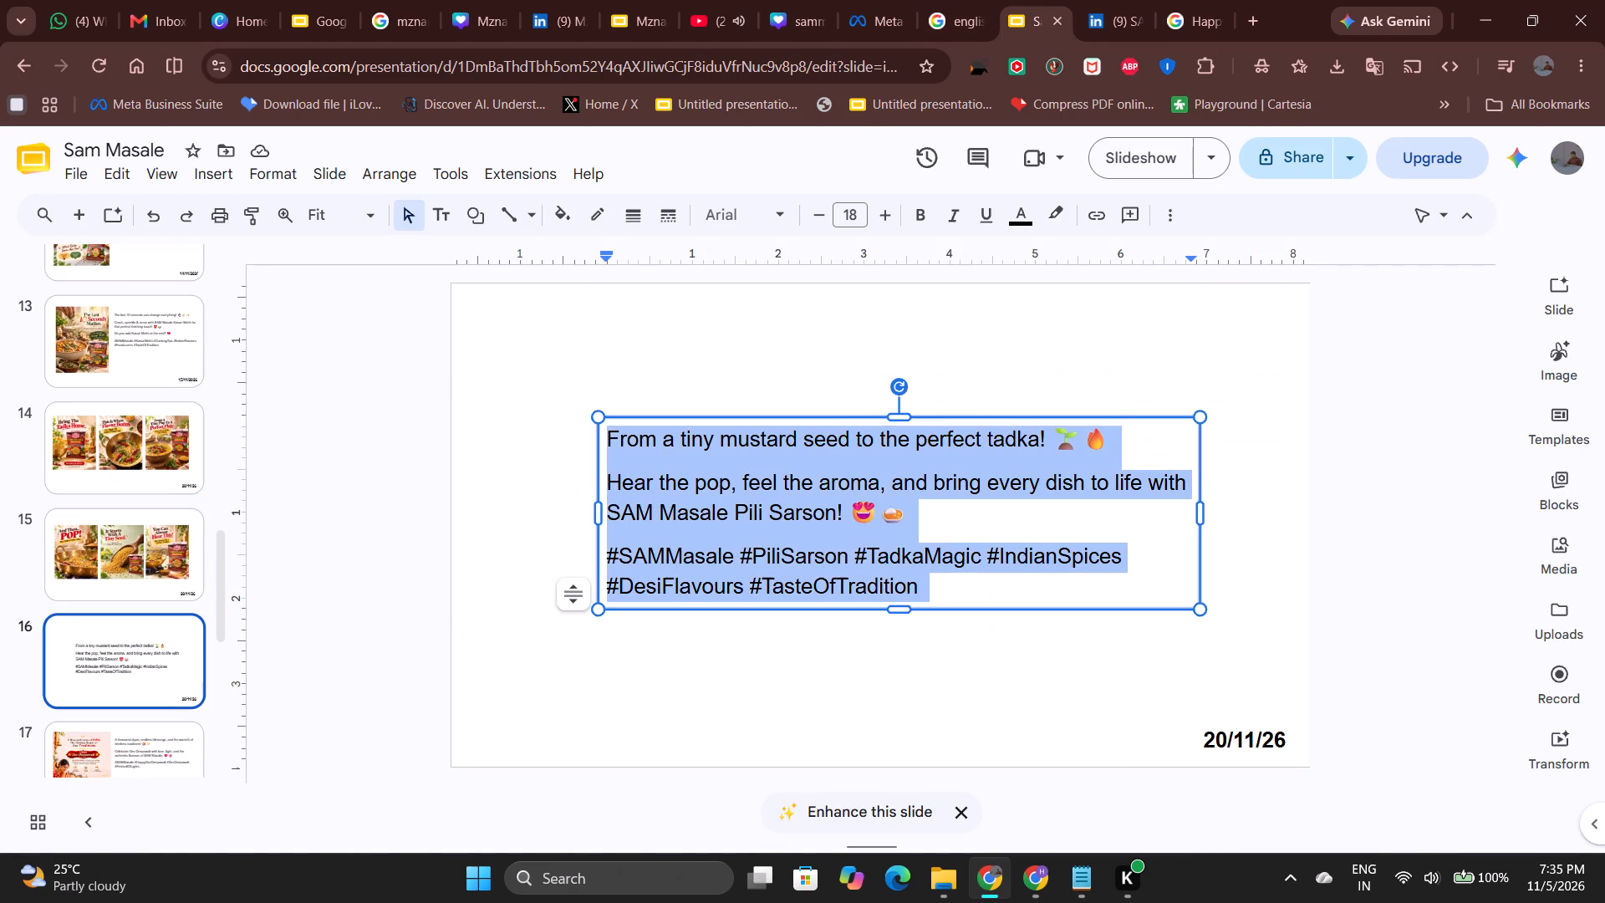
pyautogui.hotkey('ctrl', 'c')
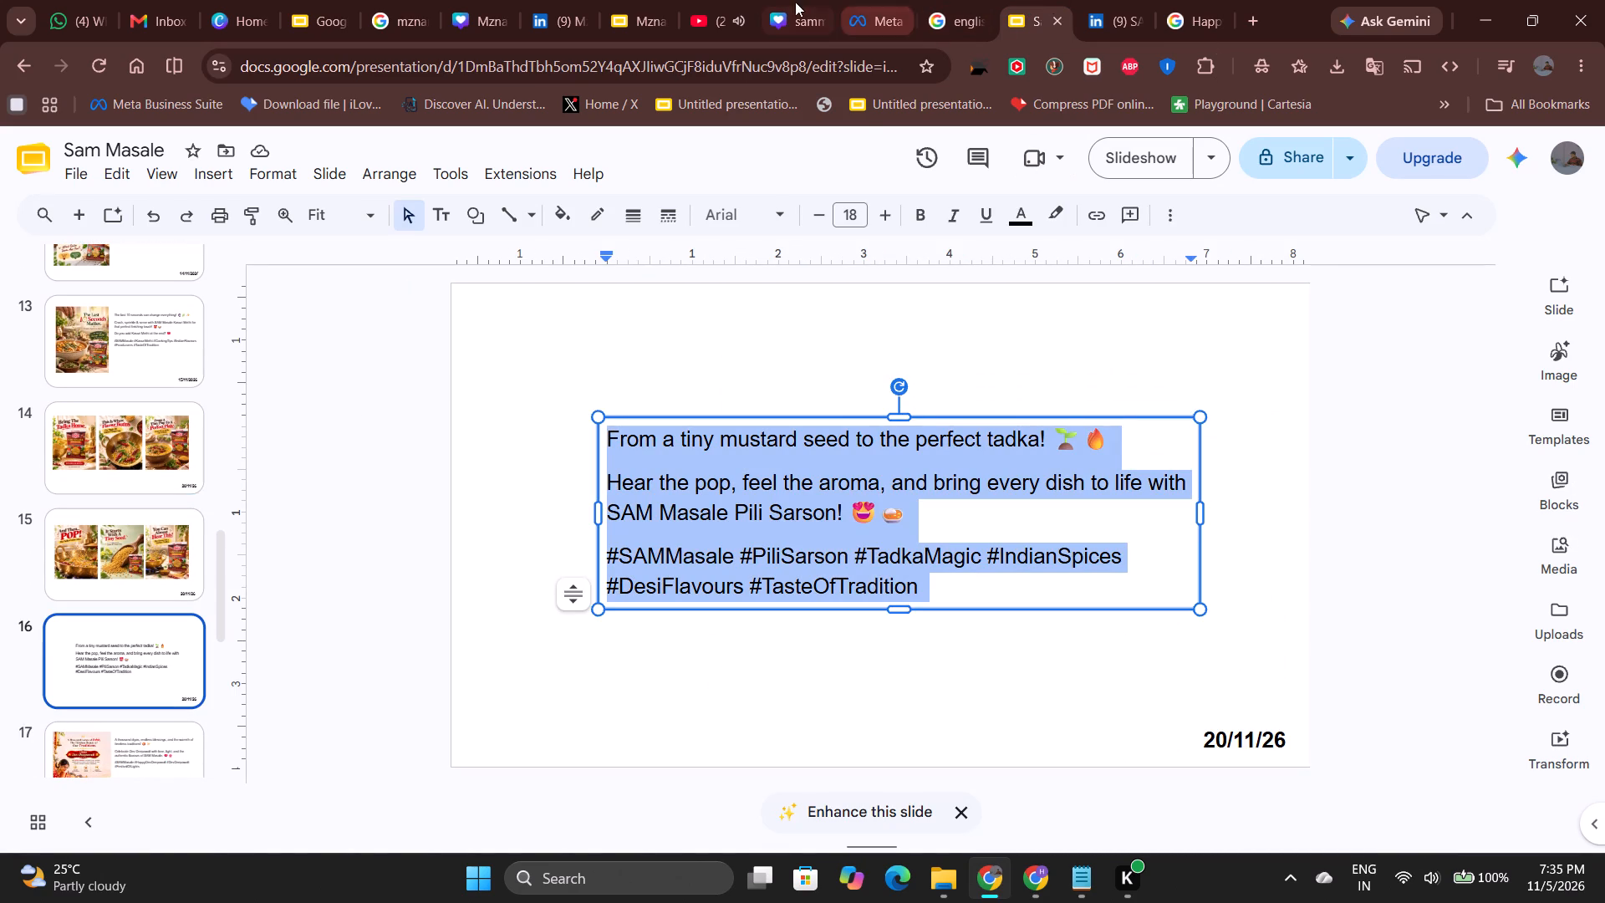
pyautogui.click(1098, 0)
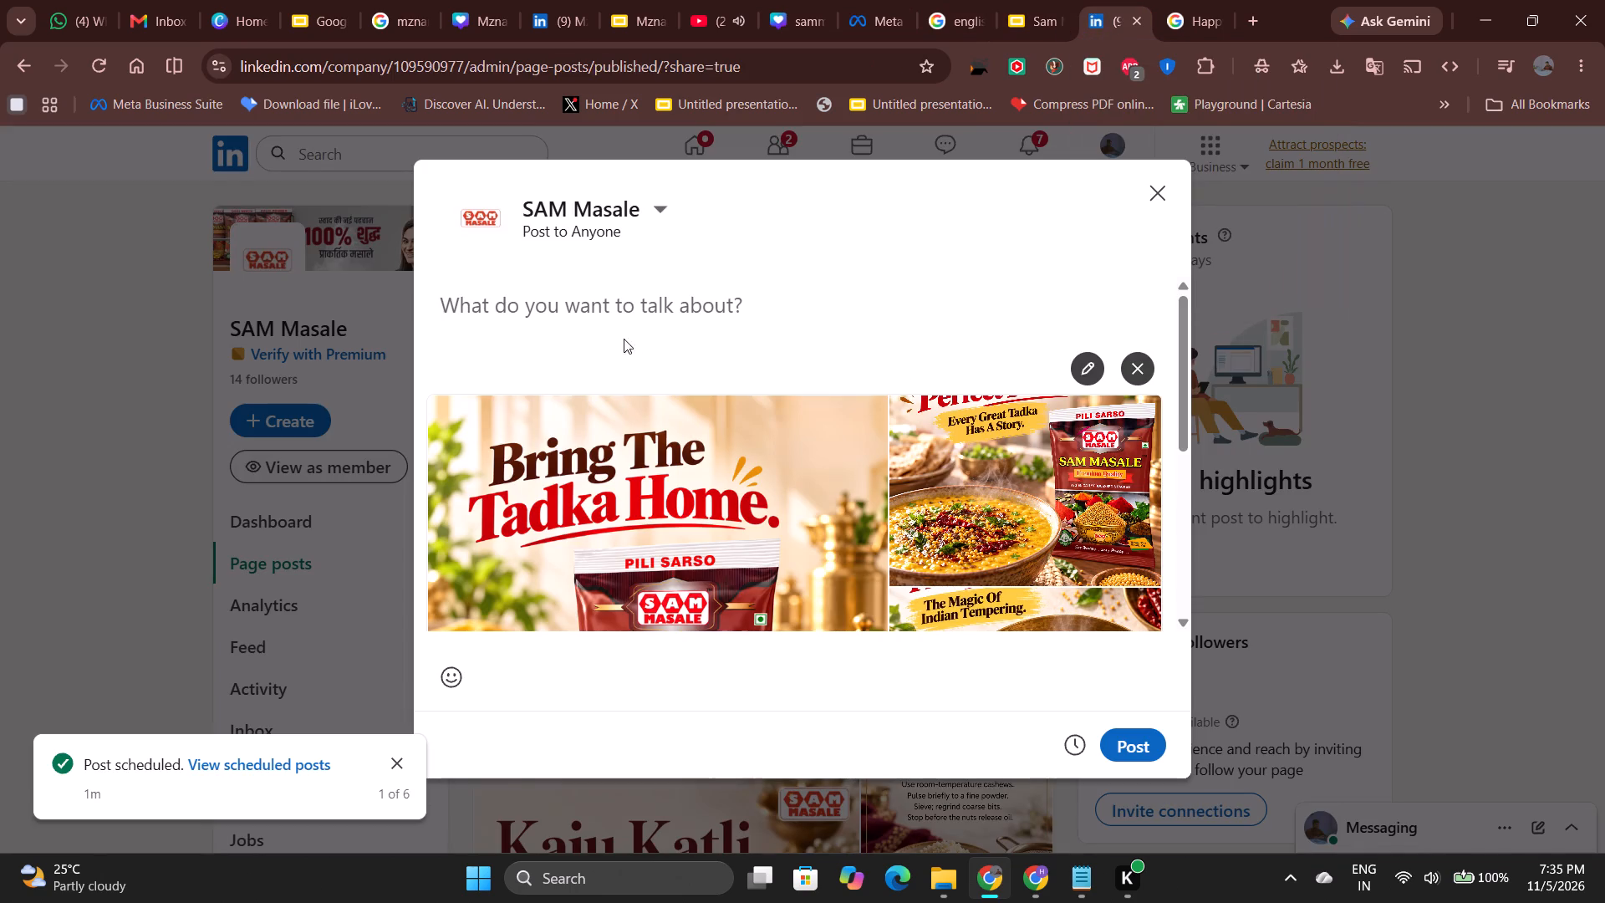
pyautogui.click(610, 309)
pyautogui.hotkey('ctrl', 'v')
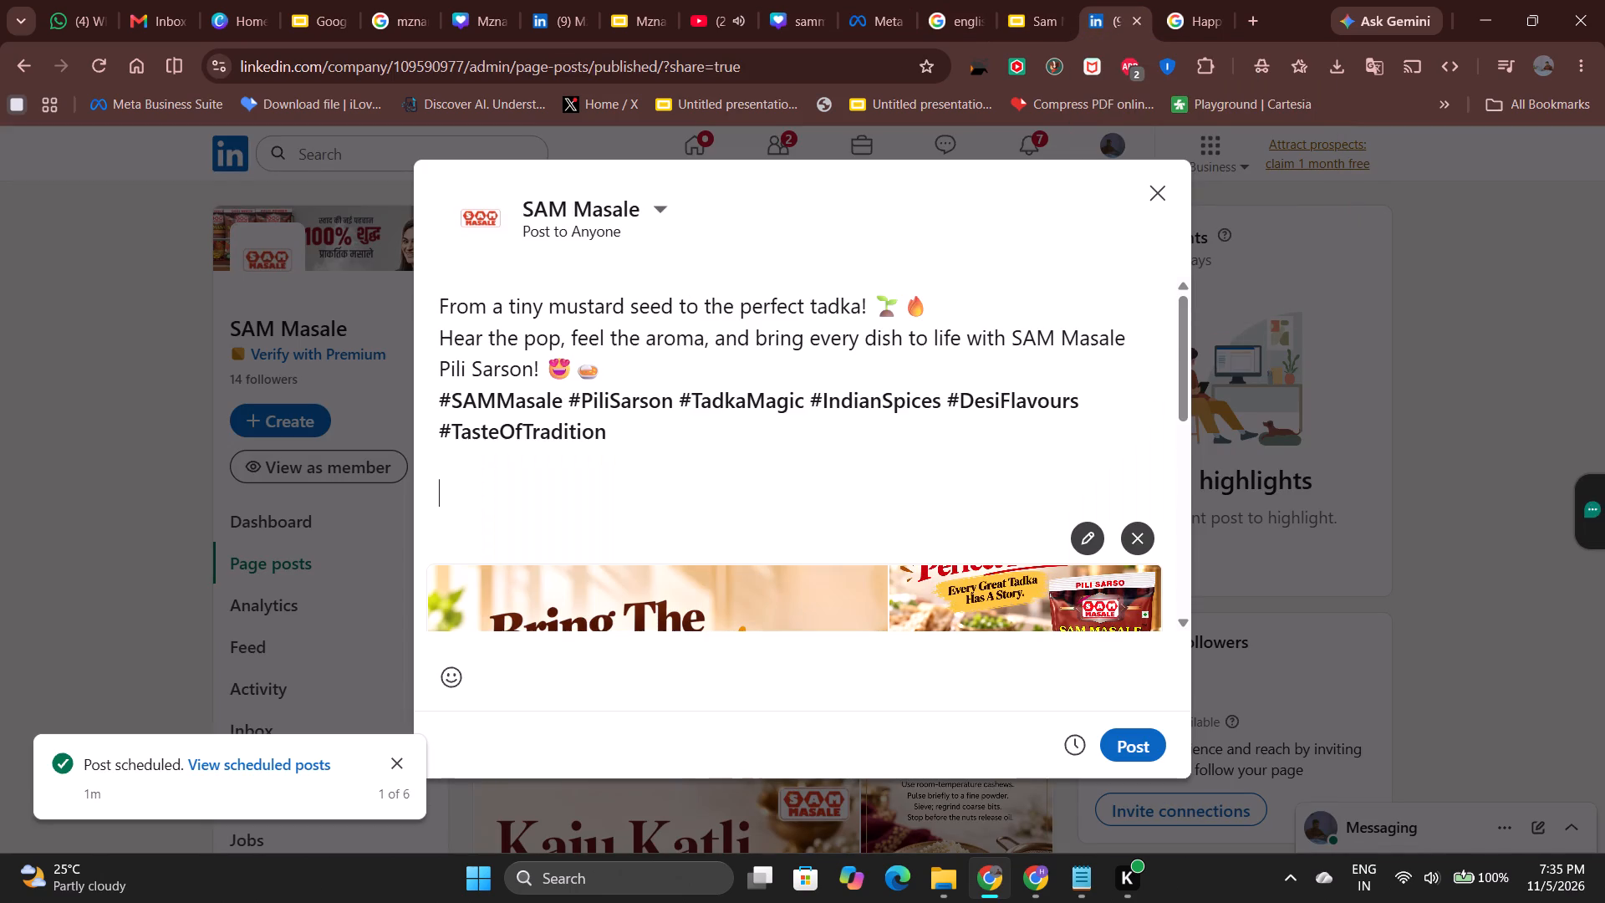
pyautogui.press('BackSpace')
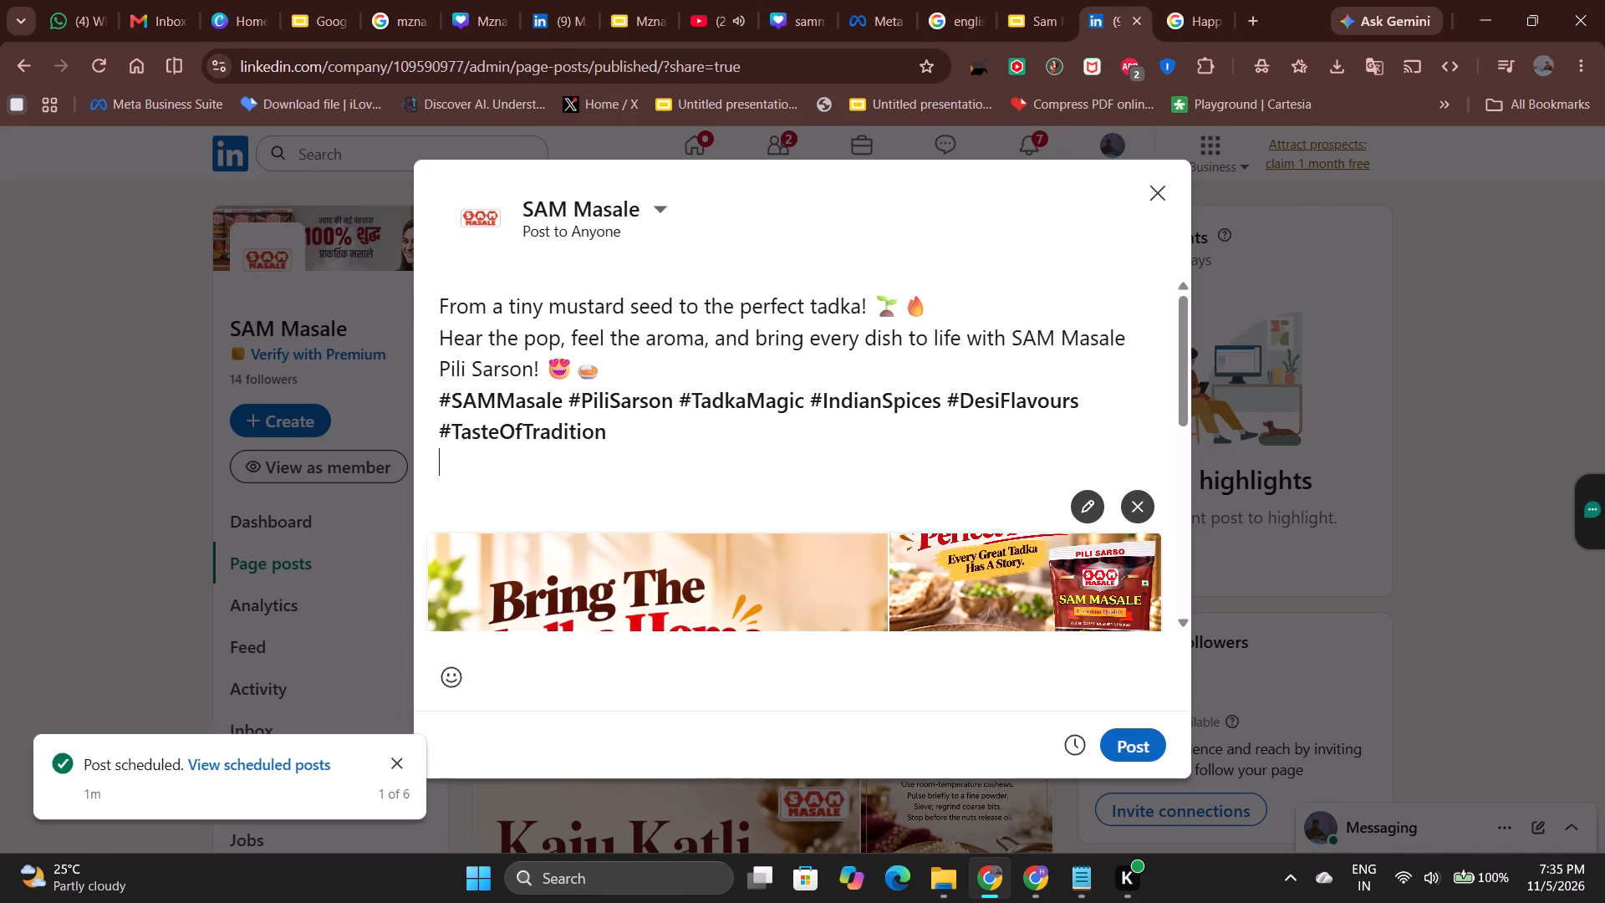
pyautogui.press('BackSpace')
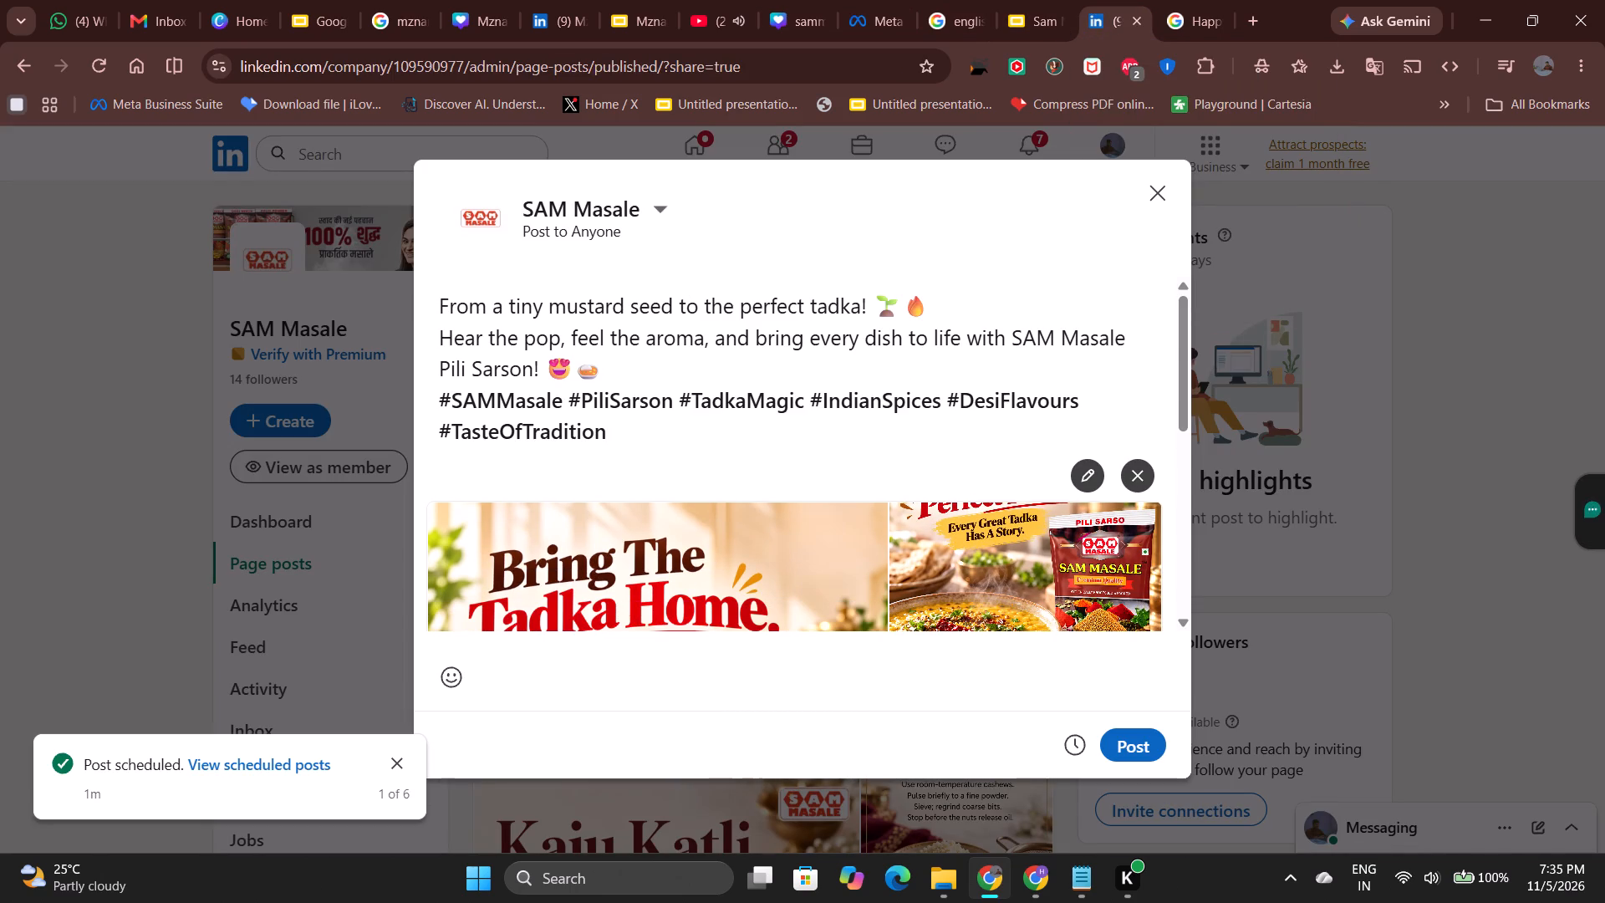
# Schedule the Pili Sarso post for 11/20/2026 at 8:00 PM.
pyautogui.click(1076, 746)
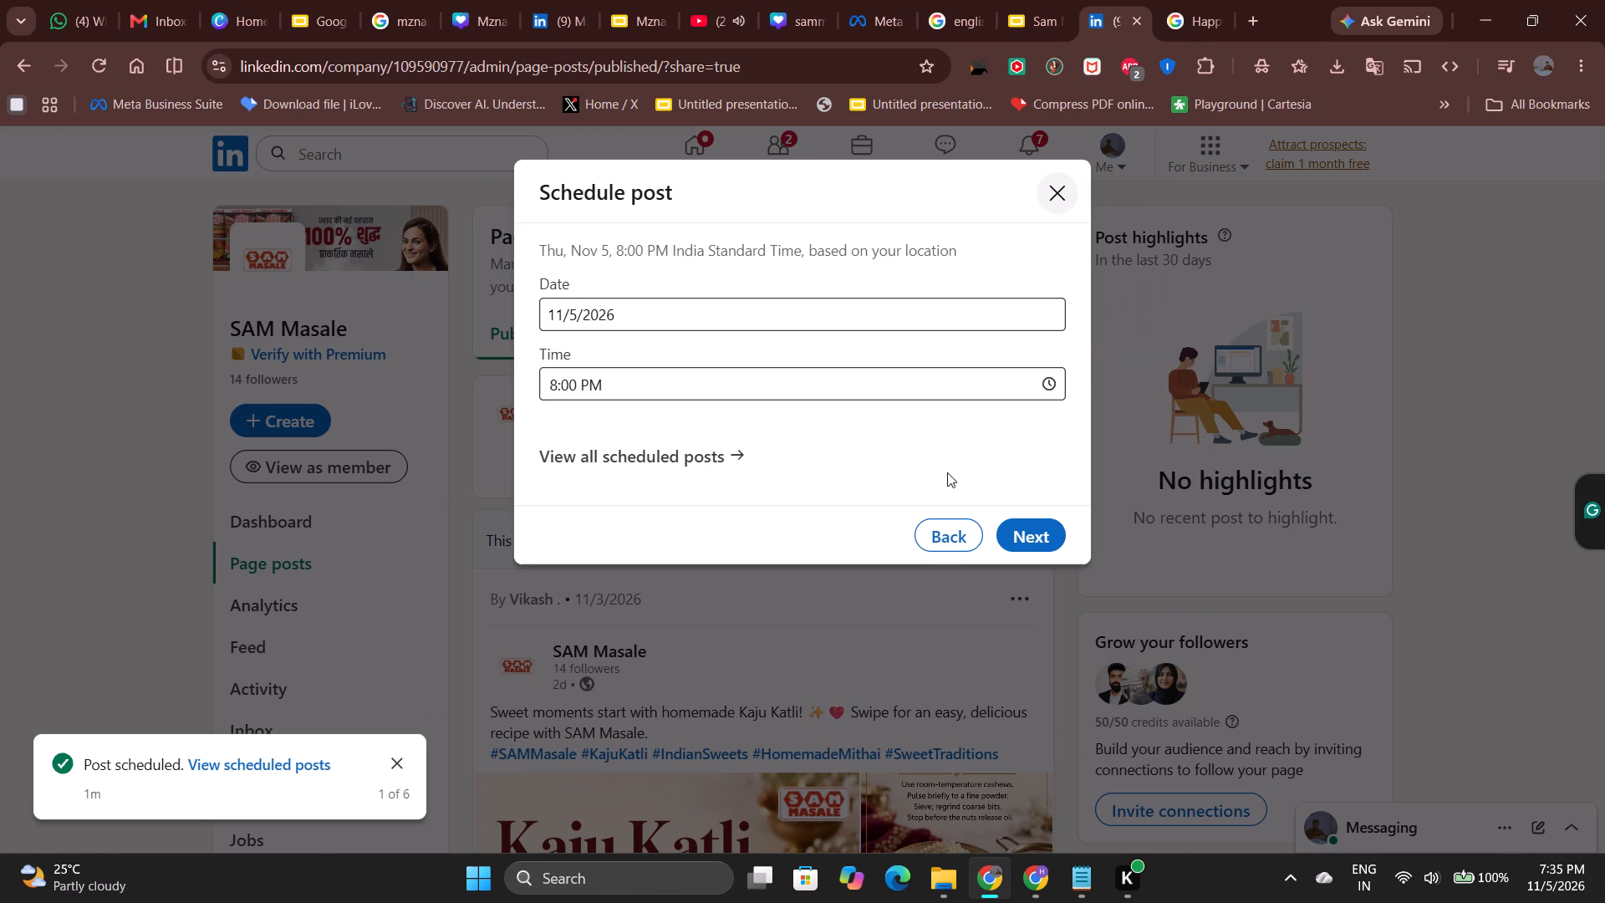
pyautogui.click(1041, 0)
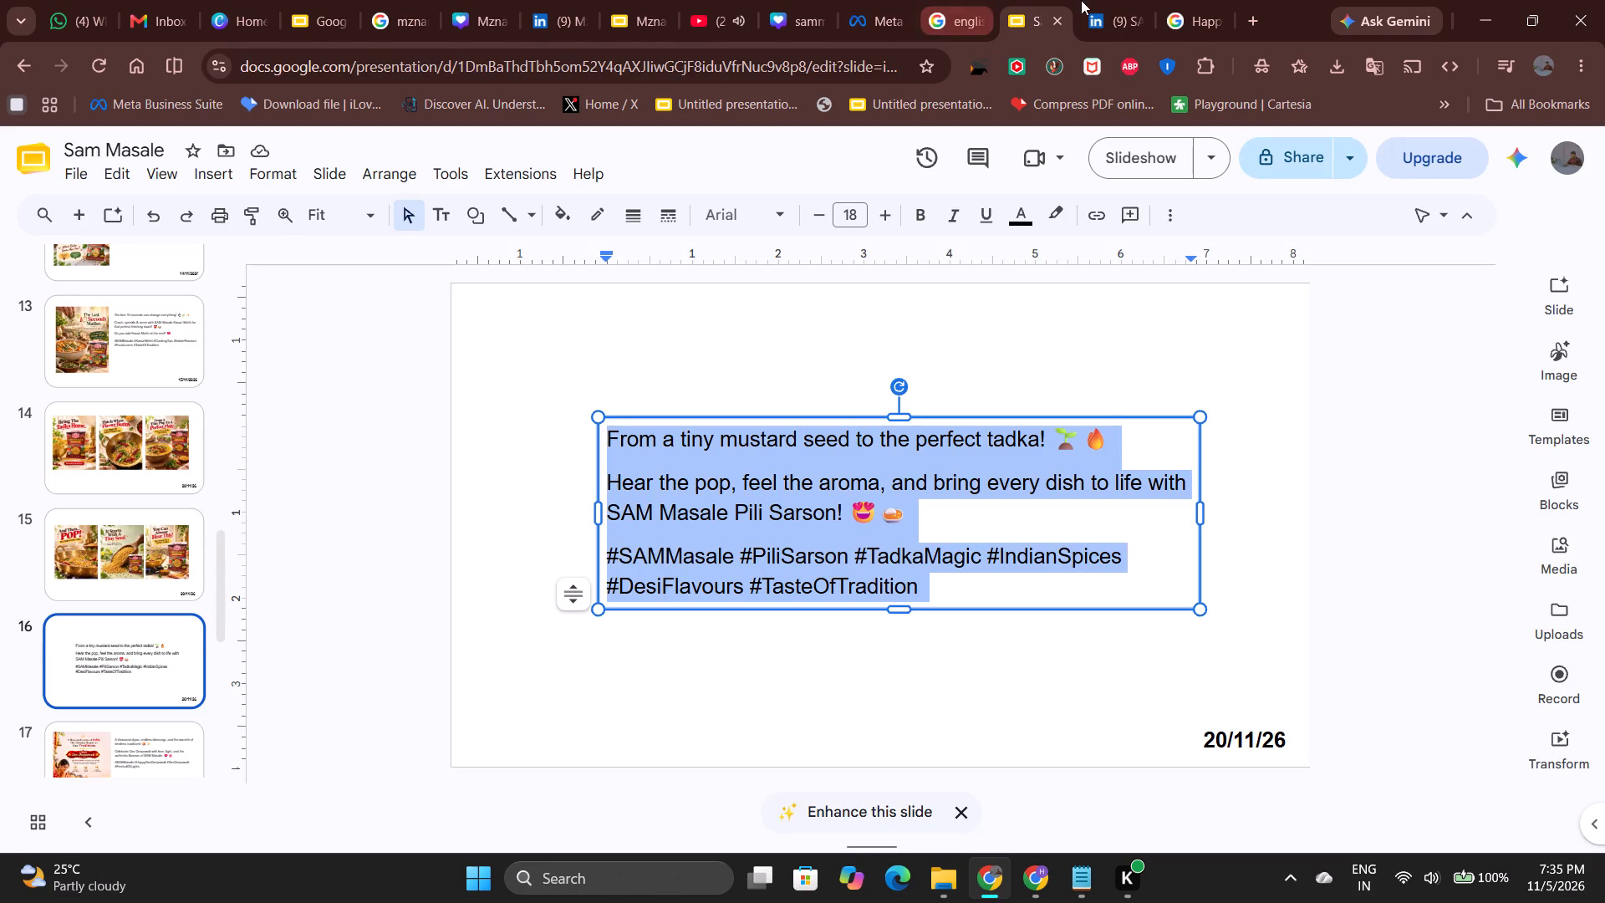
pyautogui.click(1103, 0)
pyautogui.click(599, 304)
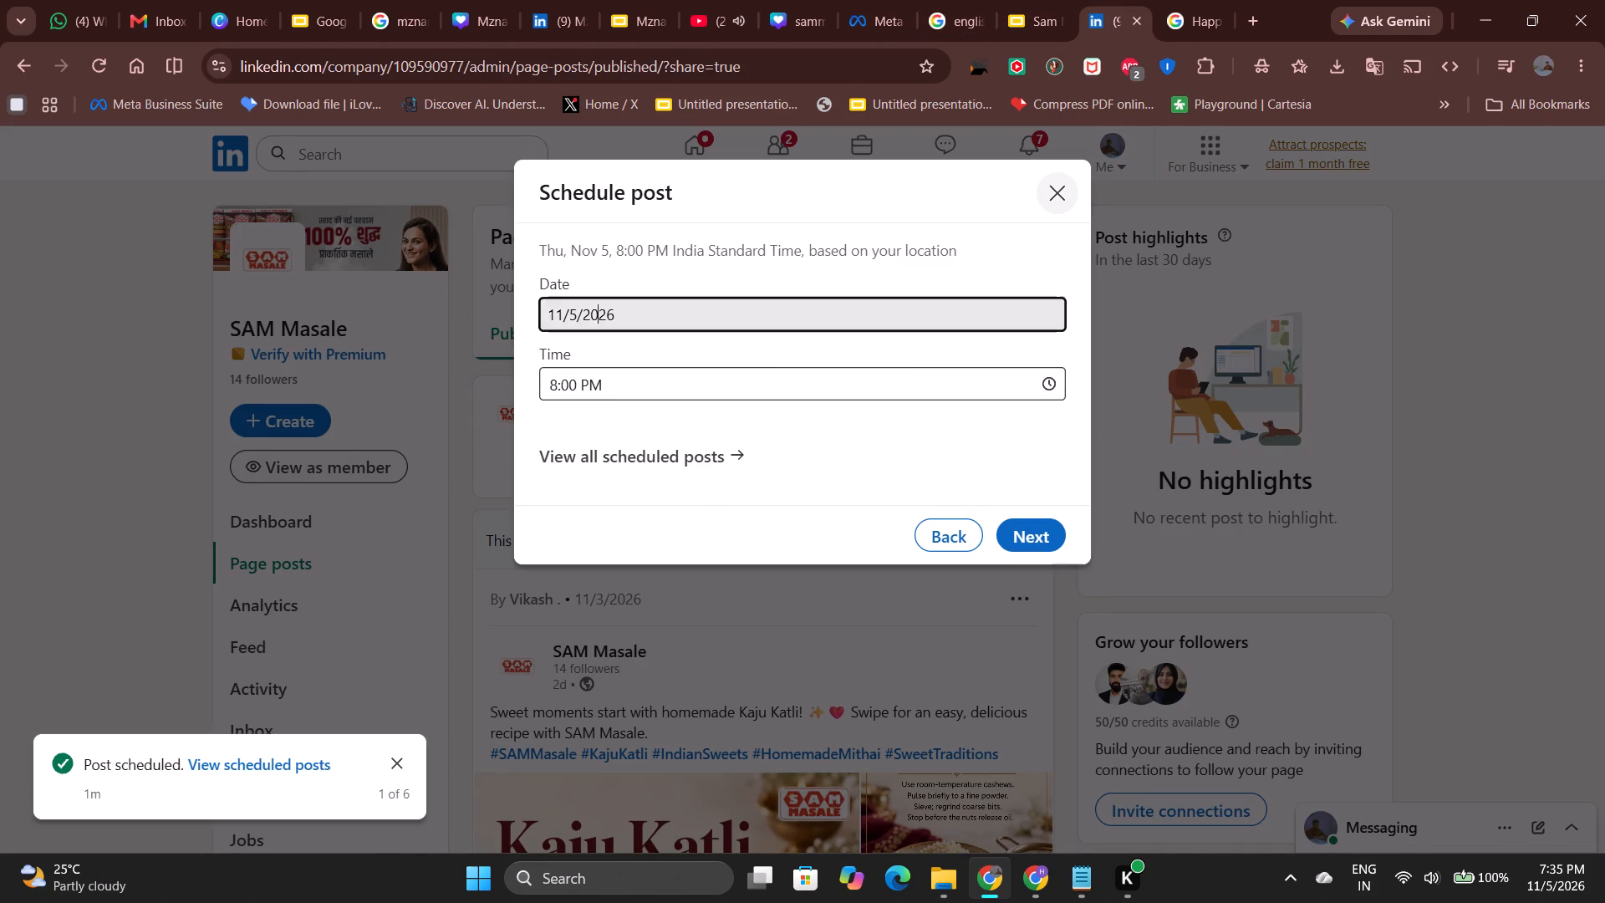
pyautogui.click(807, 546)
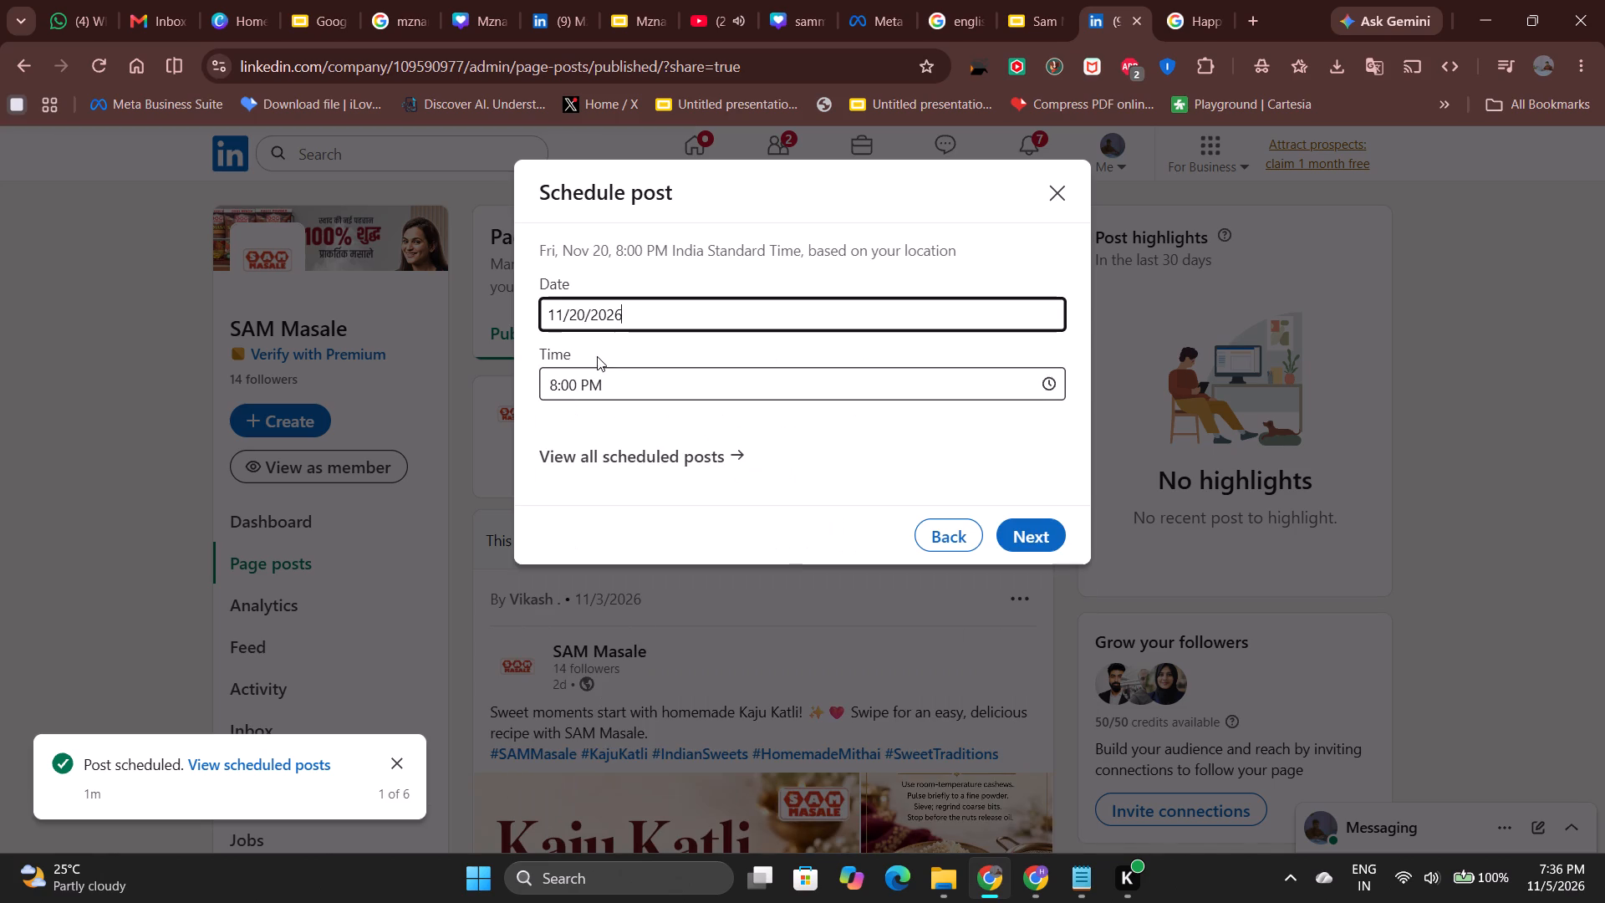
pyautogui.click(869, 461)
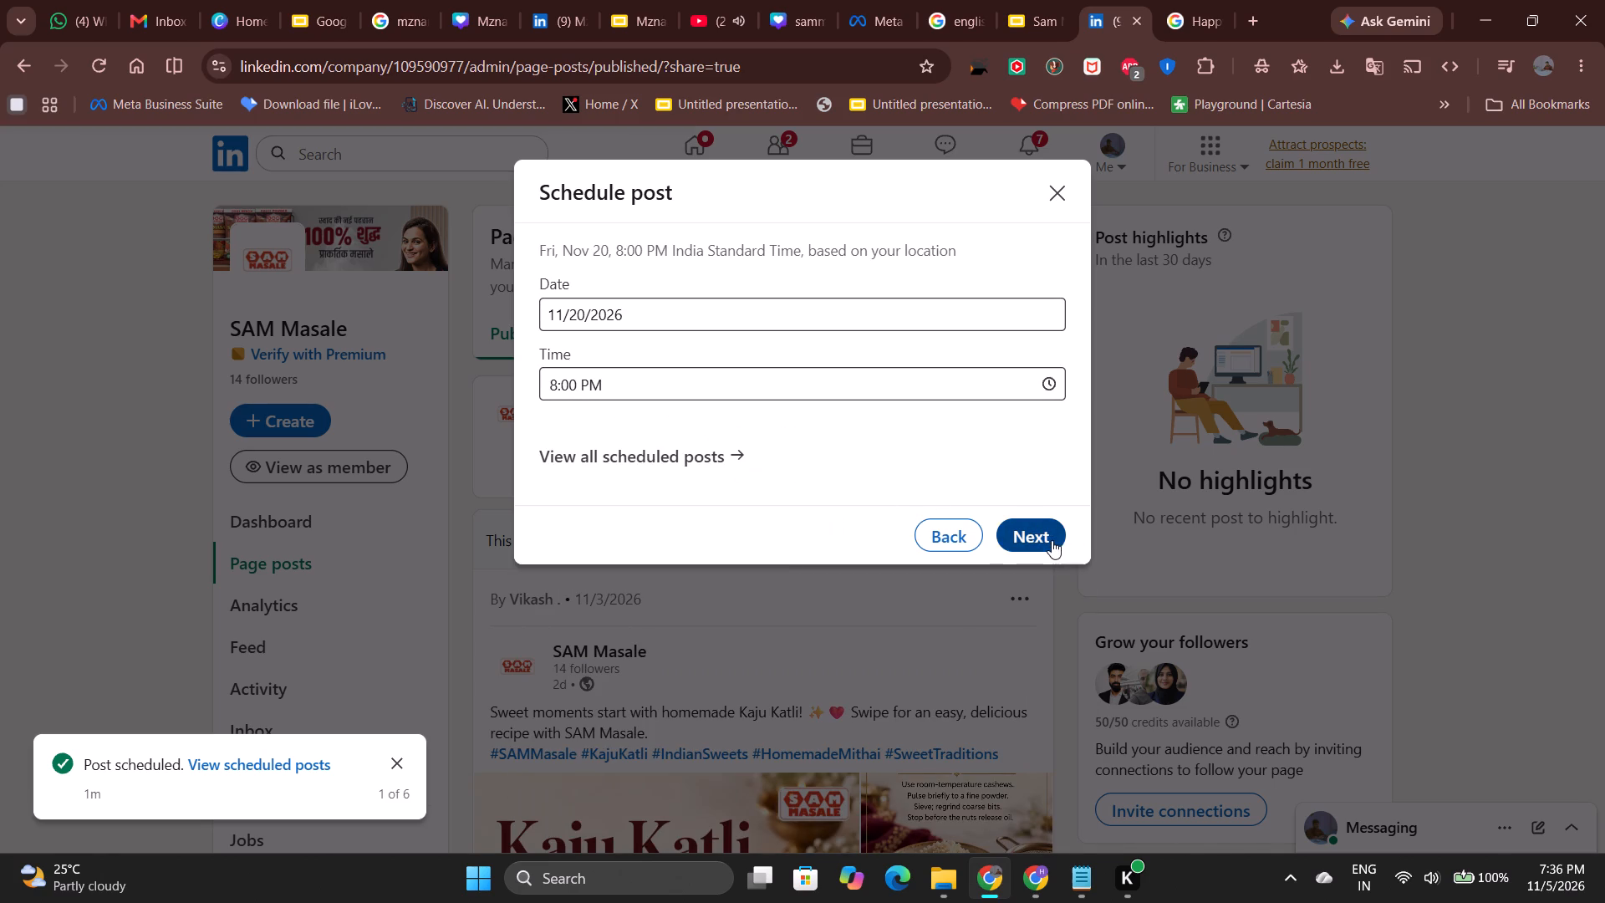
pyautogui.click(1022, 541)
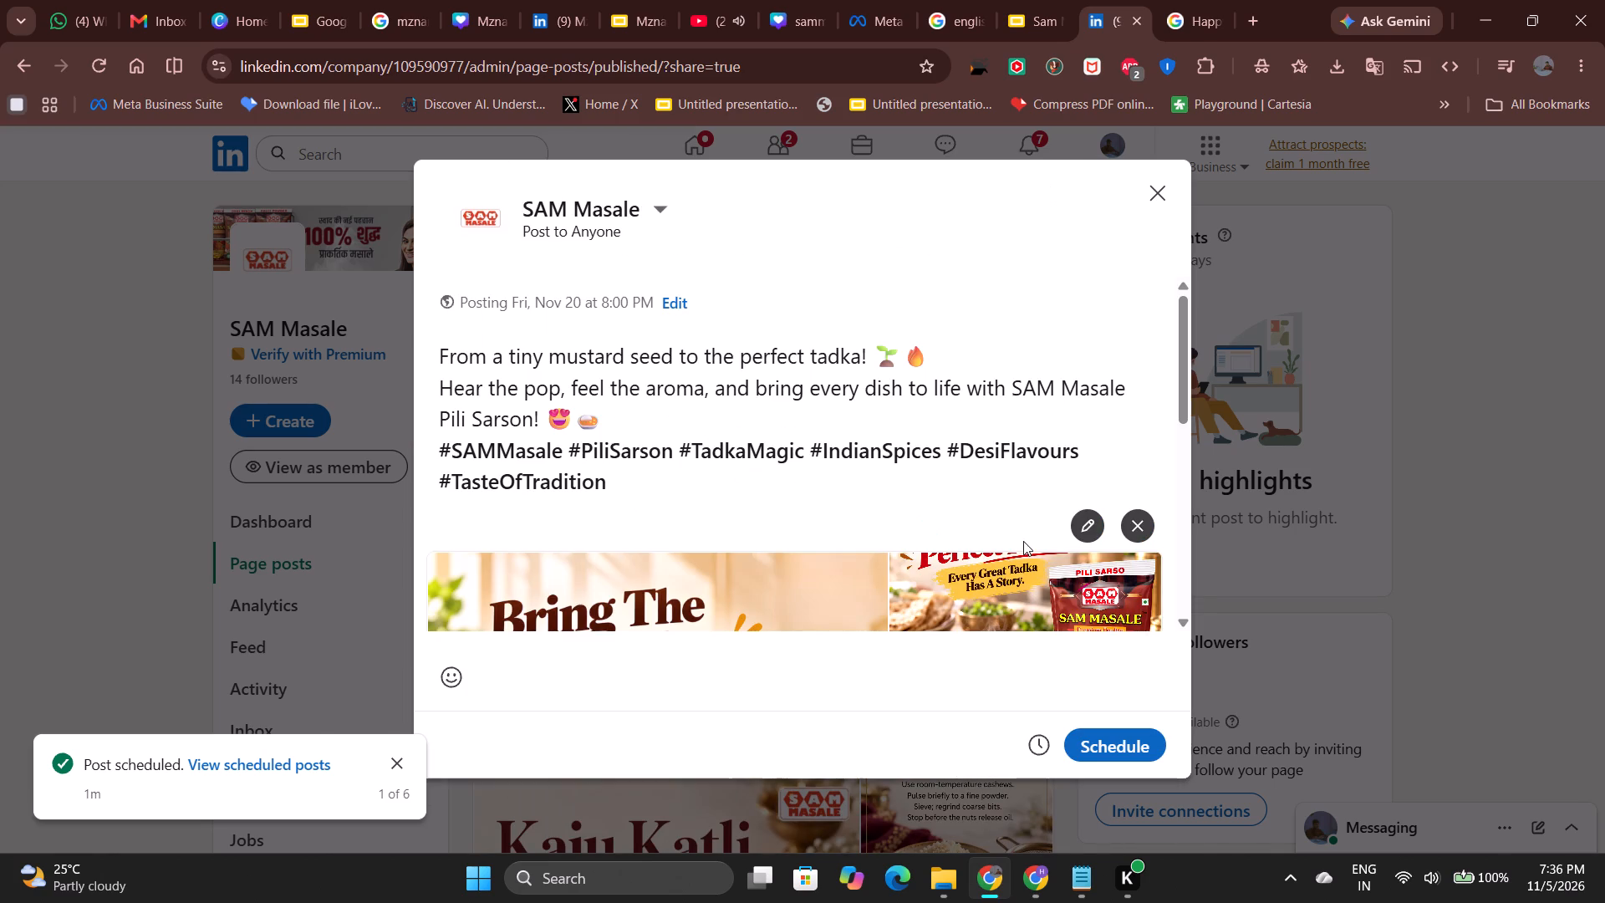
pyautogui.click(1088, 743)
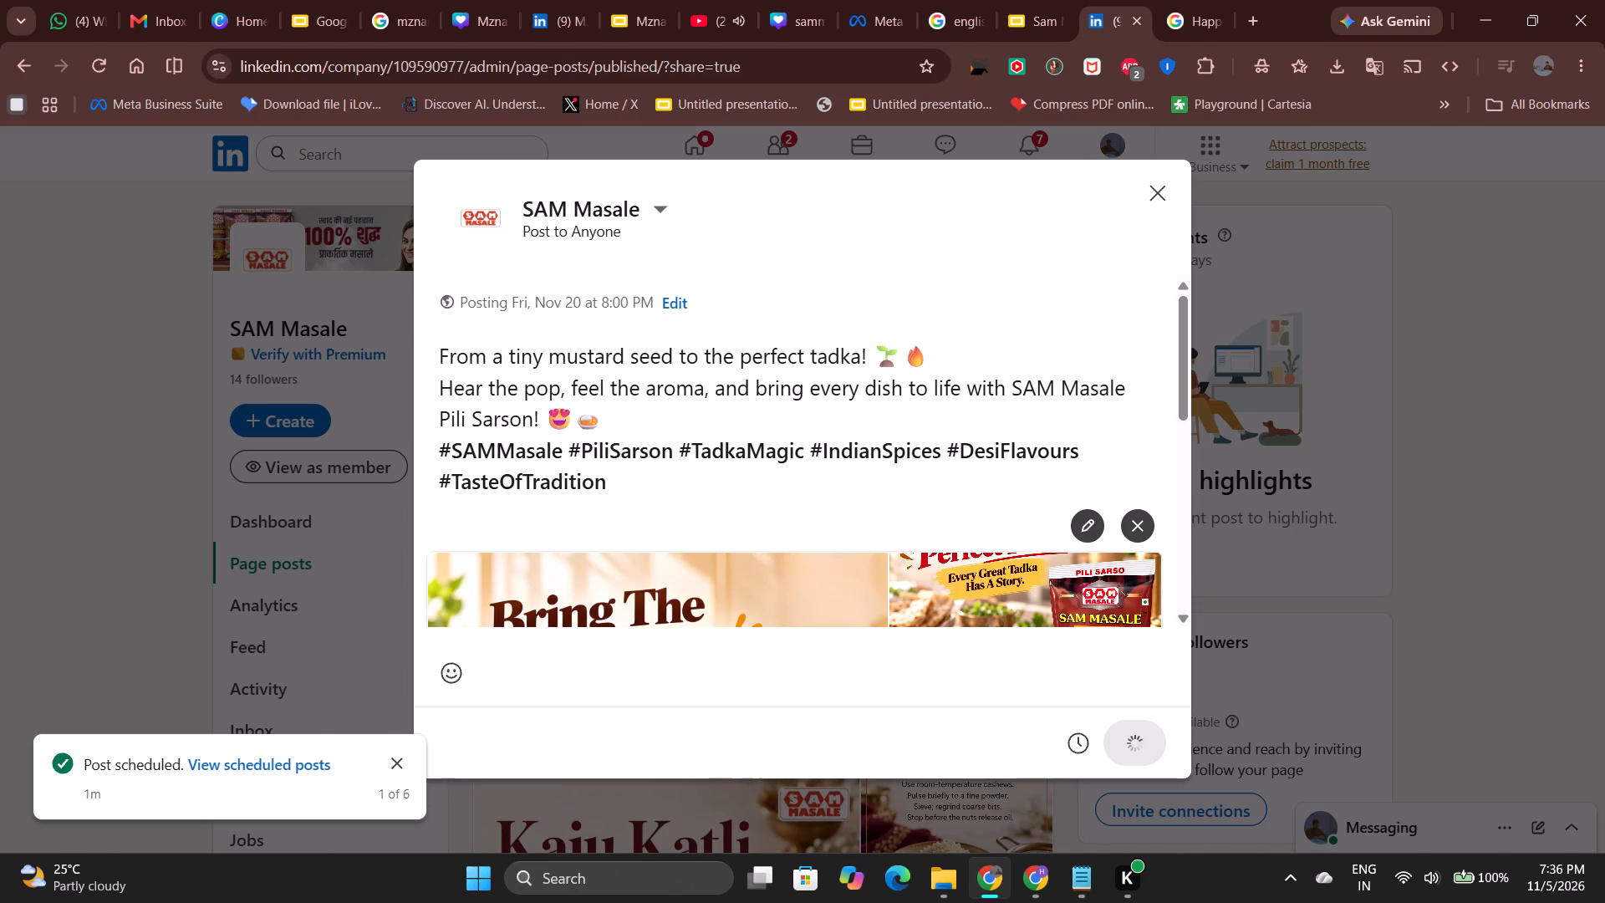
# Find the Dev Deepawali slide dated 24/11/26 and attach its image, sammasale (23), to a new SAM Masale LinkedIn post.
pyautogui.click(1015, 4)
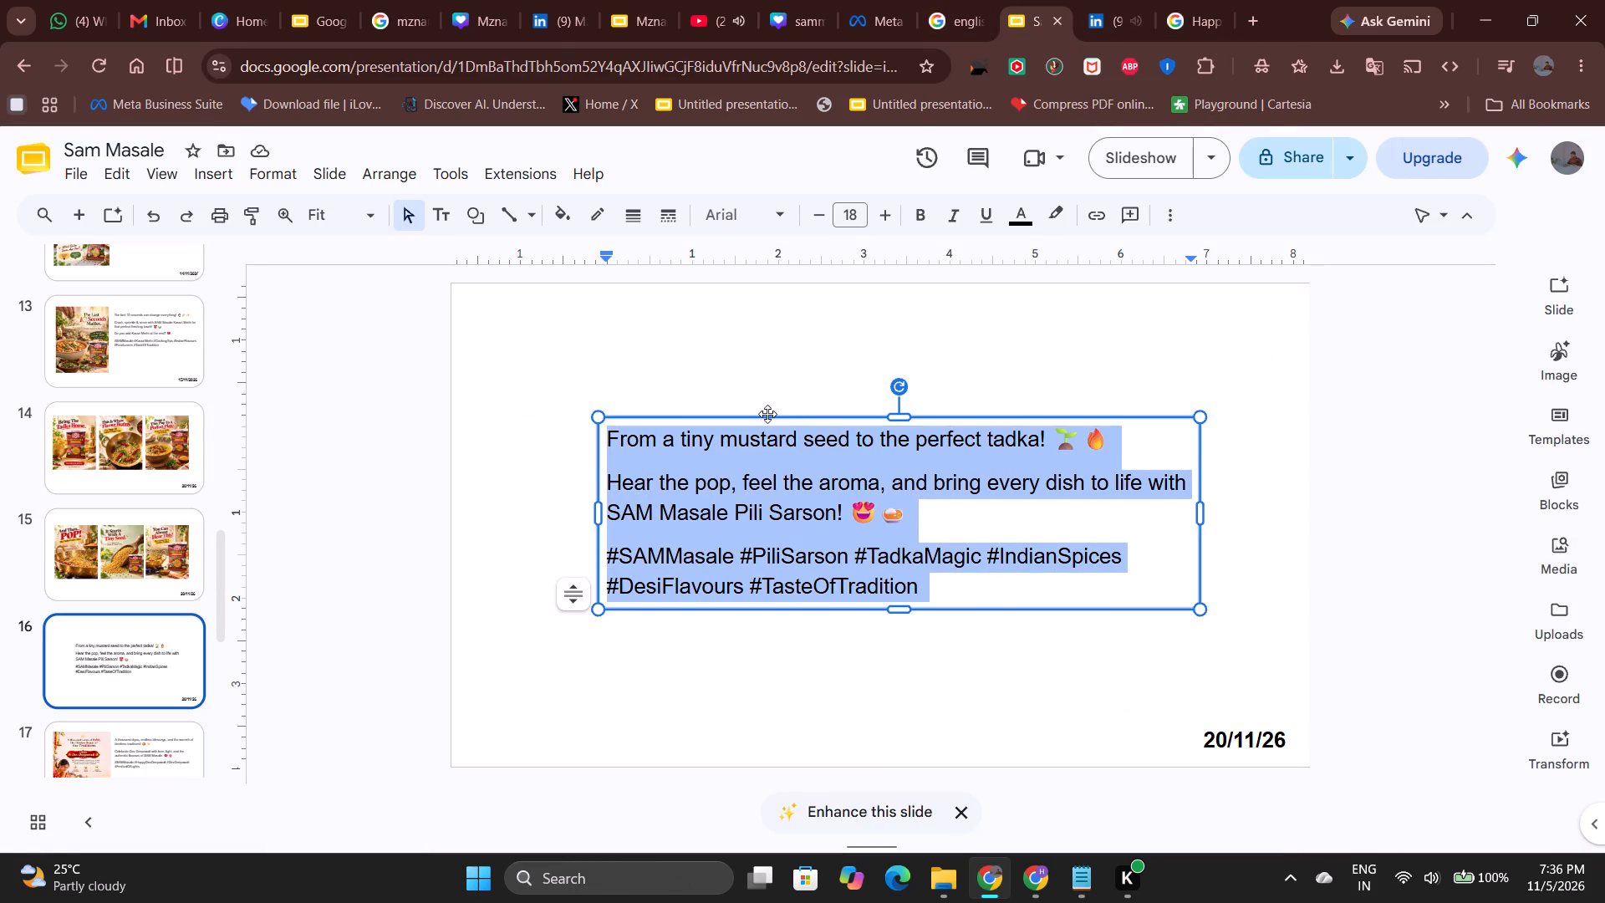
pyautogui.click(680, 375)
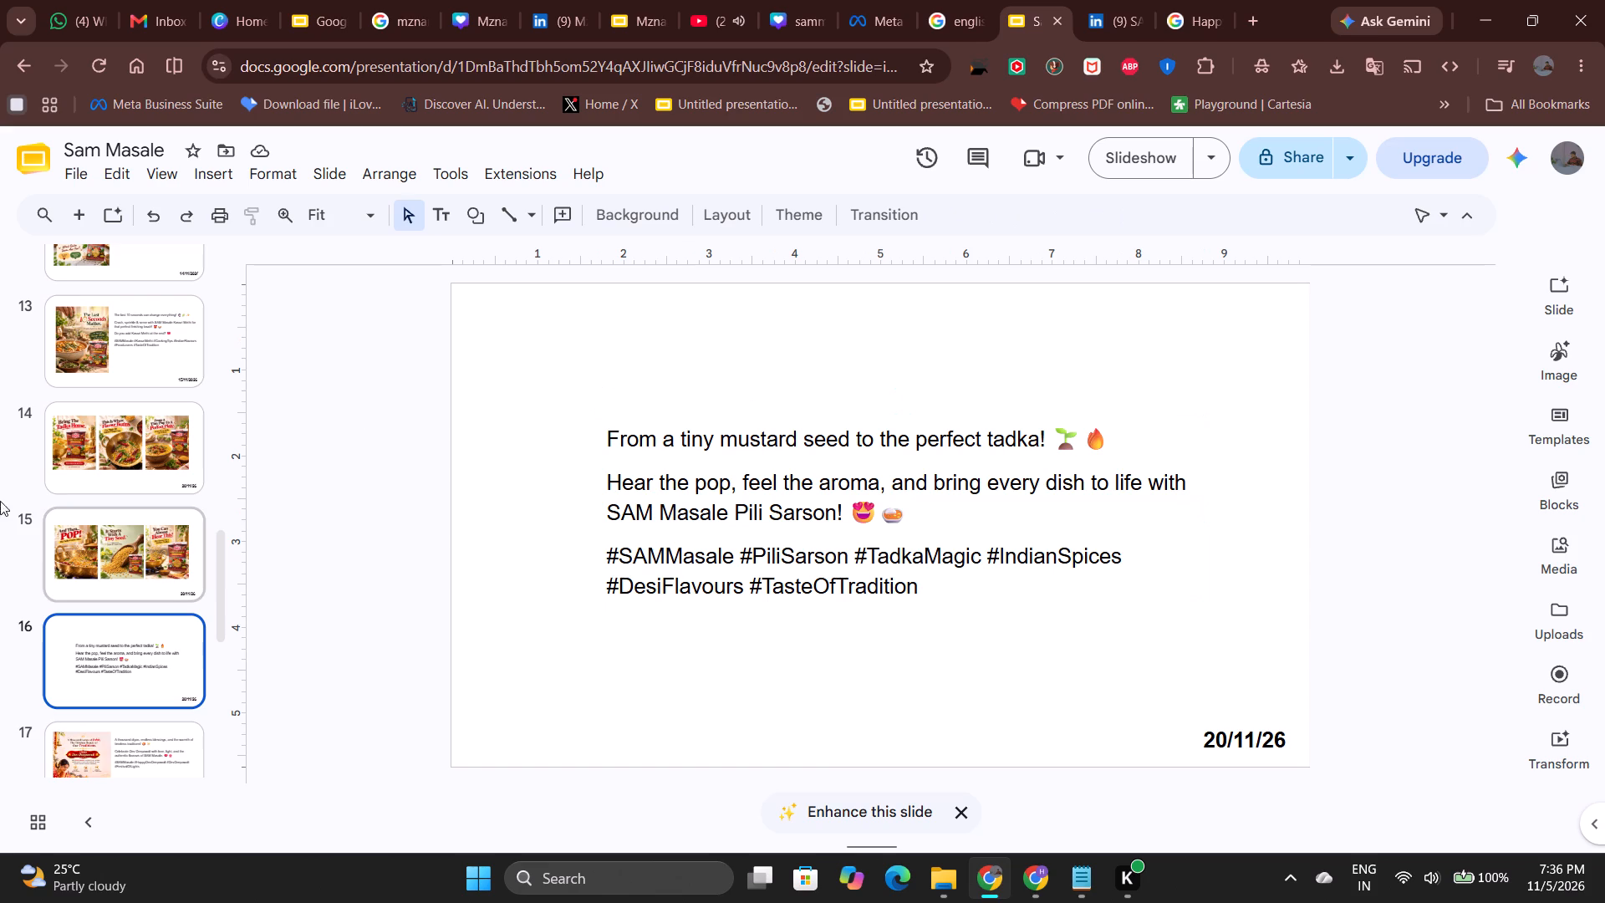
pyautogui.scroll(-1, 74, 553)
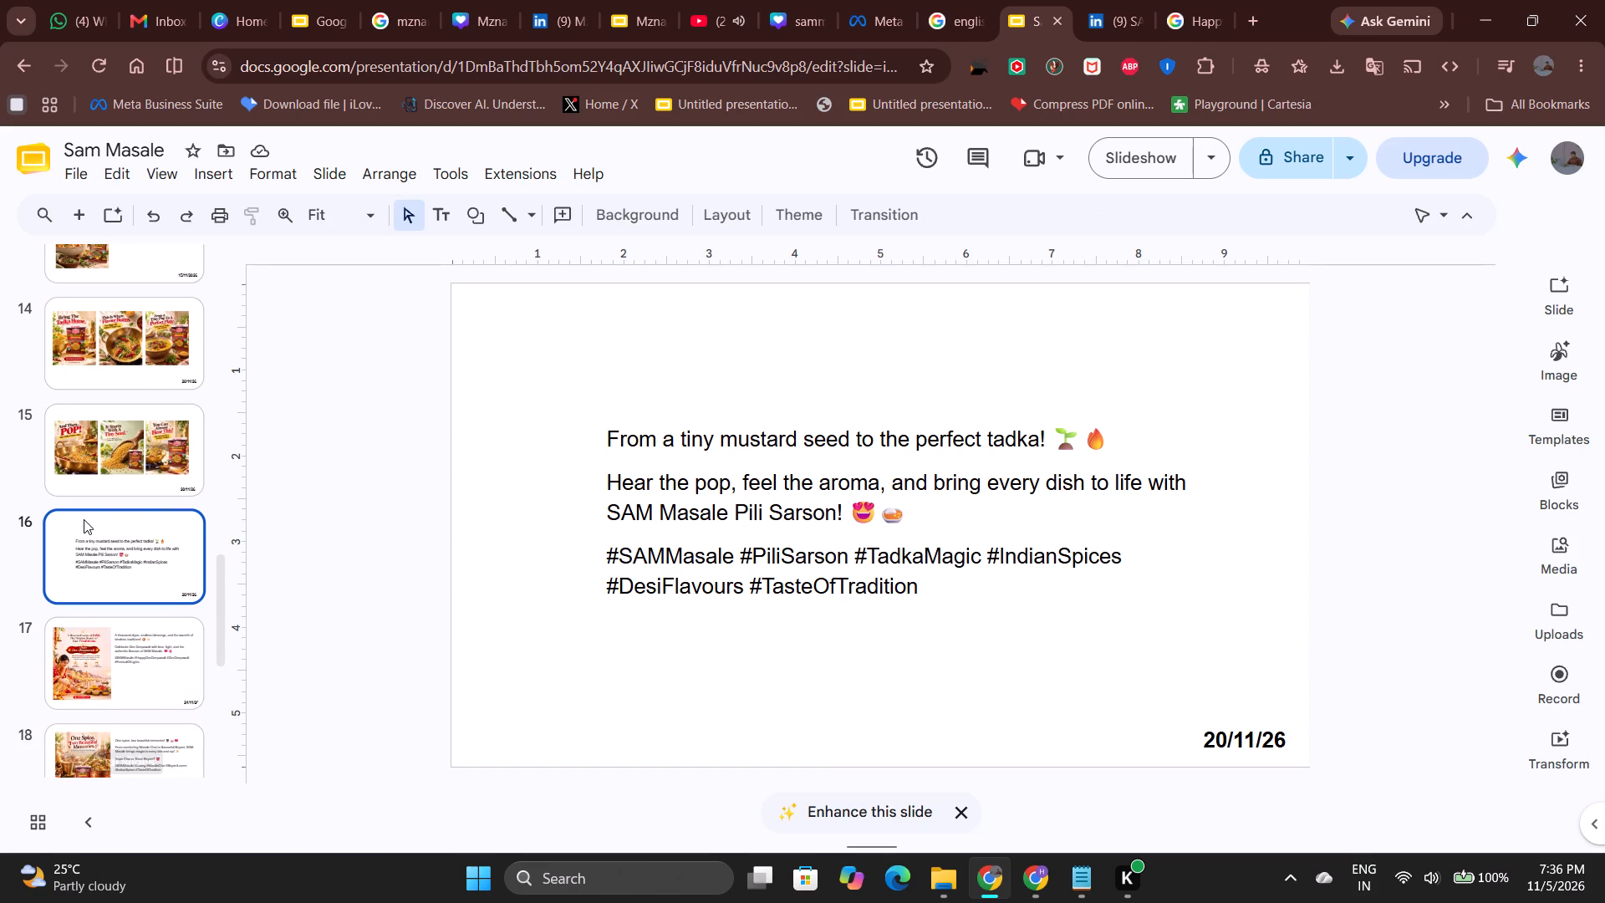
pyautogui.press('Down')
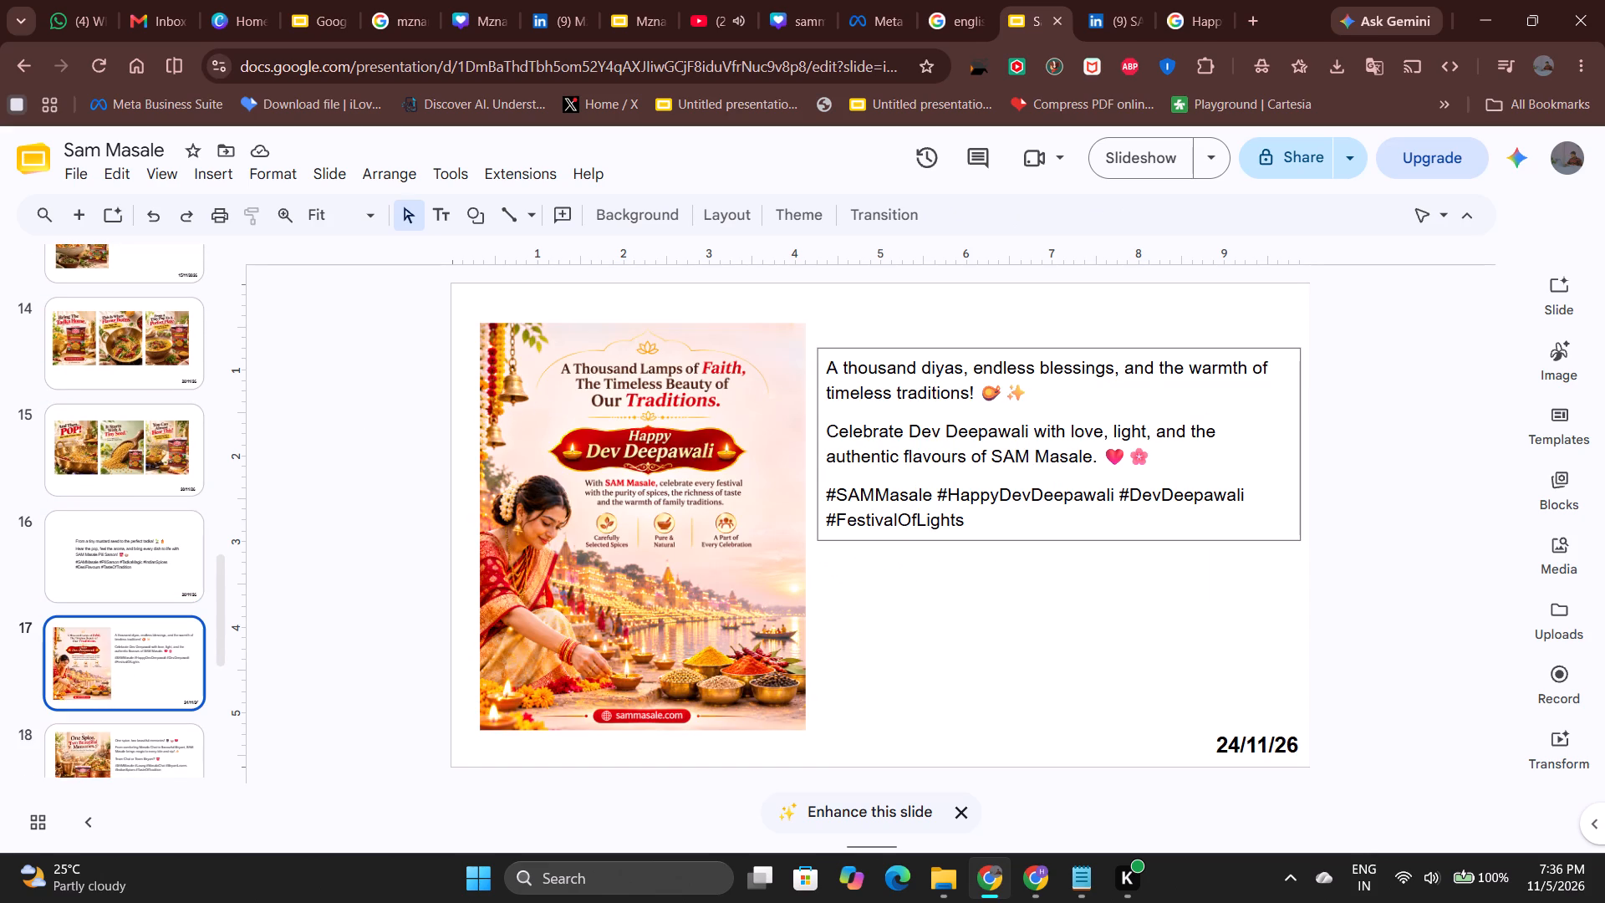
pyautogui.scroll(-1, 970, 0)
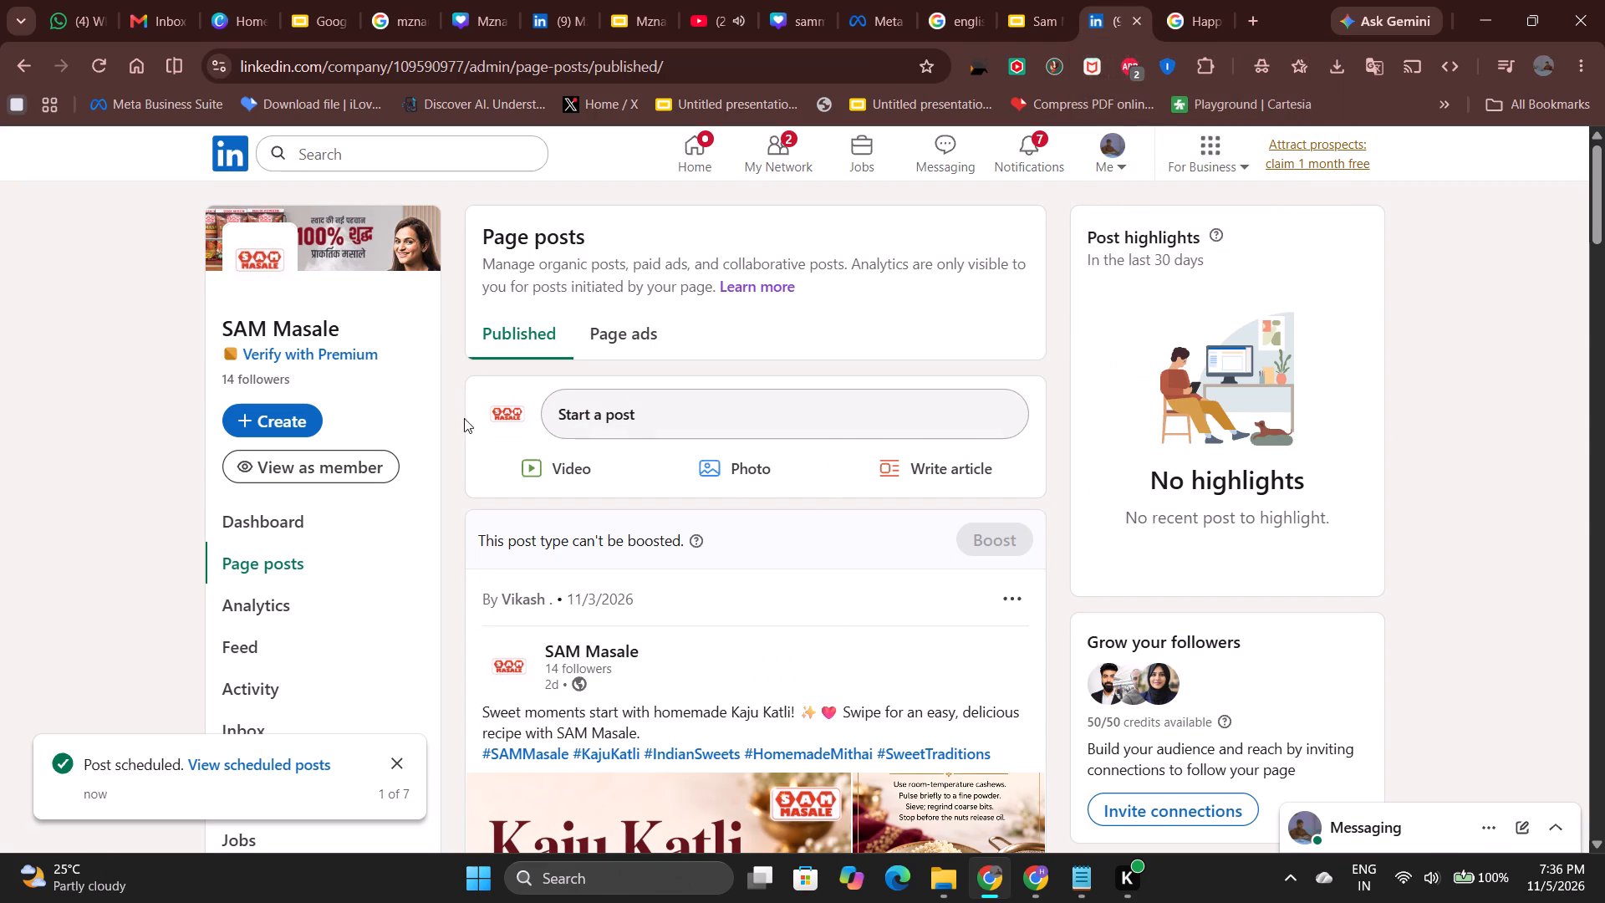
pyautogui.click(279, 435)
pyautogui.click(673, 302)
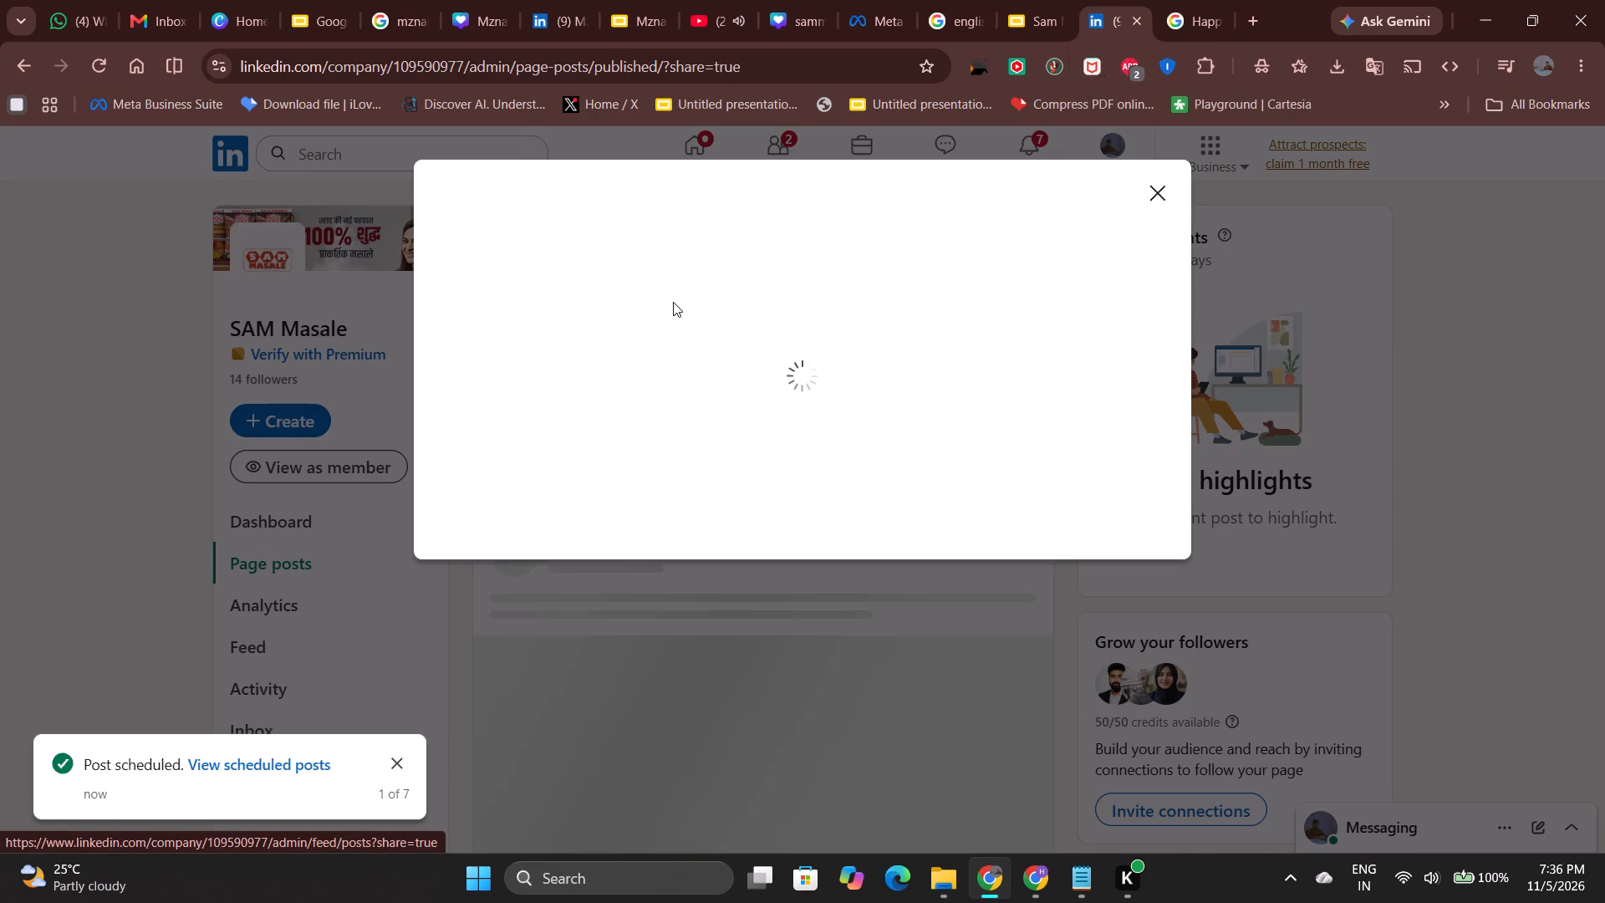
pyautogui.moveTo(456, 682); pyautogui.dragTo(452, 675)
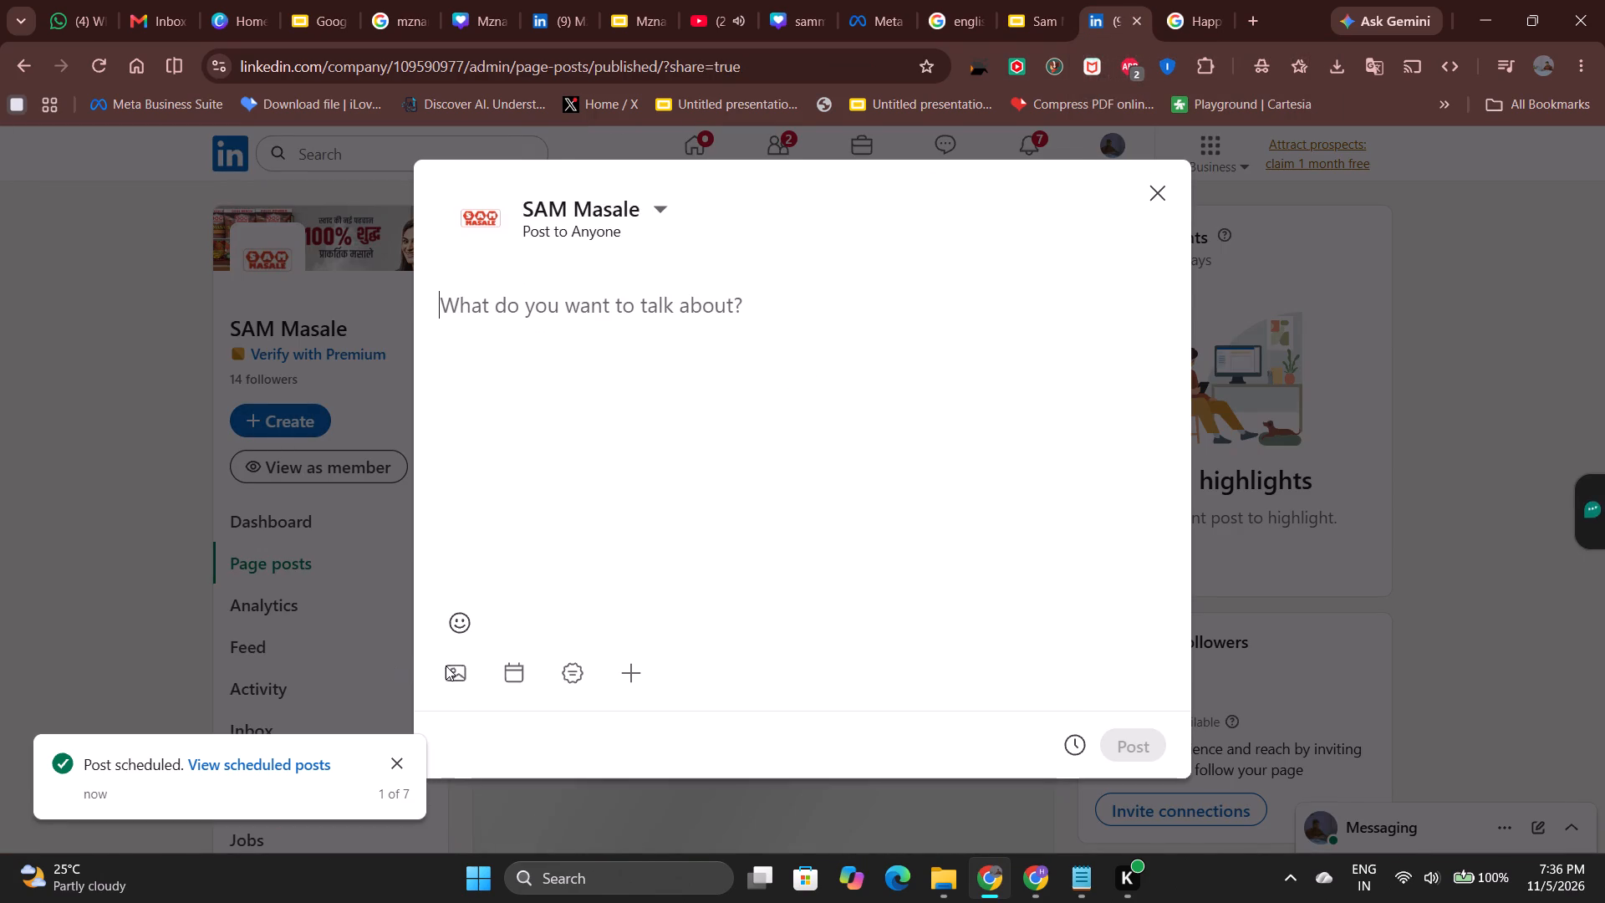
pyautogui.click(847, 603)
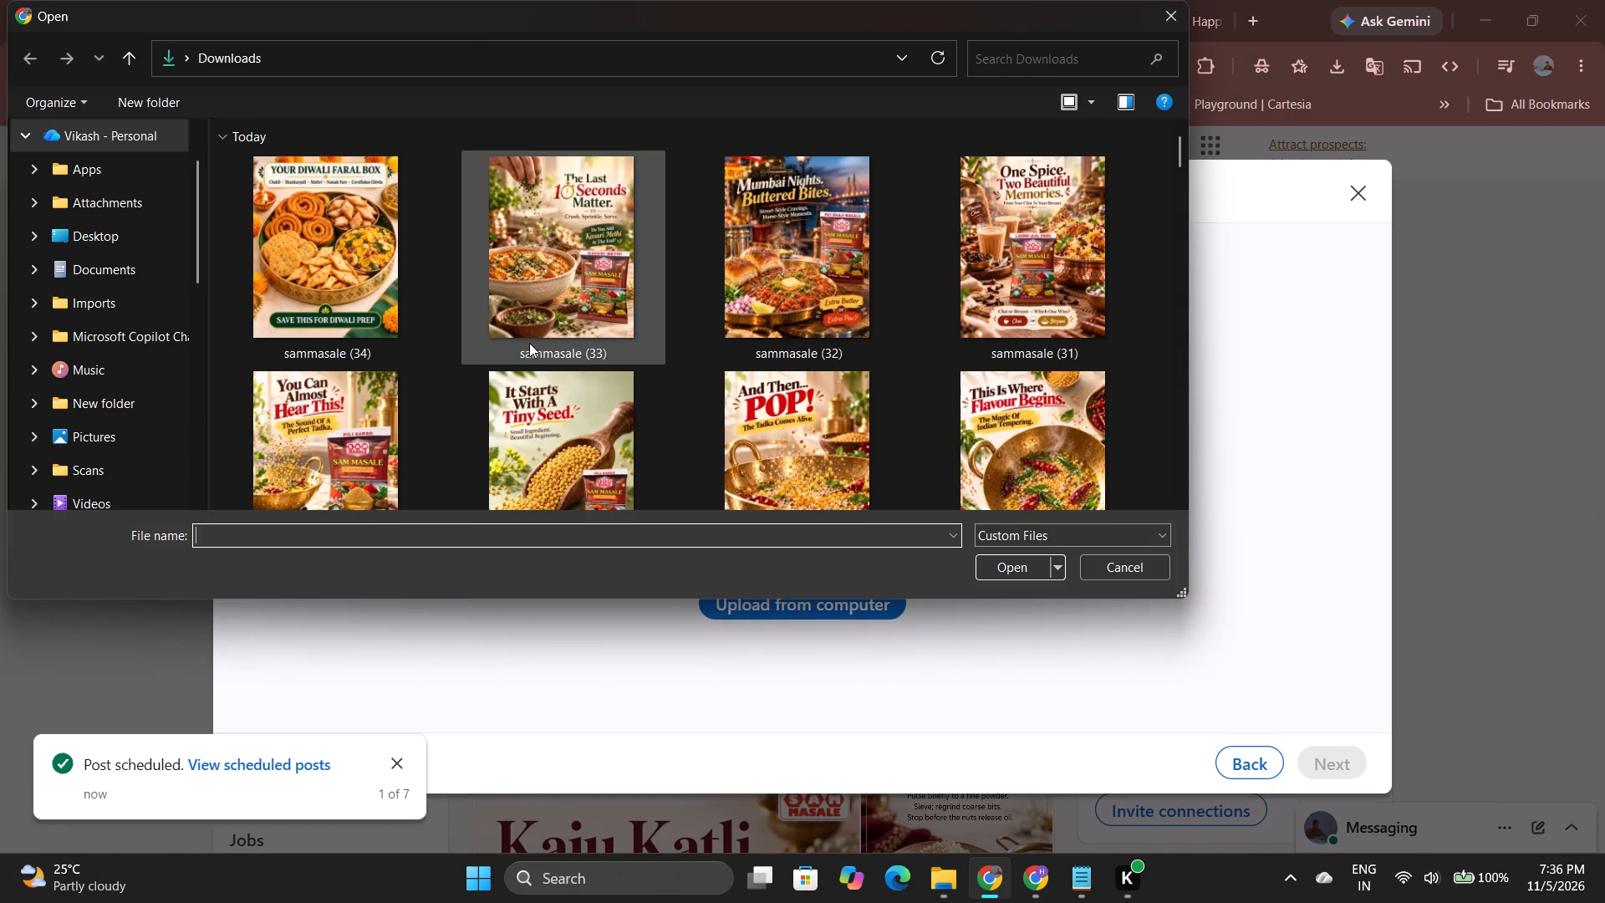
pyautogui.scroll(-1, 583, 217)
pyautogui.scroll(-2, 703, 279)
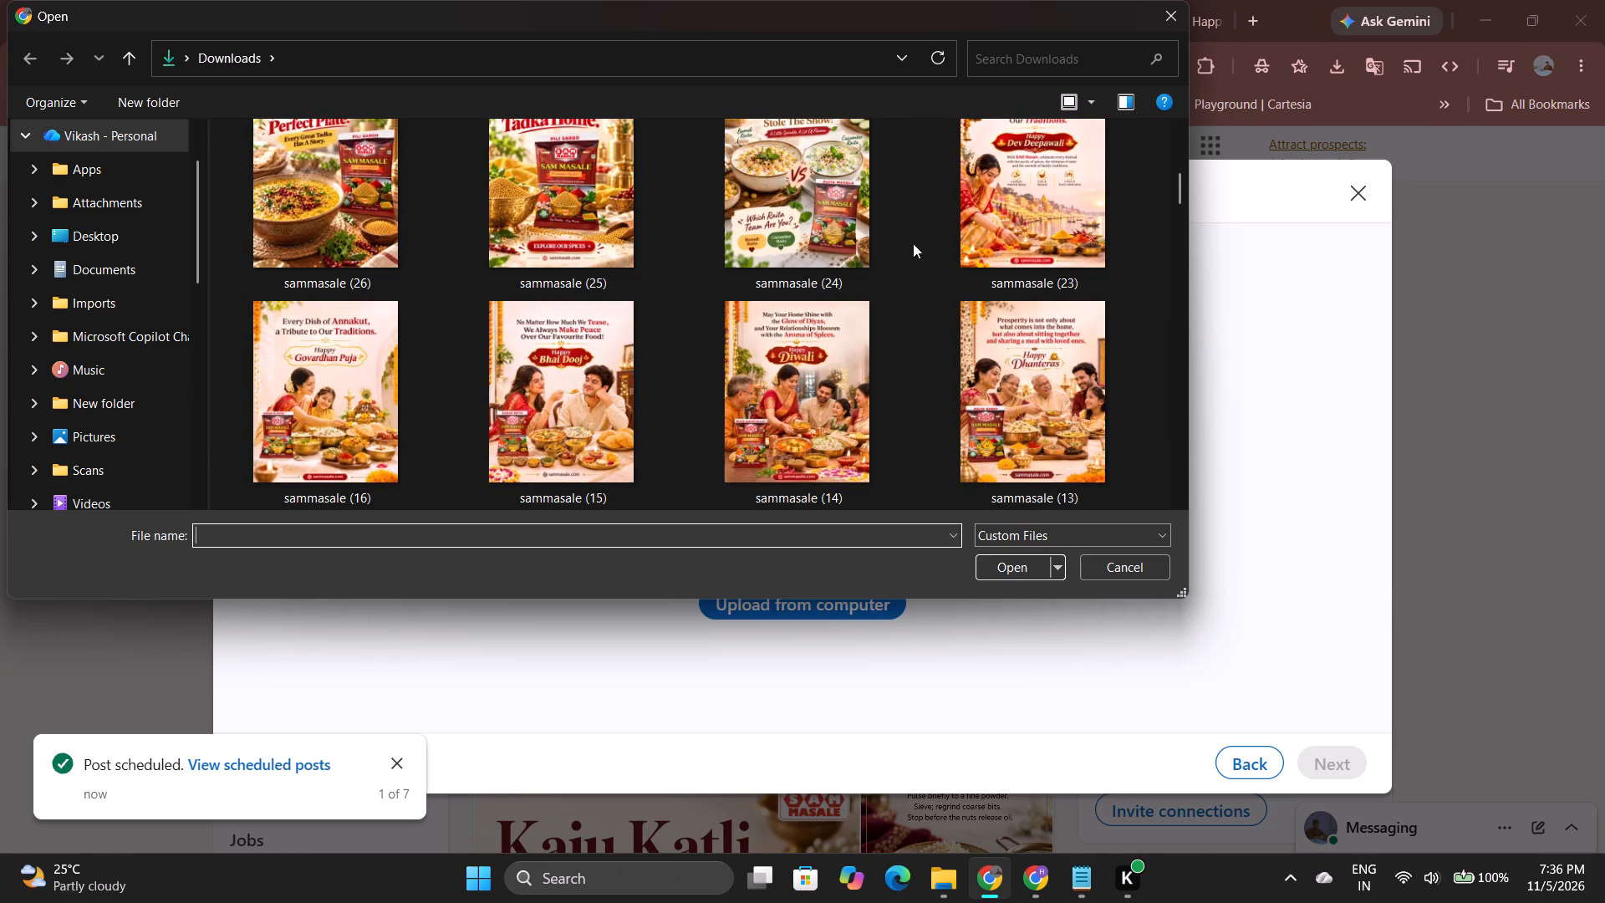
pyautogui.click(1020, 199)
pyautogui.click(1004, 574)
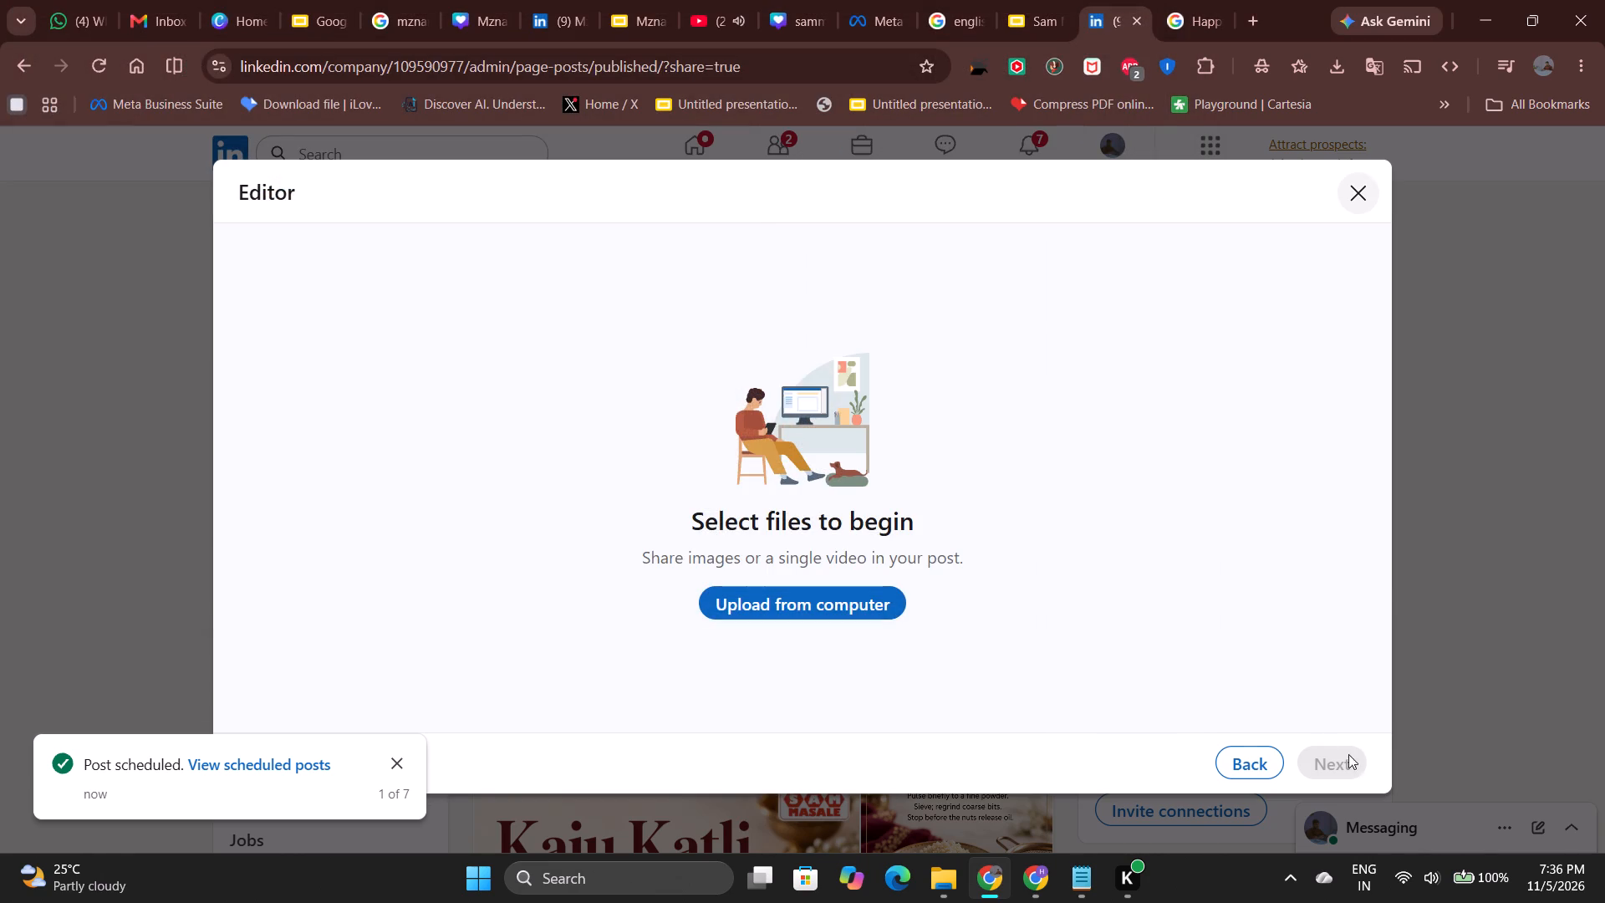
pyautogui.click(1328, 770)
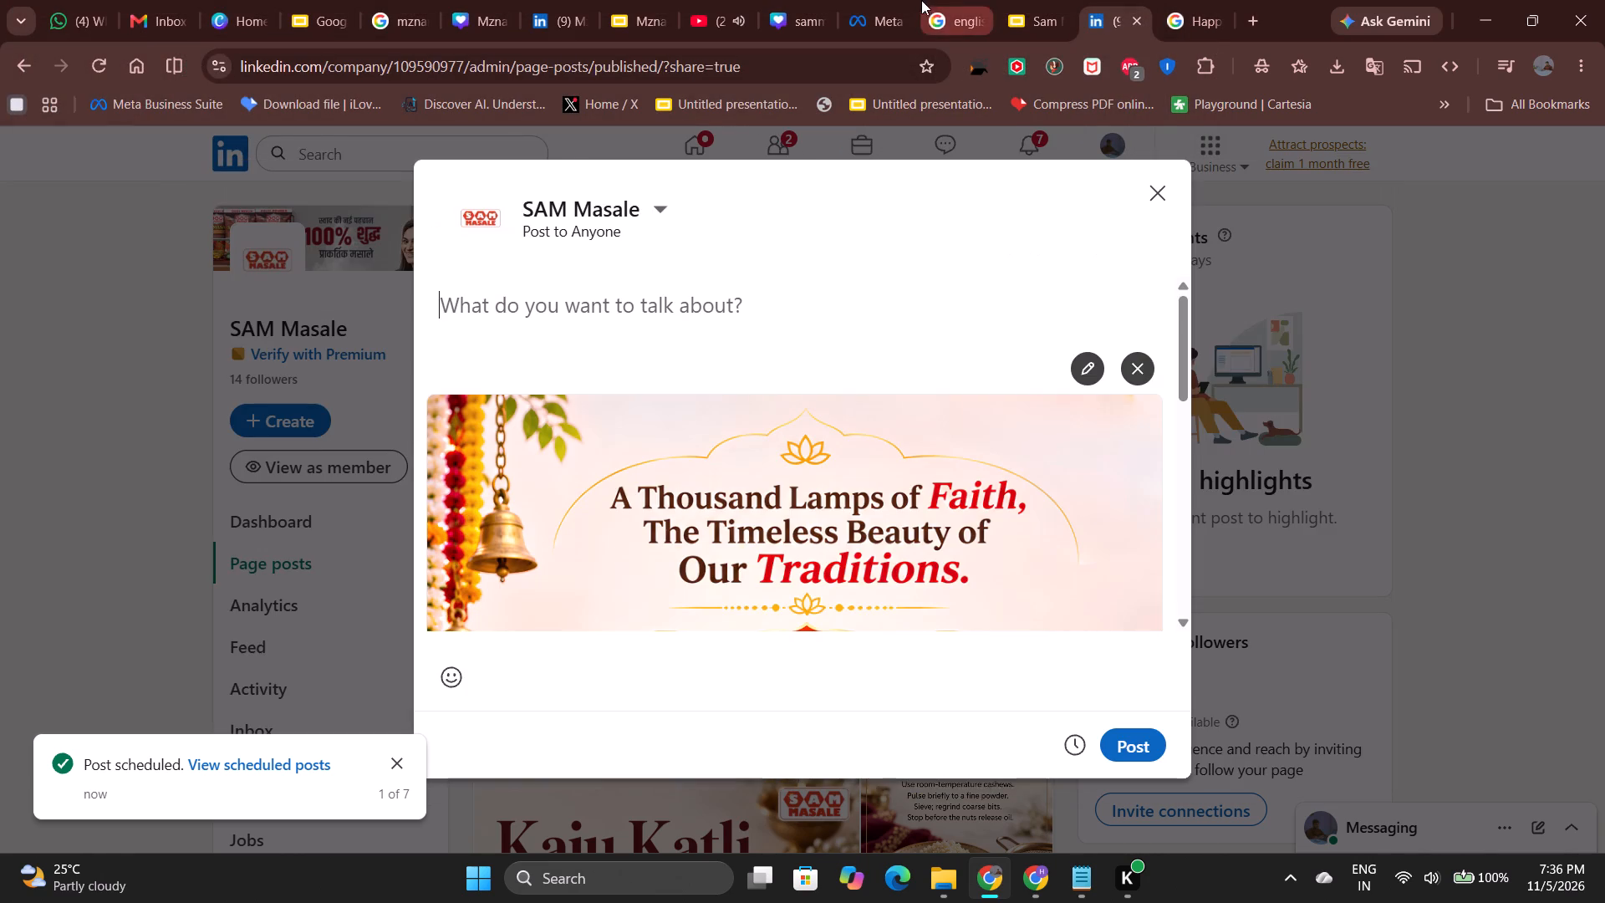
# Copy the Dev Deepawali caption from the 24/11/26 slide into the LinkedIn post and remove the trailing blank lines.
pyautogui.click(1028, 0)
pyautogui.click(906, 422)
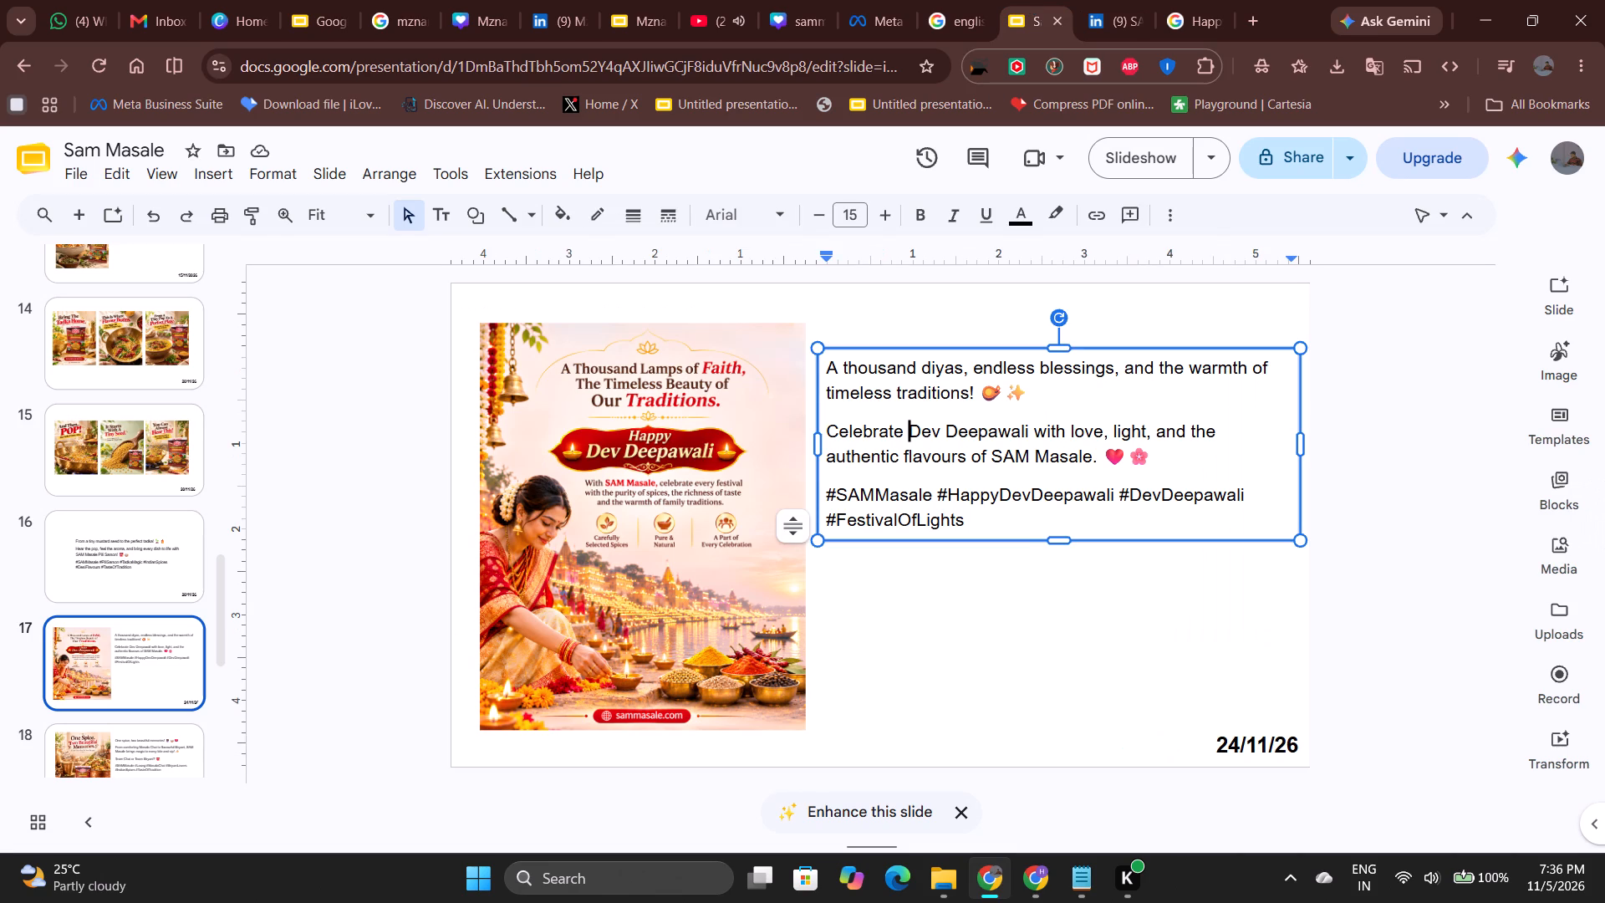
pyautogui.hotkey('ctrl', 'a')
pyautogui.hotkey('ctrl', 'c')
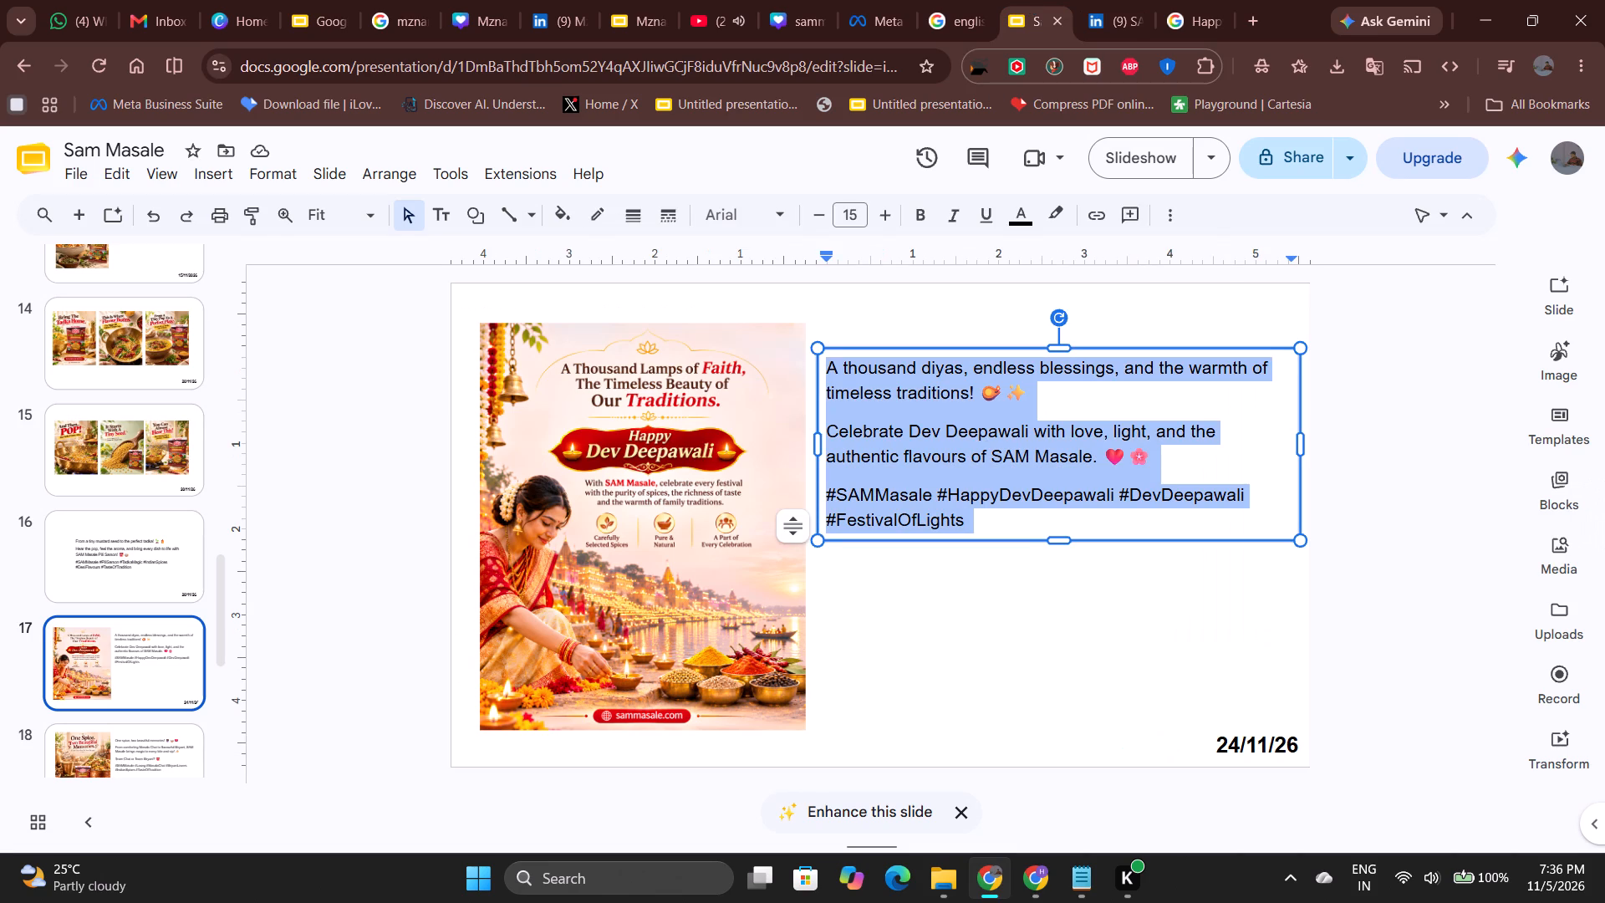
pyautogui.click(1126, 0)
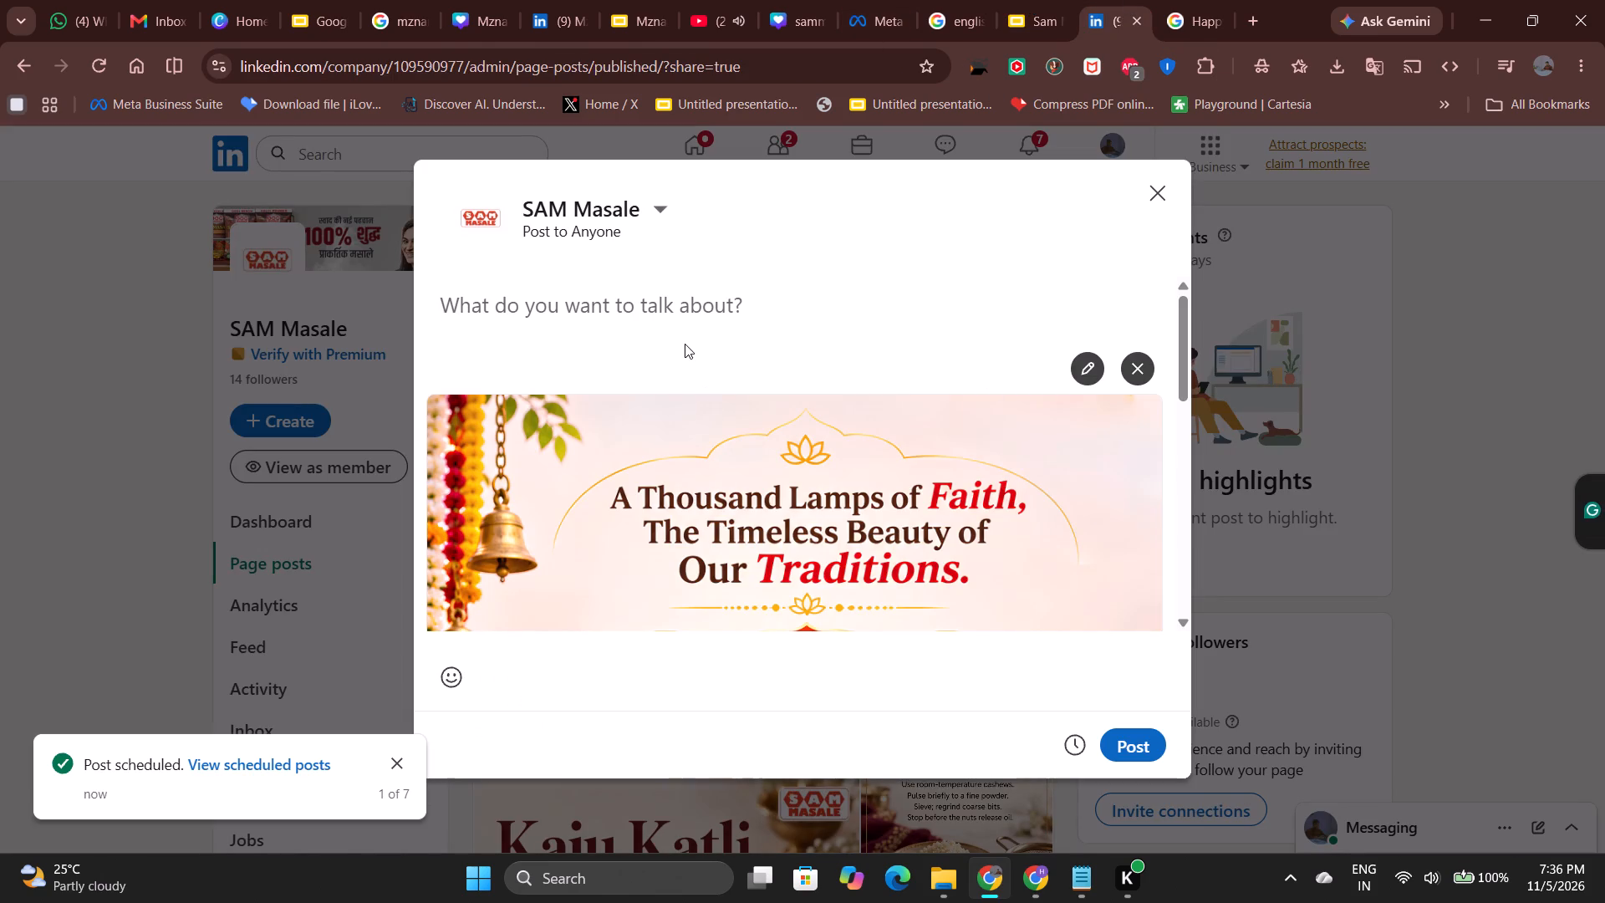
pyautogui.click(601, 309)
pyautogui.hotkey('ctrl', 'v')
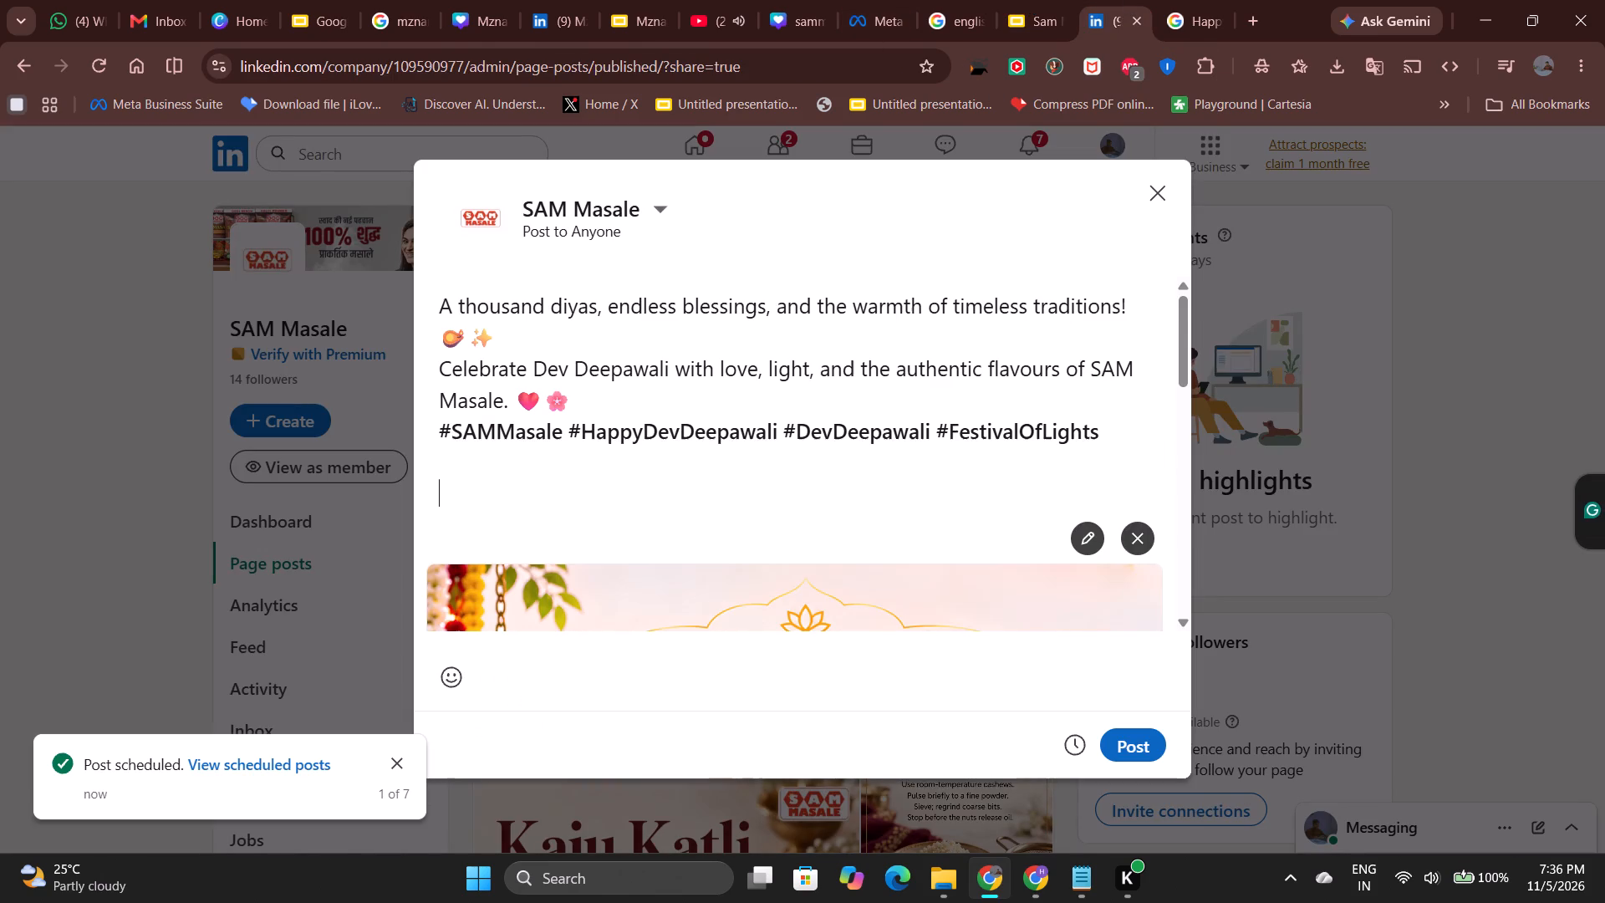
pyautogui.press('BackSpace')
pyautogui.press('BackSpace')
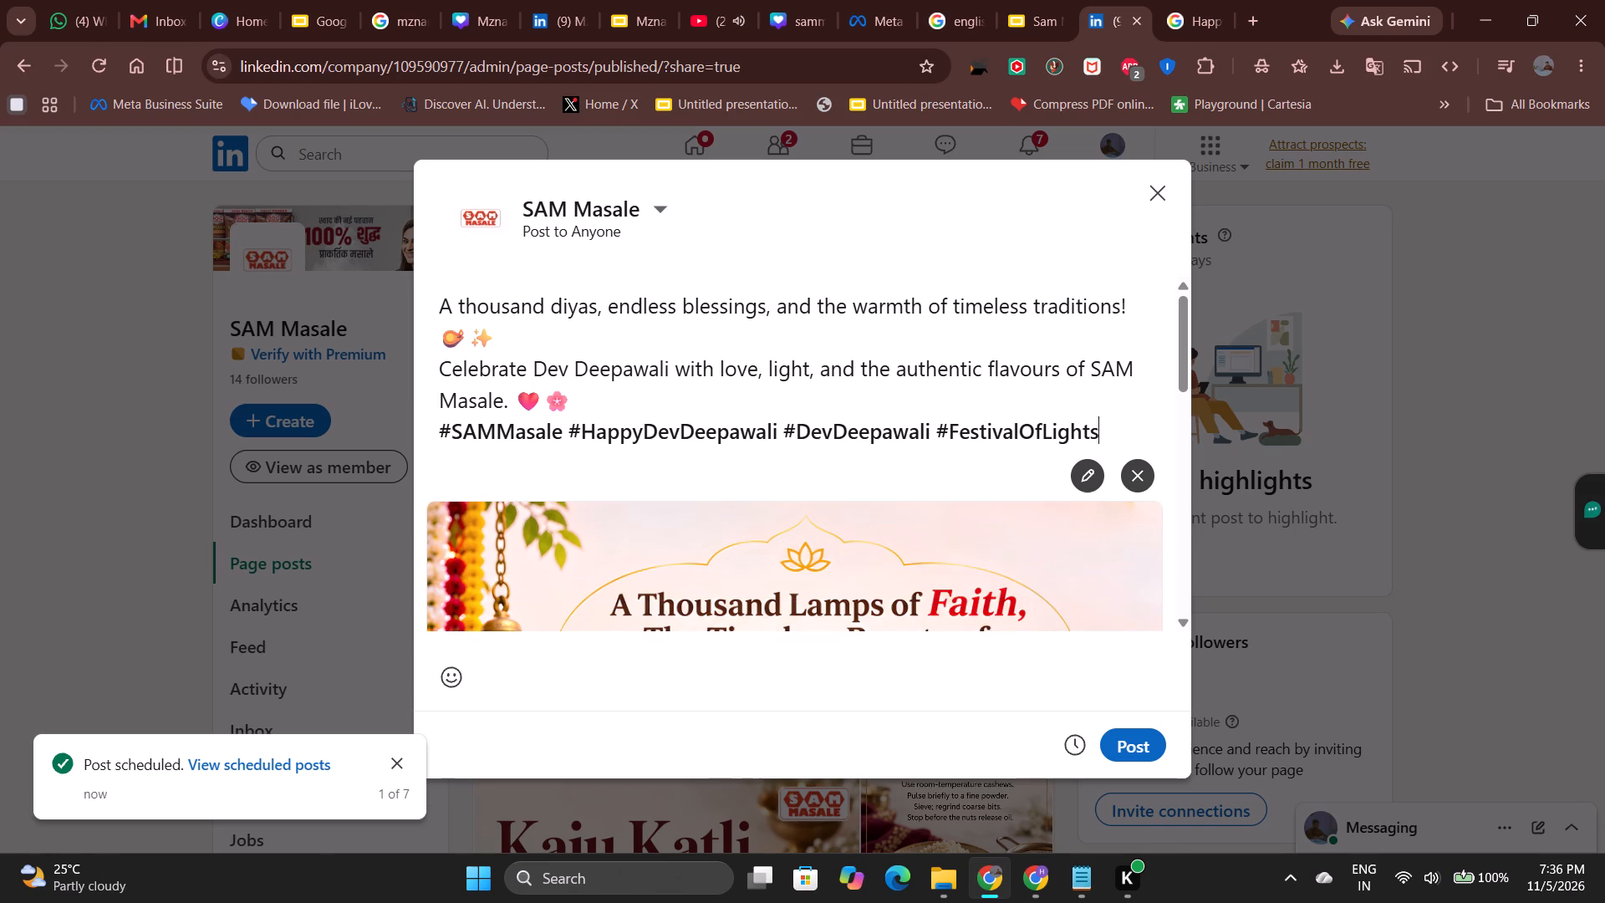
pyautogui.hotkey('ctrl', 'z')
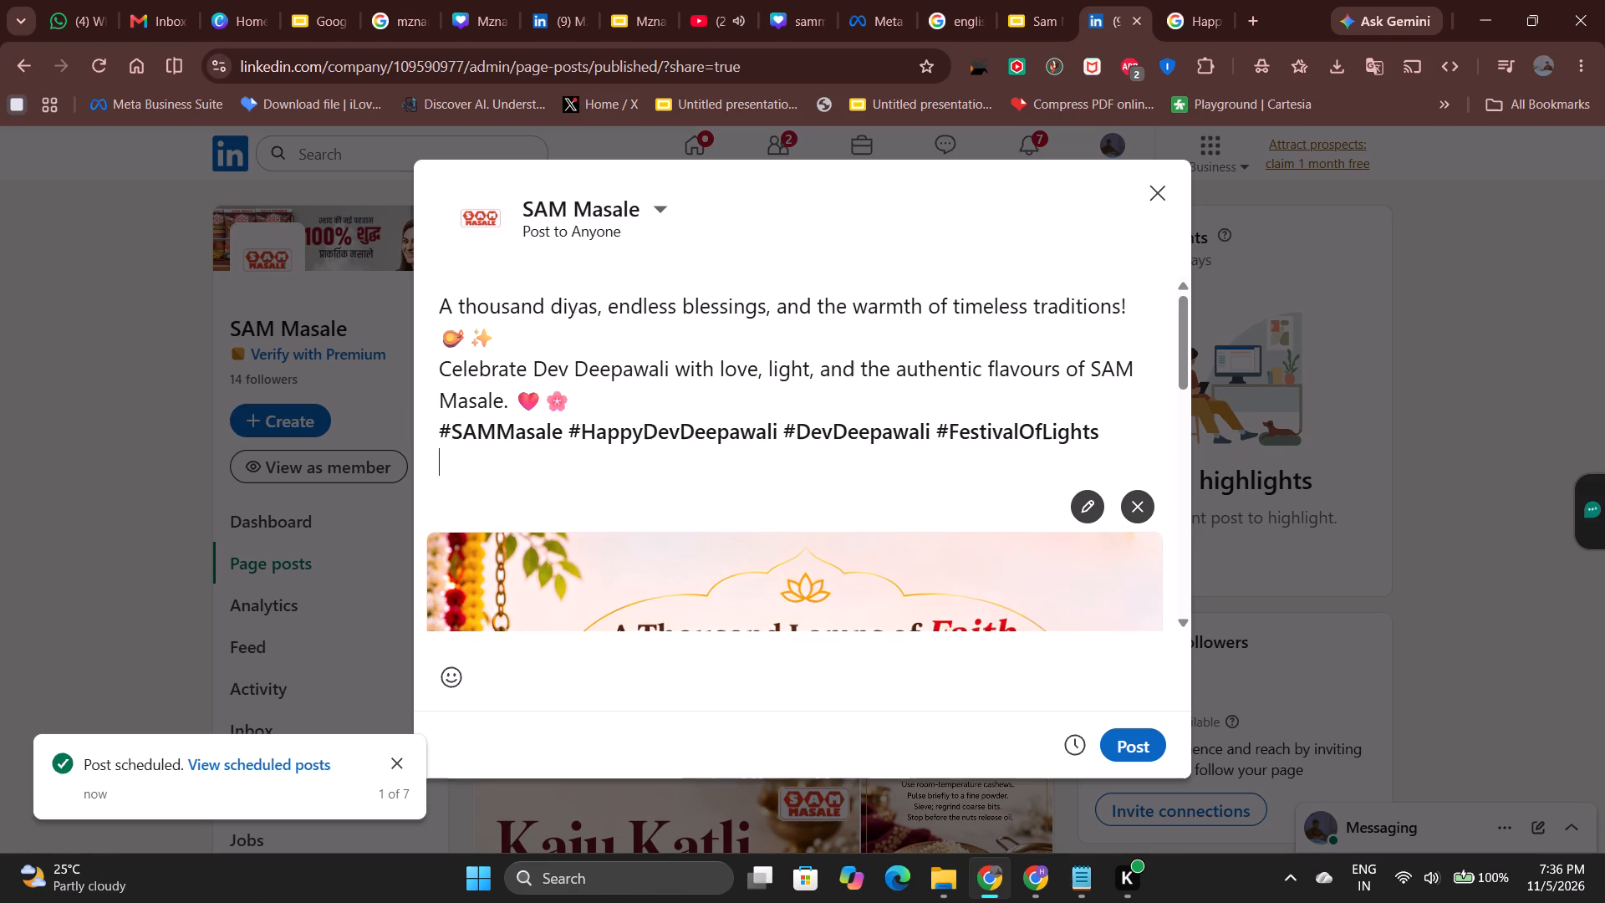
pyautogui.press('BackSpace')
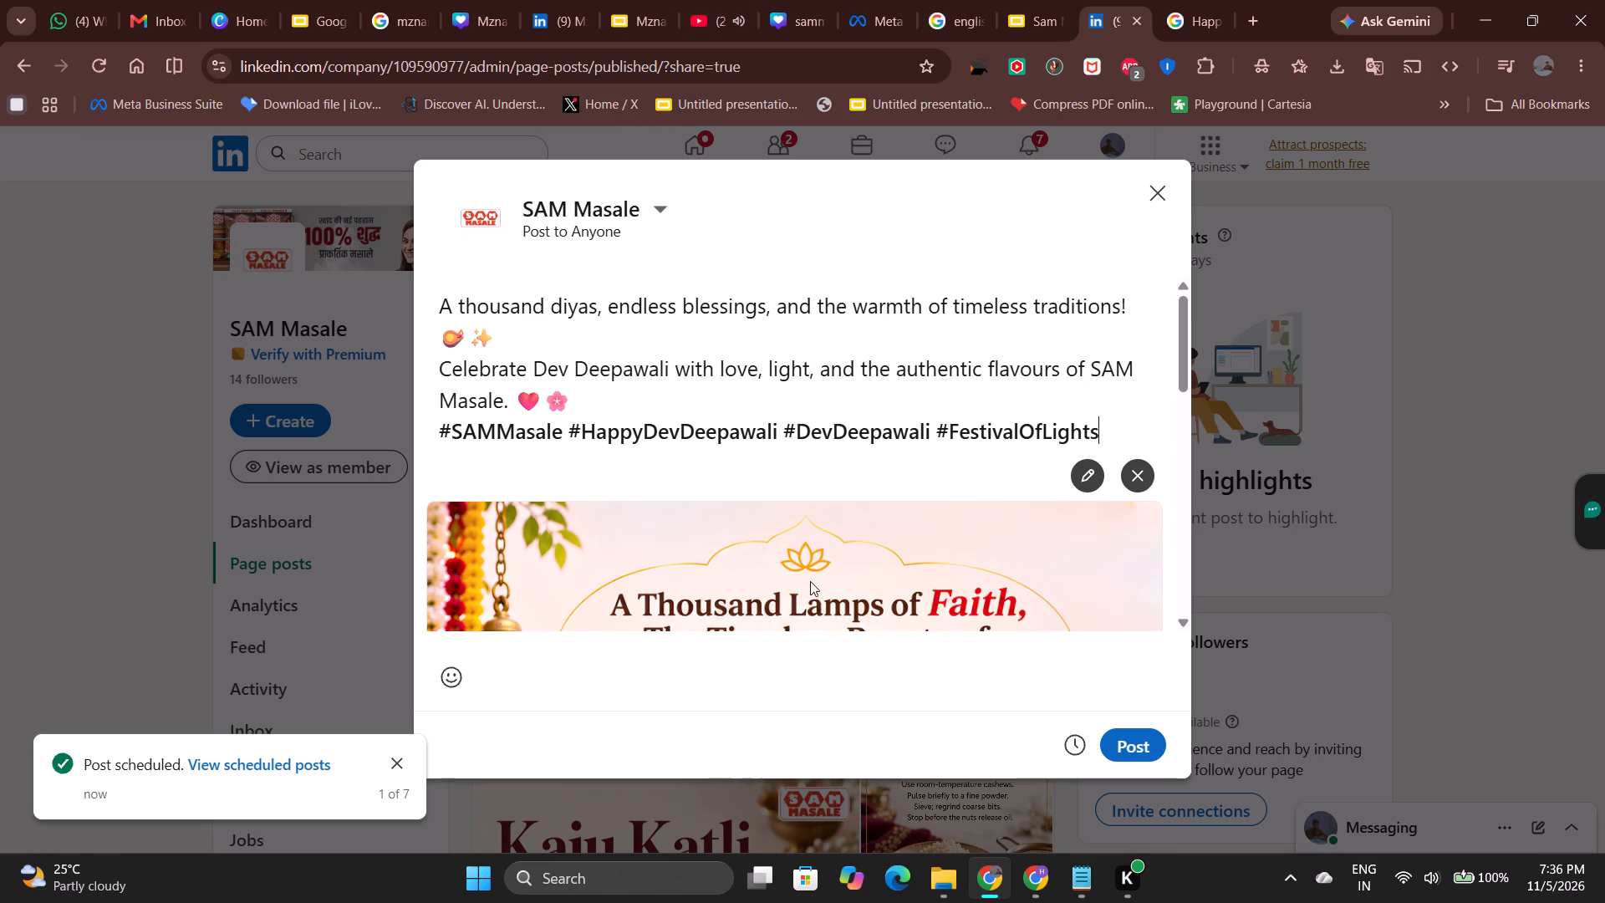
# Schedule the Dev Deepawali post for 11/24/2026 at 8:00 PM, checking the date on its slide.
pyautogui.scroll(3, 972, 681)
pyautogui.click(1076, 742)
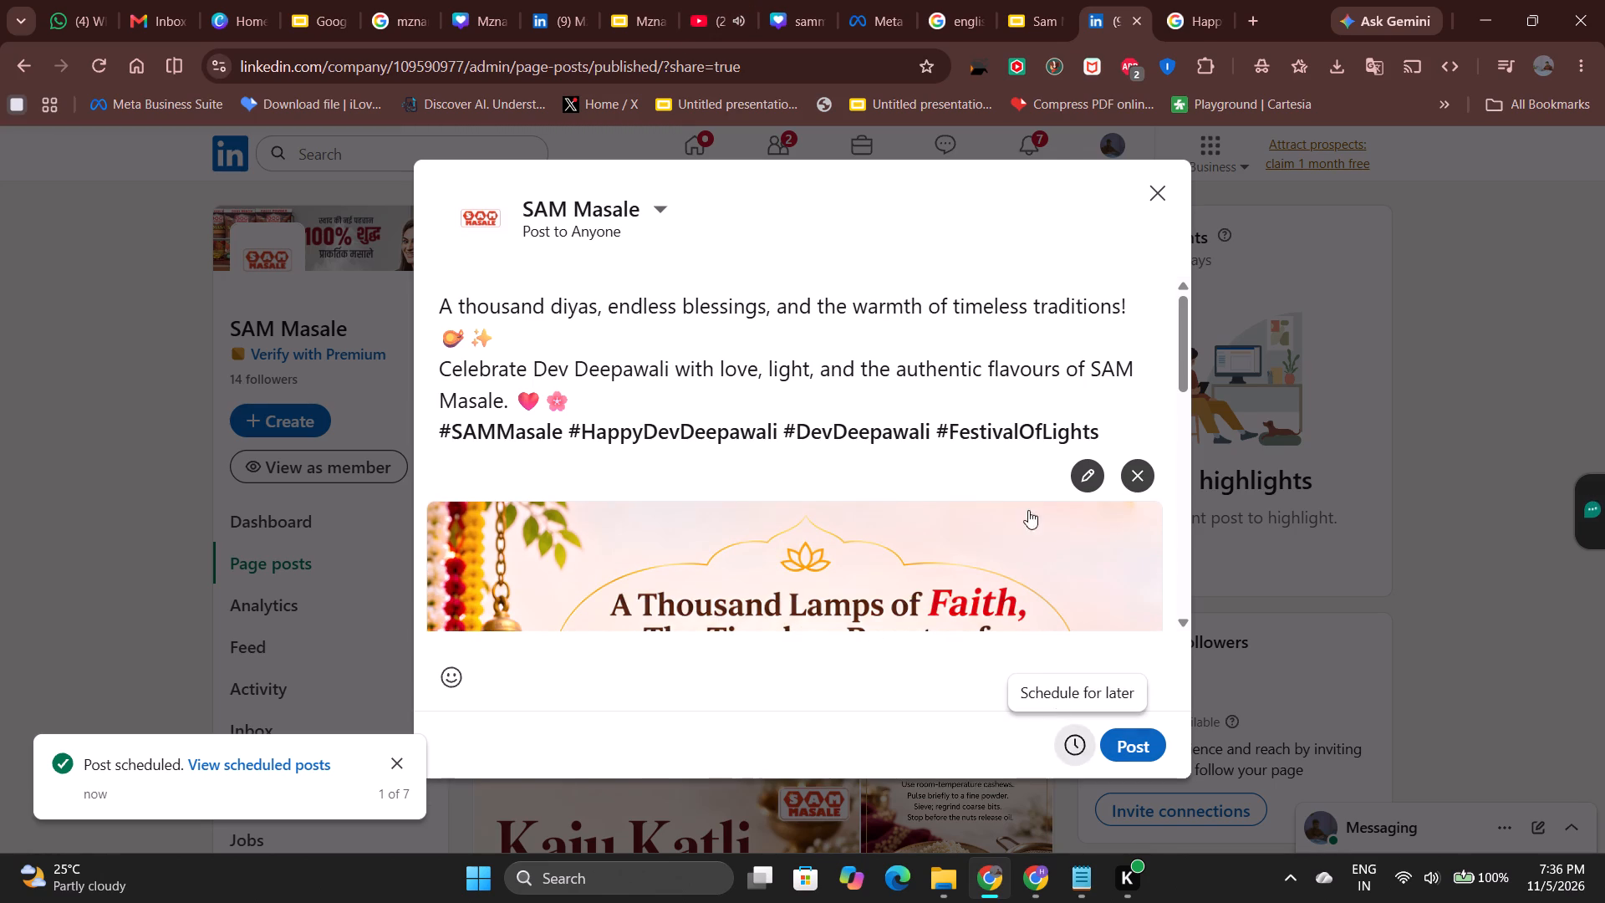
pyautogui.click(612, 389)
pyautogui.click(594, 320)
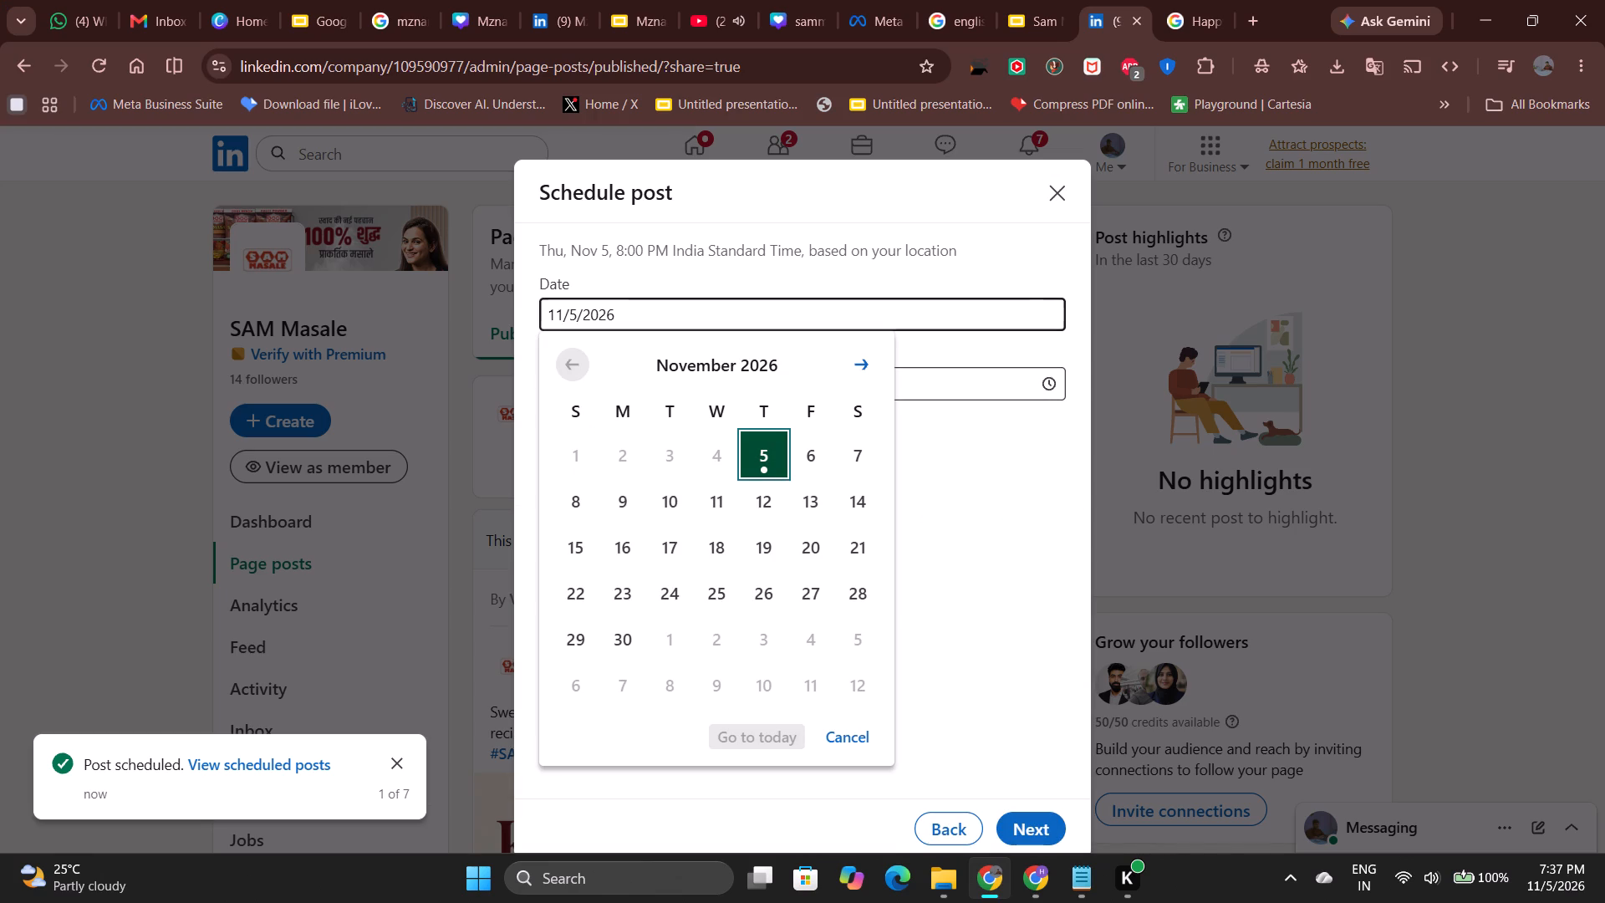
pyautogui.click(1049, 0)
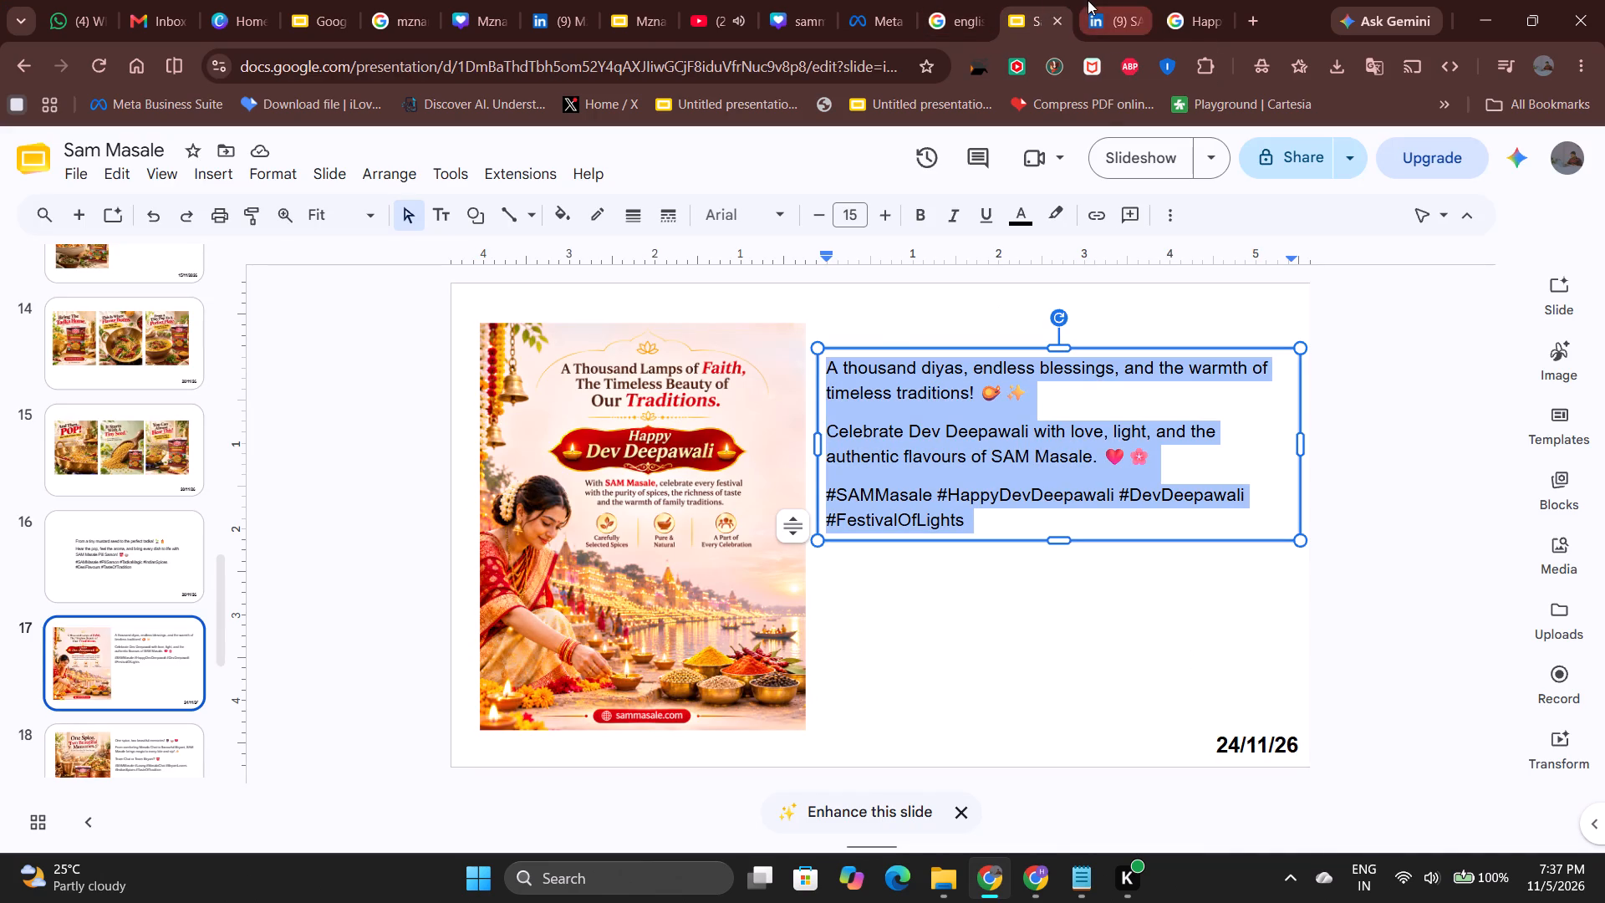
pyautogui.click(1088, 0)
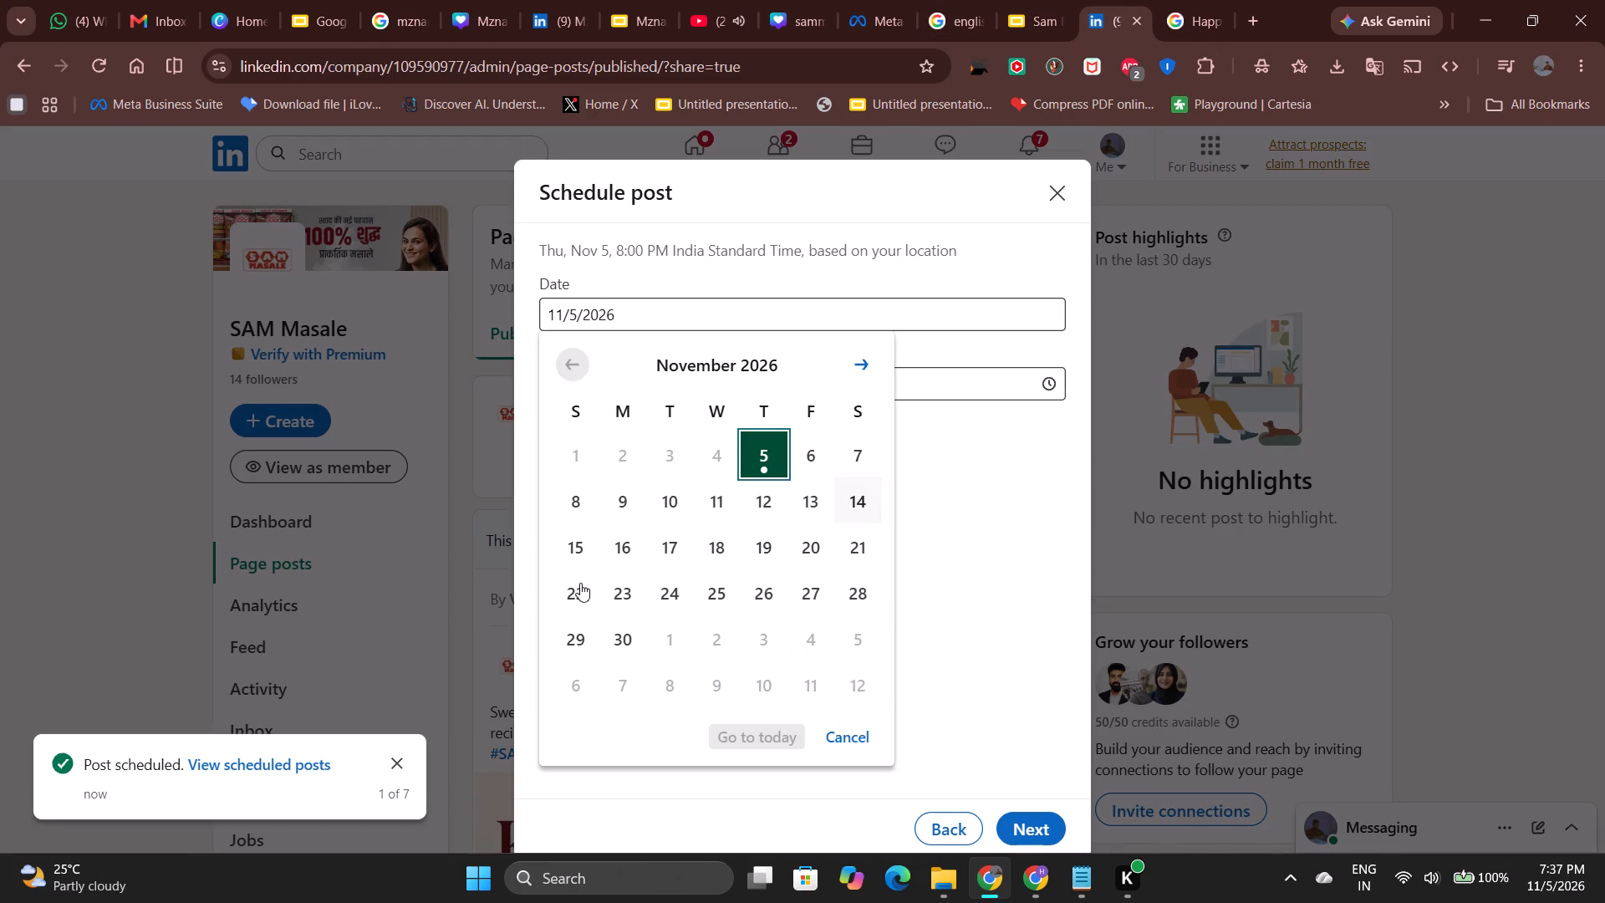
pyautogui.click(685, 589)
pyautogui.click(921, 458)
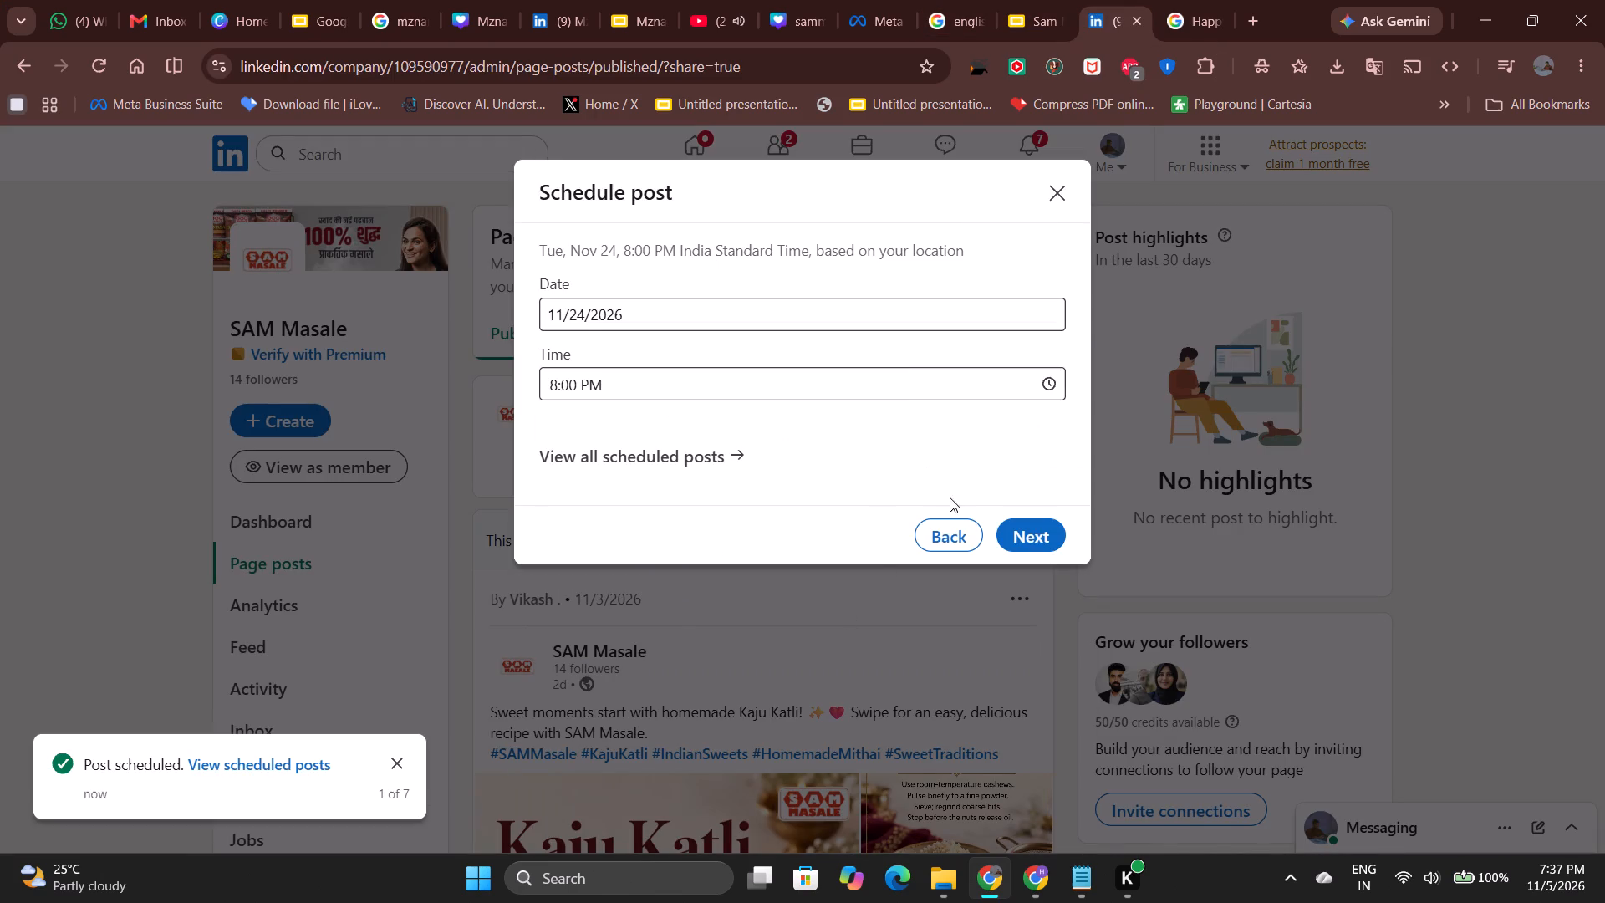
pyautogui.click(1010, 530)
pyautogui.click(1115, 754)
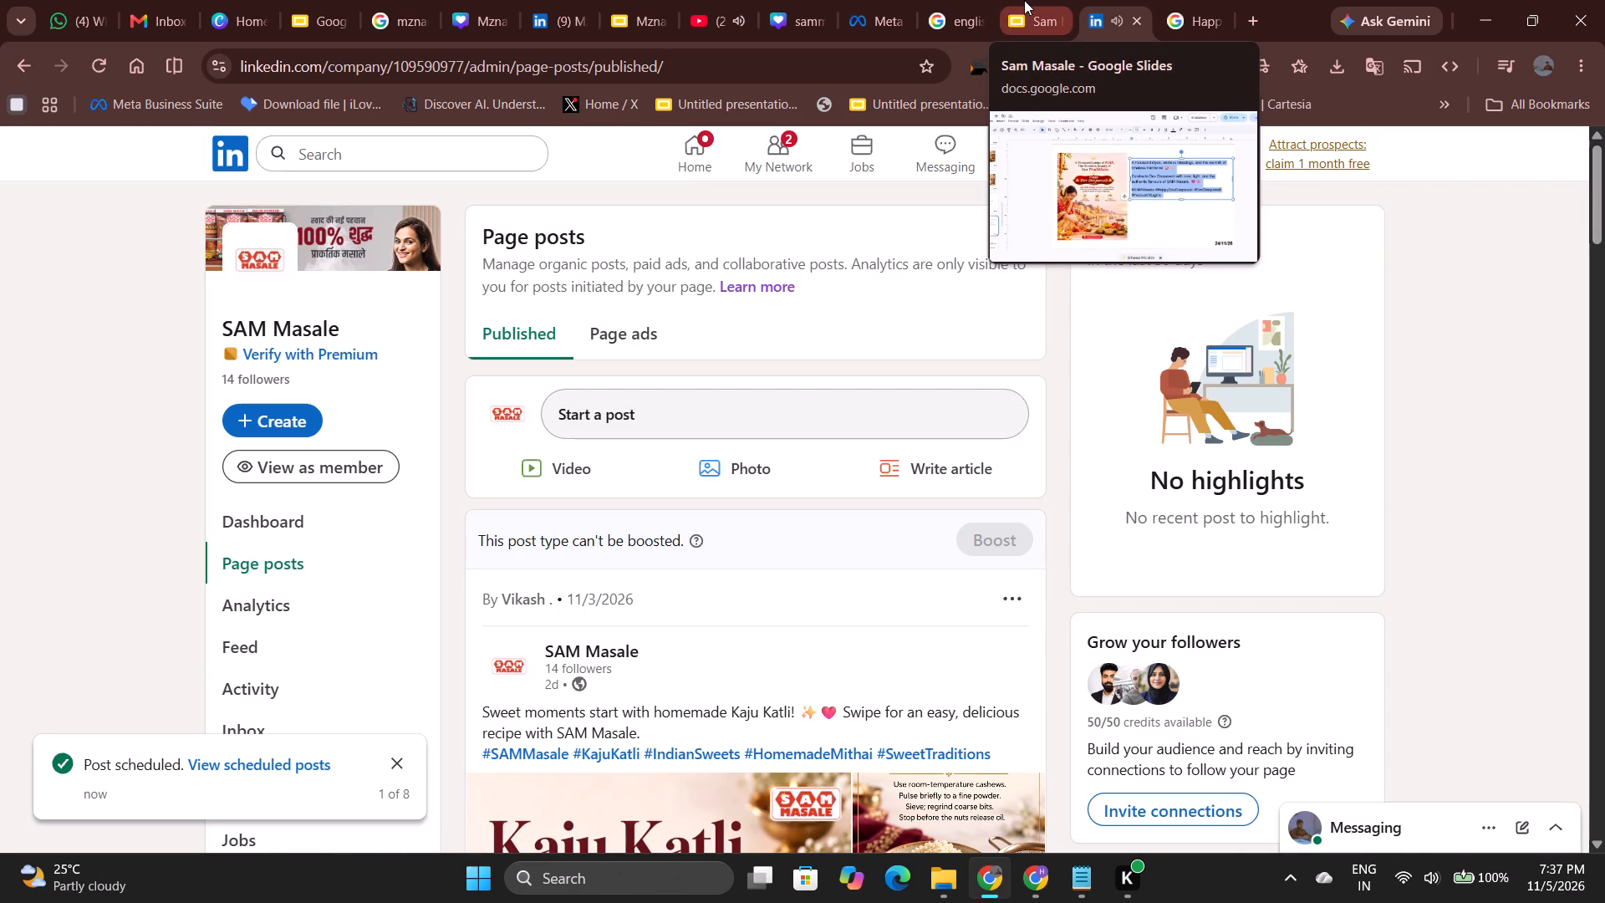
# Find the One Spice, Two Beautiful Memories slide dated 27/11/26 and attach its image, sammasale (31), to a new SAM Masale LinkedIn post.
pyautogui.click(1024, 0)
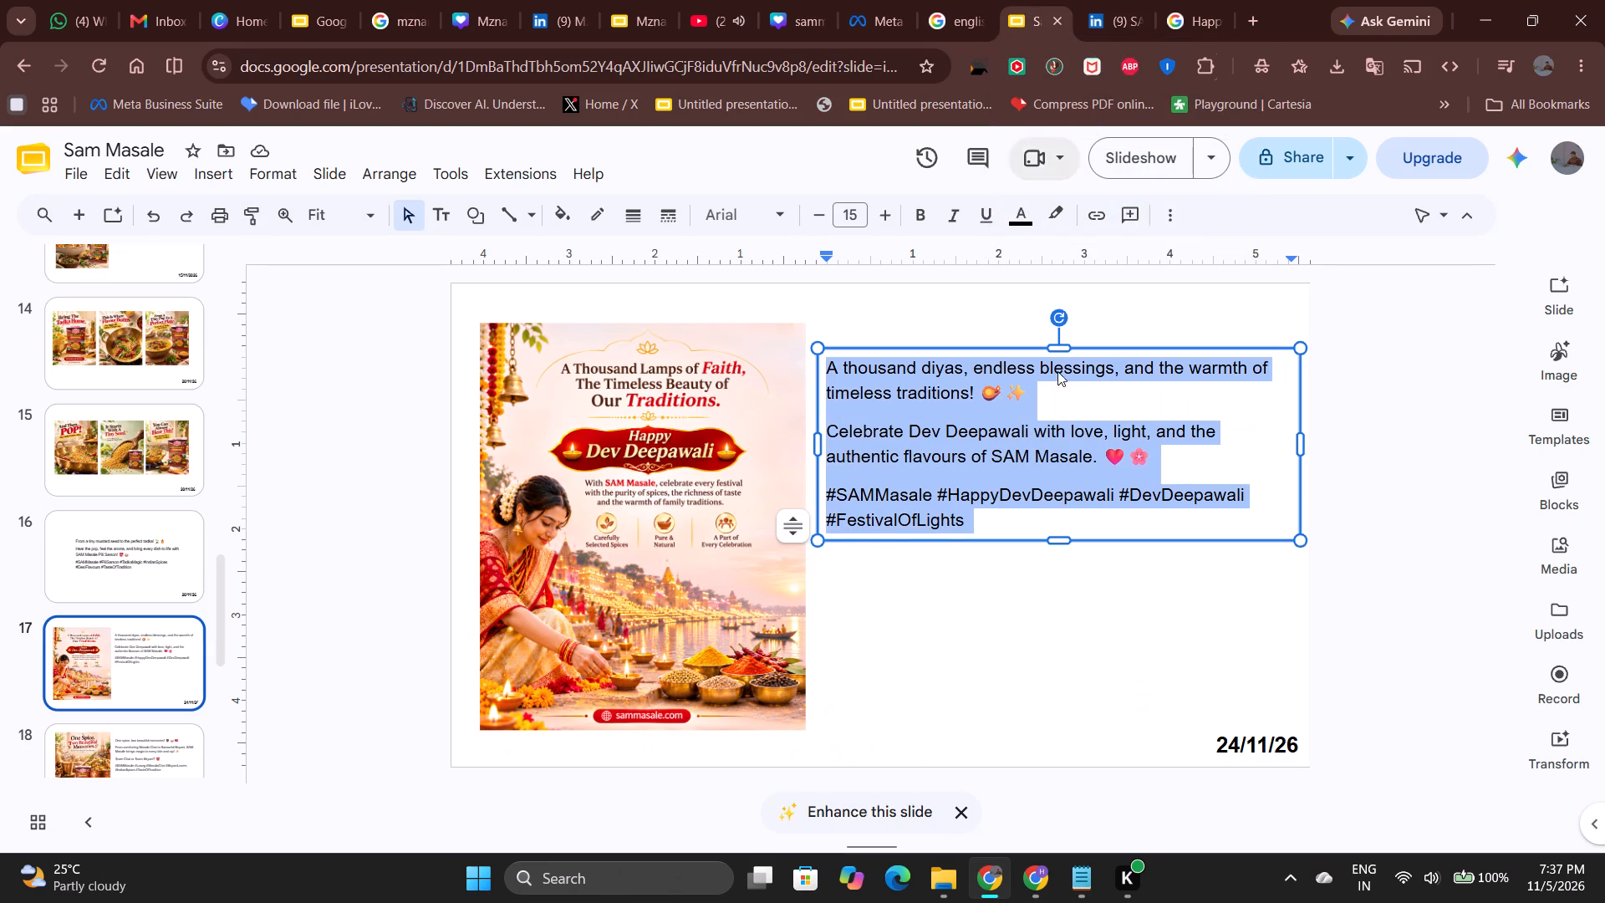
pyautogui.click(1088, 633)
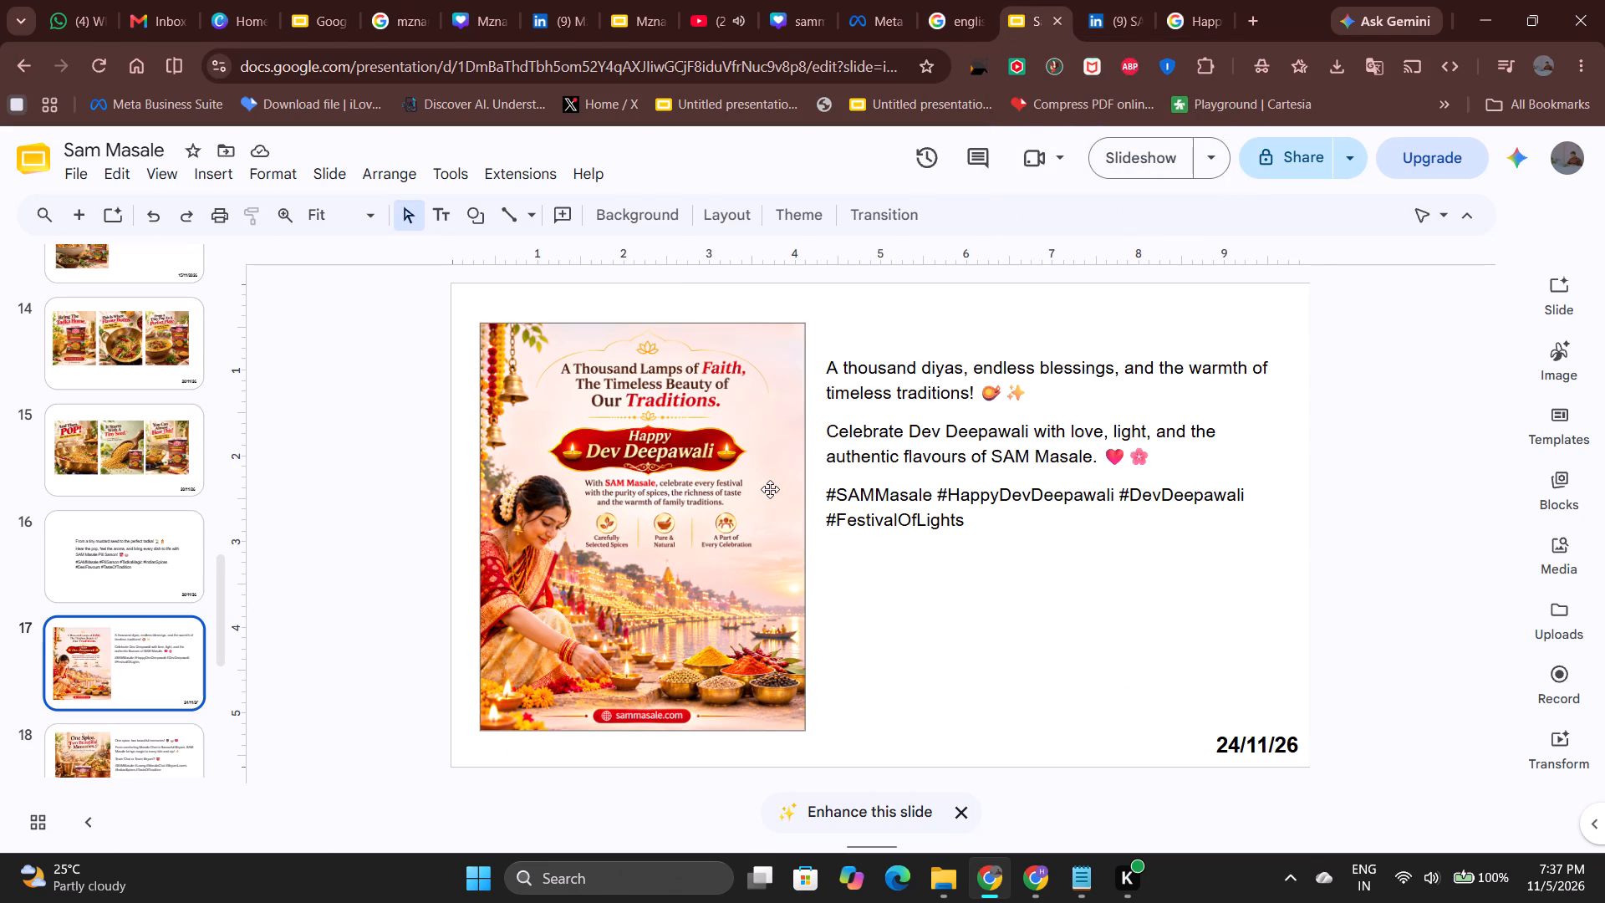
pyautogui.scroll(-2, 89, 592)
pyautogui.click(120, 571)
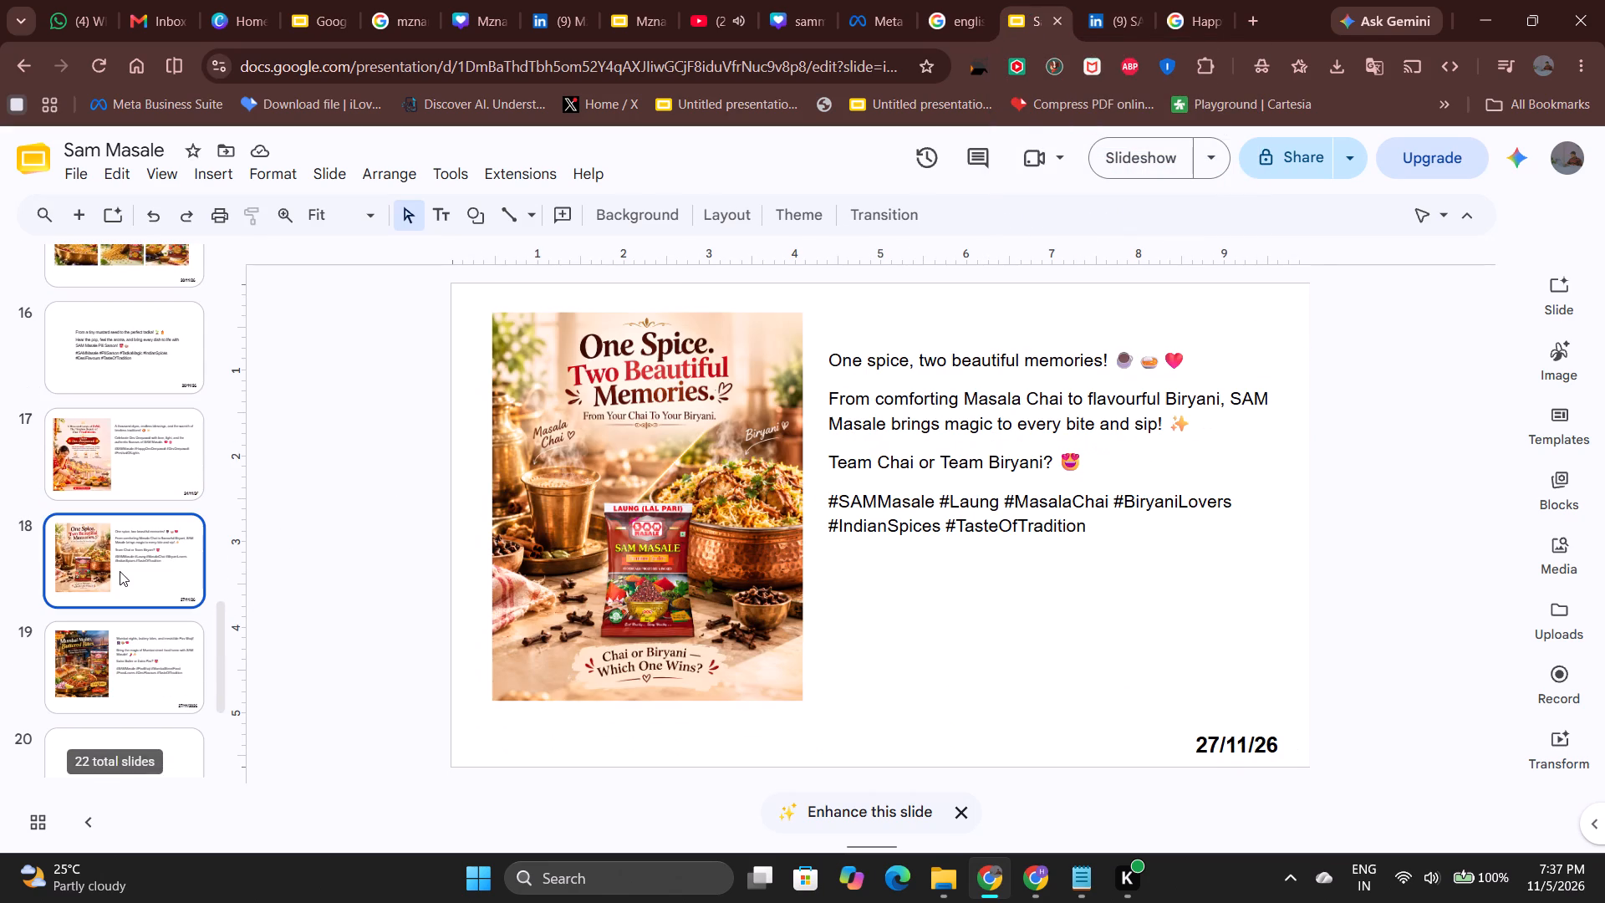
pyautogui.click(748, 514)
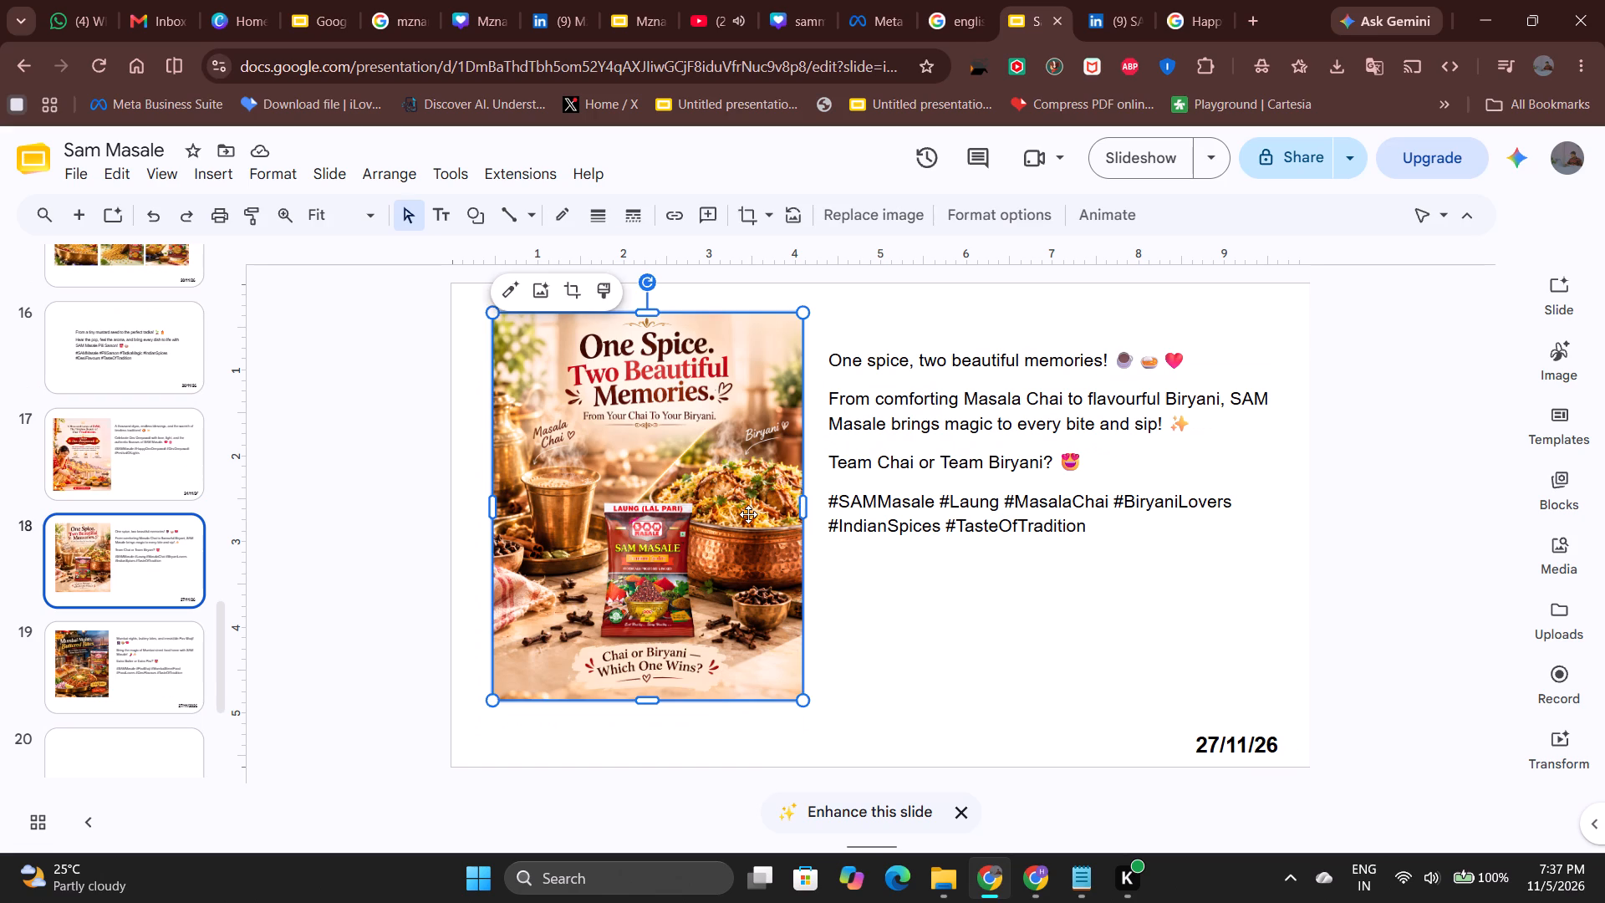
pyautogui.click(1063, 653)
pyautogui.click(1098, 0)
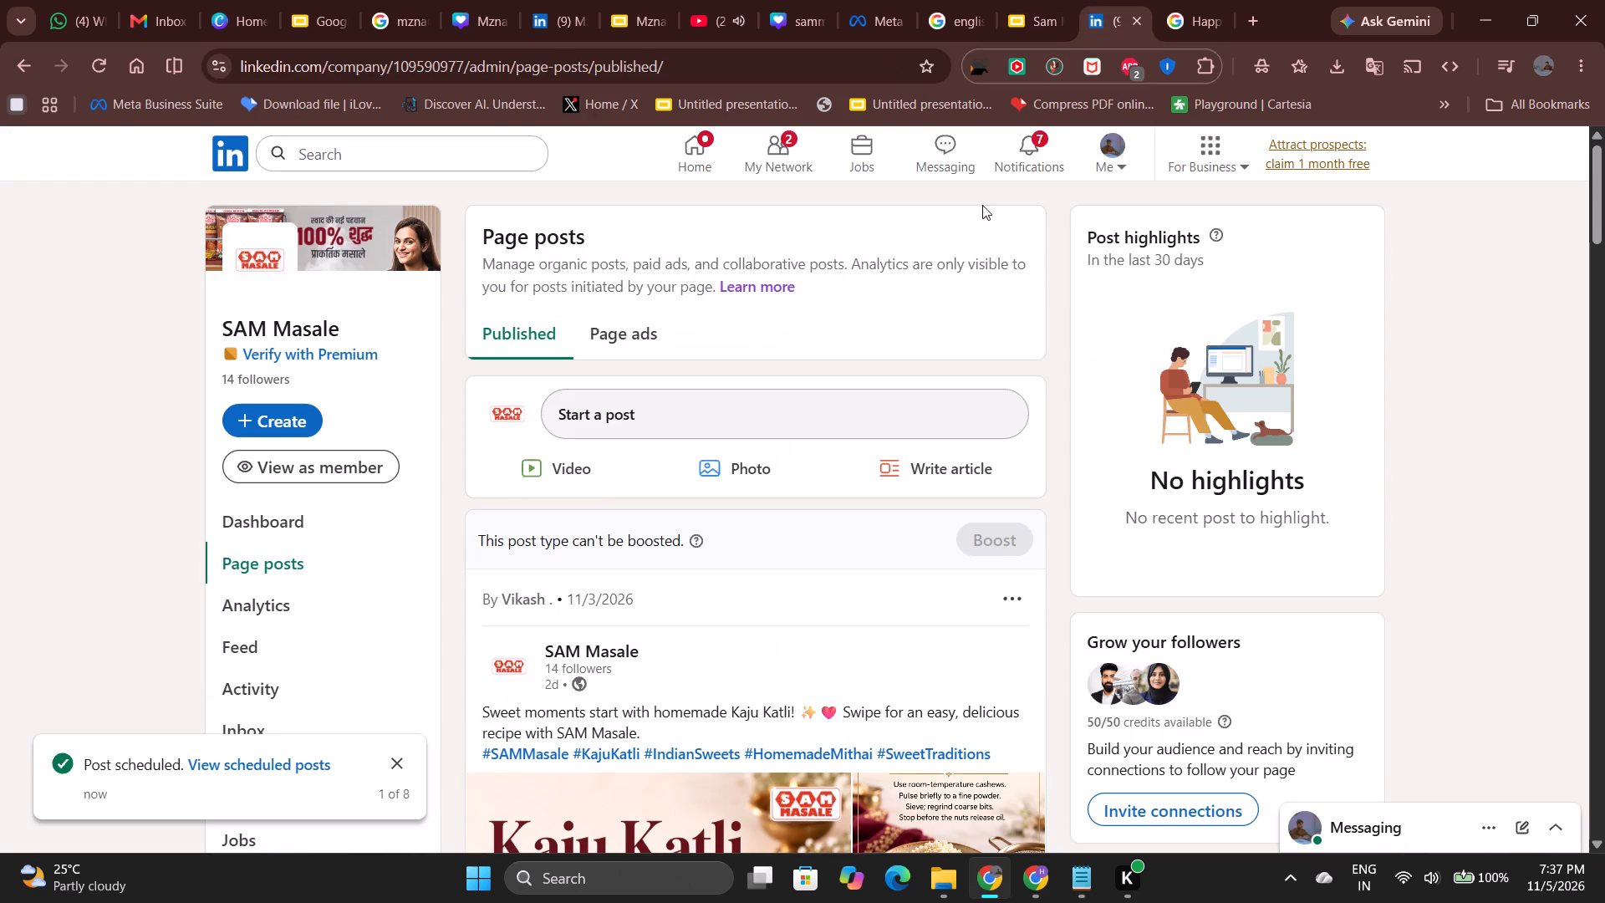
pyautogui.click(240, 429)
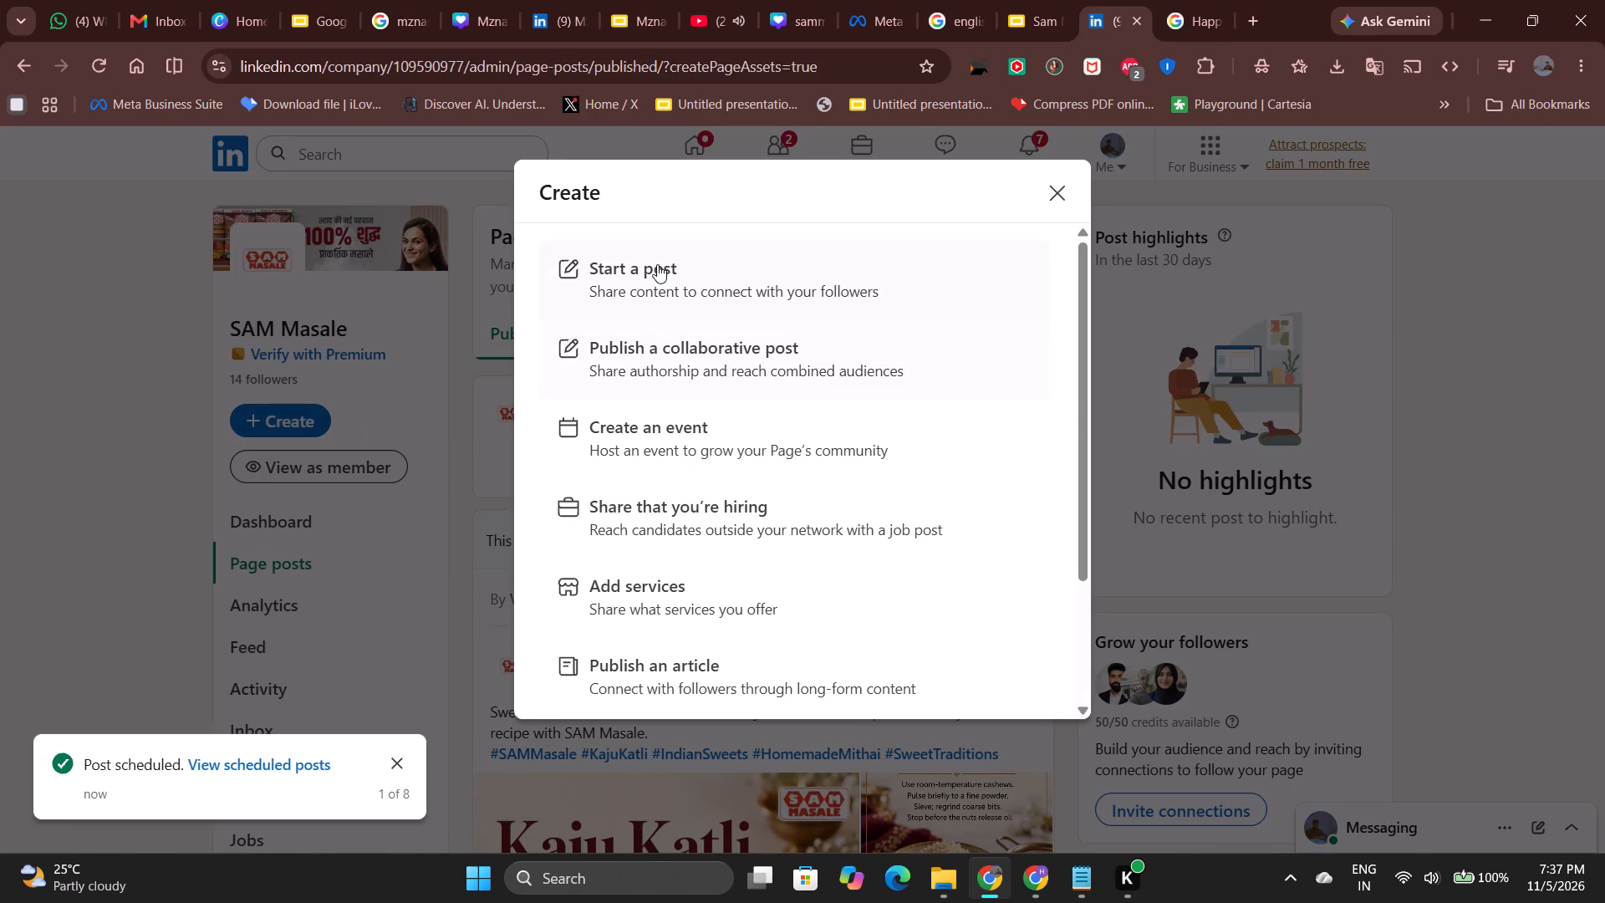
pyautogui.click(657, 264)
pyautogui.click(459, 676)
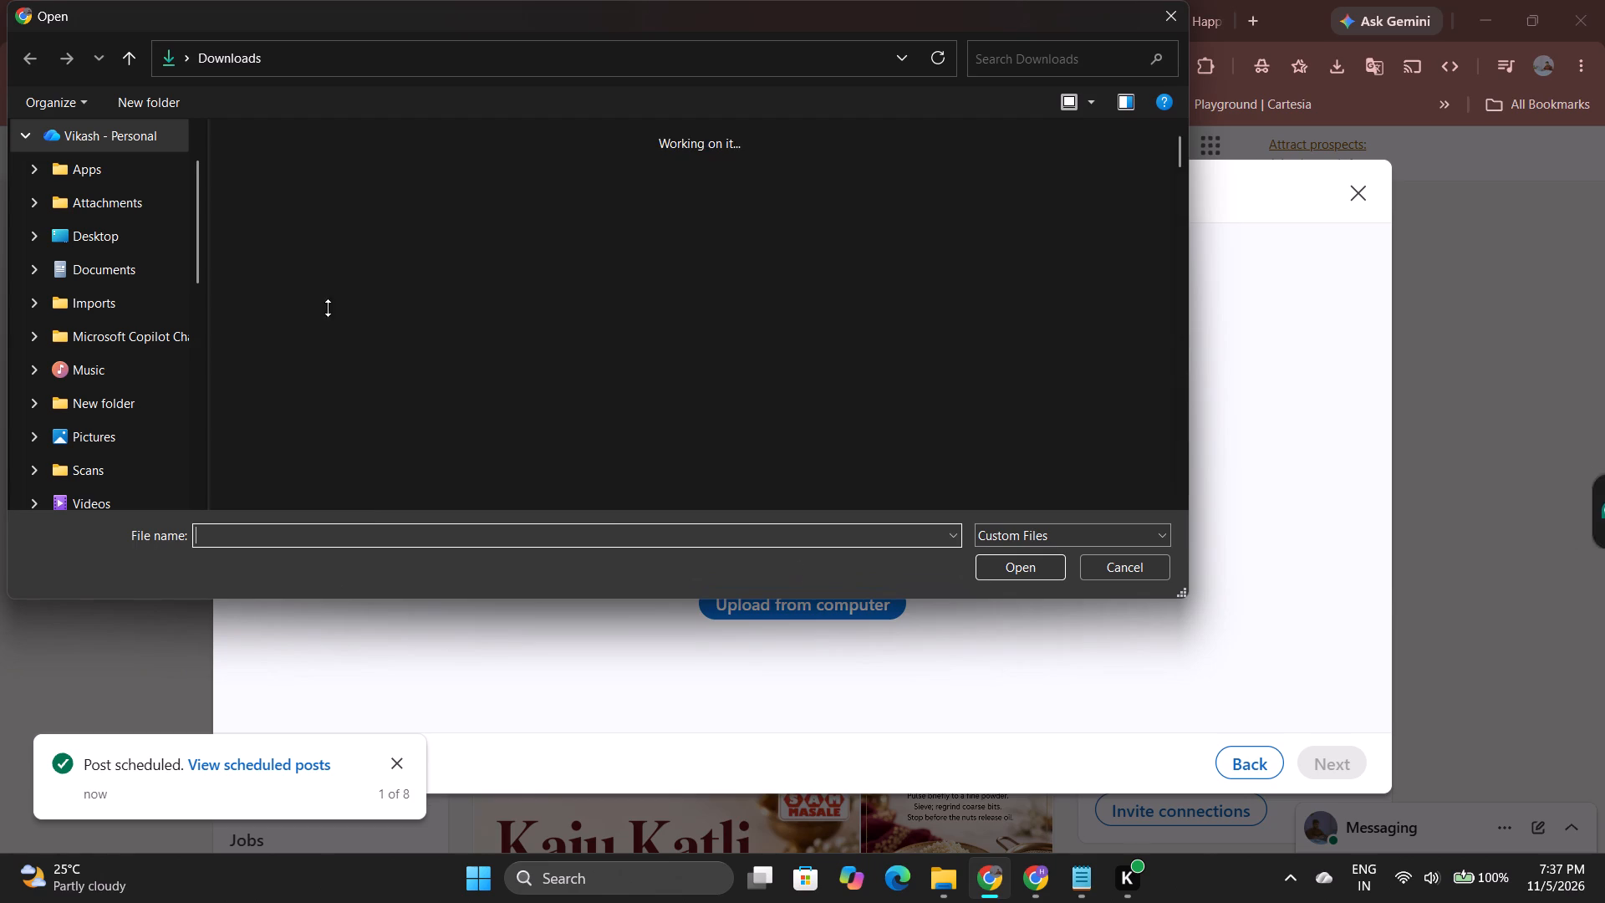
pyautogui.click(999, 266)
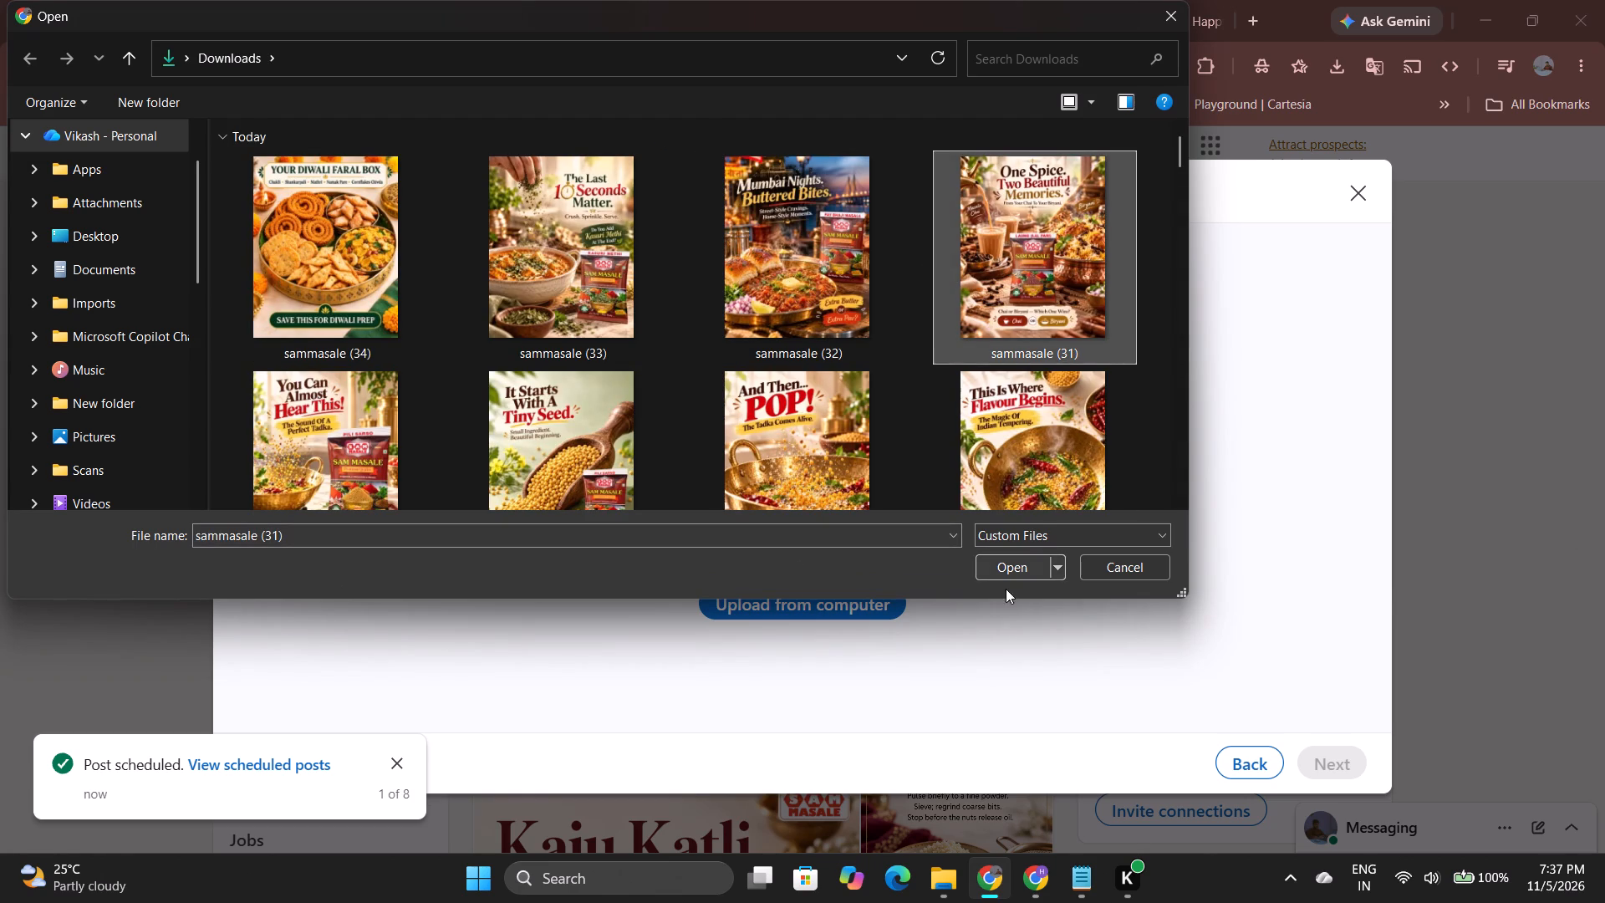
pyautogui.click(1004, 565)
pyautogui.click(1337, 758)
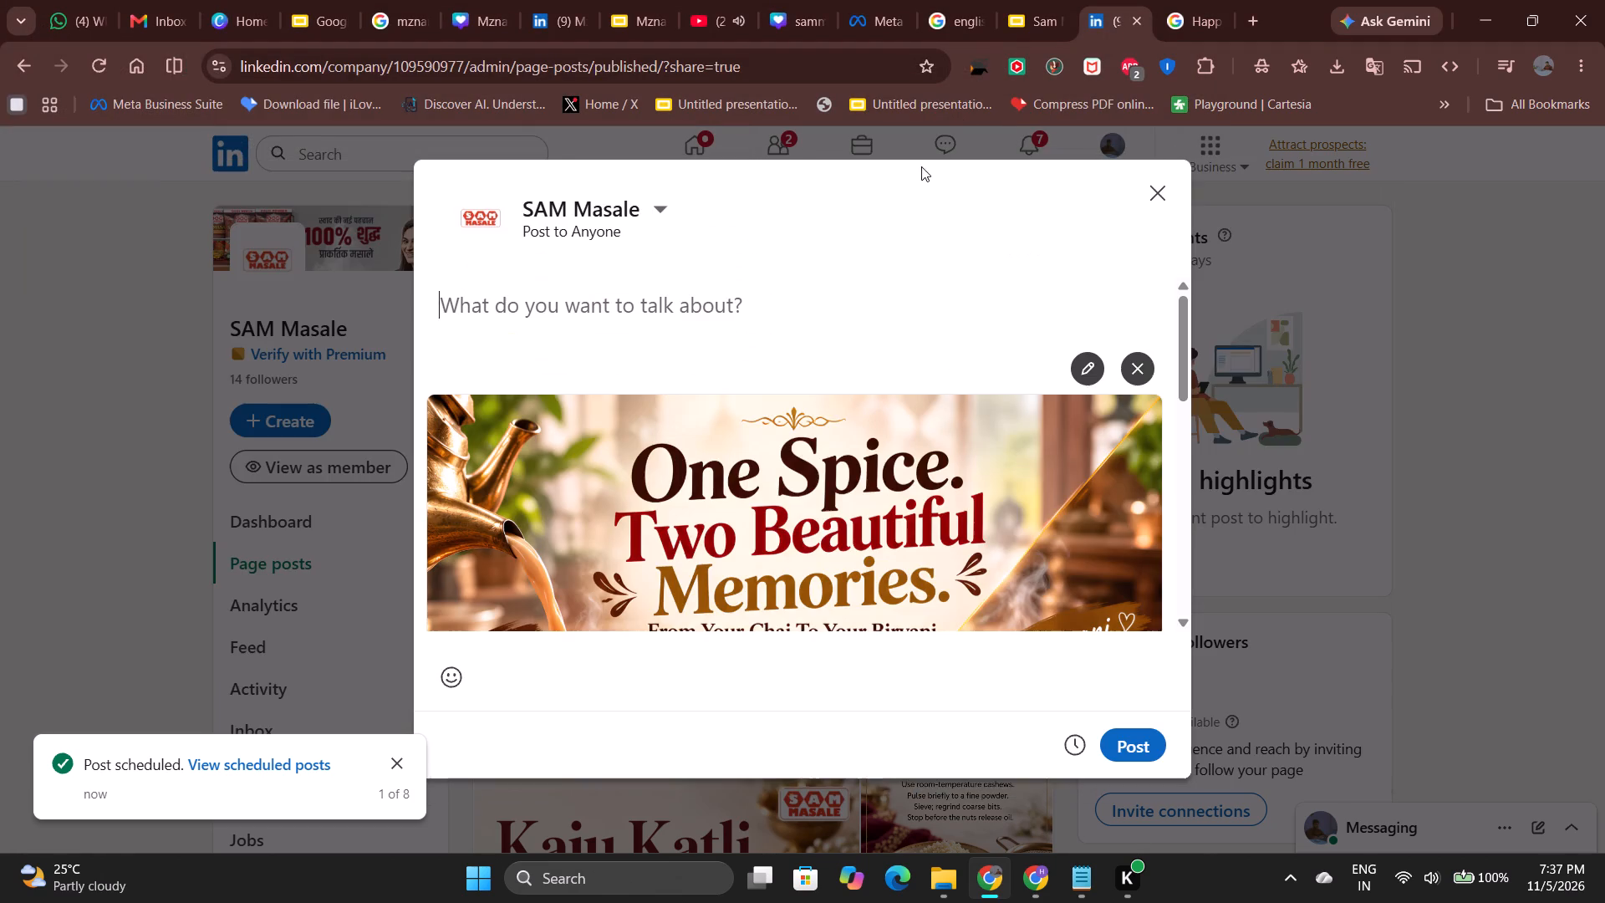
# Copy the Masala Chai and Biryani caption from the 27/11/26 slide into the LinkedIn post and remove the trailing blank lines.
pyautogui.click(1027, 1)
pyautogui.click(953, 509)
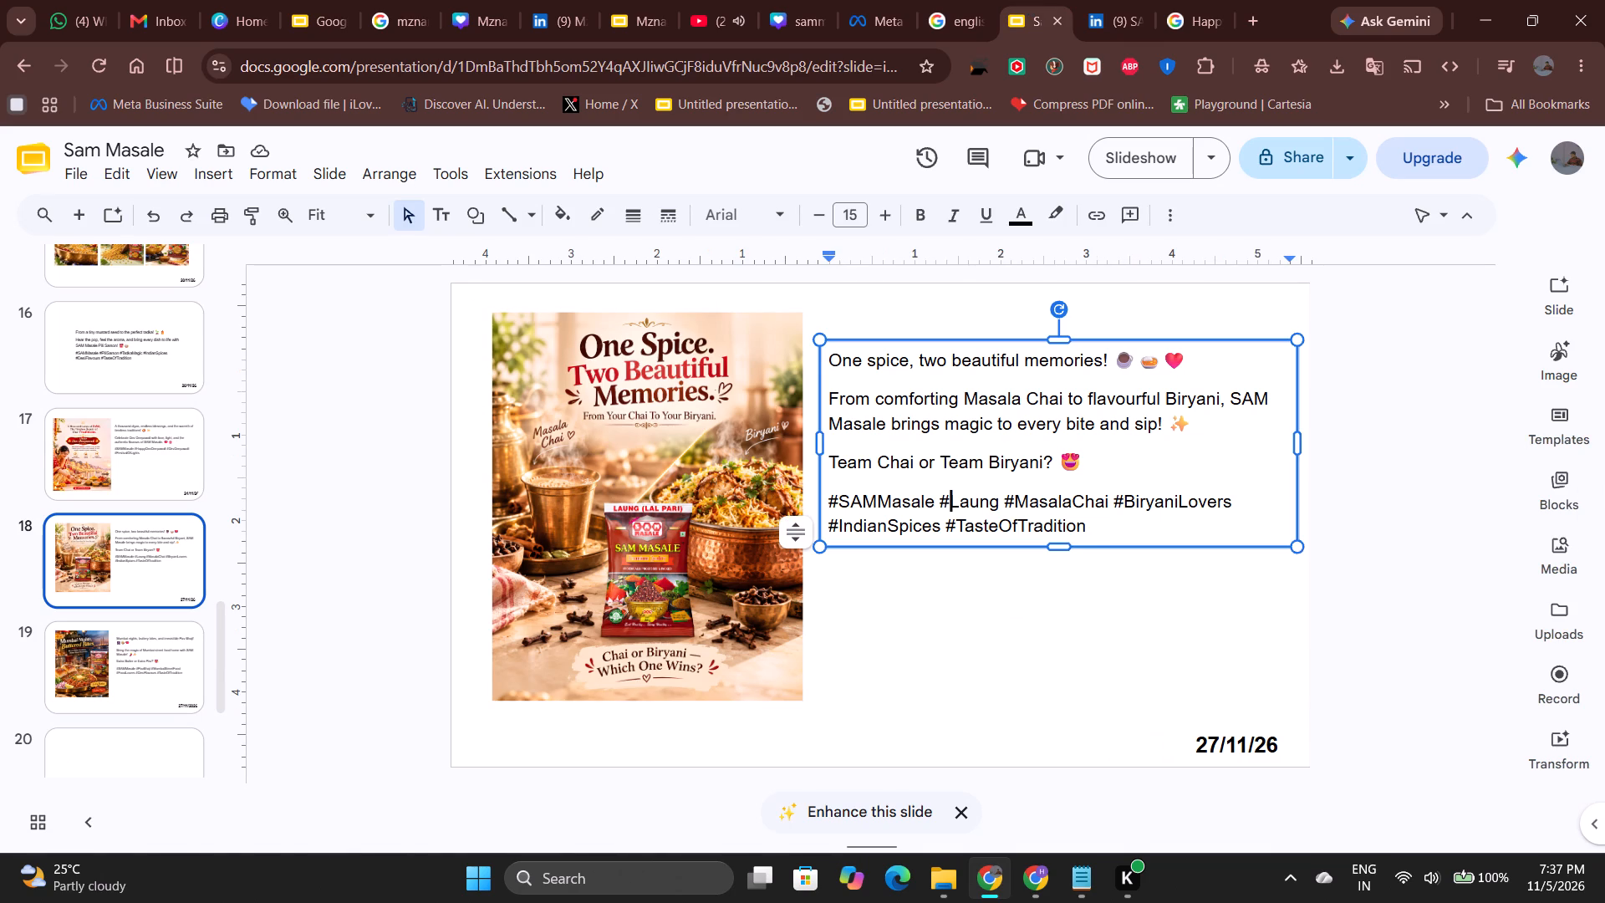
pyautogui.hotkey('ctrl', 'a')
pyautogui.hotkey('ctrl', 'c')
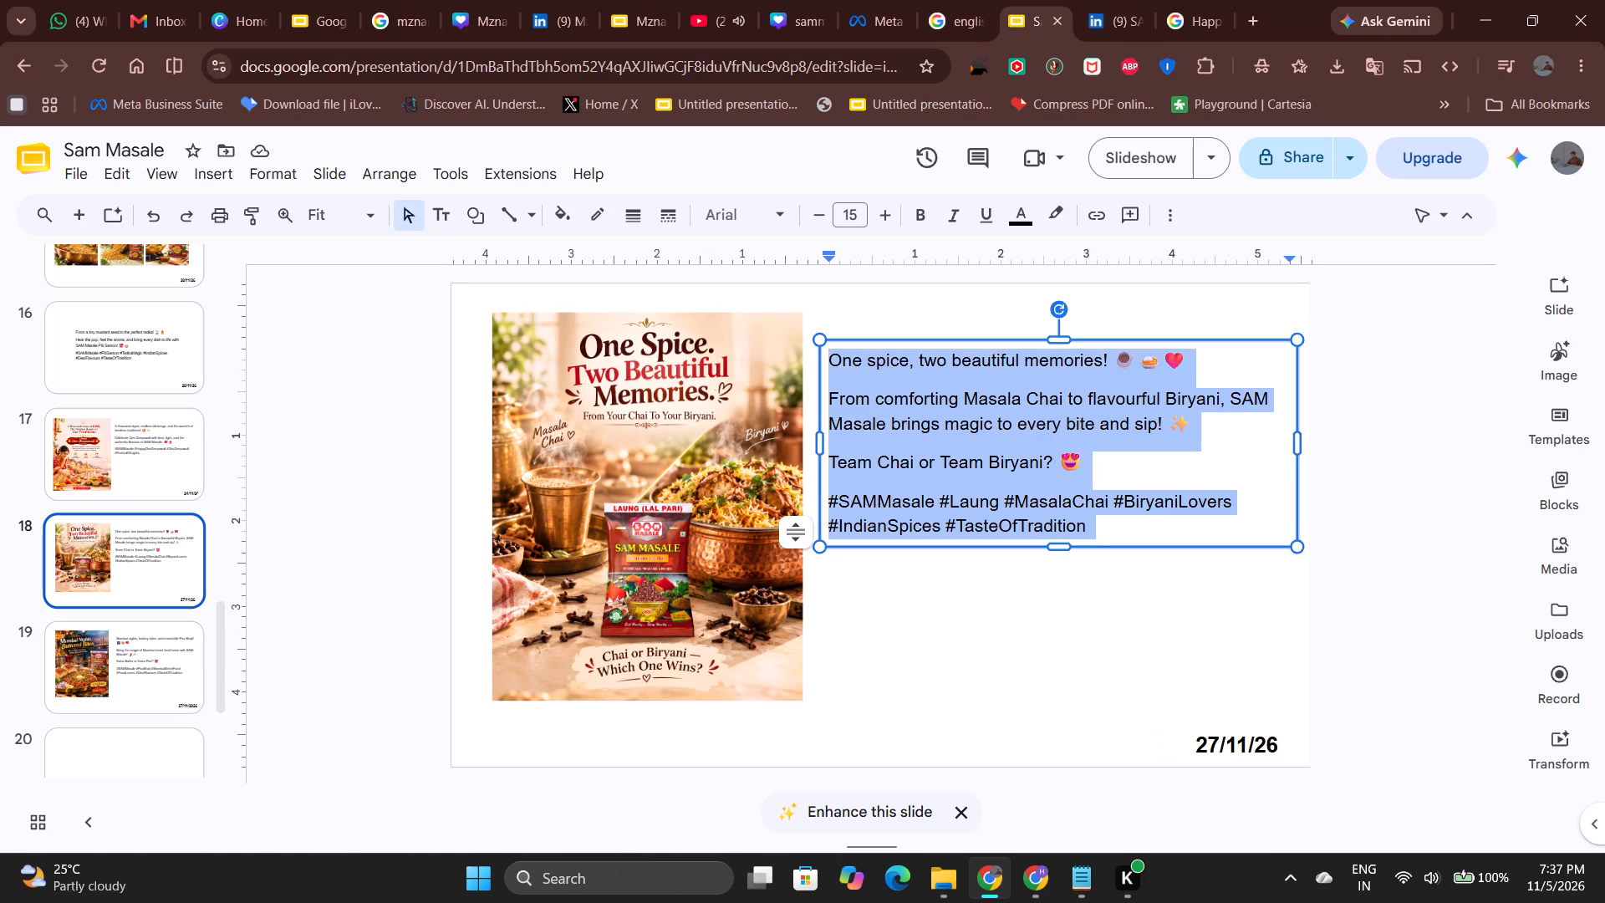
pyautogui.click(1134, 0)
pyautogui.click(748, 271)
pyautogui.click(745, 300)
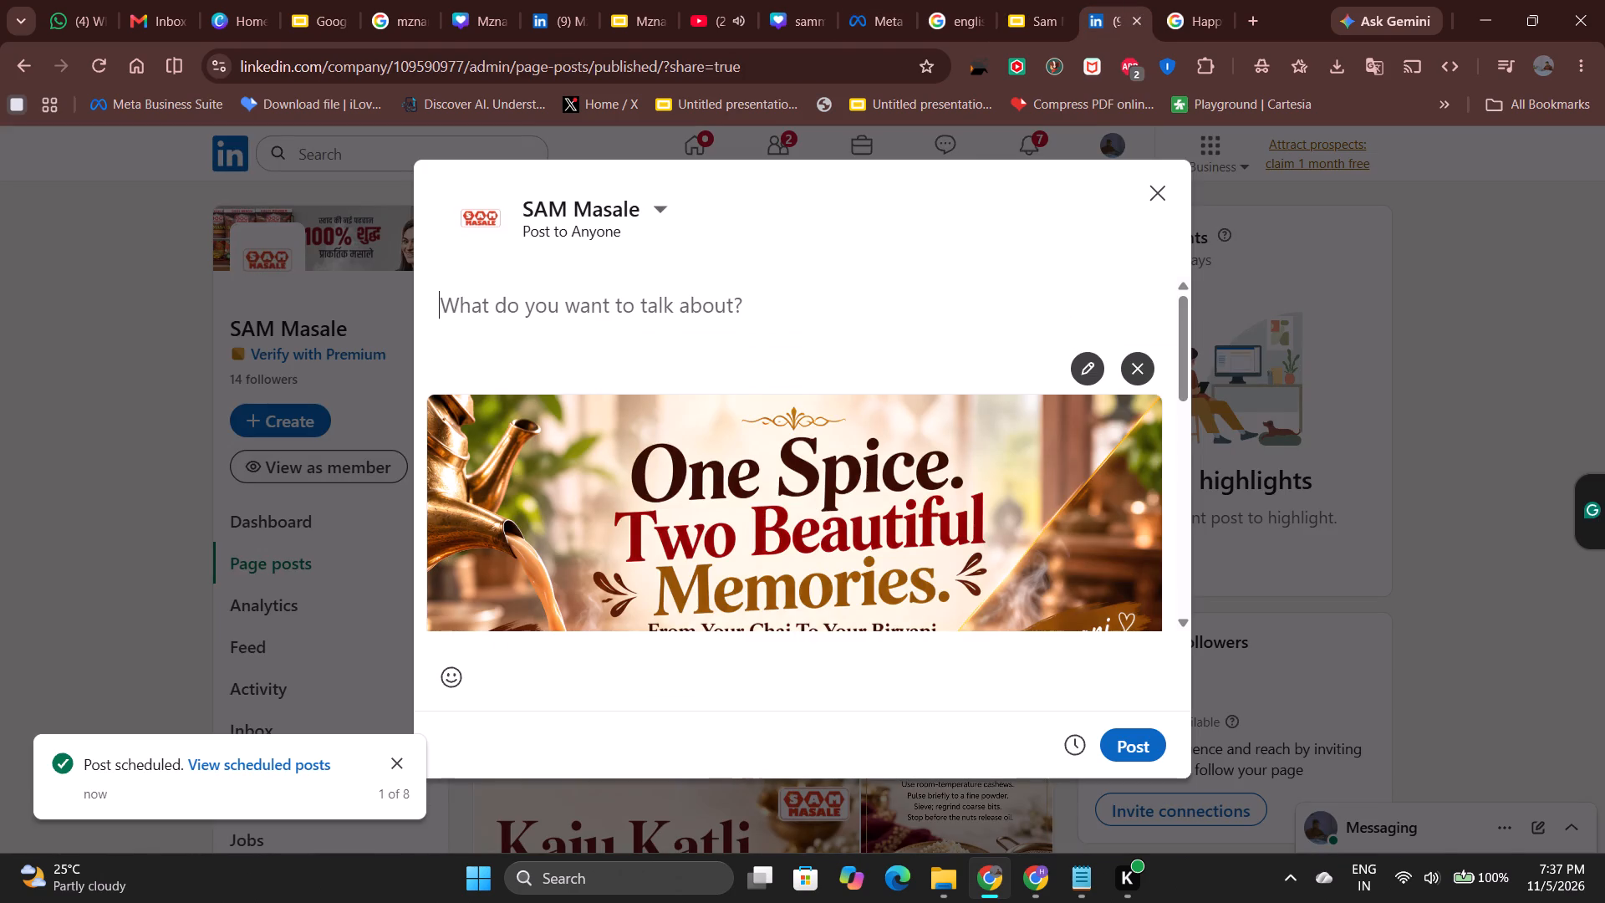
pyautogui.hotkey('ctrl', 'v')
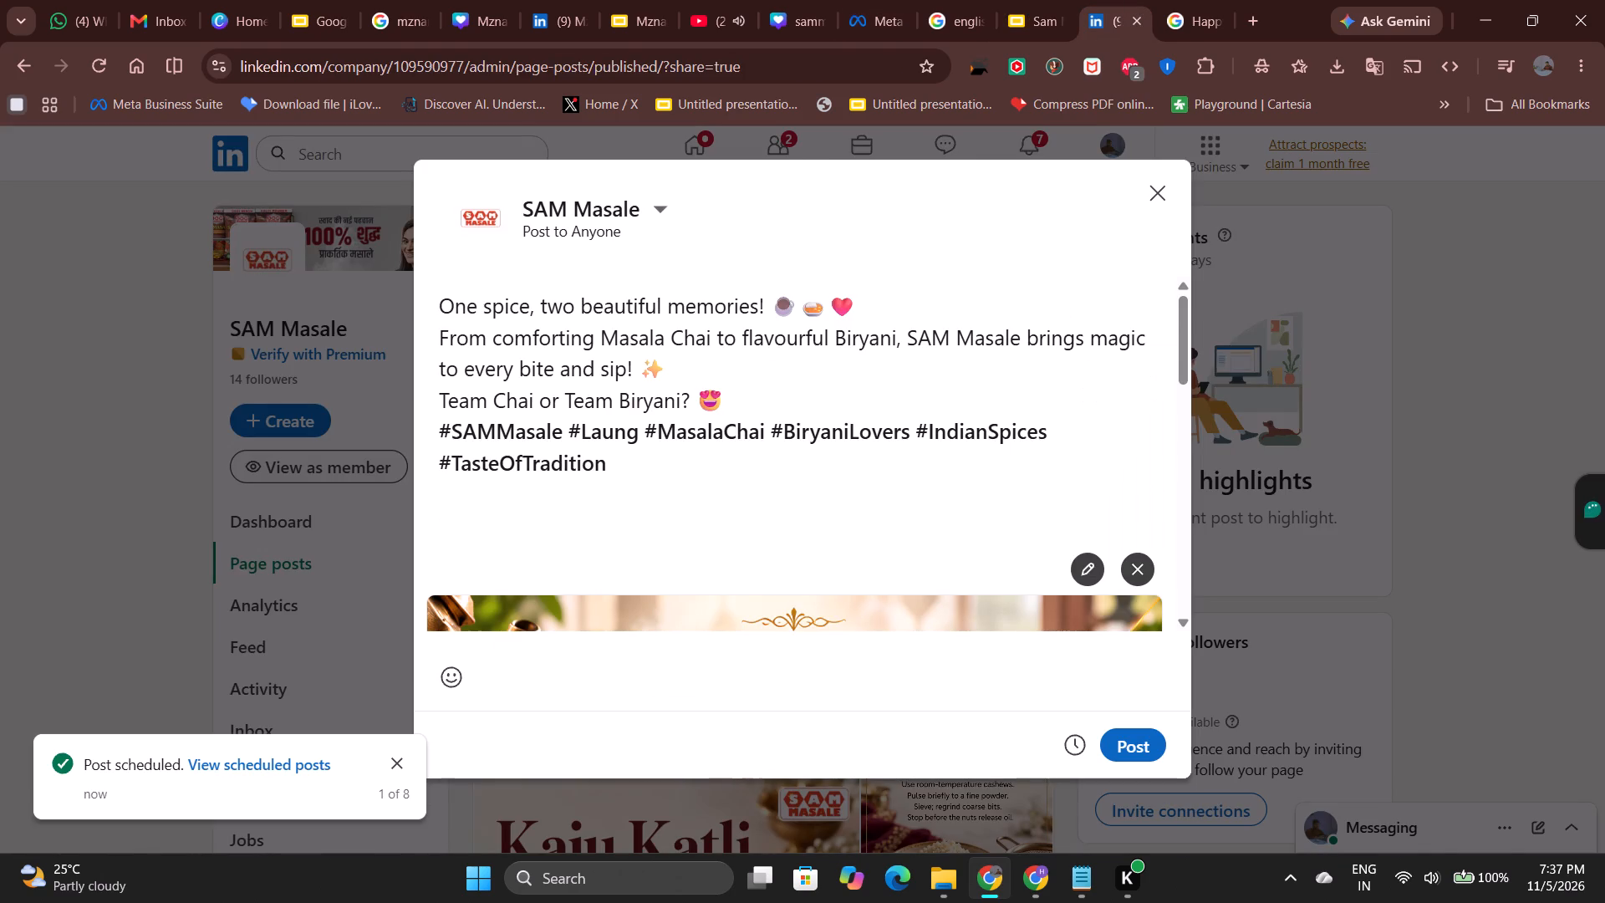
pyautogui.press('BackSpace')
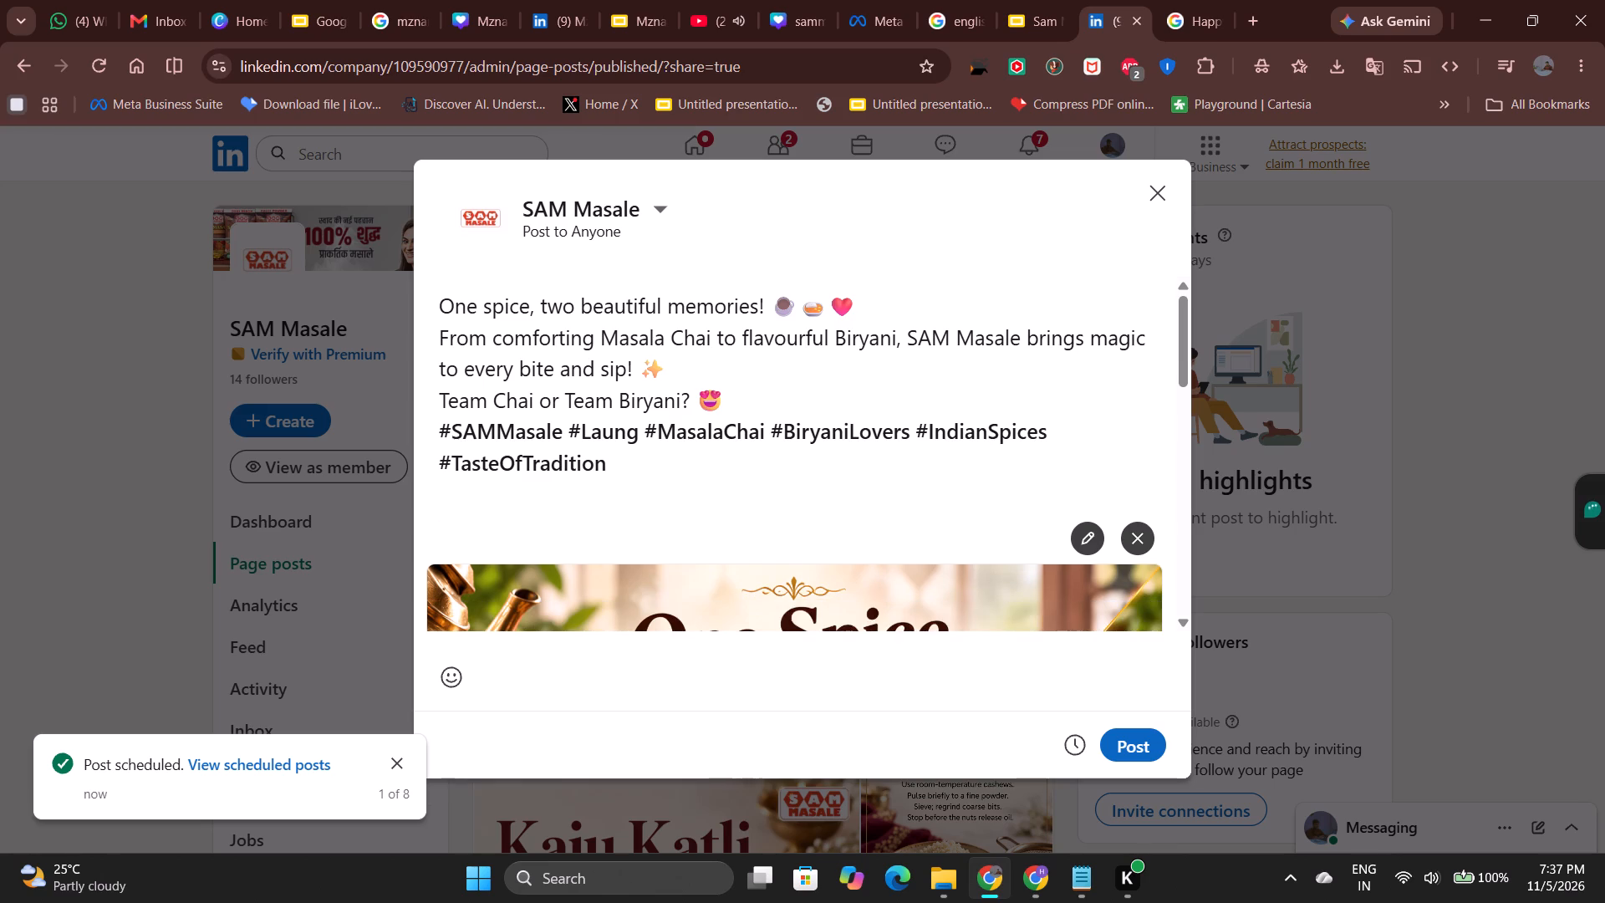
pyautogui.press('BackSpace')
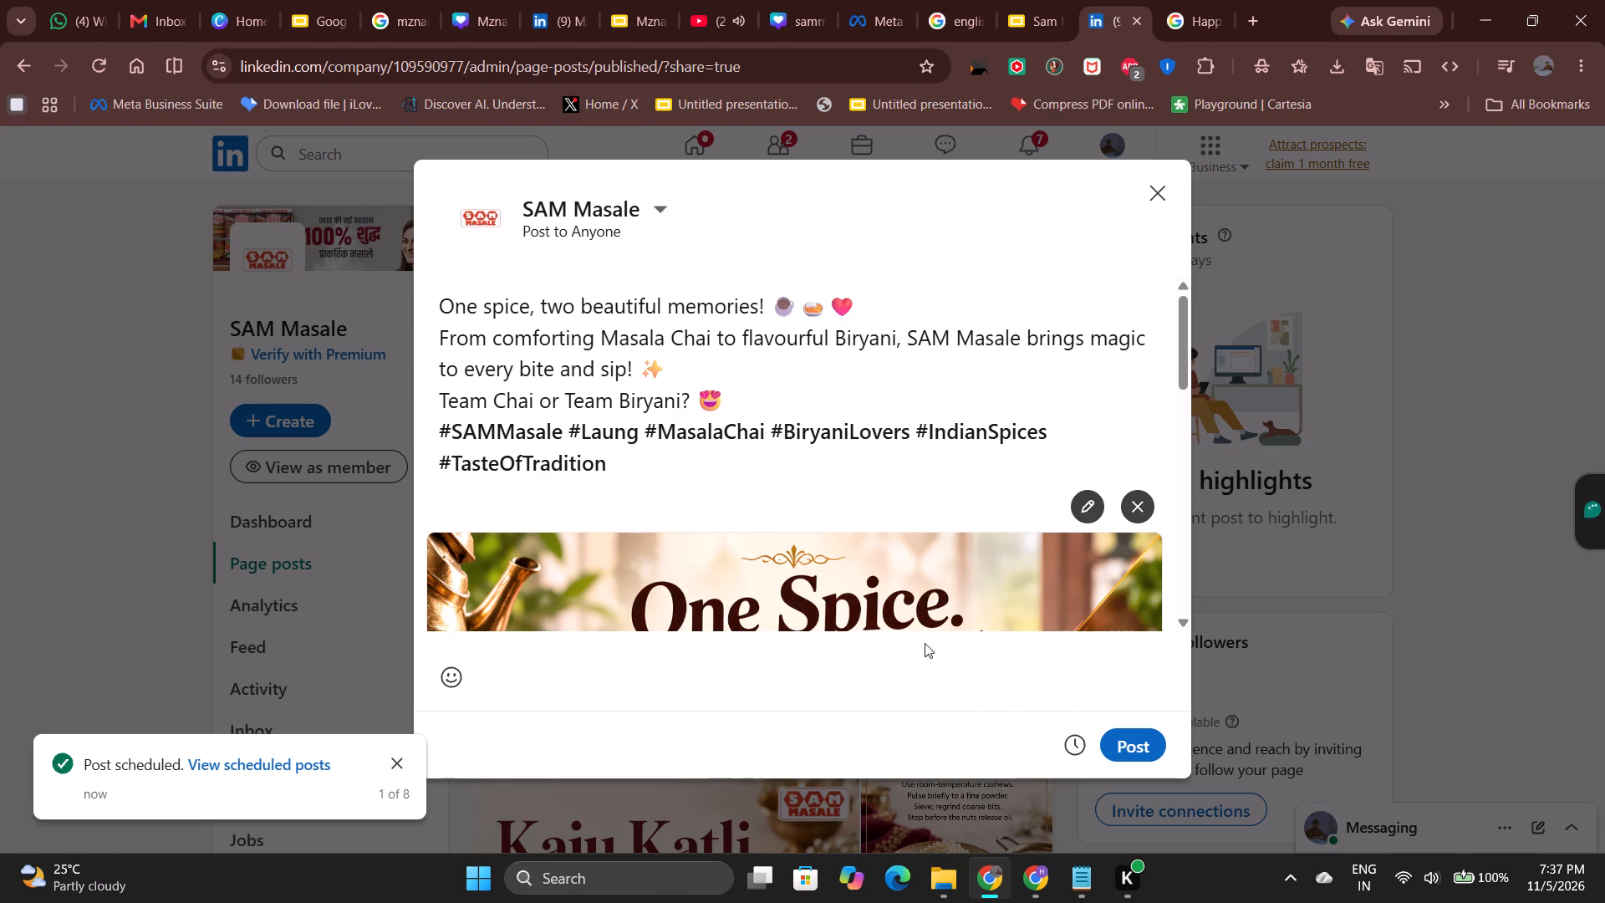
pyautogui.click(521, 450)
pyautogui.doubleClick(531, 458)
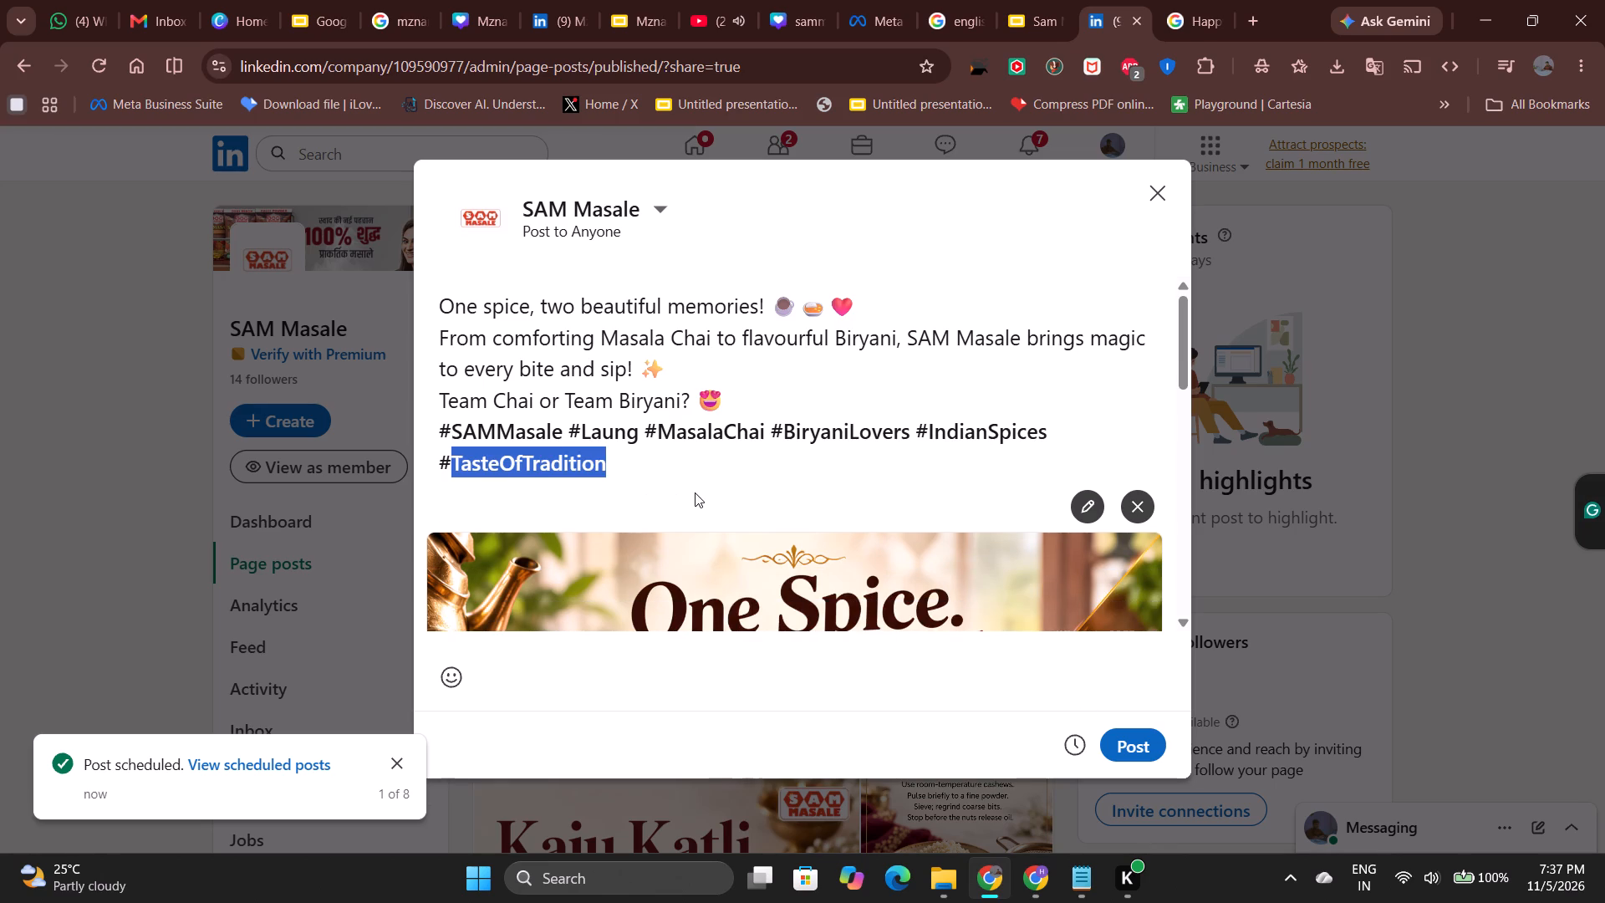
pyautogui.click(679, 463)
# Set the One Spice, Two Beautiful Memories post's schedule to 11/27/2026 at 8:00 PM, checking the date on its slide.
pyautogui.click(1079, 749)
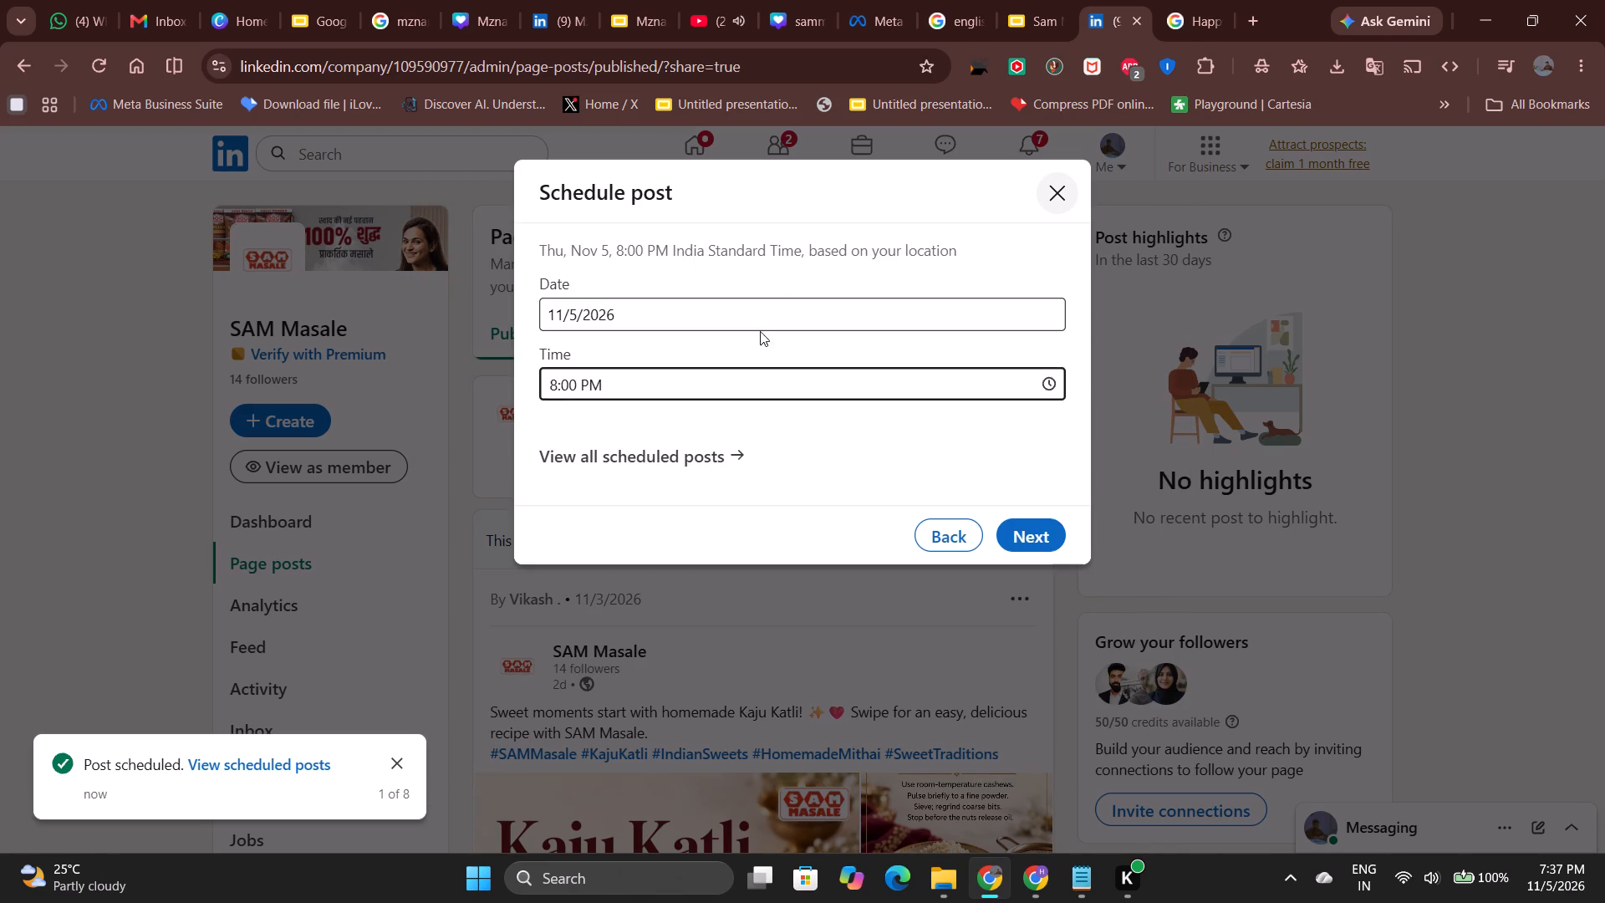
pyautogui.click(1022, 0)
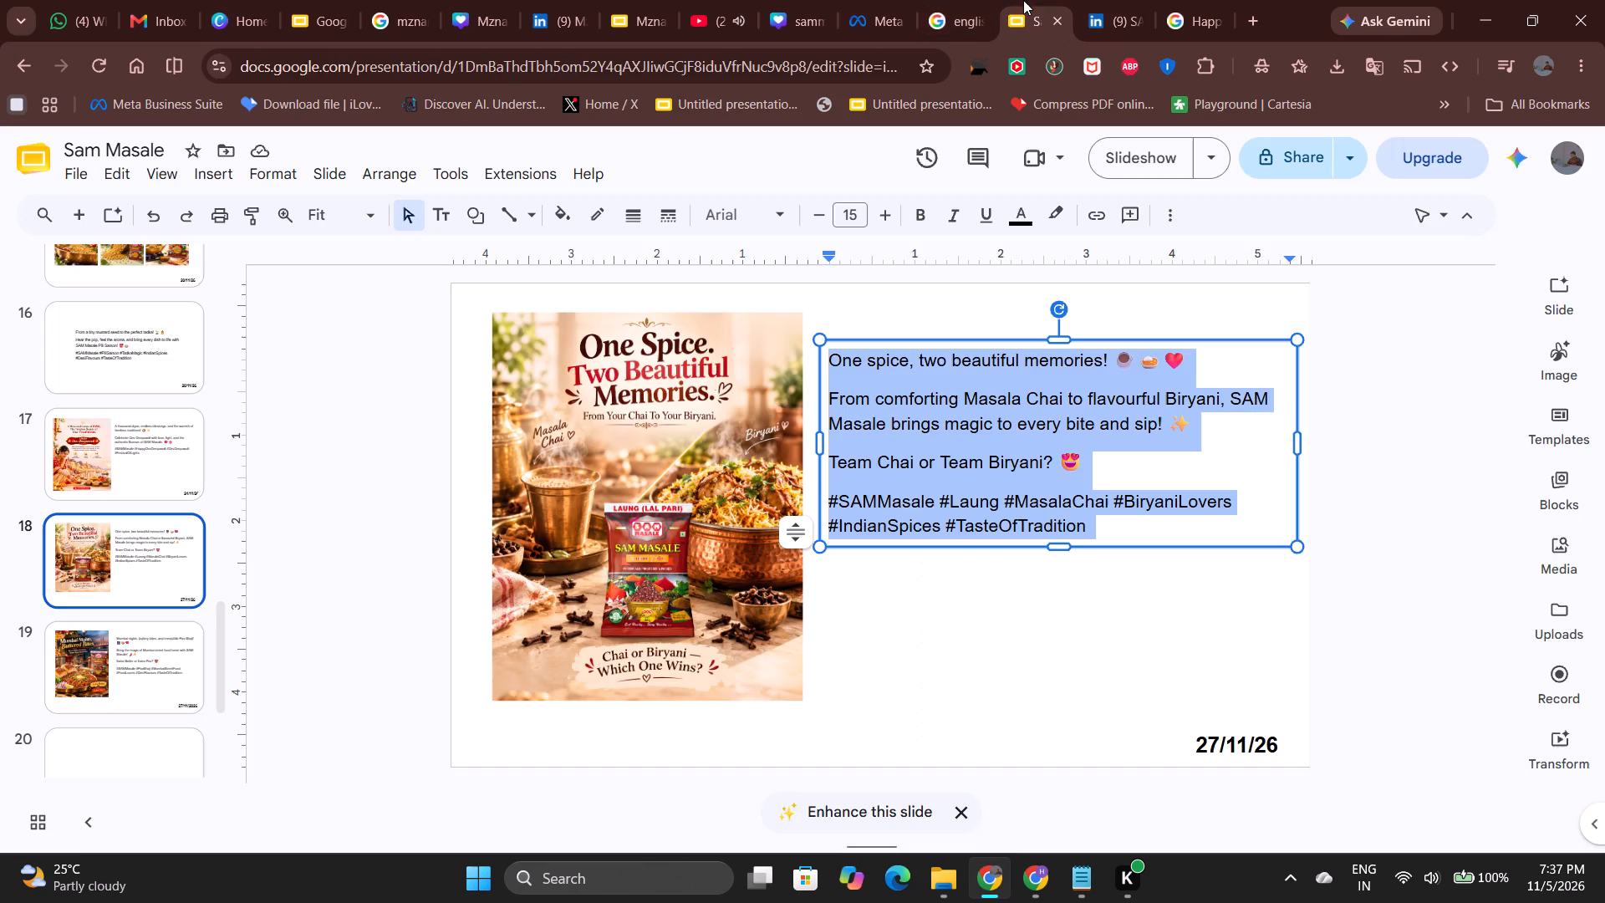
pyautogui.click(1113, 9)
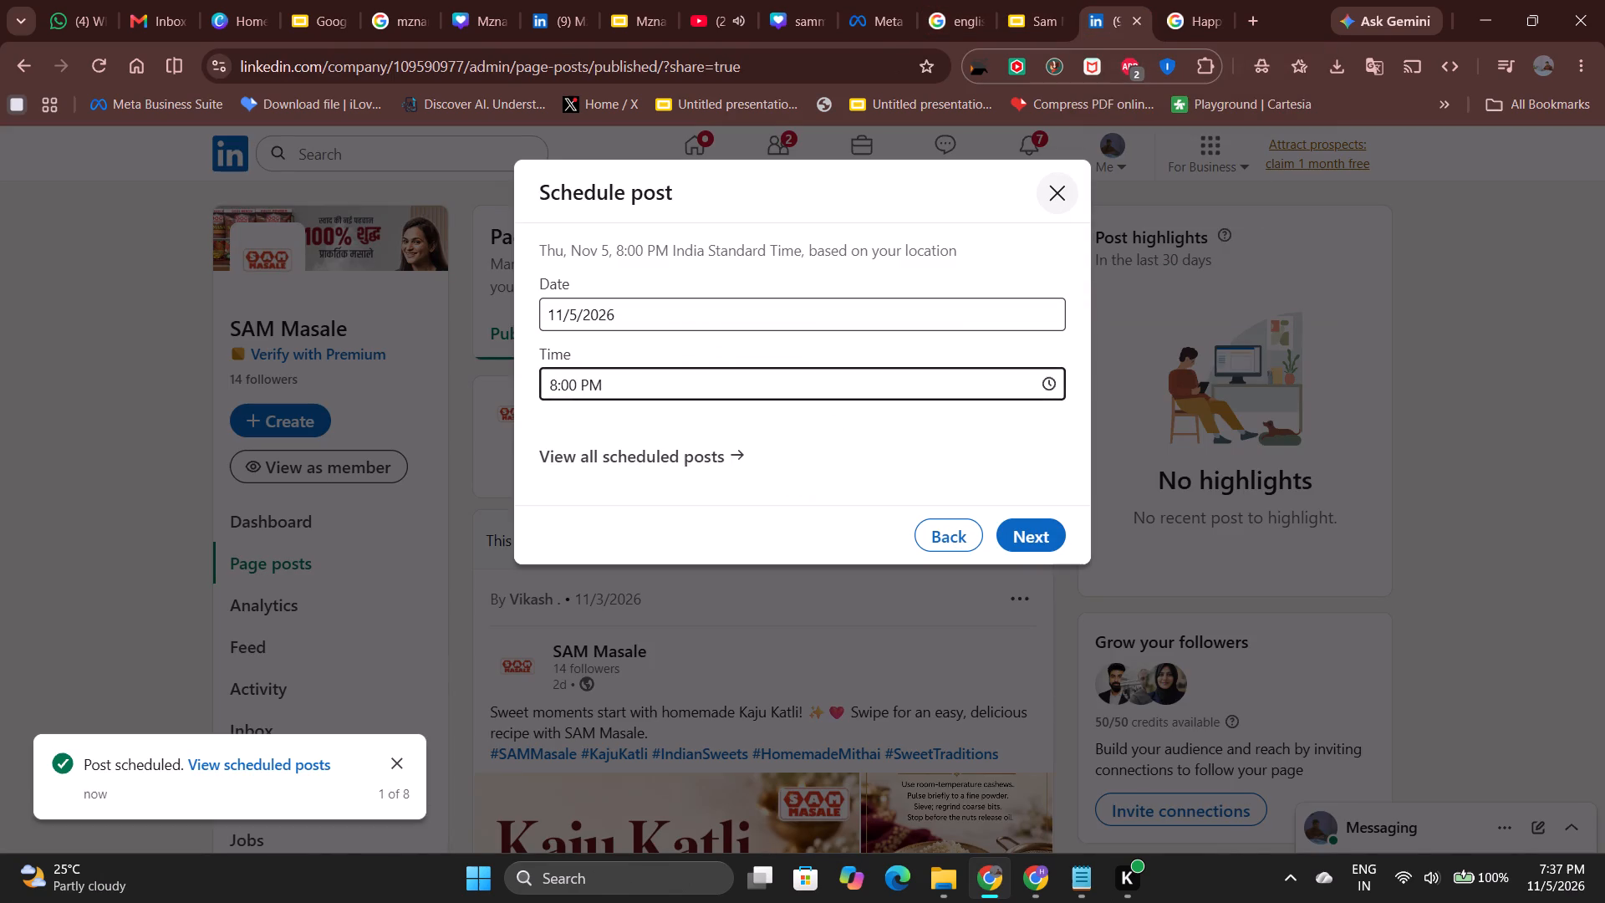
pyautogui.click(583, 319)
pyautogui.click(805, 584)
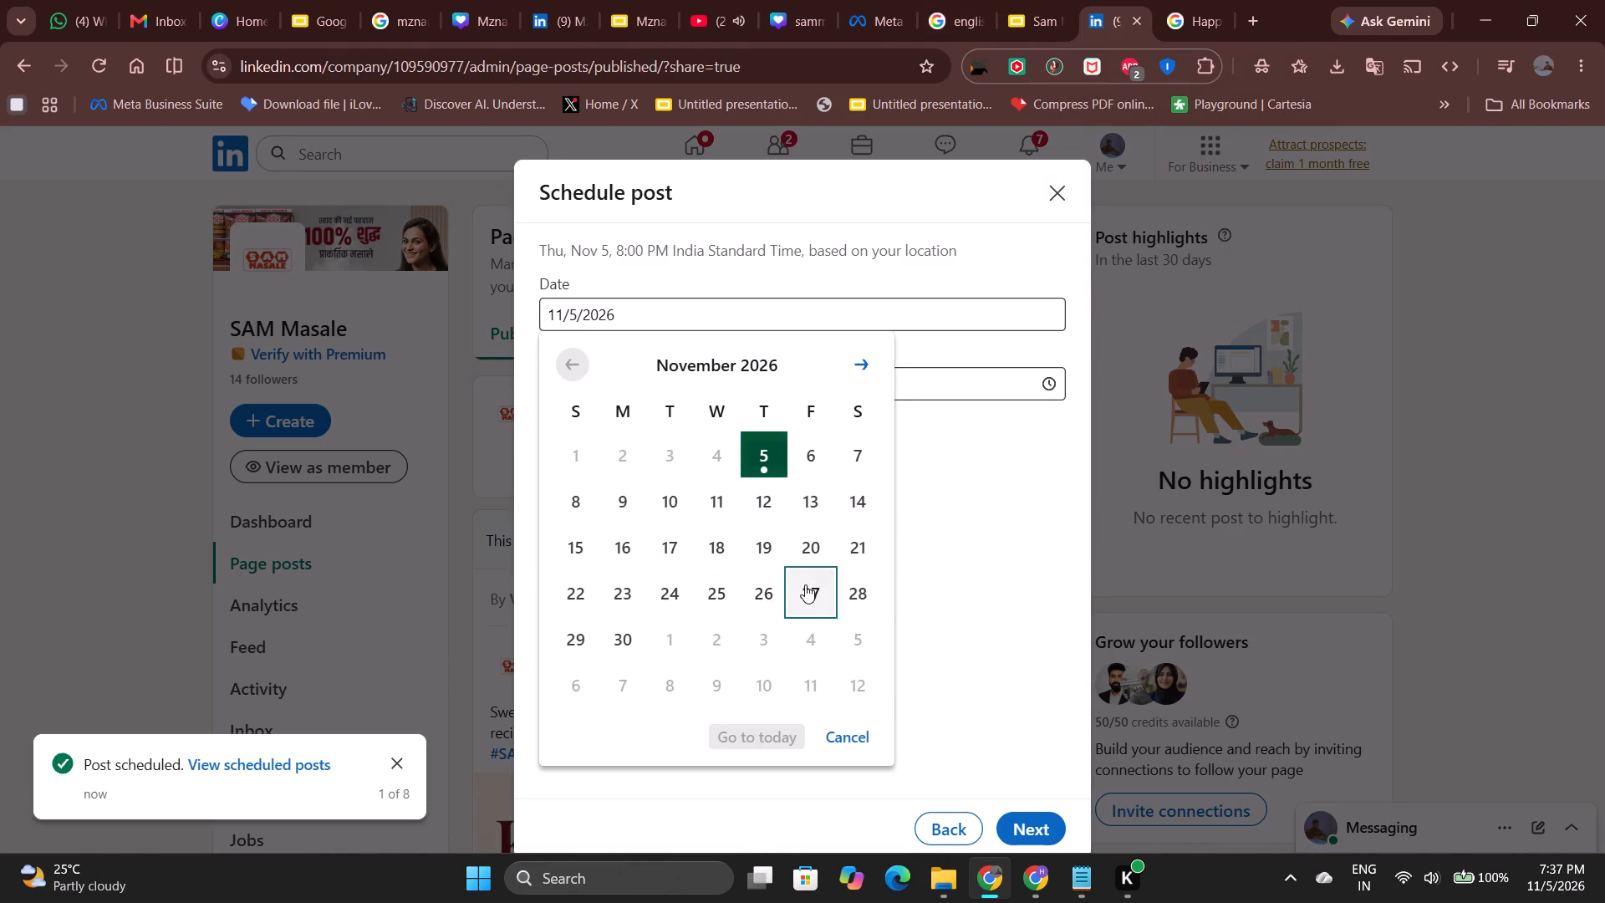
pyautogui.click(585, 390)
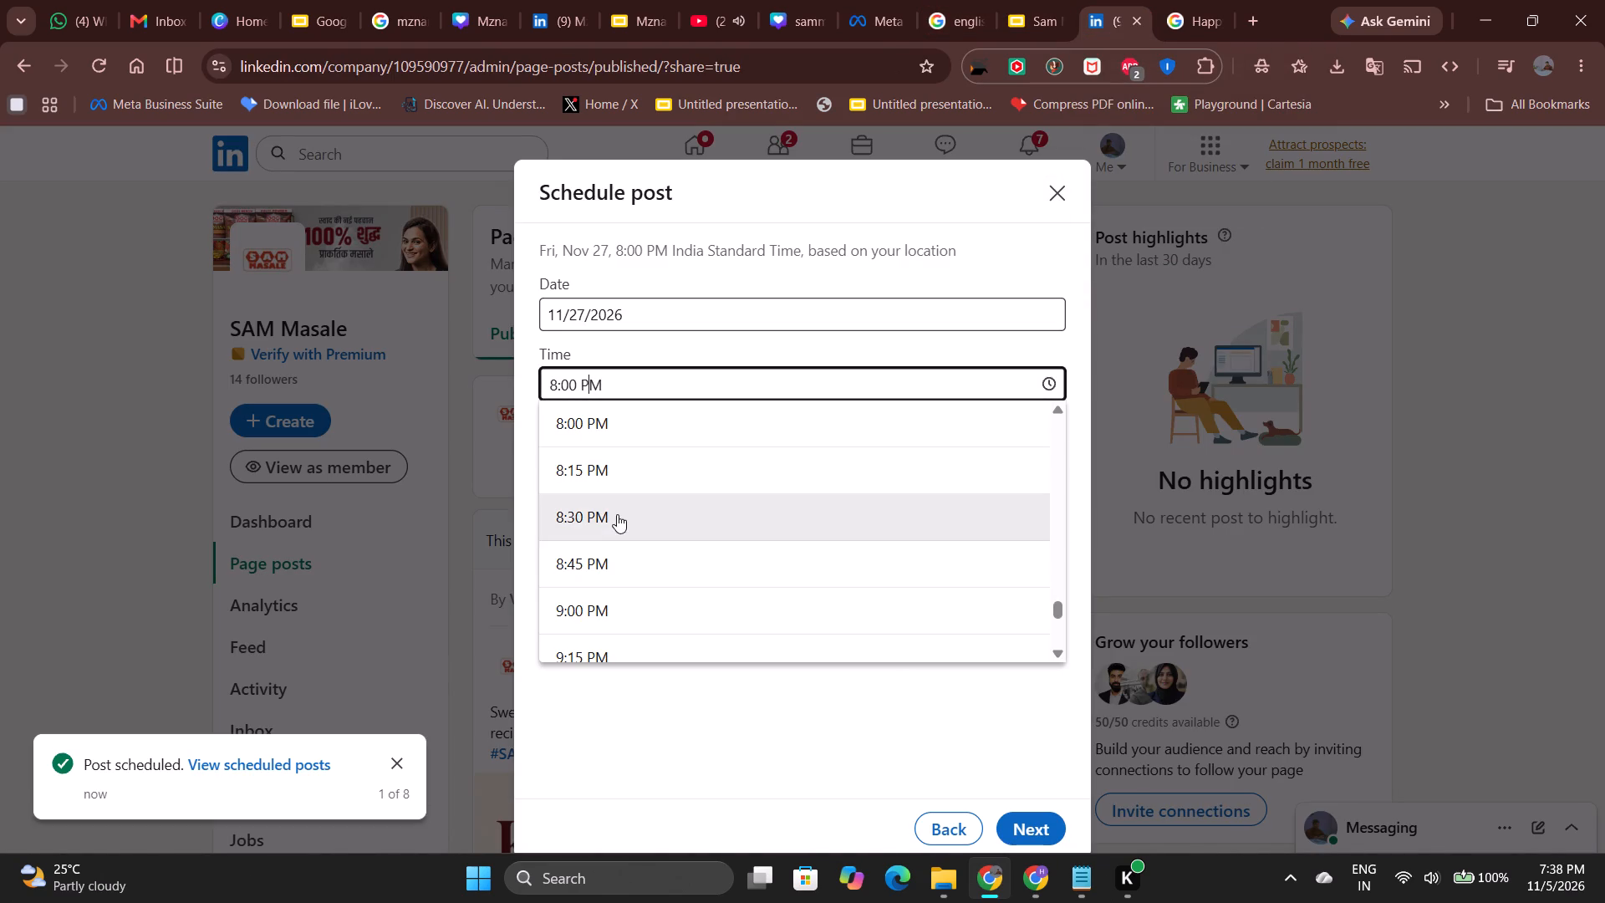
pyautogui.click(588, 426)
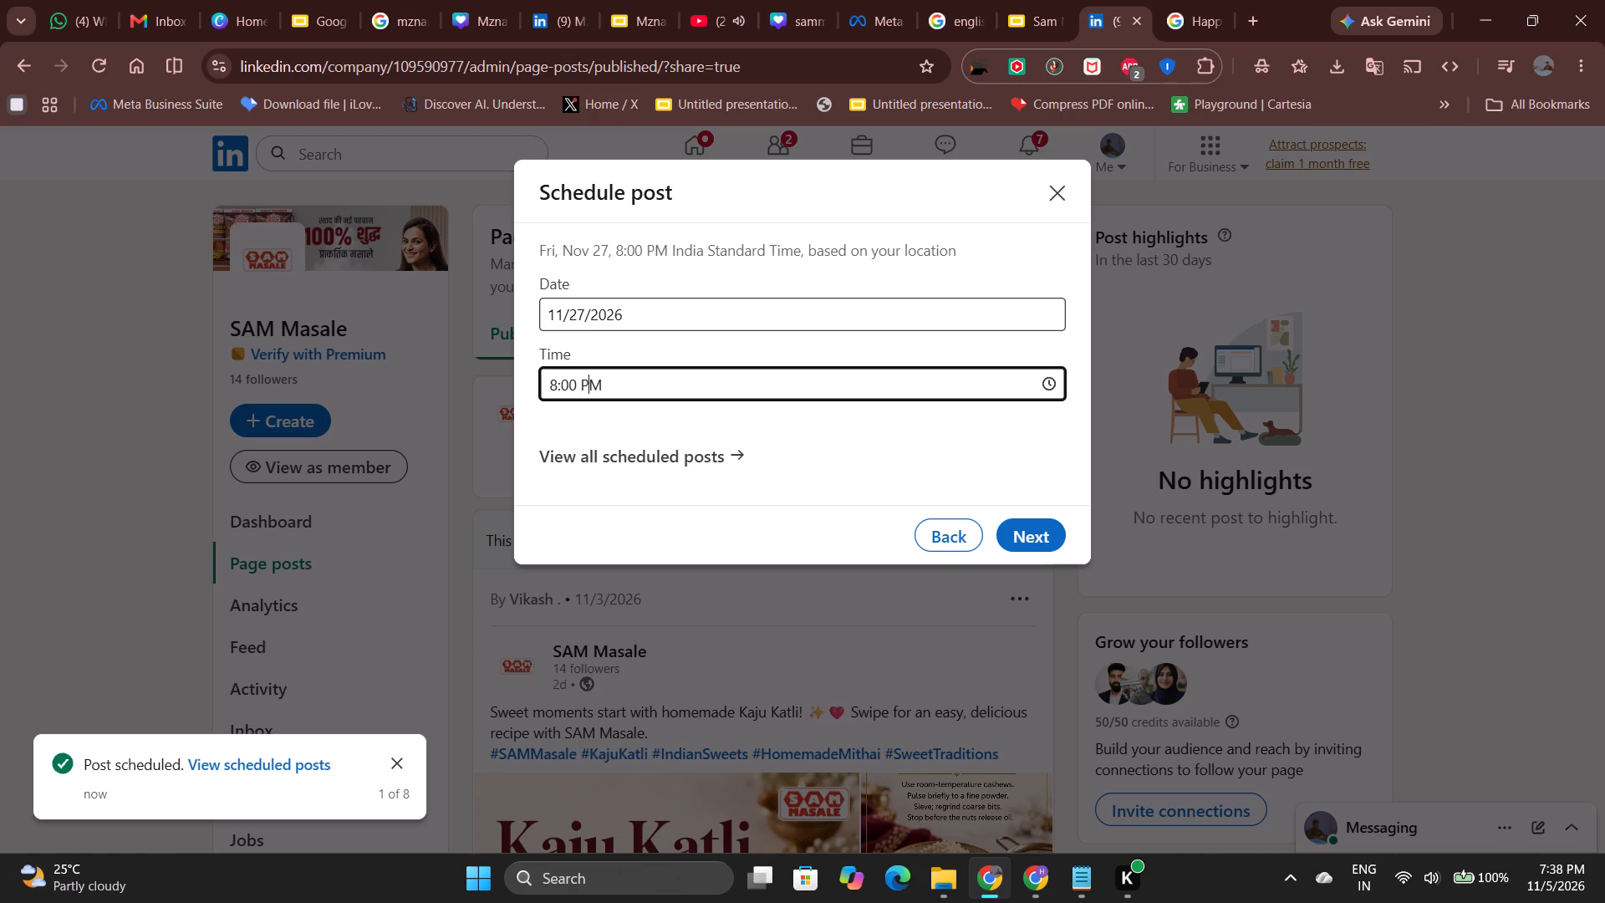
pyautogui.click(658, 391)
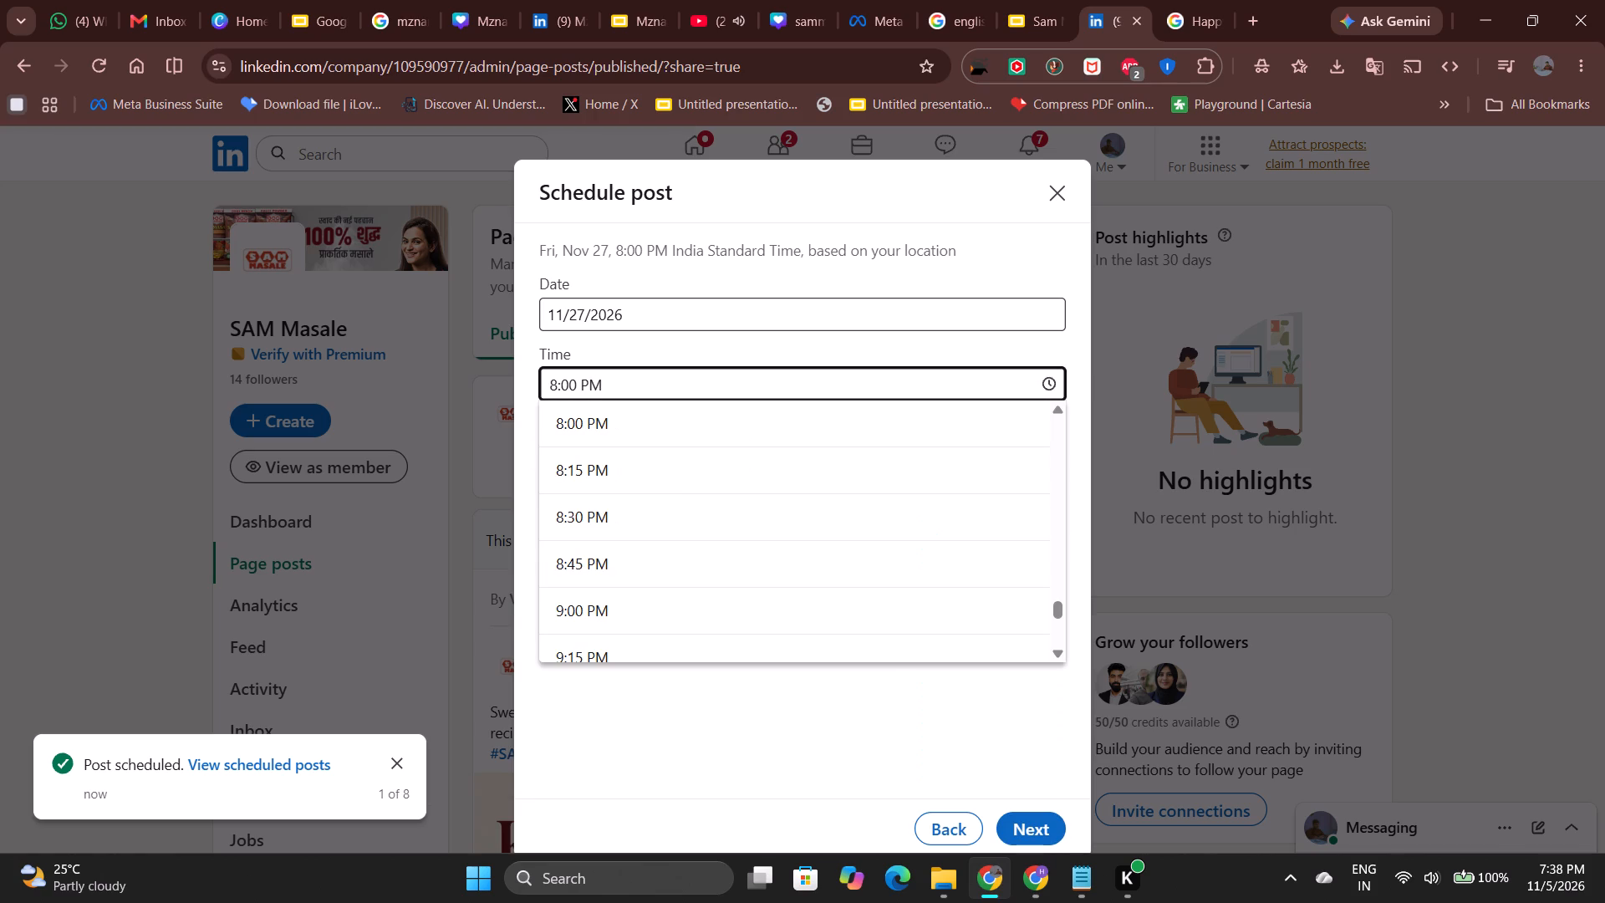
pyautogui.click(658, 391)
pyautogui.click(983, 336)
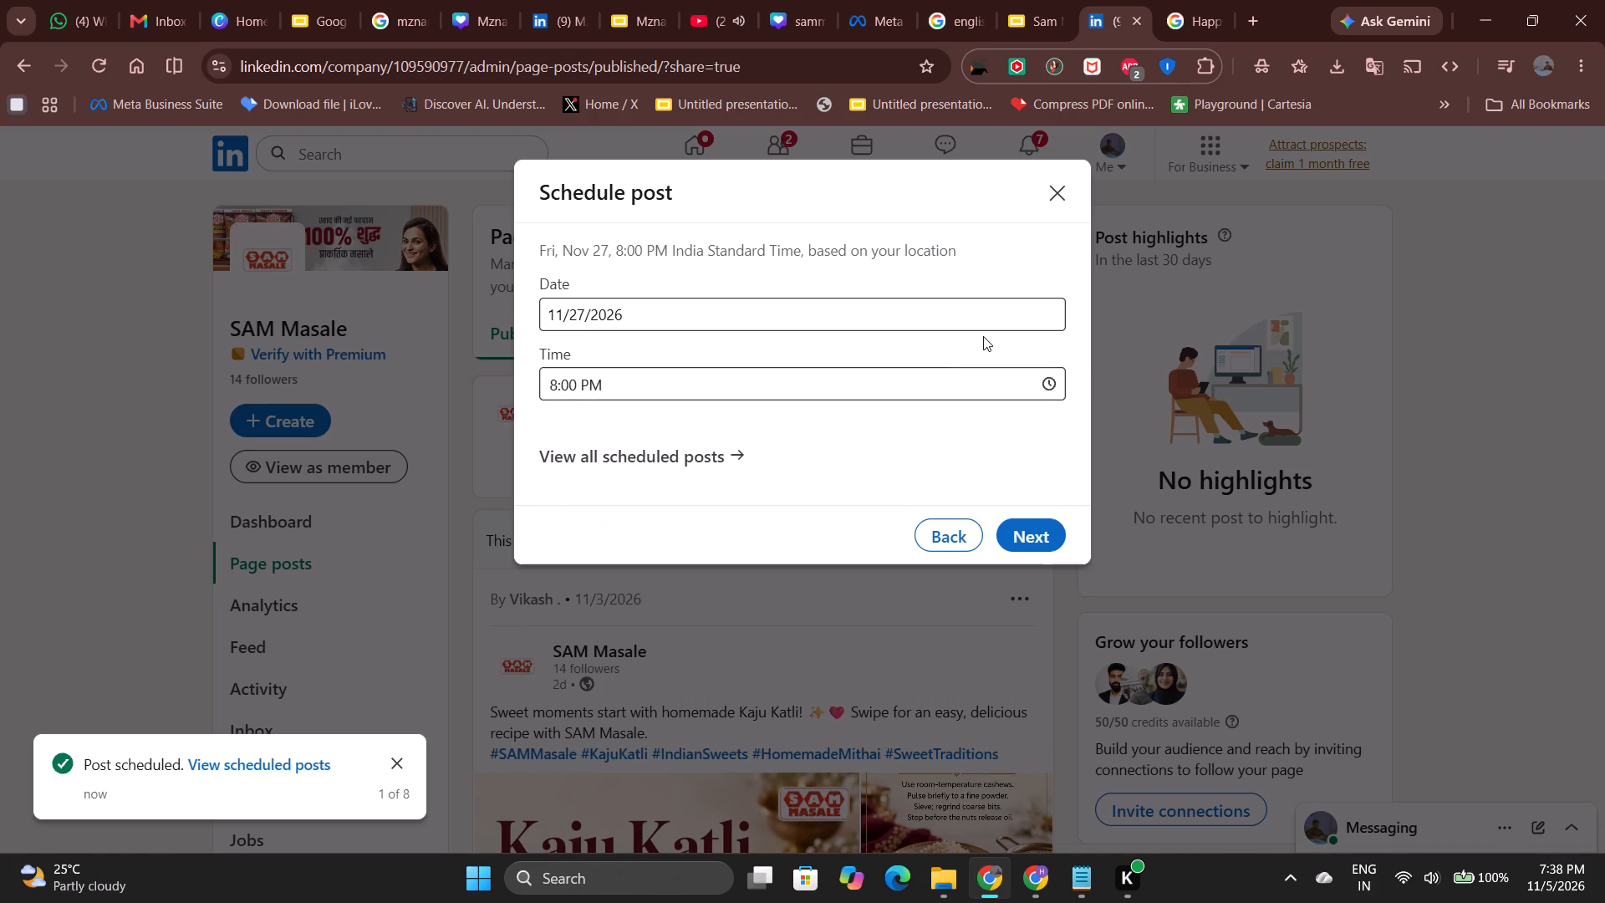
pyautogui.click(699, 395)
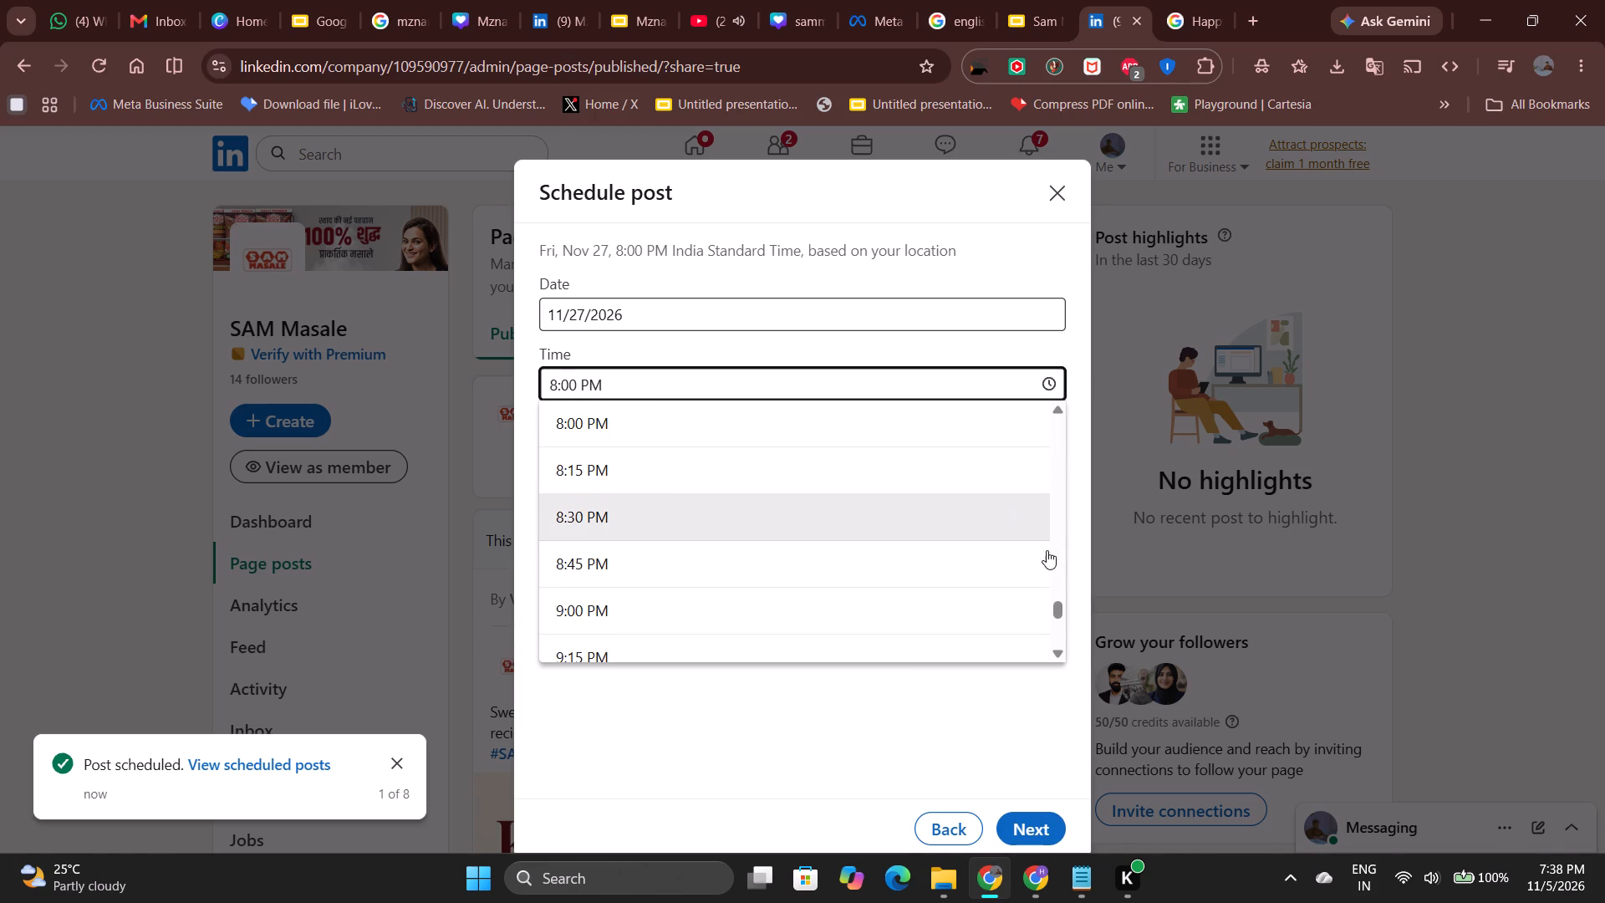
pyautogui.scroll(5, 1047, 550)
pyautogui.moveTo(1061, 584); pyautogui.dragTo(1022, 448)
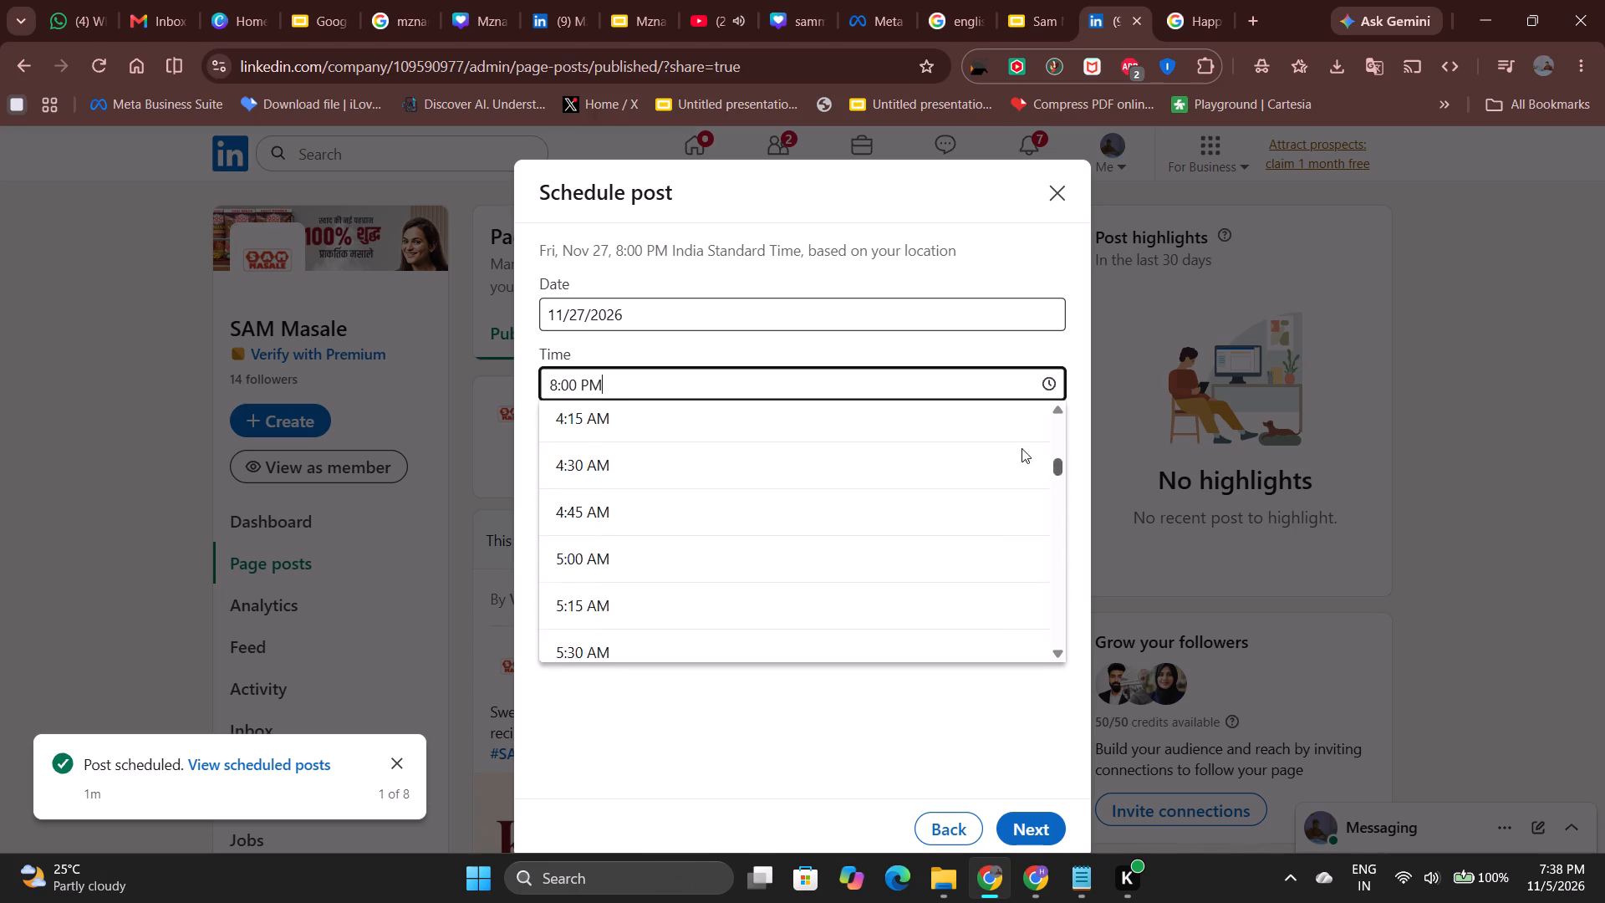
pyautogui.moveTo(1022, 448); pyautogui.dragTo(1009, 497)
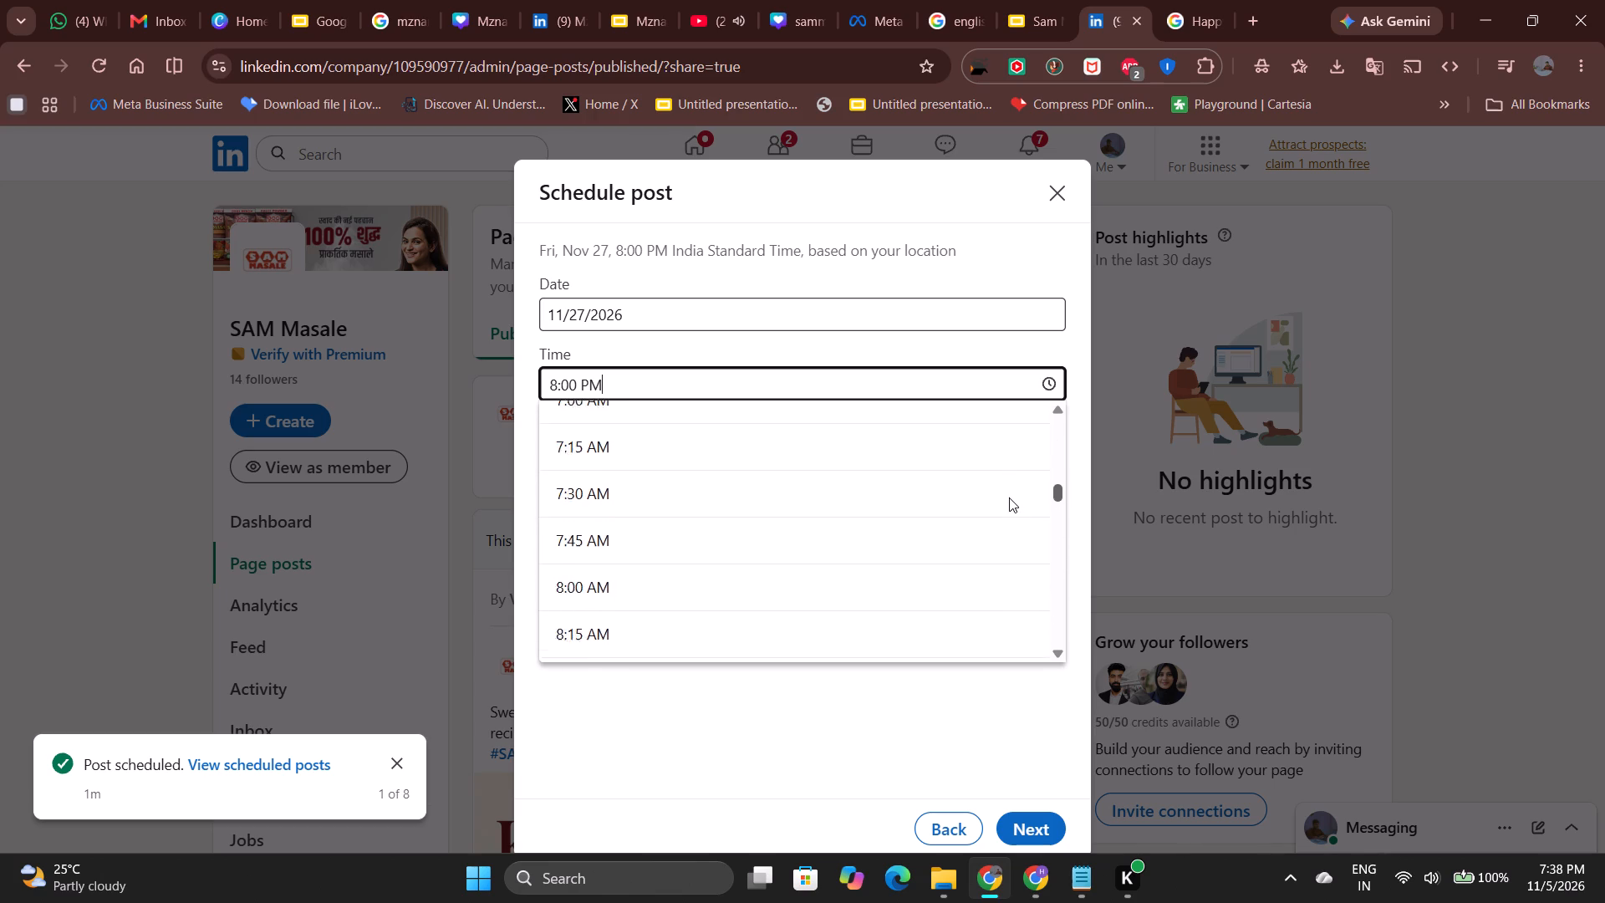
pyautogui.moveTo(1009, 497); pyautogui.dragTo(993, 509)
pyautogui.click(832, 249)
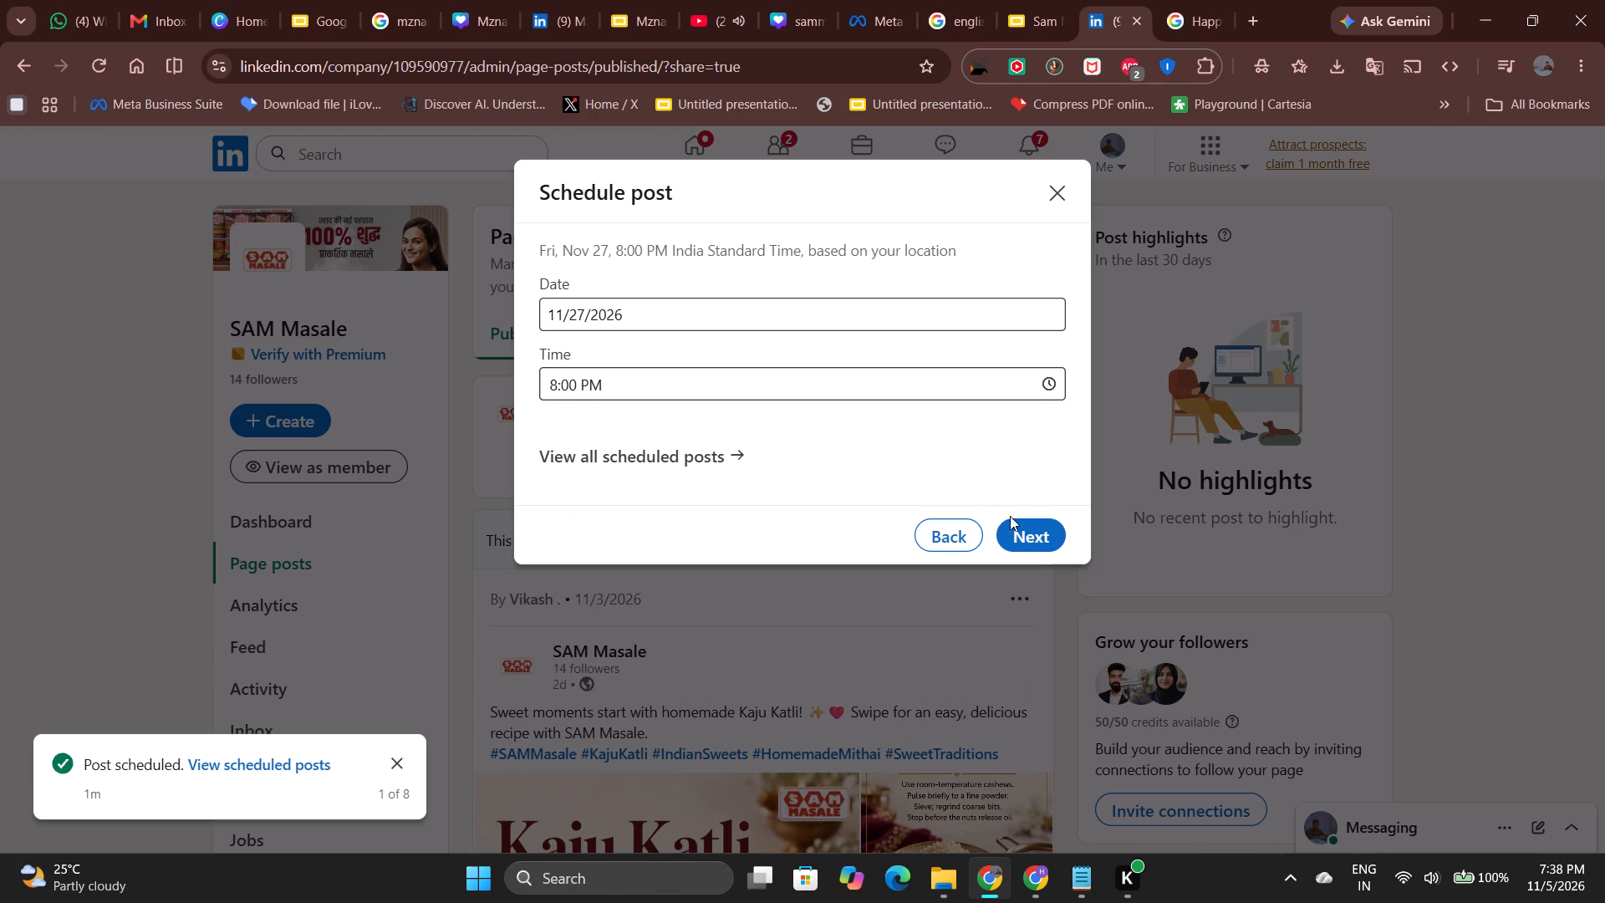
# Finish scheduling the One Spice, Two Beautiful Memories LinkedIn post for Fri, Nov 27 at 8:00 PM.
pyautogui.click(1040, 531)
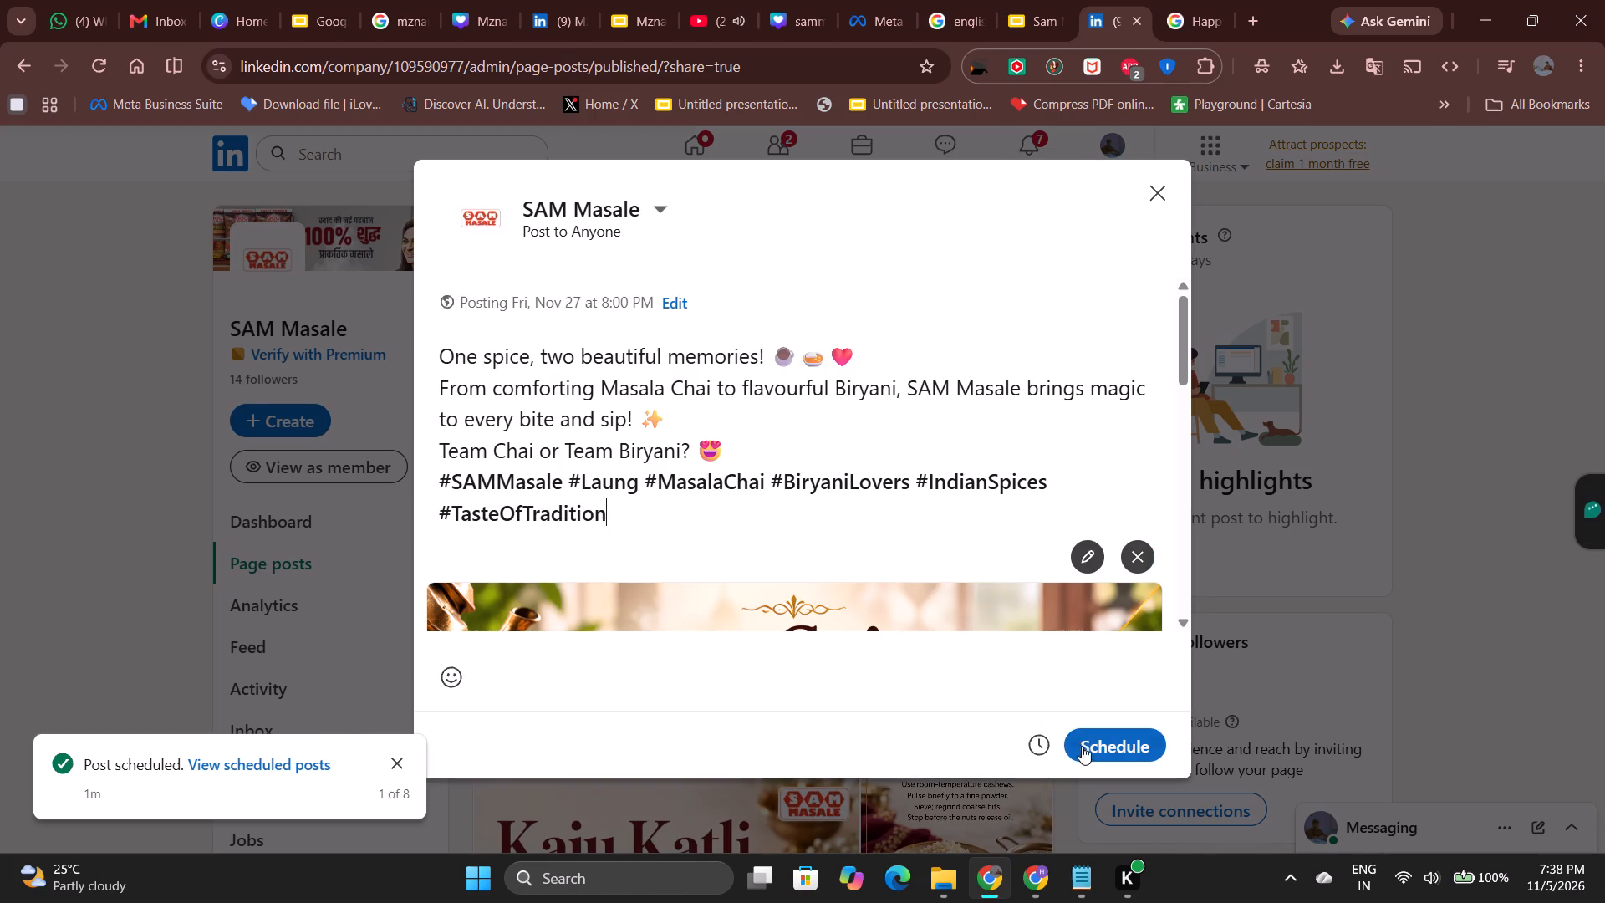
pyautogui.click(1084, 748)
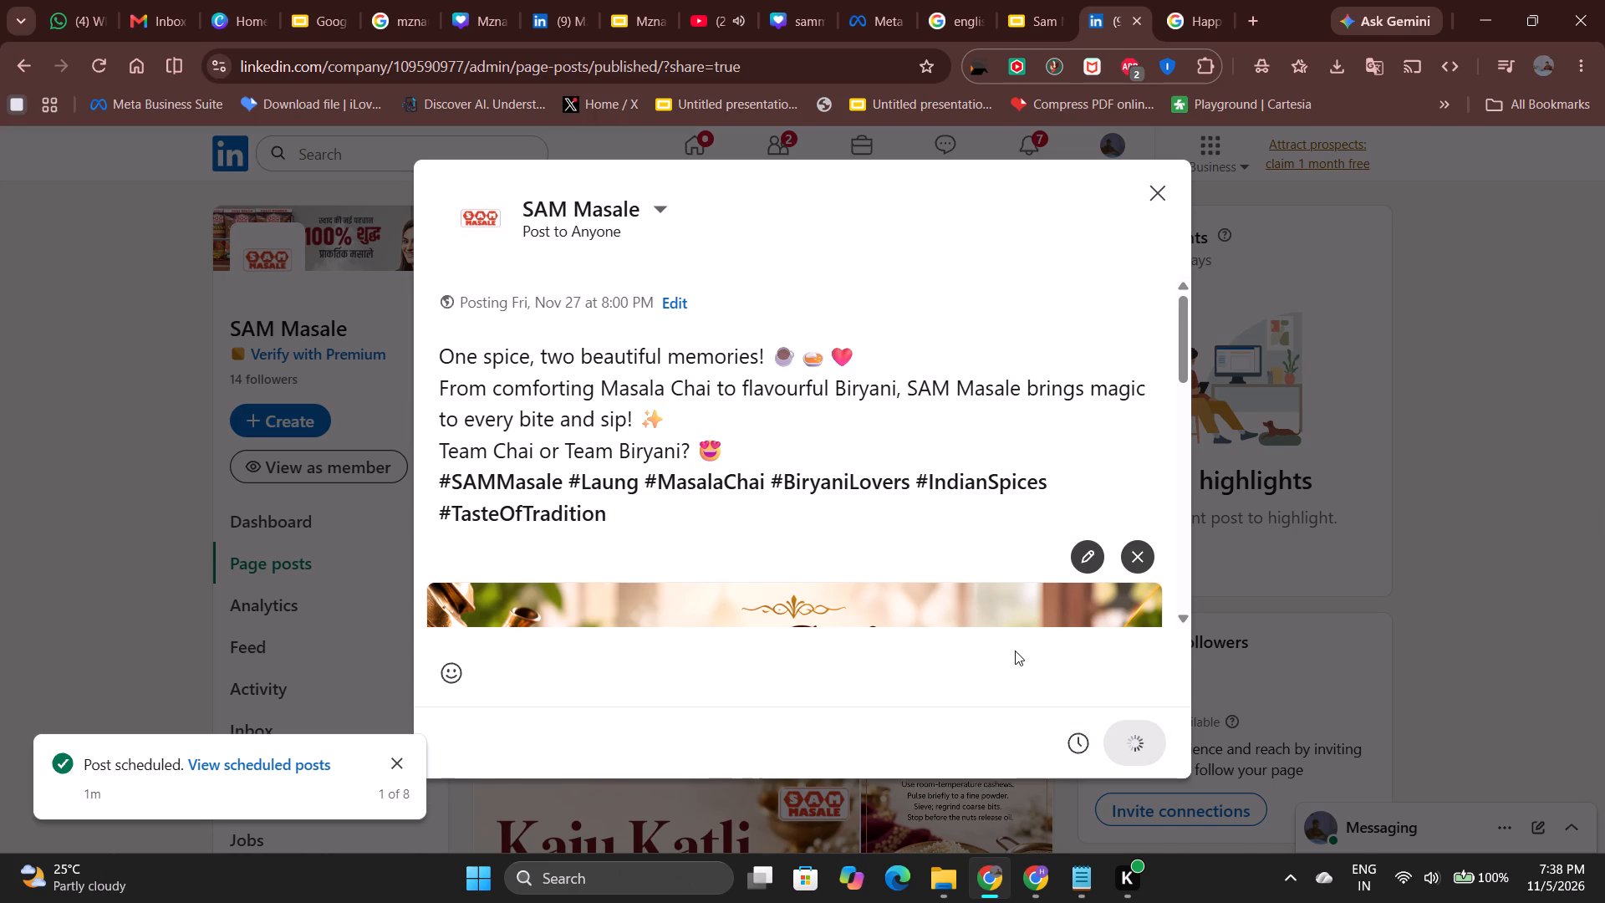
# Compare the dates on the One Spice and Mumbai Nights slides with the November 24 entries in Meta's November 2026 Planner.
pyautogui.click(1014, 0)
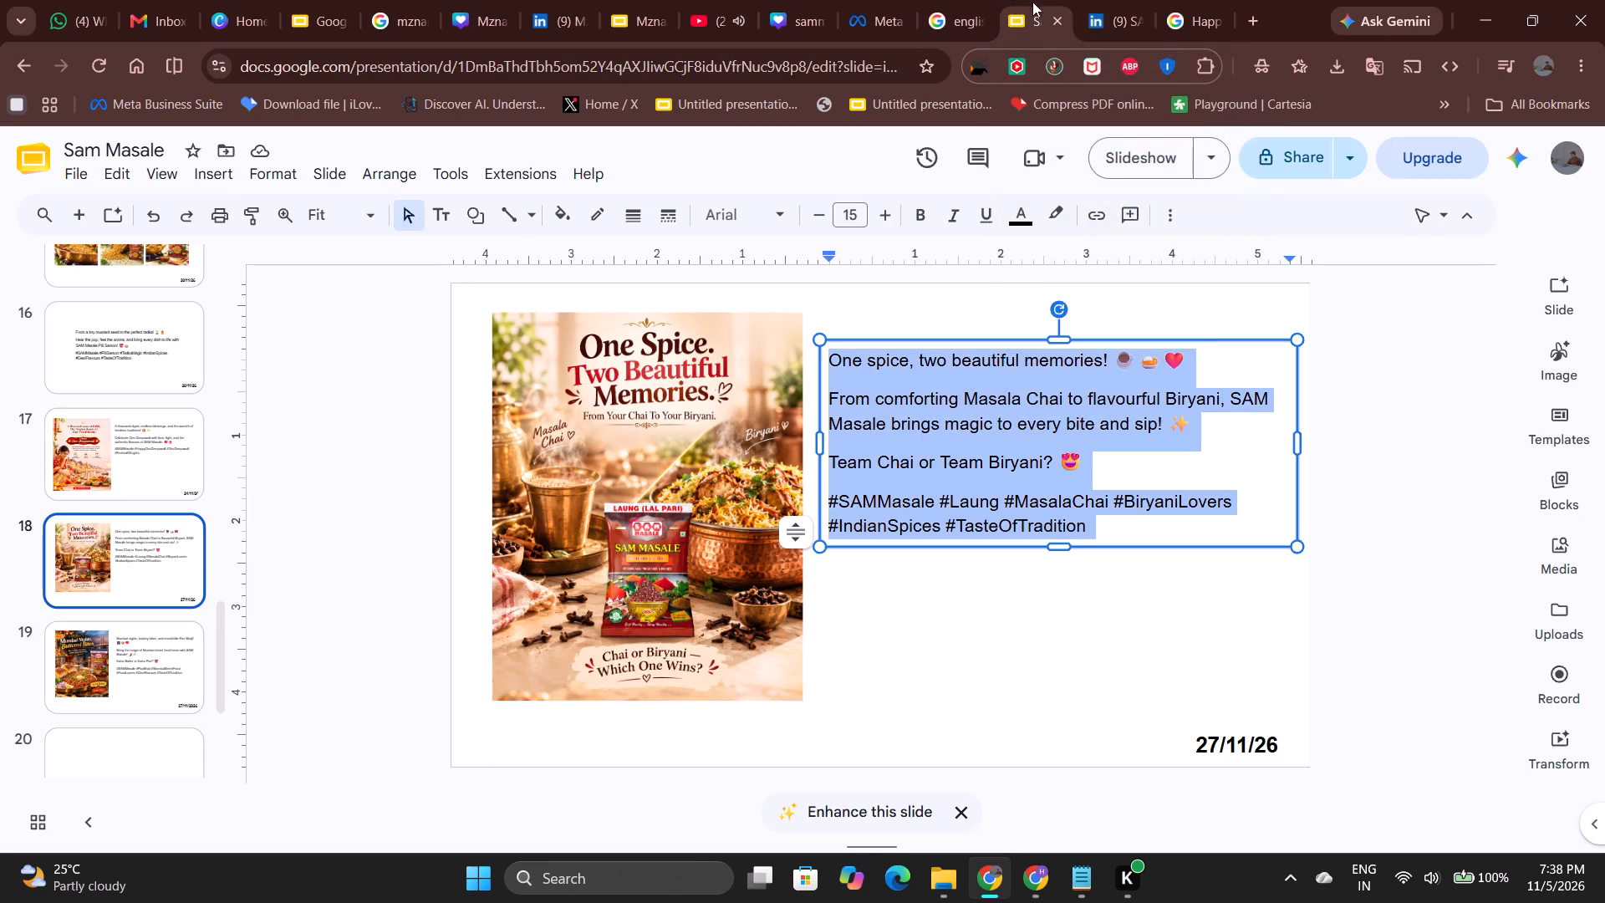
pyautogui.click(1108, 2)
pyautogui.click(1032, 1)
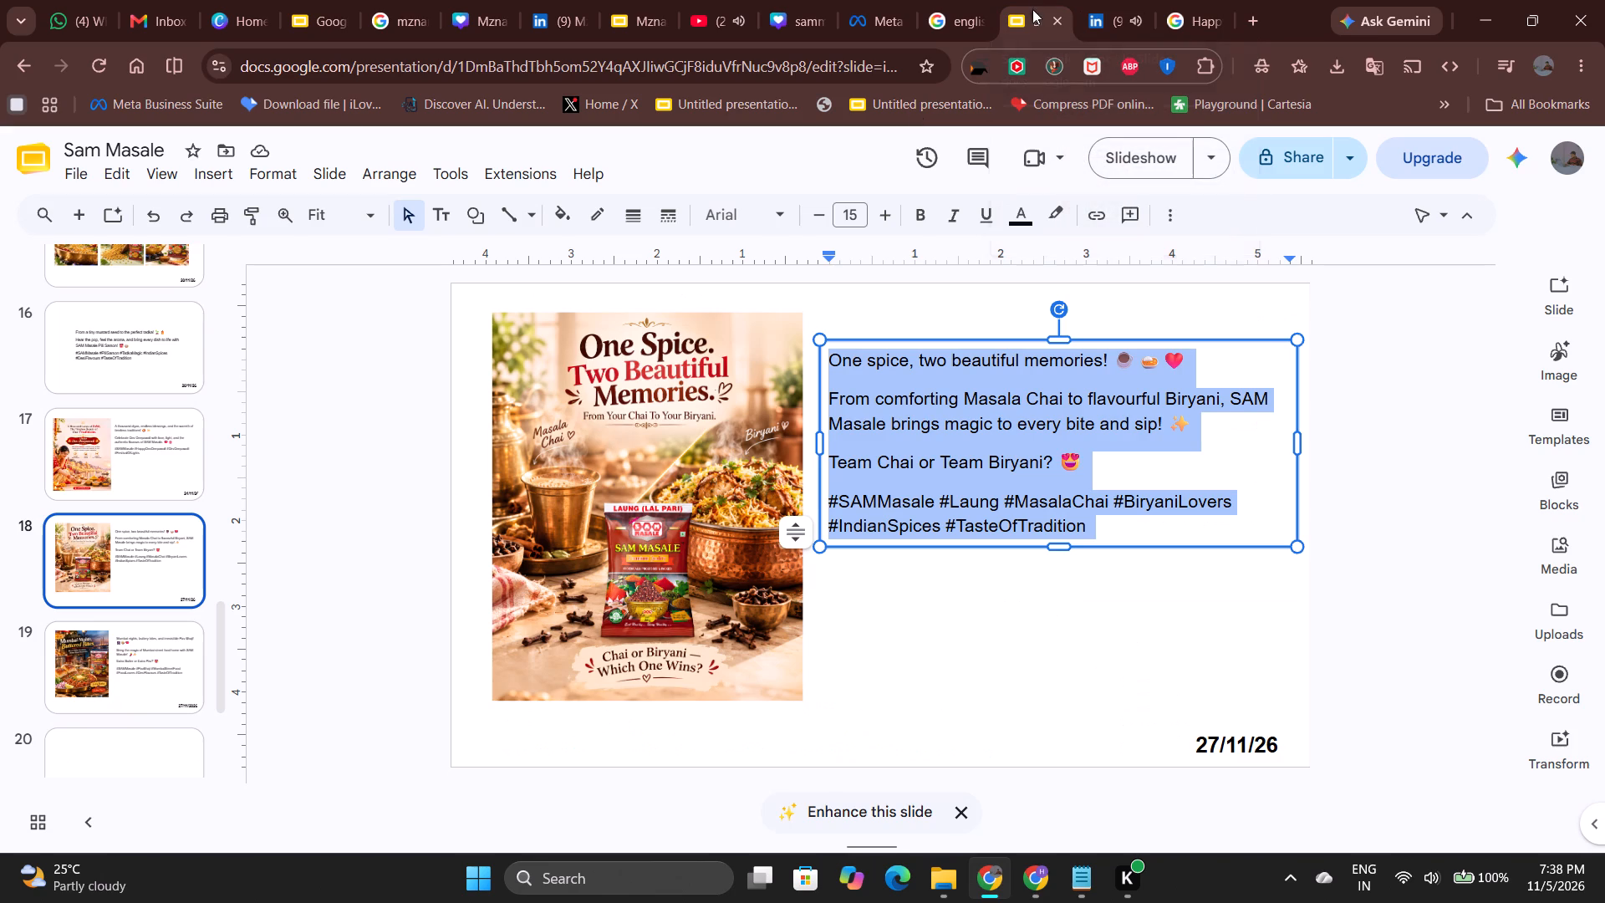
pyautogui.click(77, 680)
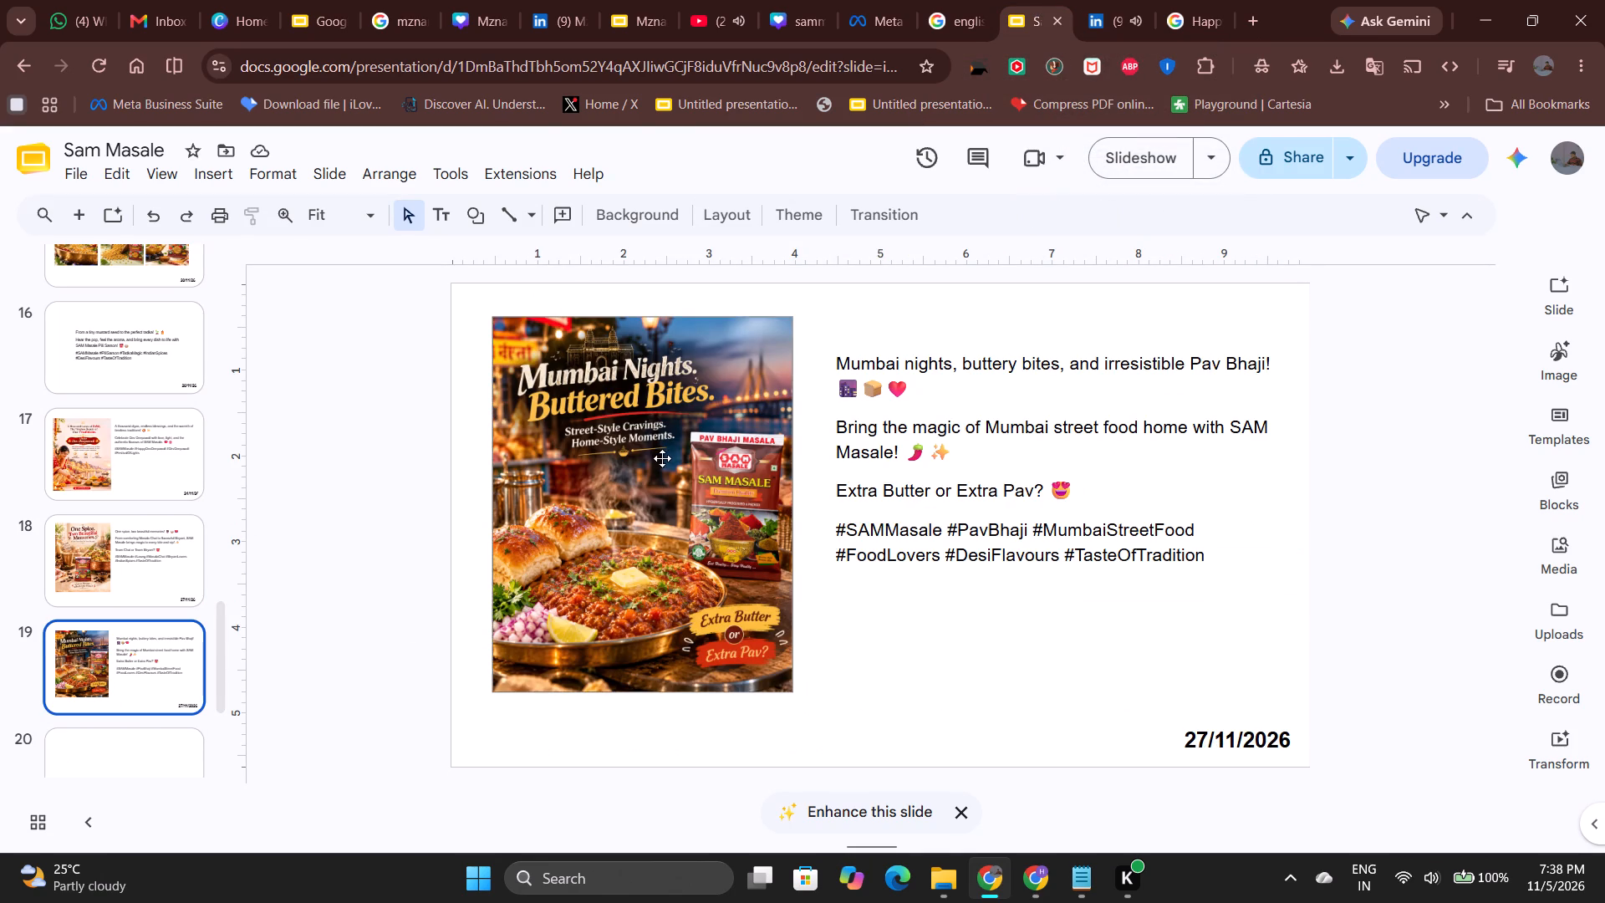
pyautogui.click(110, 564)
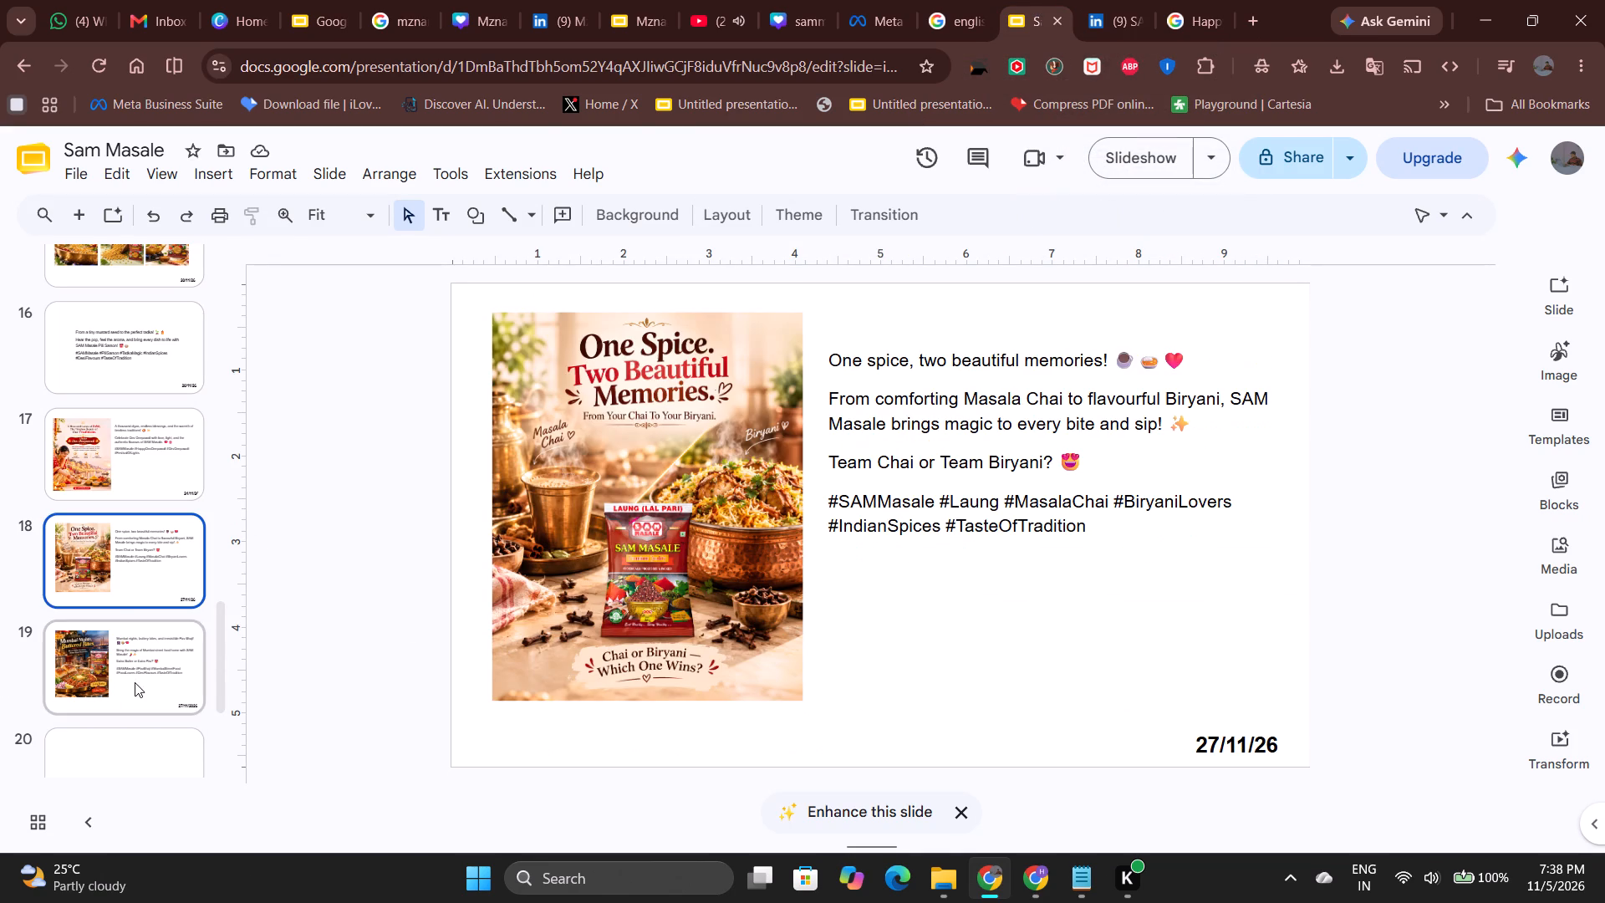
pyautogui.click(138, 686)
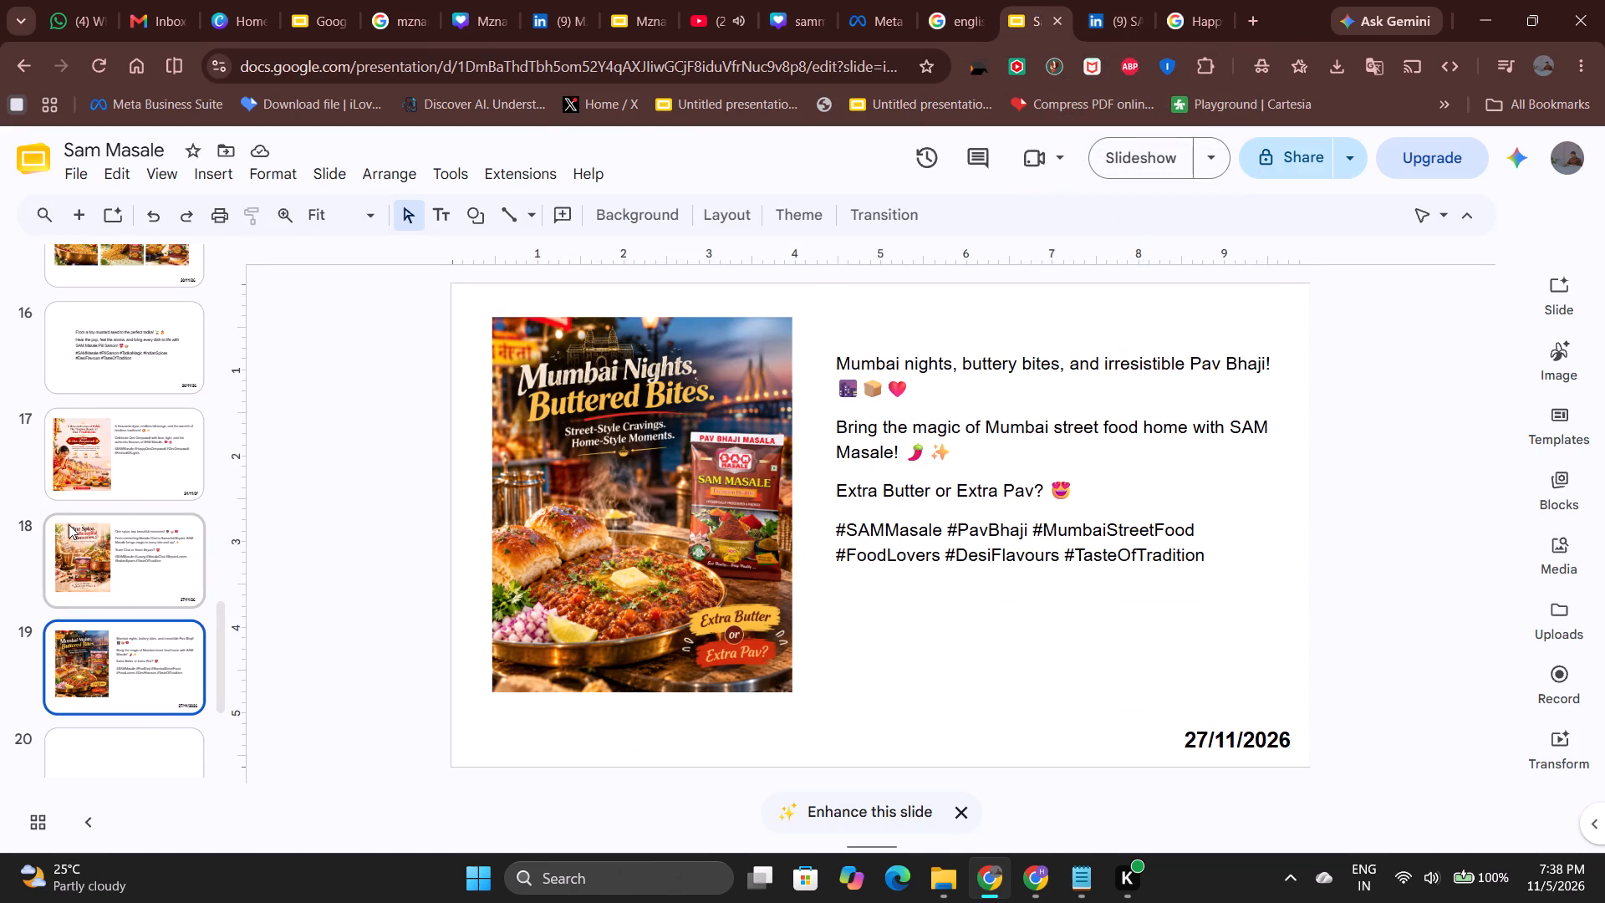
pyautogui.click(886, 0)
pyautogui.scroll(-3, 792, 596)
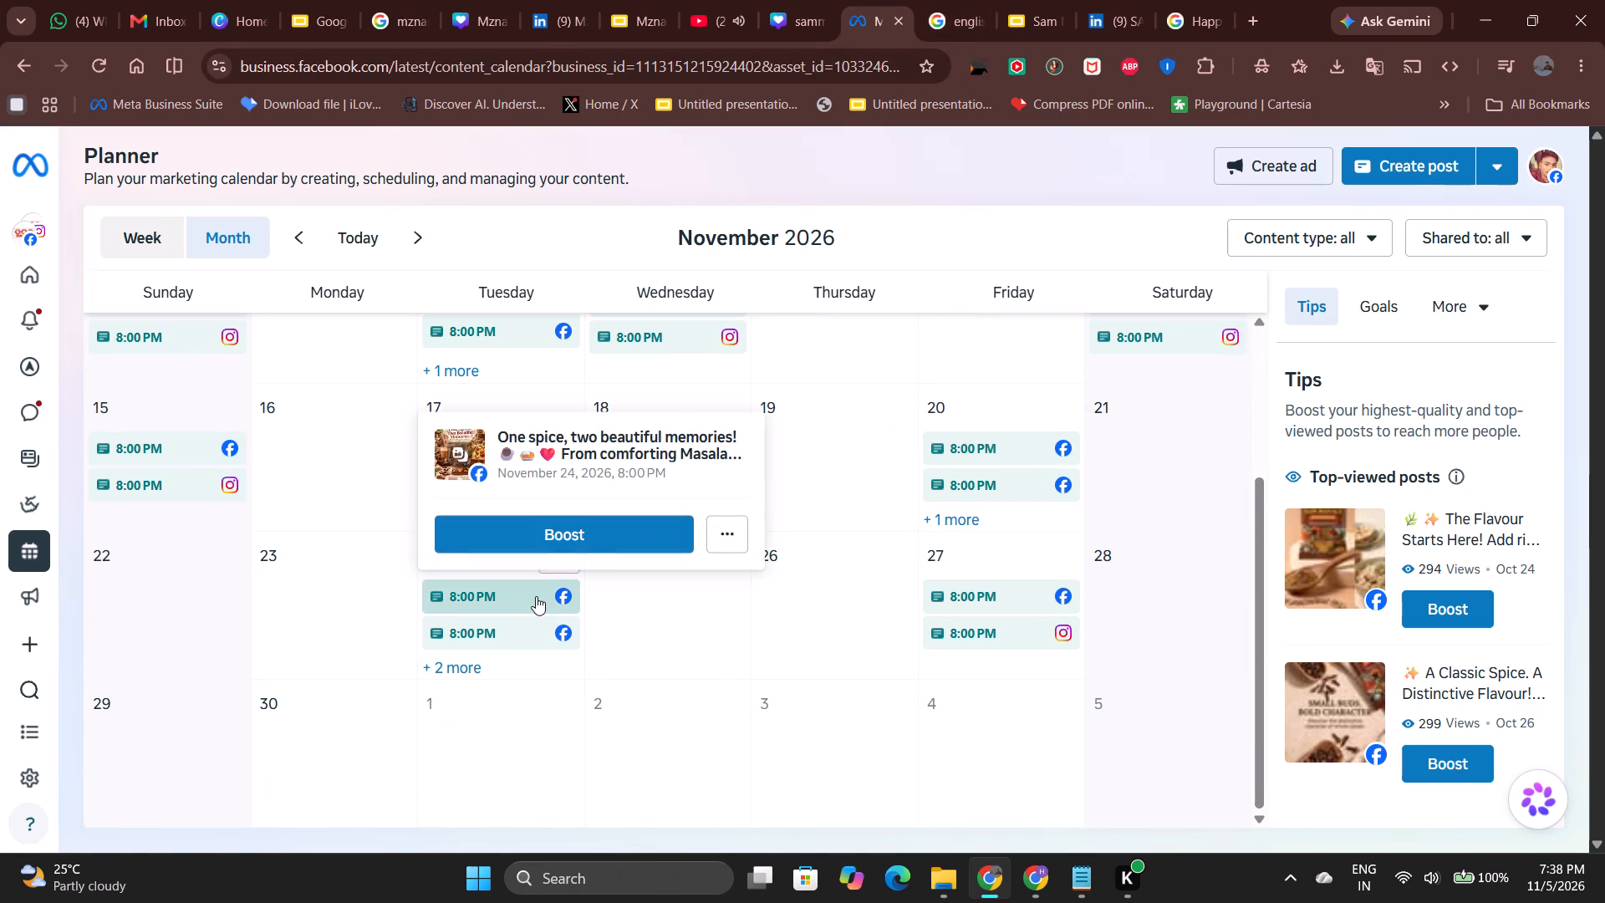
pyautogui.click(1039, 0)
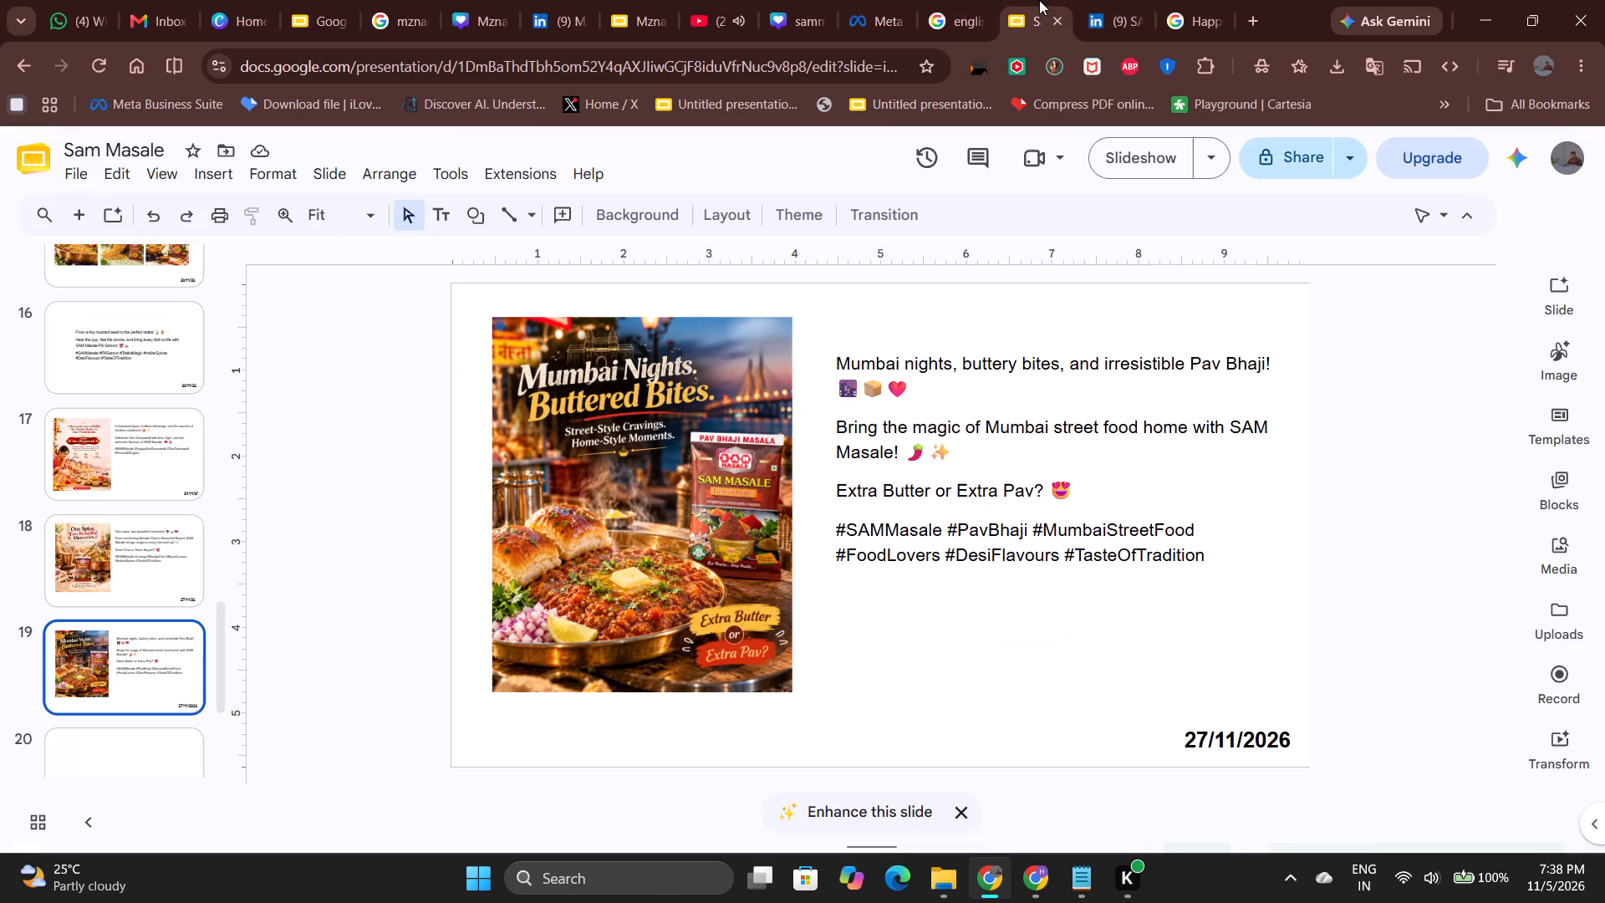
pyautogui.click(152, 580)
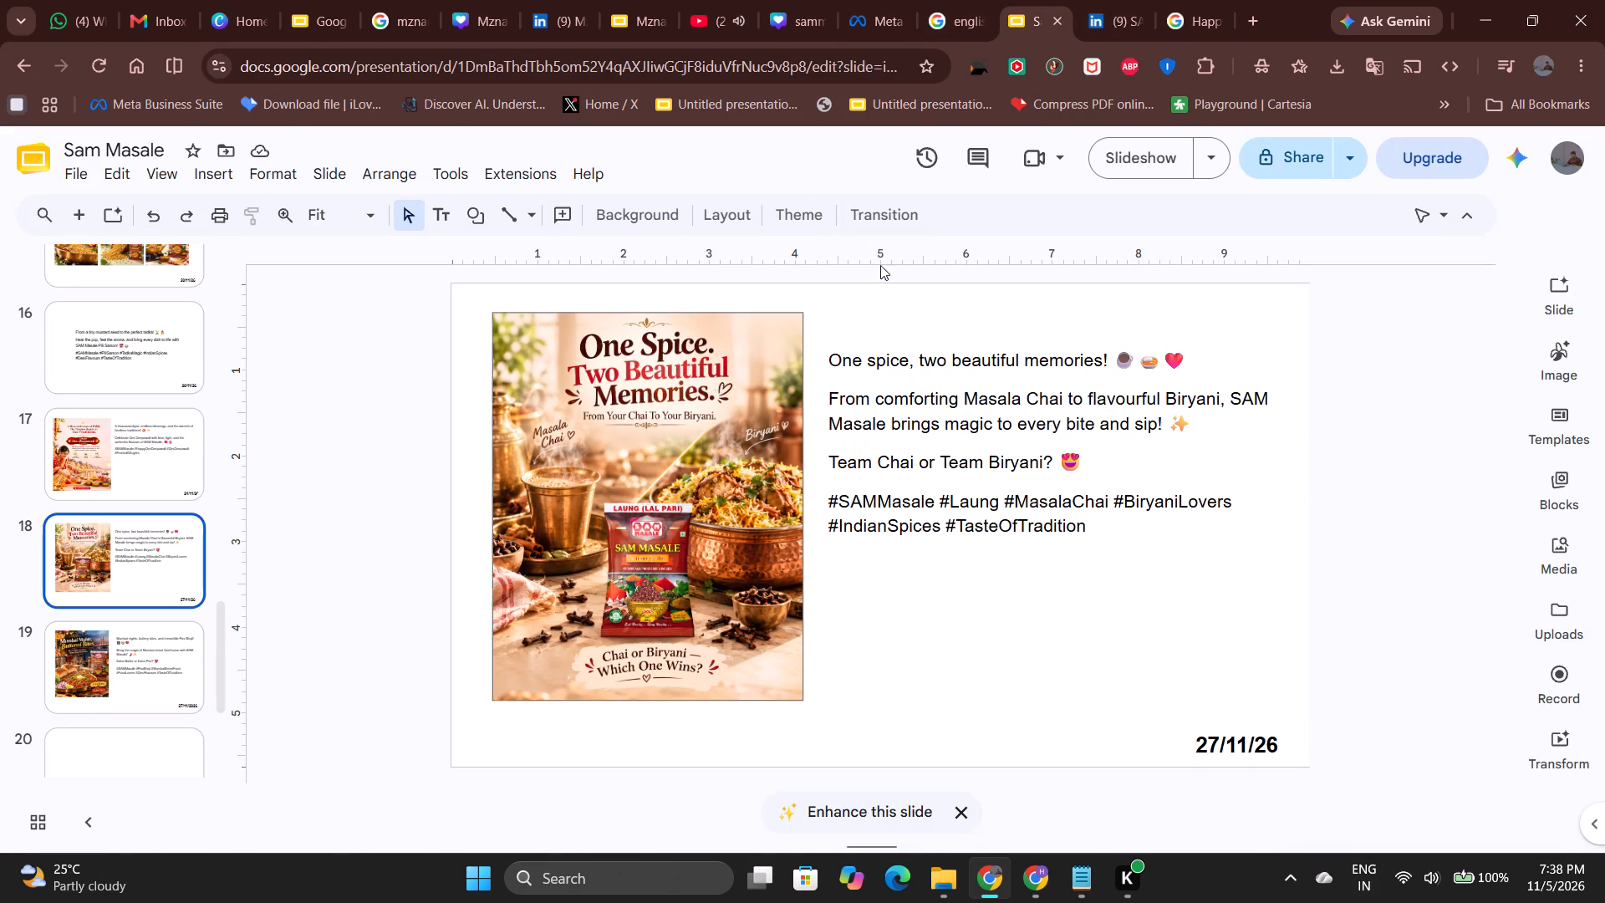
# Examine the details of the One Spice and Dev Deepawali Facebook posts planned for November 24 in the Meta Planner.
pyautogui.click(862, 1)
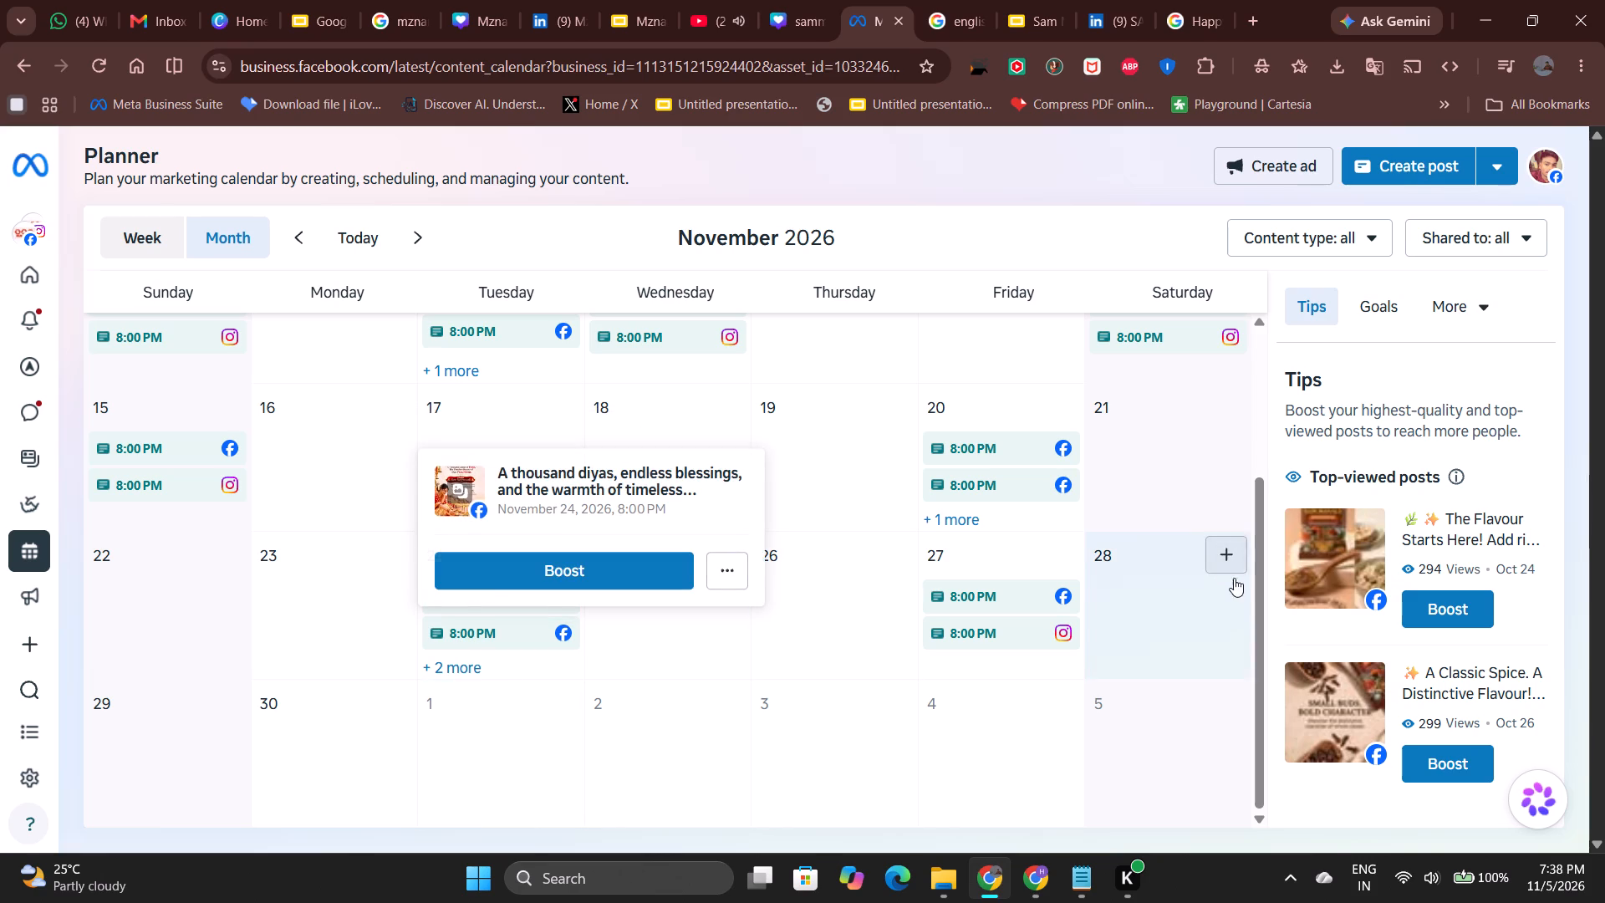
pyautogui.click(506, 589)
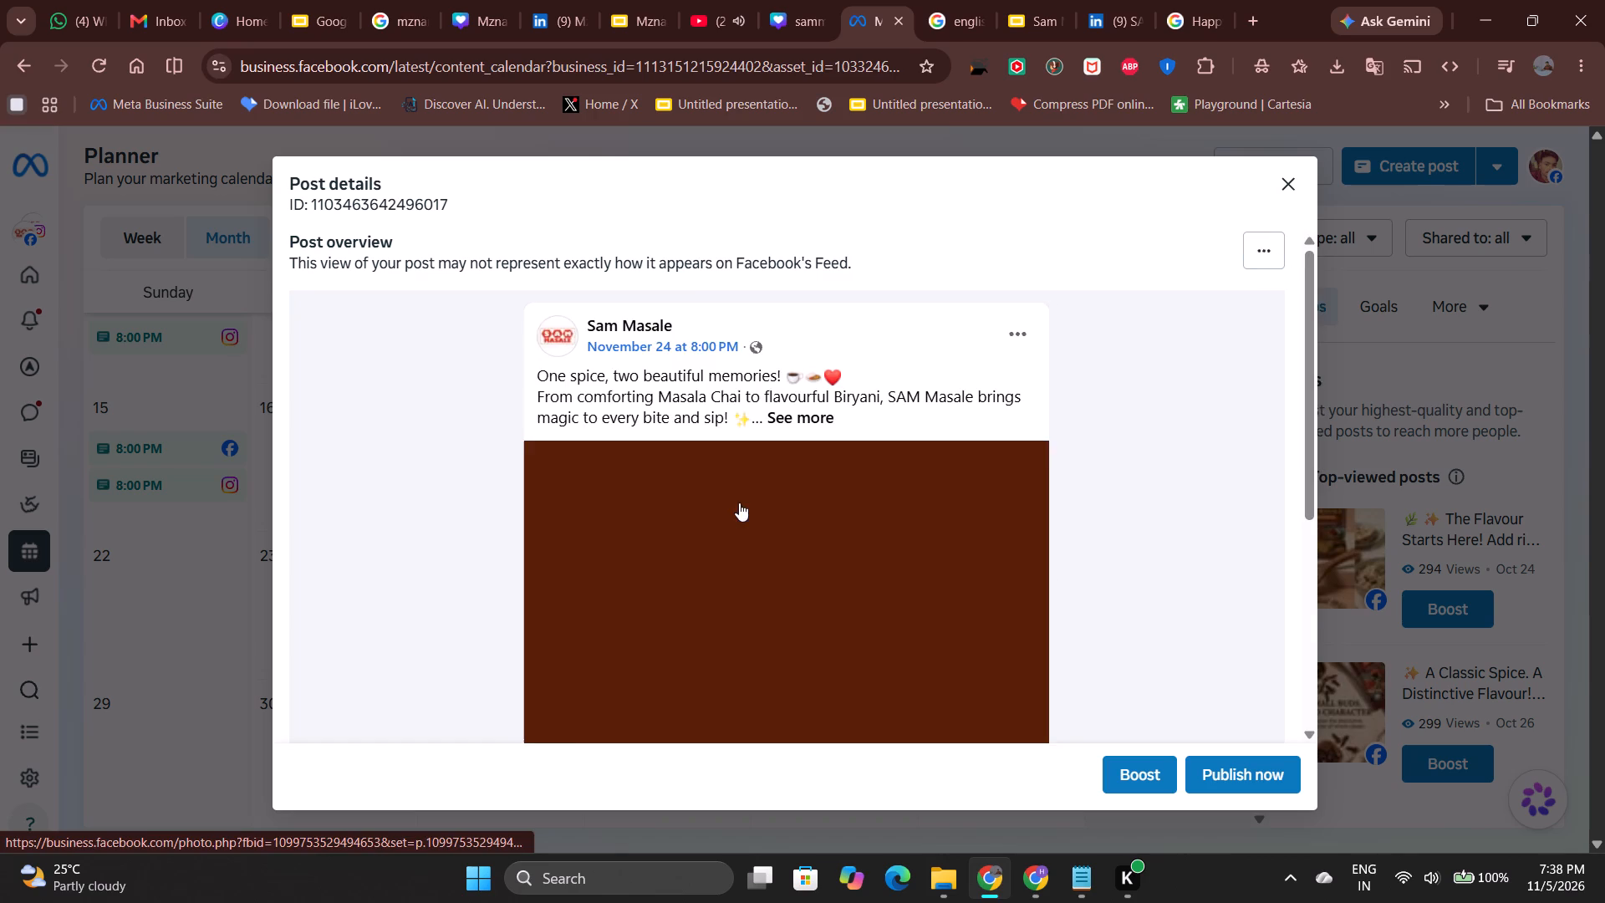
pyautogui.scroll(-6, 739, 503)
pyautogui.click(1288, 181)
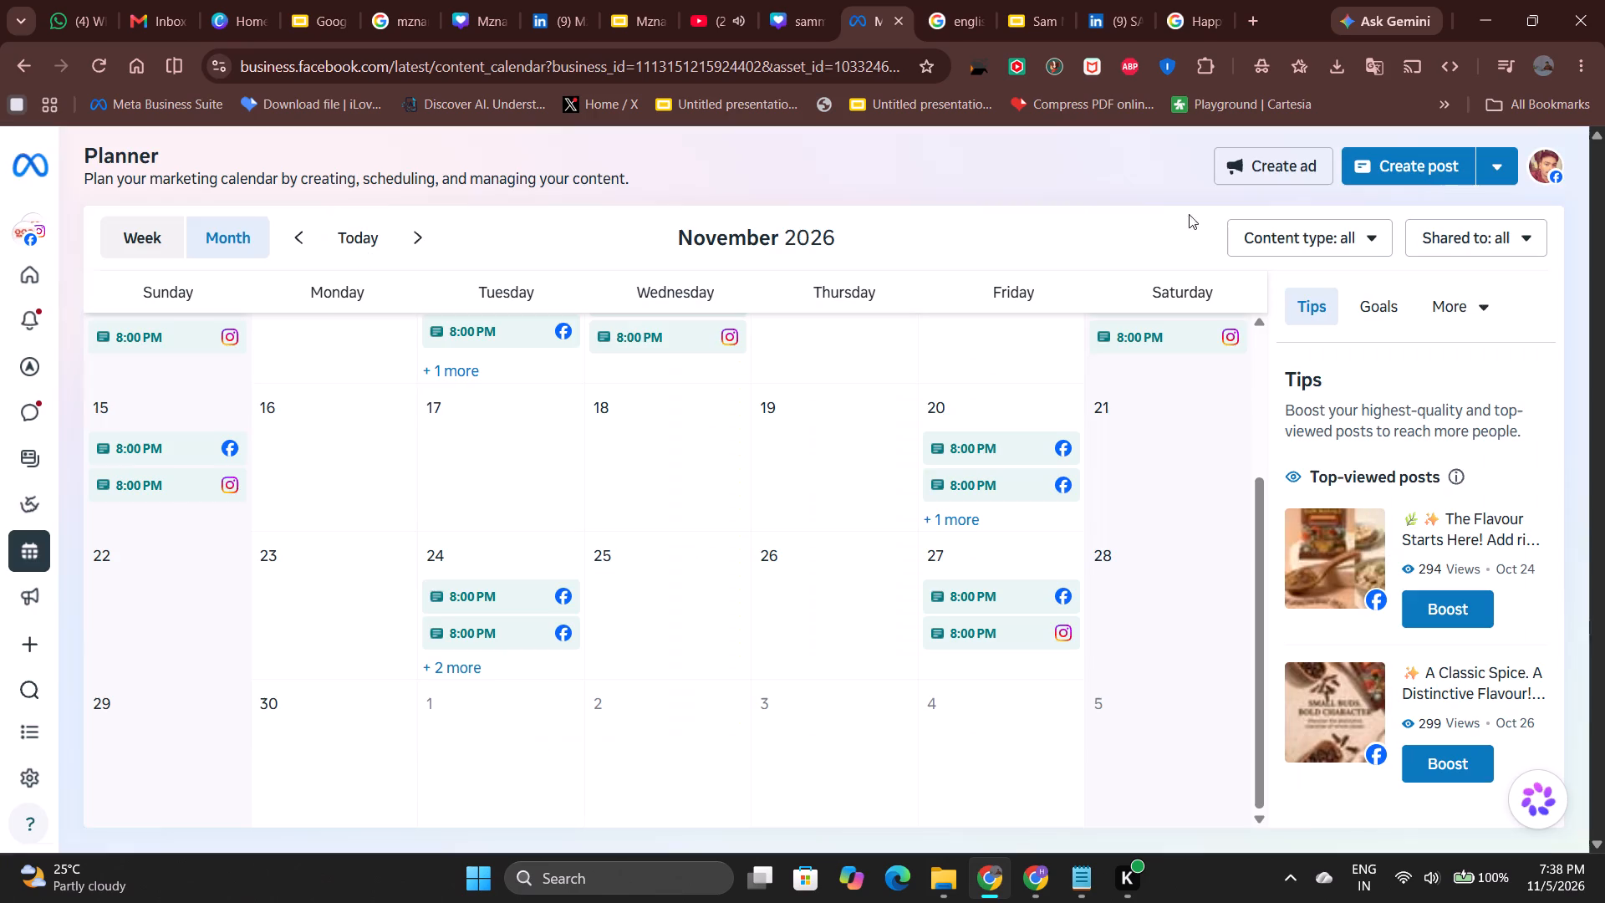
pyautogui.click(473, 635)
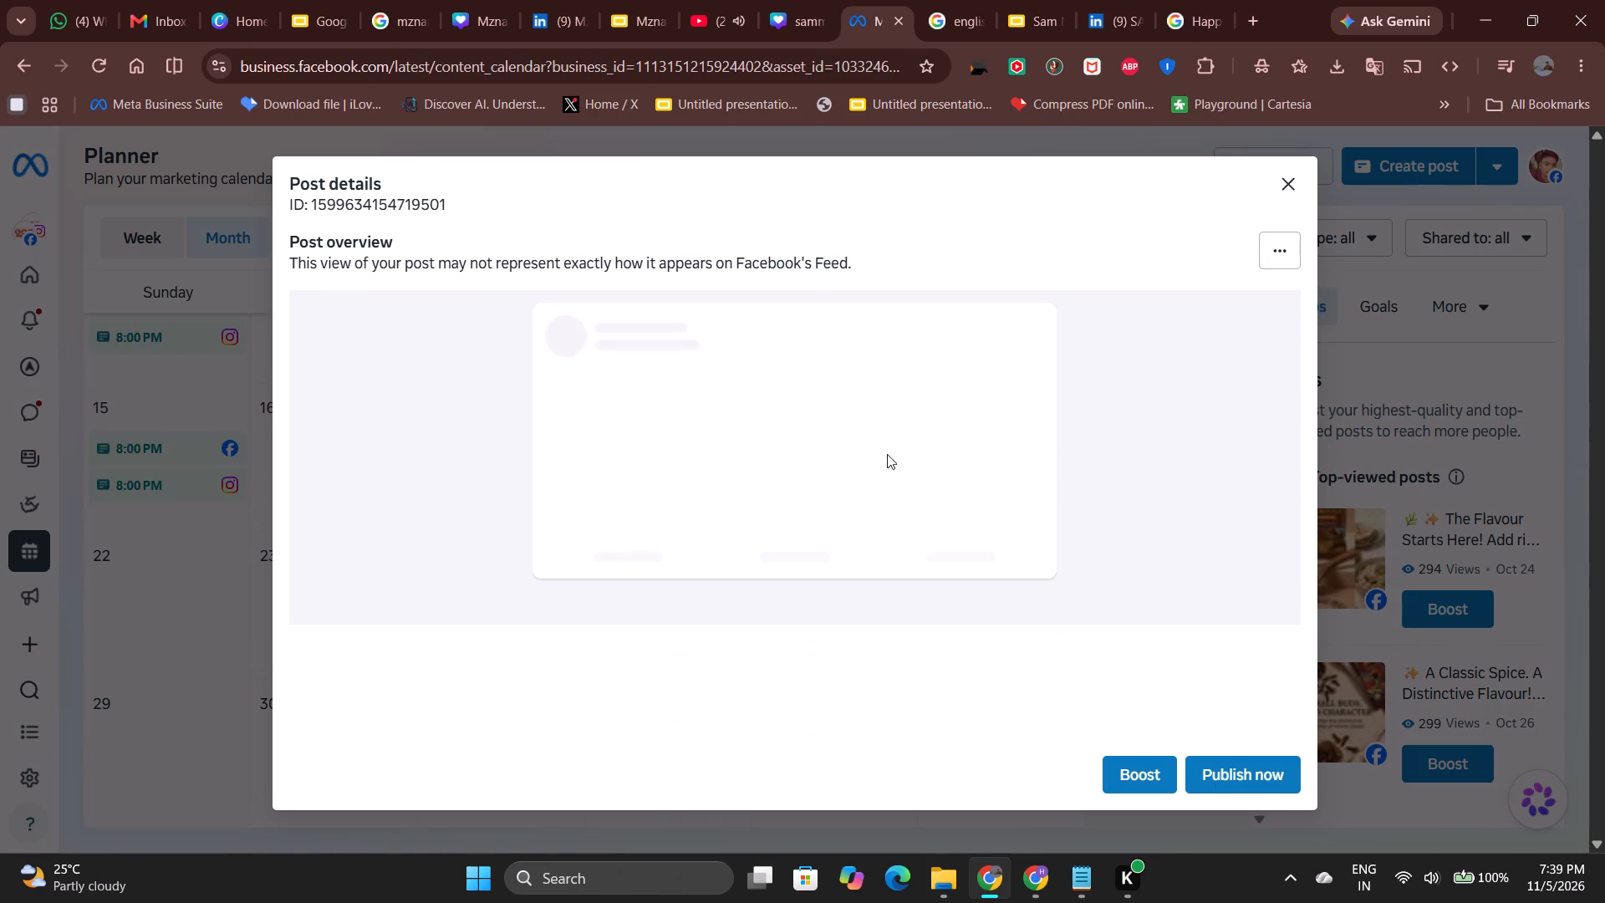
pyautogui.scroll(-4, 920, 441)
pyautogui.scroll(3, 920, 441)
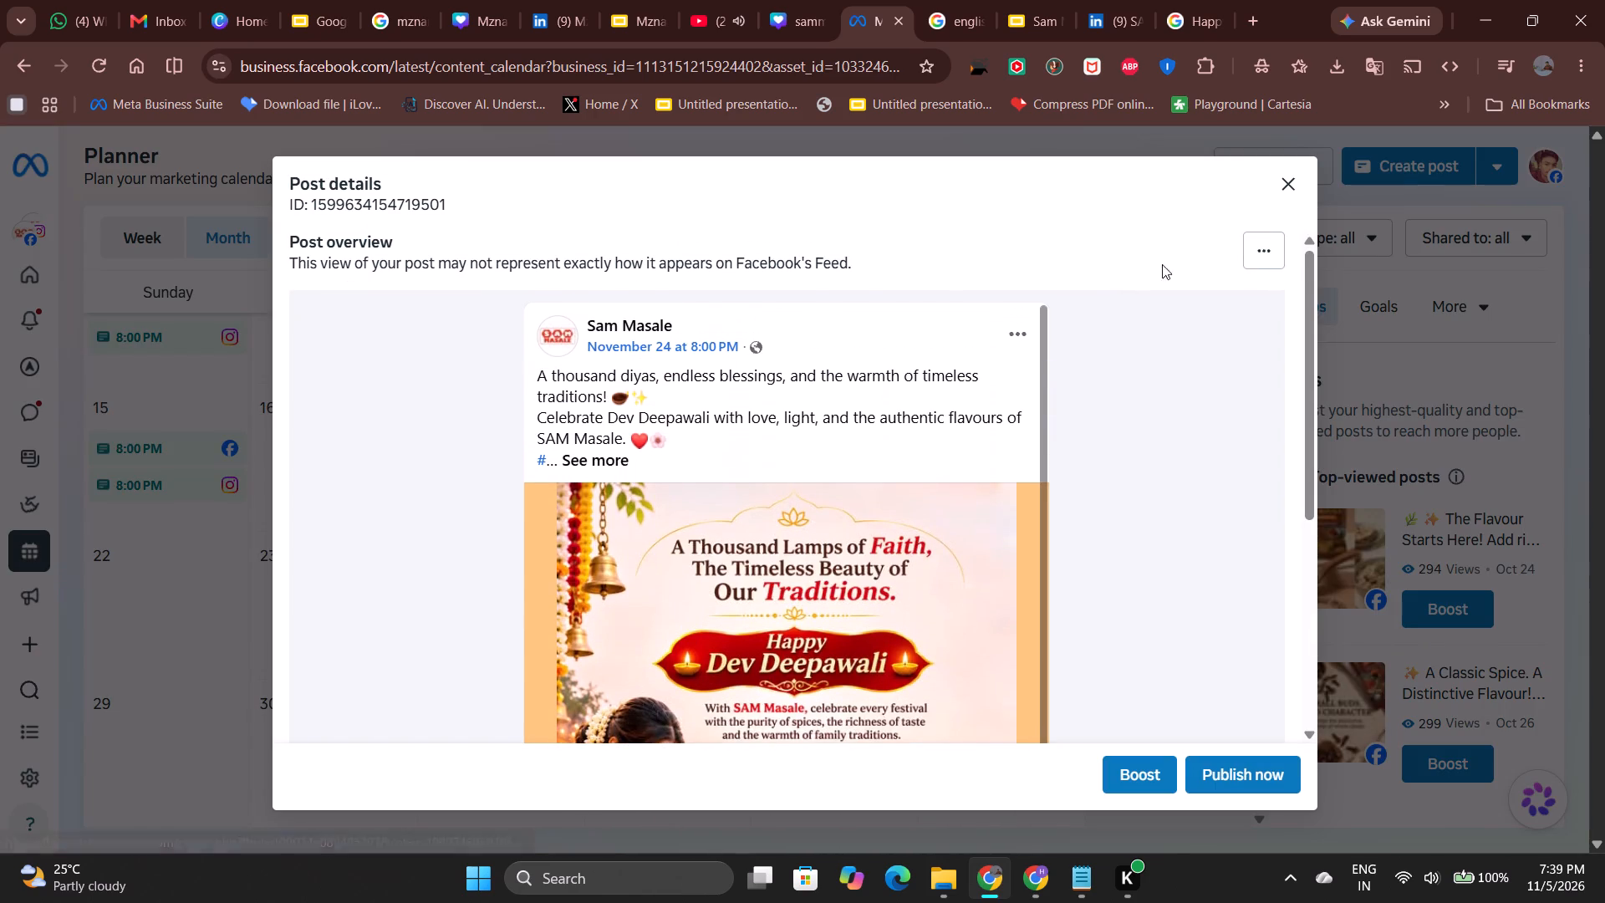
pyautogui.scroll(-5, 934, 503)
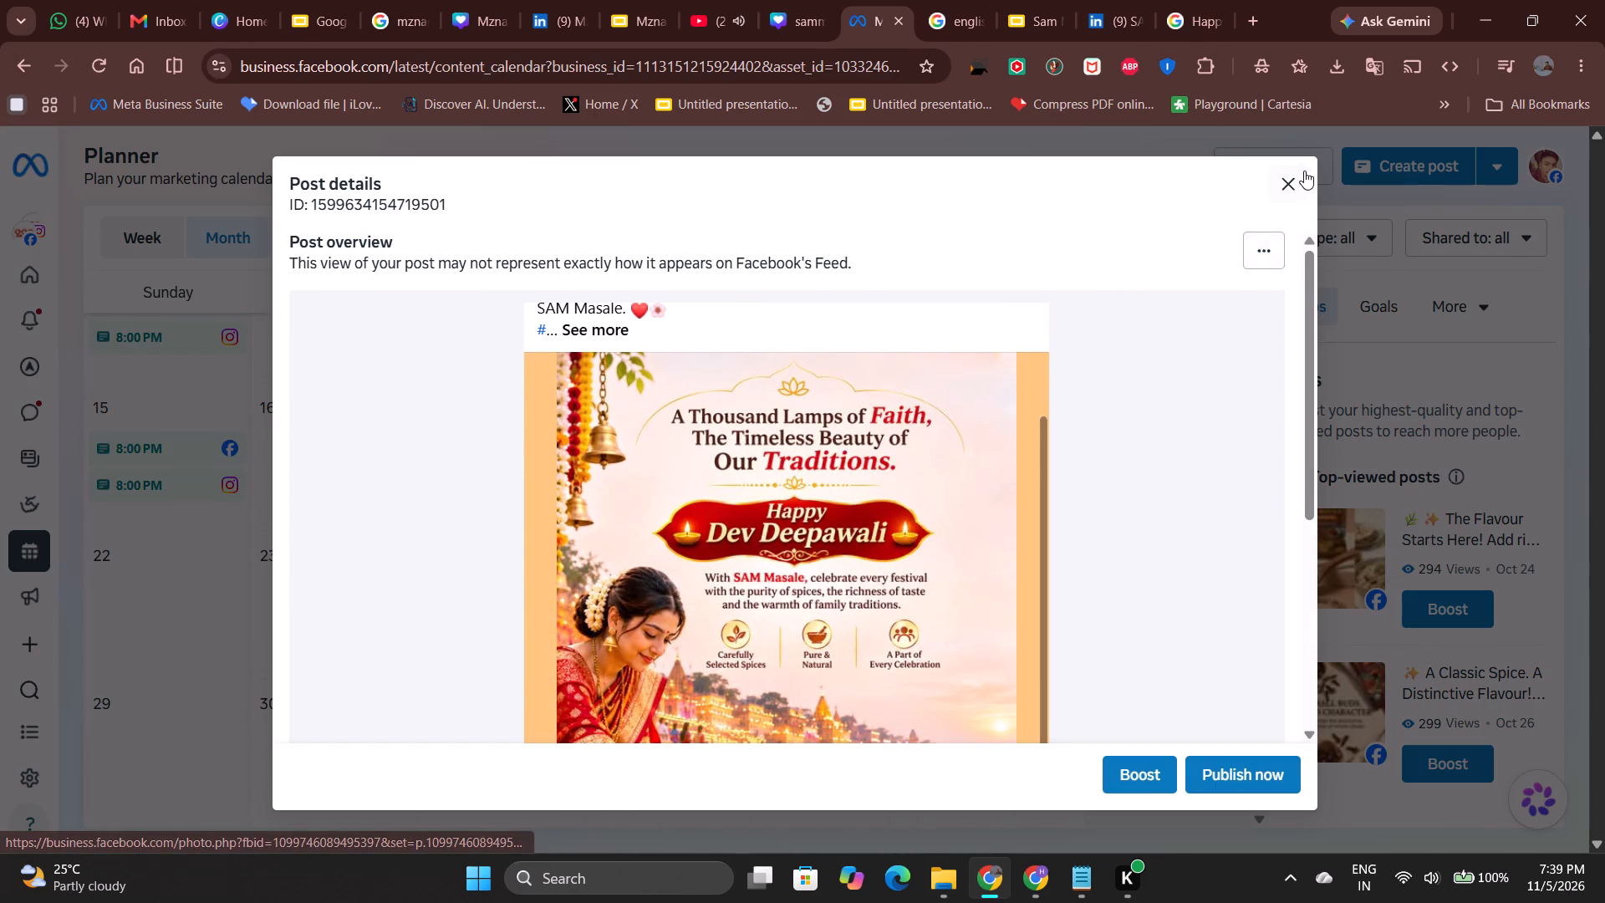
pyautogui.click(1301, 173)
# Delete the One Spice, Two Beautiful Memories Facebook post scheduled for November 24 at 8:00 PM.
pyautogui.click(451, 598)
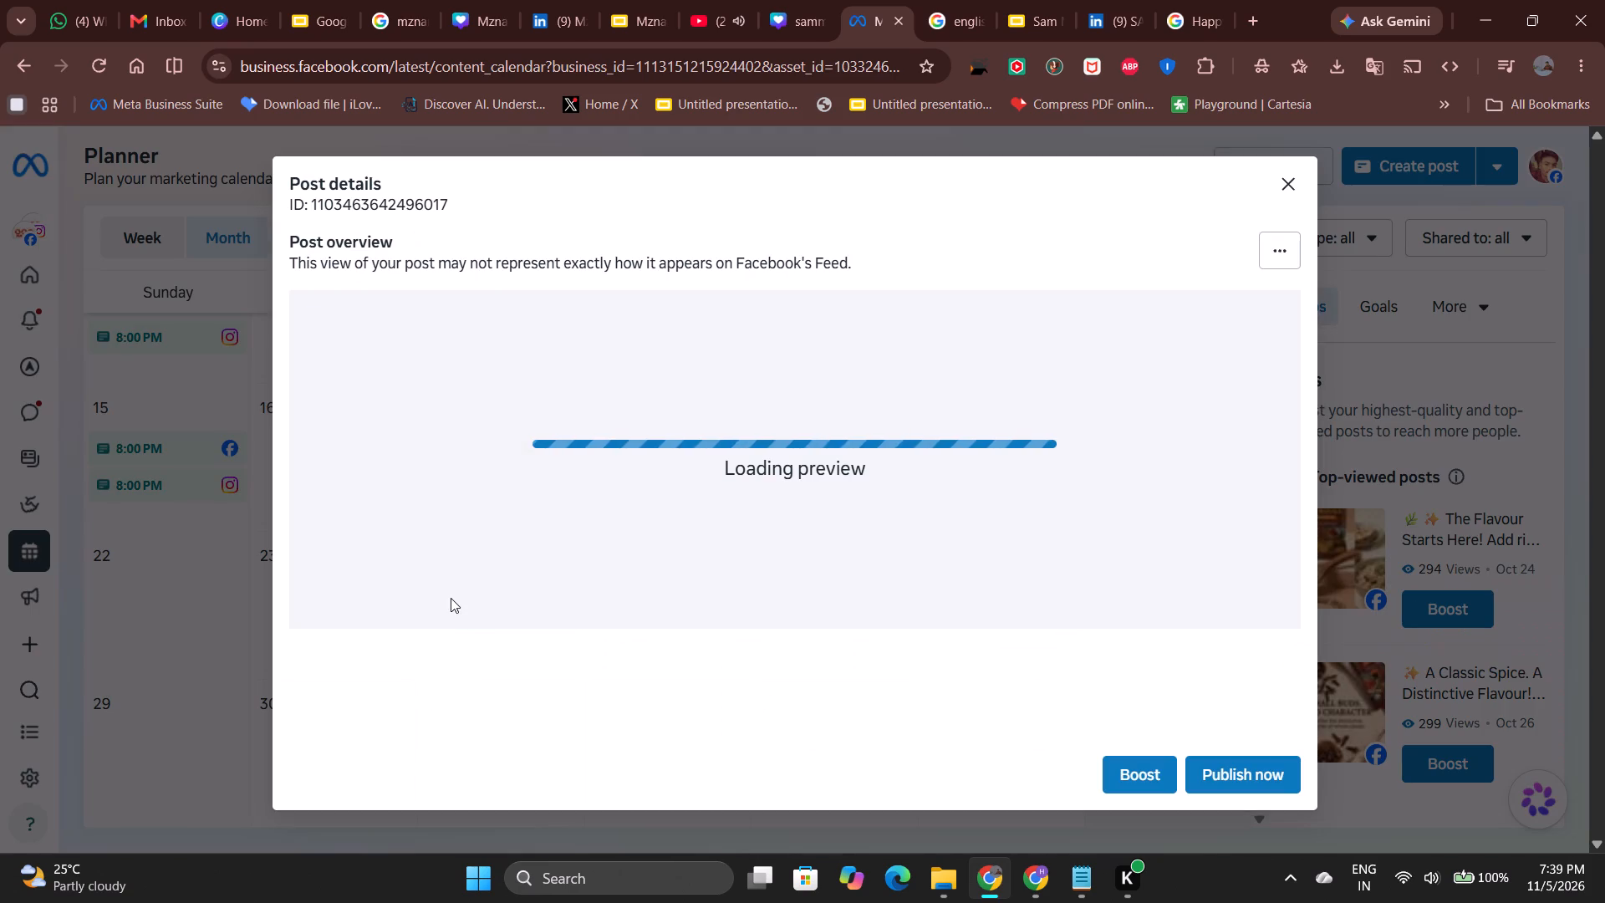
pyautogui.click(1281, 253)
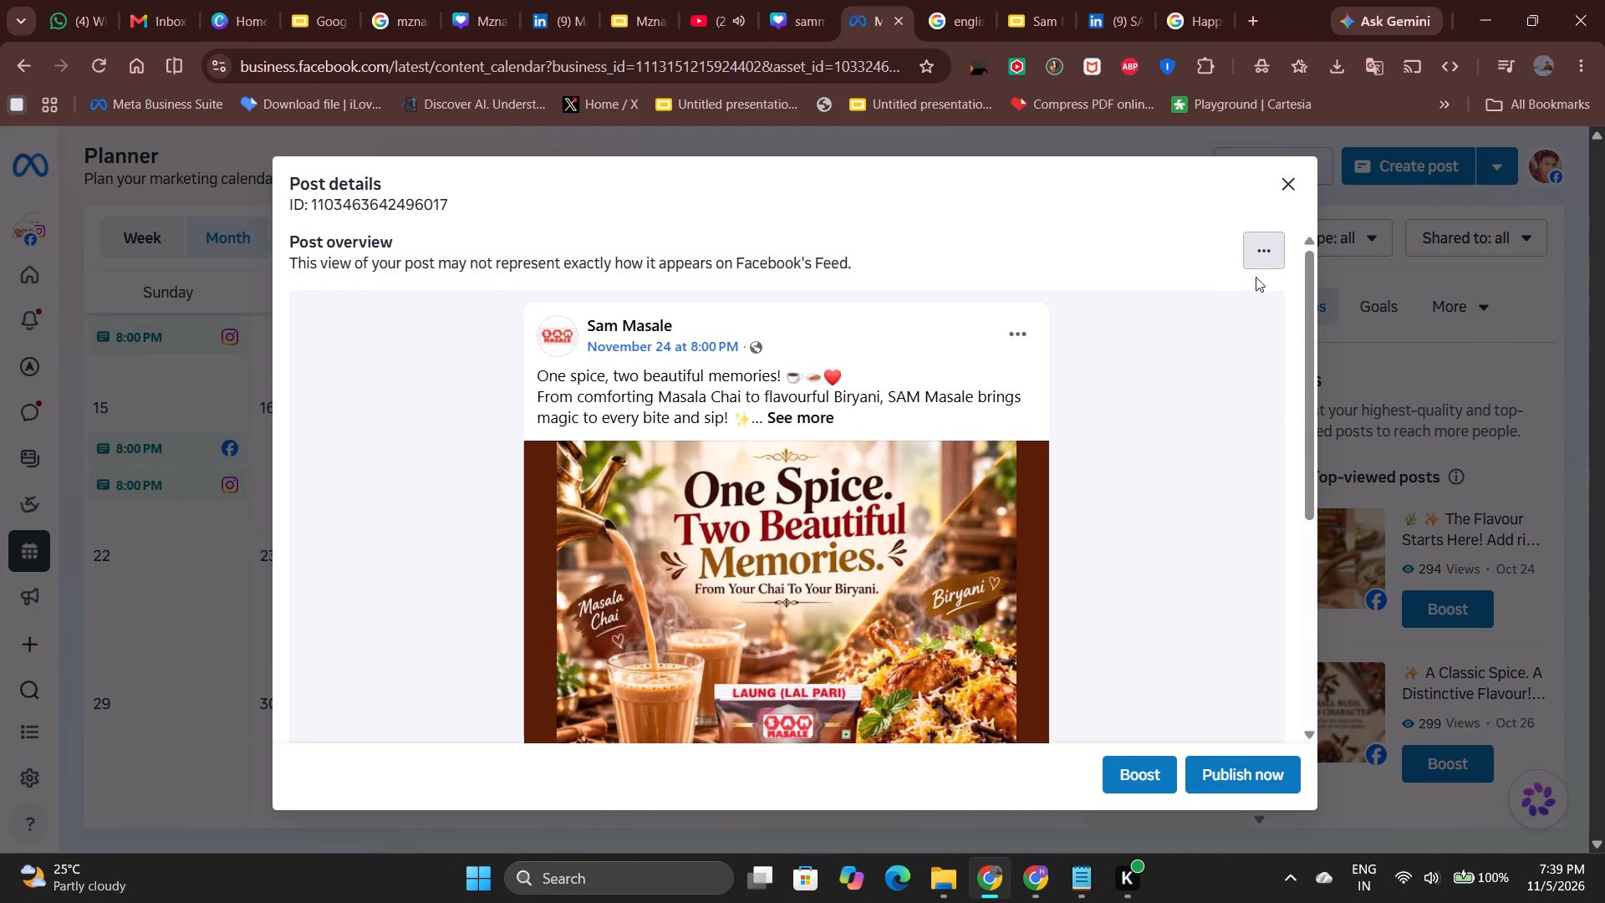
pyautogui.click(1292, 452)
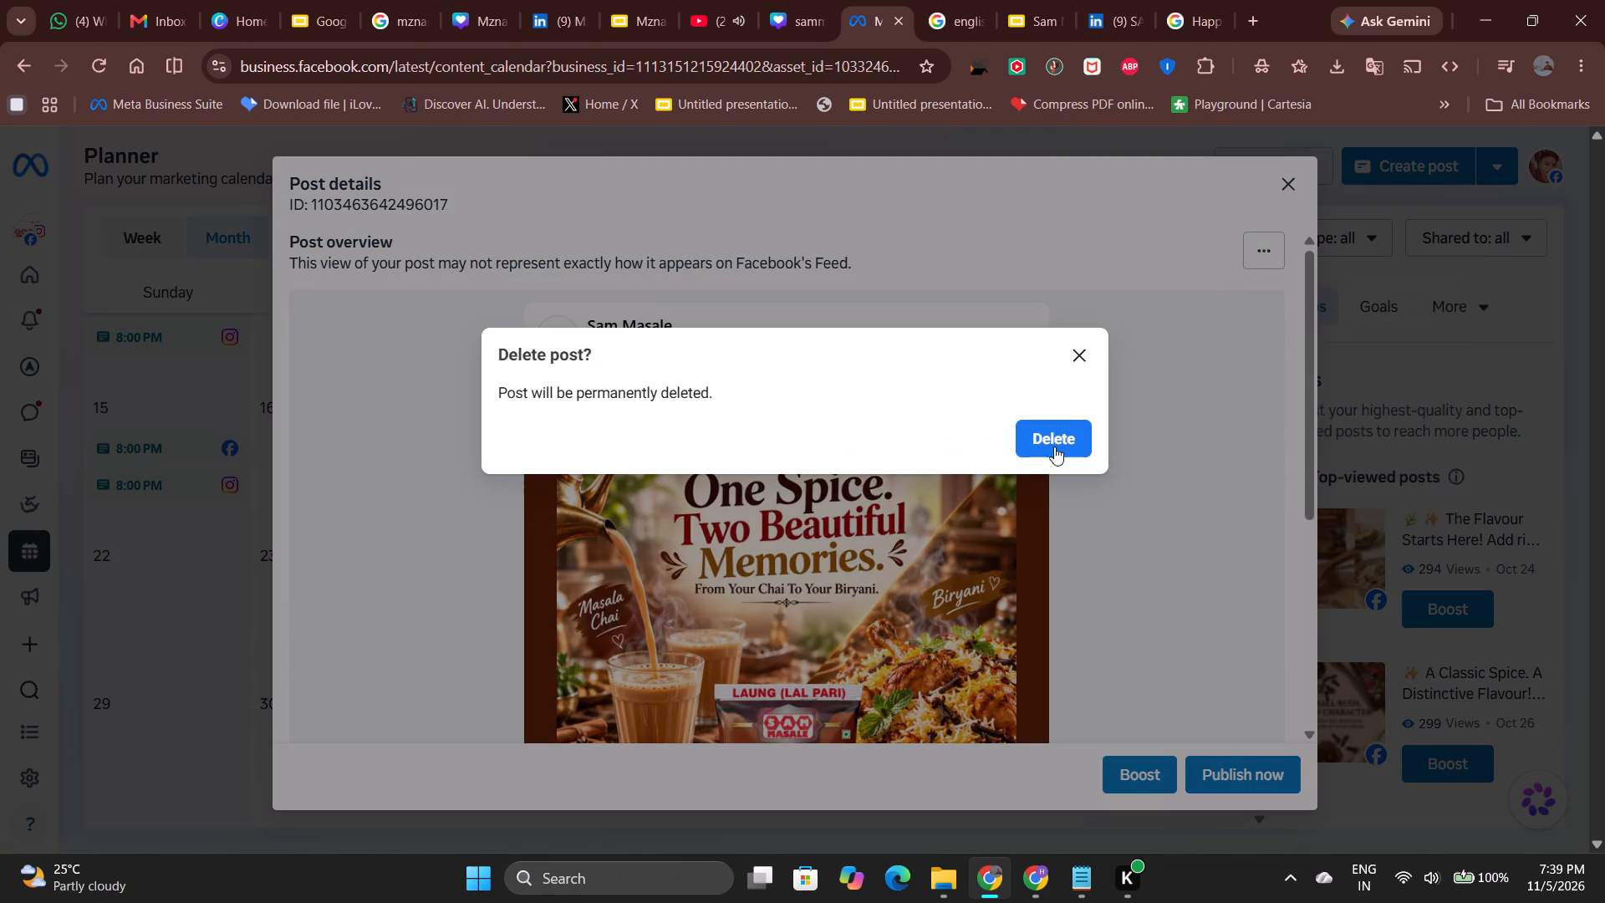
pyautogui.click(1054, 437)
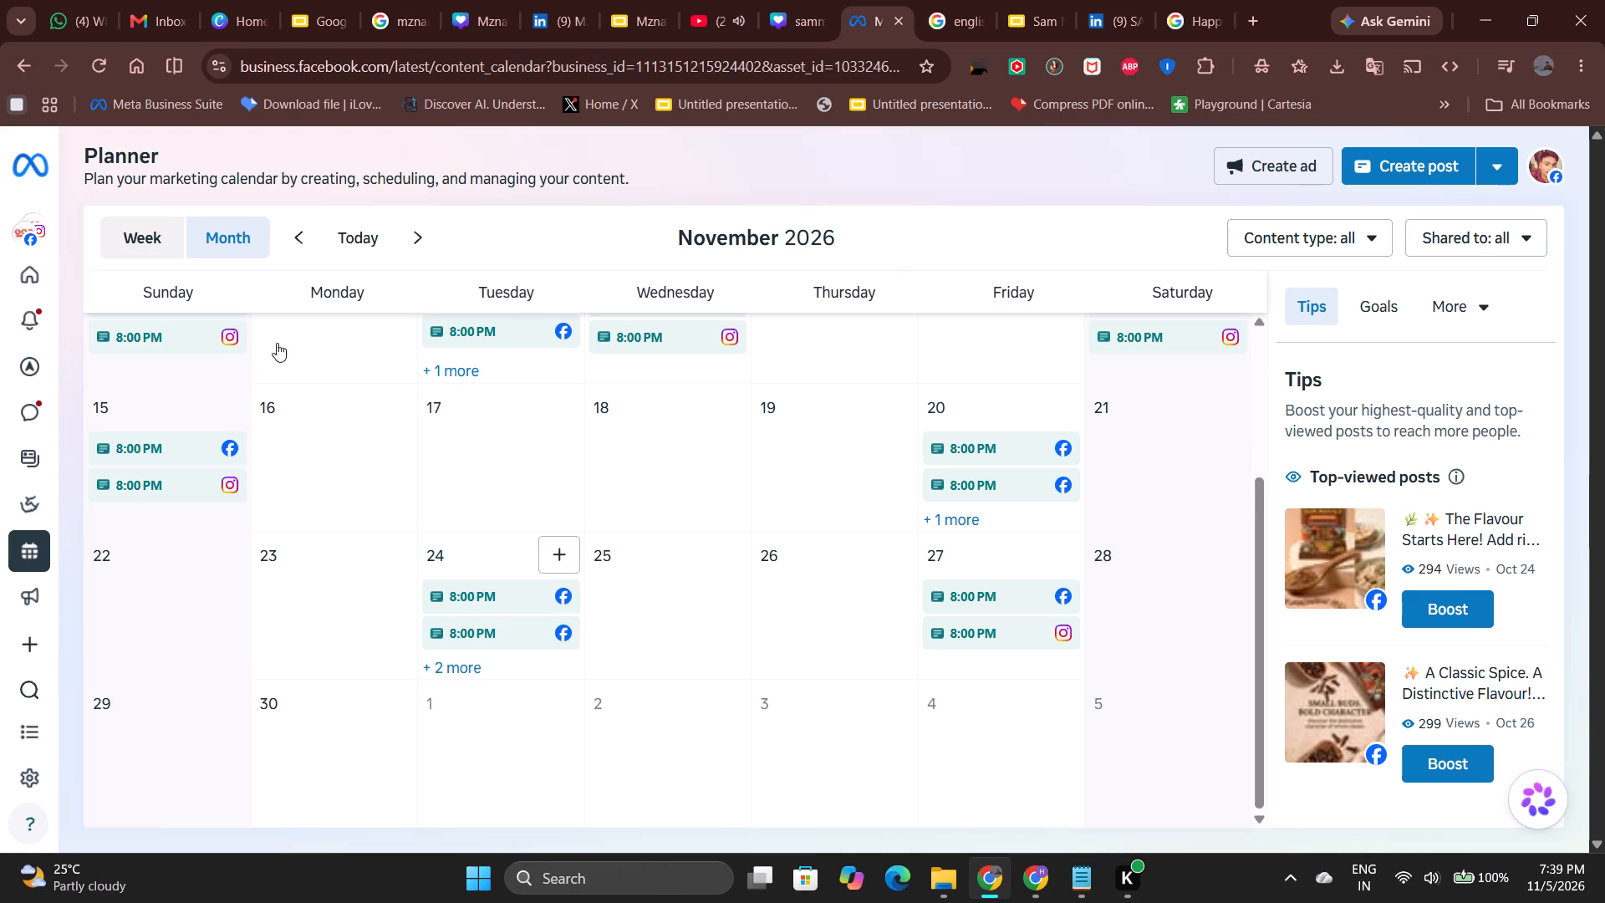
# Reload the November 2026 Planner and check the remaining November 24 posts and the November 27 Facebook post.
pyautogui.click(102, 71)
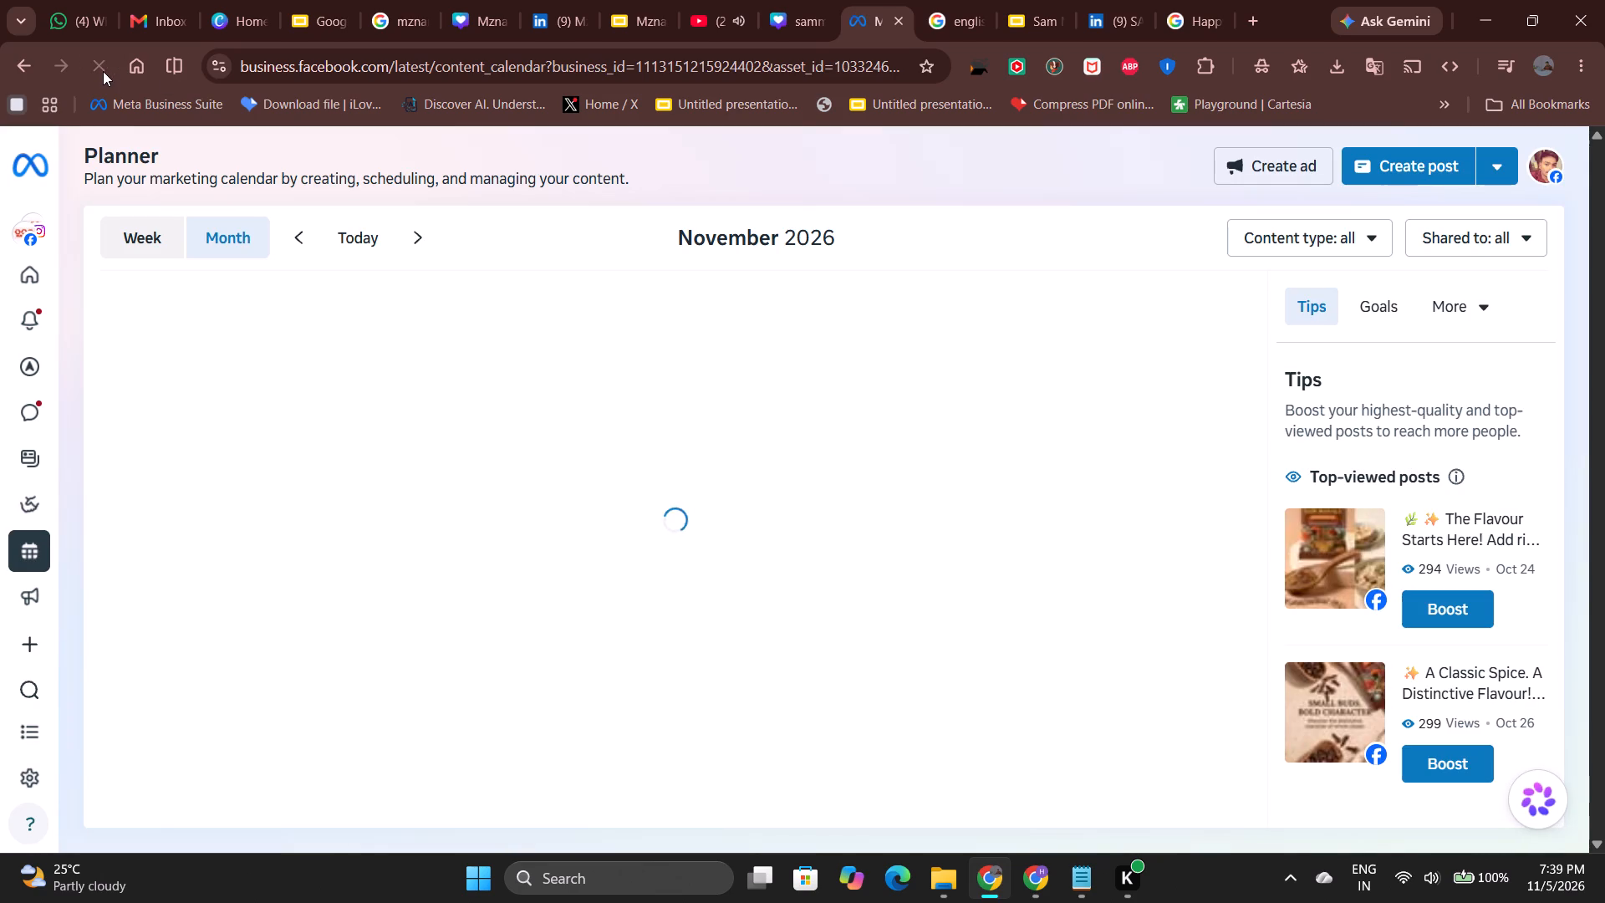
pyautogui.scroll(-1, 593, 583)
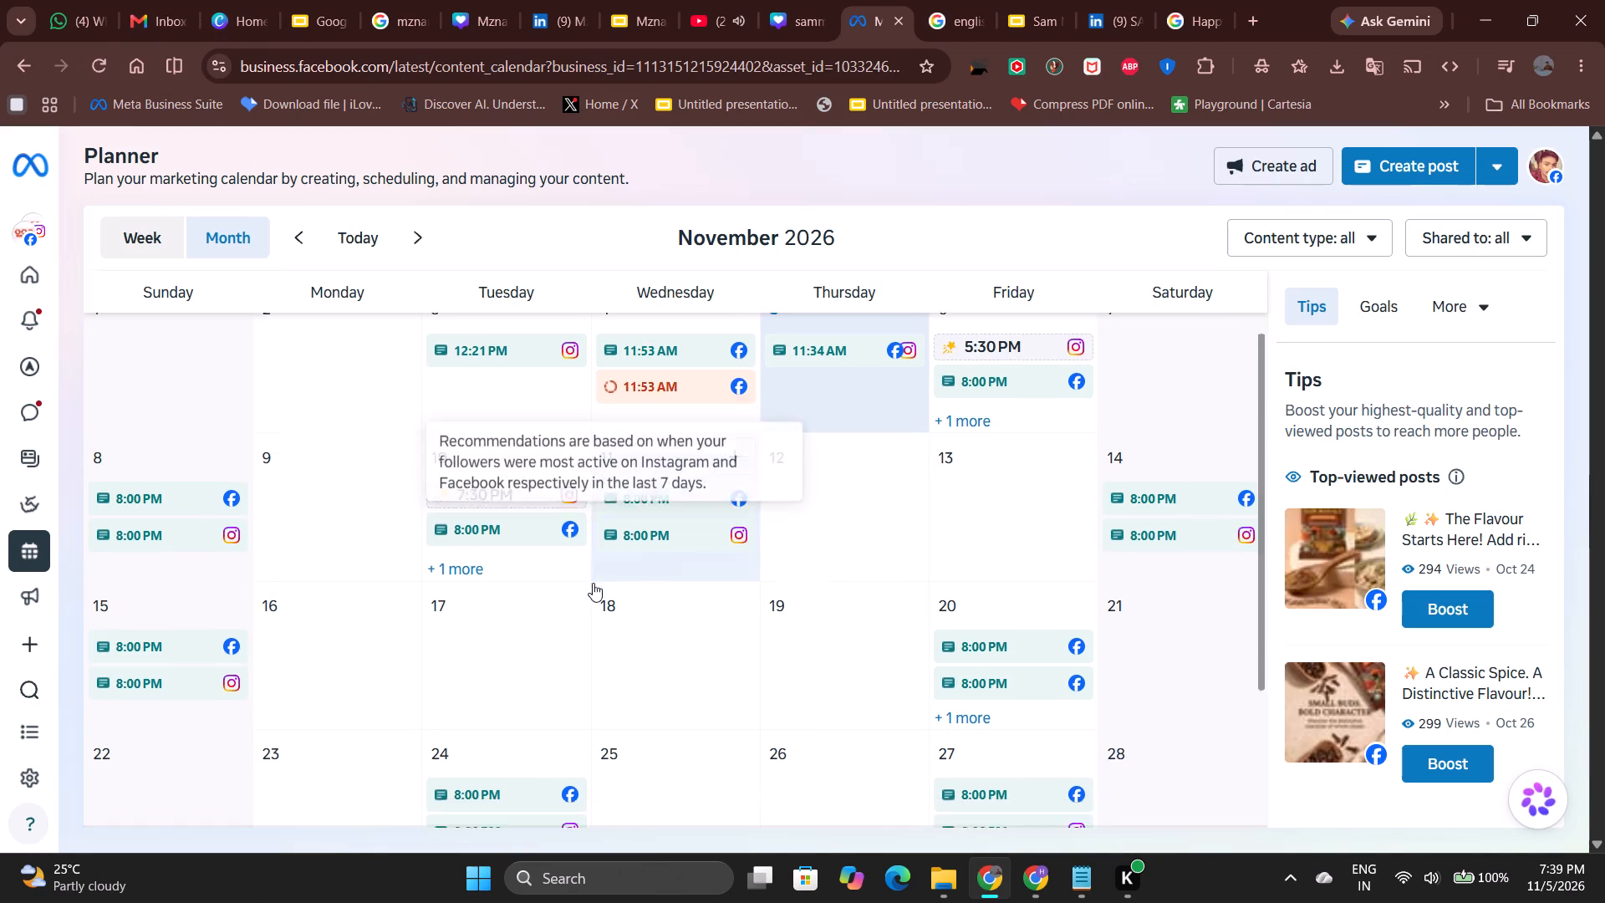
pyautogui.scroll(-1, 593, 583)
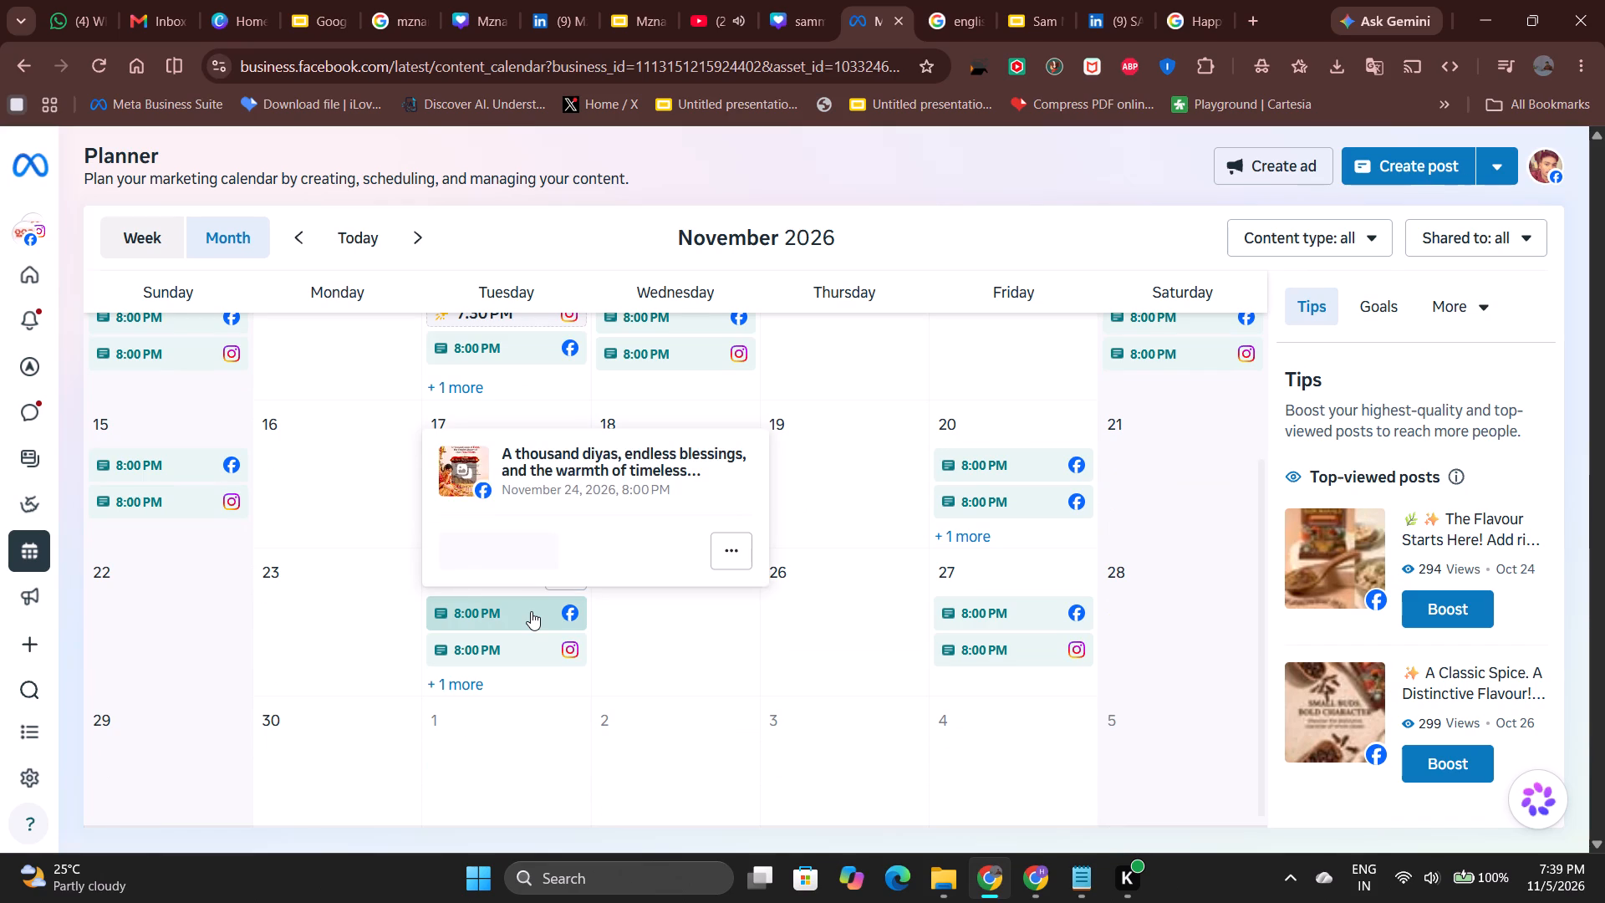
pyautogui.click(466, 683)
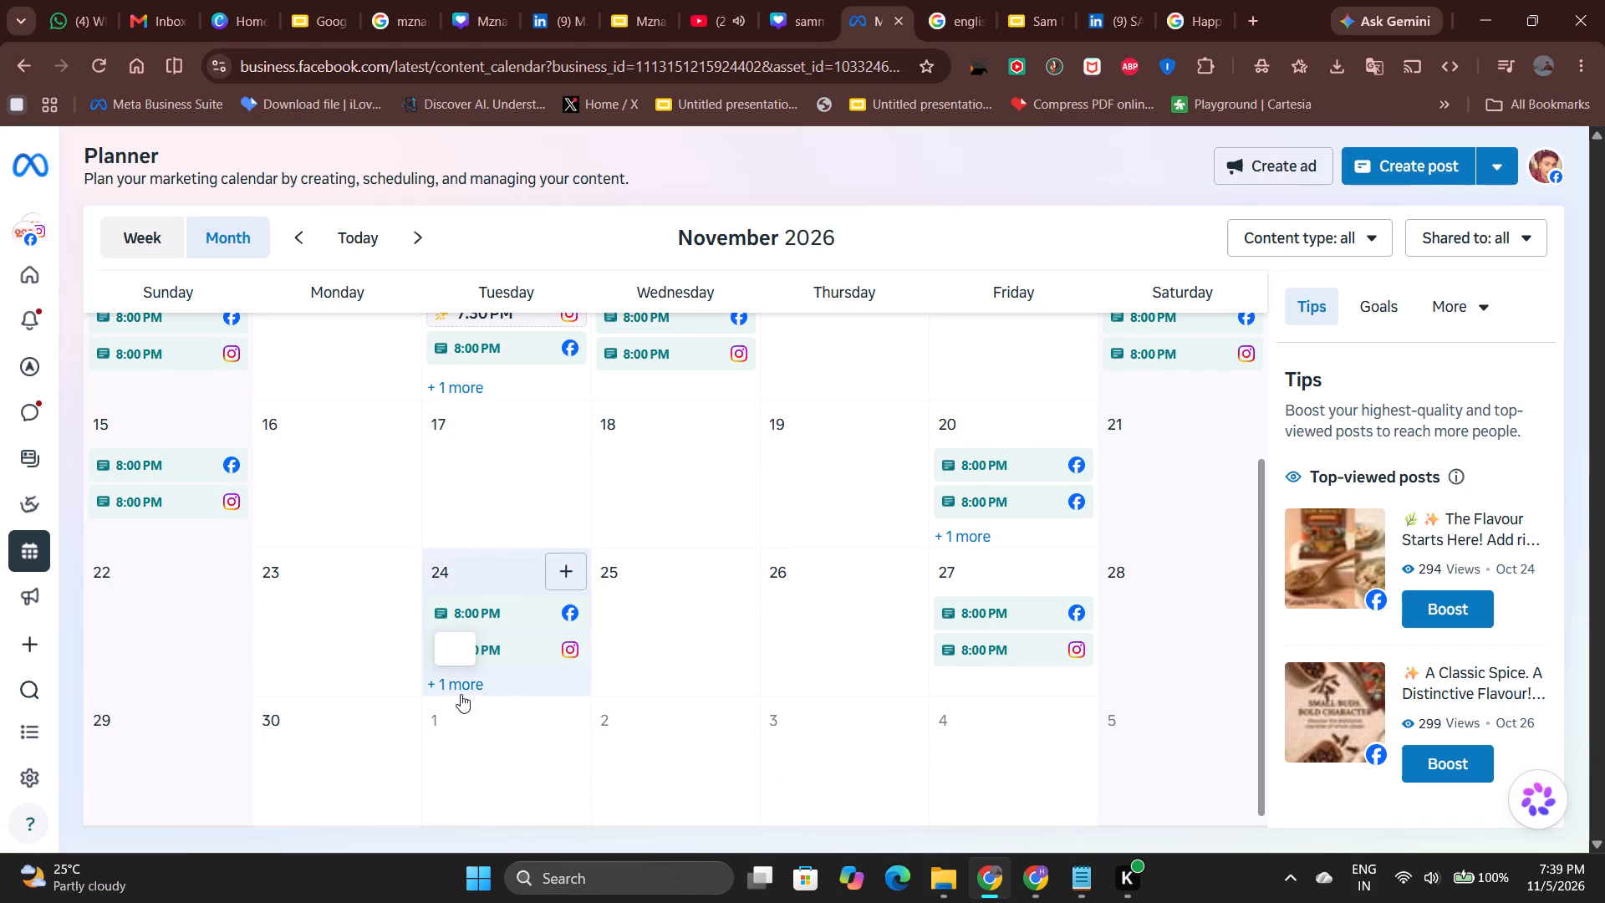
pyautogui.click(494, 645)
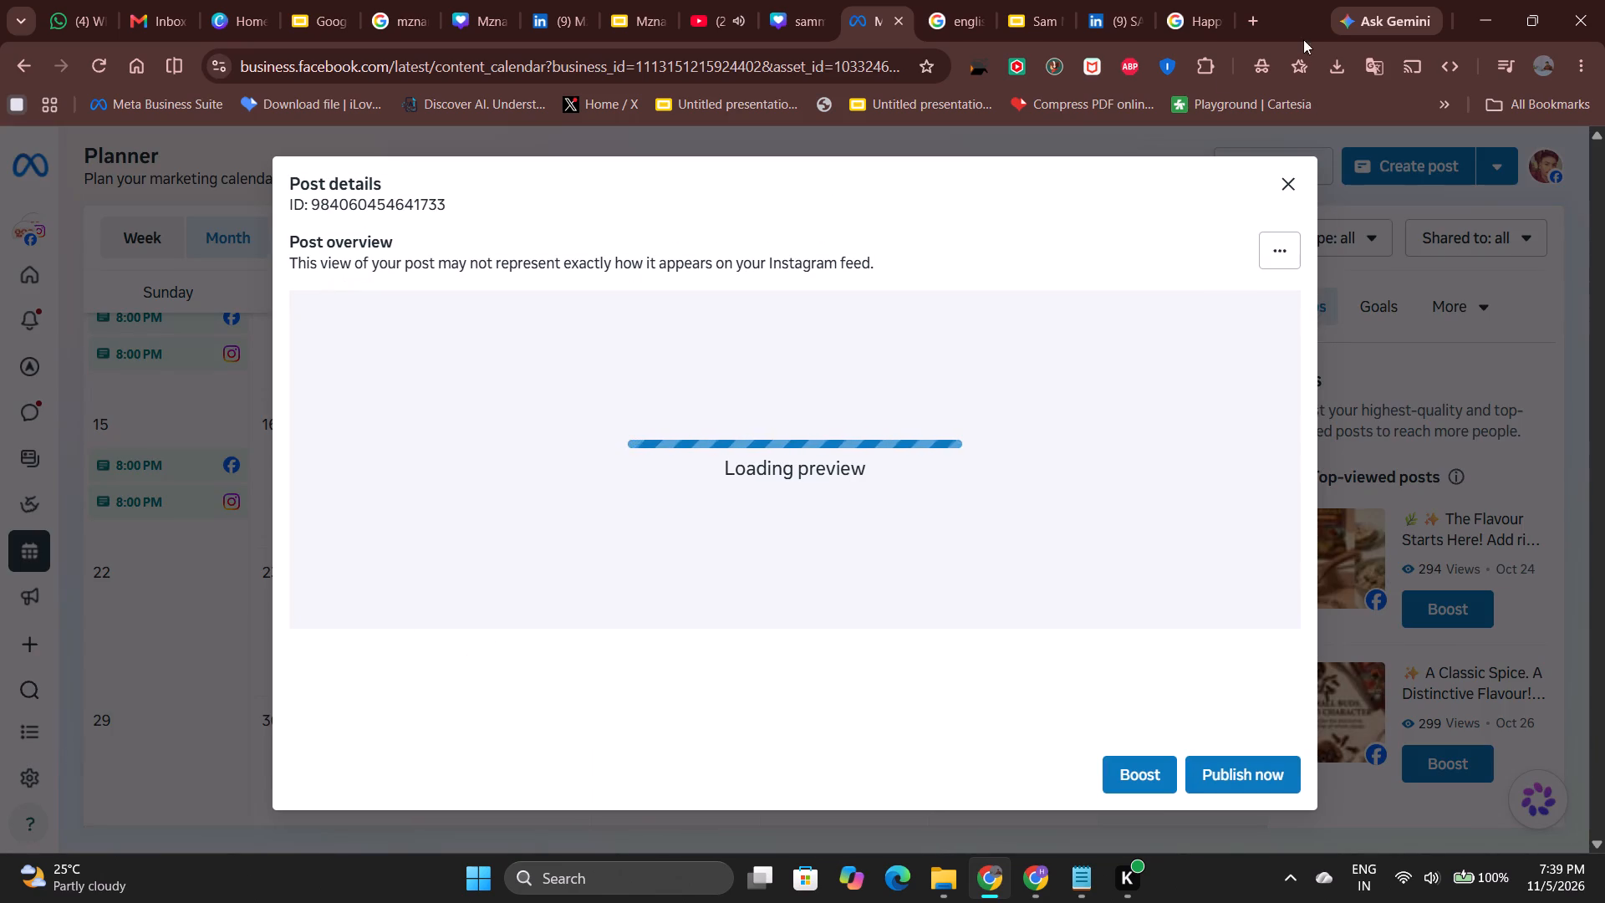
pyautogui.click(1281, 181)
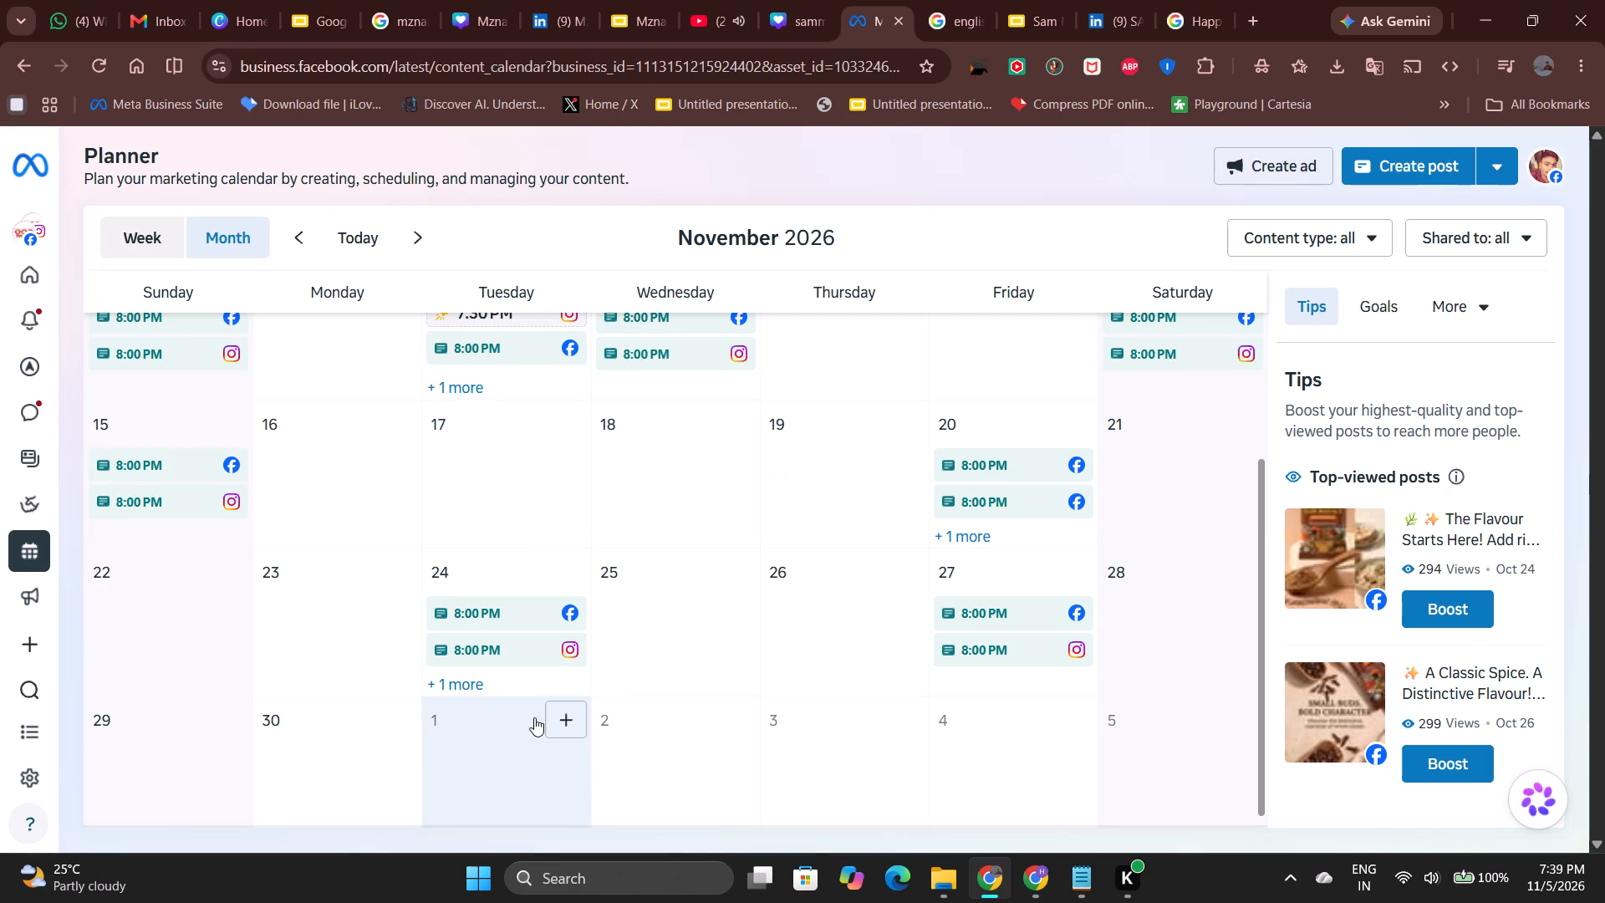
pyautogui.click(471, 681)
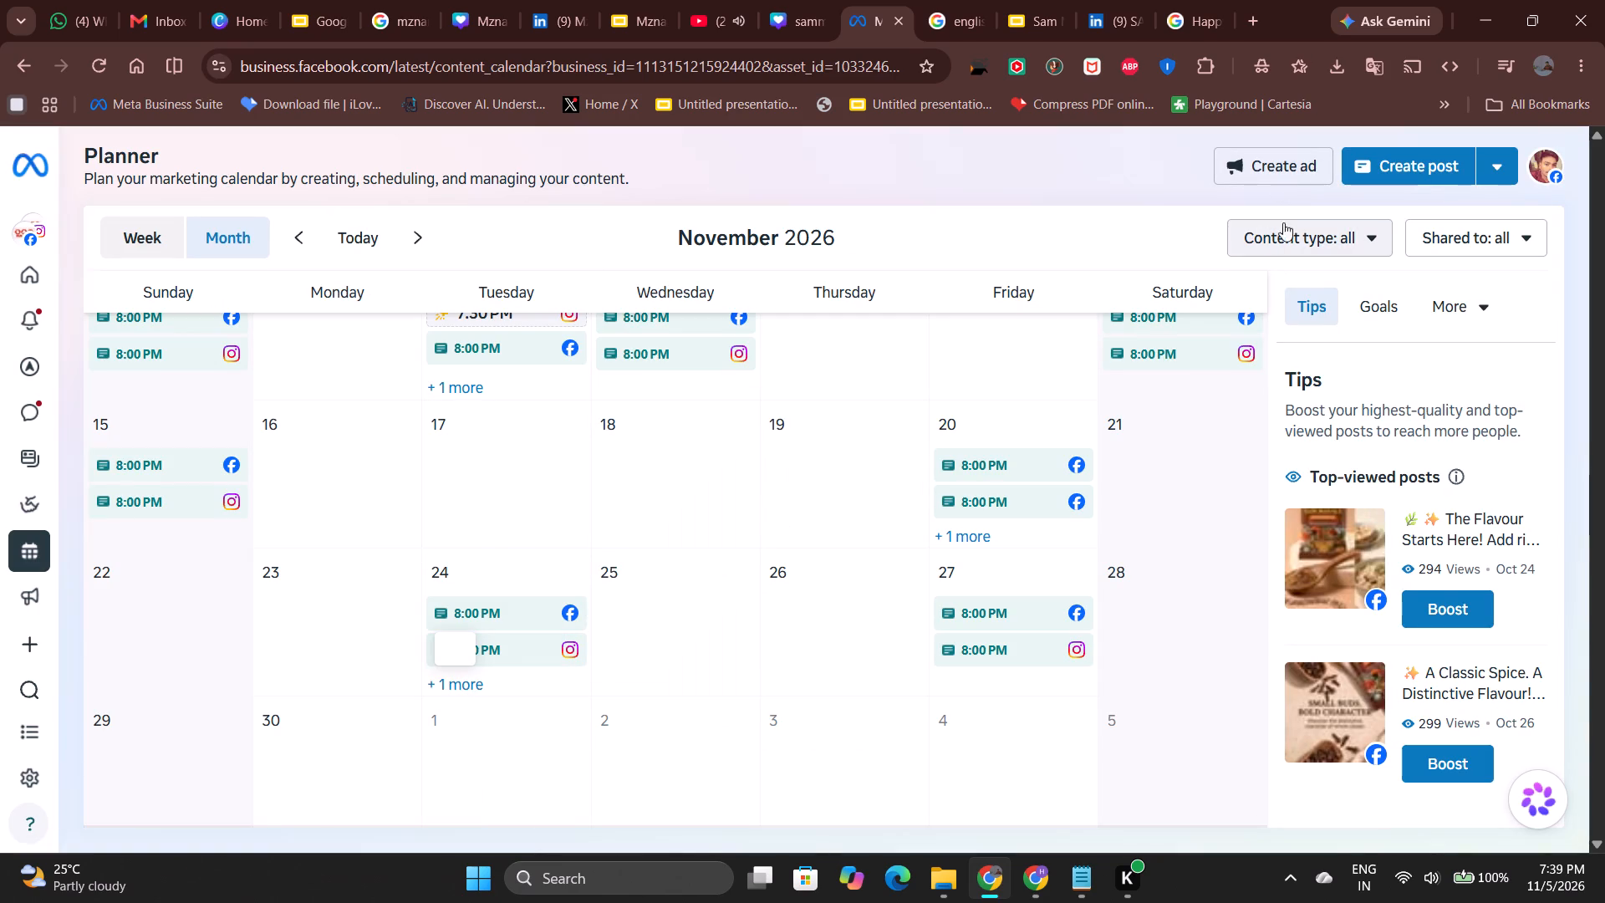
pyautogui.click(1102, 172)
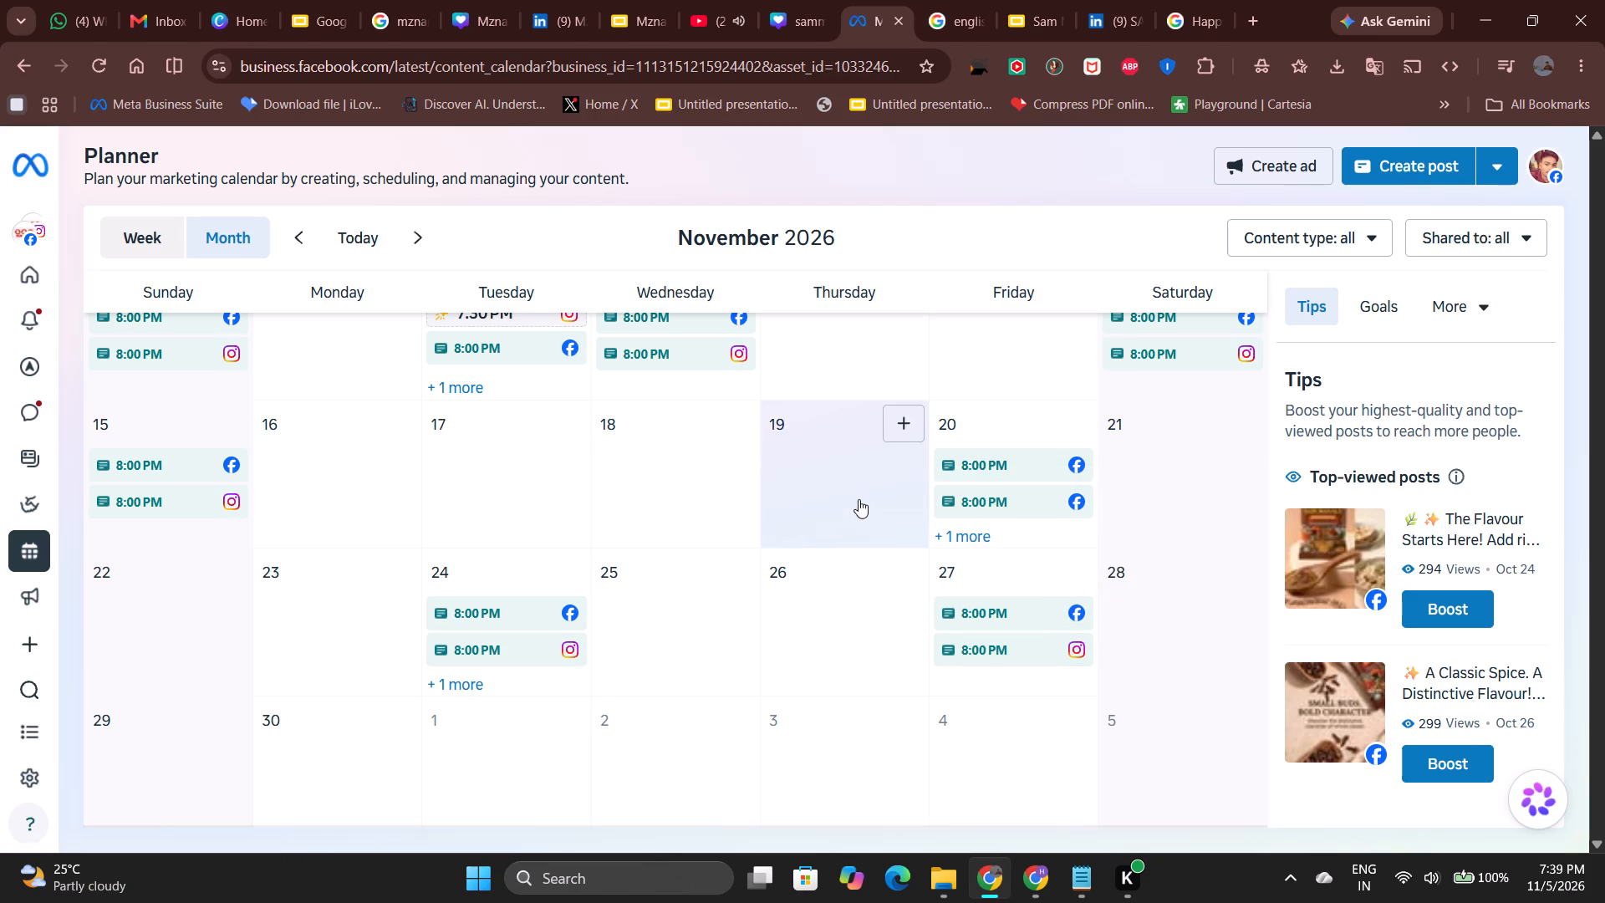
pyautogui.click(1001, 607)
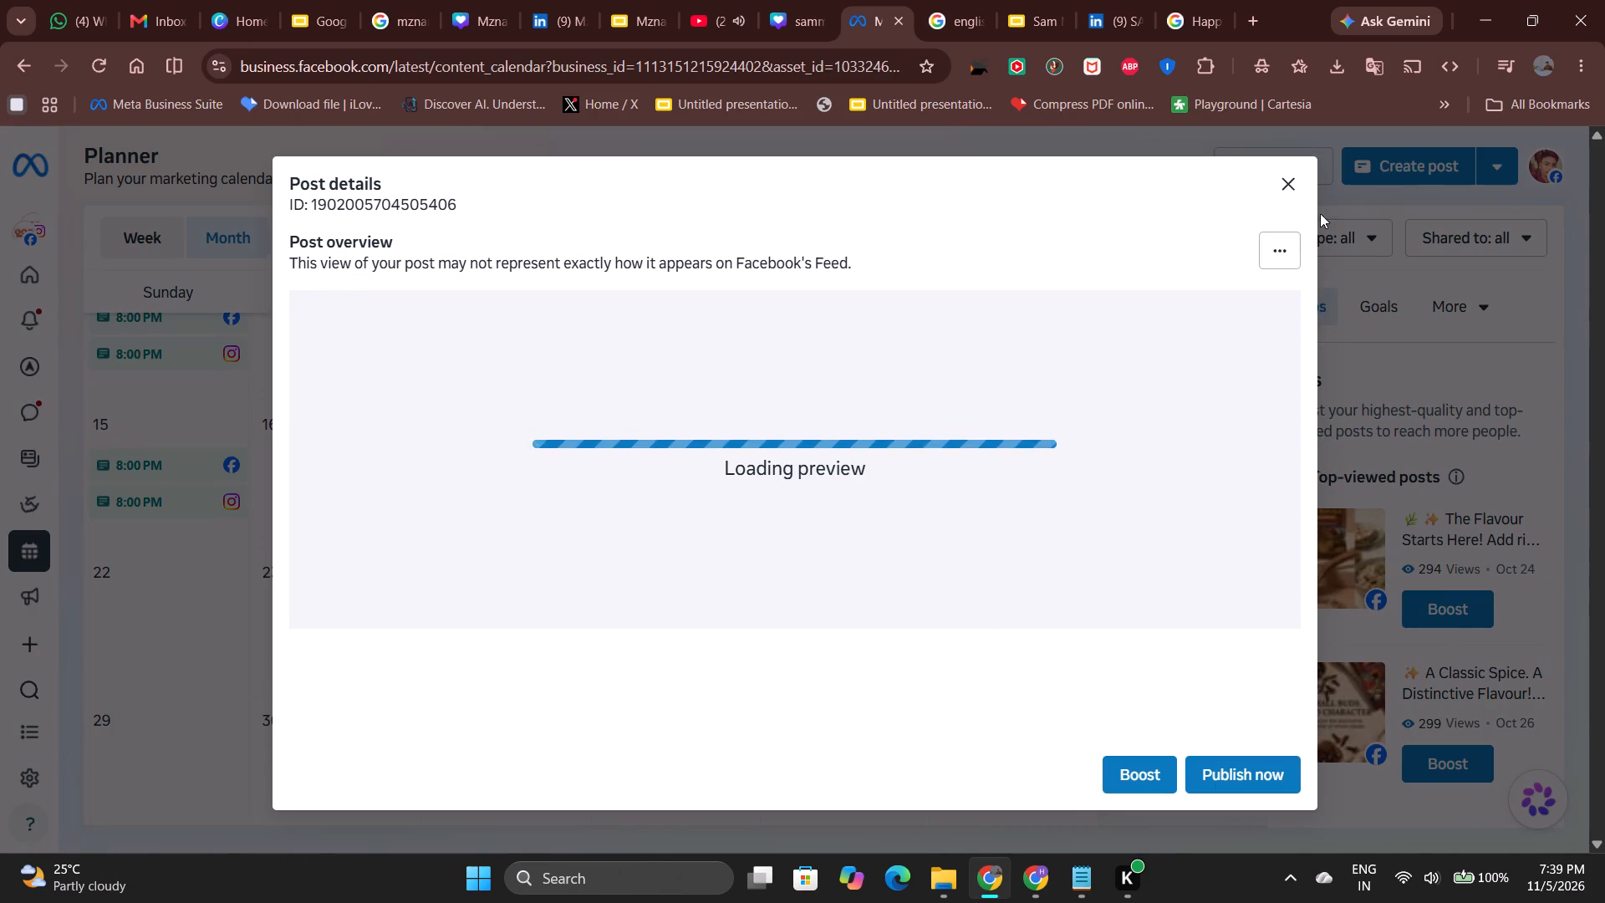
pyautogui.click(1294, 256)
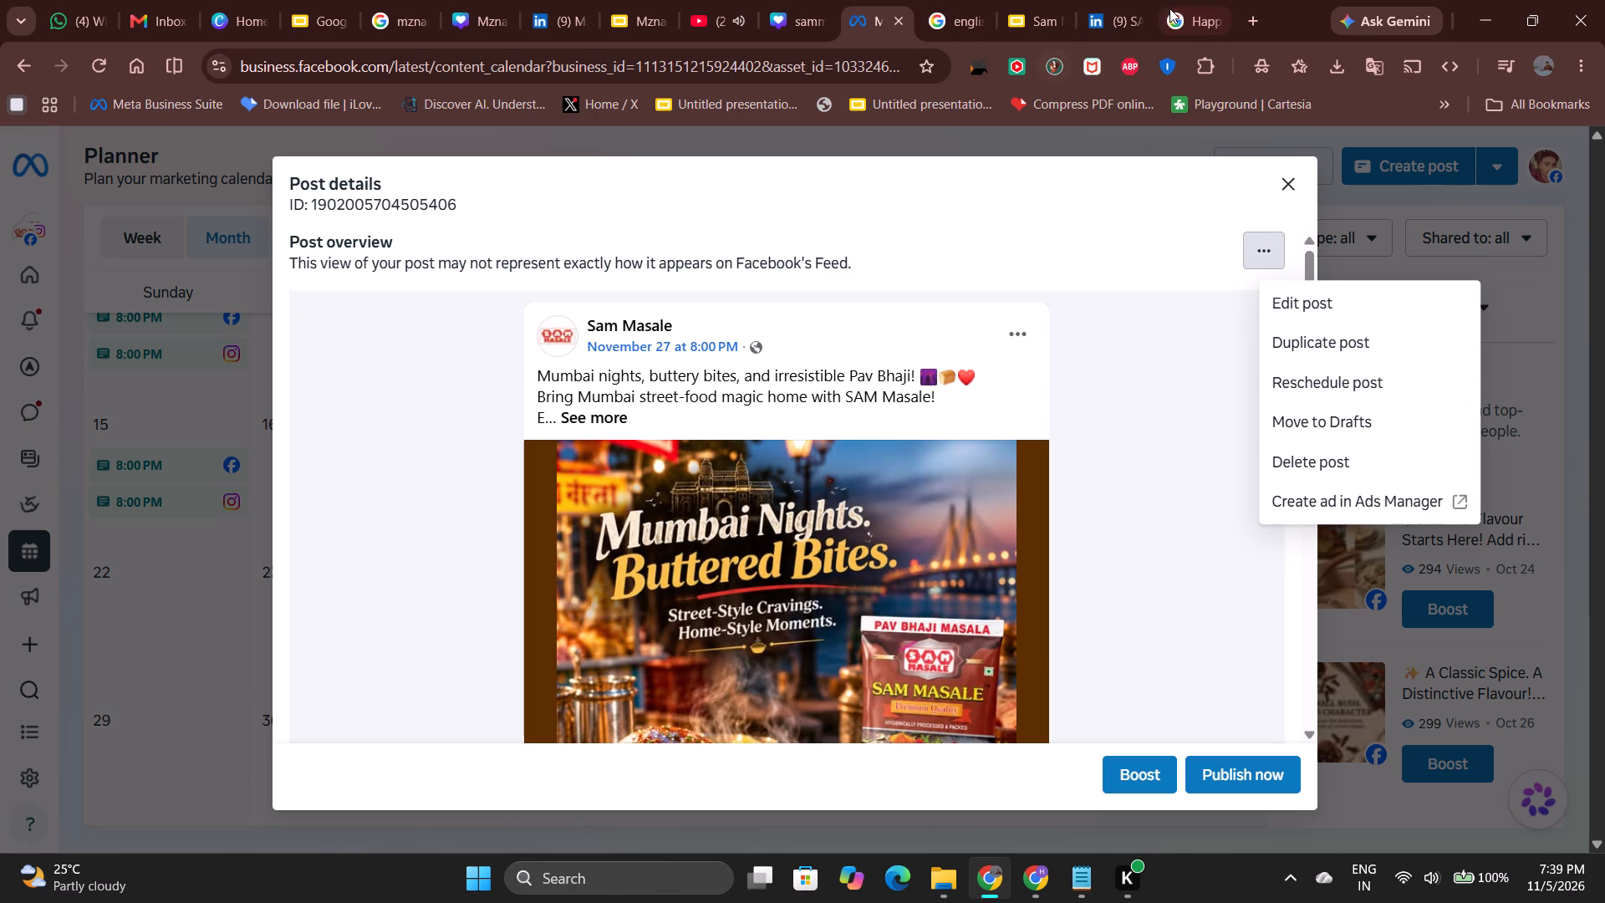
# Review SAM Masale's scheduled LinkedIn posts and their dates through to the last one in the list.
pyautogui.click(1098, 0)
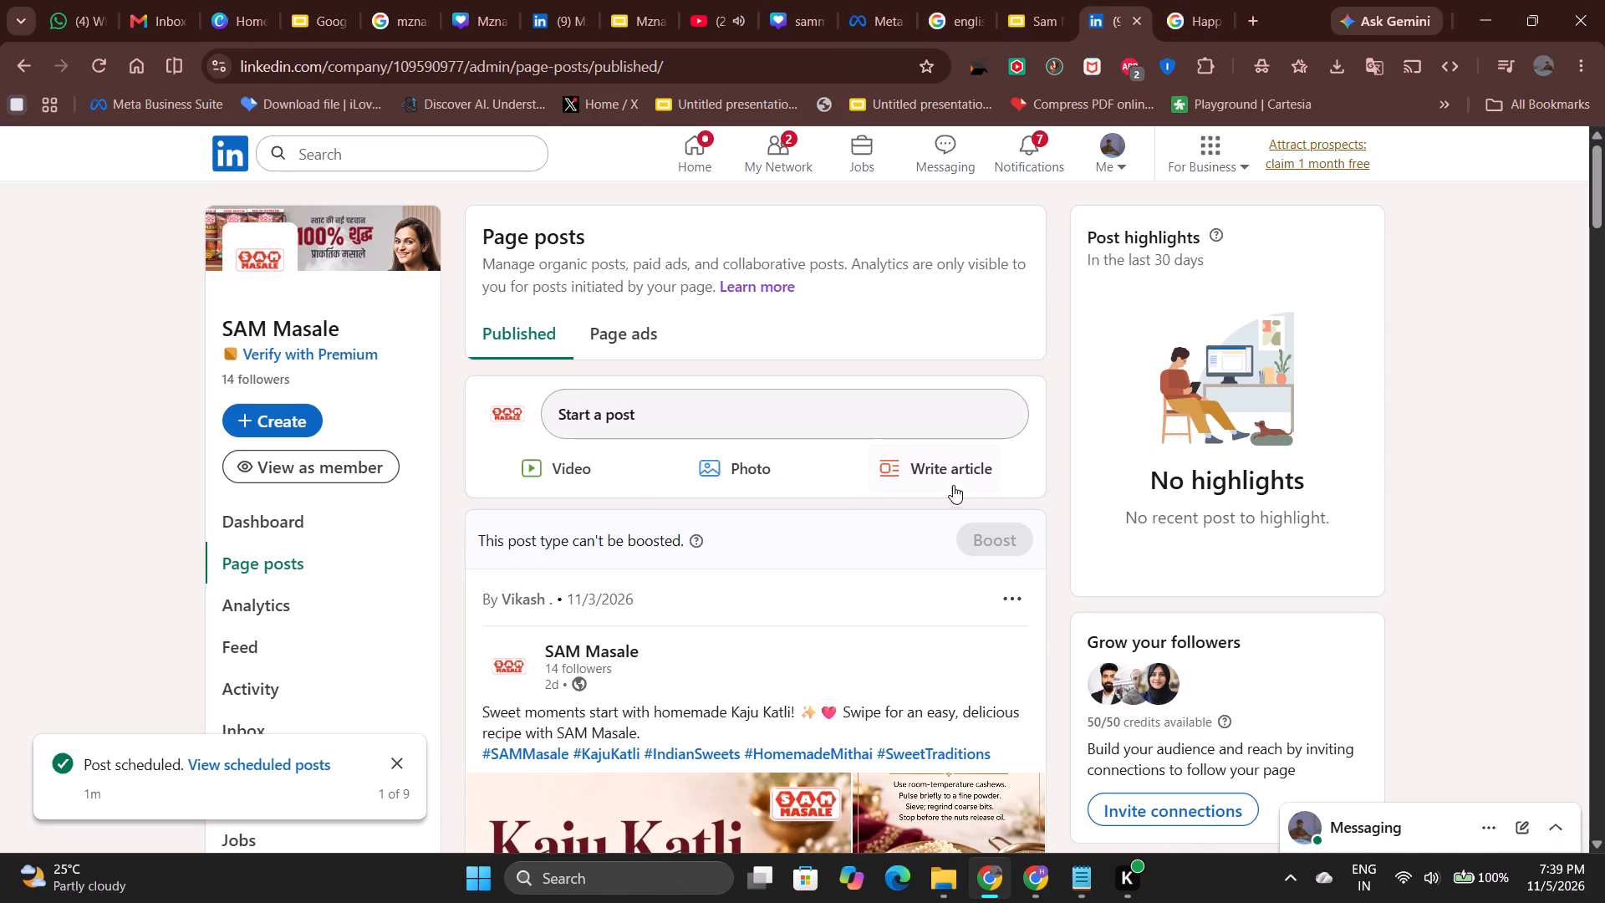
pyautogui.click(247, 766)
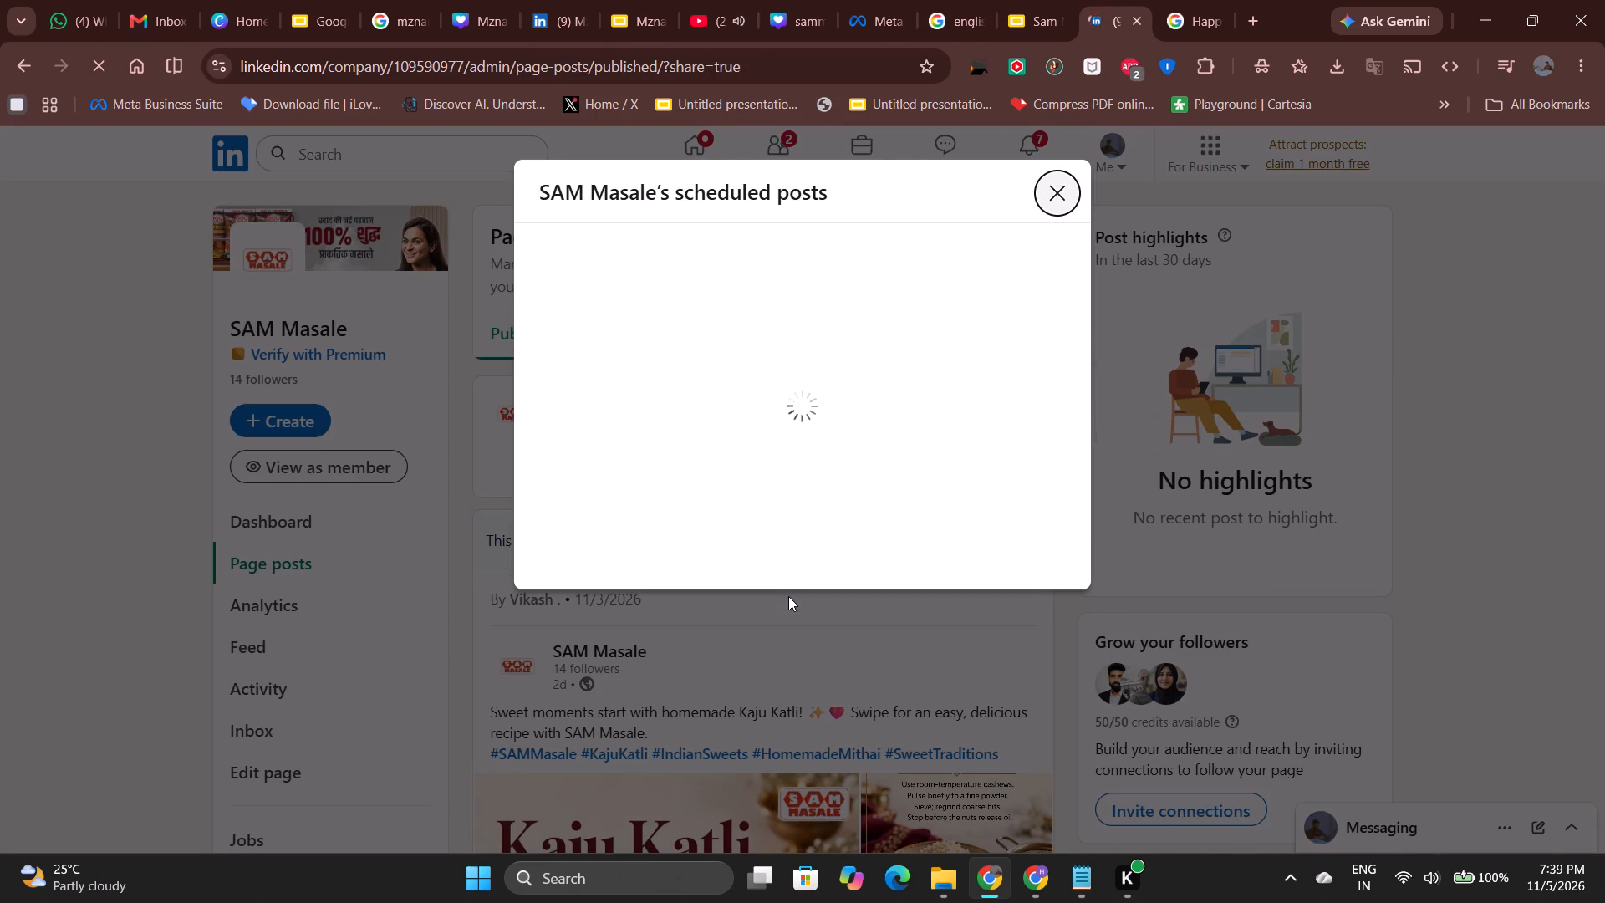
pyautogui.scroll(-1, 712, 433)
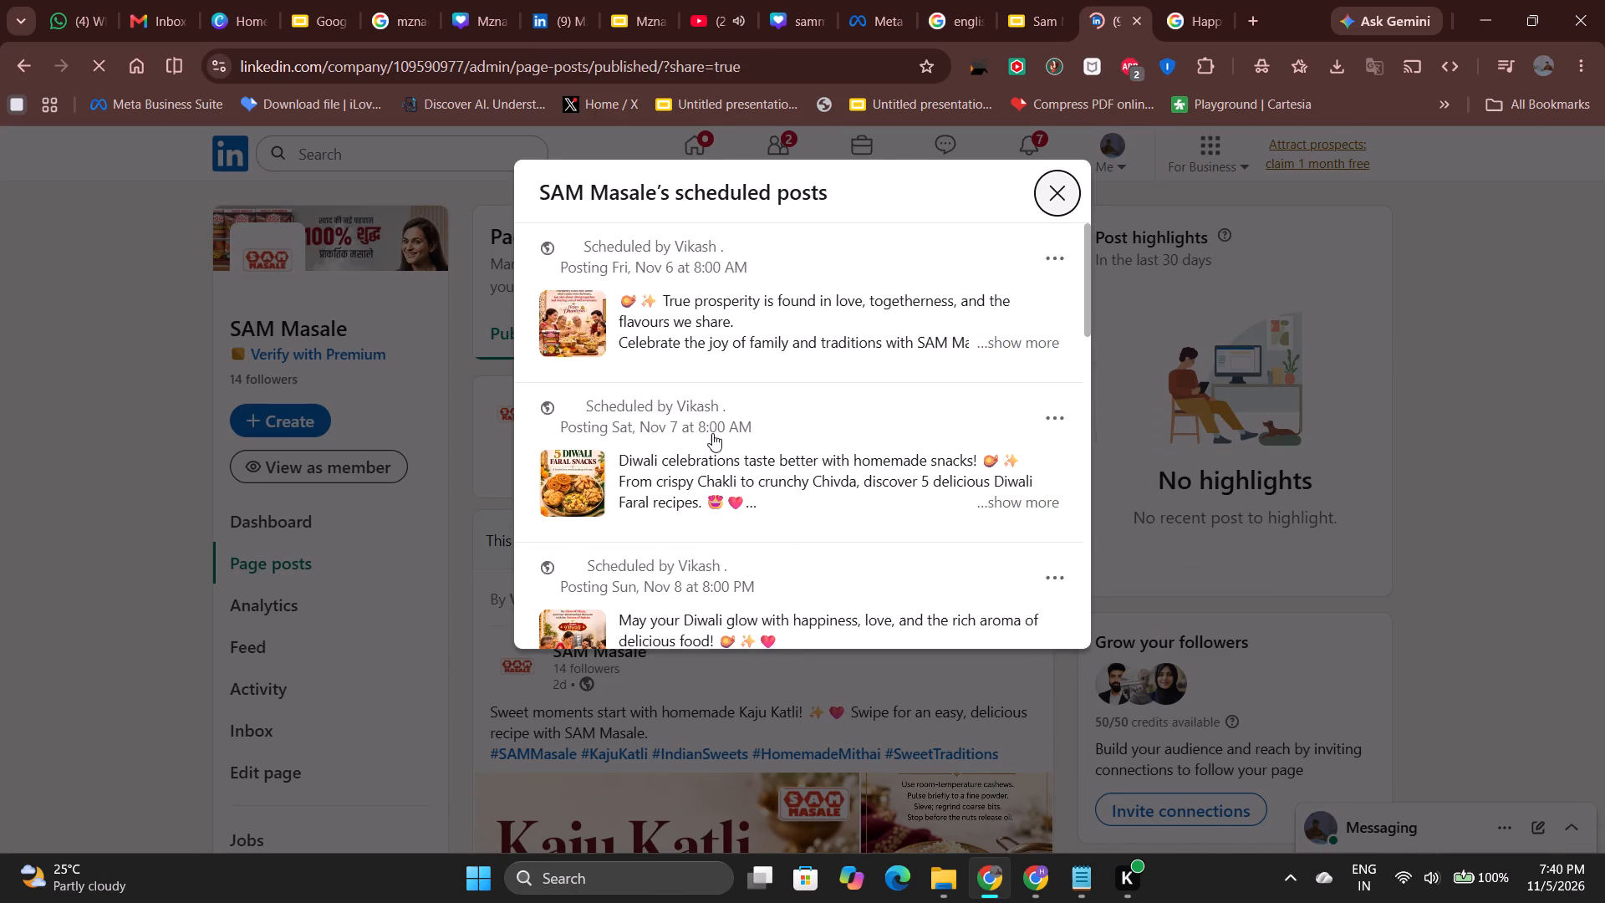
pyautogui.scroll(-6, 712, 433)
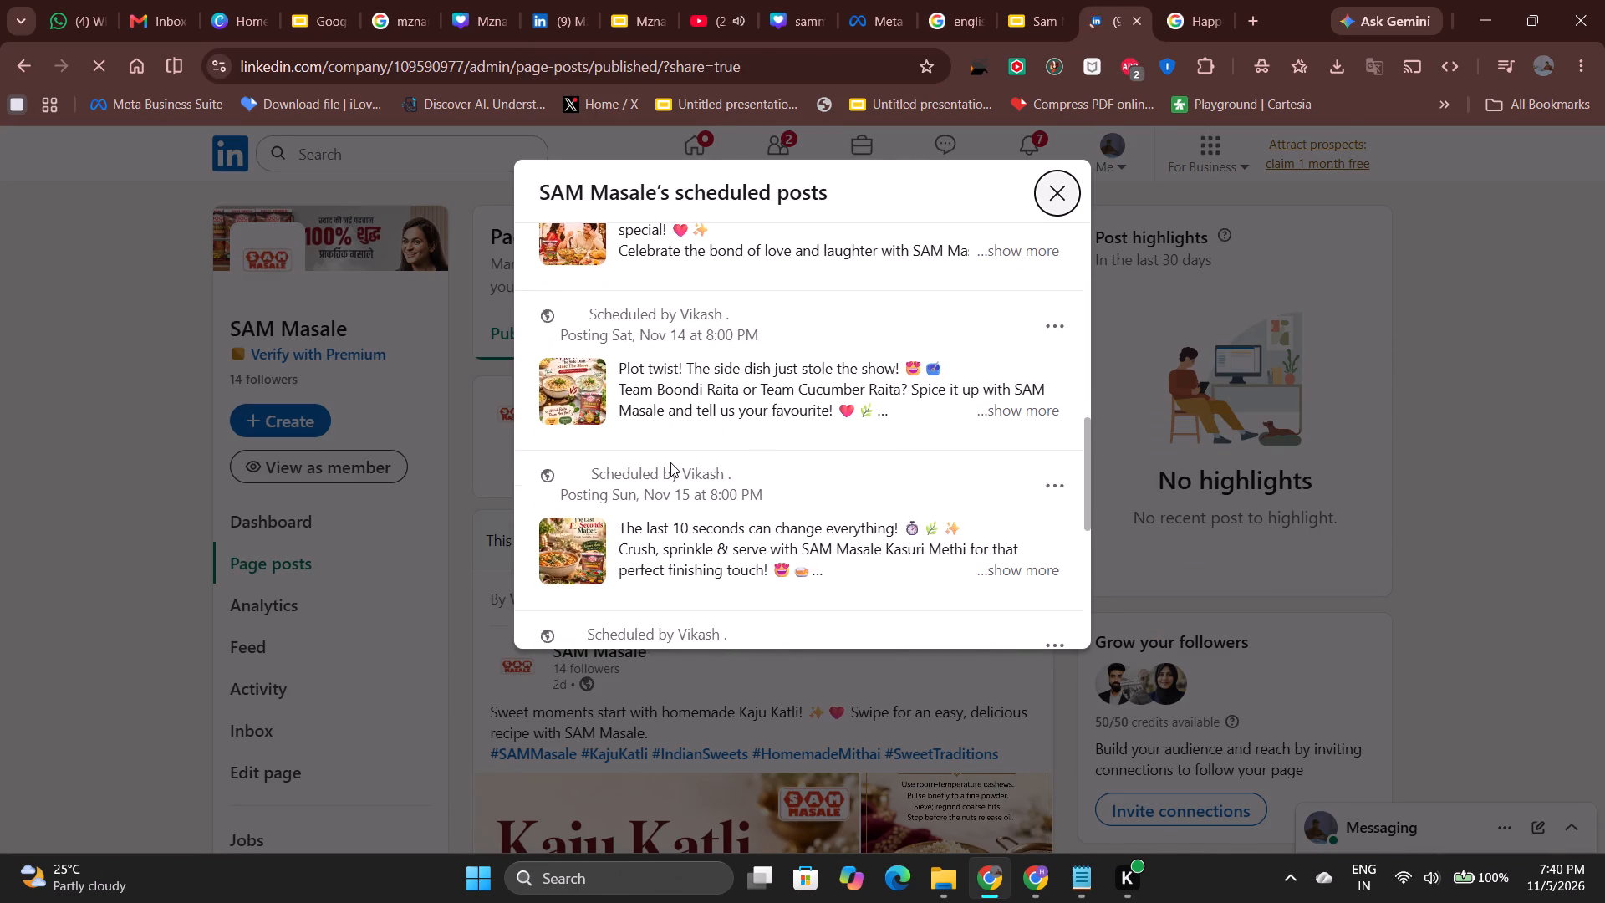
pyautogui.scroll(-10, 670, 462)
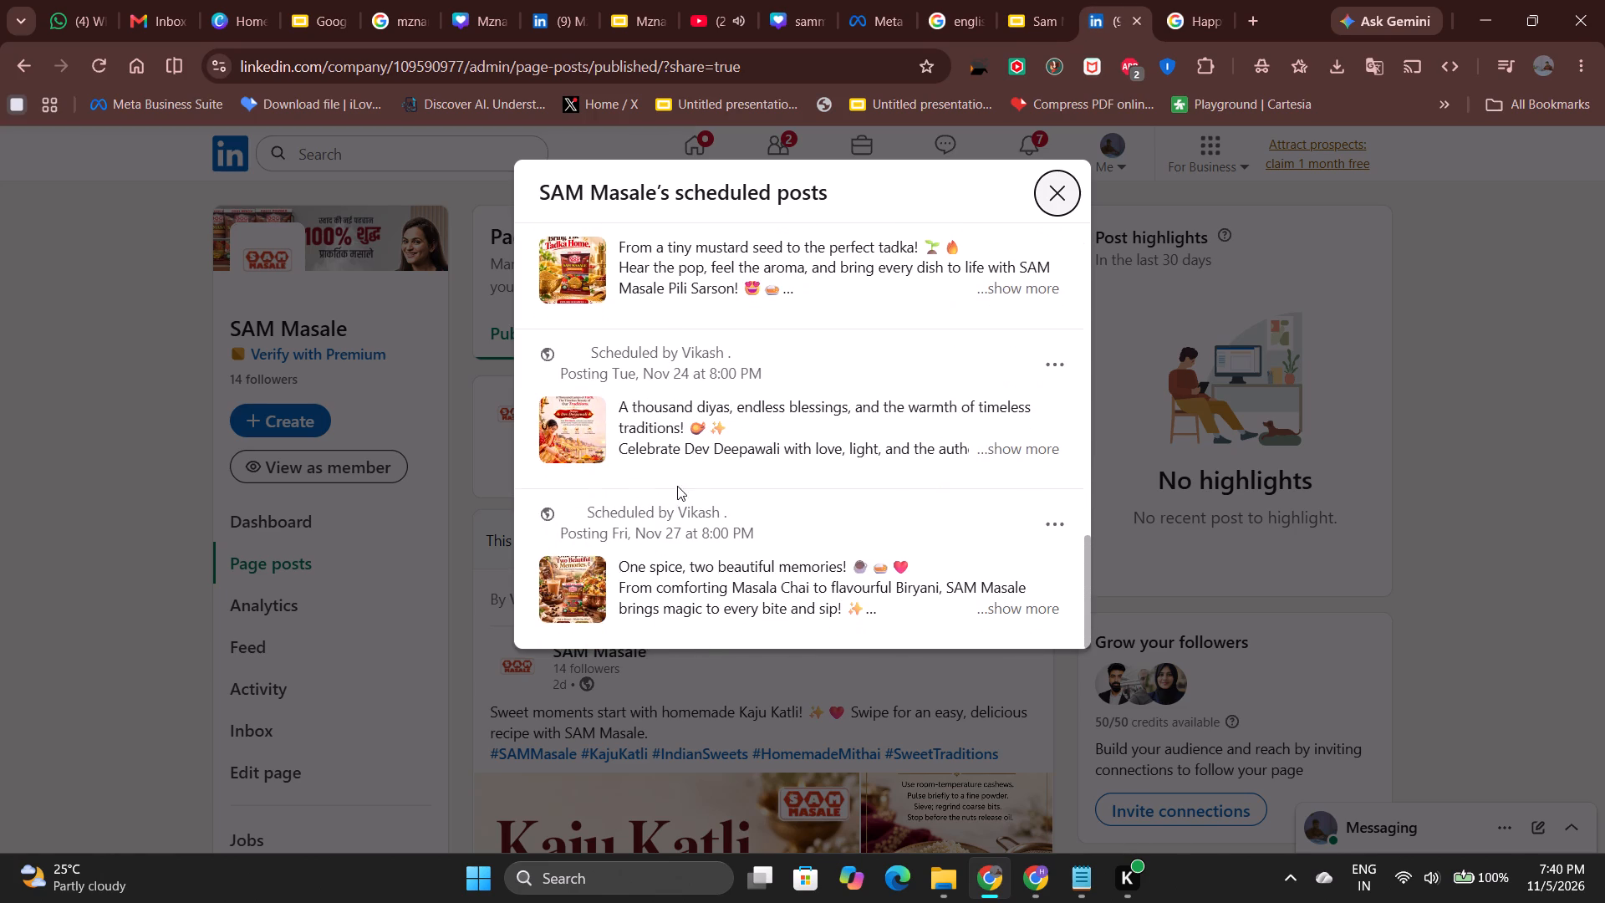
# Delete the One Spice, Two Beautiful Memories LinkedIn post scheduled for Friday, November 27 at 8:00 PM and close the scheduled posts list.
pyautogui.moveTo(636, 554); pyautogui.dragTo(831, 537)
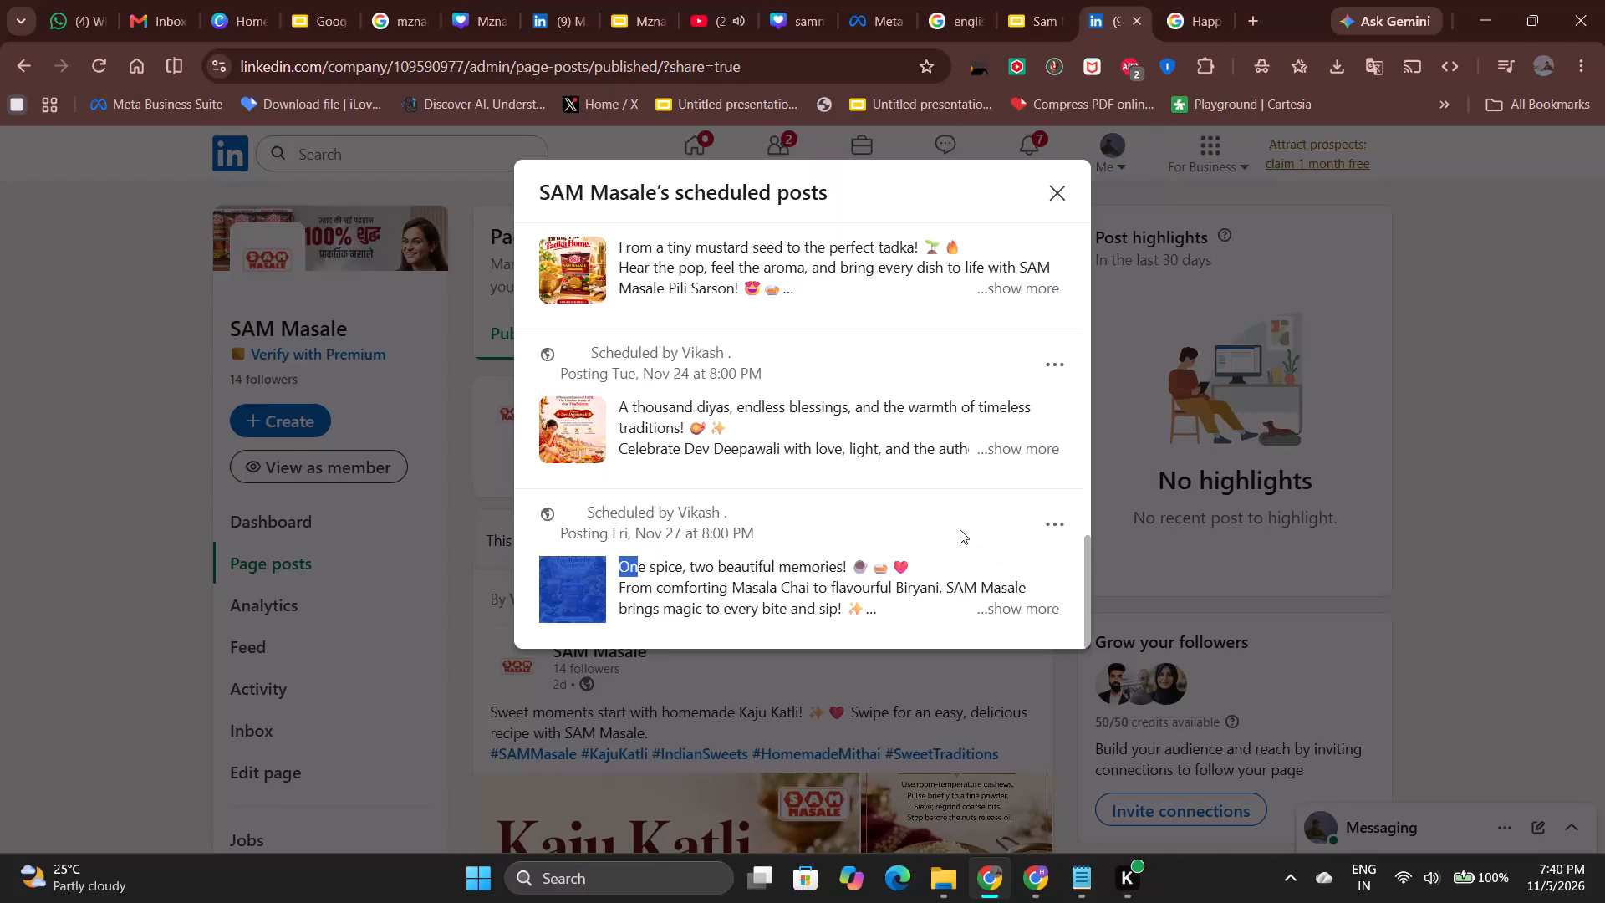
pyautogui.click(819, 548)
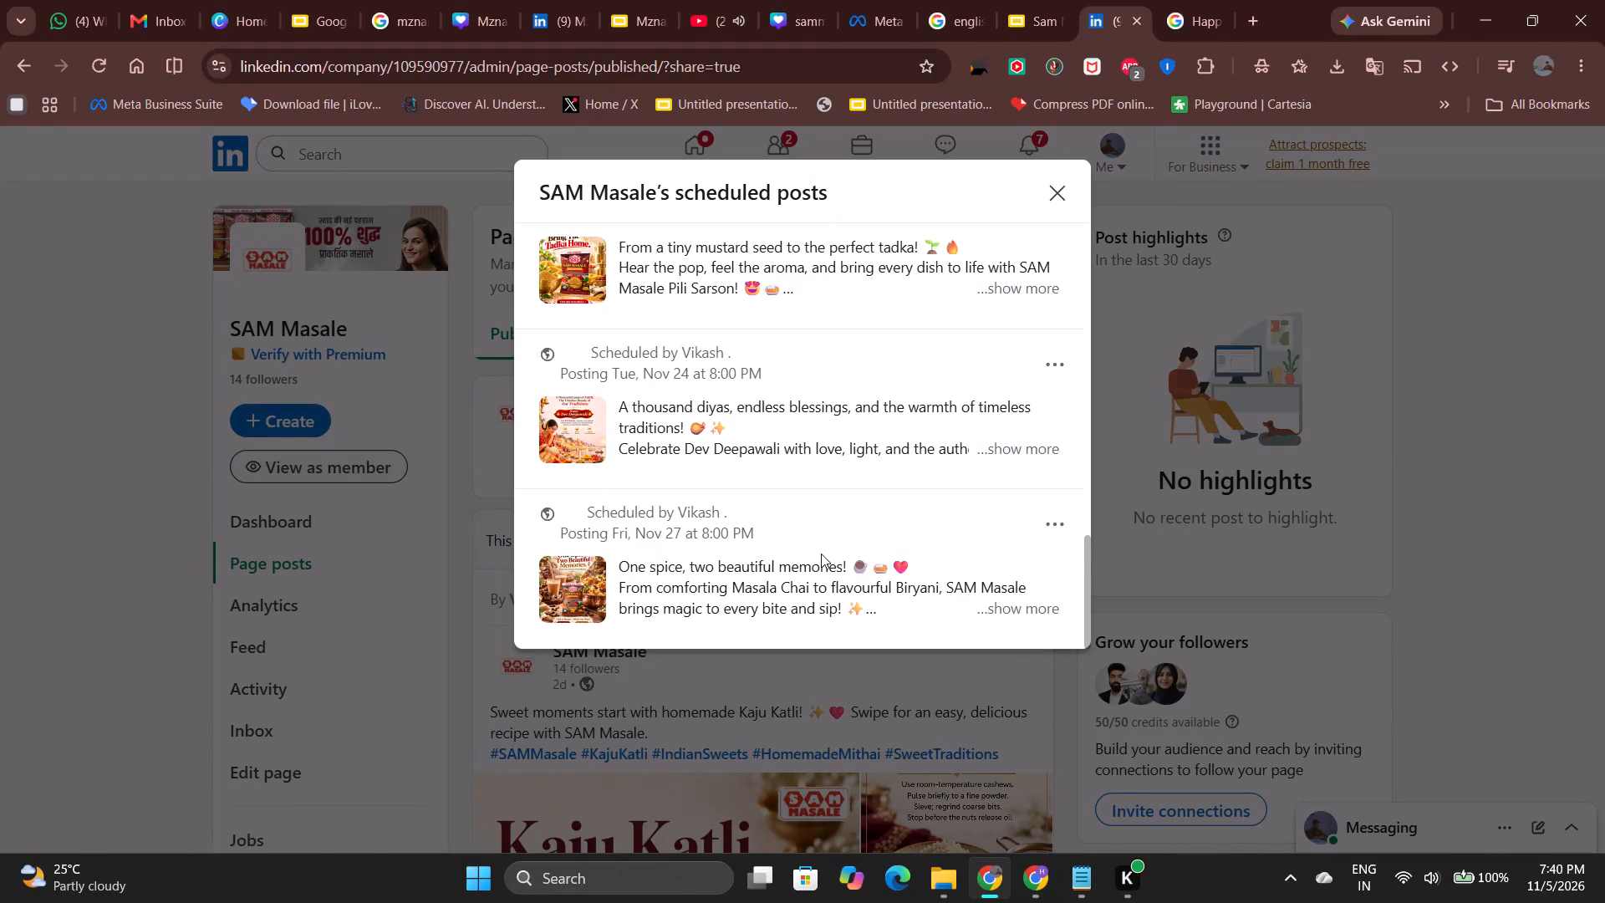
pyautogui.click(1058, 516)
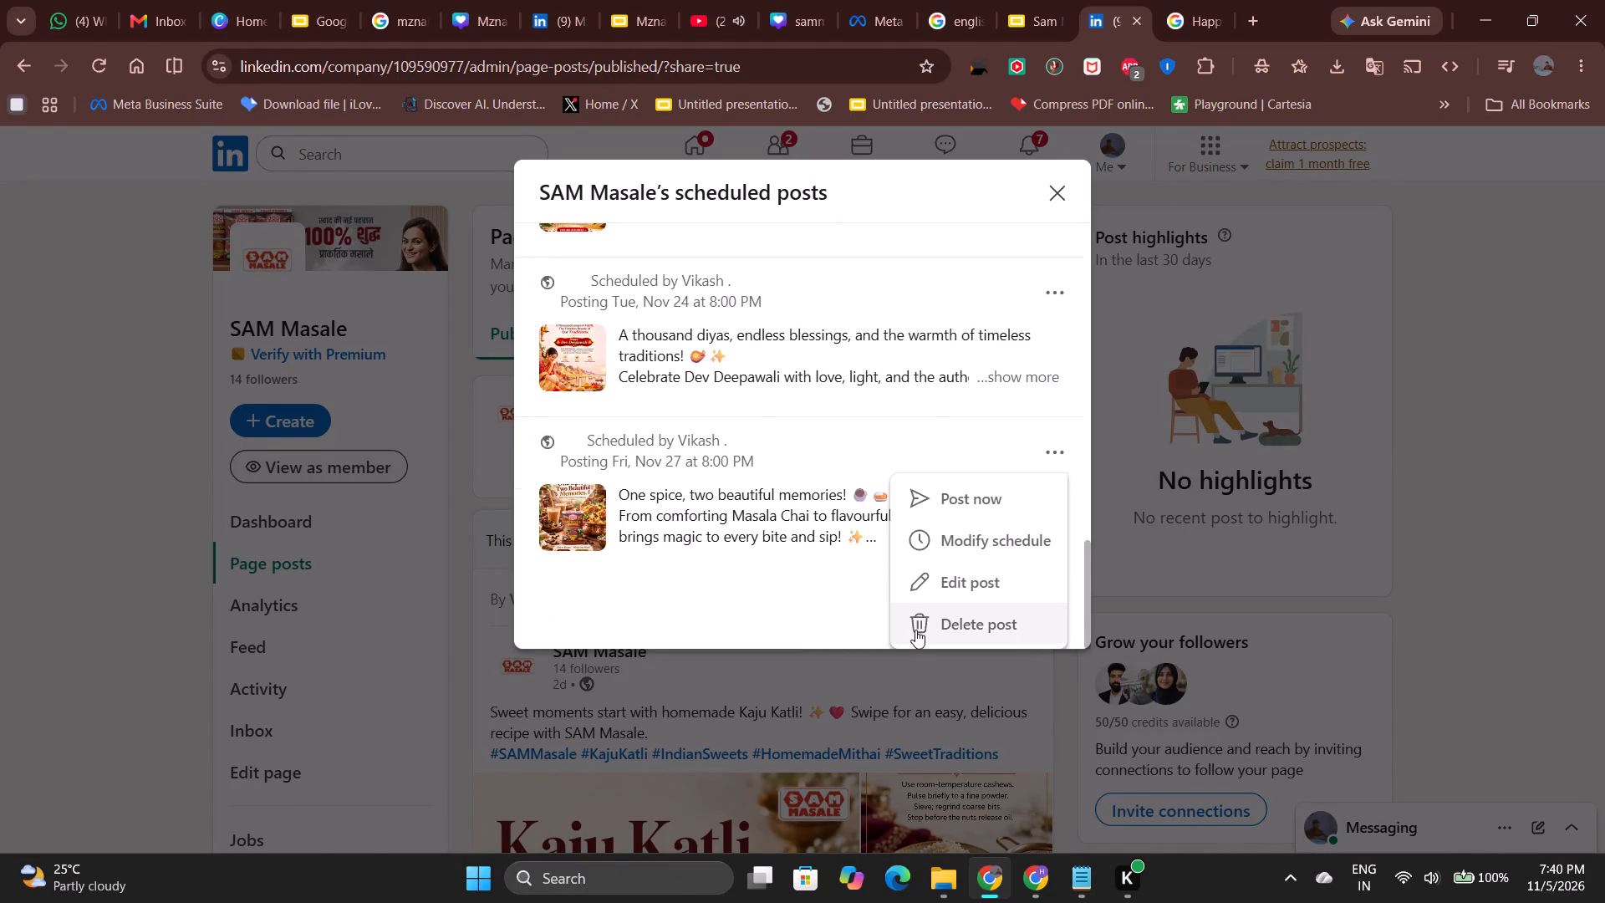
pyautogui.click(915, 610)
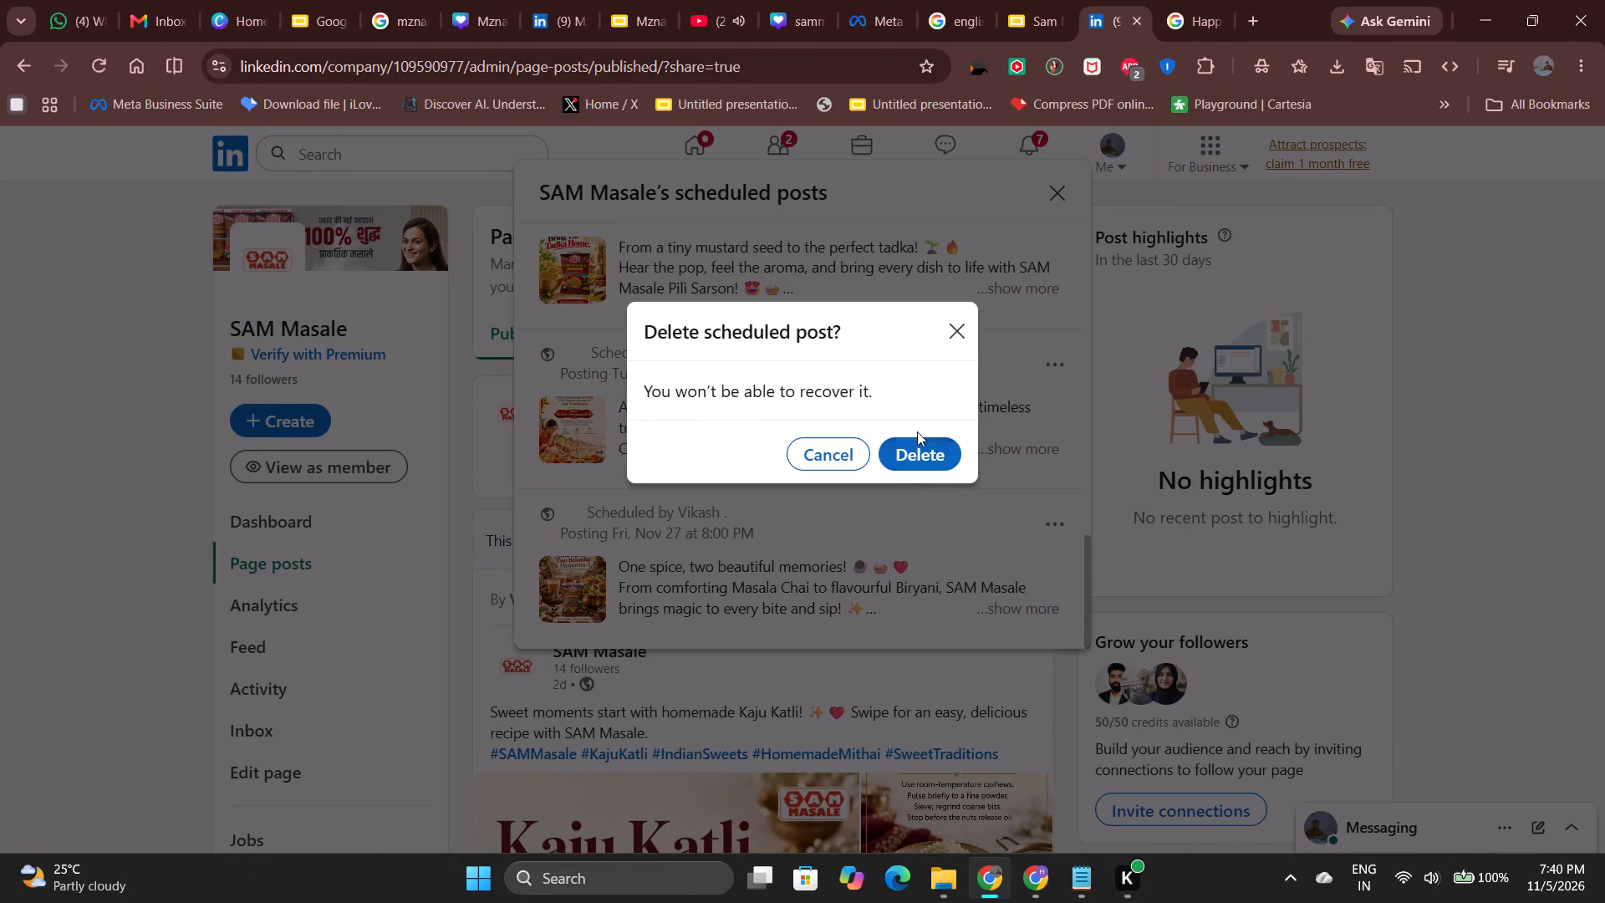
pyautogui.click(917, 431)
pyautogui.click(925, 446)
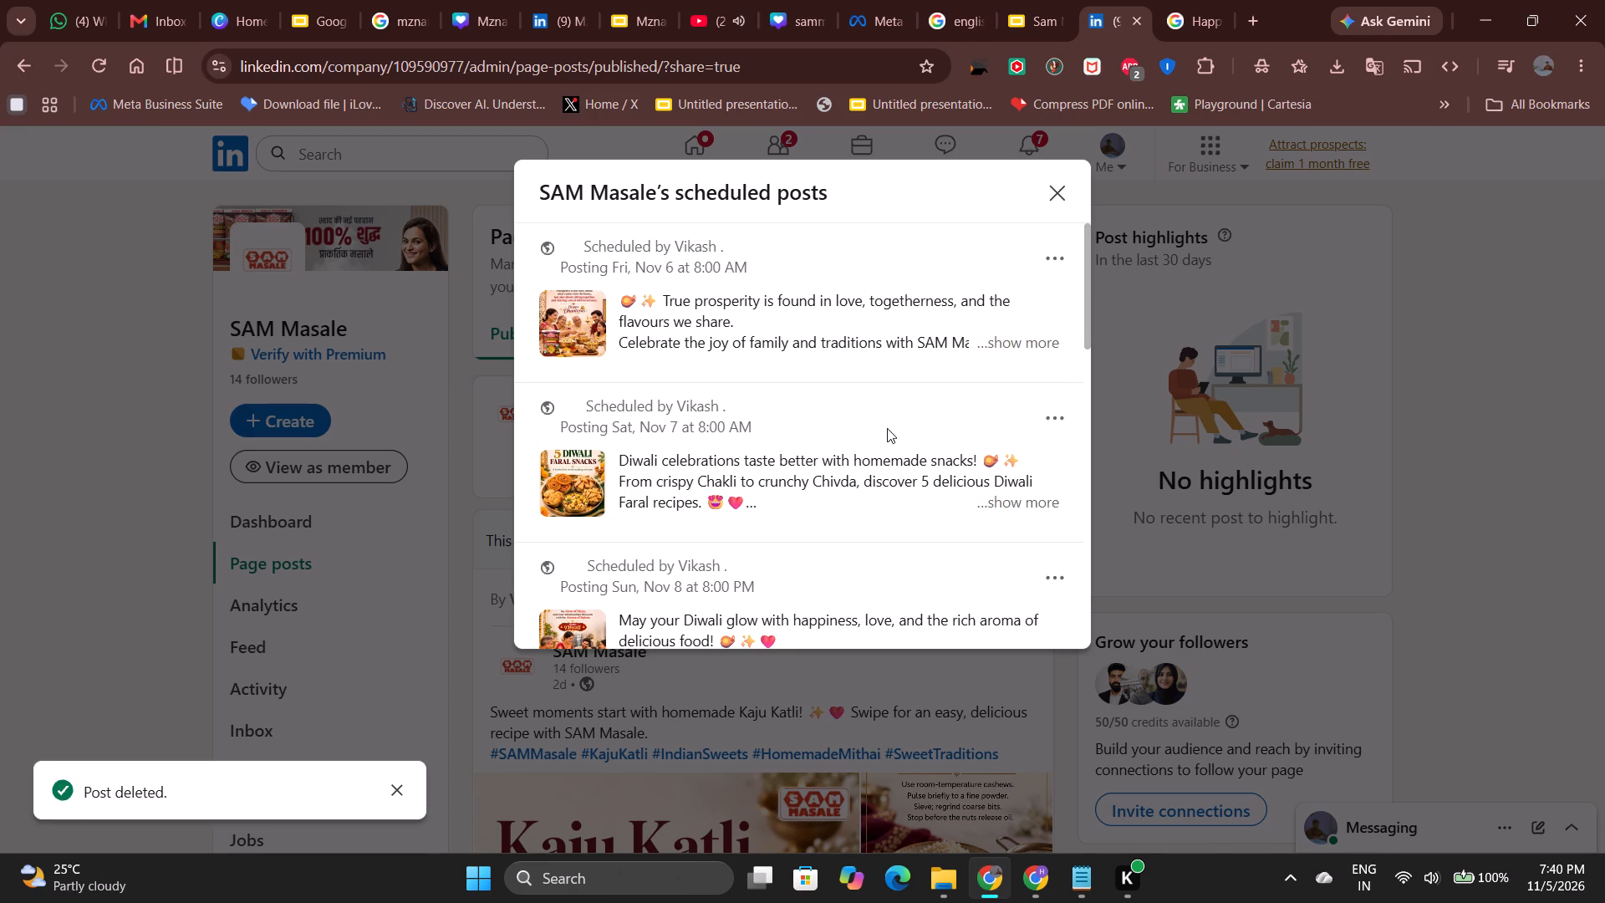
pyautogui.click(1067, 194)
# Find the Mumbai Nights slide in the Sam Masale deck and start a SAM Masale LinkedIn post with its image, sammasale (32).
pyautogui.scroll(-1, 823, 422)
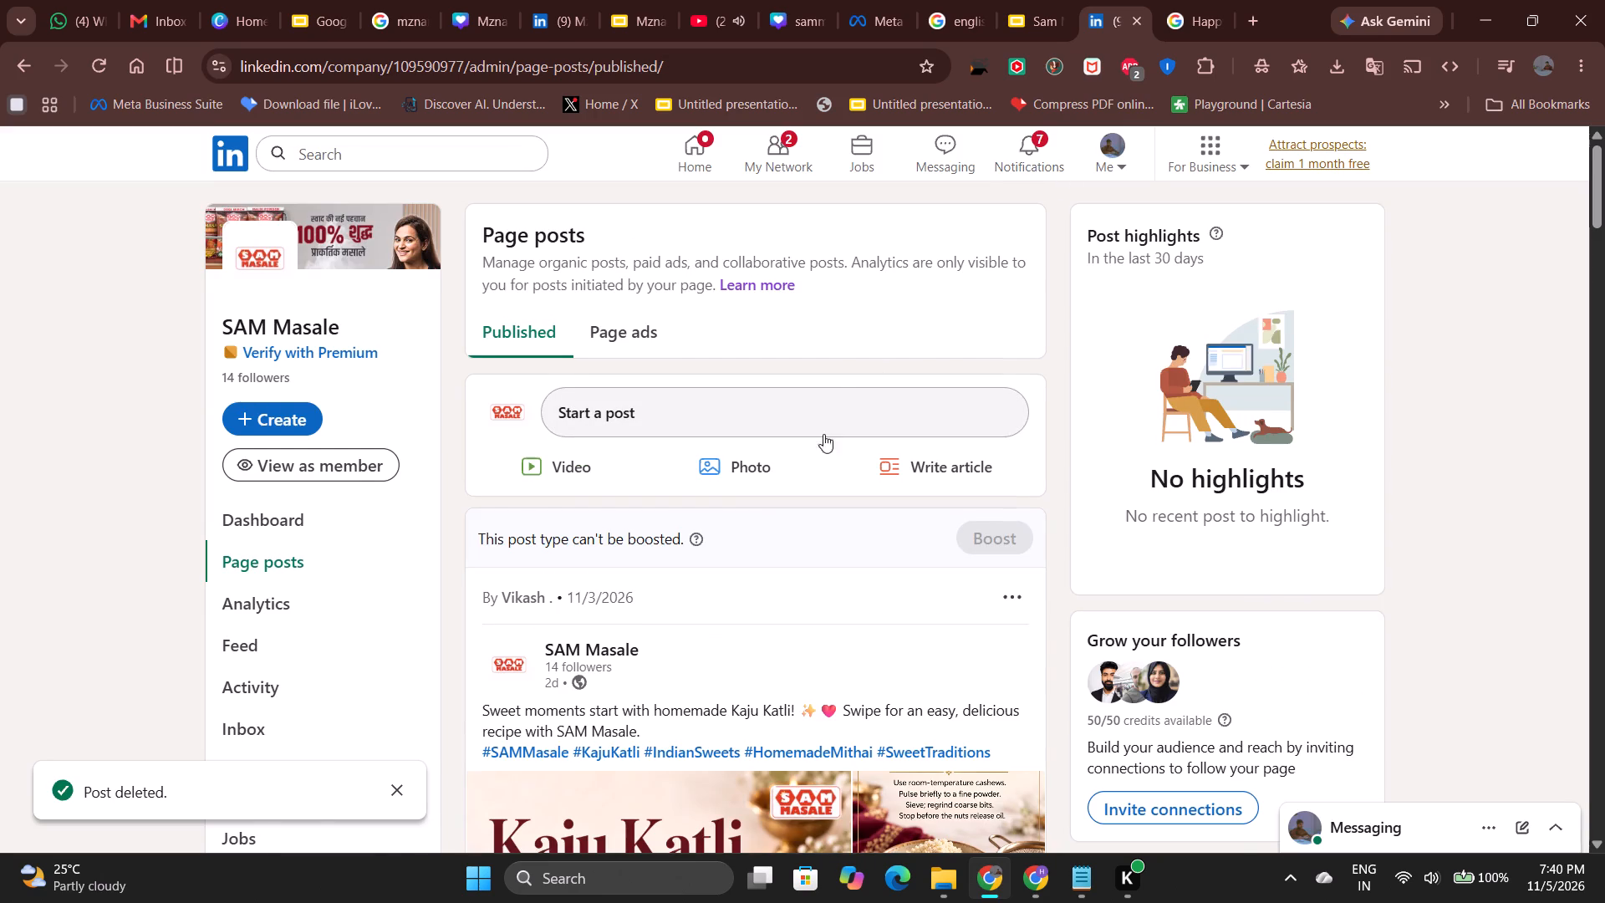
pyautogui.scroll(-4, 823, 434)
pyautogui.scroll(4, 831, 464)
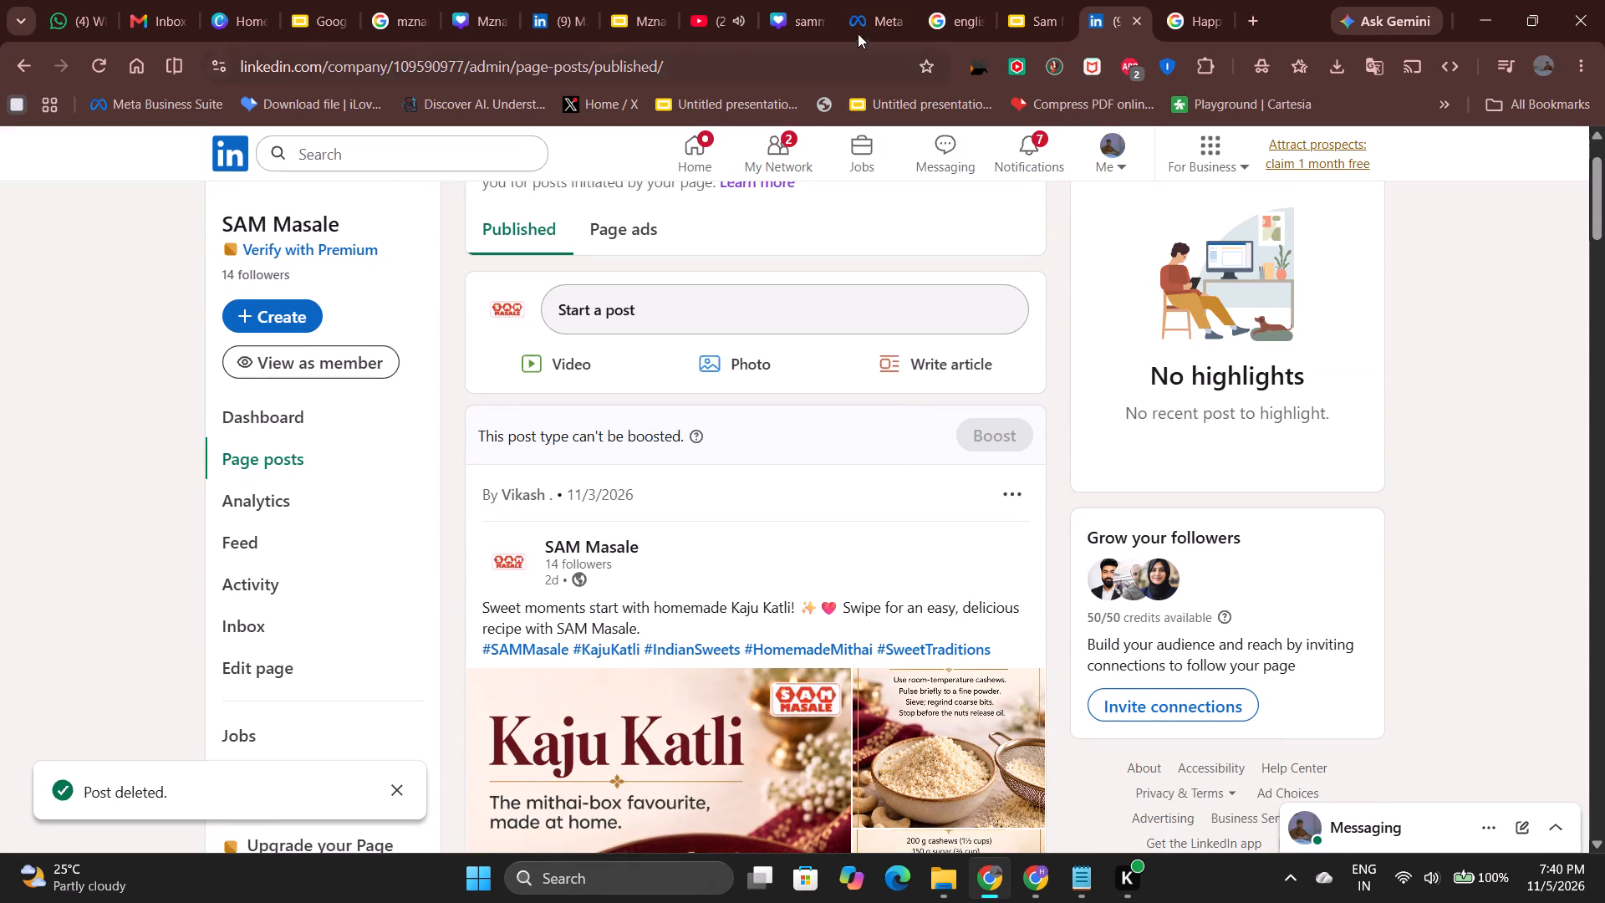
pyautogui.click(1006, 0)
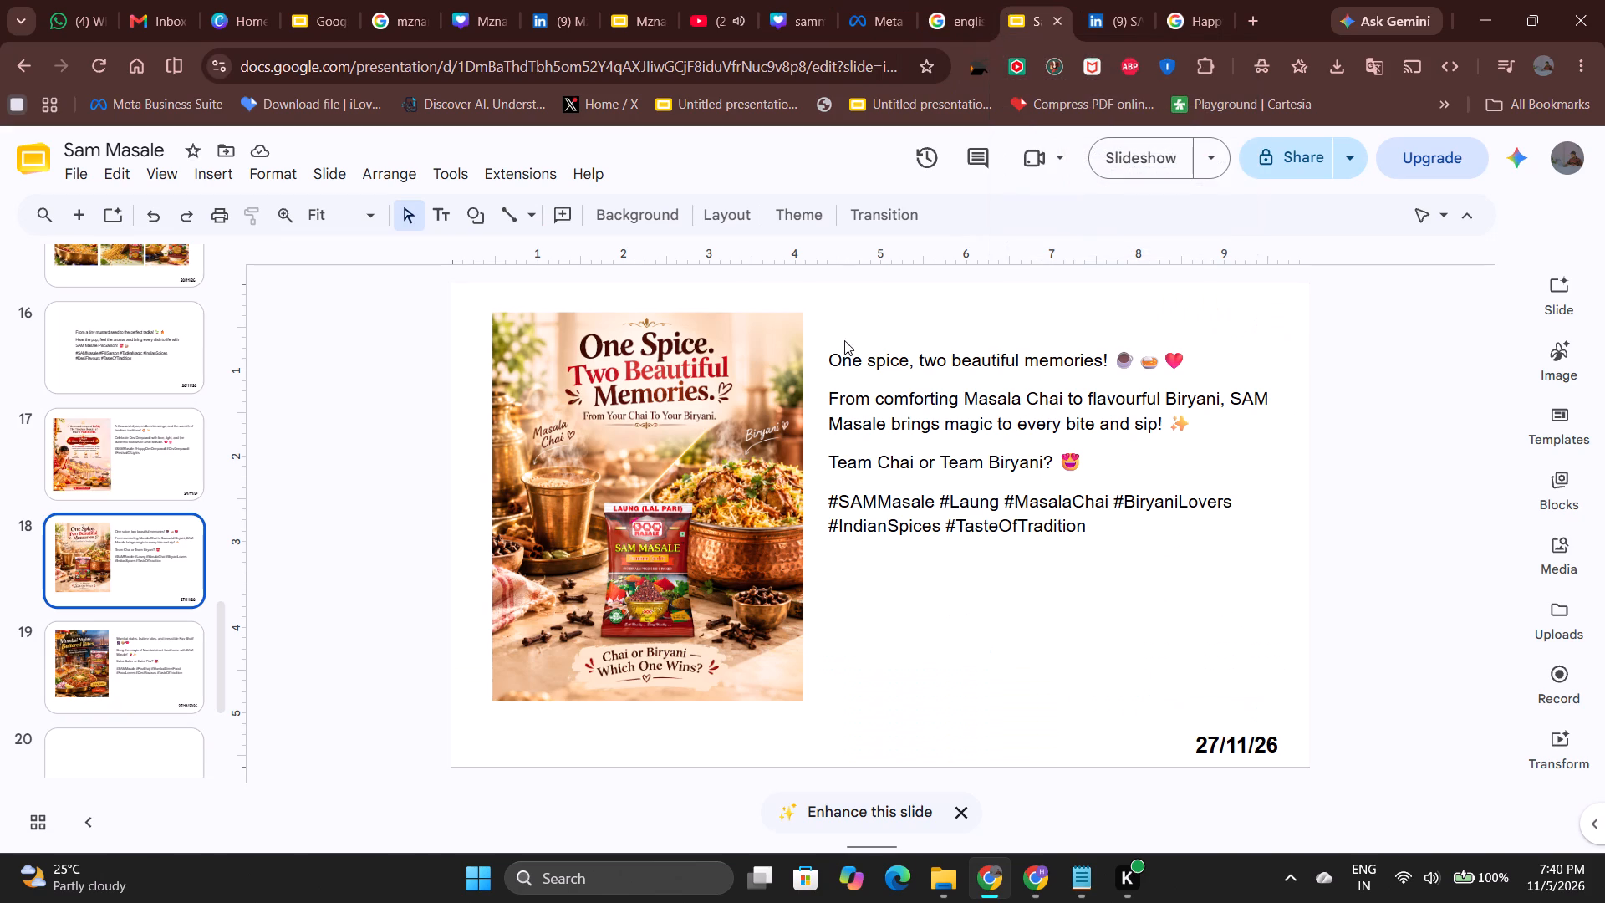
pyautogui.click(1017, 610)
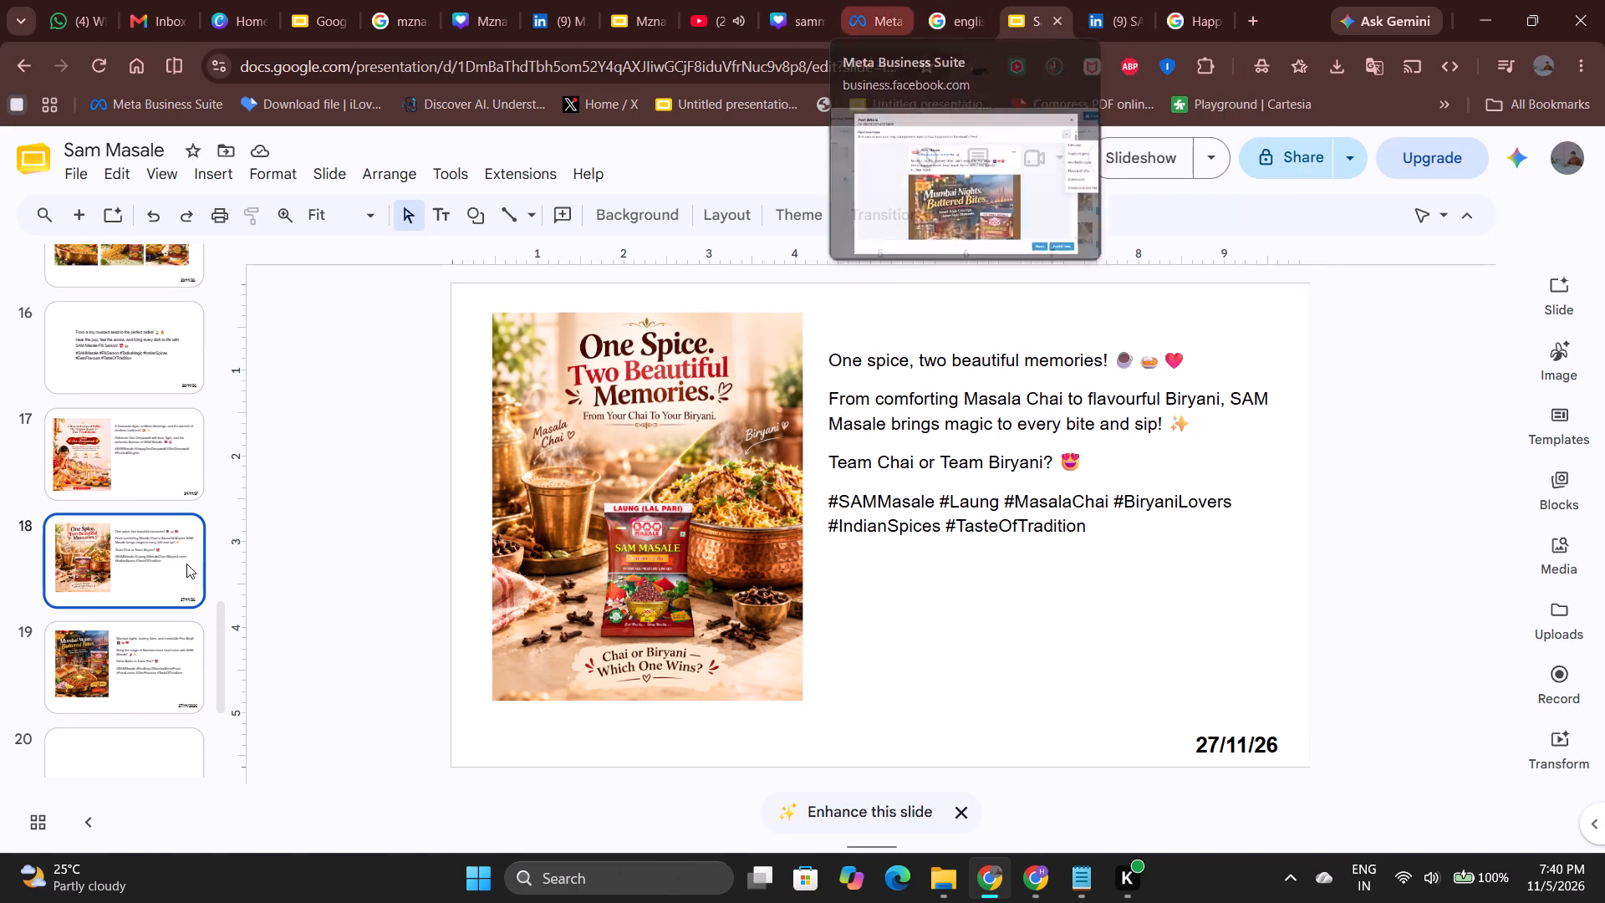
pyautogui.click(125, 662)
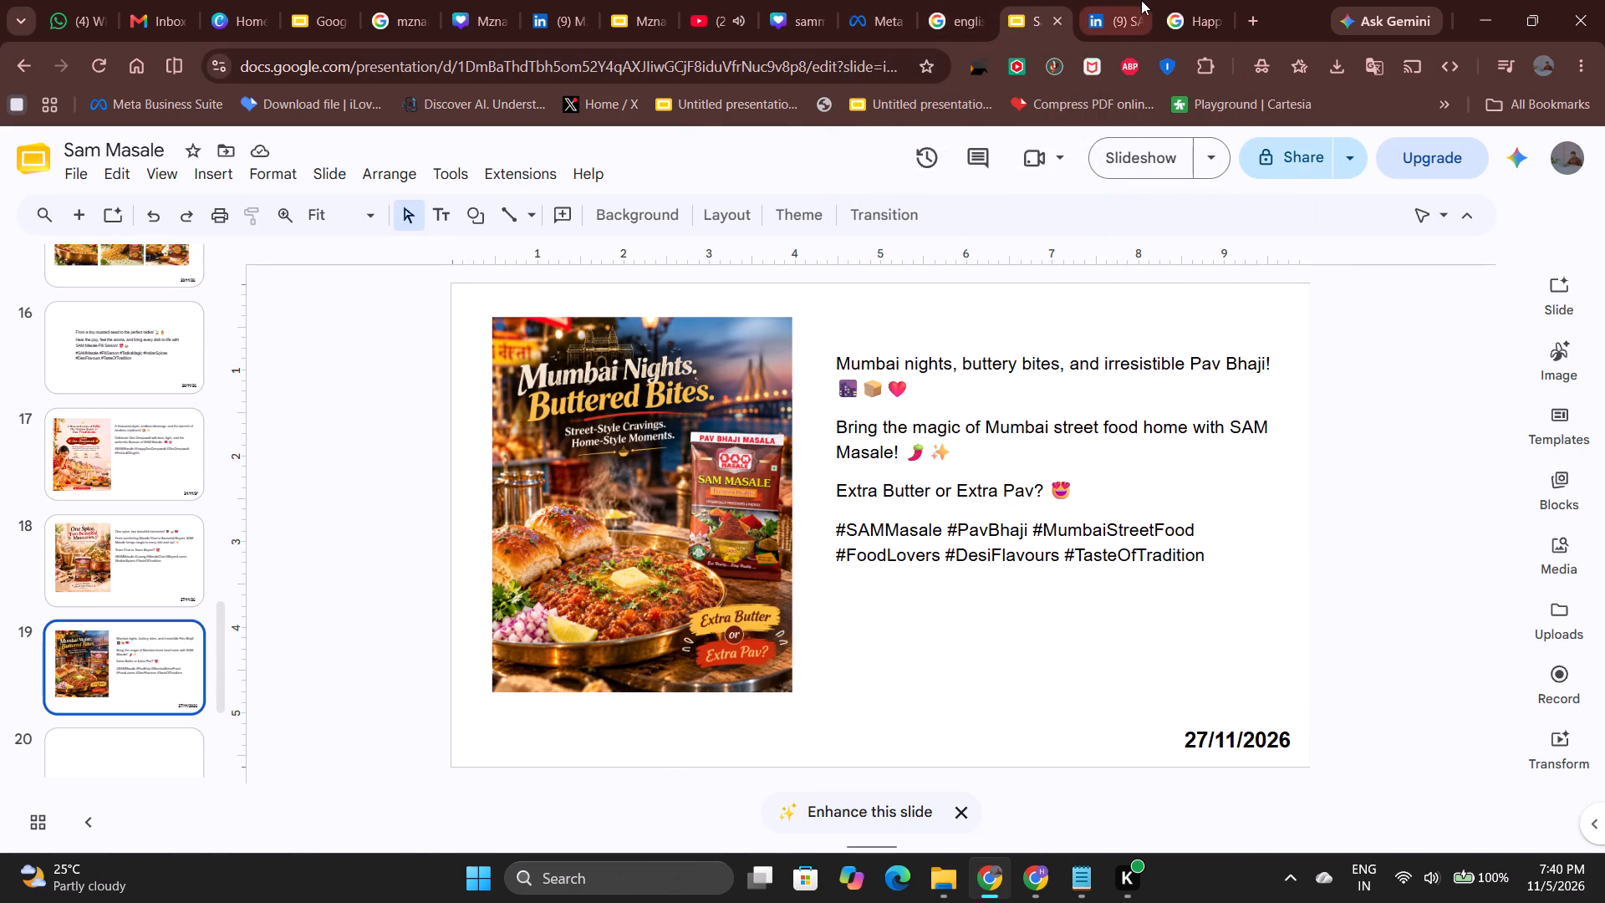
pyautogui.click(1097, 0)
pyautogui.click(288, 323)
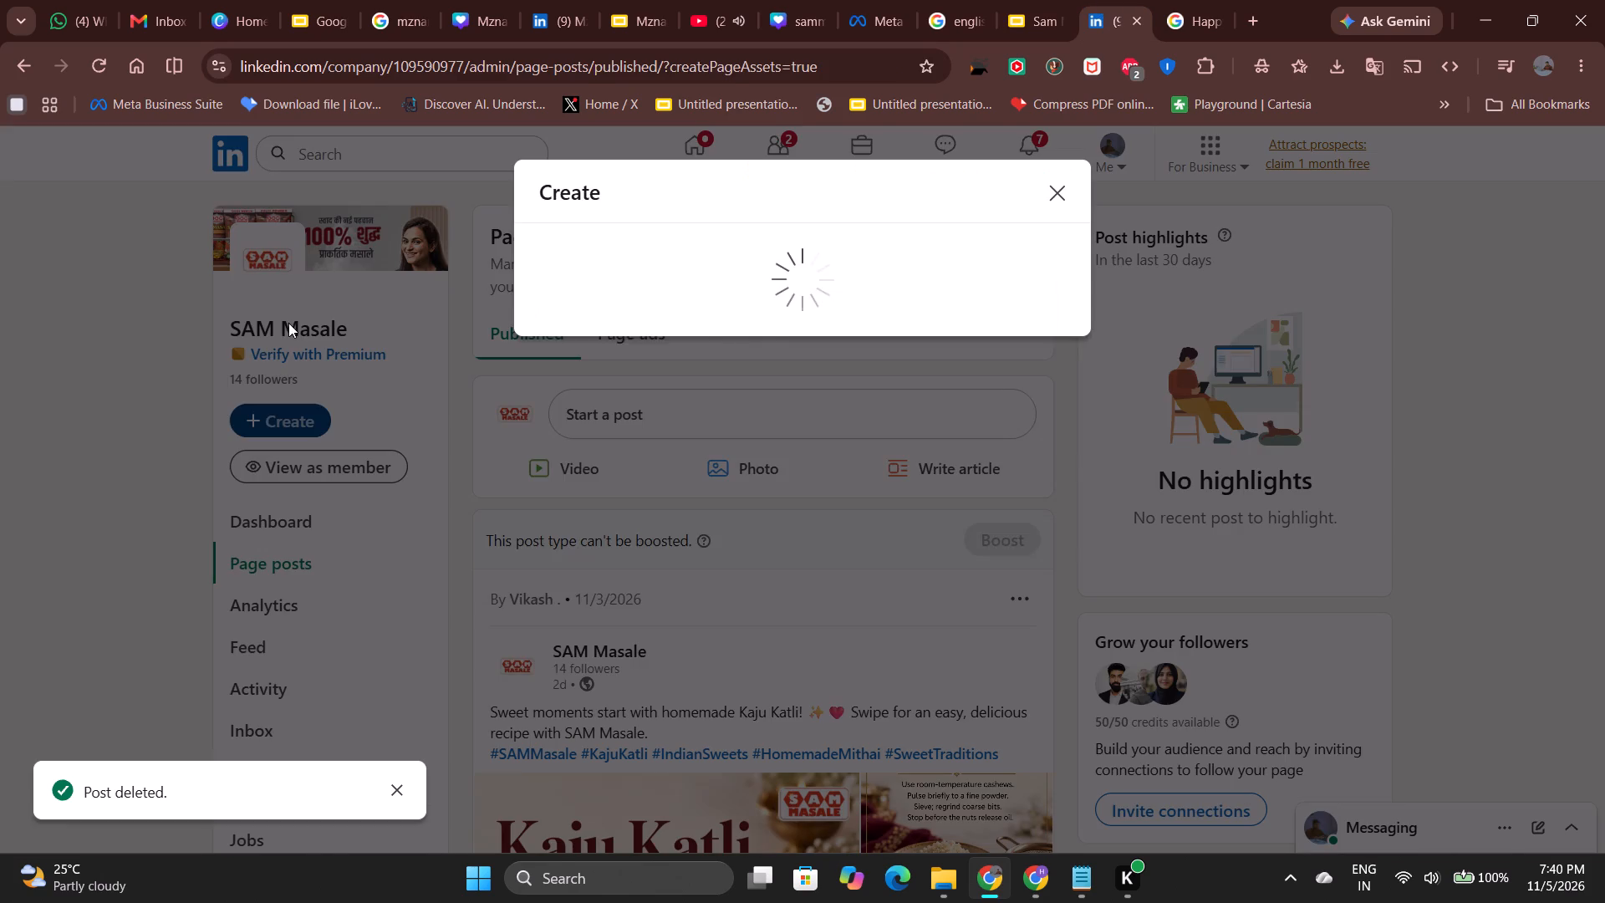
pyautogui.click(592, 278)
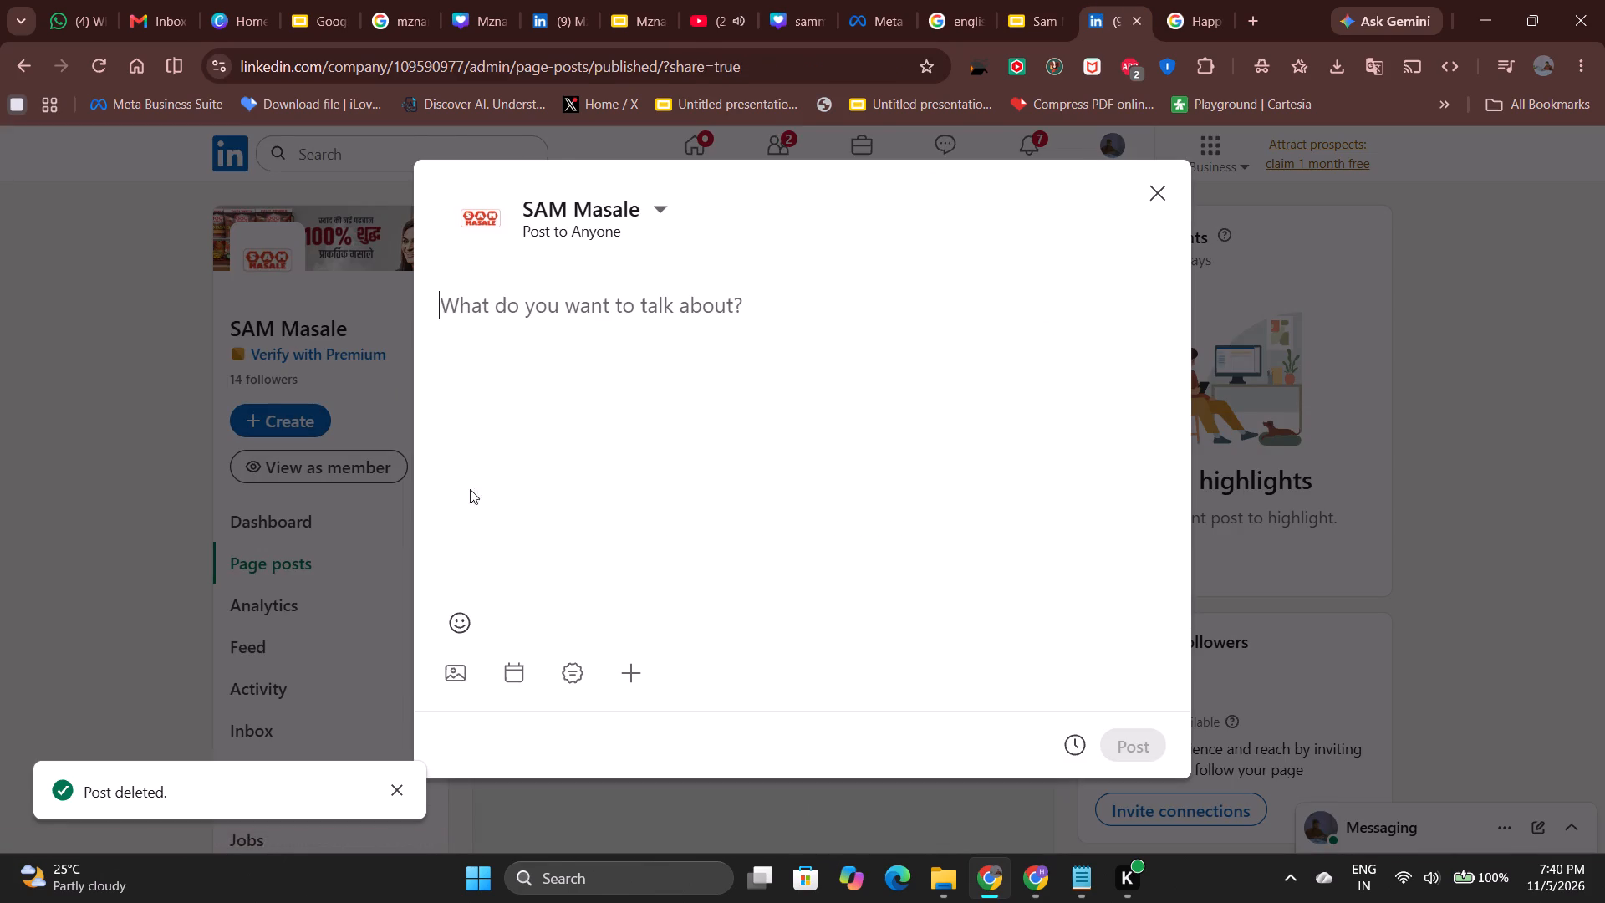
pyautogui.click(462, 672)
pyautogui.click(829, 617)
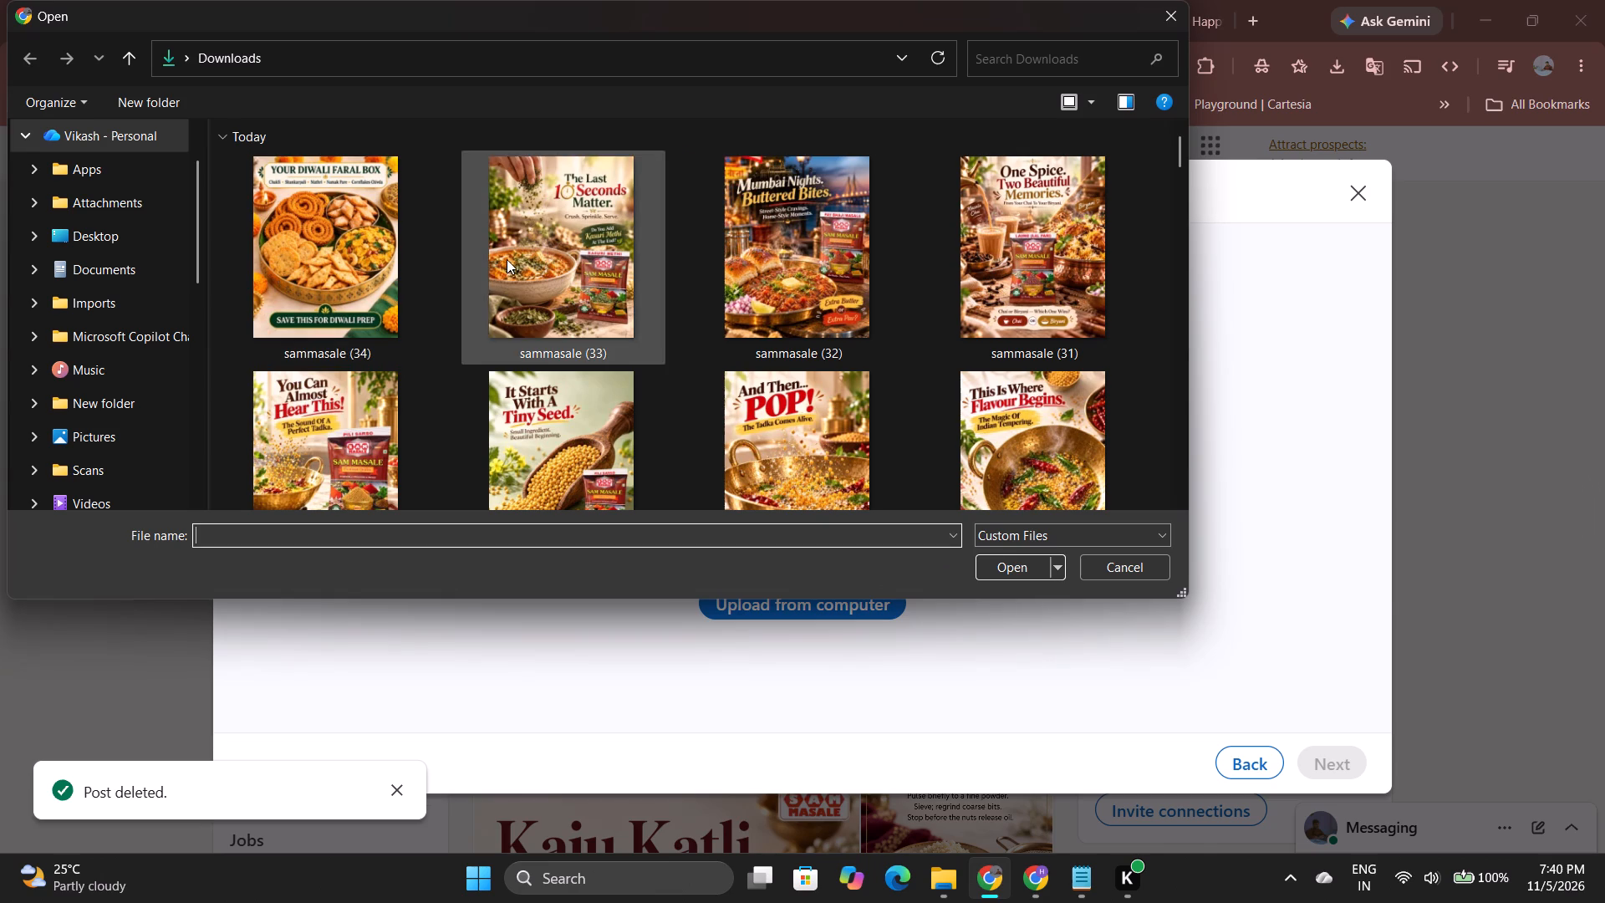
pyautogui.click(783, 213)
pyautogui.press('Return')
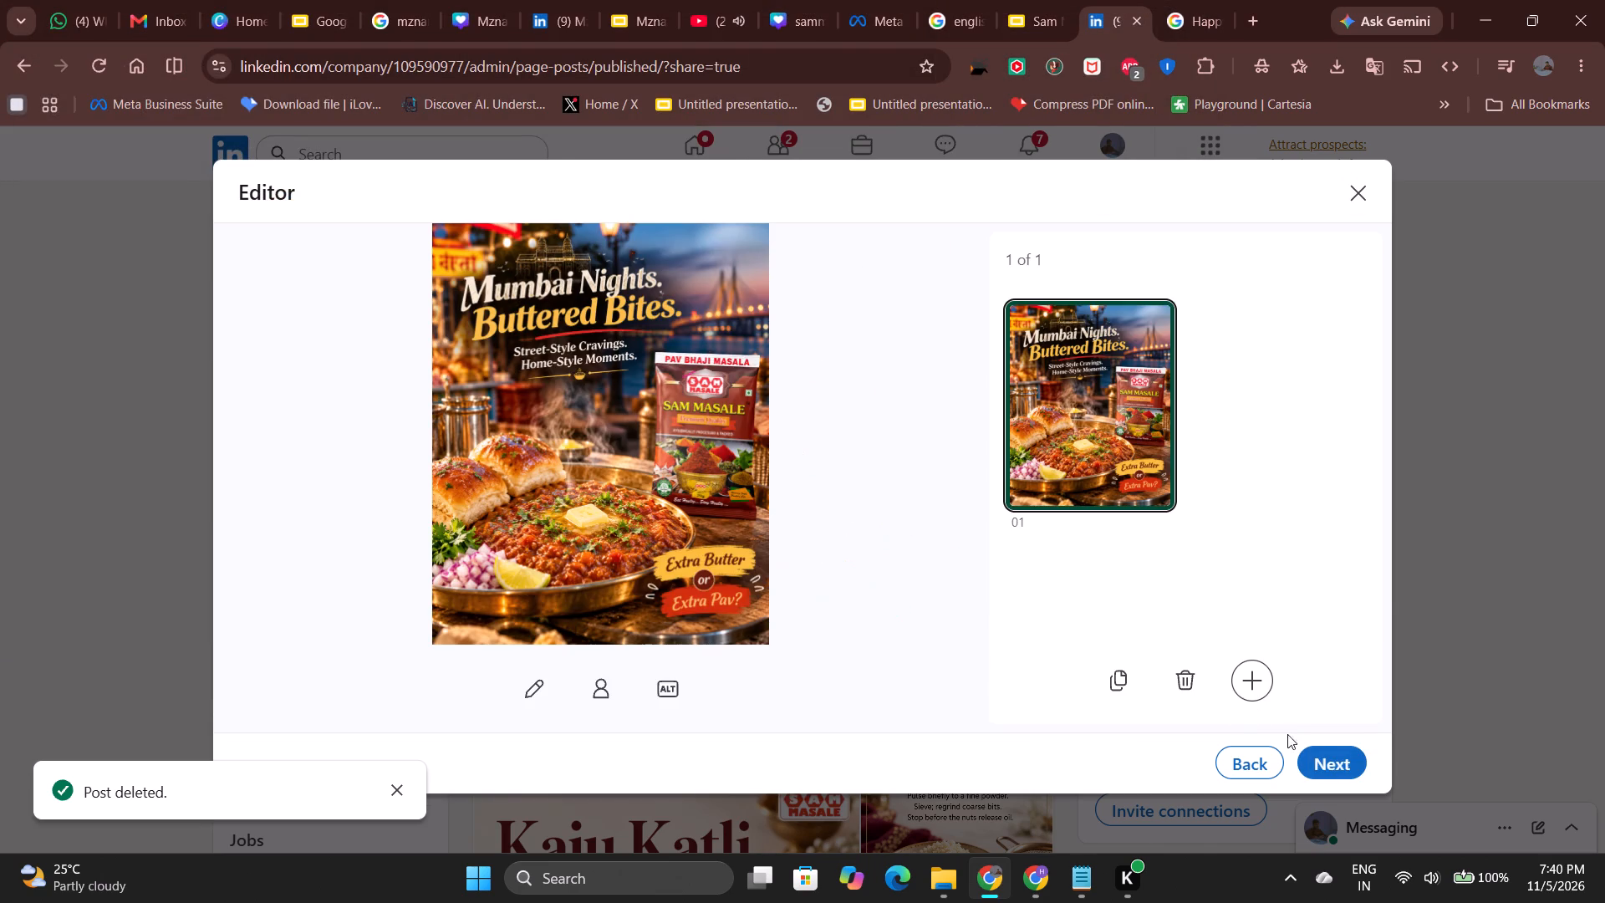
pyautogui.click(1323, 756)
# Copy the Mumbai Nights Pav Bhaji caption and hashtags from slide 19 into the LinkedIn post, without trailing blank lines.
pyautogui.click(1046, 0)
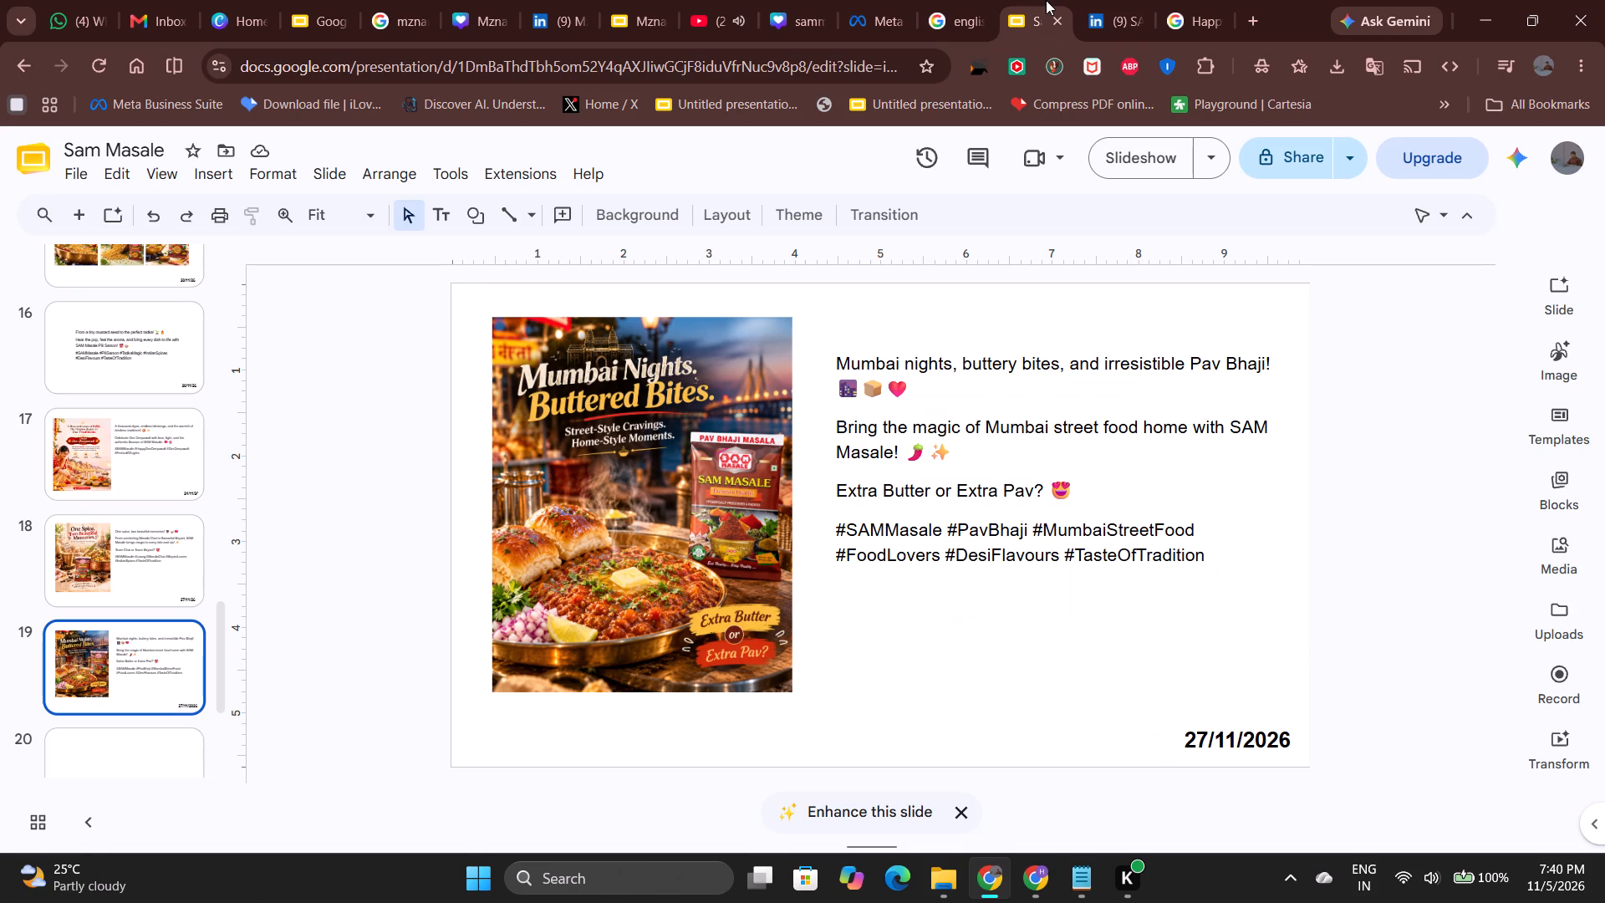
pyautogui.click(984, 389)
pyautogui.hotkey('ctrl', 'a')
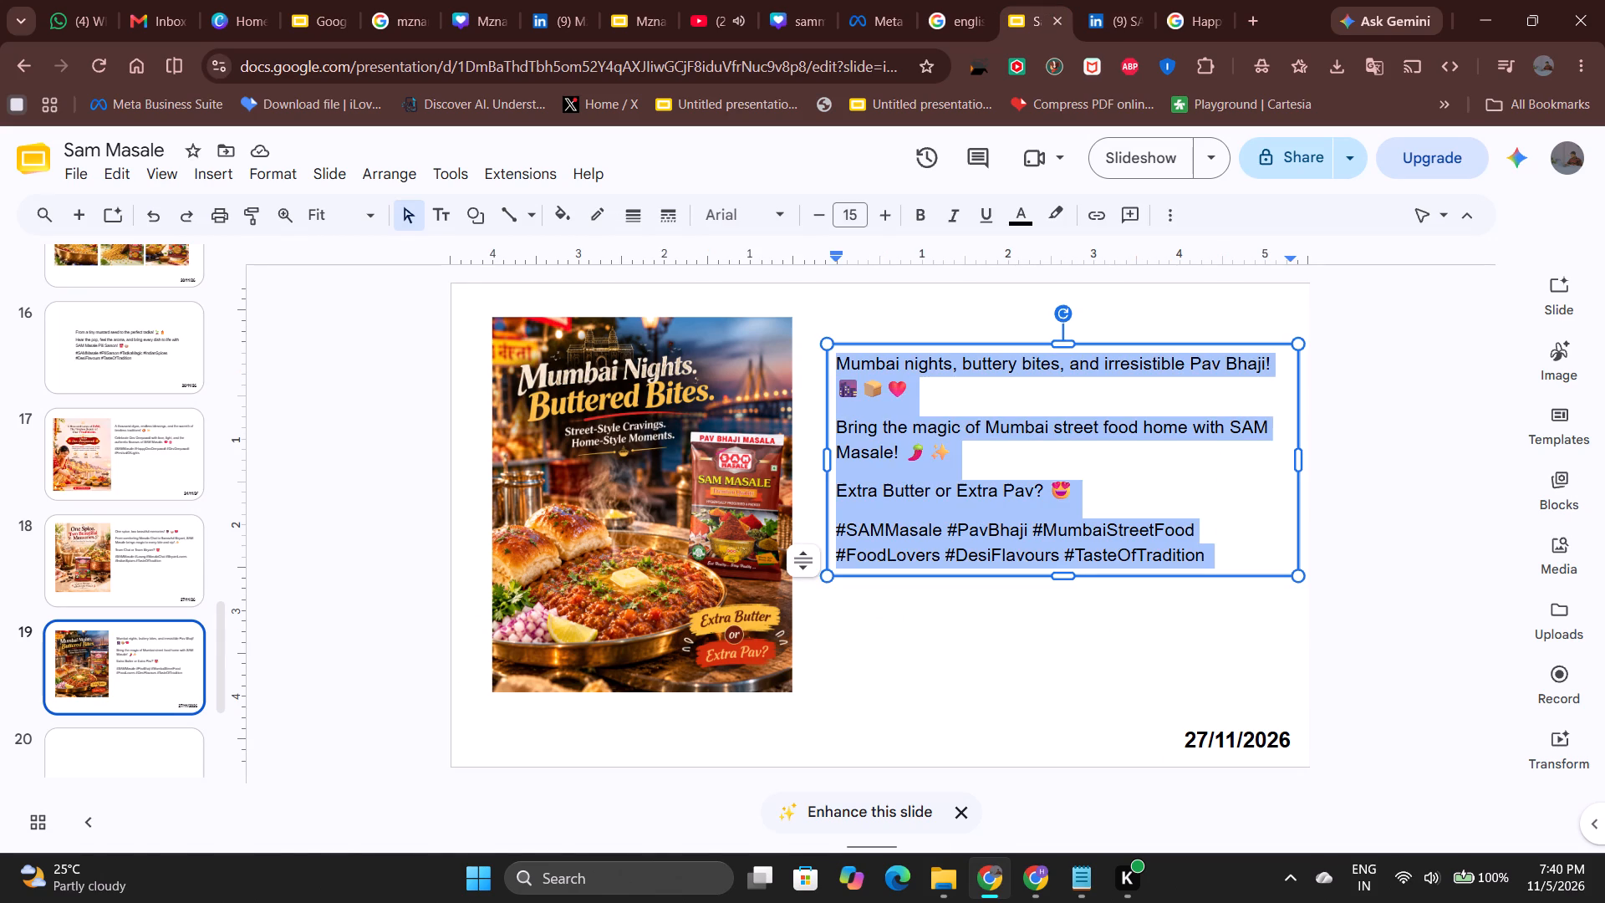
pyautogui.hotkey('ctrl', 'c')
pyautogui.click(1098, 0)
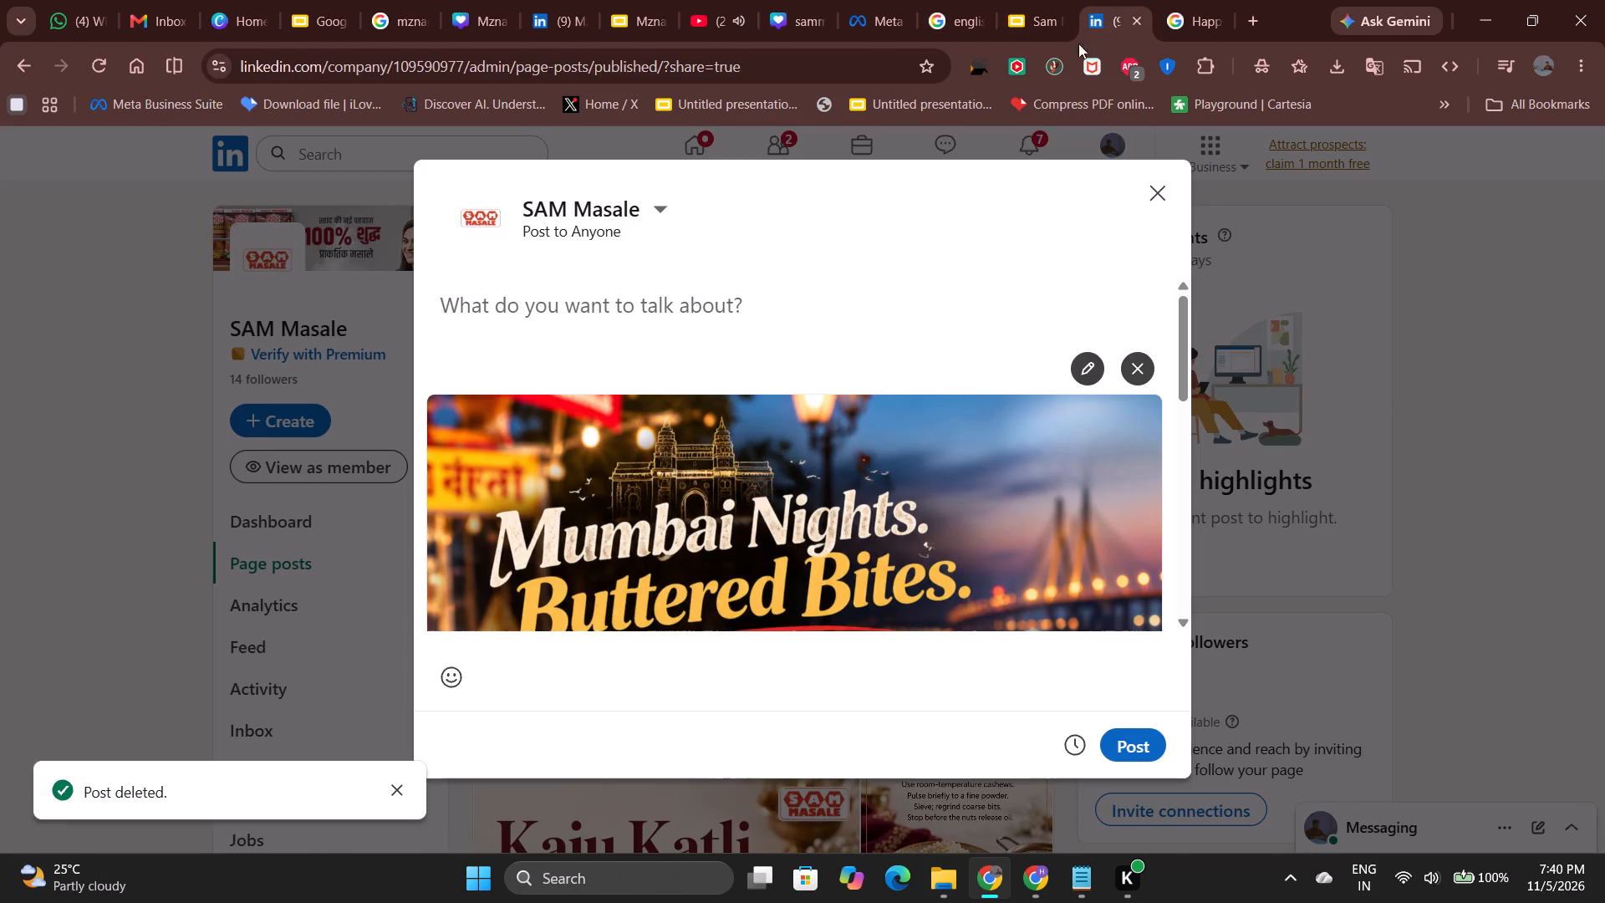
pyautogui.click(609, 320)
pyautogui.hotkey('ctrl', 'v')
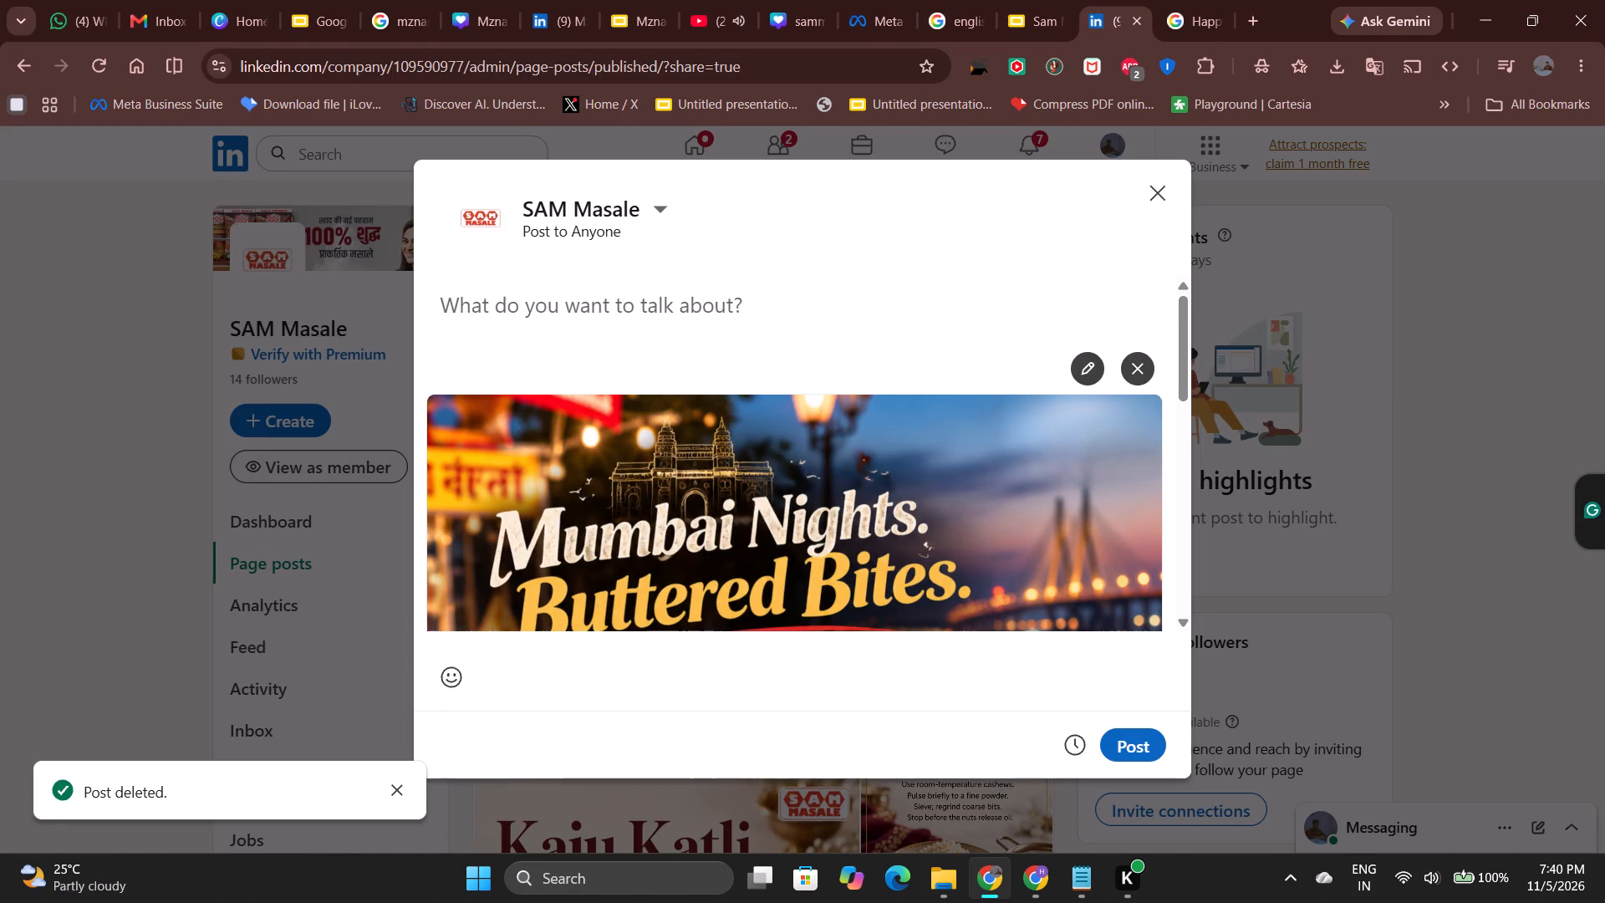
pyautogui.press('BackSpace')
pyautogui.press('BackSpace')
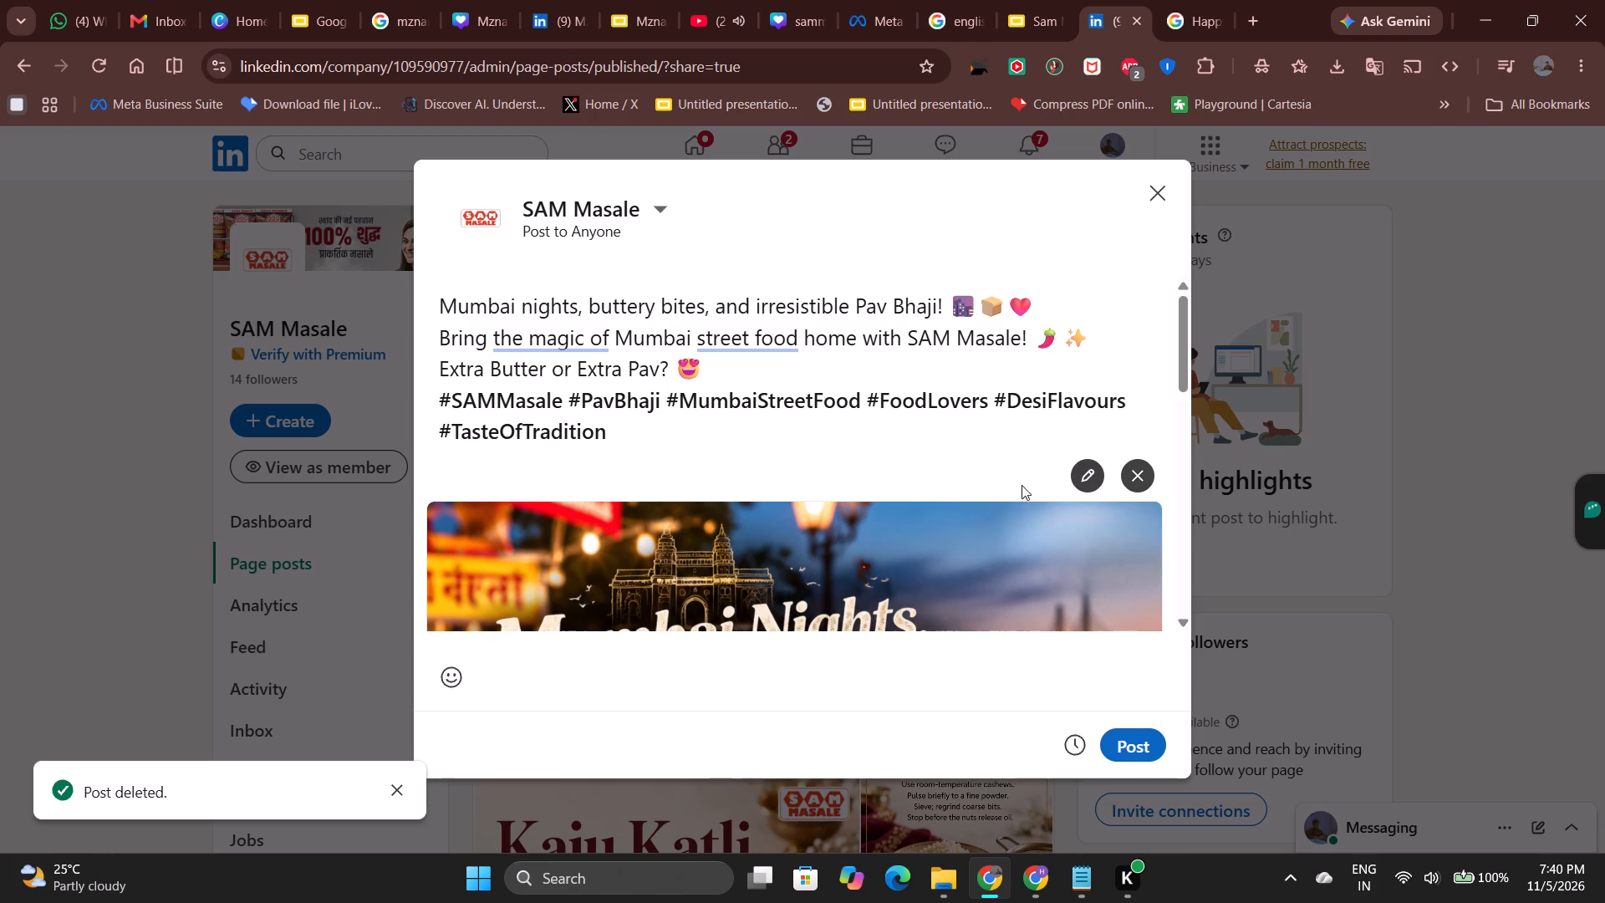
# Reword the caption's "the magic of Mumbai street food" as "Mumbai street-food magic".
pyautogui.click(775, 339)
pyautogui.click(796, 420)
pyautogui.write('Mumbai street-food magic')
pyautogui.click(899, 407)
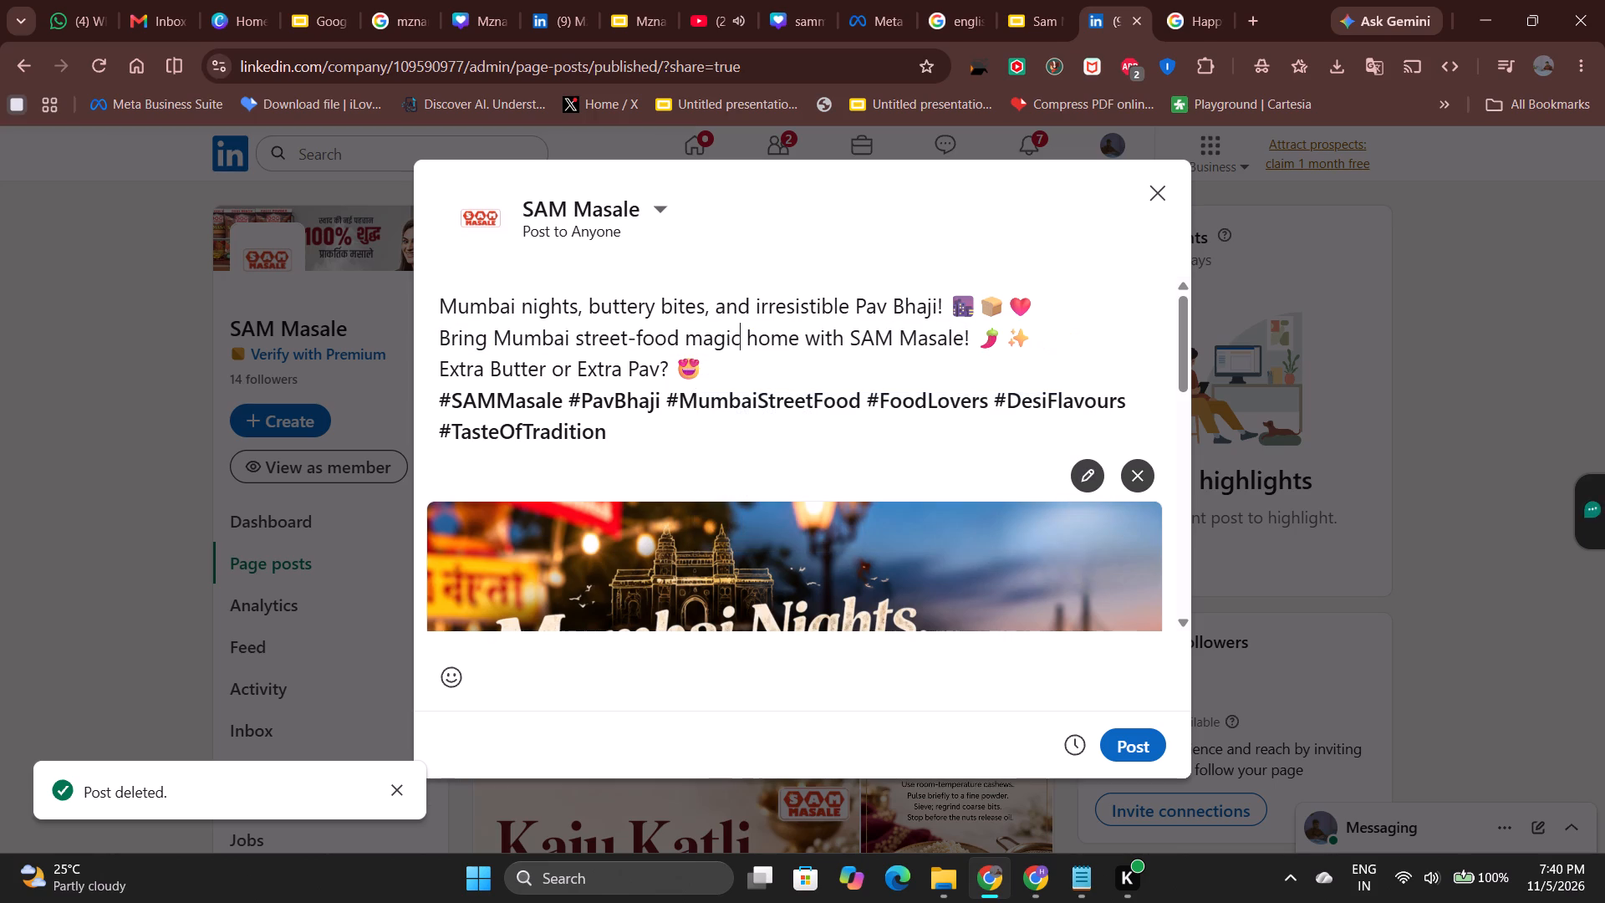
# Schedule the Mumbai Nights LinkedIn post for 11/27/2026 at 8:00 PM.
pyautogui.scroll(-3, 936, 565)
pyautogui.click(1063, 738)
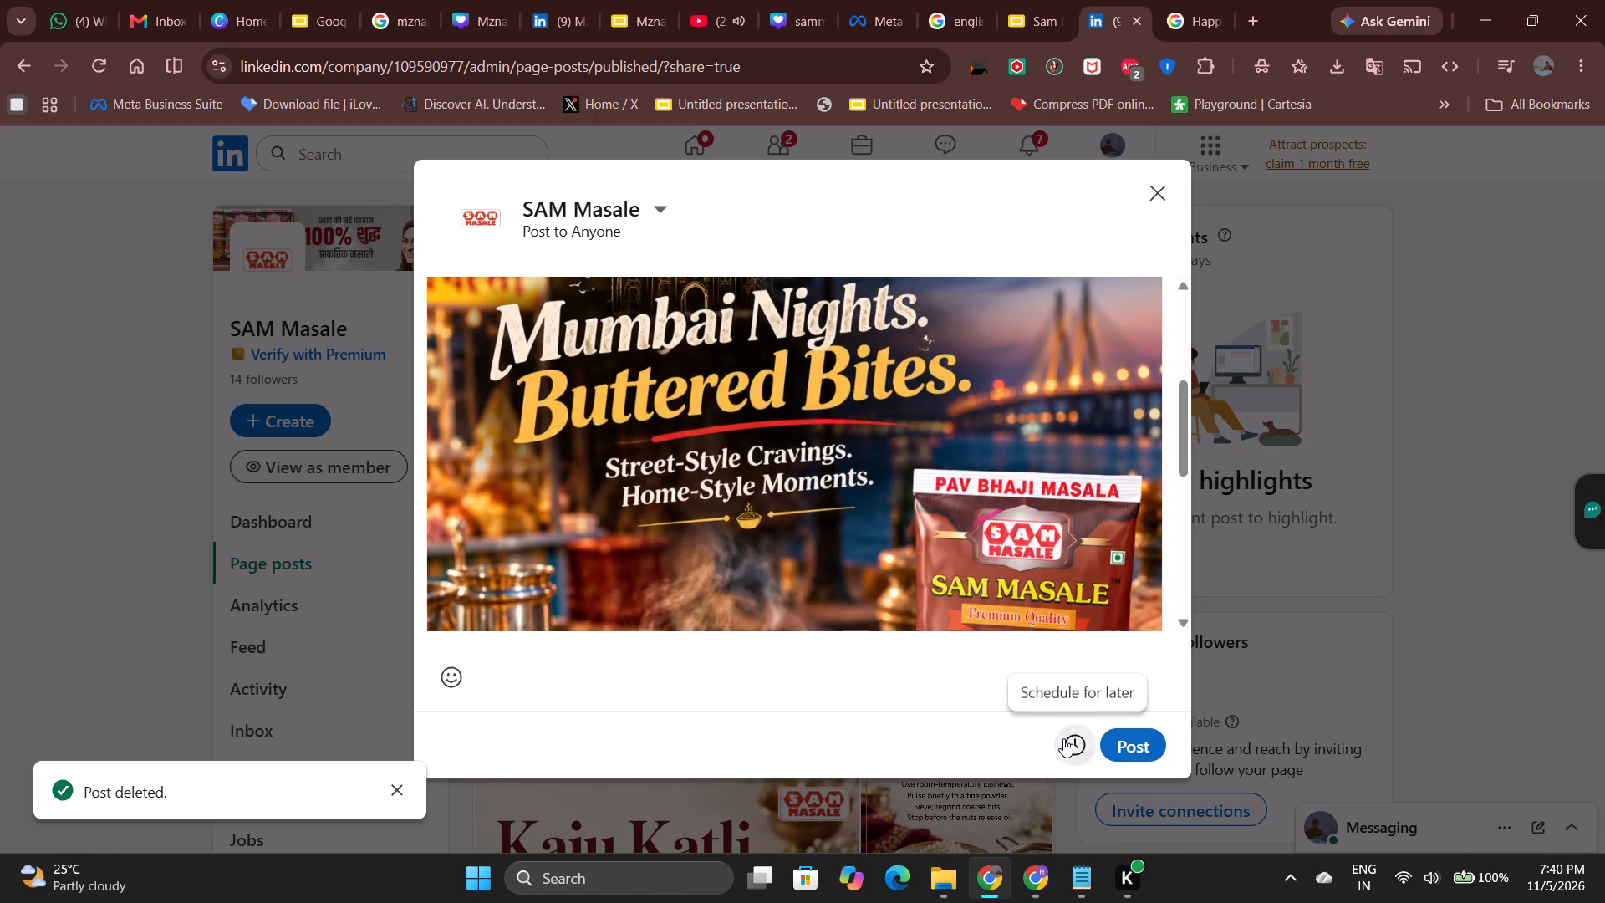
pyautogui.click(614, 309)
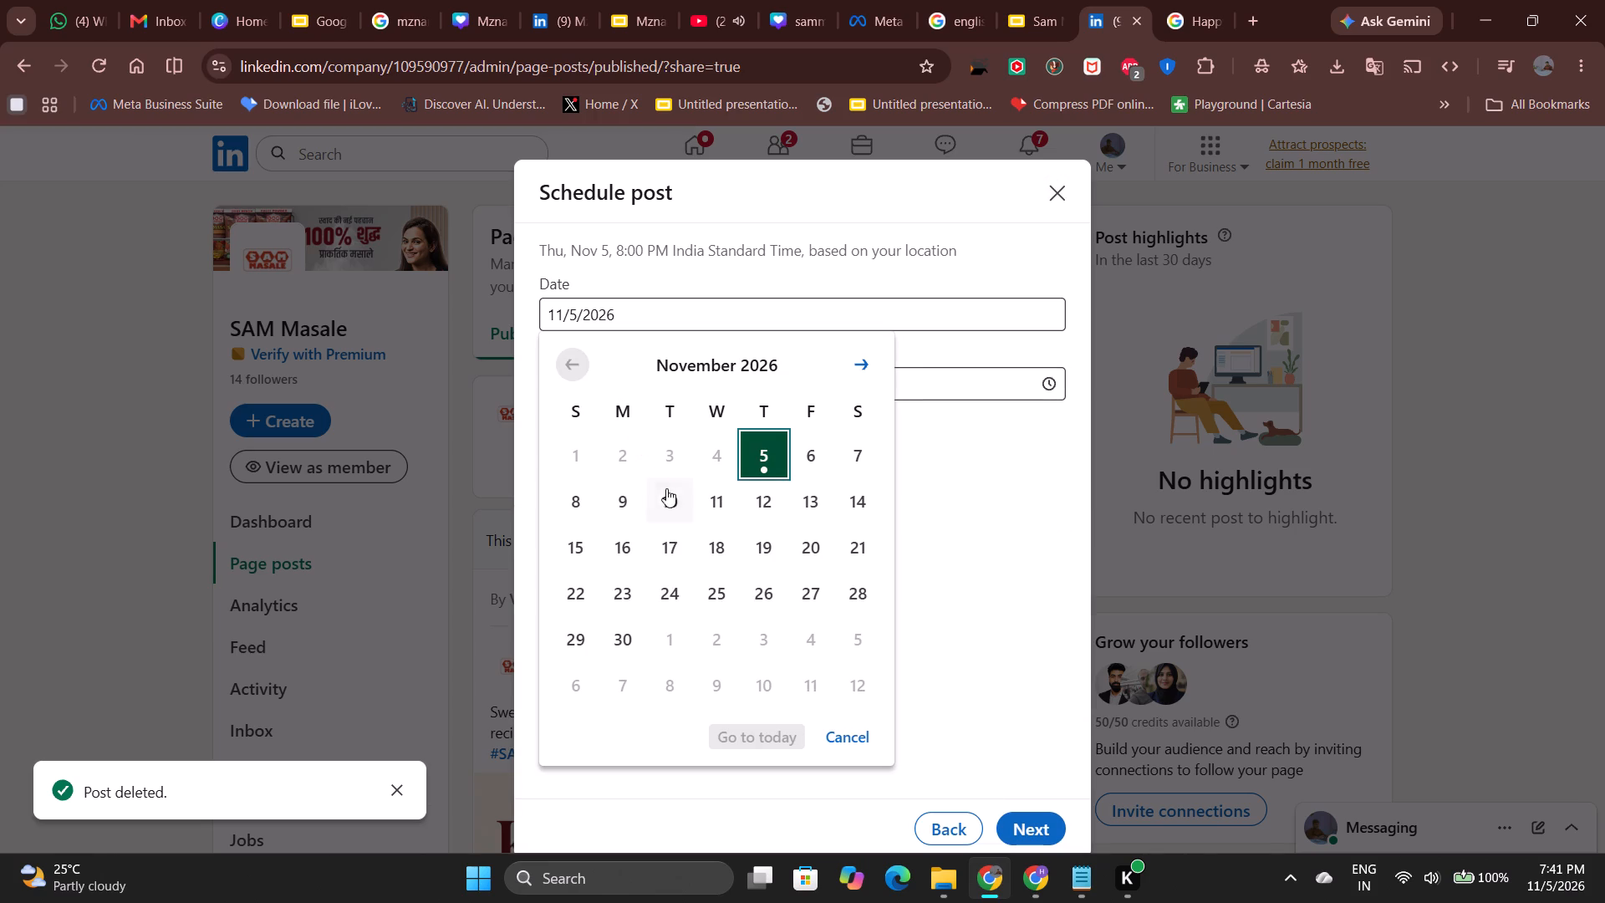
pyautogui.click(805, 590)
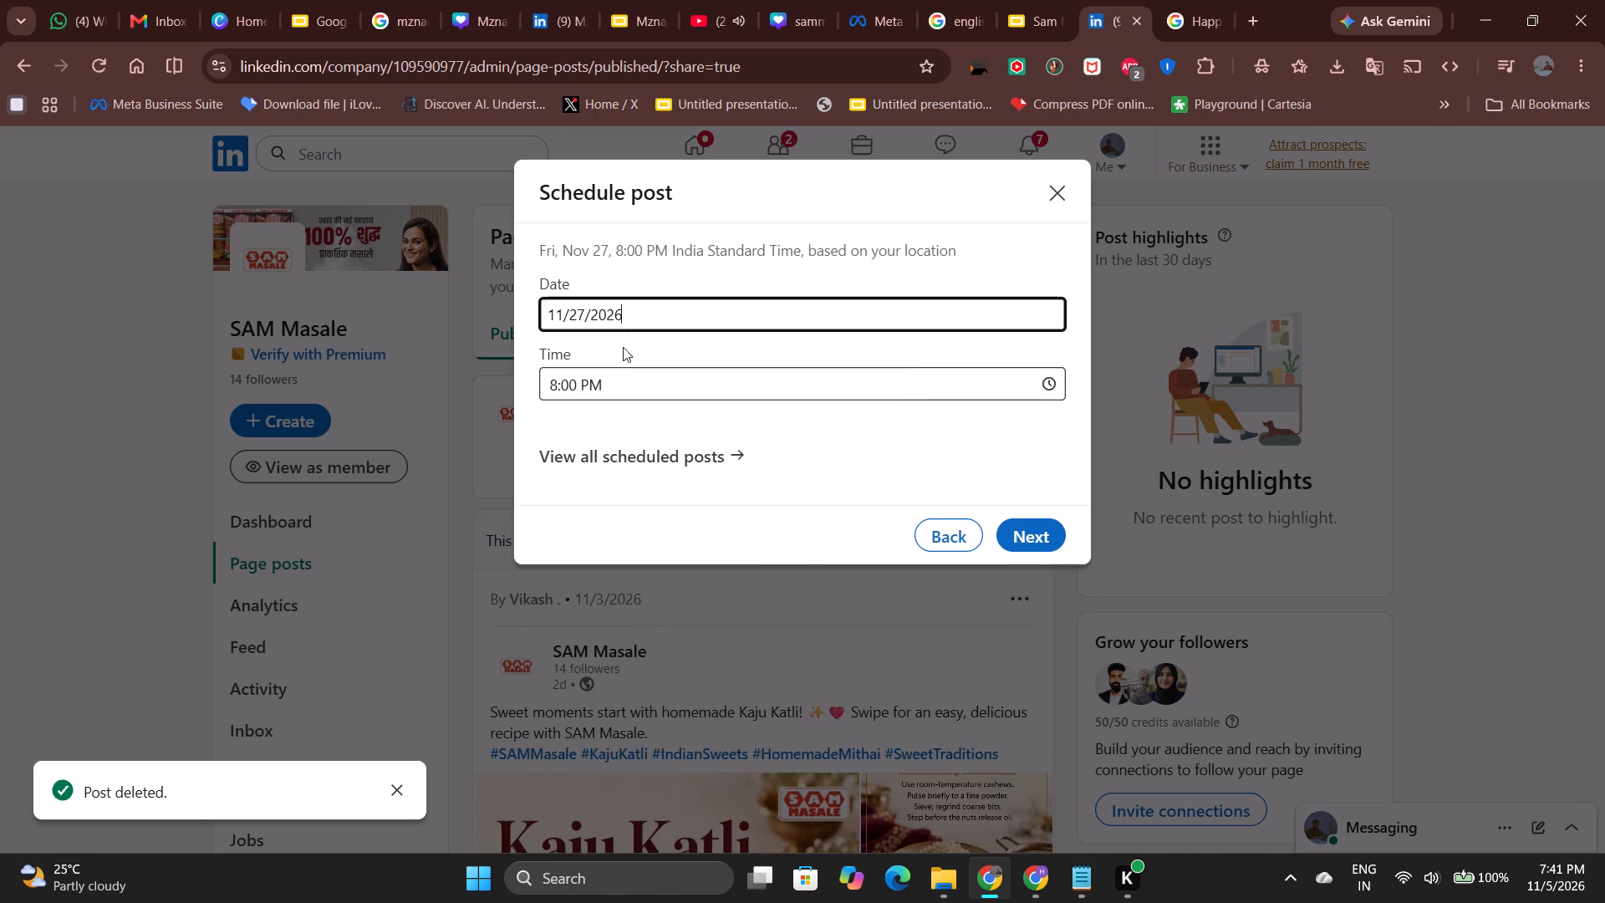
pyautogui.click(624, 390)
pyautogui.click(877, 256)
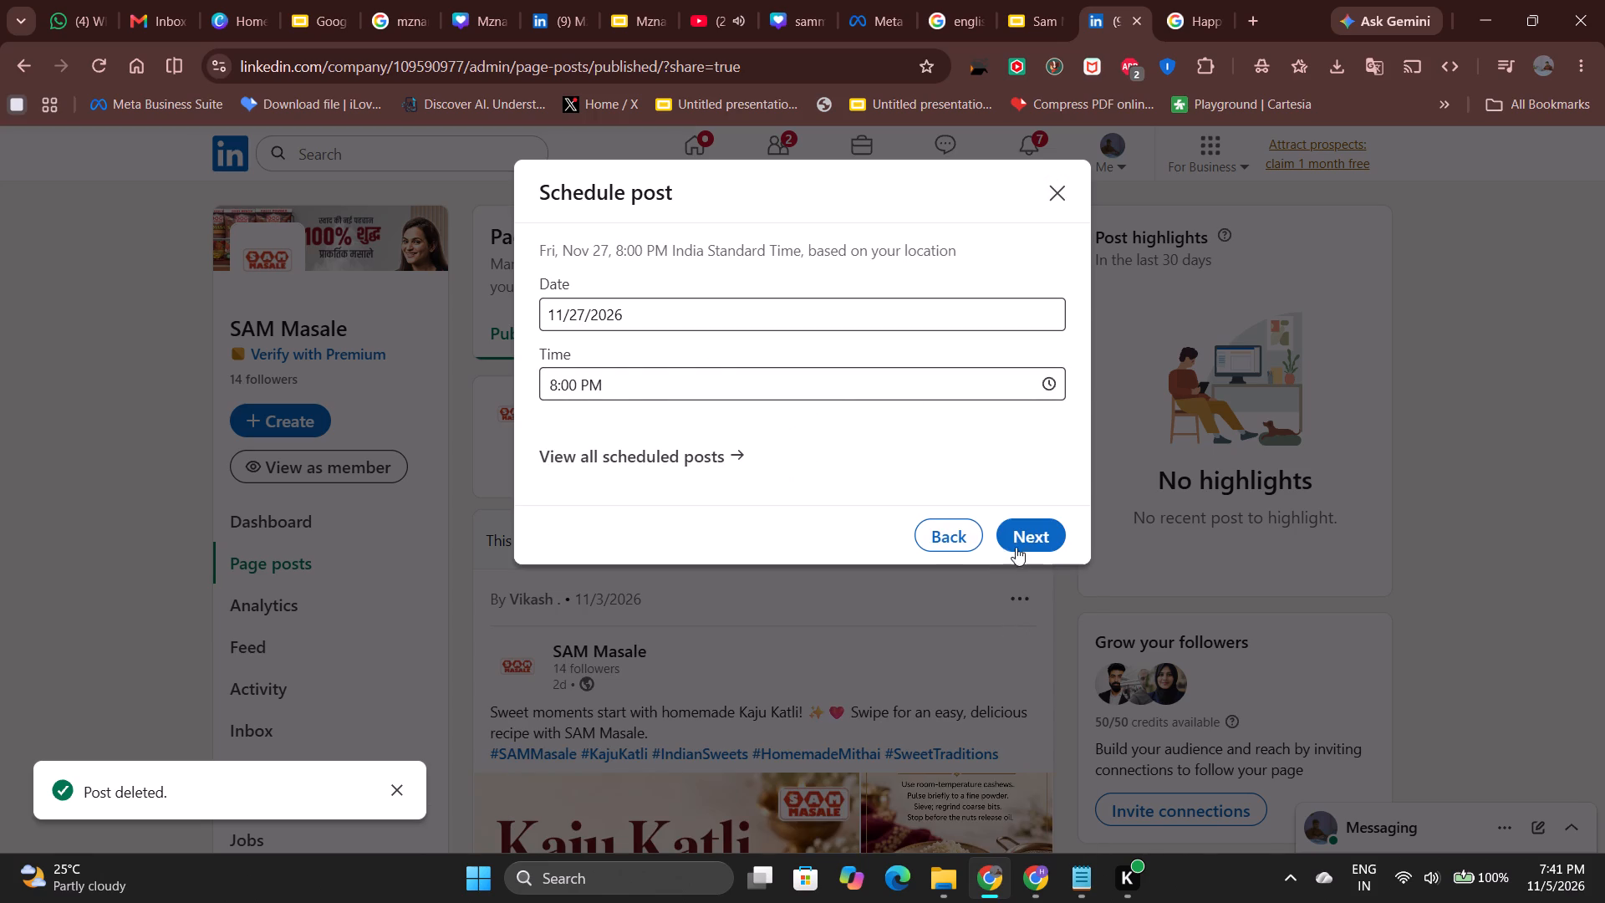
pyautogui.click(1017, 528)
pyautogui.click(1118, 741)
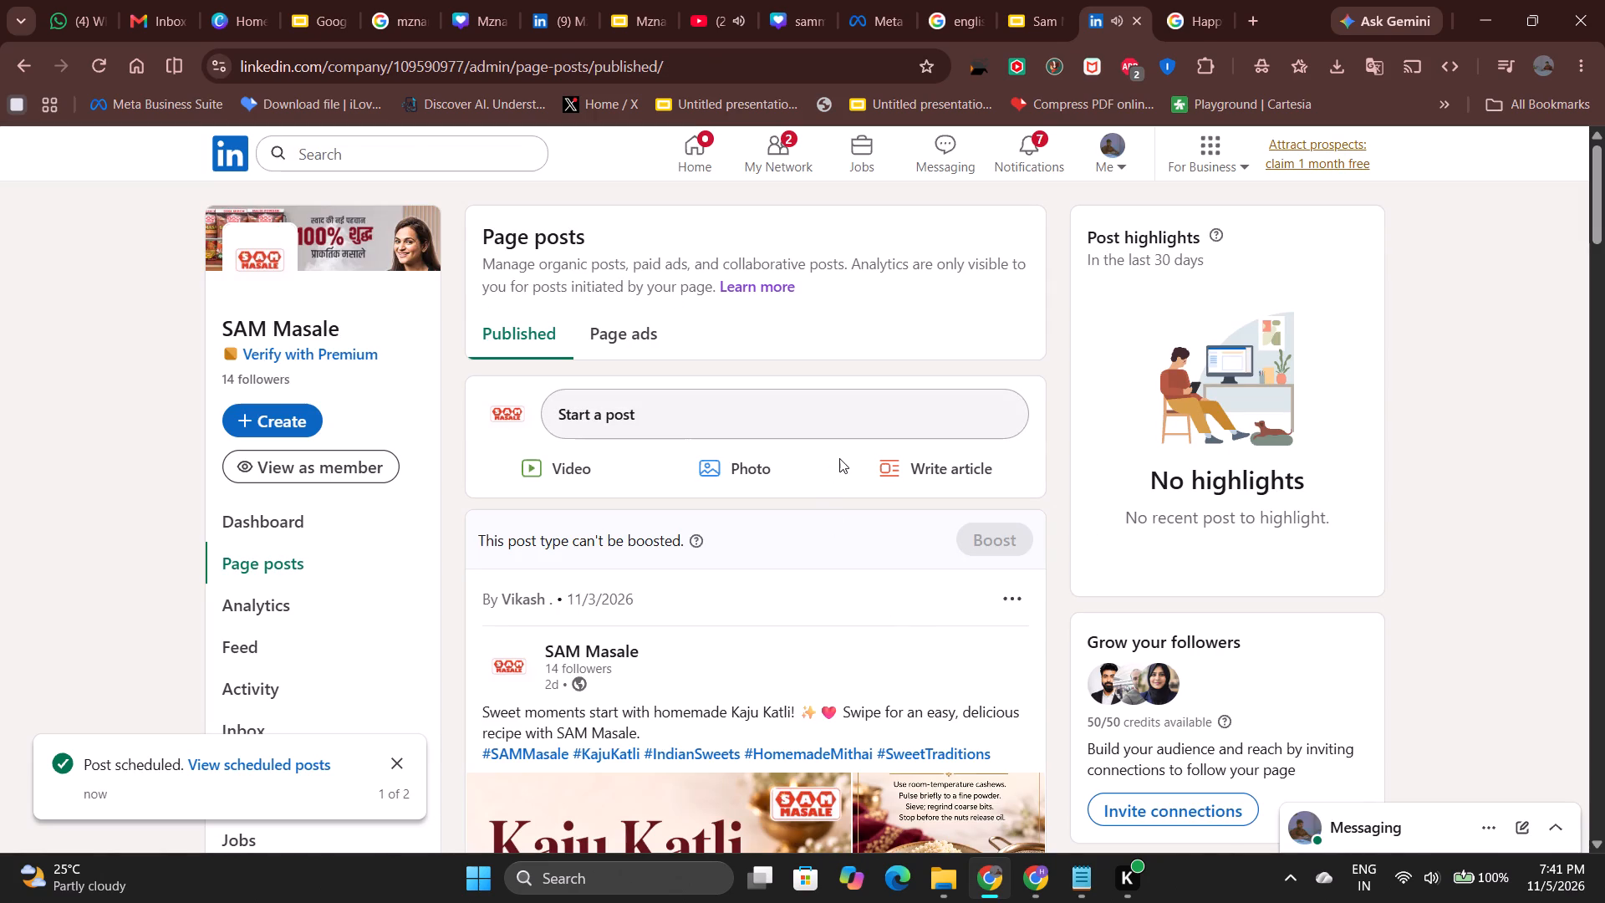
# Recheck the One Spice slide's date, switch to the Meta Planner, and close the Mumbai Nights post details to view the November calendar.
pyautogui.click(1016, 0)
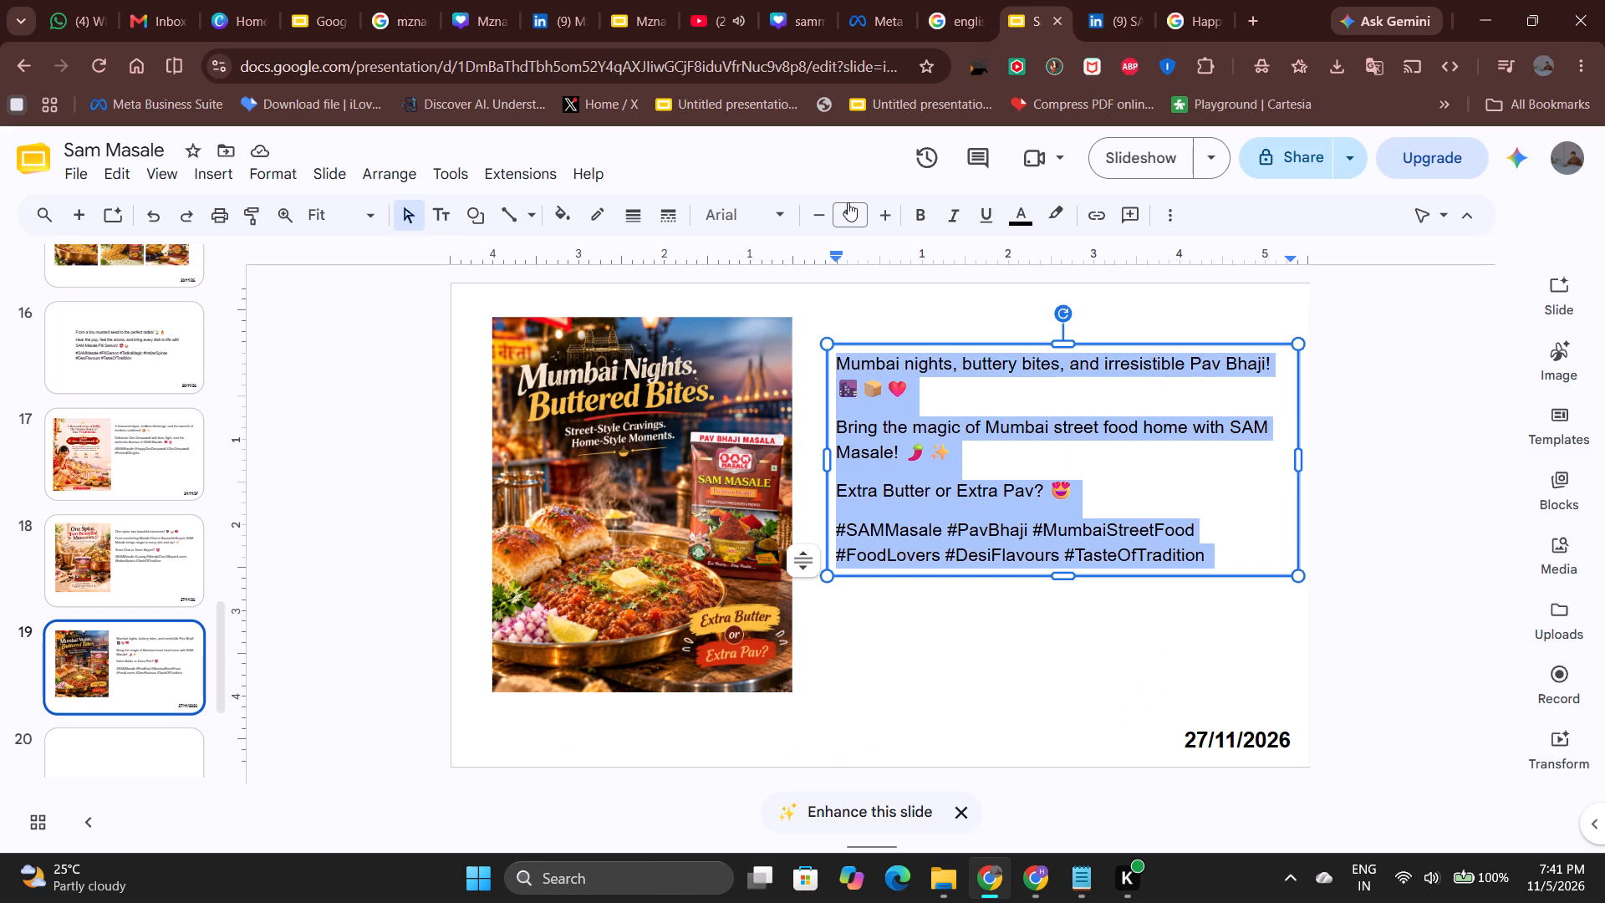
pyautogui.click(316, 453)
pyautogui.click(155, 569)
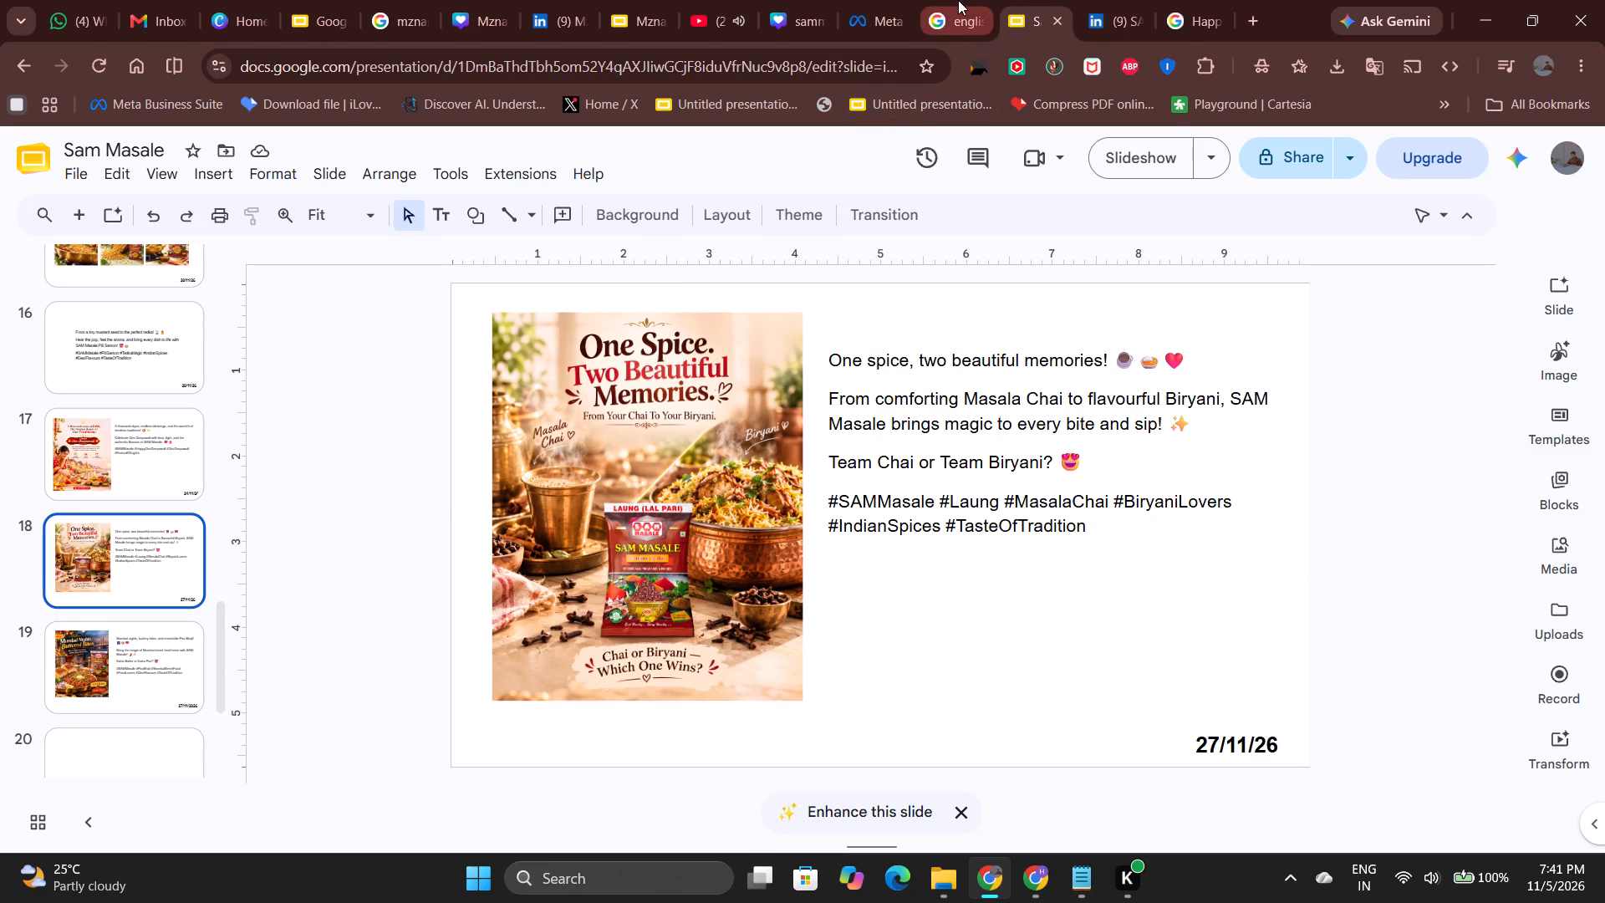
pyautogui.click(868, 0)
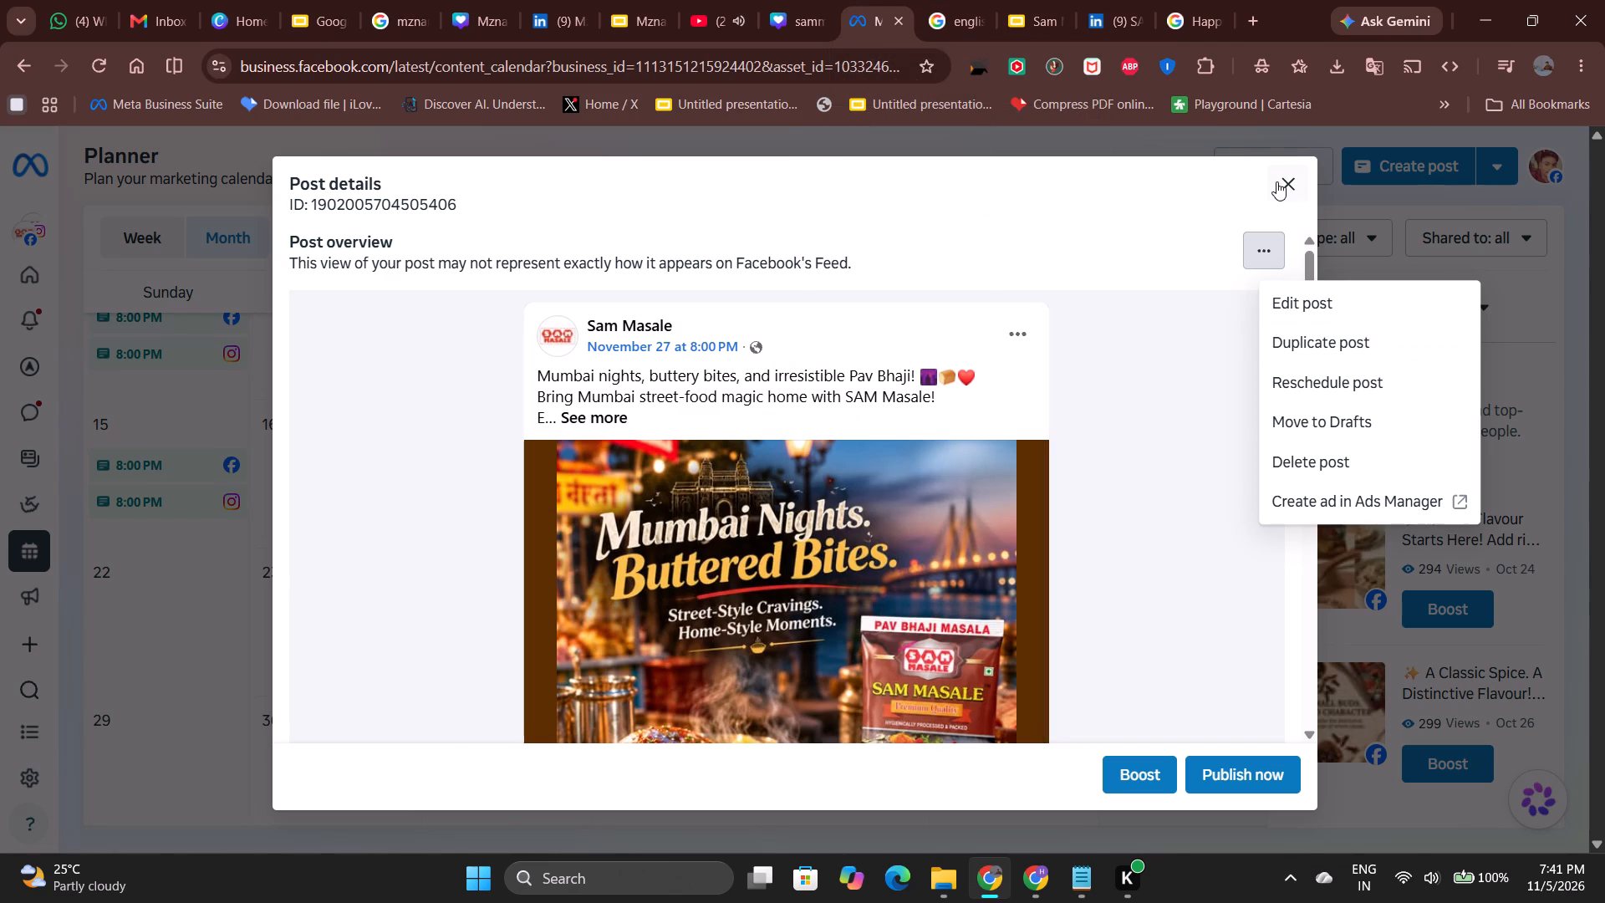
pyautogui.click(1276, 181)
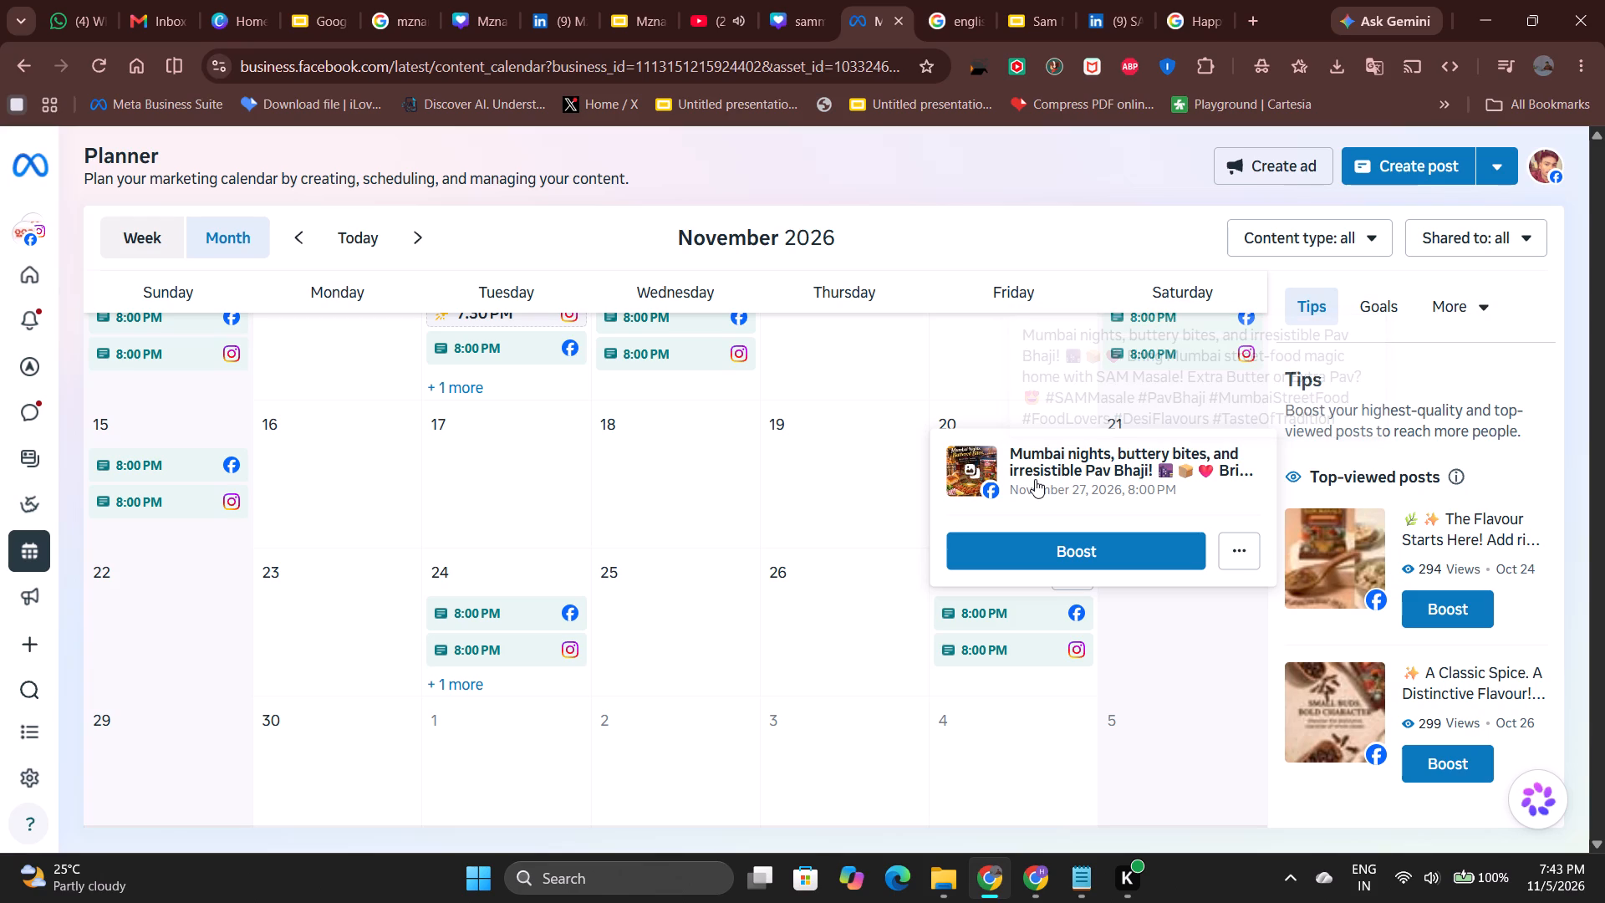
# Dismiss the Mumbai Nights Pav Bhaji post preview to see the November 2026 calendar unobstructed.
pyautogui.click(1573, 432)
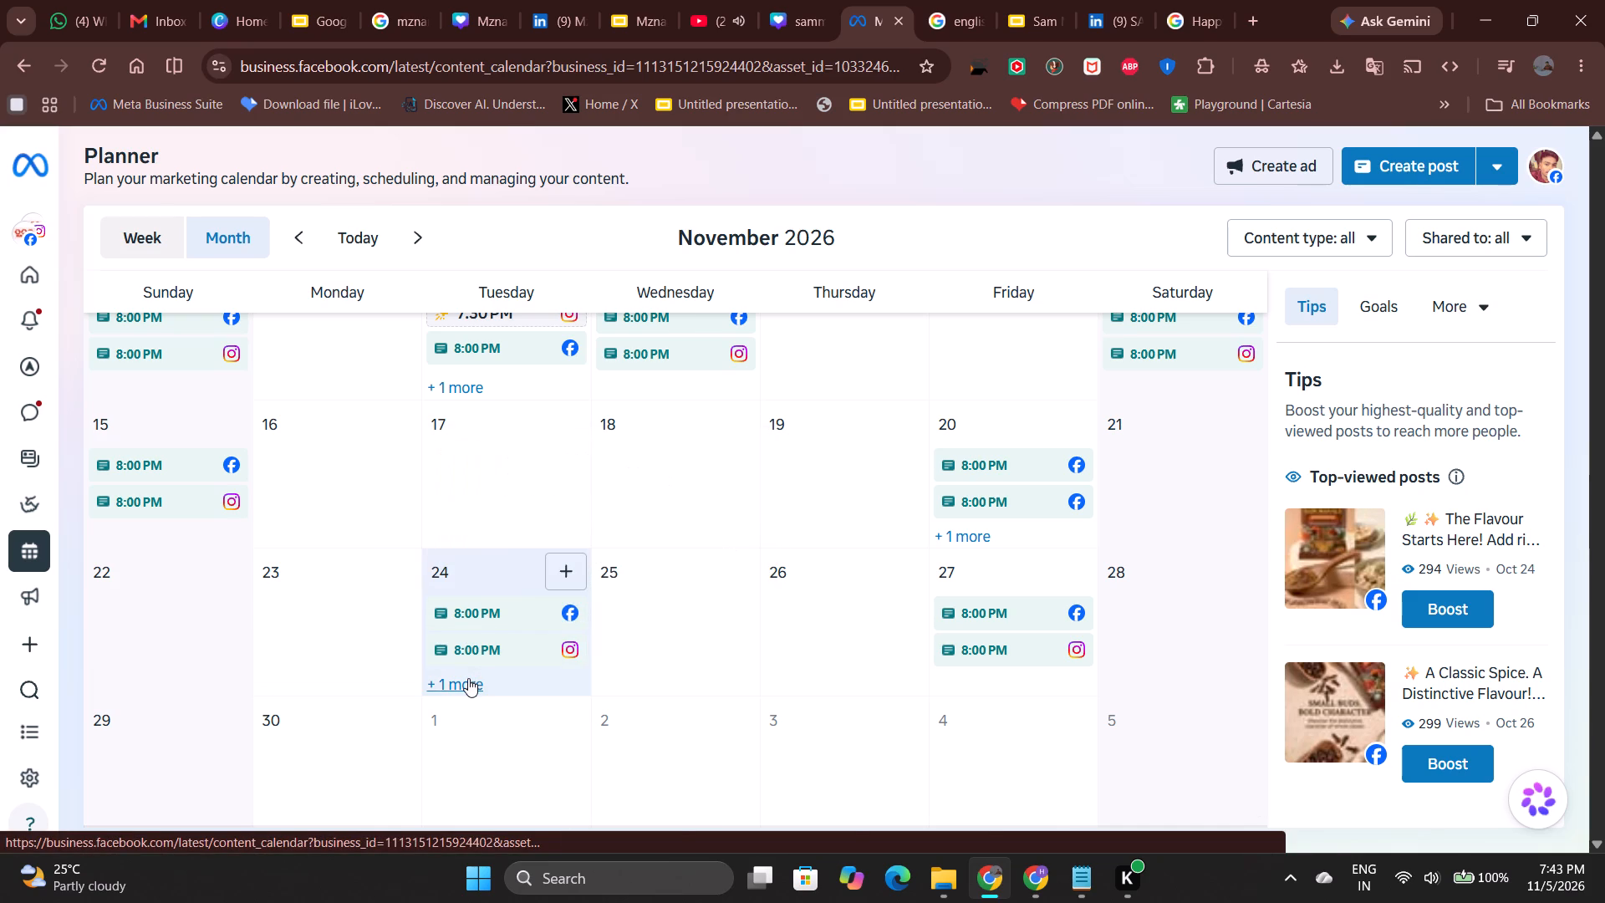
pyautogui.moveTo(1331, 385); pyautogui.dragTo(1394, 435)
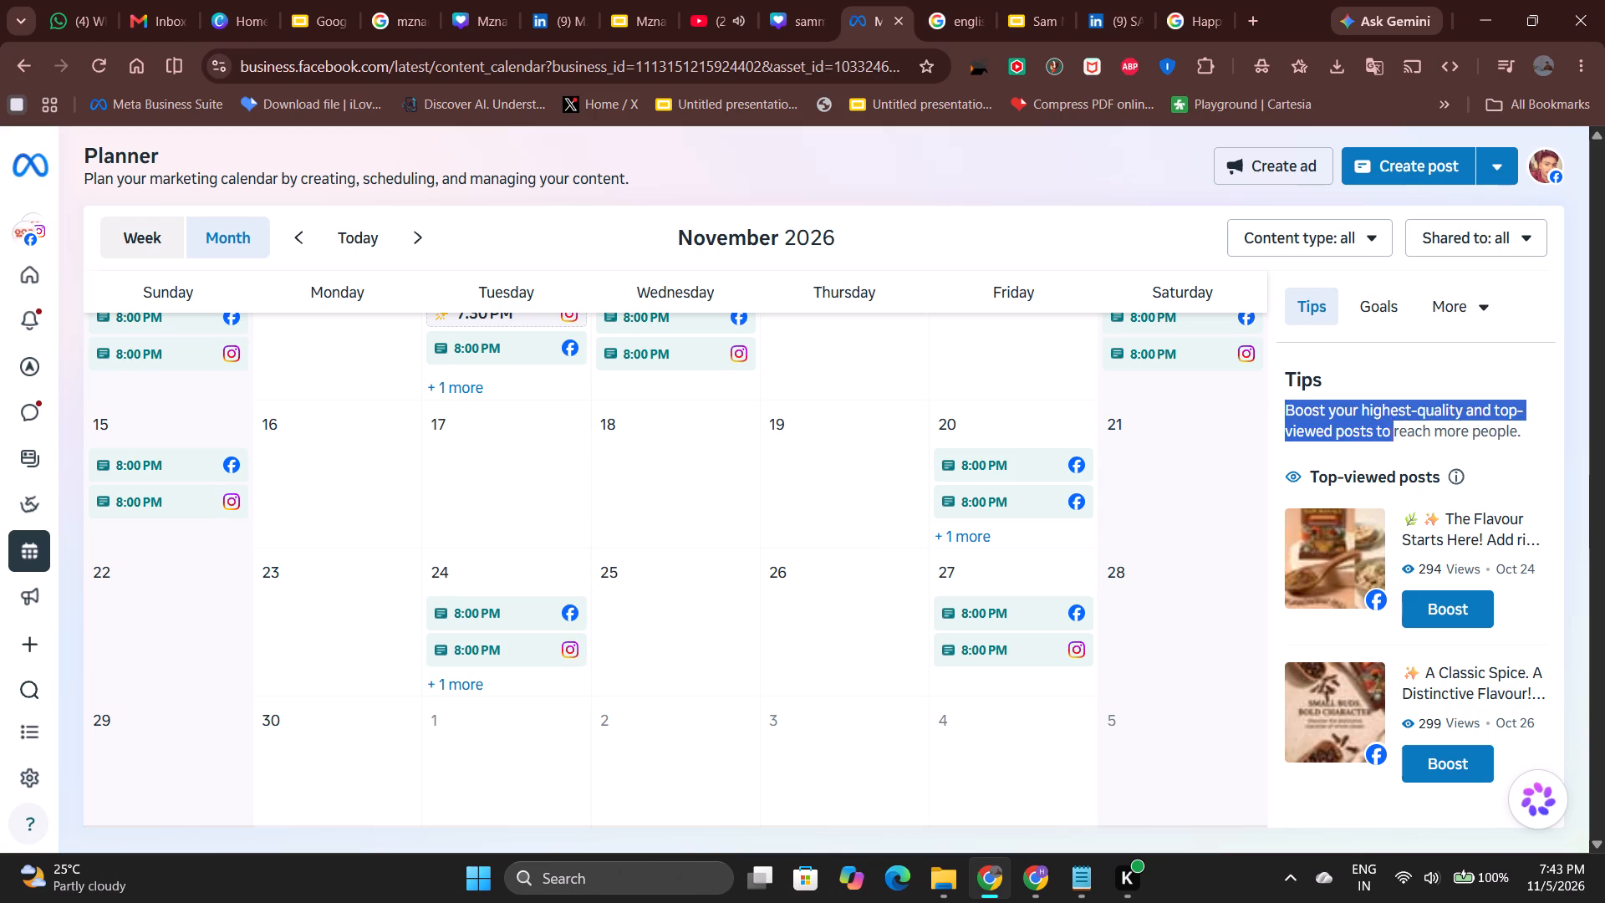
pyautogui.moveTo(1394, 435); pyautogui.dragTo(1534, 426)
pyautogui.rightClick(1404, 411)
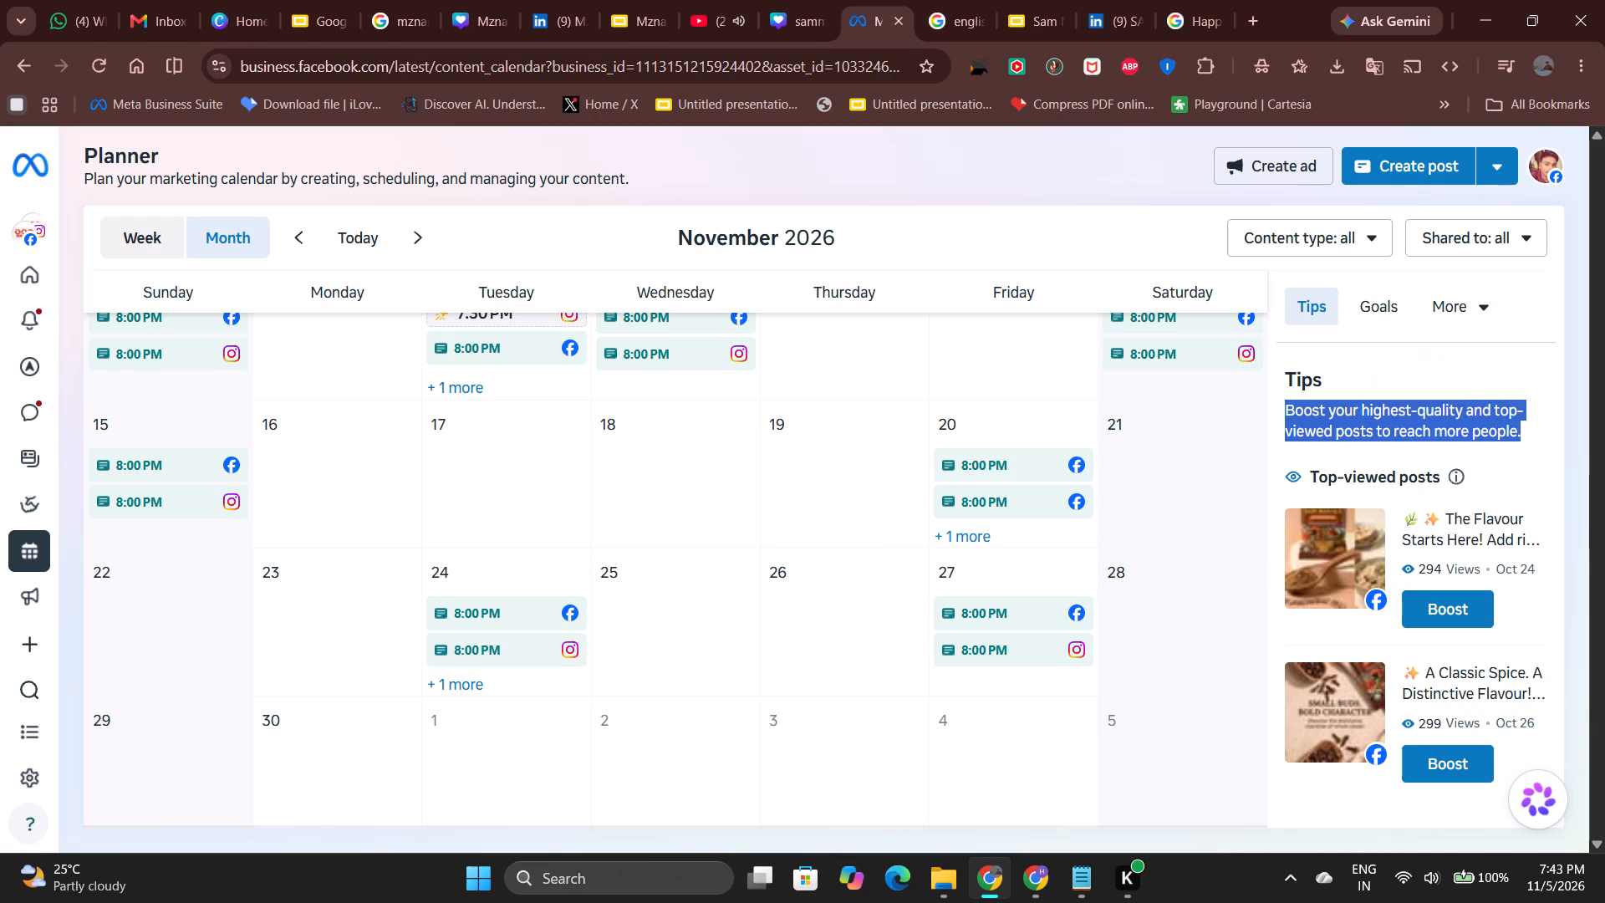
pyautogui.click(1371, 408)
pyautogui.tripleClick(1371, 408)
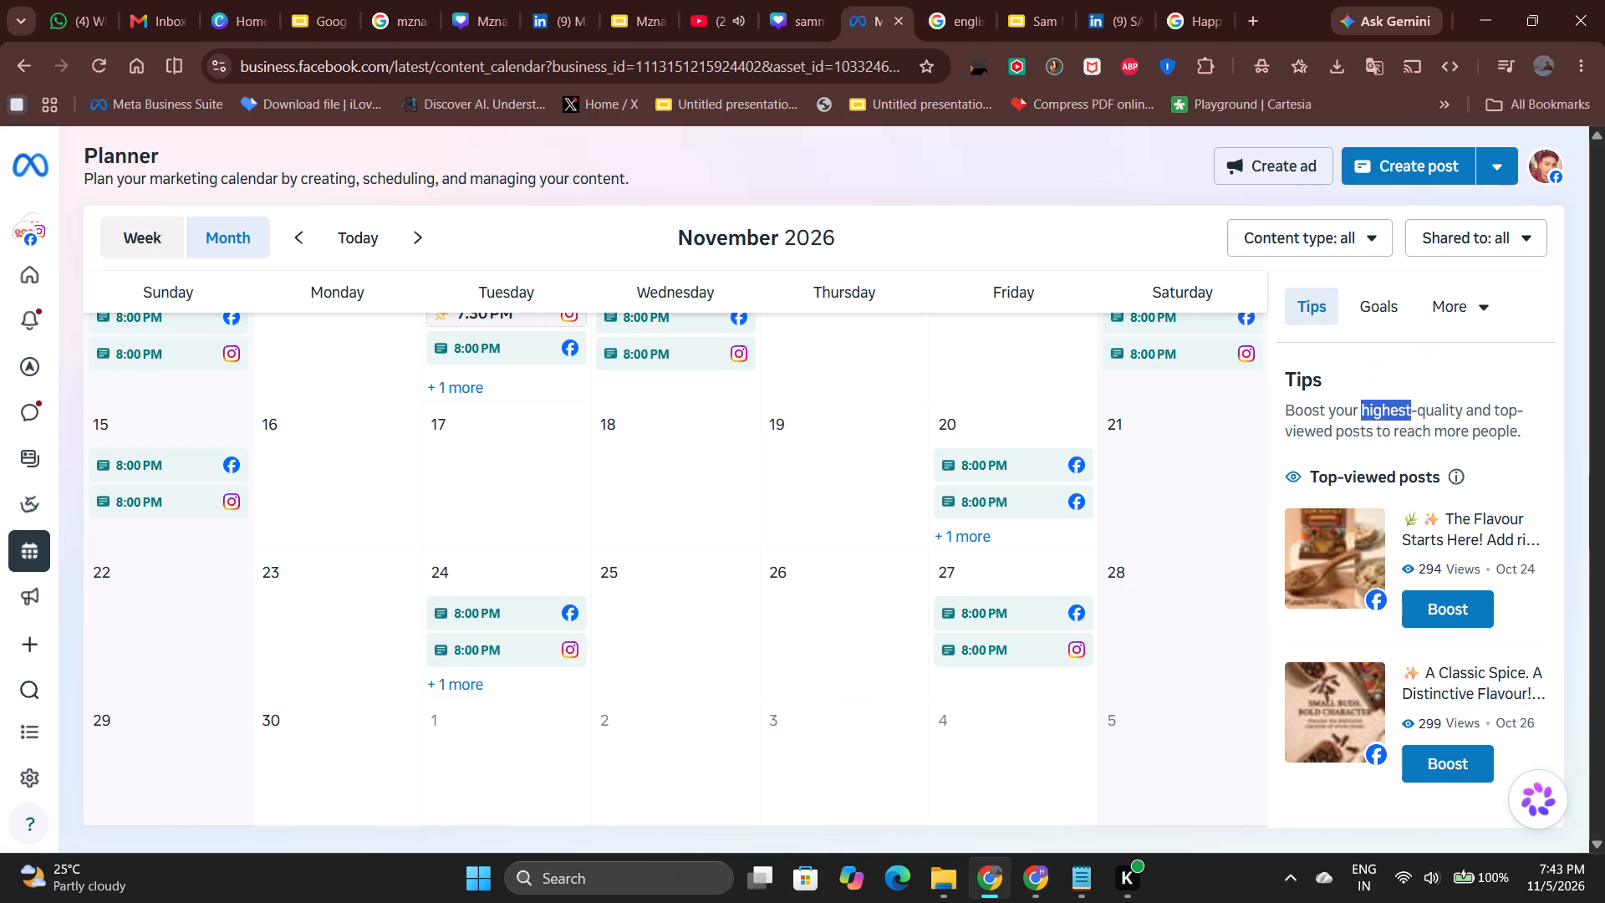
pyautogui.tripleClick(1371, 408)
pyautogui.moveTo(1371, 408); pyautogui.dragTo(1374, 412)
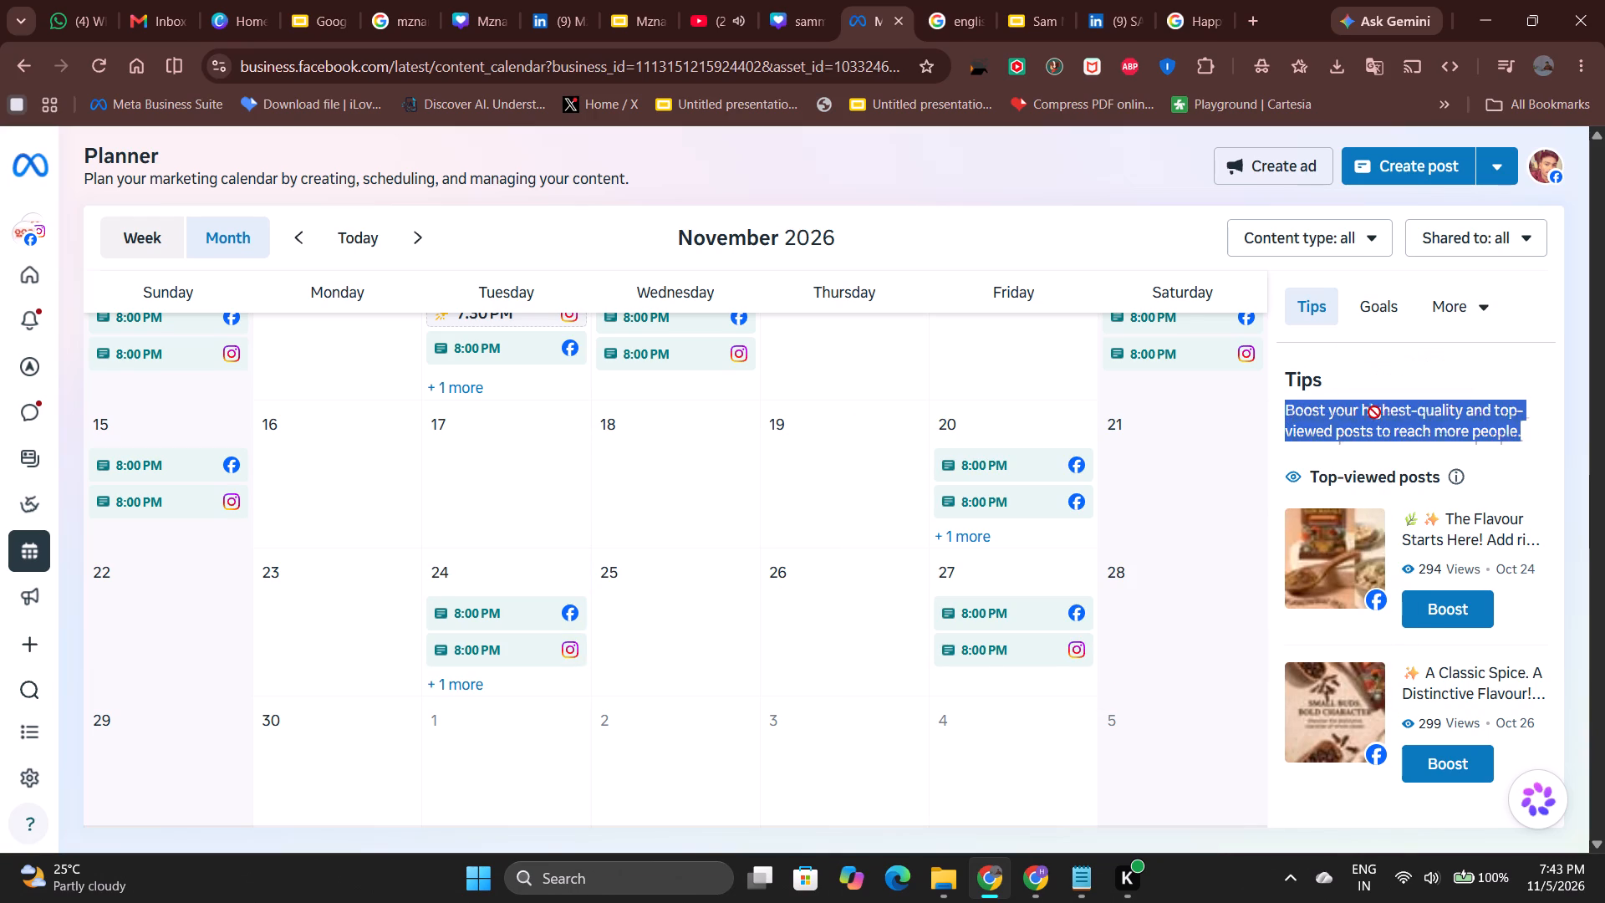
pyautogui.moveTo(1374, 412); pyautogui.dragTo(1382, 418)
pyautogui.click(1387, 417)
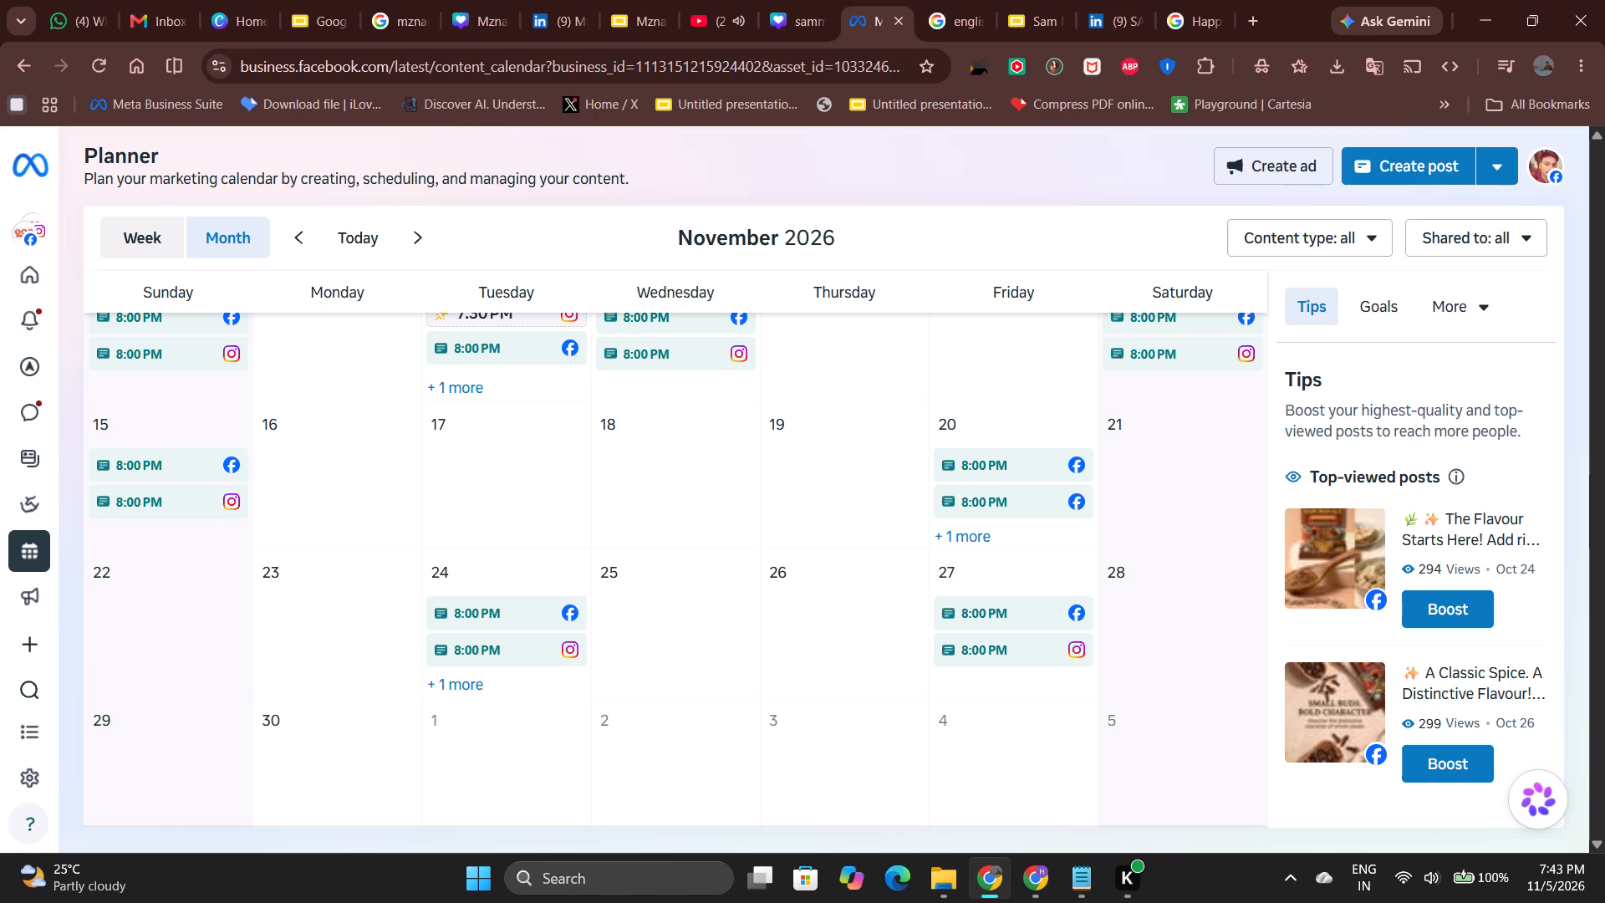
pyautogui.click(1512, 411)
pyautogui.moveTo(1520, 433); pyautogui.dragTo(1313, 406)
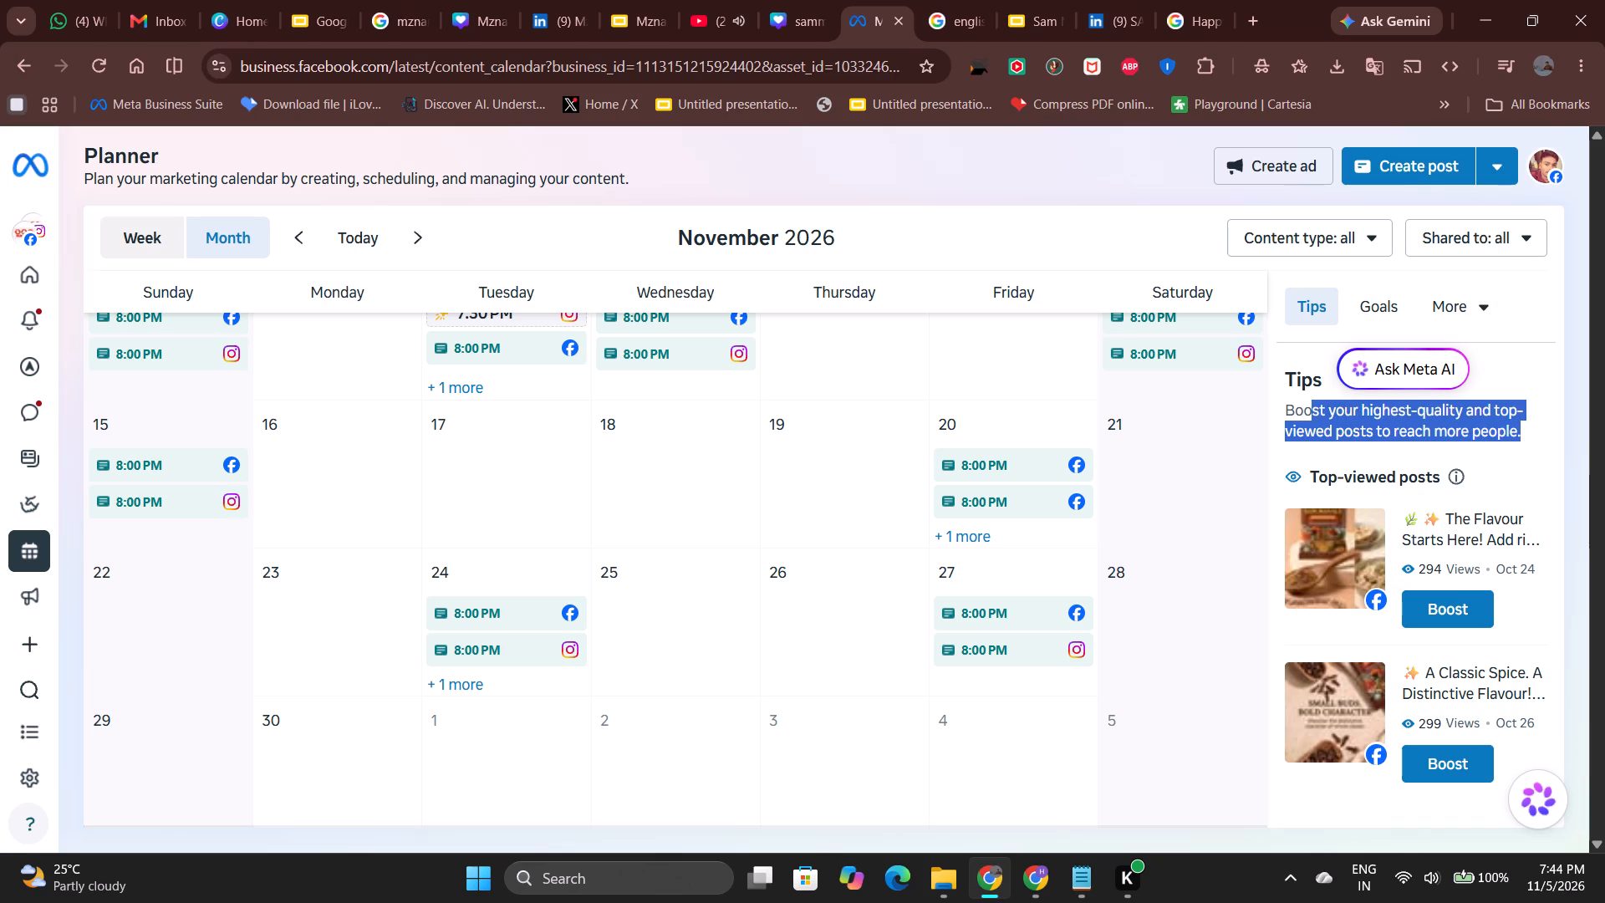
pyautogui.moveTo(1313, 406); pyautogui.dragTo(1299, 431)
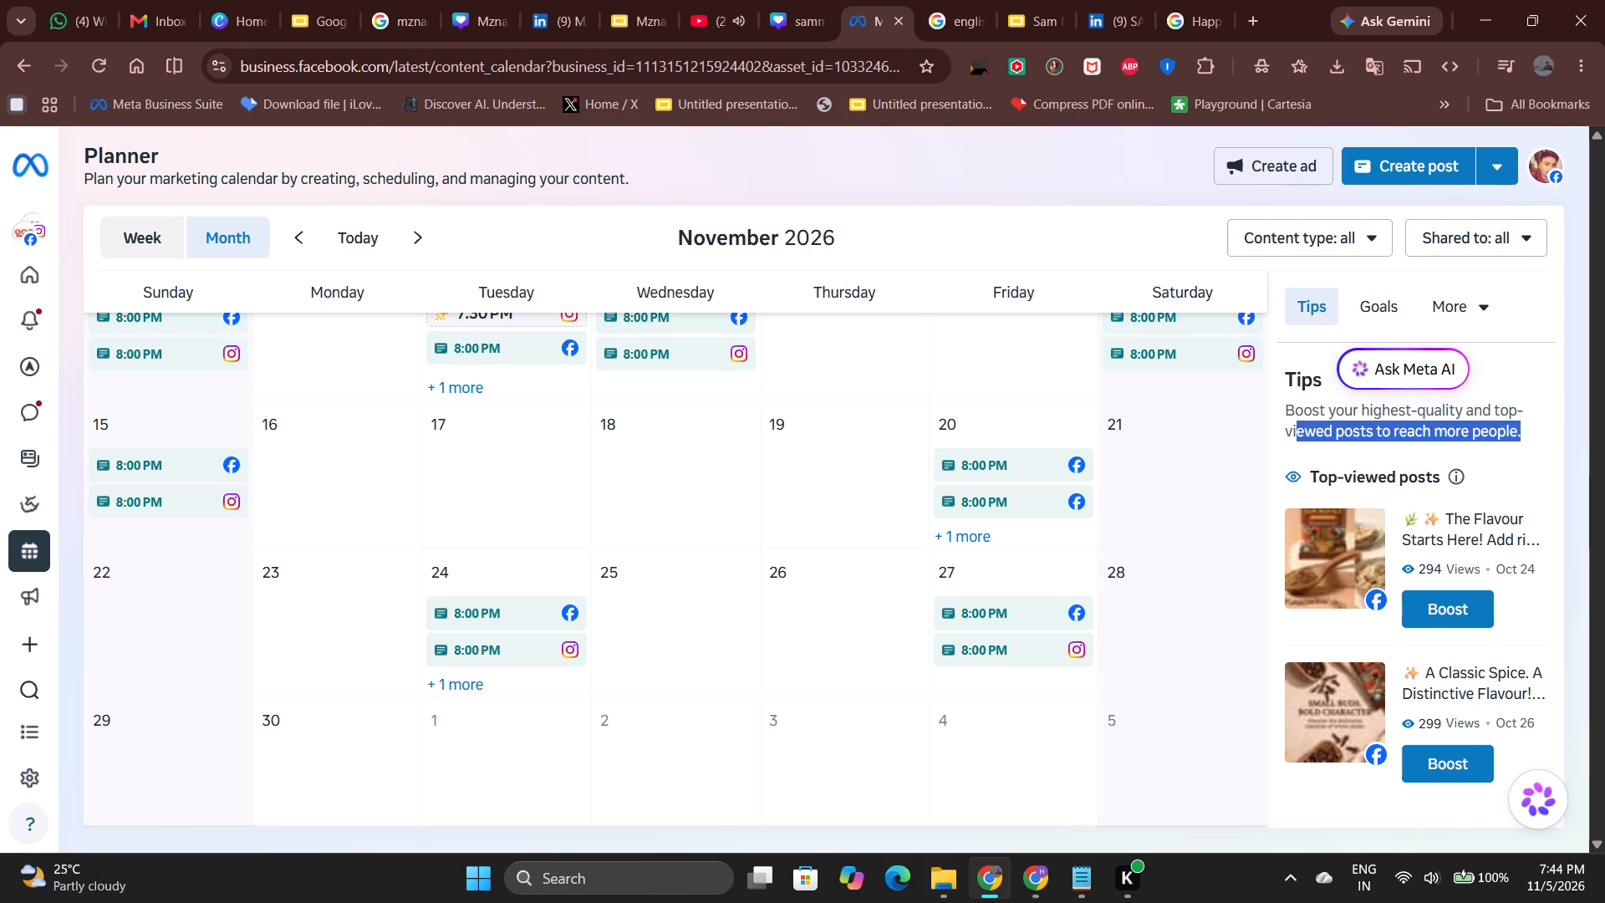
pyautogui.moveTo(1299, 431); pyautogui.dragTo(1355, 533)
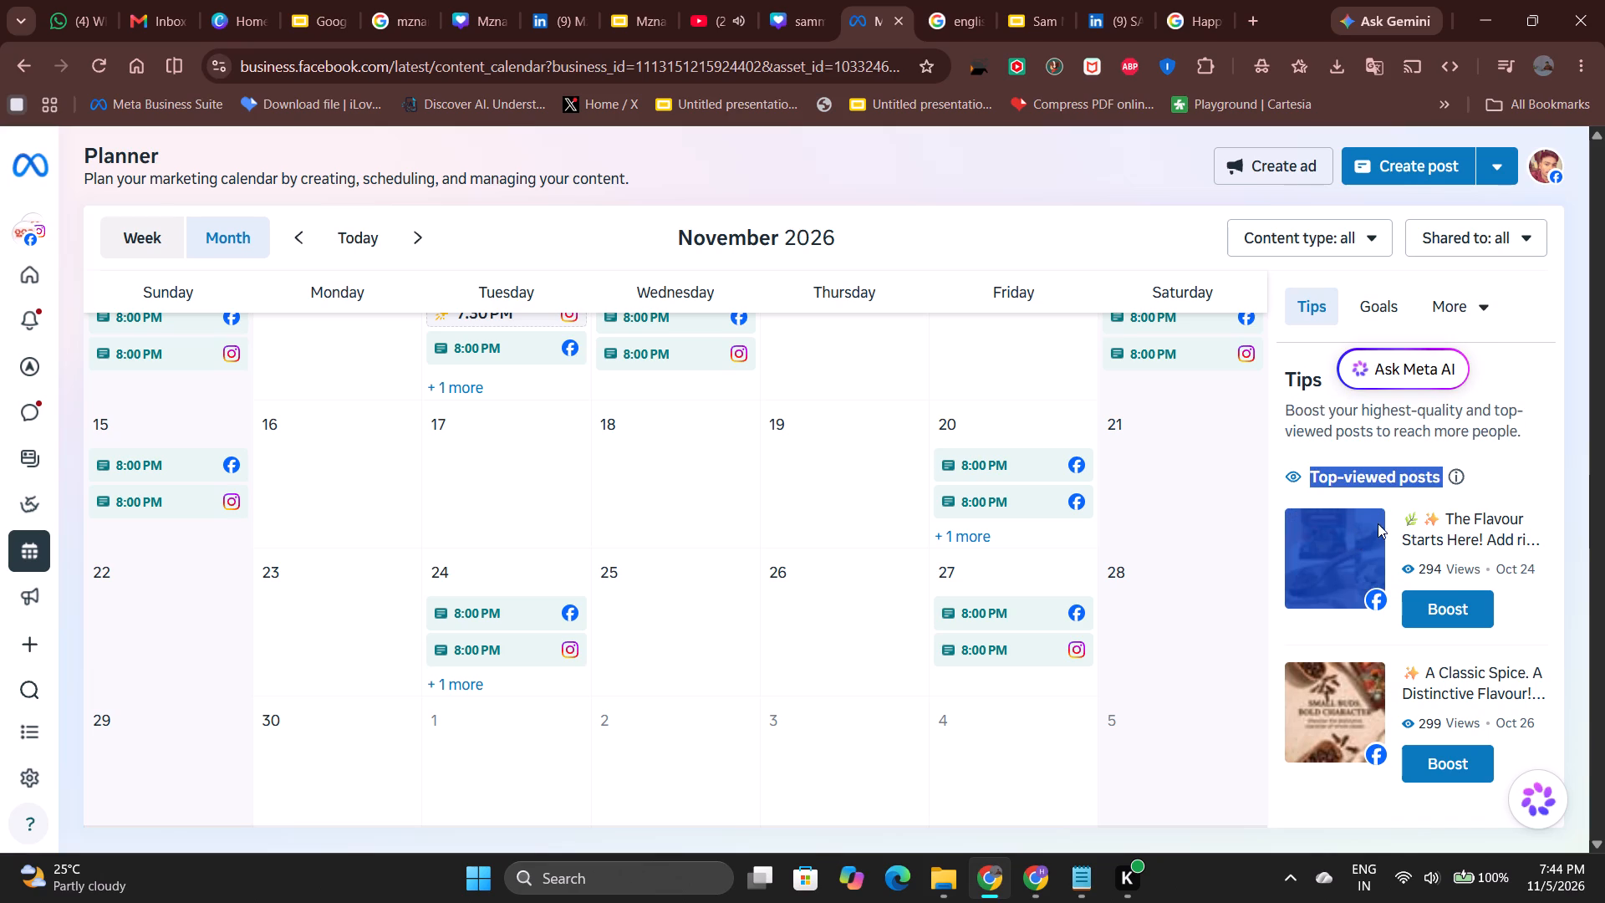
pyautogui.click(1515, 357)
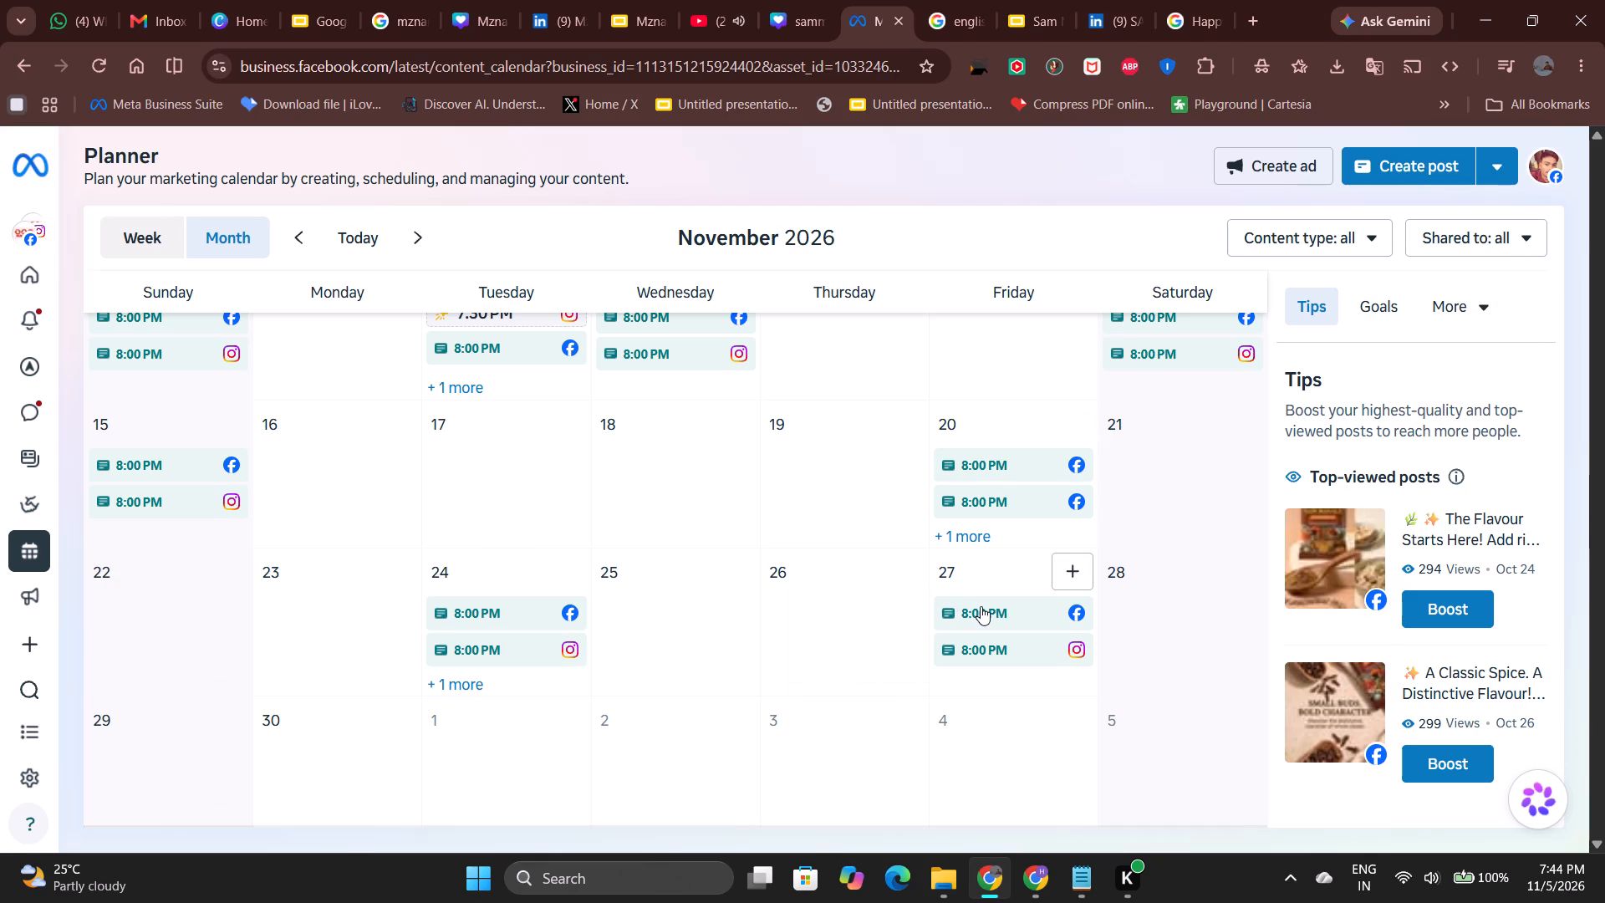
# Switch to LinkedIn and look over SAM Masale's published page posts and the account menu.
pyautogui.click(1121, 0)
pyautogui.scroll(-6, 909, 441)
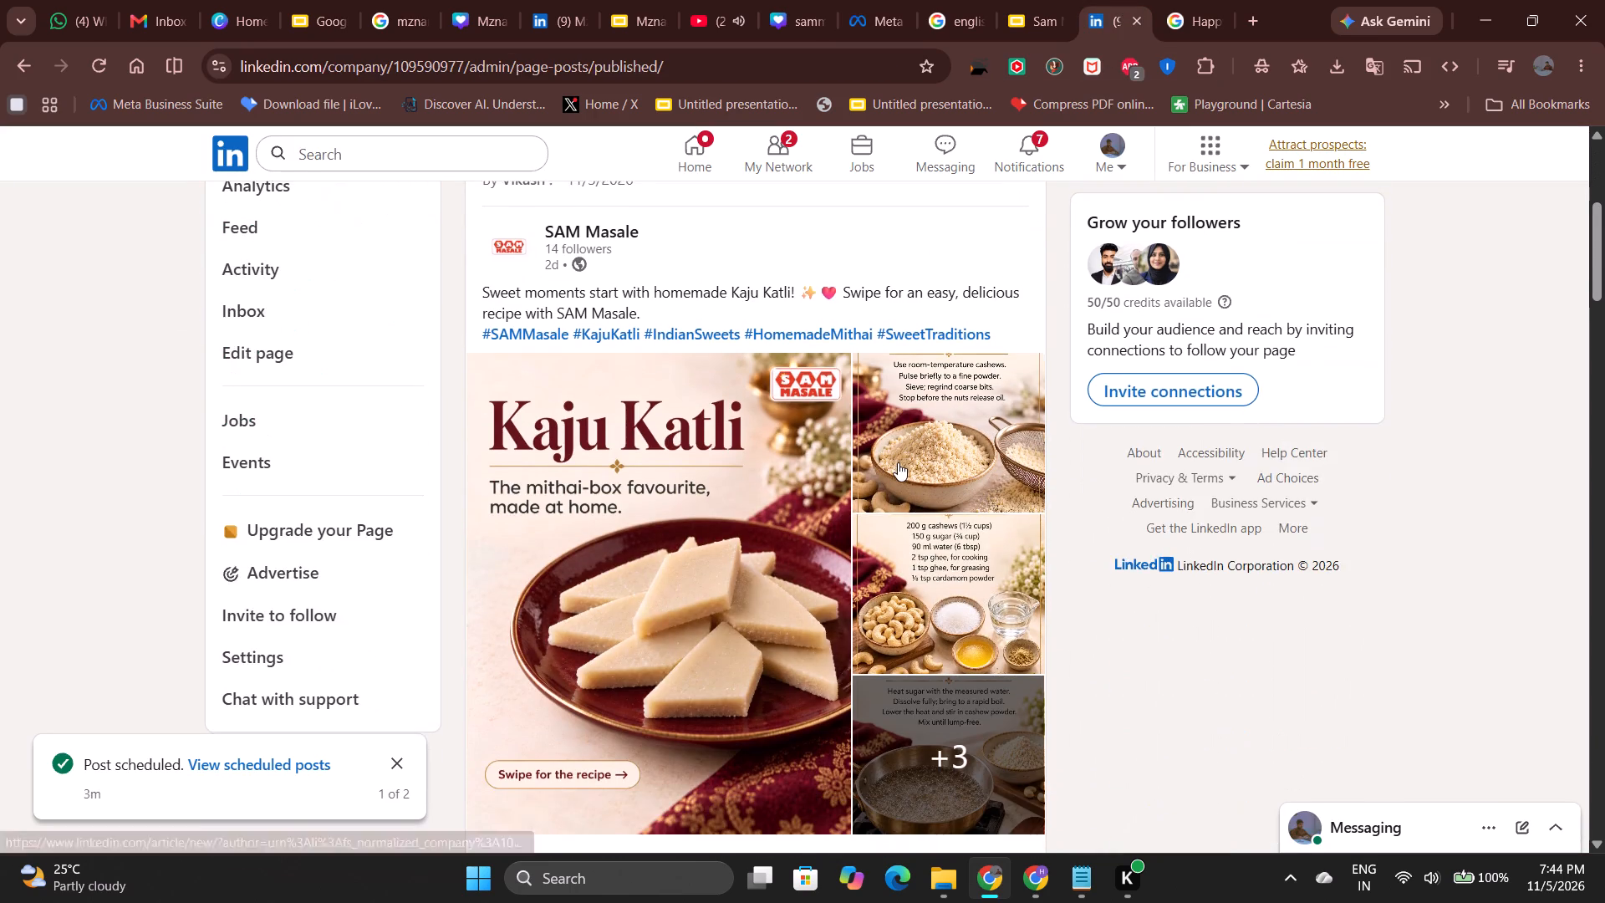
pyautogui.scroll(-3, 898, 462)
pyautogui.scroll(11, 898, 462)
pyautogui.scroll(-9, 903, 457)
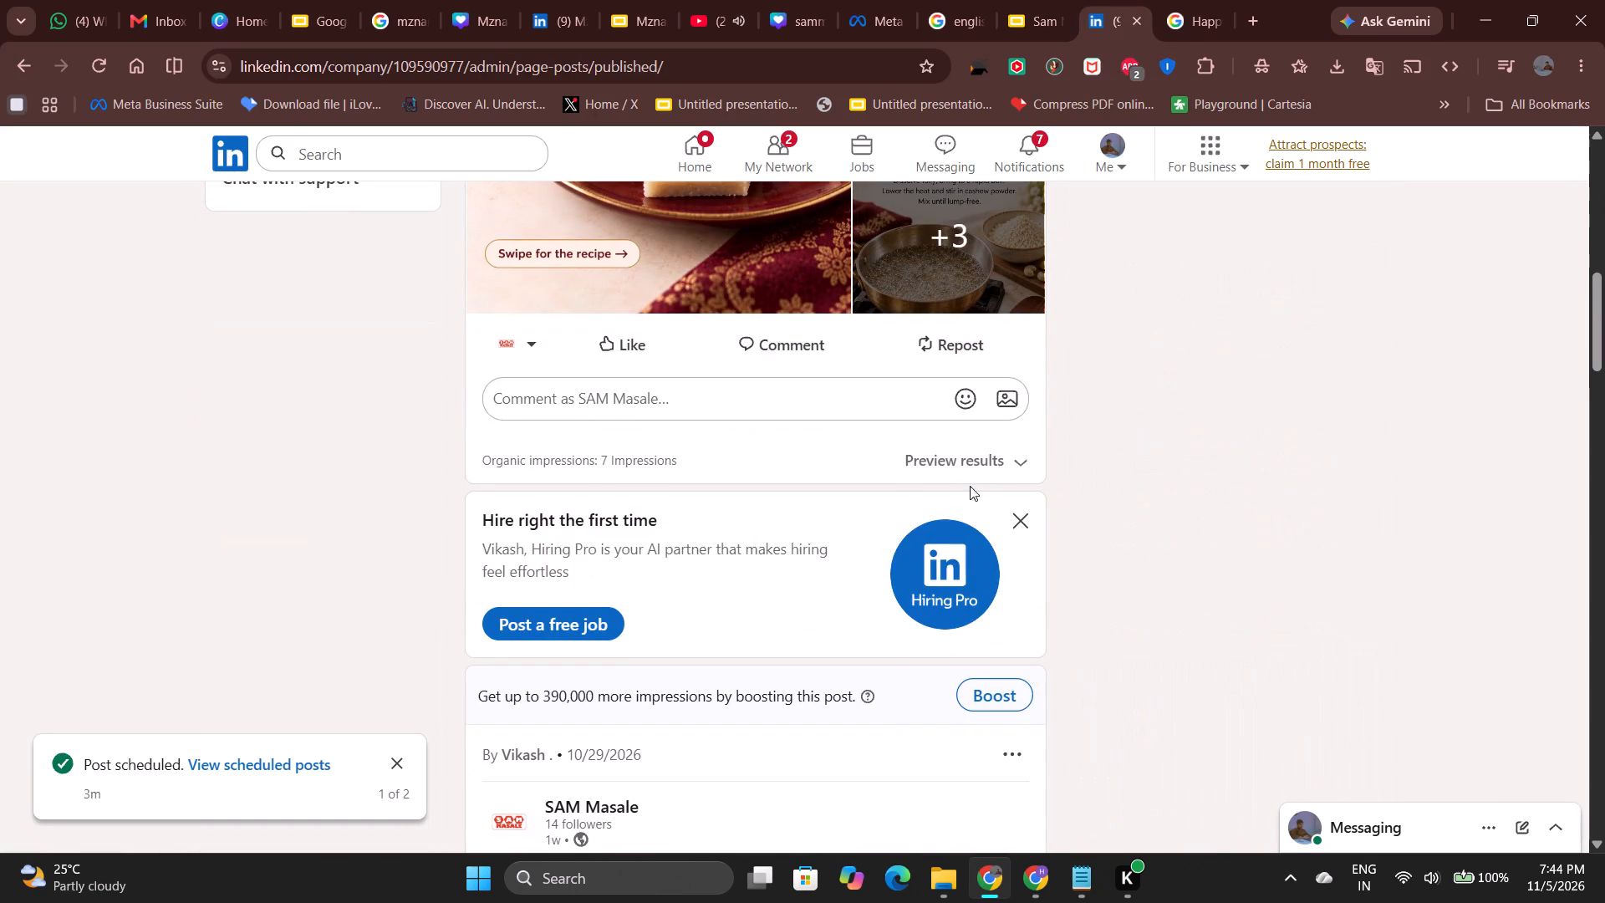
pyautogui.click(1028, 518)
pyautogui.scroll(11, 938, 514)
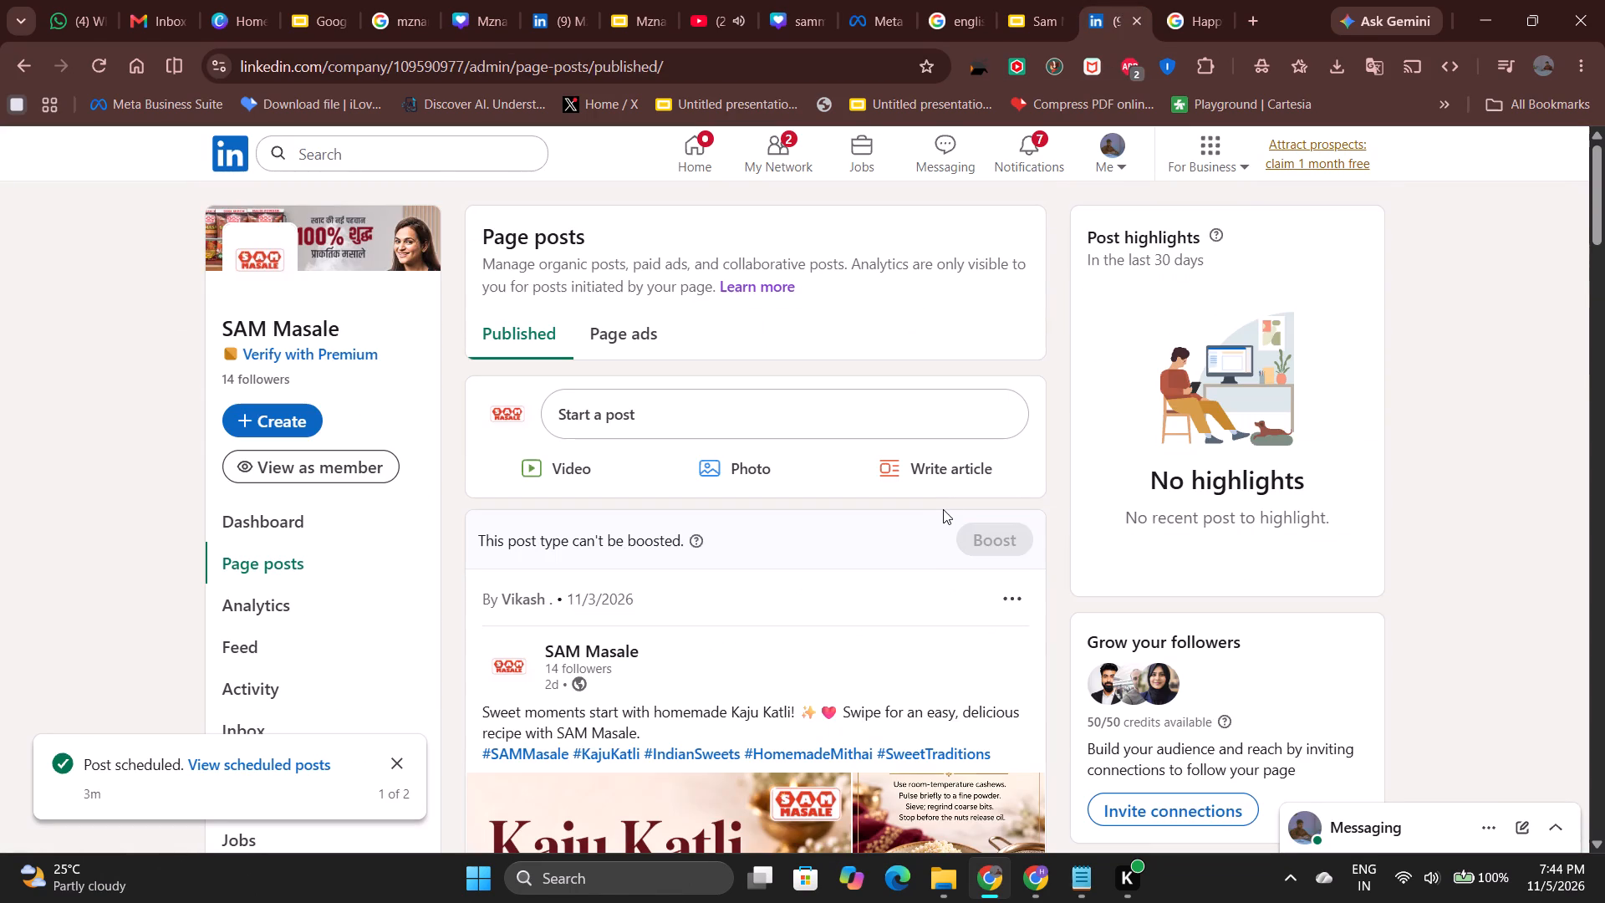
pyautogui.scroll(9, 948, 508)
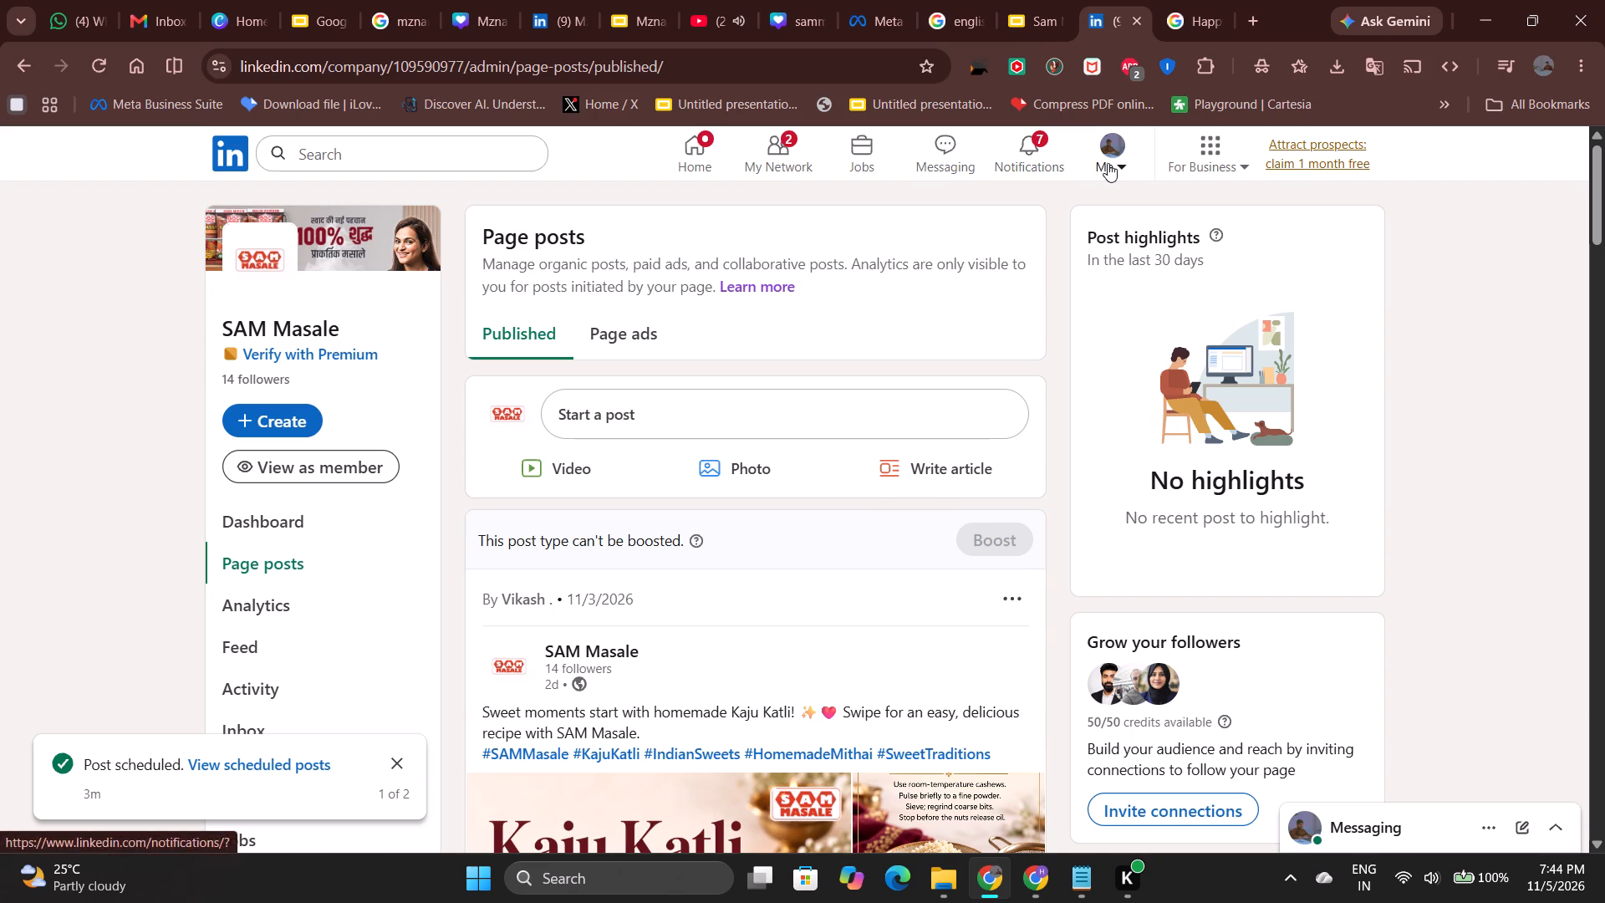
pyautogui.click(1108, 163)
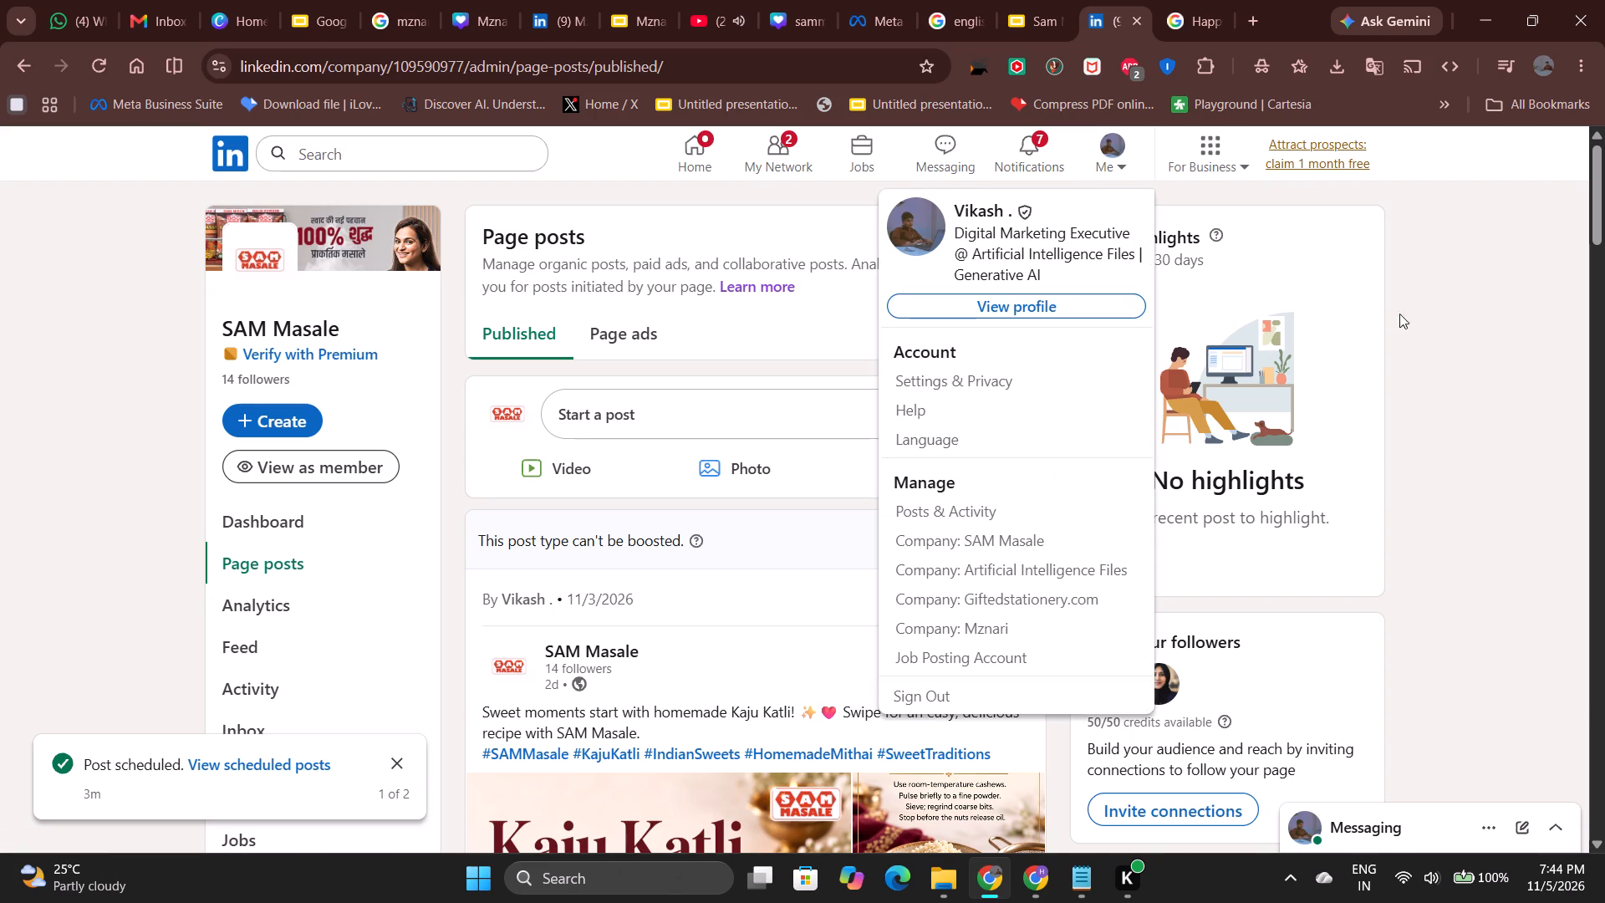
pyautogui.click(1439, 300)
pyautogui.click(1097, 156)
# Check the November planner and set the date on the One Spice slide in the Sam Masale presentation to 28/11/26.
pyautogui.click(1458, 523)
pyautogui.click(878, 0)
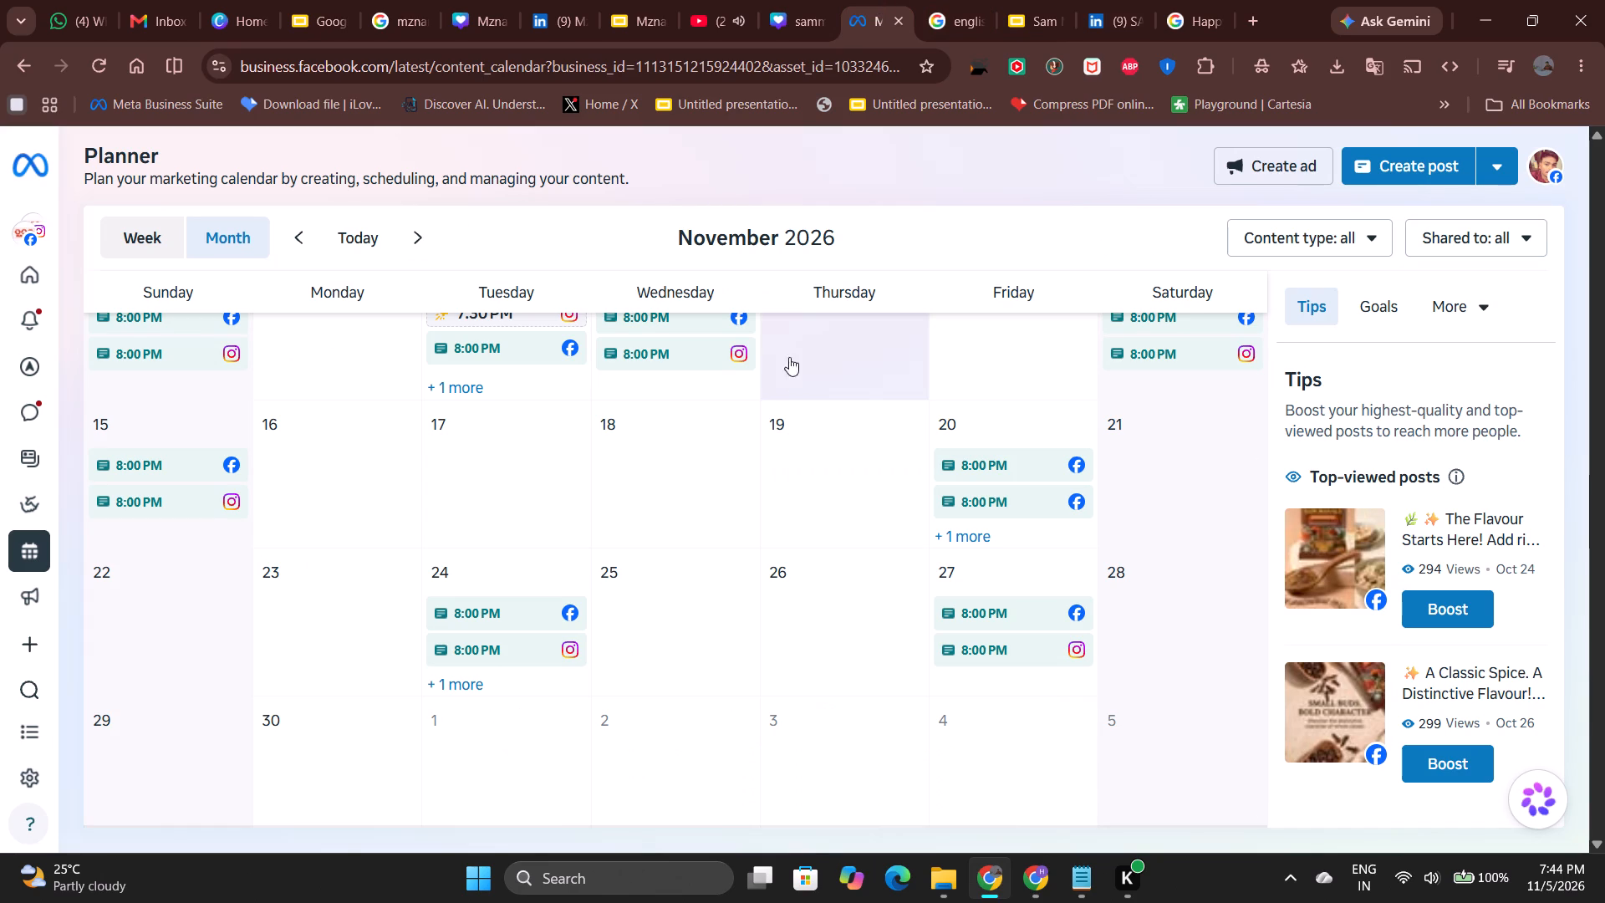
pyautogui.click(1035, 11)
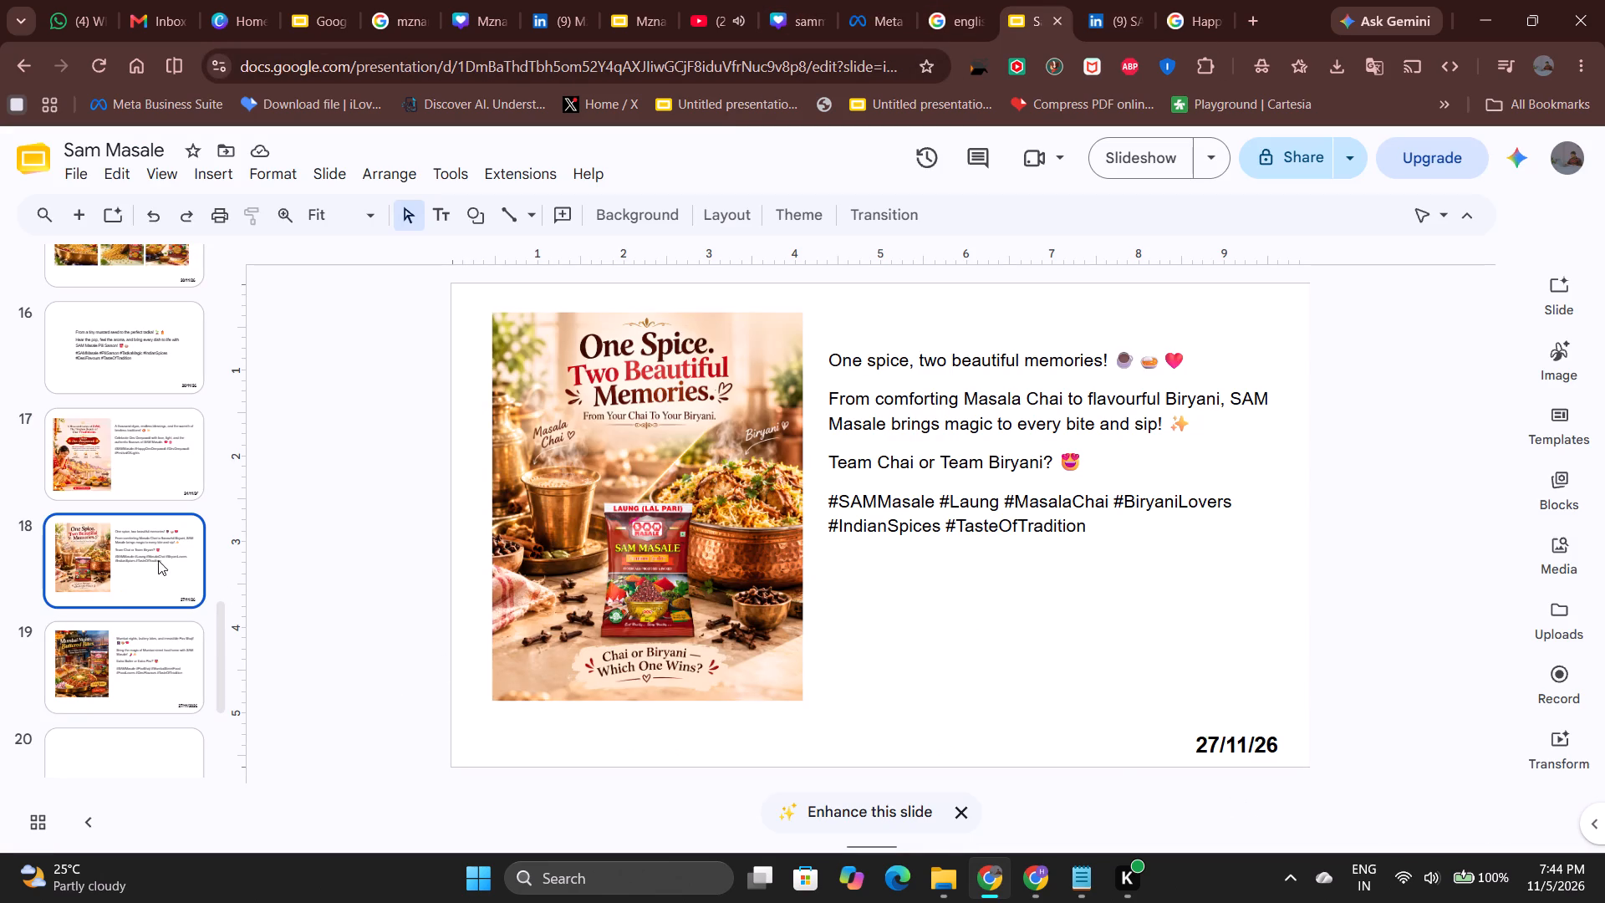
pyautogui.click(1221, 747)
pyautogui.press('BackSpace')
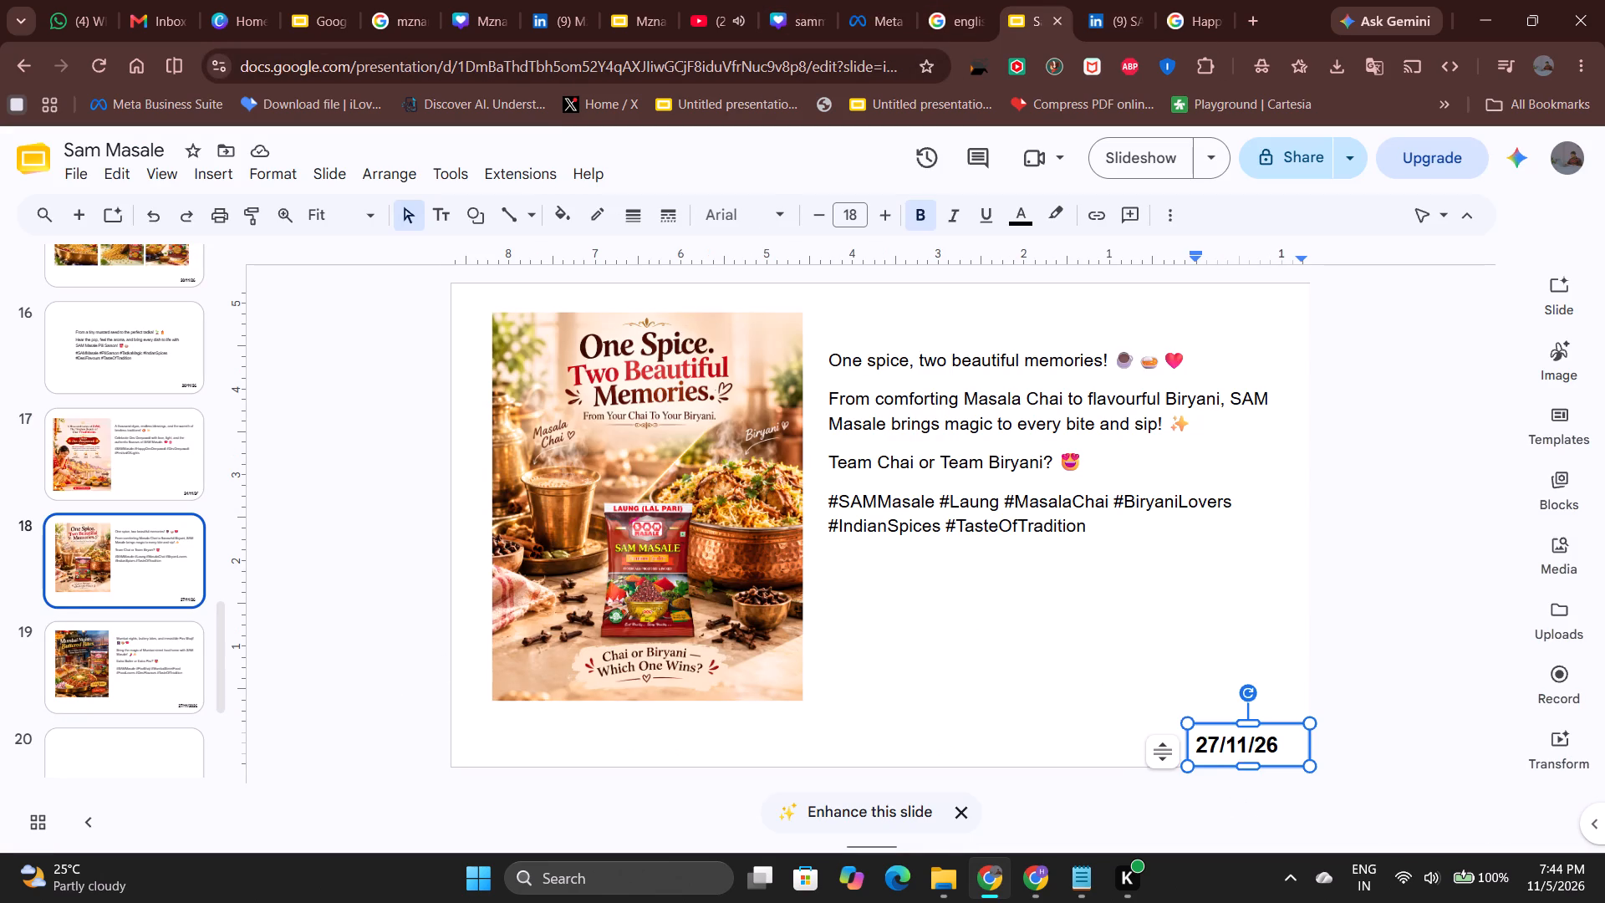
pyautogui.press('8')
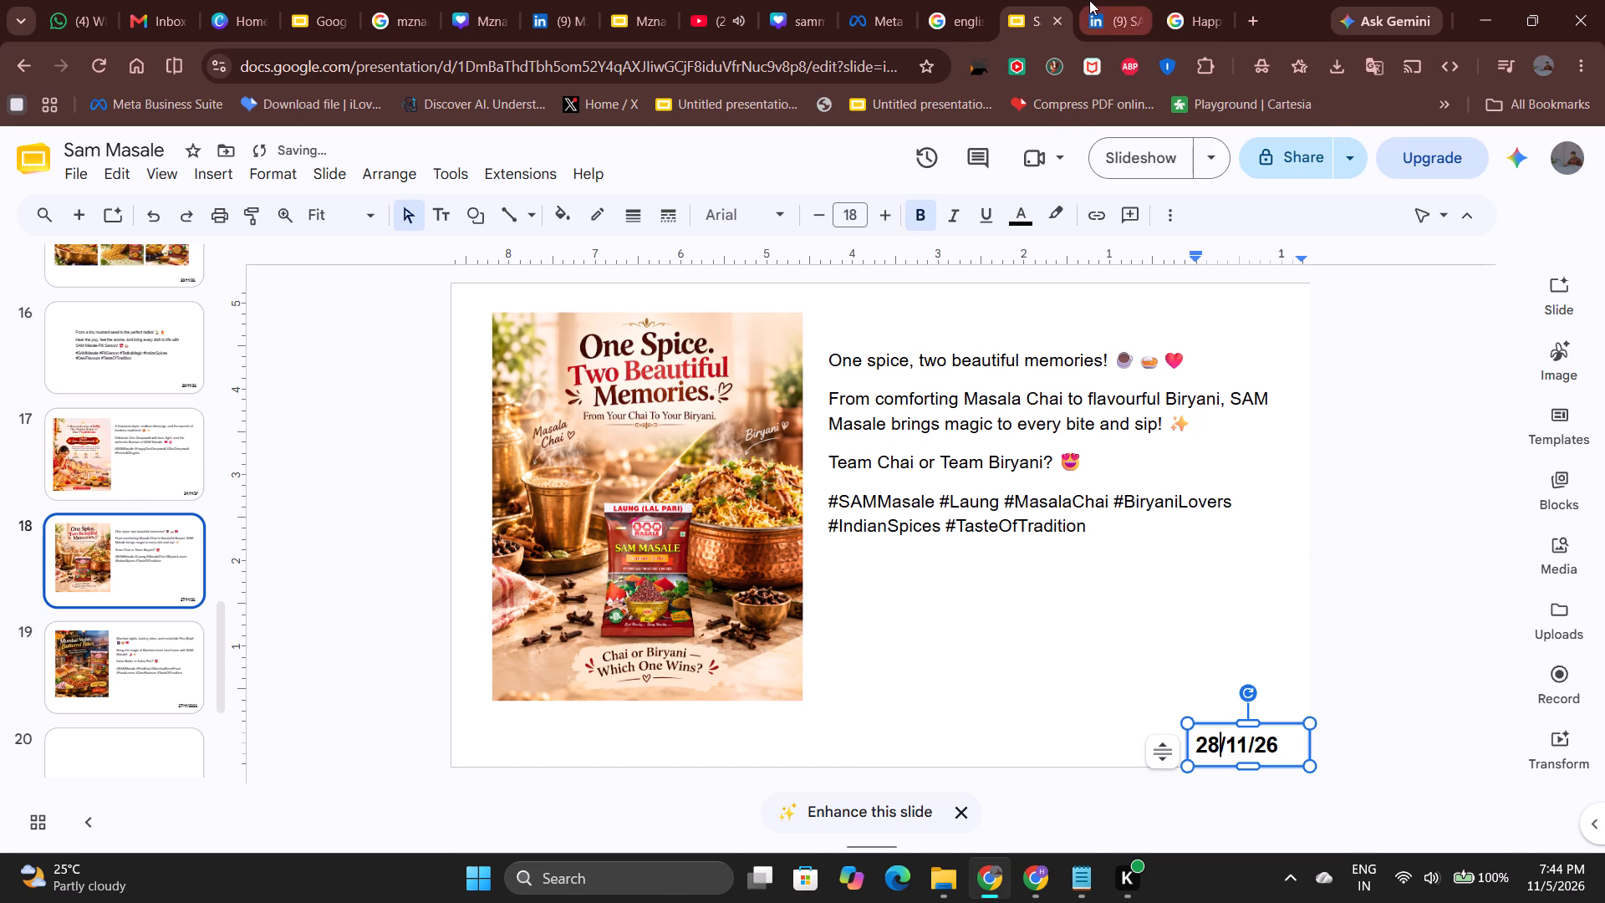
# Switch to the Meta Planner and create a new post with the One Spice, Two Beautiful Memories image, sammasale (31).
pyautogui.click(869, 0)
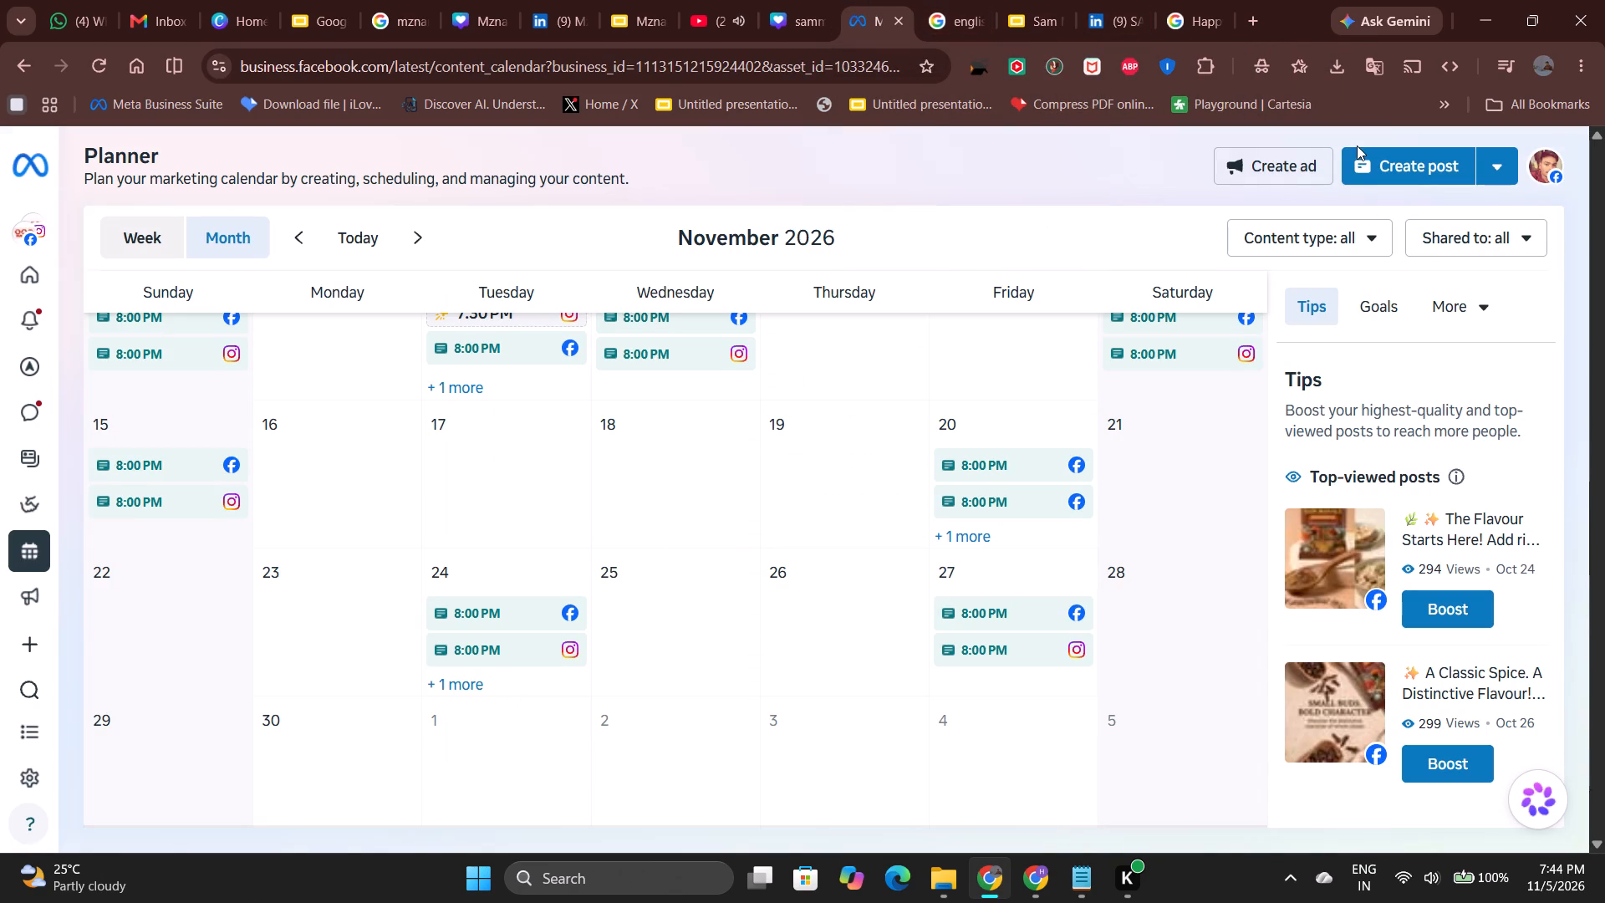
pyautogui.click(1374, 162)
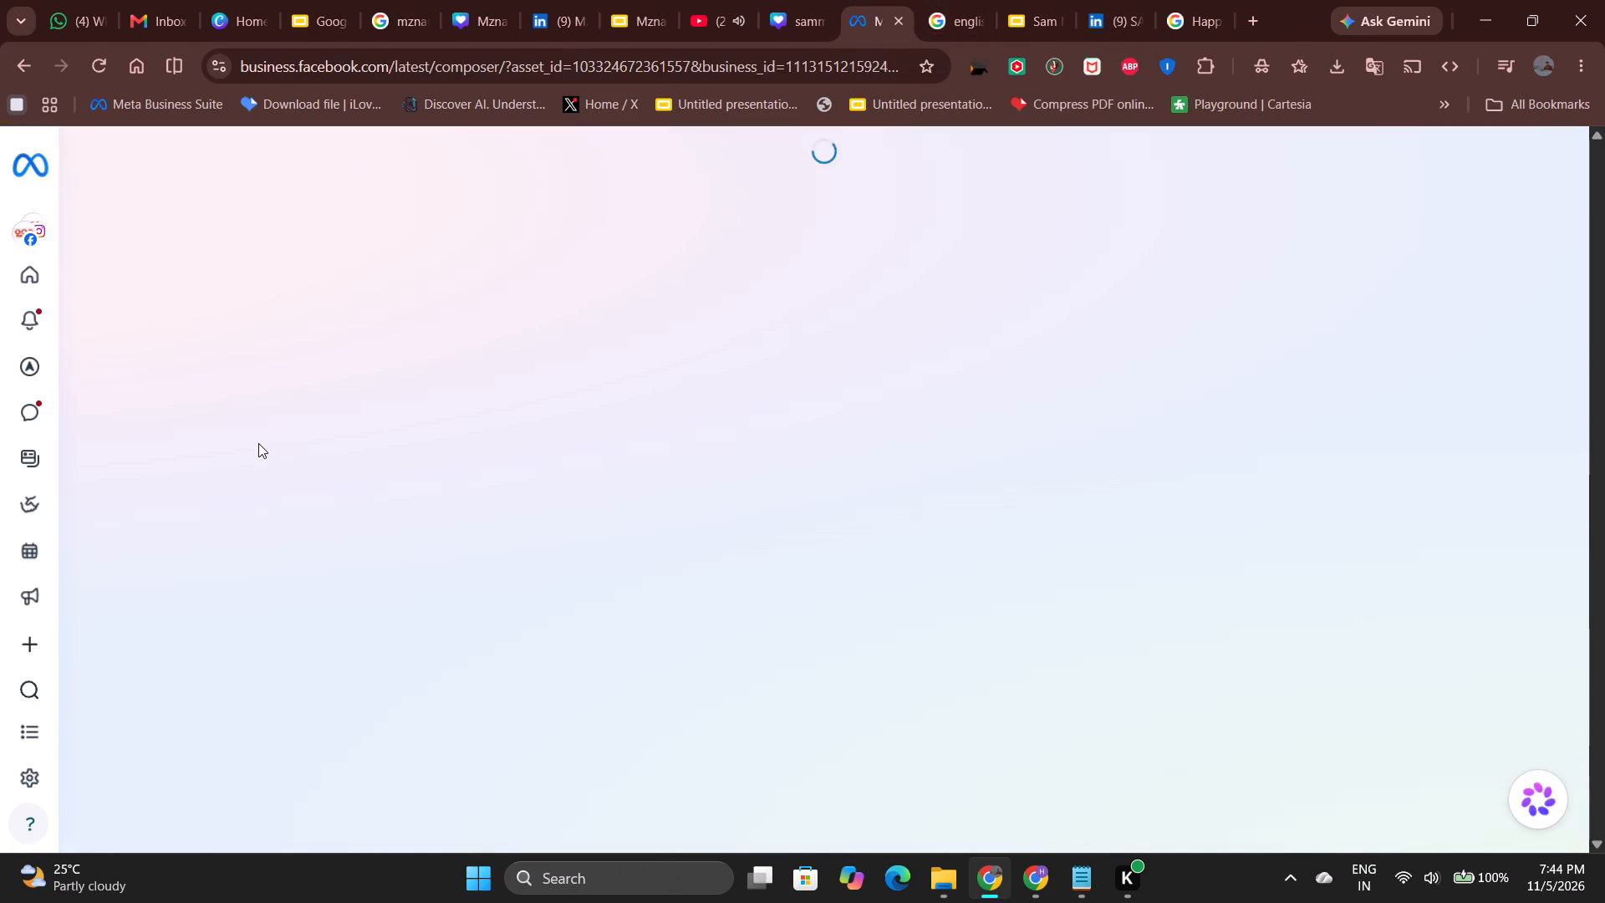
pyautogui.click(205, 520)
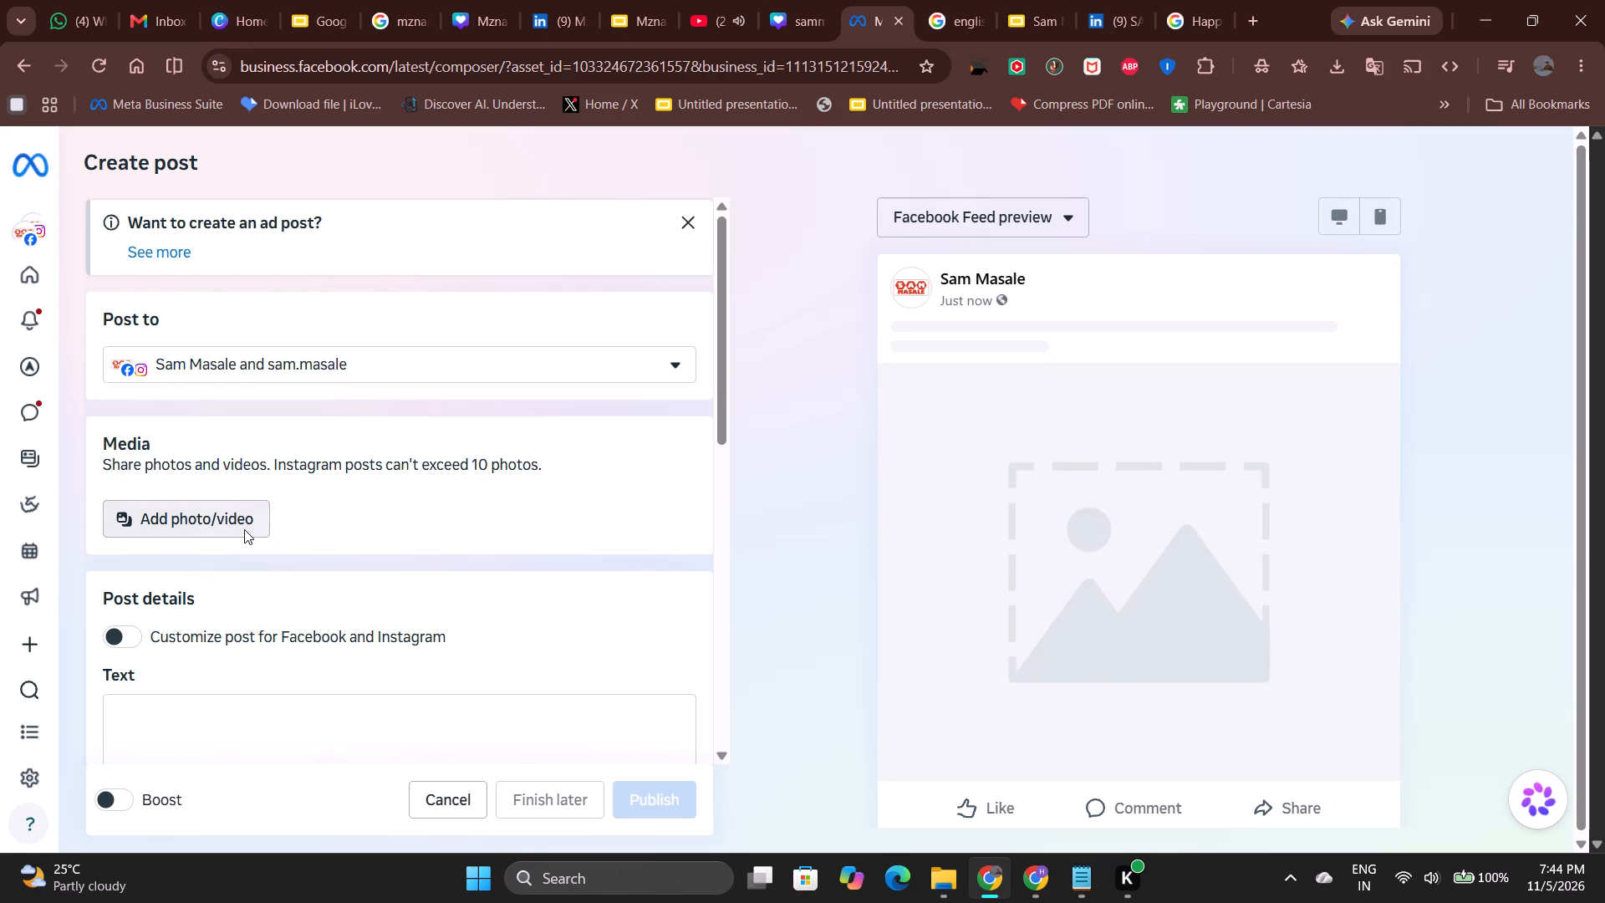
pyautogui.click(308, 209)
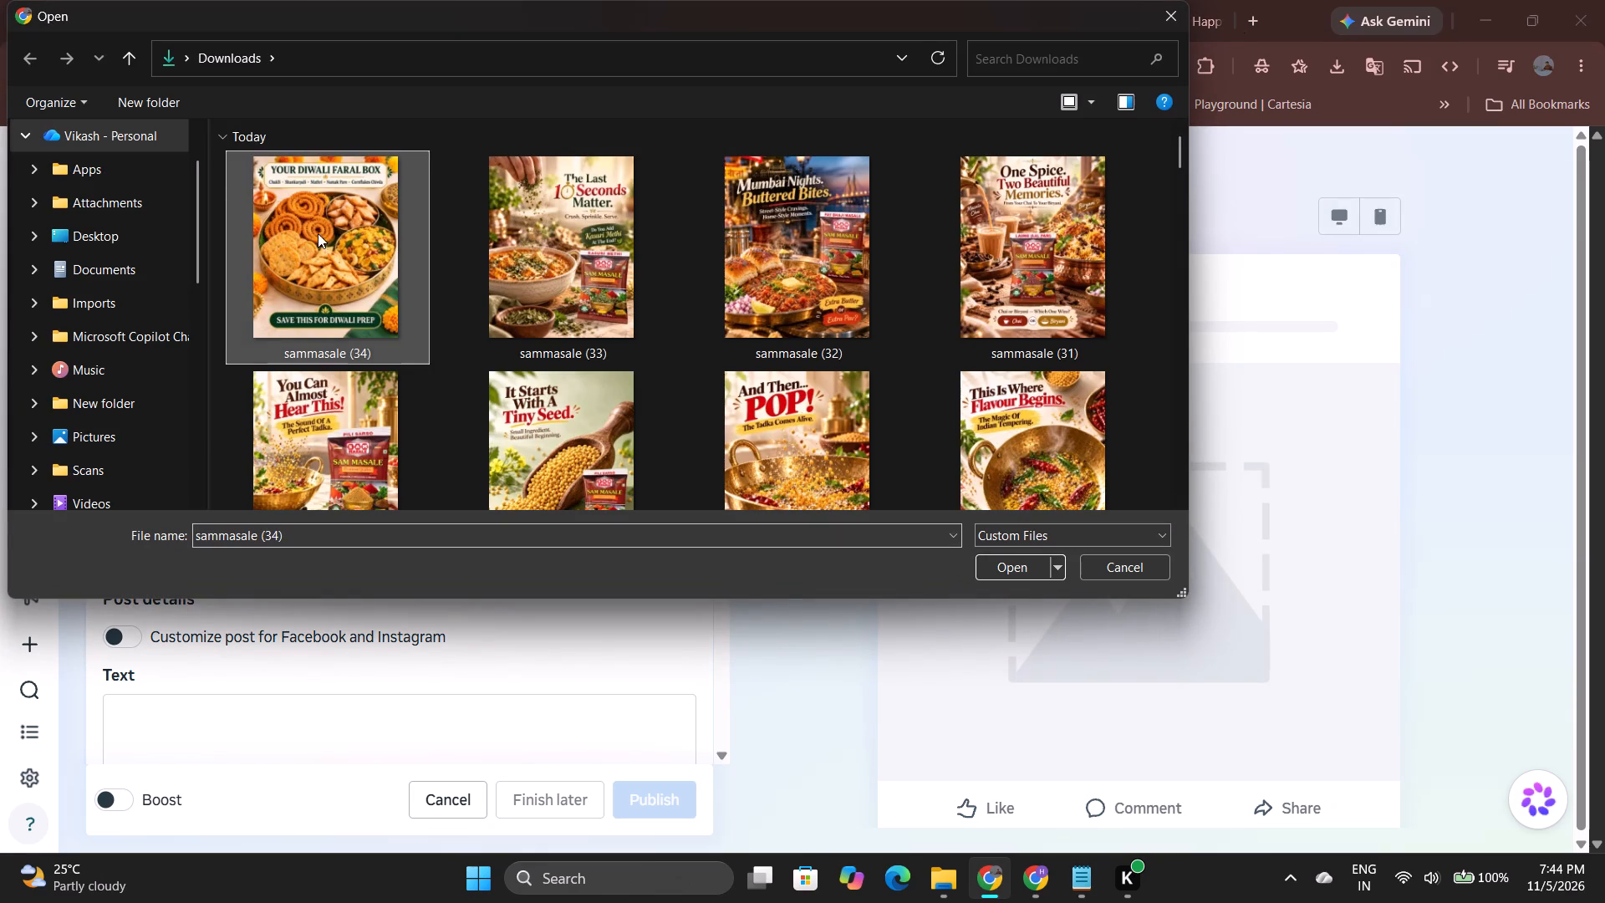
pyautogui.scroll(-1, 359, 291)
pyautogui.scroll(2, 359, 291)
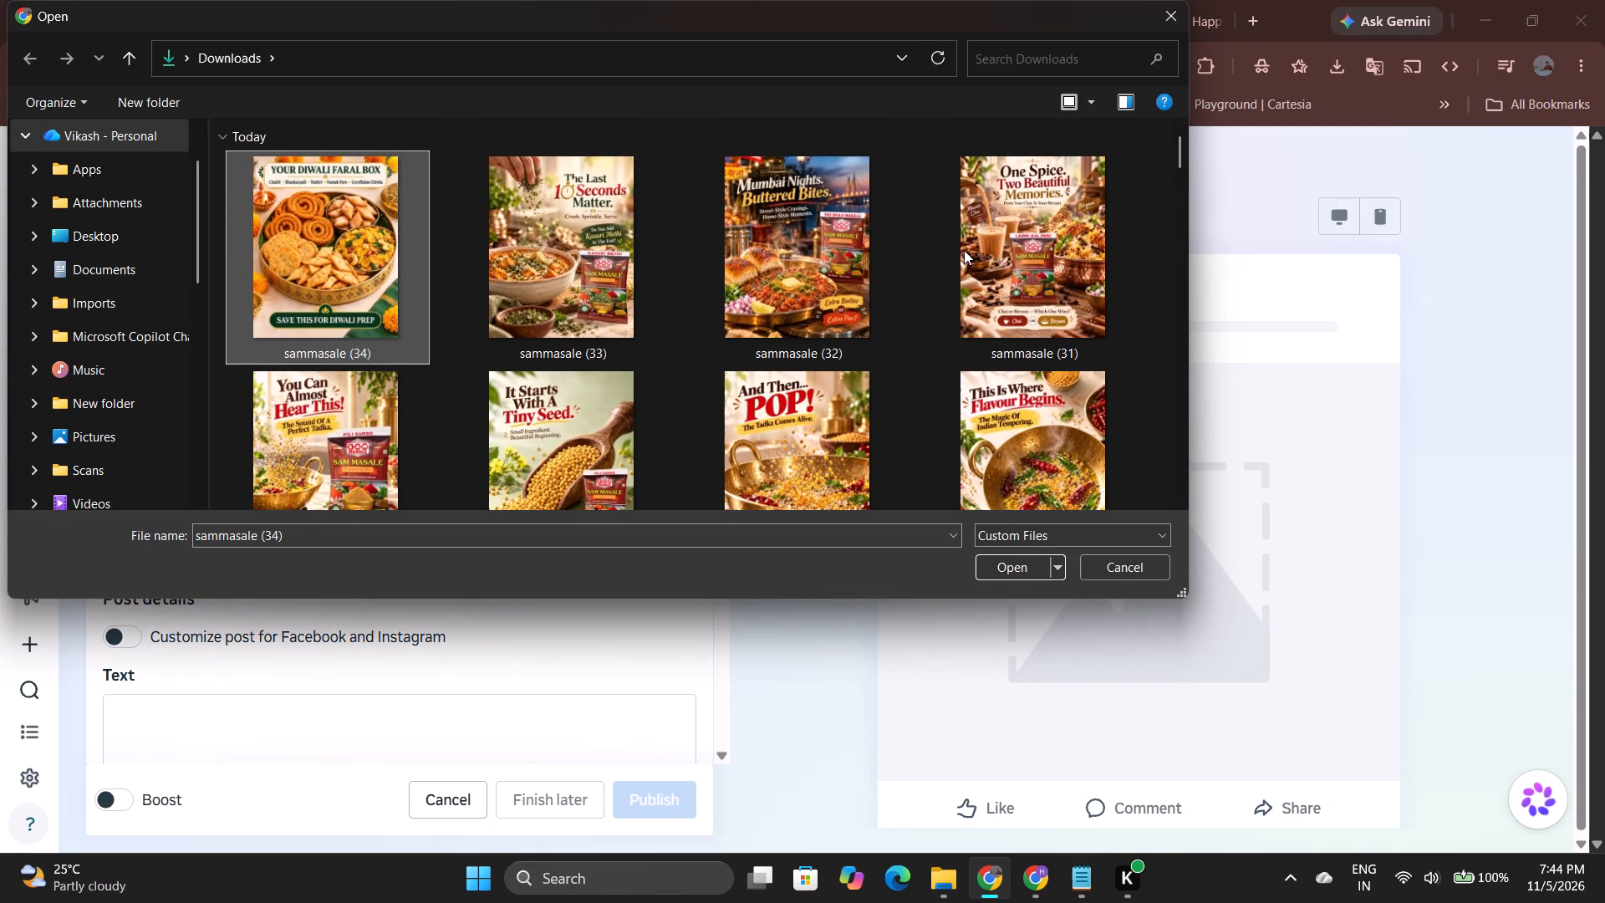
pyautogui.click(964, 250)
pyautogui.click(999, 579)
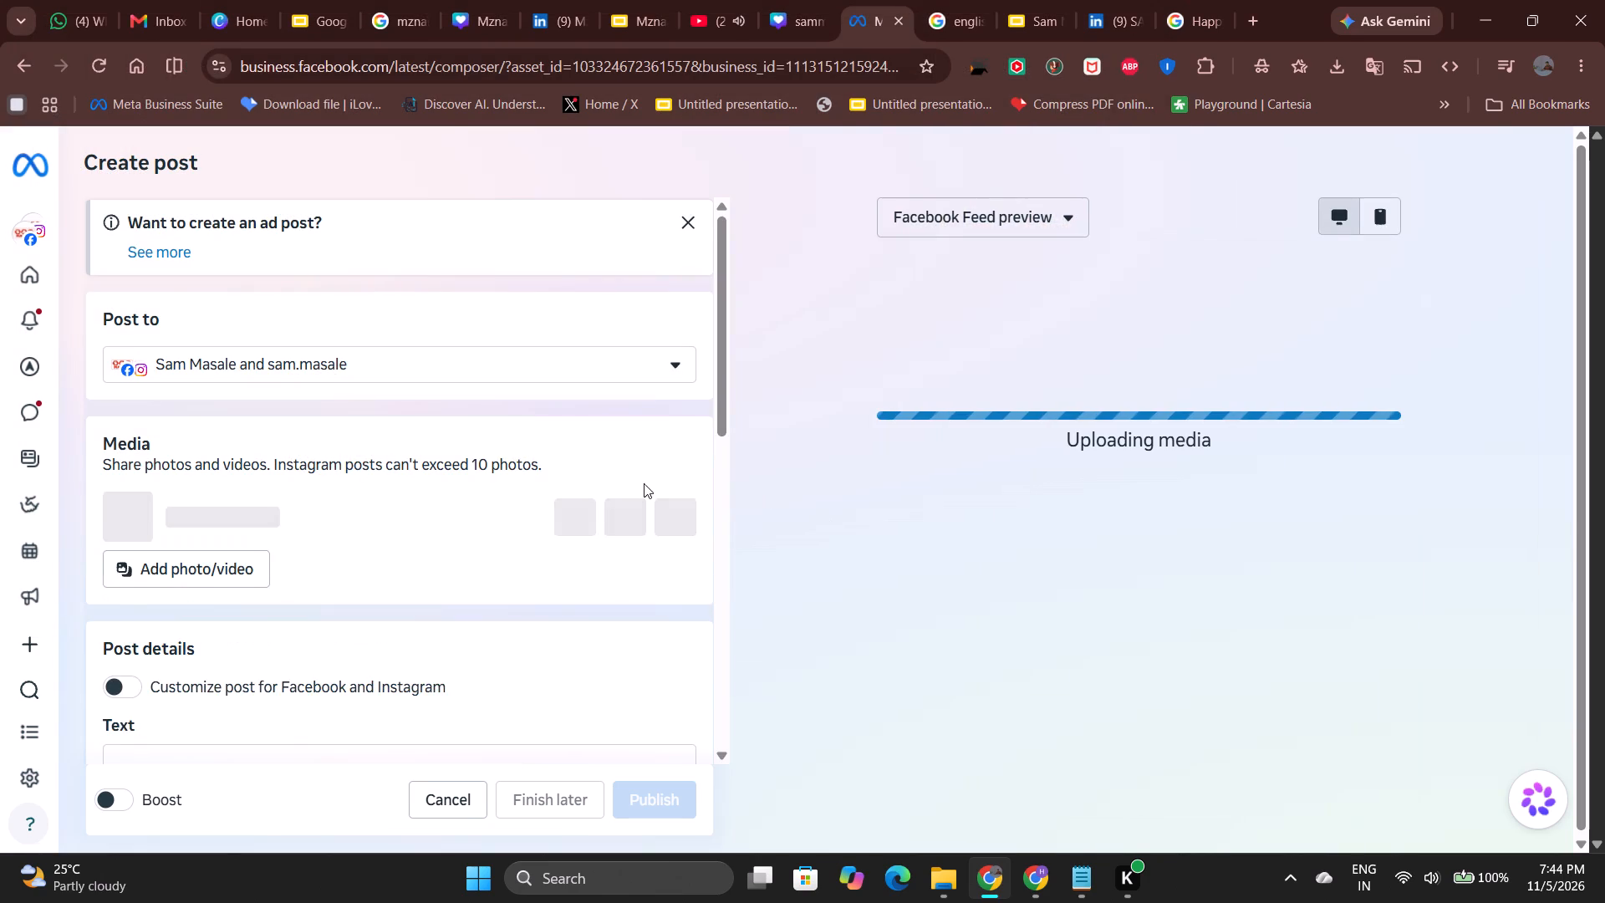
# Copy the One Spice caption and hashtags from slide 18 for the text of the new Meta post with the One Spice image.
pyautogui.scroll(-3, 519, 557)
pyautogui.click(414, 494)
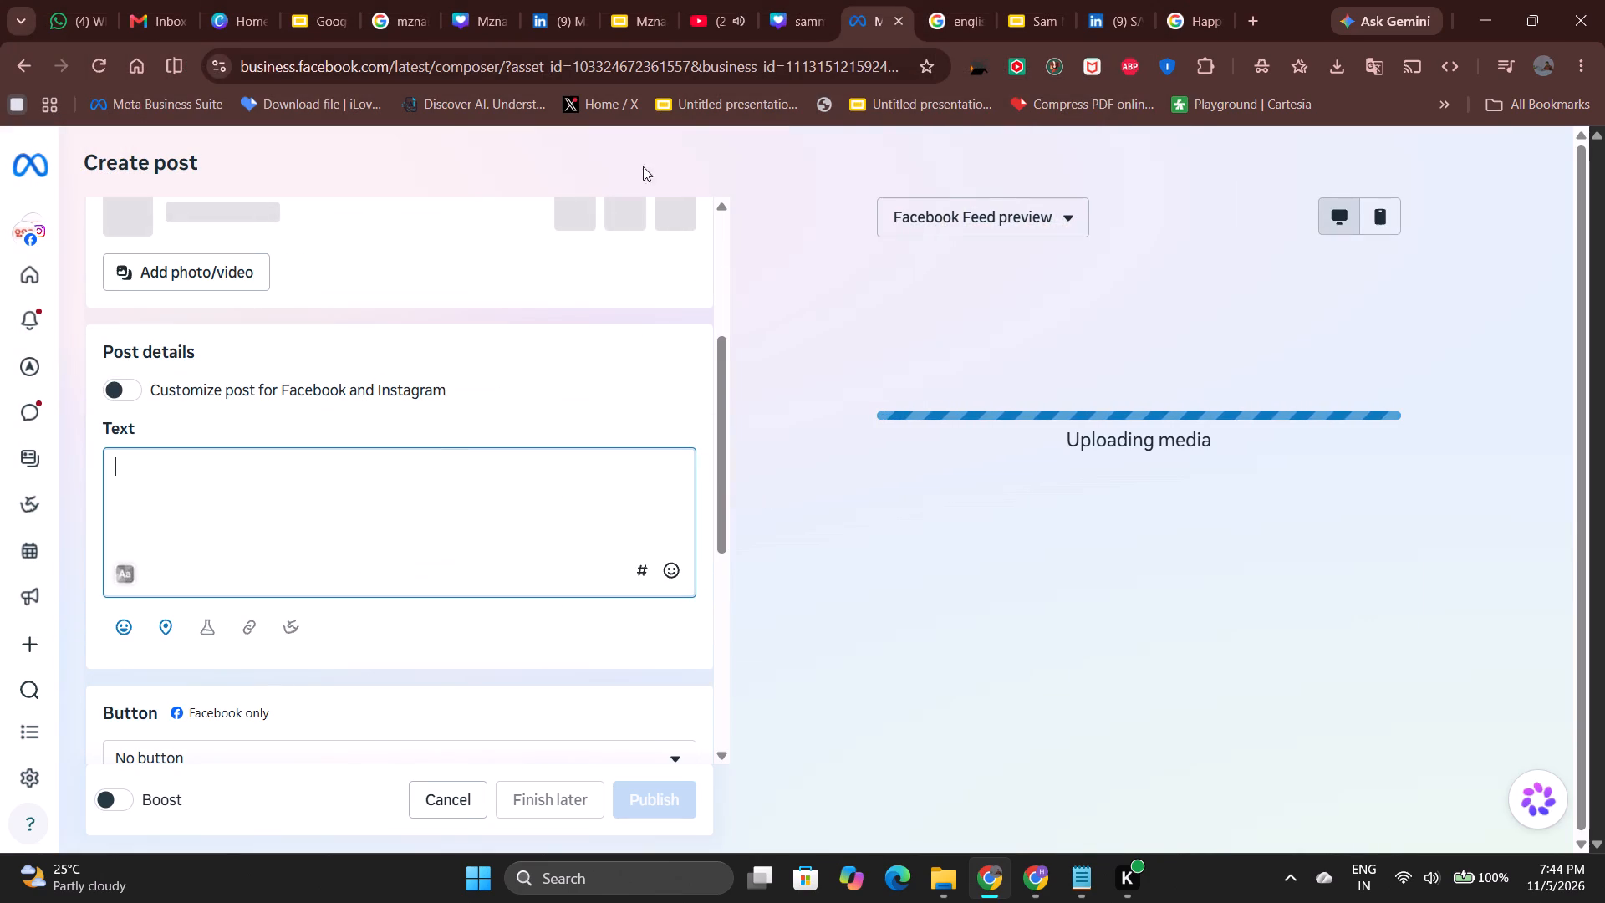
pyautogui.click(1008, 0)
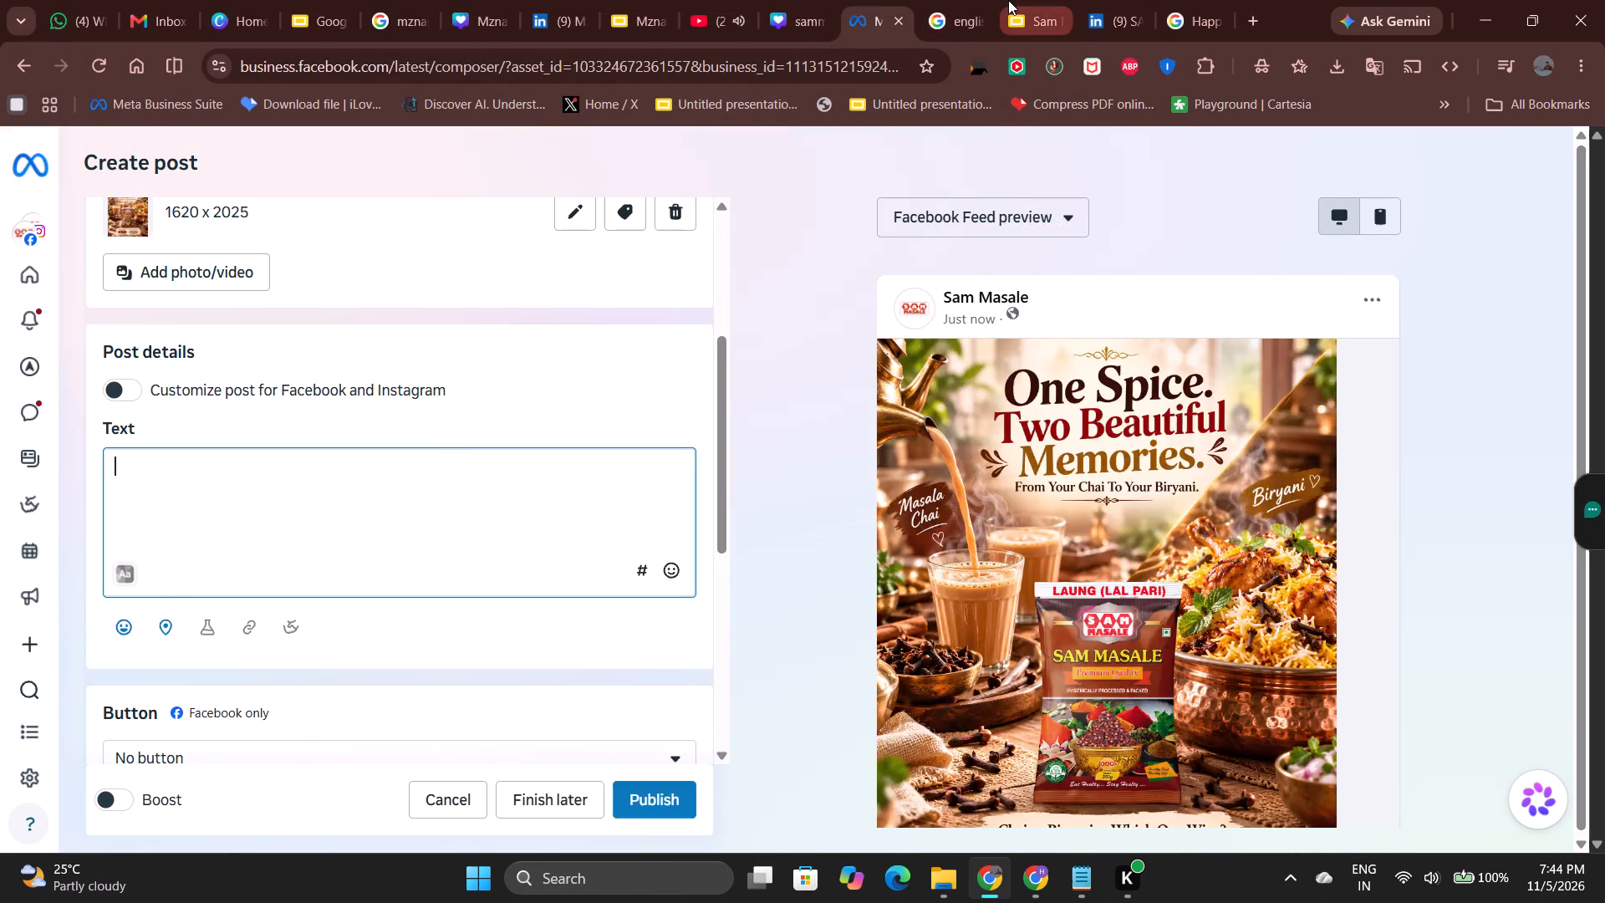
pyautogui.click(1047, 389)
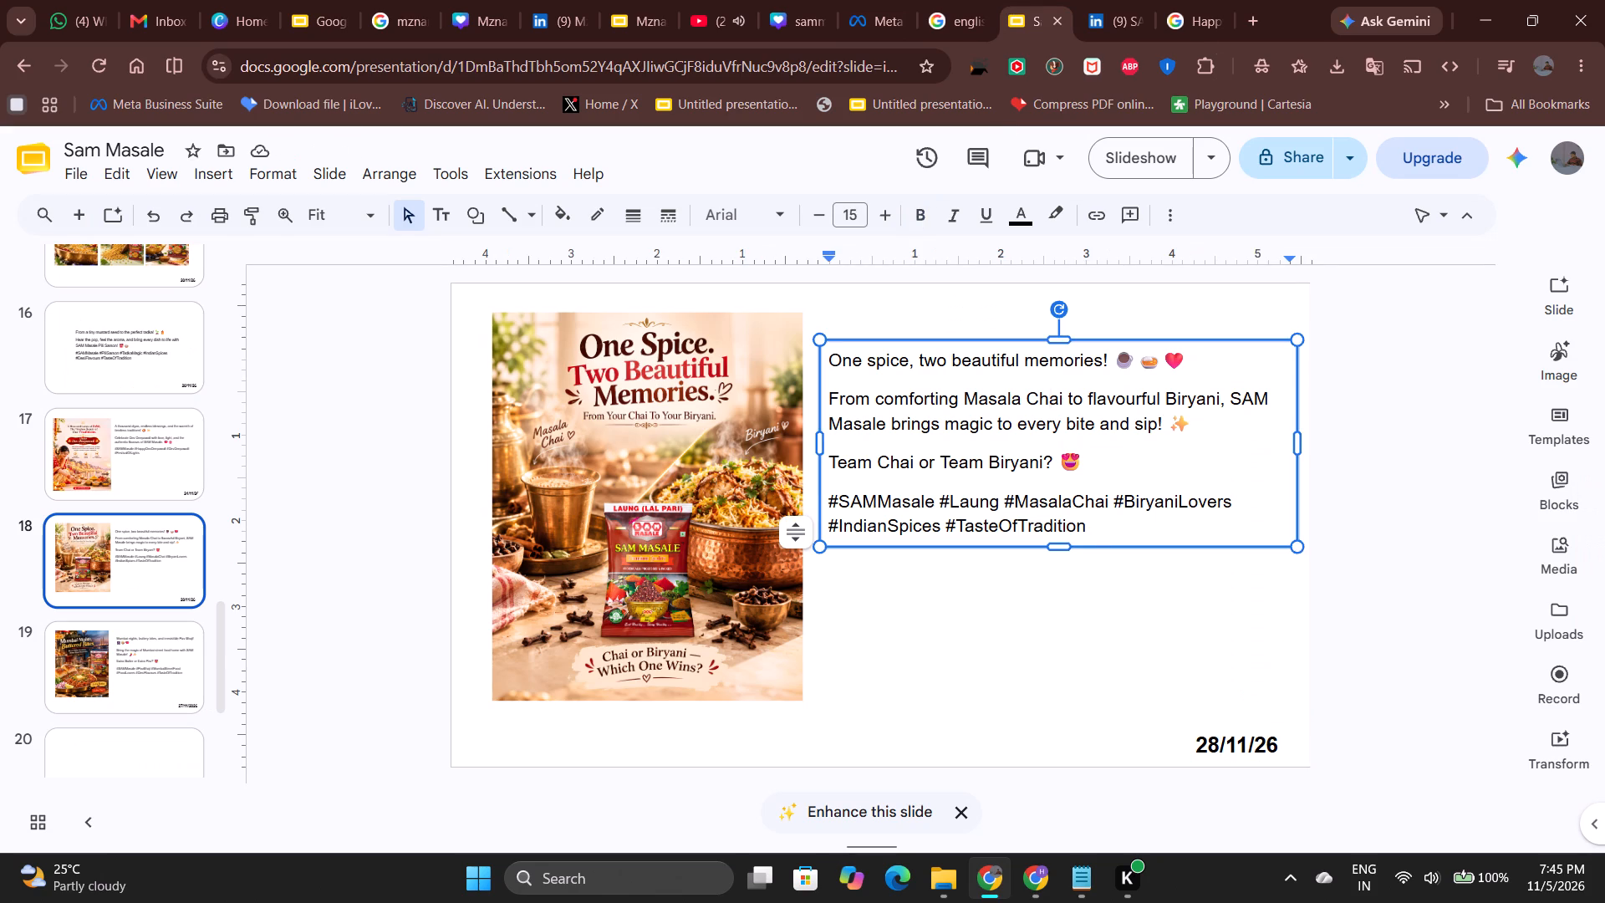
pyautogui.hotkey('ctrl', 'a')
pyautogui.hotkey('ctrl', 'c')
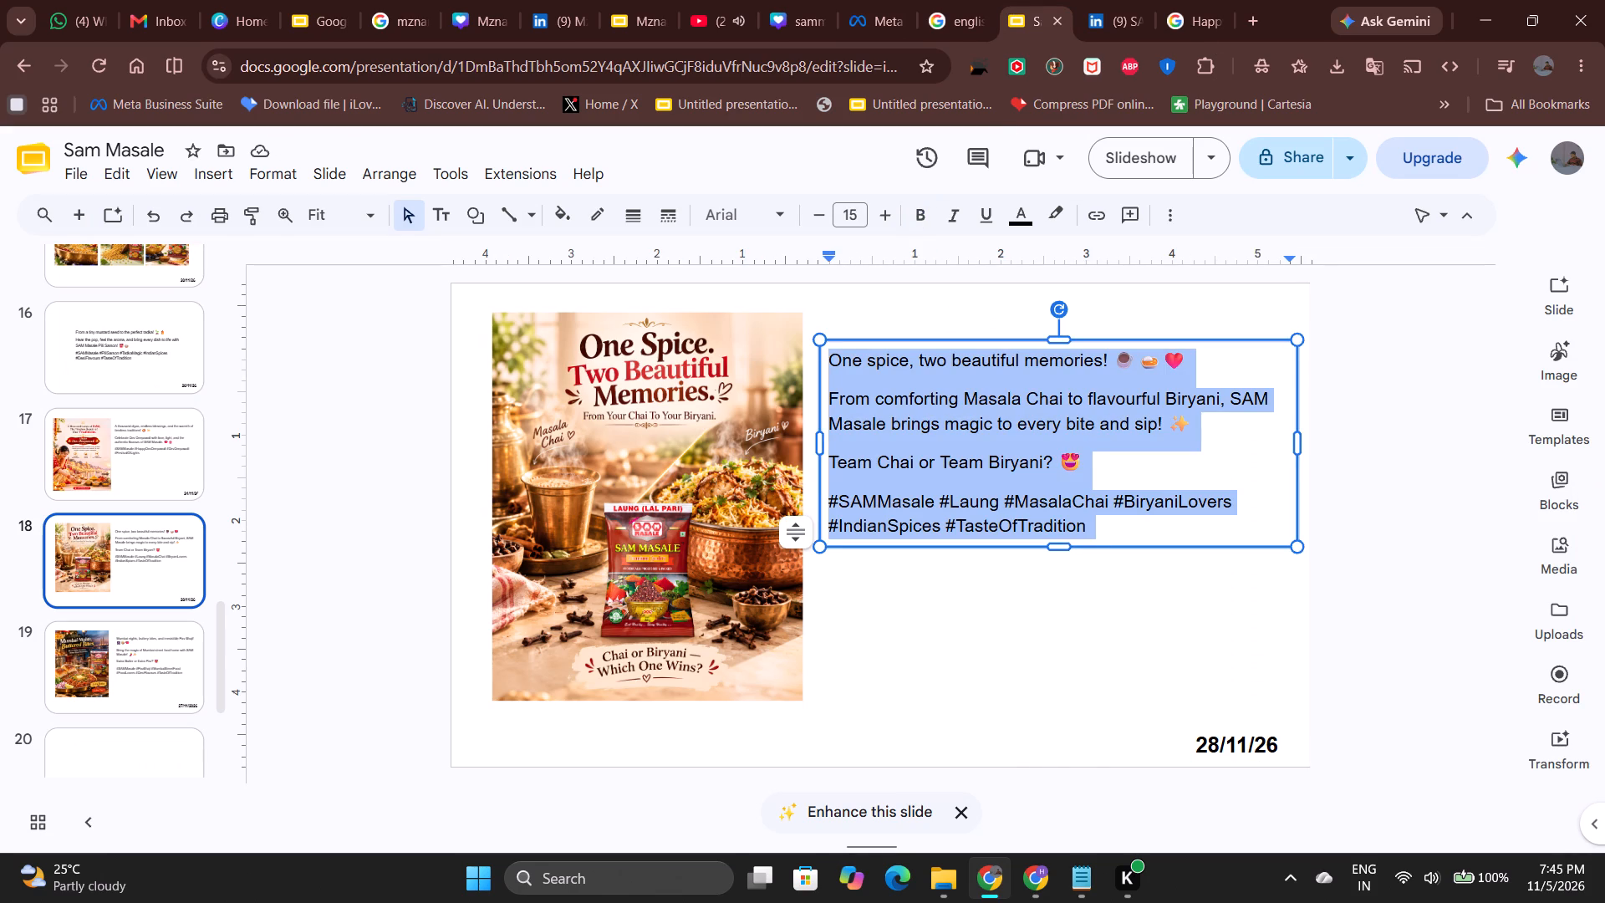
pyautogui.rightClick(981, 391)
pyautogui.click(1036, 421)
# Switch to the Meta post composer, paste the One Spice caption and hashtags as the post text, and check it against slide 18.
pyautogui.click(867, 0)
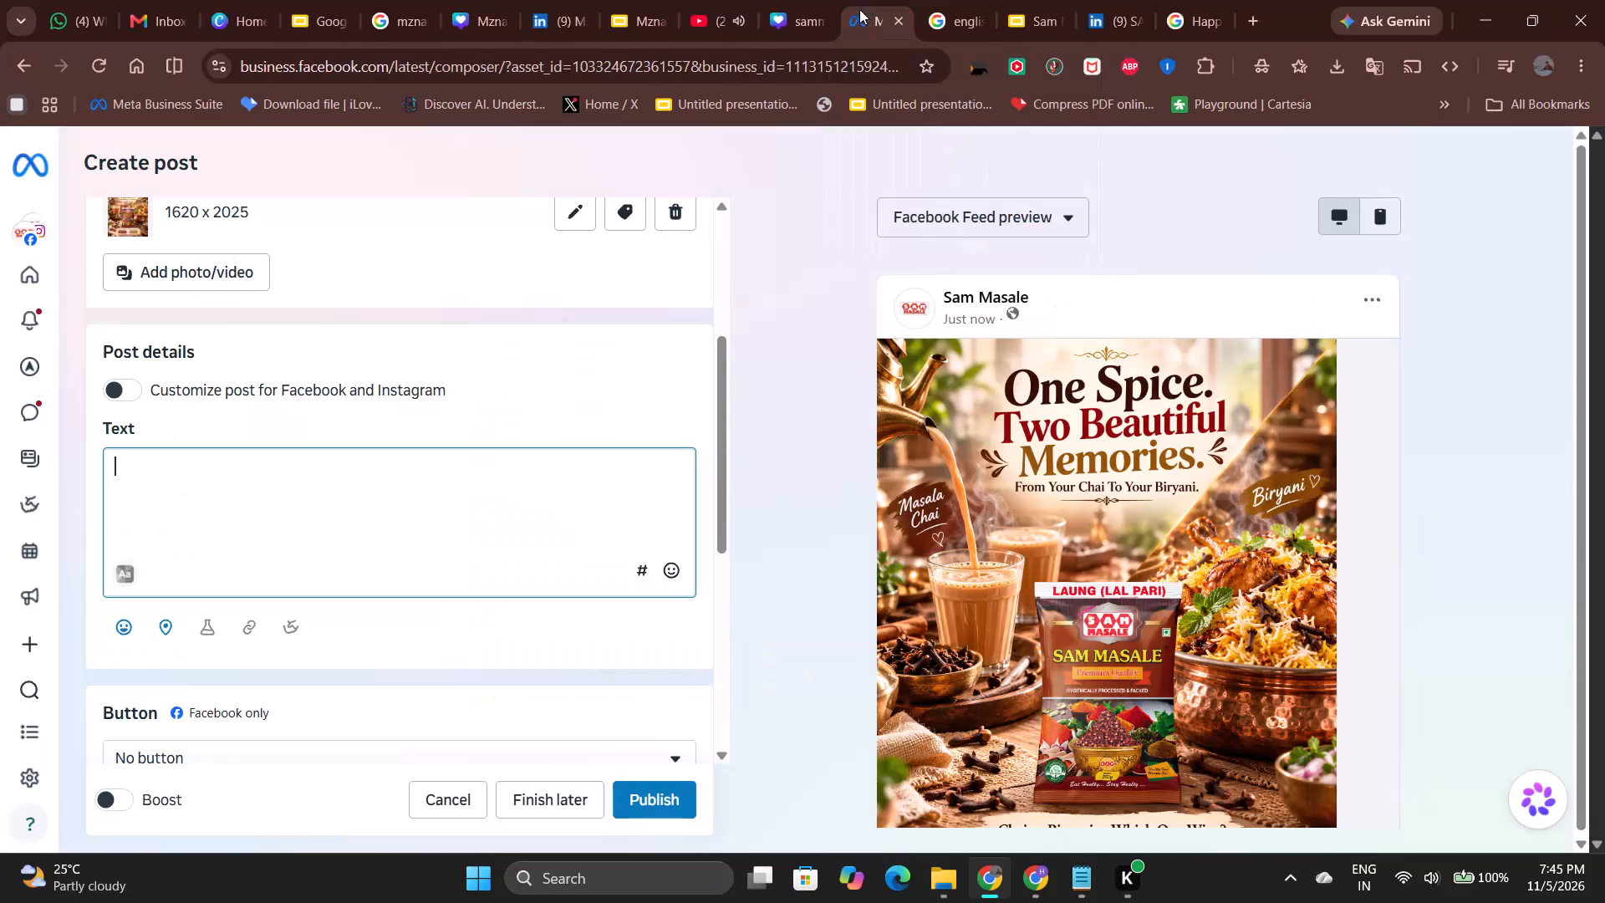
pyautogui.click(476, 472)
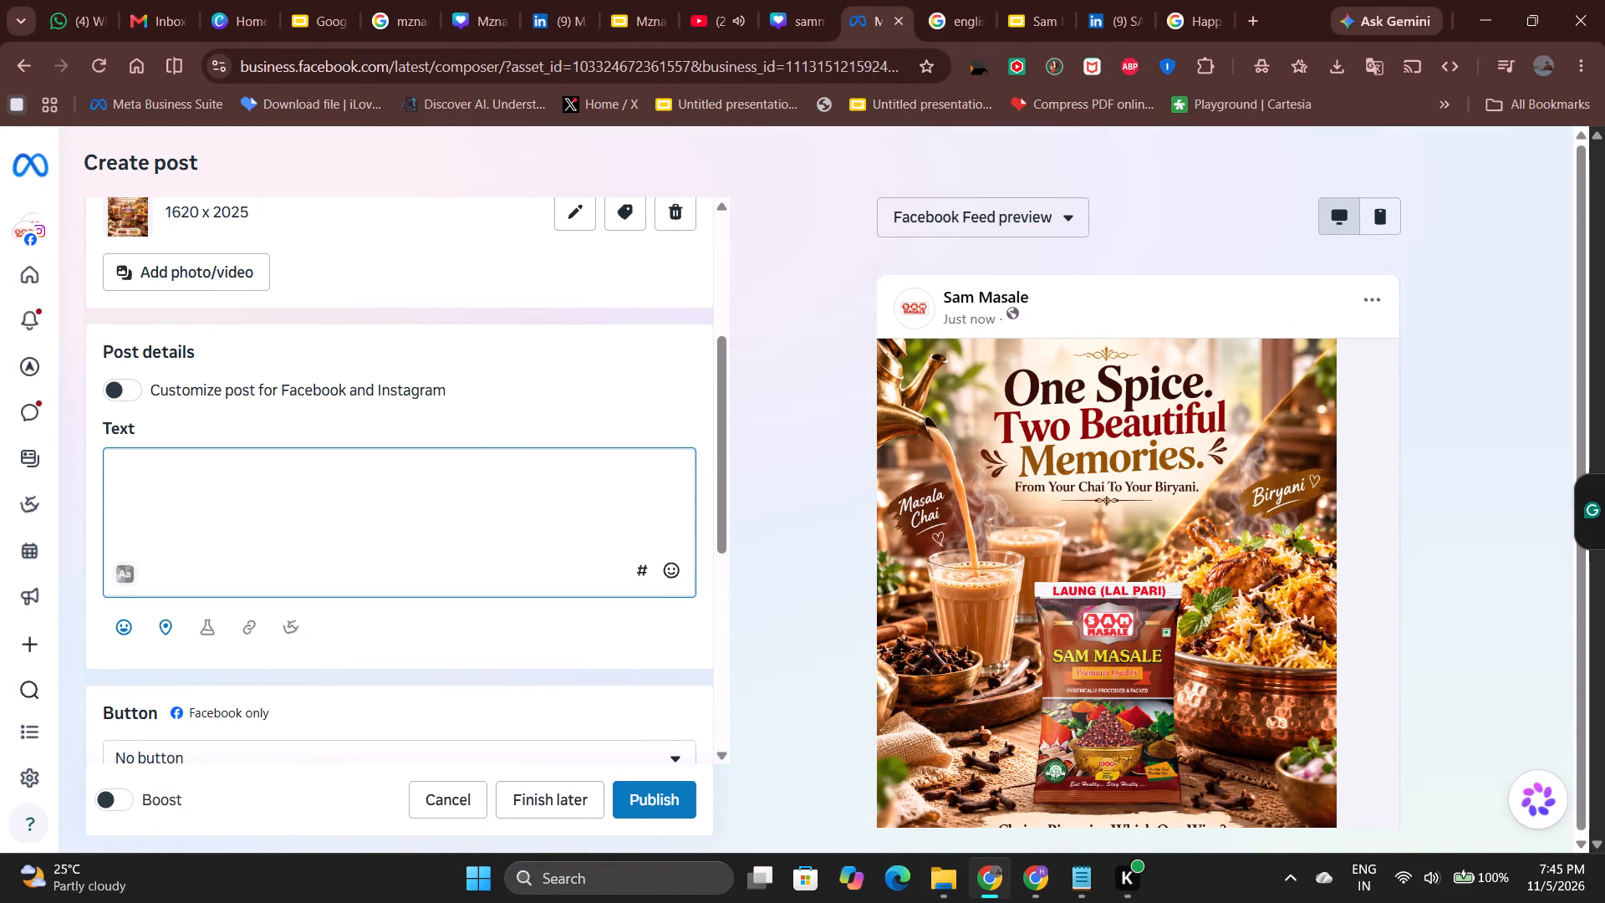
pyautogui.hotkey('ctrl', 'v')
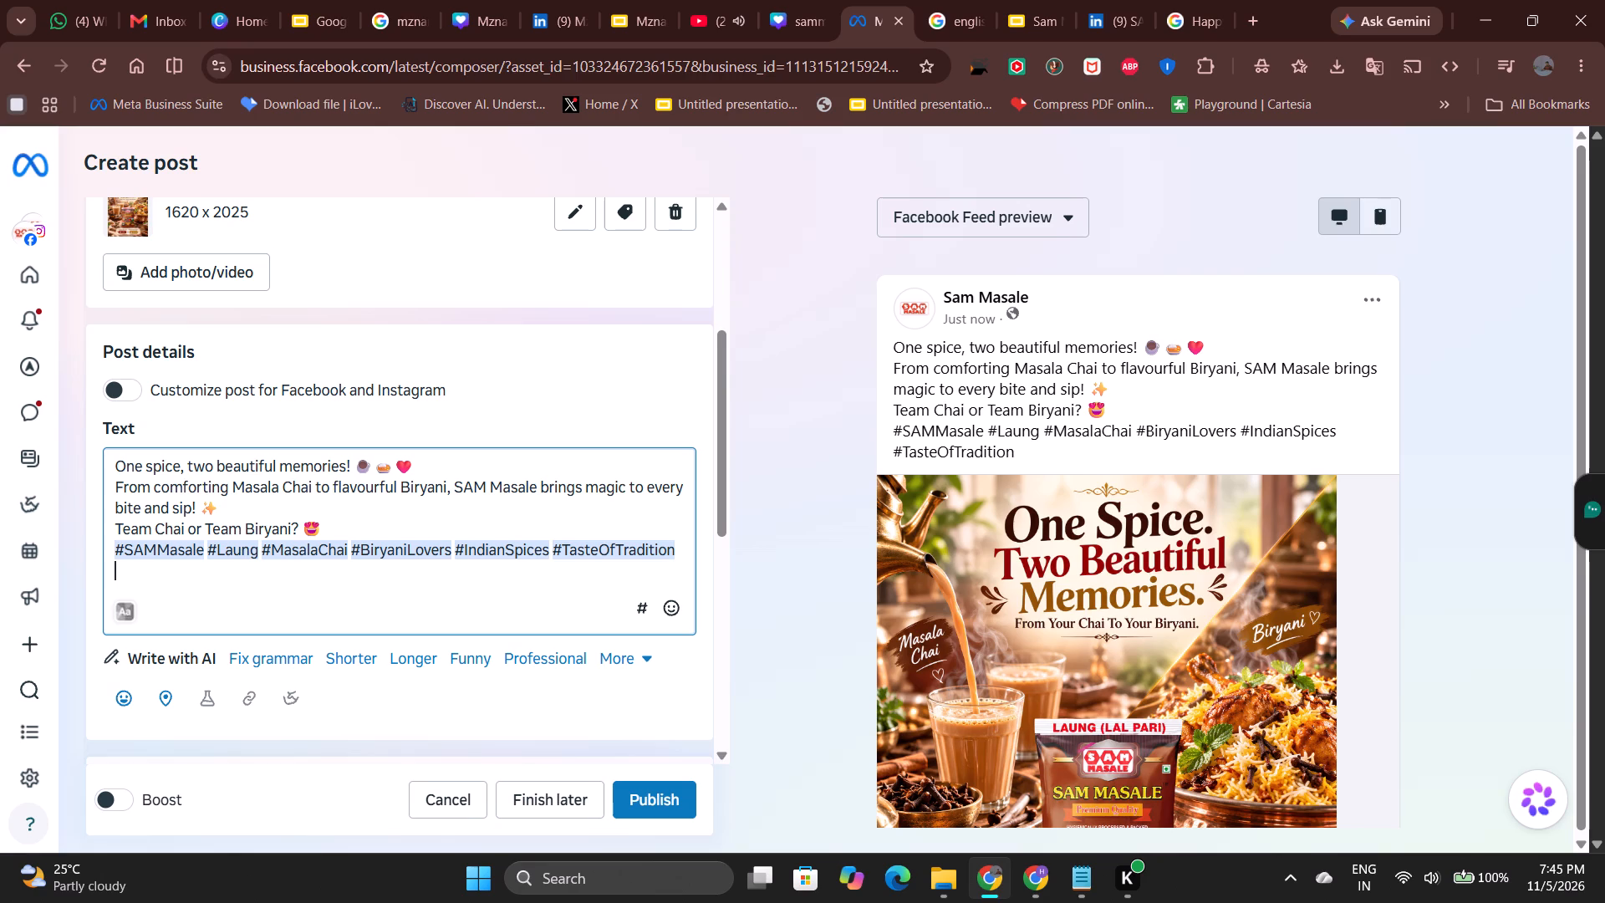
pyautogui.click(492, 497)
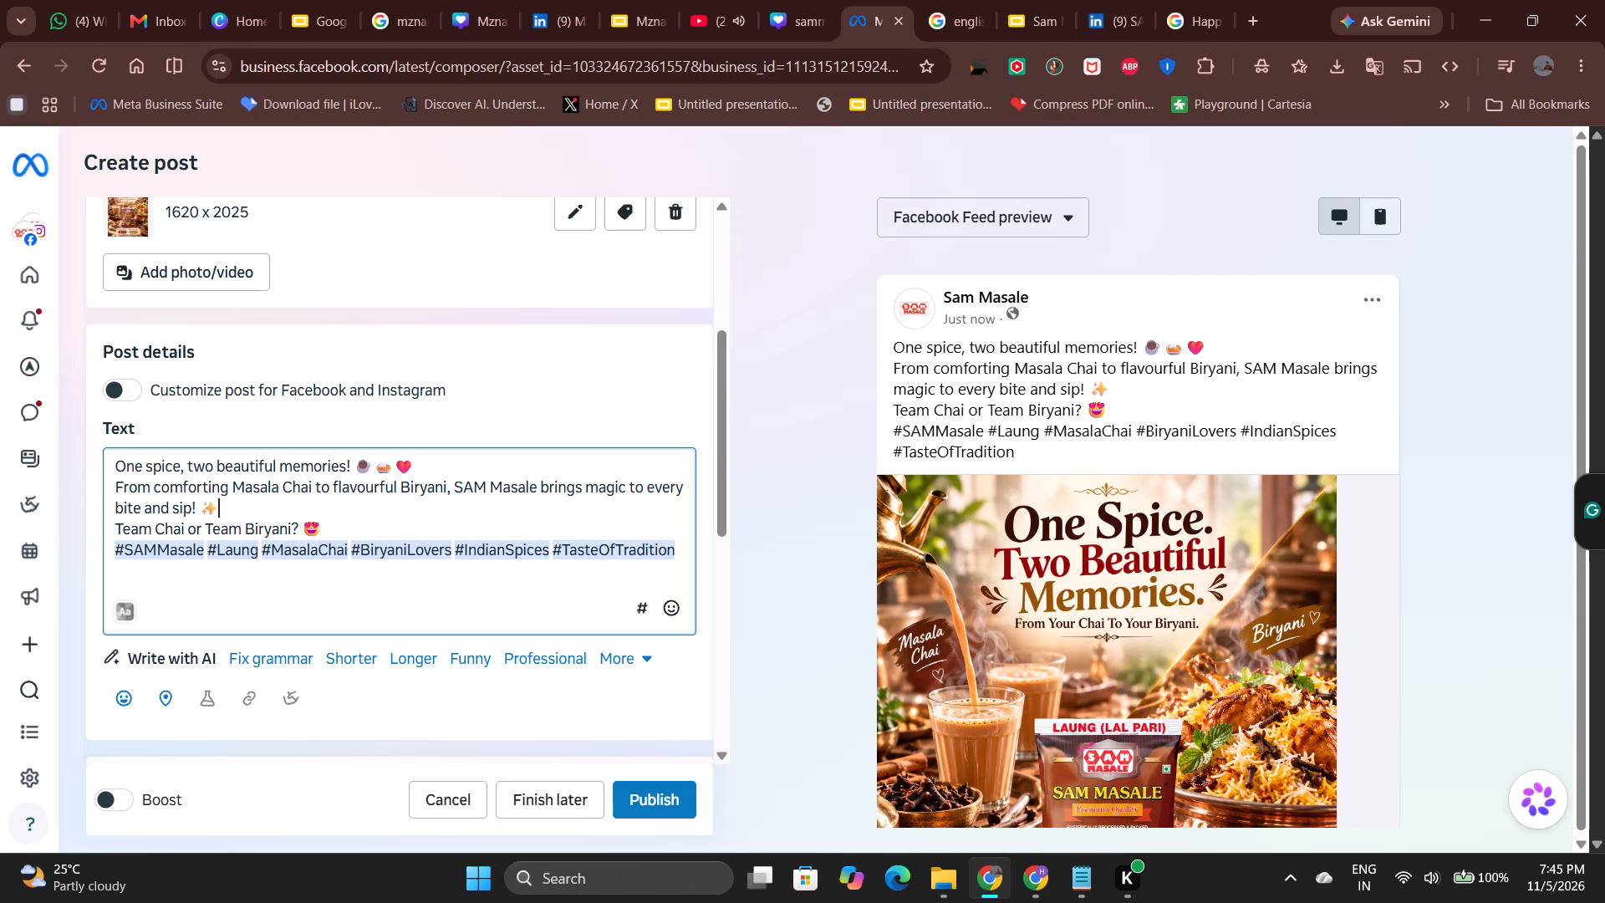
pyautogui.click(444, 548)
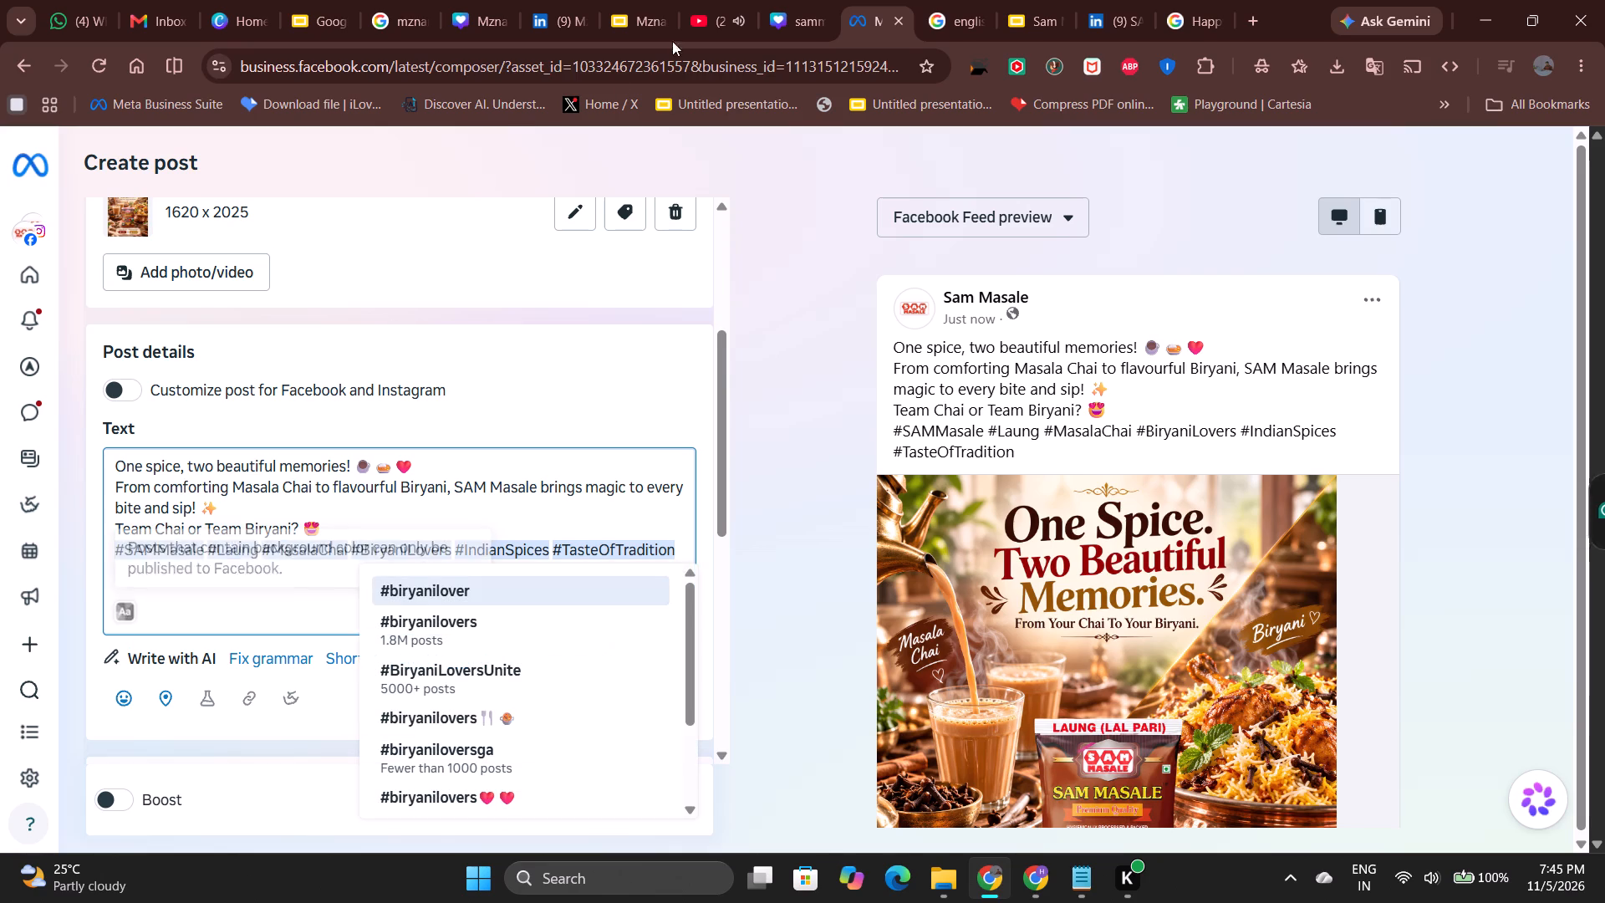
pyautogui.click(1022, 0)
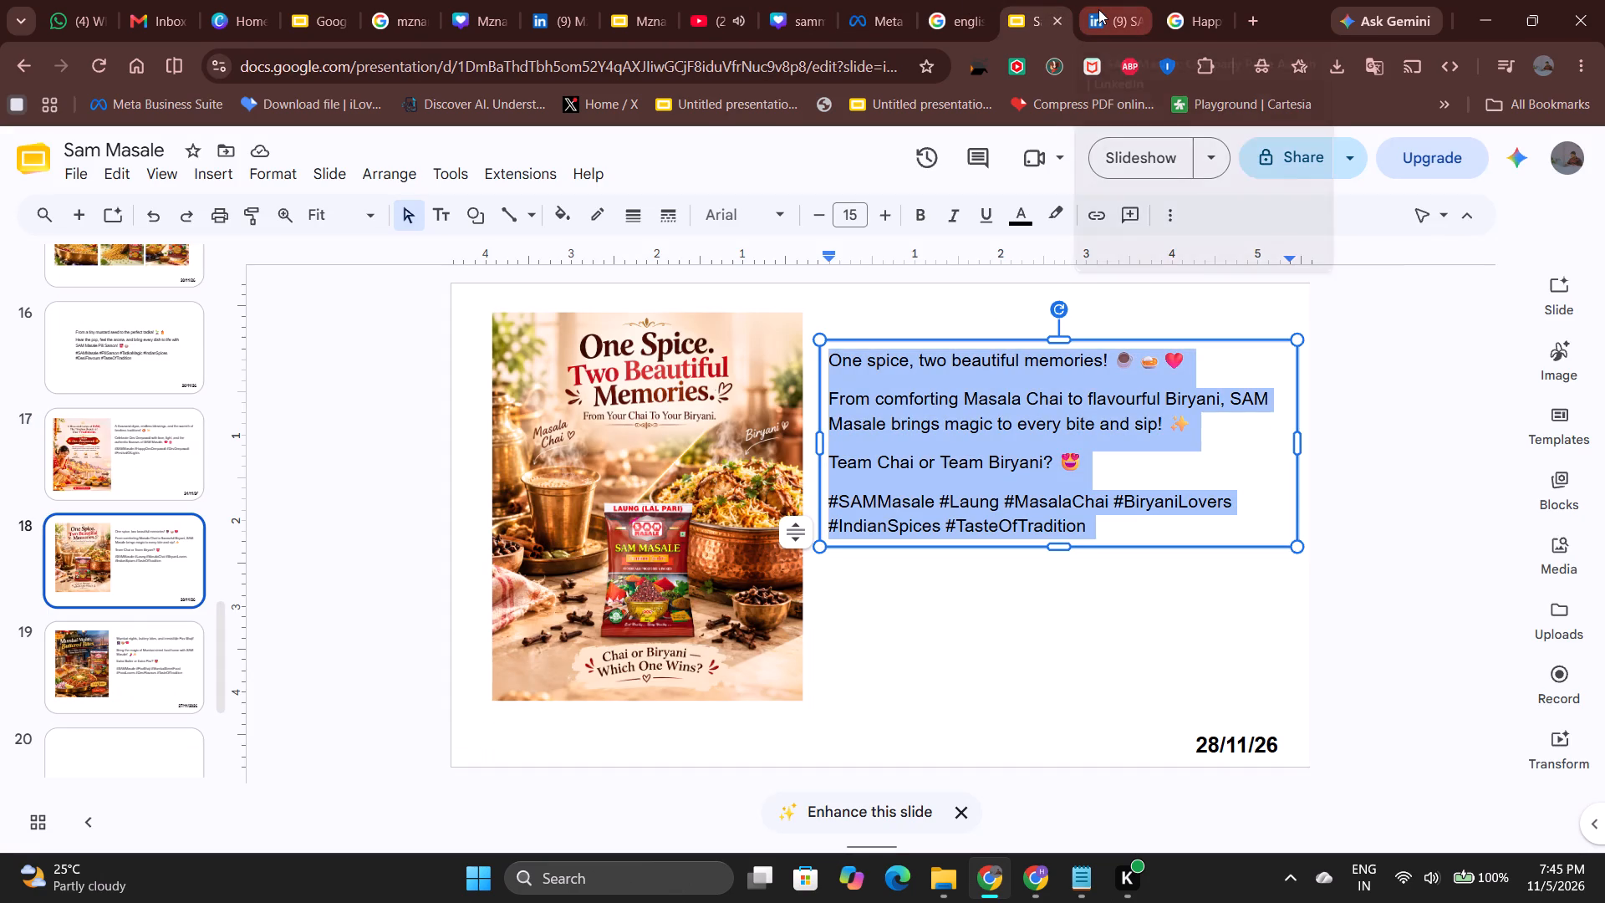
pyautogui.click(1098, 9)
pyautogui.click(1037, 0)
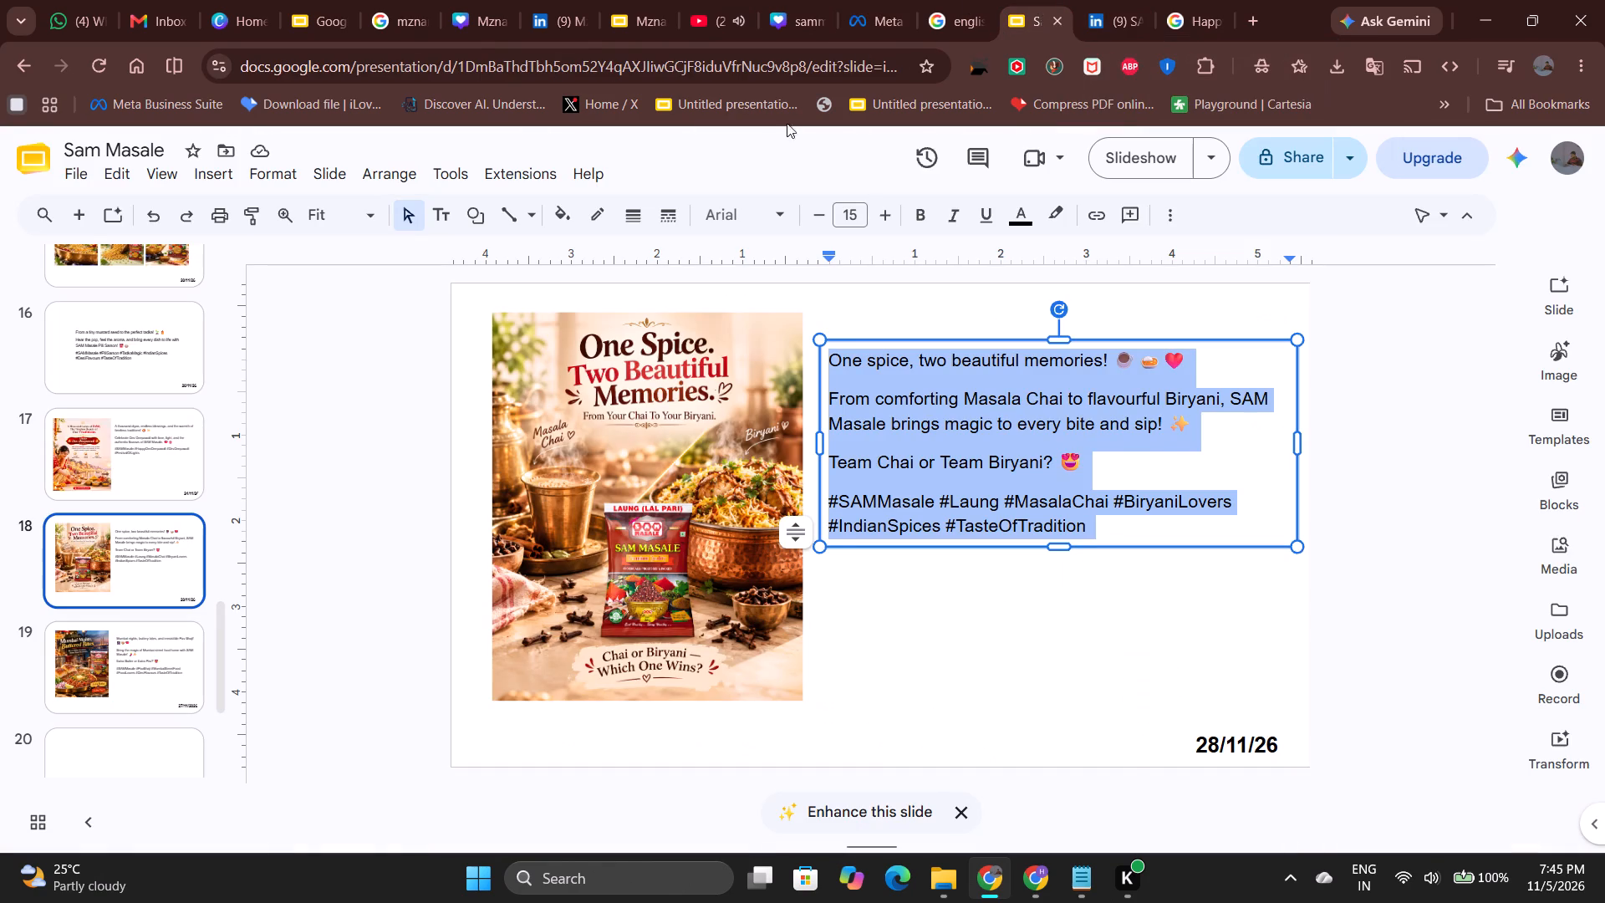
pyautogui.click(875, 0)
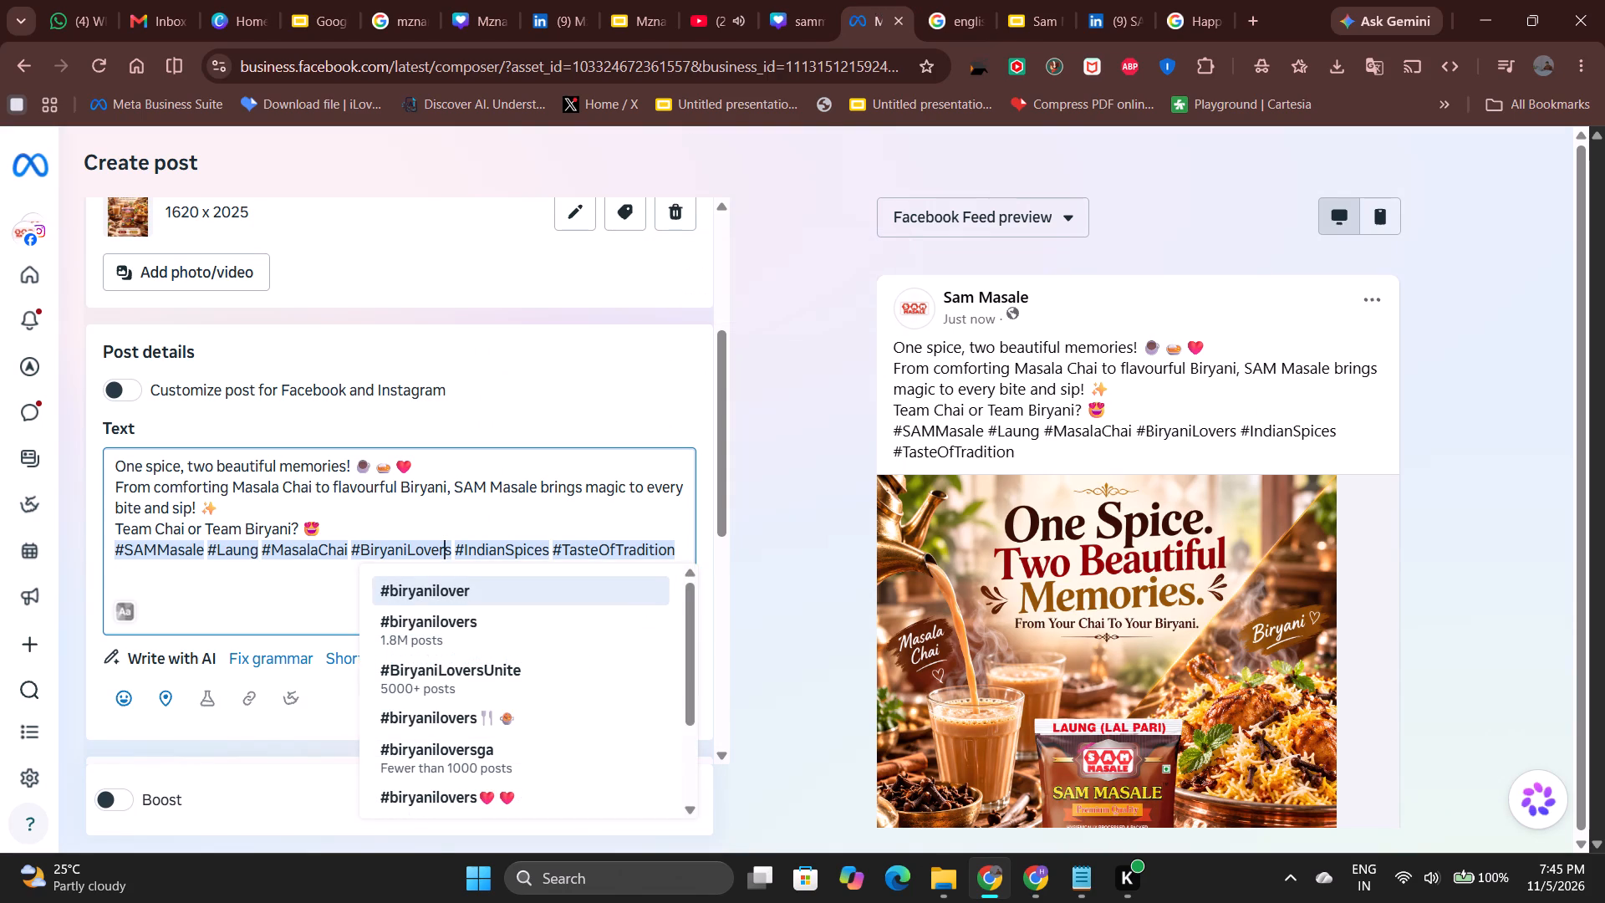
pyautogui.click(241, 545)
pyautogui.click(283, 513)
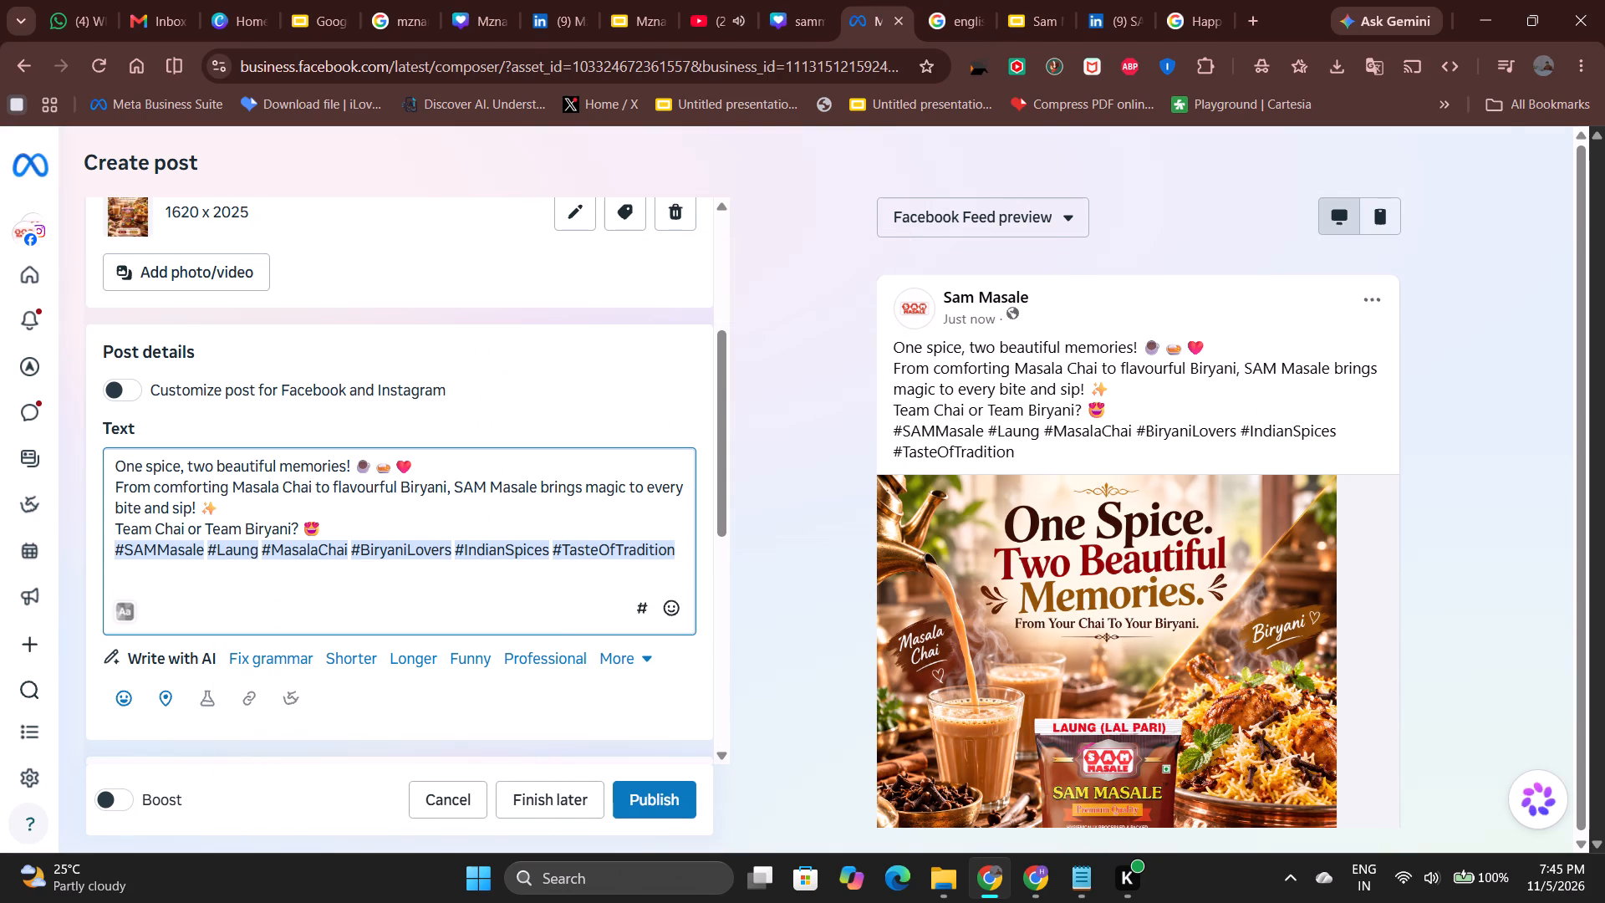
# Turn on scheduling for the One Spice post and set both the Facebook and Instagram dates to Nov 28, 2026.
pyautogui.scroll(-3, 628, 594)
pyautogui.scroll(-2, 729, 620)
pyautogui.scroll(-1, 711, 411)
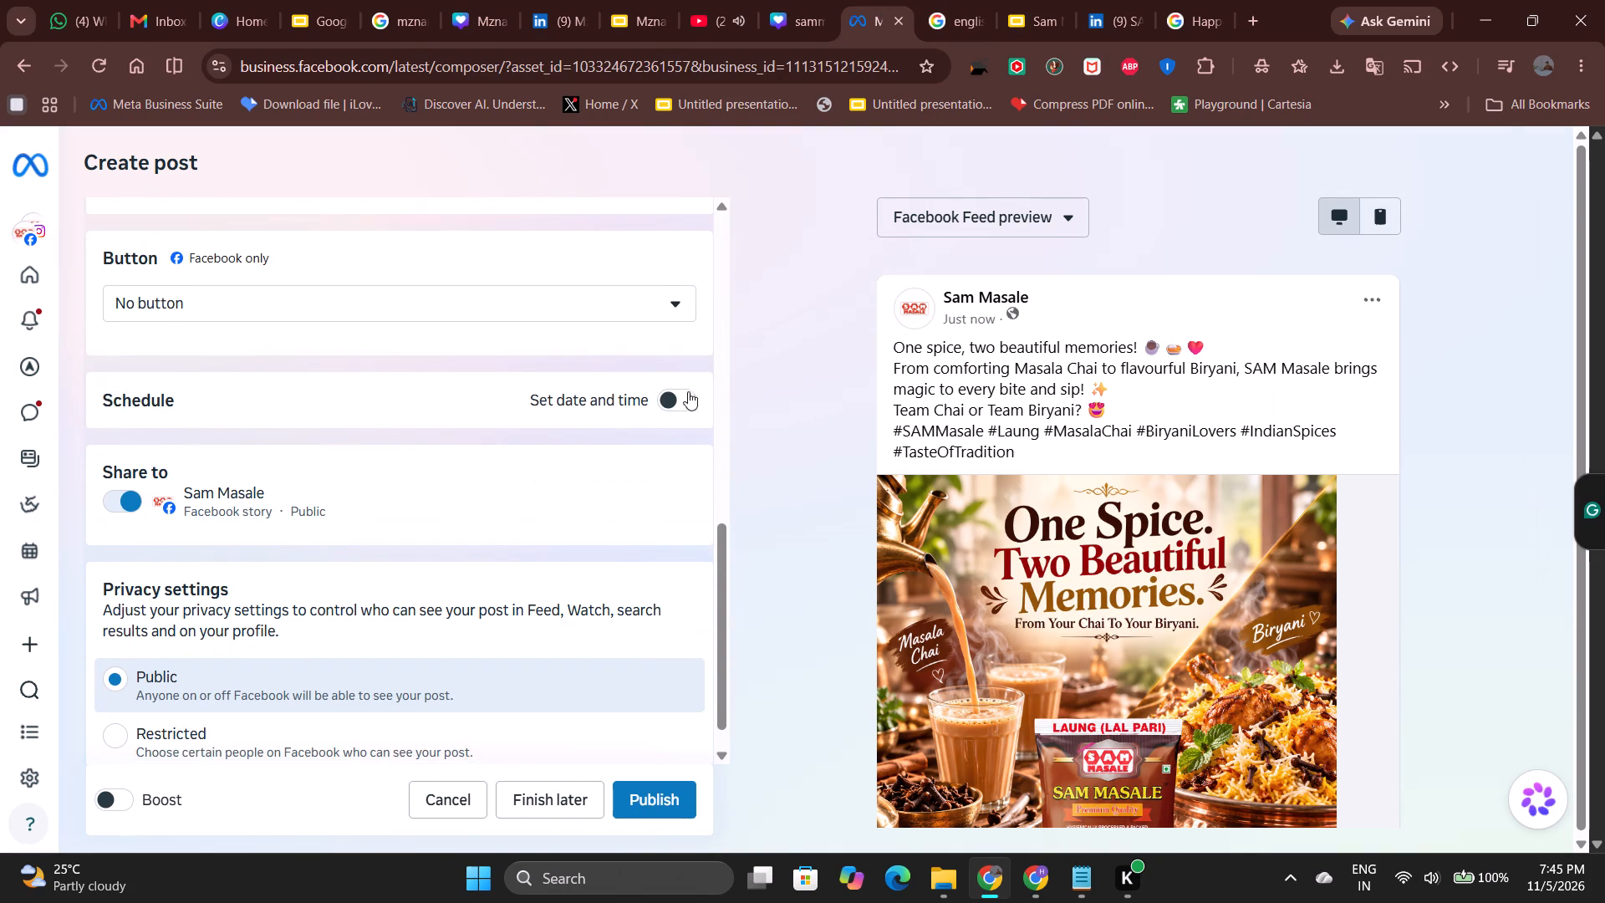
pyautogui.click(675, 355)
pyautogui.scroll(2, 512, 384)
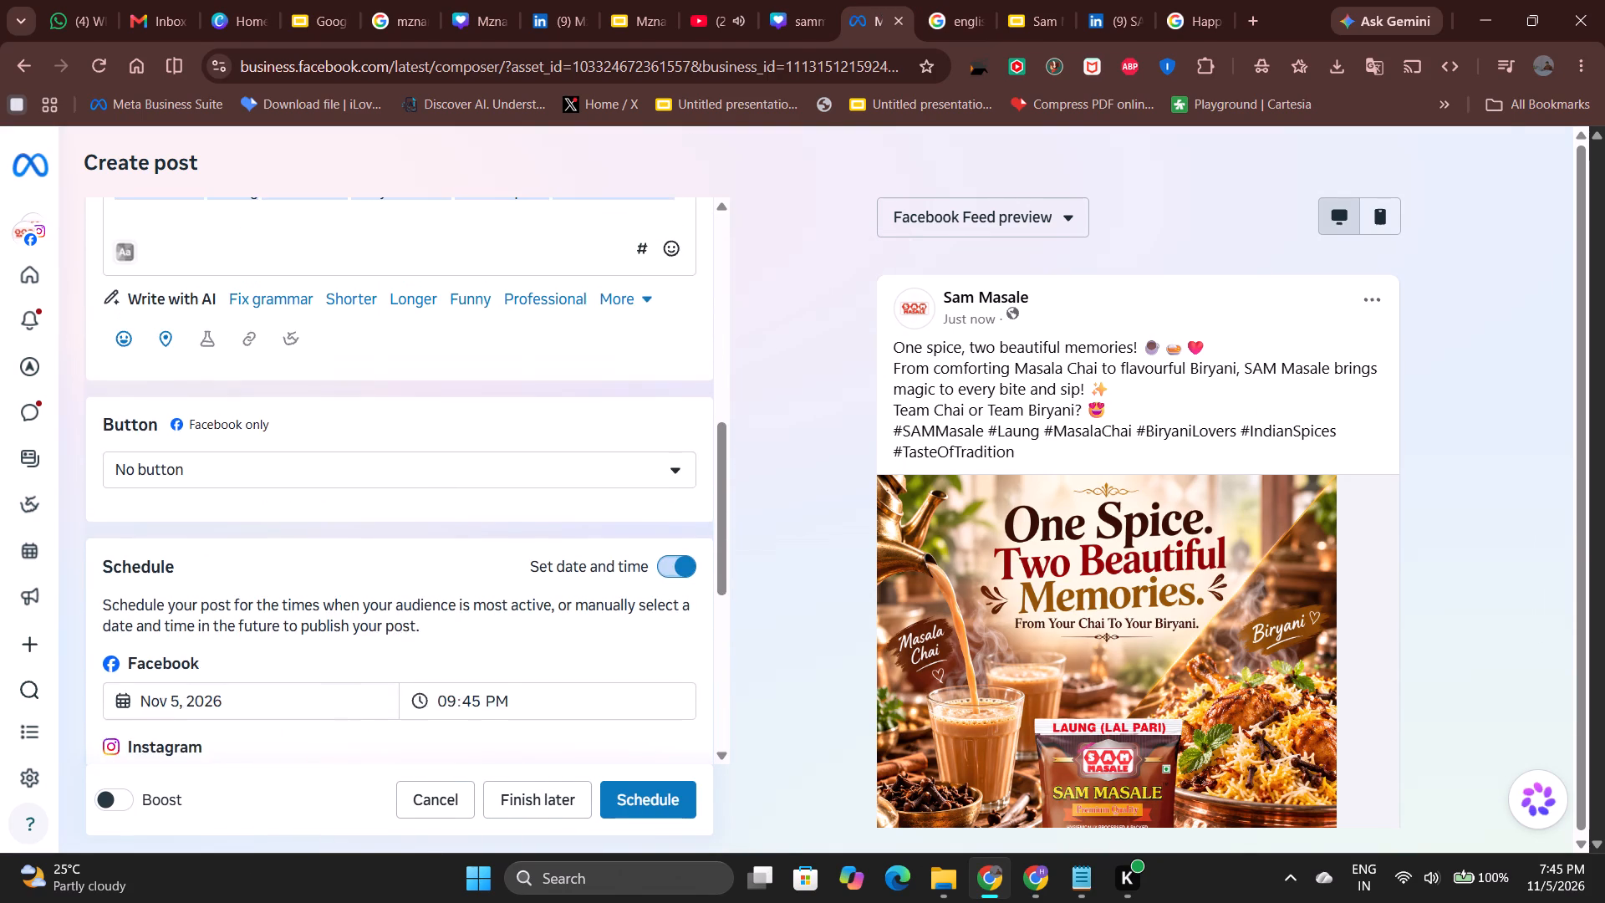
pyautogui.scroll(-2, 324, 681)
pyautogui.scroll(-3, 1183, 543)
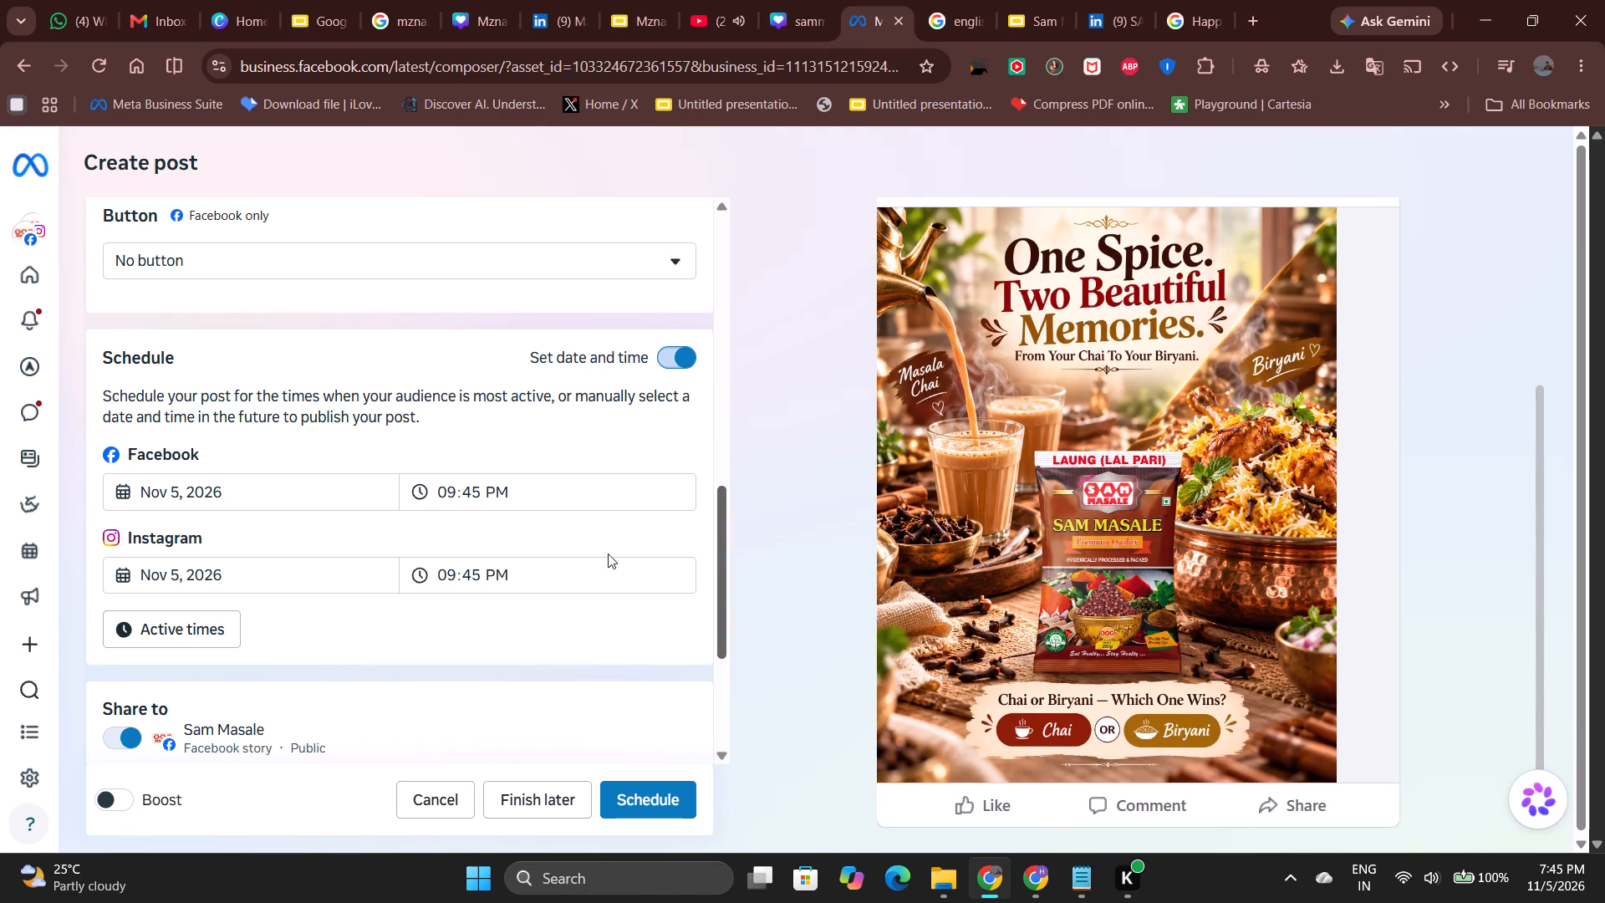
pyautogui.click(188, 494)
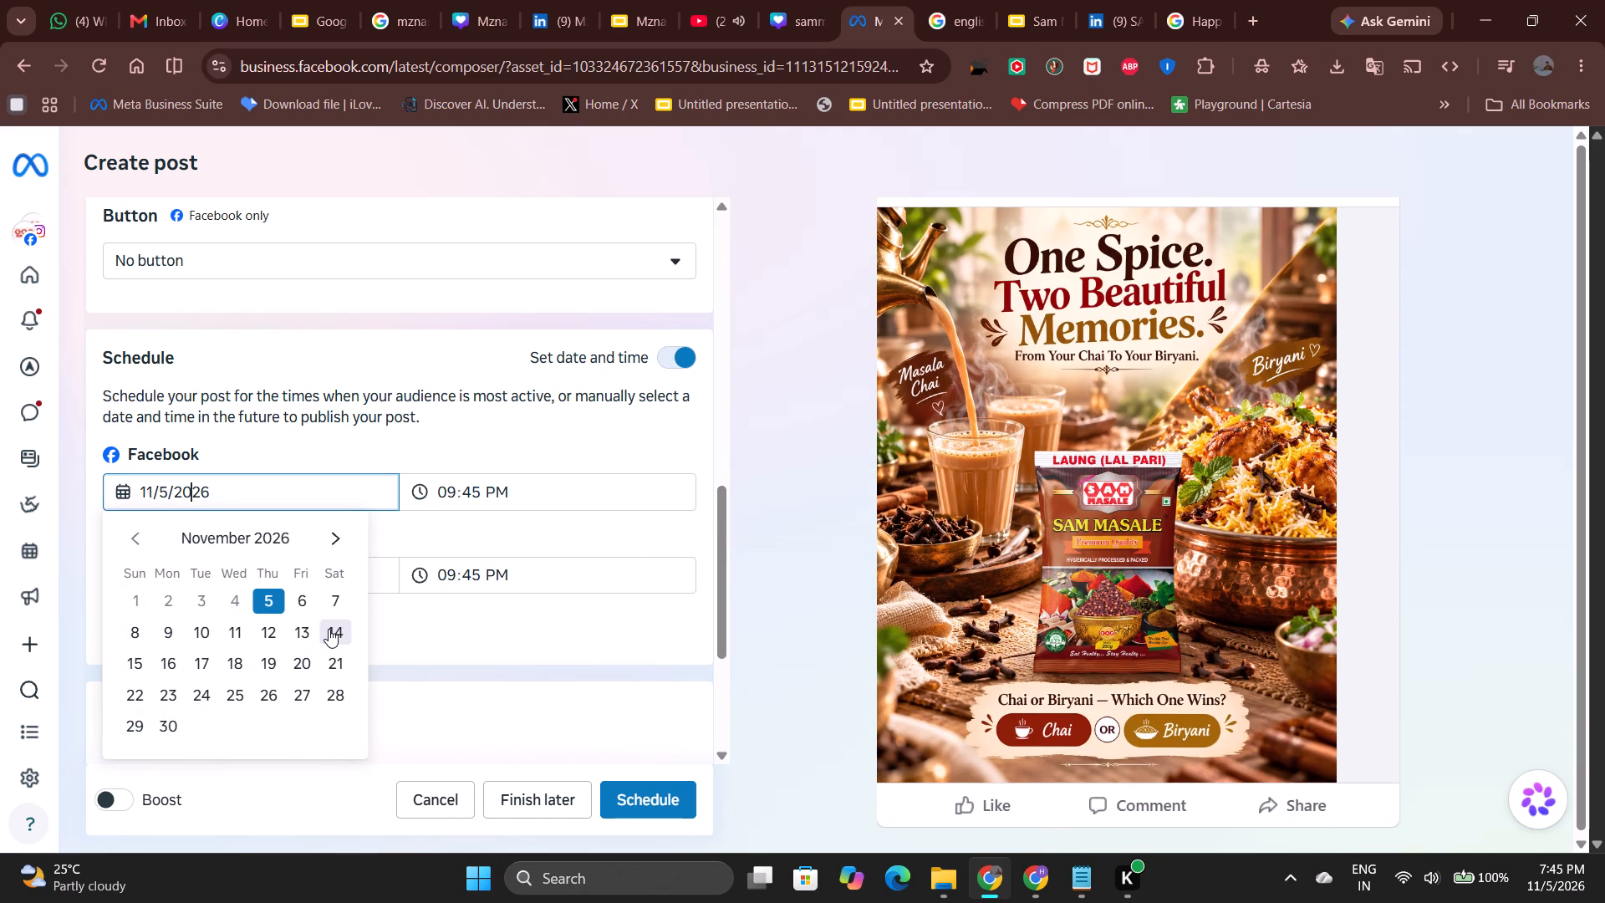
pyautogui.click(338, 693)
pyautogui.scroll(2, 1039, 485)
pyautogui.scroll(3, 771, 613)
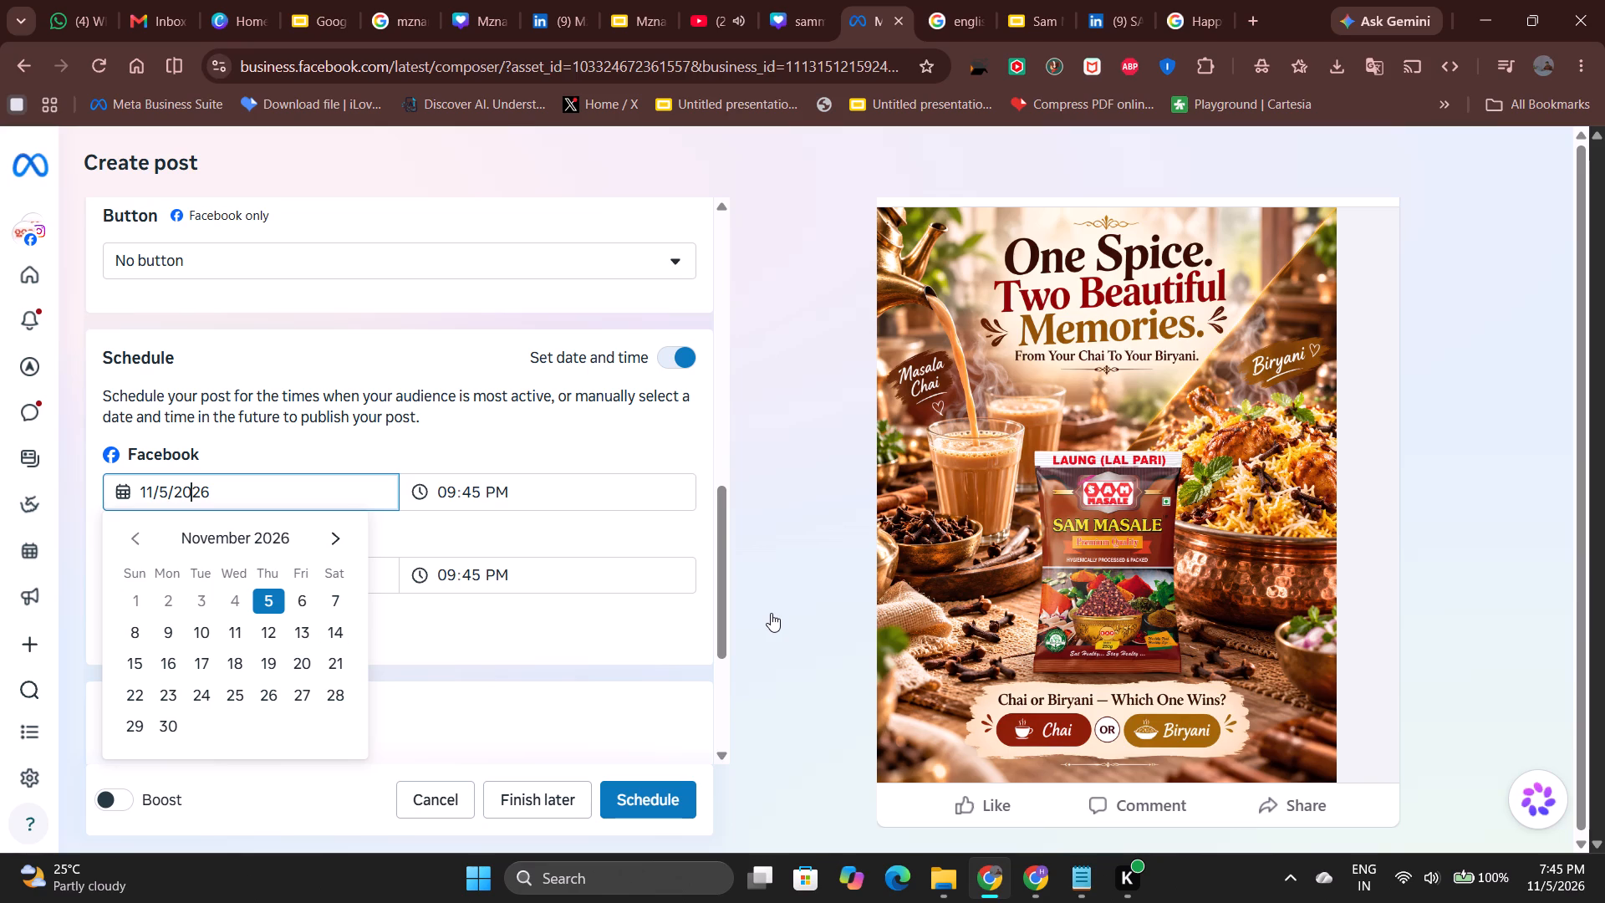
pyautogui.click(771, 613)
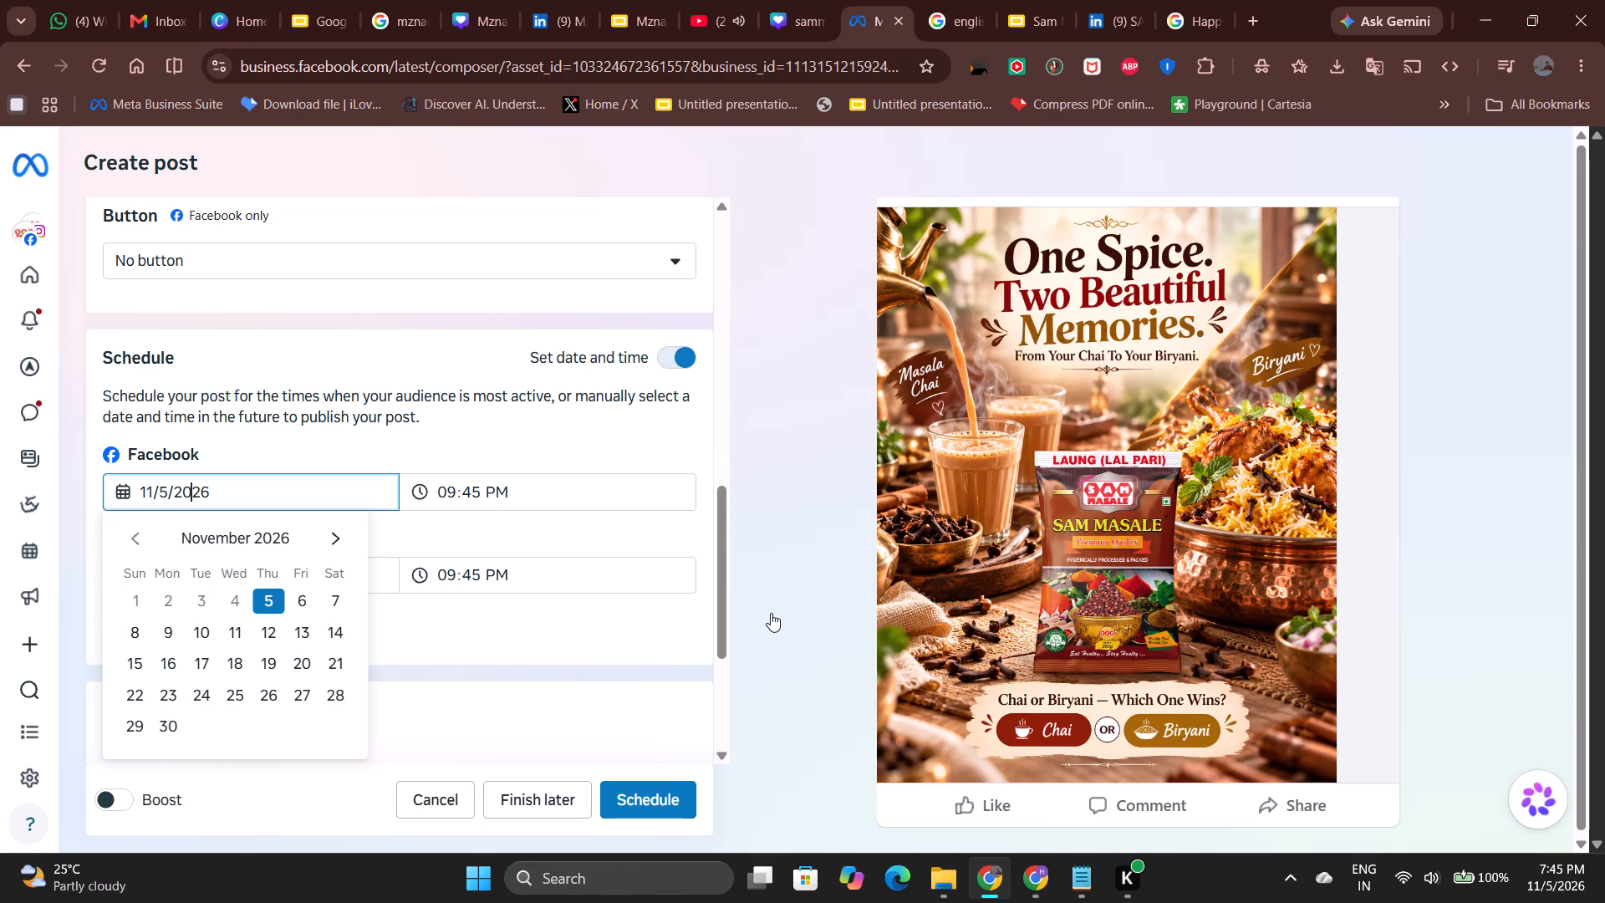
pyautogui.doubleClick(771, 613)
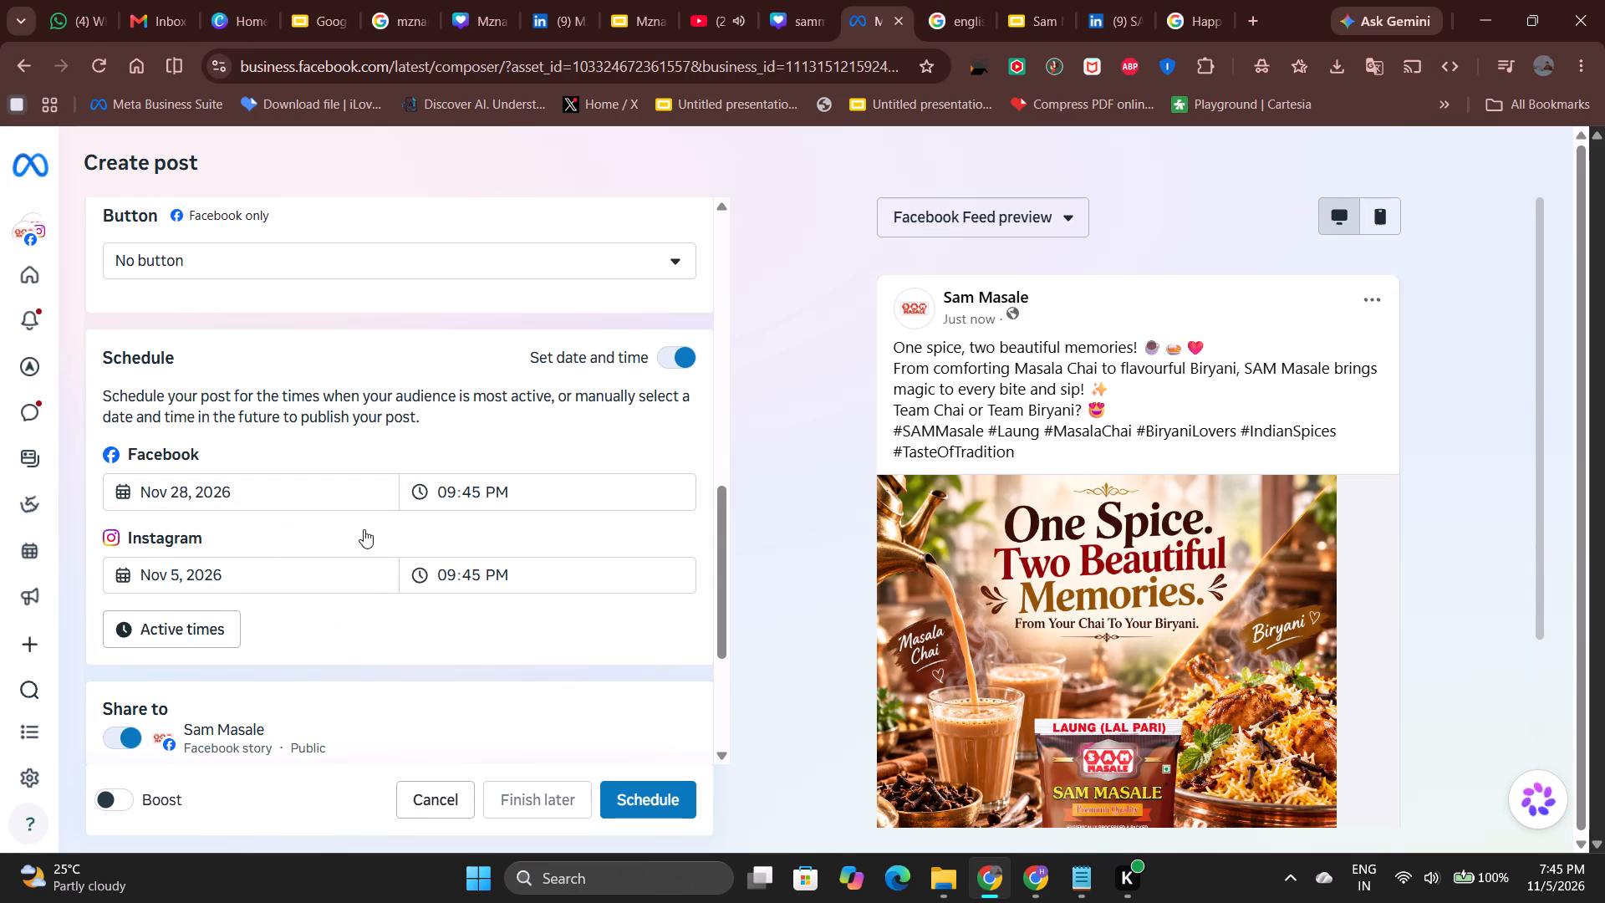
pyautogui.scroll(5, 923, 454)
pyautogui.click(242, 578)
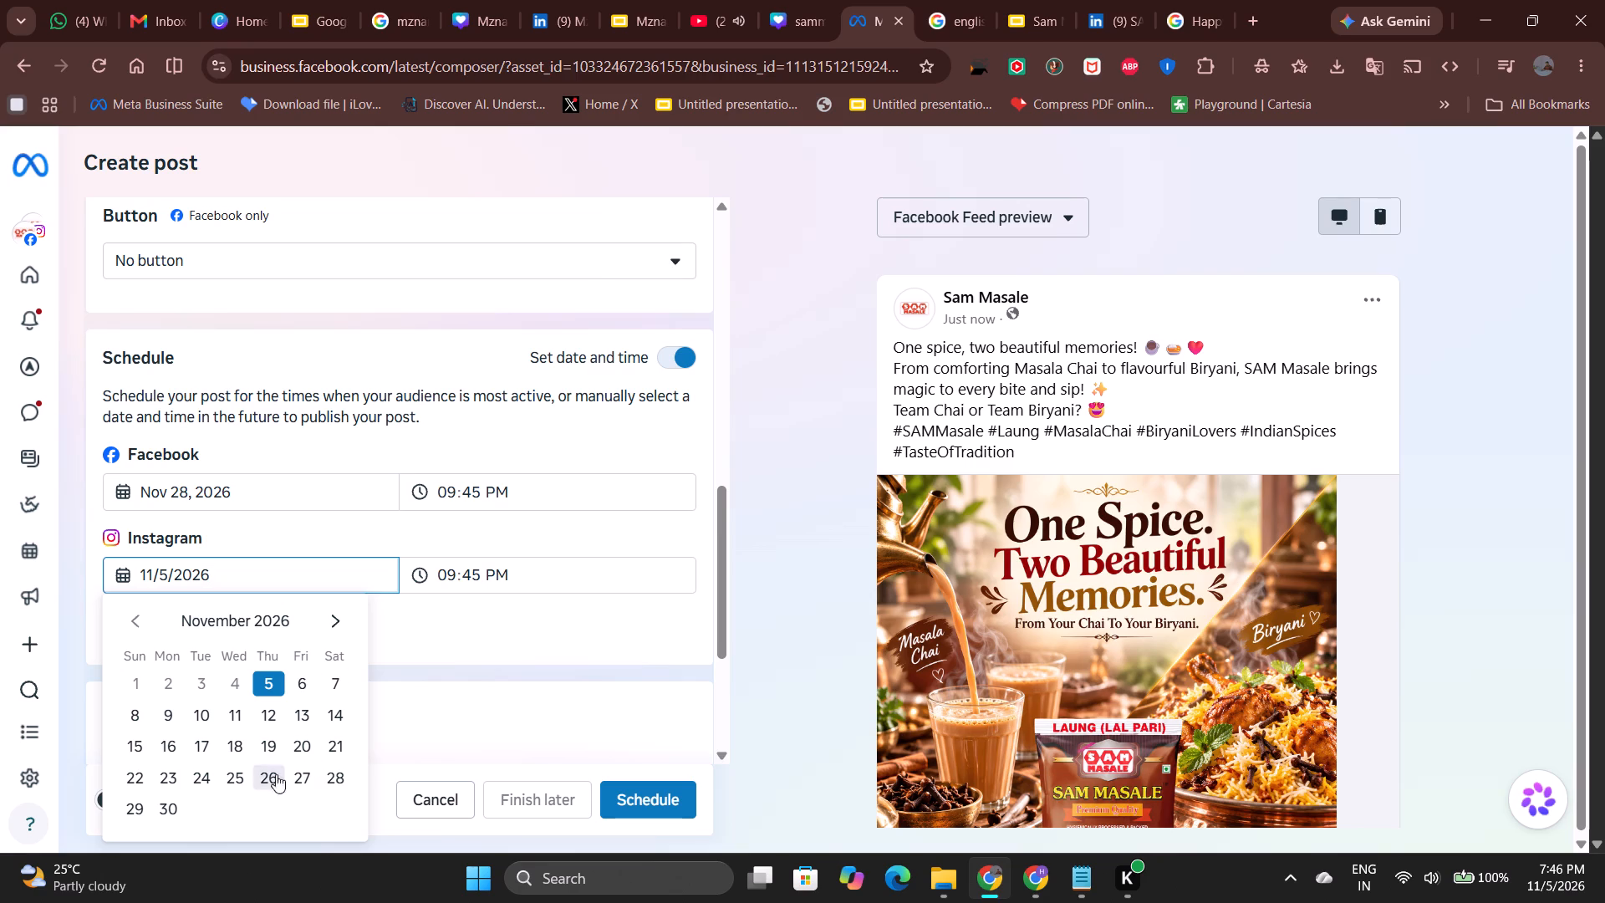
pyautogui.click(341, 772)
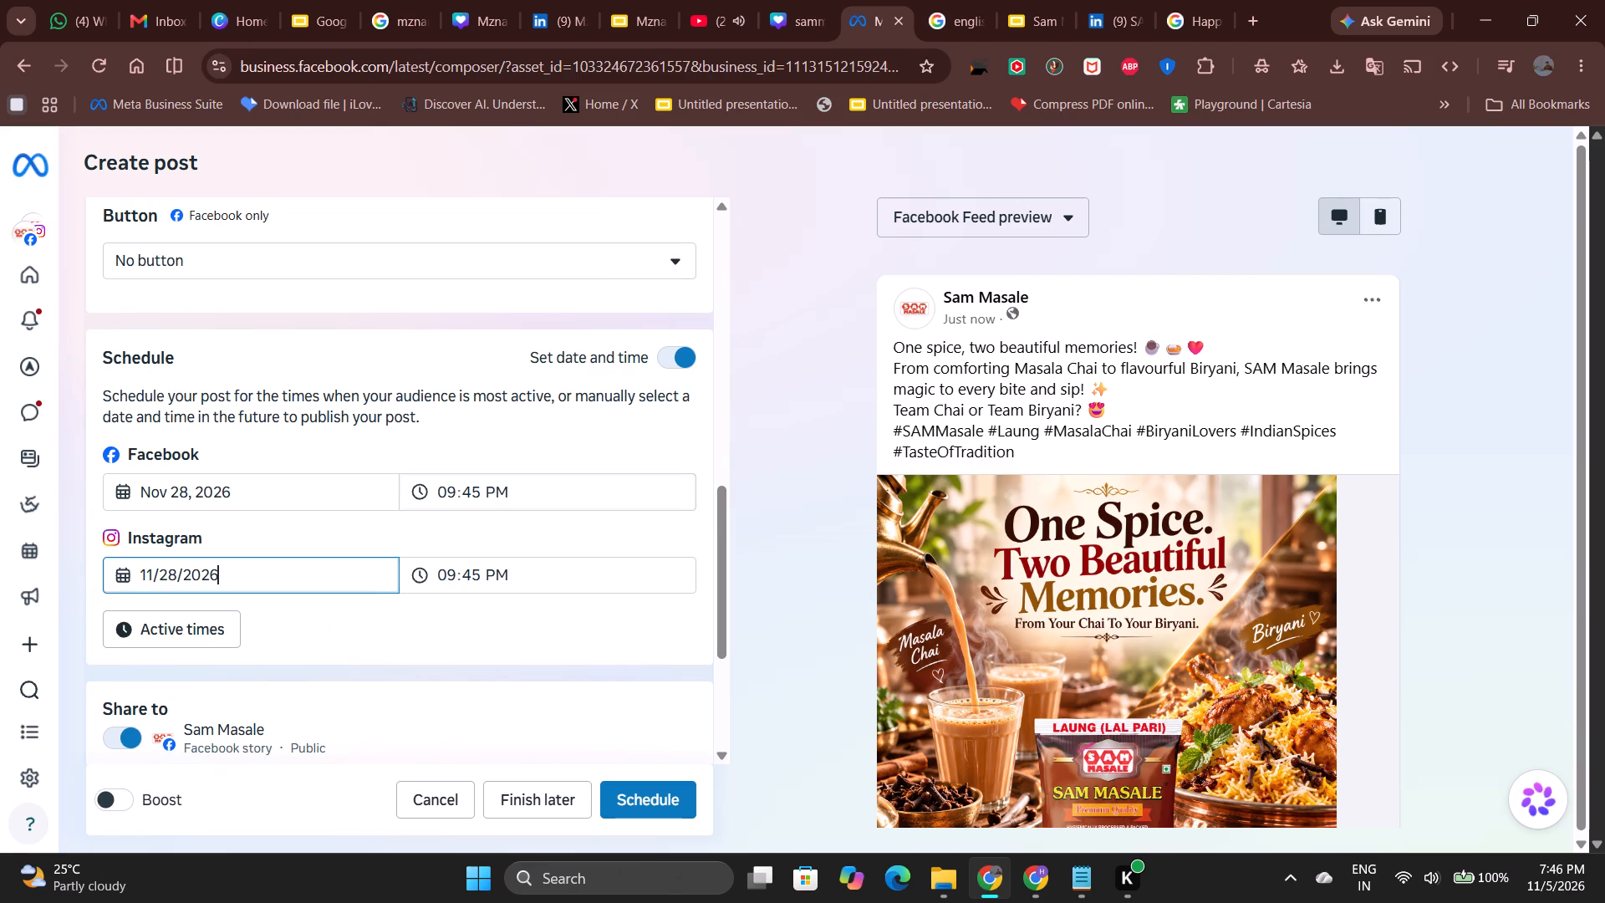
# Set the publishing time to 08:00 PM for both Facebook and Instagram.
pyautogui.click(455, 492)
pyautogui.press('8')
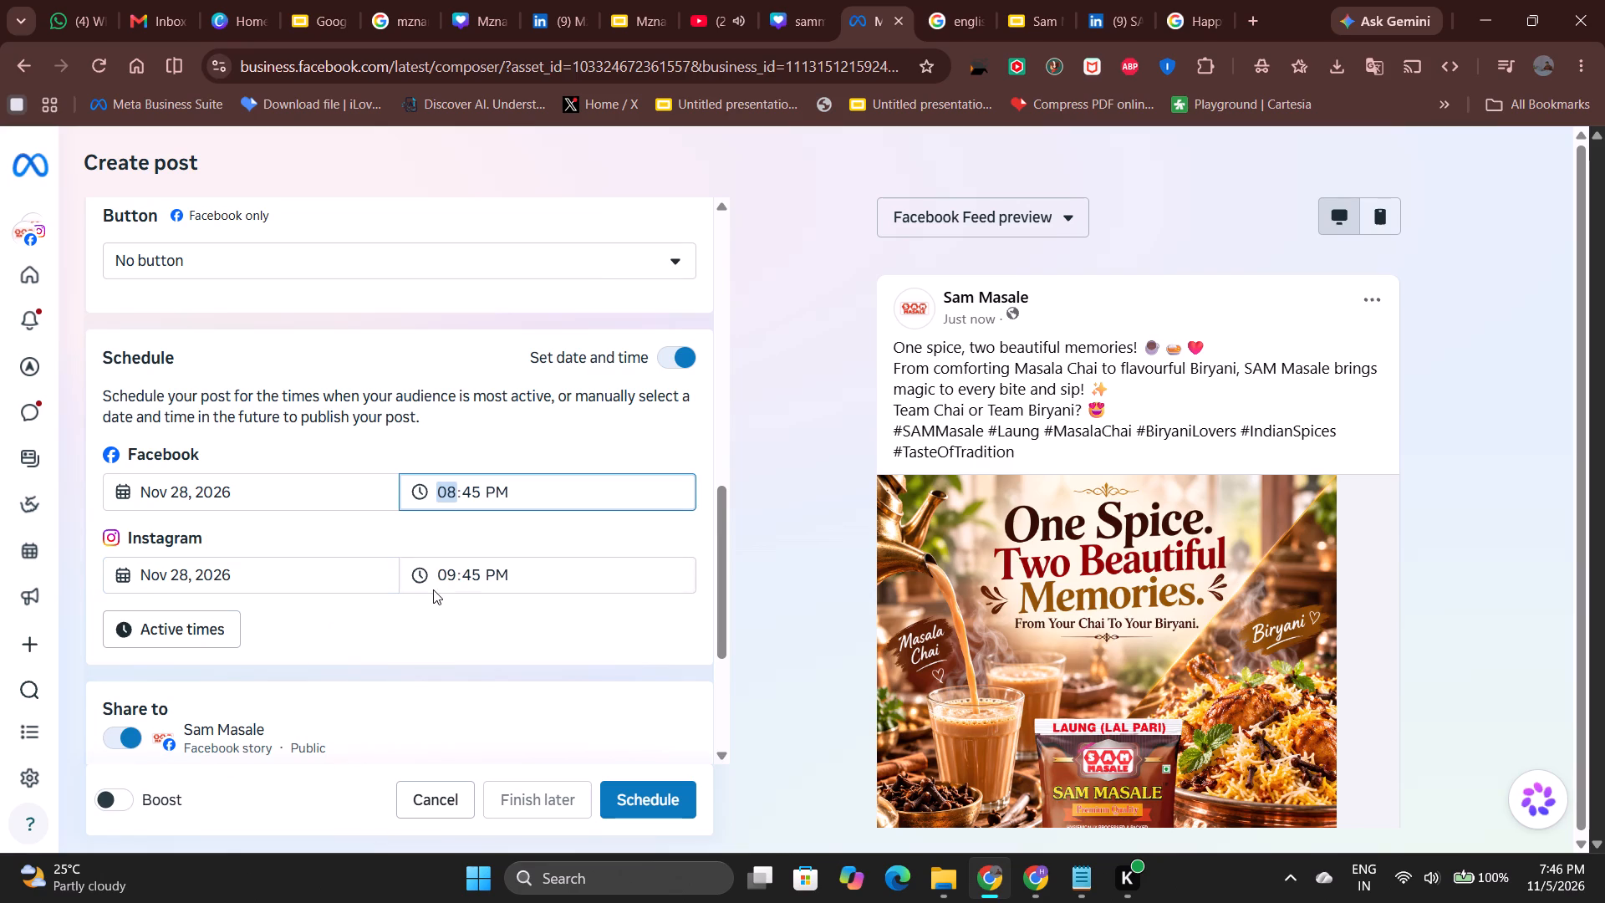
pyautogui.click(451, 575)
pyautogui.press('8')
pyautogui.click(473, 482)
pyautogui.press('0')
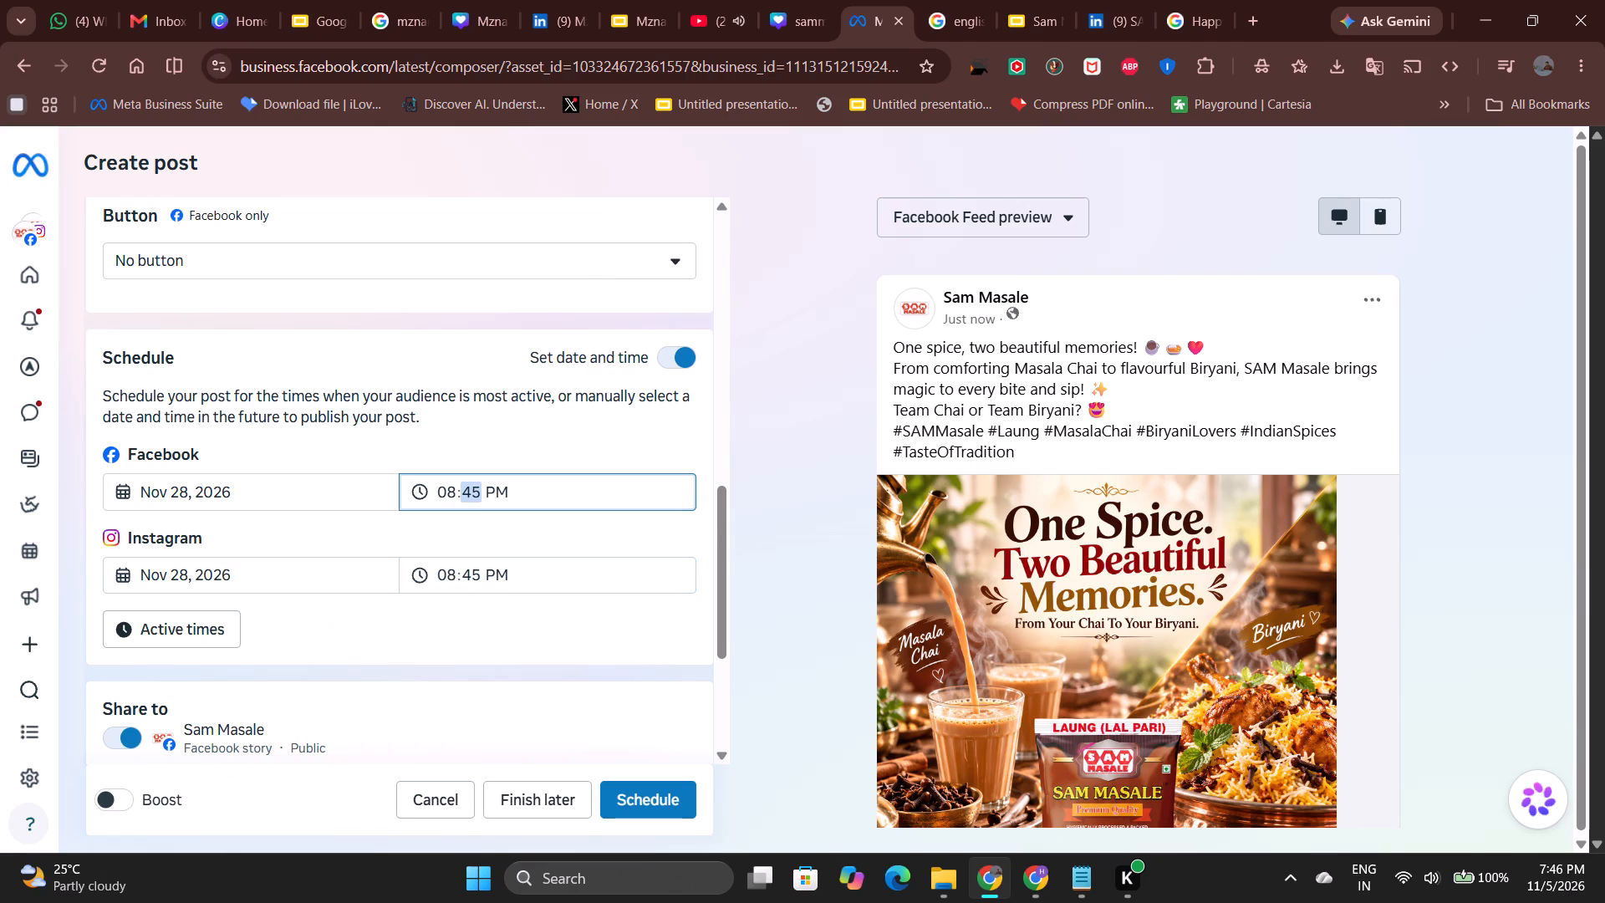
pyautogui.click(478, 574)
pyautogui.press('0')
pyautogui.click(683, 671)
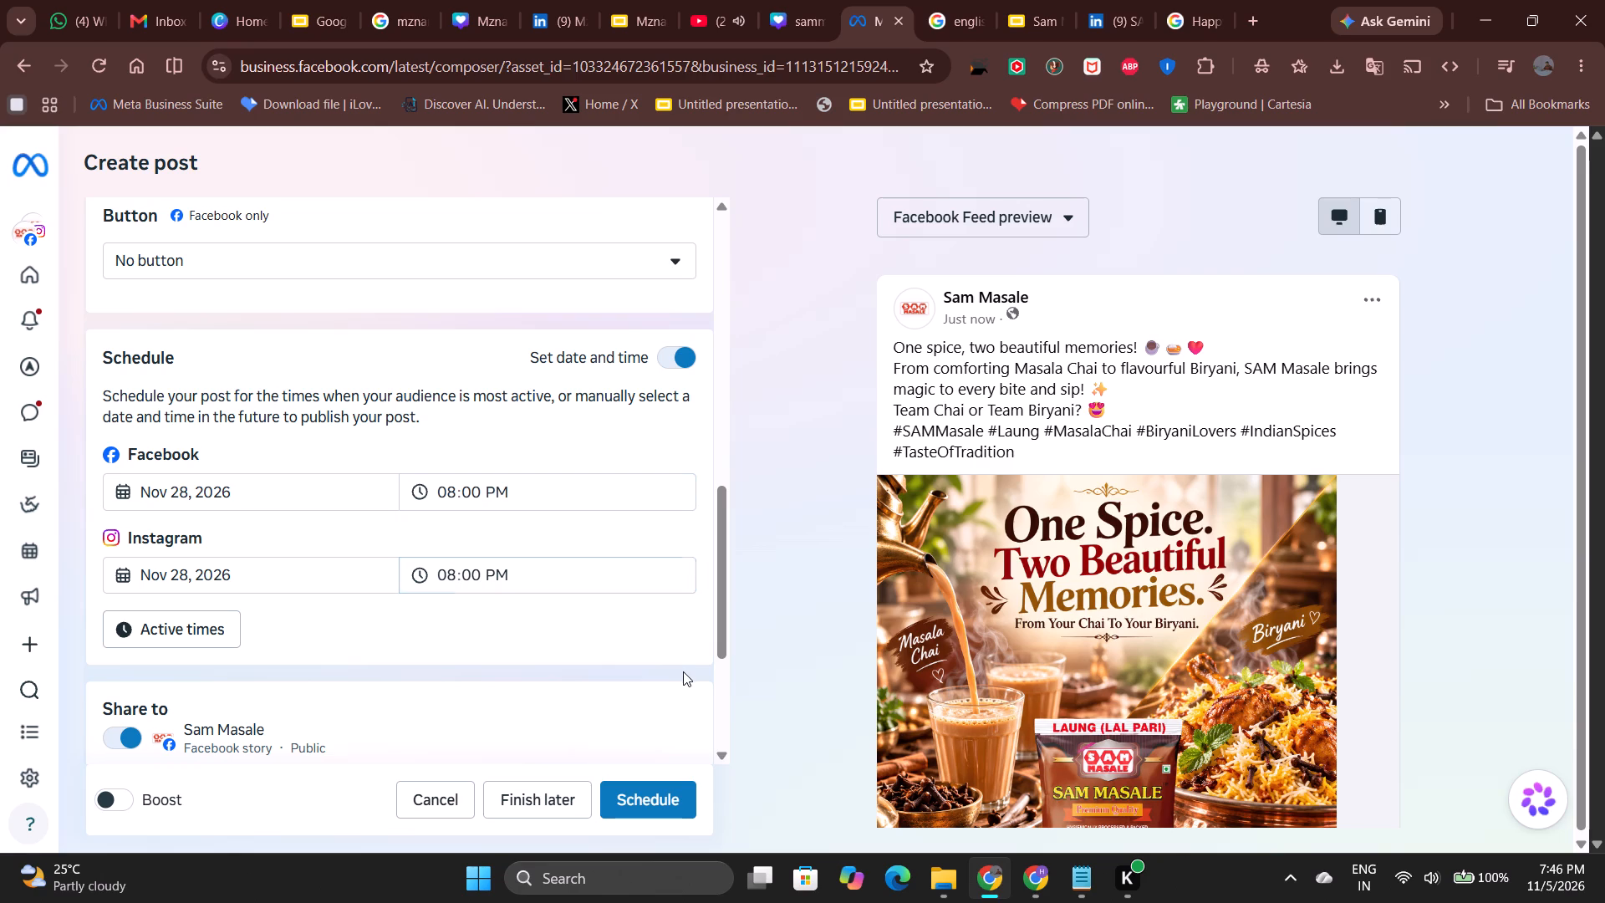
# Review the One Spice post's media, text and dates, and schedule the post.
pyautogui.scroll(1, 584, 579)
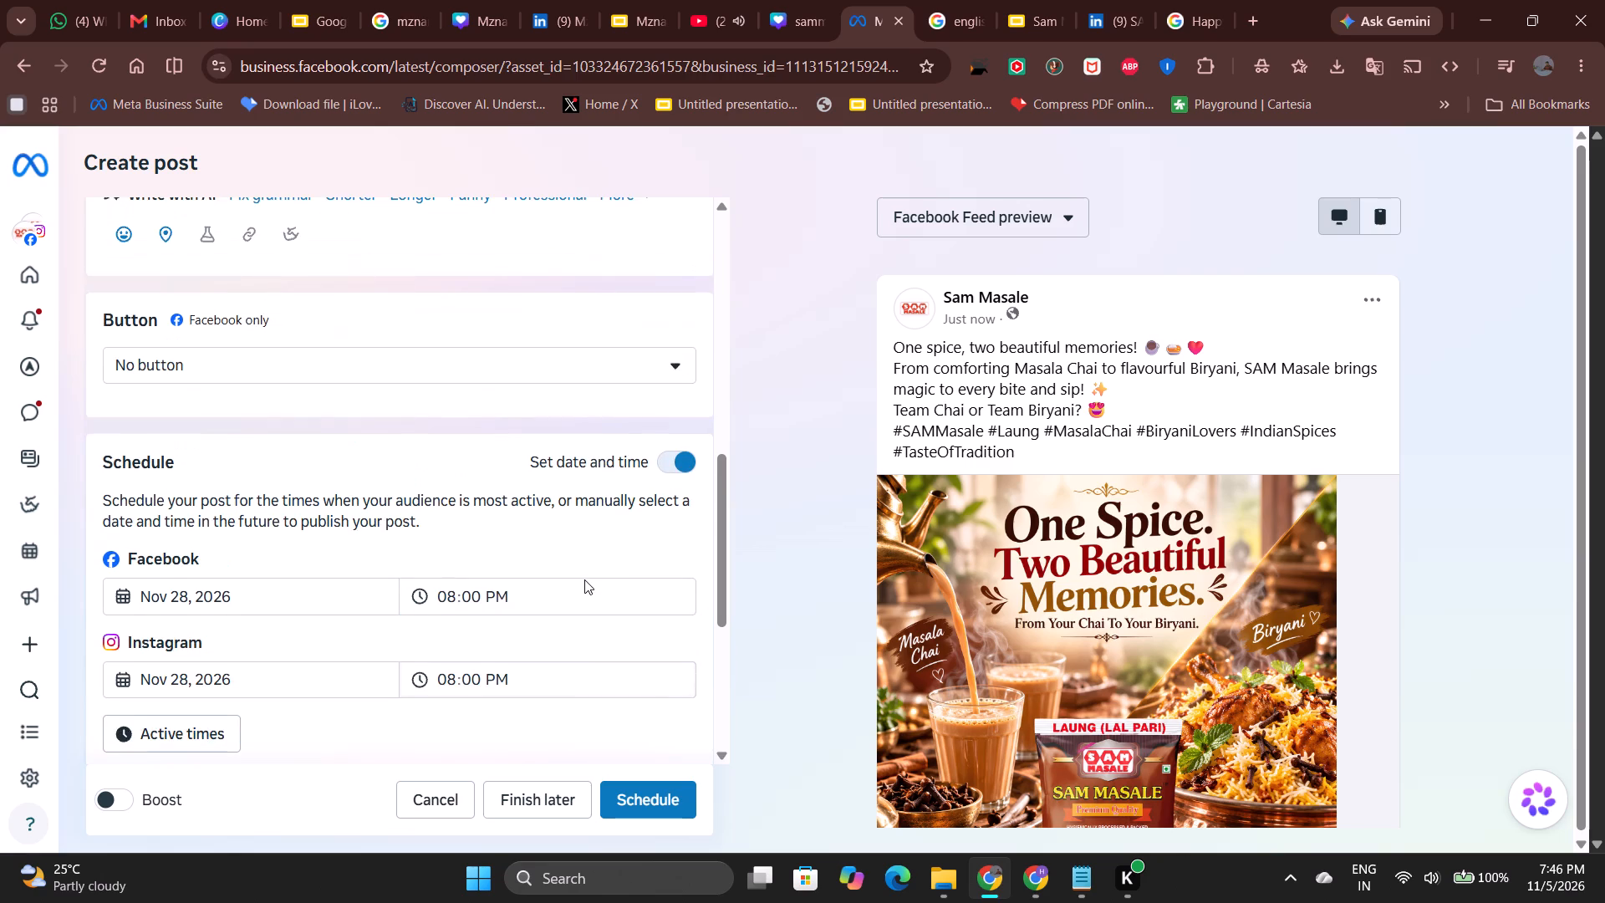
pyautogui.scroll(5, 577, 466)
pyautogui.scroll(3, 342, 452)
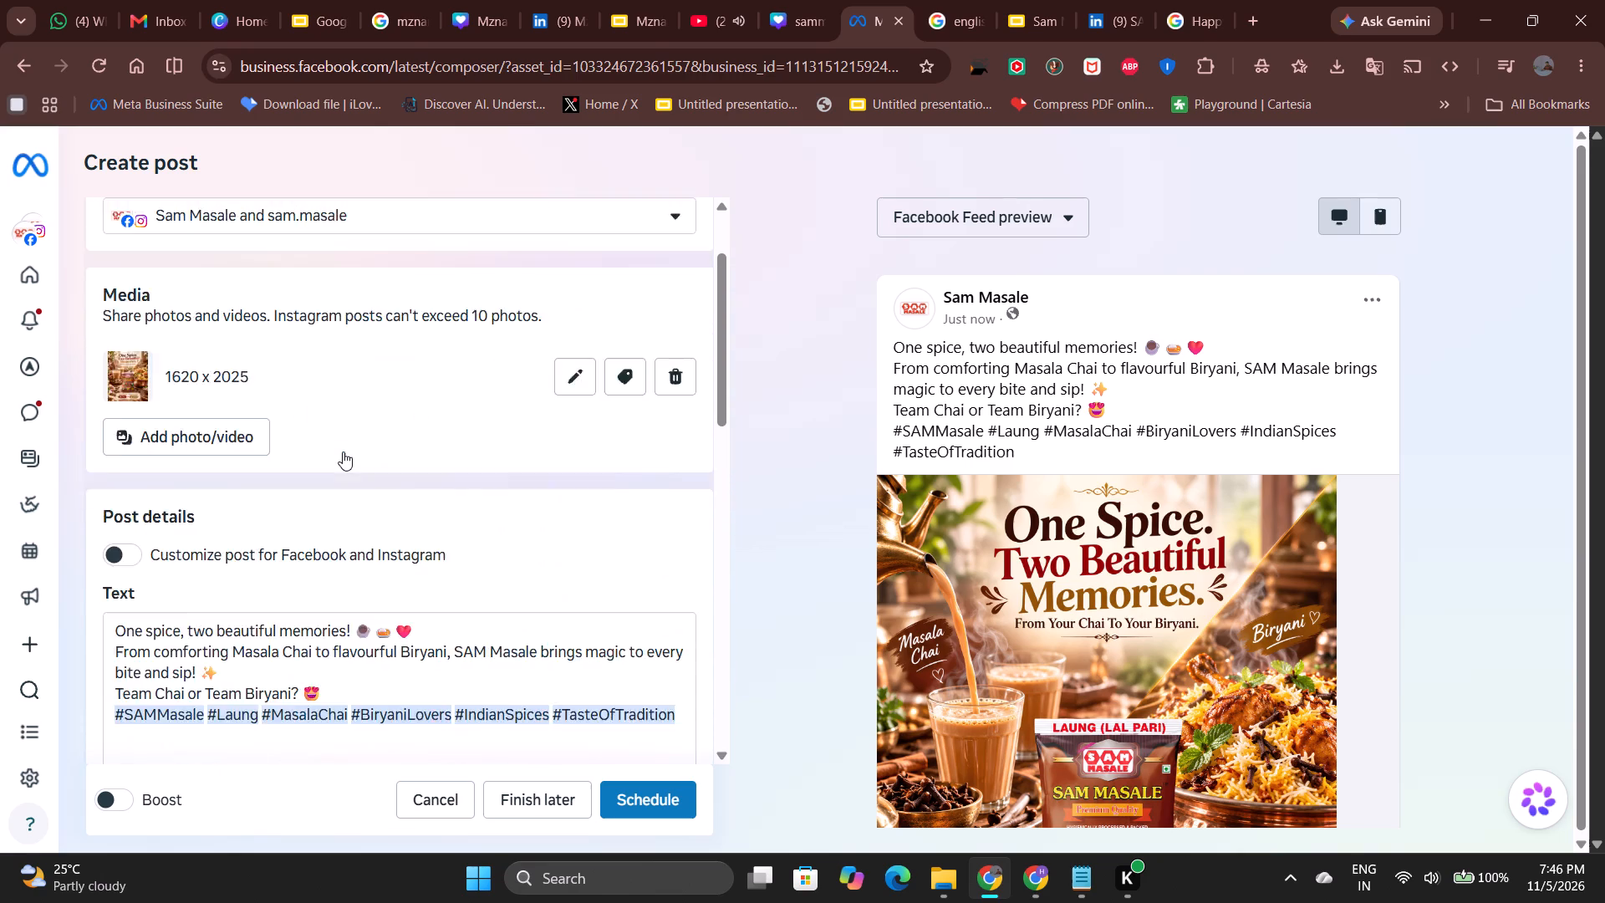
pyautogui.scroll(-8, 343, 451)
pyautogui.click(636, 798)
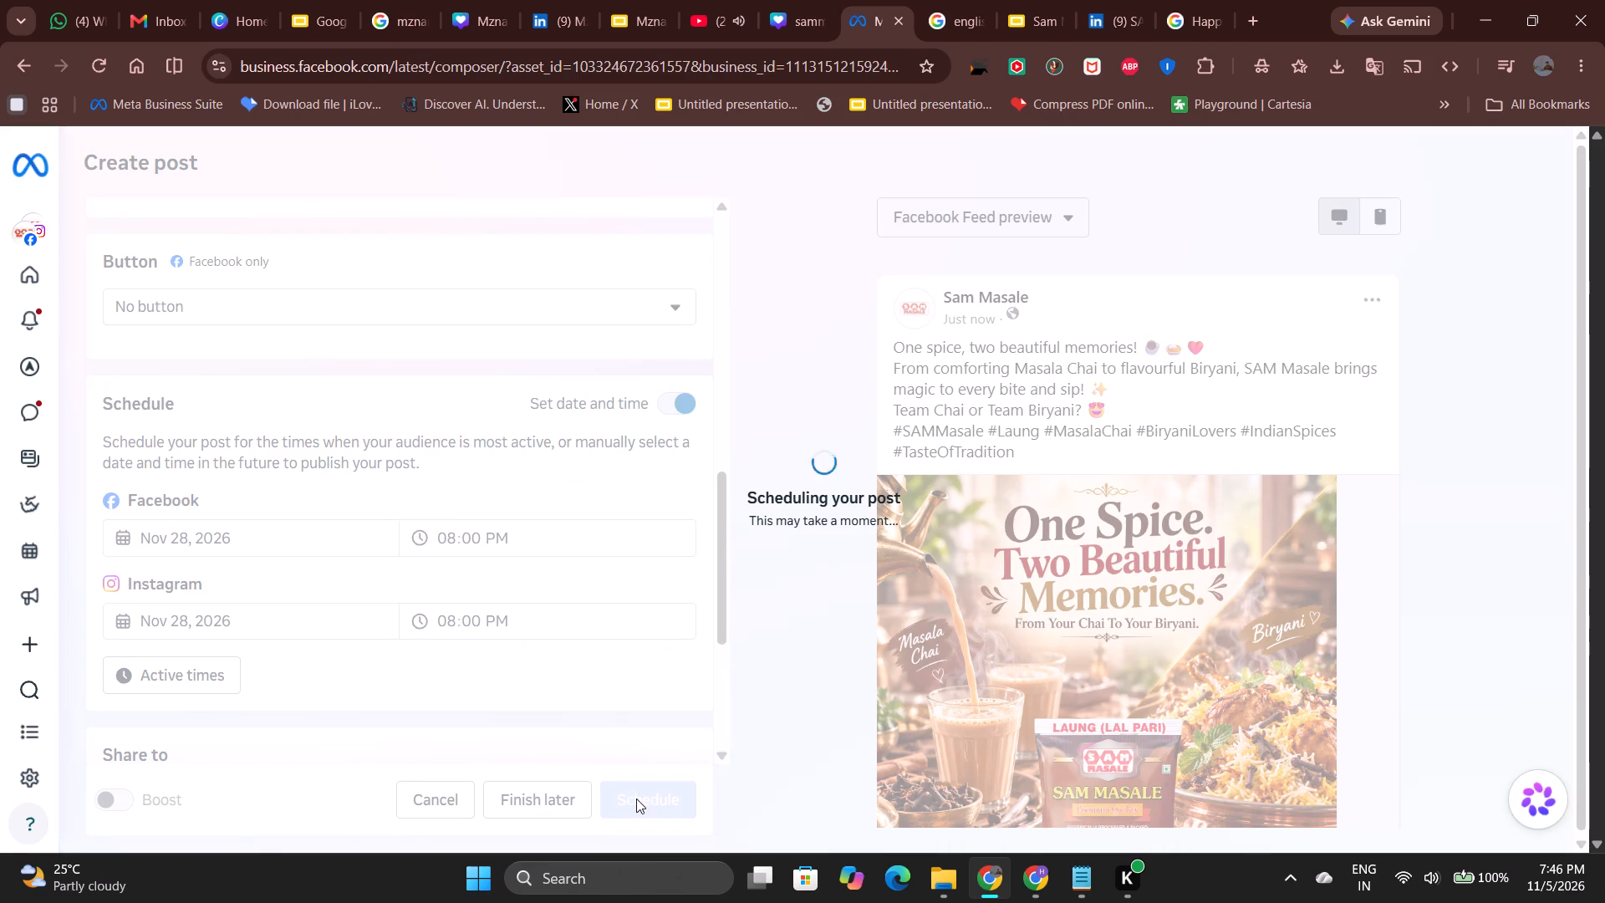
# Switch to LinkedIn and start a new SAM Masale page post with media, opening the editor for selecting files.
pyautogui.click(1102, 0)
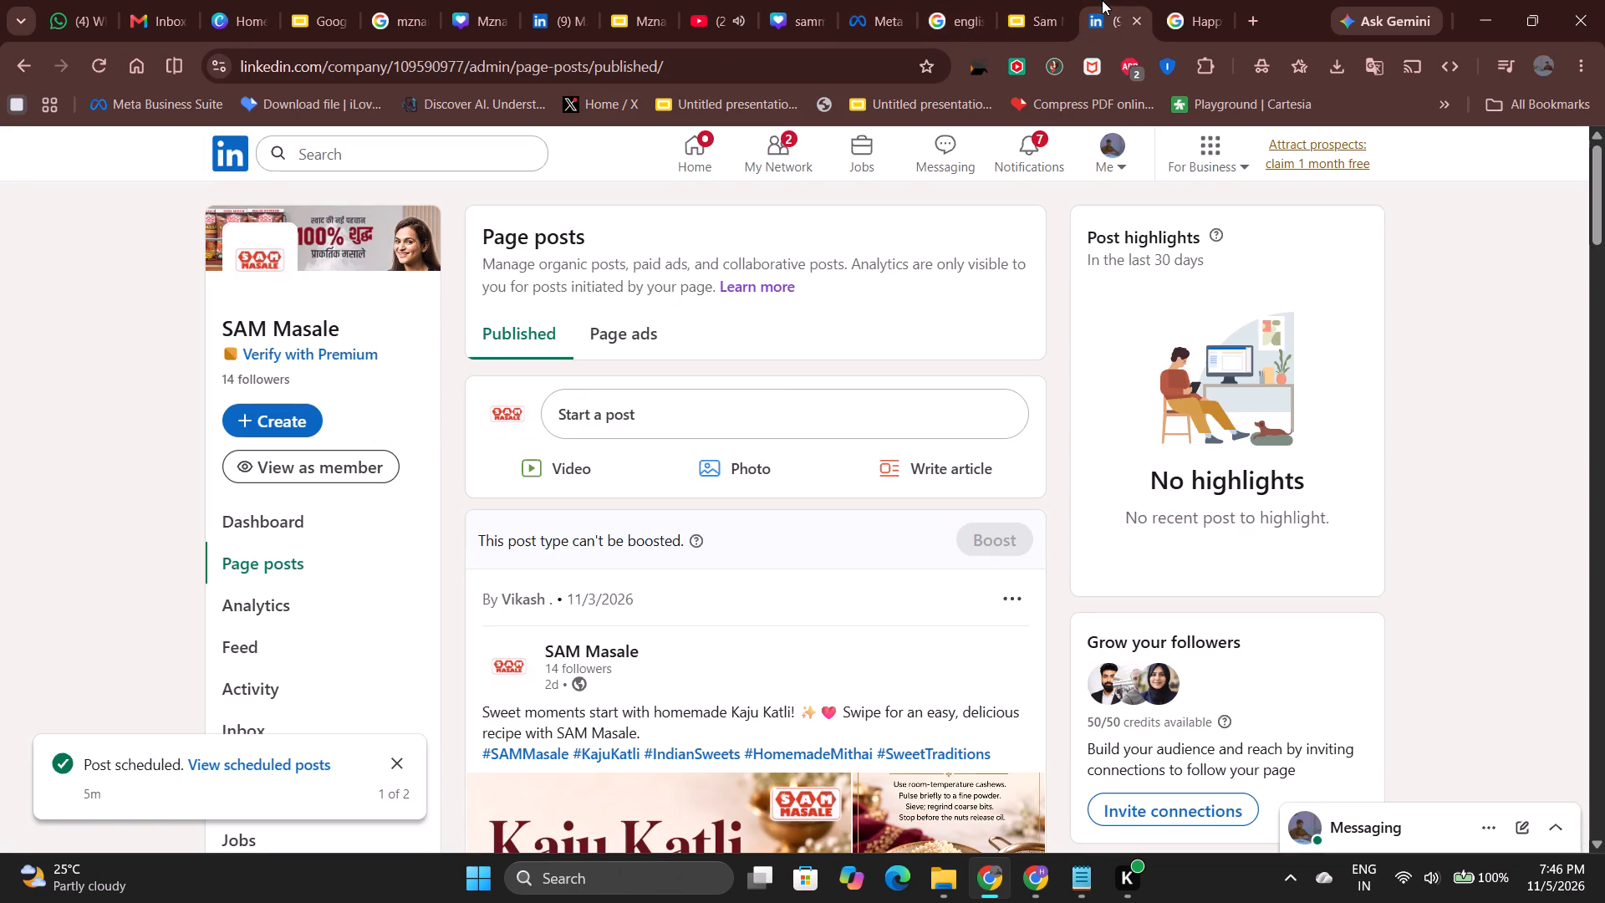
pyautogui.scroll(-5, 782, 375)
pyautogui.scroll(6, 734, 359)
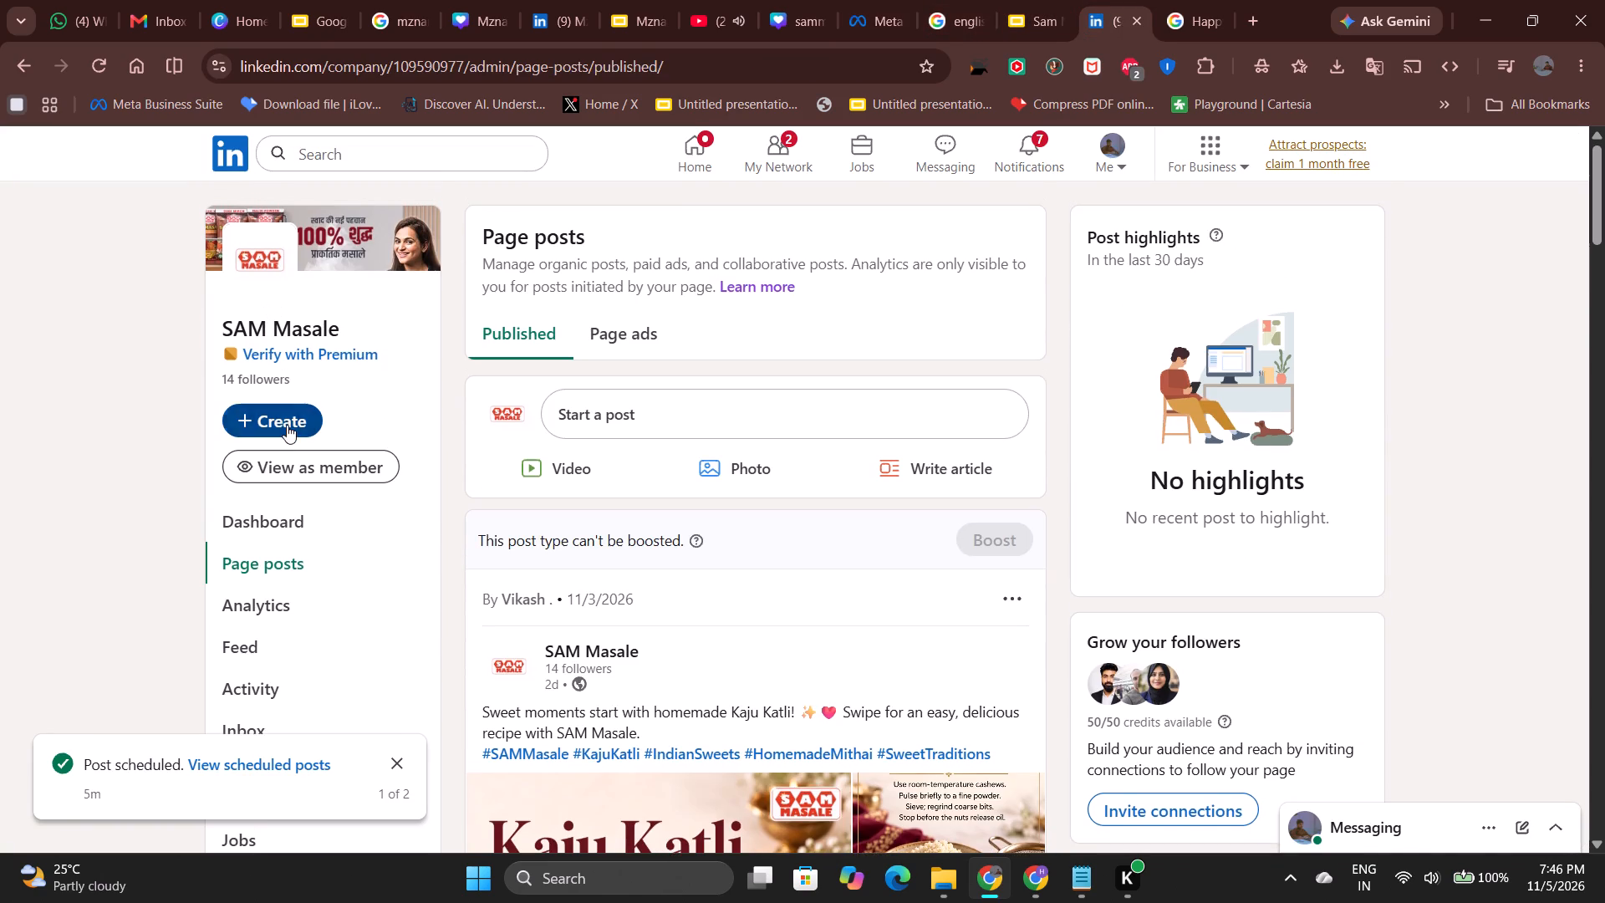
pyautogui.click(281, 418)
pyautogui.click(680, 282)
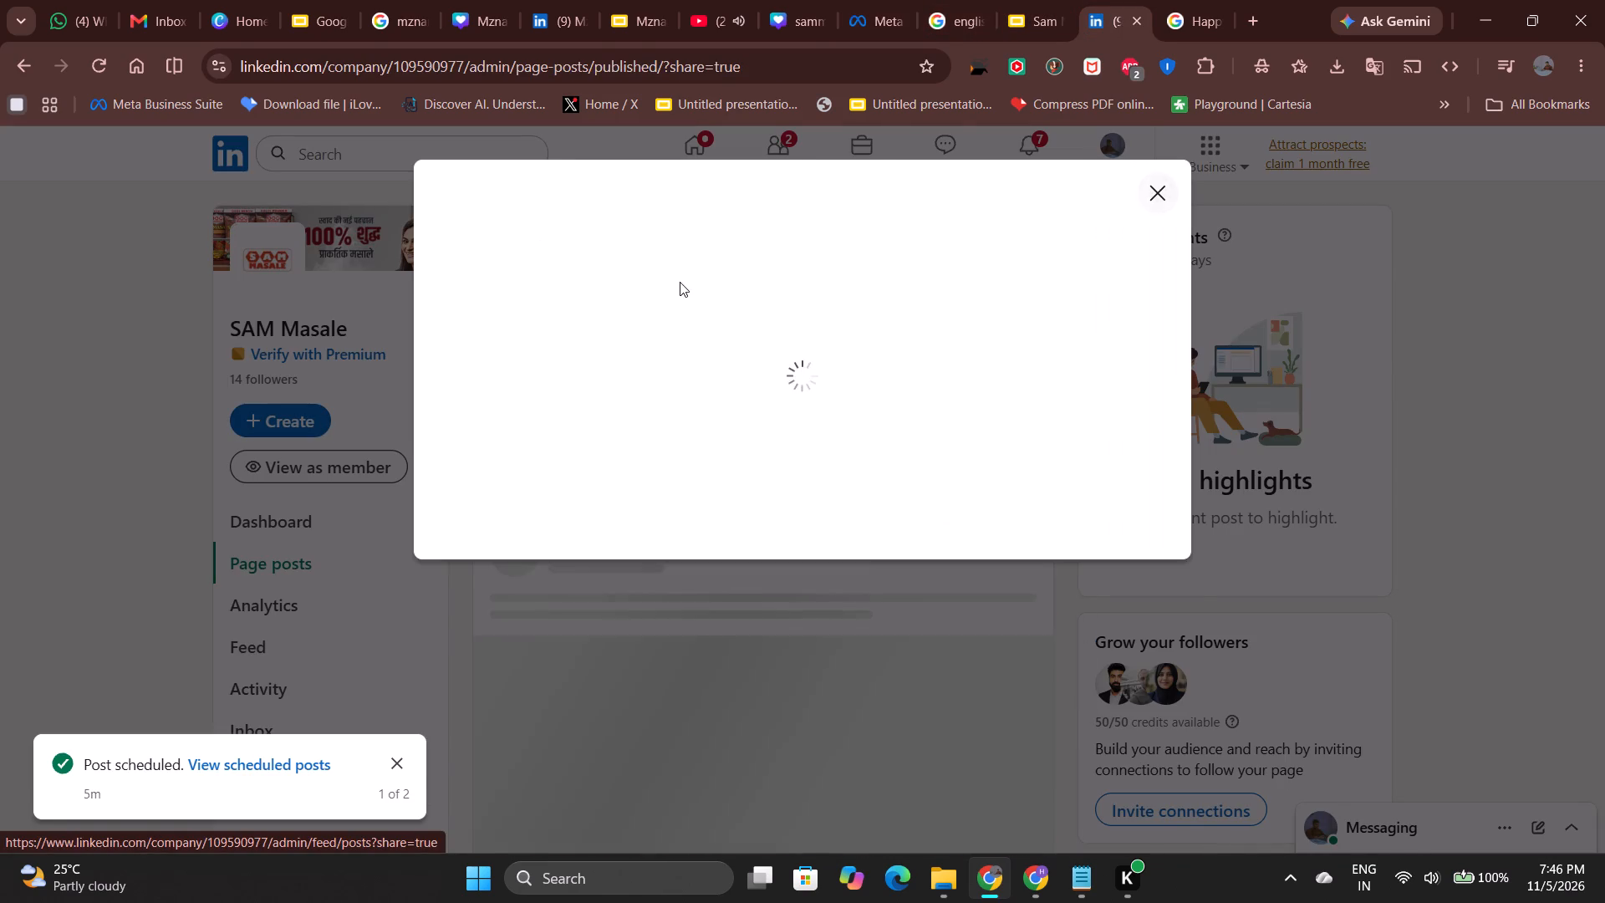
pyautogui.click(454, 666)
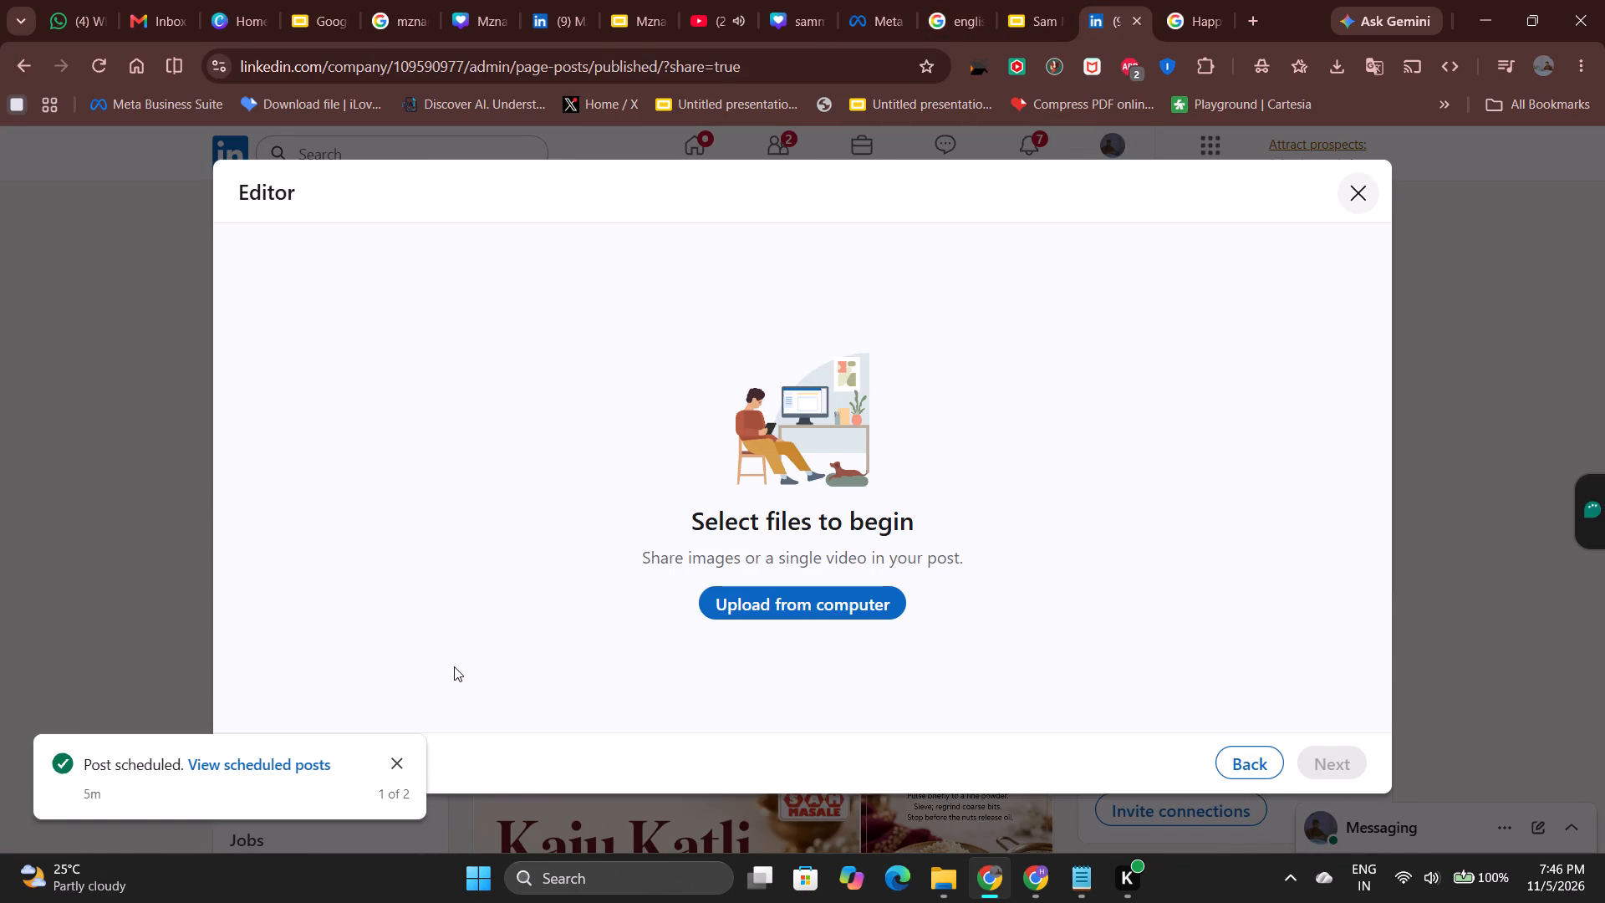
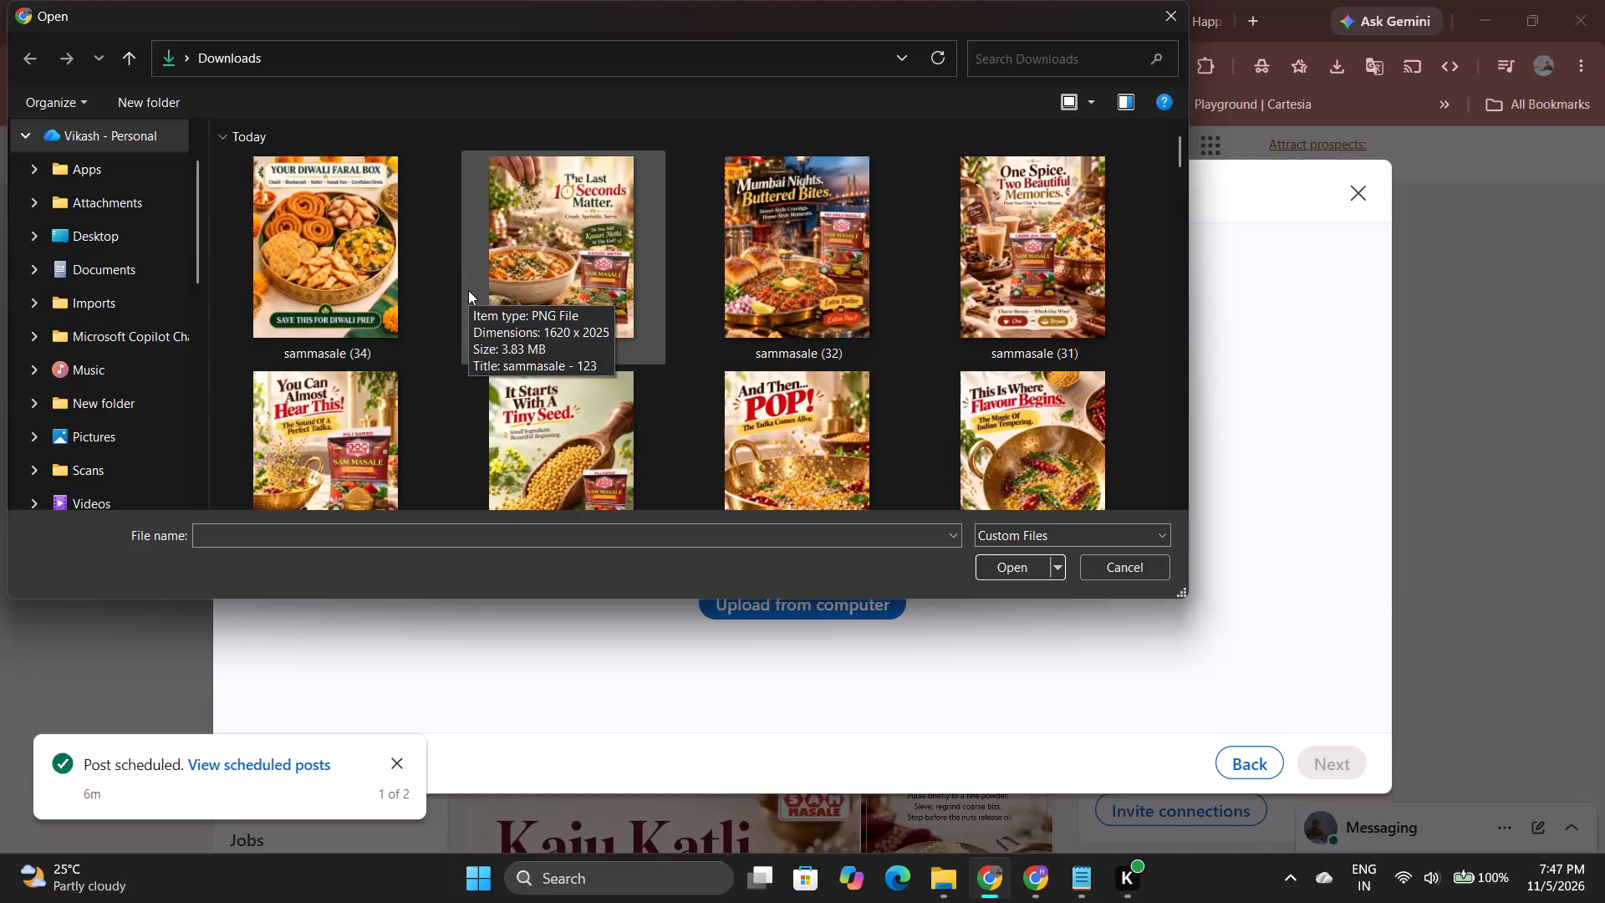
# Attach the One Spice image sammasale (31) to the new SAM Masale LinkedIn post.
pyautogui.click(1064, 247)
pyautogui.click(1038, 561)
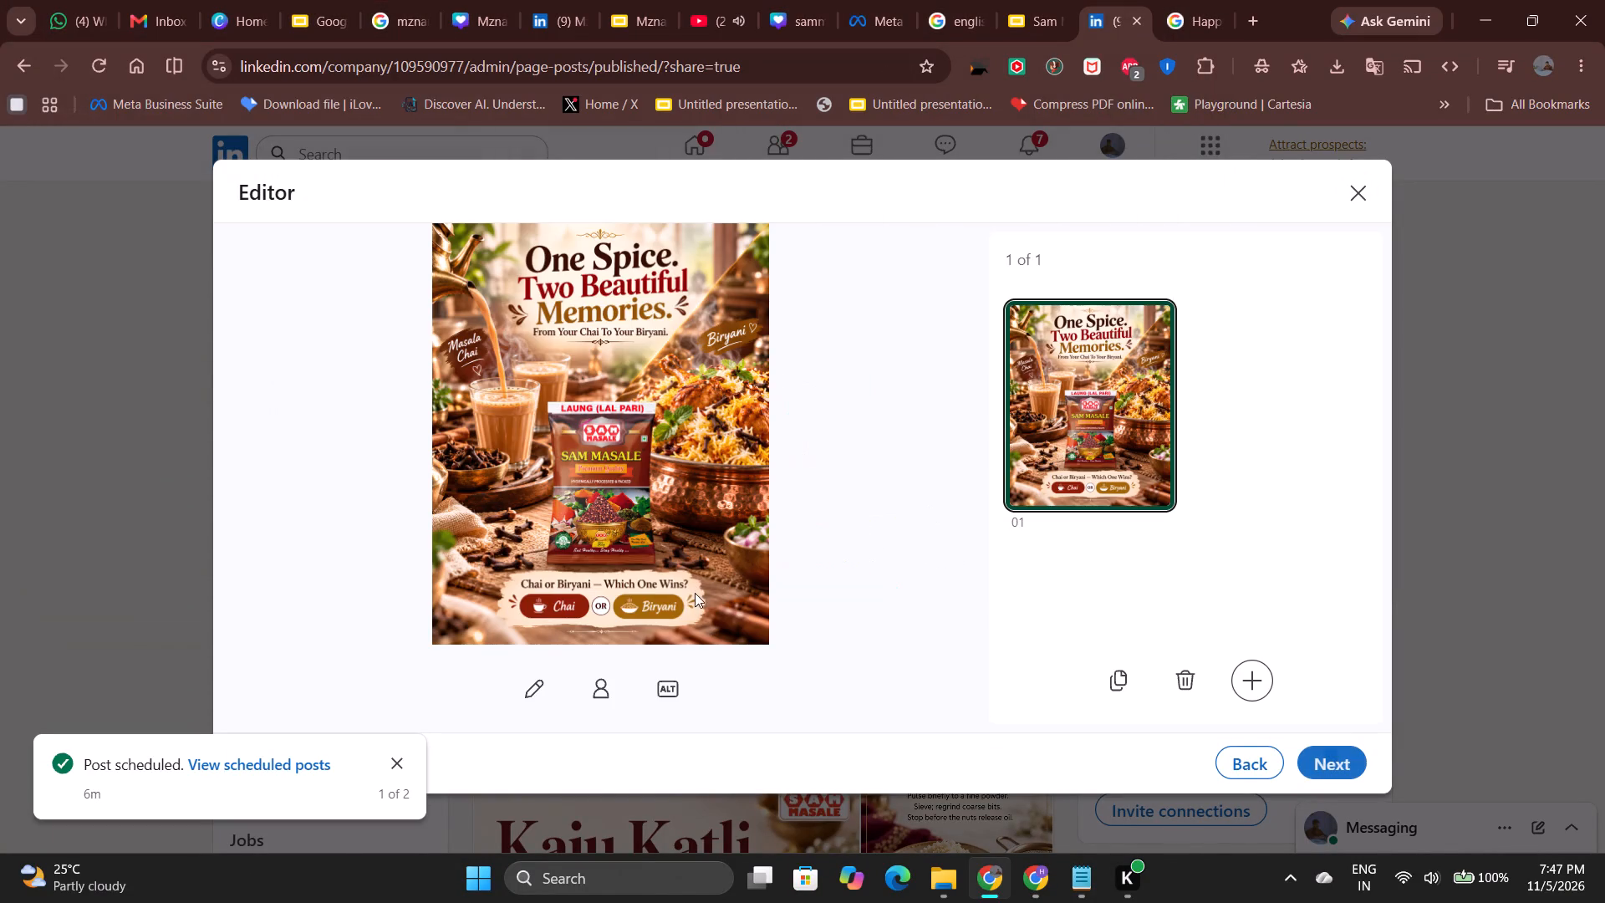
pyautogui.click(1337, 754)
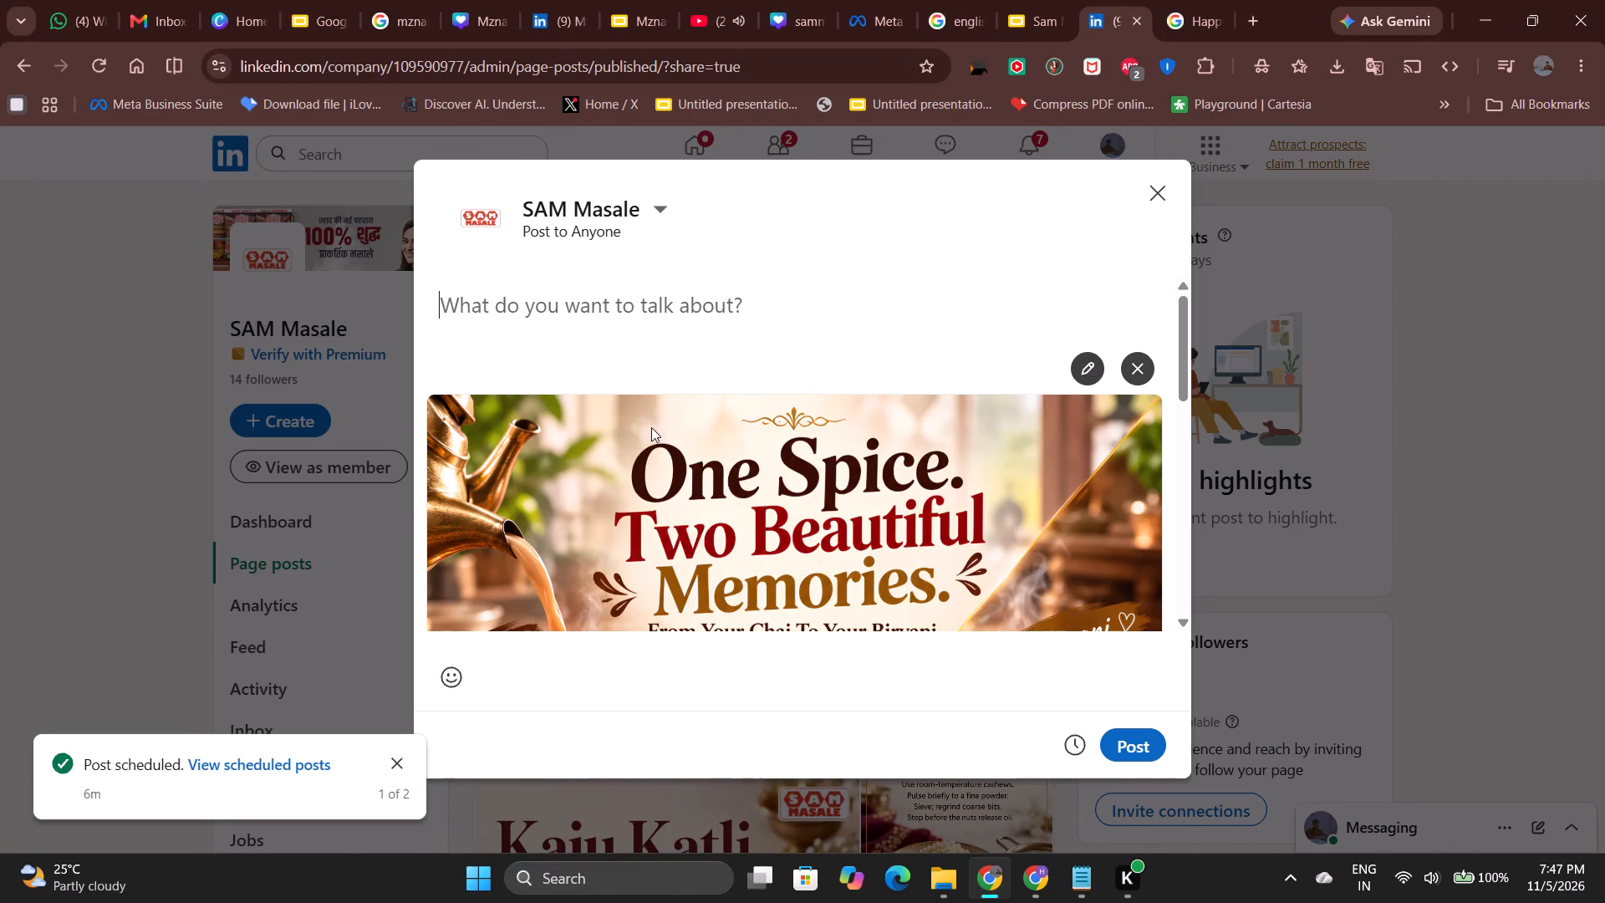
# Copy slide 18's One Spice caption and hashtags into the LinkedIn post, removing the trailing blank lines and the first line's heart emoji.
pyautogui.click(691, 309)
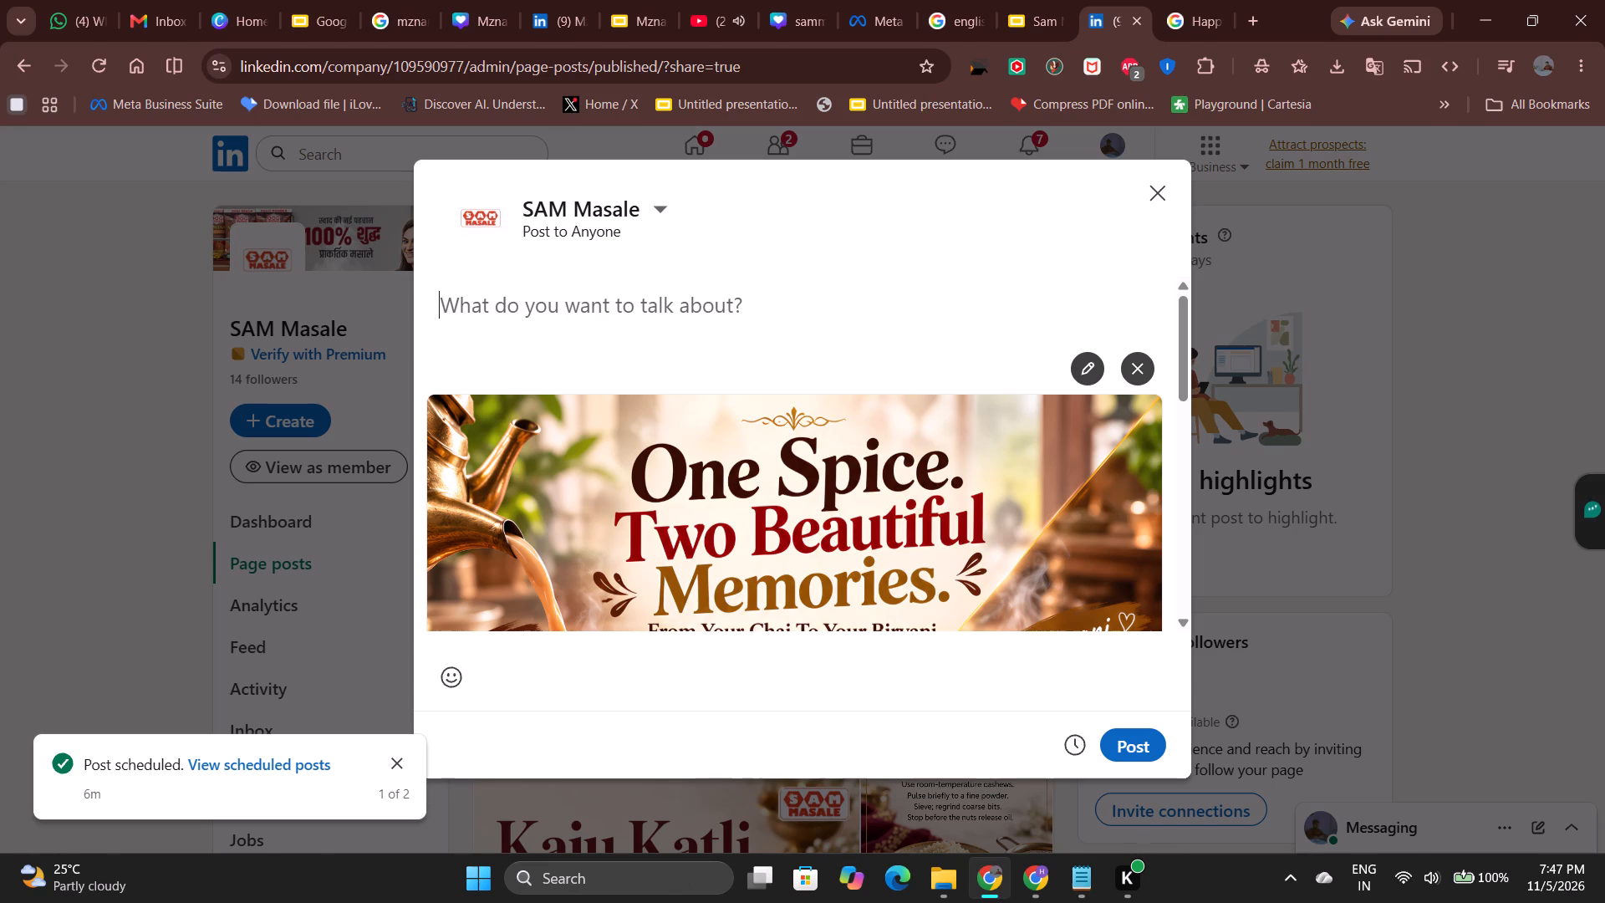
pyautogui.scroll(-6, 835, 470)
pyautogui.scroll(5, 847, 476)
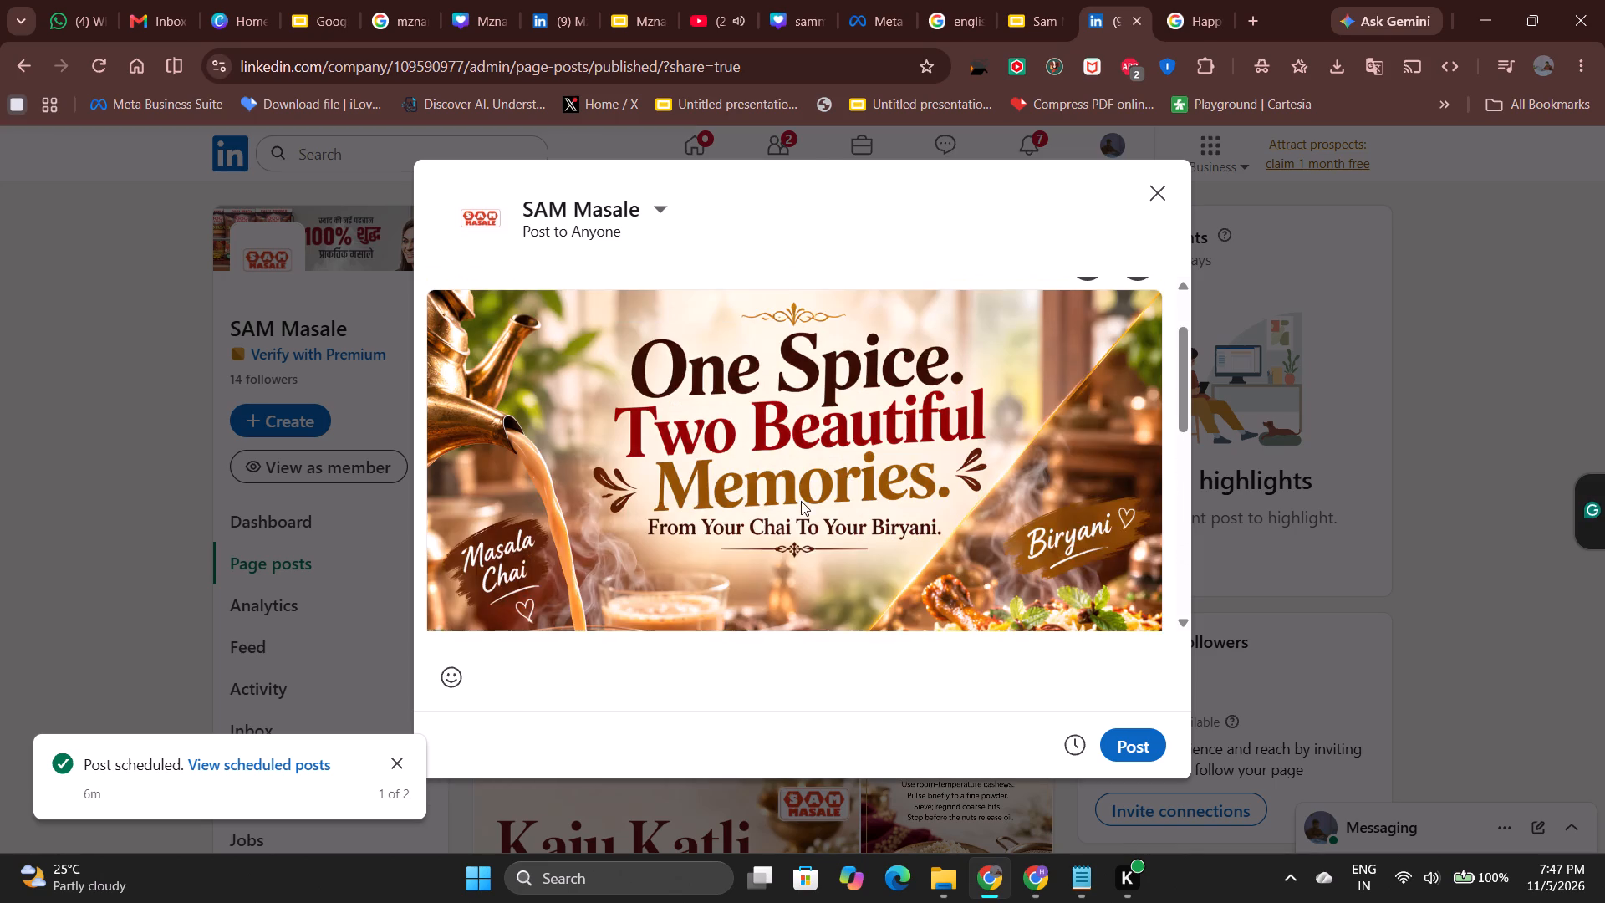
pyautogui.scroll(6, 803, 506)
pyautogui.click(1016, 0)
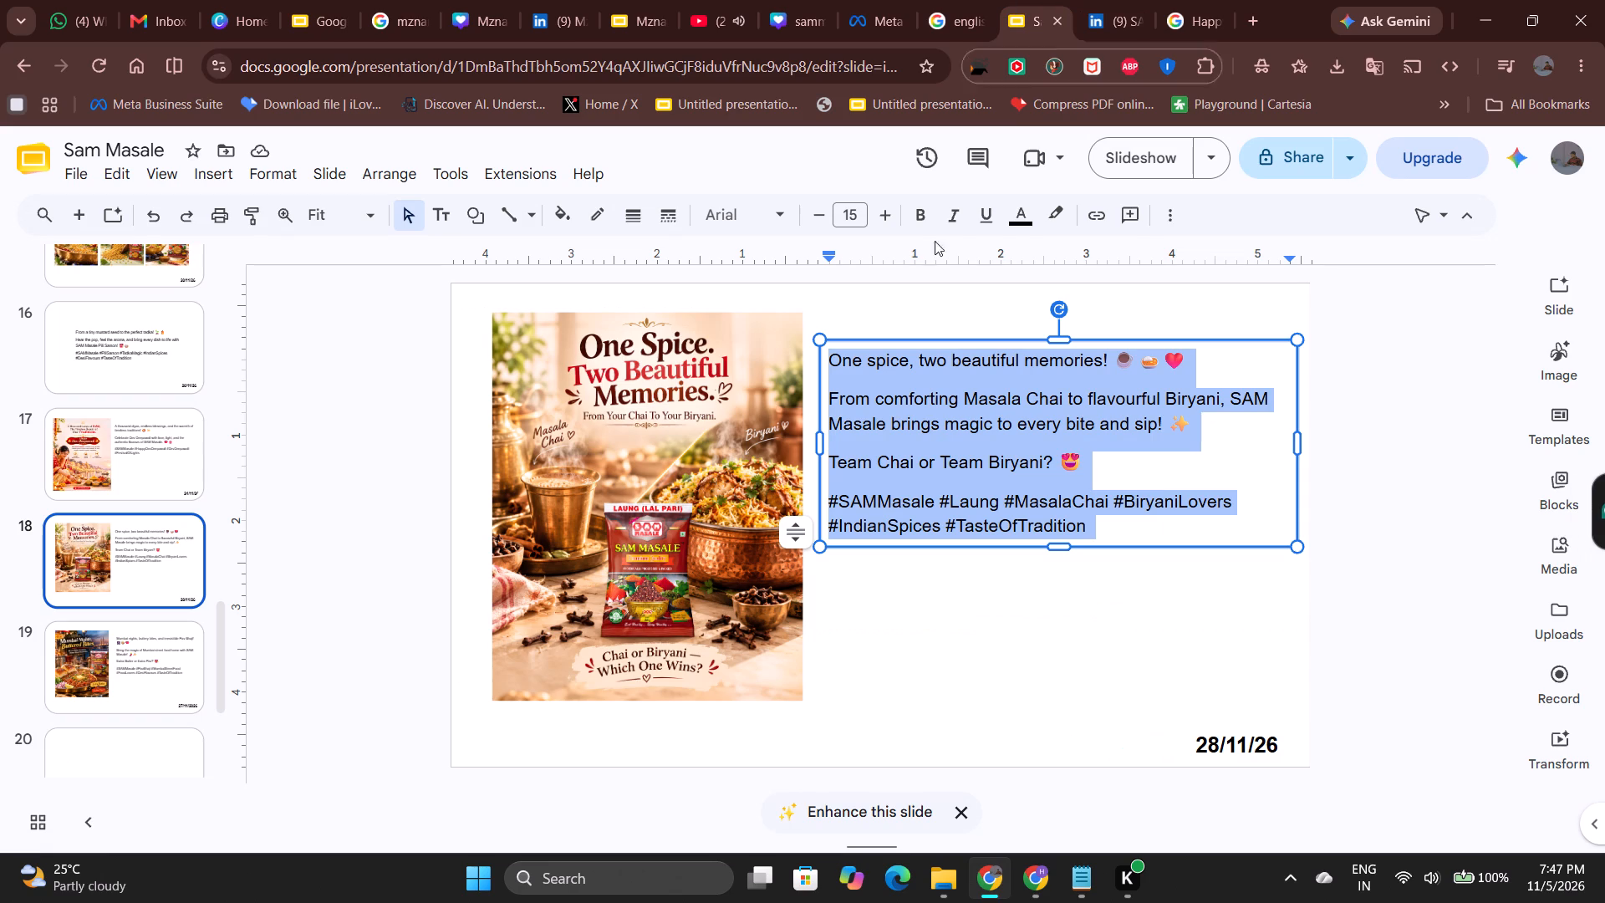
pyautogui.hotkey('ctrl', 'c')
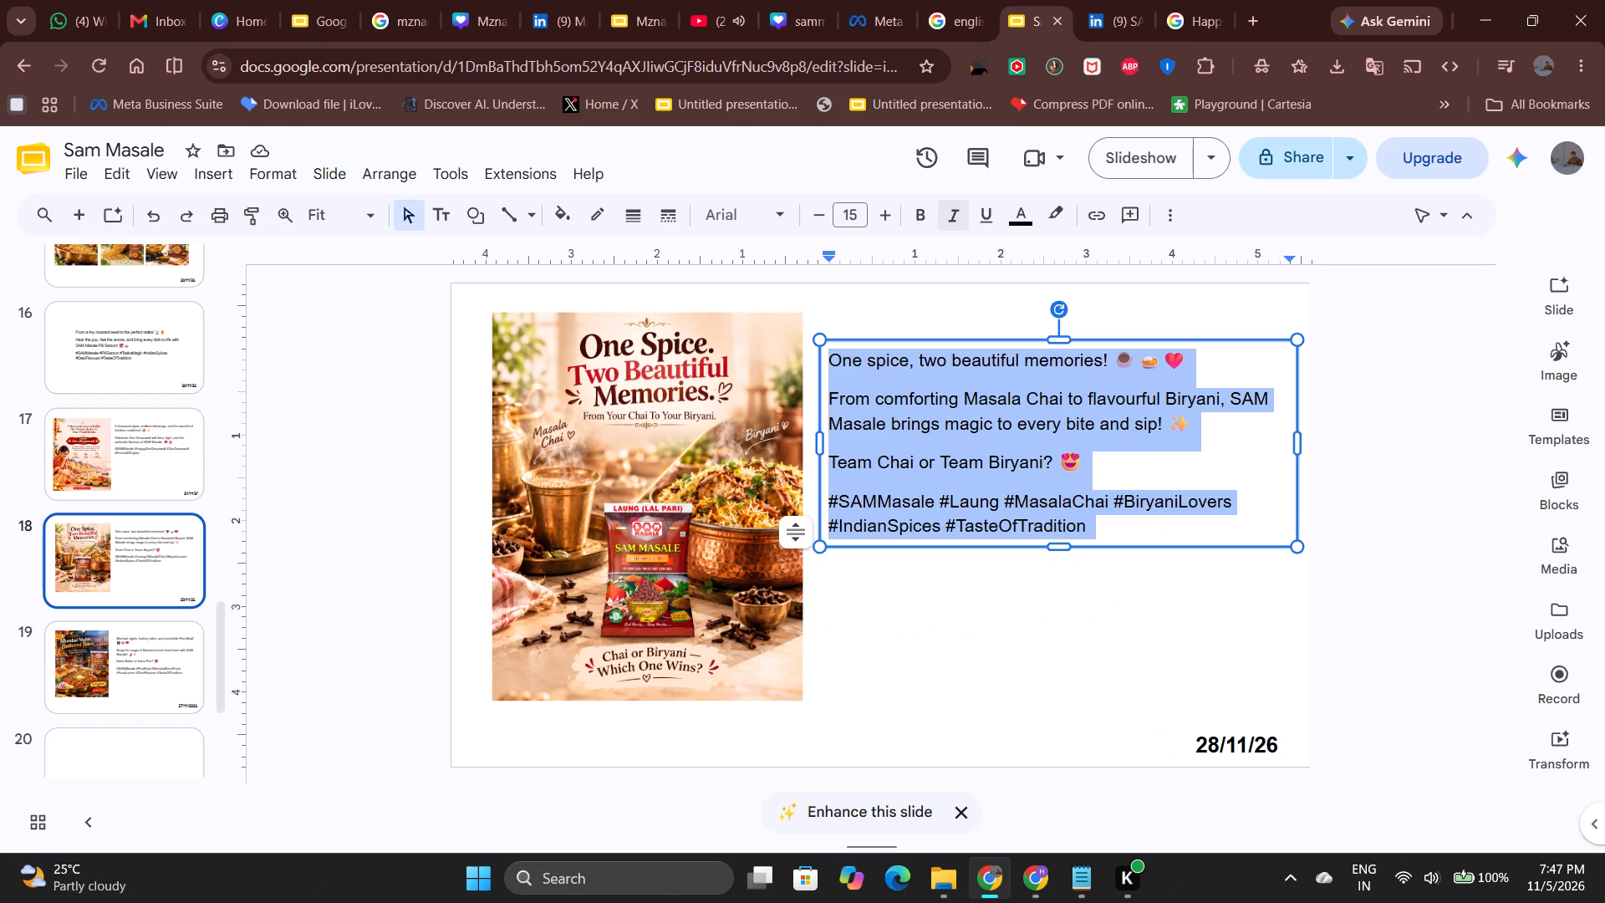
pyautogui.click(1118, 0)
pyautogui.click(701, 301)
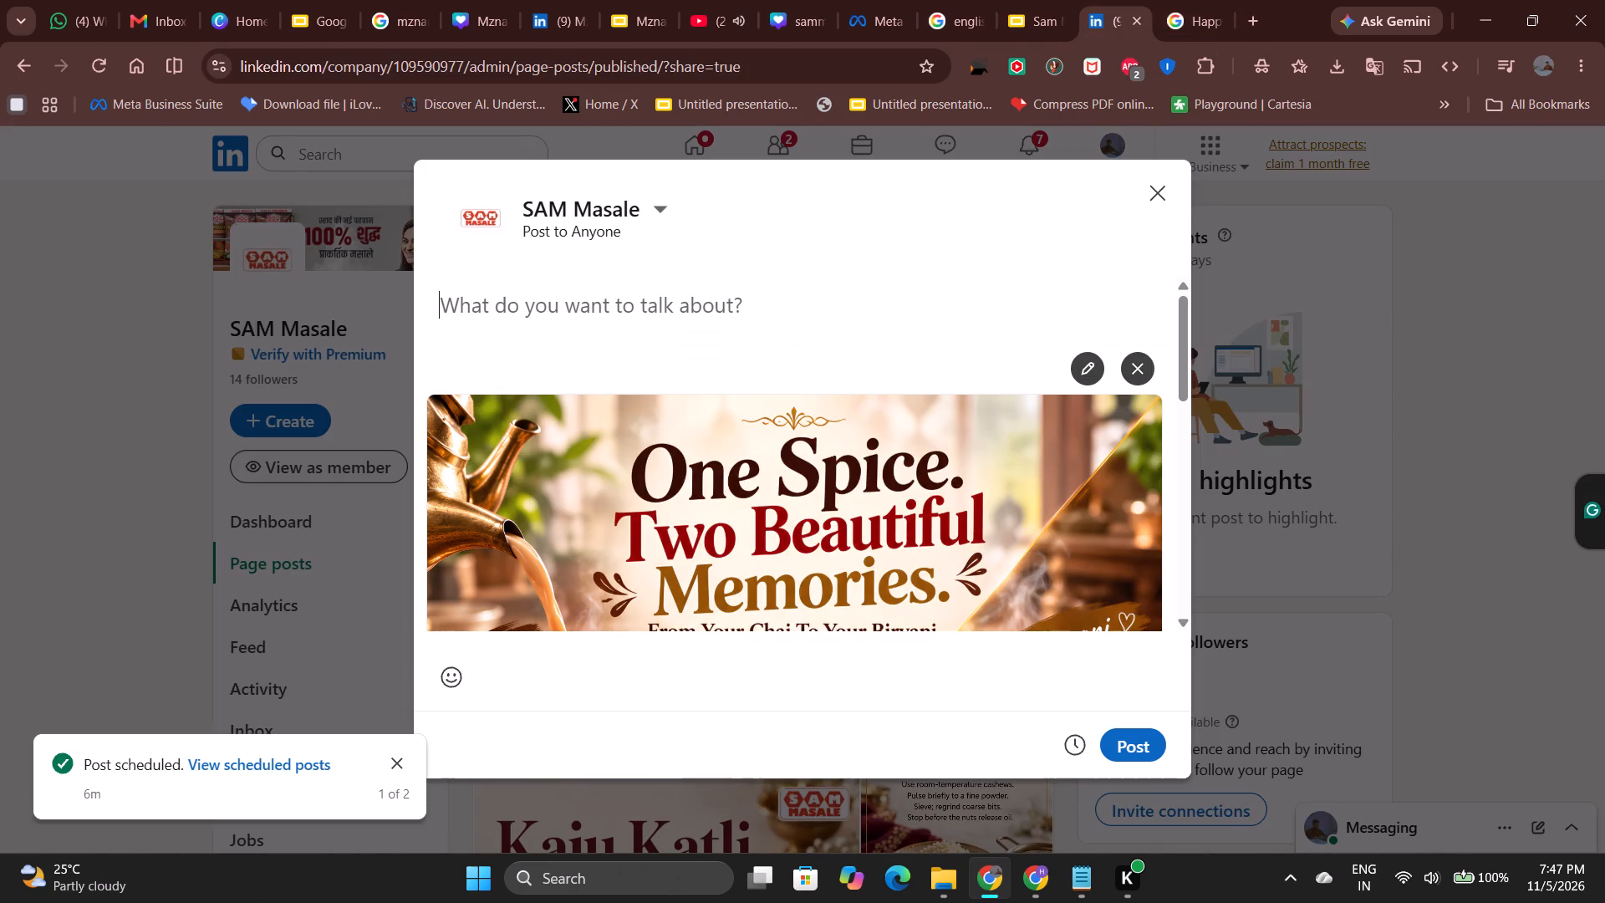
pyautogui.hotkey('ctrl', 'v')
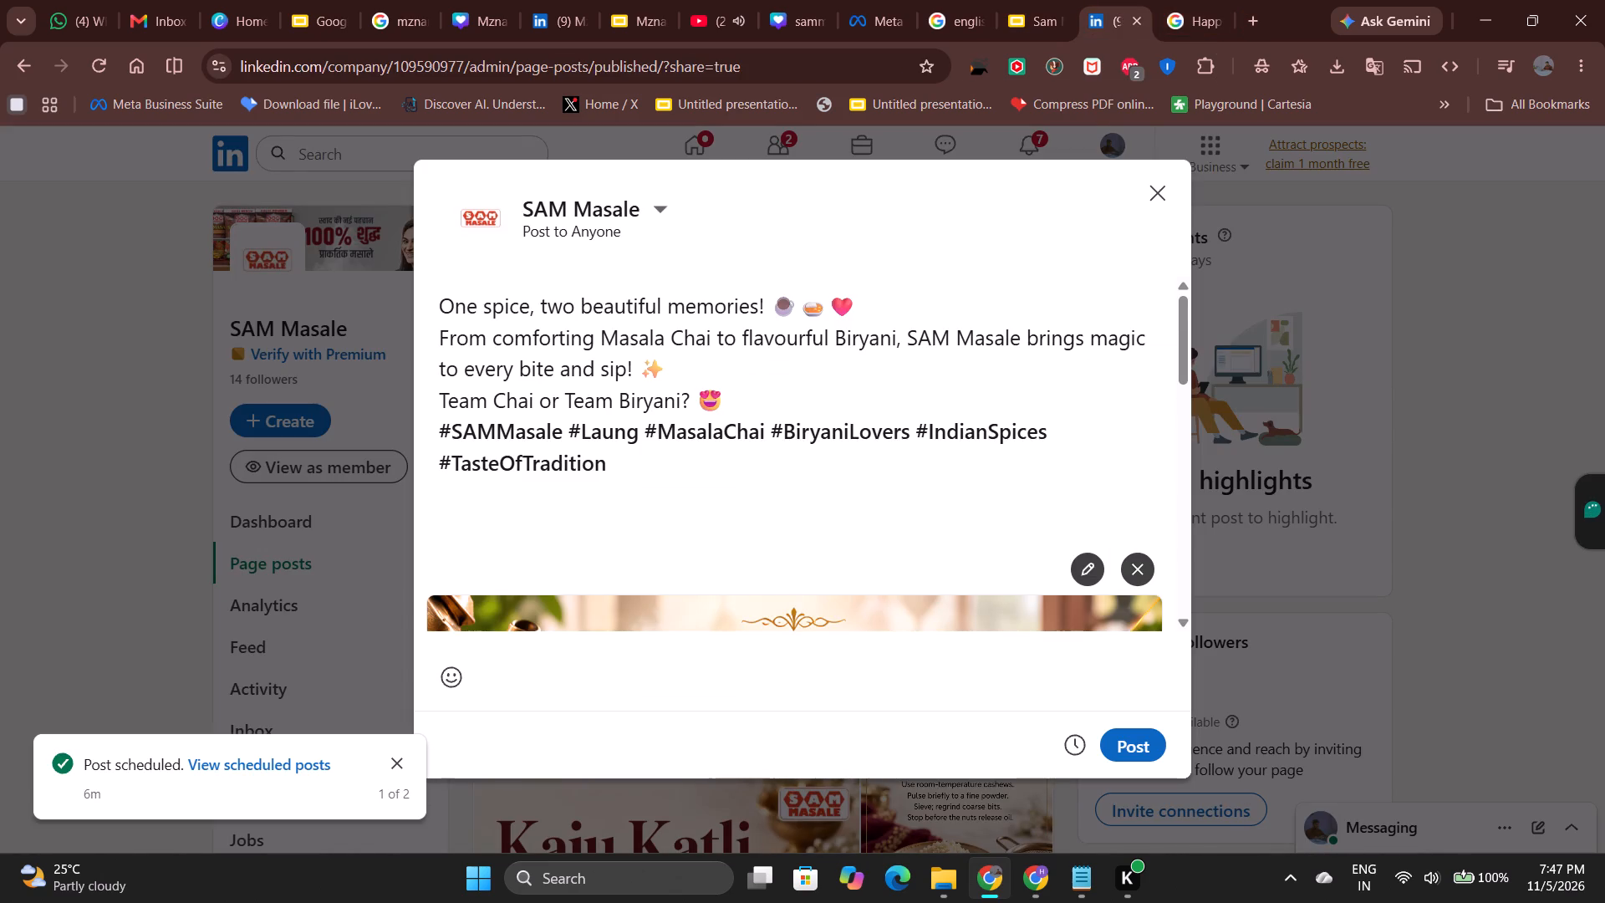
pyautogui.press('BackSpace')
pyautogui.press('BackSpace')
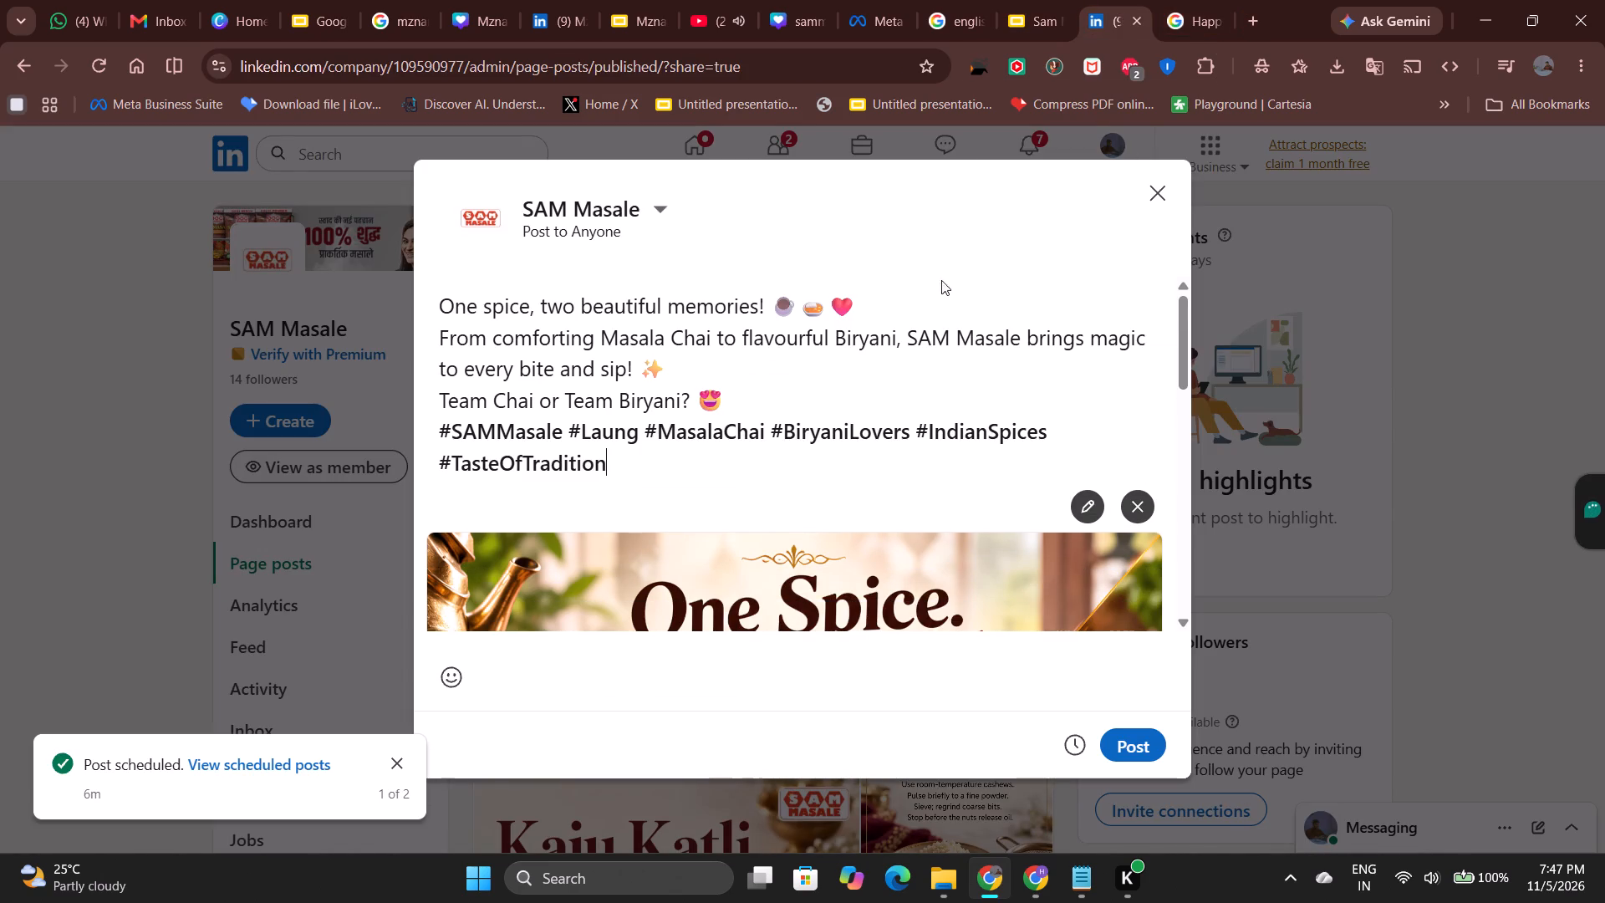
pyautogui.click(856, 304)
pyautogui.press('BackSpace')
# Schedule the One Spice LinkedIn post for 11/28/2026 at 8:00 PM, checking the date against slide 18.
pyautogui.scroll(-1, 1023, 572)
pyautogui.click(1083, 733)
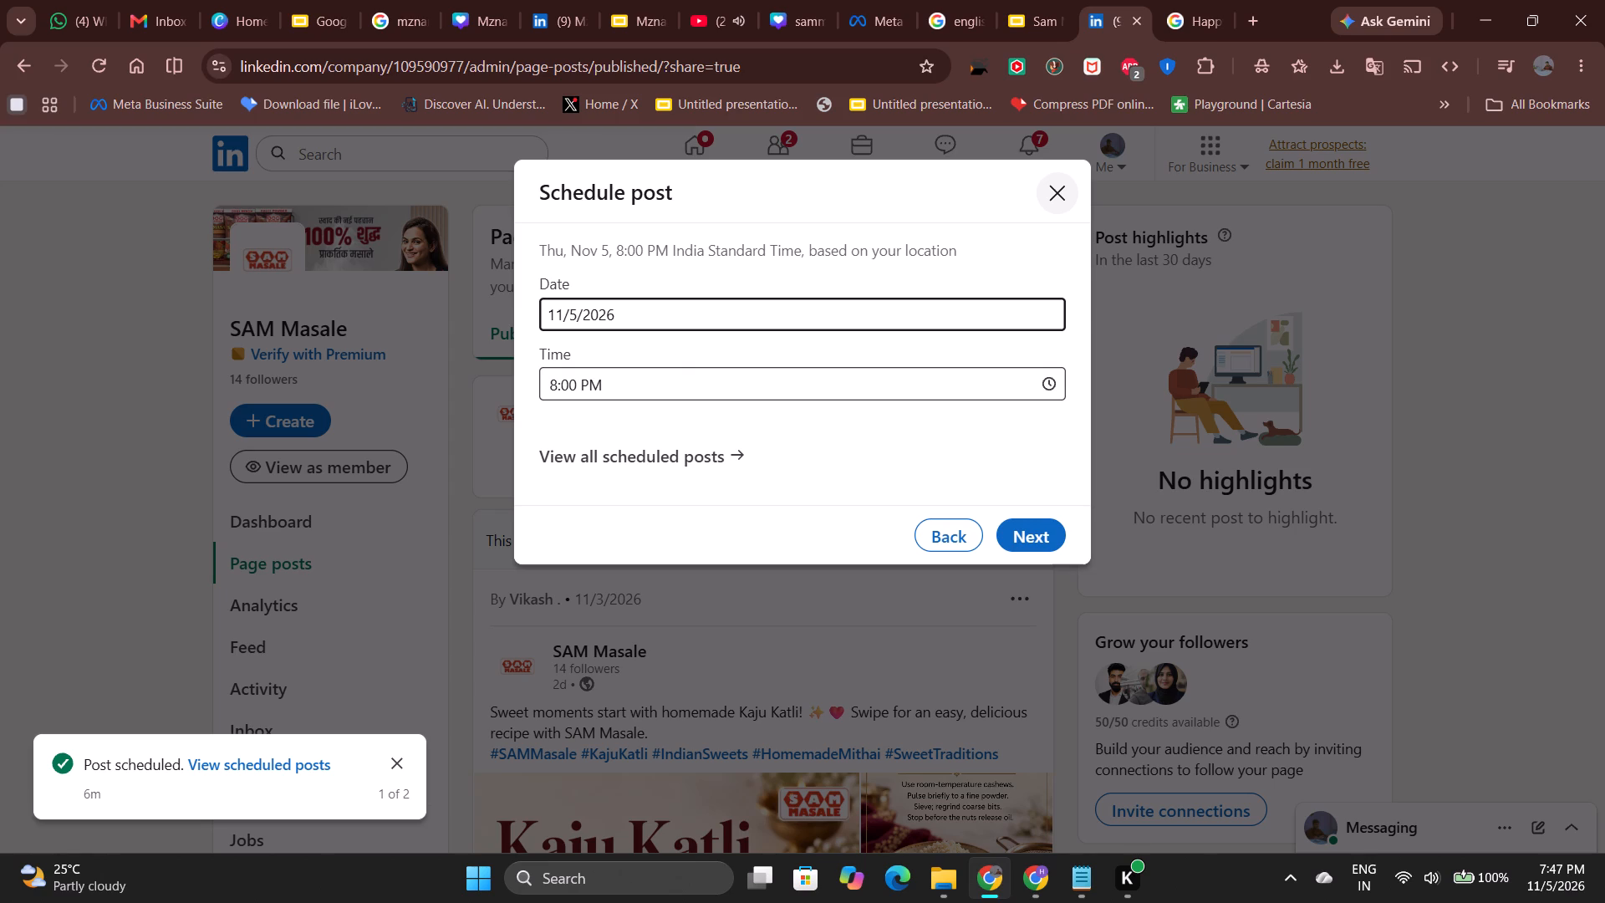
pyautogui.click(660, 307)
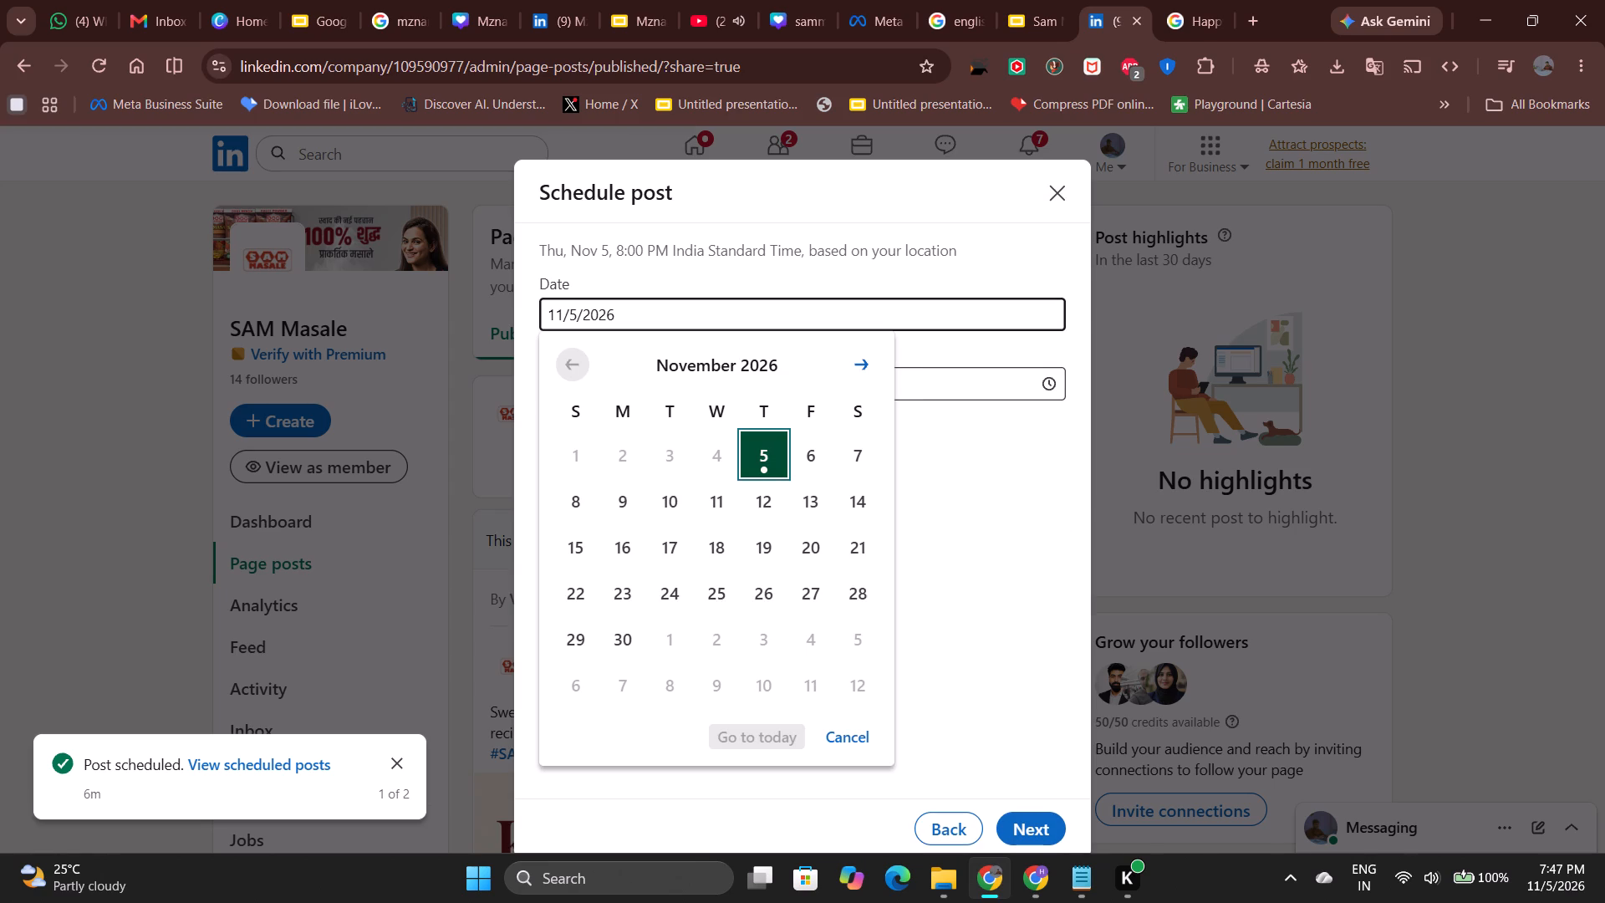
pyautogui.click(1033, 0)
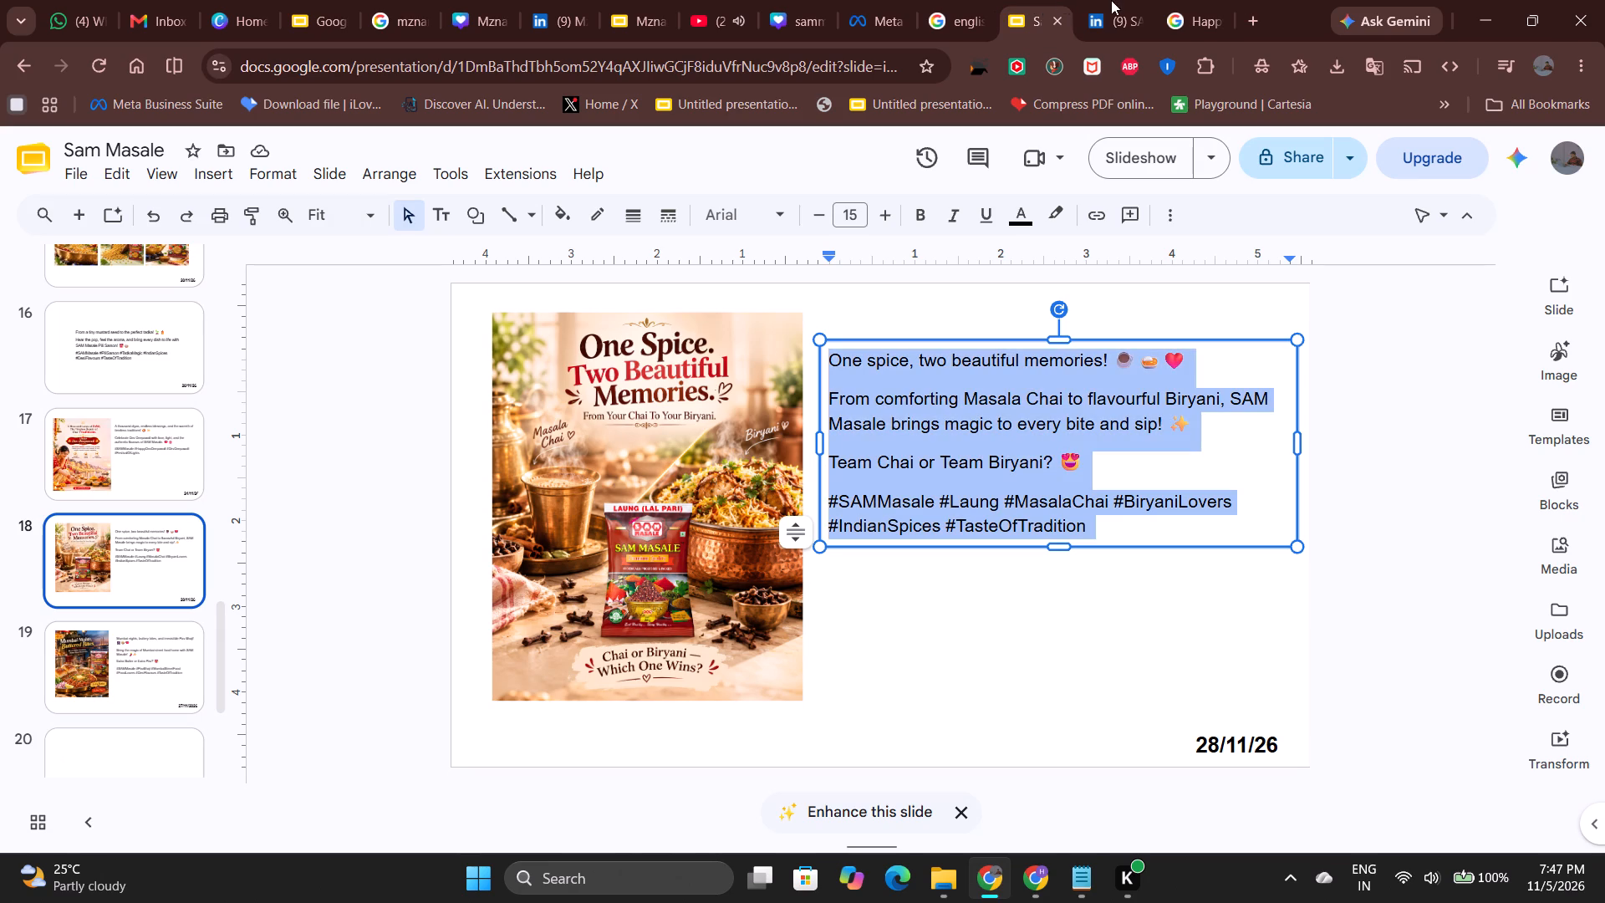
pyautogui.click(1129, 0)
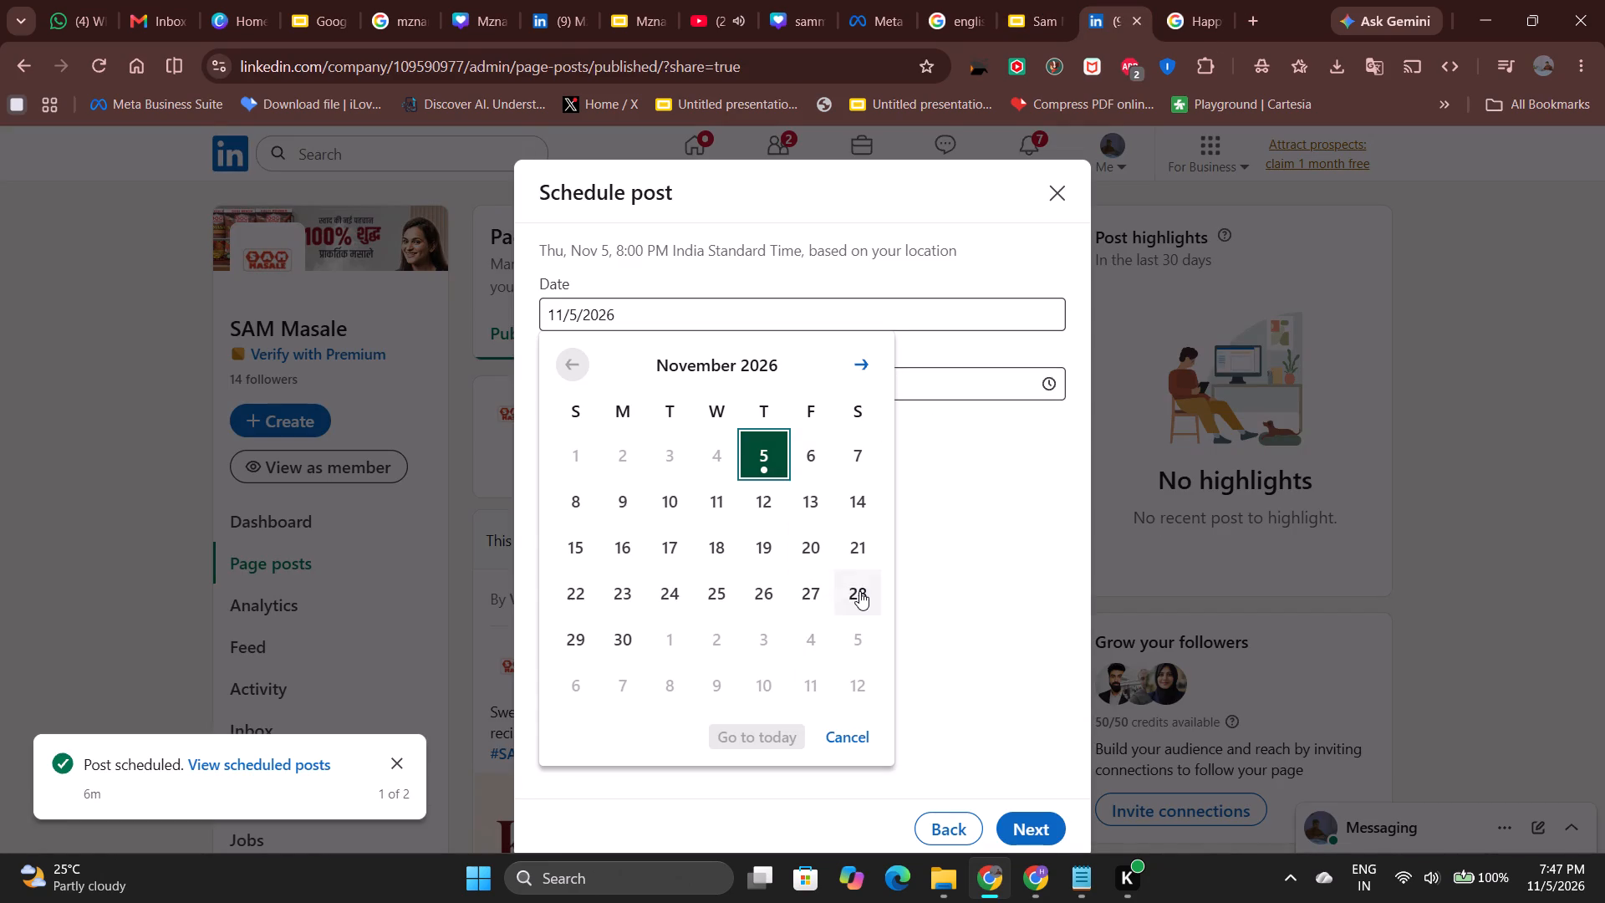
pyautogui.click(859, 591)
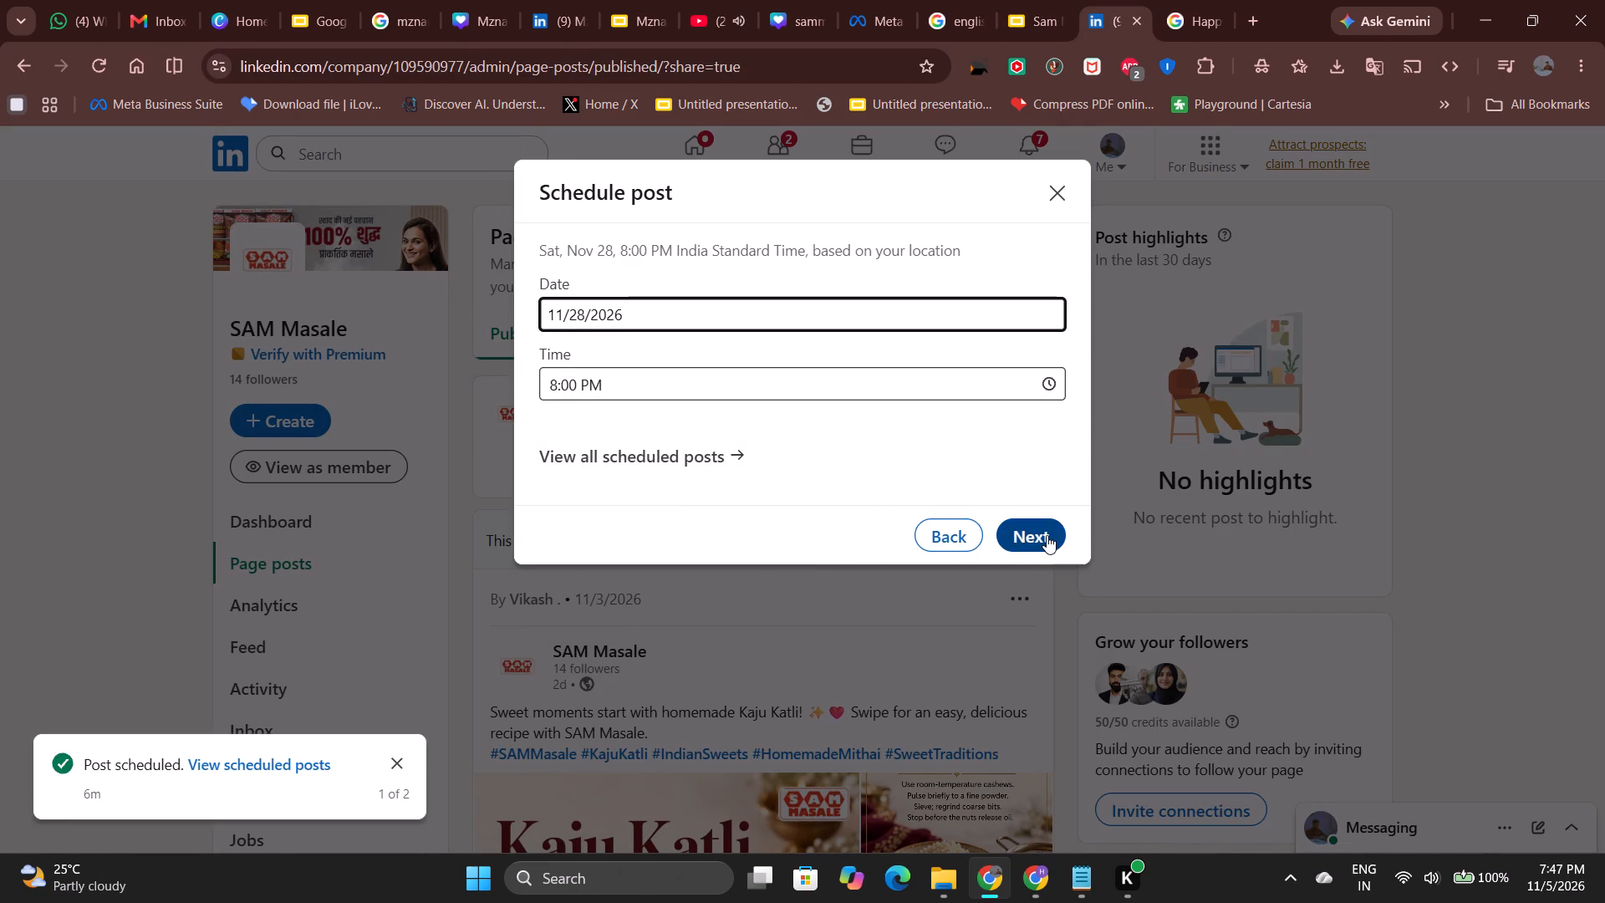
pyautogui.click(1047, 535)
pyautogui.scroll(-3, 1067, 649)
pyautogui.click(1112, 732)
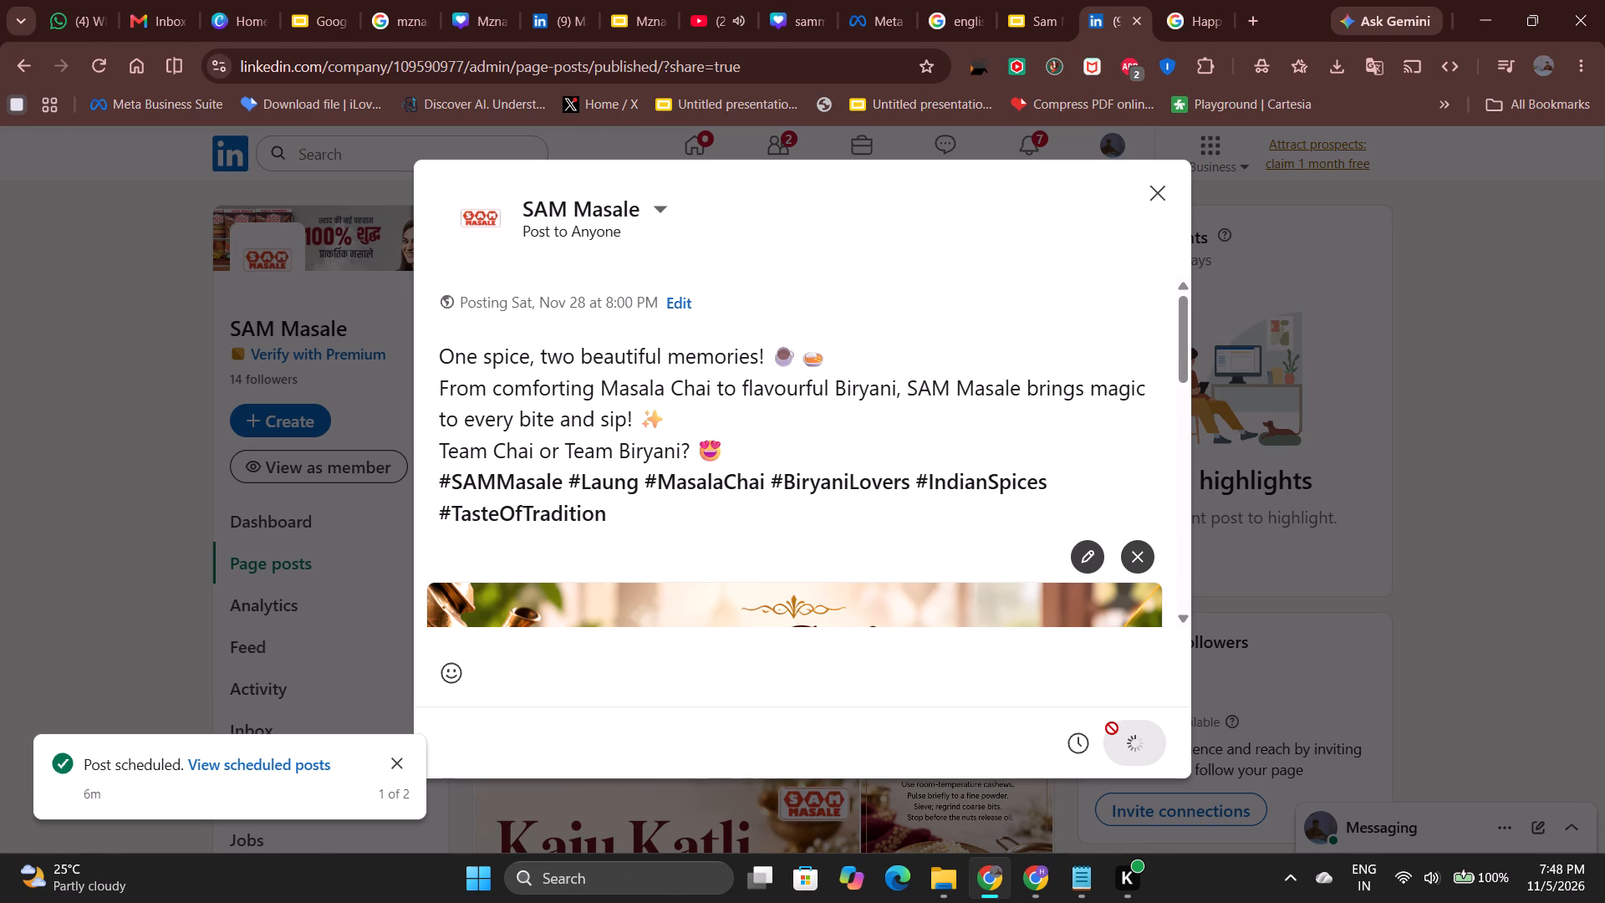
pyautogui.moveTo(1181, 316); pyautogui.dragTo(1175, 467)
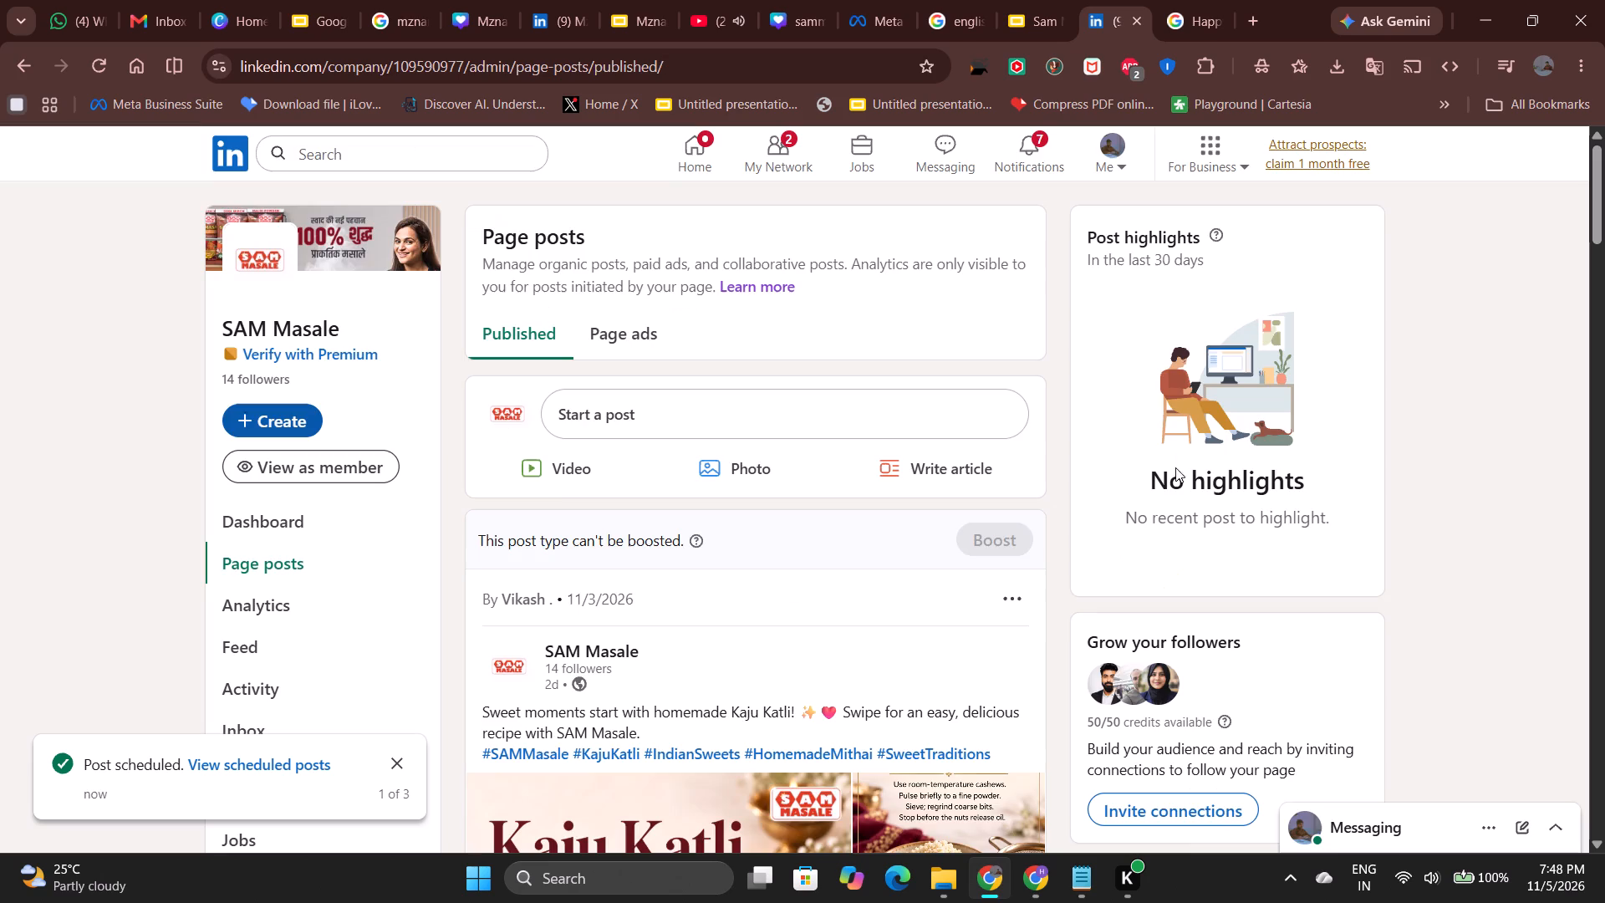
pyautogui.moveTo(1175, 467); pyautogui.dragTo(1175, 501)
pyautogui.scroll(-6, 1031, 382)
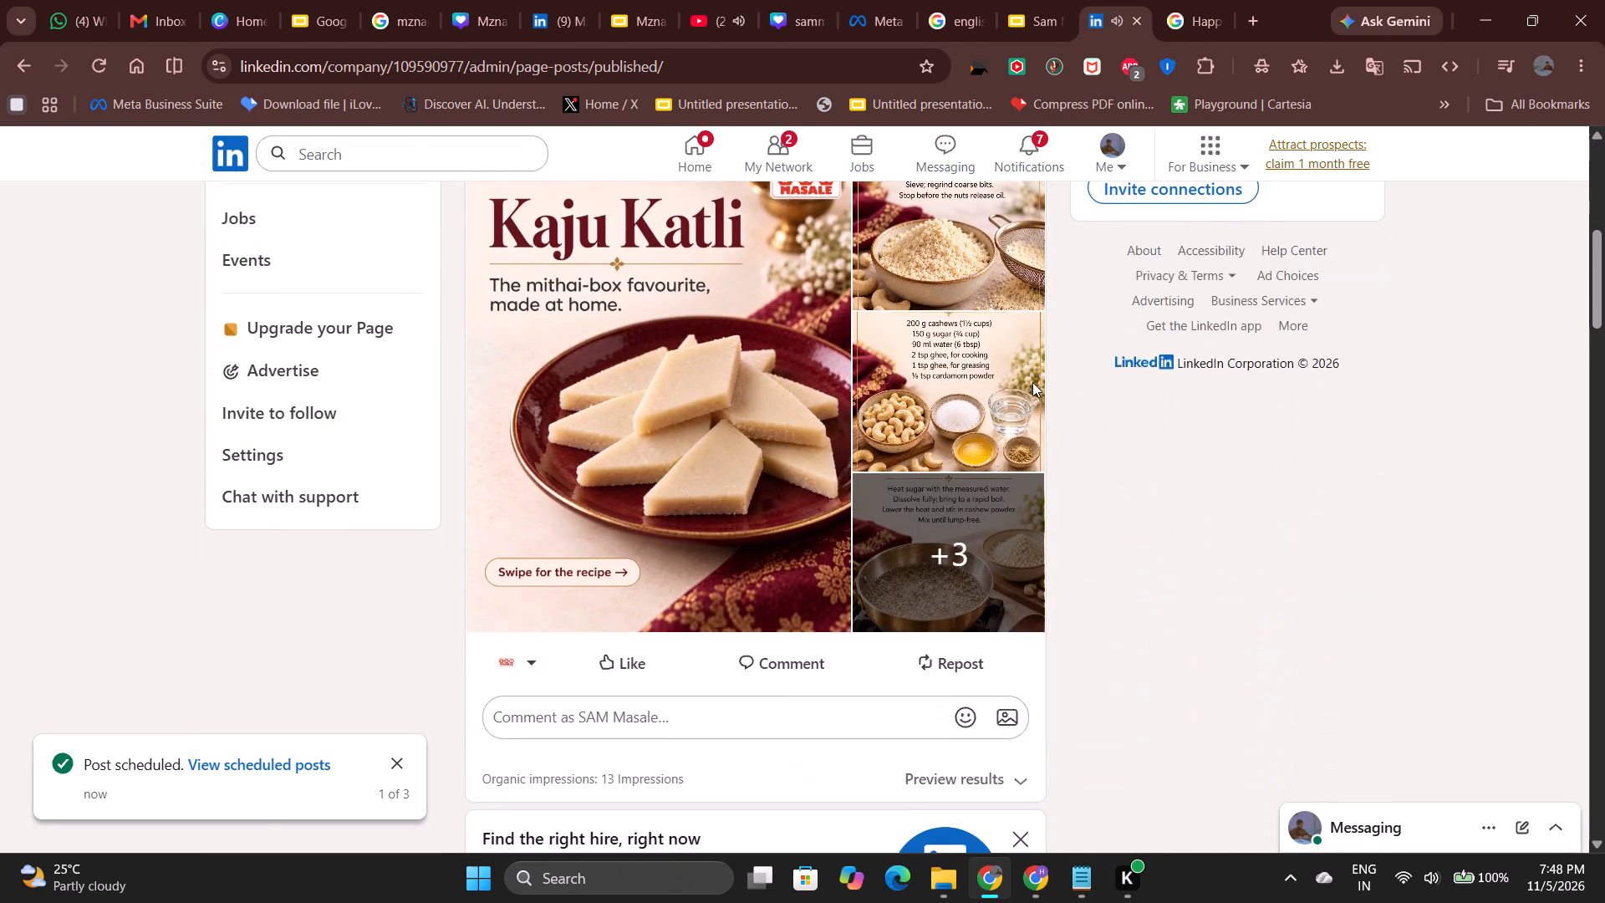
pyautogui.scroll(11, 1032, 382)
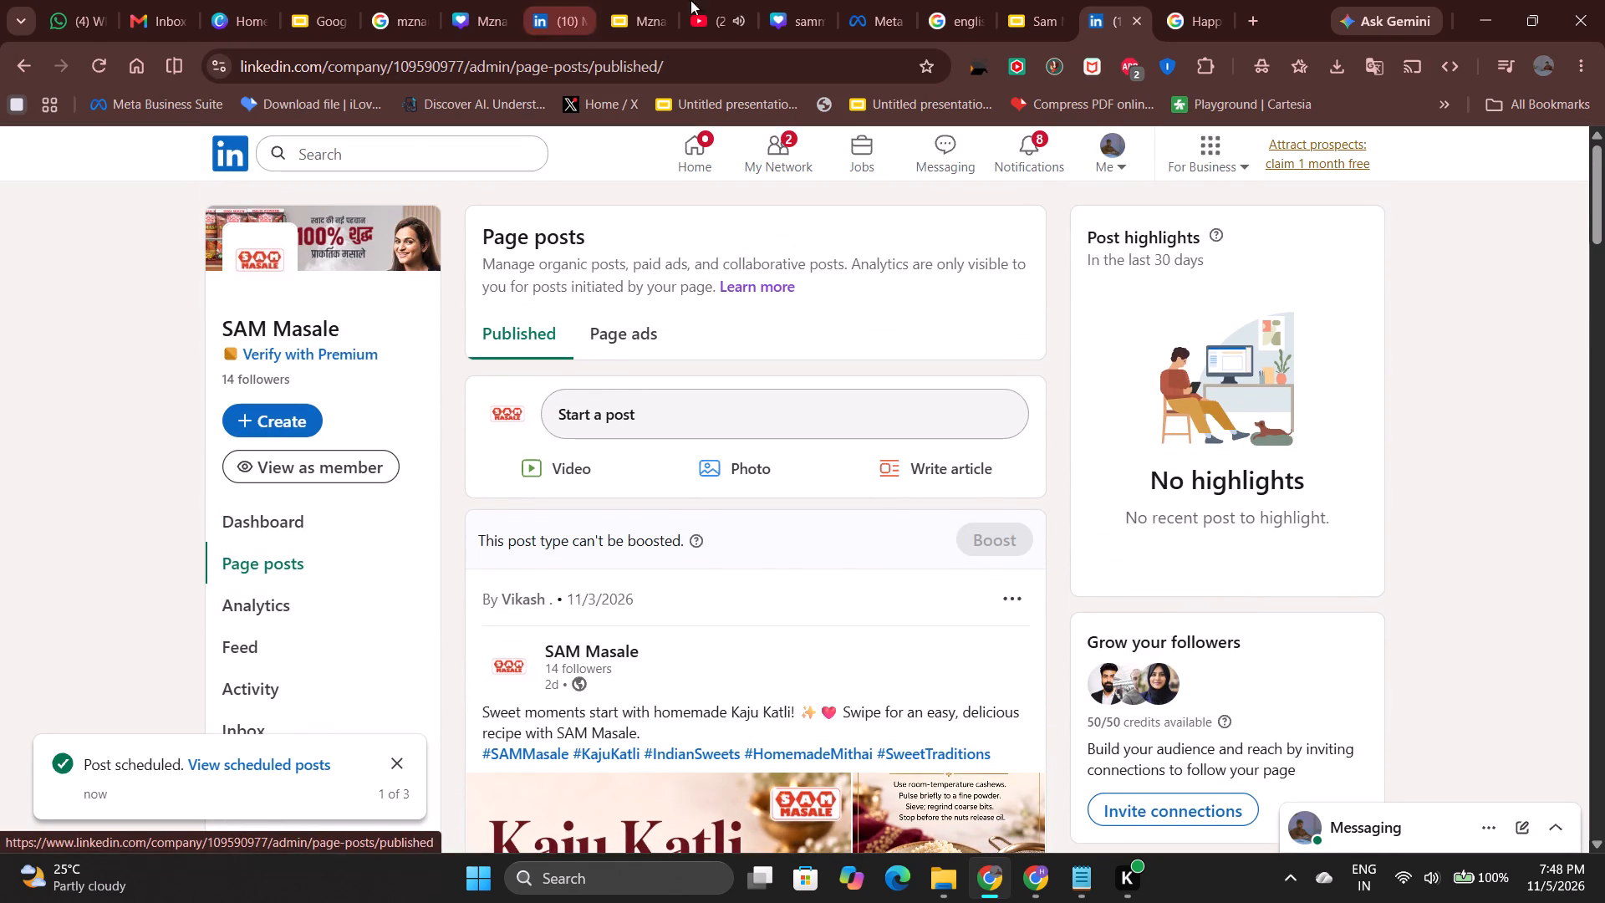
# Switch to Meta Business Suite, dismiss the boost offer for the One Spice post, and review the November 2026 Planner in month view.
pyautogui.click(879, 0)
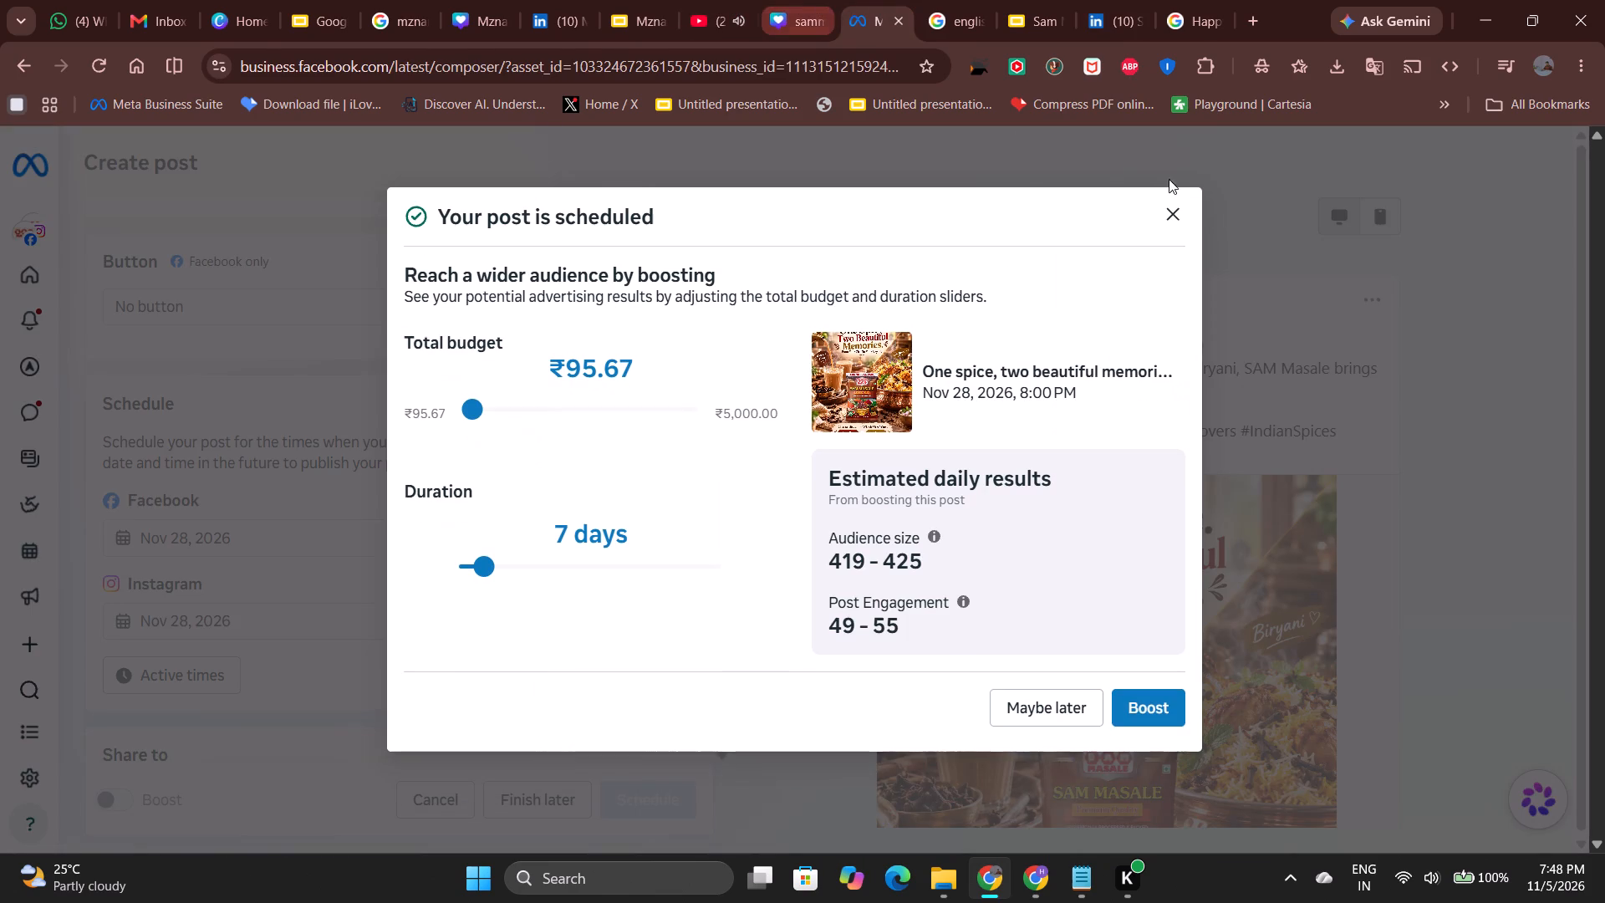
pyautogui.click(1170, 212)
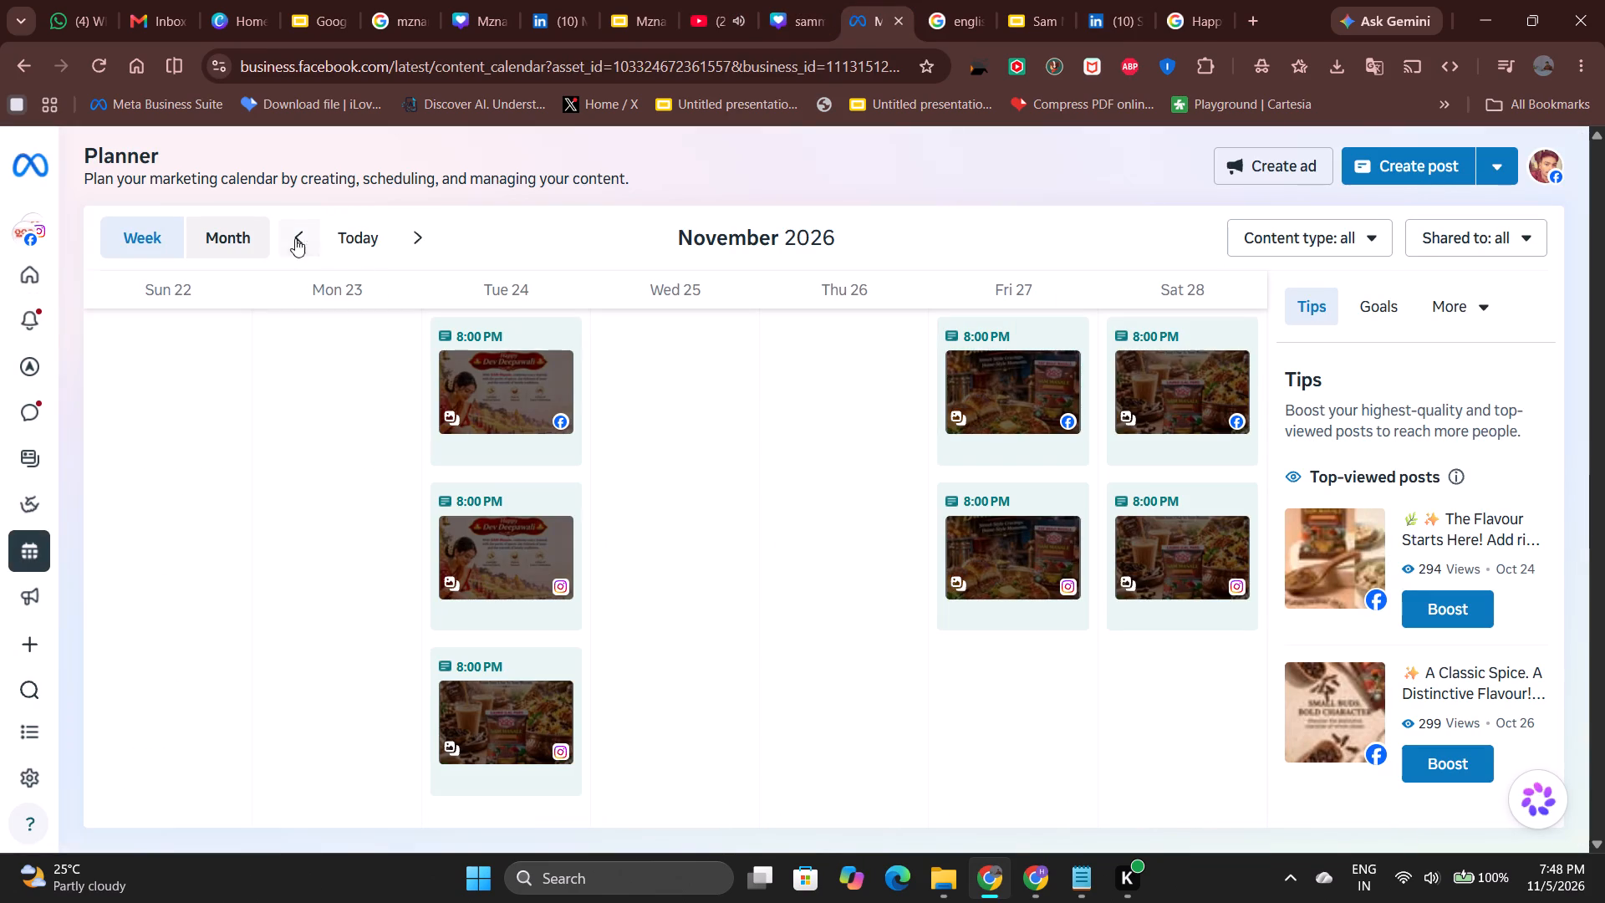
pyautogui.click(227, 247)
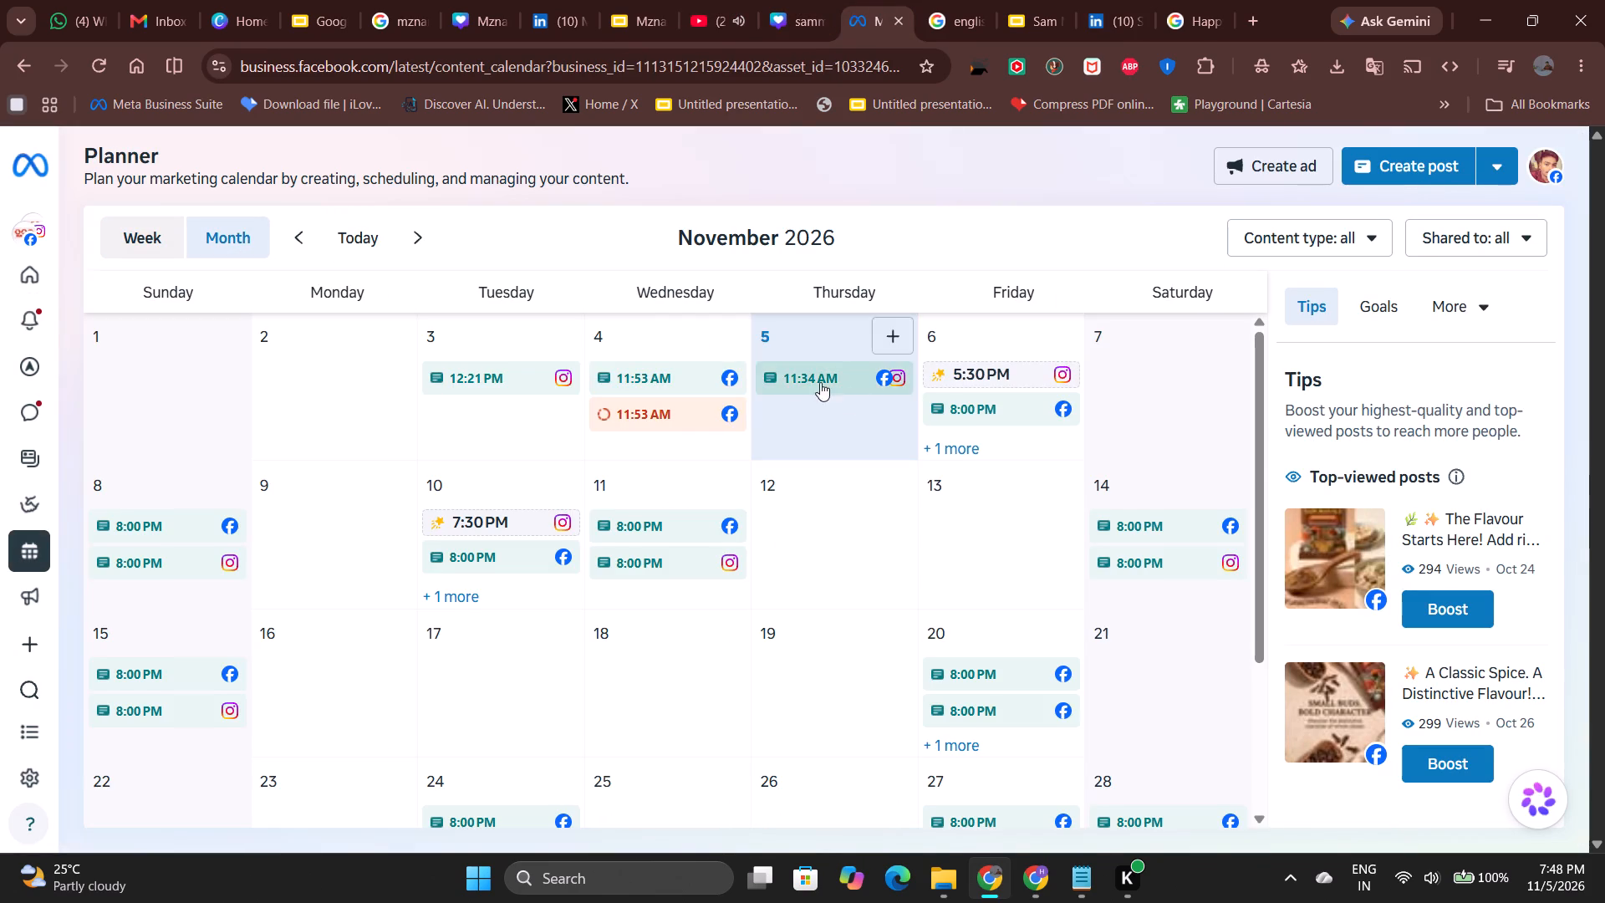
pyautogui.scroll(-2, 875, 406)
pyautogui.scroll(2, 879, 411)
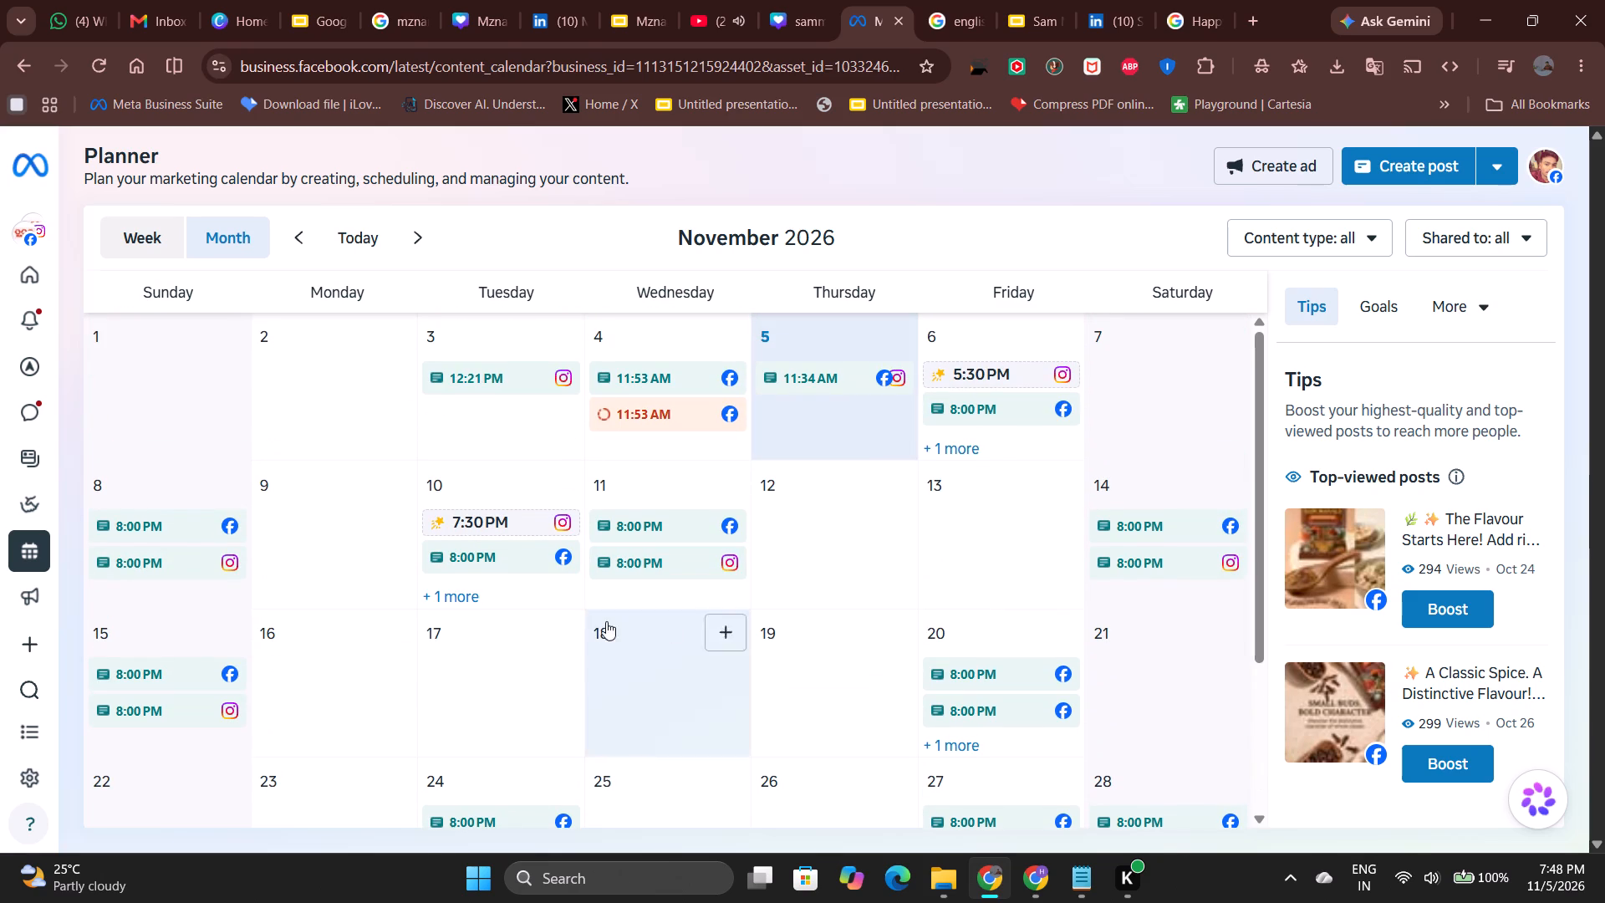
pyautogui.scroll(1, 944, 530)
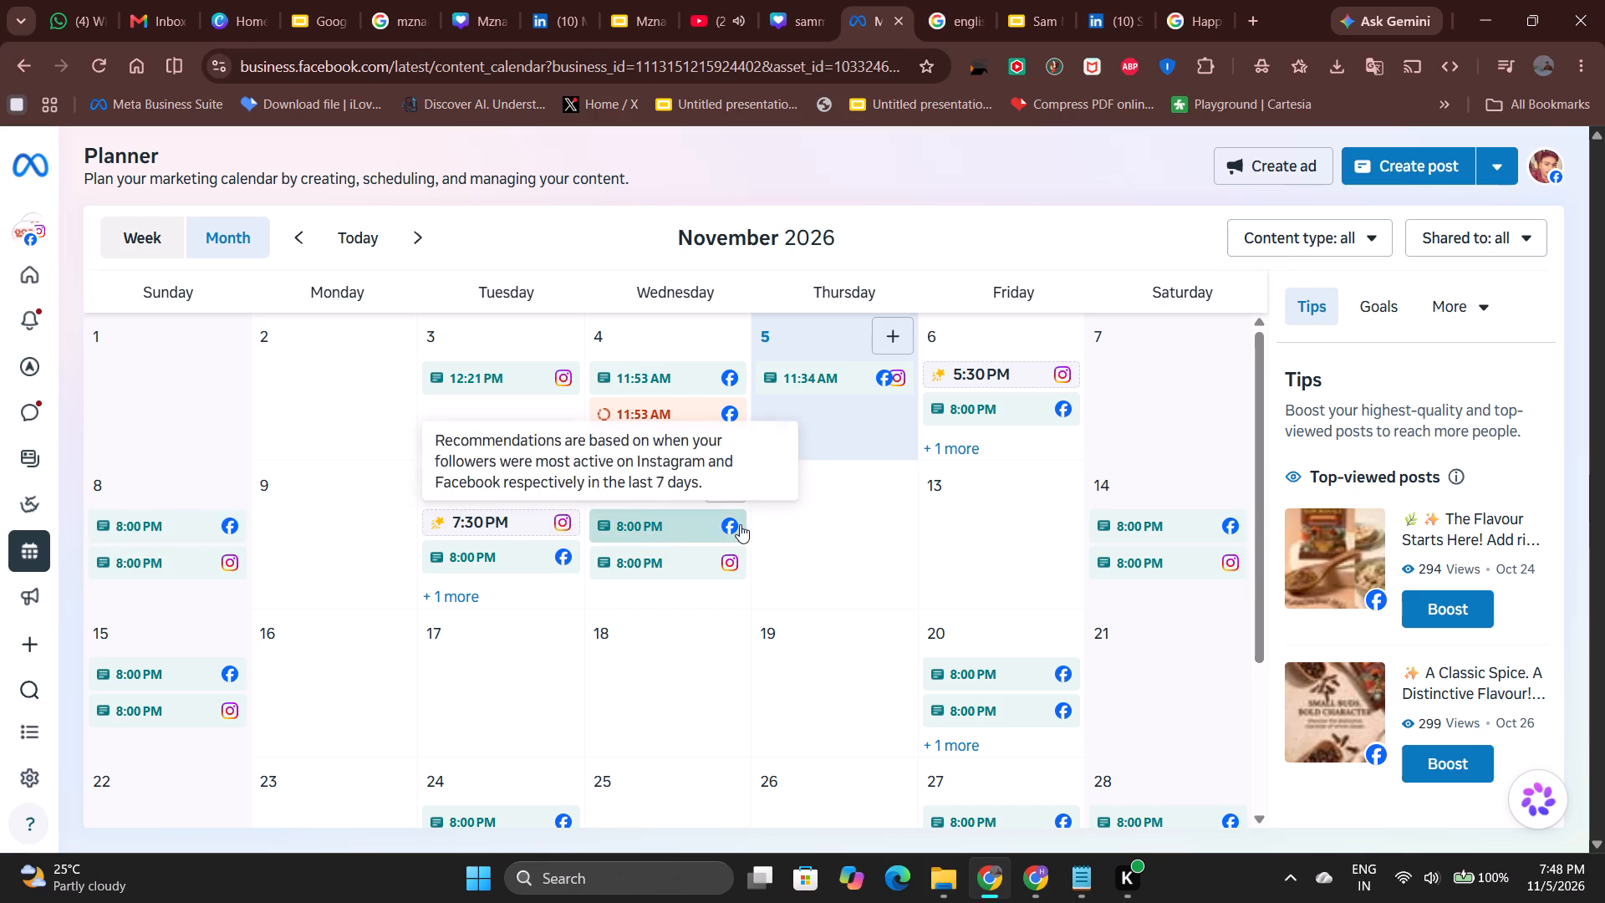
pyautogui.scroll(-1, 729, 518)
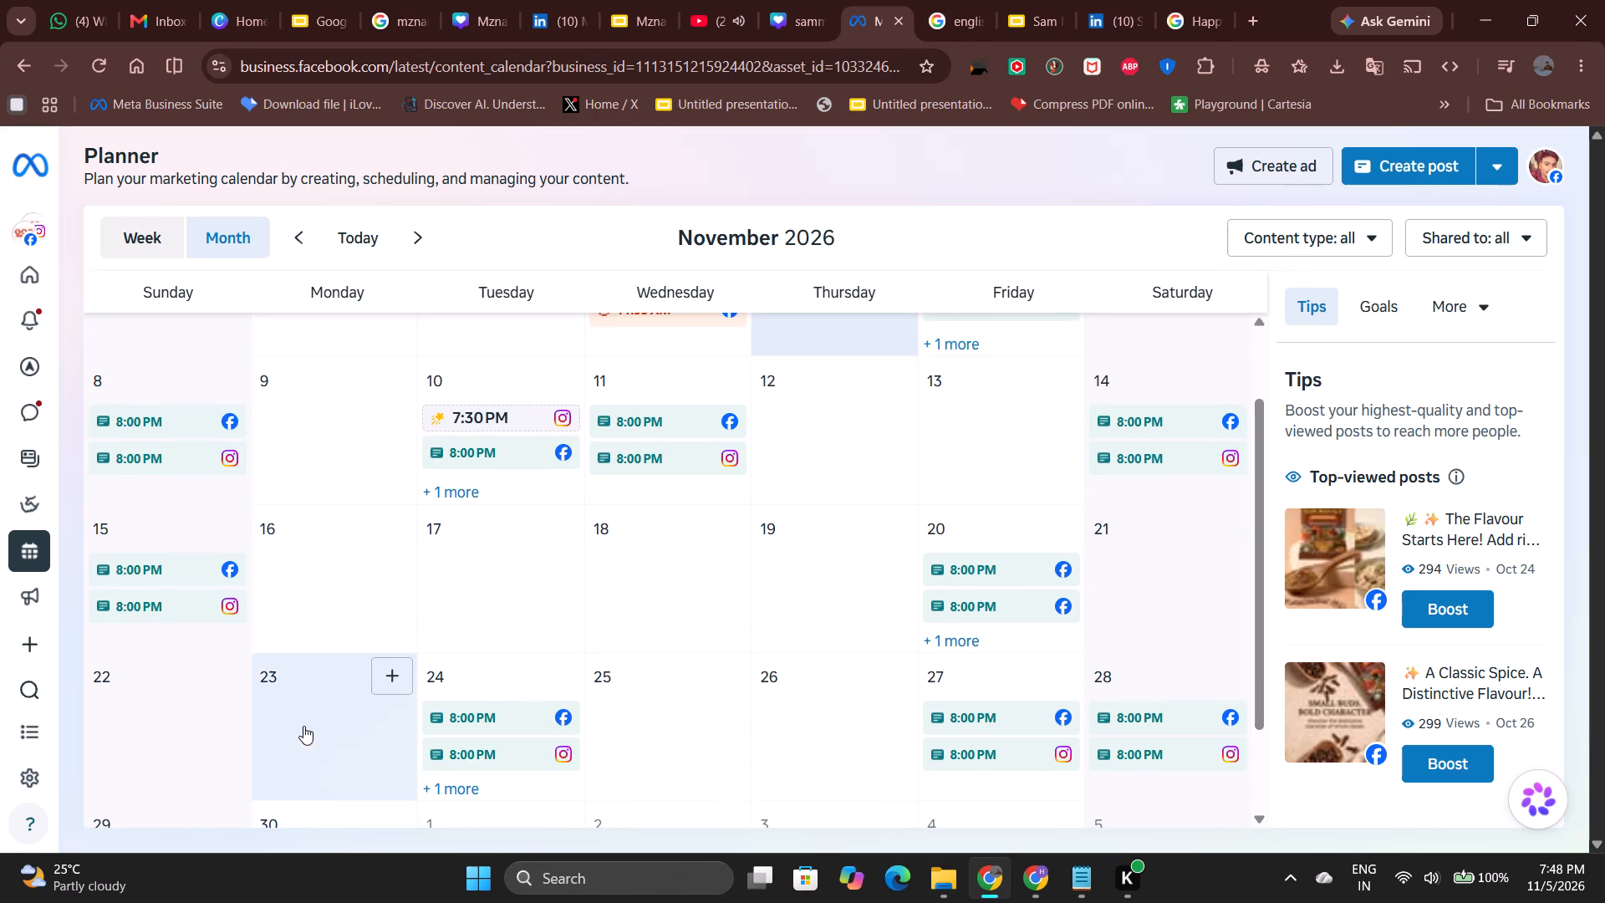
pyautogui.scroll(-3, 889, 673)
pyautogui.scroll(4, 410, 559)
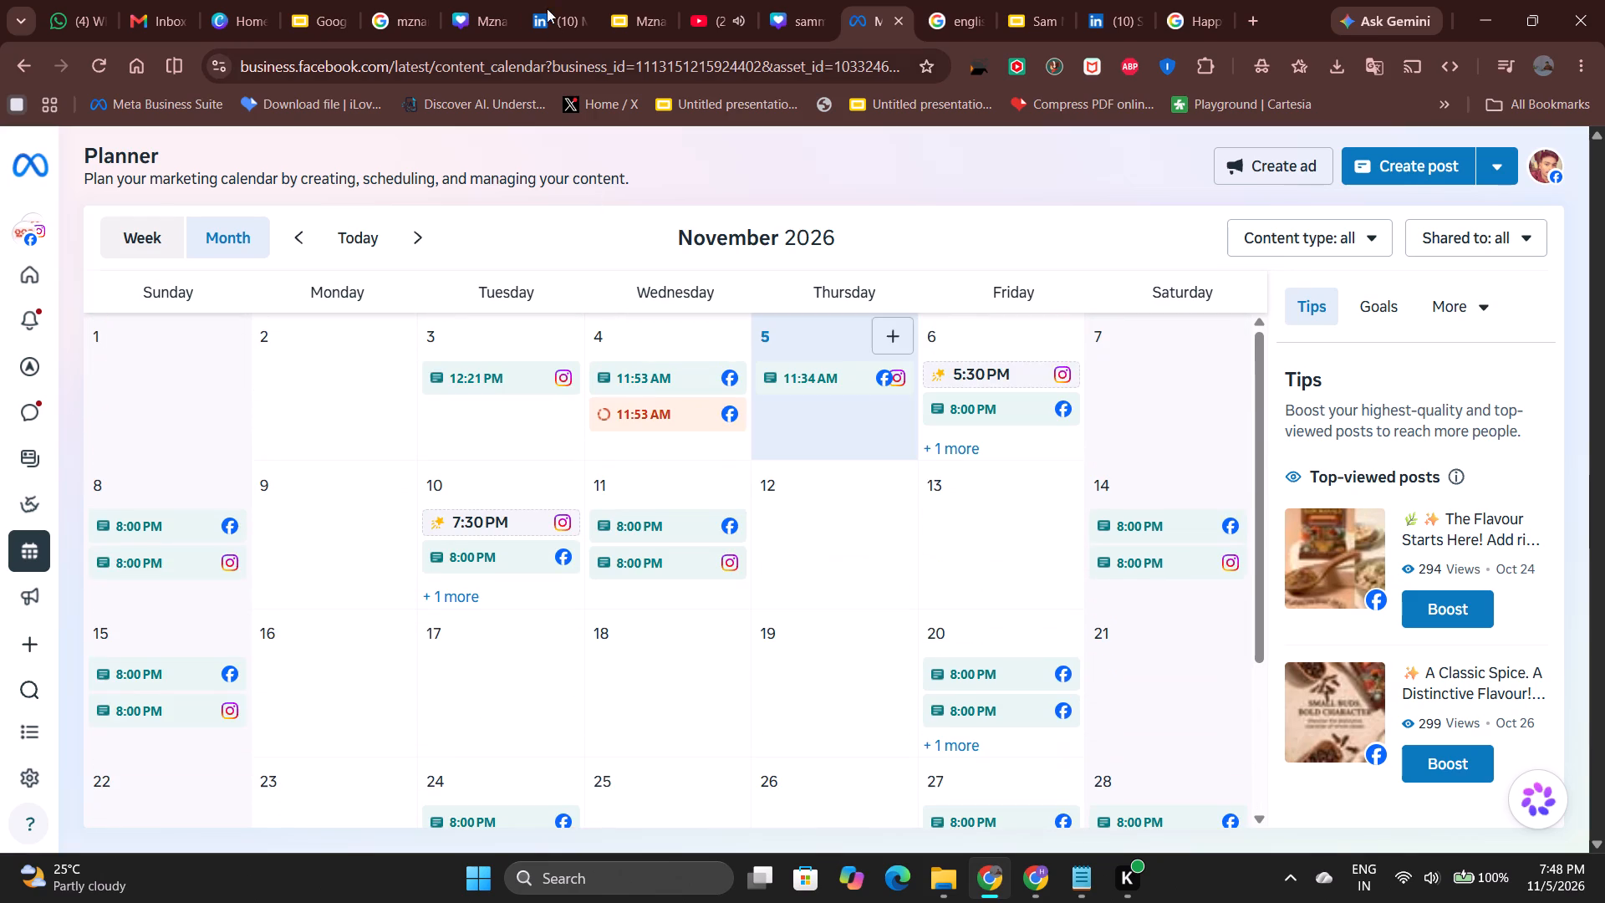
# Switch to the Sam Masale slides and check the posting dates on slides 14 to 18.
pyautogui.click(1034, 0)
pyautogui.click(341, 584)
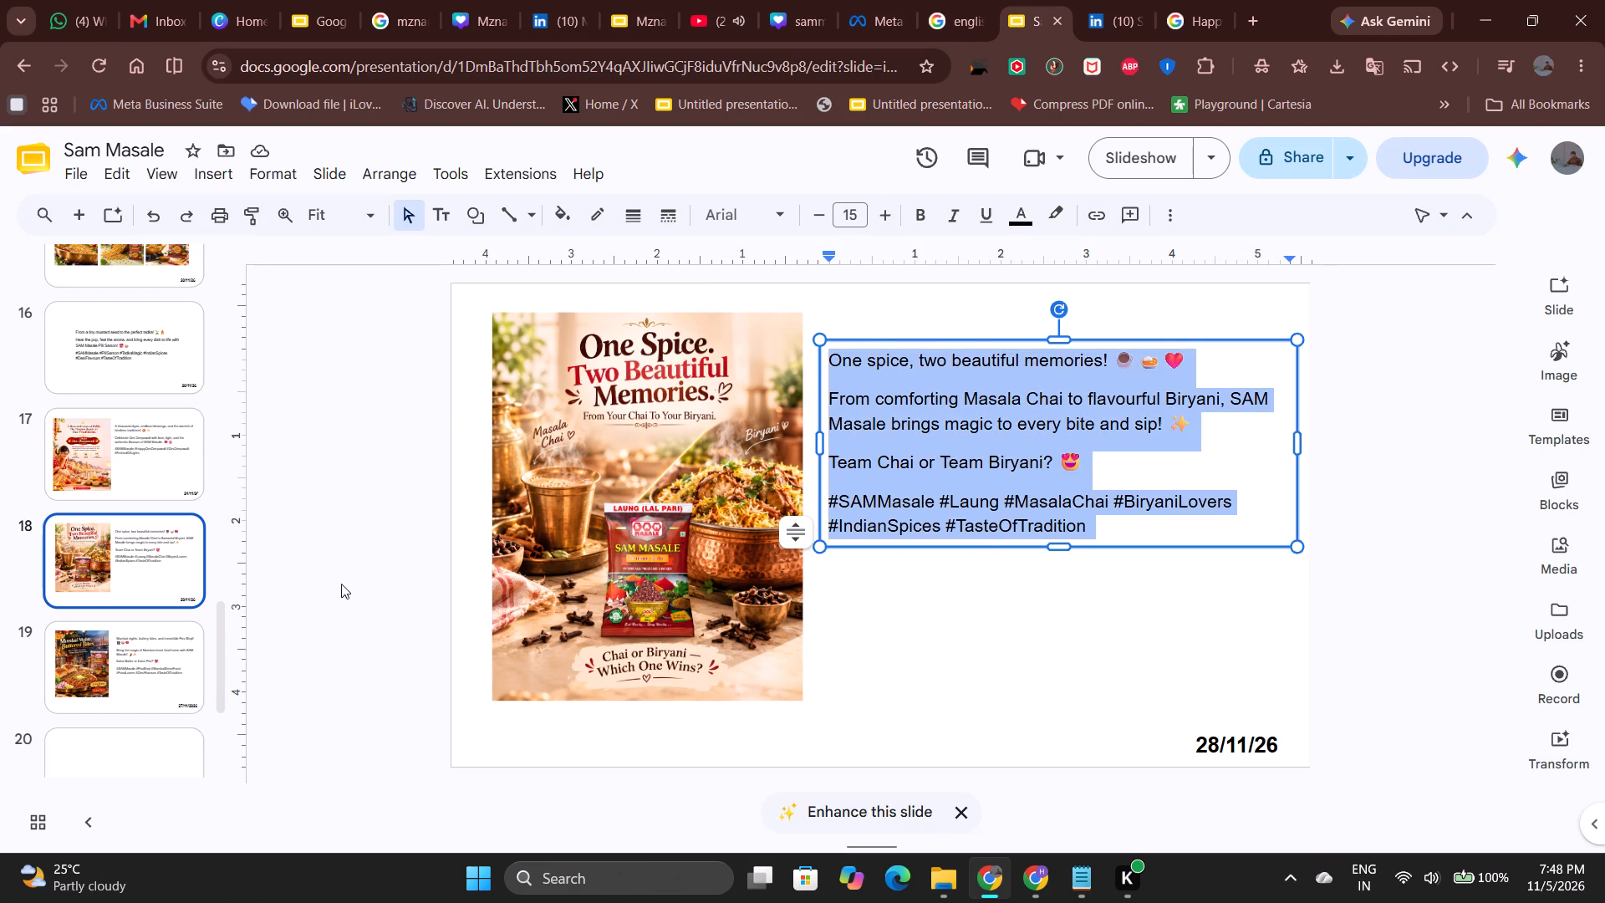
pyautogui.click(95, 462)
pyautogui.scroll(3, 116, 483)
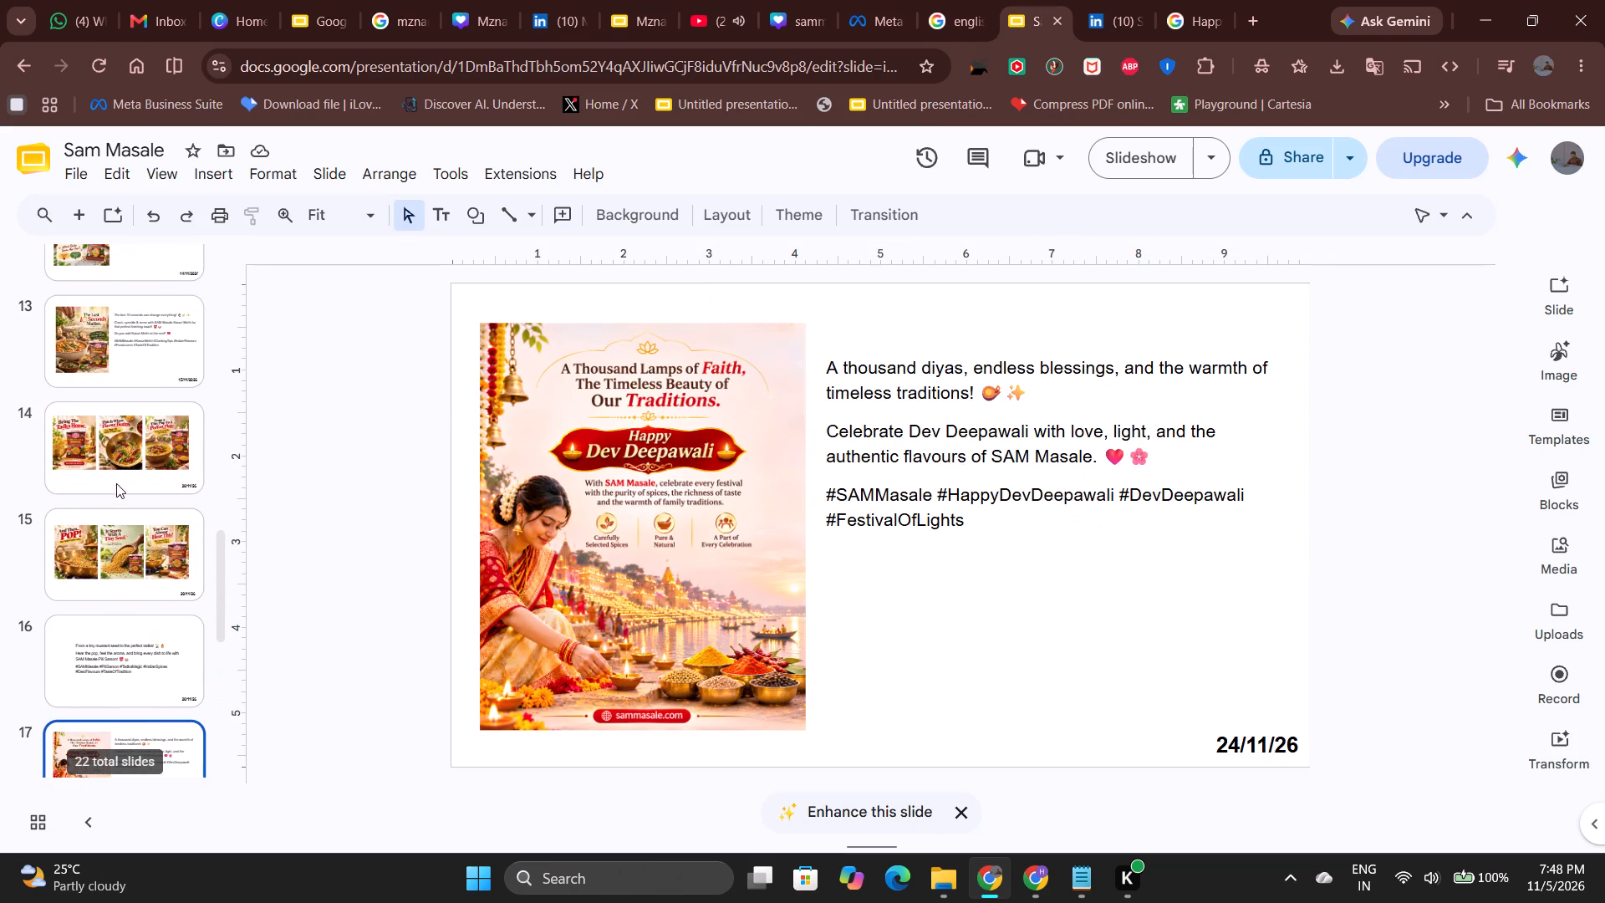
pyautogui.click(96, 562)
pyautogui.click(144, 443)
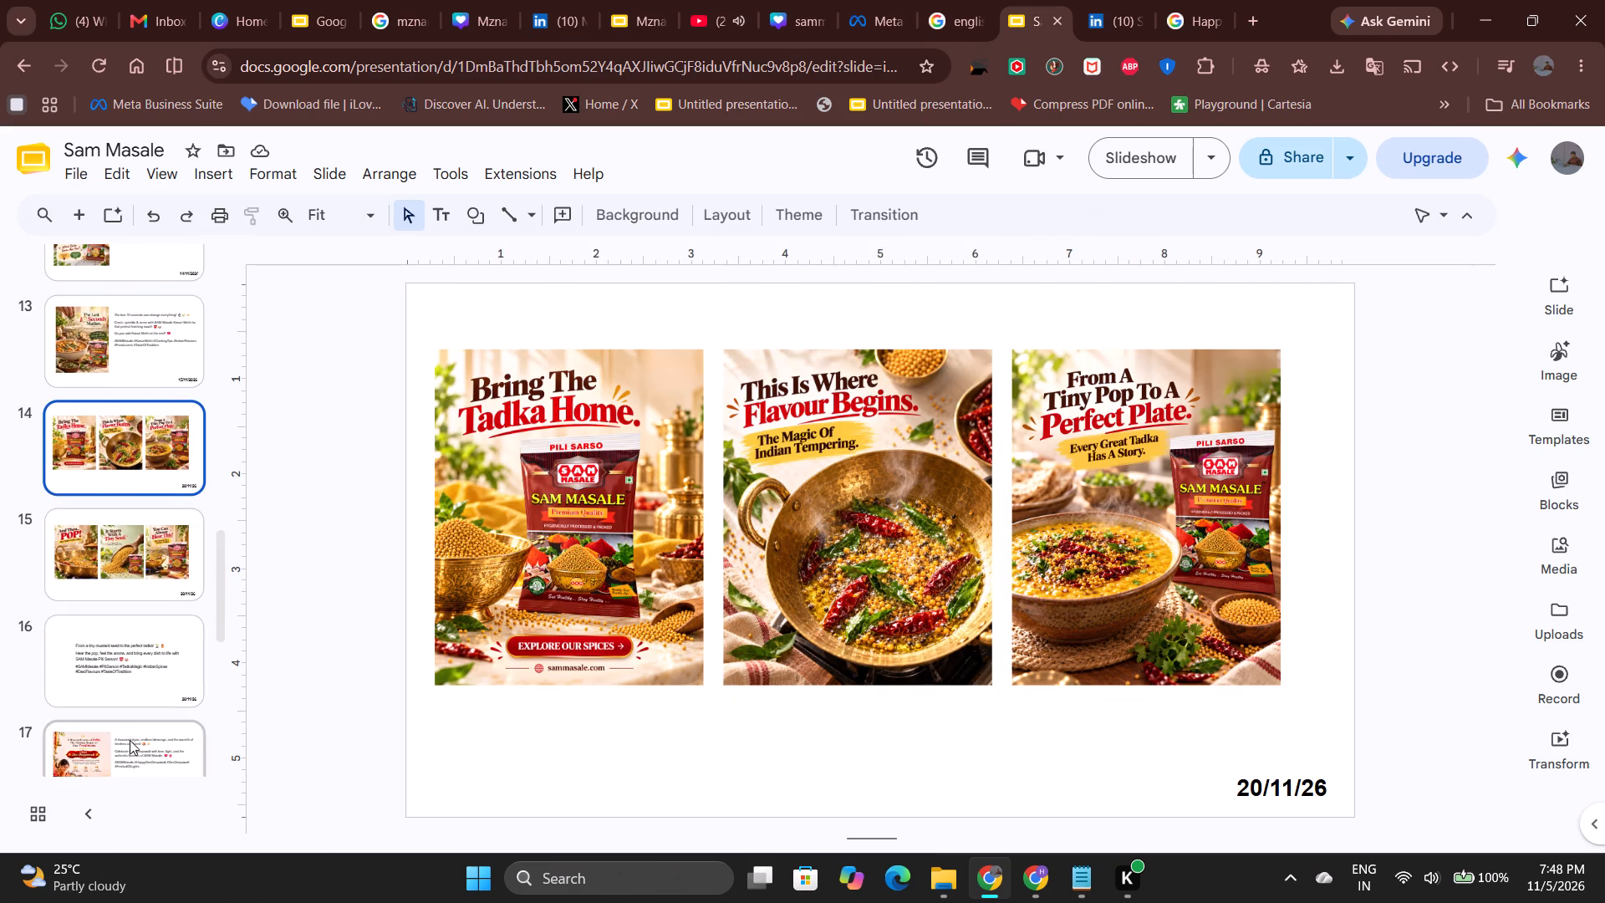
pyautogui.scroll(-2, 113, 691)
pyautogui.click(129, 579)
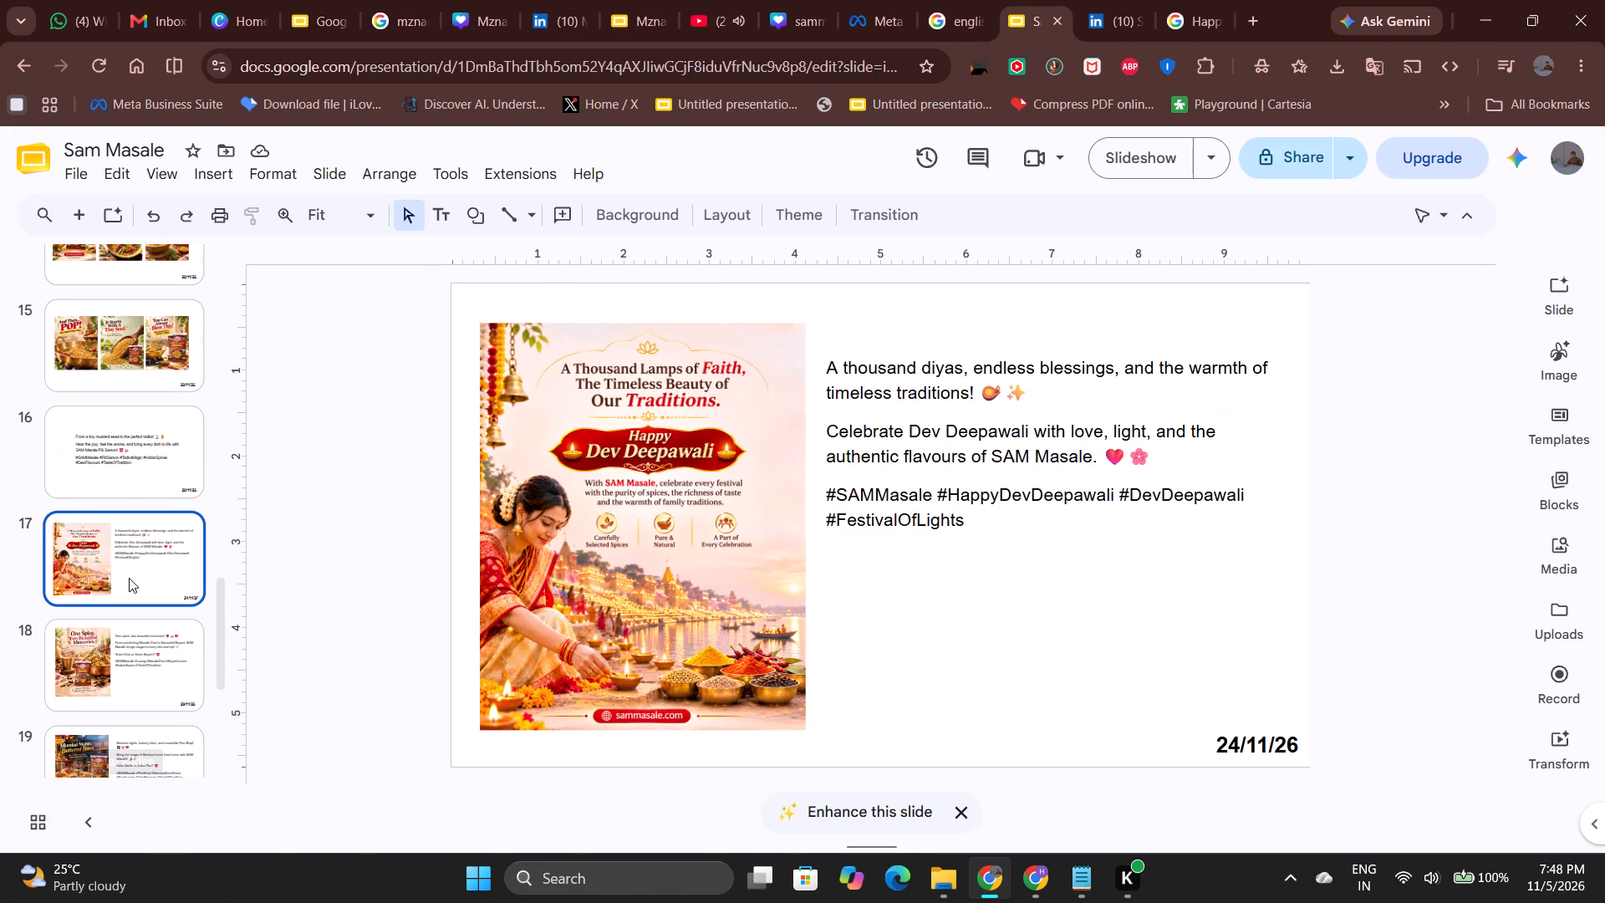
pyautogui.click(128, 672)
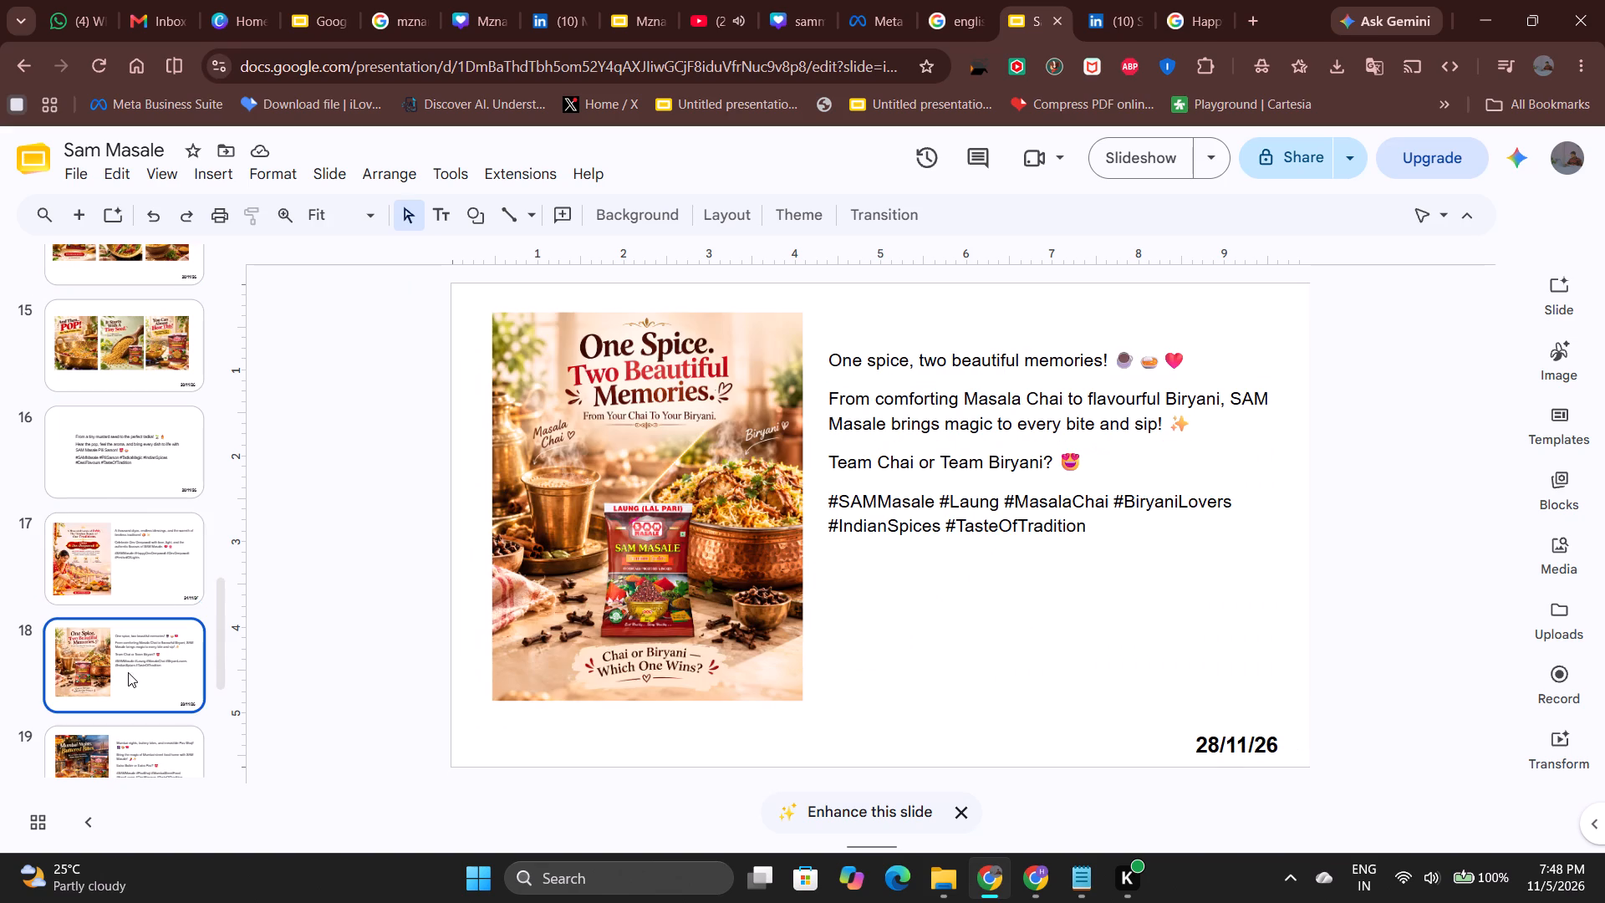
pyautogui.scroll(1, 137, 494)
pyautogui.click(118, 441)
pyautogui.click(106, 339)
# Check the posting dates on slides 11 to 13, covering the Bhai Dooj, raita and Kasuri Methi posts.
pyautogui.scroll(2, 104, 372)
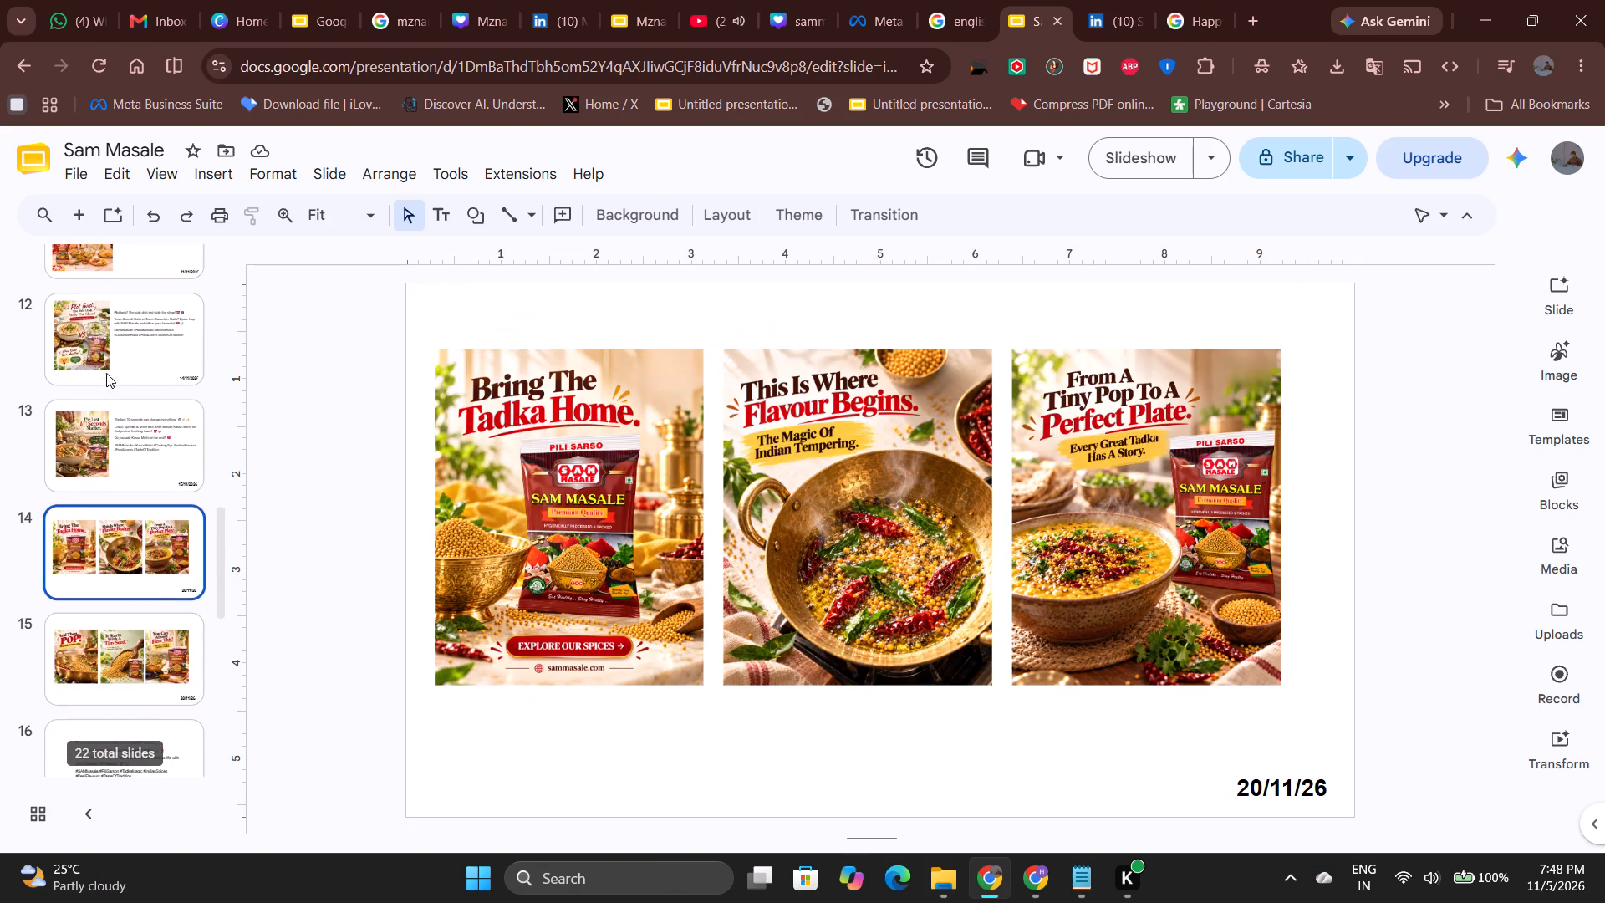
pyautogui.click(58, 458)
pyautogui.scroll(1, 171, 512)
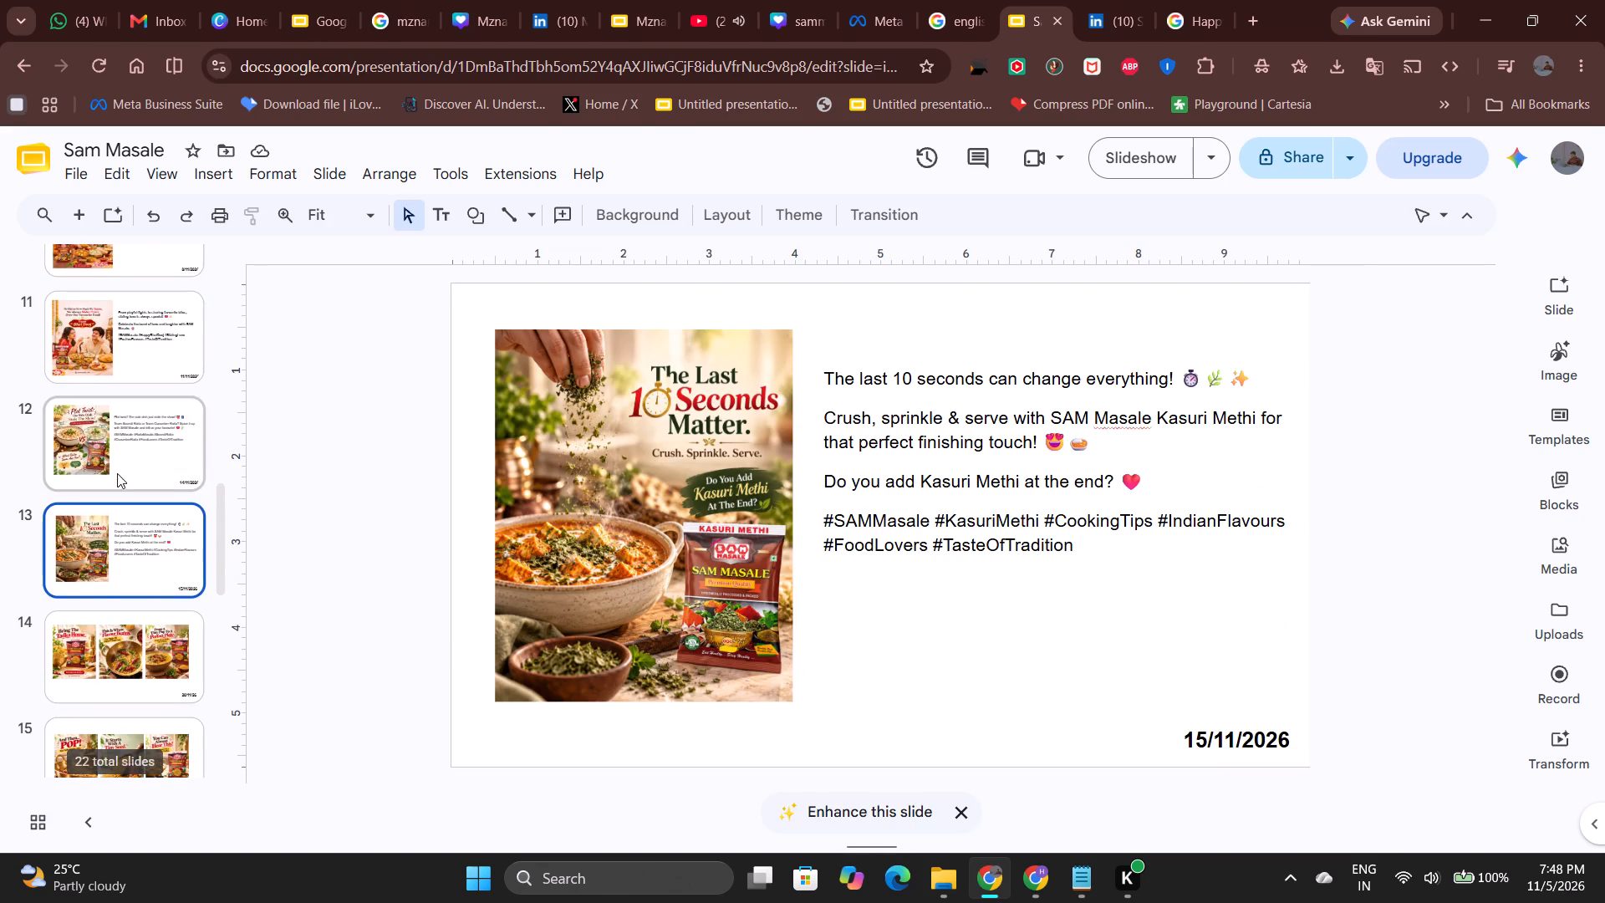
pyautogui.click(115, 441)
pyautogui.scroll(1, 114, 441)
pyautogui.click(107, 424)
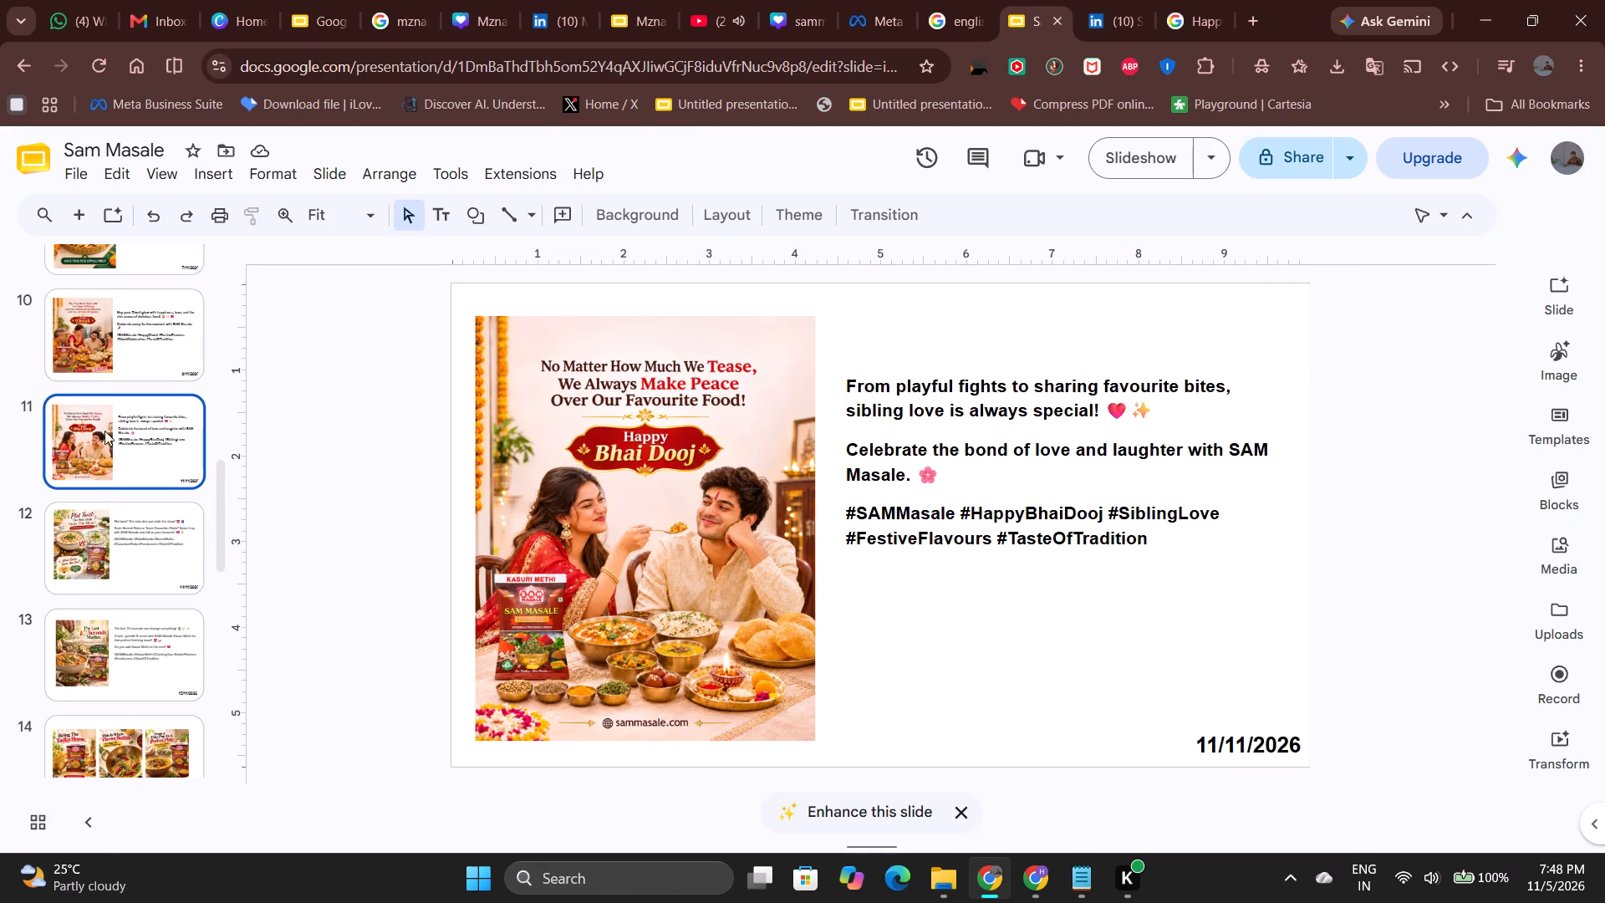
pyautogui.click(134, 570)
pyautogui.click(563, 548)
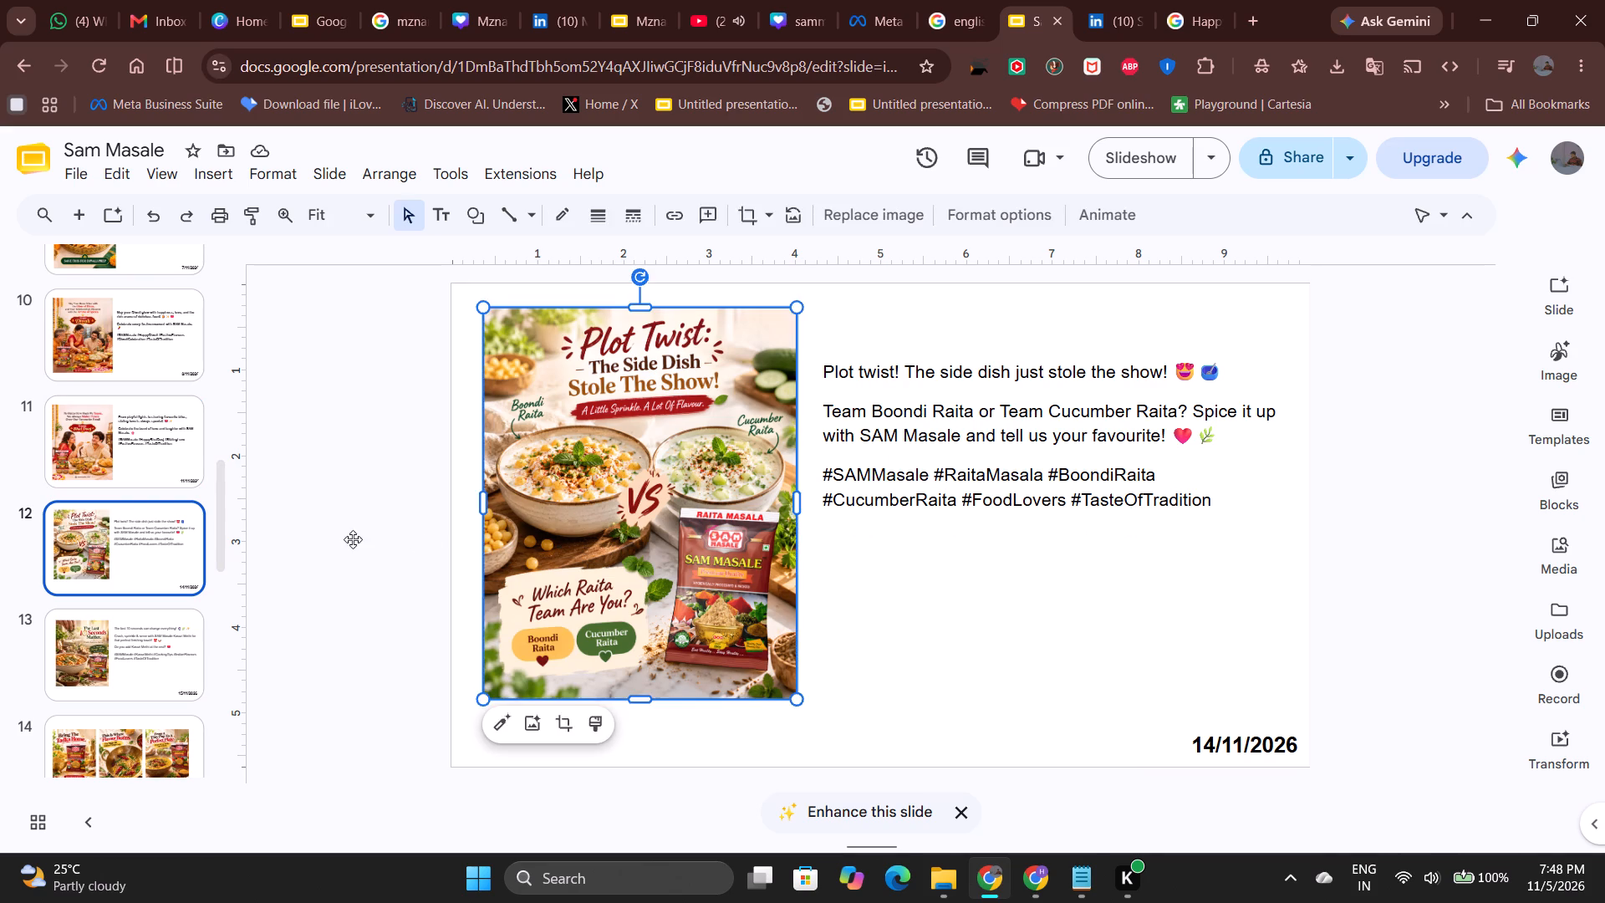
pyautogui.click(353, 539)
pyautogui.click(570, 542)
pyautogui.click(345, 535)
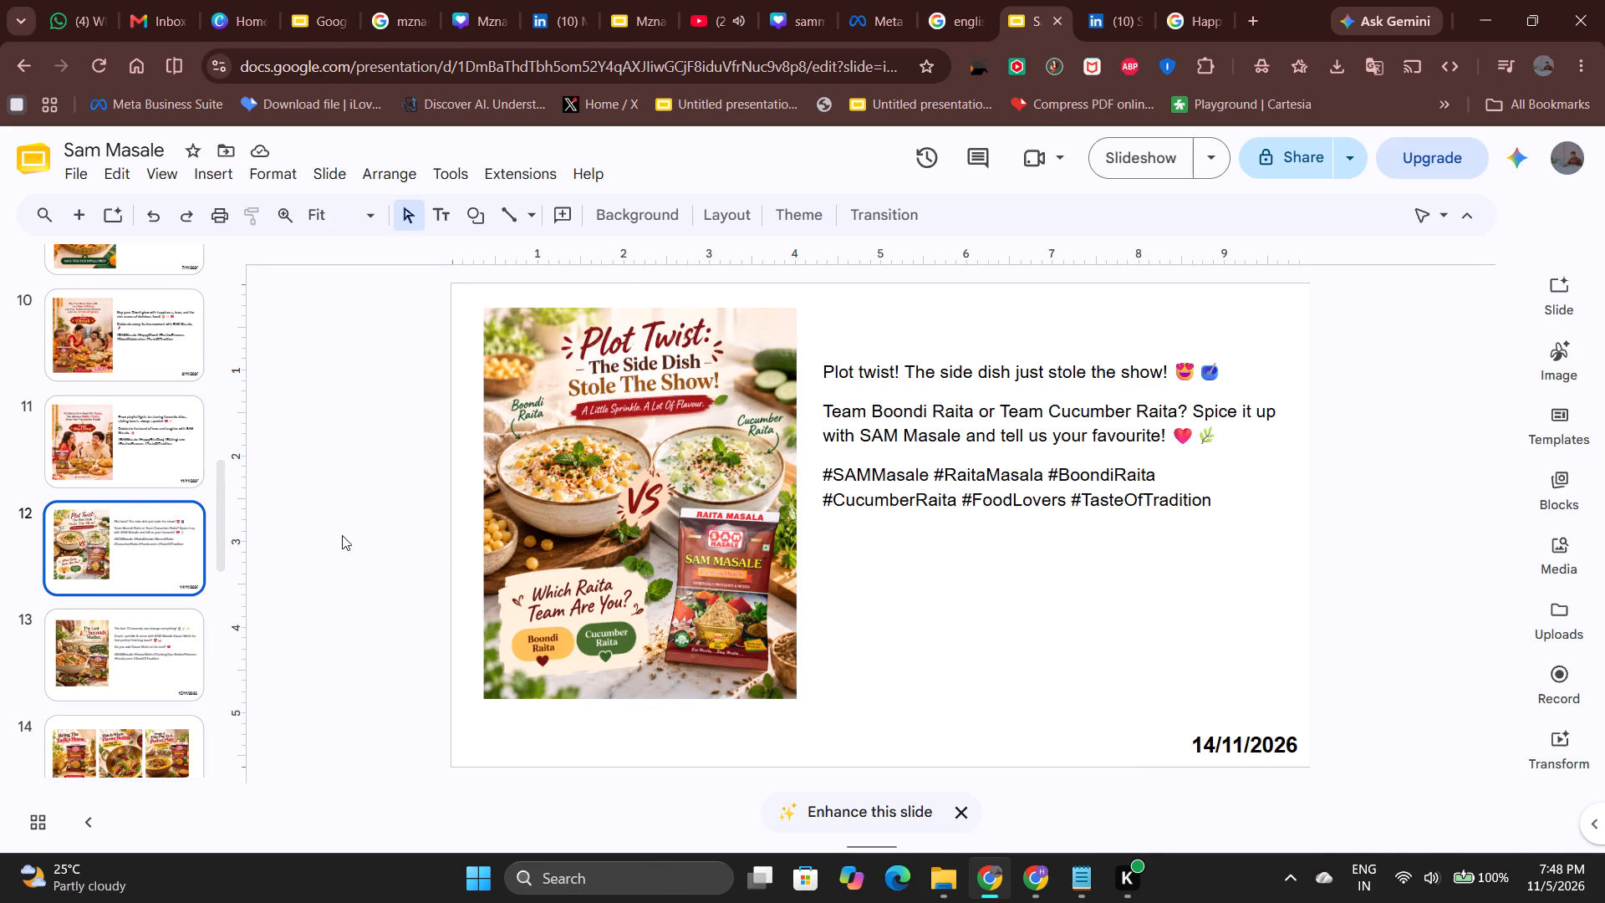
# Check the posting dates on the earlier slides, from the Diwali Faral recipes back to the Kaju Katli post on slide 4.
pyautogui.scroll(3, 113, 569)
pyautogui.click(115, 538)
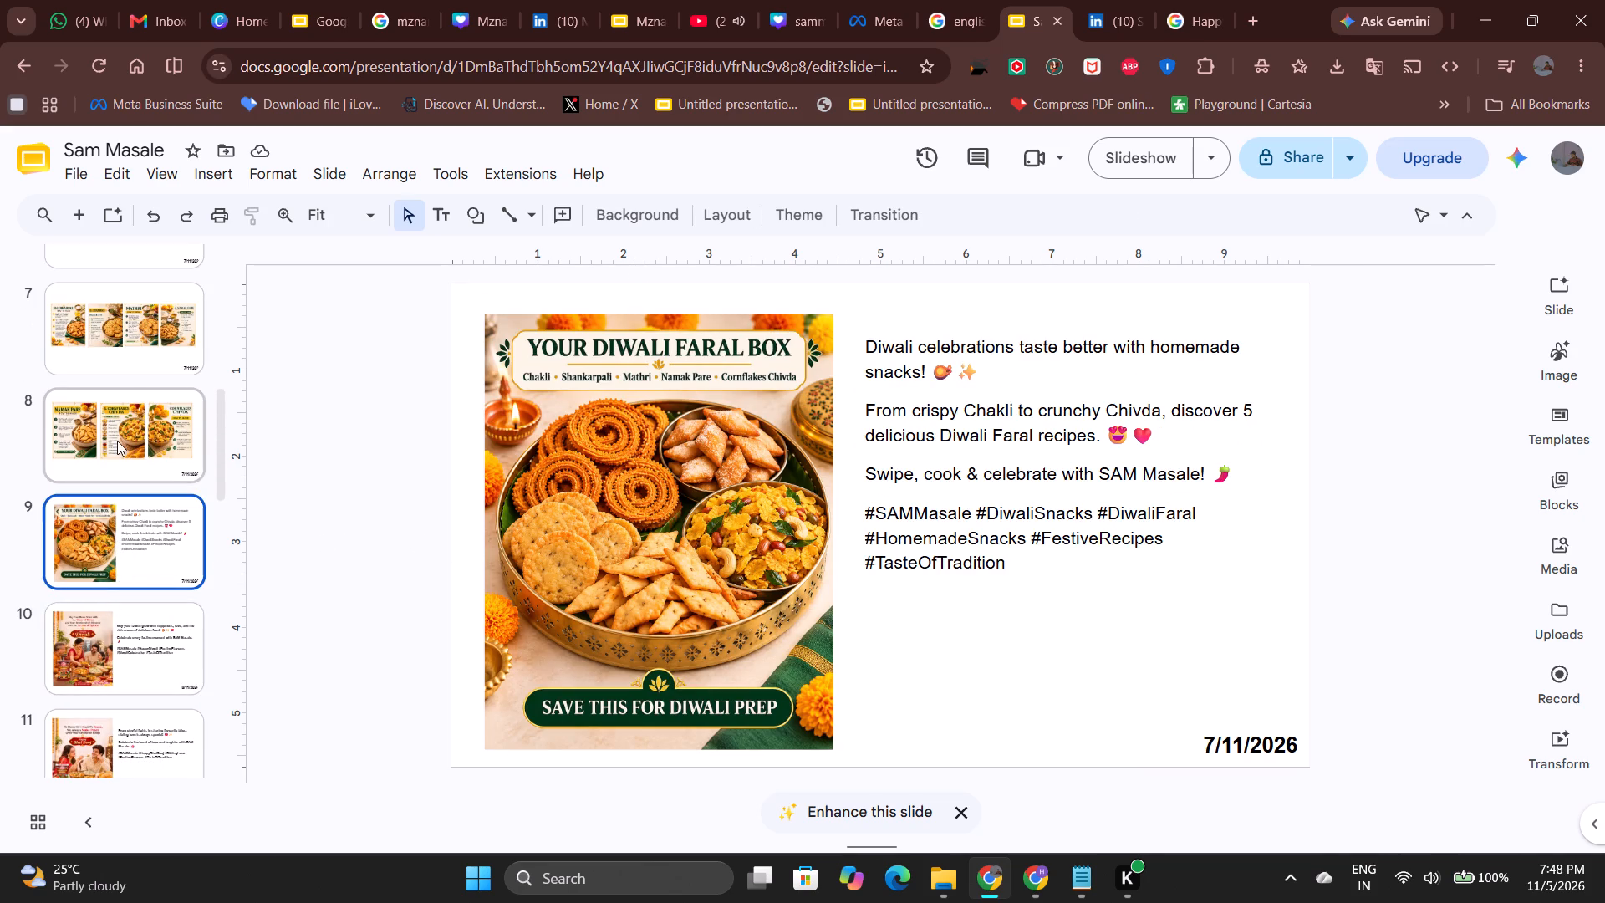
pyautogui.click(117, 441)
pyautogui.click(124, 634)
pyautogui.click(112, 438)
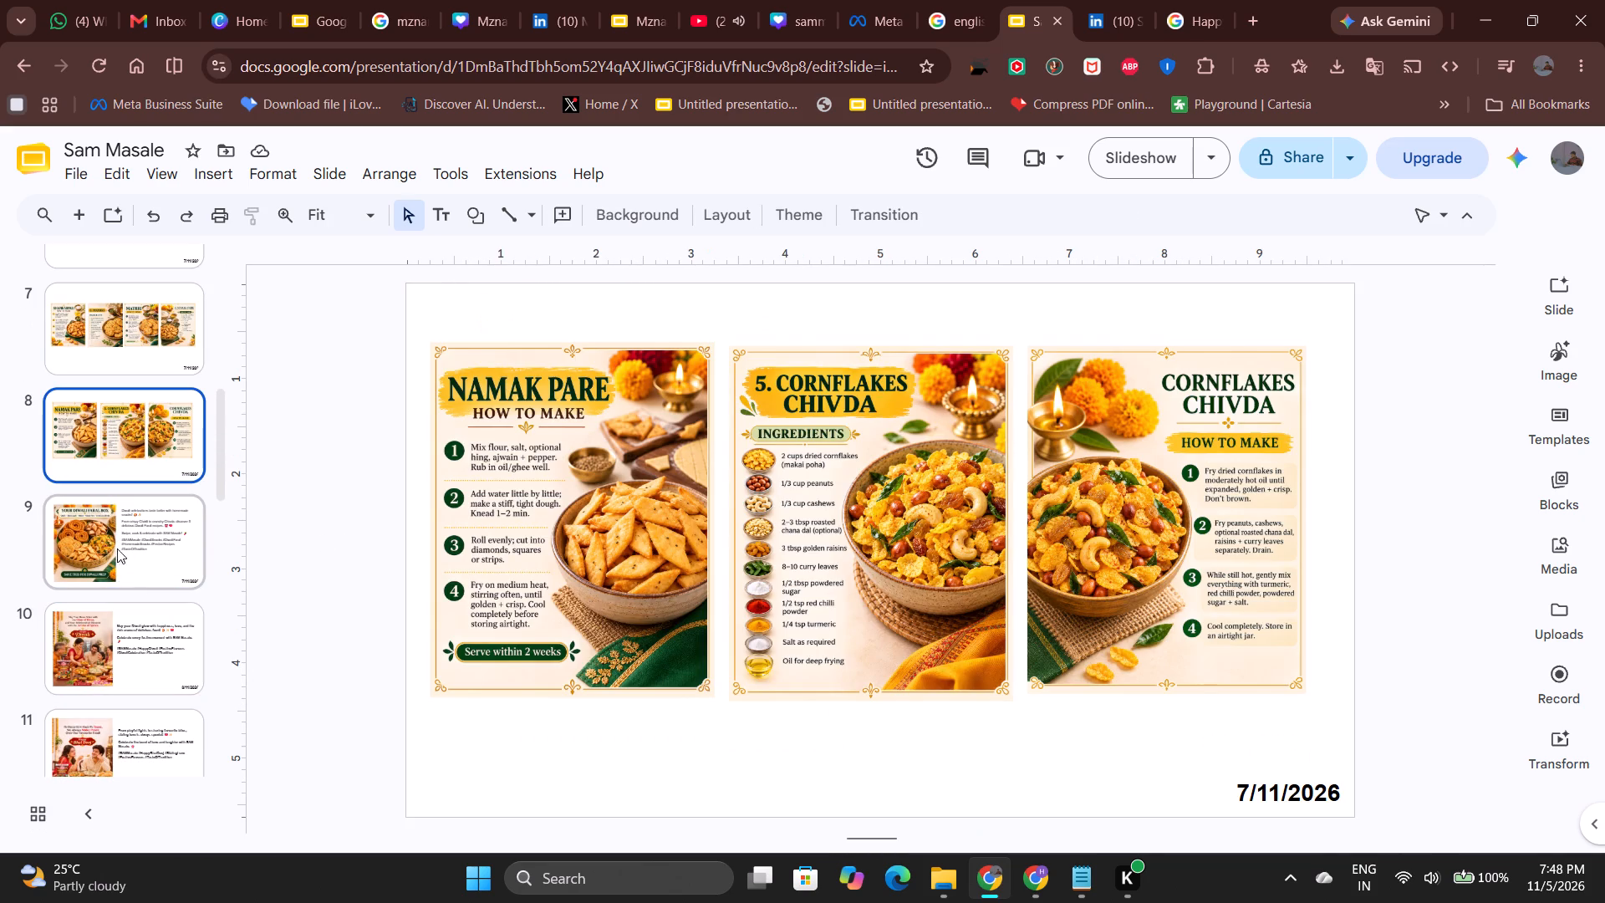
pyautogui.click(124, 312)
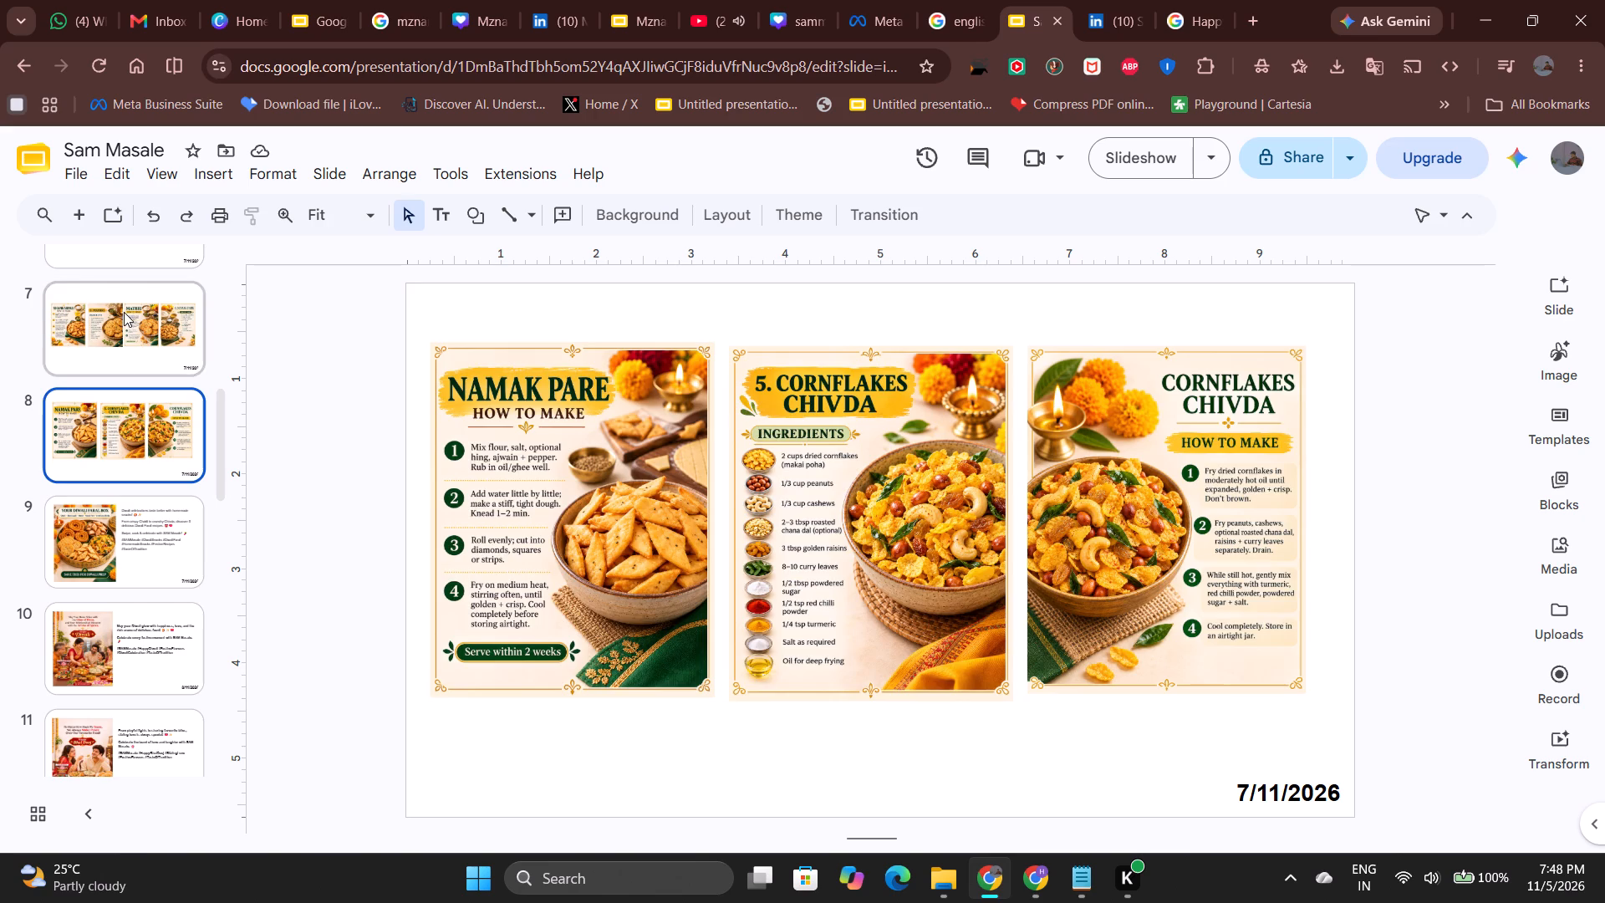
pyautogui.scroll(3, 126, 488)
pyautogui.click(139, 529)
pyautogui.click(128, 434)
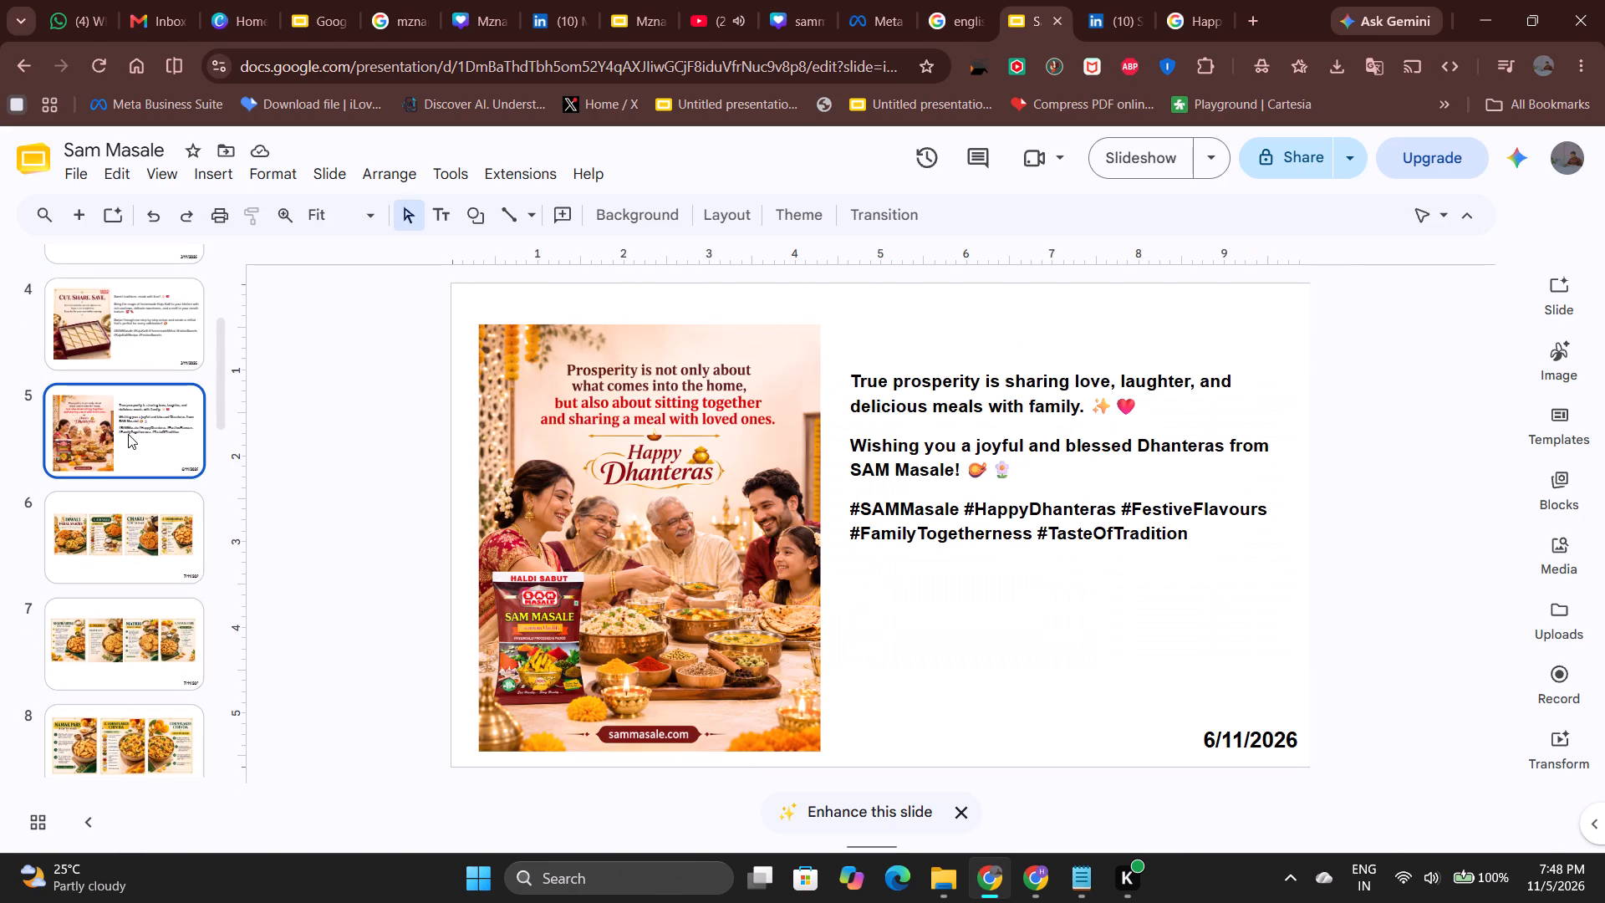
pyautogui.click(128, 299)
pyautogui.scroll(5, 110, 451)
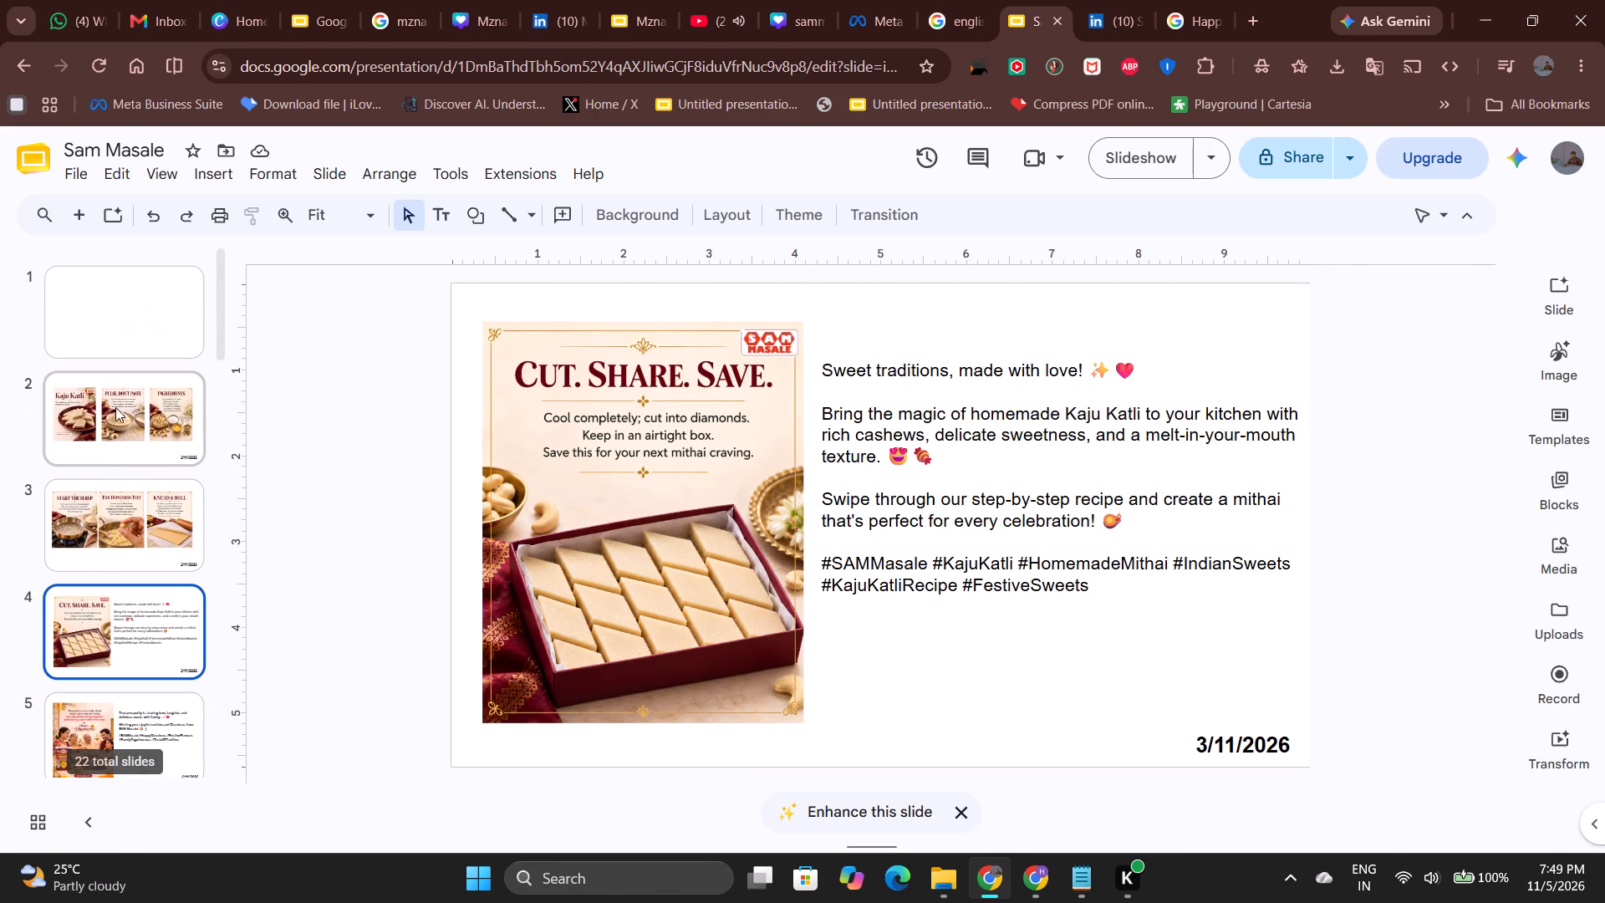
pyautogui.click(333, 377)
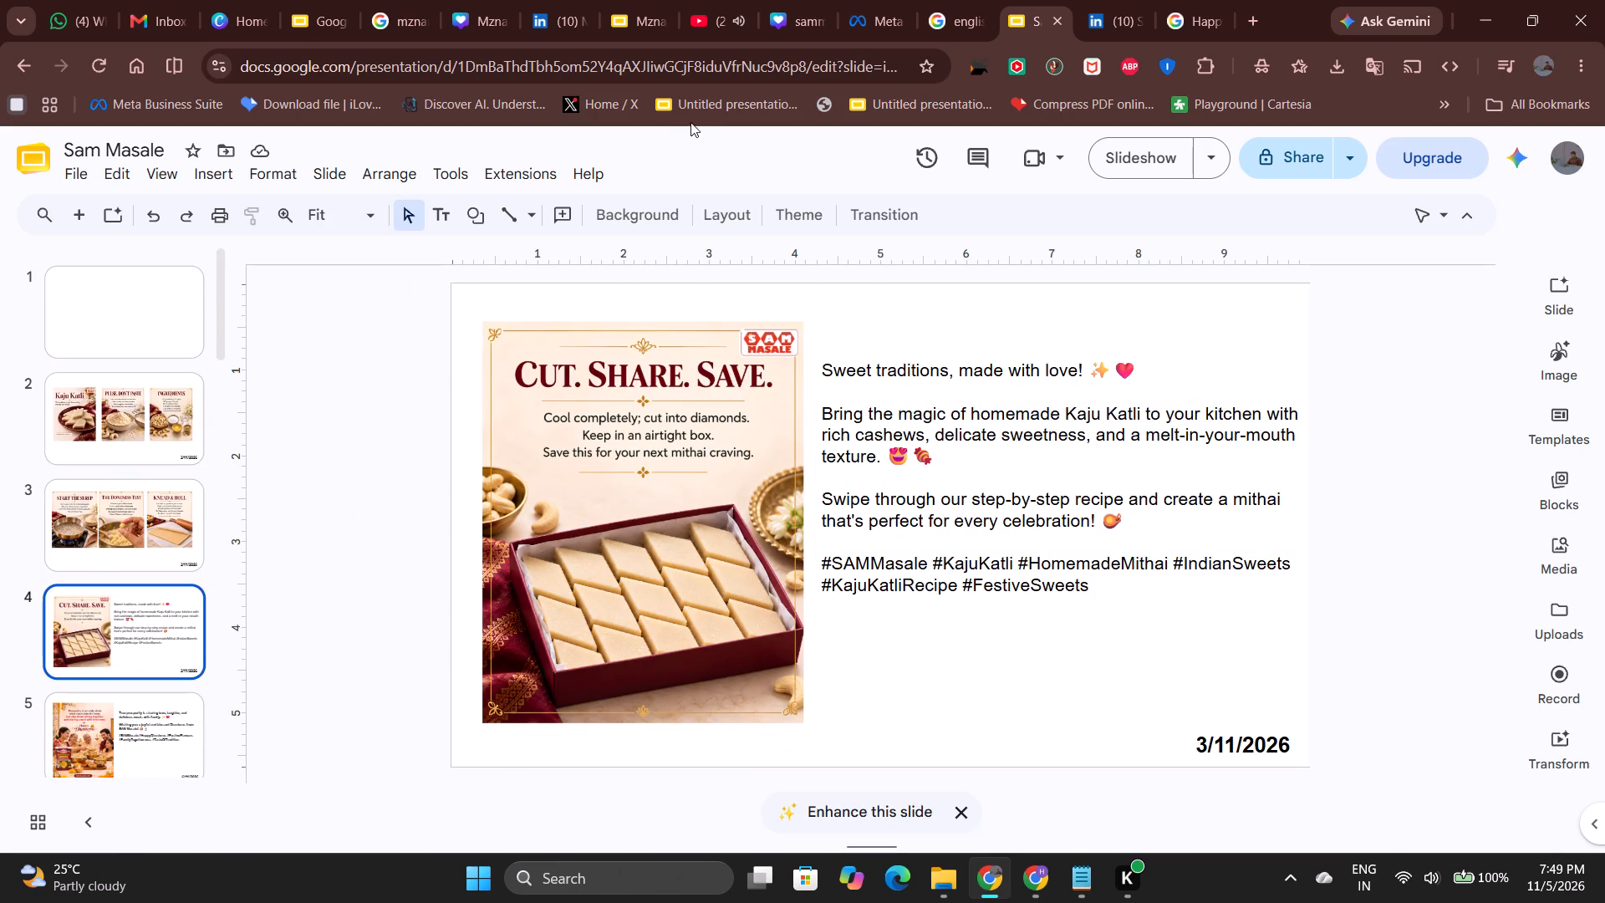
# Revisit the November 2026 Planner in Meta Business Suite and switch to SAM Masale's scheduled posts on LinkedIn.
pyautogui.click(964, 0)
pyautogui.click(879, 0)
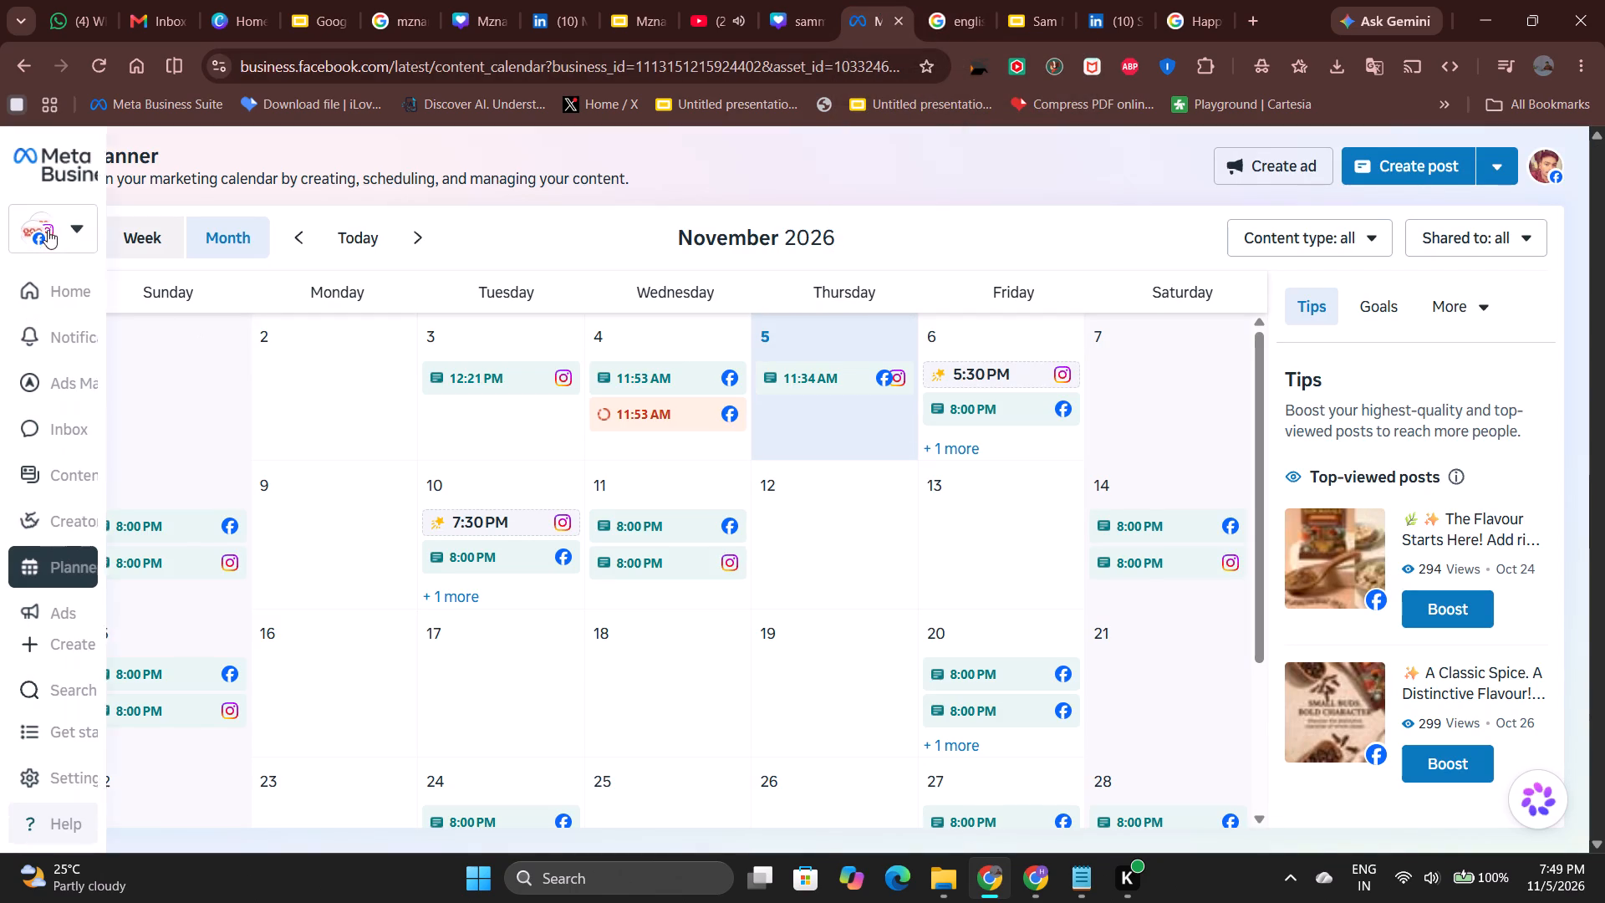
pyautogui.moveTo(892, 168); pyautogui.dragTo(902, 160)
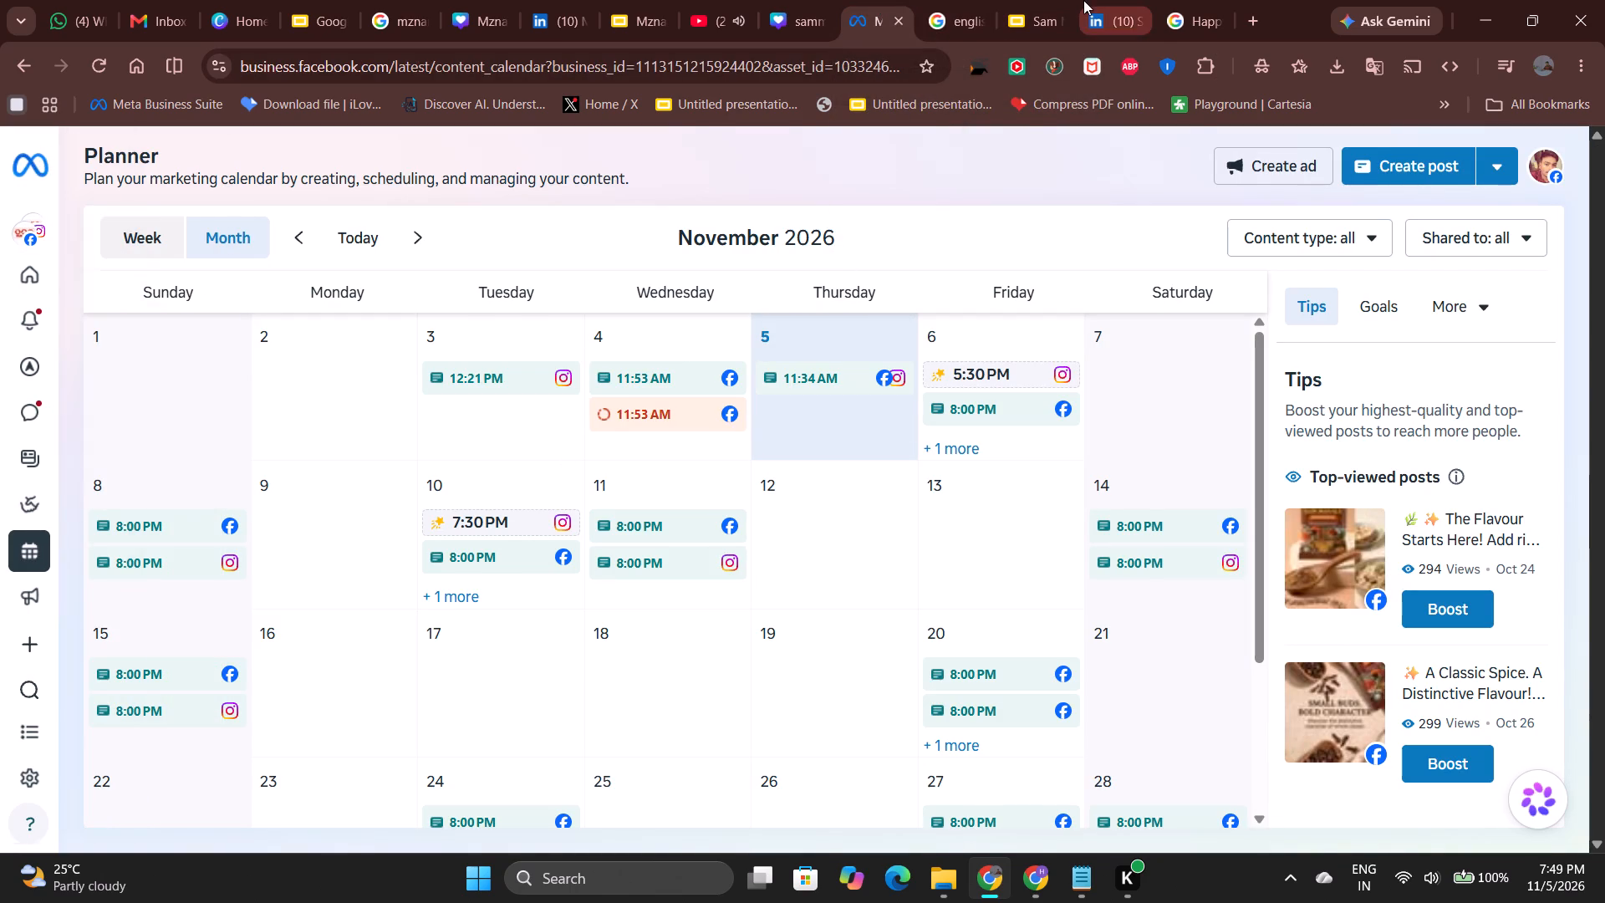
pyautogui.click(1083, 0)
pyautogui.click(230, 759)
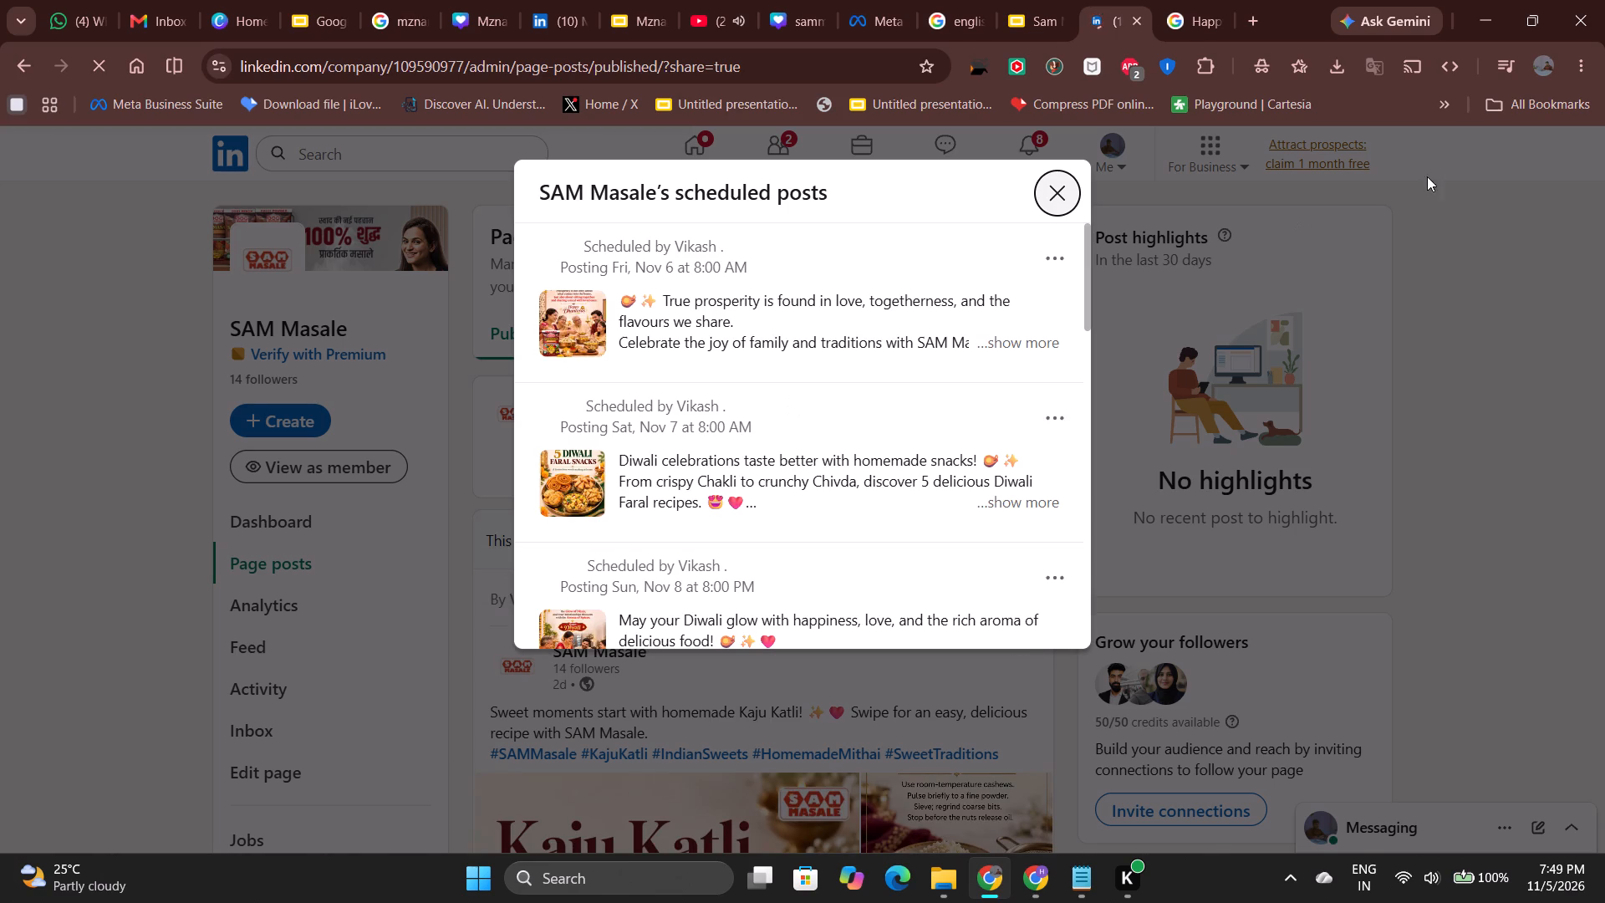
# Switch to YouTube and like the playing video Peher by Third Hour.
pyautogui.click(1506, 69)
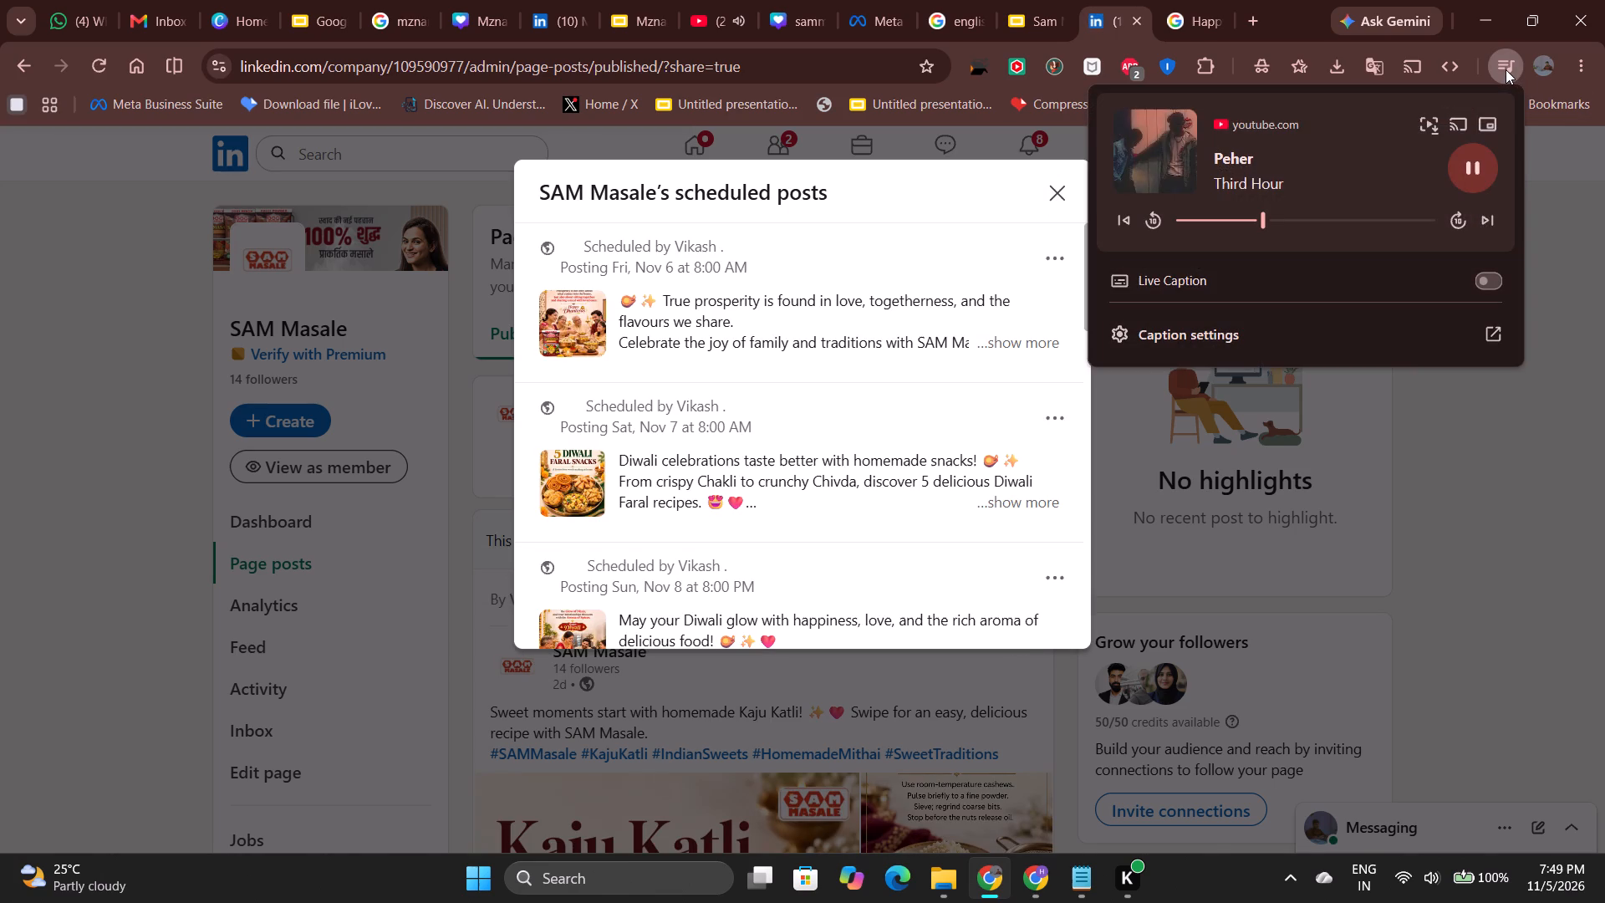
pyautogui.click(1506, 69)
pyautogui.click(712, 0)
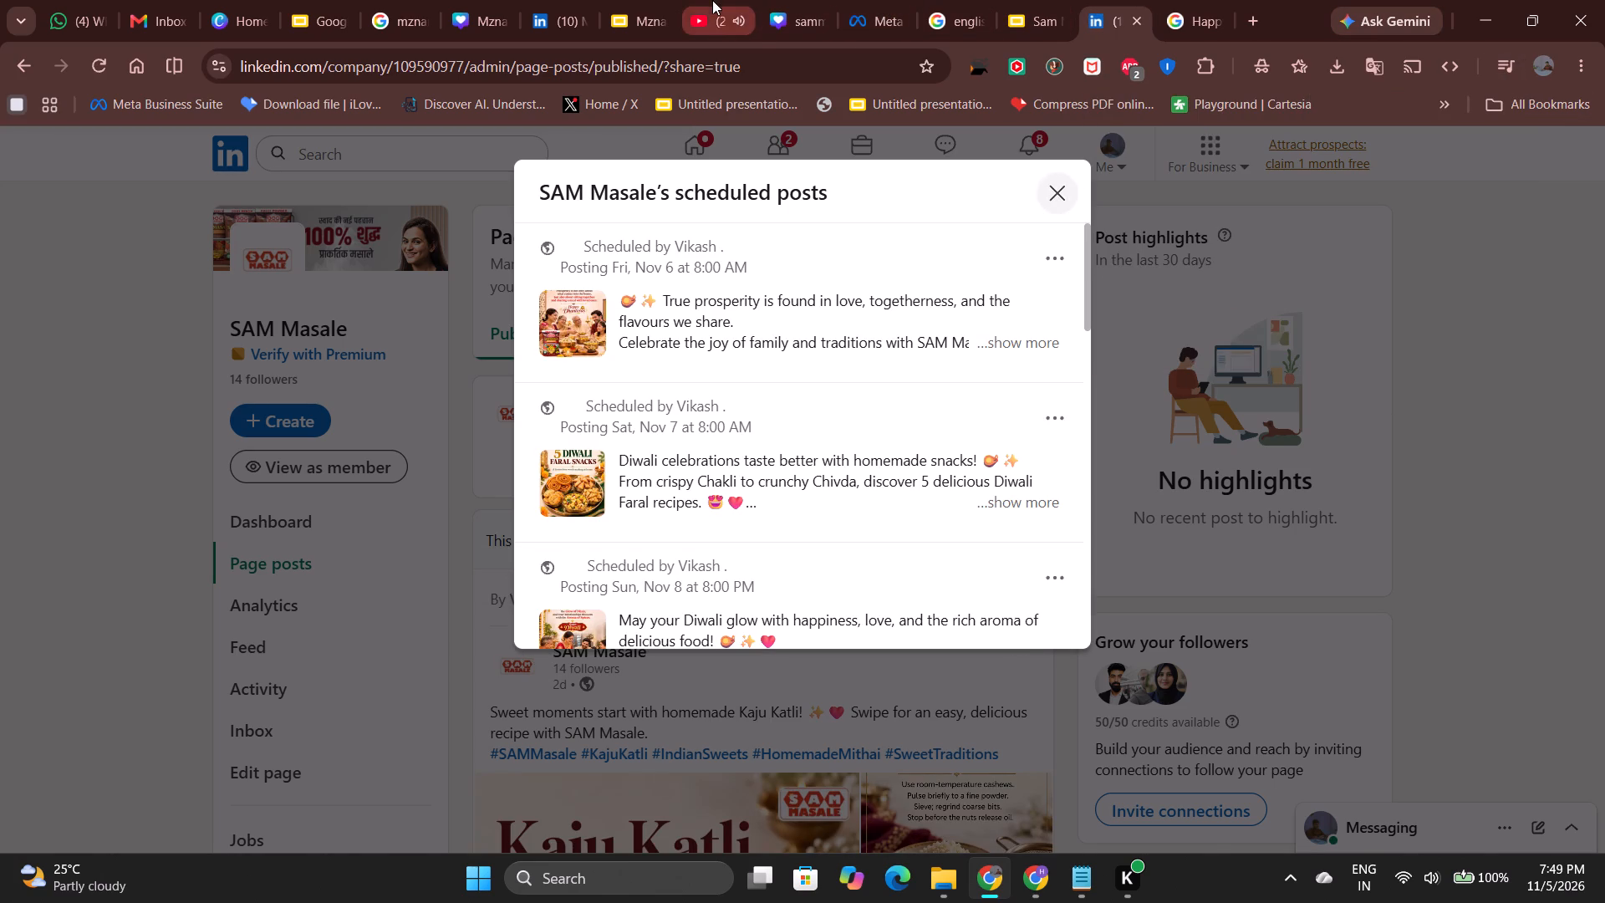
pyautogui.scroll(-2, 498, 663)
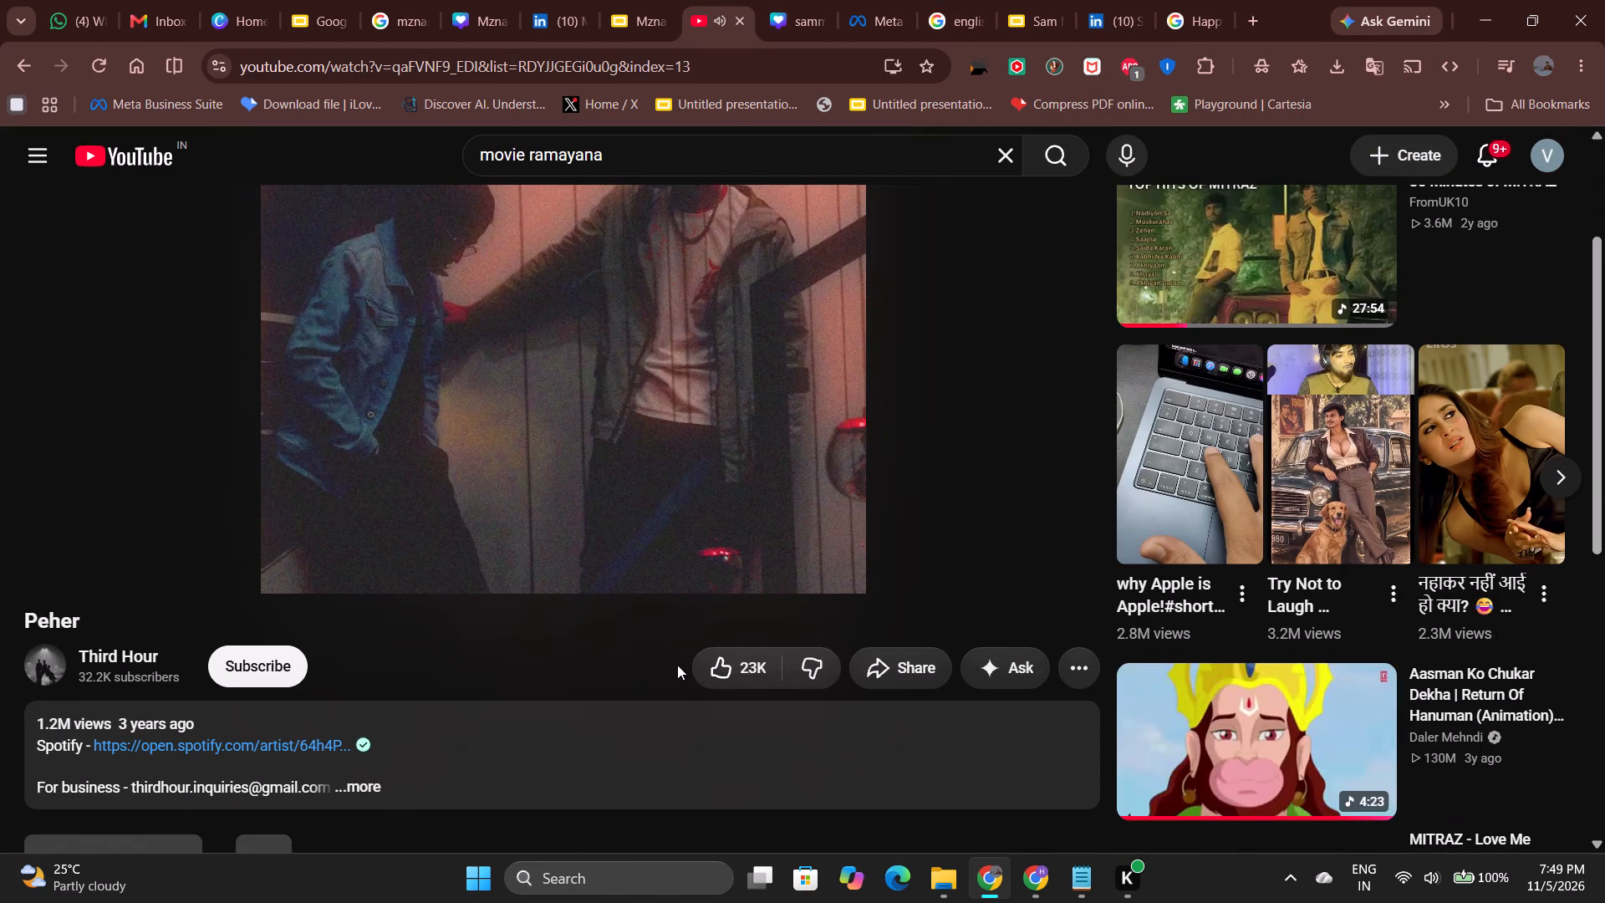
pyautogui.click(707, 661)
pyautogui.scroll(1, 654, 427)
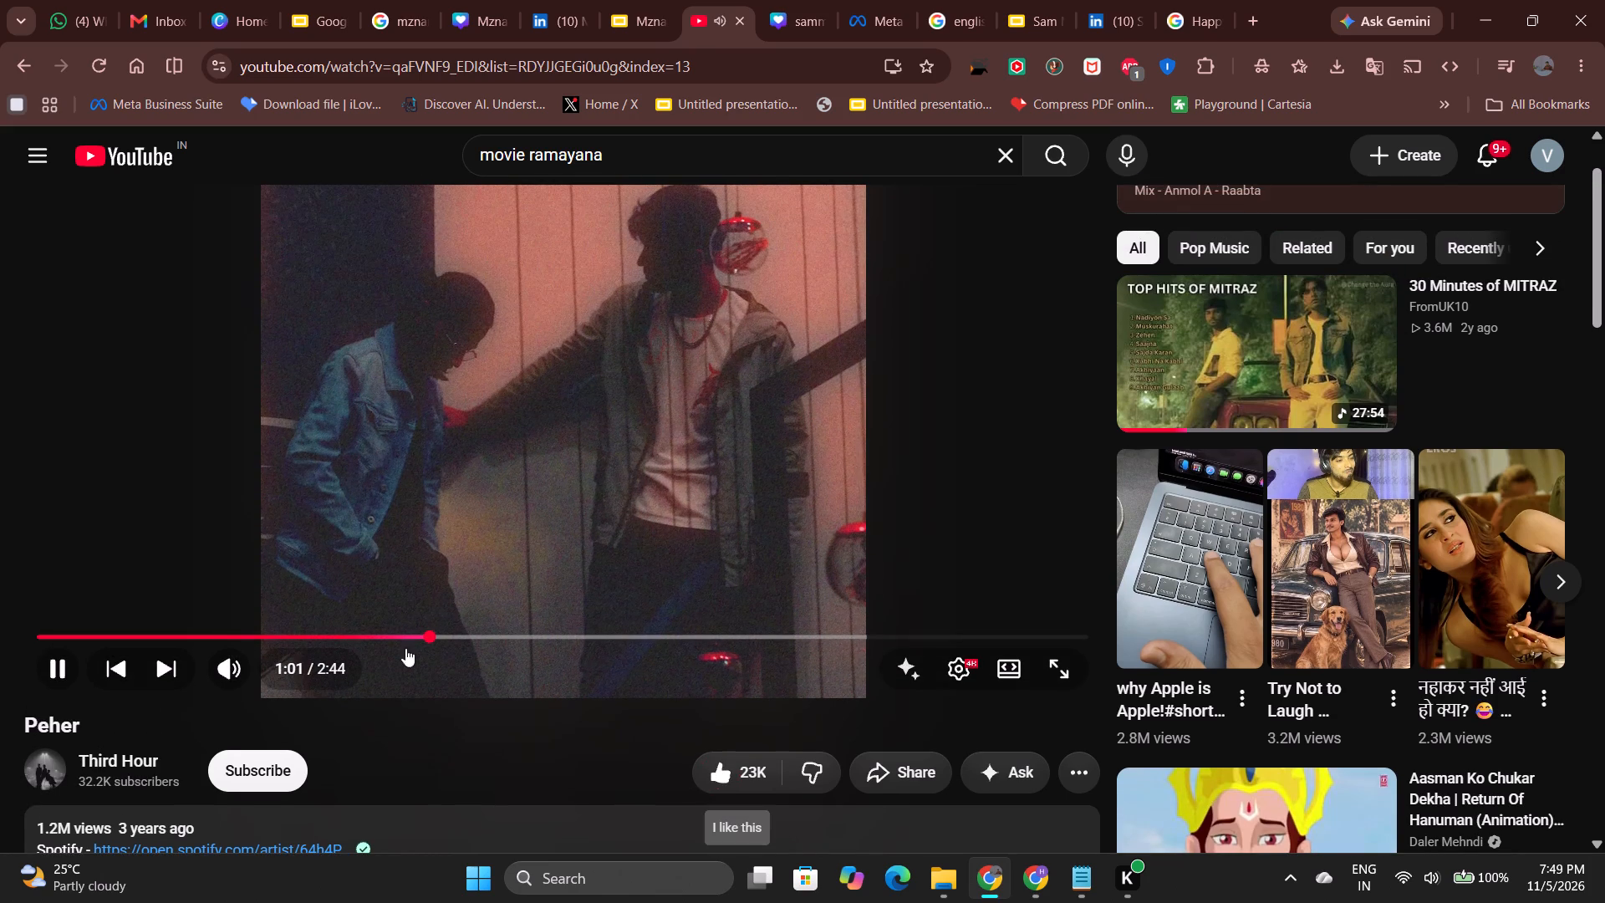
pyautogui.scroll(3, 664, 434)
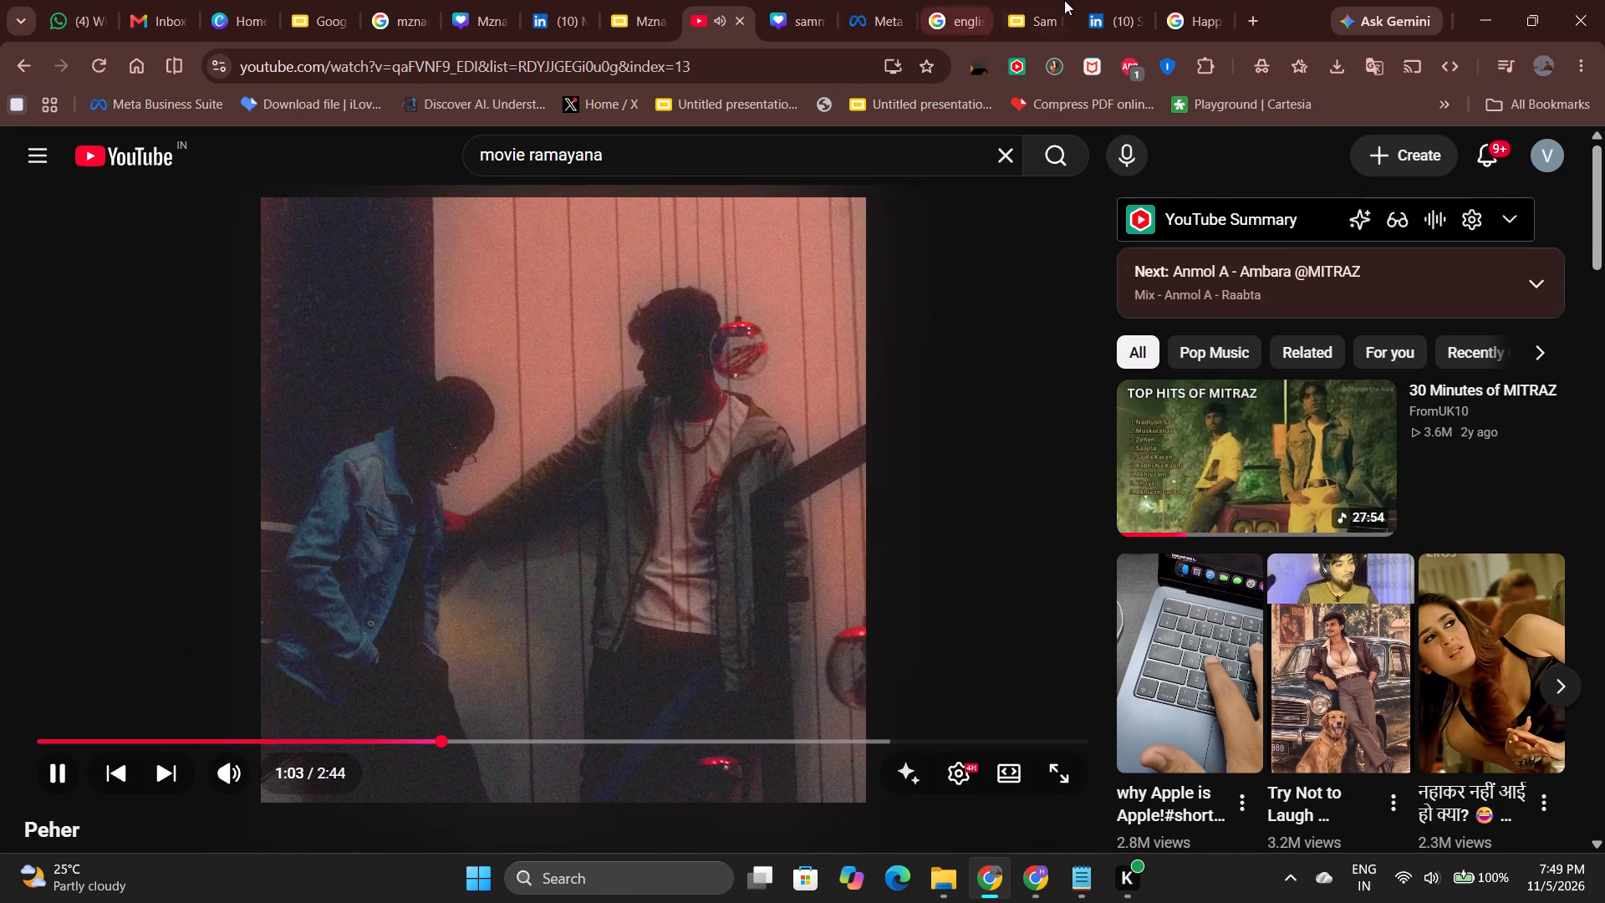
# Return to LinkedIn and review the dates and times of all SAM Masale's scheduled posts.
pyautogui.click(1121, 0)
pyautogui.scroll(-3, 655, 367)
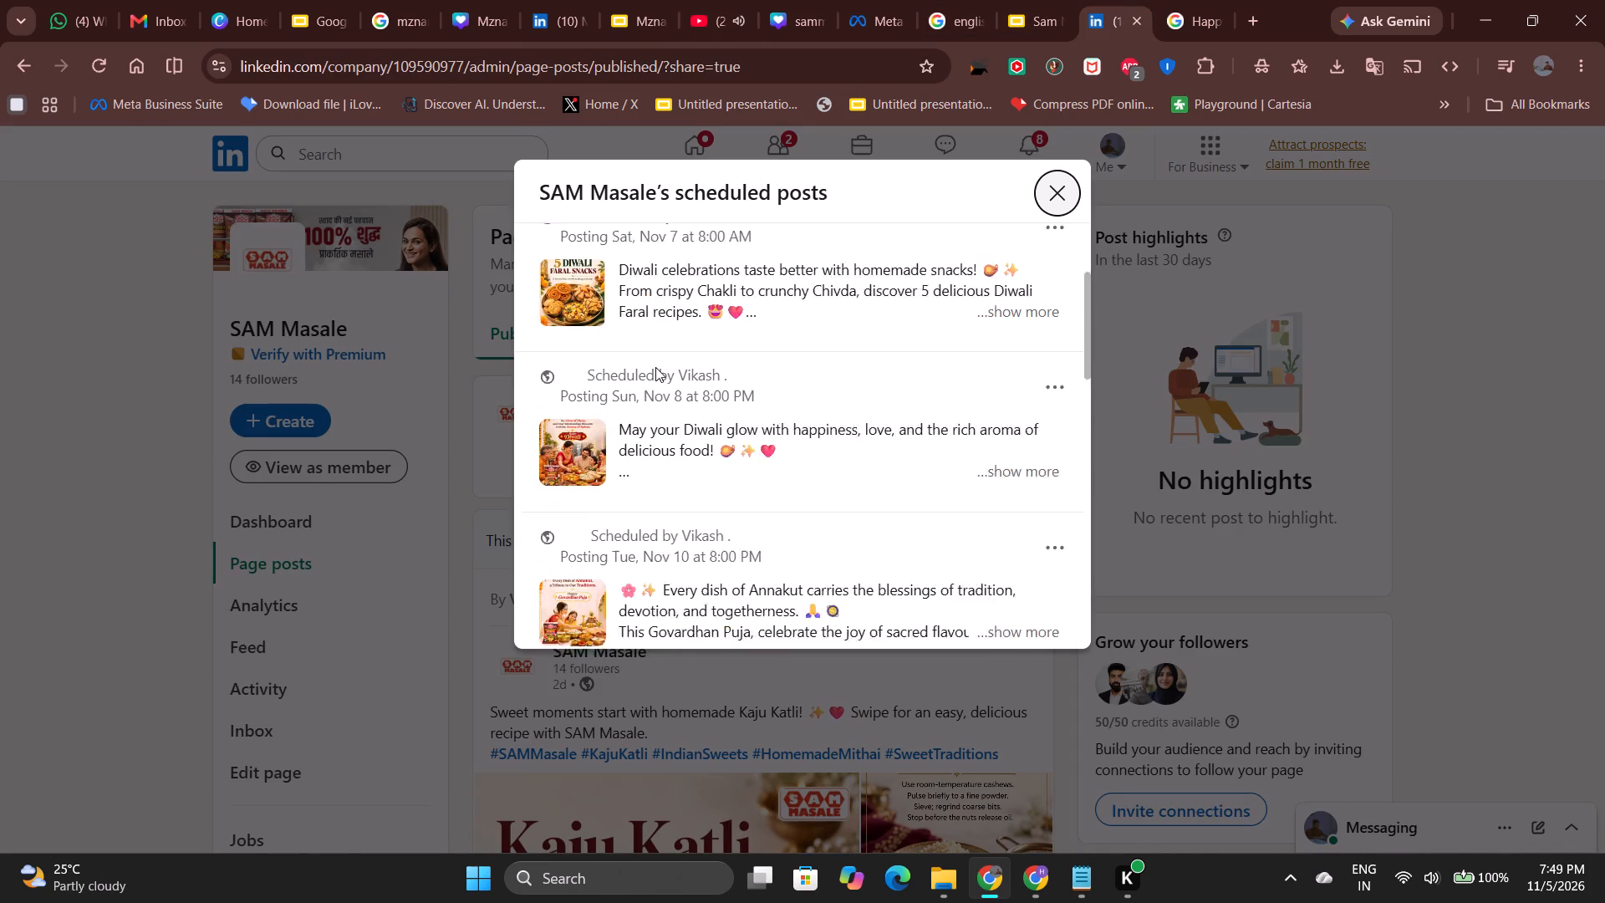
pyautogui.scroll(-7, 655, 367)
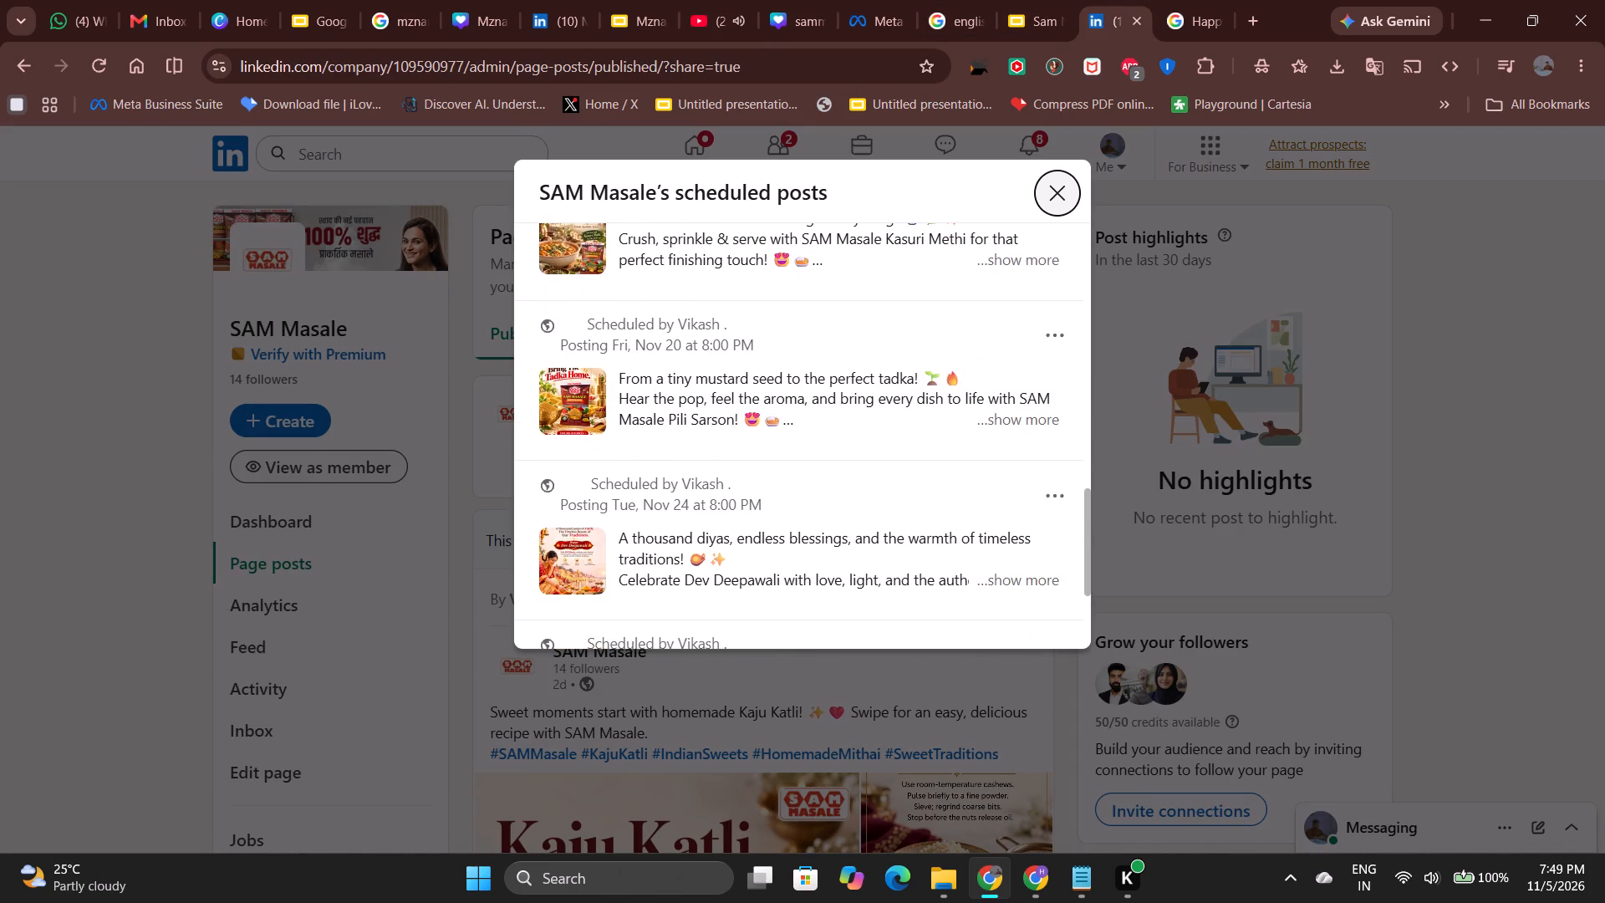
pyautogui.scroll(-6, 655, 367)
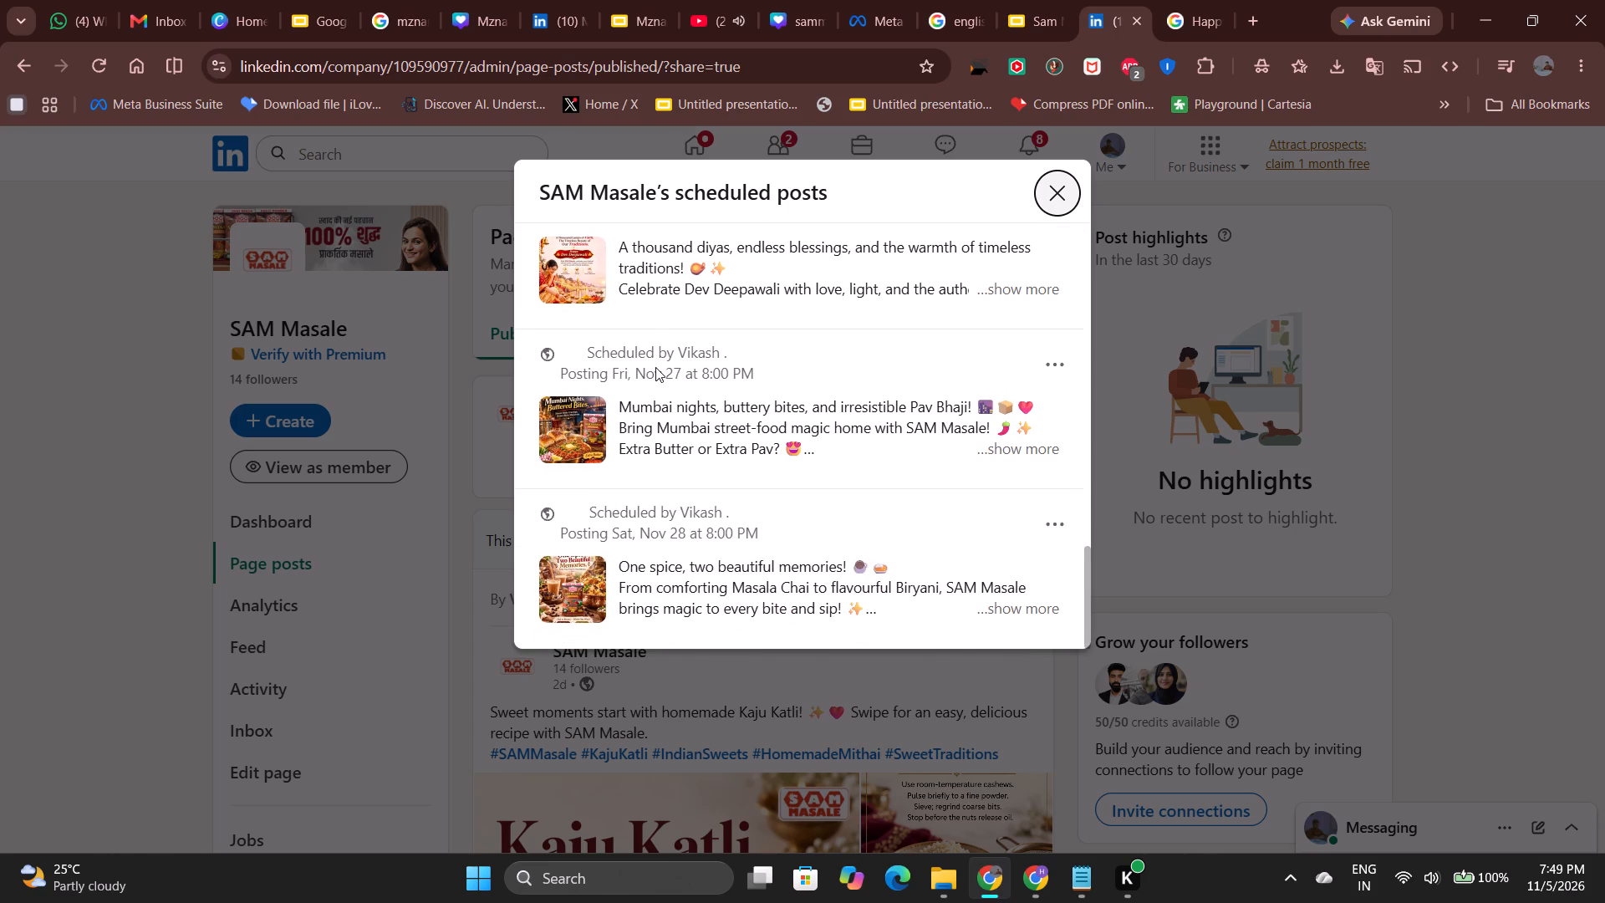
pyautogui.scroll(-4, 655, 367)
pyautogui.scroll(2, 655, 367)
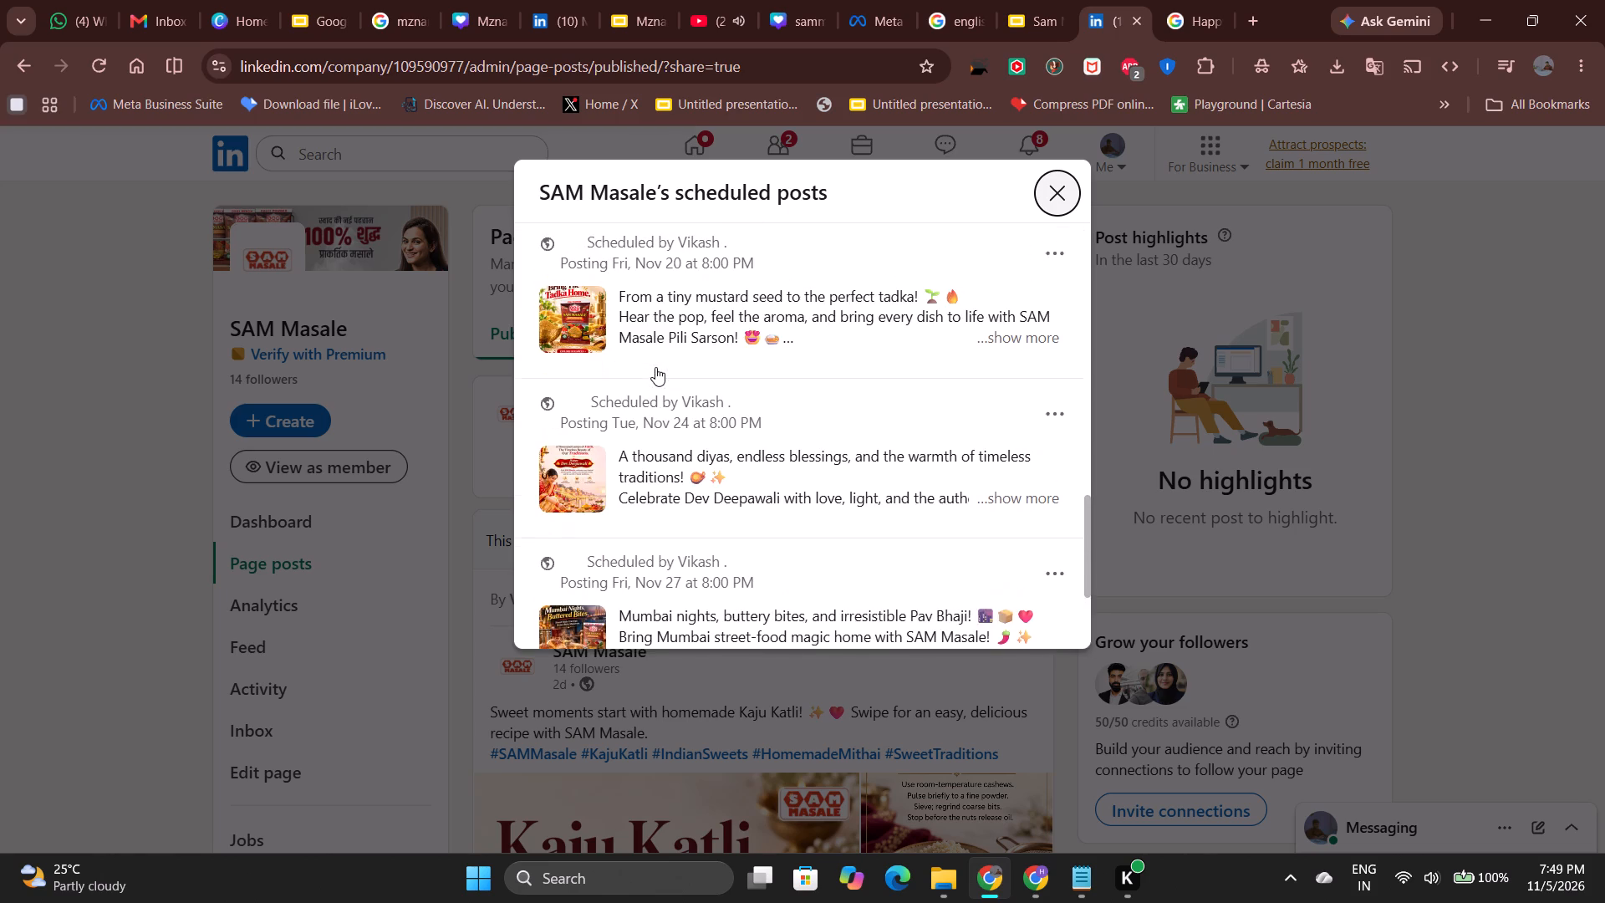
pyautogui.scroll(4, 655, 367)
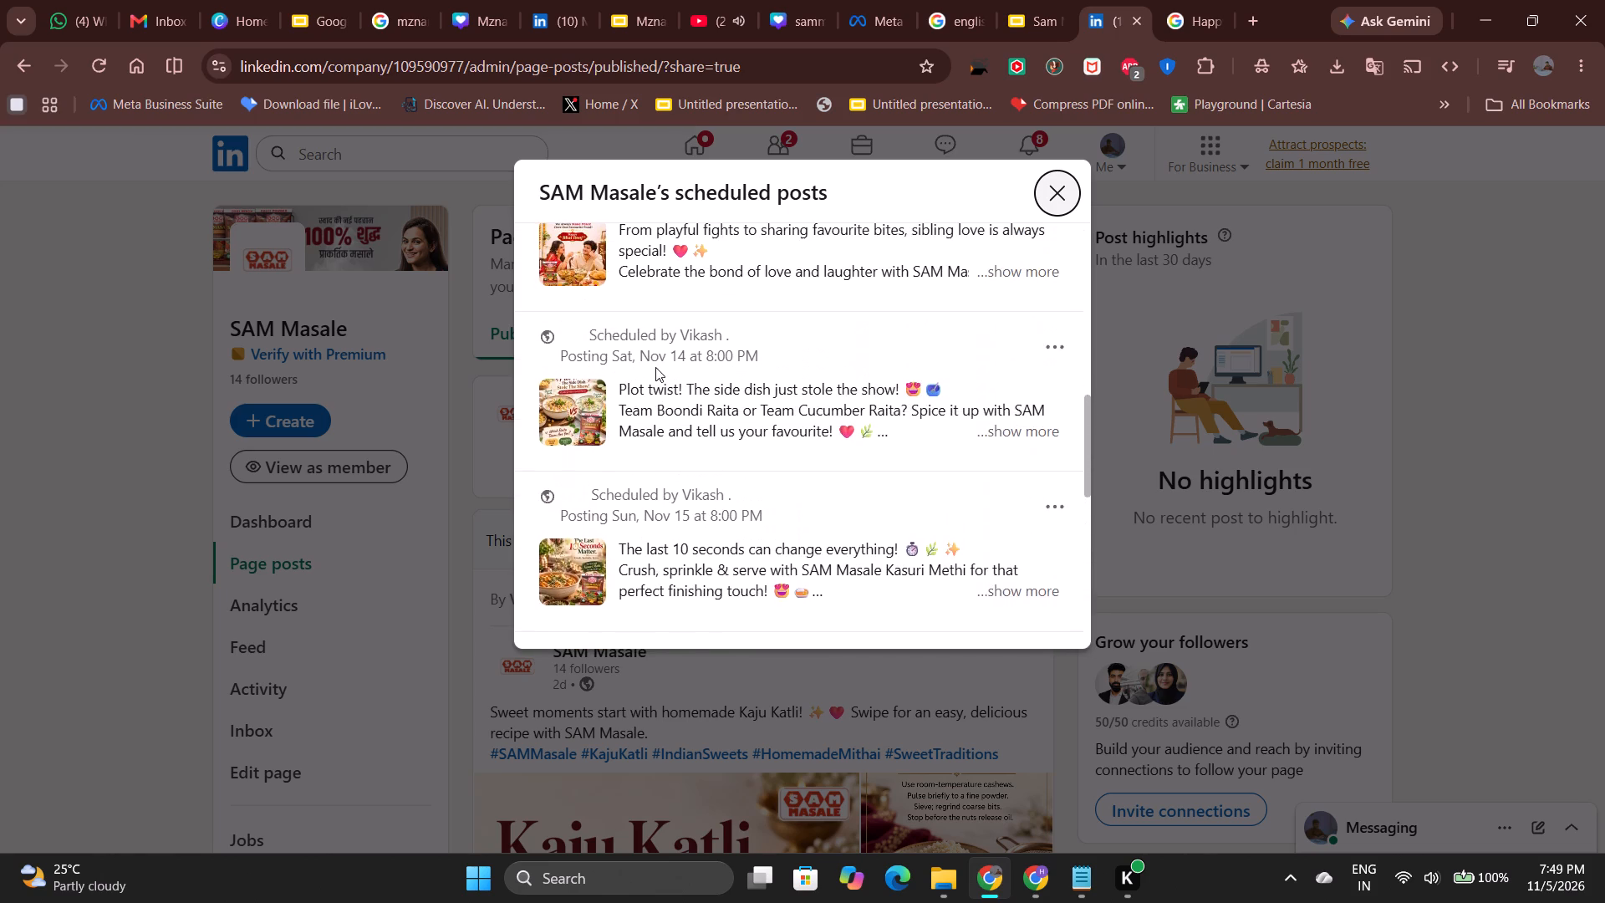
pyautogui.scroll(8, 655, 367)
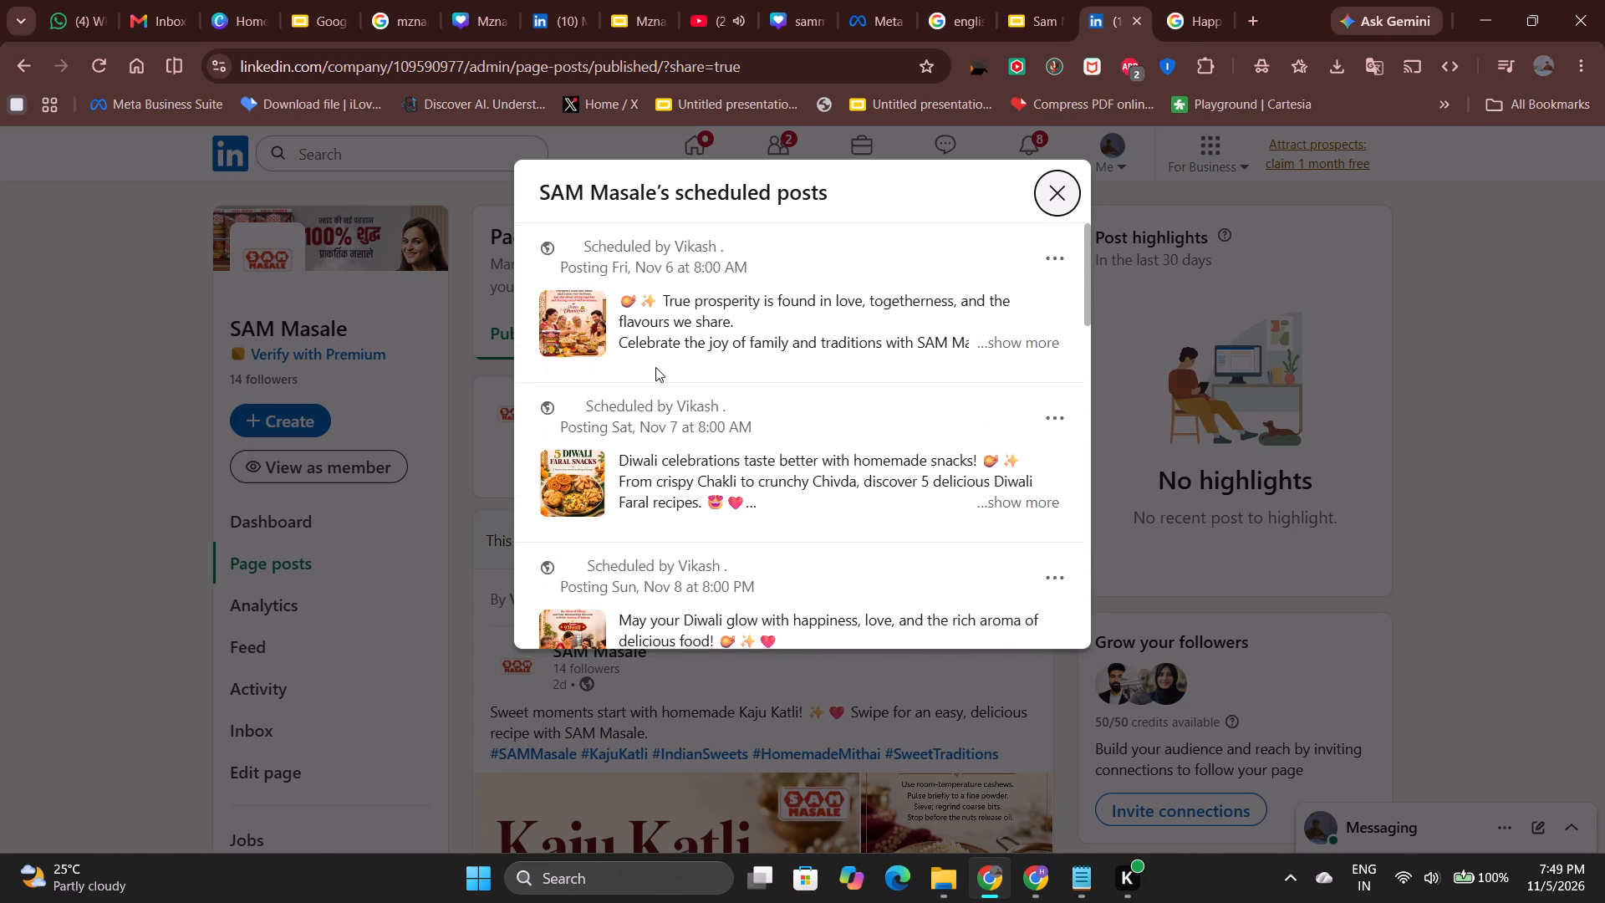
pyautogui.scroll(2, 655, 367)
pyautogui.scroll(-3, 655, 367)
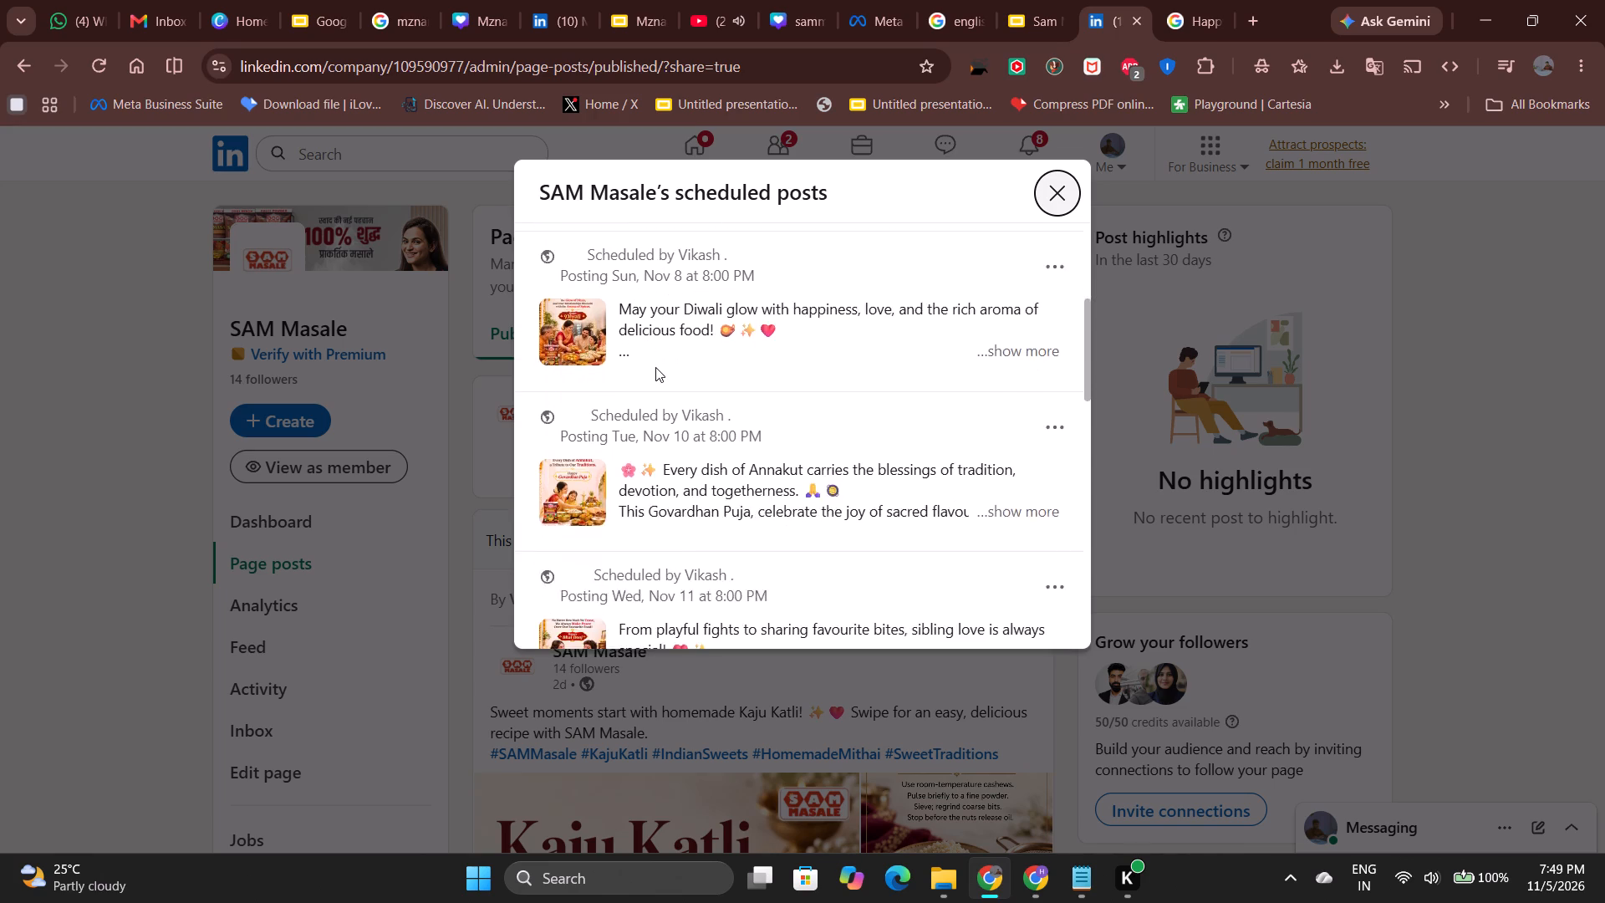
pyautogui.scroll(-2, 655, 367)
# Compare the posting date on the Happy Dhanteras slide with the earliest of SAM Masale's scheduled posts on LinkedIn.
pyautogui.click(1022, 0)
pyautogui.click(1155, 0)
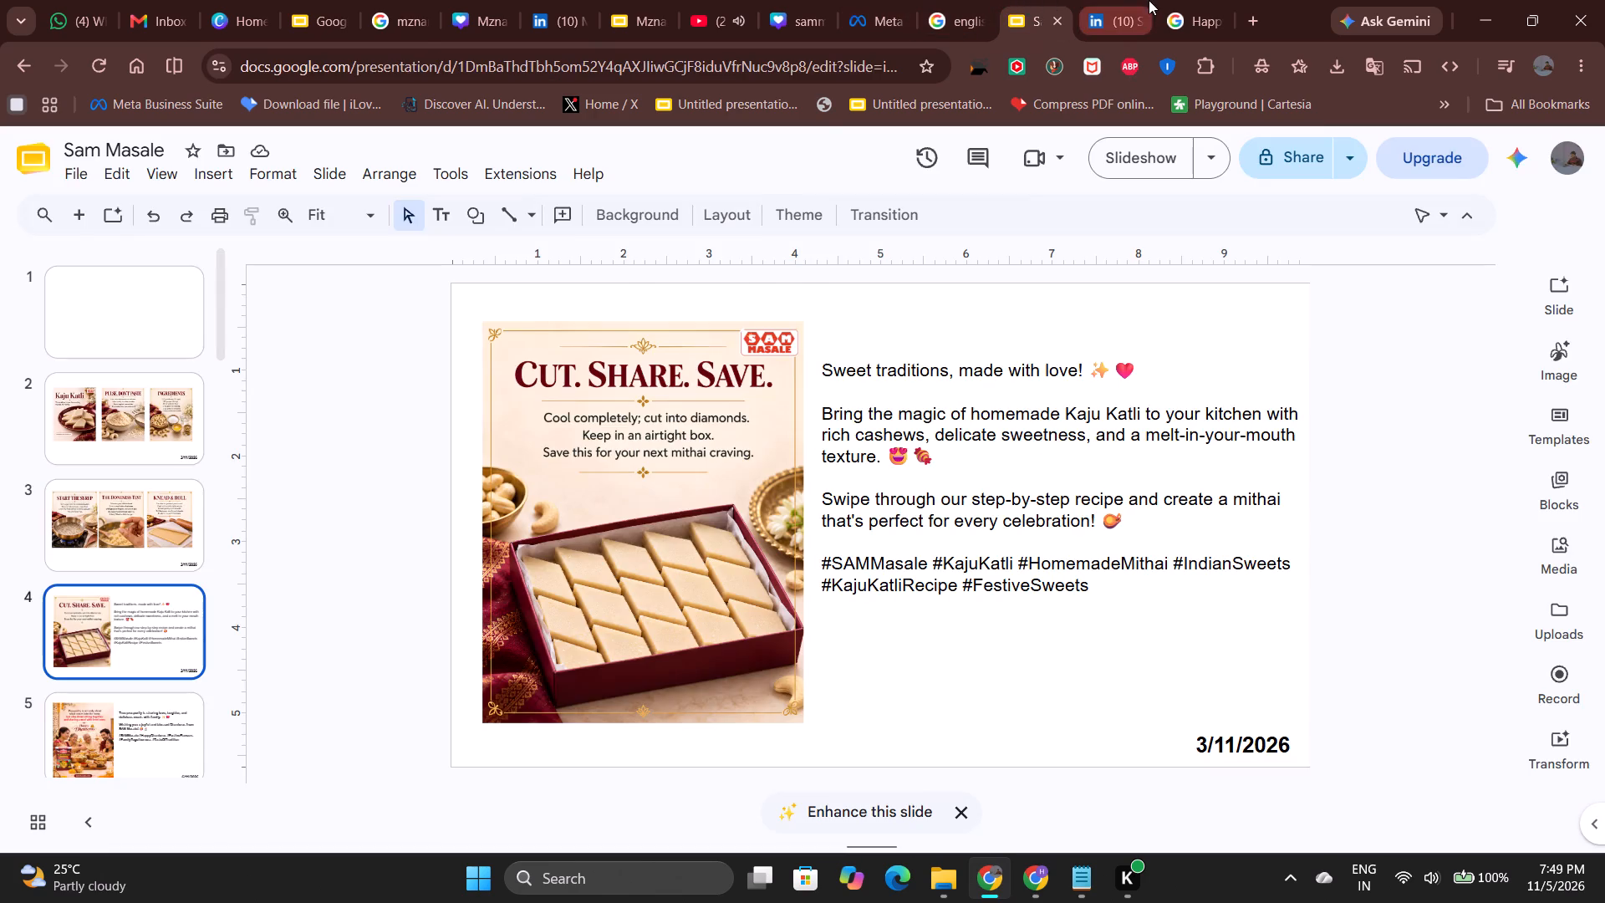
pyautogui.click(1033, 0)
pyautogui.scroll(2, 129, 521)
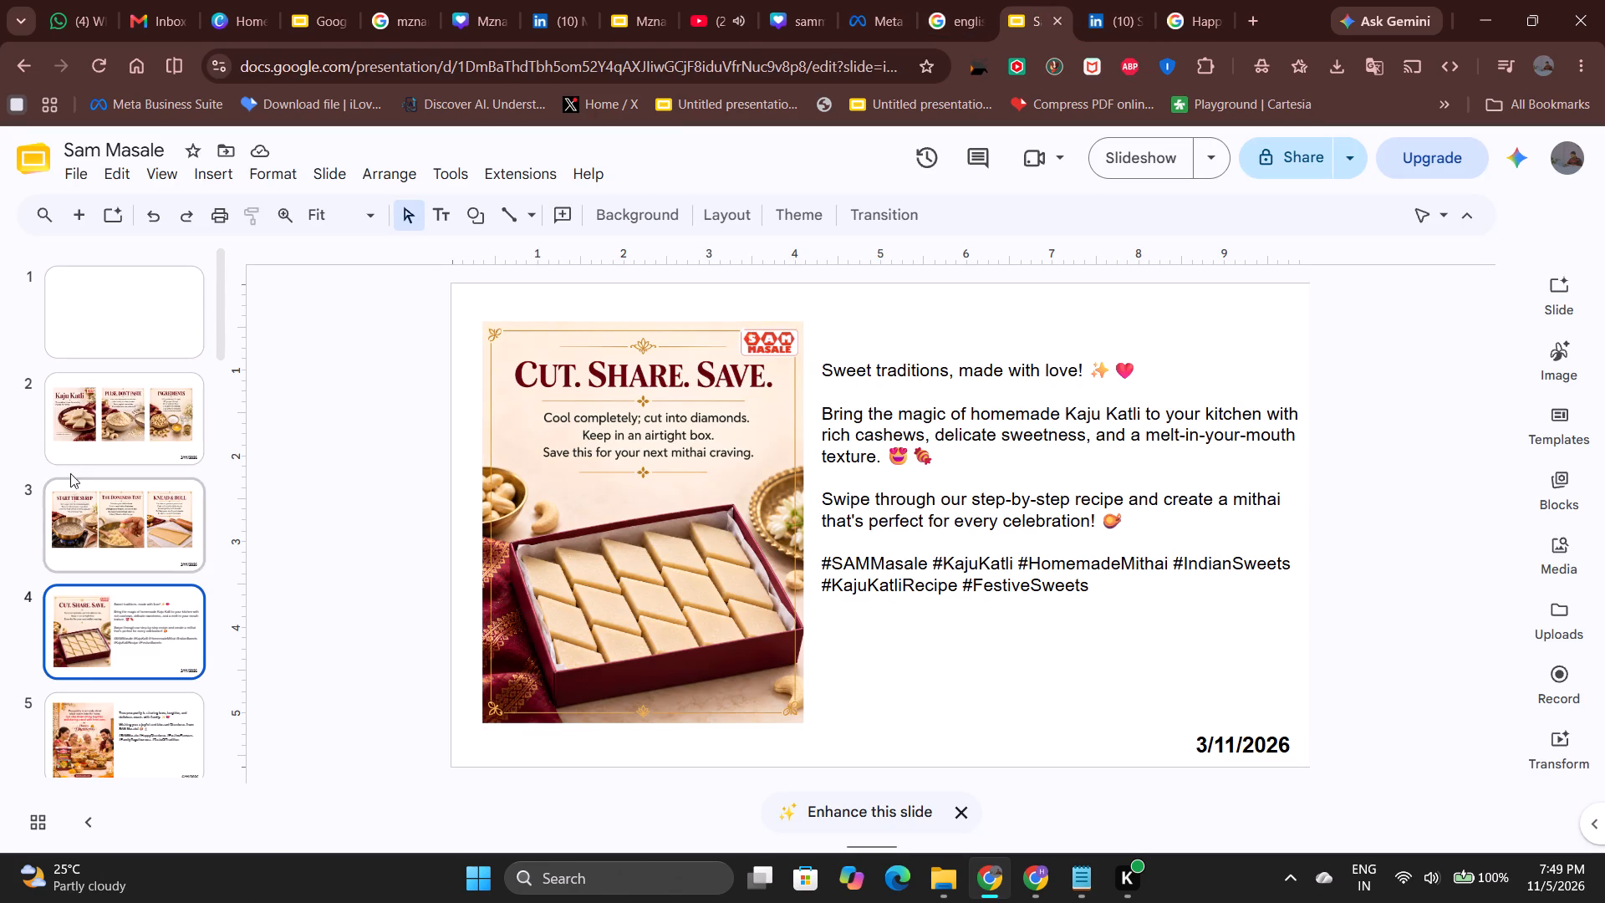
pyautogui.scroll(-3, 159, 441)
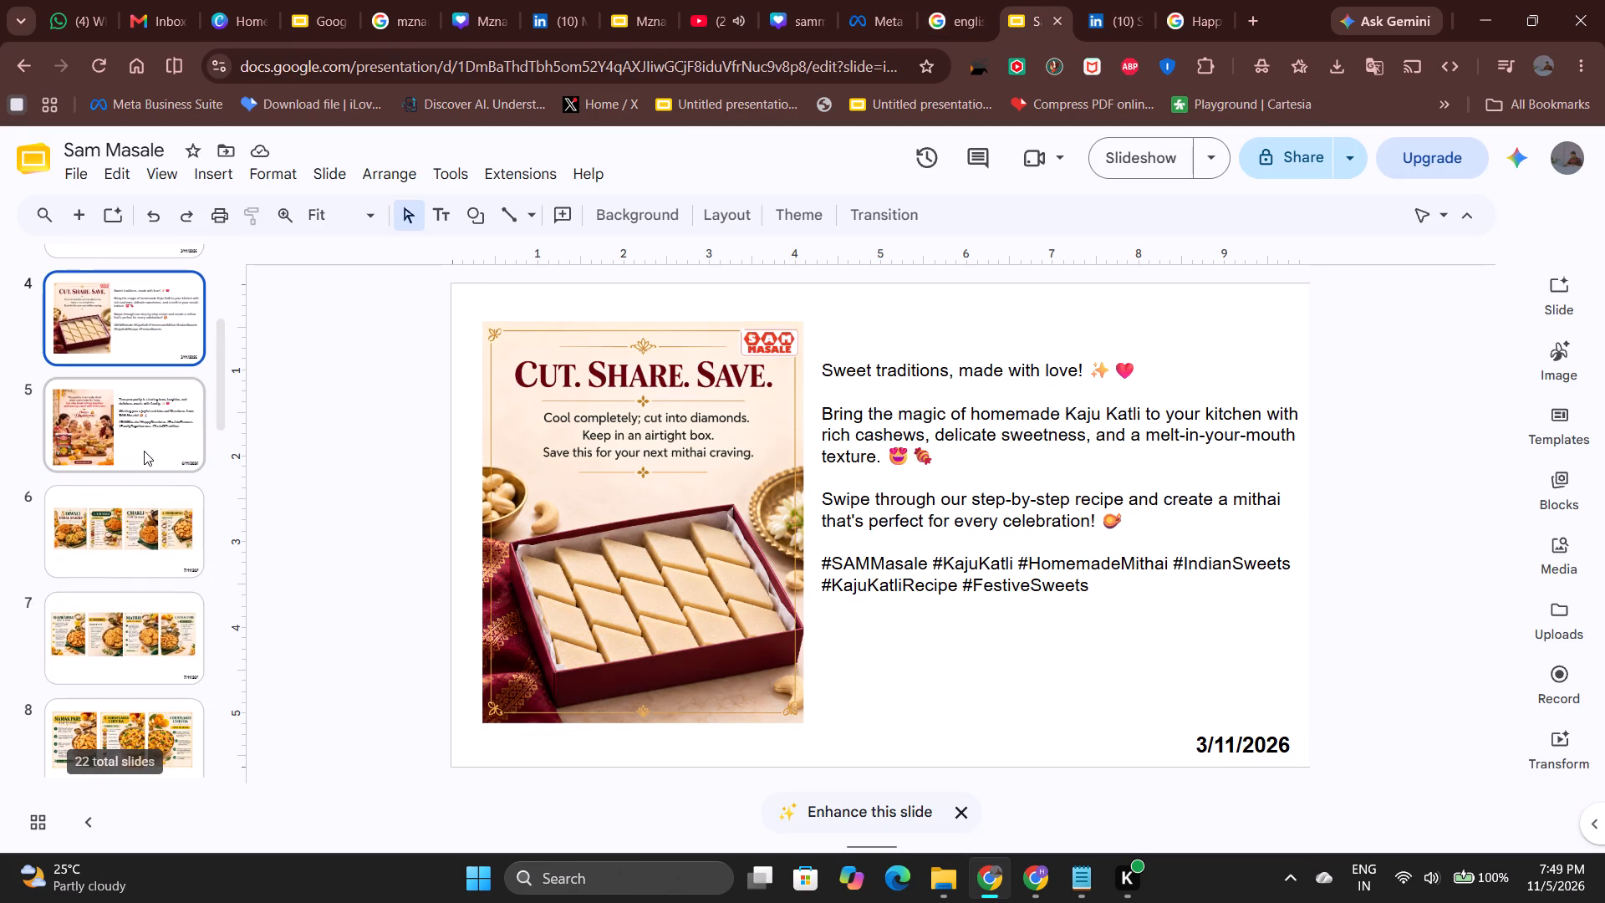
pyautogui.click(144, 451)
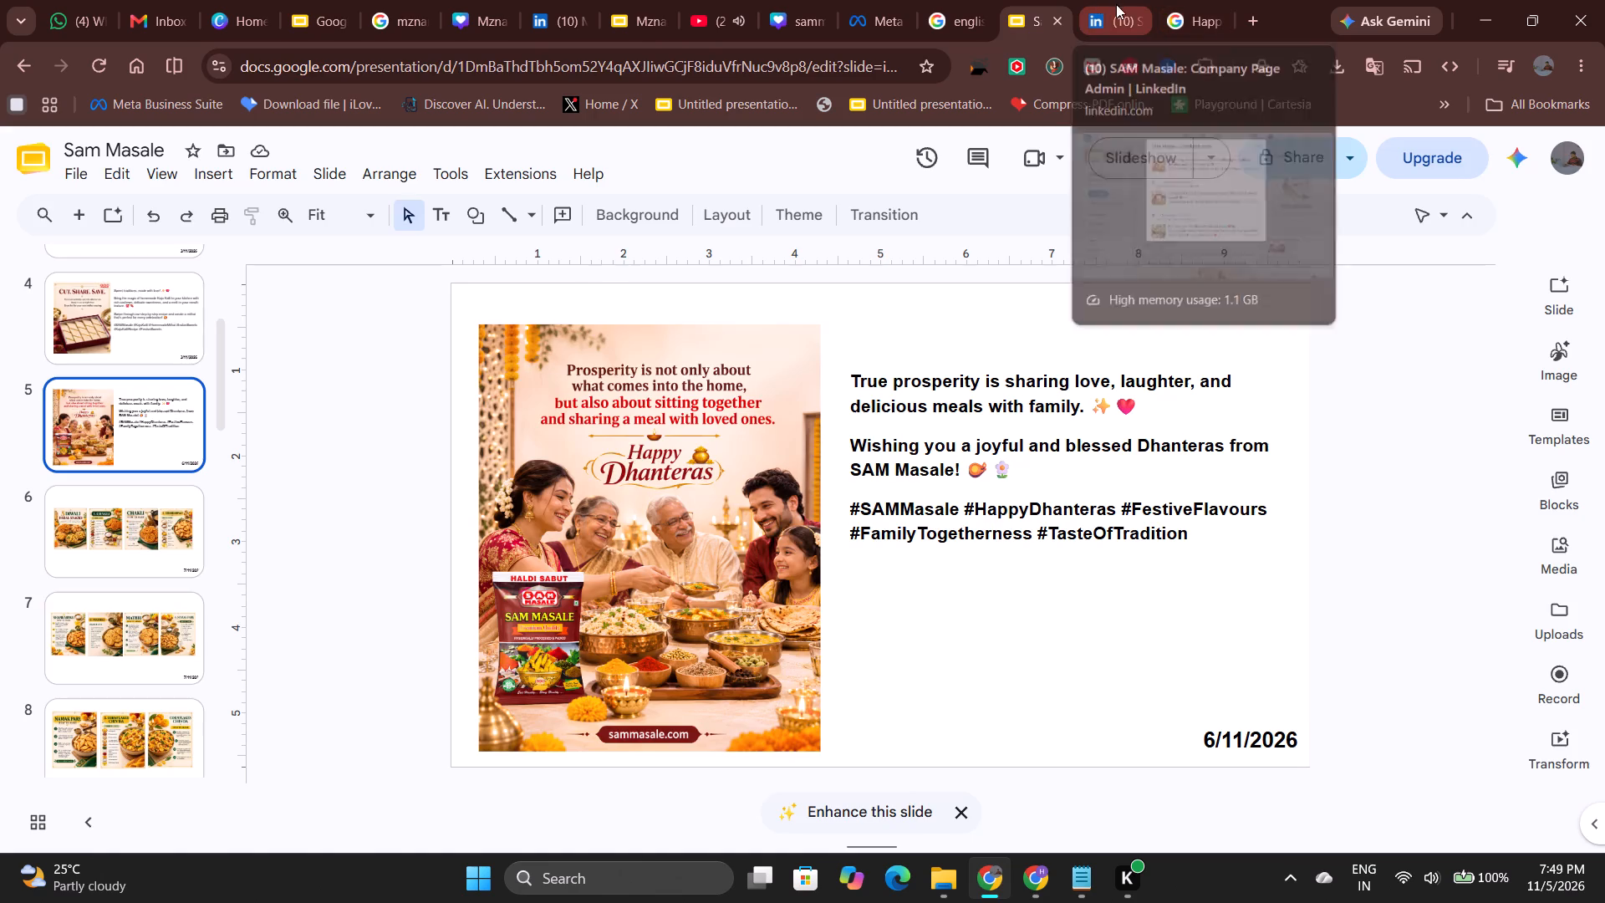
pyautogui.click(1116, 4)
pyautogui.scroll(1, 587, 457)
pyautogui.scroll(10, 637, 324)
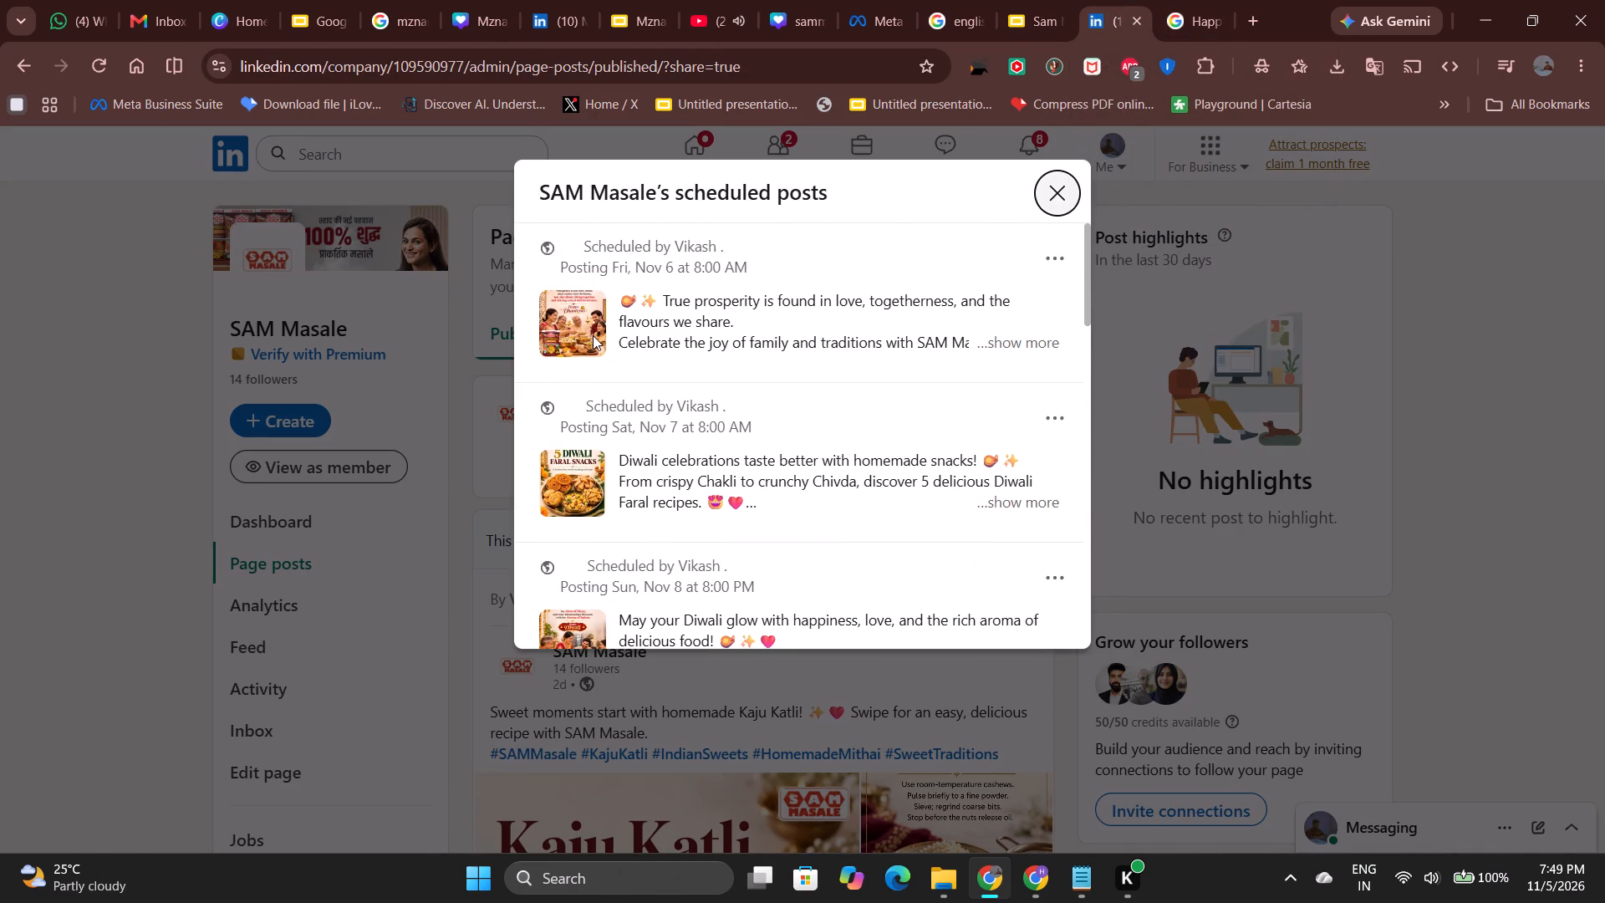
pyautogui.scroll(-1, 593, 335)
pyautogui.scroll(2, 603, 363)
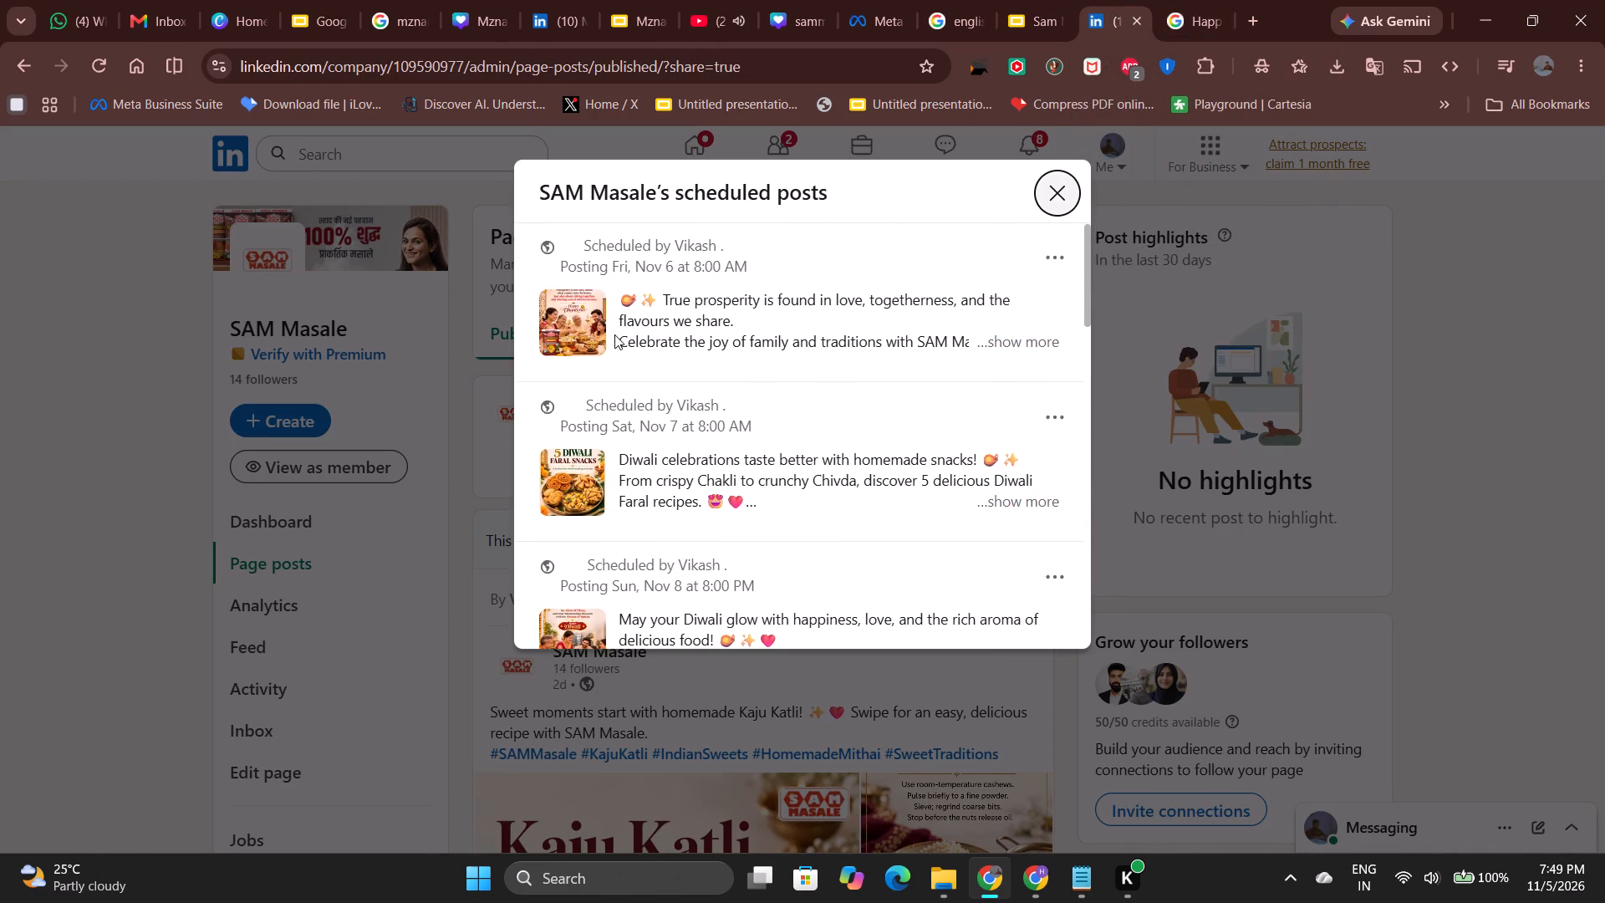
pyautogui.scroll(-1, 614, 334)
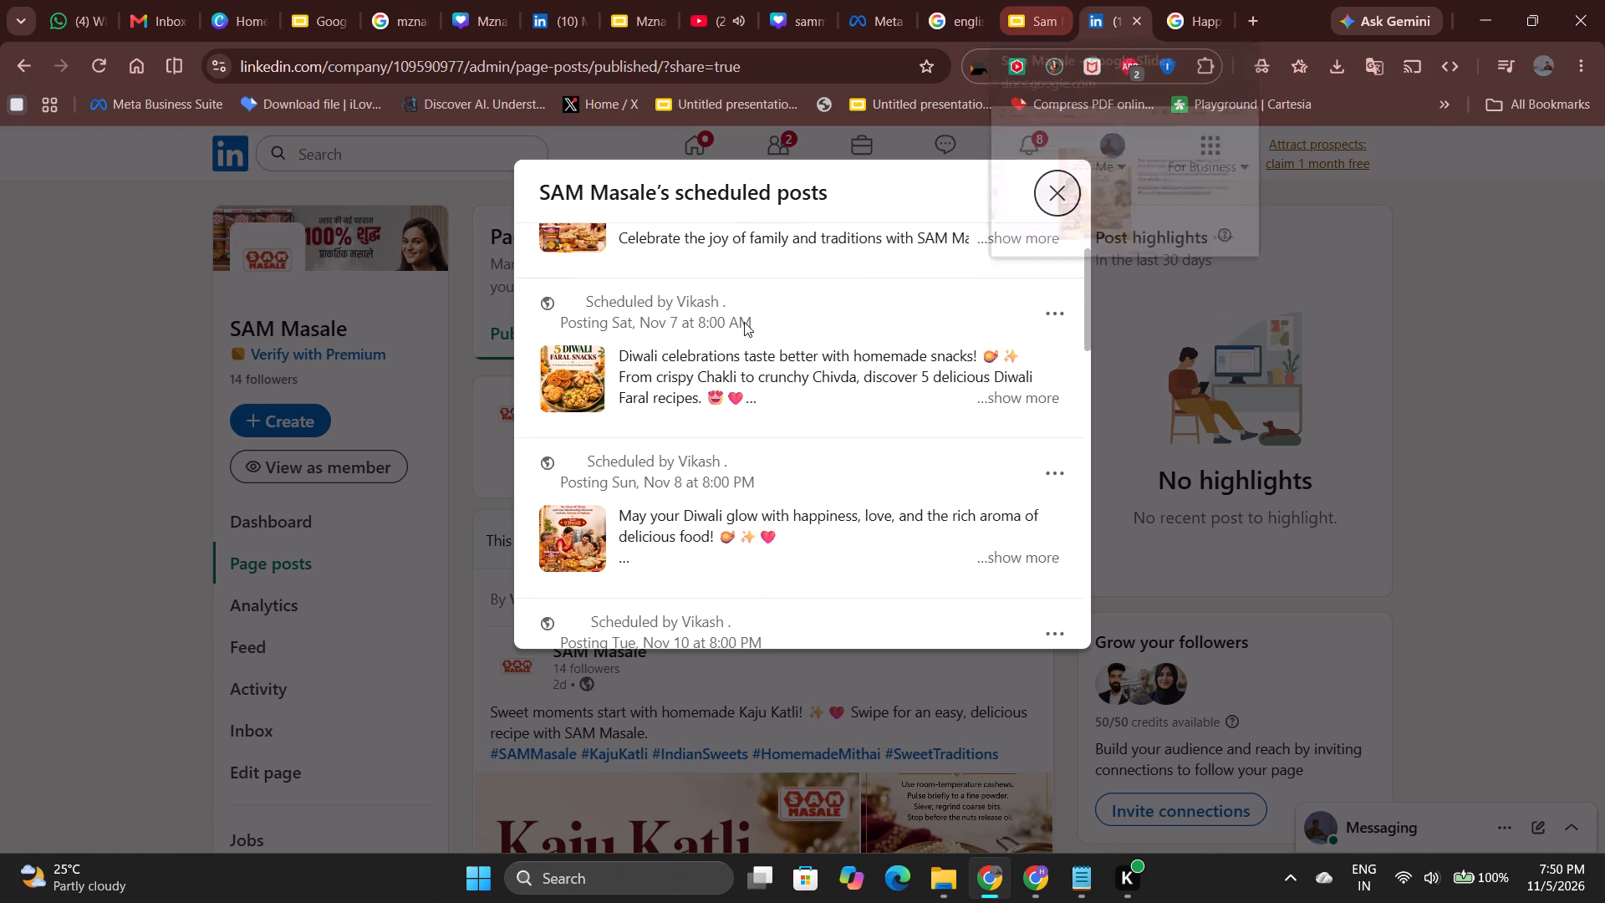
# Check the dates on the Diwali Faral Snacks and Happy Diwali slides against the matching scheduled LinkedIn posts.
pyautogui.click(1052, 0)
pyautogui.click(99, 549)
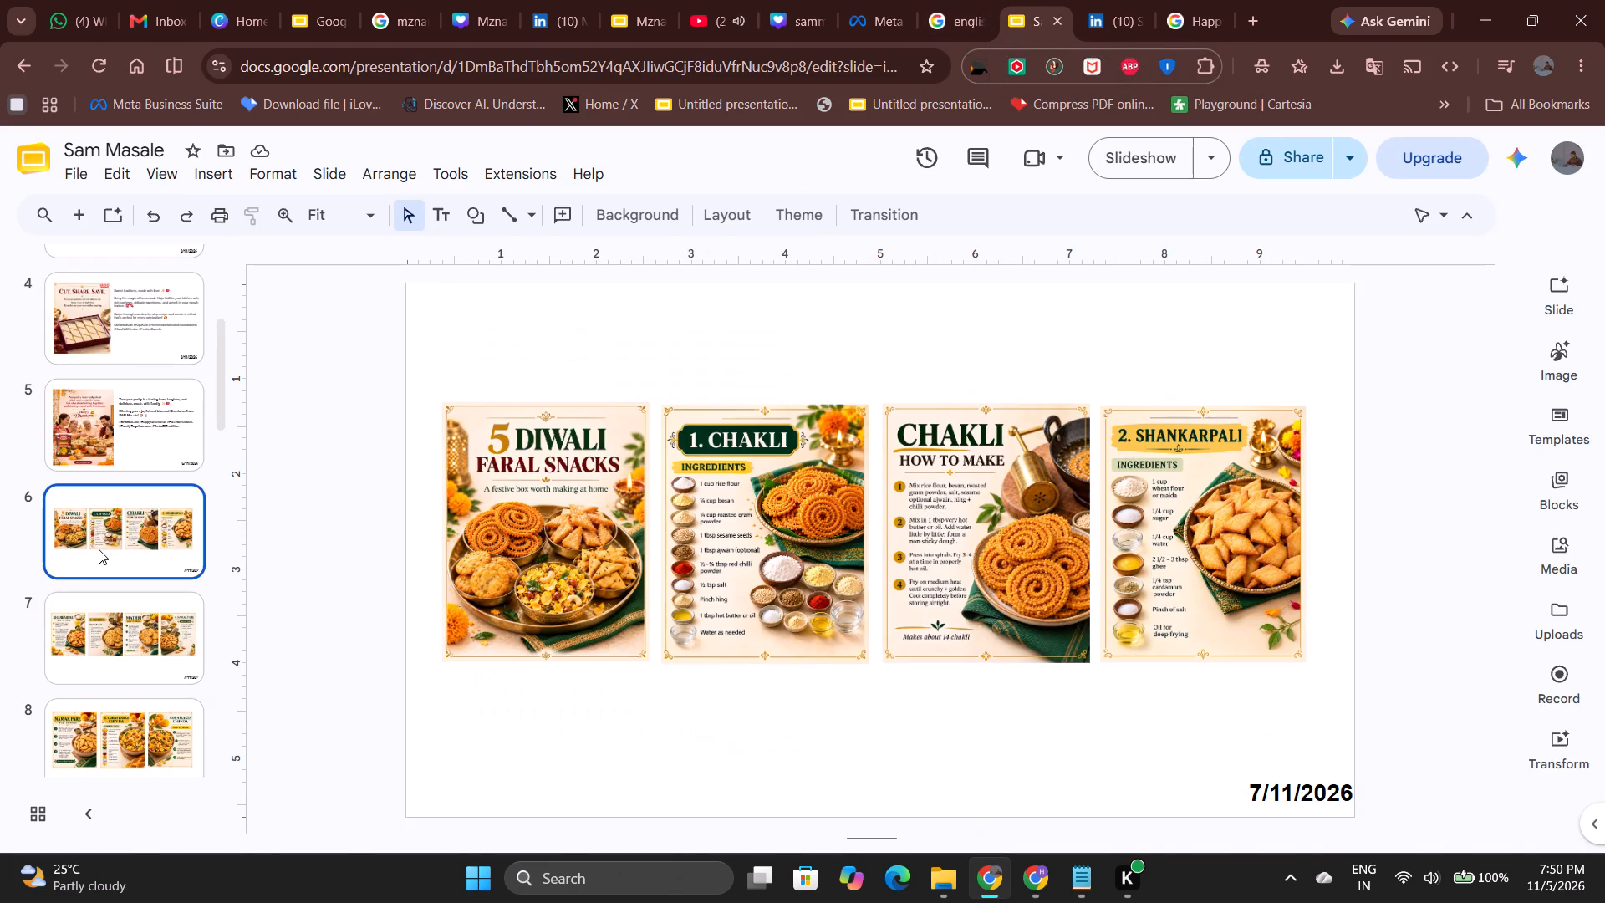
pyautogui.scroll(-5, 99, 537)
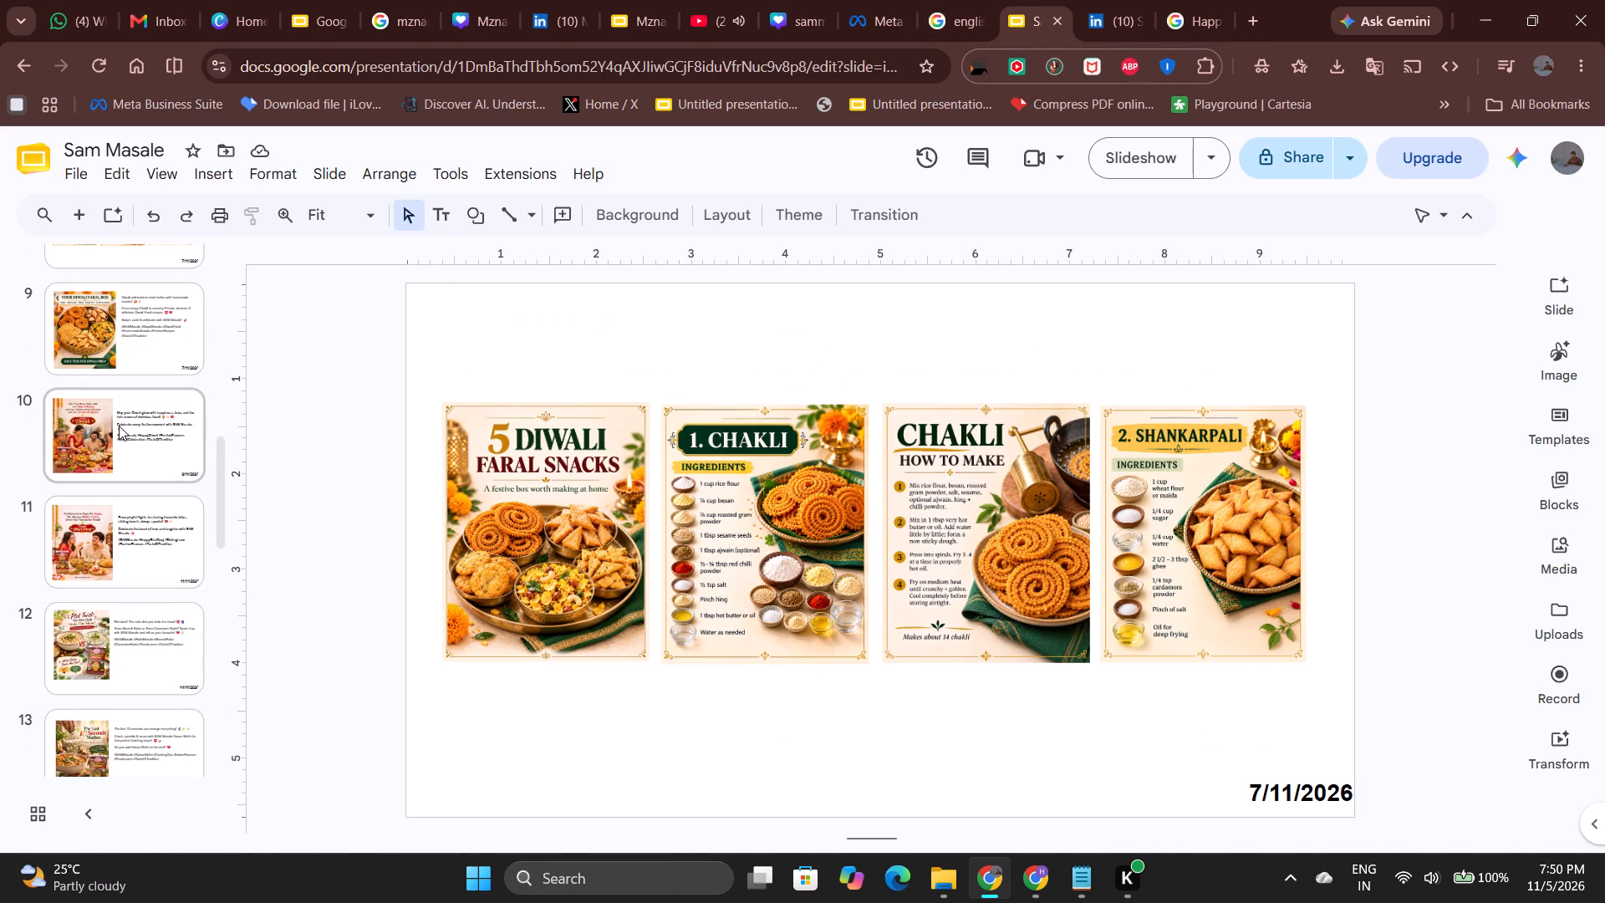
pyautogui.scroll(1, 117, 432)
pyautogui.click(116, 561)
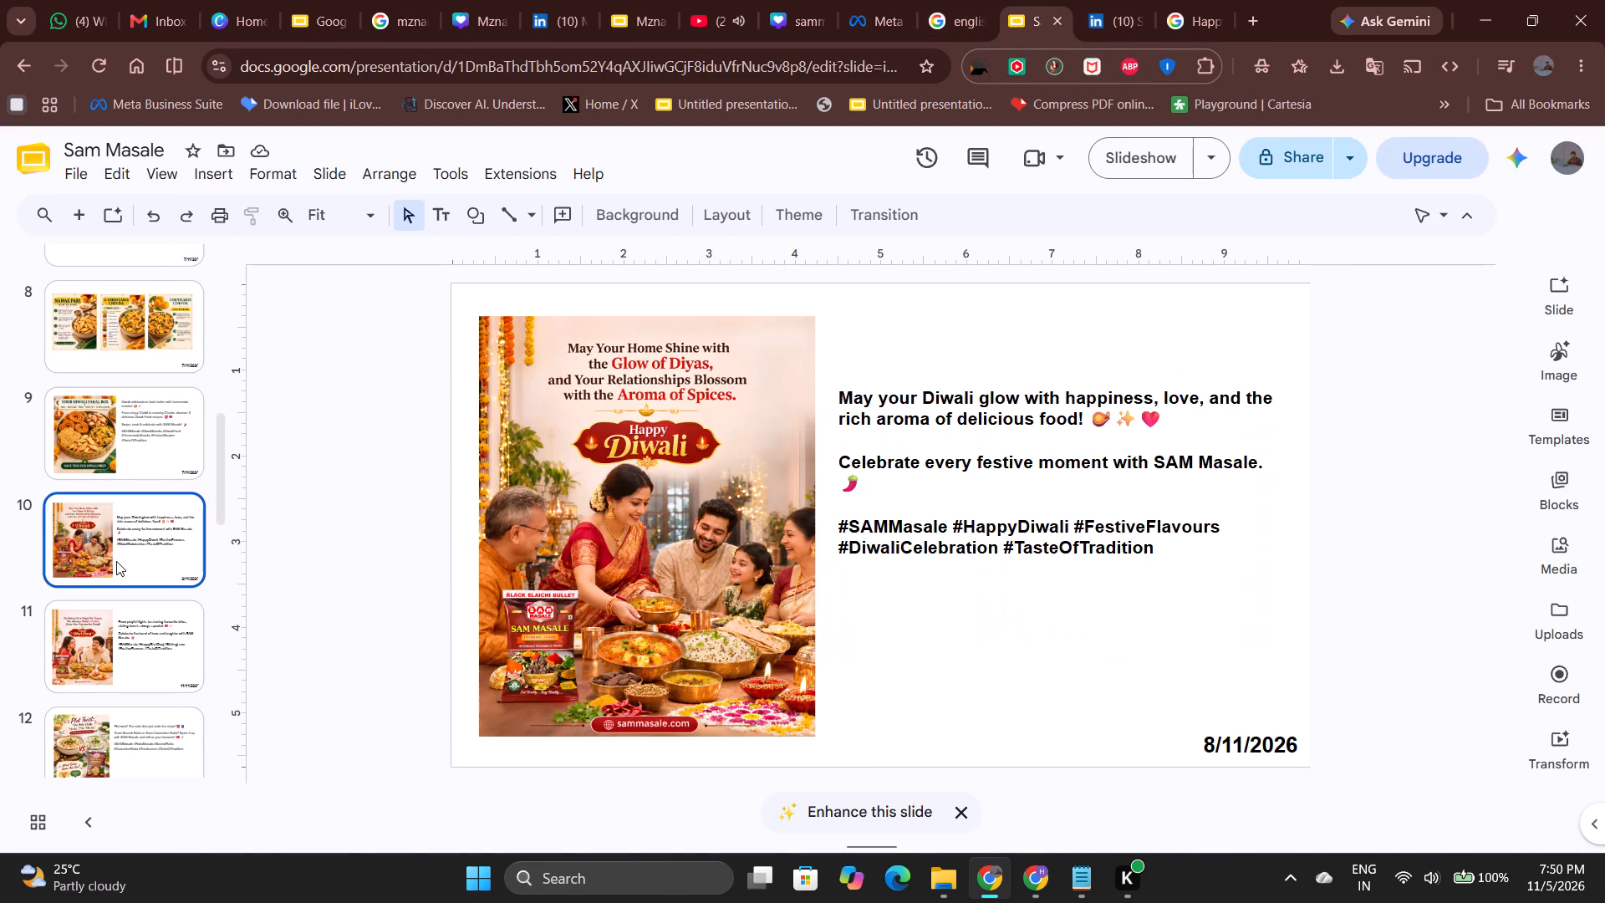
pyautogui.click(1099, 0)
pyautogui.scroll(-1, 654, 486)
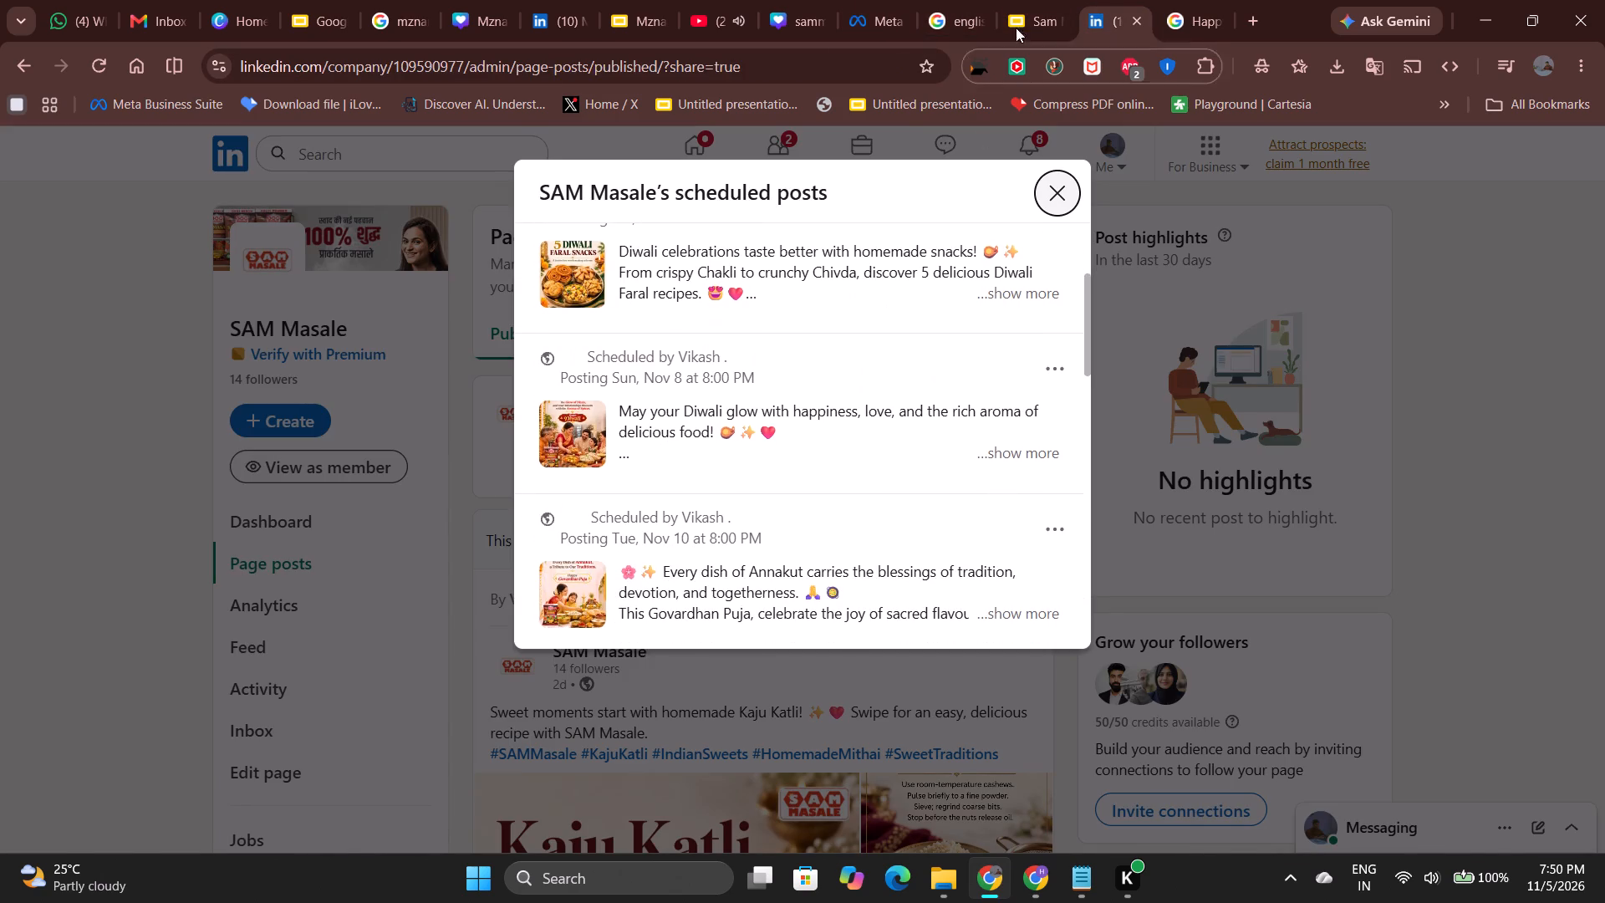
# Check the Bhai Dooj slide's date against LinkedIn's scheduled posts, including the Govardhan Puja post, and return to the slides.
pyautogui.click(1042, 3)
pyautogui.scroll(-1, 0, 662)
pyautogui.click(4, 610)
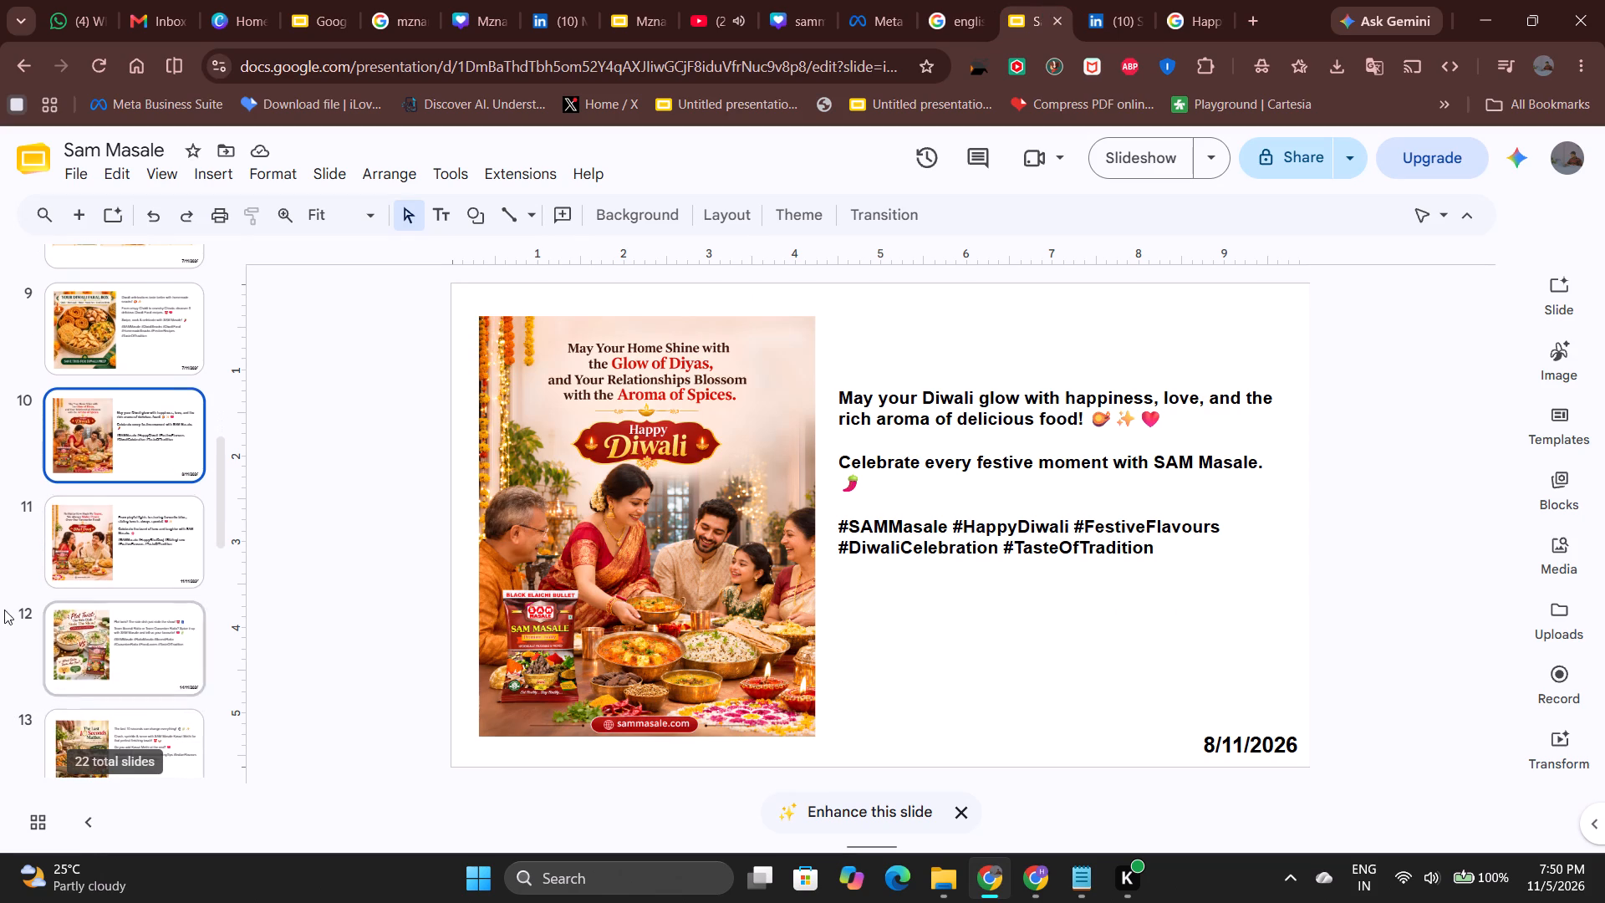
pyautogui.click(101, 541)
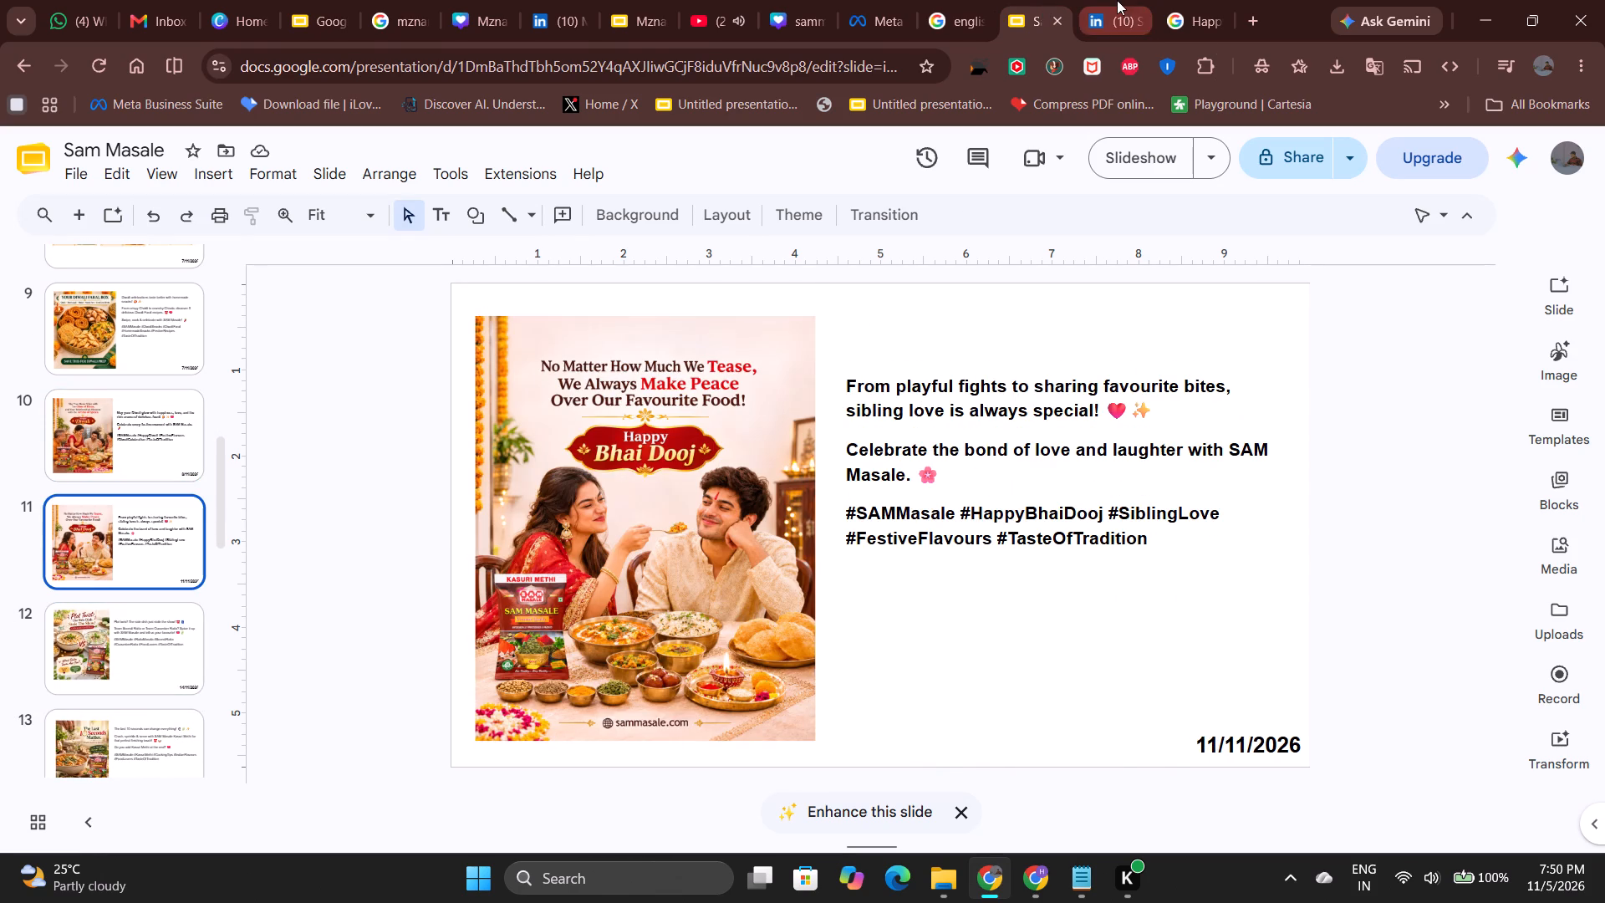
pyautogui.click(1117, 0)
pyautogui.scroll(-2, 721, 398)
pyautogui.scroll(1, 593, 404)
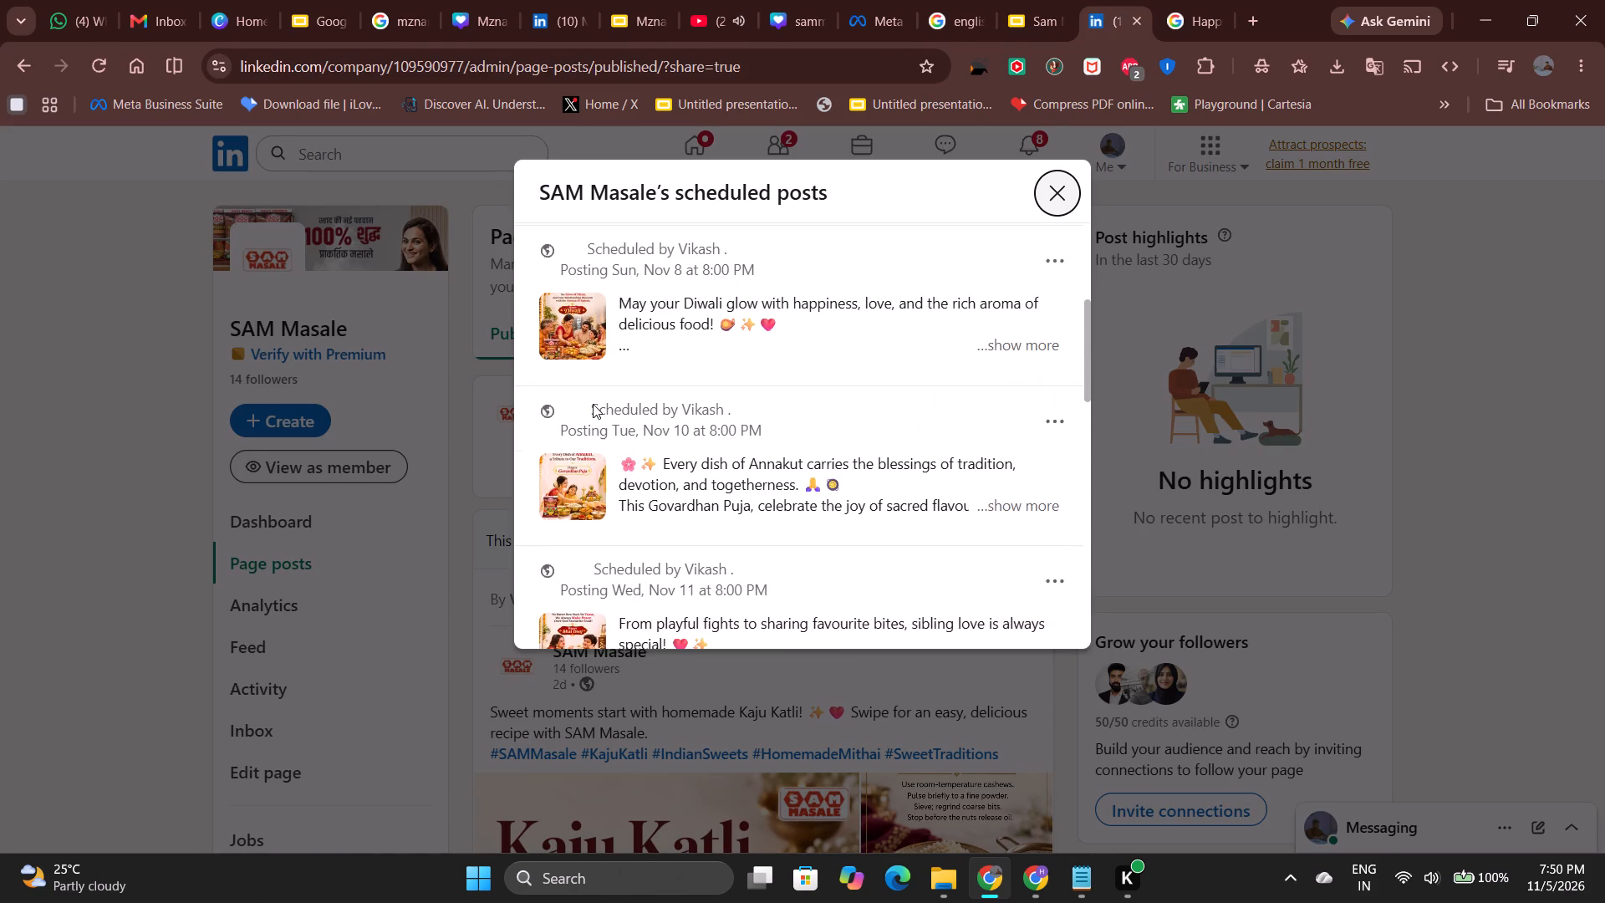
pyautogui.scroll(-1, 593, 404)
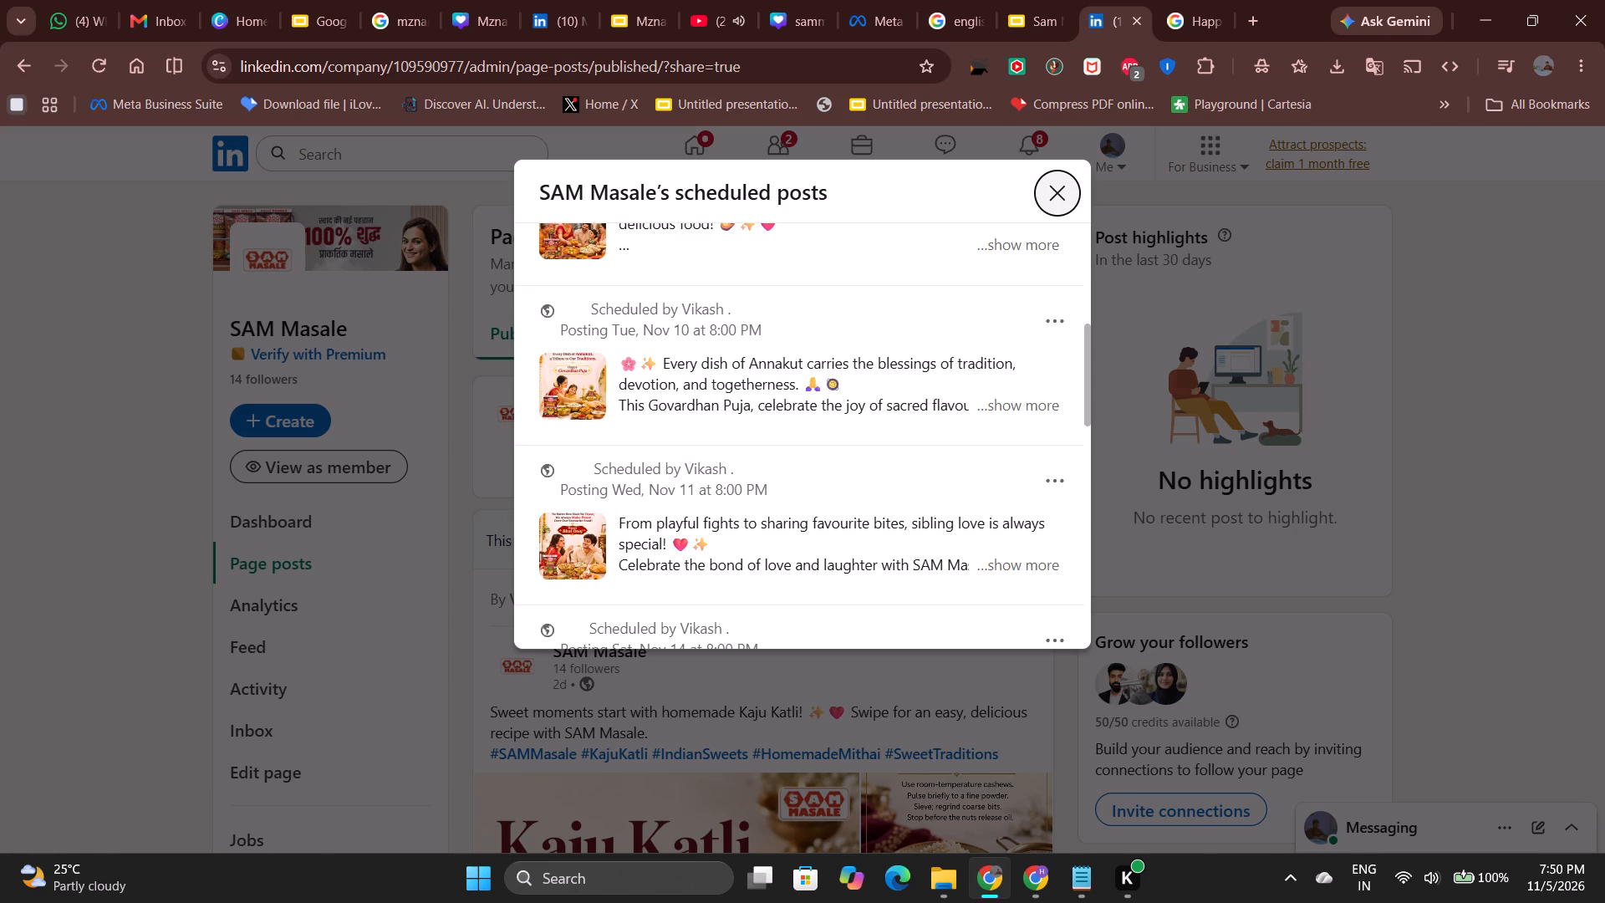
pyautogui.click(1035, 0)
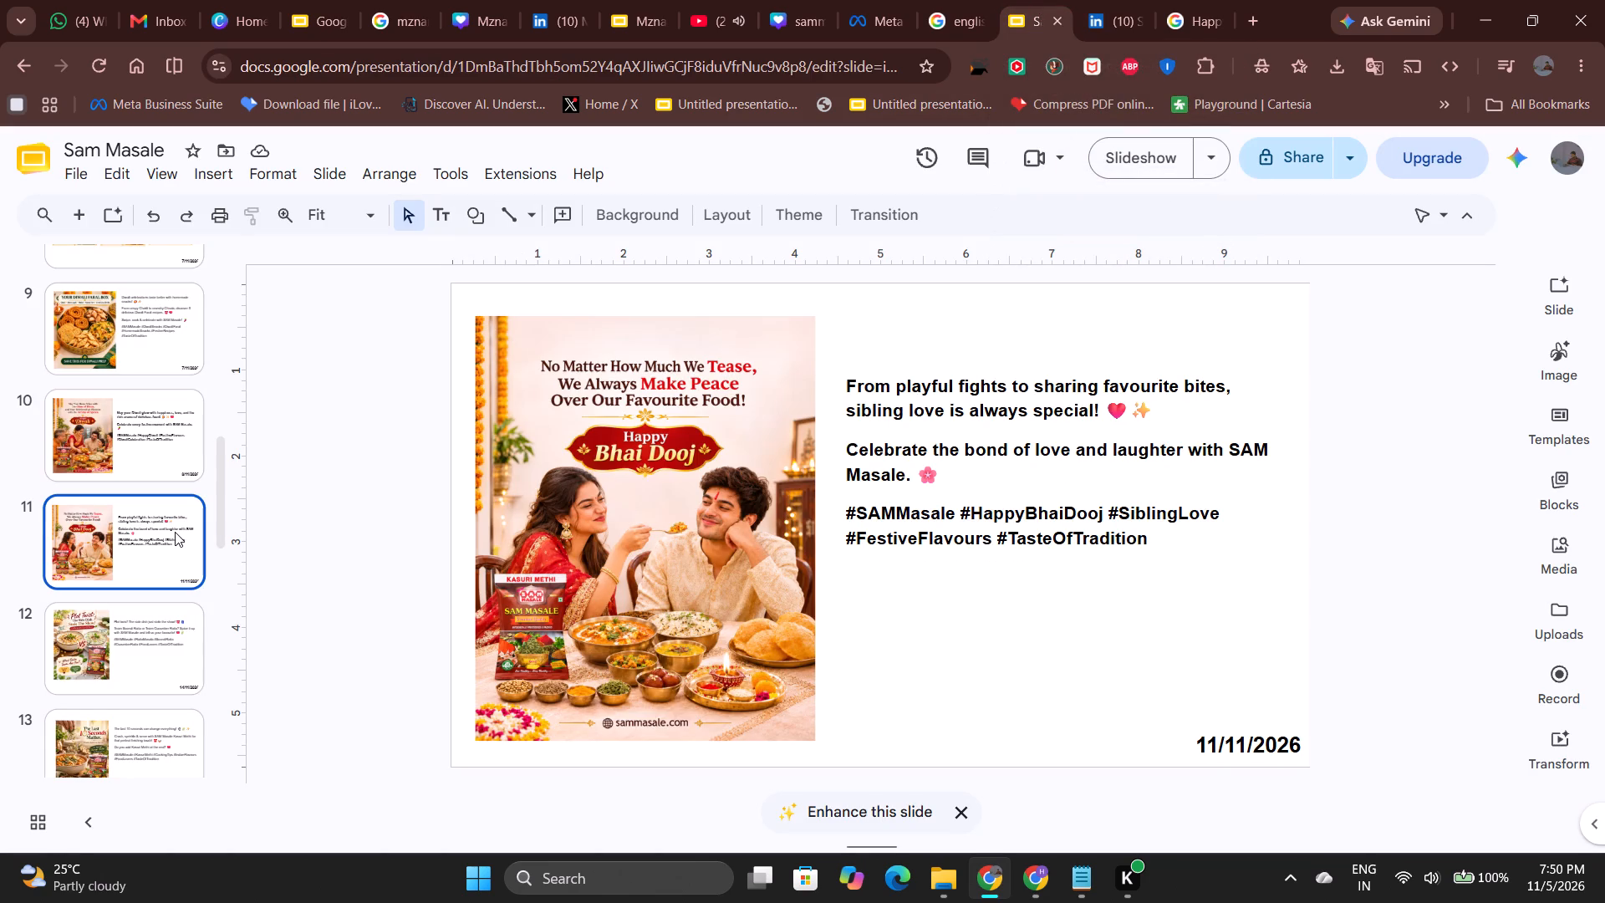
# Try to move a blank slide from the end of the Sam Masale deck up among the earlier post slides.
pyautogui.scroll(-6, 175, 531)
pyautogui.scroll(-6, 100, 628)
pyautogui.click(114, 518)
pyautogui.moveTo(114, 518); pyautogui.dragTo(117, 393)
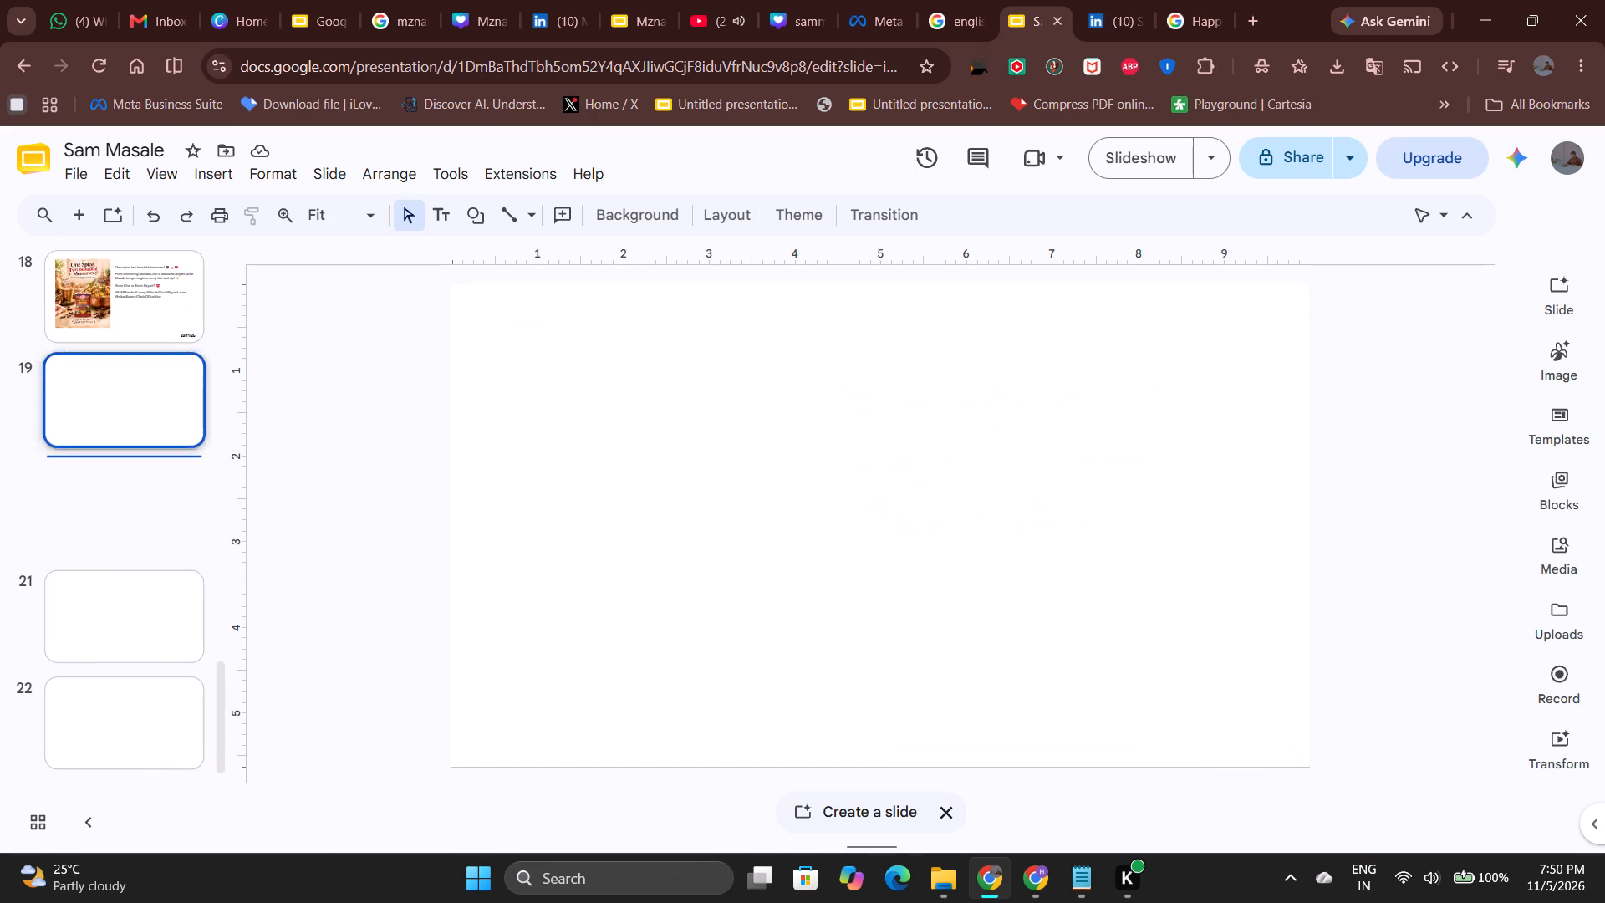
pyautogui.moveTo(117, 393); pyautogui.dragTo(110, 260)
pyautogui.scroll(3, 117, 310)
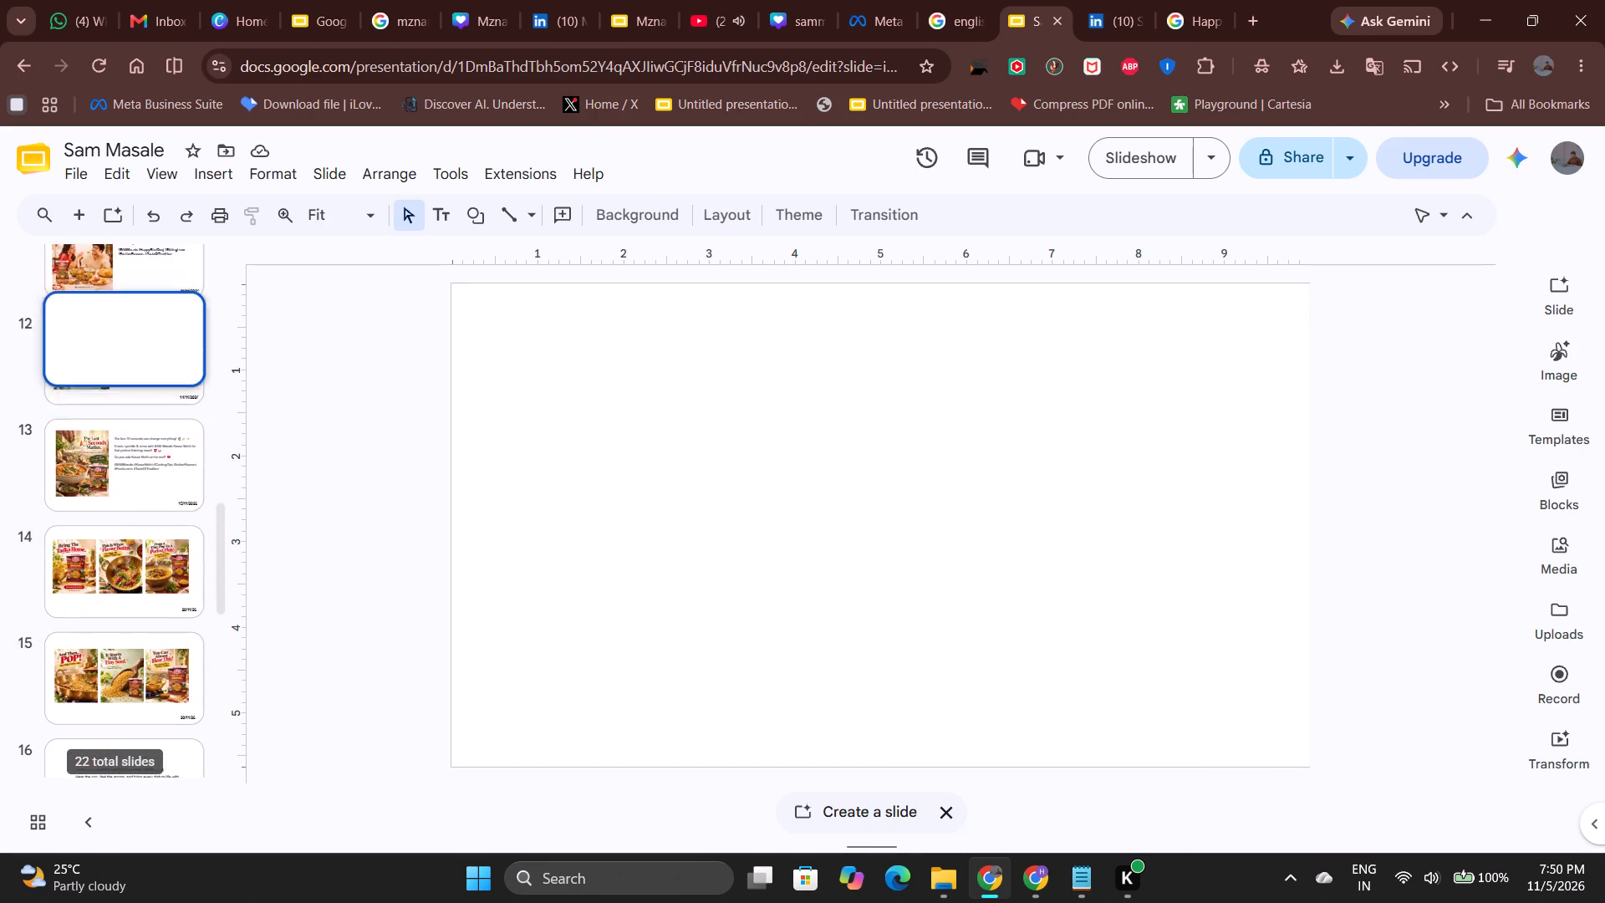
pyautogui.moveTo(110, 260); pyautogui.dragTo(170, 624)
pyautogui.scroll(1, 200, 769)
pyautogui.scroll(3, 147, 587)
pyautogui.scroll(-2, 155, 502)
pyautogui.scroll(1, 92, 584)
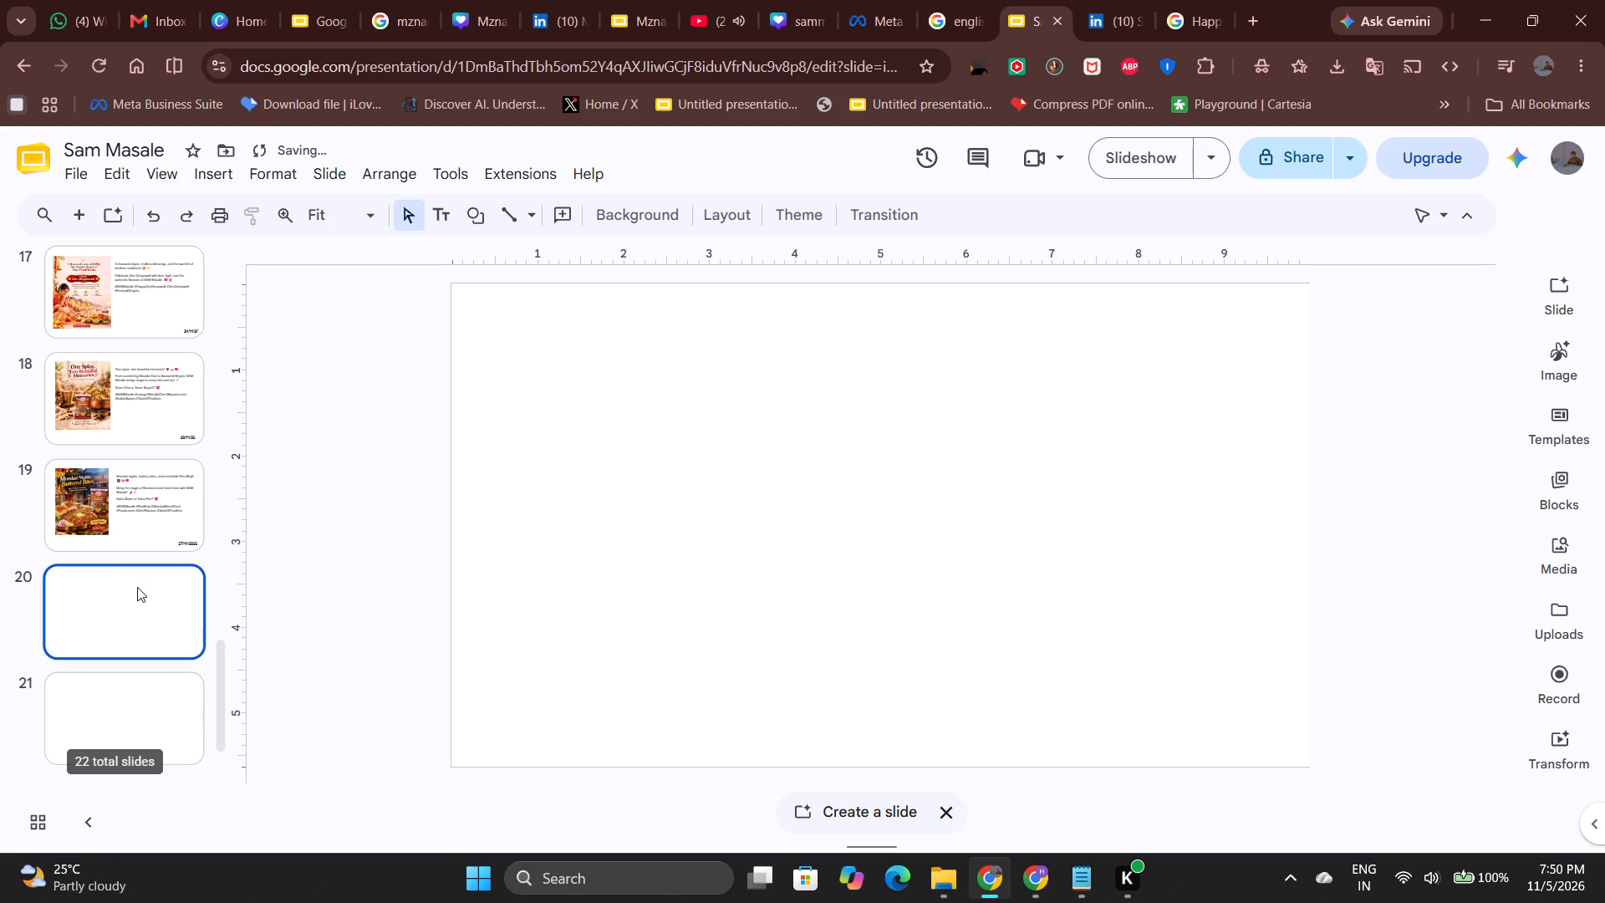
# Move blank slide 20 up to position 16, directly after slide 15.
pyautogui.moveTo(133, 612); pyautogui.dragTo(90, 278)
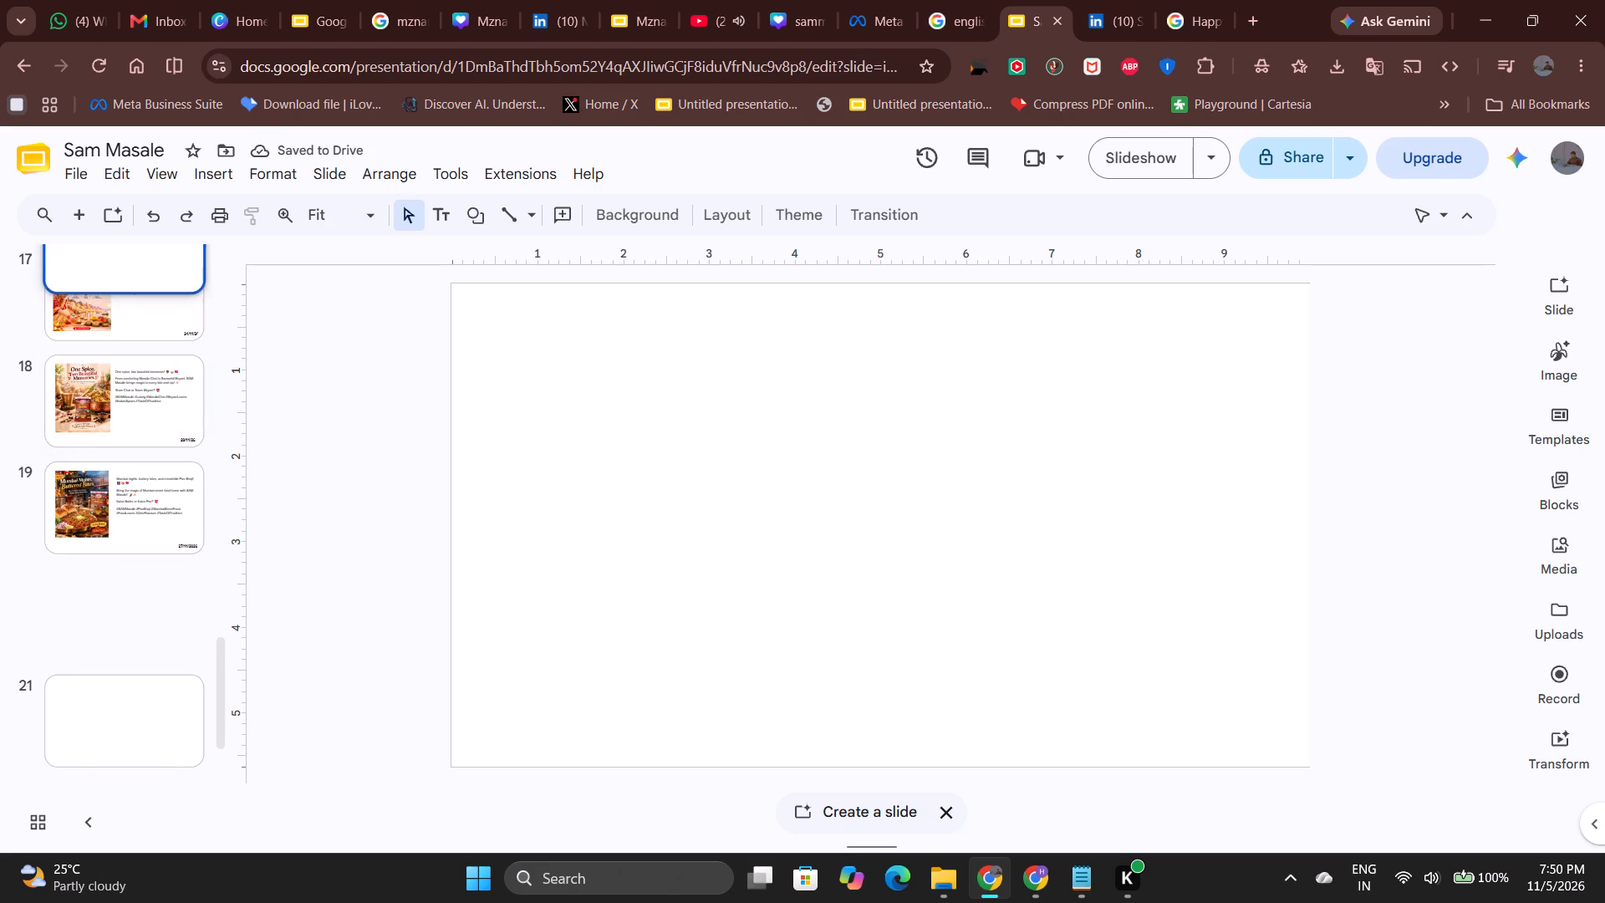
pyautogui.moveTo(90, 278); pyautogui.dragTo(25, 648)
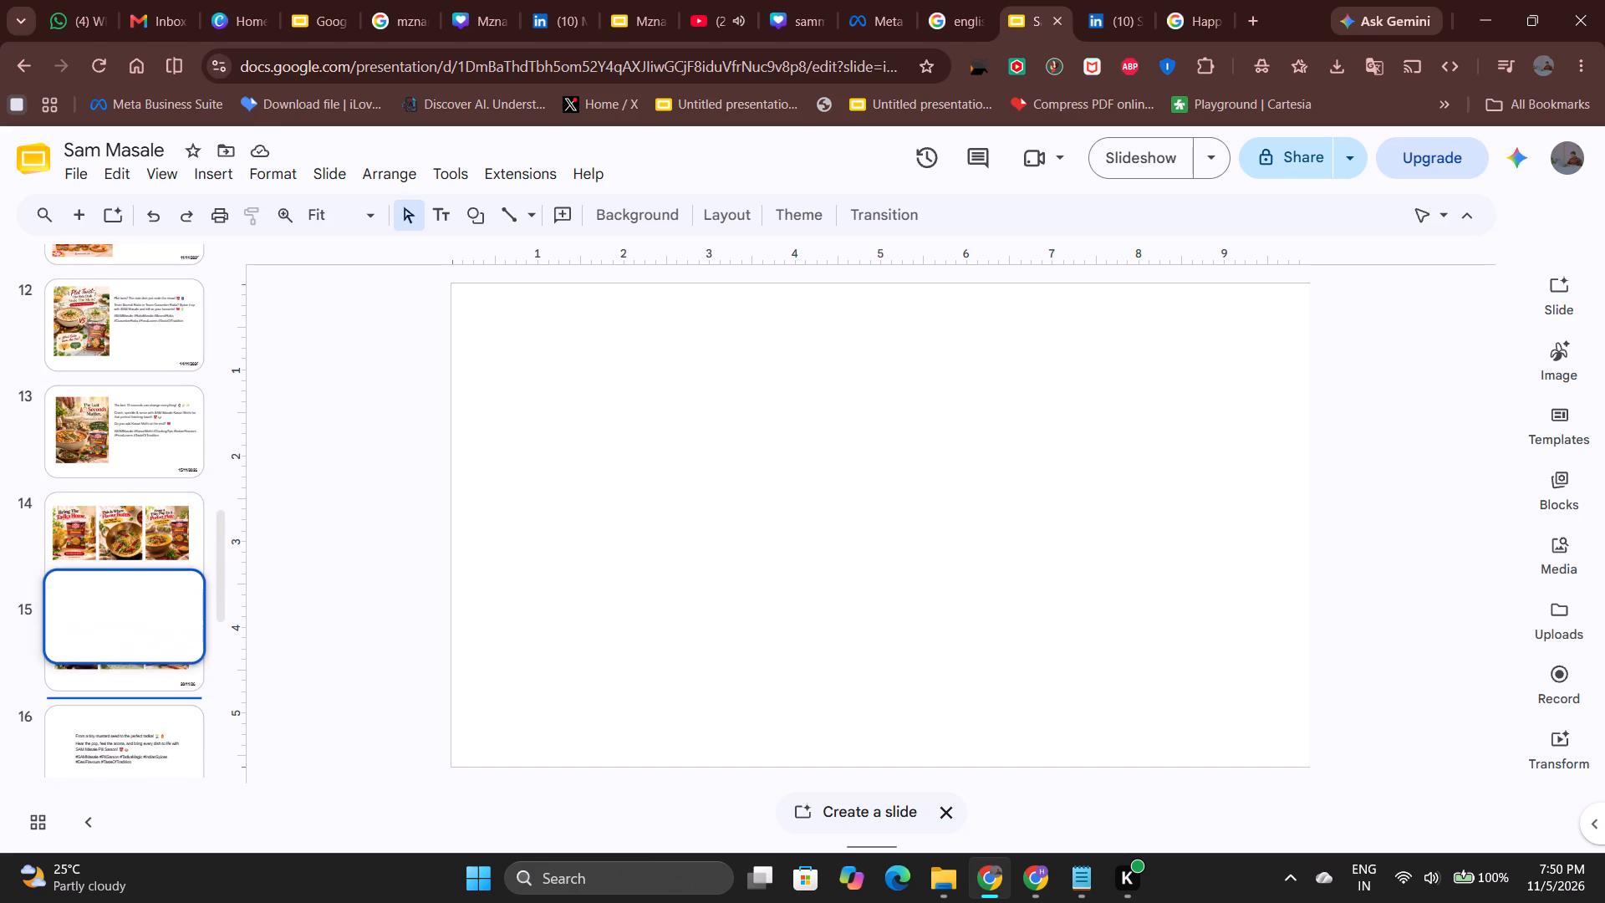
pyautogui.moveTo(25, 648); pyautogui.dragTo(23, 650)
pyautogui.scroll(-1, 48, 531)
pyautogui.click(108, 620)
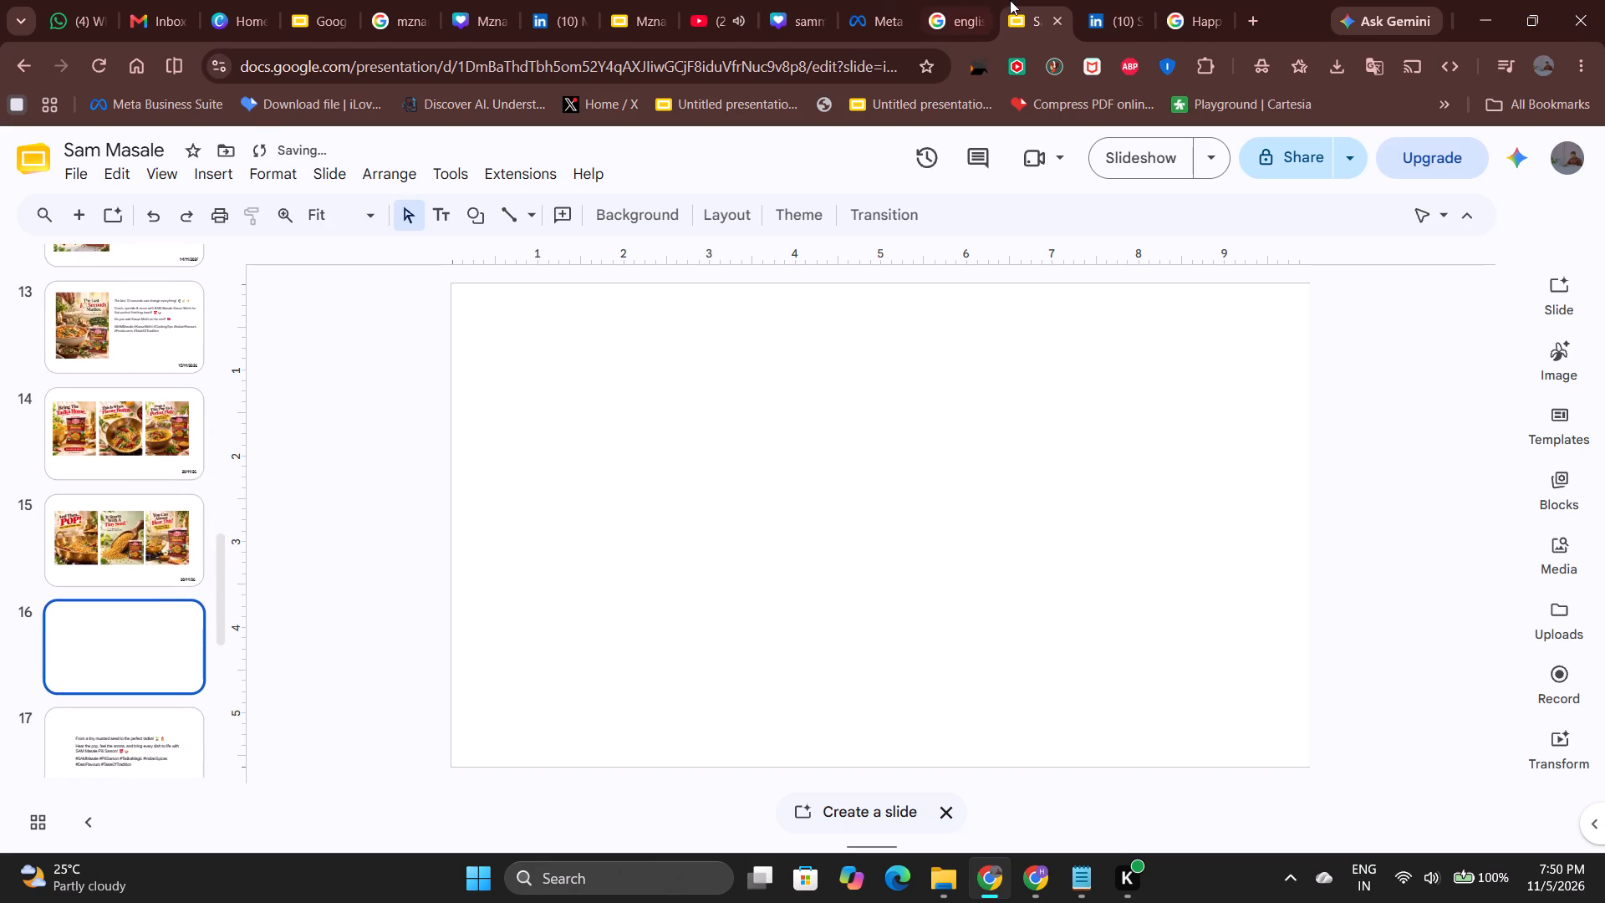
# Switch to the sammasale Canva design, close the Copyfish overlay and take a screenshot of the Happy Govardhan Puja creative on page 152.
pyautogui.click(653, 0)
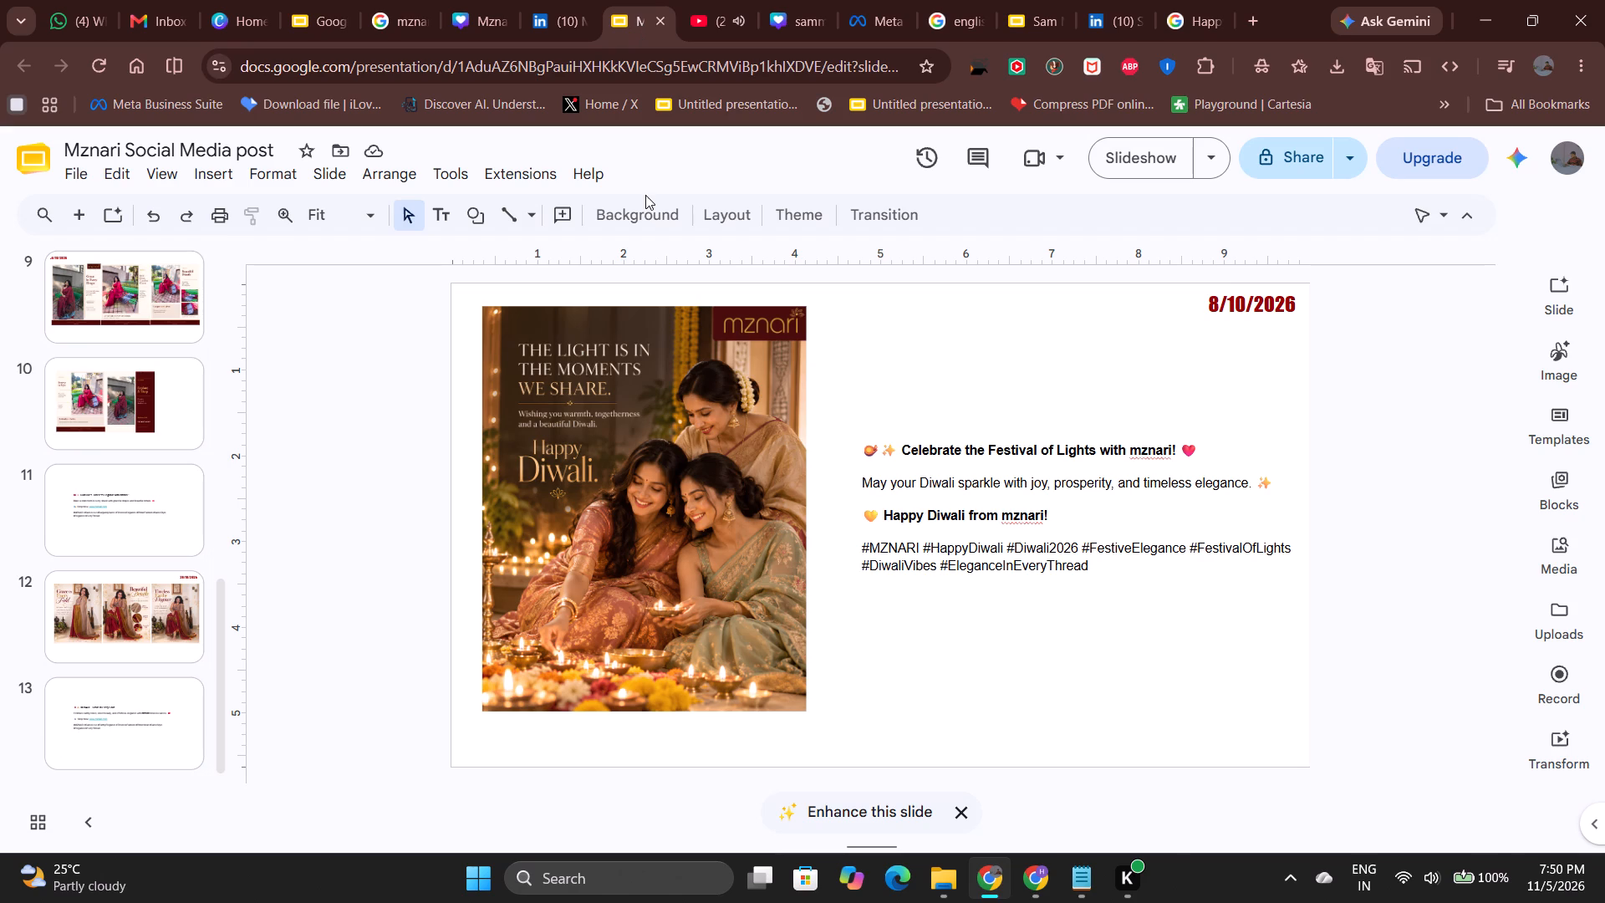
pyautogui.click(804, 1)
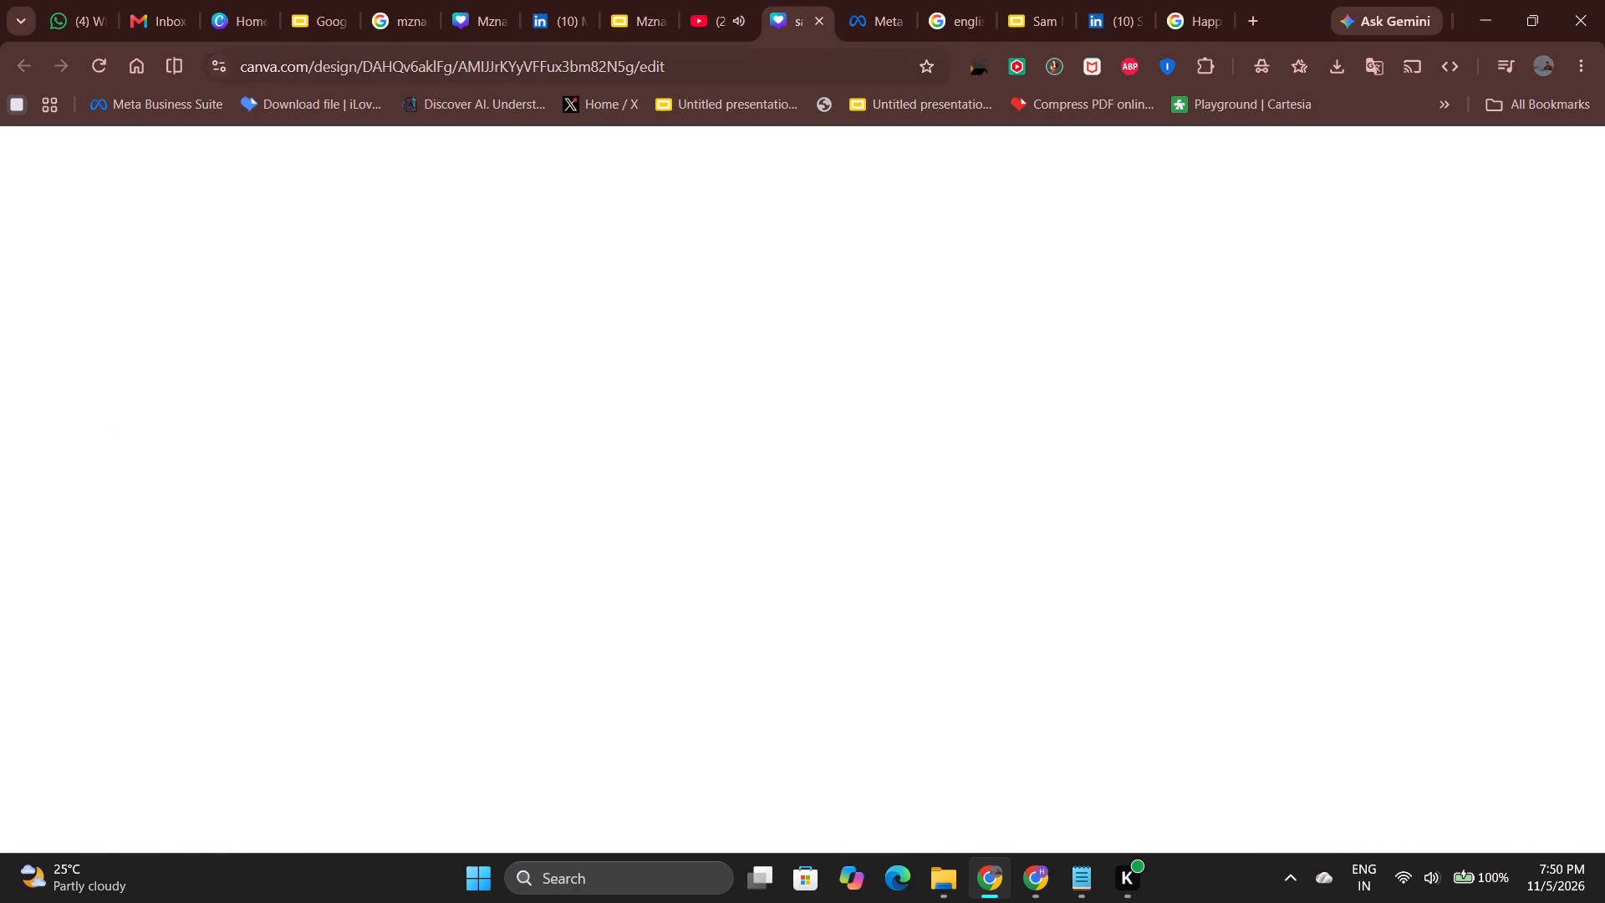
pyautogui.click(723, 408)
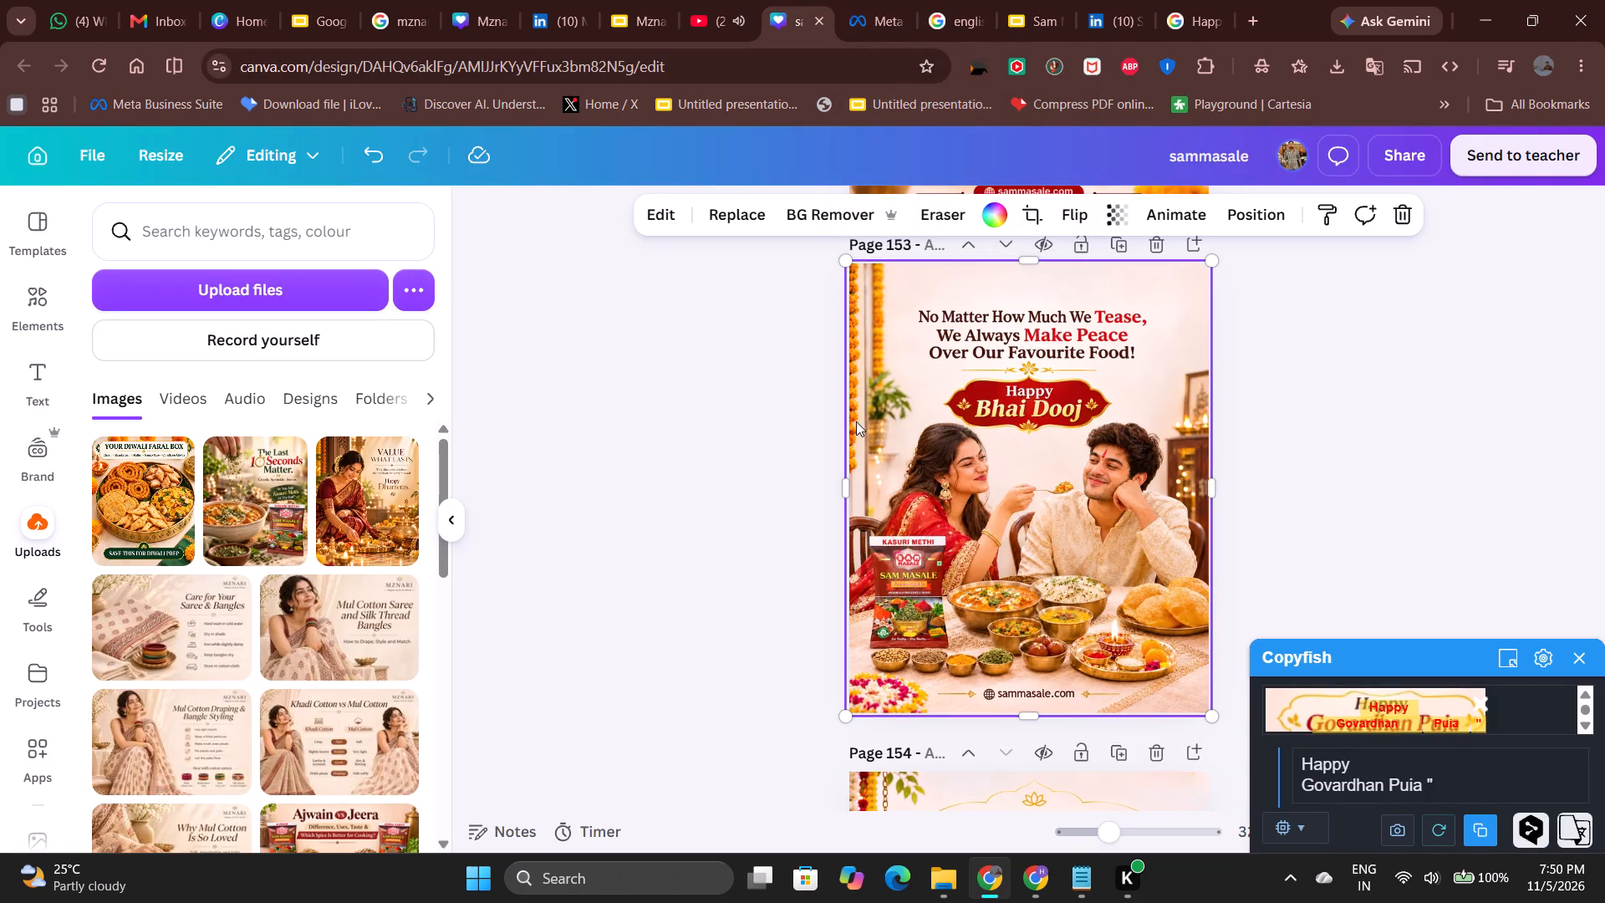
pyautogui.scroll(4, 933, 384)
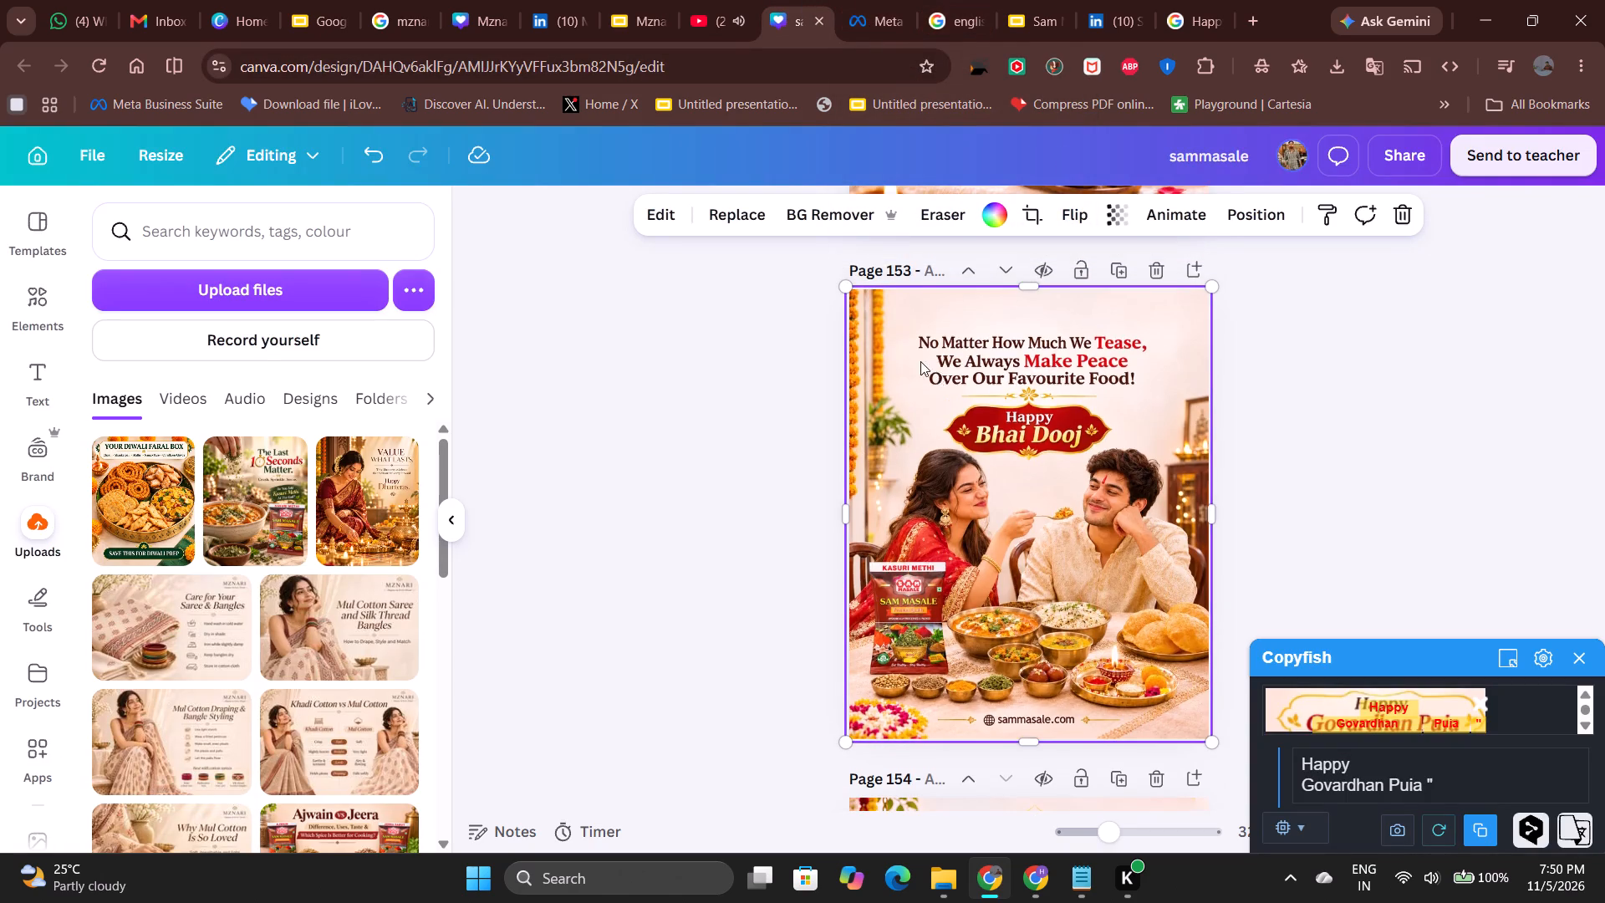
pyautogui.click(1583, 653)
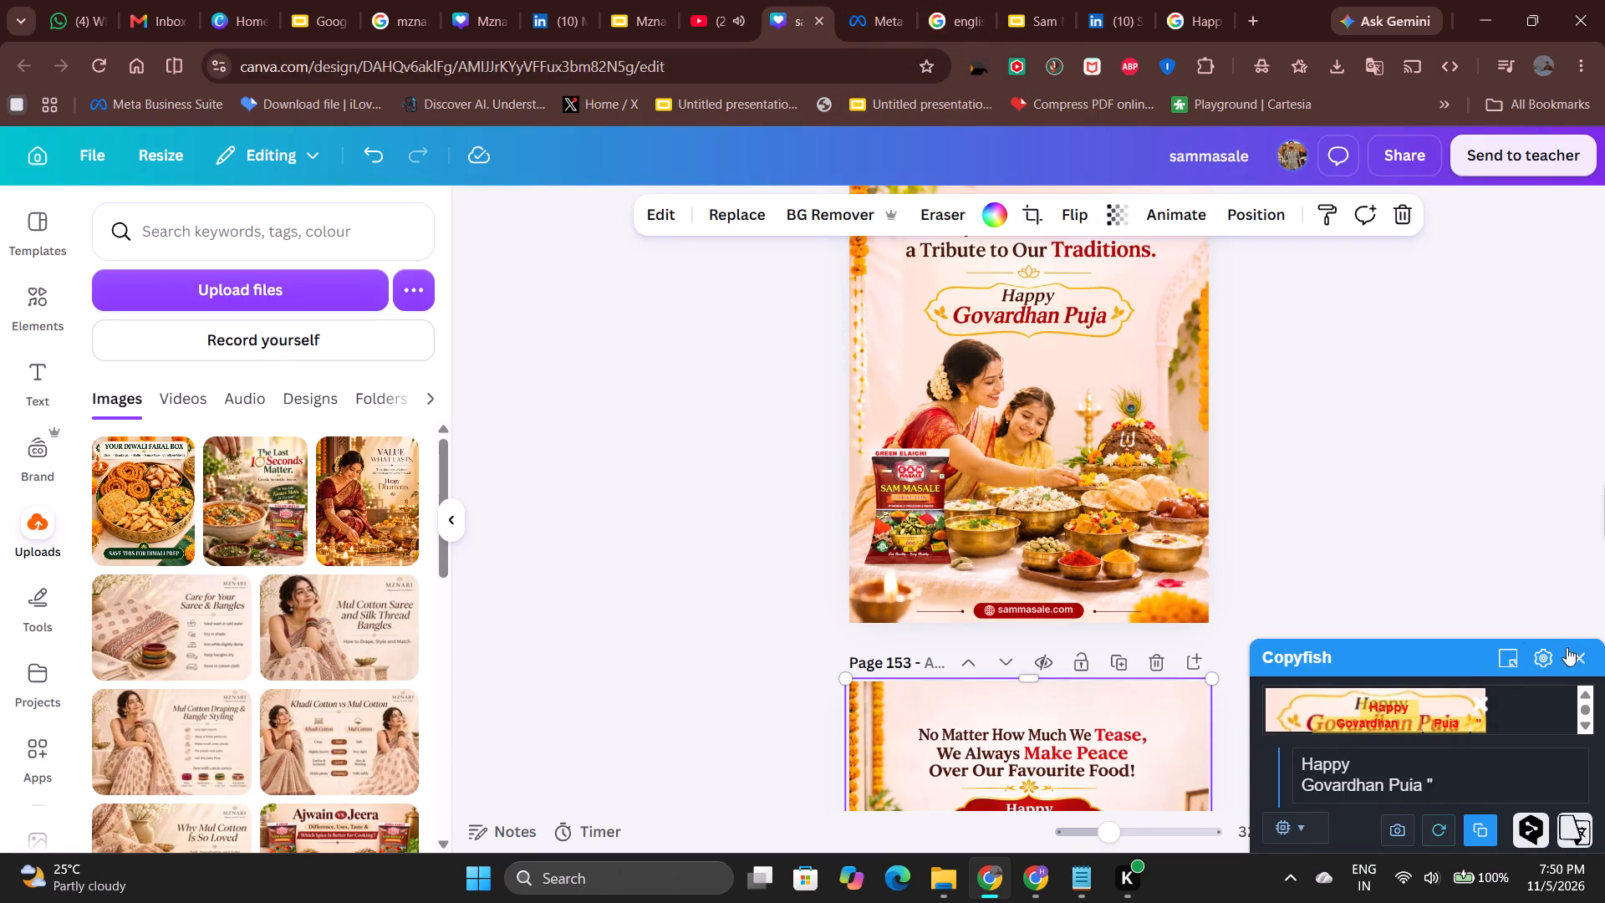
pyautogui.scroll(2, 1355, 509)
pyautogui.scroll(-1, 1355, 509)
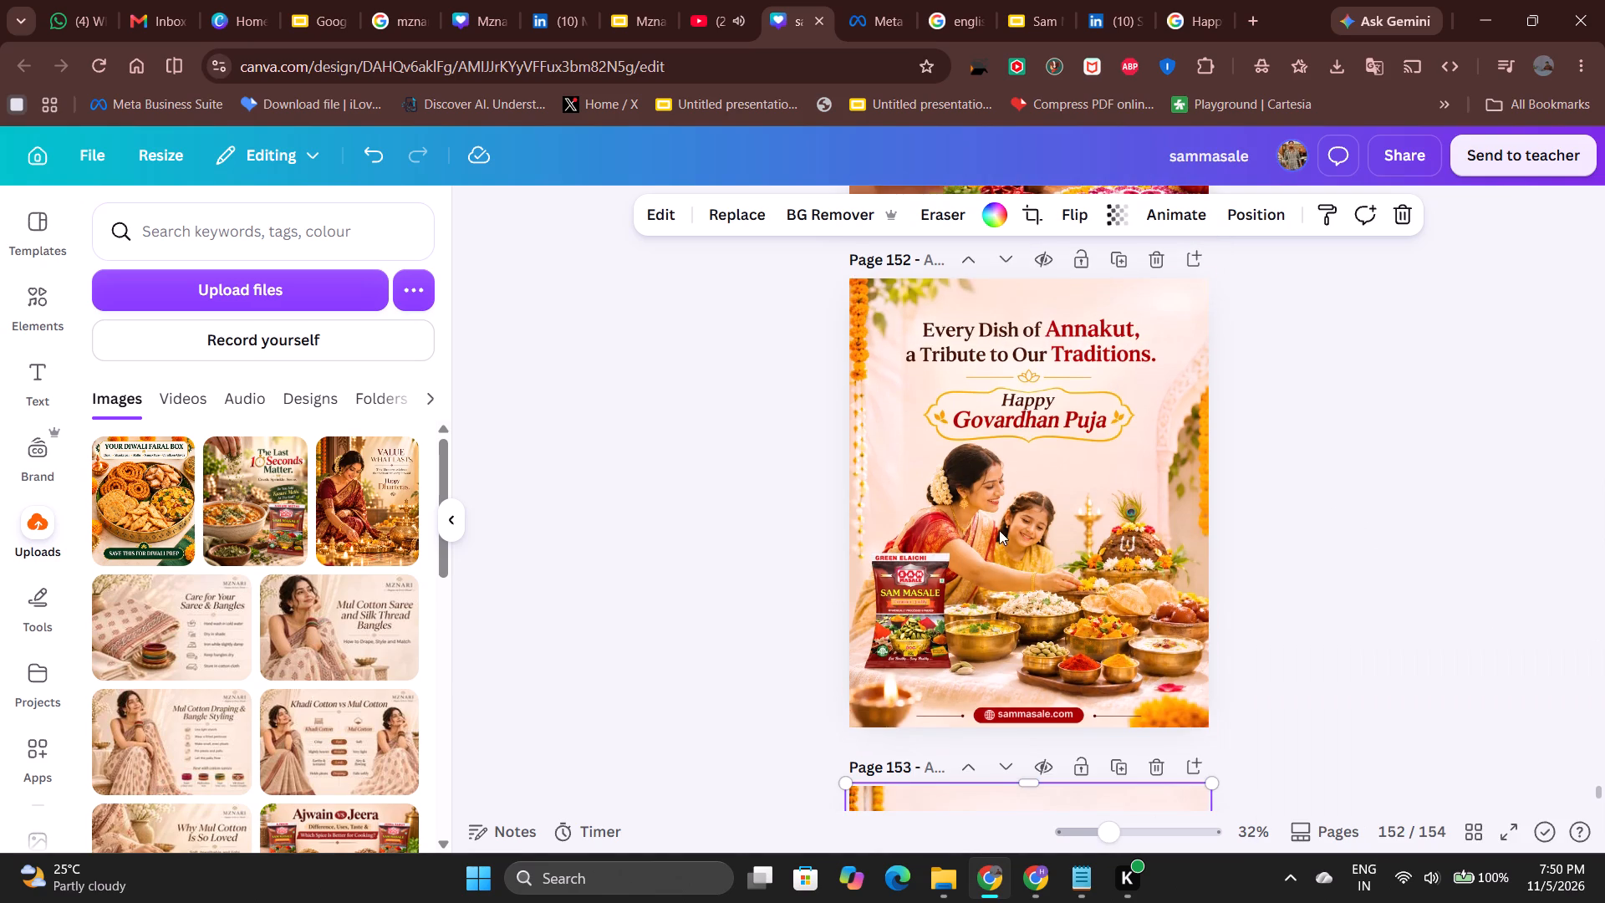
pyautogui.press('shift+super+s')
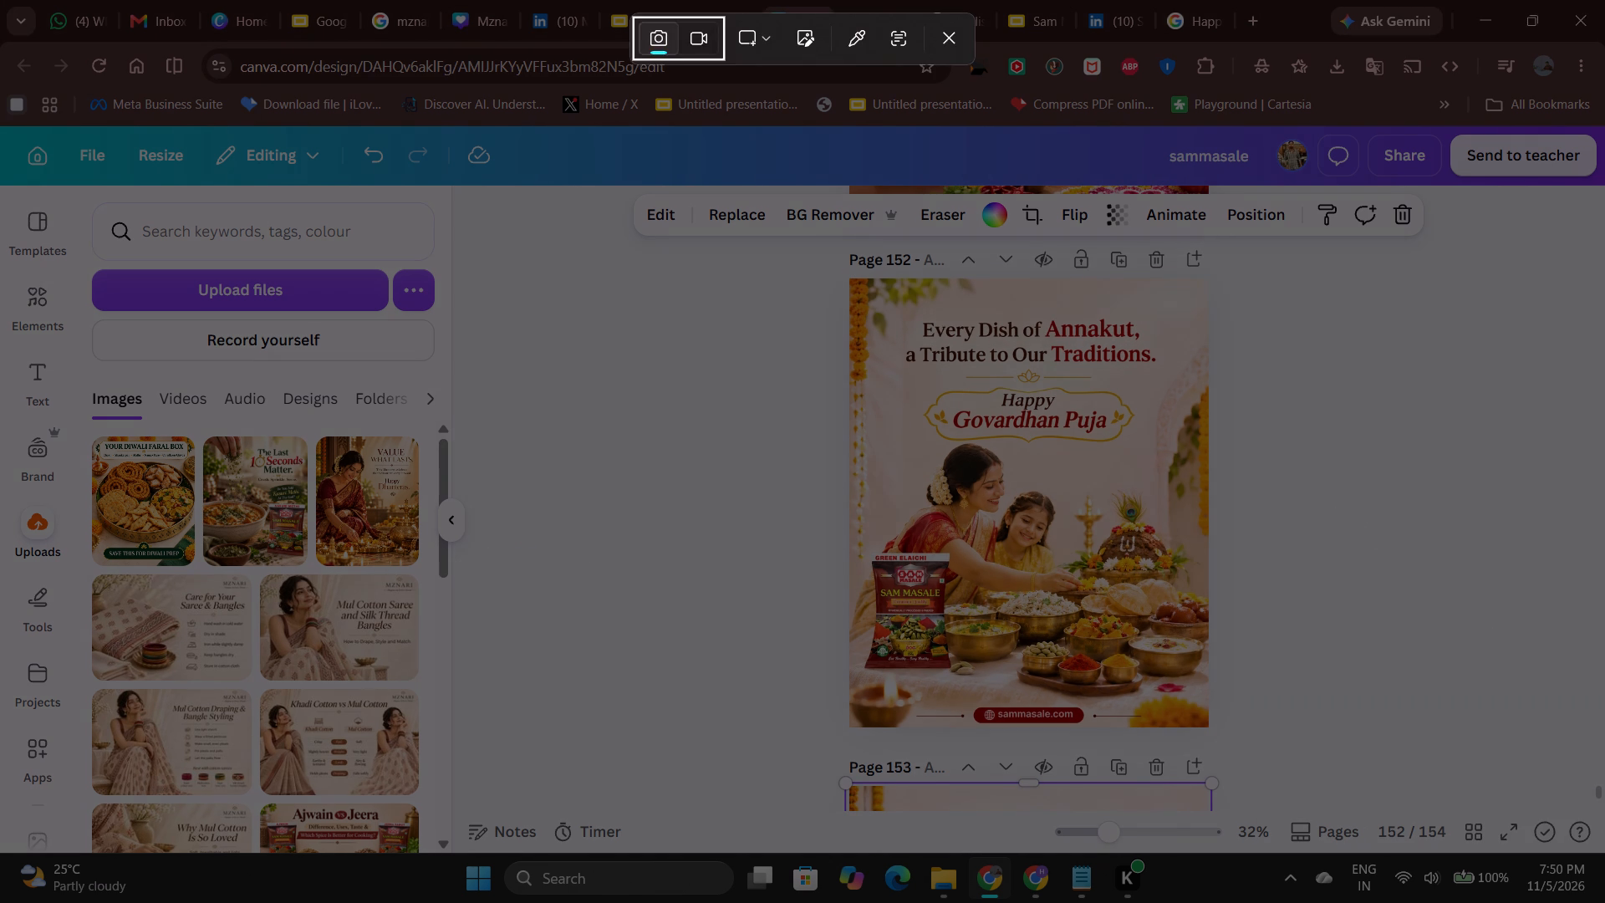
pyautogui.moveTo(1228, 265); pyautogui.dragTo(815, 748)
# Paste the Govardhan Puja screenshot onto blank slide 16 of the Sam Masale deck, shrink it and position it on the slide's left half.
pyautogui.click(1027, 0)
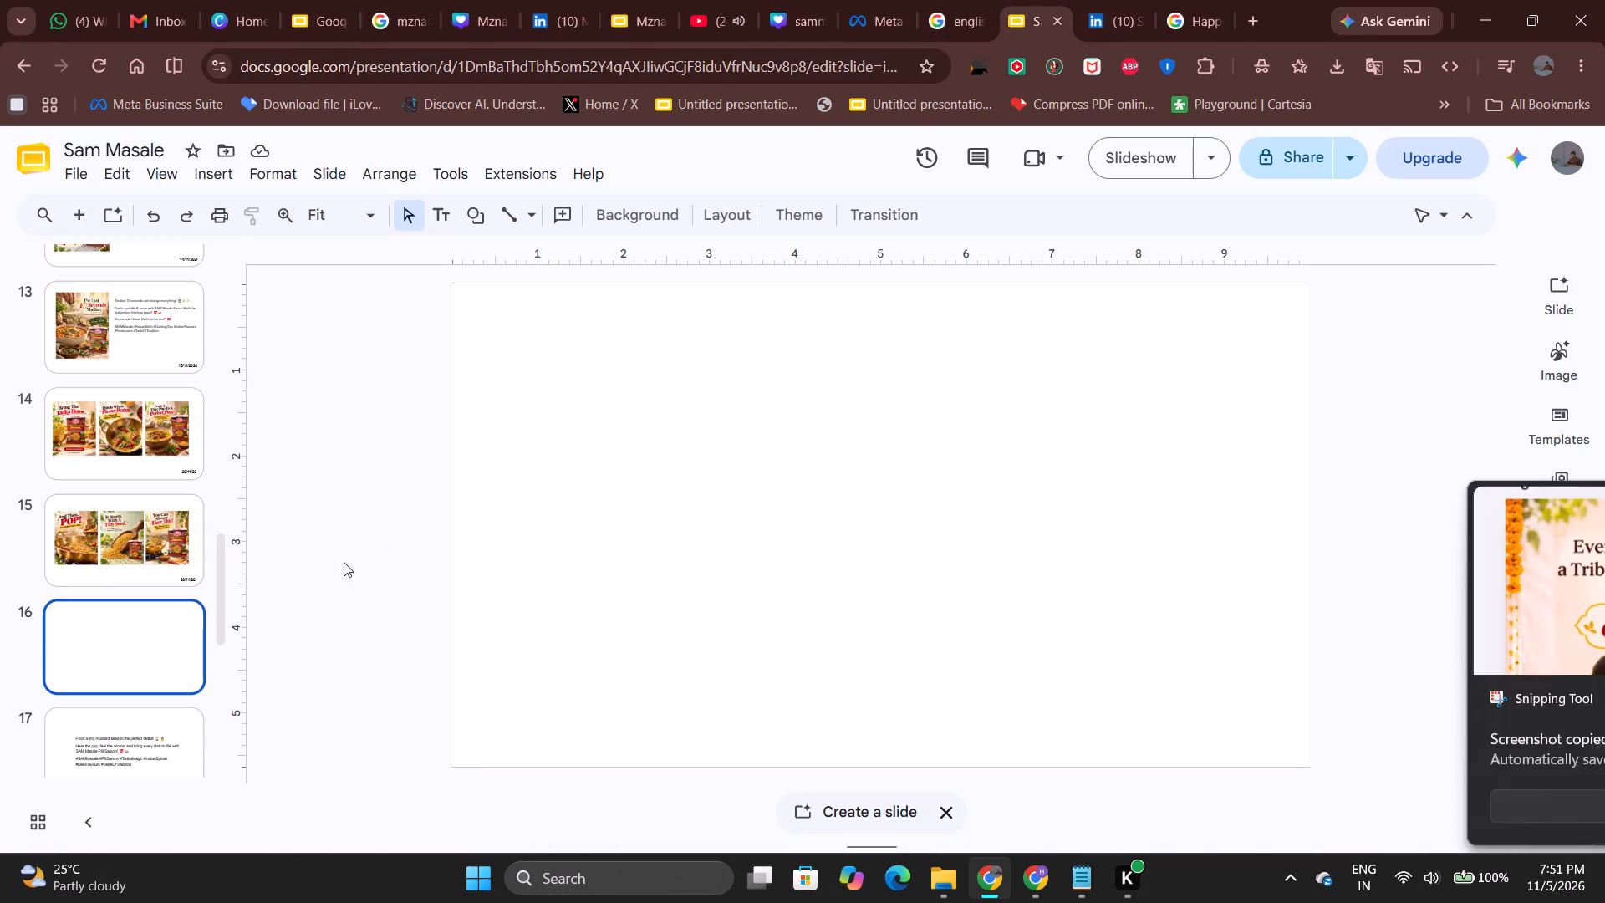
pyautogui.click(643, 507)
pyautogui.hotkey('ctrl', 'v')
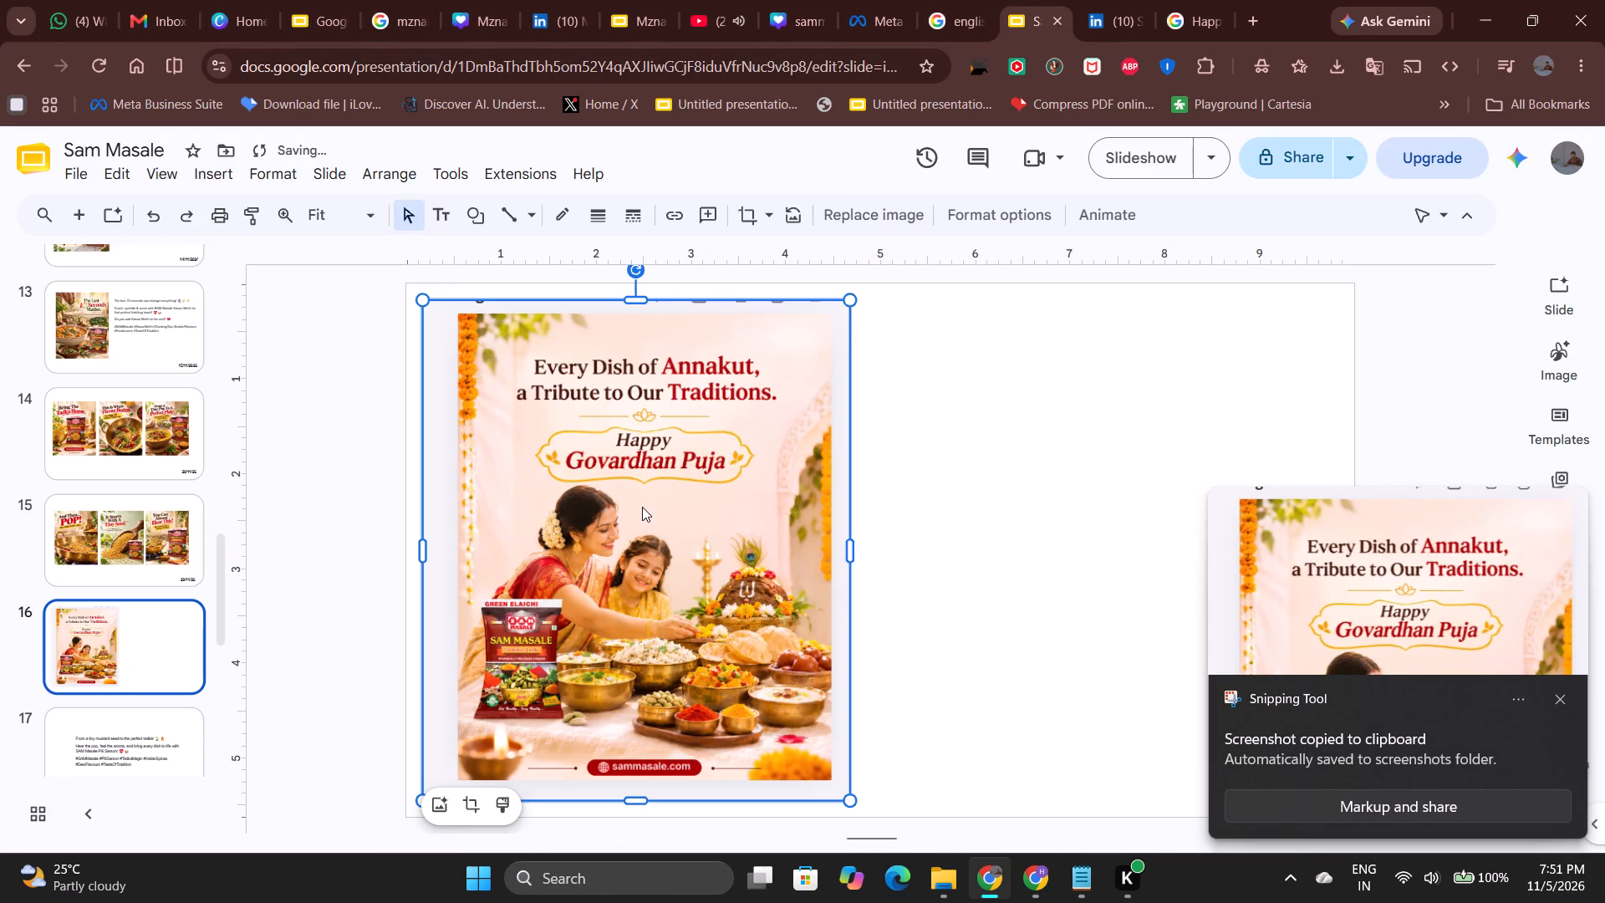
pyautogui.moveTo(846, 801); pyautogui.dragTo(792, 744)
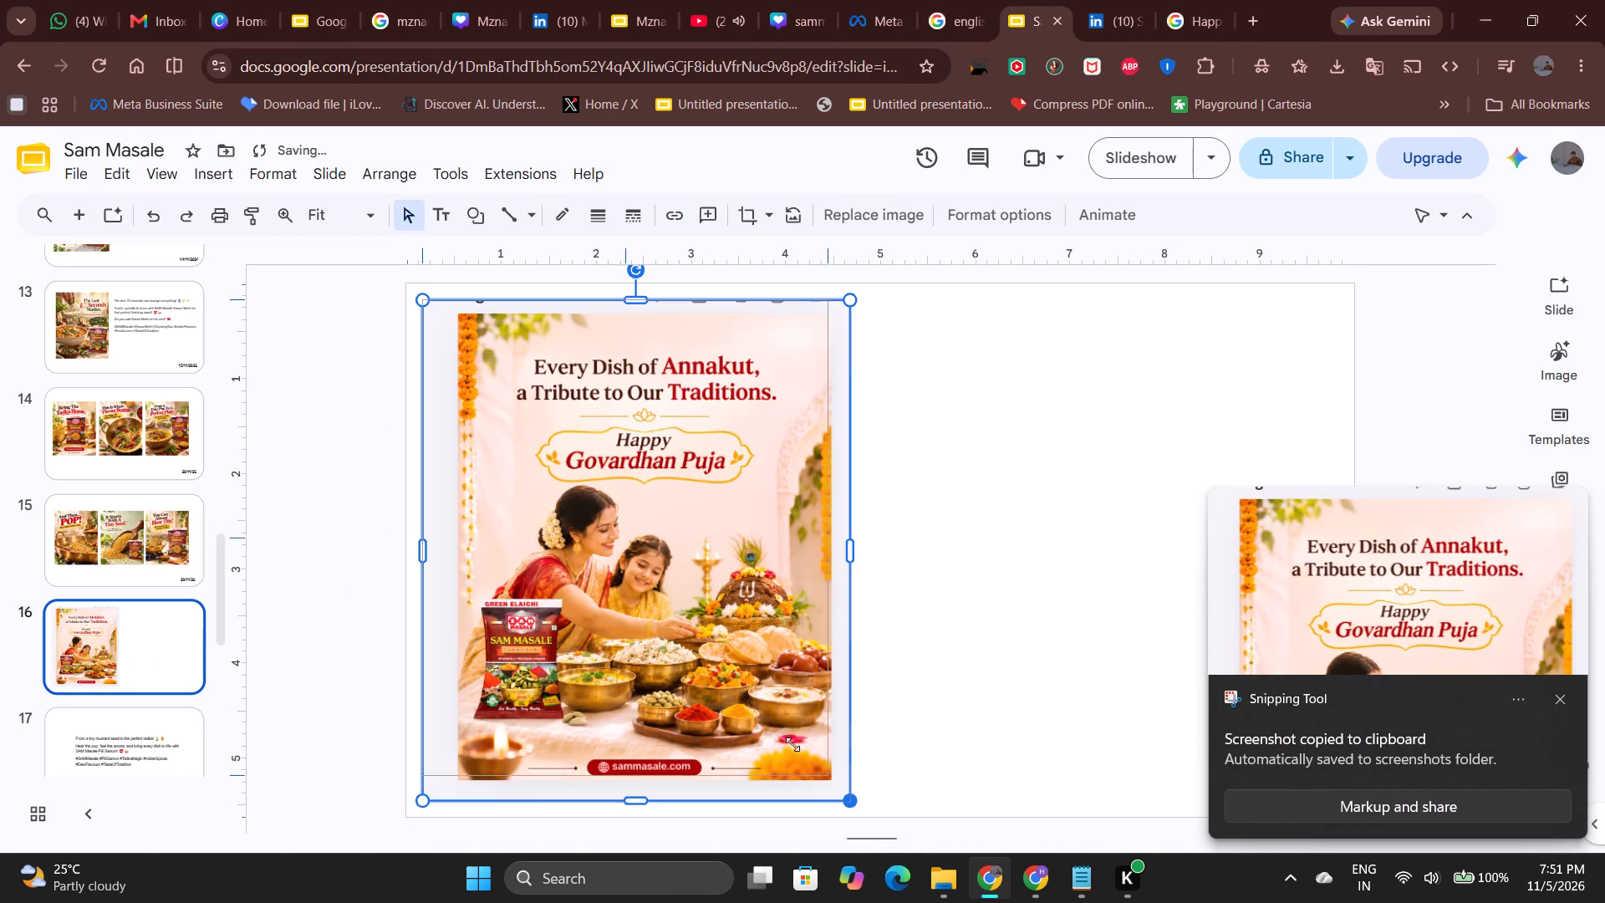
pyautogui.moveTo(792, 744); pyautogui.dragTo(726, 689)
pyautogui.moveTo(618, 469); pyautogui.dragTo(646, 490)
pyautogui.click(850, 513)
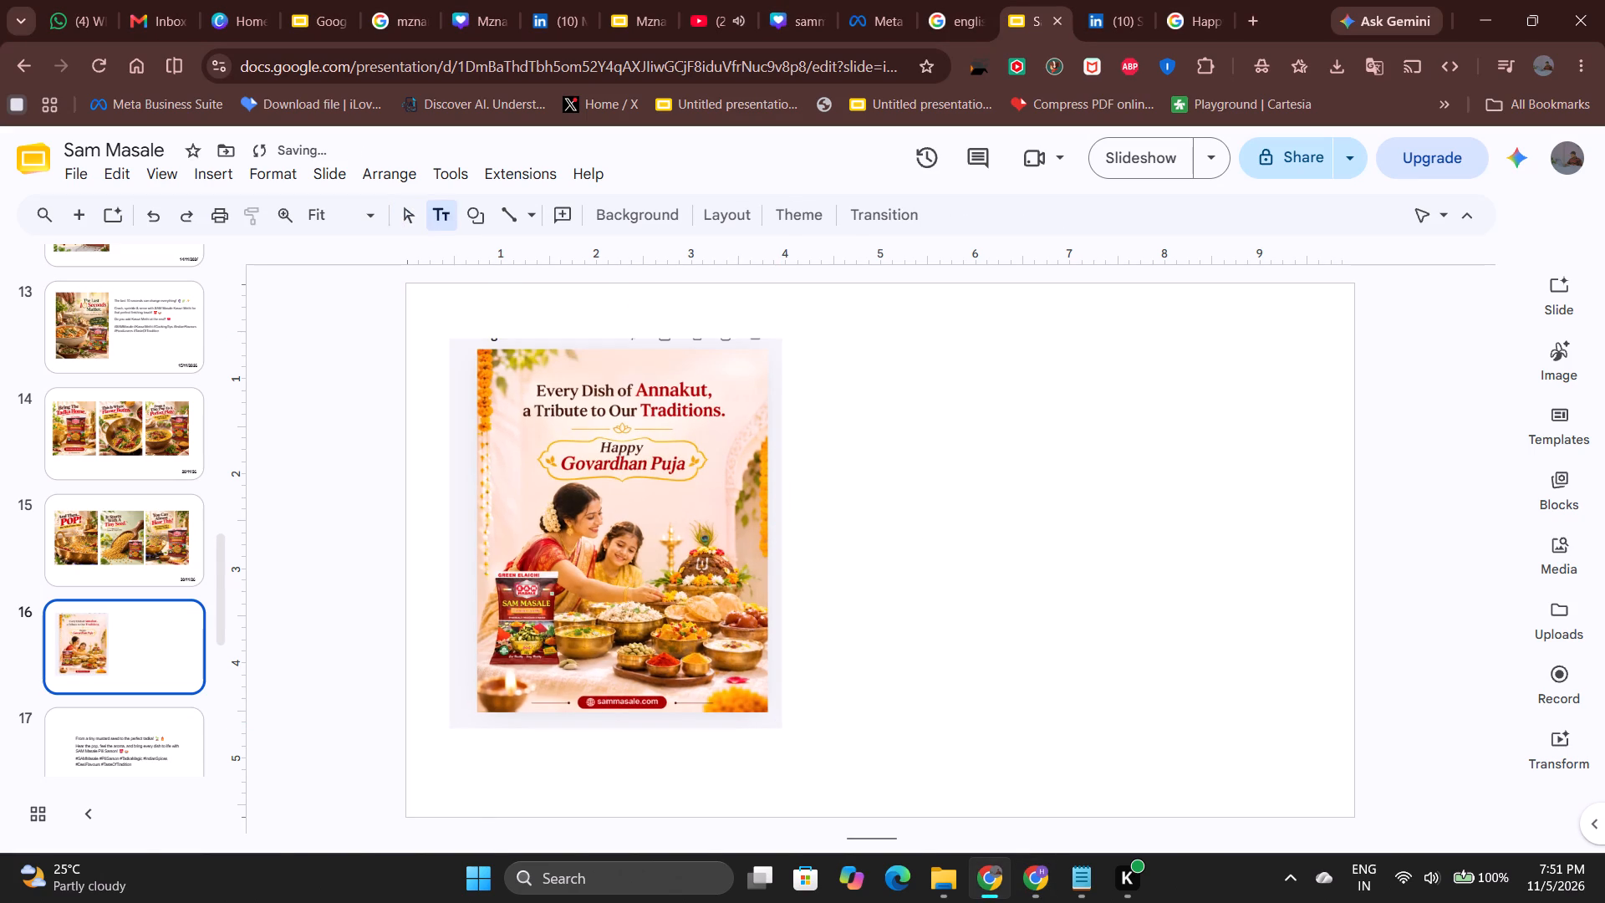
pyautogui.click(812, 384)
pyautogui.hotkey('ctrl', 'v')
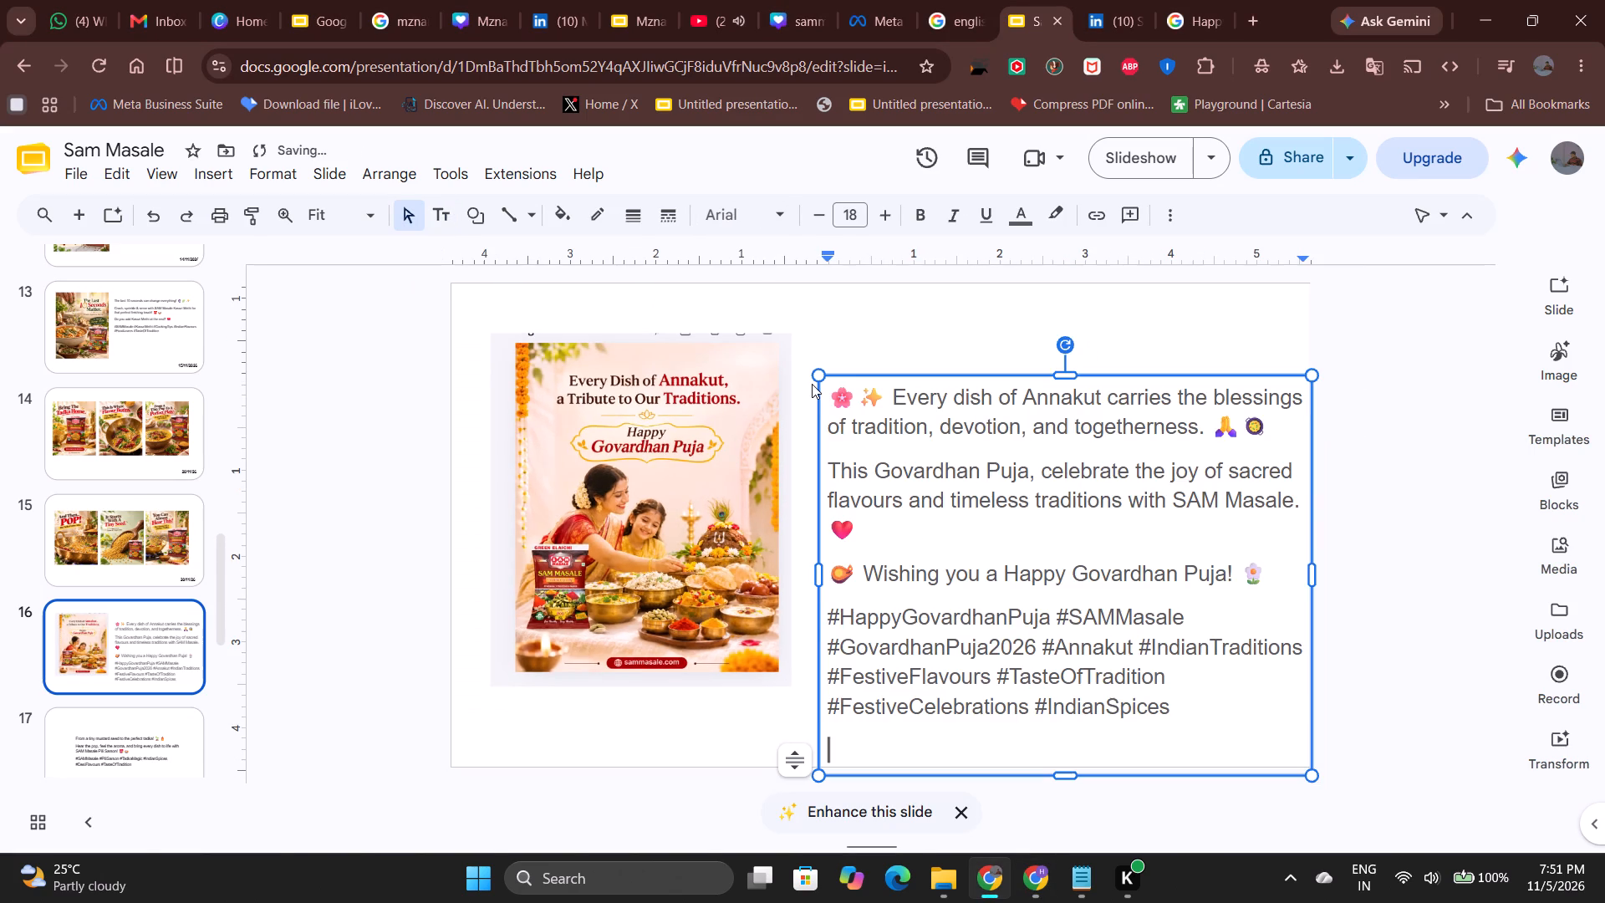
# Set the whole Govardhan Puja caption to font size 14 and black text.
pyautogui.hotkey('ctrl', 'a')
pyautogui.click(859, 203)
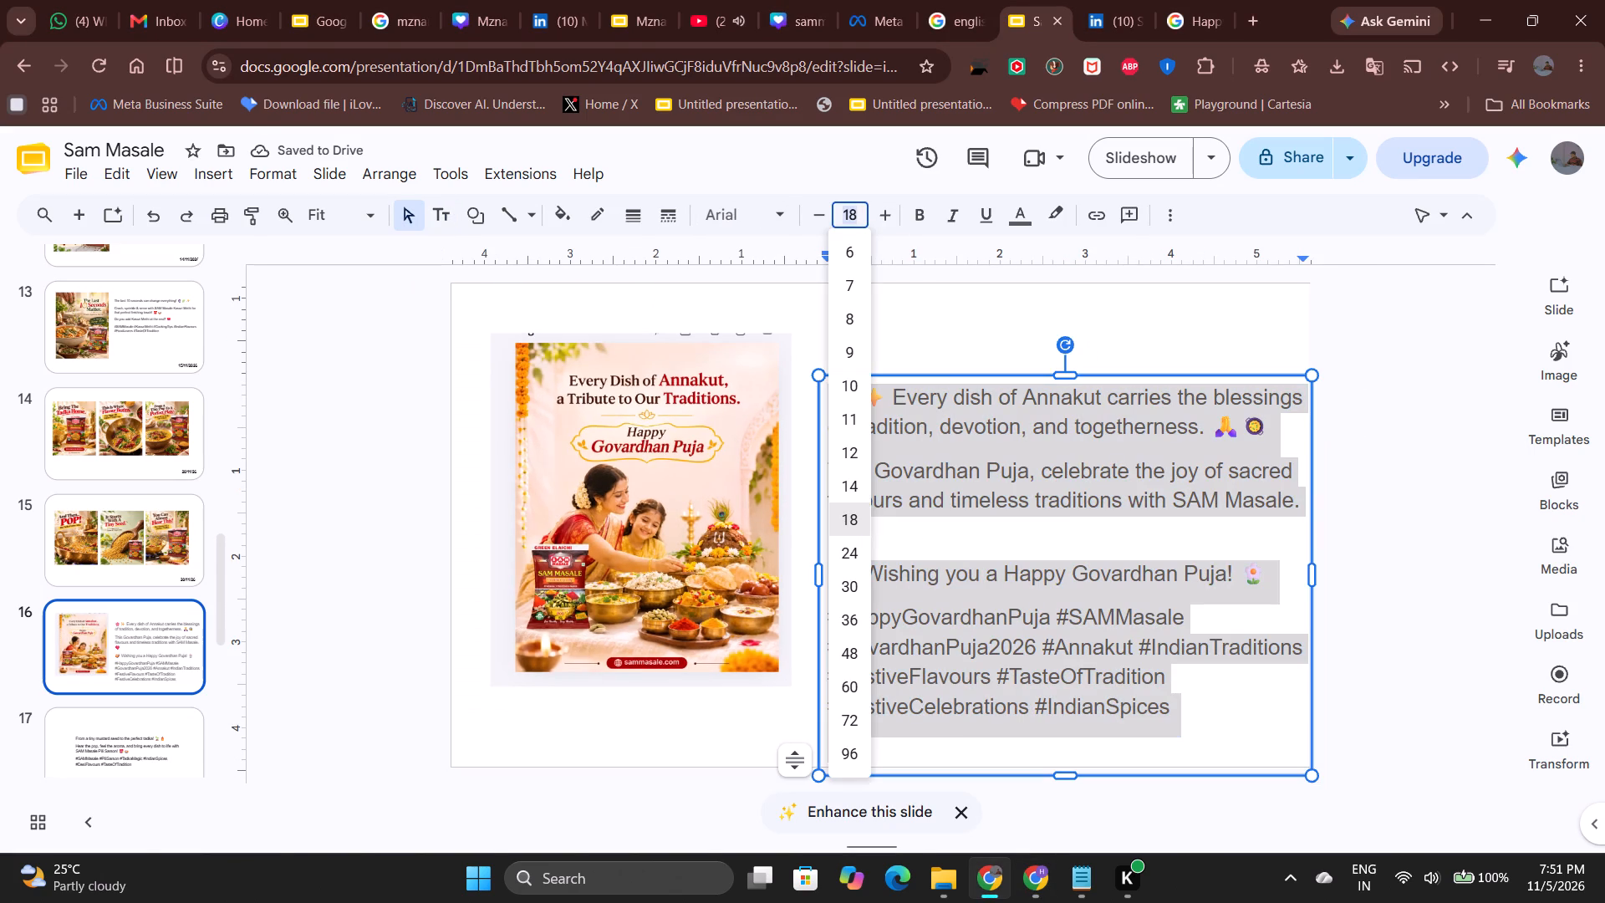
pyautogui.write('14')
pyautogui.press('Return')
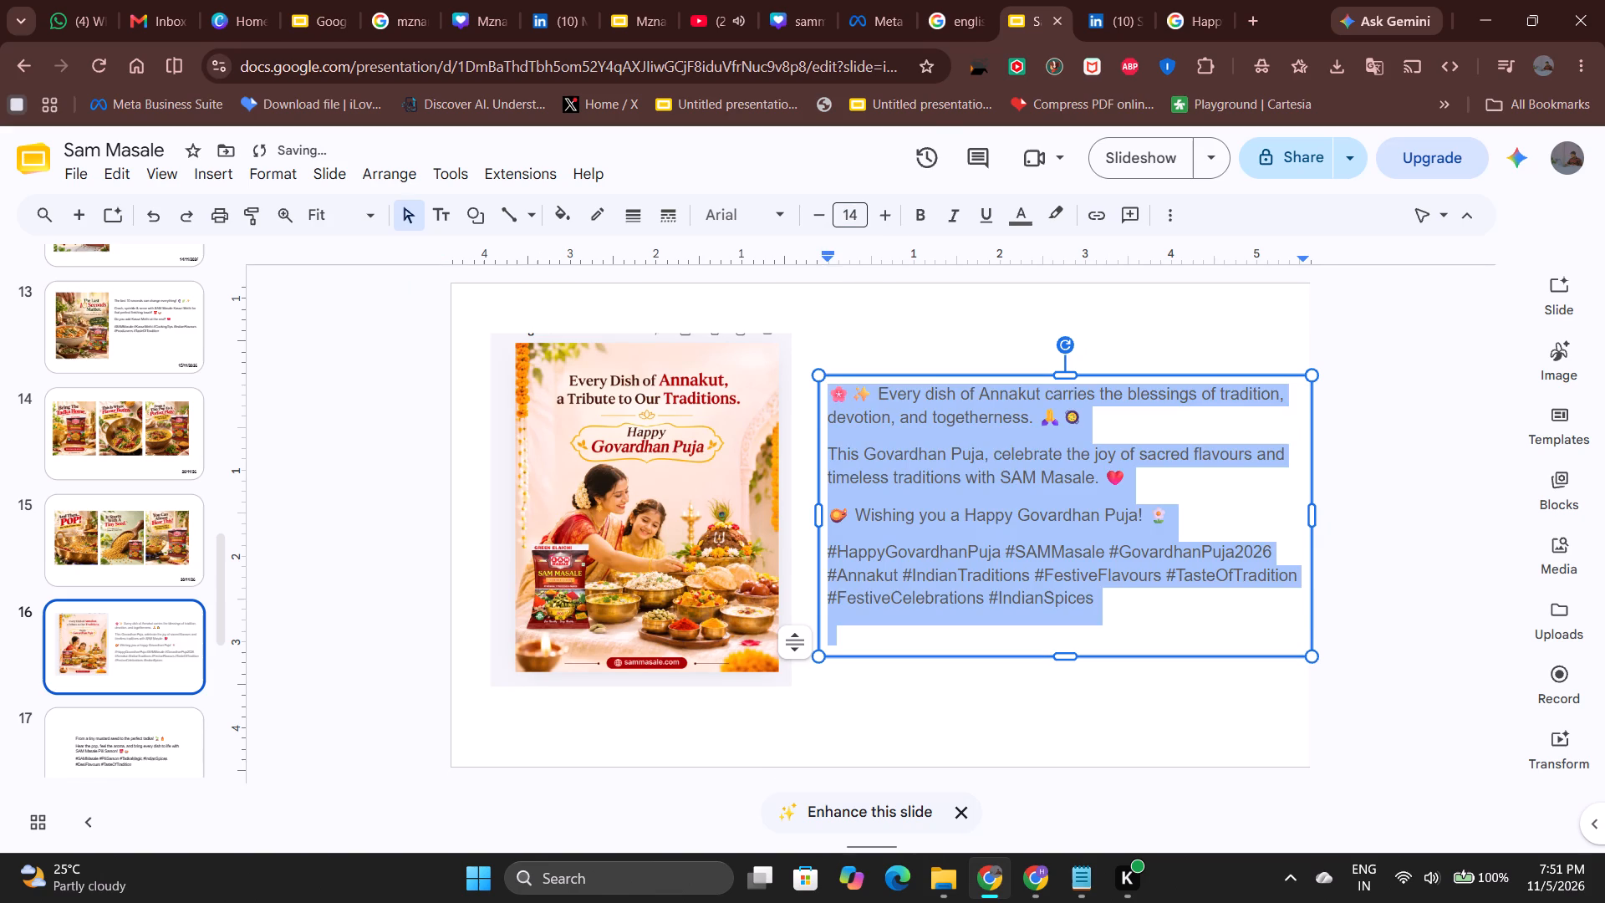
pyautogui.click(1012, 221)
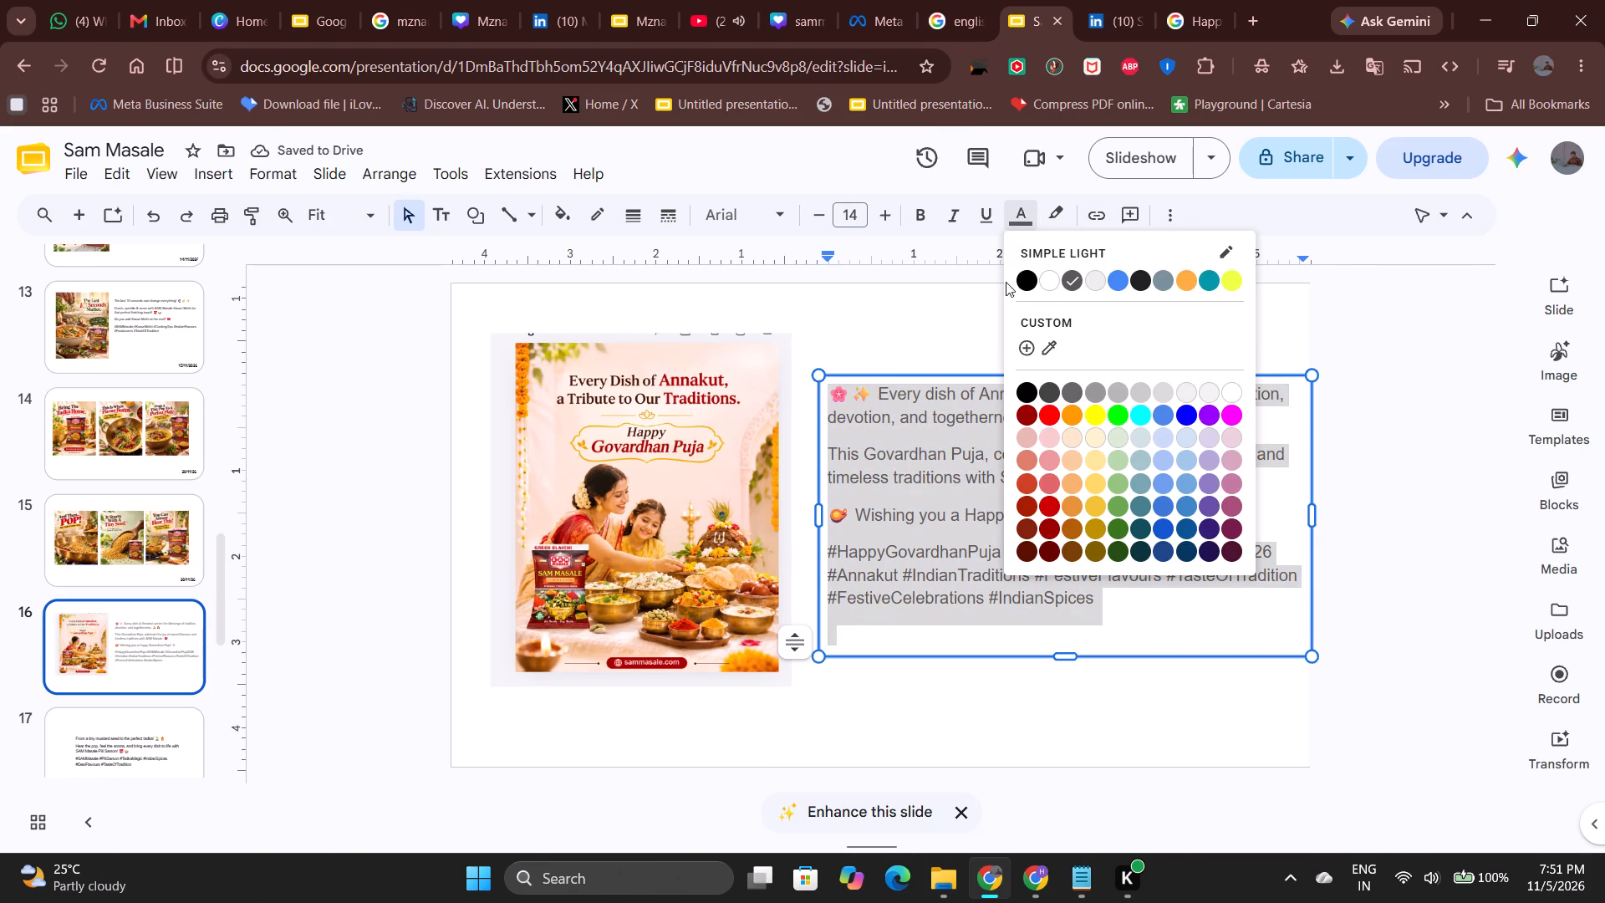
pyautogui.click(1035, 283)
pyautogui.click(879, 337)
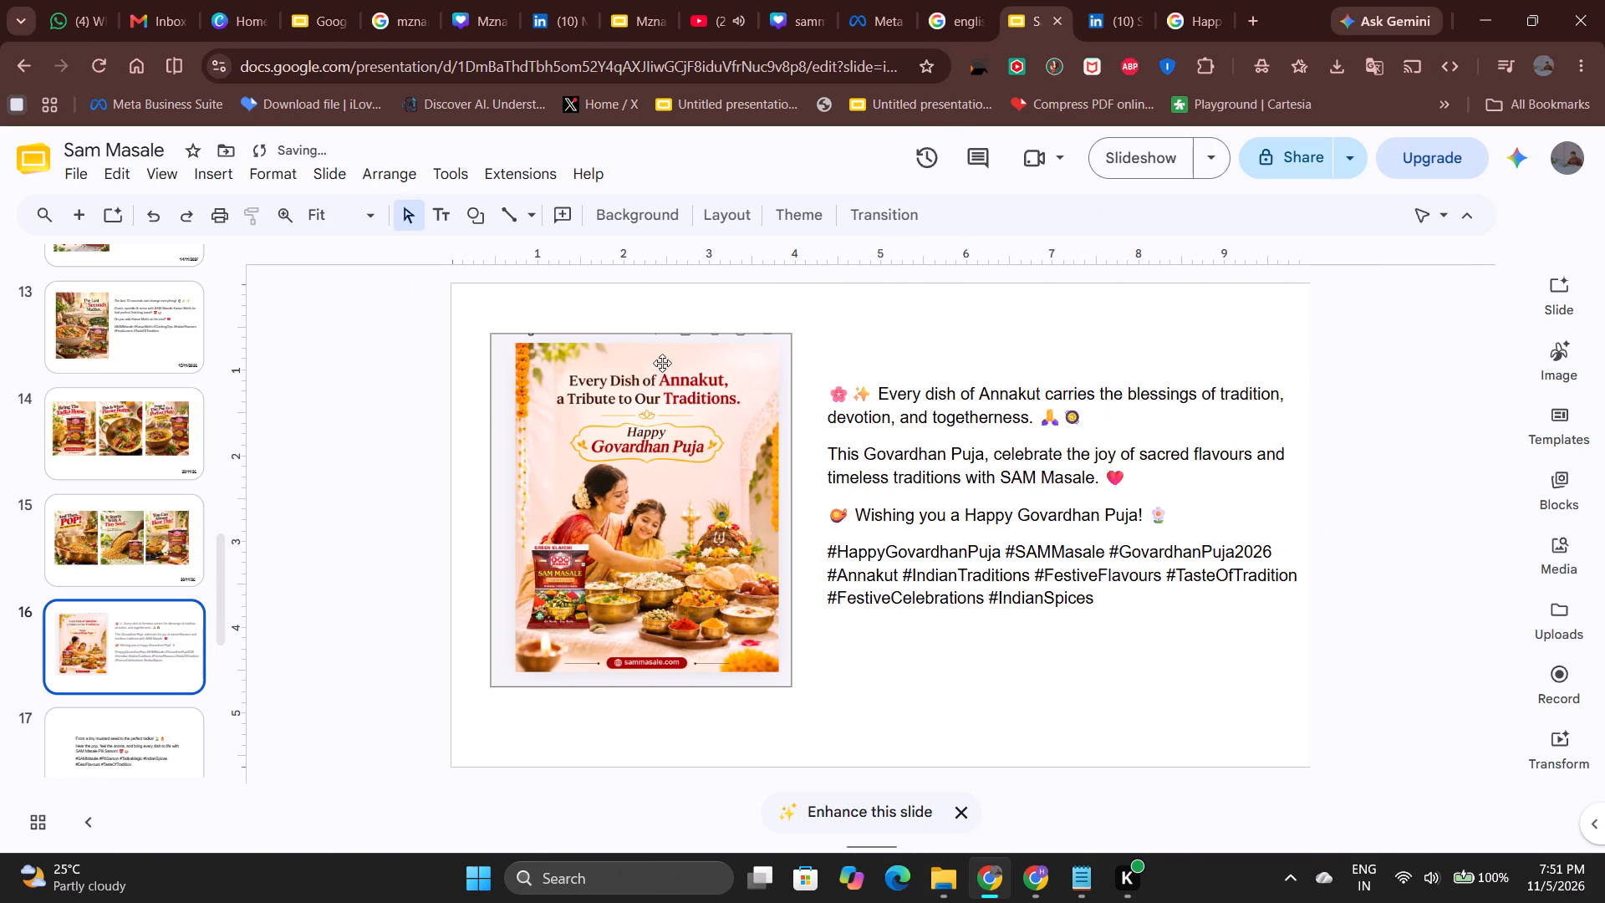
# Move the Govardhan Puja slide from position 16 up to position 11, directly after the Happy Diwali slide.
pyautogui.moveTo(96, 644); pyautogui.dragTo(79, 259)
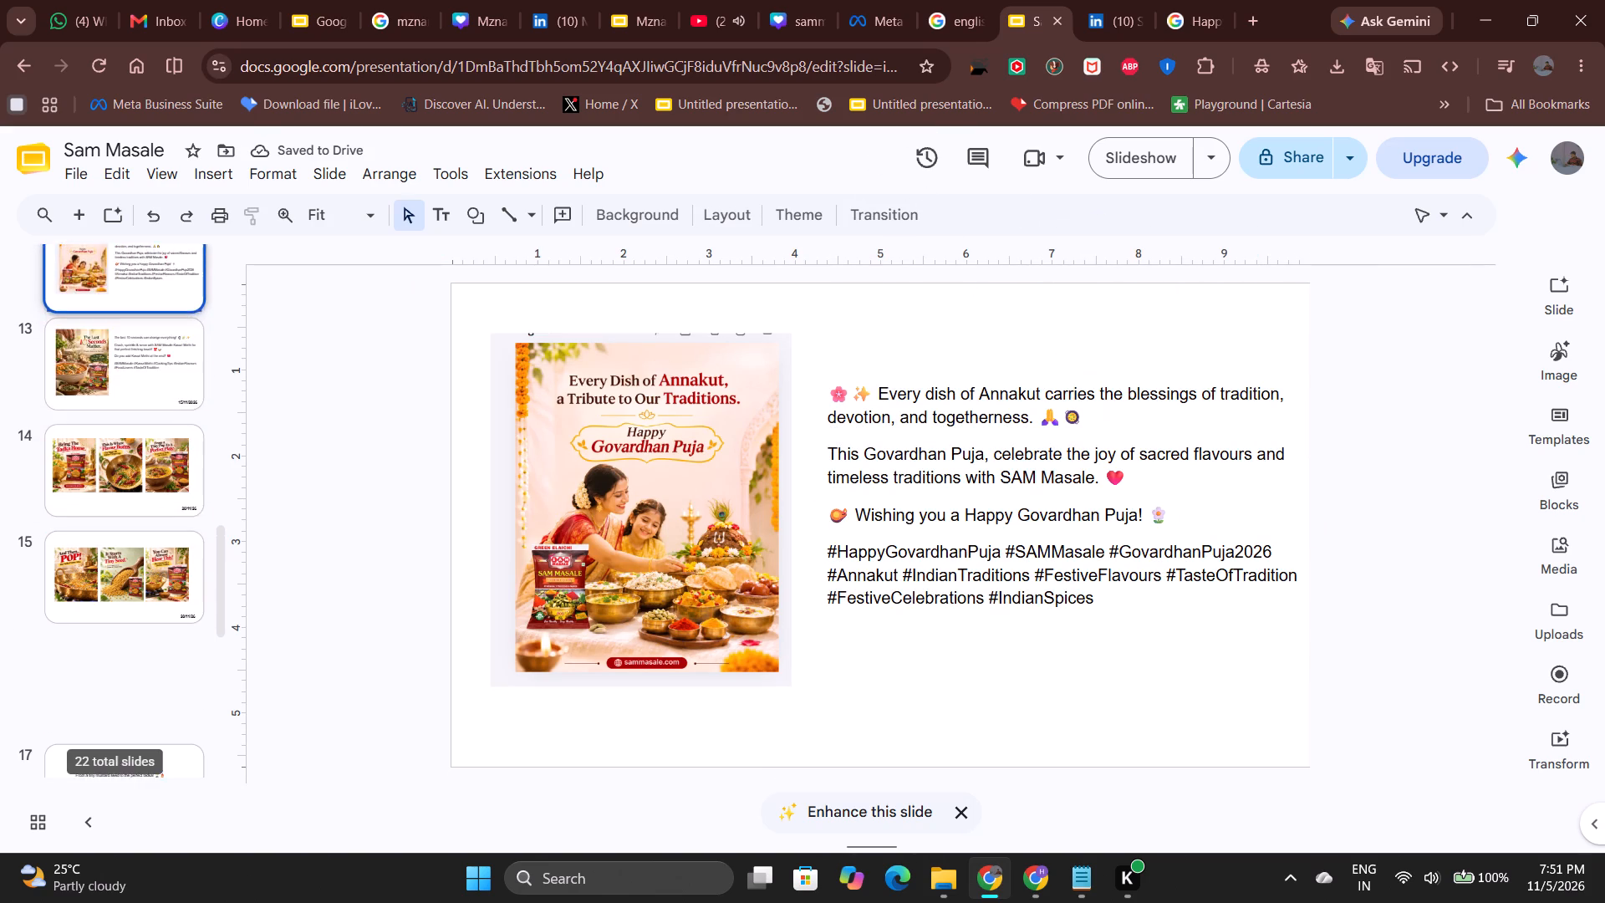
pyautogui.moveTo(79, 259); pyautogui.dragTo(101, 445)
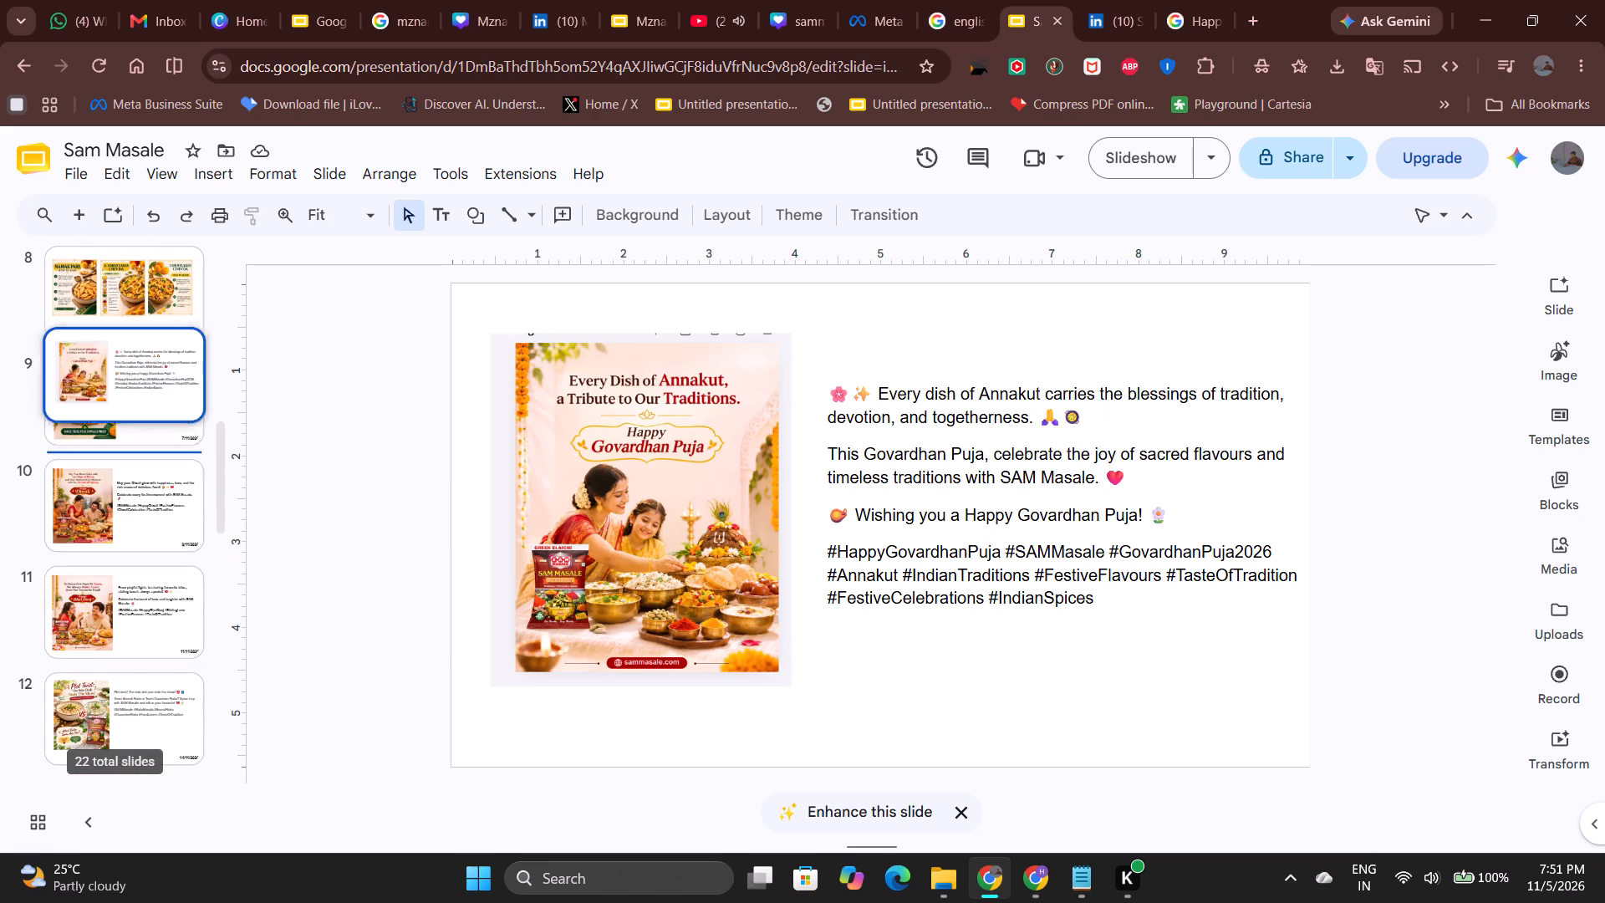
pyautogui.moveTo(101, 445); pyautogui.dragTo(69, 528)
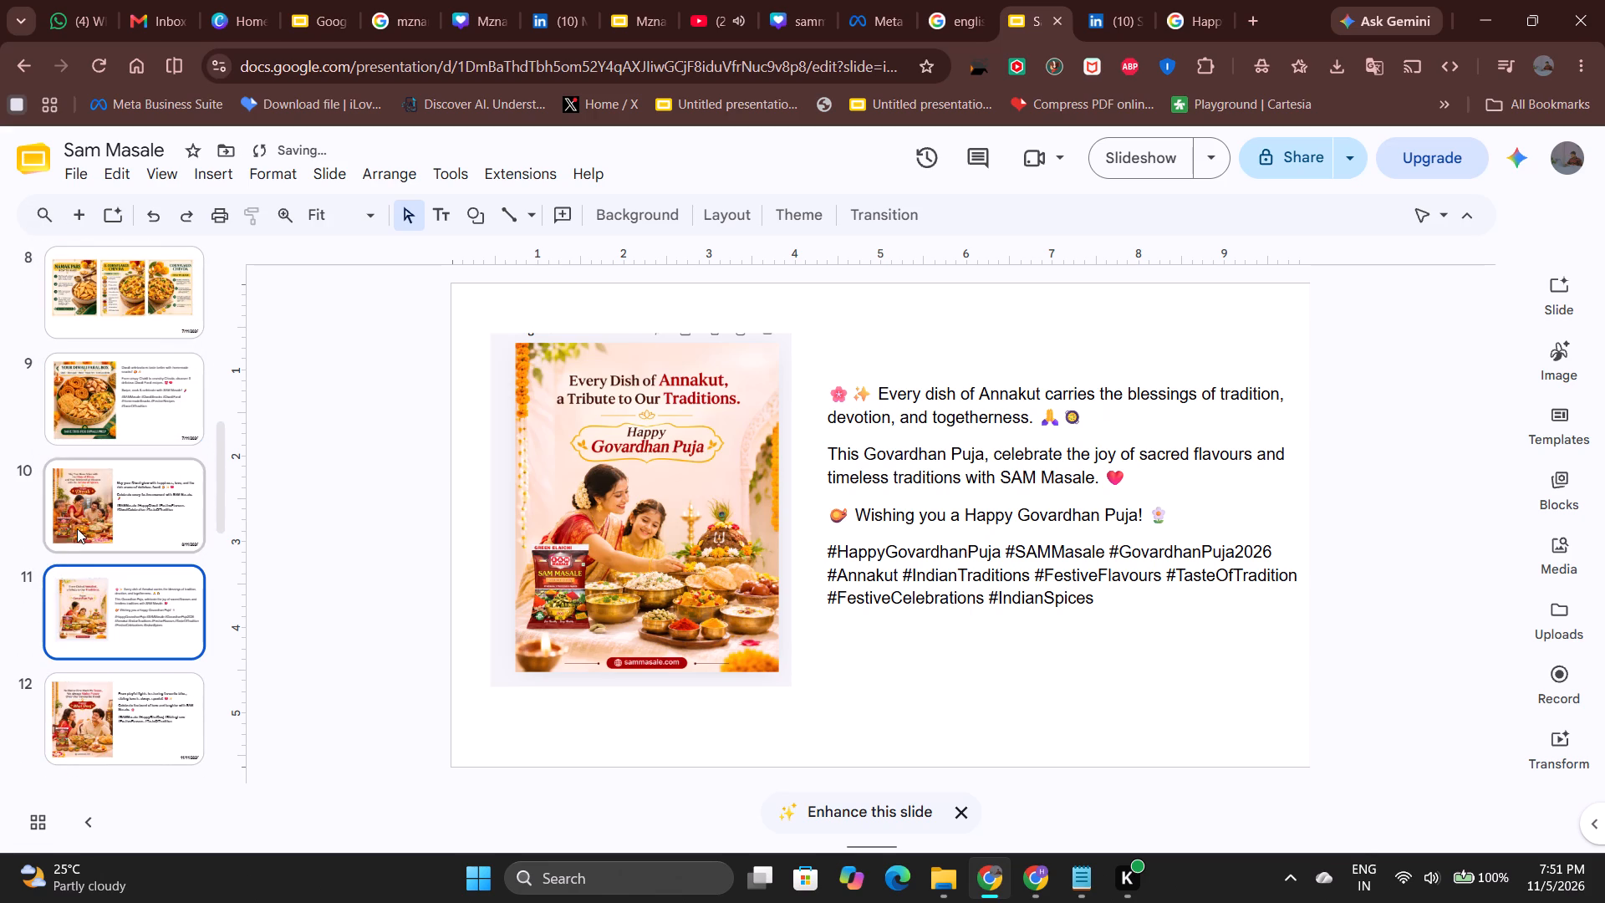
pyautogui.click(112, 509)
pyautogui.click(118, 610)
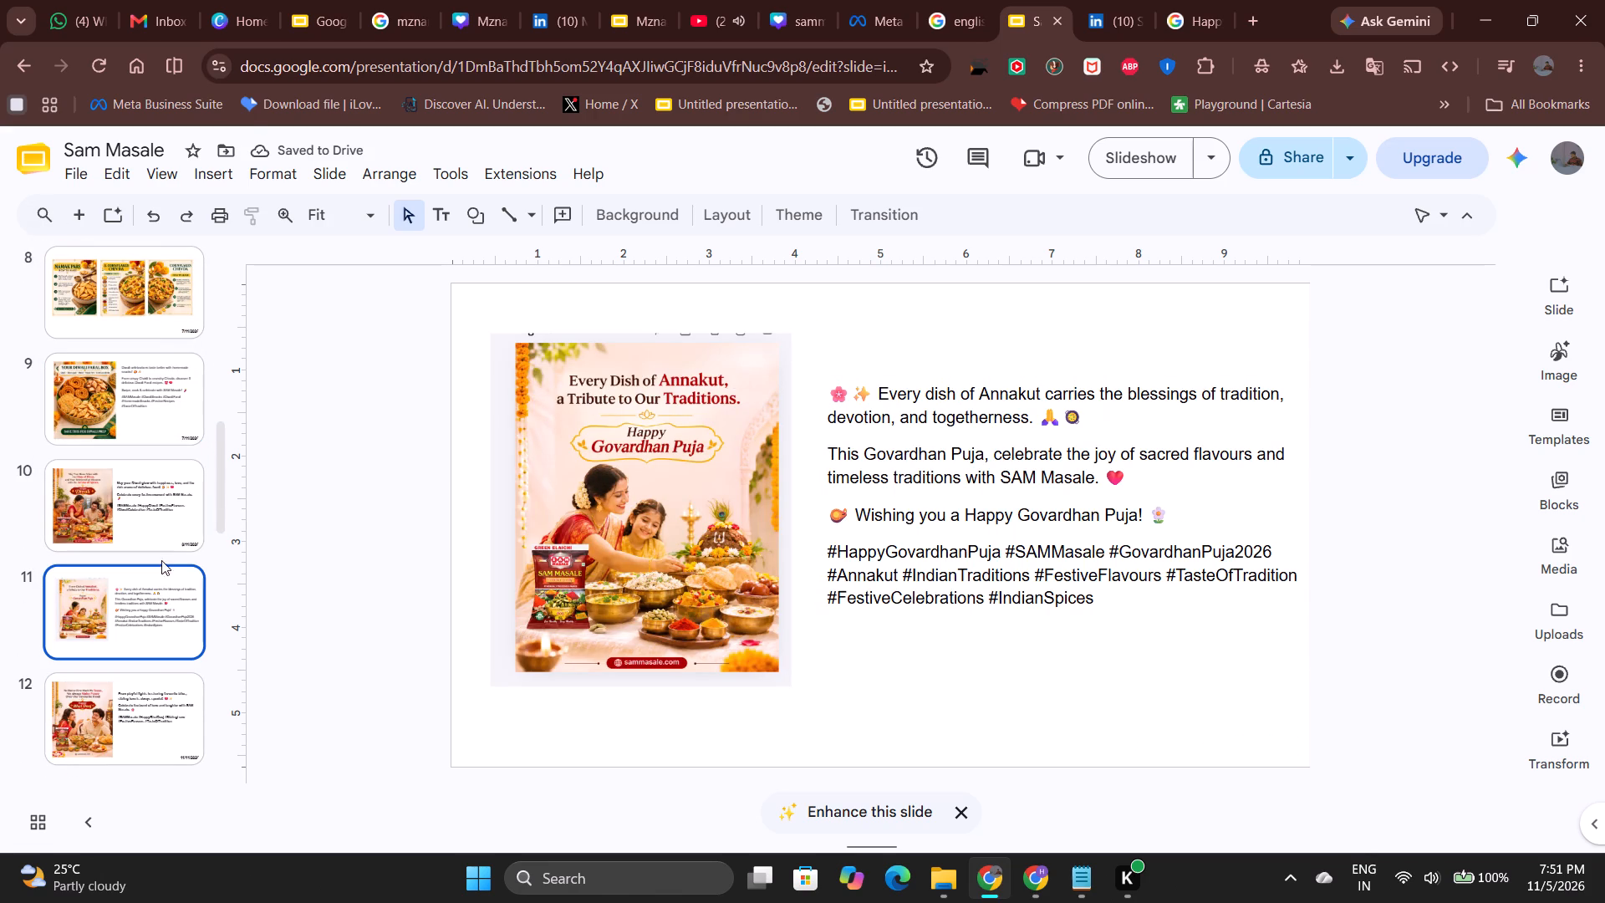
# Copy the date box from the Happy Diwali slide onto slide 11, change the date to 10/11/2026 and widen it to fit one line.
pyautogui.click(185, 492)
pyautogui.click(1225, 728)
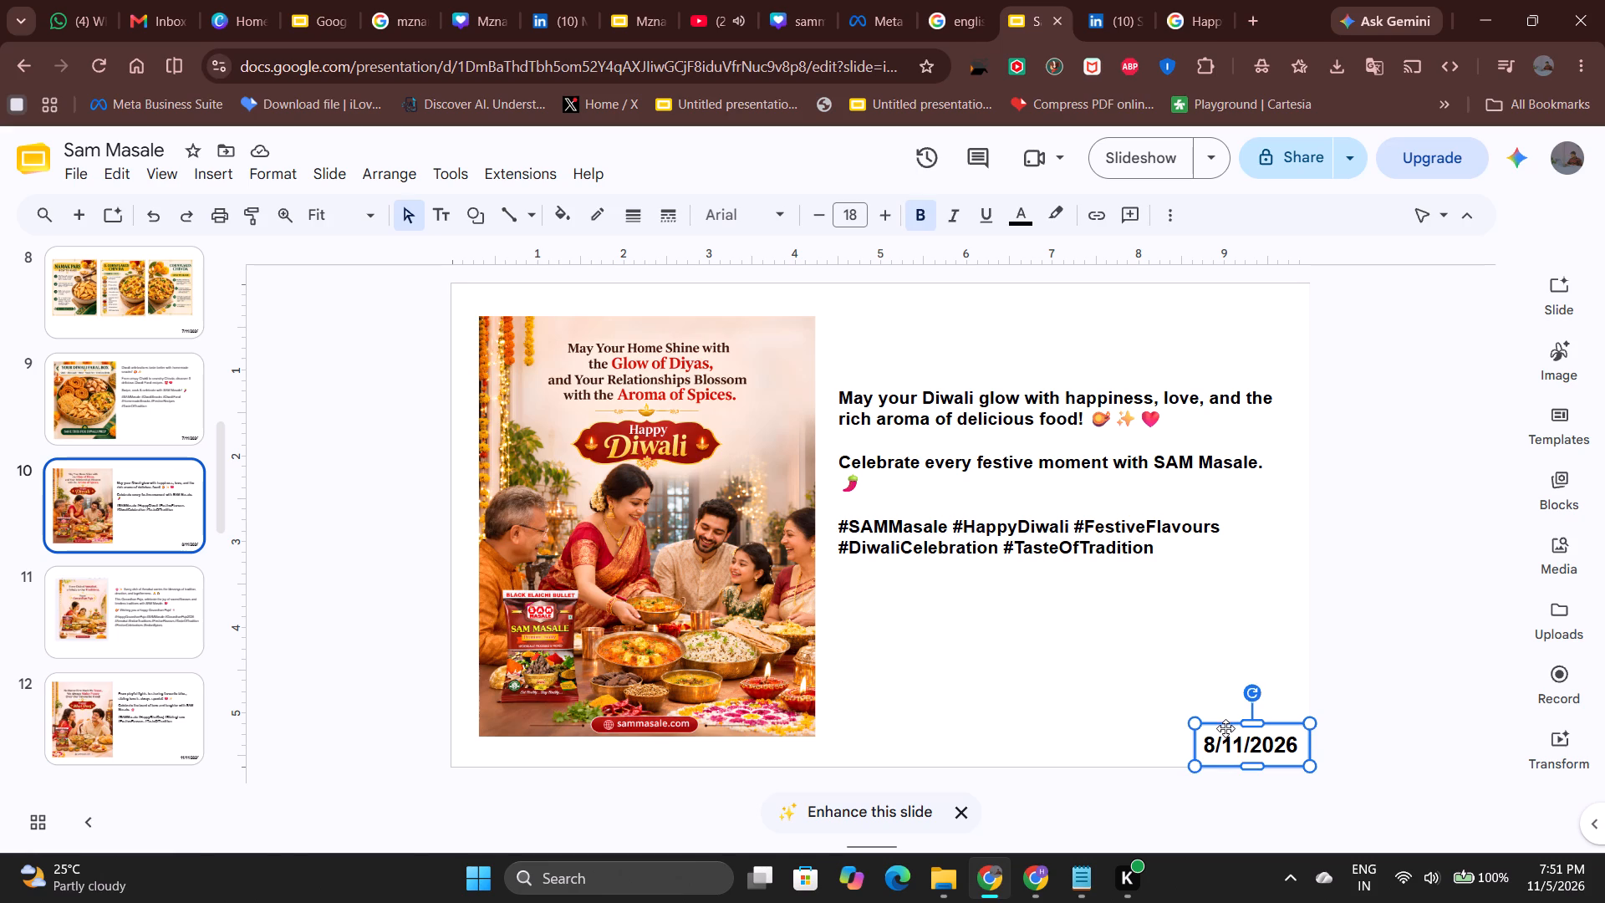
pyautogui.hotkey('ctrl', 'c')
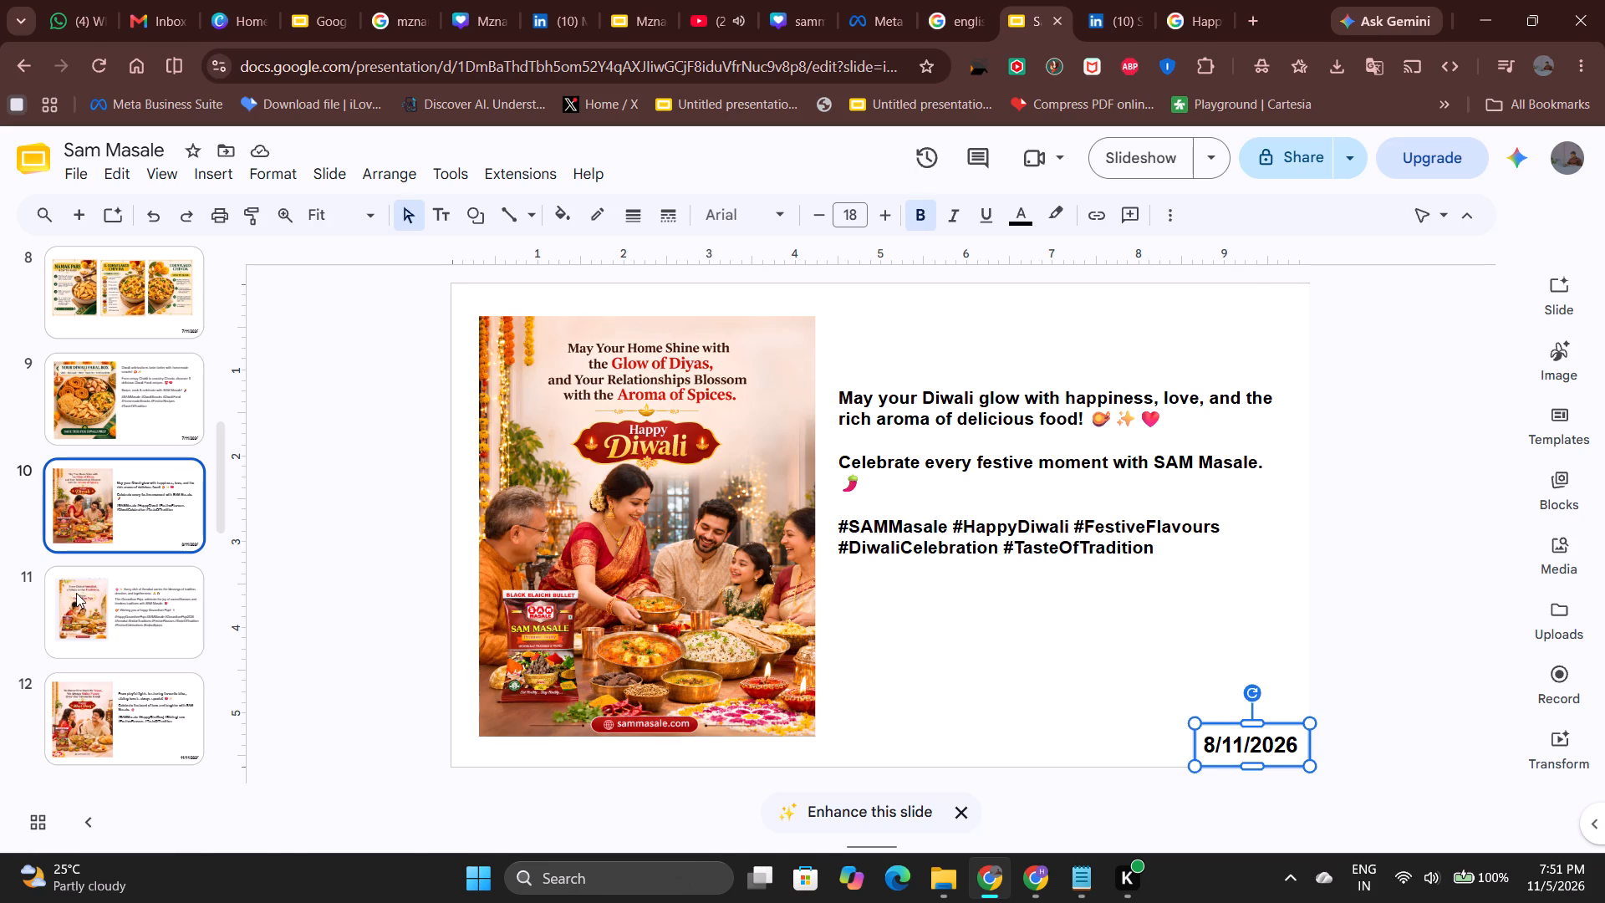
pyautogui.click(76, 593)
pyautogui.click(1271, 734)
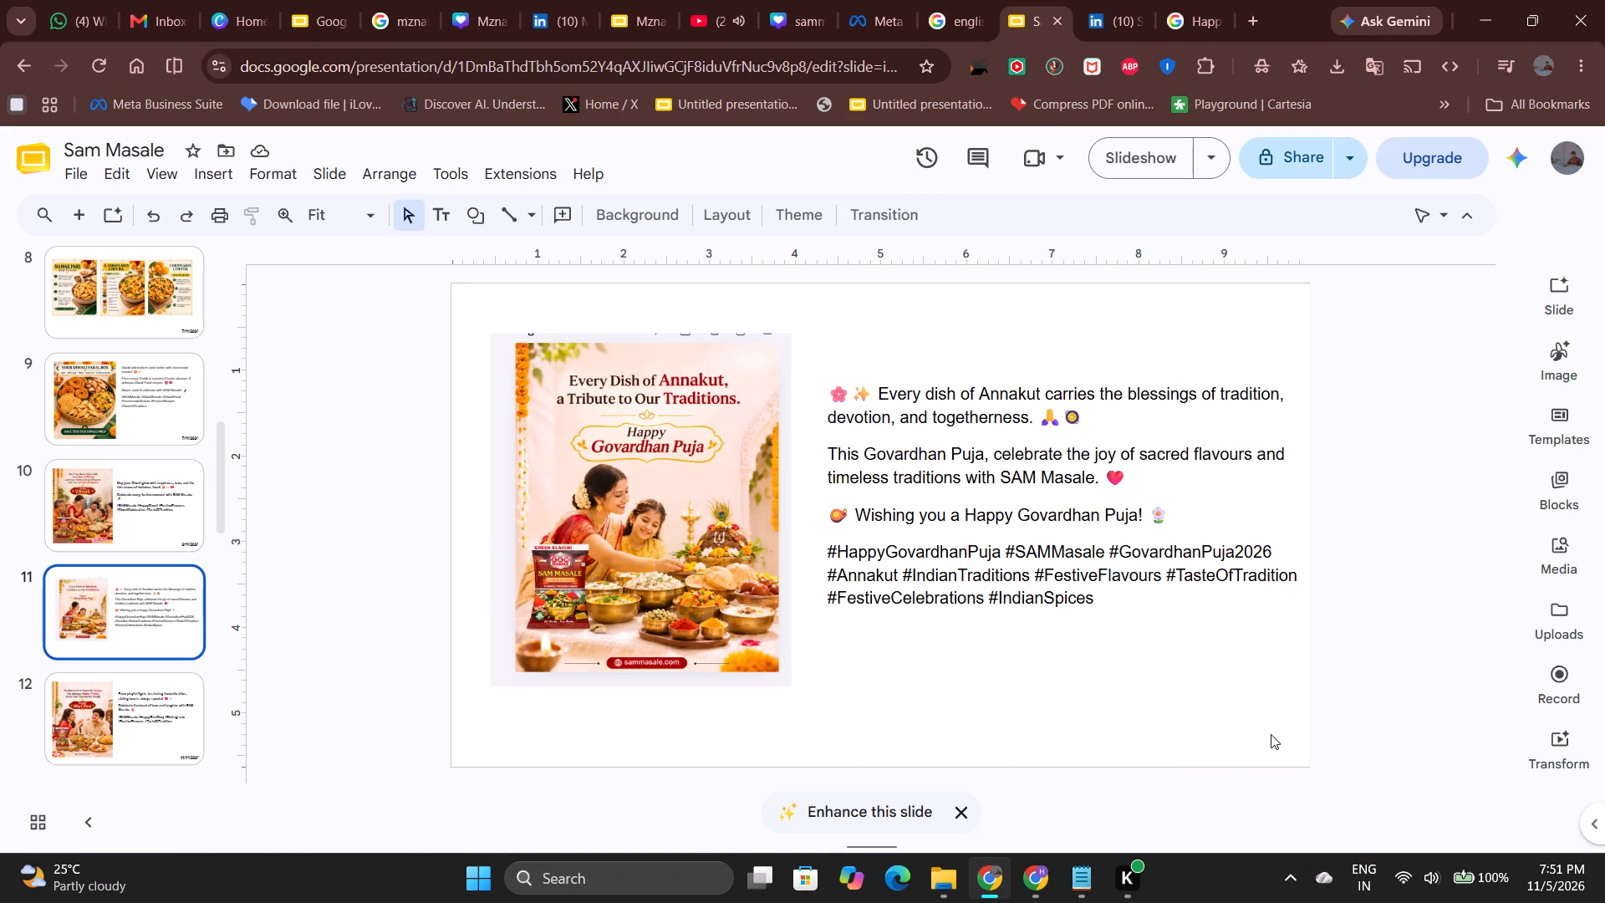
pyautogui.hotkey('ctrl', 'v')
pyautogui.click(1213, 742)
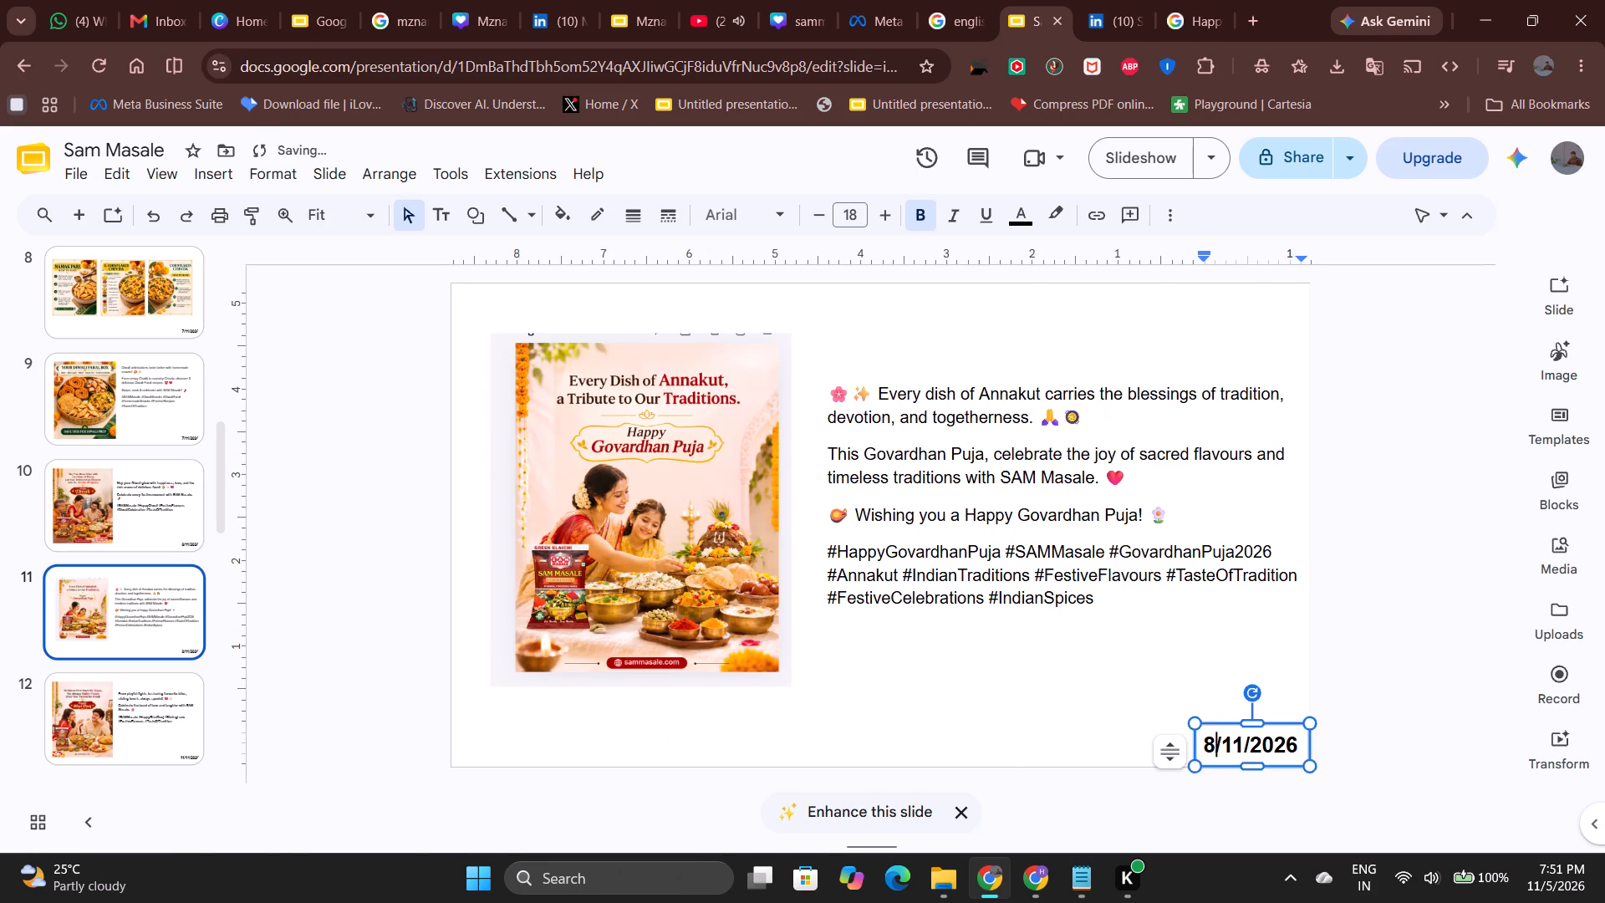
pyautogui.press('BackSpace')
pyautogui.write('10')
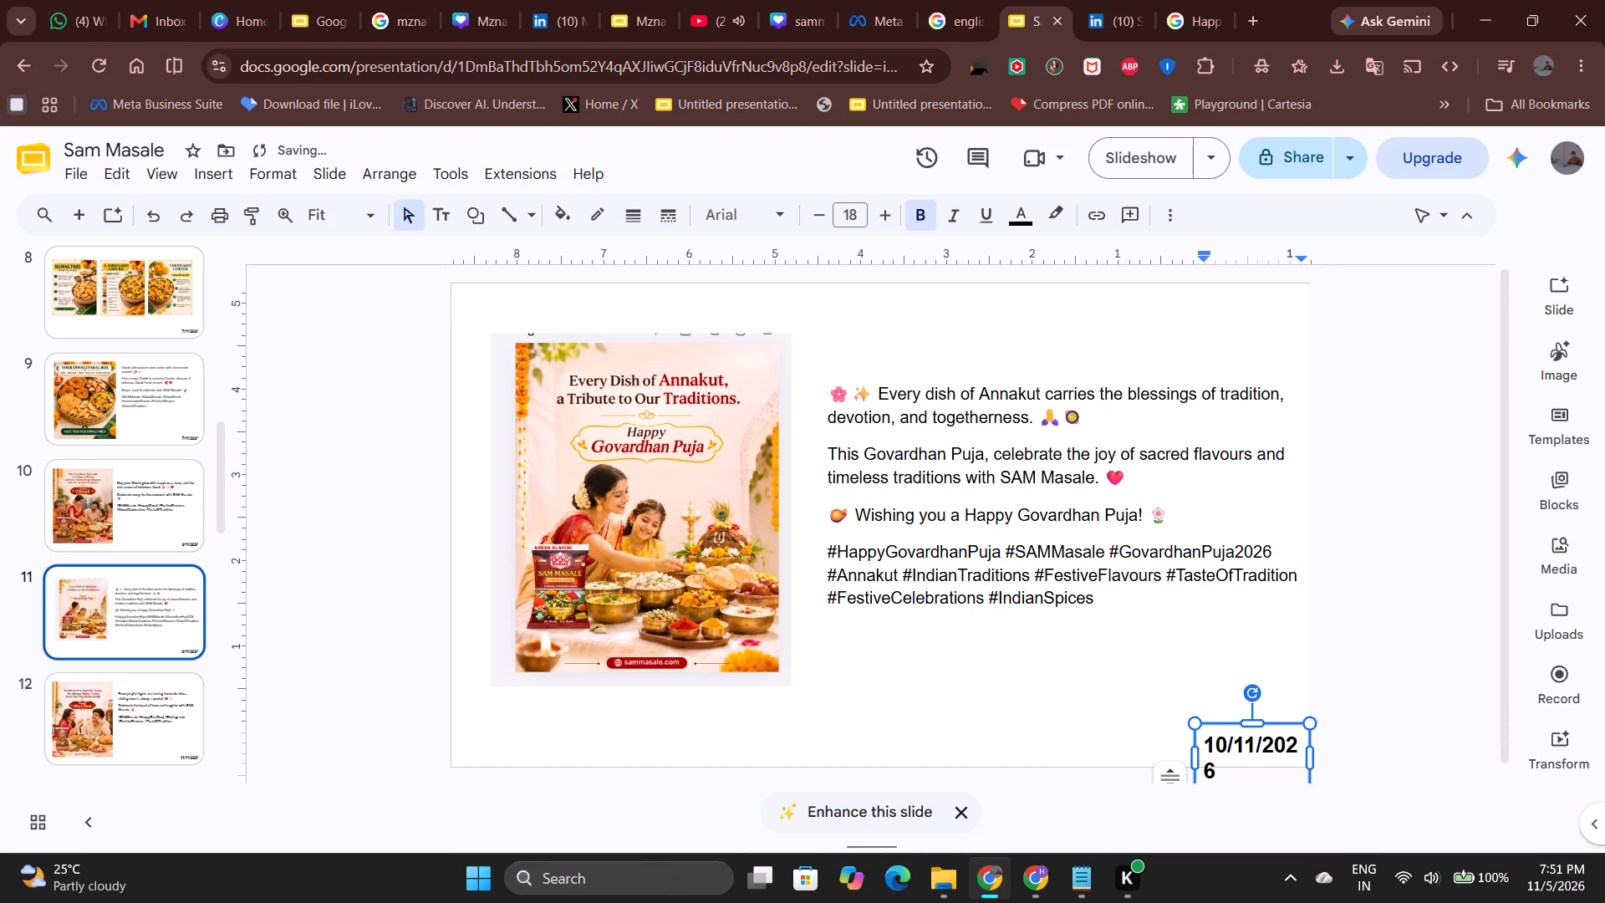
pyautogui.moveTo(1195, 760); pyautogui.dragTo(1176, 760)
pyautogui.click(1084, 697)
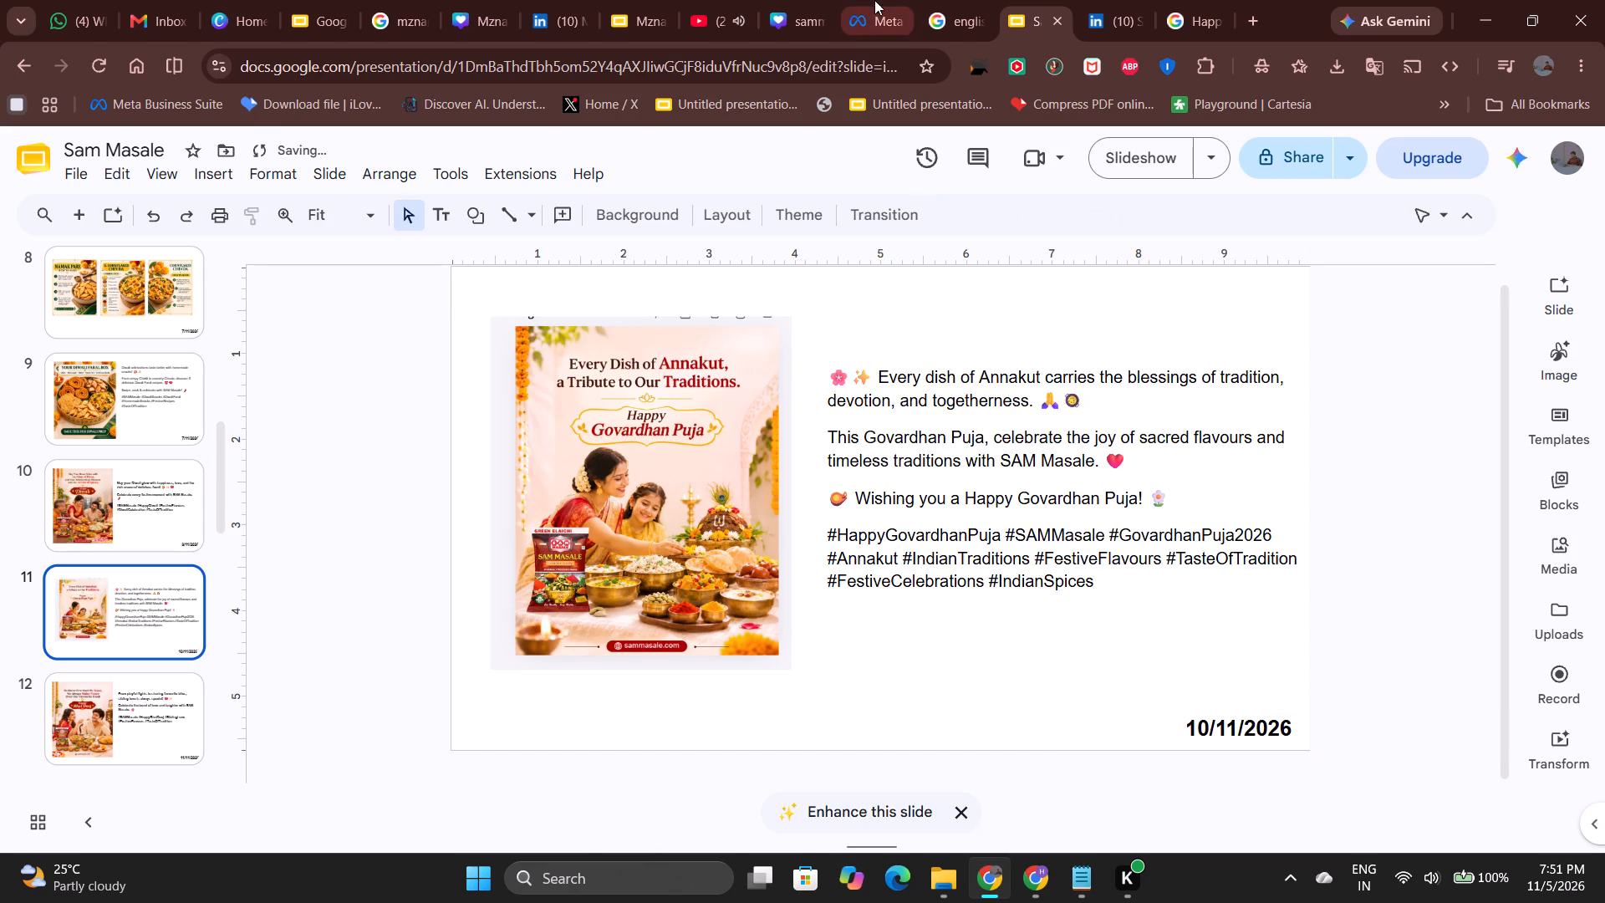
# Compare the LinkedIn scheduled posts for Nov 11, 14 and 15 with the content and dates of slides 12 to 14.
pyautogui.click(1109, 0)
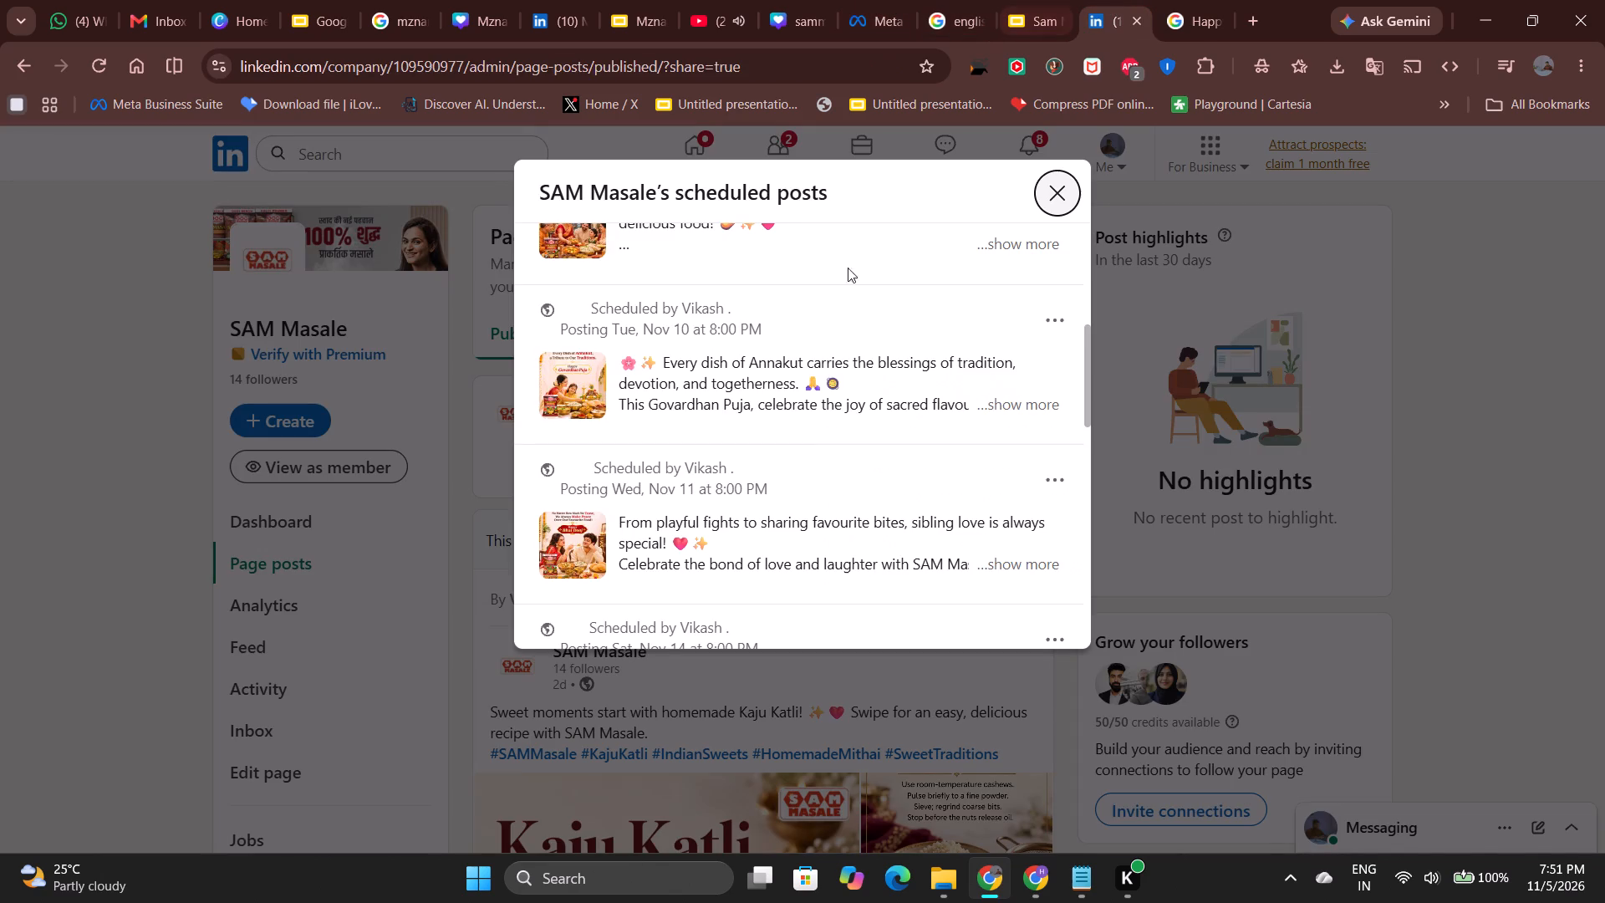
pyautogui.scroll(-2, 743, 374)
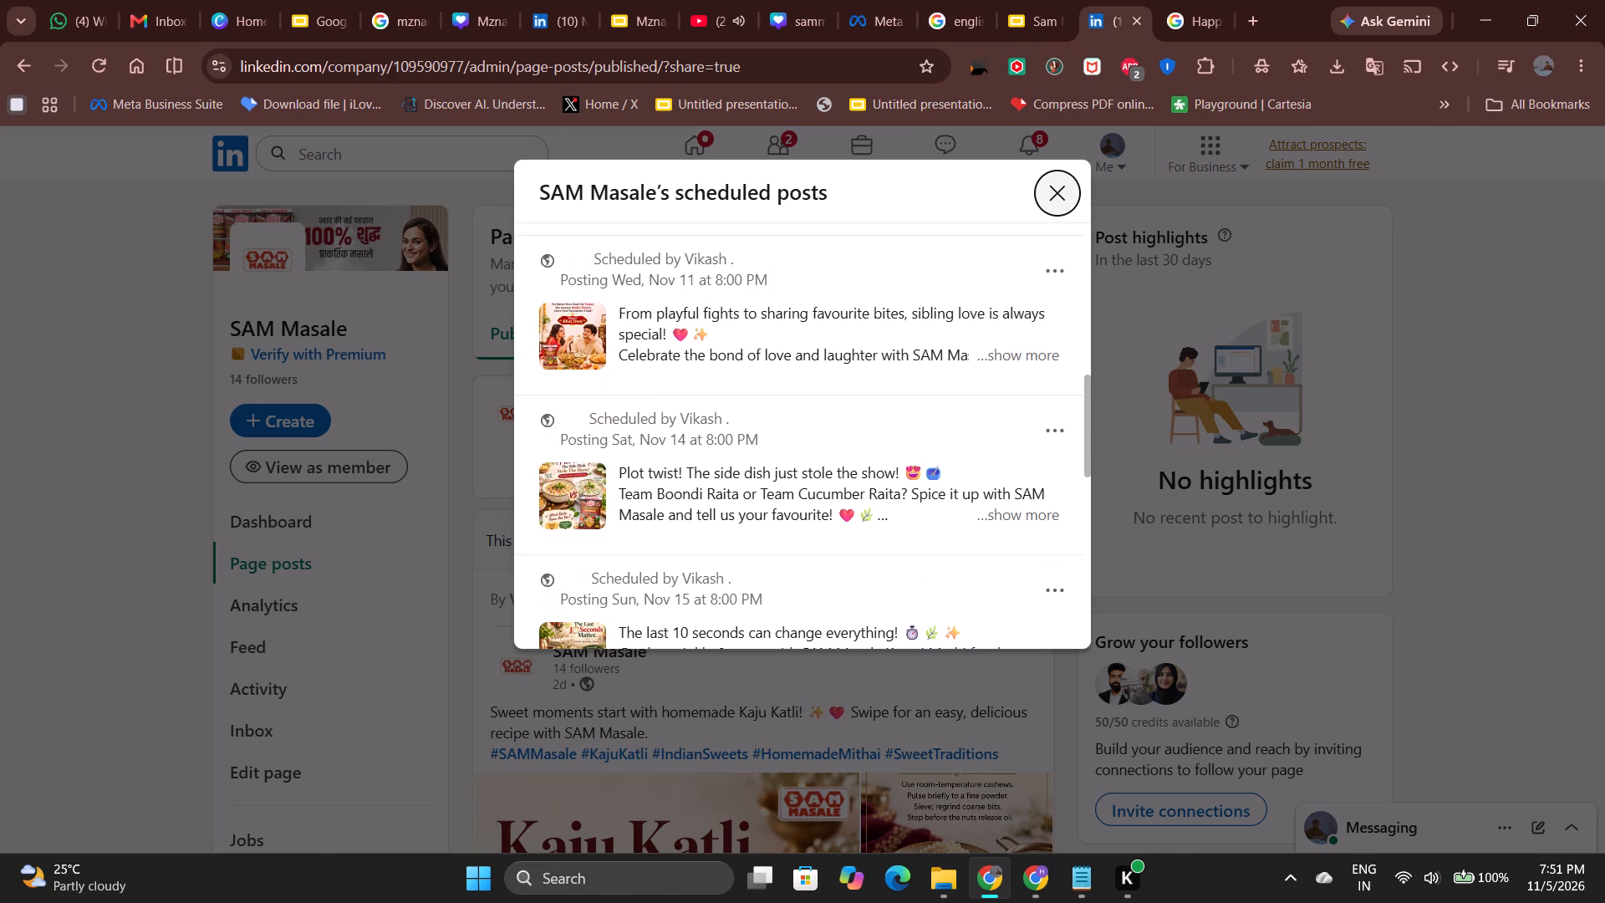
pyautogui.click(1050, 0)
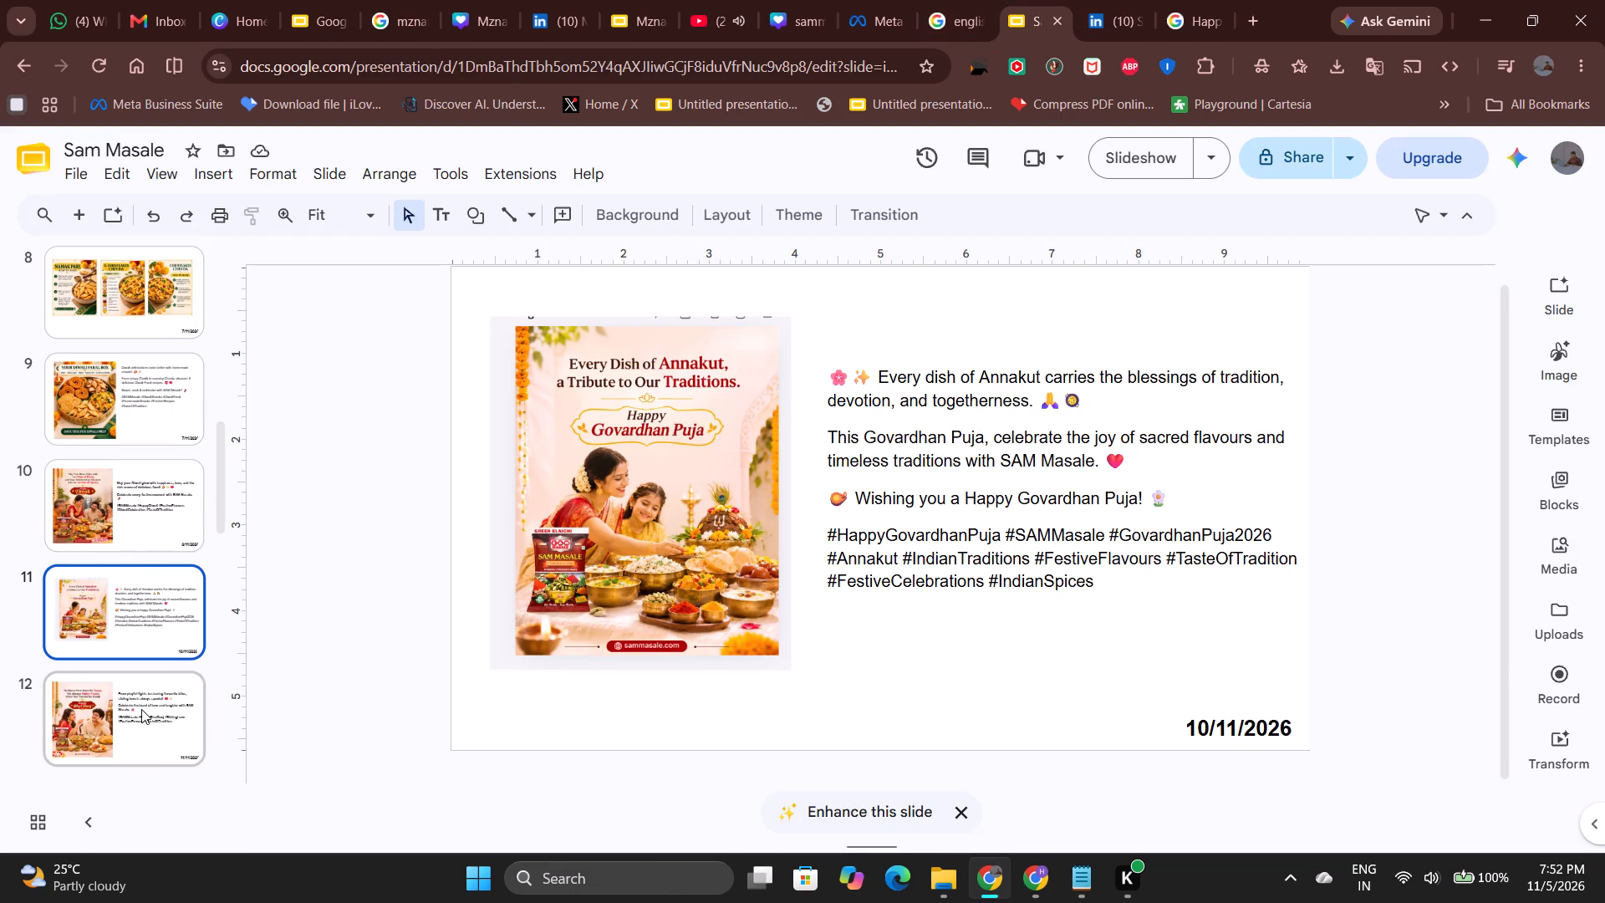
pyautogui.click(141, 709)
pyautogui.scroll(-1, 563, 441)
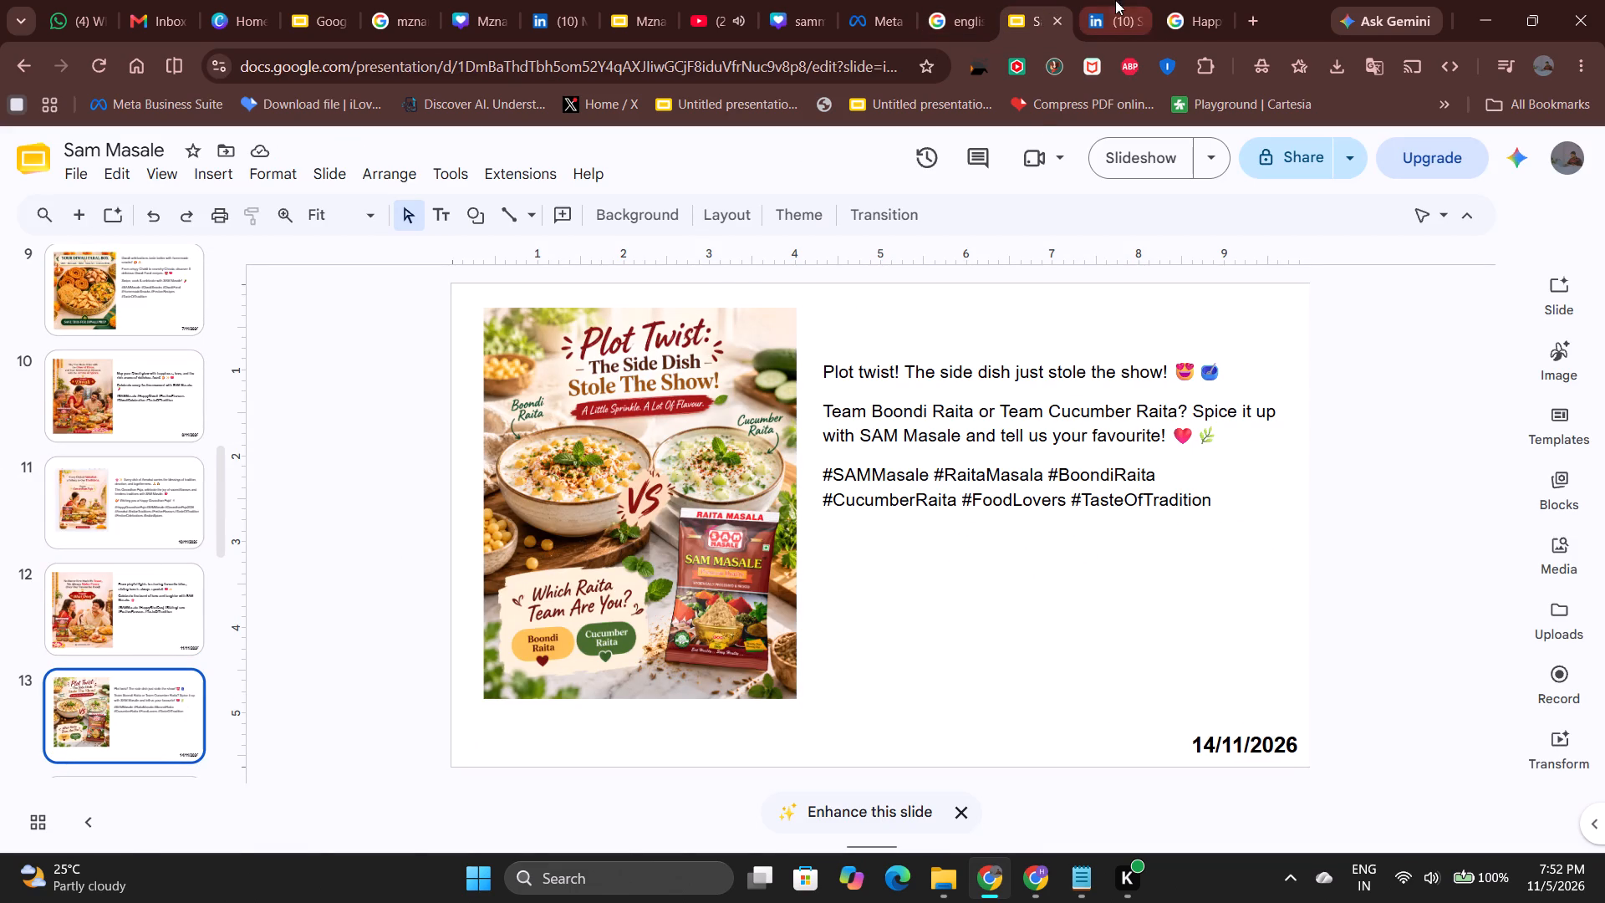
pyautogui.click(1098, 0)
pyautogui.scroll(-1, 635, 556)
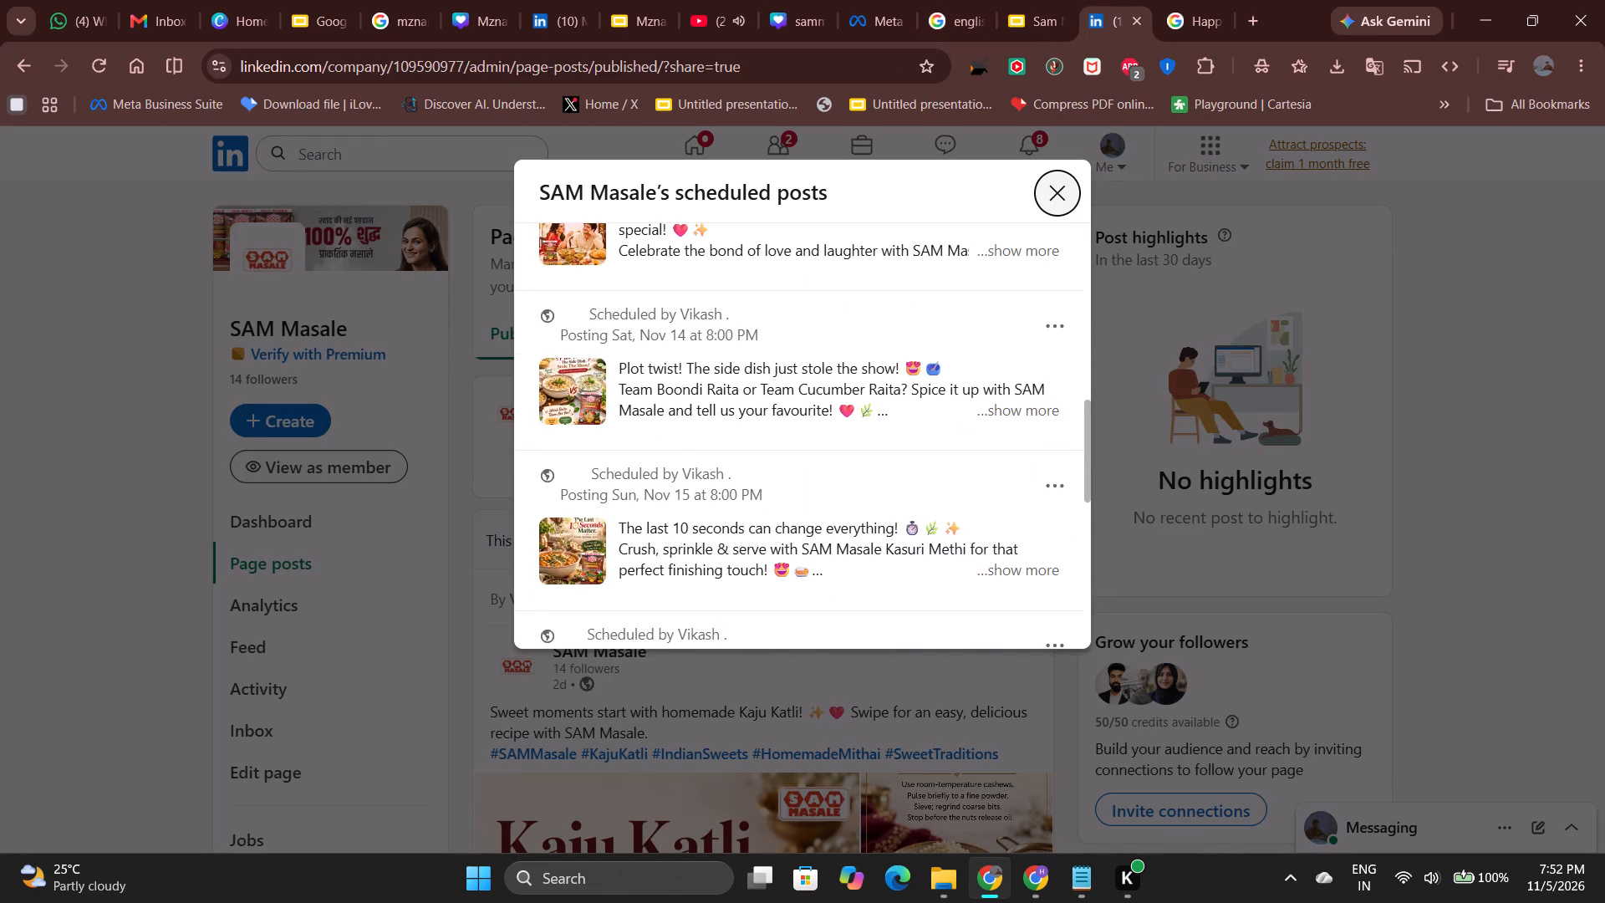
pyautogui.click(1016, 3)
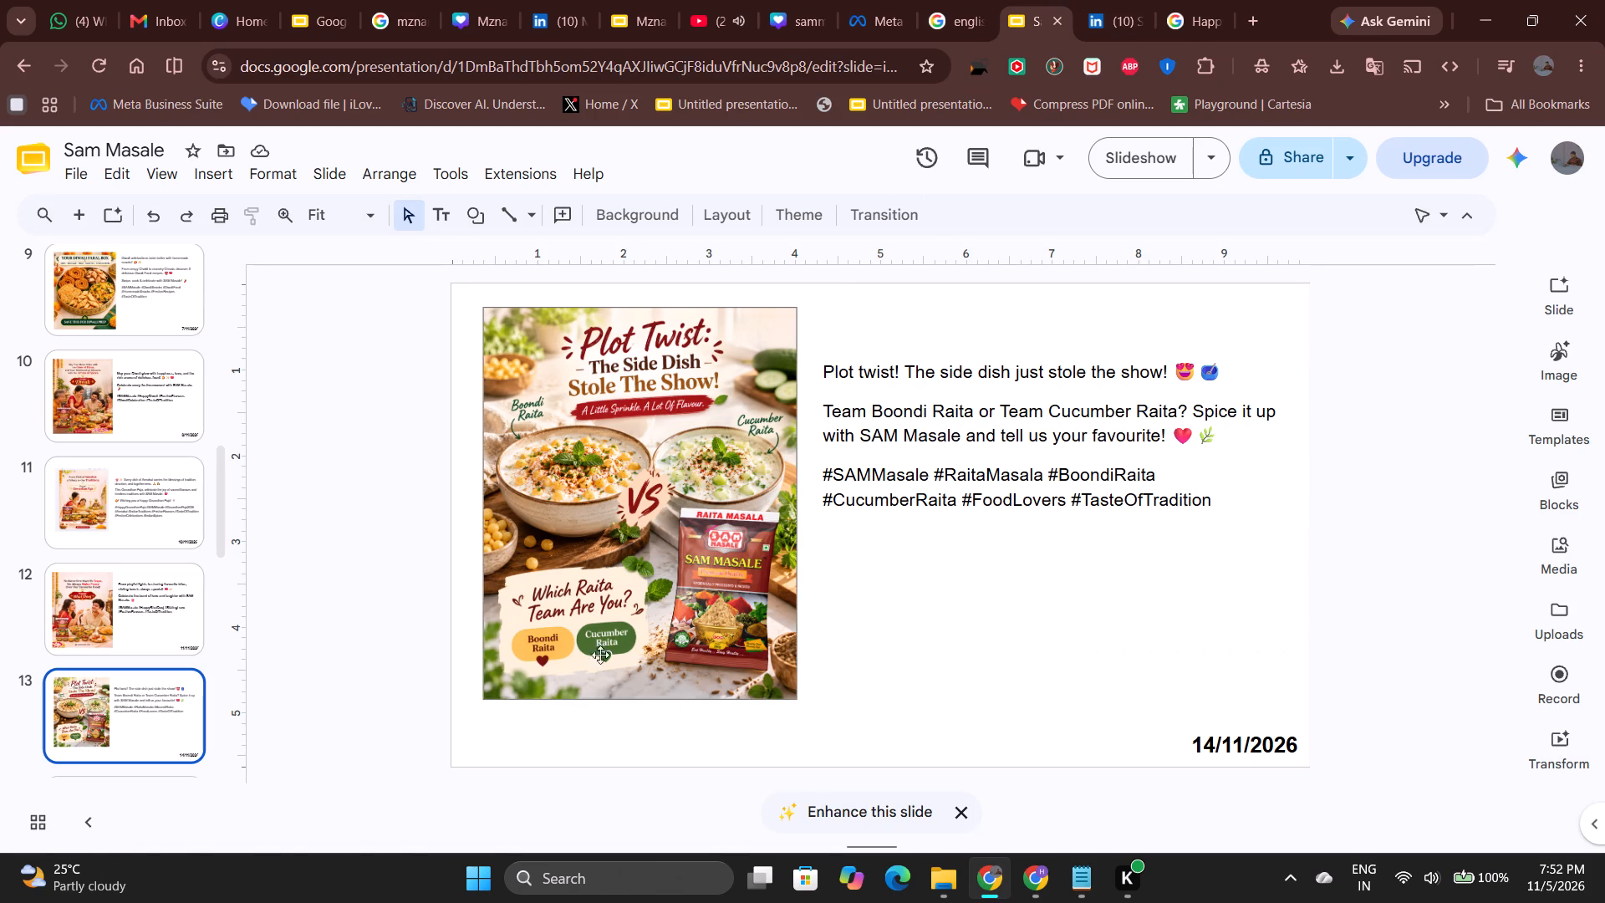
pyautogui.scroll(-2, 0, 580)
pyautogui.click(169, 605)
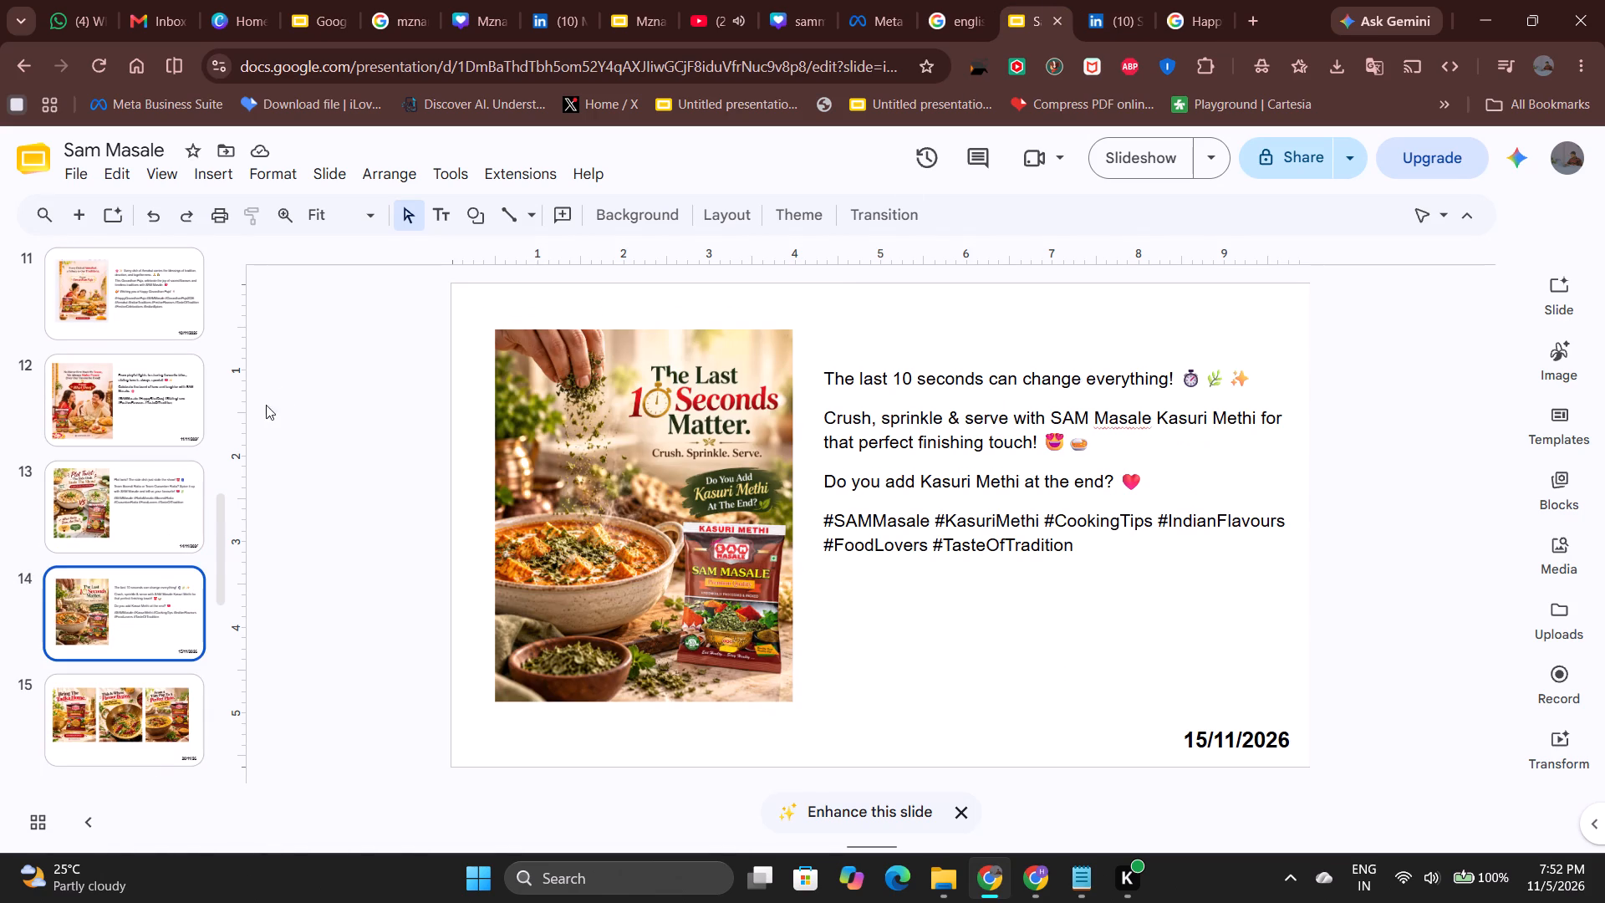
# Compare the LinkedIn scheduled post for Nov 20 with the Pili Sarson content and date on slide 15.
pyautogui.click(1100, 0)
pyautogui.scroll(-1, 746, 509)
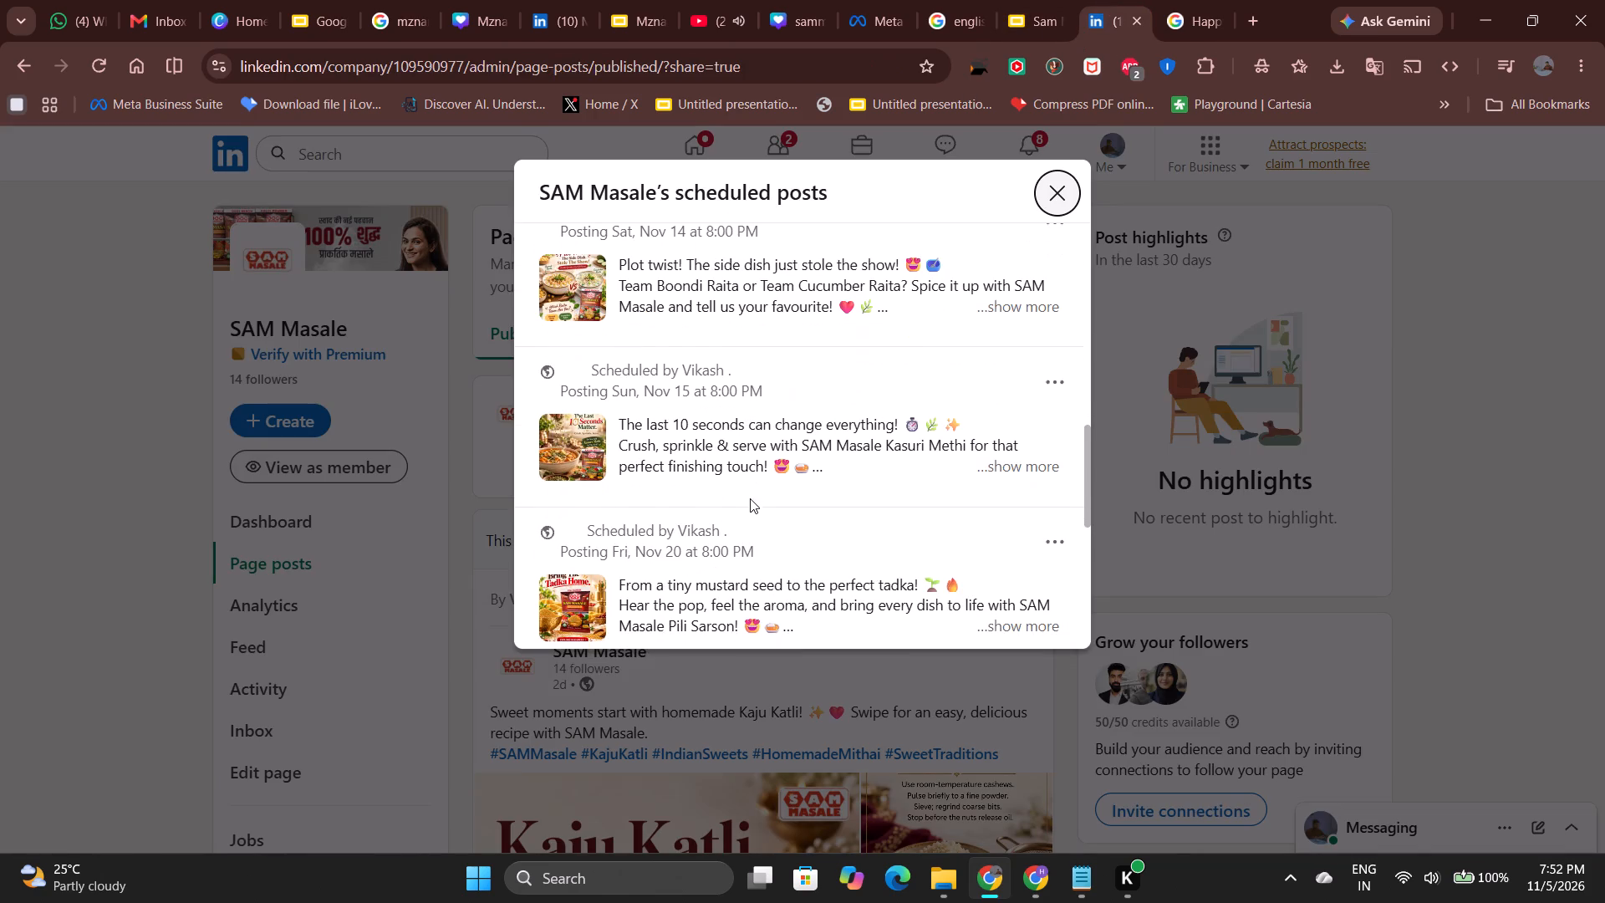
pyautogui.click(1041, 0)
pyautogui.scroll(-1, 16, 639)
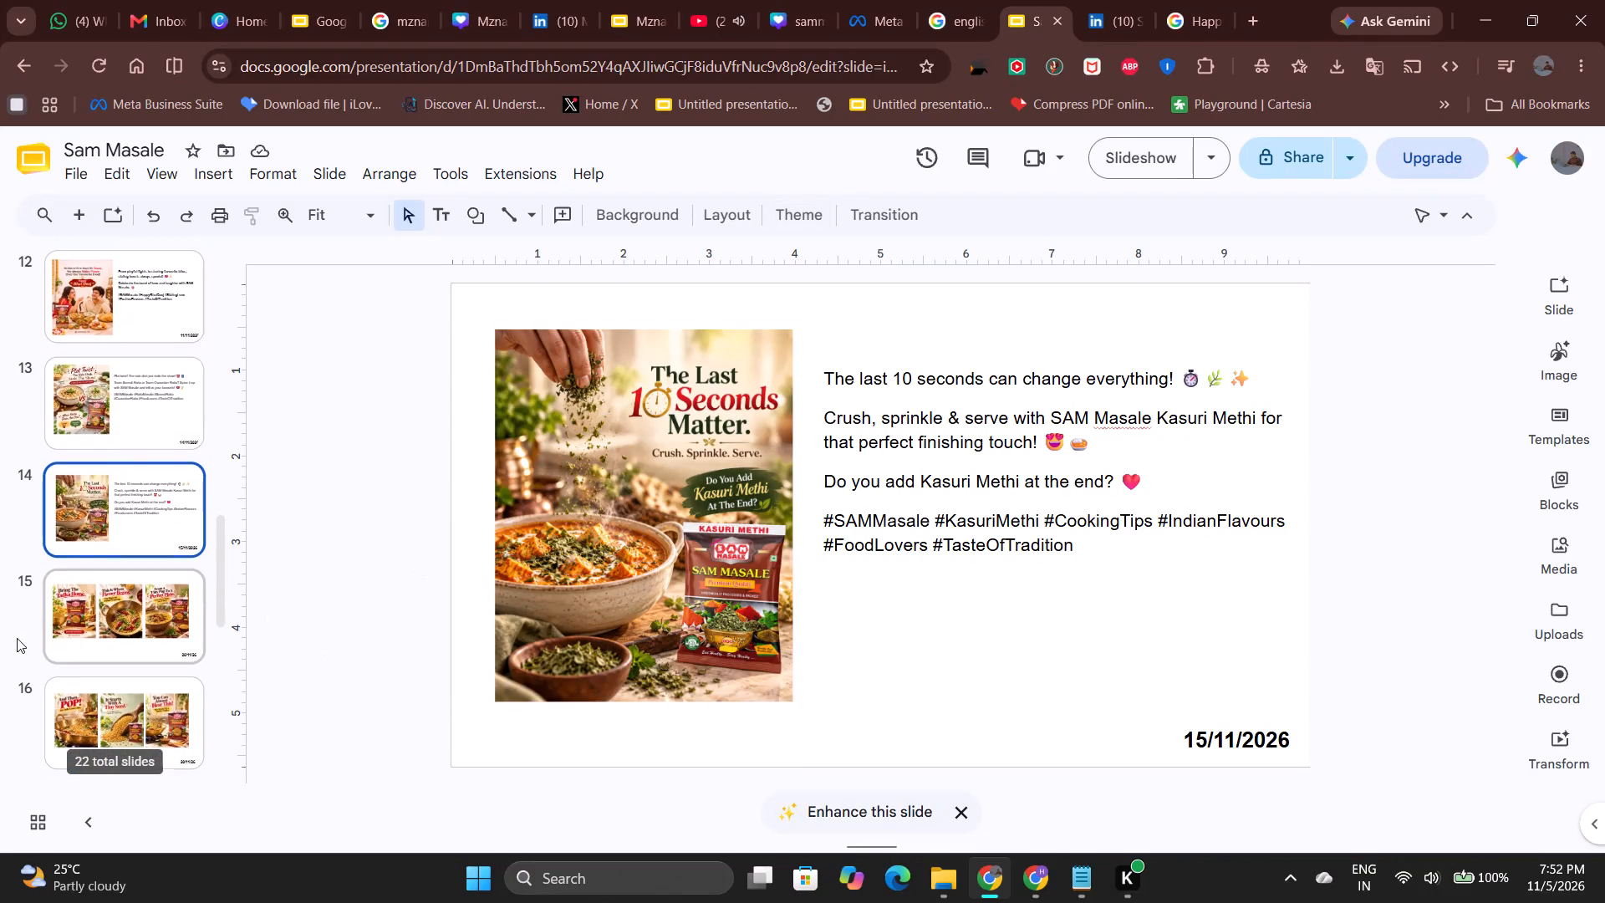
pyautogui.click(157, 609)
pyautogui.click(1092, 0)
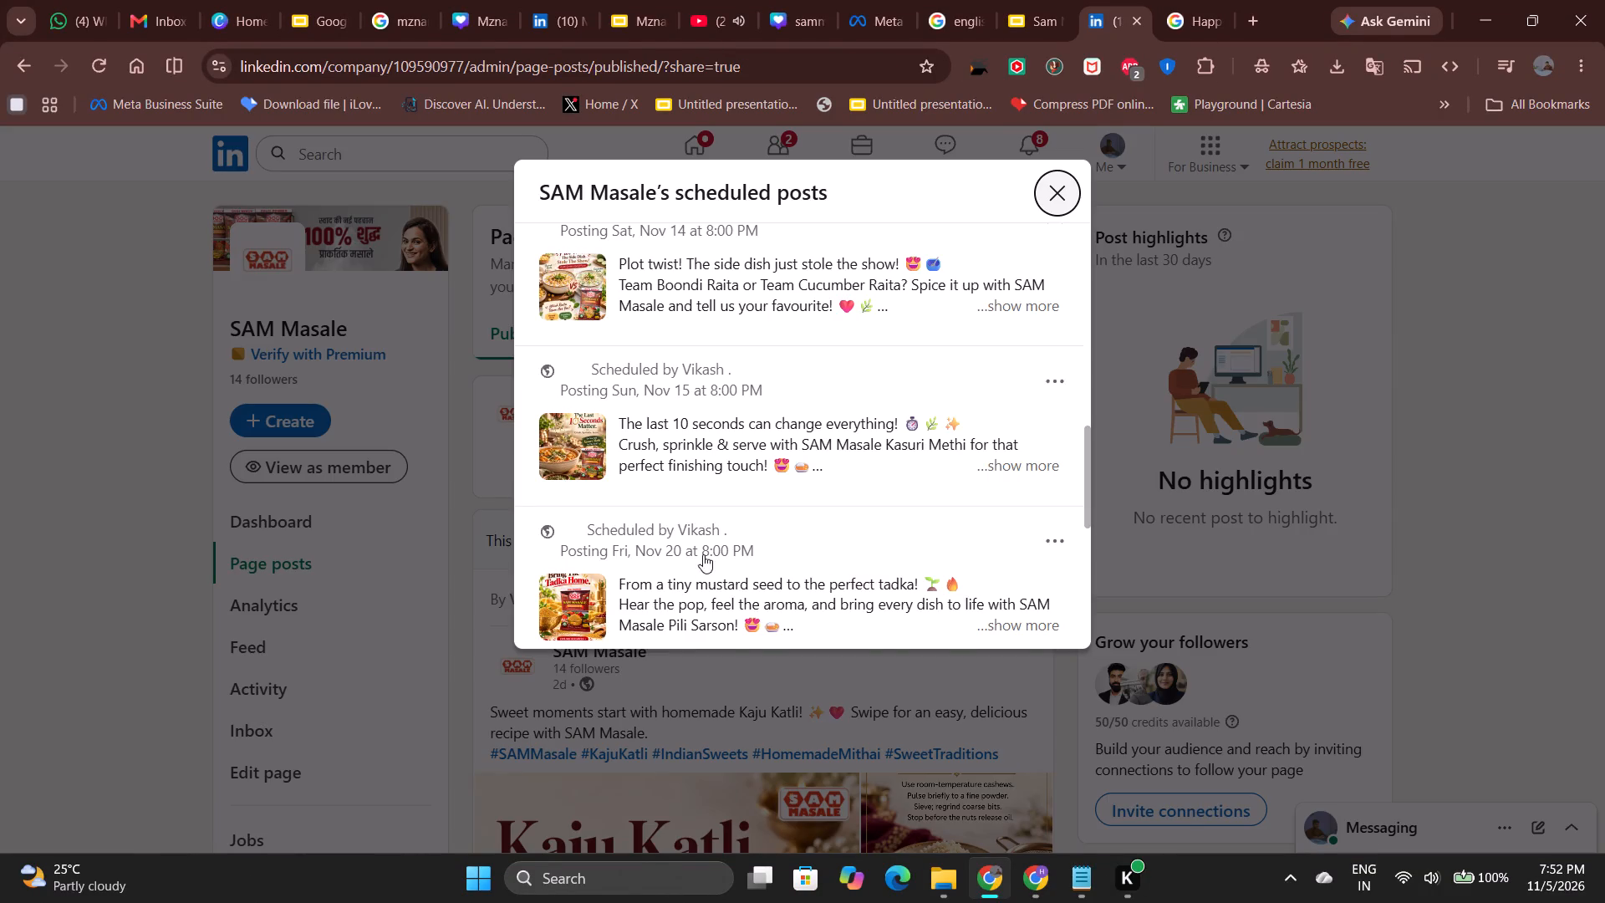
# Compare the LinkedIn scheduled posts for Nov 24, 27 and 28 with the content and dates of slides 18 to 20.
pyautogui.scroll(-2, 703, 554)
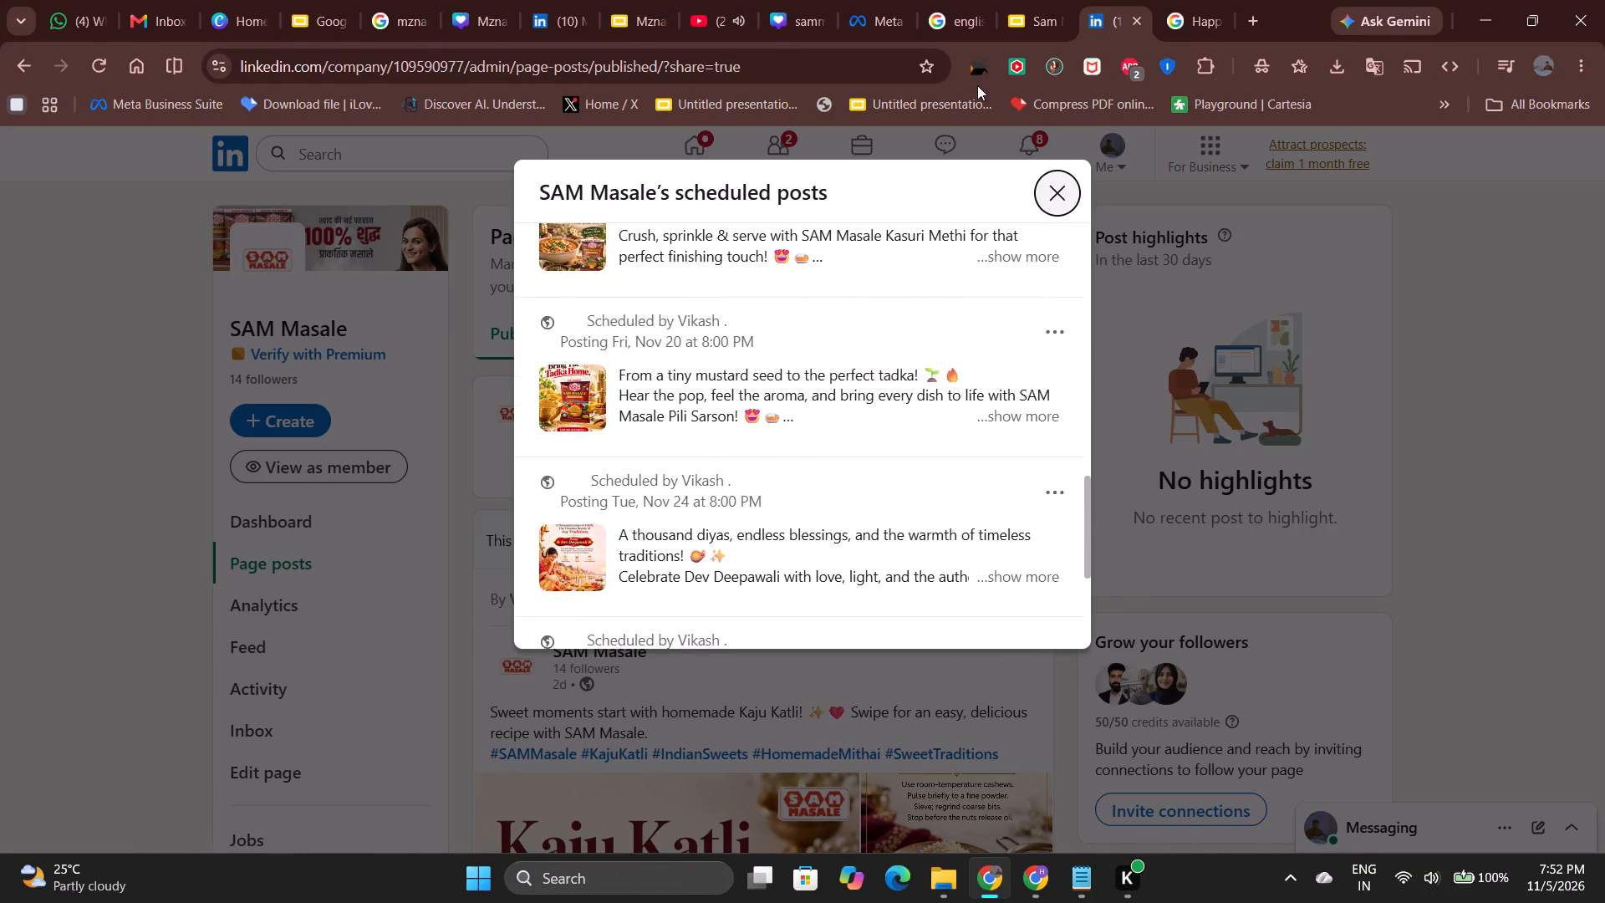
pyautogui.click(1016, 21)
pyautogui.scroll(-2, 47, 640)
pyautogui.scroll(-1, 111, 615)
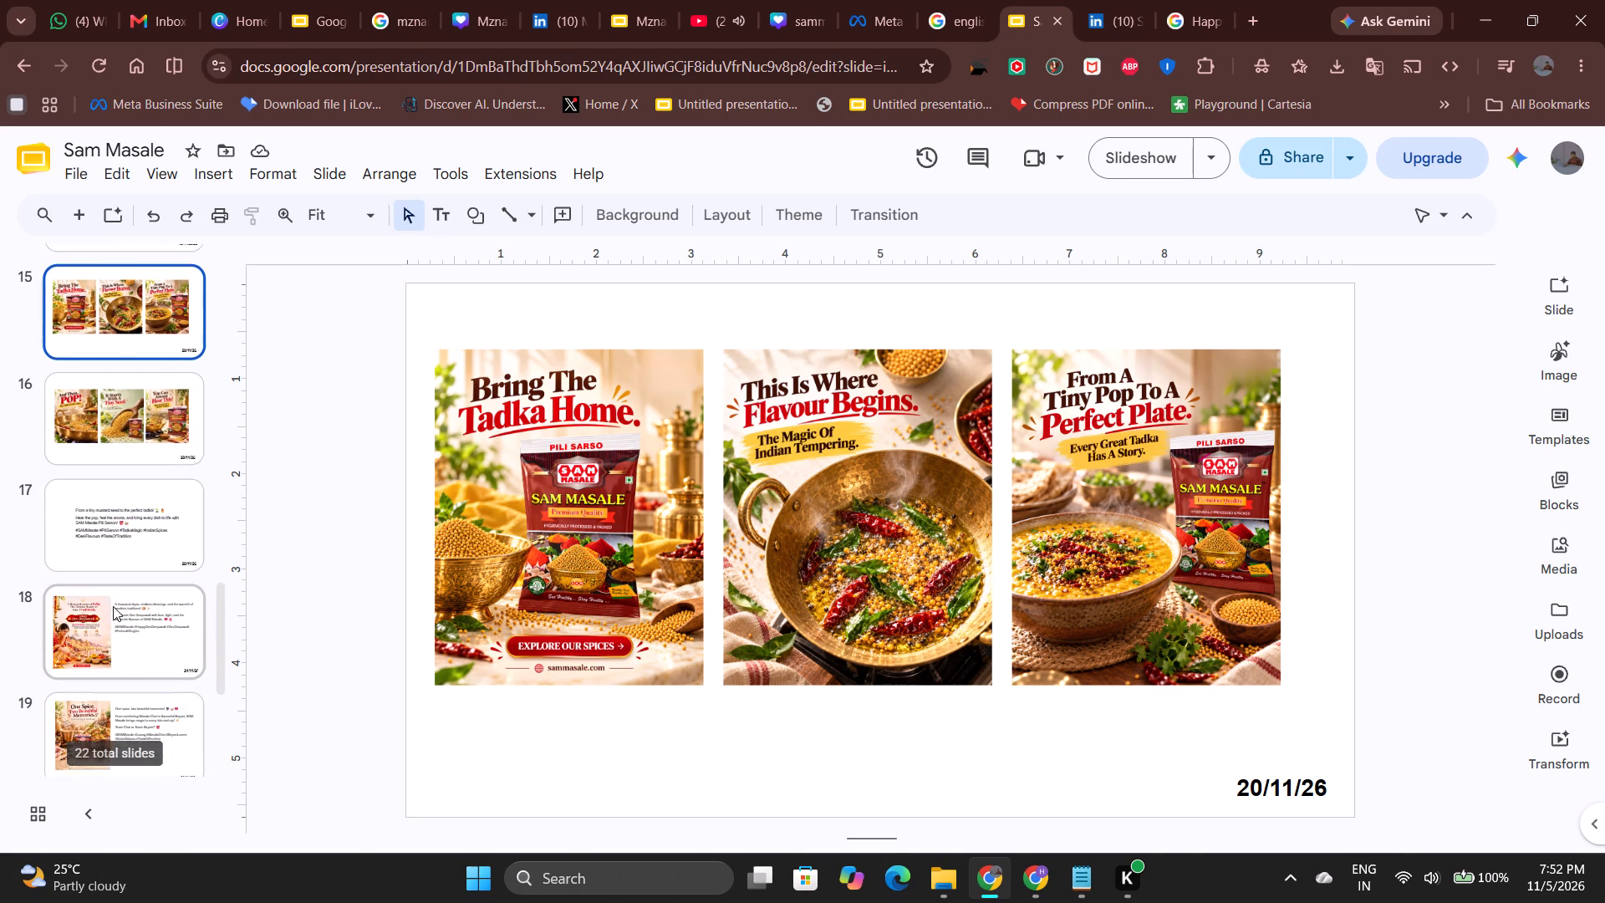
pyautogui.click(144, 644)
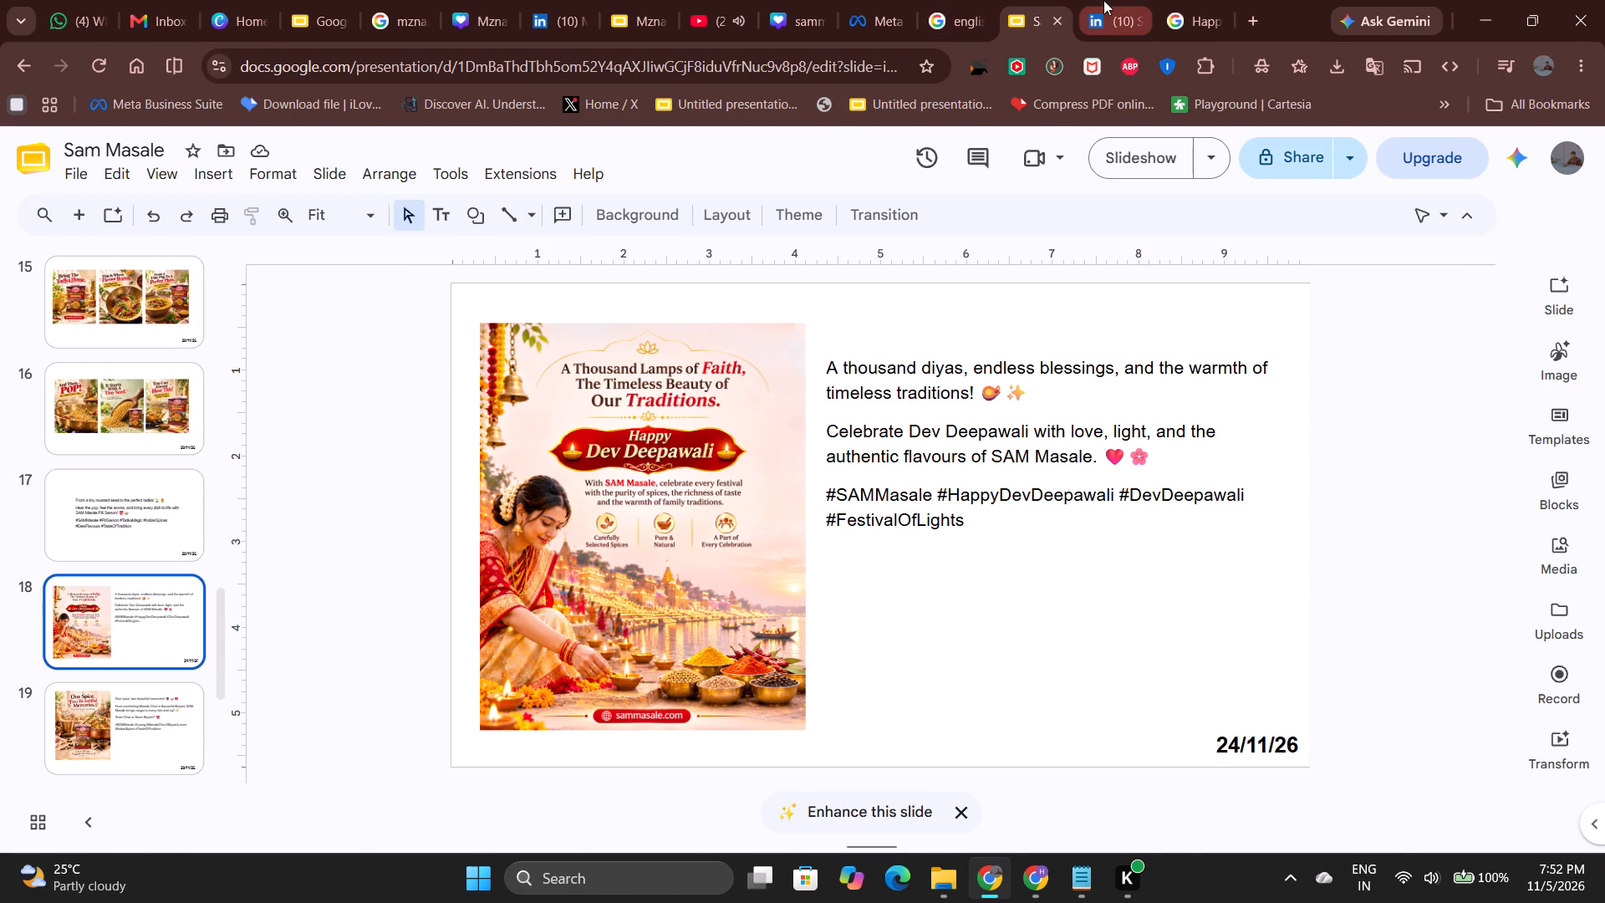
pyautogui.click(1103, 0)
pyautogui.scroll(-2, 731, 457)
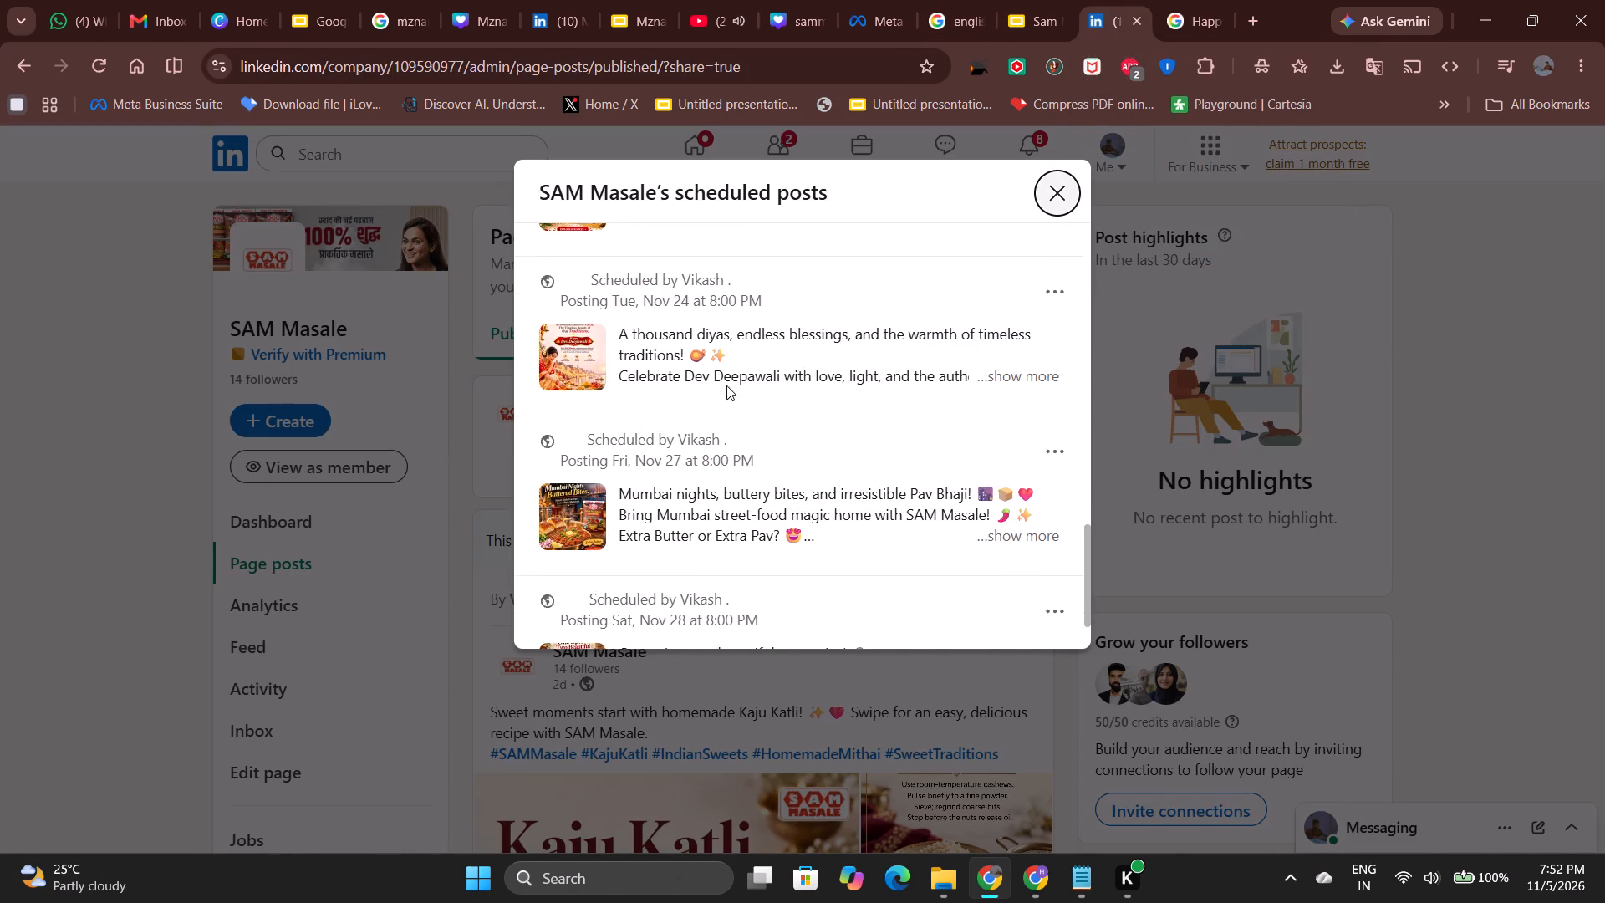
pyautogui.click(1048, 0)
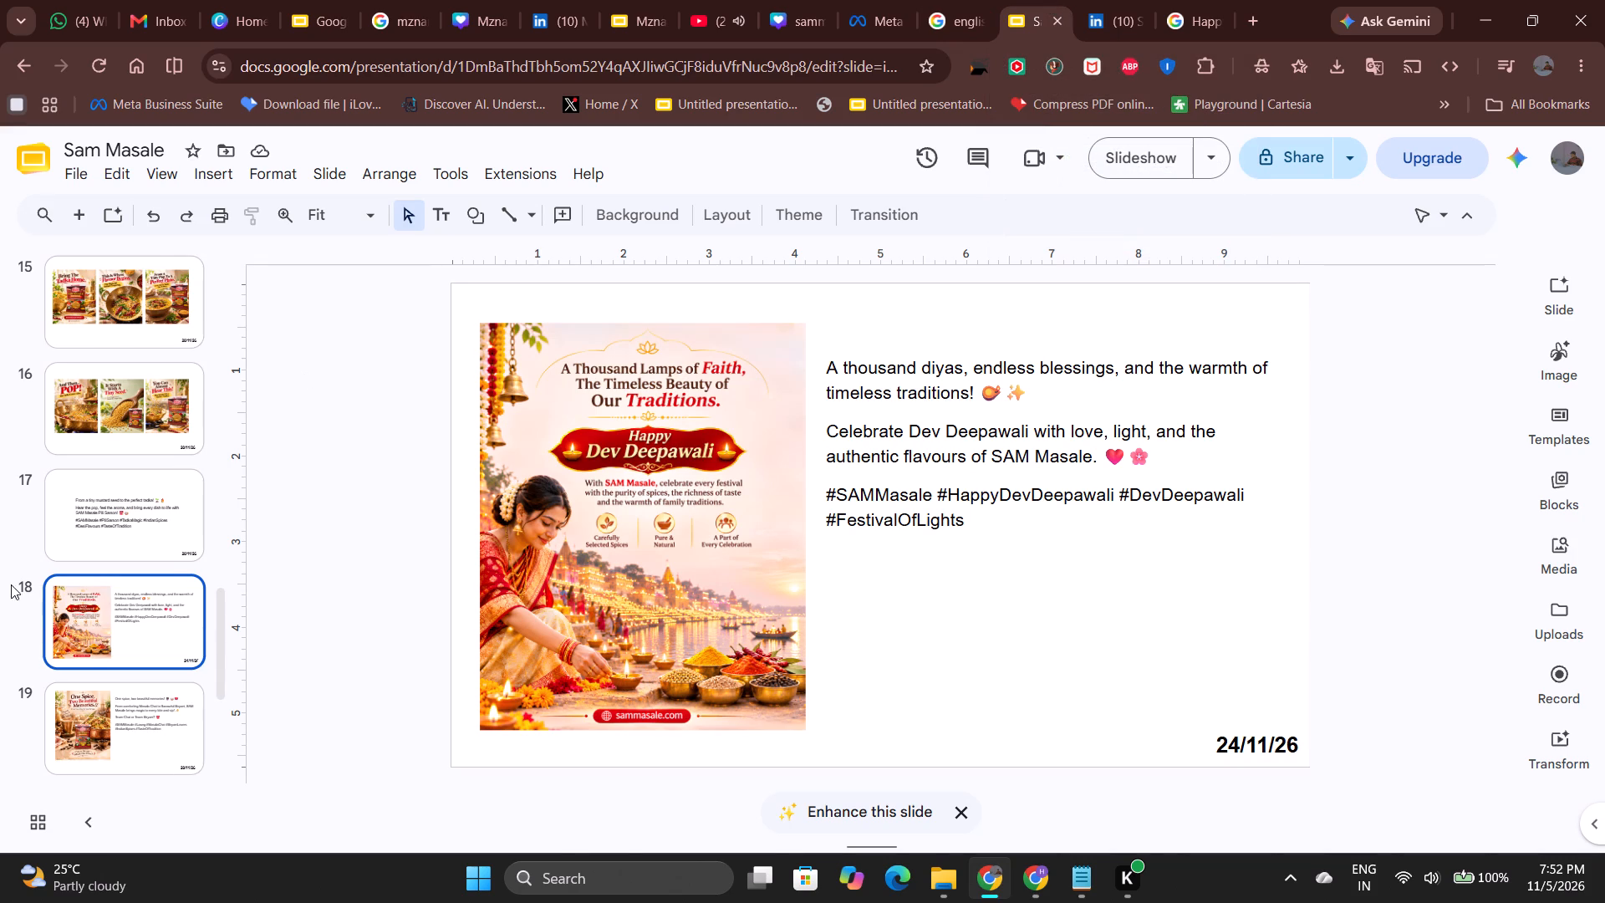
pyautogui.scroll(-1, 19, 592)
pyautogui.click(148, 598)
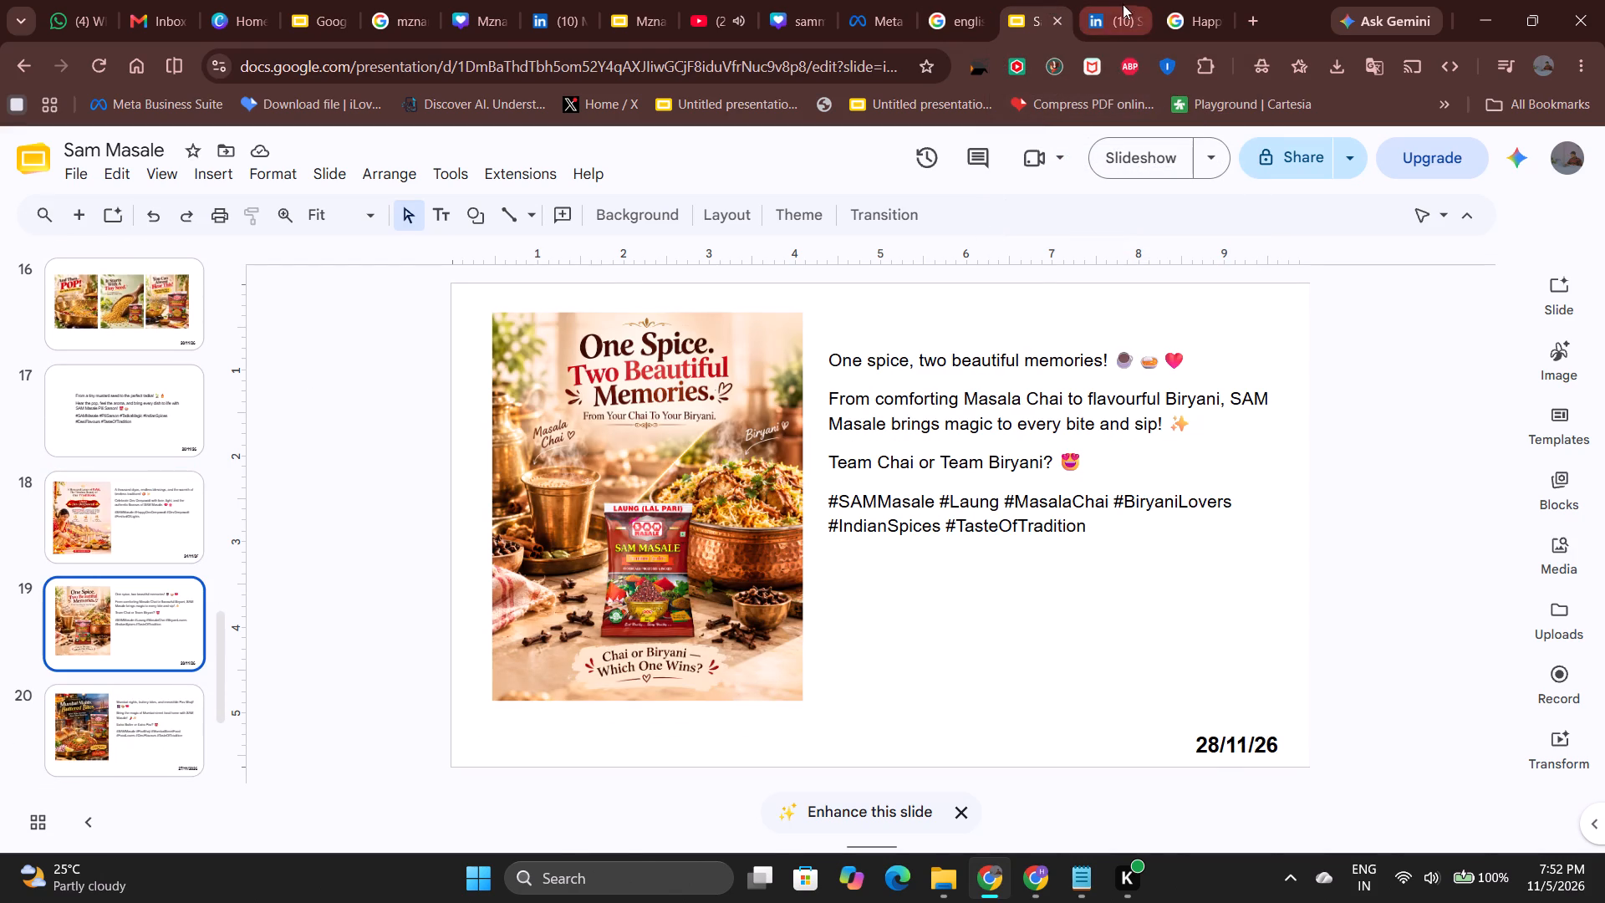
pyautogui.click(1111, 0)
pyautogui.scroll(-1, 760, 460)
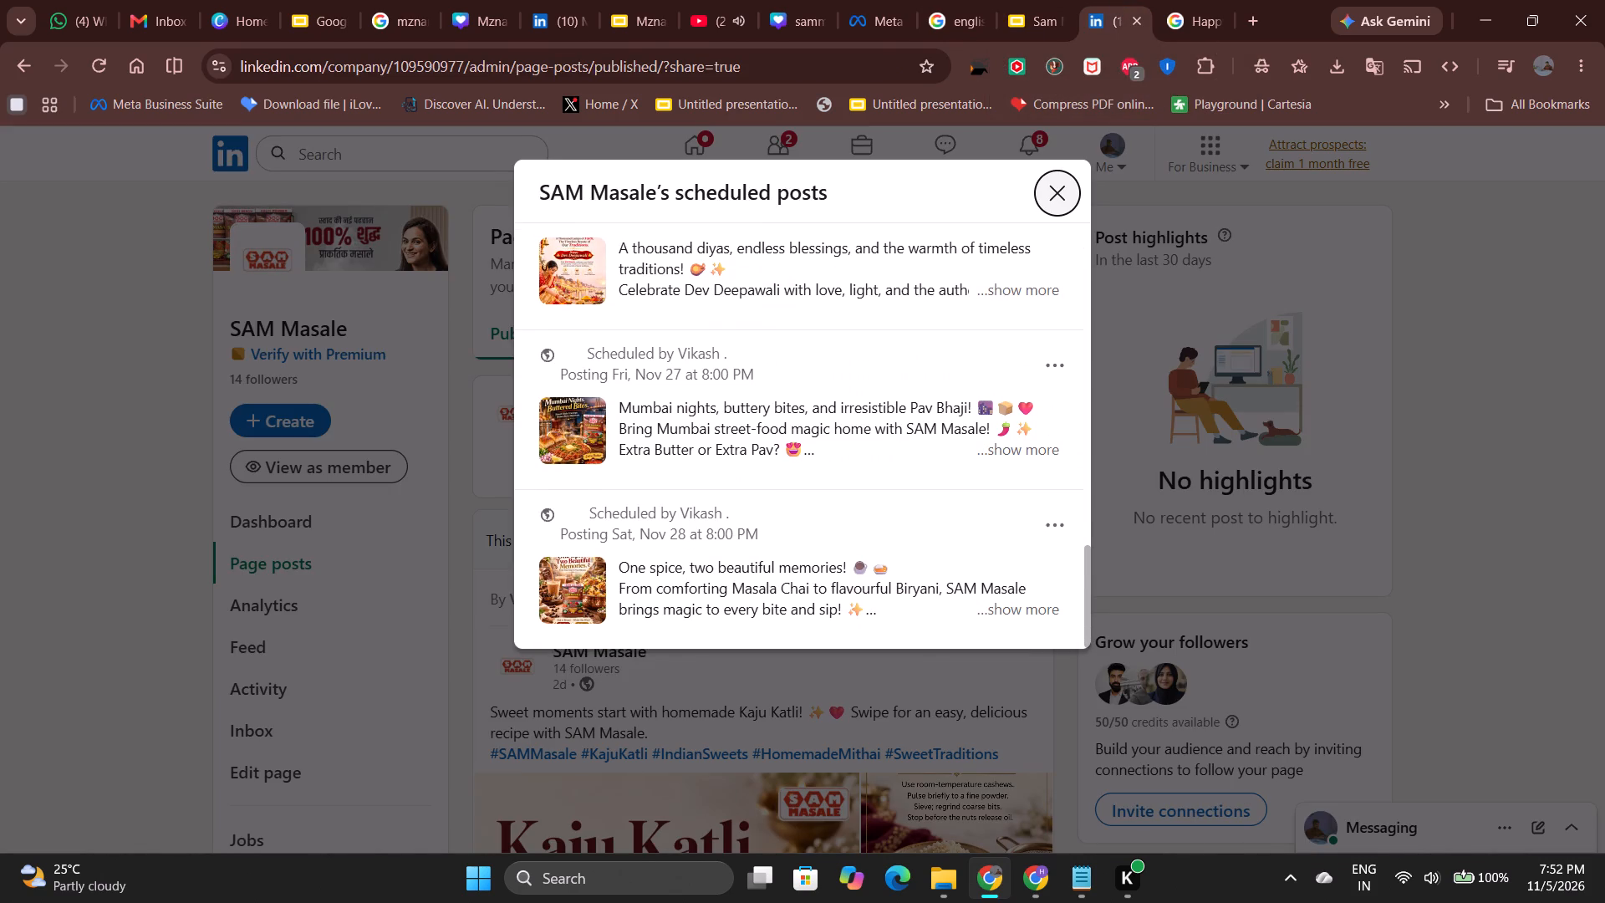
# Move the Mumbai Pav Bhaji slide from position 20 up to position 19, directly before the One Spice slide.
pyautogui.click(1013, 0)
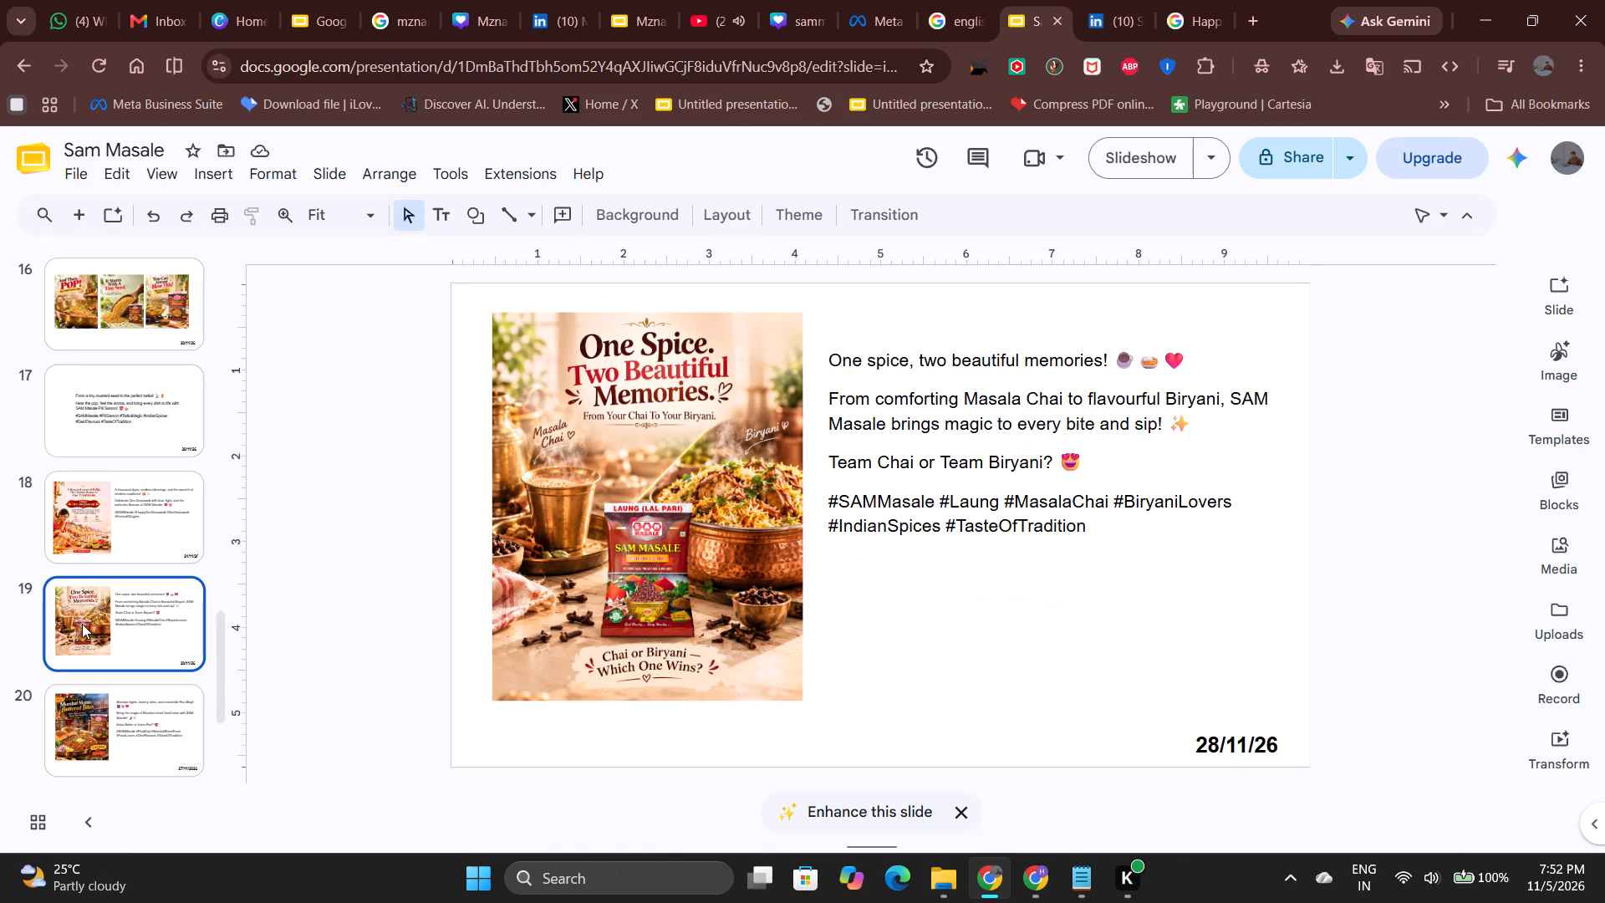
pyautogui.moveTo(94, 732); pyautogui.dragTo(97, 596)
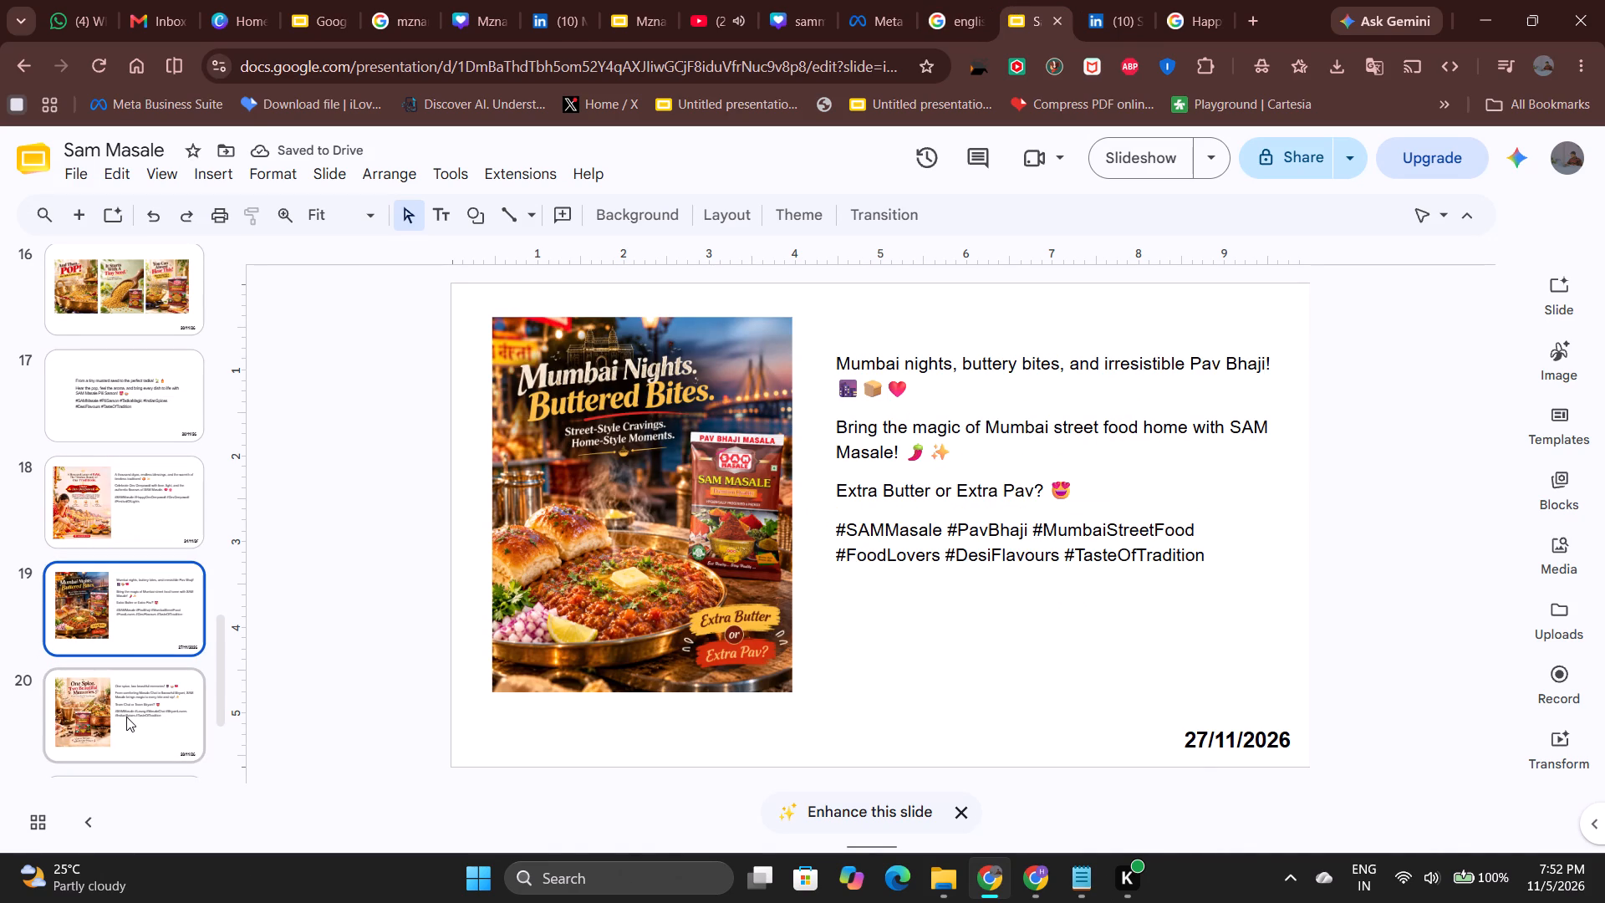
# Compare the One Spice slide's content and date with LinkedIn's Nov 28 scheduled post, and close the scheduled posts list.
pyautogui.click(126, 717)
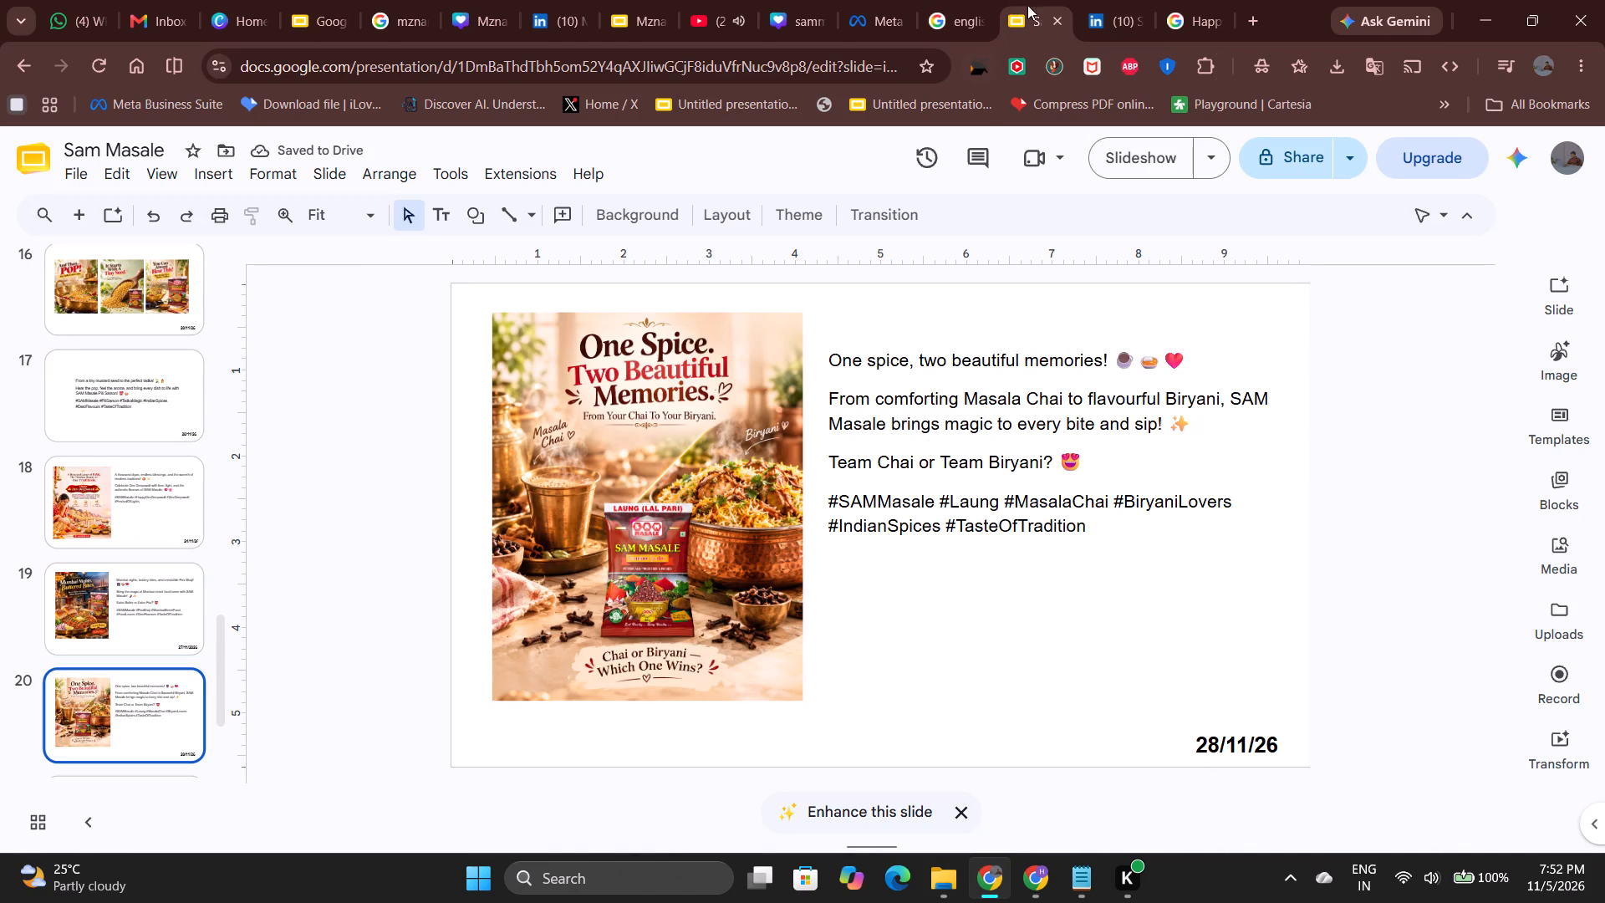
pyautogui.click(1129, 0)
pyautogui.scroll(-1, 739, 435)
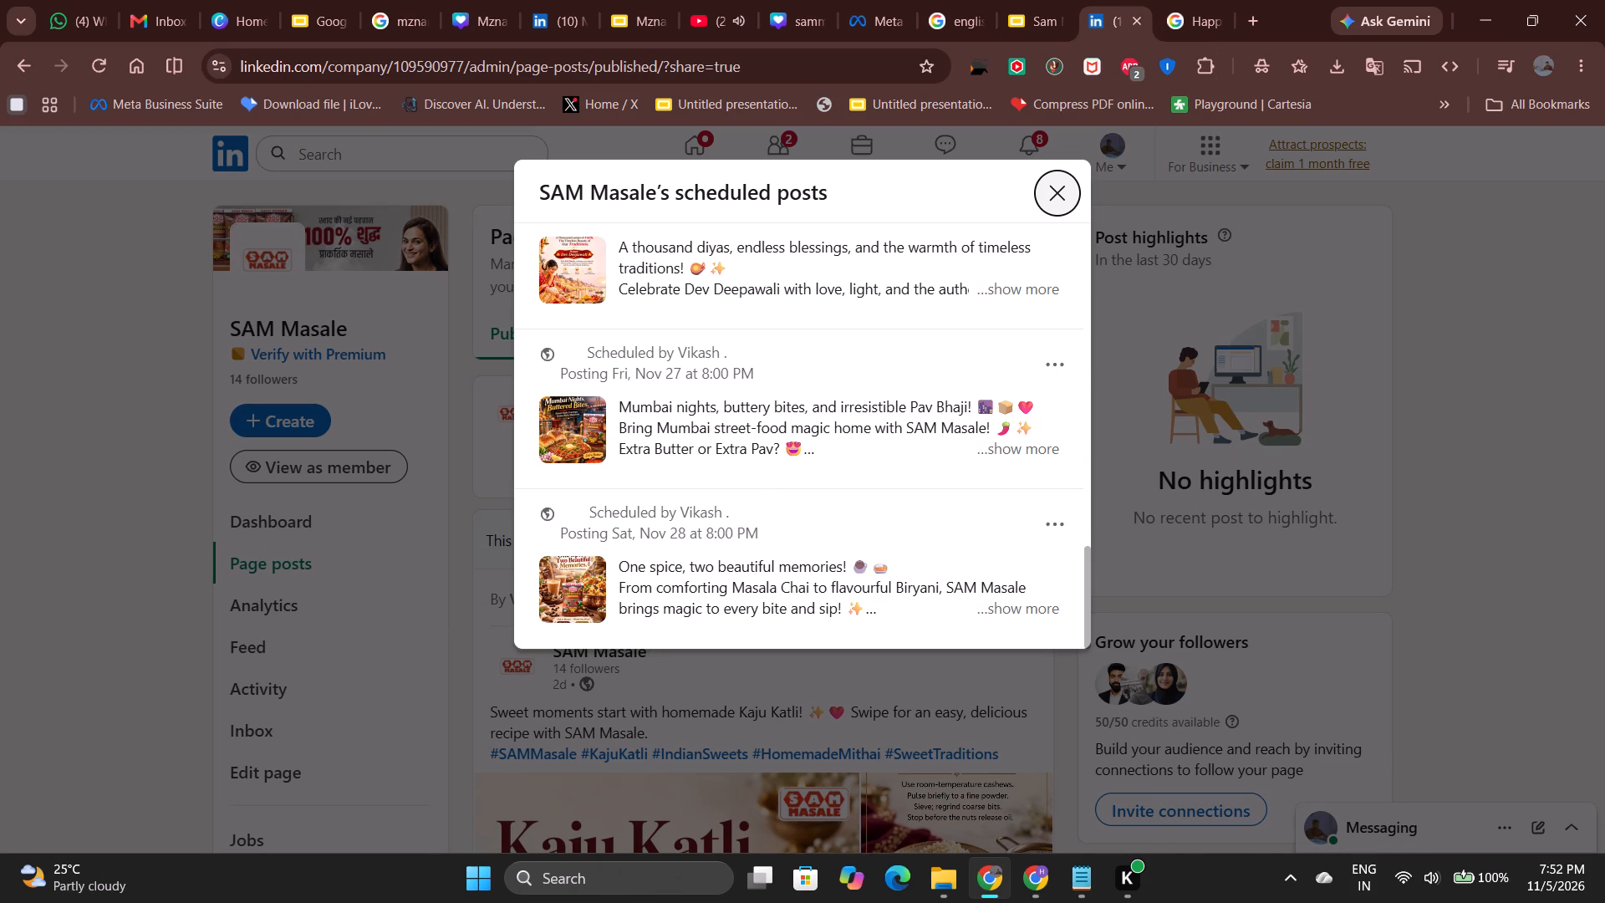
pyautogui.scroll(-4, 759, 449)
pyautogui.scroll(5, 777, 469)
pyautogui.scroll(-6, 777, 469)
pyautogui.click(1047, 181)
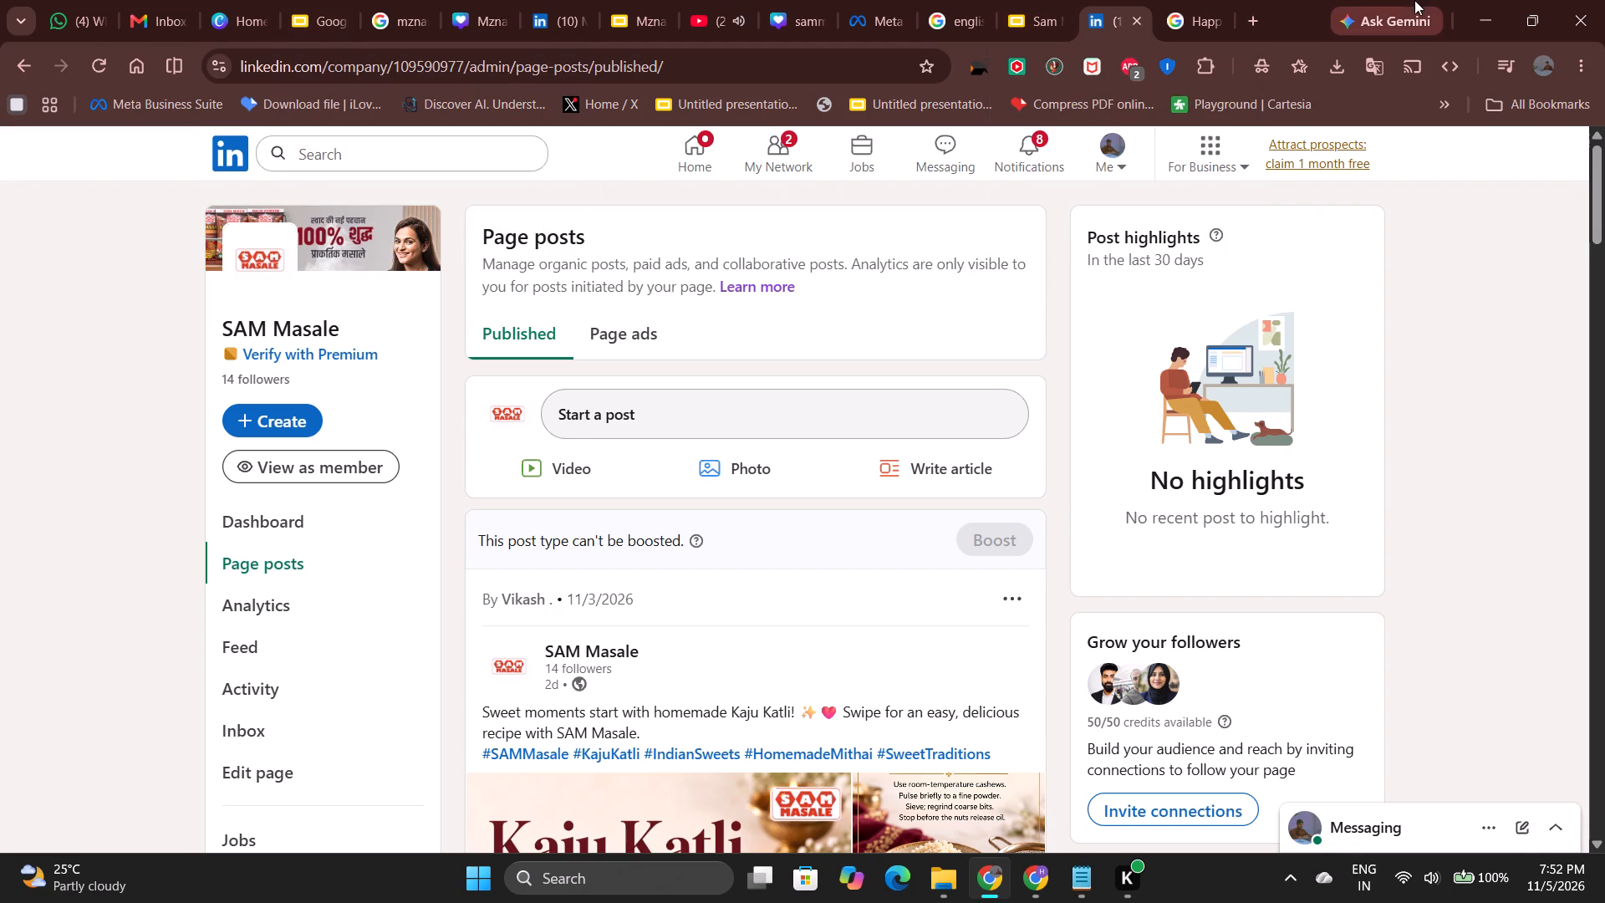
# Switch to Meta Business Suite's Planner and review the Facebook and Instagram posts scheduled through the end of November 2026.
pyautogui.click(853, 0)
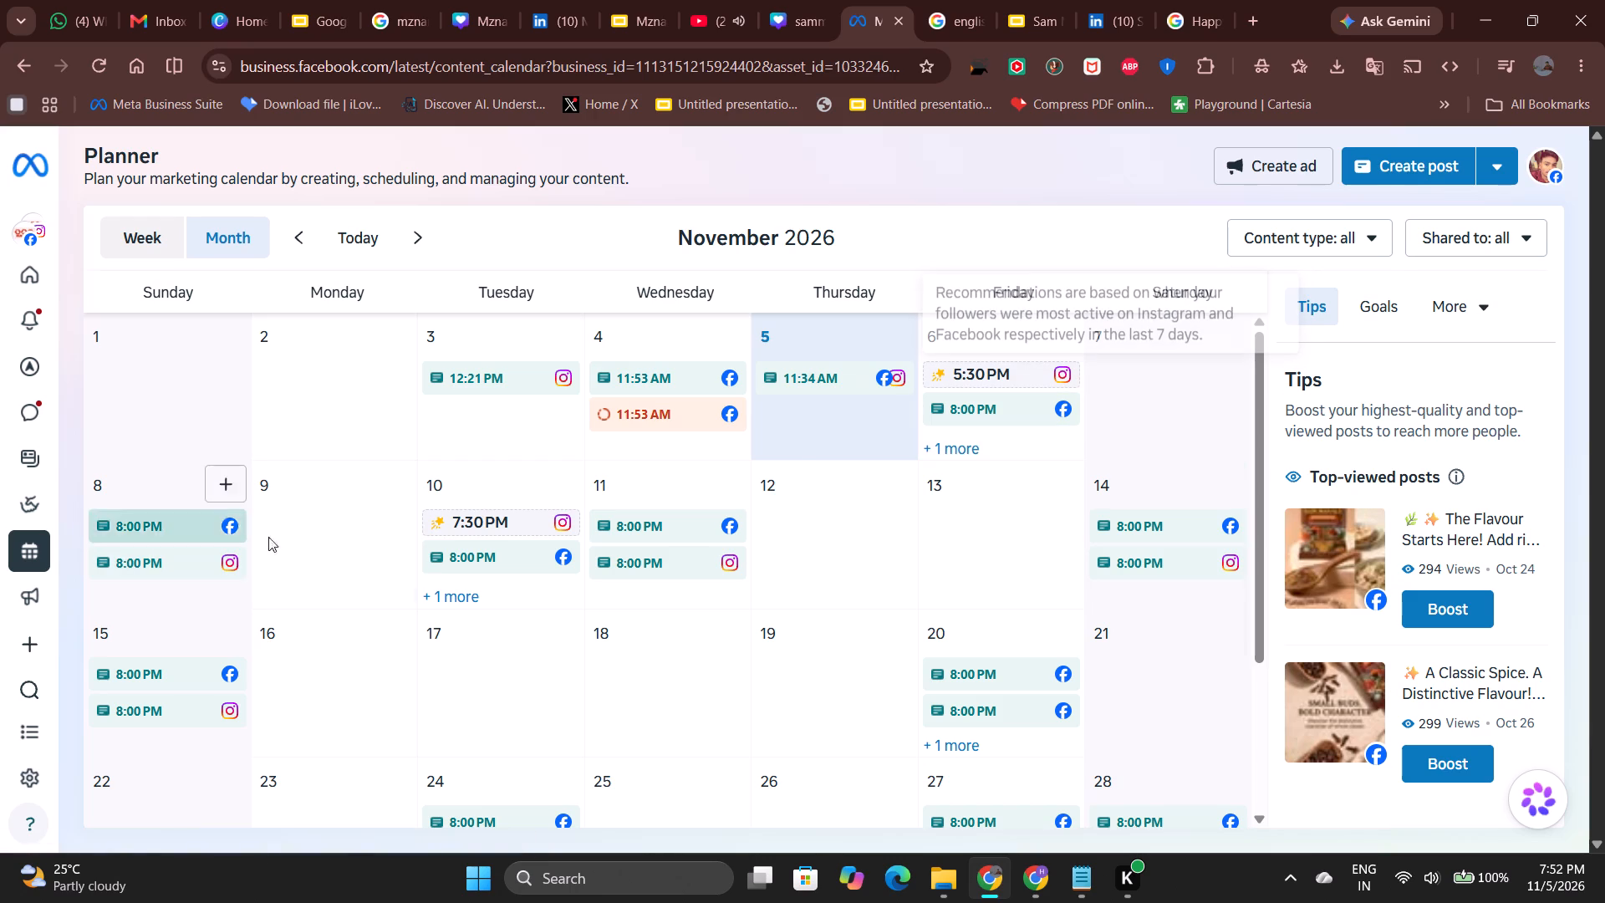
pyautogui.scroll(-1, 18, 521)
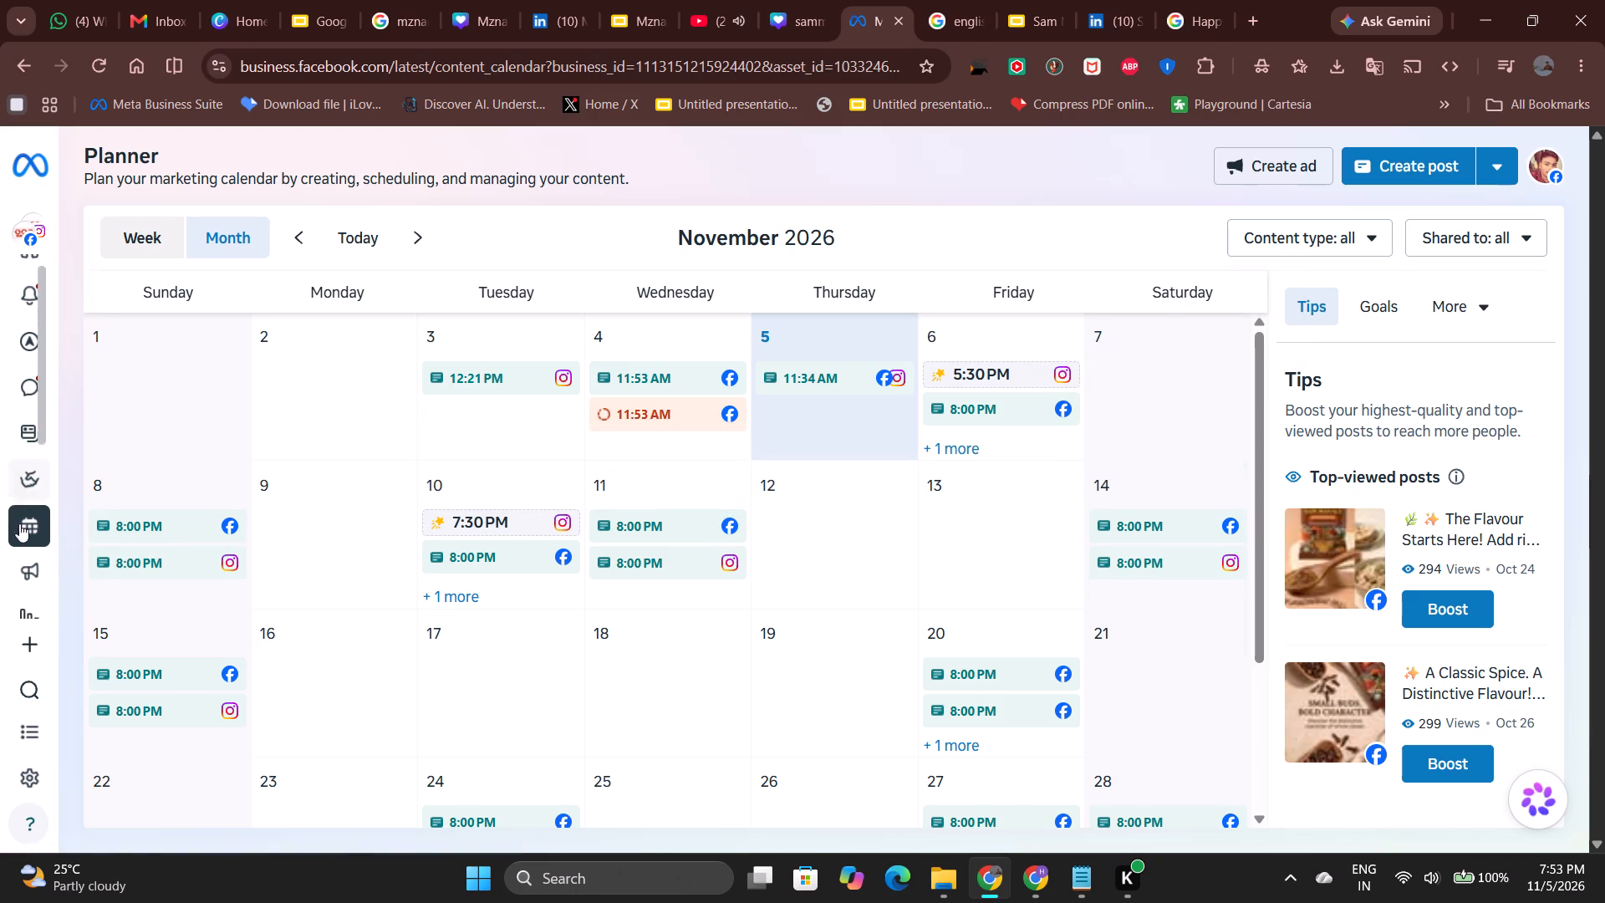
pyautogui.scroll(-1, 224, 578)
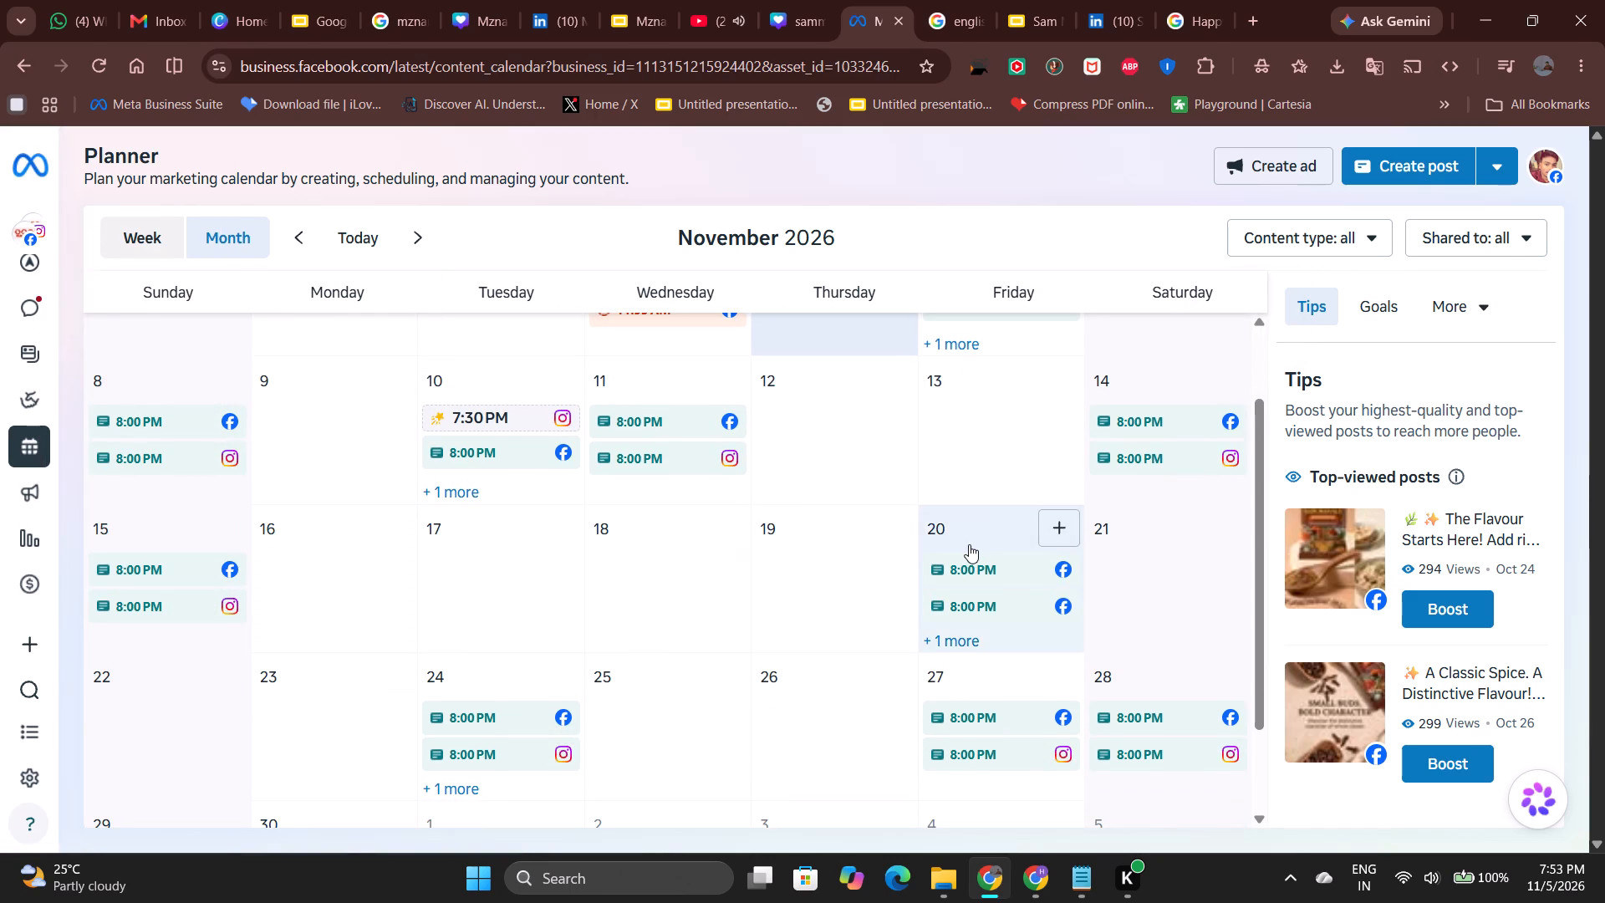
pyautogui.scroll(-1, 560, 536)
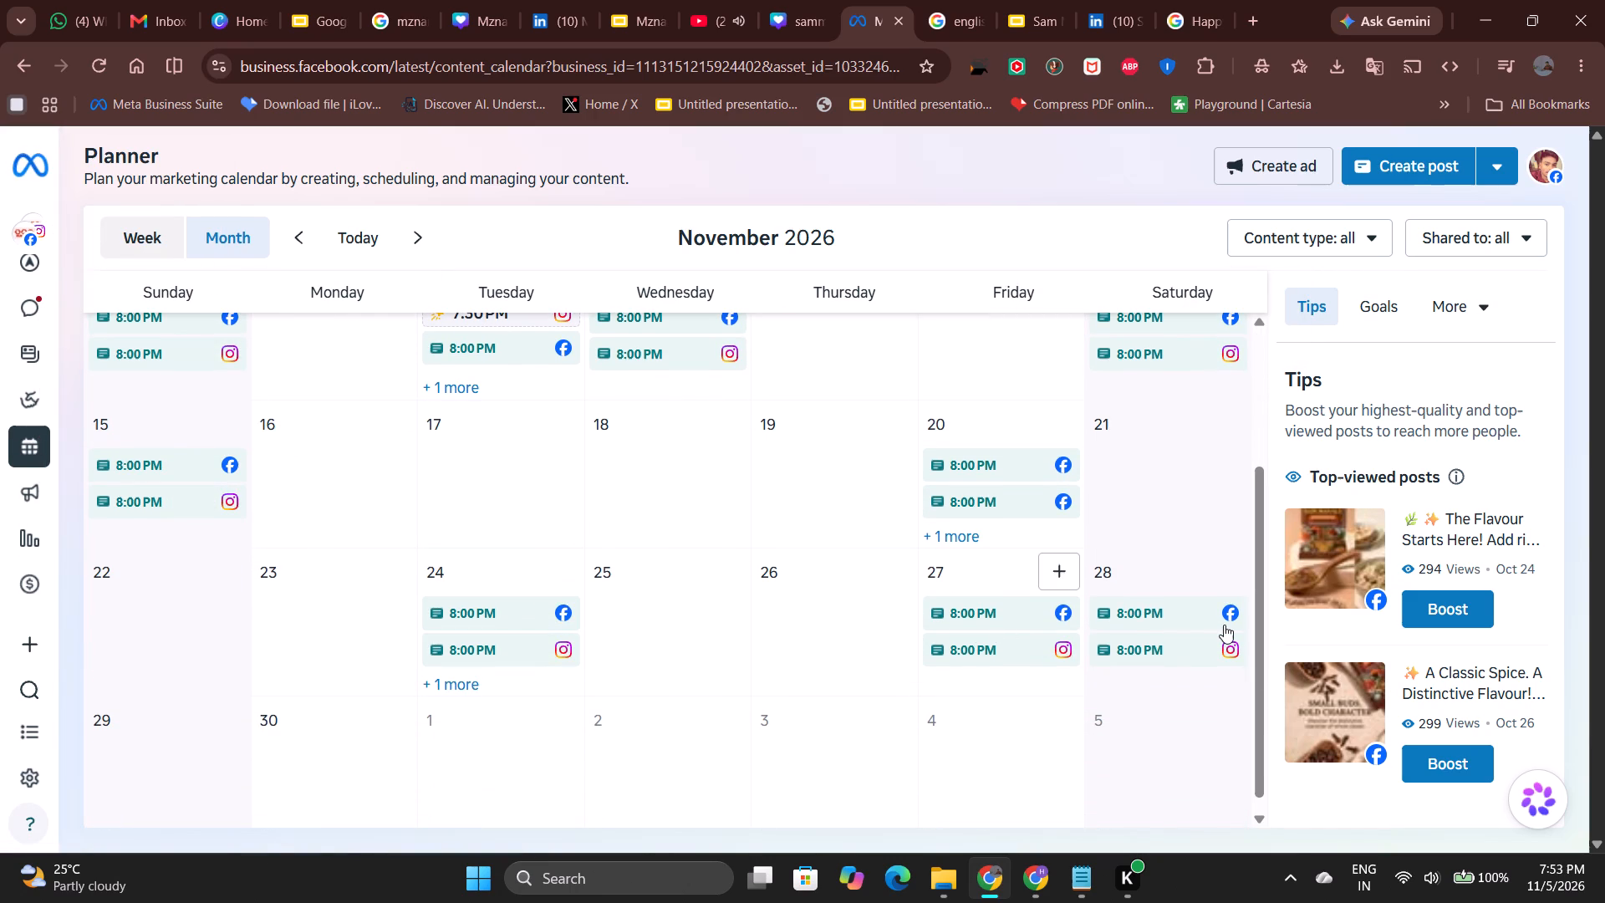
# Switch to Meta Business Suite and review Sam Masale's scheduled Facebook and Instagram posts across the November 2026 planner.
pyautogui.scroll(-2, 522, 556)
pyautogui.scroll(4, 521, 556)
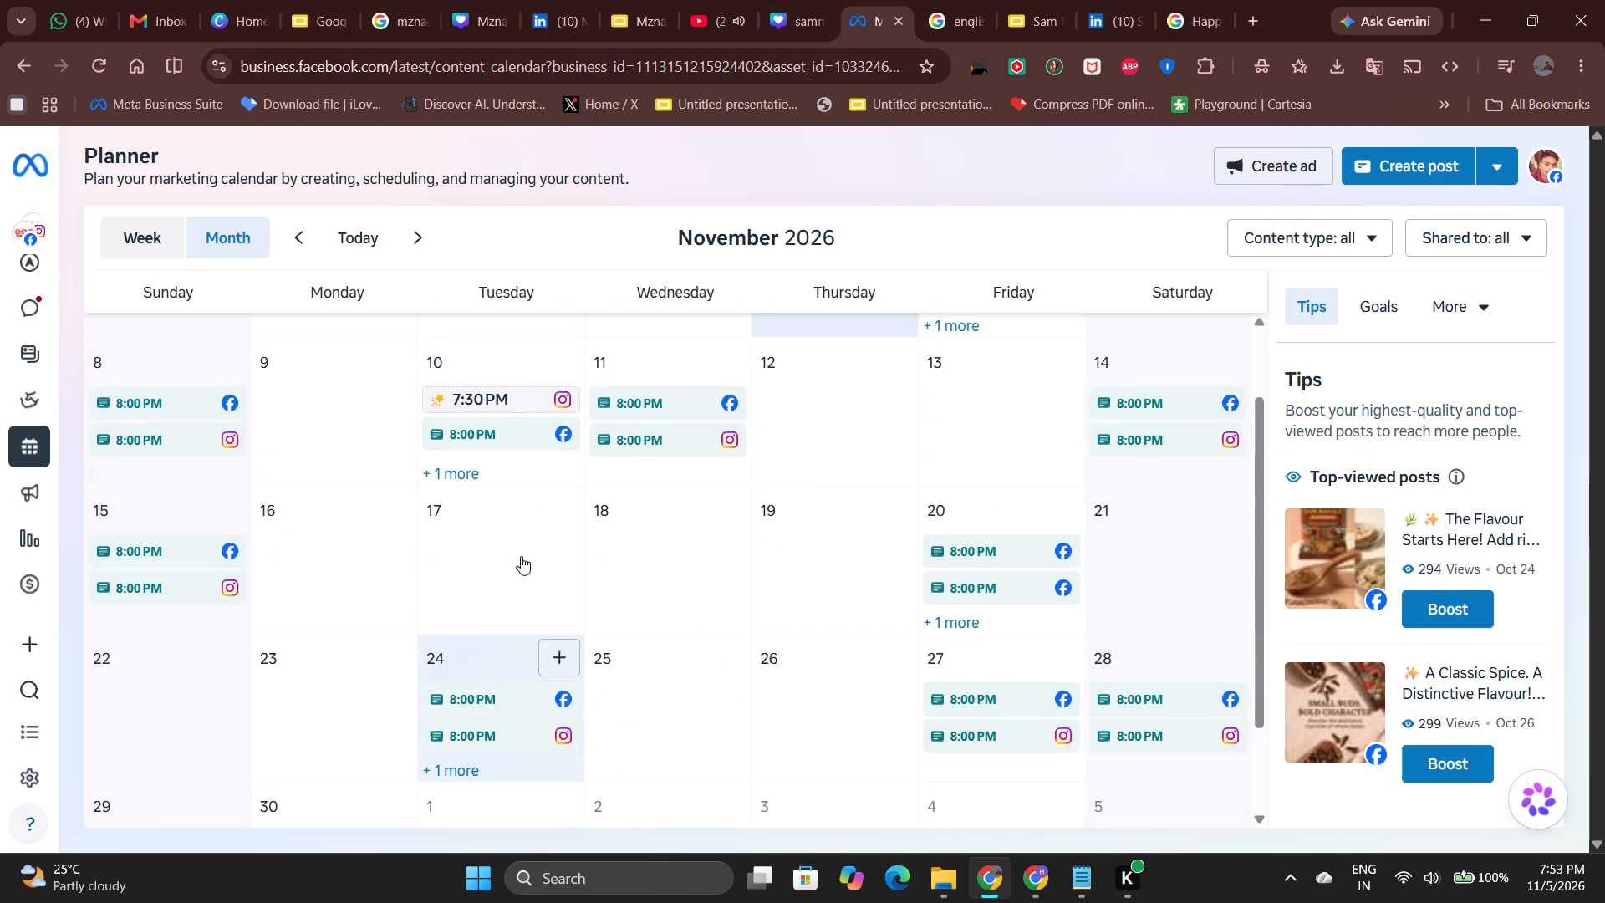
pyautogui.scroll(6, 521, 556)
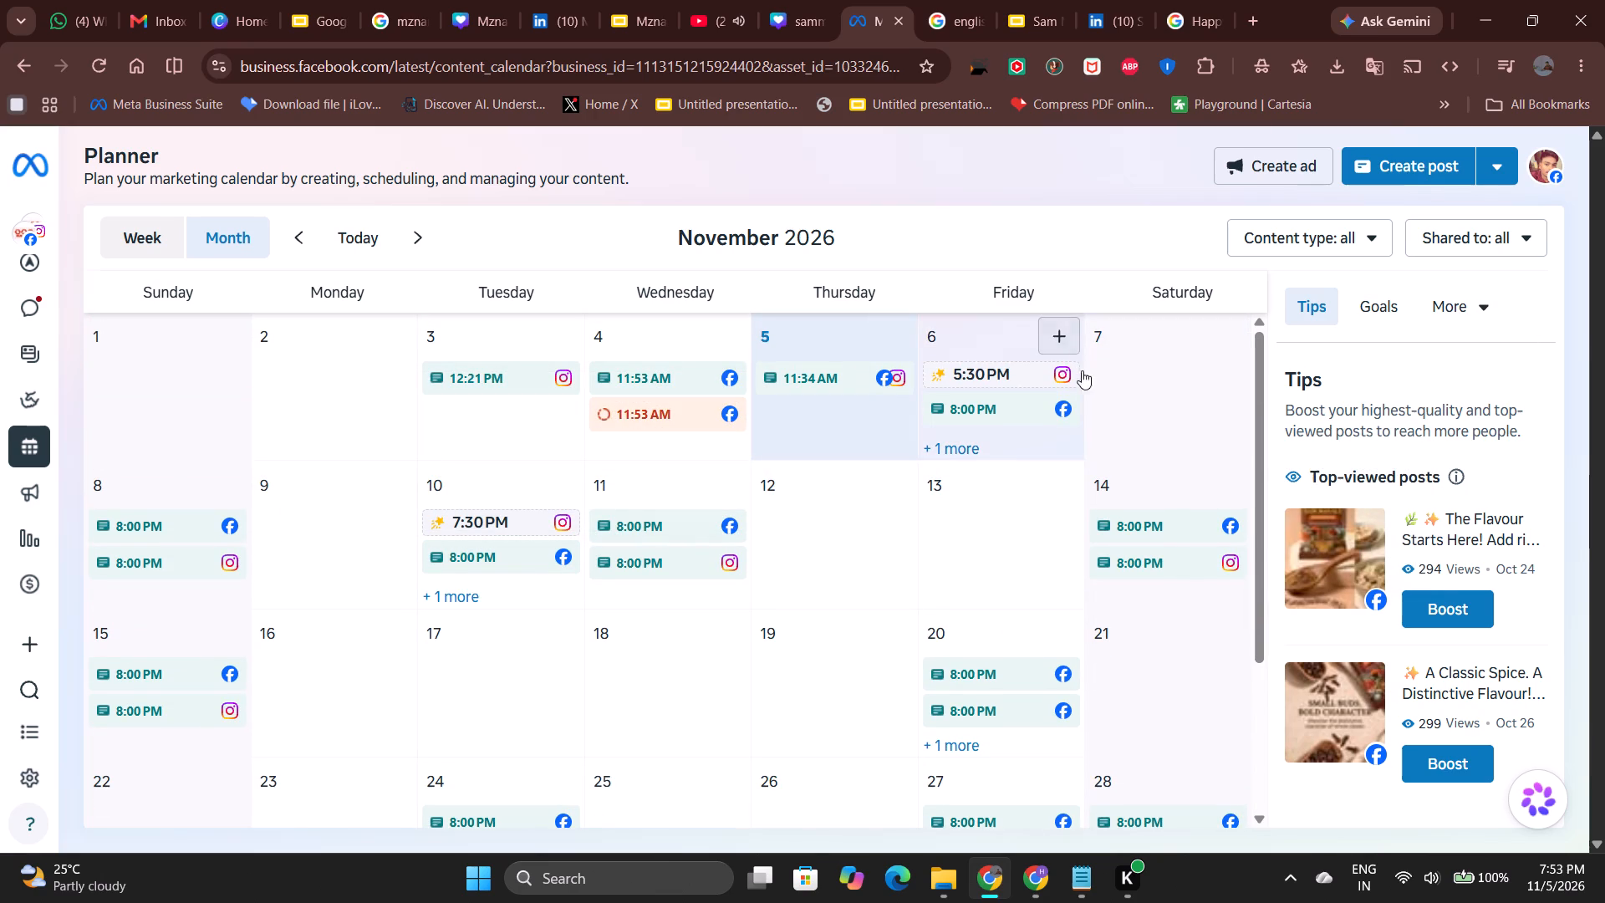
pyautogui.scroll(5, 924, 524)
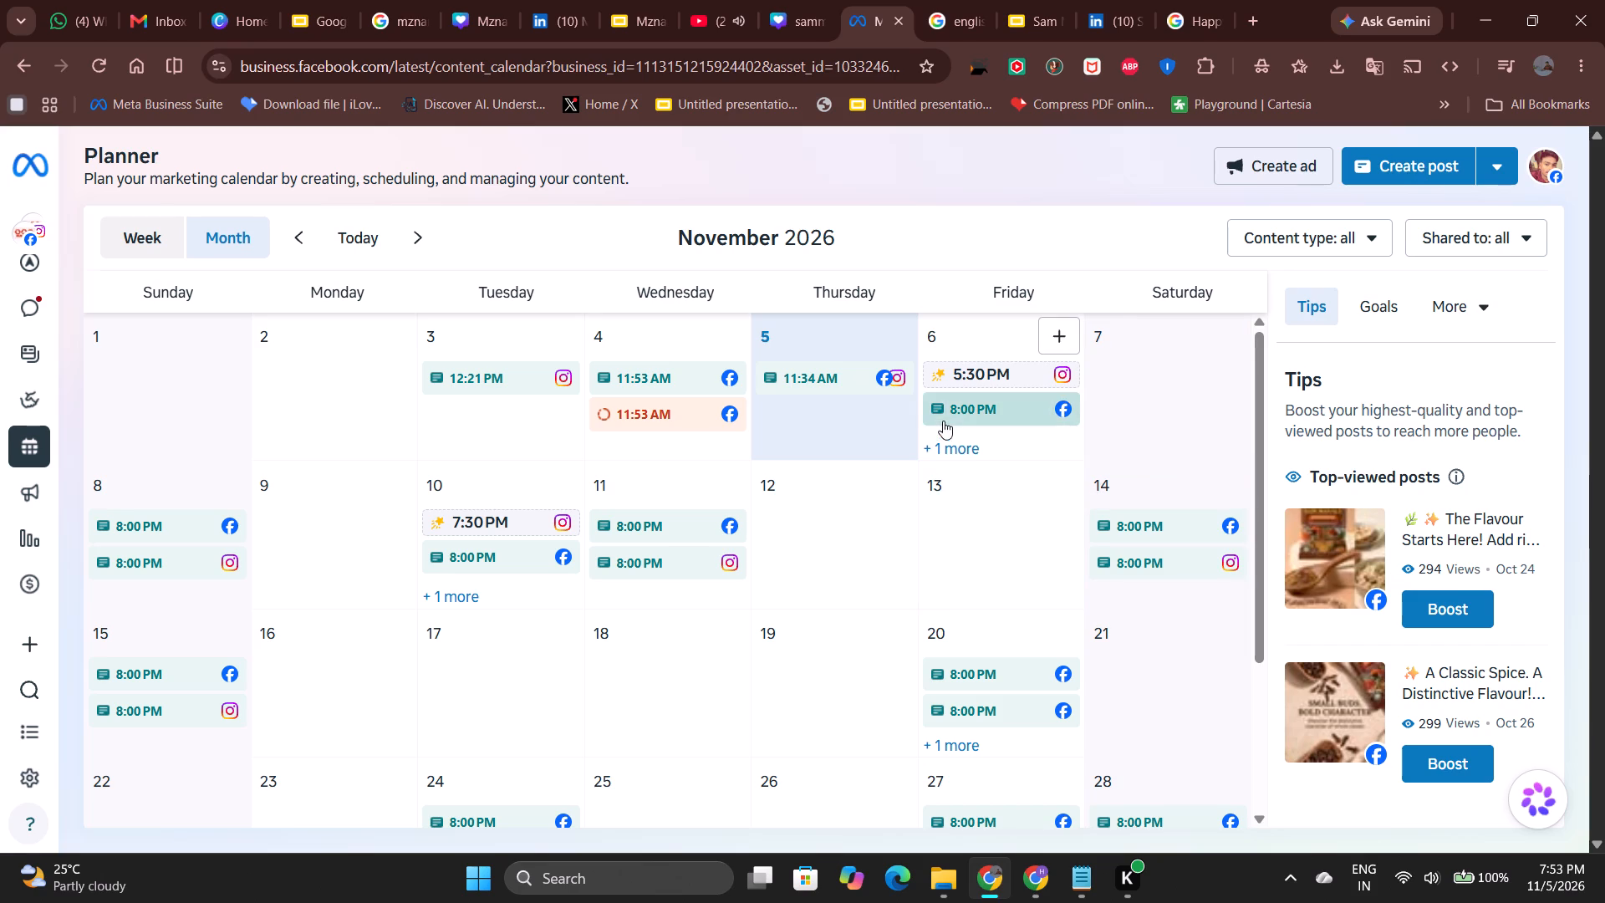
# Return to the Sam Masale deck and look over its opening slides, from the Kaju Katli slide to blank slide 1.
pyautogui.click(626, 0)
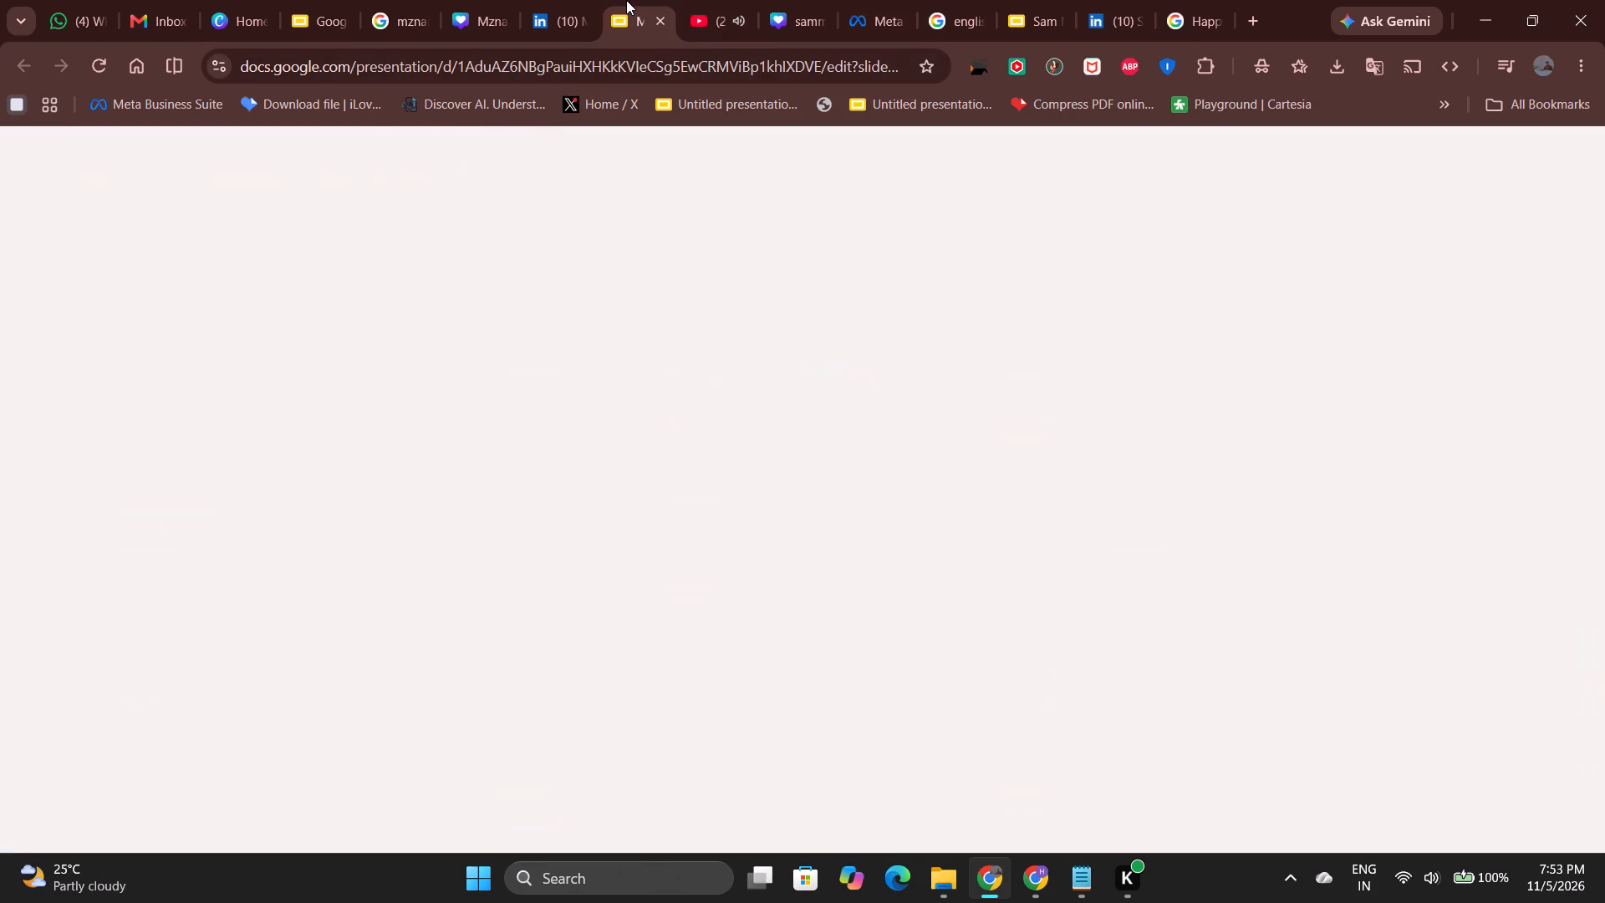
pyautogui.click(1008, 0)
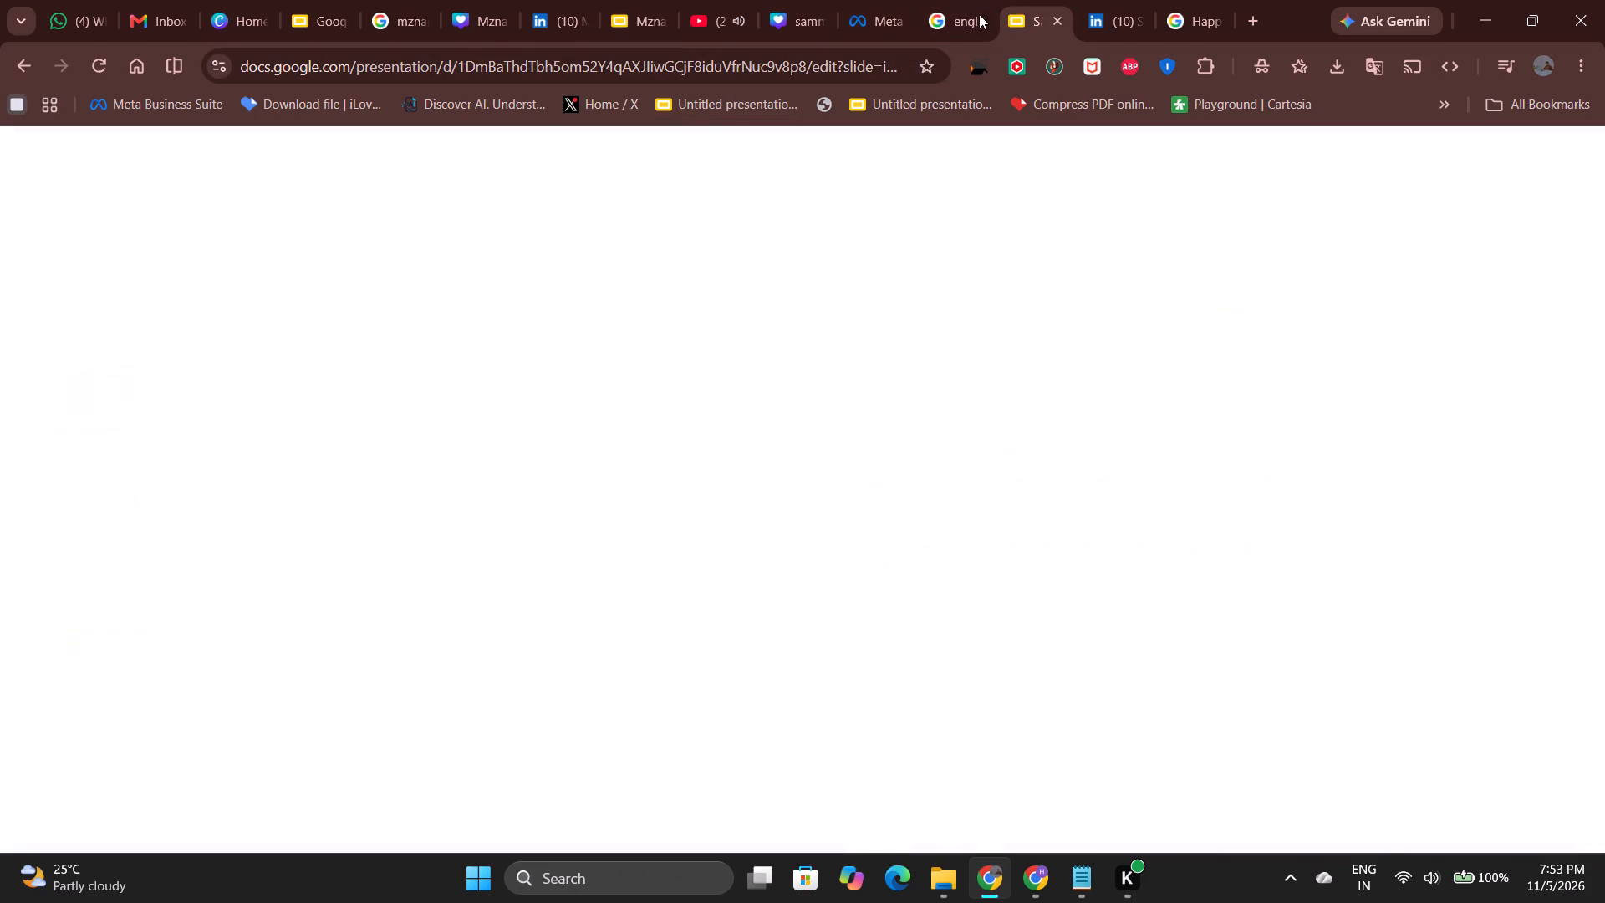
pyautogui.scroll(9, 74, 503)
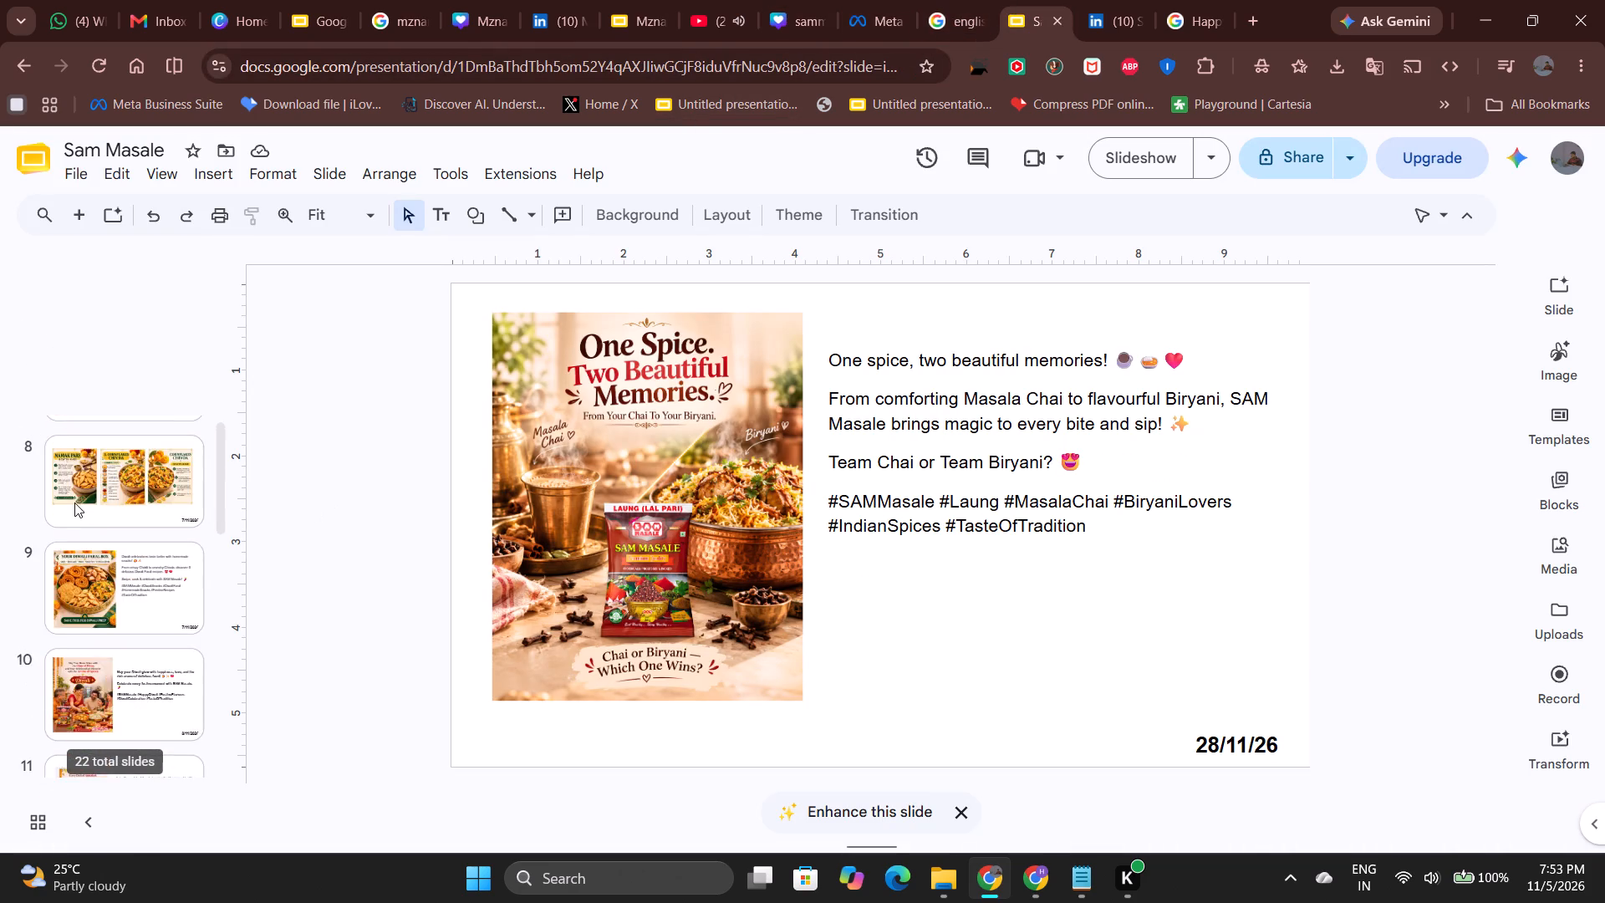
pyautogui.scroll(9, 74, 503)
pyautogui.click(109, 444)
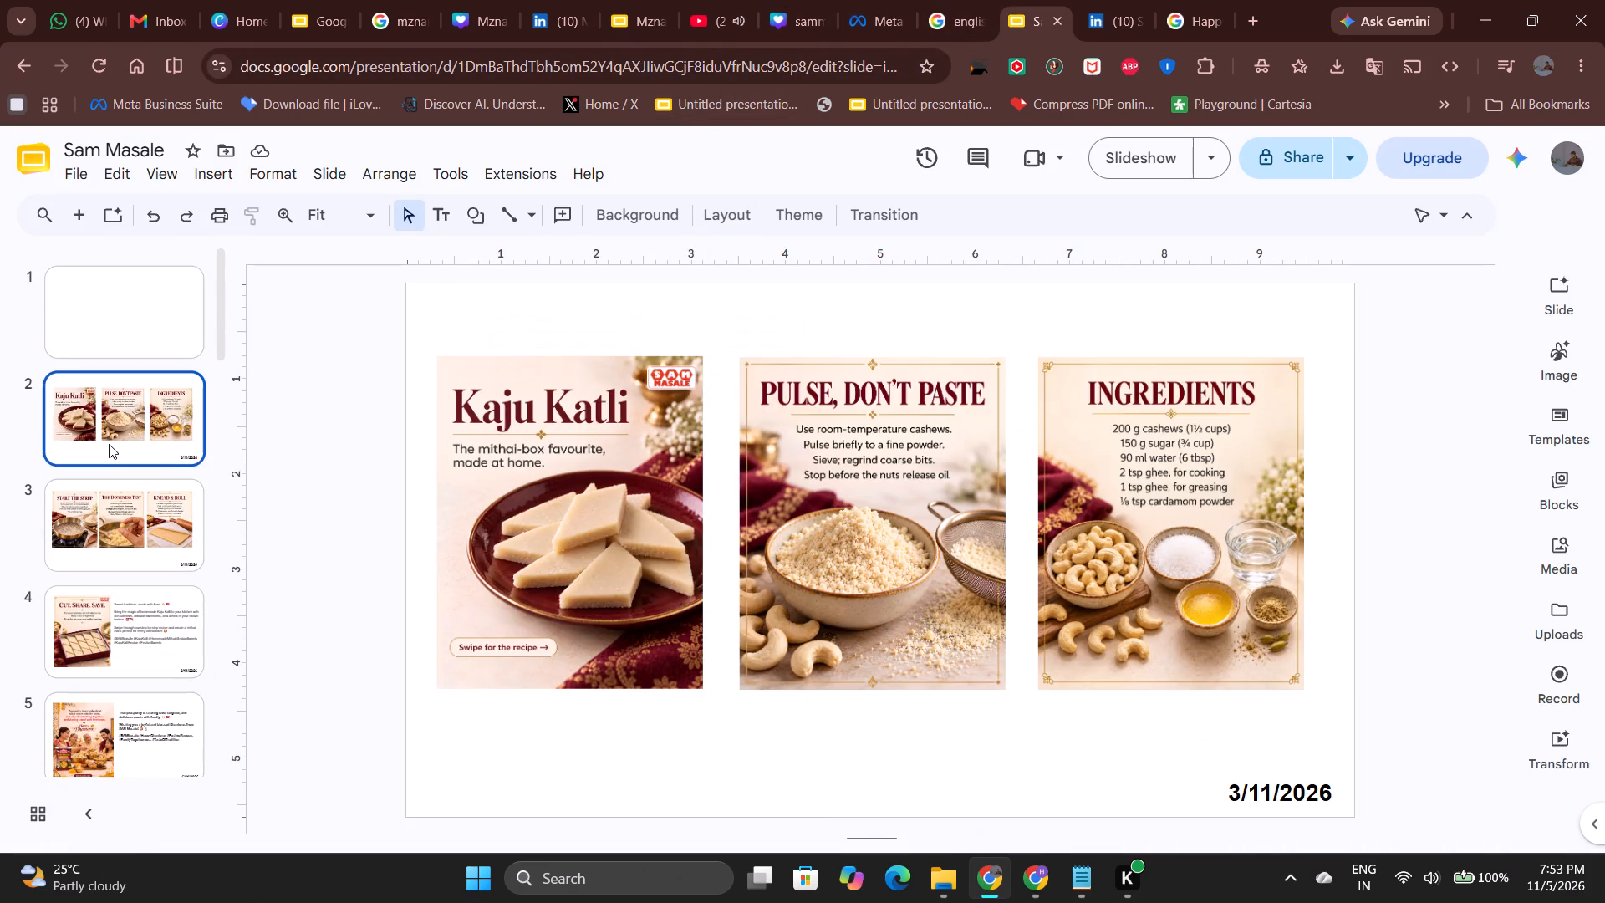
pyautogui.click(149, 306)
pyautogui.scroll(5, 116, 355)
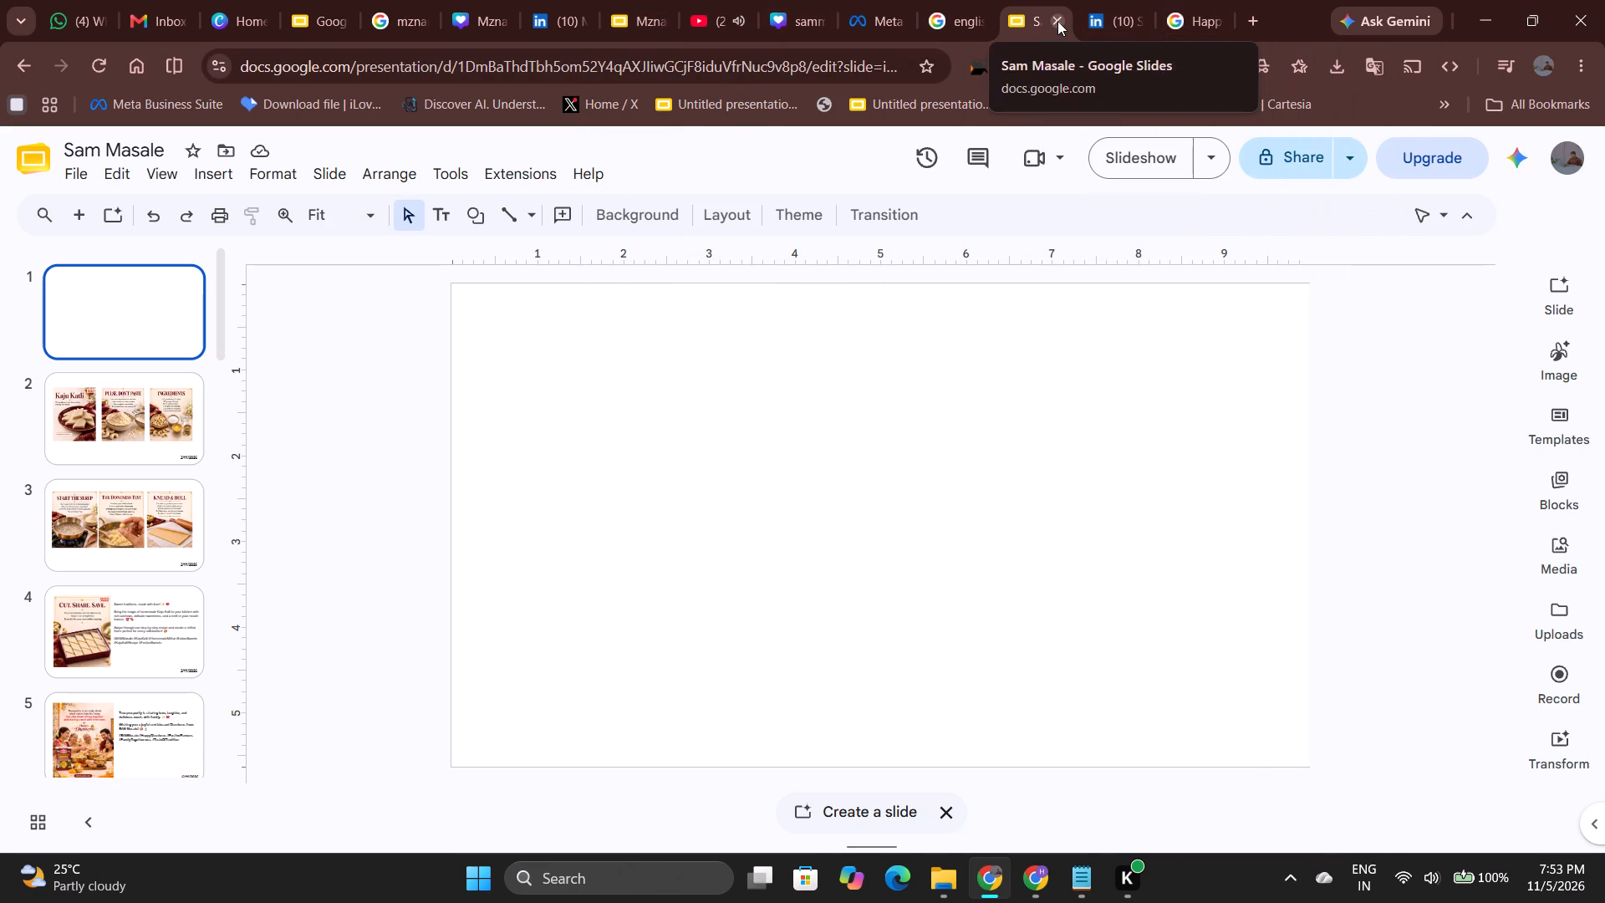
# Switch the LinkedIn admin view from the SAM Masale page to the Mznari page.
pyautogui.click(1100, 16)
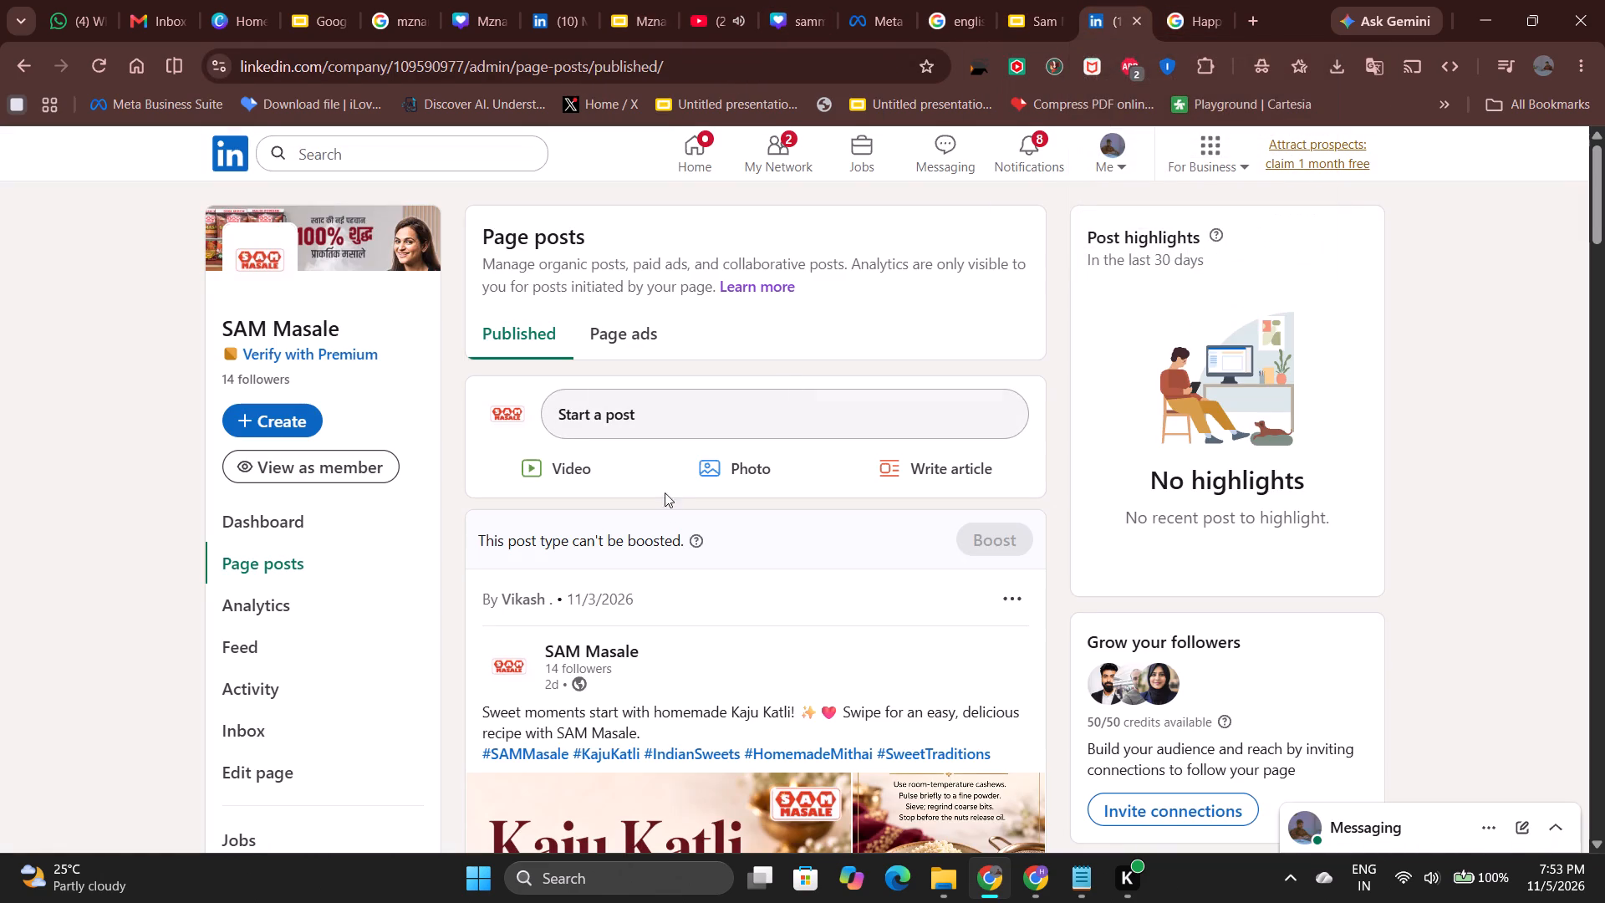
pyautogui.scroll(-5, 673, 527)
pyautogui.click(1116, 150)
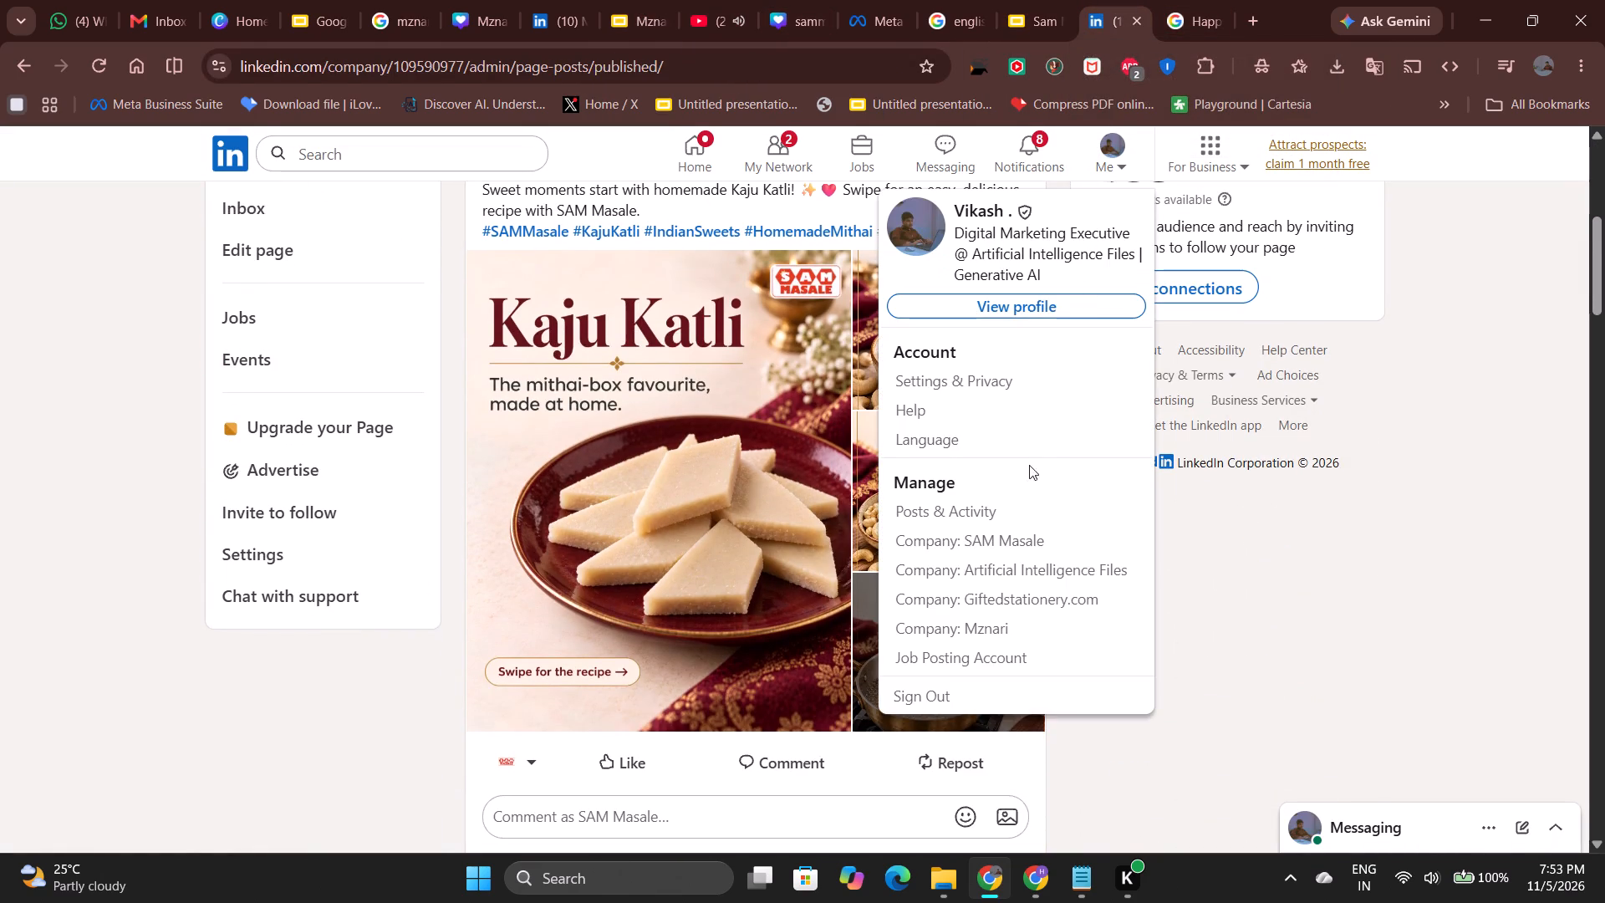
# Open the Mznari page's admin dashboard on LinkedIn and bring up its options for creating content.
pyautogui.click(1008, 623)
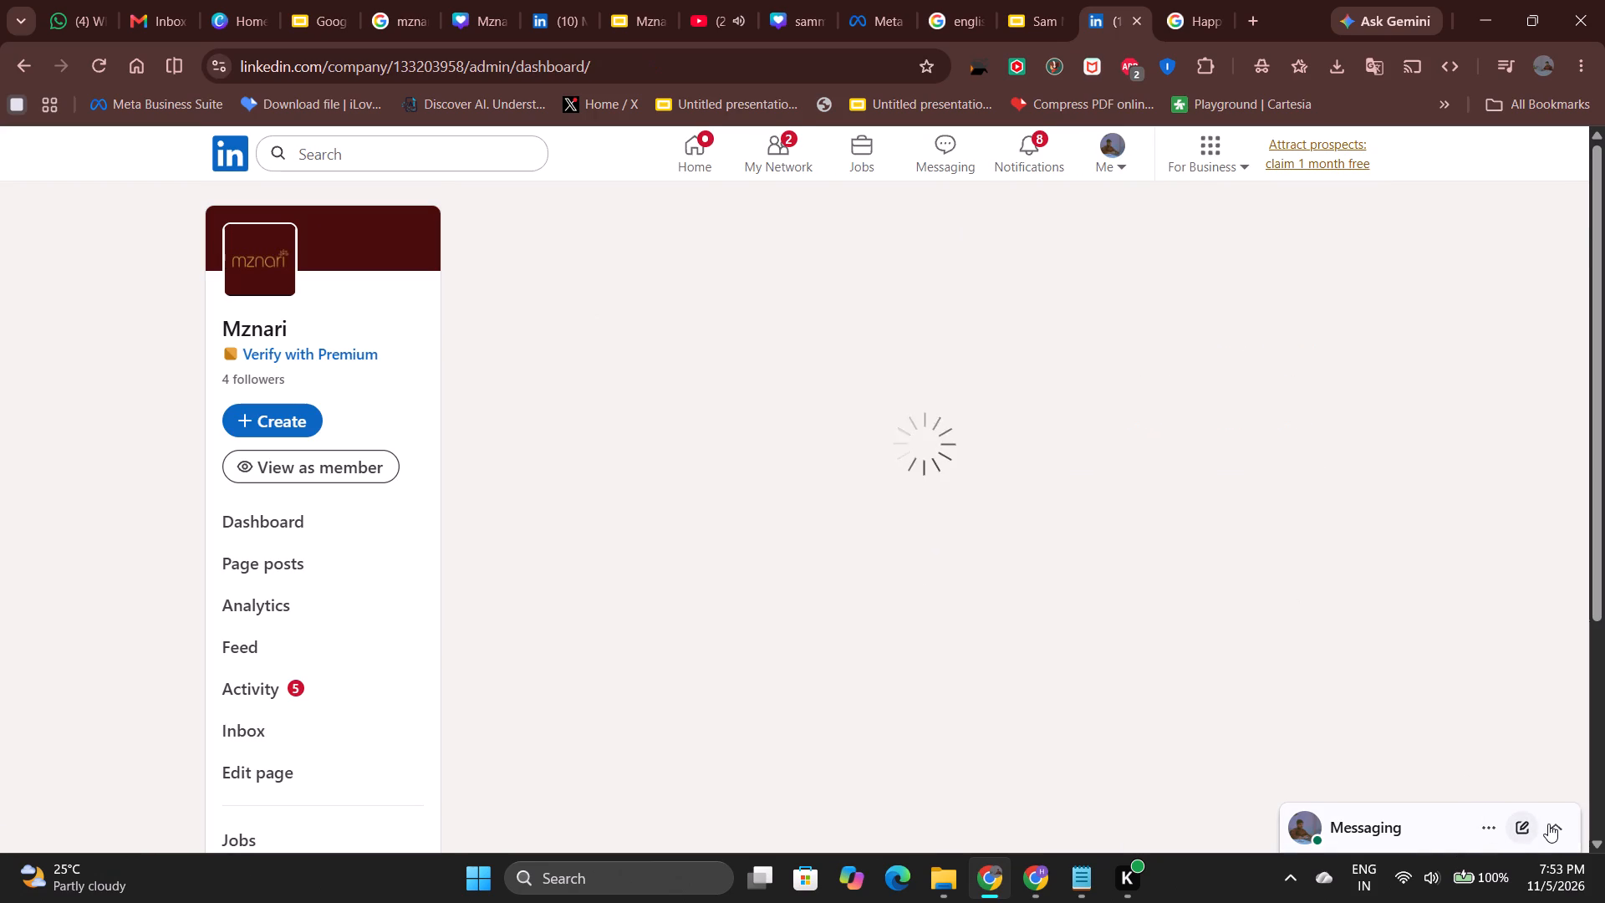
pyautogui.scroll(-2, 439, 584)
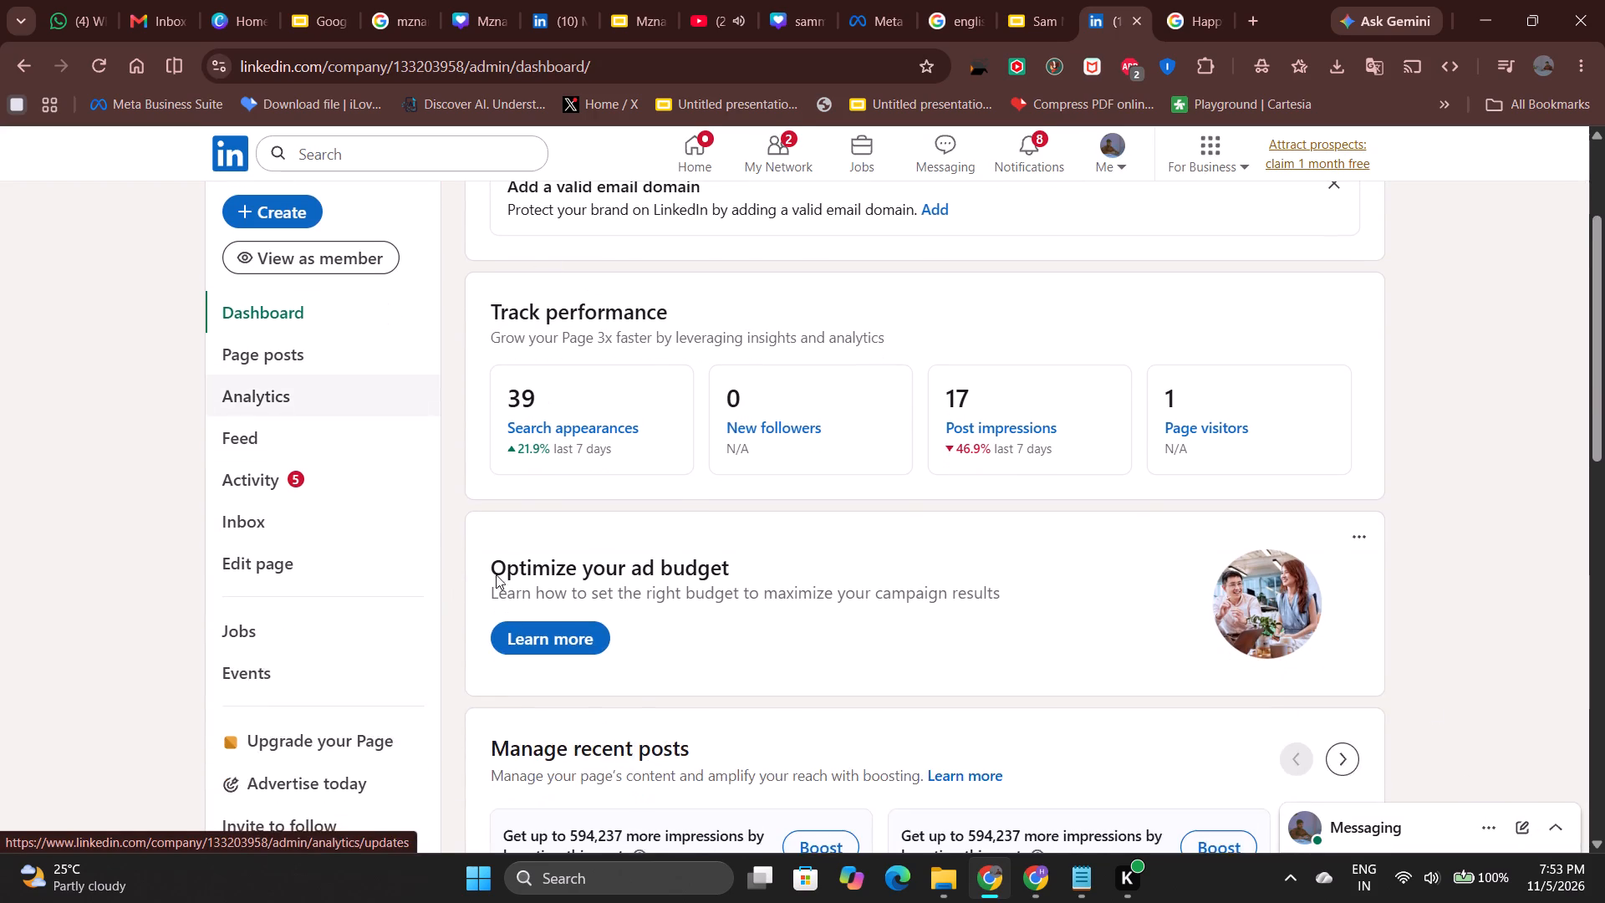
pyautogui.scroll(1, 583, 544)
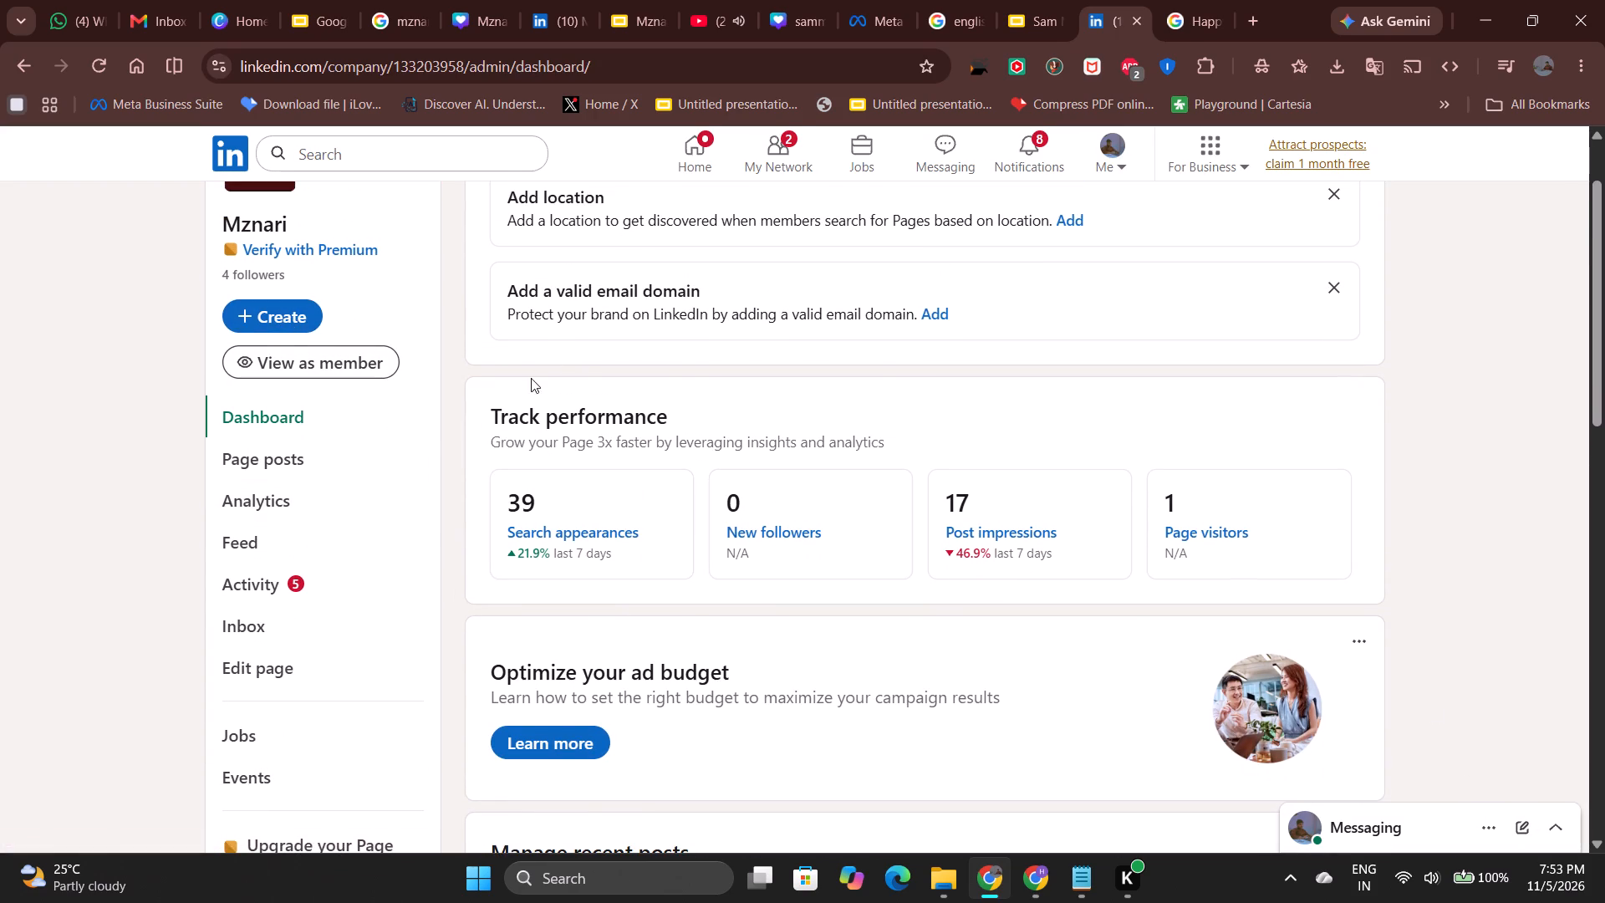
pyautogui.click(277, 324)
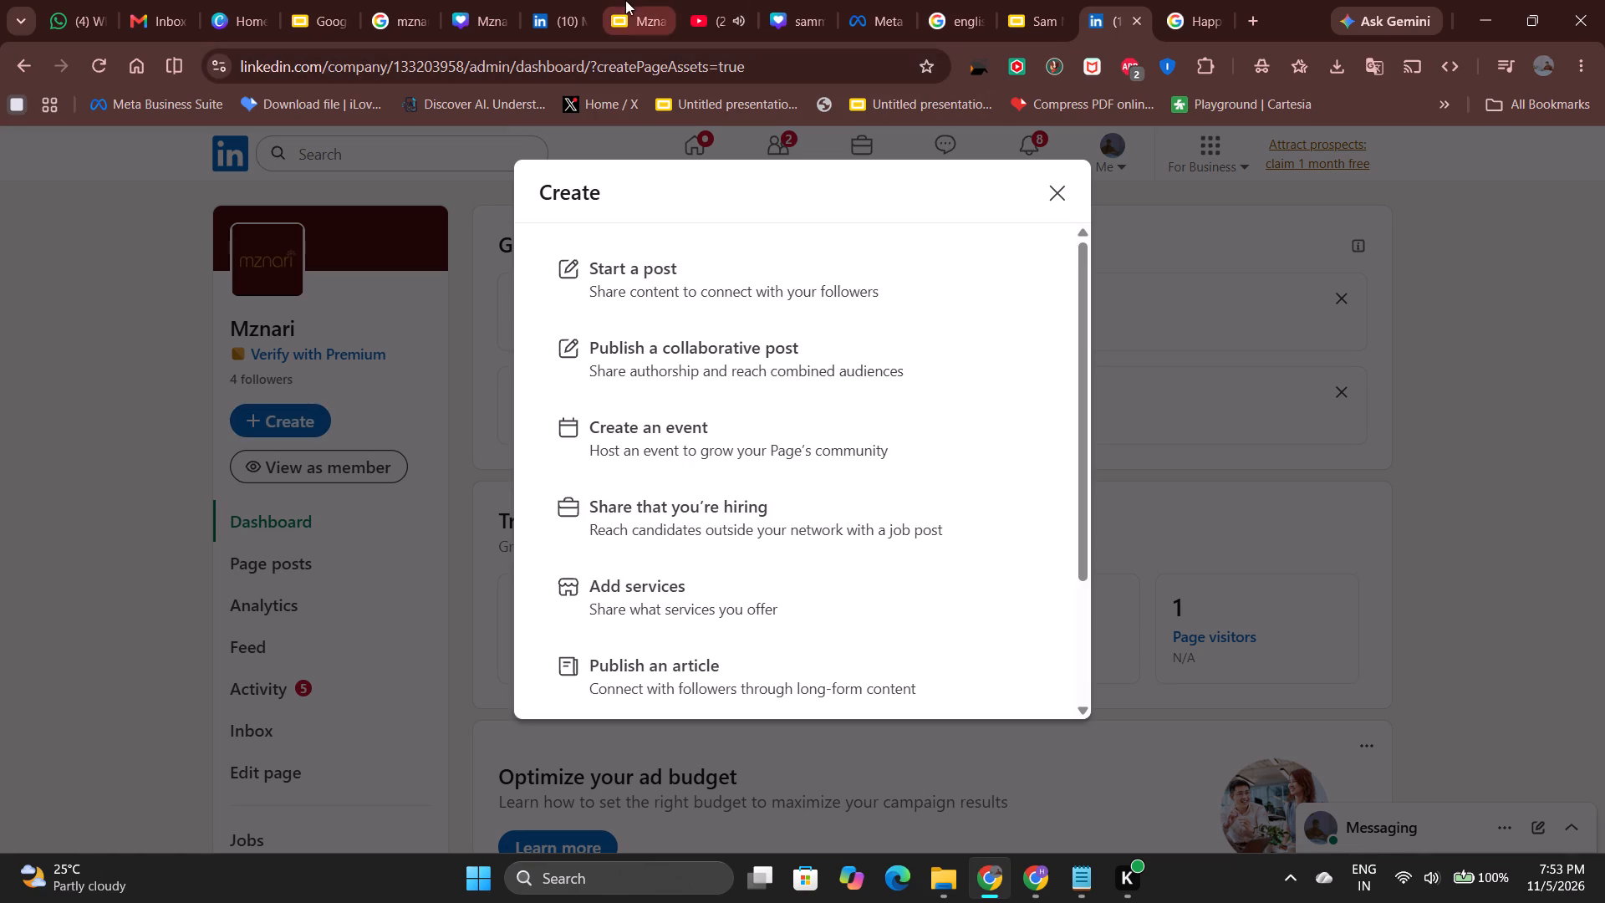
# Move the Sam Masale slide deck's browser tab so it sits directly after the inbox tab.
pyautogui.click(482, 0)
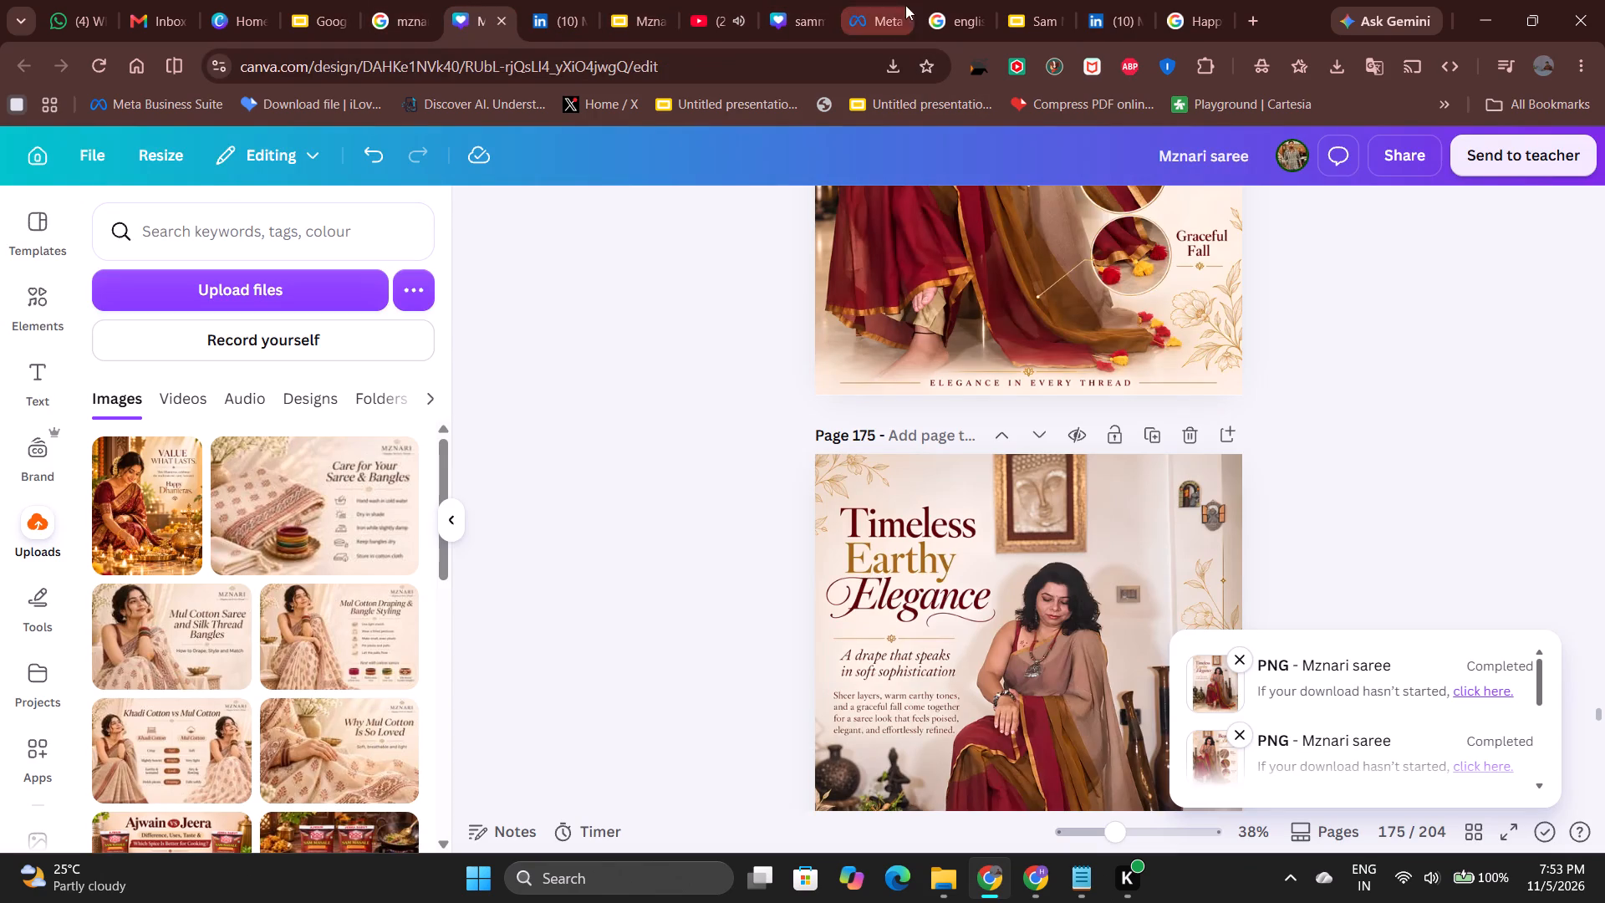
pyautogui.moveTo(1027, 10); pyautogui.dragTo(211, 16)
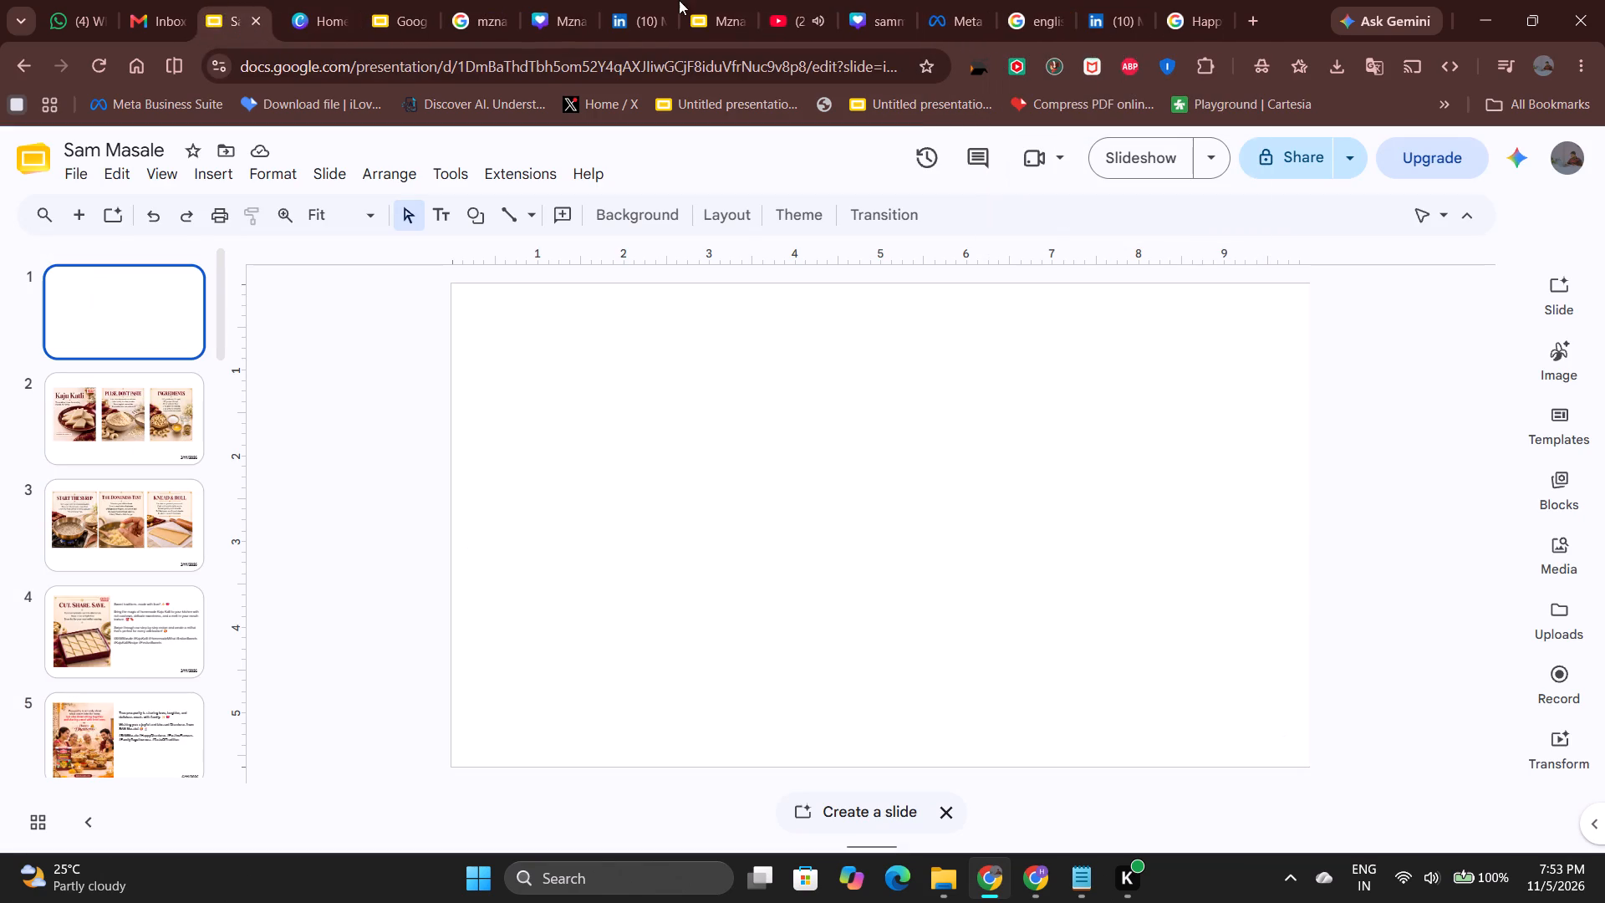
# Switch to Meta Business Suite and open the list of business portfolios, going down to Manari's.
pyautogui.moveTo(951, 11); pyautogui.dragTo(680, 0)
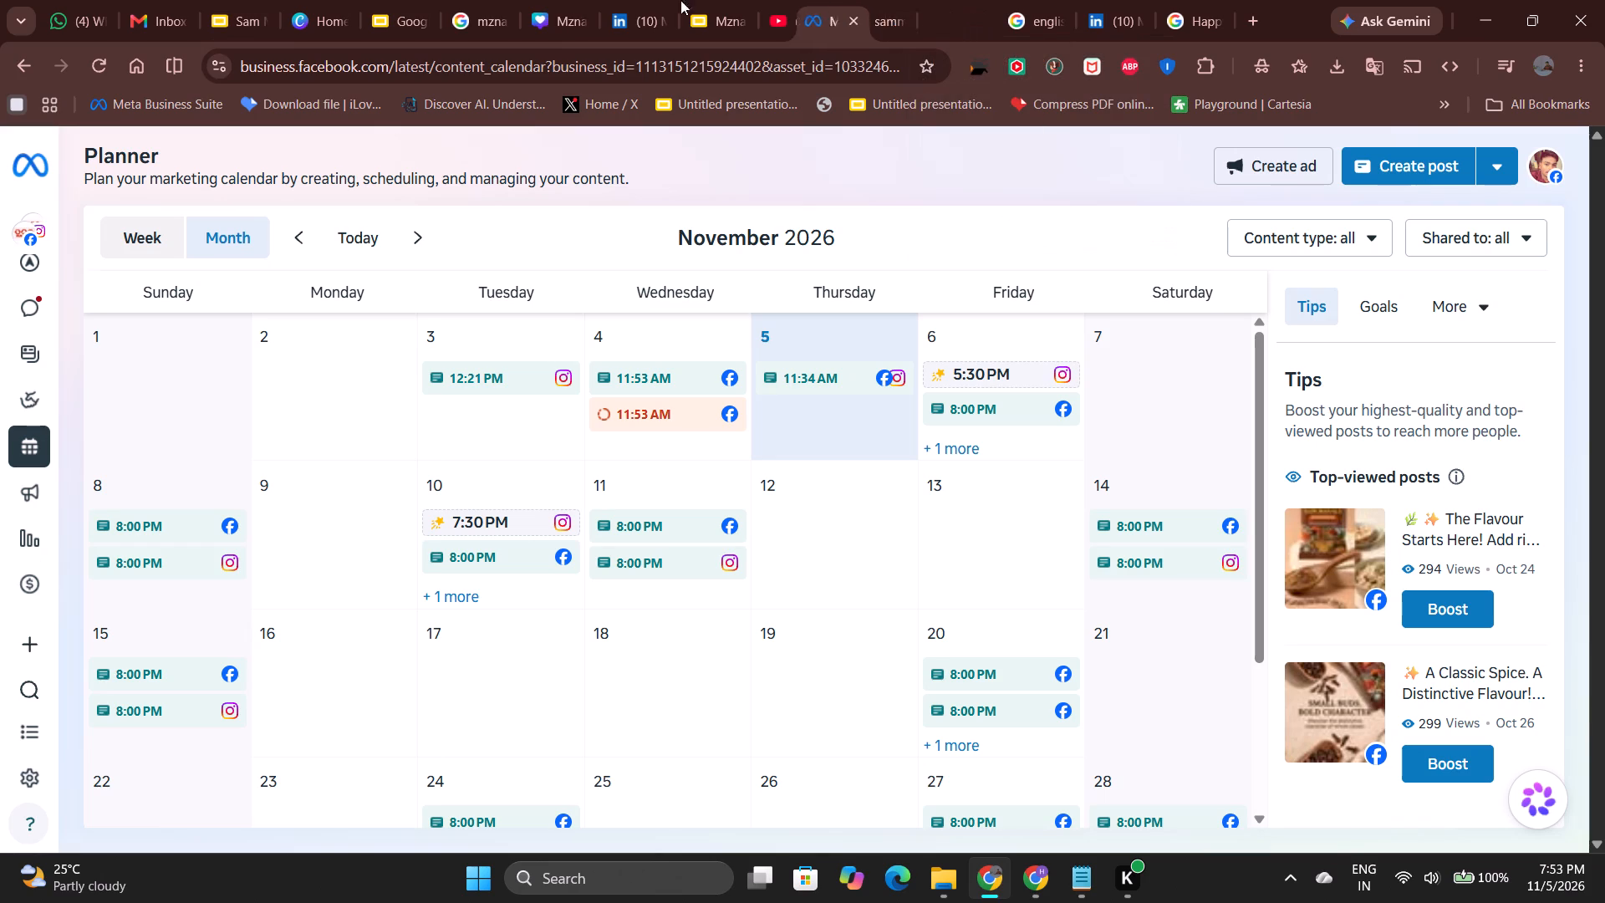
pyautogui.moveTo(680, 0); pyautogui.dragTo(959, 30)
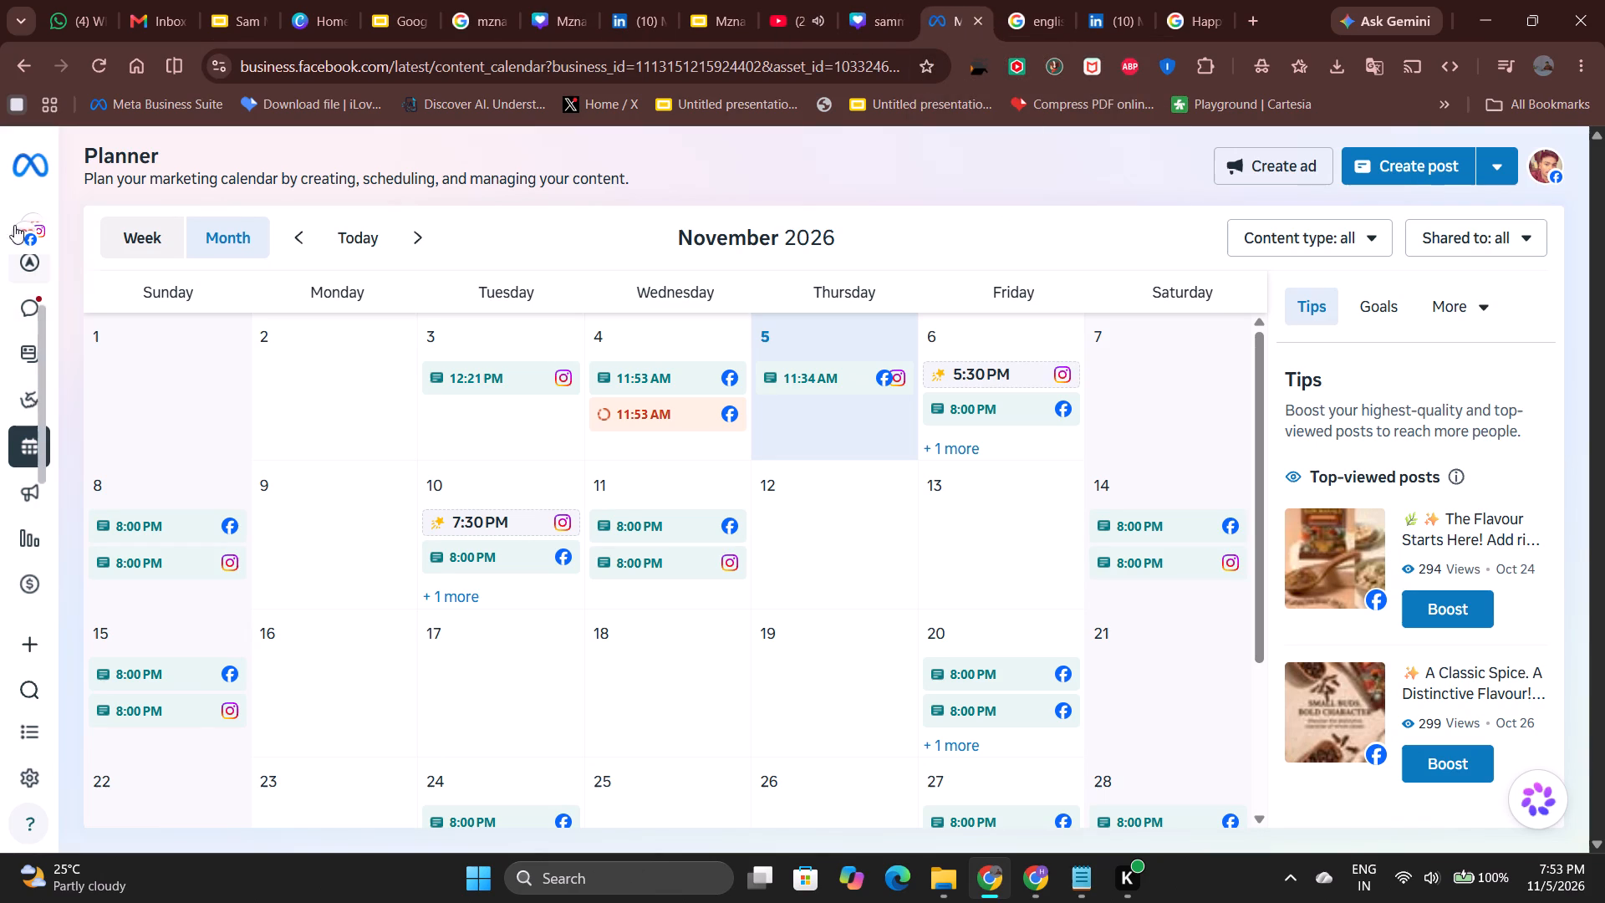
pyautogui.click(50, 229)
pyautogui.scroll(-2, 125, 482)
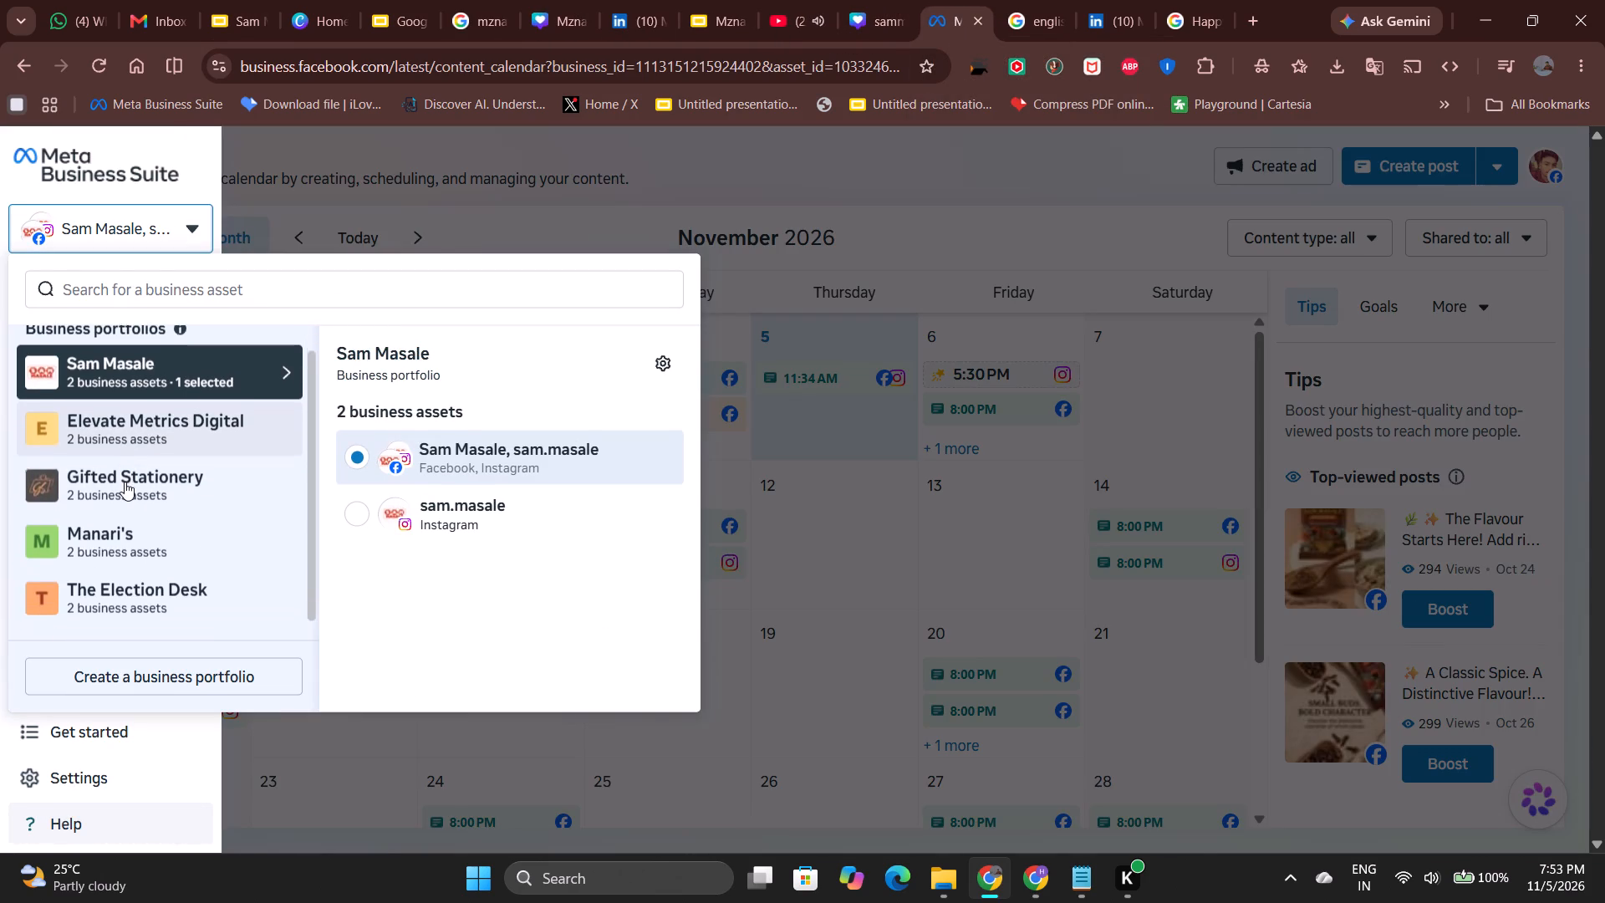
pyautogui.scroll(-2, 125, 482)
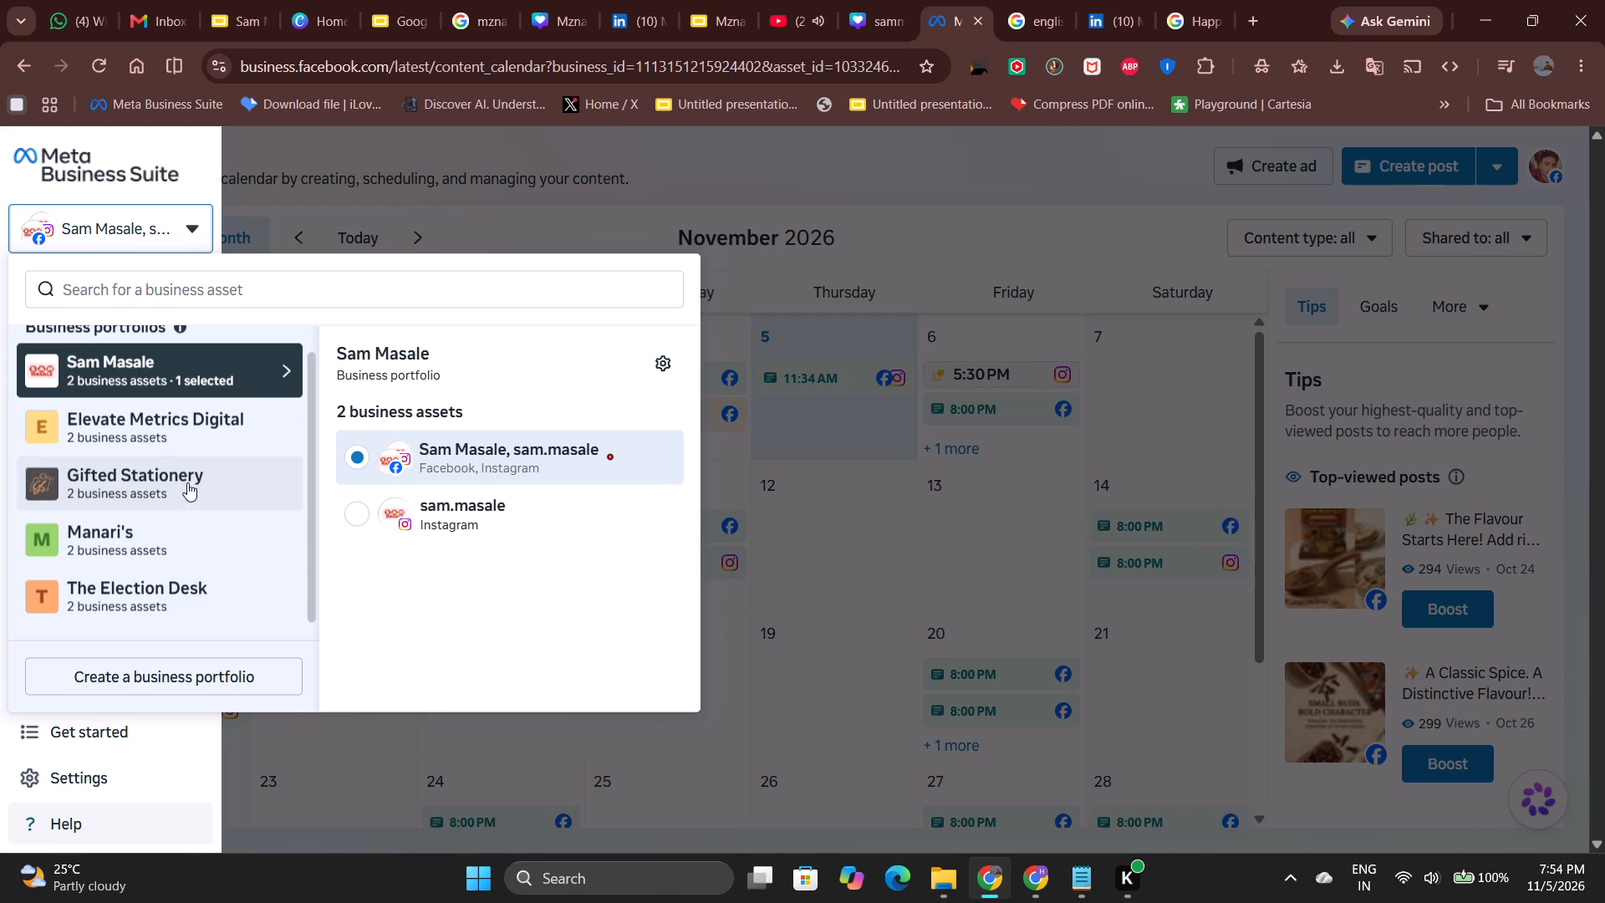
pyautogui.scroll(-2, 186, 514)
# Switch the Meta Business Suite planner from Sam Masale to the business asset in the Manari's portfolio.
pyautogui.scroll(-4, 137, 589)
pyautogui.scroll(3, 139, 577)
pyautogui.scroll(-5, 131, 543)
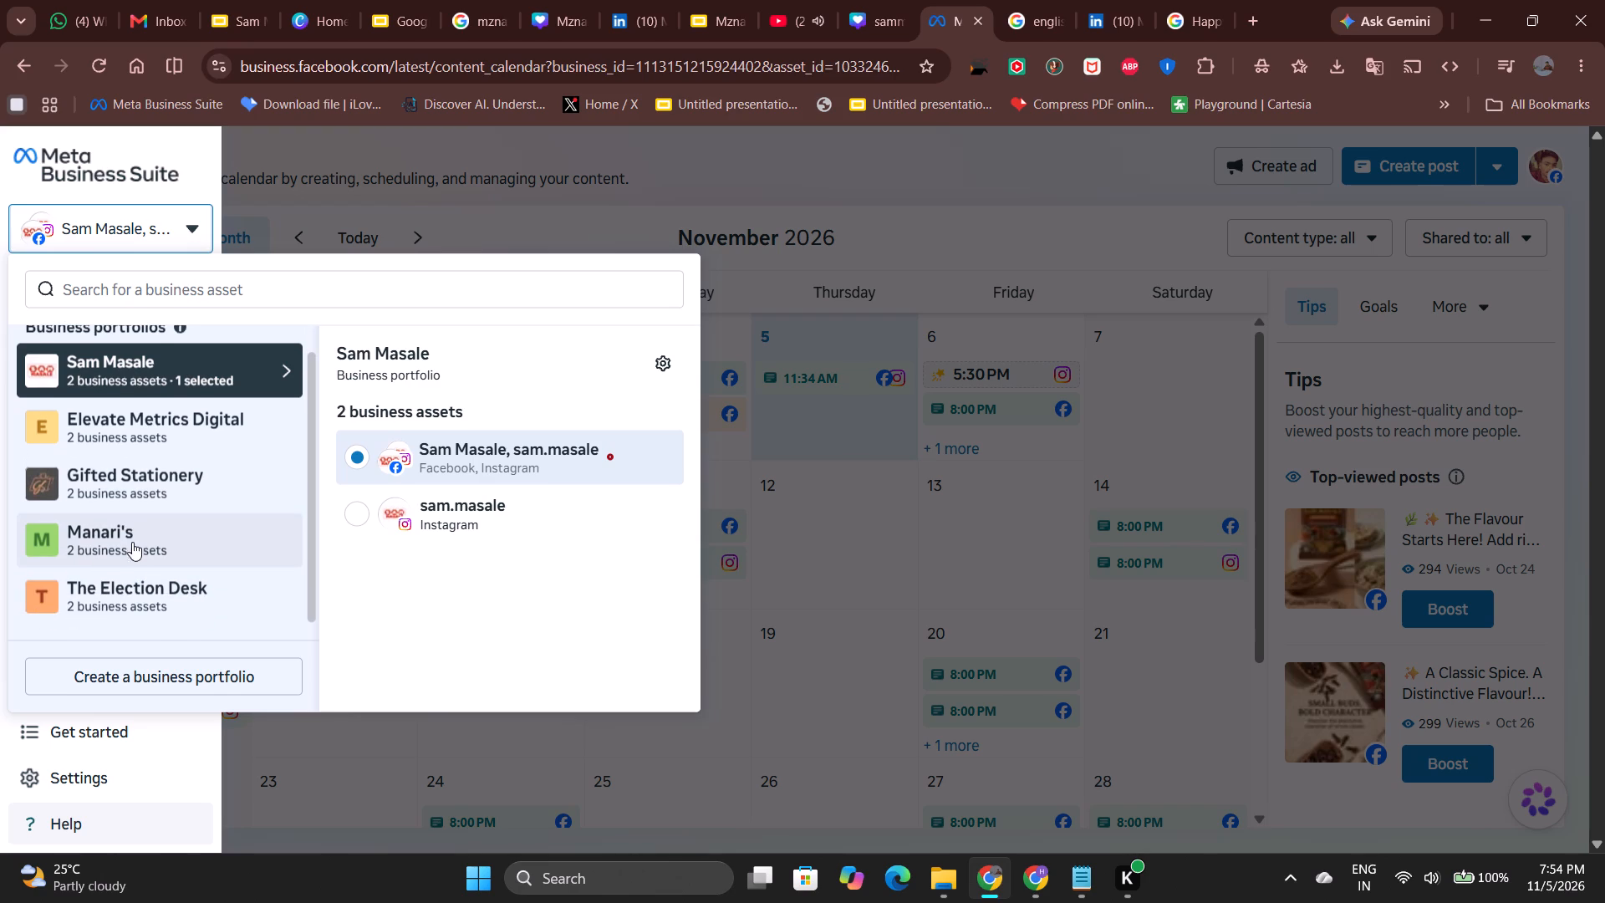
pyautogui.click(130, 535)
pyautogui.click(435, 518)
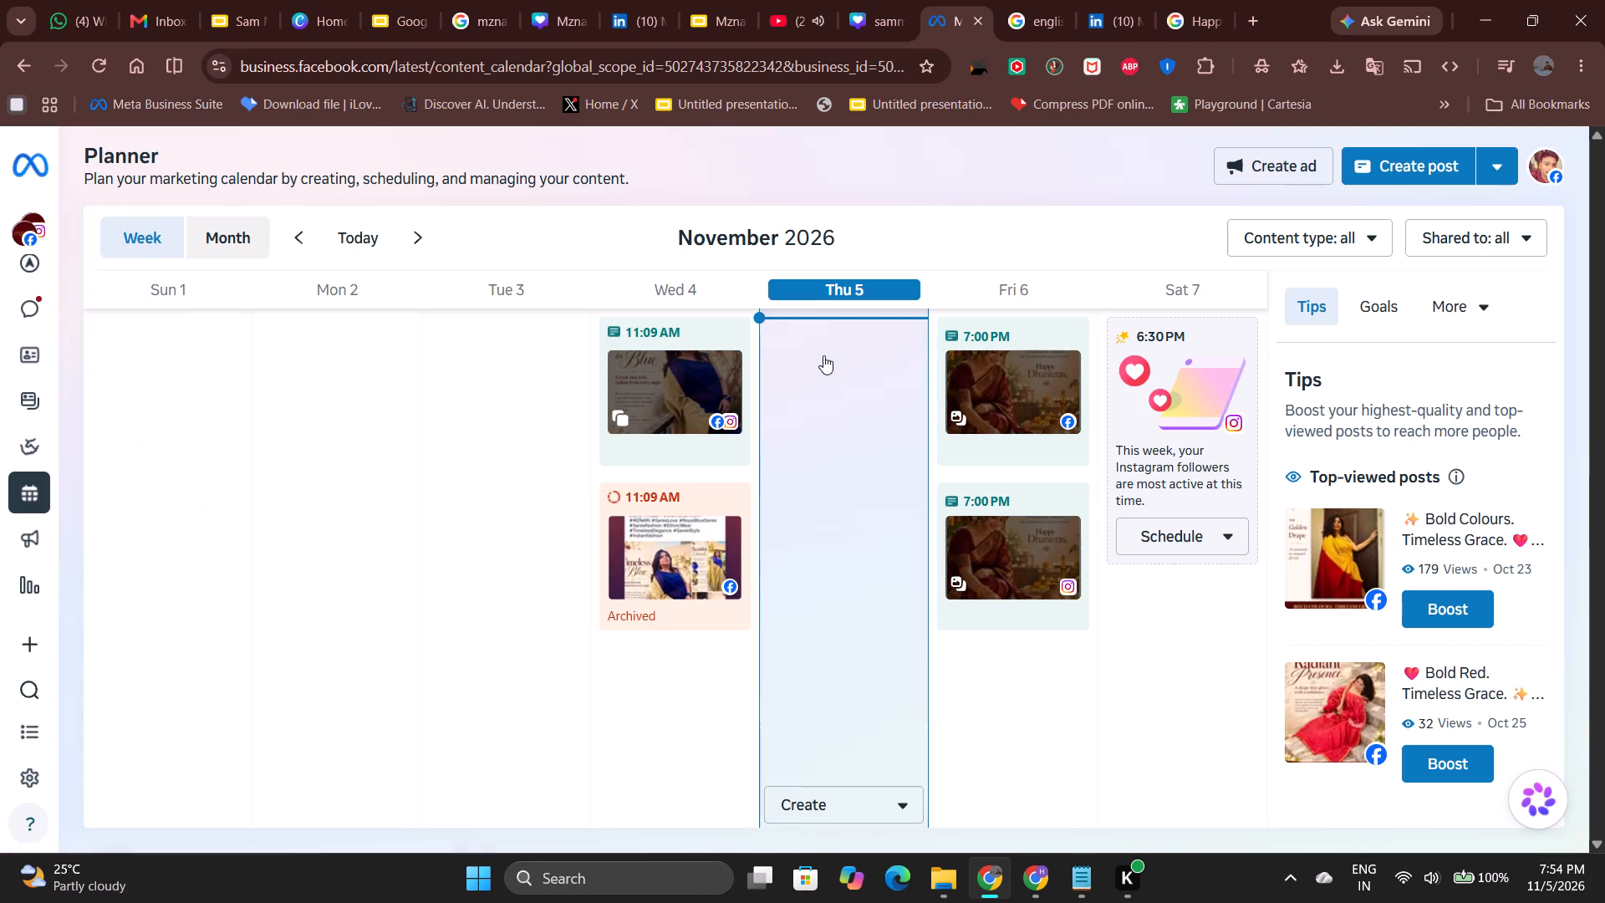
# Review Mznari's November 2026 planner by month and week, and examine the Nov 6 Facebook Happy Dhanteras post's details.
pyautogui.click(217, 240)
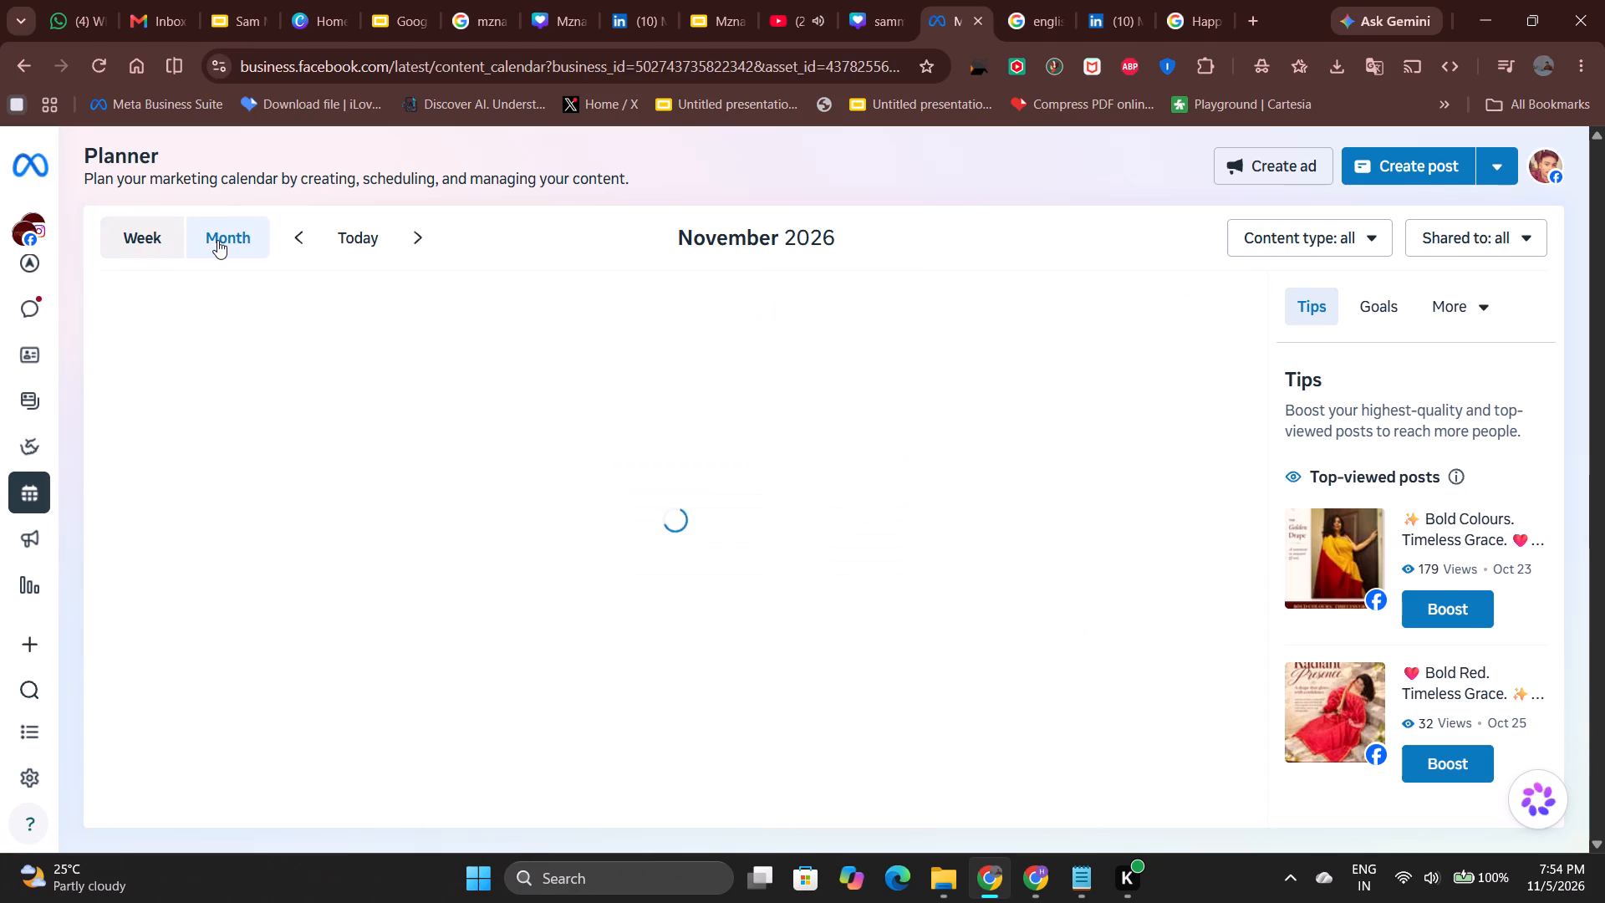
pyautogui.scroll(1, 511, 504)
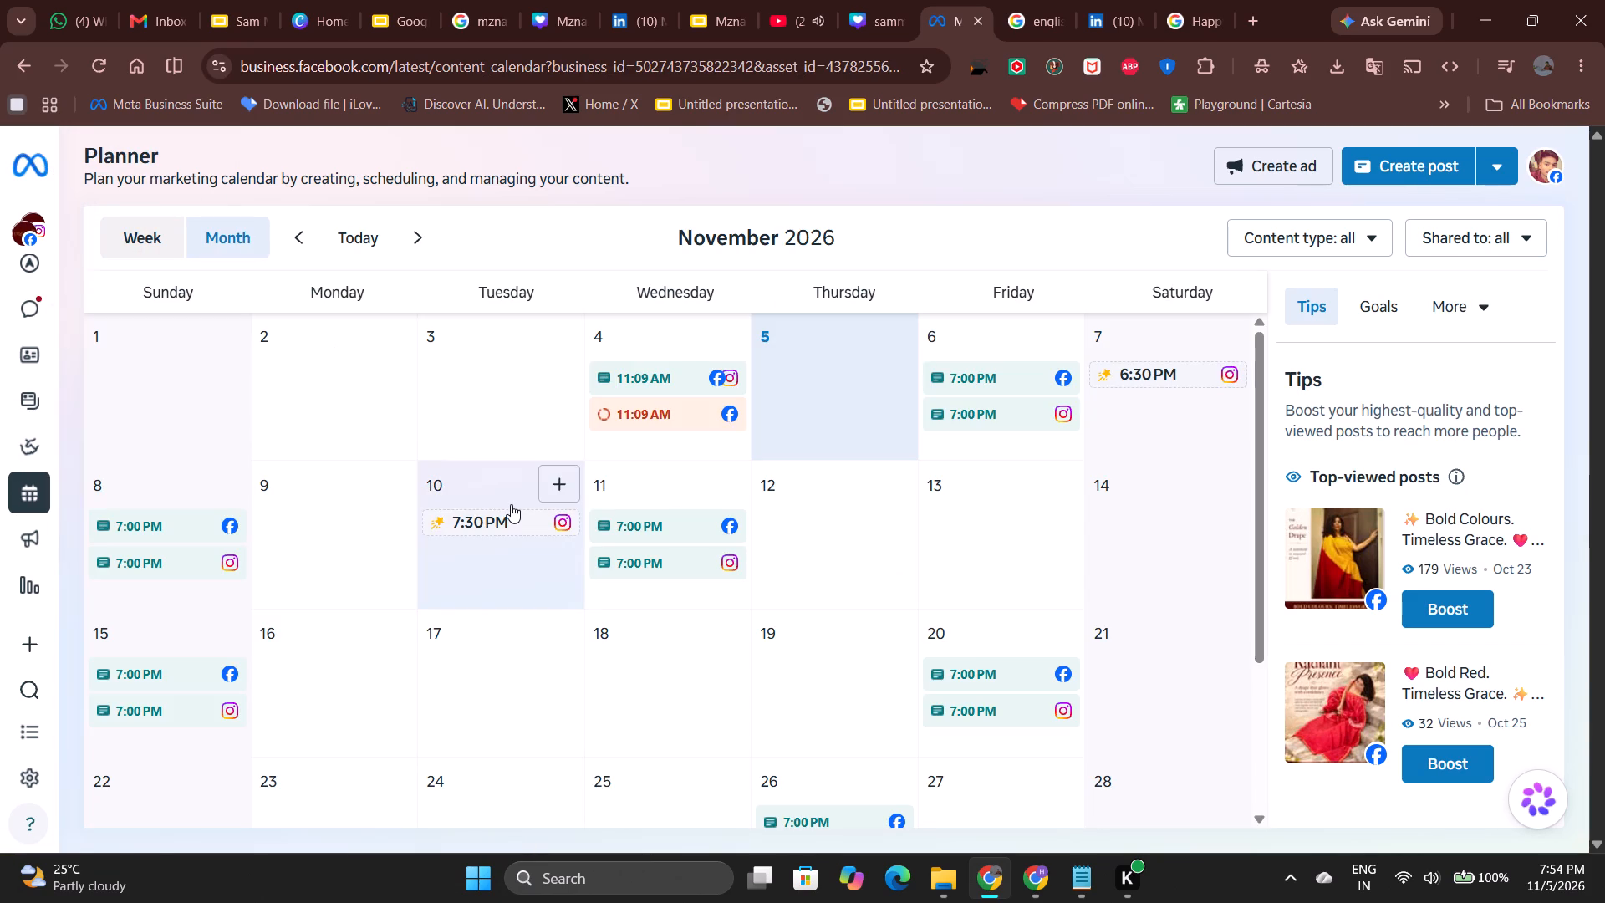
pyautogui.click(165, 232)
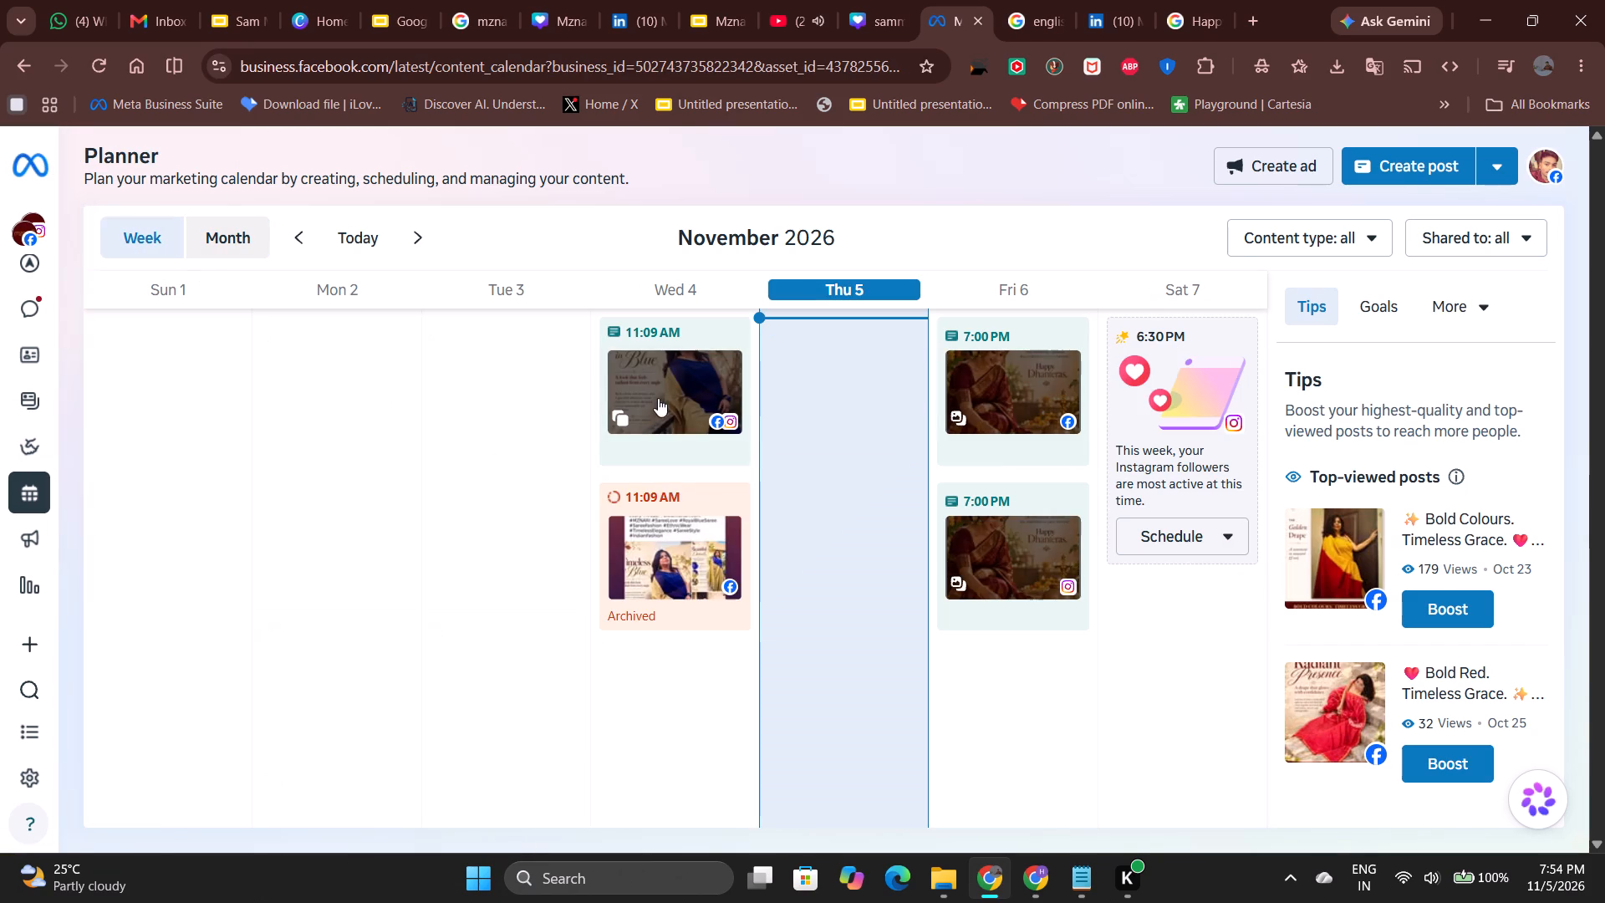
pyautogui.scroll(1, 699, 418)
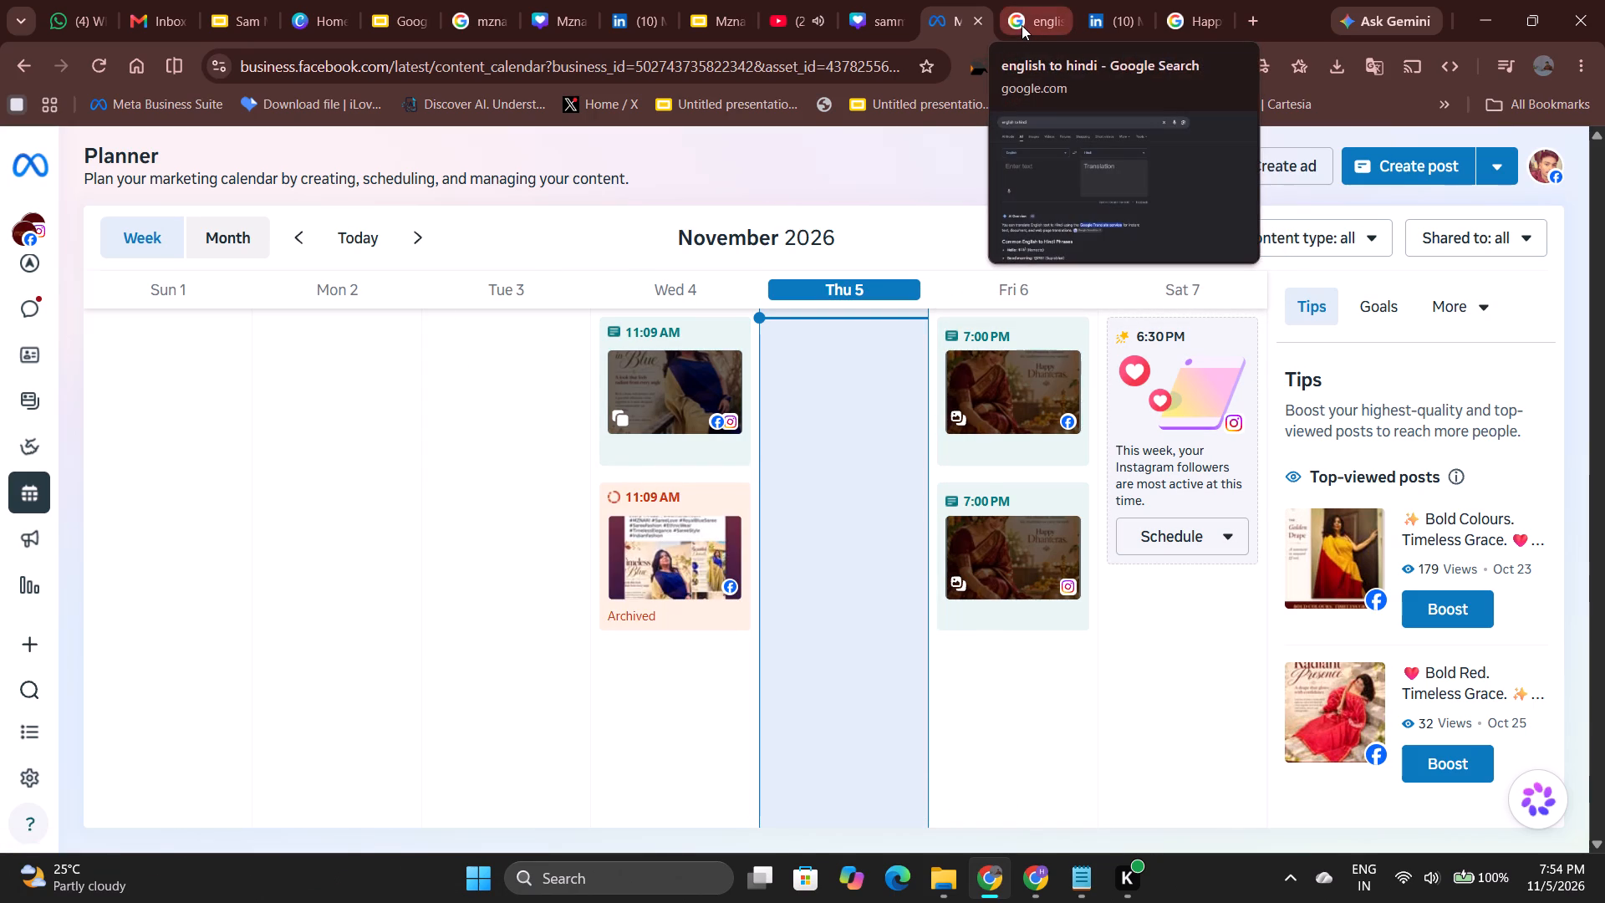
pyautogui.click(1012, 375)
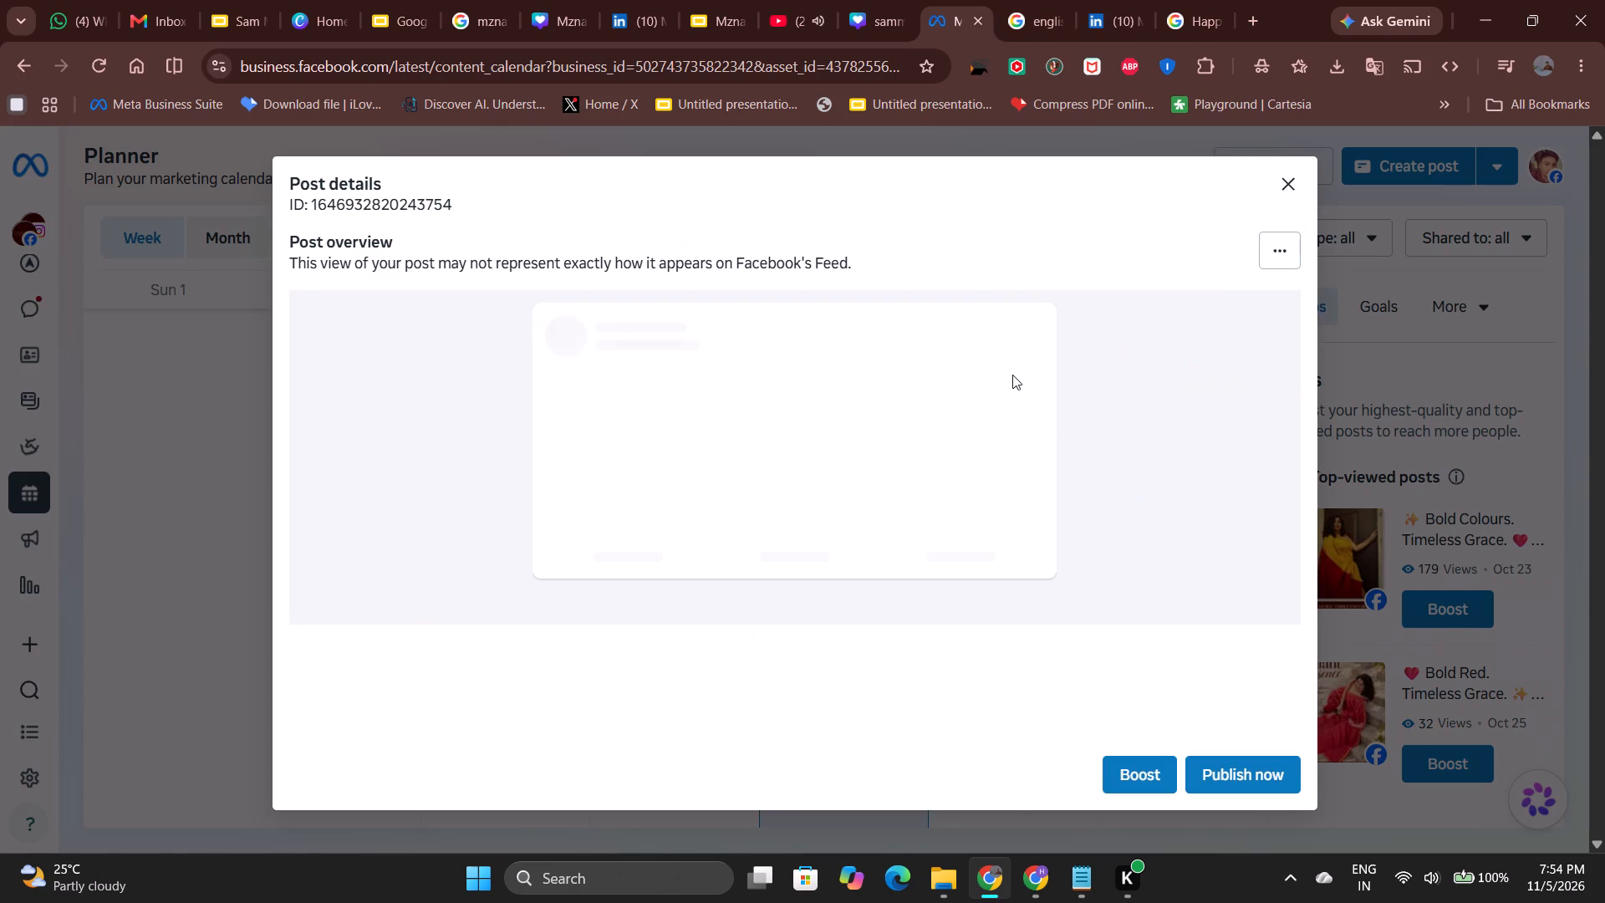
pyautogui.scroll(-3, 667, 434)
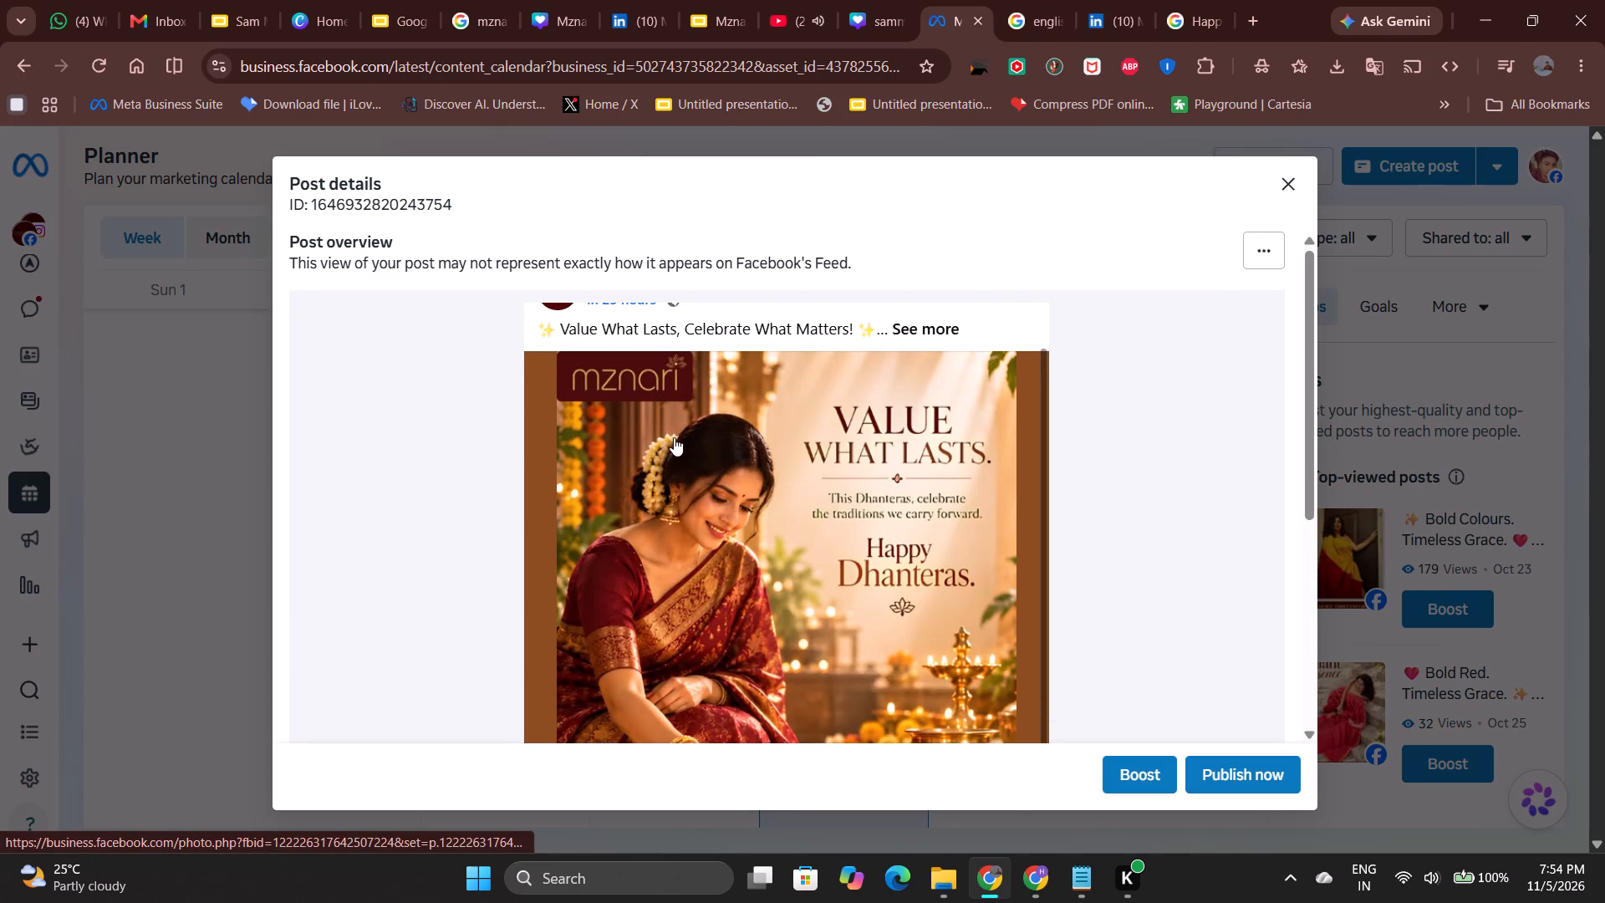
pyautogui.scroll(-4, 674, 437)
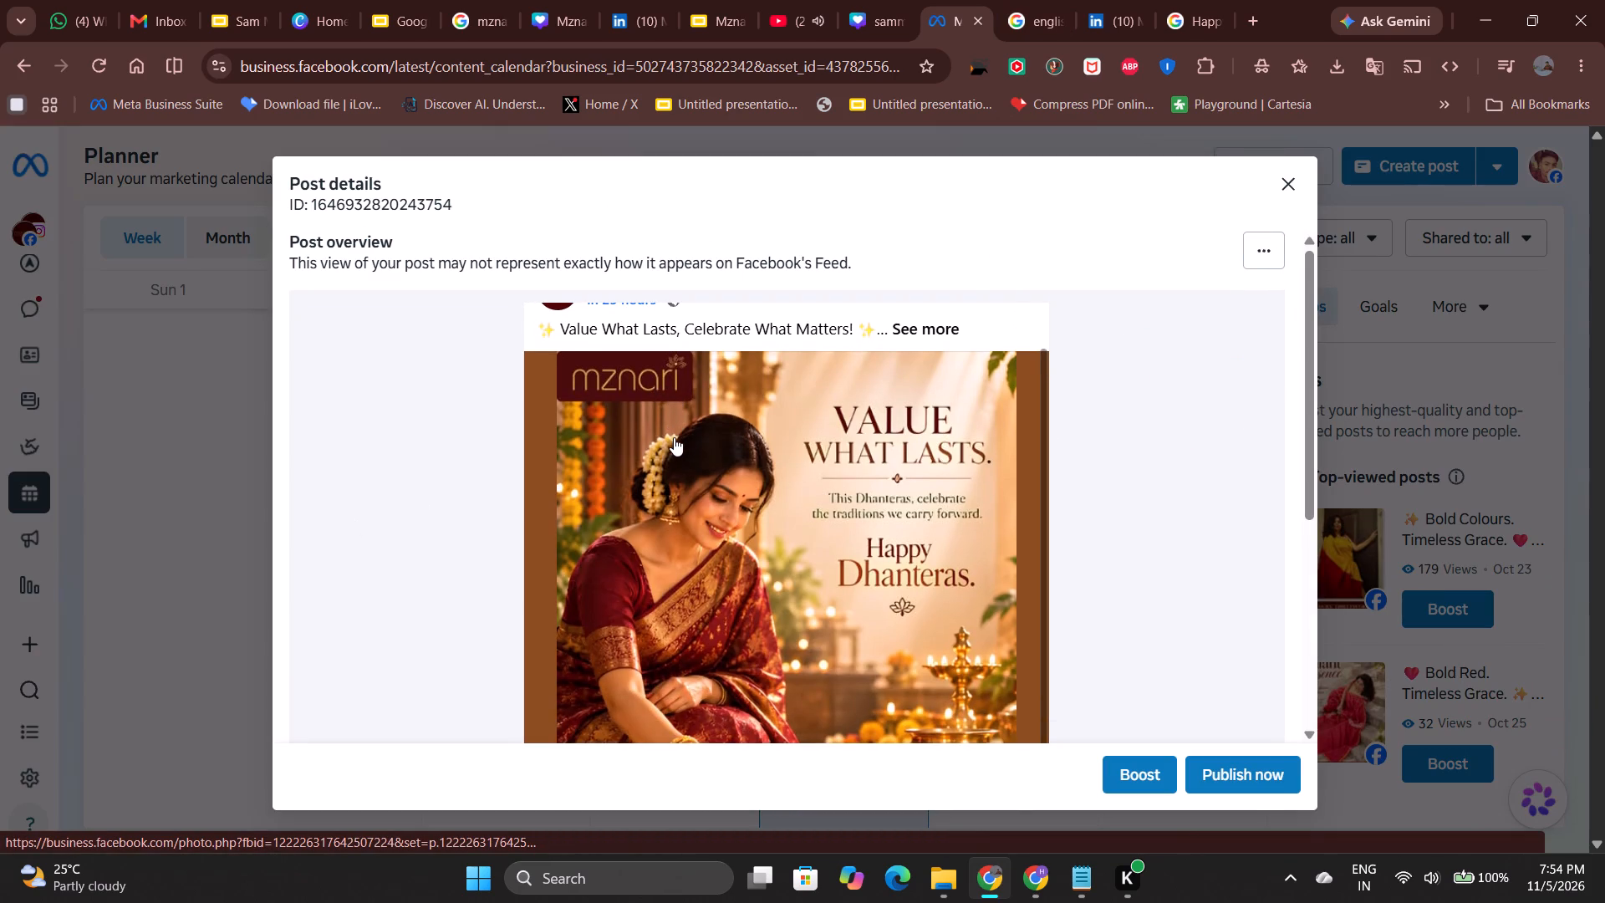
pyautogui.click(1294, 179)
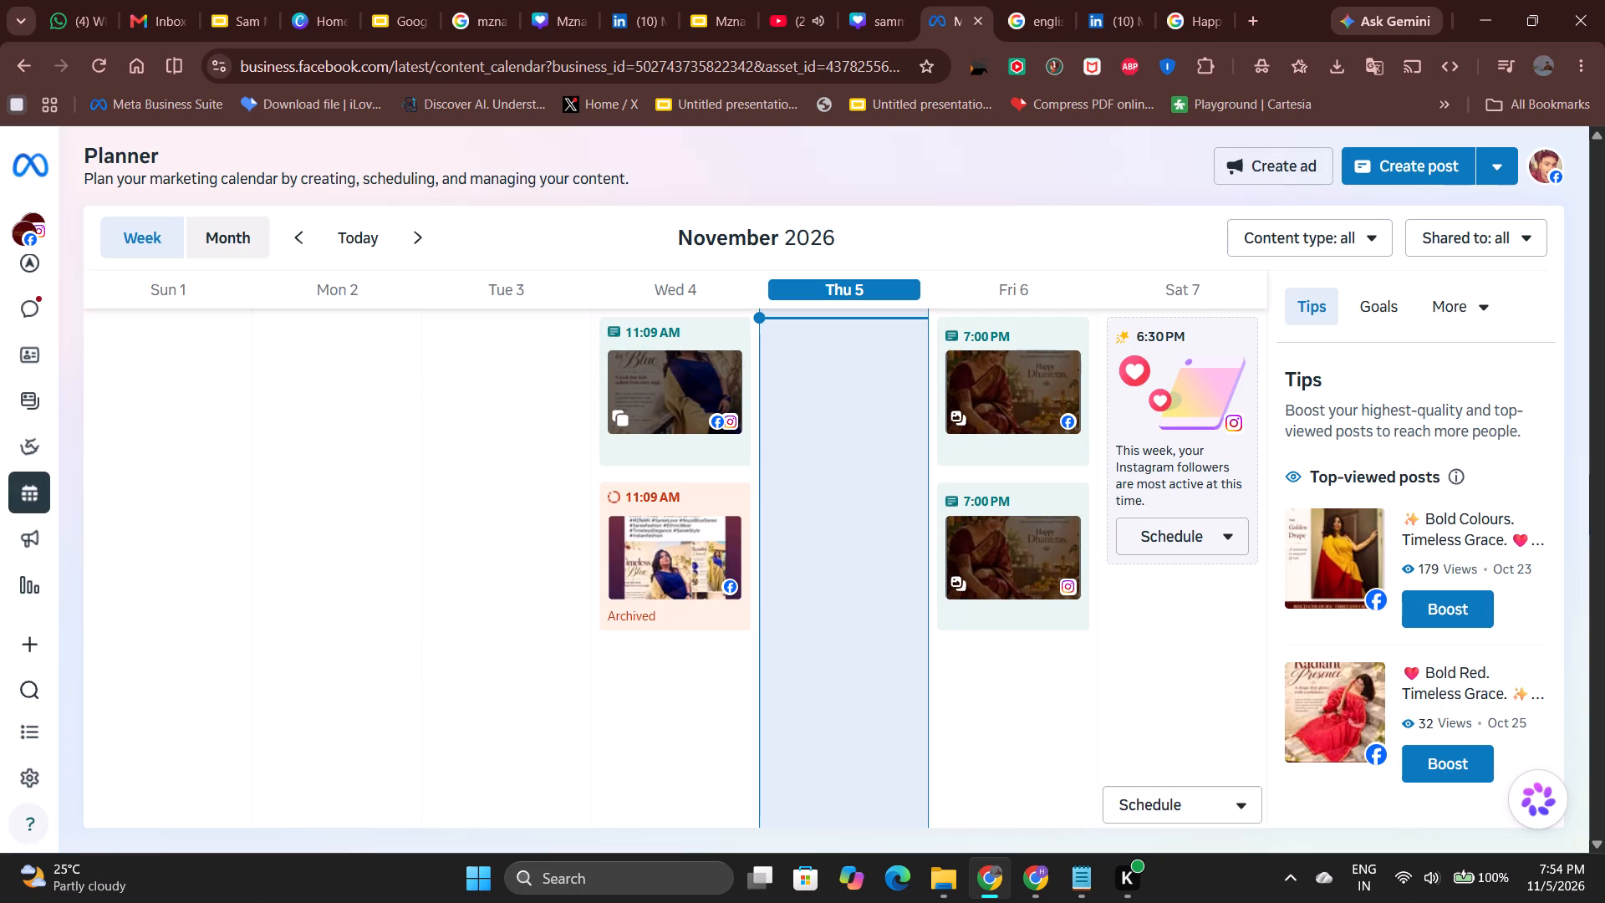
# Start a LinkedIn post for the Mznari page with the Happy Dhanteras image Mznari saree (2) from Downloads.
pyautogui.click(1100, 0)
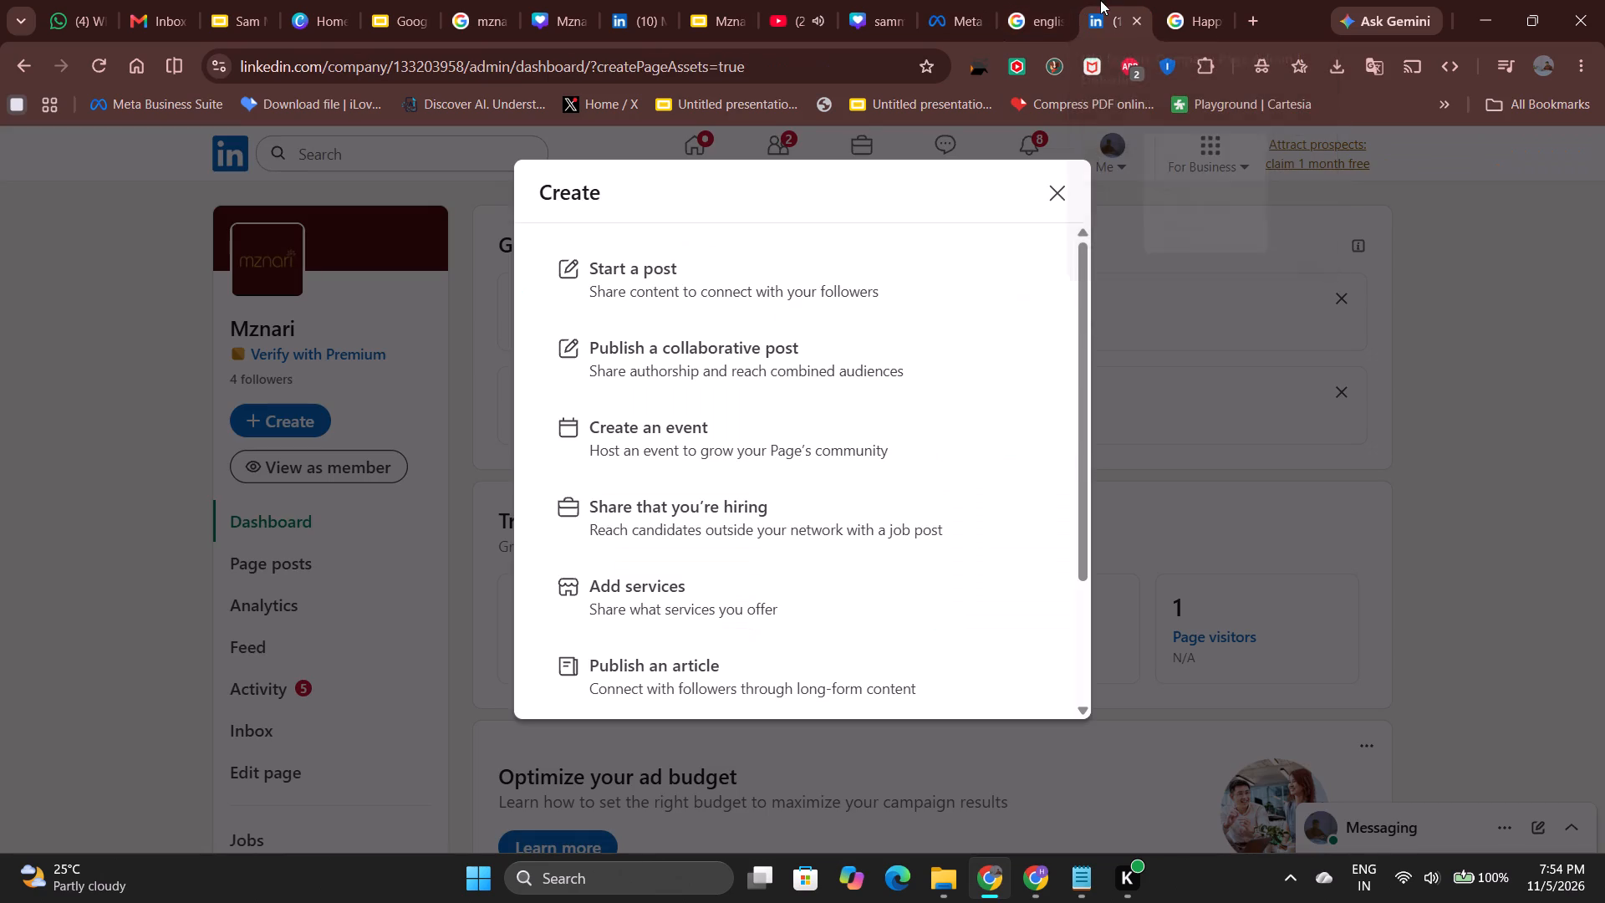
pyautogui.click(708, 257)
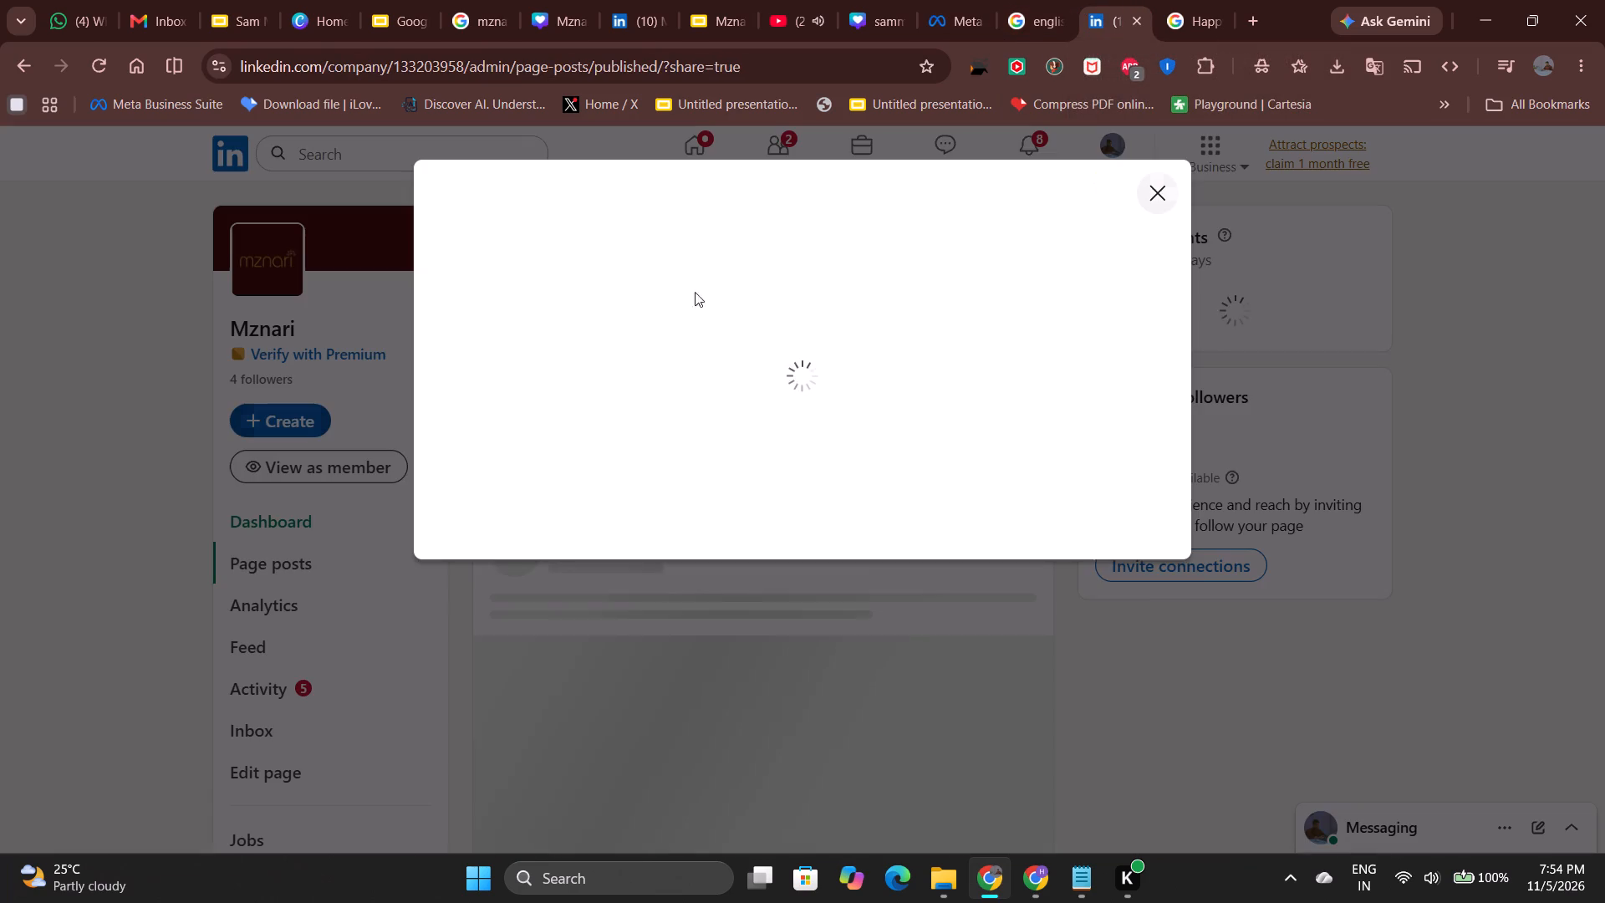
pyautogui.click(465, 671)
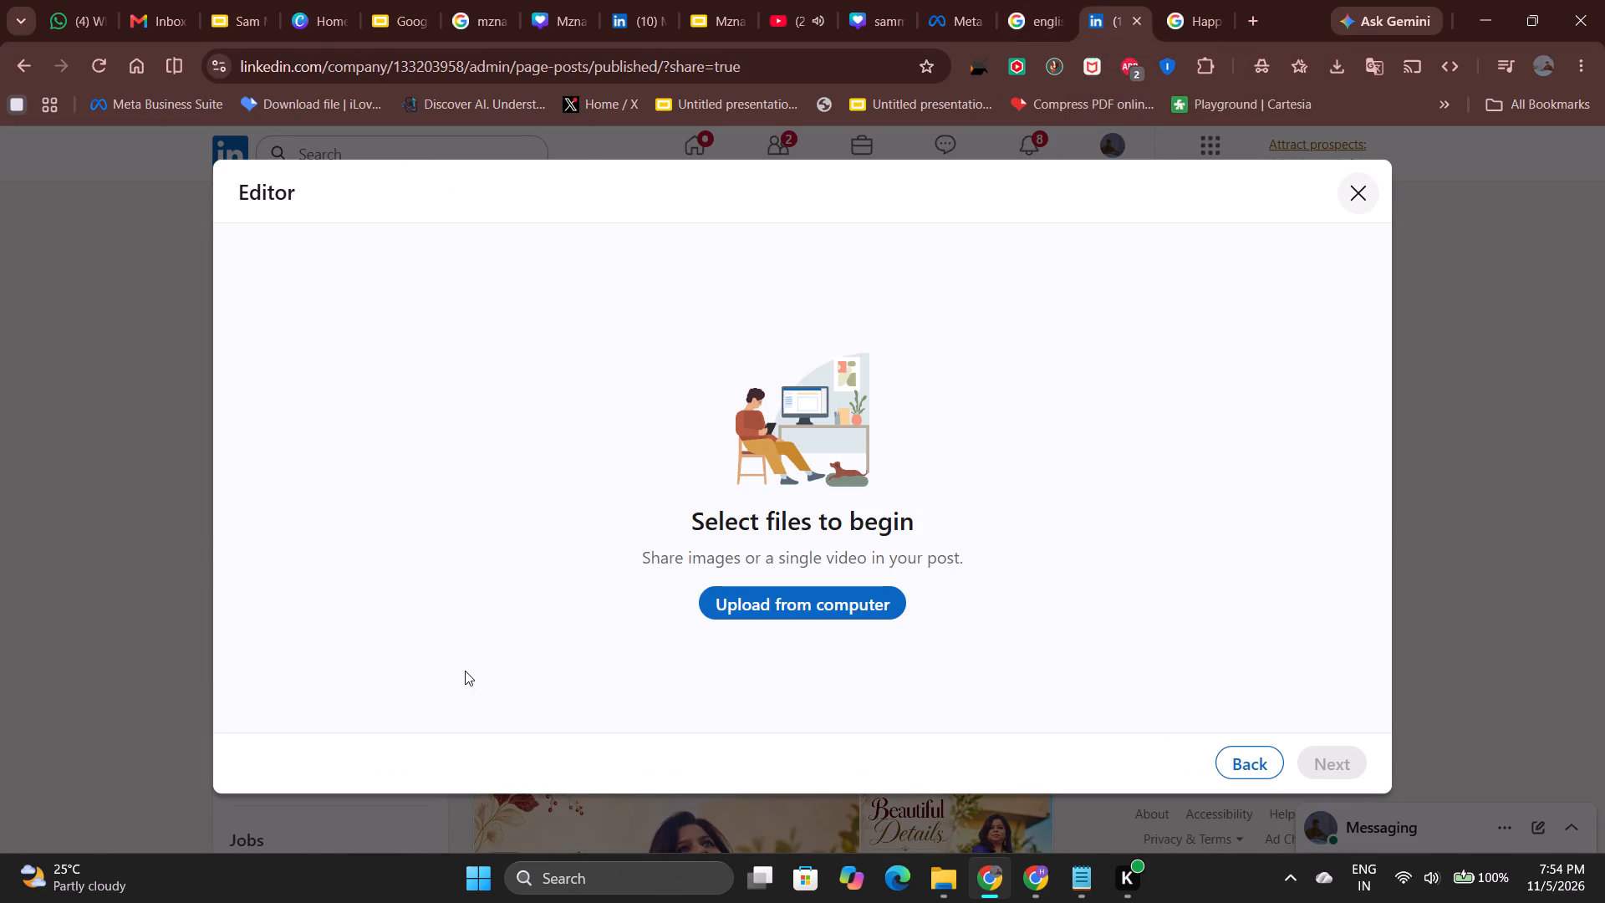
pyautogui.click(757, 600)
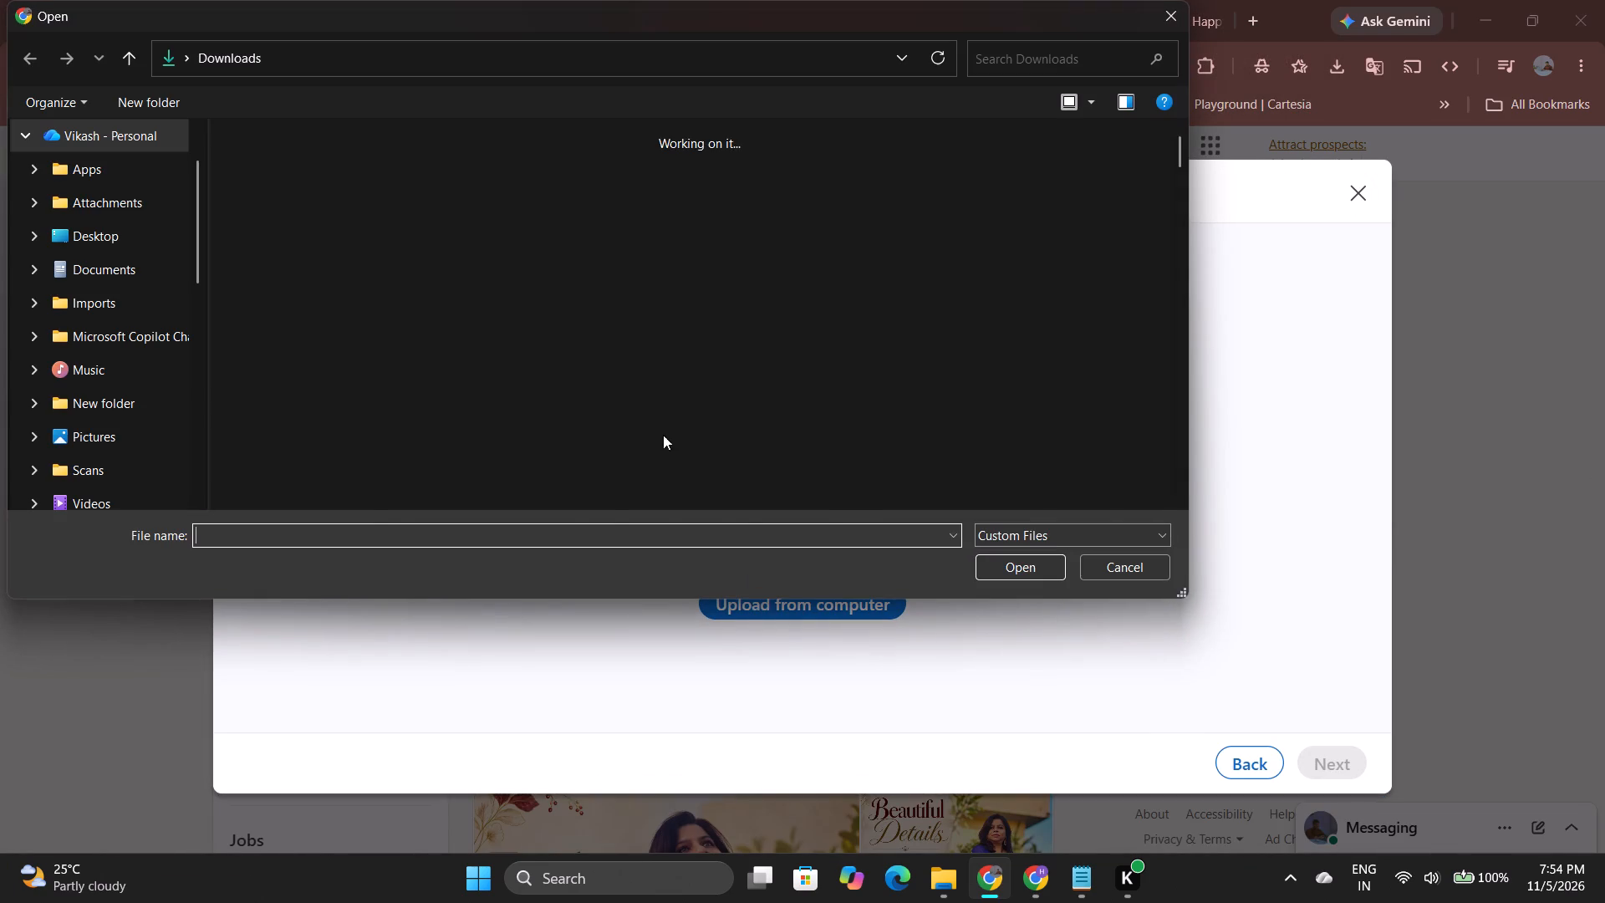
pyautogui.scroll(-5, 629, 319)
pyautogui.scroll(2, 629, 319)
pyautogui.scroll(1, 795, 303)
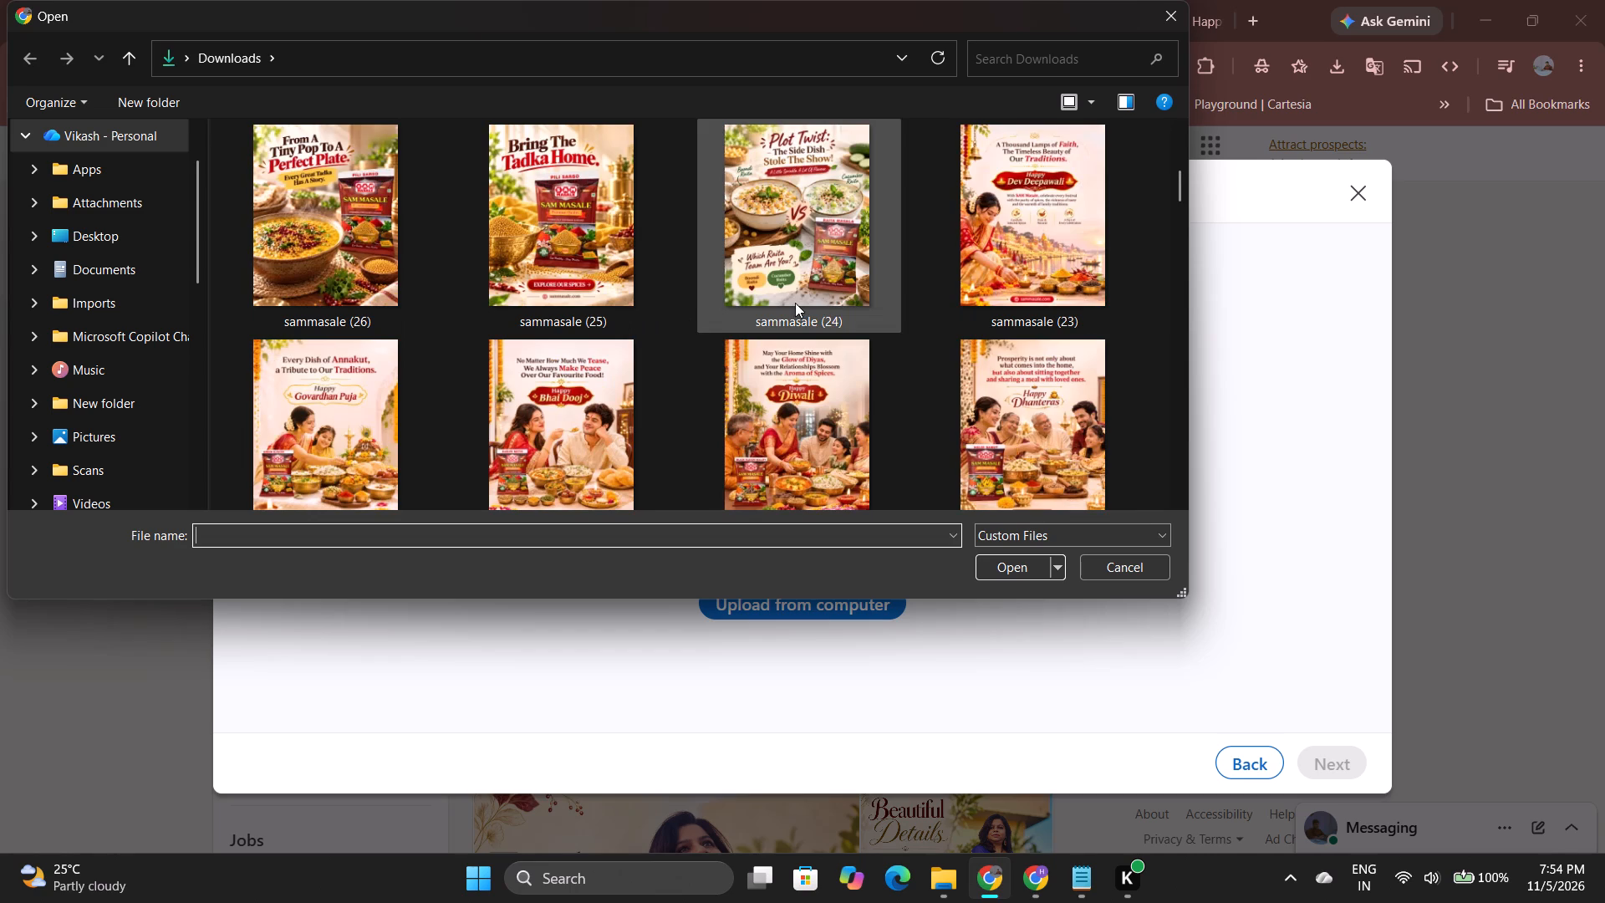
pyautogui.scroll(2, 950, 338)
pyautogui.scroll(-5, 945, 334)
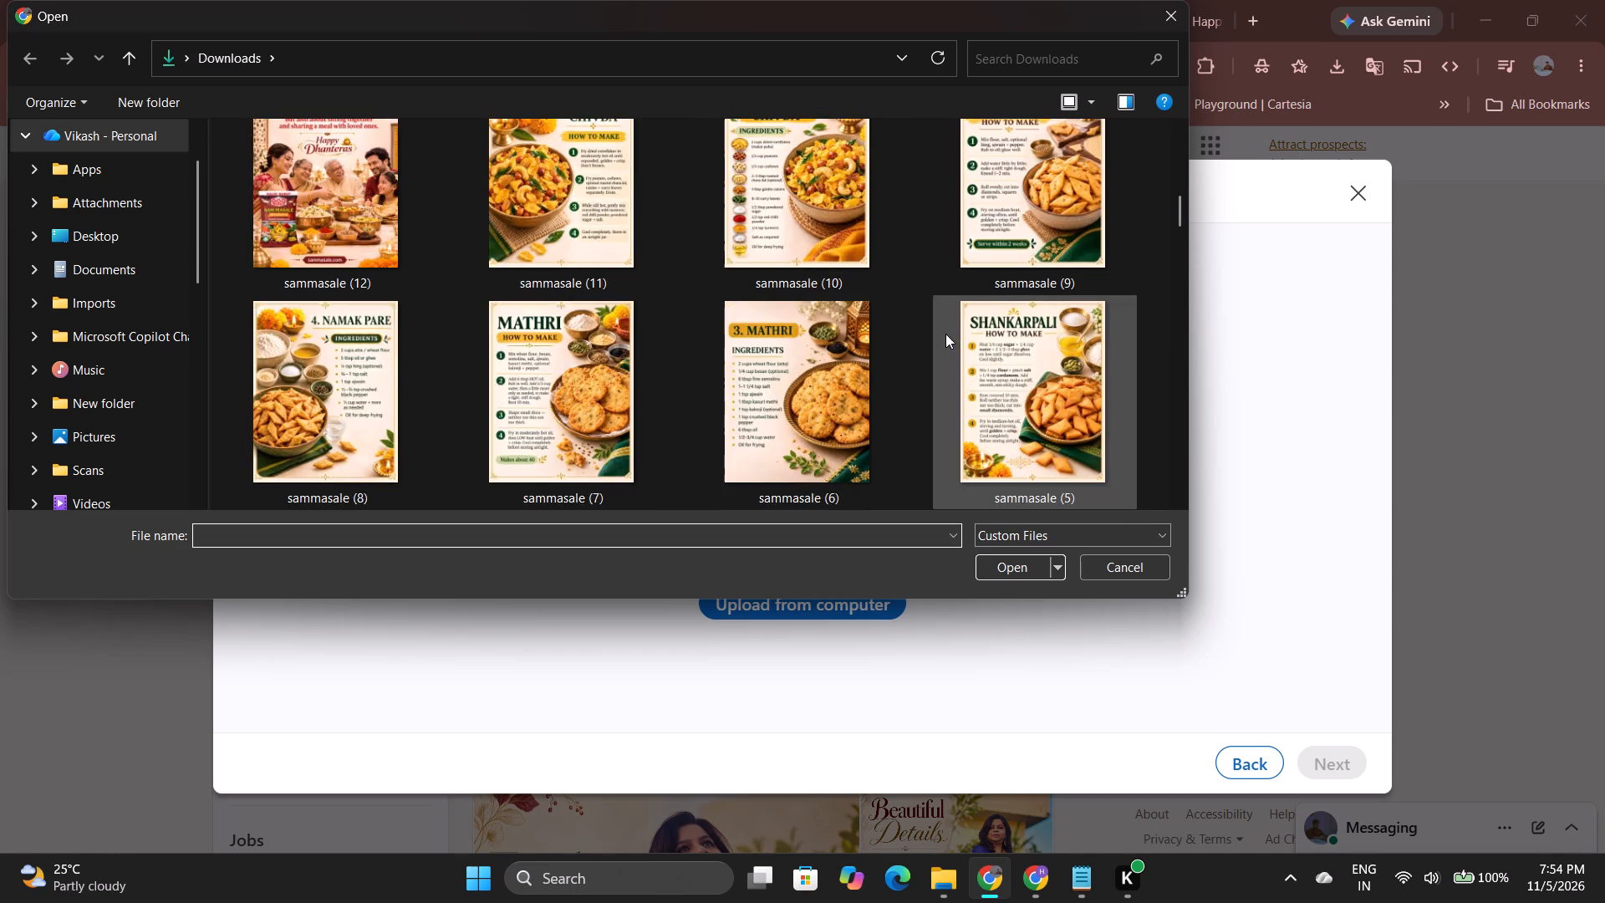
pyautogui.scroll(-5, 909, 323)
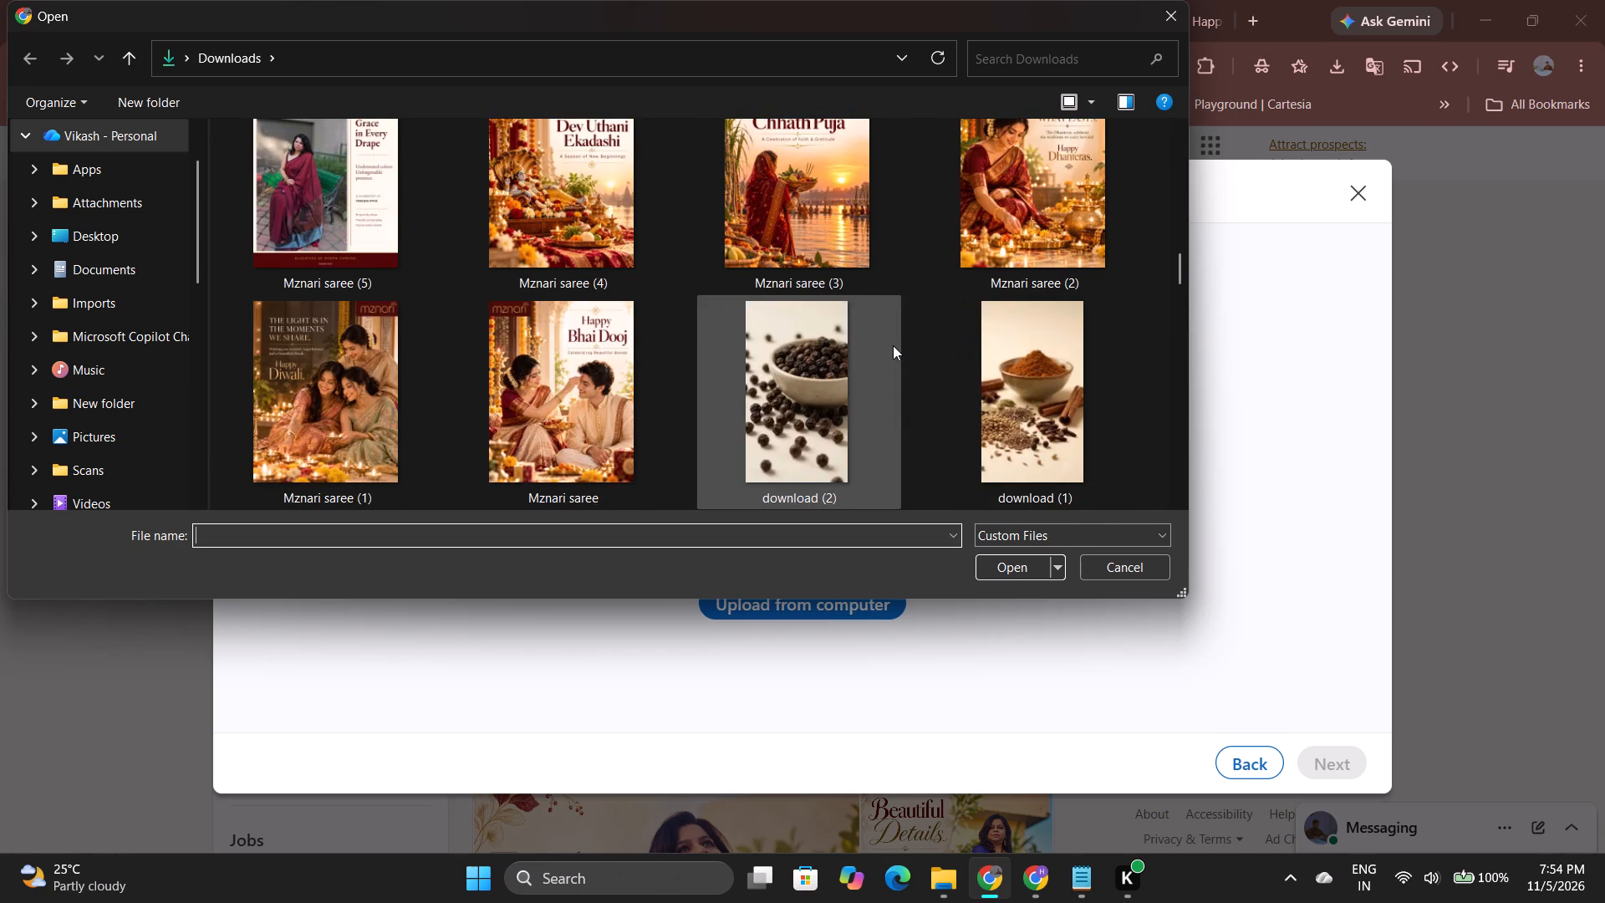
pyautogui.click(998, 201)
pyautogui.press('Return')
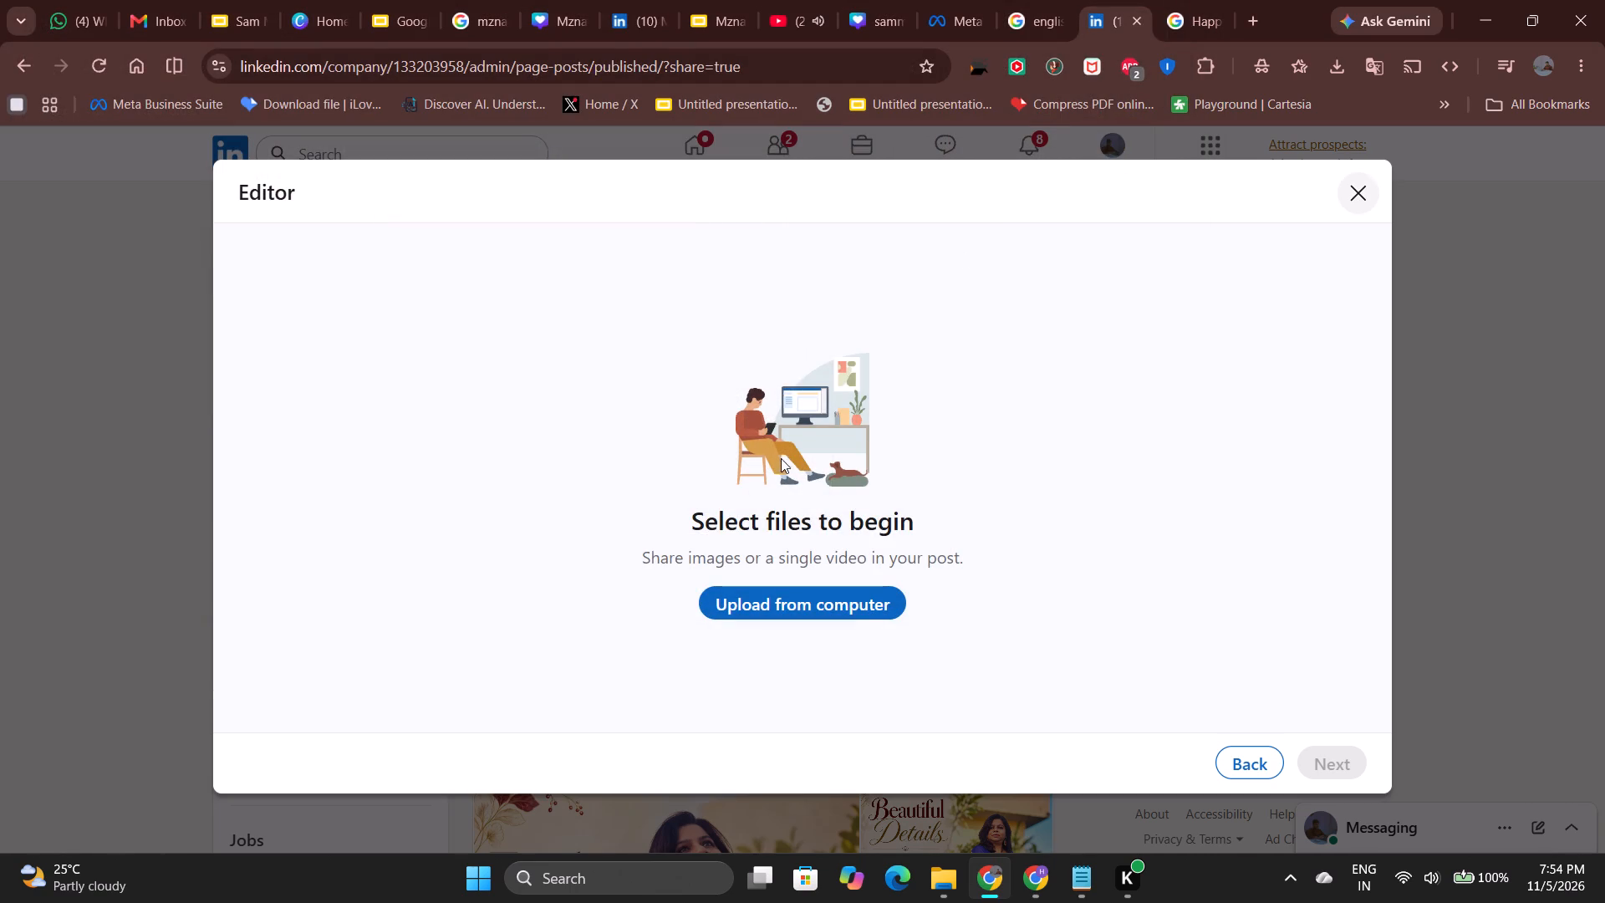
pyautogui.click(1329, 753)
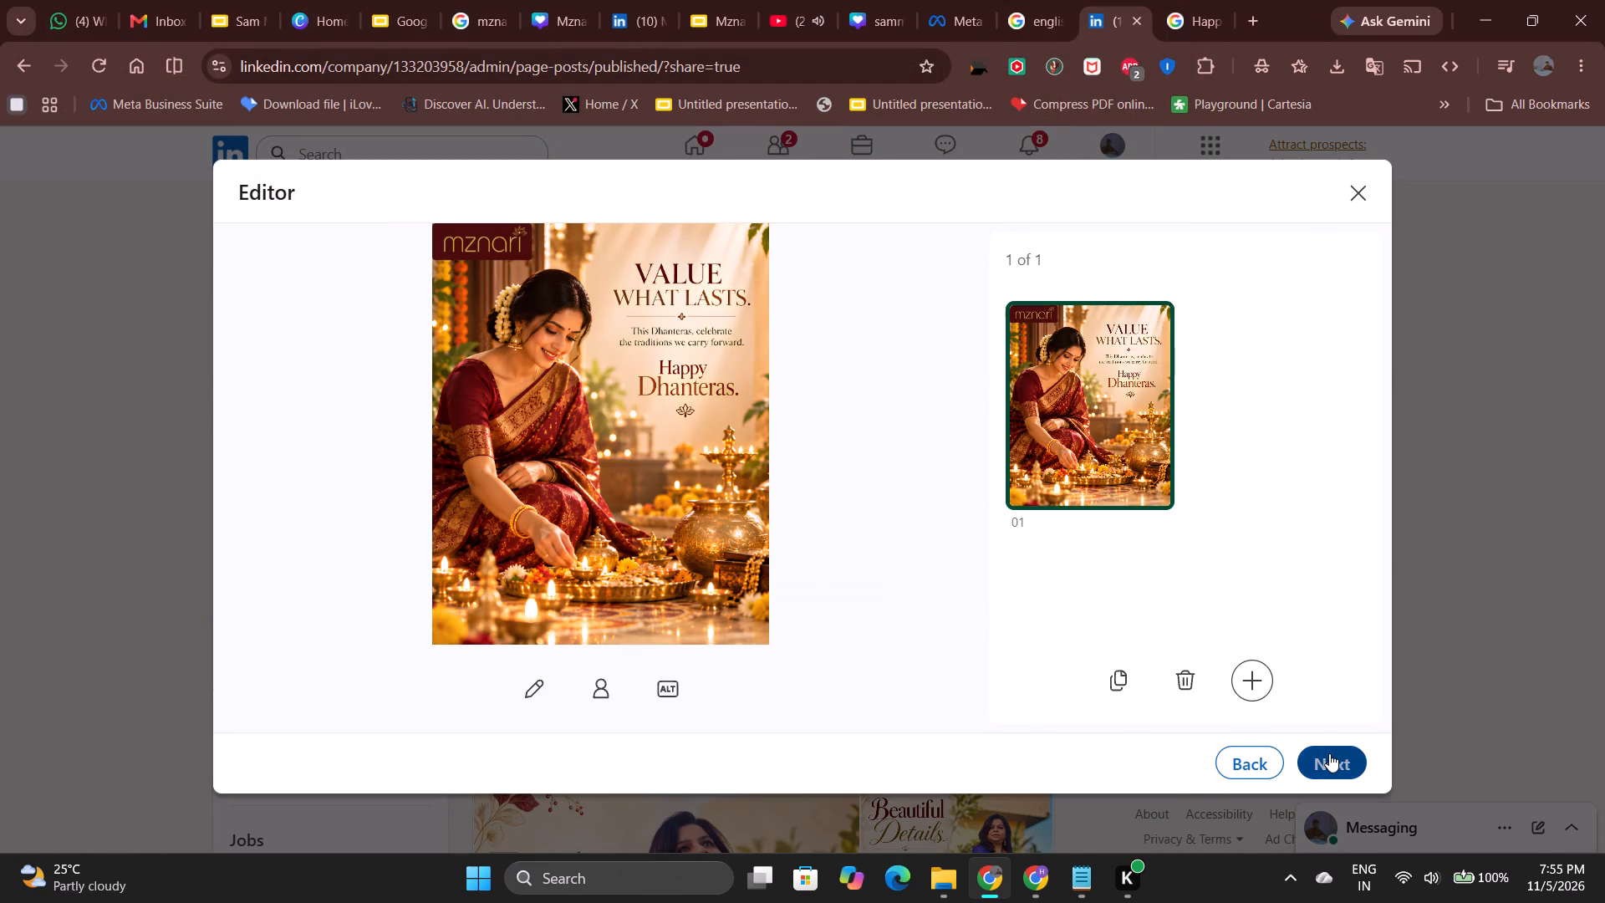
pyautogui.scroll(-3, 680, 475)
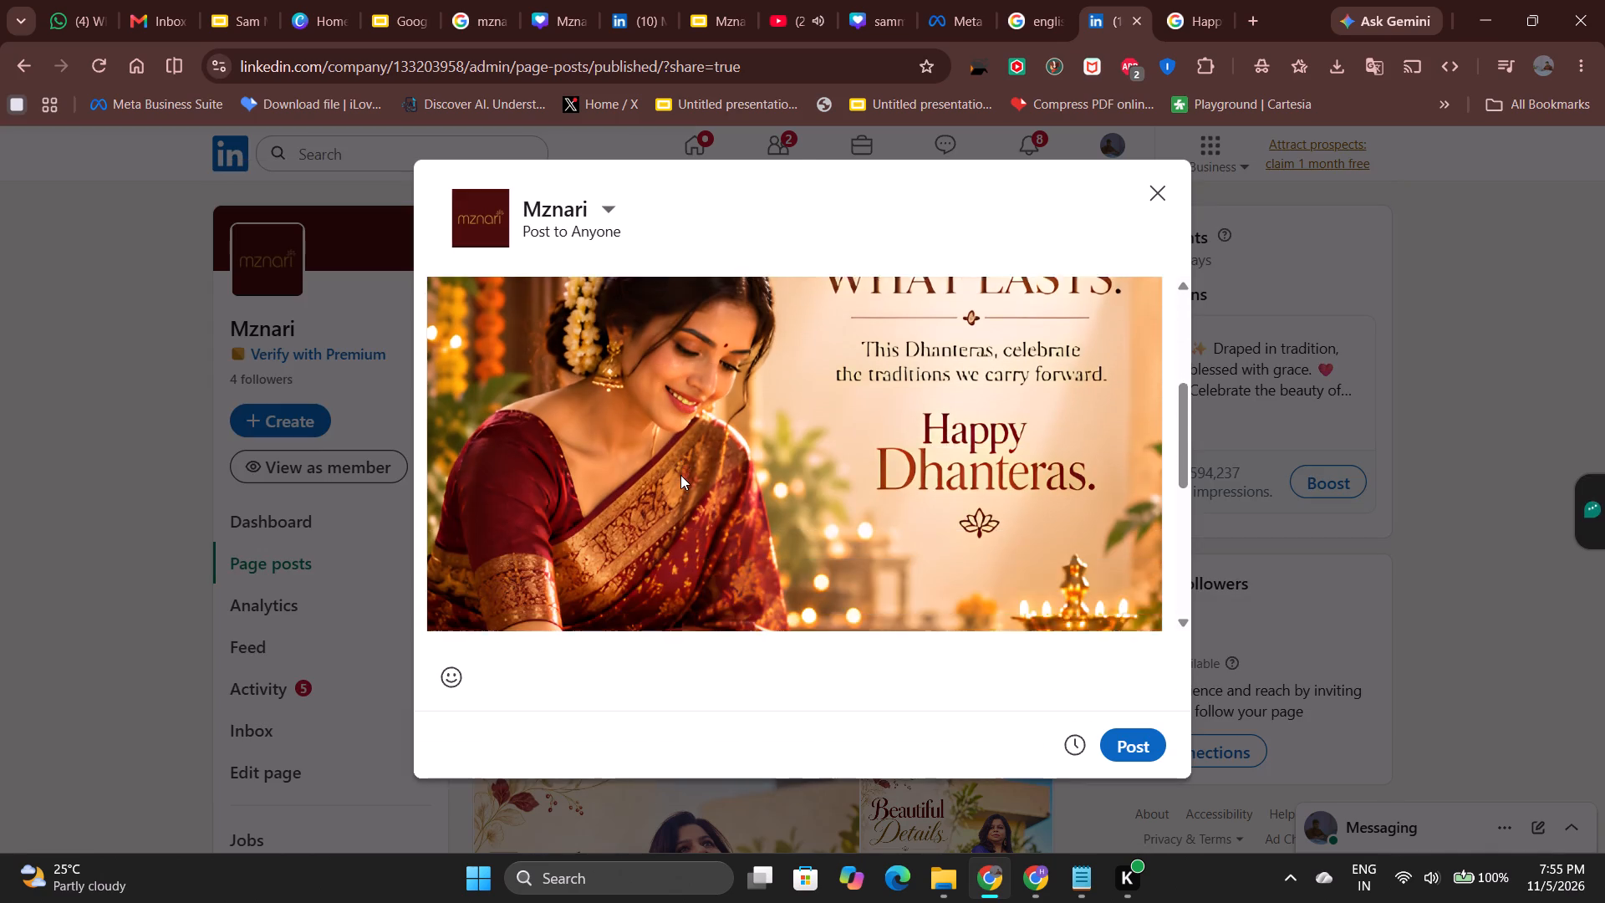
pyautogui.scroll(5, 680, 475)
# Copy the full Happy Dhanteras caption from slide 3 of the Mznari Social Media post deck into the LinkedIn post.
pyautogui.click(955, 0)
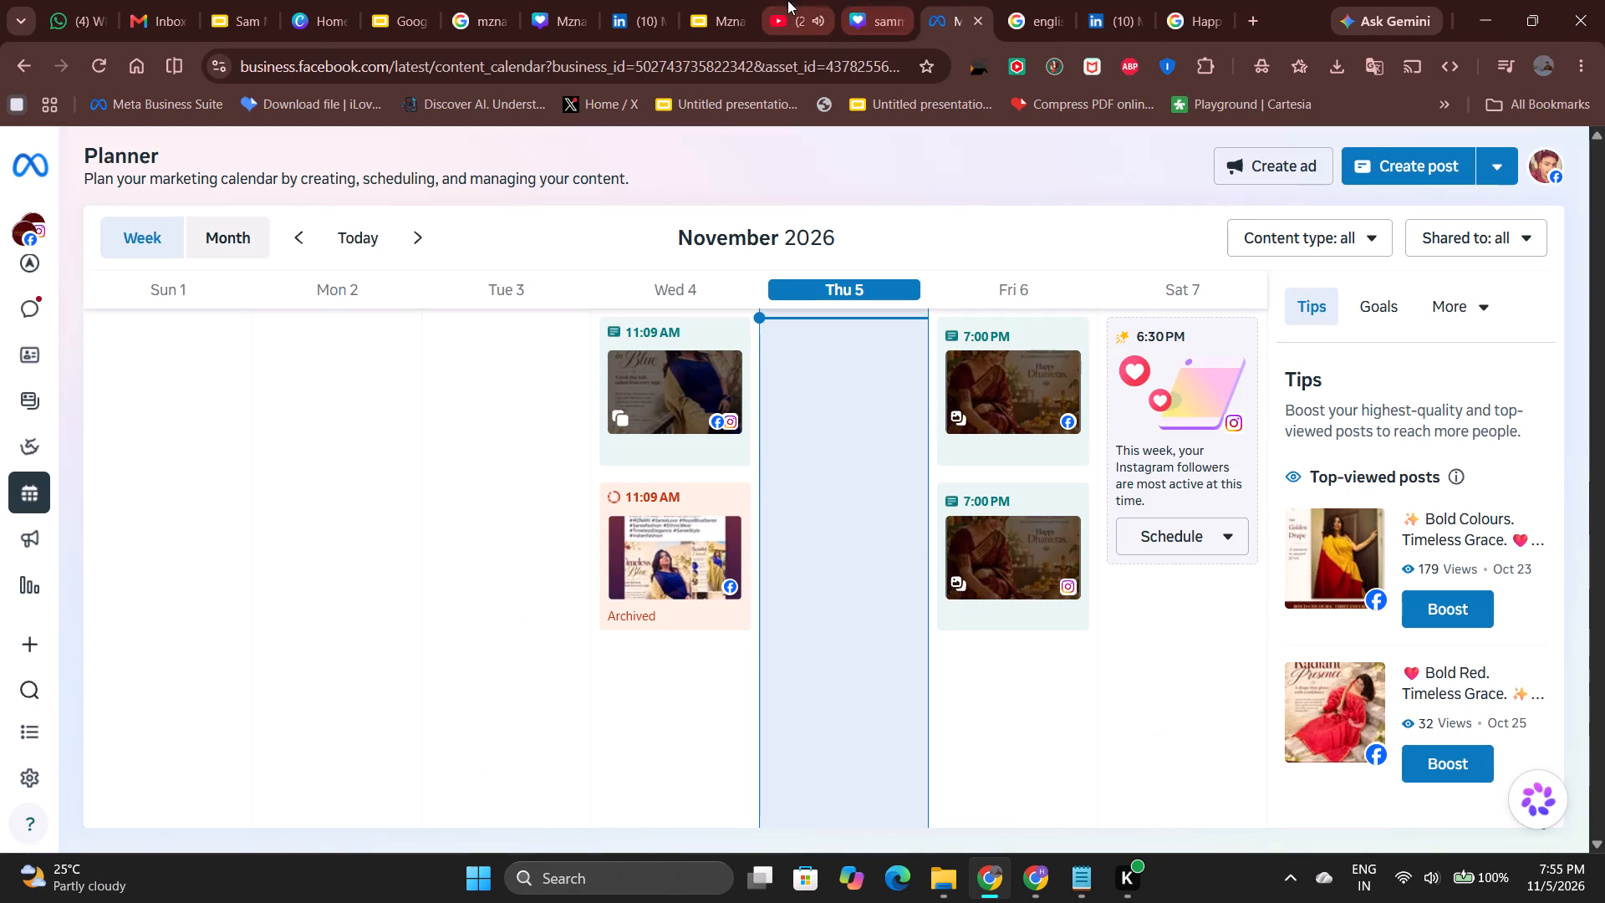
pyautogui.click(707, 0)
pyautogui.scroll(5, 247, 457)
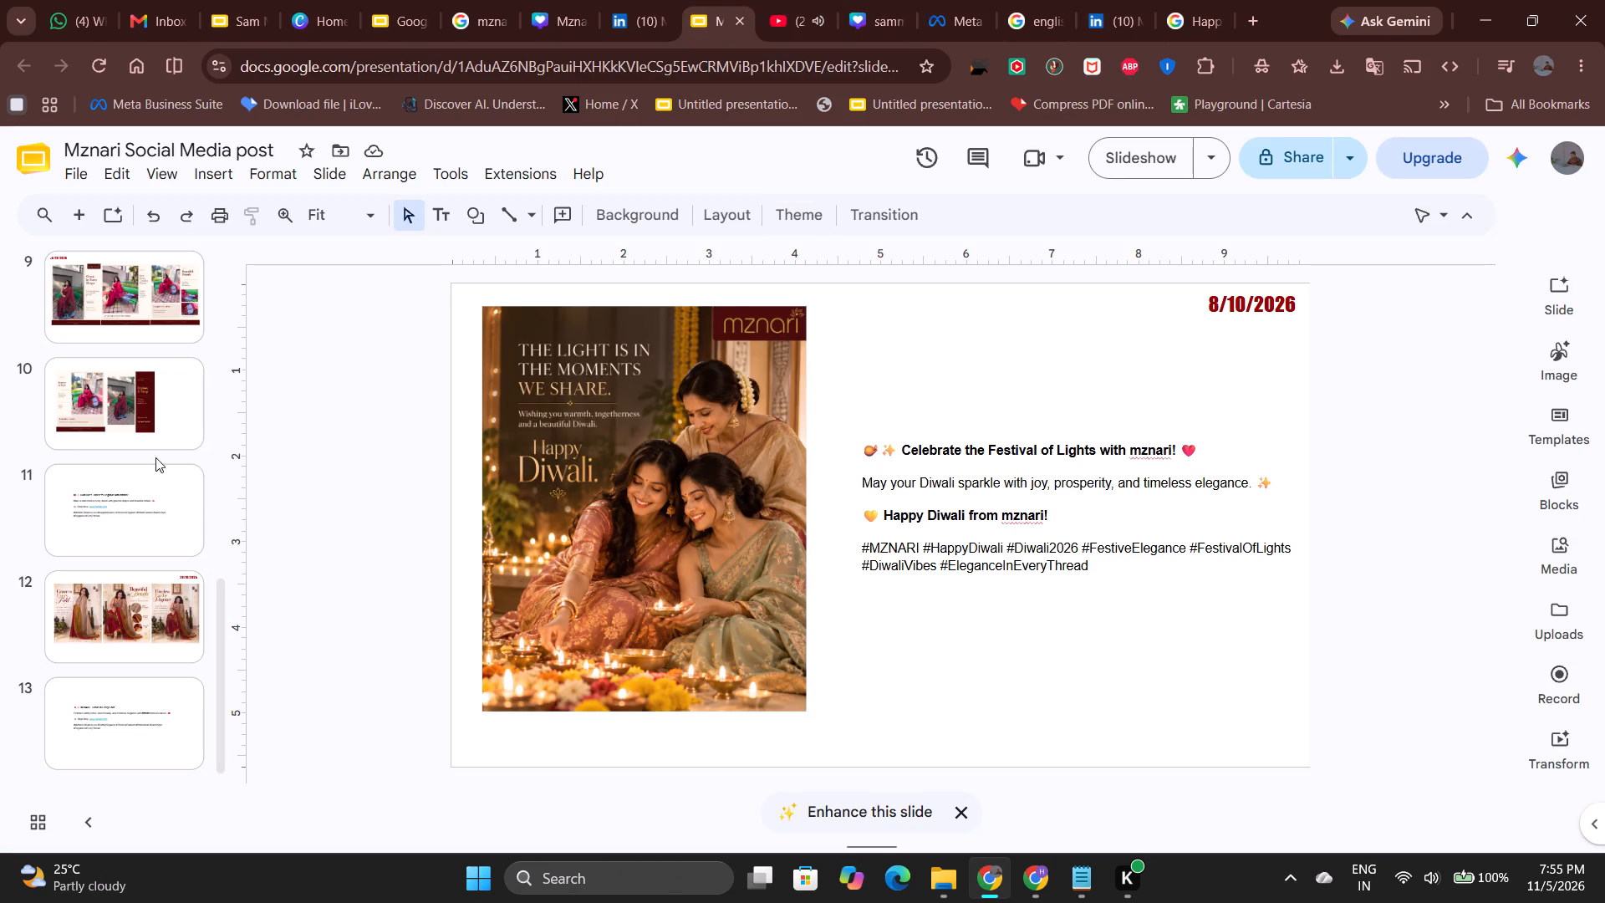
pyautogui.scroll(5, 143, 457)
pyautogui.click(126, 431)
pyautogui.click(148, 513)
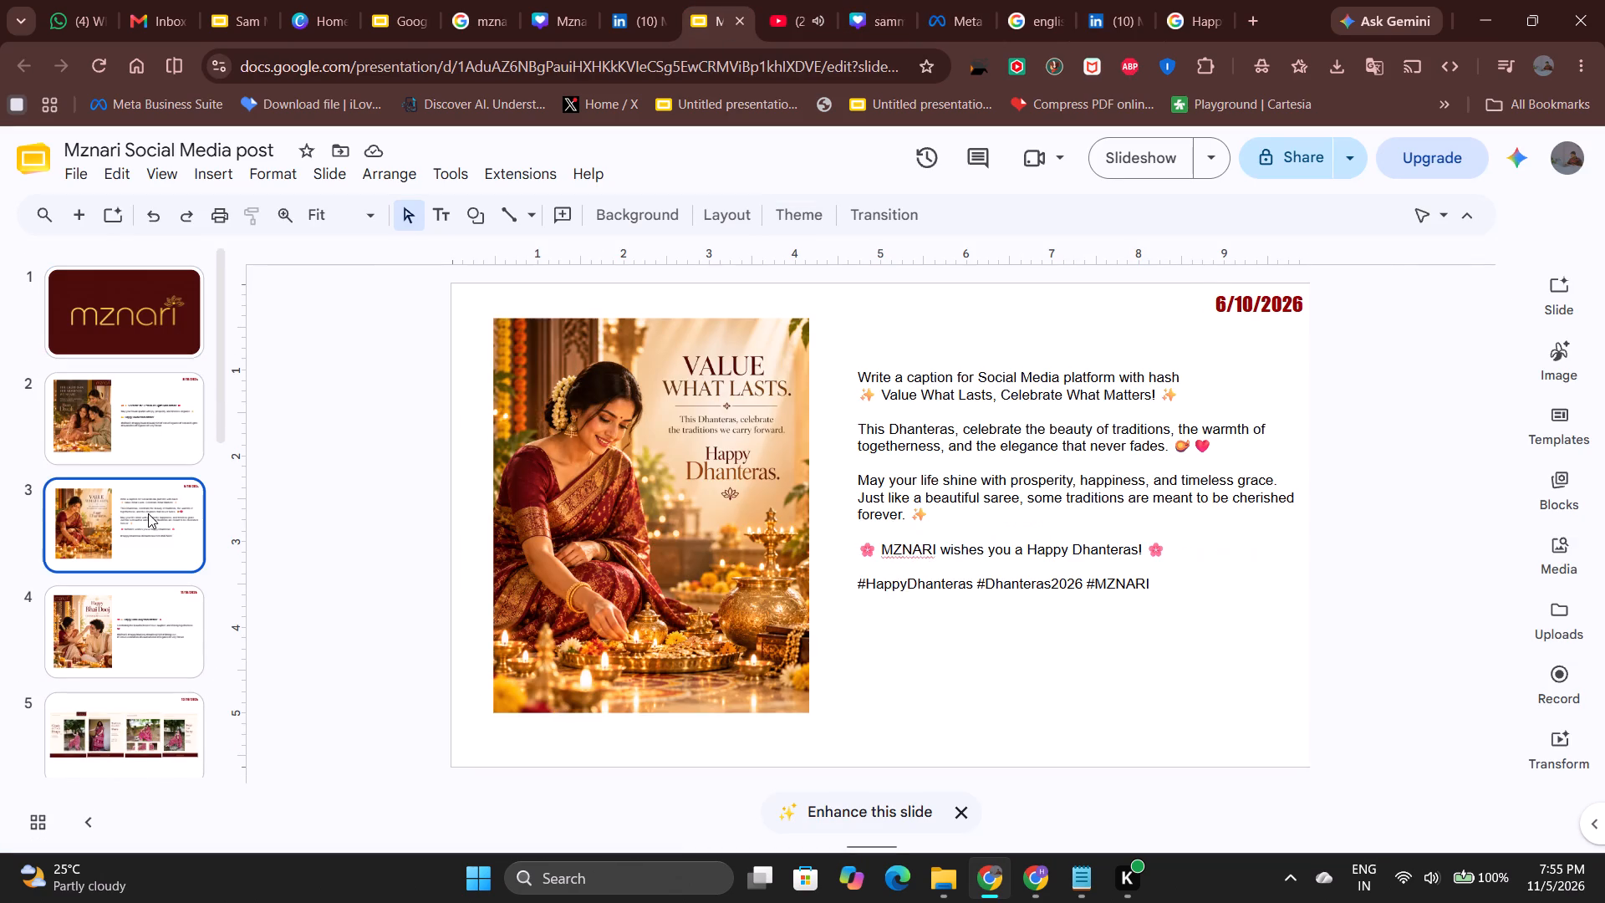
pyautogui.click(962, 485)
pyautogui.hotkey('ctrl', 'a')
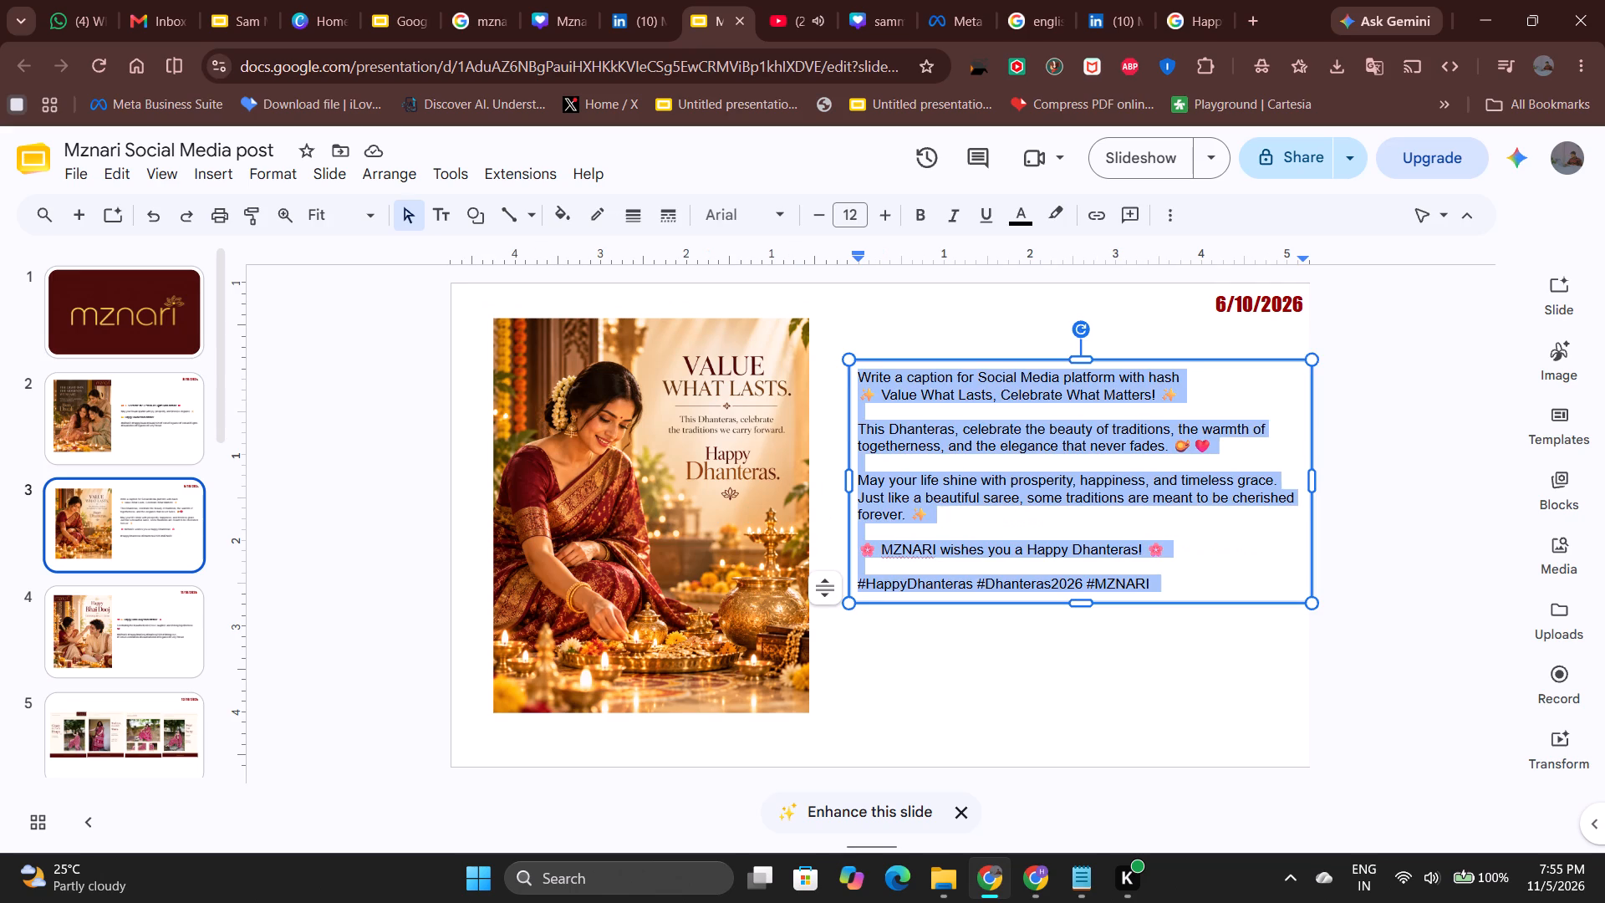
pyautogui.hotkey('ctrl', 'c')
pyautogui.click(1100, 0)
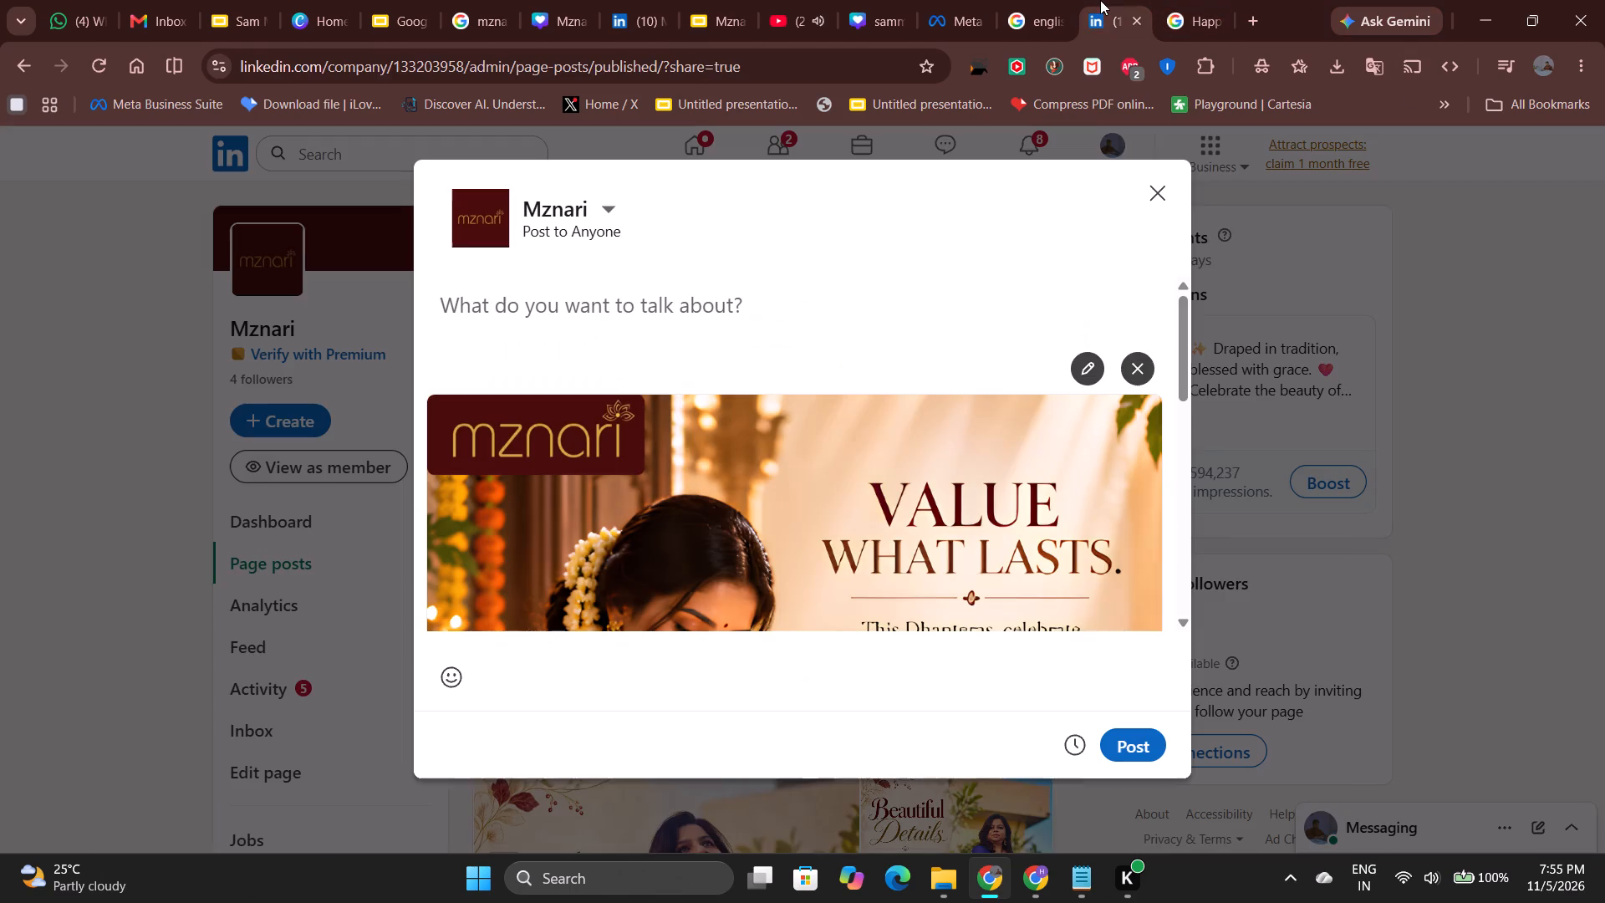
pyautogui.click(670, 314)
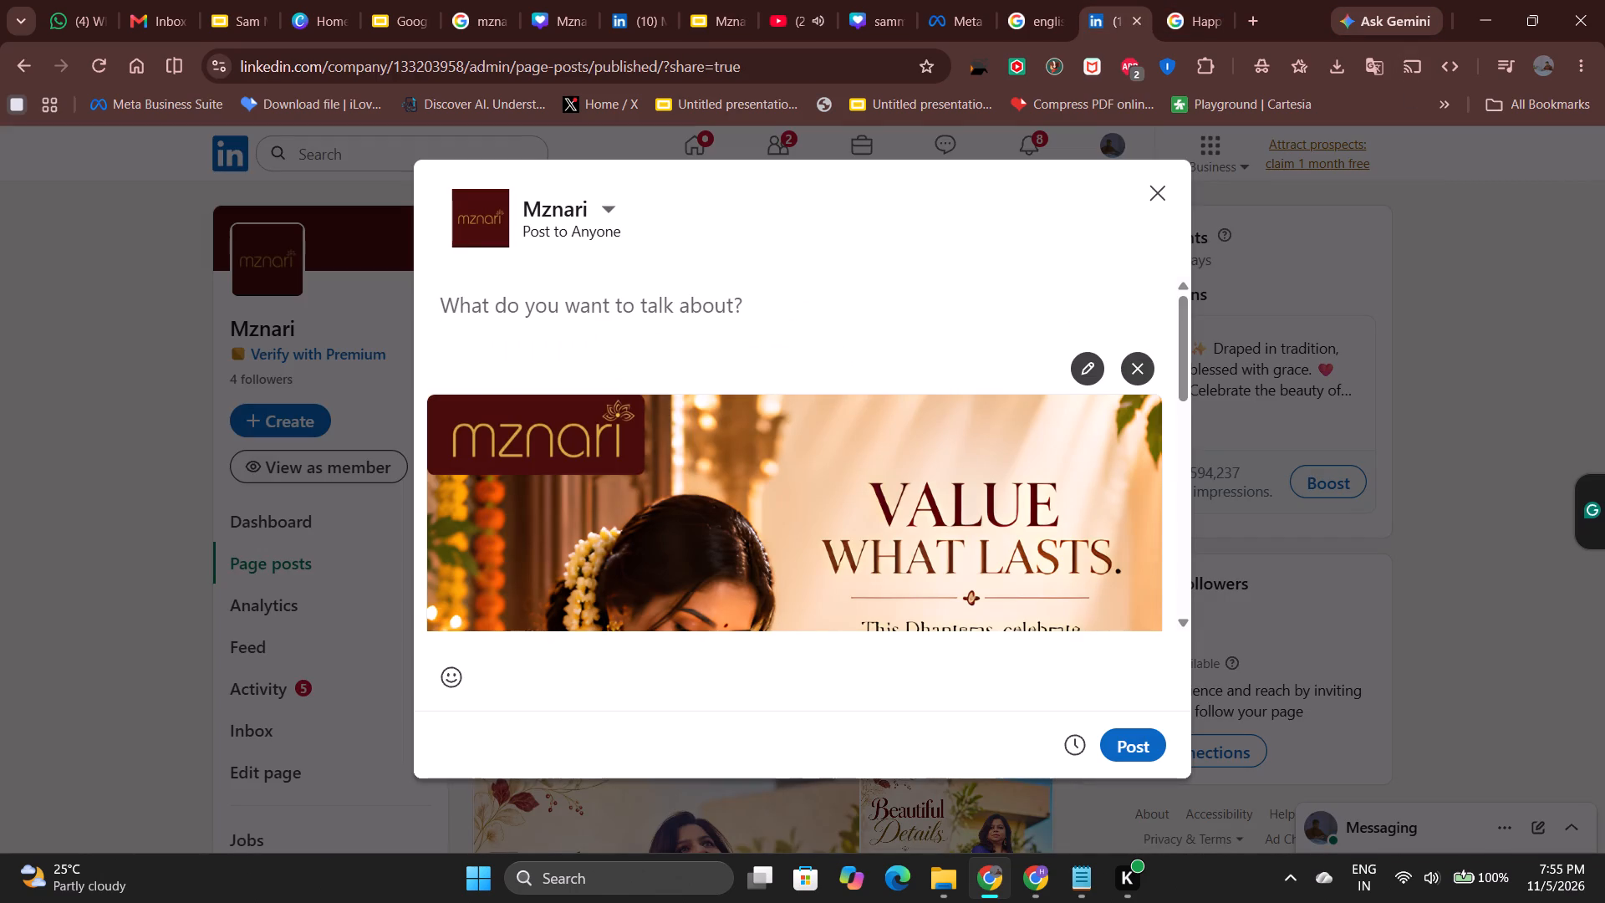
pyautogui.hotkey('ctrl', 'v')
pyautogui.press('BackSpace')
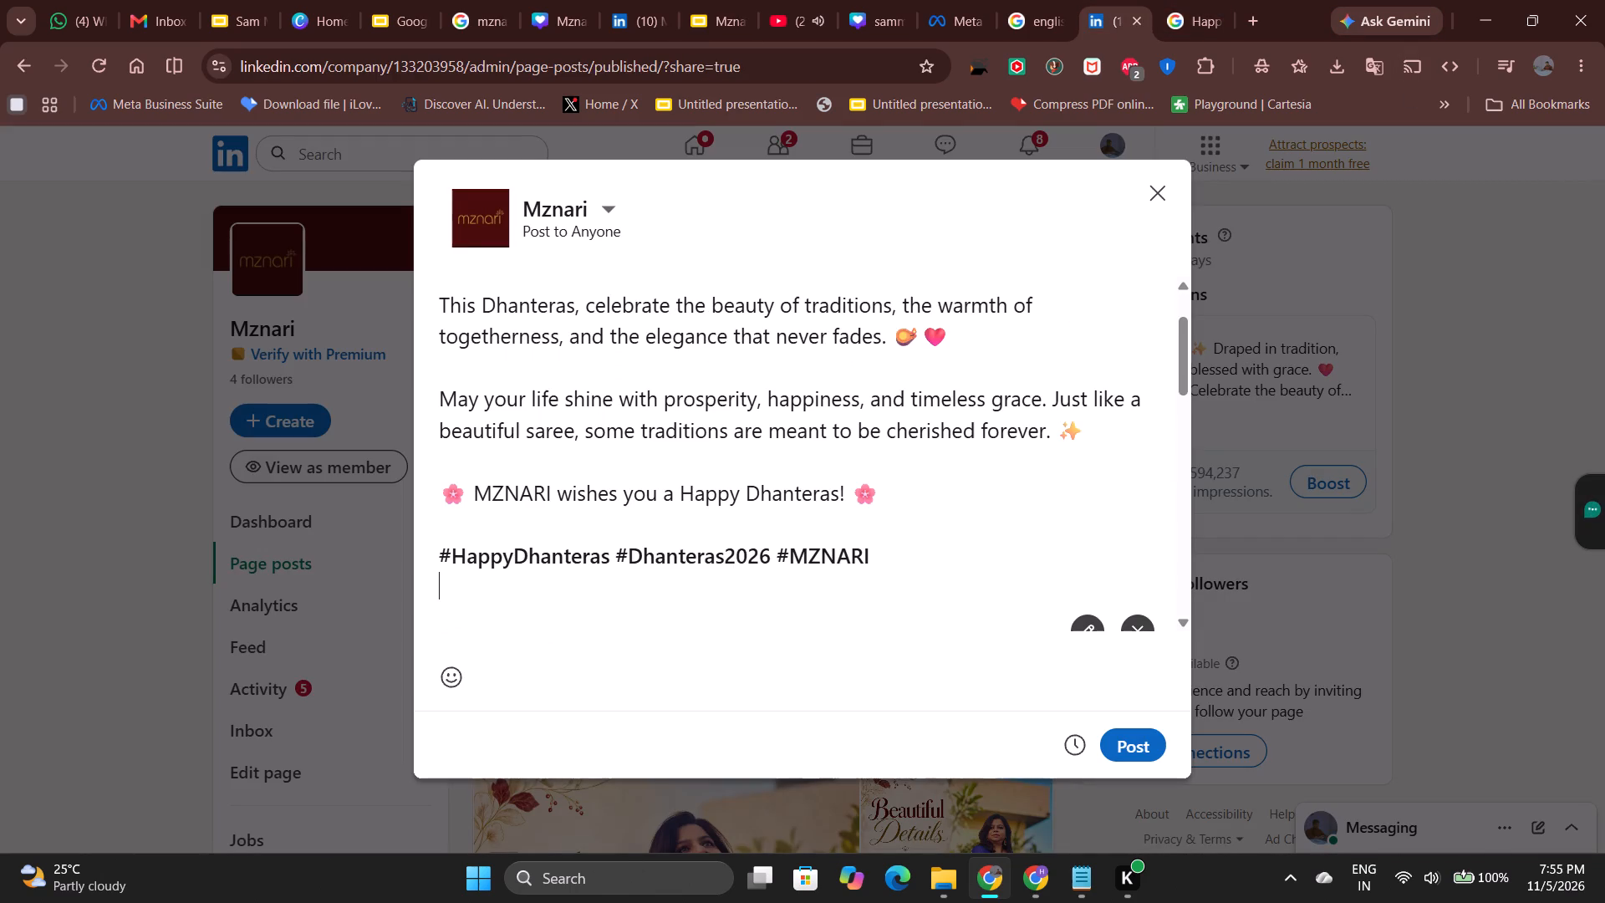
# Schedule the Mznari Dhanteras post on LinkedIn for 11/6/2026 at 8:00 PM.
pyautogui.scroll(-1, 820, 420)
pyautogui.scroll(-2, 1035, 569)
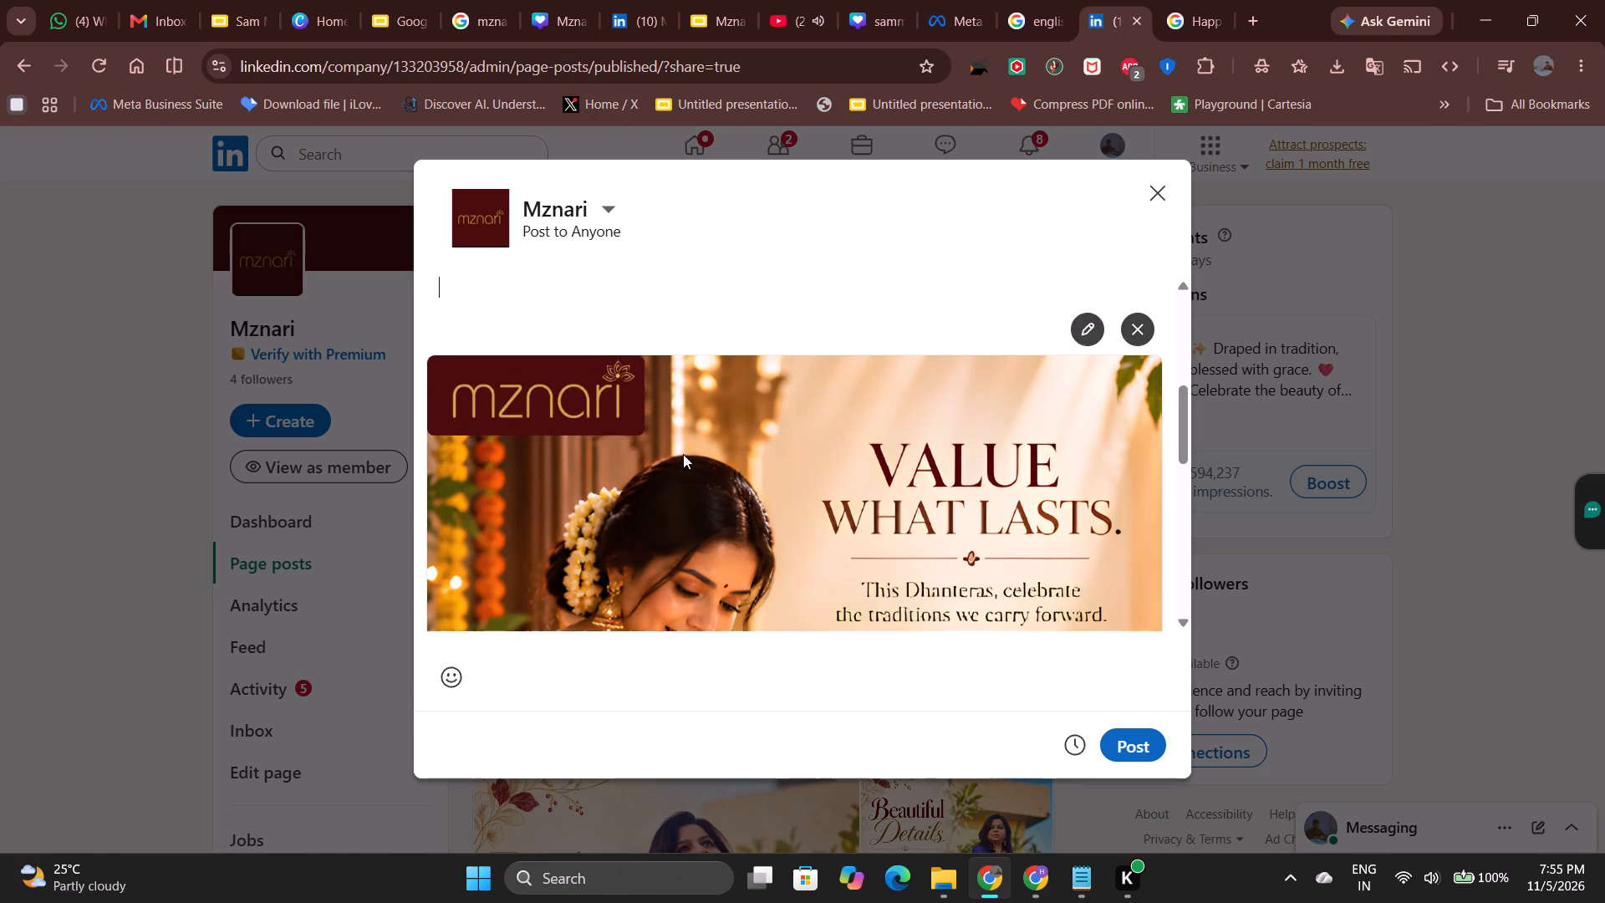
pyautogui.scroll(-4, 681, 451)
pyautogui.click(1063, 735)
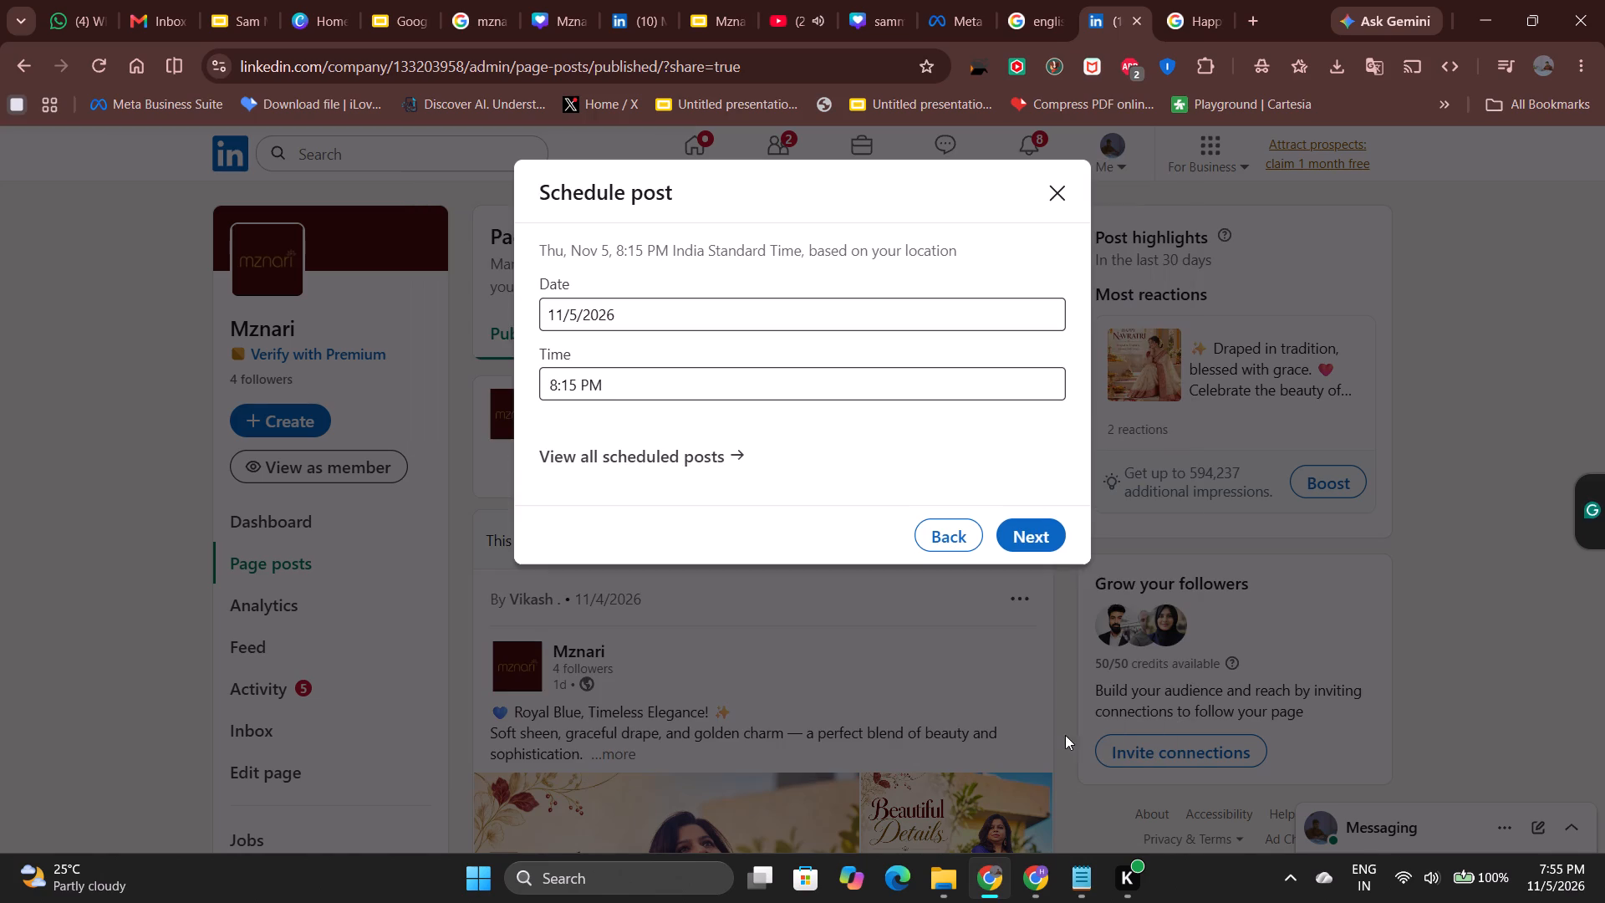
pyautogui.click(595, 319)
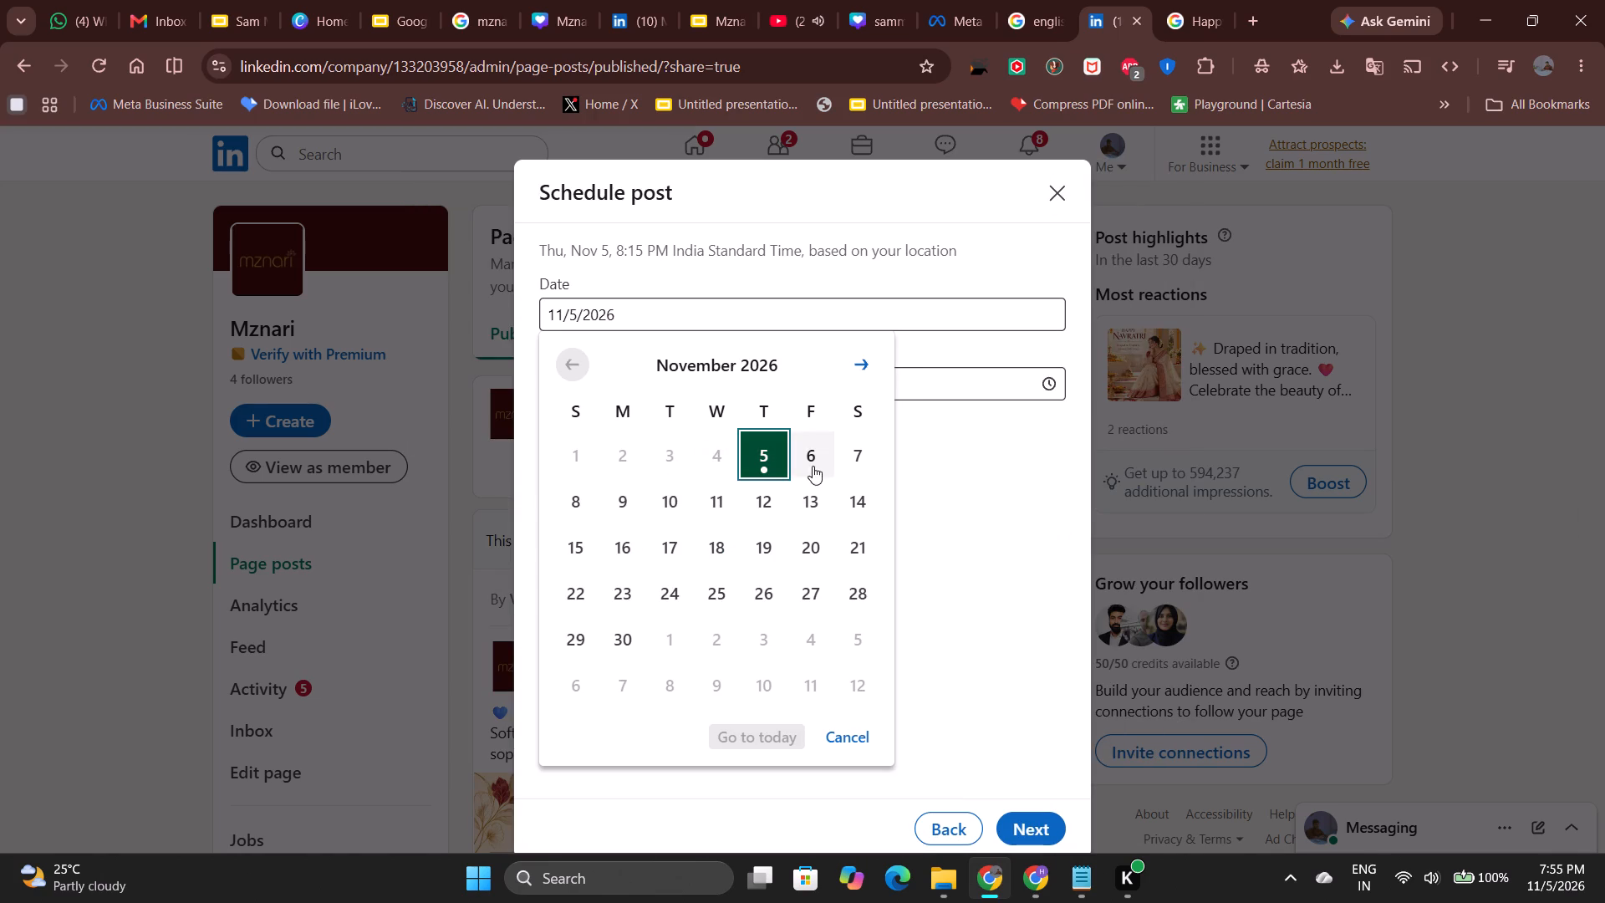
pyautogui.click(813, 457)
pyautogui.click(612, 389)
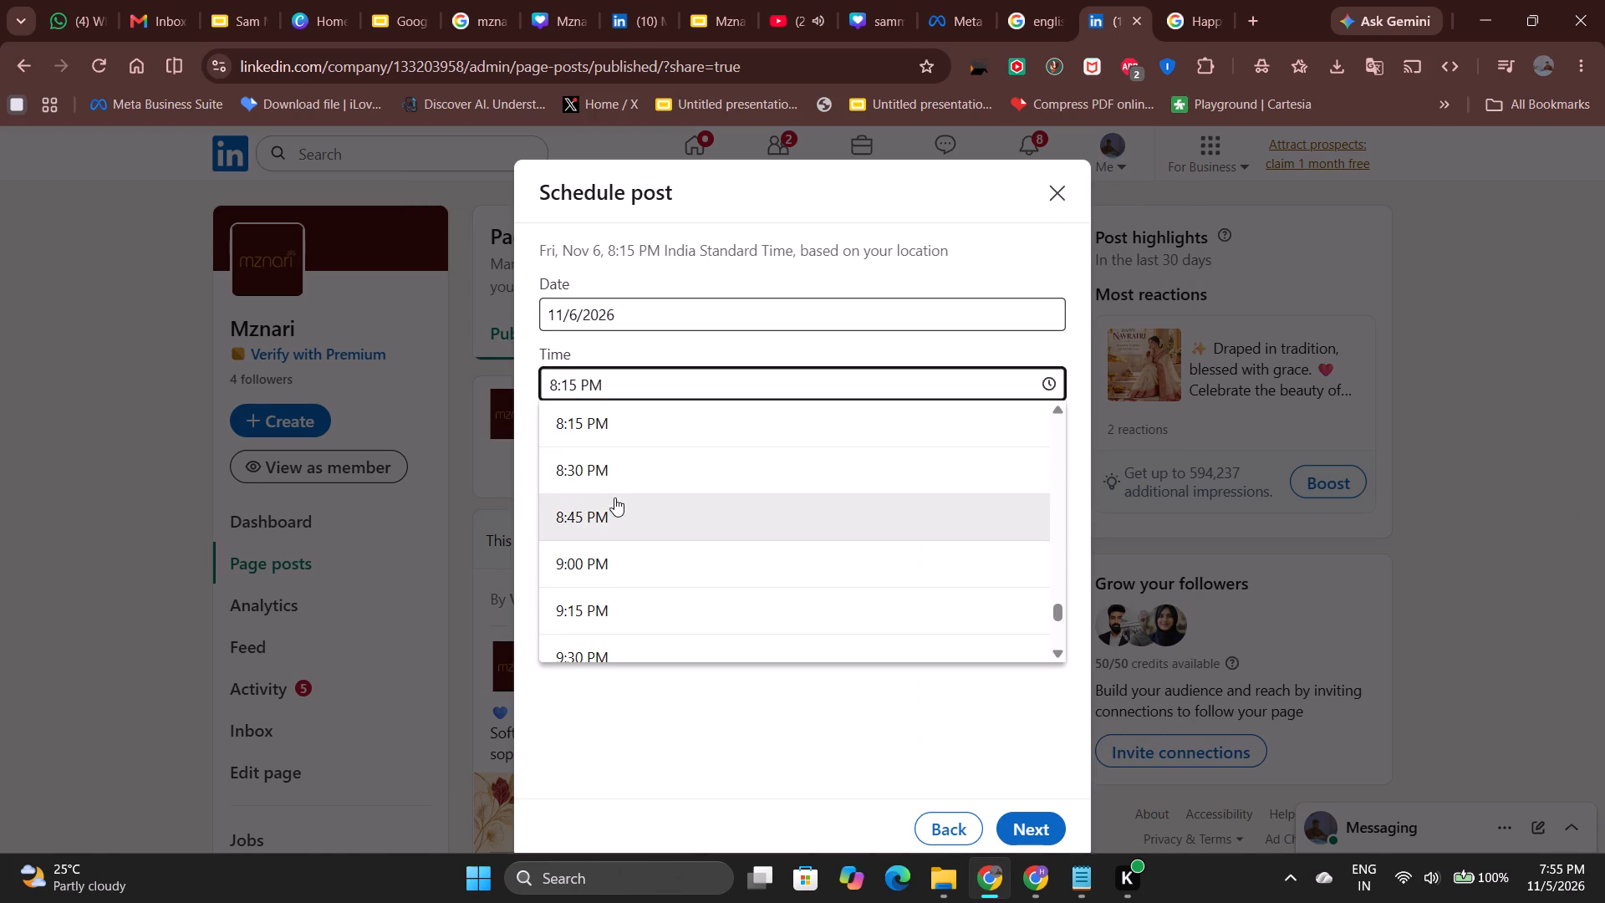
pyautogui.scroll(1, 604, 445)
pyautogui.click(609, 471)
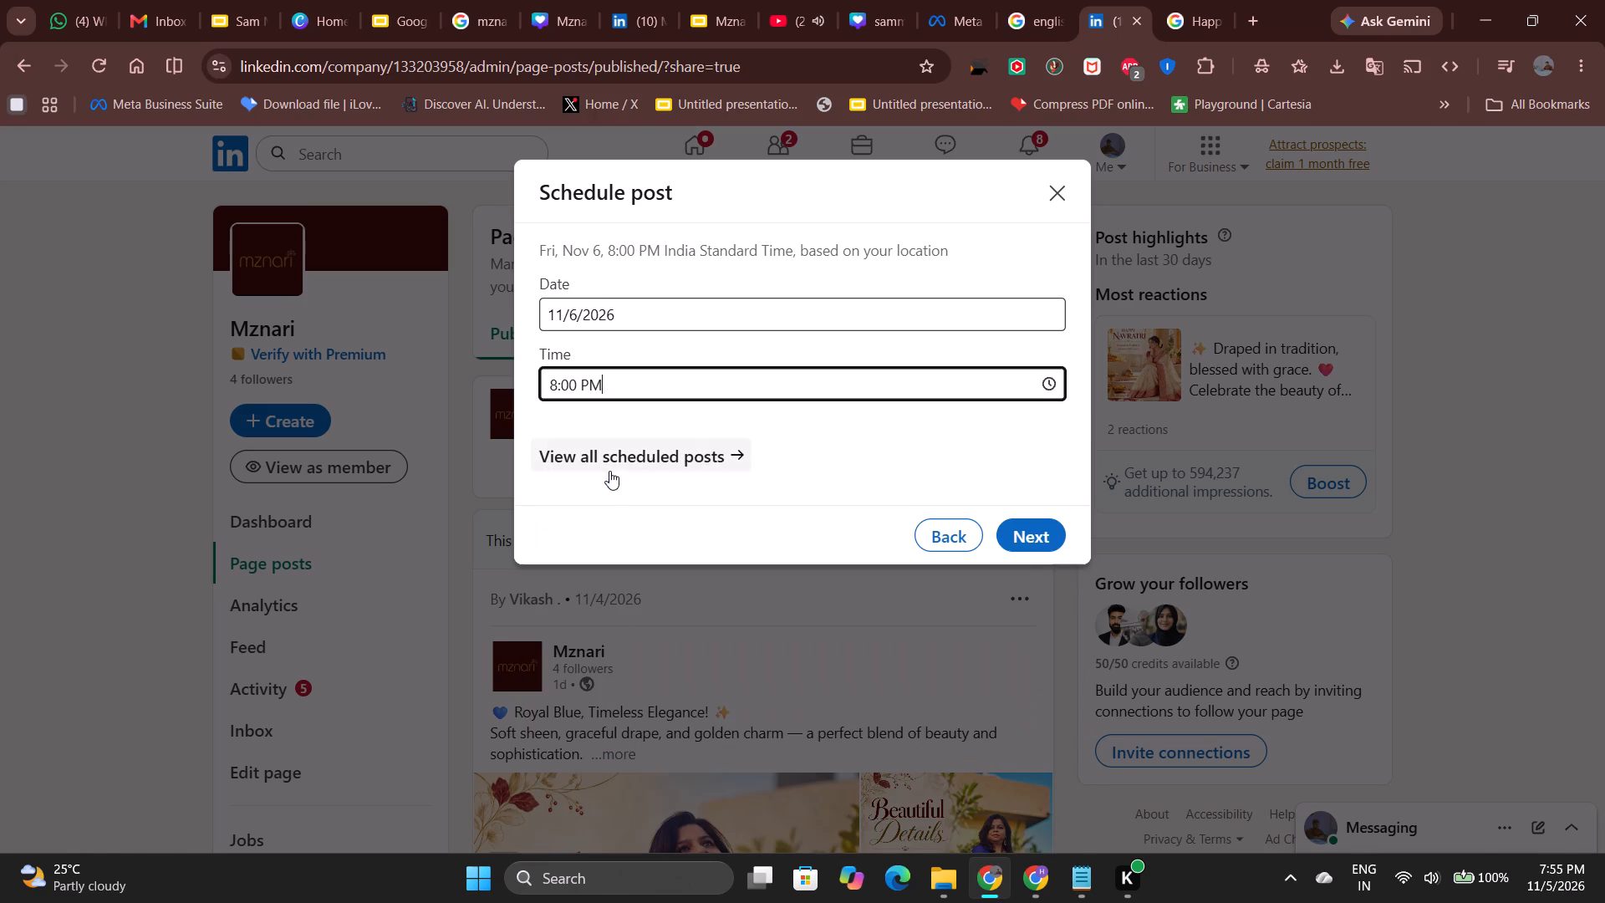
pyautogui.click(1019, 533)
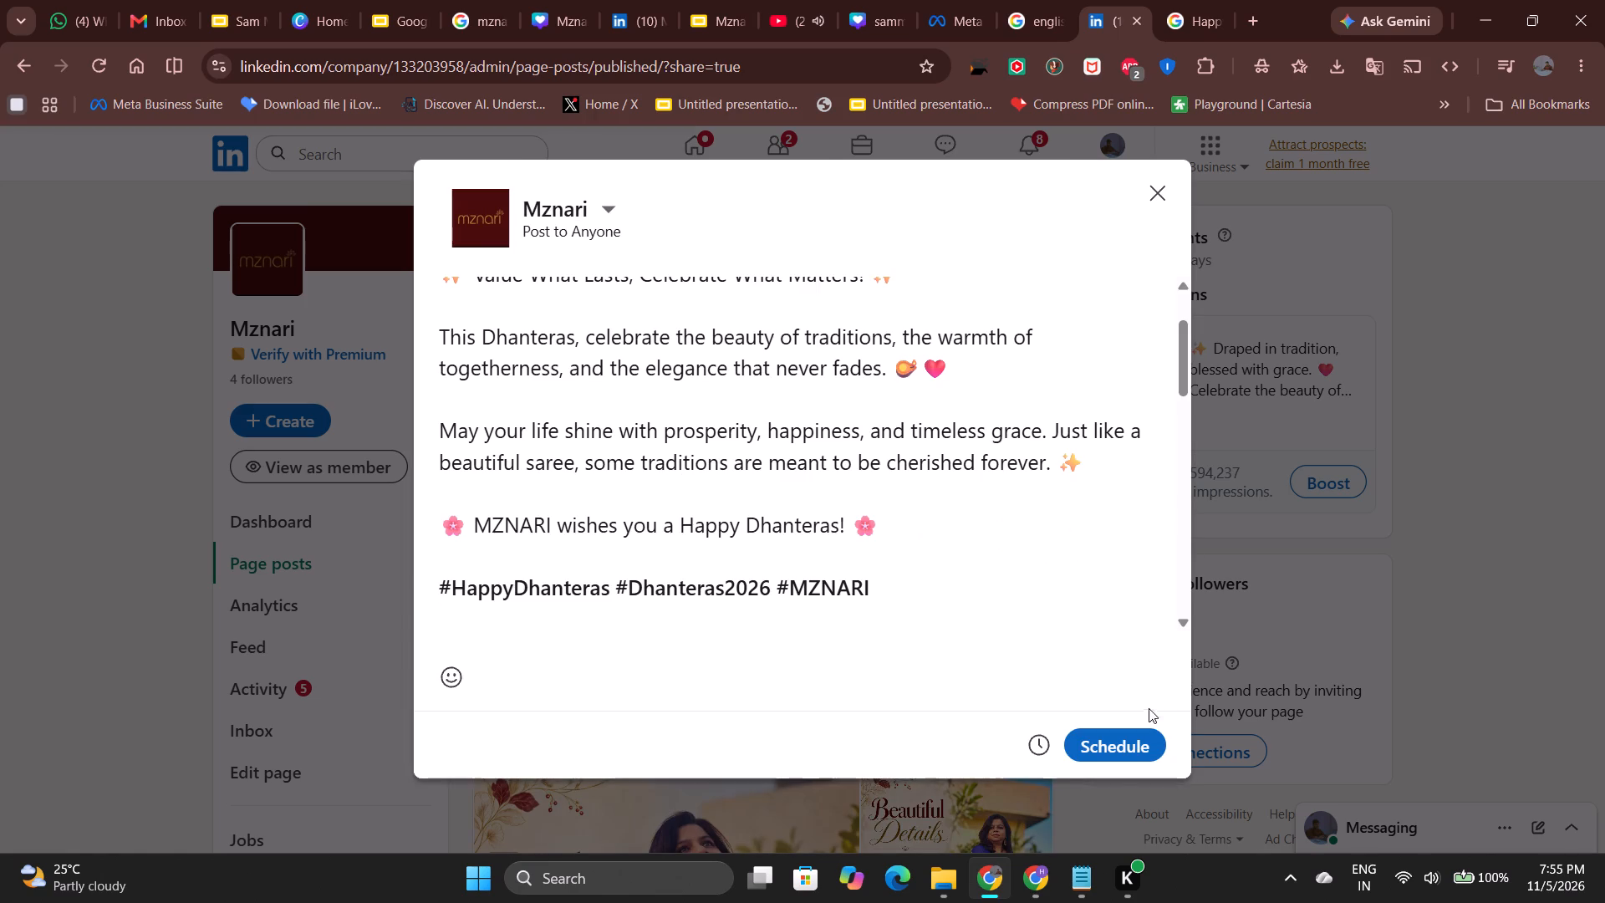
pyautogui.click(1124, 753)
pyautogui.scroll(4, 633, 523)
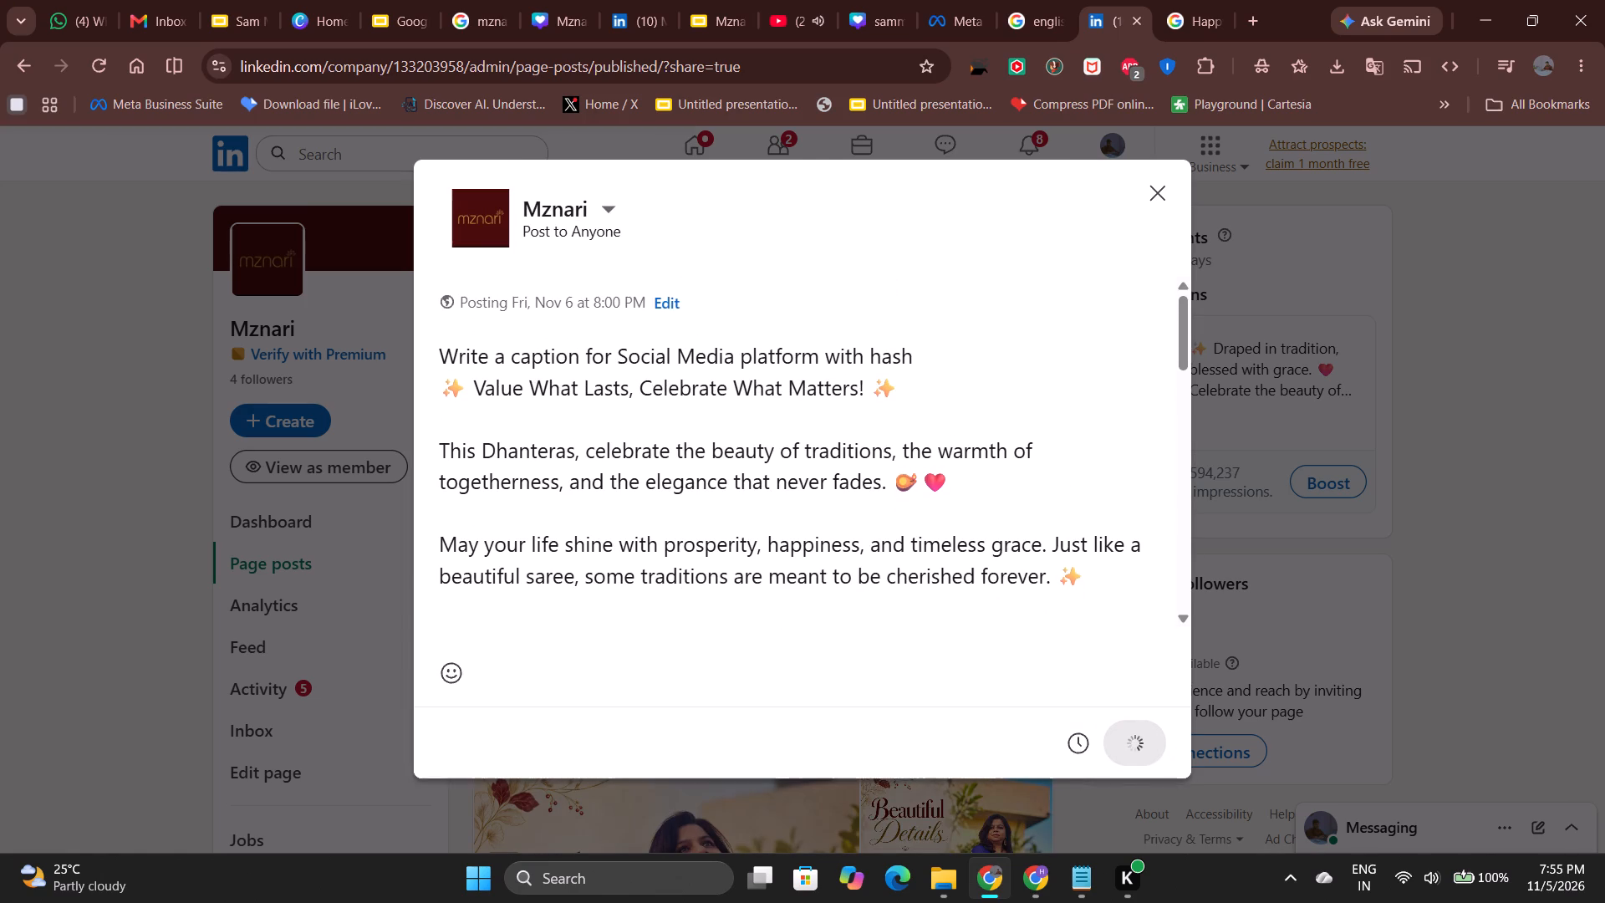
pyautogui.scroll(-10, 651, 470)
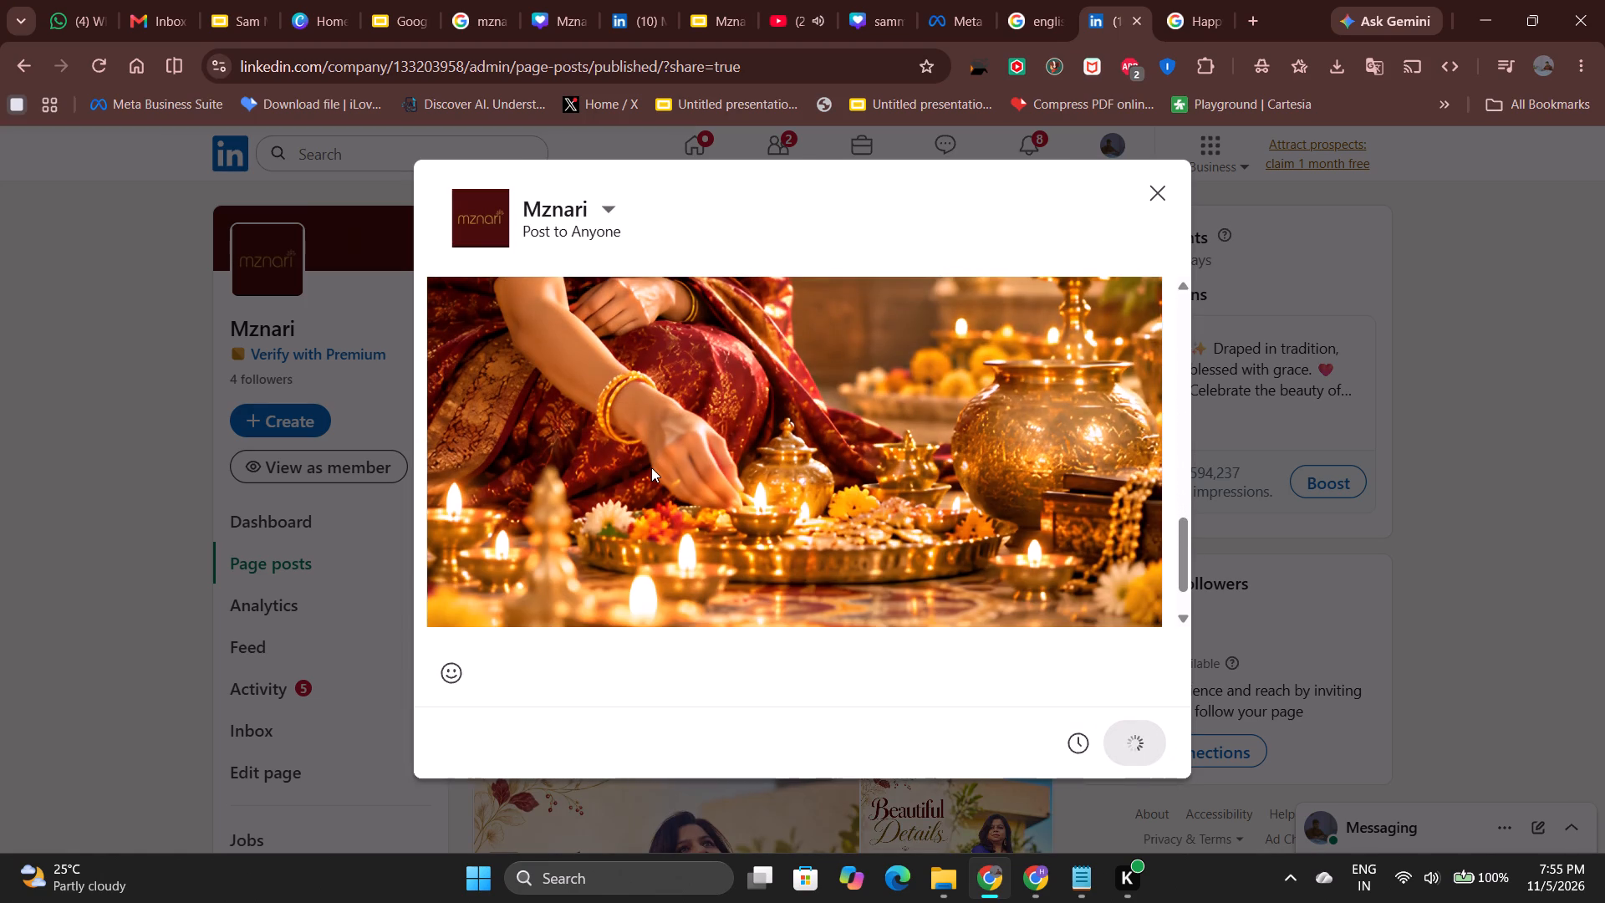
pyautogui.scroll(-2, 651, 467)
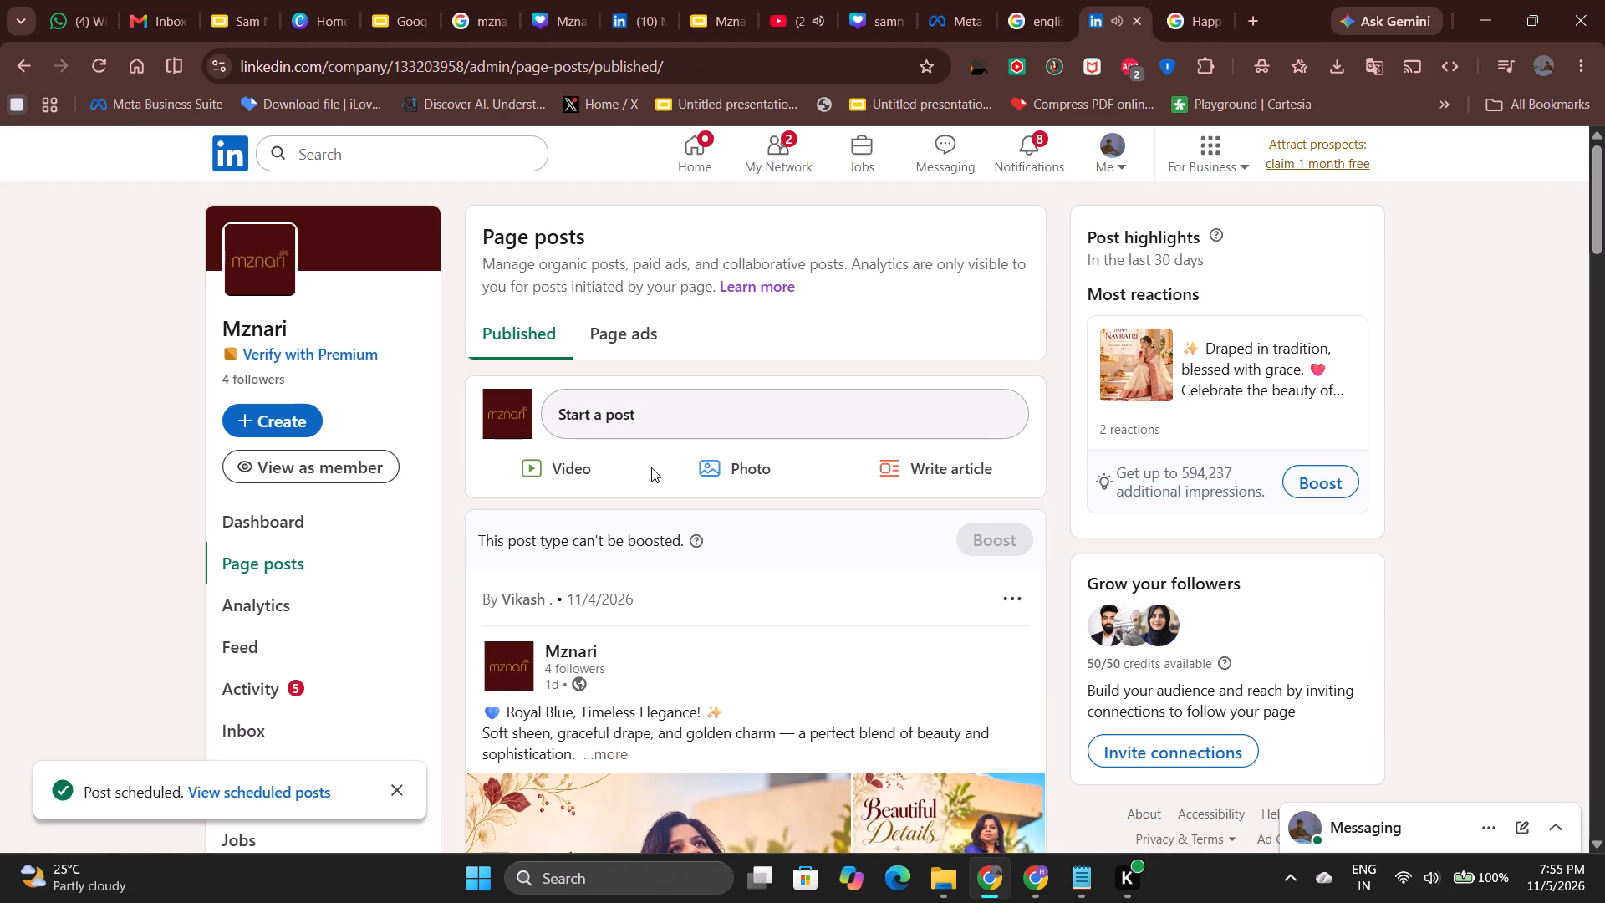
# Check the Mznari planner in Meta Business Suite for the posts scheduled in the week of Nov 8 to 14, and return to LinkedIn.
pyautogui.scroll(-2, 651, 467)
pyautogui.scroll(4, 651, 467)
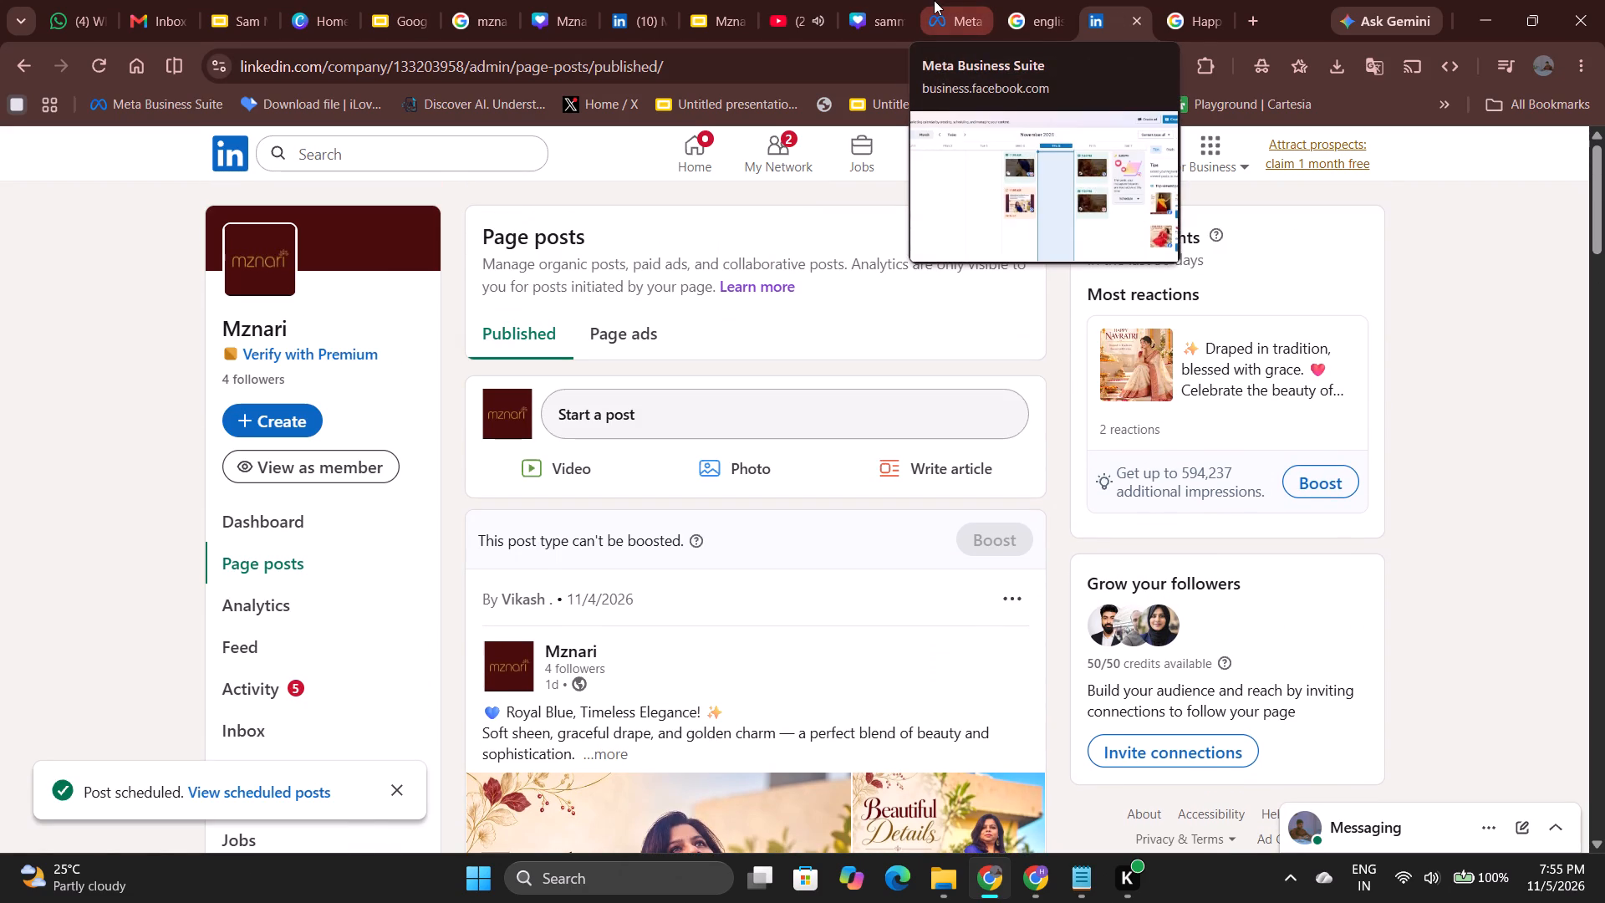
pyautogui.scroll(-4, 800, 424)
pyautogui.scroll(4, 814, 409)
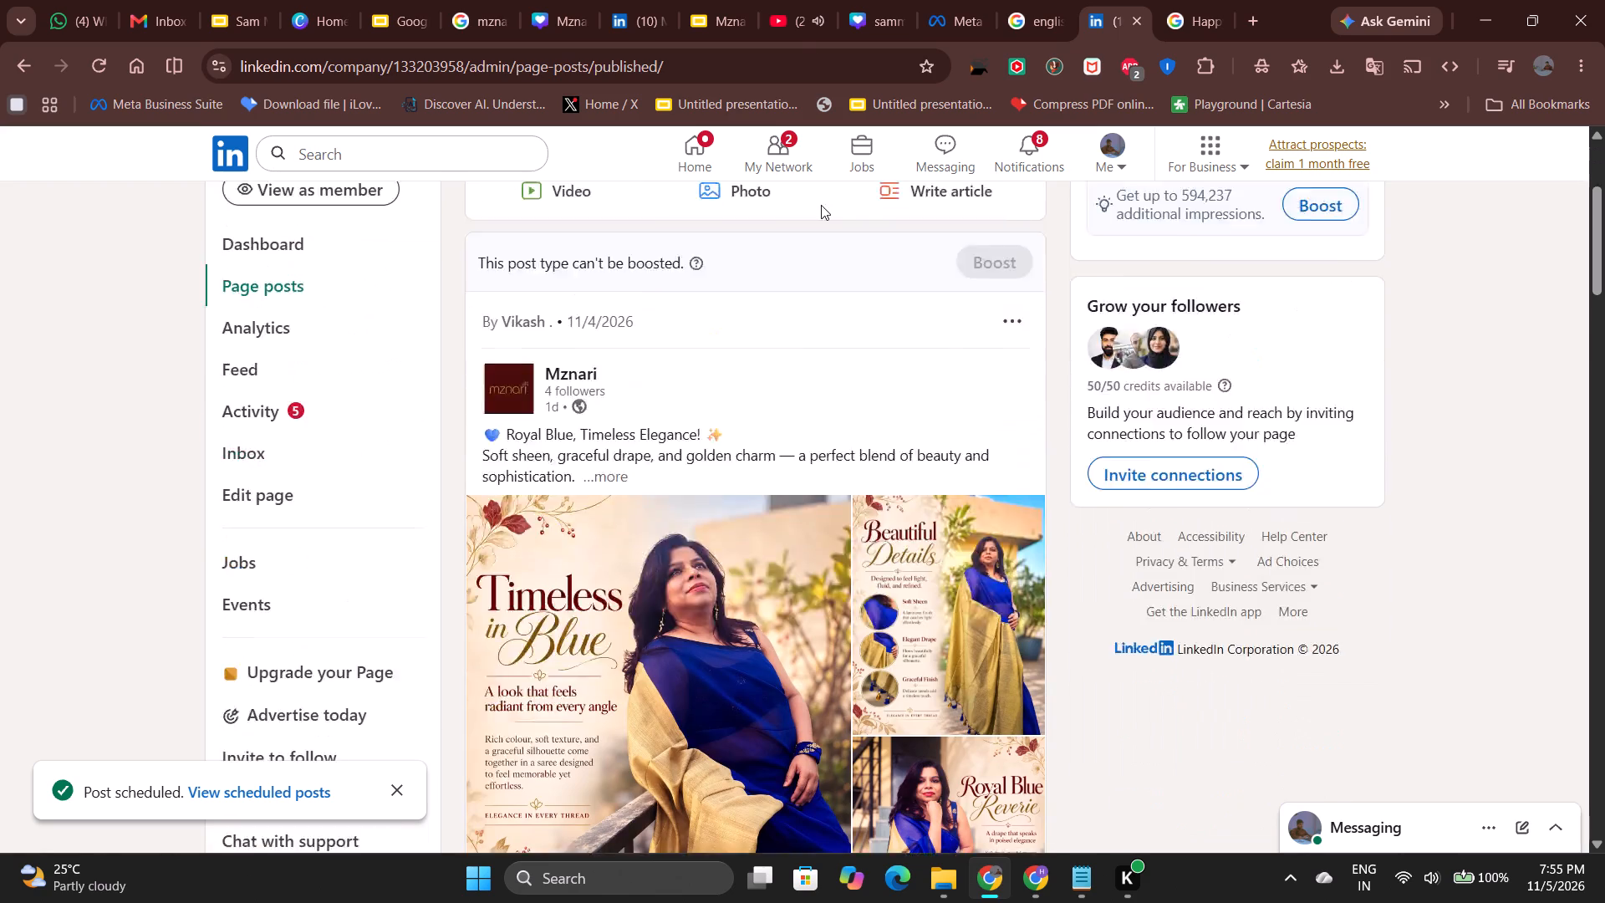
pyautogui.click(924, 0)
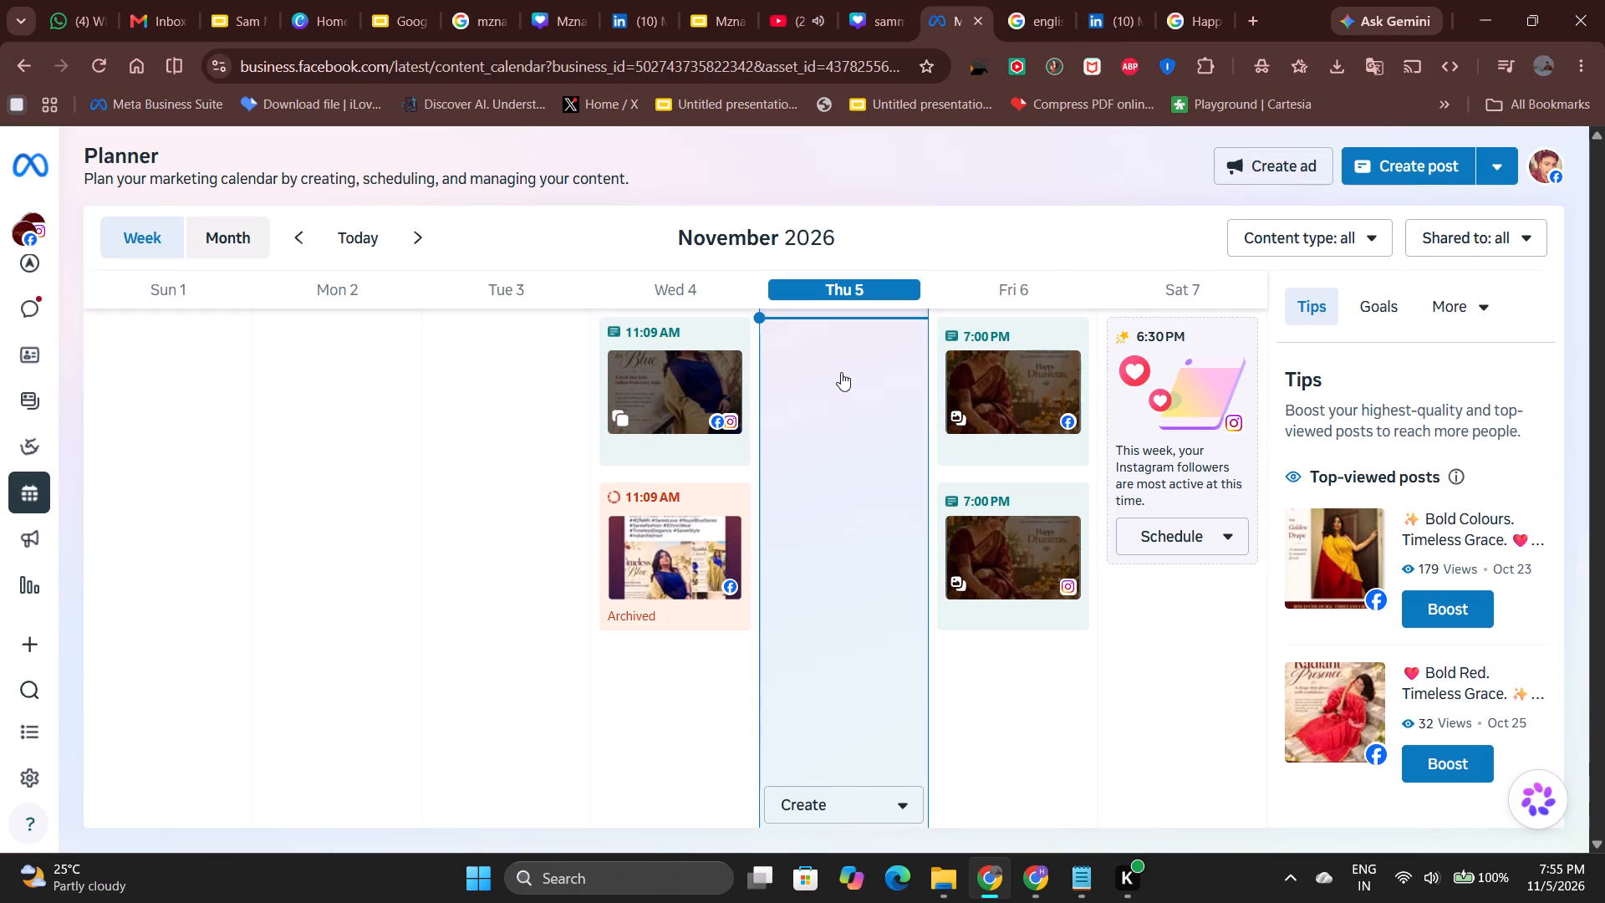
pyautogui.click(405, 236)
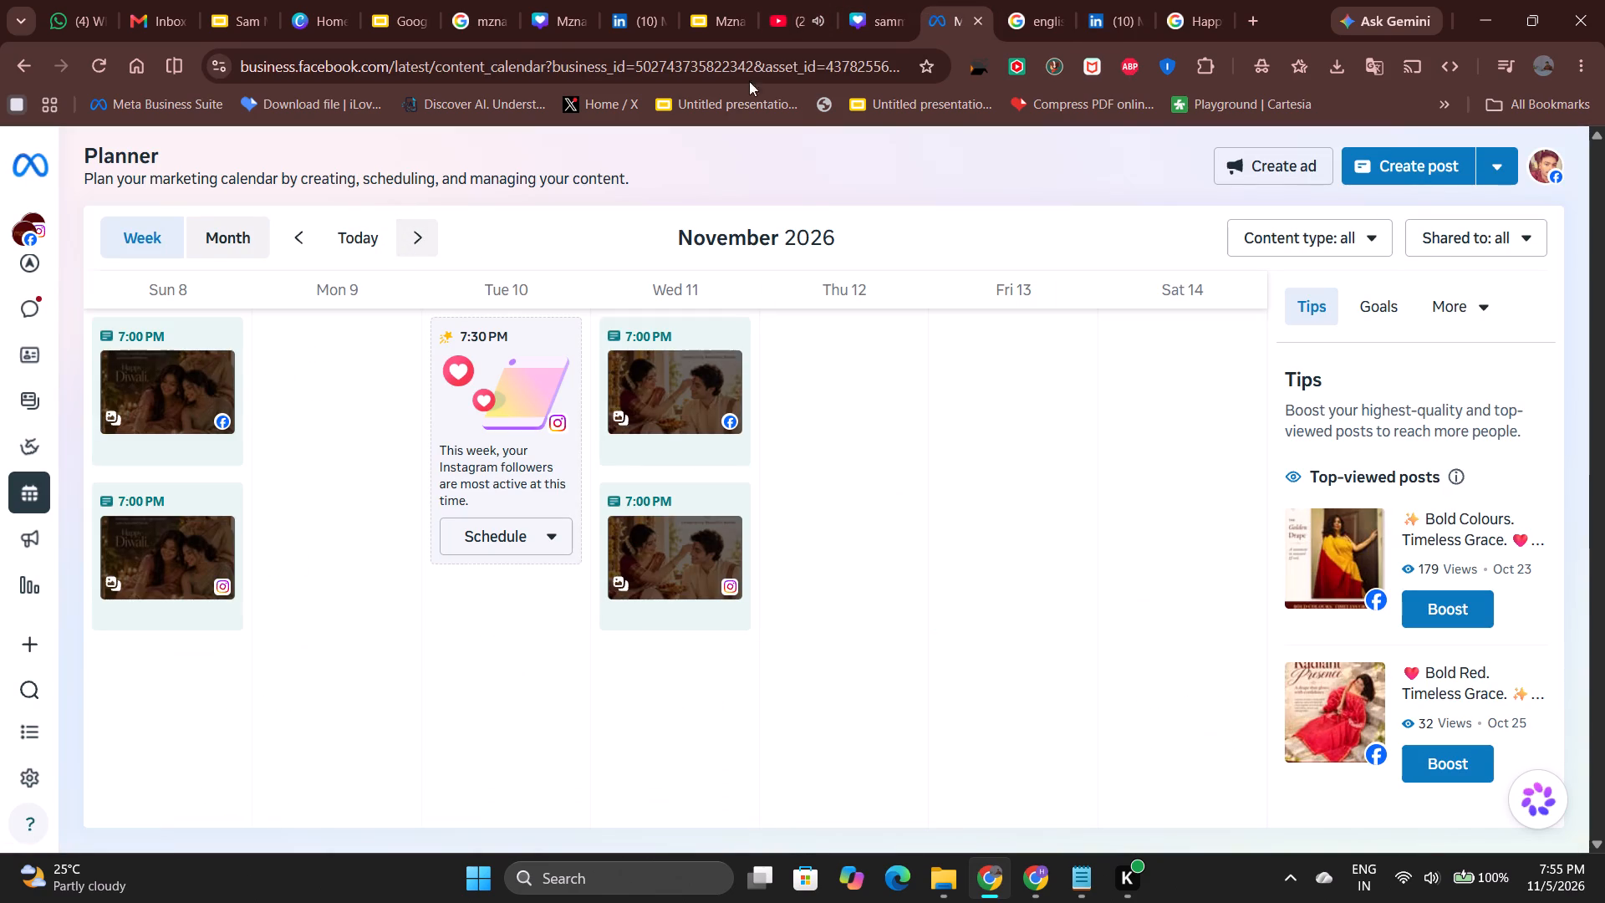
pyautogui.click(1117, 3)
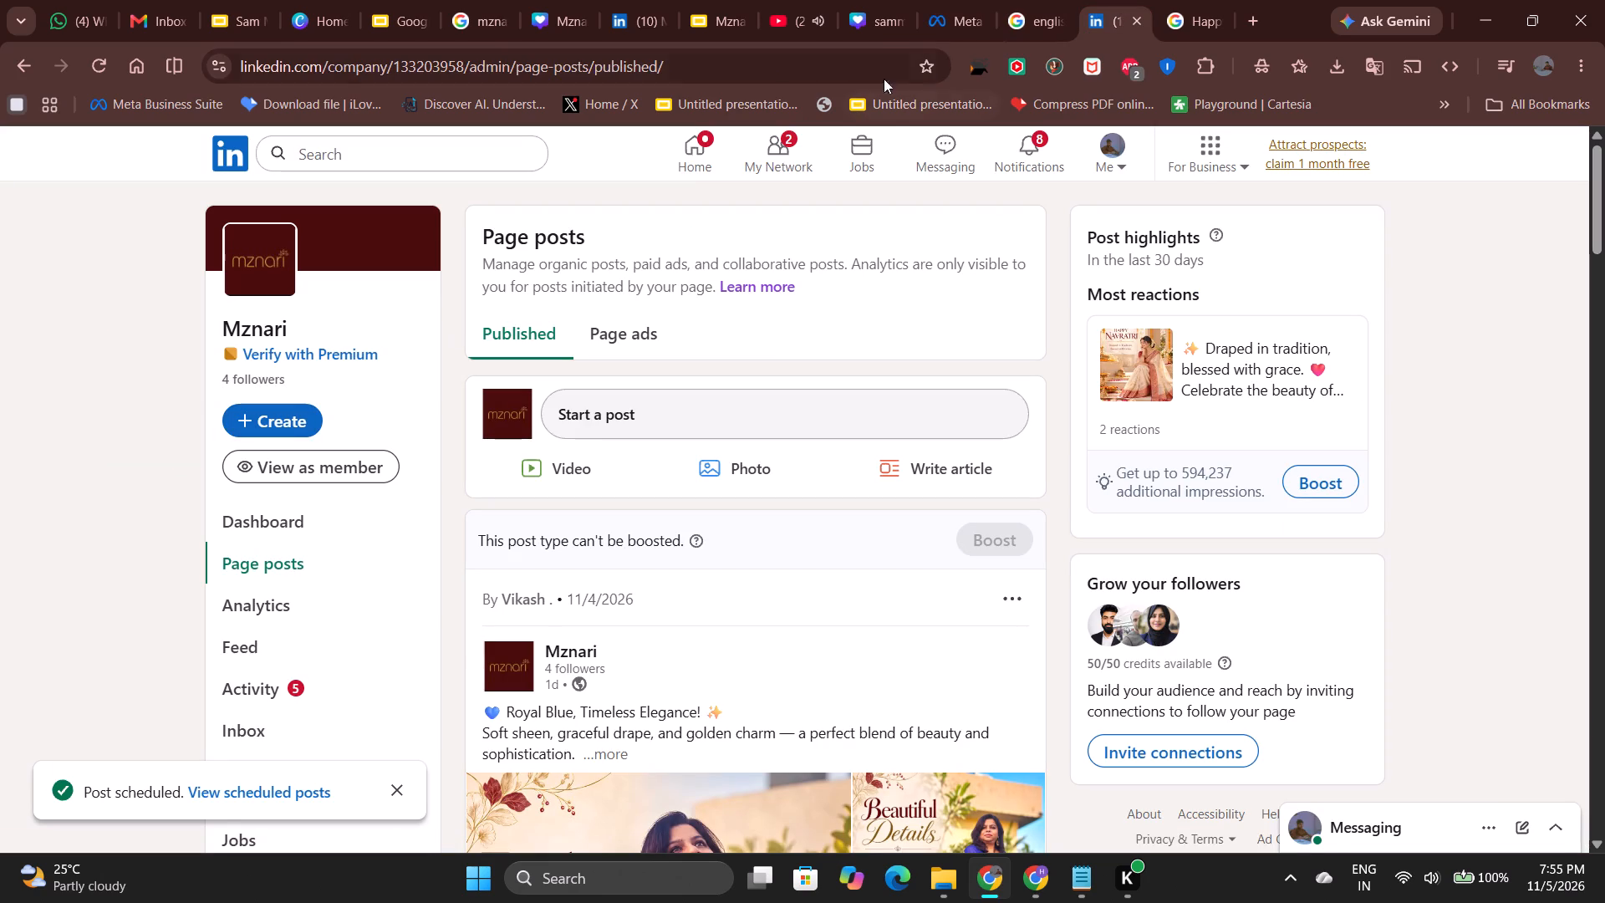
# Swap the browser tab positions of the sammasale and Mznari saree Canva designs.
pyautogui.click(854, 0)
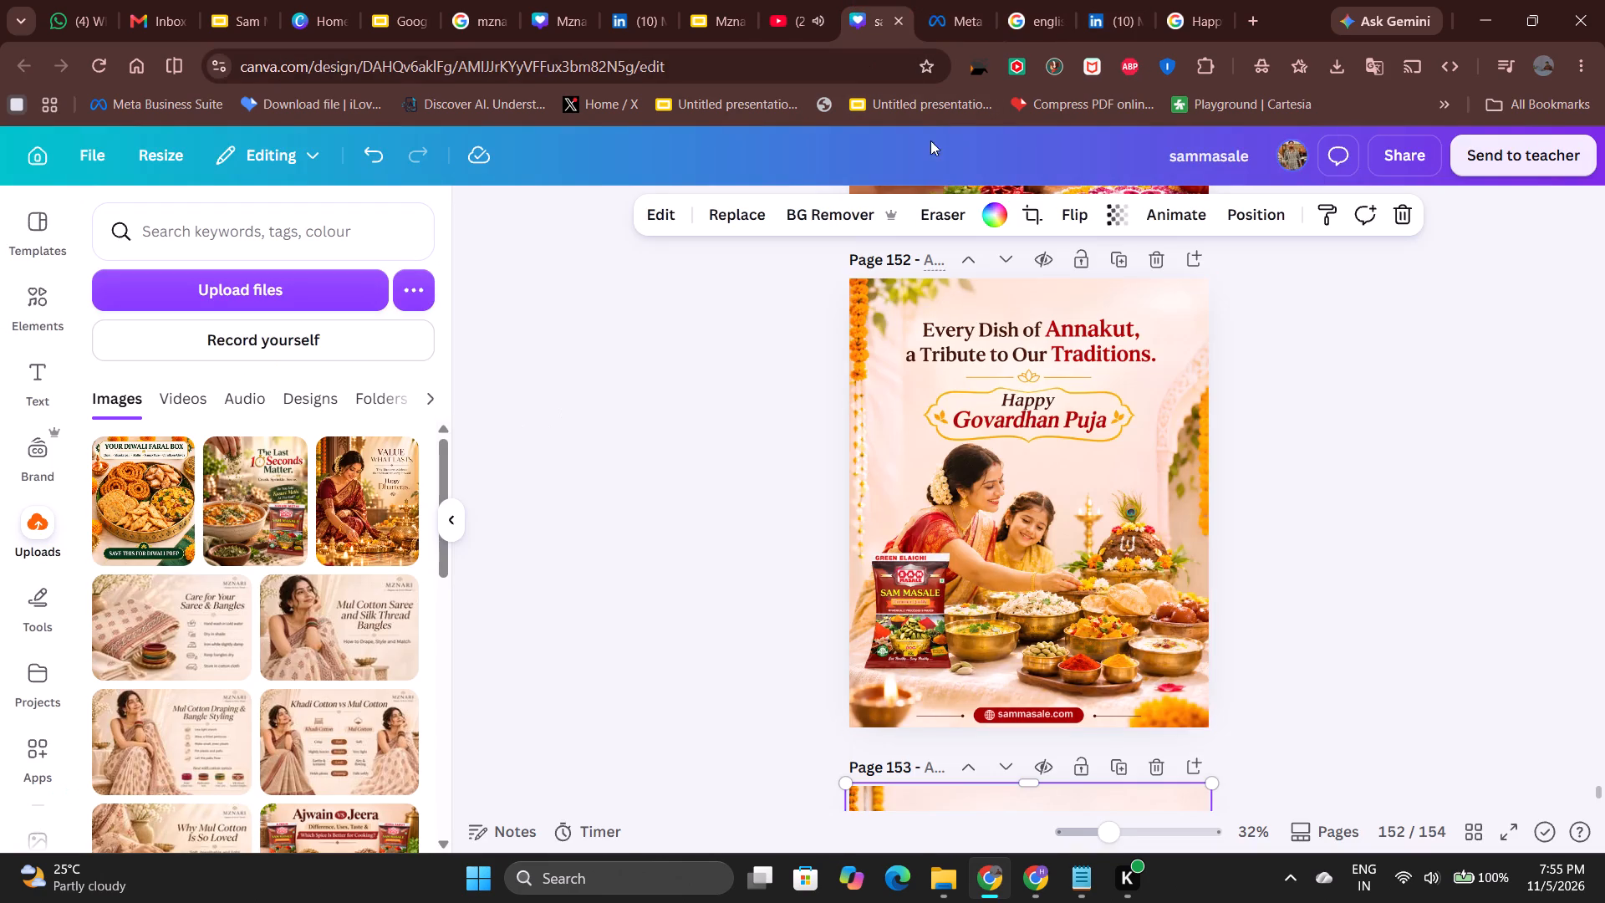
pyautogui.moveTo(550, 6); pyautogui.dragTo(833, 0)
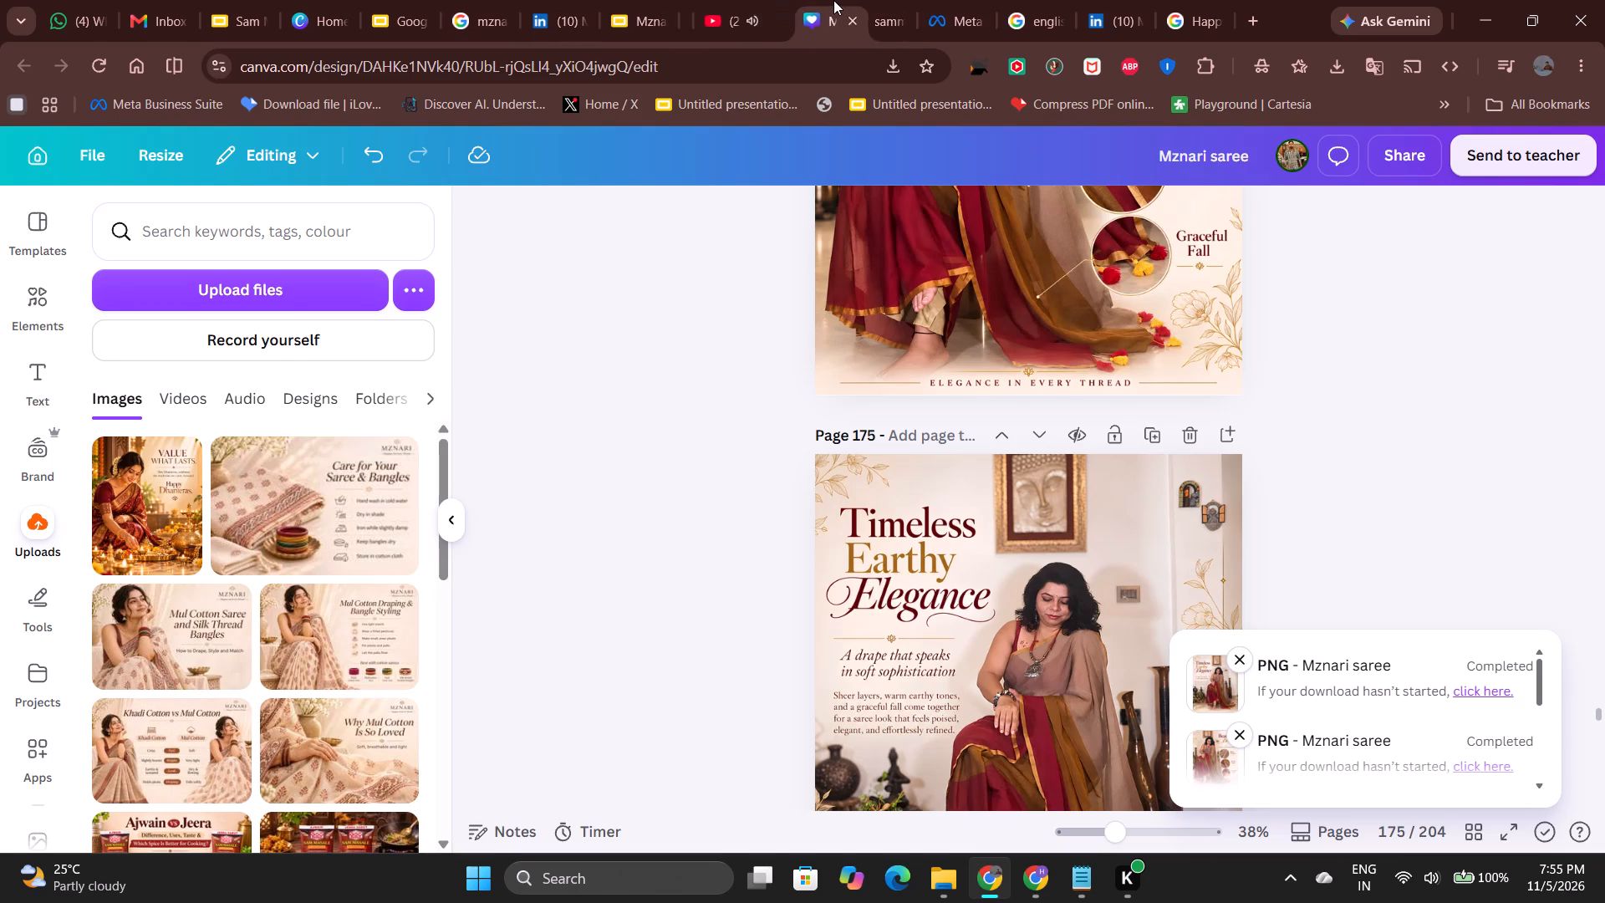
pyautogui.moveTo(833, 0); pyautogui.dragTo(866, 1)
pyautogui.moveTo(808, 2); pyautogui.dragTo(477, 0)
# Check the Mznari saree design in Canva and the Mznari planner in Meta Business Suite for the week of Nov 8 to 14.
pyautogui.click(855, 8)
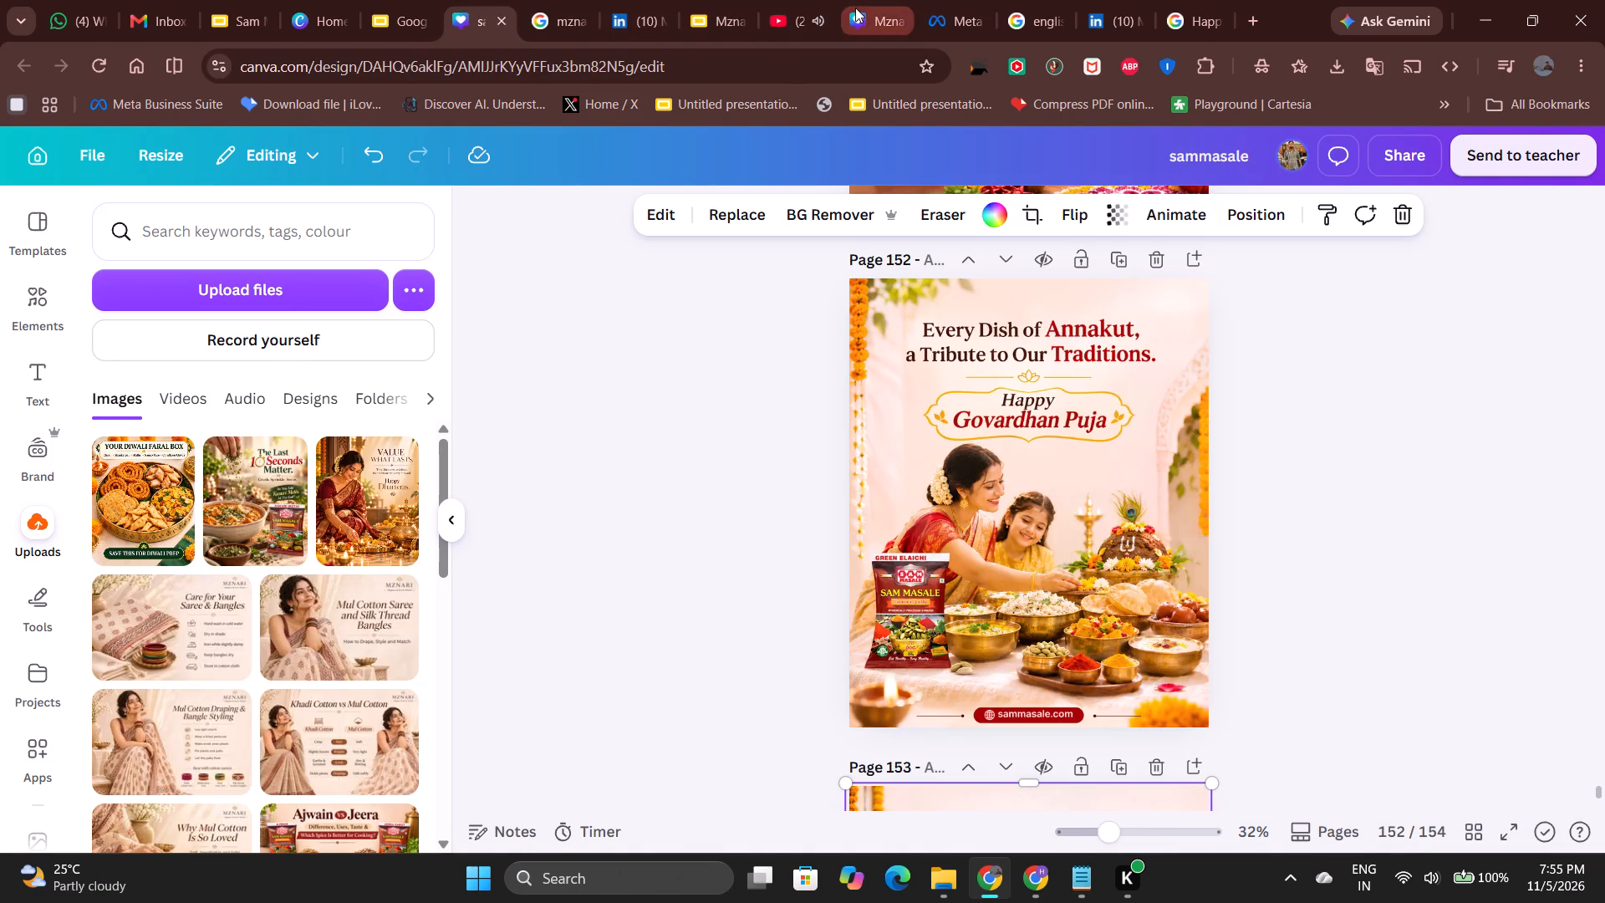
pyautogui.scroll(-1, 1025, 518)
pyautogui.scroll(11, 990, 479)
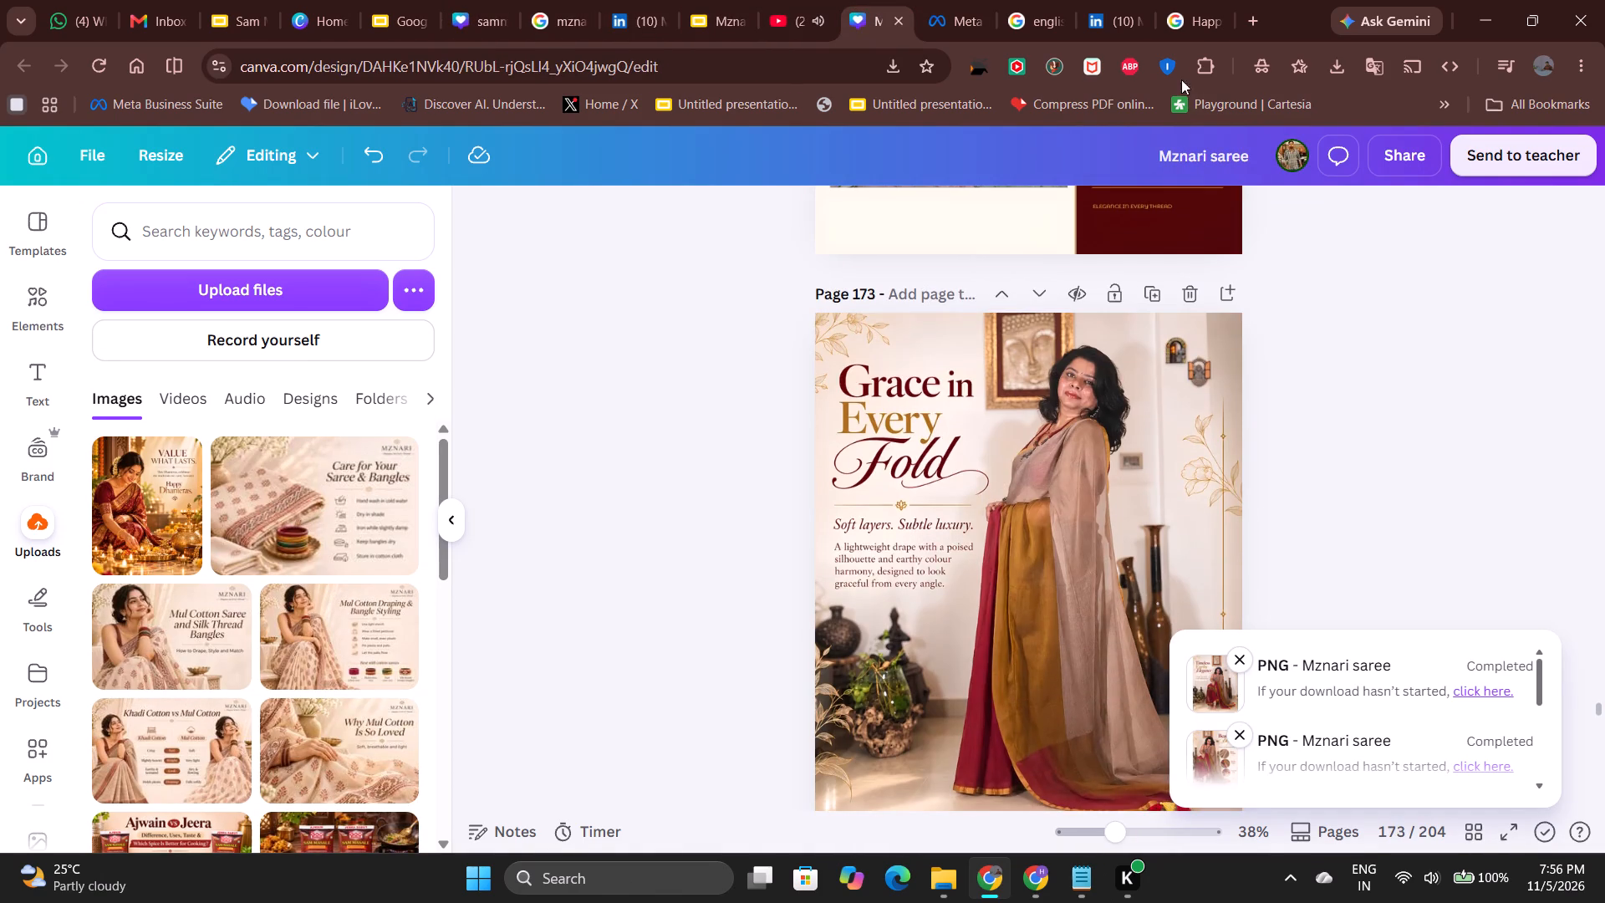
pyautogui.click(1085, 0)
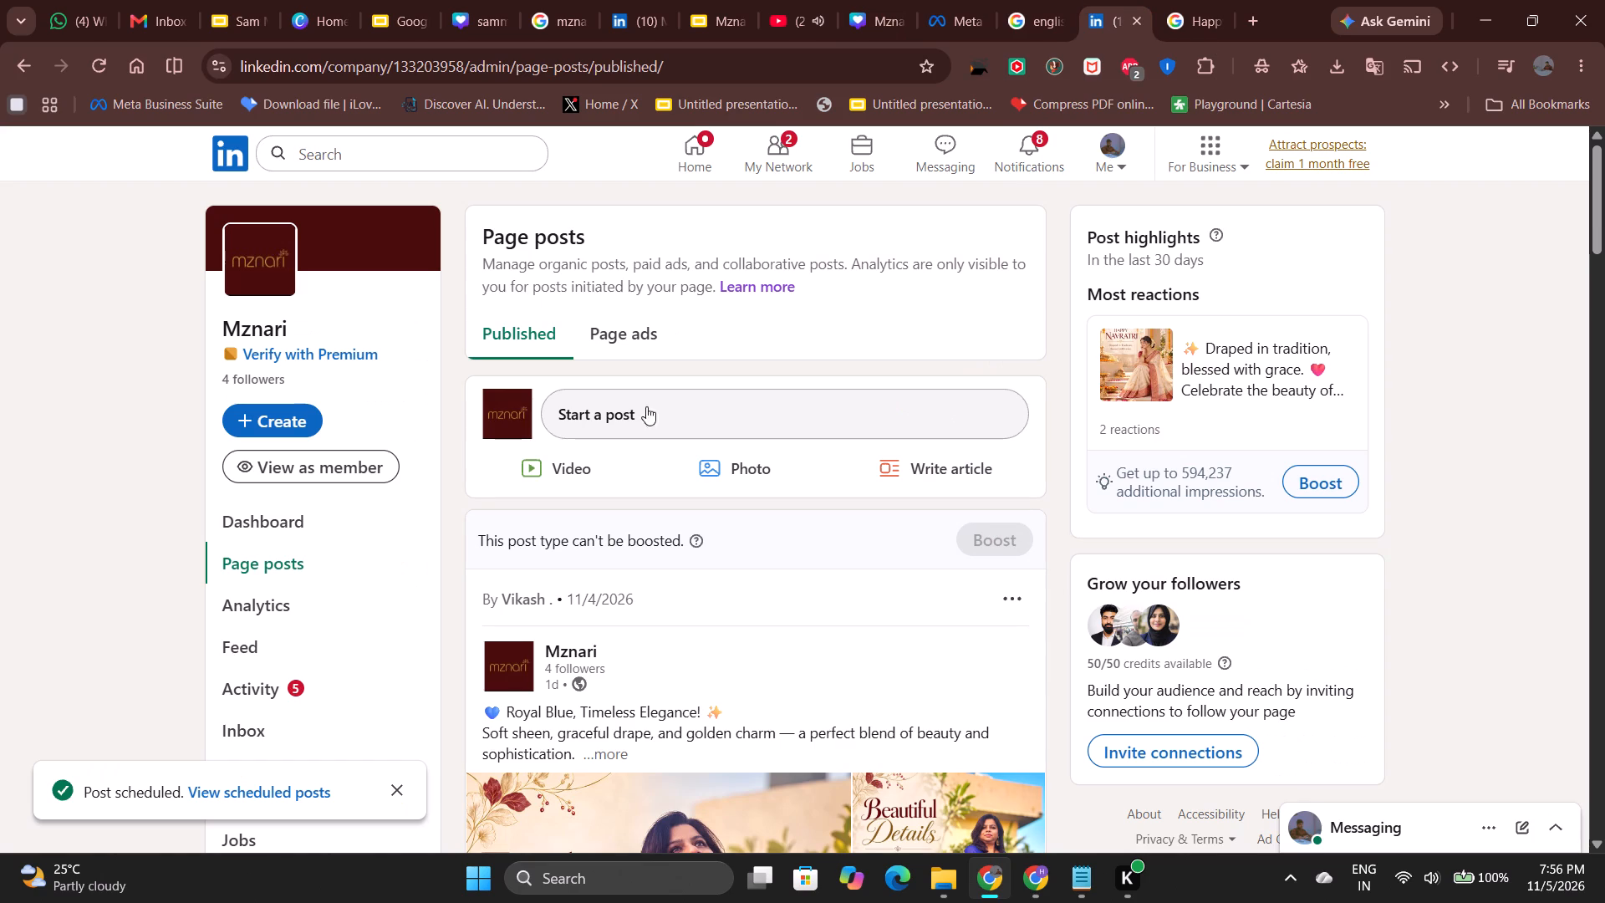
pyautogui.click(938, 0)
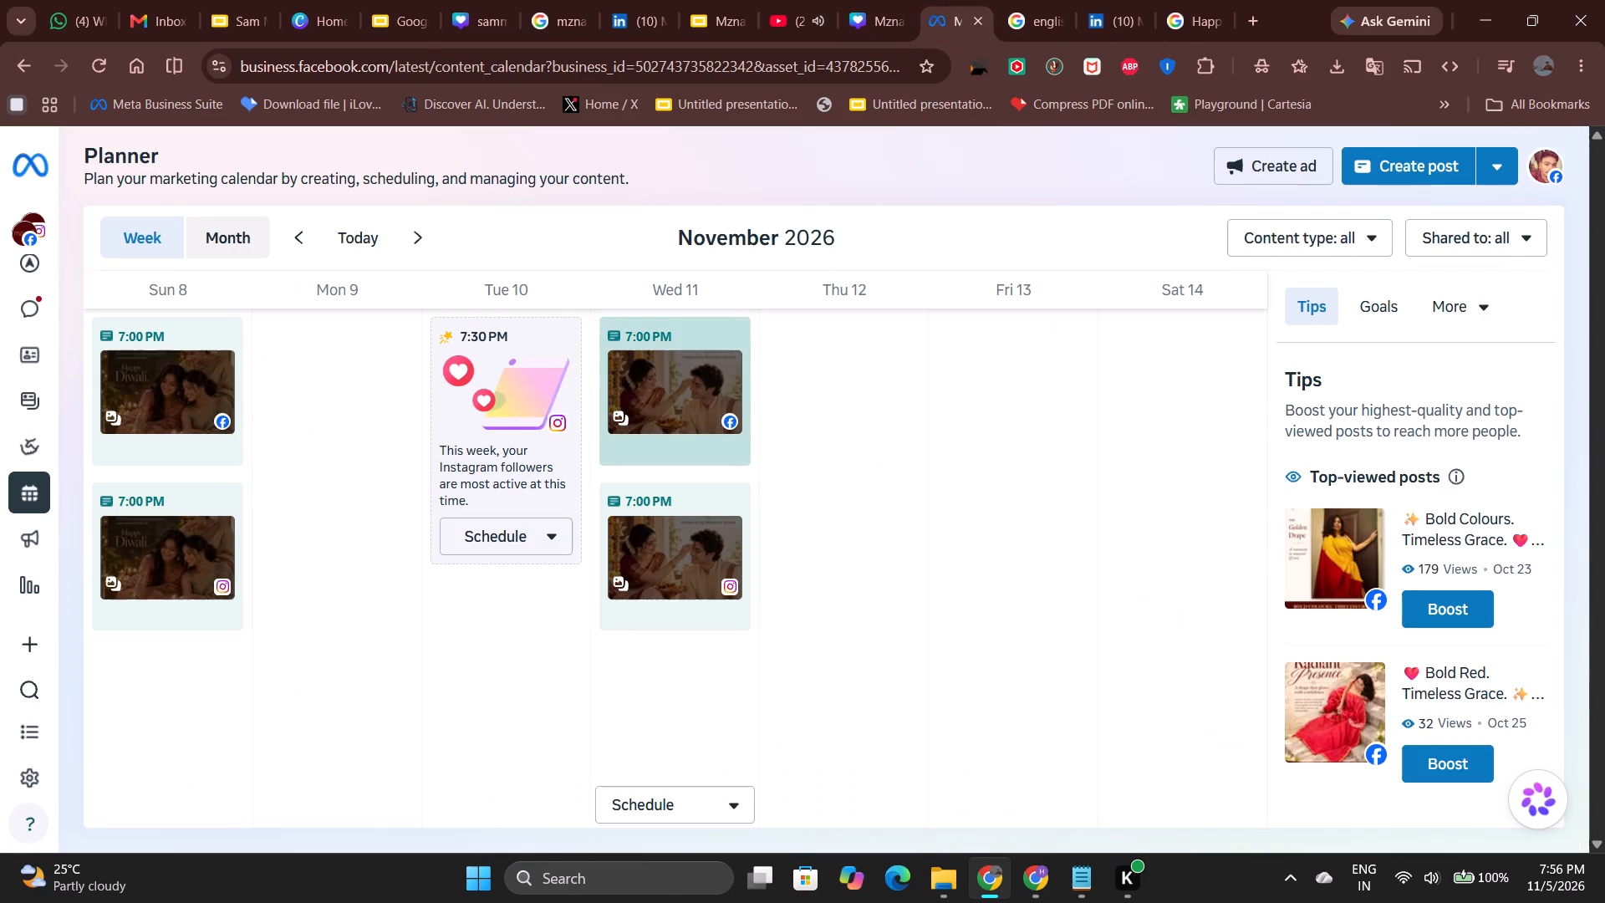
# Start a new LinkedIn post for Mznari and attach the Happy Diwali image "Mznari saree (1)" from Downloads.
pyautogui.click(1096, 0)
pyautogui.click(319, 423)
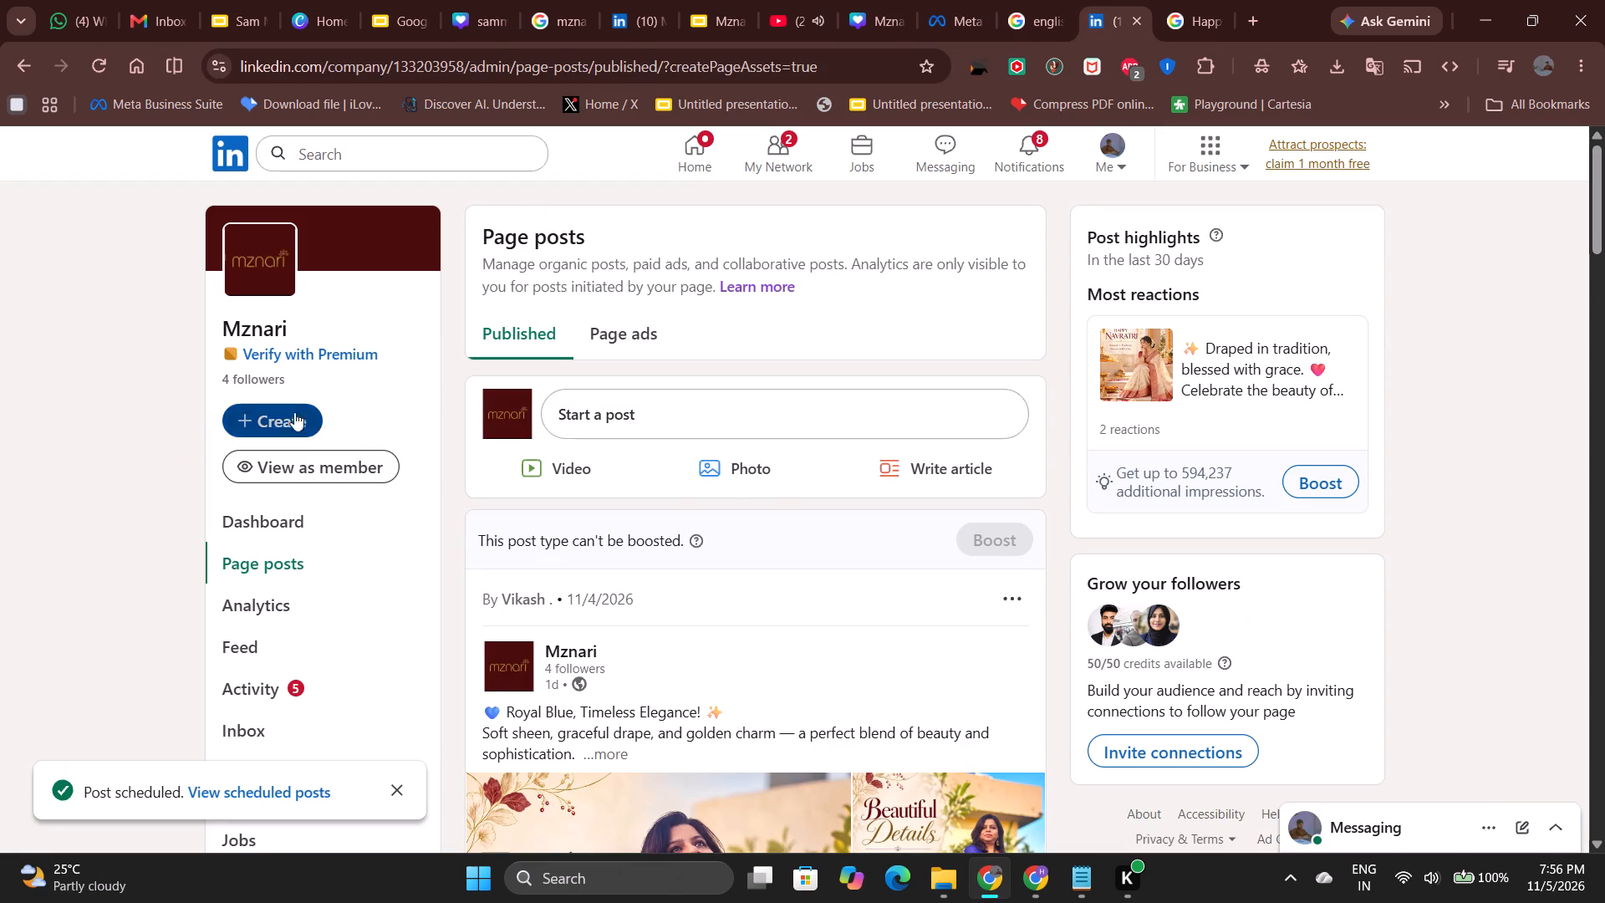
pyautogui.click(714, 276)
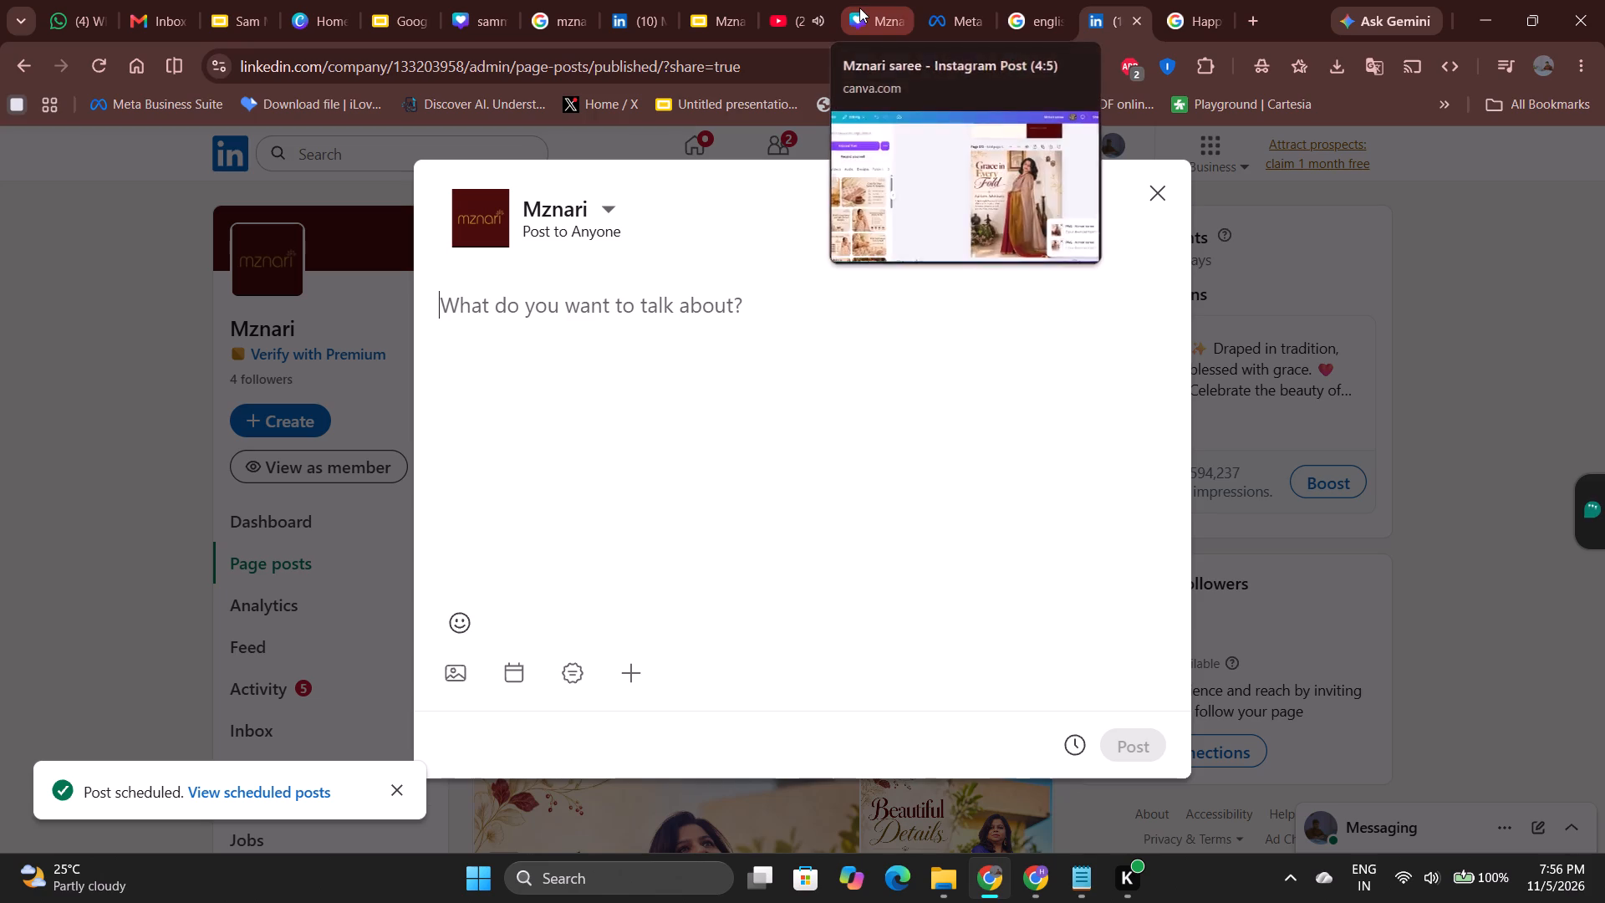
pyautogui.click(457, 668)
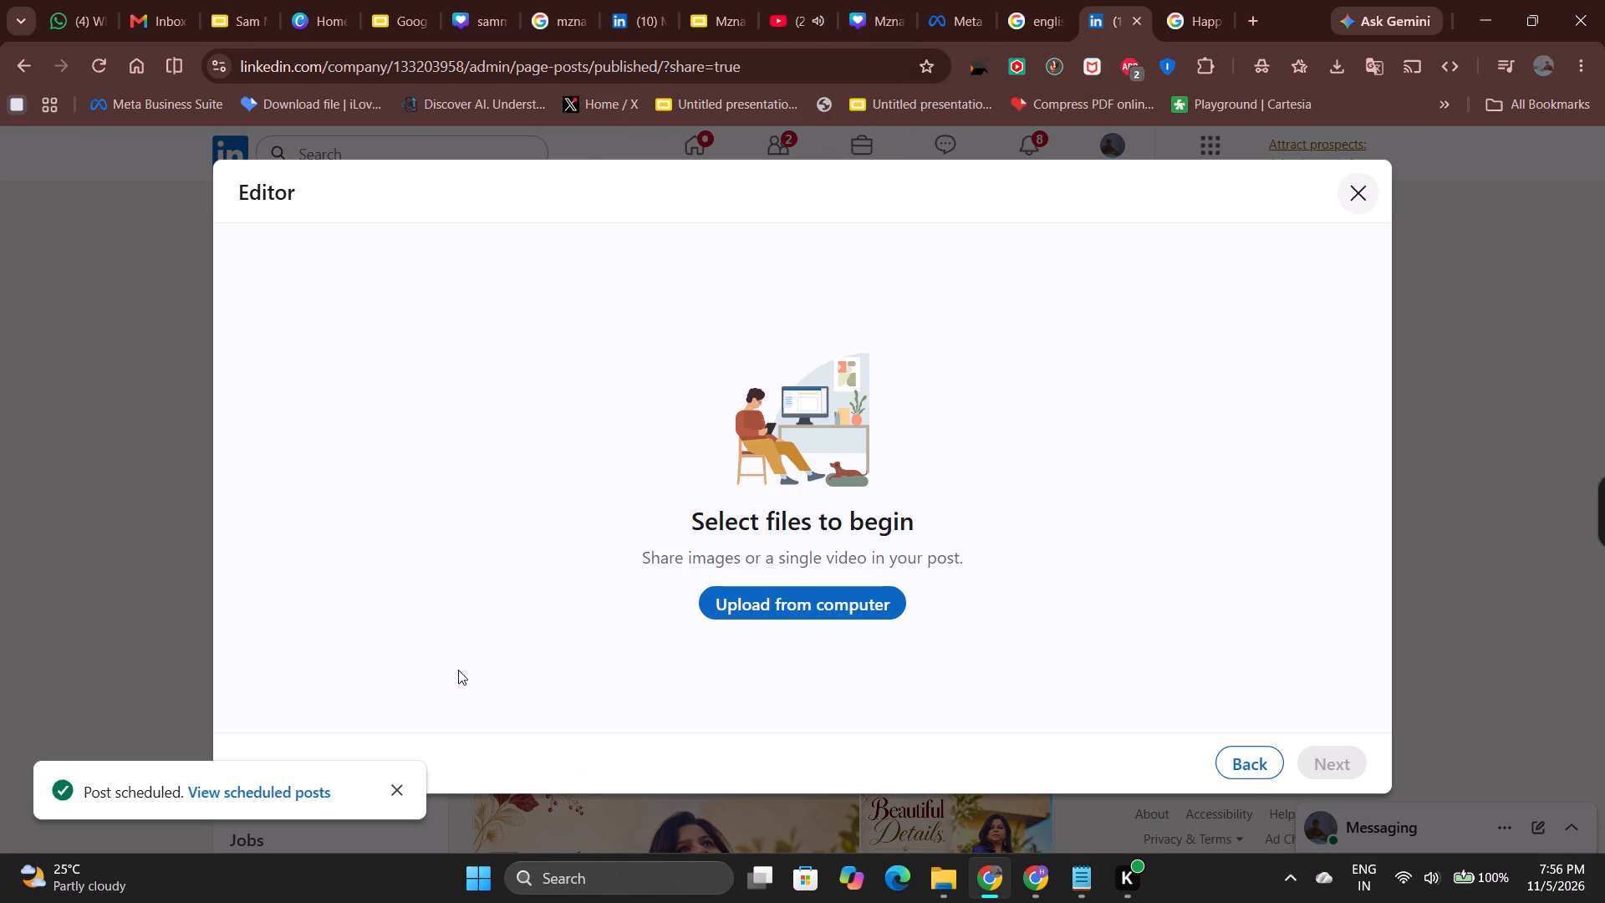
pyautogui.click(764, 604)
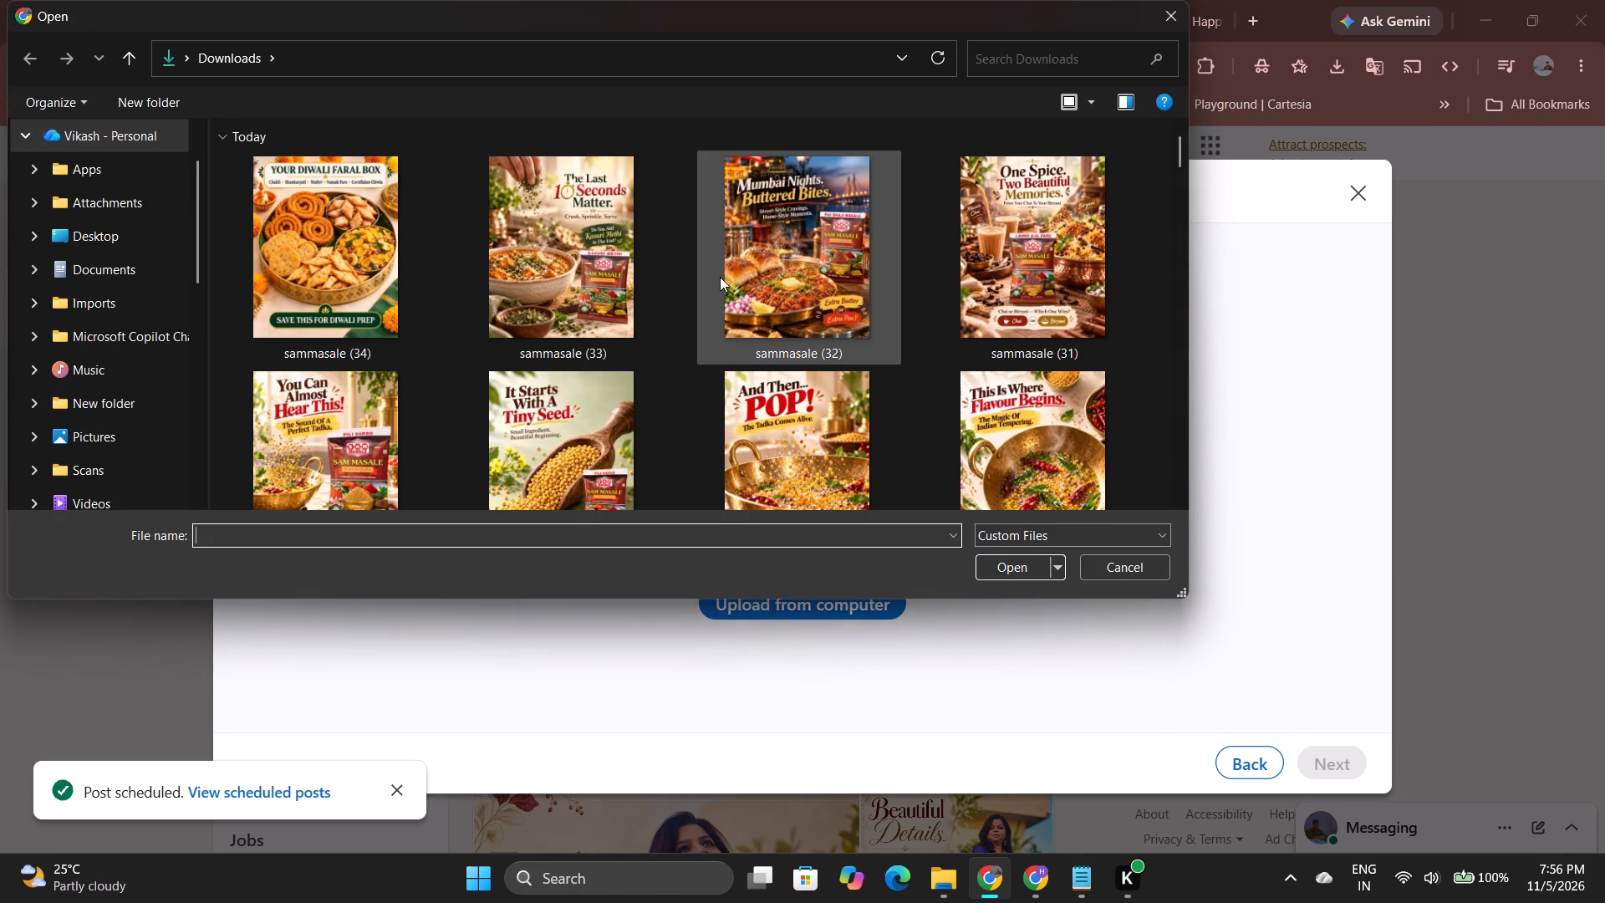
pyautogui.scroll(-4, 678, 276)
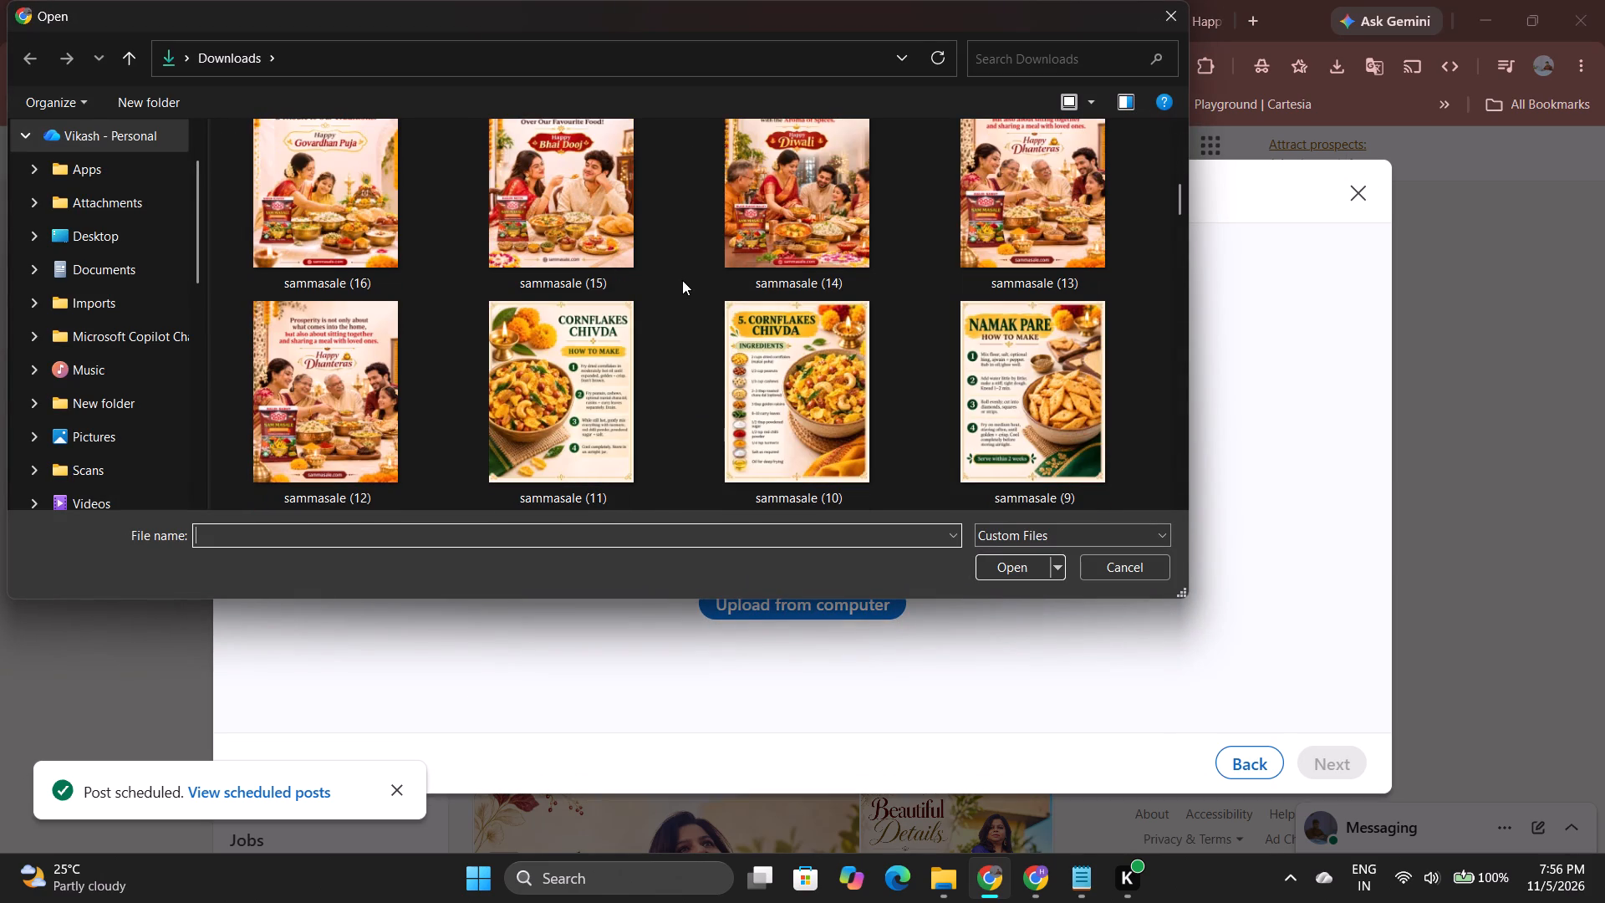
pyautogui.scroll(-1, 685, 269)
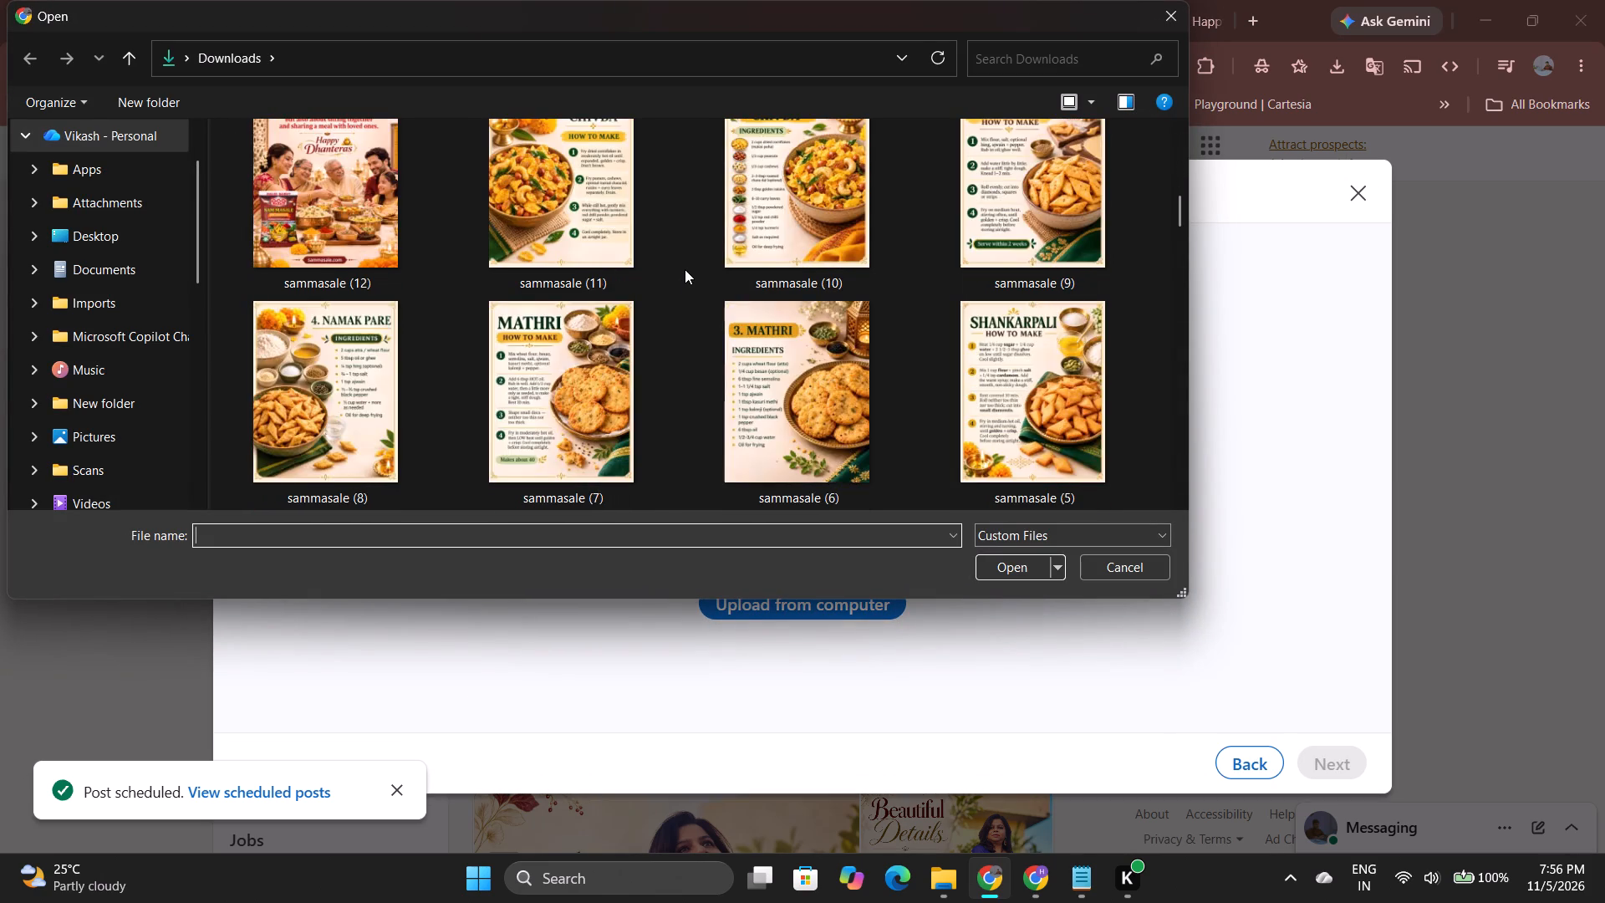
pyautogui.scroll(-5, 685, 269)
pyautogui.scroll(1, 685, 268)
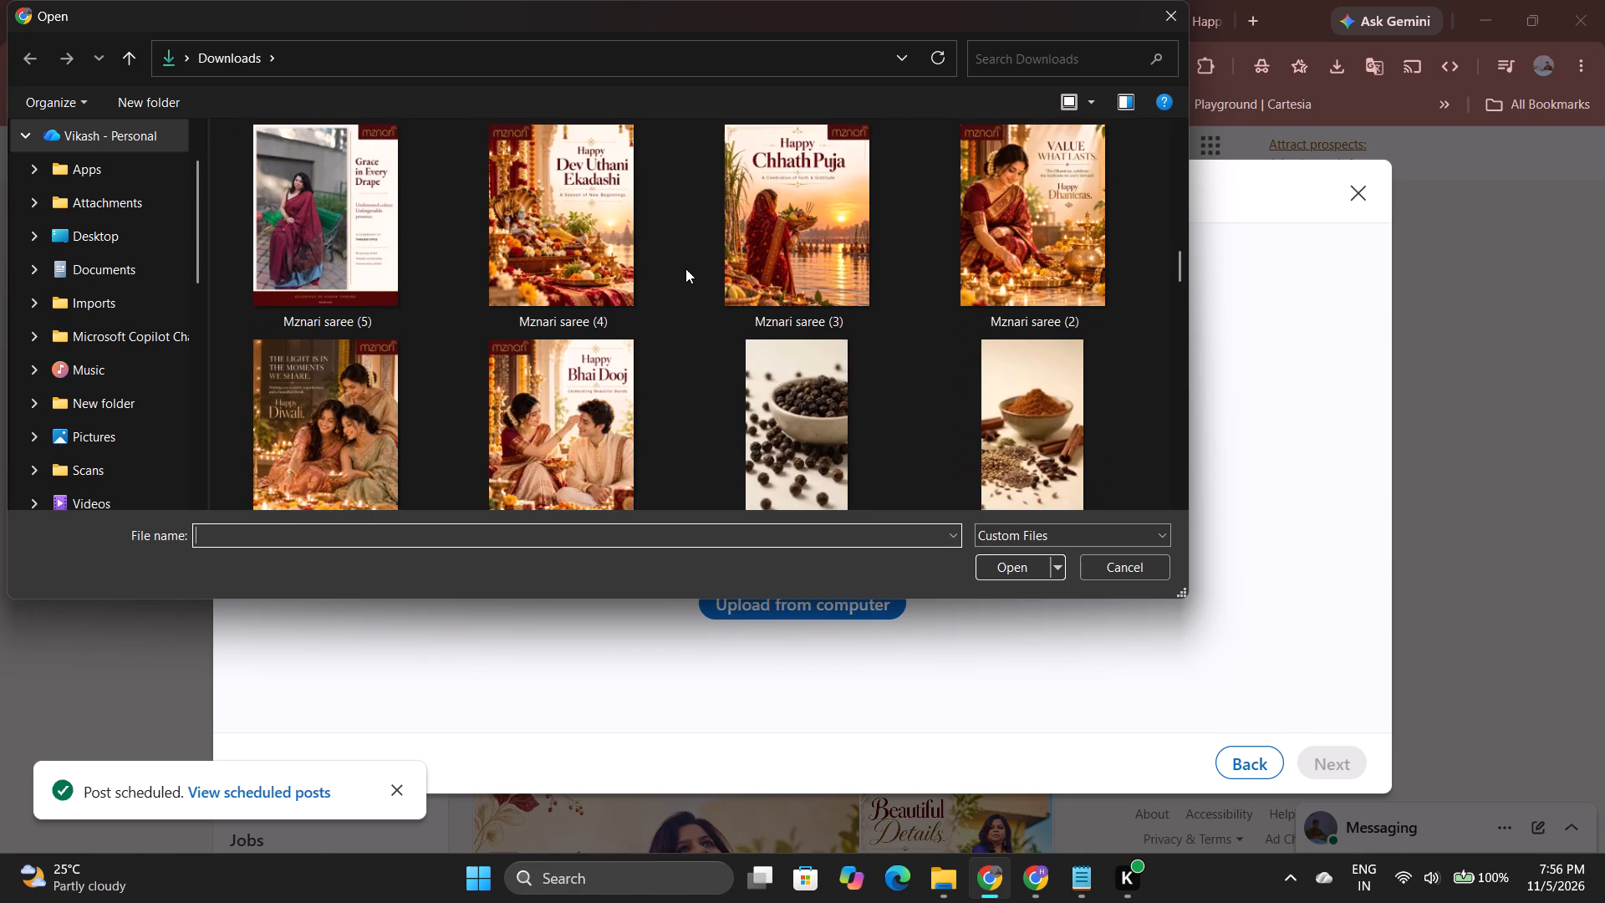
pyautogui.click(385, 376)
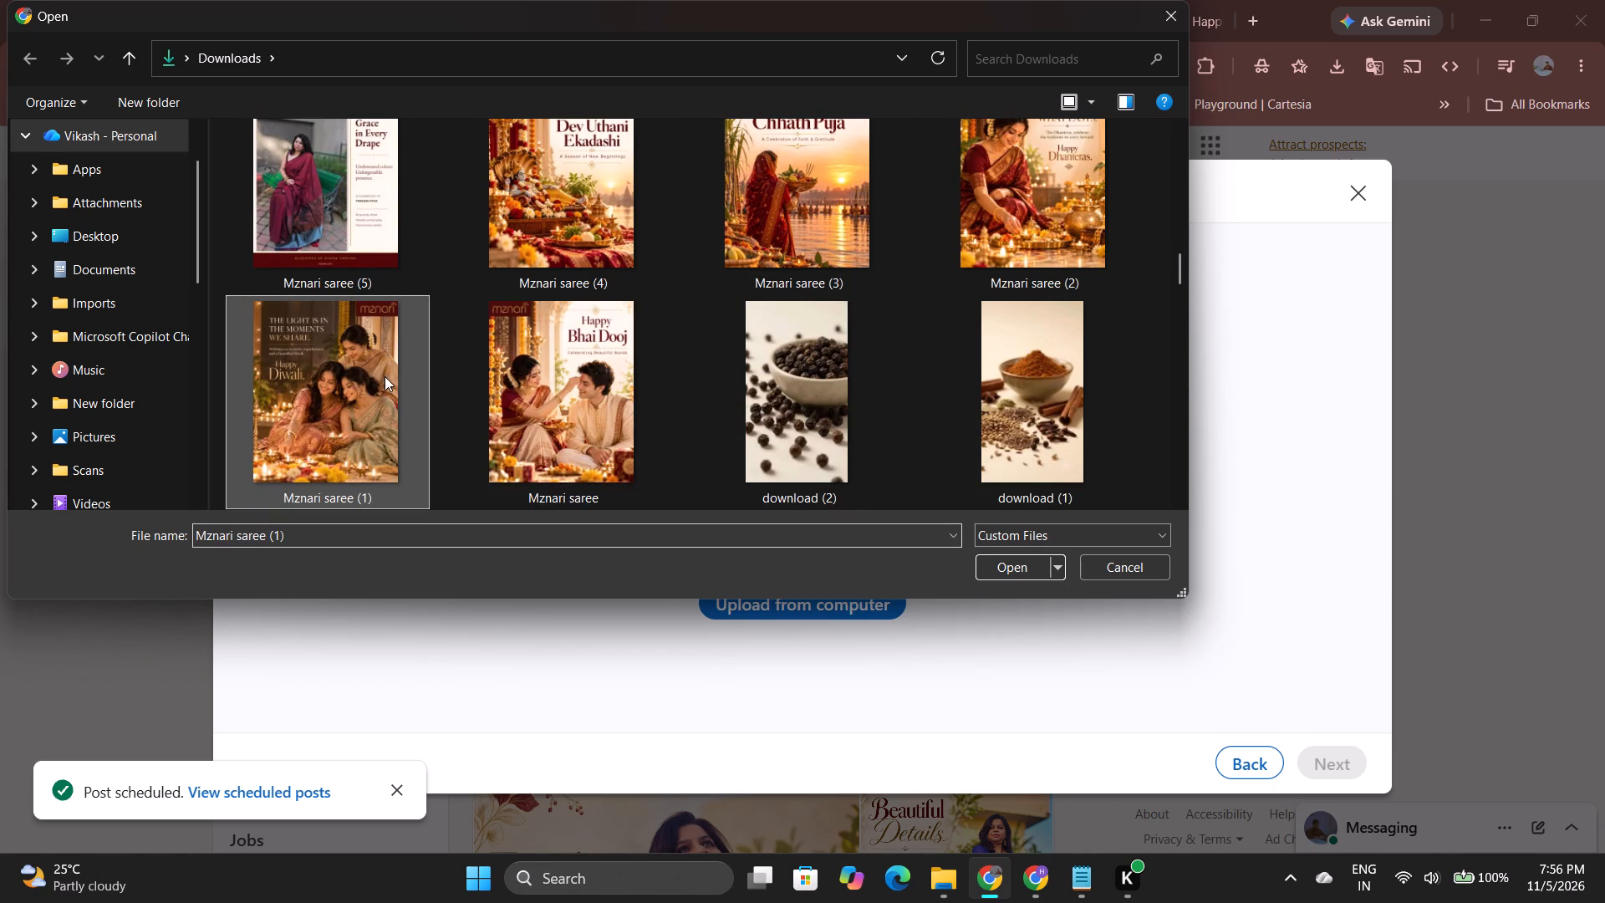
pyautogui.click(1018, 571)
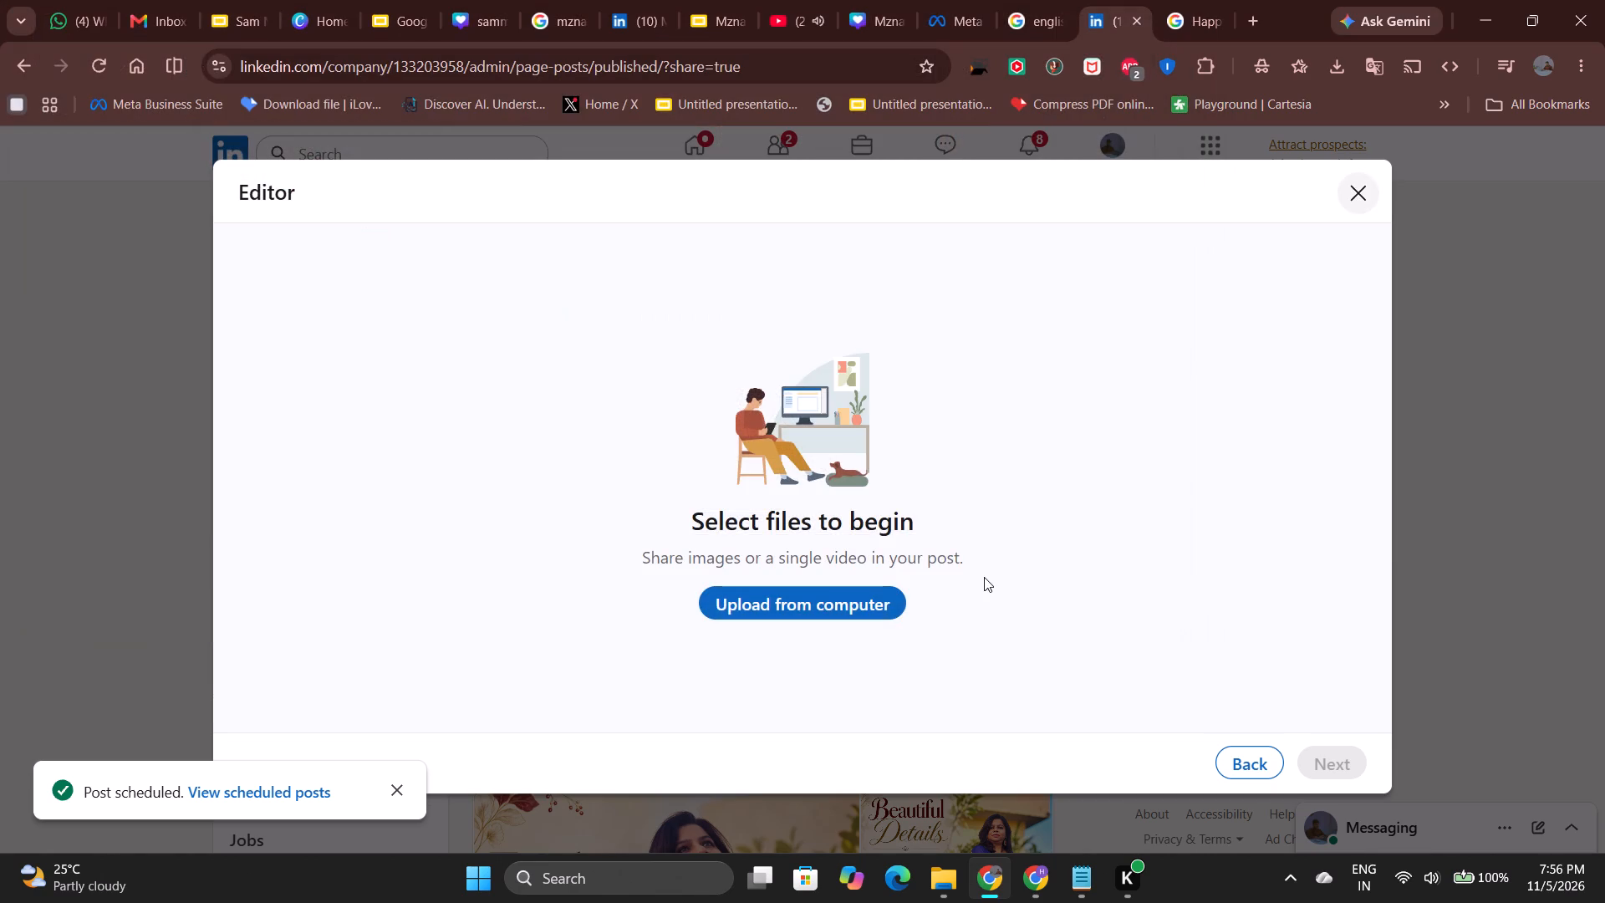
pyautogui.click(1333, 763)
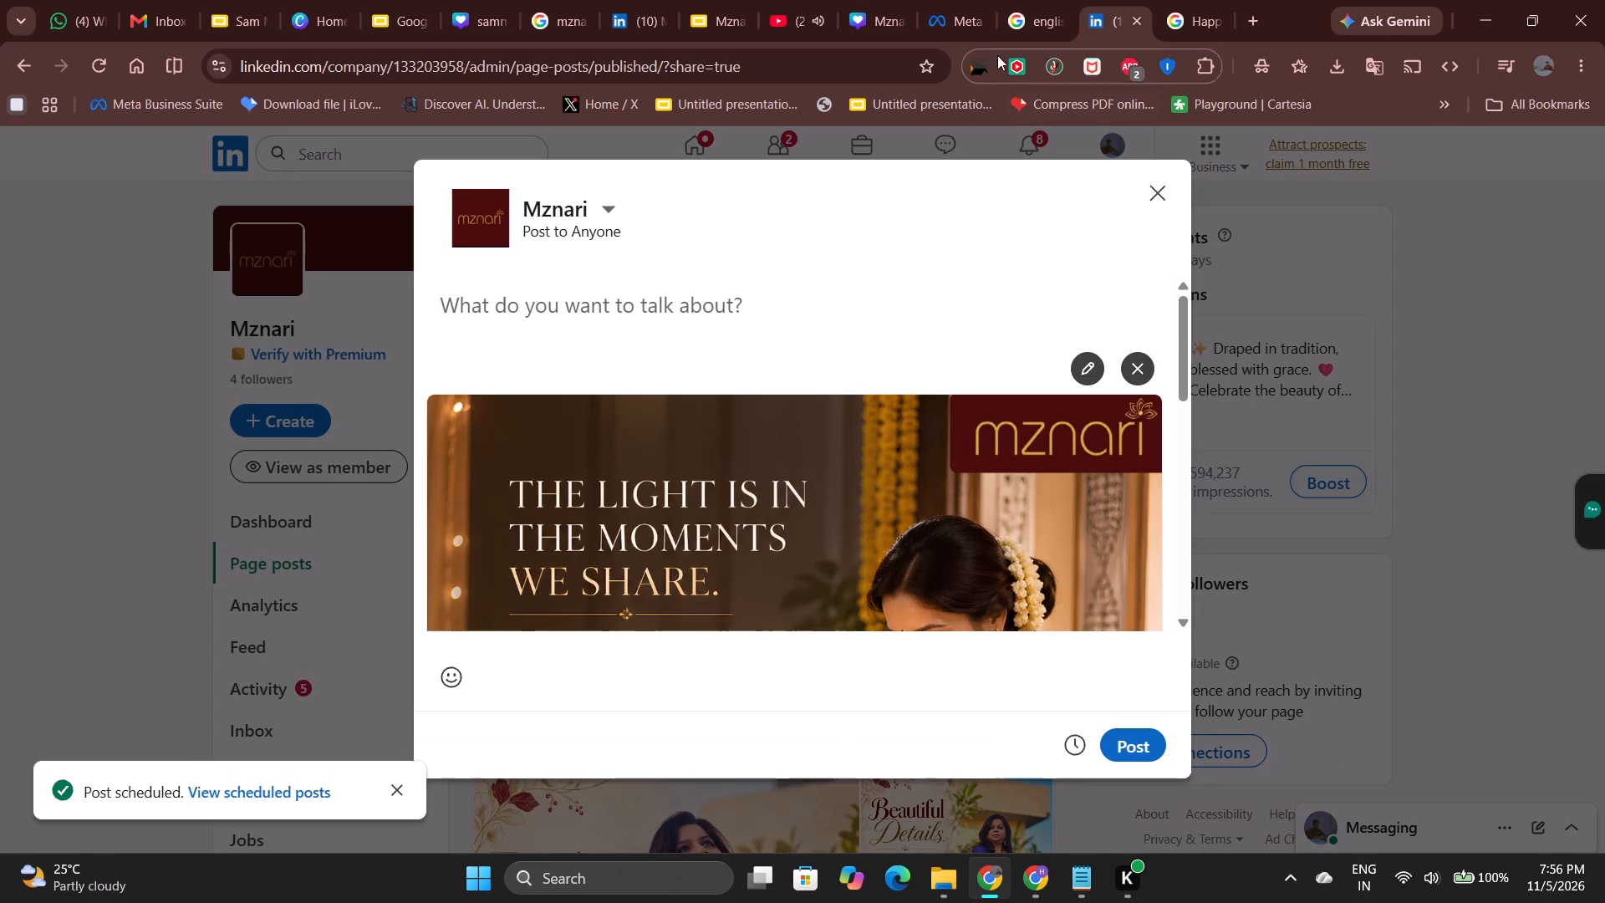
# Check the Diwali post's date in the Meta planner and open the Mznari Social Media post deck.
pyautogui.click(945, 0)
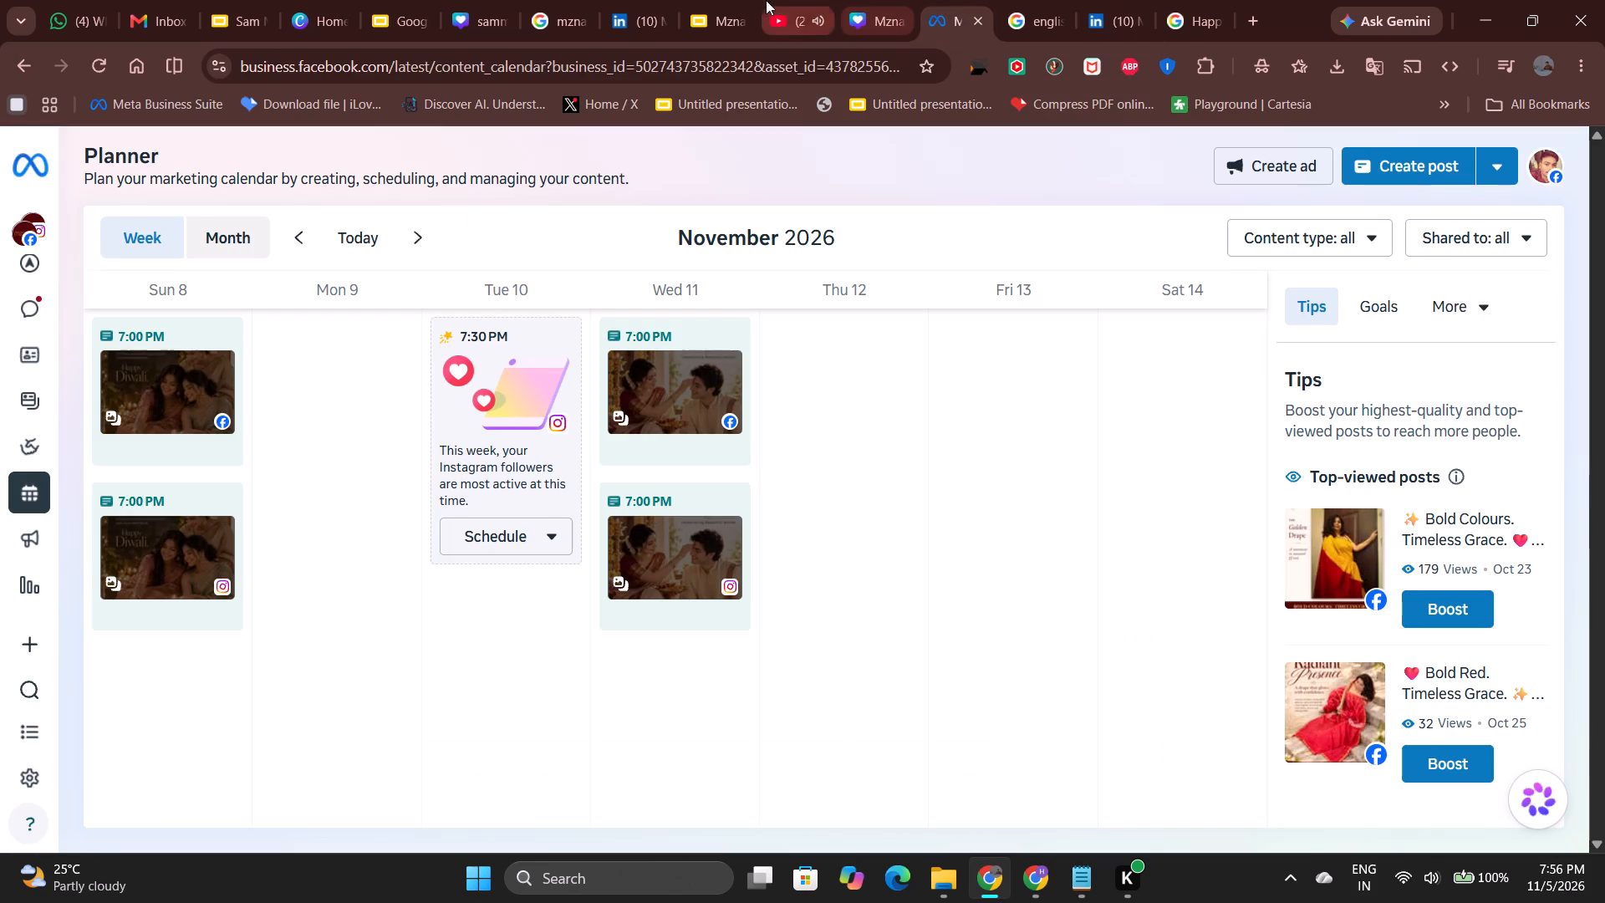
pyautogui.click(725, 0)
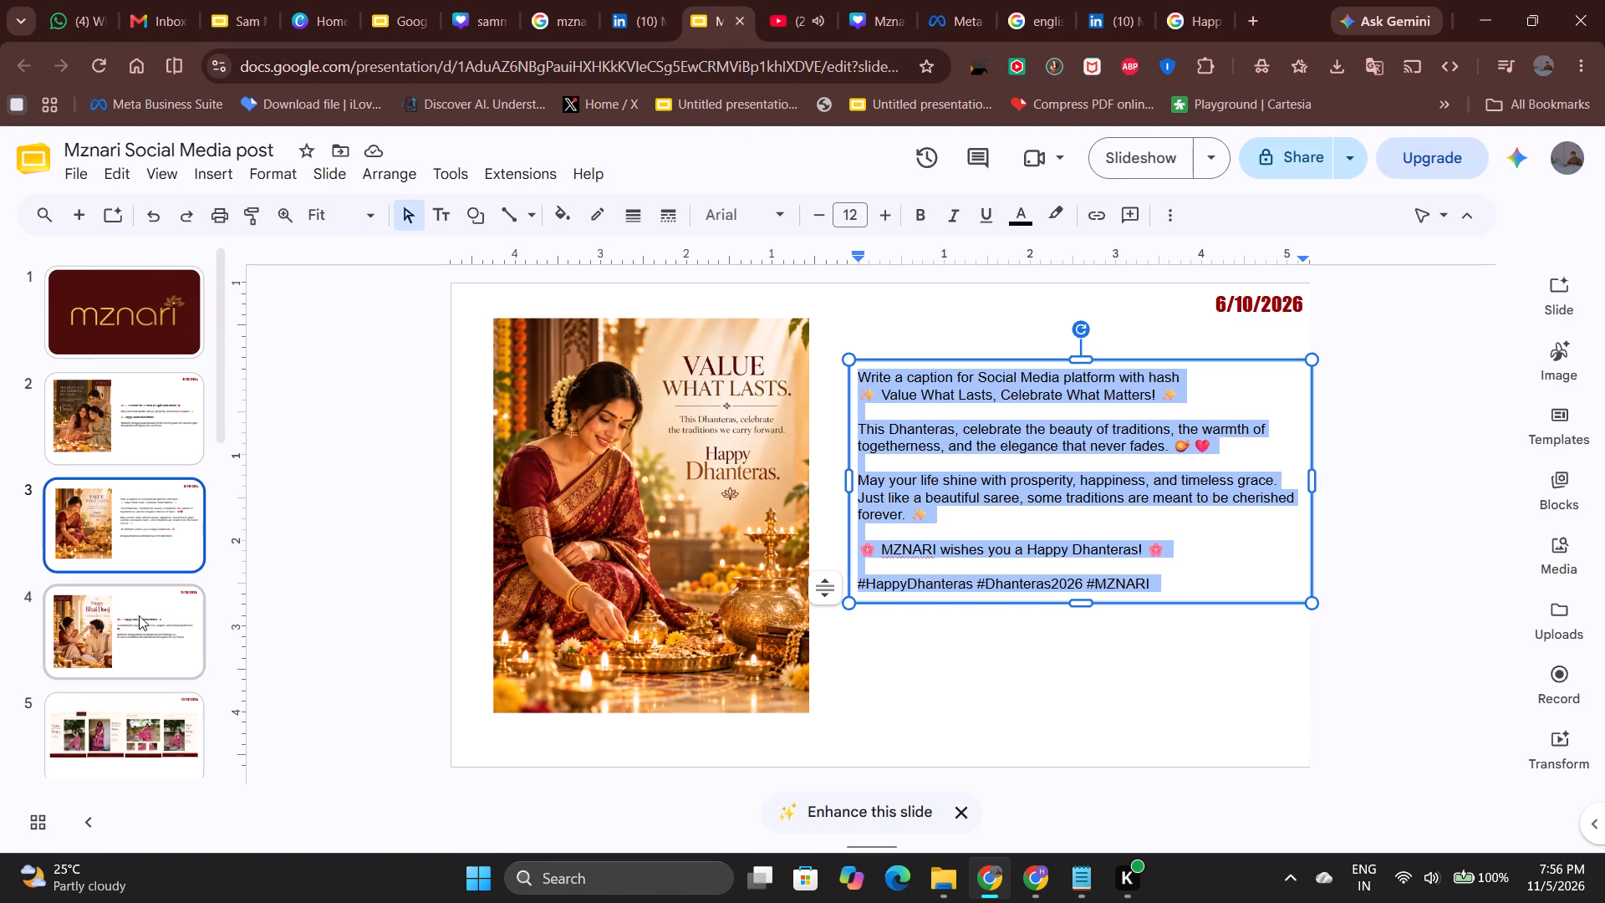
# Copy the full Happy Diwali caption with its hashtags from the 8/10/2026 slide of the Mznari Social Media post deck.
pyautogui.click(76, 620)
pyautogui.click(102, 420)
pyautogui.click(1015, 585)
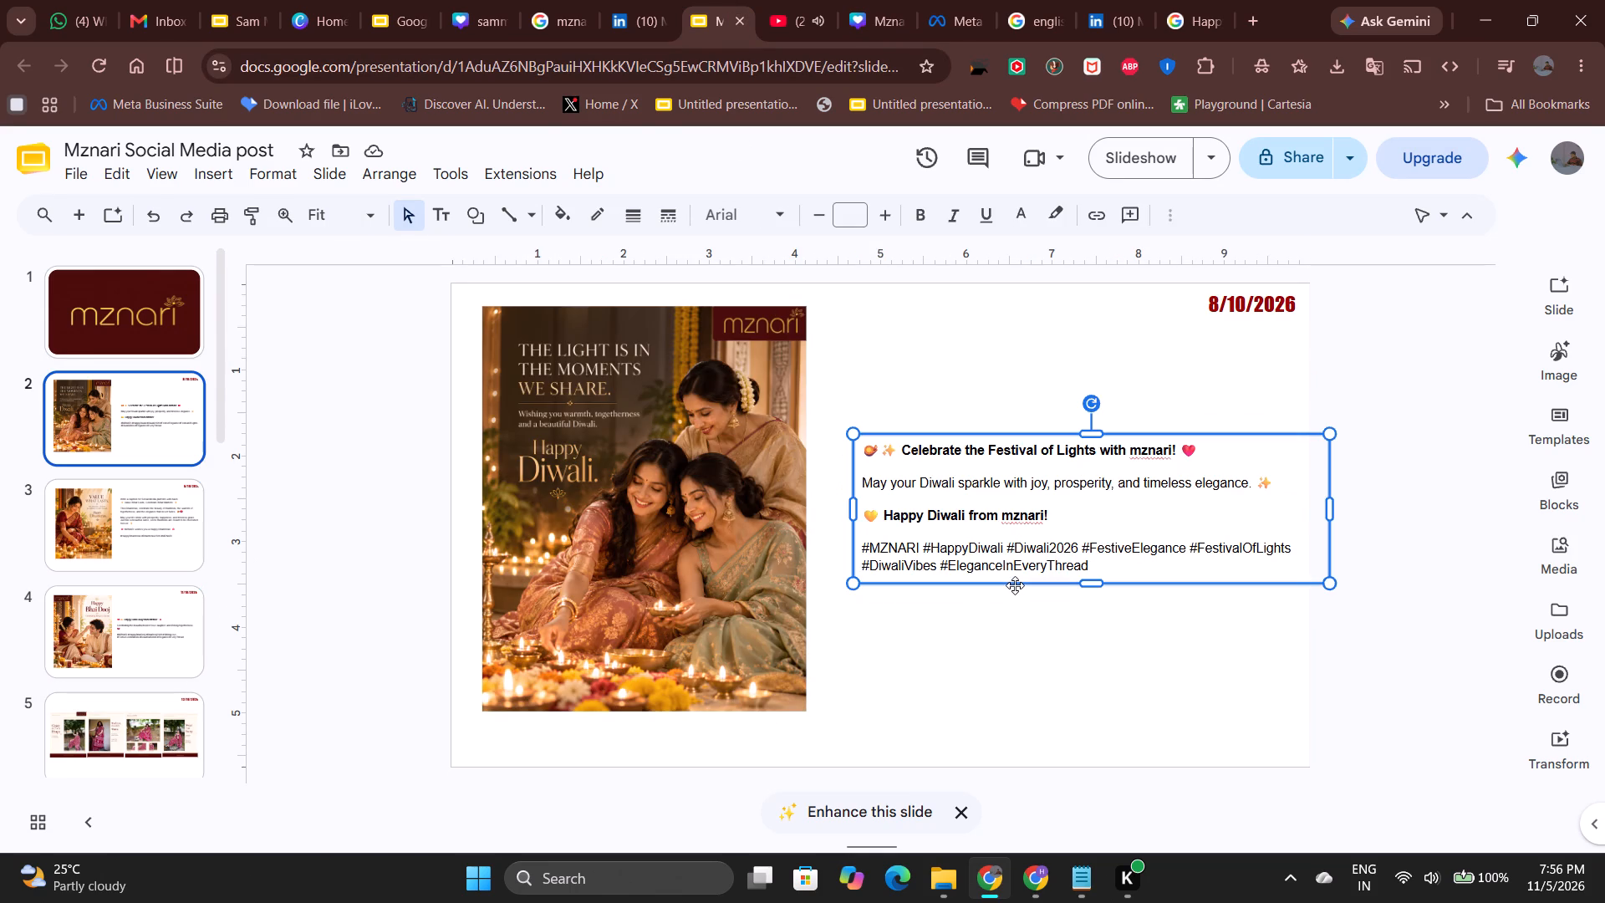
pyautogui.hotkey('ctrl', 'a')
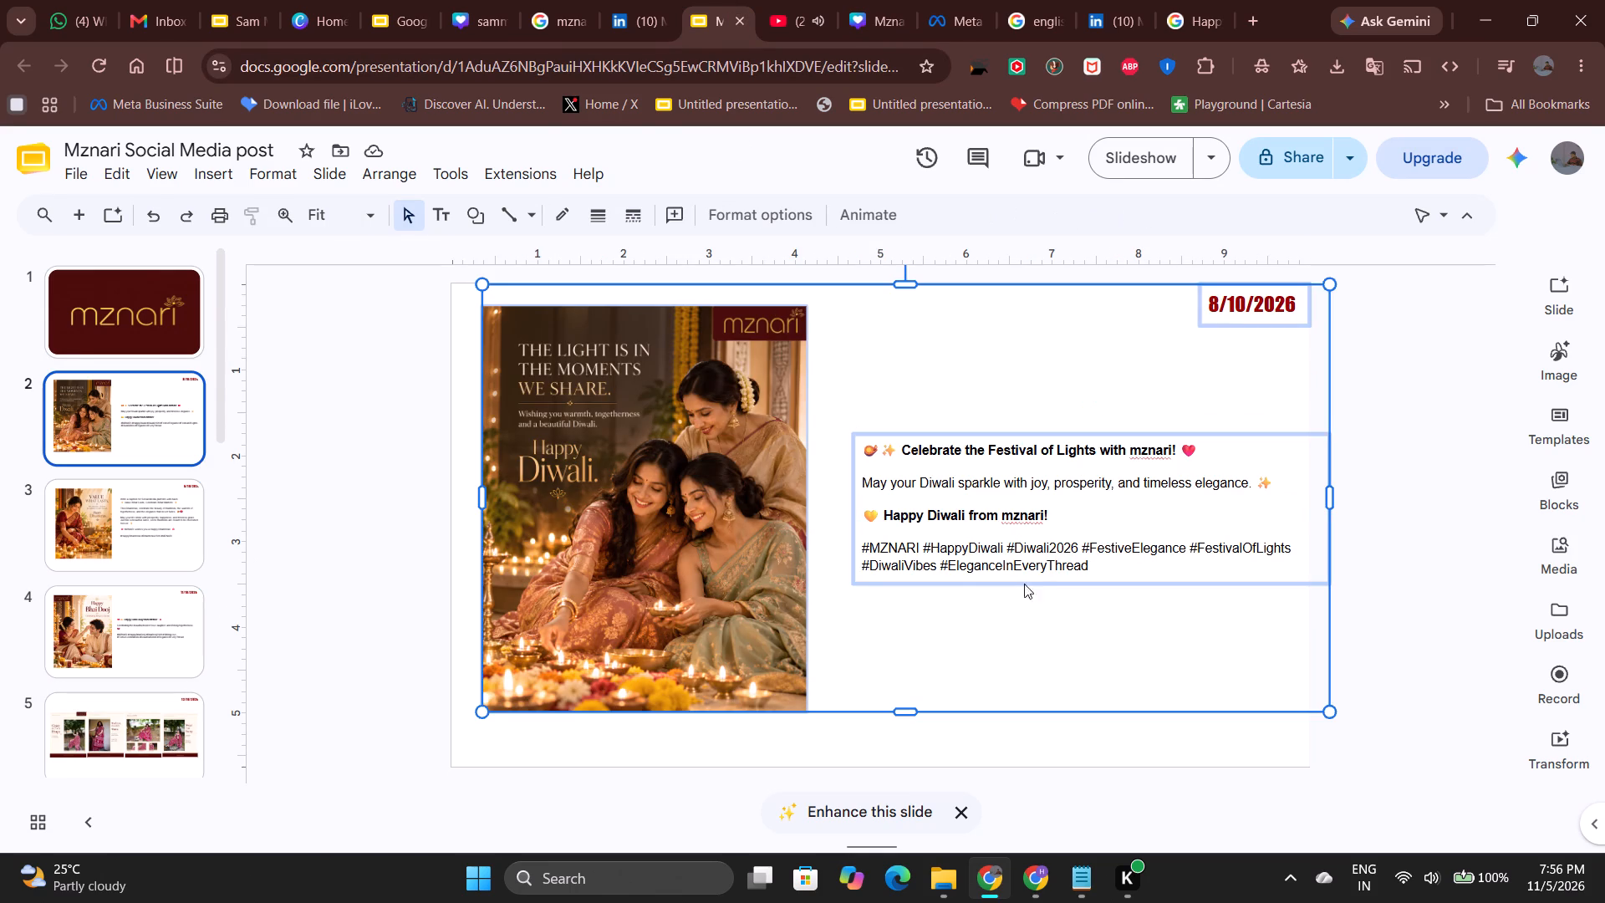
pyautogui.click(1027, 519)
pyautogui.hotkey('ctrl', 'a')
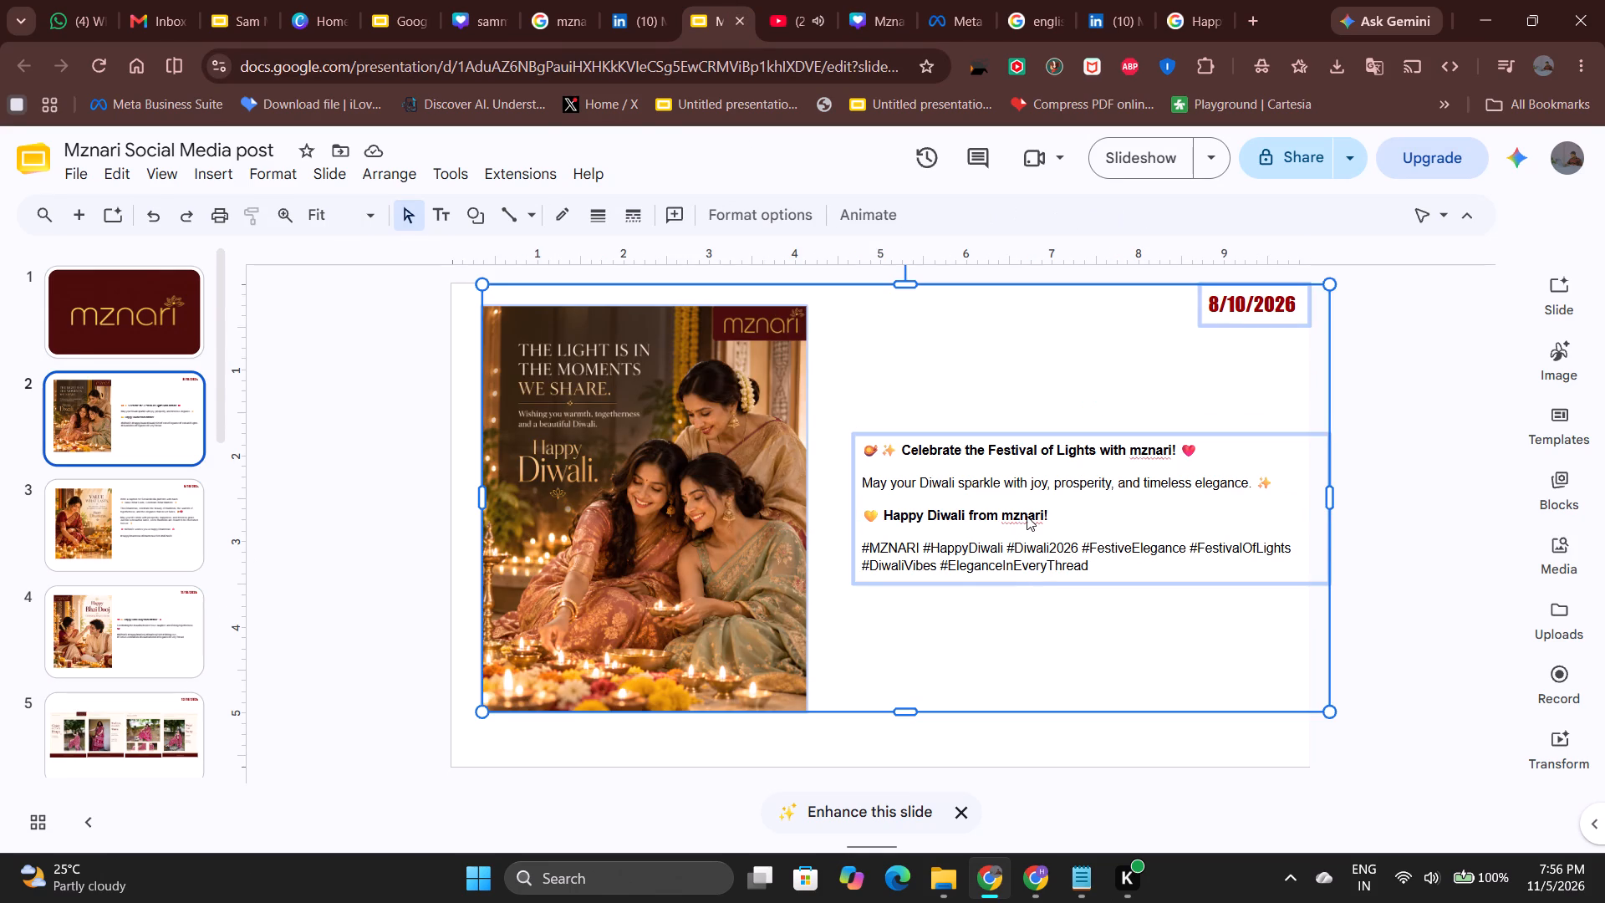
pyautogui.click(1365, 519)
pyautogui.click(1036, 508)
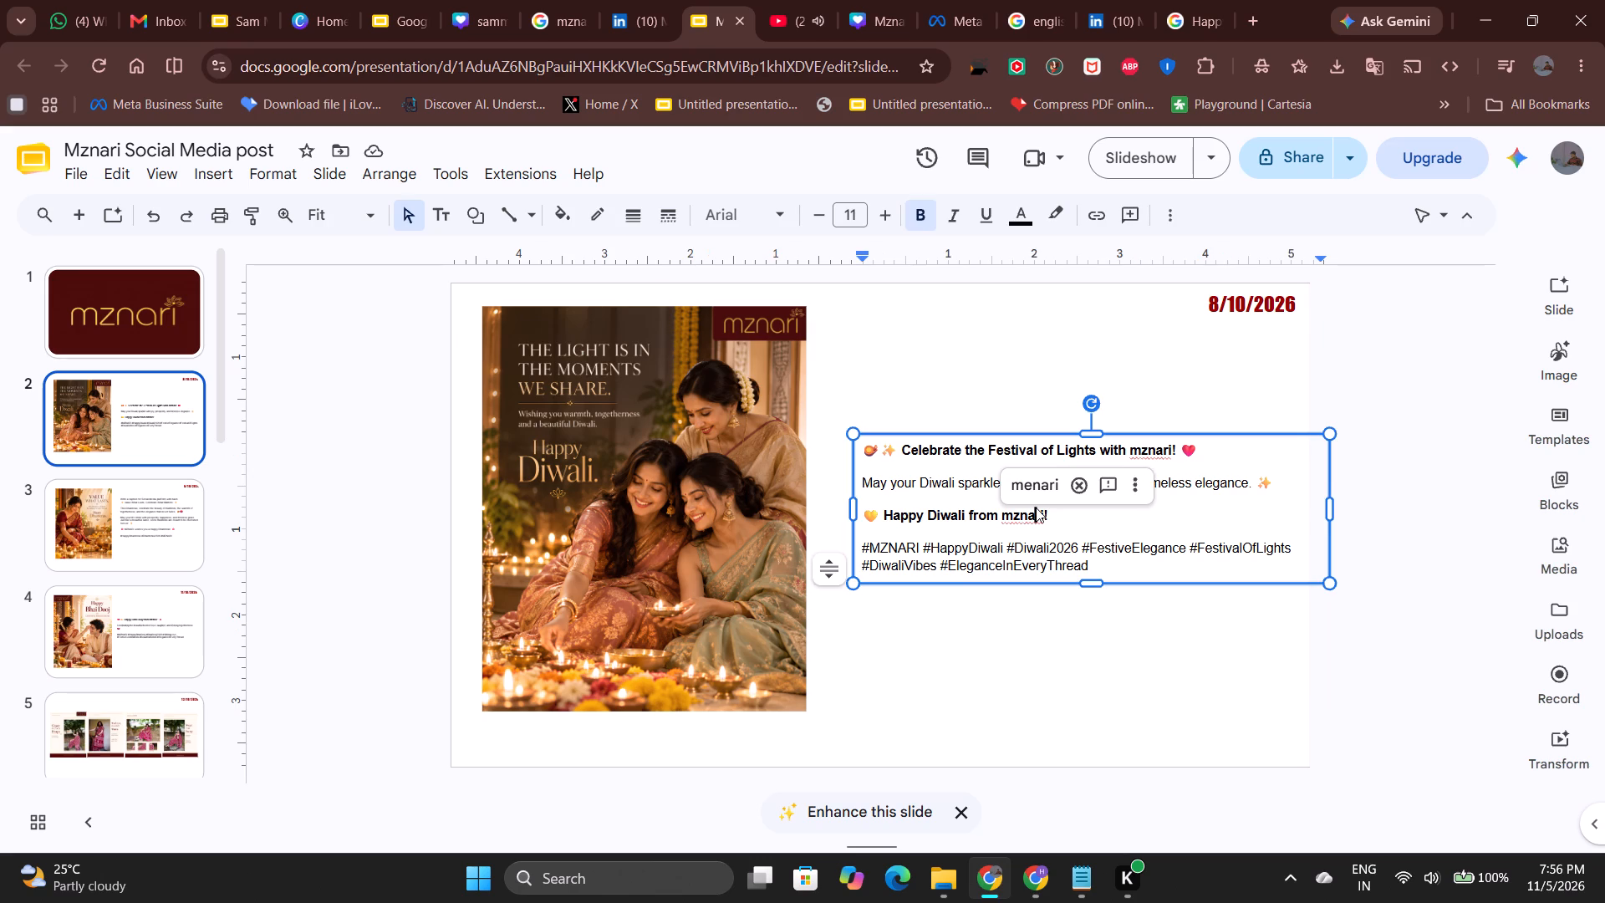
pyautogui.hotkey('ctrl', 'a')
pyautogui.hotkey('ctrl', 'c')
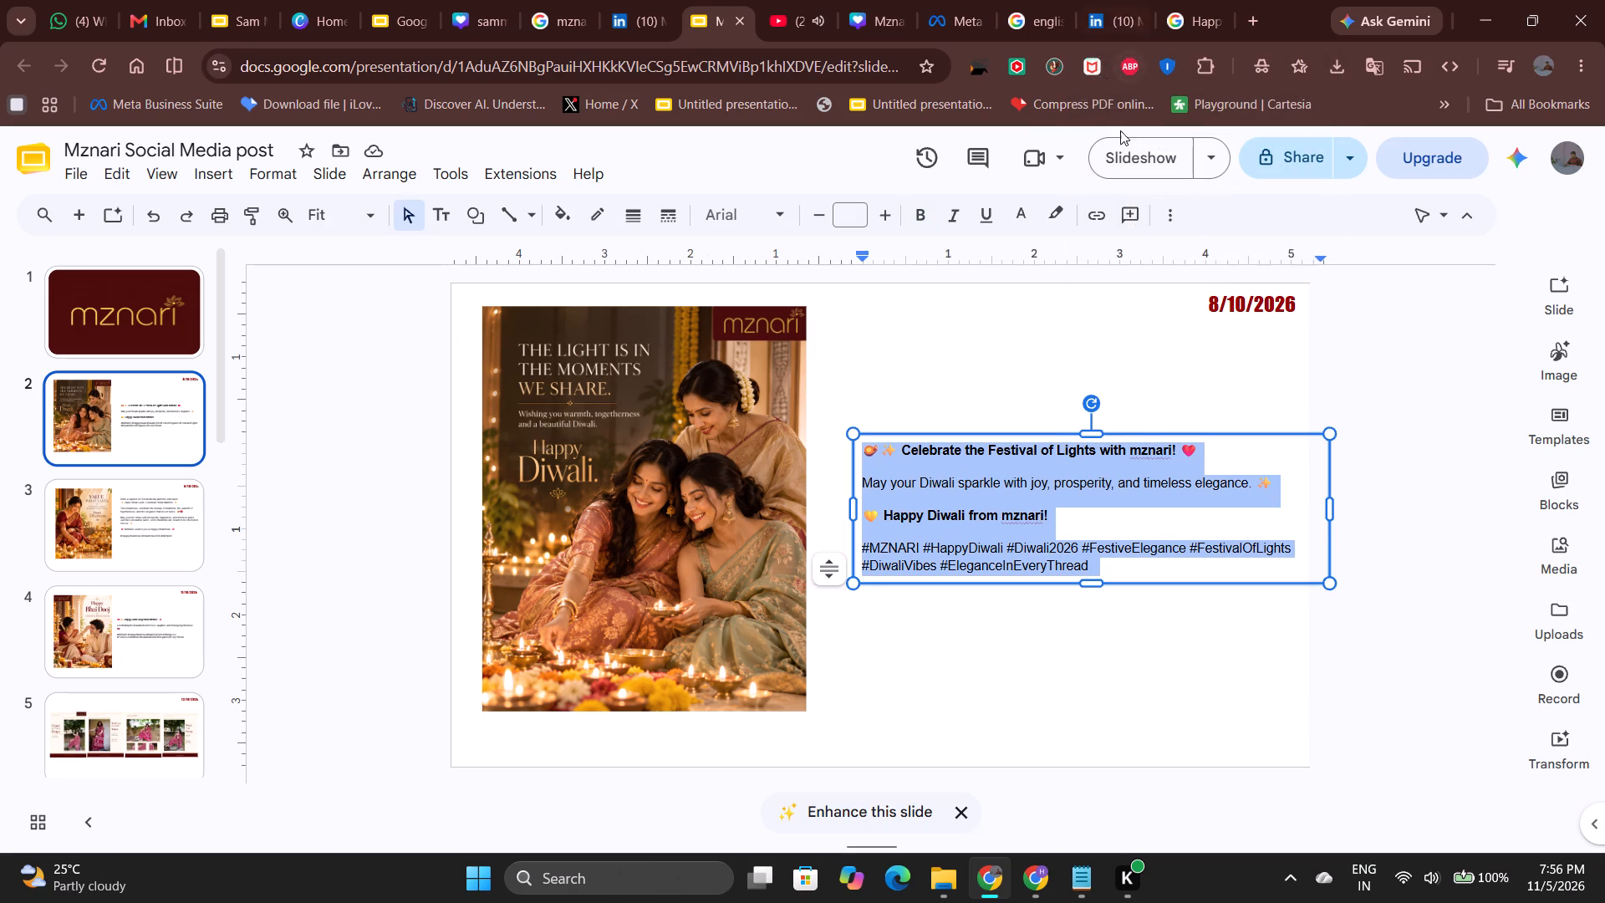
# Paste the Diwali caption into the Mznari LinkedIn post draft and remove the blank lines after the hashtags.
pyautogui.click(946, 0)
pyautogui.click(866, 0)
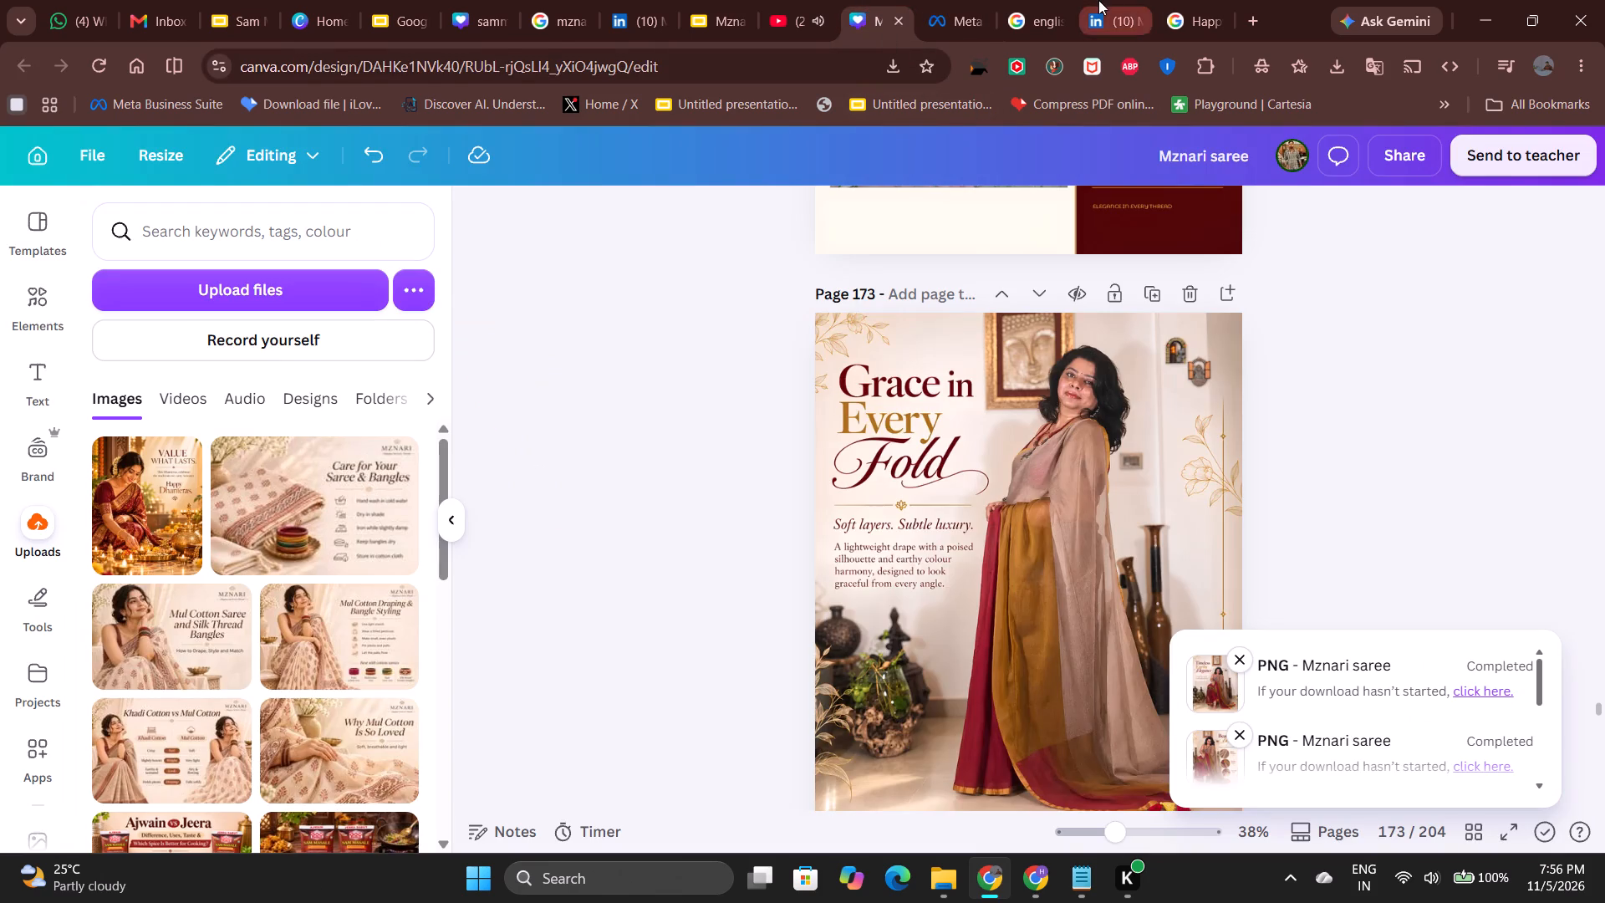
pyautogui.click(1098, 0)
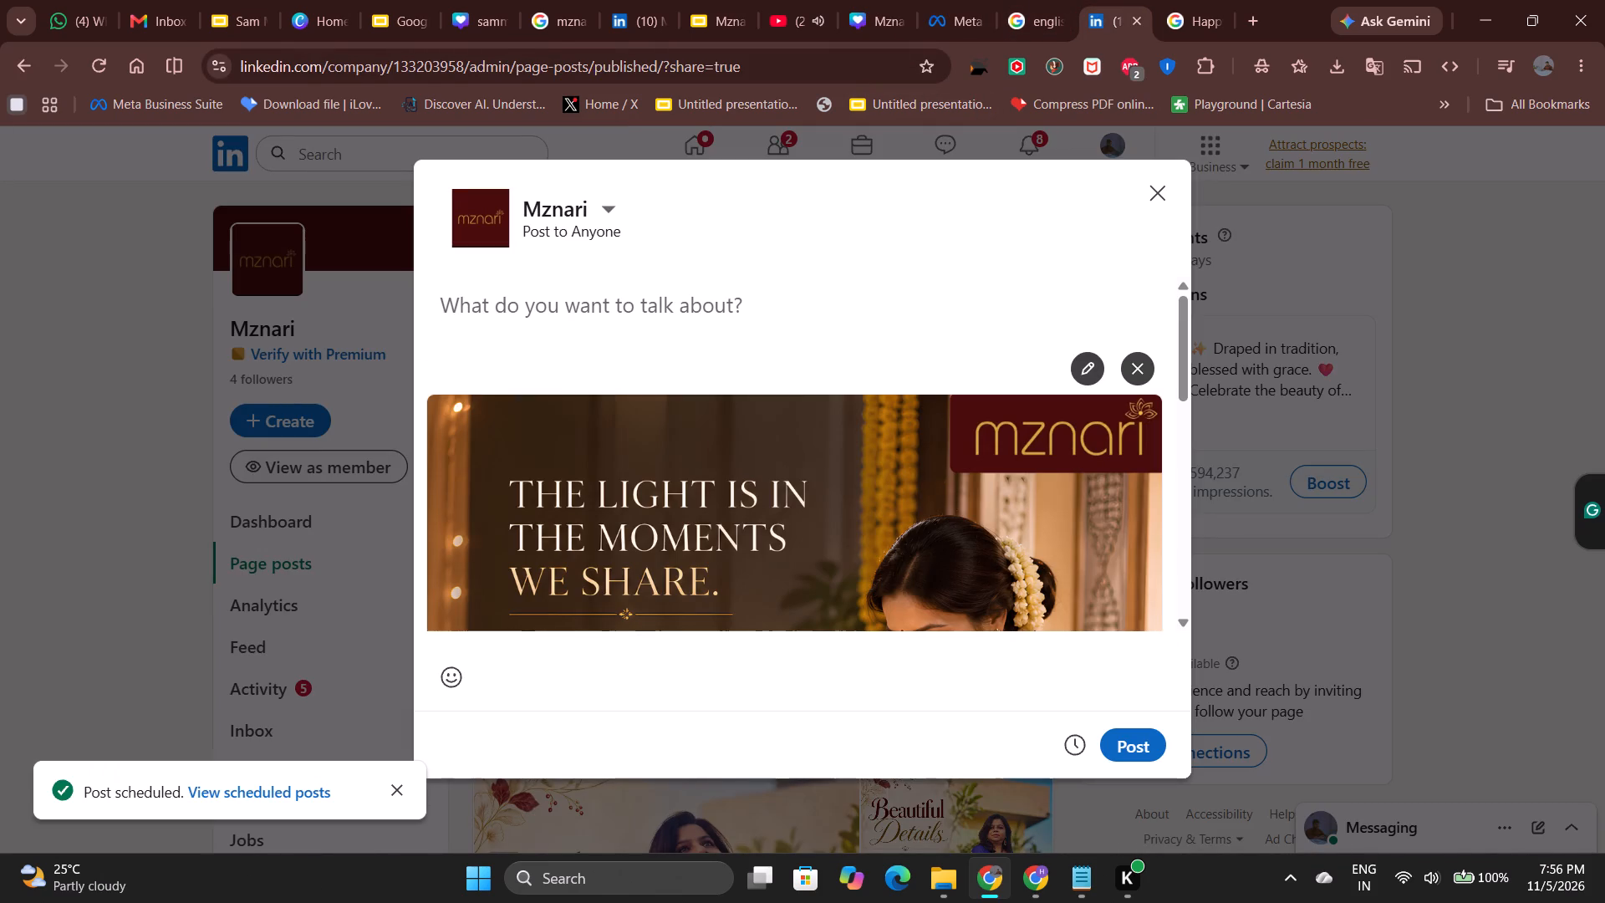
pyautogui.hotkey('ctrl', 'v')
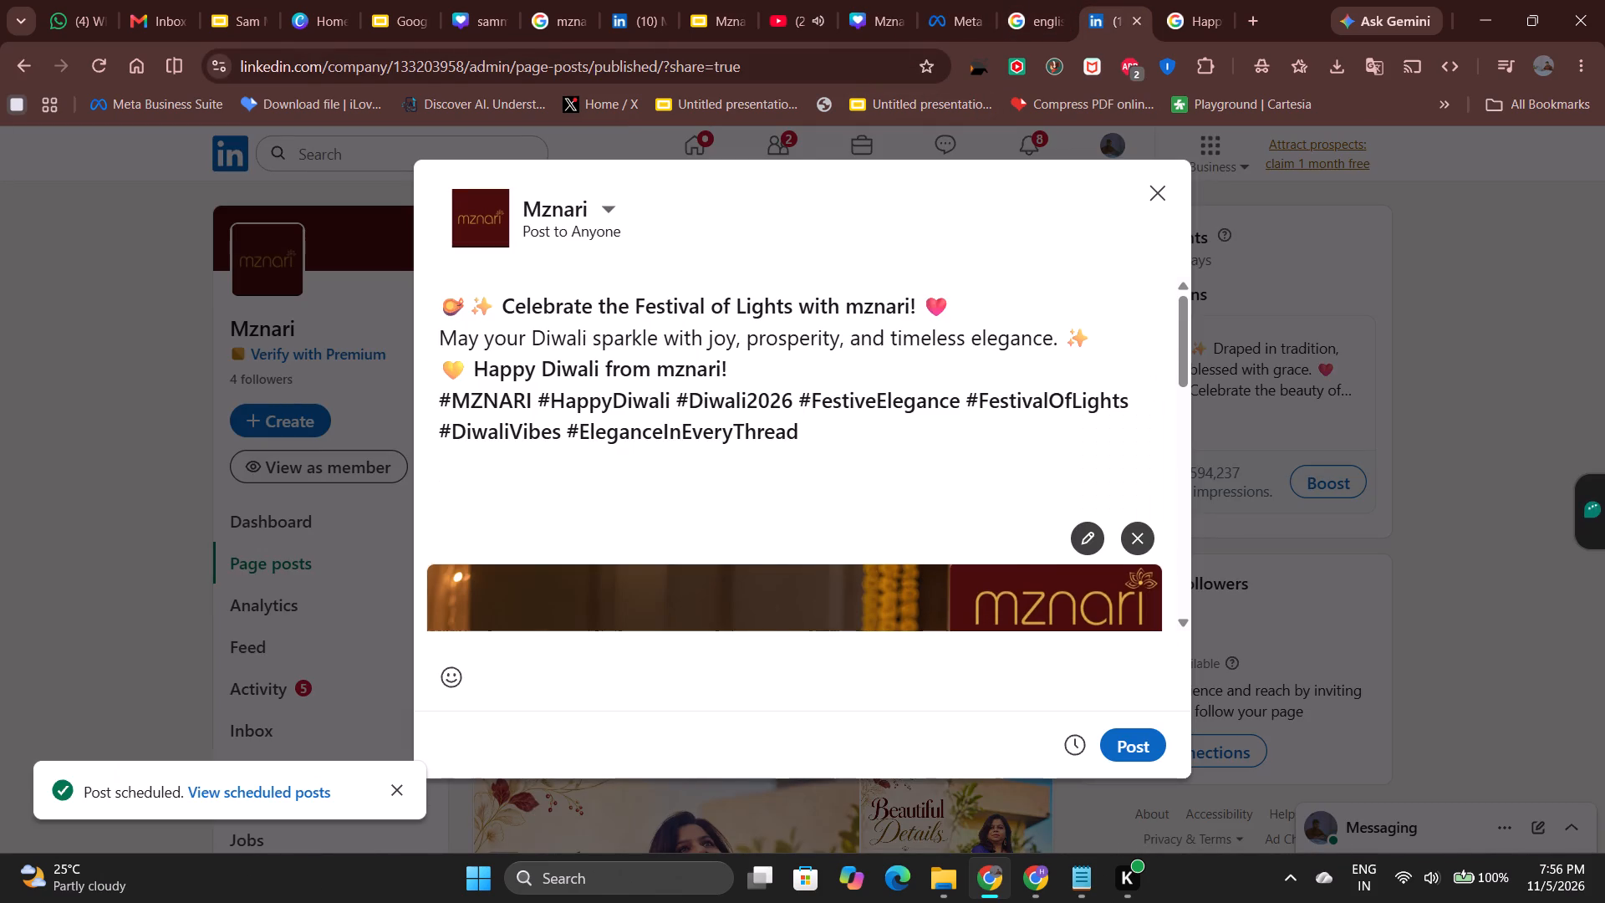
pyautogui.press('BackSpace')
pyautogui.press('BackSpace')
pyautogui.press('Down')
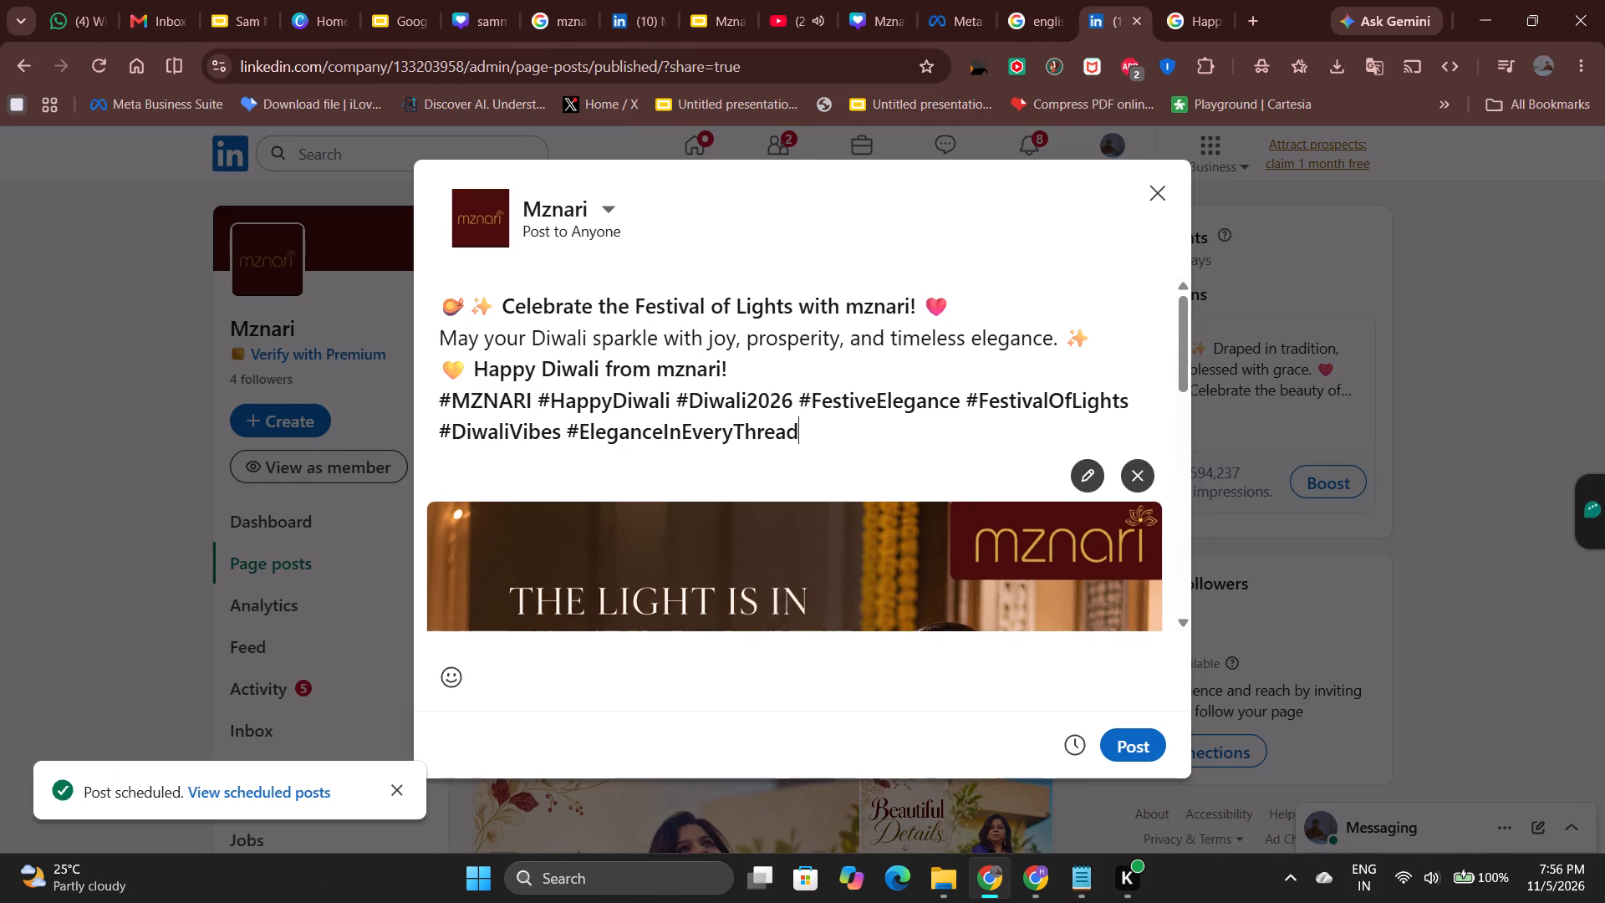
# Delete the sparkle emoji and the space before "Celebrate the Festival of Lights with mznari!" in the post caption.
pyautogui.scroll(-2, 578, 300)
pyautogui.scroll(3, 624, 338)
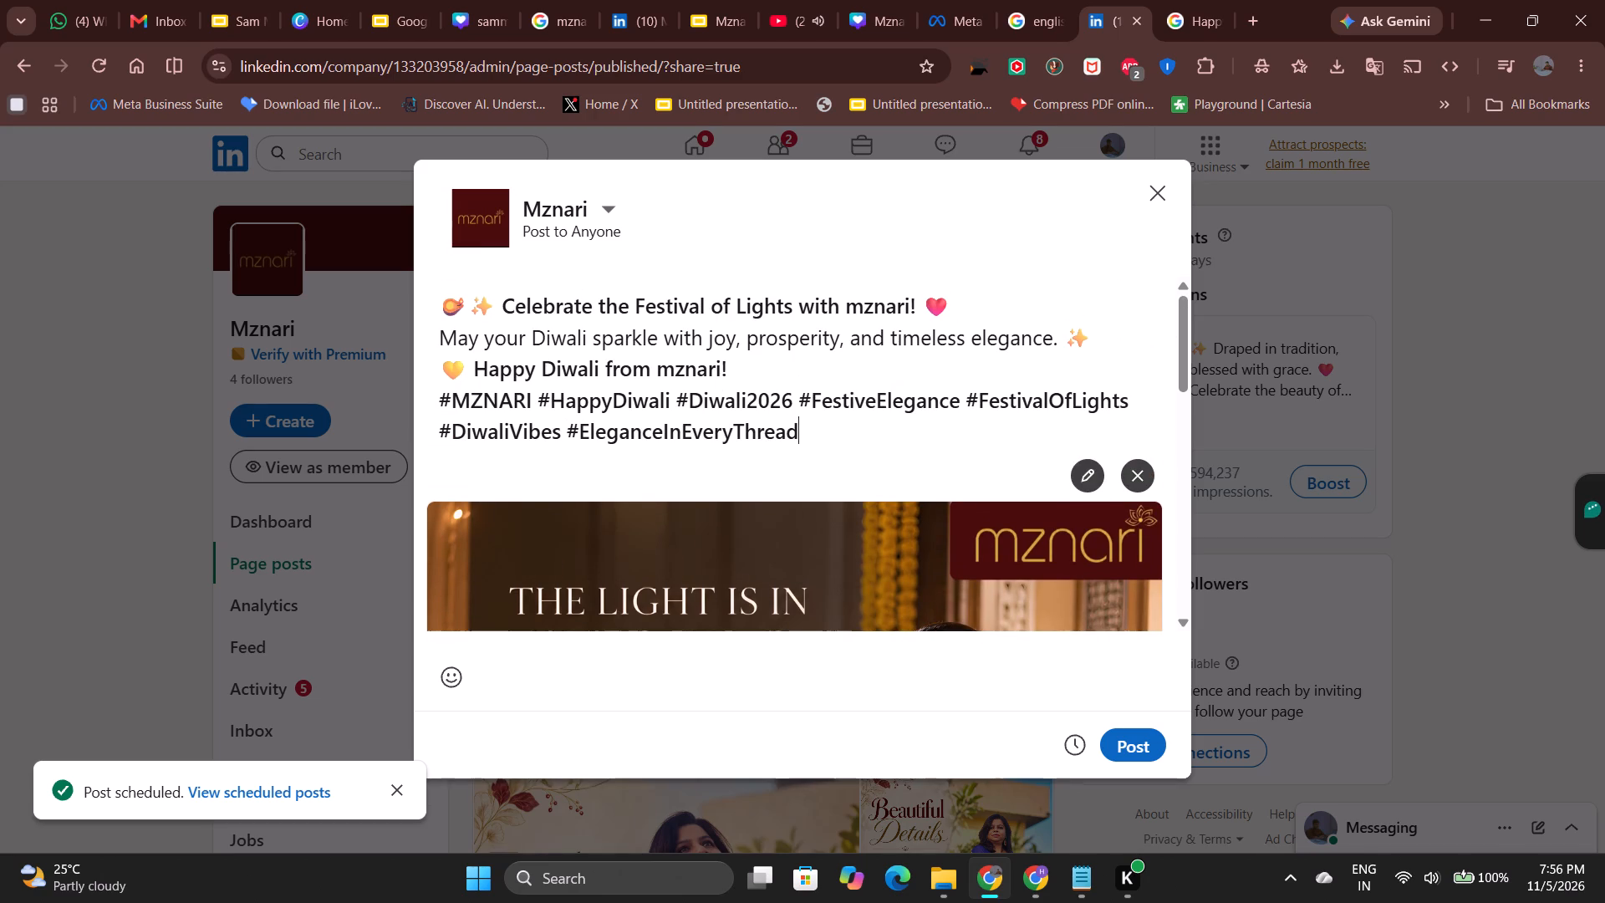
pyautogui.click(504, 313)
pyautogui.press('BackSpace')
pyautogui.press('BackSpace')
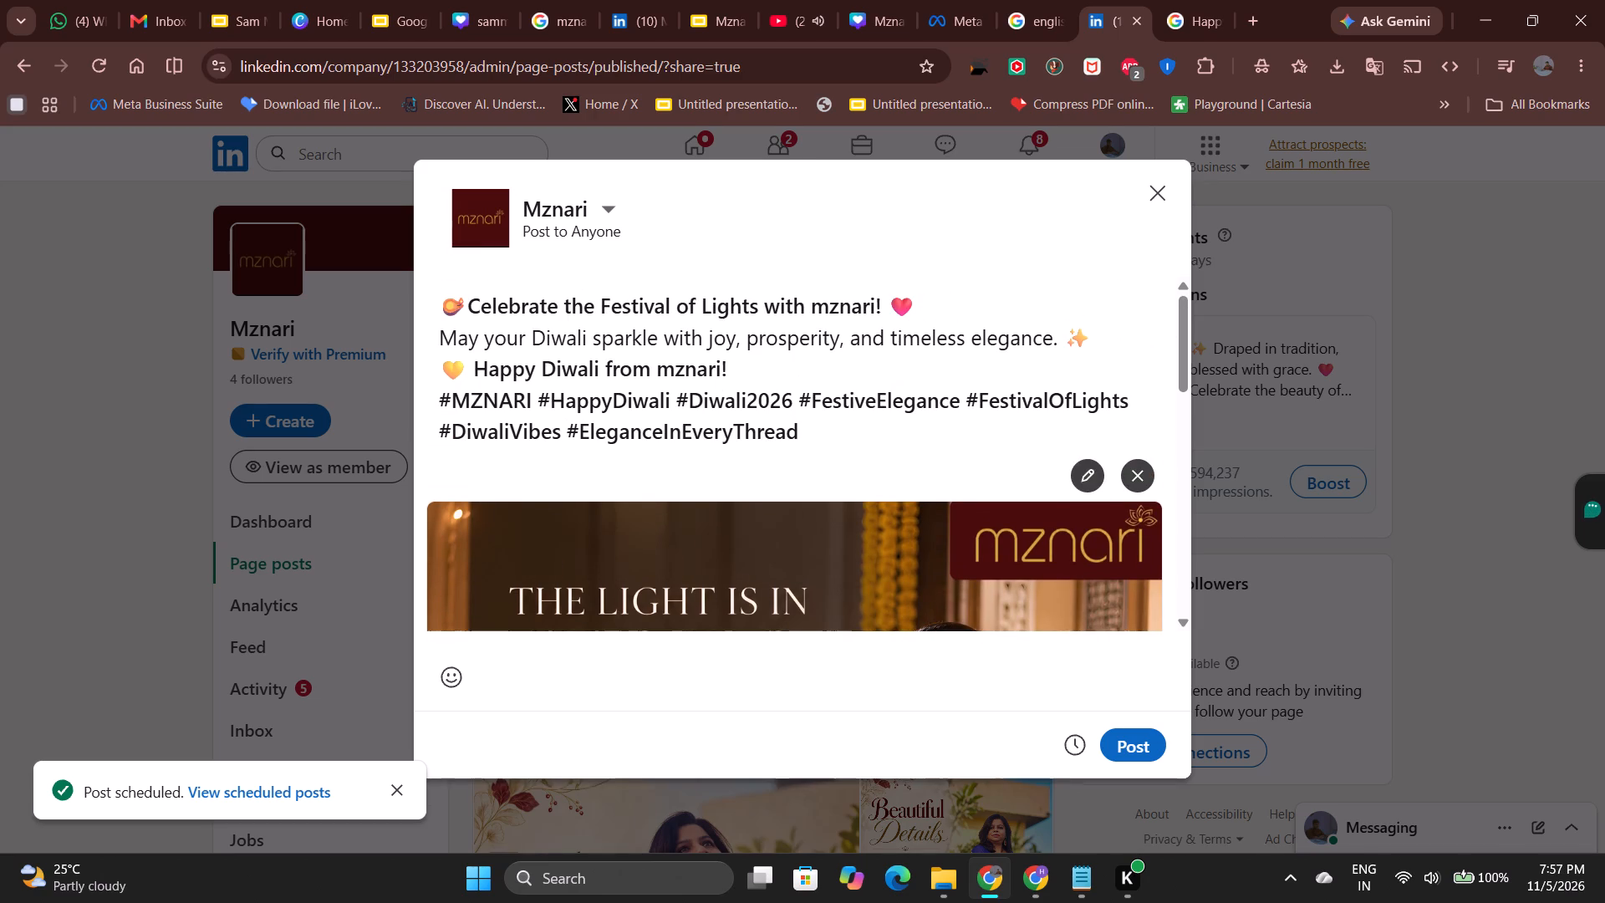
# Check the attached Happy Diwali image in the draft and open the scheduling options for the post.
pyautogui.scroll(-5, 647, 406)
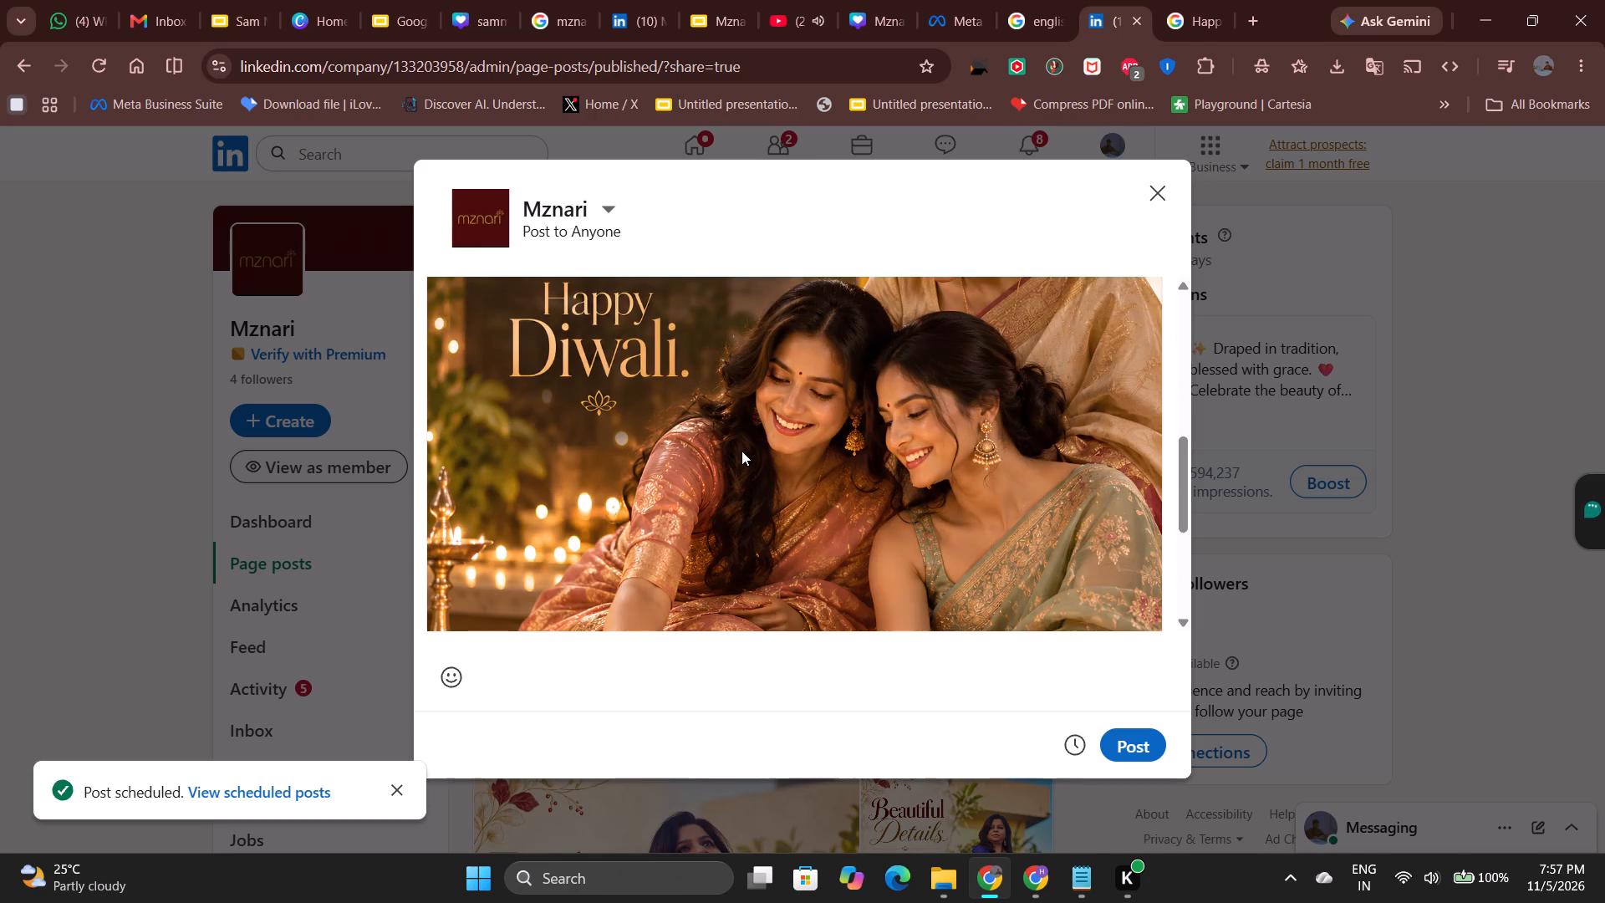
pyautogui.scroll(-2, 743, 451)
pyautogui.click(1082, 742)
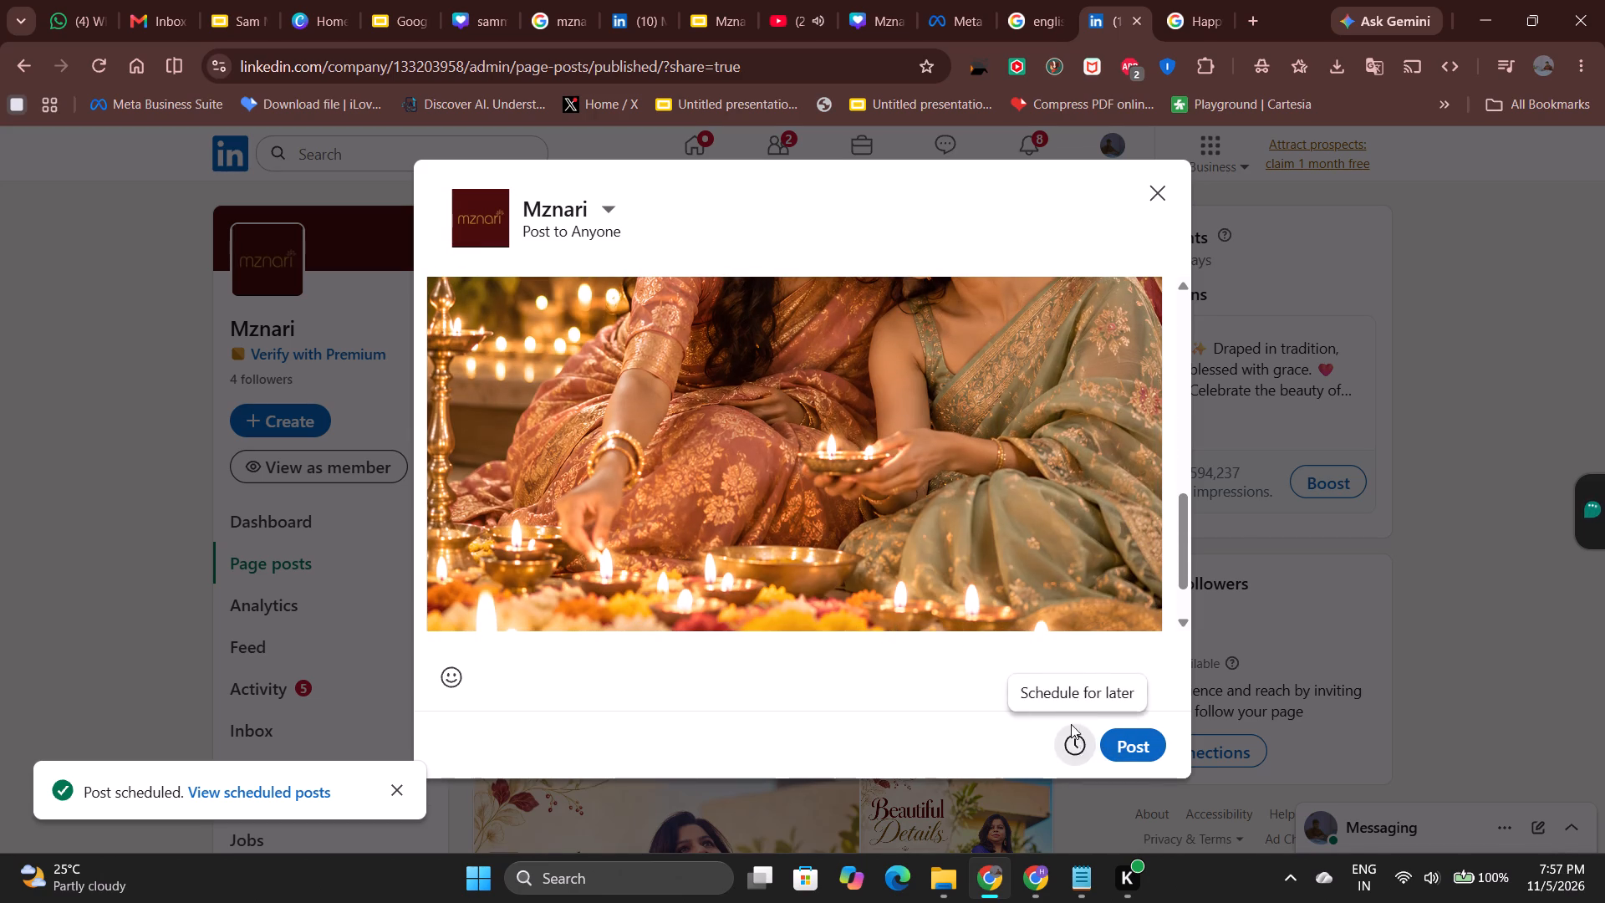
# Schedule the Mznari Diwali post on LinkedIn for 11/8/2026 at 8:00 PM.
pyautogui.click(626, 323)
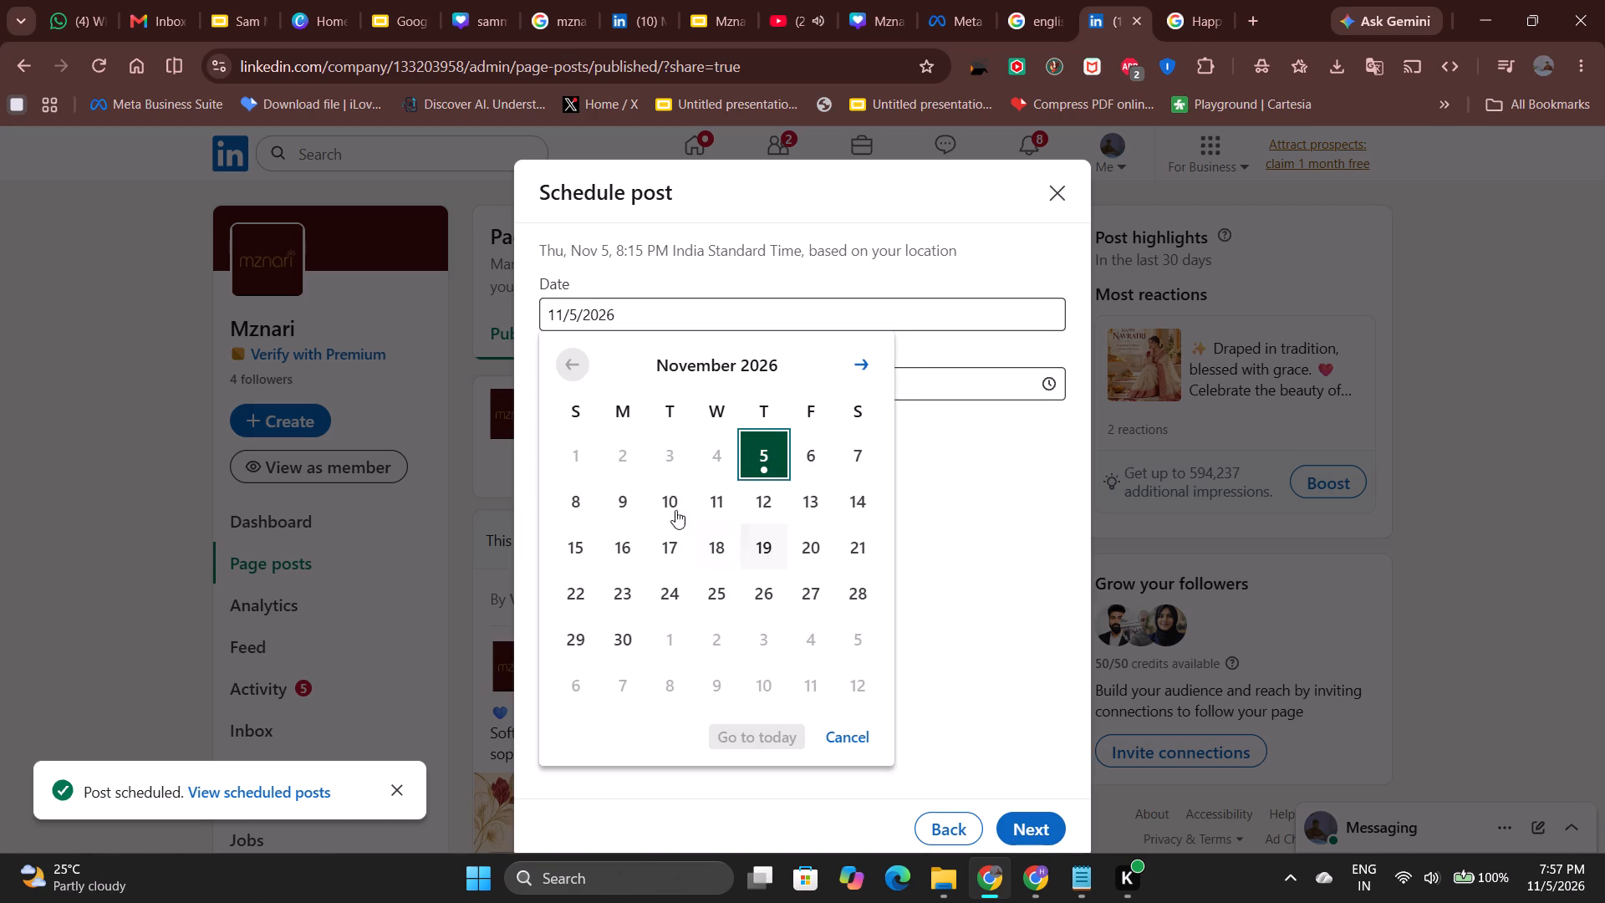
pyautogui.click(573, 499)
pyautogui.click(619, 382)
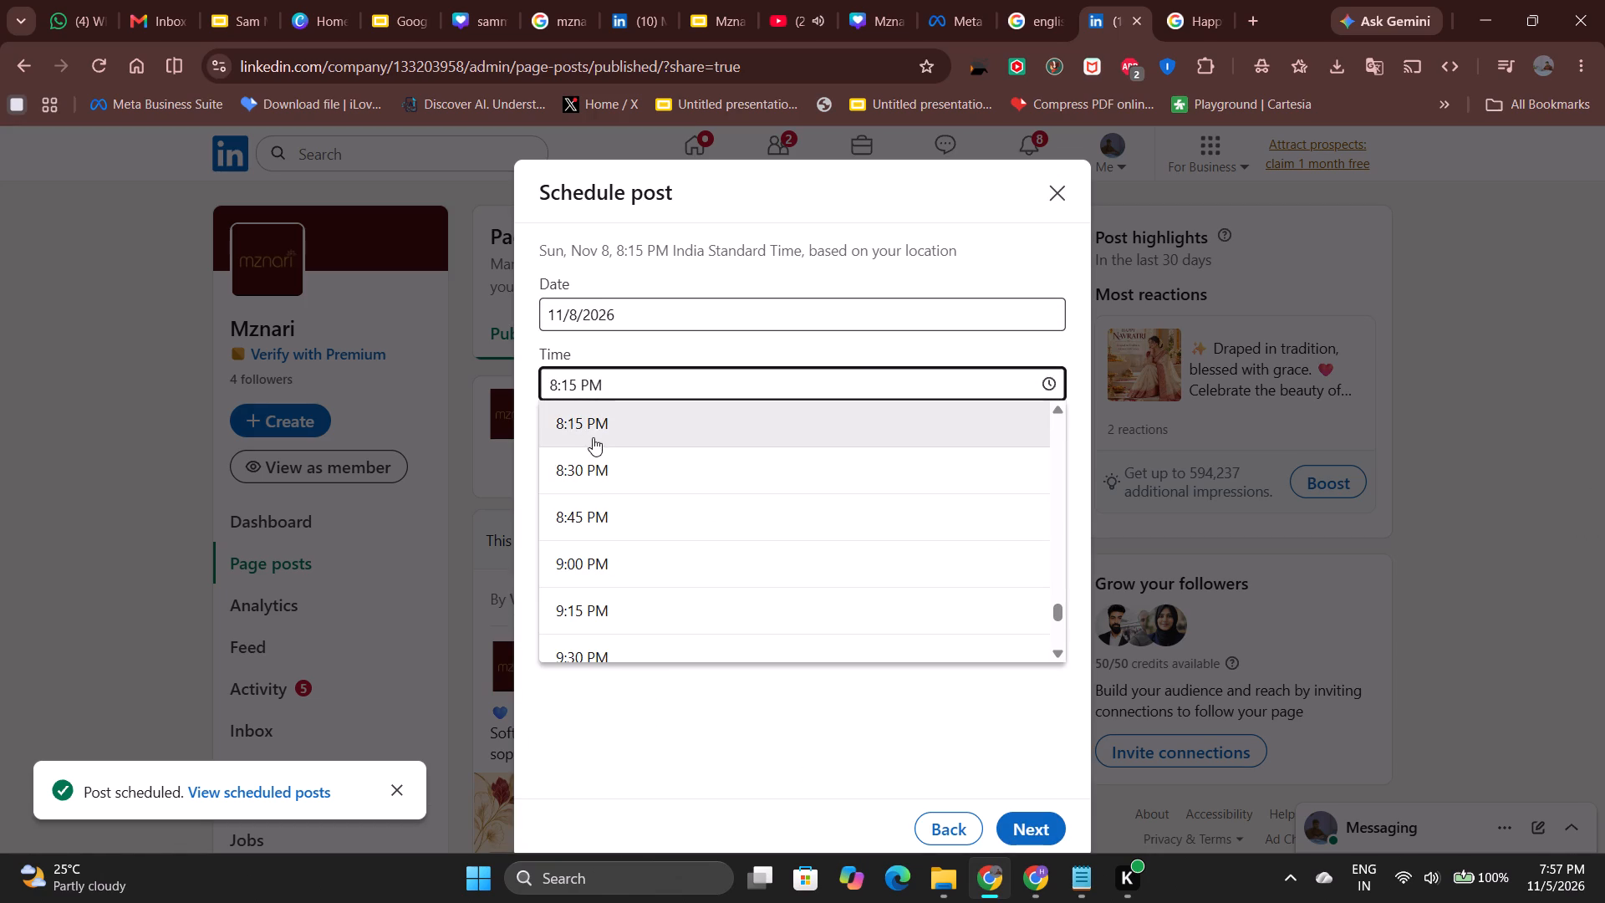
pyautogui.scroll(1, 594, 487)
pyautogui.click(594, 476)
pyautogui.click(1016, 519)
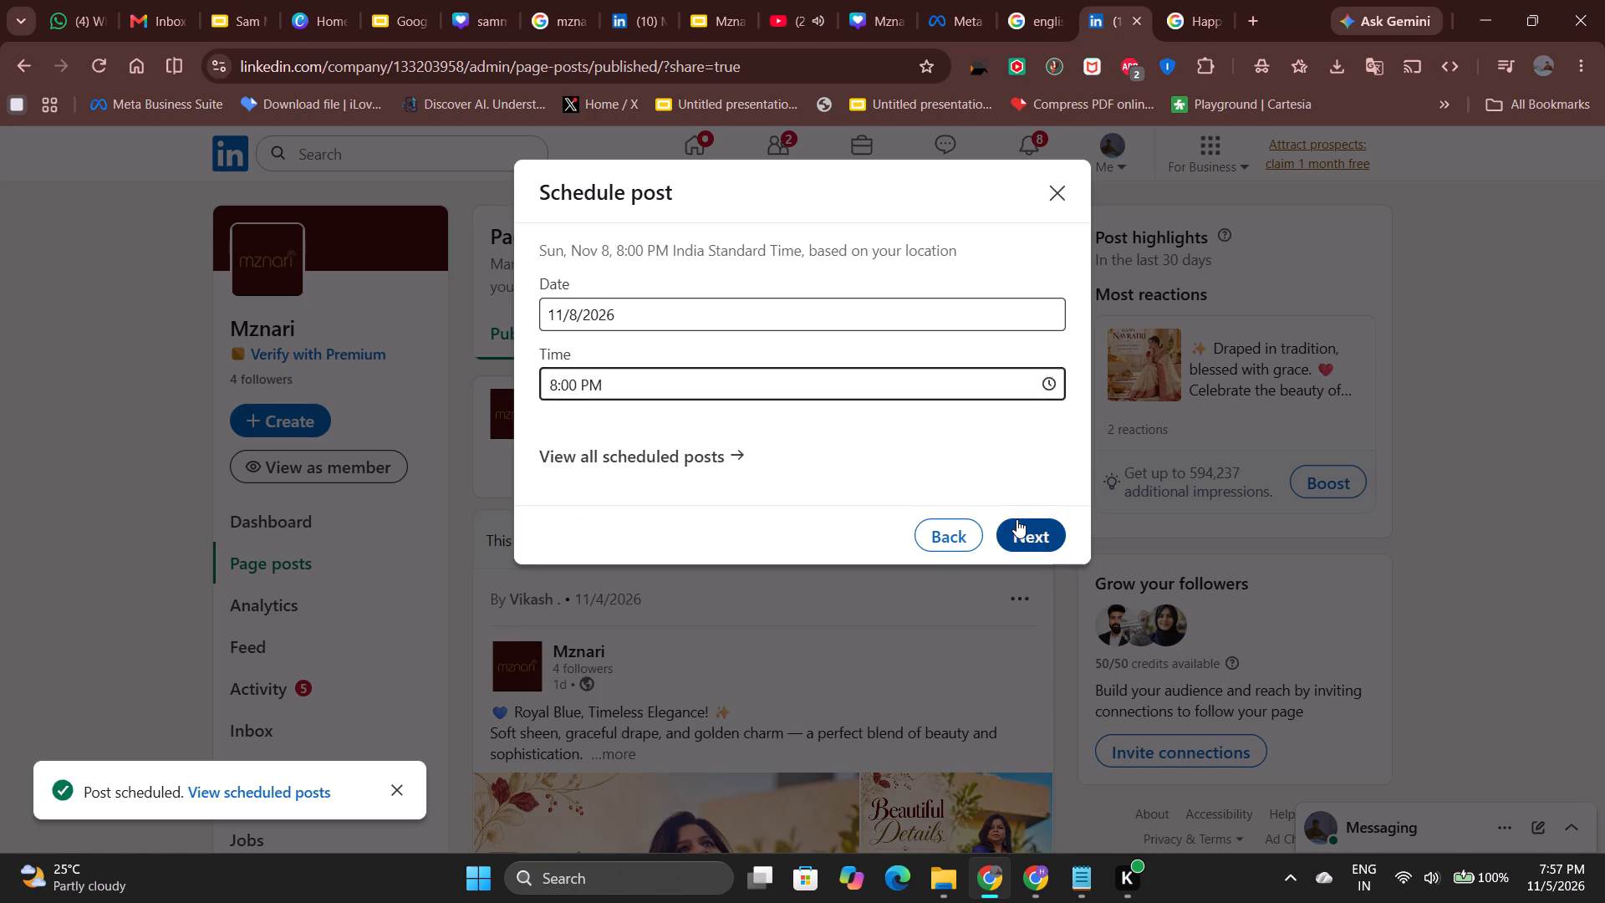
pyautogui.click(1021, 539)
pyautogui.click(1107, 752)
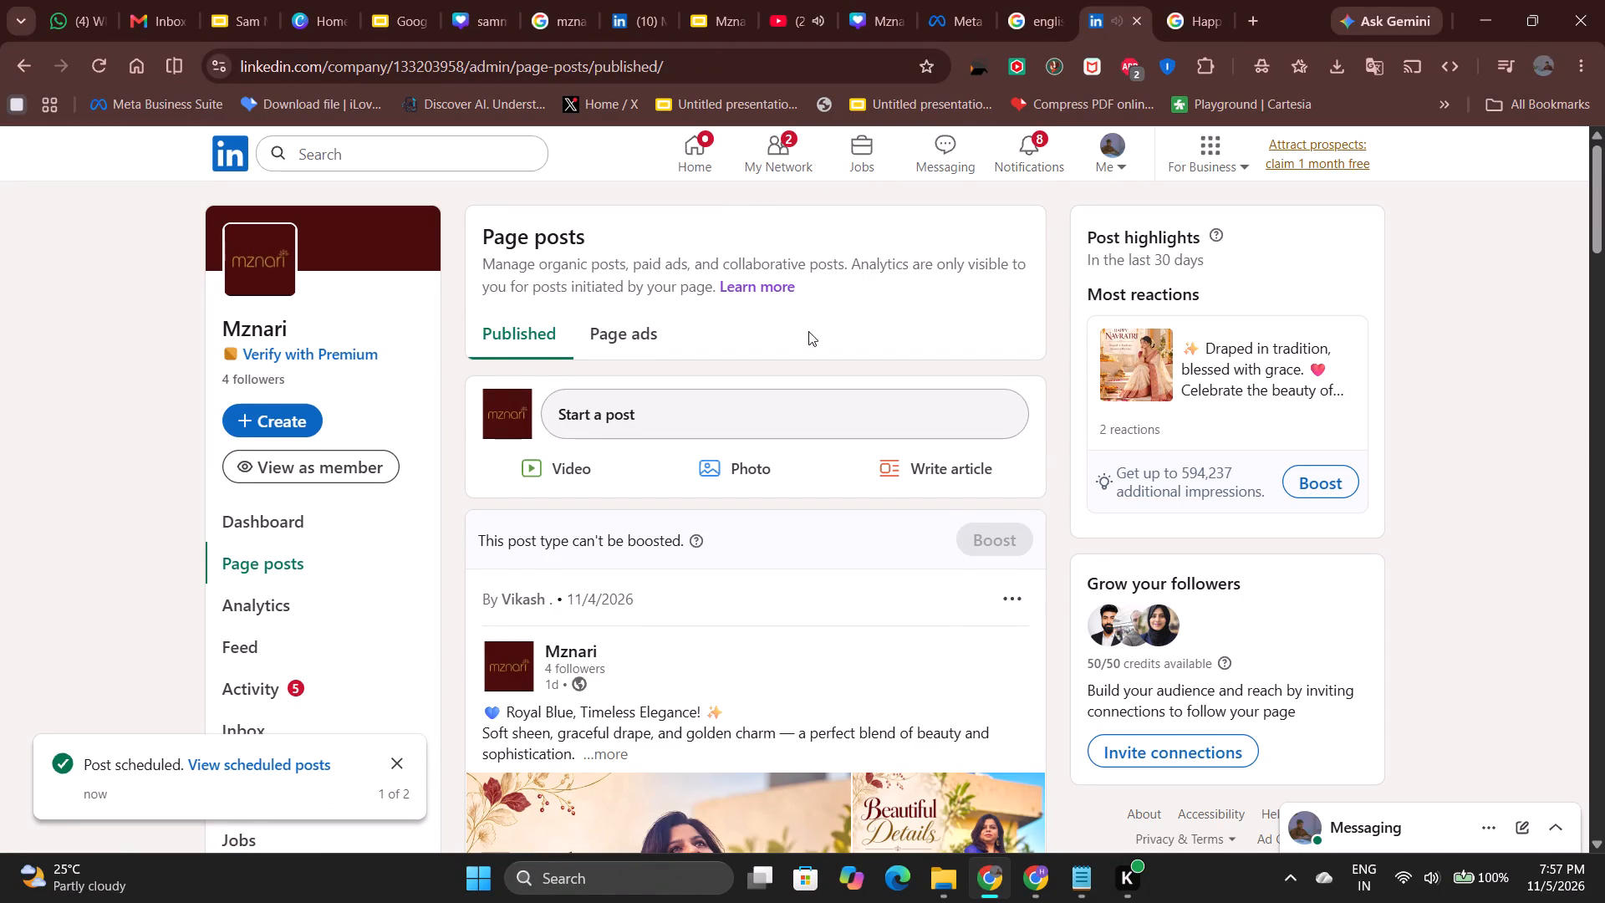
# Review the Mznari page posts, the November planner, the Bhai Dooj slide 4 in the deck, and the Mznari saree Canva design.
pyautogui.scroll(-6, 813, 332)
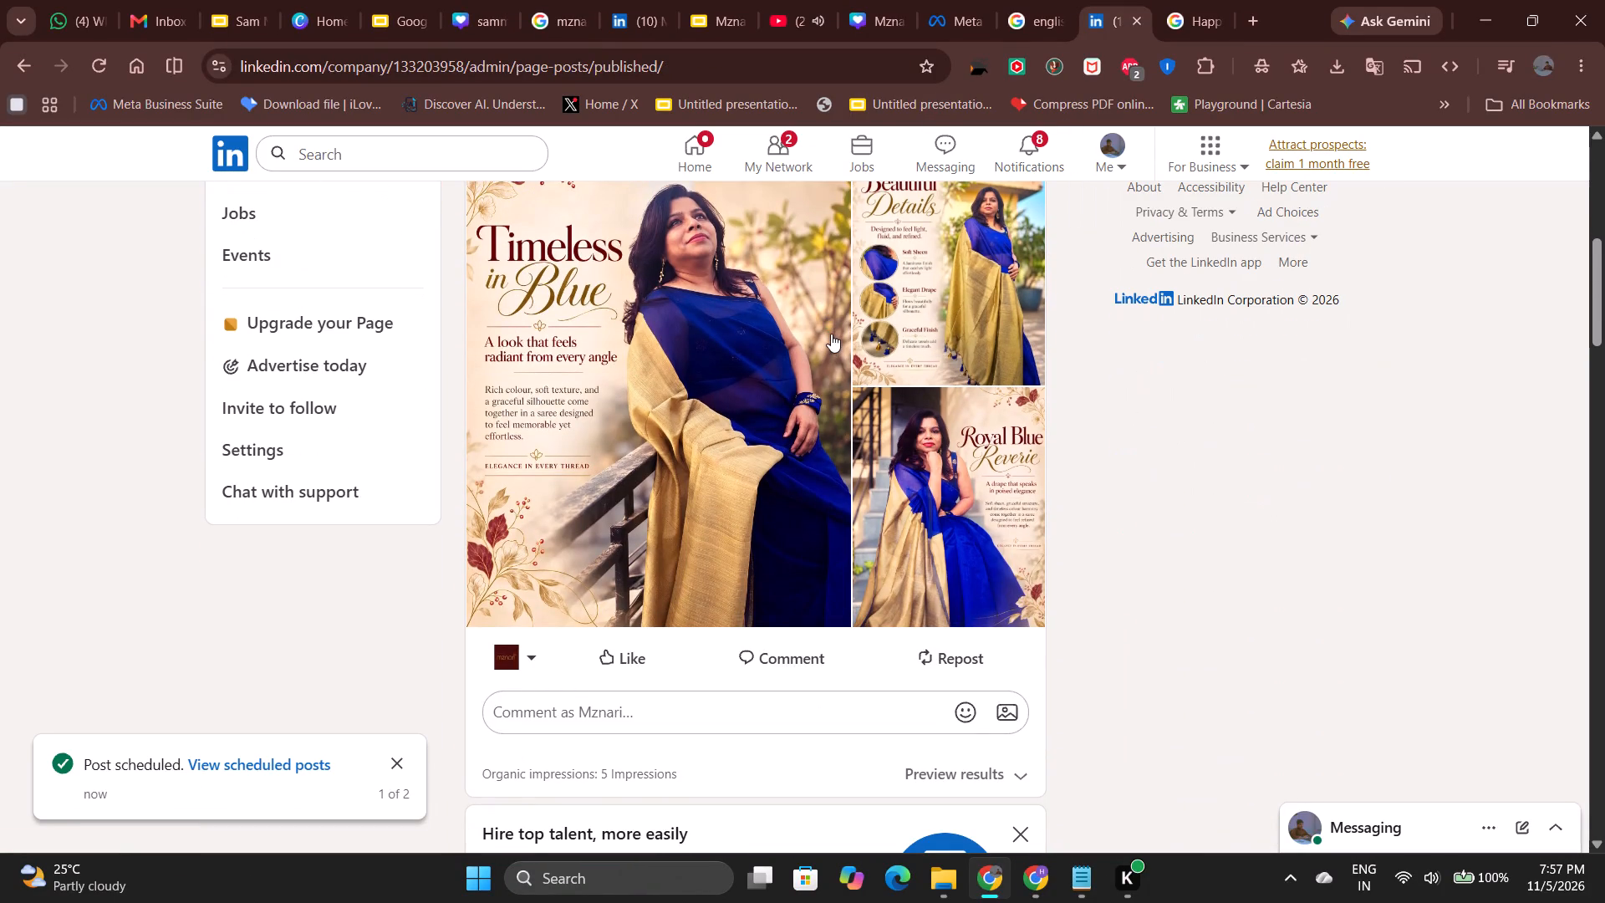
pyautogui.click(935, 0)
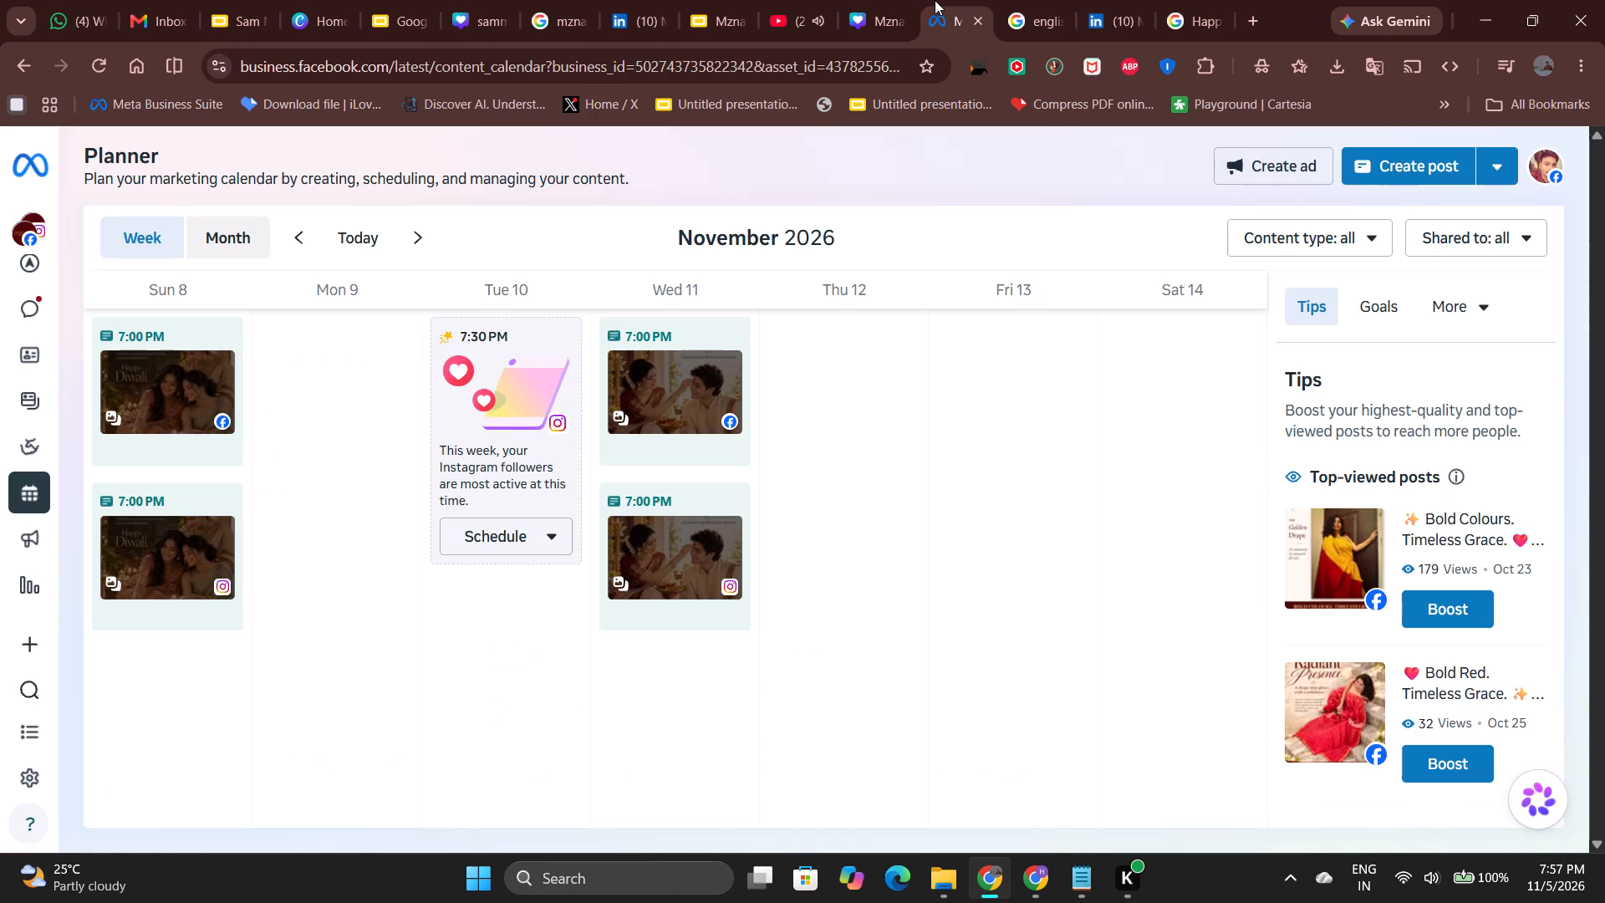
pyautogui.click(721, 0)
pyautogui.click(159, 504)
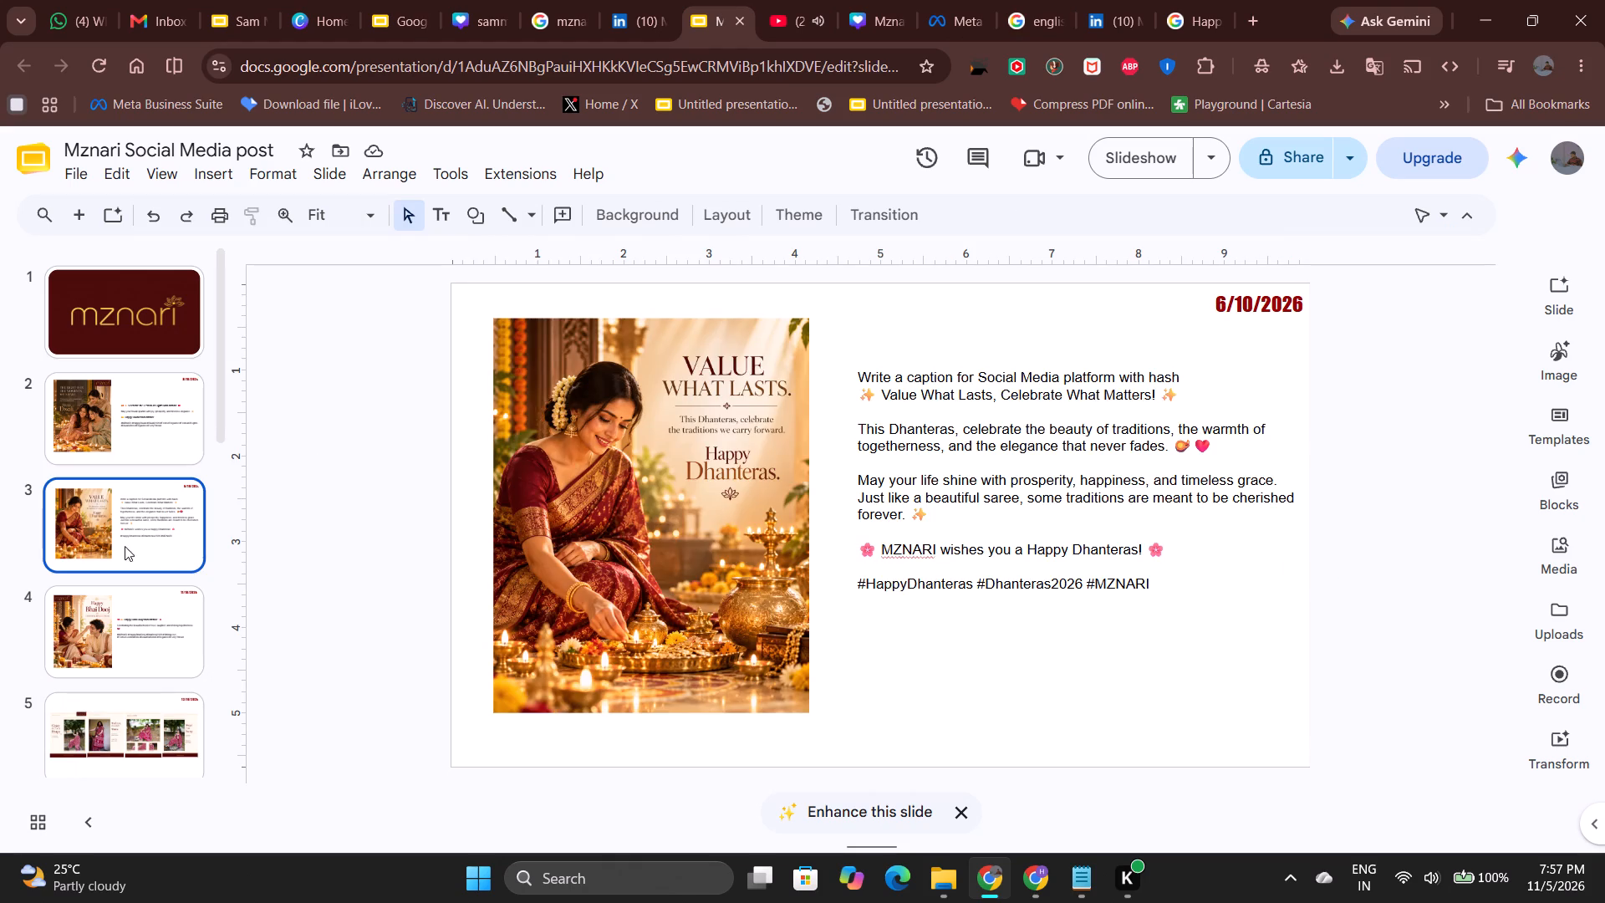
pyautogui.click(95, 623)
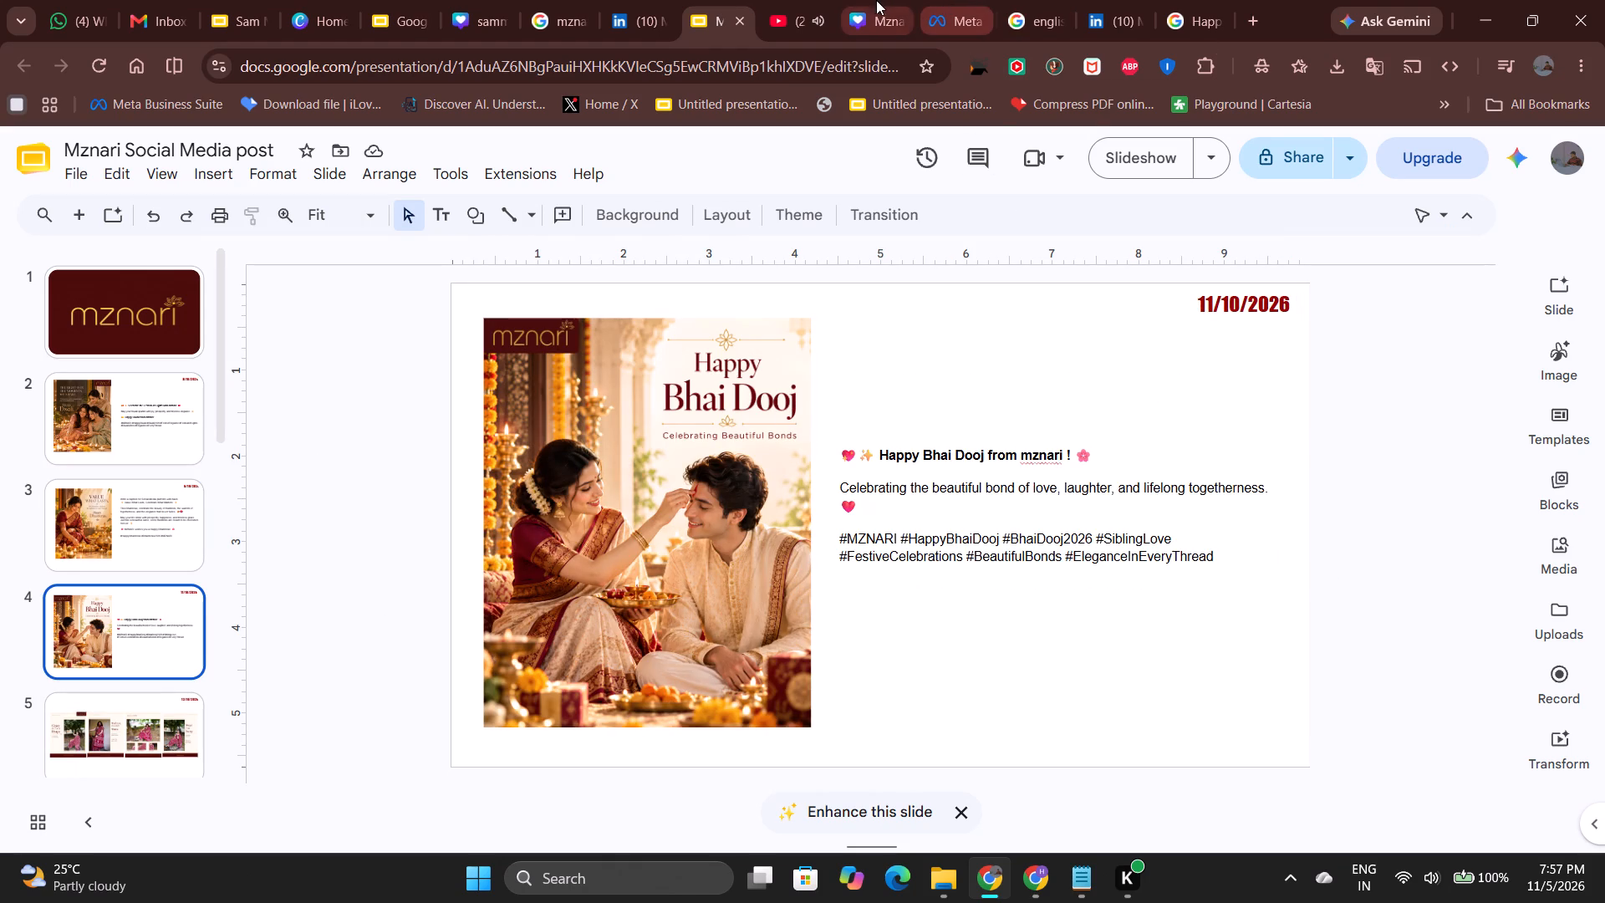
pyautogui.click(874, 0)
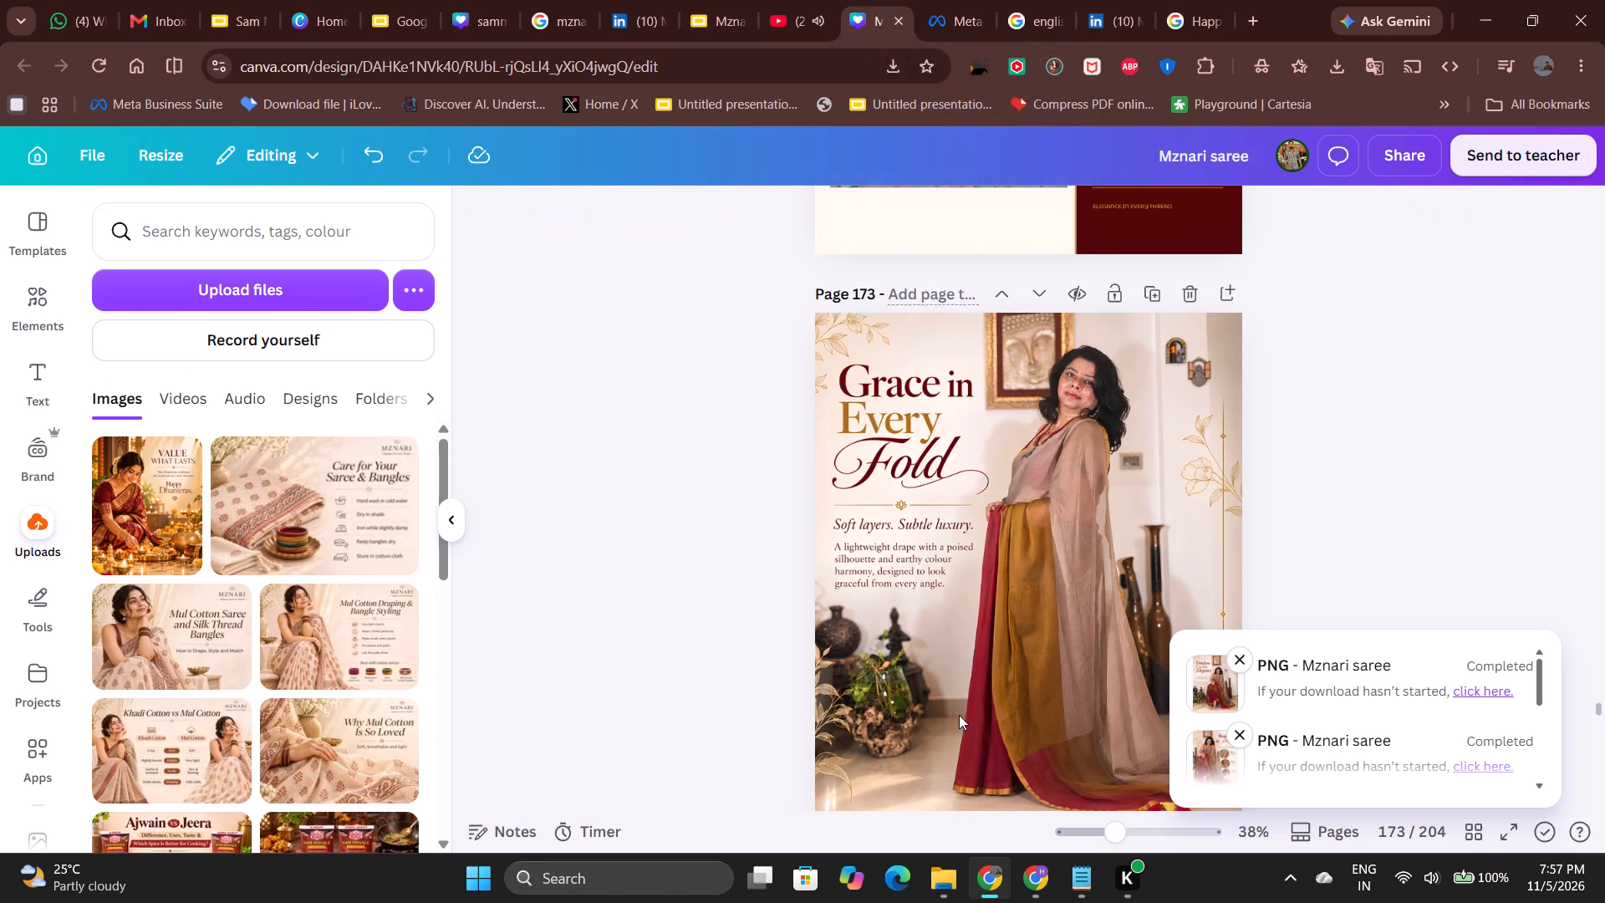
pyautogui.scroll(-3, 981, 751)
pyautogui.scroll(-1, 920, 477)
pyautogui.scroll(6, 920, 476)
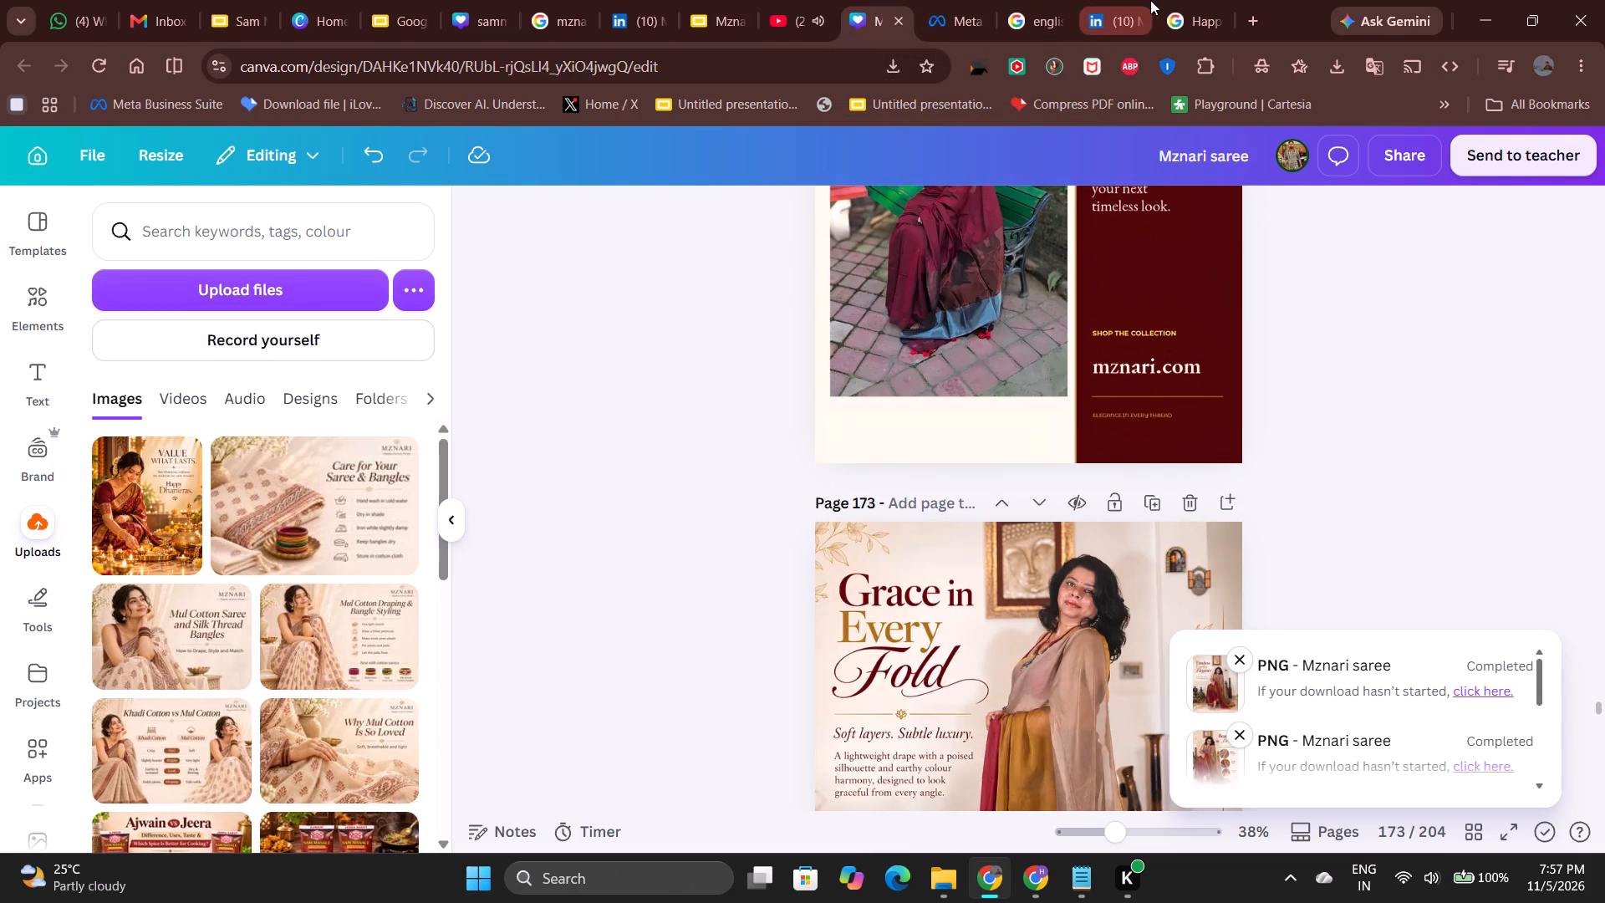
# Start another LinkedIn post for Mznari and attach the Happy Bhai Dooj image "Mznari saree" from Downloads.
pyautogui.click(1157, 0)
pyautogui.click(1100, 14)
pyautogui.scroll(7, 787, 520)
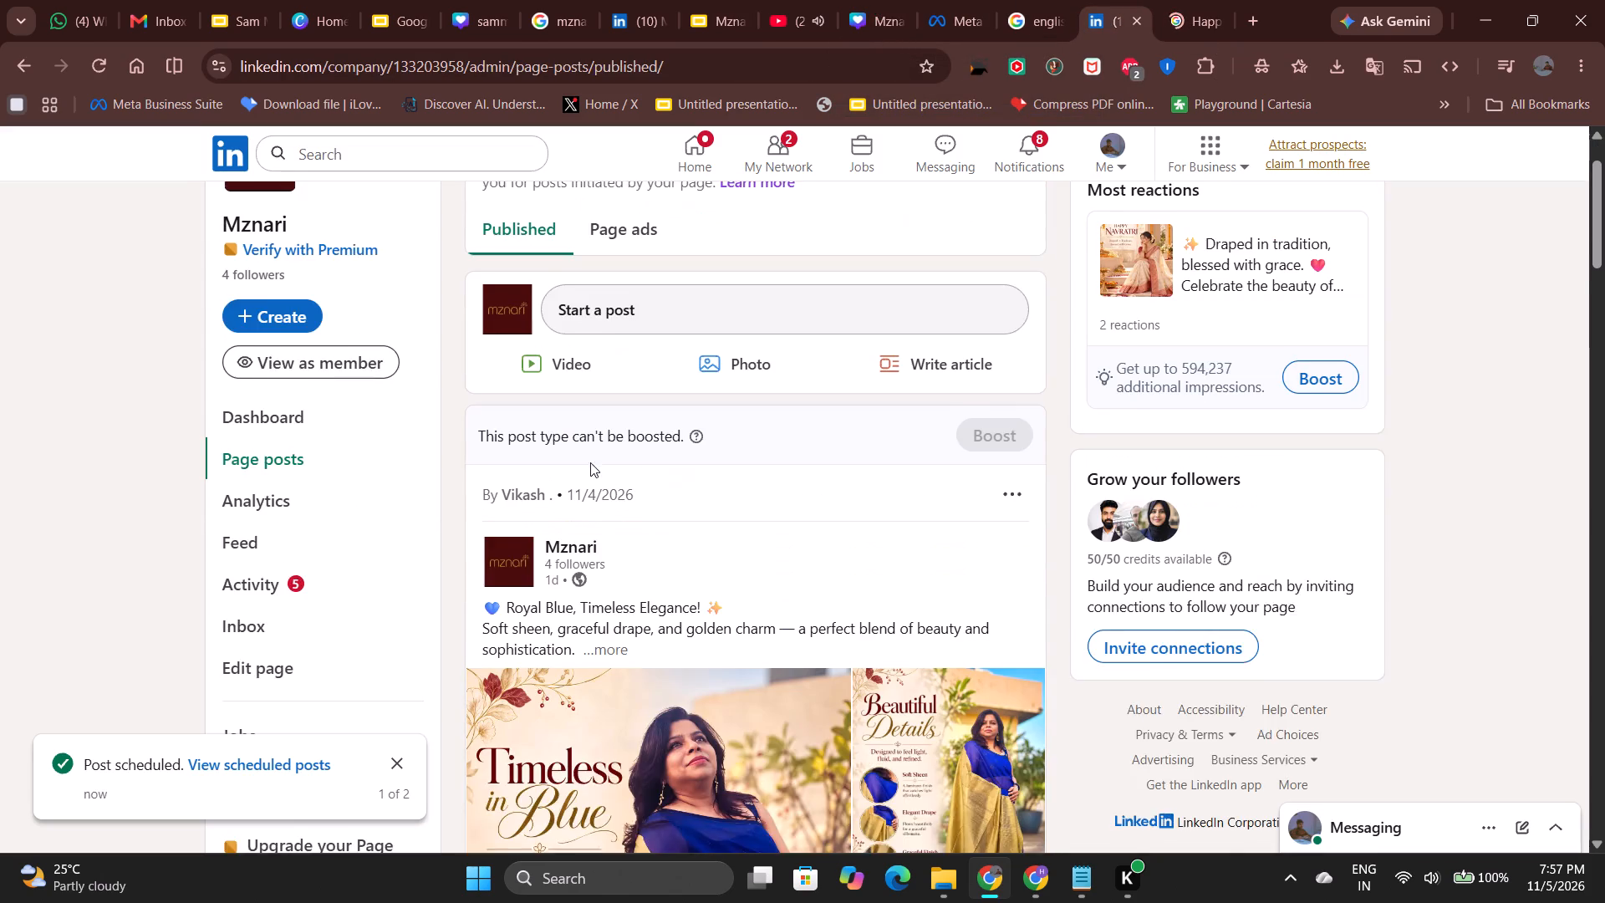
pyautogui.scroll(3, 590, 462)
pyautogui.click(247, 398)
pyautogui.click(264, 411)
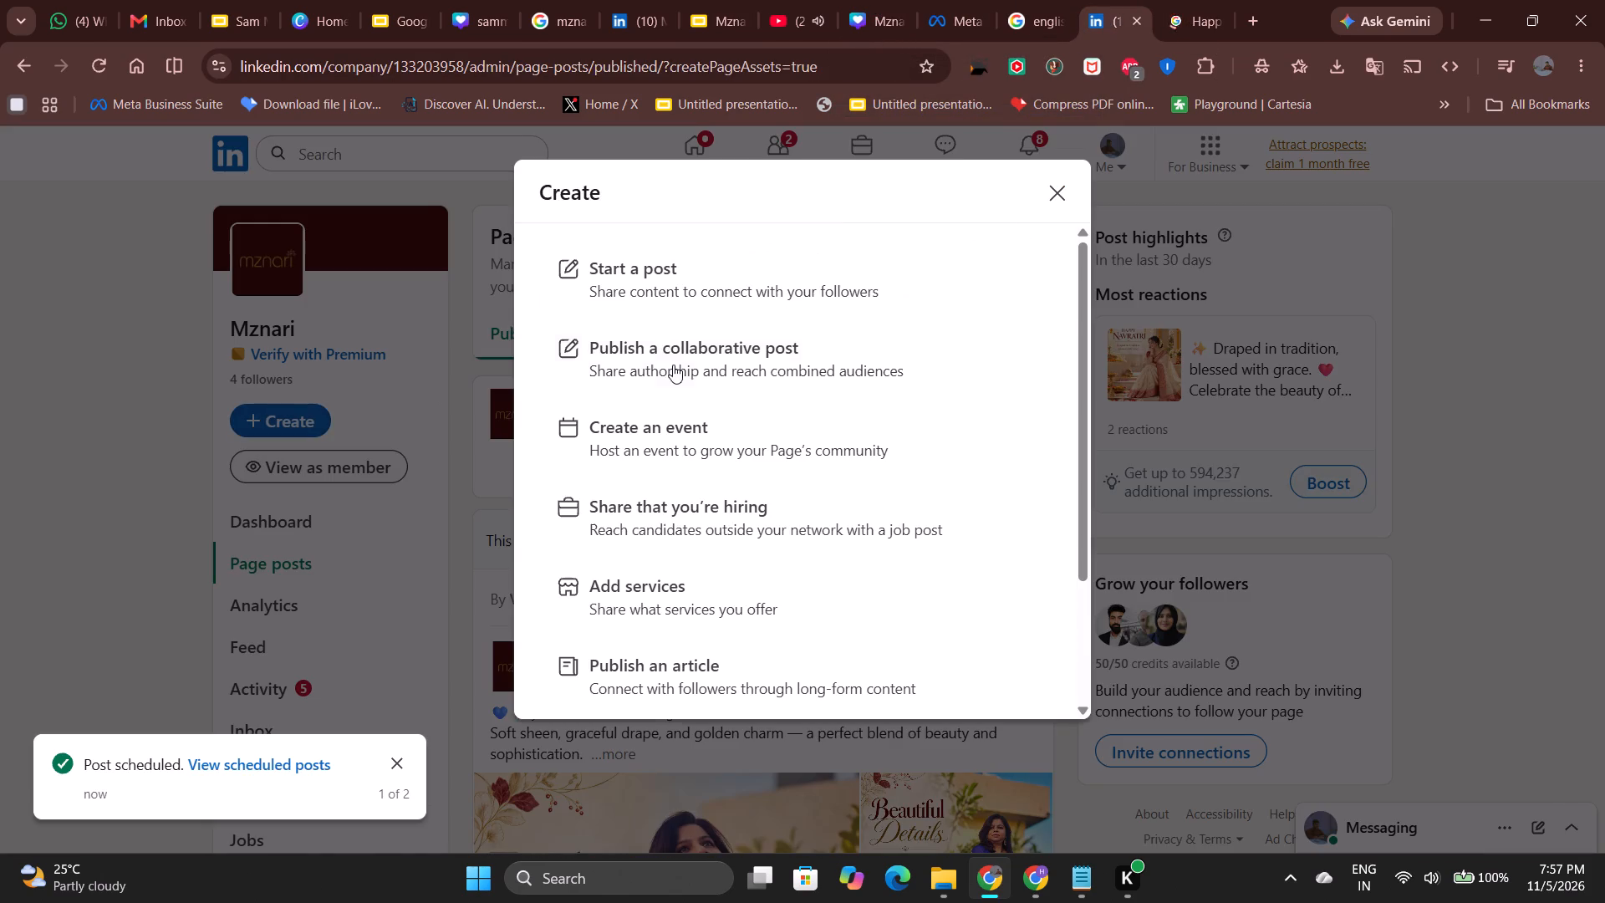
pyautogui.click(642, 289)
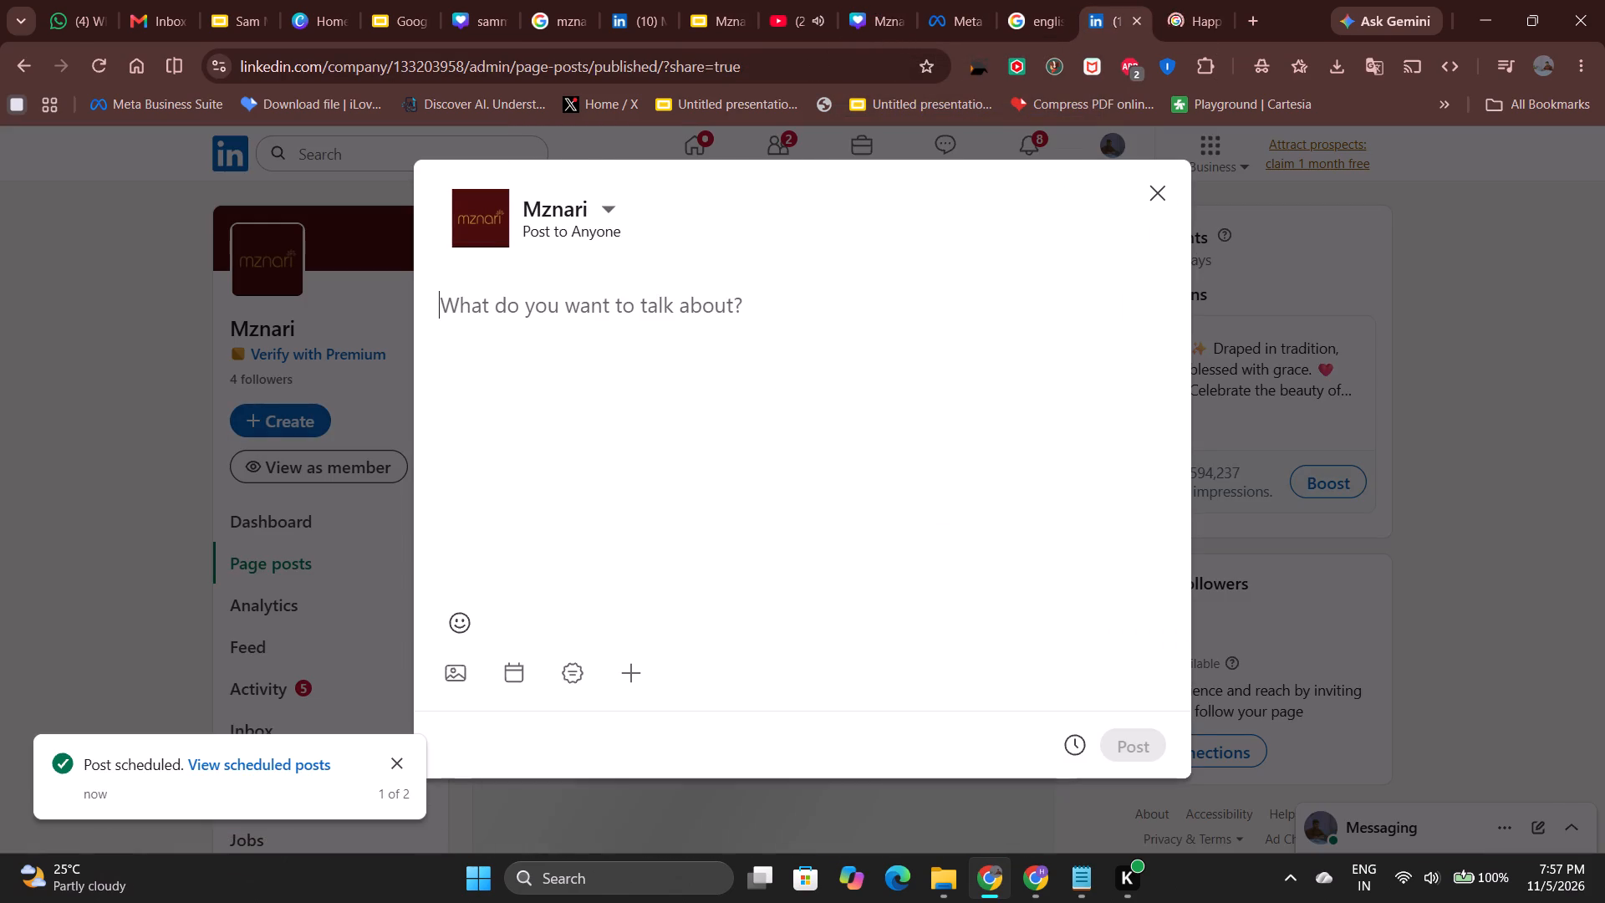
pyautogui.click(453, 657)
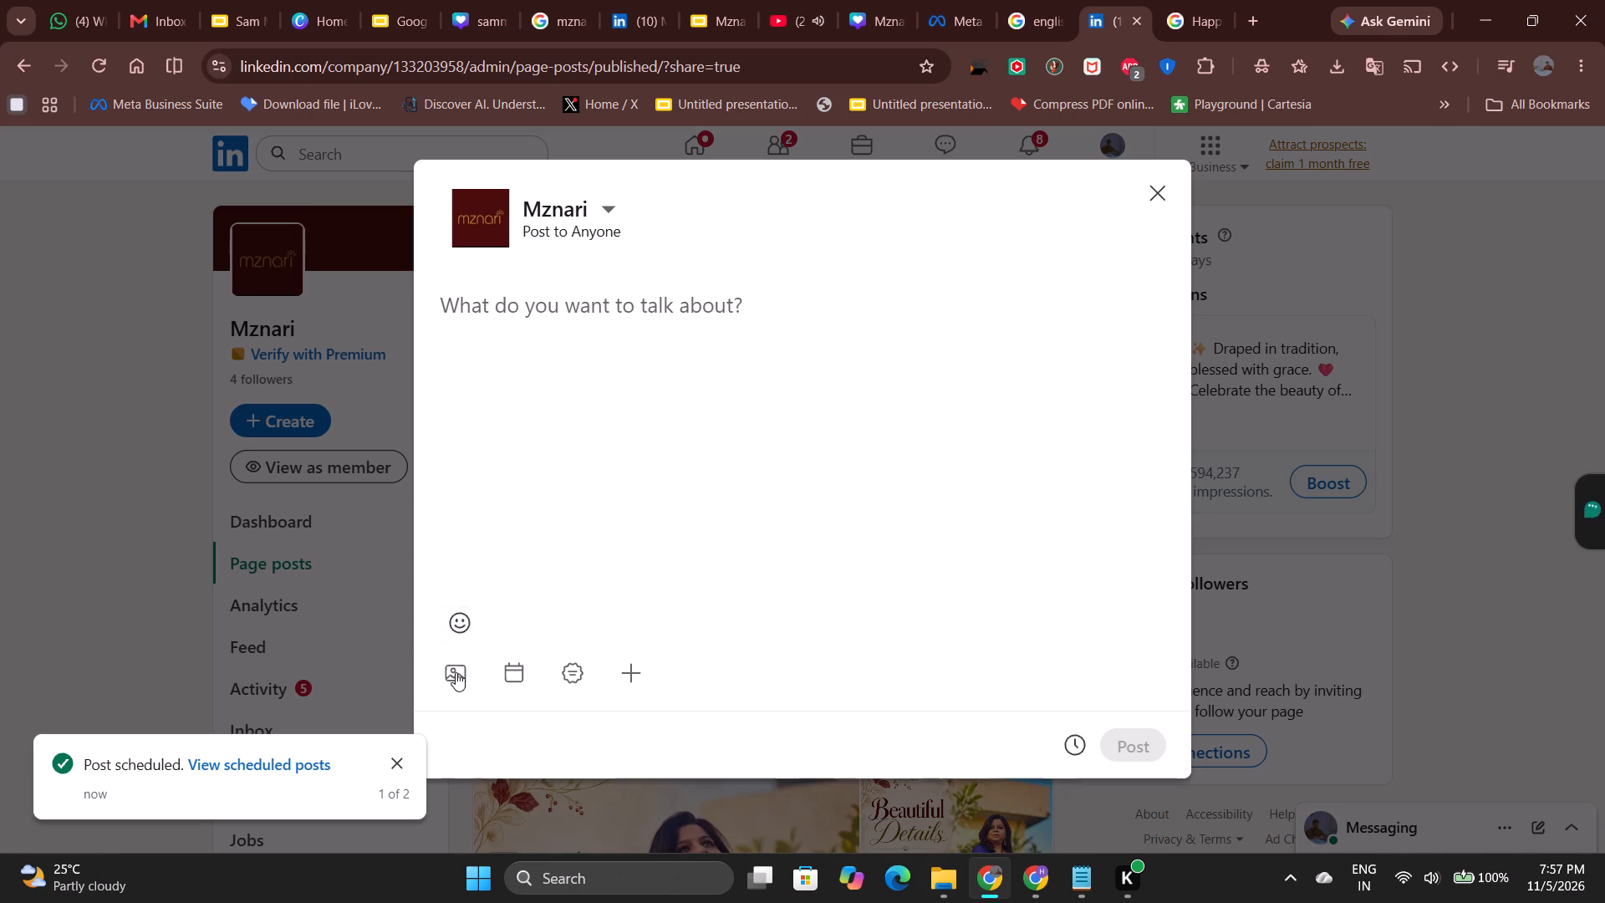
pyautogui.click(456, 672)
pyautogui.click(791, 611)
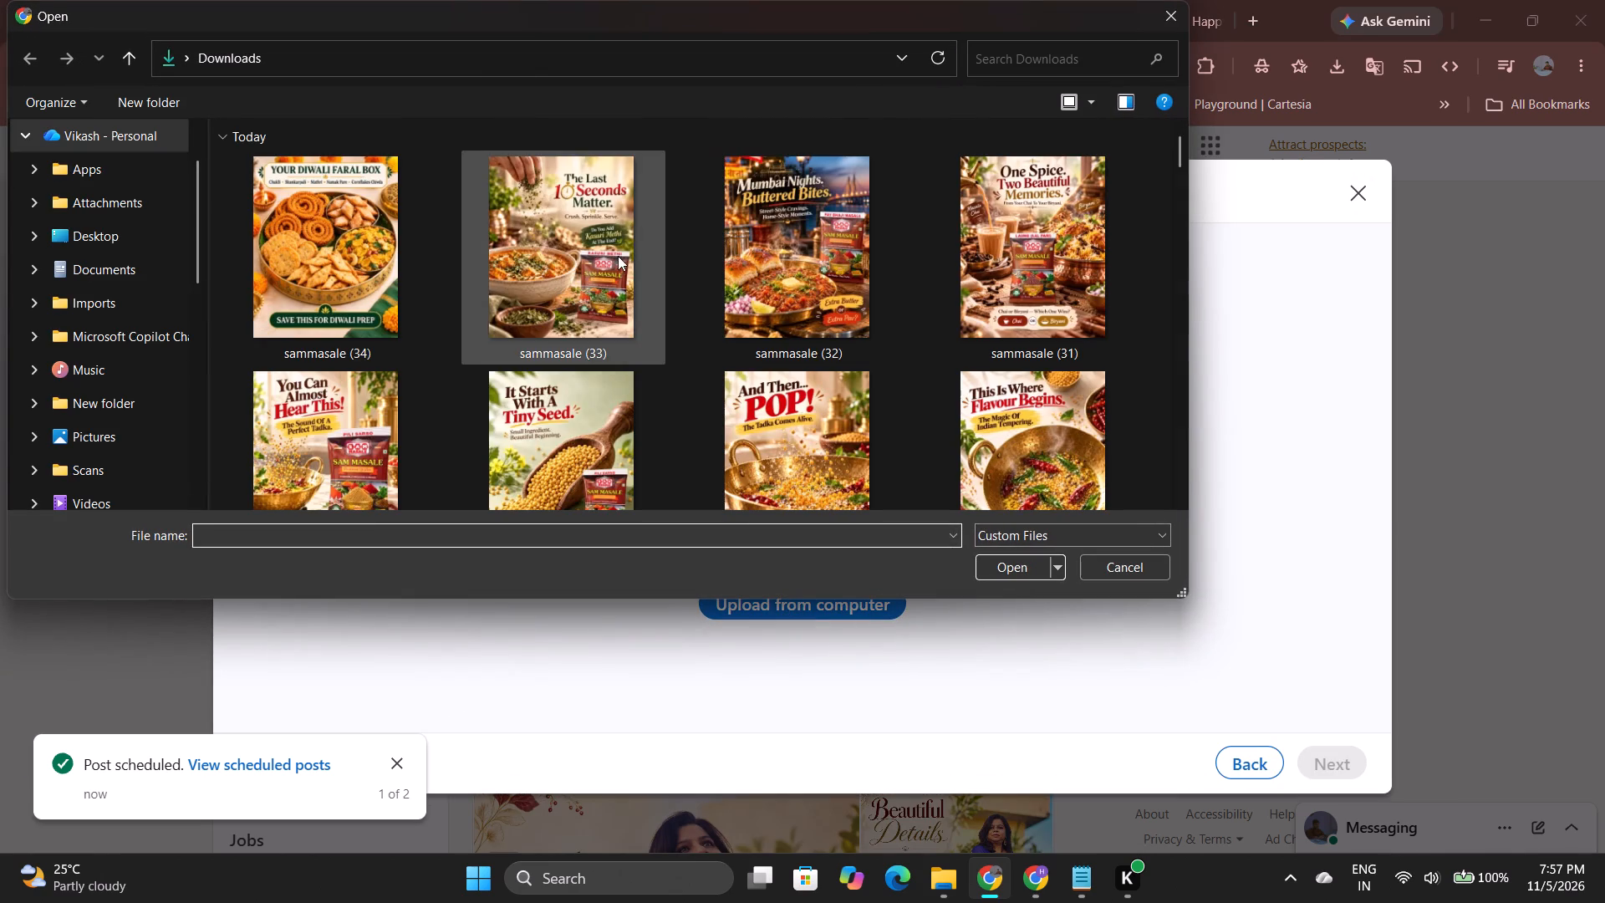
pyautogui.scroll(-4, 788, 243)
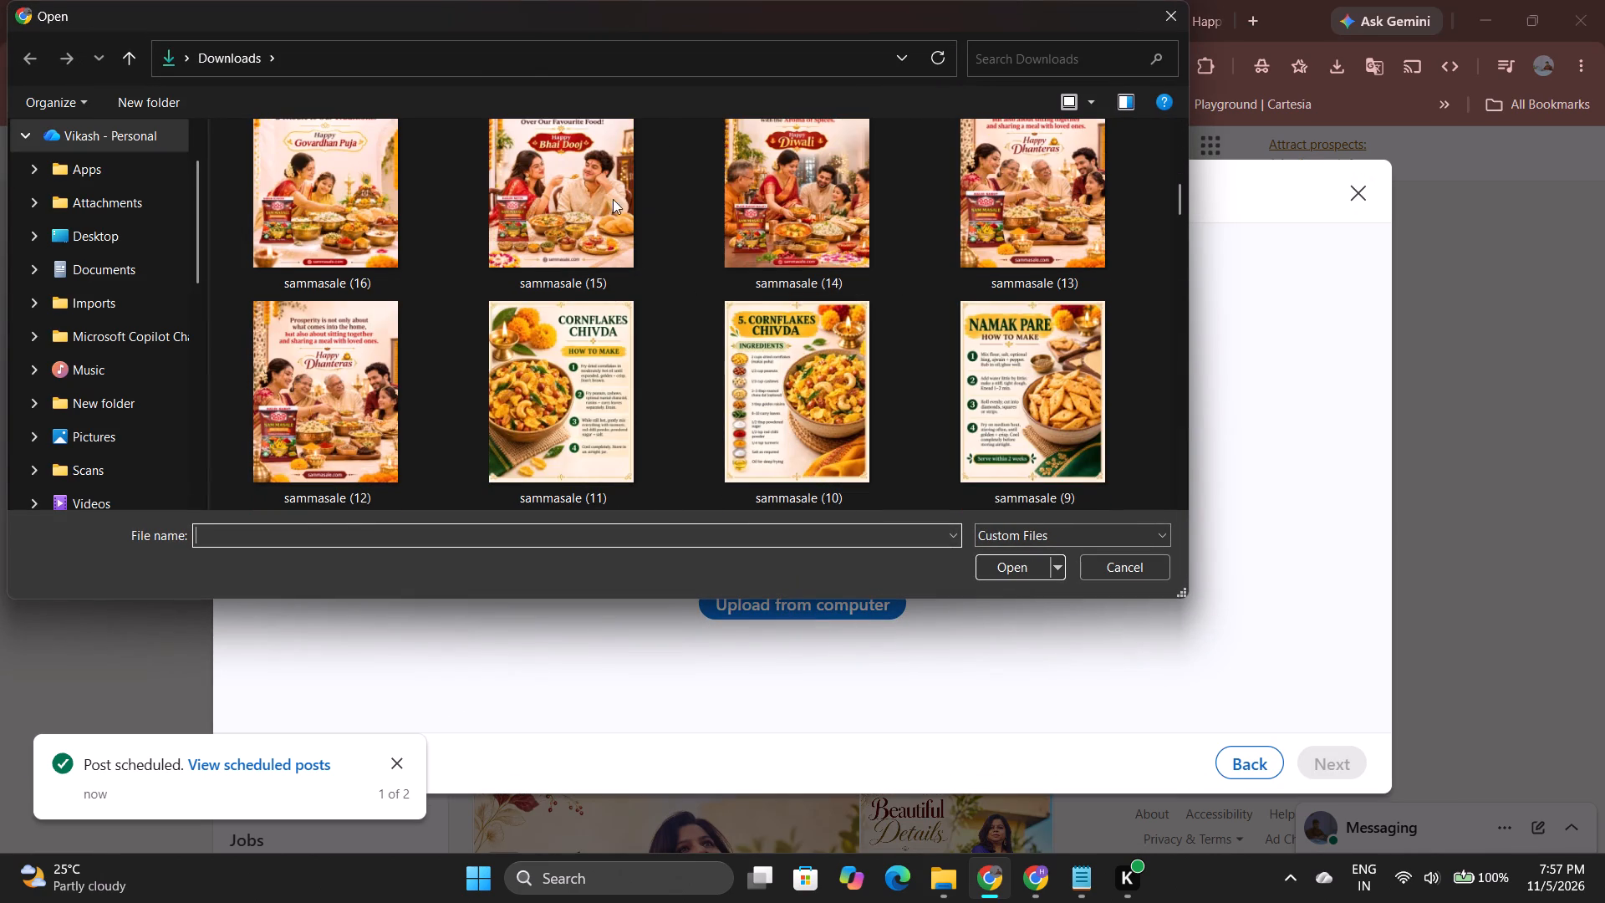
pyautogui.scroll(-6, 568, 293)
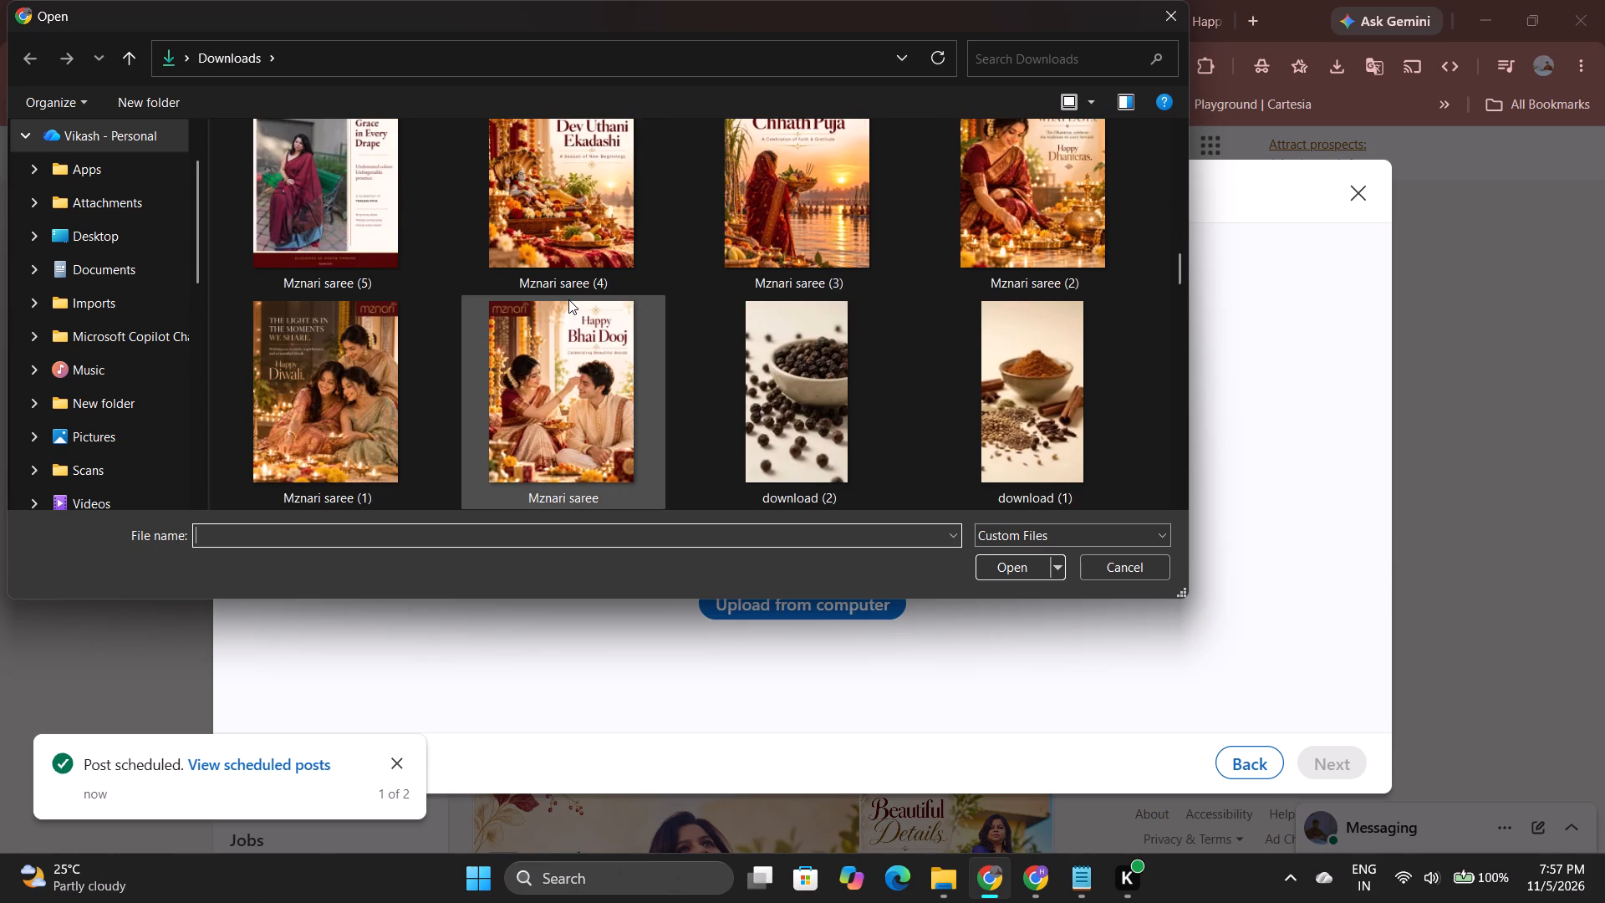
pyautogui.click(541, 362)
pyautogui.press('Return')
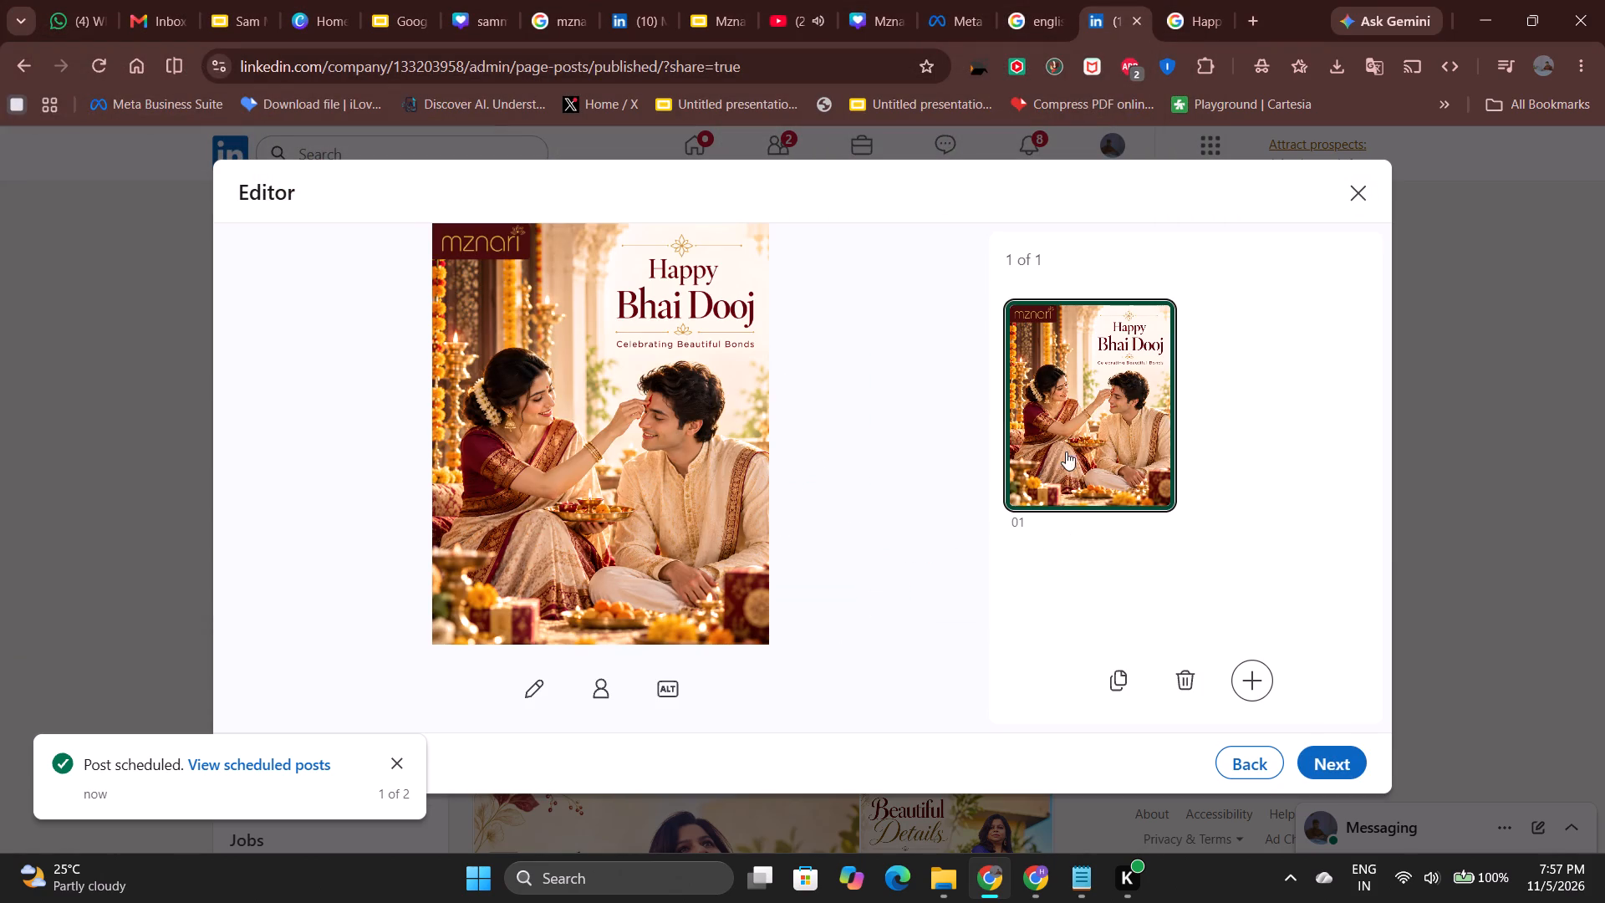
pyautogui.click(1324, 758)
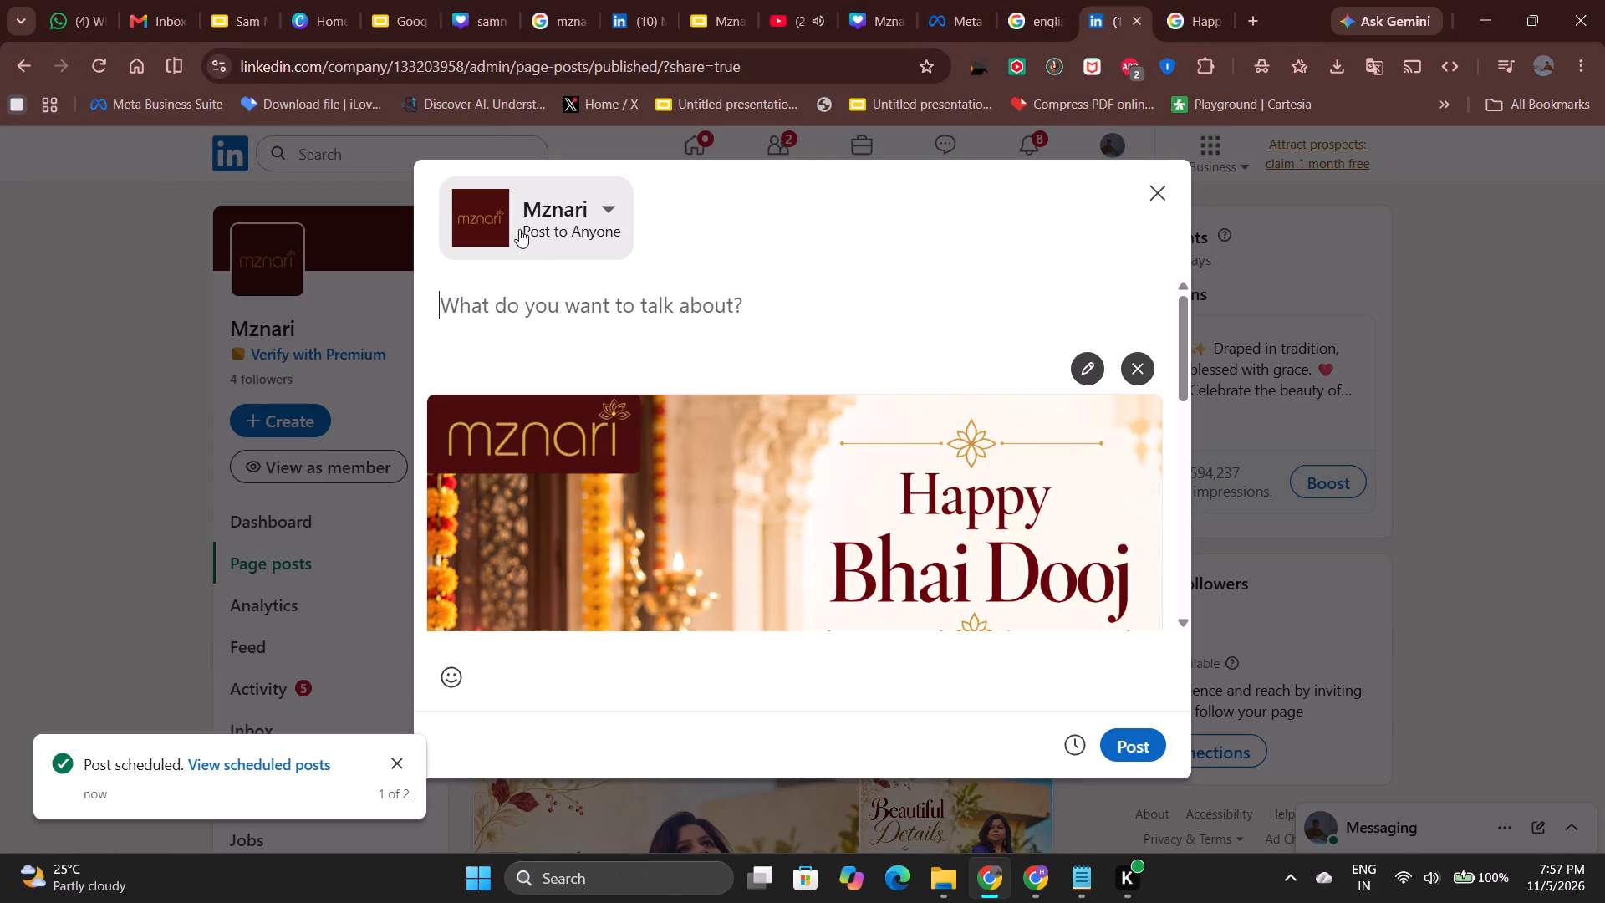
# Copy the Happy Bhai Dooj caption from slide 4 of the Mznari deck into the LinkedIn post and remove its trailing blank lines.
pyautogui.click(524, 301)
pyautogui.click(945, 0)
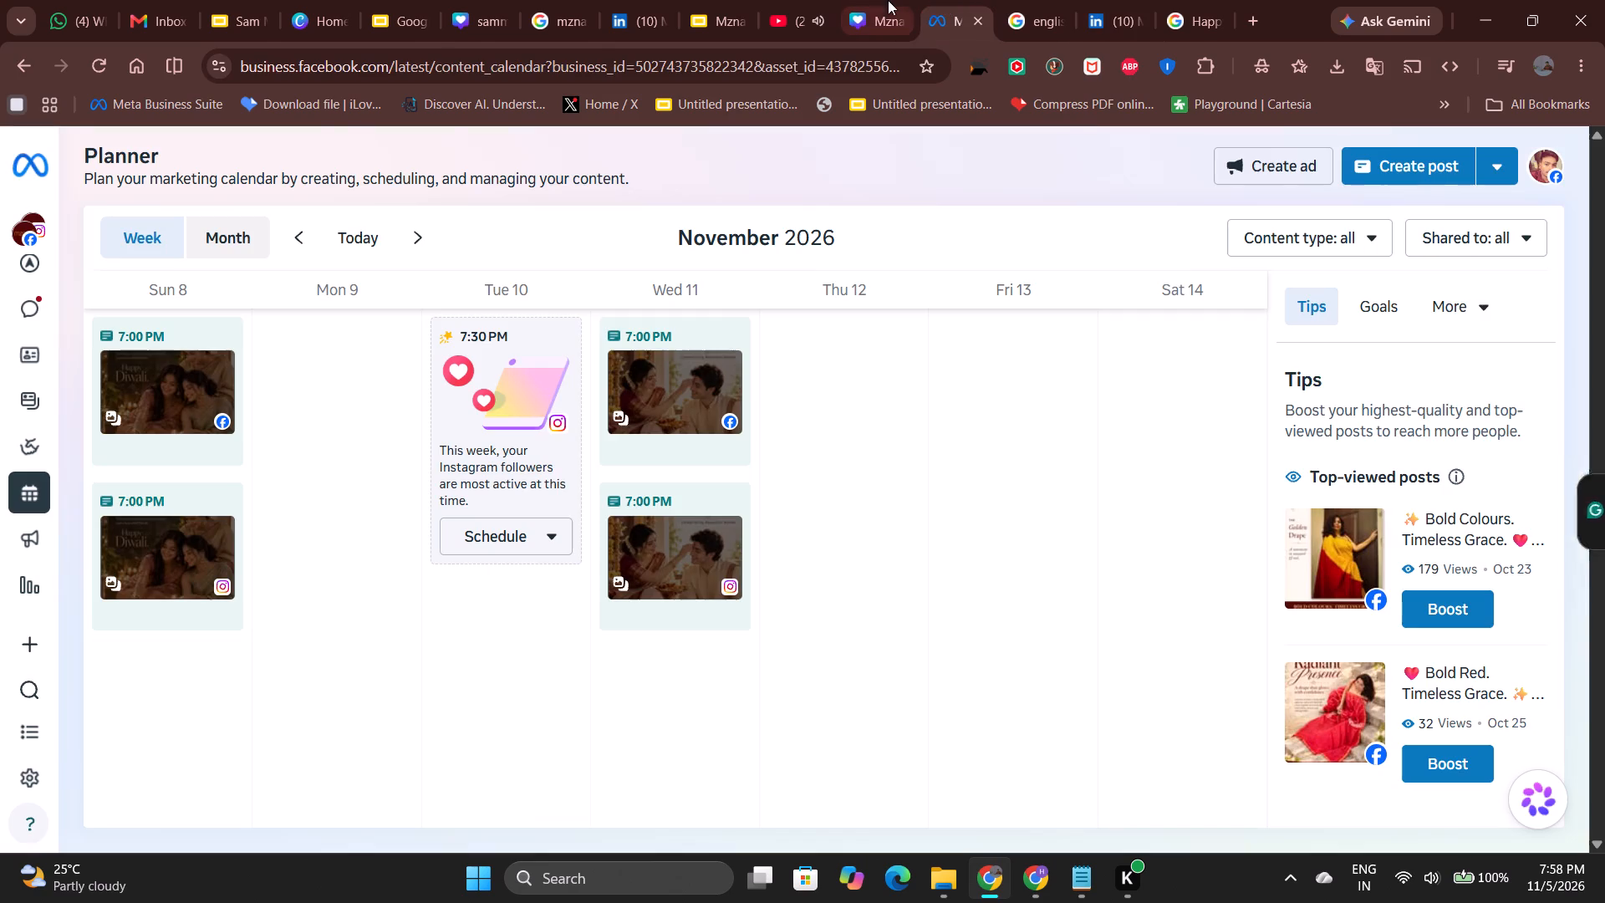
pyautogui.click(726, 0)
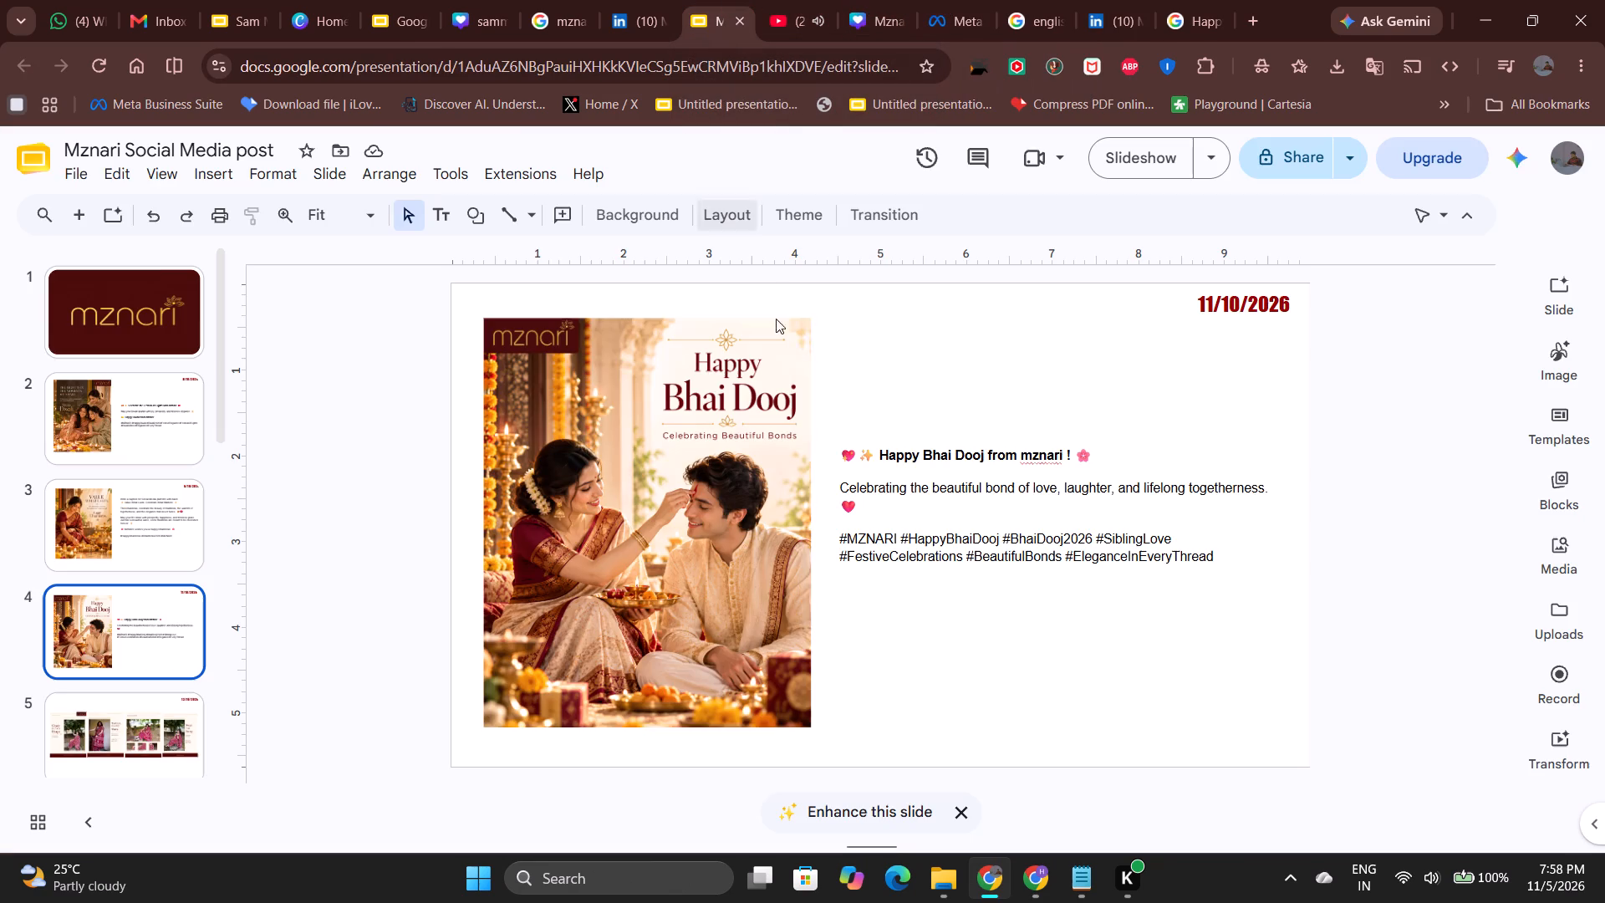
pyautogui.click(950, 439)
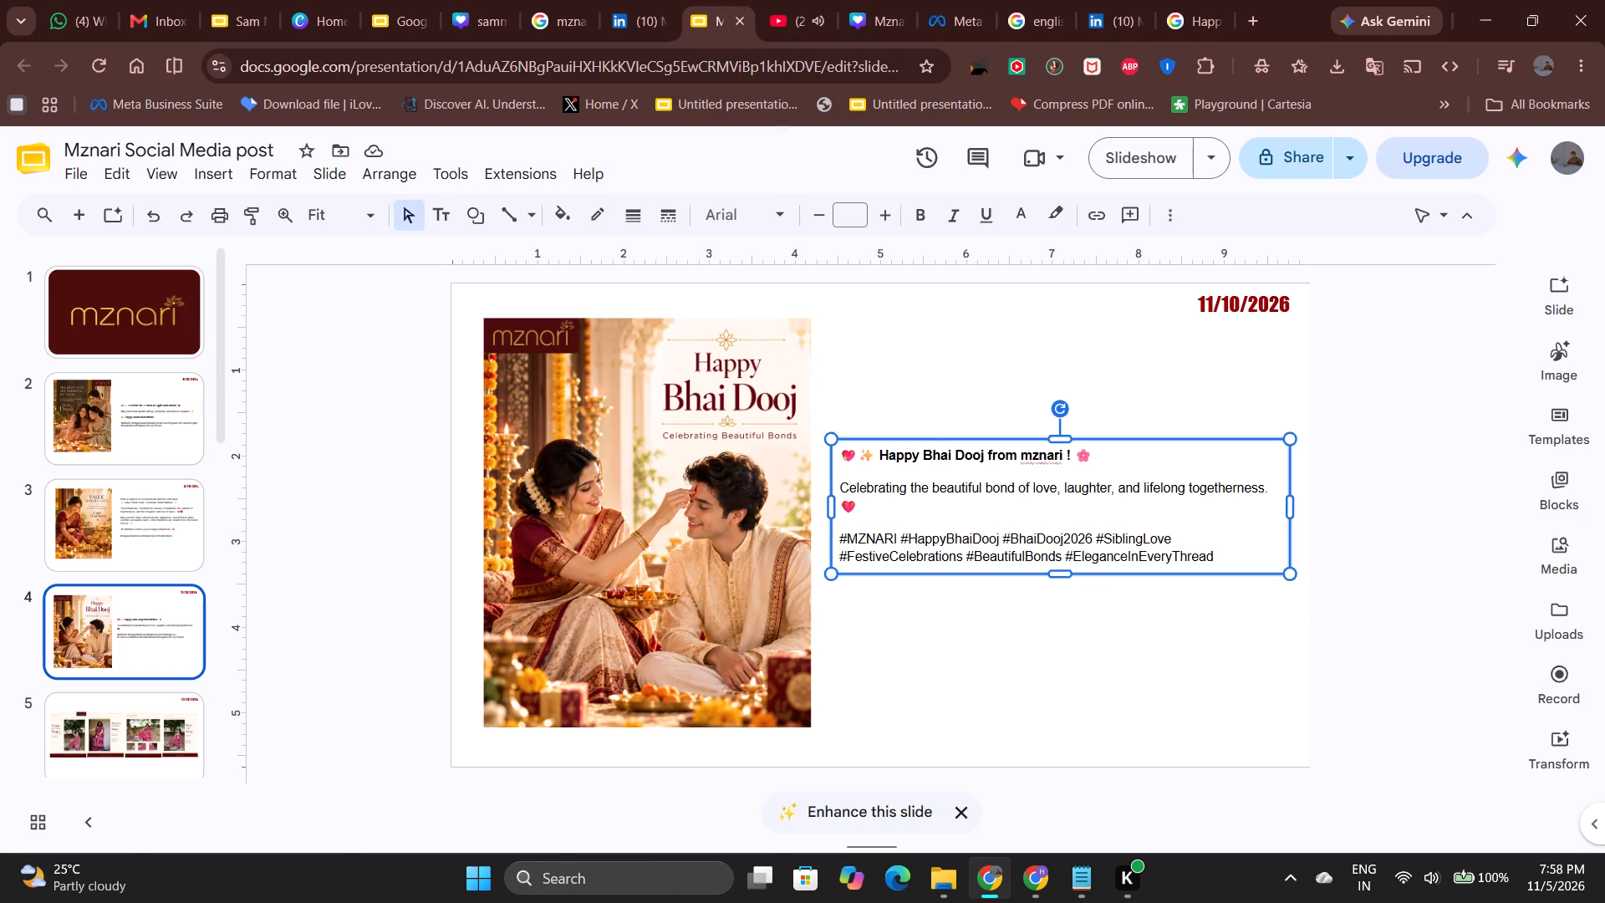
pyautogui.click(984, 527)
pyautogui.hotkey('ctrl', 'a')
pyautogui.hotkey('ctrl', 'c')
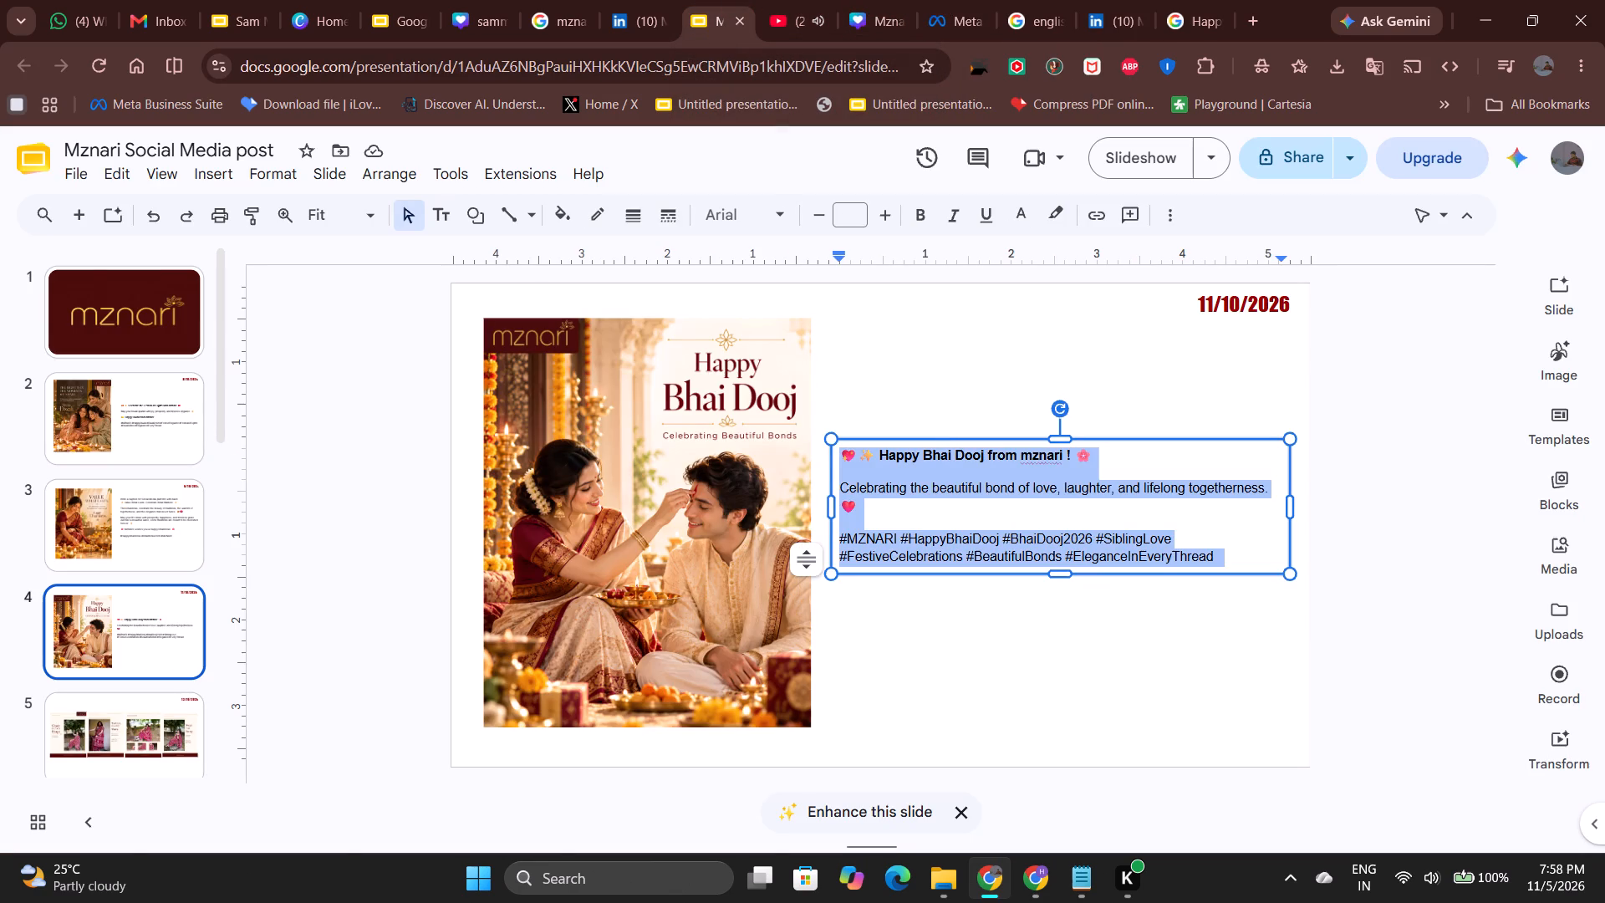
pyautogui.click(1090, 0)
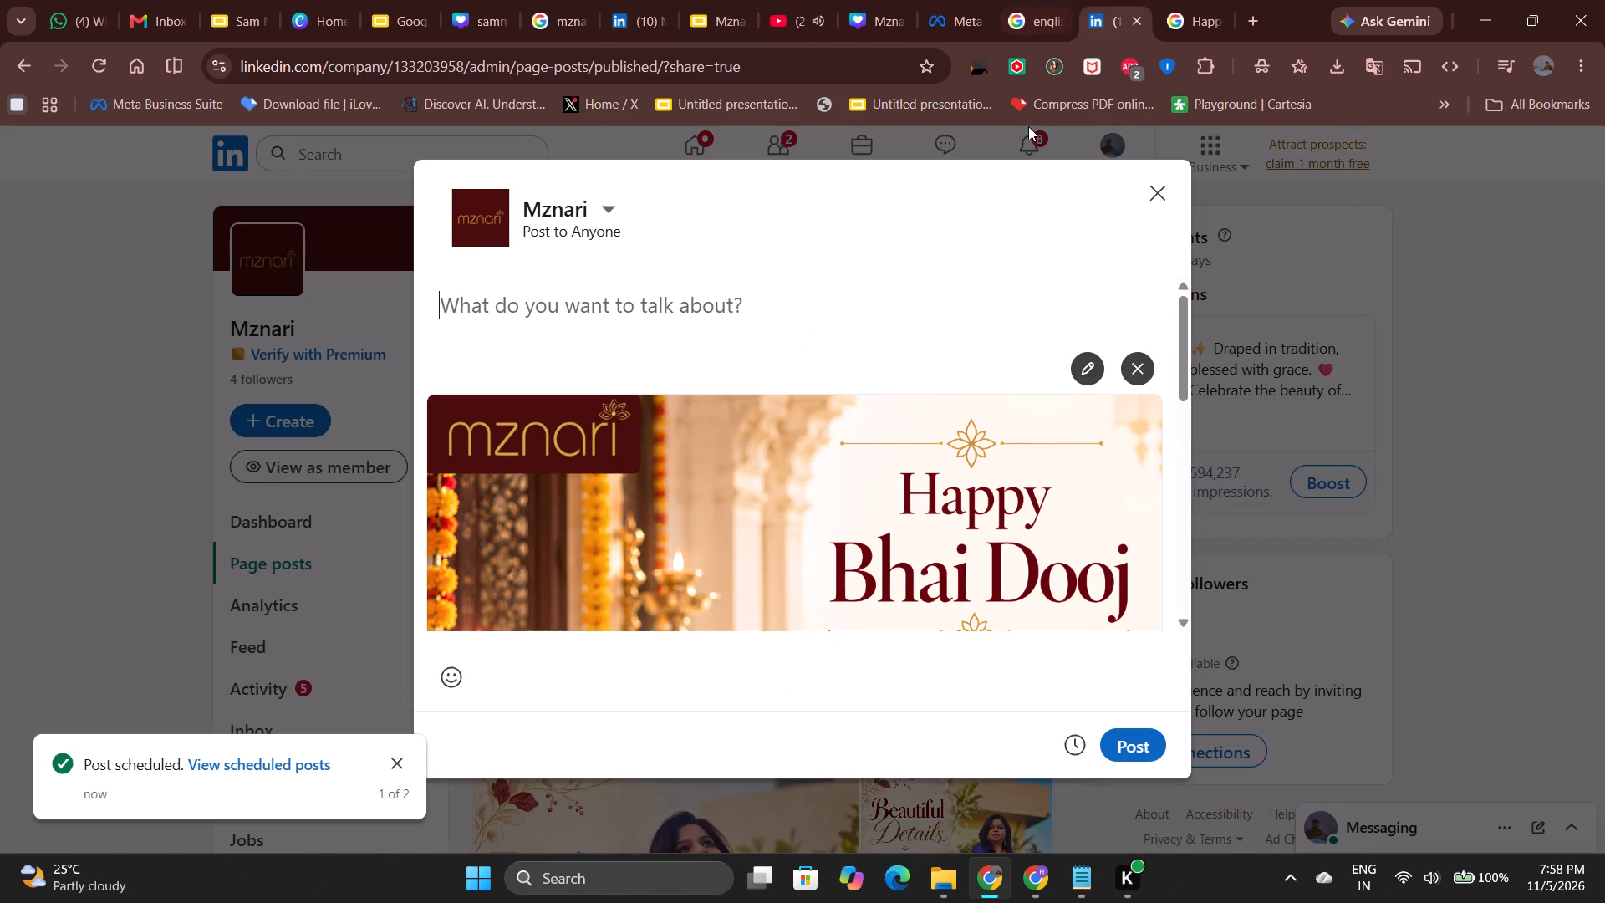
pyautogui.click(843, 289)
pyautogui.hotkey('ctrl', 'v')
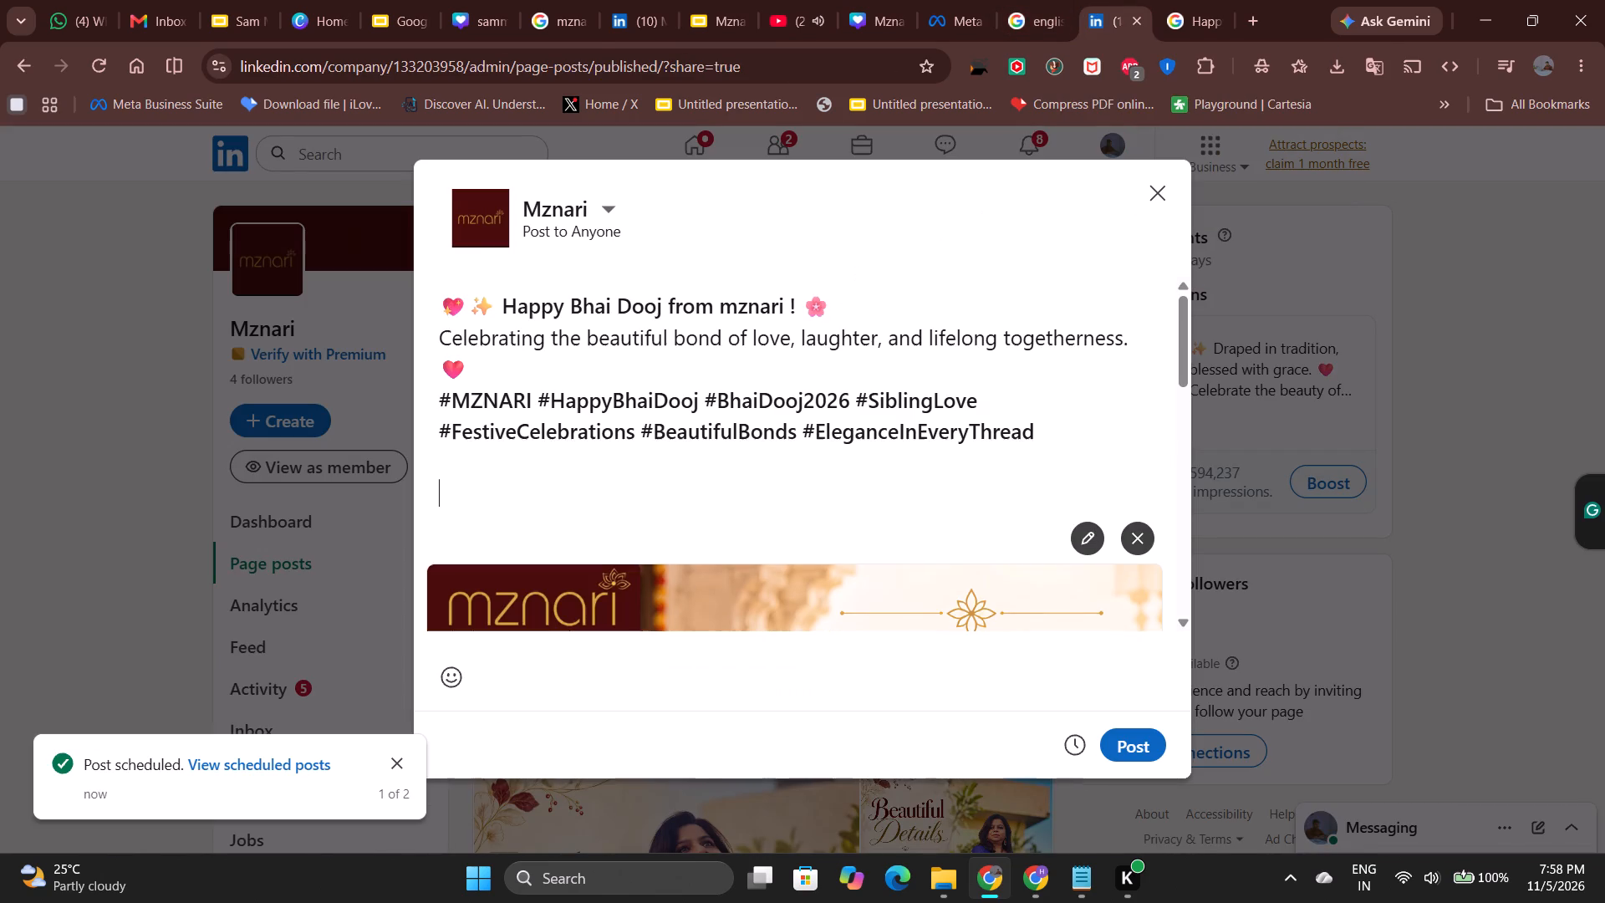
pyautogui.press('BackSpace')
pyautogui.press('Down')
pyautogui.press('BackSpace')
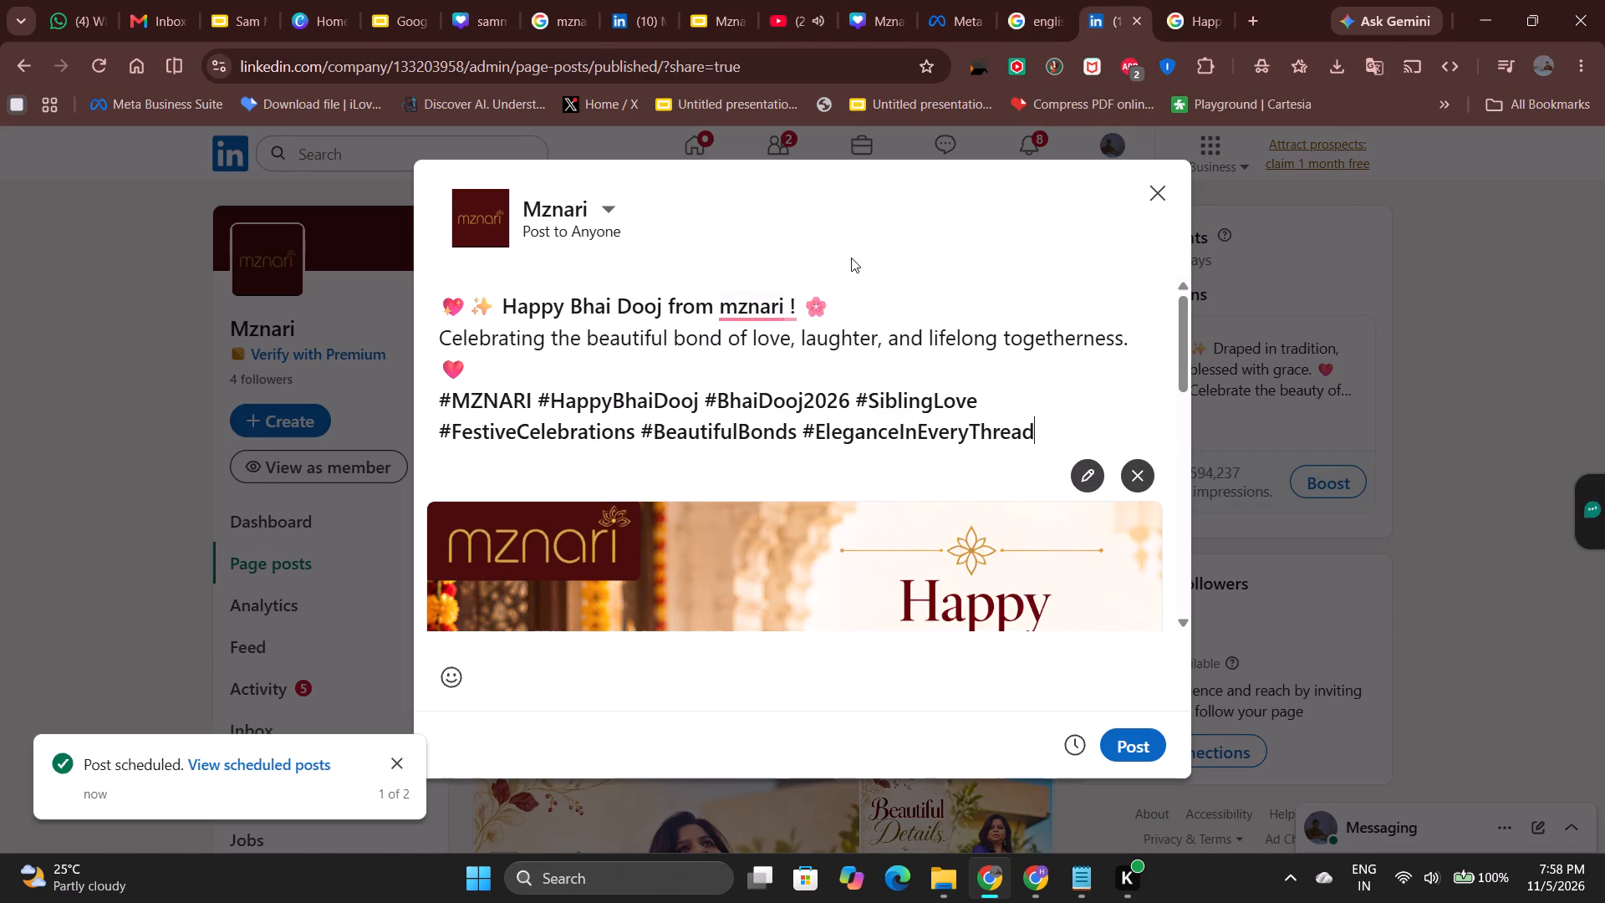
pyautogui.scroll(1, 726, 437)
# Check the Bhai Dooj date in the Meta planner and schedule the LinkedIn post for 11/11/2026 at 8:00 PM.
pyautogui.click(1067, 741)
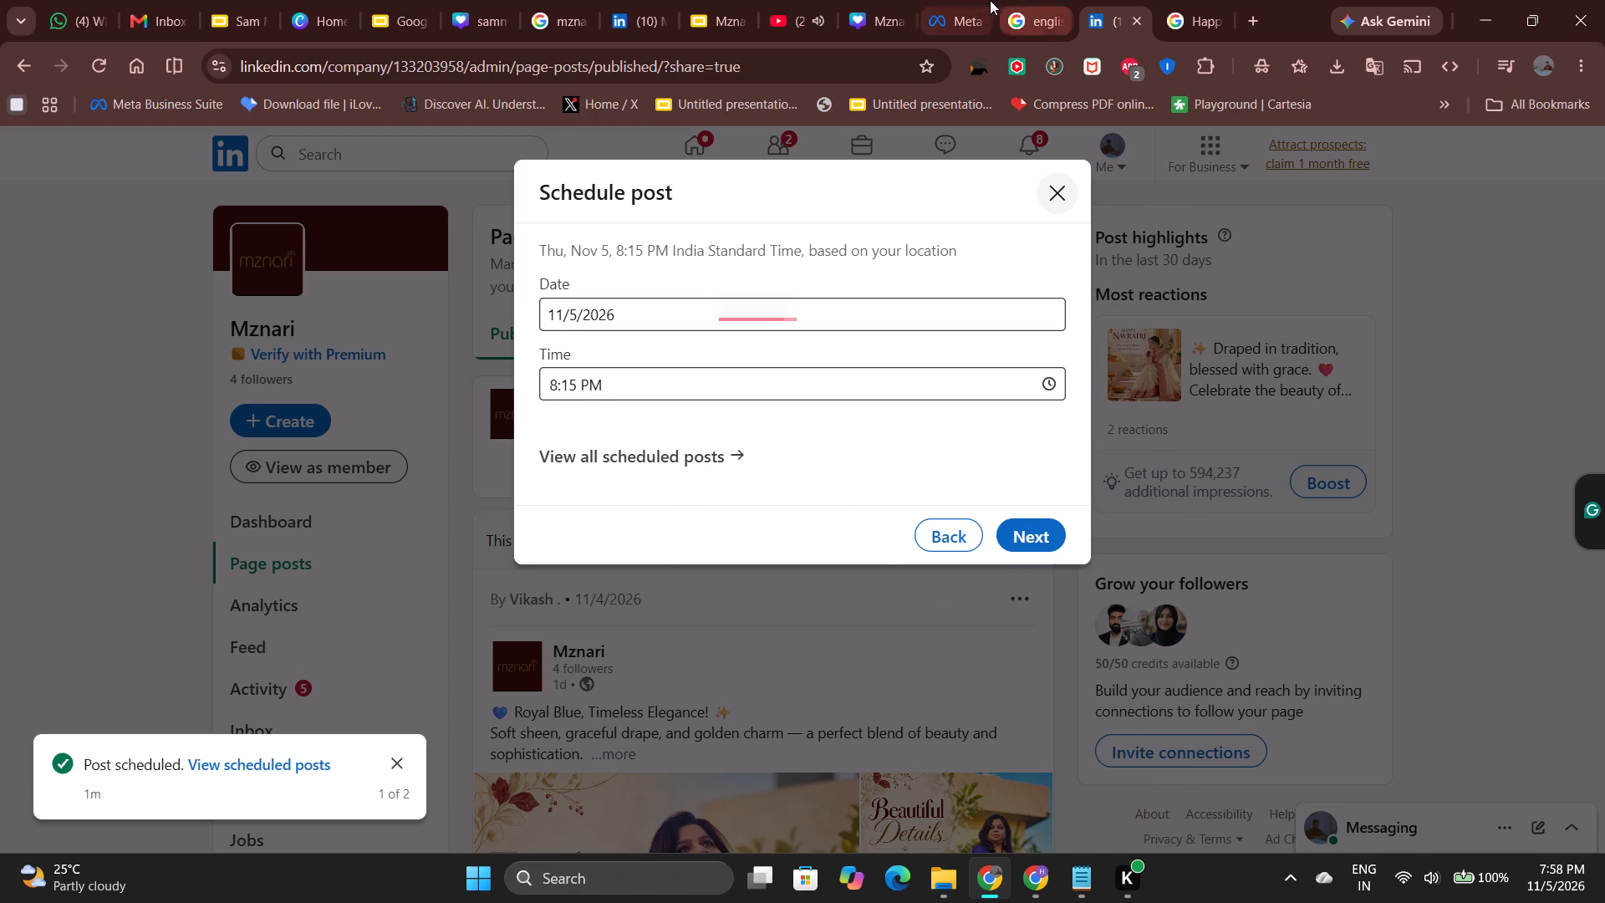
pyautogui.click(874, 0)
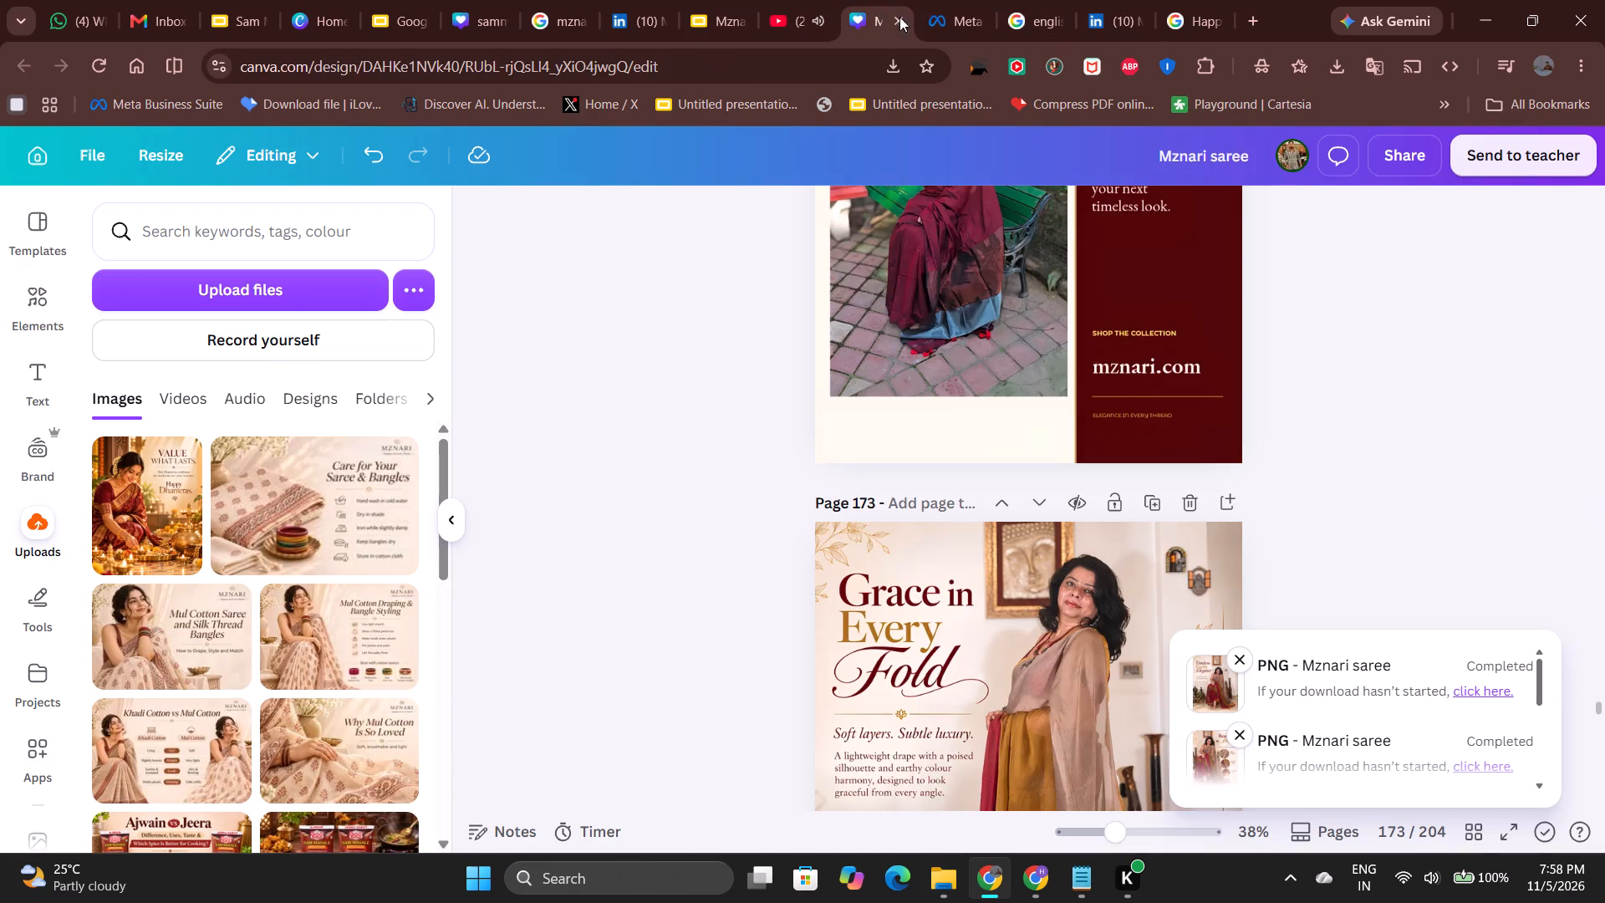
pyautogui.click(946, 8)
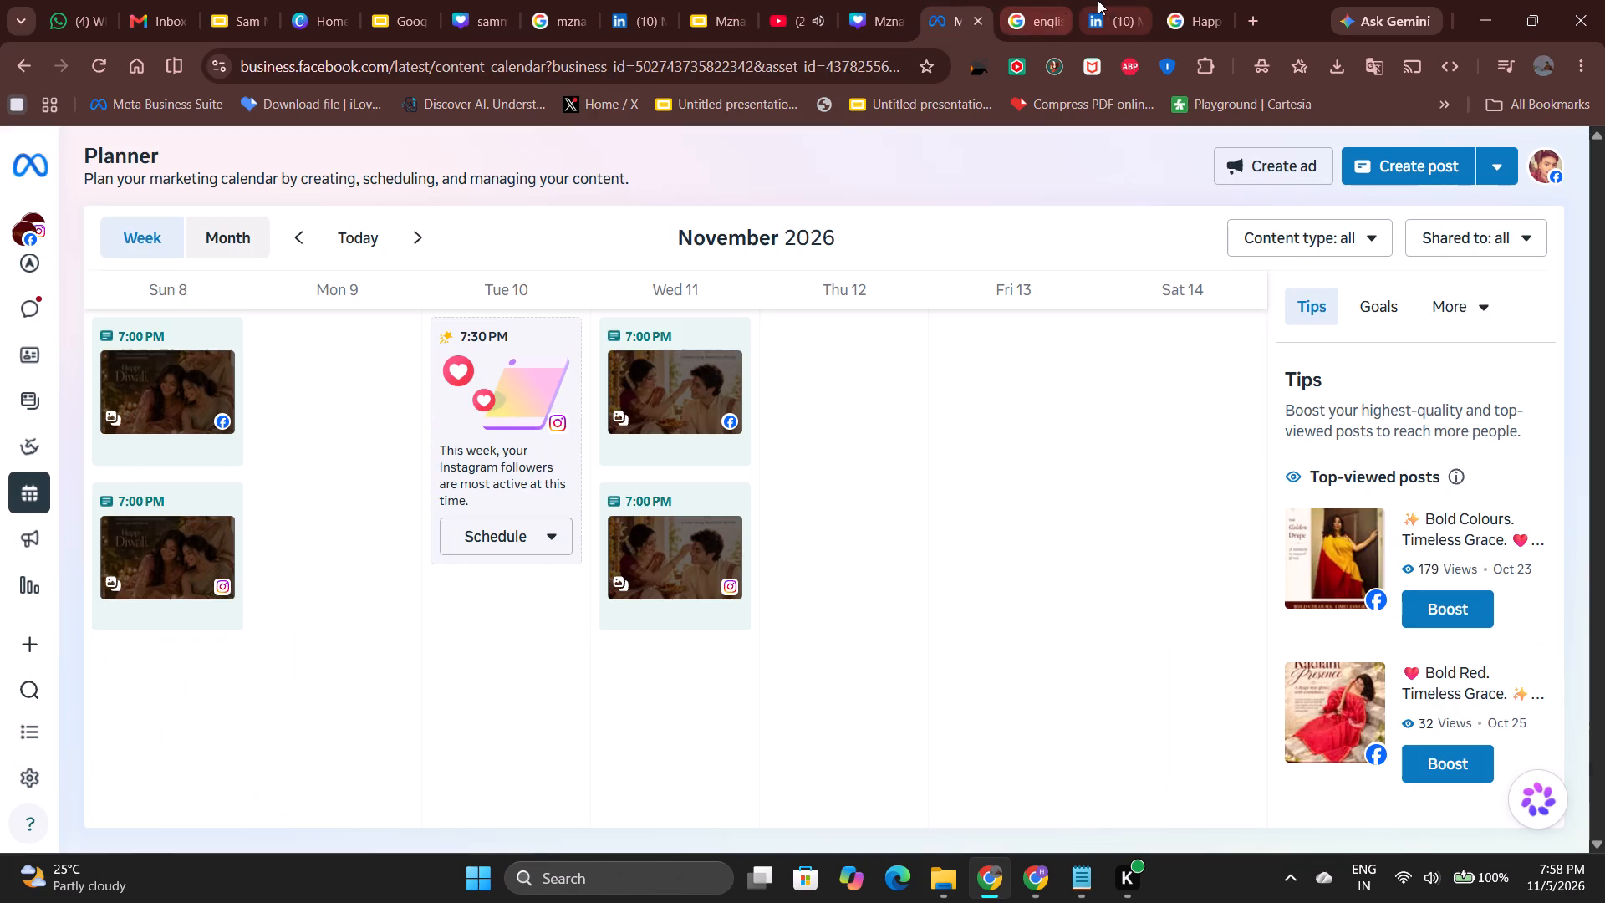
pyautogui.click(1106, 0)
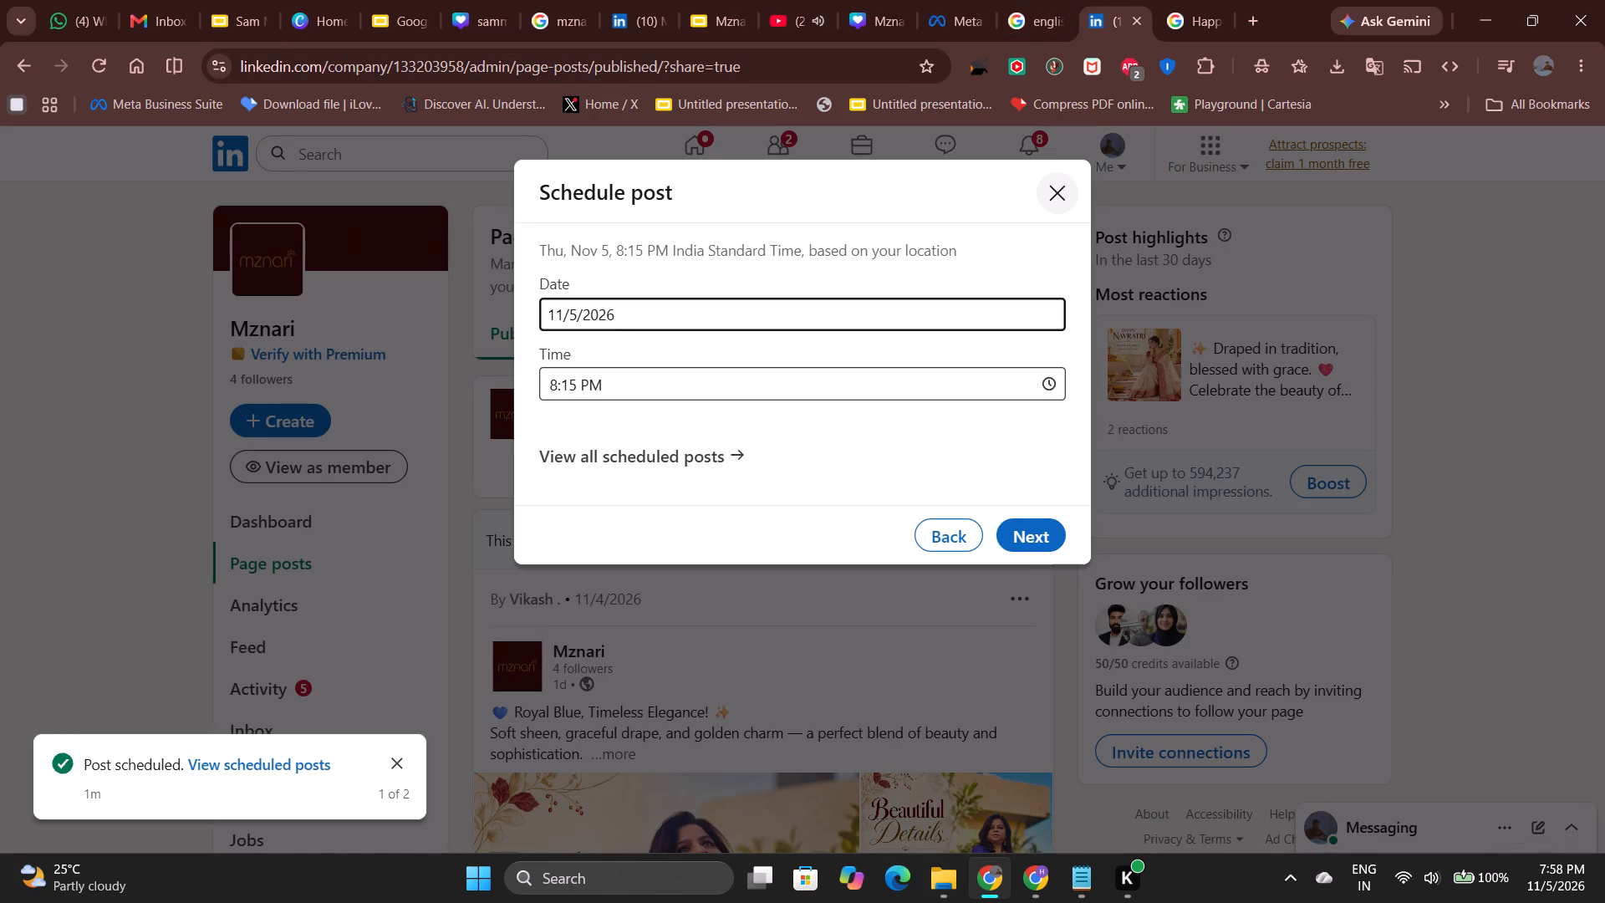
pyautogui.click(621, 314)
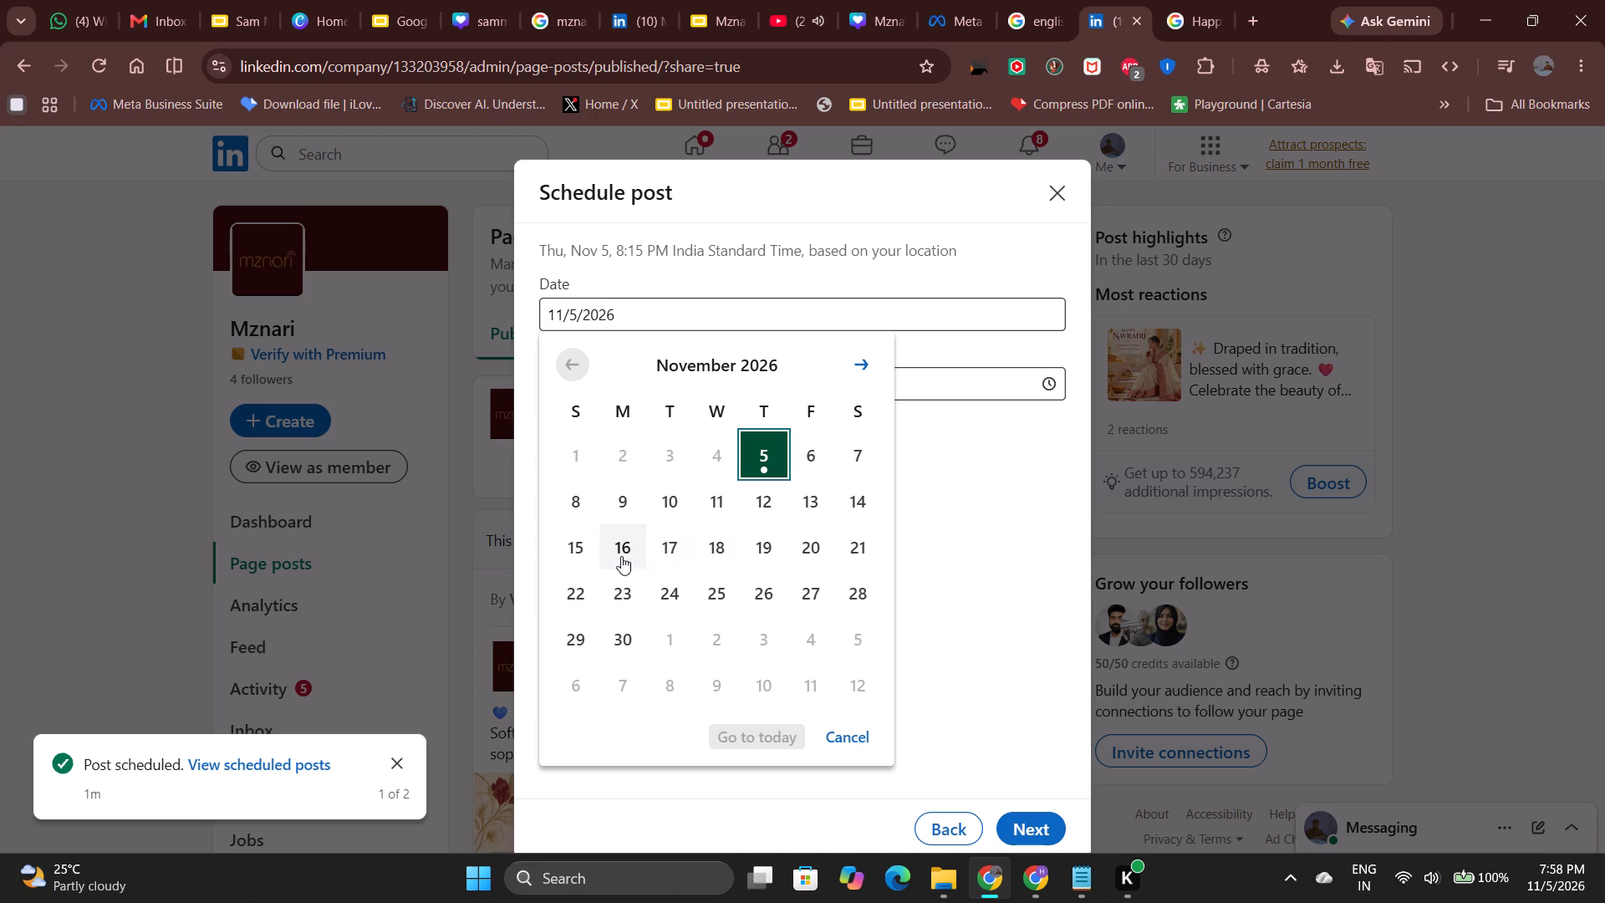
pyautogui.click(711, 506)
pyautogui.click(612, 382)
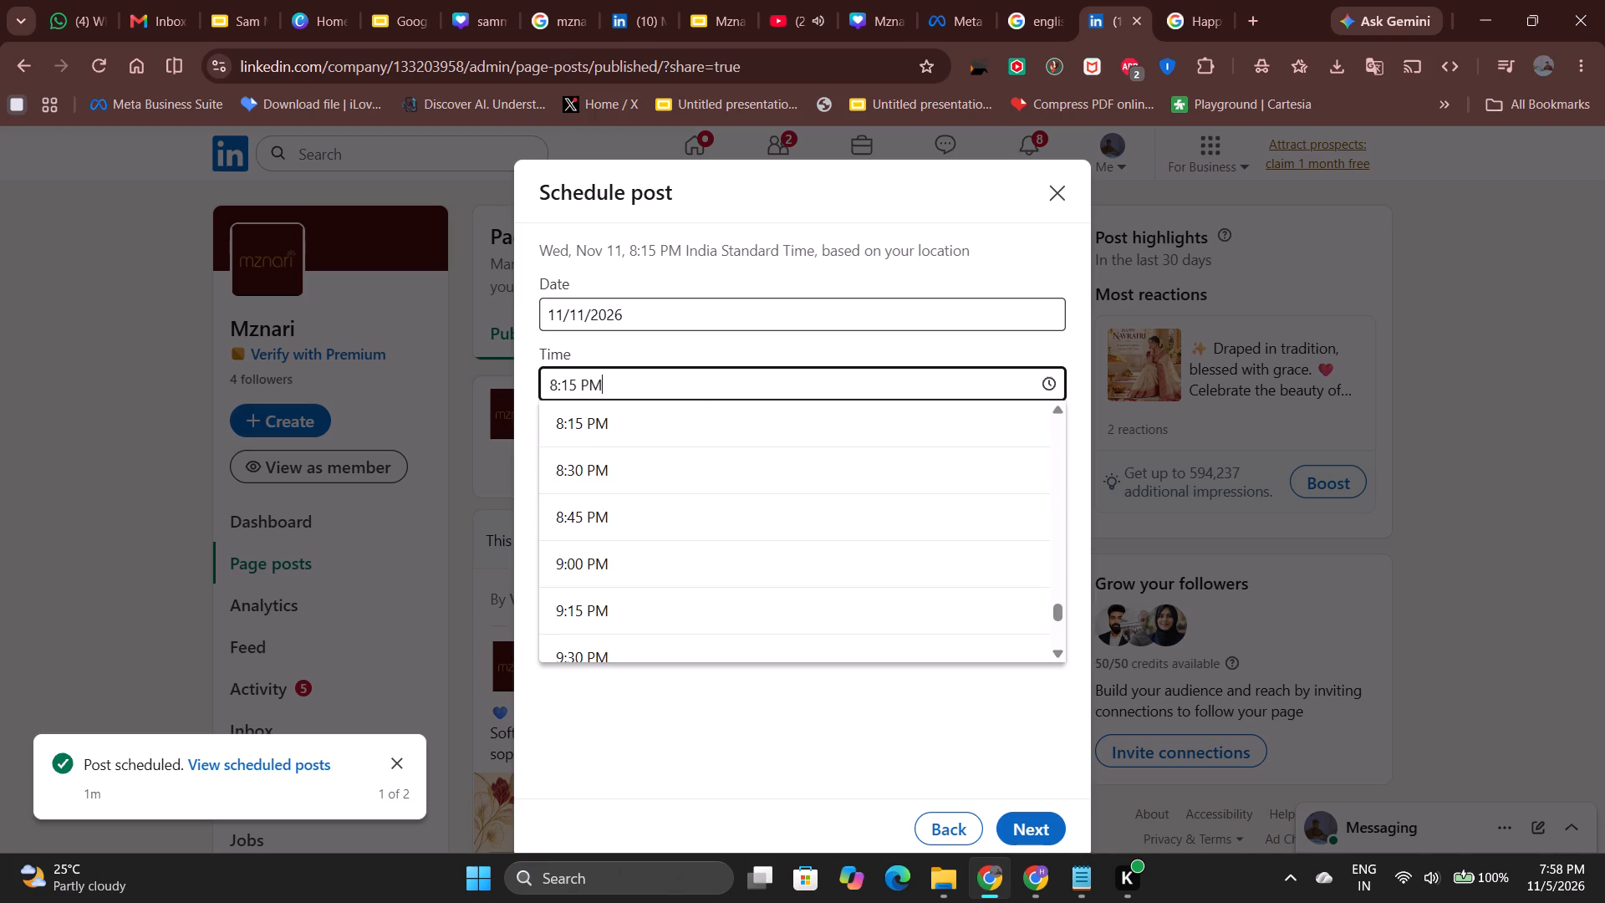
pyautogui.scroll(1, 619, 479)
pyautogui.click(619, 487)
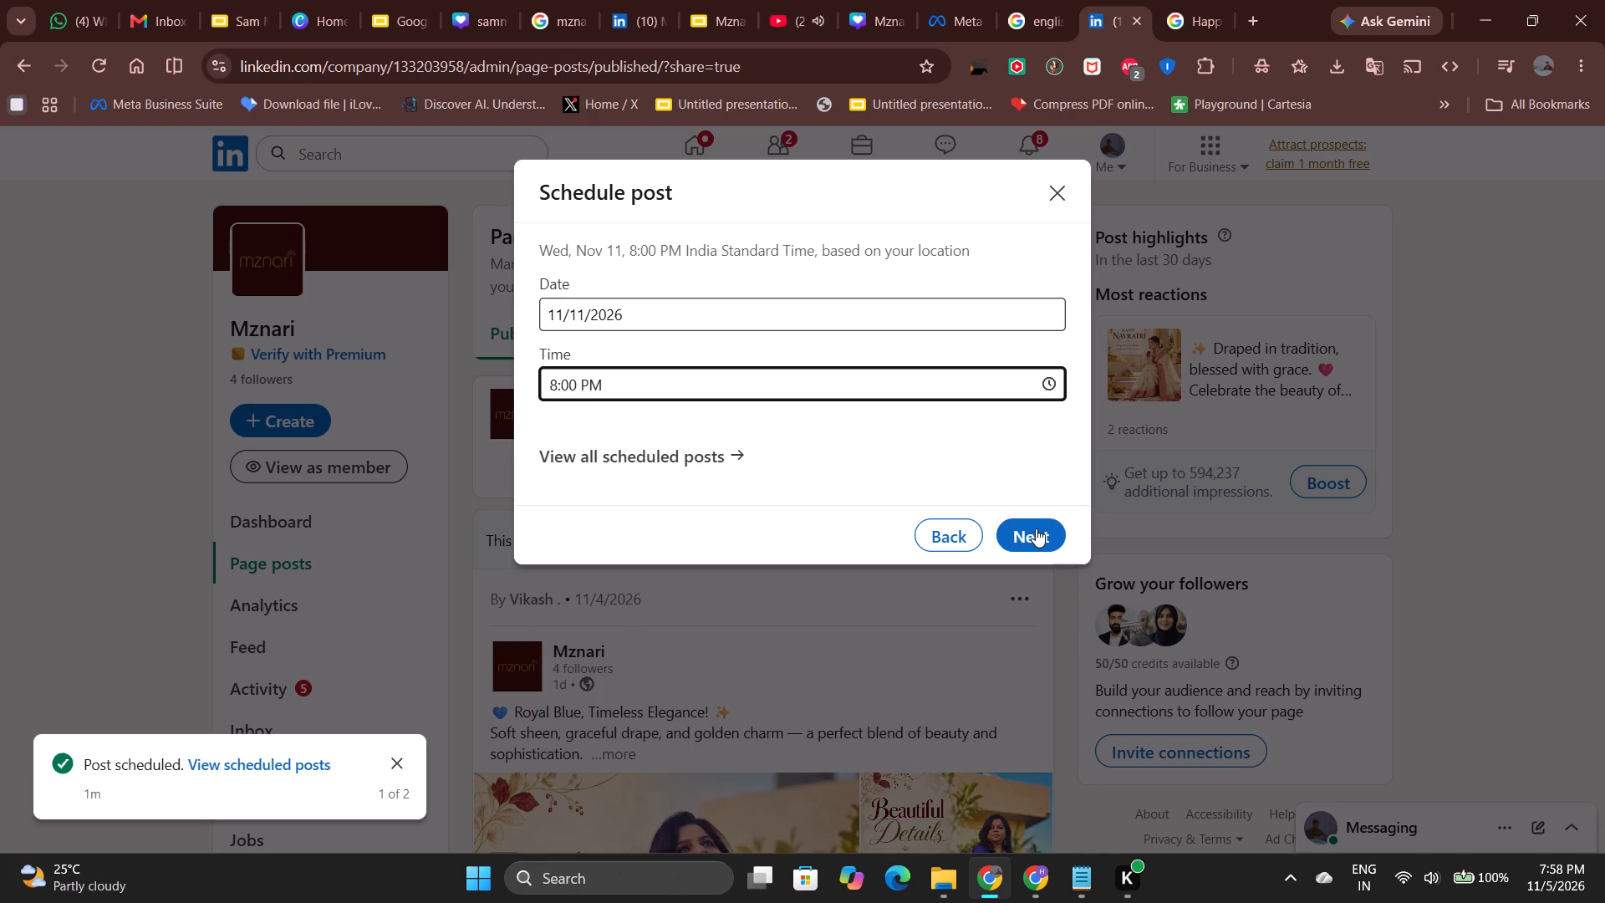
pyautogui.click(1036, 528)
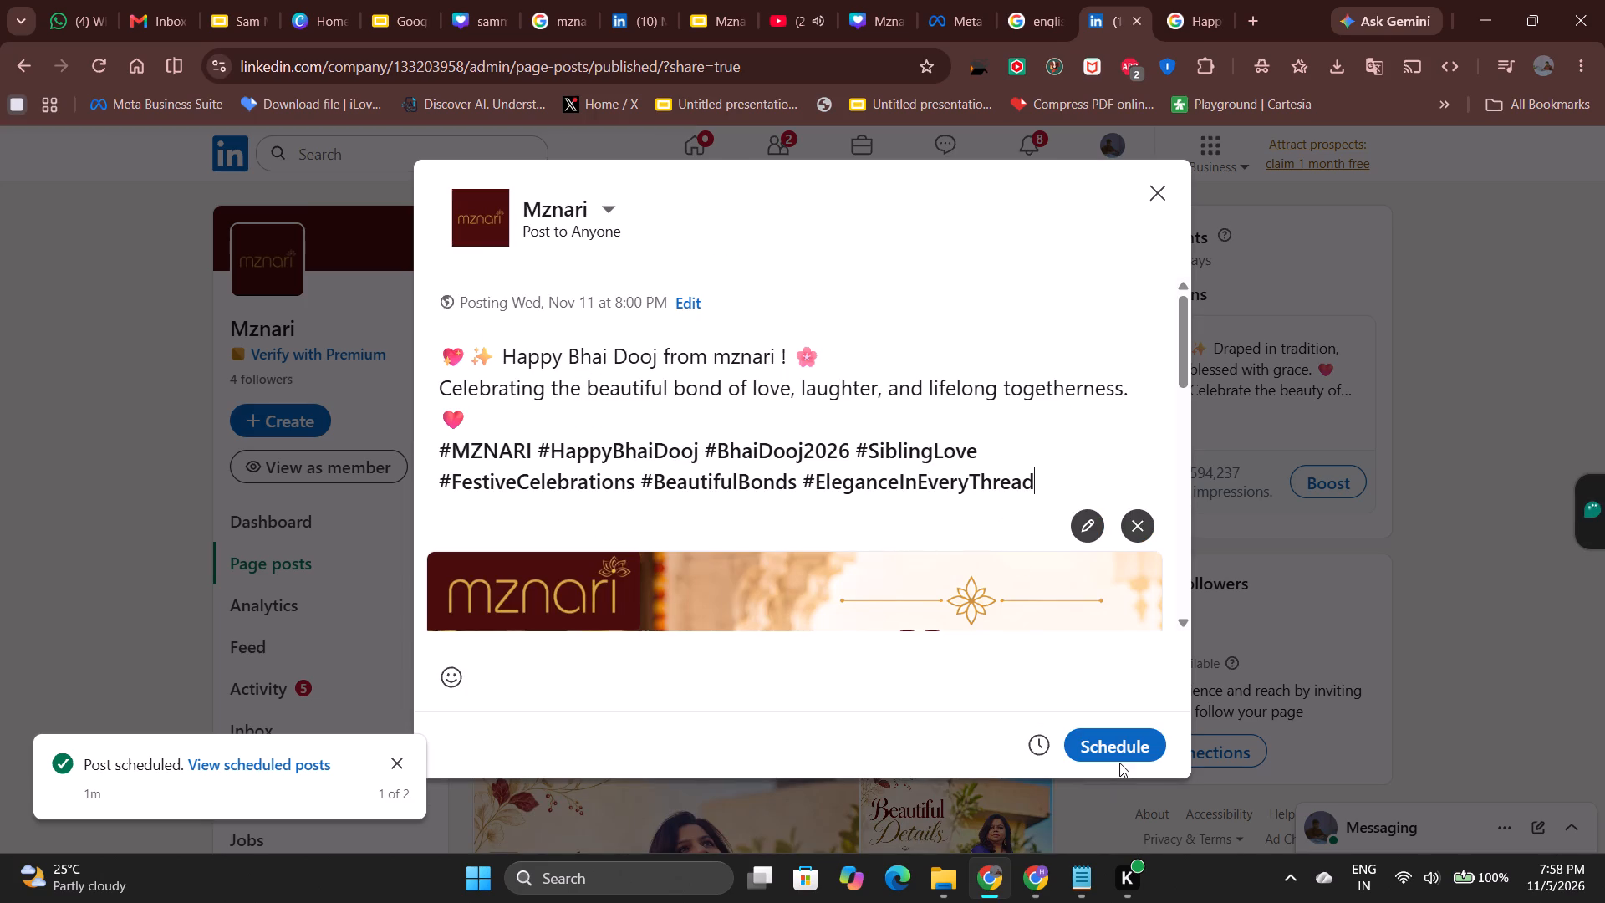
pyautogui.click(1103, 737)
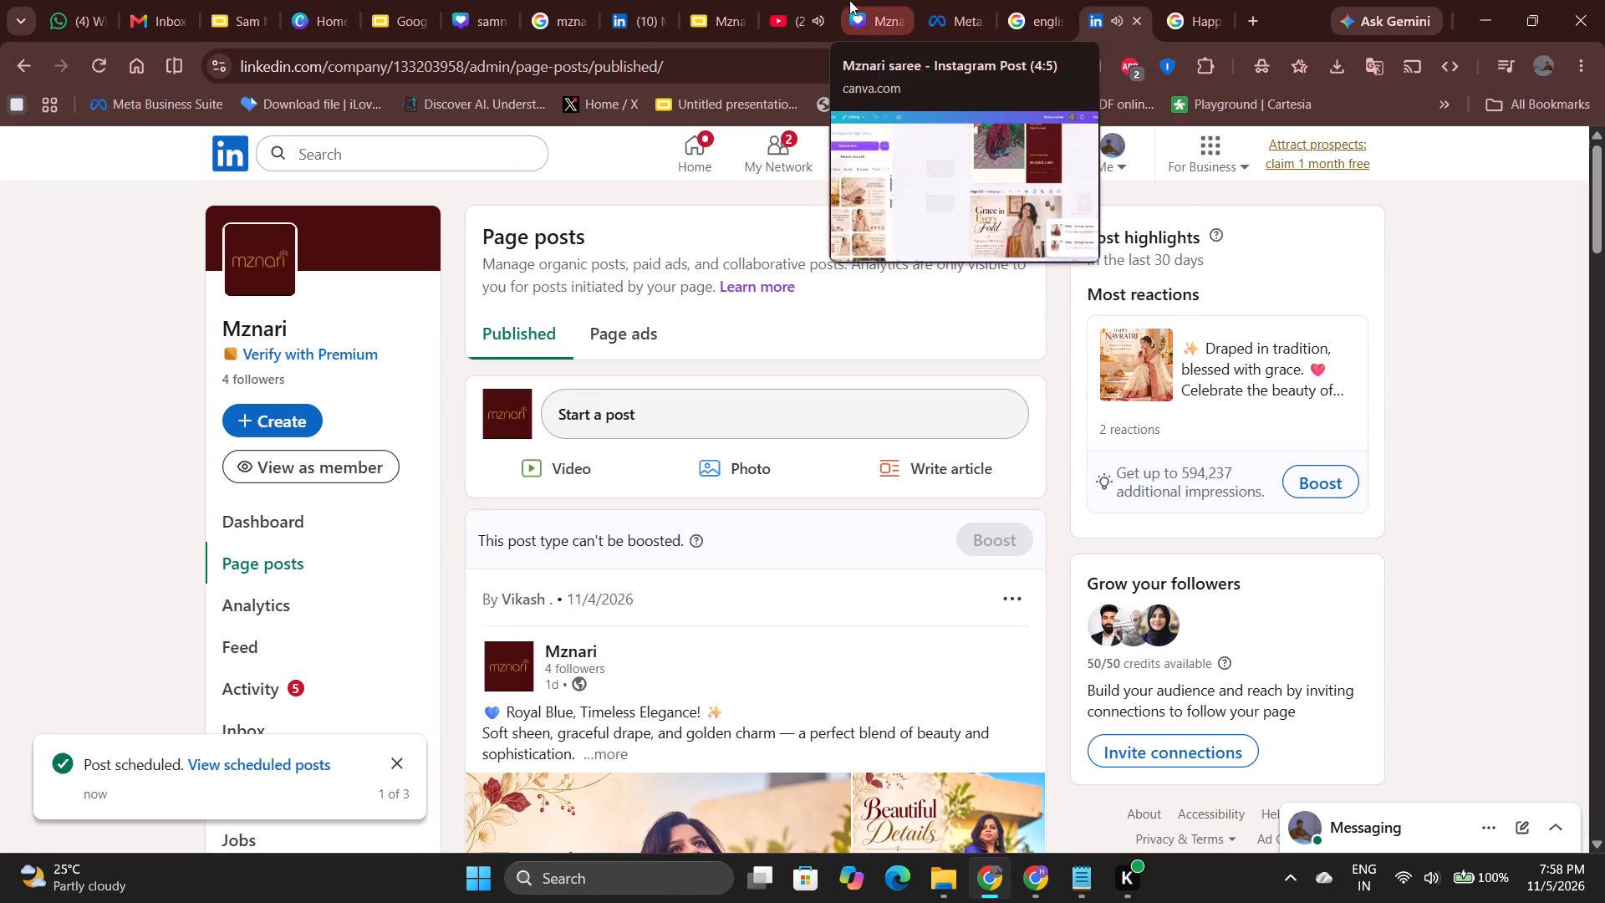
# Switch to YouTube and save the playing Mashup Mania video to only the Sounds playlist.
pyautogui.click(796, 0)
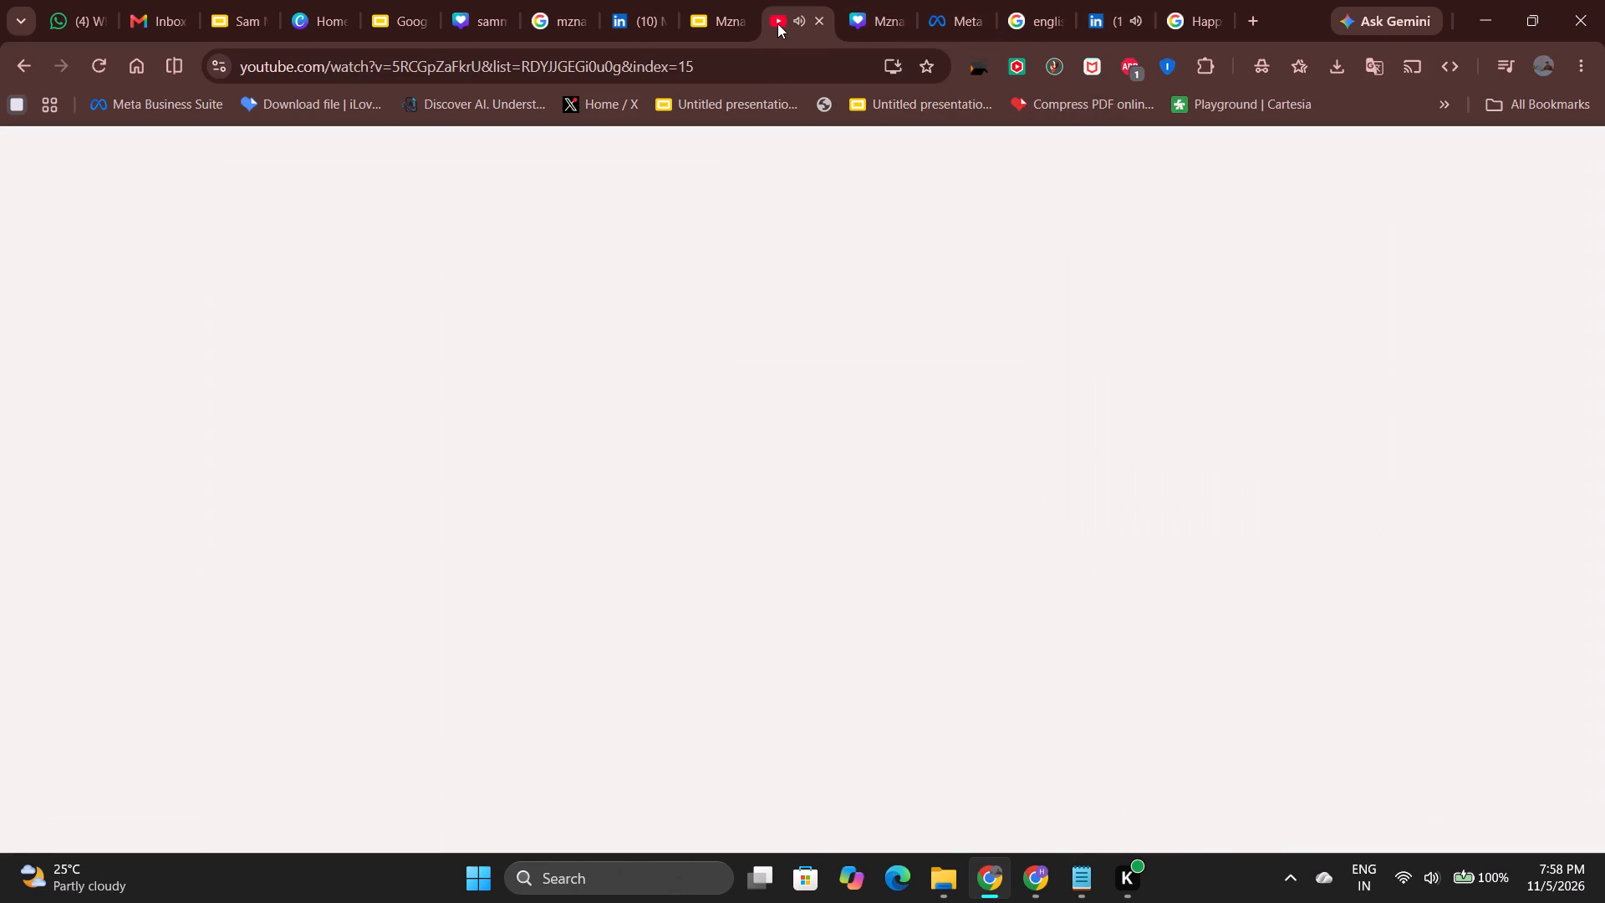
pyautogui.scroll(-2, 587, 591)
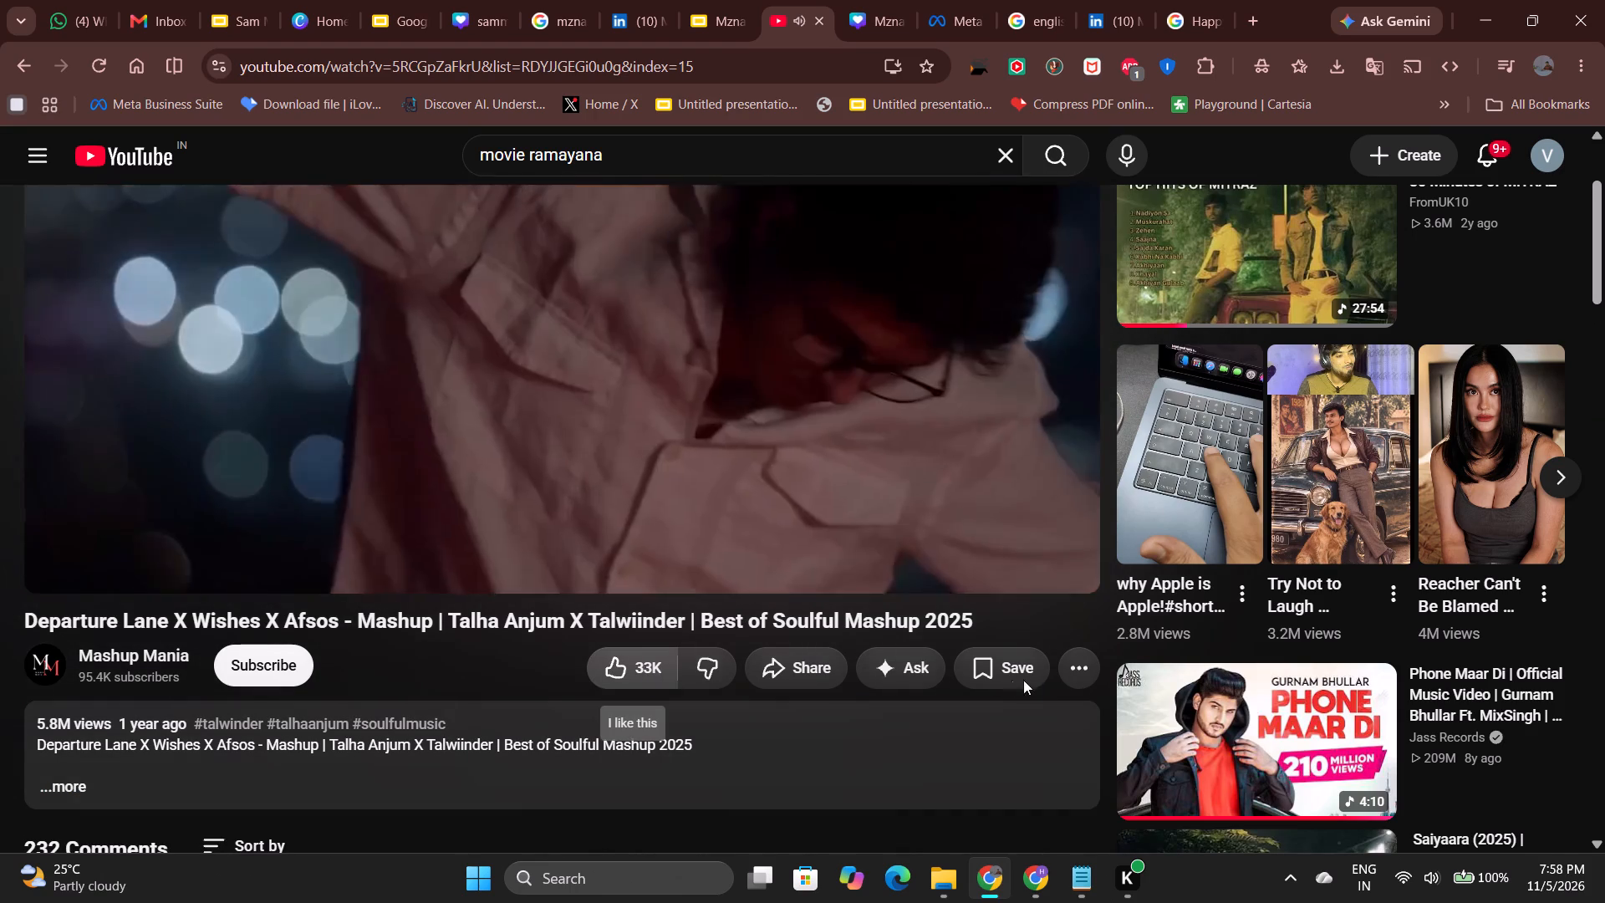
pyautogui.click(980, 668)
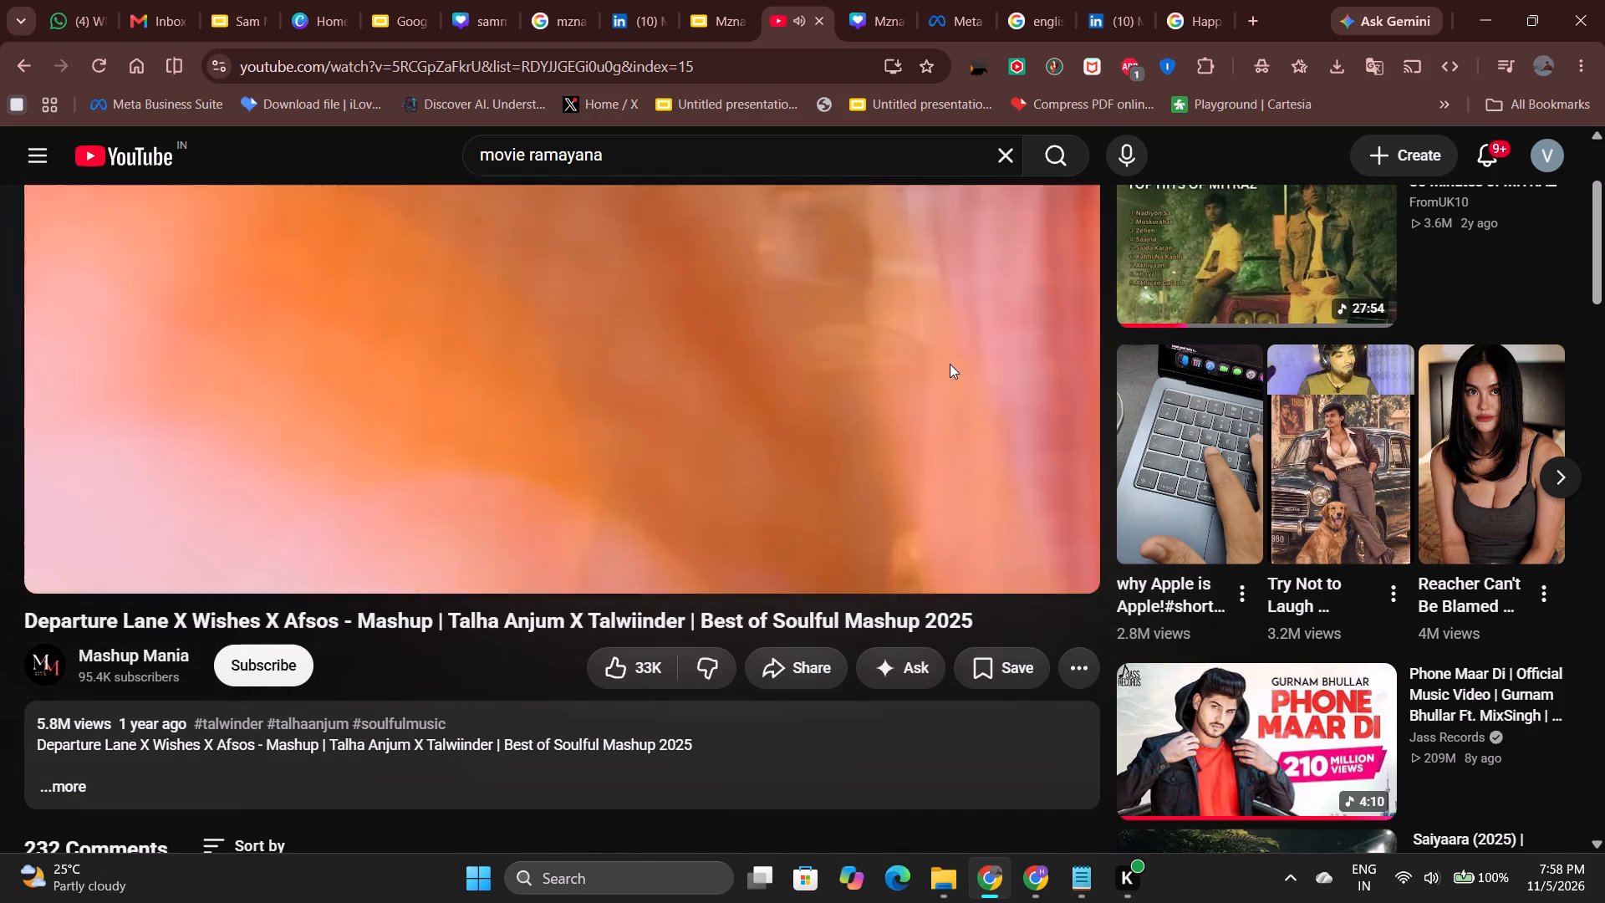
pyautogui.click(737, 378)
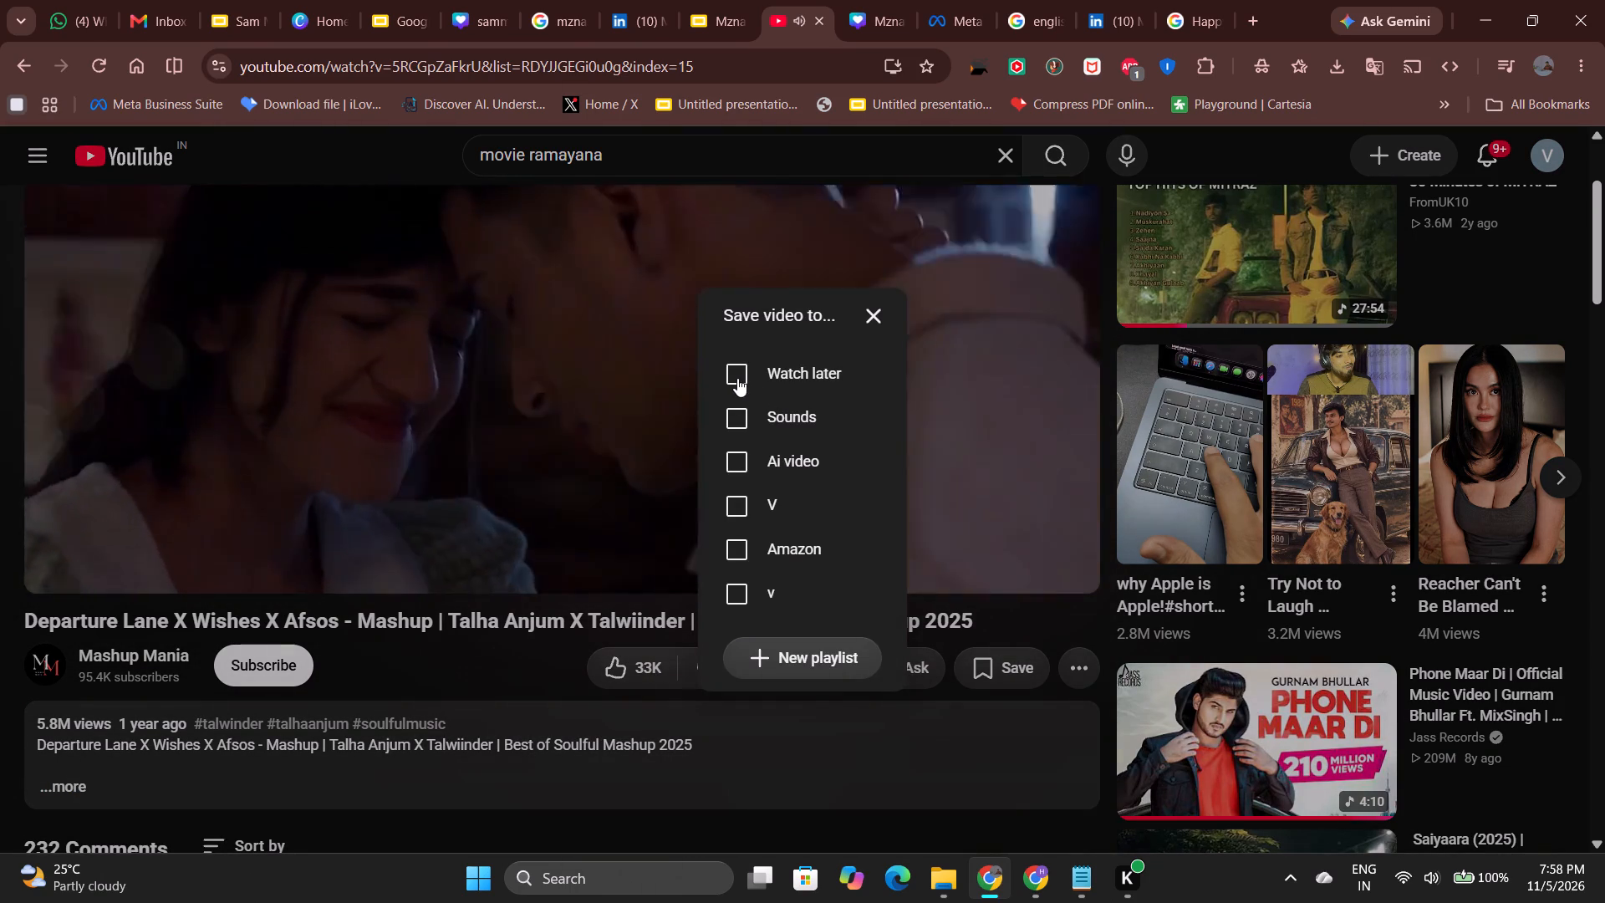
pyautogui.click(733, 418)
pyautogui.click(742, 368)
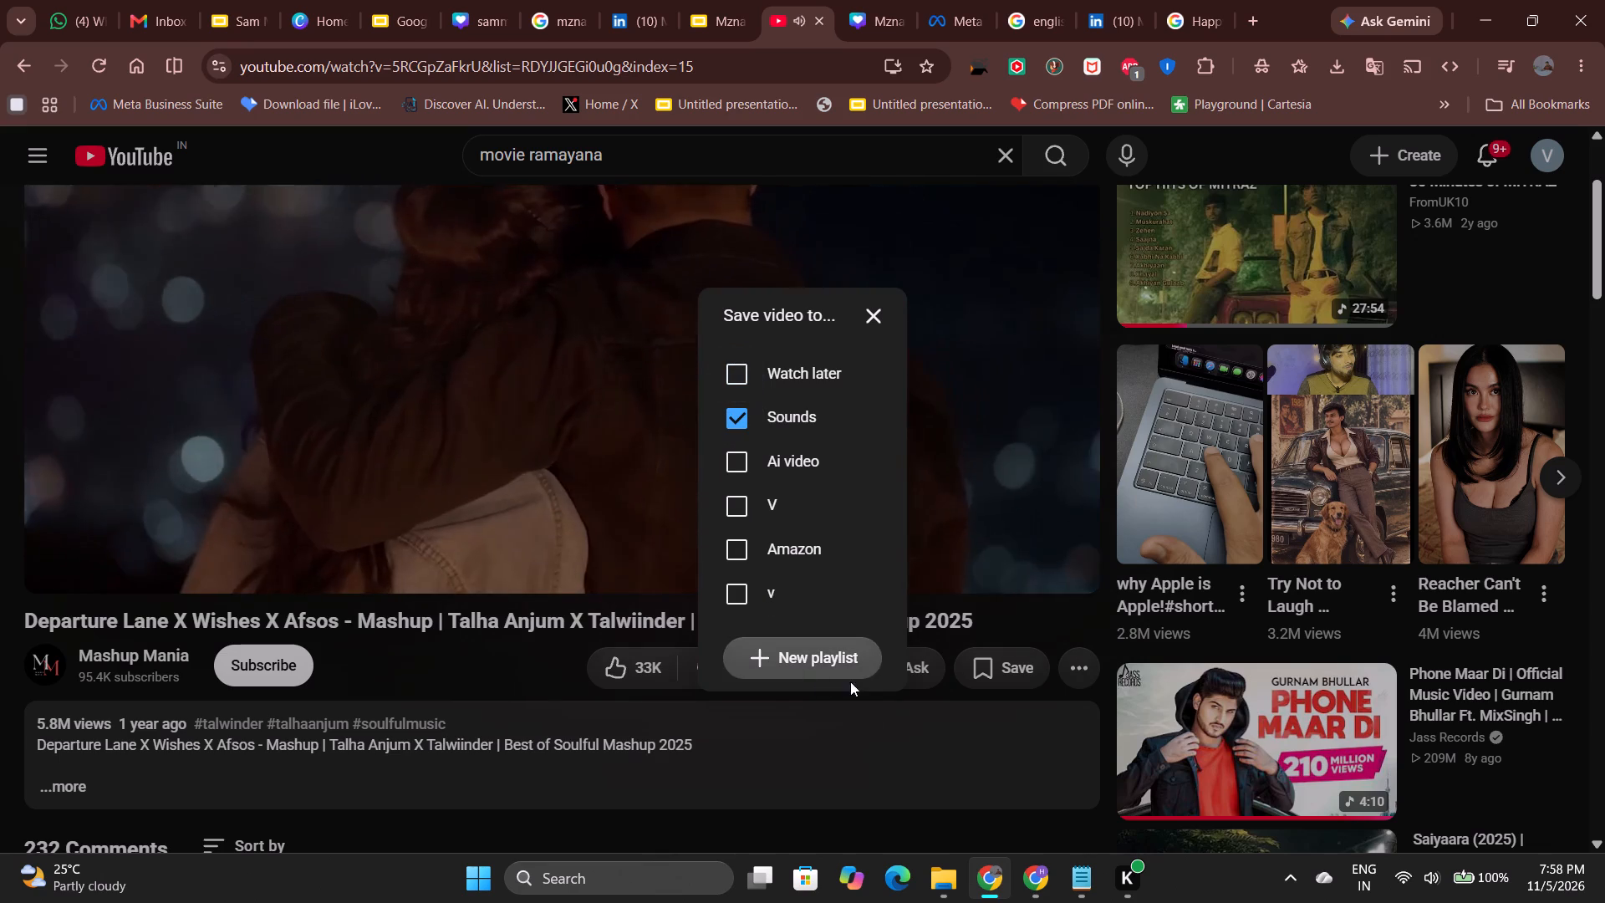
pyautogui.click(1019, 627)
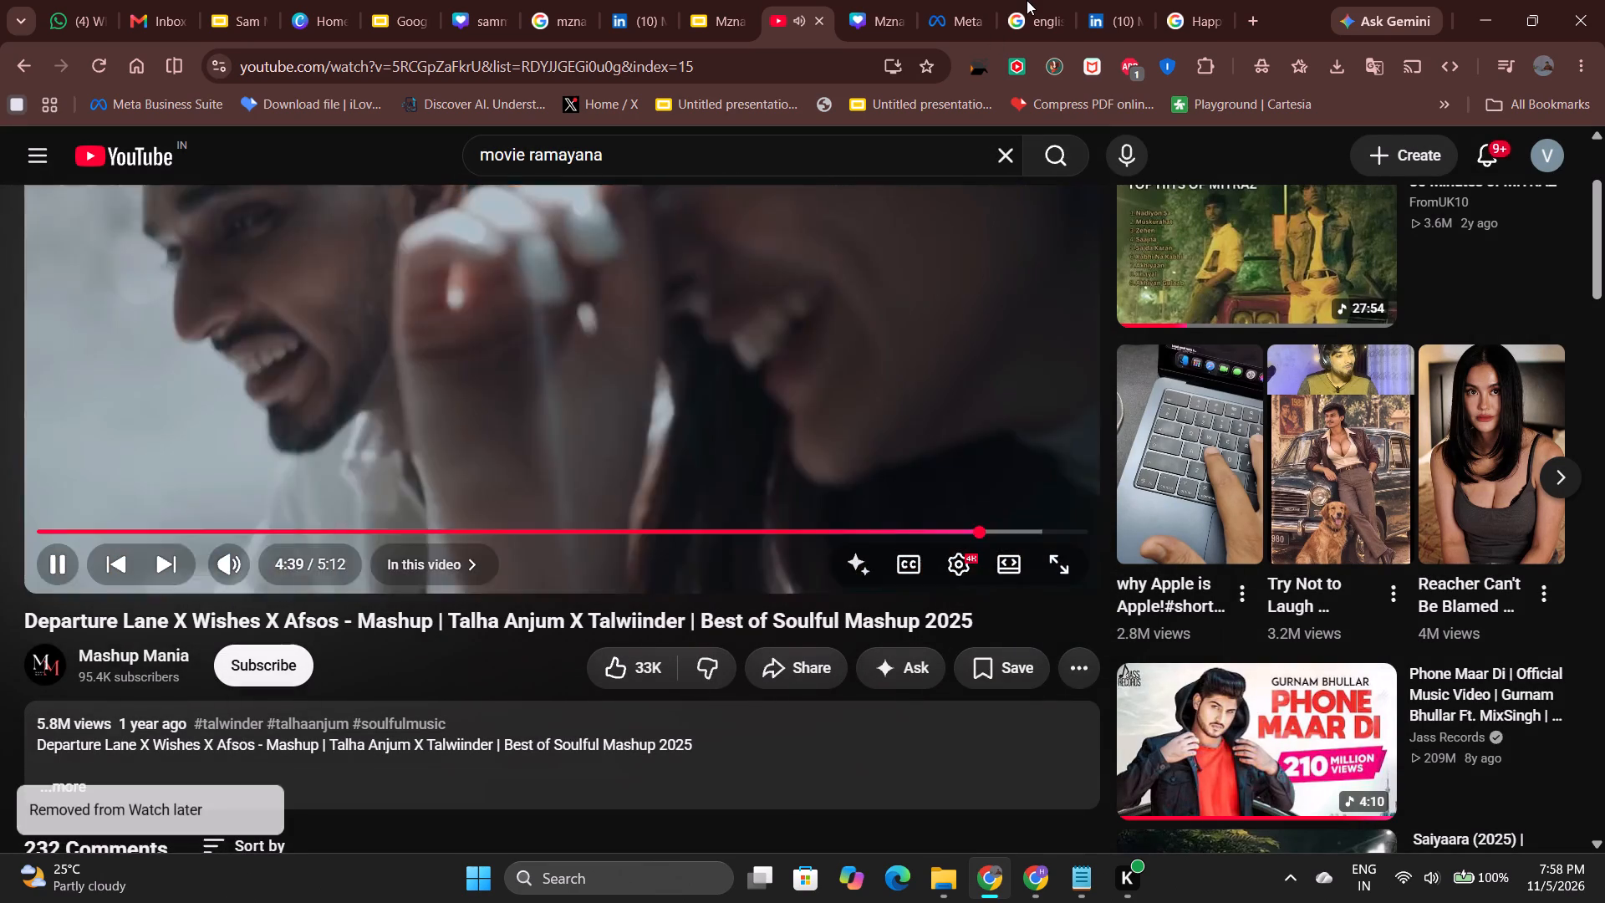
# Review slides 4 and 5 of the Mznari deck and the Meta planner's week of November 15 to 21 for the next post.
pyautogui.click(1024, 0)
pyautogui.click(957, 0)
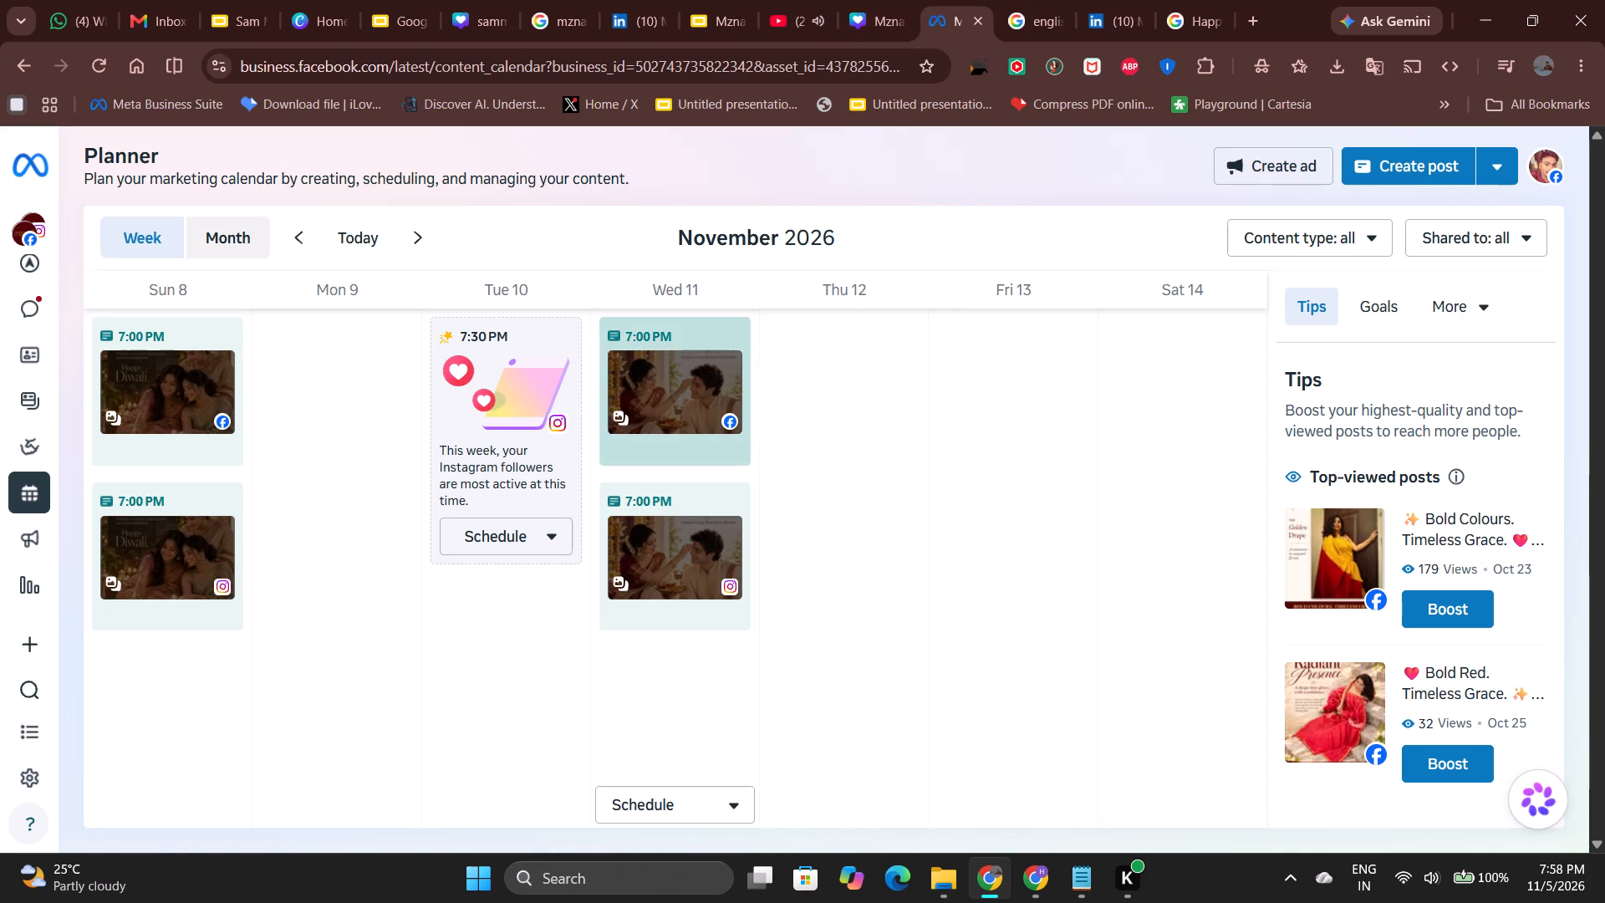
pyautogui.click(722, 0)
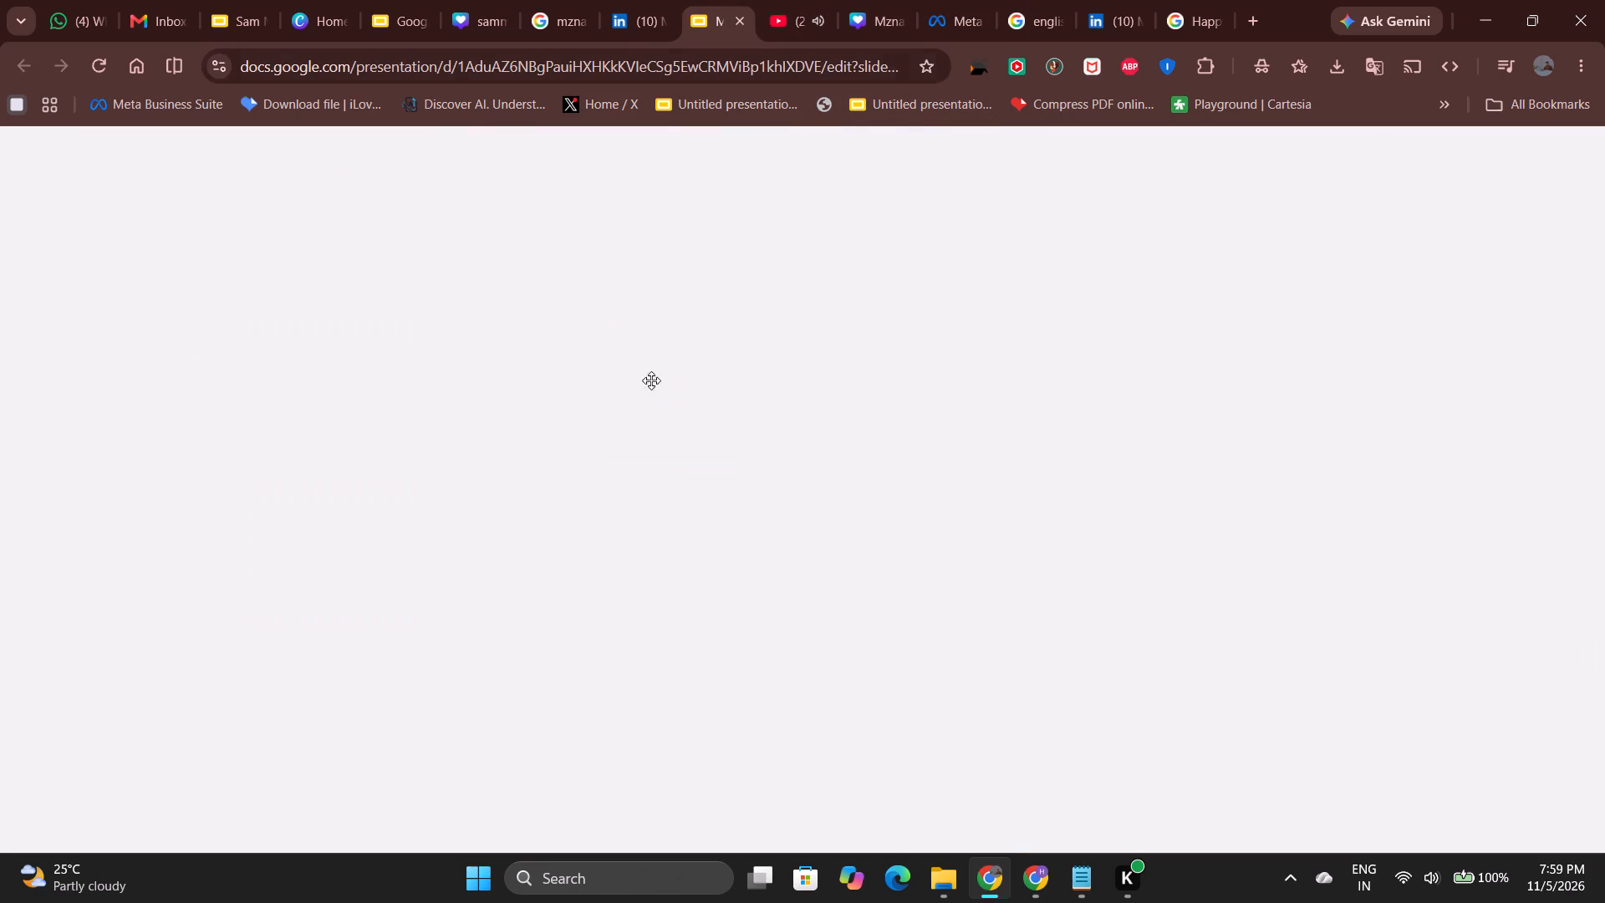
pyautogui.click(1013, 396)
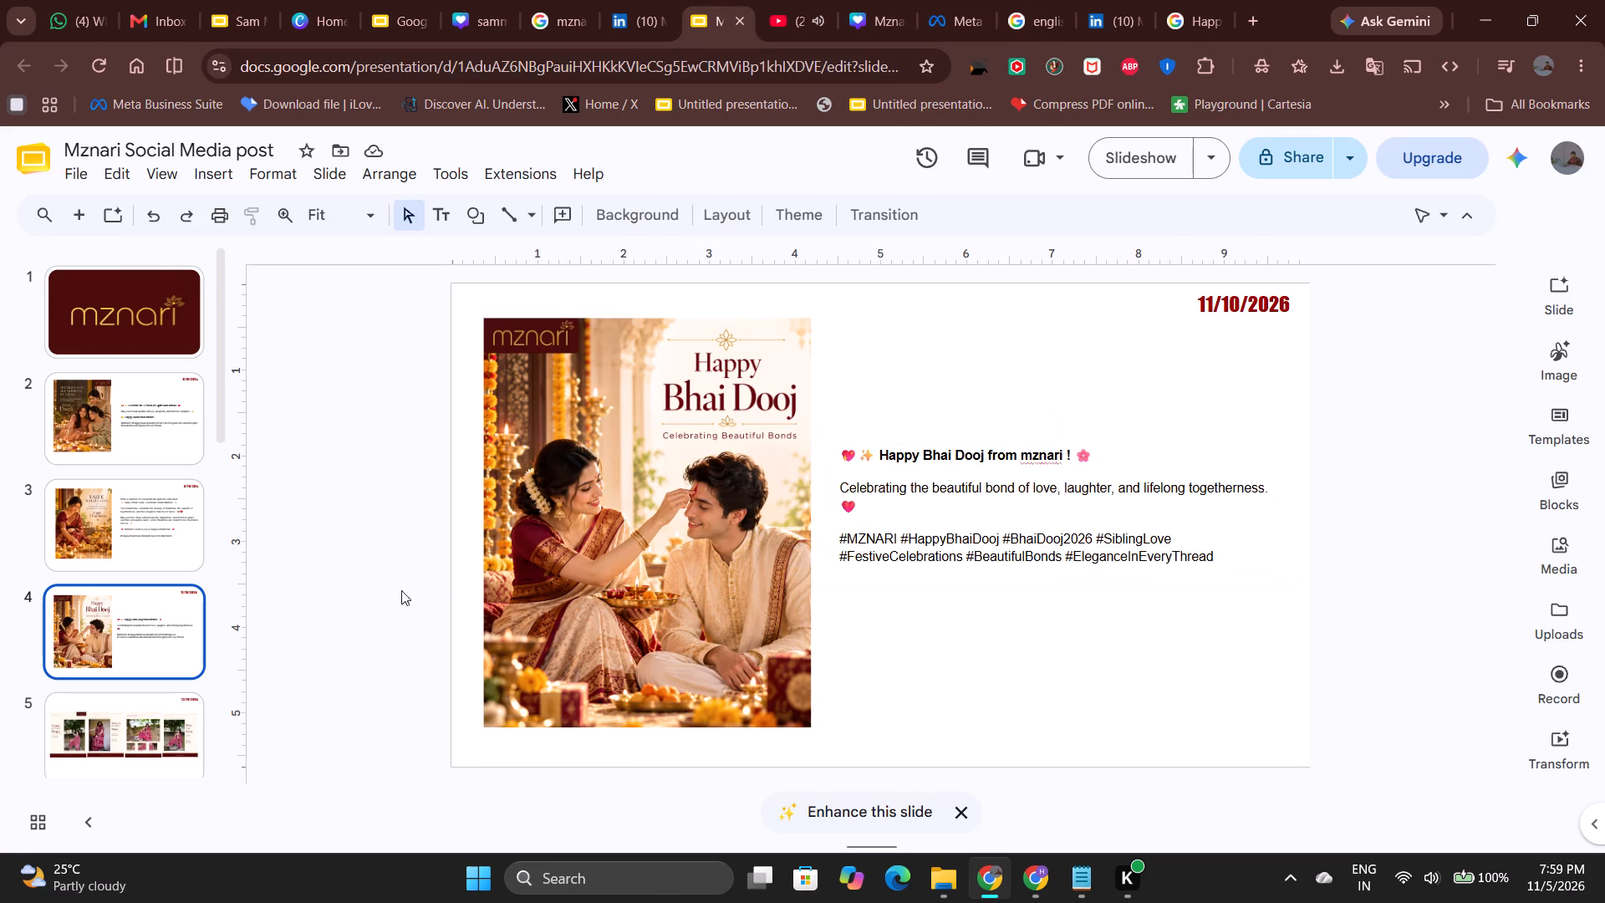
pyautogui.scroll(-1, 110, 497)
pyautogui.click(145, 616)
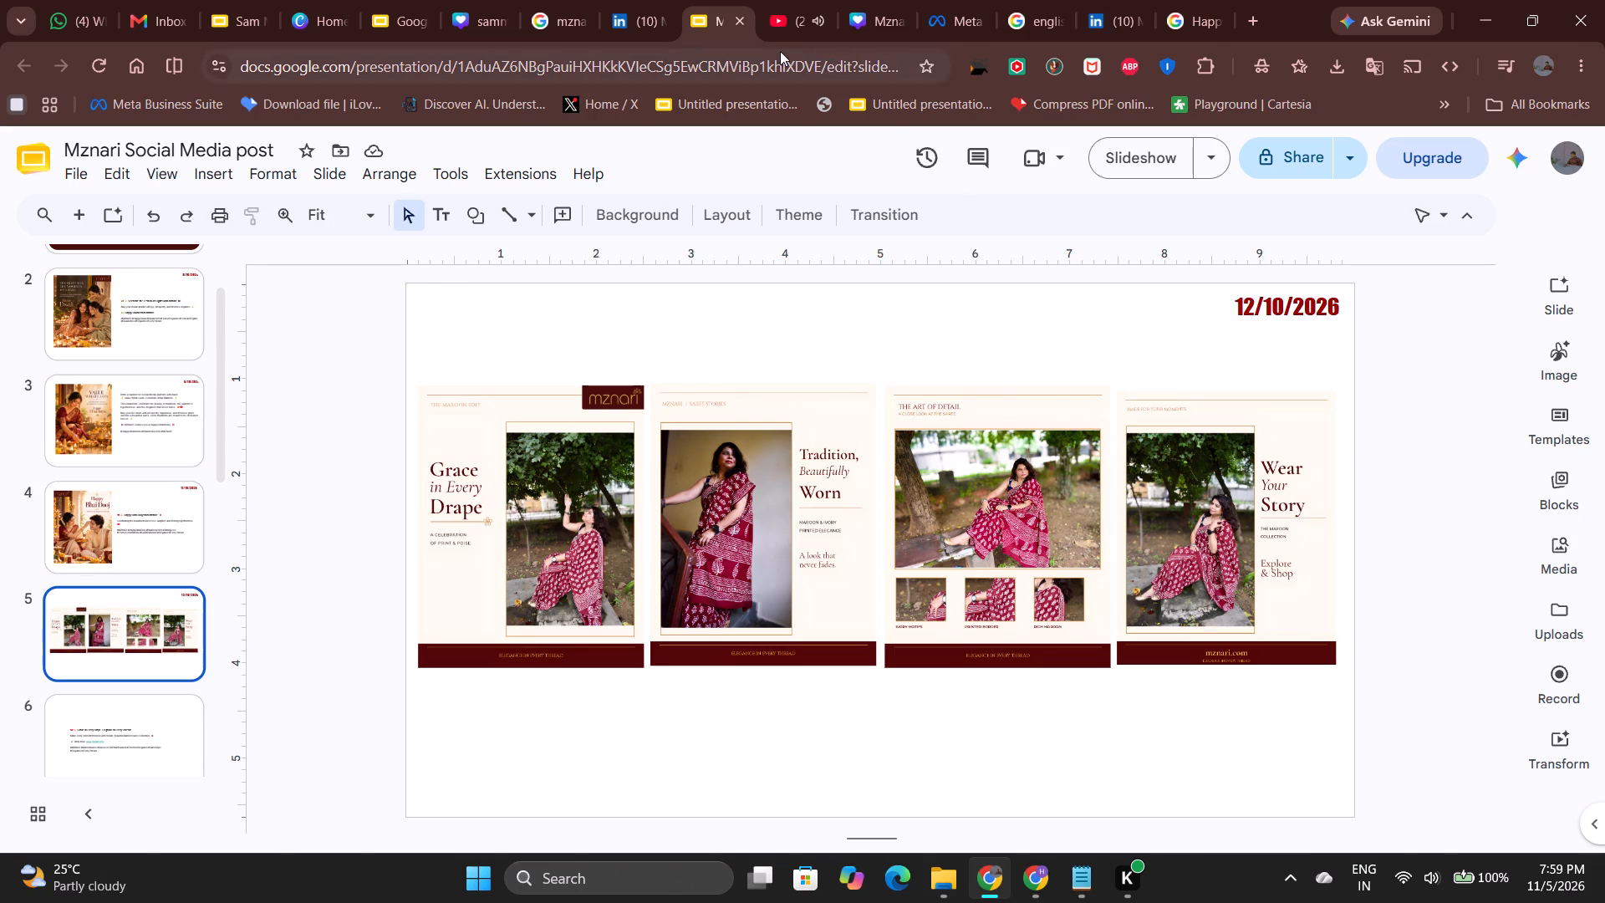
pyautogui.click(929, 0)
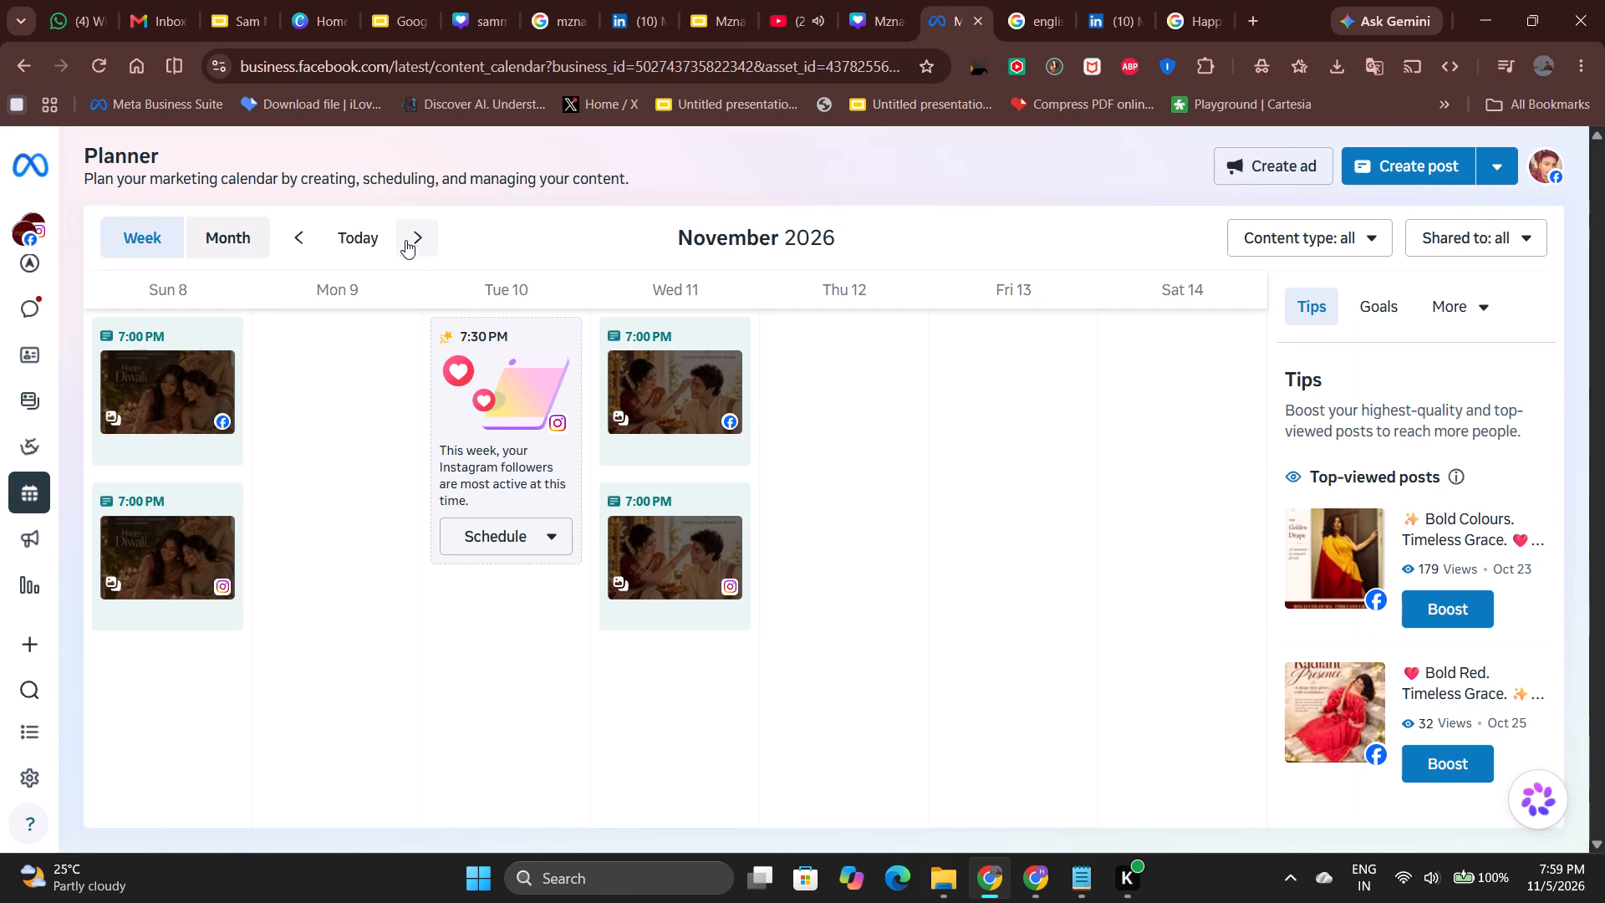
pyautogui.click(412, 248)
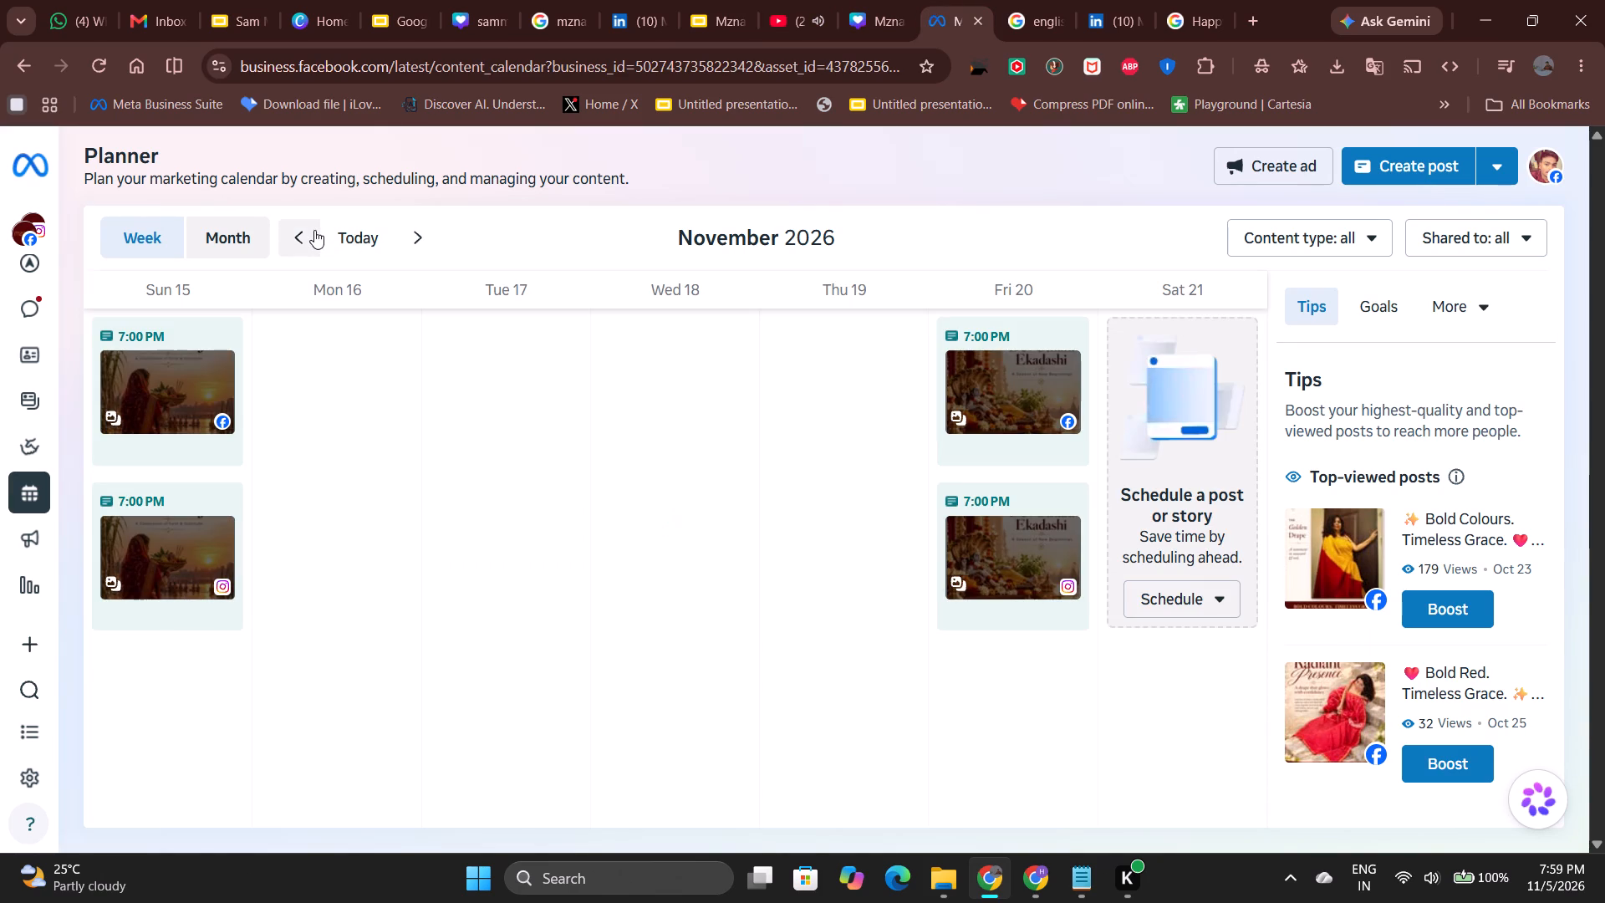
# Start a new Mznari LinkedIn post and attach the Chhath Puja image, Mznari saree (3), from Downloads.
pyautogui.click(1123, 0)
pyautogui.click(298, 407)
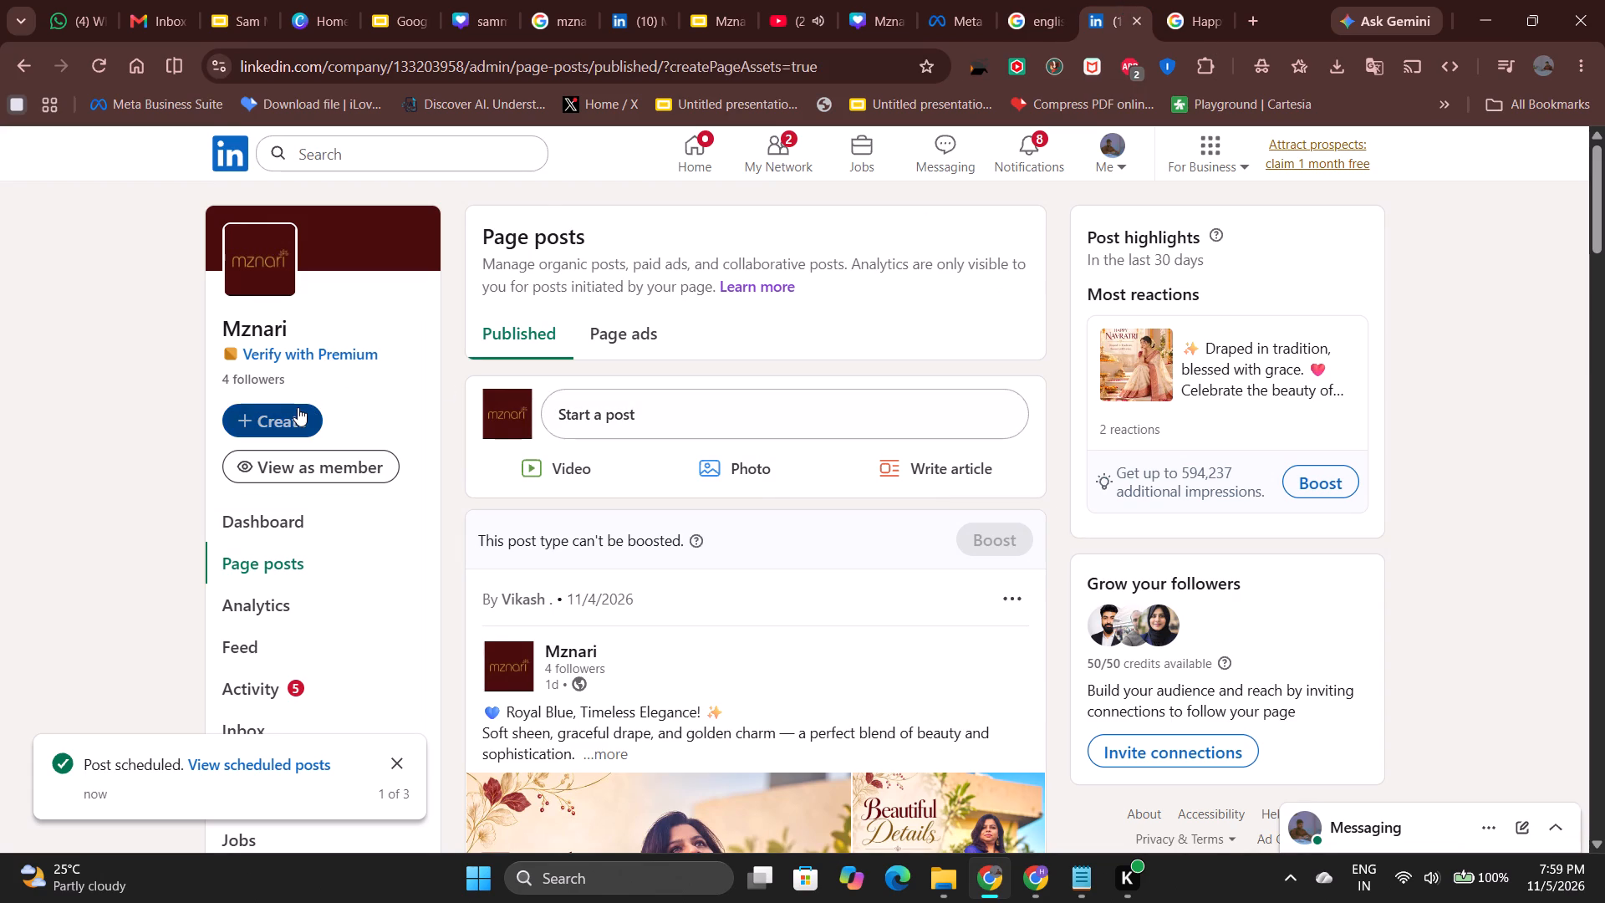
pyautogui.click(682, 276)
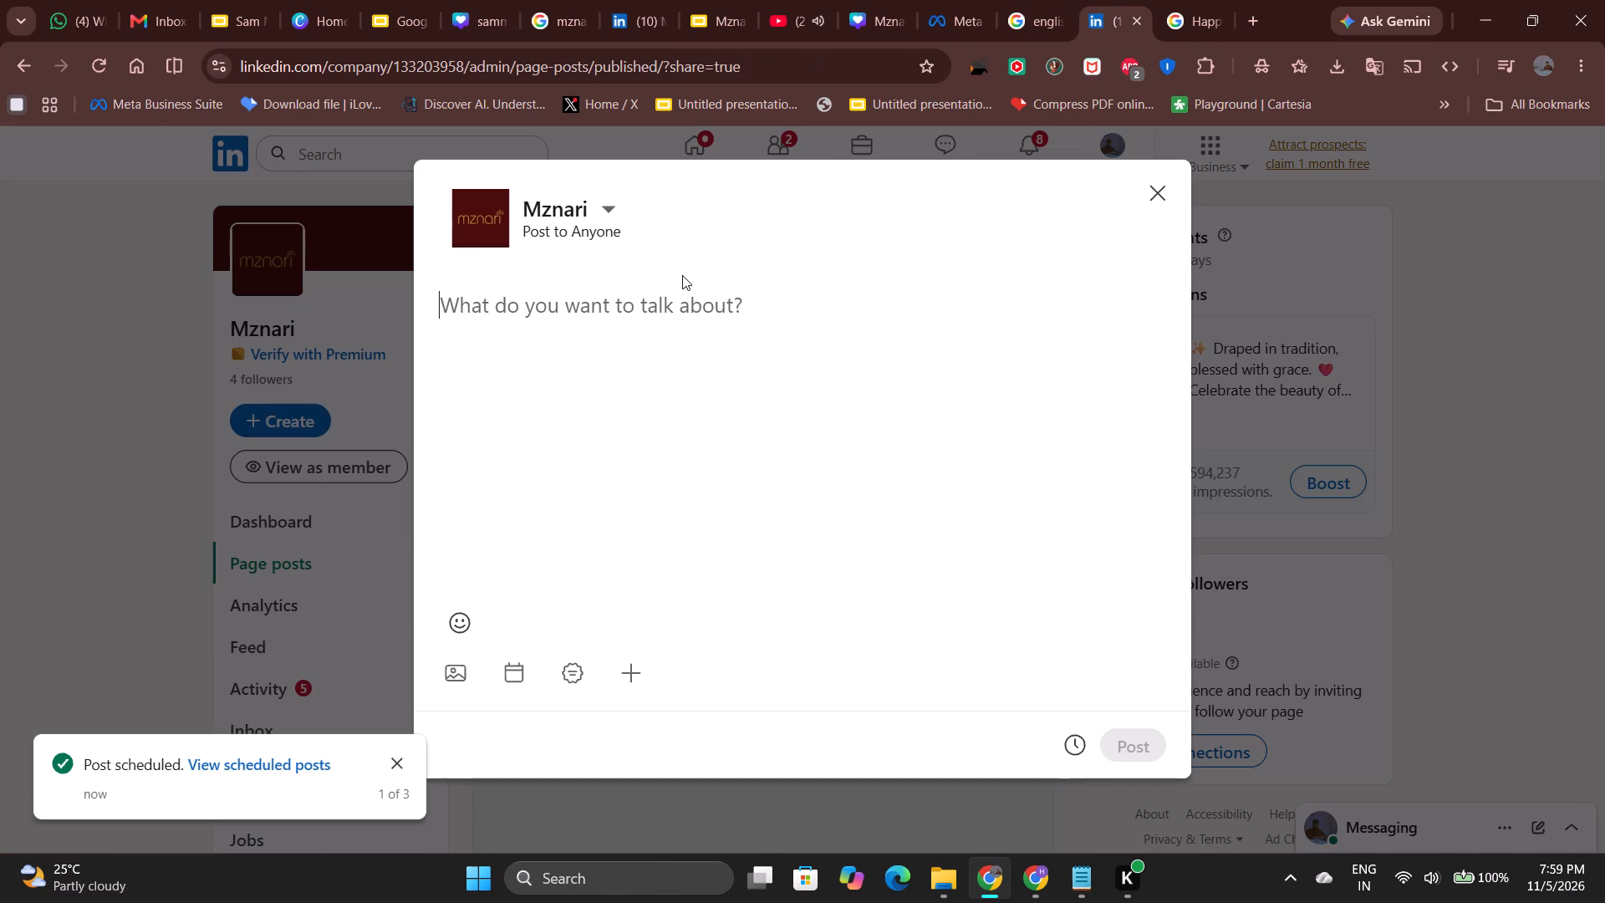
pyautogui.click(458, 667)
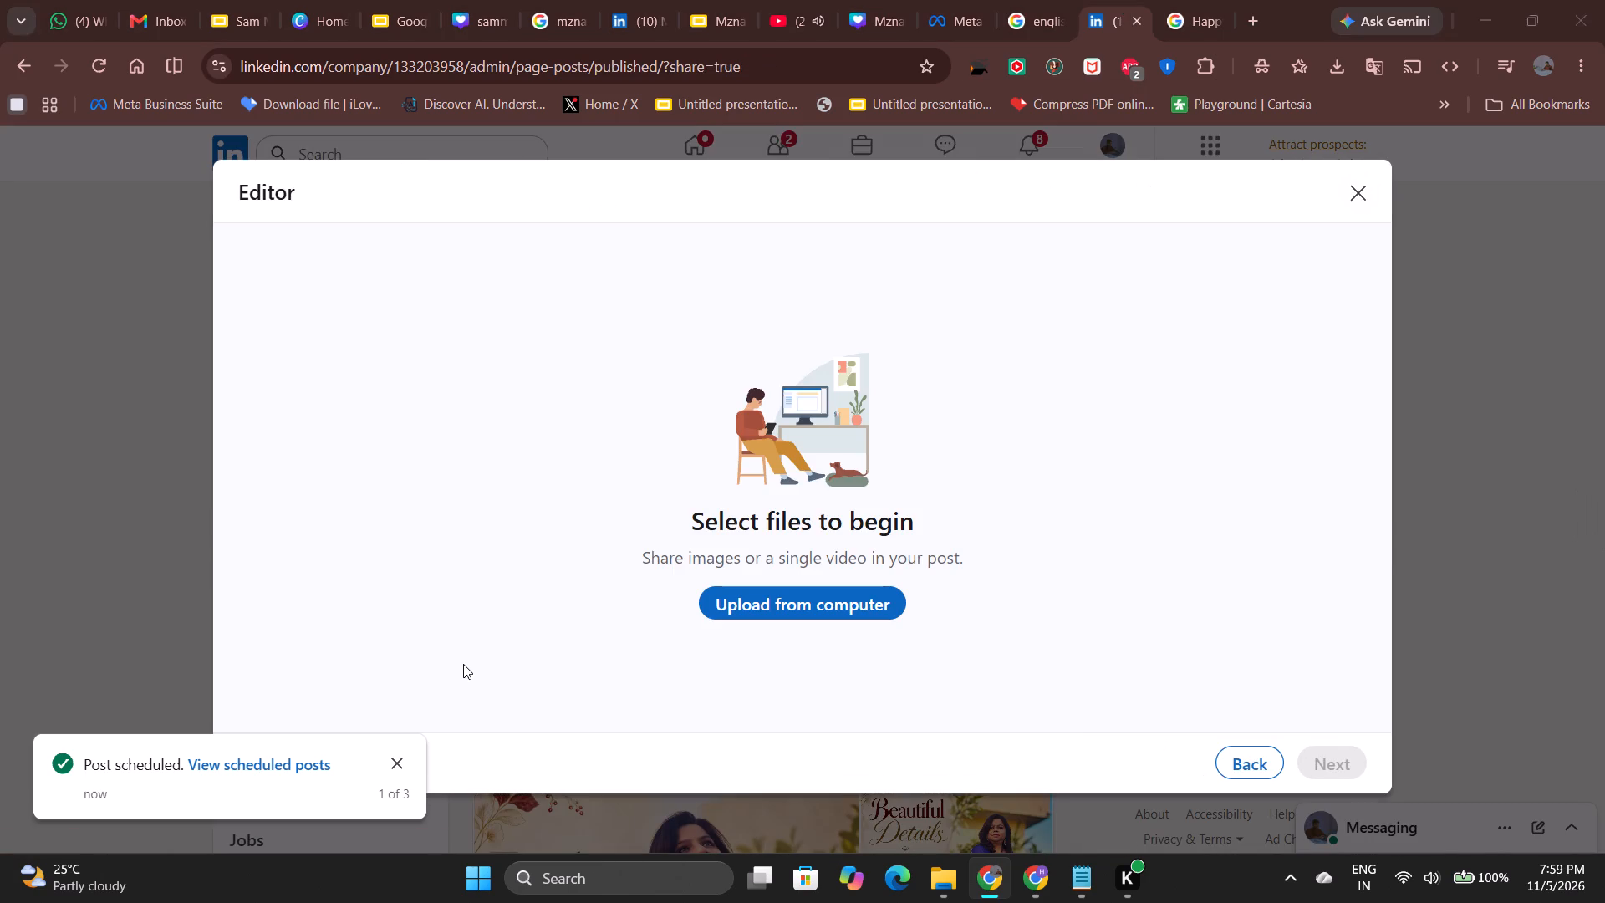
pyautogui.click(747, 607)
pyautogui.scroll(-3, 630, 237)
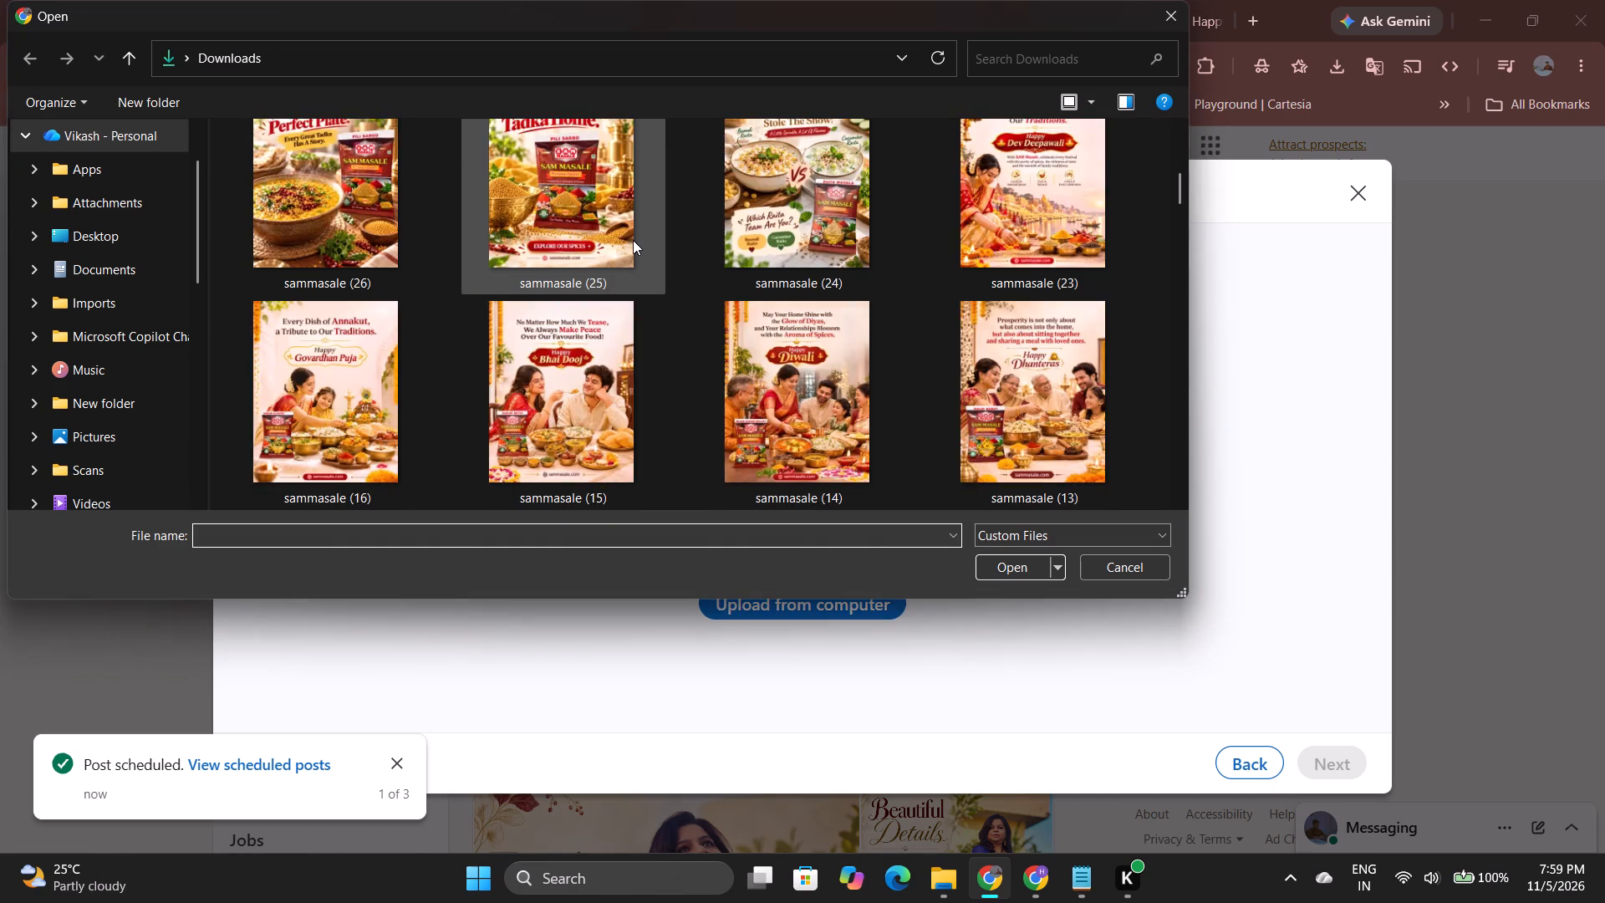
pyautogui.scroll(-7, 633, 242)
pyautogui.click(756, 204)
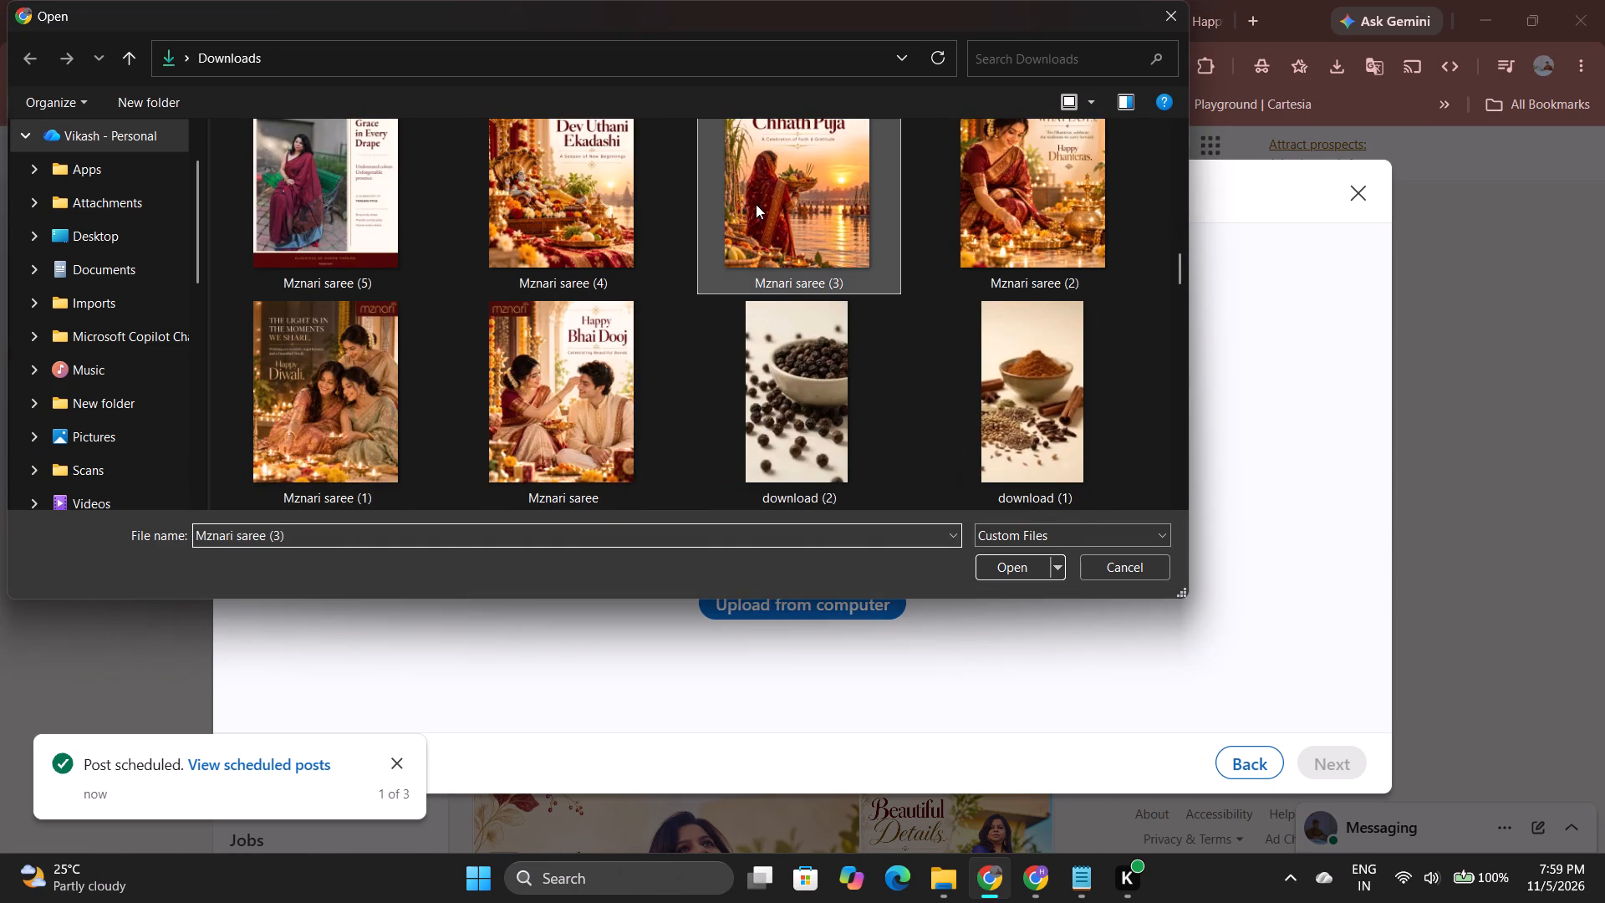
pyautogui.scroll(1, 796, 271)
pyautogui.press('Return')
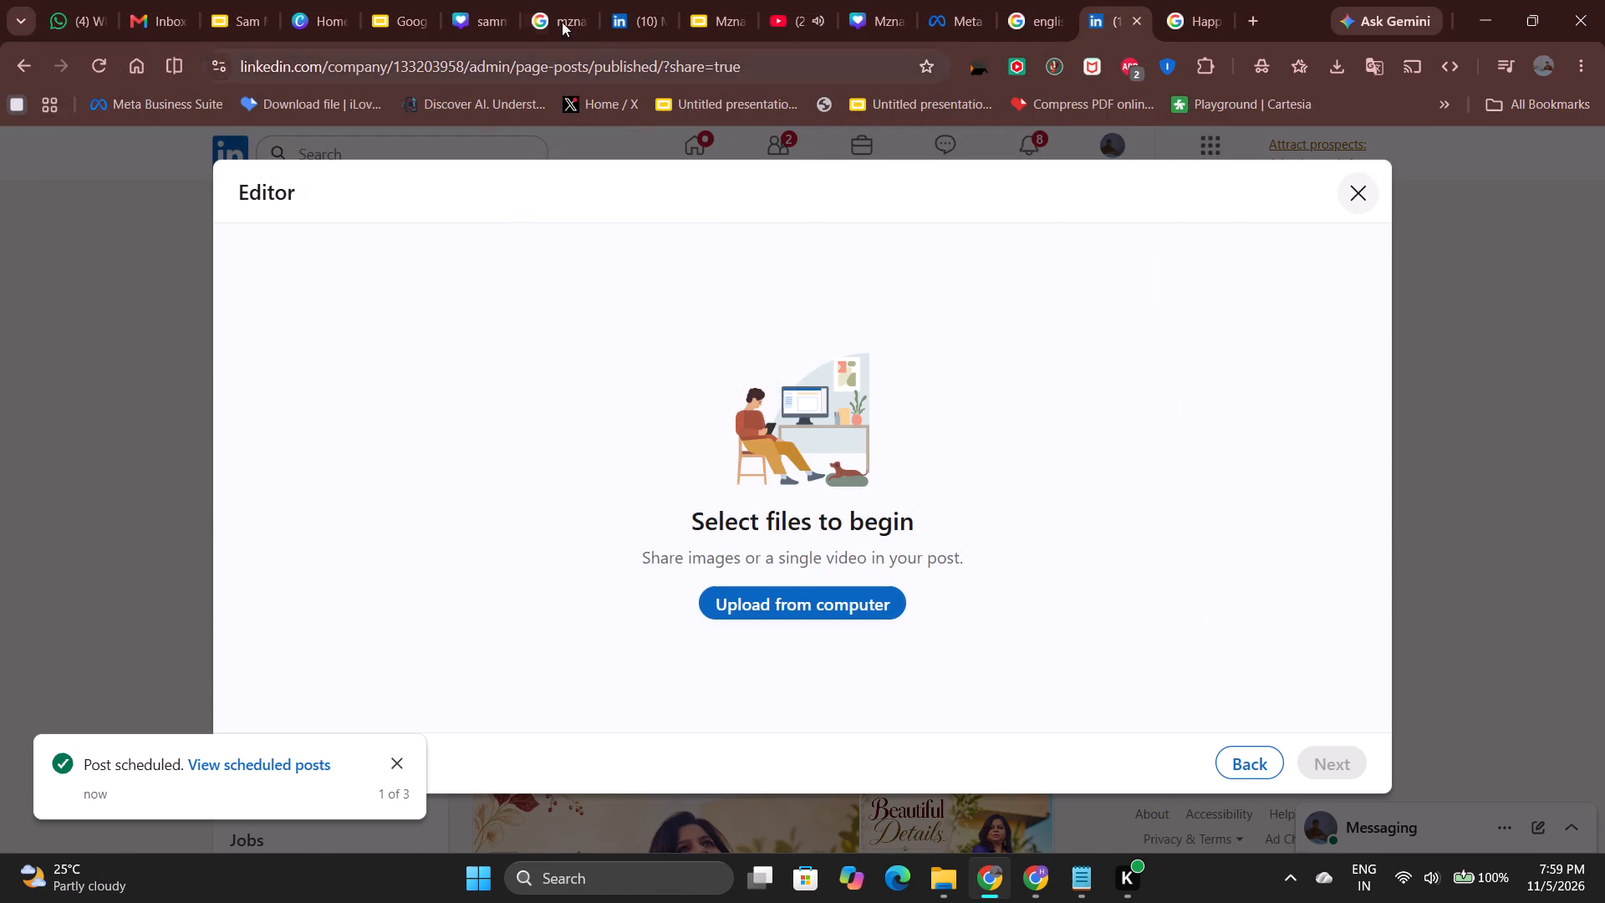
# Check the Meta planner's week of November 15 to 21 and open the Happy Chhath Puja slide in the Mznari deck.
pyautogui.click(932, 5)
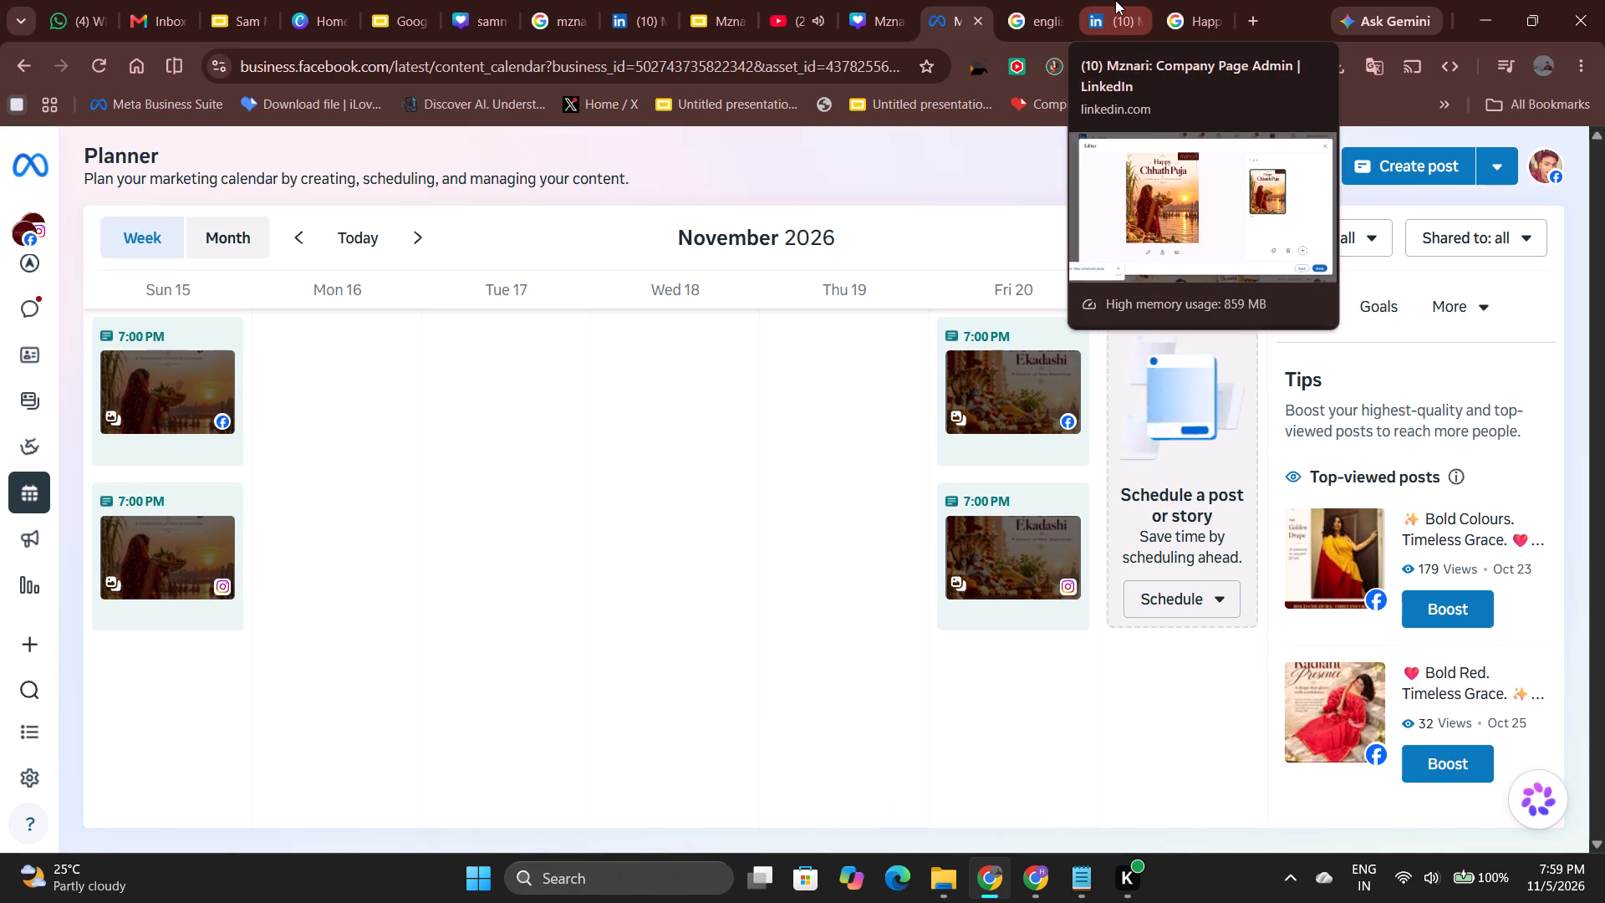
pyautogui.click(722, 0)
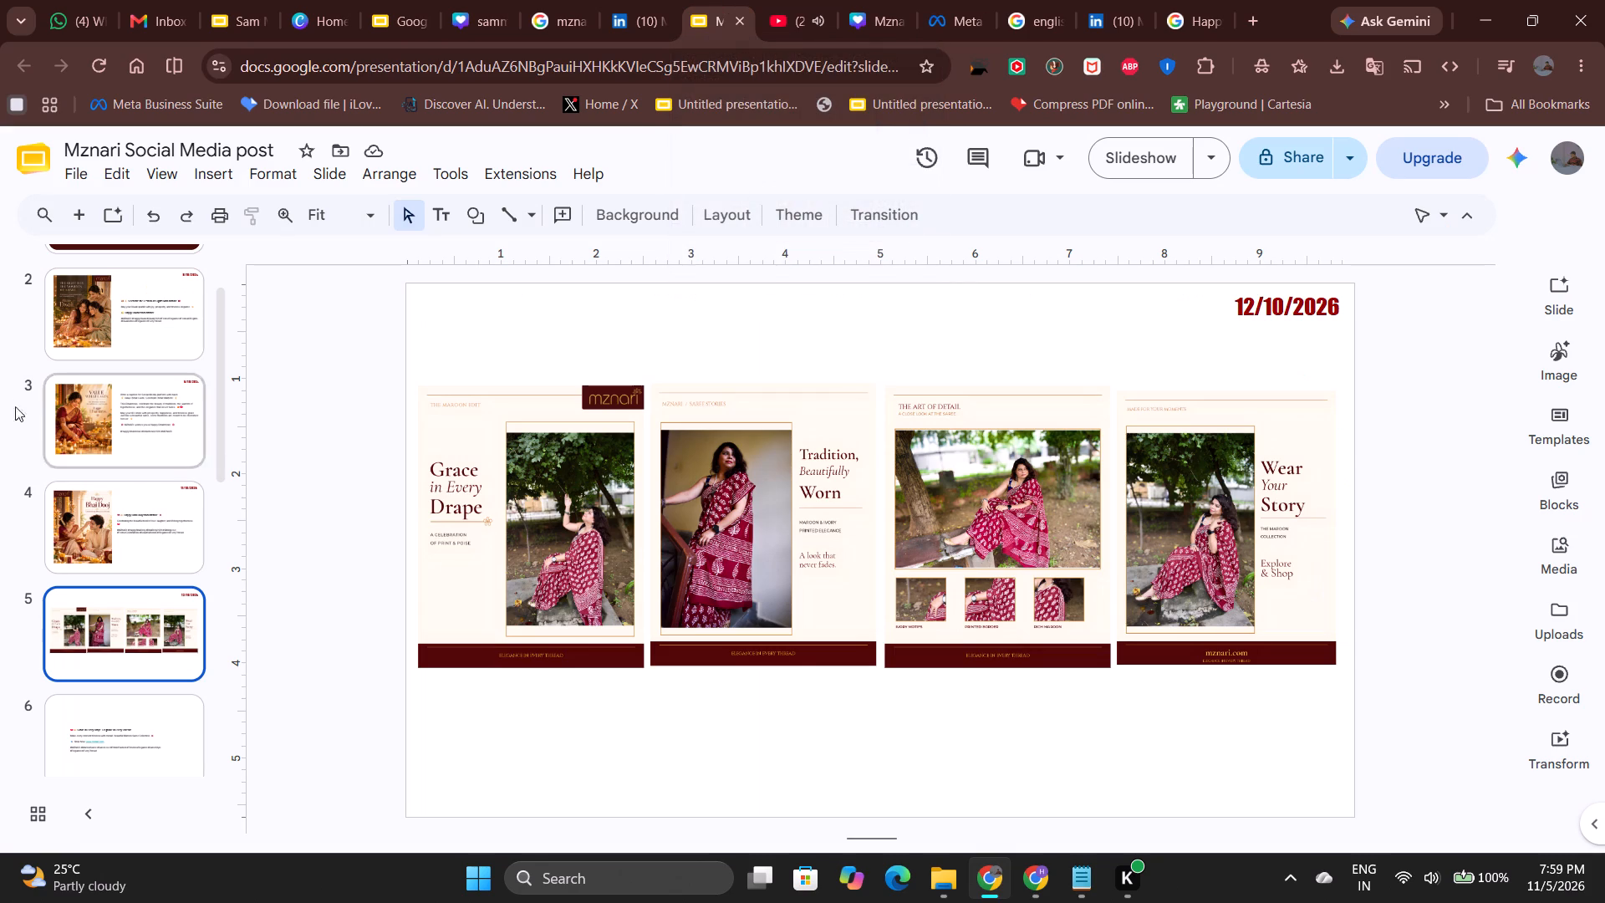
pyautogui.scroll(-4, 40, 540)
pyautogui.click(109, 449)
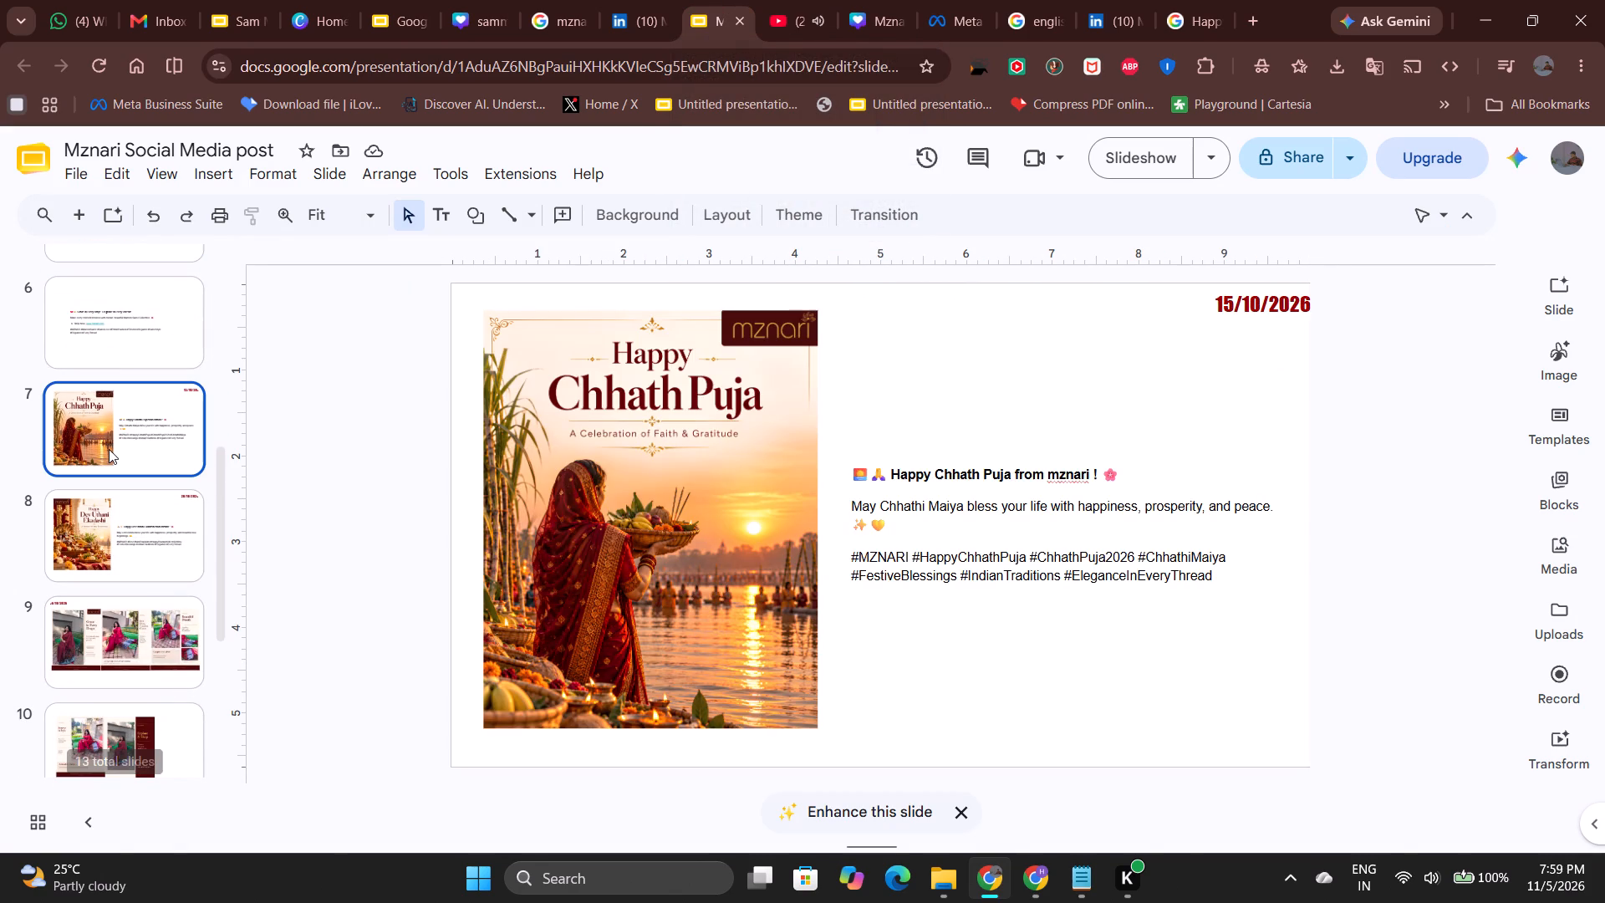
# Switch to YouTube and subscribe to Third Hour, the channel of the playing video Sawaal.
pyautogui.click(808, 0)
pyautogui.click(726, 0)
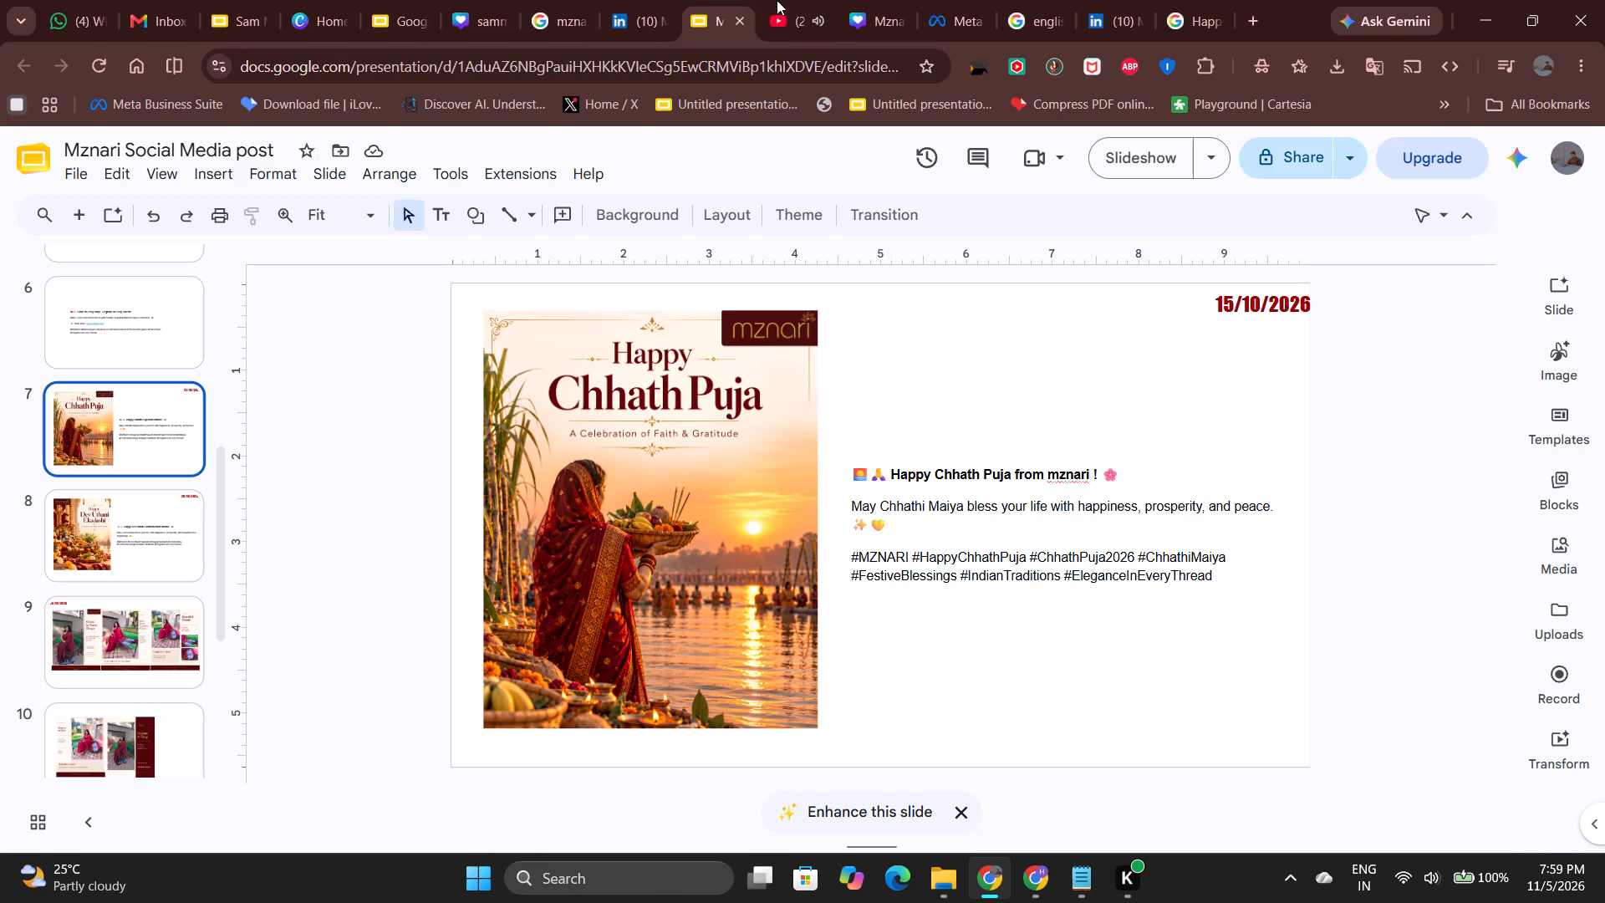
pyautogui.click(787, 0)
pyautogui.scroll(3, 546, 474)
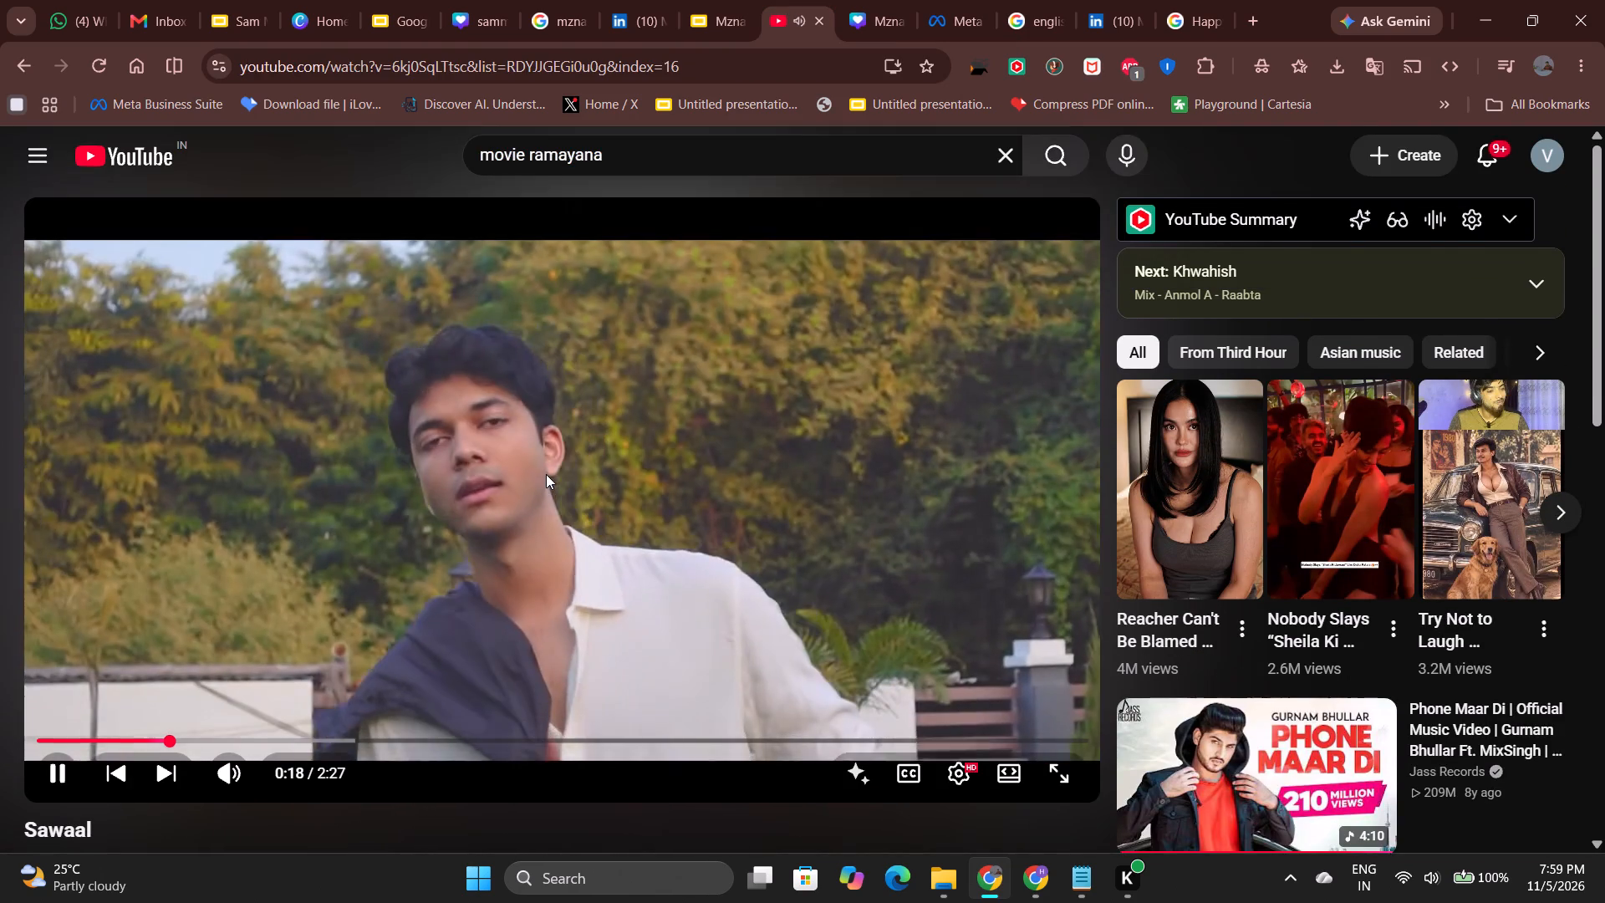
pyautogui.scroll(-3, 546, 474)
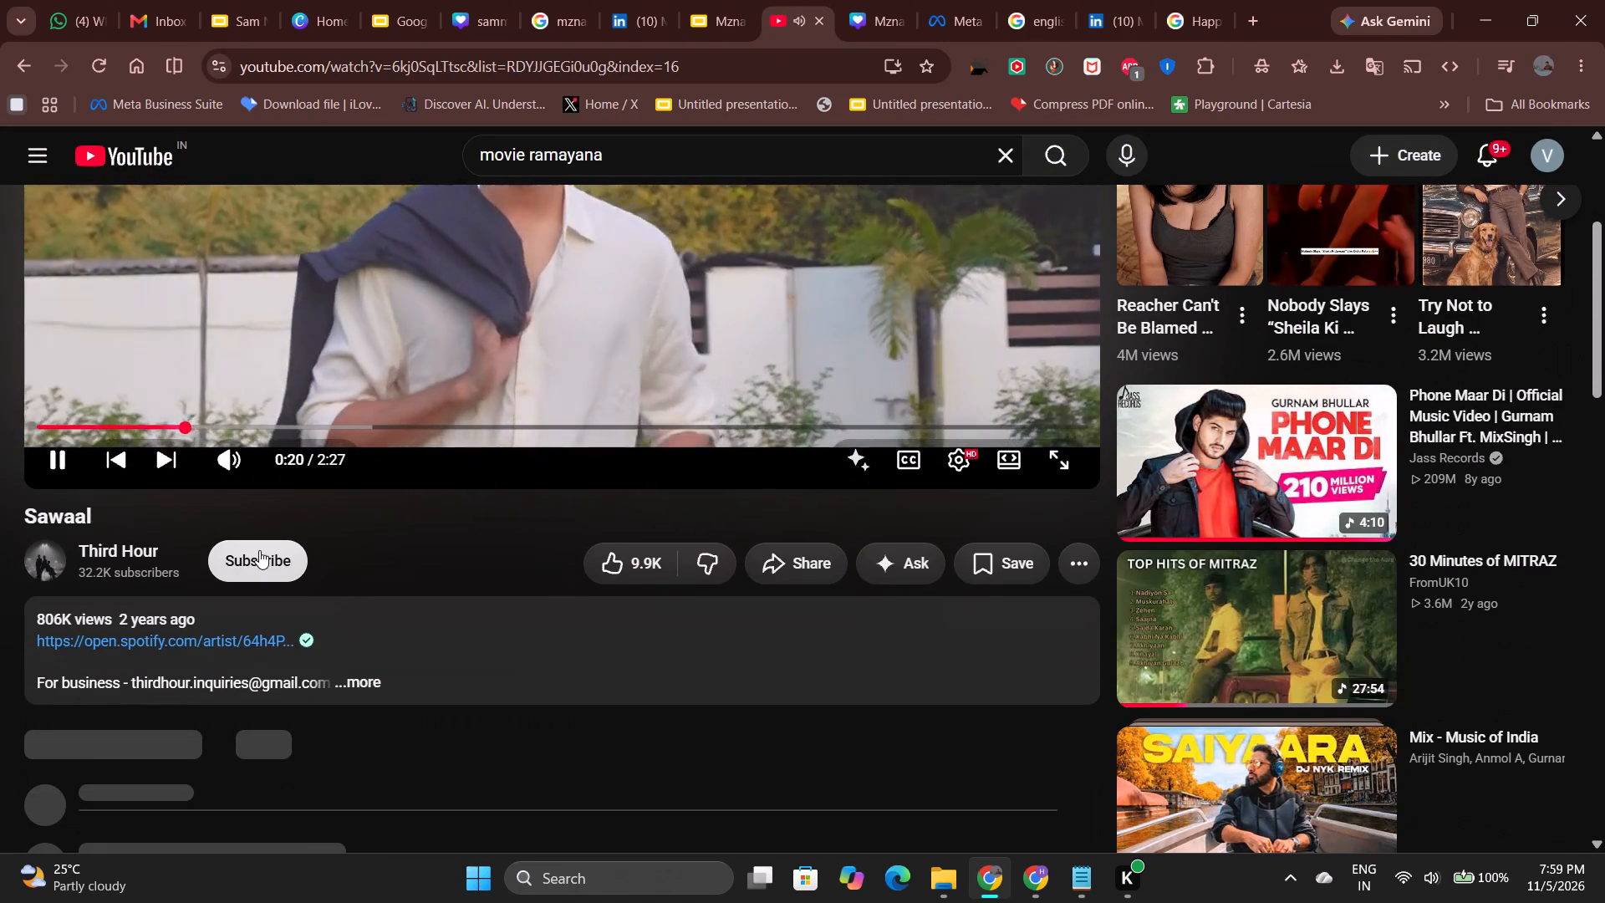
pyautogui.click(259, 550)
pyautogui.scroll(4, 517, 481)
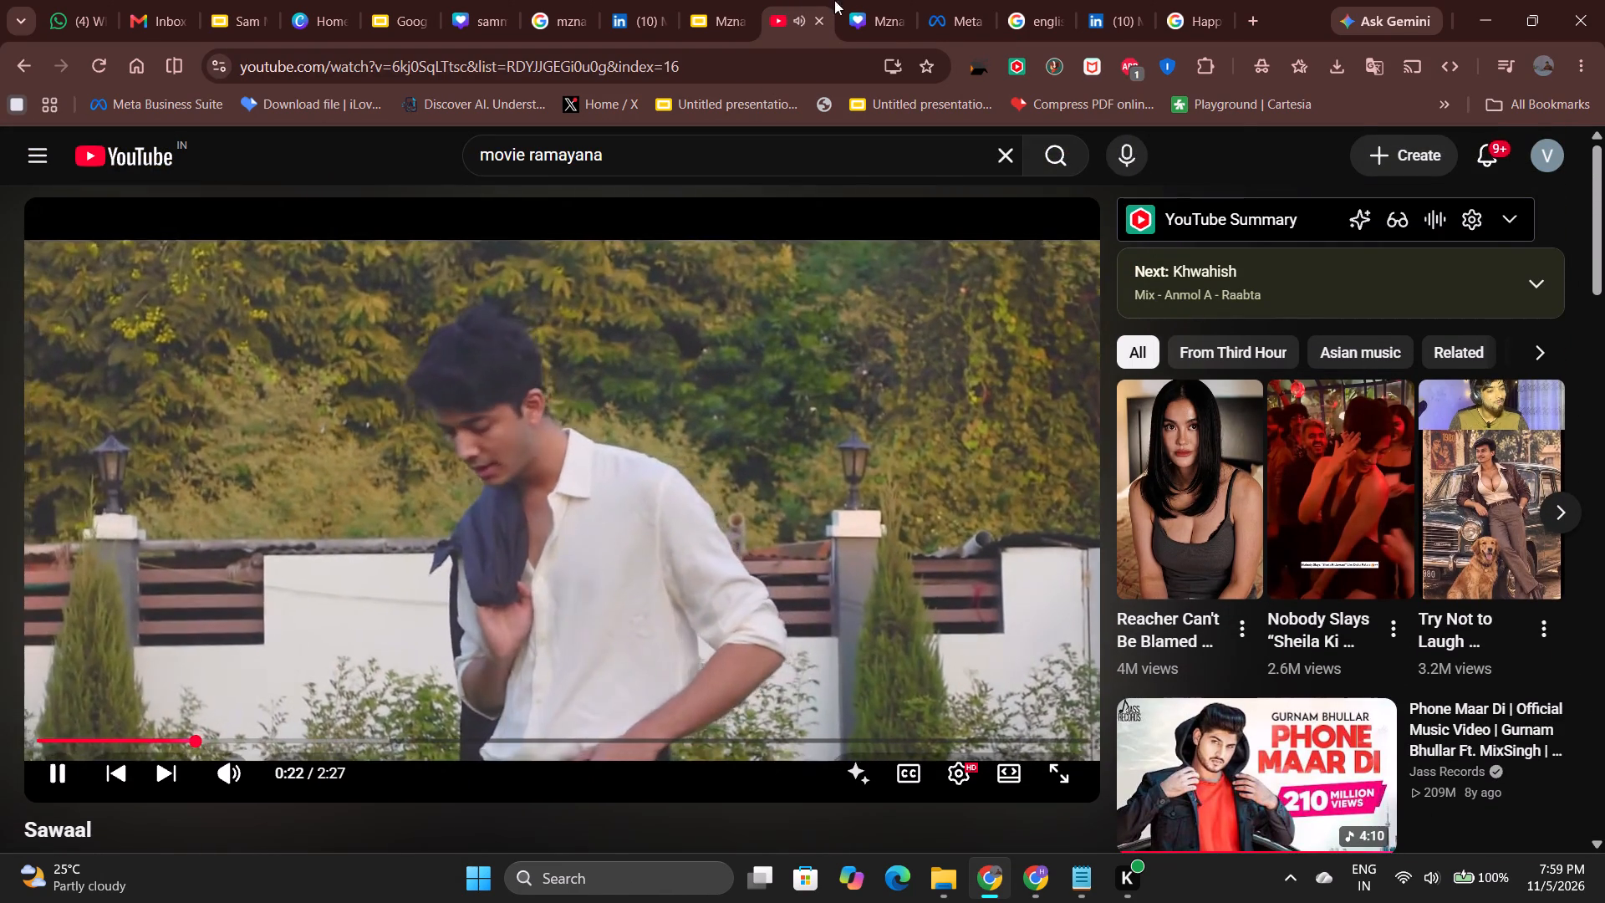
# Return to LinkedIn, accept the Chhath Puja image in the editor and review it in the Mznari post draft.
pyautogui.click(884, 0)
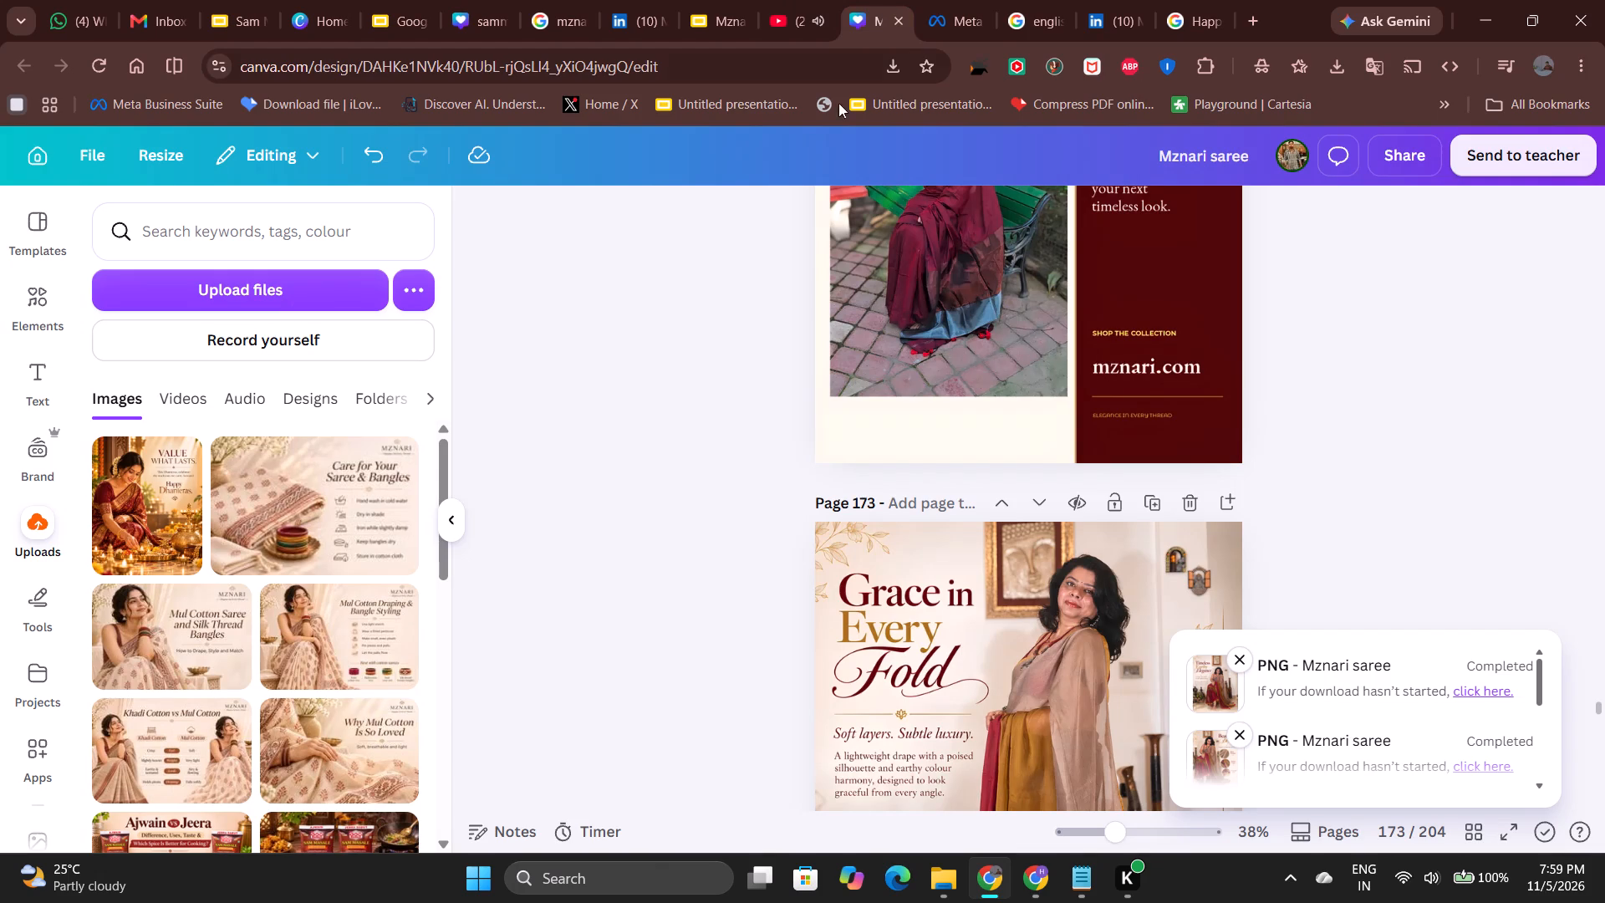
pyautogui.click(980, 0)
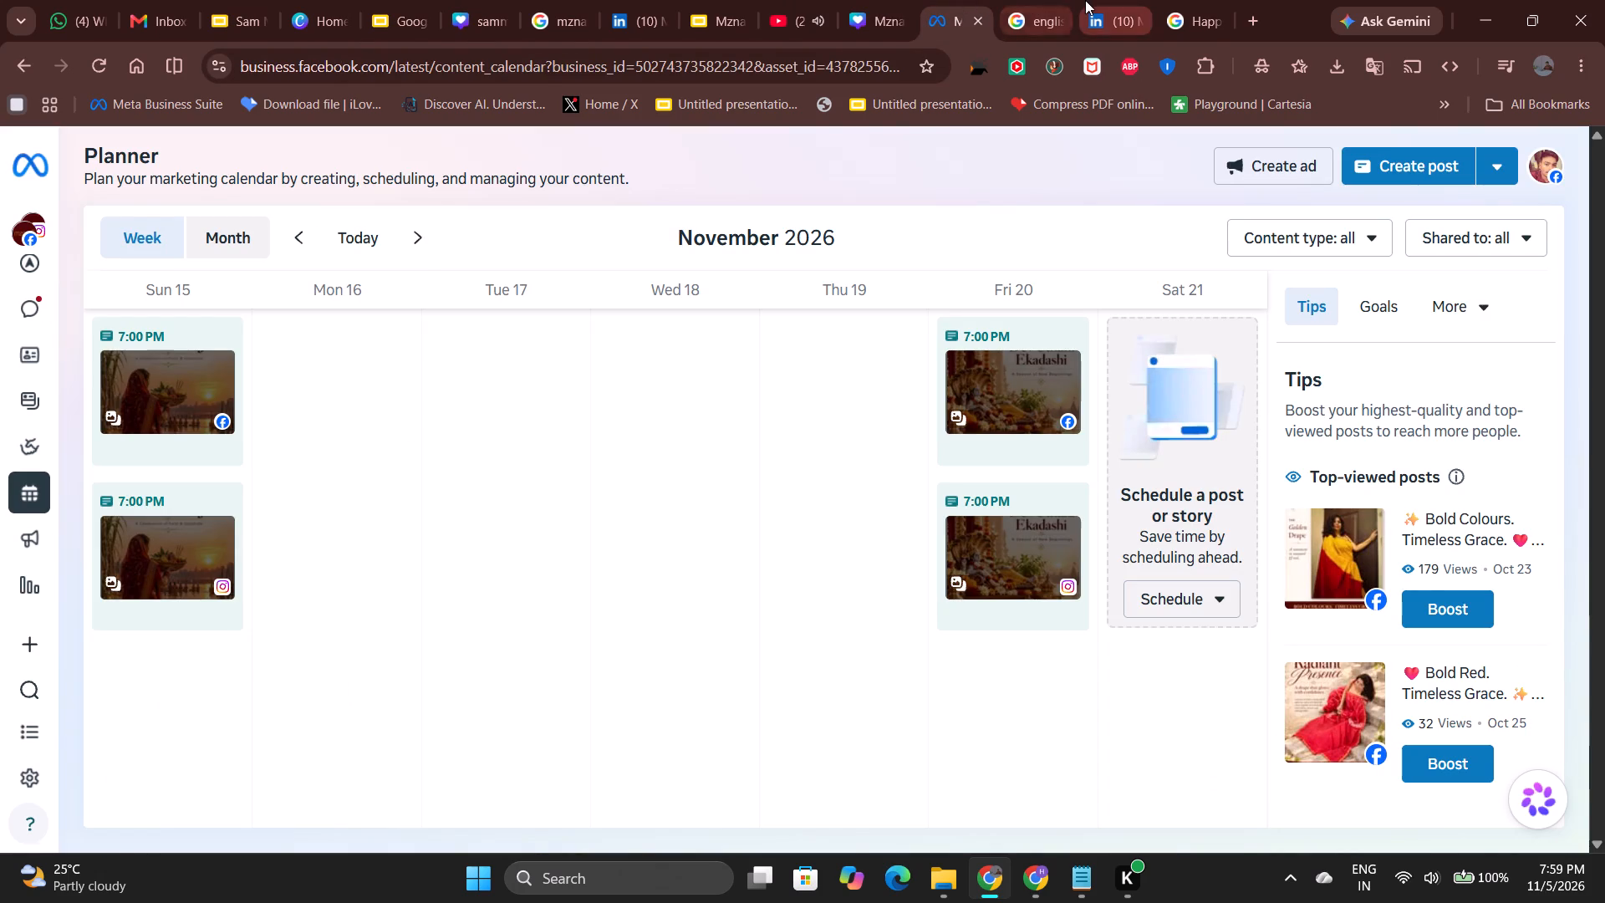
pyautogui.click(1085, 0)
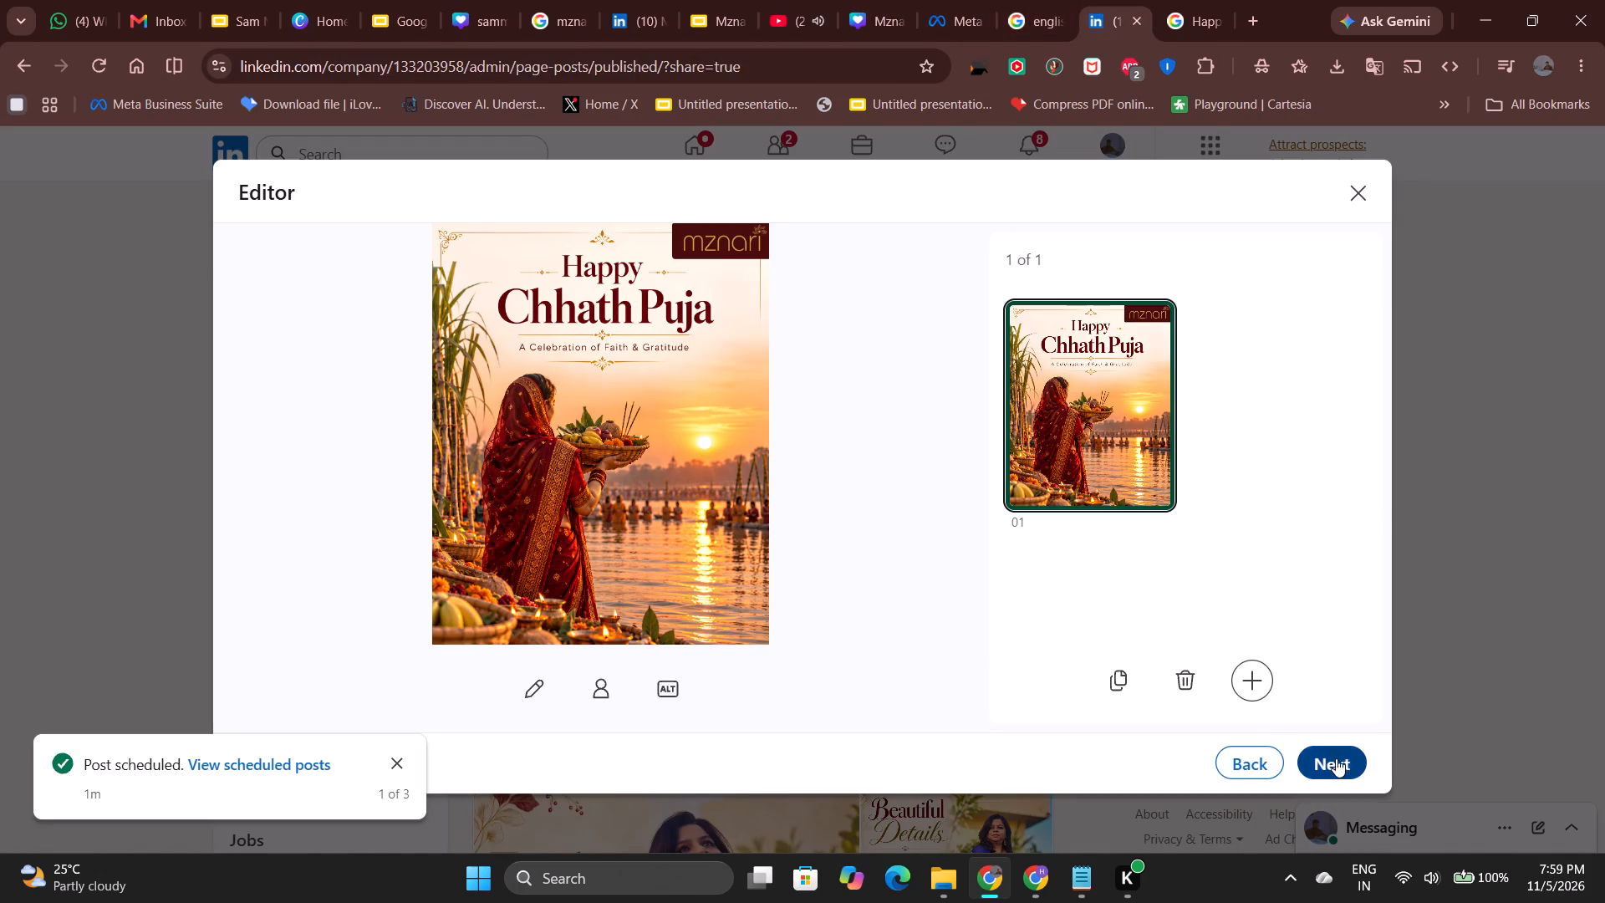
pyautogui.click(1336, 758)
pyautogui.click(795, 0)
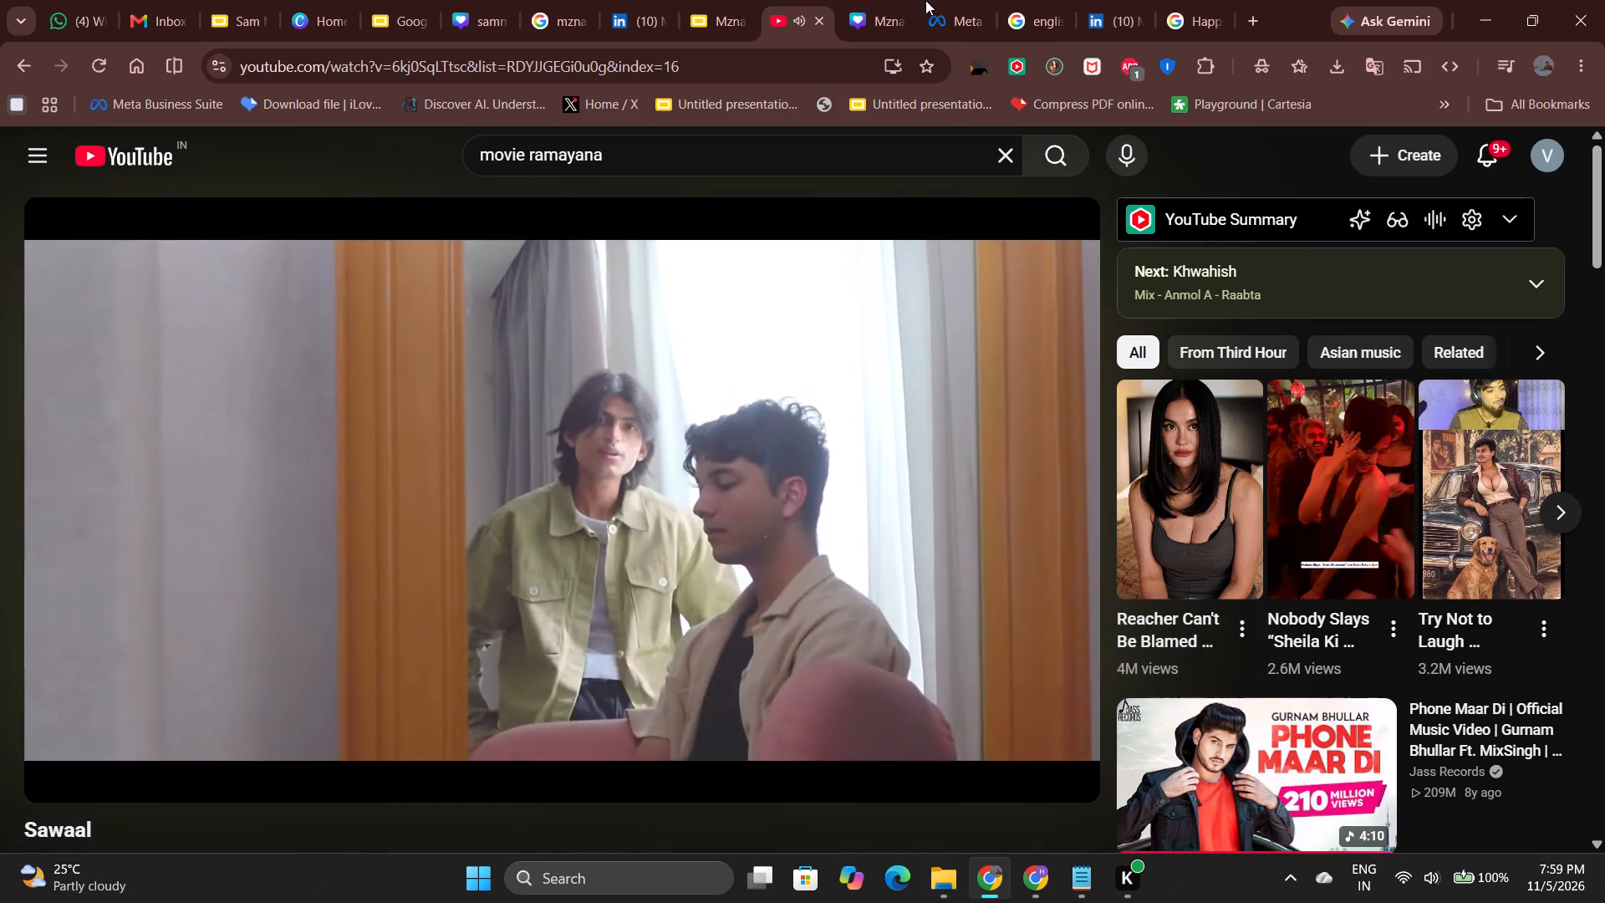
pyautogui.click(926, 0)
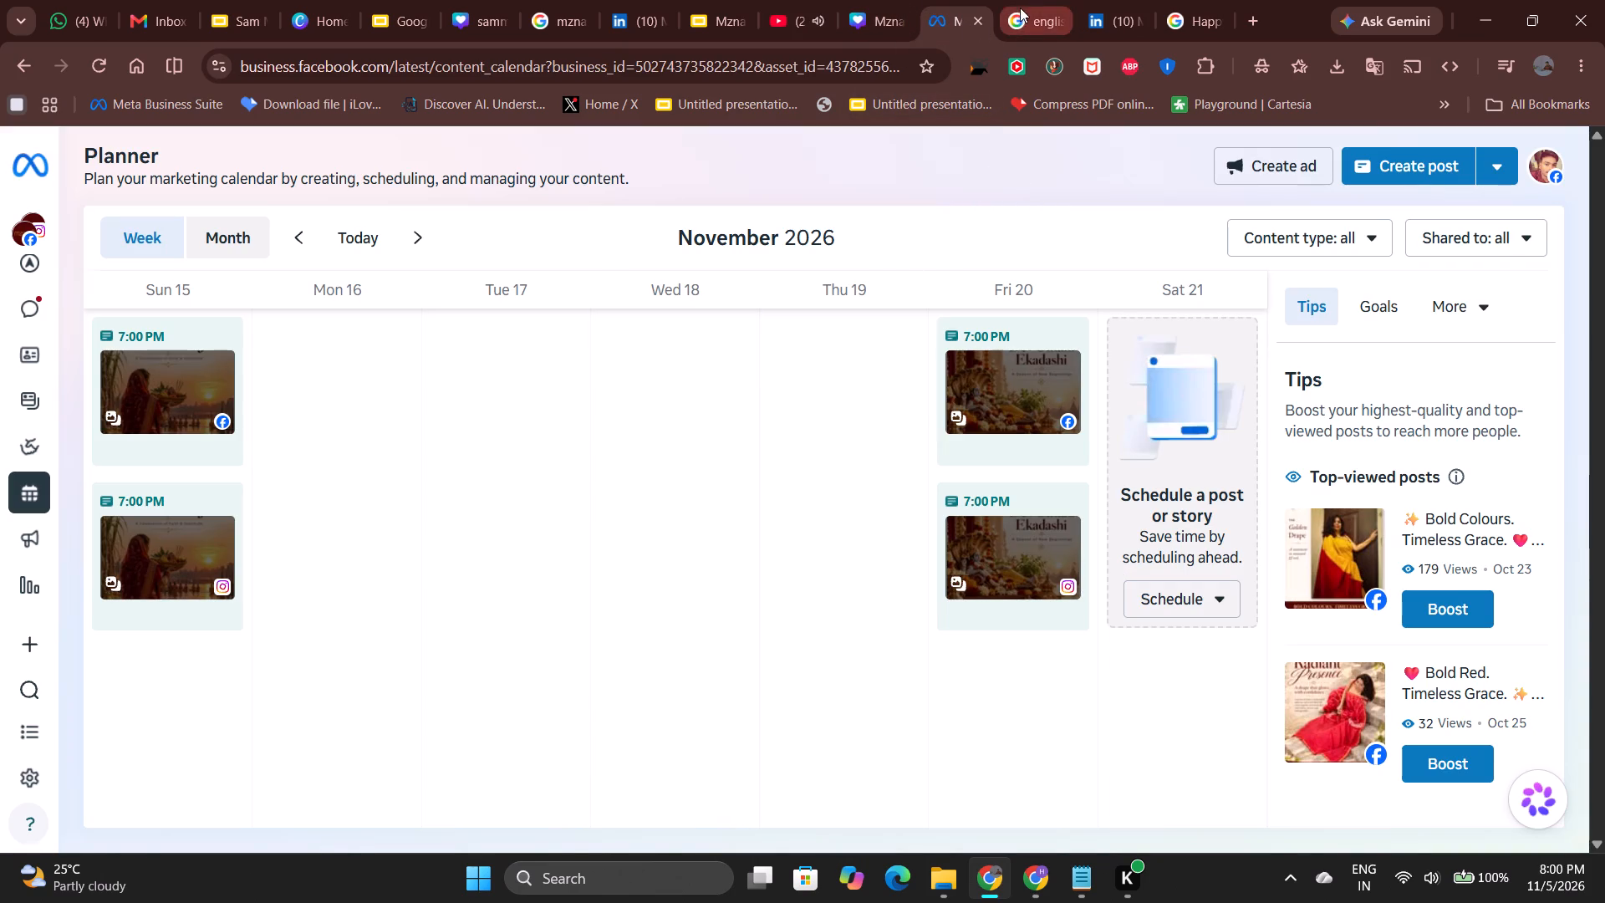
pyautogui.click(1126, 0)
pyautogui.scroll(-5, 644, 420)
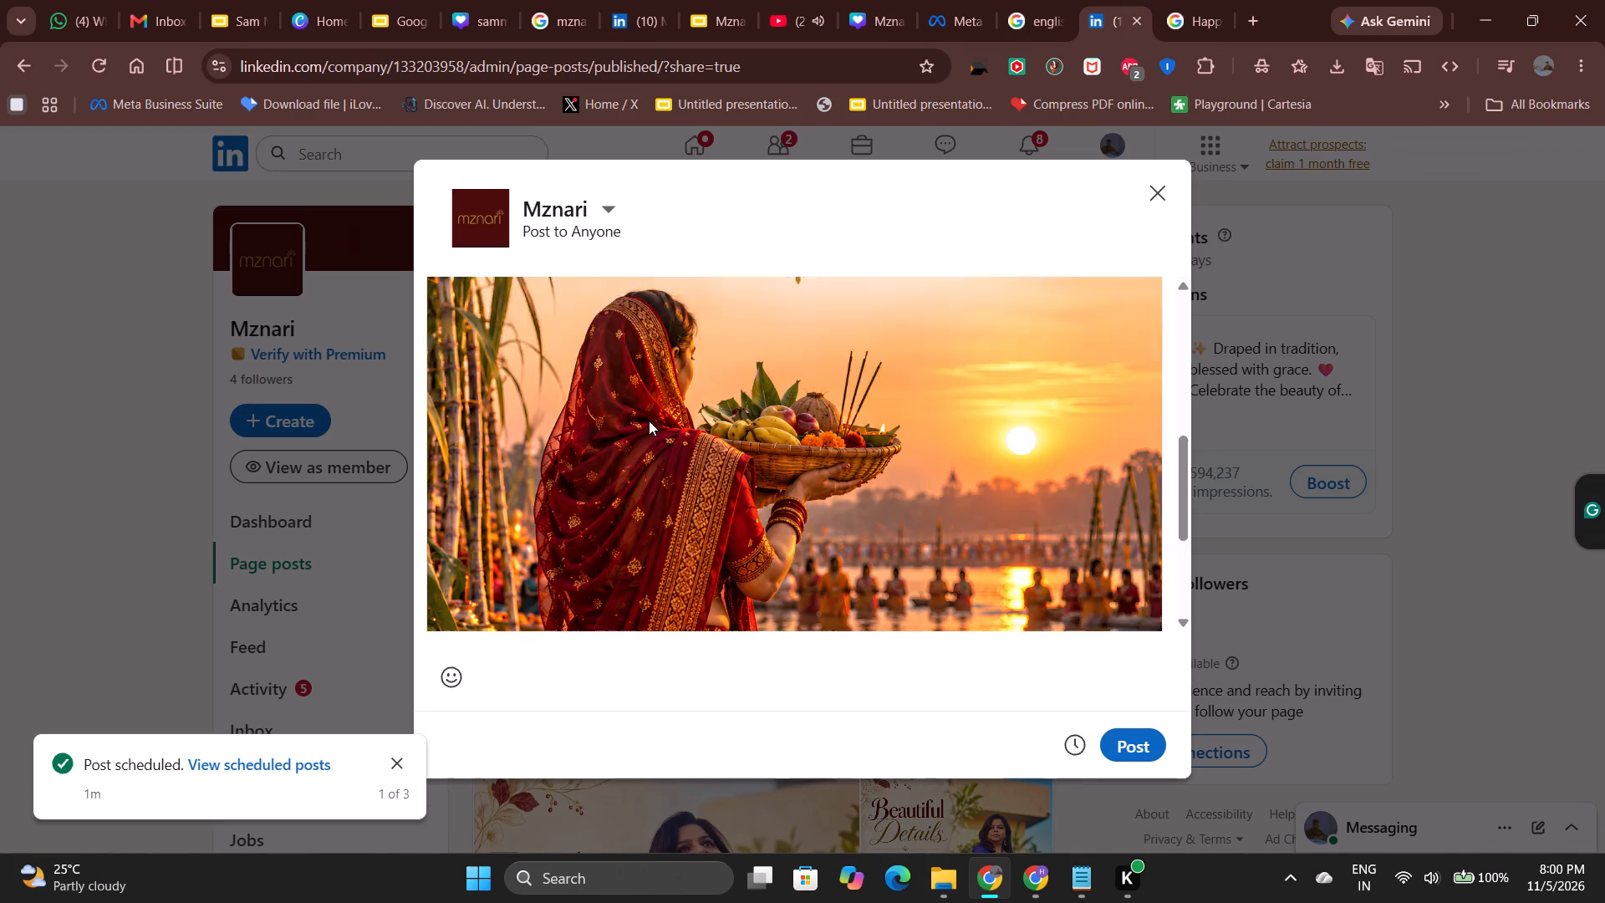
pyautogui.scroll(6, 663, 414)
# Copy the Happy Chhath Puja caption from slide 7 of the Mznari deck into the LinkedIn post and remove its trailing blank lines.
pyautogui.click(711, 0)
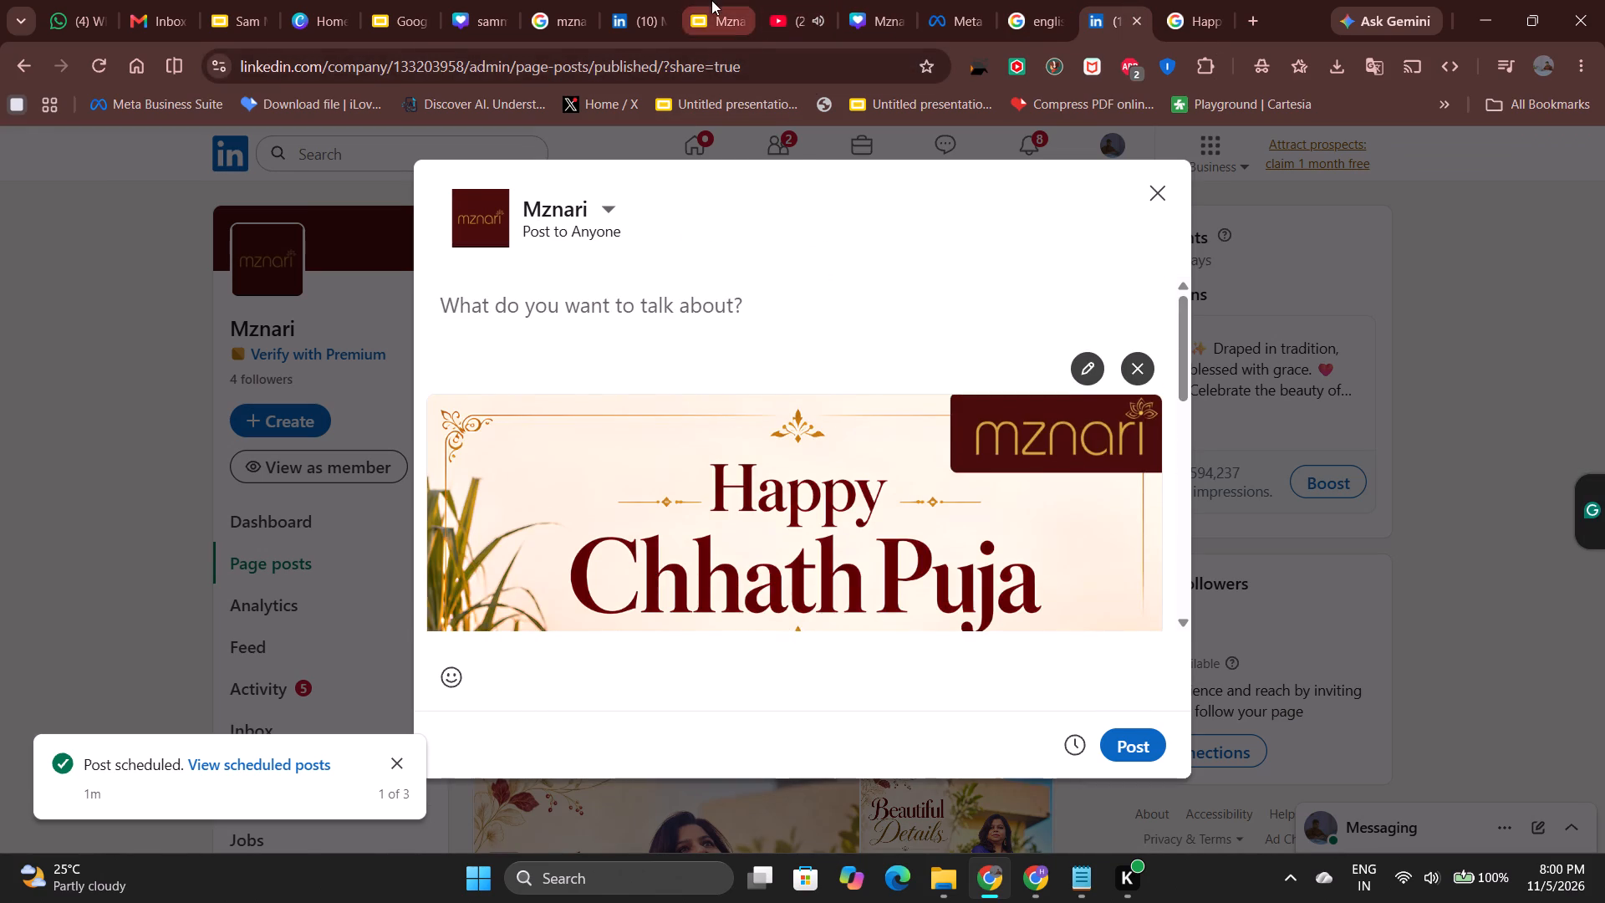
pyautogui.click(934, 491)
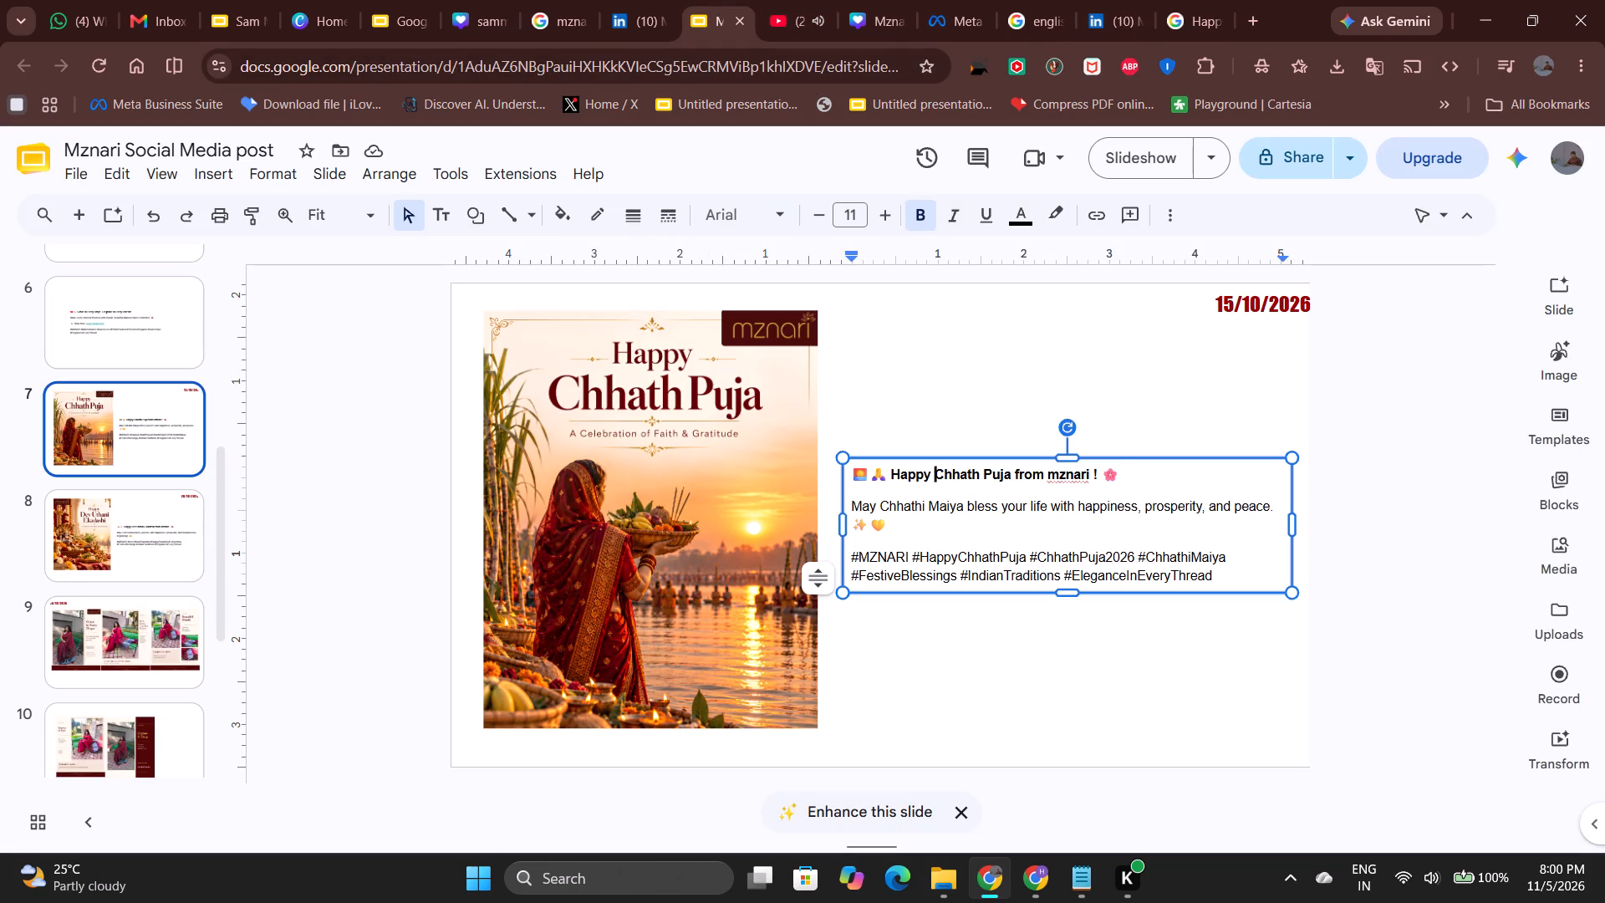
pyautogui.hotkey('ctrl', 'a')
pyautogui.hotkey('ctrl', 'c')
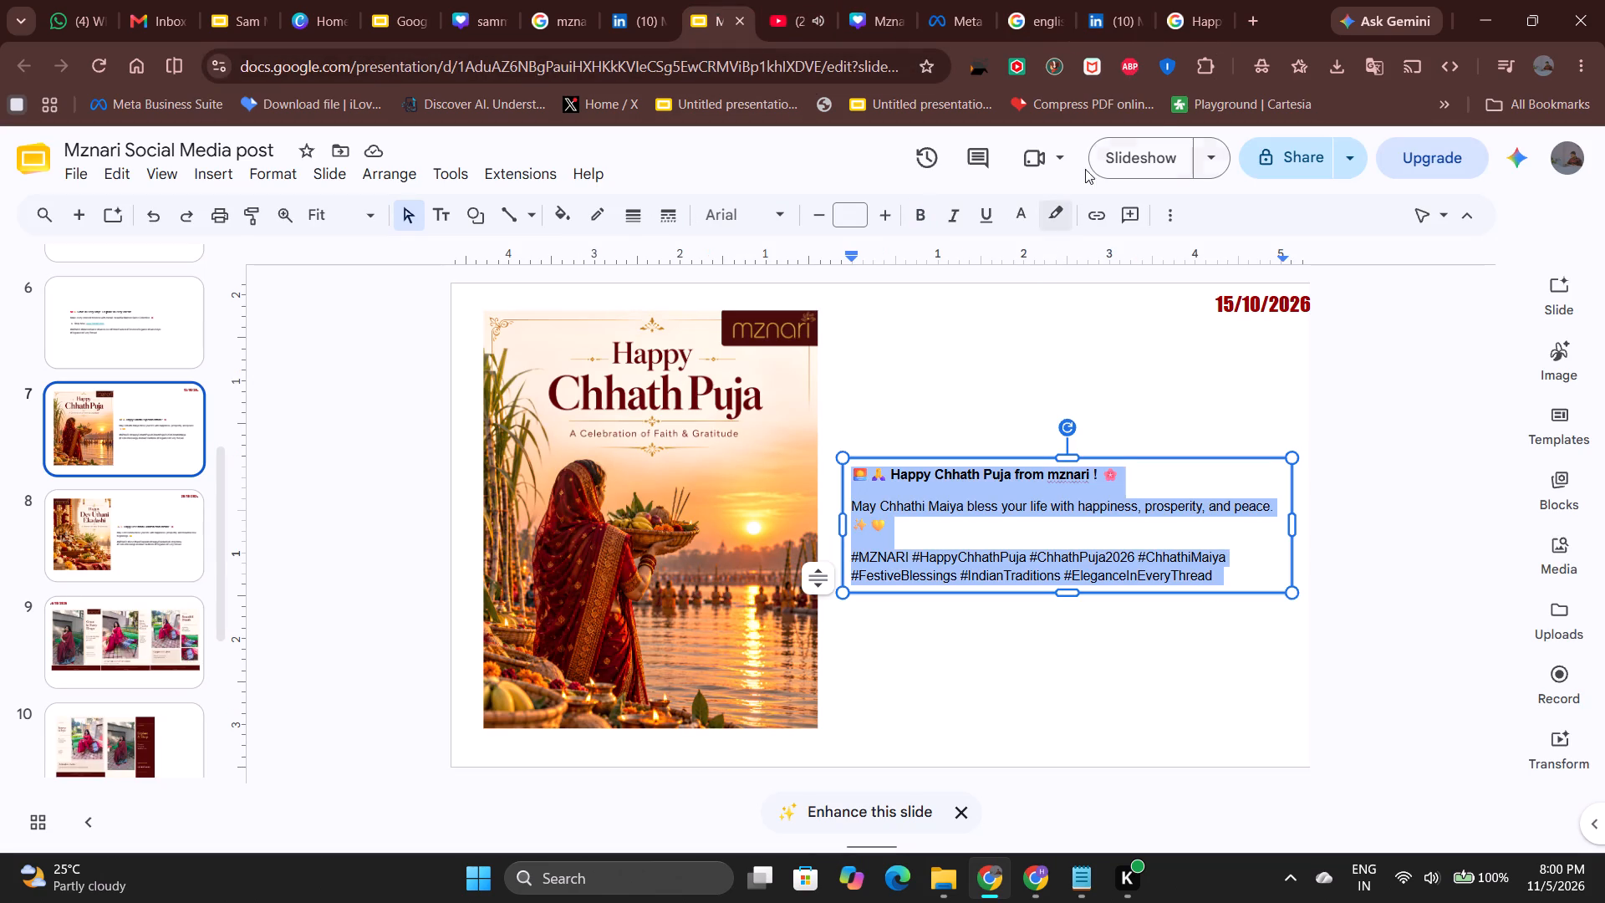
pyautogui.click(1073, 0)
pyautogui.click(951, 0)
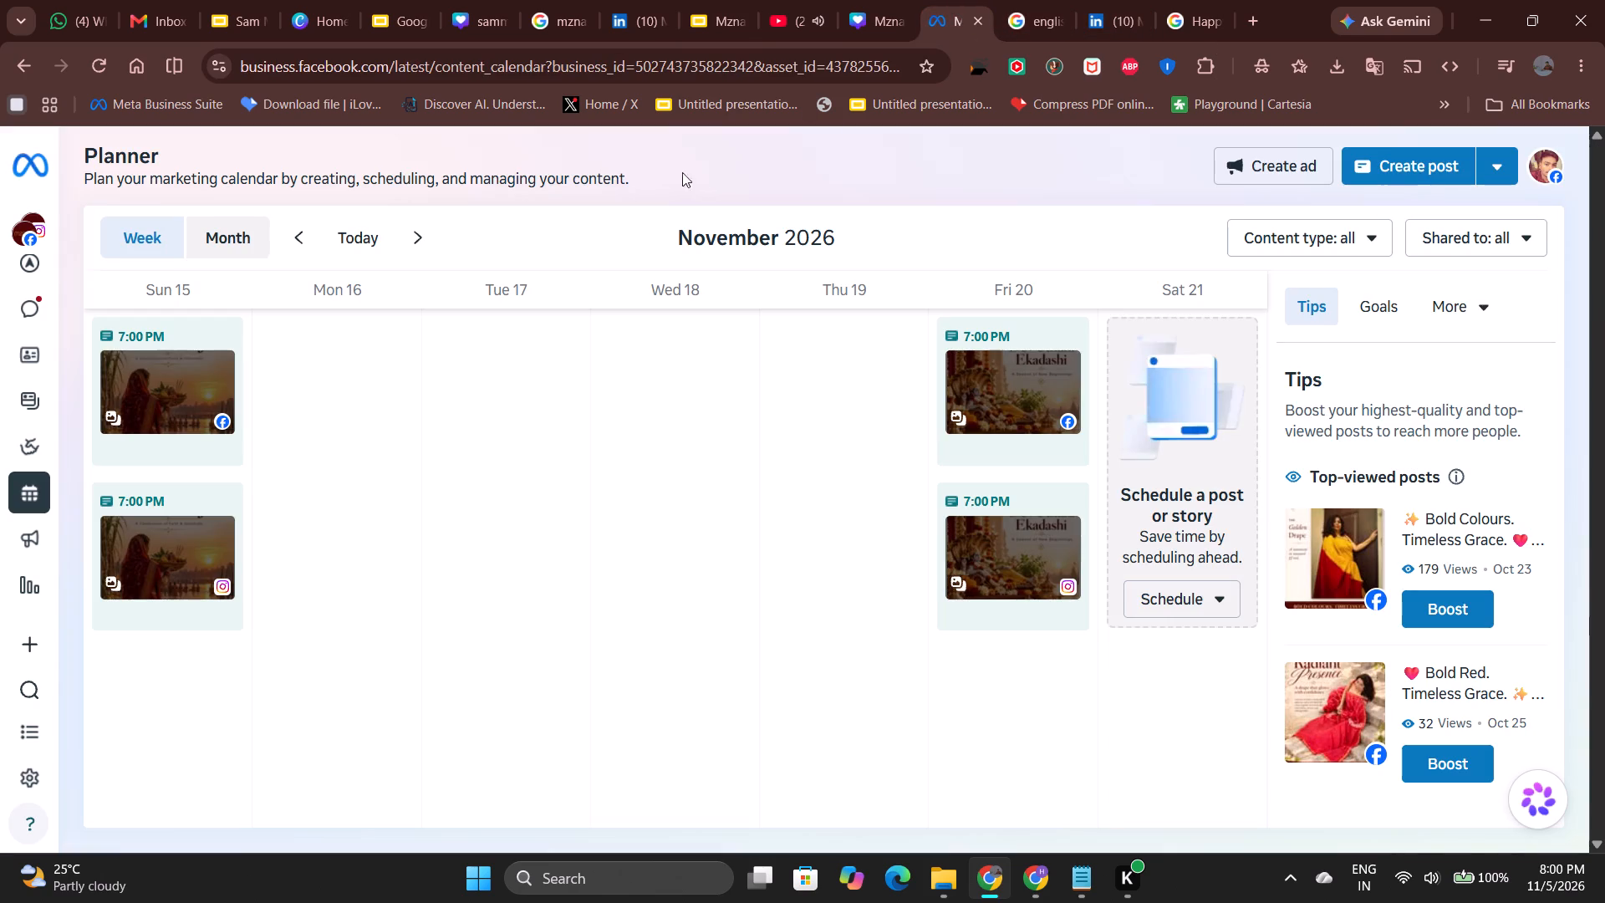
pyautogui.click(1120, 0)
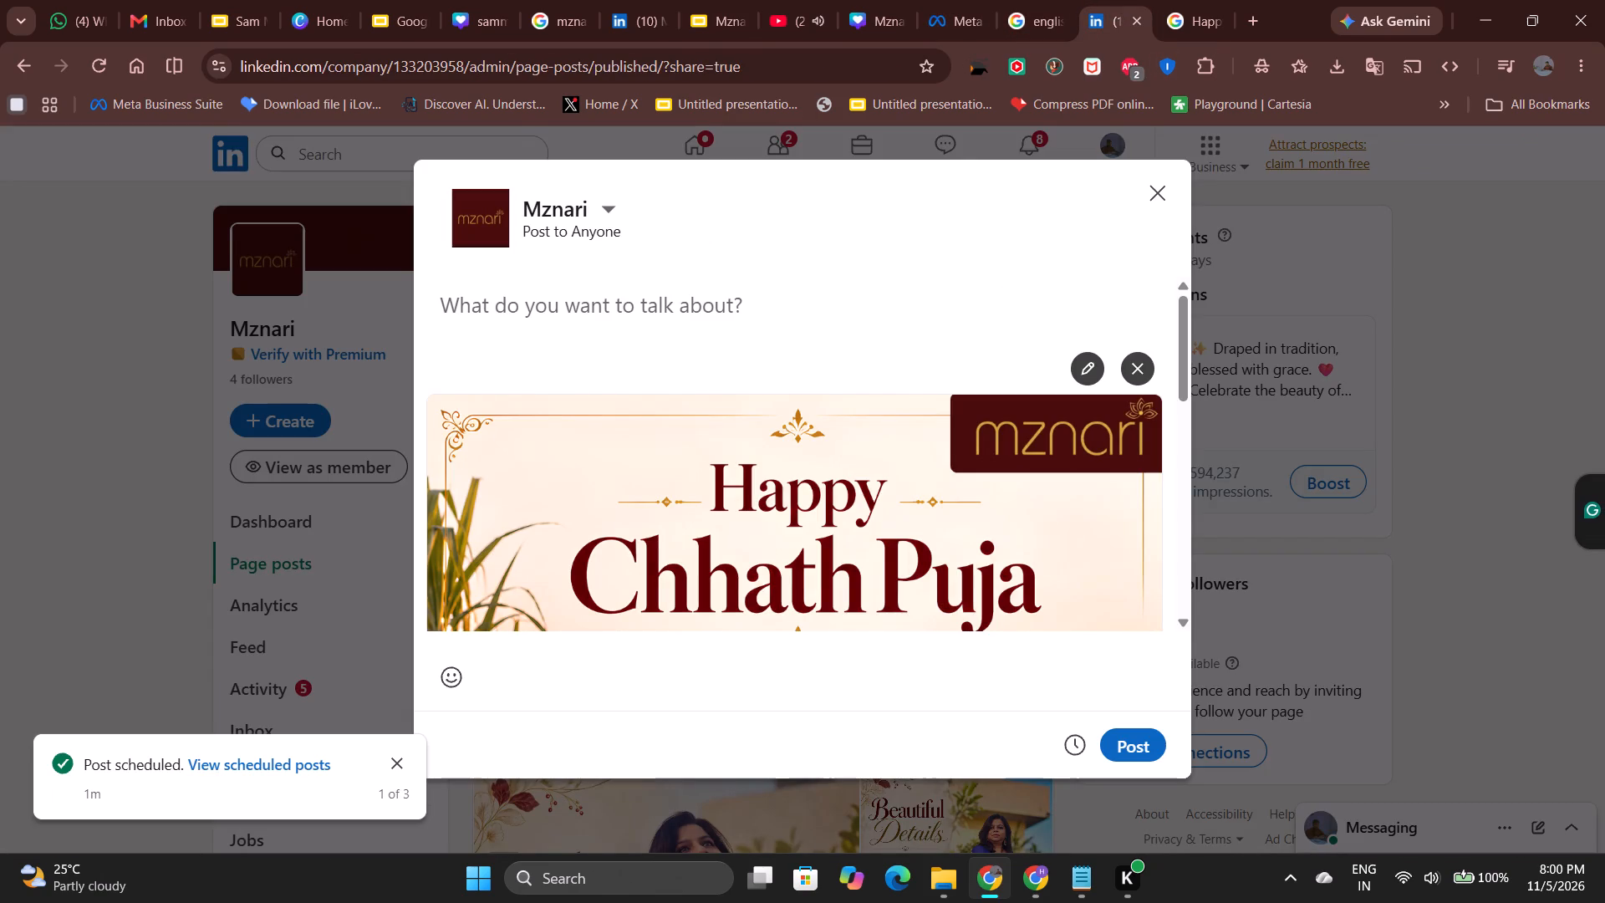
pyautogui.hotkey('ctrl', 'v')
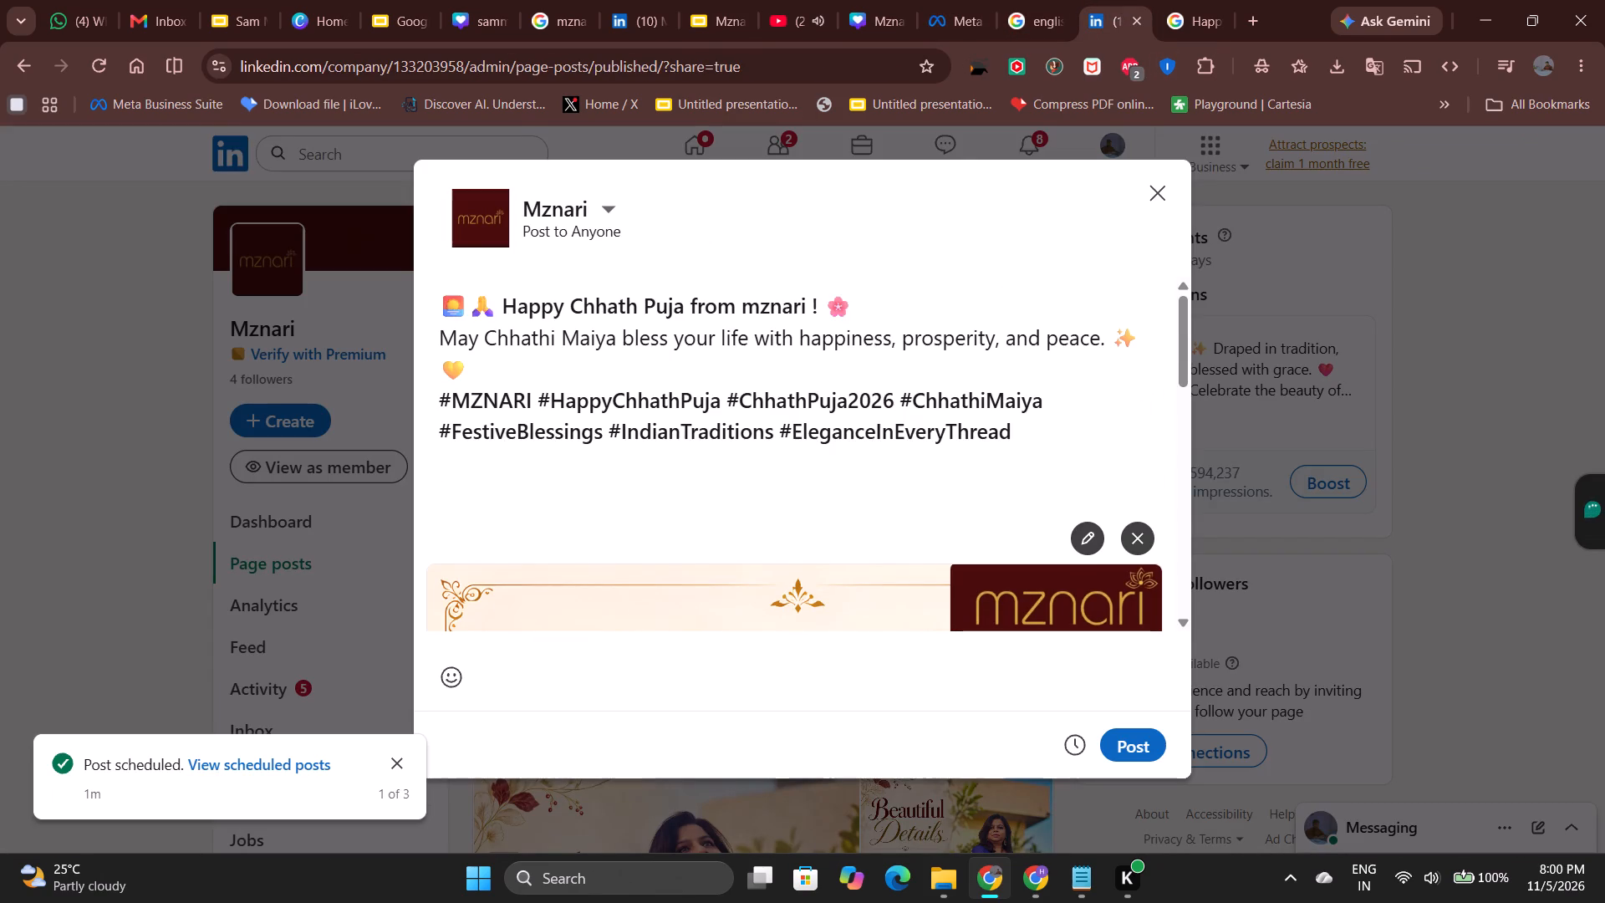
pyautogui.press('BackSpace')
pyautogui.press('Down')
pyautogui.press('BackSpace')
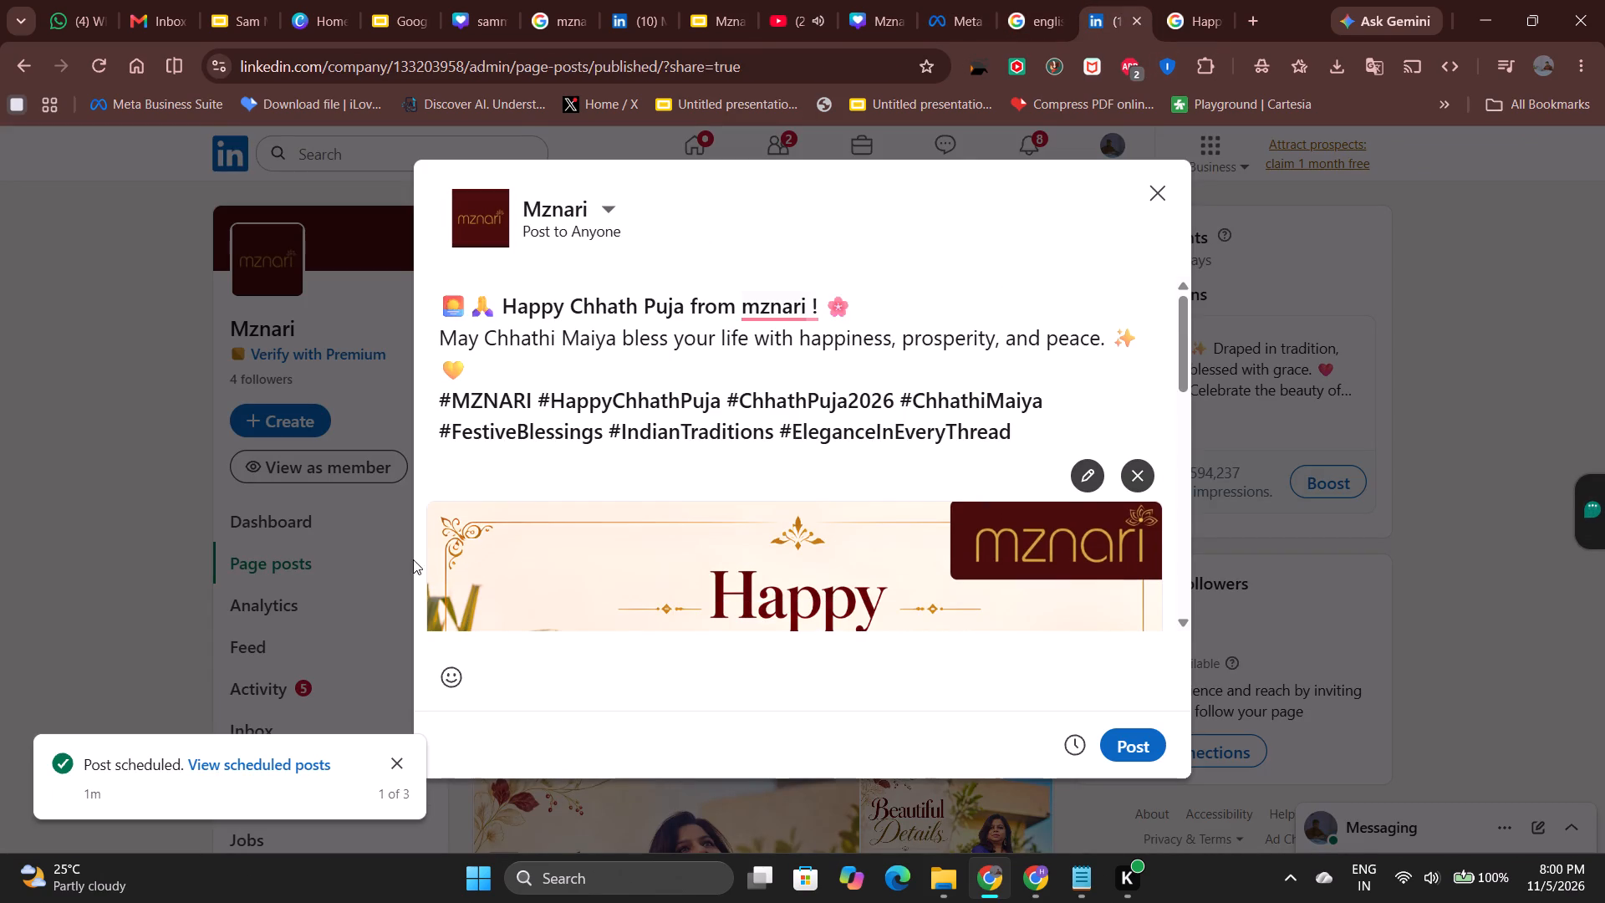
# Schedule the Chhath Puja LinkedIn post for 11/15/2026 at 8:00 PM.
pyautogui.scroll(3, 613, 385)
pyautogui.scroll(-1, 800, 555)
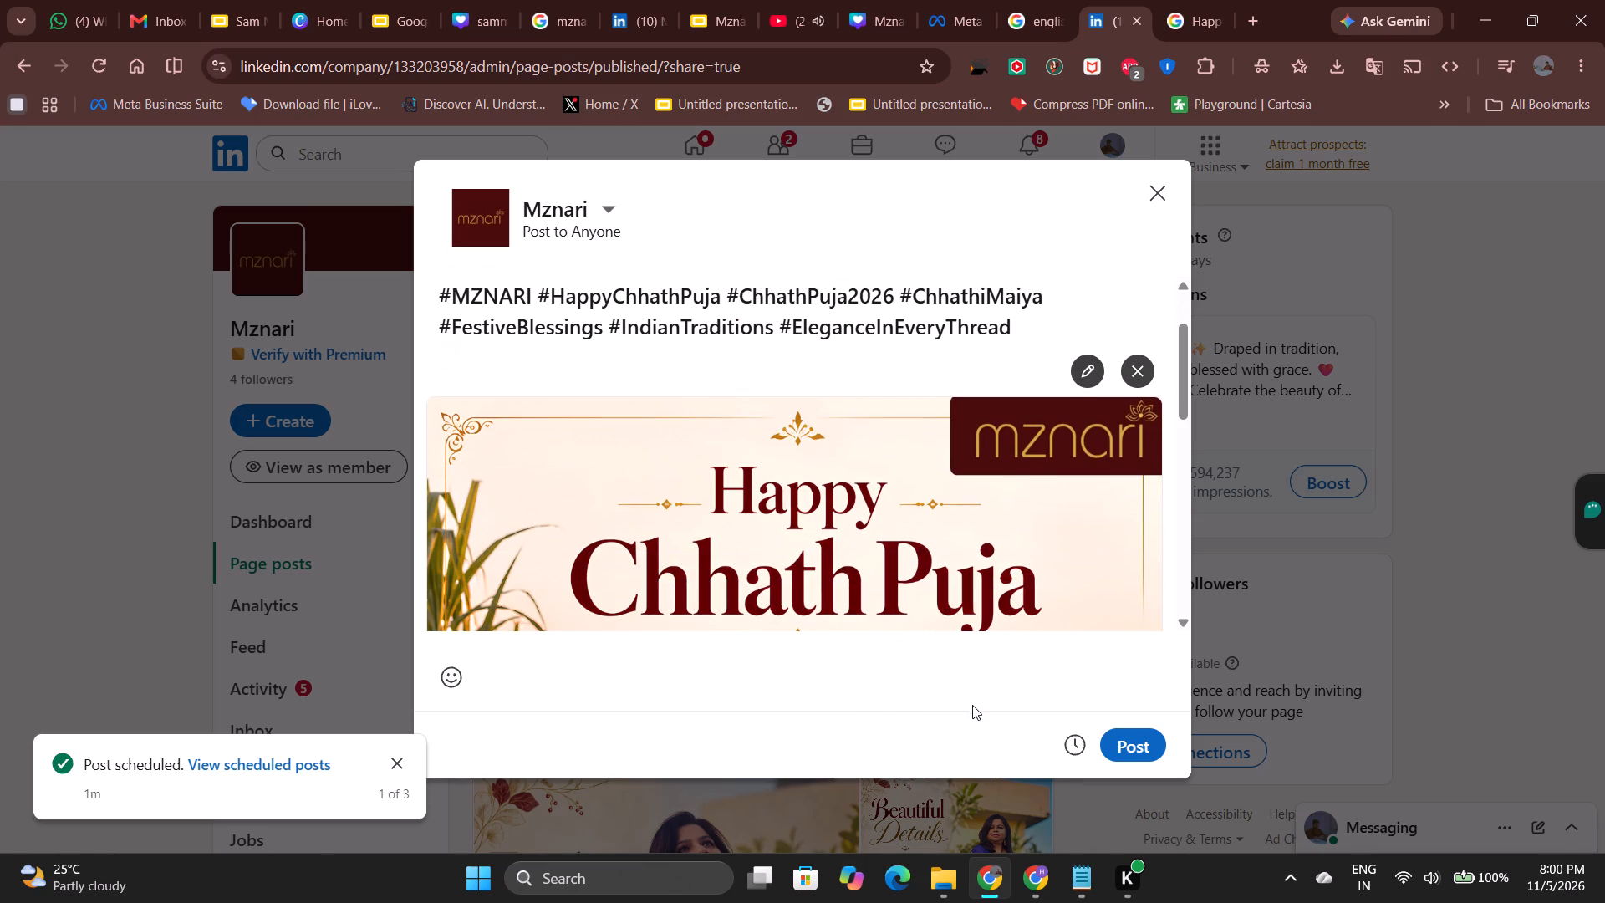
pyautogui.click(1075, 744)
pyautogui.click(639, 304)
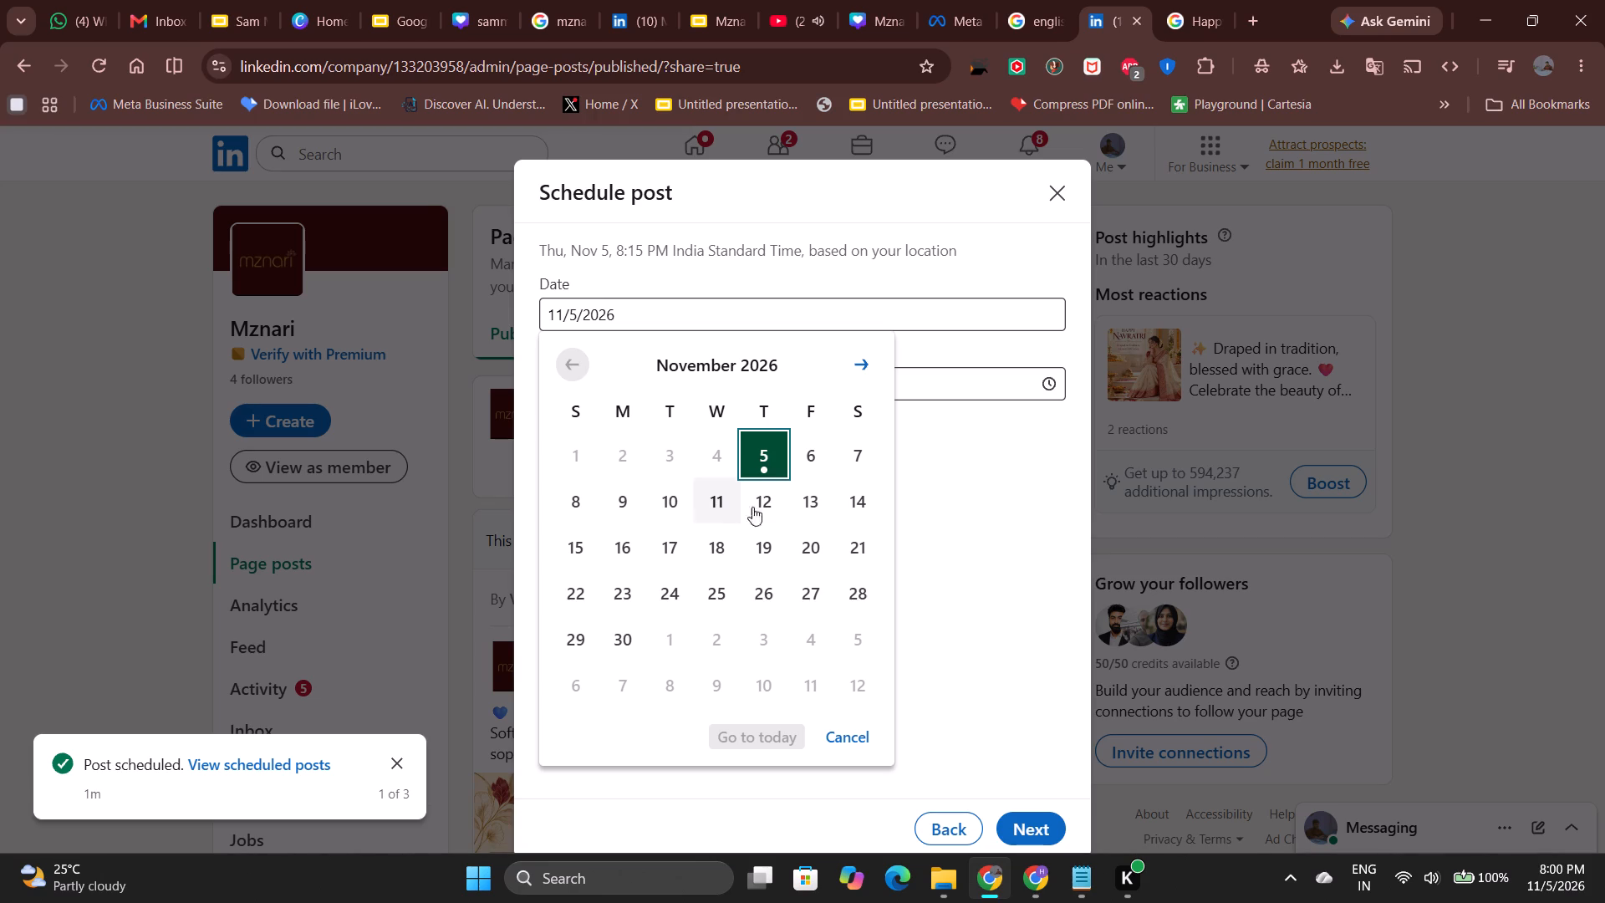
pyautogui.click(571, 548)
pyautogui.click(590, 378)
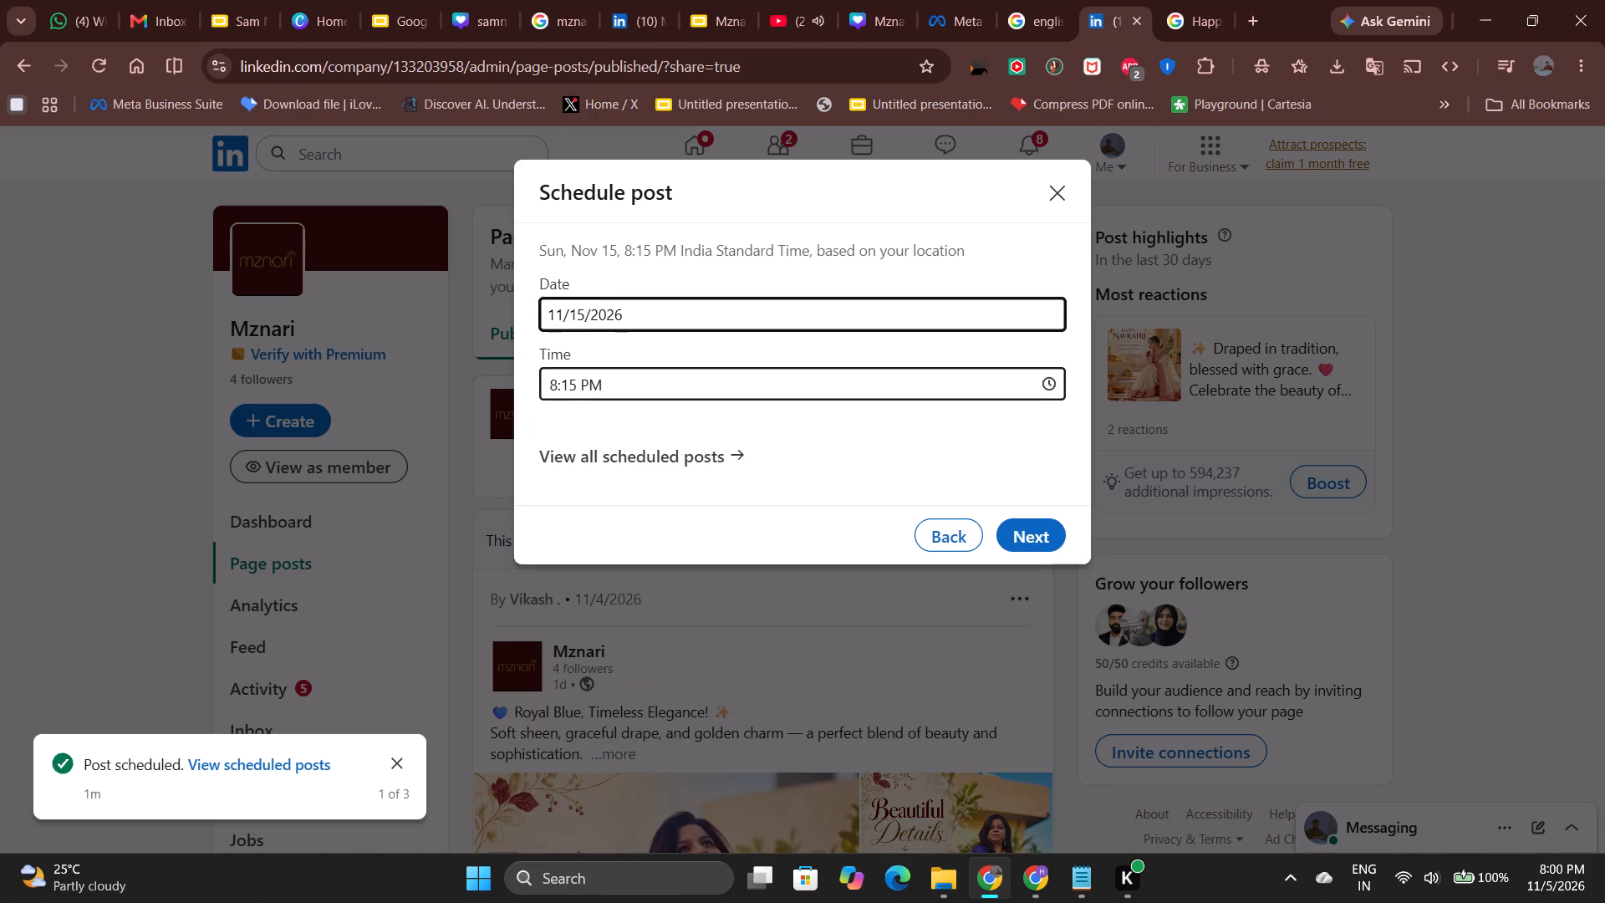
pyautogui.scroll(1, 643, 463)
pyautogui.click(616, 486)
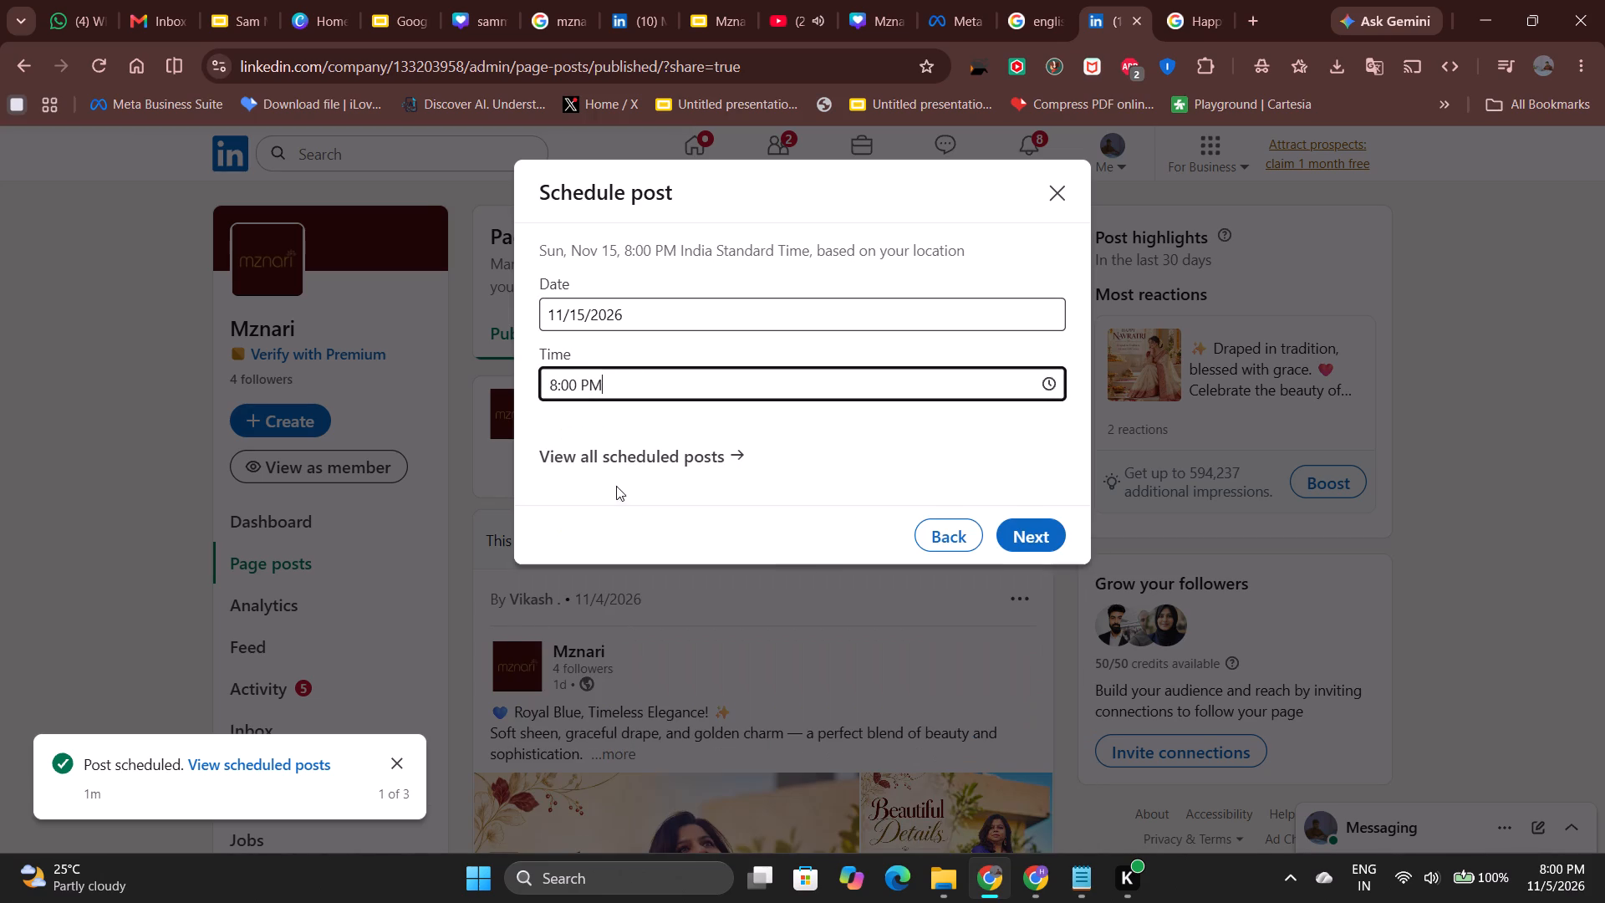
pyautogui.click(1045, 536)
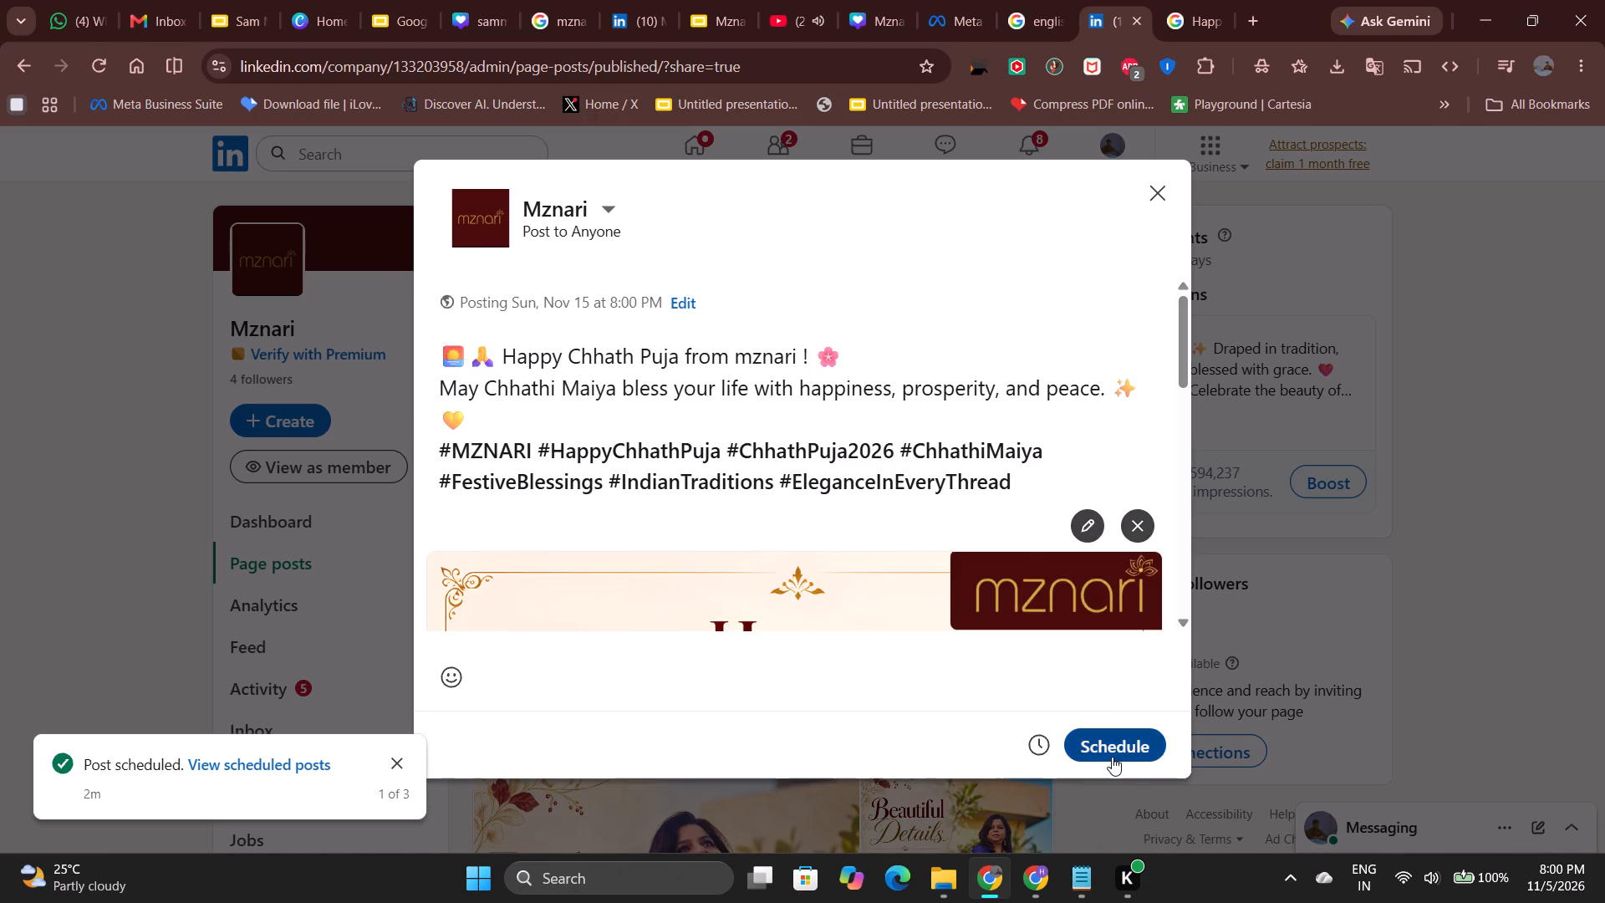
pyautogui.click(1112, 757)
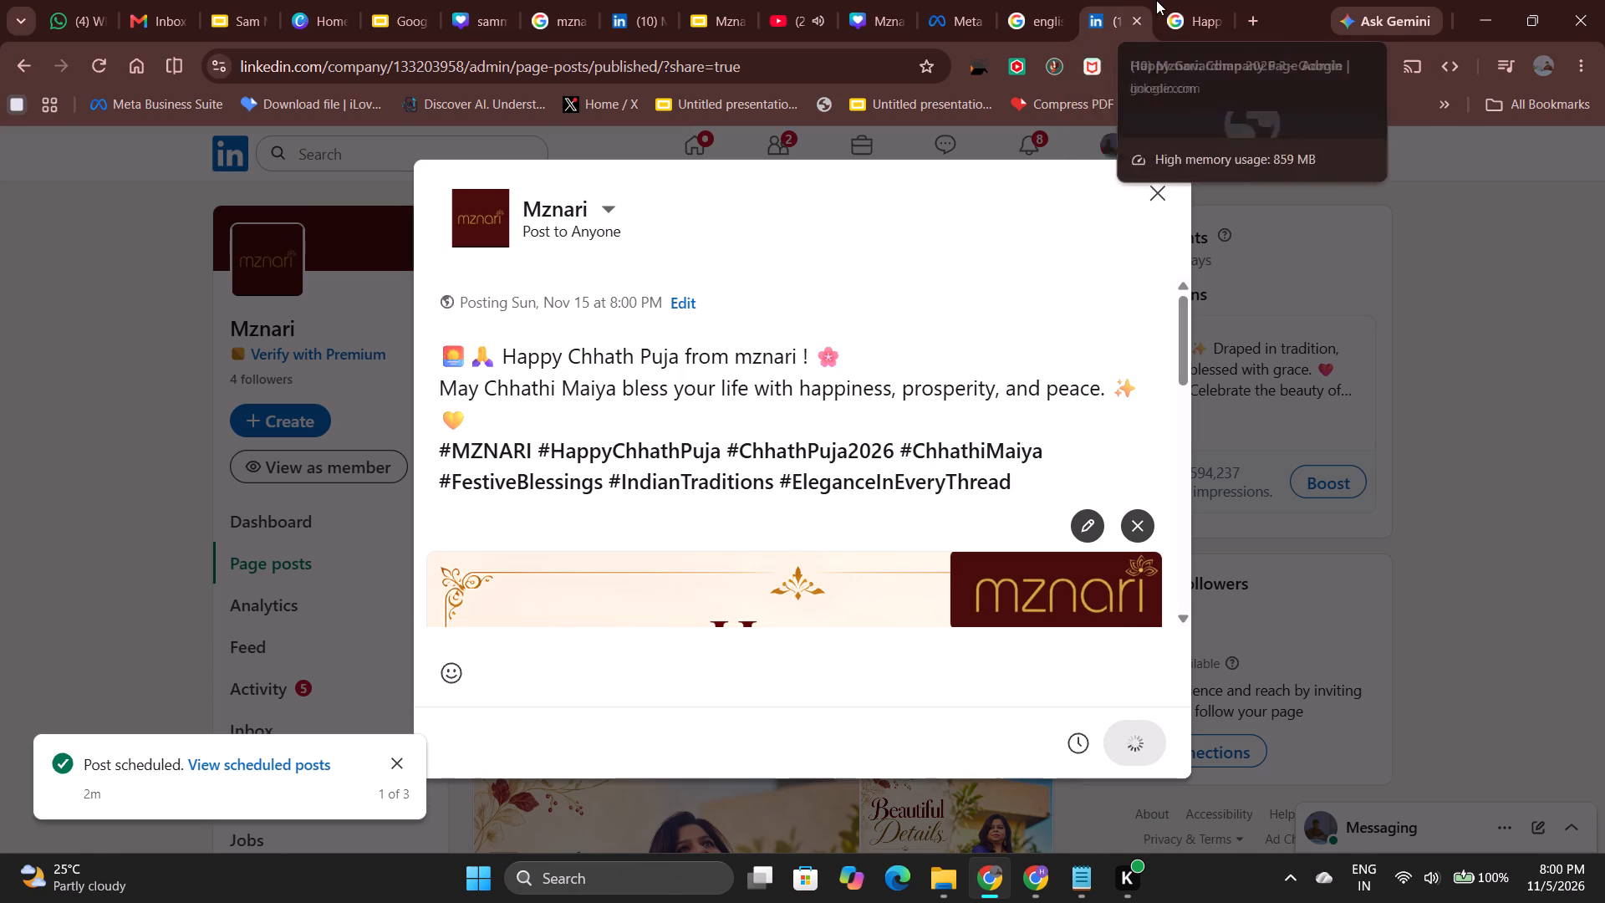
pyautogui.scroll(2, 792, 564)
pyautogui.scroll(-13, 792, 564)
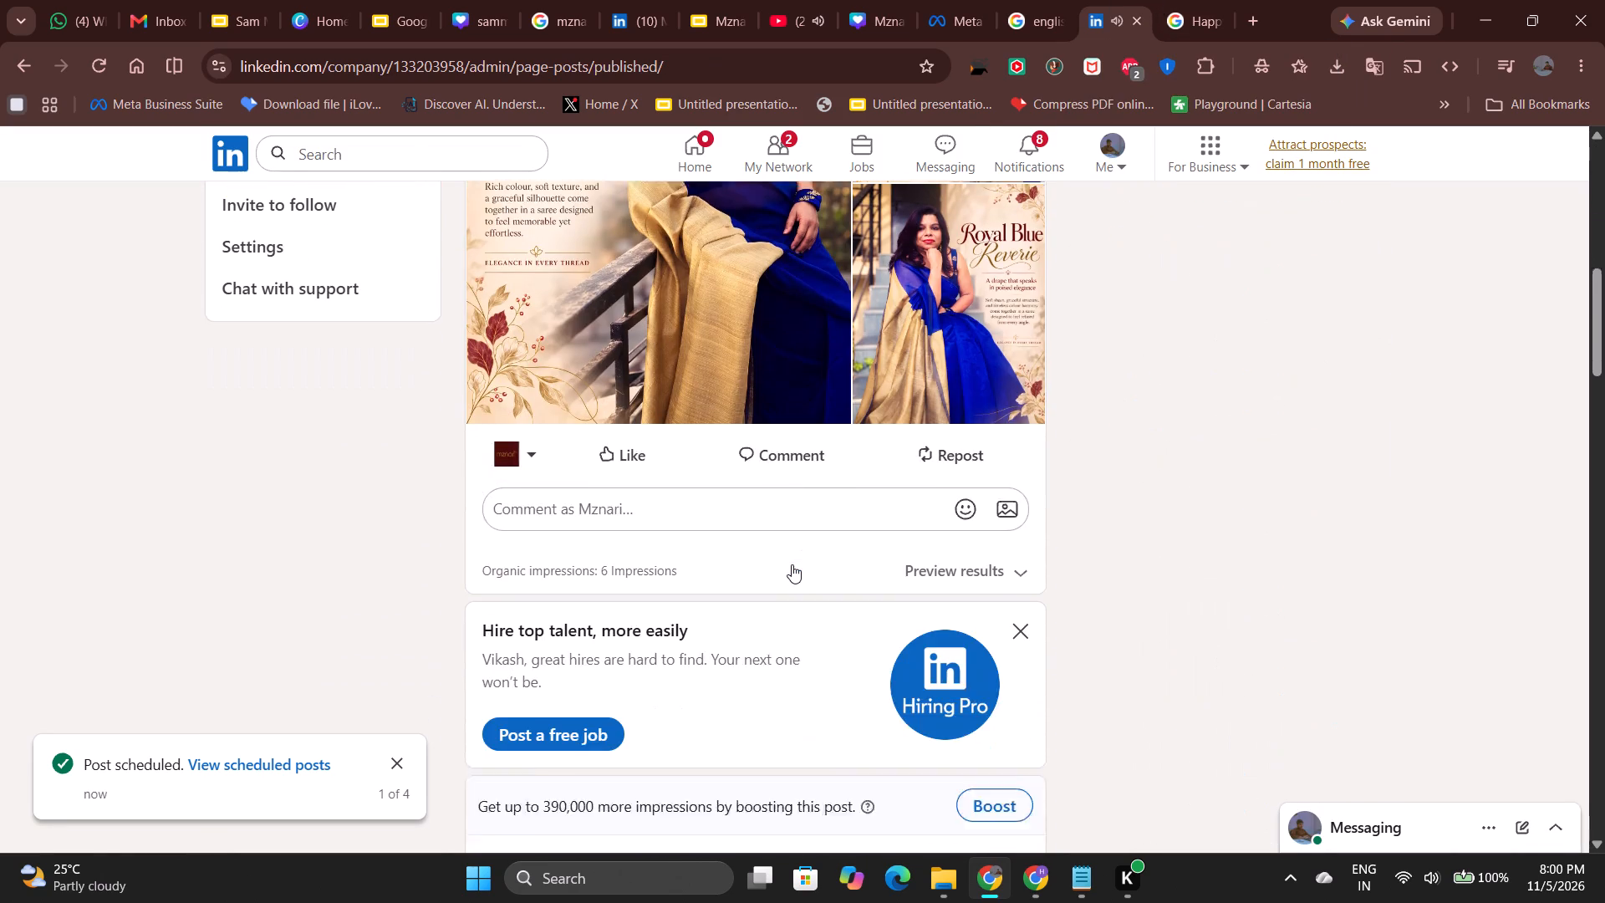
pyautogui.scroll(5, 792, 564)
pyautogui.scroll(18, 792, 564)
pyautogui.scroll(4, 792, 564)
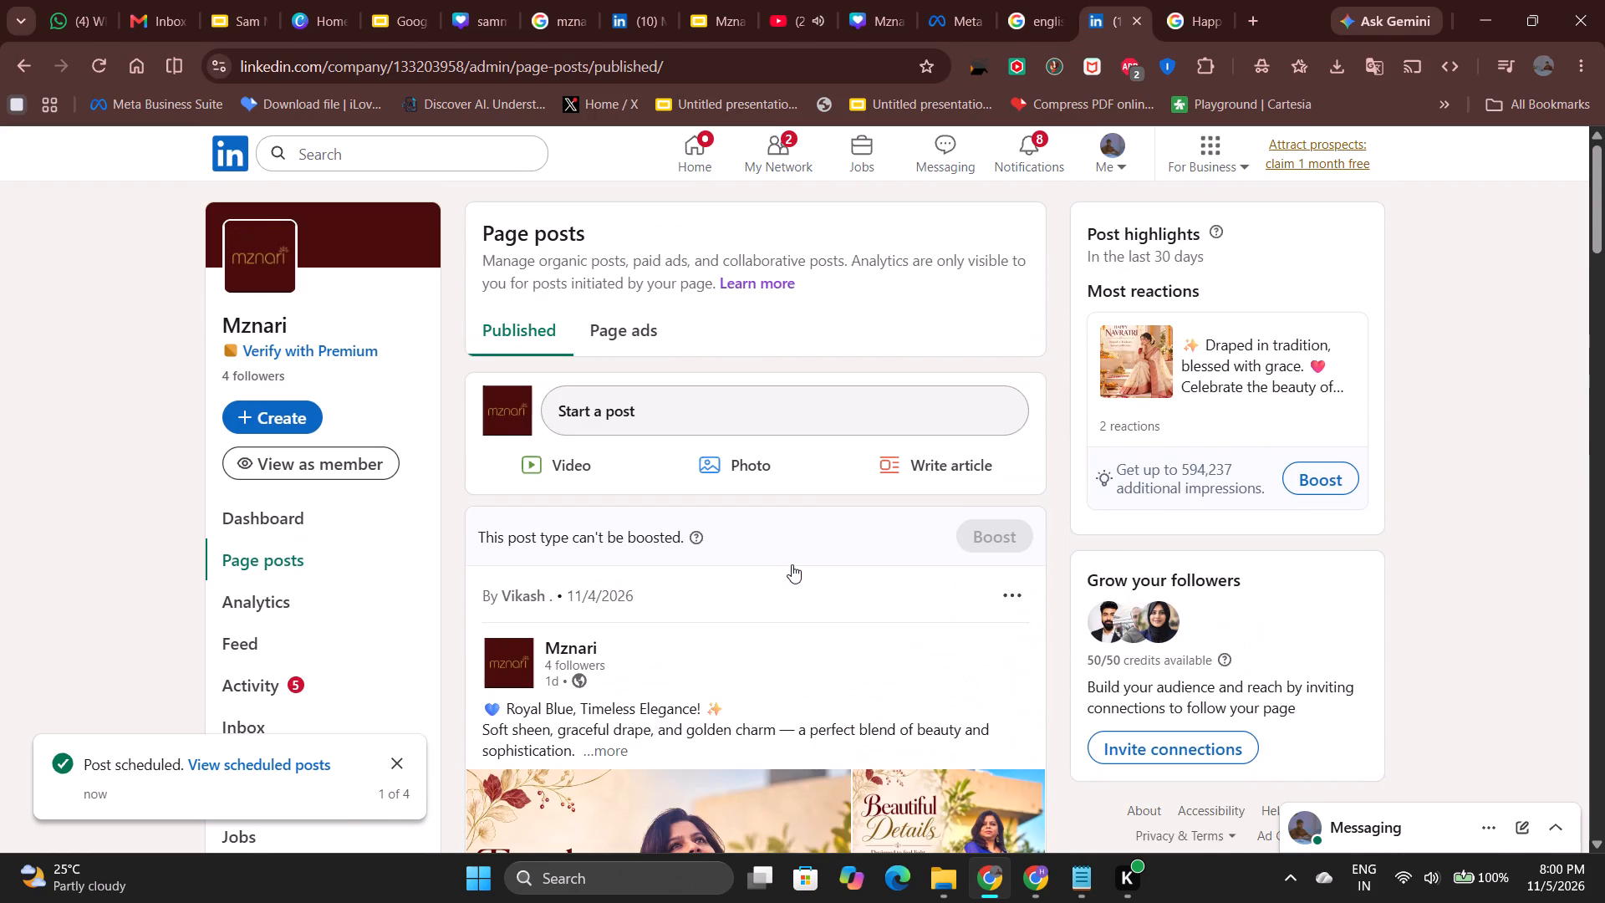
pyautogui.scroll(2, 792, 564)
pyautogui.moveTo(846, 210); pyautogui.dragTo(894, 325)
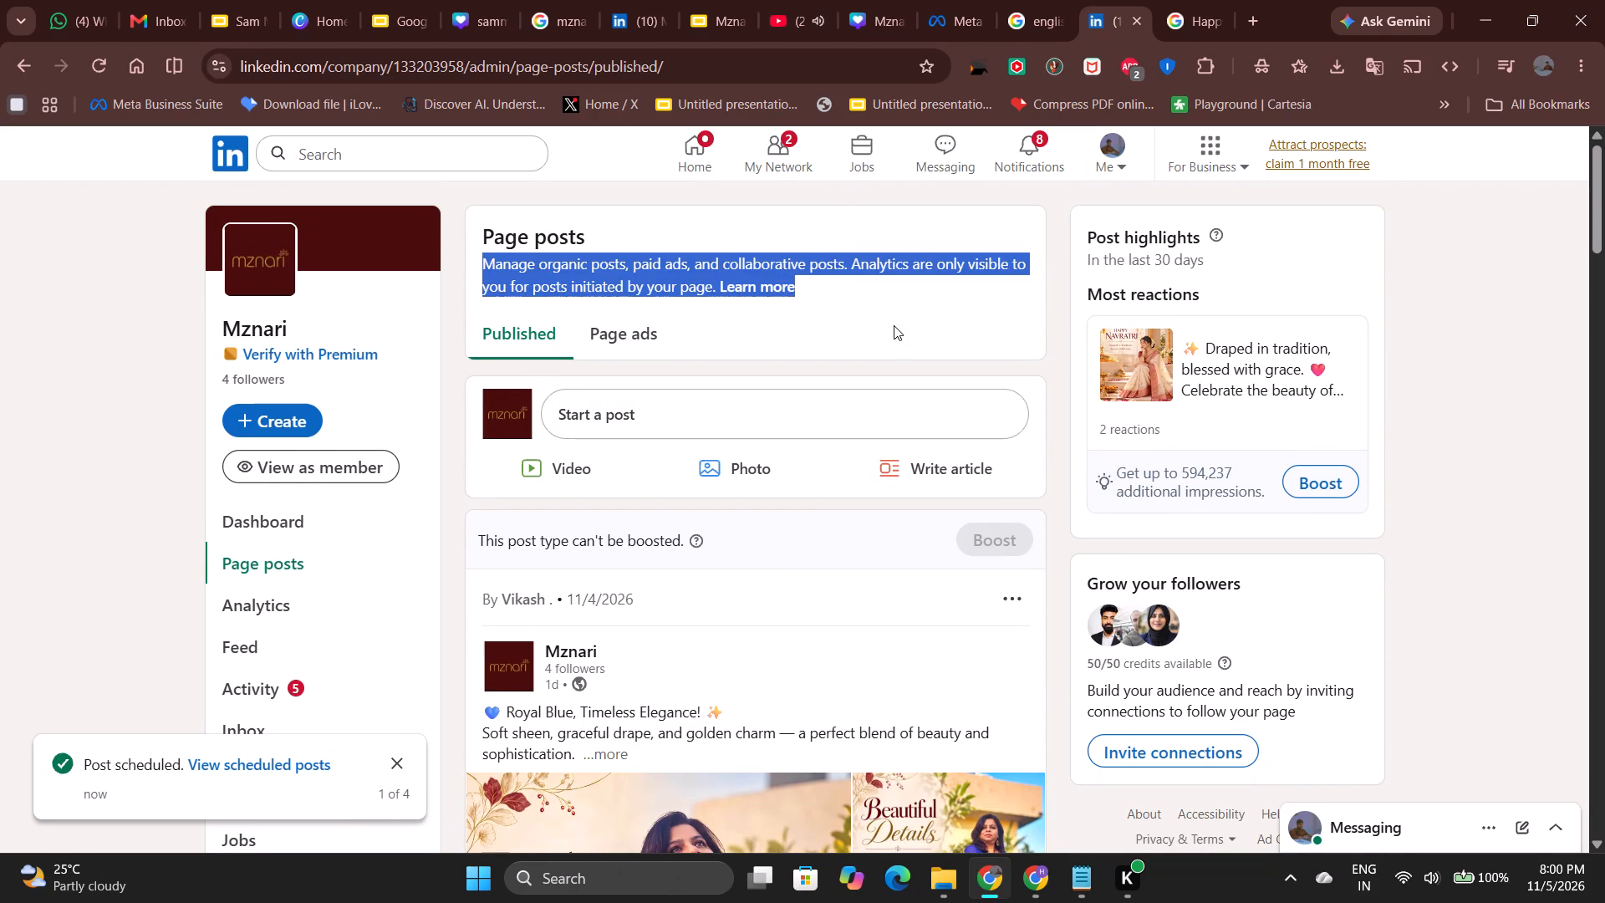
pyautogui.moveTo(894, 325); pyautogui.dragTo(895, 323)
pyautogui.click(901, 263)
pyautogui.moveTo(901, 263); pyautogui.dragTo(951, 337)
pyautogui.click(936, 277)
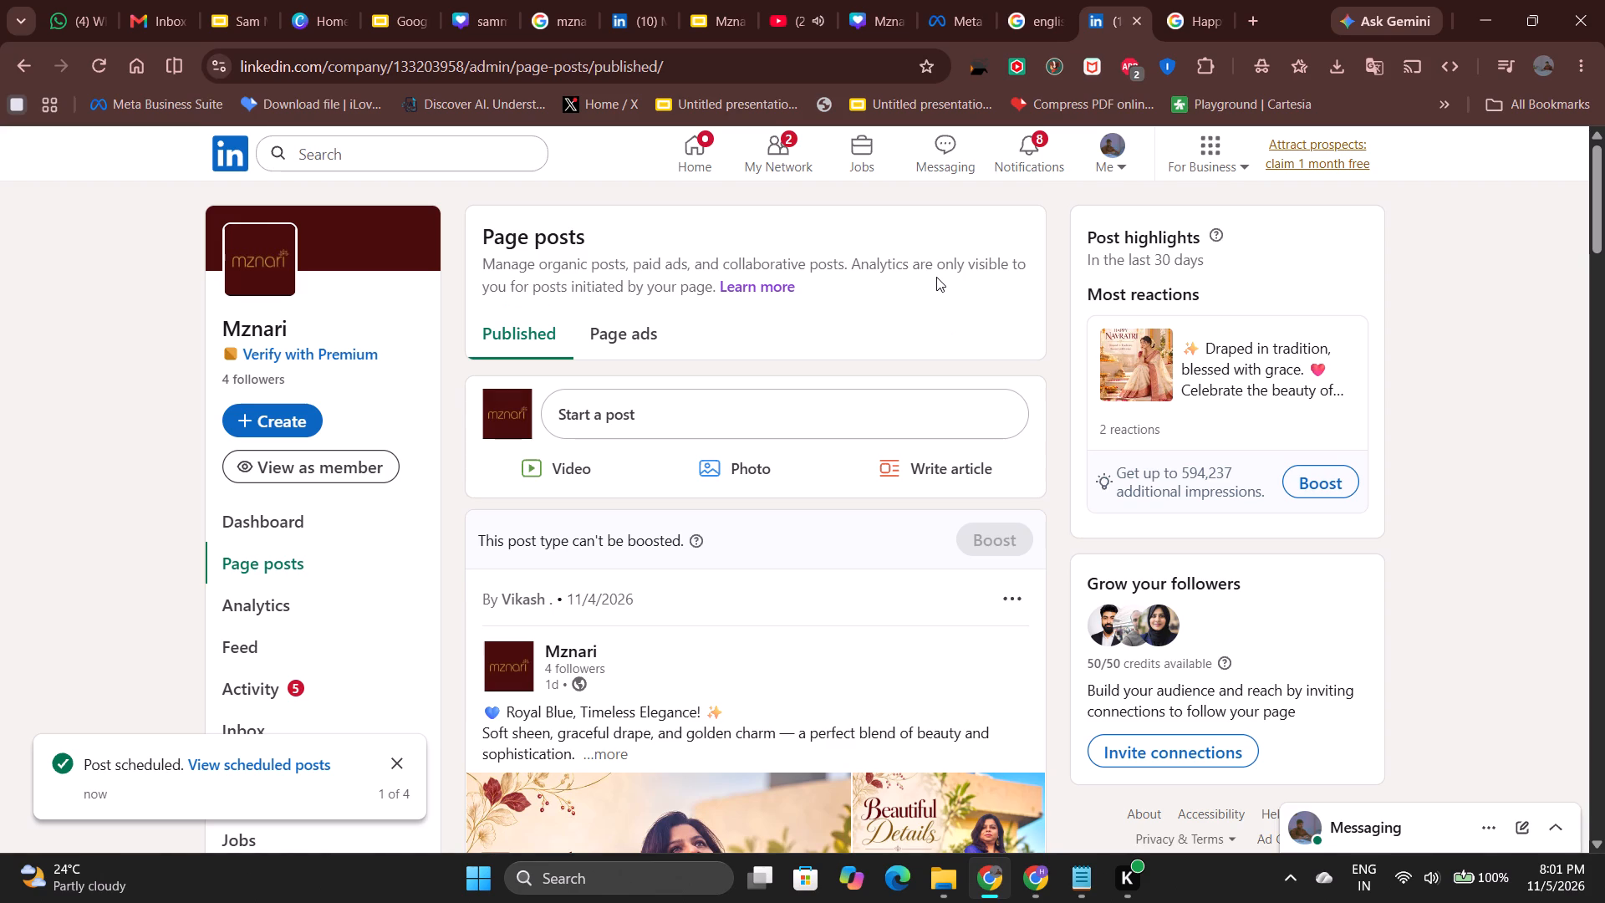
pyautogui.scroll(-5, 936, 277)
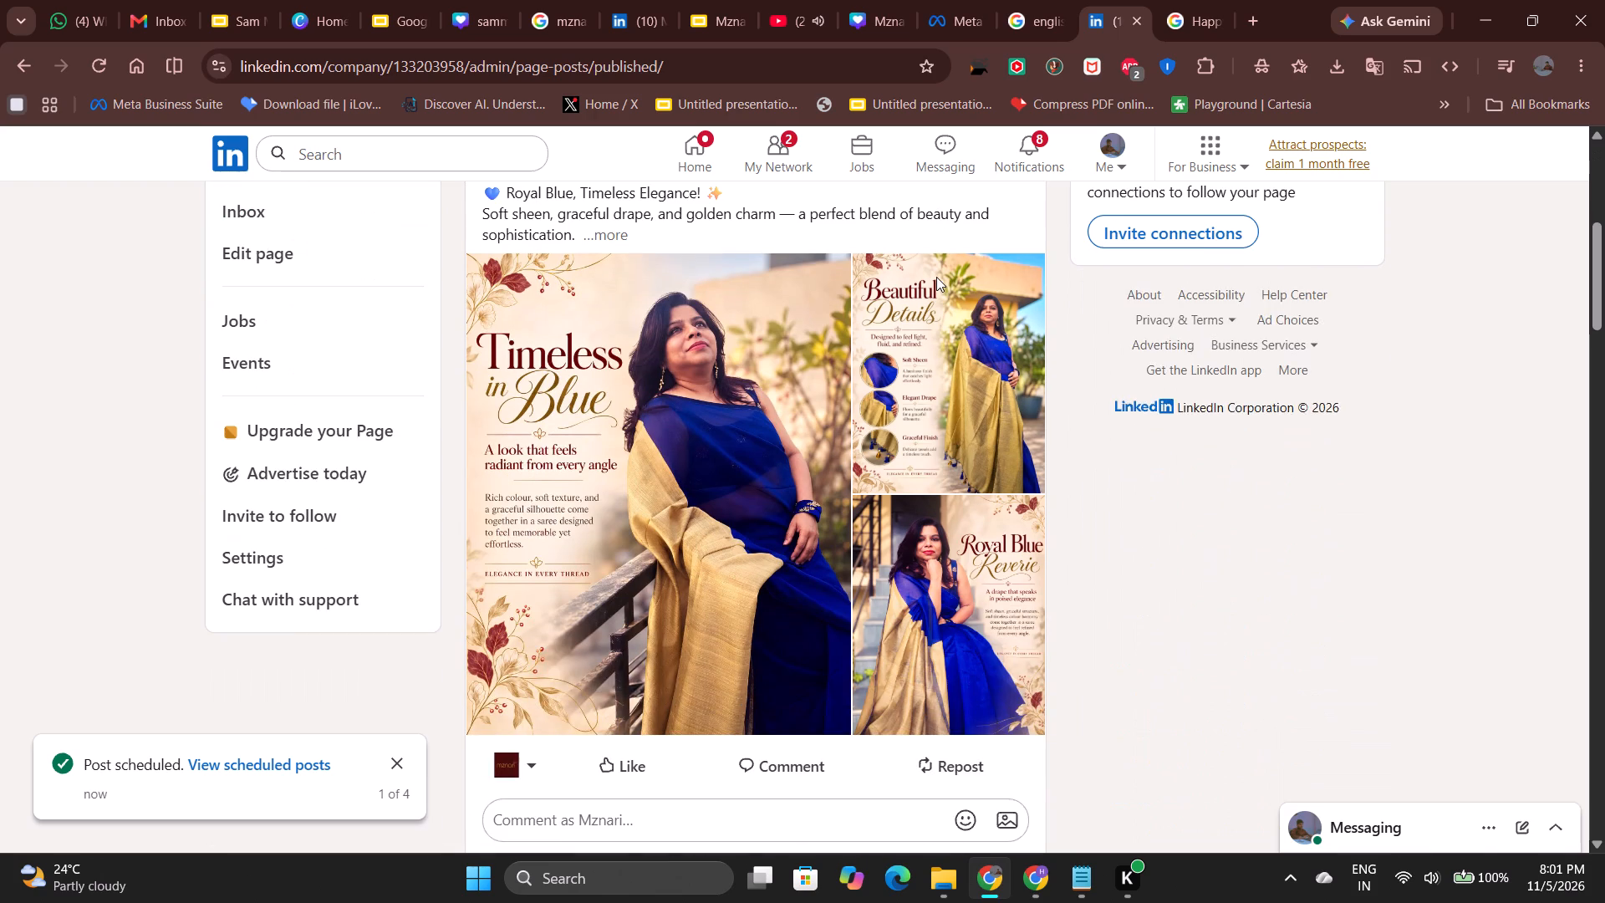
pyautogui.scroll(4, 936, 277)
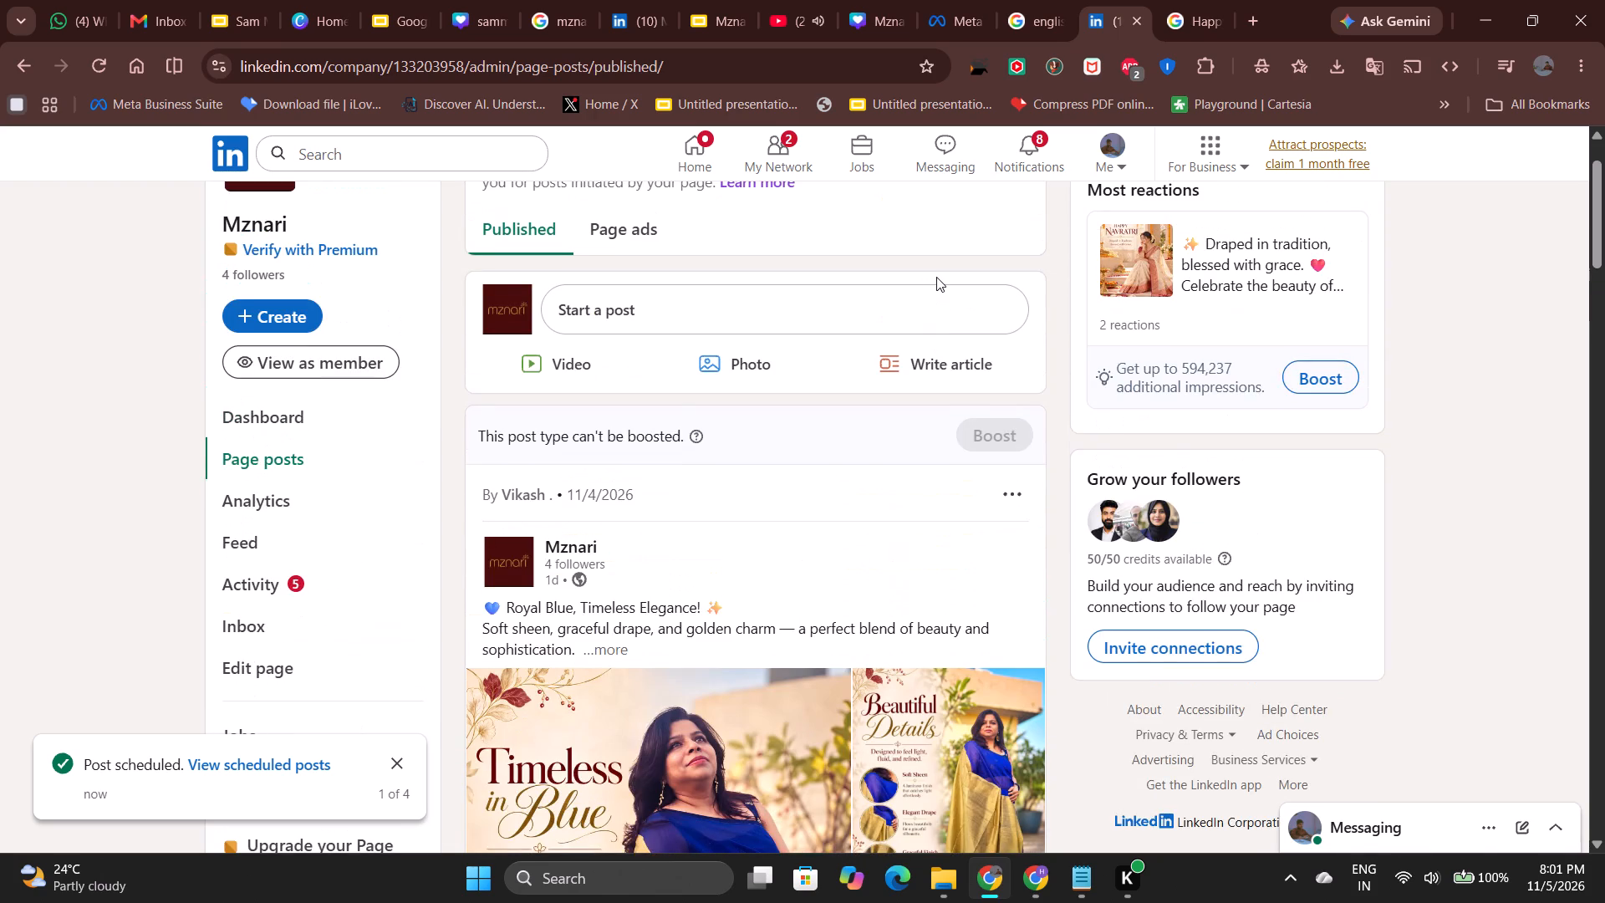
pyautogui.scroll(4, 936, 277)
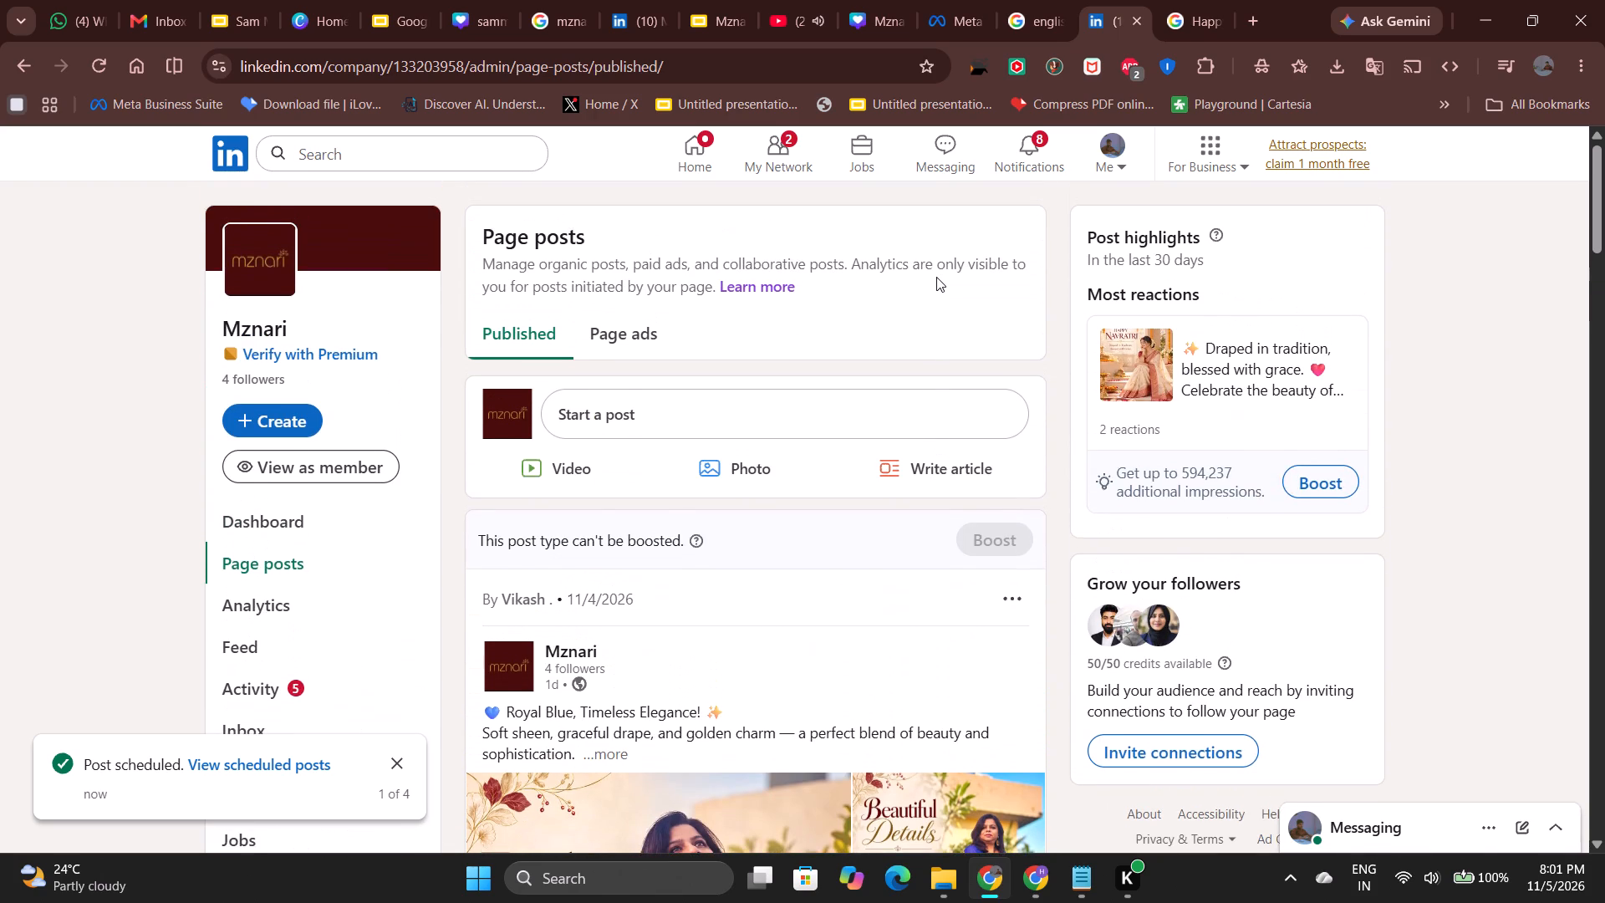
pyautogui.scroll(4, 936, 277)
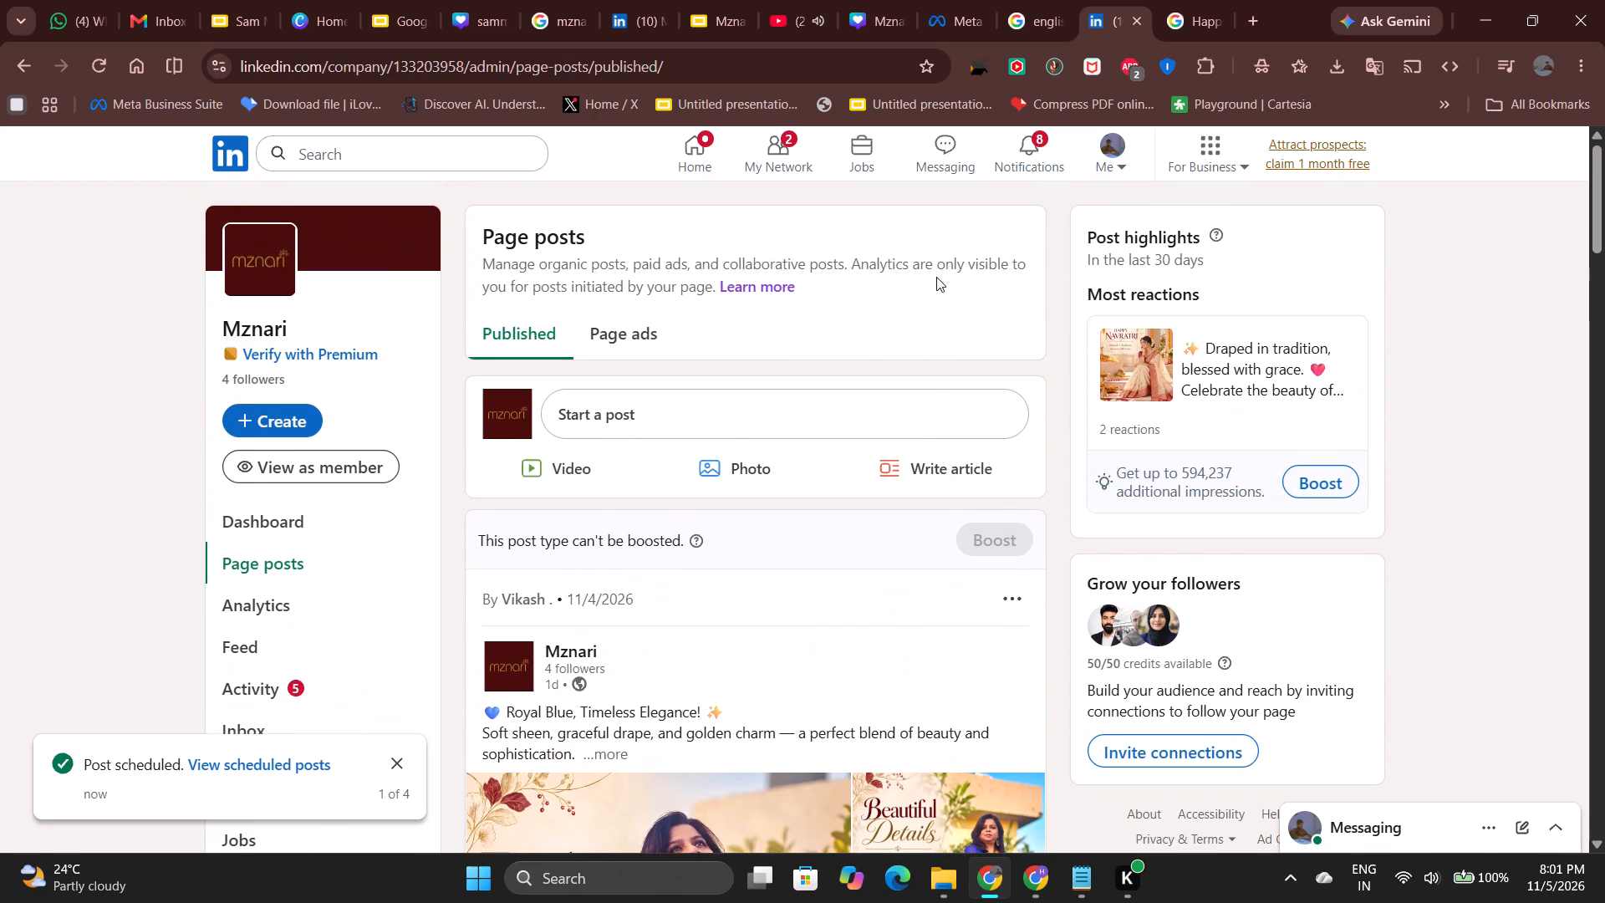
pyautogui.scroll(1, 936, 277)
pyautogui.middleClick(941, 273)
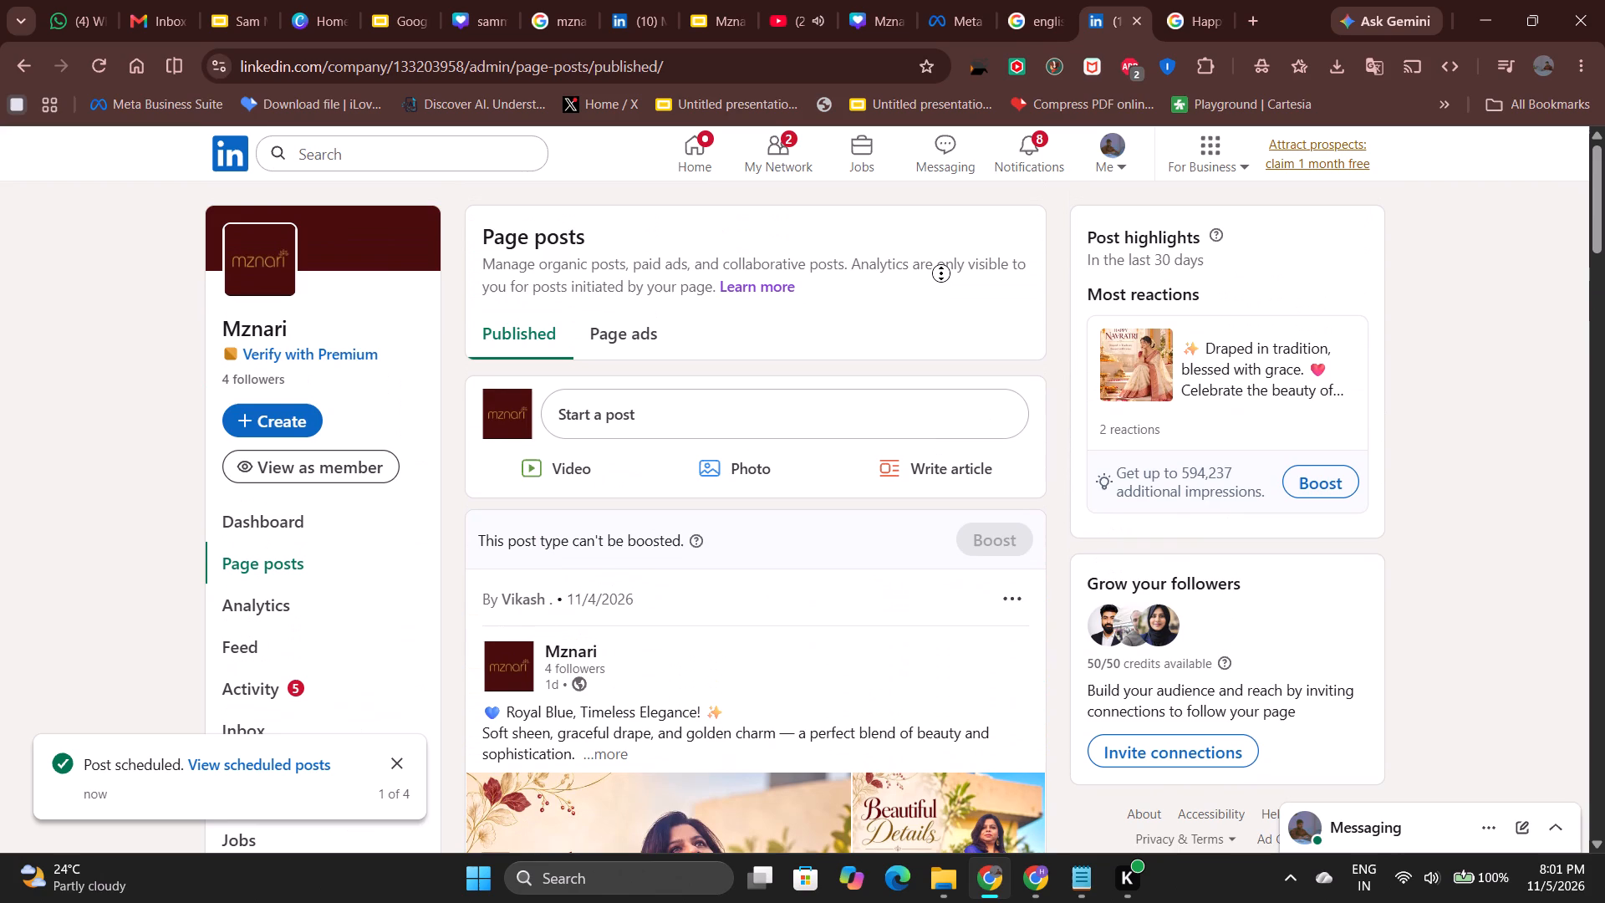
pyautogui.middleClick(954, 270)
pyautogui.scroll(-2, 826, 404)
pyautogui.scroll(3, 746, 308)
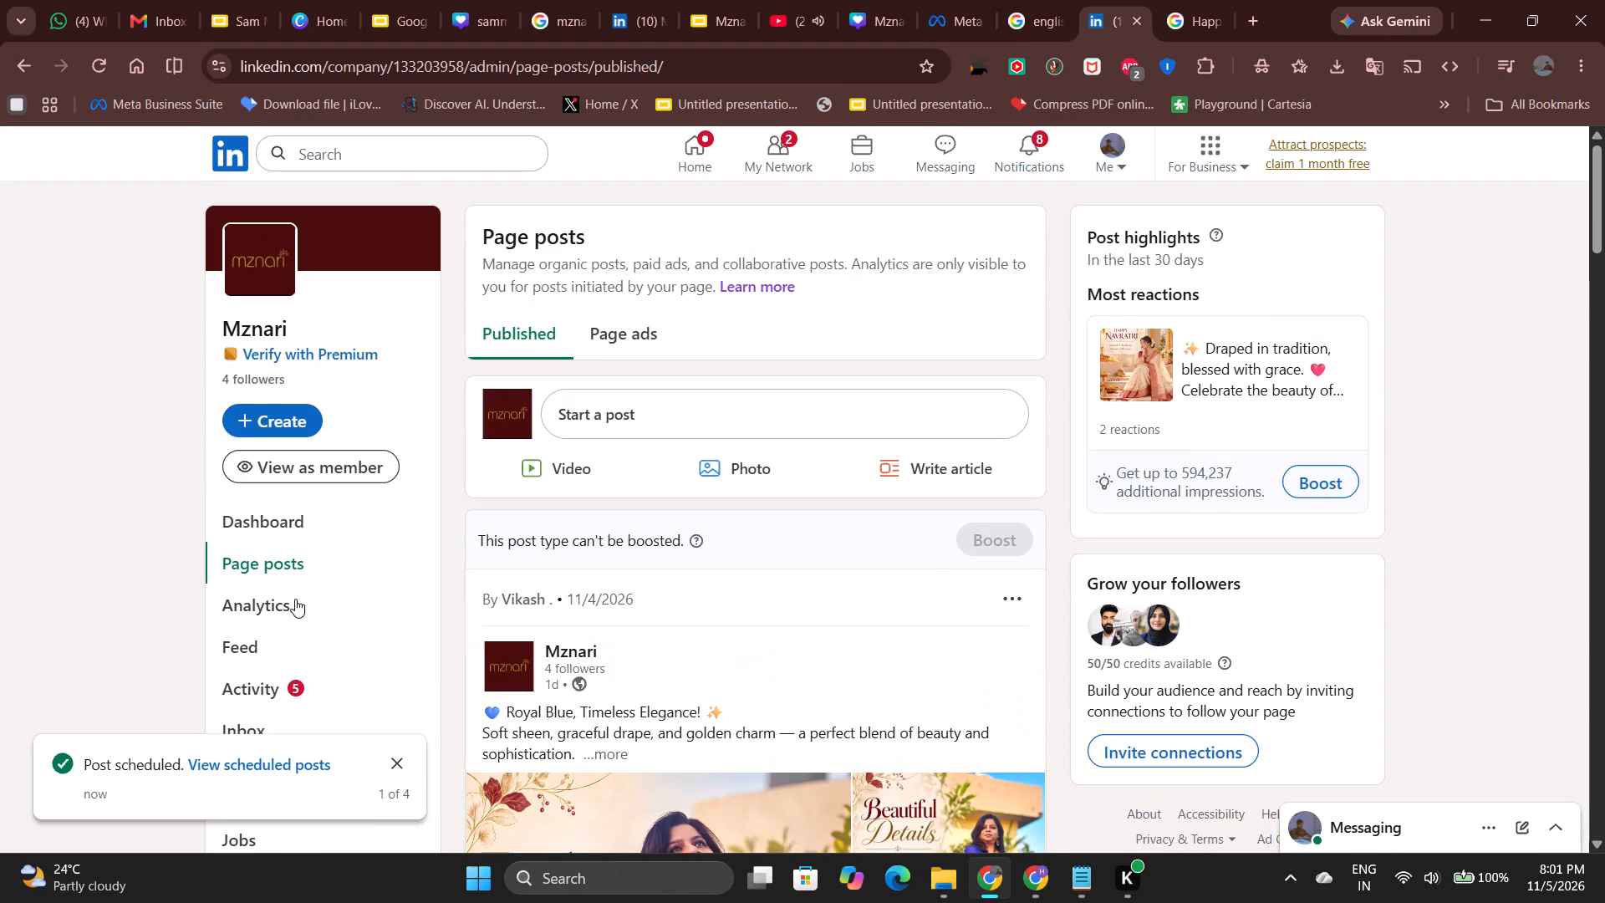
# Start a new Mznari LinkedIn post and attach the Dev Uthani Ekadashi image, Mznari saree (4), from Downloads.
pyautogui.click(921, 0)
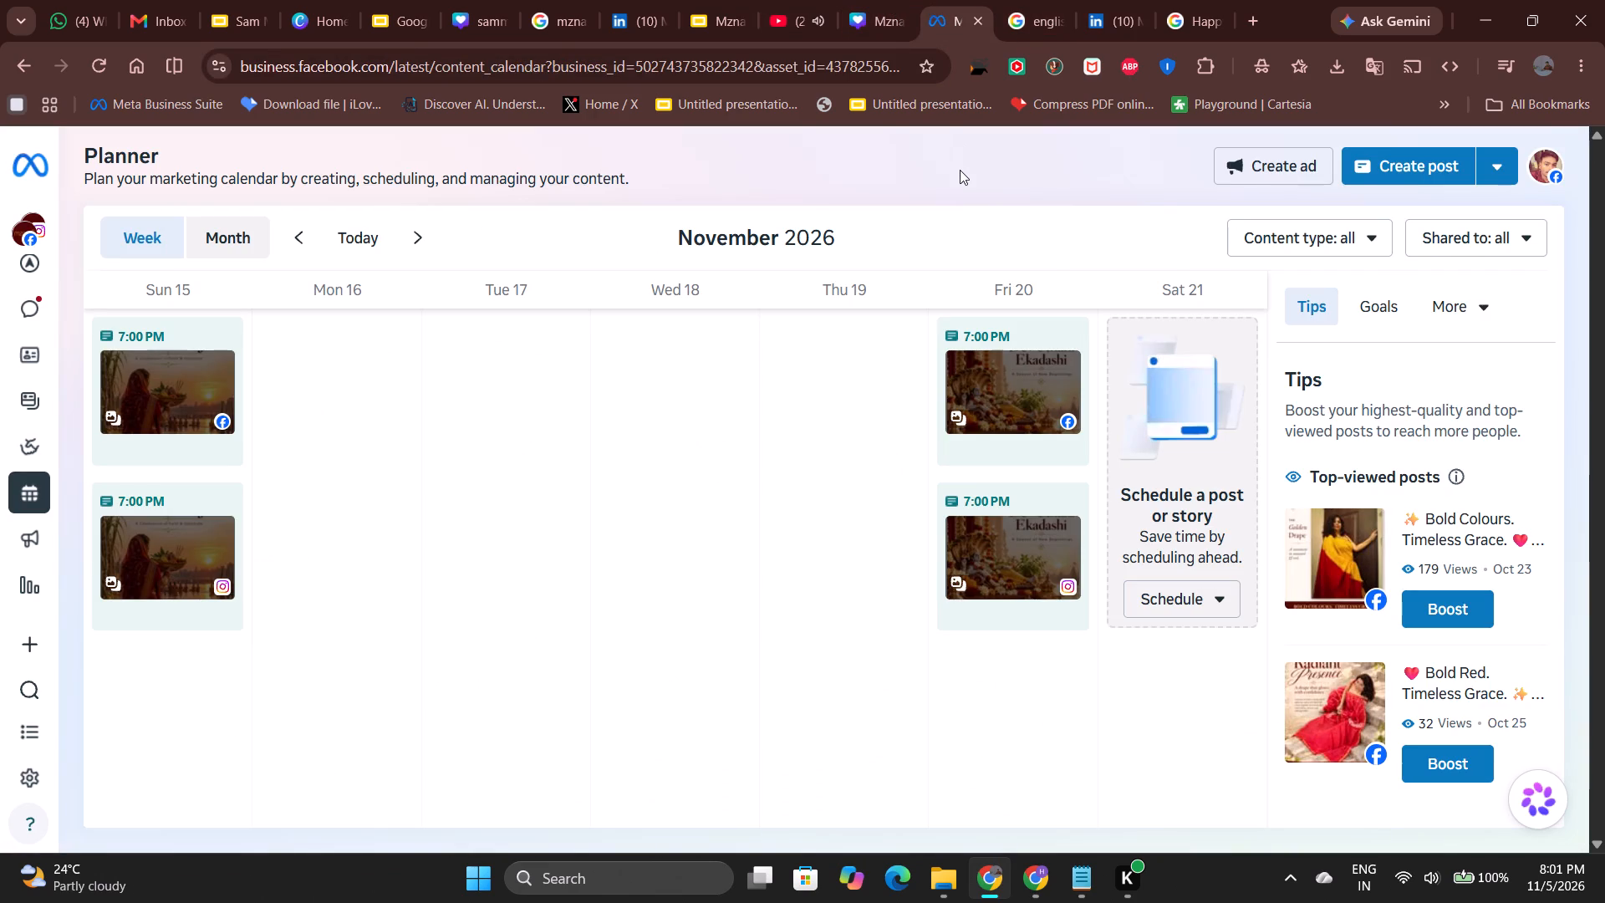
pyautogui.click(1118, 0)
pyautogui.click(237, 413)
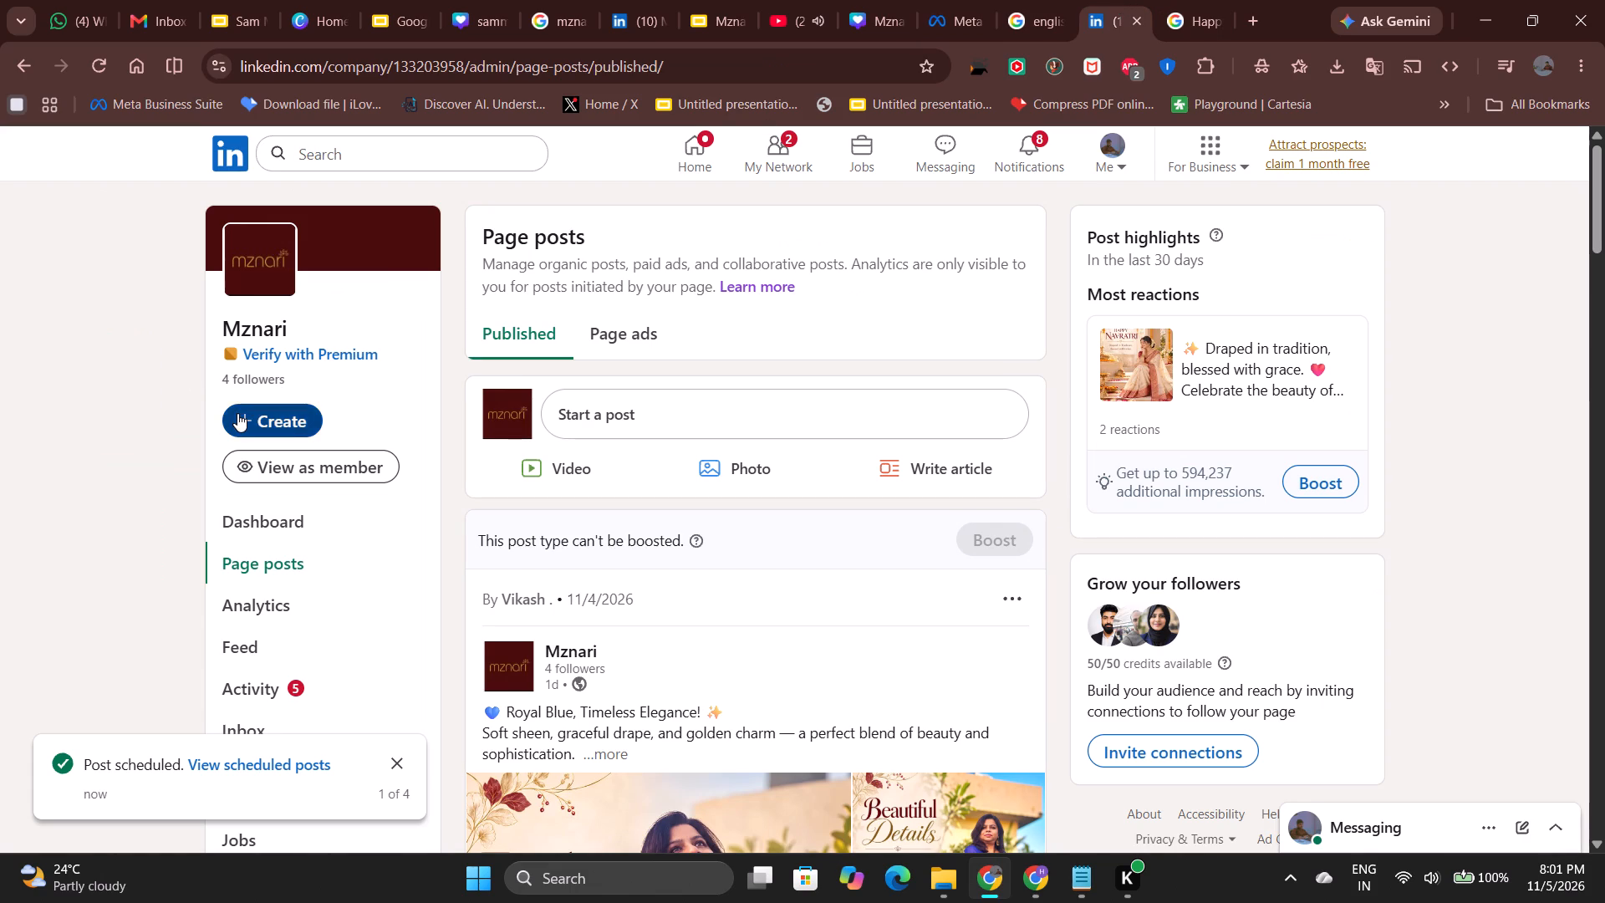
pyautogui.click(746, 273)
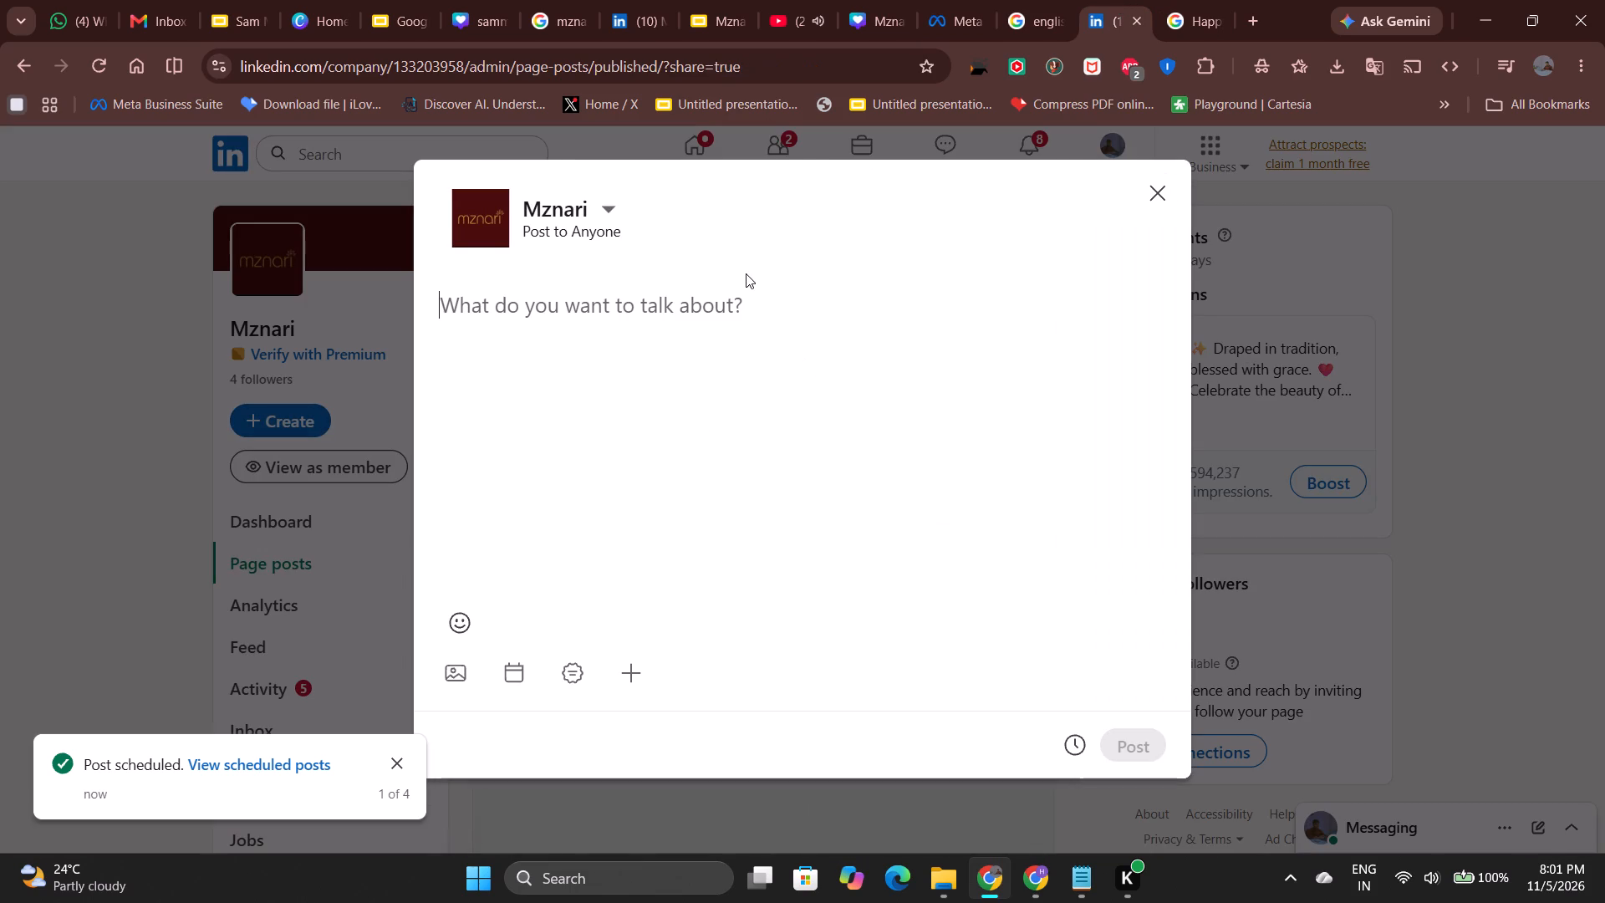
pyautogui.click(453, 664)
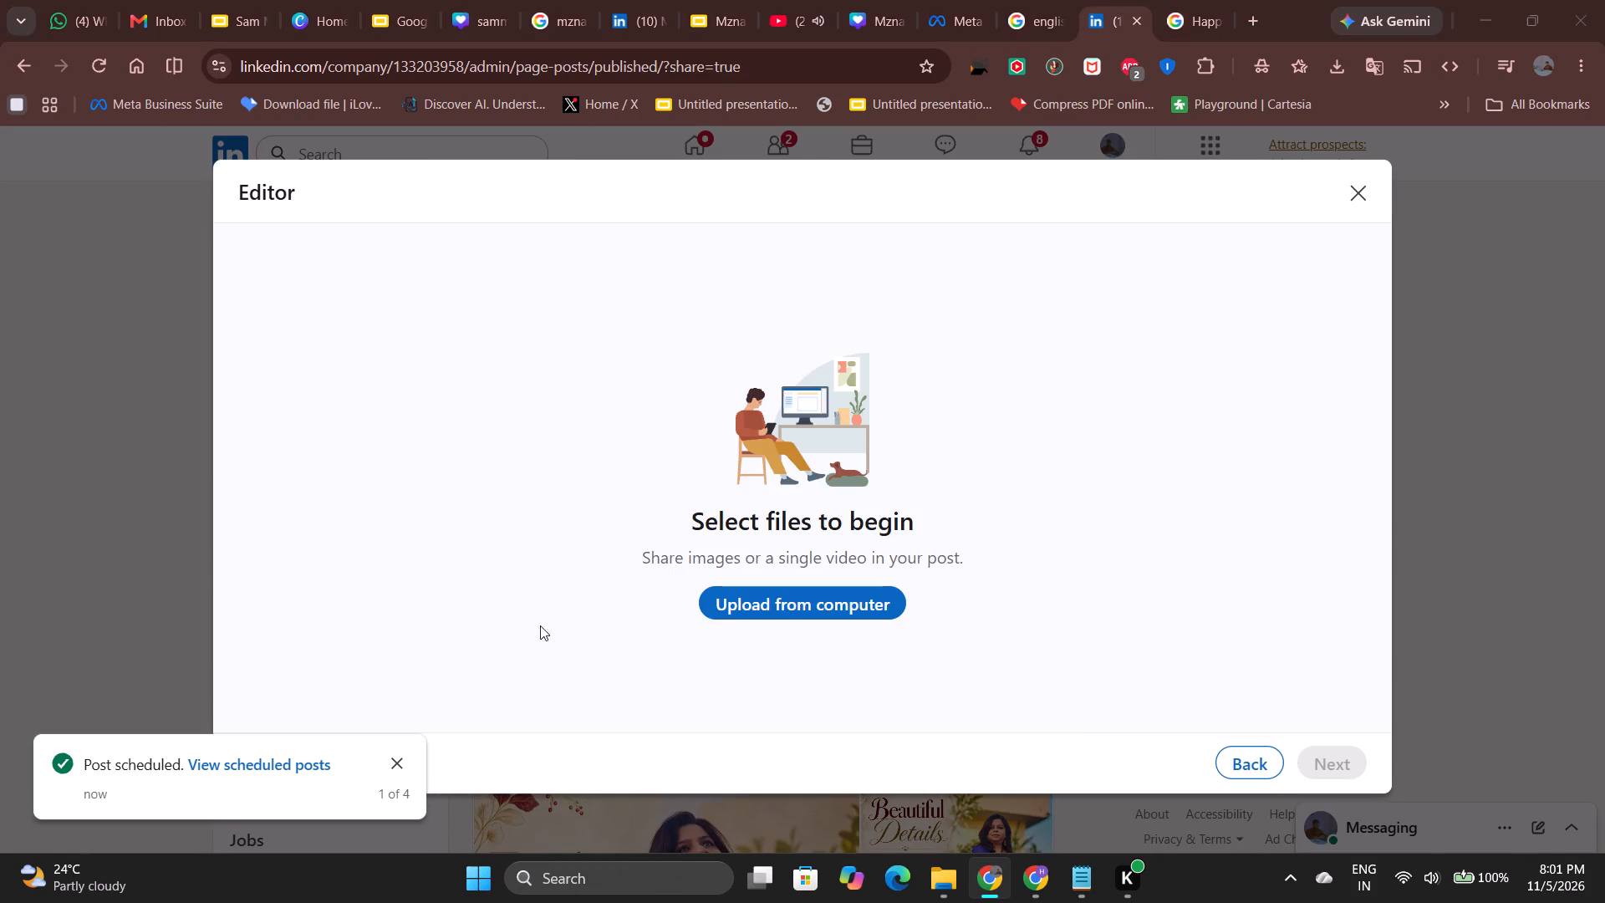
pyautogui.click(794, 601)
pyautogui.scroll(-4, 823, 324)
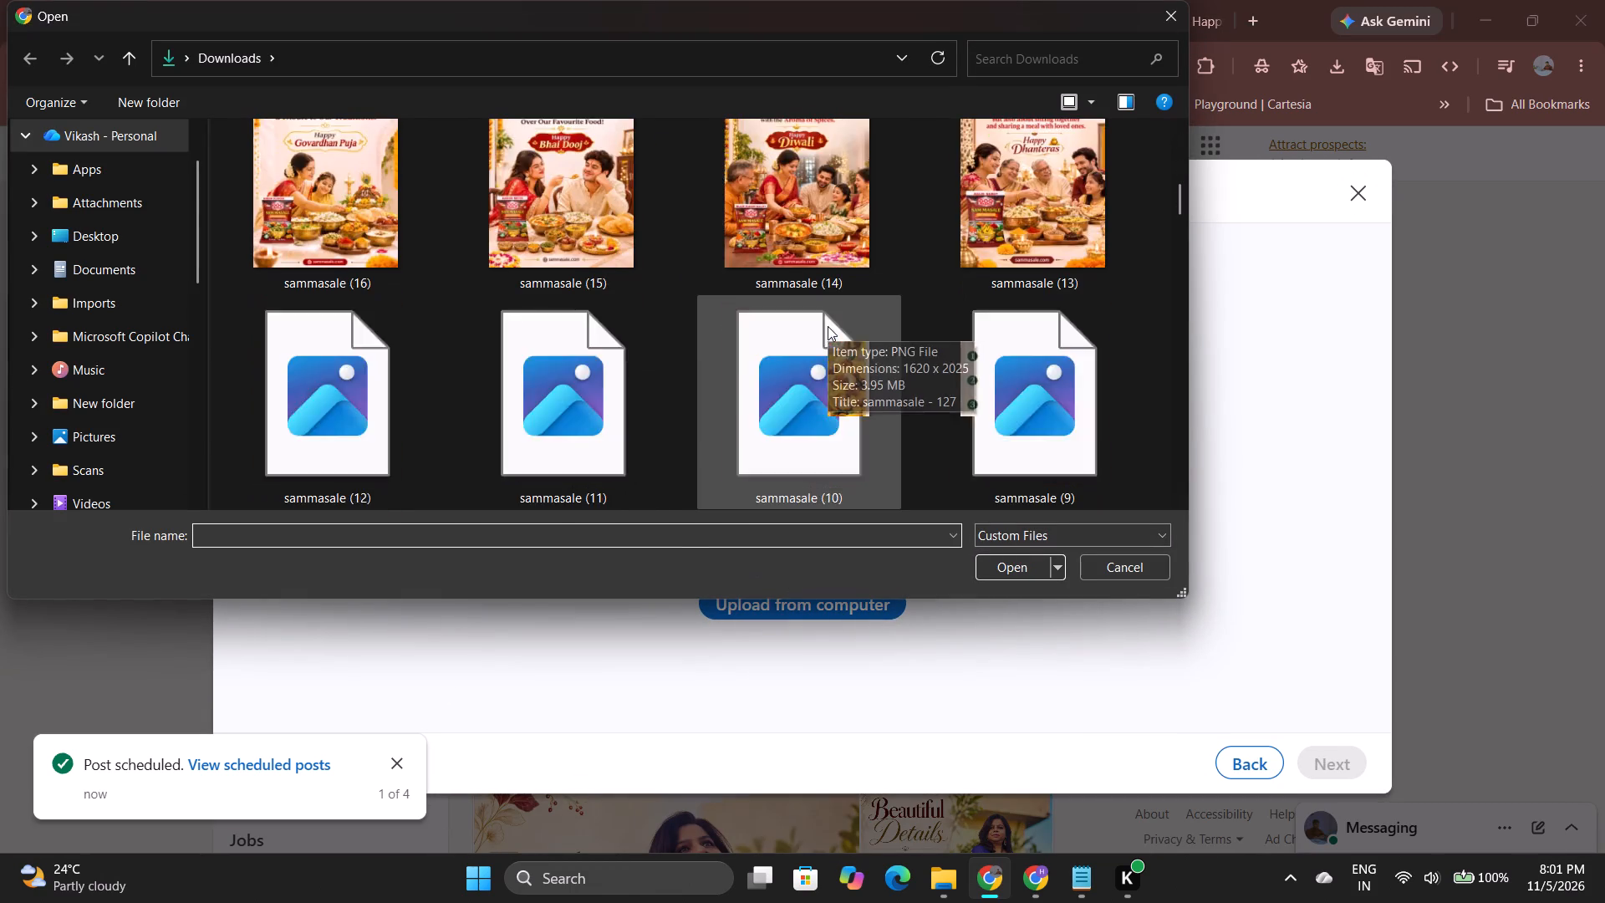
pyautogui.scroll(-4, 604, 398)
pyautogui.scroll(-4, 762, 305)
pyautogui.scroll(2, 548, 308)
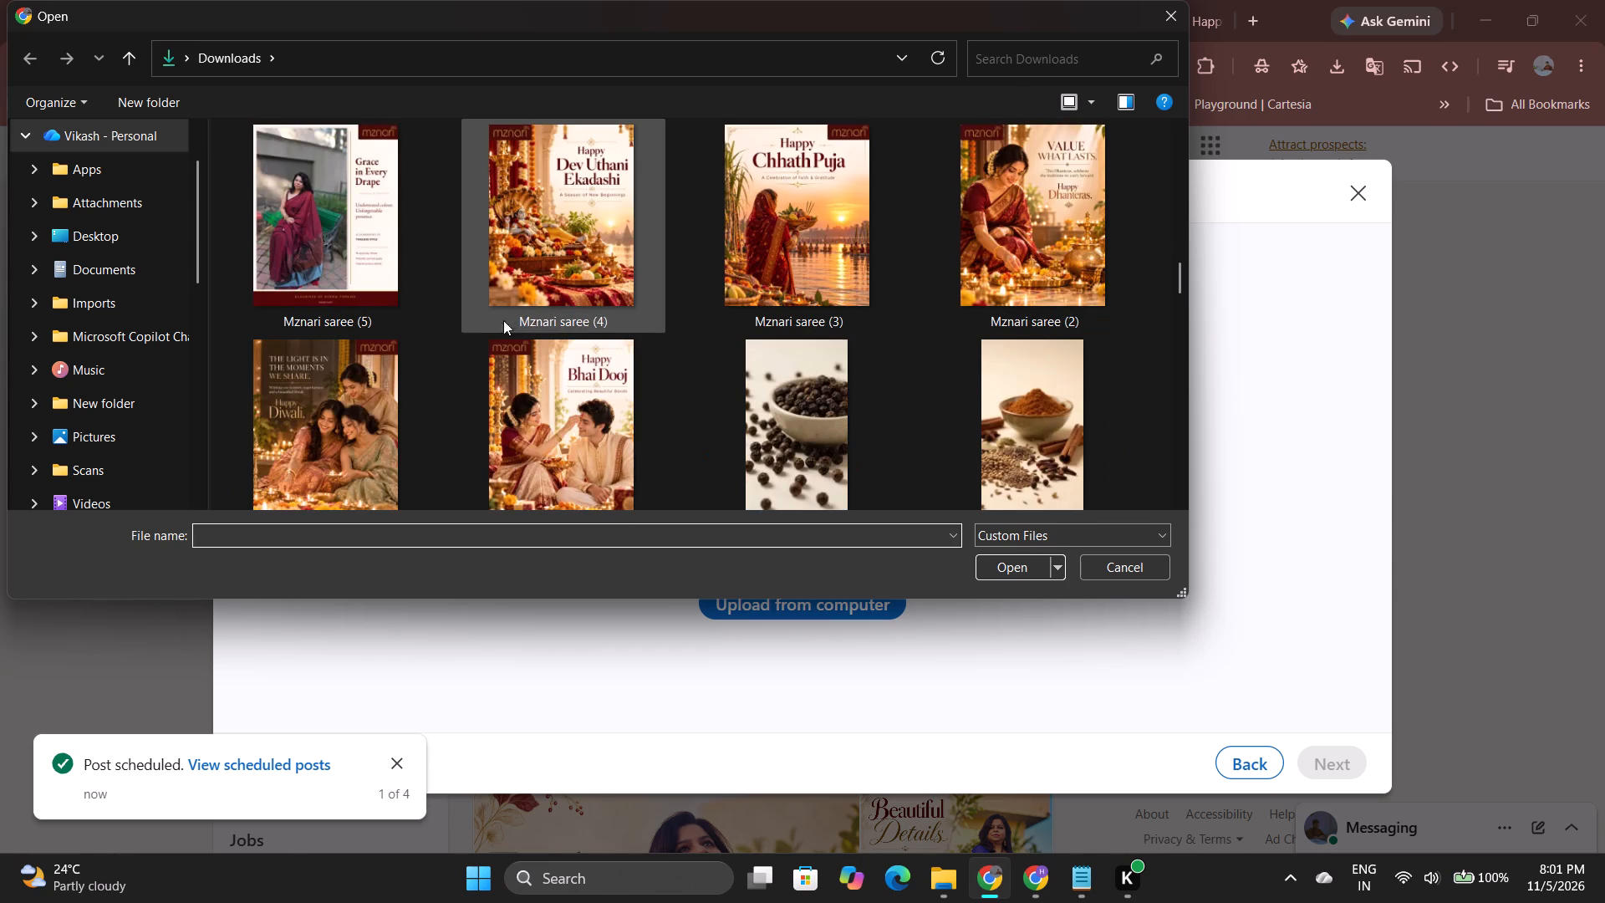
pyautogui.click(523, 222)
pyautogui.press('Return')
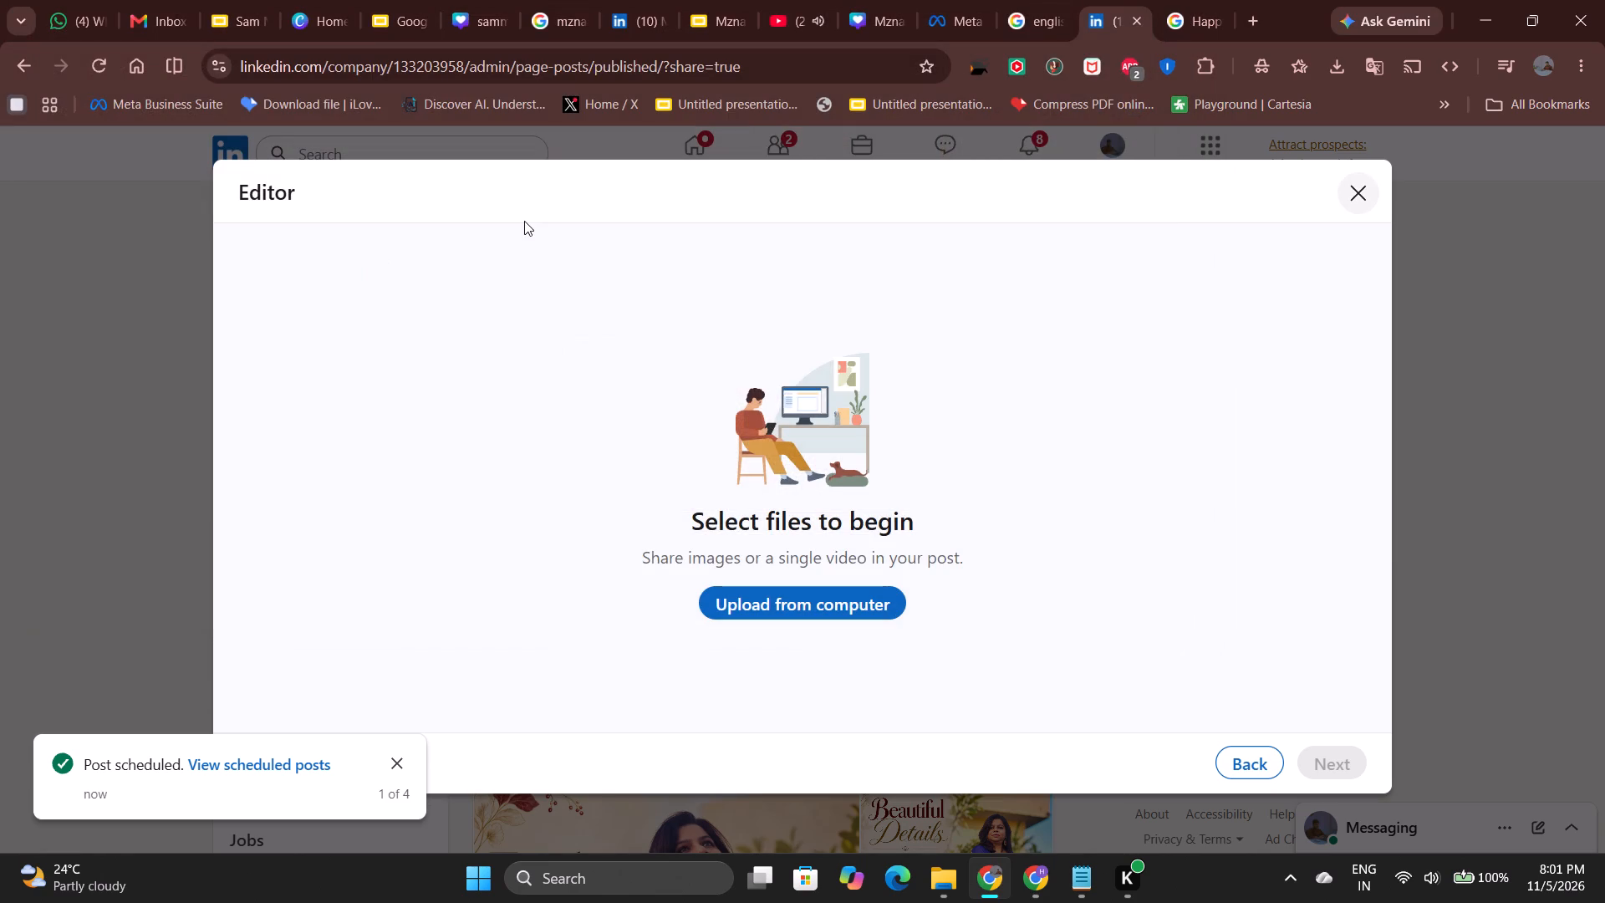
pyautogui.moveTo(895, 510); pyautogui.dragTo(979, 650)
pyautogui.click(1344, 754)
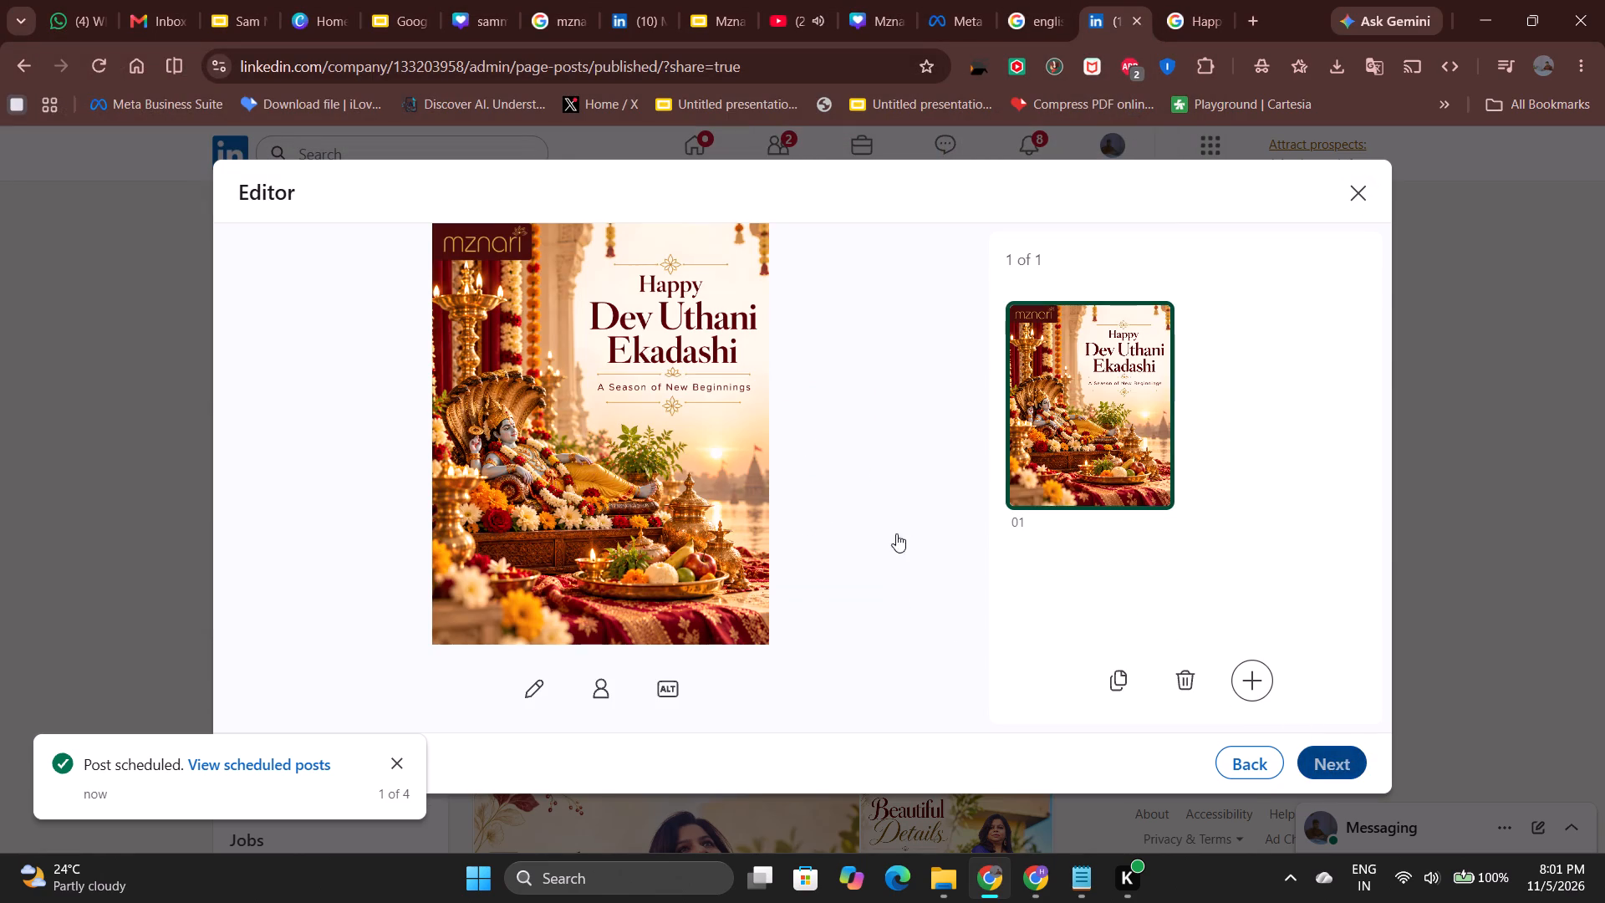
# Copy the Happy Dev Uthani Ekadashi caption from slide 8 of the Mznari deck into the LinkedIn post and remove its trailing blank lines.
pyautogui.click(711, 0)
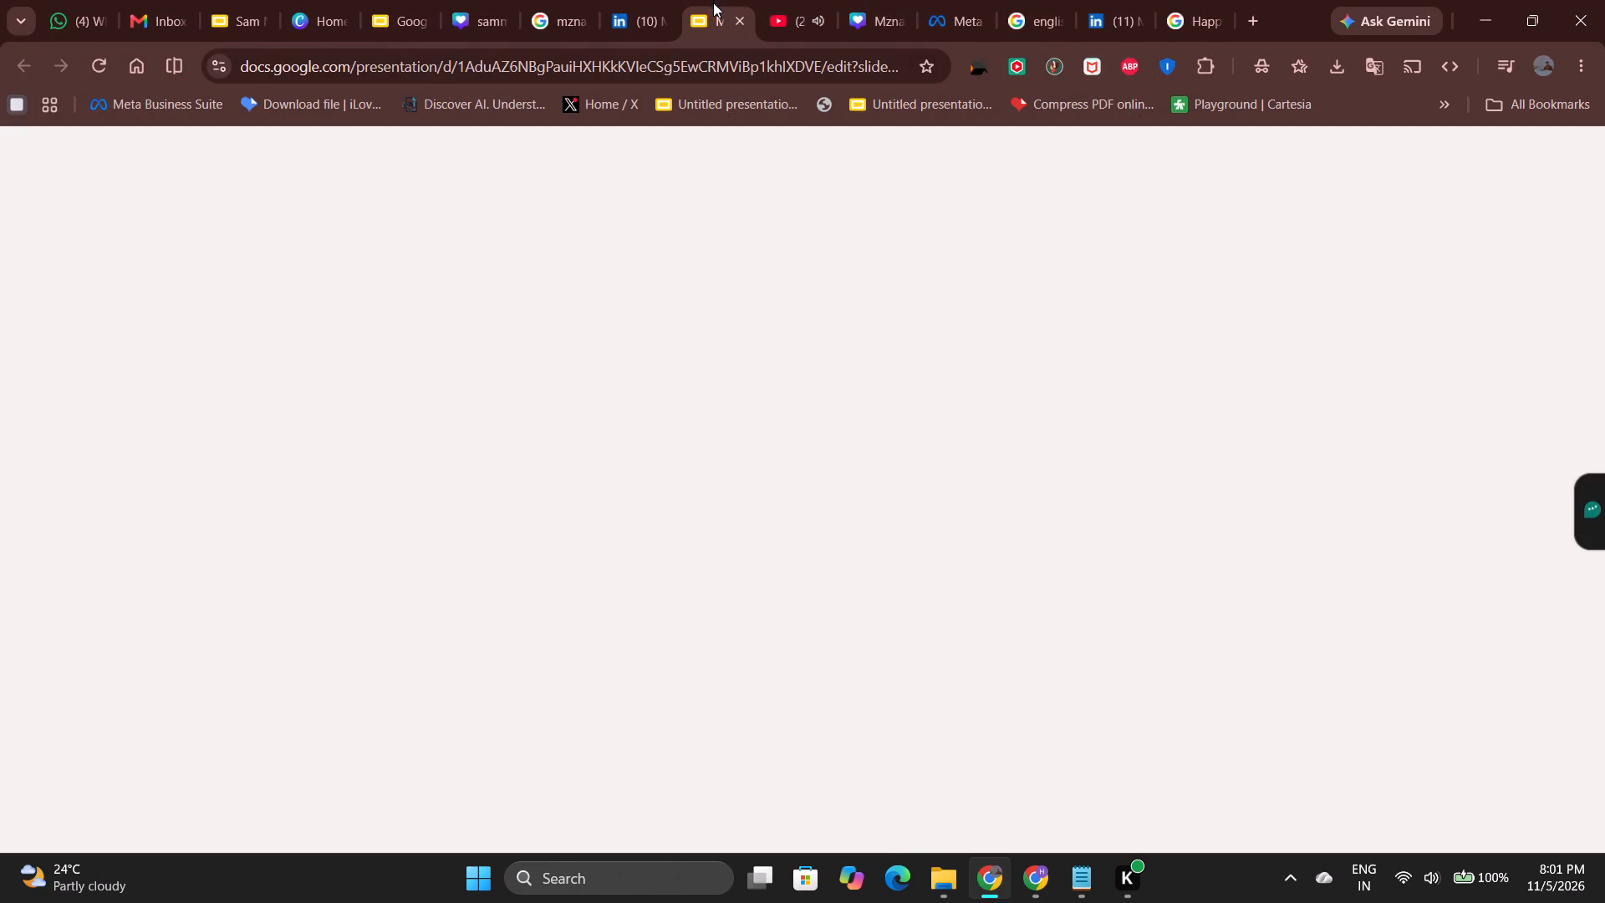
pyautogui.click(97, 545)
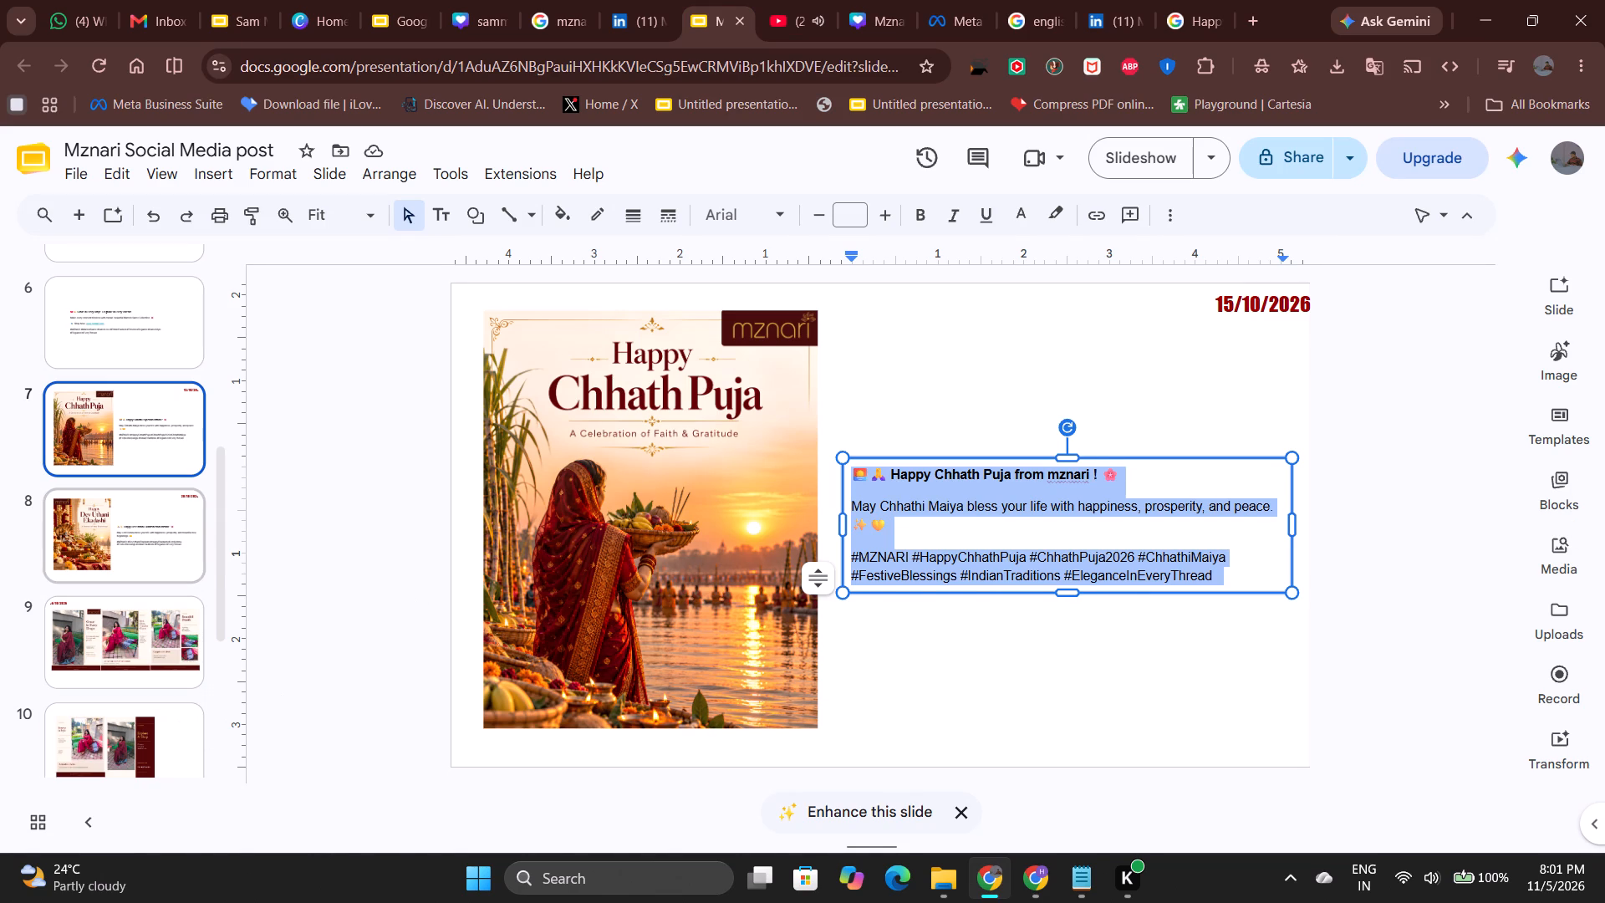
pyautogui.click(970, 548)
pyautogui.hotkey('ctrl', 'a')
pyautogui.hotkey('ctrl', 'c')
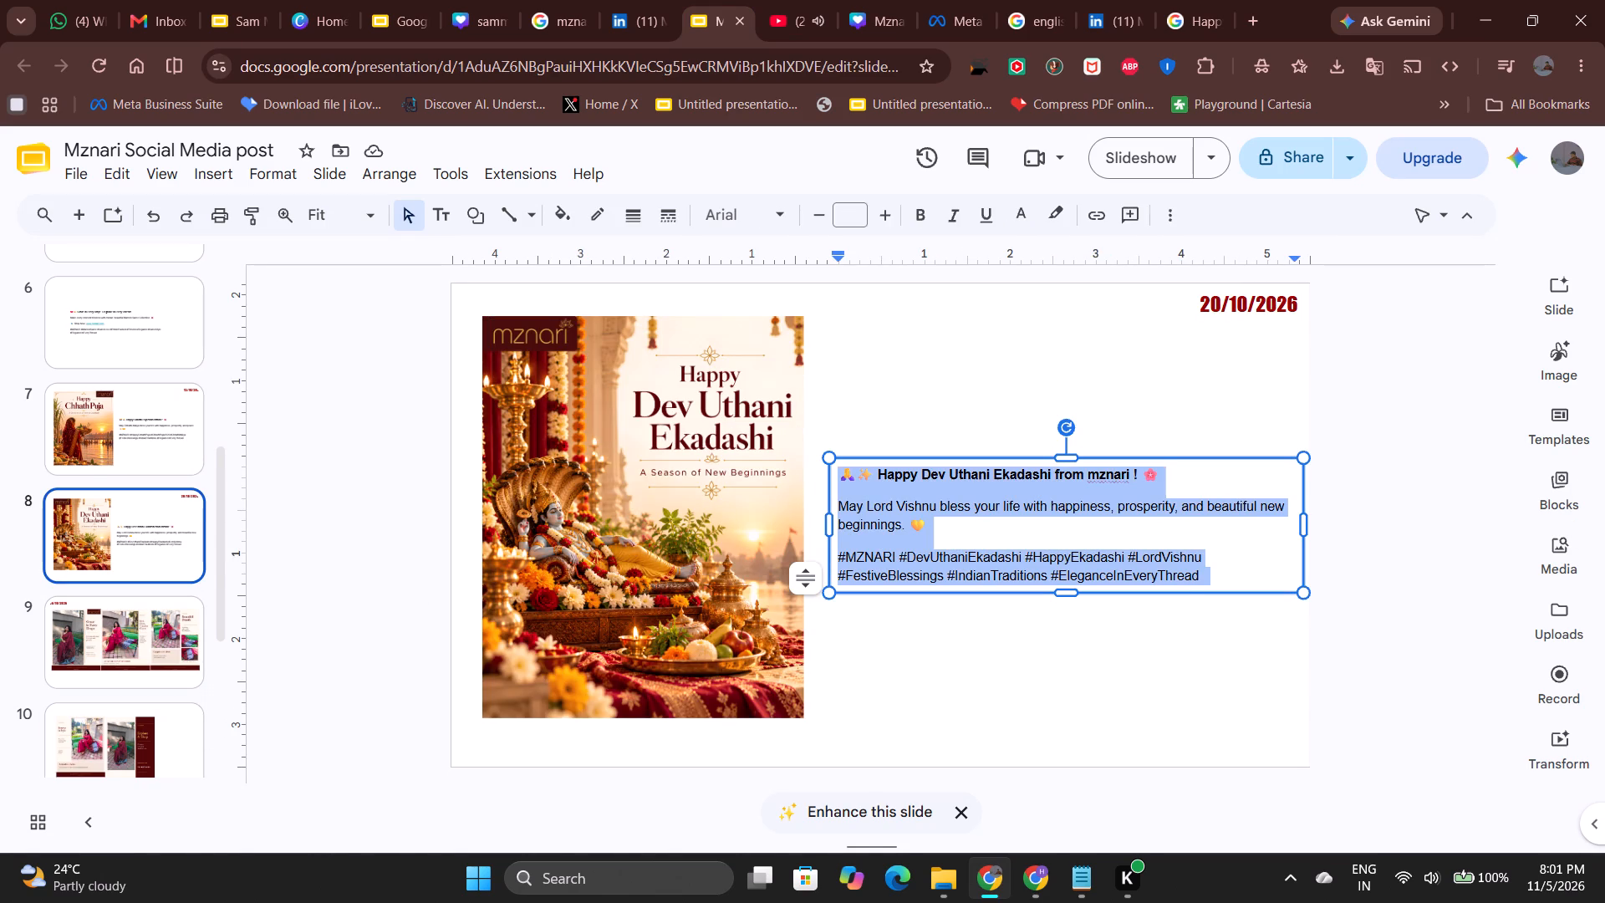
pyautogui.click(1122, 0)
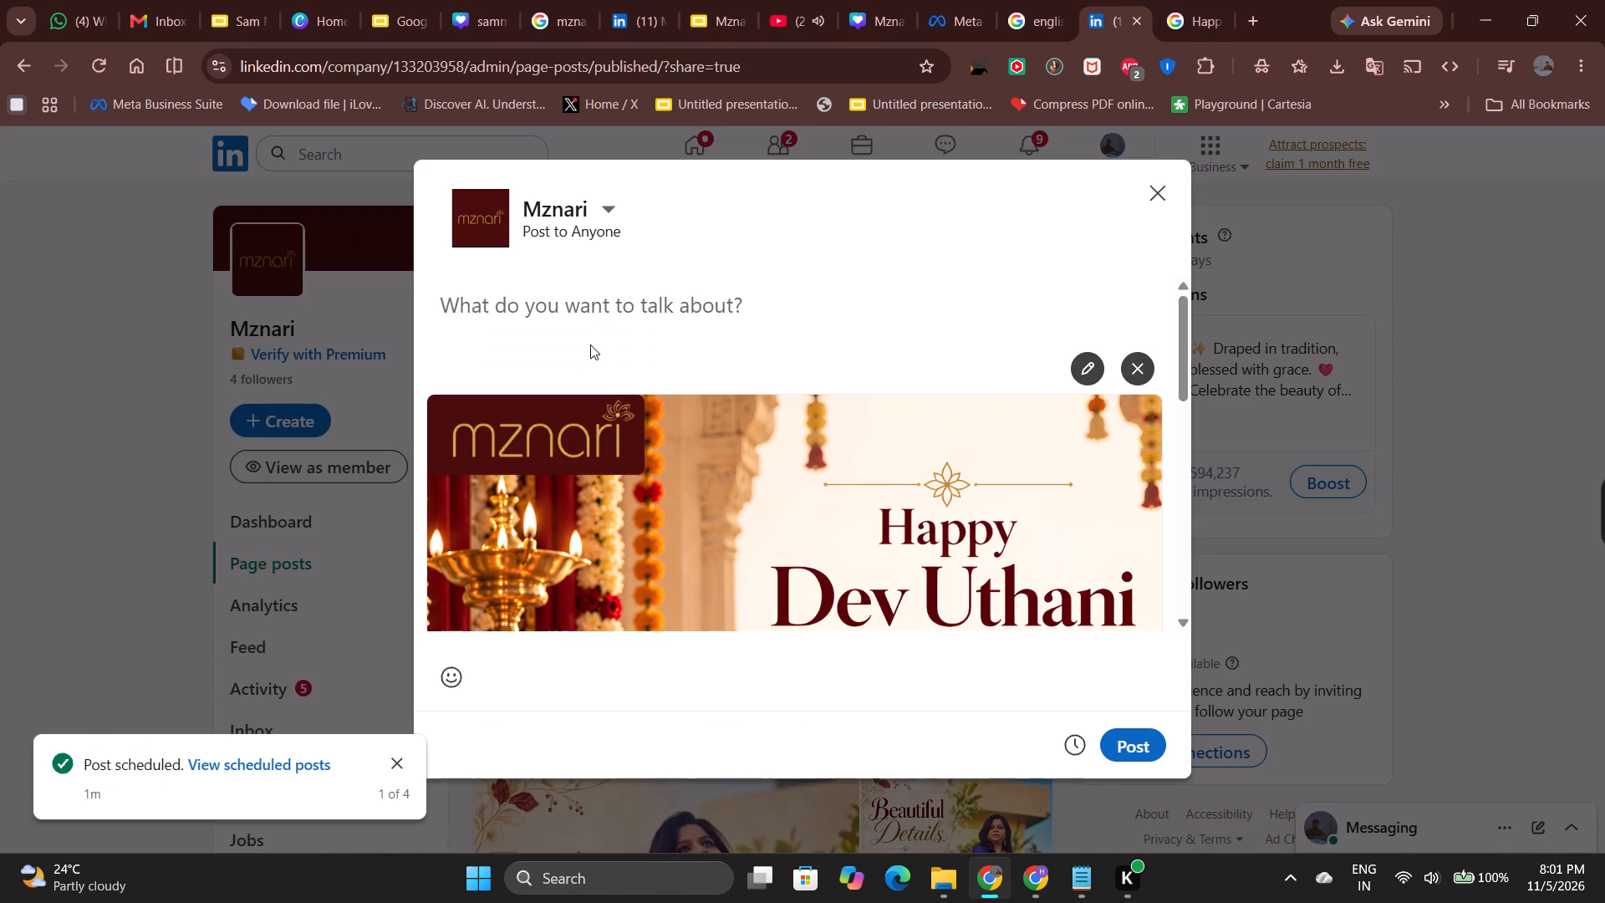
pyautogui.hotkey('ctrl', 'v')
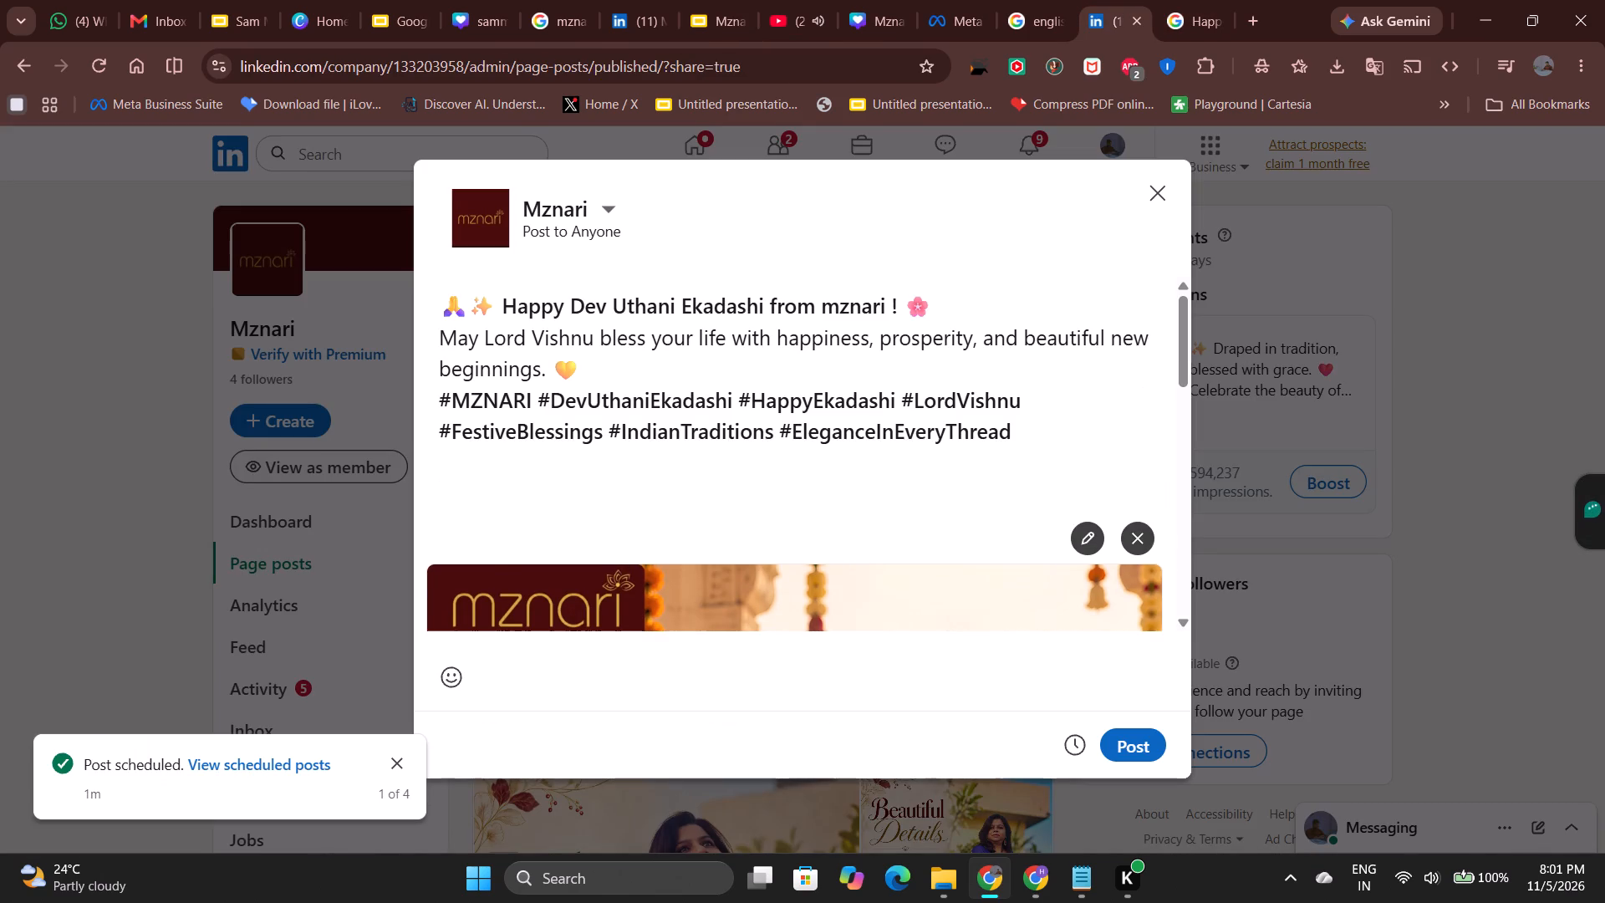
pyautogui.press('BackSpace')
pyautogui.press('BackSpace')
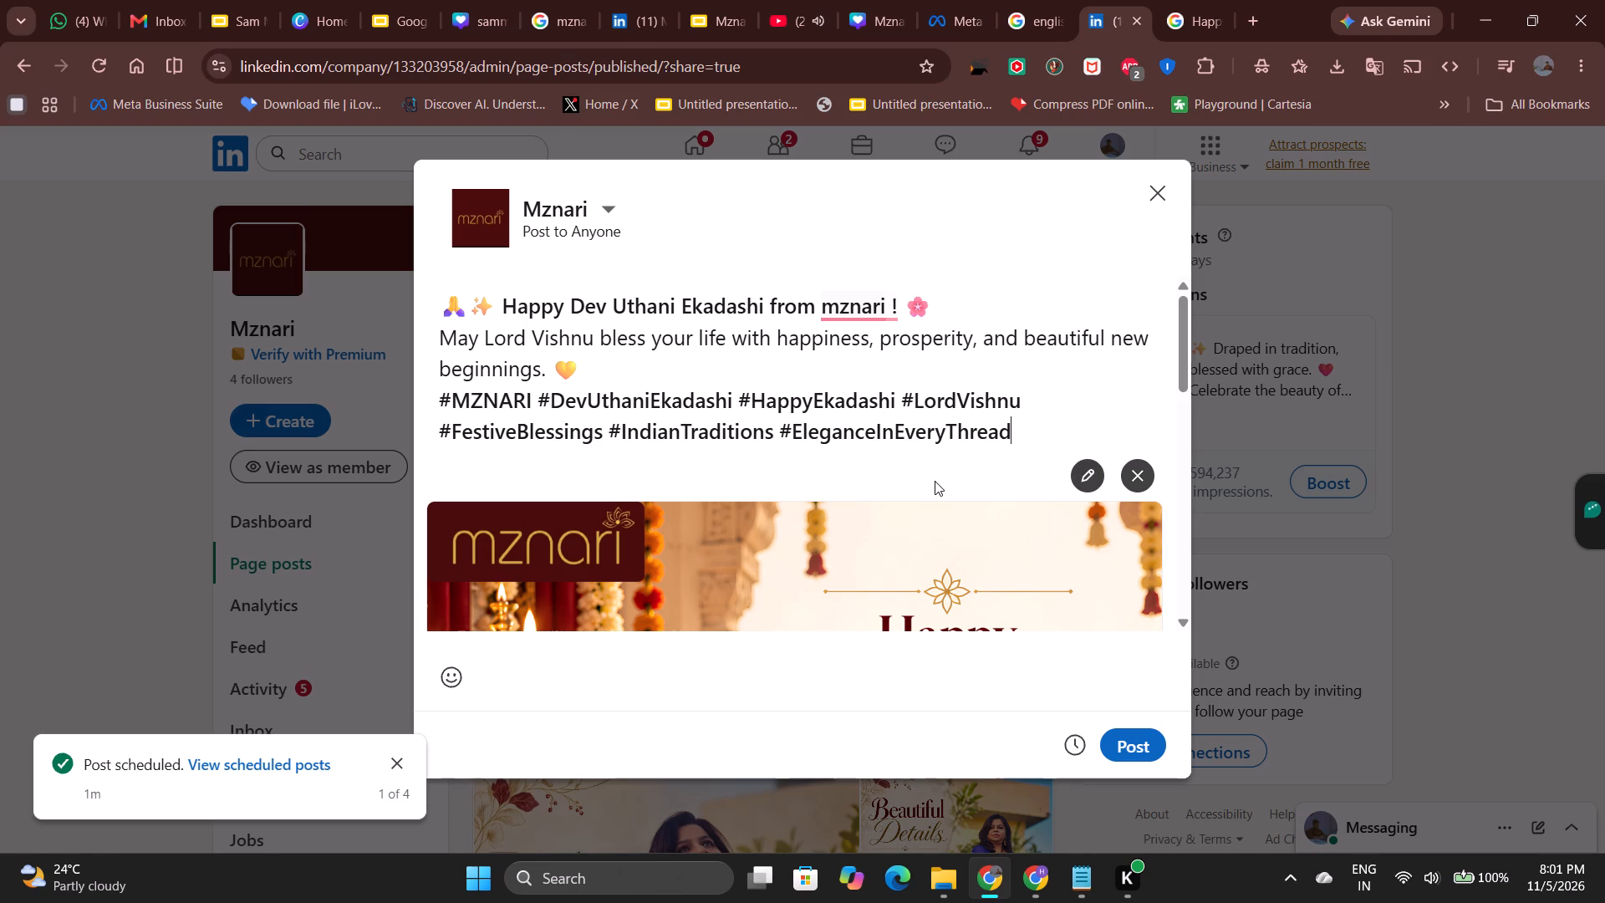
# Open the date selection for scheduling the Dev Uthani Ekadashi LinkedIn post and check the Meta planner for its slot.
pyautogui.scroll(3, 783, 559)
pyautogui.scroll(-3, 982, 610)
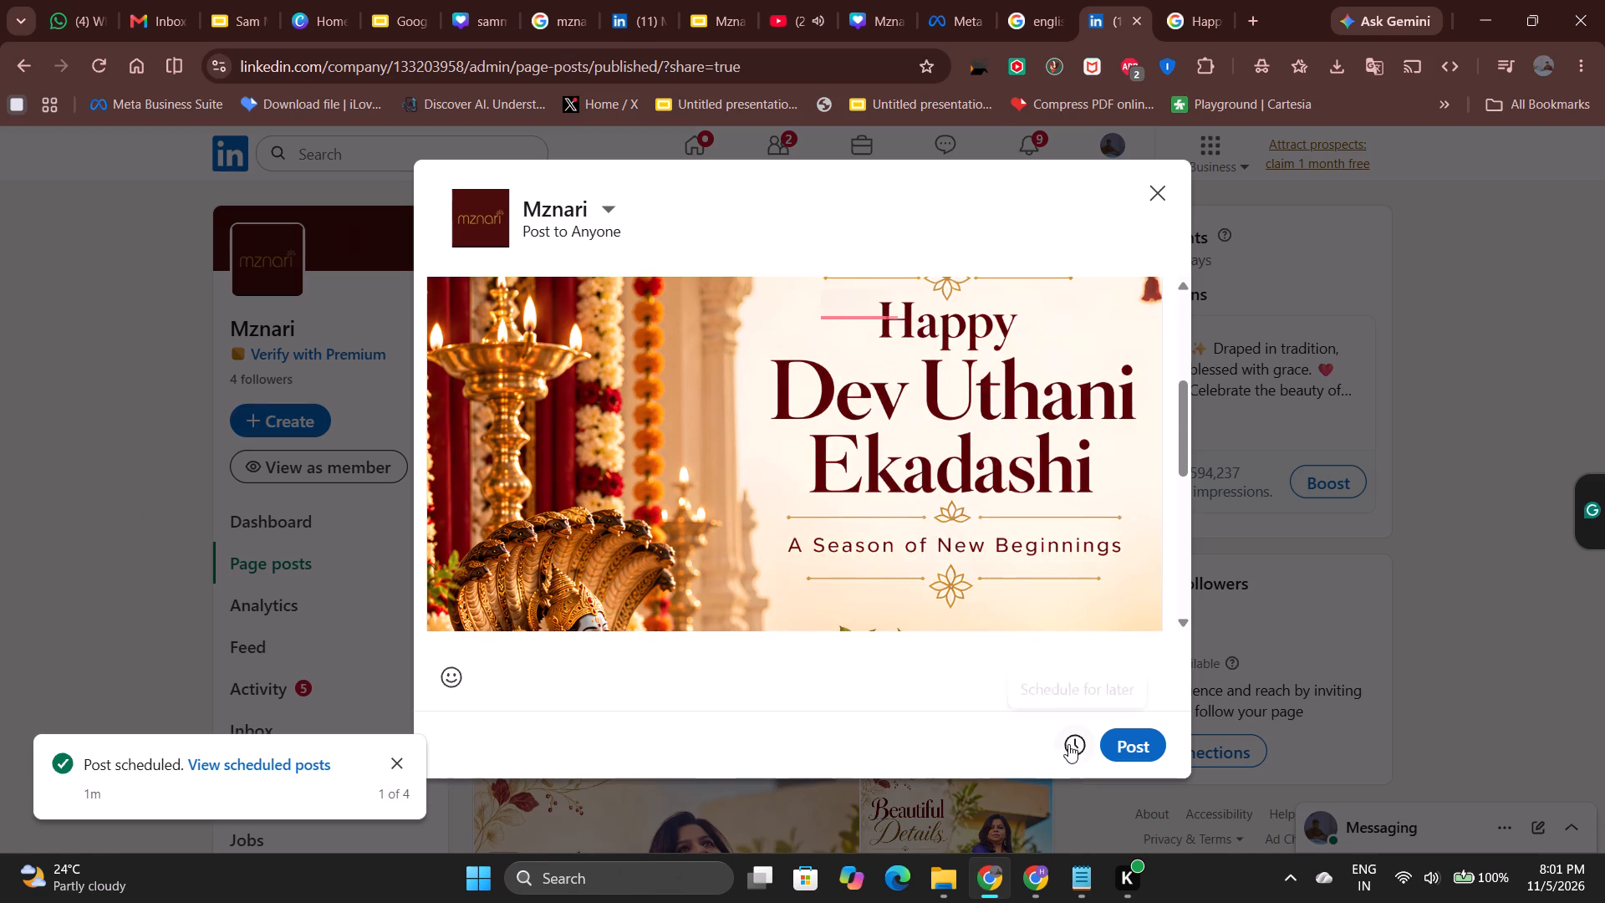
pyautogui.click(1069, 743)
pyautogui.click(630, 314)
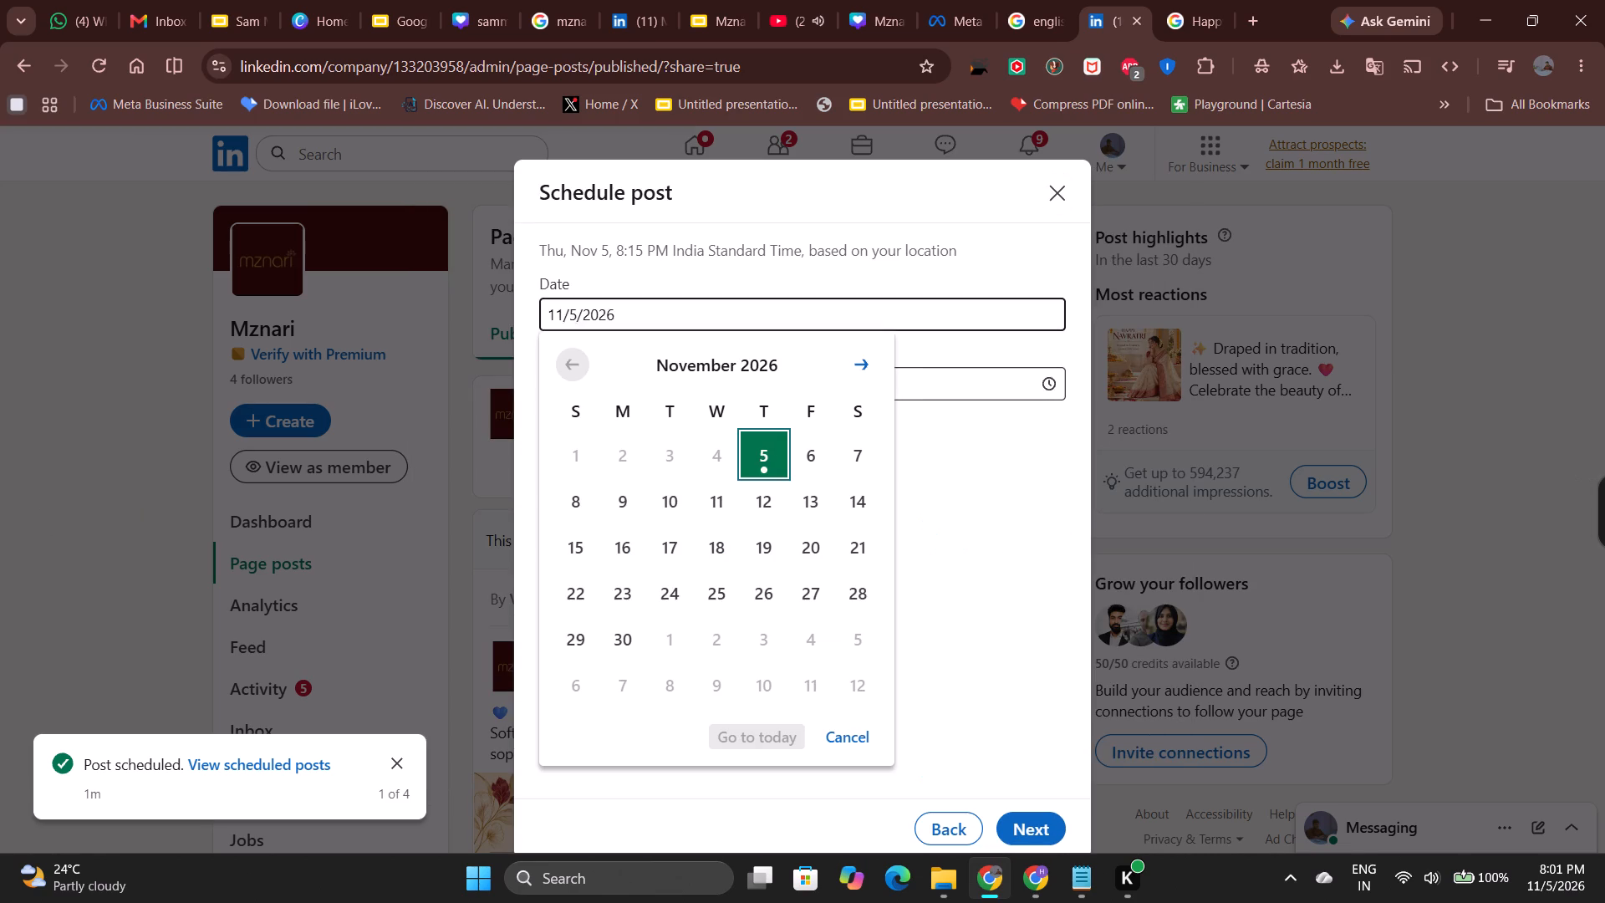
pyautogui.click(948, 0)
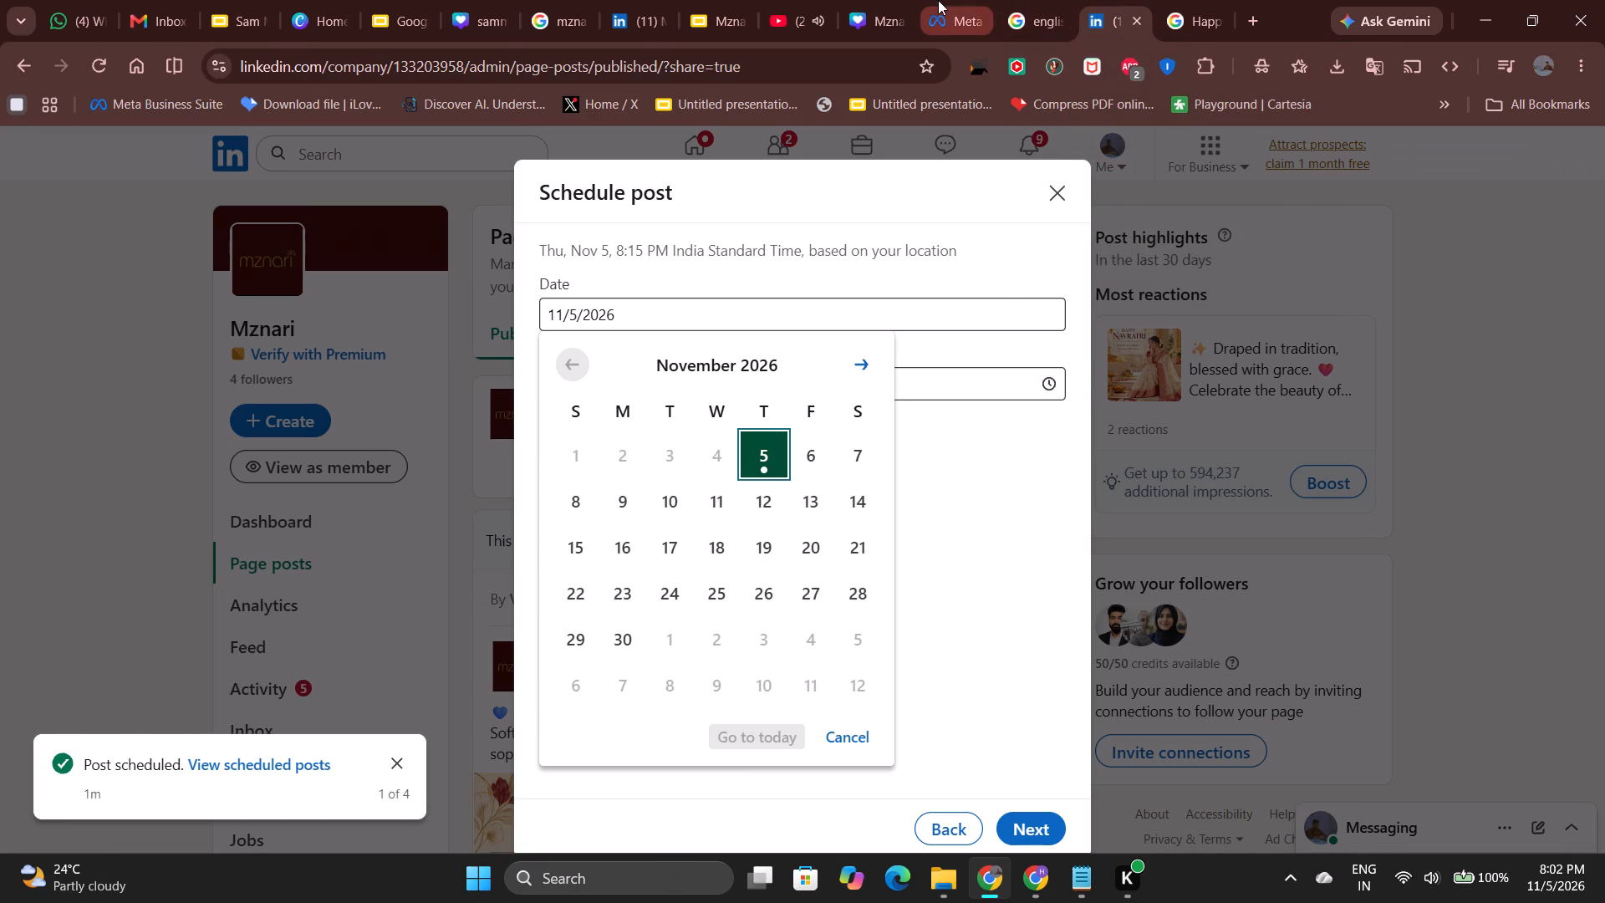
# Check the Dev Uthani Ekadashi slot in the Meta planner and schedule its LinkedIn post for 11/20/2026 at 8:00 PM.
pyautogui.click(938, 0)
pyautogui.click(1108, 8)
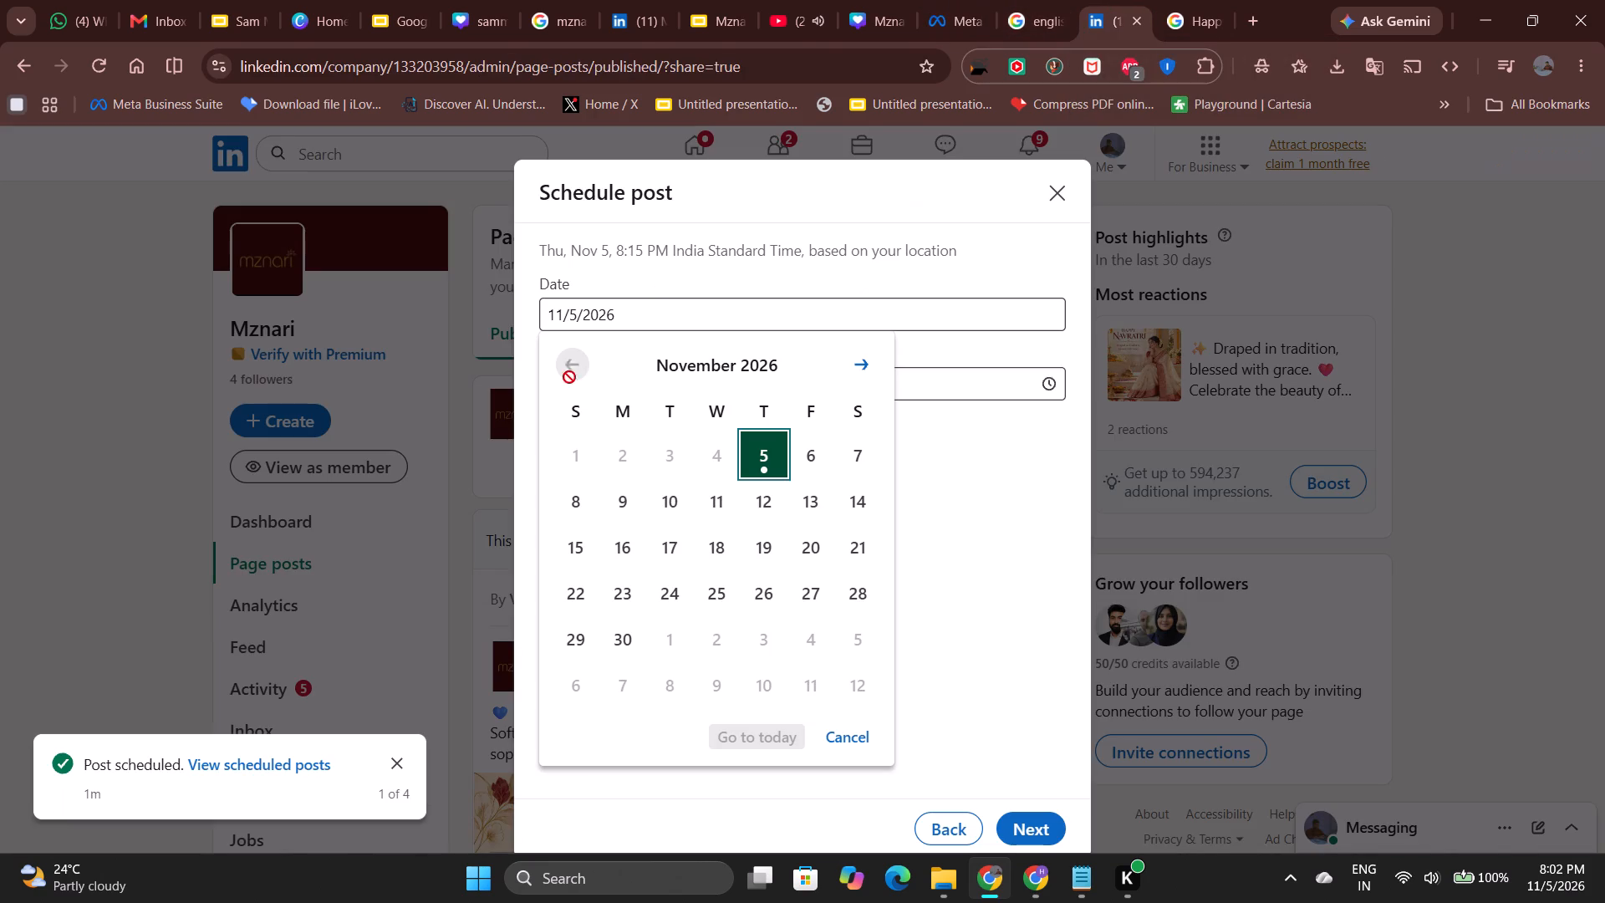
pyautogui.click(867, 0)
pyautogui.click(942, 0)
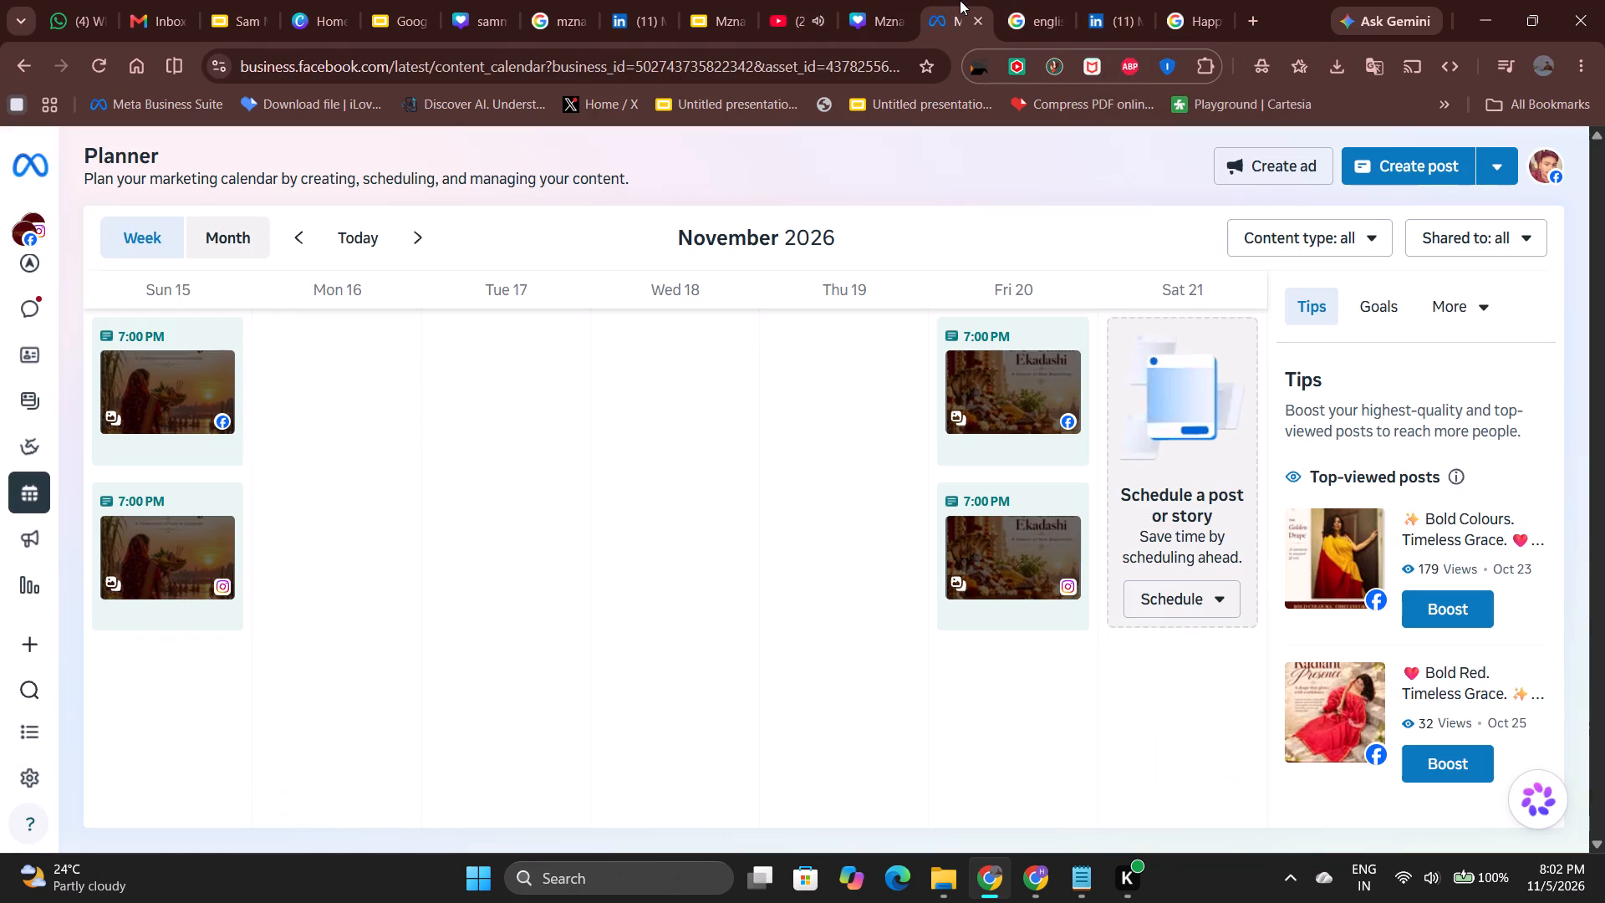
pyautogui.click(1122, 0)
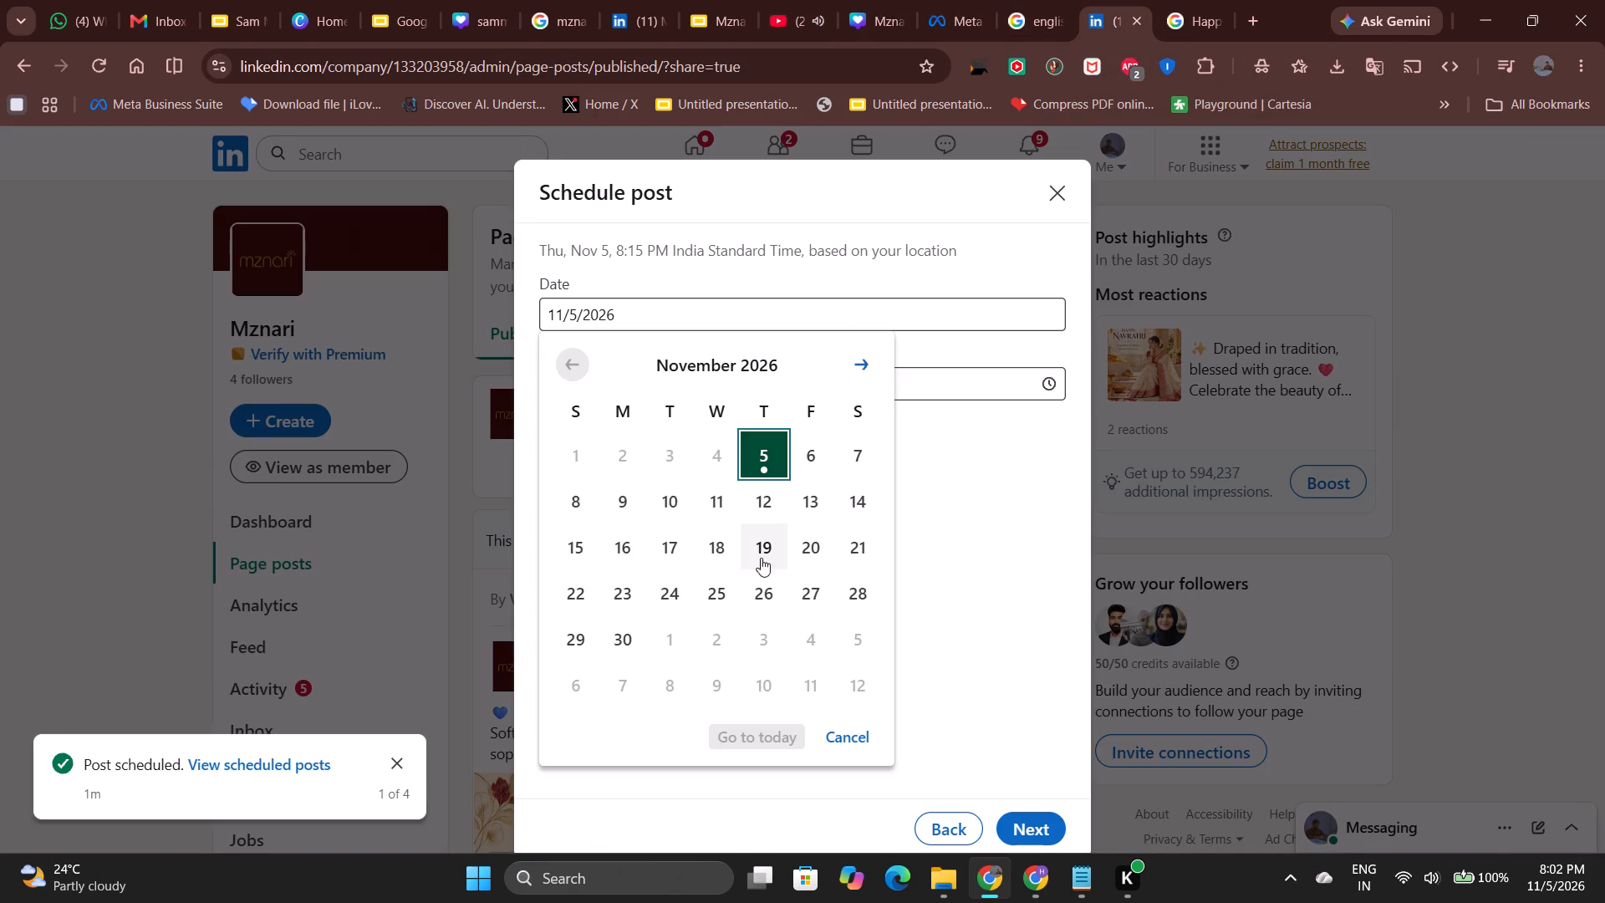
pyautogui.click(811, 543)
pyautogui.click(610, 379)
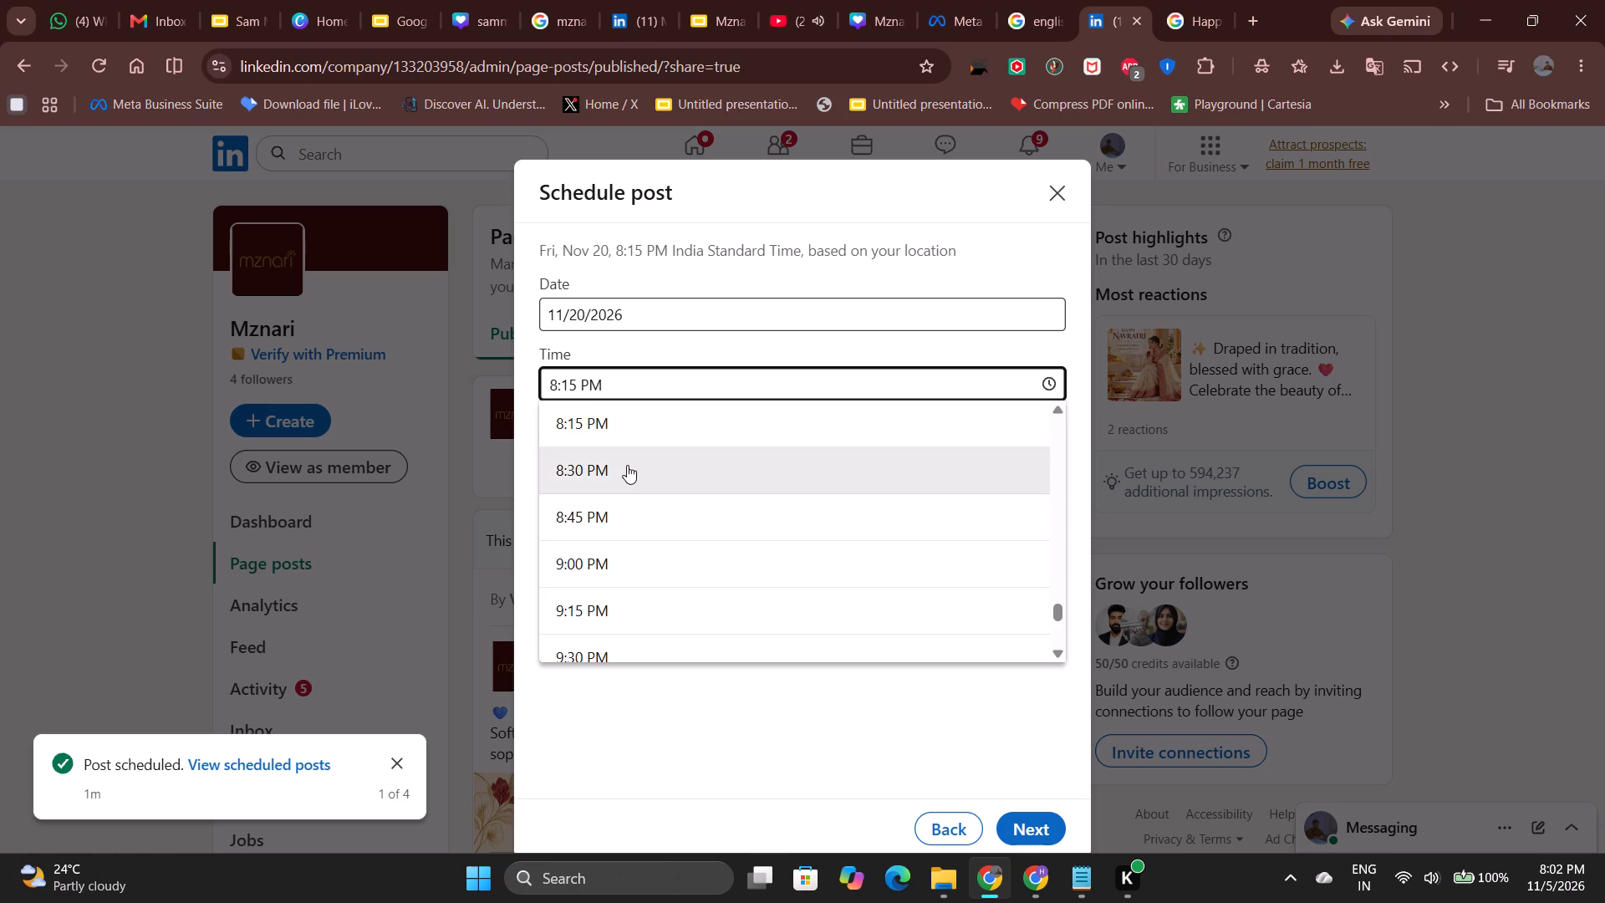
pyautogui.scroll(1, 627, 465)
pyautogui.click(617, 493)
pyautogui.click(1047, 535)
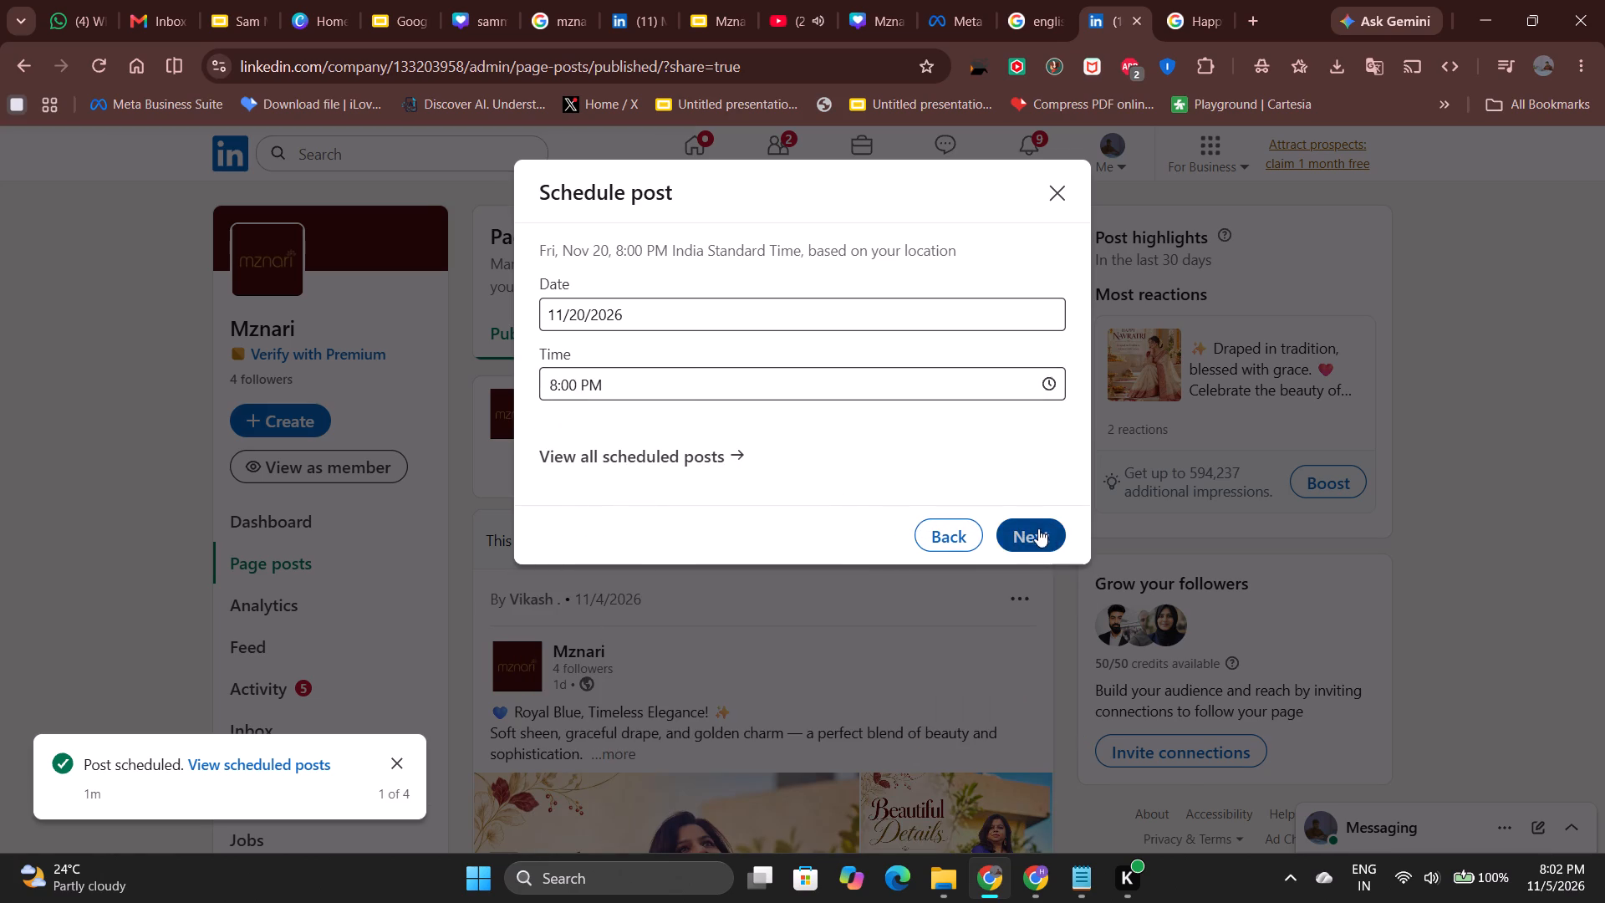
pyautogui.click(1101, 735)
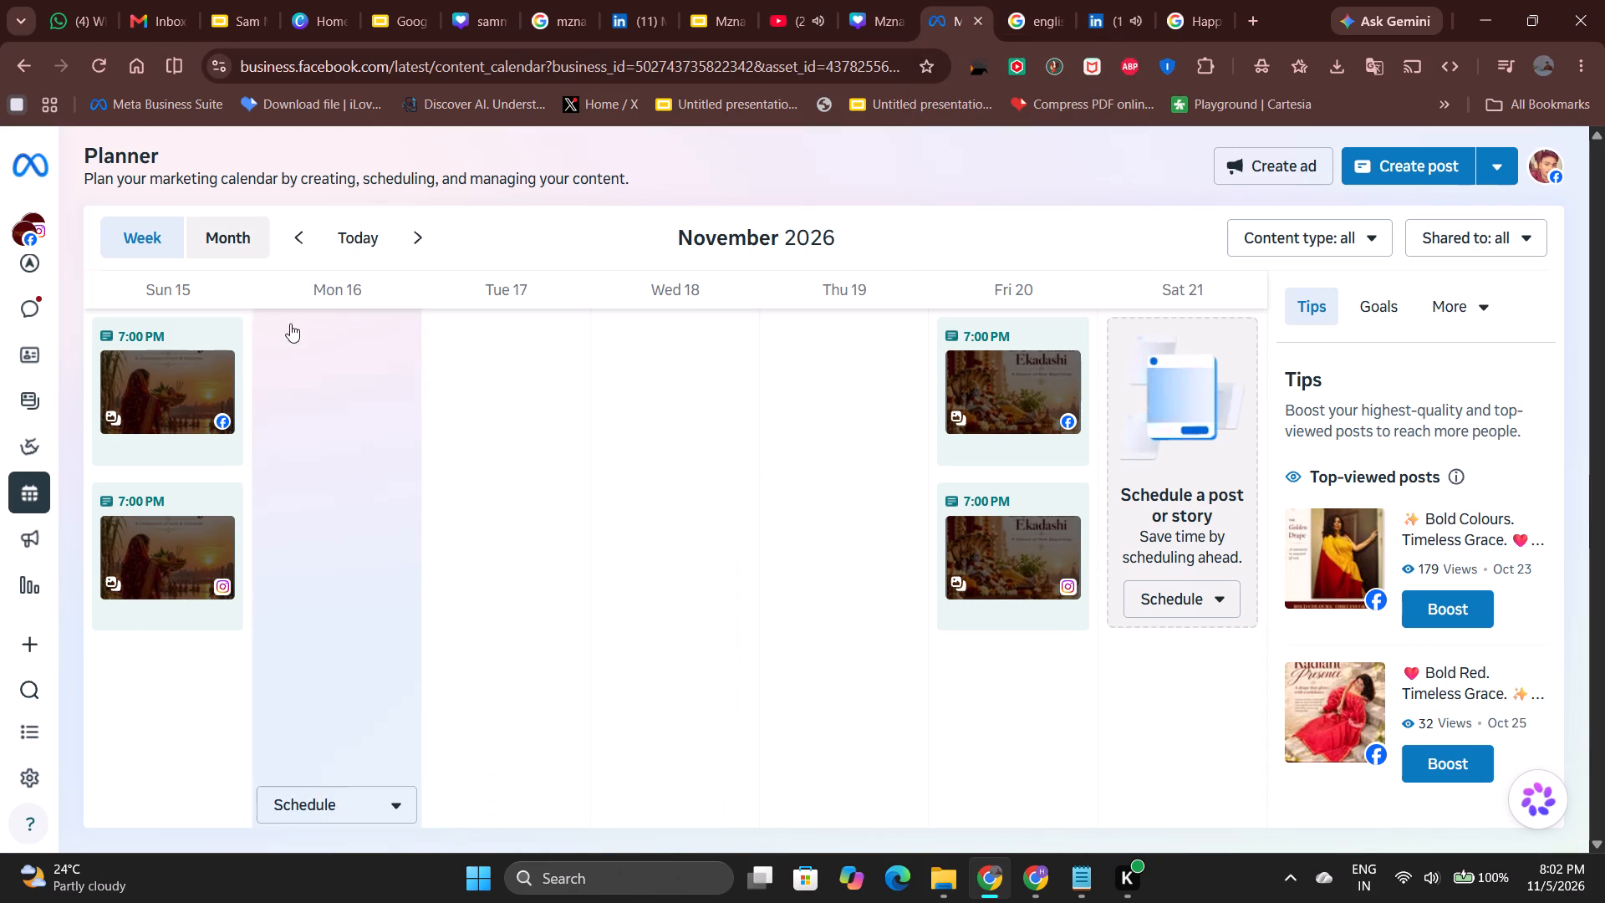
# Check the Meta planner's following week, then start a new Mznari LinkedIn post and browse Downloads for its media.
pyautogui.click(422, 238)
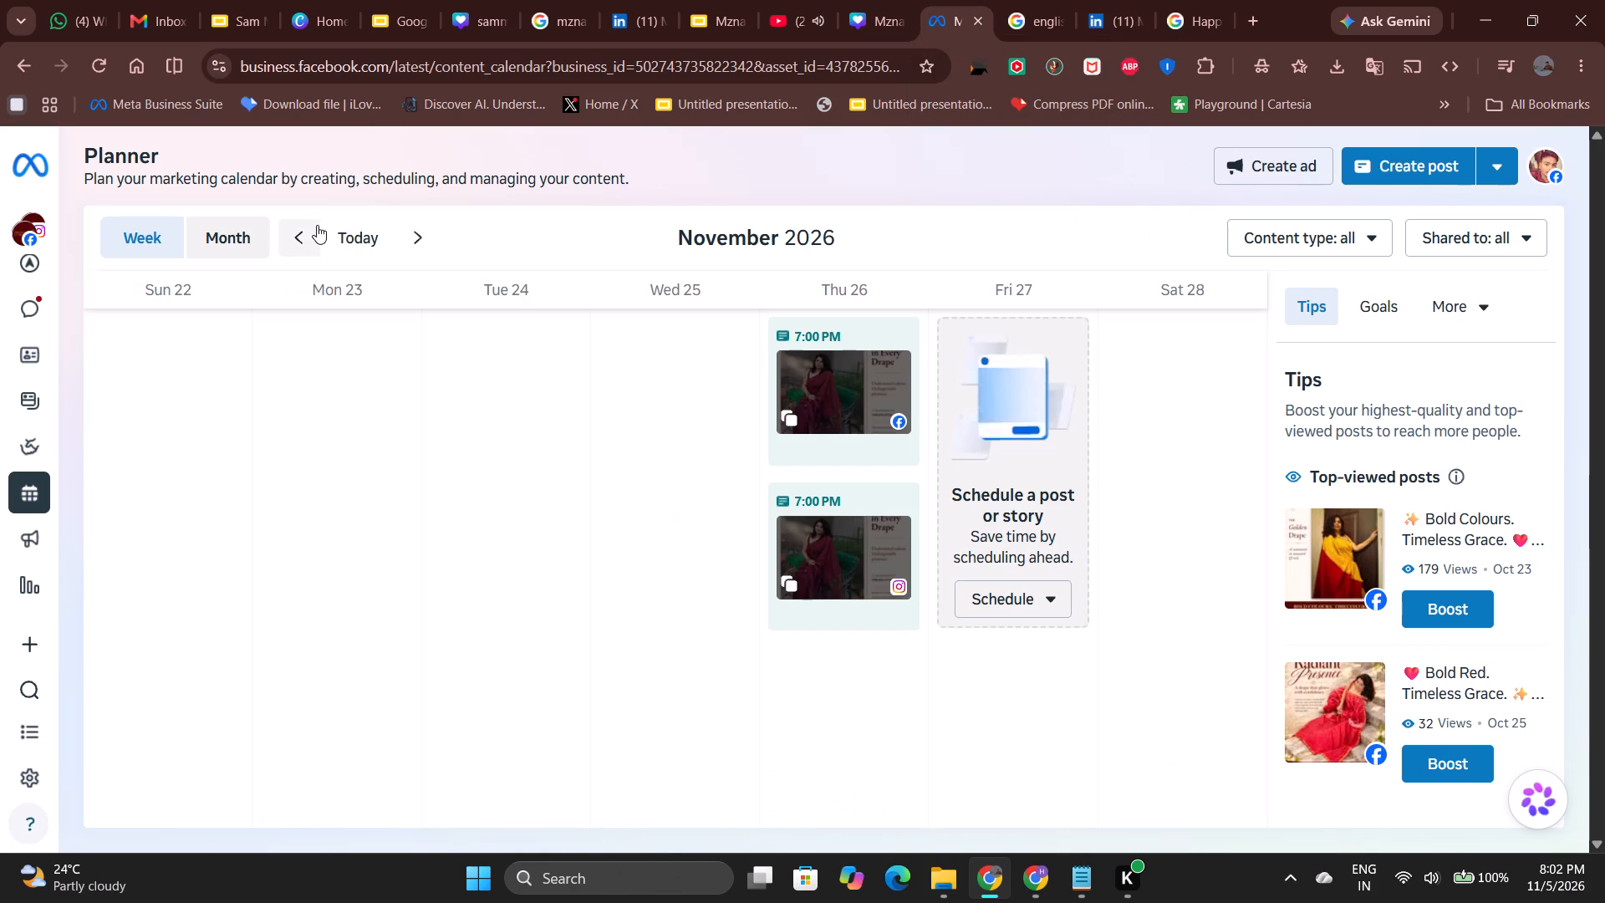
pyautogui.click(1072, 0)
pyautogui.click(1116, 7)
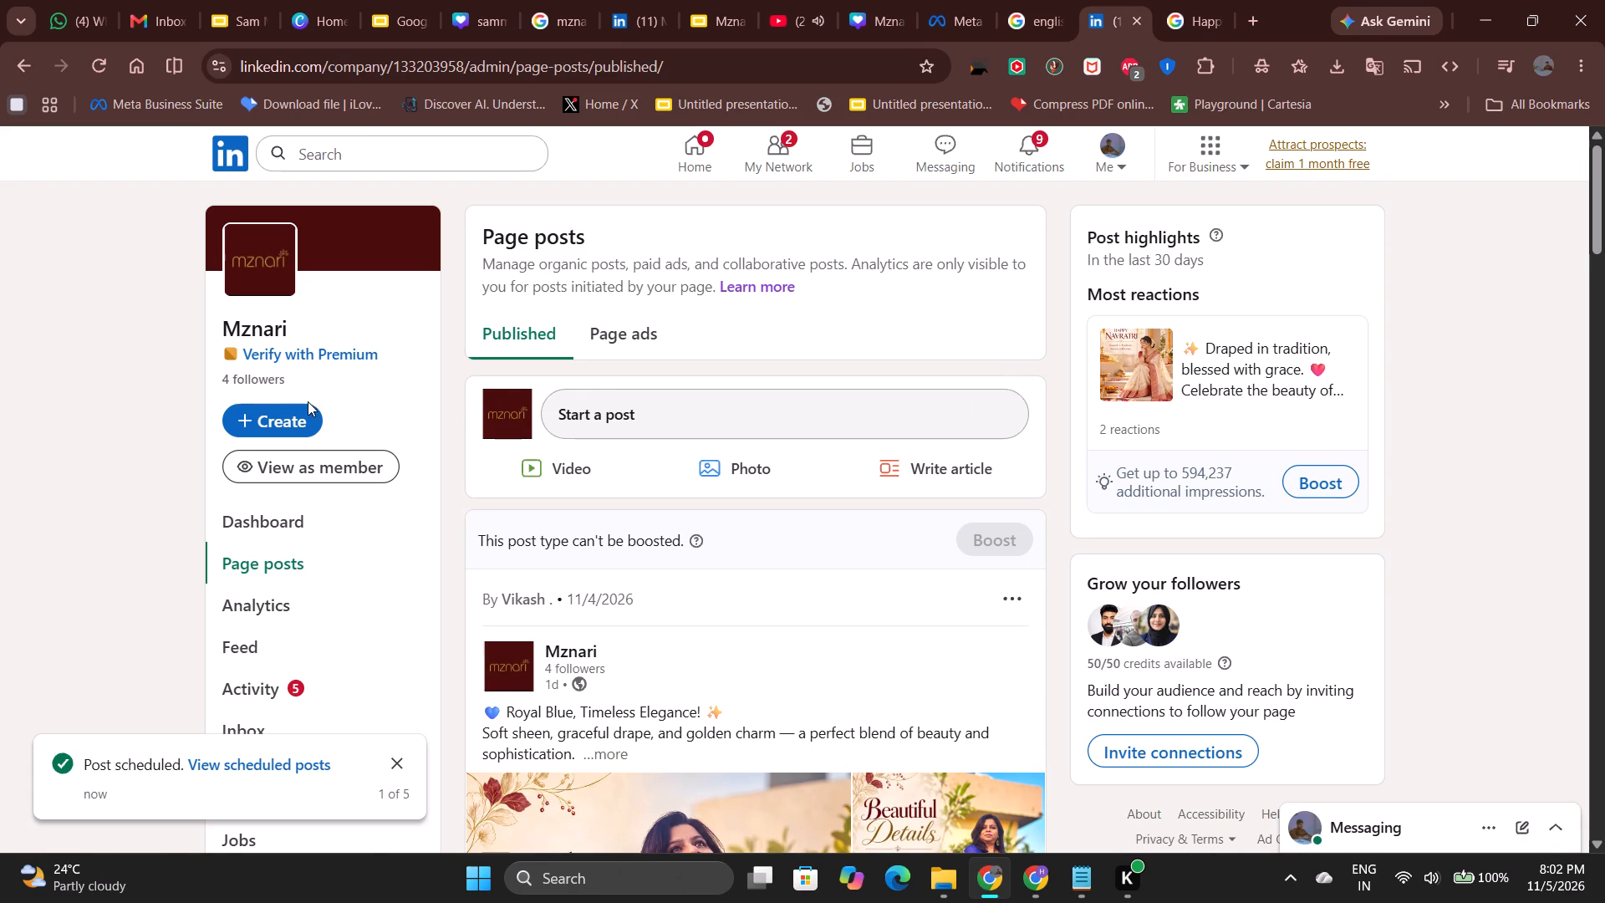
pyautogui.click(286, 410)
pyautogui.click(622, 284)
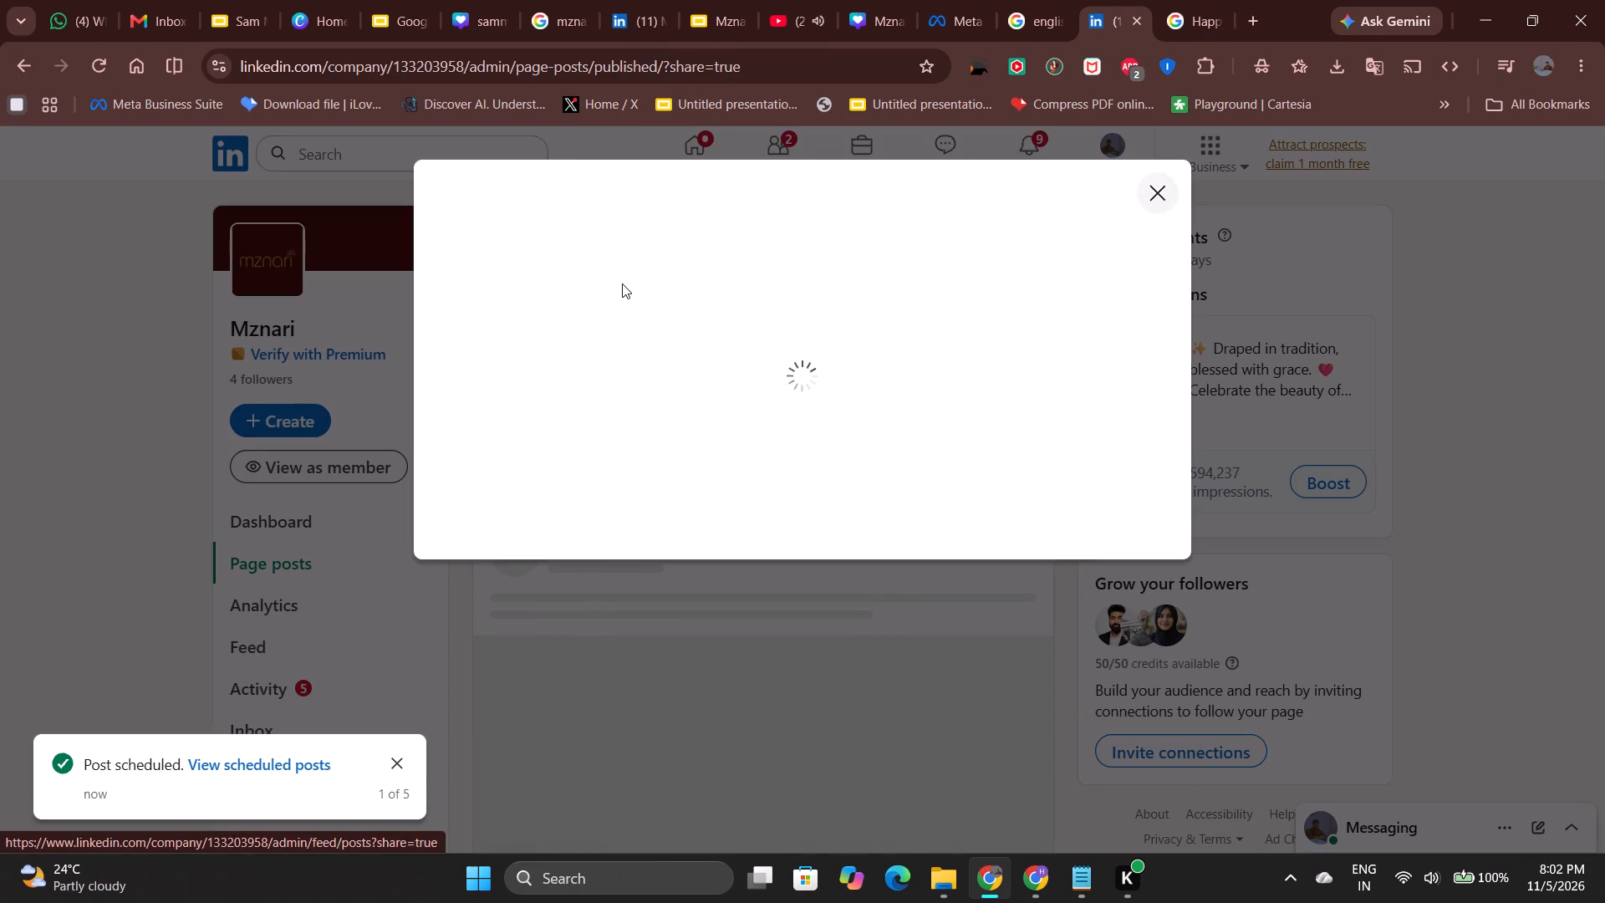
pyautogui.click(453, 678)
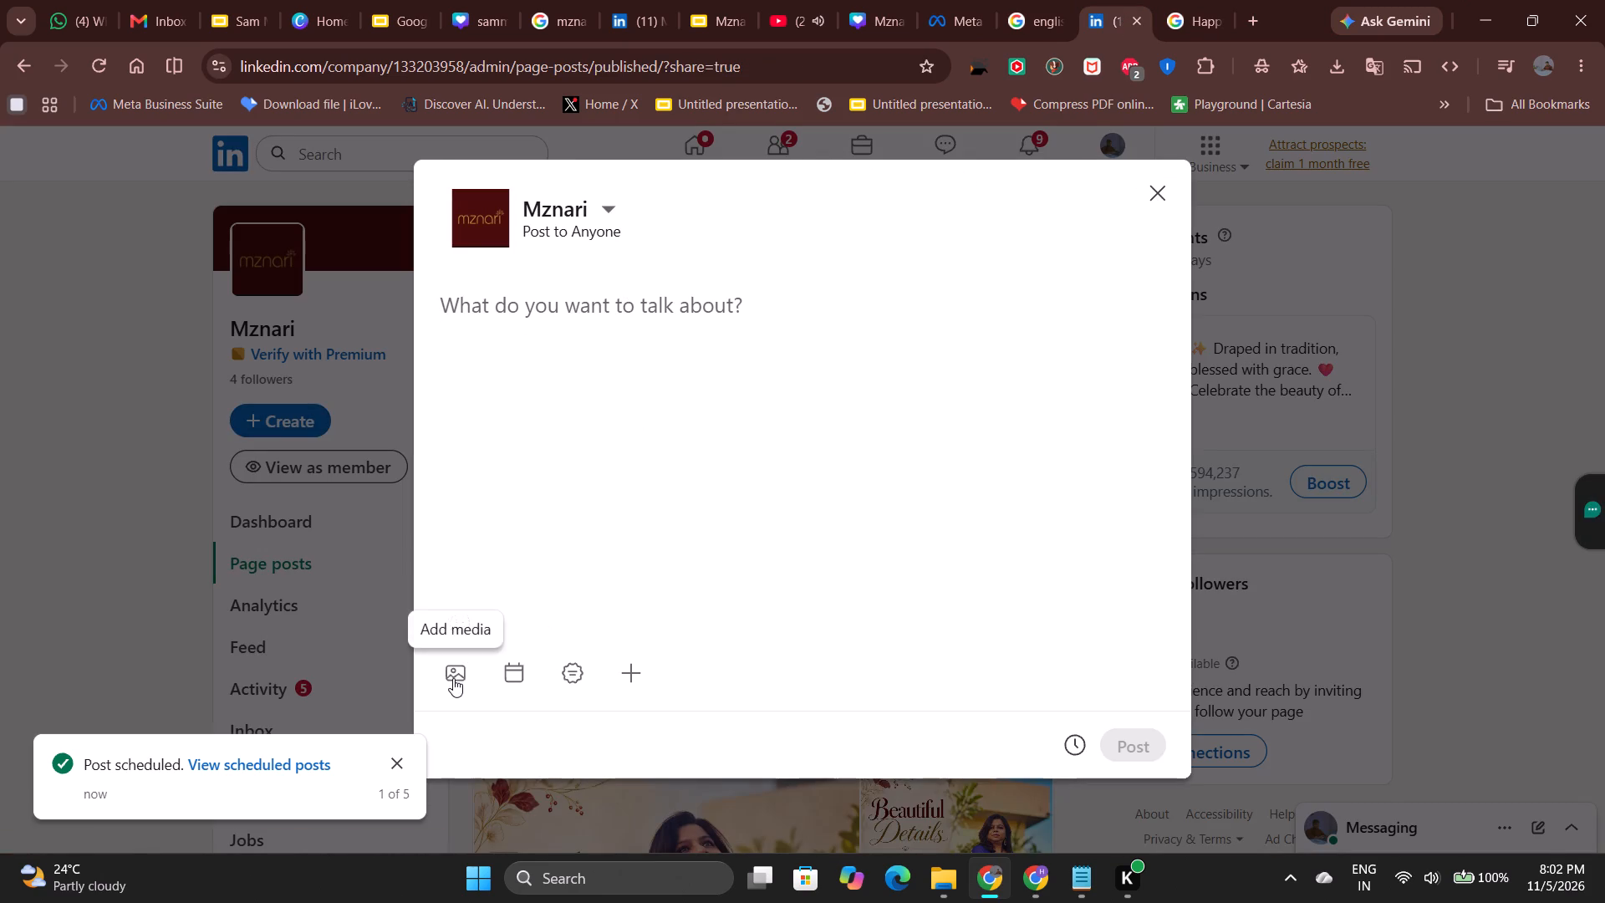
pyautogui.click(806, 607)
pyautogui.scroll(-2, 945, 306)
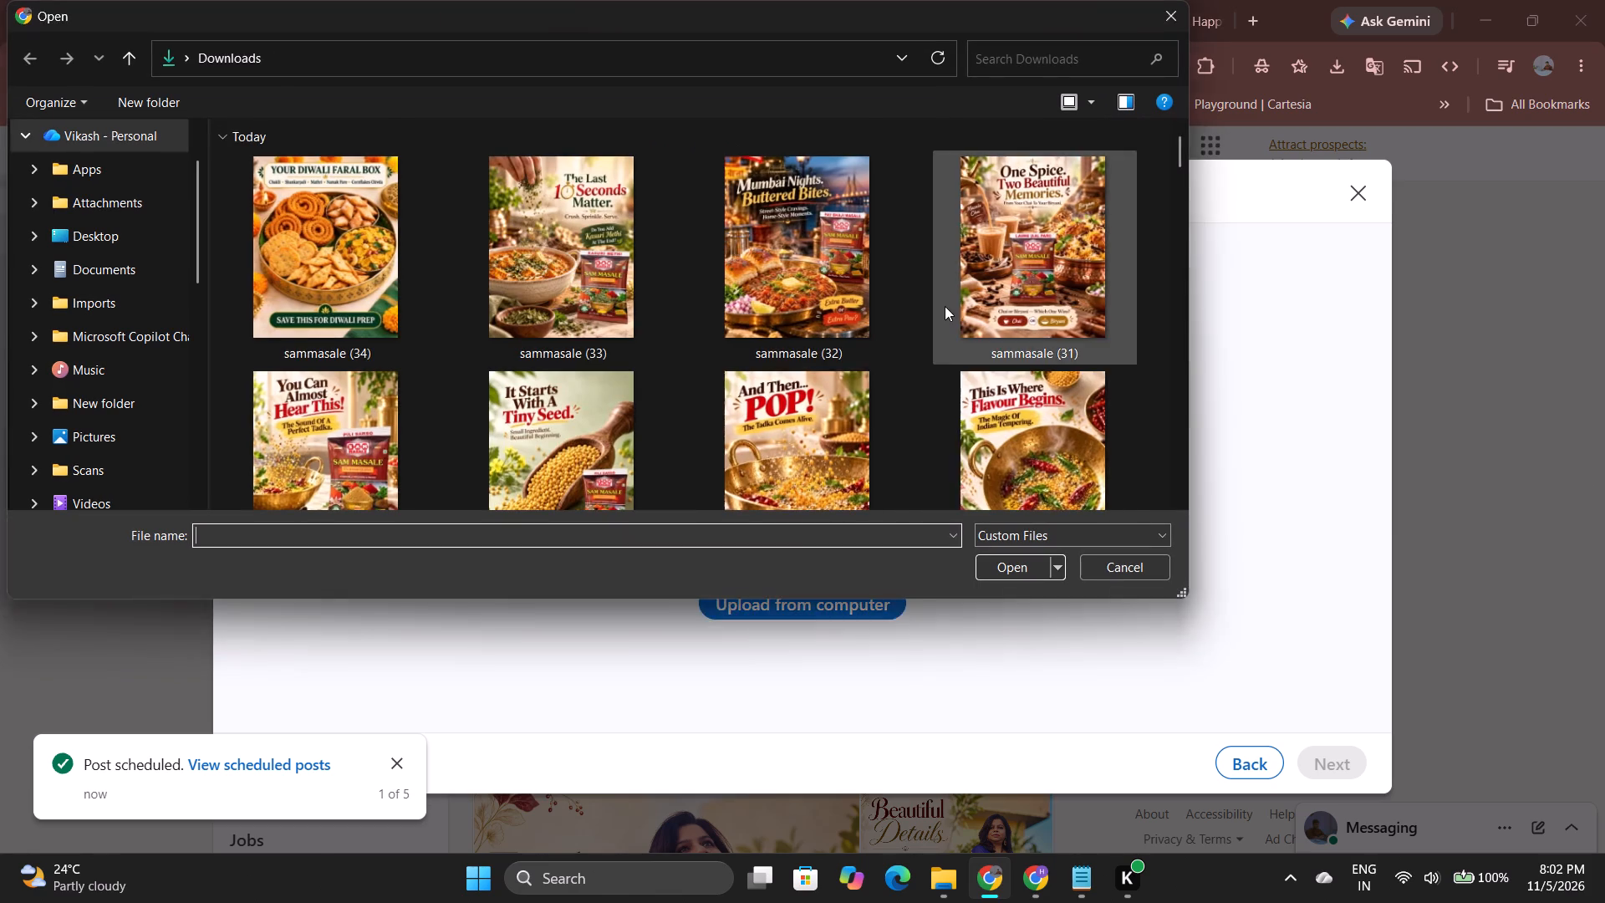
# Attach the Grace in Every Drape image, Mznari saree (5), from Downloads to the new LinkedIn post.
pyautogui.scroll(-8, 945, 306)
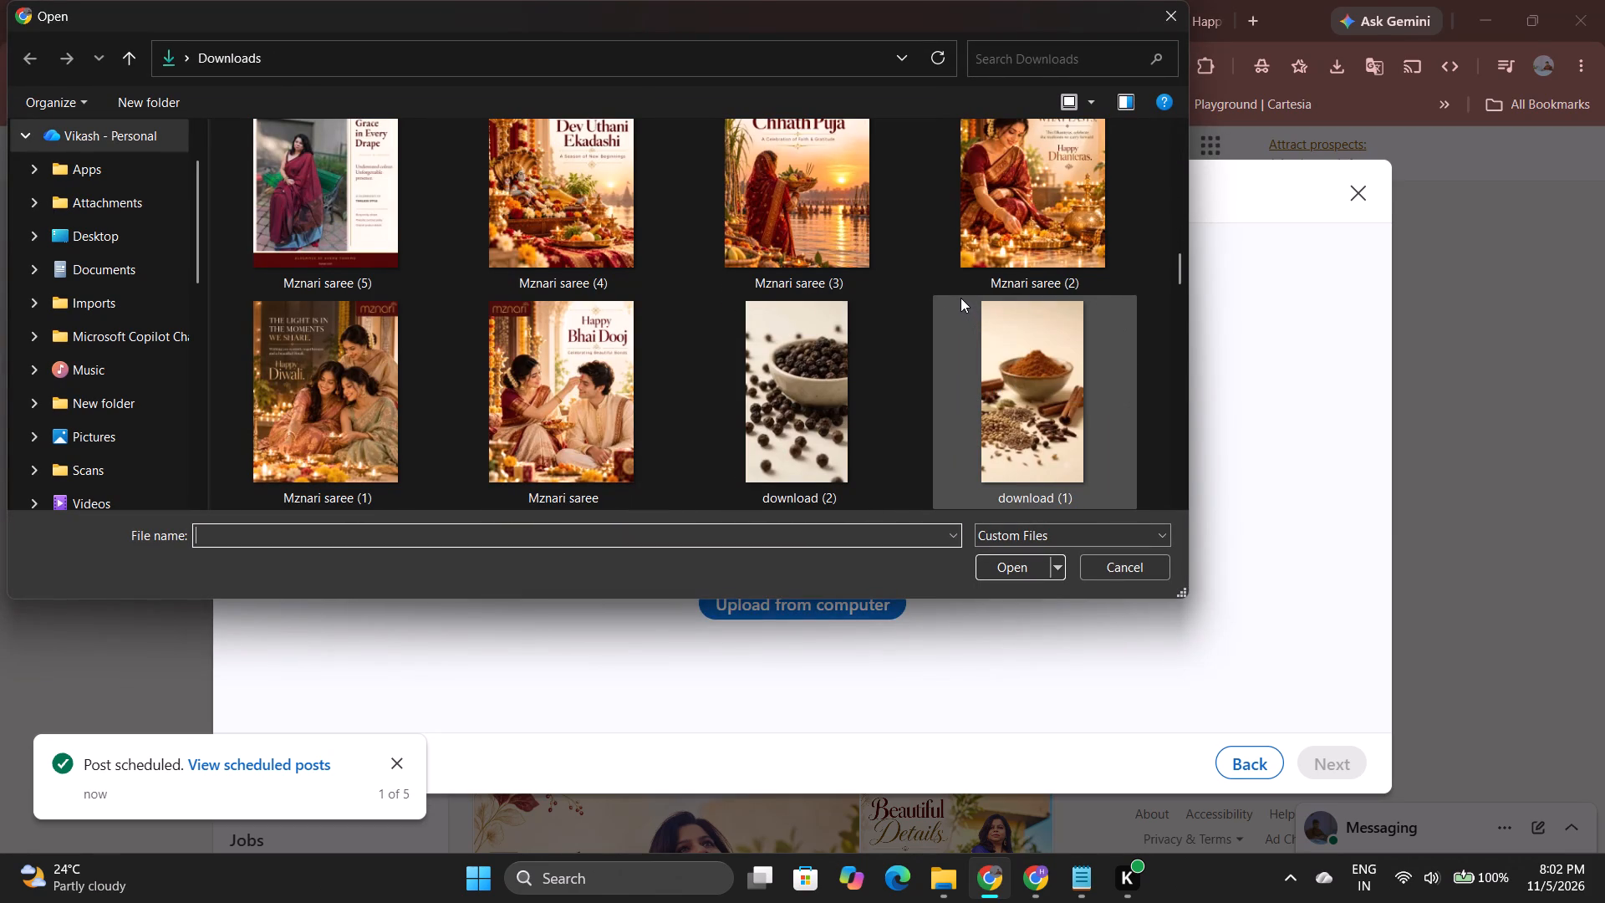
pyautogui.scroll(3, 960, 297)
pyautogui.scroll(-1, 583, 375)
pyautogui.scroll(-1, 314, 369)
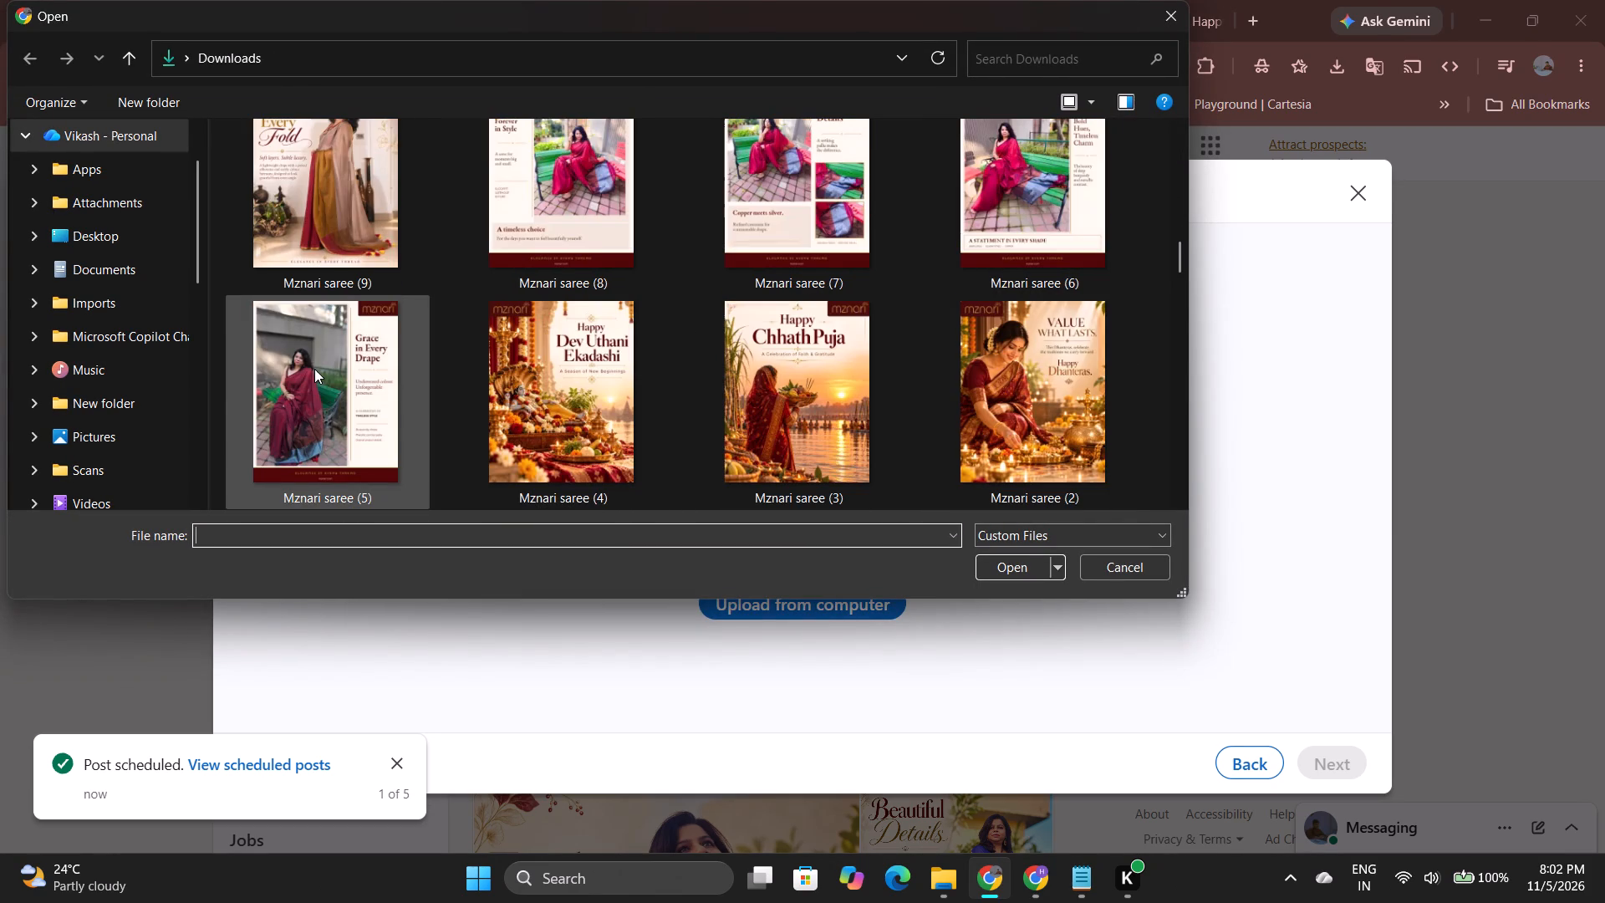
pyautogui.click(314, 381)
pyautogui.press('Return')
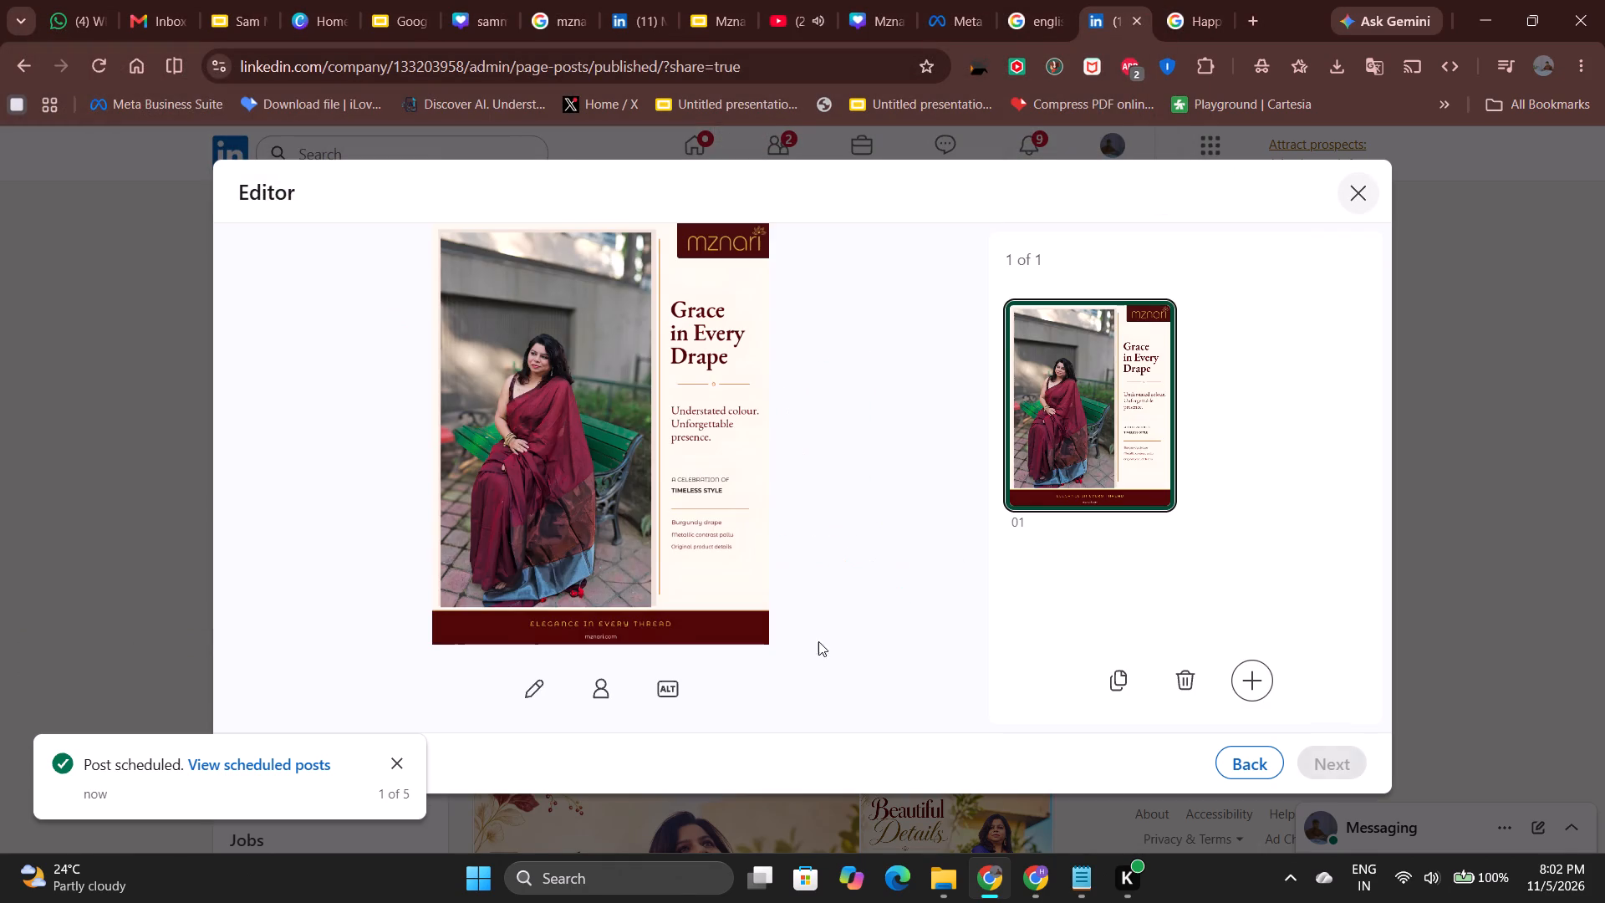
pyautogui.click(804, 0)
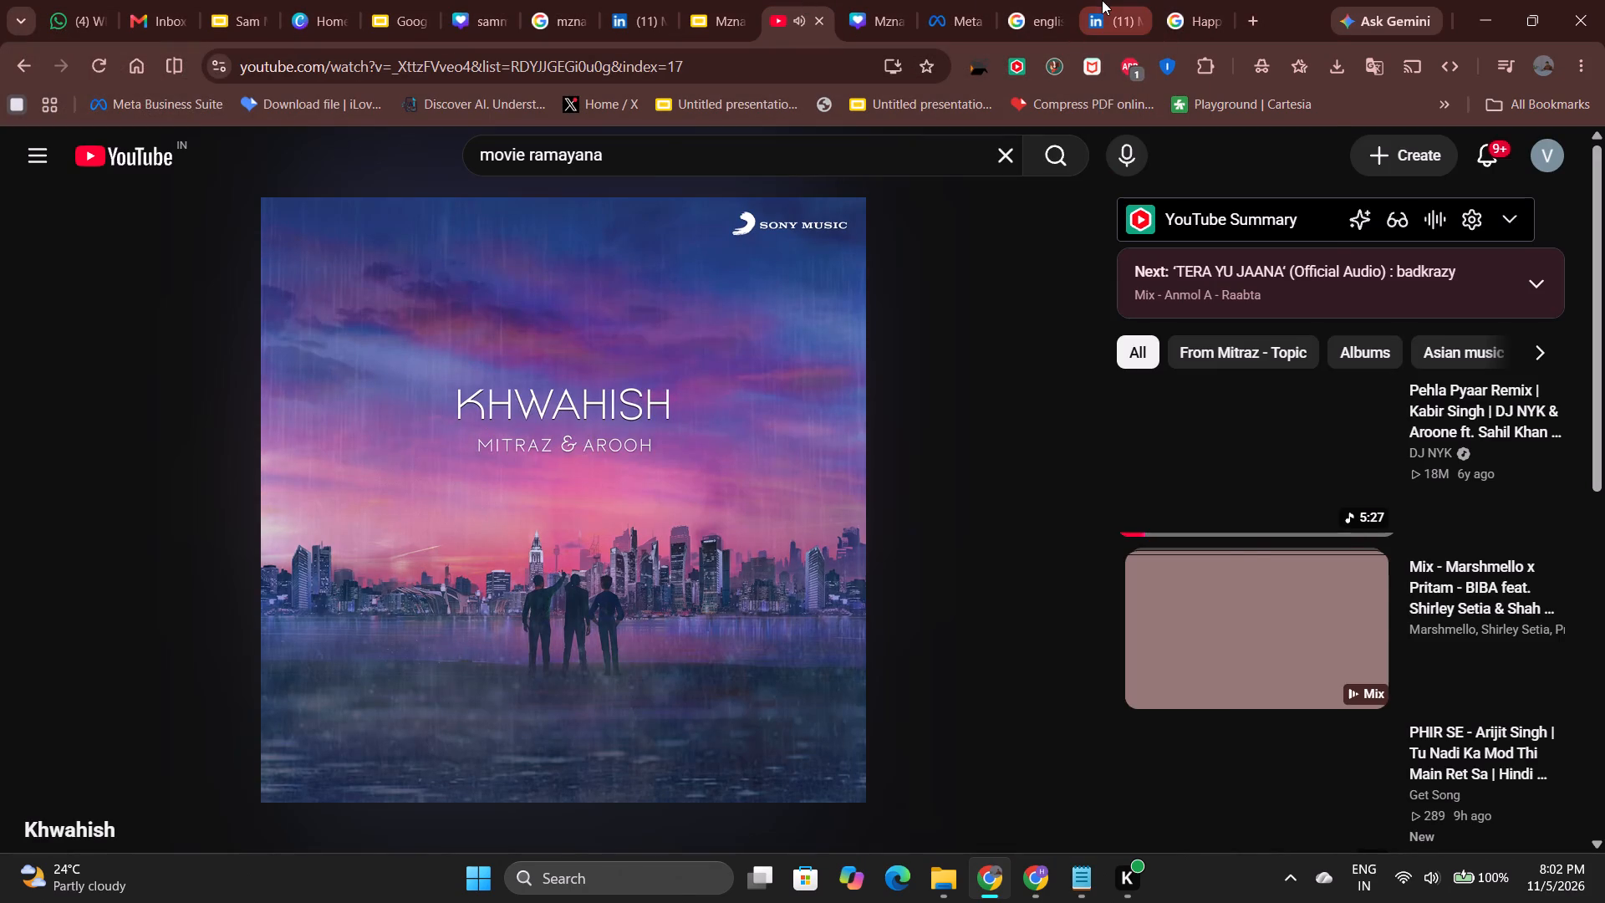
pyautogui.click(1126, 0)
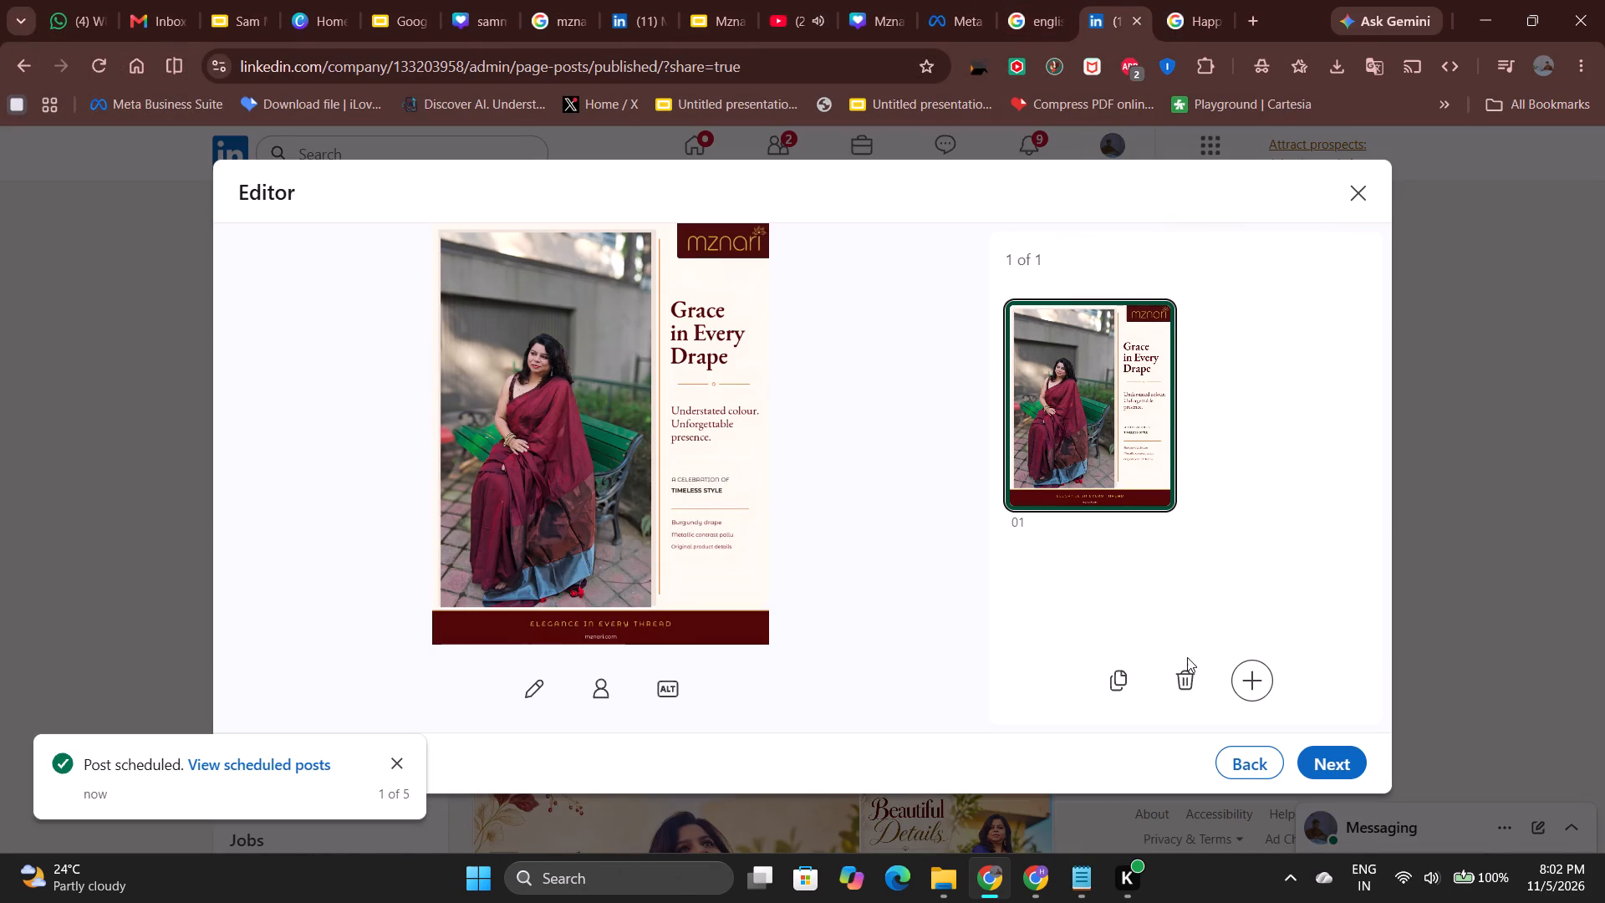
# Add the Bold Hues, Timeless Charm image, Mznari saree (6), from Downloads as the post's second image.
pyautogui.click(1251, 665)
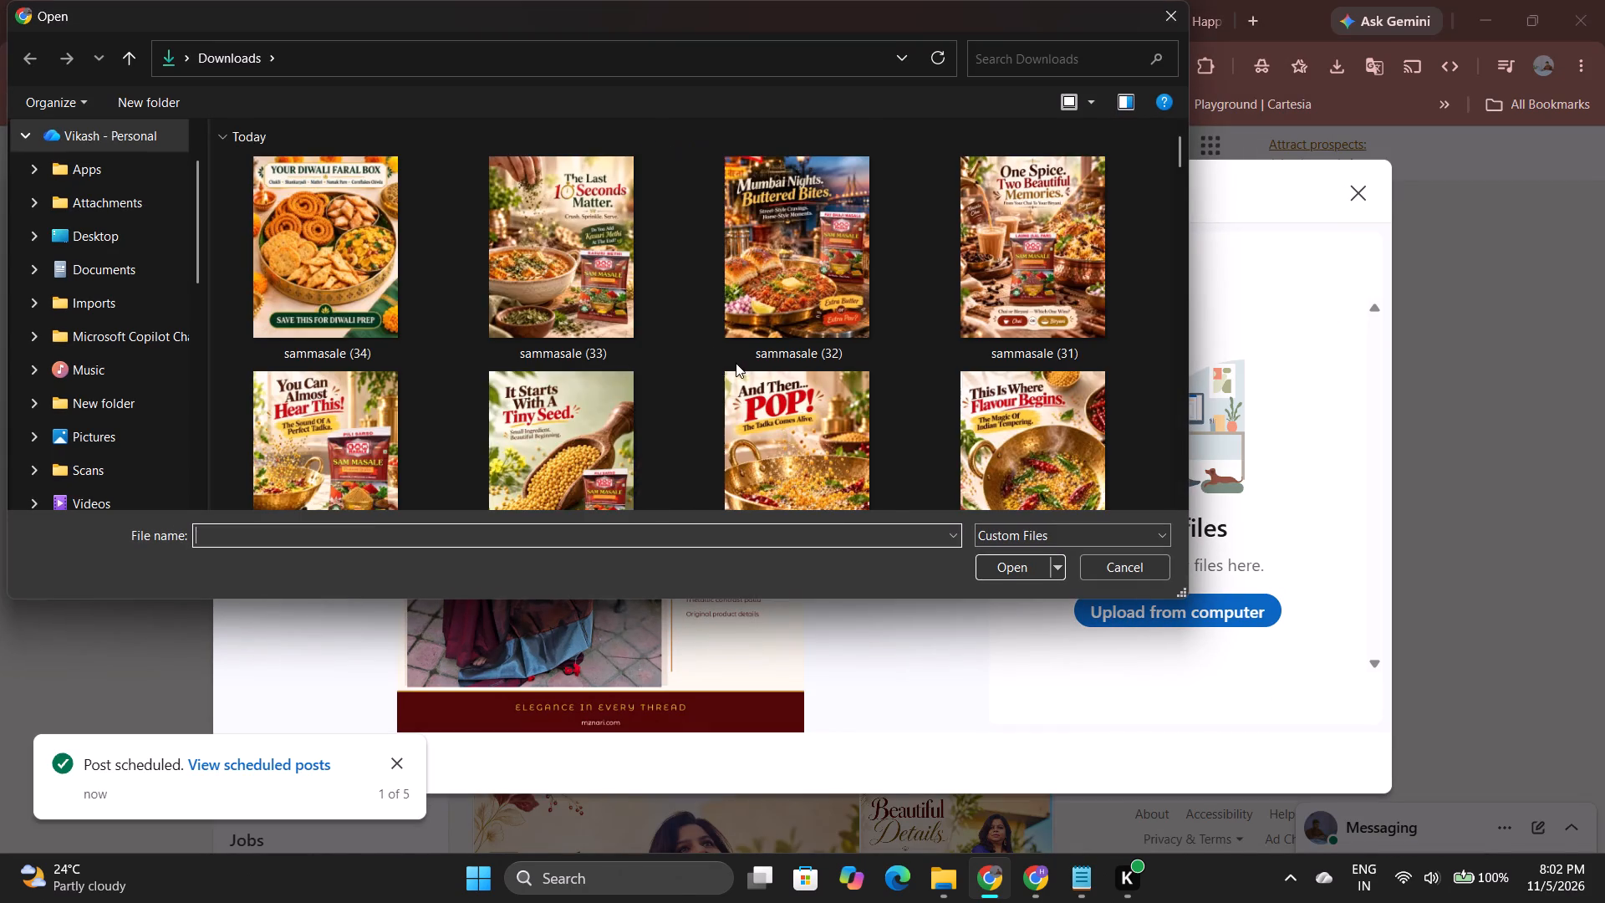
pyautogui.scroll(-9, 751, 362)
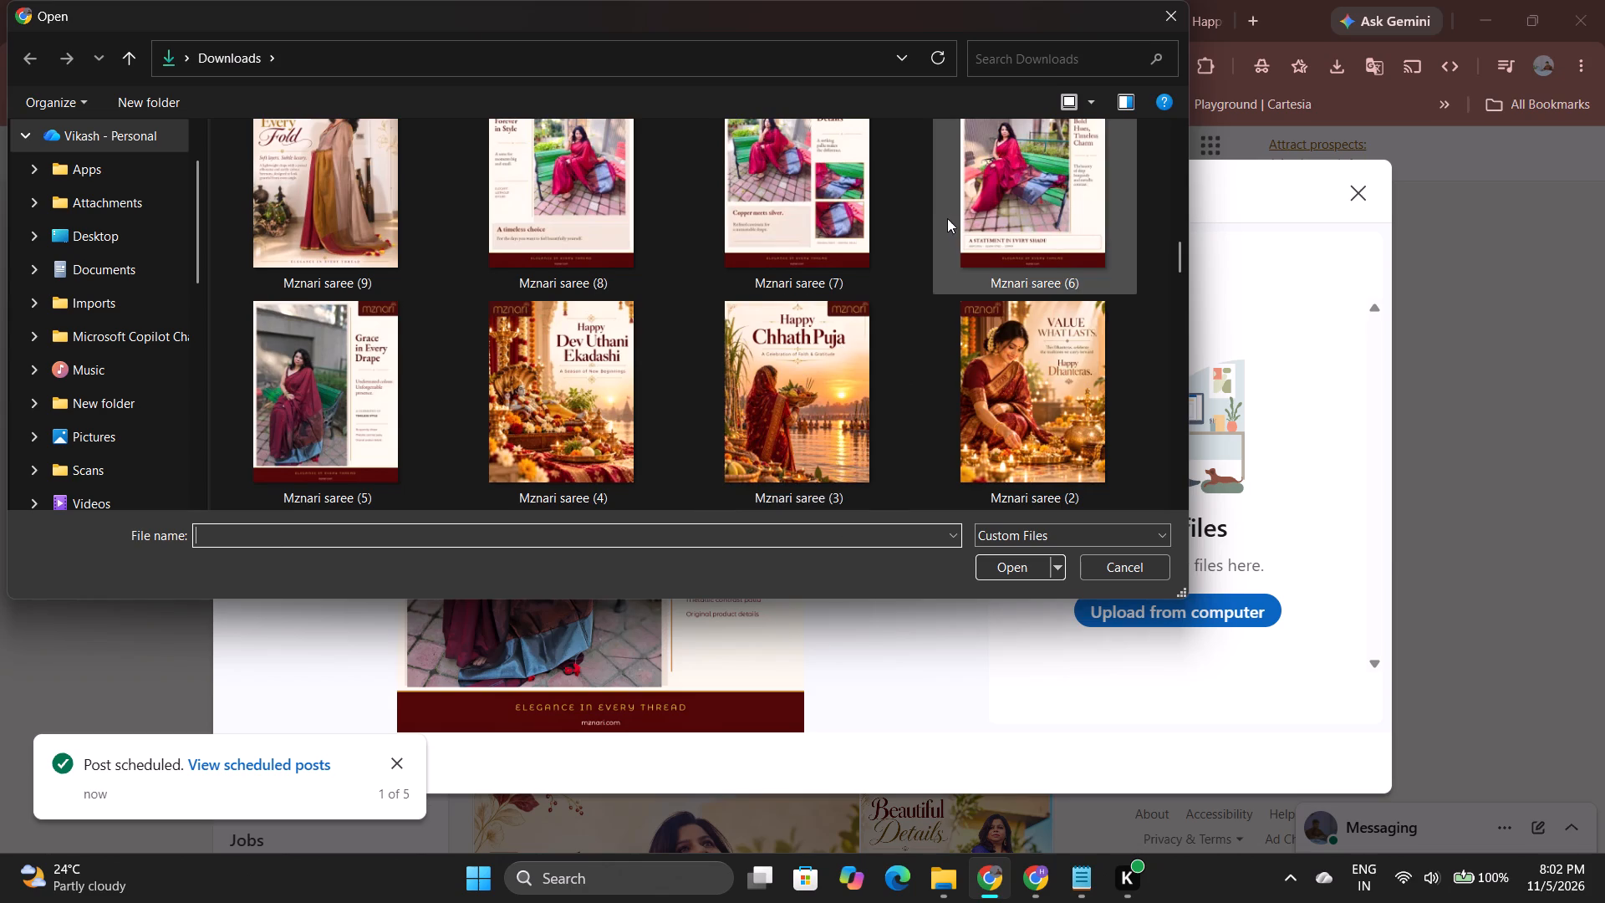
pyautogui.click(947, 218)
pyautogui.press('Return')
# Add the Beautiful Details image, Mznari saree (7), from Downloads as the post's third image.
pyautogui.click(1239, 680)
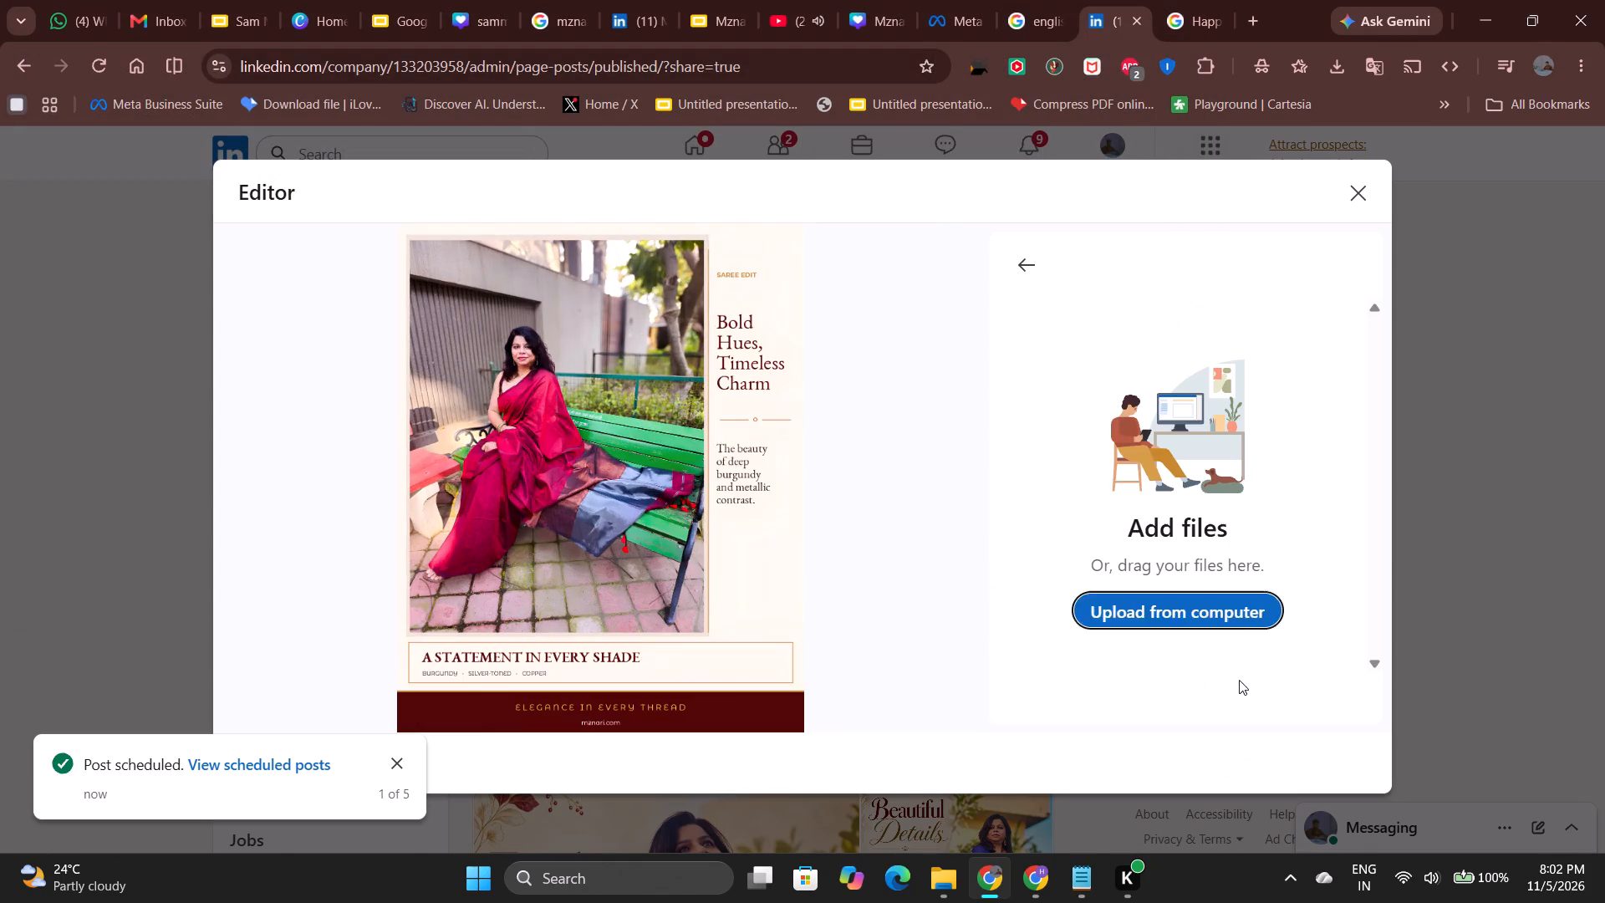
pyautogui.scroll(-7, 939, 297)
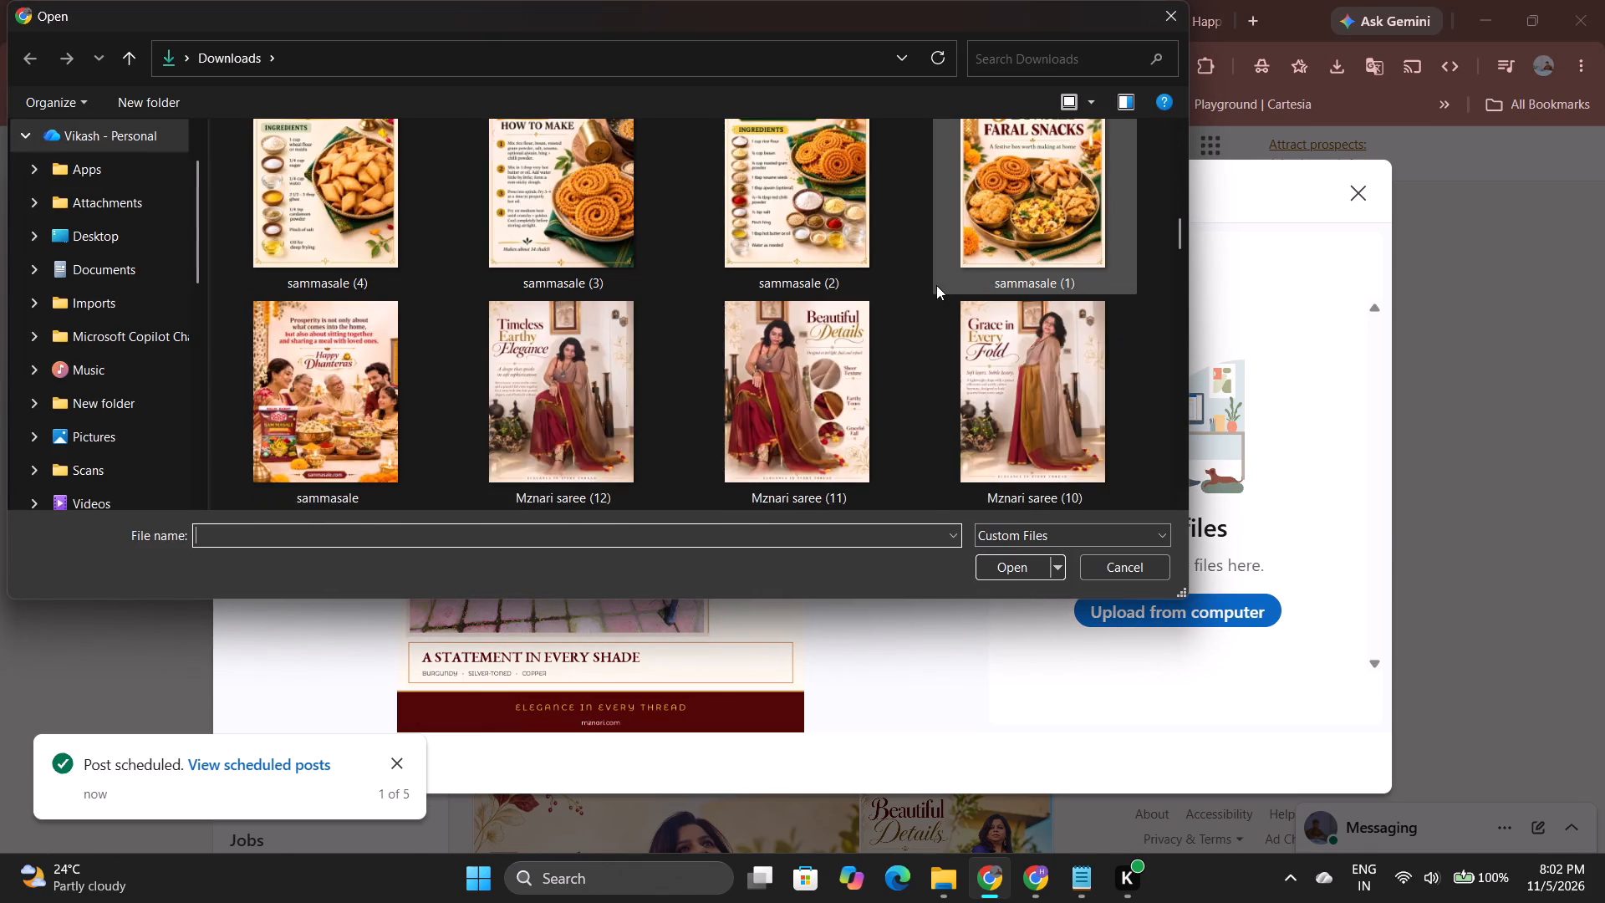
pyautogui.scroll(-3, 936, 285)
pyautogui.scroll(-6, 832, 291)
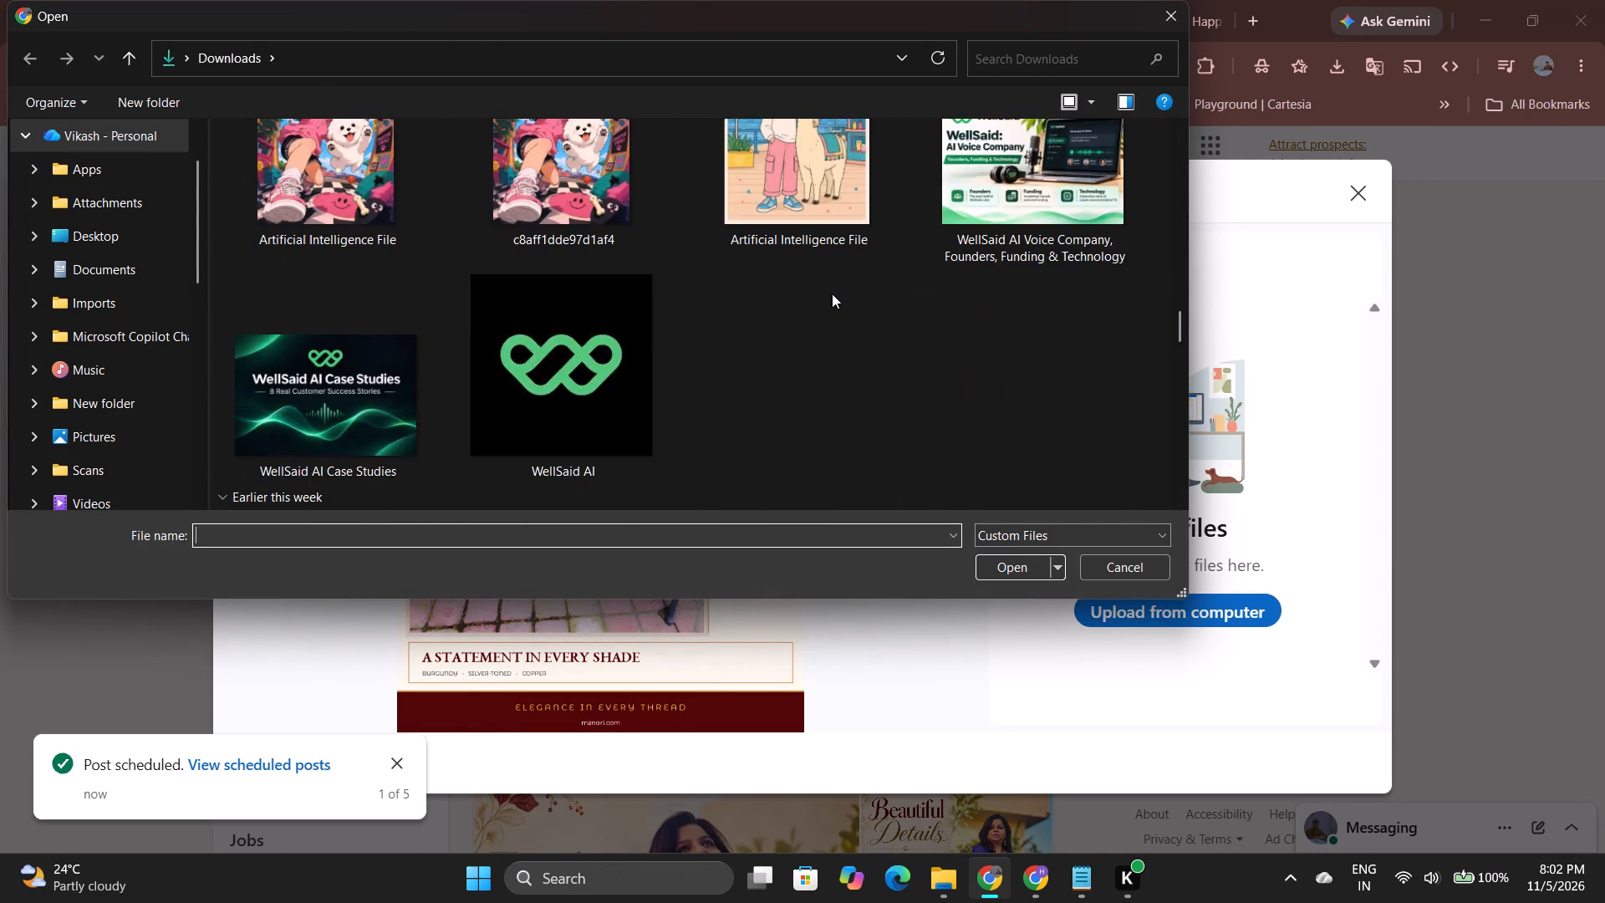
pyautogui.scroll(7, 832, 293)
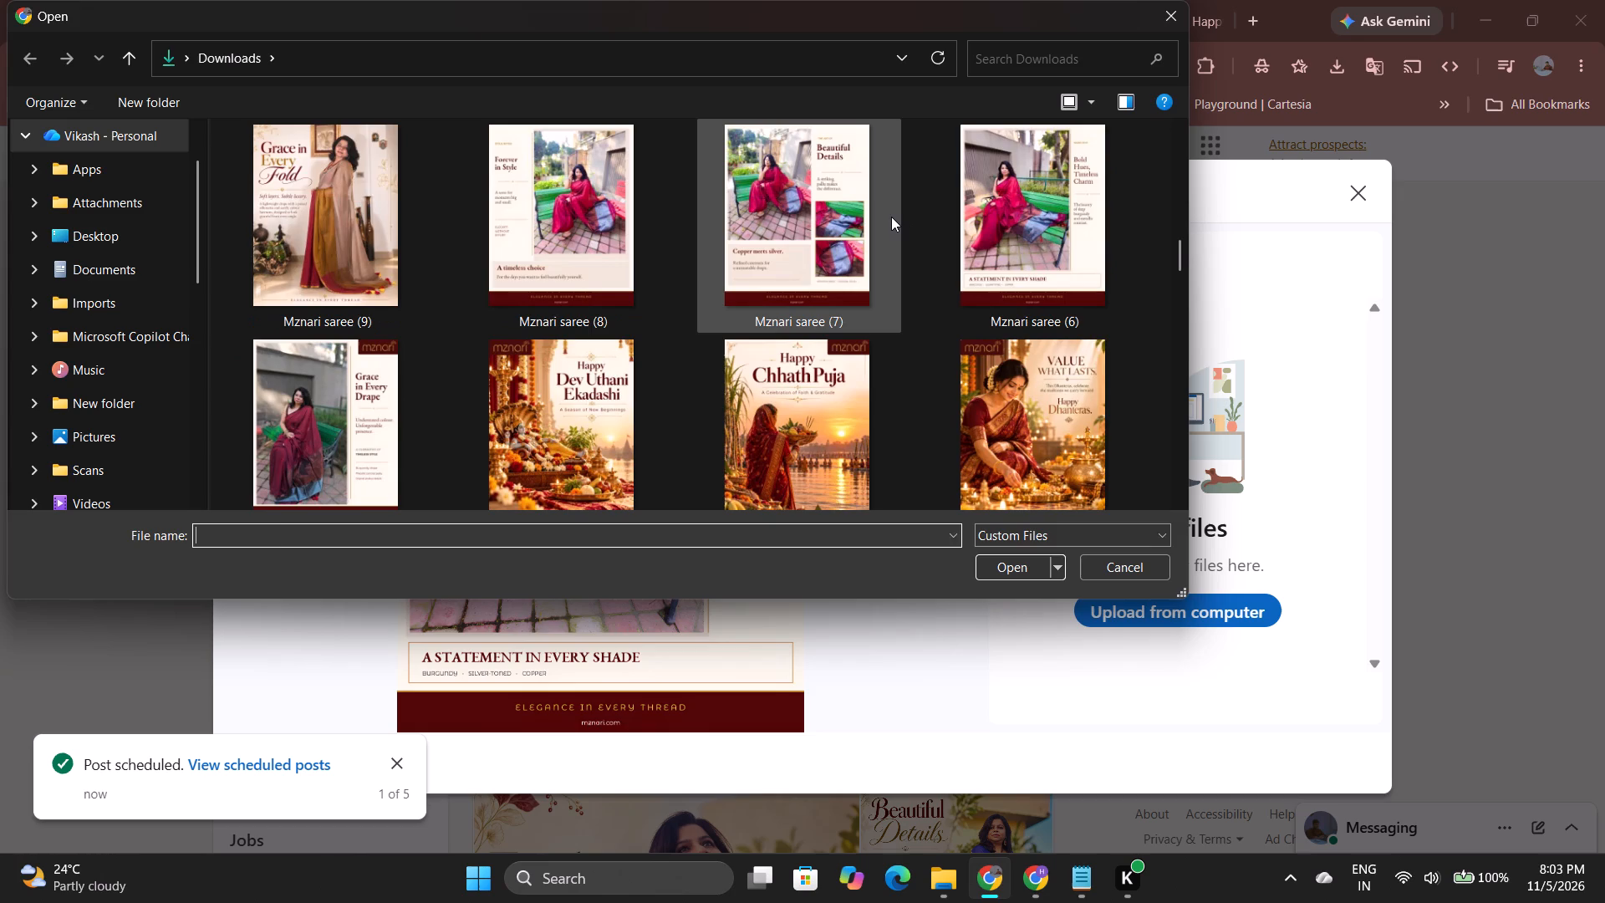
pyautogui.click(891, 217)
pyautogui.press('Return')
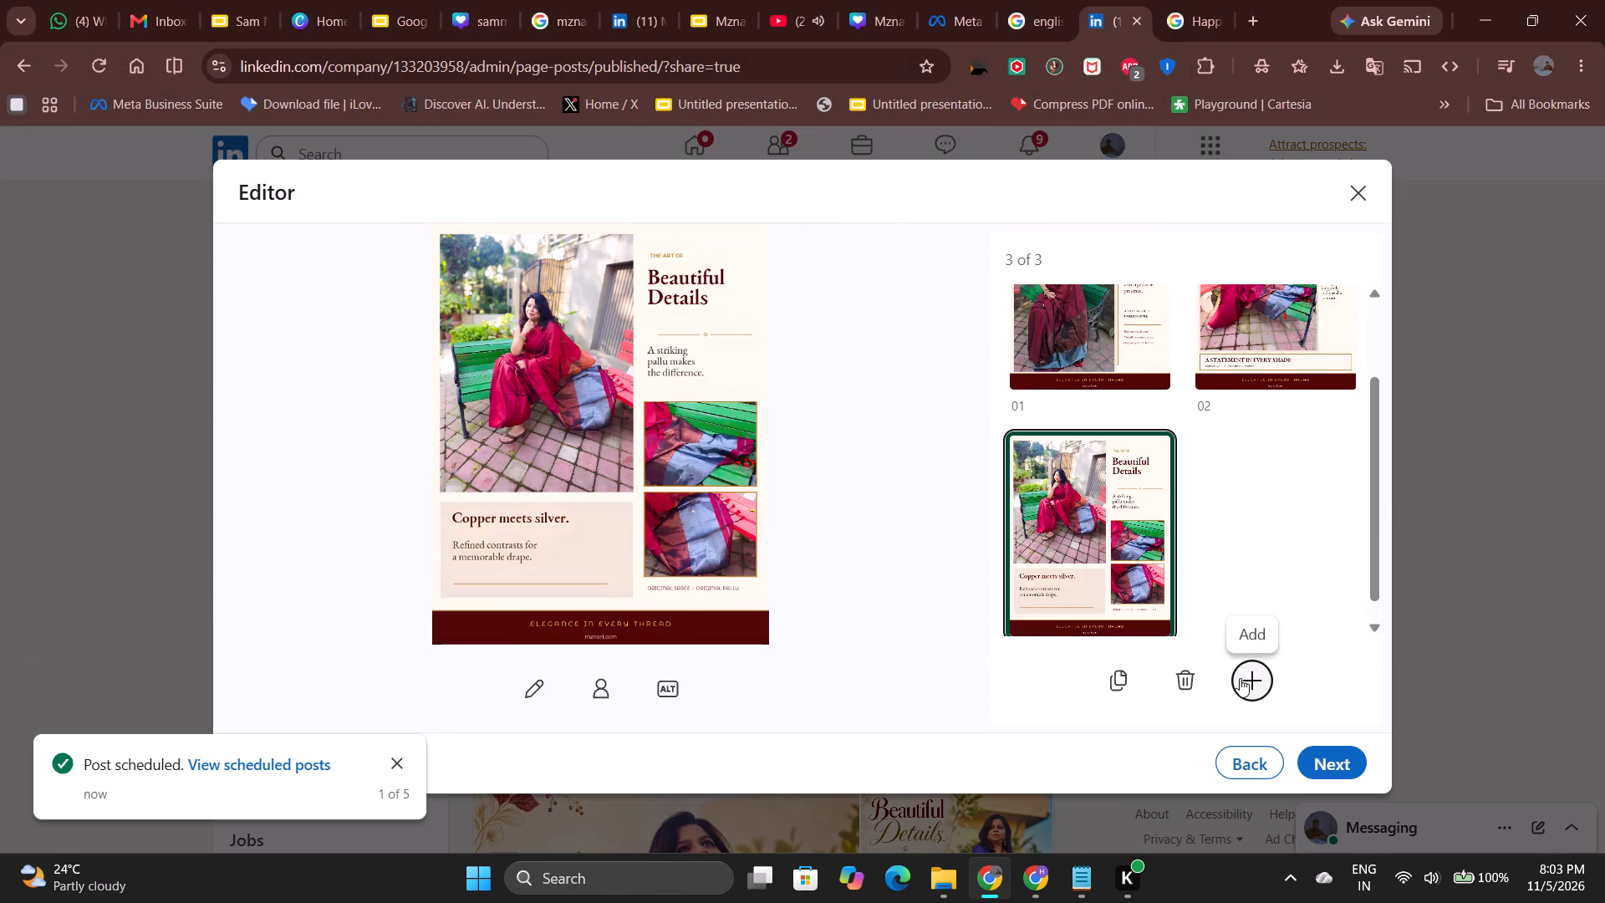
# Add the Forever in Style image, Mznari saree (8), as the fourth image and proceed to the post's caption.
pyautogui.click(1240, 678)
pyautogui.scroll(-6, 605, 309)
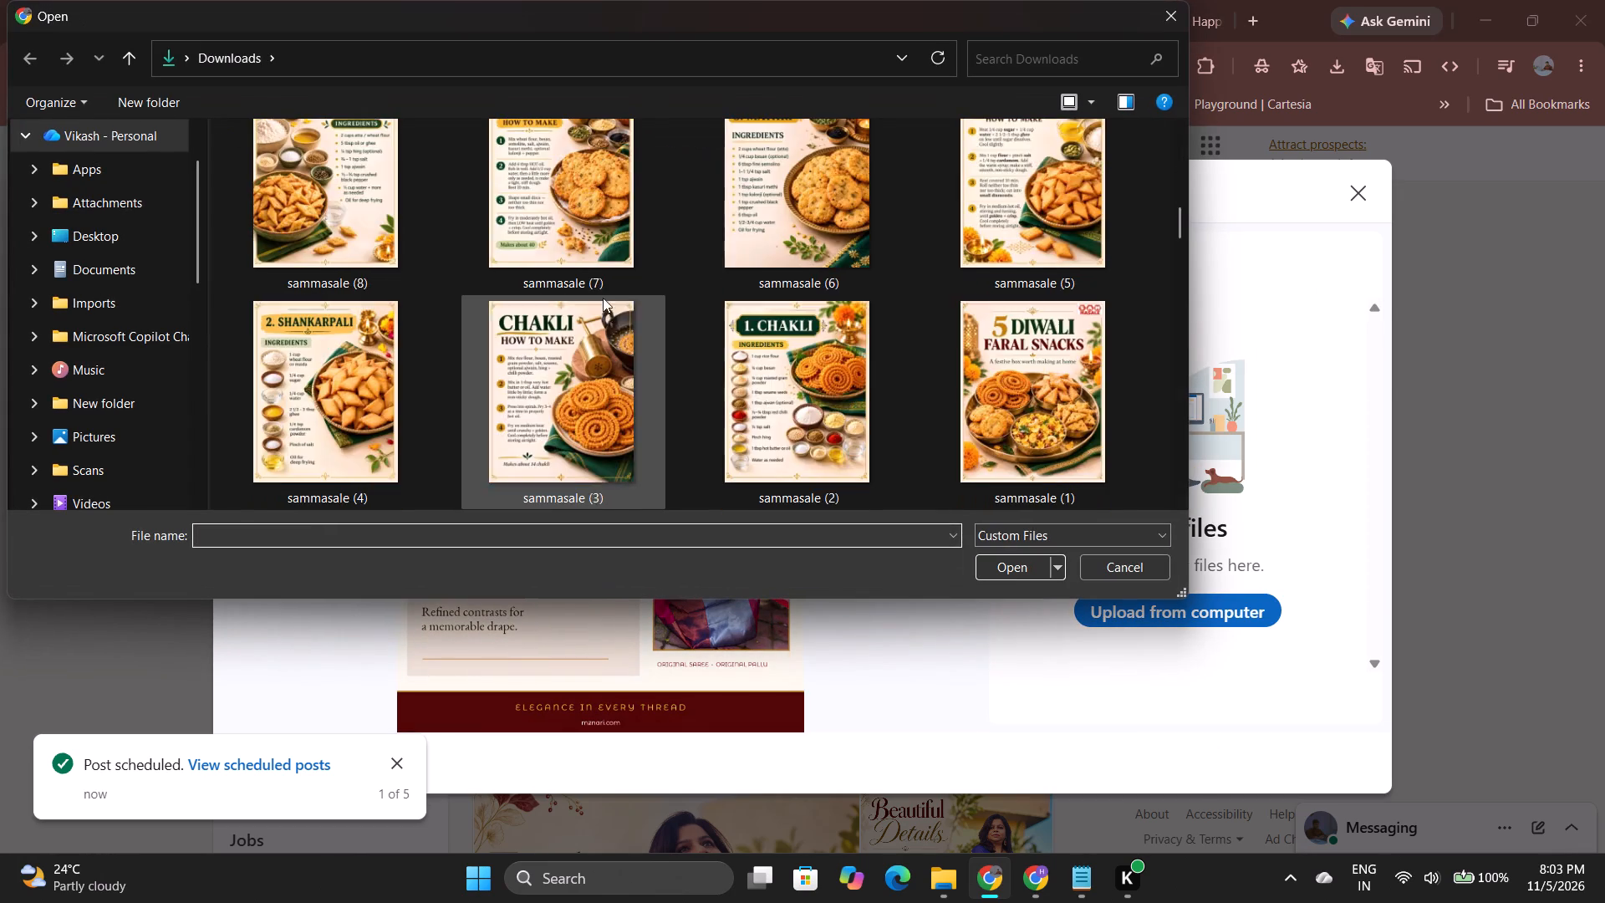
pyautogui.scroll(-2, 602, 286)
pyautogui.click(624, 335)
pyautogui.press('Return')
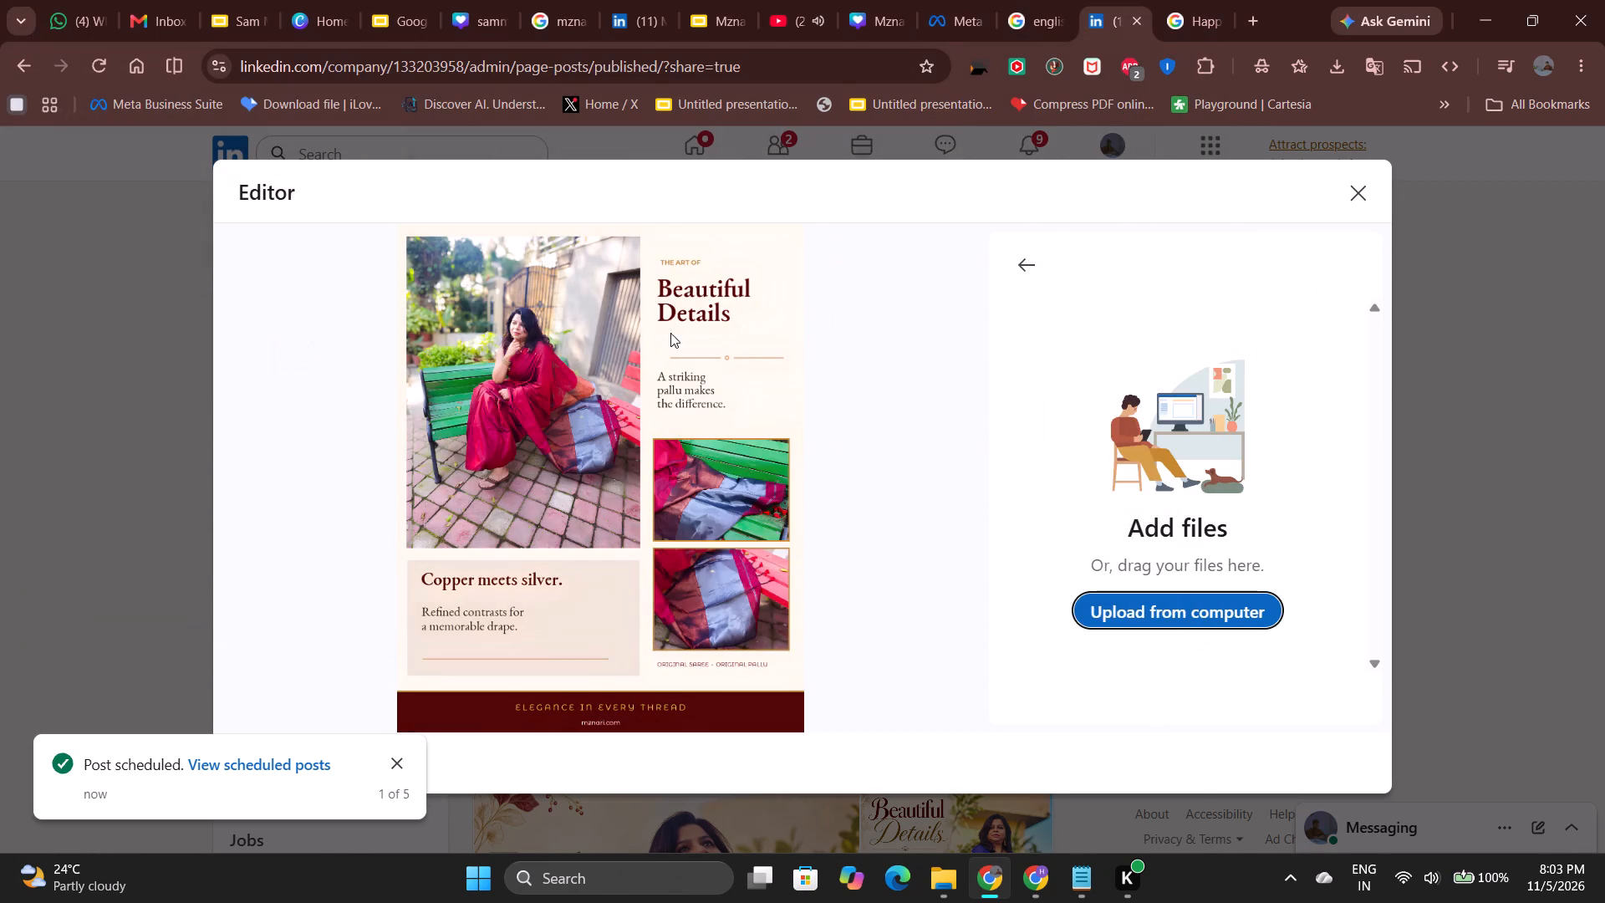
pyautogui.scroll(3, 1089, 565)
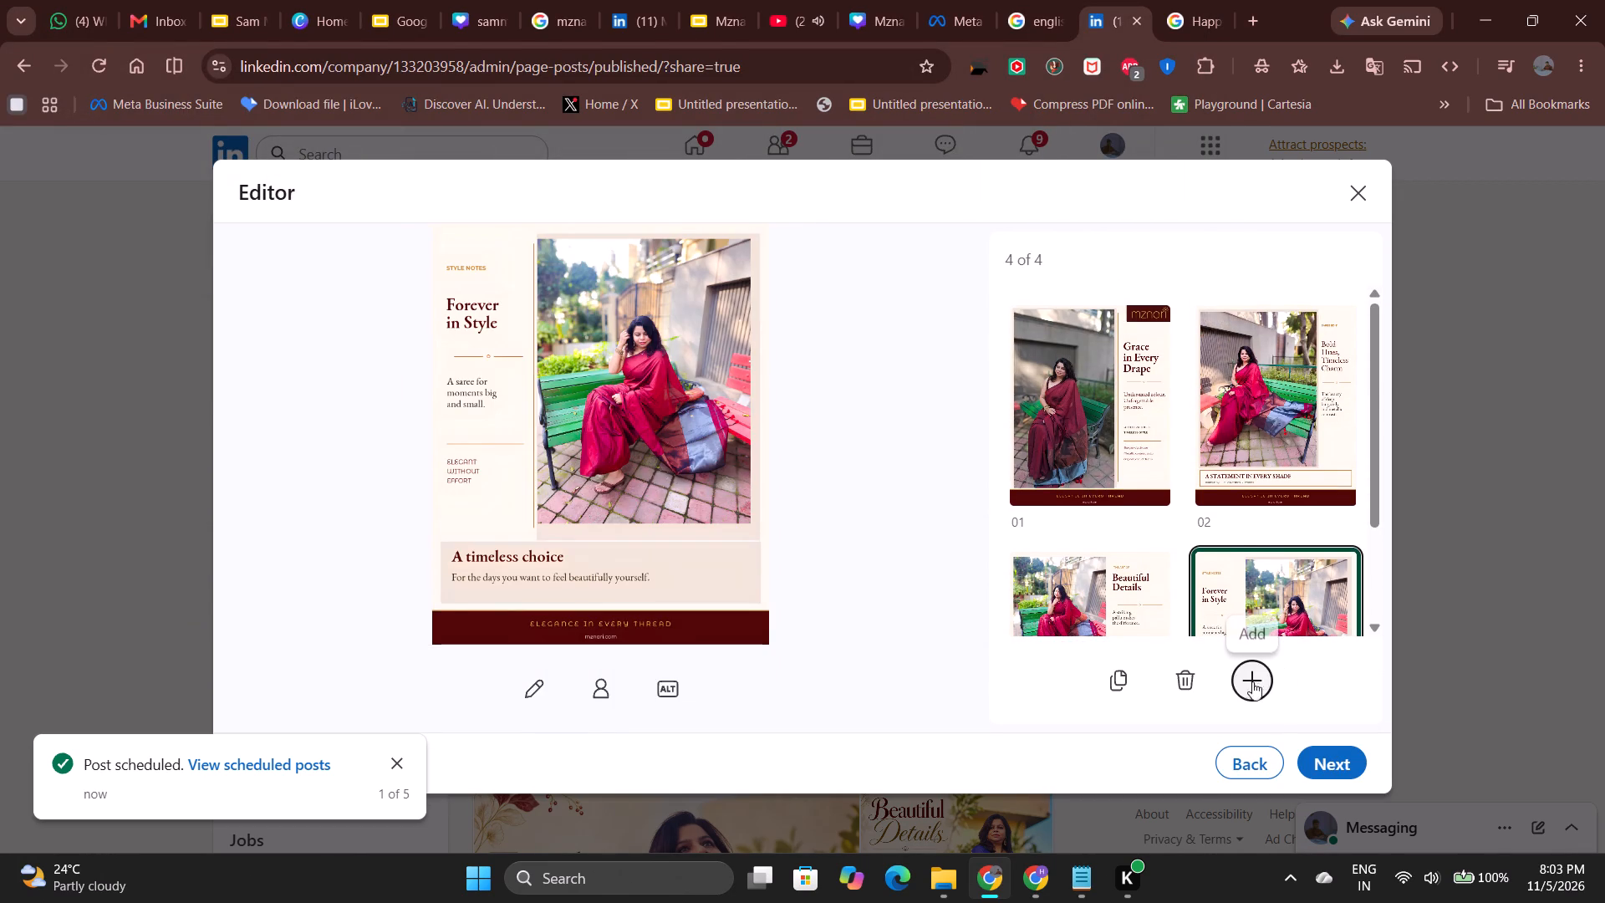
pyautogui.click(1316, 759)
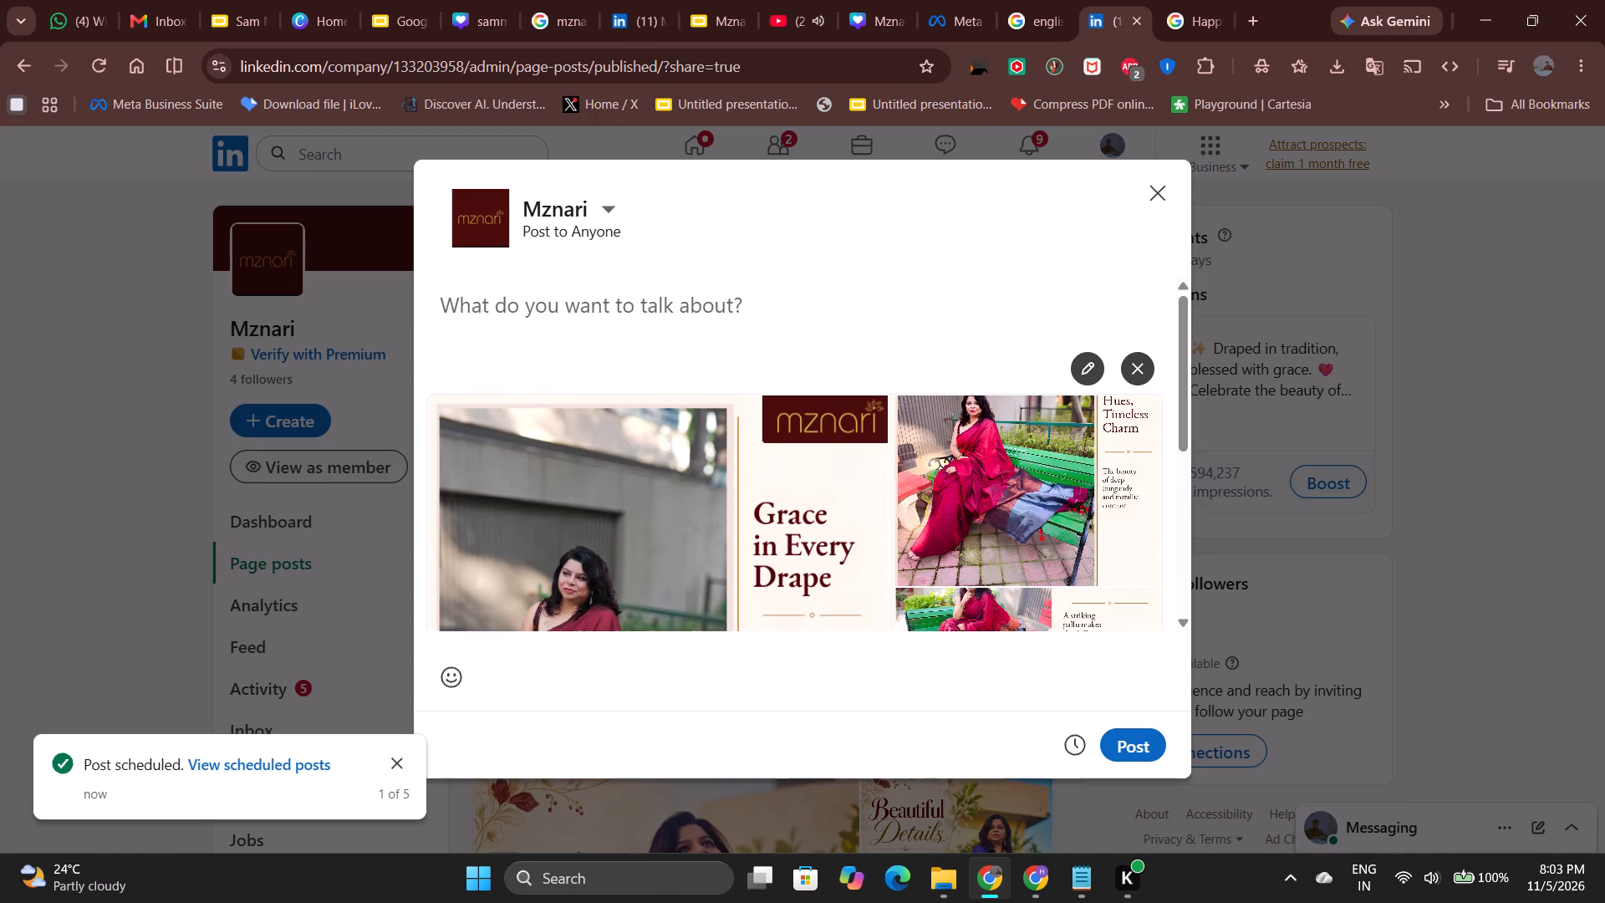
# Copy the full "Bold Hues, Timeless Elegance with mznari !" caption with its hashtags from slide 11 of the Mznari Social Media post deck.
pyautogui.click(735, 0)
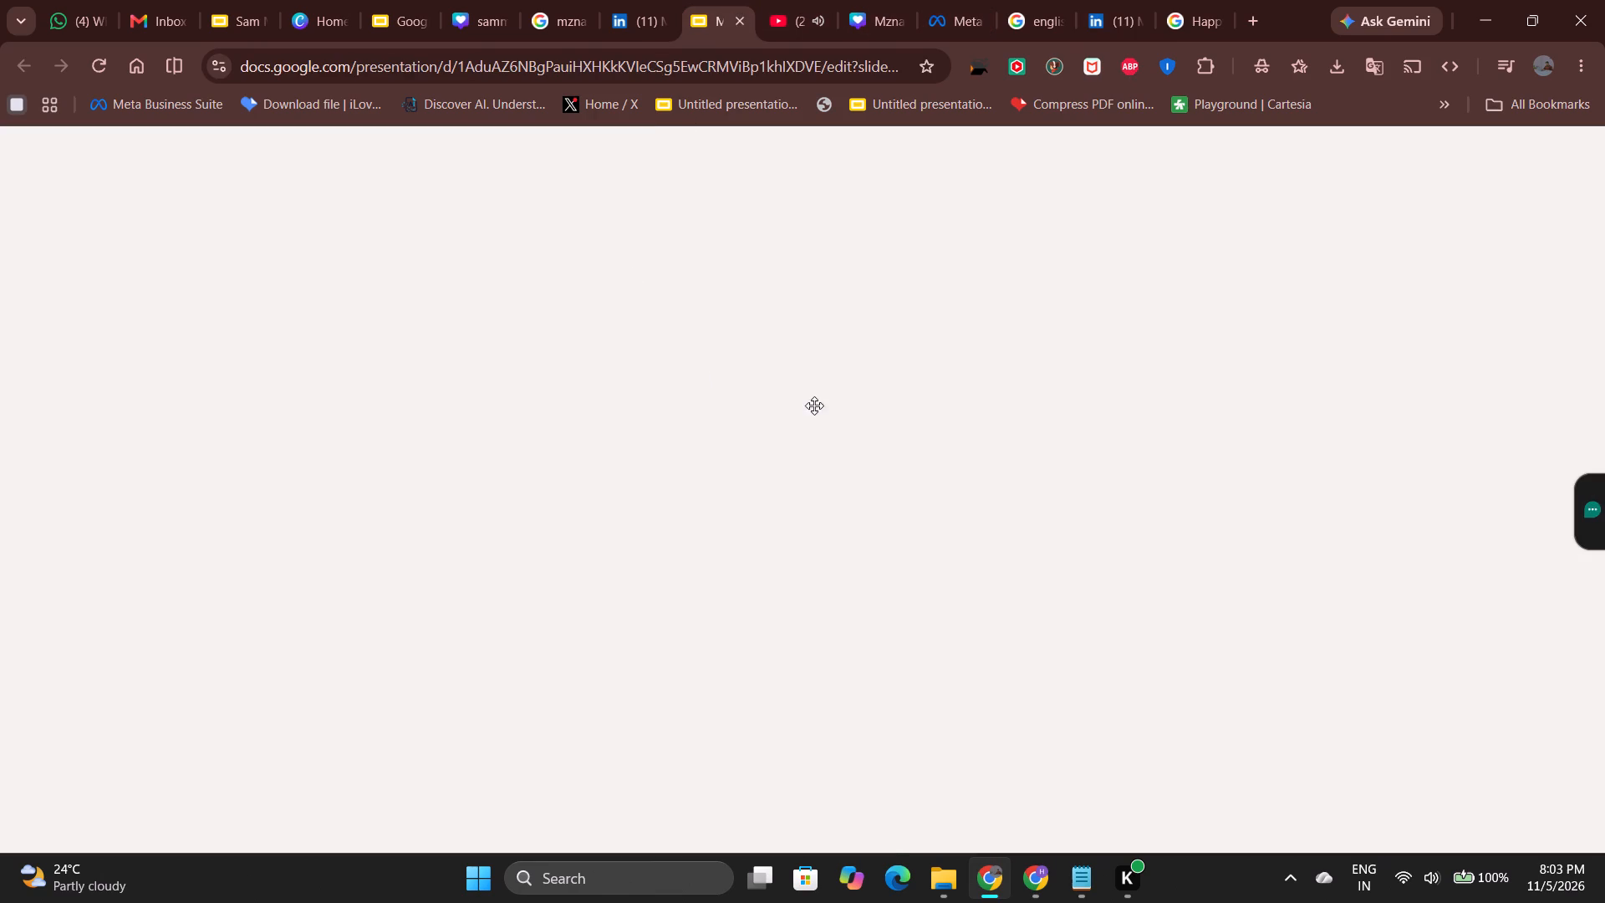
pyautogui.click(160, 610)
pyautogui.scroll(-1, 94, 589)
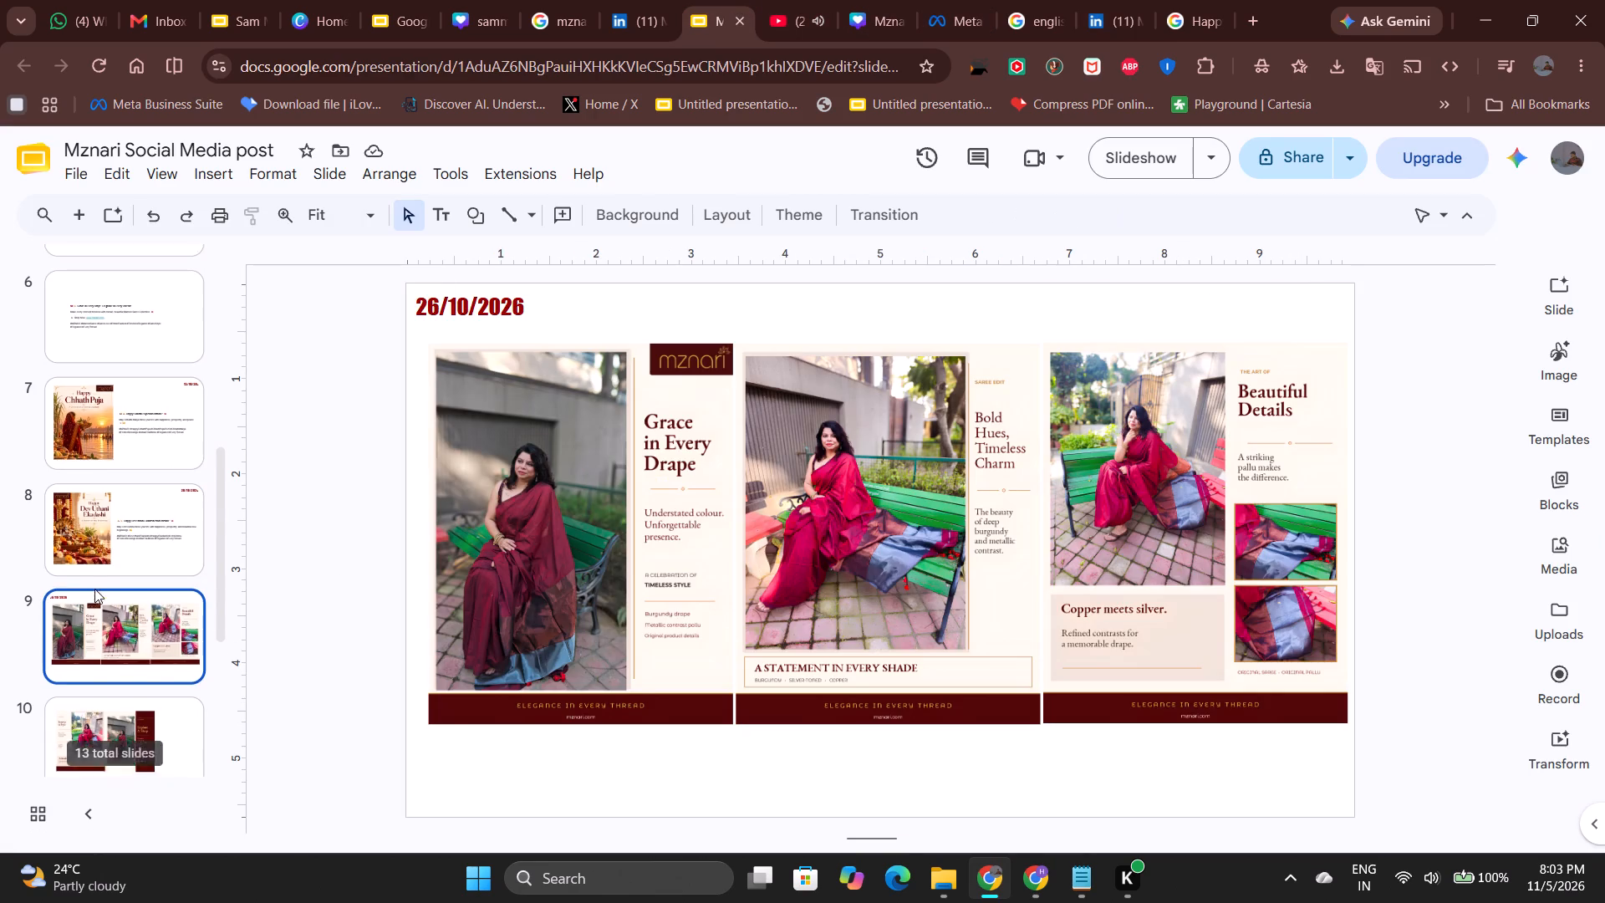
pyautogui.scroll(-1, 94, 589)
pyautogui.click(97, 556)
pyautogui.click(110, 624)
pyautogui.click(907, 544)
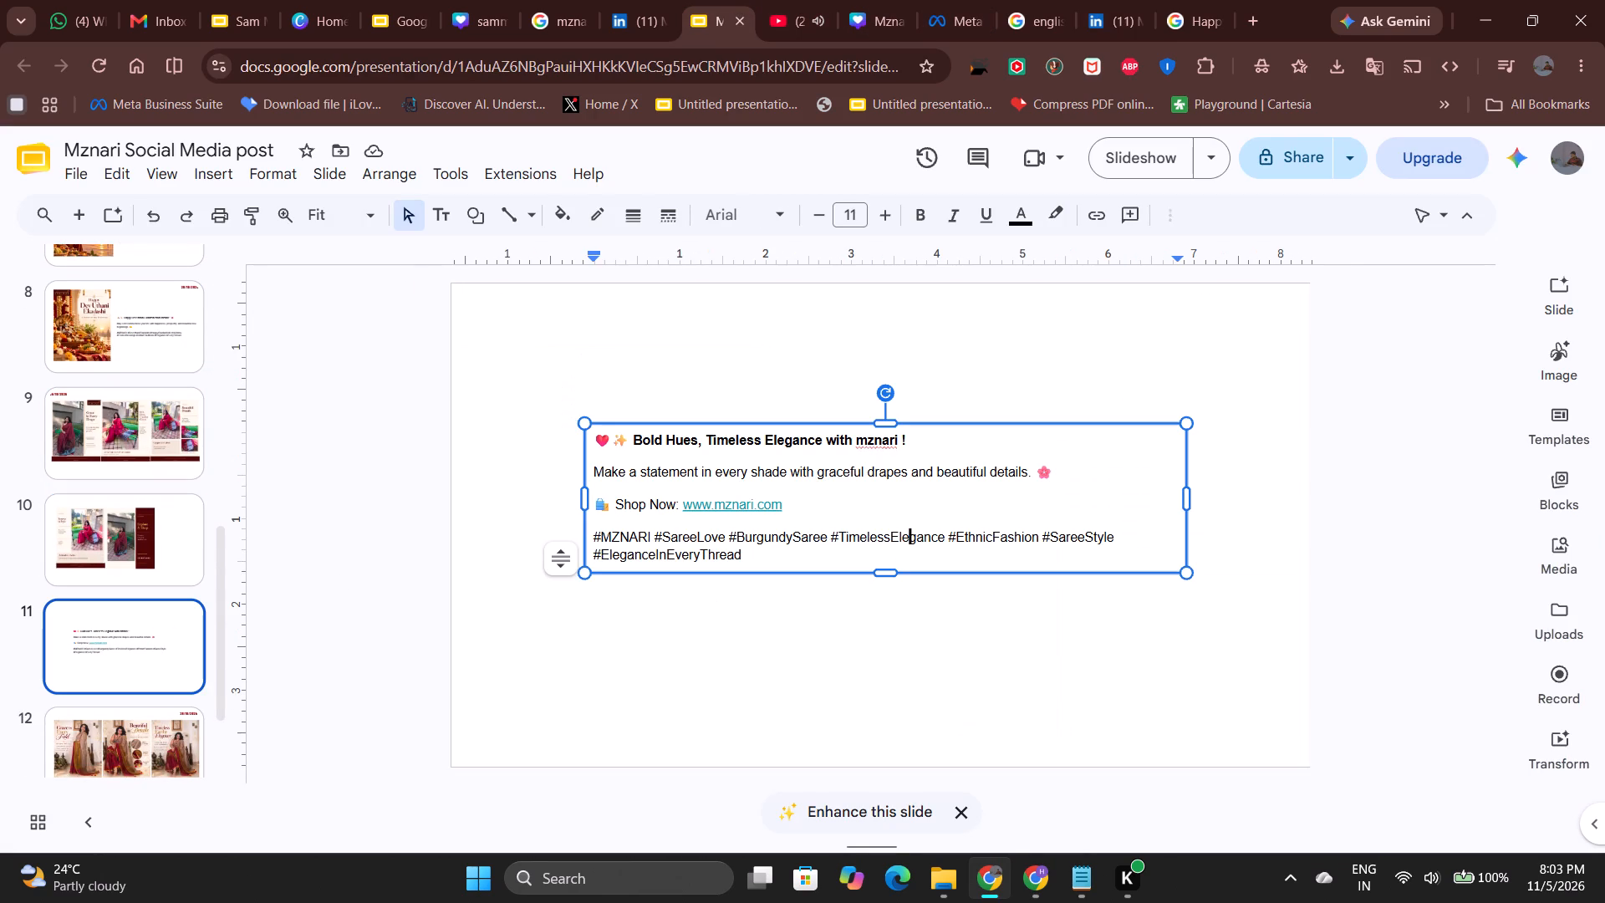
pyautogui.hotkey('ctrl', 'a')
pyautogui.hotkey('ctrl', 'c')
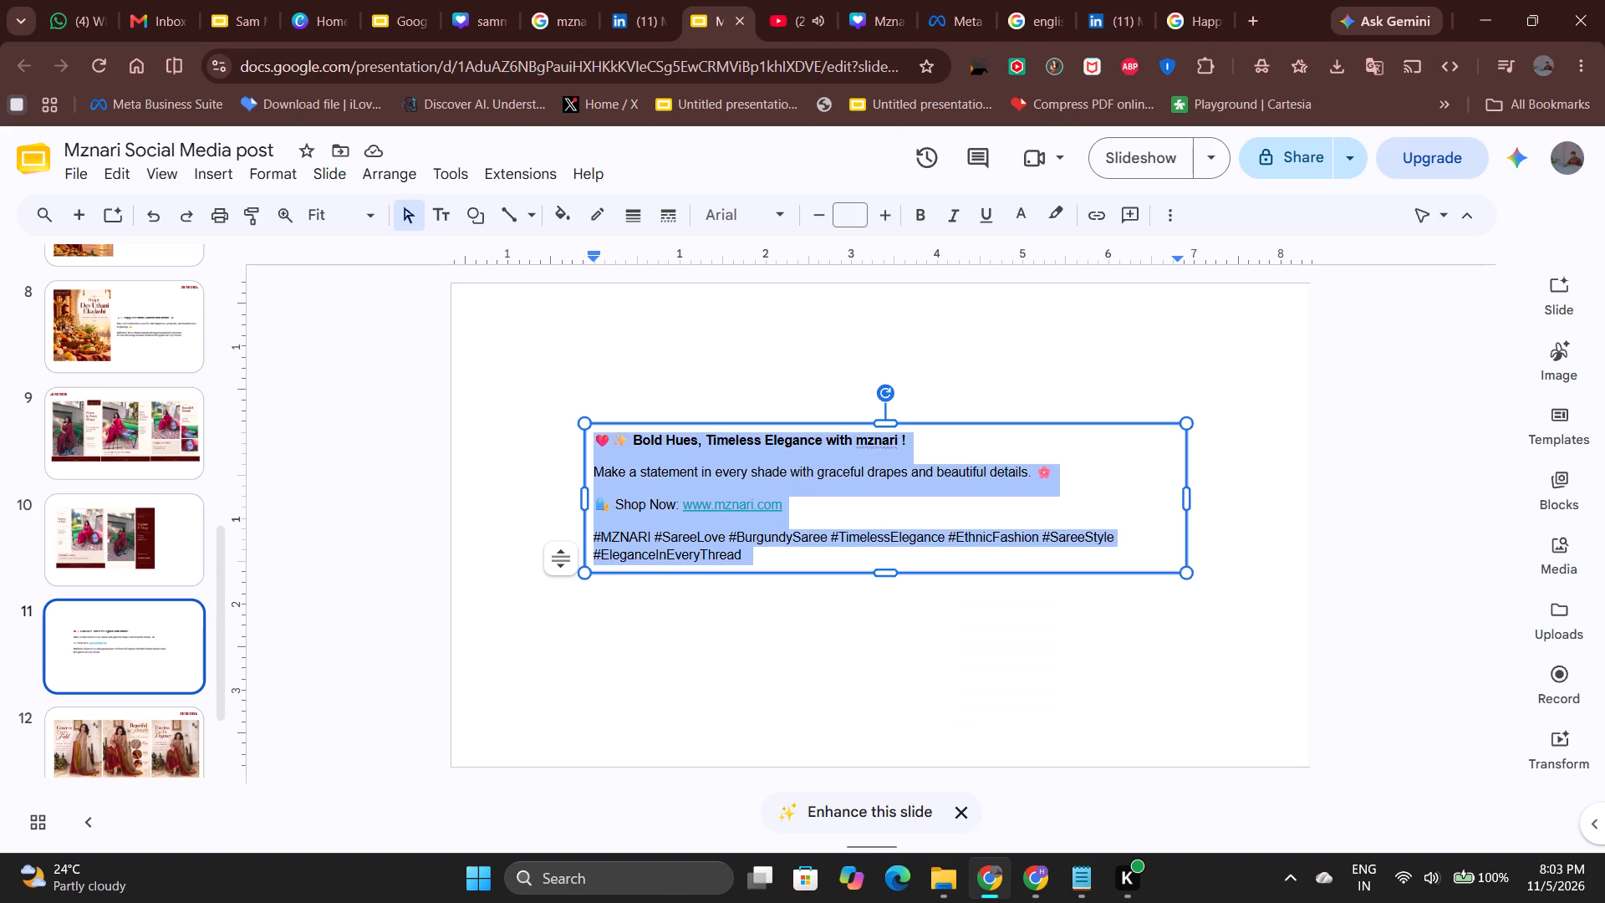
# Paste the Bold Hues caption into the LinkedIn post and remove the empty lines after its hashtags.
pyautogui.click(967, 0)
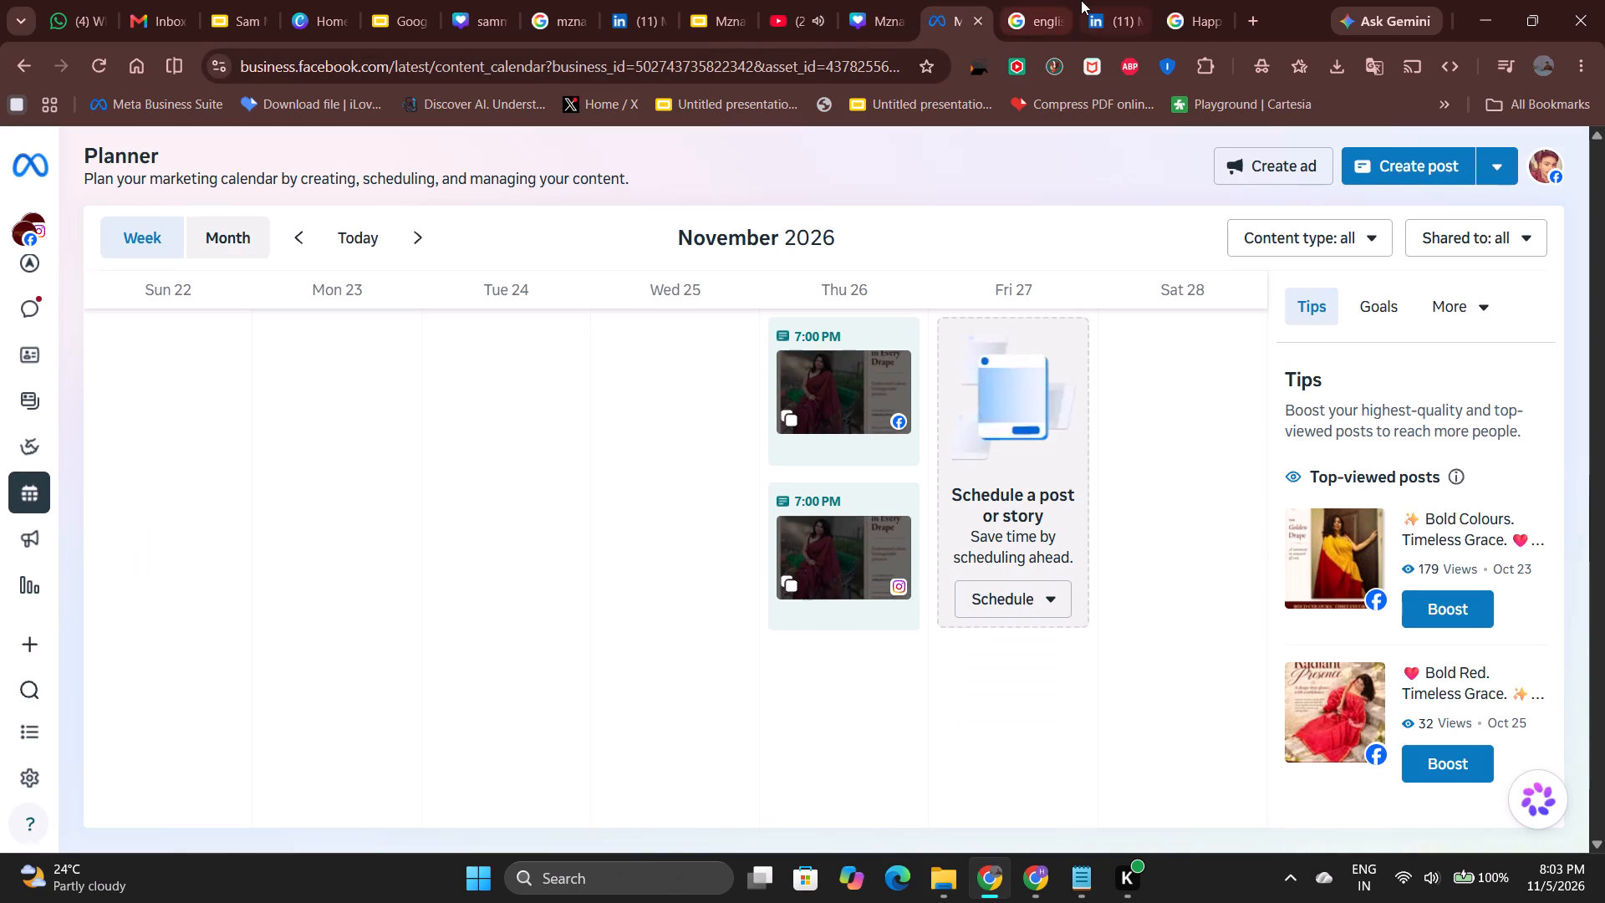
pyautogui.click(1136, 0)
pyautogui.click(624, 314)
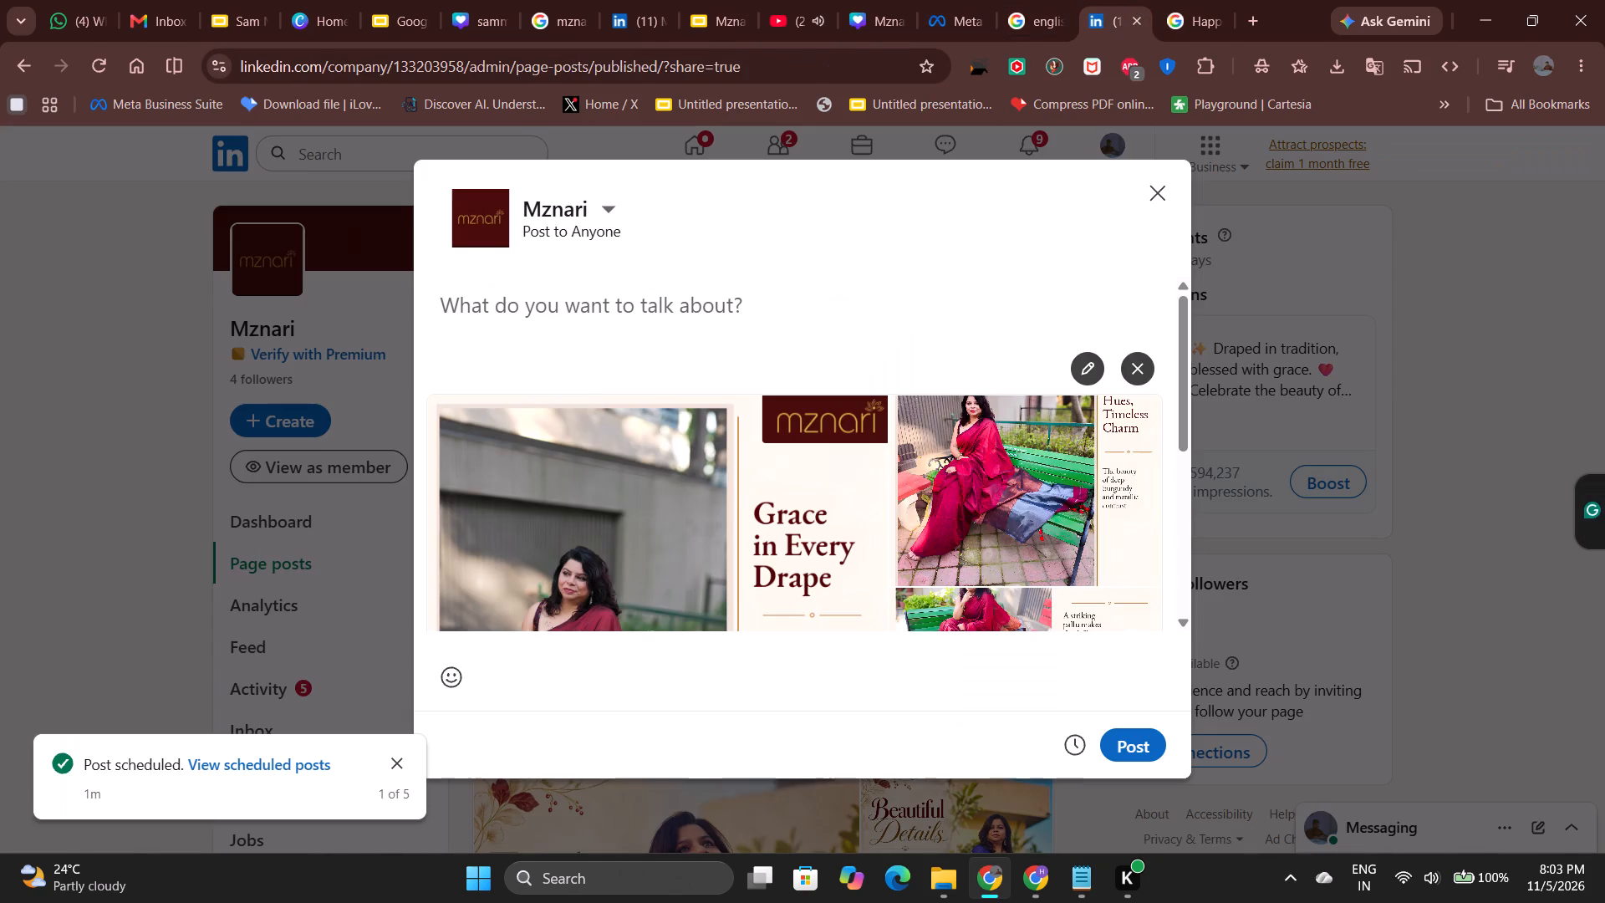
pyautogui.hotkey('ctrl', 'v')
pyautogui.press('BackSpace')
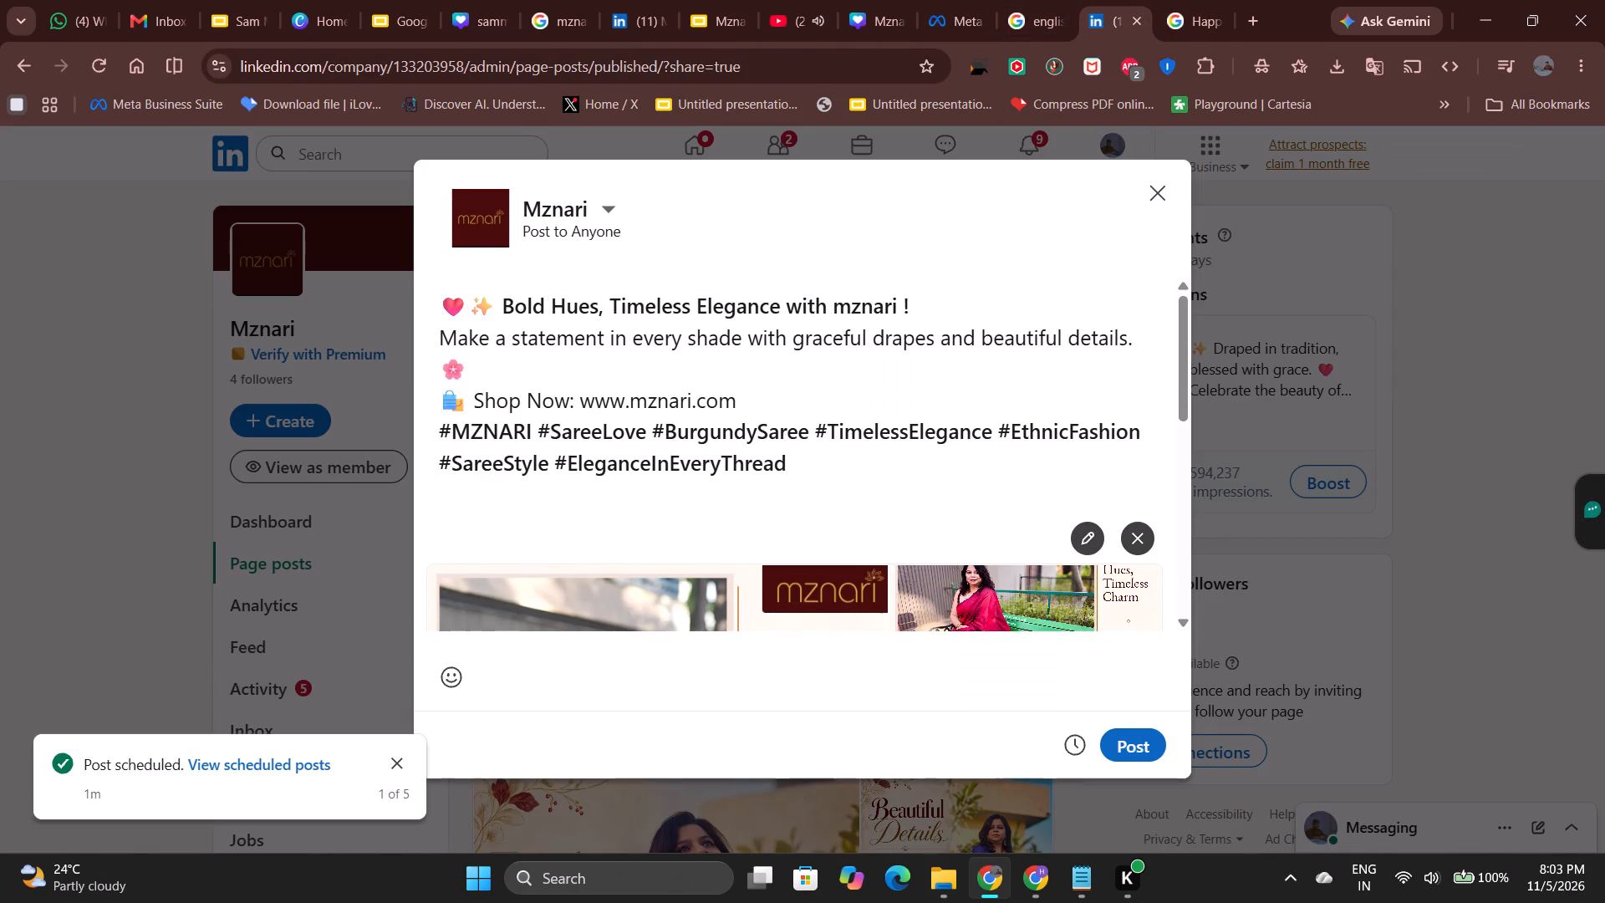
pyautogui.press('Down')
pyautogui.press('BackSpace')
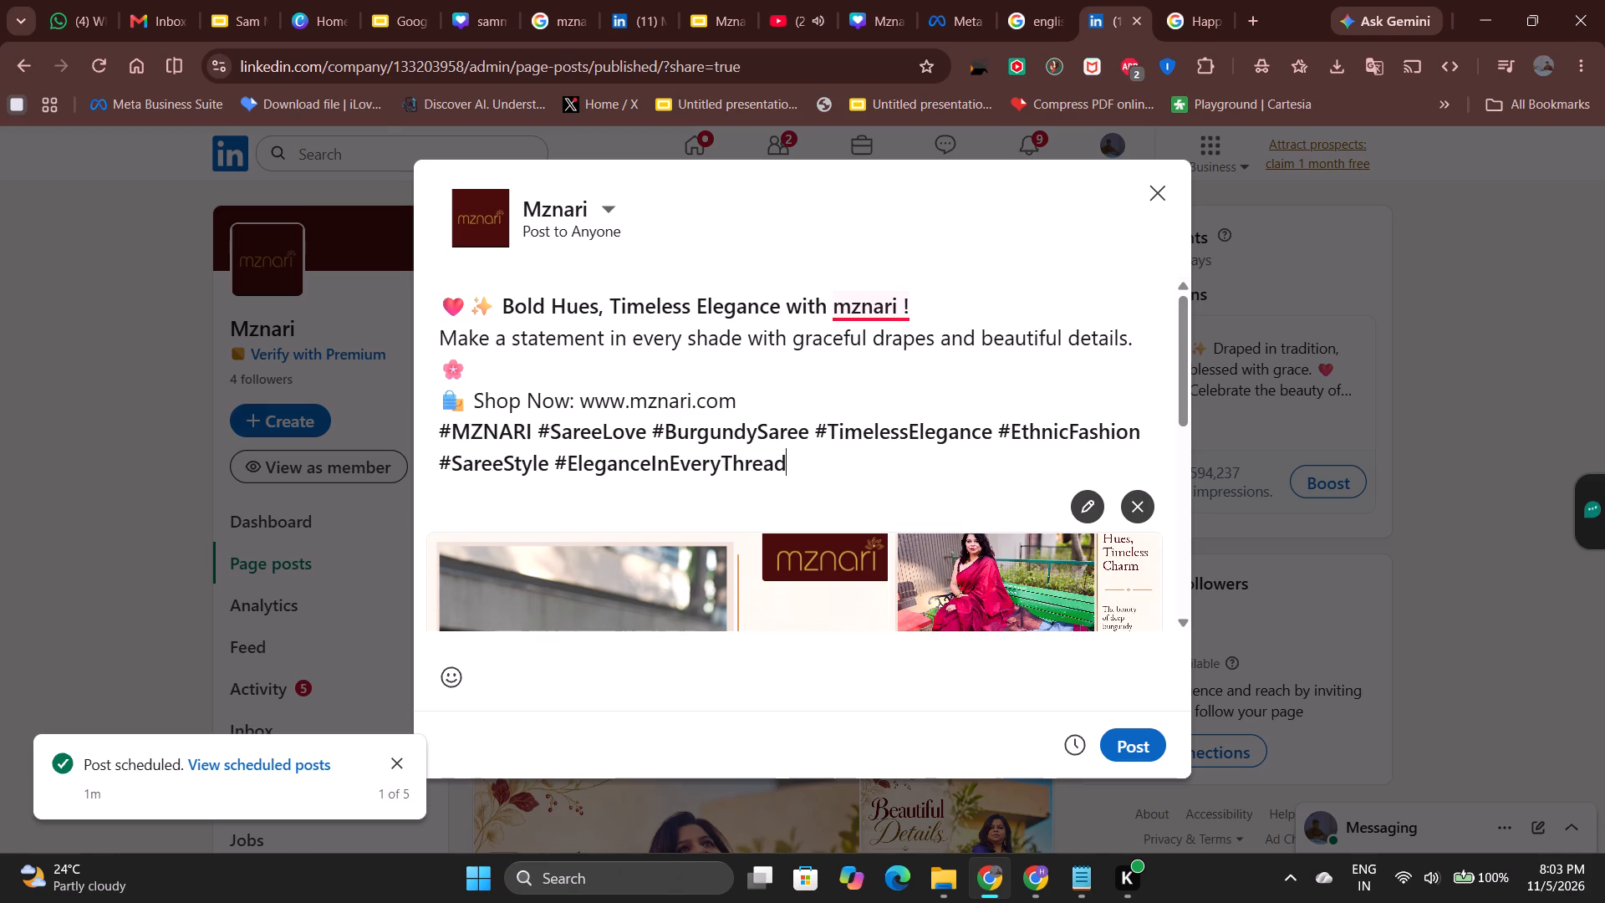
# Review the four attached saree images in the LinkedIn post and check the matching post's date in the Meta planner.
pyautogui.scroll(-5, 867, 432)
pyautogui.click(1074, 742)
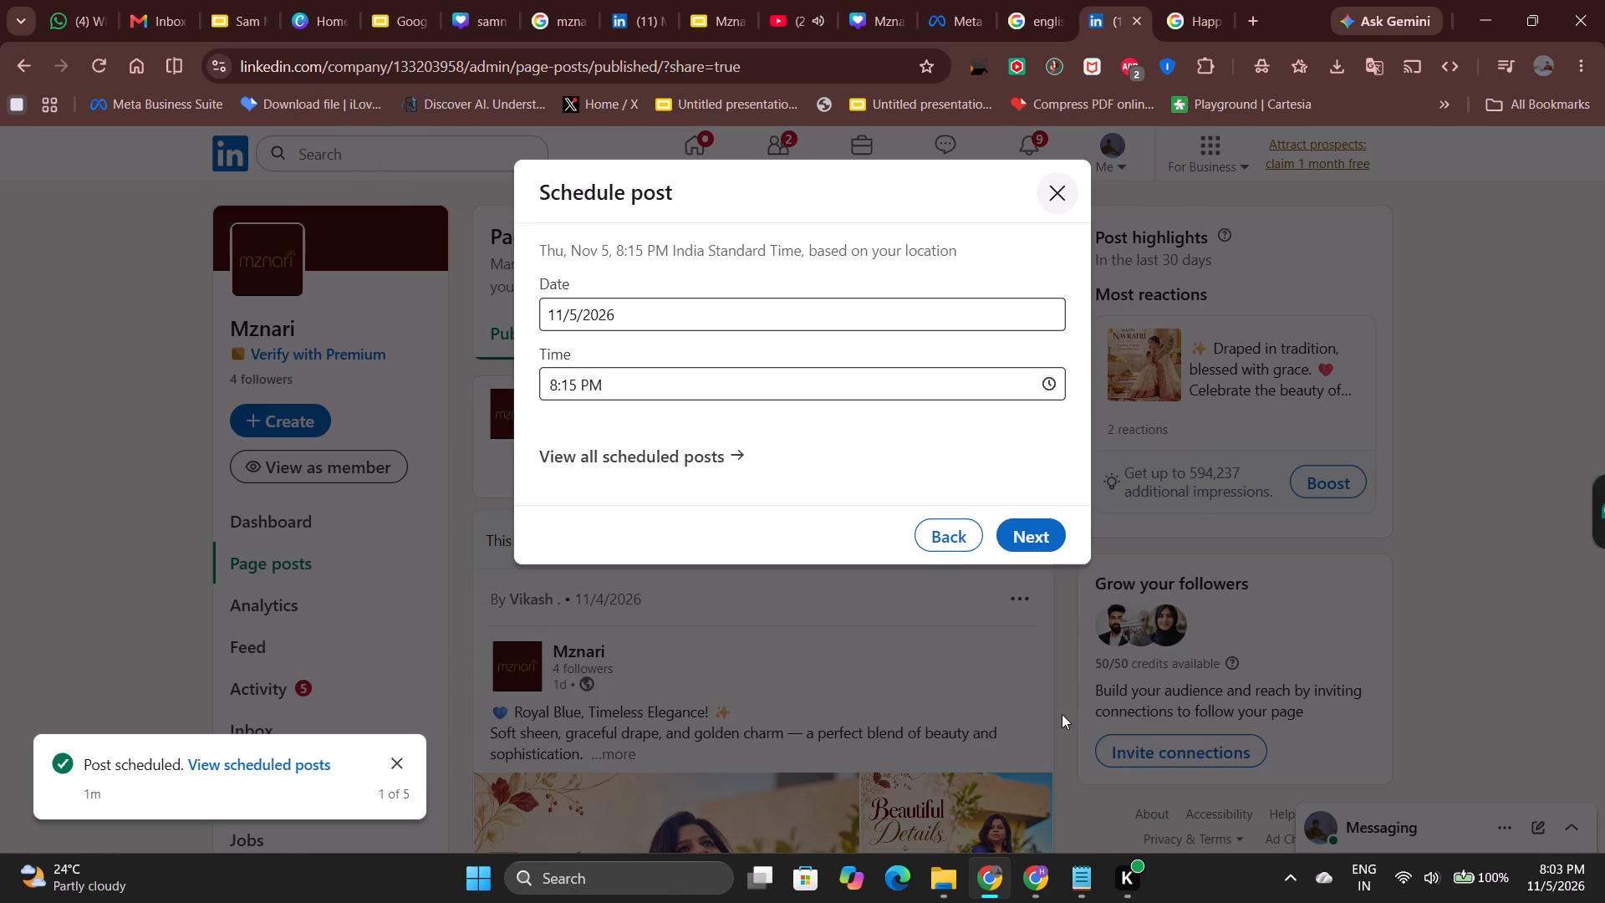
pyautogui.click(954, 532)
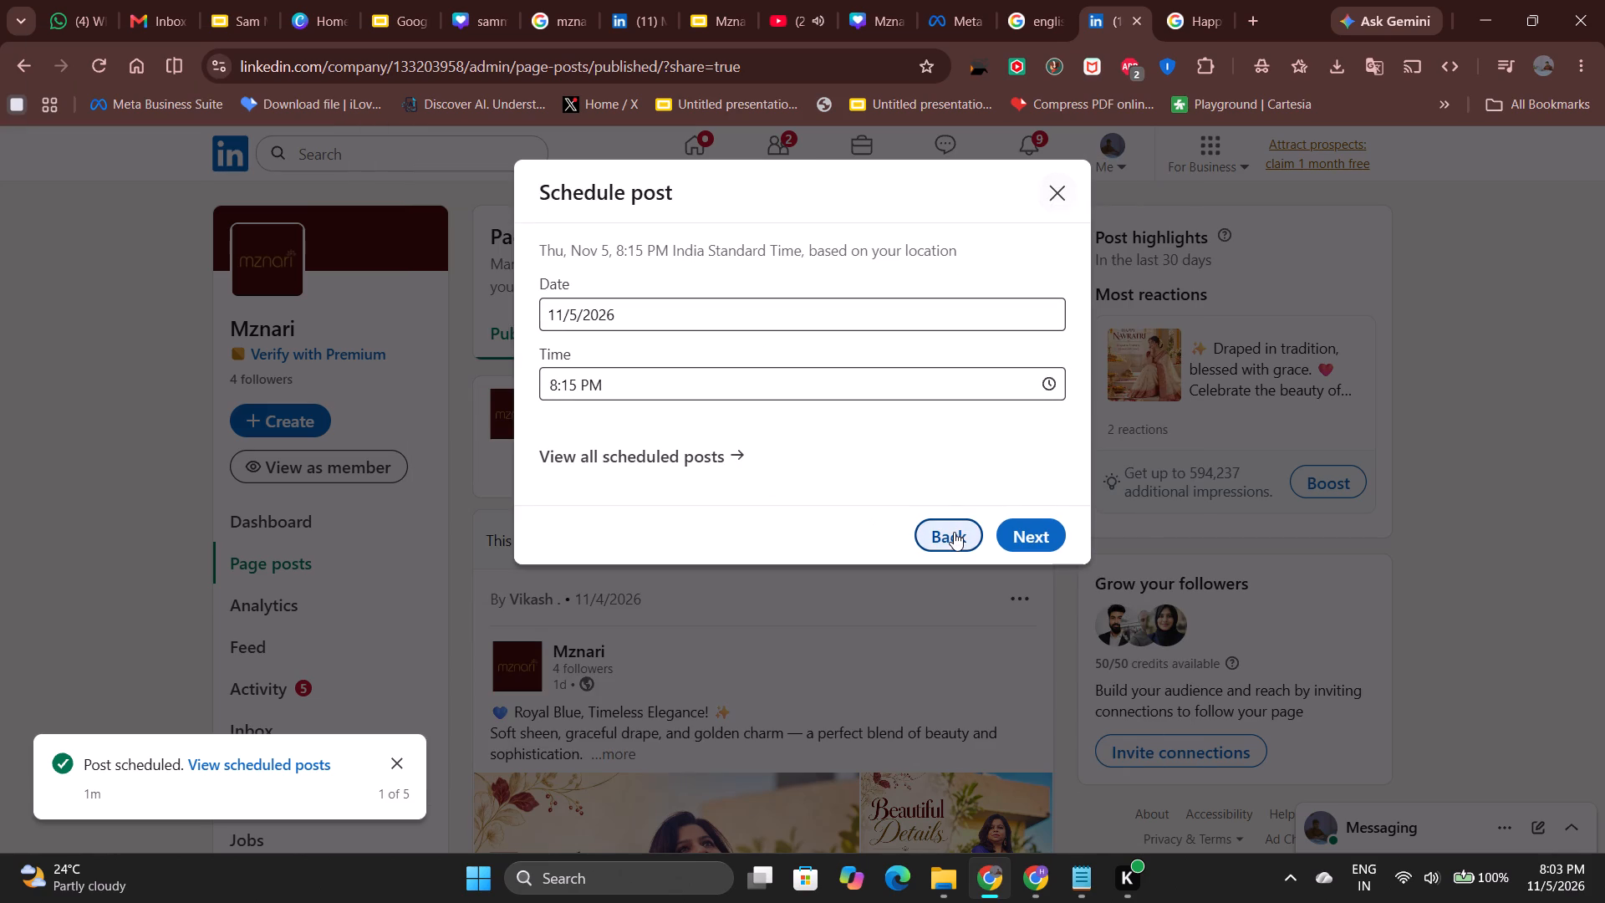
pyautogui.scroll(2, 791, 488)
pyautogui.scroll(-4, 791, 488)
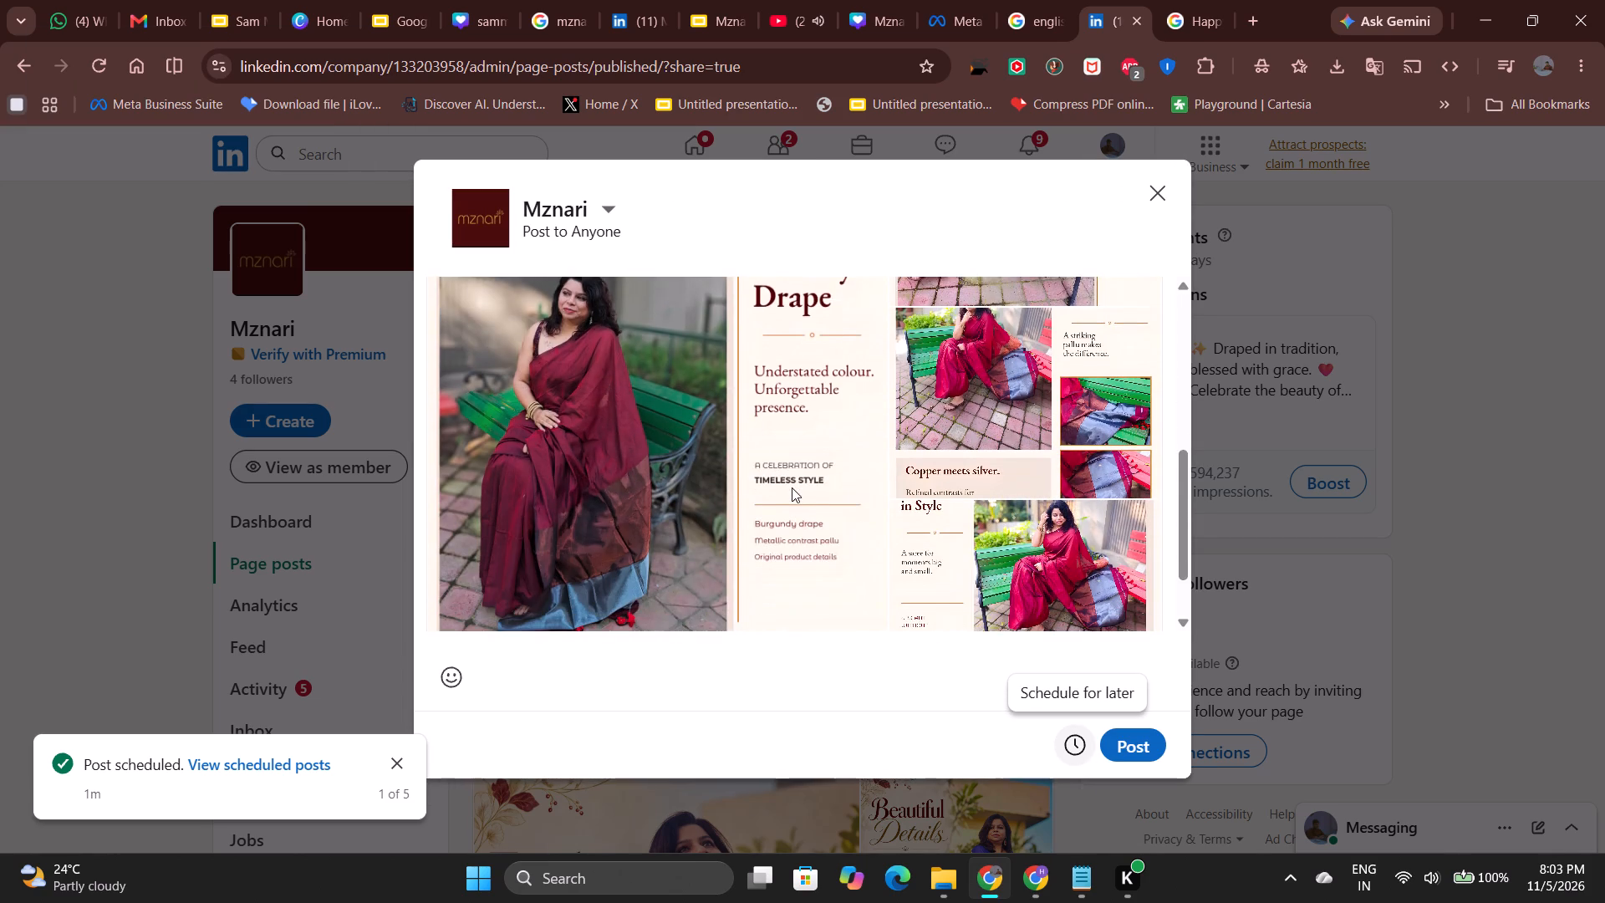
pyautogui.scroll(-3, 792, 487)
pyautogui.click(955, 0)
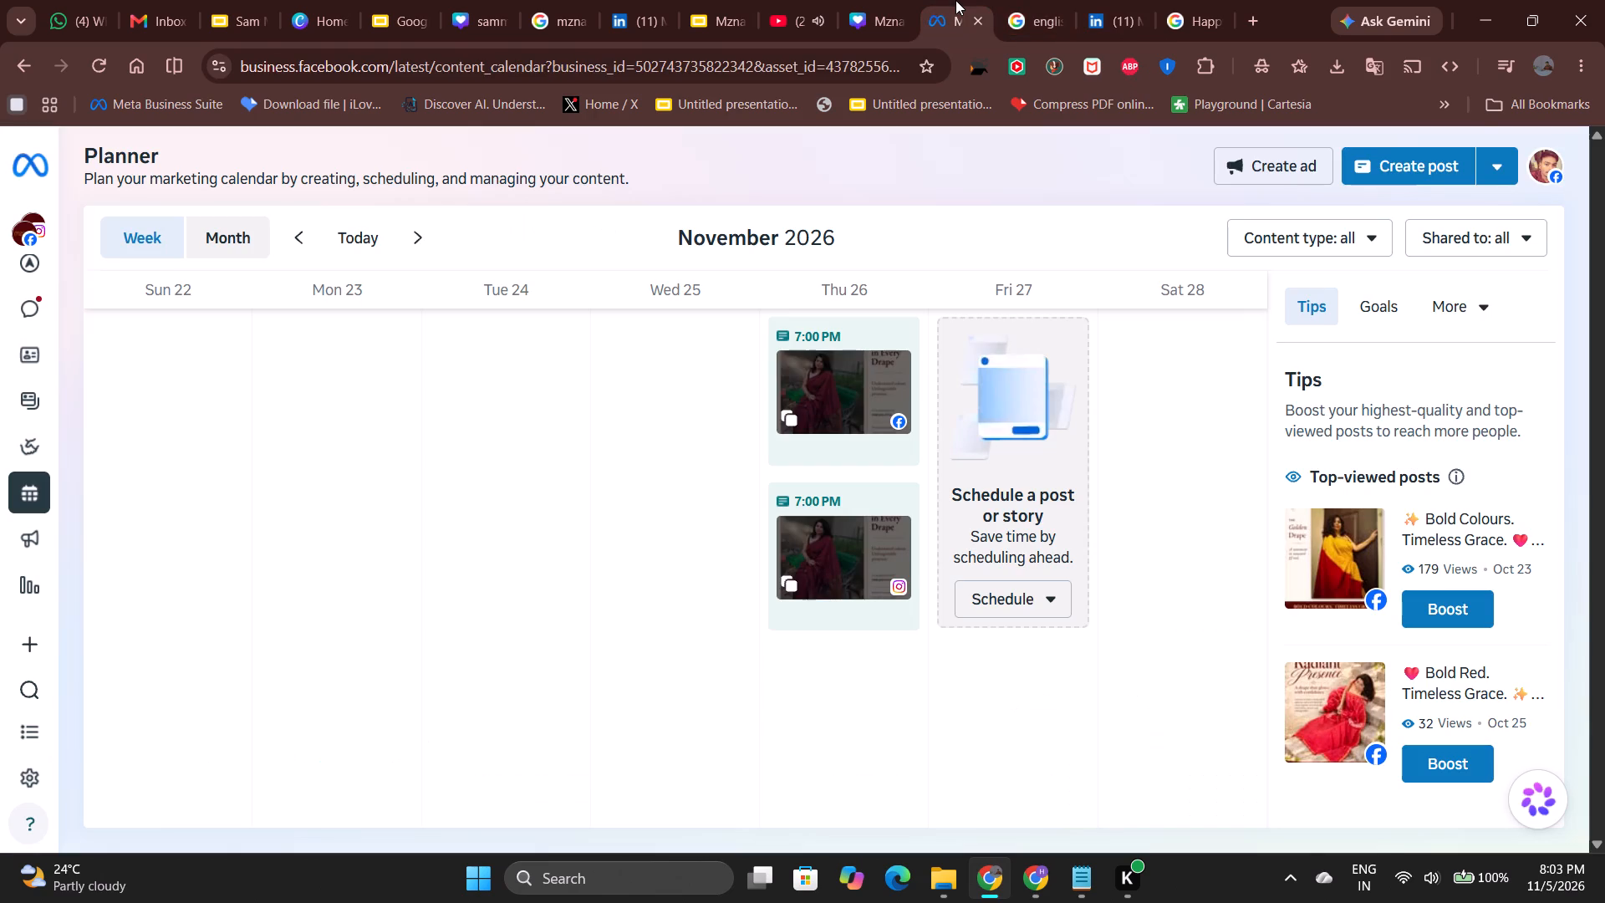
pyautogui.click(1090, 0)
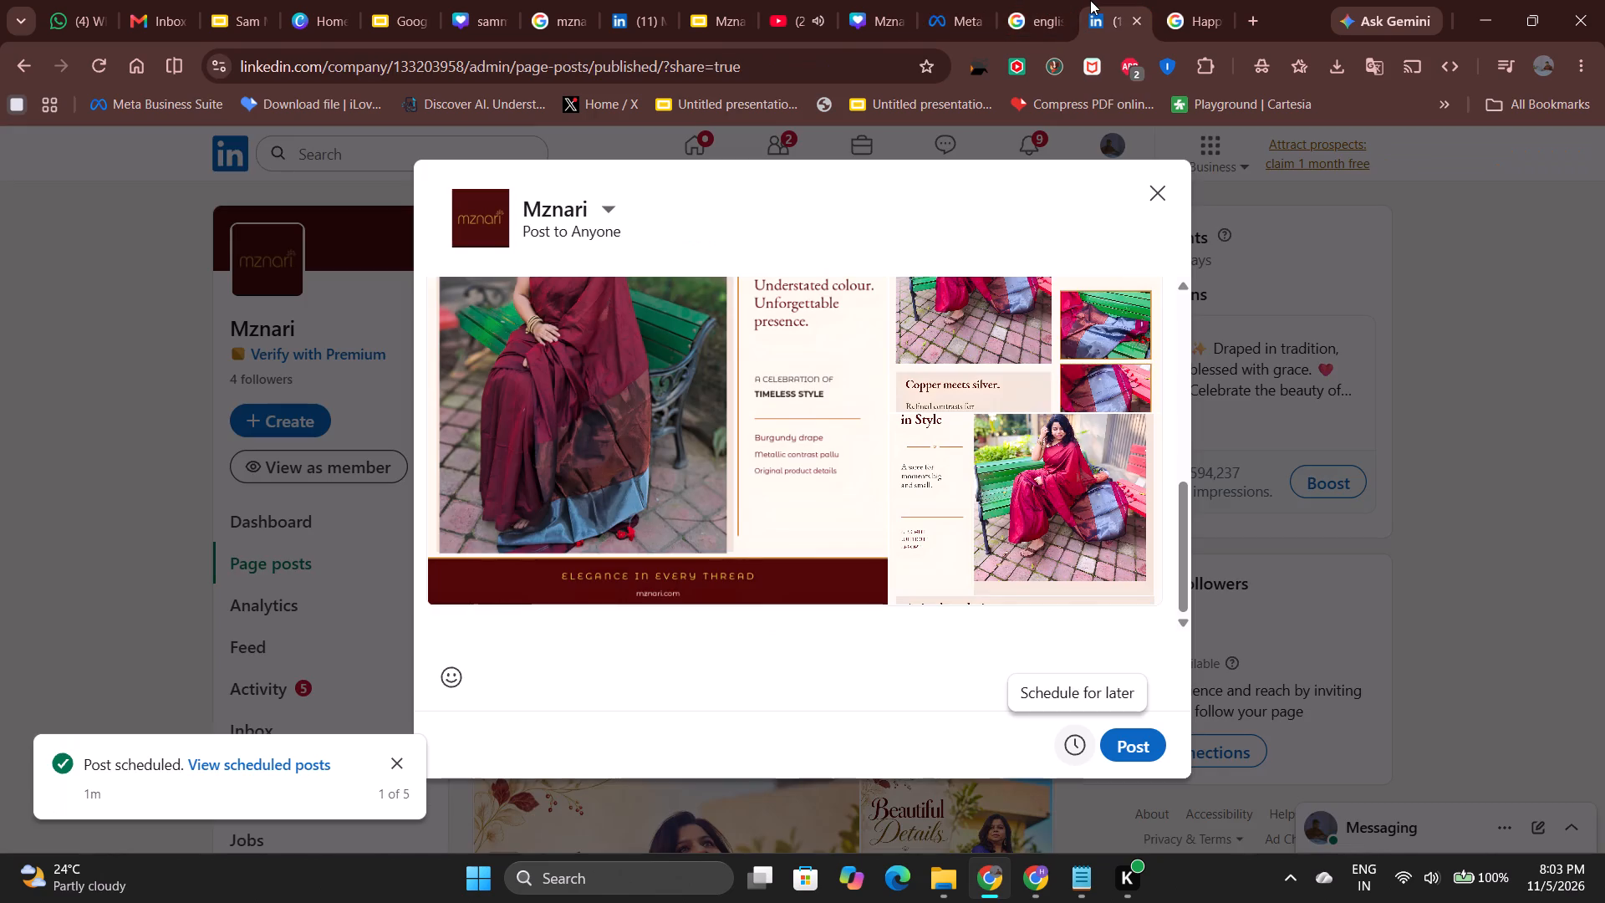
pyautogui.scroll(4, 859, 471)
pyautogui.scroll(-2, 916, 477)
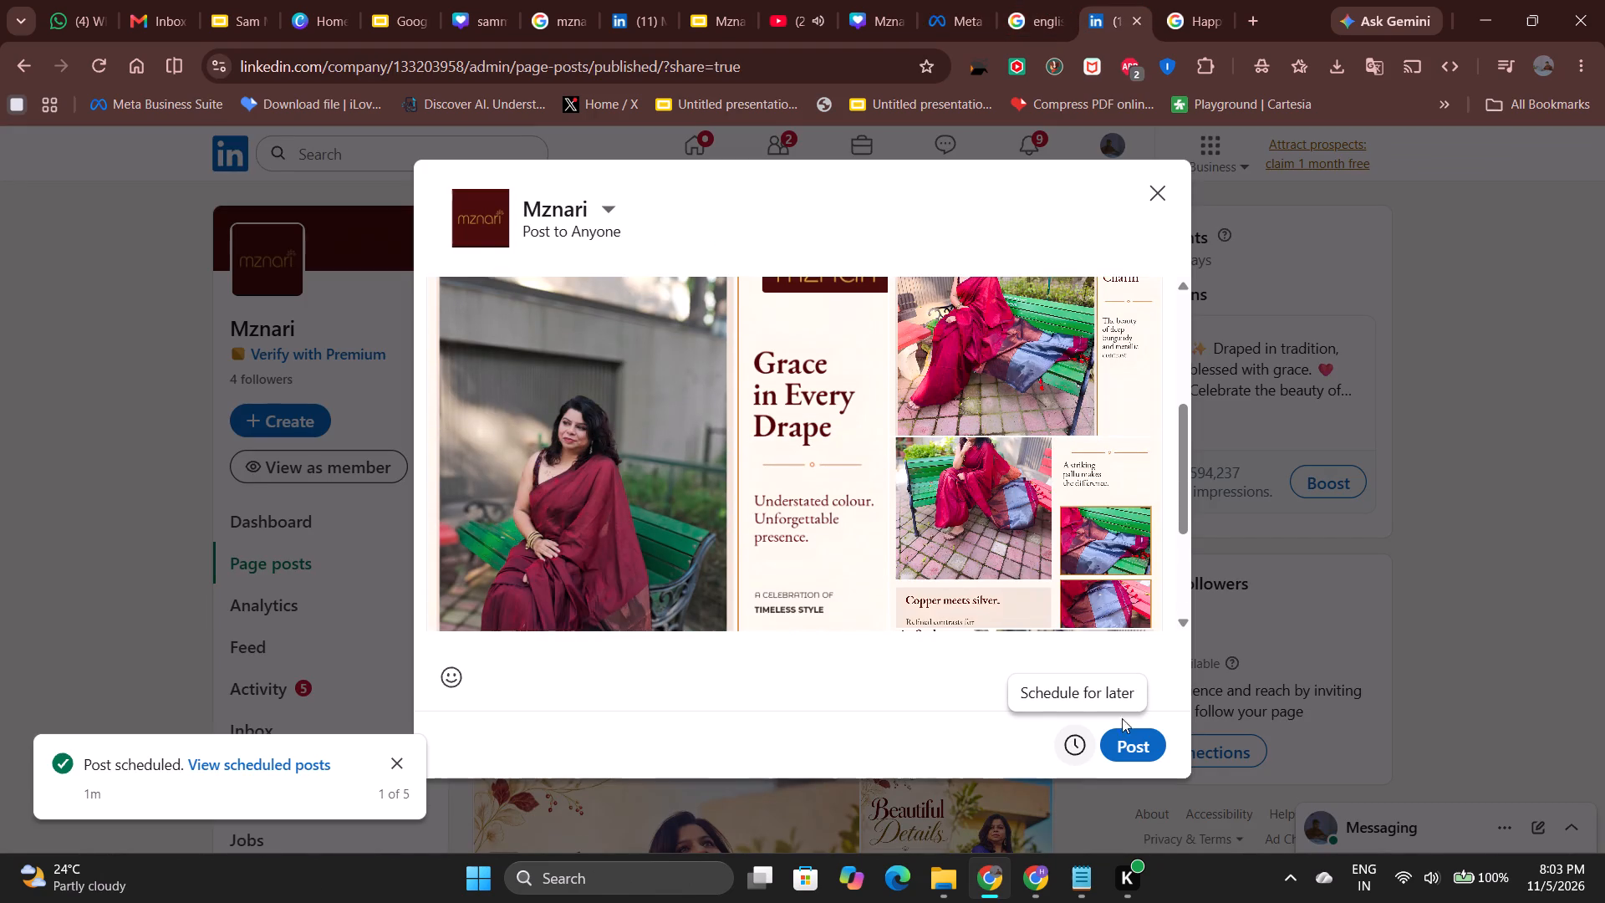
# Schedule the Bold Hues saree post on LinkedIn for 11/26/2026 at 8:00 PM.
pyautogui.click(1082, 742)
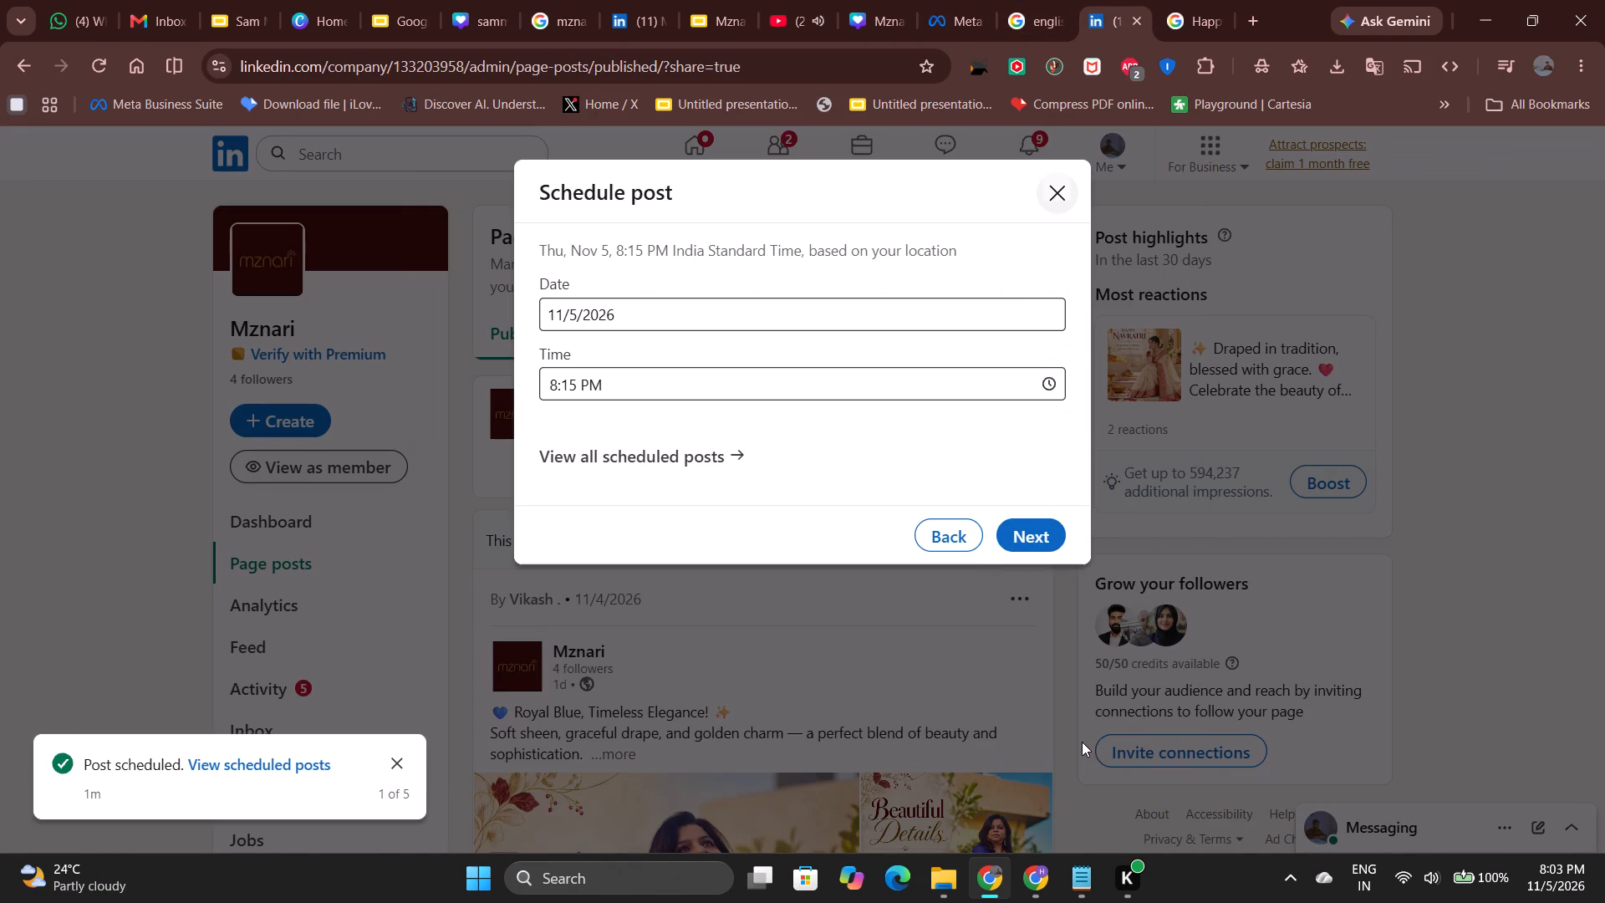
pyautogui.click(649, 317)
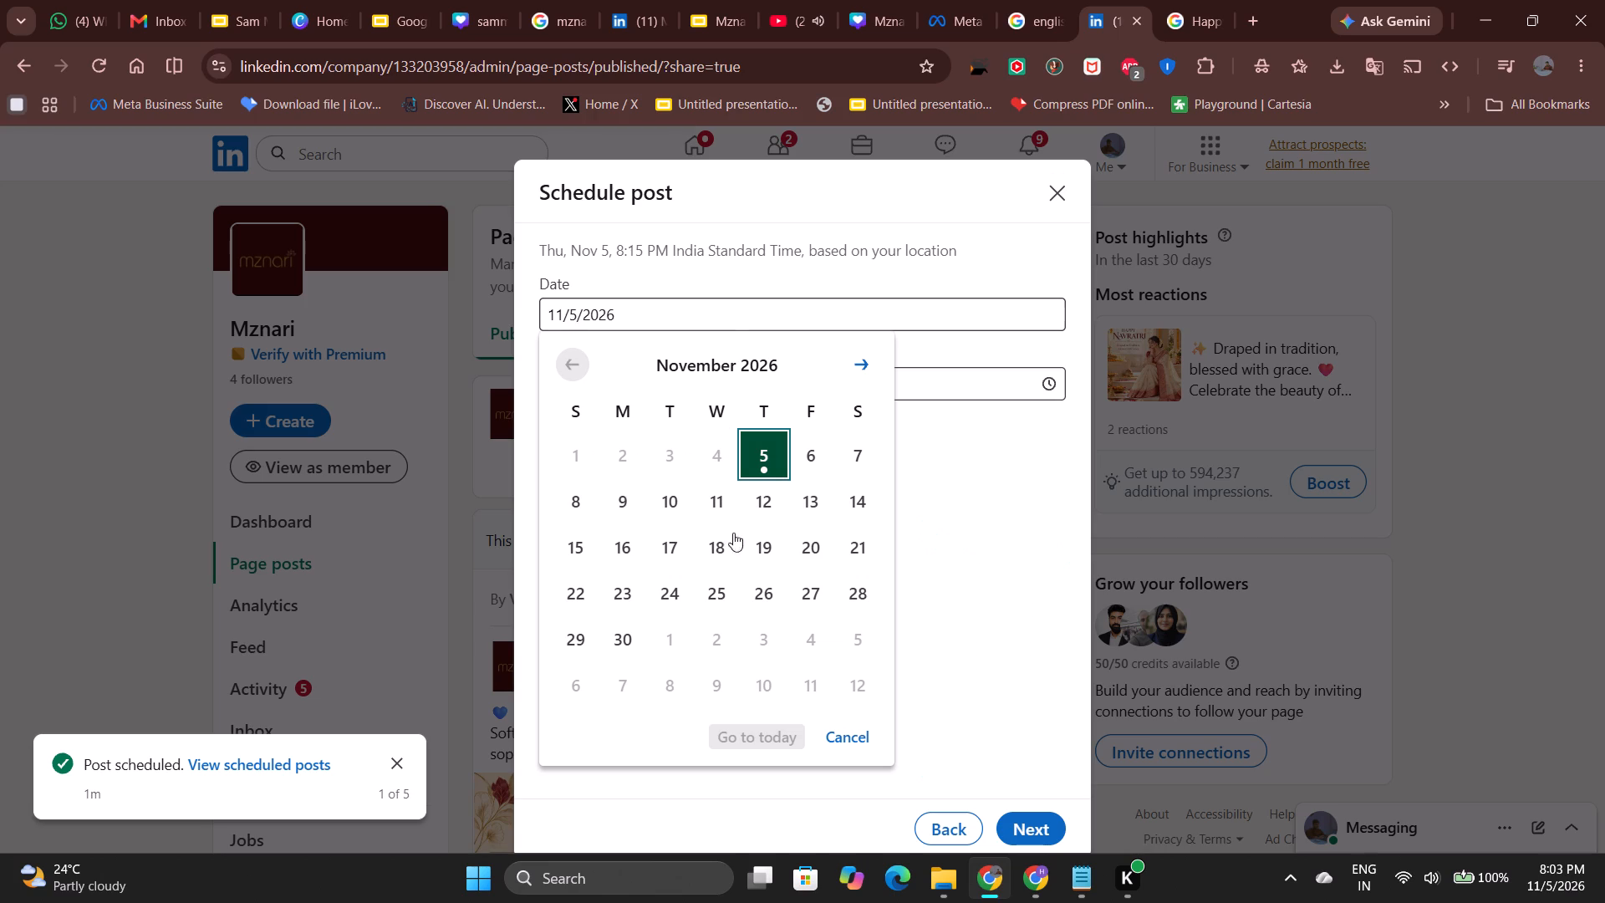
pyautogui.click(761, 594)
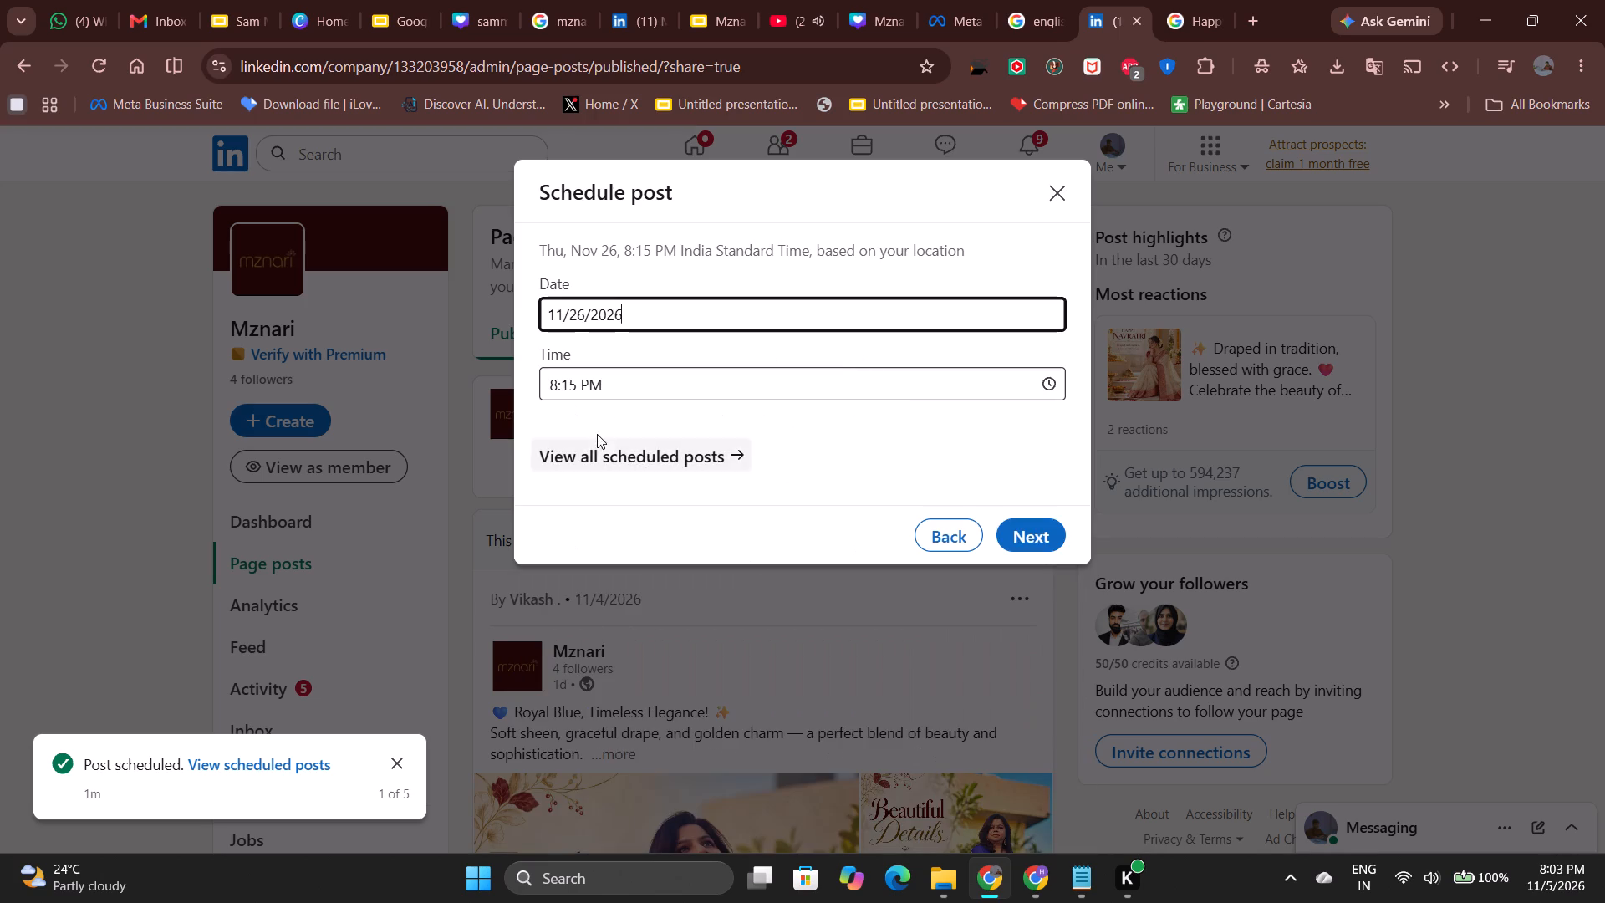
pyautogui.click(604, 377)
pyautogui.scroll(1, 614, 448)
pyautogui.click(624, 484)
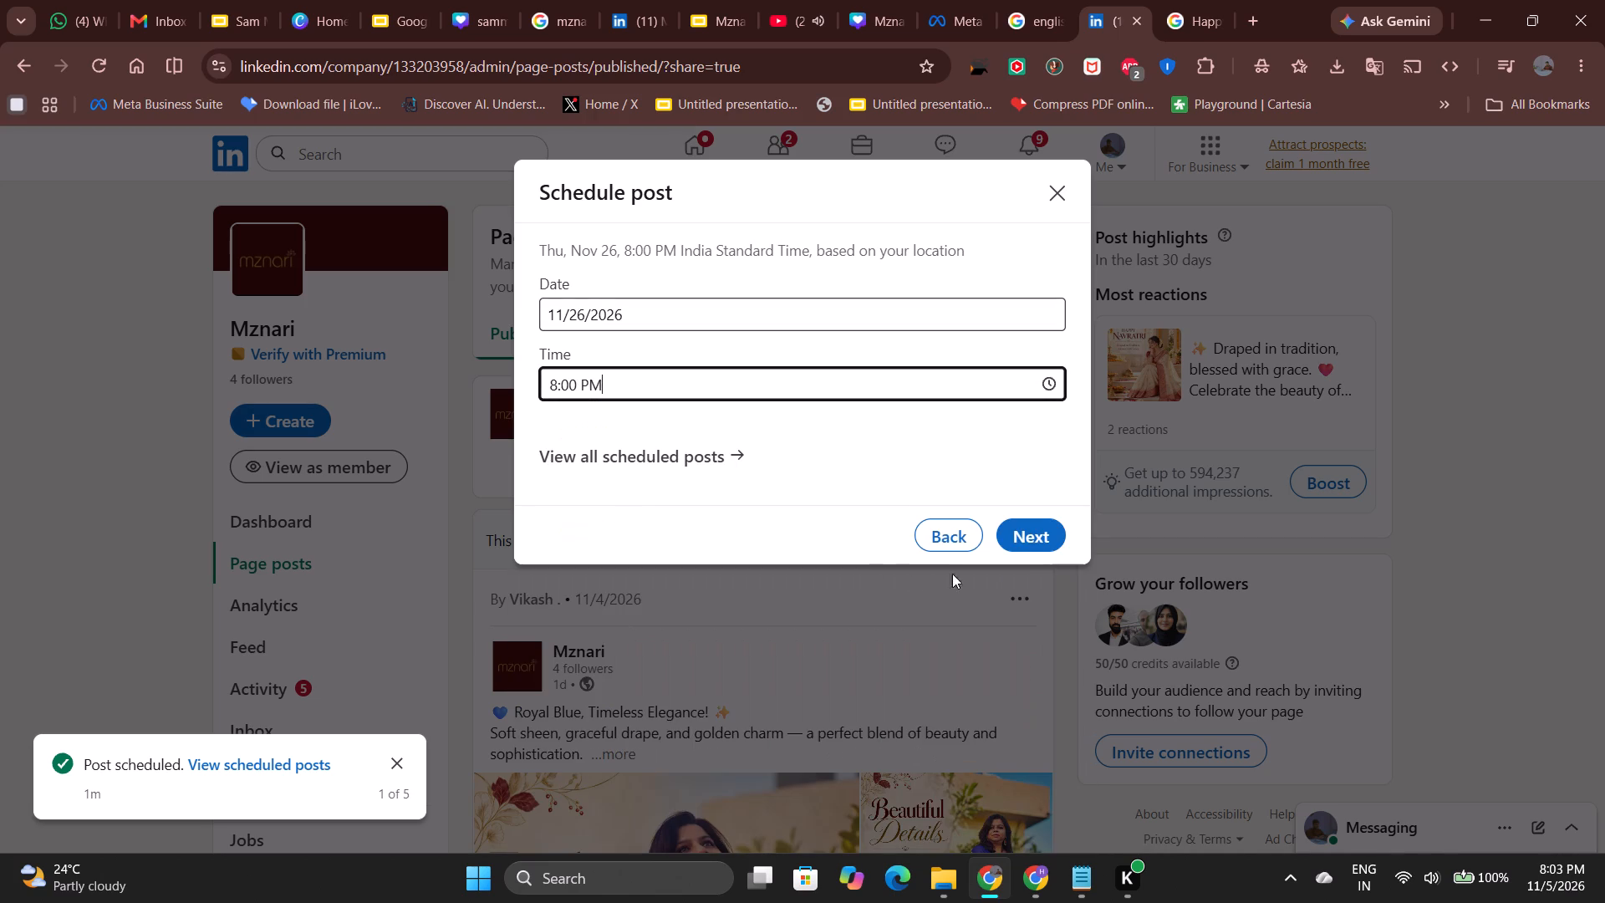
pyautogui.click(1039, 539)
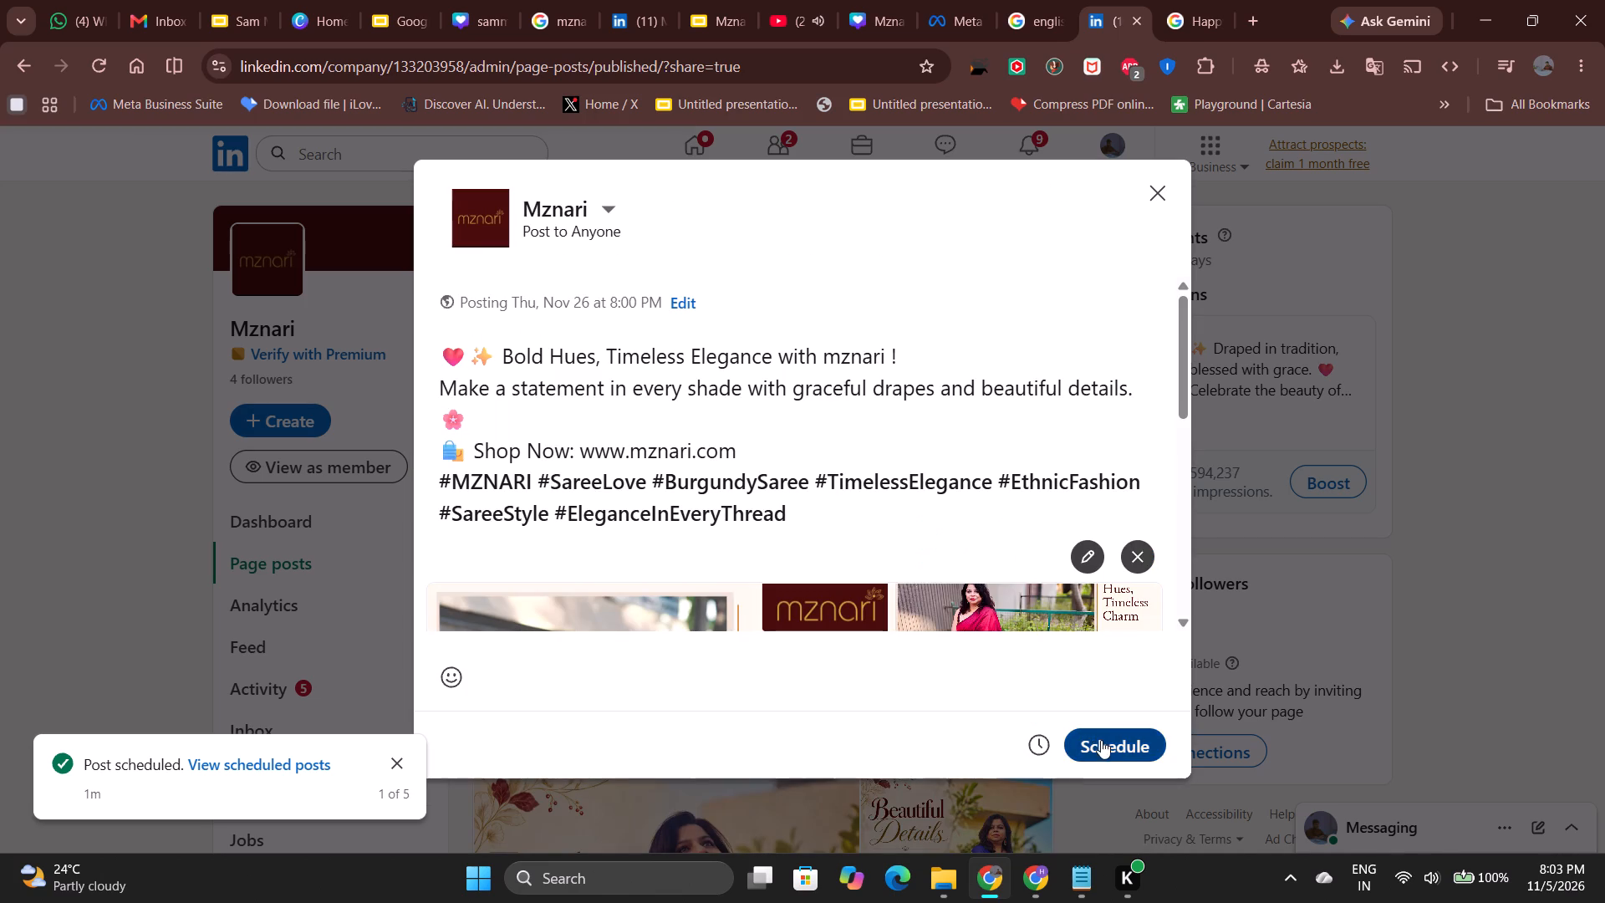
pyautogui.click(1103, 742)
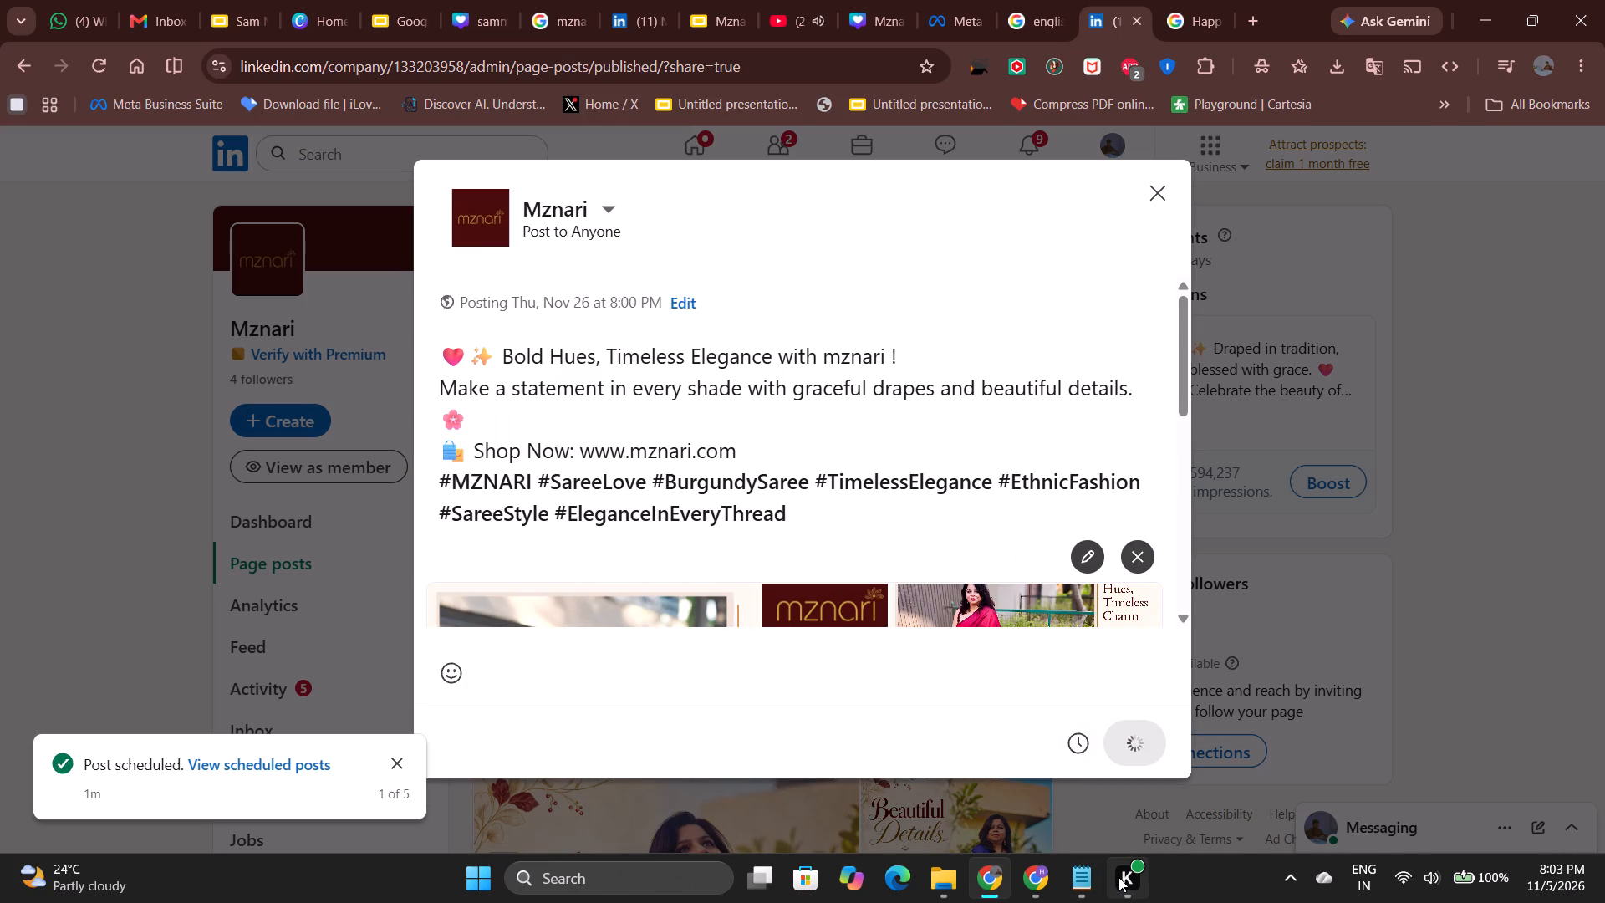
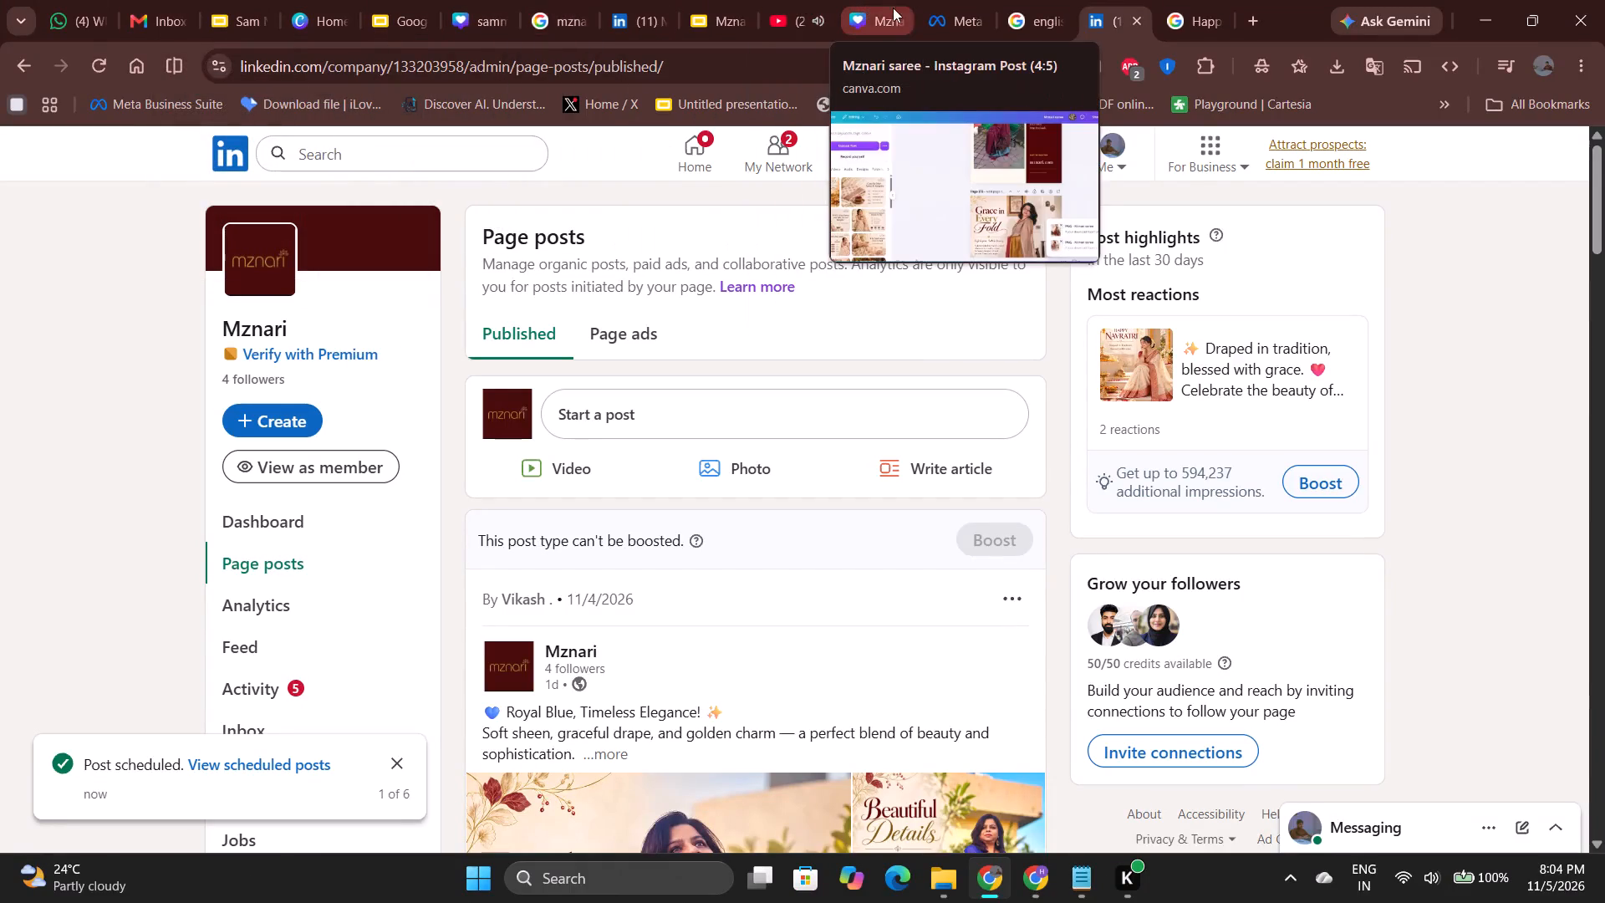
# Look up the next saree post on slide 12 of the Mznari deck and its planned date in the Meta planner's following week.
pyautogui.click(943, 0)
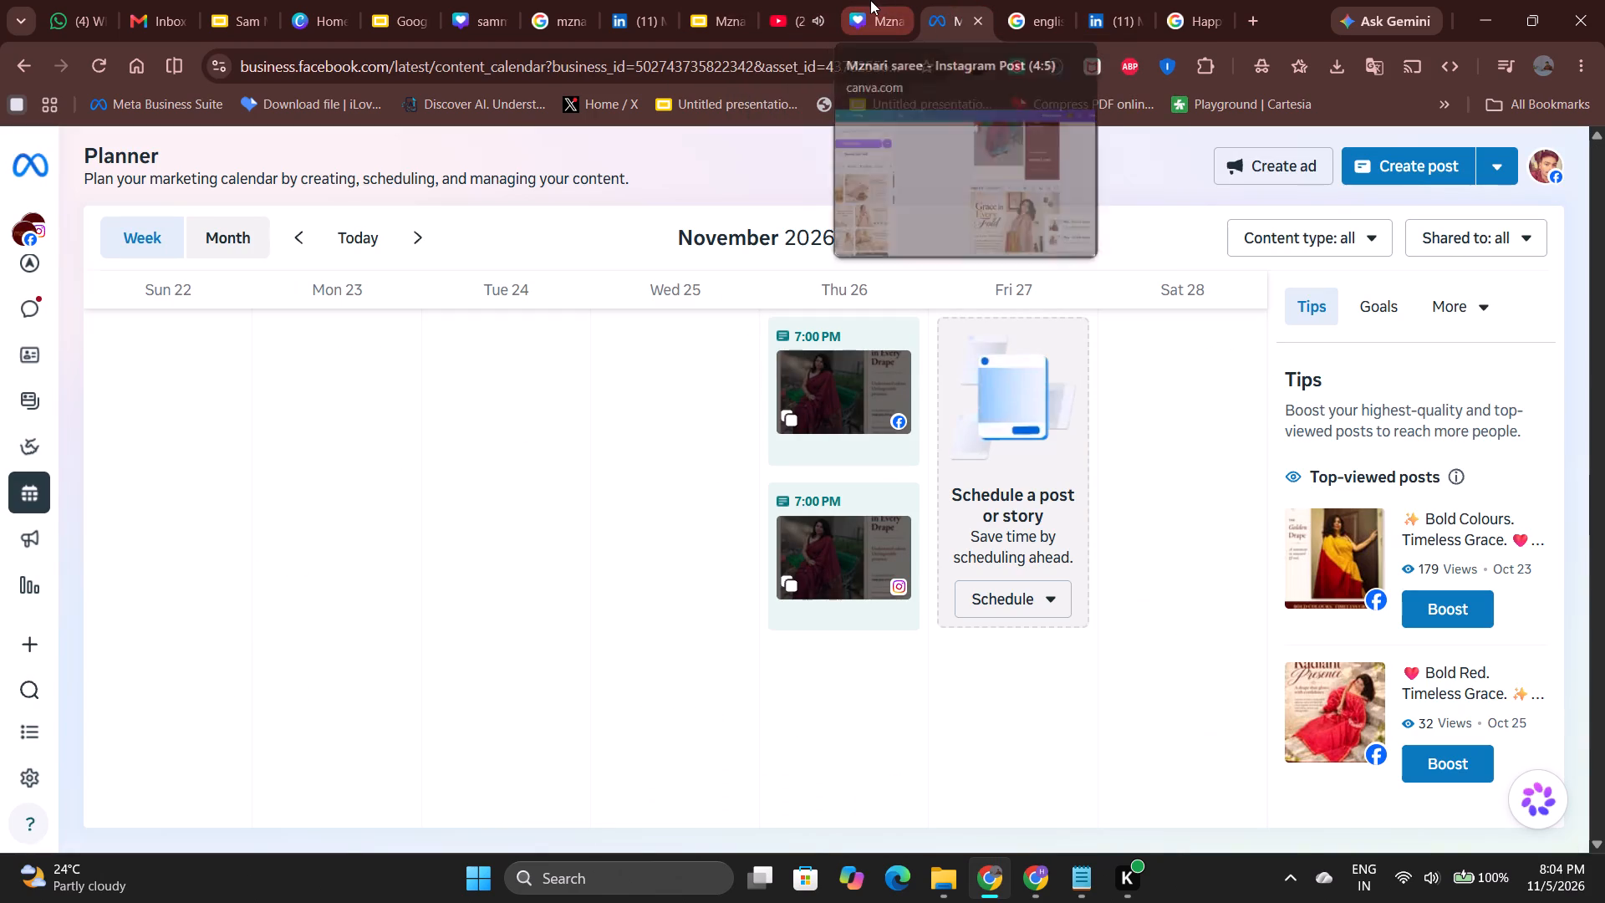
pyautogui.click(716, 12)
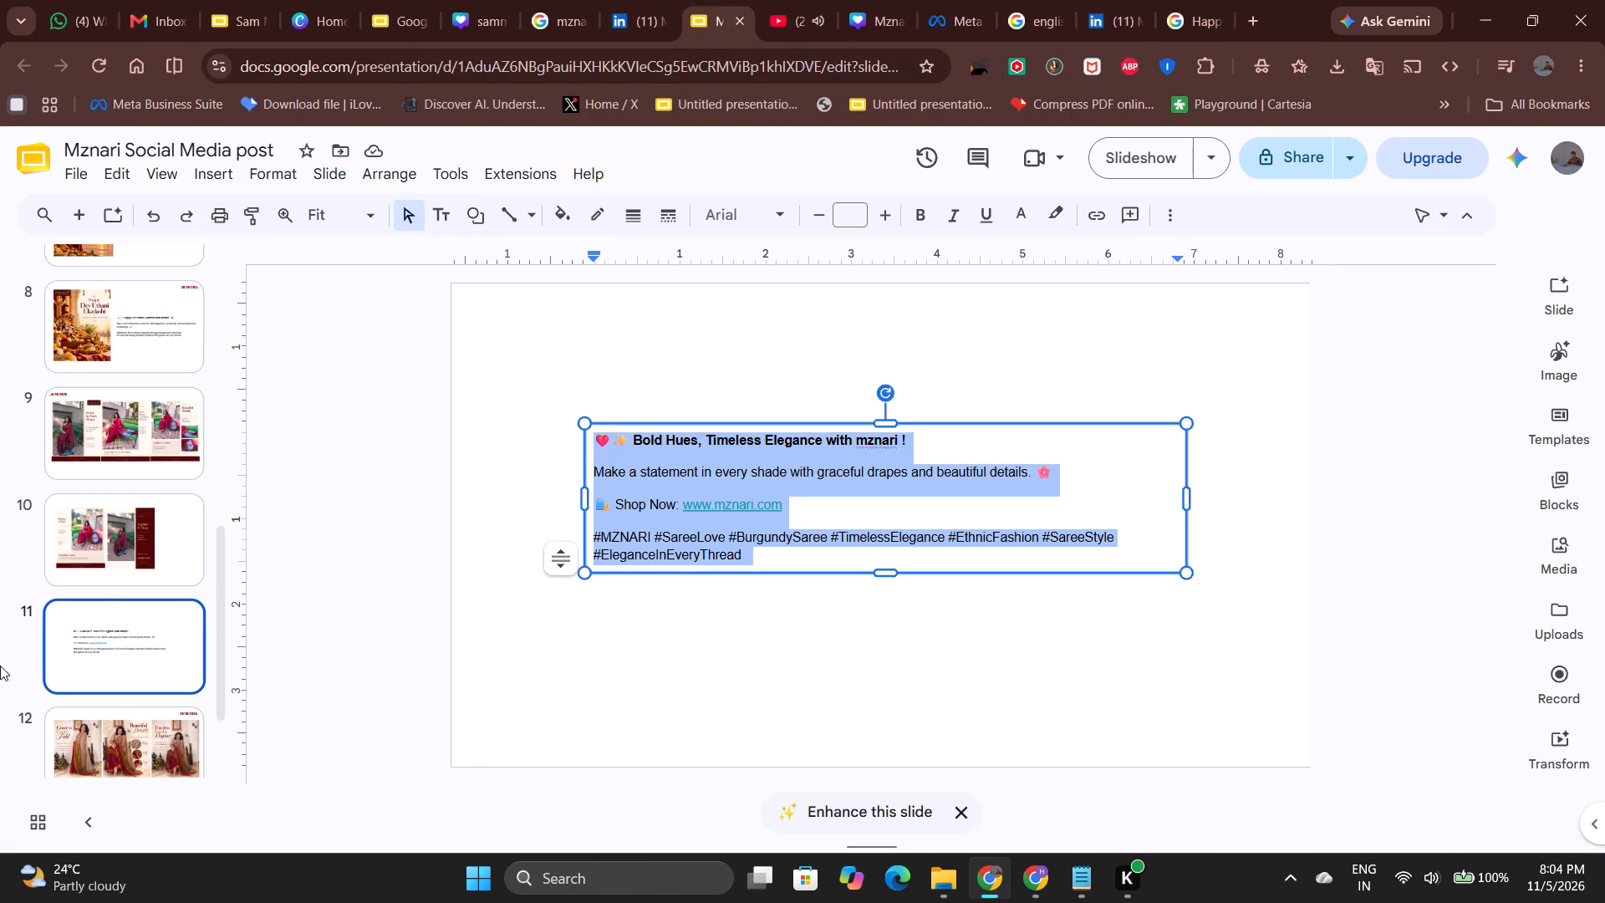
pyautogui.scroll(-4, 139, 542)
pyautogui.click(149, 610)
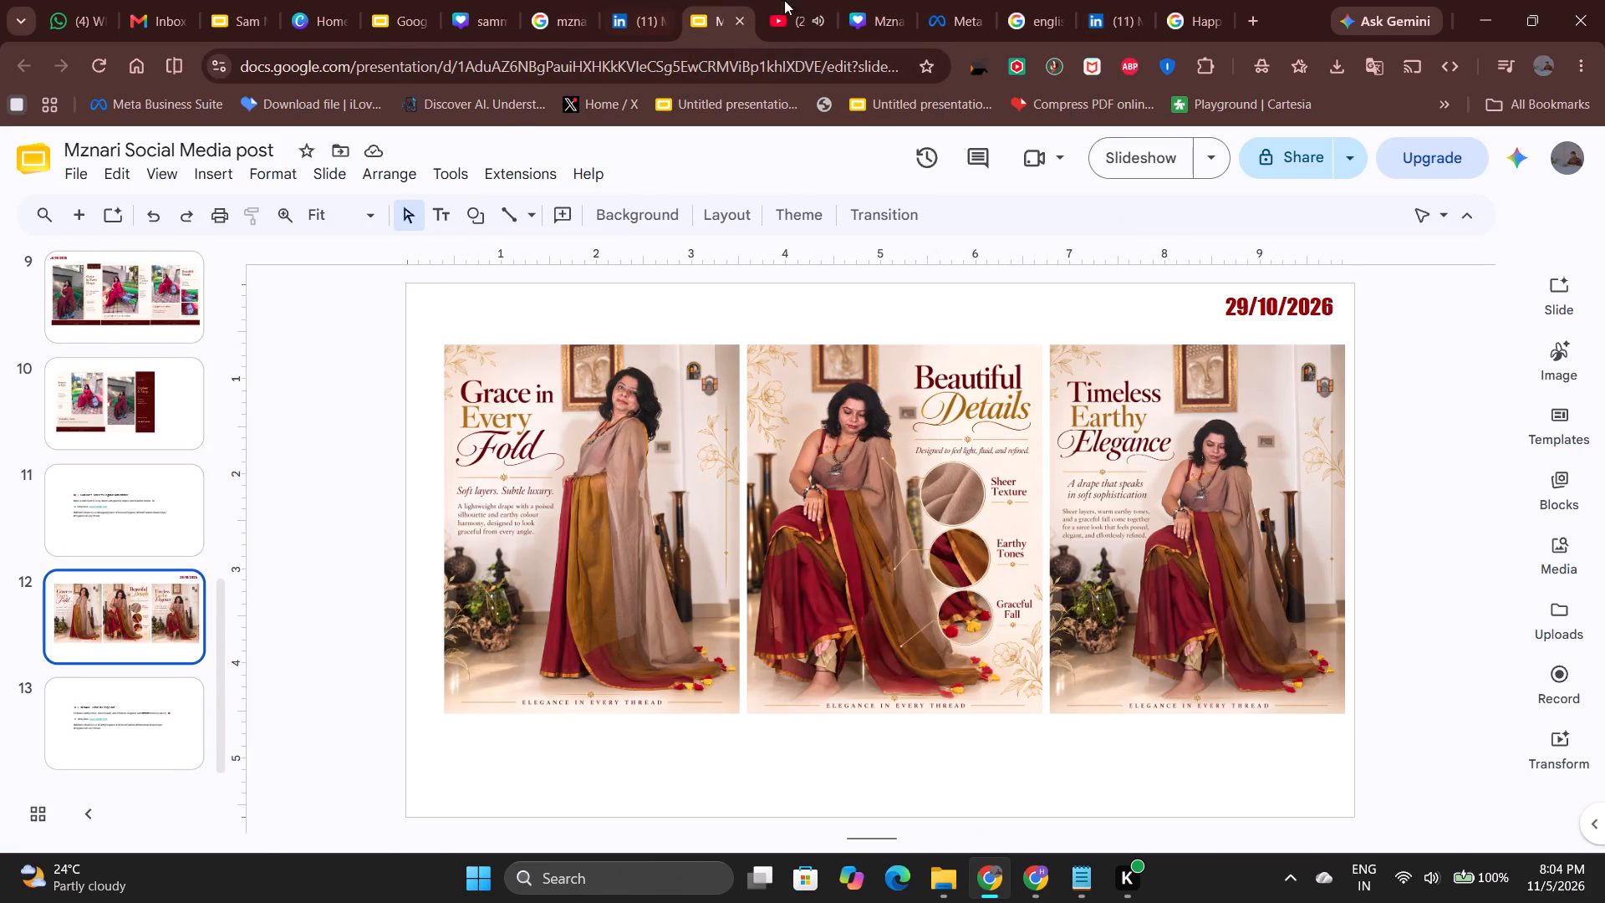
pyautogui.click(910, 8)
pyautogui.click(935, 3)
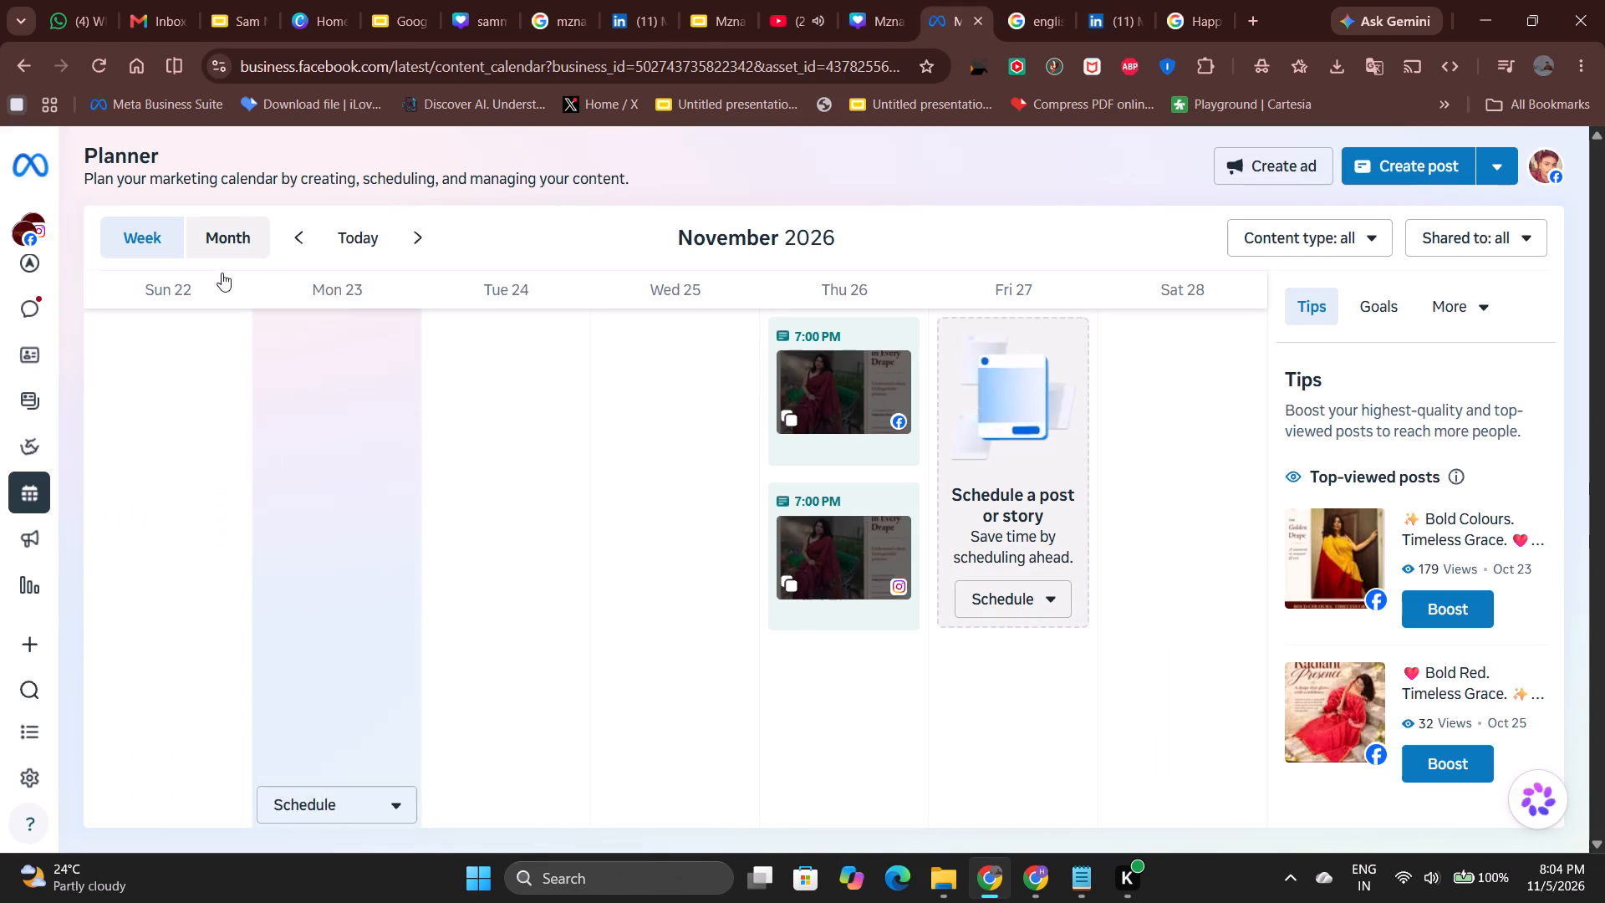
pyautogui.click(407, 231)
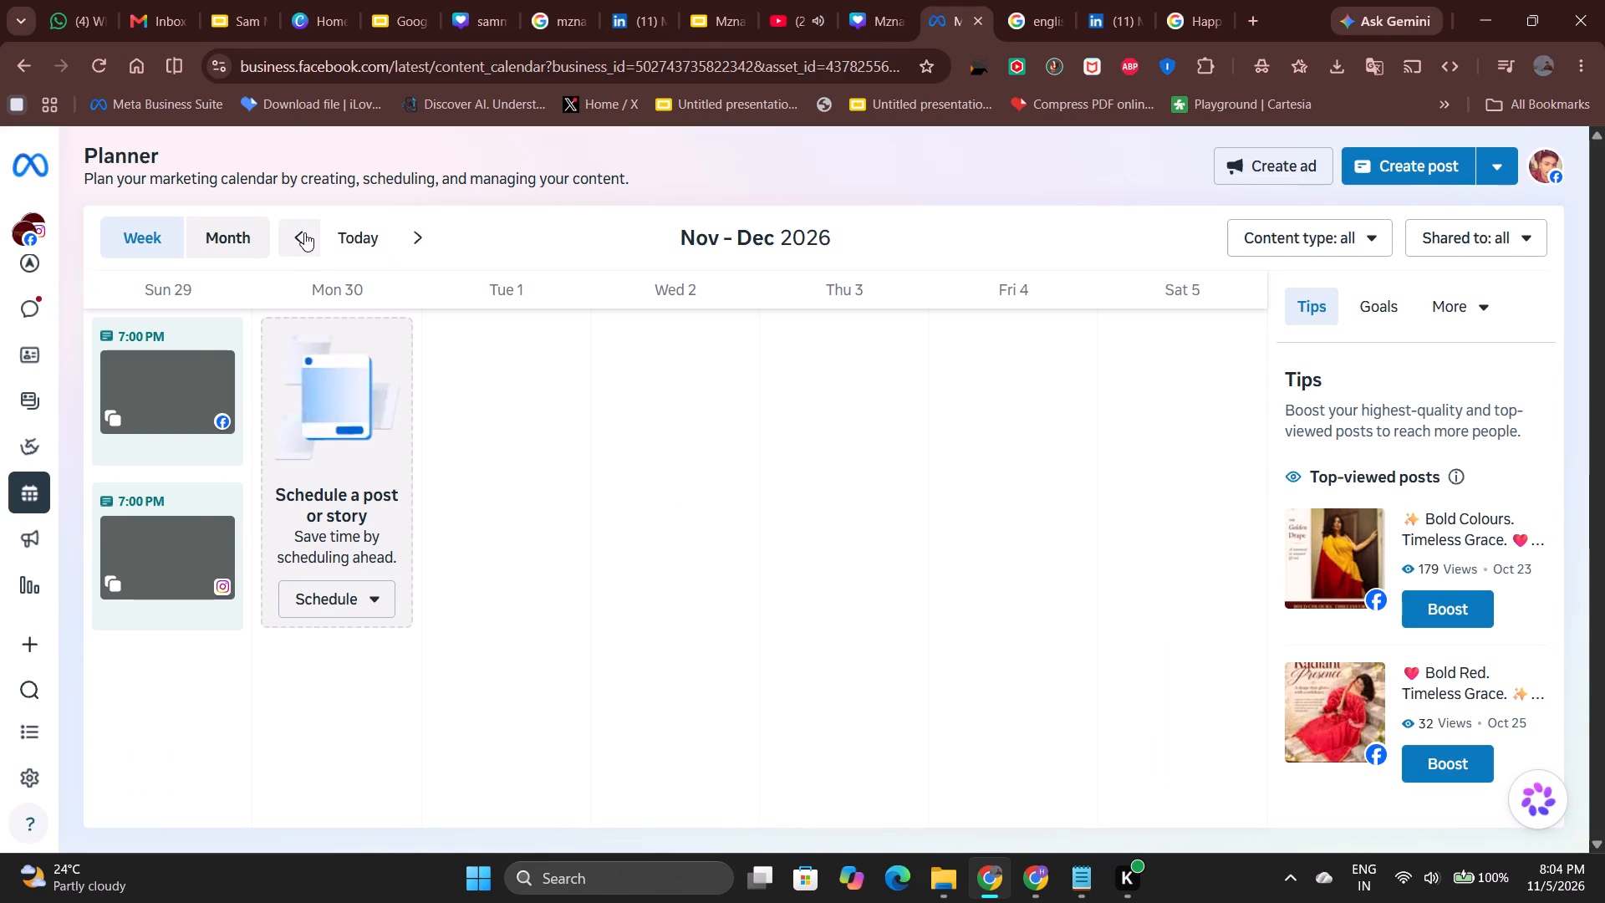
# Start a new Mznari image post on LinkedIn and upload the "Grace in Every Fold" image, Mznari saree (9), from Downloads.
pyautogui.click(1088, 0)
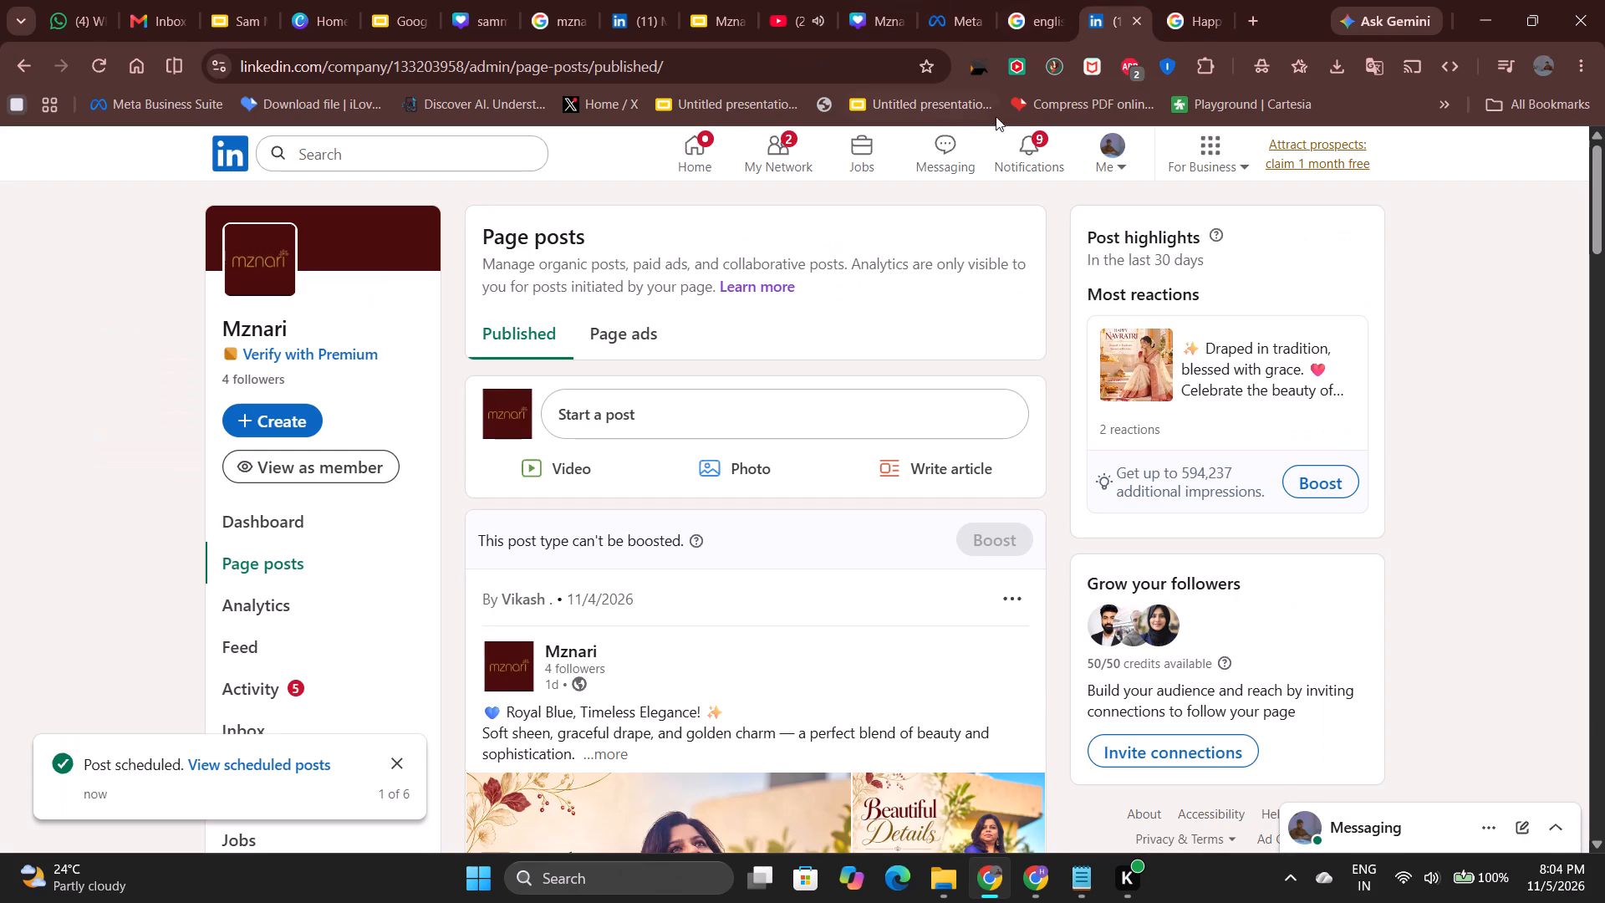
pyautogui.click(254, 422)
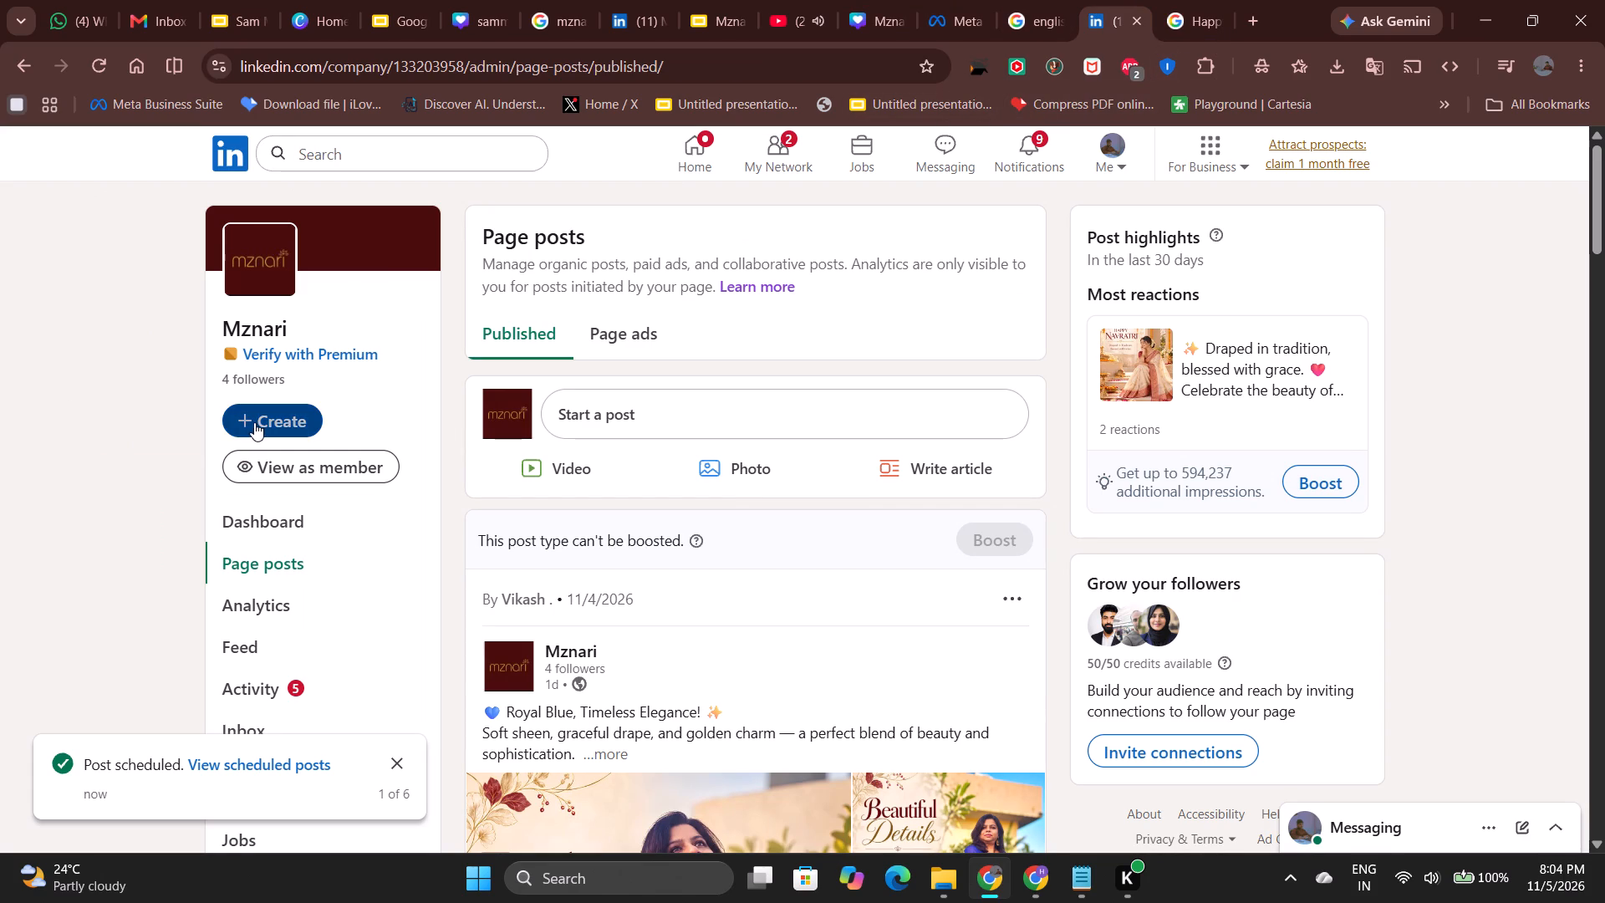
pyautogui.click(633, 271)
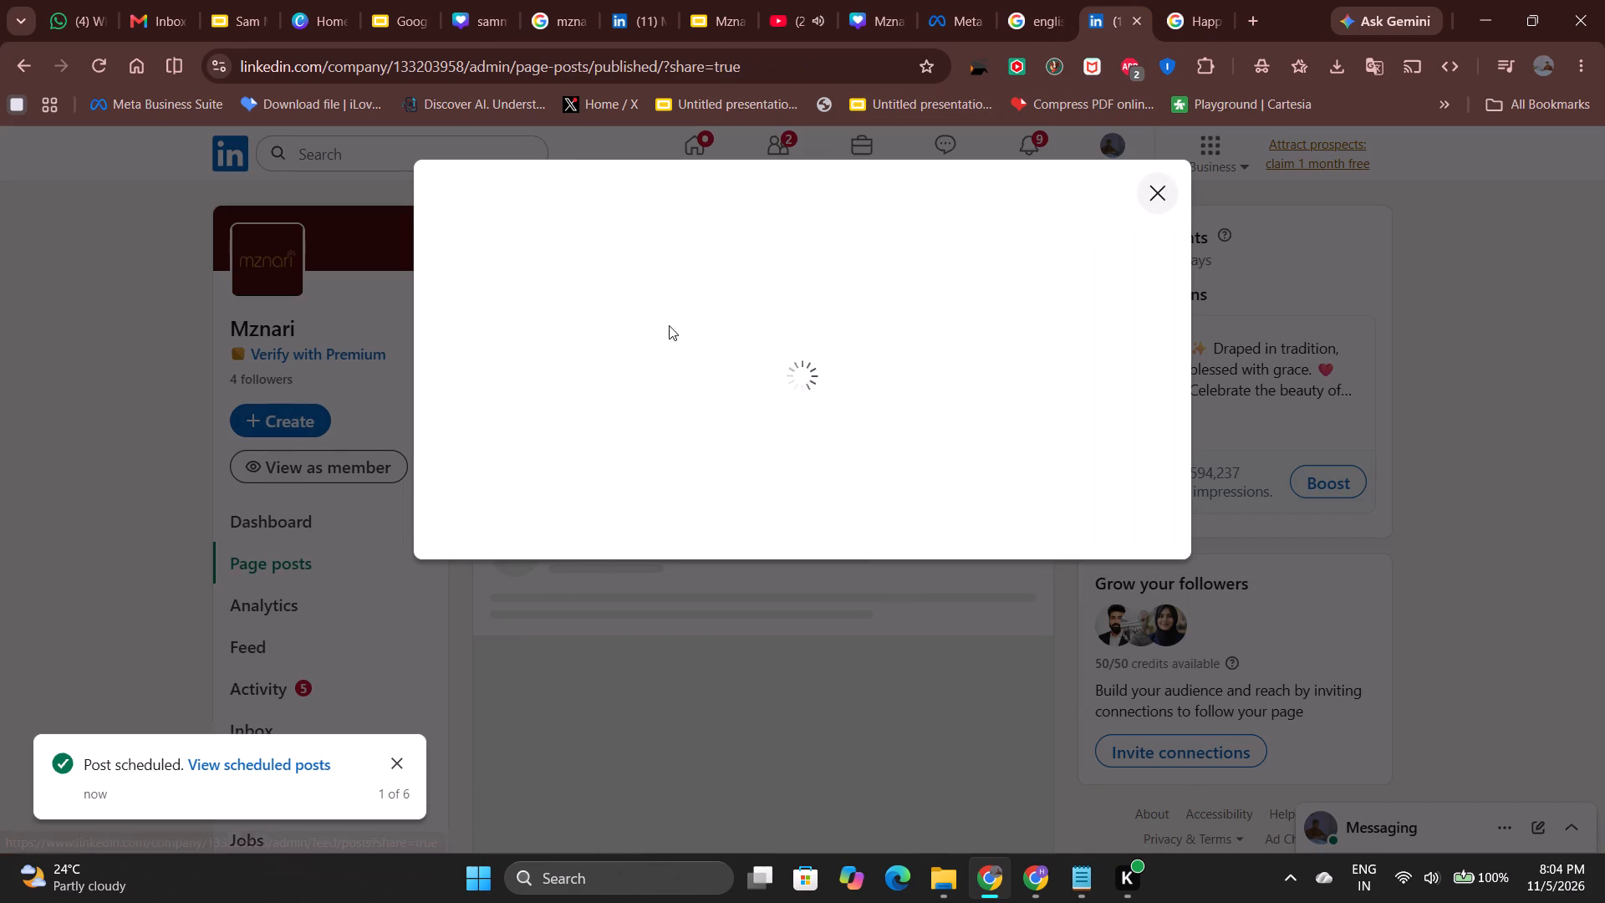
pyautogui.click(457, 666)
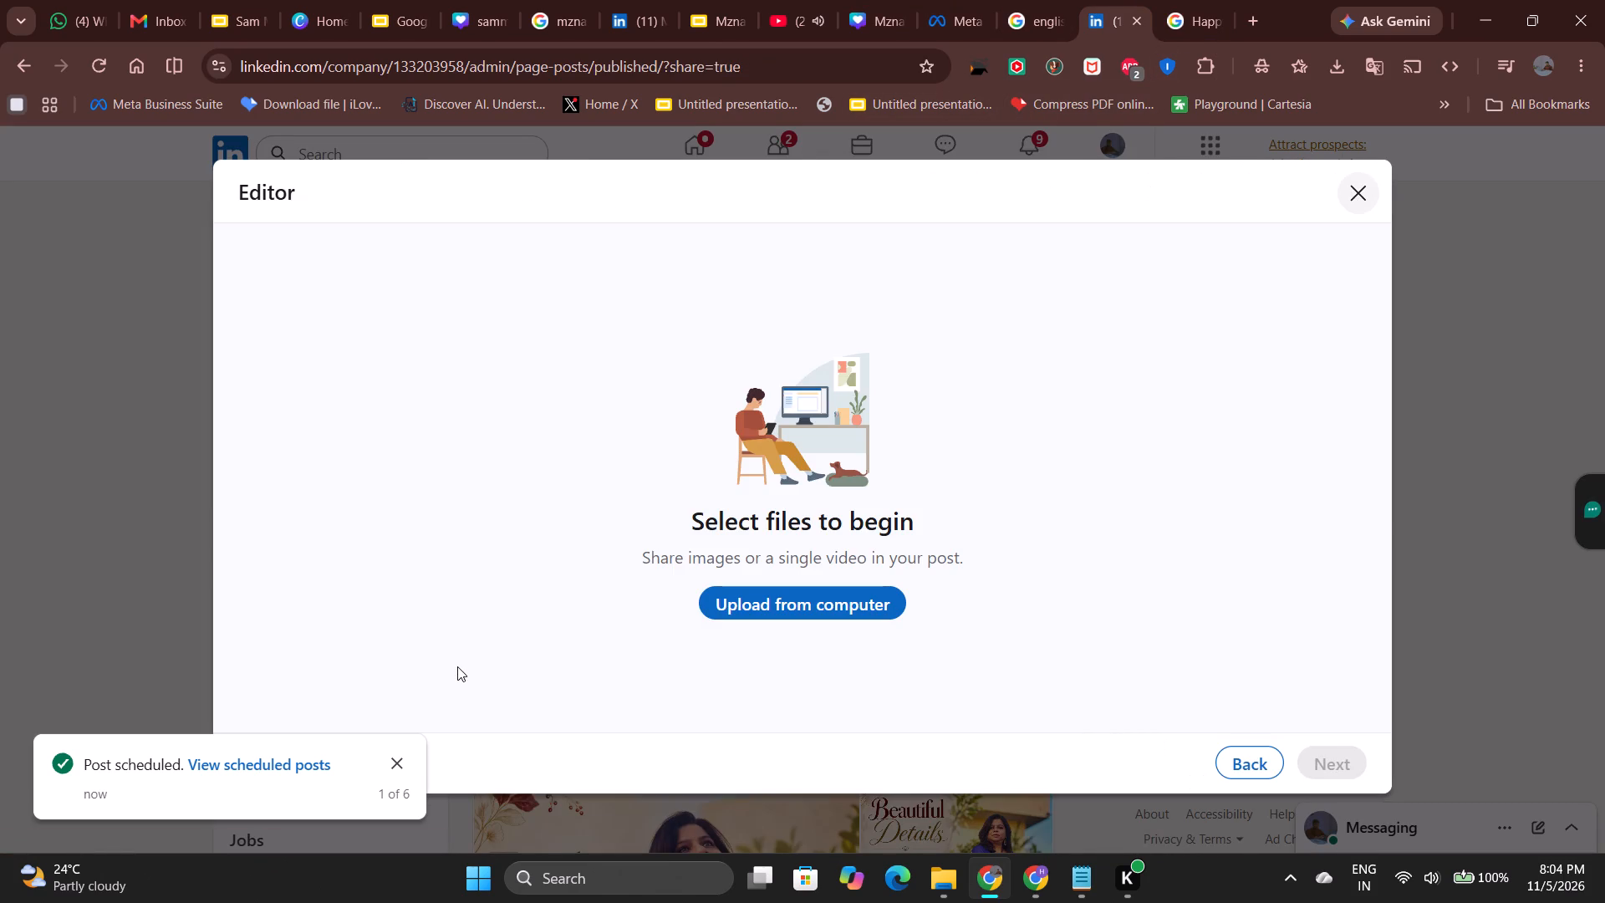
pyautogui.click(726, 600)
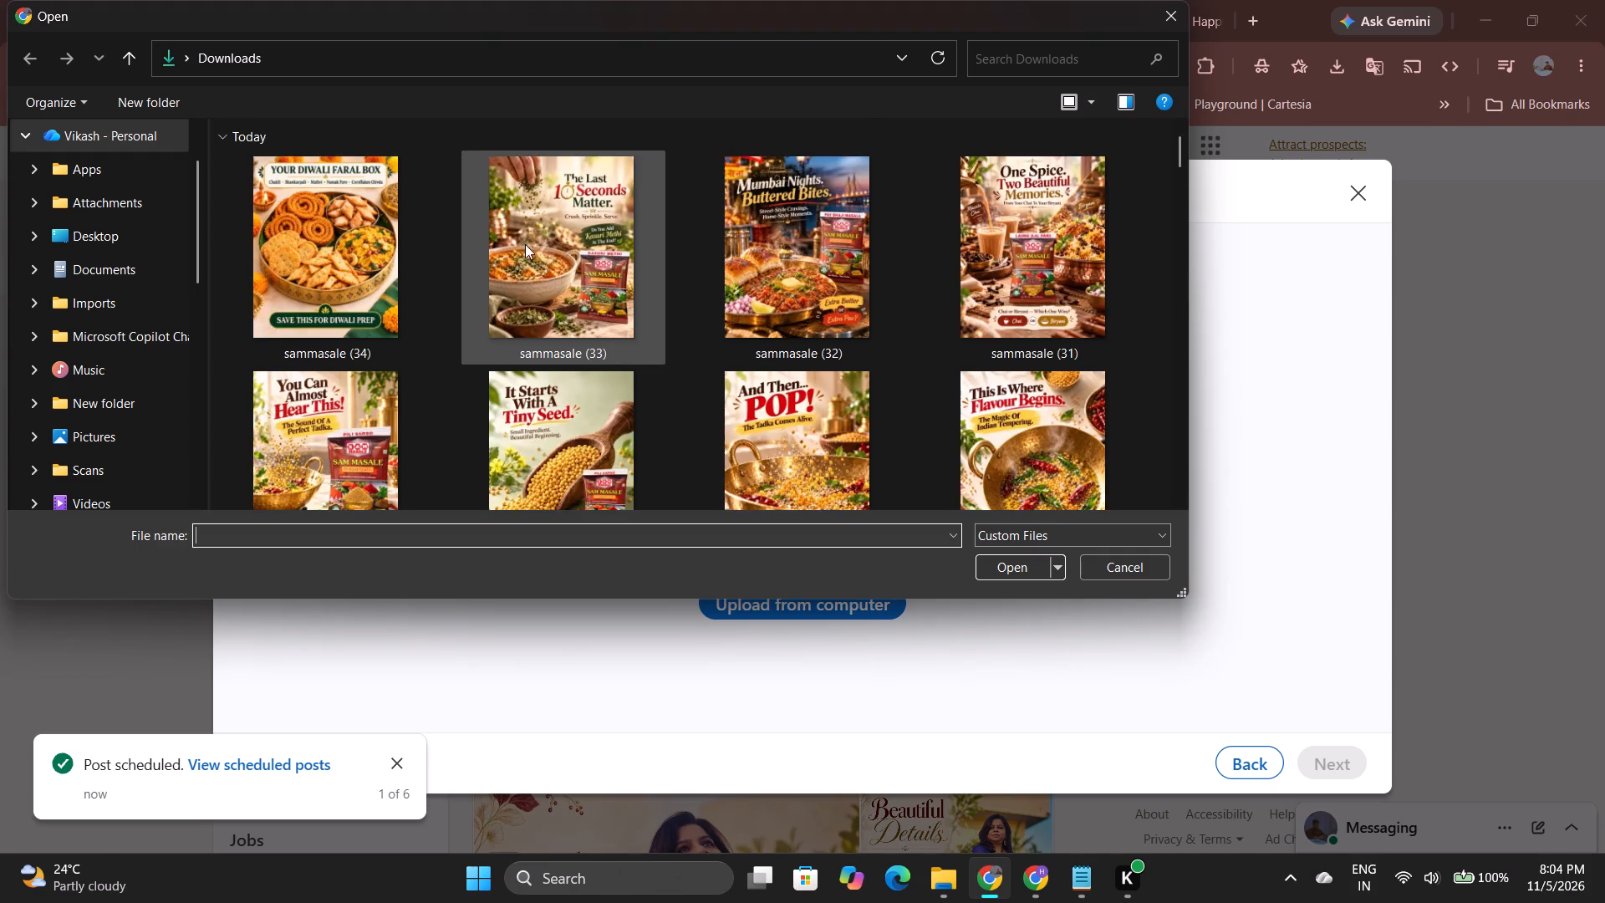
pyautogui.scroll(-6, 575, 239)
pyautogui.scroll(-3, 695, 266)
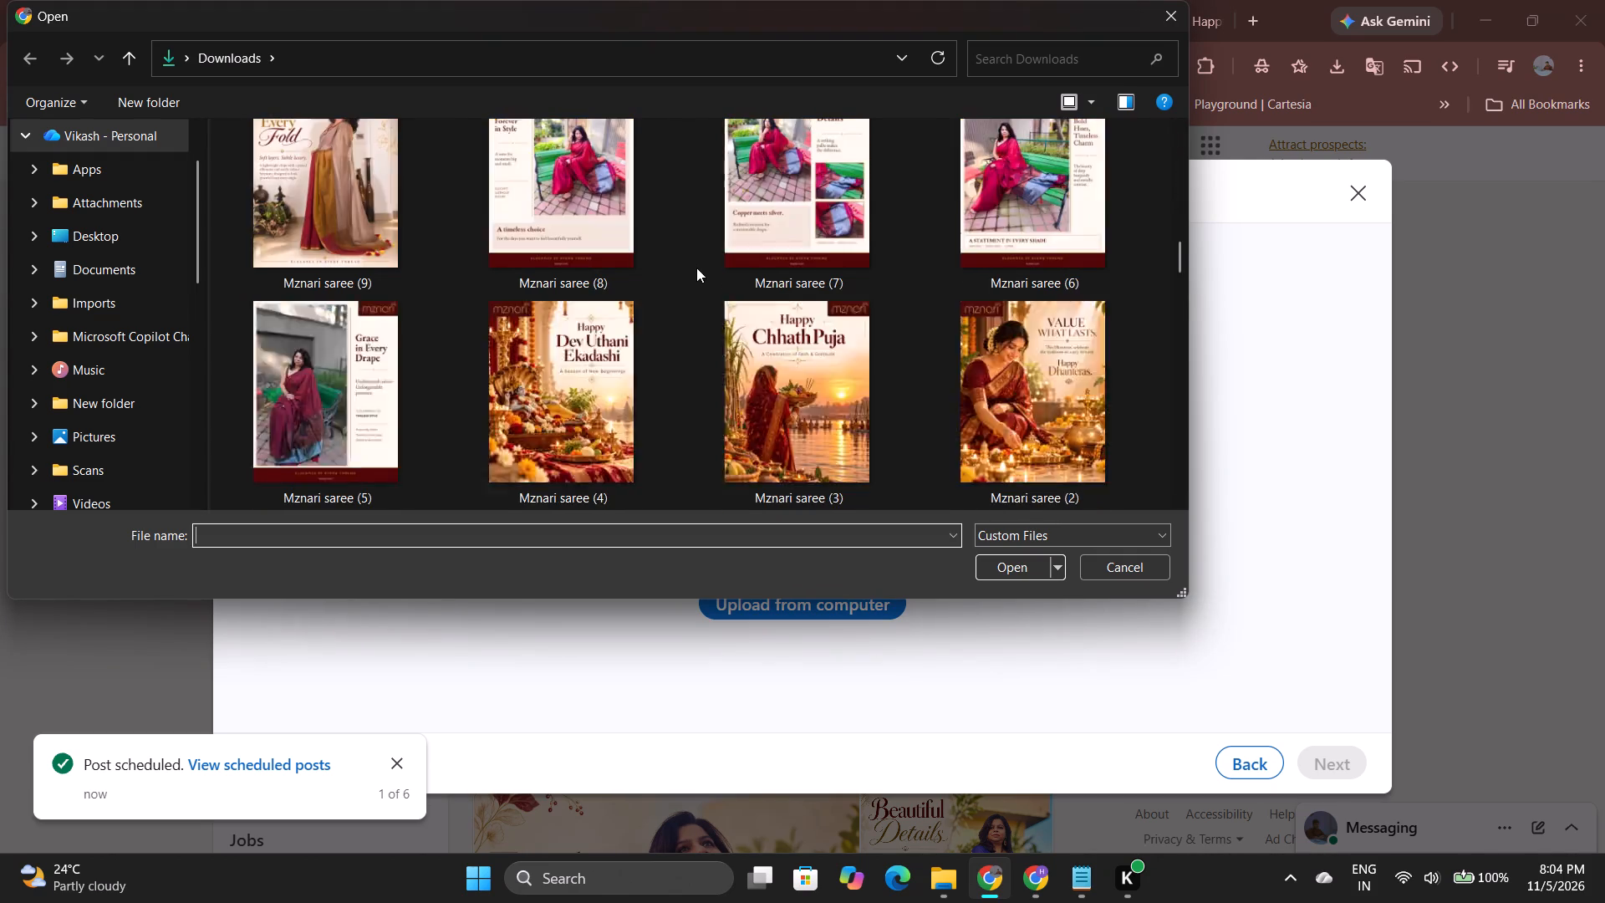
pyautogui.scroll(-1, 696, 268)
pyautogui.scroll(2, 696, 268)
pyautogui.scroll(1, 430, 324)
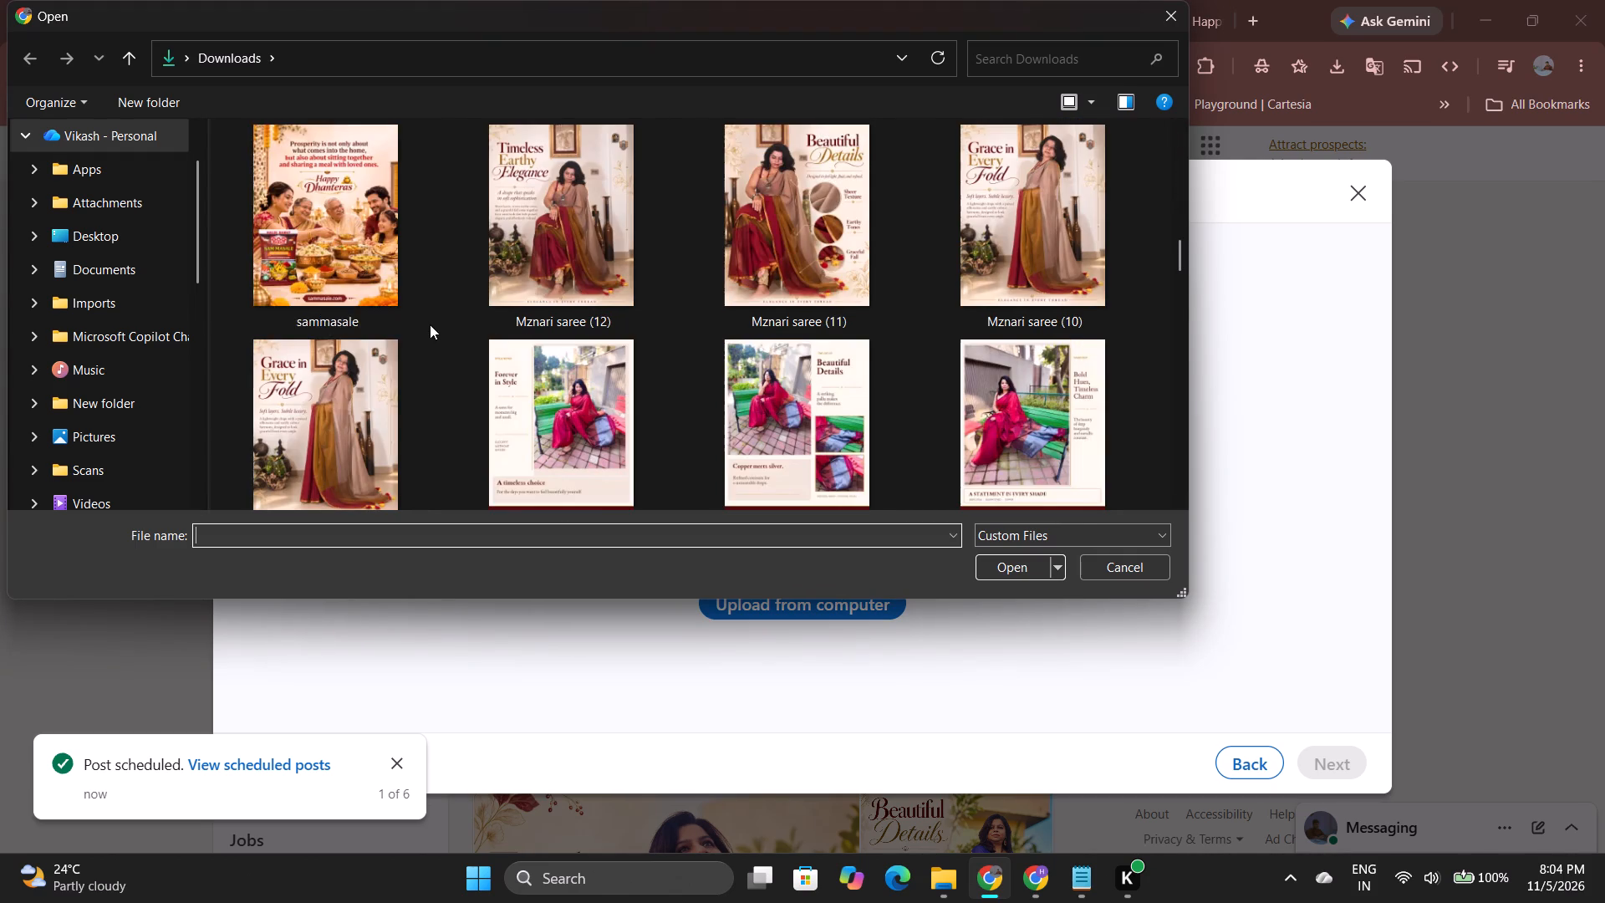
pyautogui.click(340, 396)
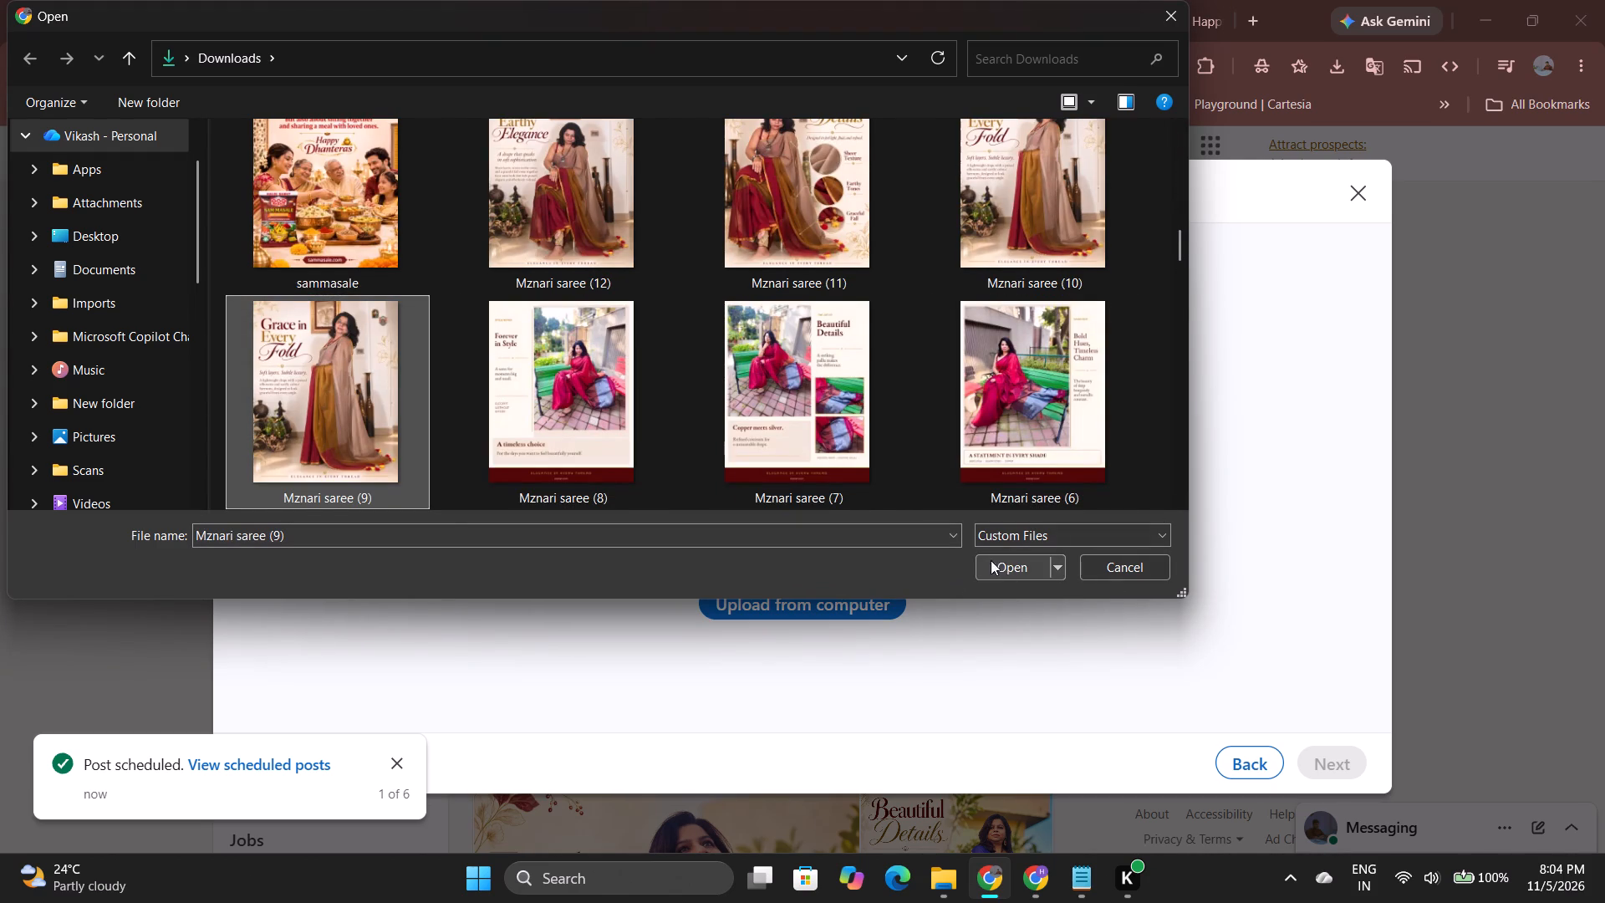
pyautogui.click(1021, 565)
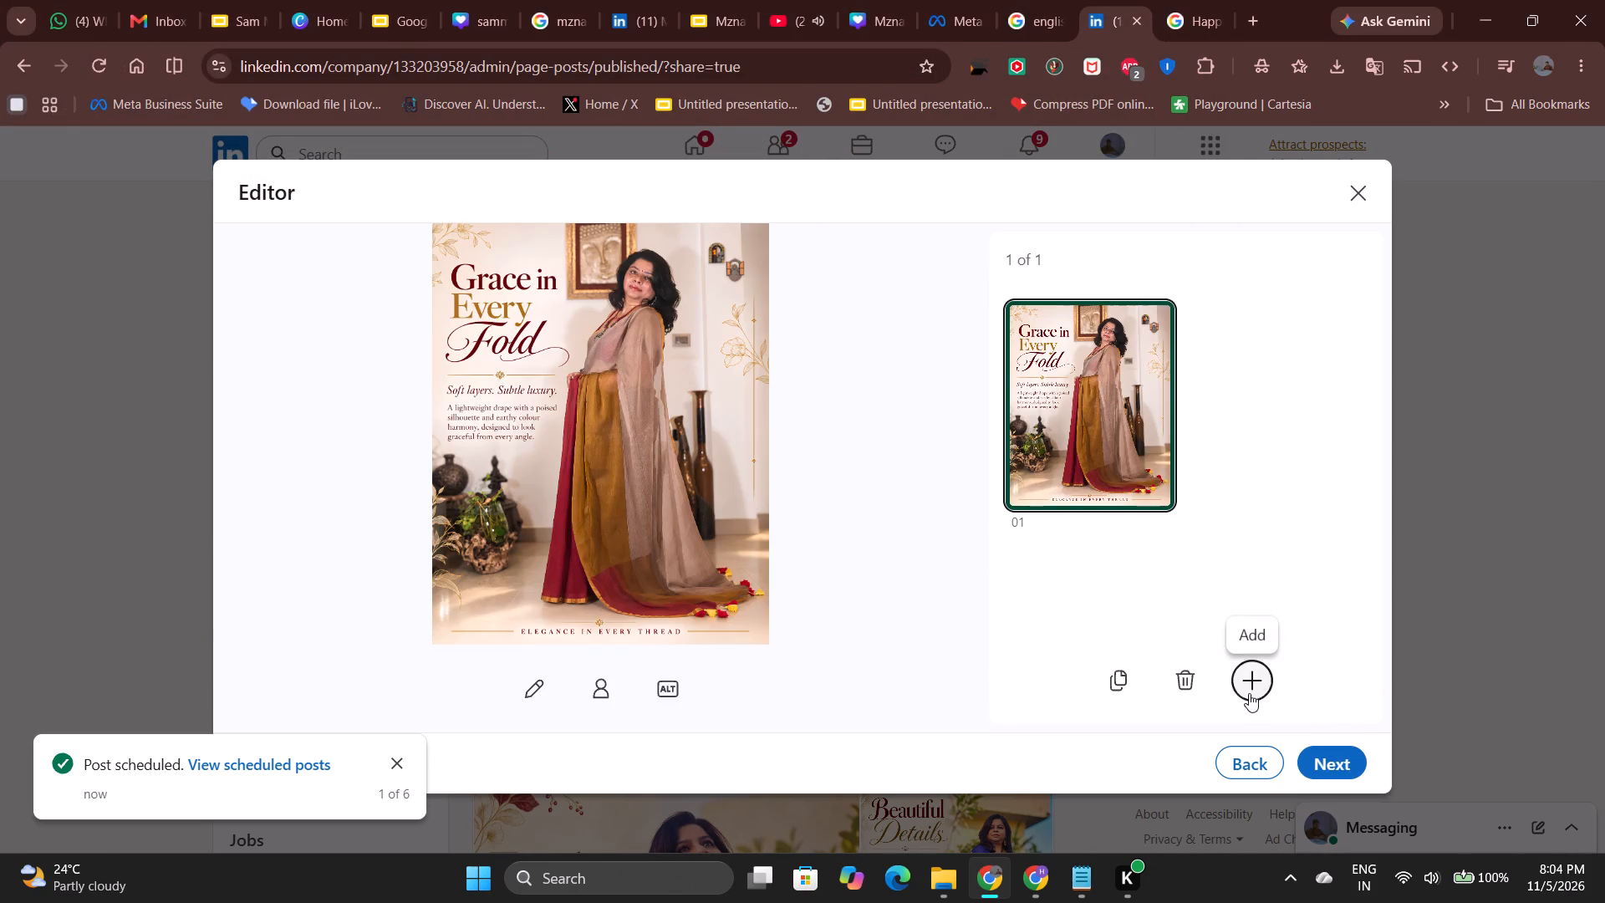
# Add the "Beautiful Details" image Mznari saree (11) from Downloads as the post's second picture.
pyautogui.click(1249, 694)
pyautogui.scroll(-4, 735, 245)
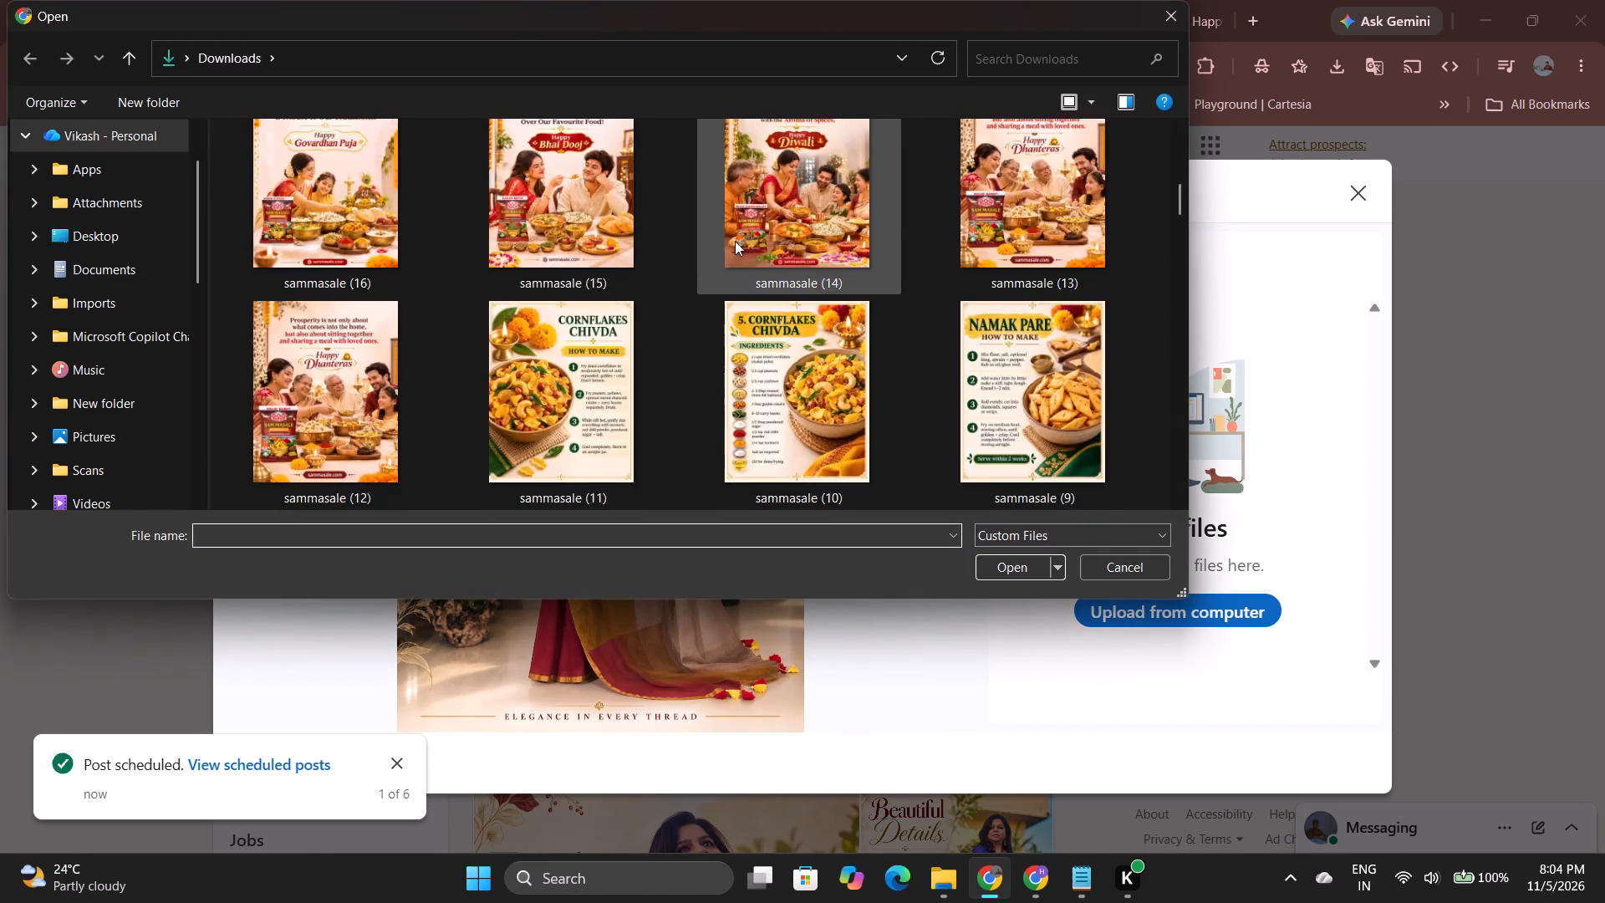
pyautogui.scroll(-6, 735, 241)
pyautogui.scroll(2, 730, 242)
pyautogui.scroll(1, 618, 322)
pyautogui.click(1075, 213)
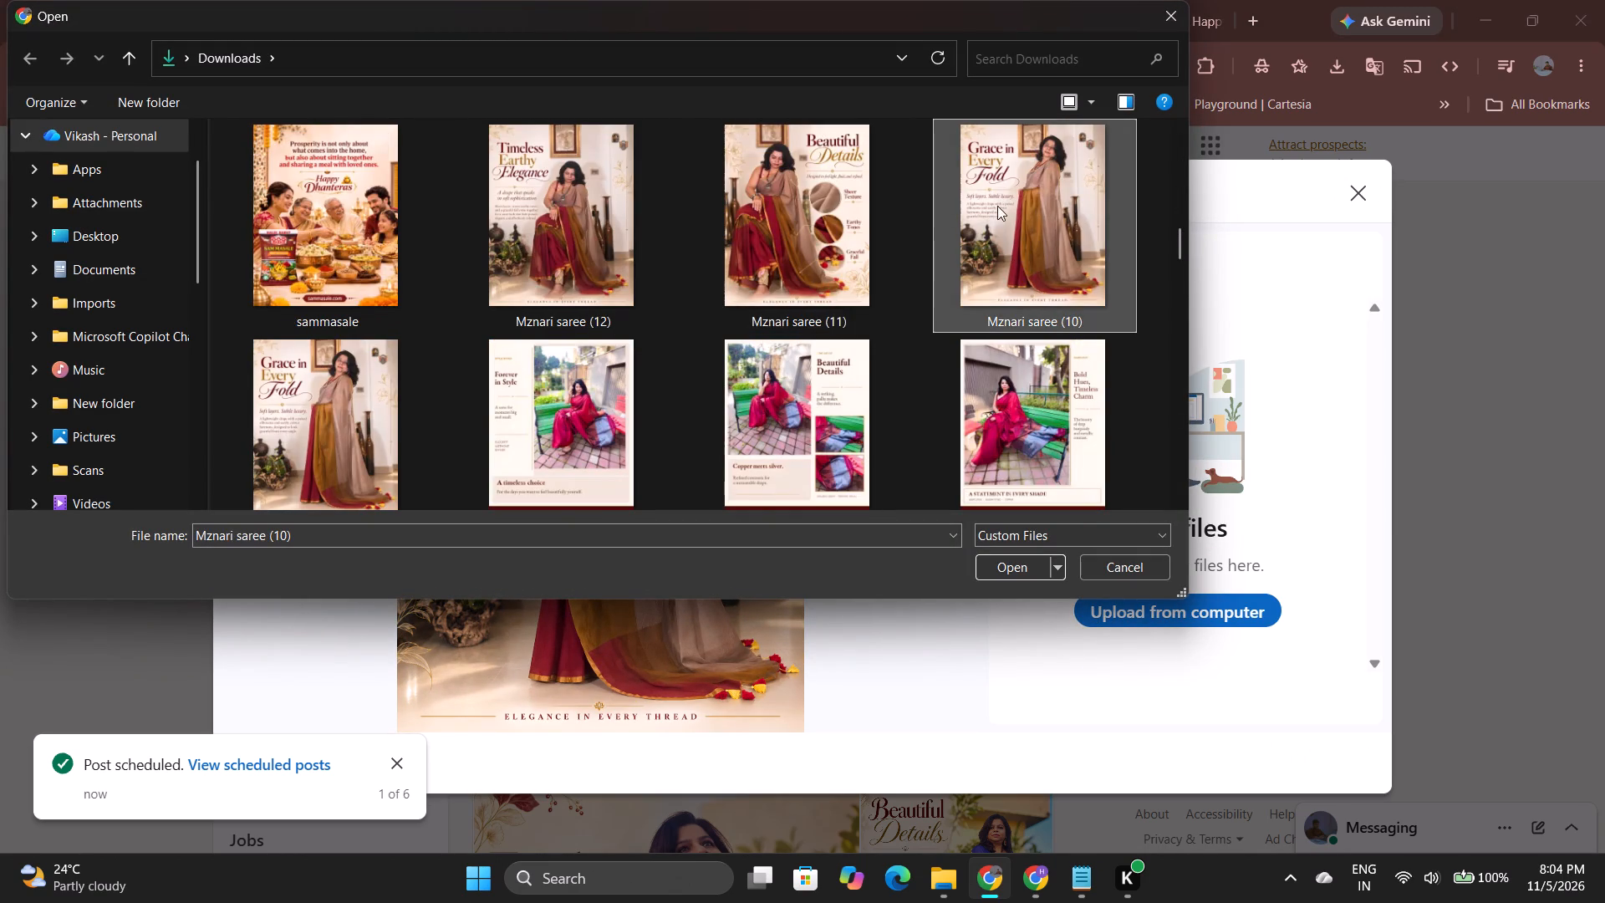
pyautogui.click(831, 199)
pyautogui.press('Return')
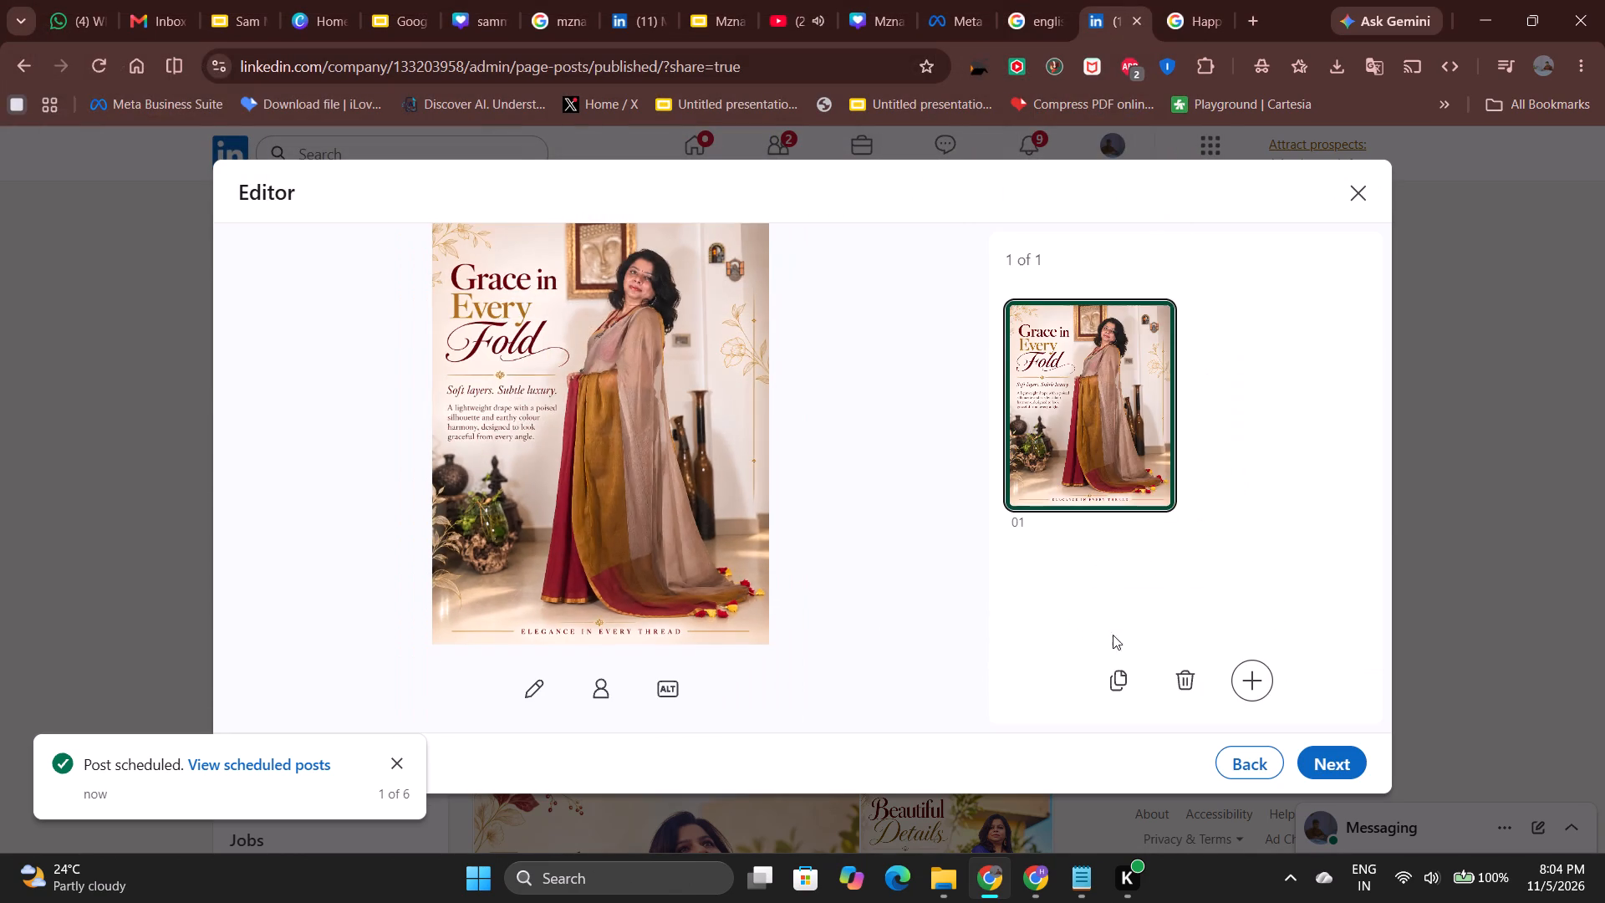
# Add the "Timeless Earthy Elegance" image Mznari saree (12) from Downloads as the third picture and continue to the post composer.
pyautogui.click(1249, 686)
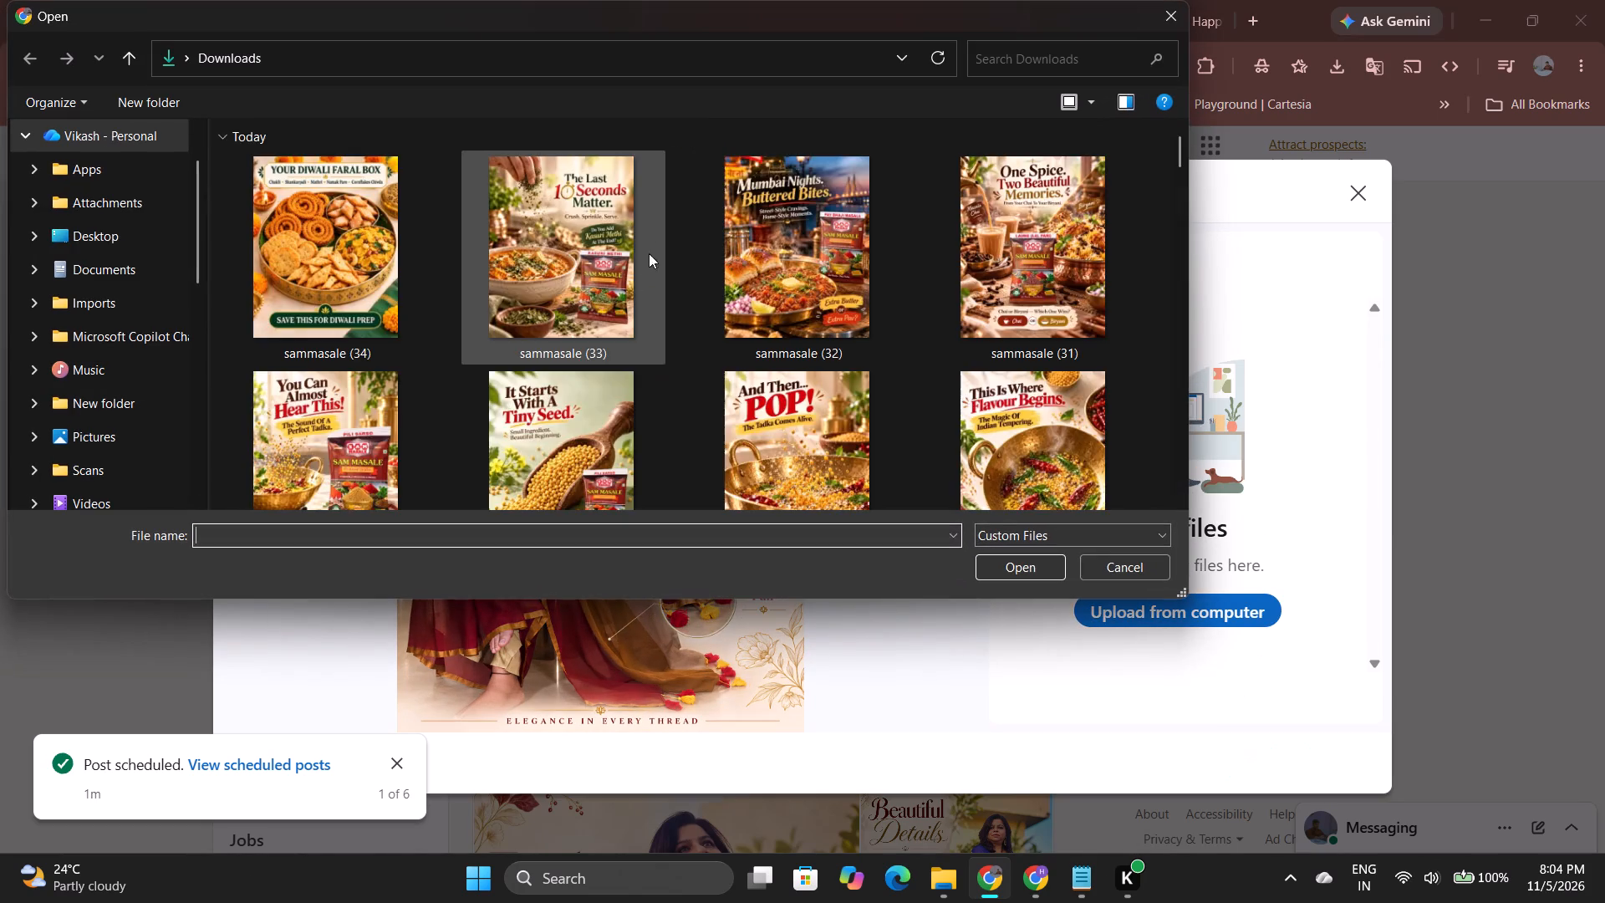
pyautogui.scroll(-8, 655, 242)
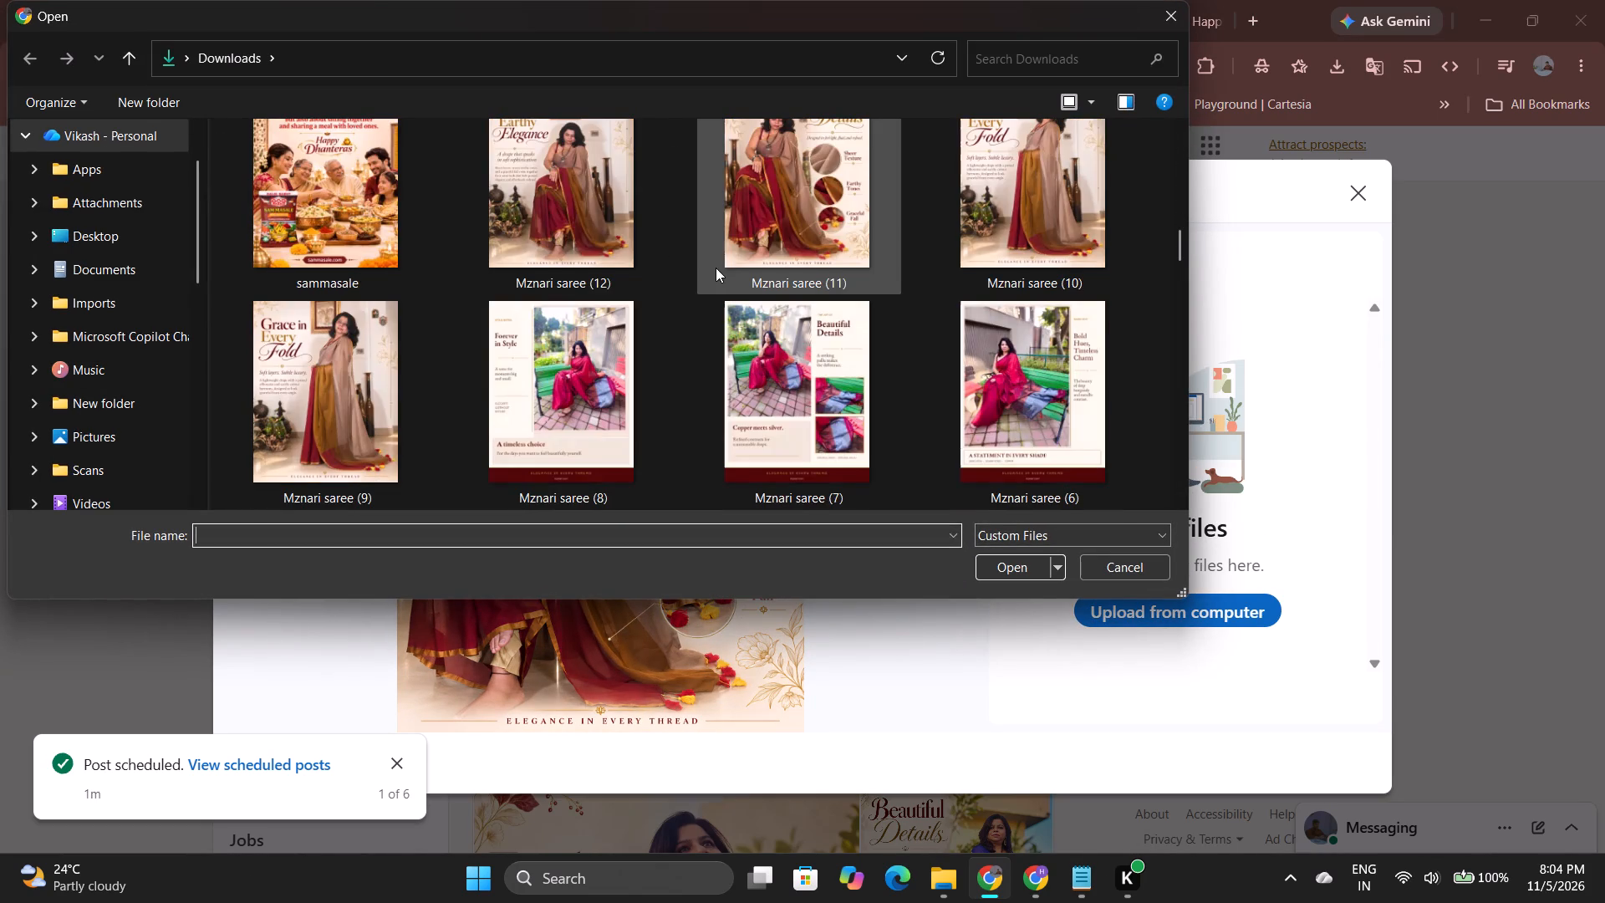
pyautogui.click(611, 177)
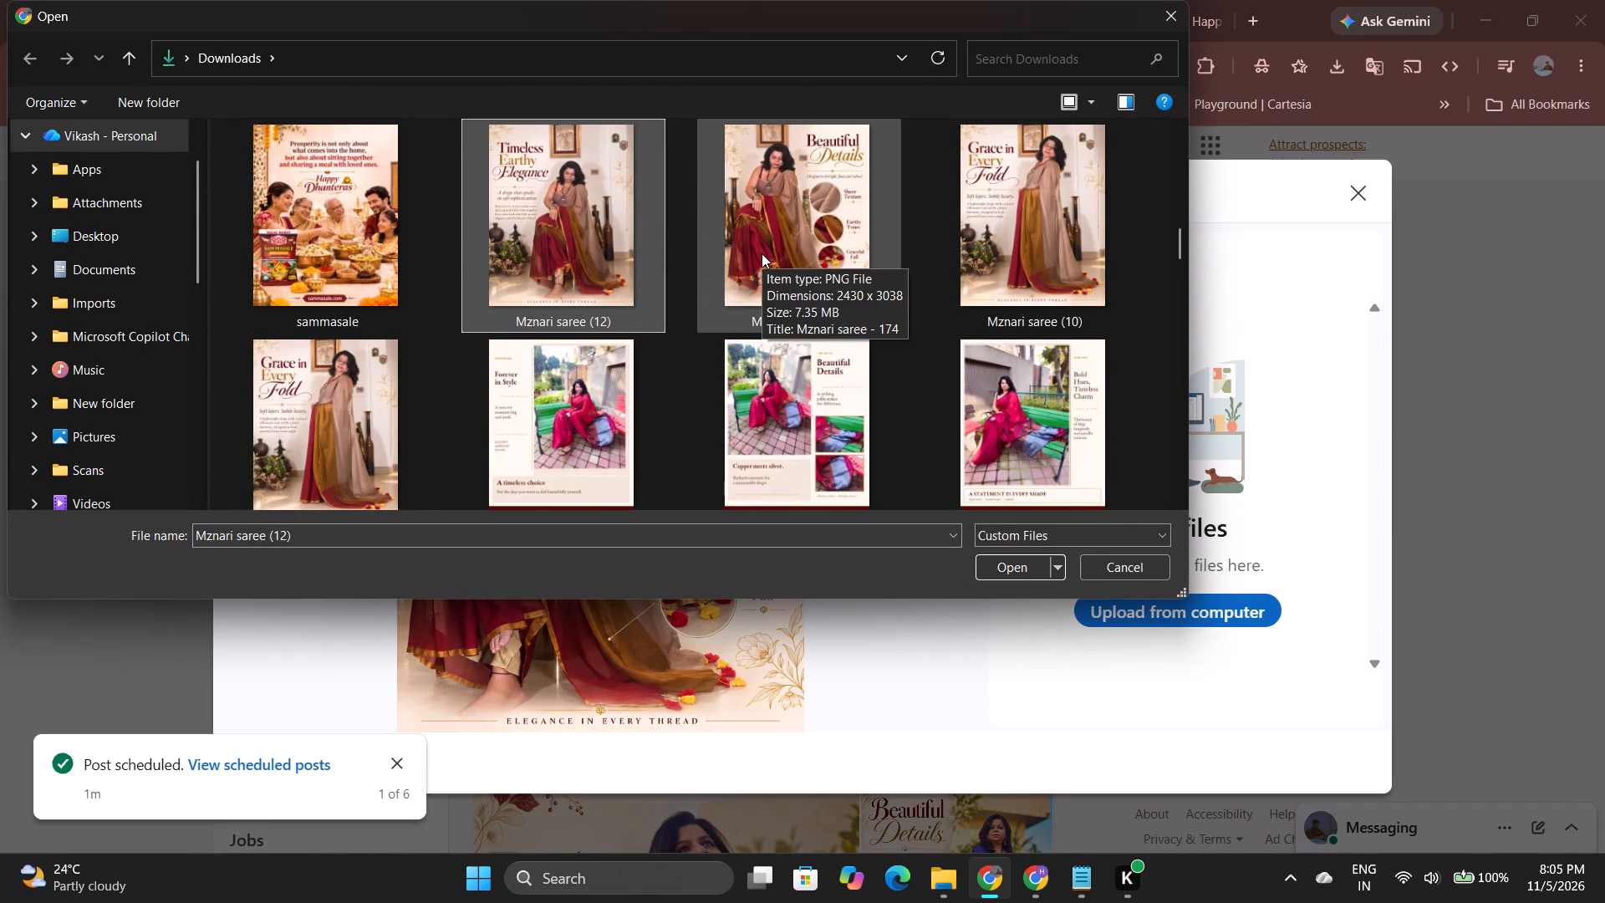
pyautogui.press('Return')
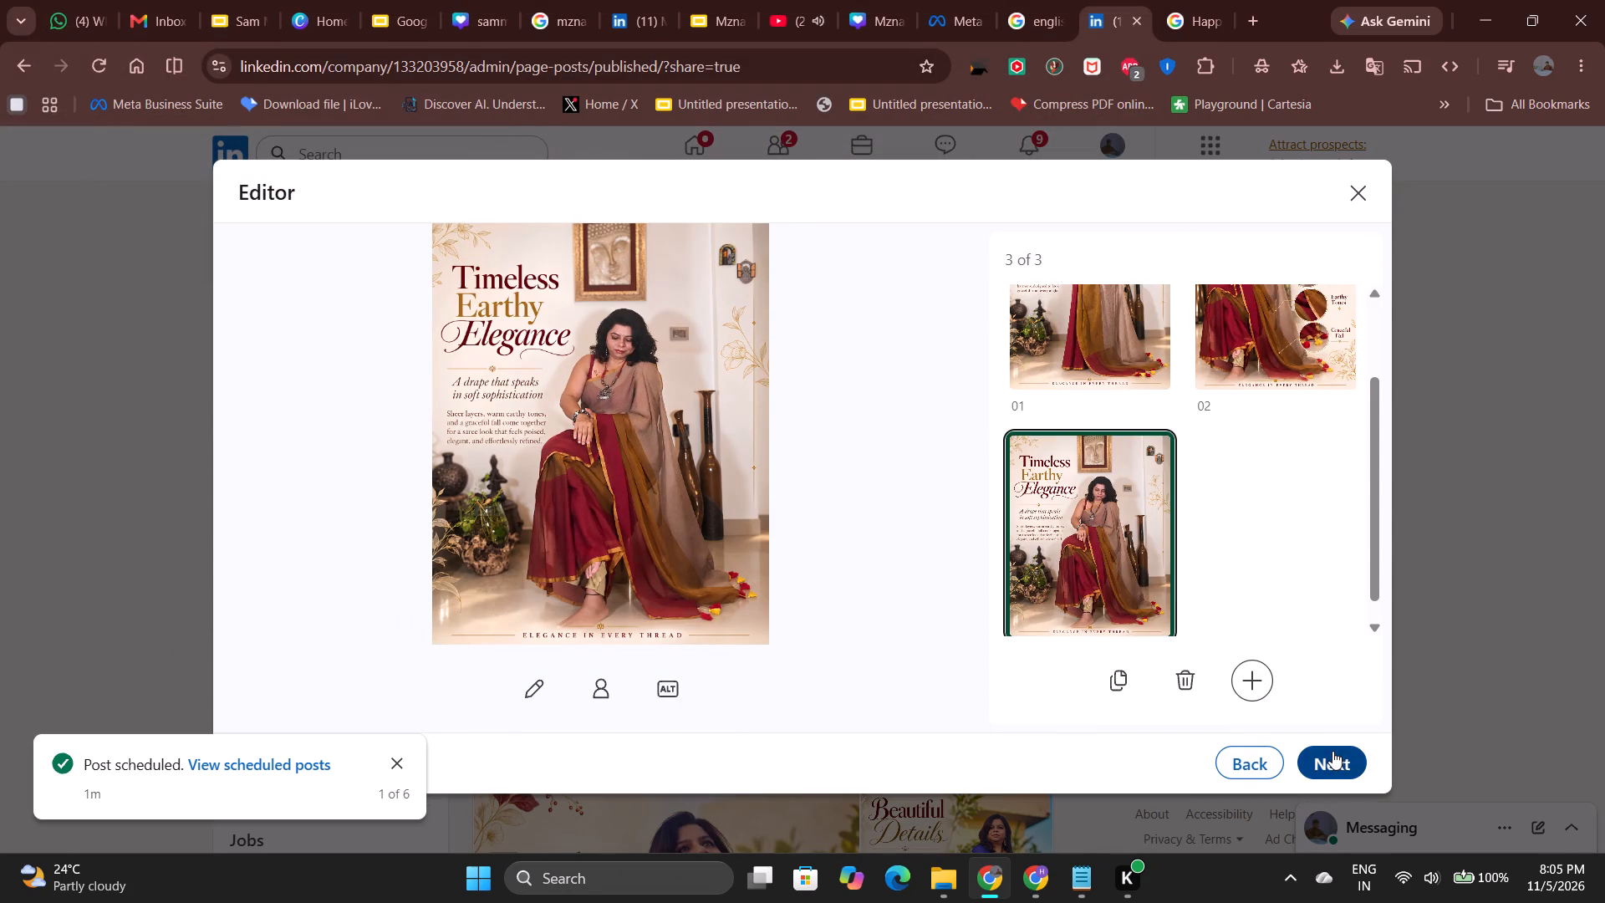
pyautogui.click(1332, 751)
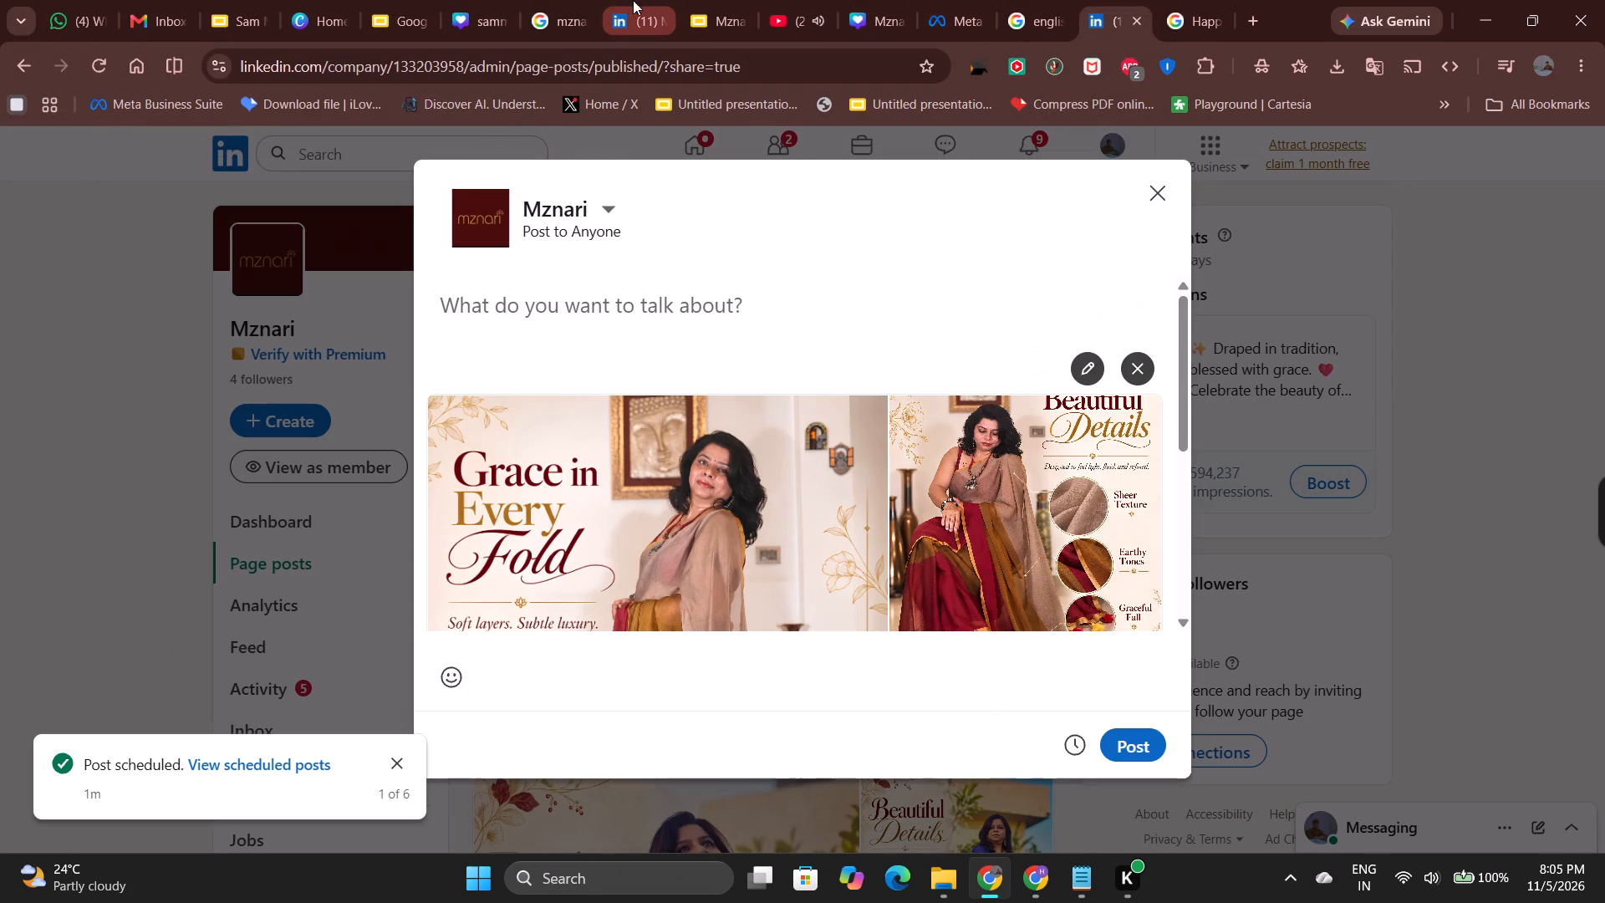
# Copy the "MZNARI – Grace in Every Fold!" caption from slide 13 of the Mznari Social Media post presentation into the LinkedIn post, without trailing blank lines.
pyautogui.click(686, 1)
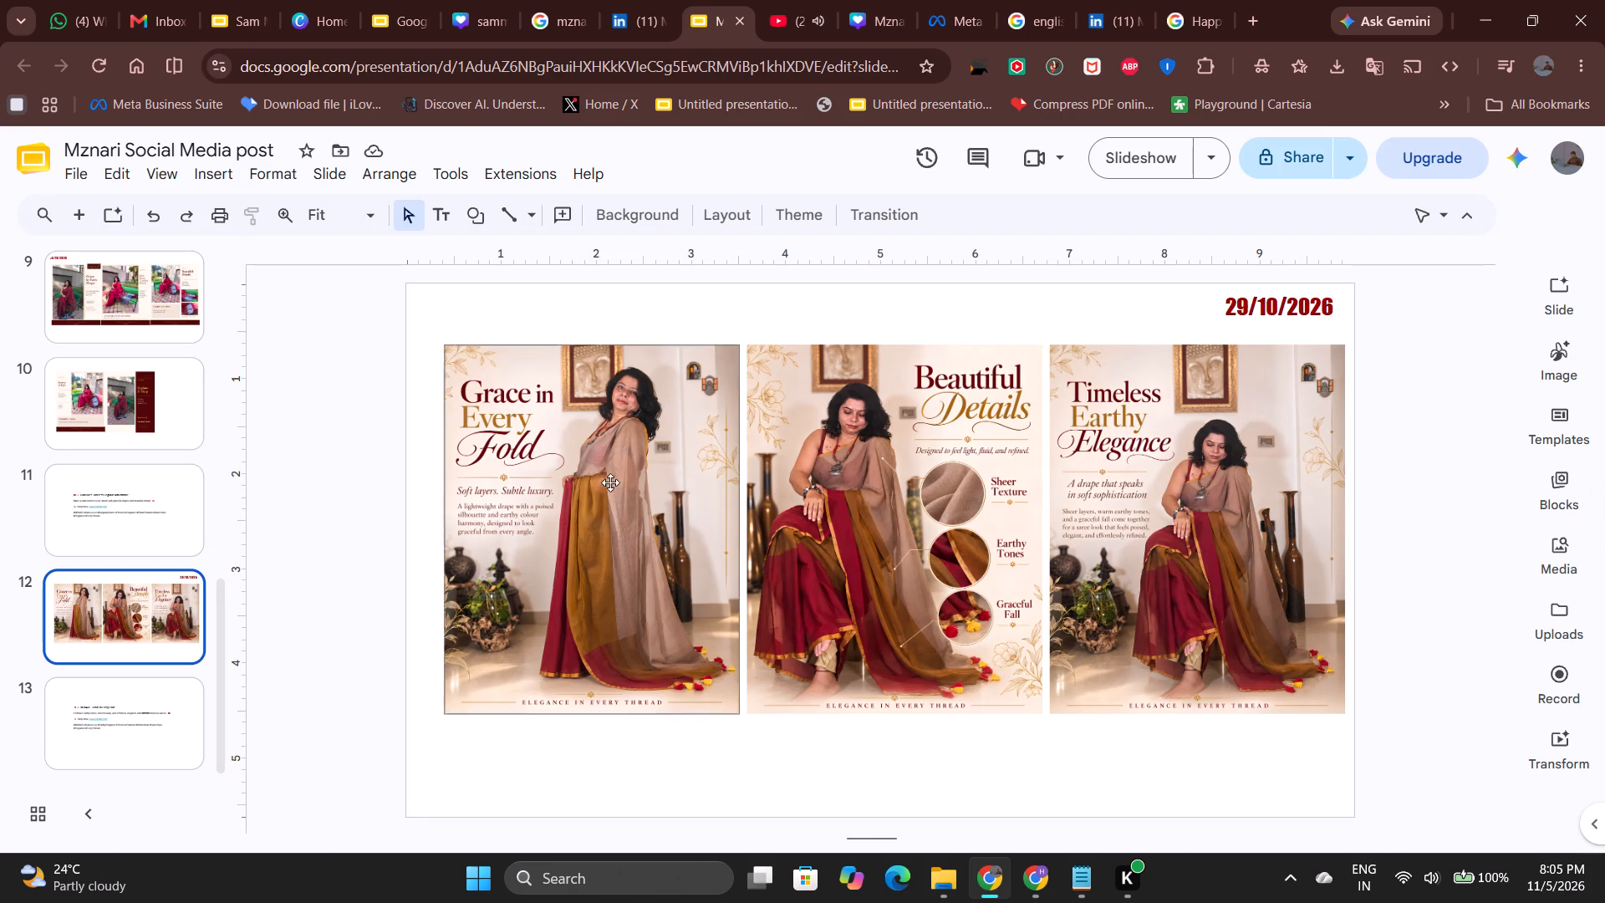
pyautogui.scroll(-3, 99, 483)
pyautogui.click(156, 699)
pyautogui.click(813, 518)
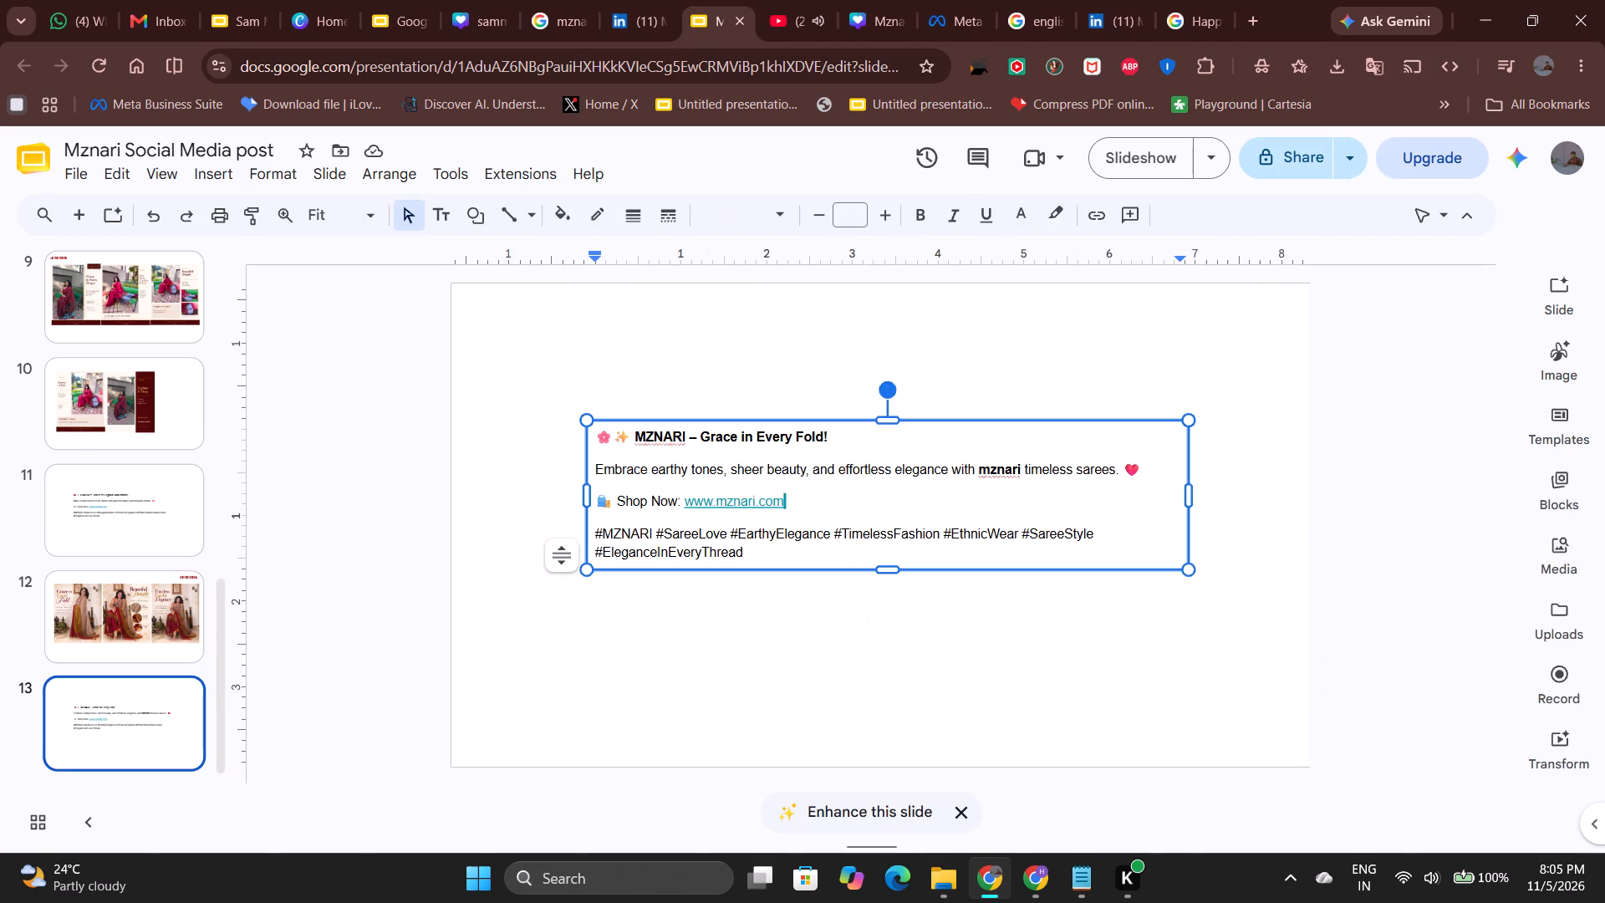
pyautogui.hotkey('ctrl', 'a')
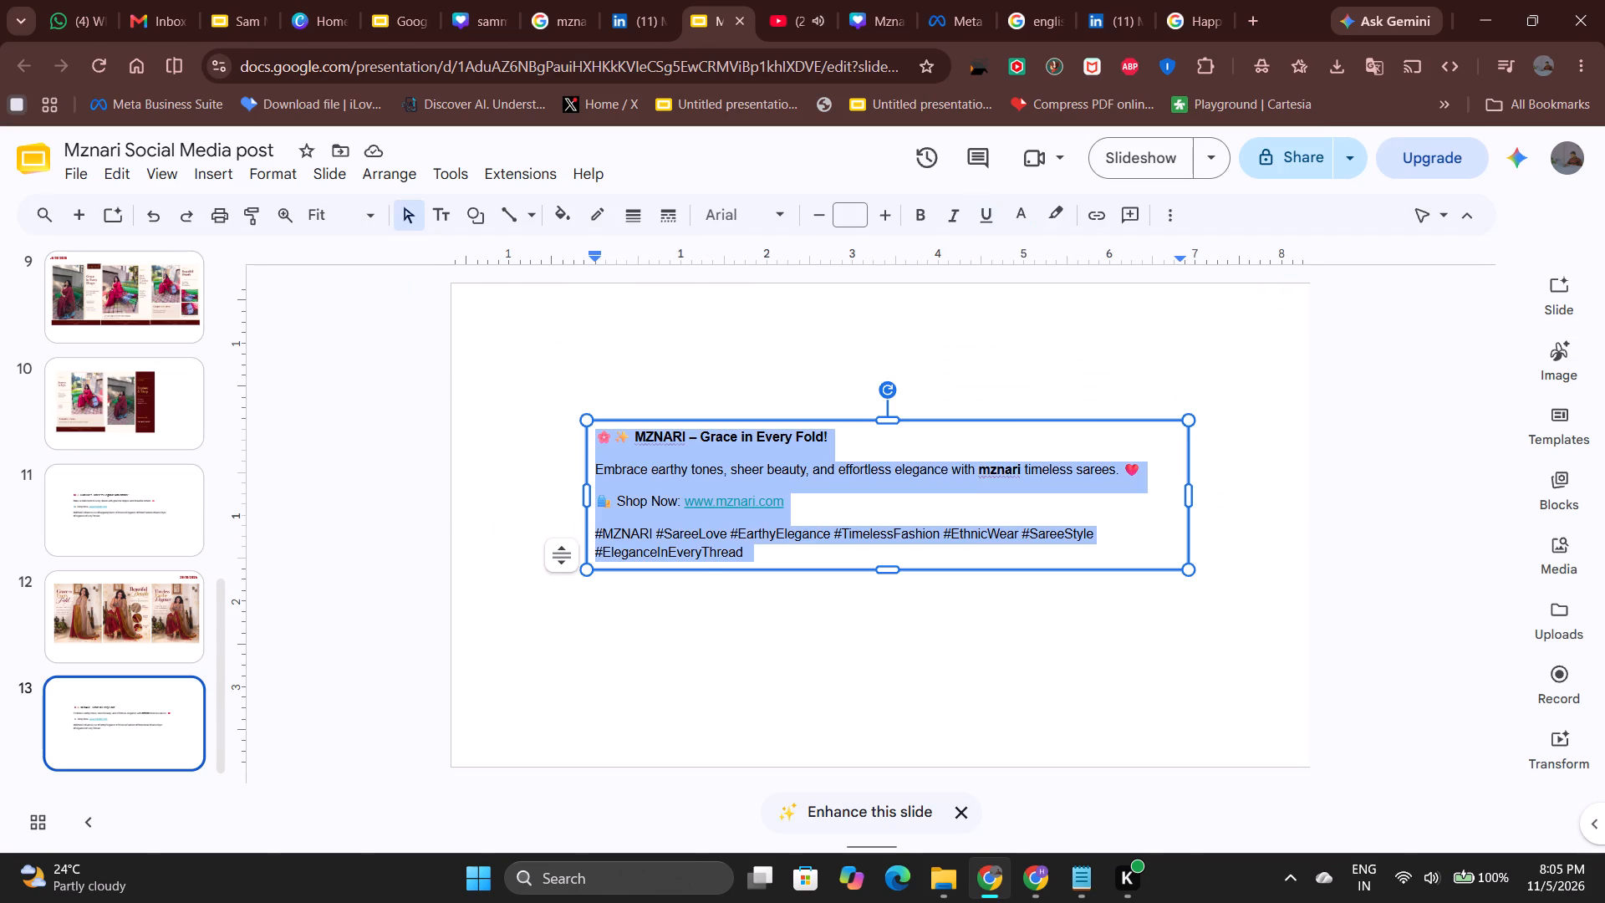
pyautogui.hotkey('ctrl', 'c')
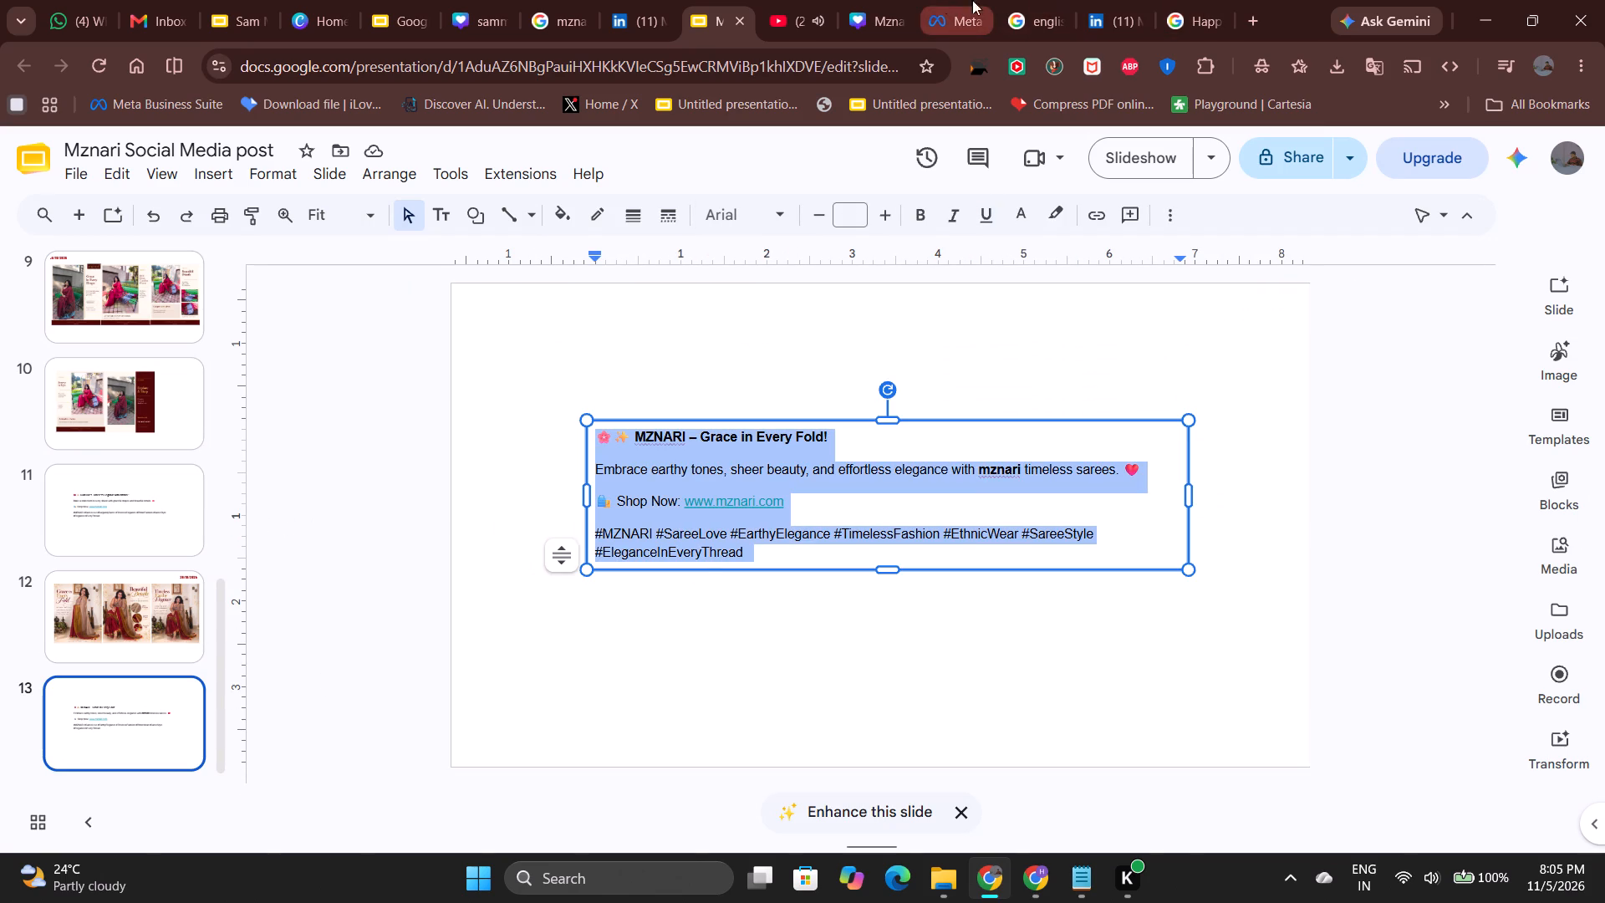
pyautogui.click(1113, 0)
pyautogui.click(597, 309)
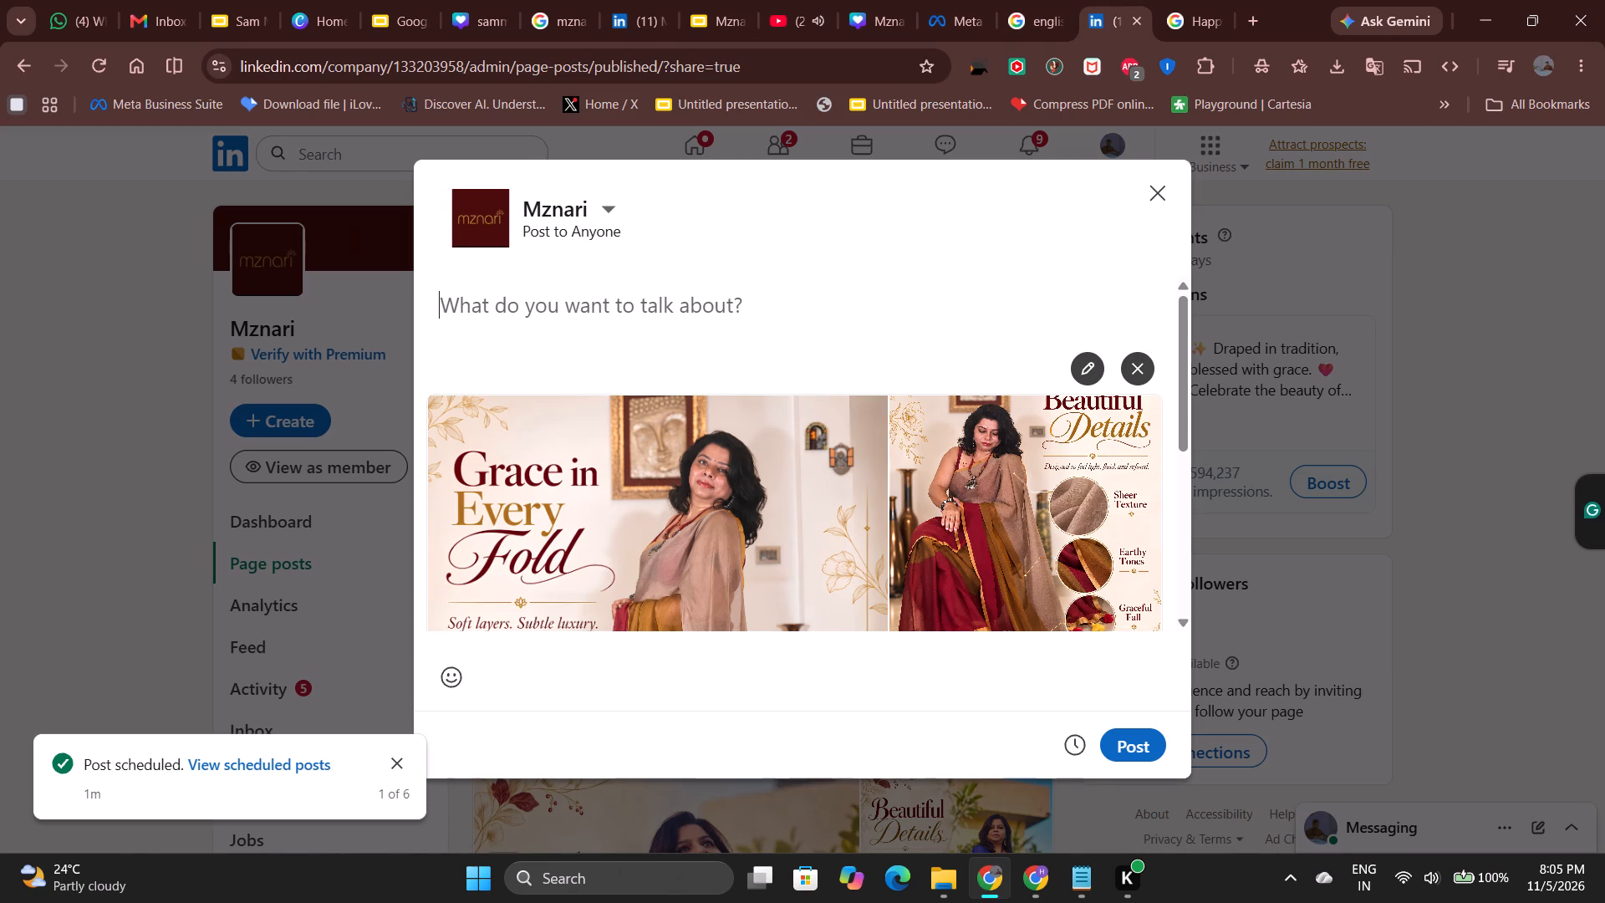
pyautogui.hotkey('ctrl', 'v')
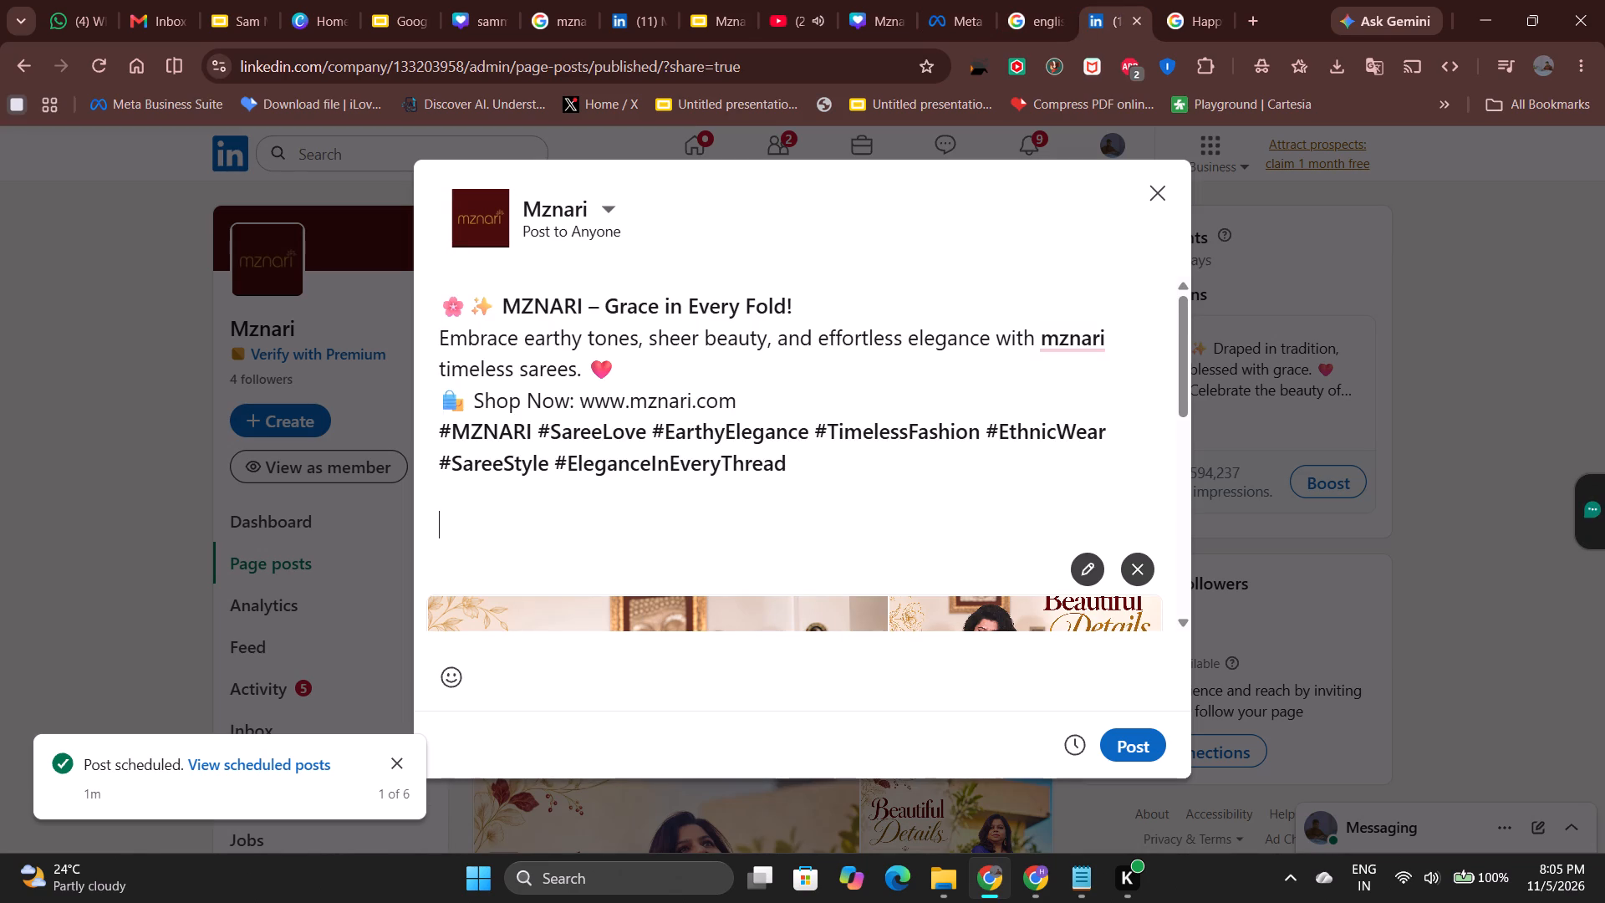
pyautogui.press('BackSpace')
pyautogui.press('BackSpace')
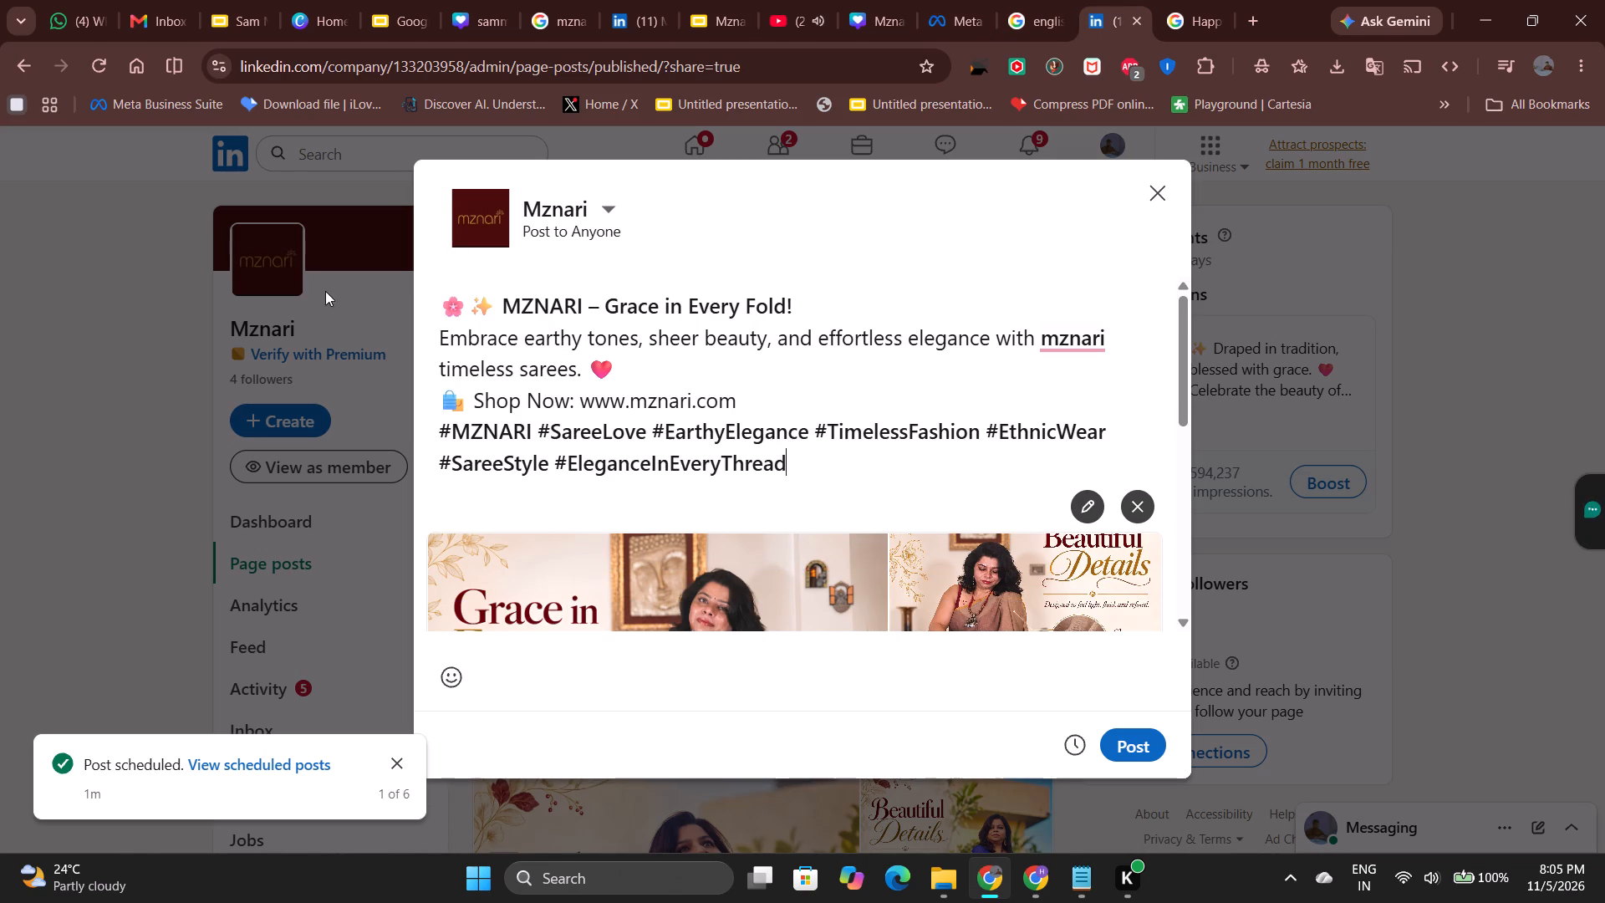
pyautogui.moveTo(740, 398); pyautogui.dragTo(436, 388)
pyautogui.press('BackSpace')
pyautogui.click(609, 367)
pyautogui.press('BackSpace')
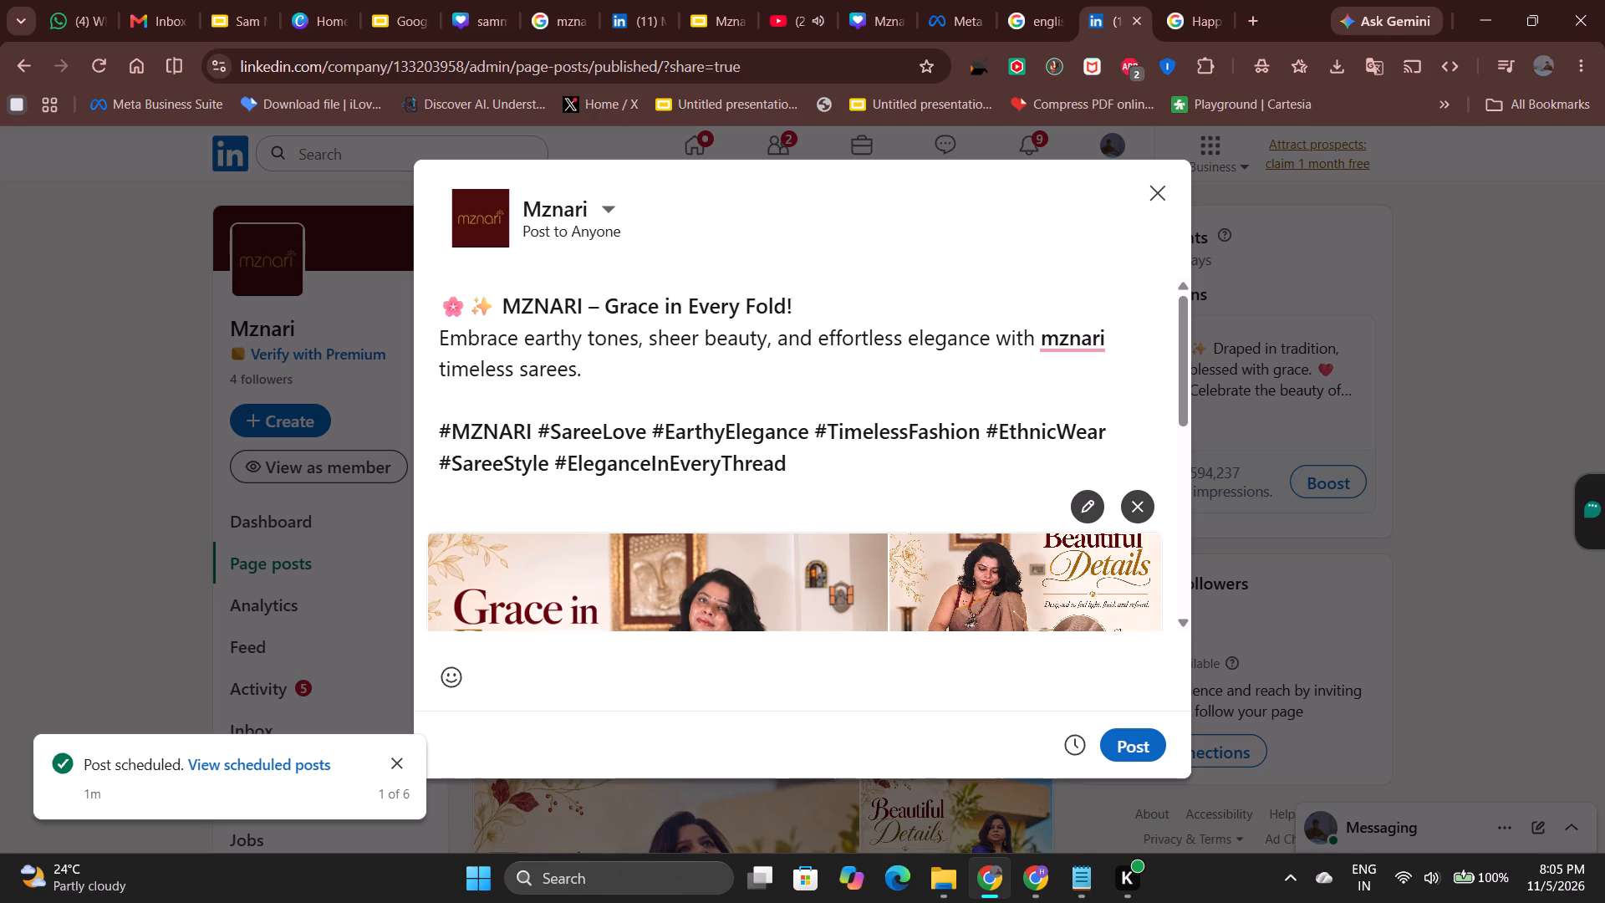
pyautogui.click(484, 396)
pyautogui.press('BackSpace')
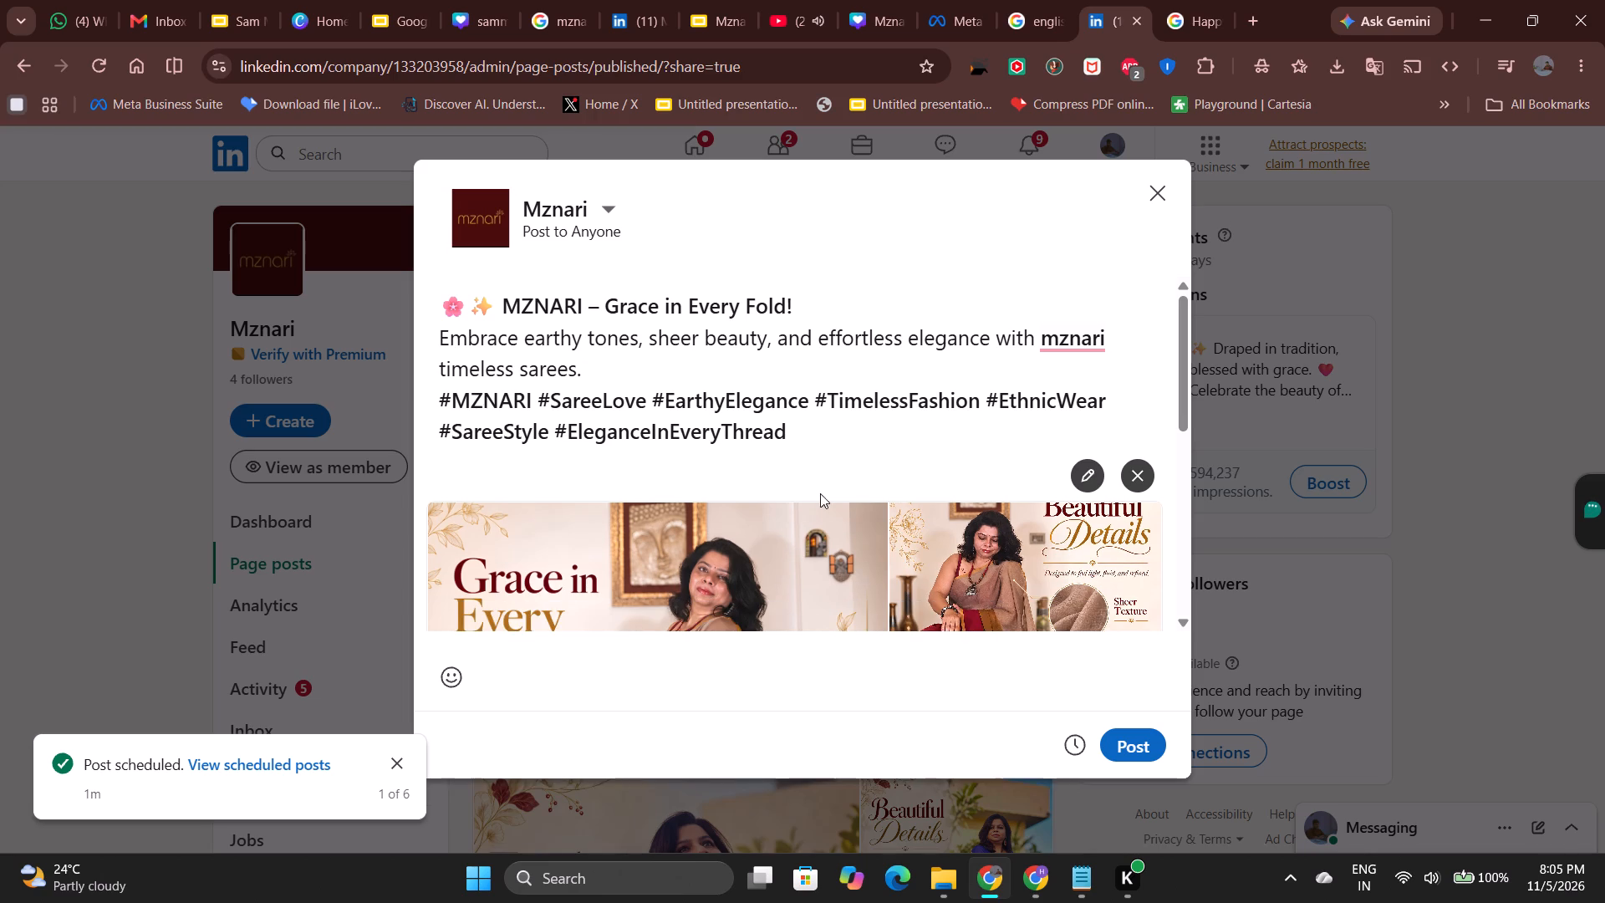
# Schedule the Mznari post for 11/29/2026 at 8:00 PM.
pyautogui.scroll(-1, 1047, 591)
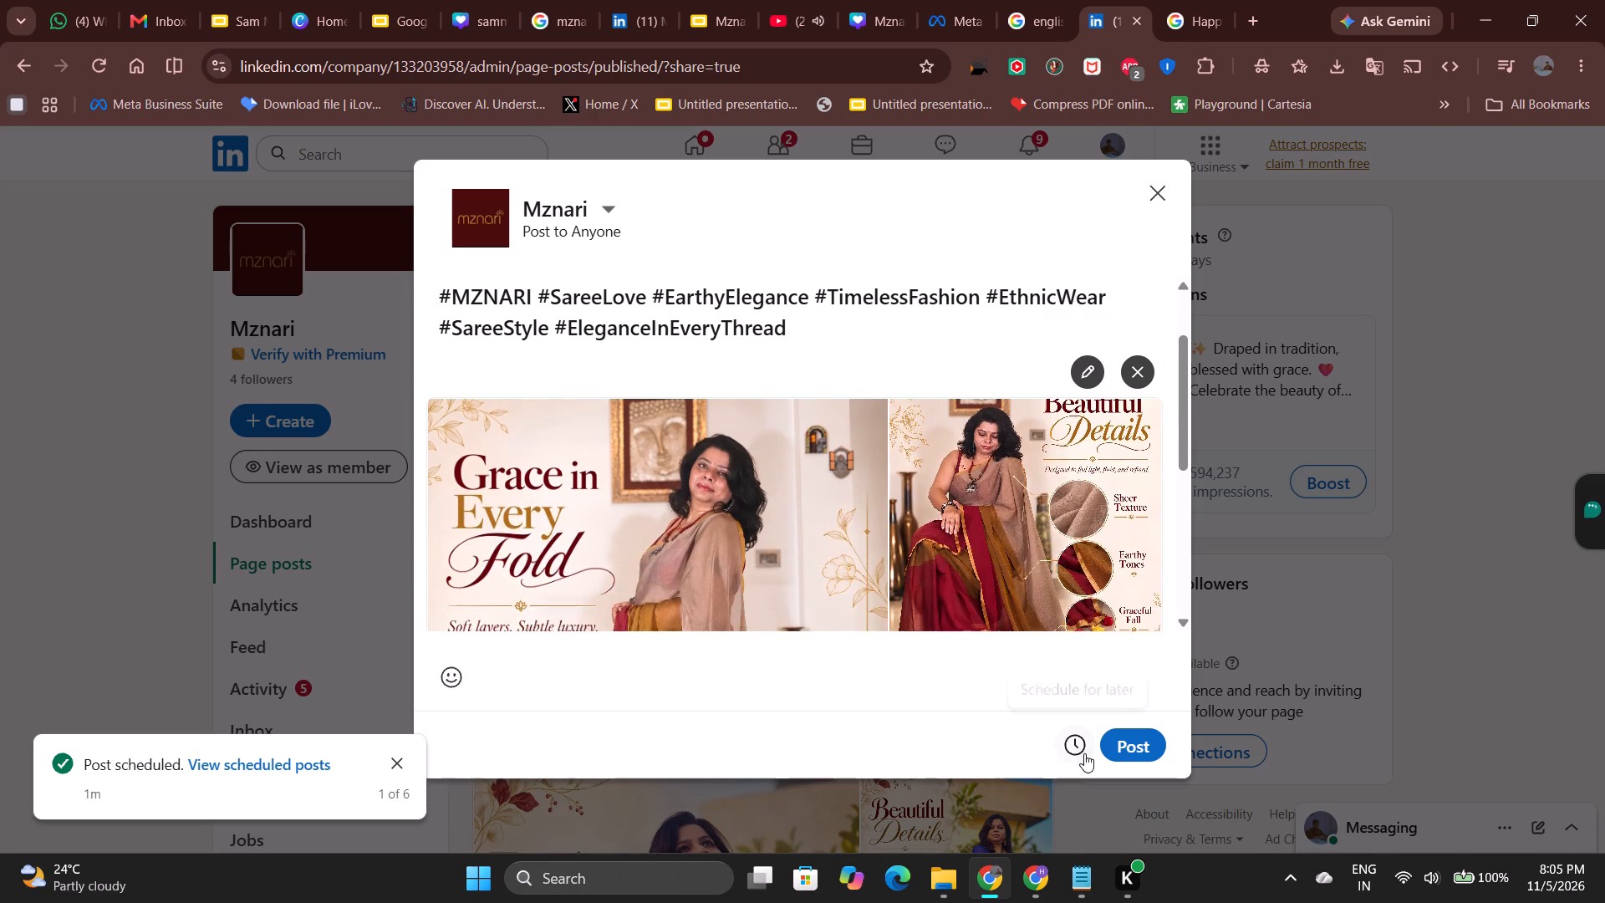
pyautogui.click(1072, 737)
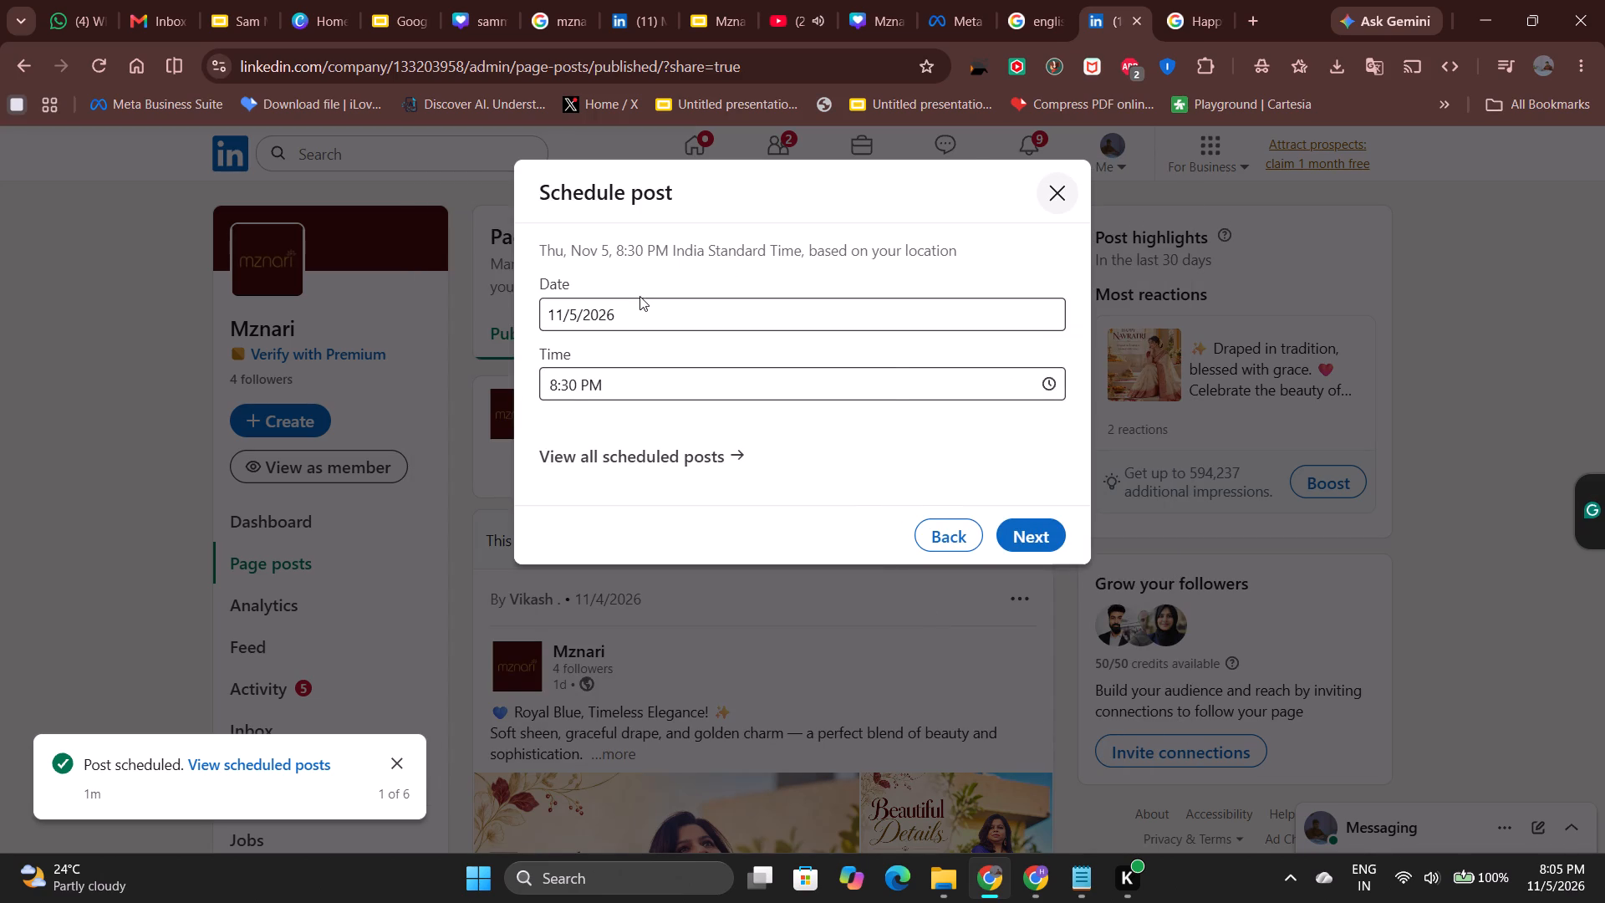
pyautogui.click(645, 312)
pyautogui.click(762, 585)
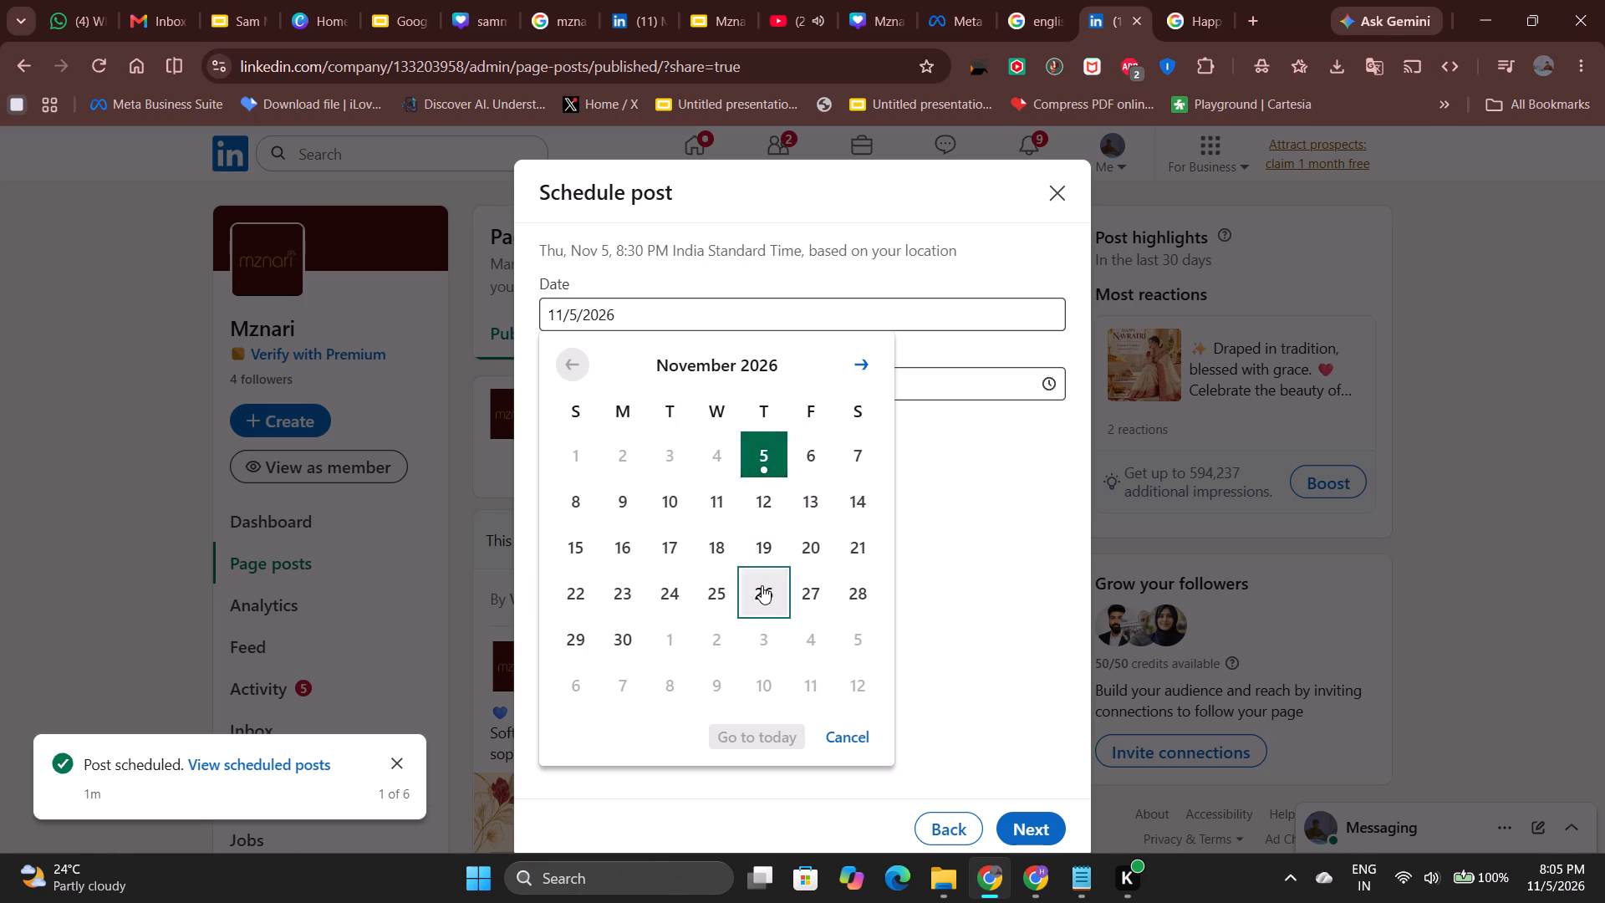
pyautogui.click(686, 320)
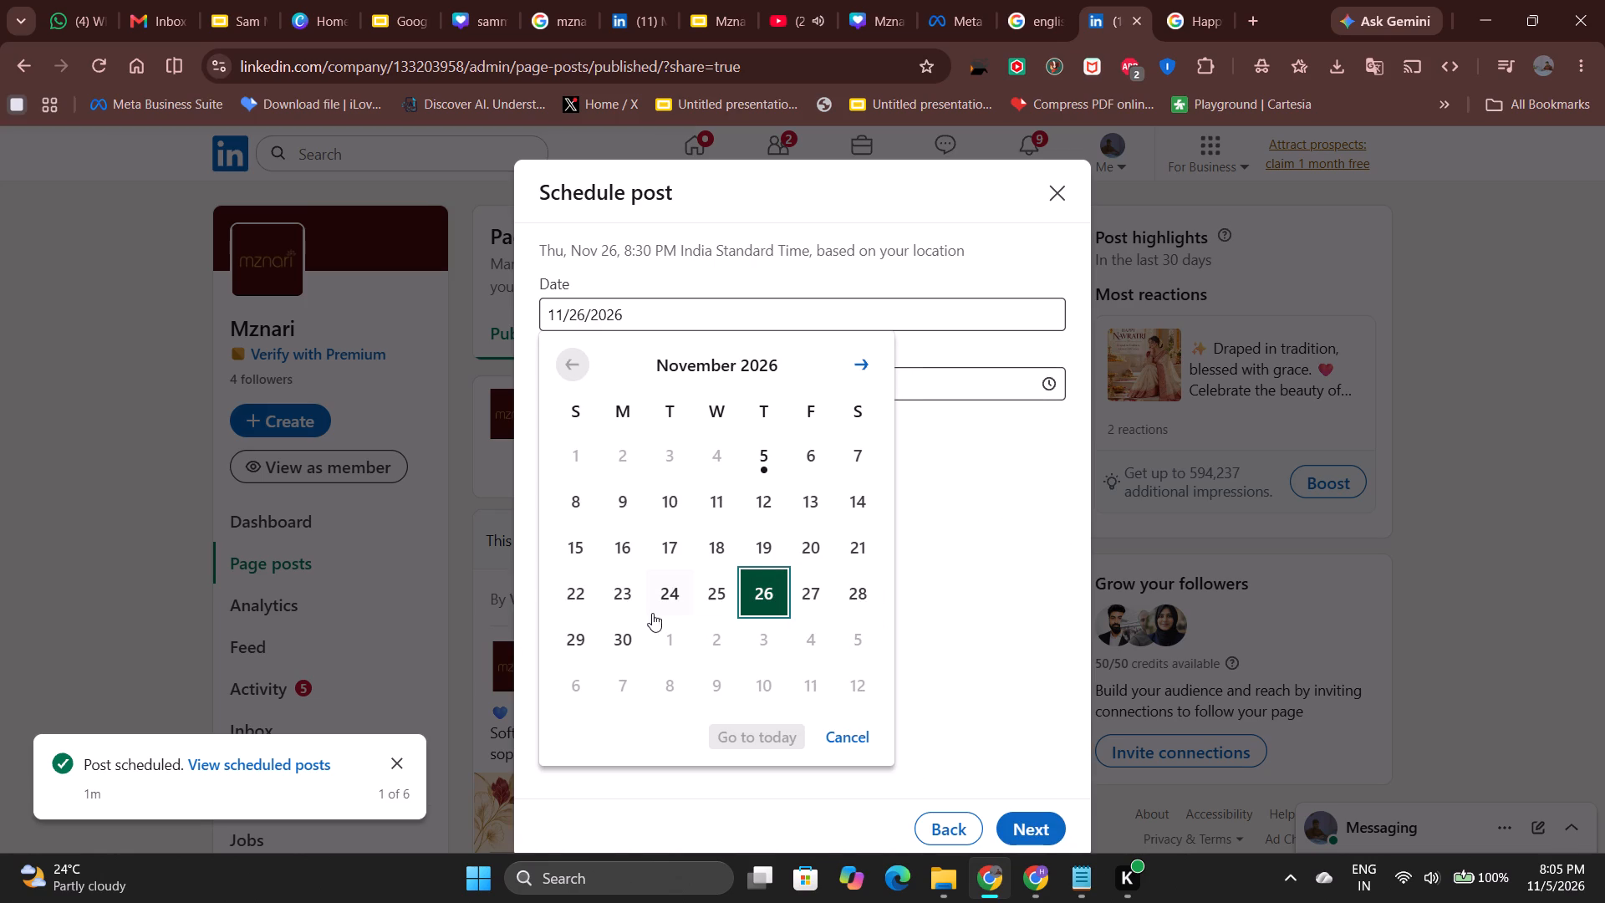
pyautogui.click(568, 642)
pyautogui.click(627, 370)
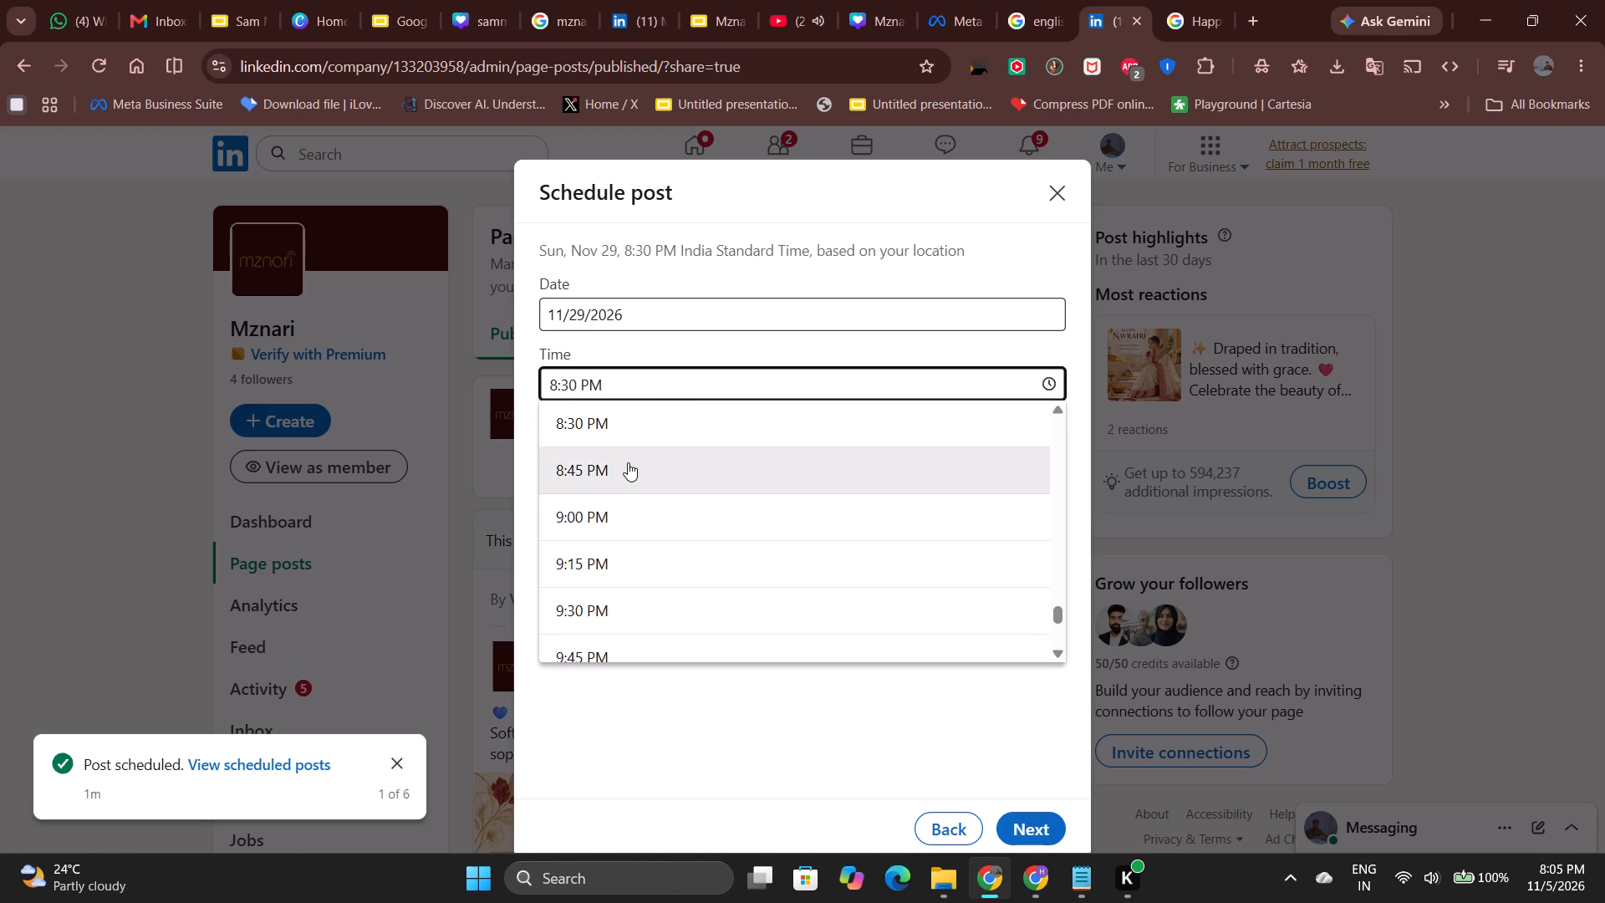
pyautogui.scroll(1, 602, 424)
pyautogui.click(603, 435)
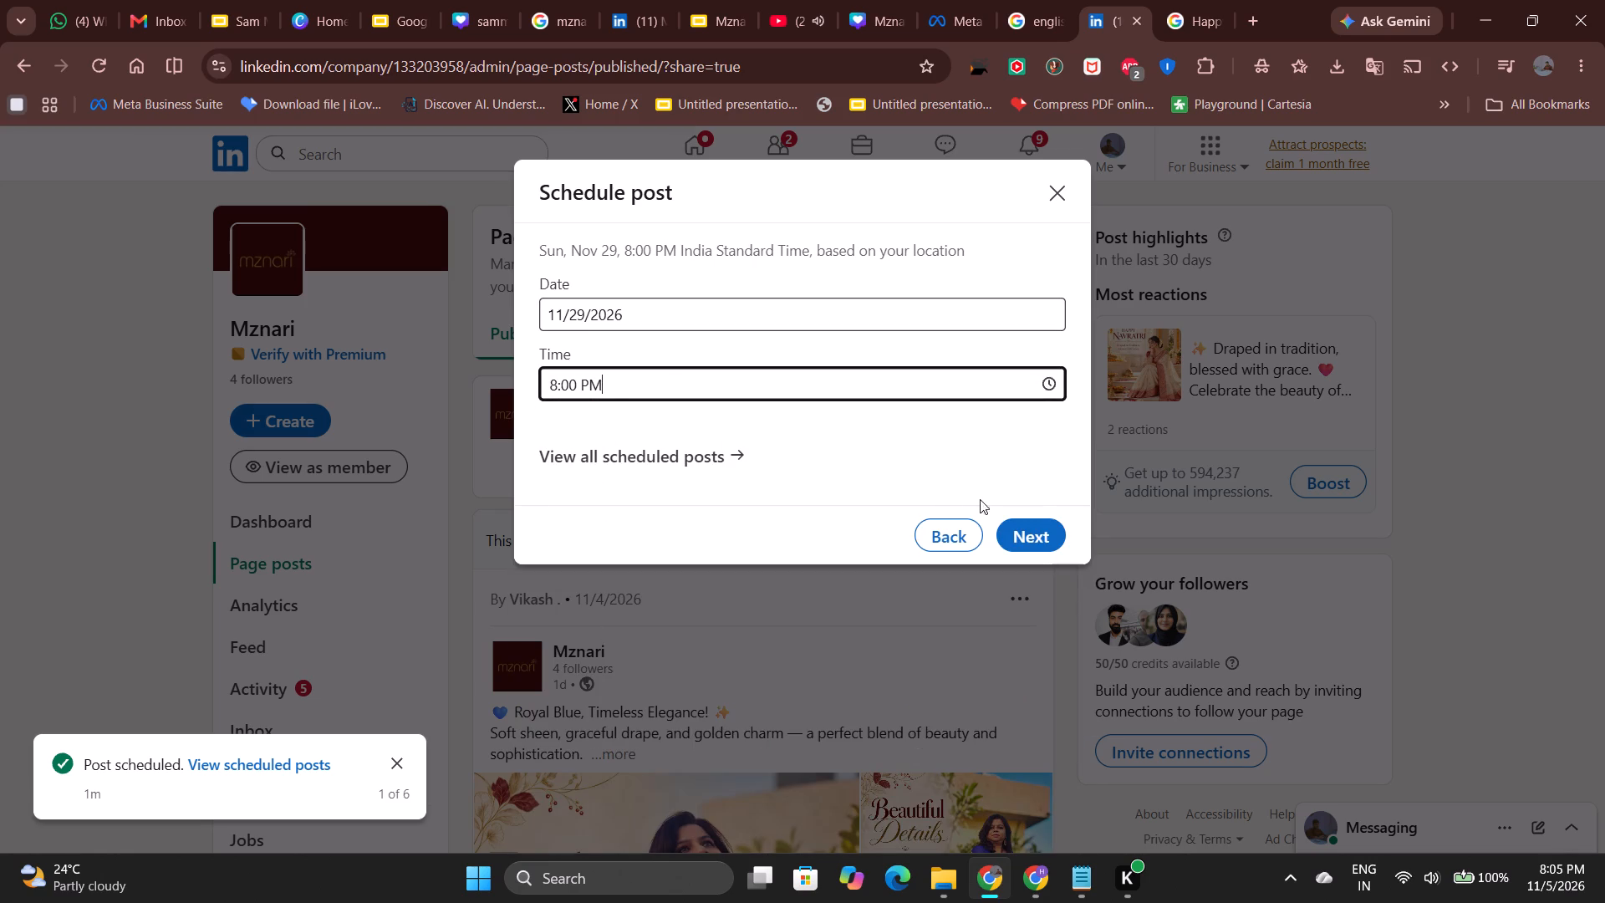
pyautogui.click(1029, 533)
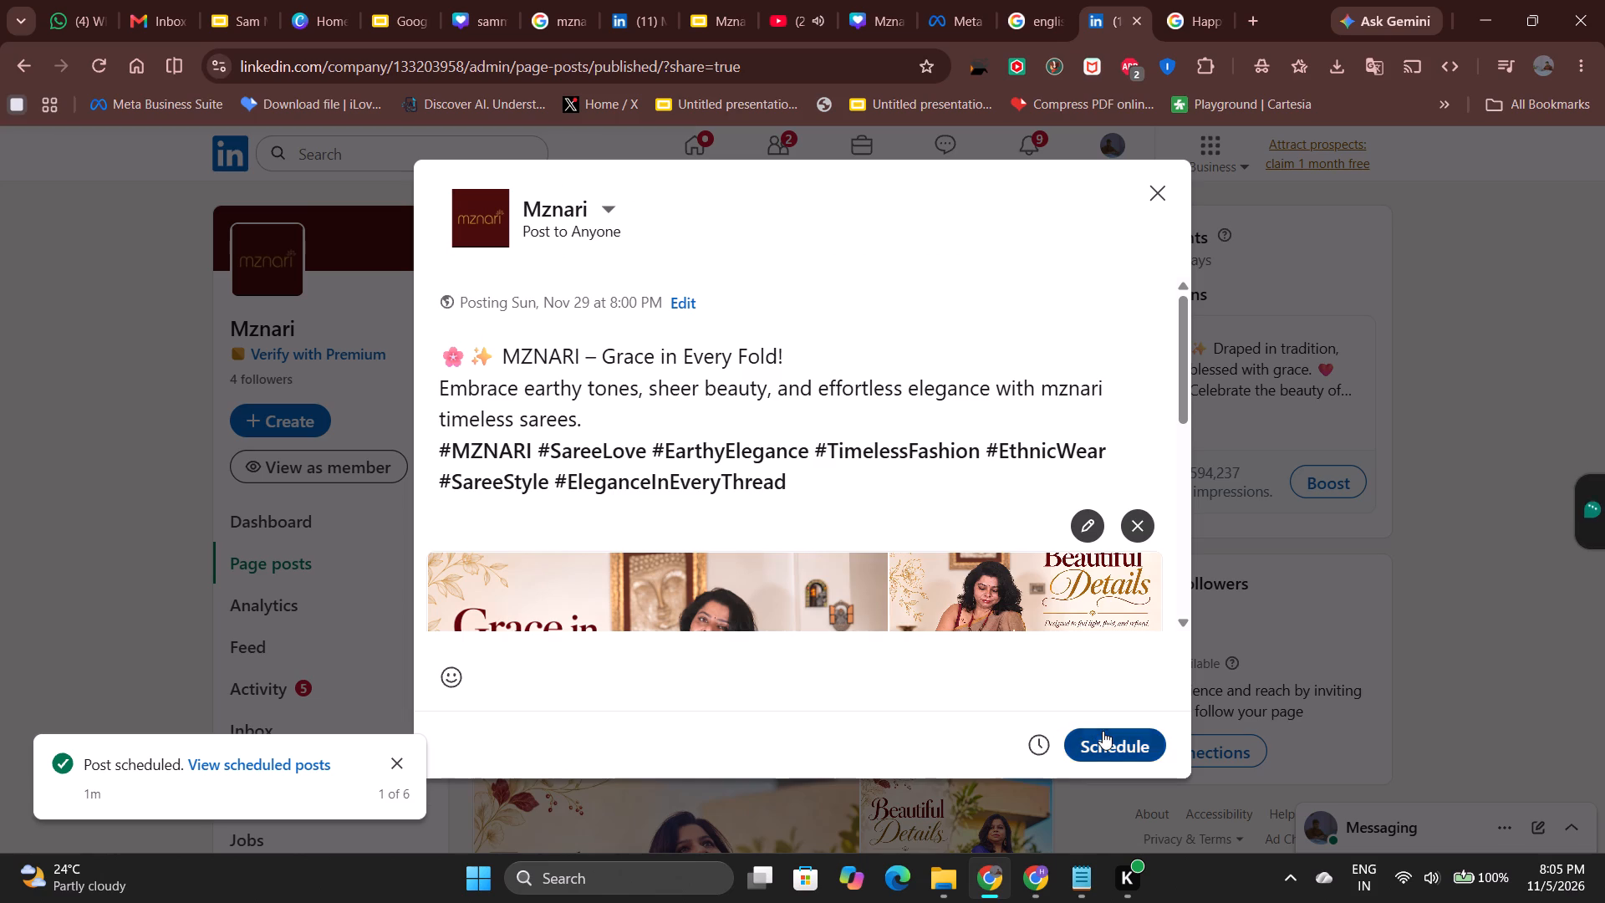
pyautogui.click(1103, 731)
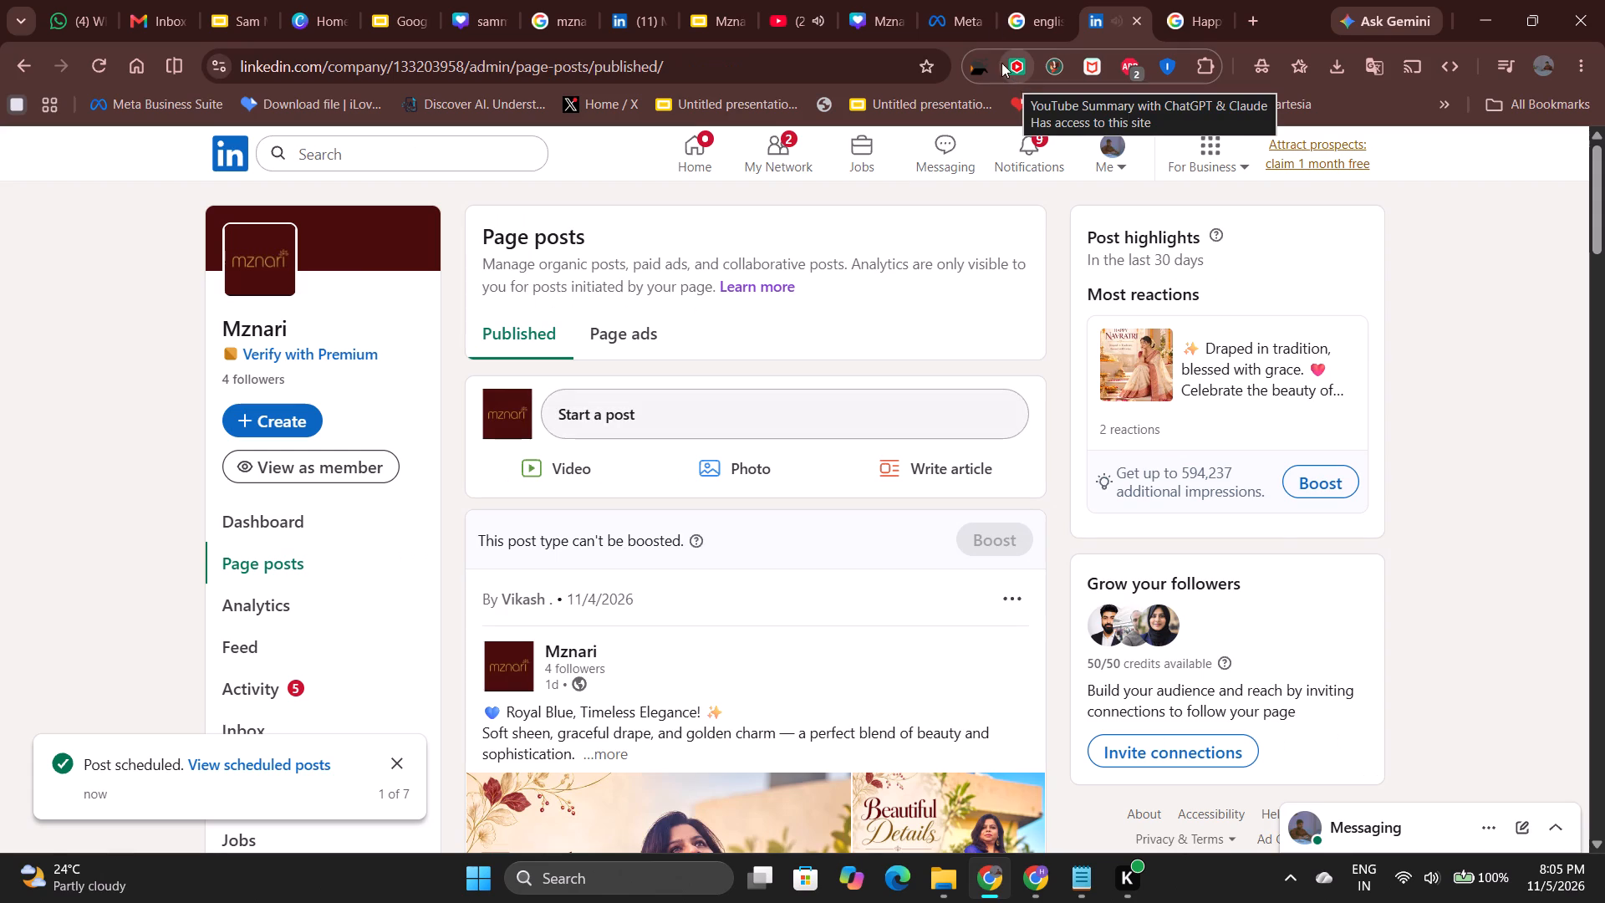
# Look through the Mznari Social Media post slides and the Mznari saree design pages in Canva for the next post's images.
pyautogui.click(971, 0)
pyautogui.click(721, 0)
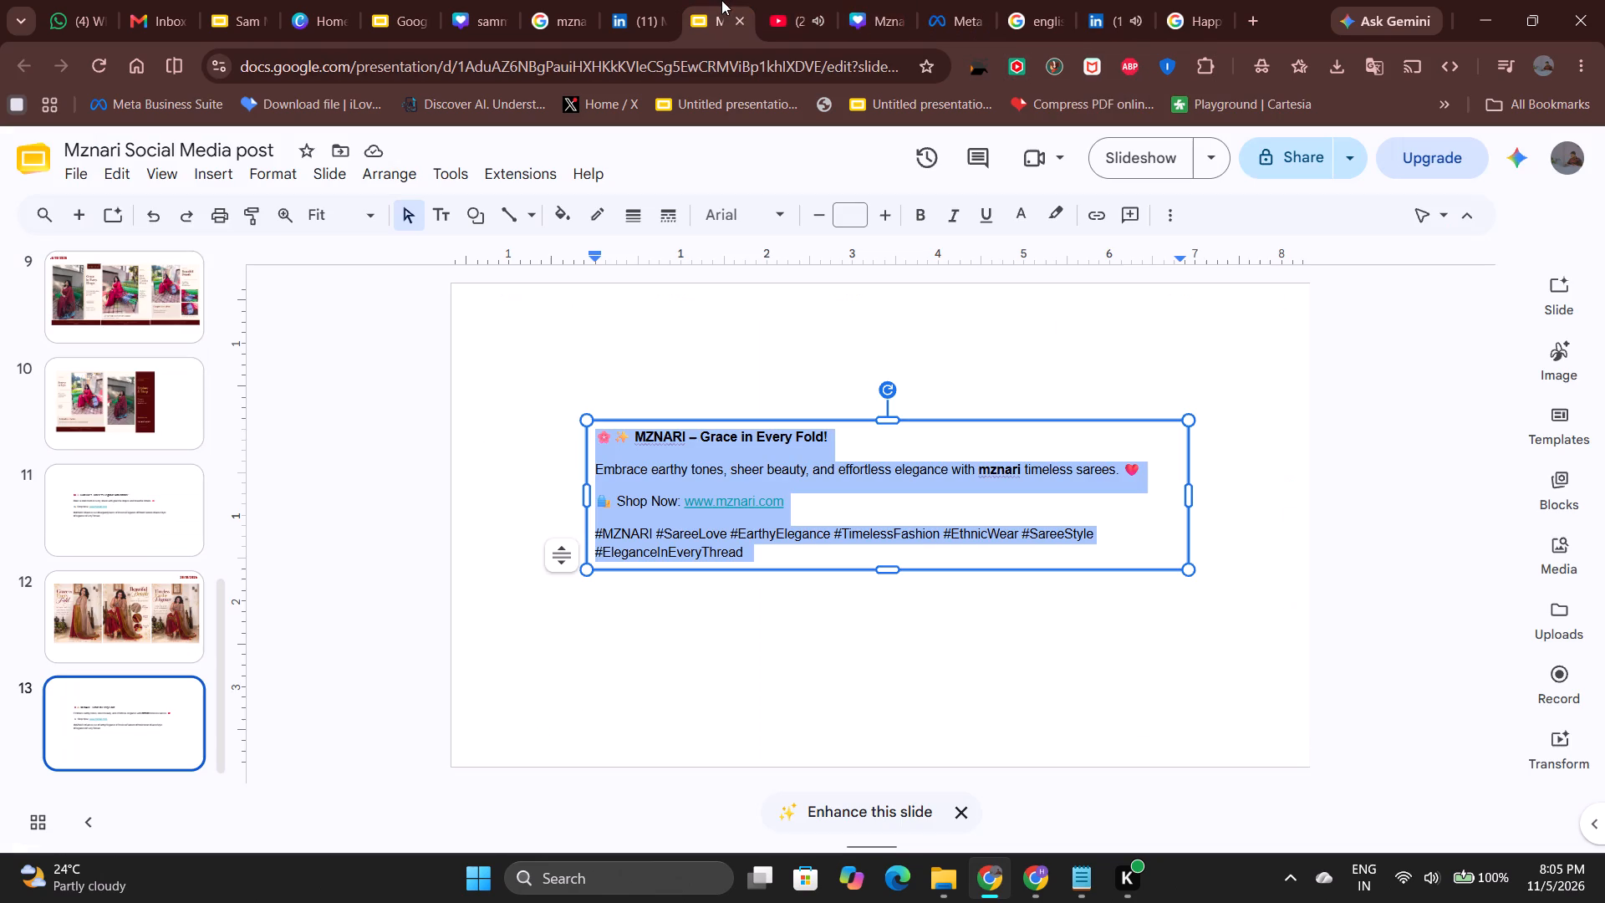
pyautogui.scroll(-3, 68, 578)
pyautogui.scroll(4, 68, 578)
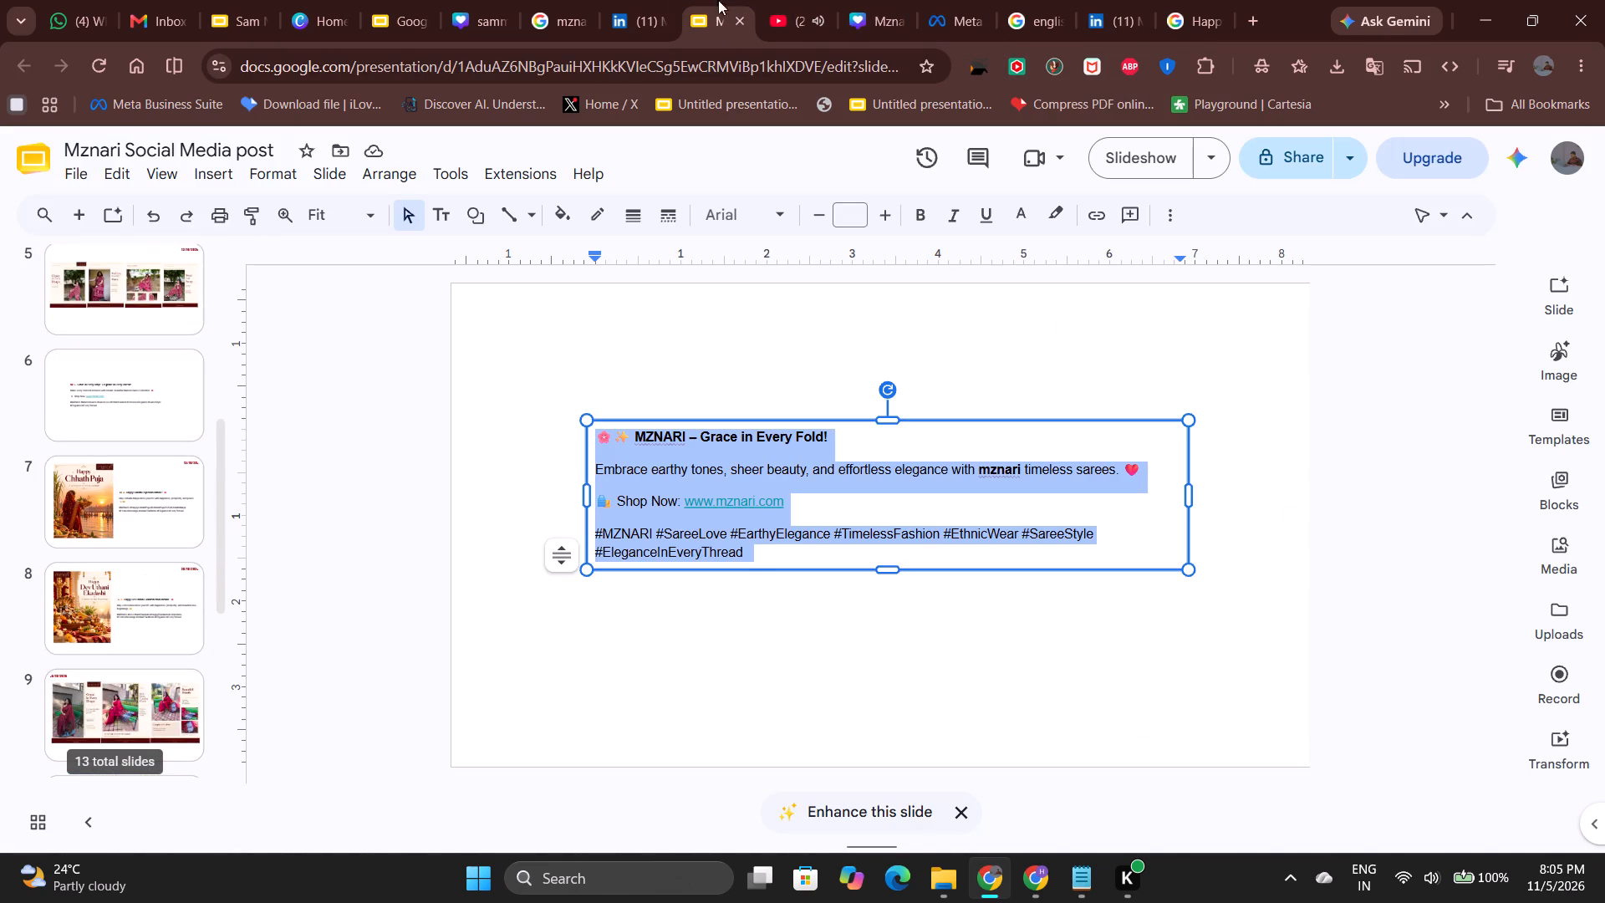
pyautogui.click(875, 0)
pyautogui.scroll(5, 956, 428)
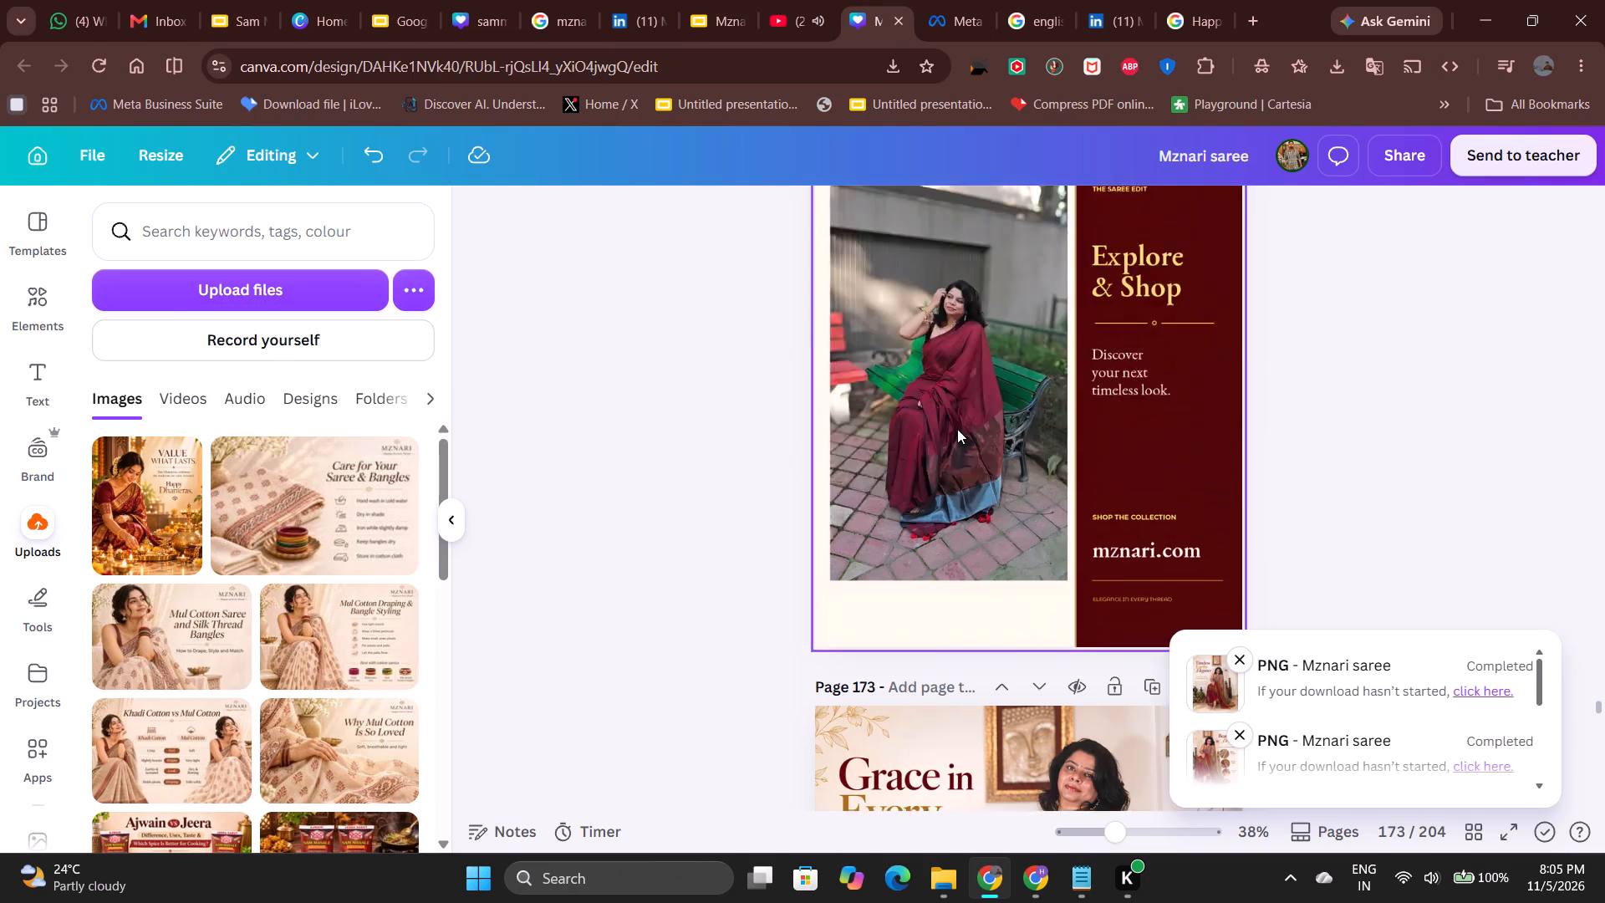
pyautogui.scroll(19, 957, 423)
pyautogui.scroll(3, 957, 423)
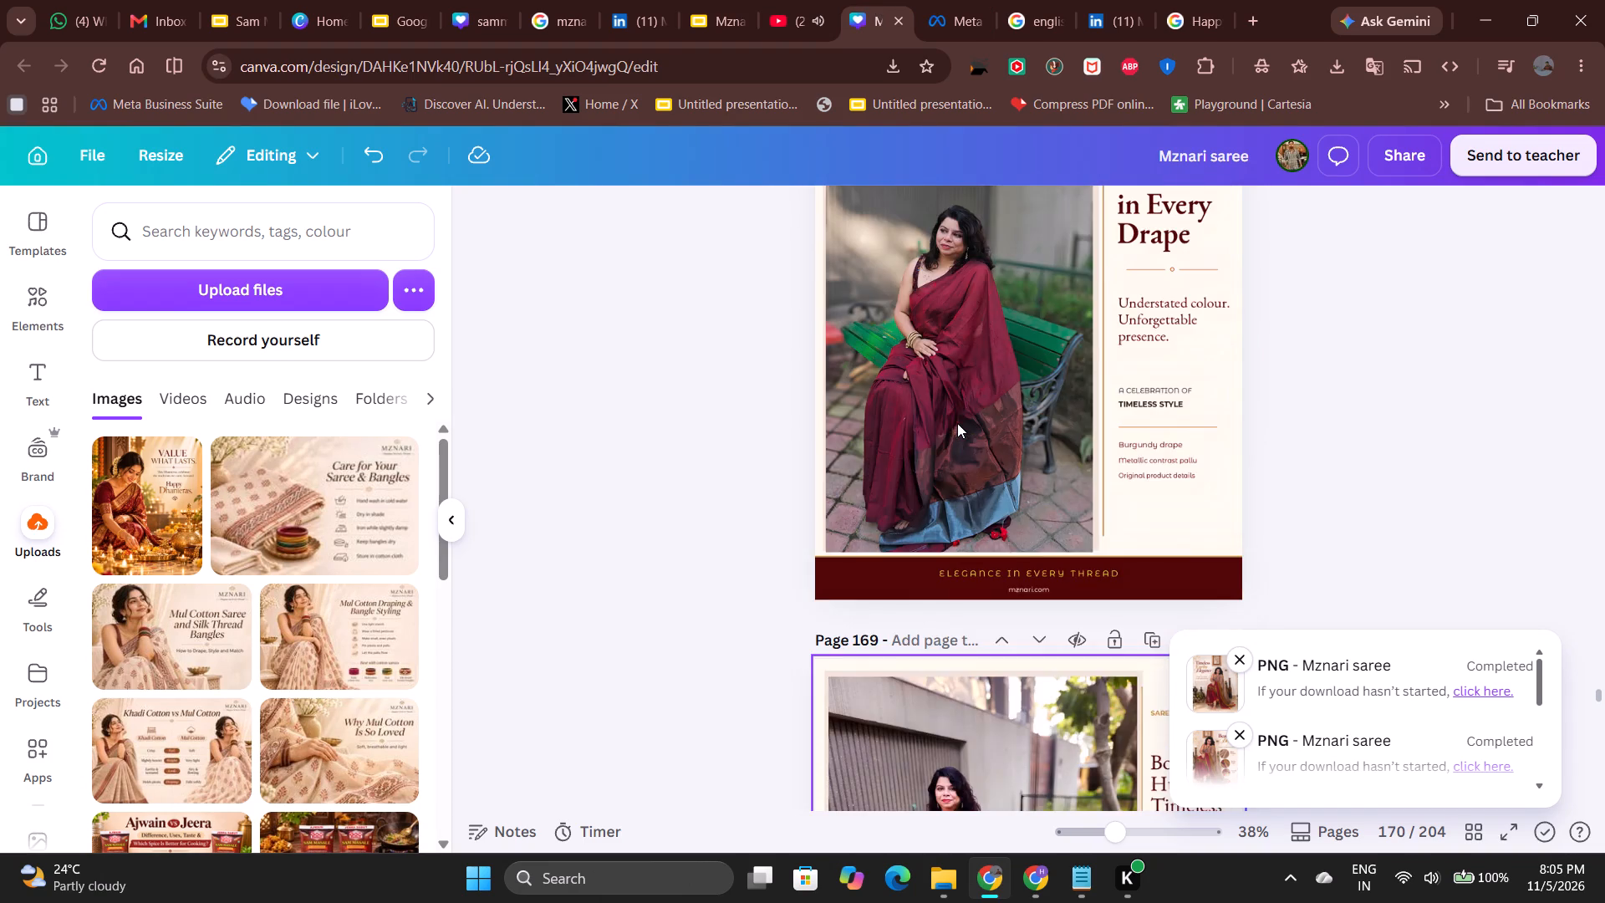
pyautogui.scroll(9, 957, 423)
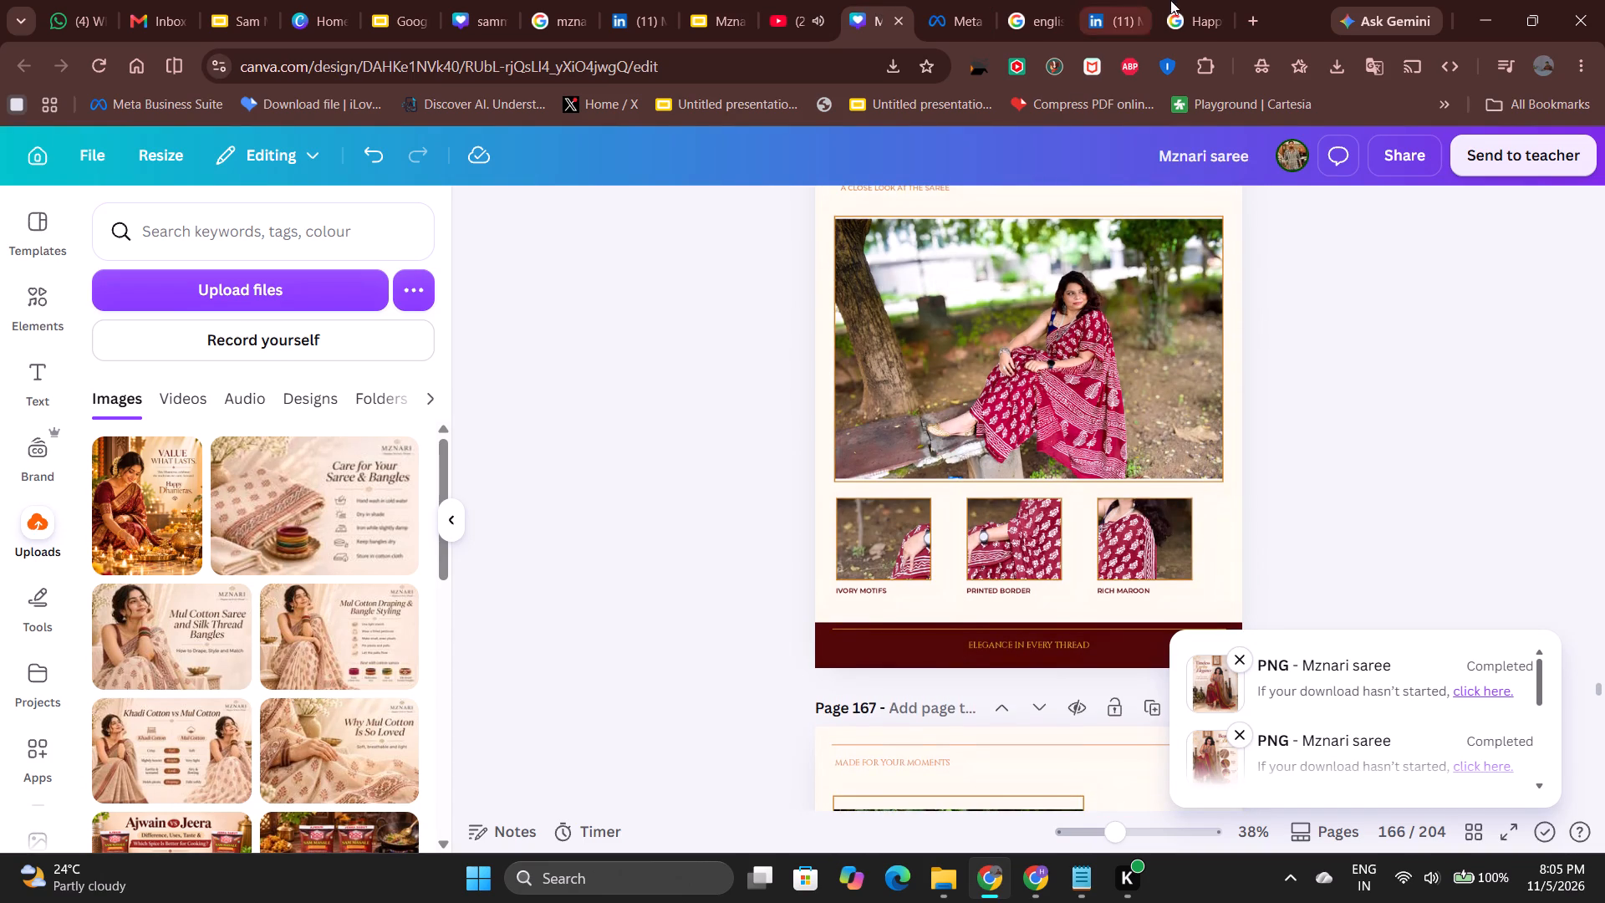
# Open Instagram in a new browser tab and review the posts already published on the mznari.handloom profile.
pyautogui.click(1265, 0)
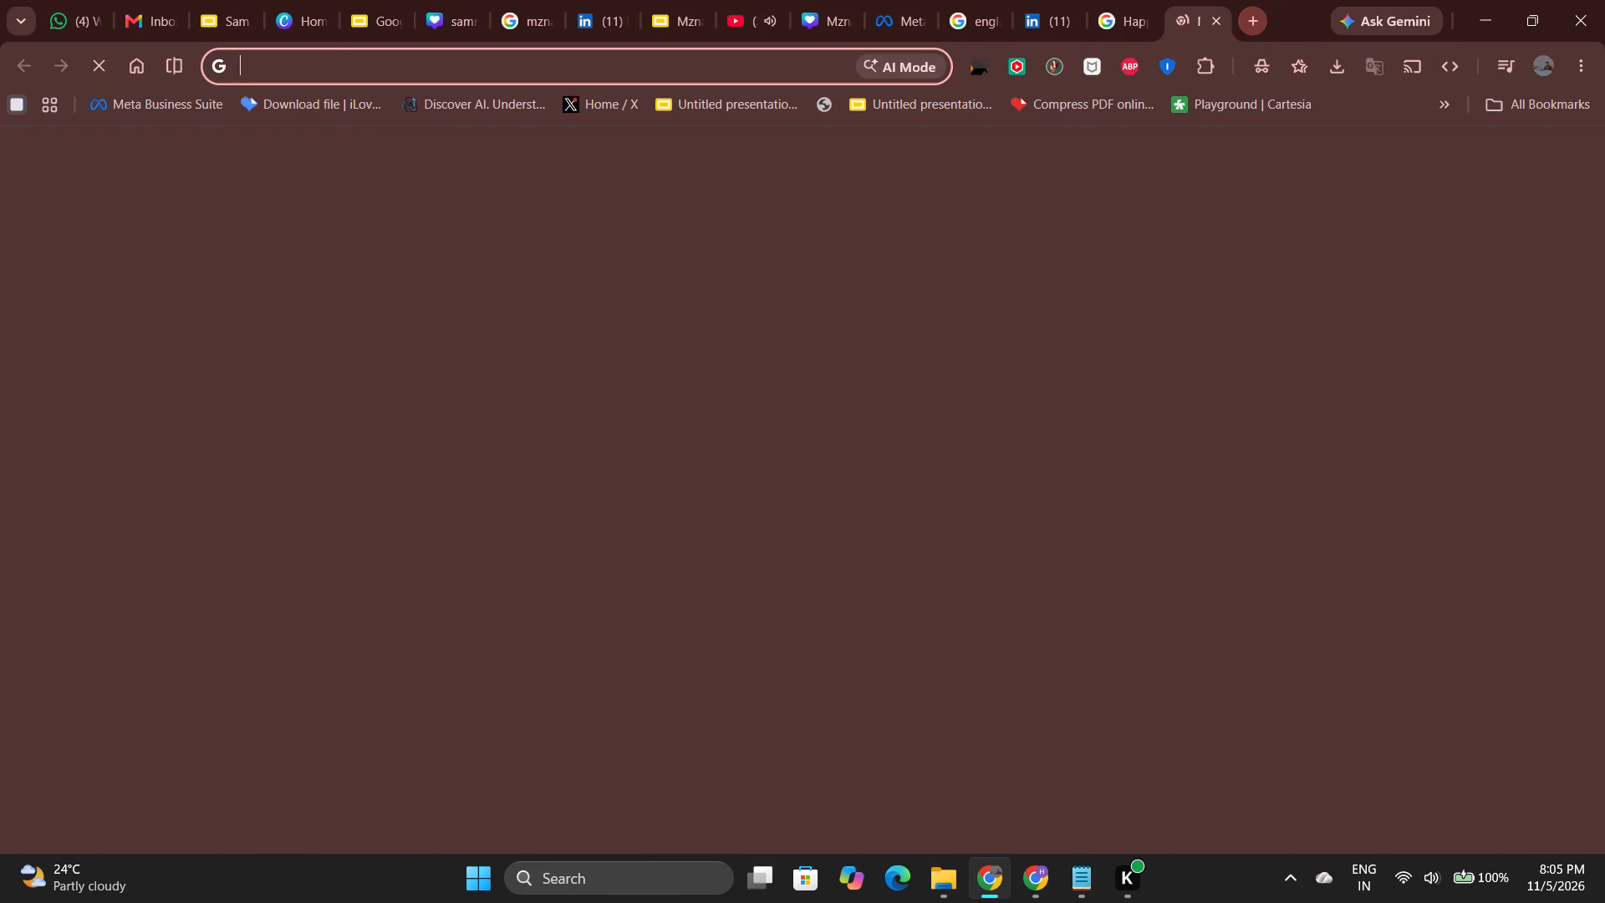
pyautogui.click(821, 58)
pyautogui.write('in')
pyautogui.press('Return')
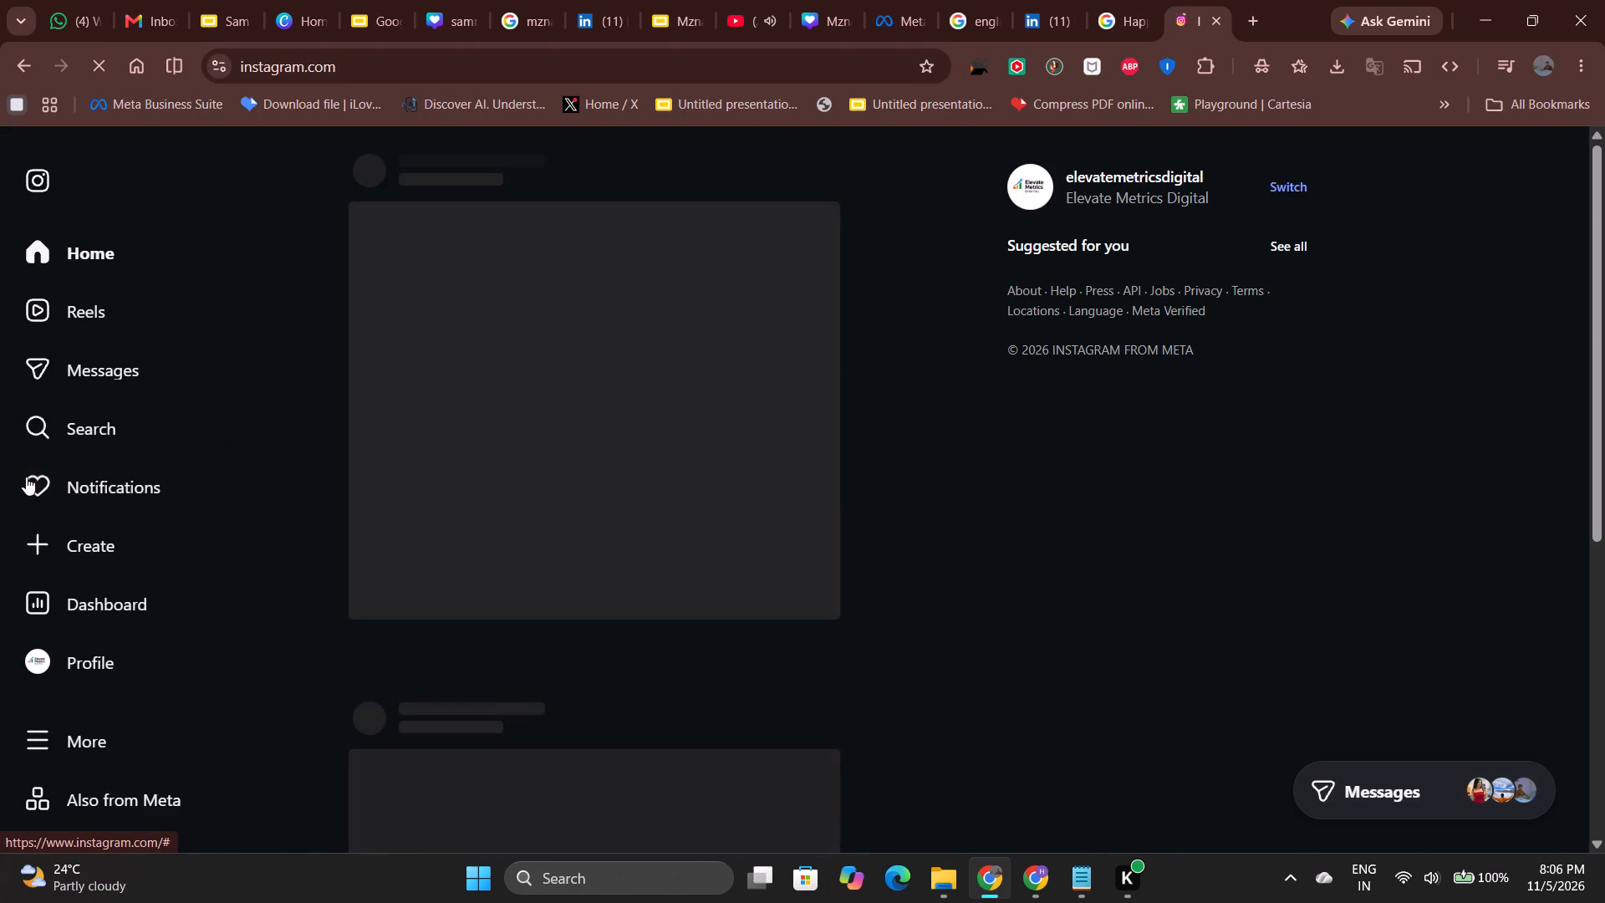
pyautogui.click(41, 426)
pyautogui.click(736, 176)
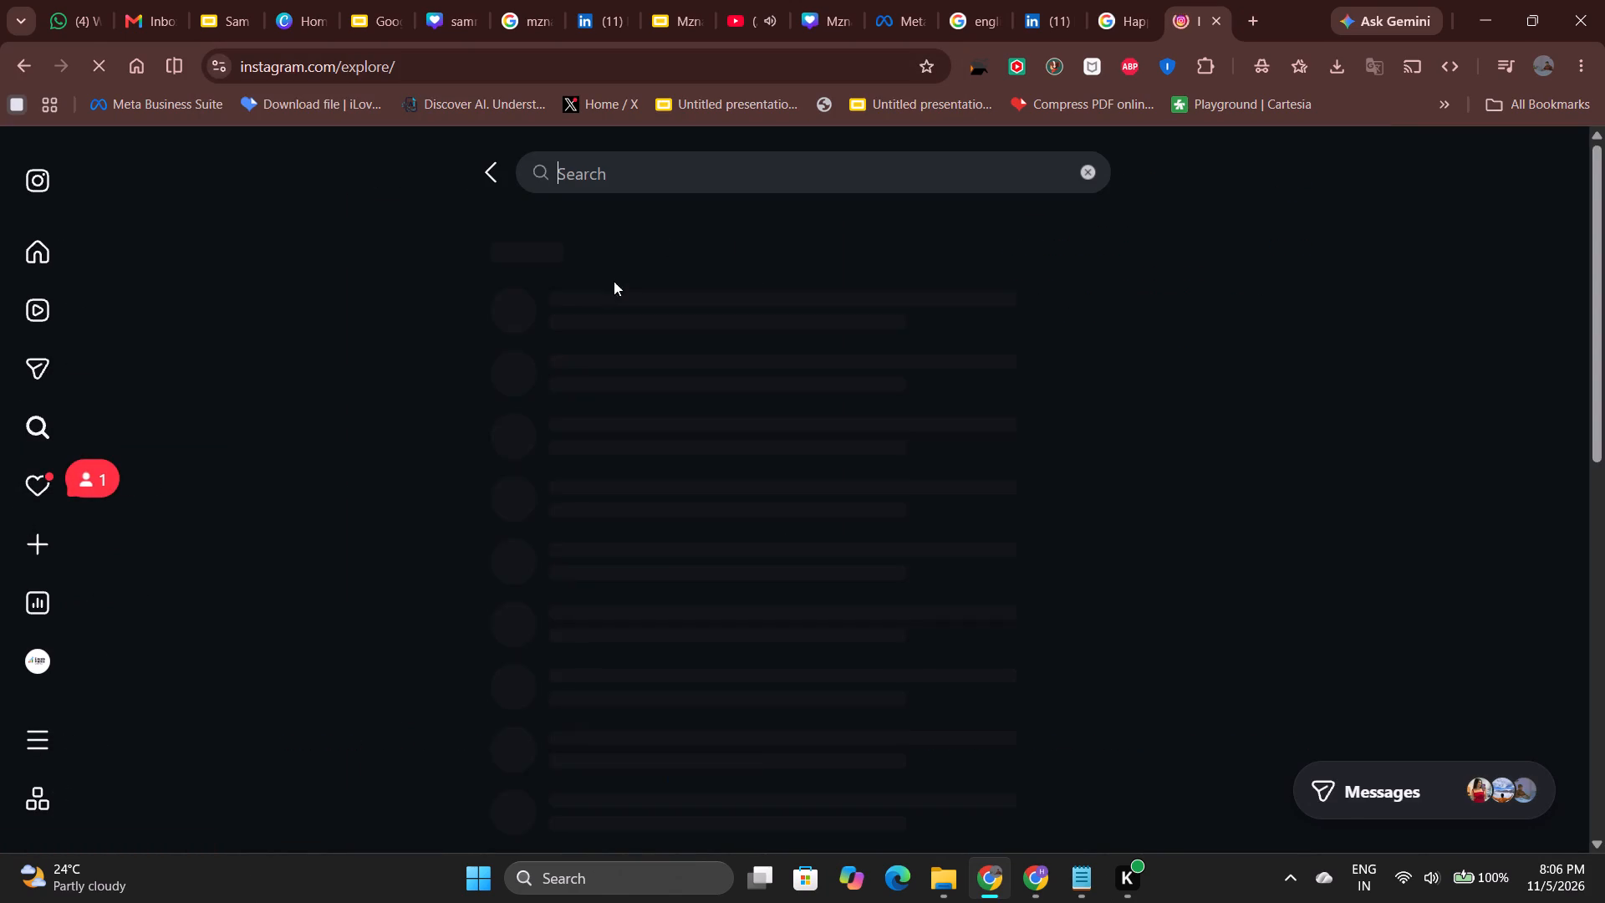
pyautogui.click(558, 299)
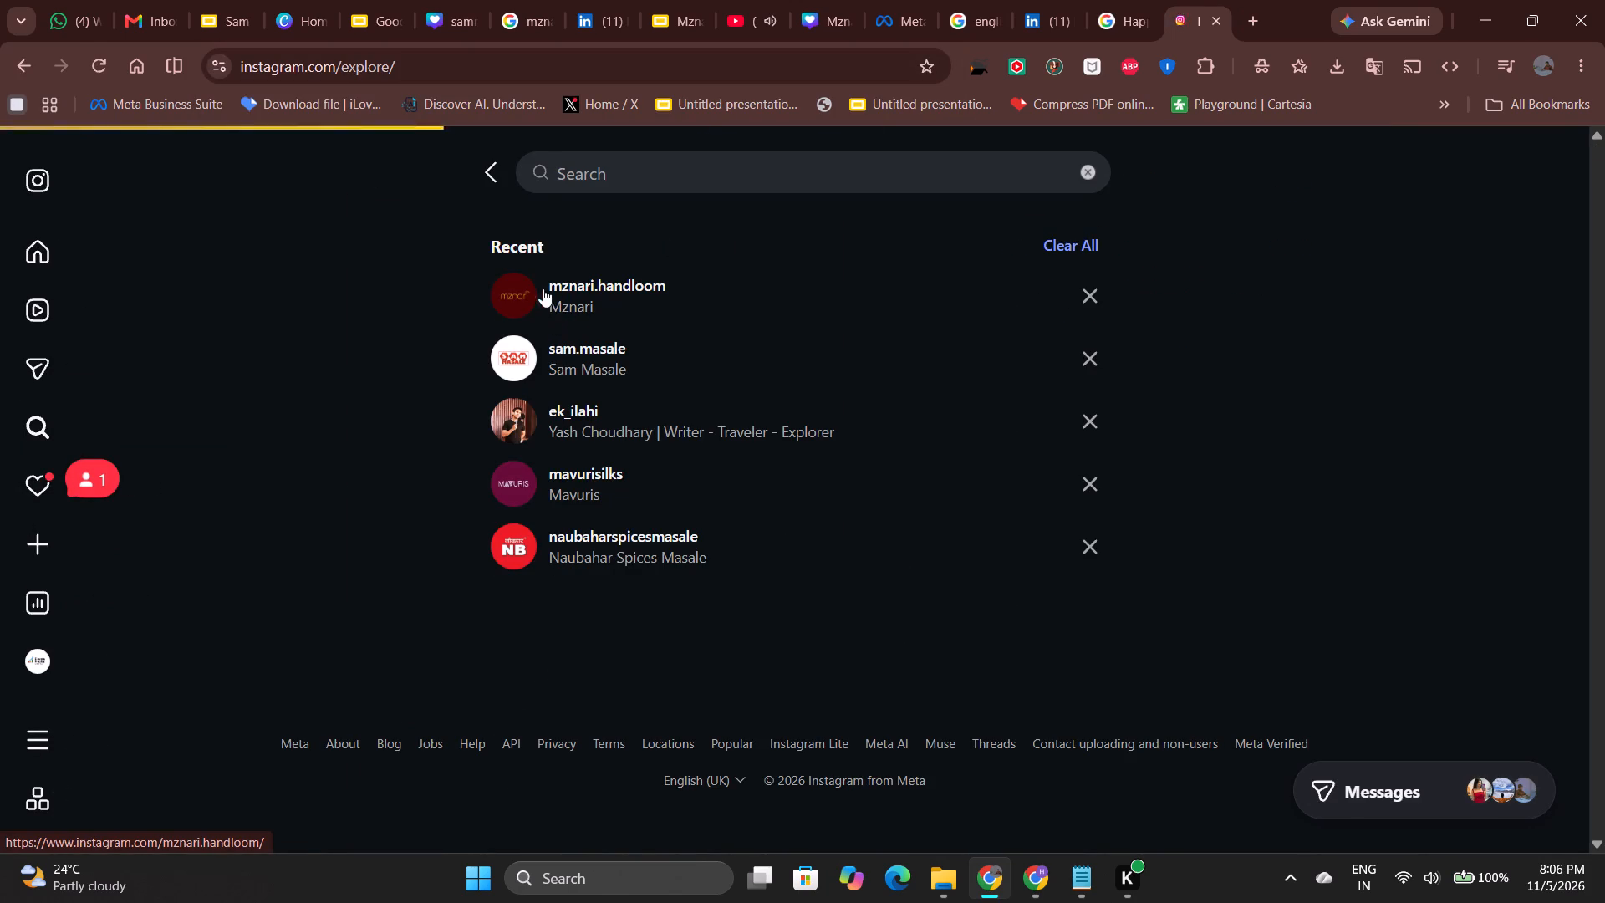
pyautogui.scroll(-6, 541, 289)
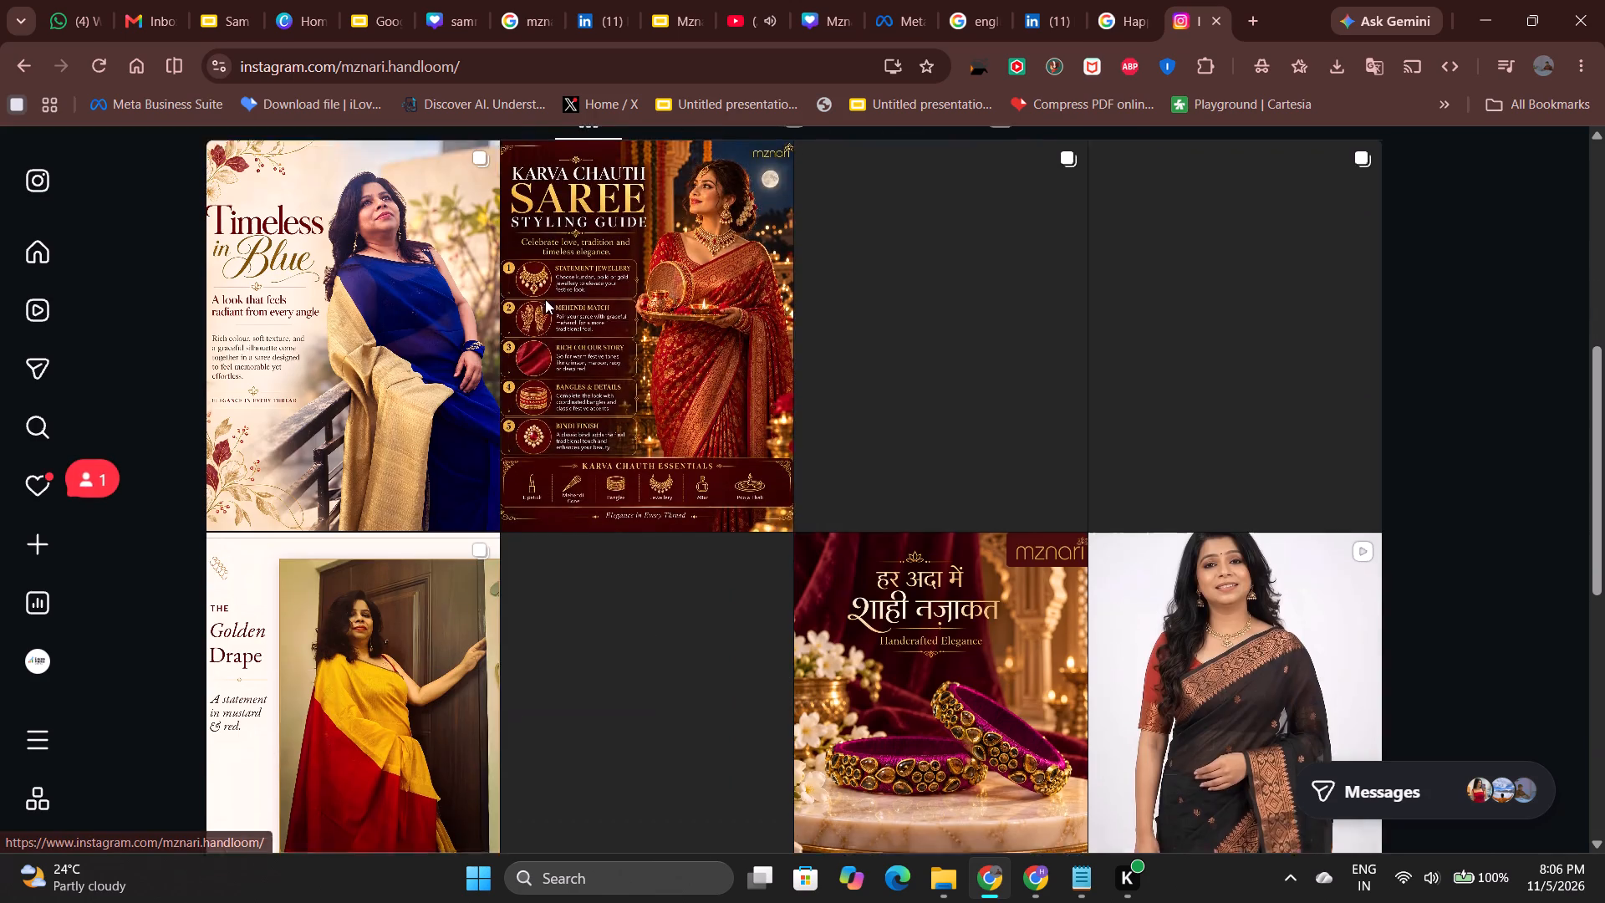
pyautogui.scroll(-1, 545, 299)
pyautogui.scroll(2, 545, 299)
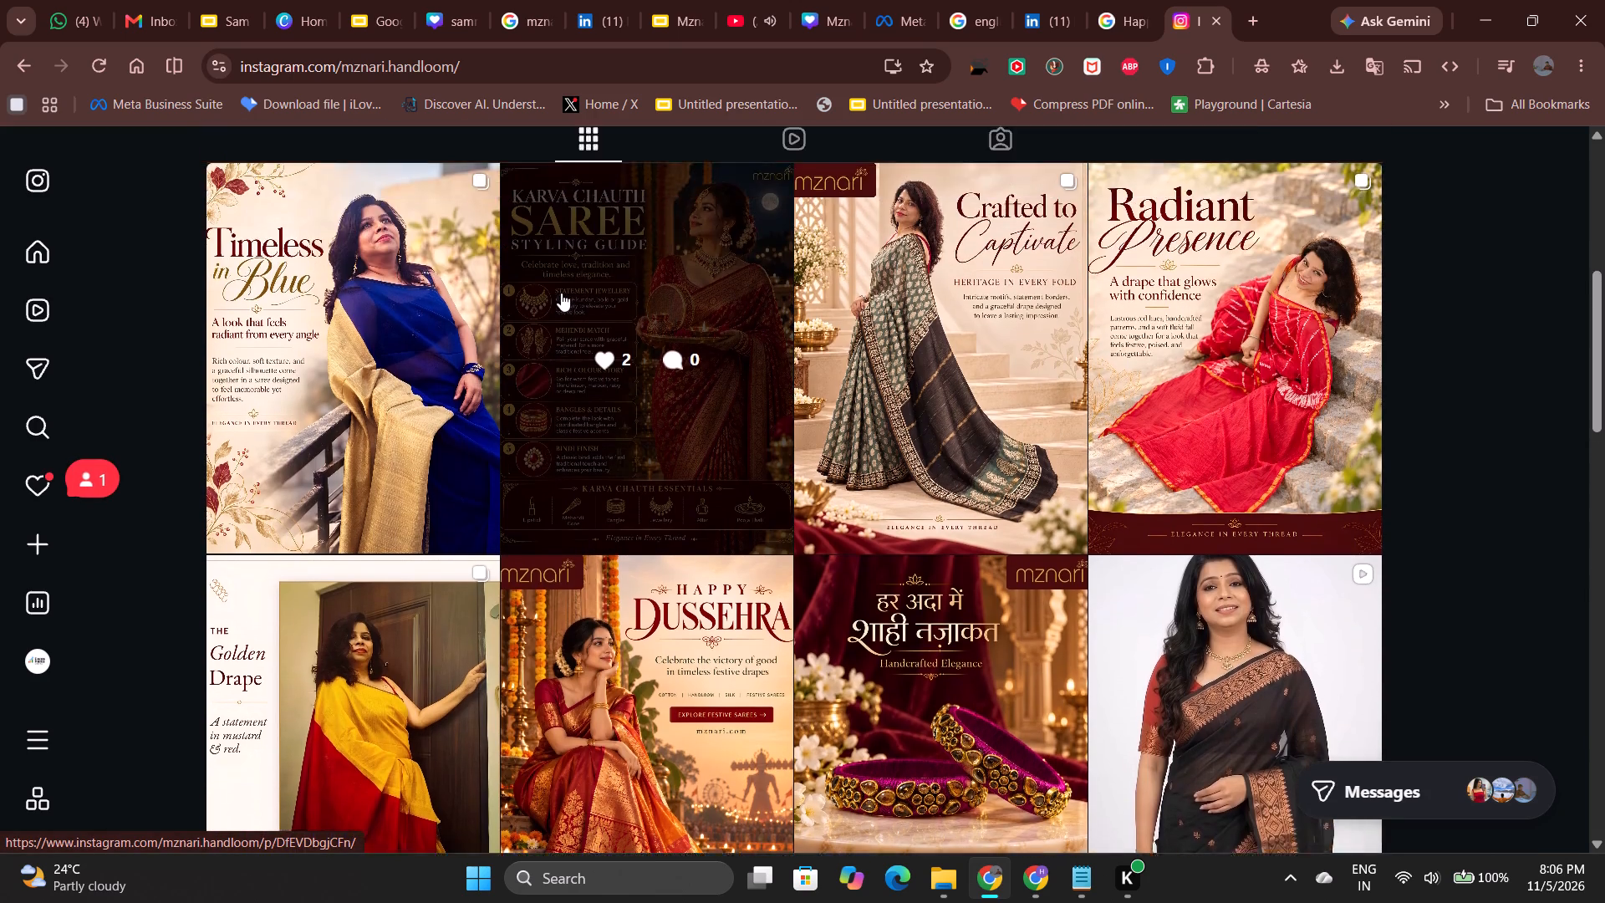
pyautogui.scroll(-7, 561, 293)
pyautogui.scroll(8, 601, 316)
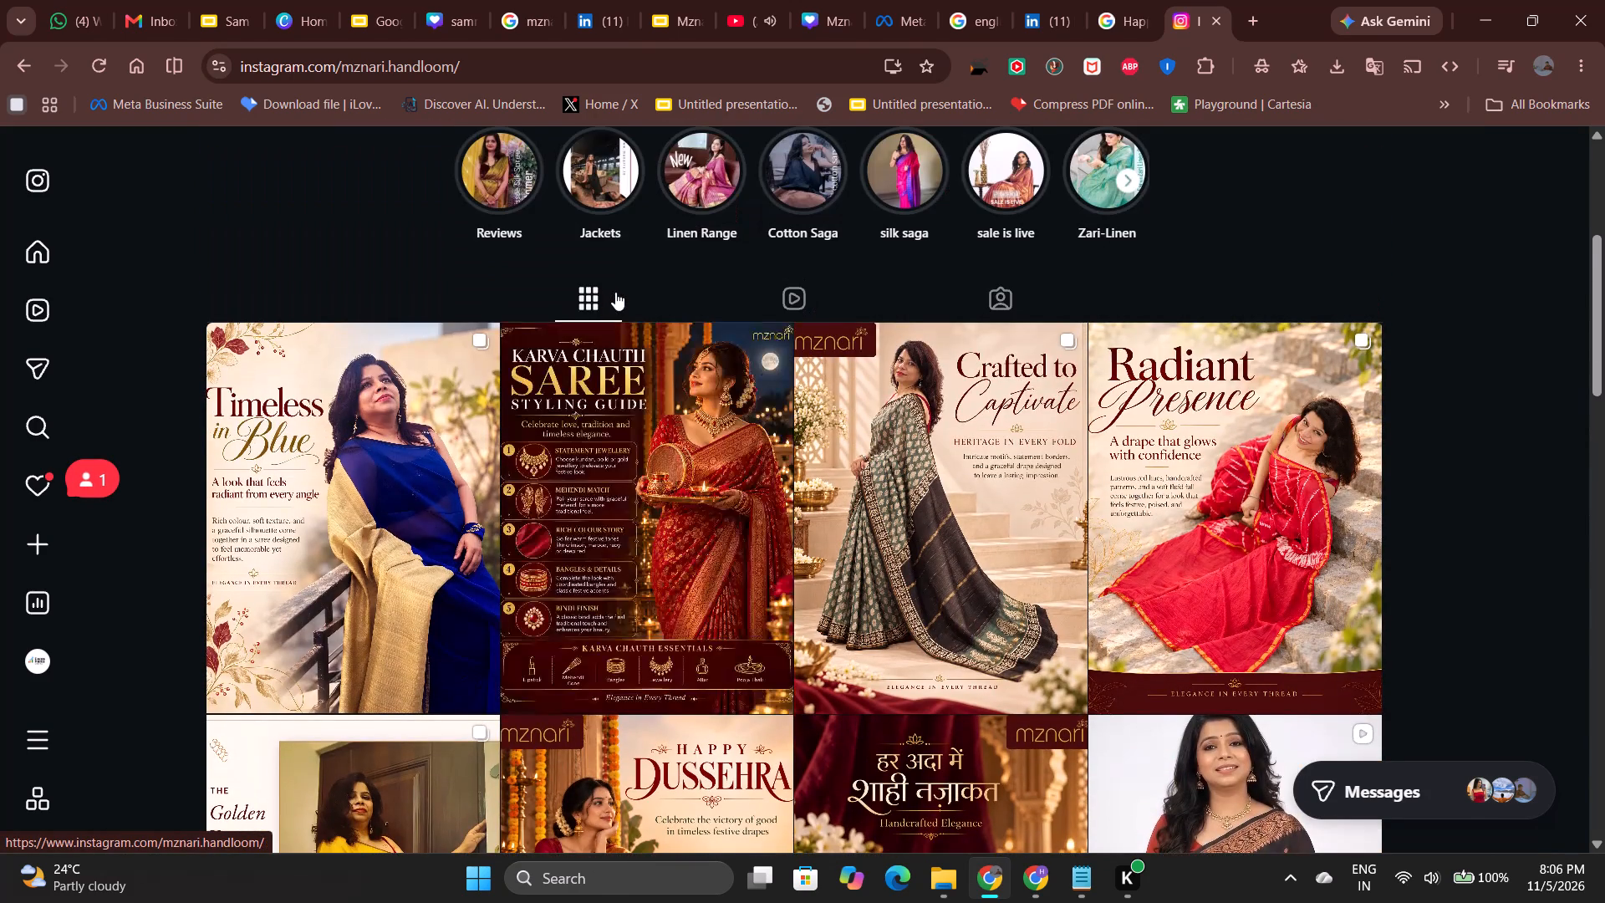
pyautogui.scroll(-1, 615, 292)
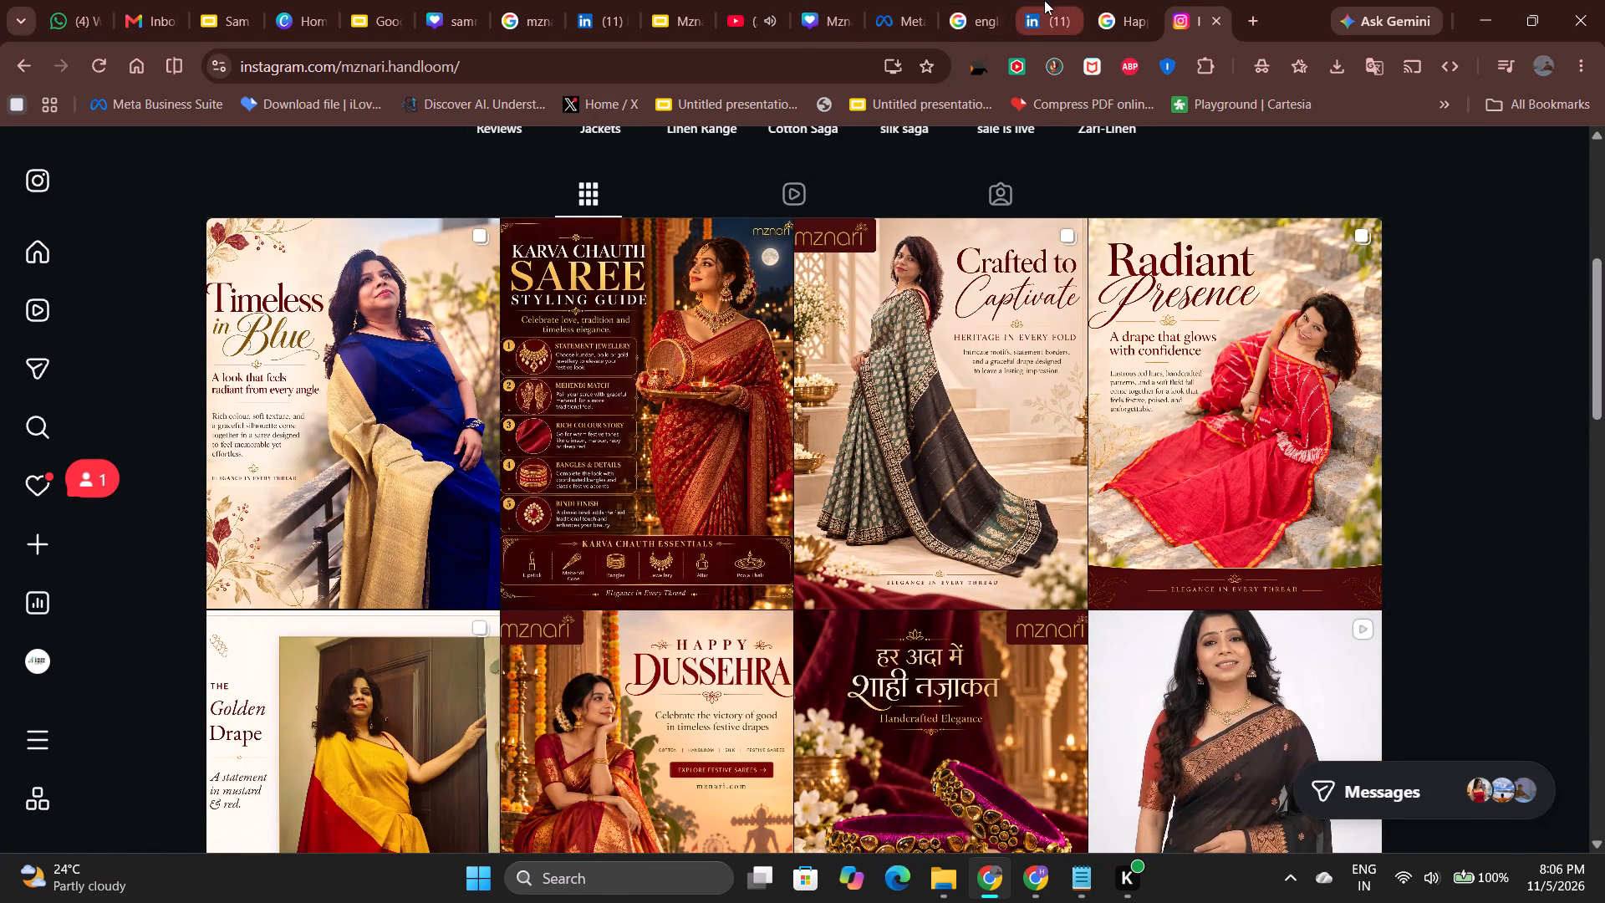
# Return to the Mznari saree design in Canva and examine pages 162 to 166 for a saree set for the next post.
pyautogui.click(890, 0)
pyautogui.click(803, 0)
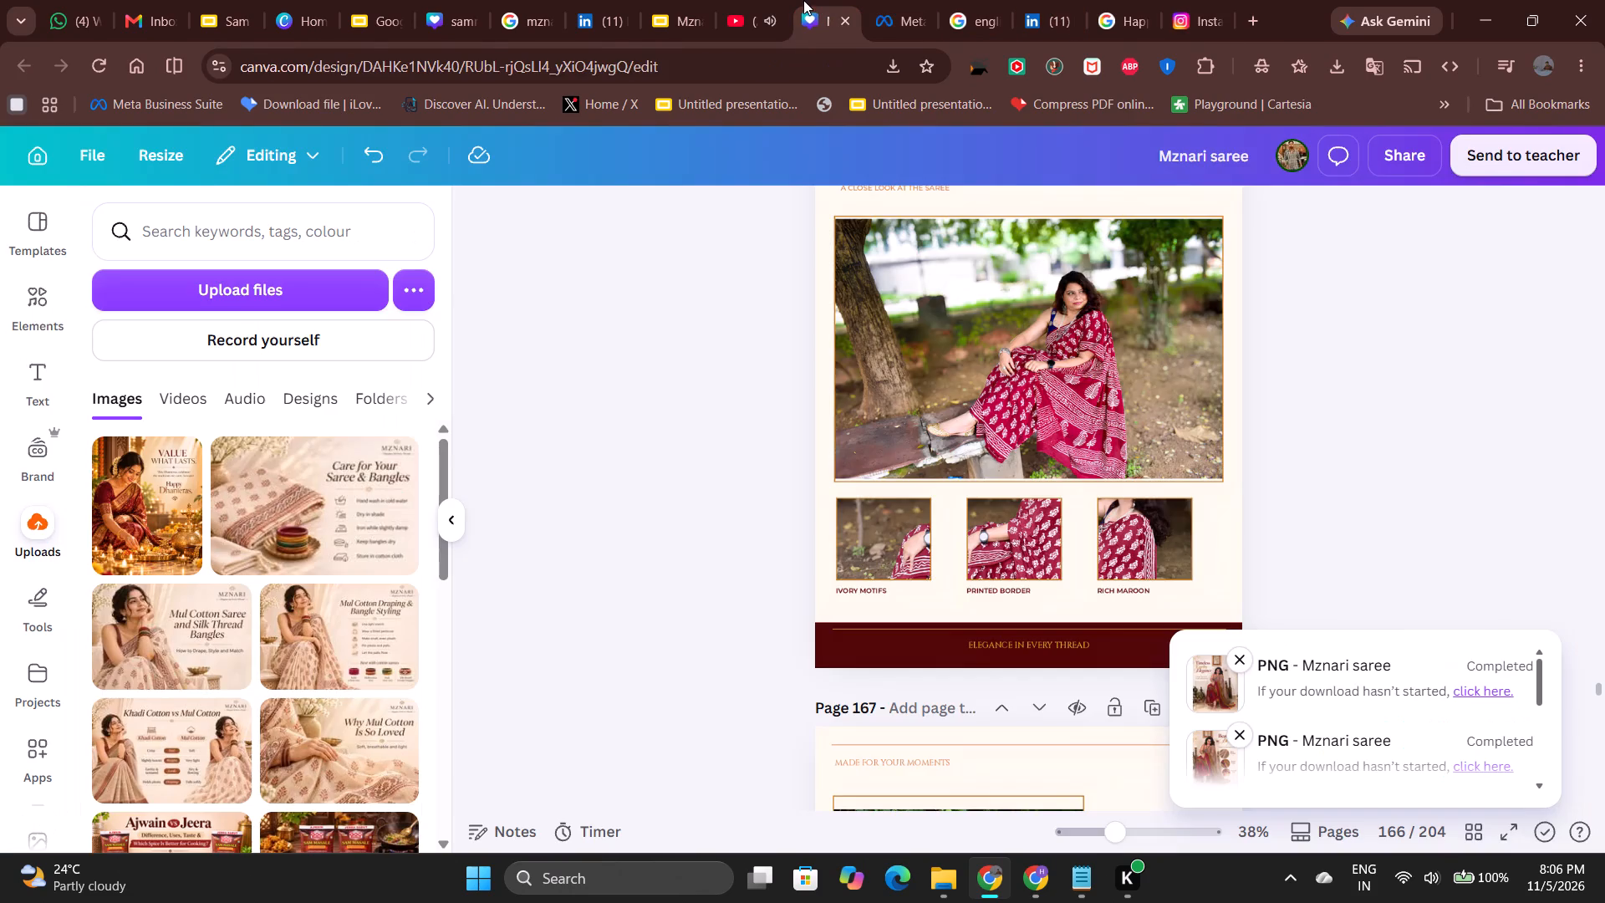
pyautogui.scroll(16, 945, 458)
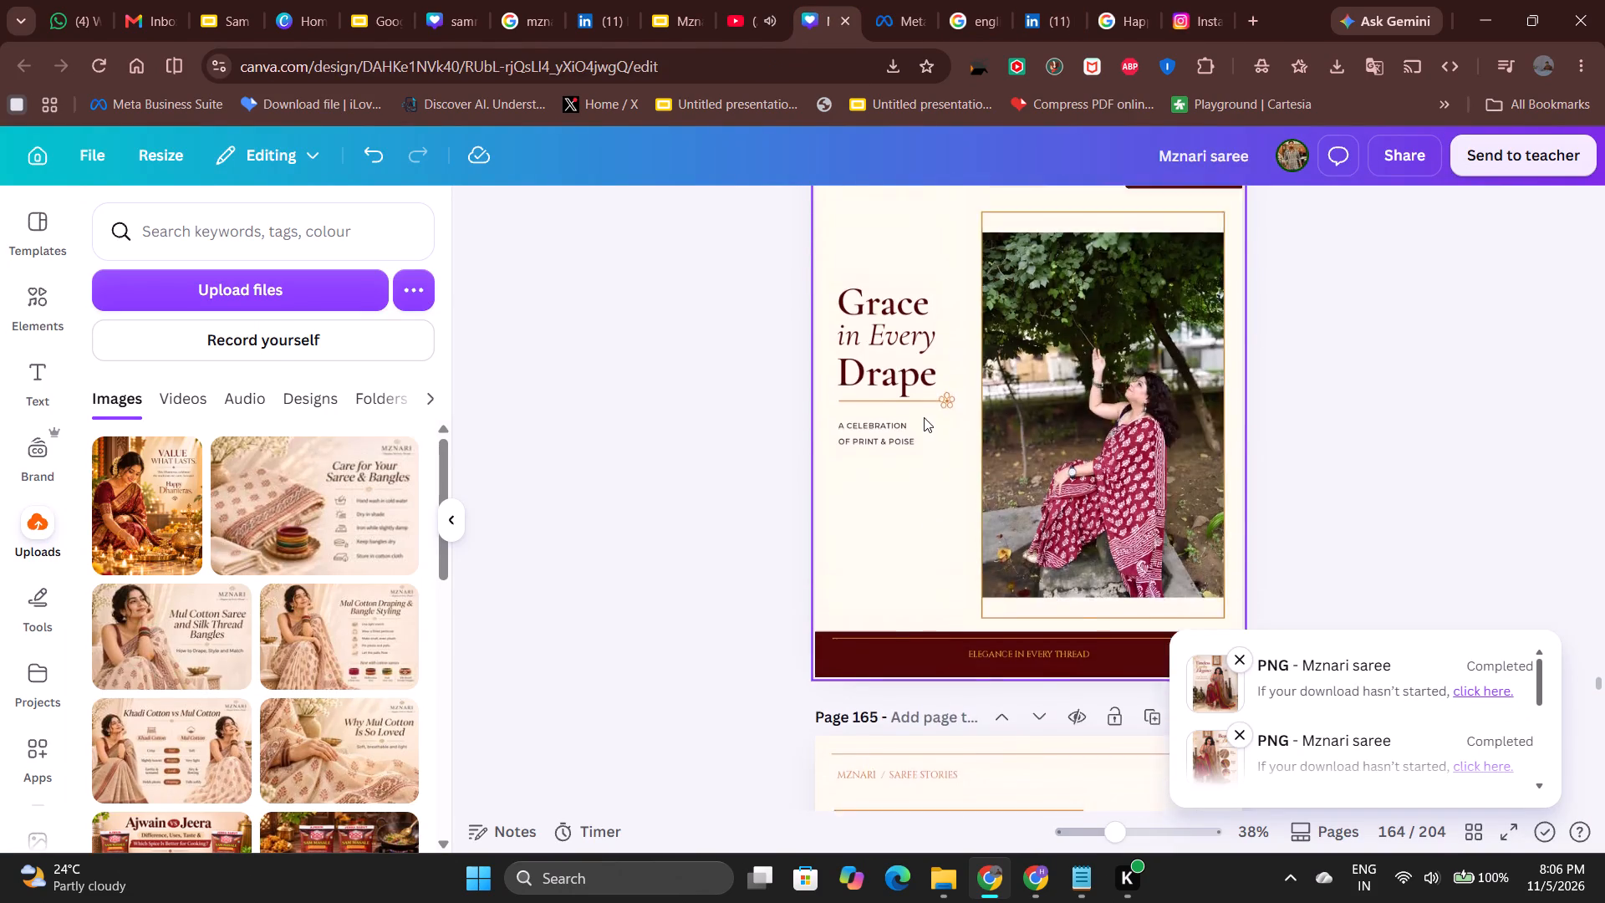
pyautogui.scroll(6, 922, 416)
pyautogui.scroll(-8, 922, 416)
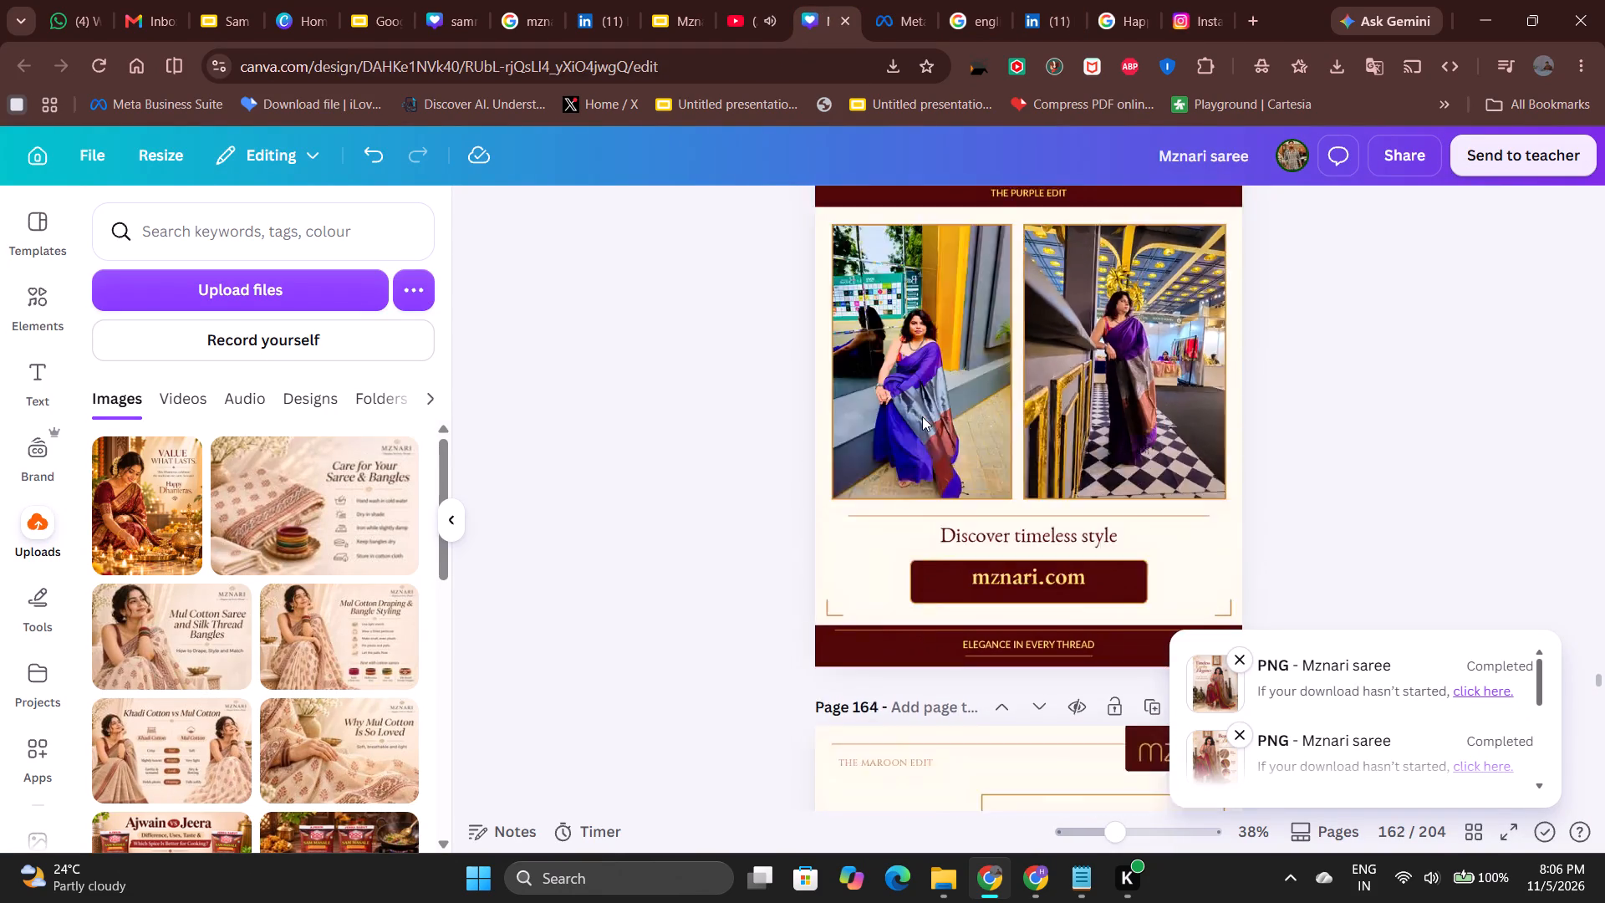
pyautogui.scroll(-12, 922, 416)
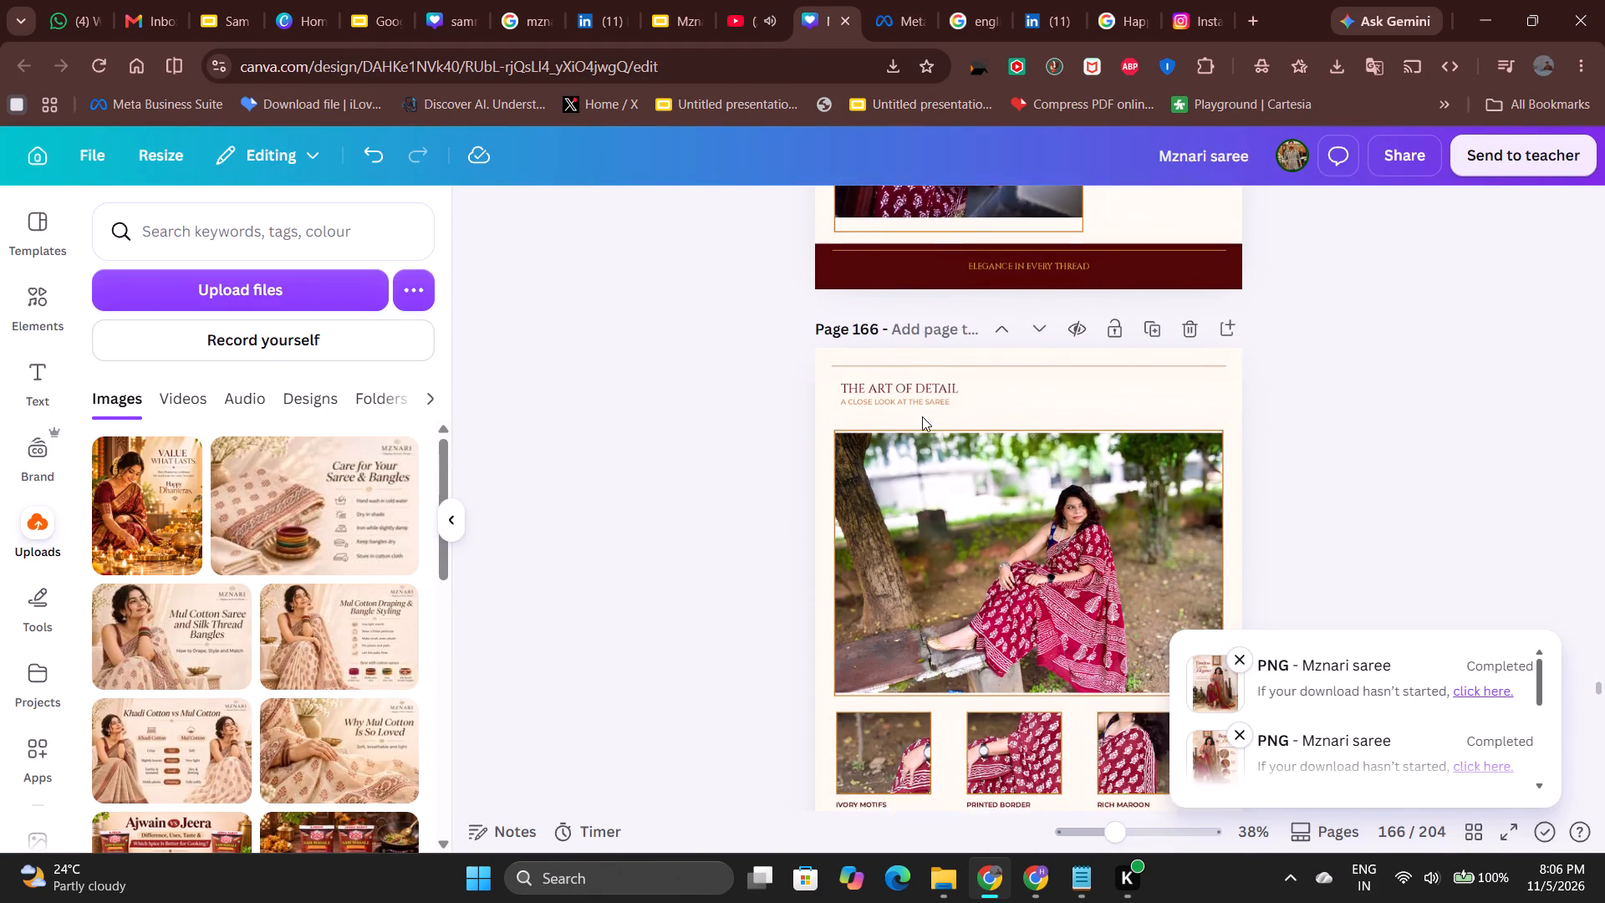
pyautogui.scroll(-3, 922, 416)
# Select the "Grace in Every Drape" maroon saree design on page 164 and open the design's download options.
pyautogui.scroll(12, 922, 416)
pyautogui.click(920, 400)
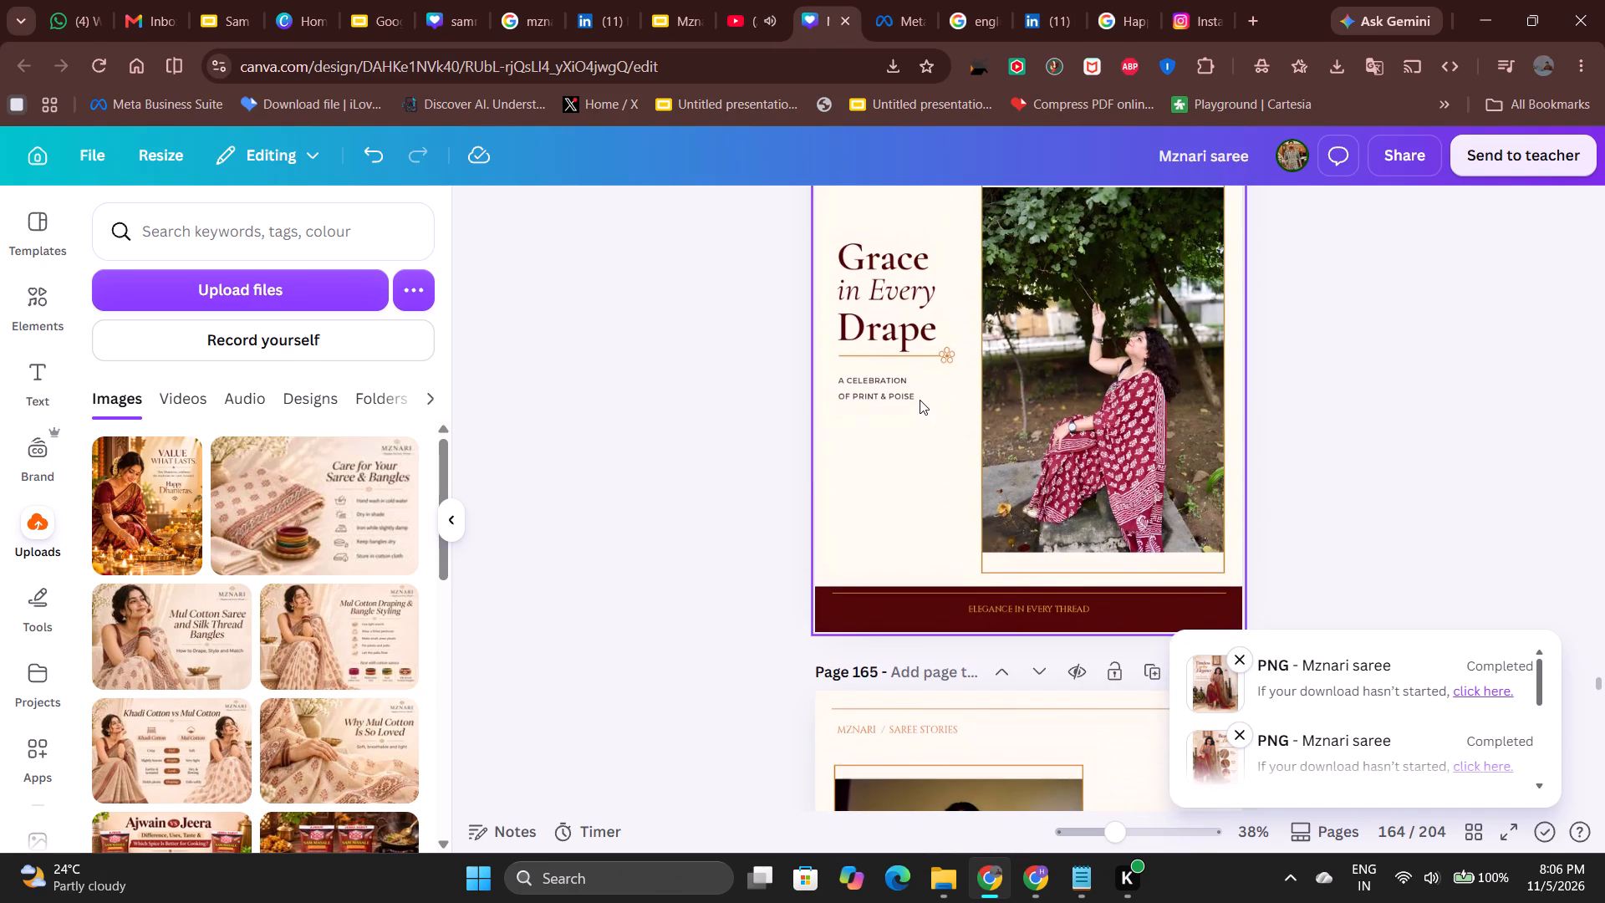
pyautogui.scroll(2, 1124, 410)
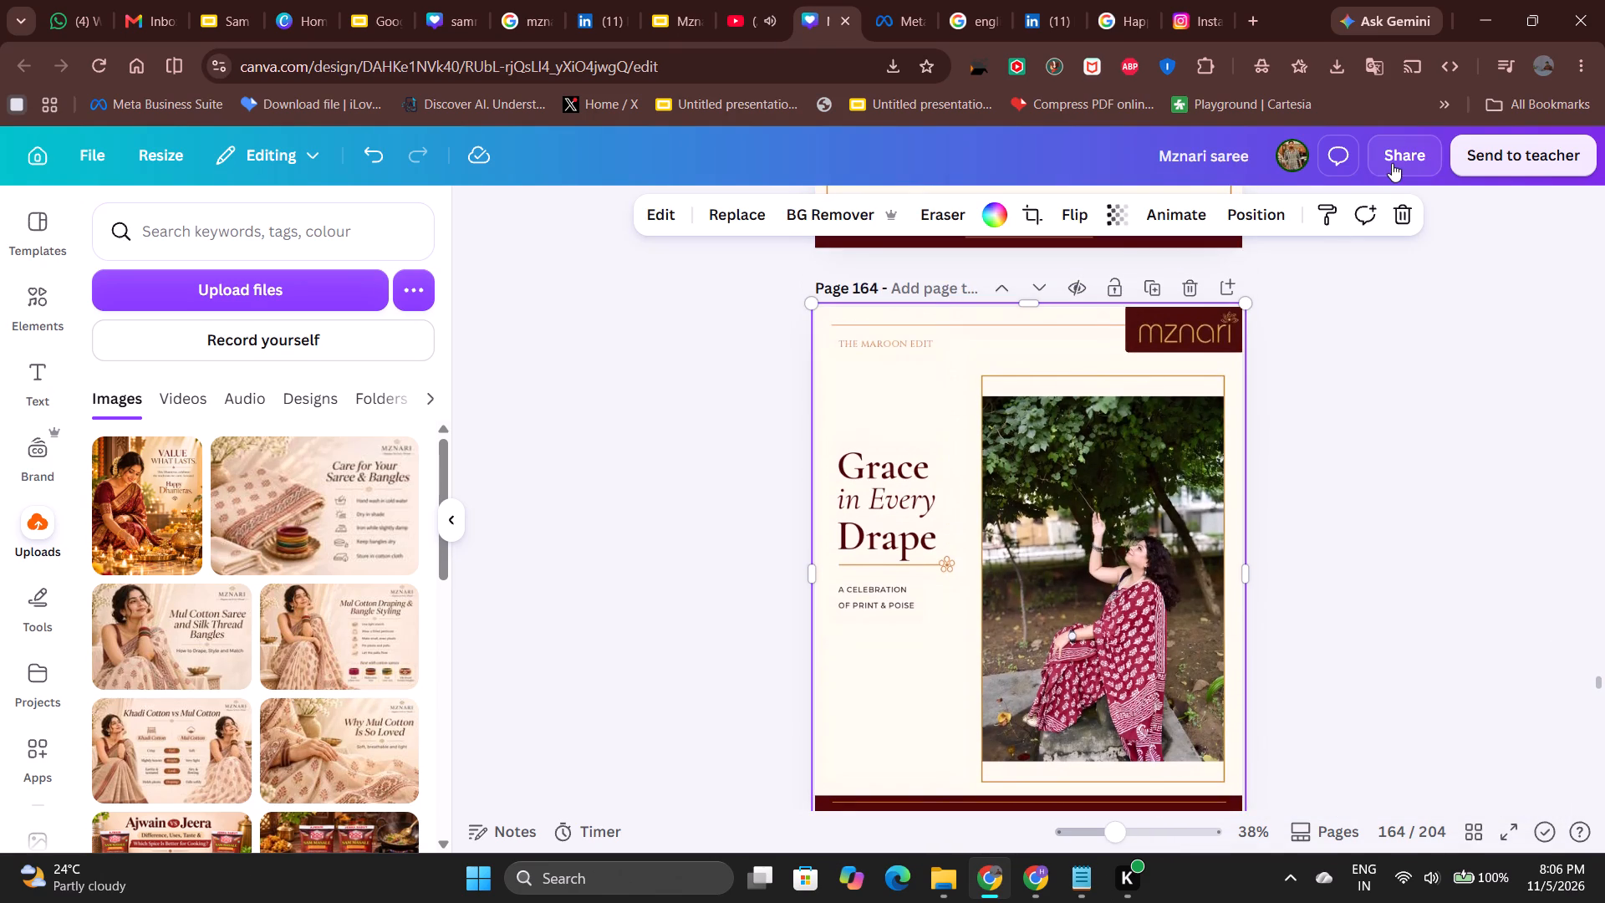
pyautogui.click(1392, 163)
pyautogui.click(1244, 658)
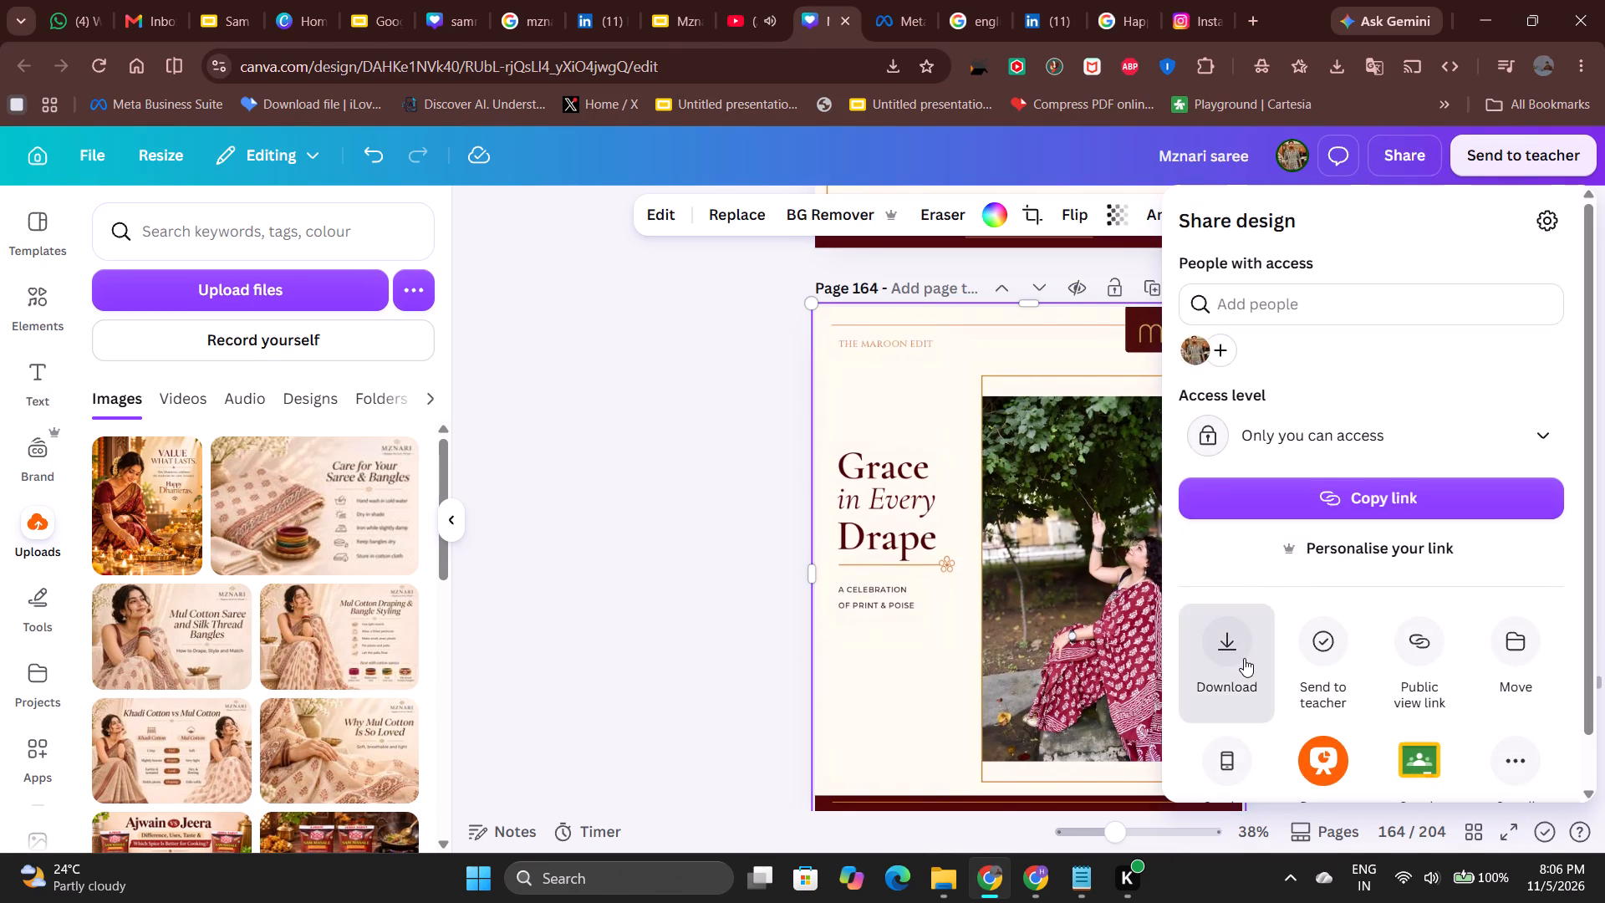
# Download only page 164, "Grace in Every Drape", of the Mznari saree design as a PNG.
pyautogui.click(1397, 635)
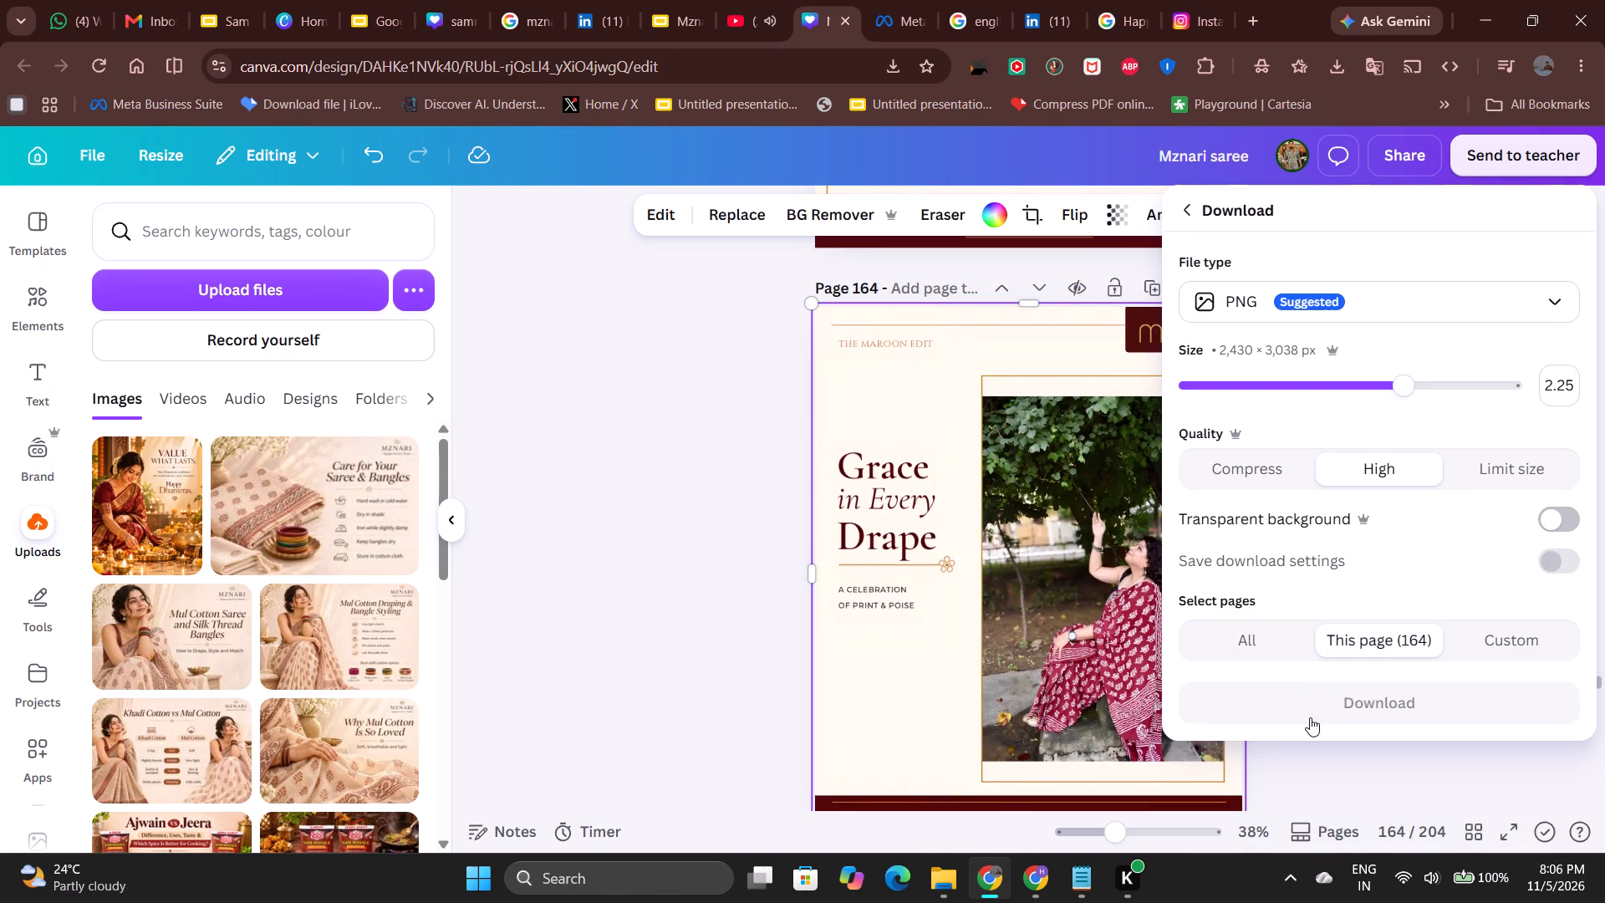
pyautogui.click(1297, 707)
# Download only page 165, "Tradition, Beautifully Worn", as a PNG.
pyautogui.scroll(-5, 955, 504)
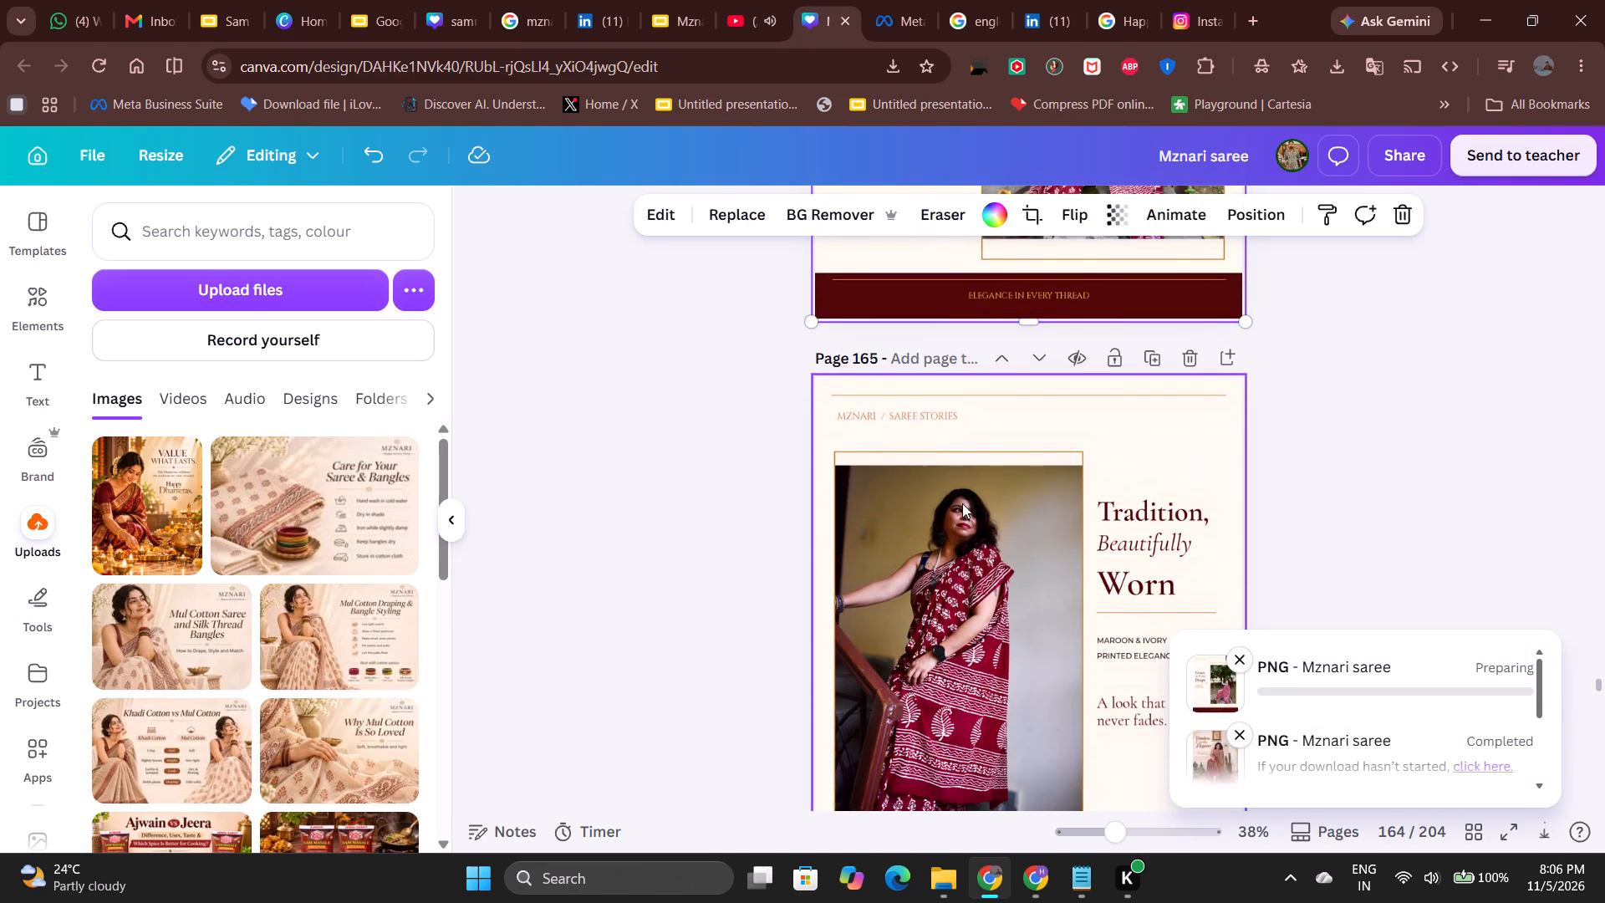
pyautogui.scroll(-1, 998, 486)
pyautogui.click(998, 486)
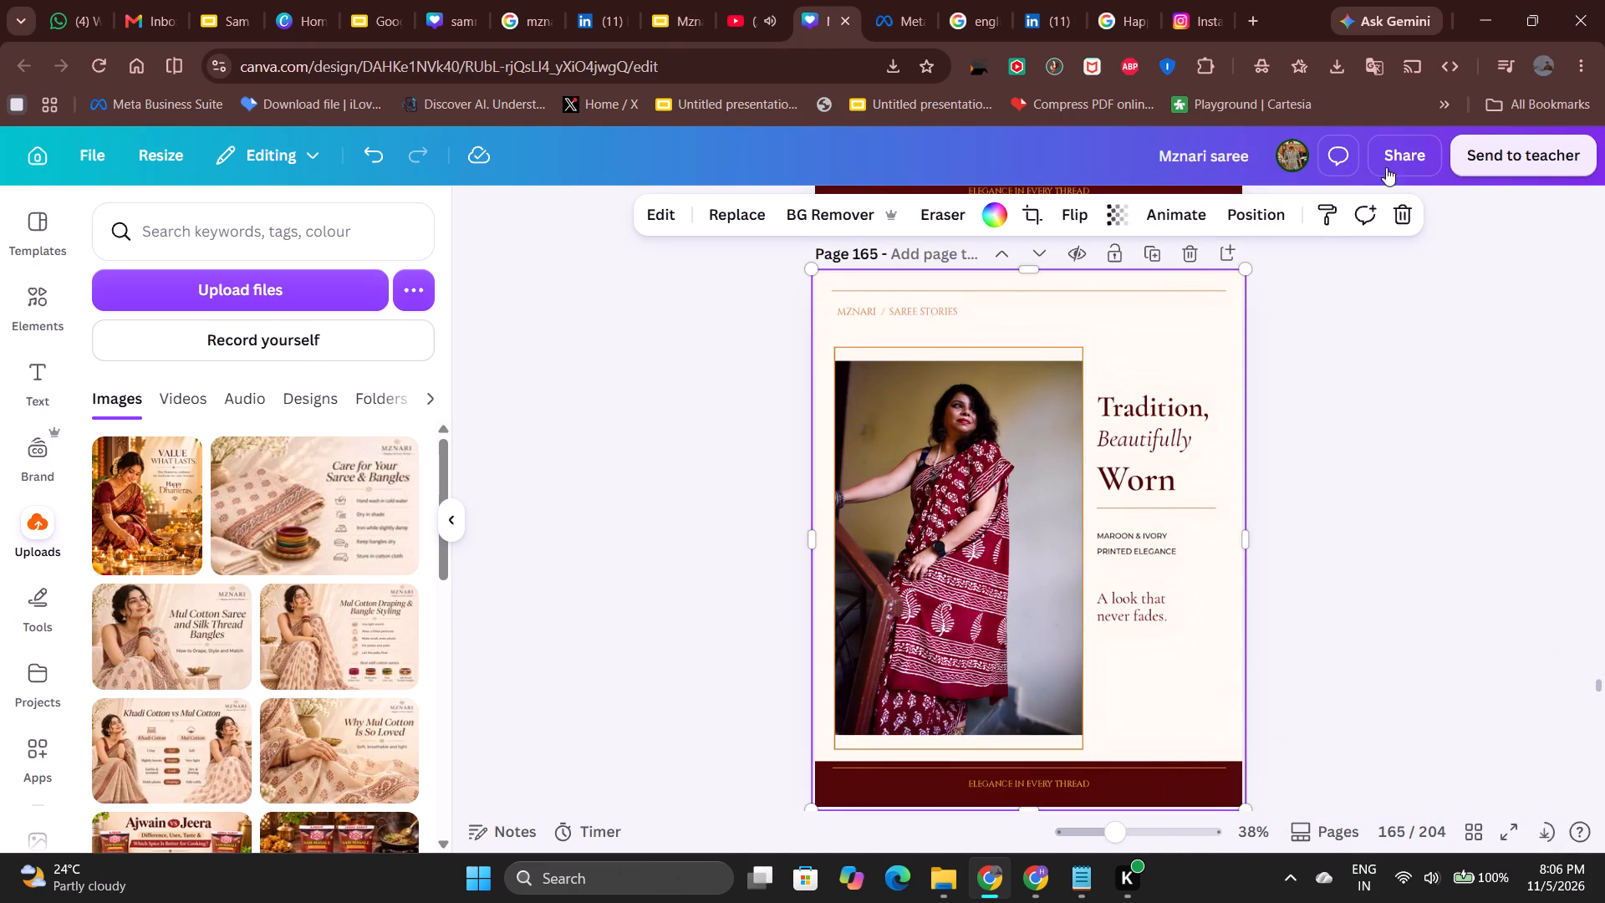
pyautogui.click(1402, 151)
pyautogui.click(1208, 639)
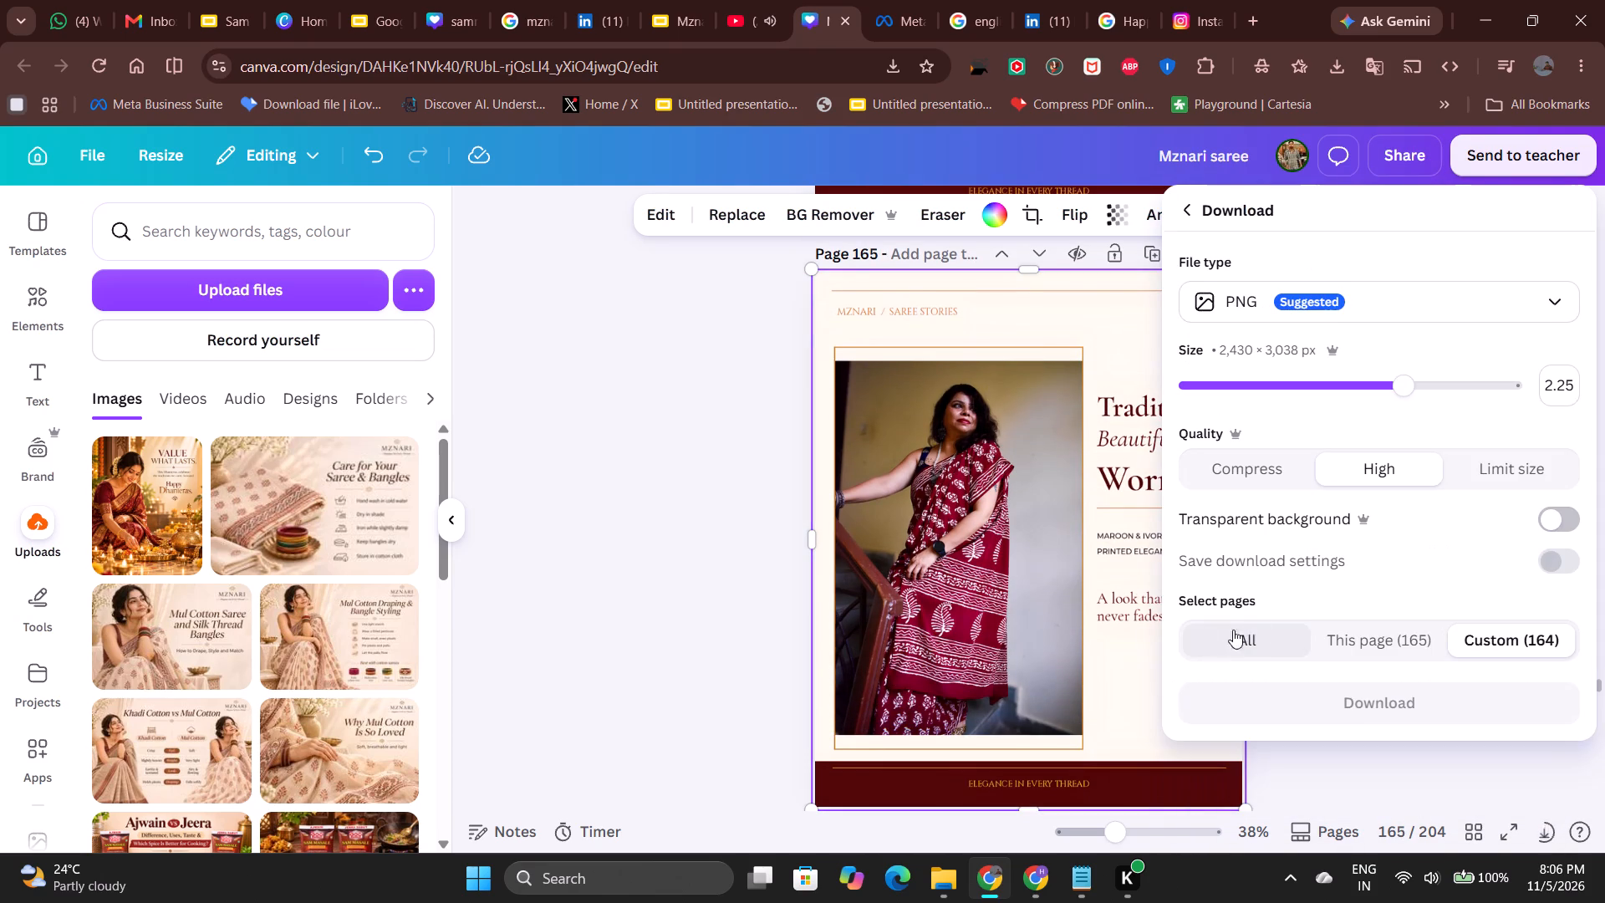
pyautogui.click(1381, 630)
pyautogui.click(1353, 710)
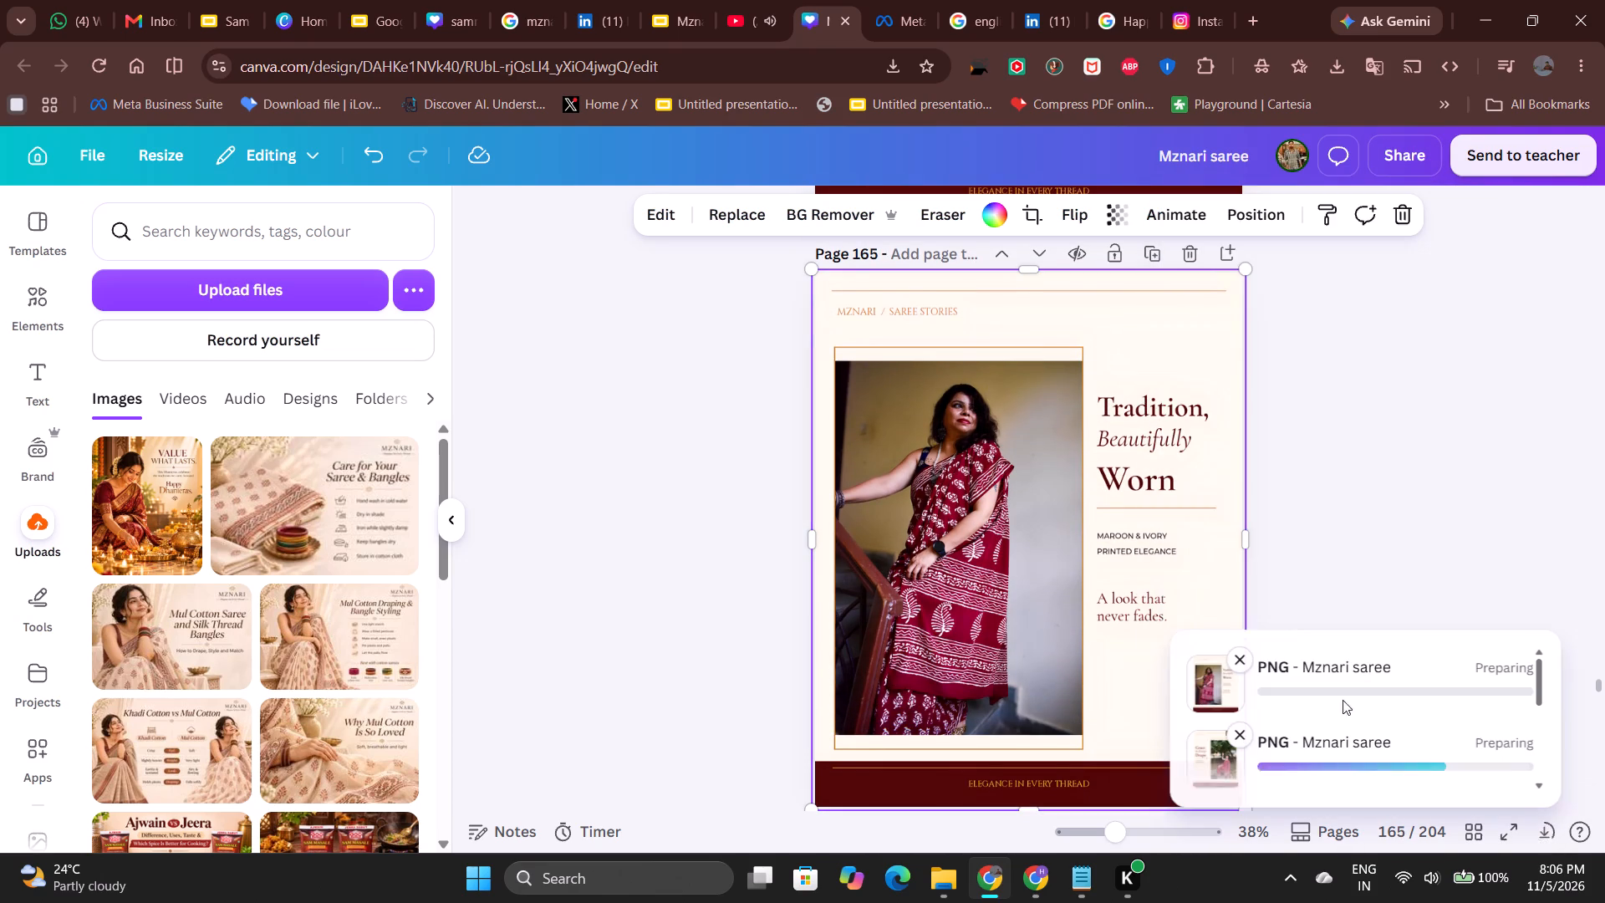
# Download only page 166, "The Art of Detail", as a PNG.
pyautogui.scroll(-5, 980, 482)
pyautogui.click(989, 505)
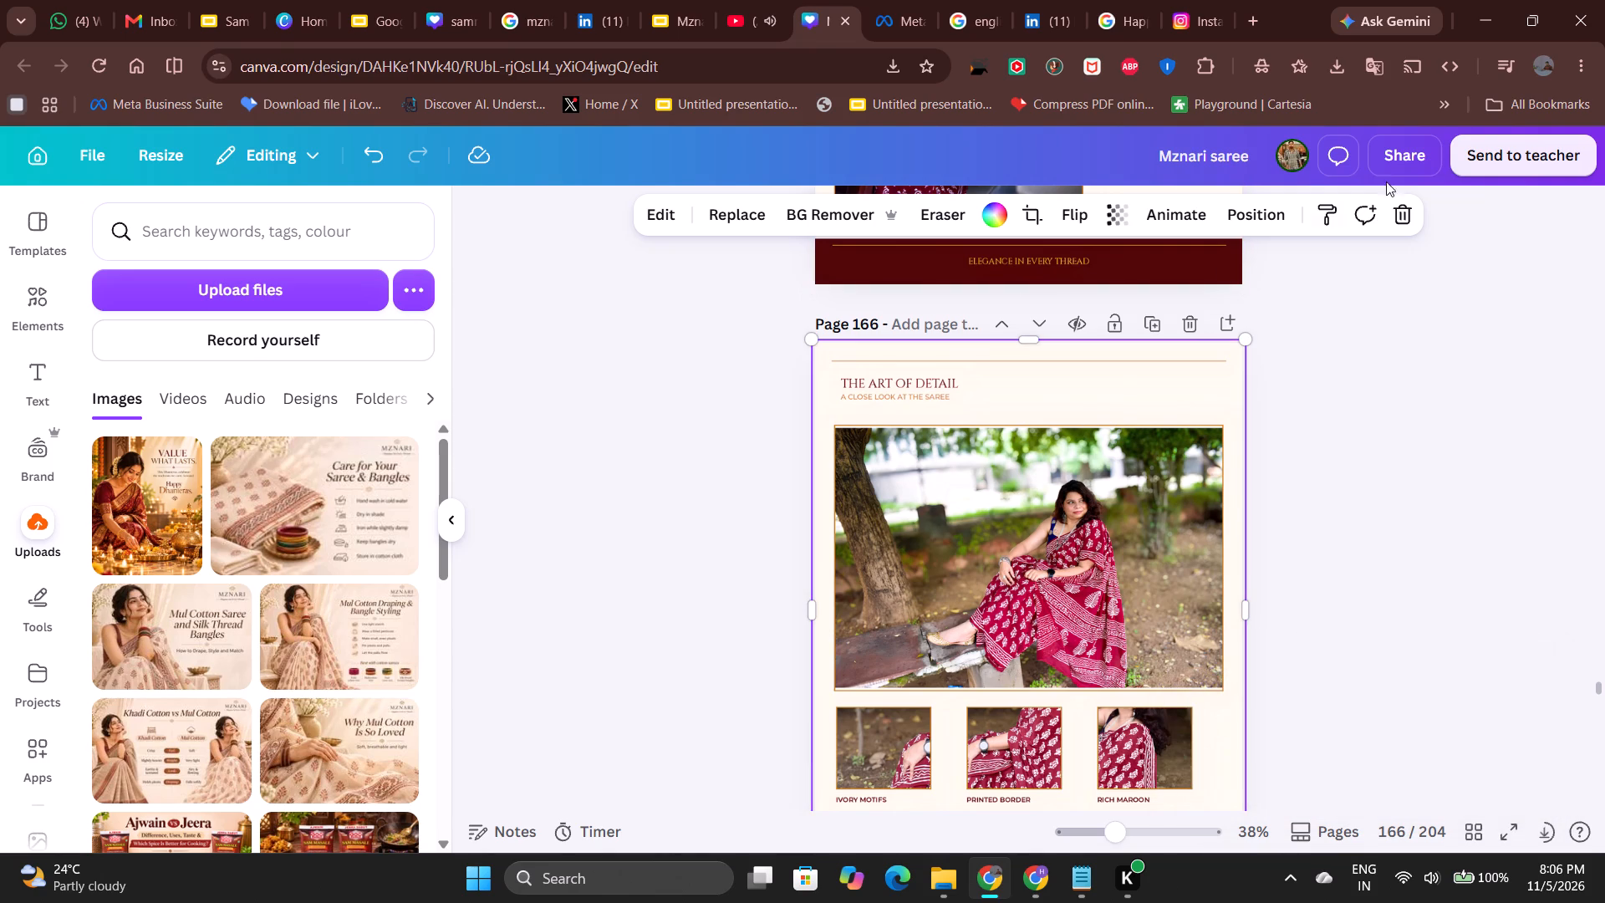
pyautogui.click(1404, 164)
pyautogui.scroll(-3, 1248, 478)
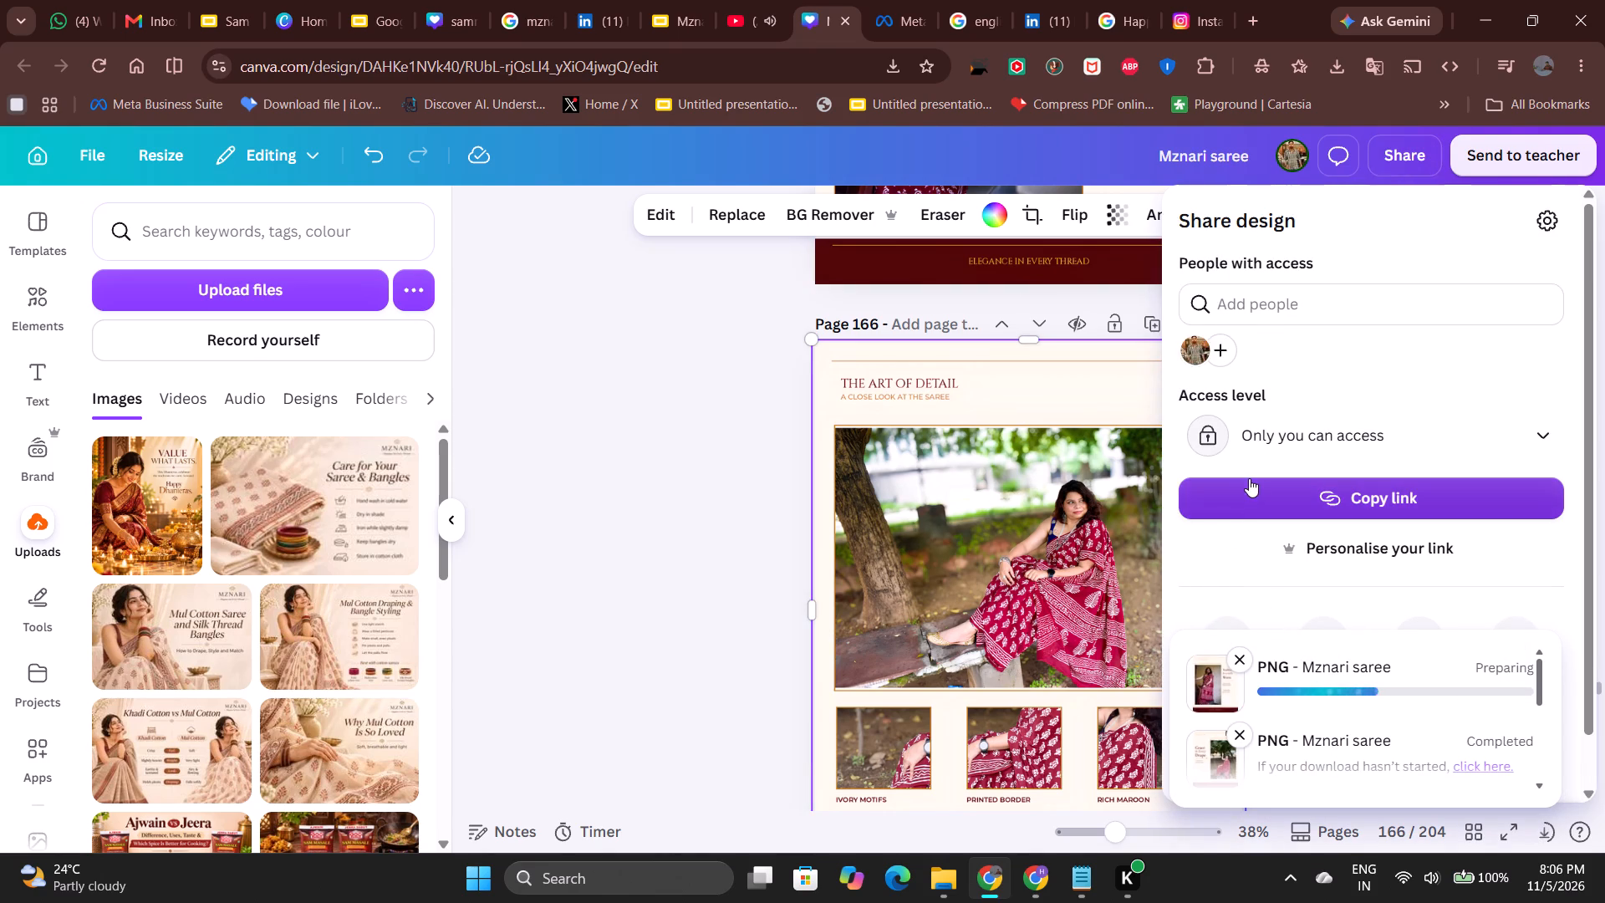
pyautogui.scroll(-1, 1213, 618)
pyautogui.click(1233, 624)
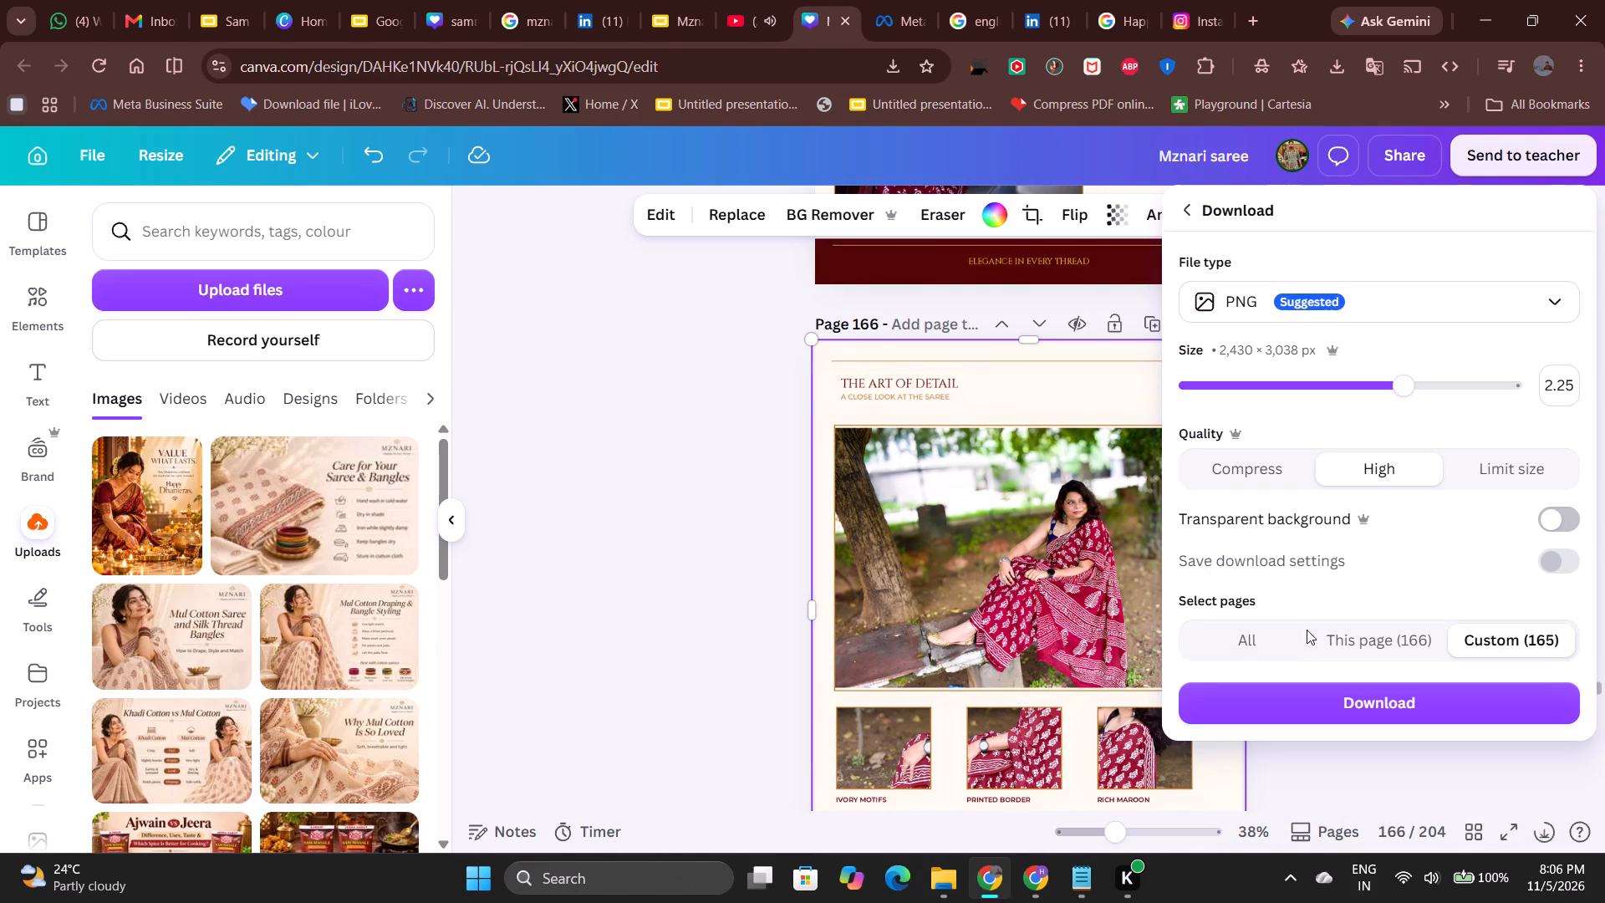
pyautogui.click(938, 402)
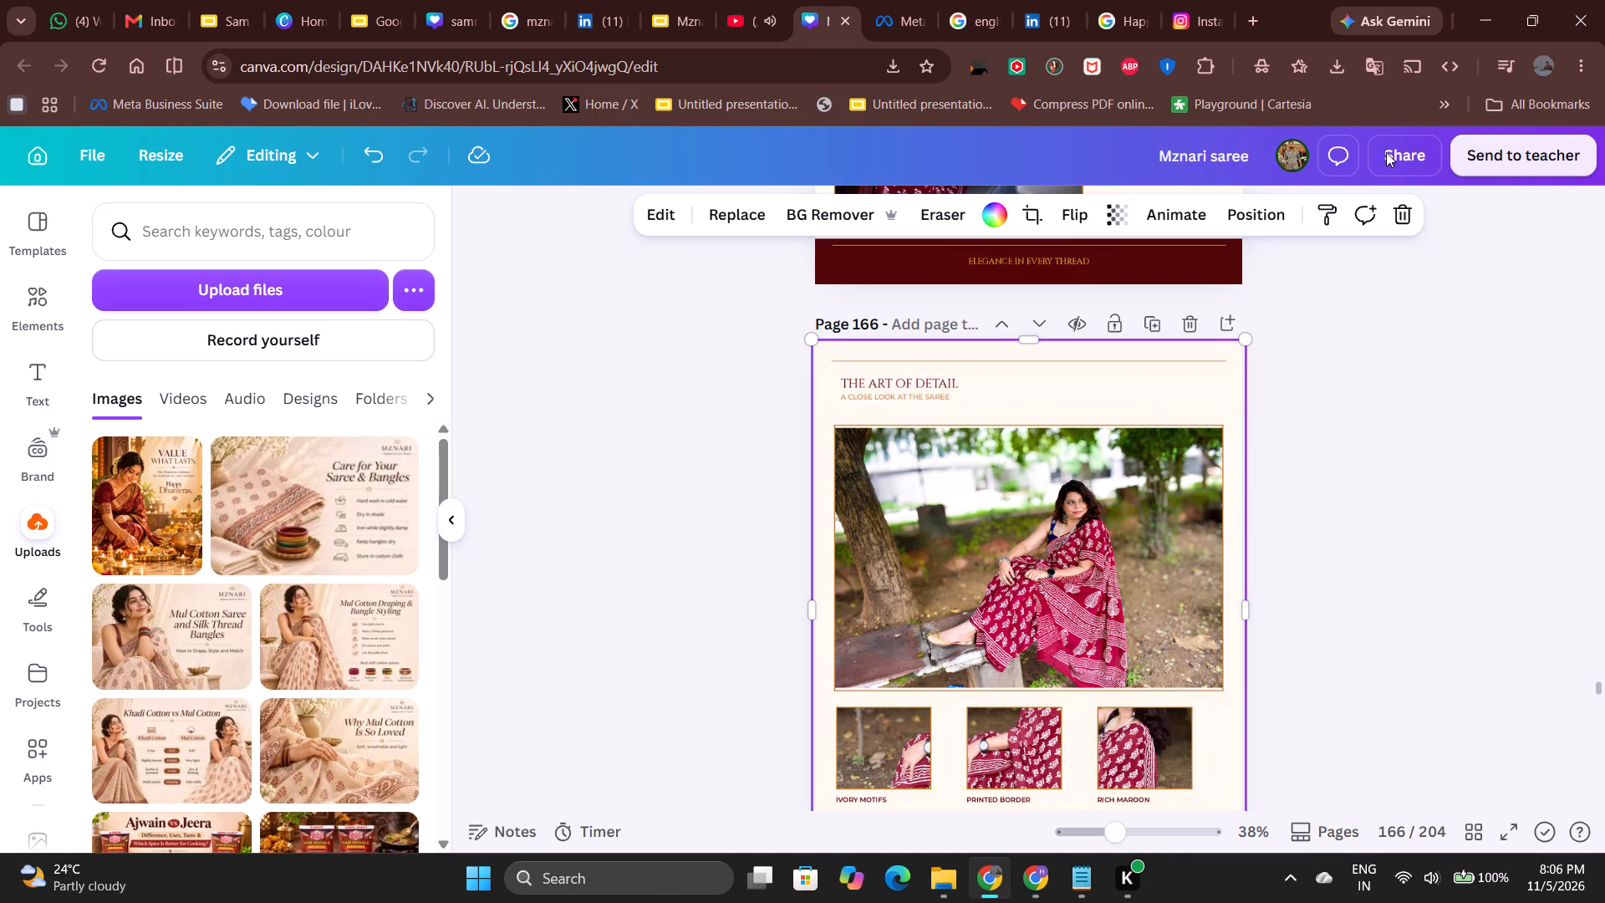
pyautogui.click(1387, 152)
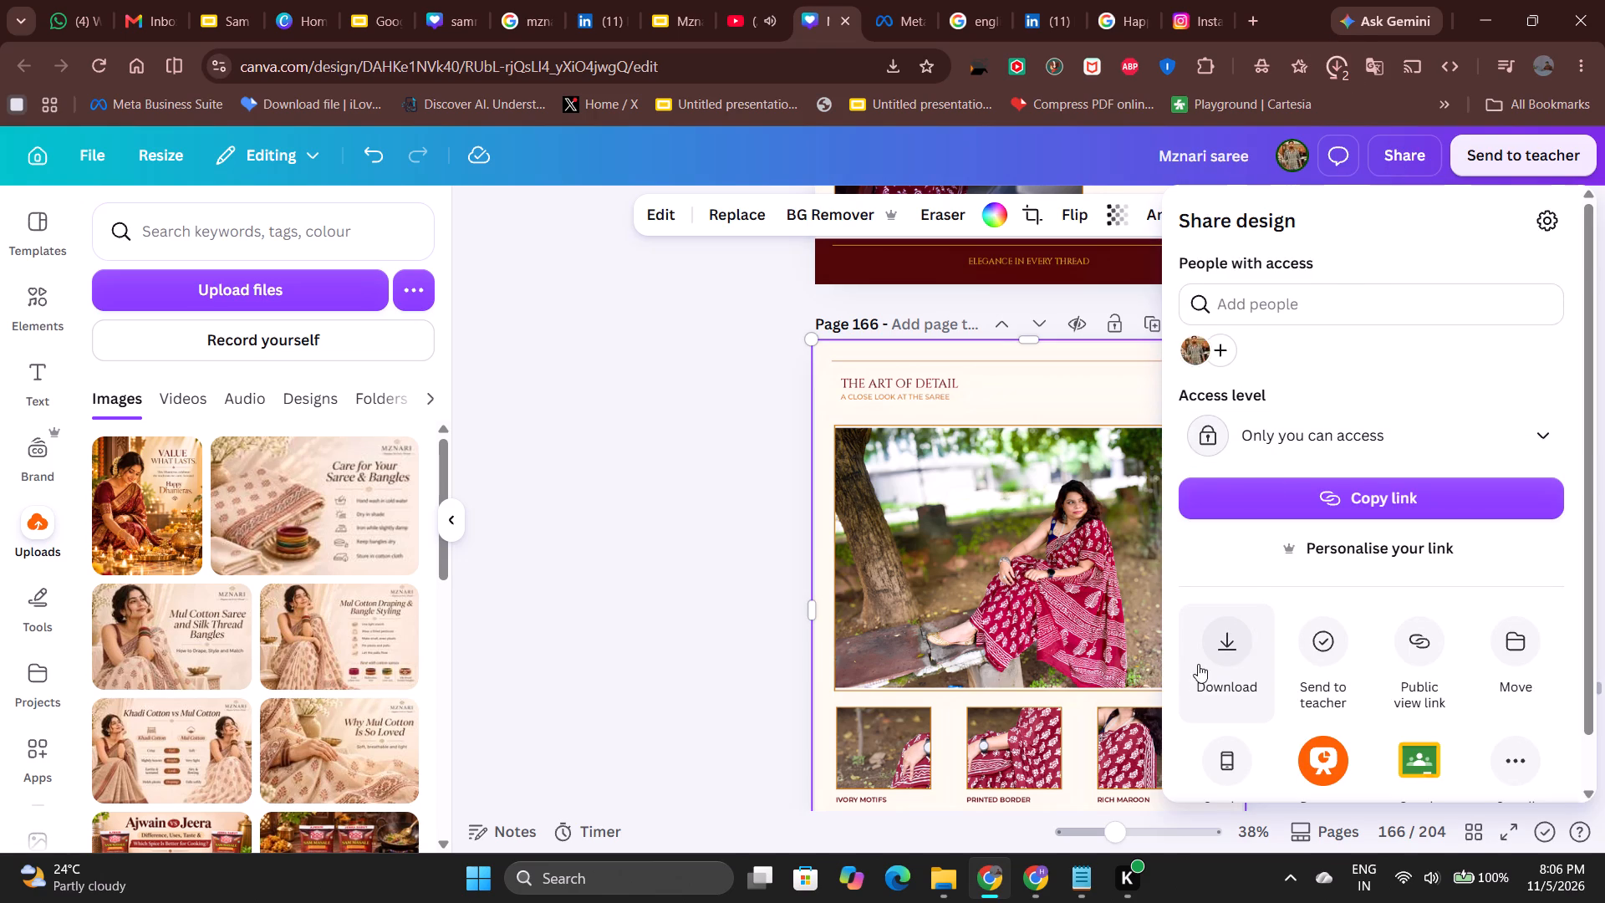
pyautogui.click(1201, 649)
pyautogui.click(1375, 635)
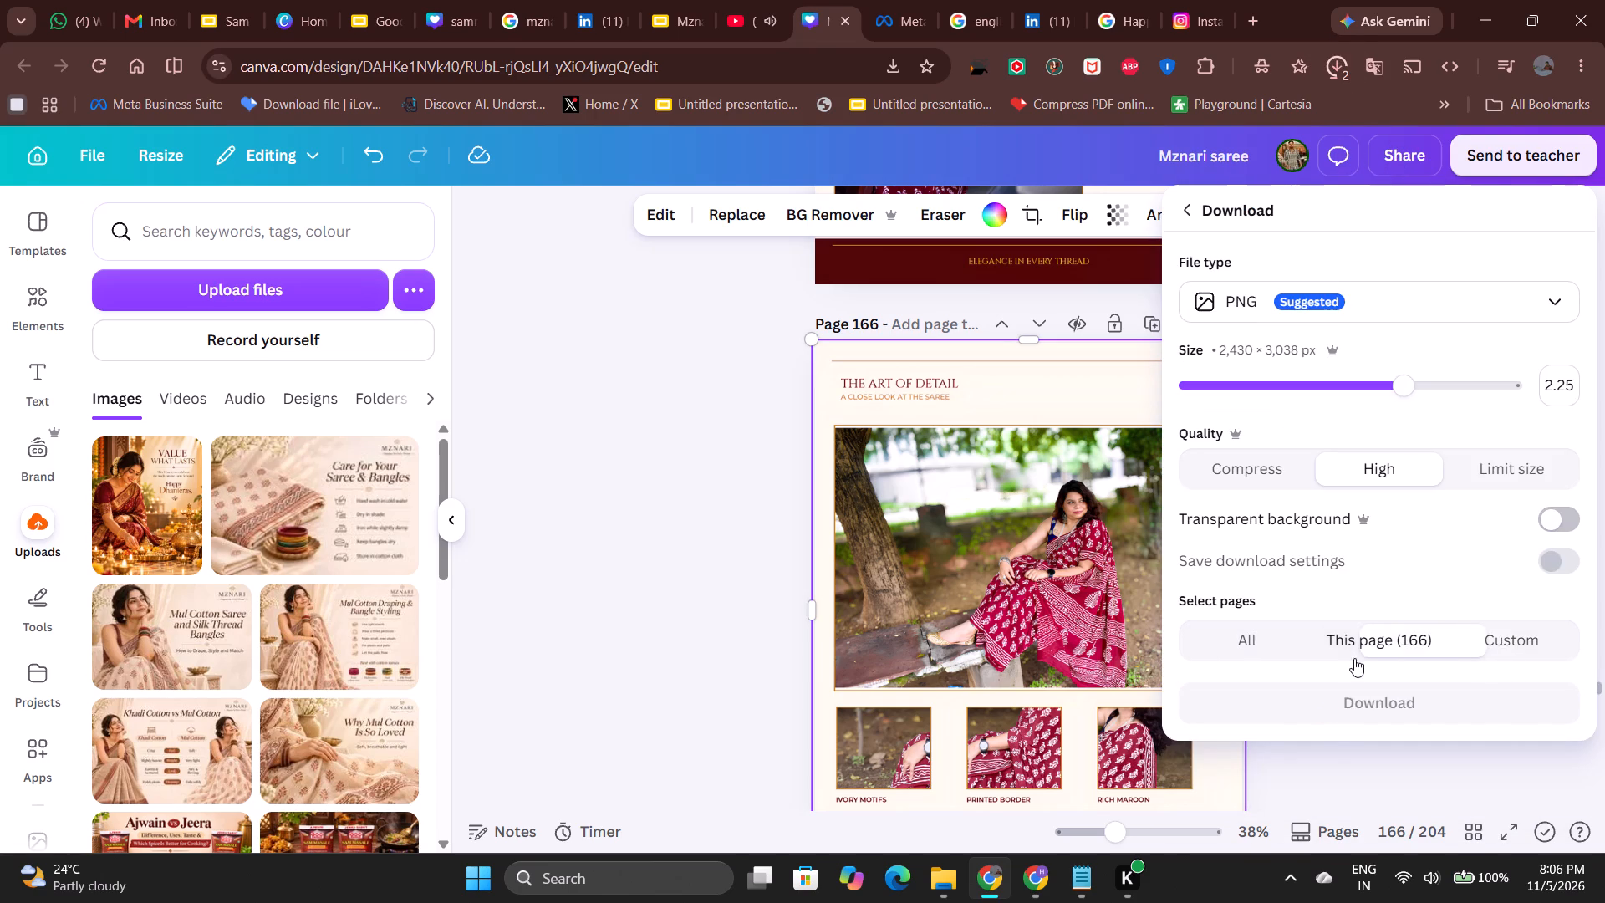
pyautogui.click(1317, 709)
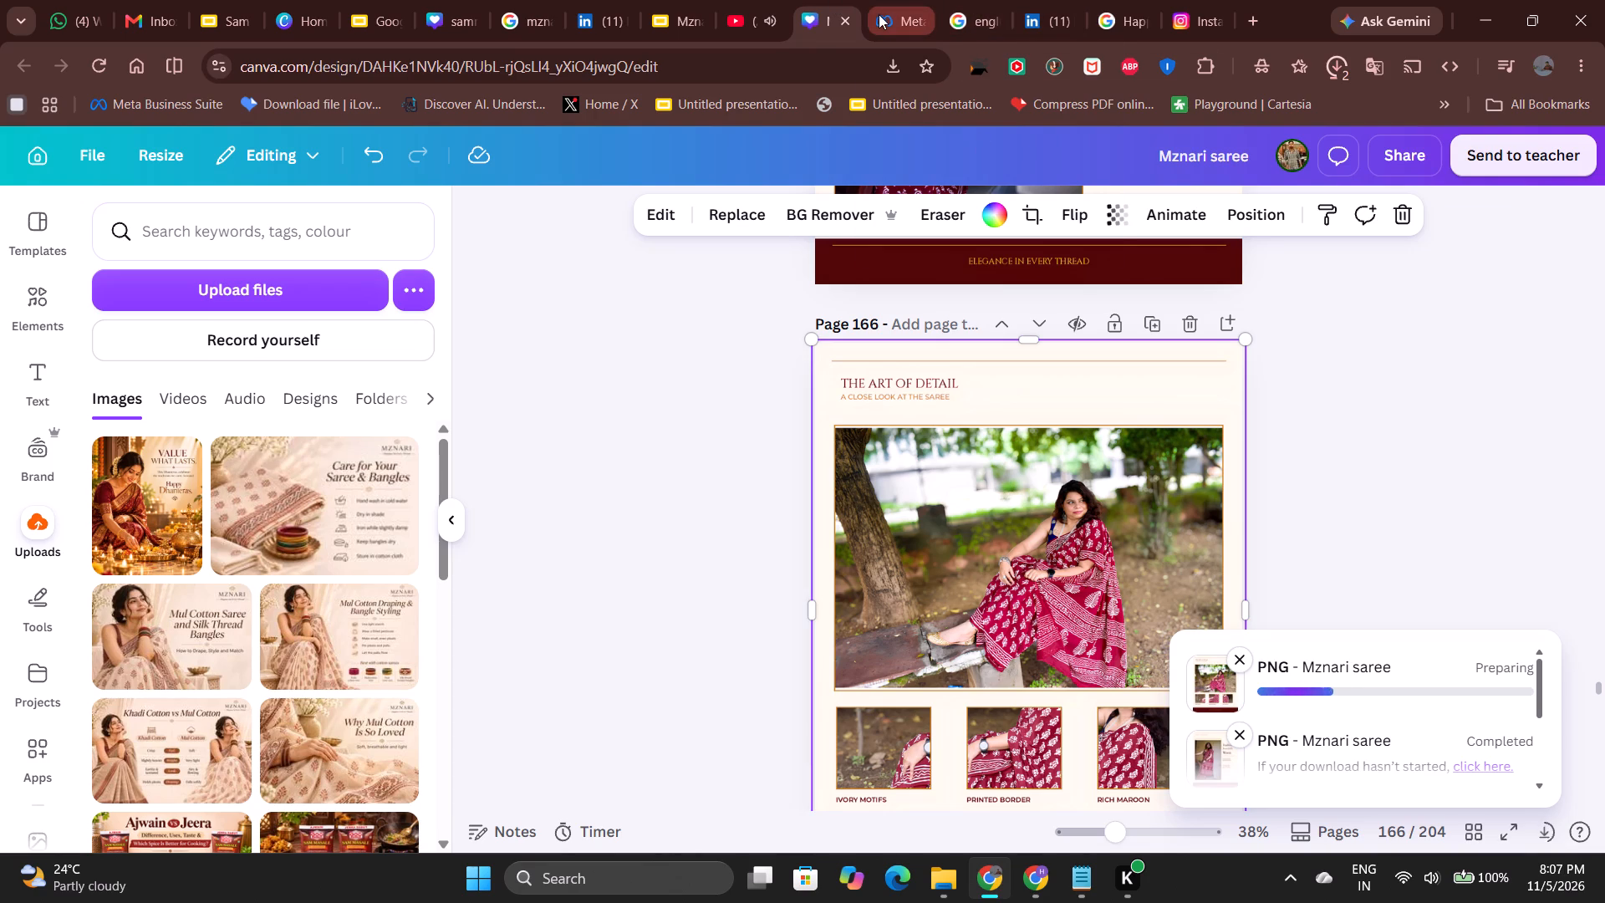
# Switch to the Meta Business Suite Planner and change the content calendar to the month view.
pyautogui.click(896, 0)
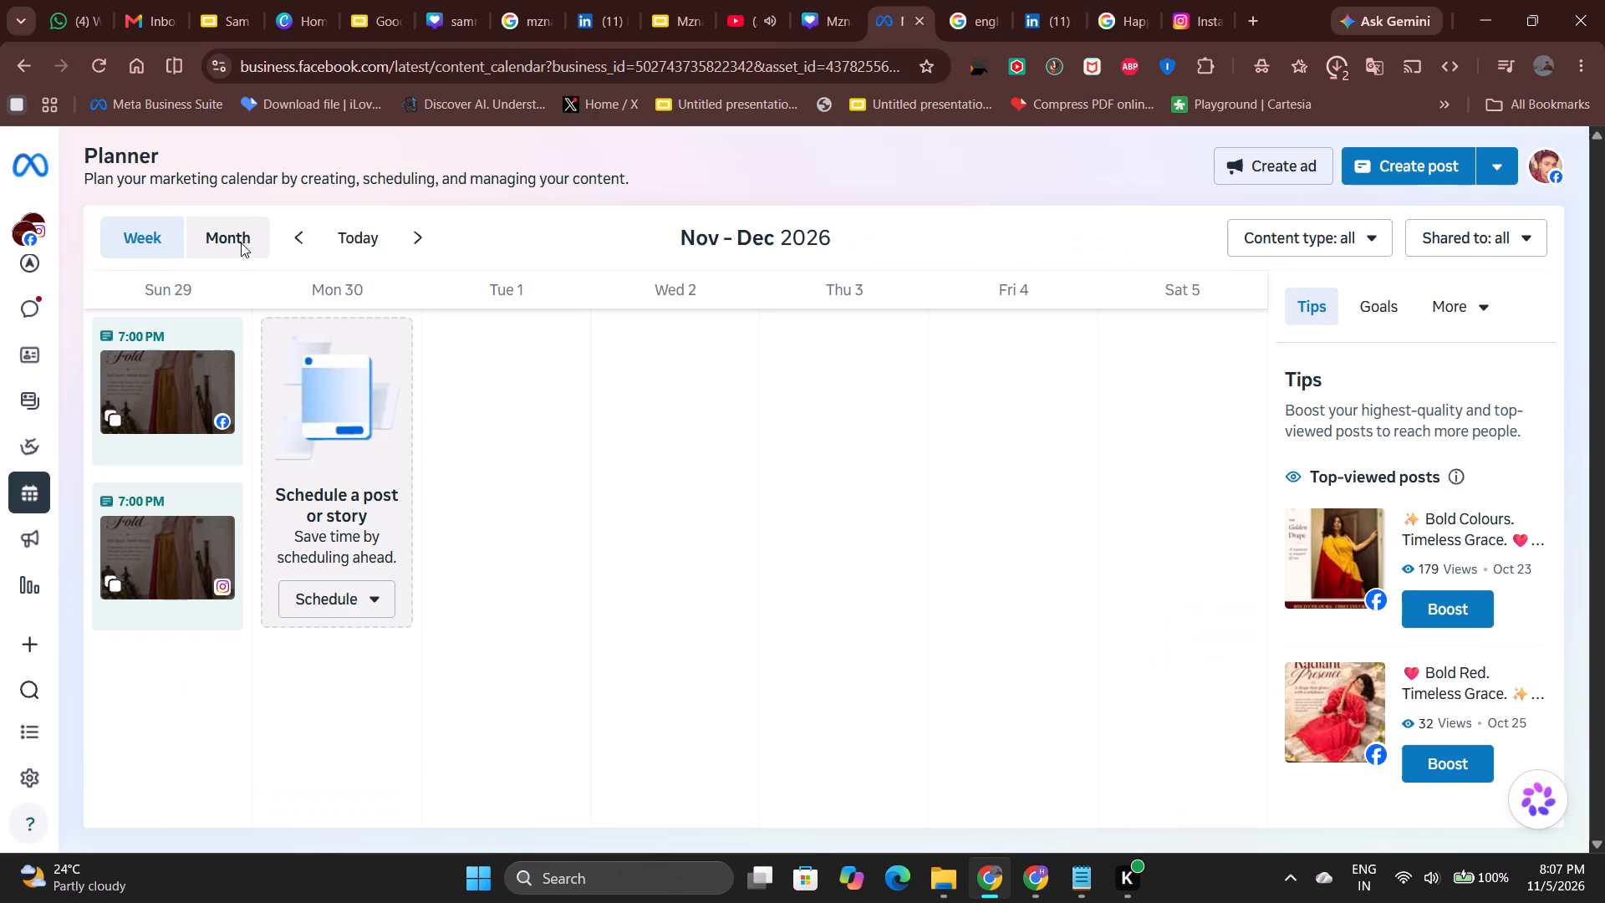
pyautogui.click(235, 238)
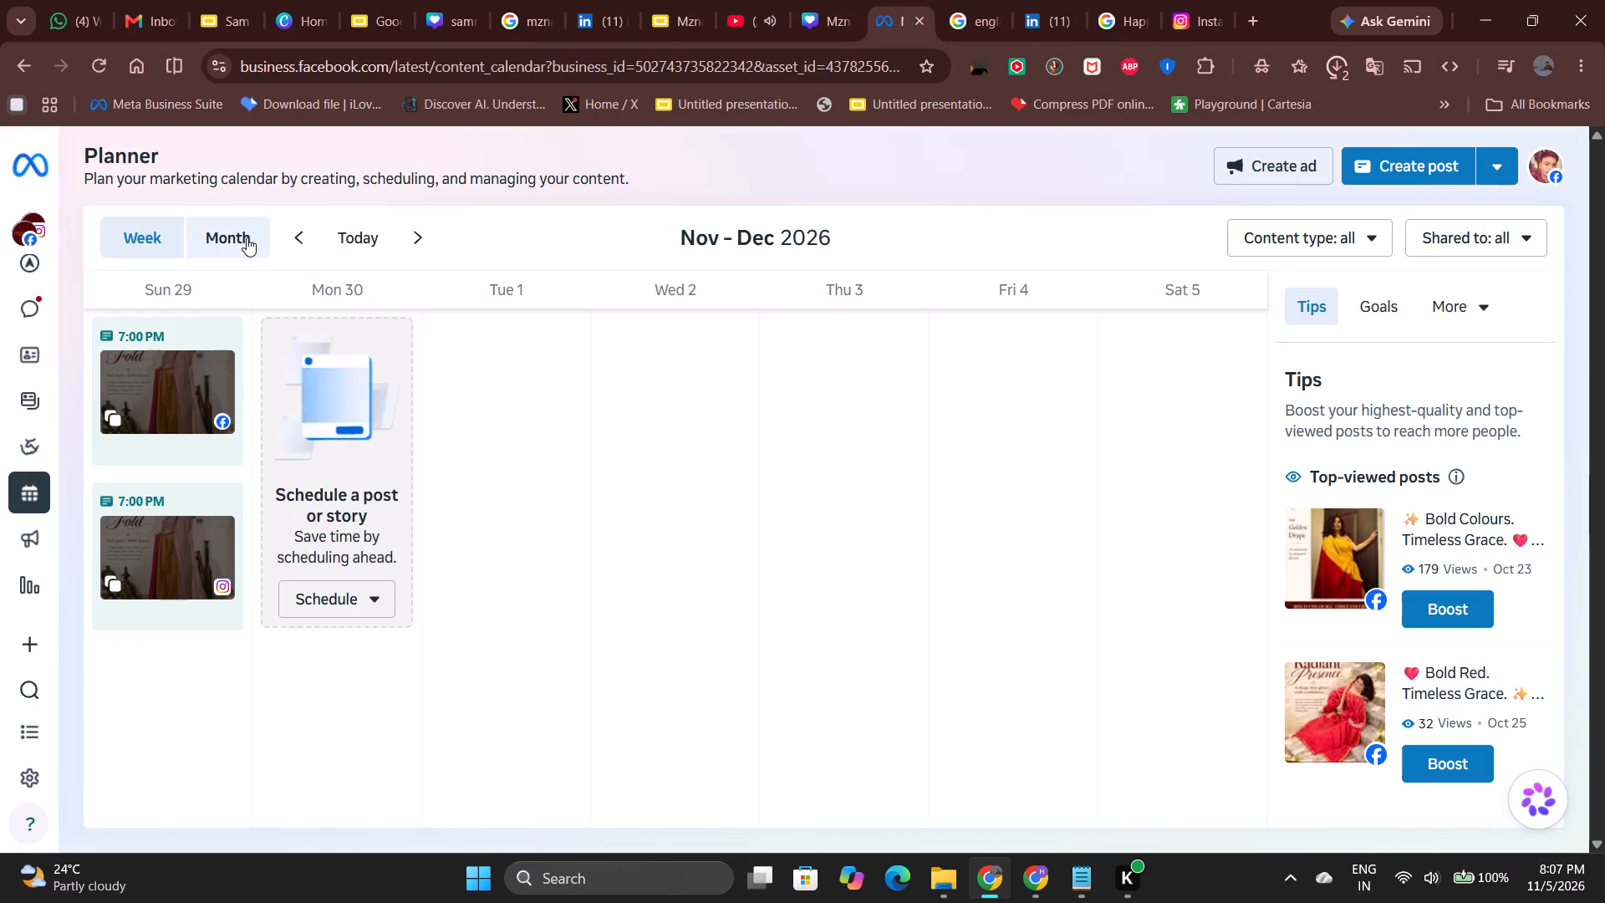
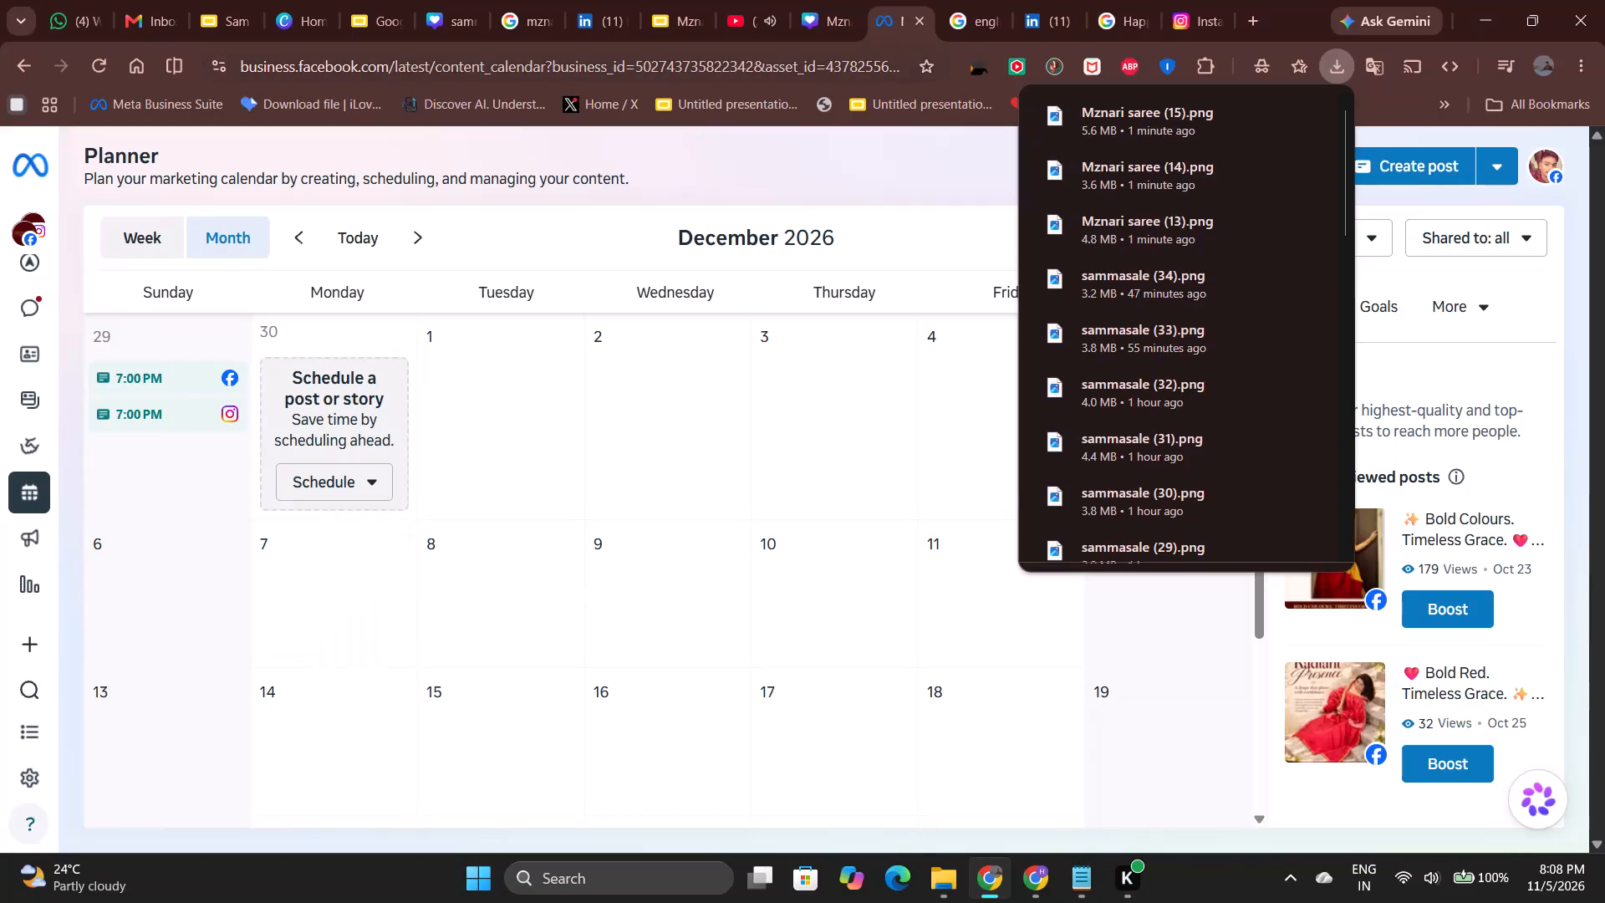
# Start a new post in the Meta Business Suite composer from the Planner.
pyautogui.click(802, 144)
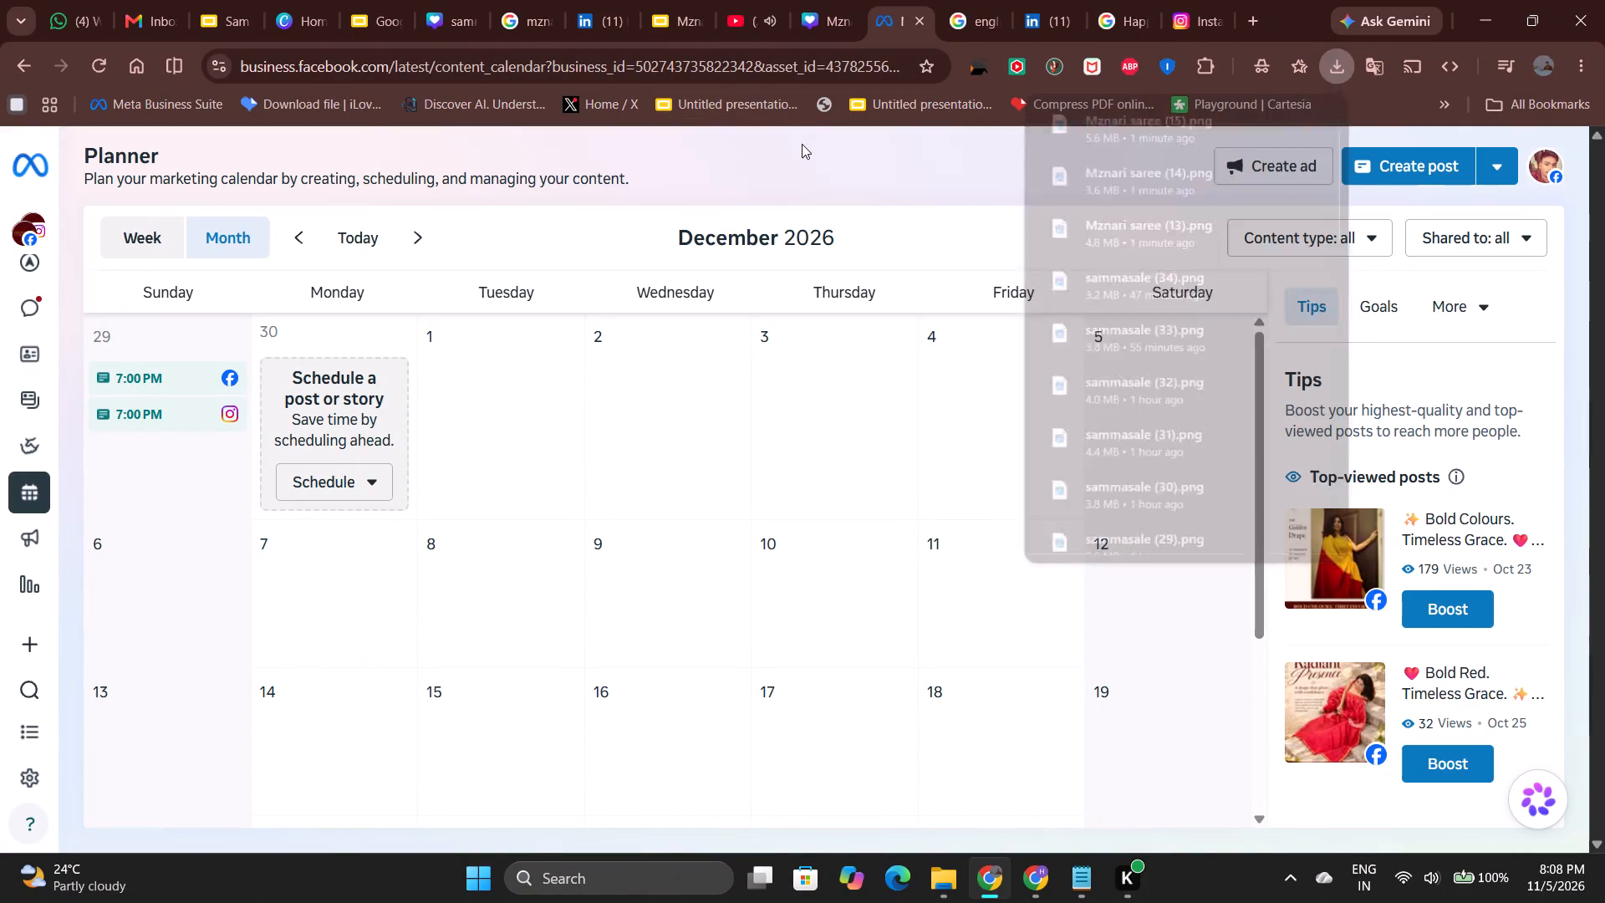
pyautogui.click(1411, 154)
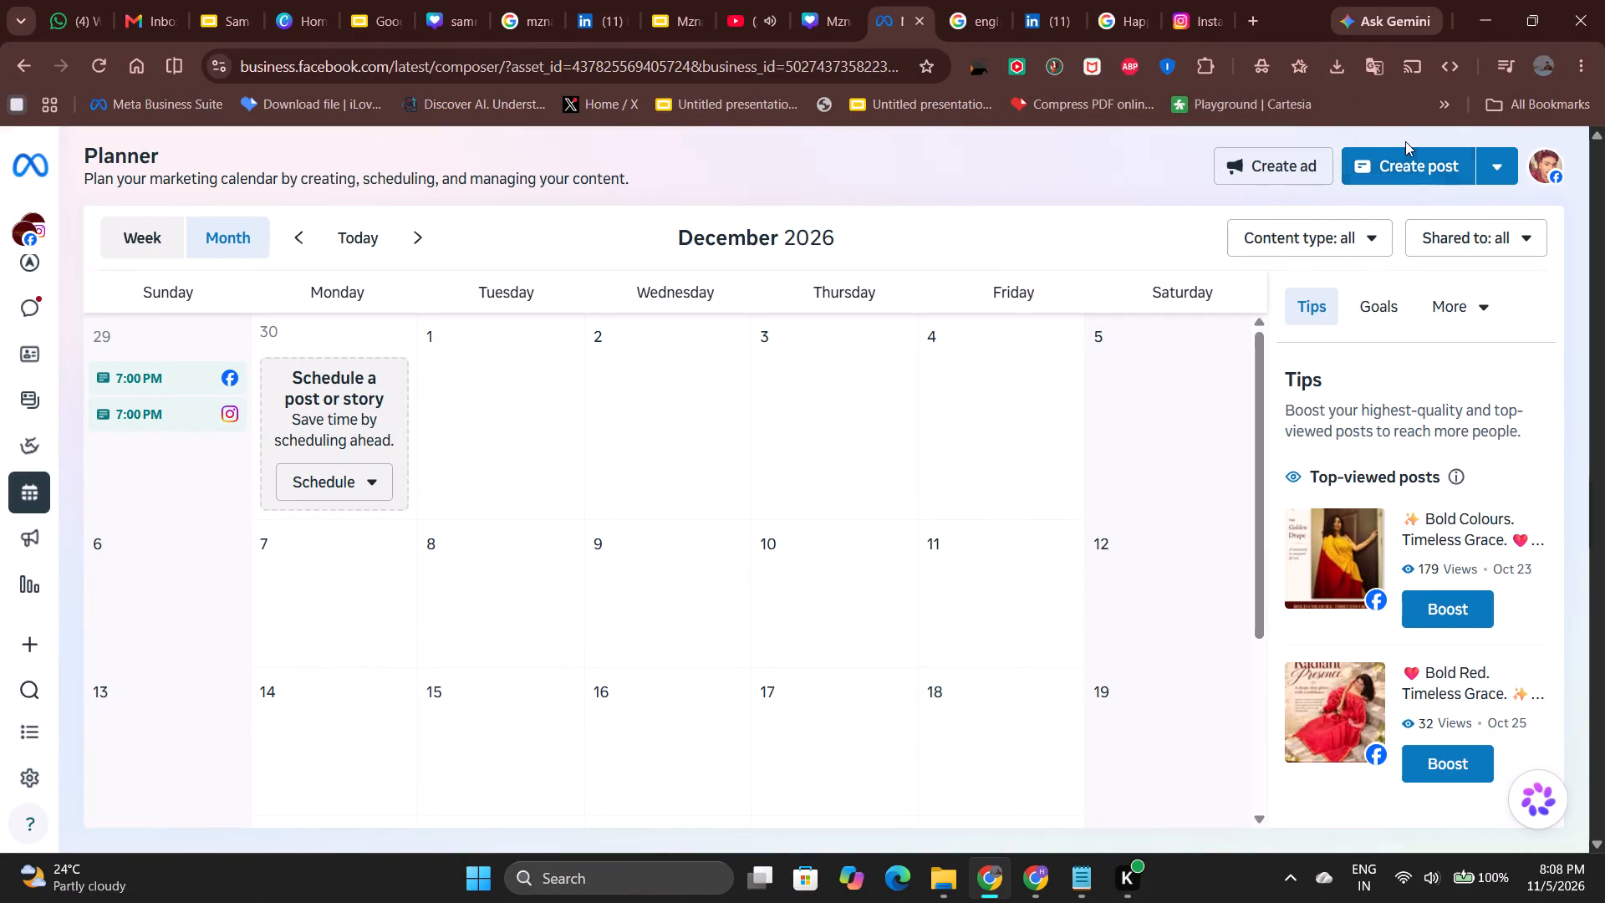
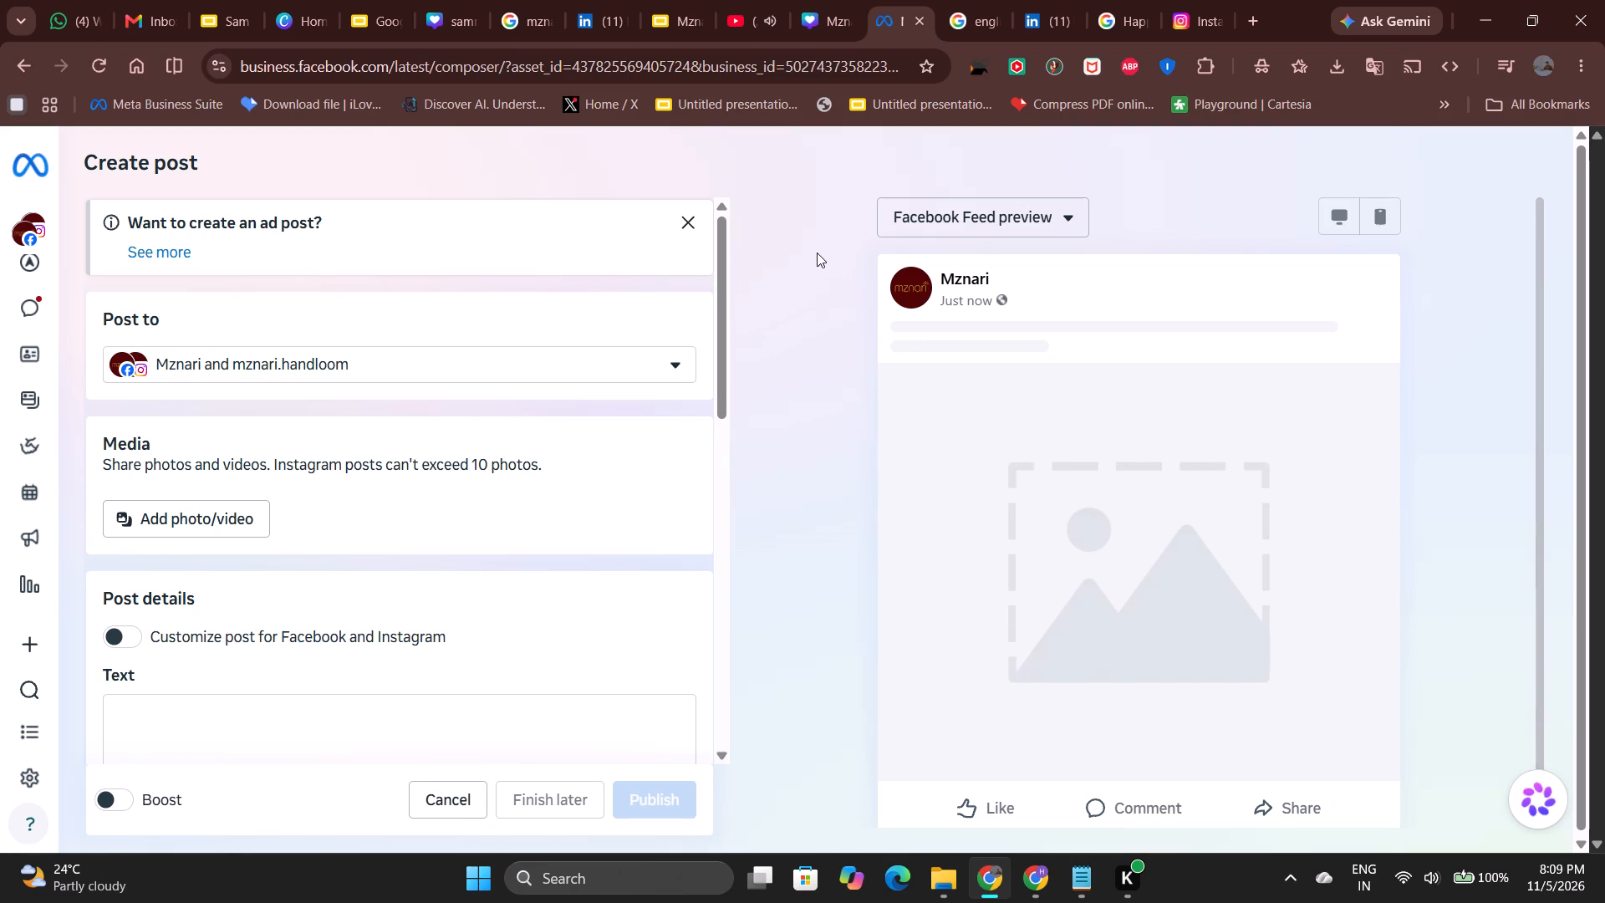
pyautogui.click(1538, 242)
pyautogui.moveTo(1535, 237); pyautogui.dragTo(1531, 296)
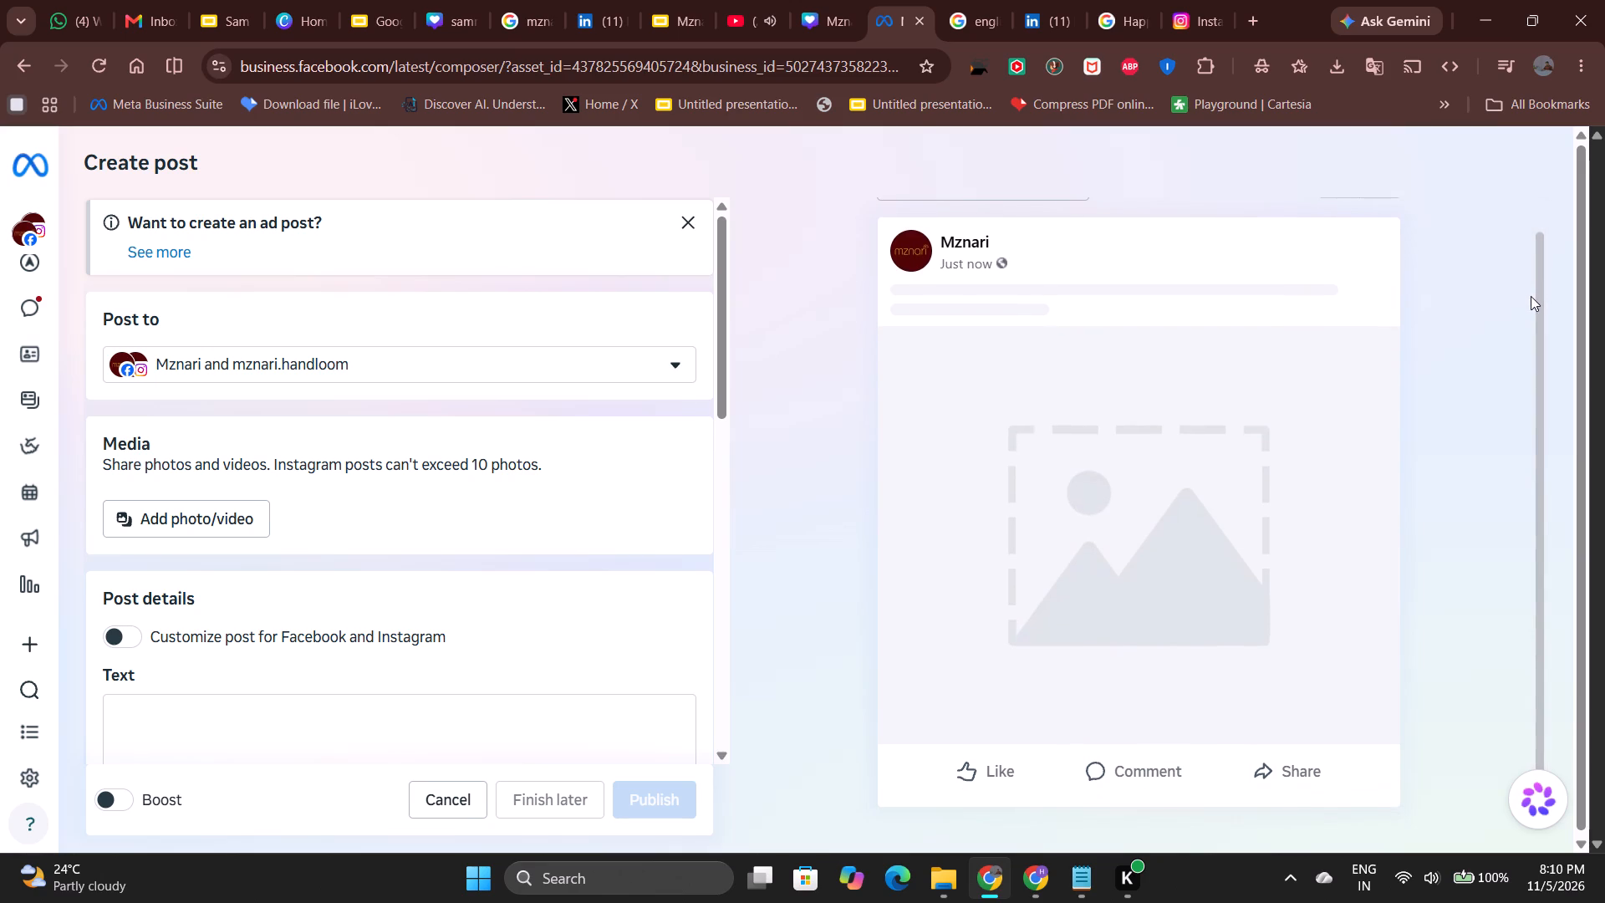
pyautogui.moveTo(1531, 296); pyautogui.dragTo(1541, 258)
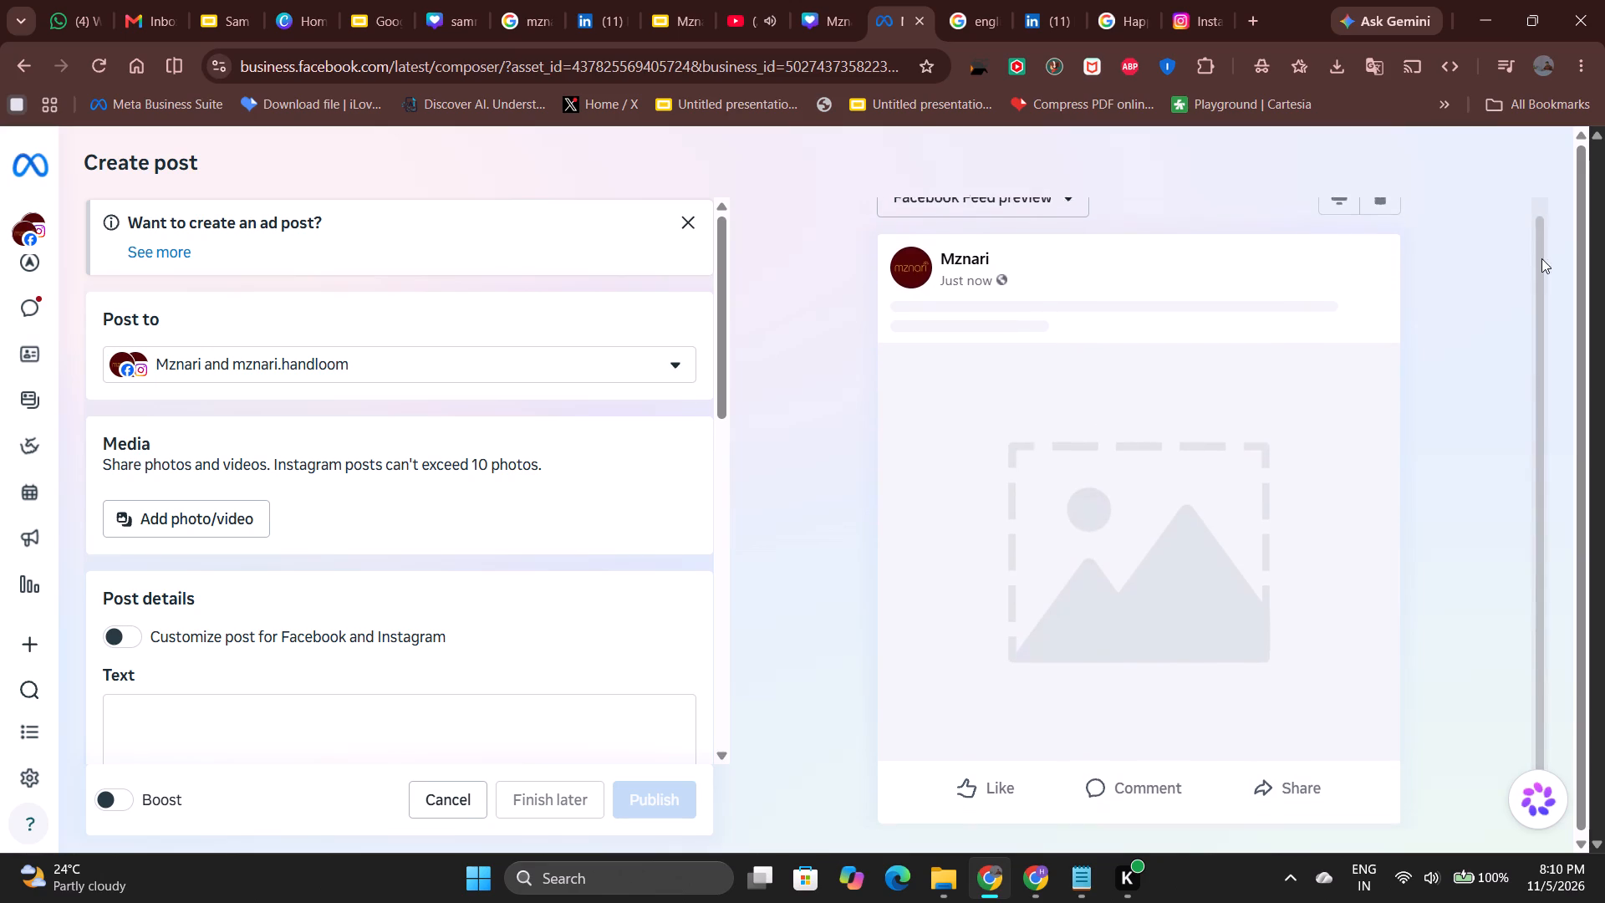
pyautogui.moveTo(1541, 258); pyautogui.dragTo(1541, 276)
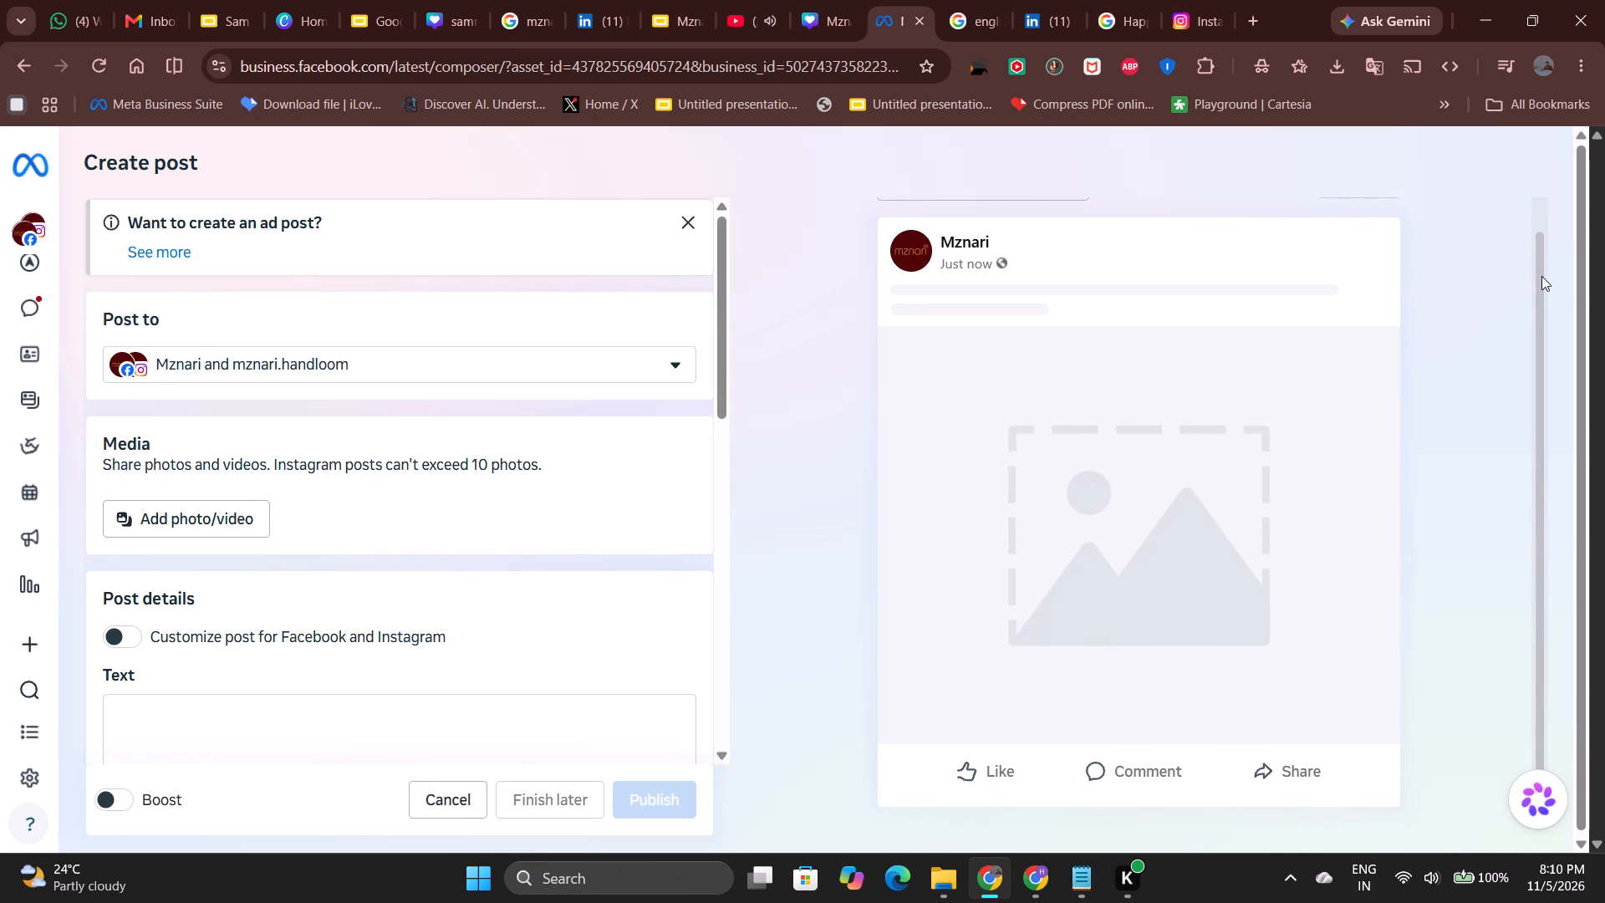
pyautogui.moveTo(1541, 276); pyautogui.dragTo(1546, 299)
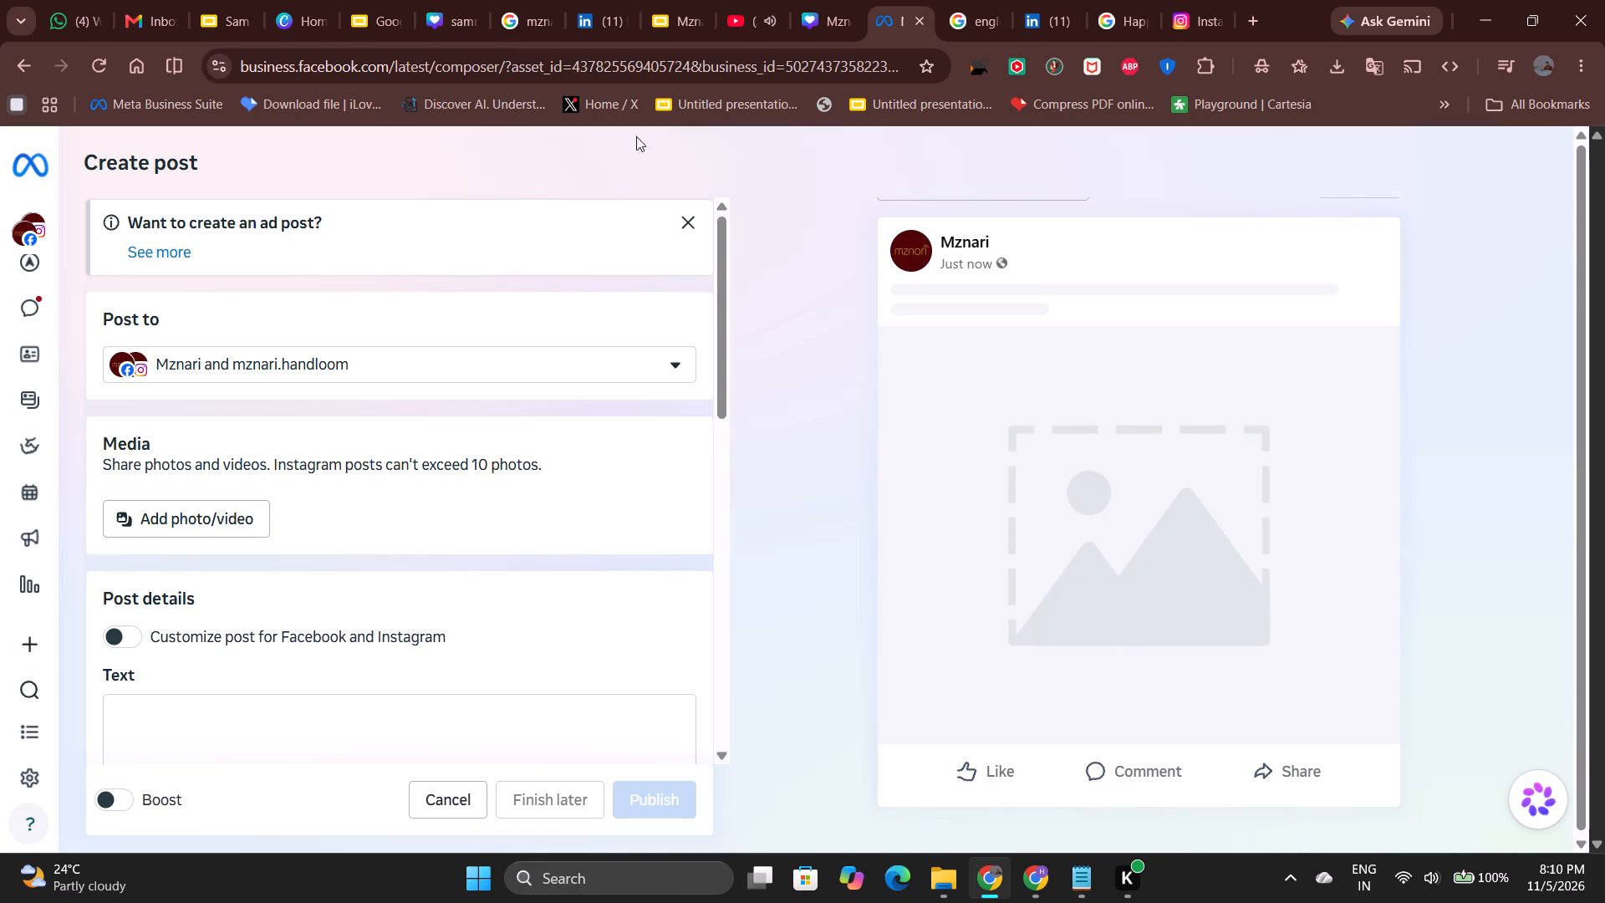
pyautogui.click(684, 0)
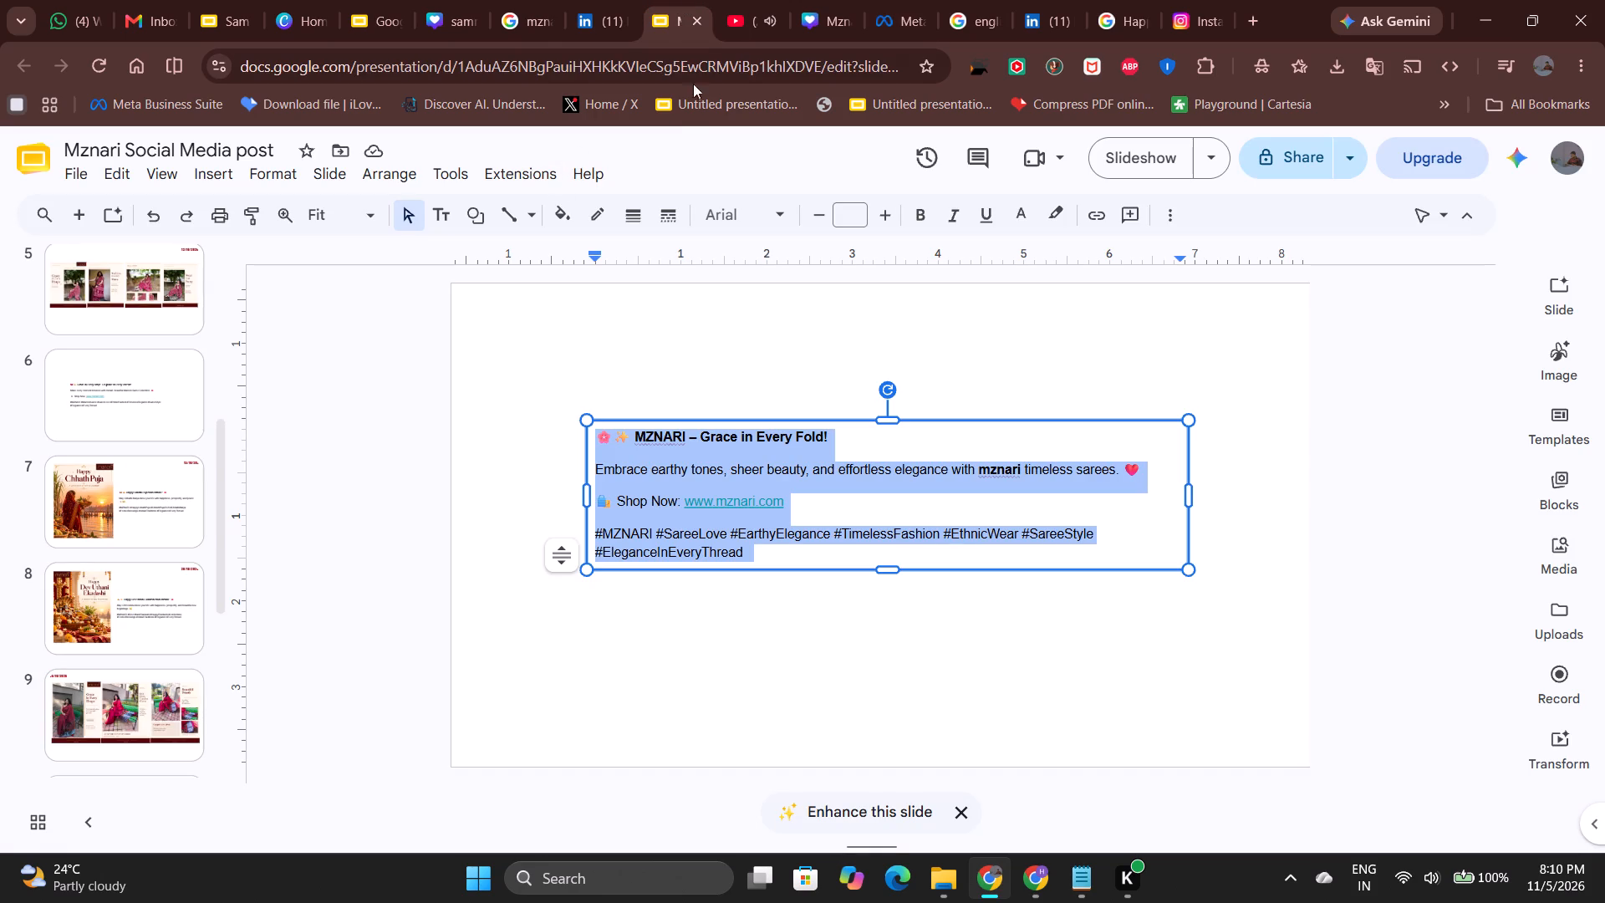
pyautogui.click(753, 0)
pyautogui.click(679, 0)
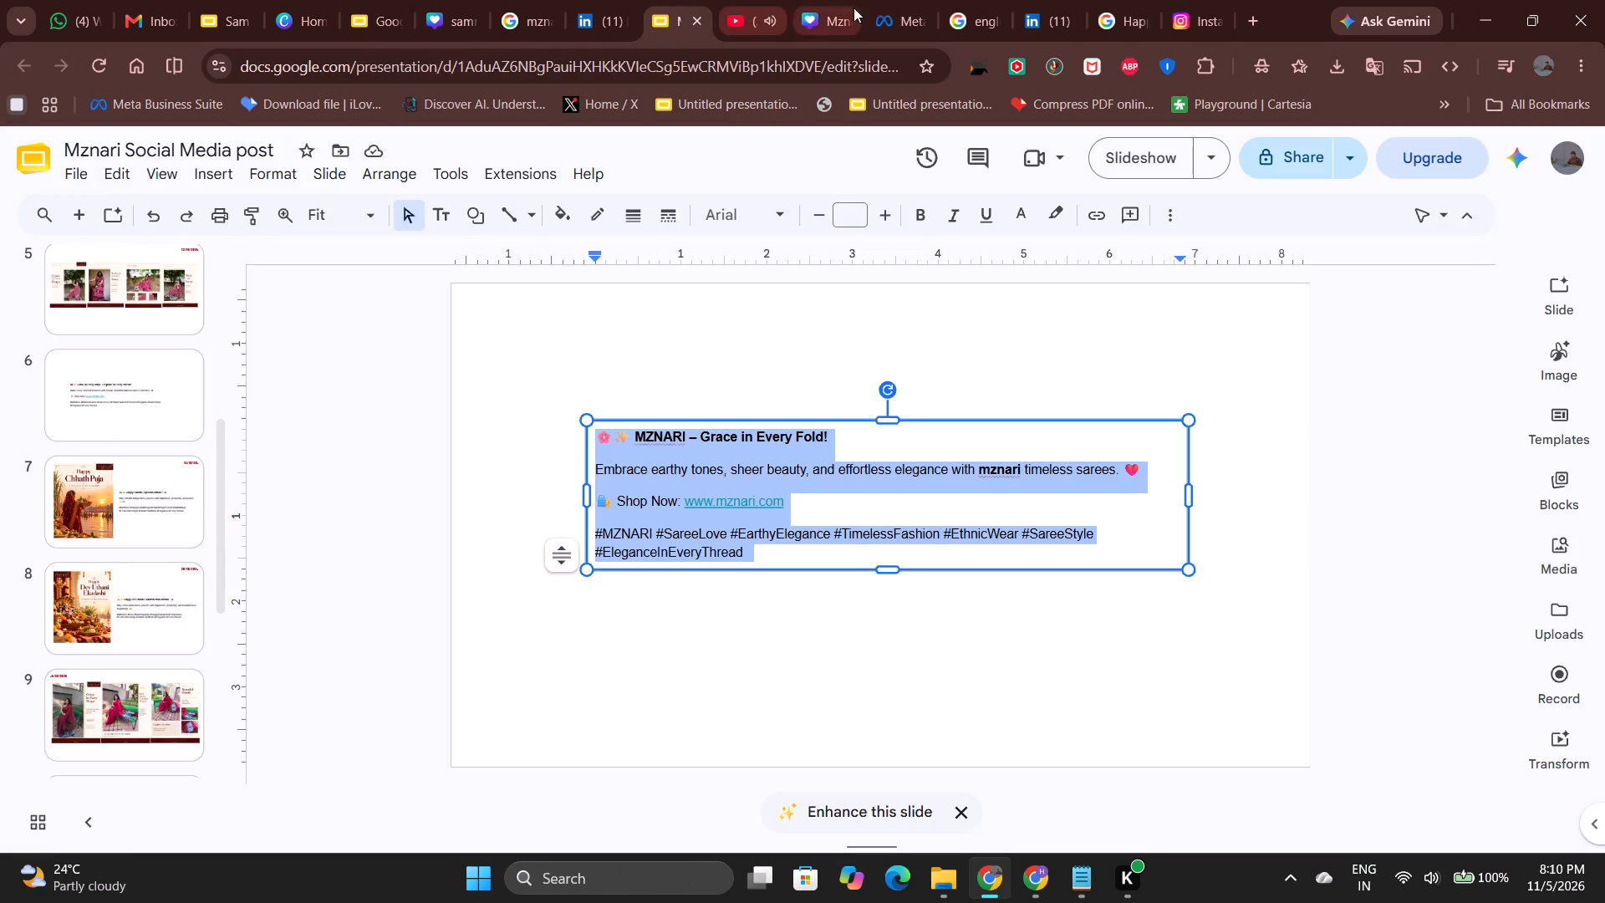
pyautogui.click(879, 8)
# Add the images Mznari saree (13), (14) and (15), in that order, to the new Mznari post's media.
pyautogui.click(174, 514)
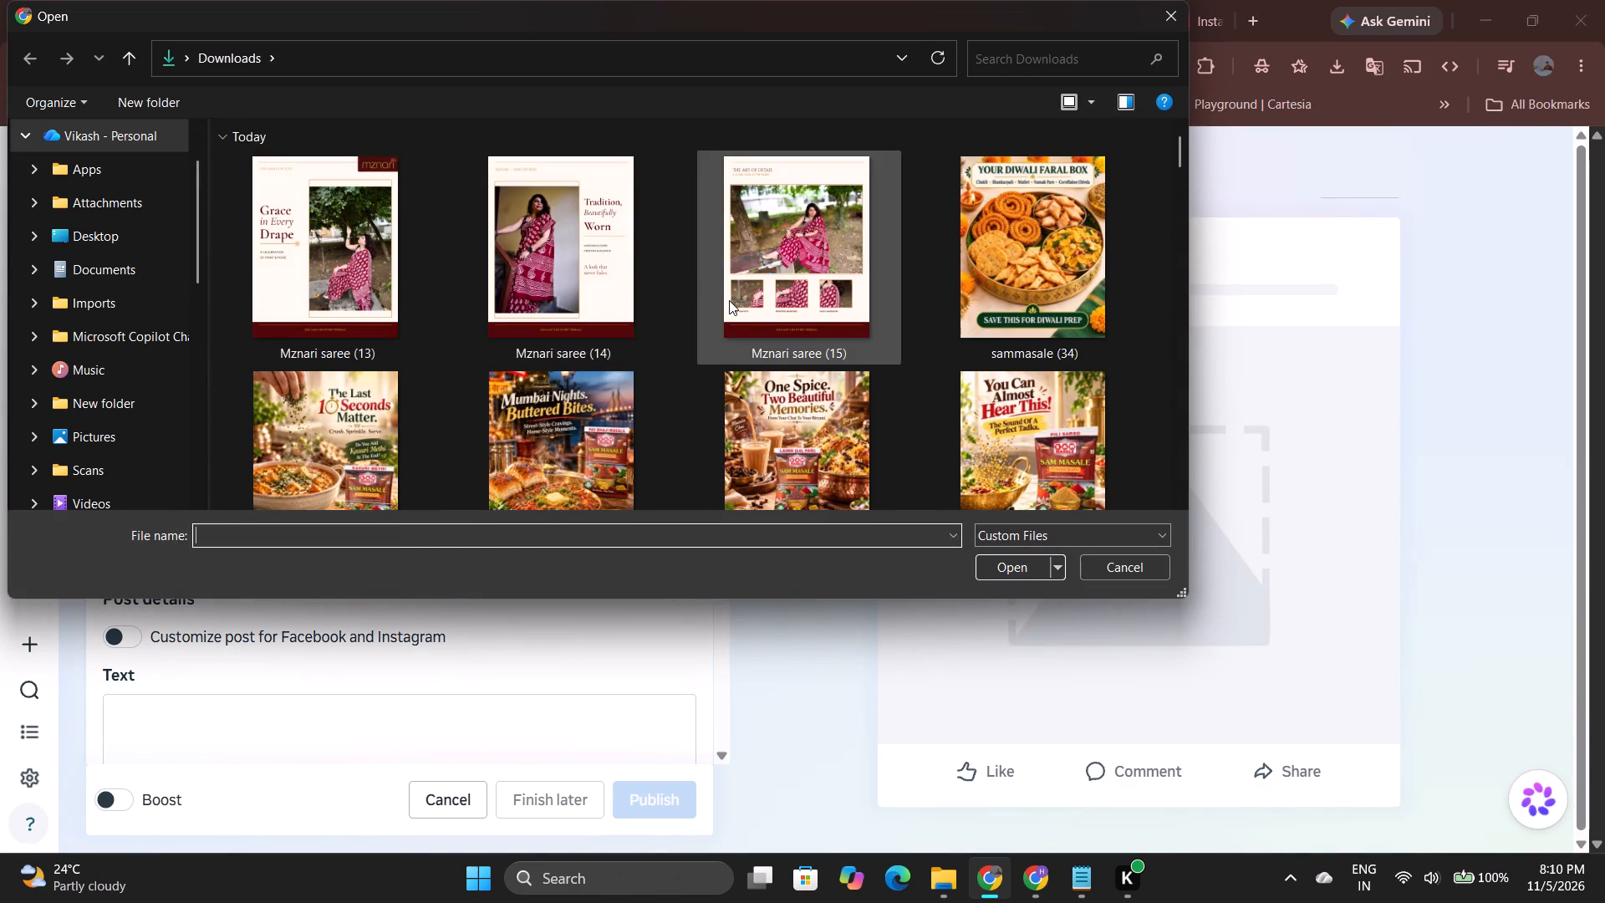
pyautogui.click(399, 204)
pyautogui.press('Return')
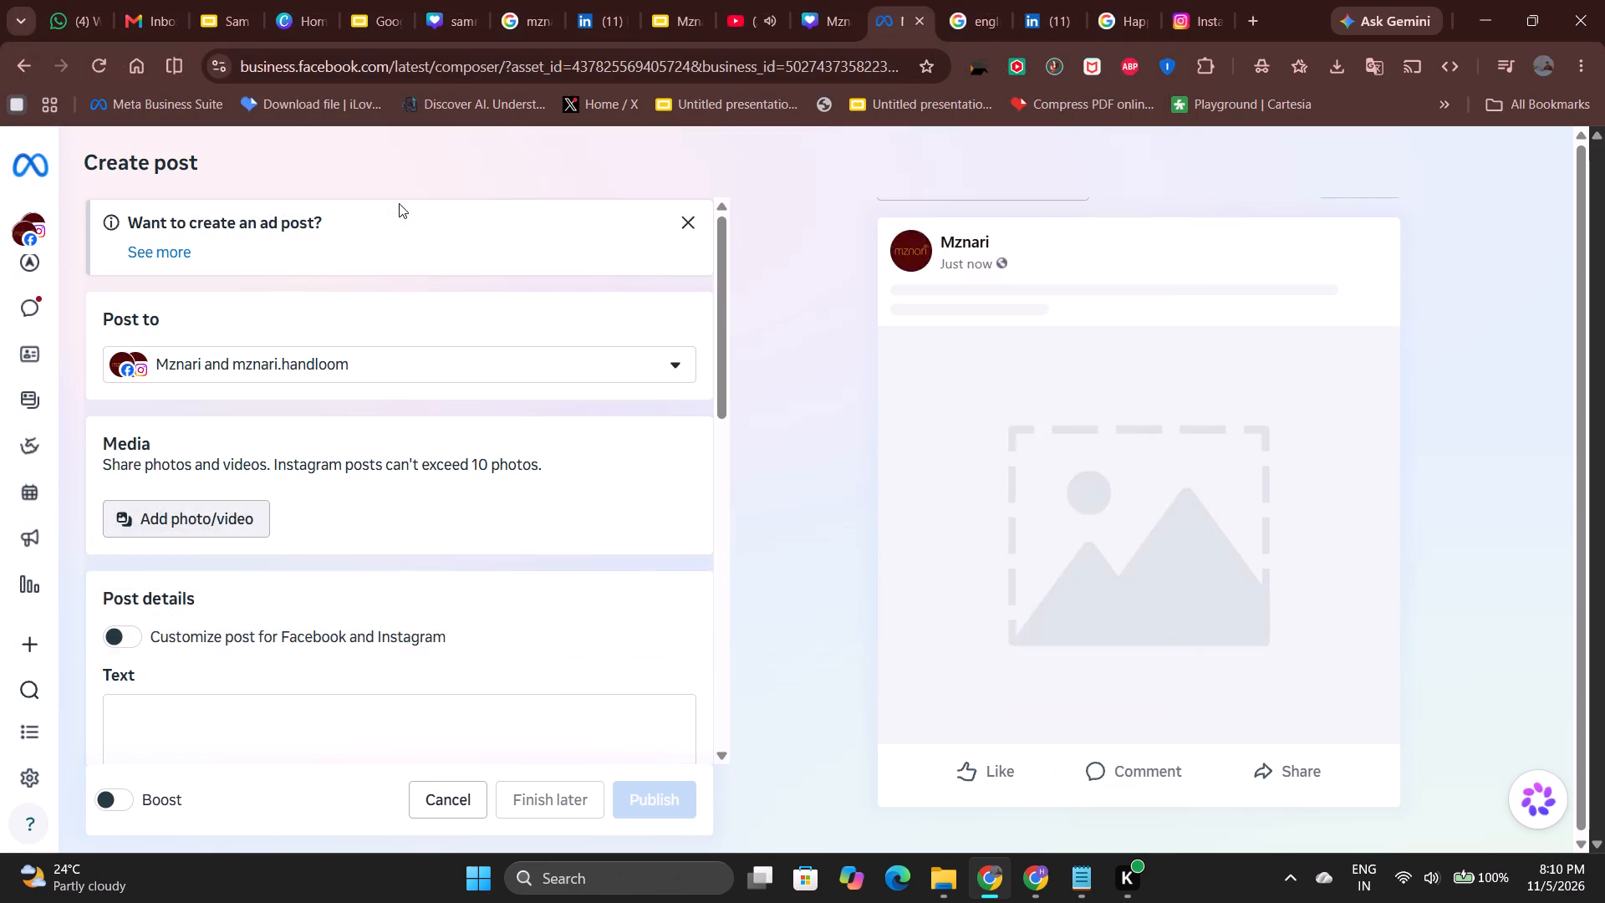
pyautogui.click(176, 580)
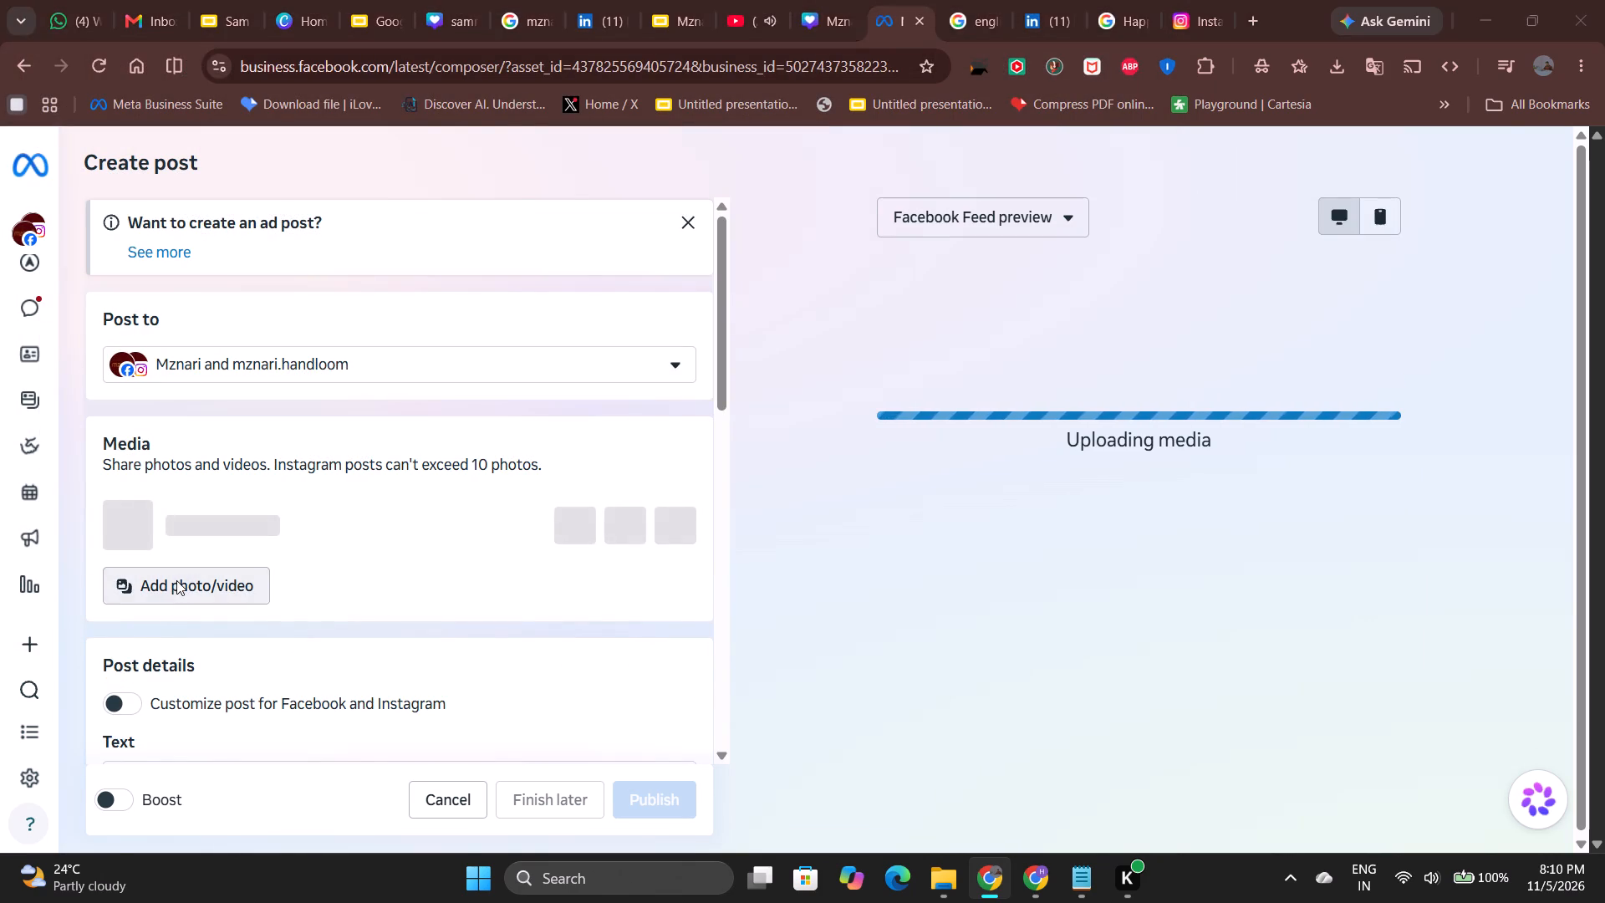
pyautogui.click(540, 267)
pyautogui.press('Return')
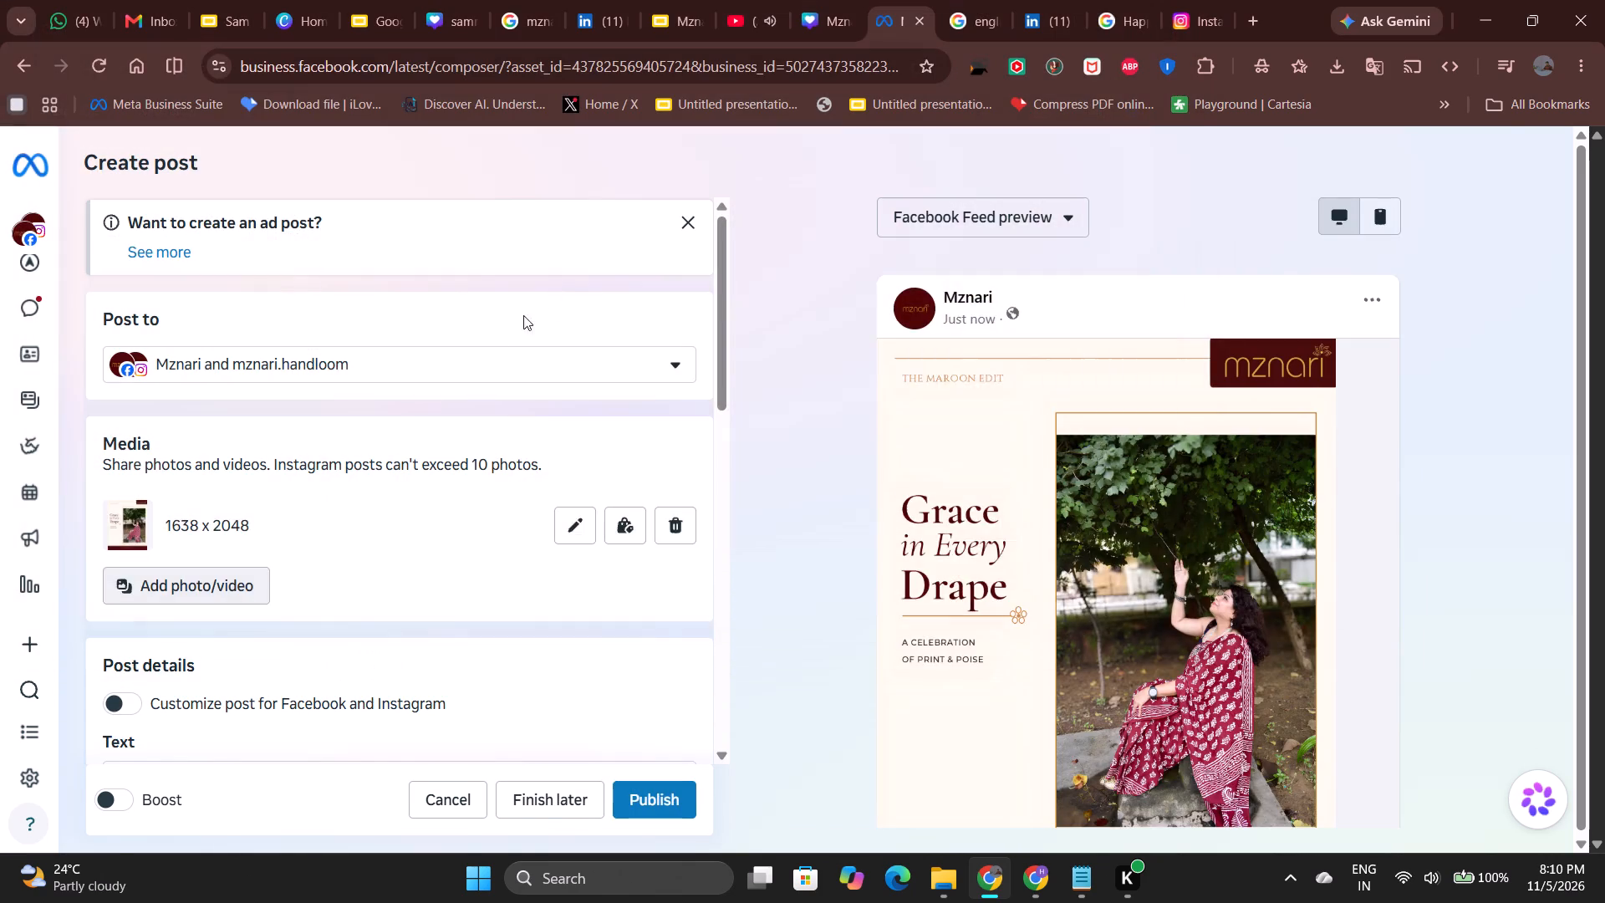
pyautogui.click(207, 659)
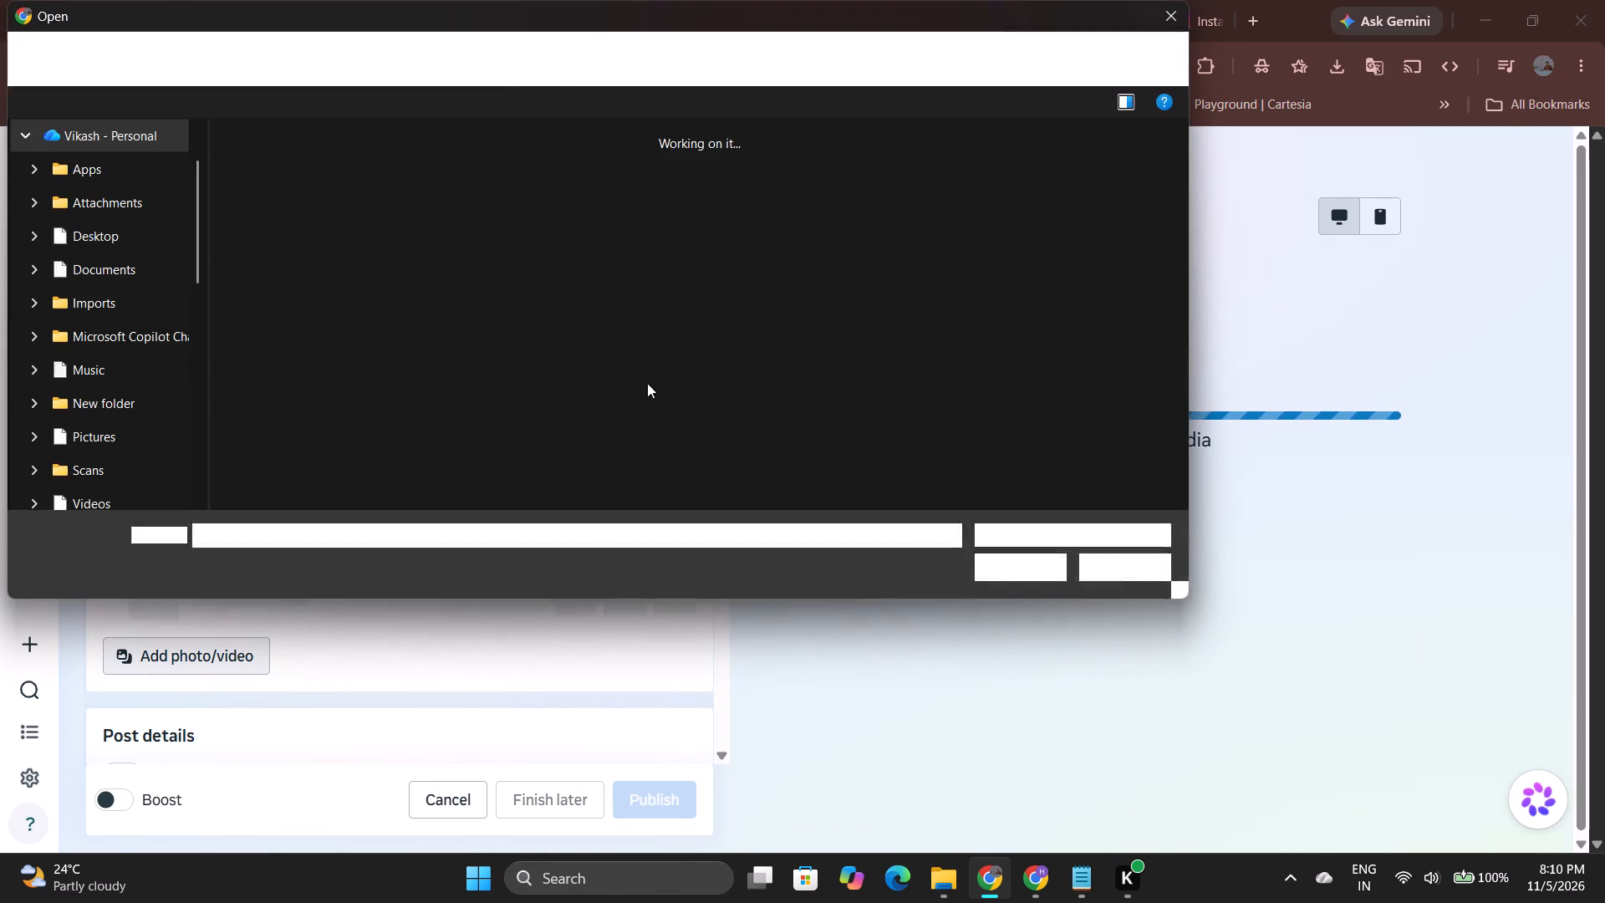
pyautogui.click(748, 222)
pyautogui.press('Return')
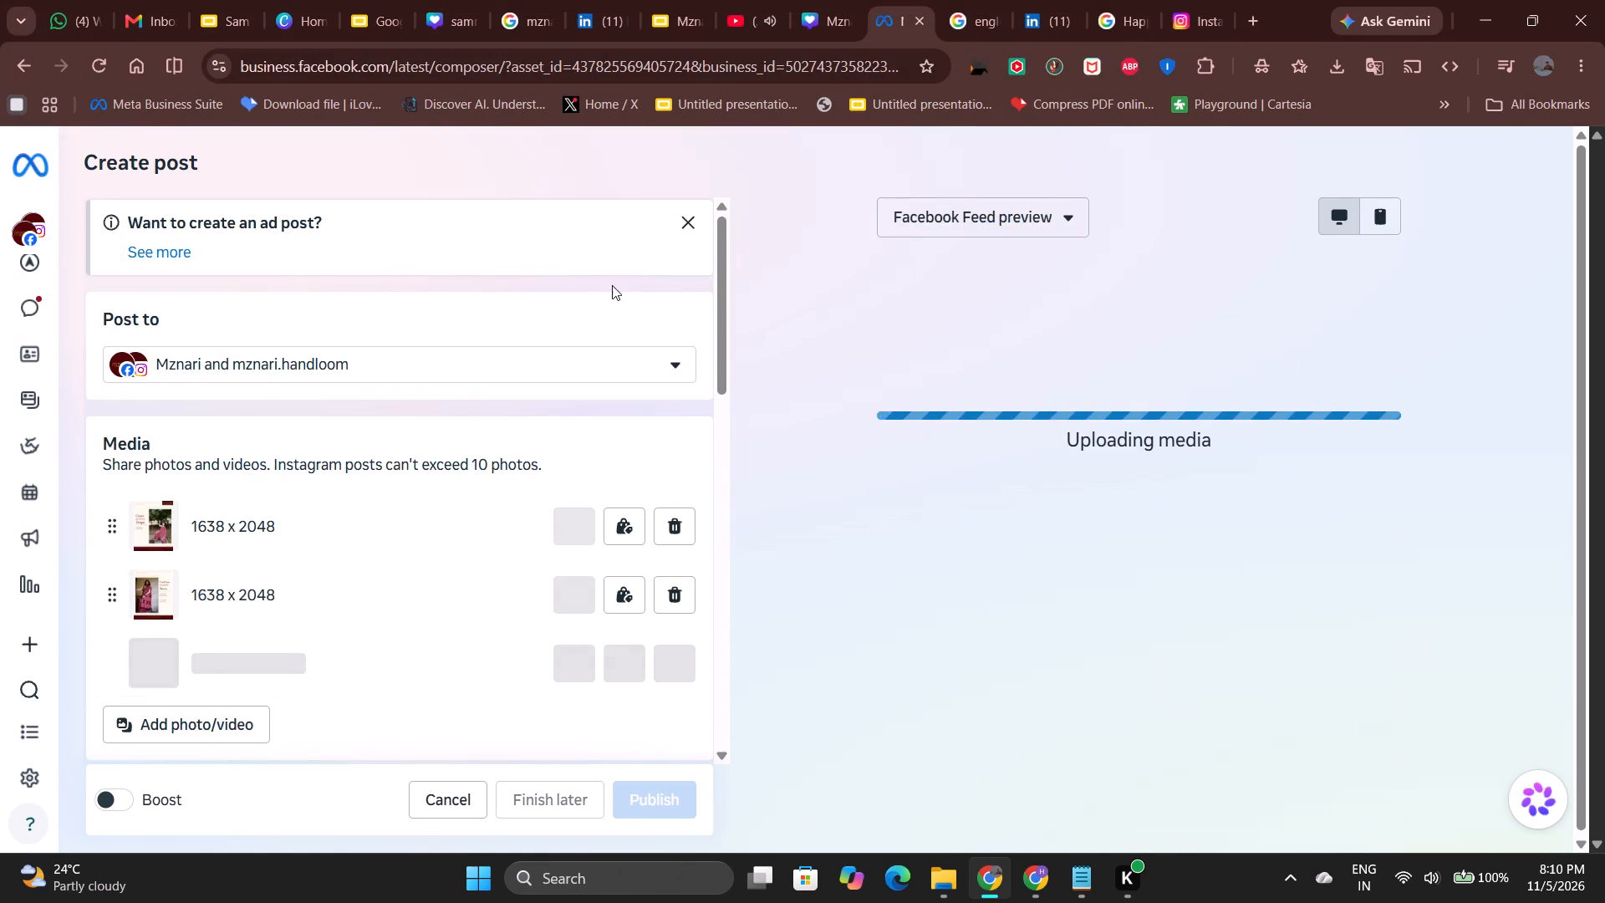
pyautogui.scroll(-3, 507, 295)
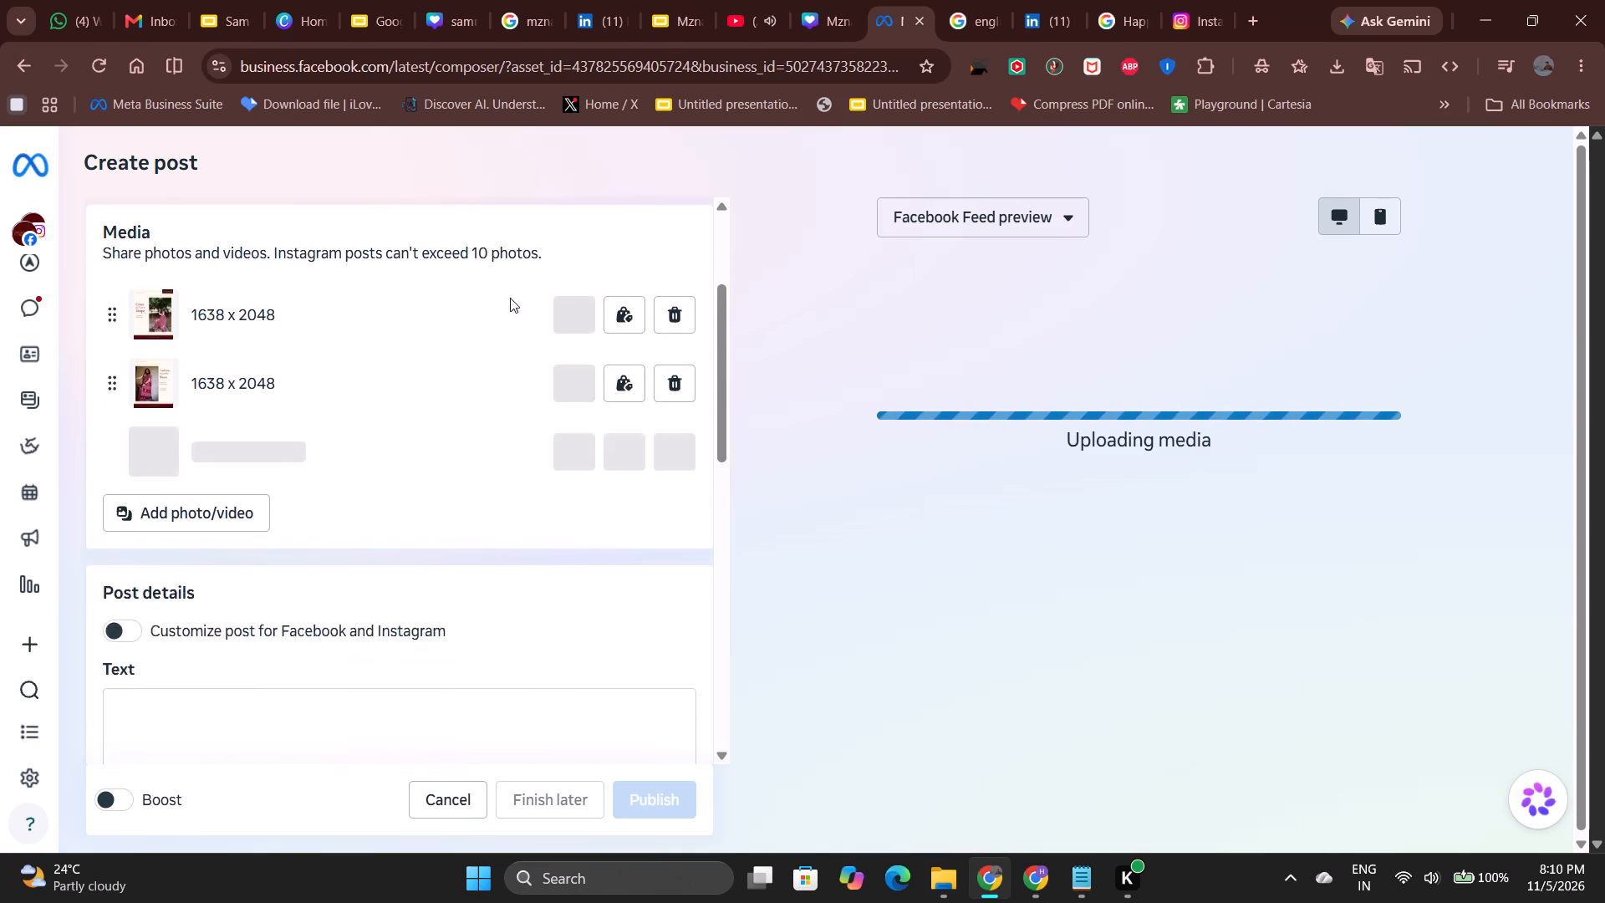
pyautogui.scroll(-1, 510, 298)
pyautogui.click(444, 516)
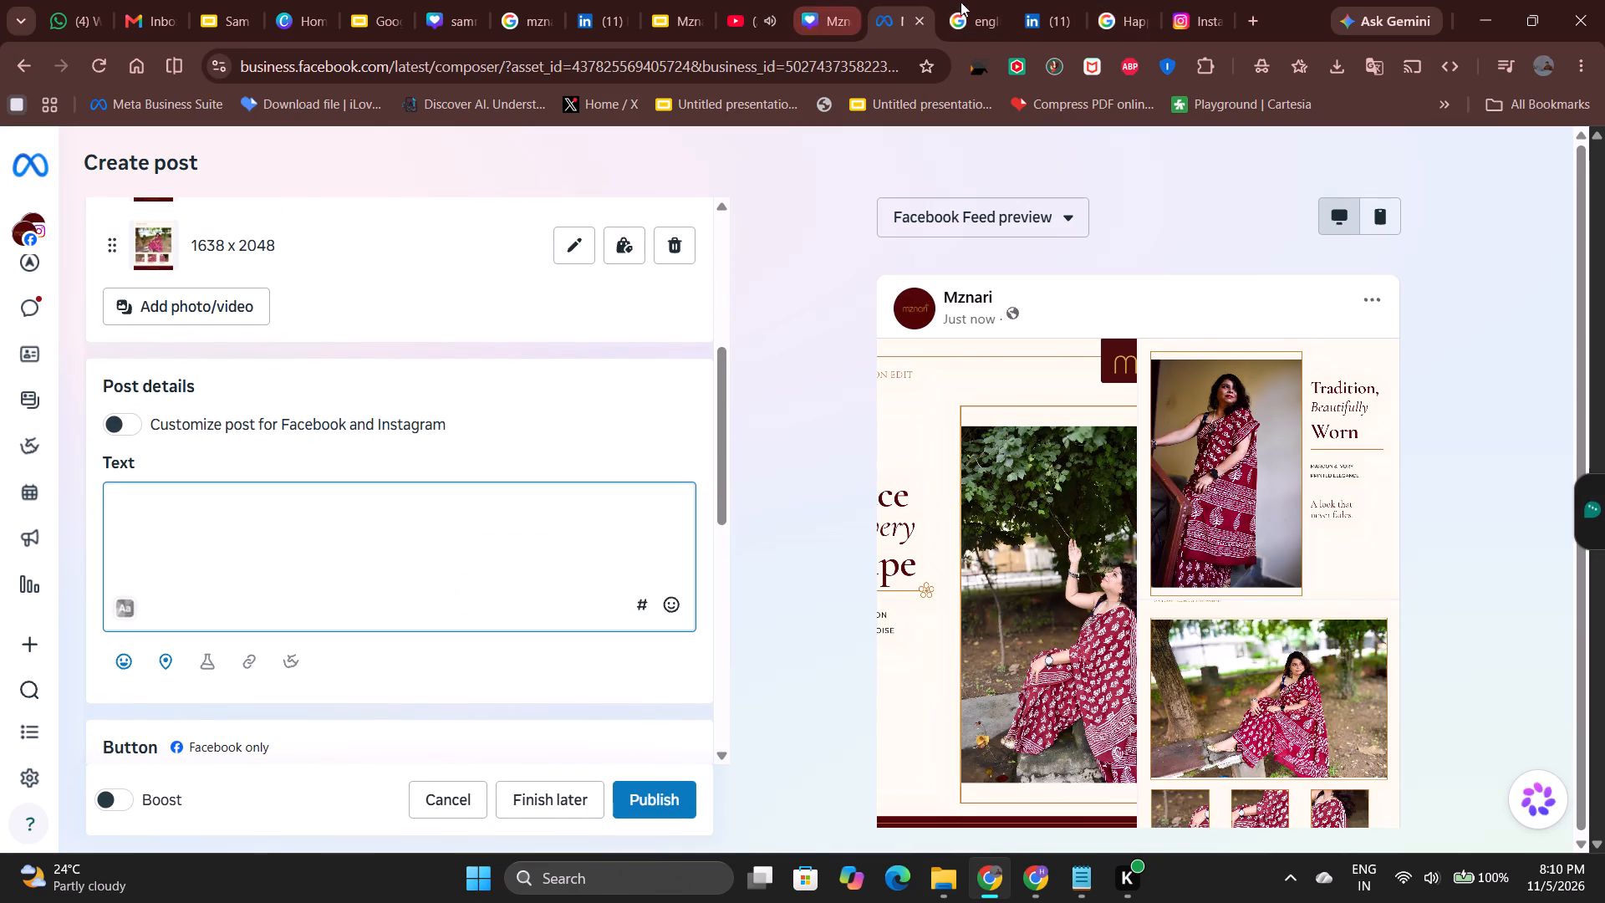
# Switch to the Mznari saree design in Canva and look through its page overview around page 166 for the set's remaining page.
pyautogui.click(833, 0)
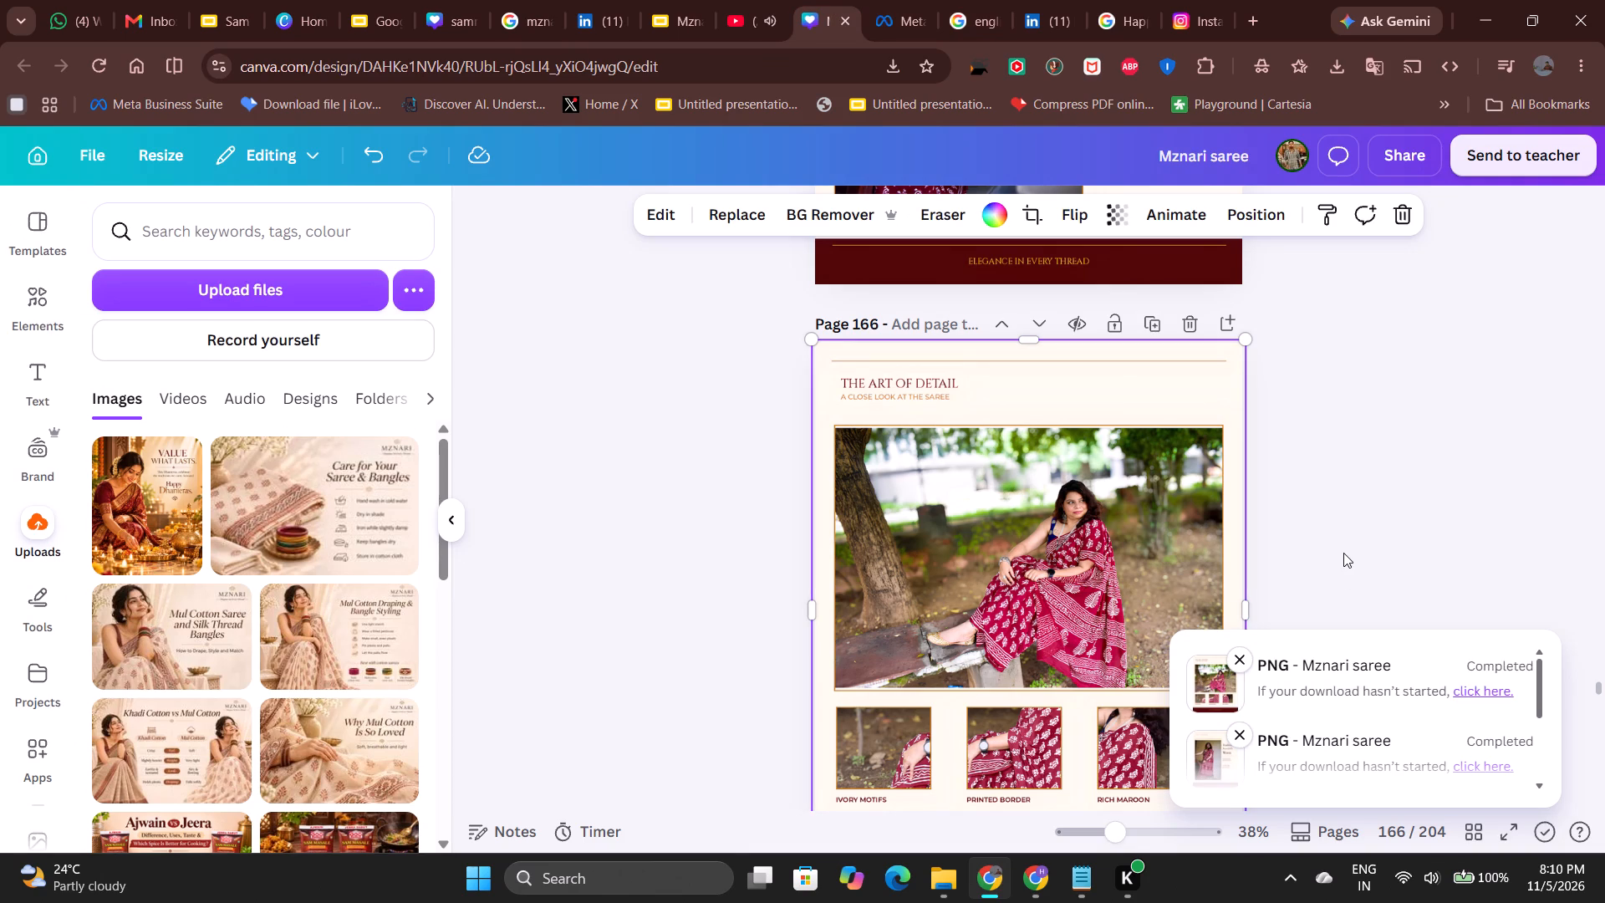
pyautogui.click(1343, 553)
pyautogui.click(996, 613)
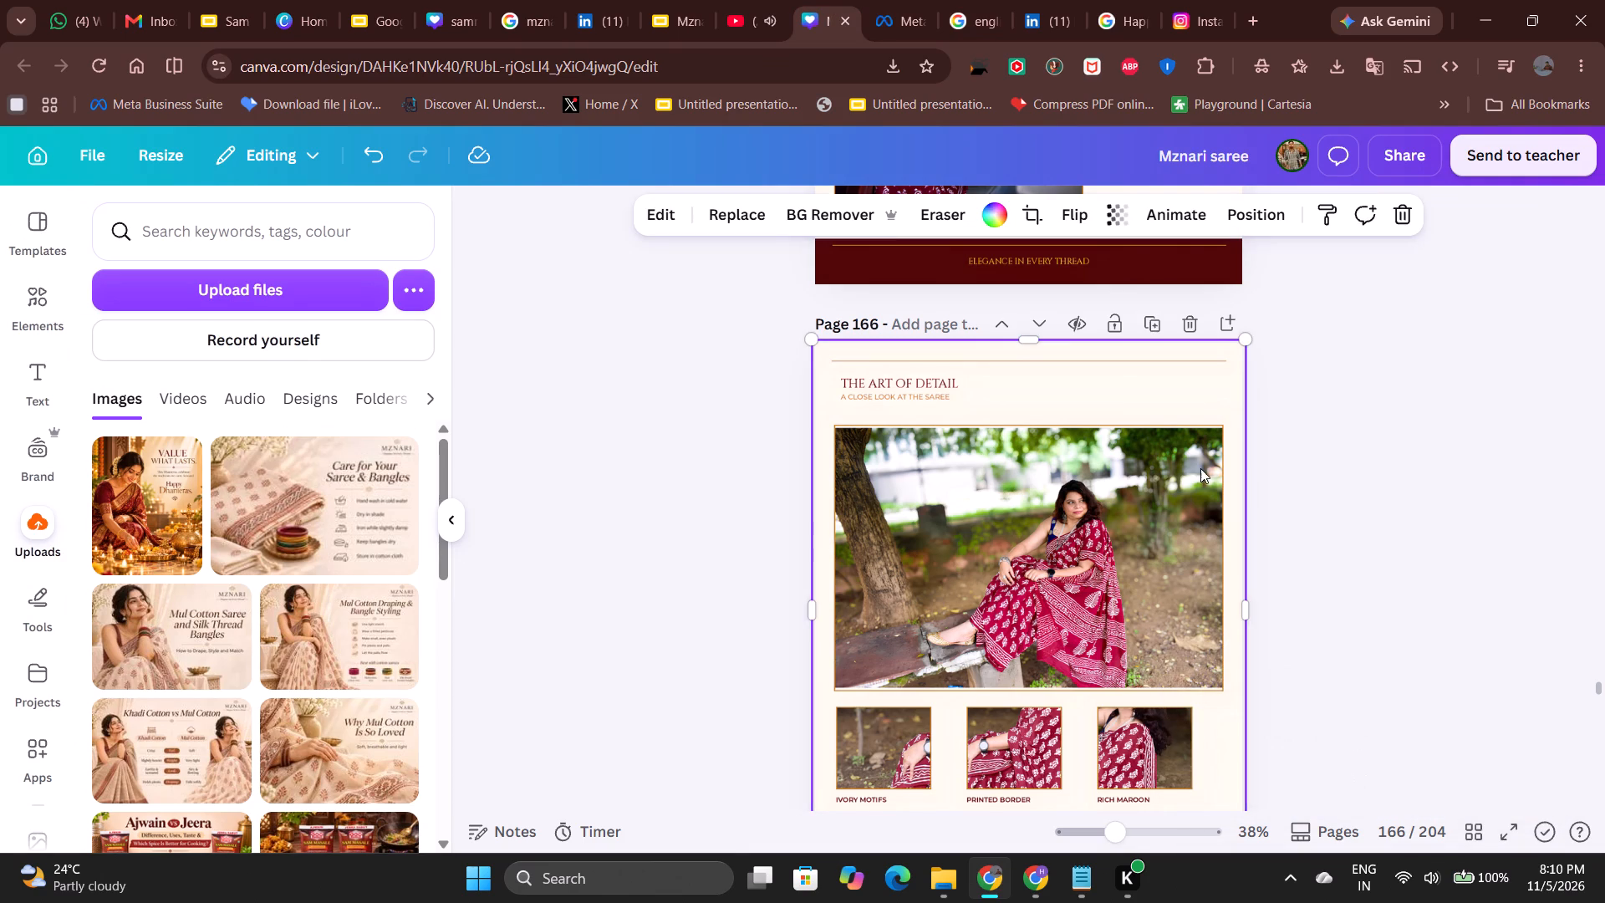
pyautogui.scroll(-1, 1200, 468)
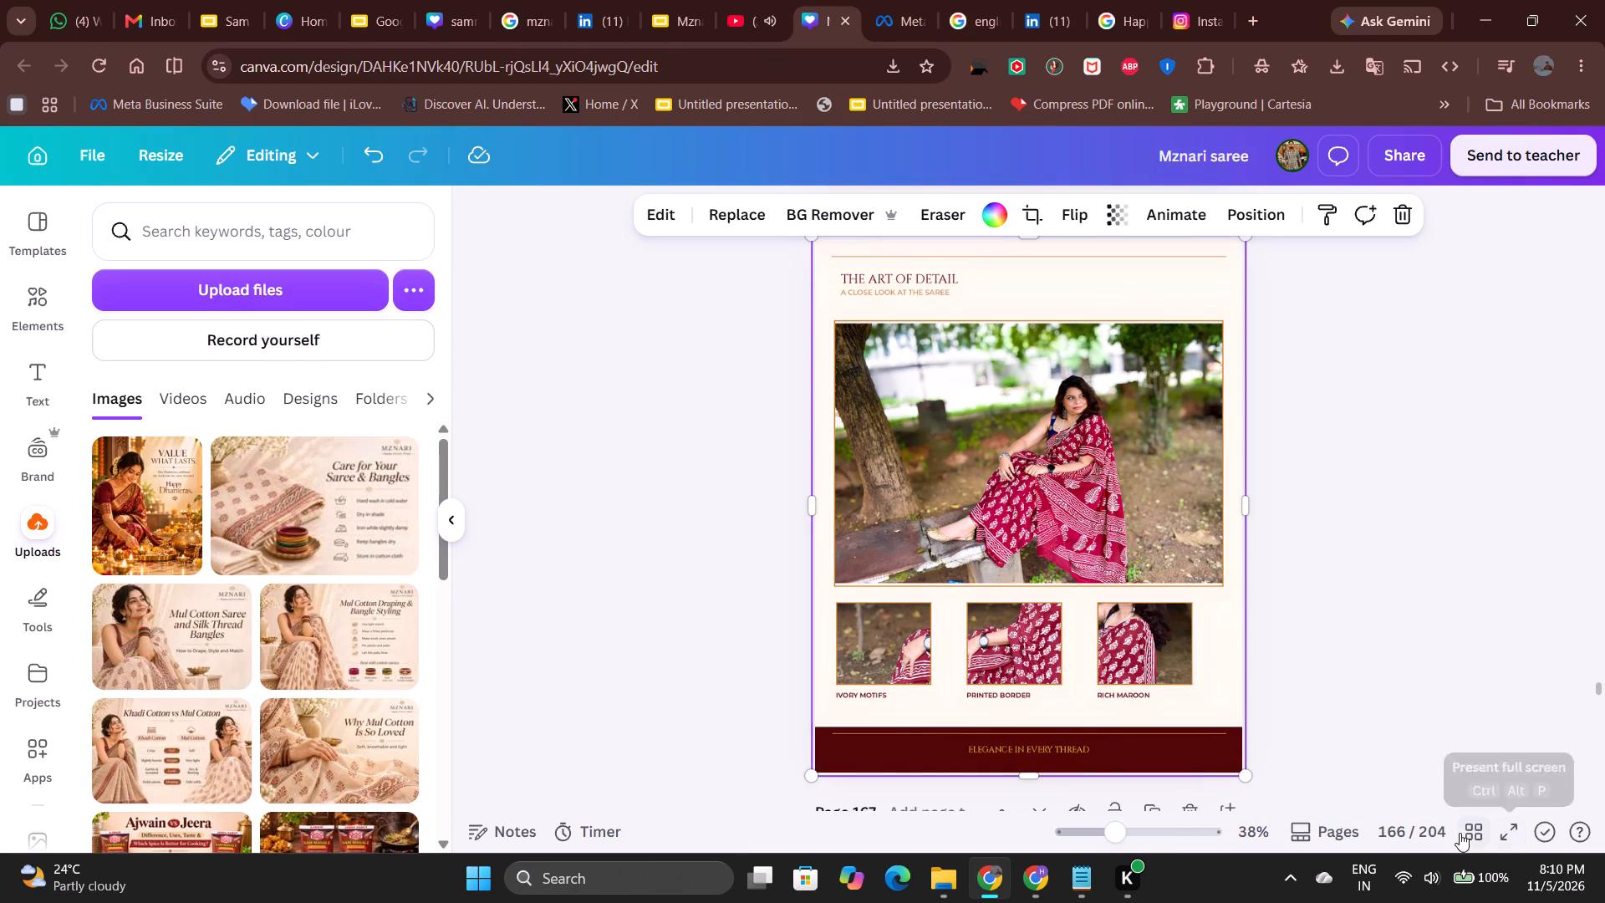
pyautogui.click(1476, 831)
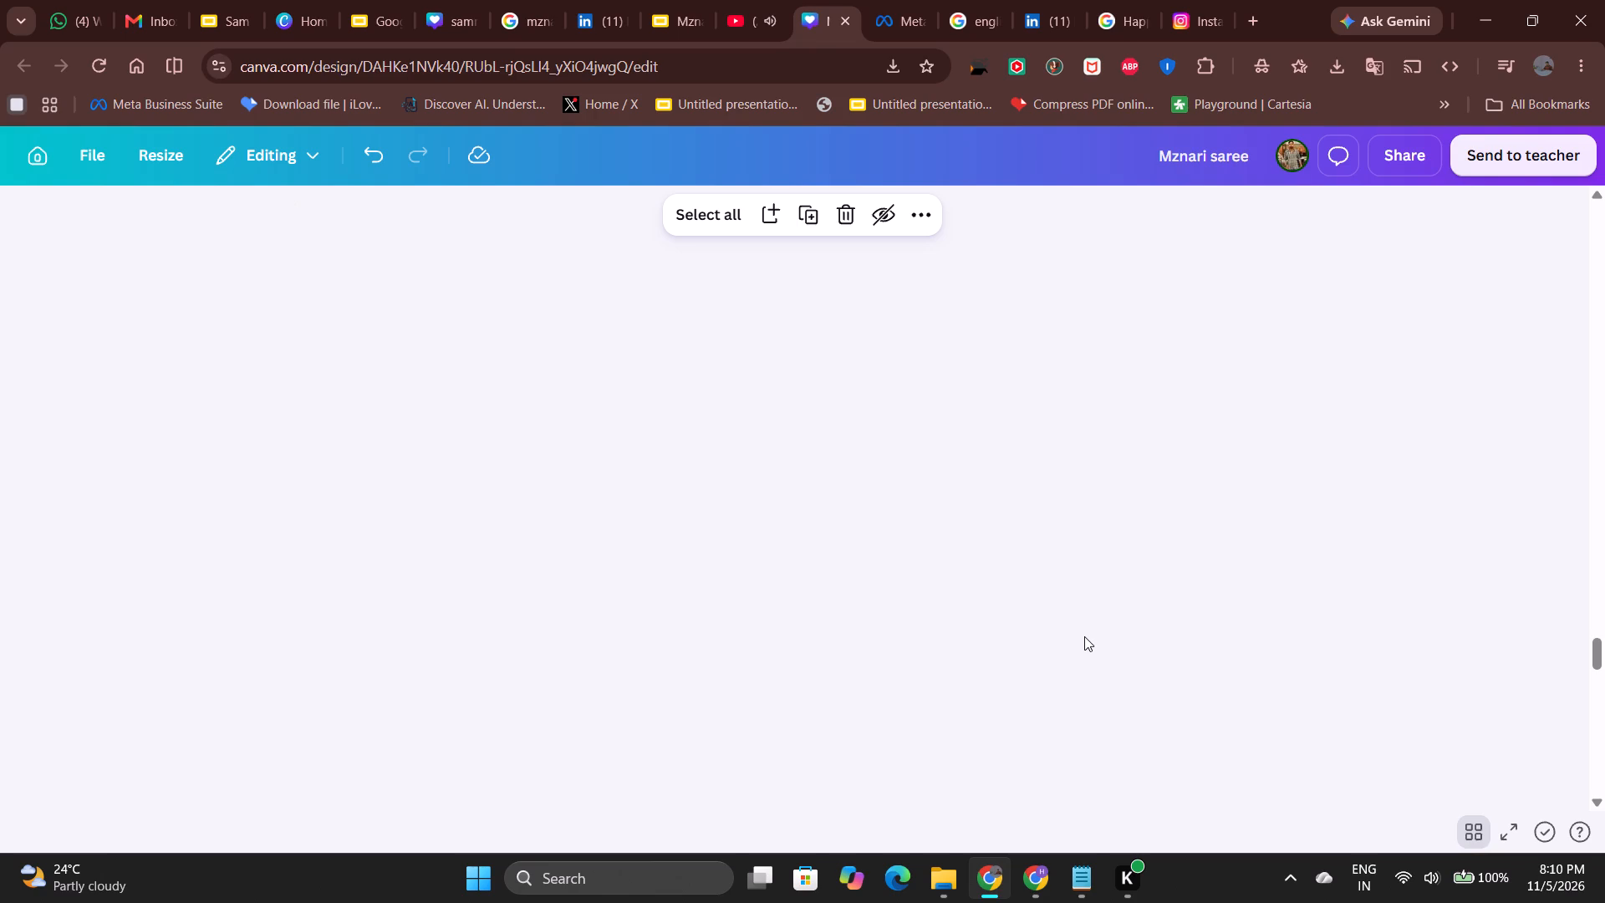
pyautogui.scroll(3, 1084, 636)
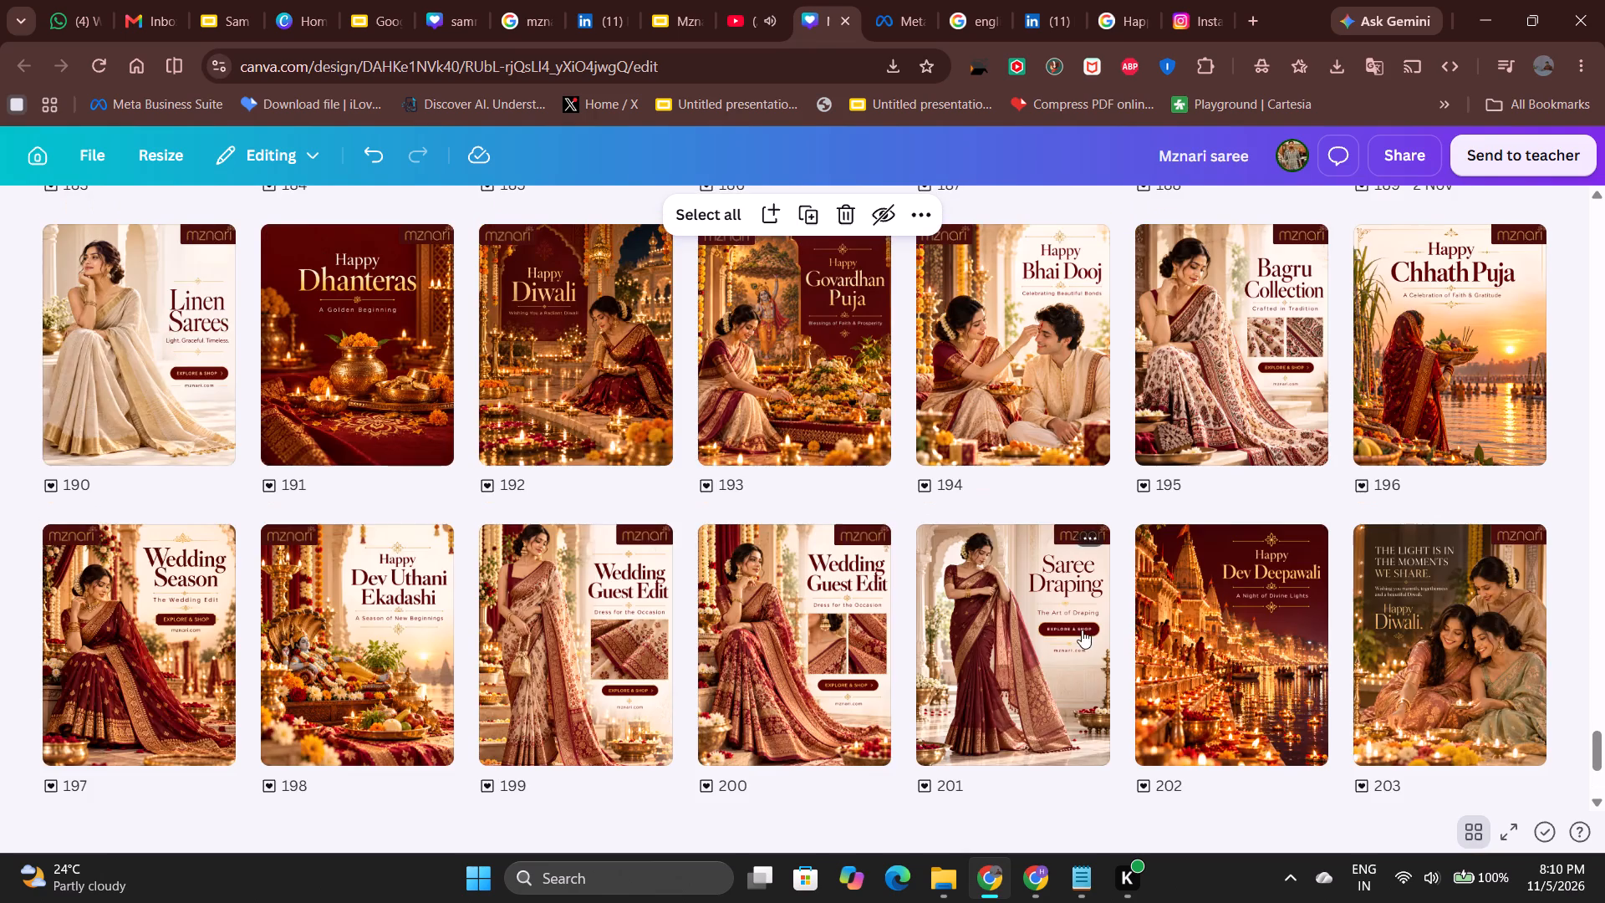
pyautogui.scroll(13, 1082, 630)
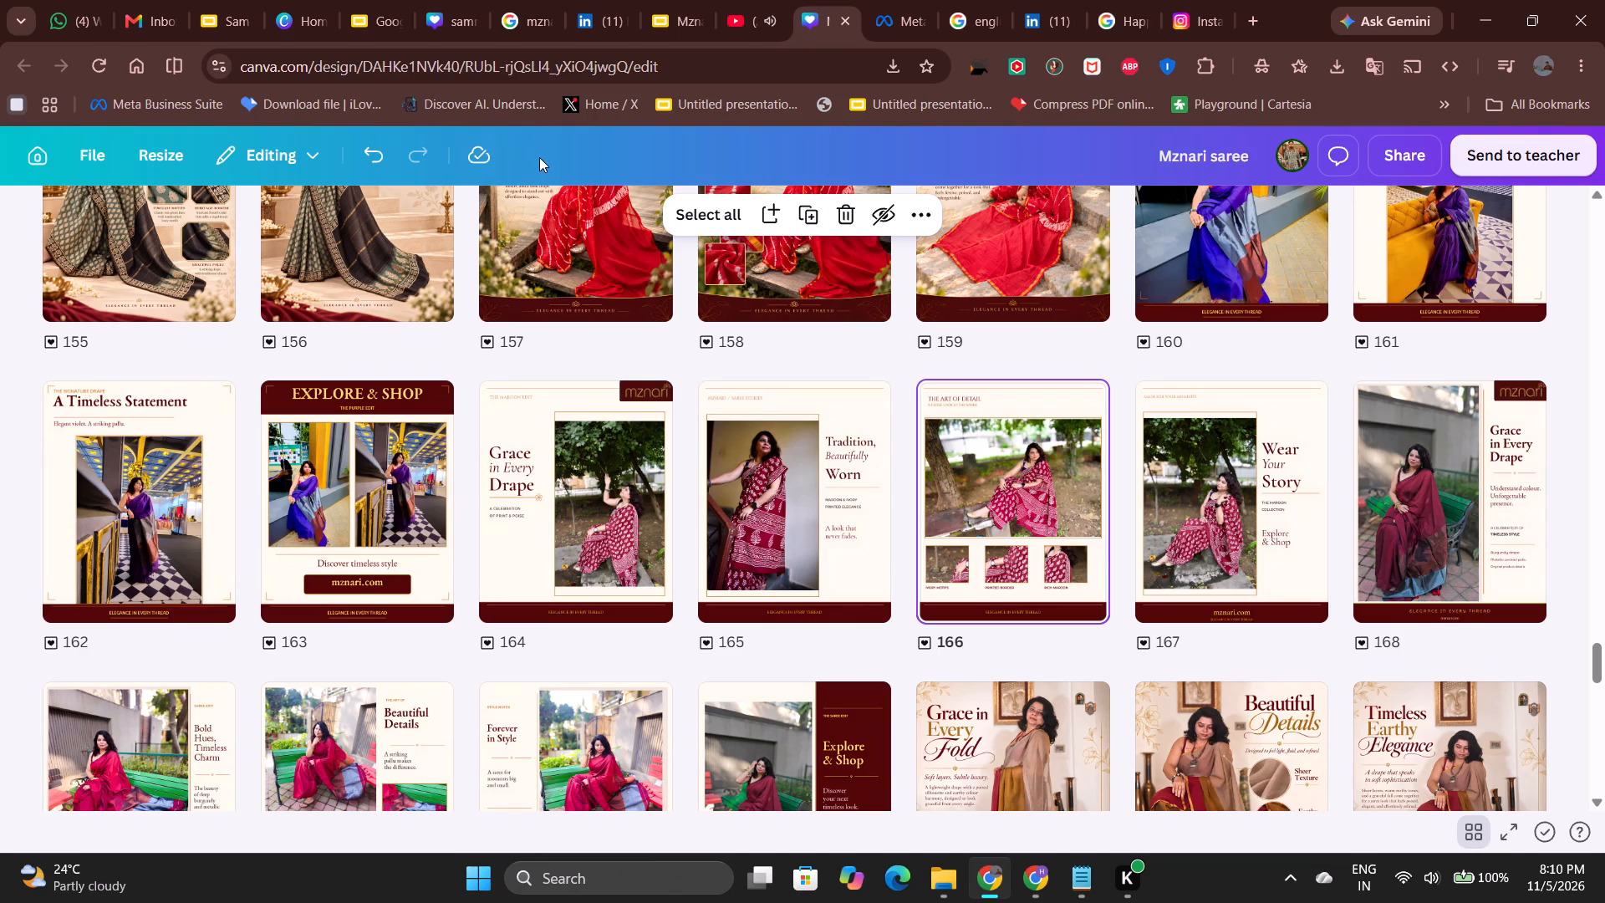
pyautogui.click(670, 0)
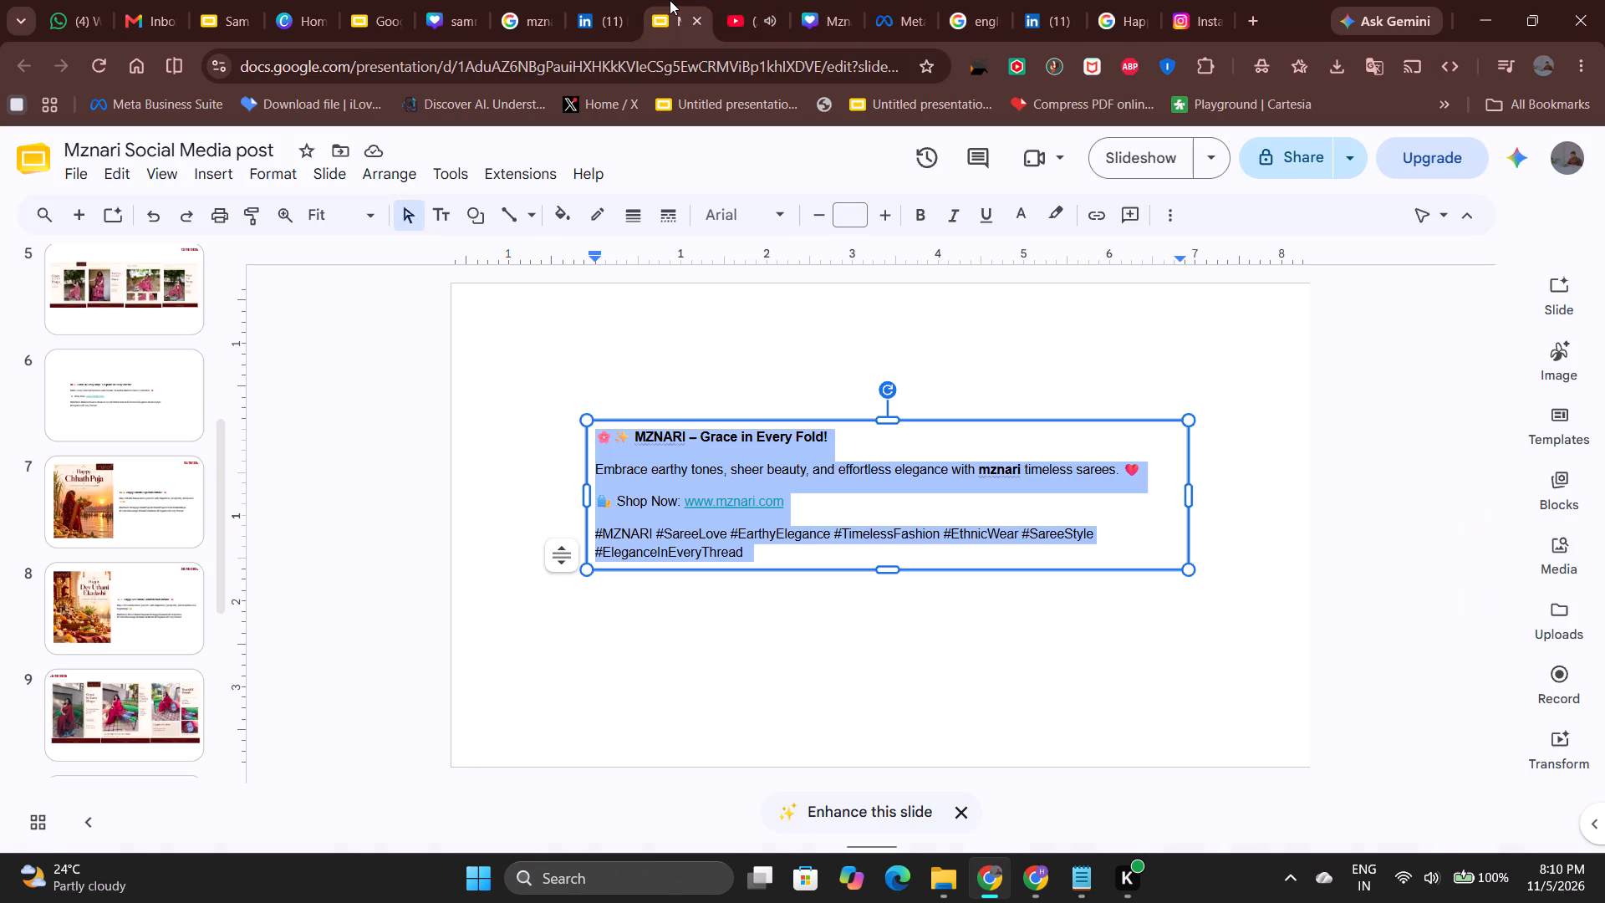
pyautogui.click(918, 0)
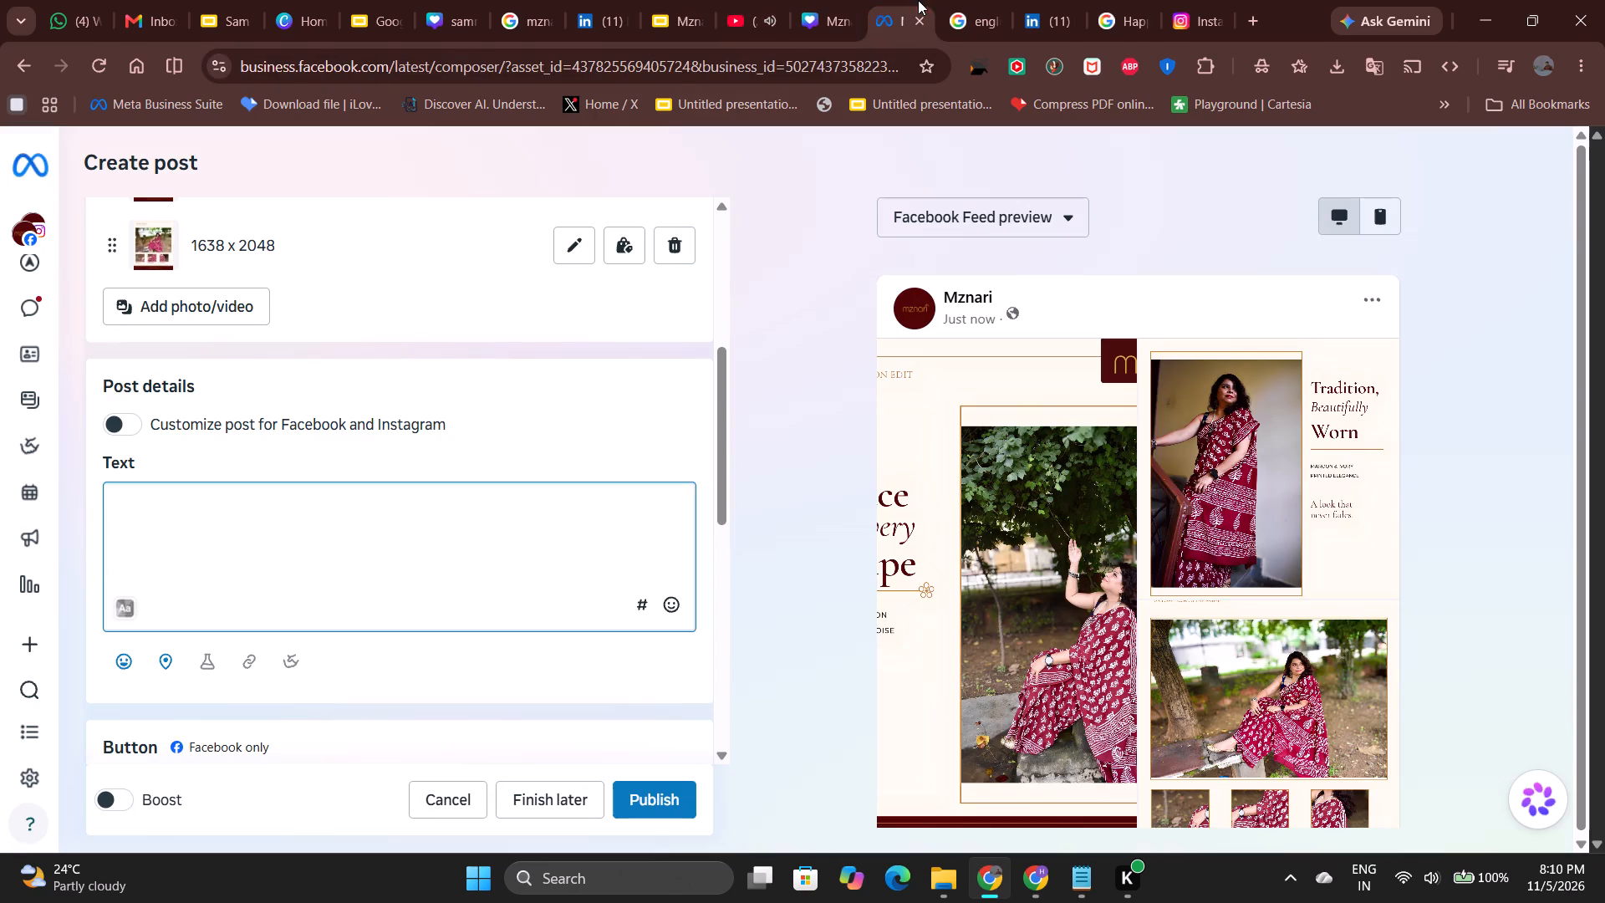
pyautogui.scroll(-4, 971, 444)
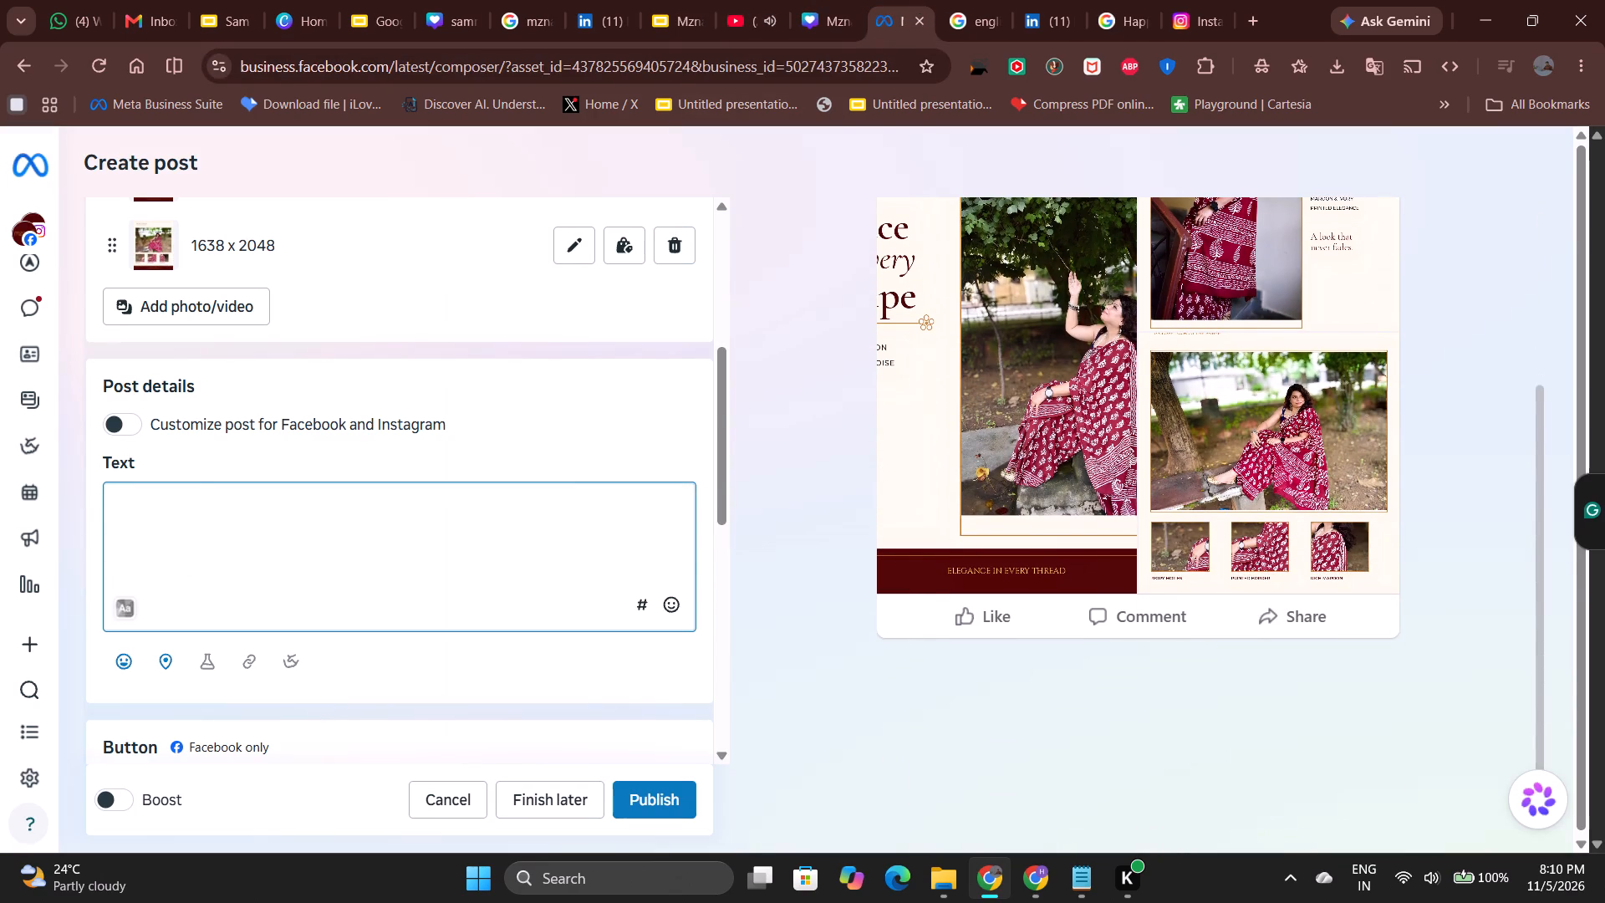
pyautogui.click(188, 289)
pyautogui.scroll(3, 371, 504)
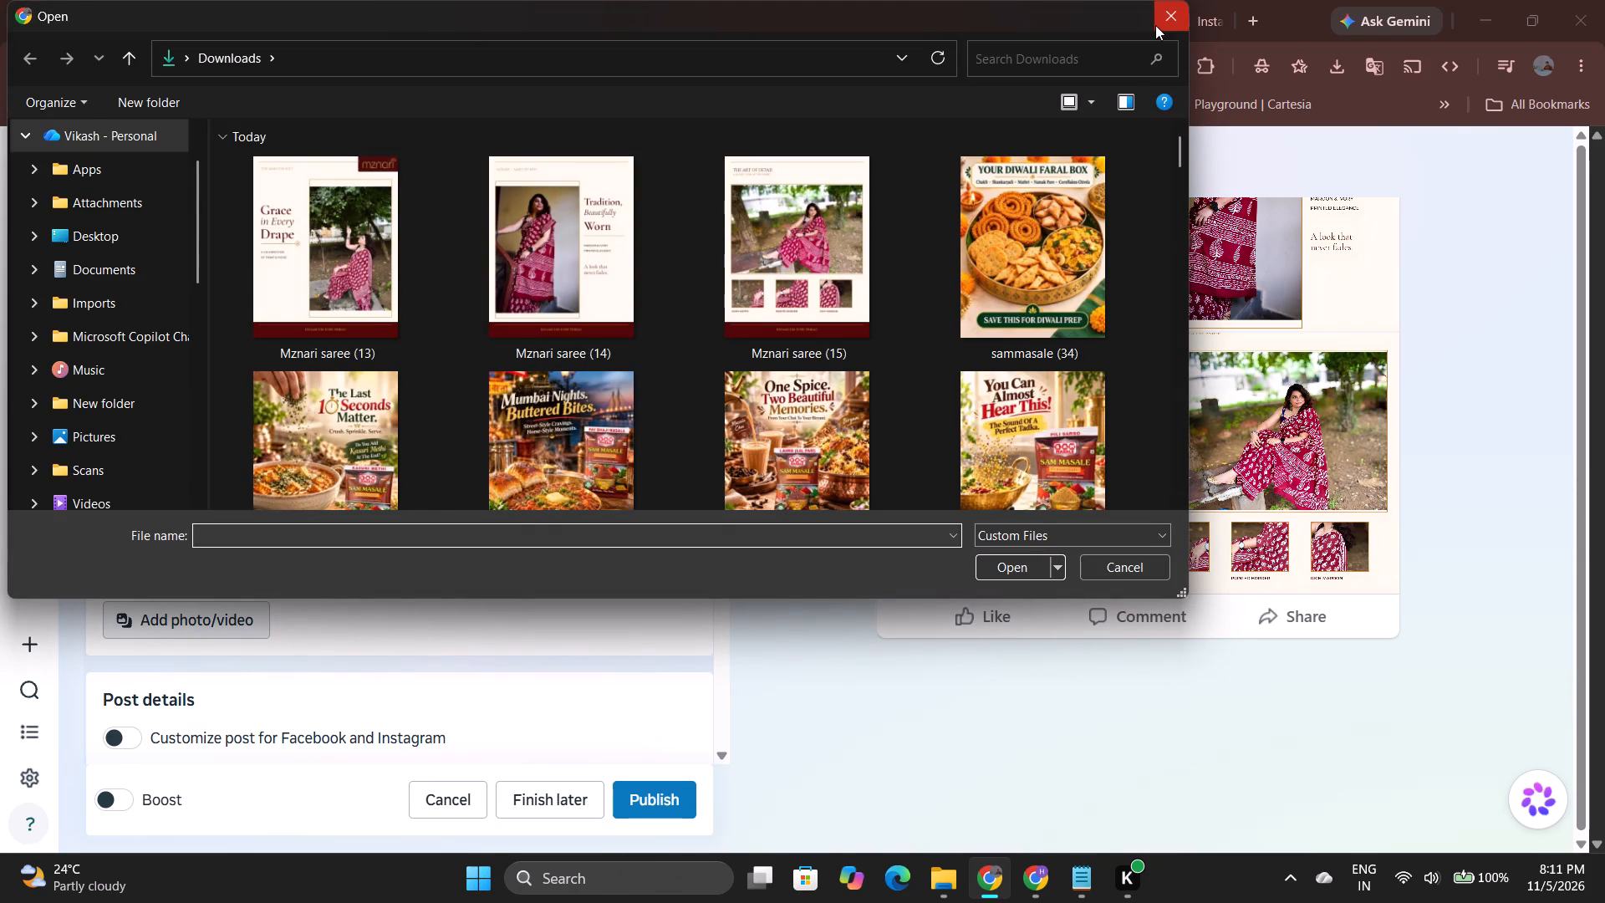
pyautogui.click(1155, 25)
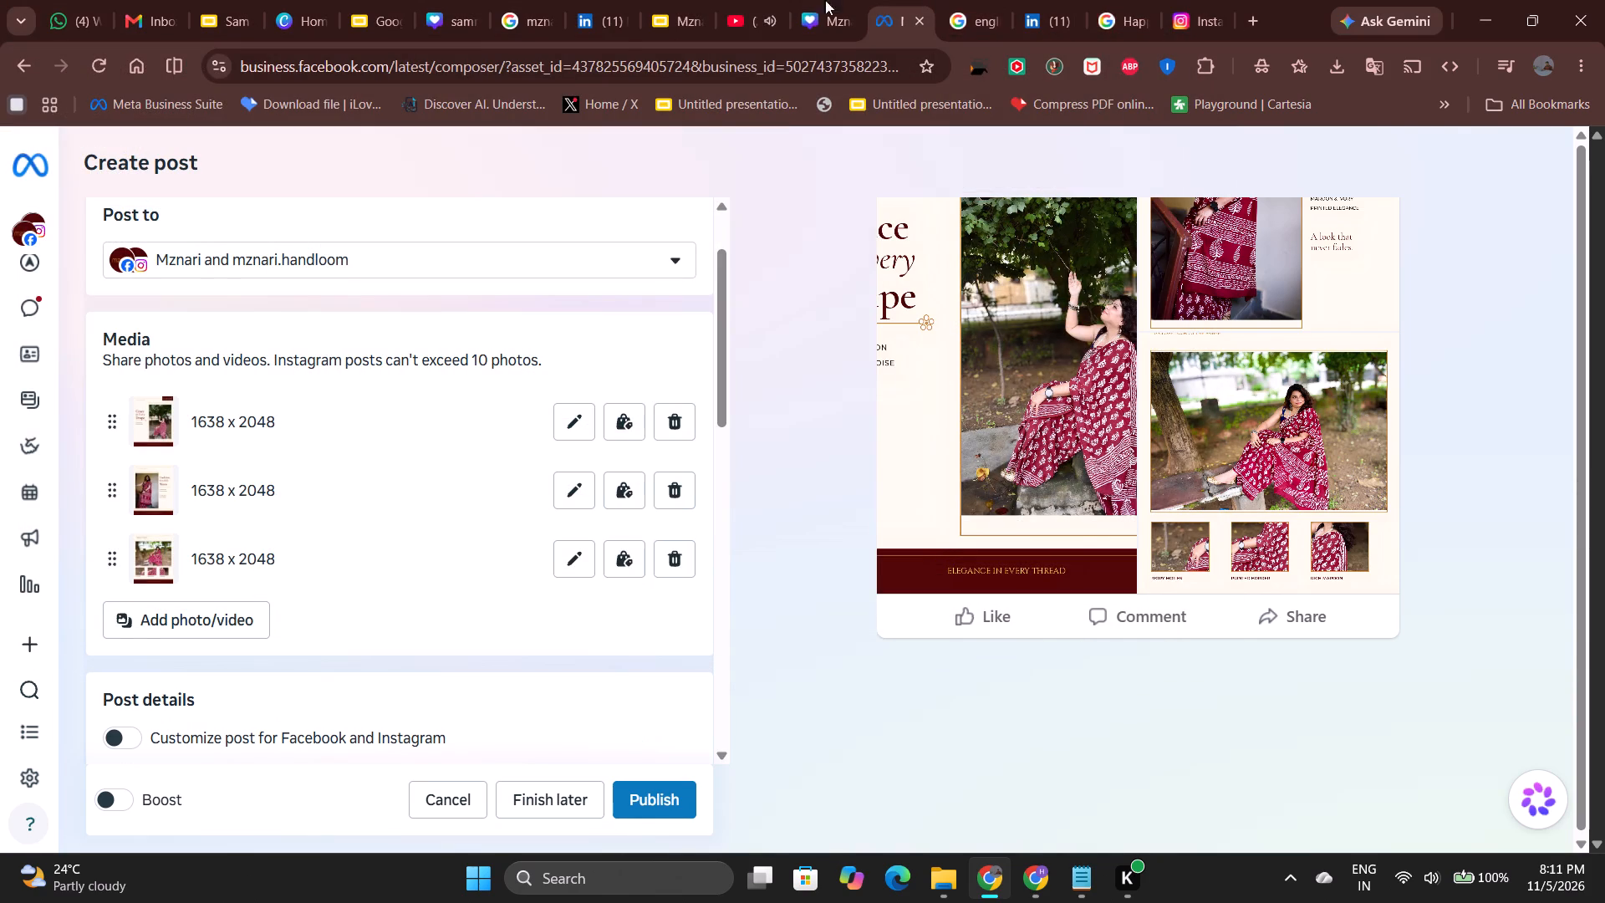
# Return to the Mznari saree design in Canva and download only page 167, "Wear Your Story", as a PNG.
pyautogui.click(813, 3)
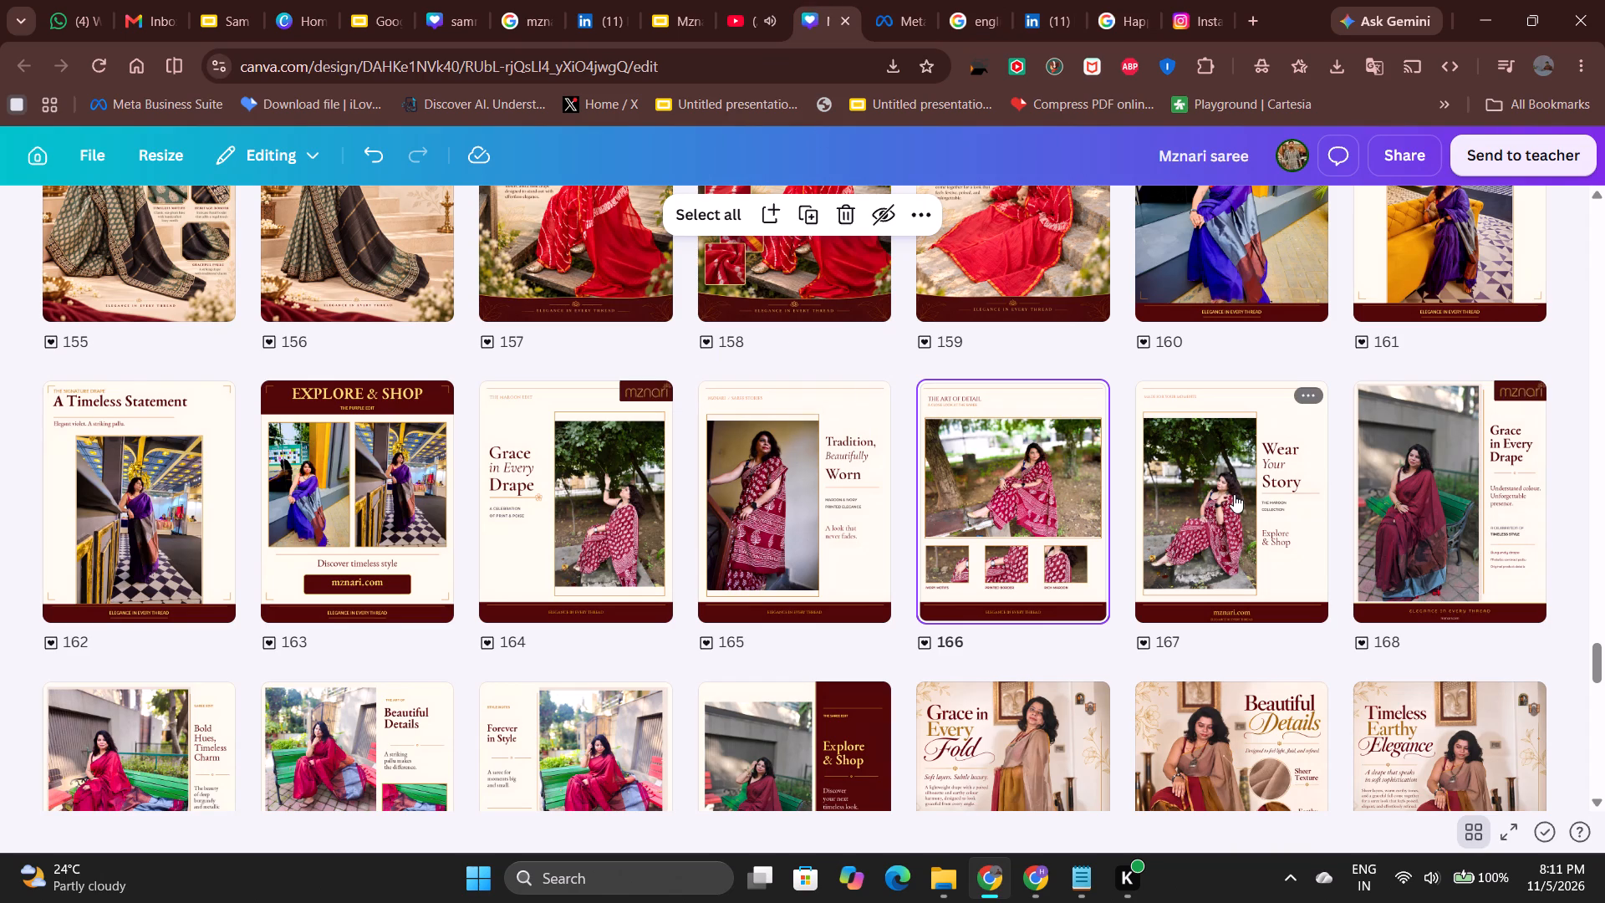
pyautogui.doubleClick(1234, 494)
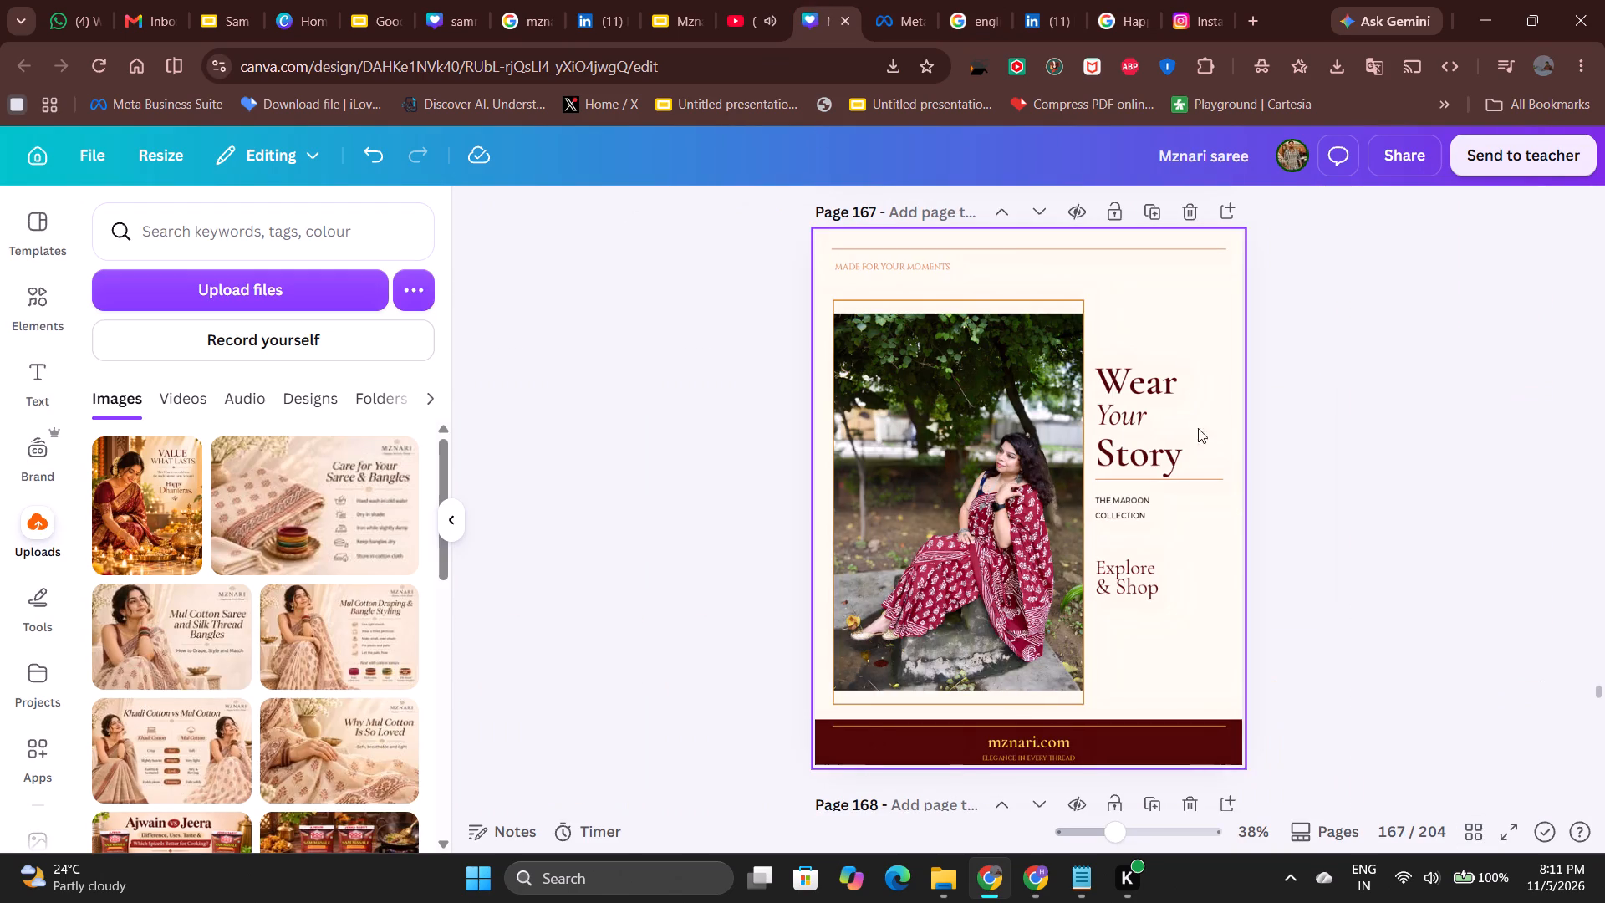
pyautogui.click(968, 450)
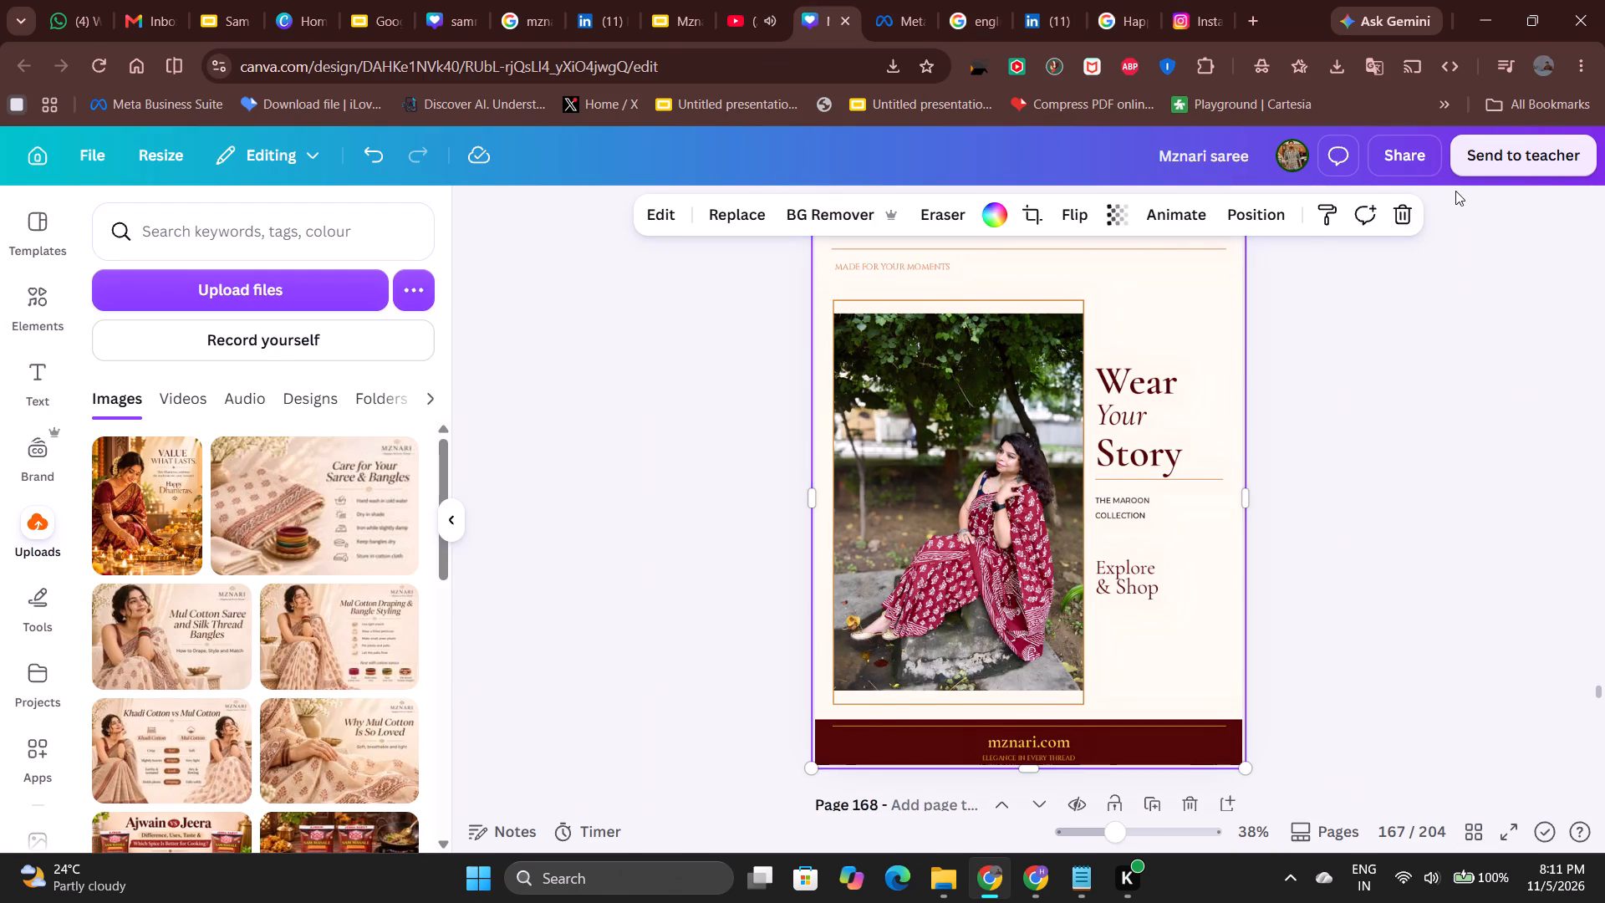
pyautogui.click(1392, 149)
pyautogui.click(1215, 670)
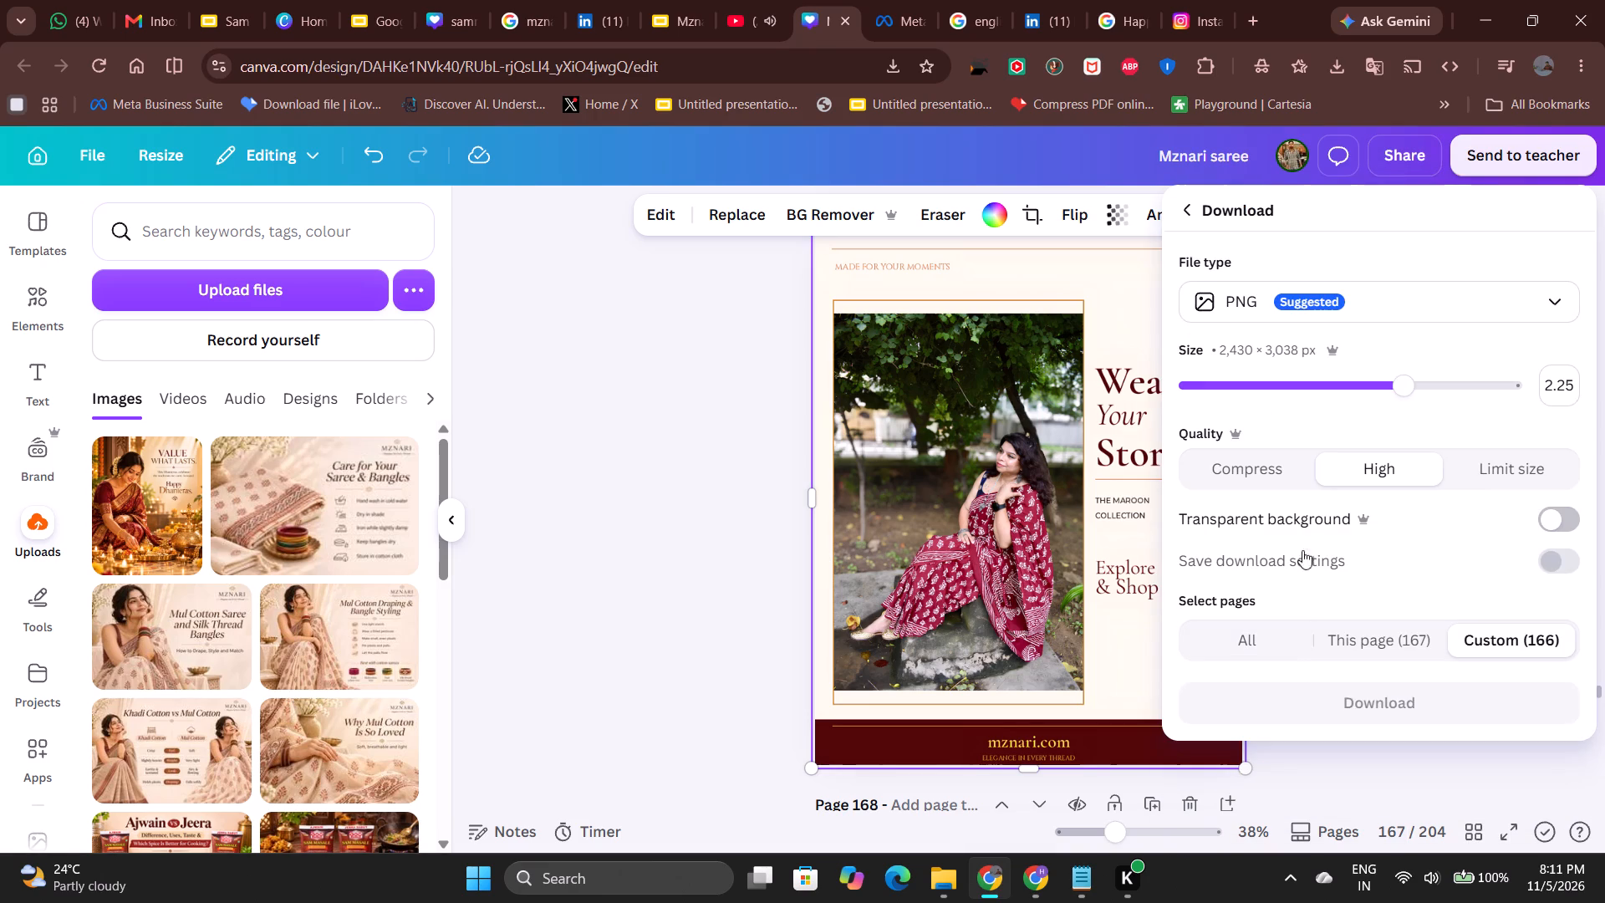
pyautogui.click(1393, 639)
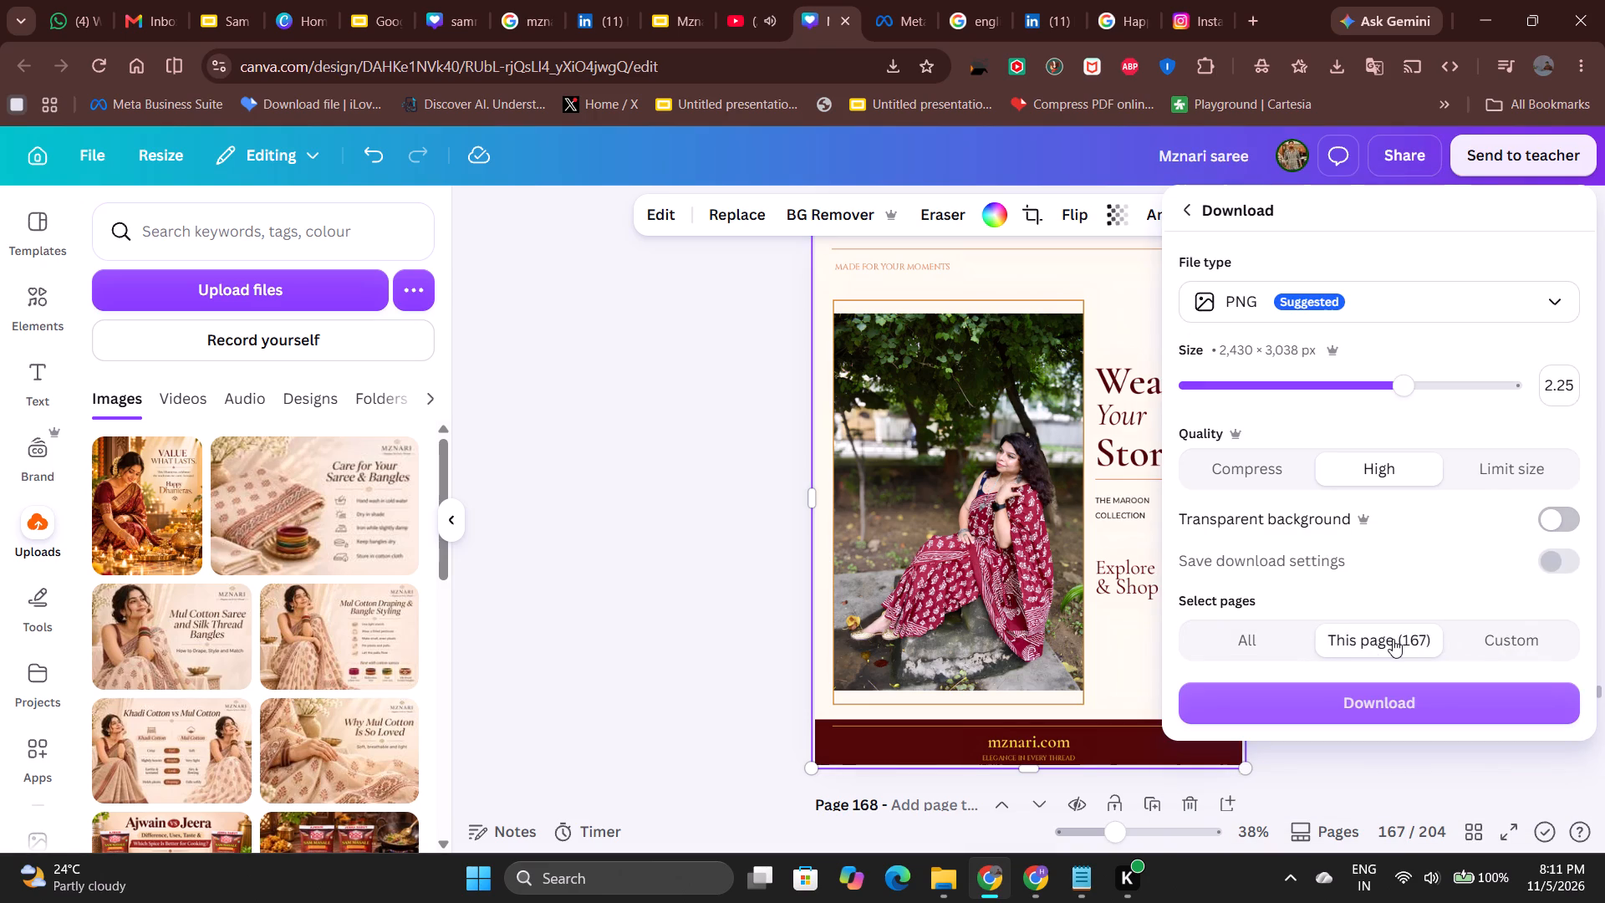
pyautogui.click(1381, 692)
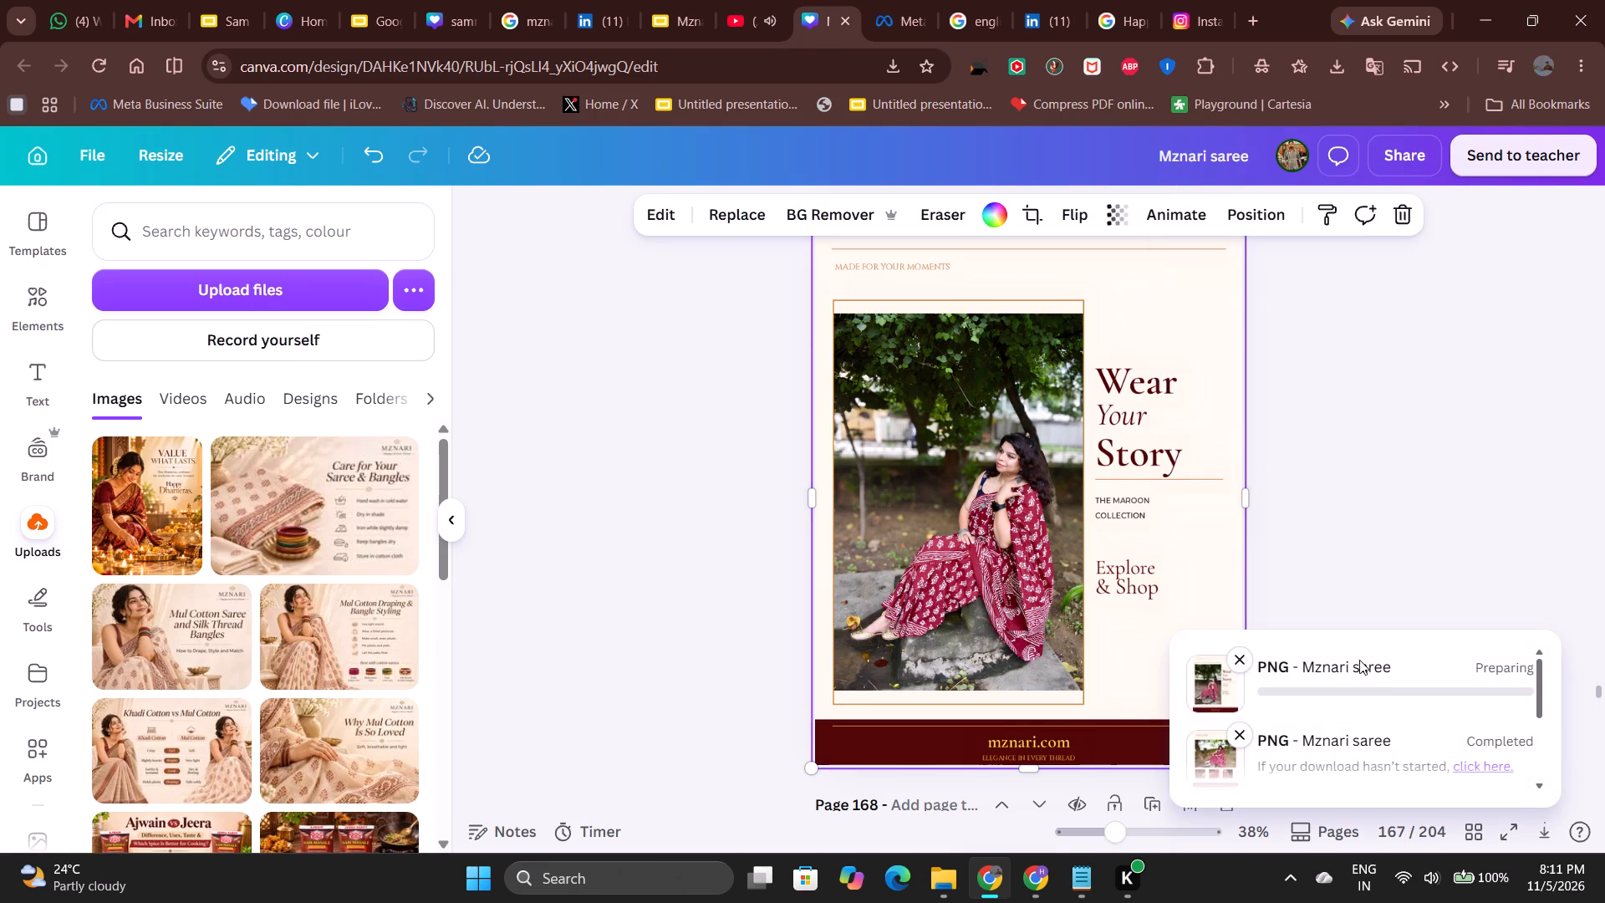
pyautogui.click(1336, 492)
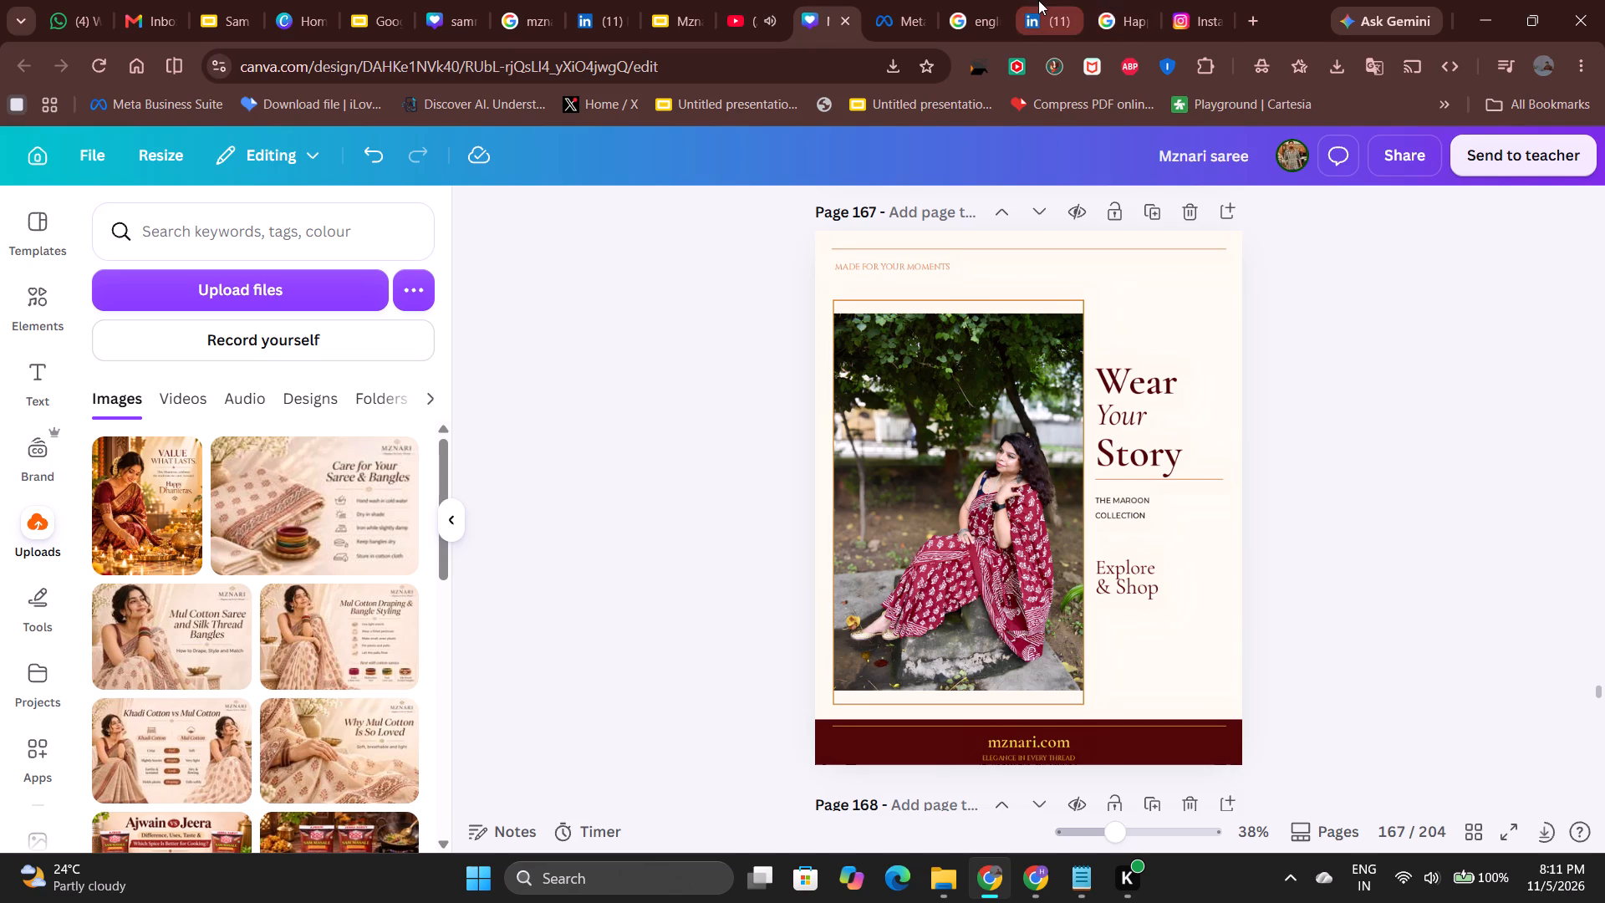
# Switch to the Mznari post in Meta Business Suite and start adding another photo from Downloads to its media.
pyautogui.click(902, 0)
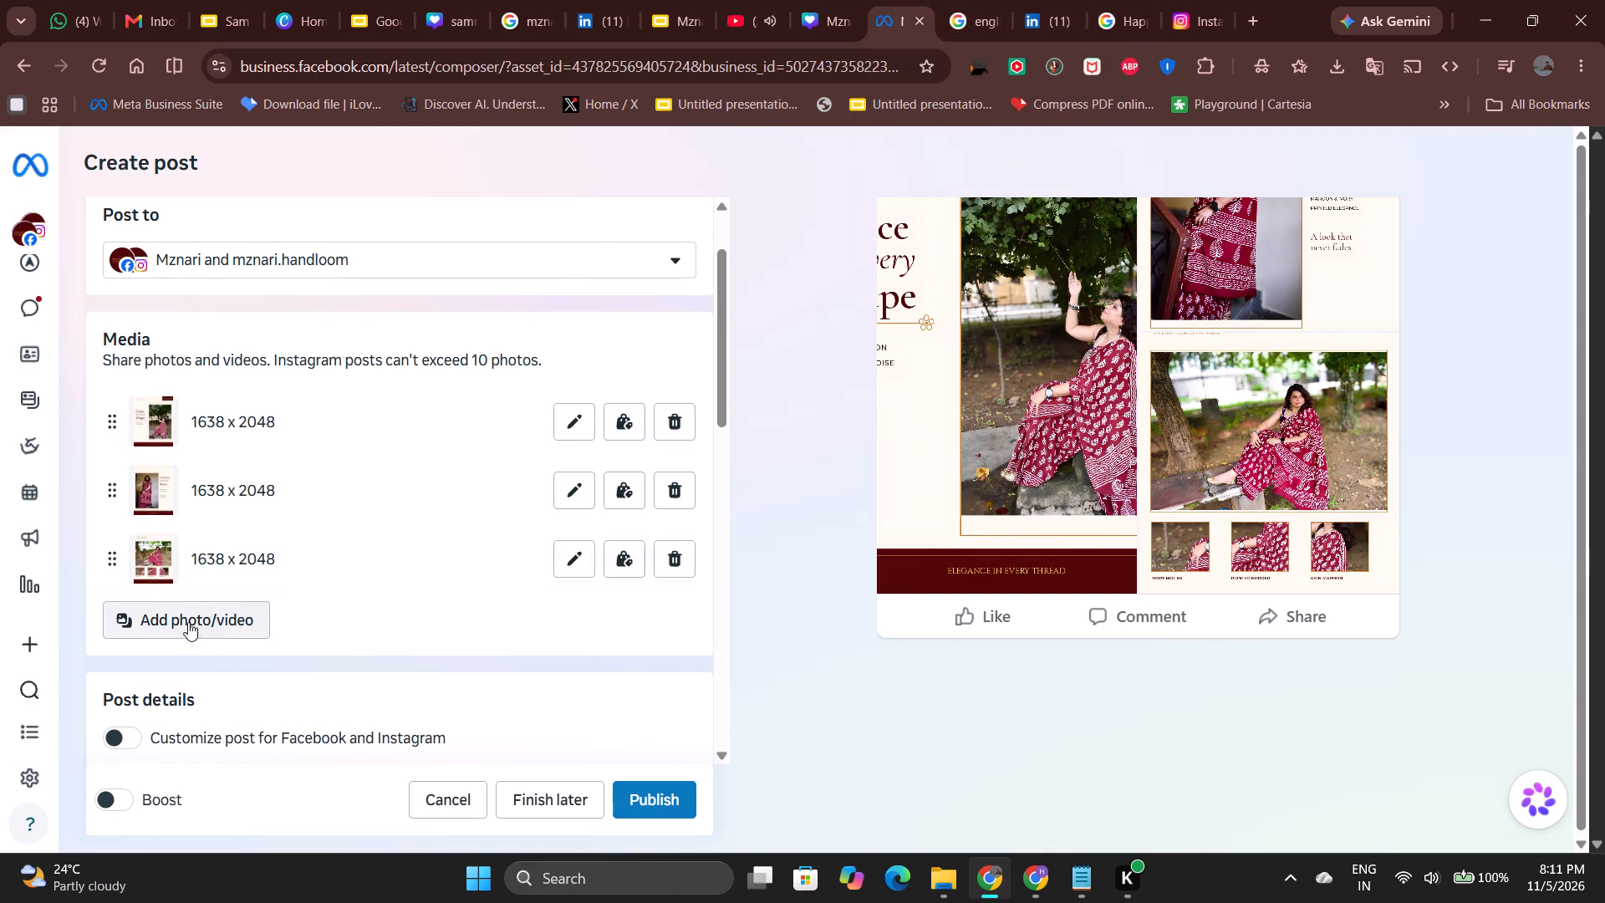
pyautogui.click(154, 624)
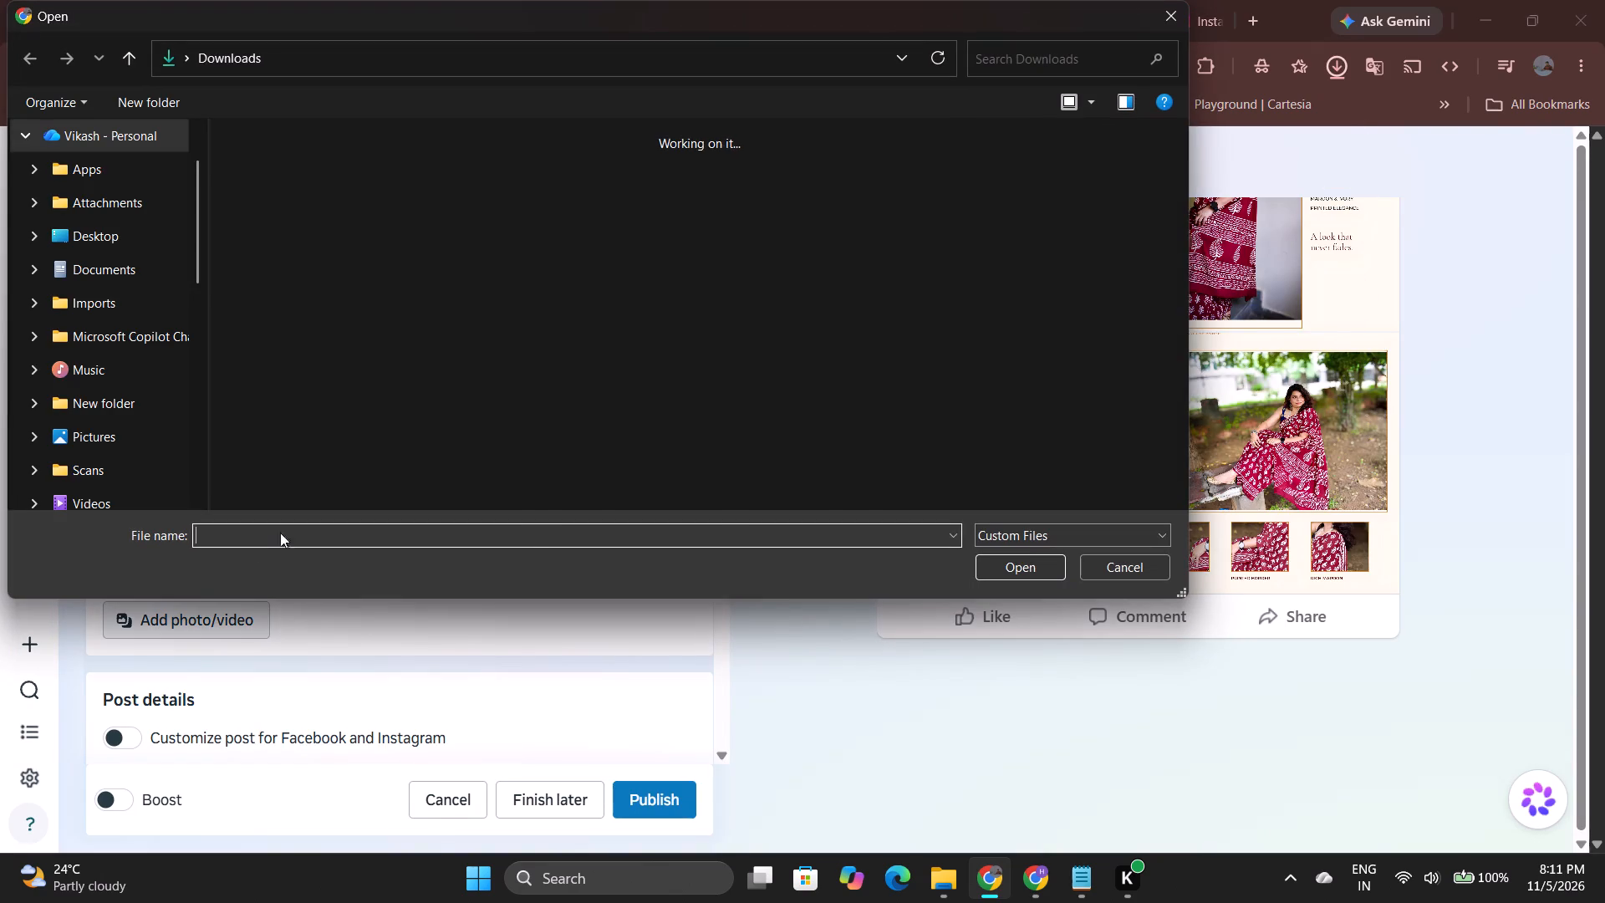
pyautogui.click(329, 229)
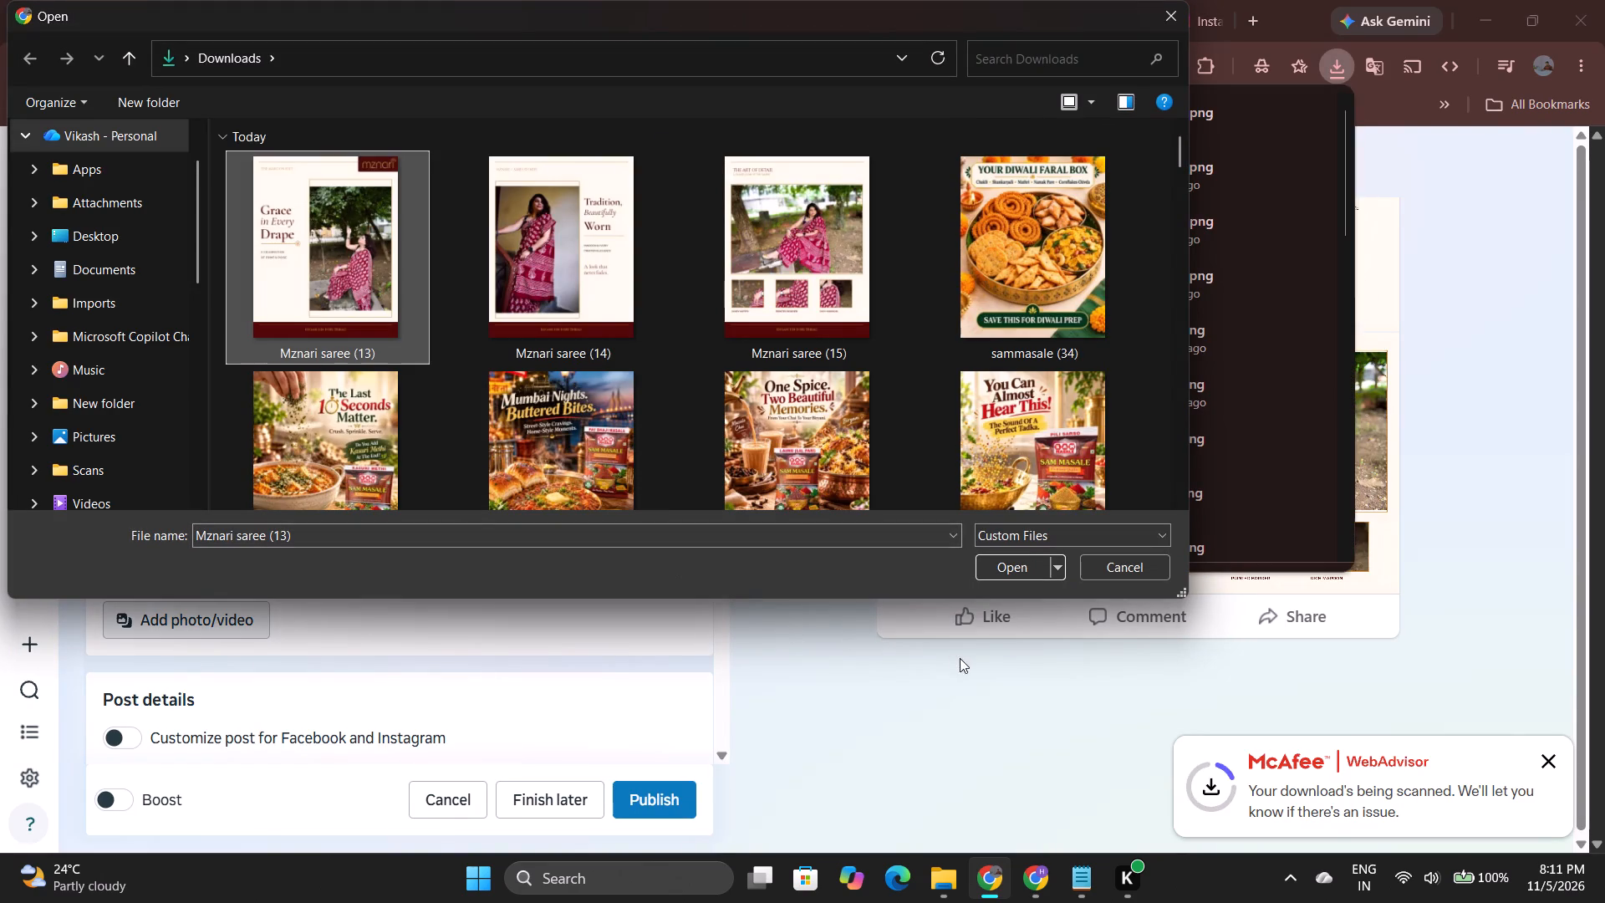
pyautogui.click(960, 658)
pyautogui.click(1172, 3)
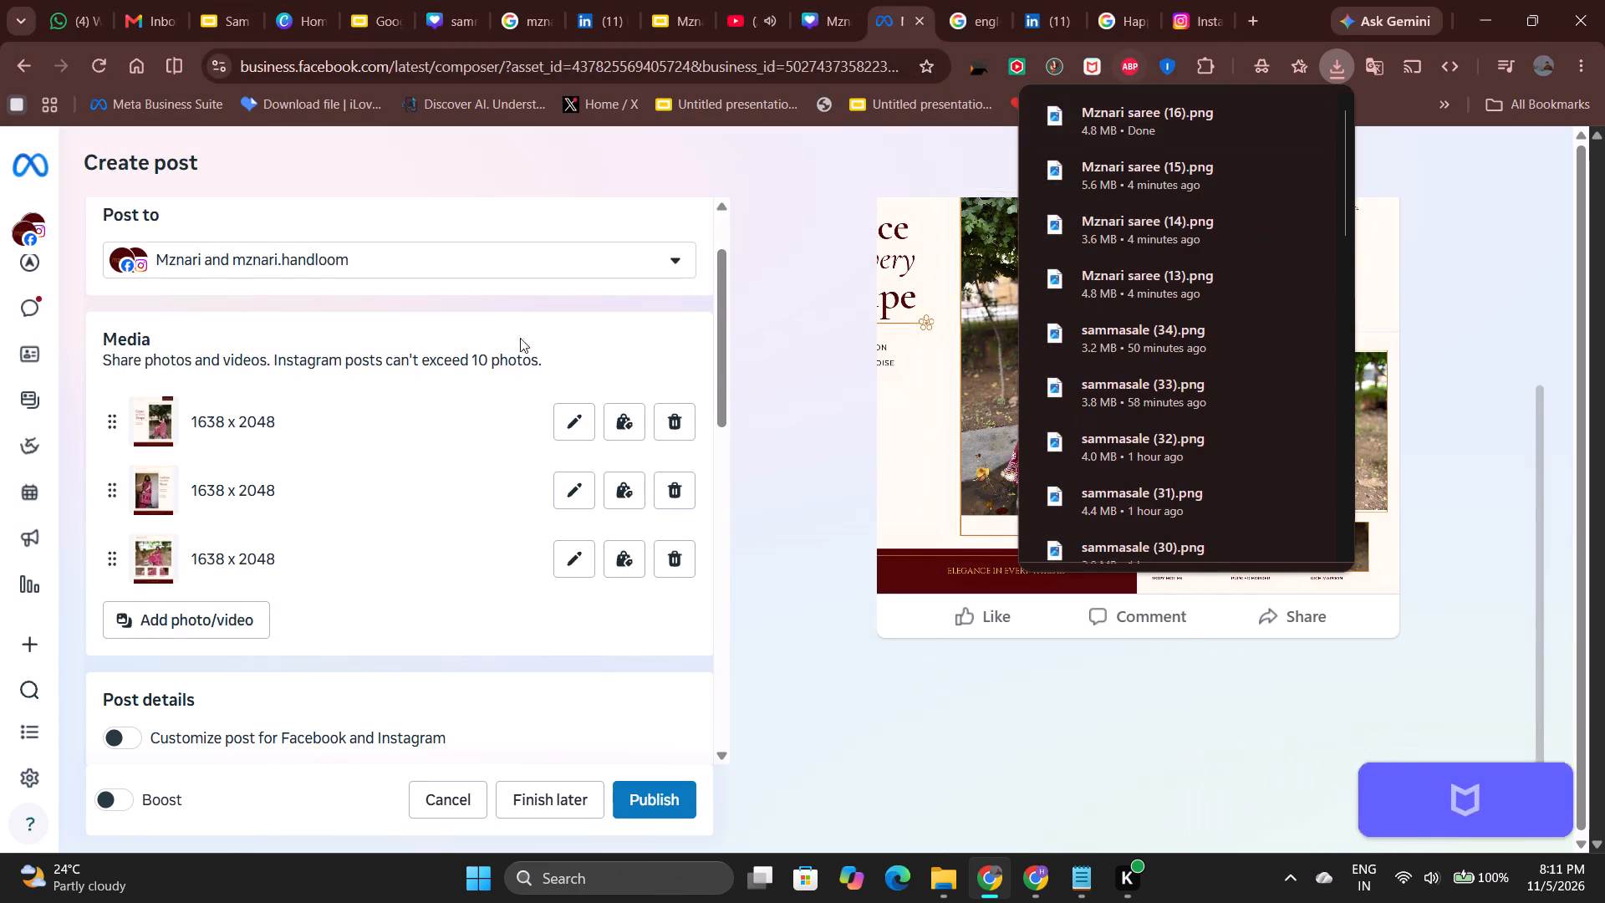
# Add Mznari saree (16), the "Wear Your Story" image, to the post's media.
pyautogui.click(158, 619)
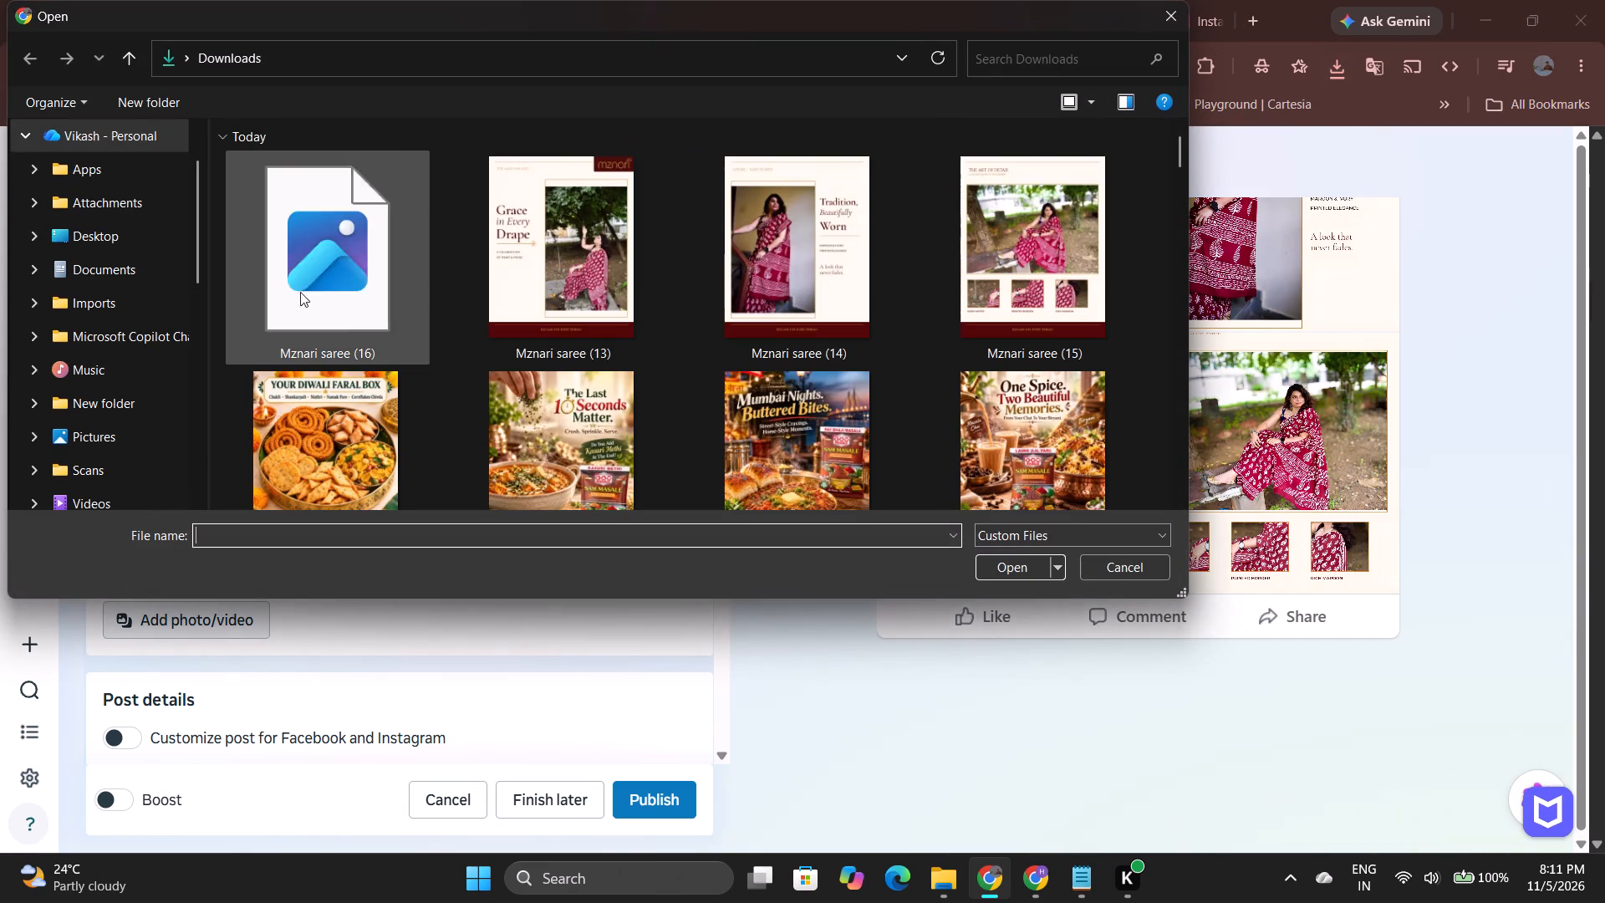
pyautogui.click(318, 258)
pyautogui.click(1006, 564)
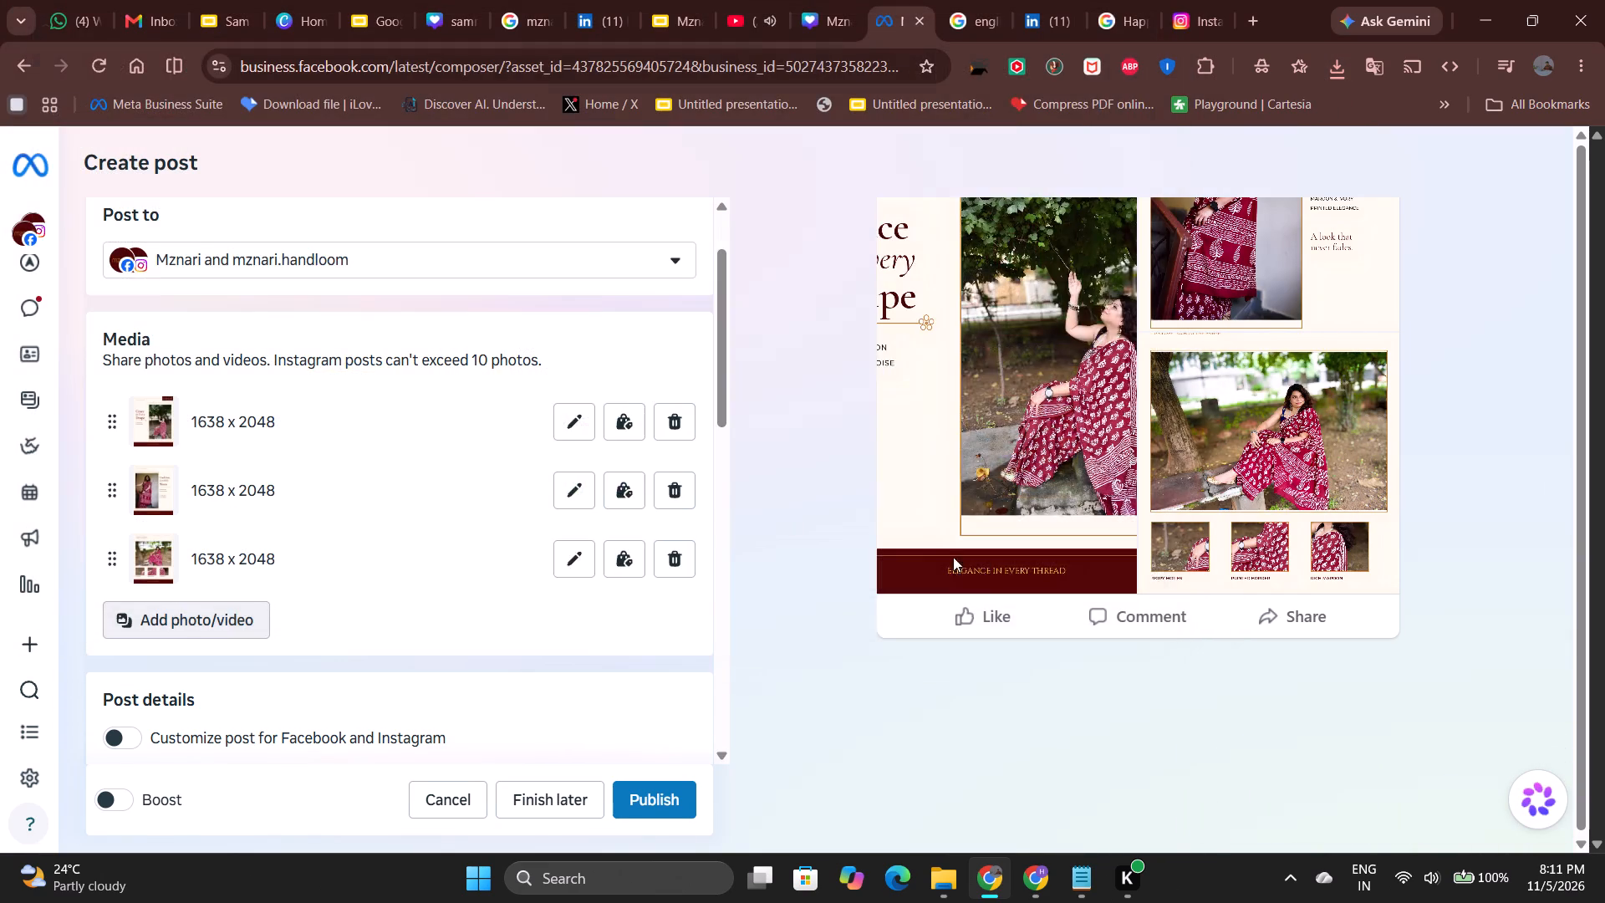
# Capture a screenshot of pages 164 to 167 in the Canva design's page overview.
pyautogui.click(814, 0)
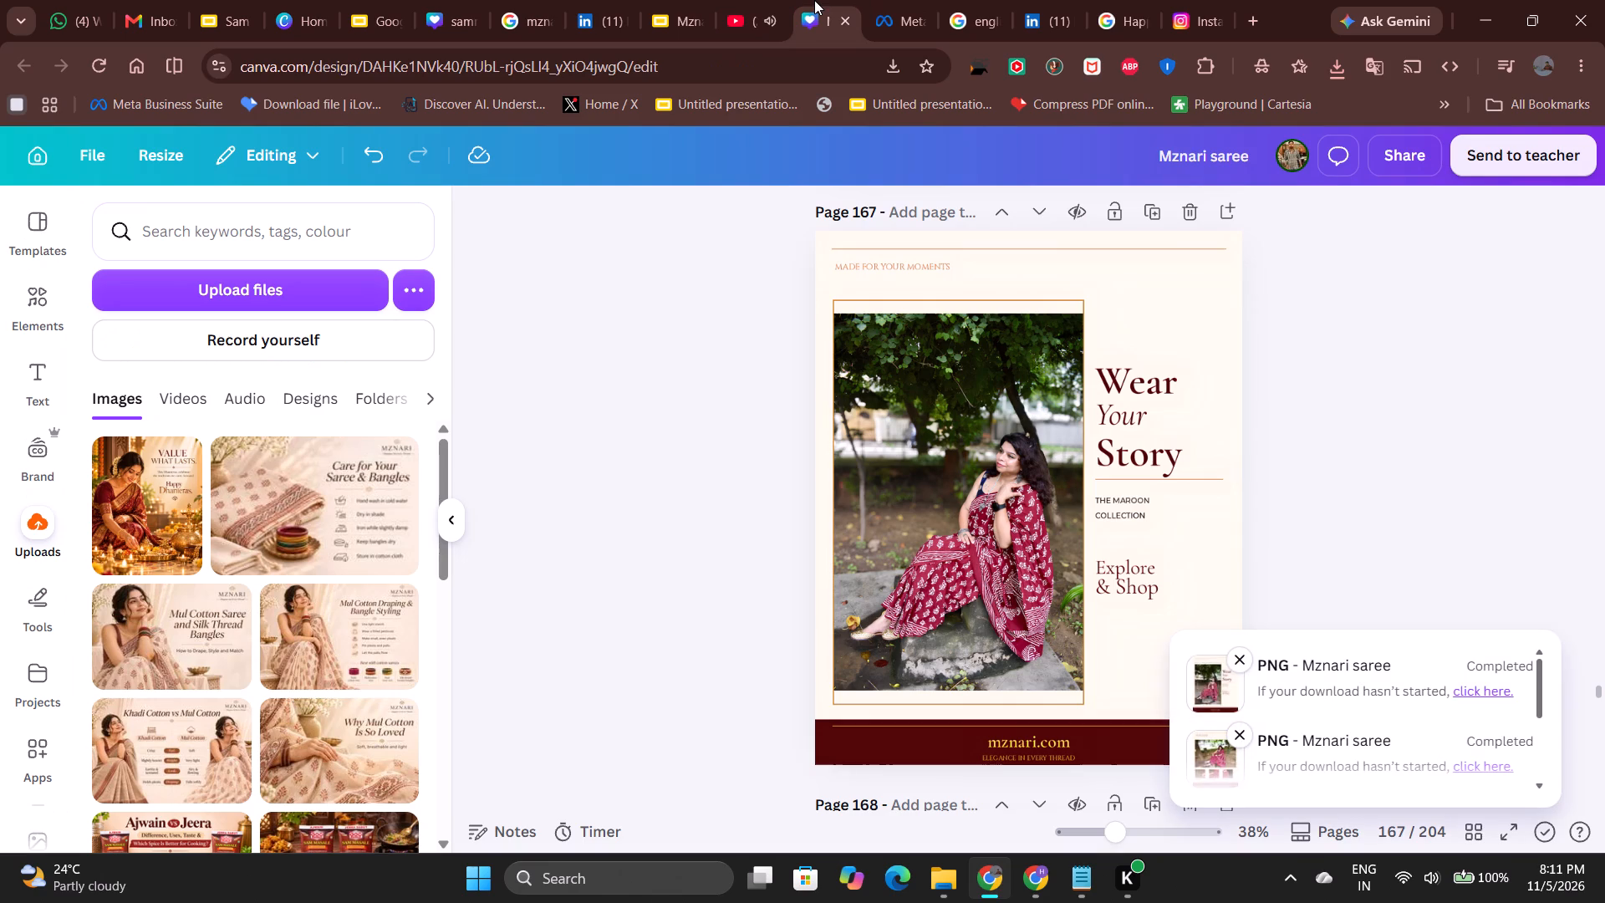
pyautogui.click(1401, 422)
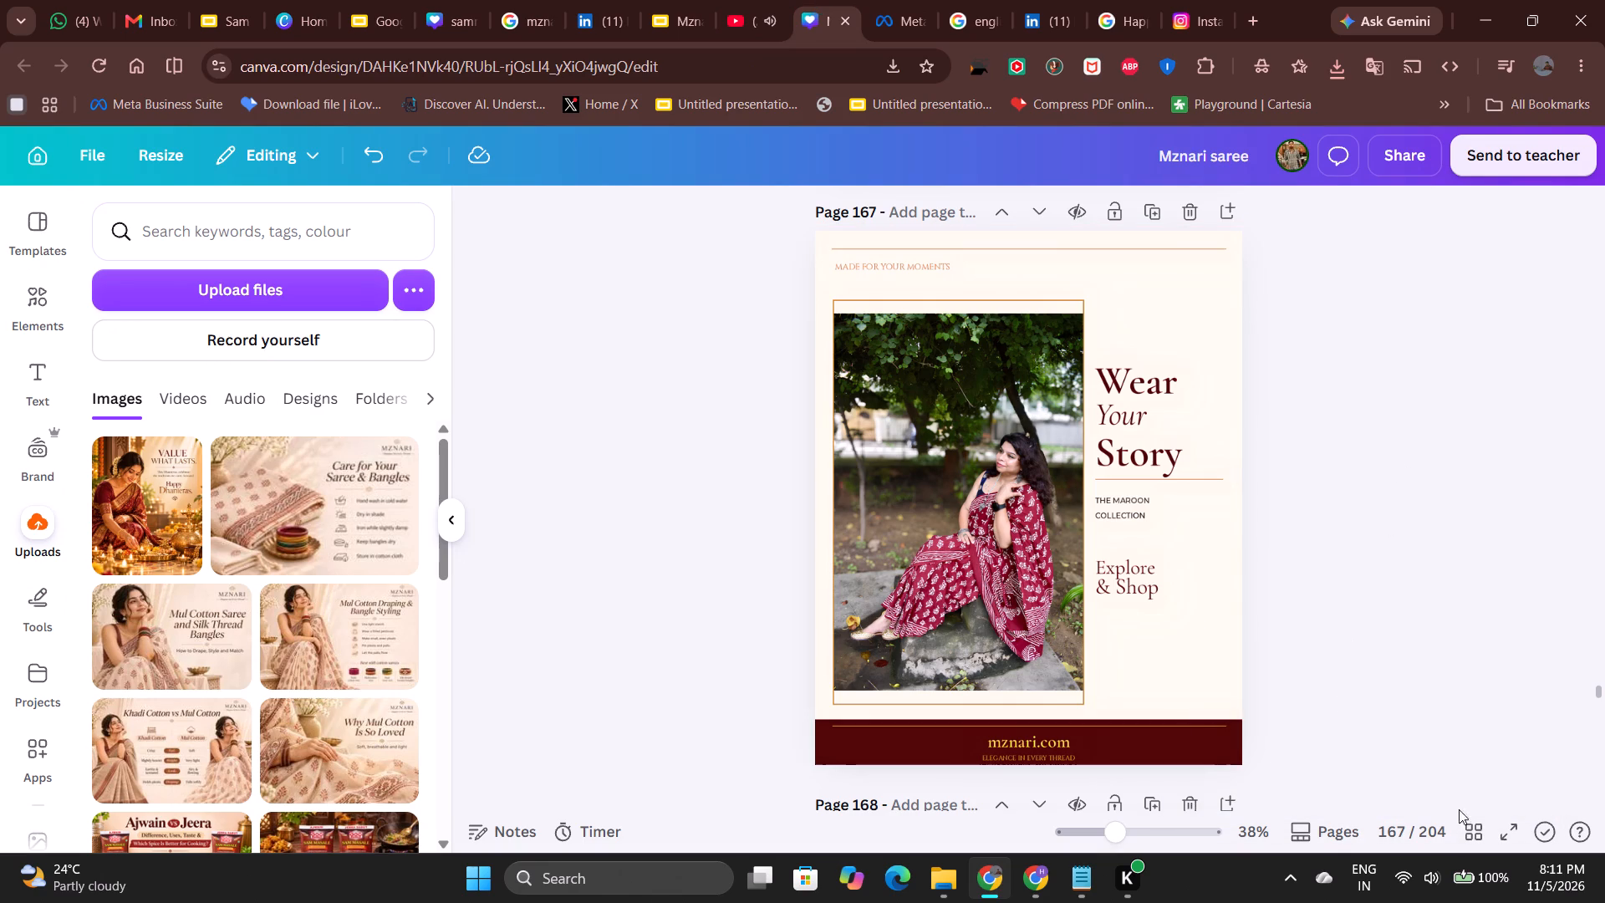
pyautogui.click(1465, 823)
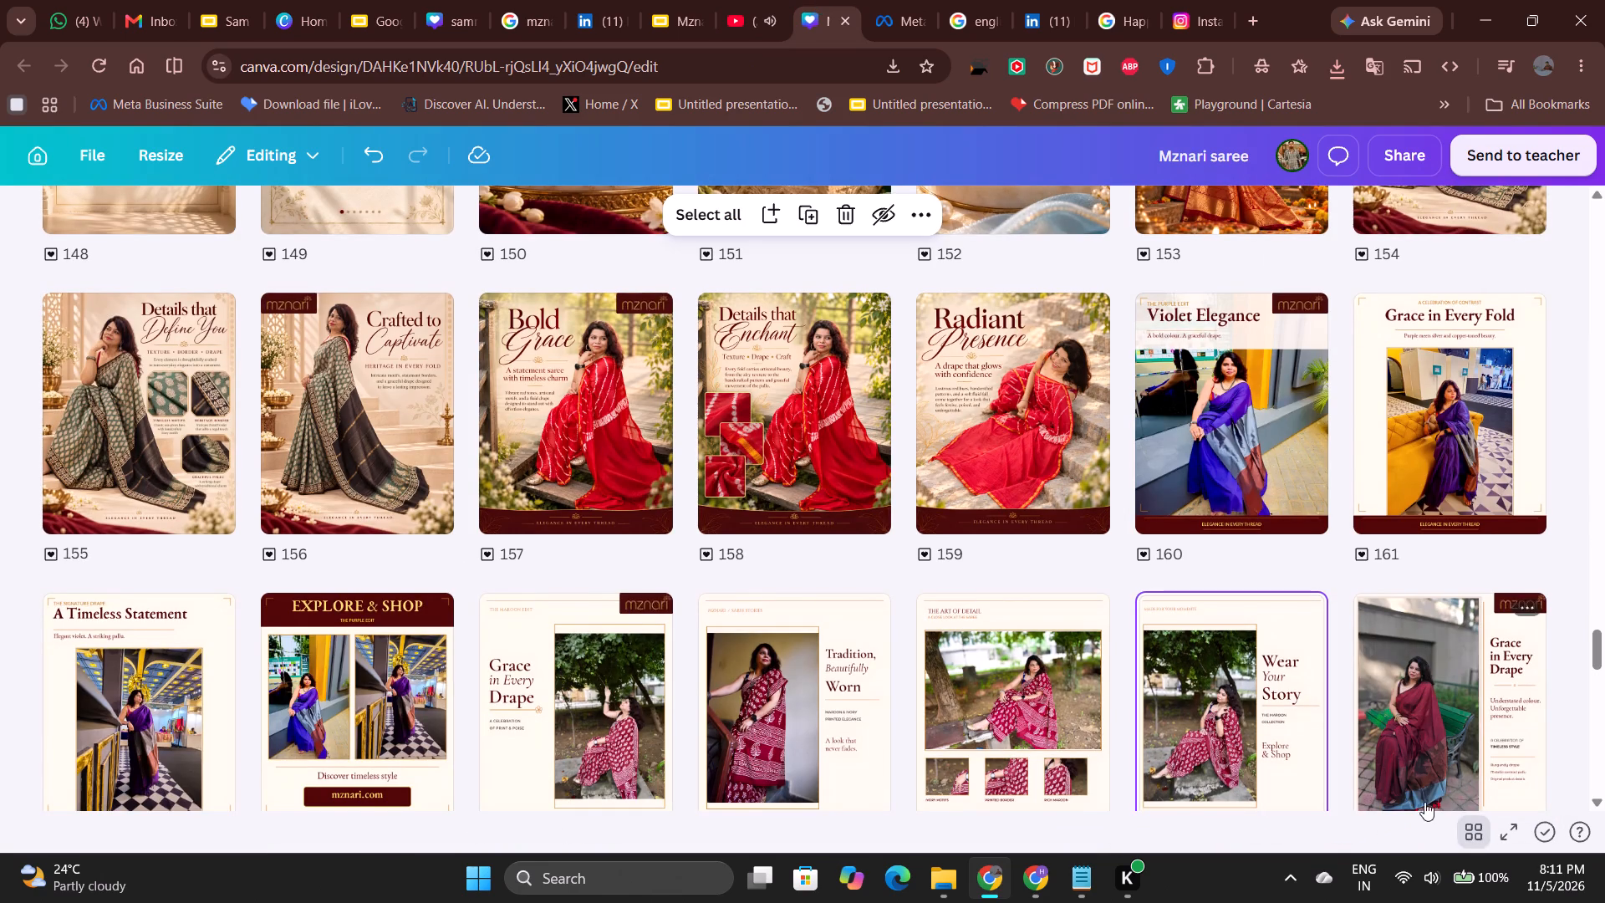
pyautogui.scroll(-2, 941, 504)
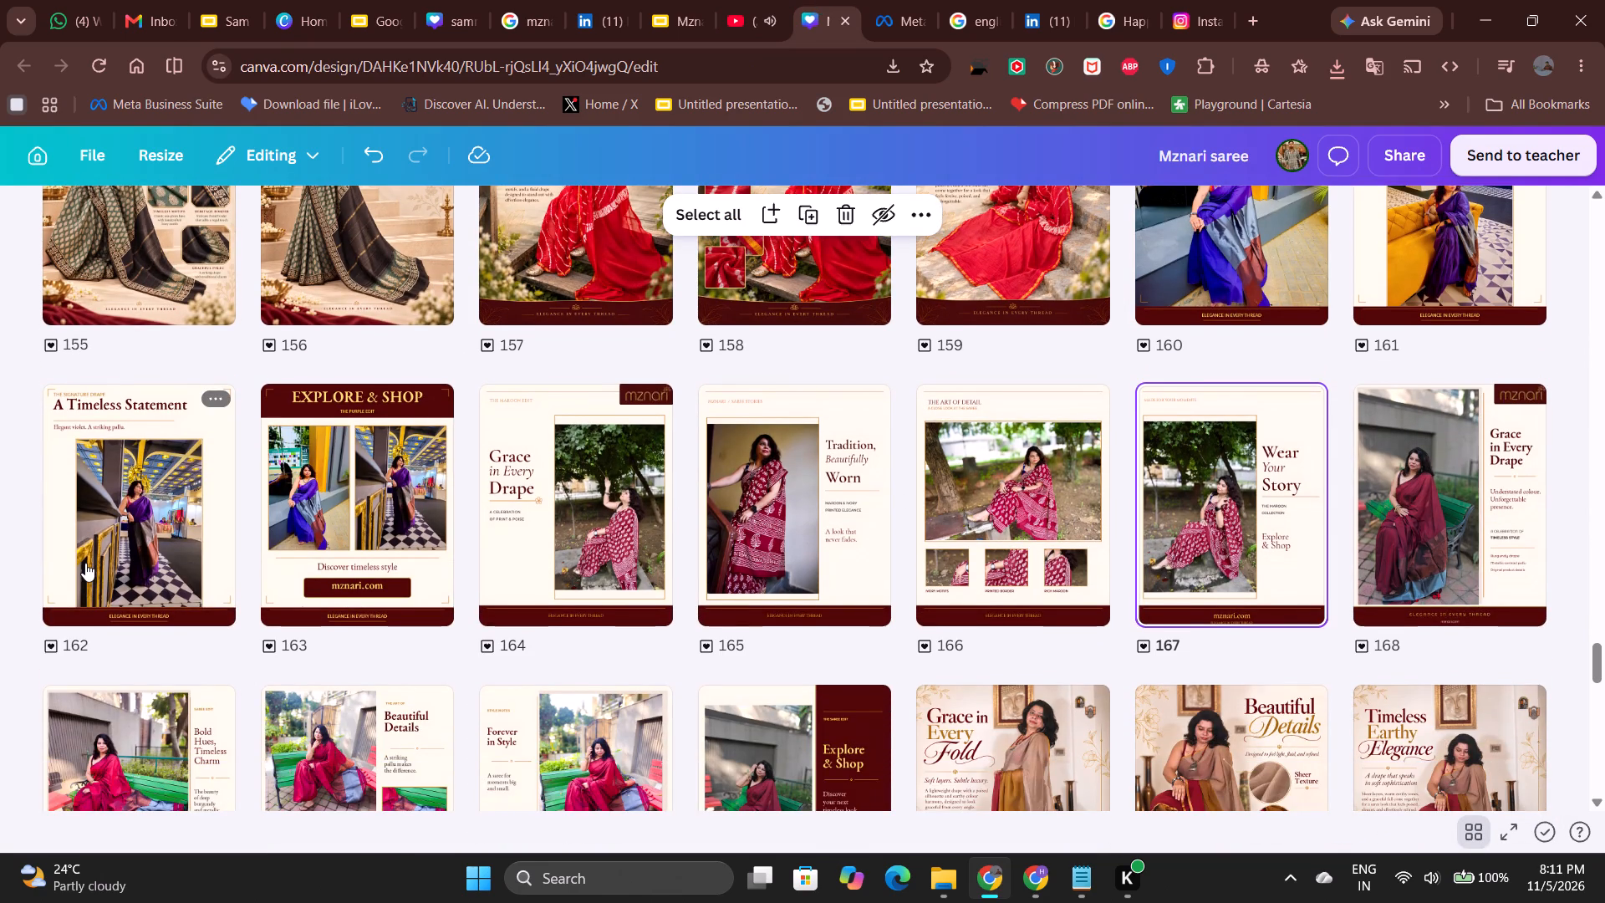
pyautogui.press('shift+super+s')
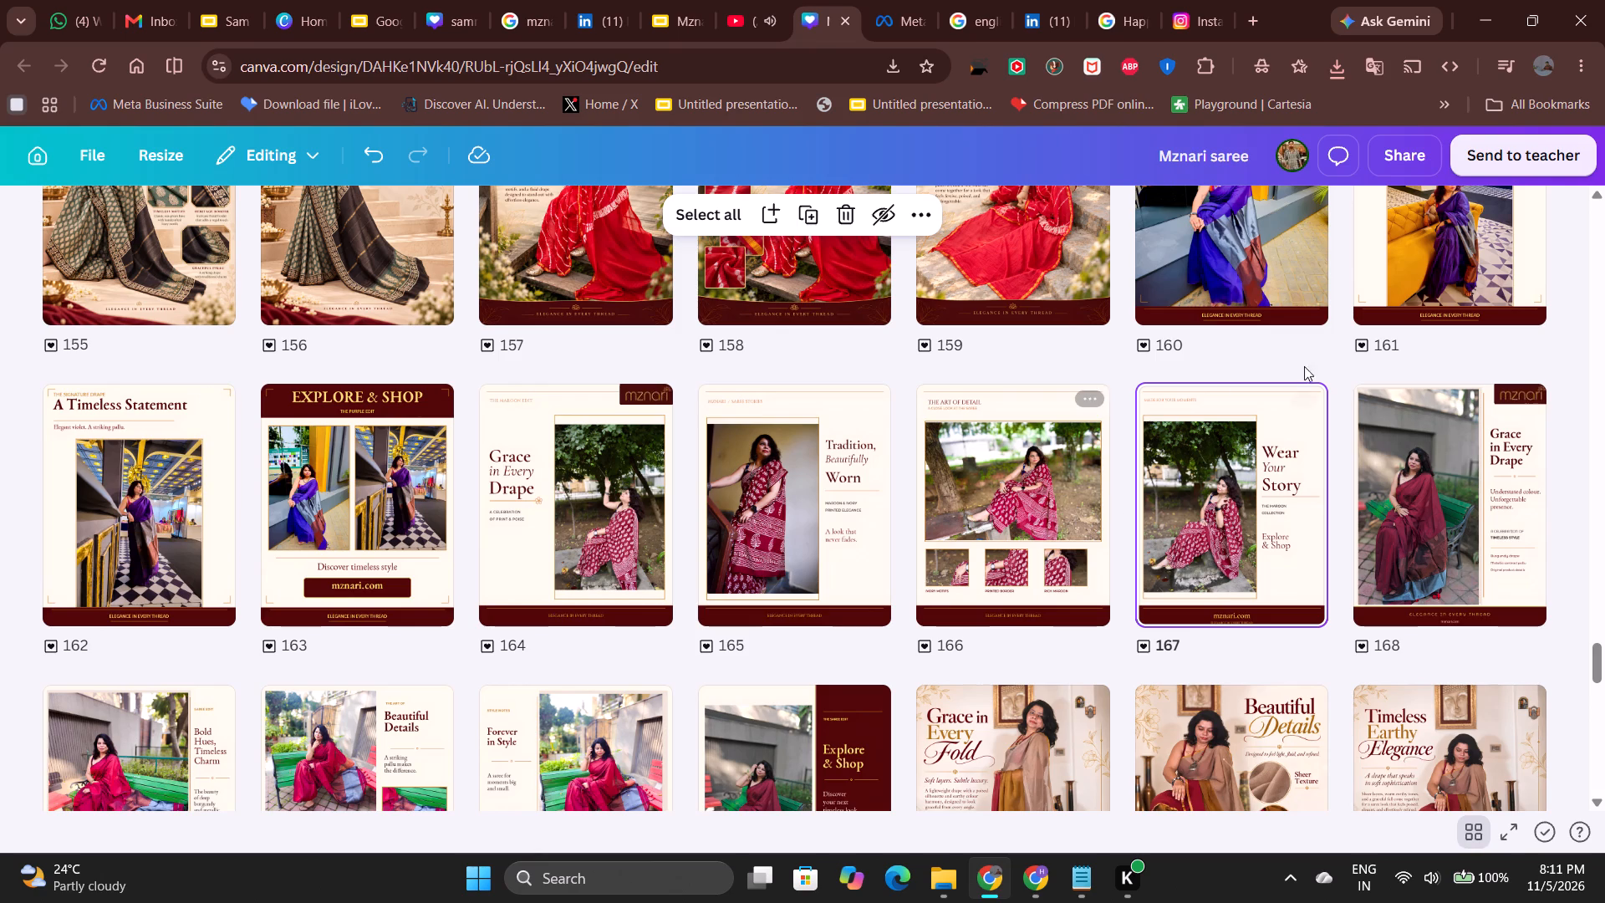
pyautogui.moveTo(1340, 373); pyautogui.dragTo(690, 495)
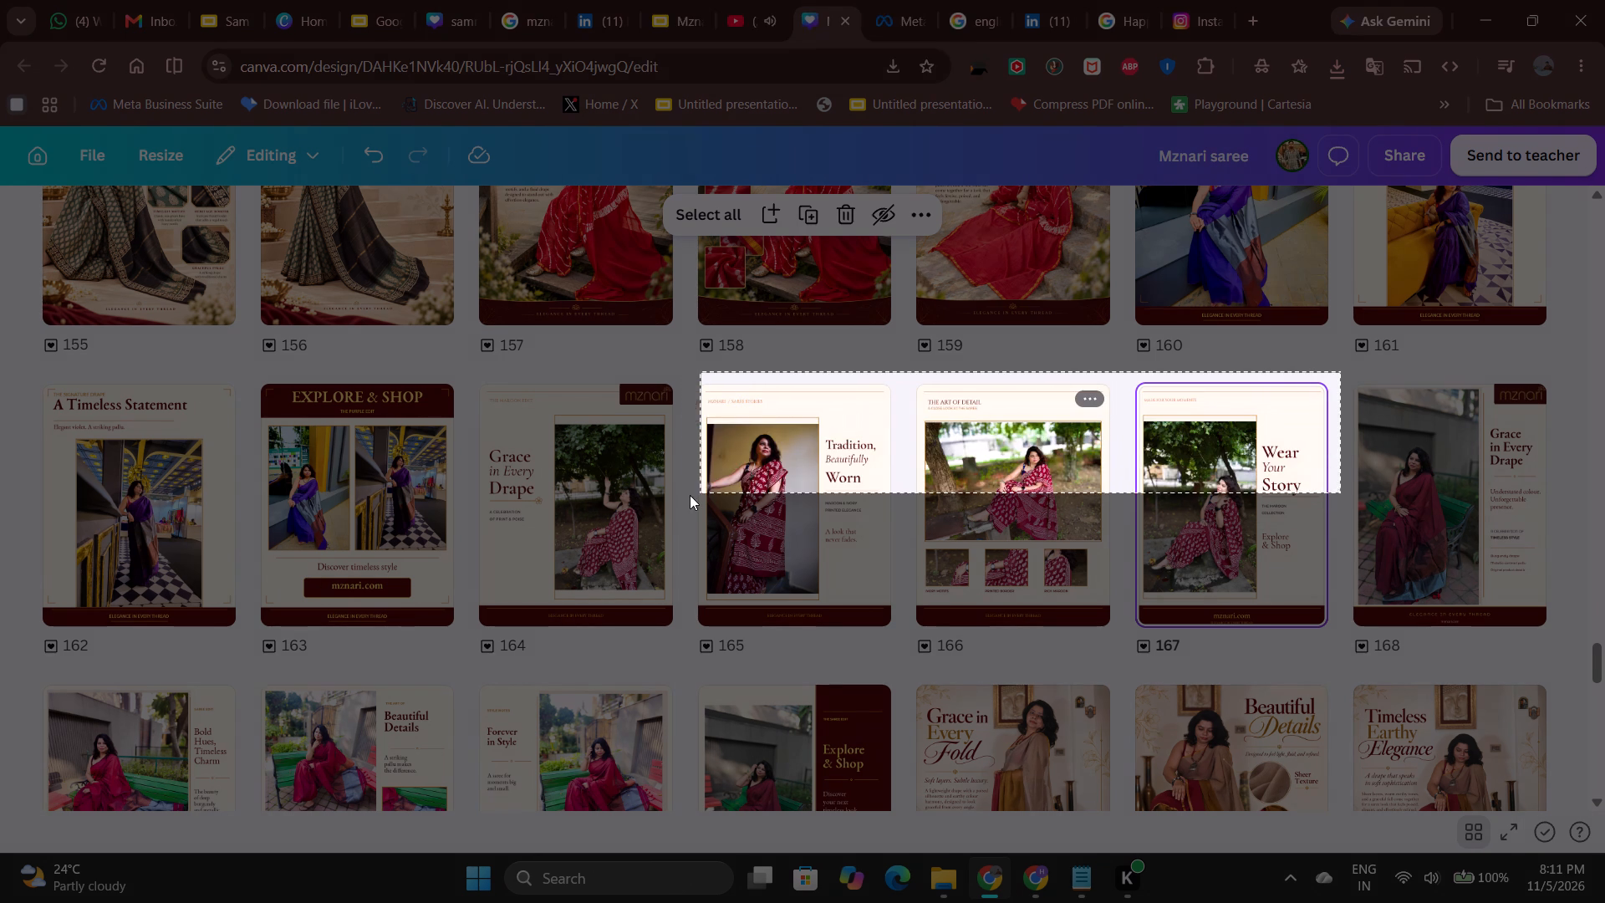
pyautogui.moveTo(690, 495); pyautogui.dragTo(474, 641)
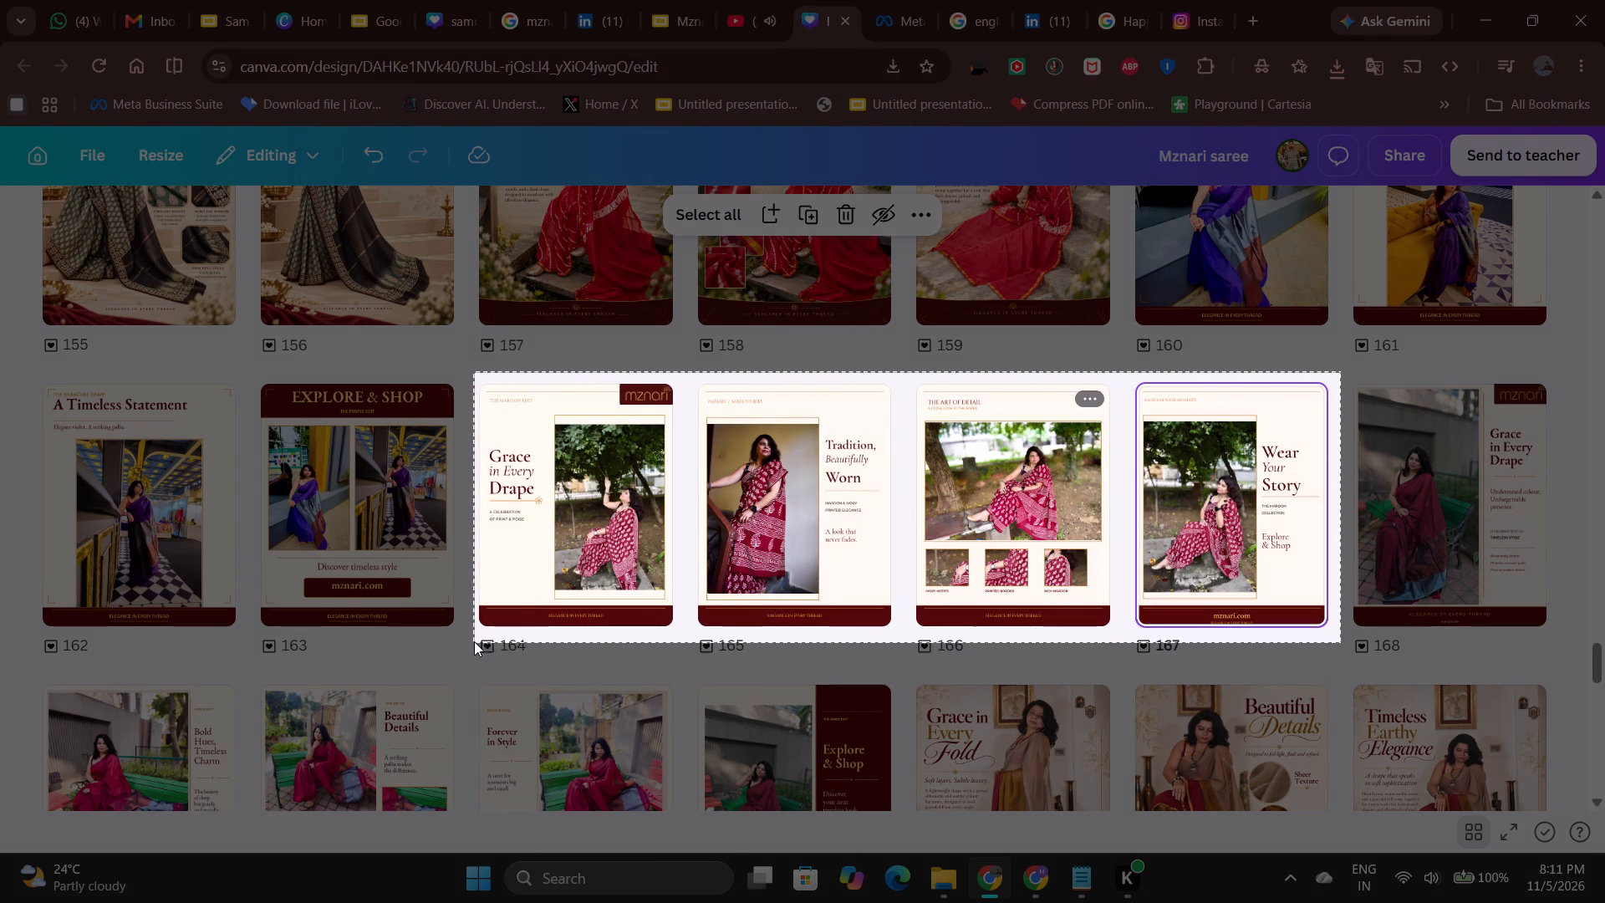
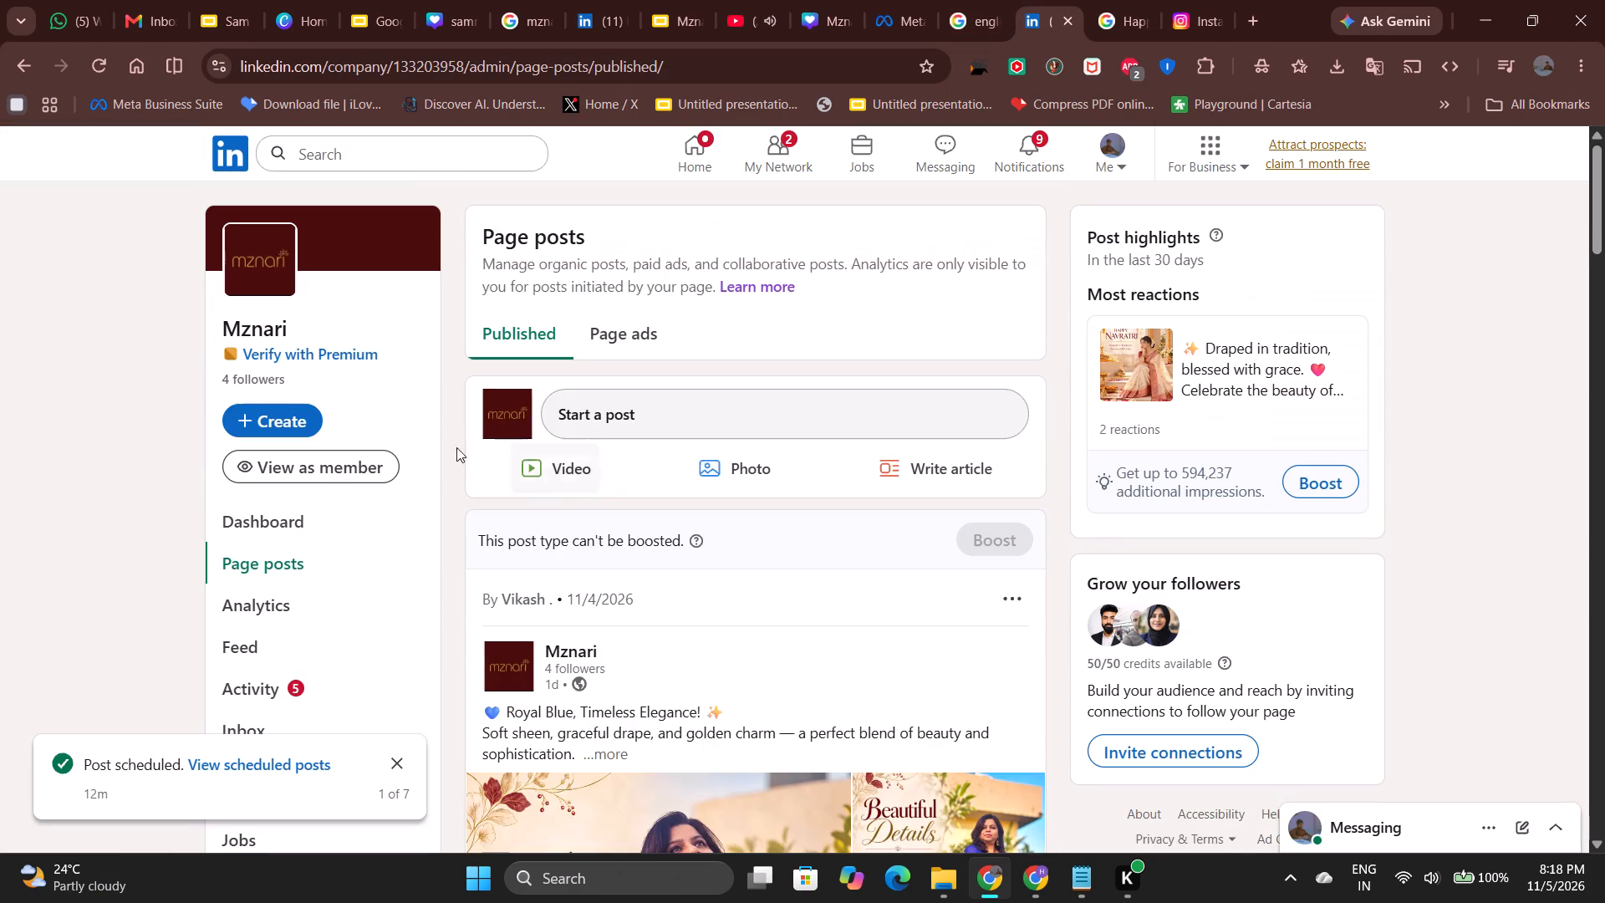
pyautogui.scroll(1, 376, 396)
pyautogui.click(285, 410)
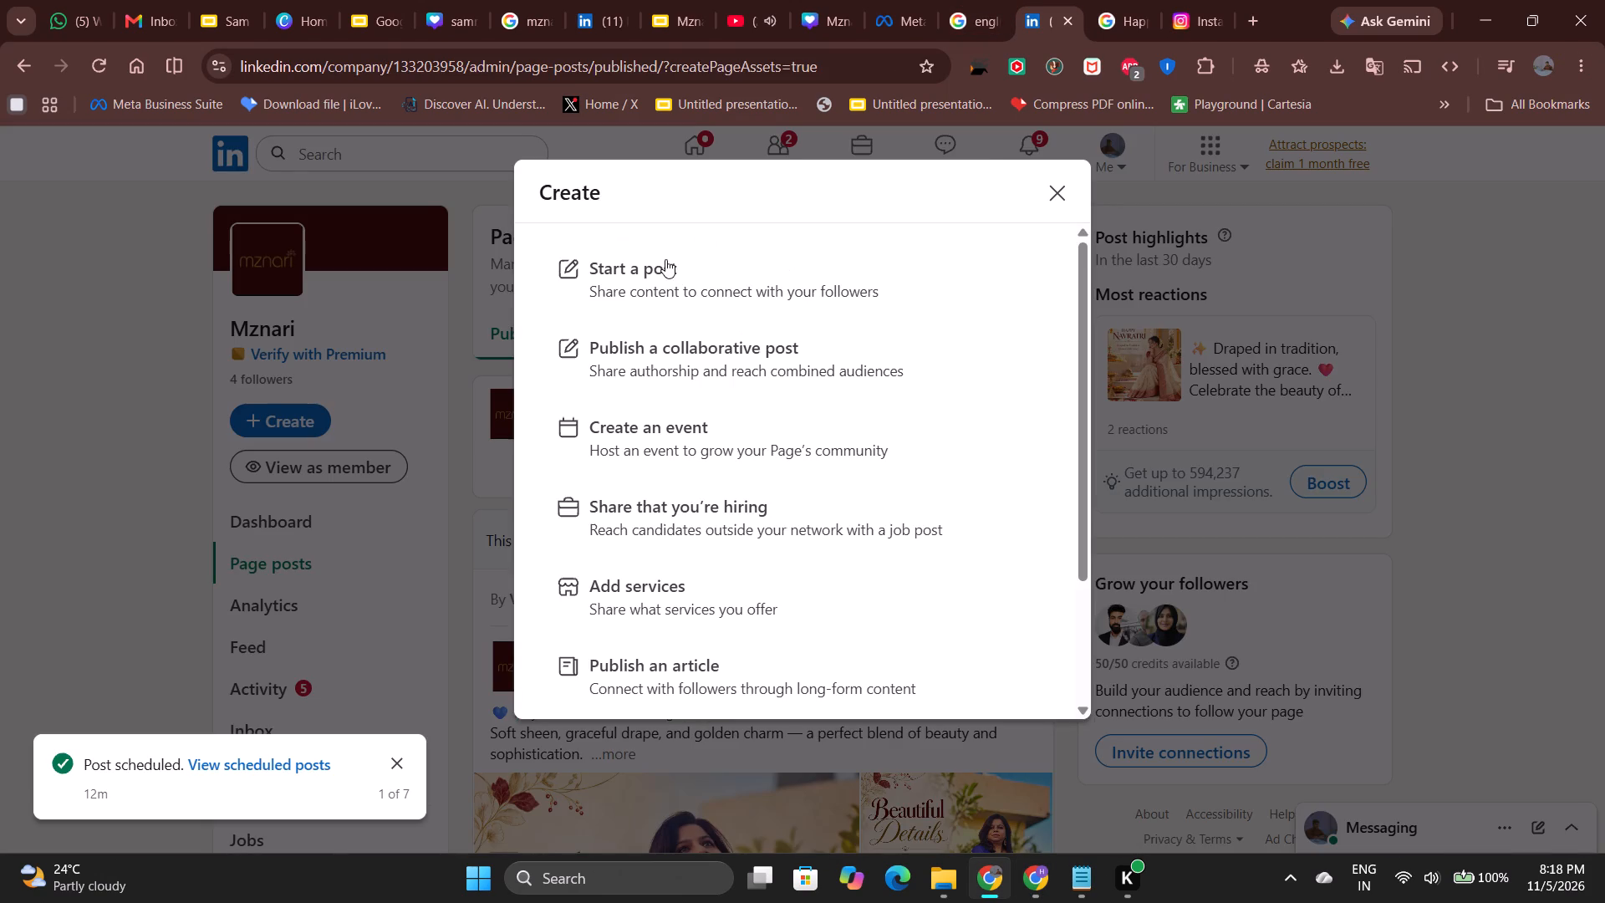
pyautogui.click(672, 288)
# Upload the images Mznari saree (13), (14), (15) and (16) from Downloads to the post.
pyautogui.click(461, 665)
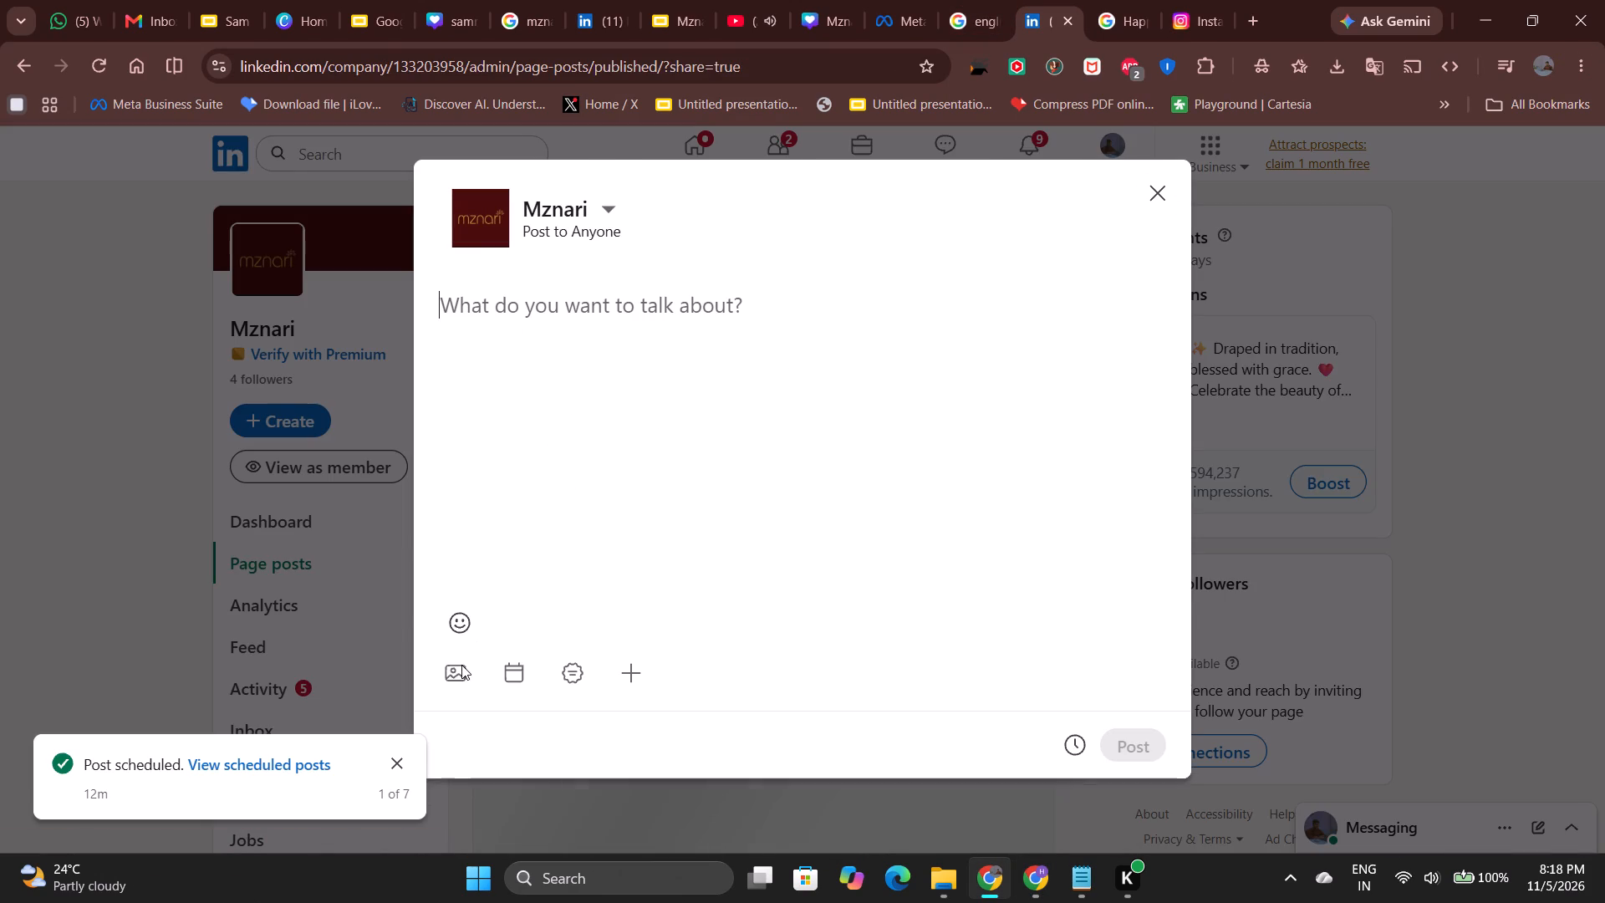
pyautogui.click(772, 602)
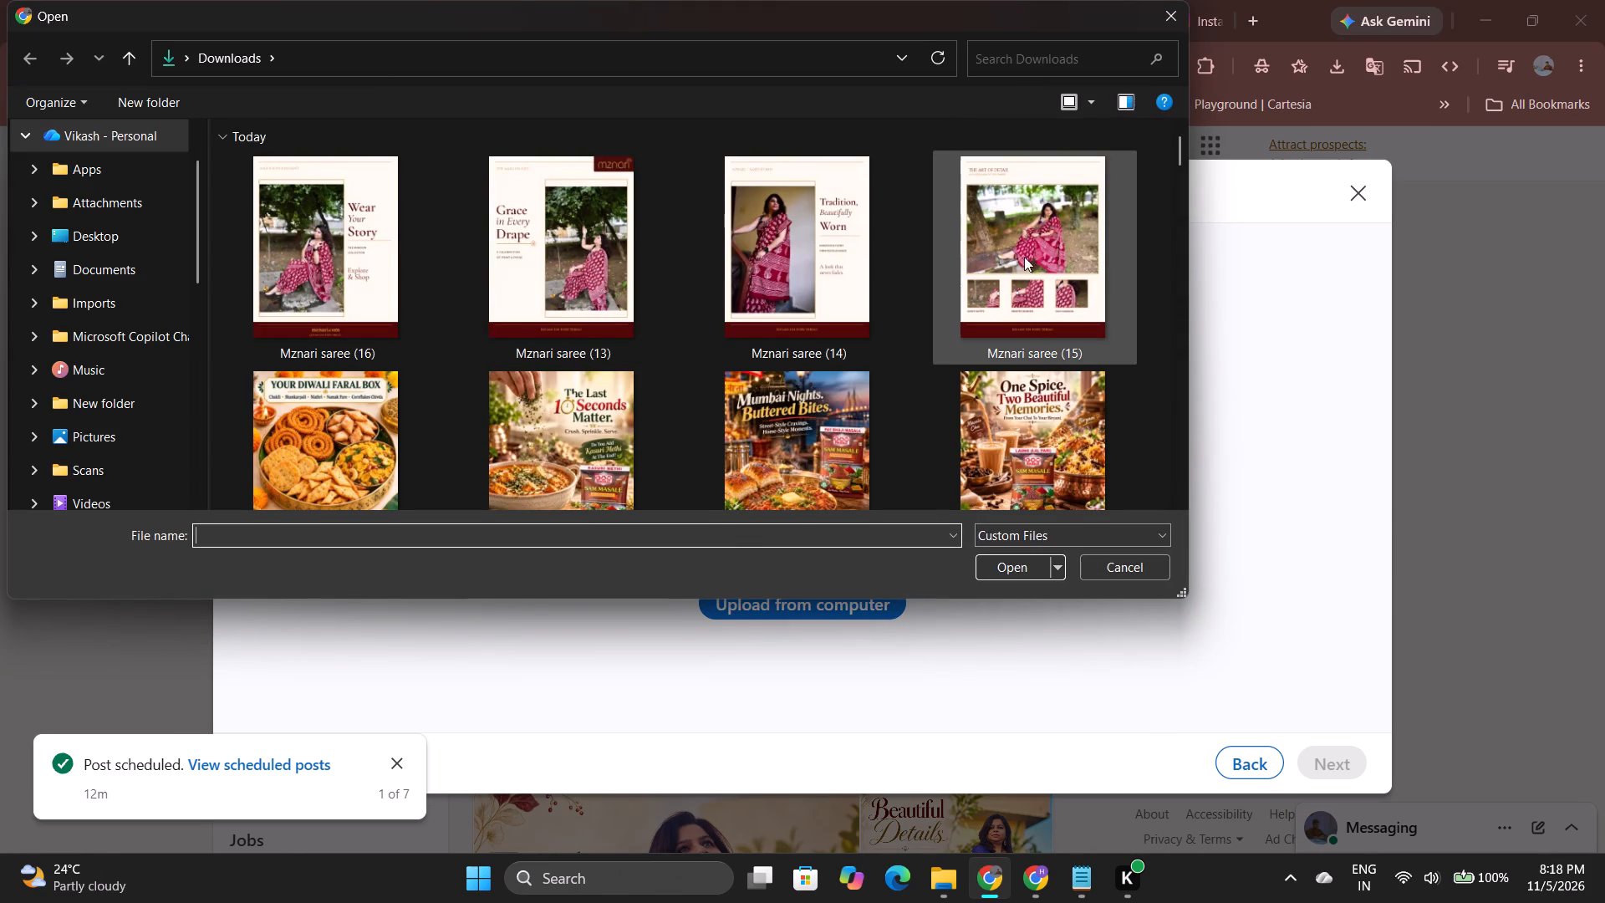
pyautogui.keyDown('ctrl'); pyautogui.click(1027, 257); pyautogui.keyUp('ctrl')
pyautogui.click(855, 239)
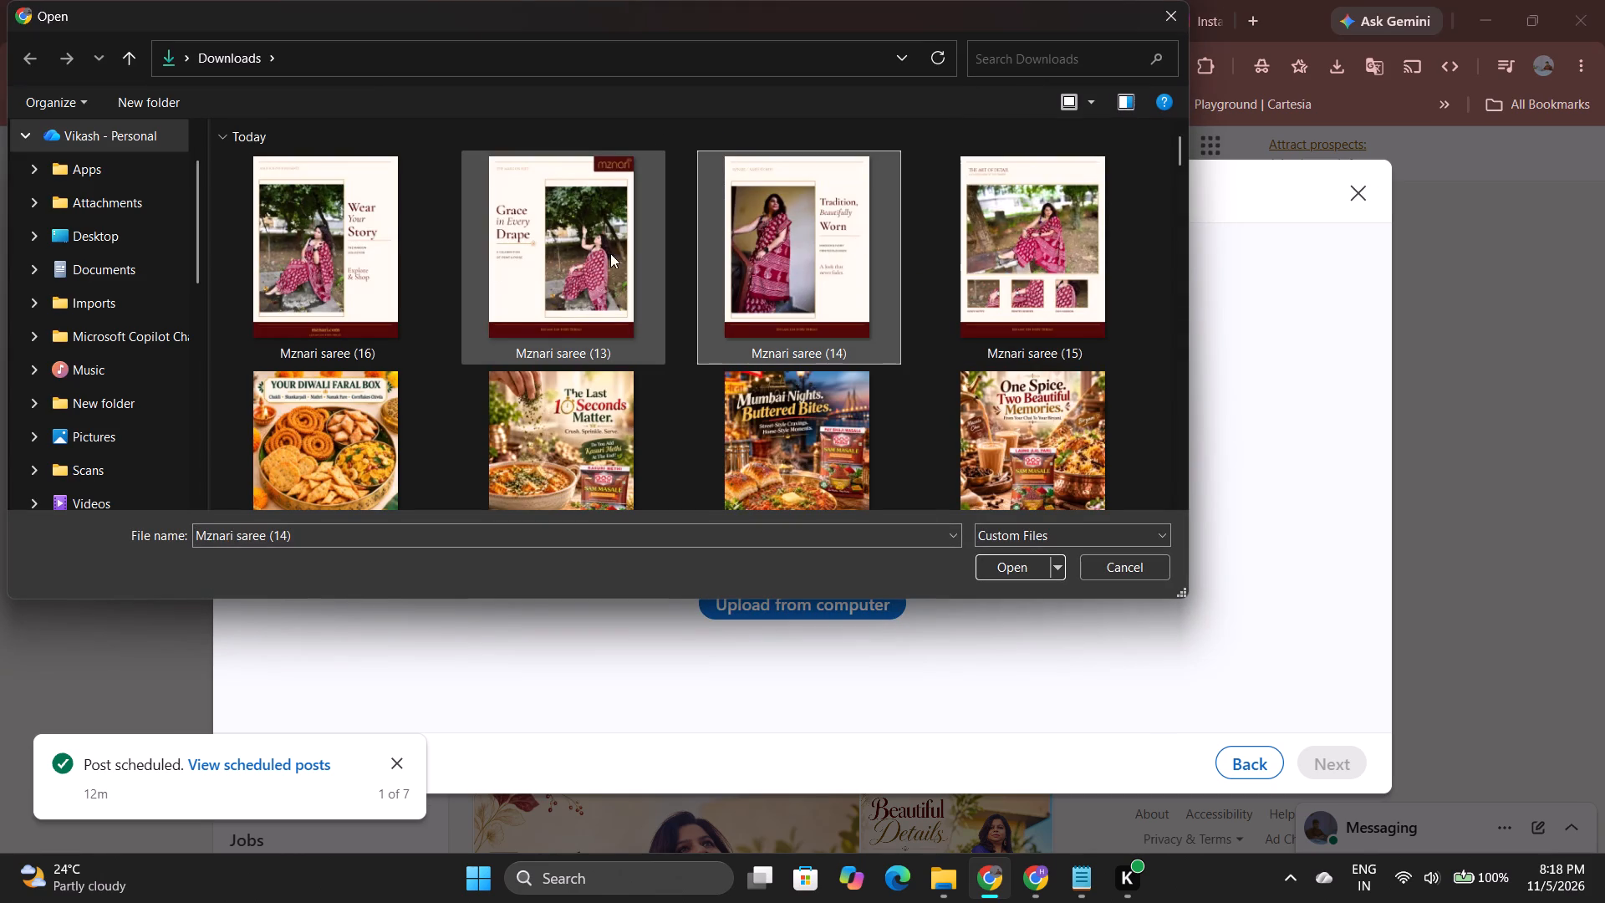
pyautogui.click(594, 251)
pyautogui.keyDown('ctrl'); pyautogui.click(763, 258); pyautogui.keyUp('ctrl')
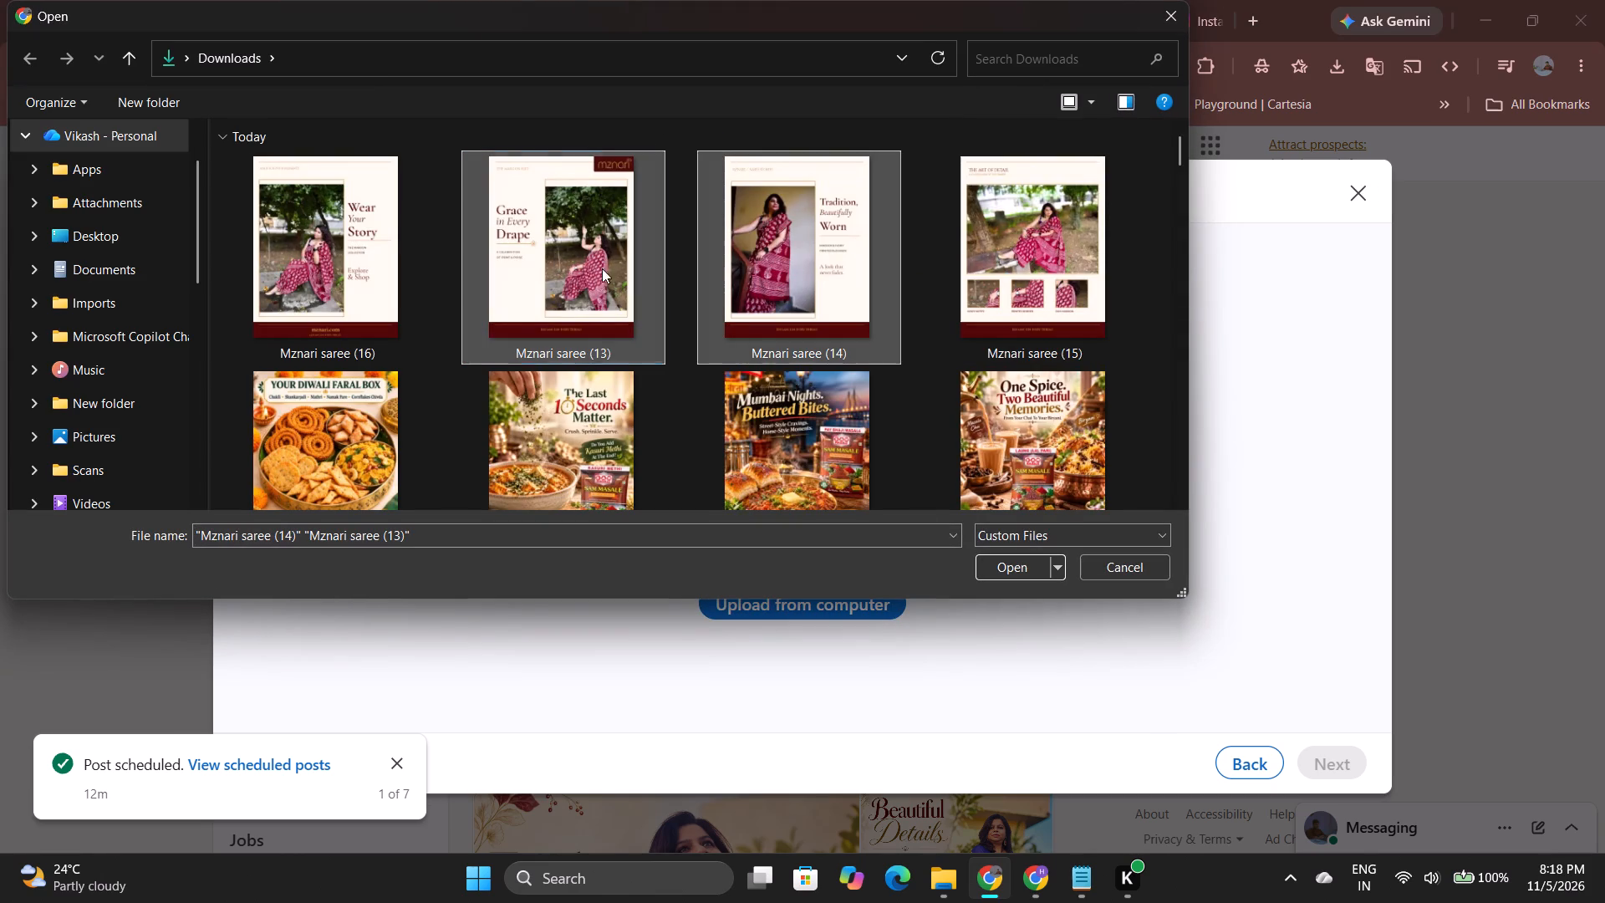
pyautogui.keyDown('ctrl'); pyautogui.click(1037, 215); pyautogui.keyUp('ctrl')
pyautogui.keyDown('ctrl'); pyautogui.click(310, 244); pyautogui.keyUp('ctrl')
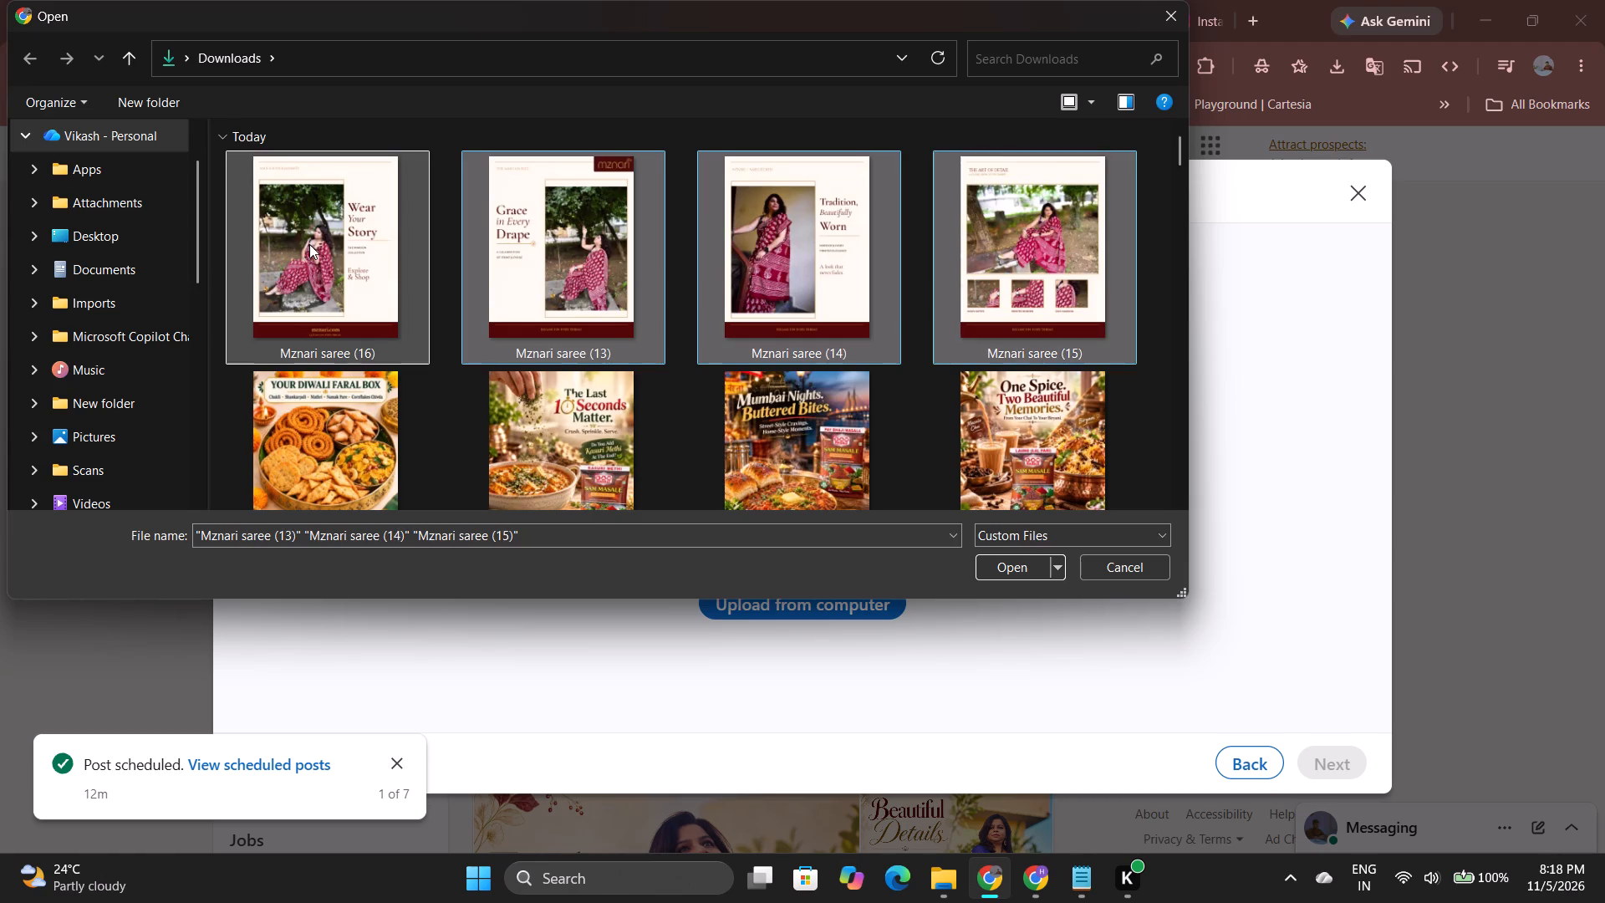
pyautogui.press('Return')
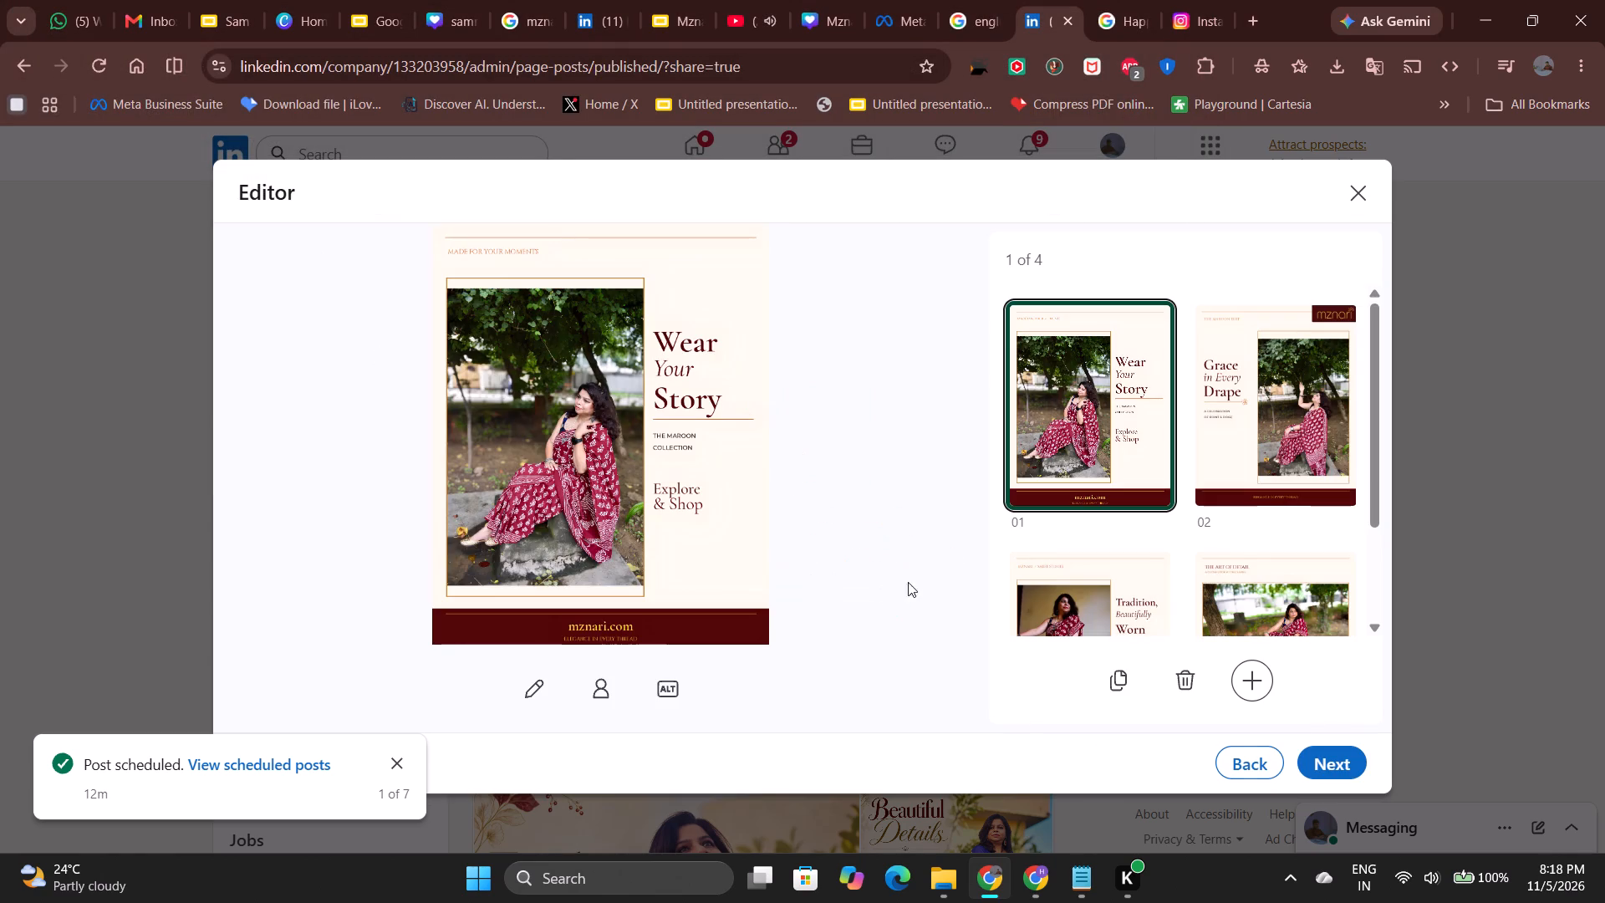
# Reorder the images so "Tradition, Beautifully Worn" is first and "Wear Your Story" is last, and continue to the post.
pyautogui.moveTo(1139, 428); pyautogui.dragTo(1173, 469)
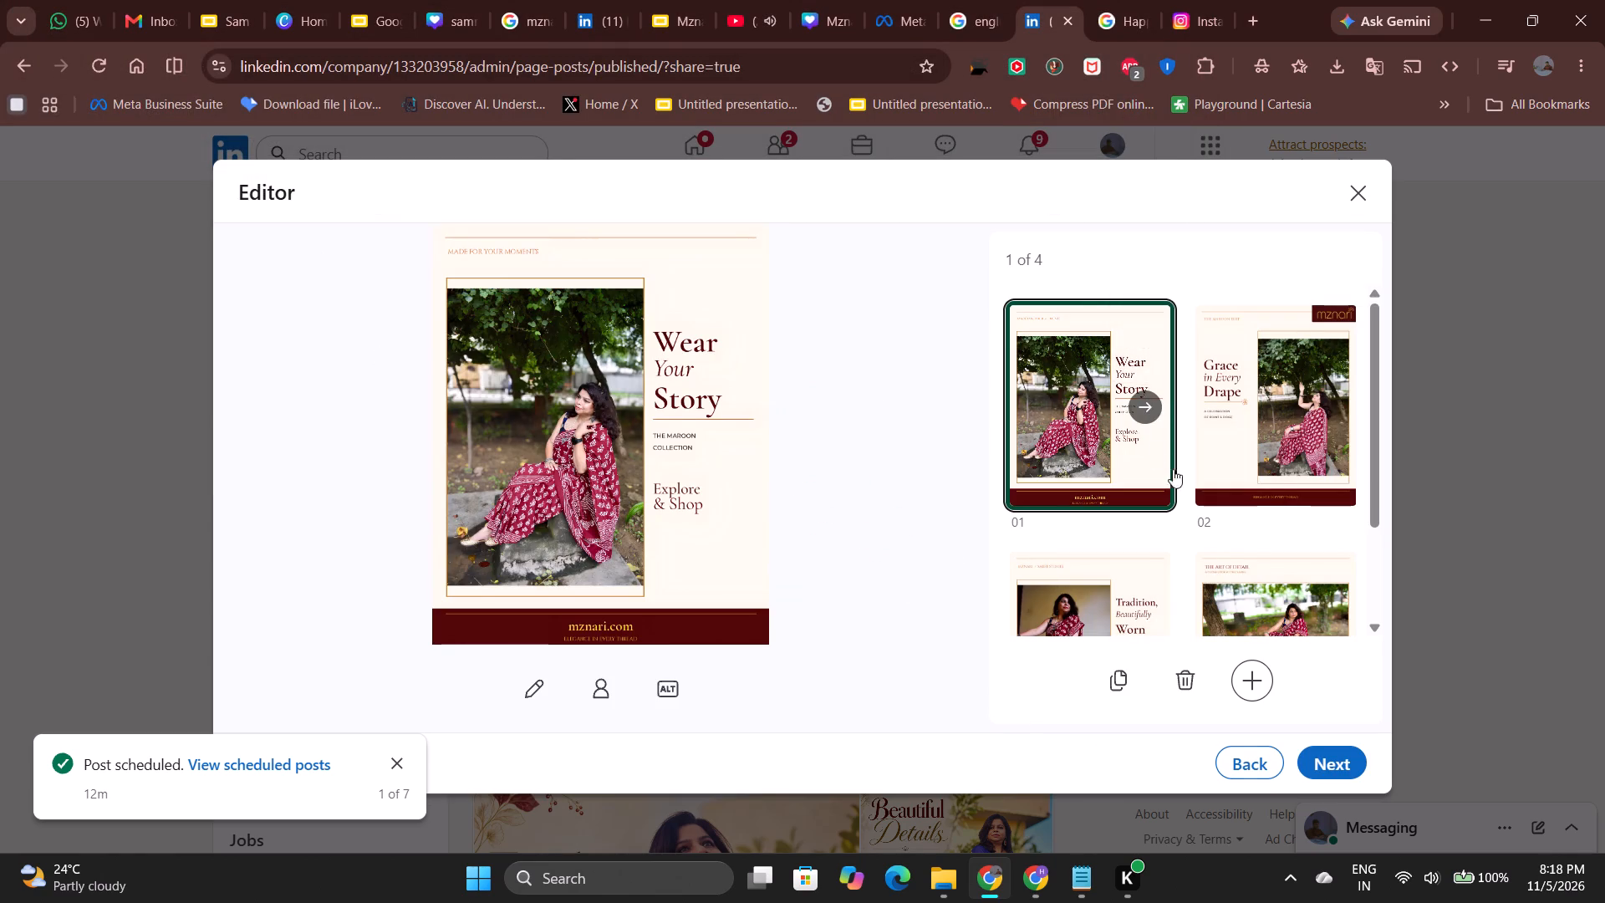
pyautogui.moveTo(1173, 469); pyautogui.dragTo(1352, 634)
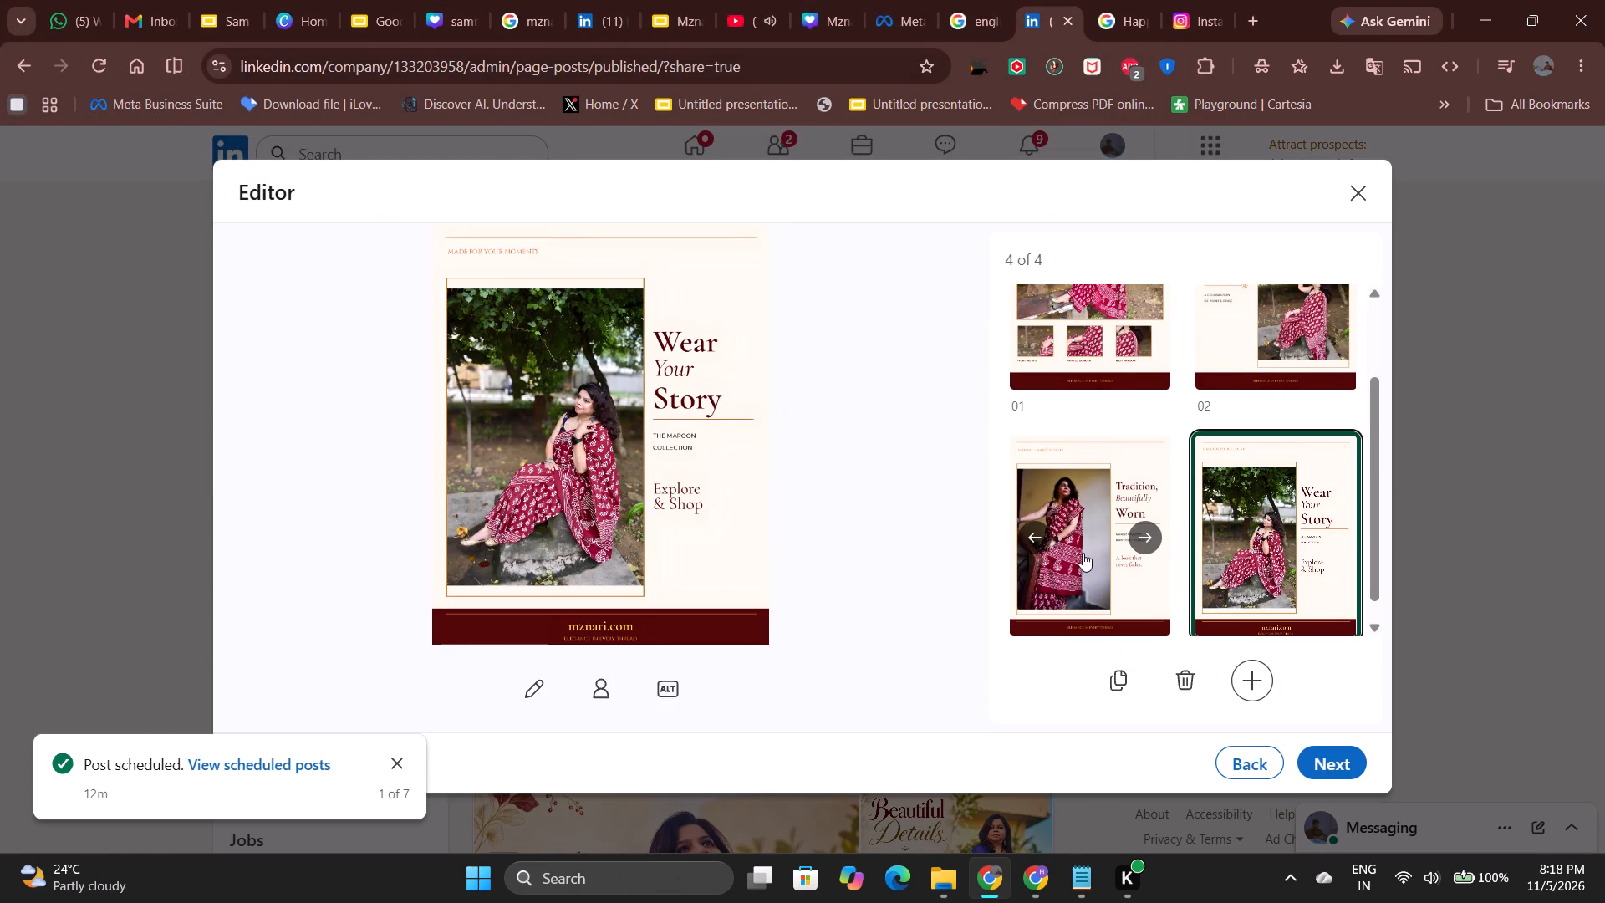
pyautogui.moveTo(1083, 553); pyautogui.dragTo(1029, 270)
pyautogui.scroll(2, 1092, 437)
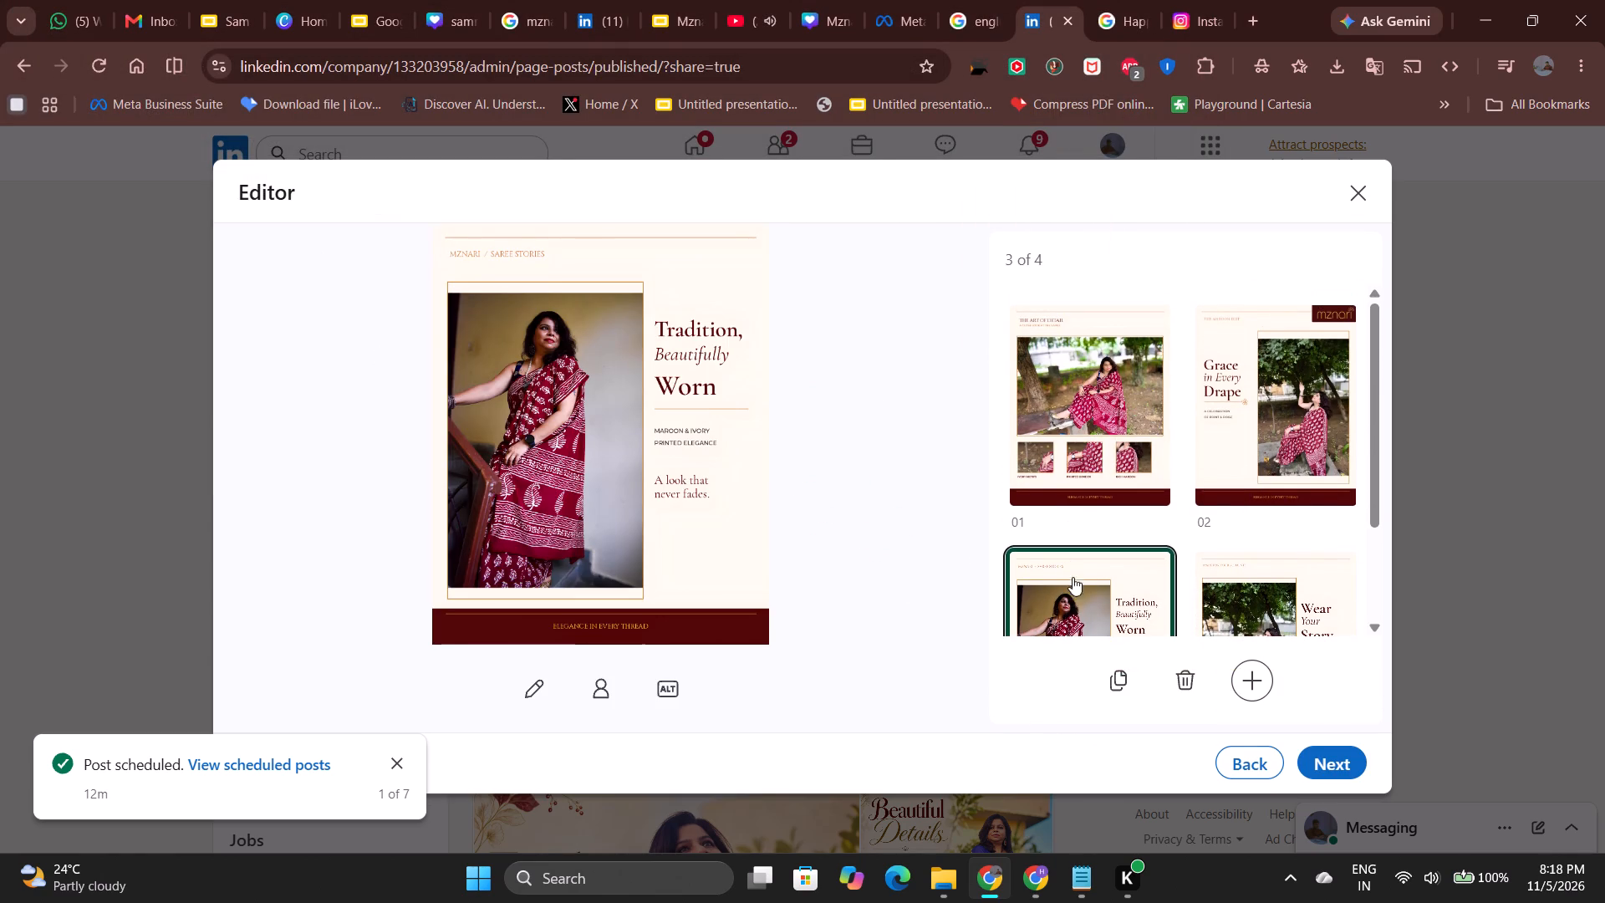
pyautogui.moveTo(1099, 570); pyautogui.dragTo(1090, 334)
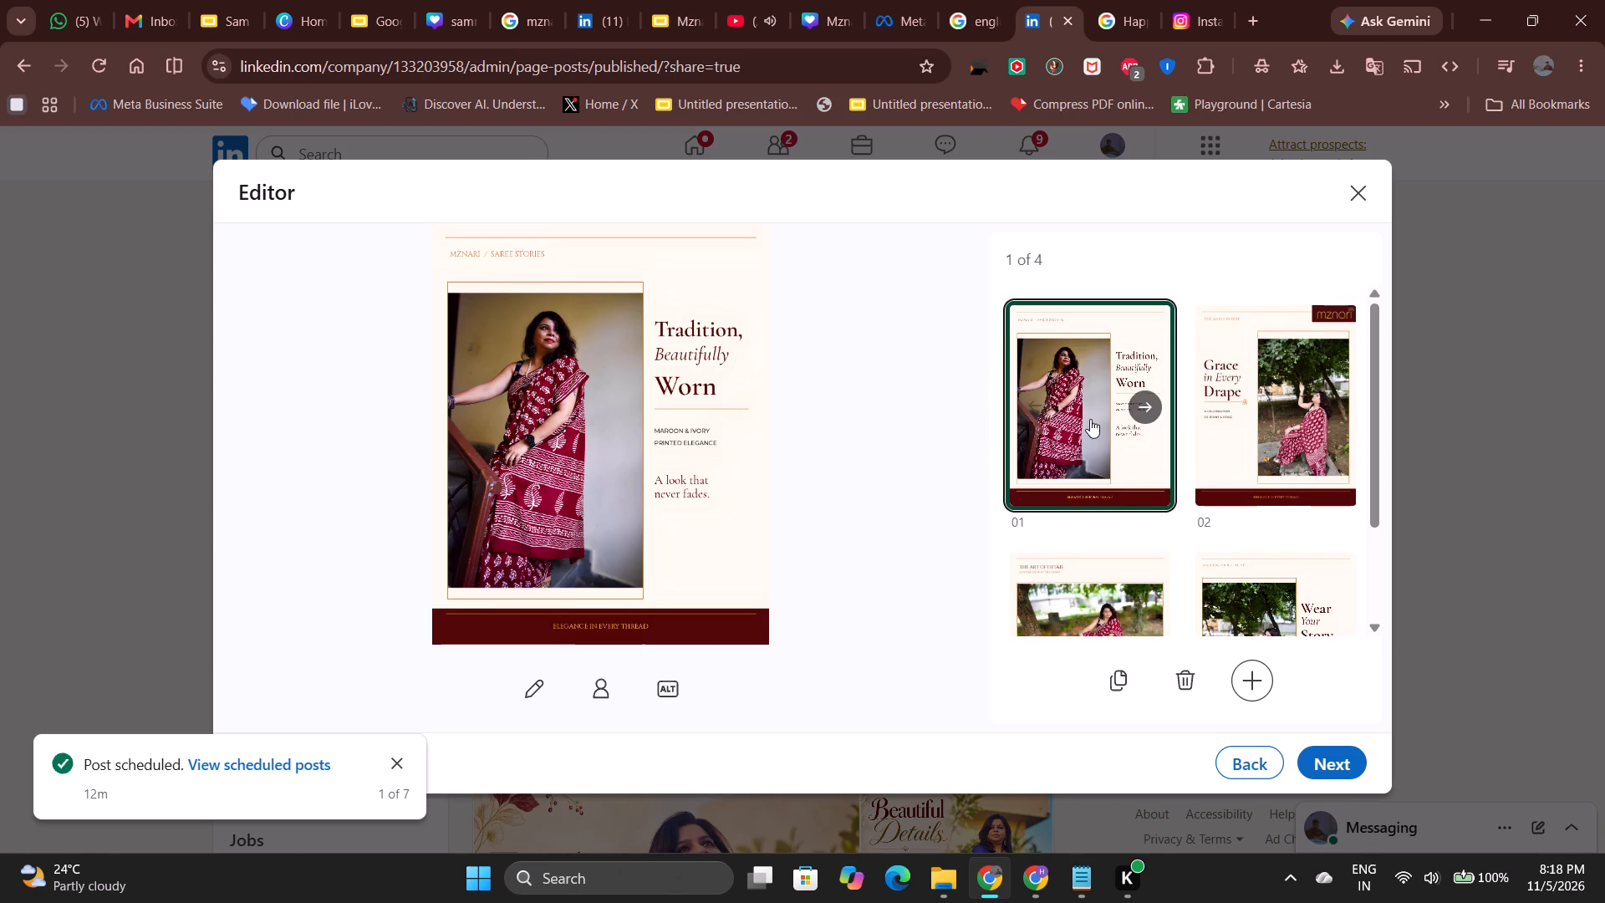
pyautogui.scroll(-1, 1154, 522)
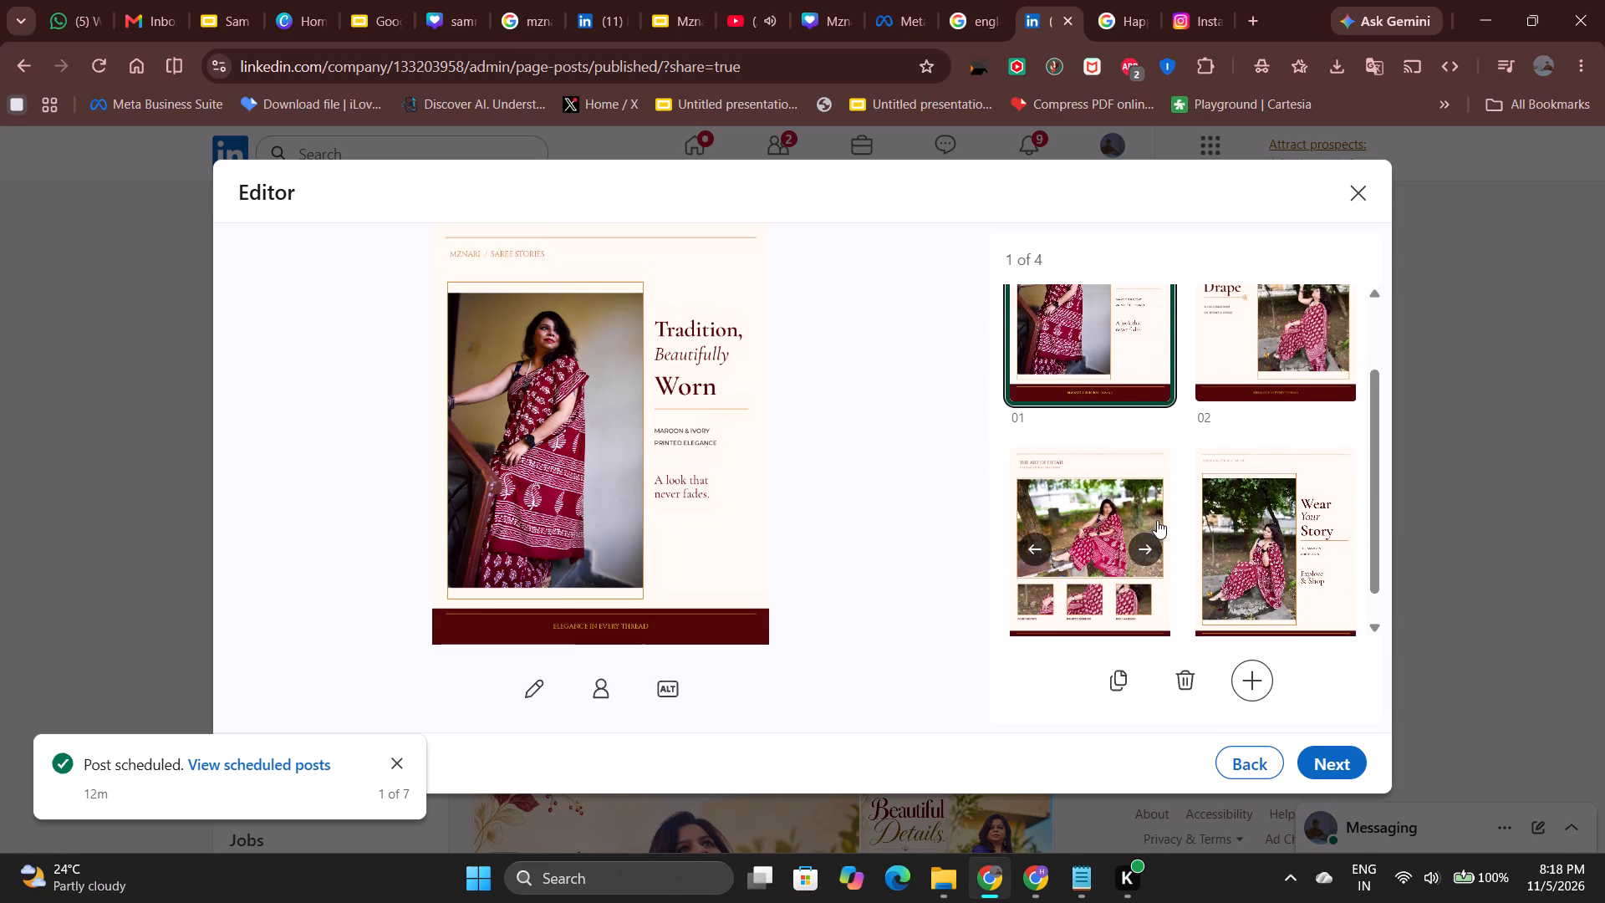
pyautogui.scroll(2, 1168, 520)
pyautogui.click(1332, 763)
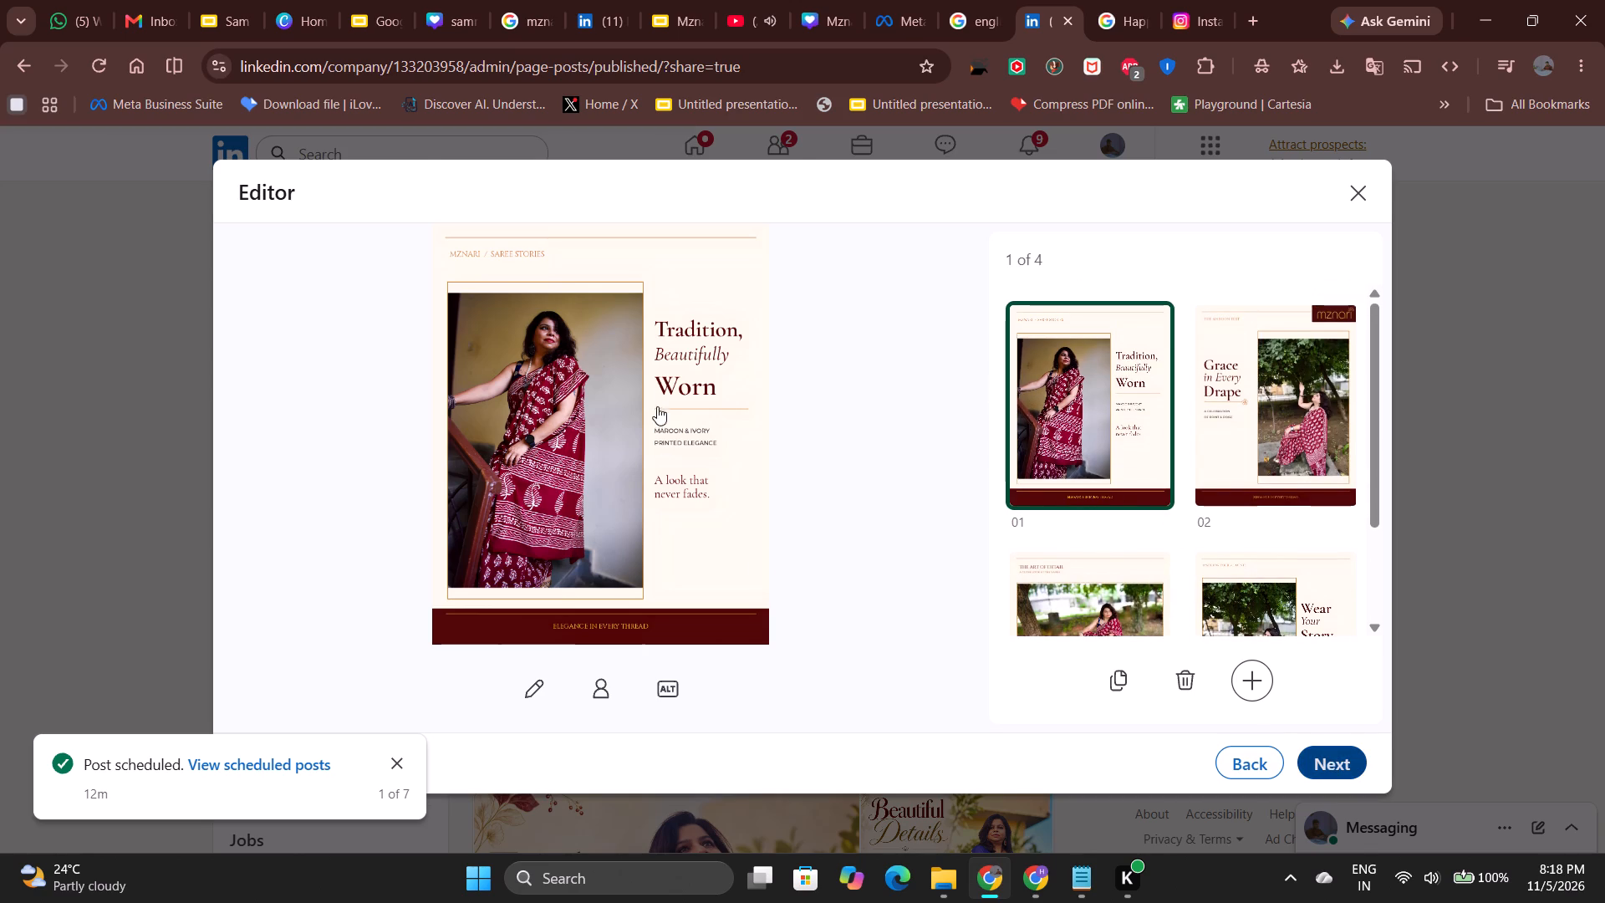
# Paste the copied "Wear Your Story, Own Your Elegance!" caption with its hashtags into the post text.
pyautogui.click(639, 308)
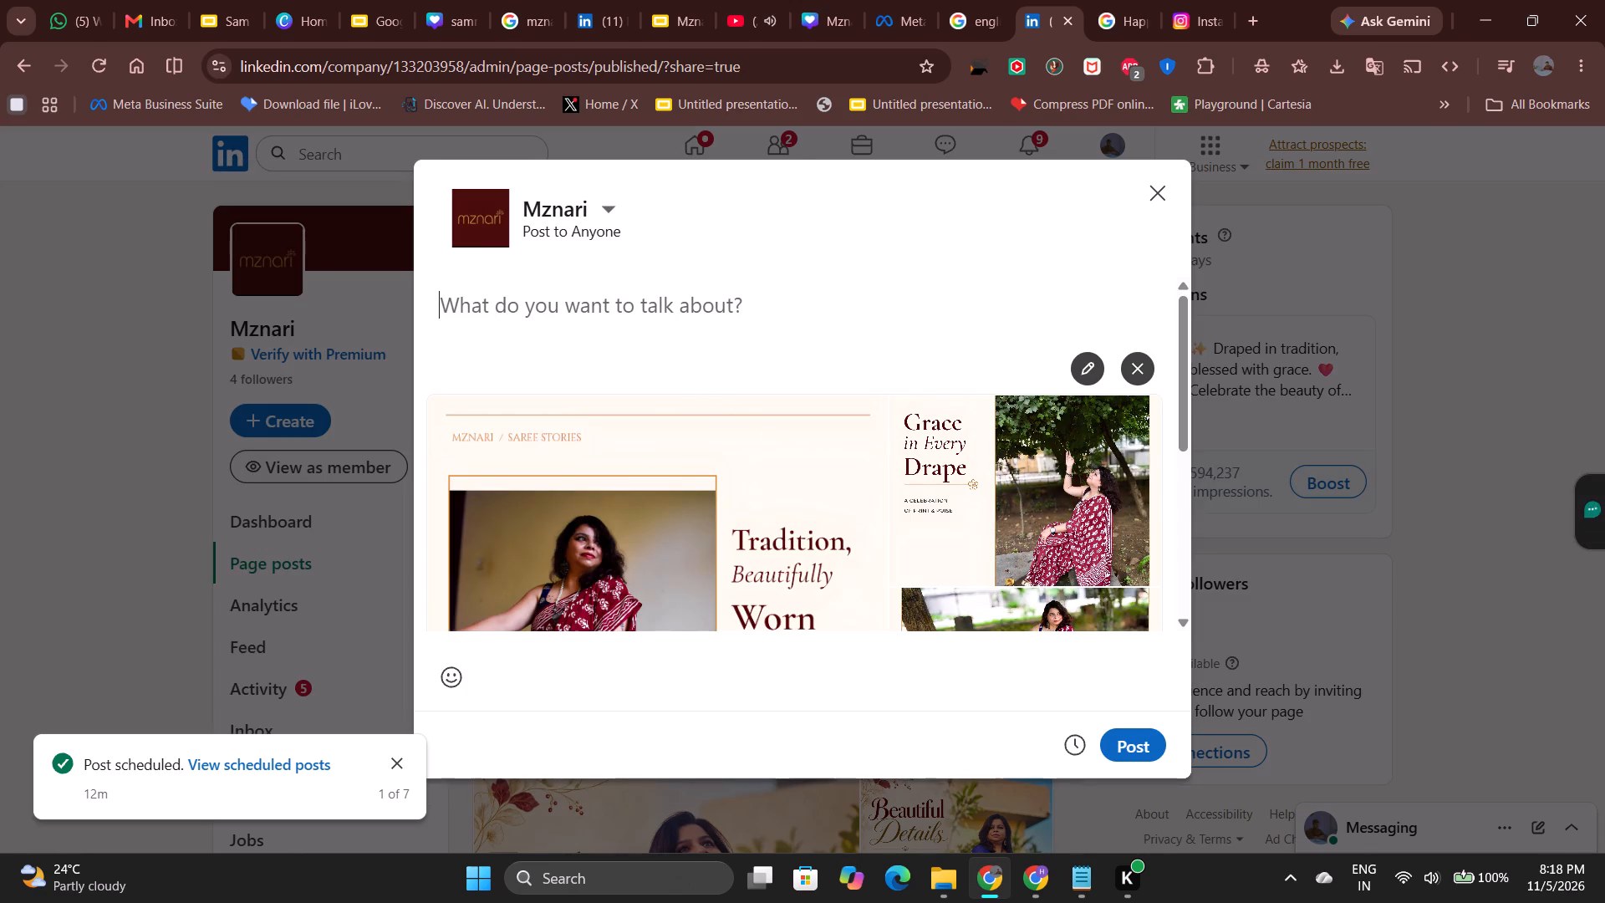
pyautogui.hotkey('ctrl', 'v')
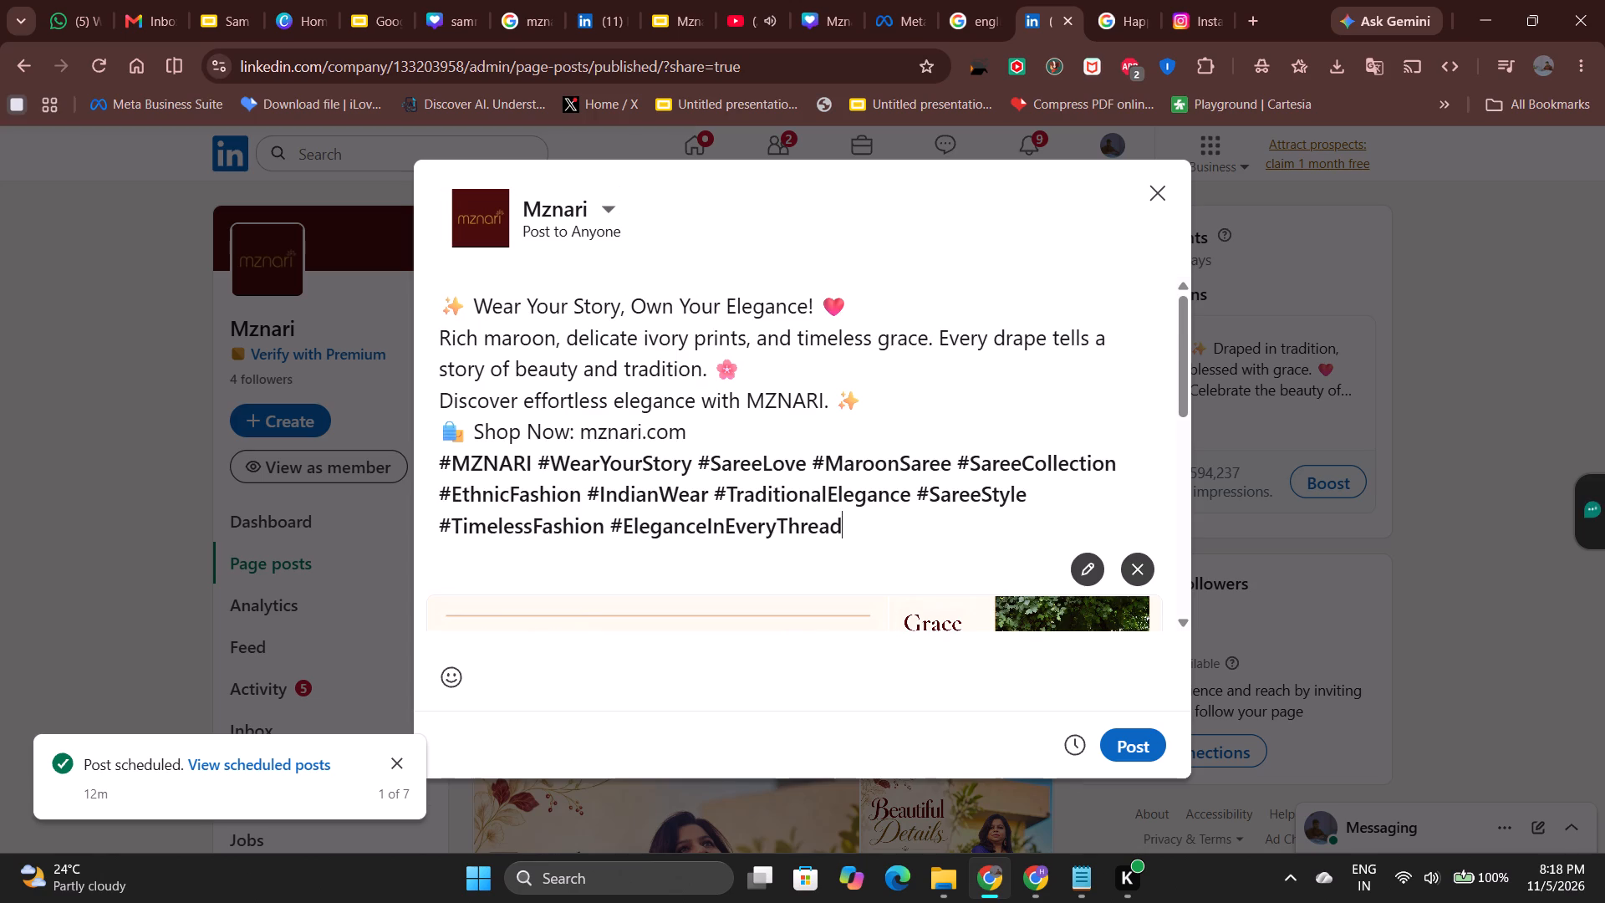
# Shorten the caption by deleting the "Shop Now: mznari.com" line and all hashtags after #EthnicFashion.
pyautogui.moveTo(704, 430); pyautogui.dragTo(298, 421)
pyautogui.press('BackSpace')
pyautogui.press('BackSpace')
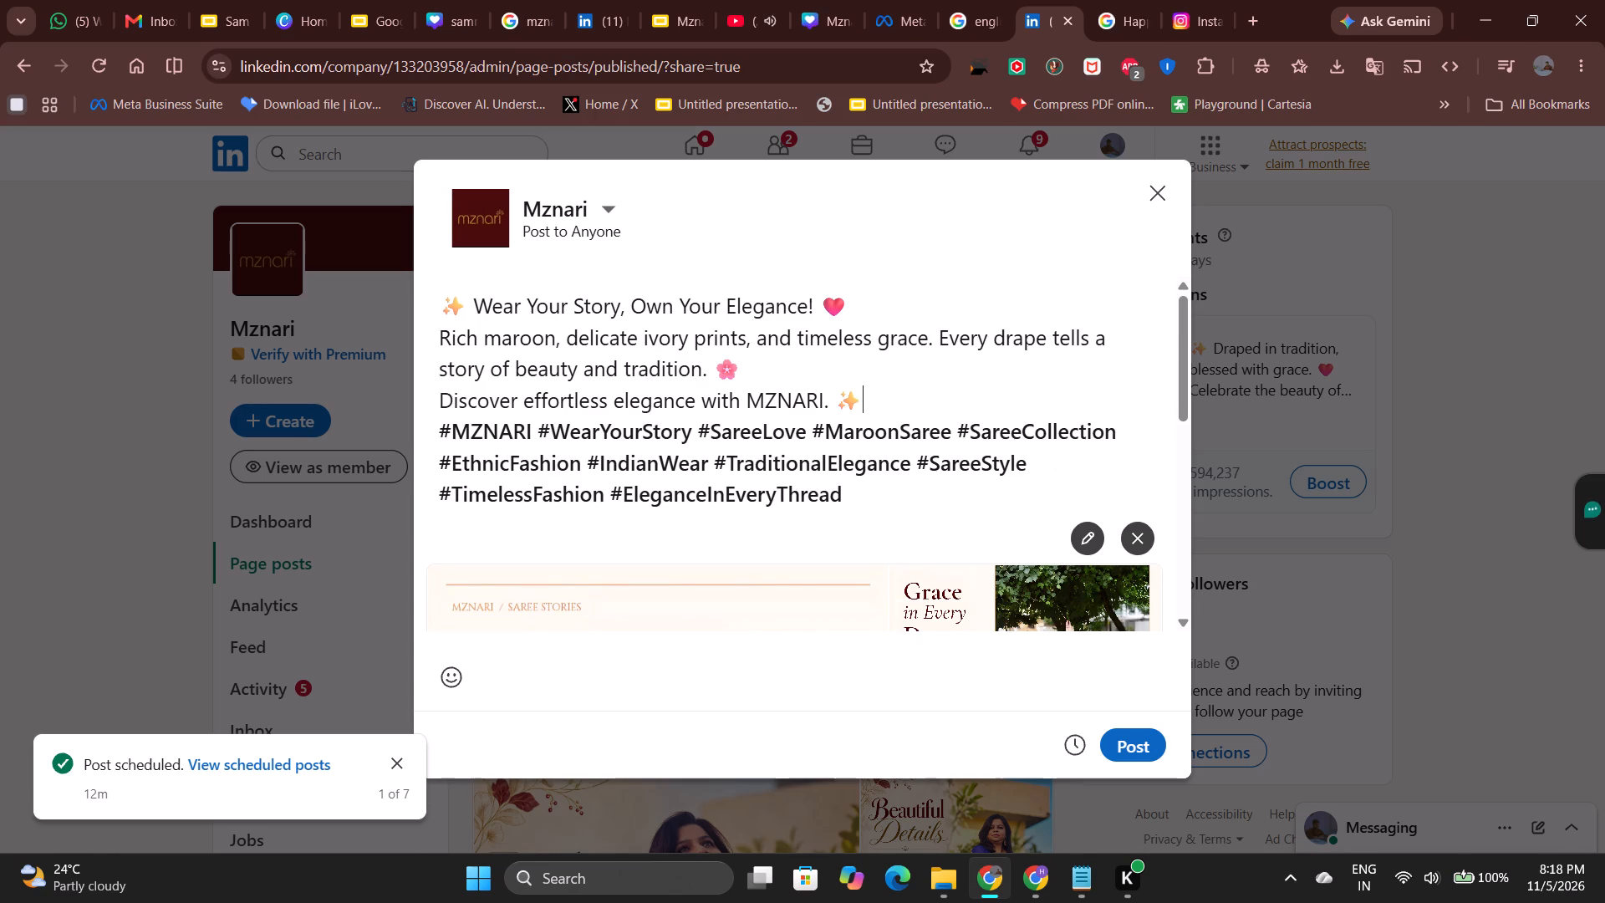
pyautogui.moveTo(901, 506); pyautogui.dragTo(359, 466)
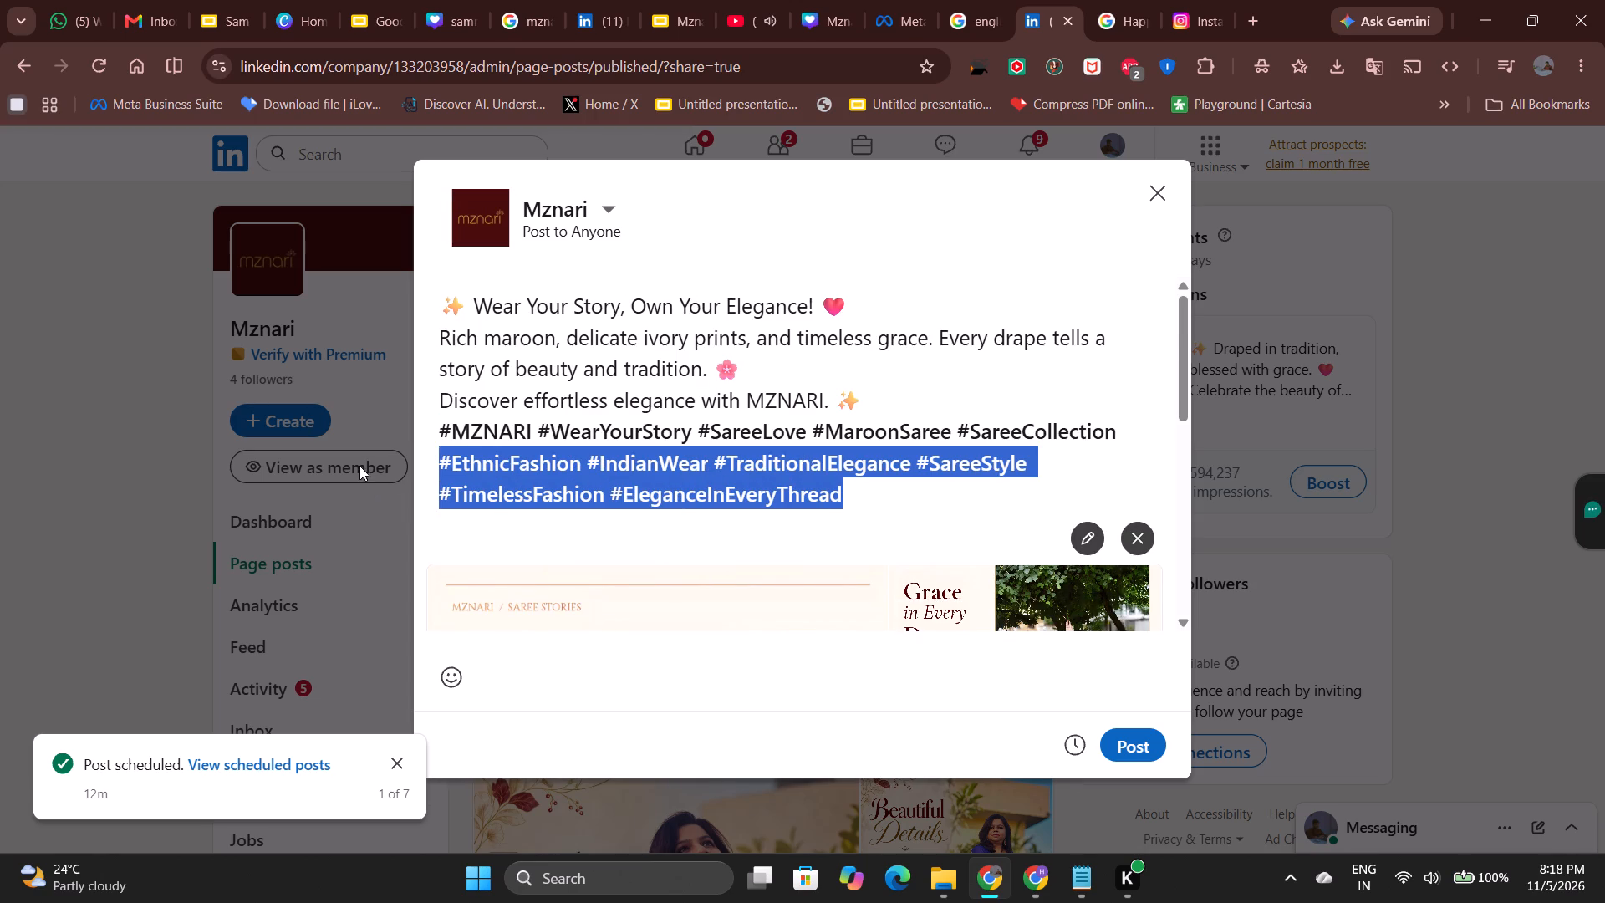
pyautogui.moveTo(359, 466); pyautogui.dragTo(589, 469)
pyautogui.press('BackSpace')
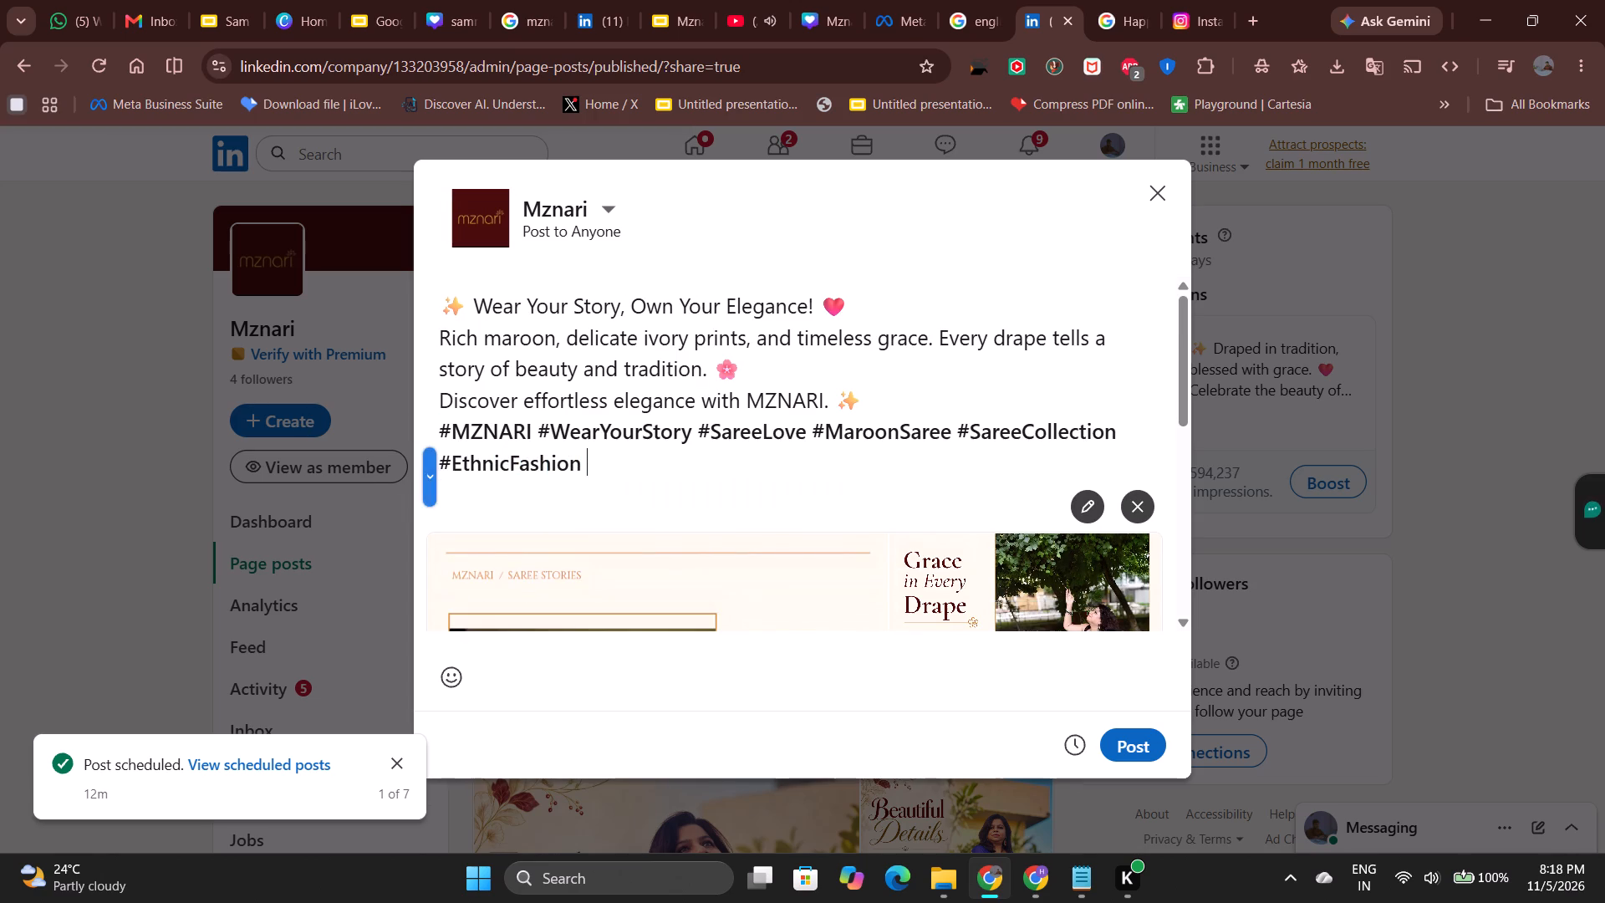
pyautogui.scroll(4, 689, 479)
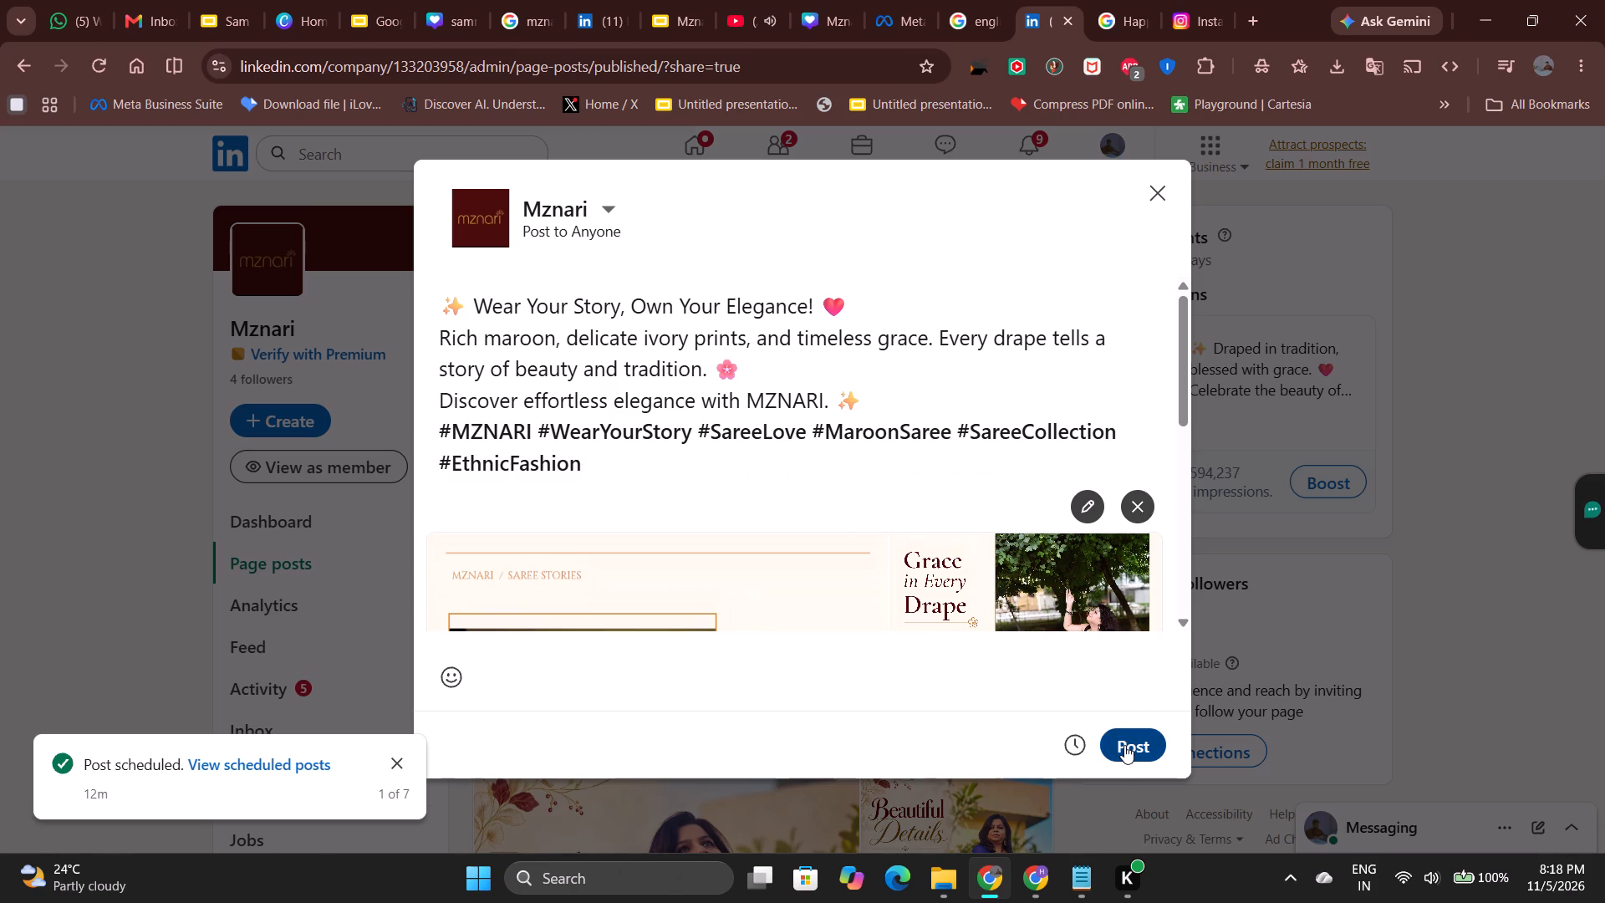
# Set the LinkedIn post's schedule date to 11/30/2026 and choose a posting time.
pyautogui.click(1088, 741)
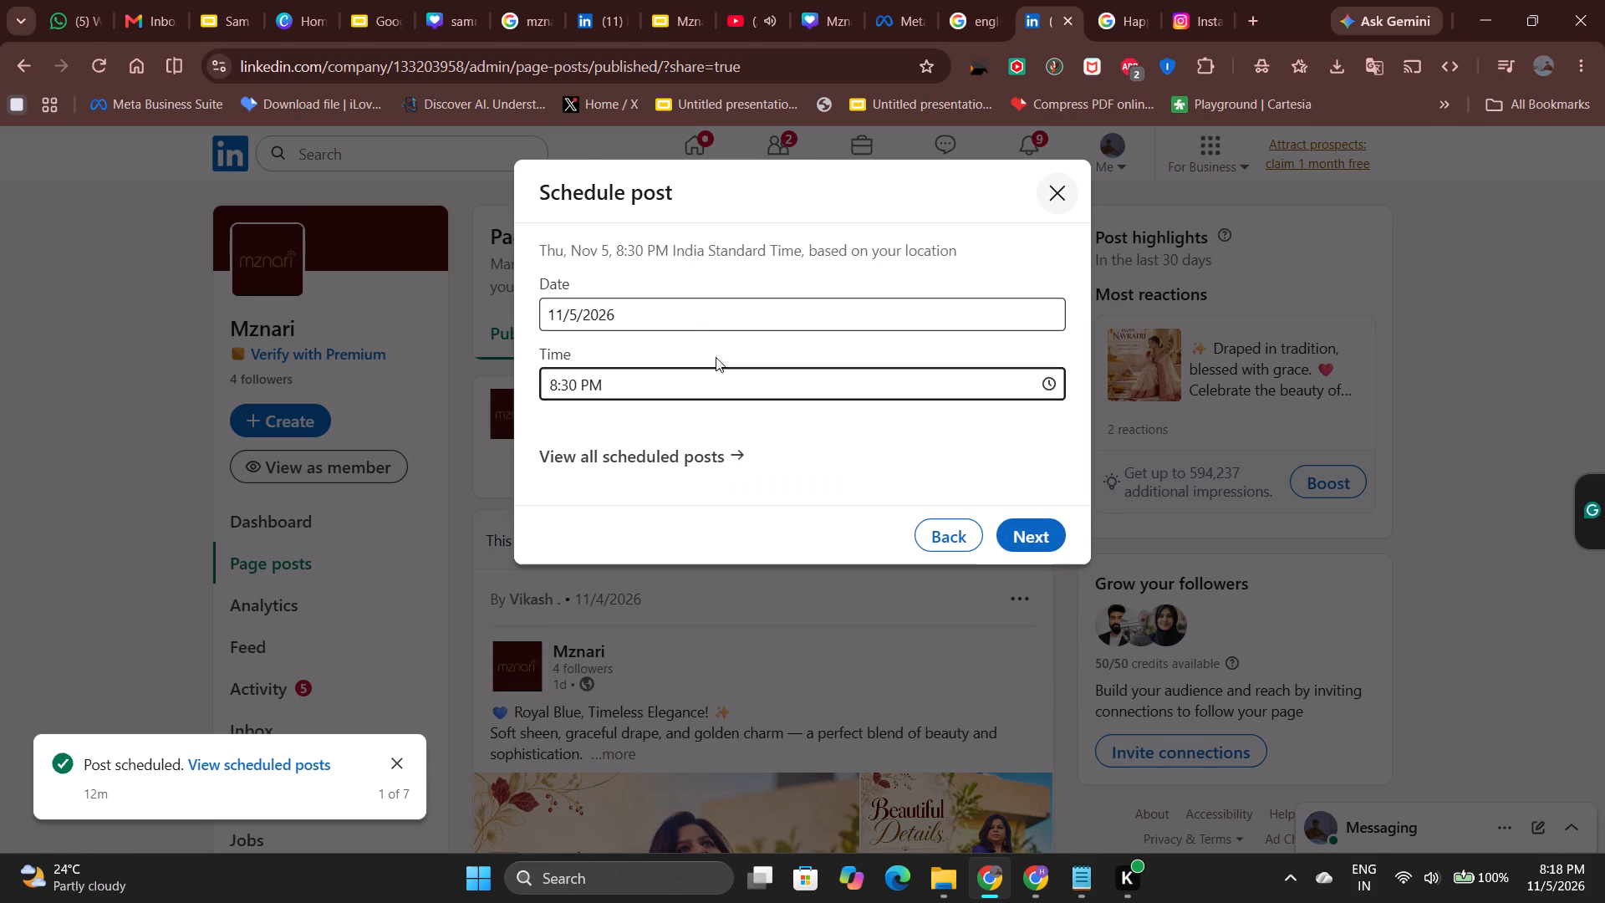
pyautogui.click(674, 319)
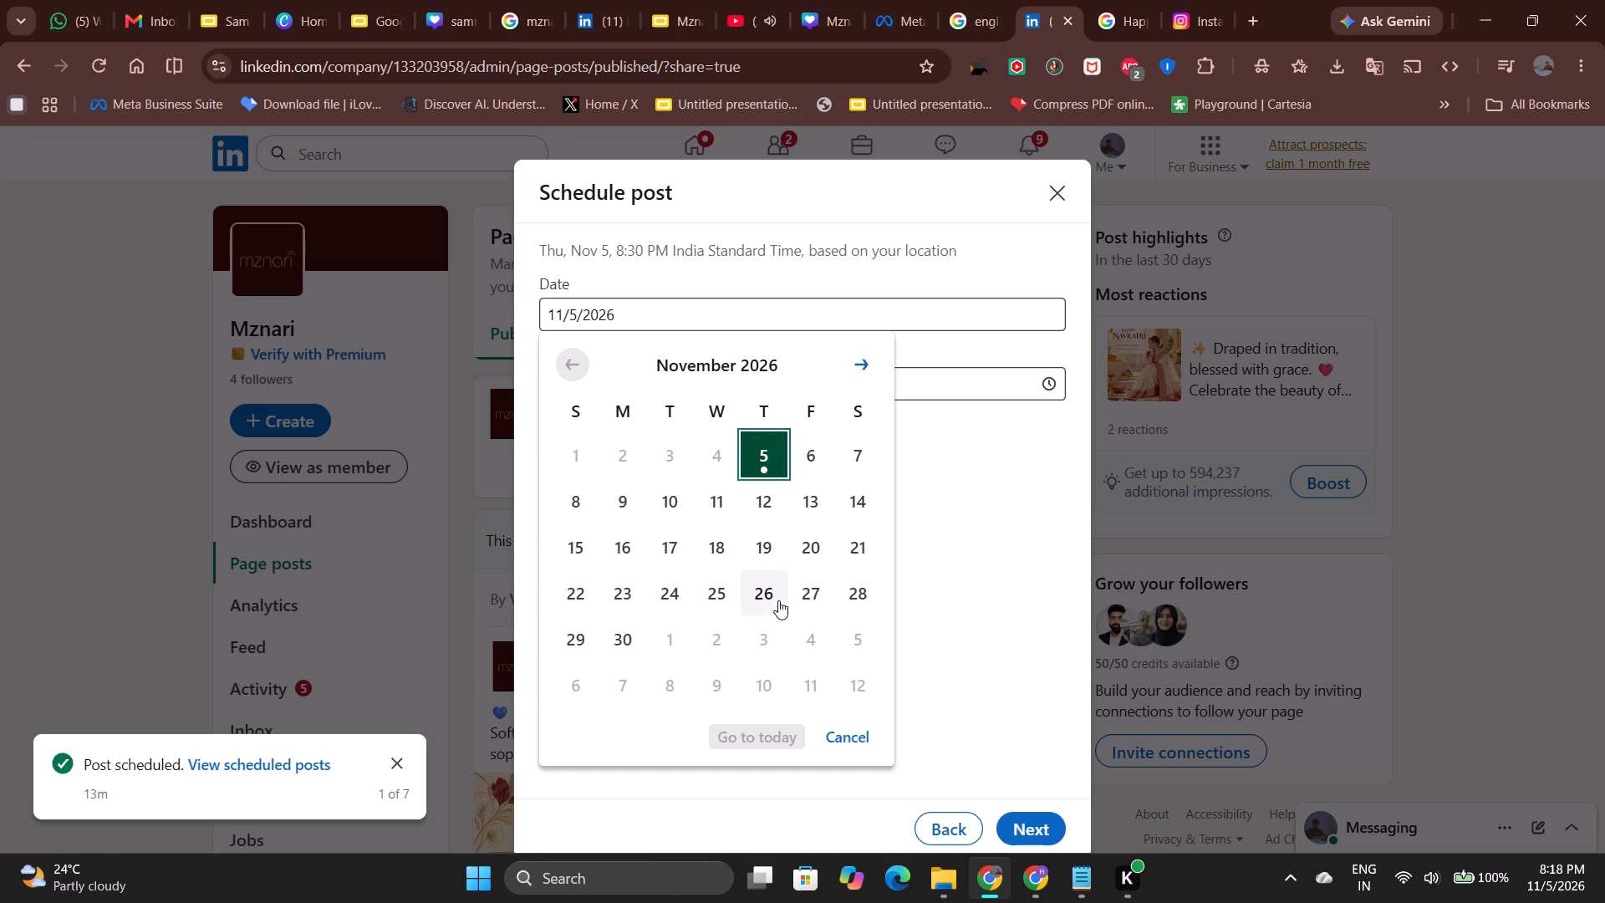
pyautogui.click(619, 640)
pyautogui.click(634, 384)
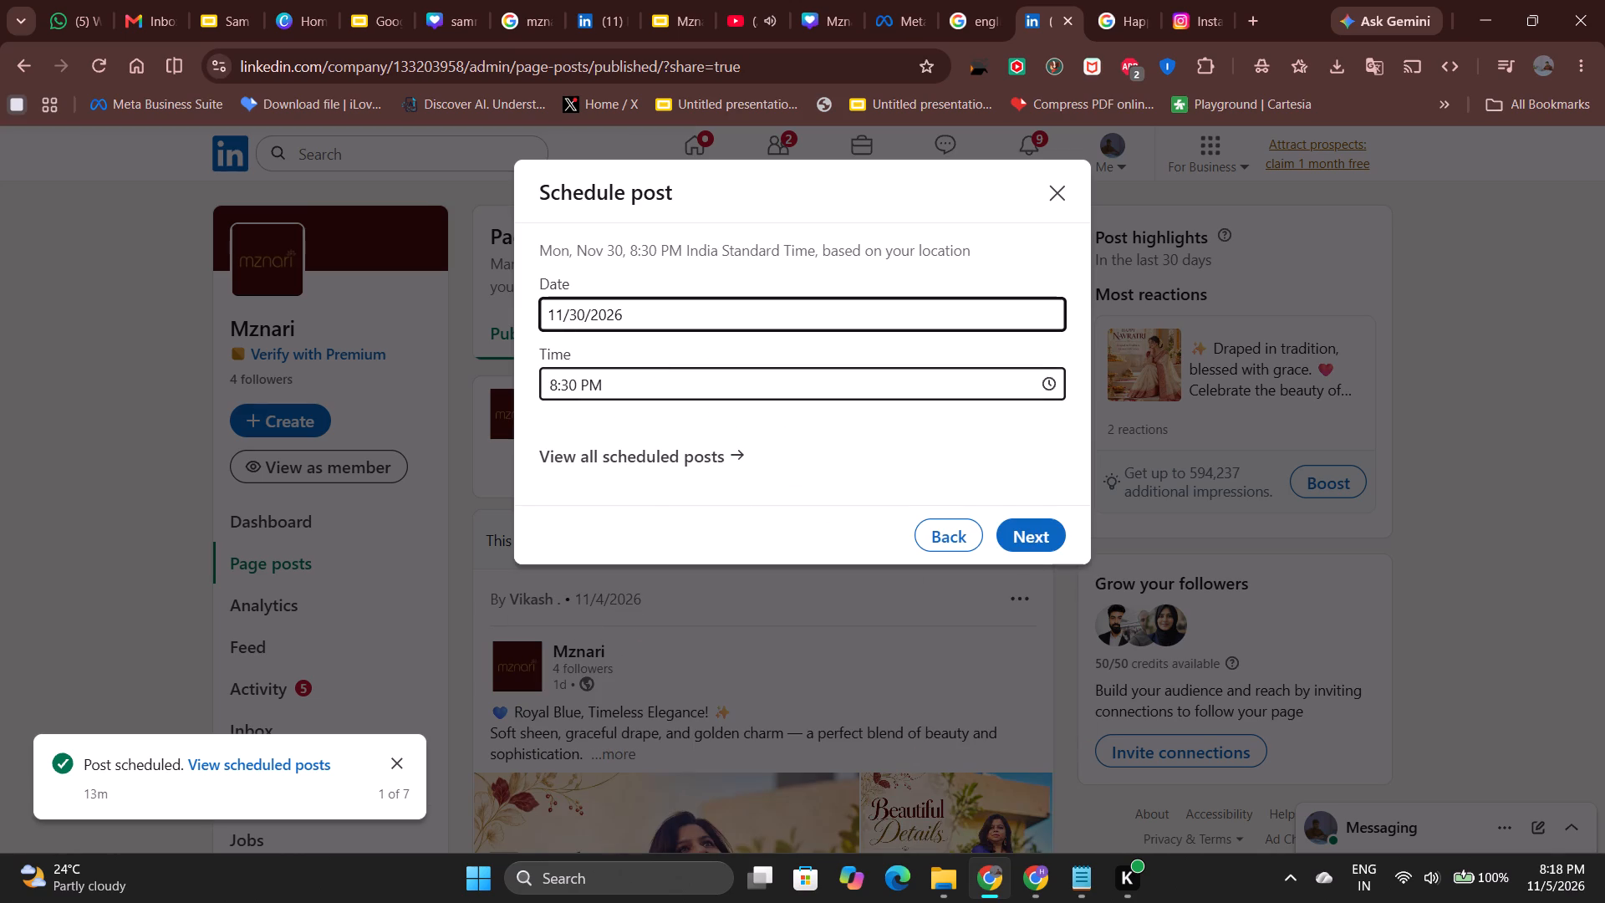
pyautogui.scroll(1, 618, 475)
pyautogui.click(604, 437)
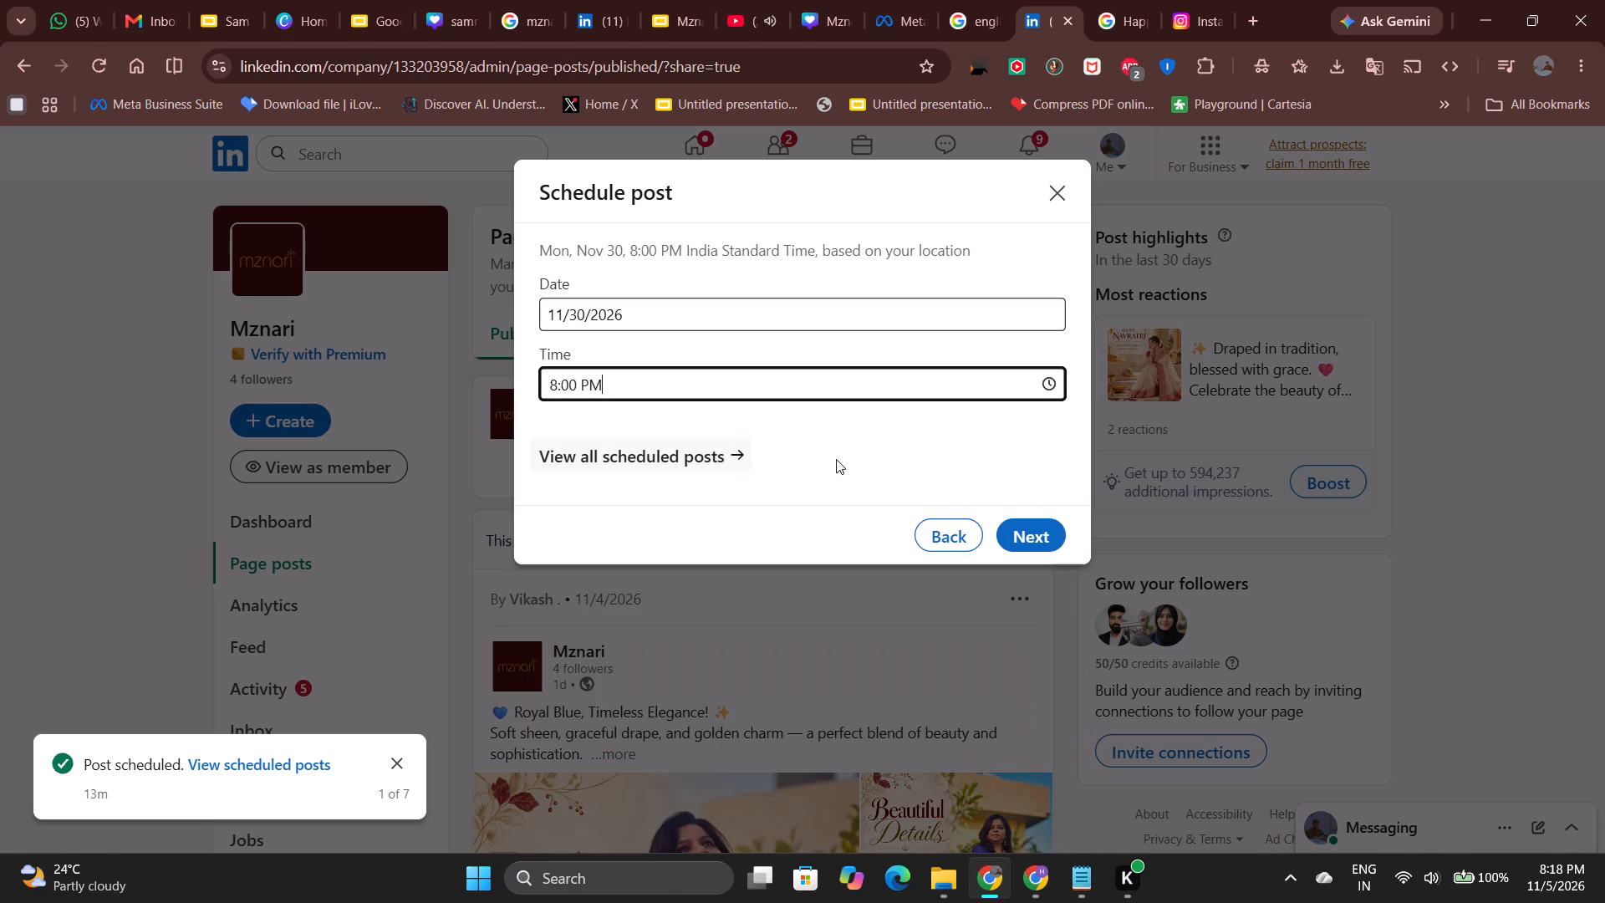
# Accept the Nov 30, 8:00 PM posting time and schedule the LinkedIn post.
pyautogui.click(1014, 534)
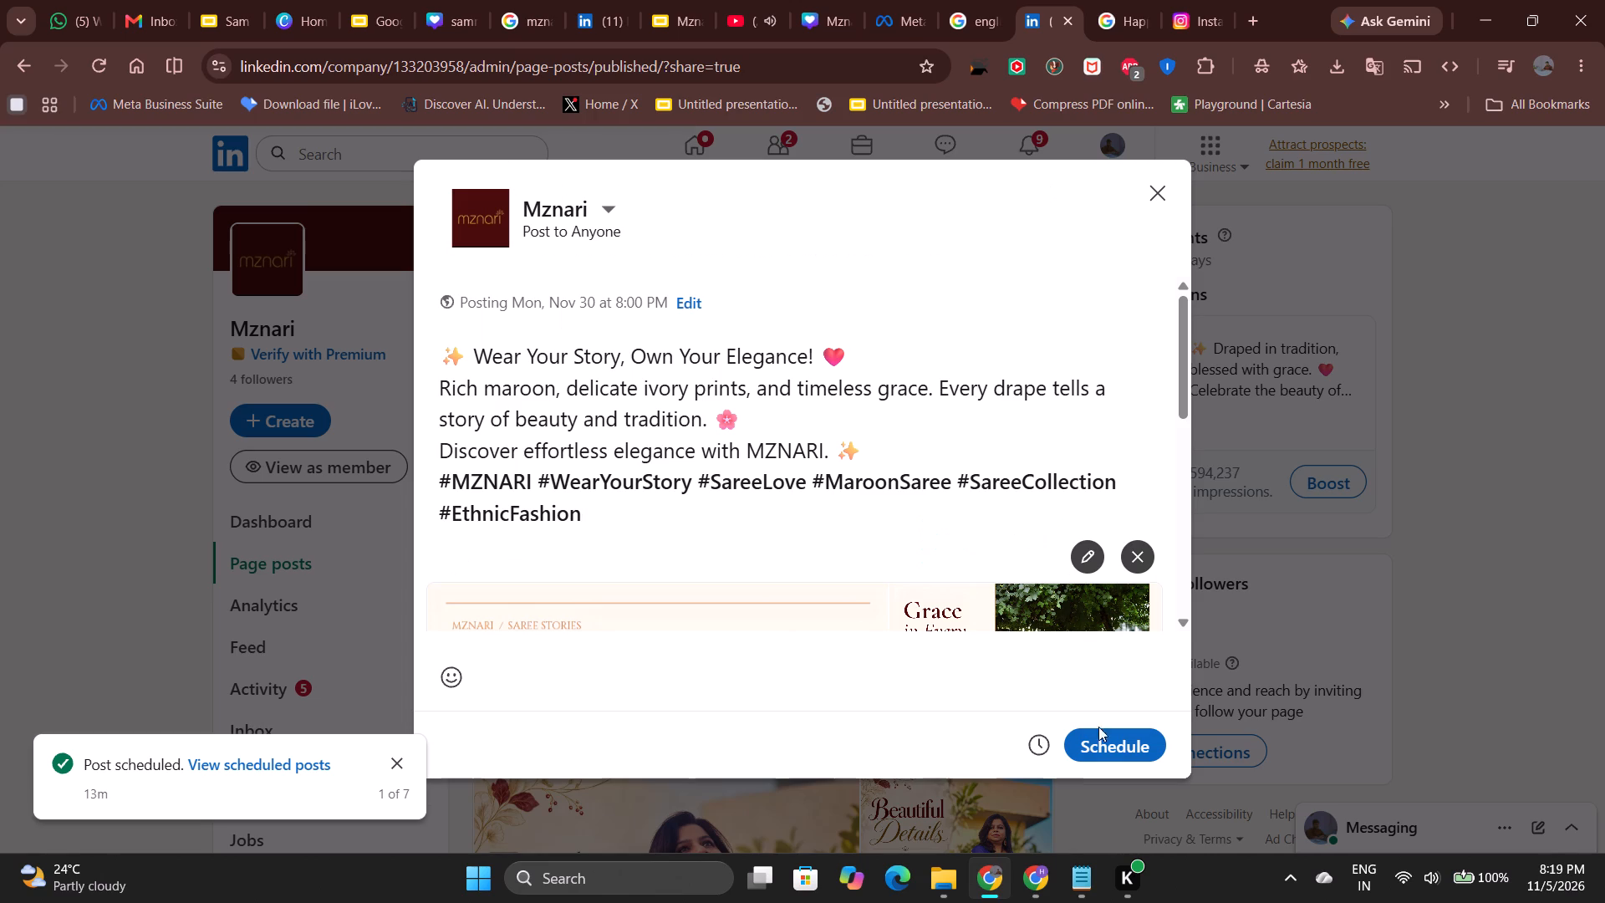
pyautogui.click(1102, 737)
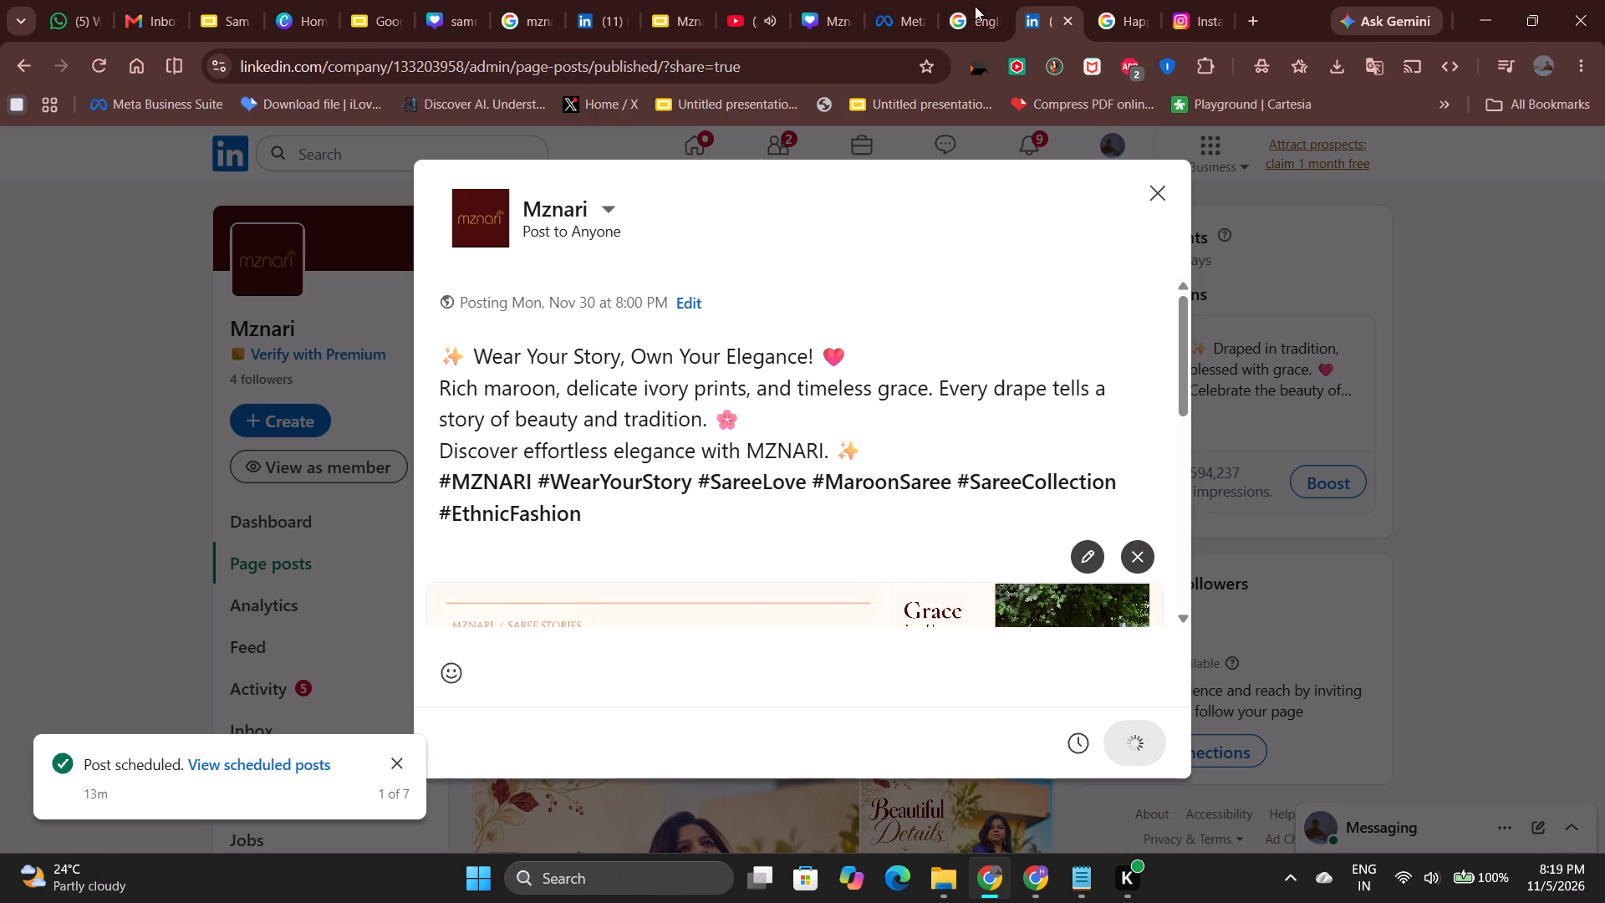
# Switch to the Meta Business Suite post draft and paste the copied "Wear Your Story, Own Your Elegance!" caption into its text.
pyautogui.click(874, 0)
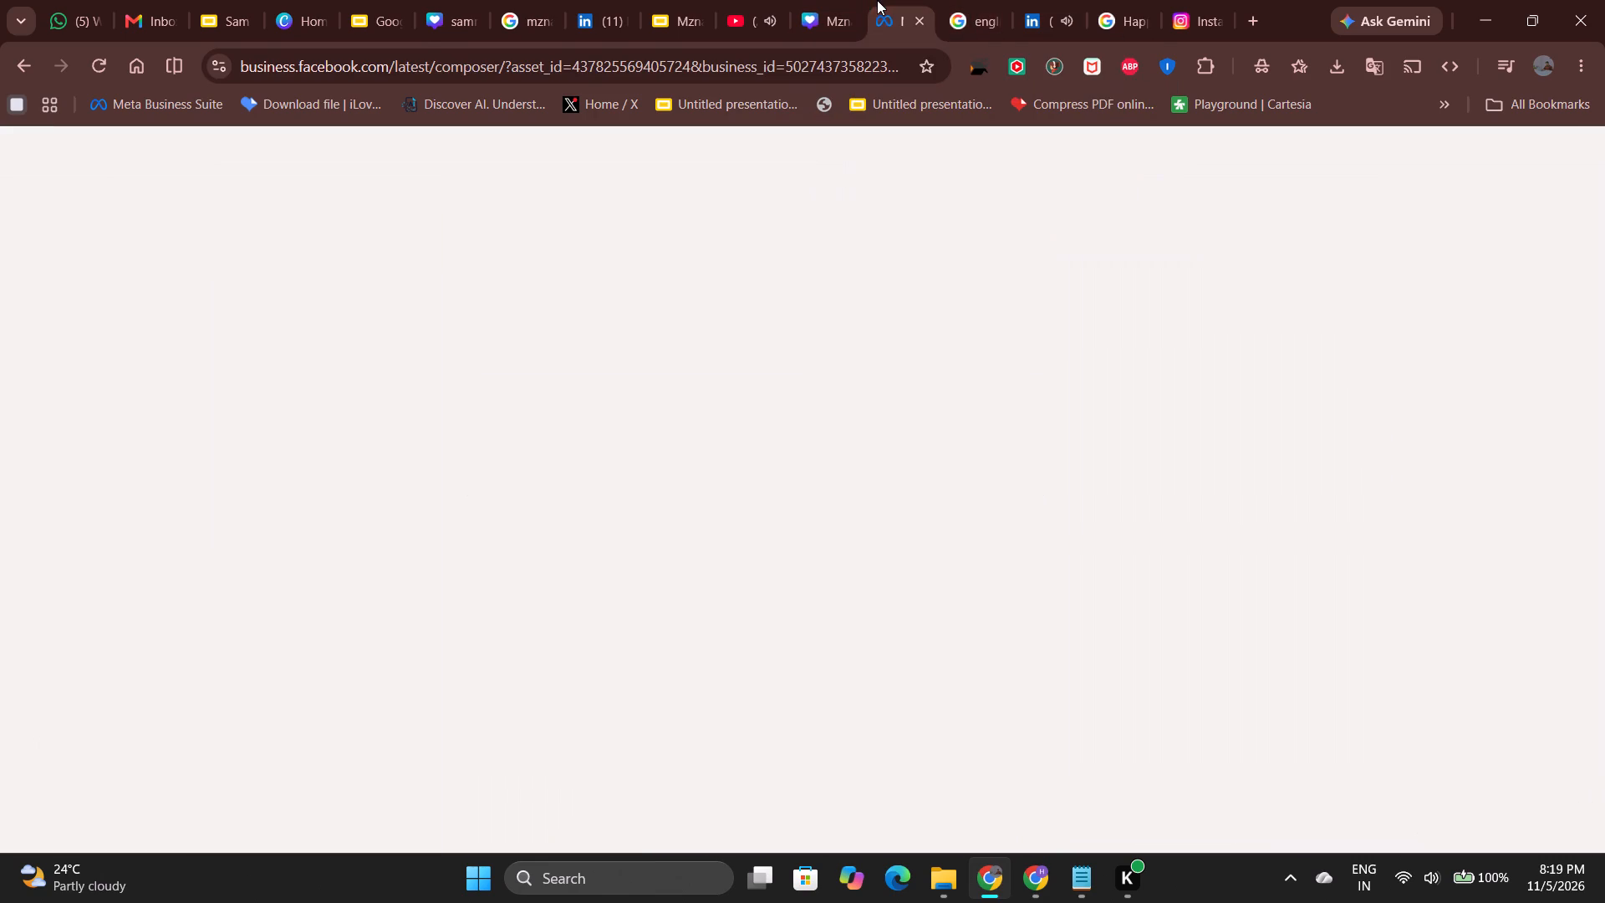
pyautogui.scroll(-3, 234, 474)
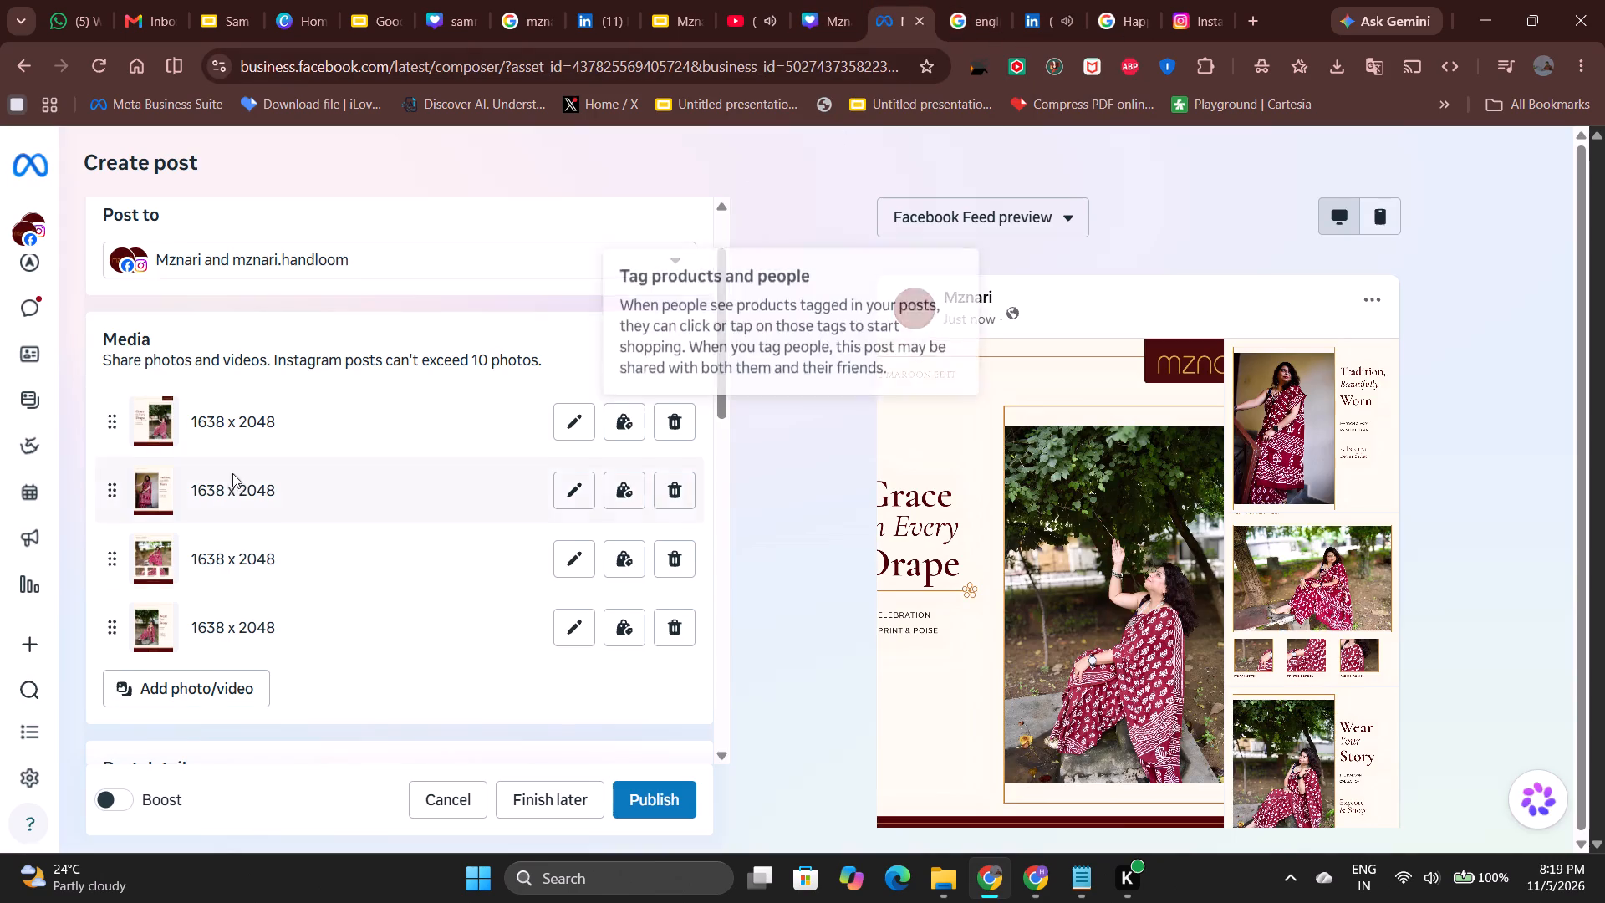
pyautogui.click(247, 590)
pyautogui.rightClick(220, 564)
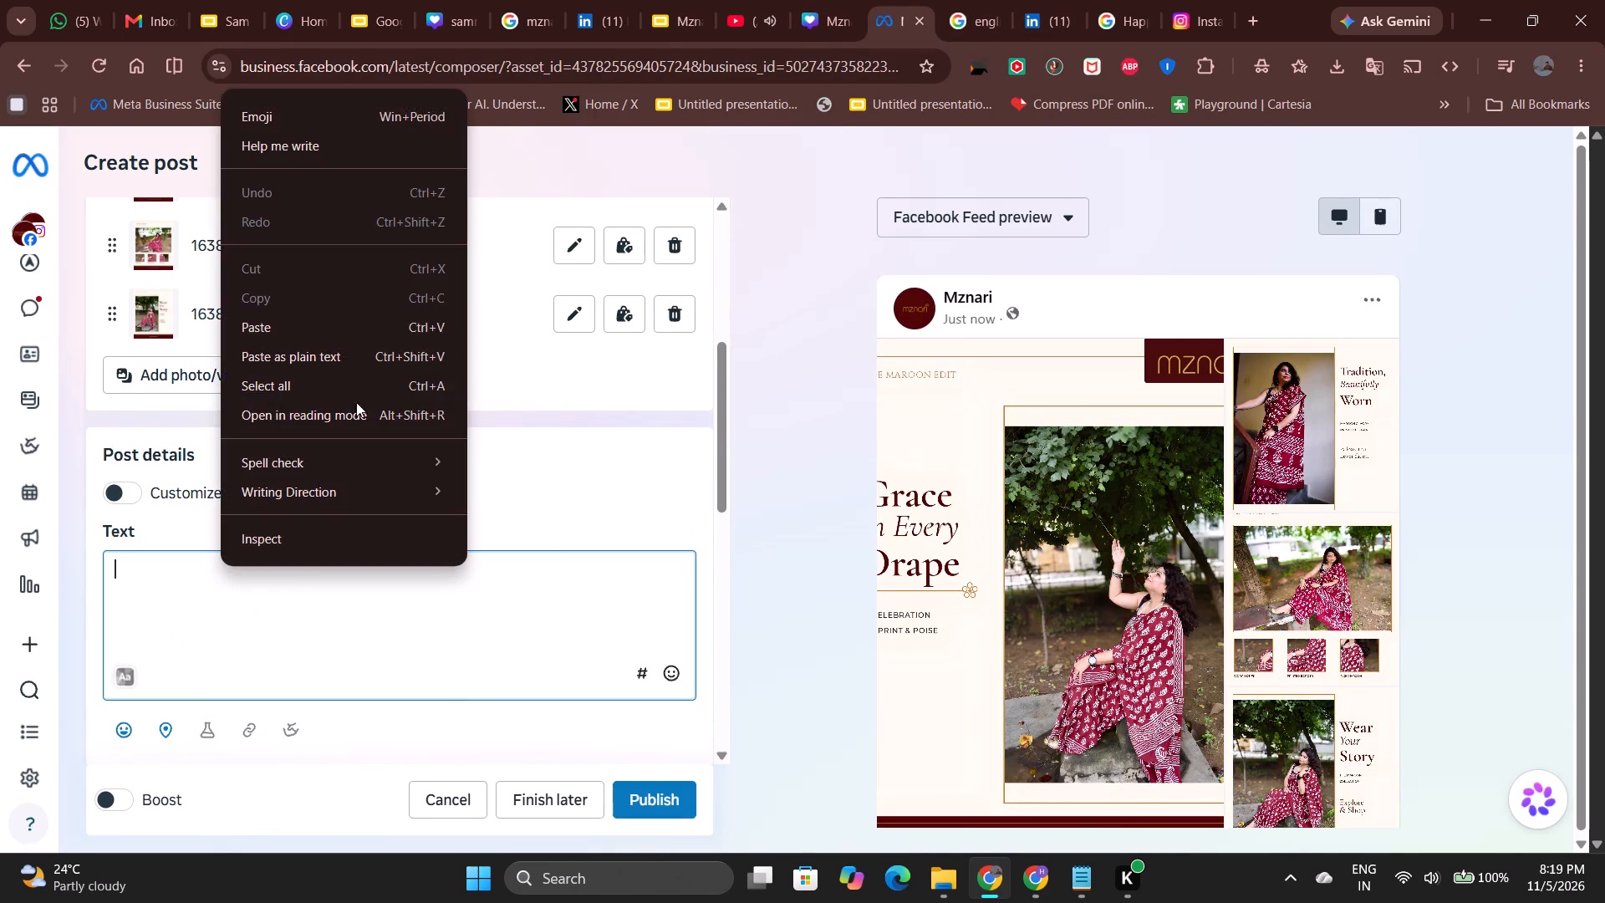
pyautogui.click(301, 329)
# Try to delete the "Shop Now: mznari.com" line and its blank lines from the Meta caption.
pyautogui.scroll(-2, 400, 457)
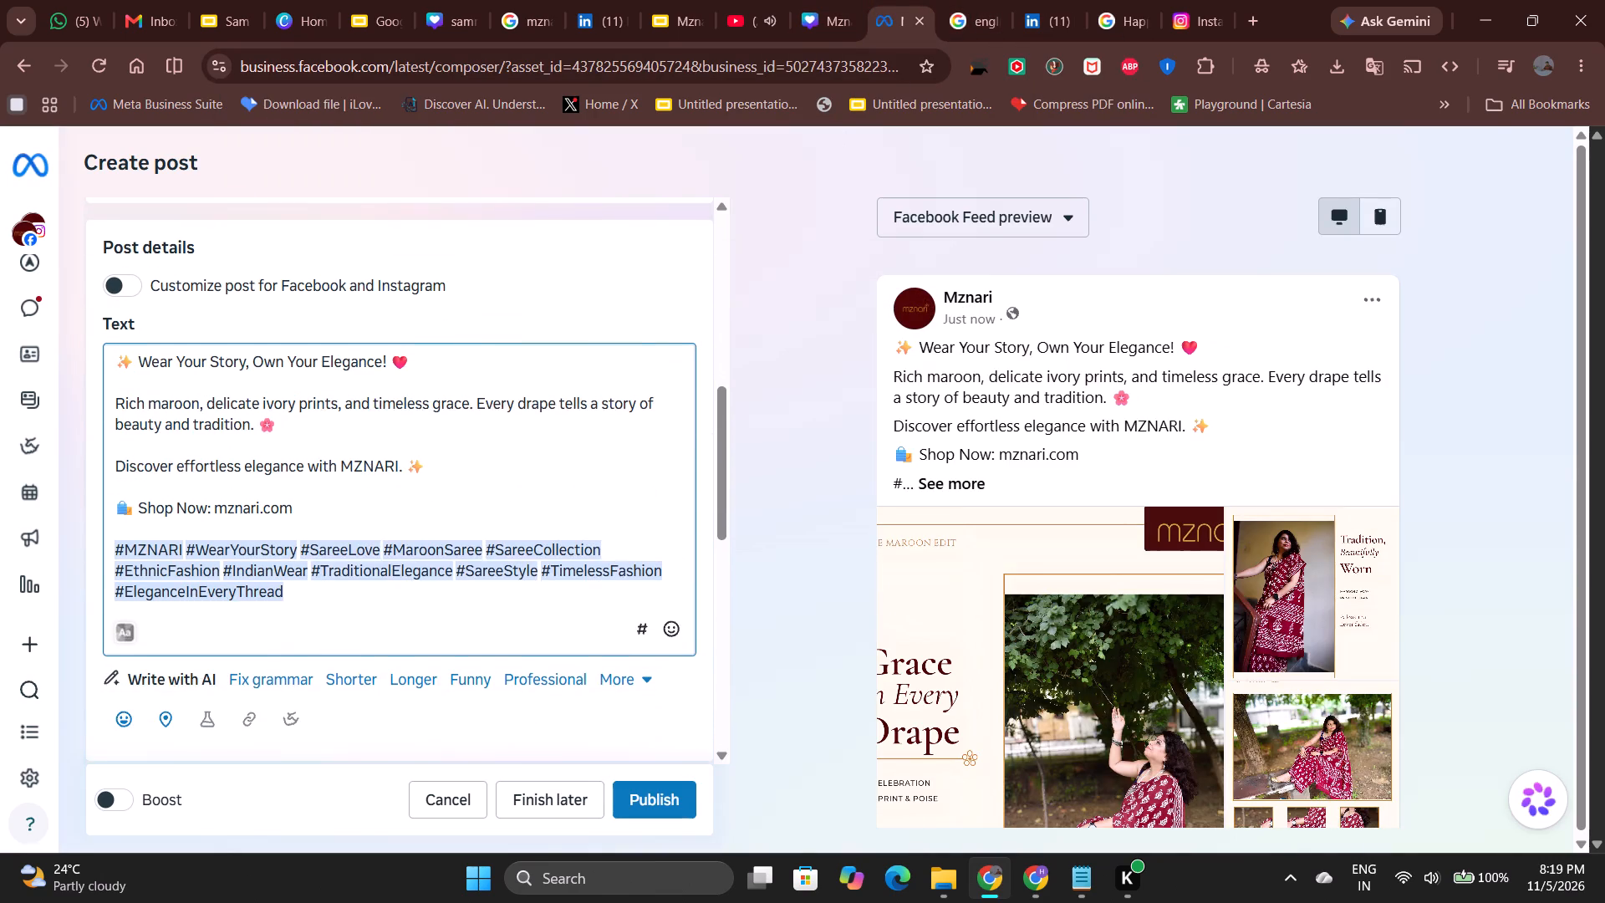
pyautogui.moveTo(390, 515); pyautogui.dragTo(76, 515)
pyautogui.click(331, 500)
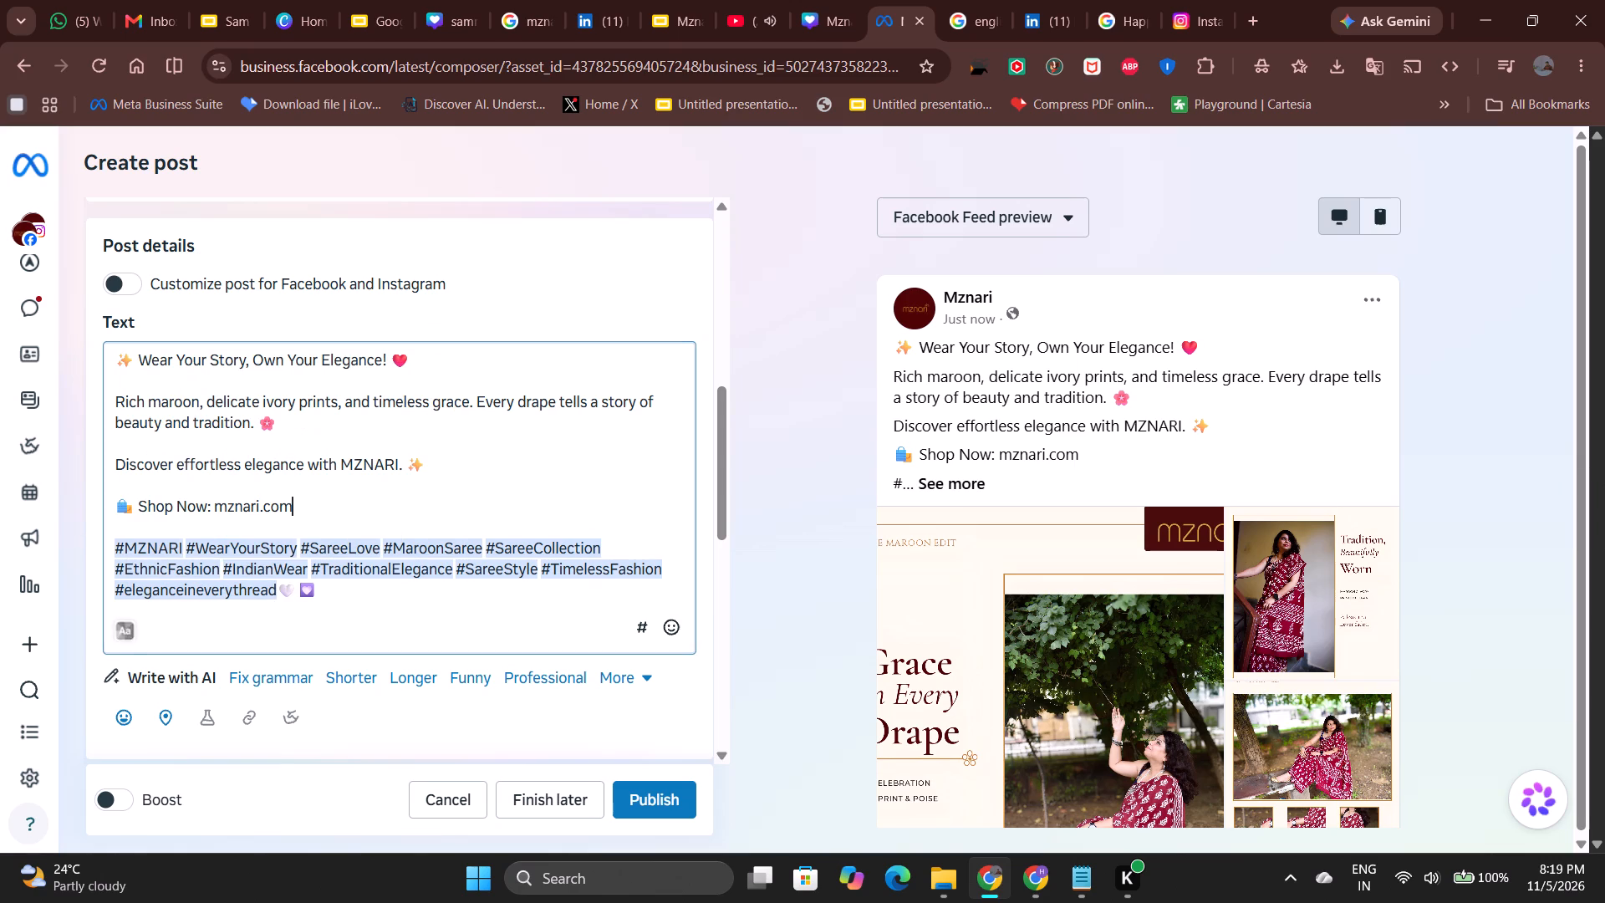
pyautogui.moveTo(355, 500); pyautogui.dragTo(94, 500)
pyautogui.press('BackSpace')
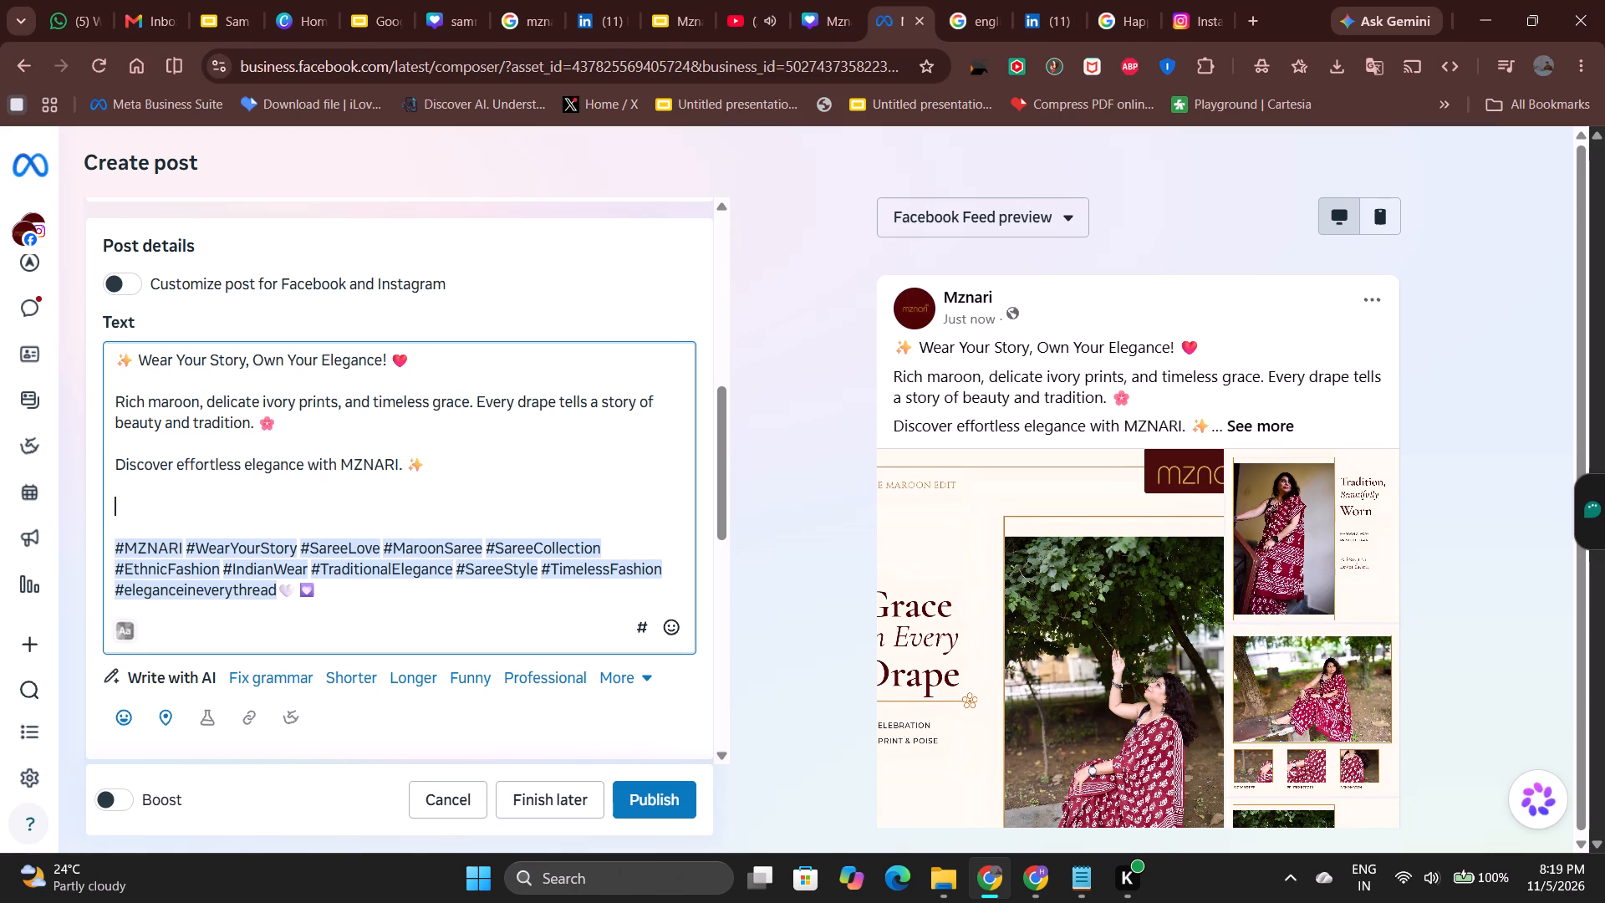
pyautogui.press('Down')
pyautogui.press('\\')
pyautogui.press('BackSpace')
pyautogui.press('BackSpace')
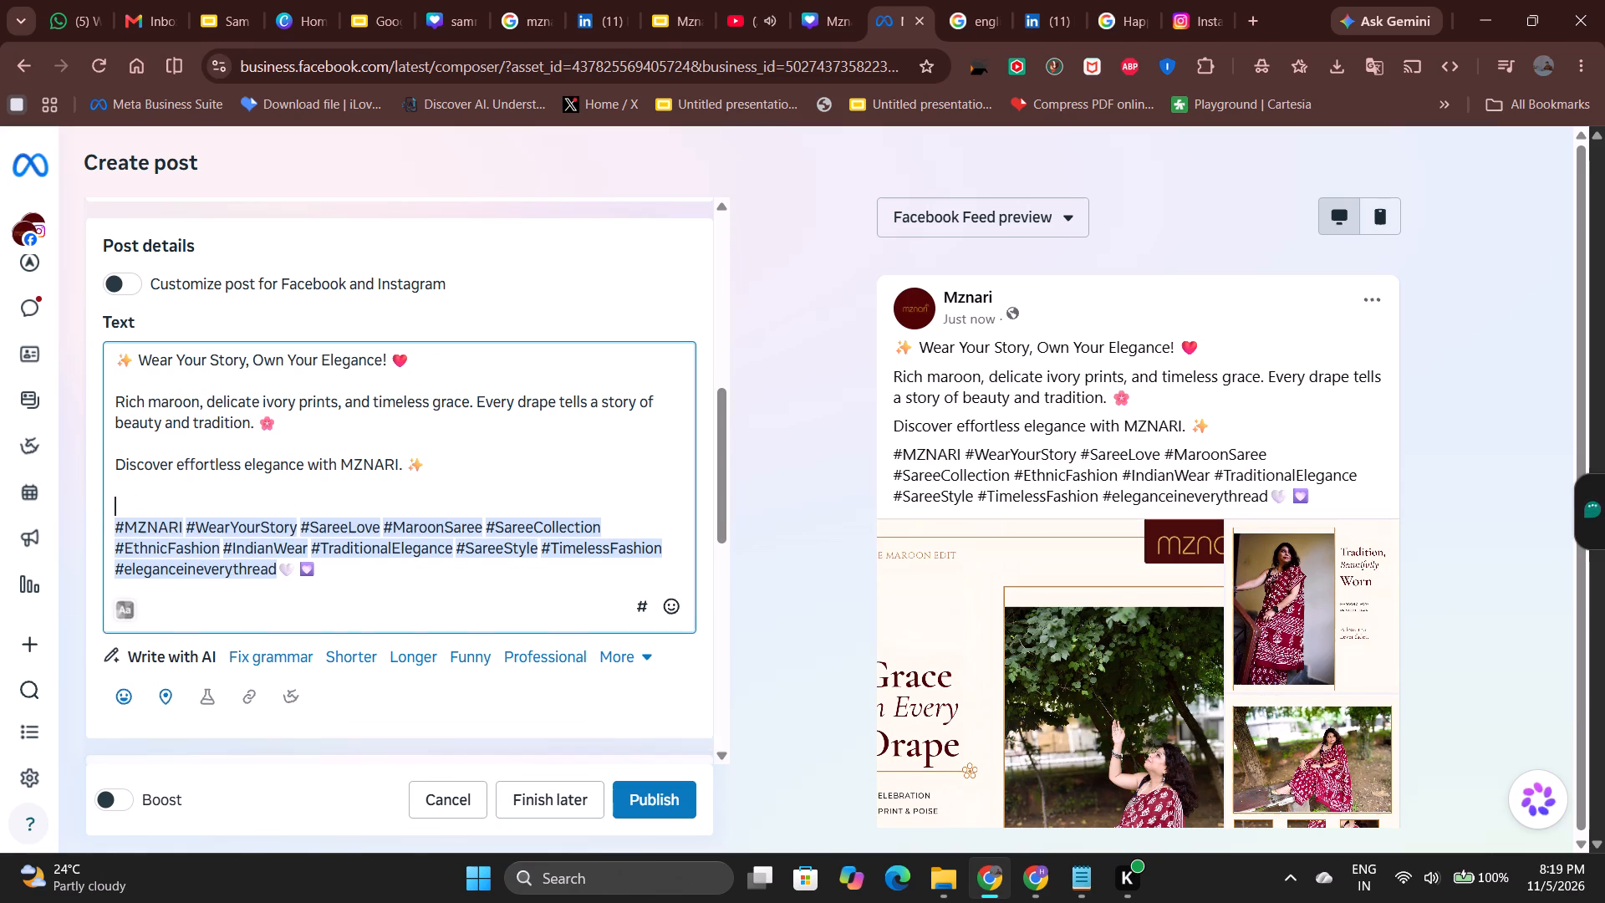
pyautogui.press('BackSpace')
# Enable scheduling for the post and set both the Facebook and Instagram dates to Nov 29, 2026.
pyautogui.scroll(-3, 590, 621)
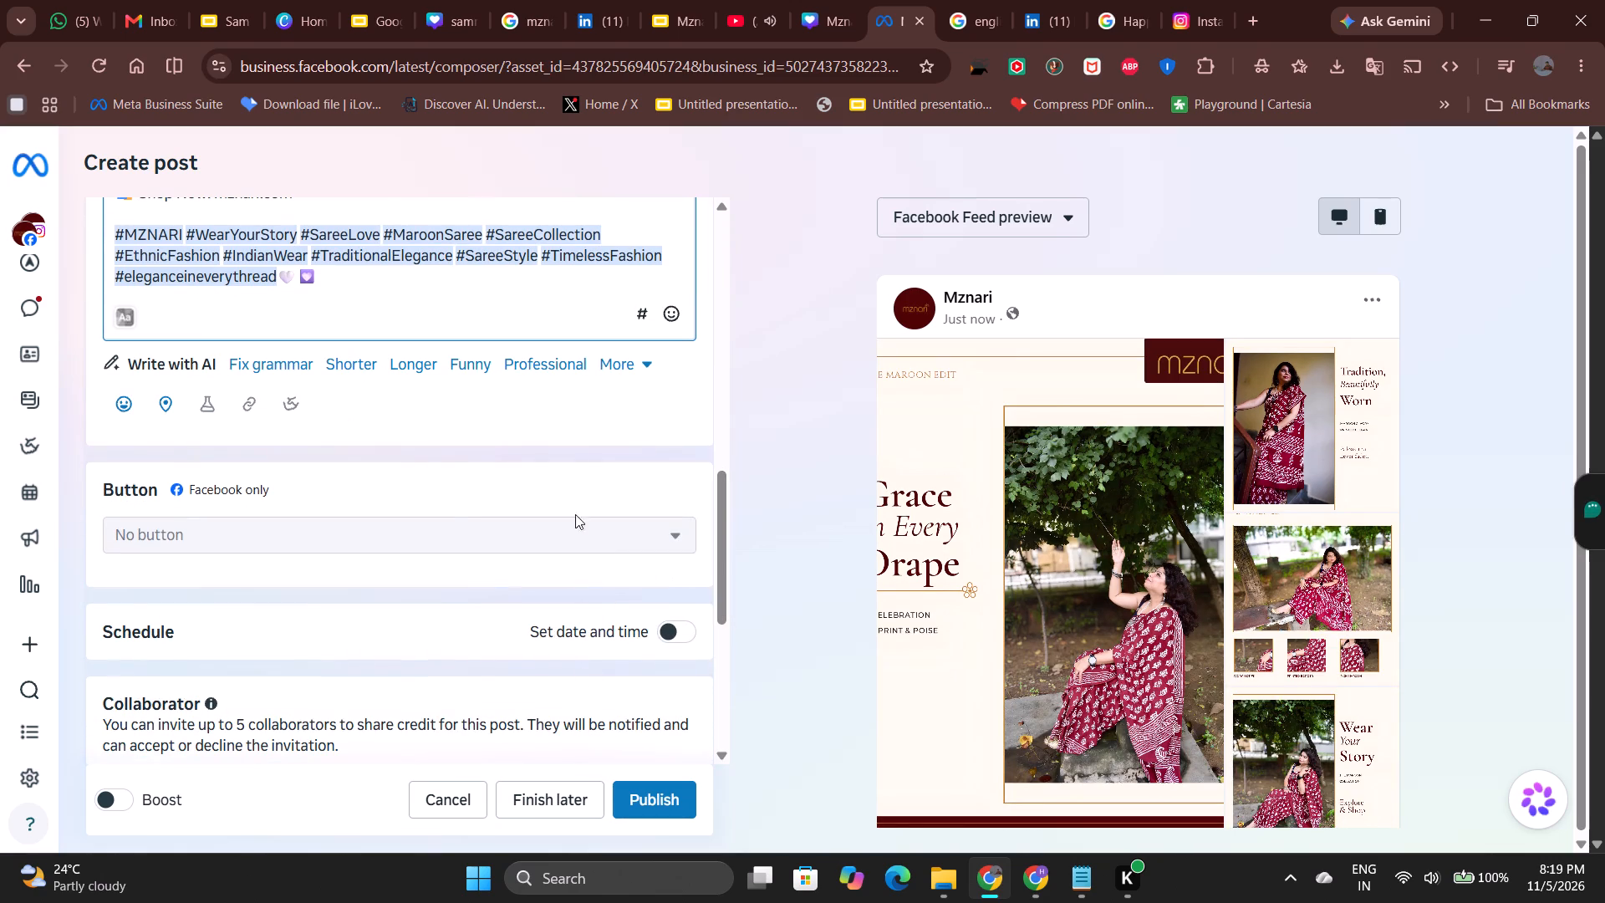
pyautogui.click(685, 625)
pyautogui.scroll(-2, 436, 446)
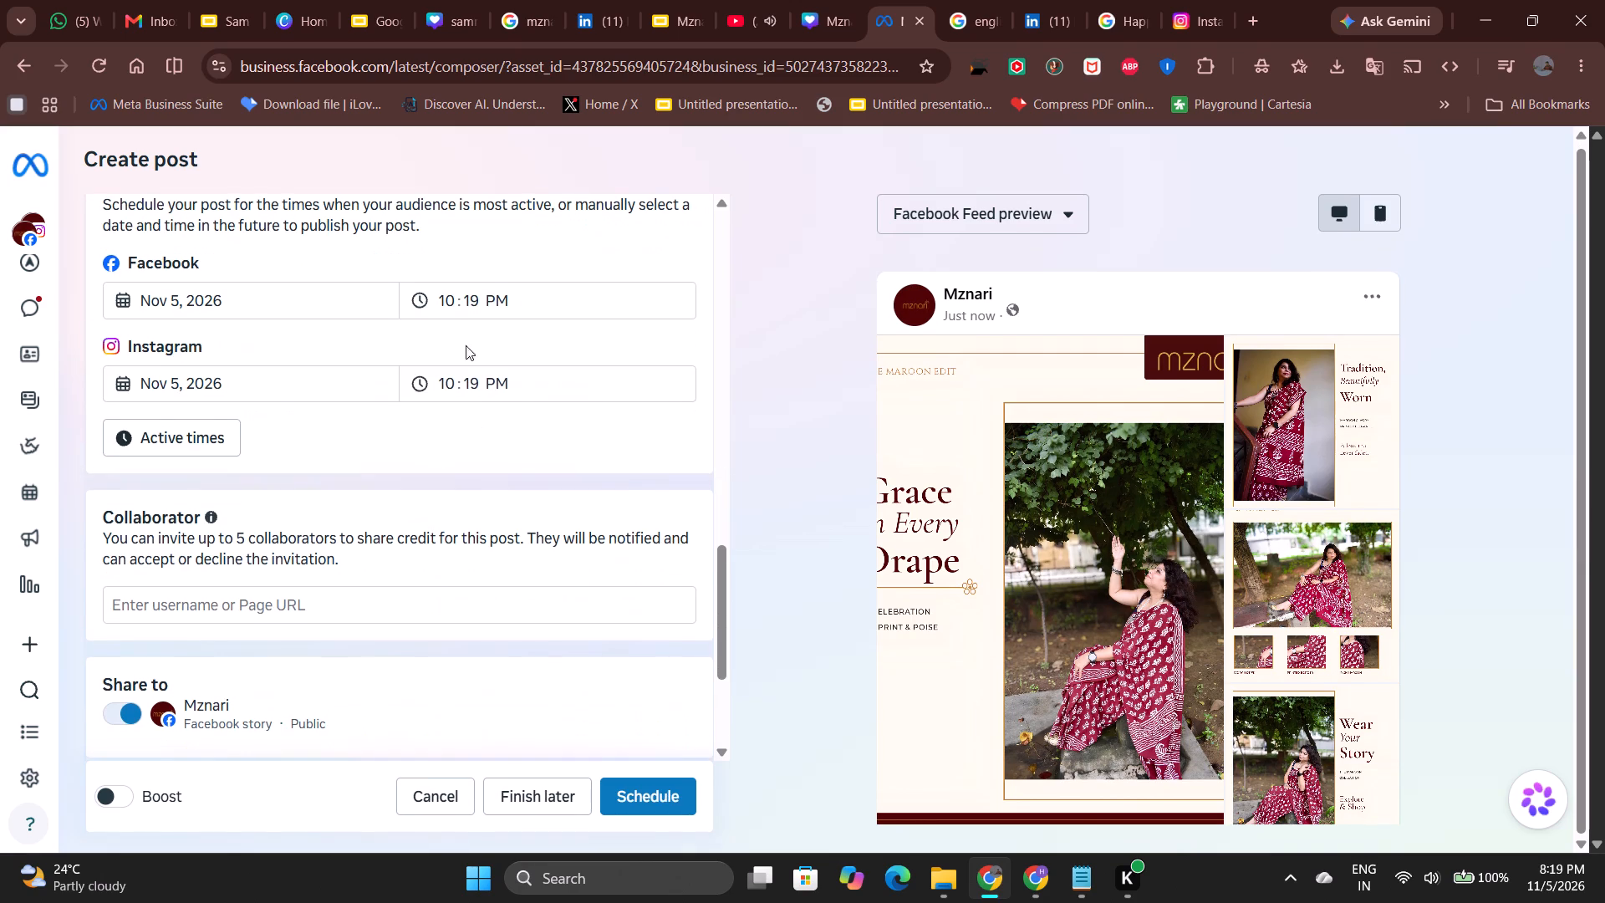
pyautogui.click(261, 298)
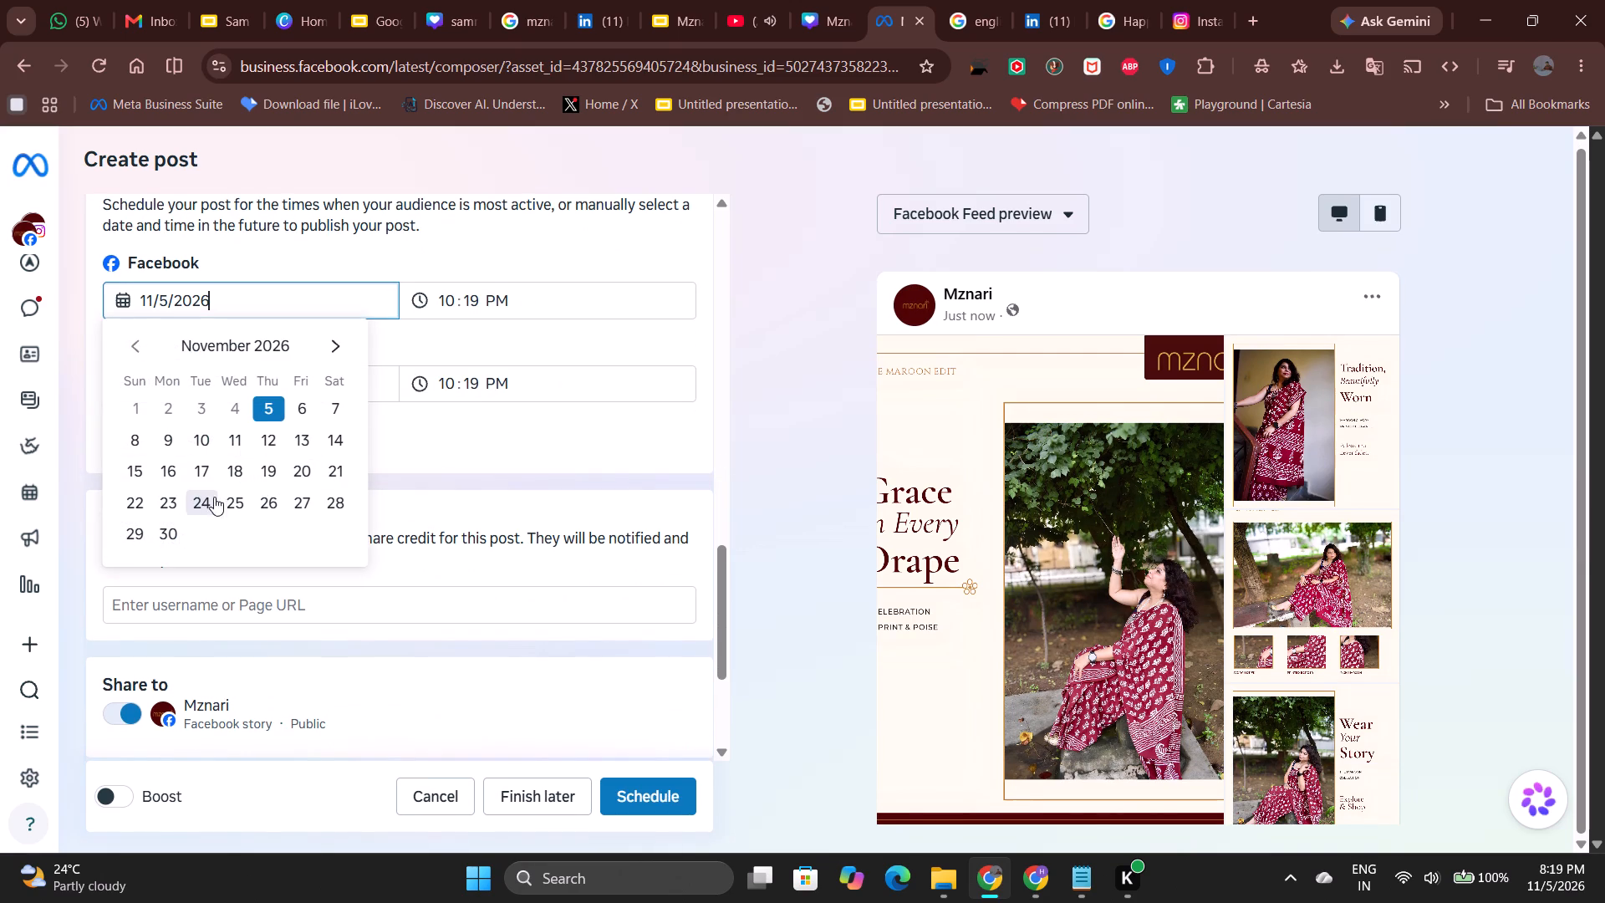
pyautogui.click(133, 533)
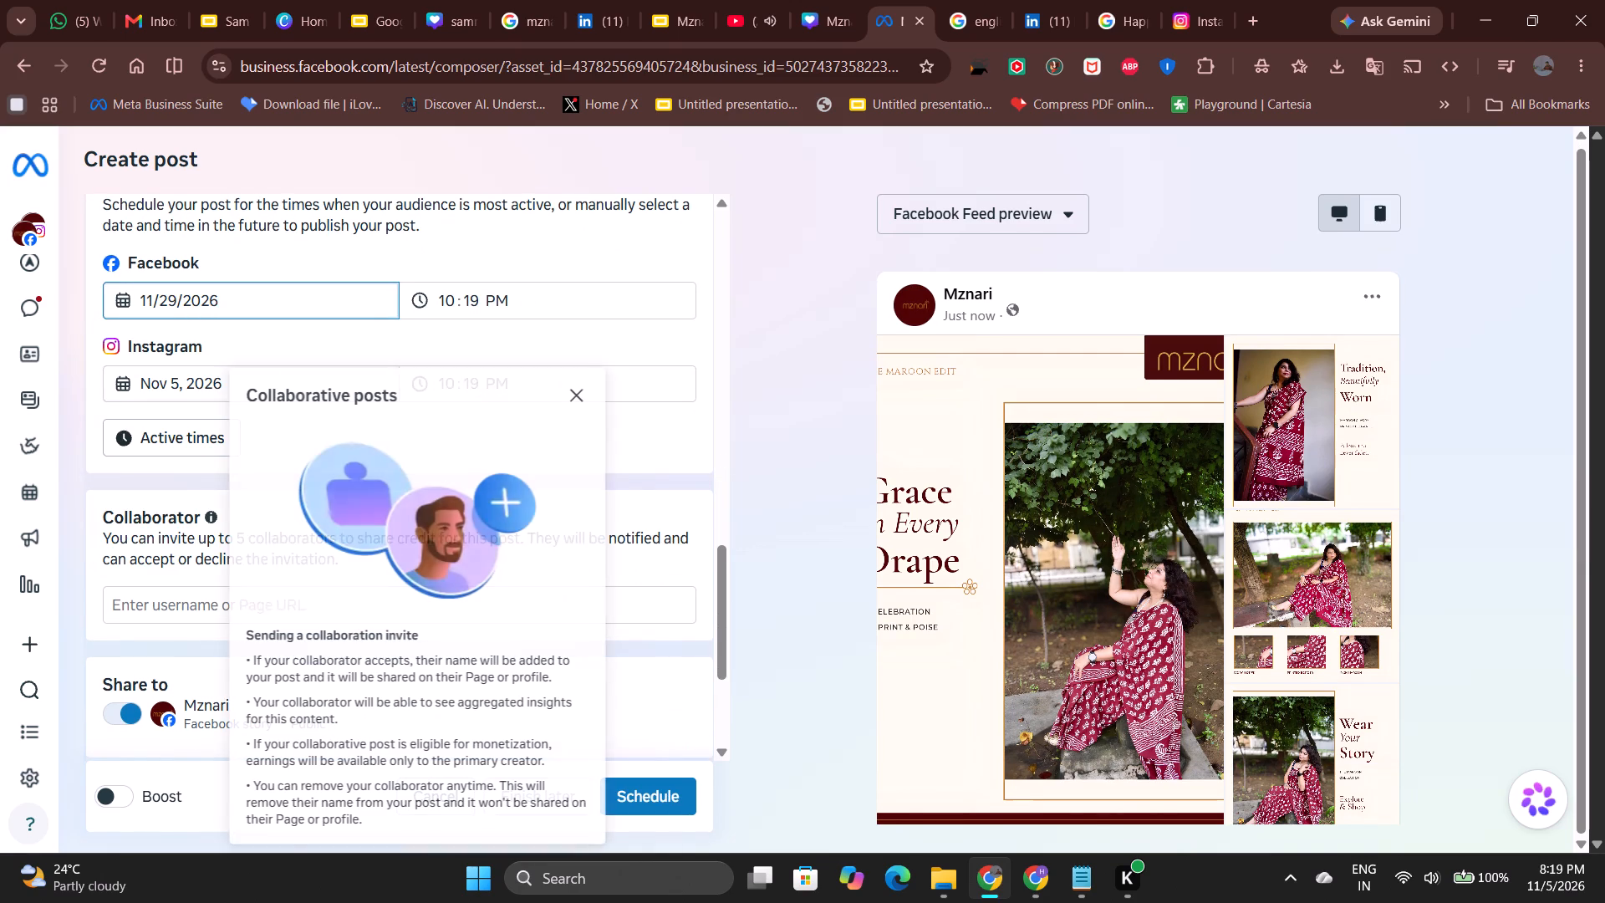
pyautogui.click(162, 387)
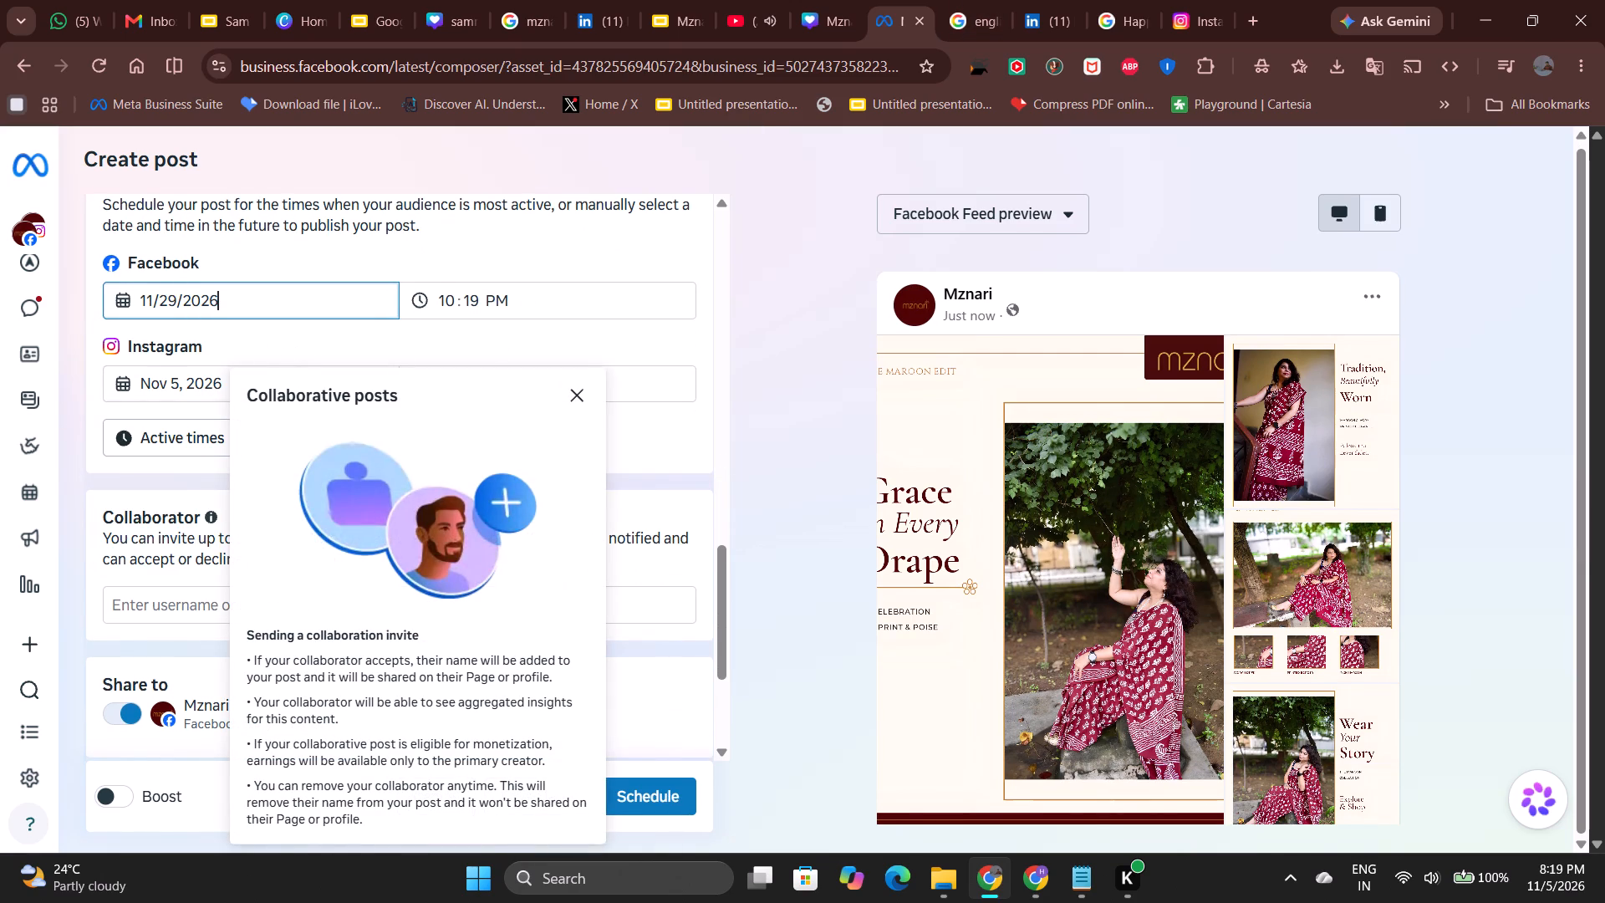
pyautogui.click(148, 614)
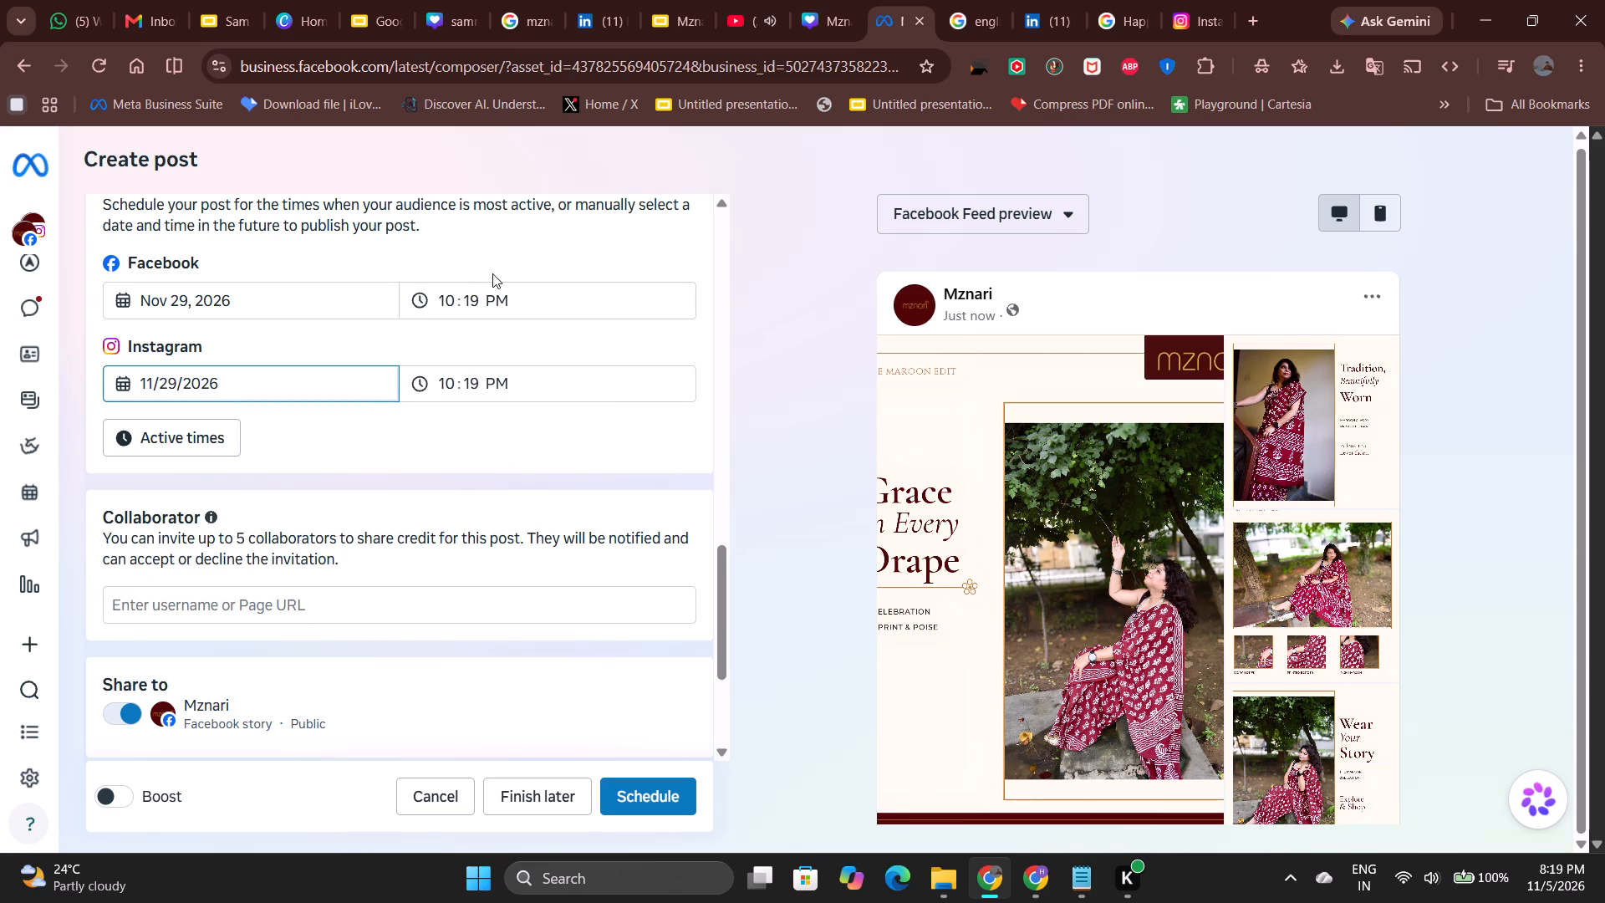
# Set both the Facebook and Instagram posting times to 8:00 PM.
pyautogui.click(449, 308)
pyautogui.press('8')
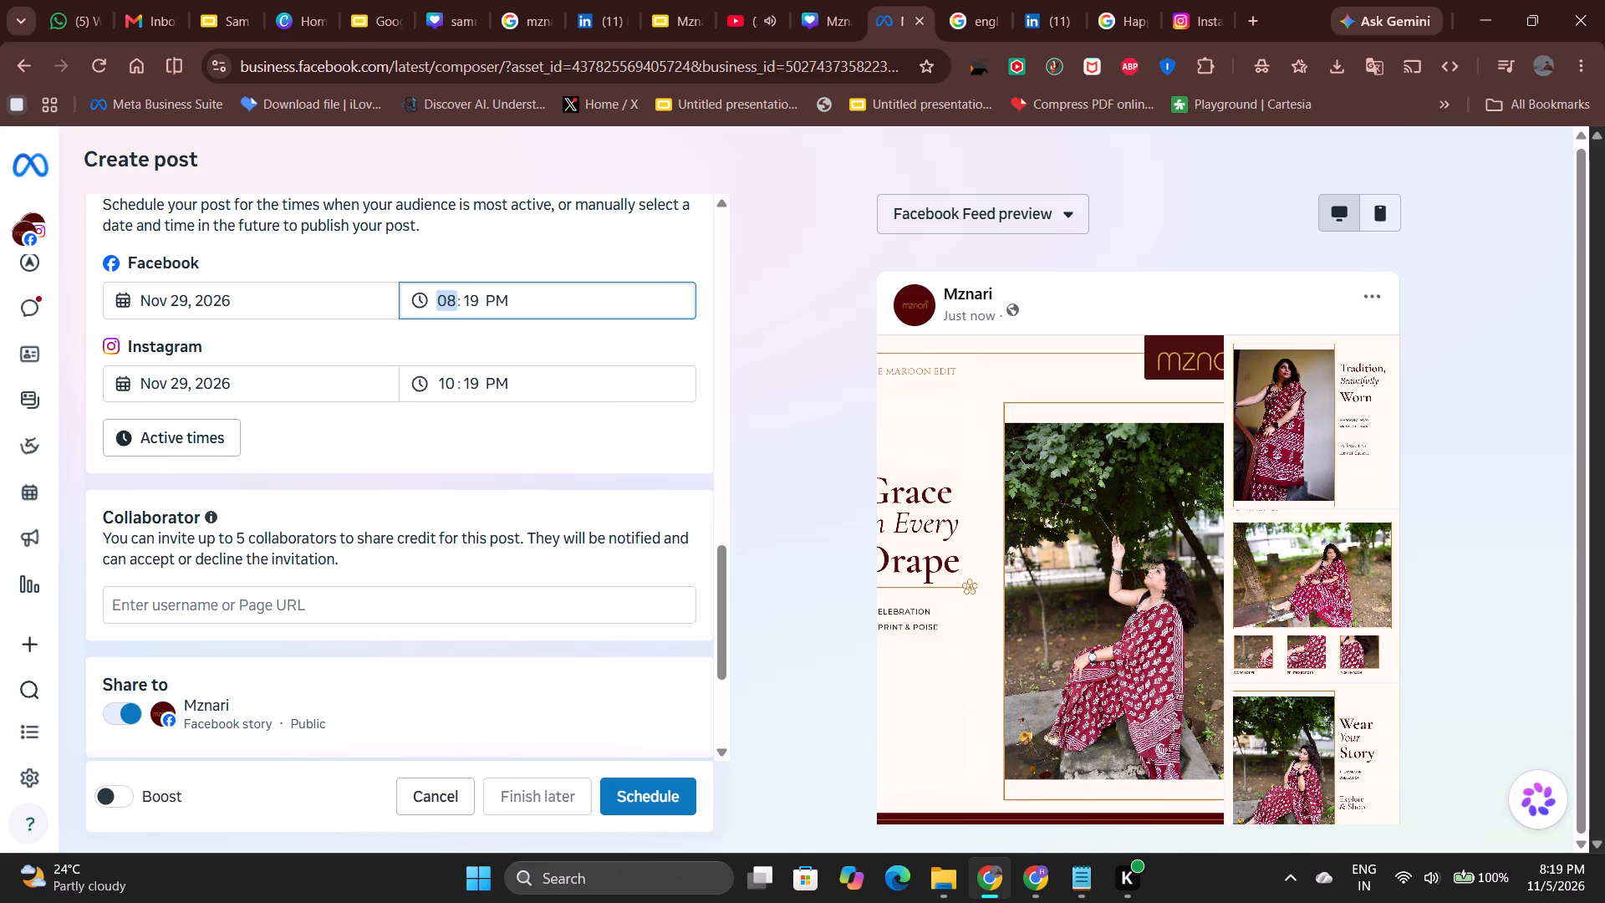
pyautogui.click(449, 378)
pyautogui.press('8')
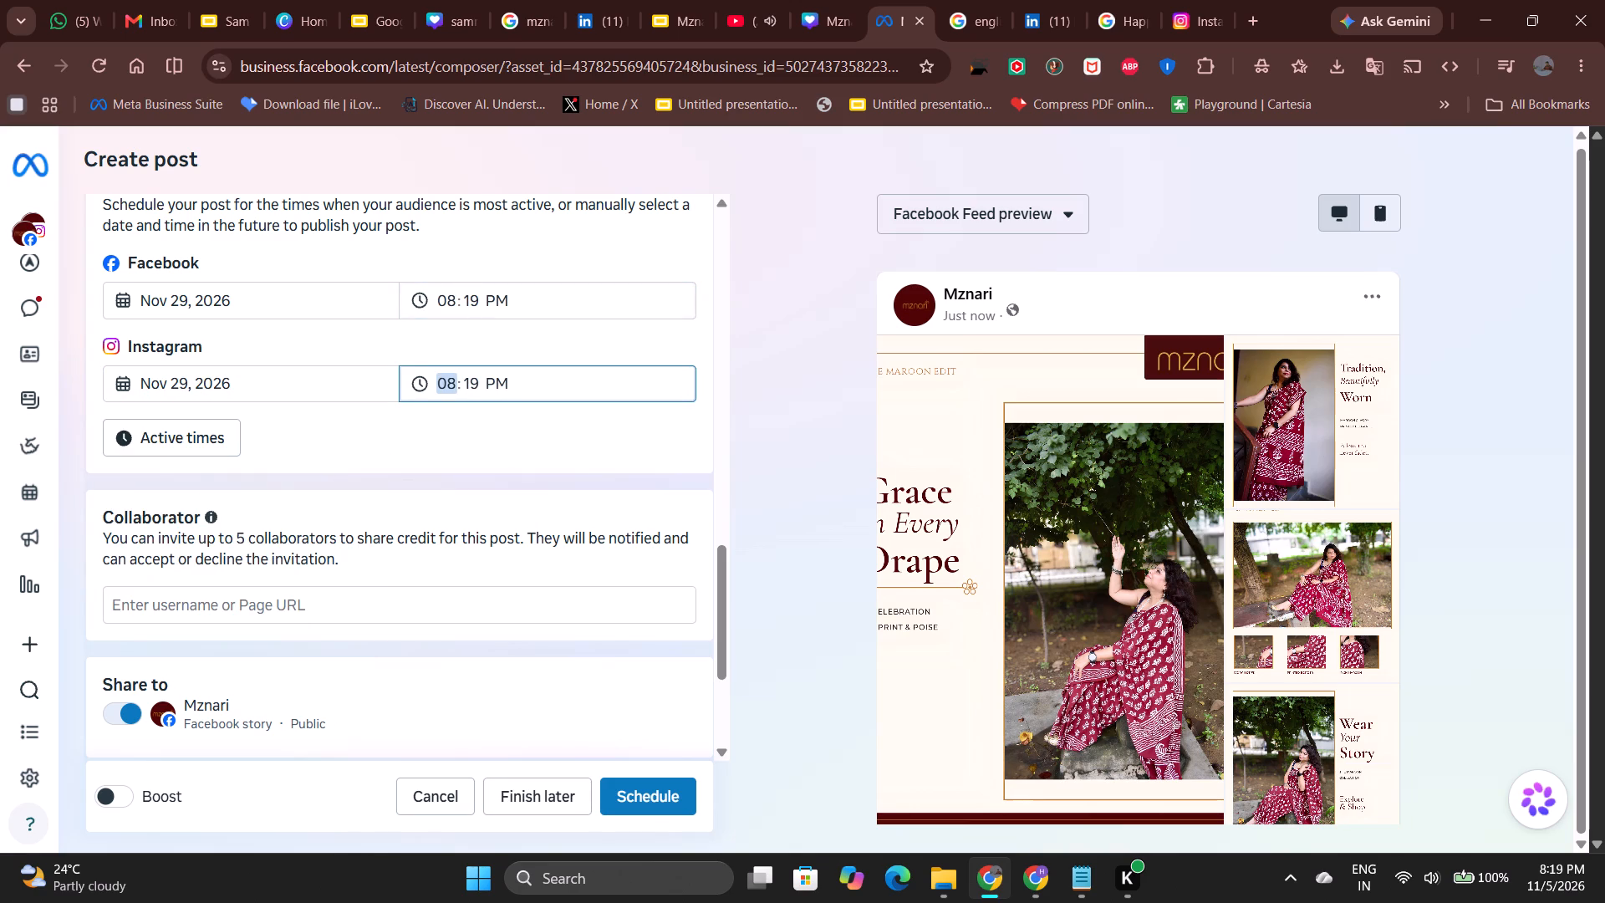
pyautogui.click(468, 303)
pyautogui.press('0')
pyautogui.click(481, 384)
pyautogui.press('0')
# Schedule the Facebook and Instagram post and dismiss the boost offer without boosting.
pyautogui.scroll(-5, 516, 554)
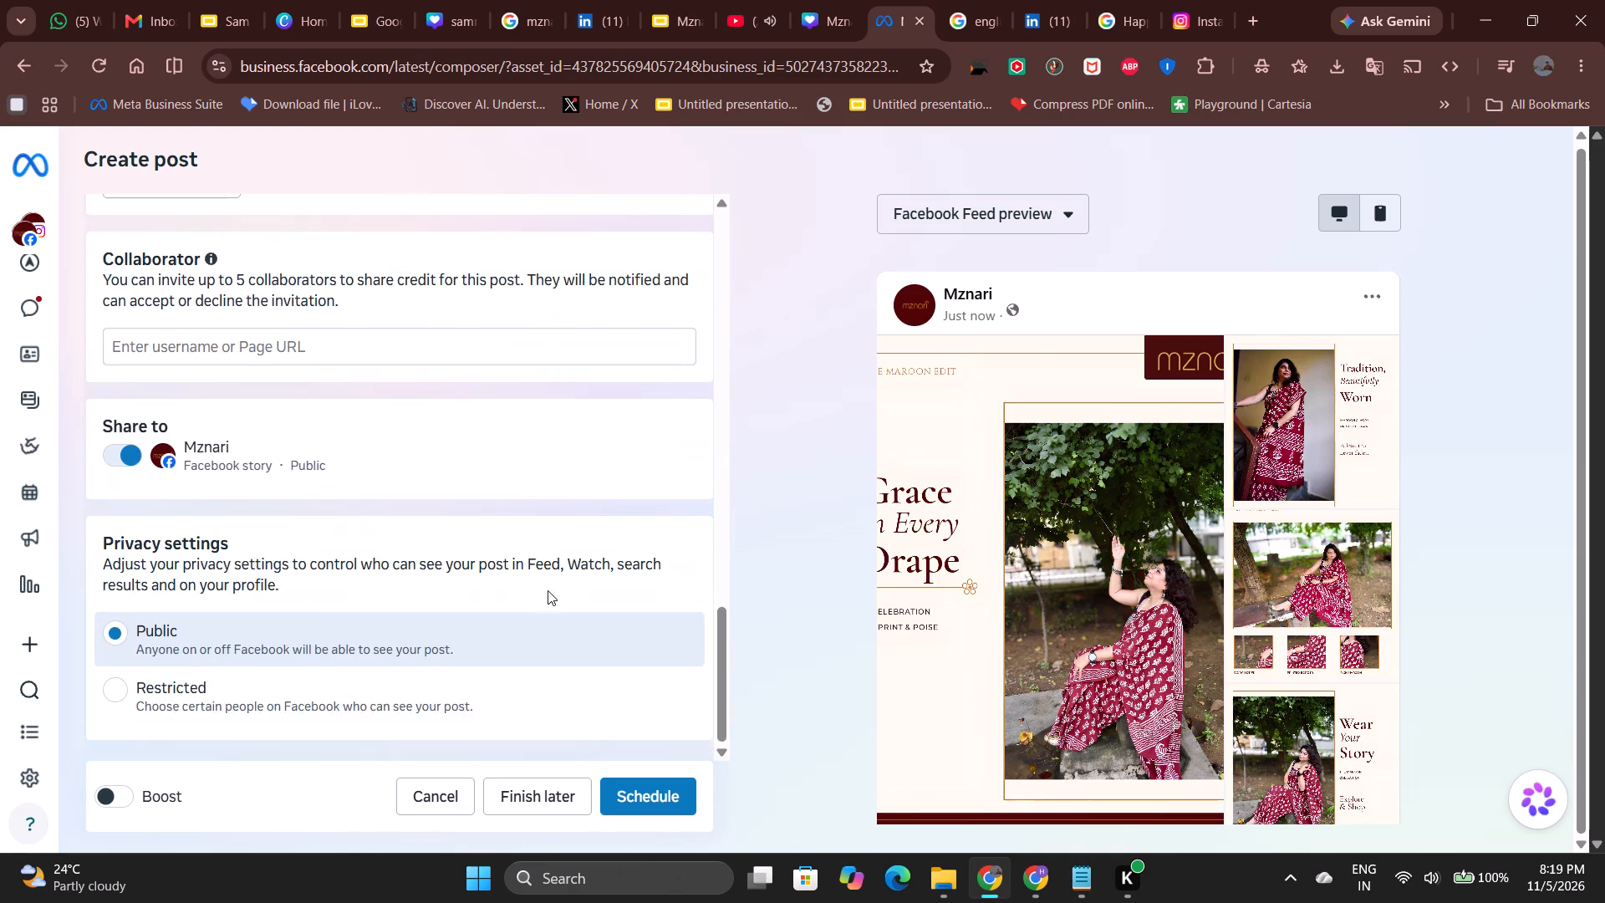
pyautogui.scroll(10, 551, 602)
pyautogui.click(650, 802)
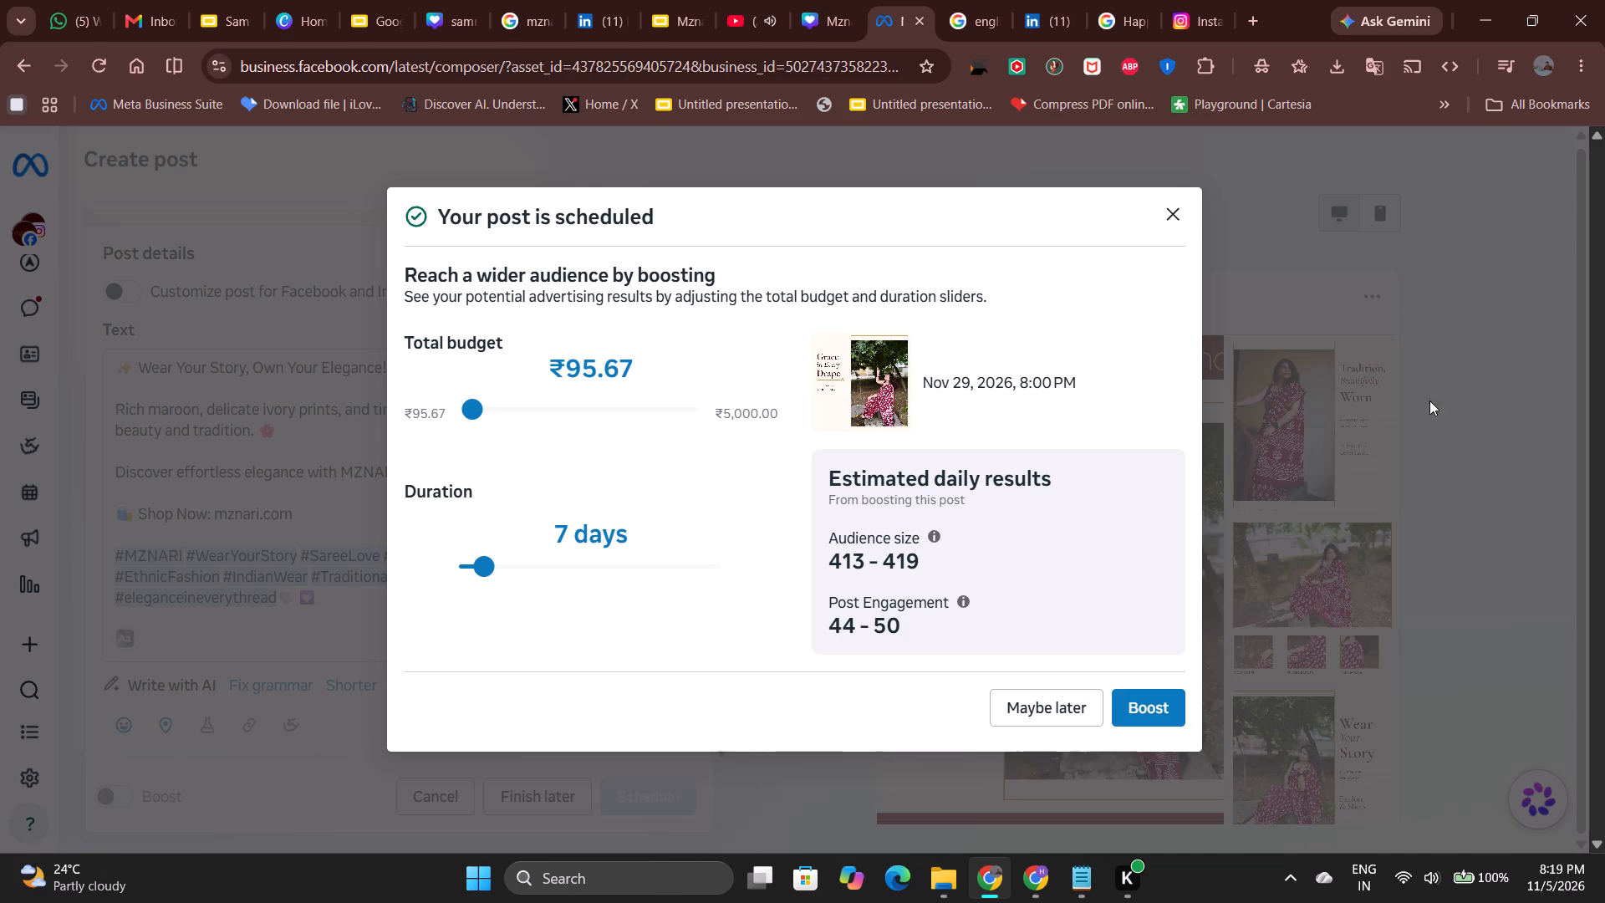
pyautogui.click(1175, 214)
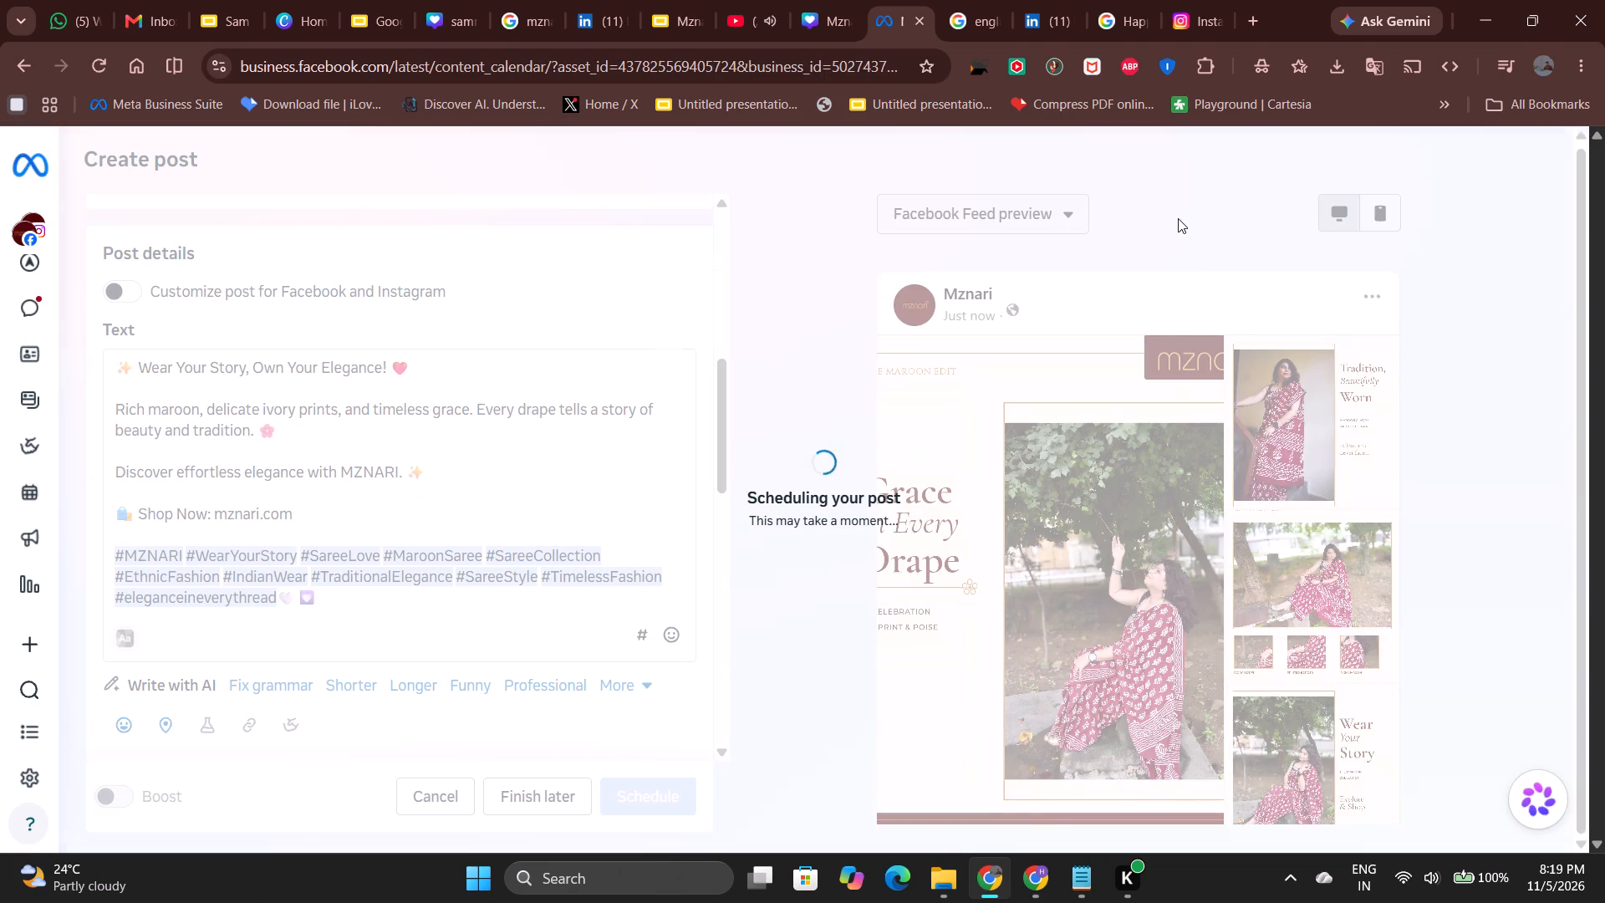
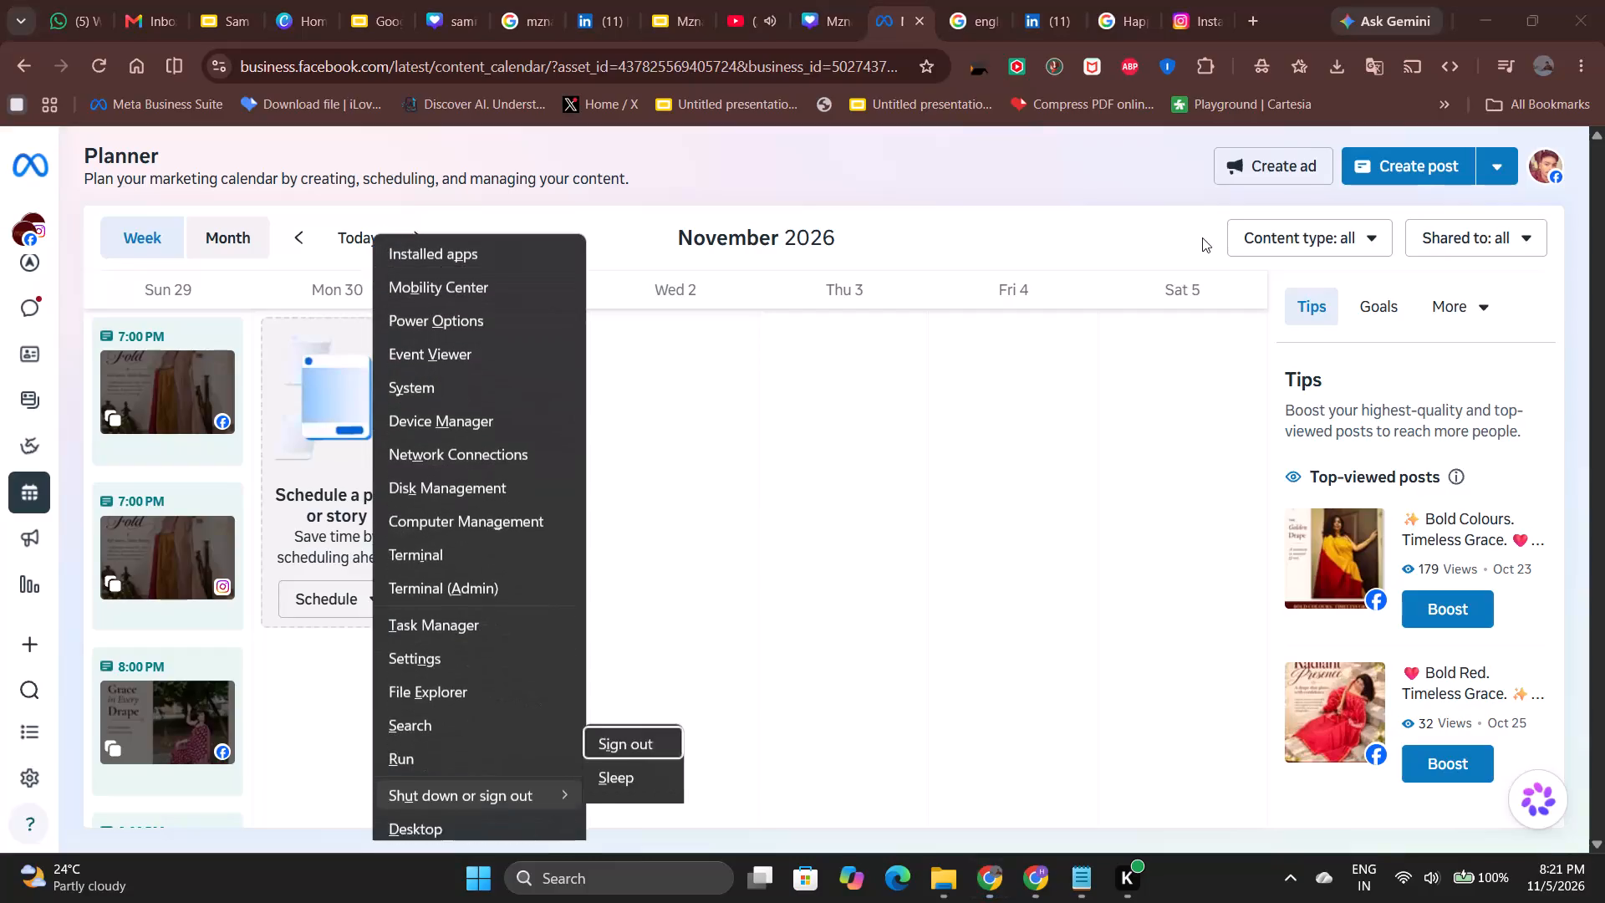
# Shut down the computer from the Windows power options.
pyautogui.press('Down')
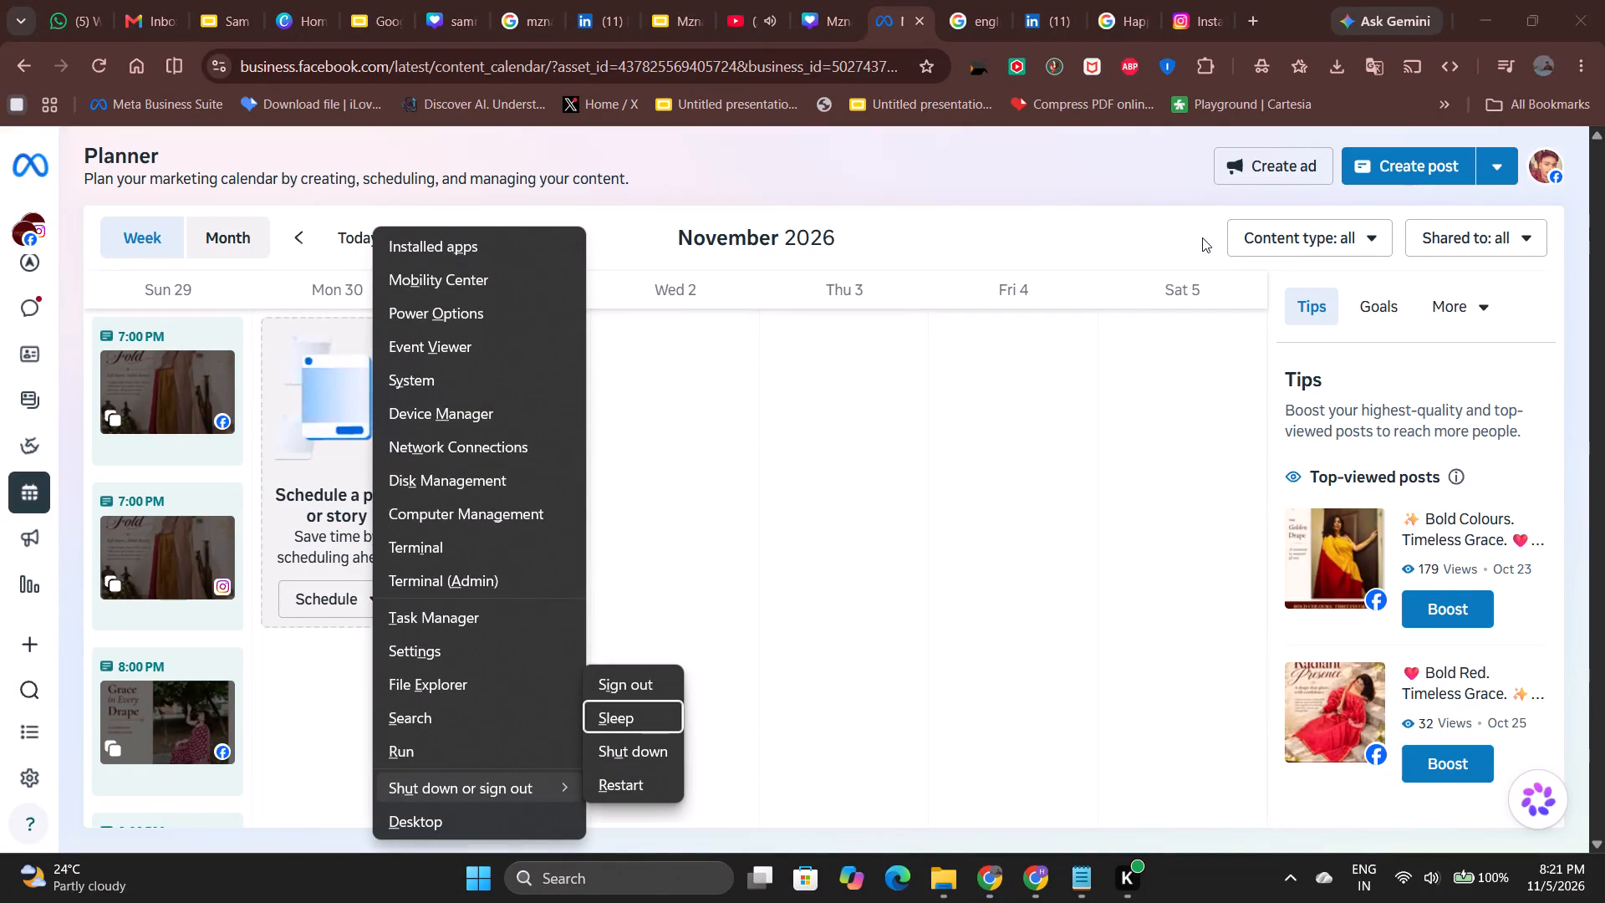
pyautogui.press('Down')
pyautogui.press('Return')
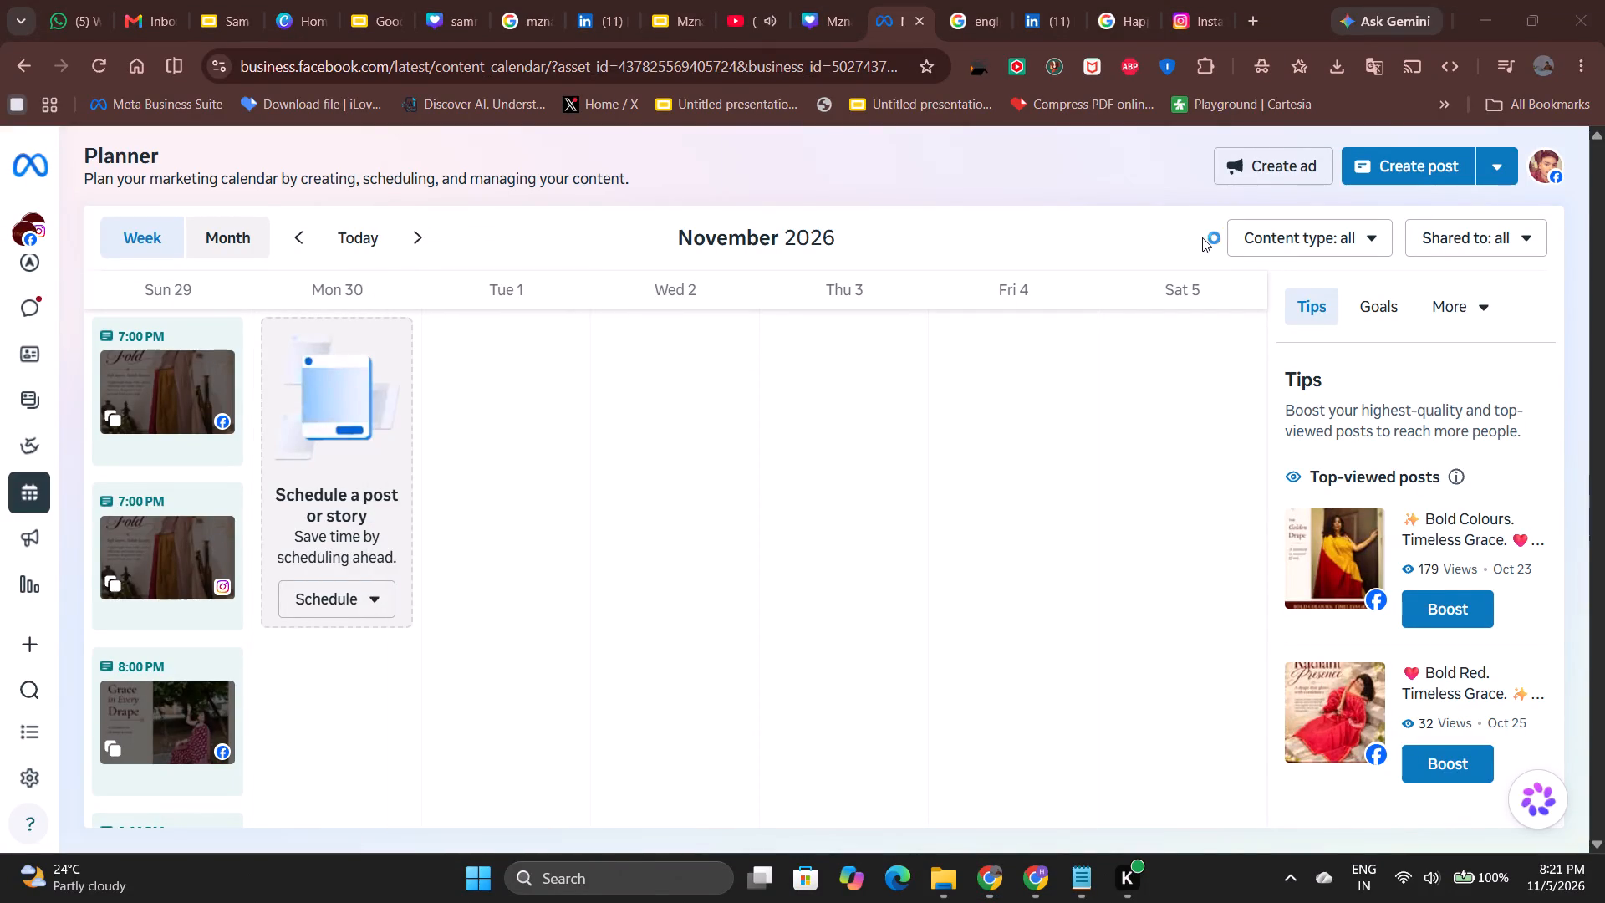